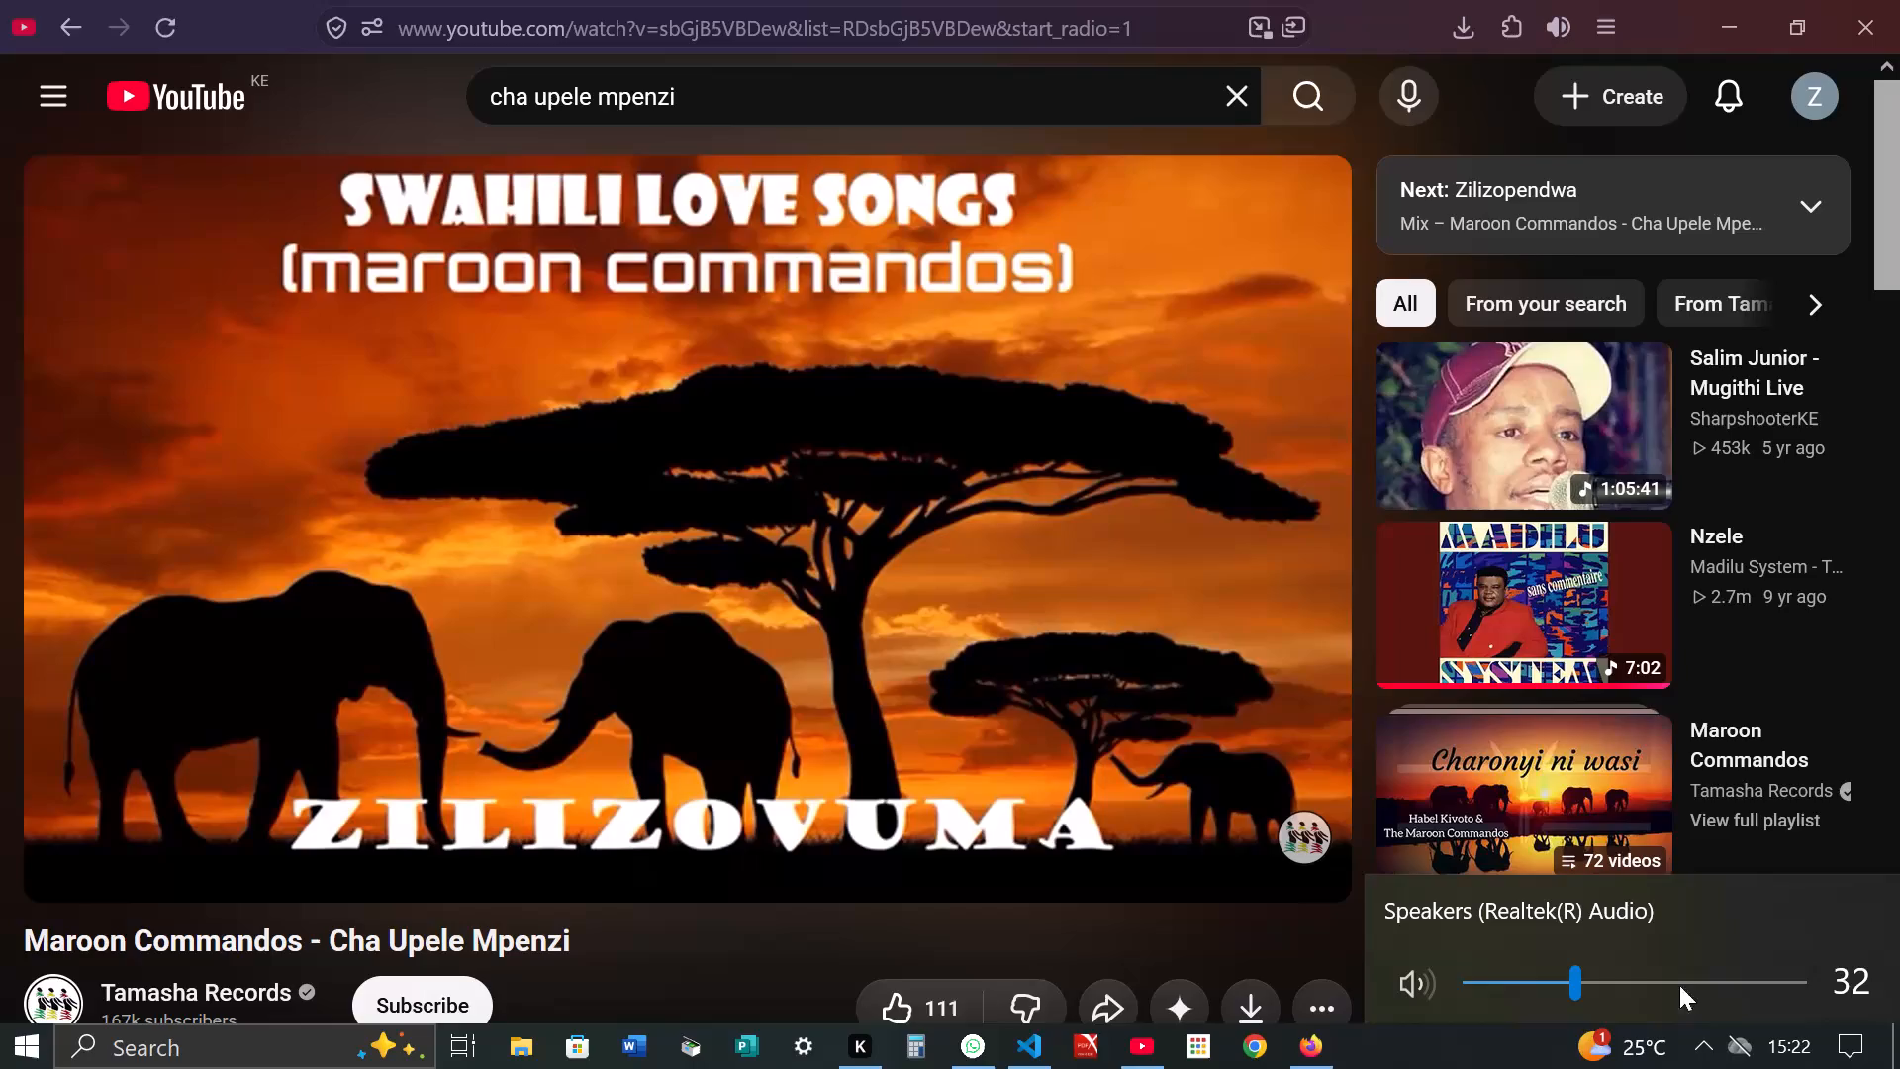
# Switch to the Nirvana Beauty Shop admin in Firefox and go to page 3 of the product list.
pyautogui.click(1303, 1063)
pyautogui.scroll(-2, 766, 713)
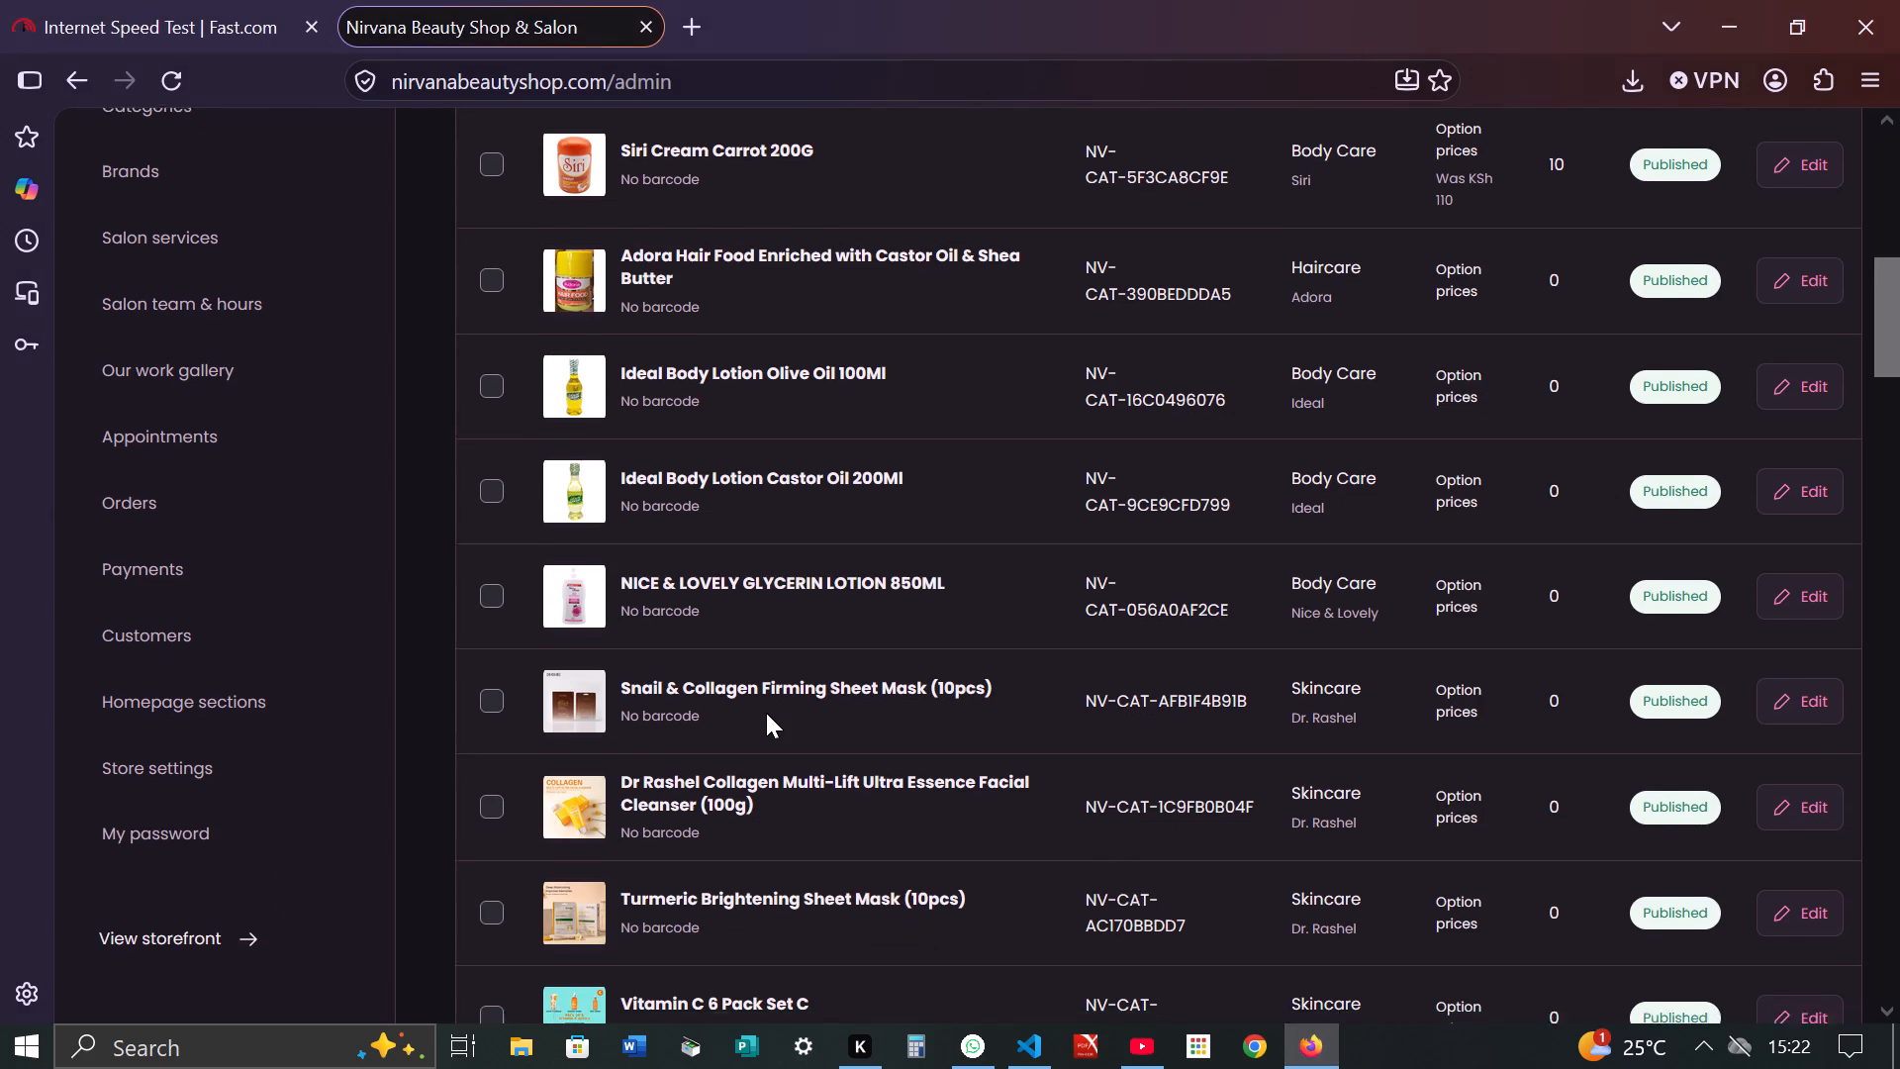
pyautogui.scroll(-10, 766, 713)
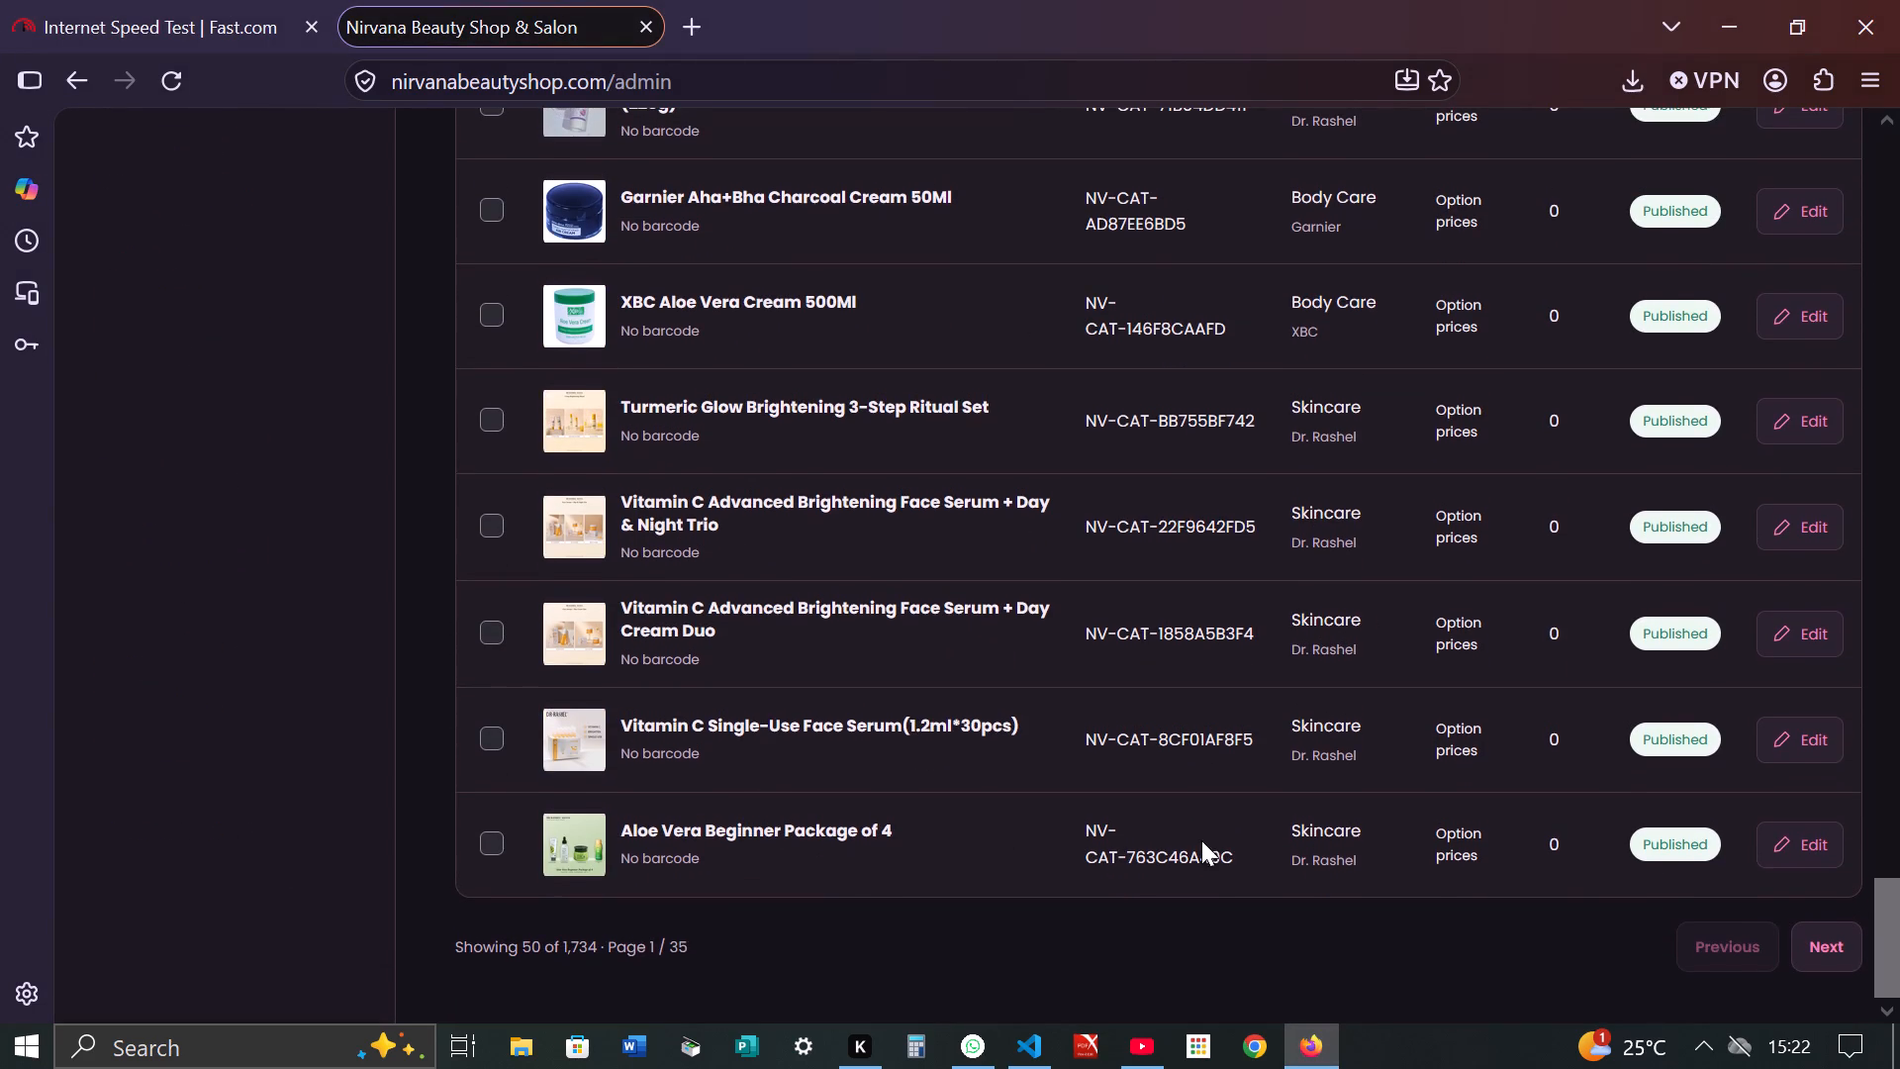
pyautogui.click(1810, 933)
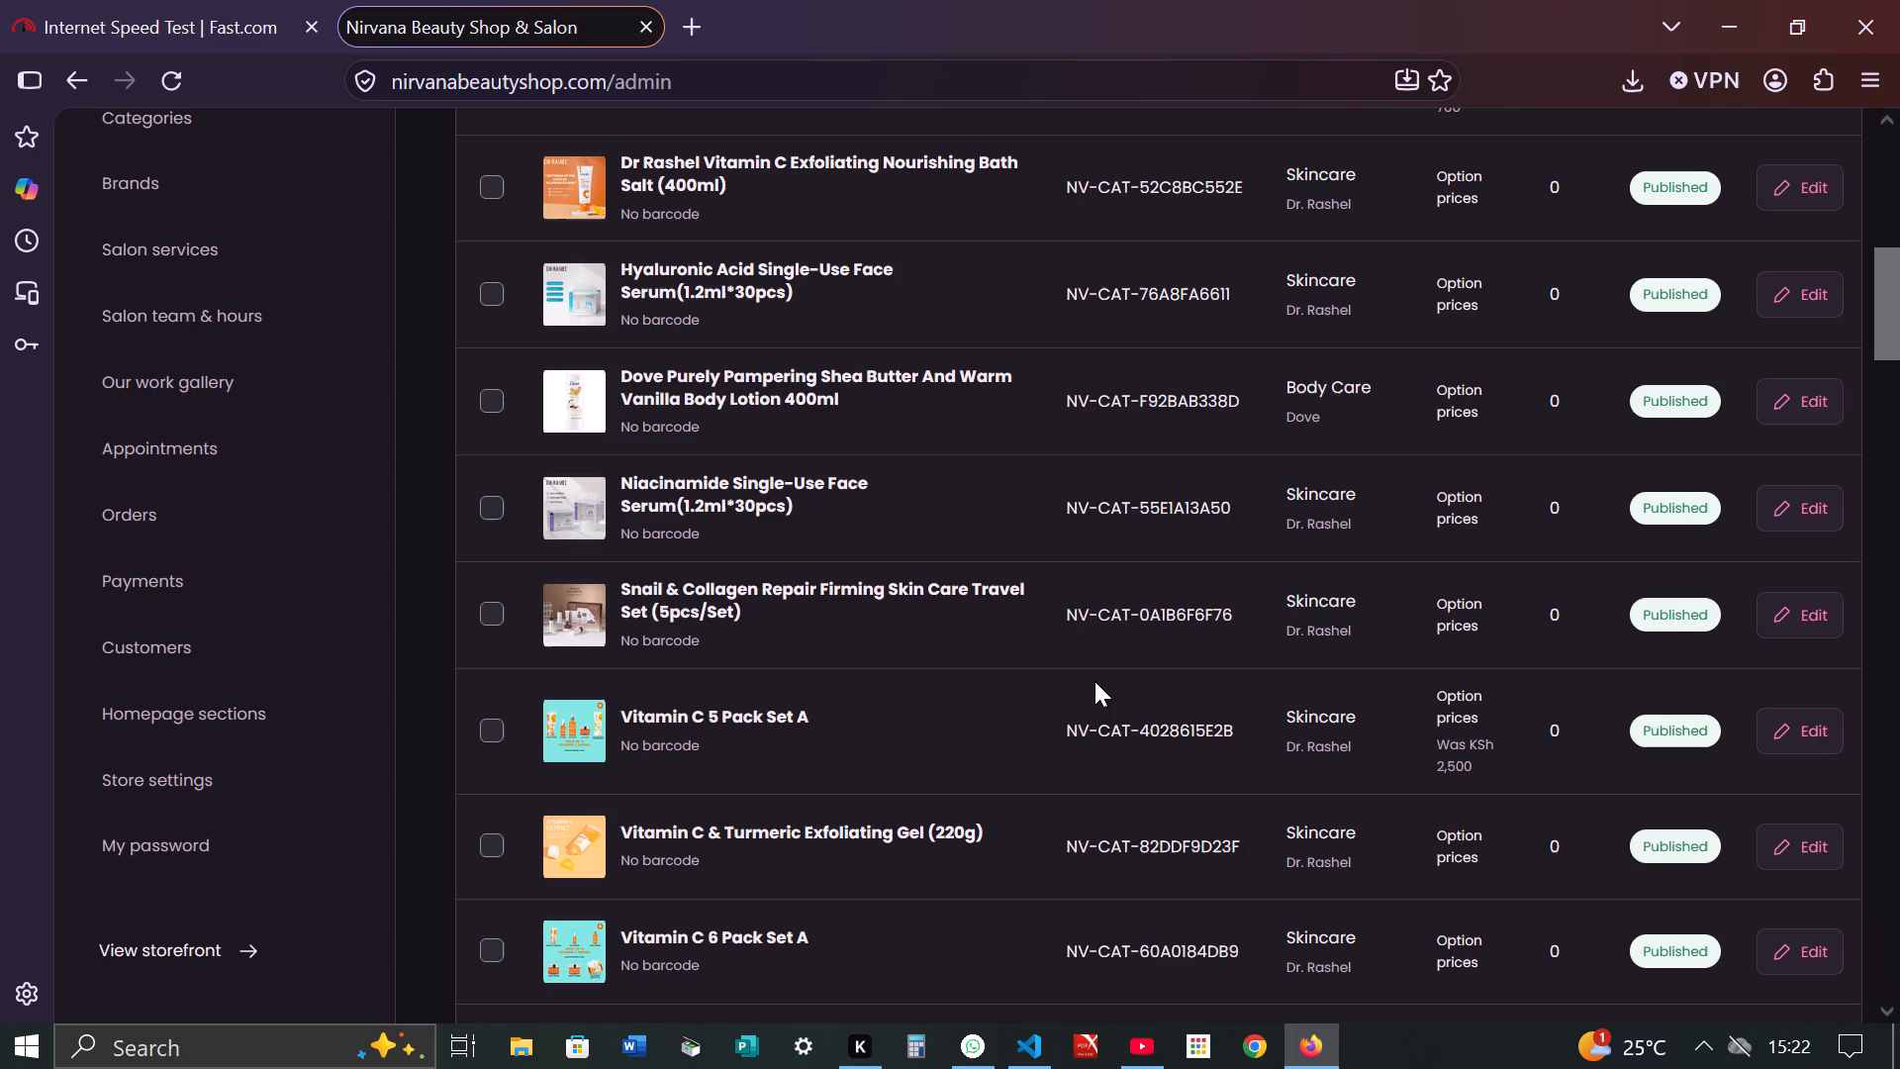
pyautogui.scroll(-15, 1092, 679)
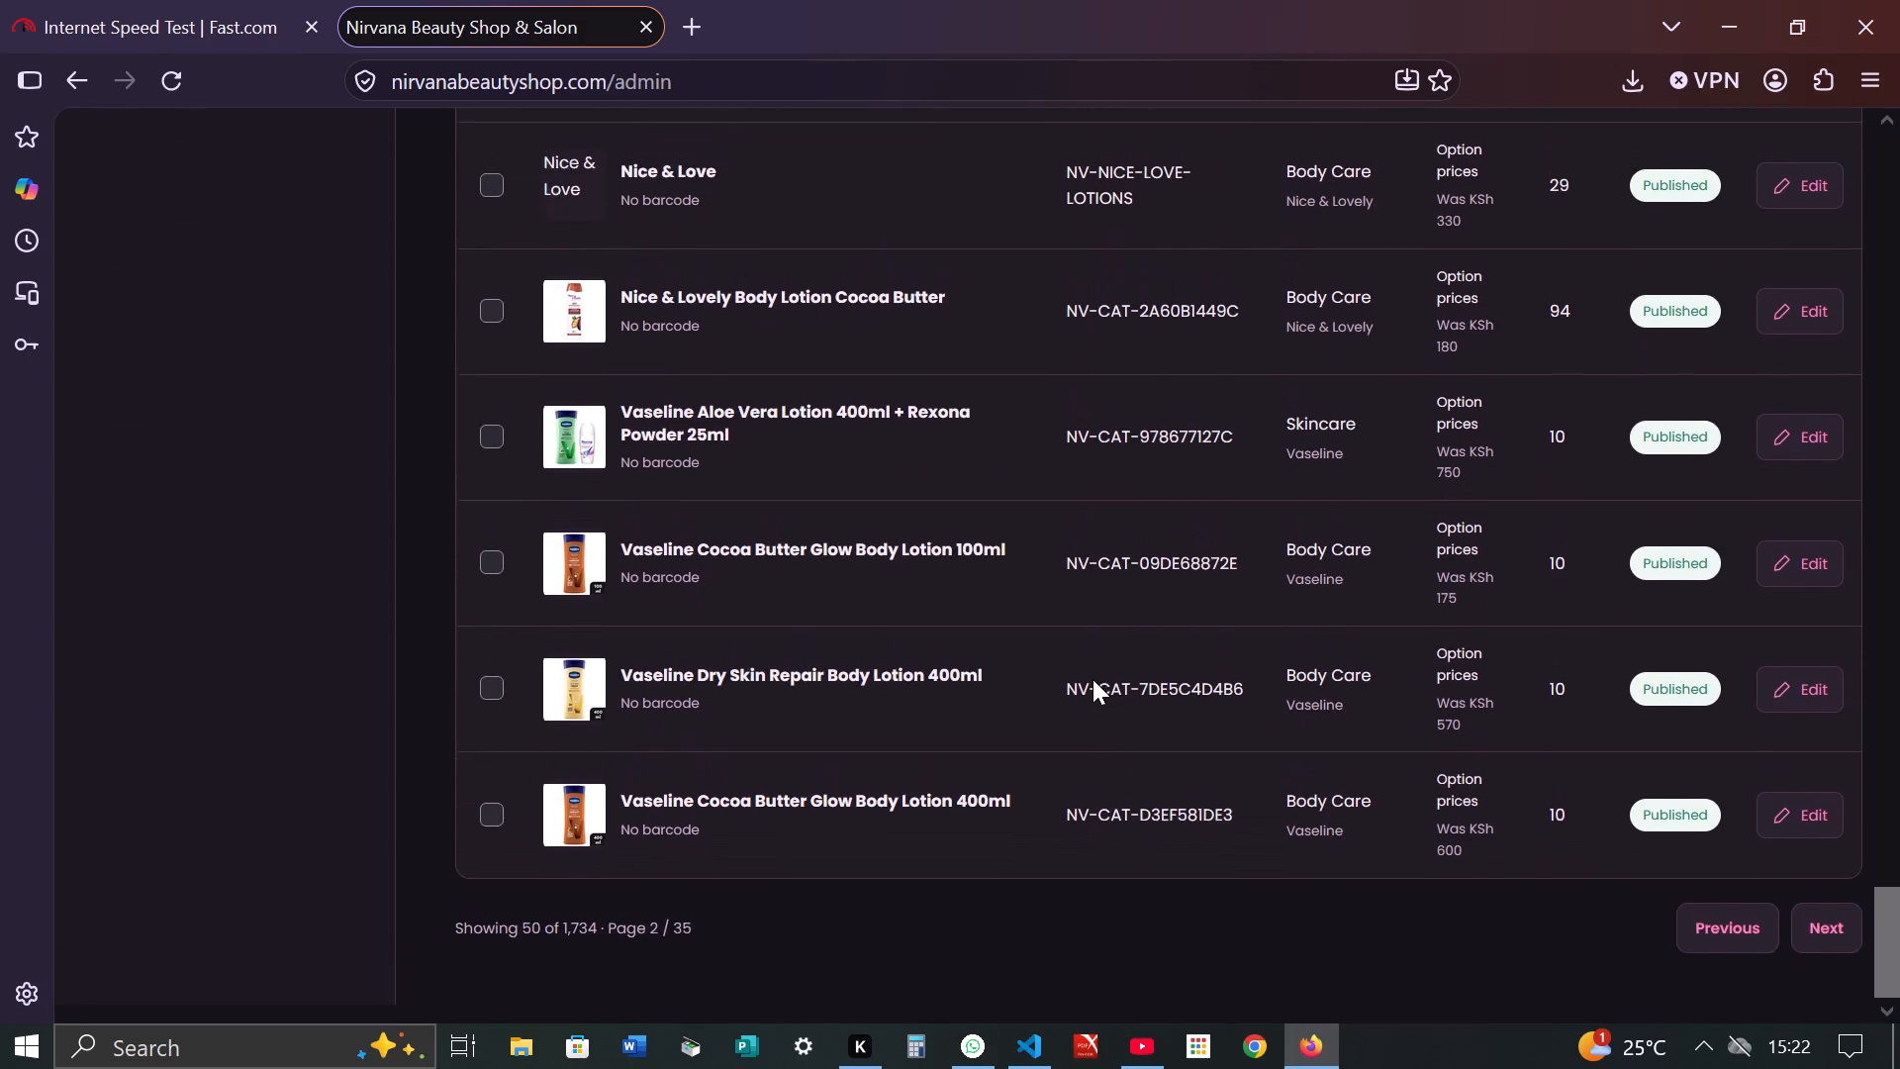
pyautogui.click(1826, 938)
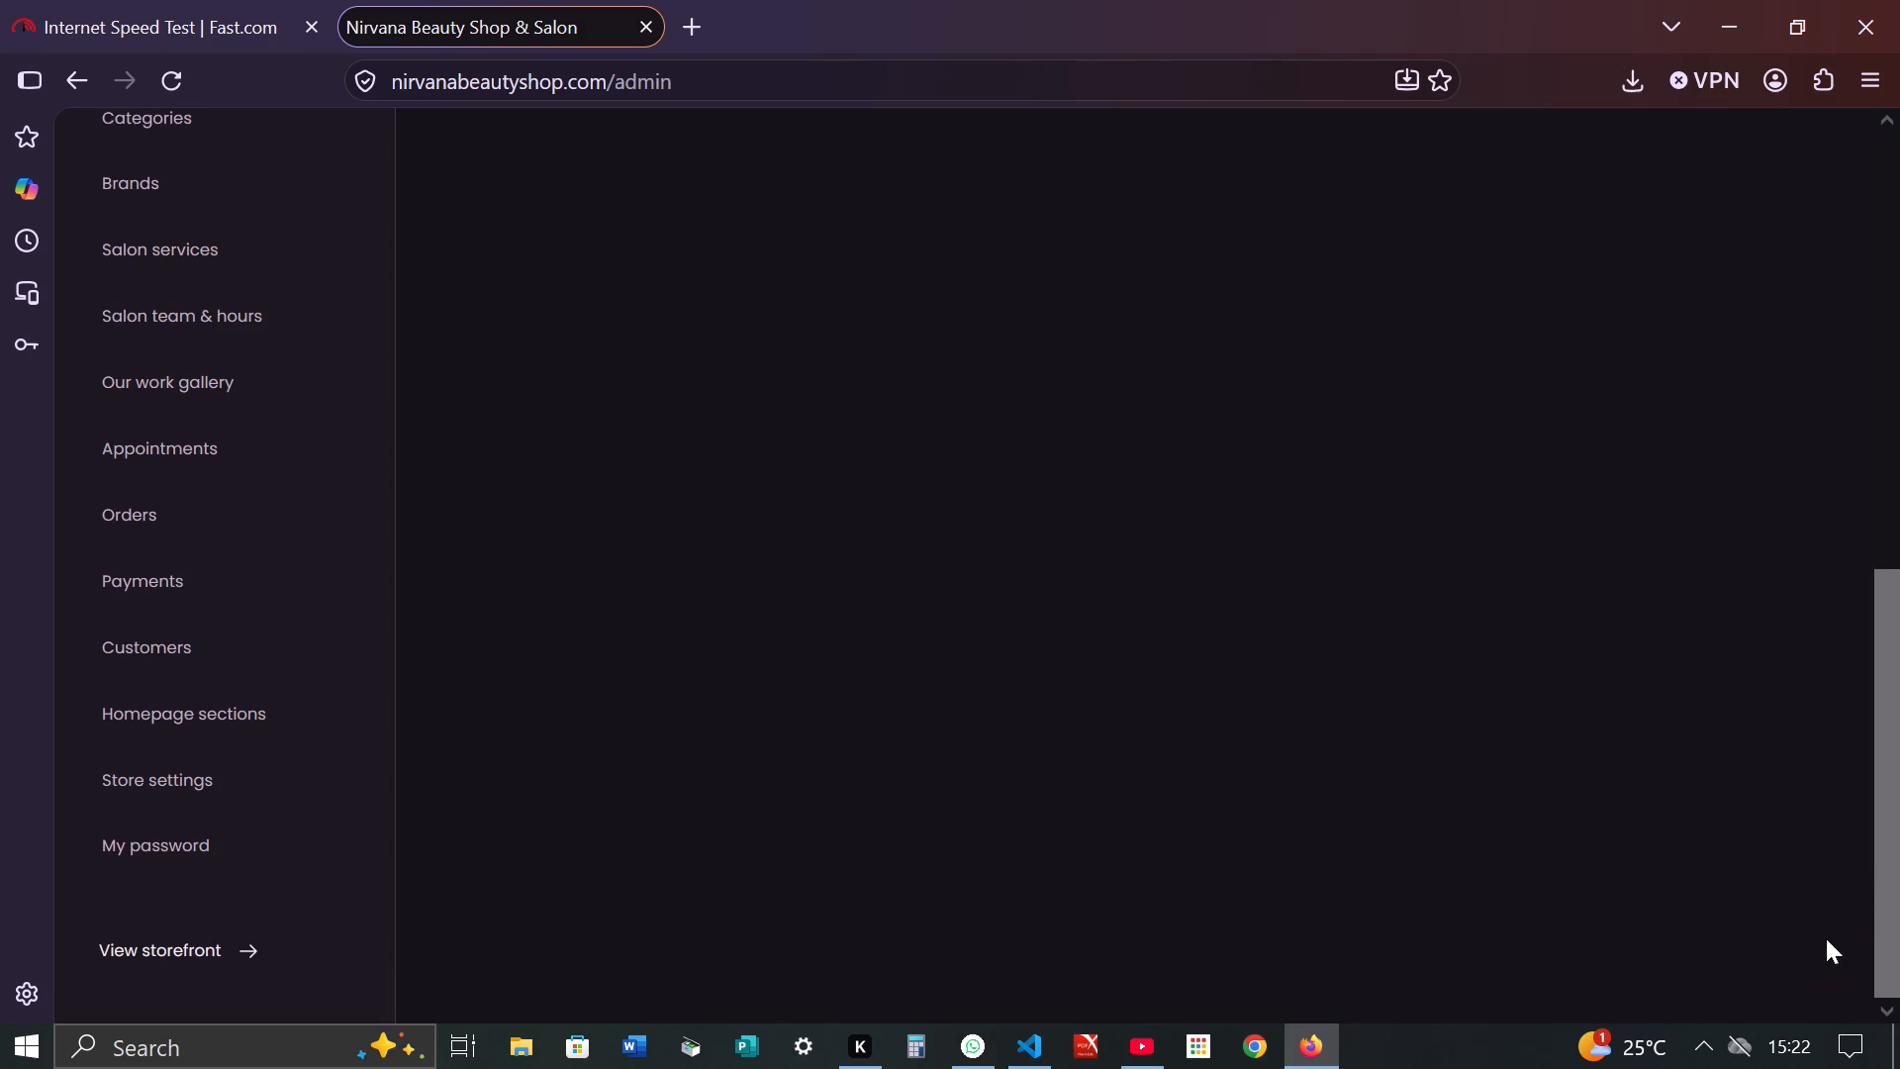
# Open the Vitamin C Advanced Brightening Day & Night Duo product for editing and go to its customer dropdown settings.
pyautogui.scroll(-2, 953, 739)
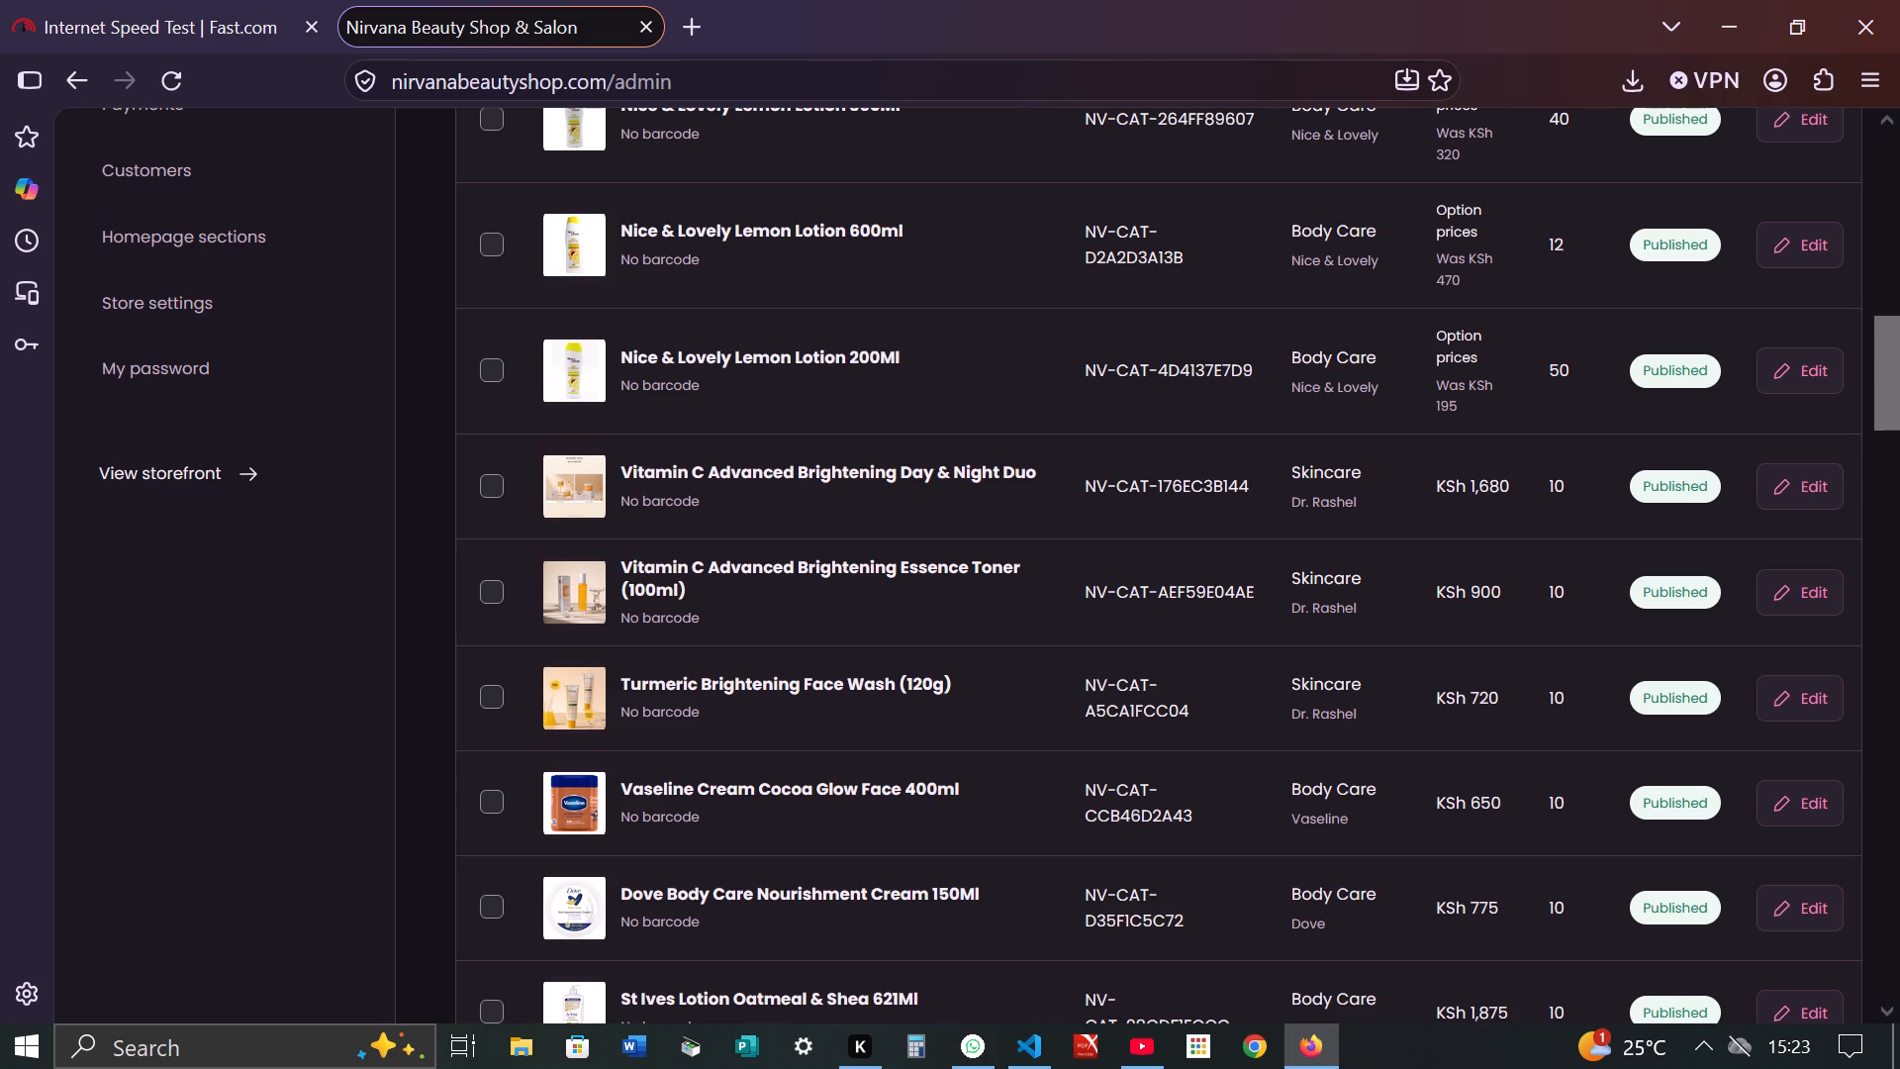
pyautogui.click(1783, 497)
pyautogui.scroll(-4, 1446, 568)
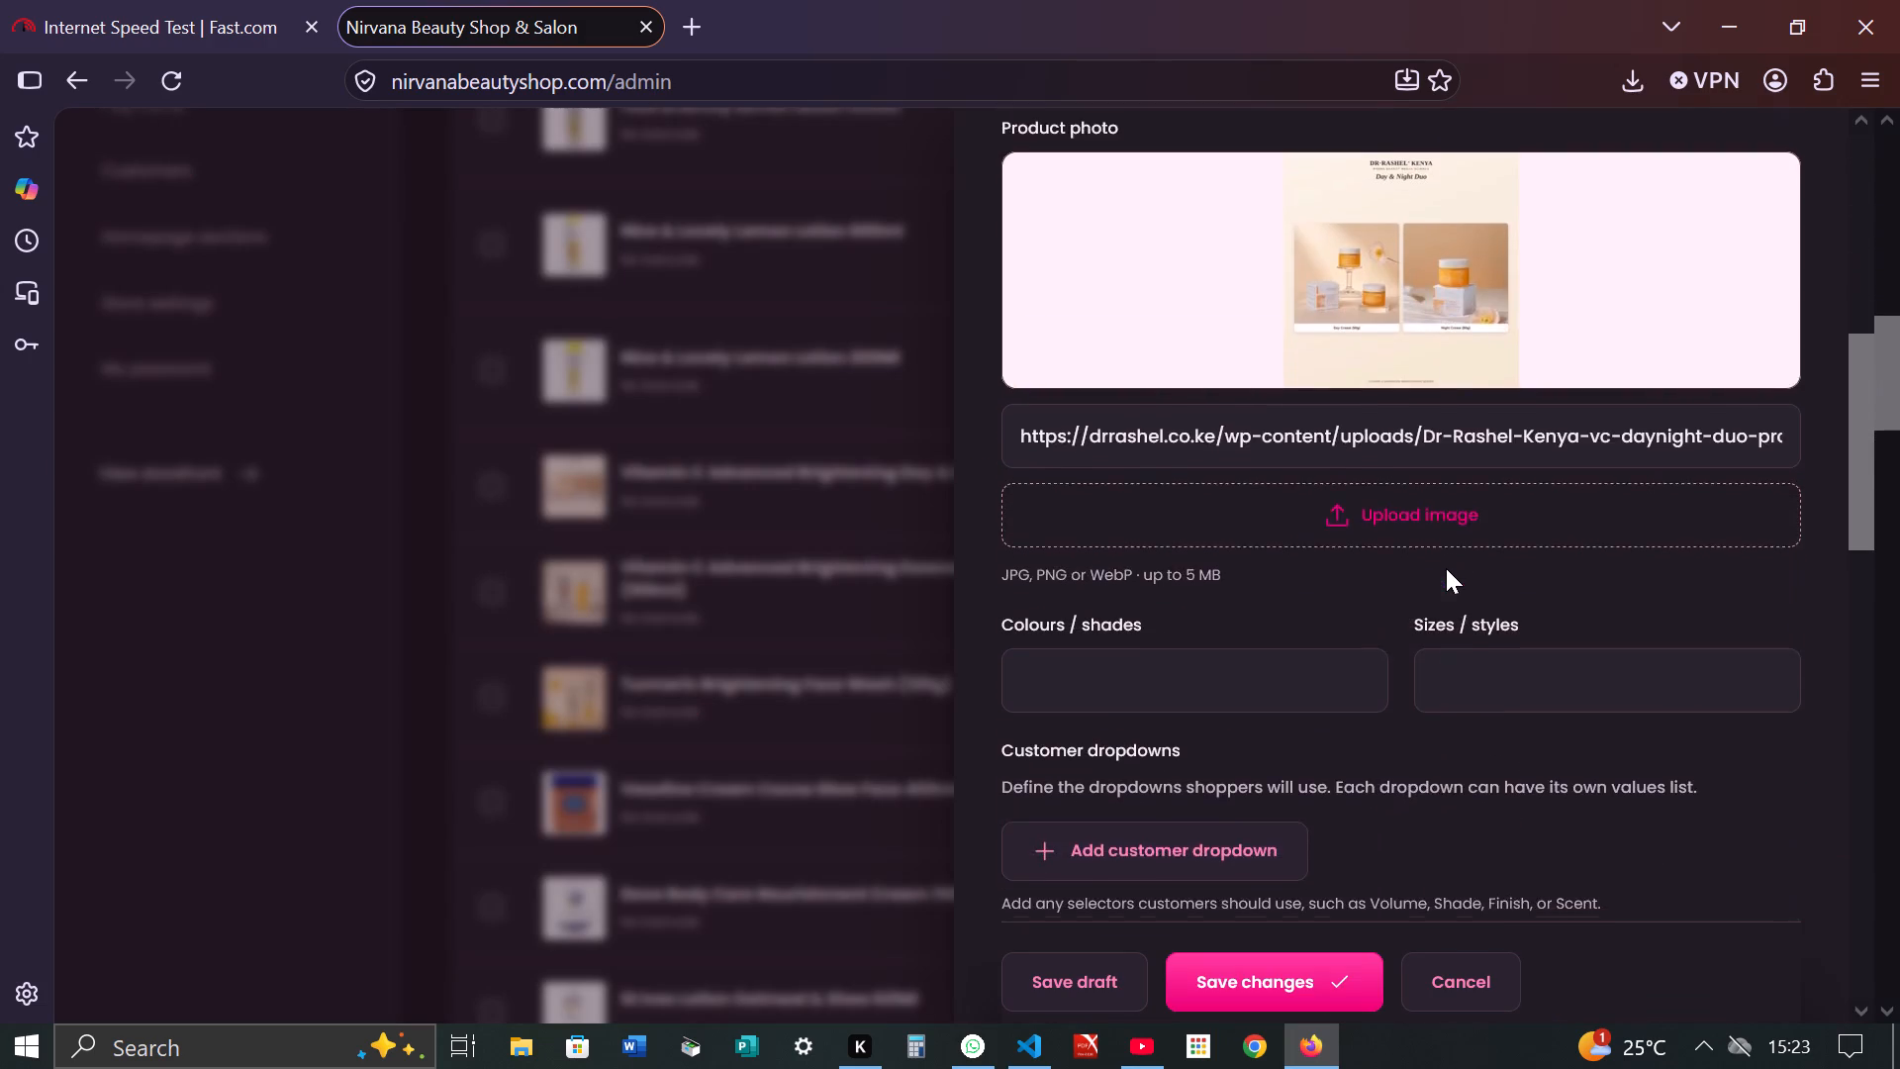
# Set the option 1 stock of the Vitamin C Advanced Brightening Day & Night Duo to 0 and save the record.
pyautogui.scroll(-4, 1446, 568)
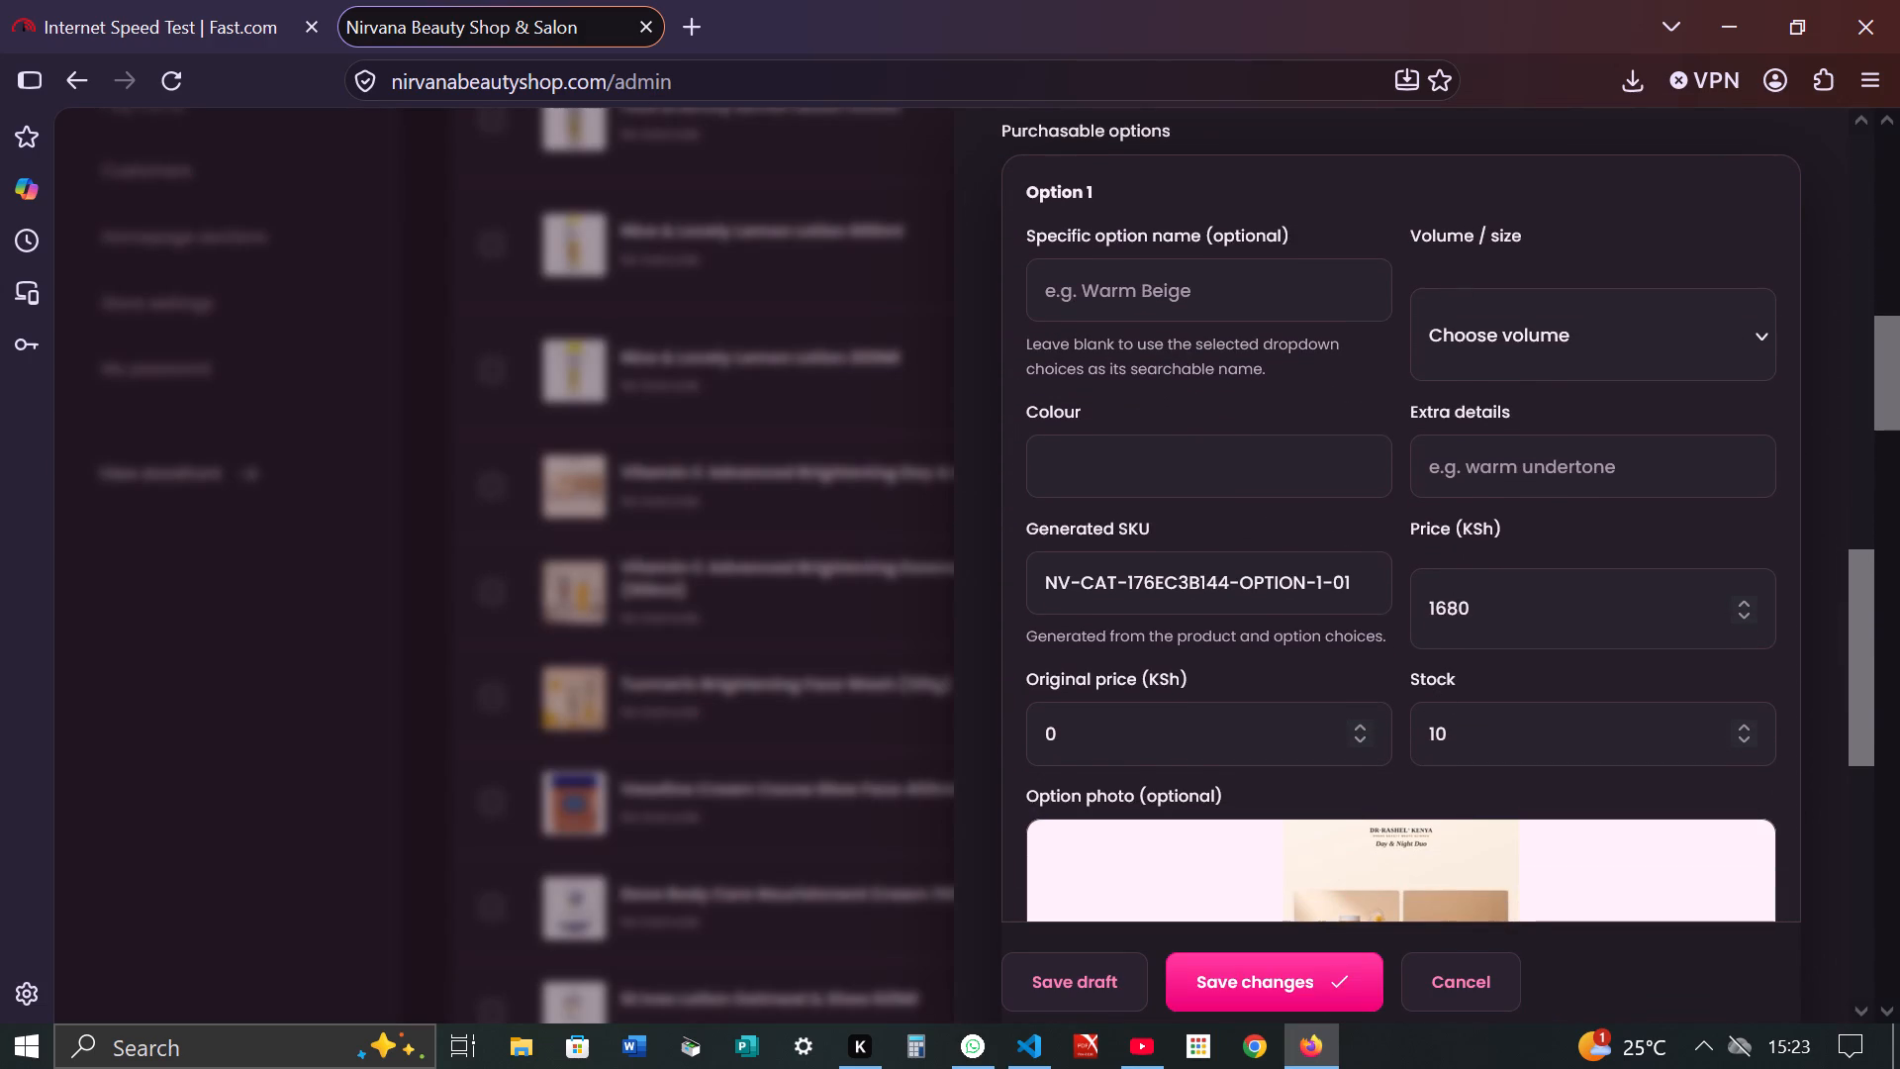
pyautogui.click(1436, 728)
pyautogui.press('BackSpace')
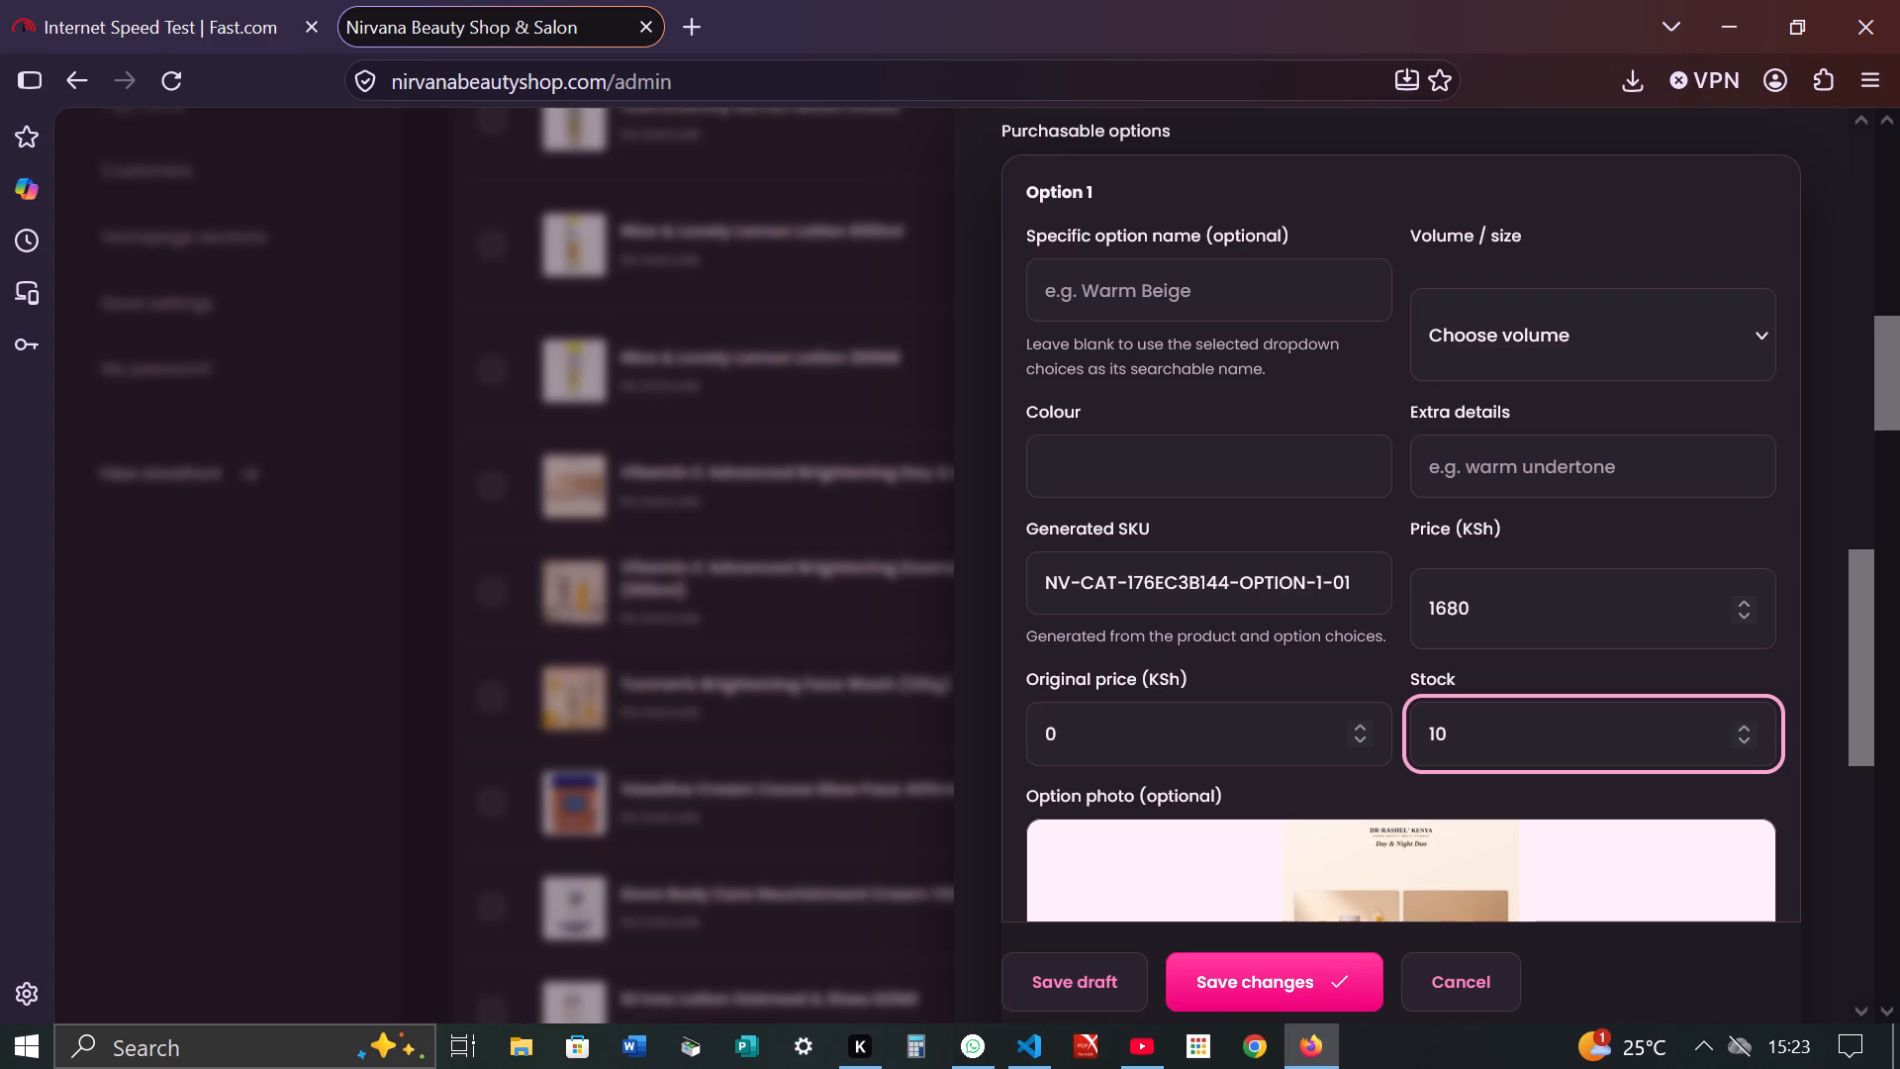
pyautogui.doubleClick(1337, 992)
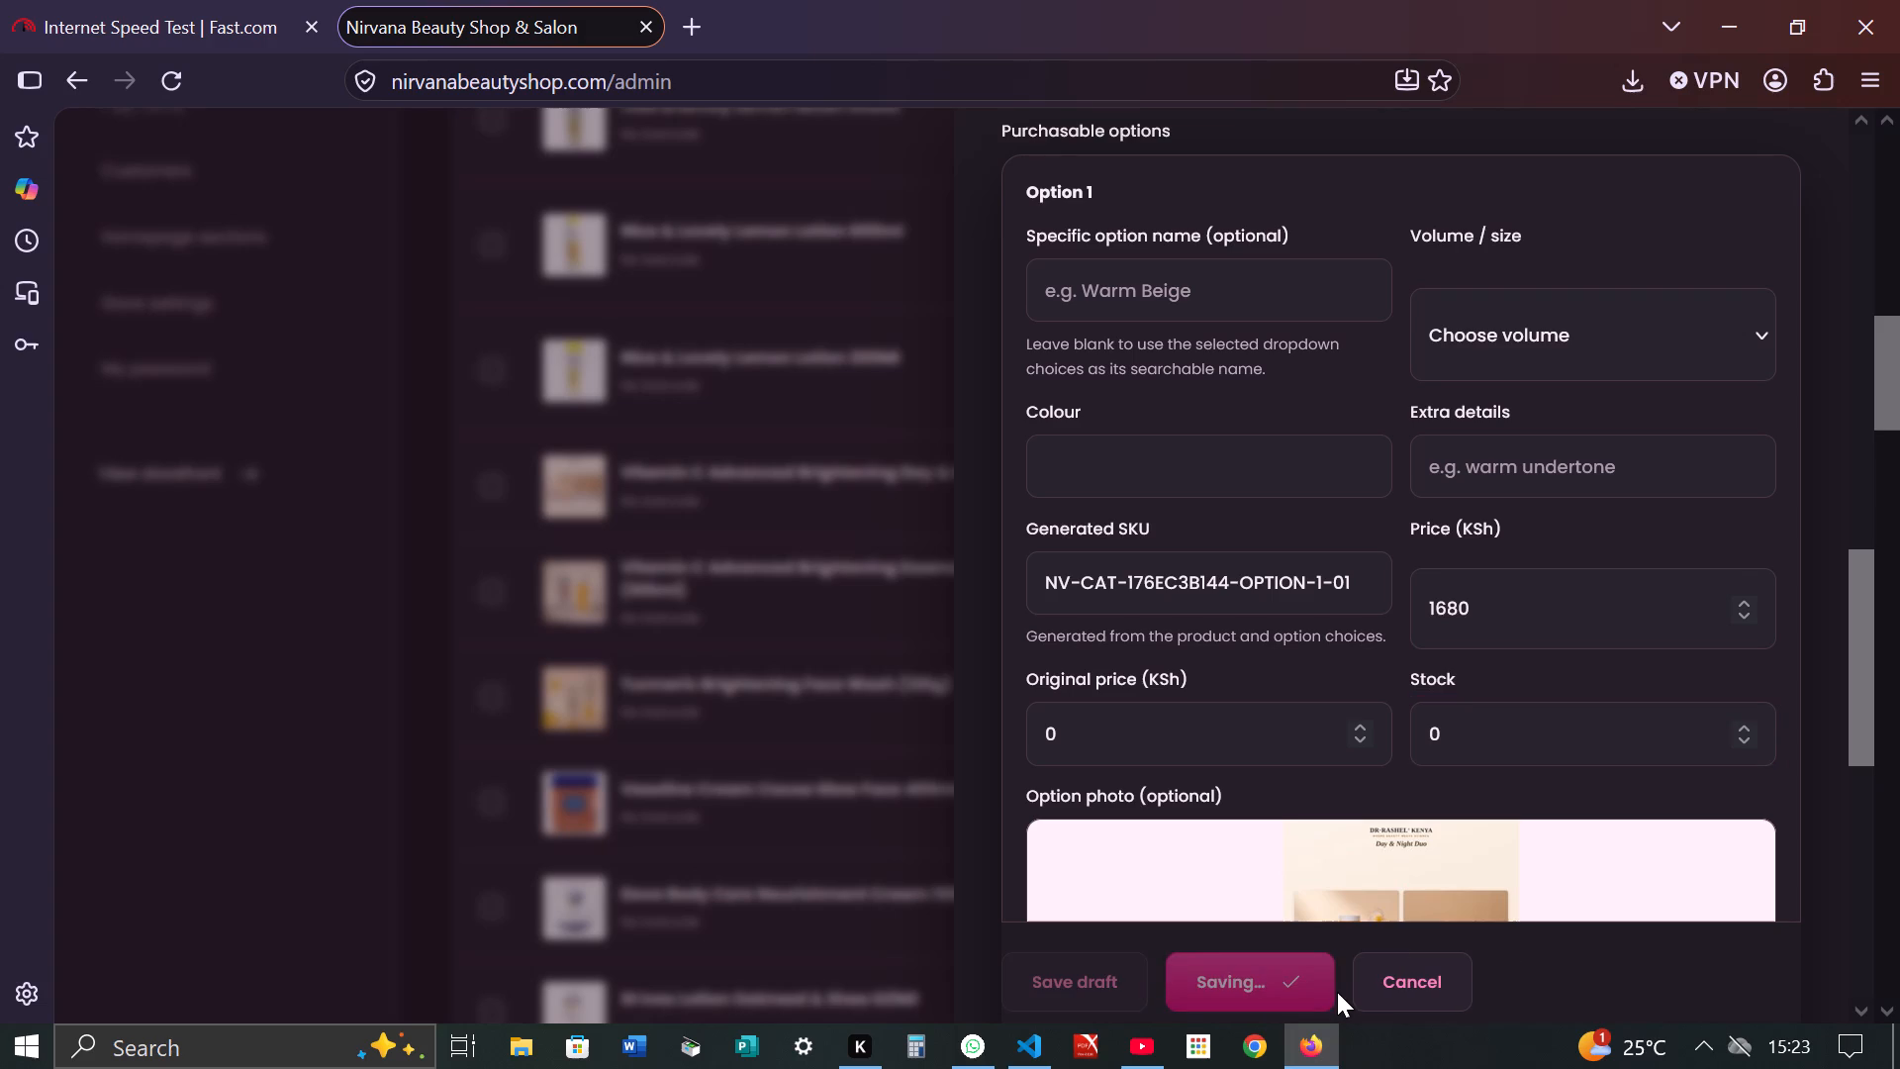
# Advance the admin product list from page 1 to page 3.
pyautogui.scroll(-2, 1084, 873)
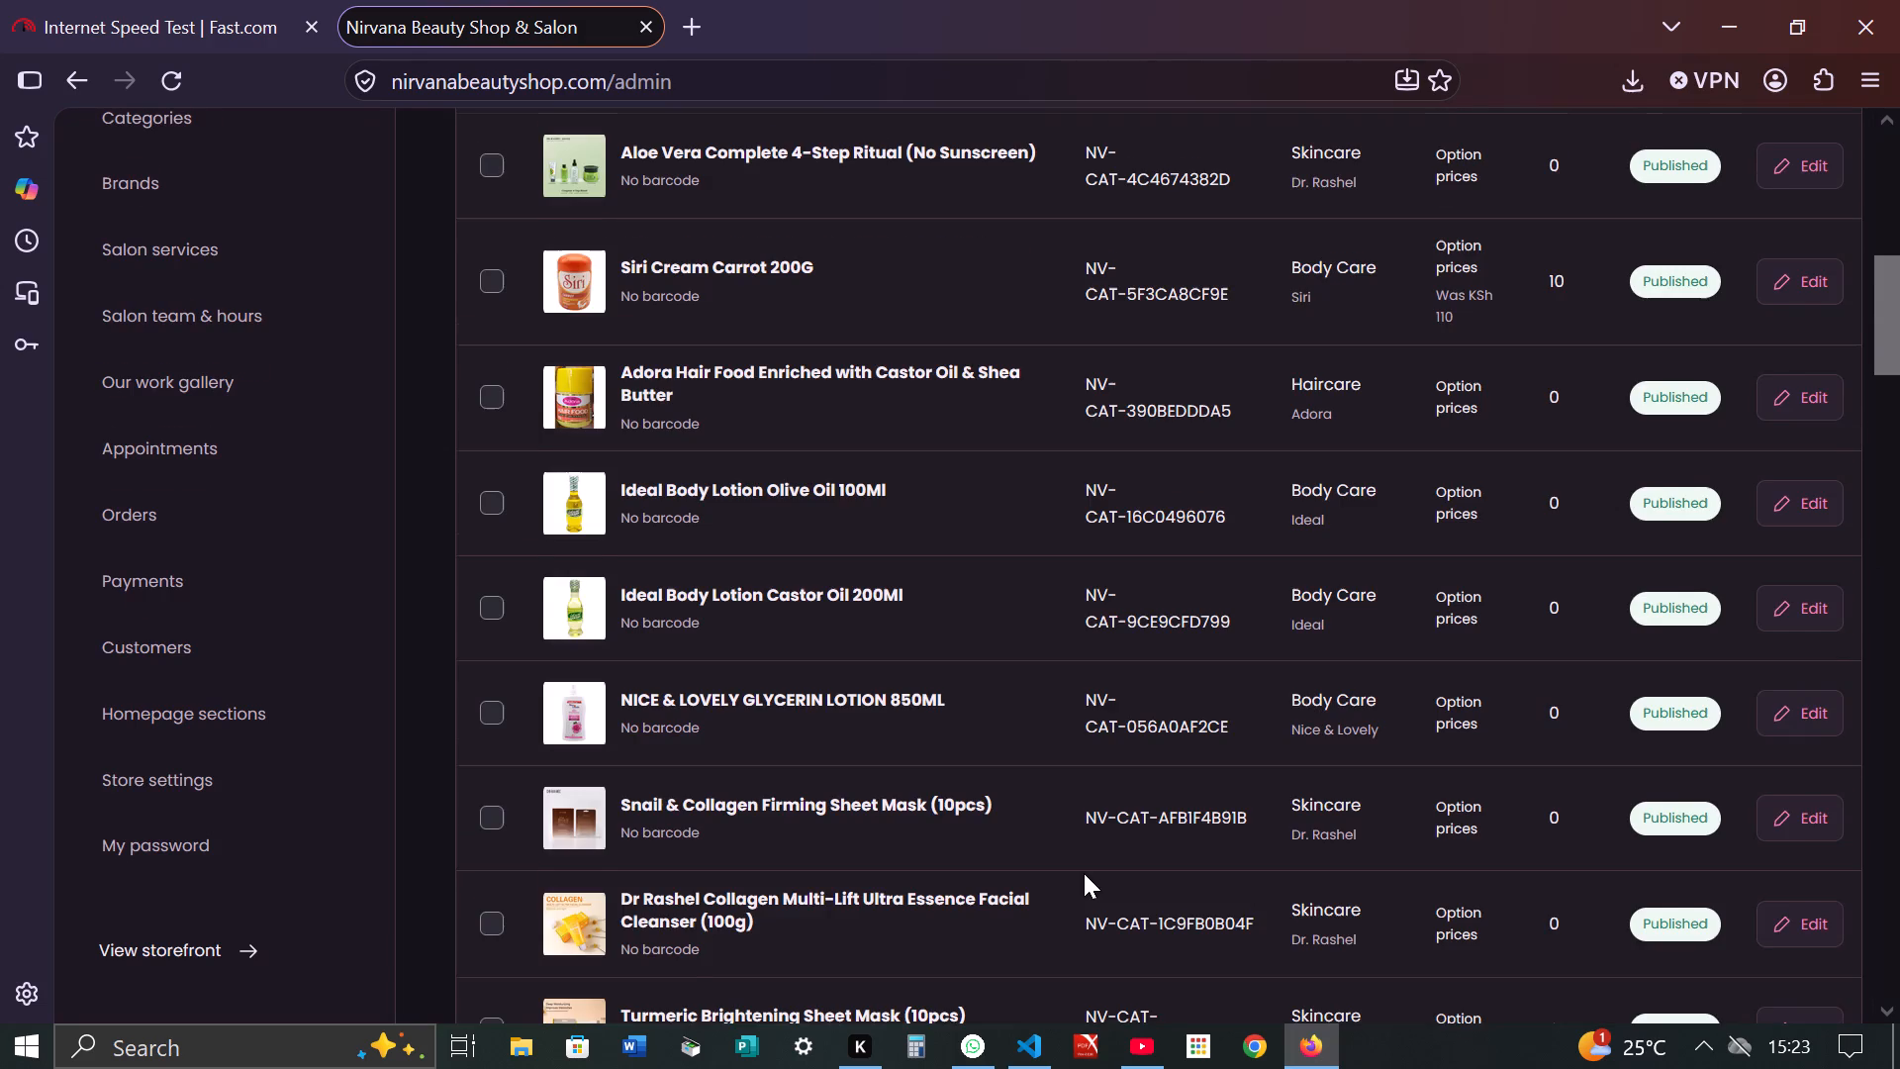
pyautogui.scroll(-9, 1084, 873)
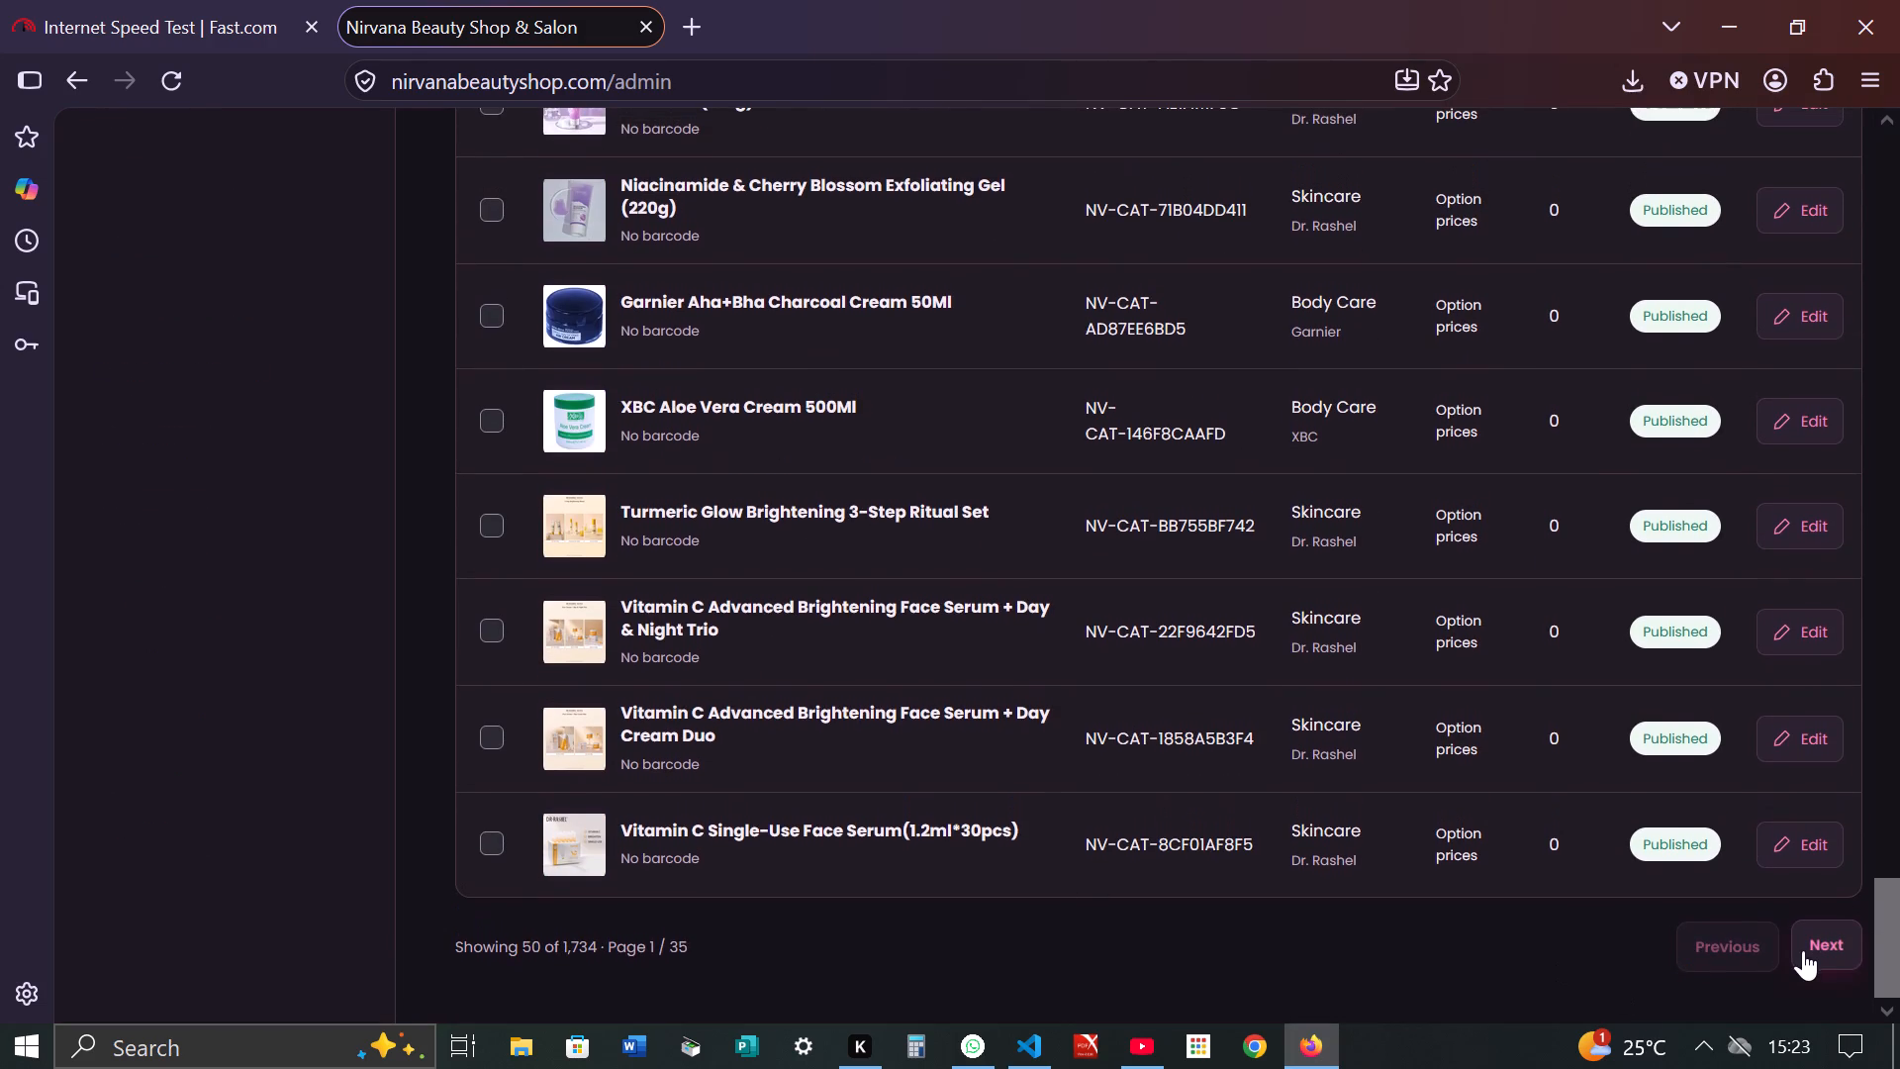
pyautogui.click(1804, 950)
pyautogui.scroll(-4, 783, 705)
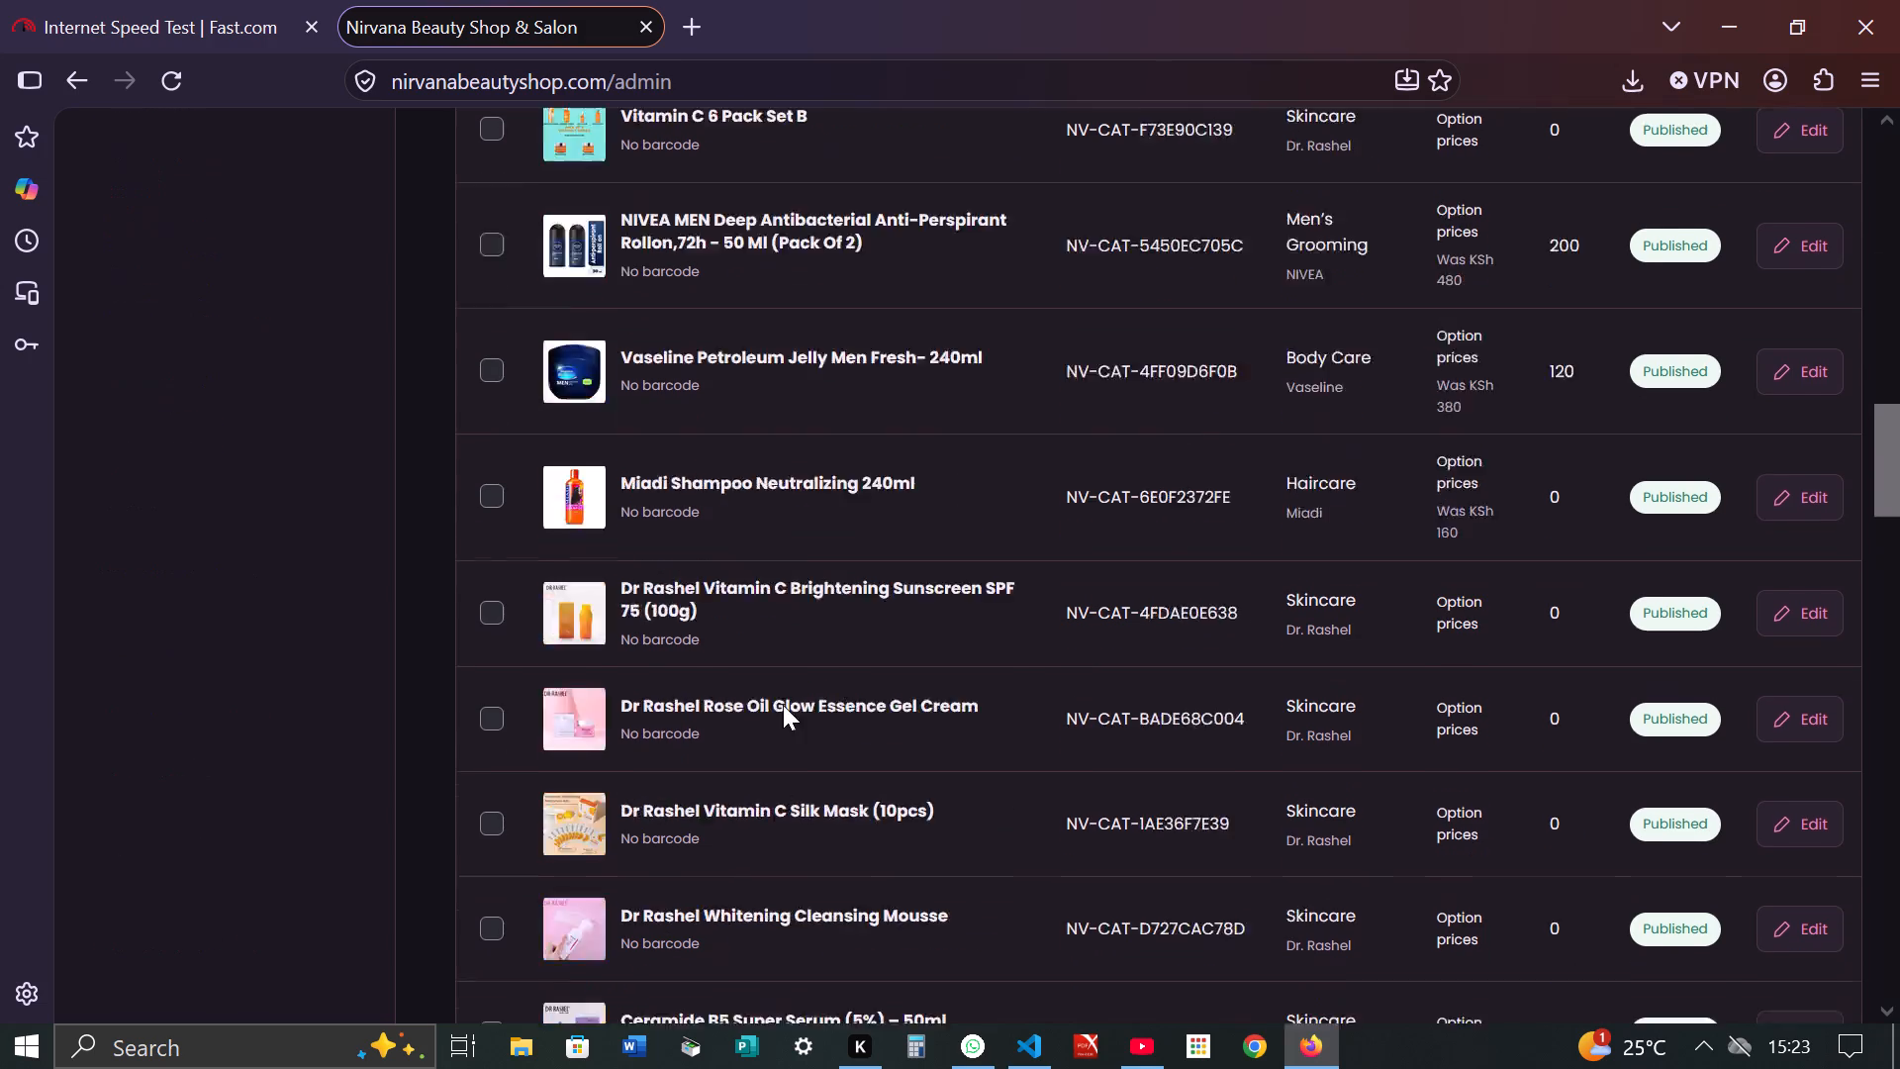
pyautogui.scroll(-4, 783, 705)
pyautogui.scroll(-7, 1012, 754)
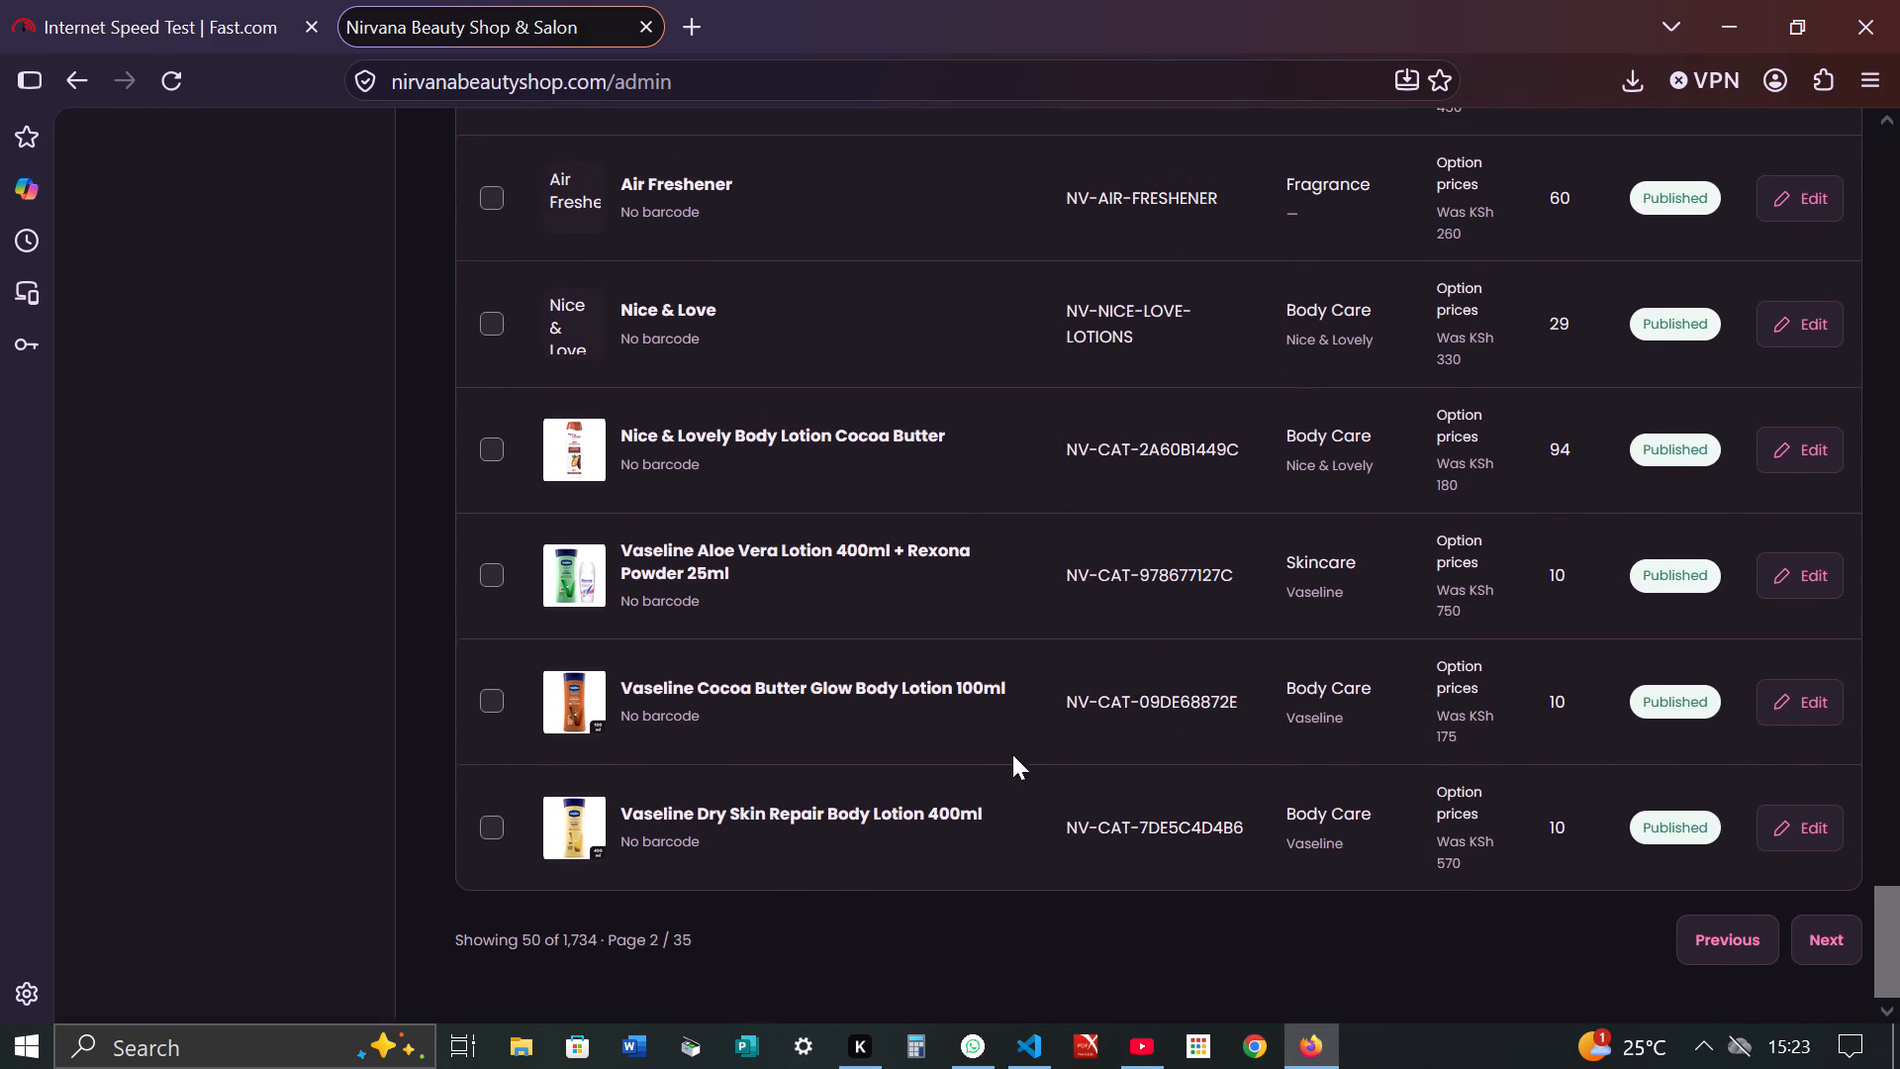
pyautogui.click(1800, 929)
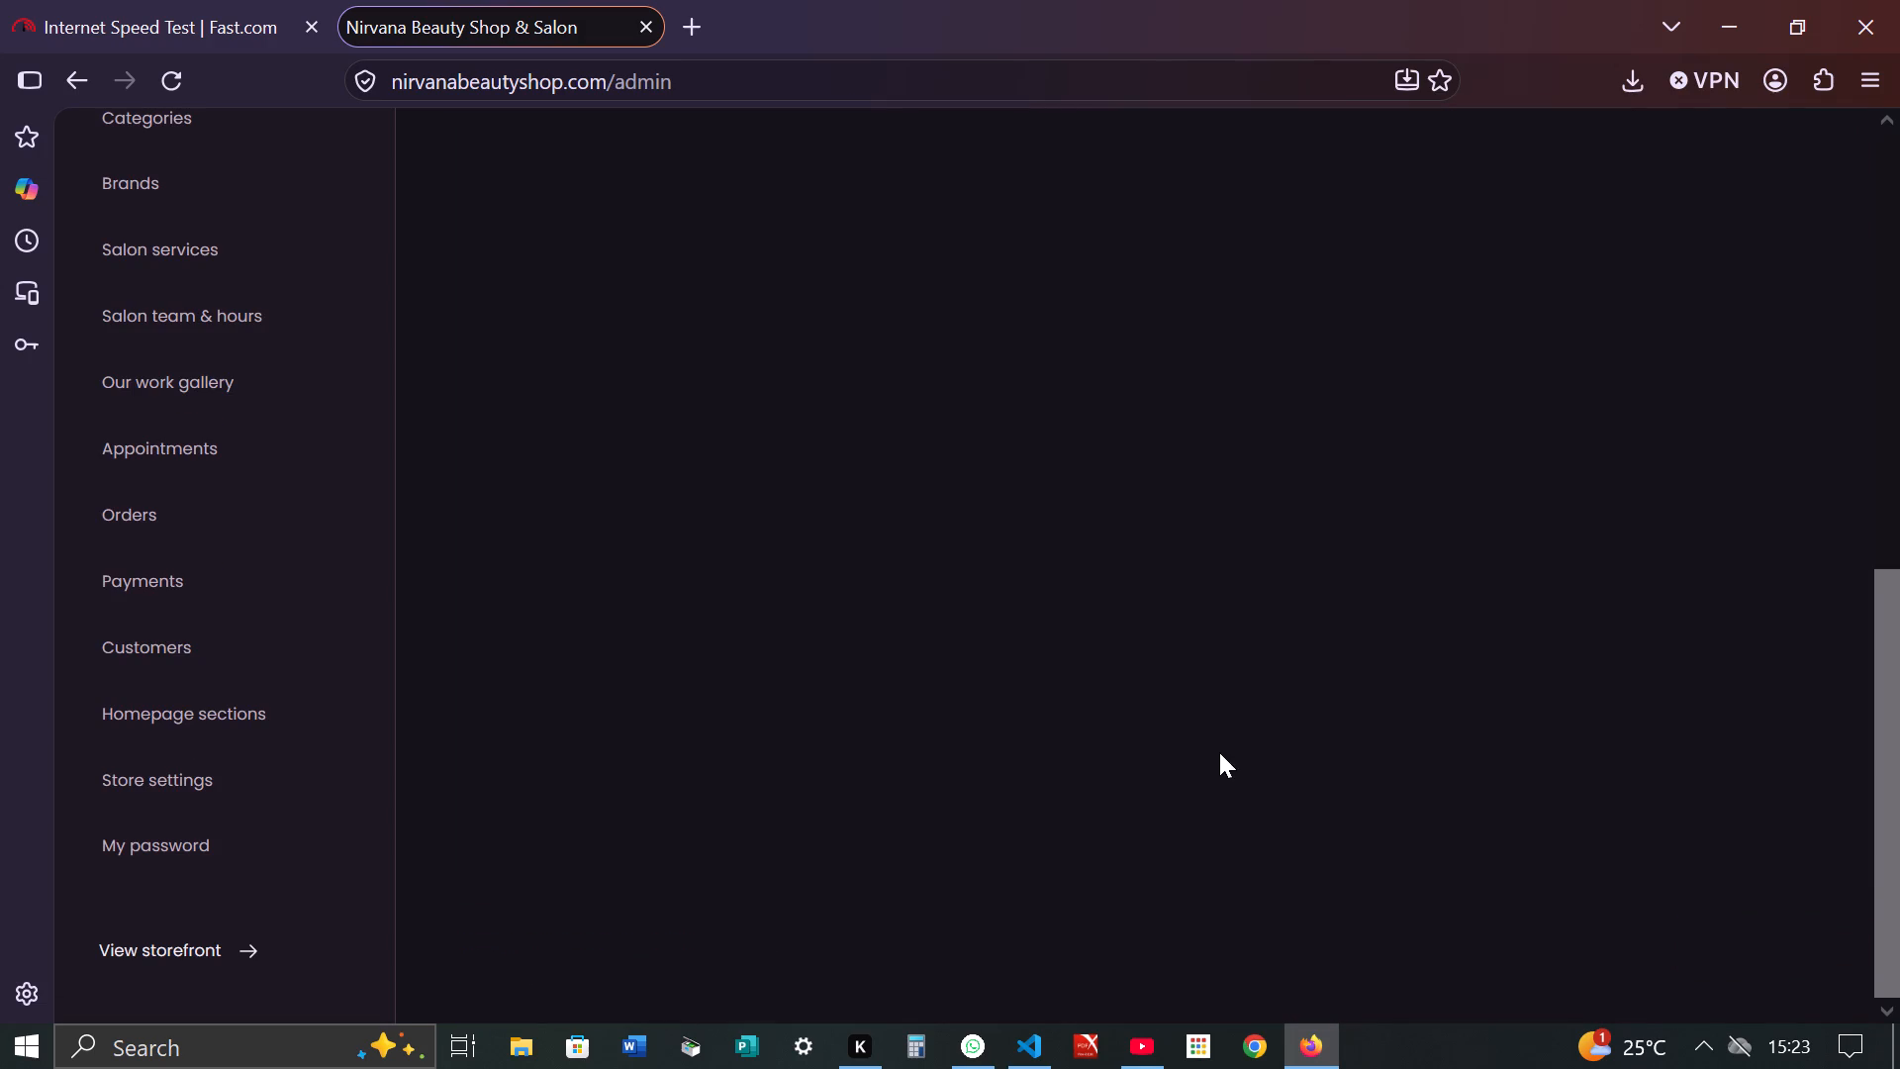
# Open the Vitamin C Advanced Brightening Essence Toner (100ml) record and review its description, product photo and purchasable option.
pyautogui.scroll(-3, 835, 753)
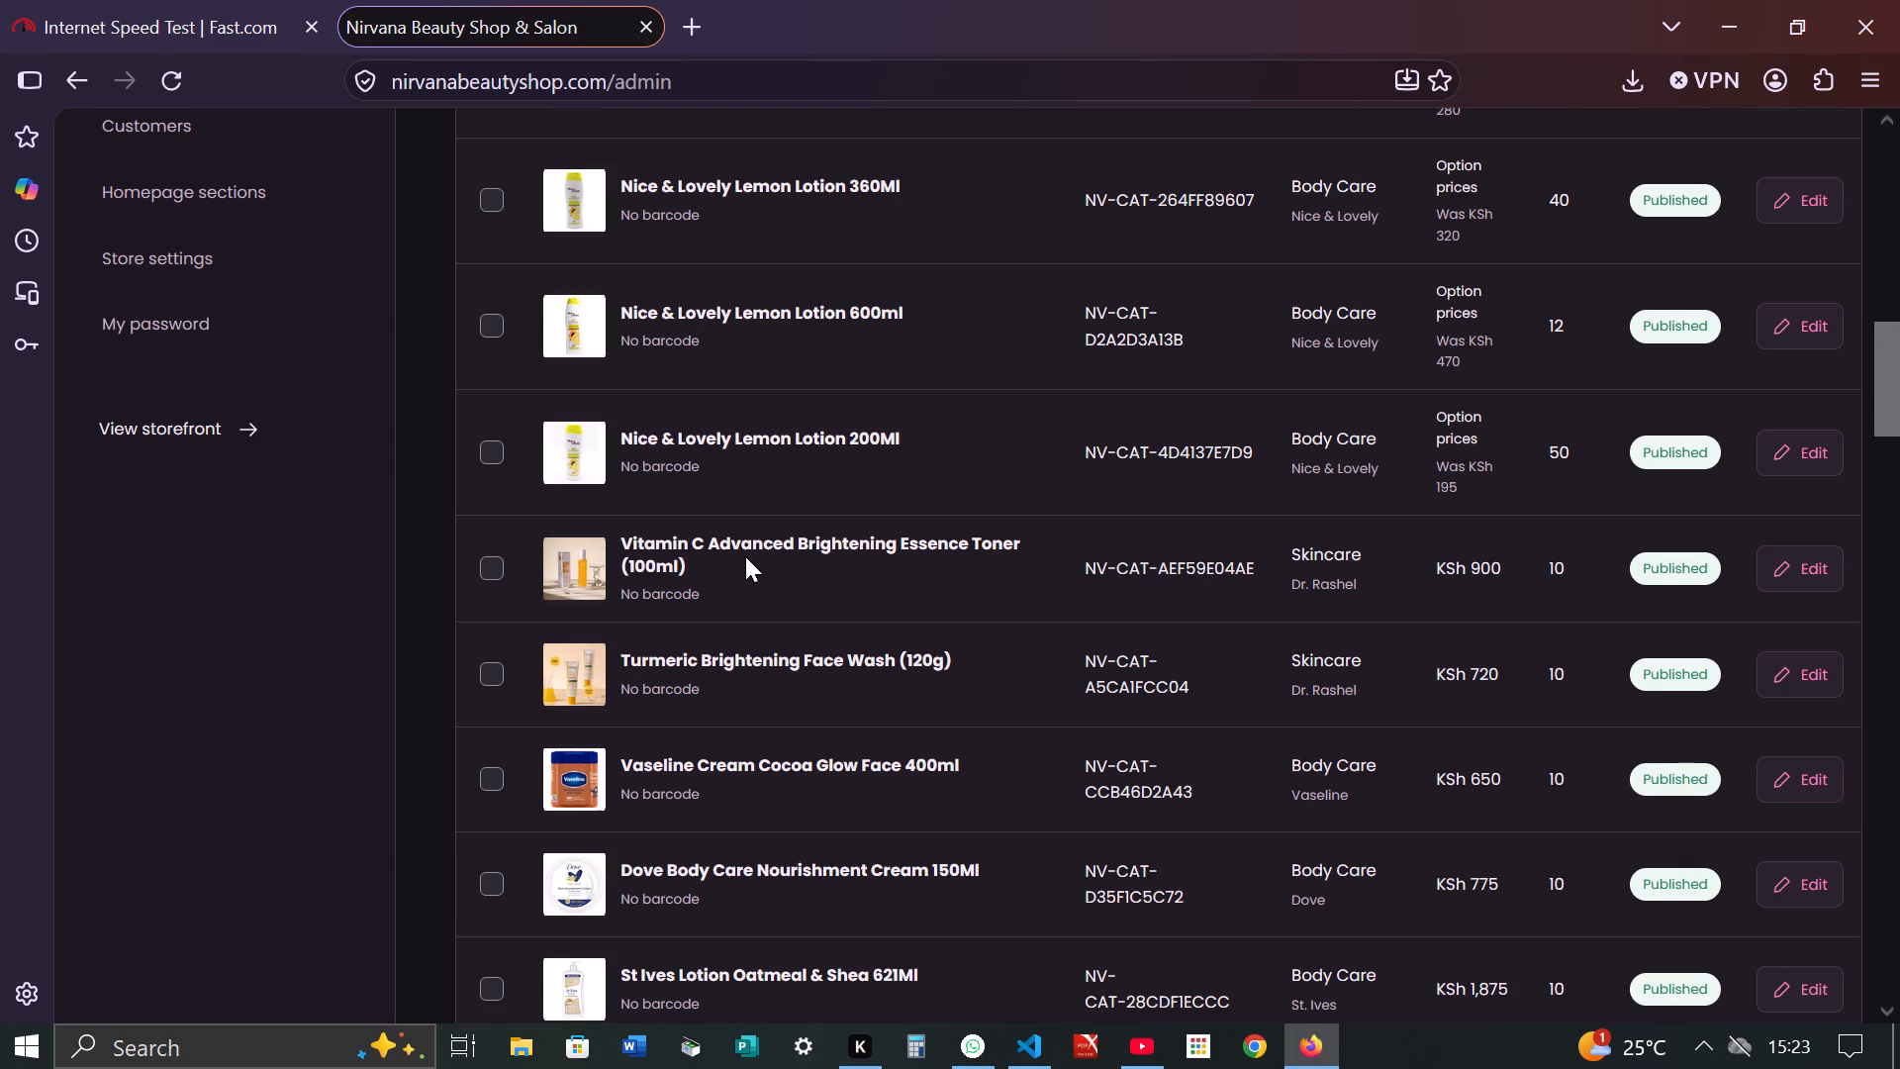
pyautogui.click(1800, 561)
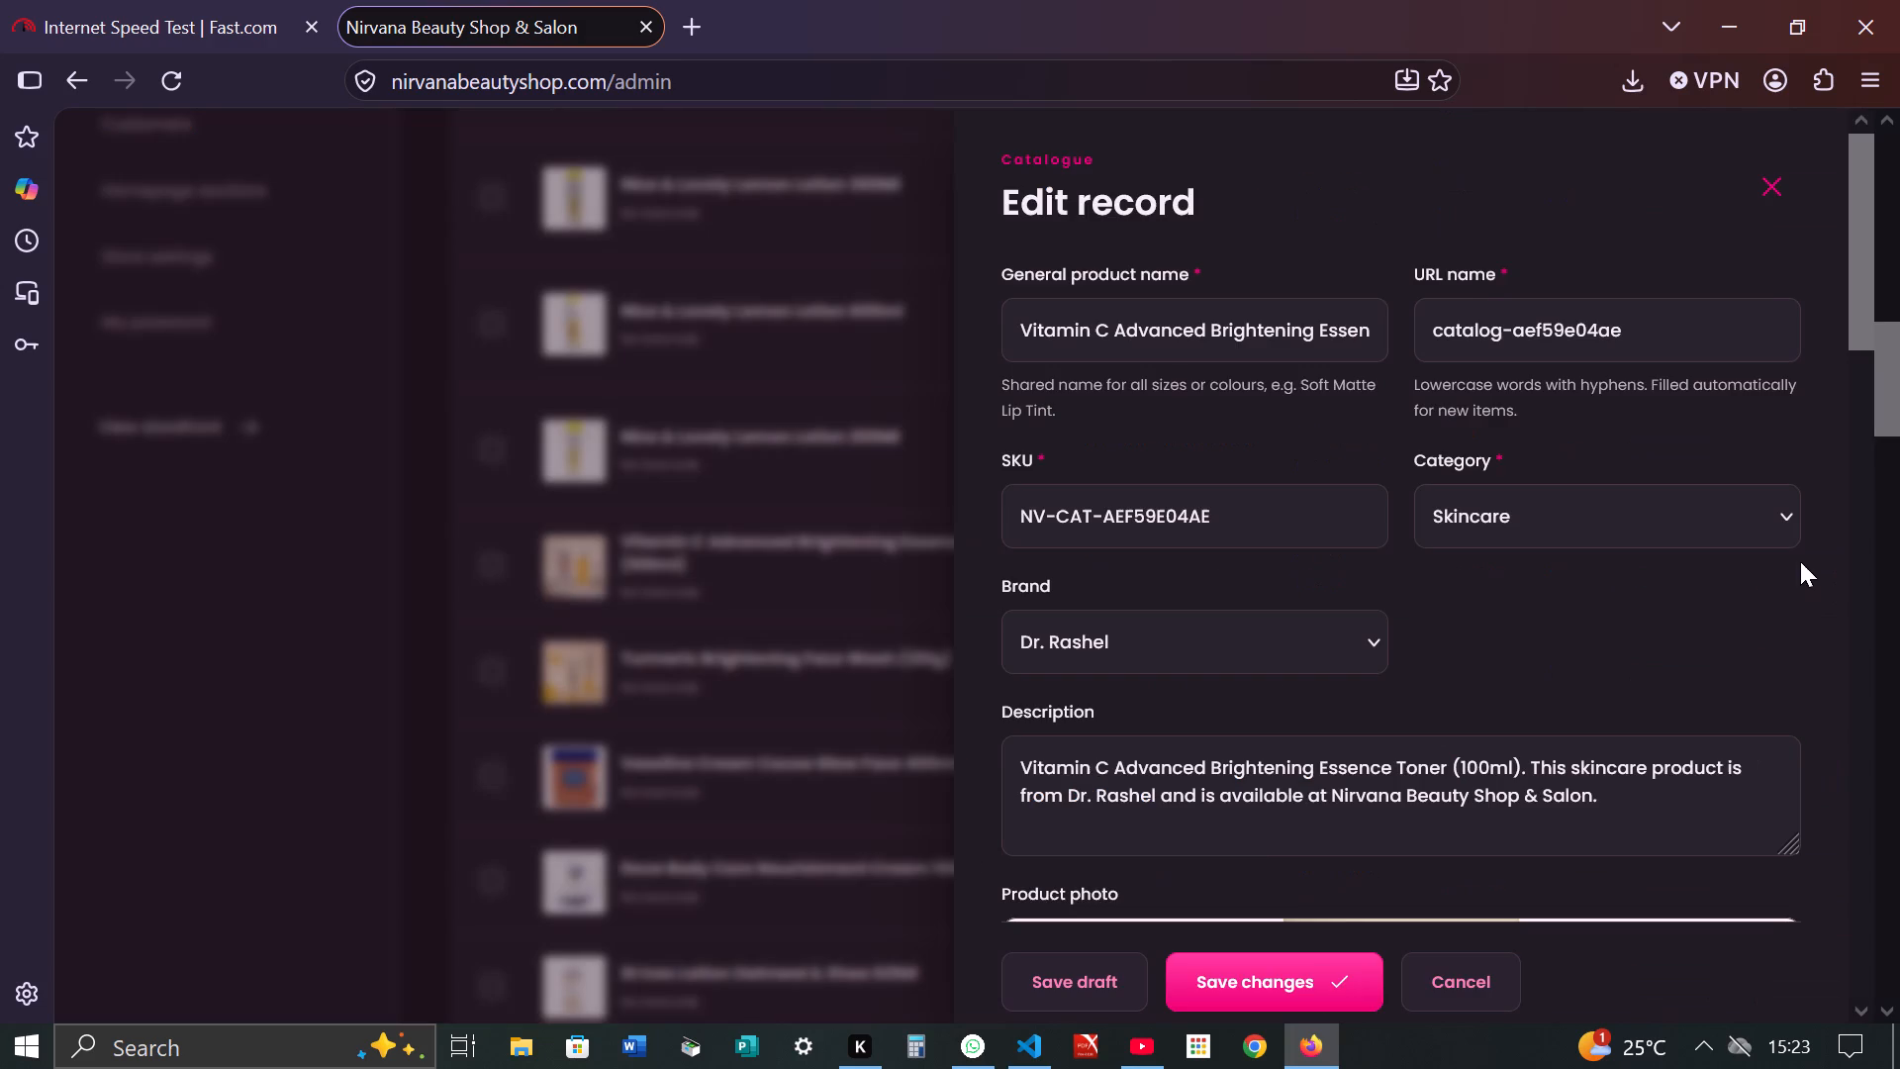
pyautogui.click(1455, 968)
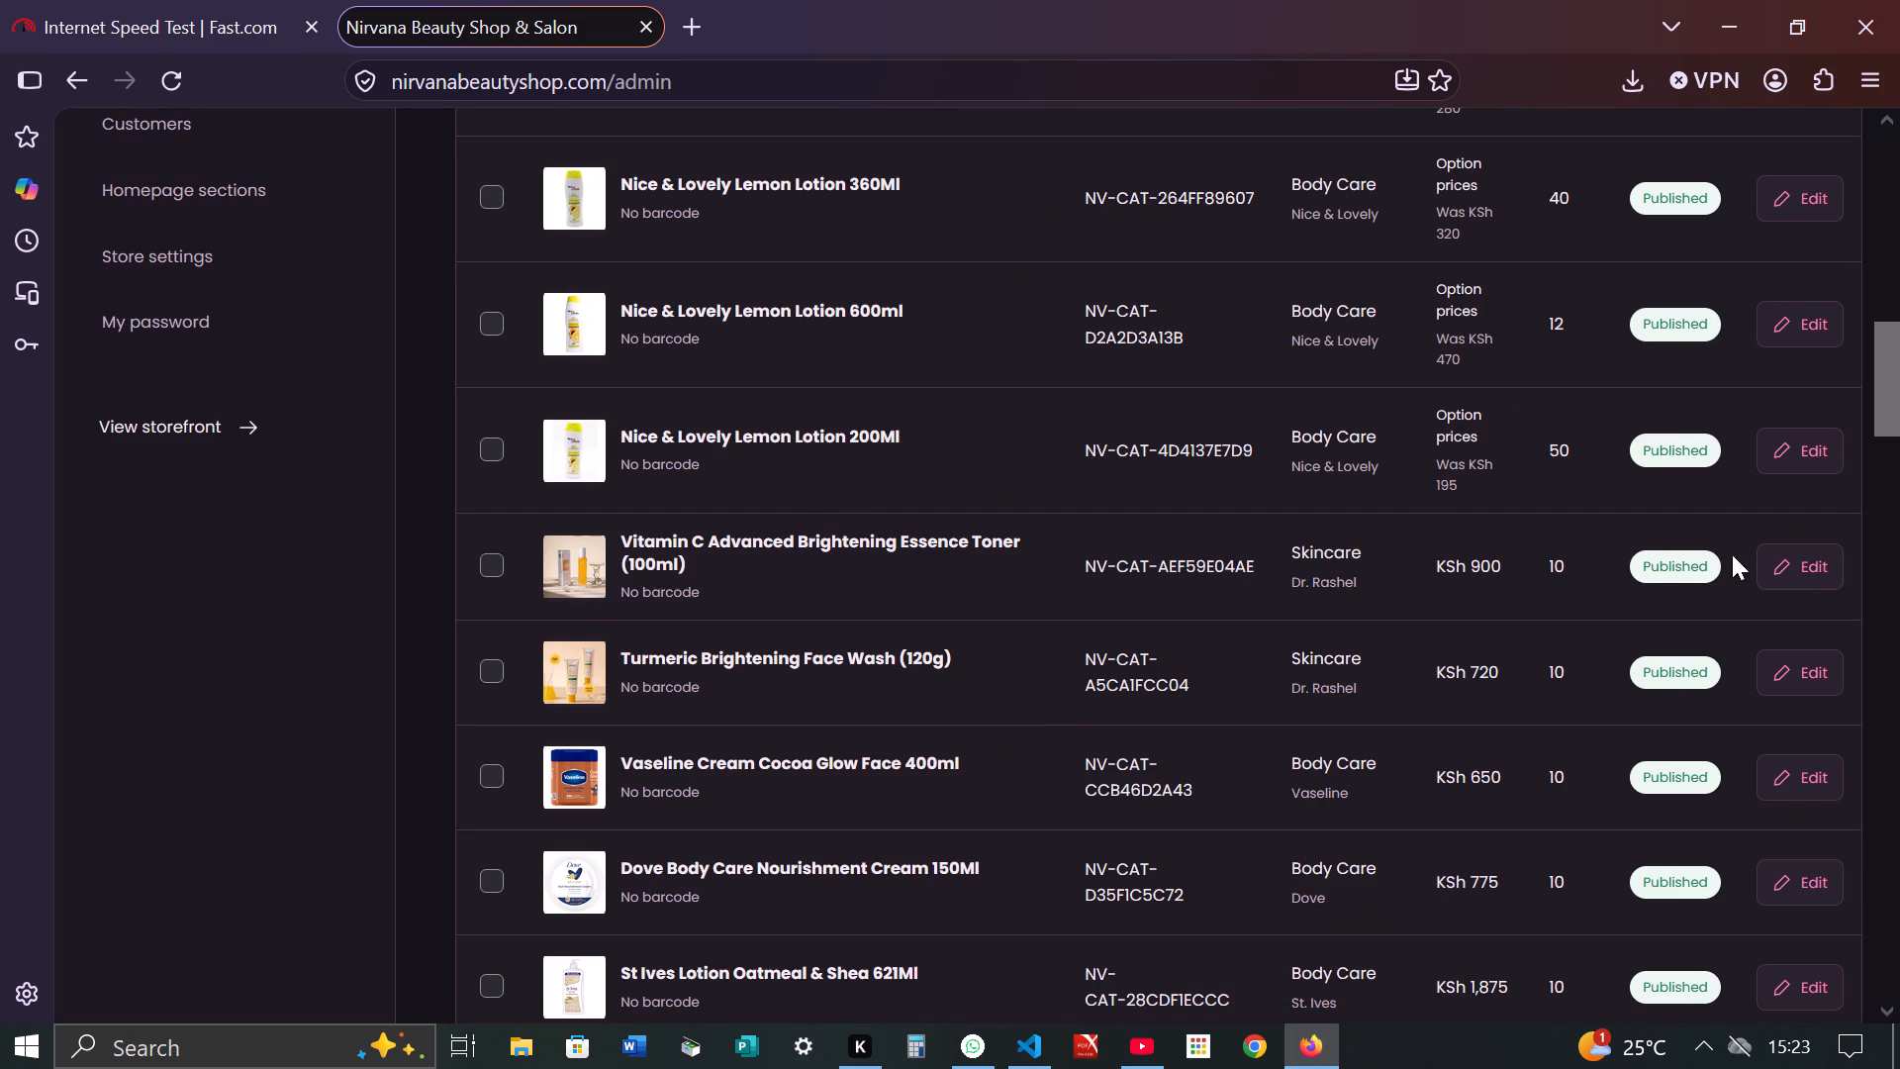
pyautogui.click(1811, 559)
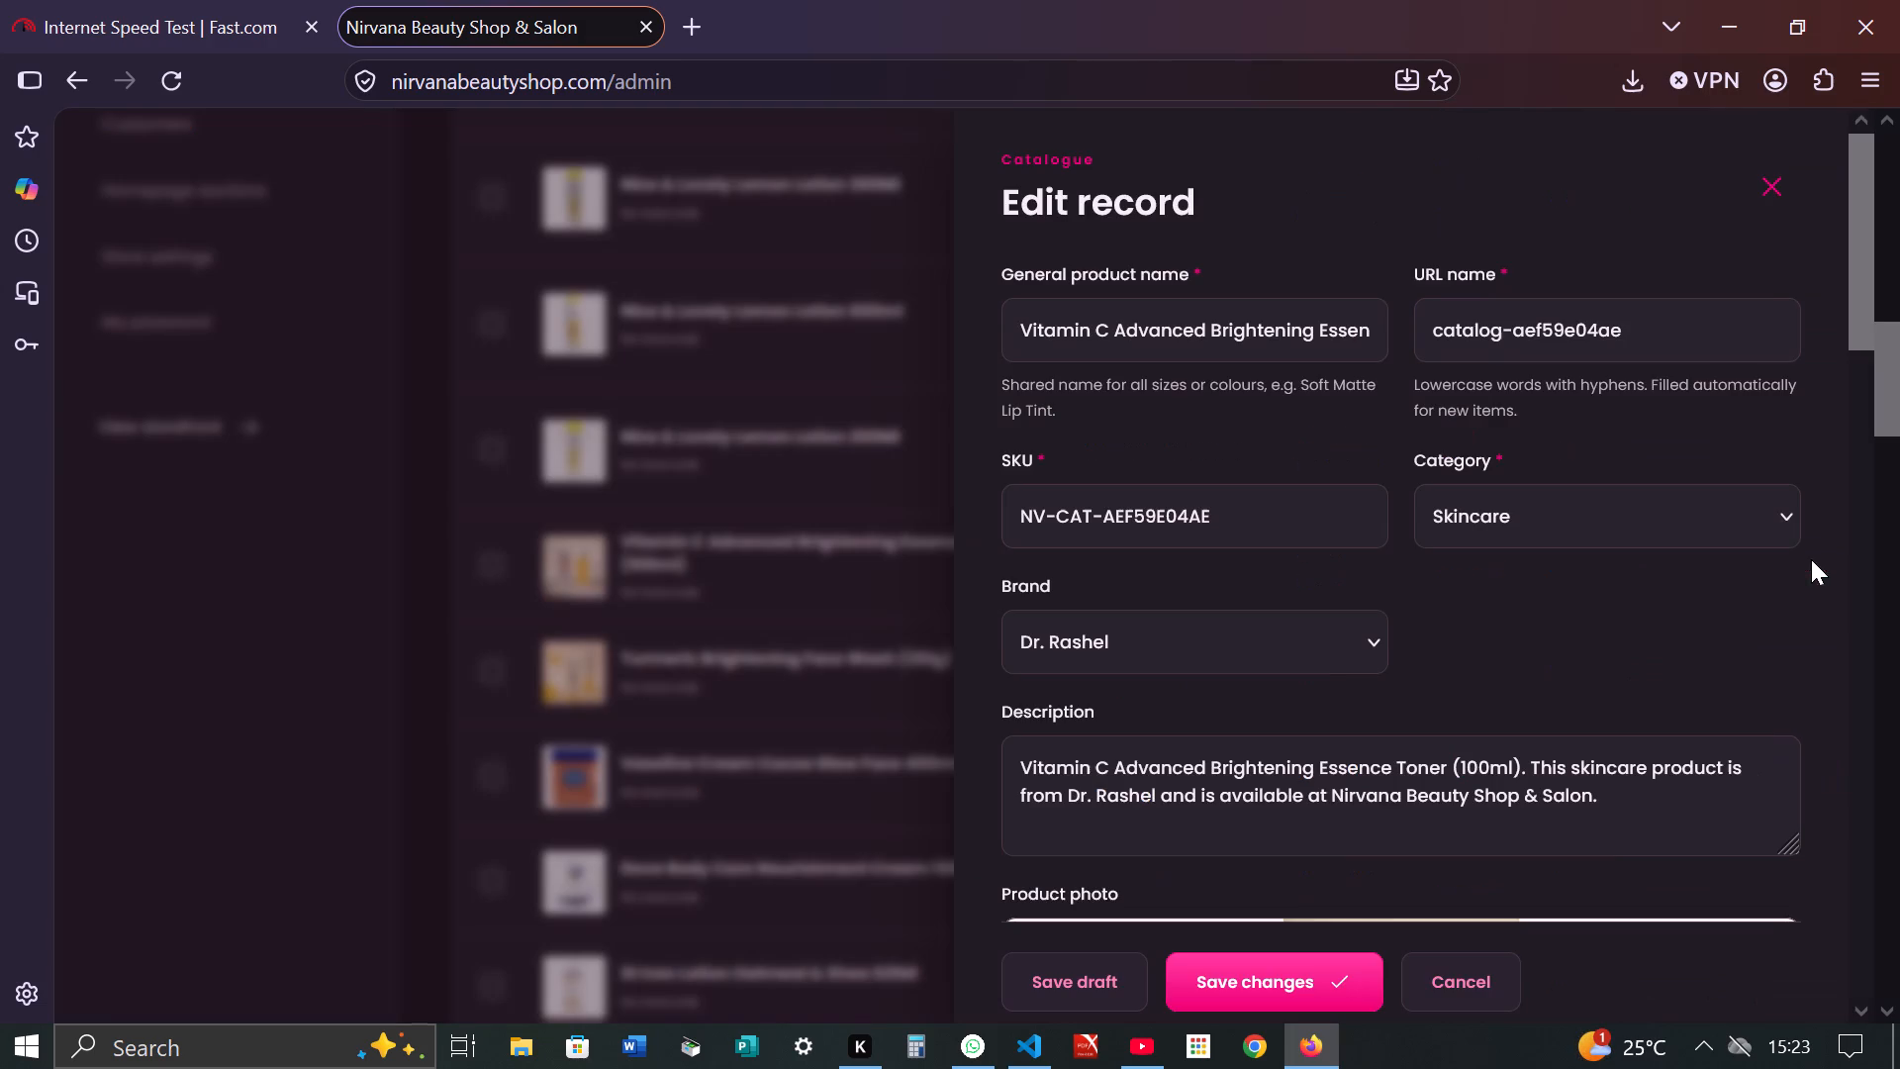
pyautogui.scroll(-4, 1373, 770)
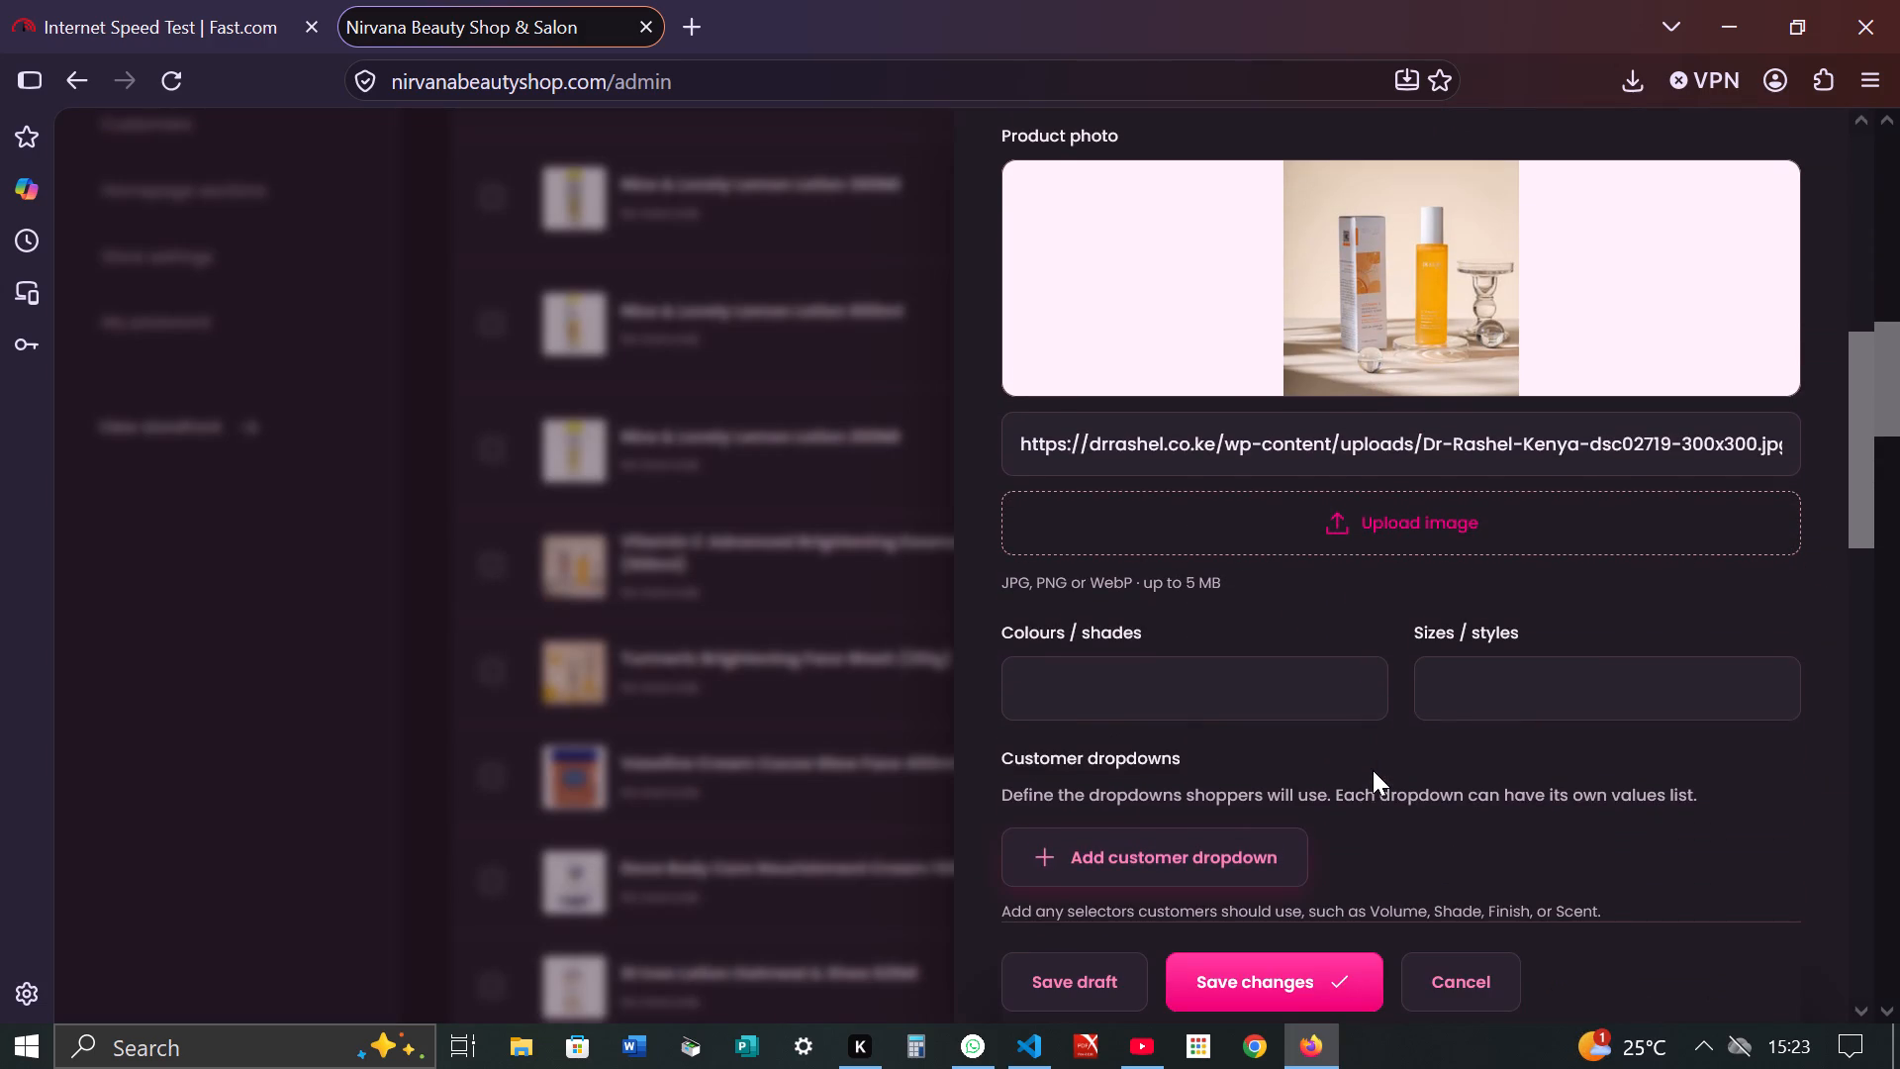
pyautogui.scroll(-3, 1462, 734)
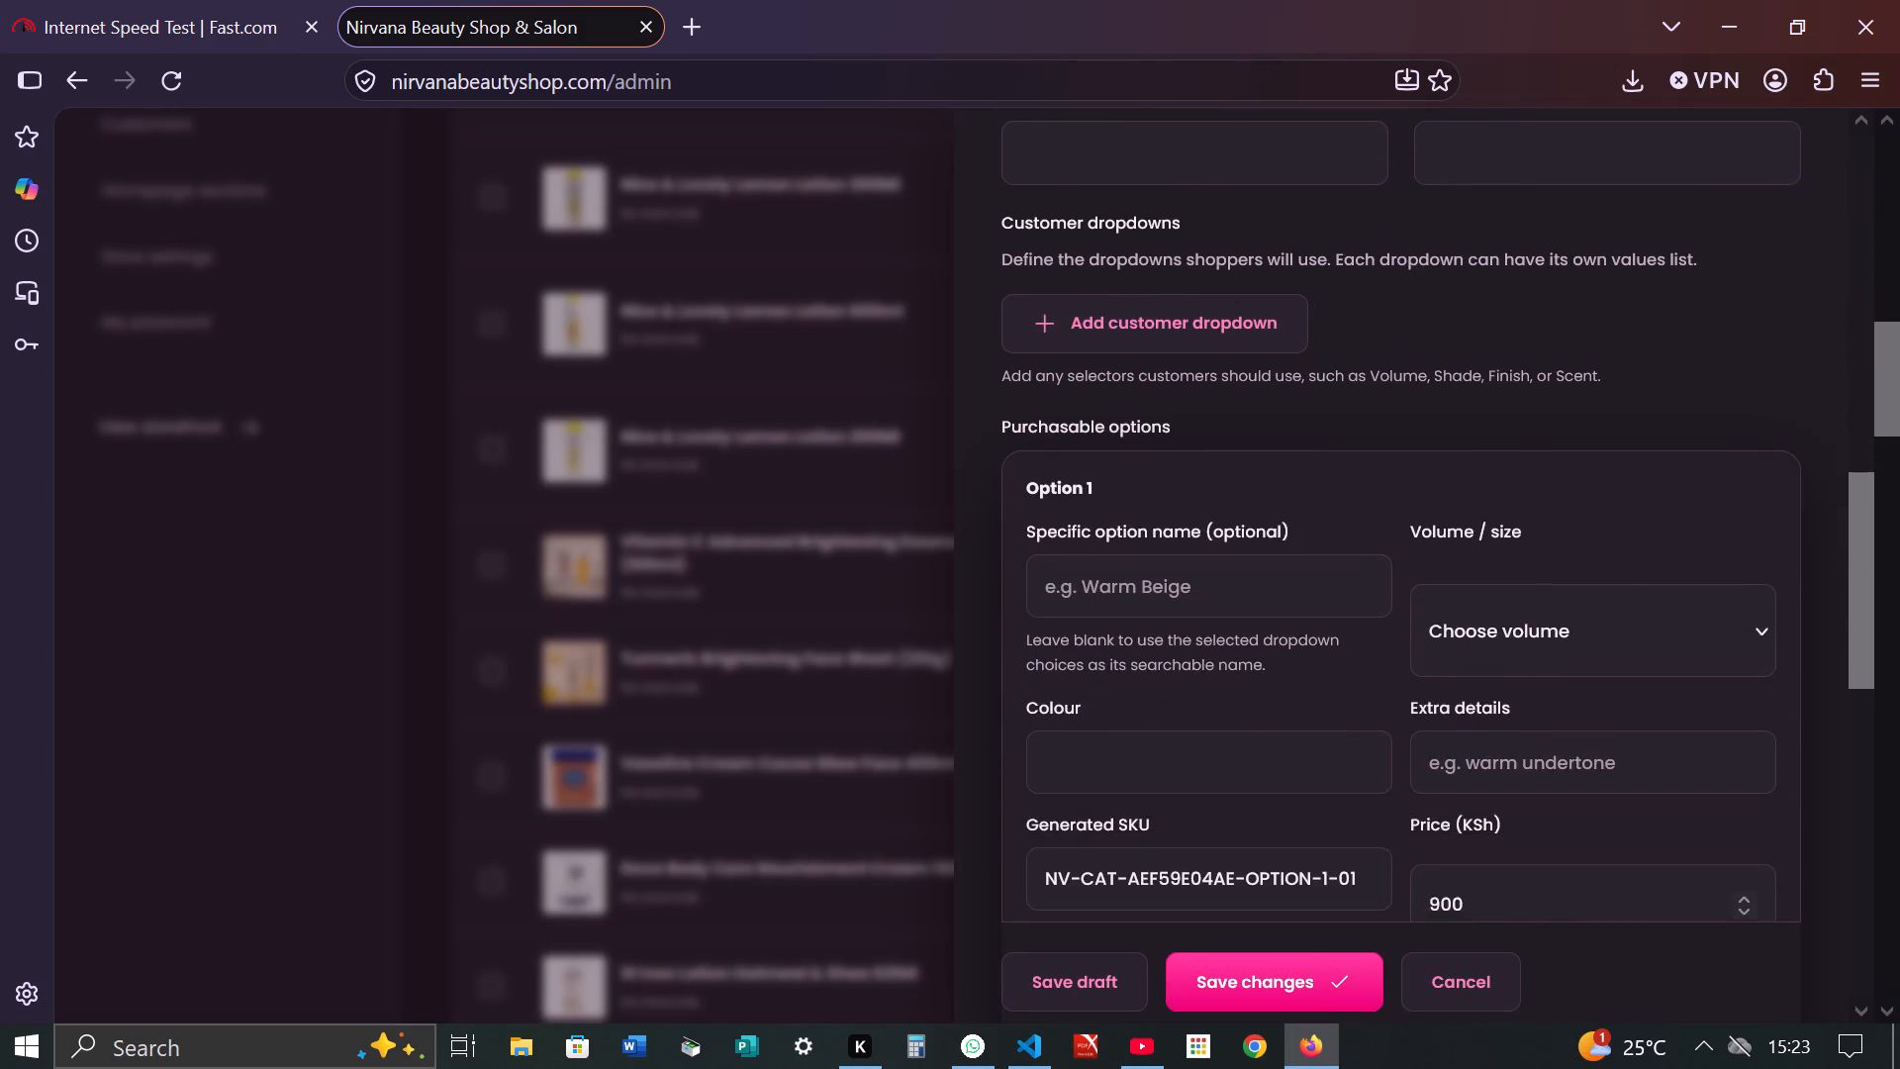
pyautogui.scroll(5, 1462, 734)
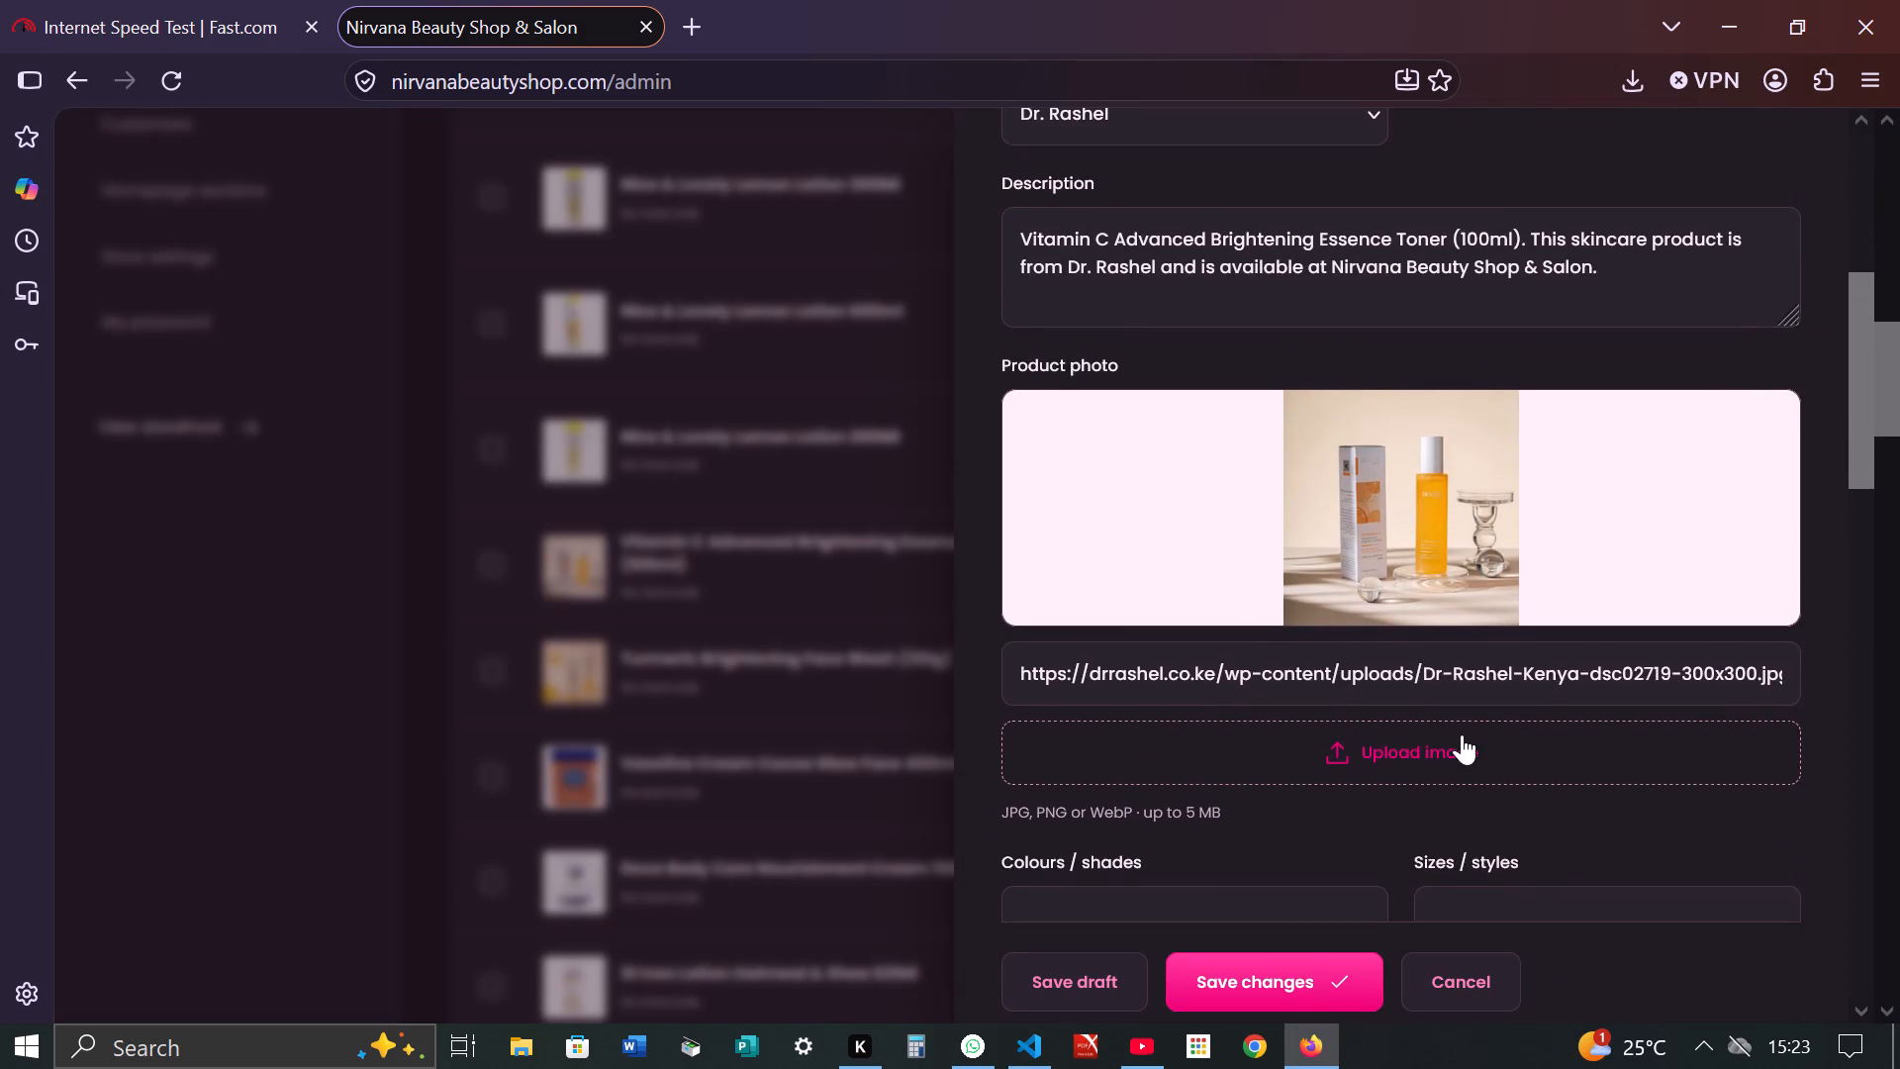
pyautogui.scroll(1, 1462, 734)
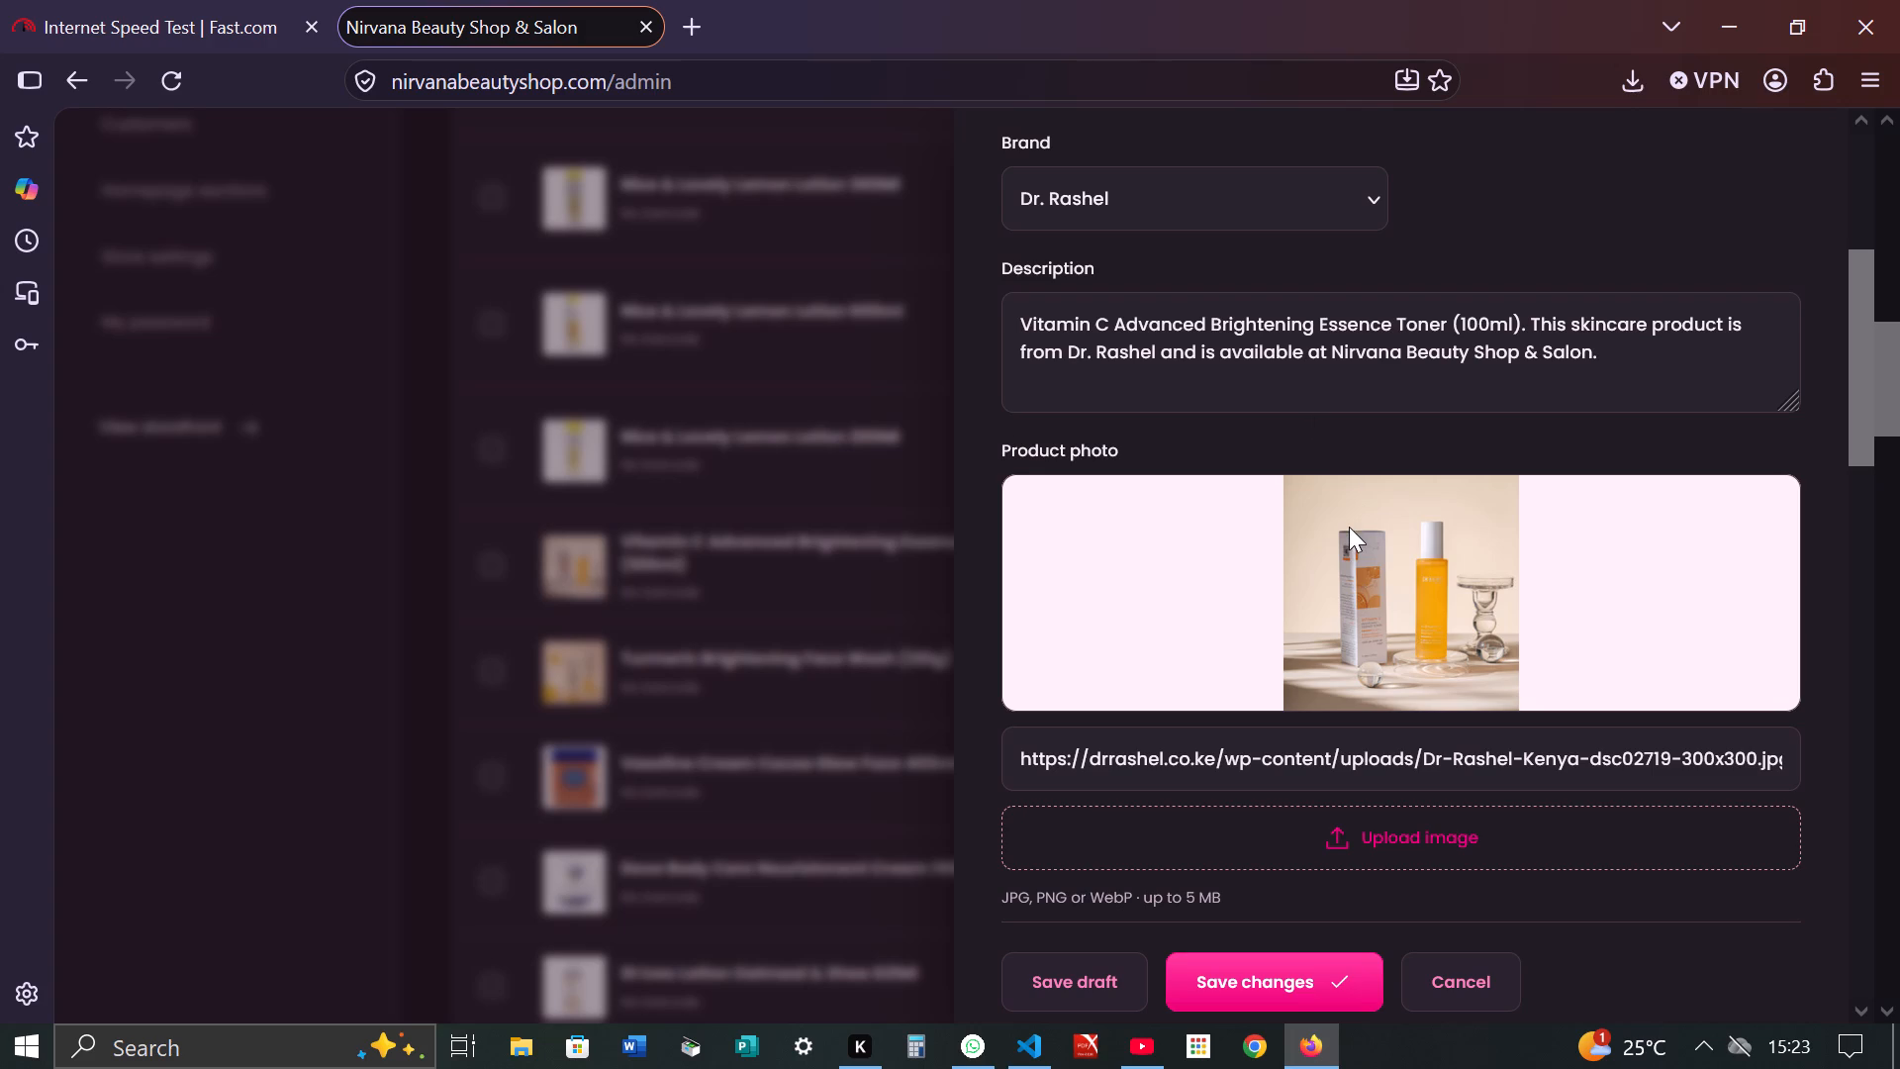
pyautogui.scroll(-2, 1350, 523)
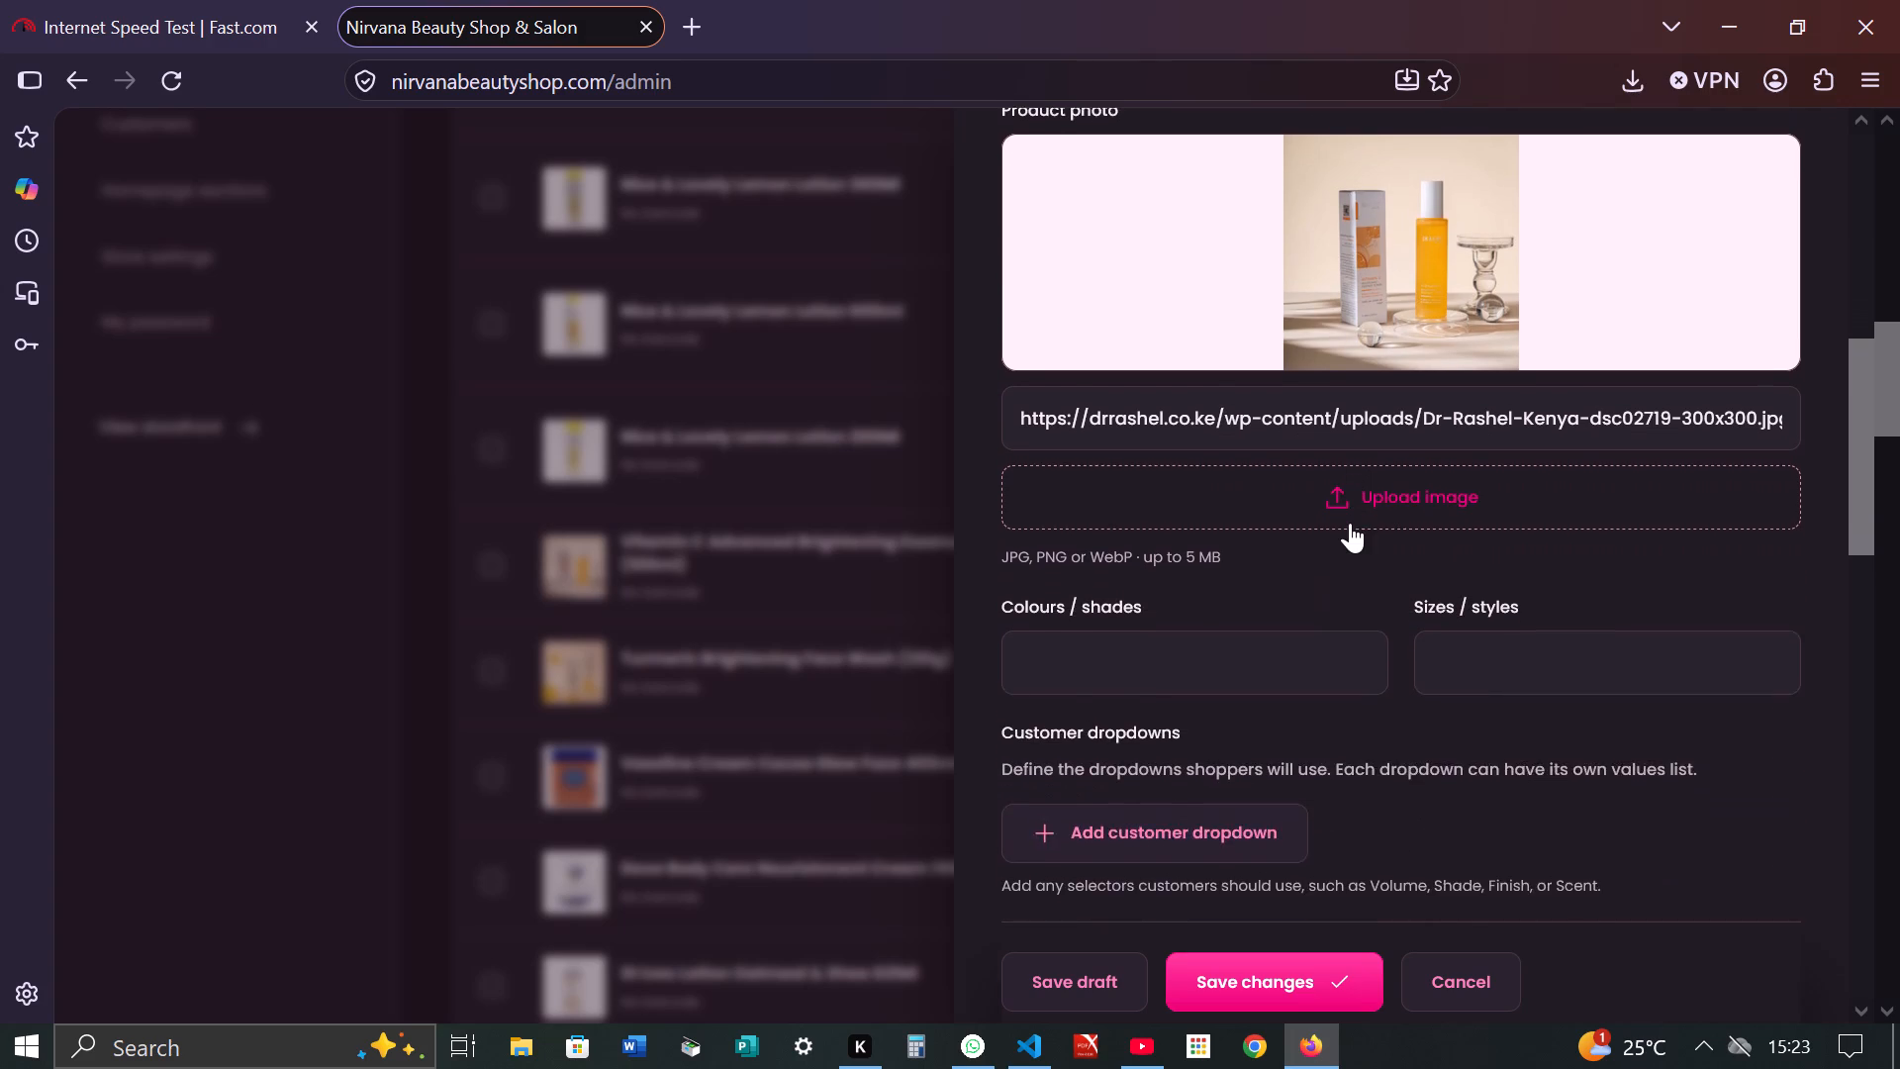
pyautogui.scroll(-1, 1350, 523)
pyautogui.scroll(3, 1350, 523)
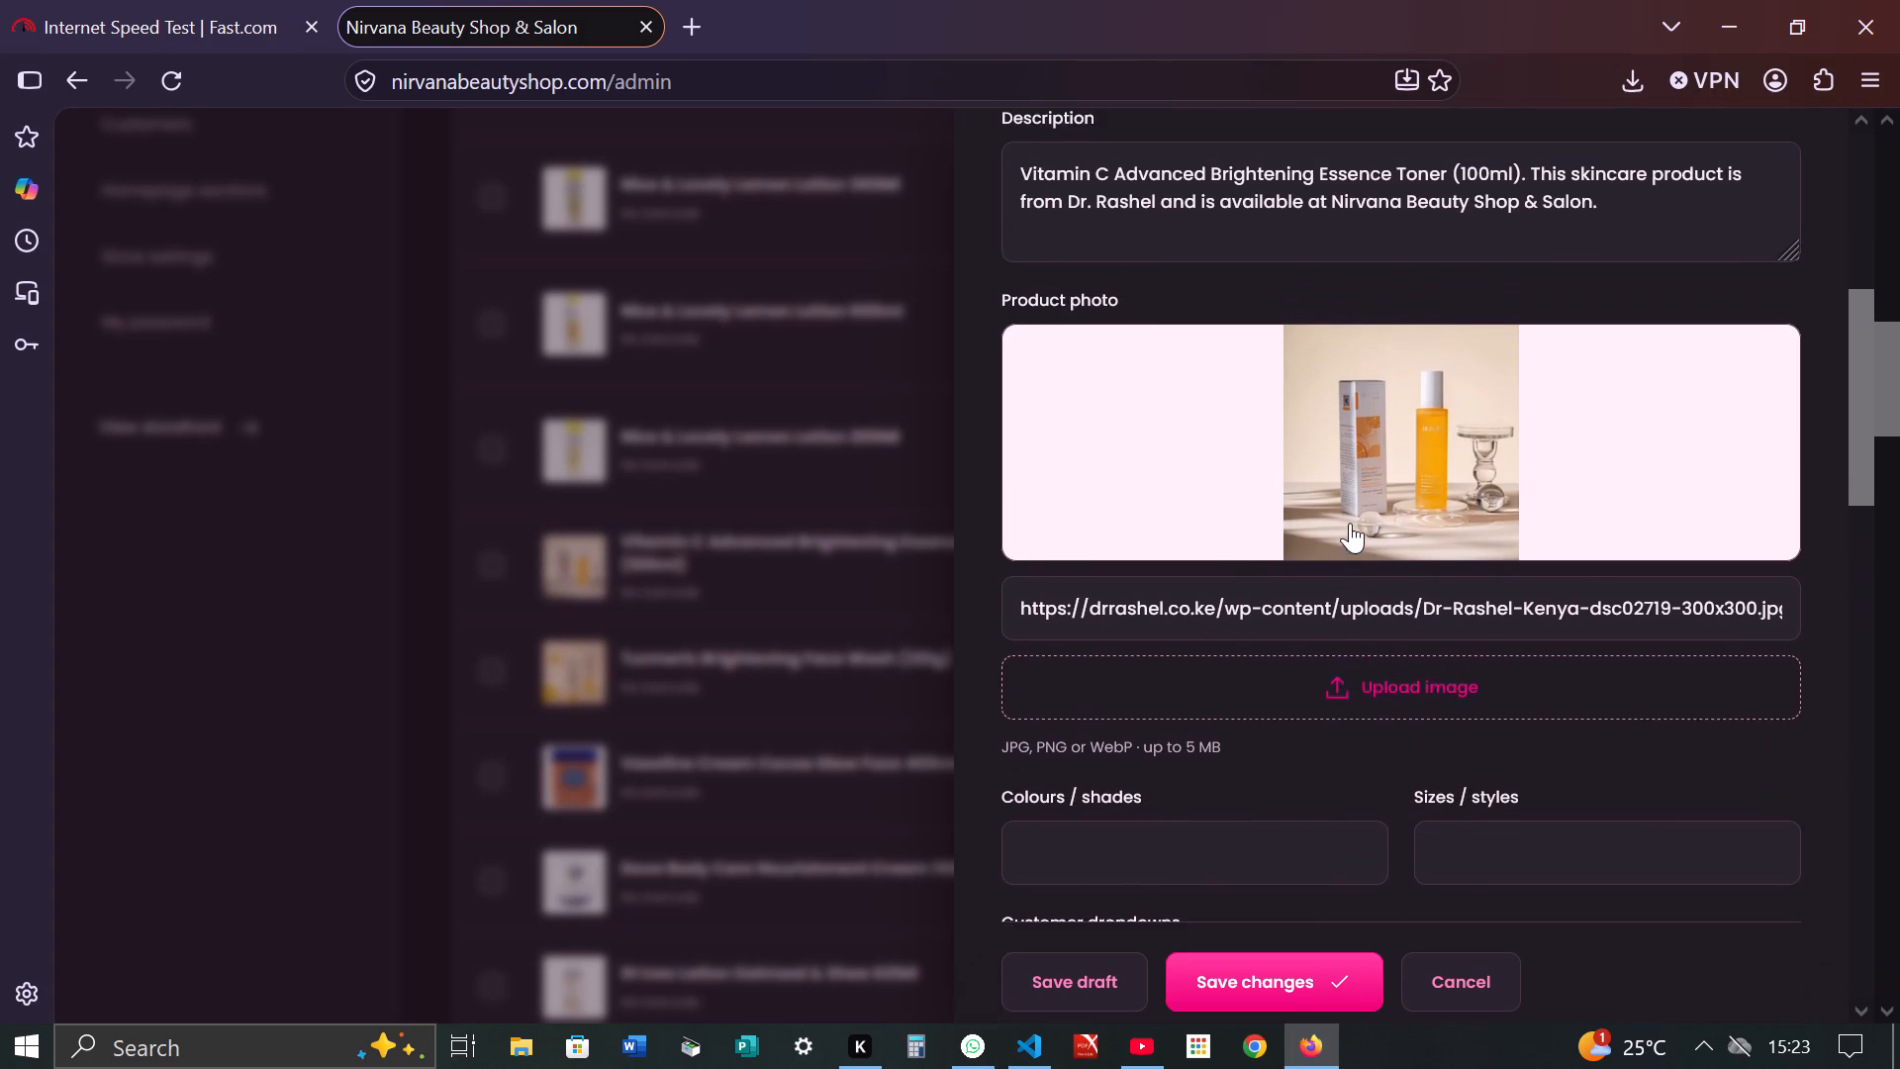
pyautogui.scroll(1, 1350, 523)
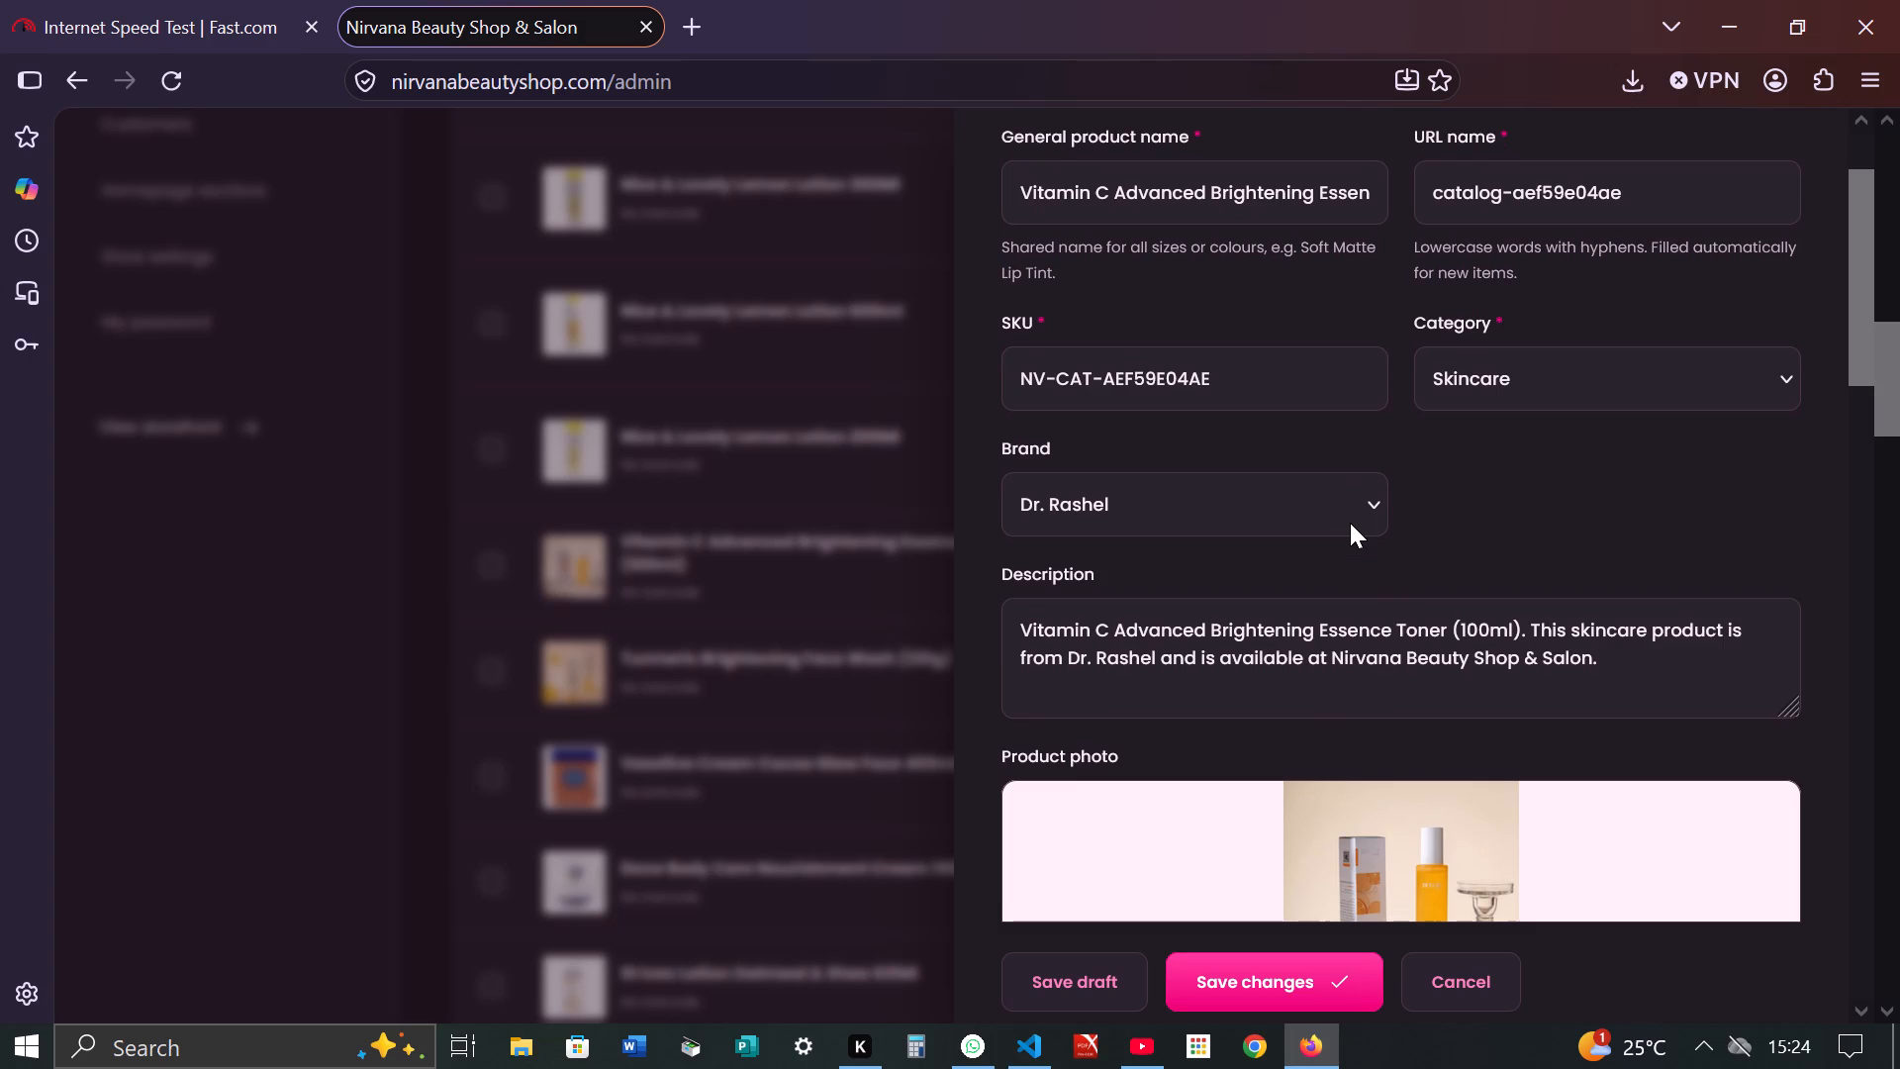
# Set the option 1 price of the Vitamin C Advanced Brightening Essence Toner (100ml) to 500 KSh.
pyautogui.scroll(-2, 1426, 546)
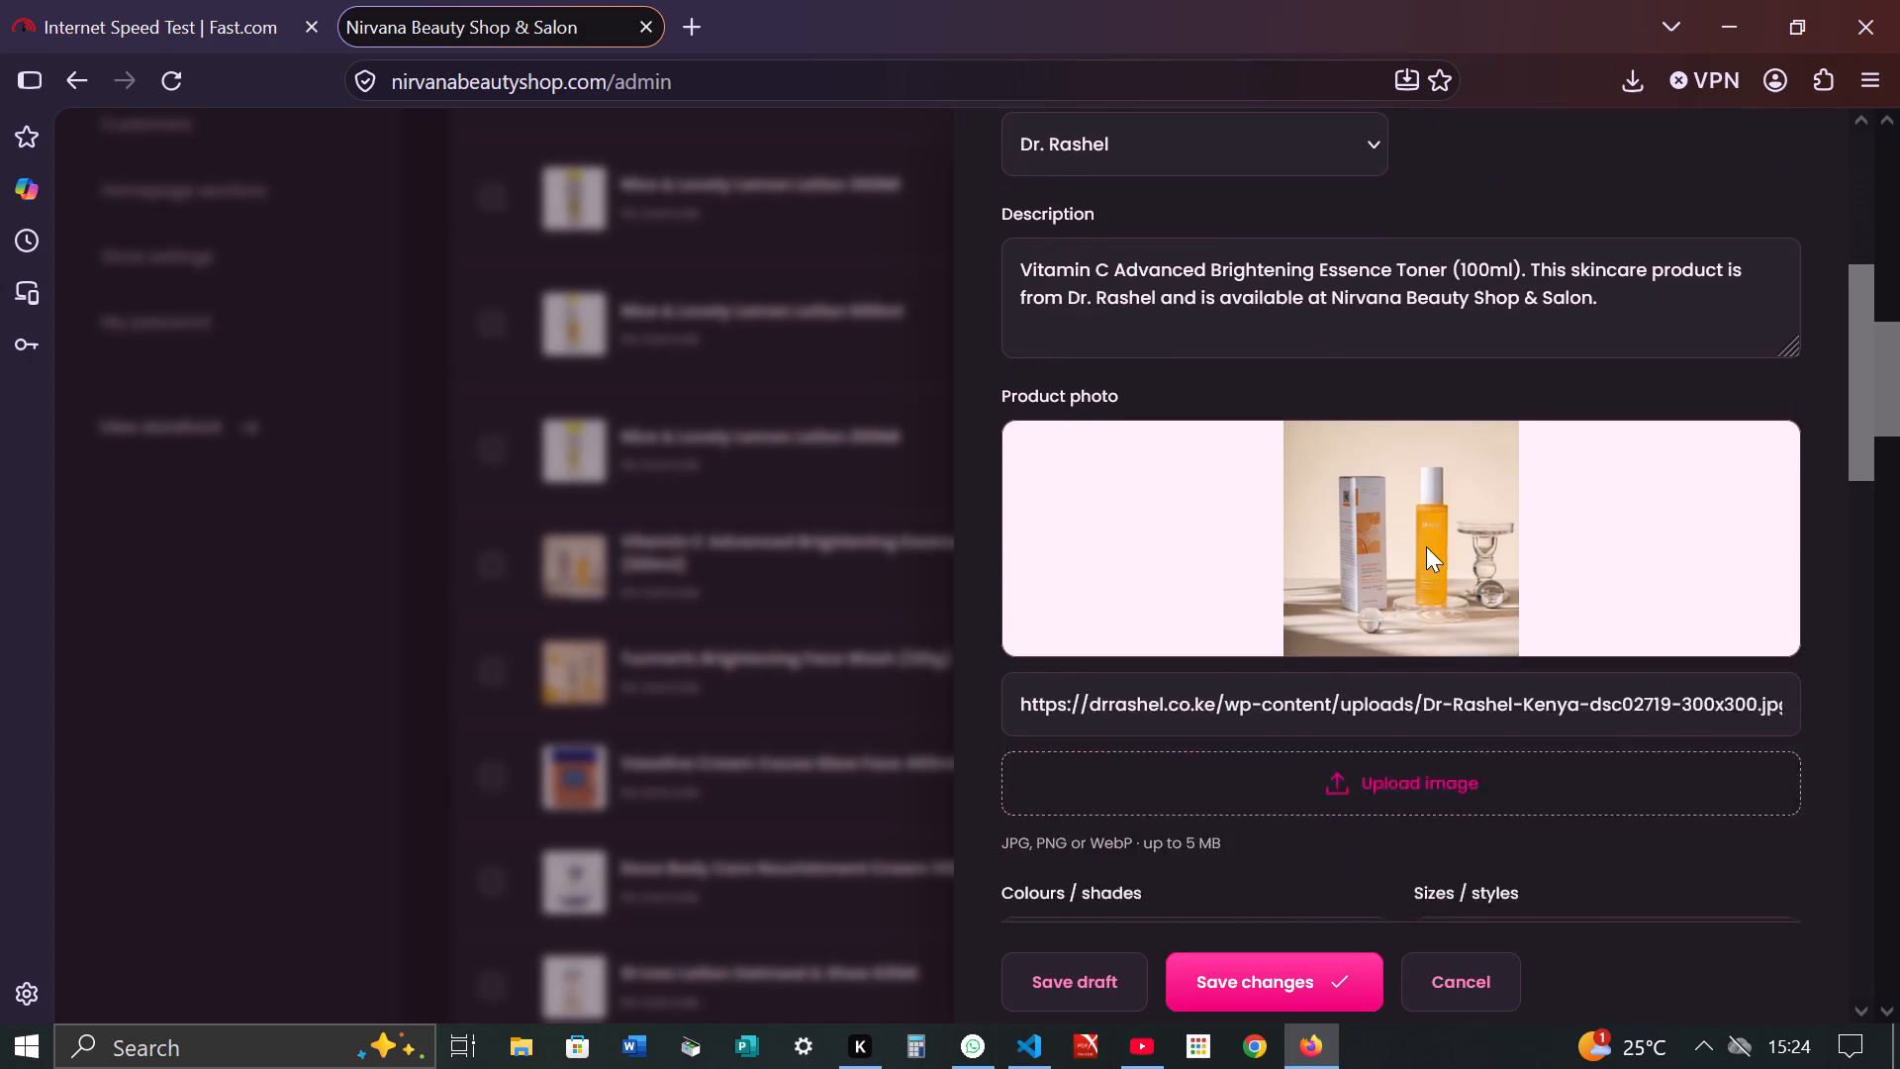
pyautogui.scroll(-4, 1426, 546)
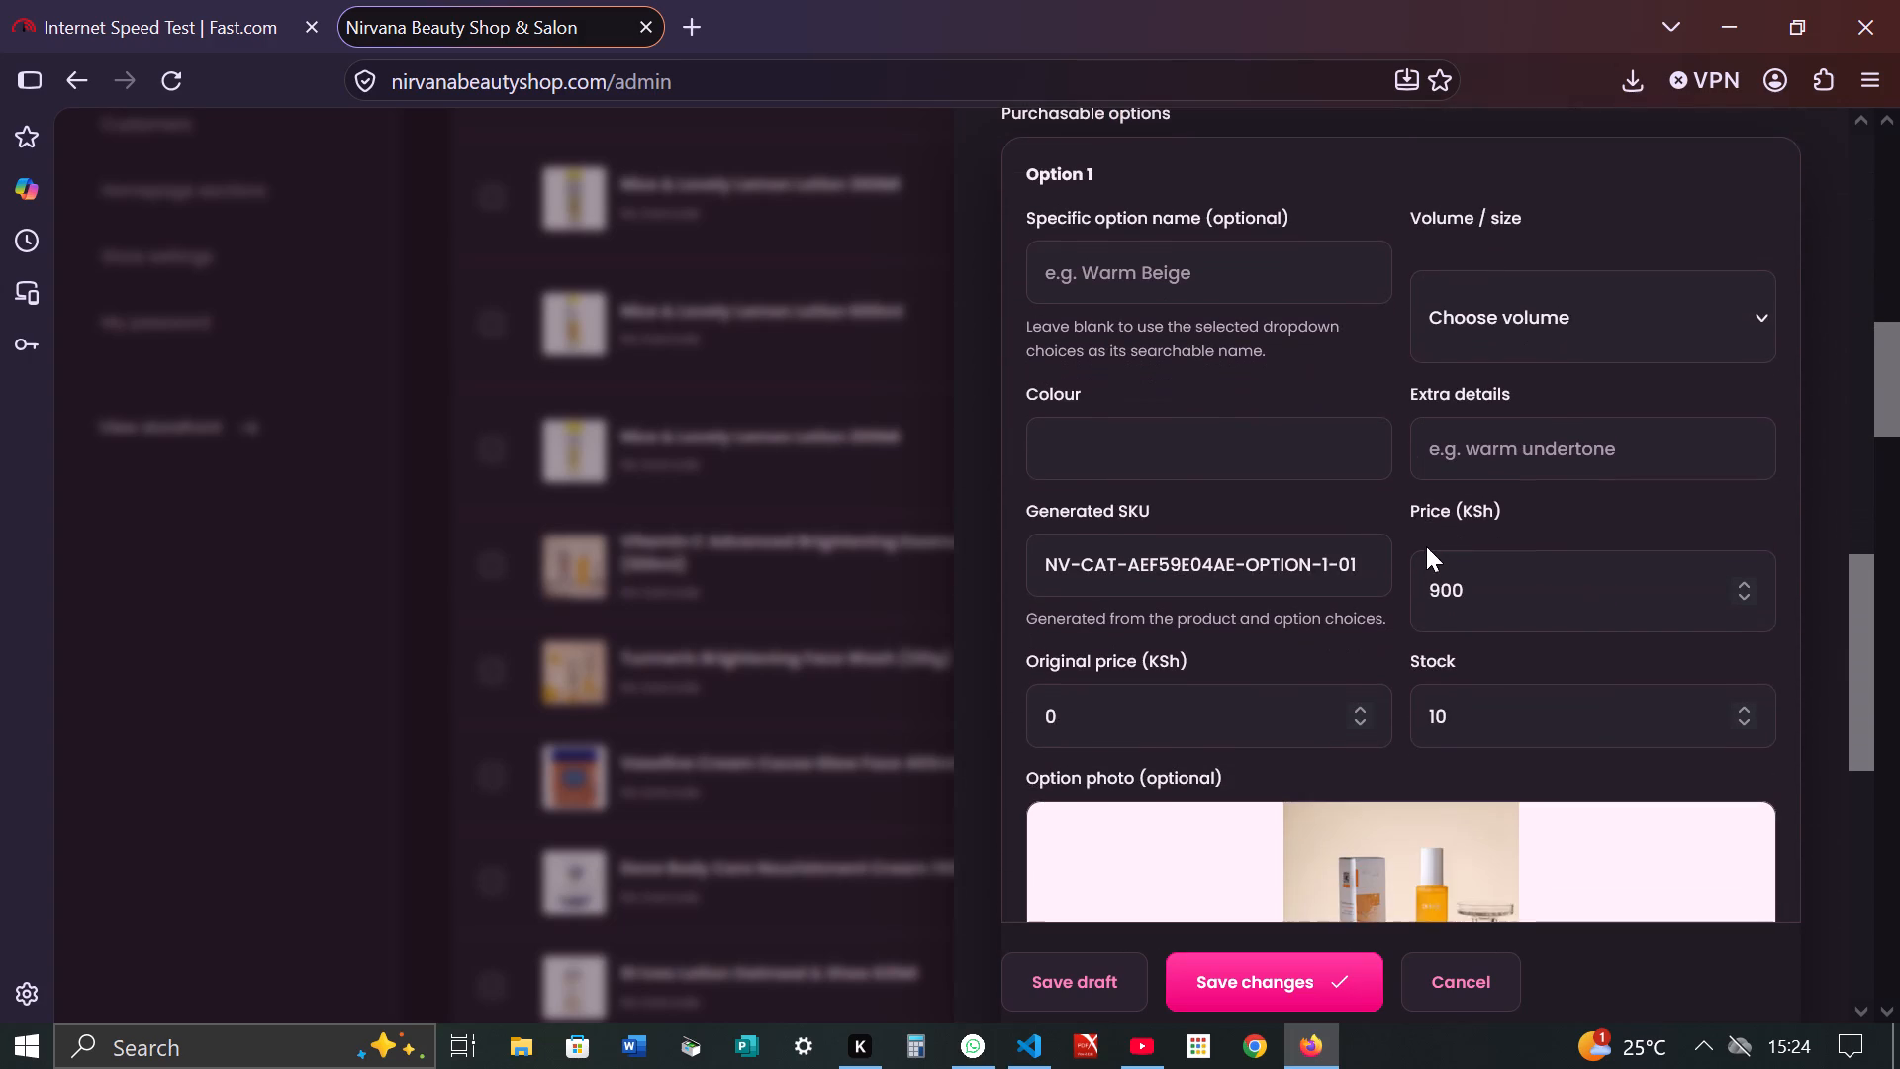
pyautogui.scroll(-2, 1426, 546)
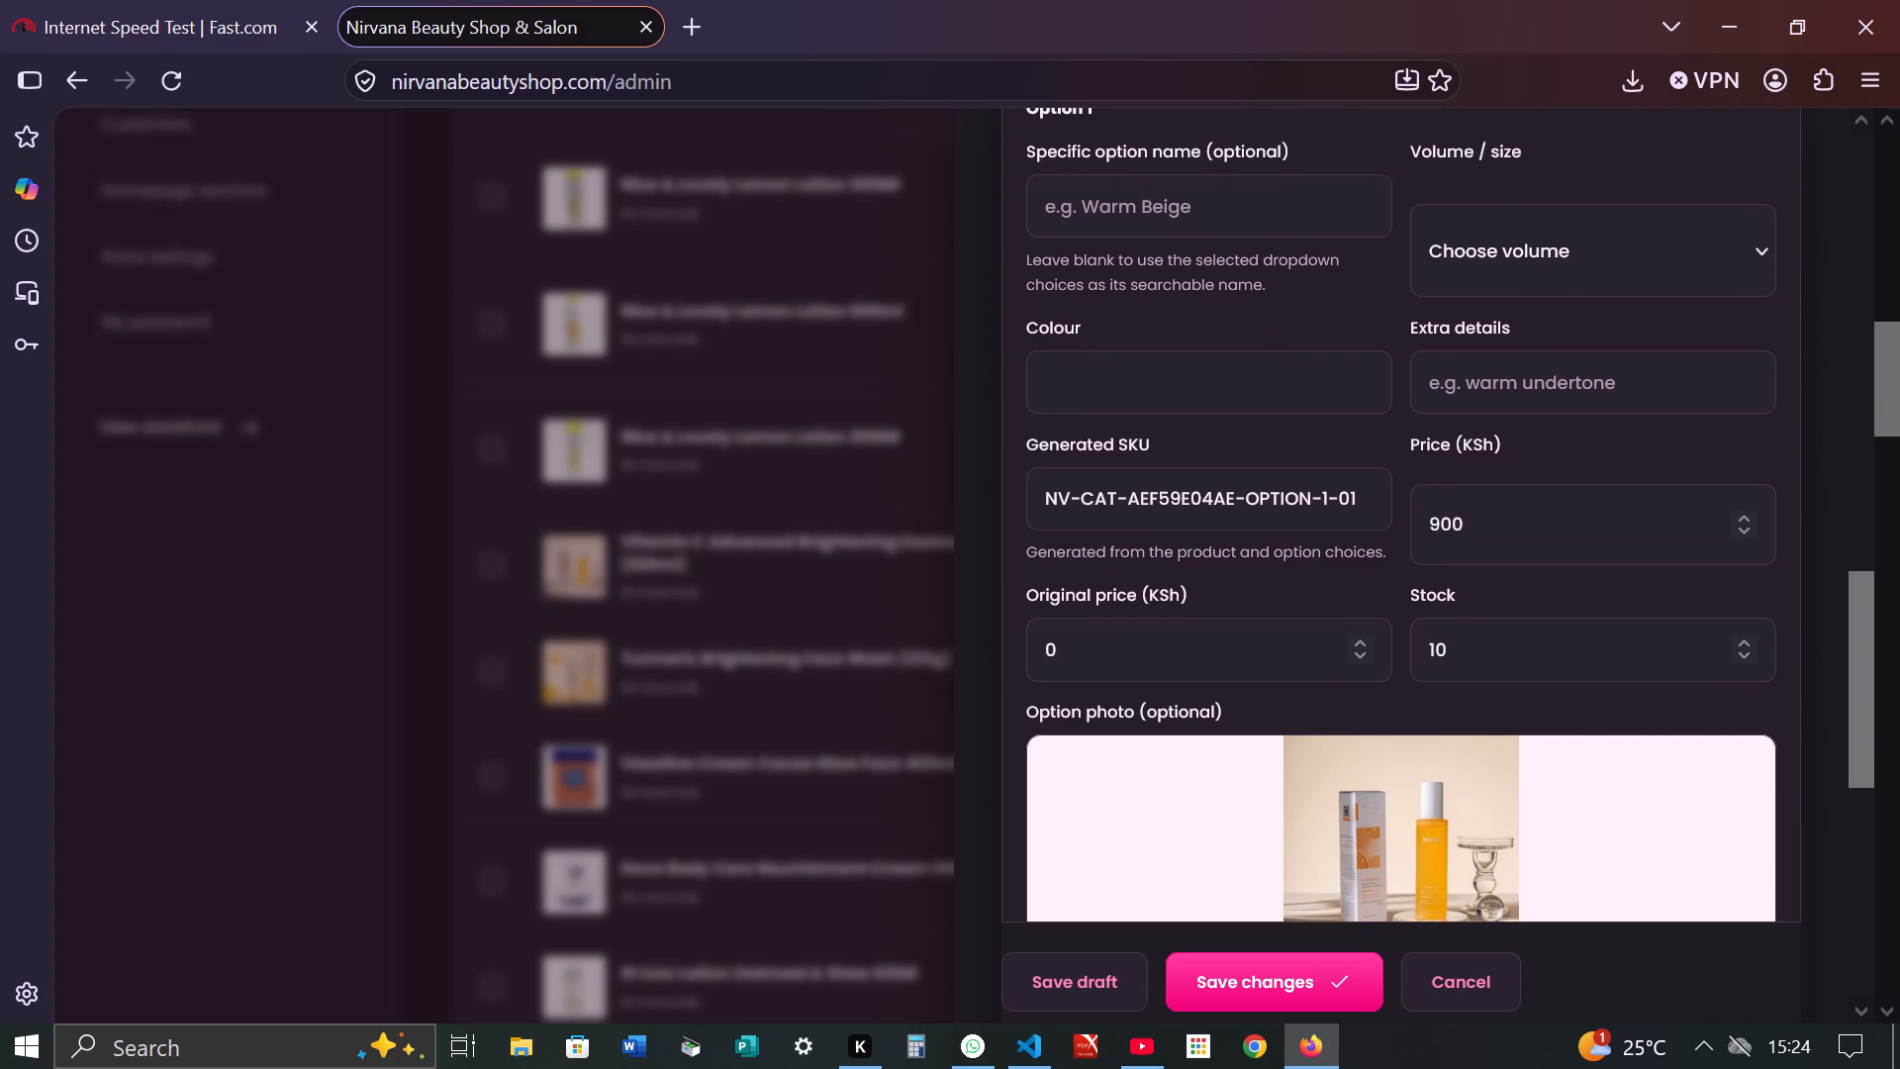
pyautogui.click(1443, 526)
pyautogui.press('BackSpace')
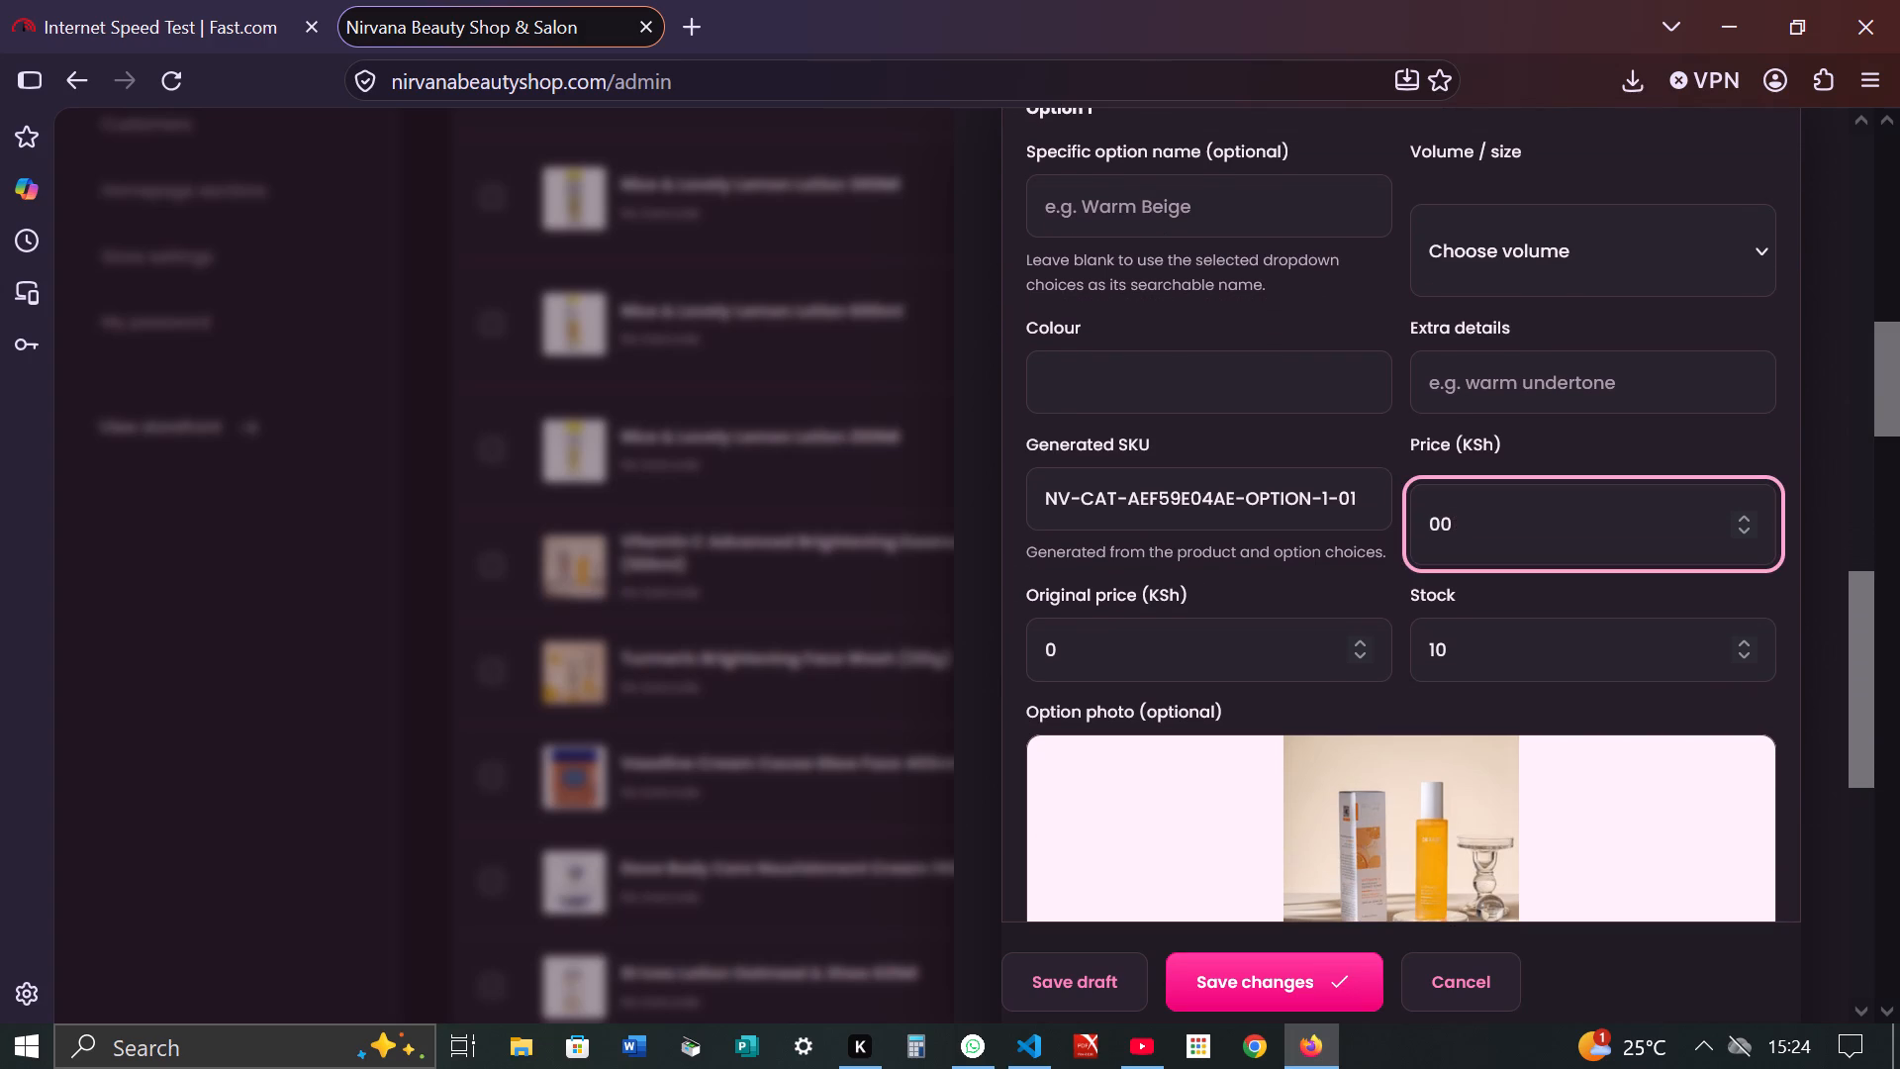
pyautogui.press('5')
# Set the toner option's original price to KSh 550 and save the record.
pyautogui.click(1130, 652)
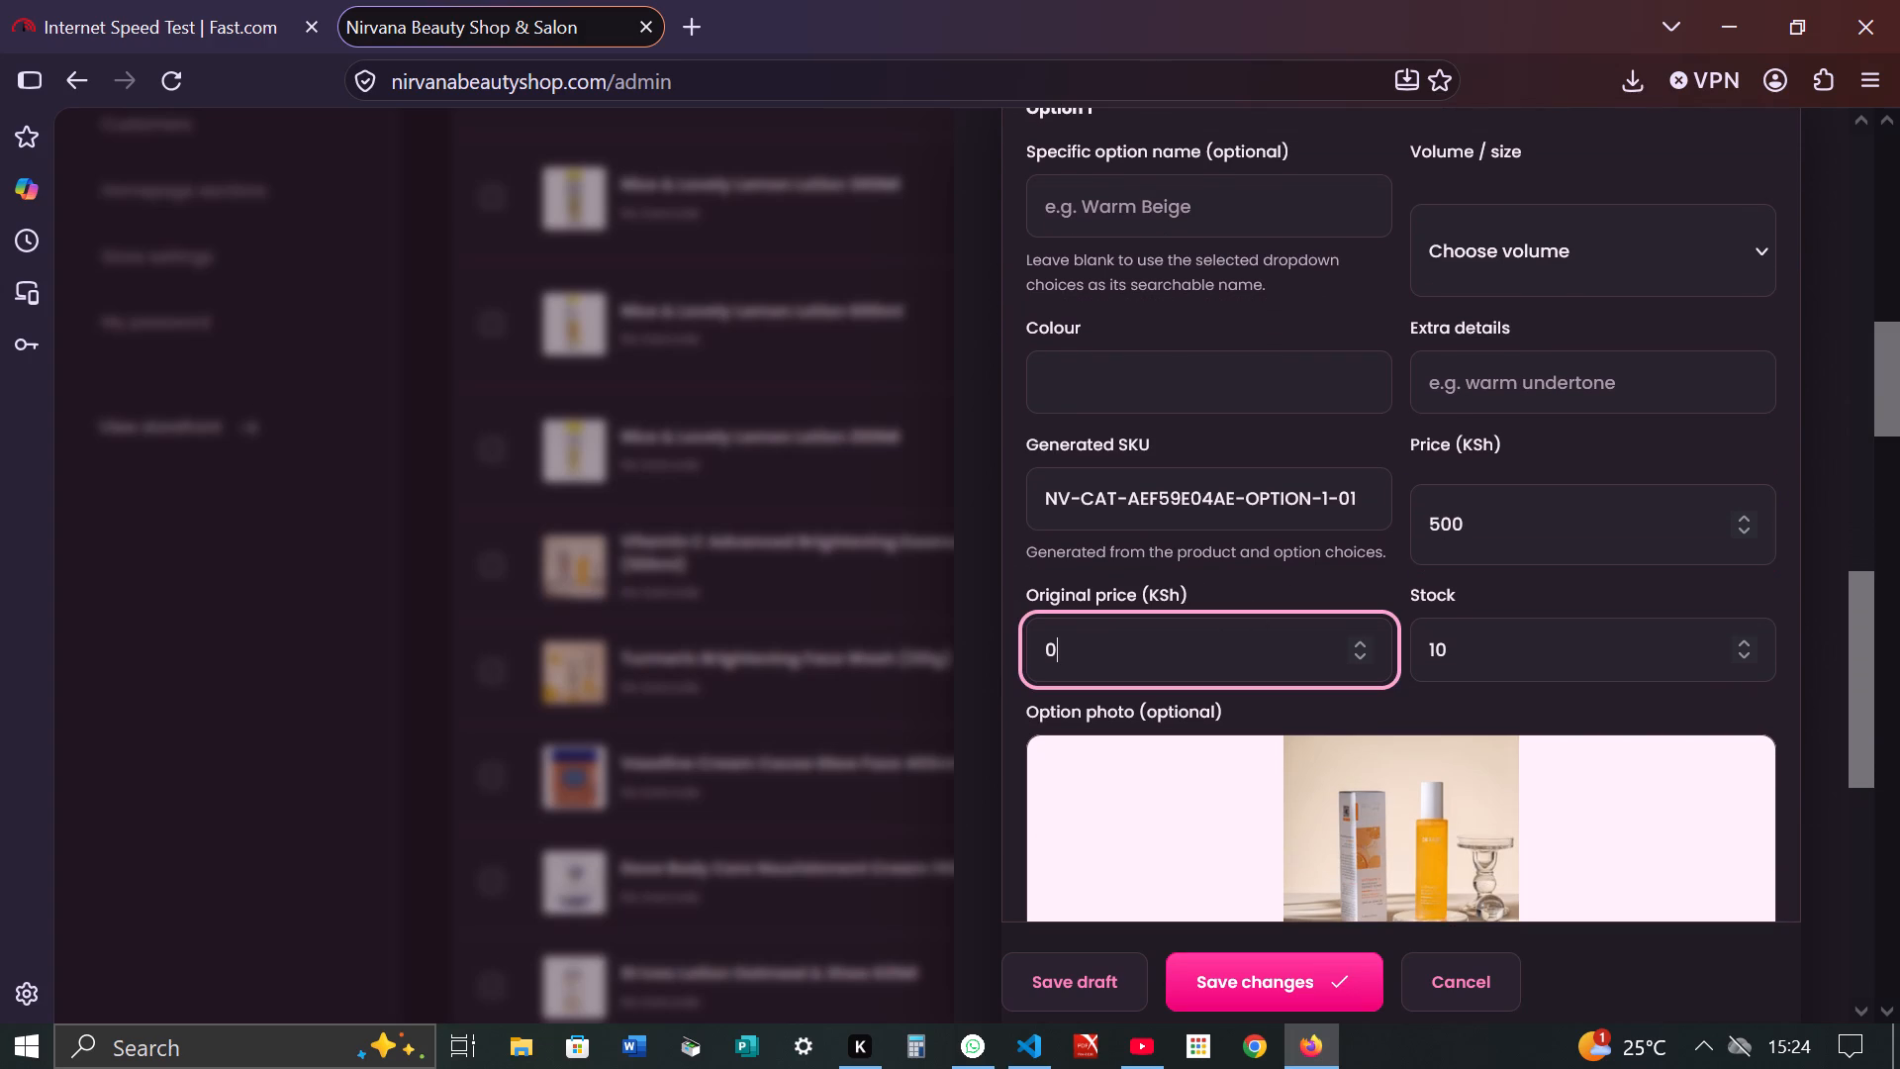
pyautogui.press('BackSpace')
pyautogui.write('55')
pyautogui.press('0')
pyautogui.click(1292, 973)
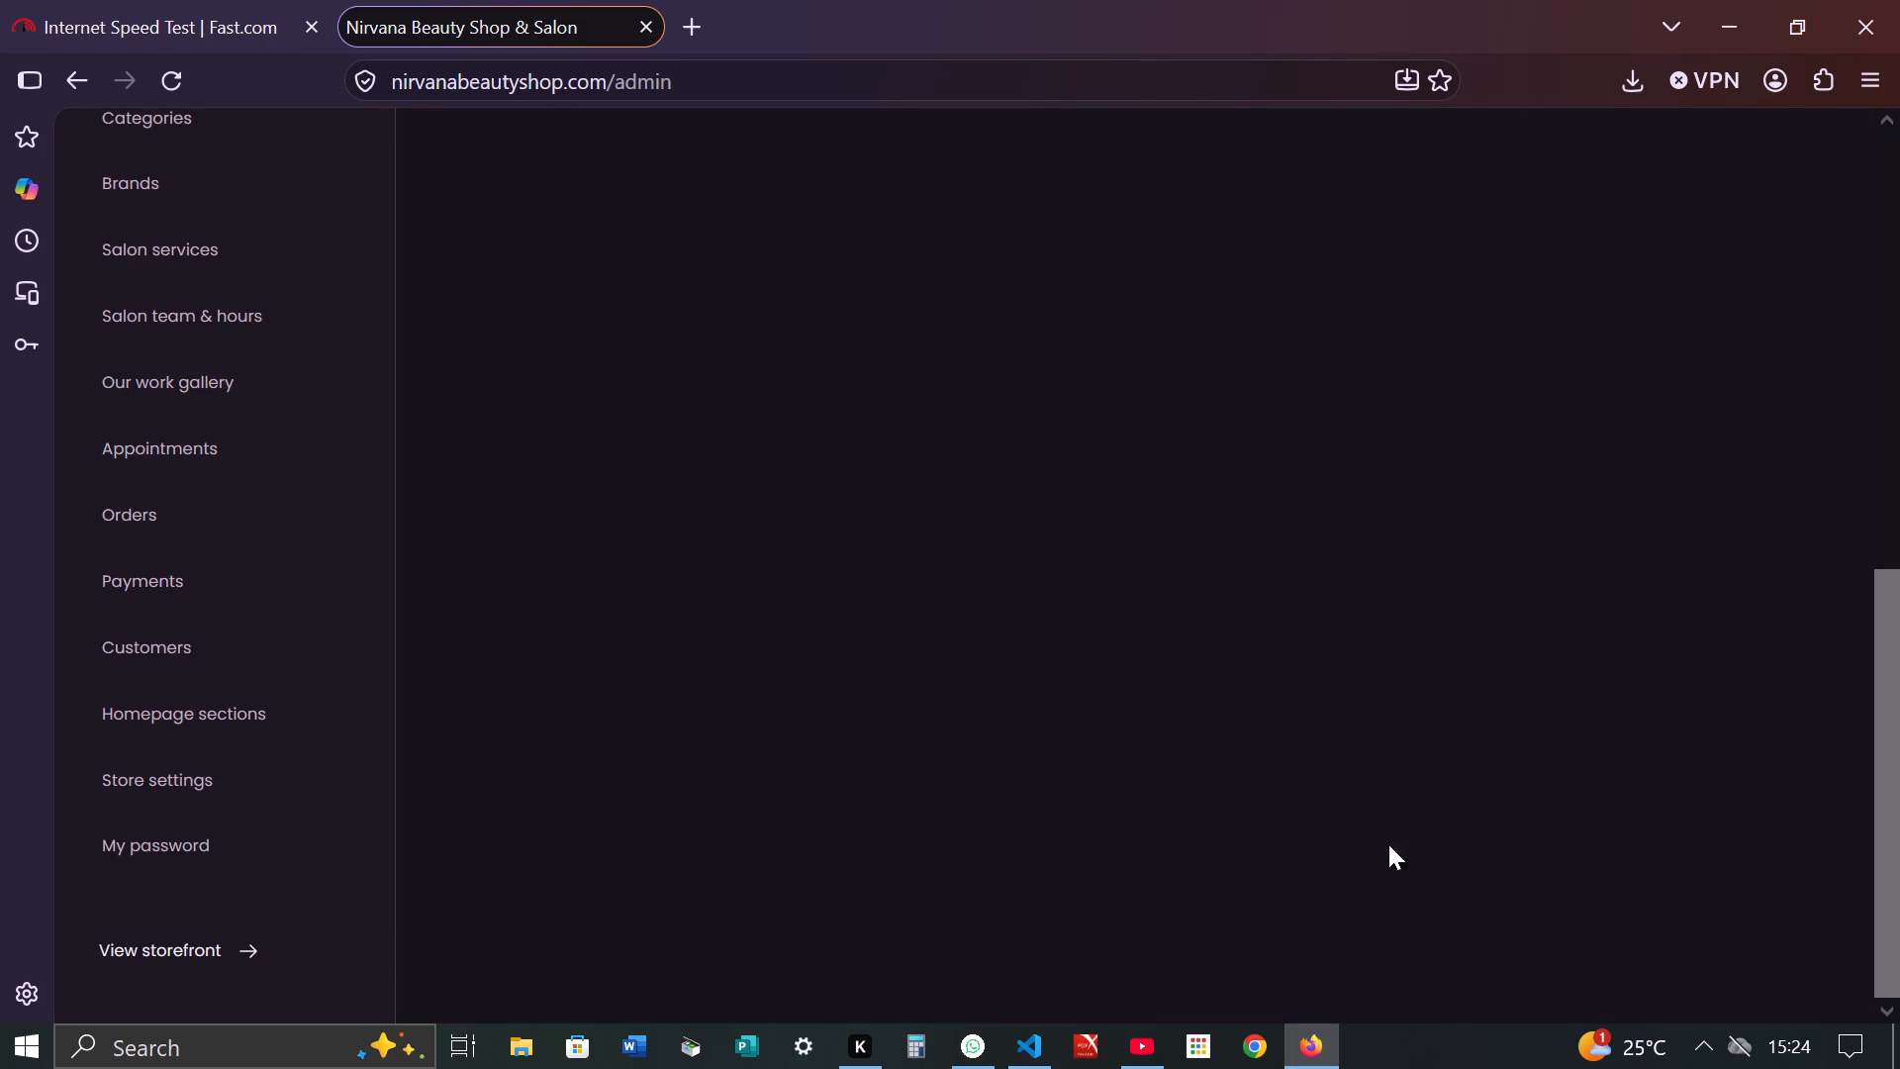
# Advance the catalogue product list to page 3 and locate the Turmeric Brightening Face Wash (120g).
pyautogui.scroll(-6, 1132, 777)
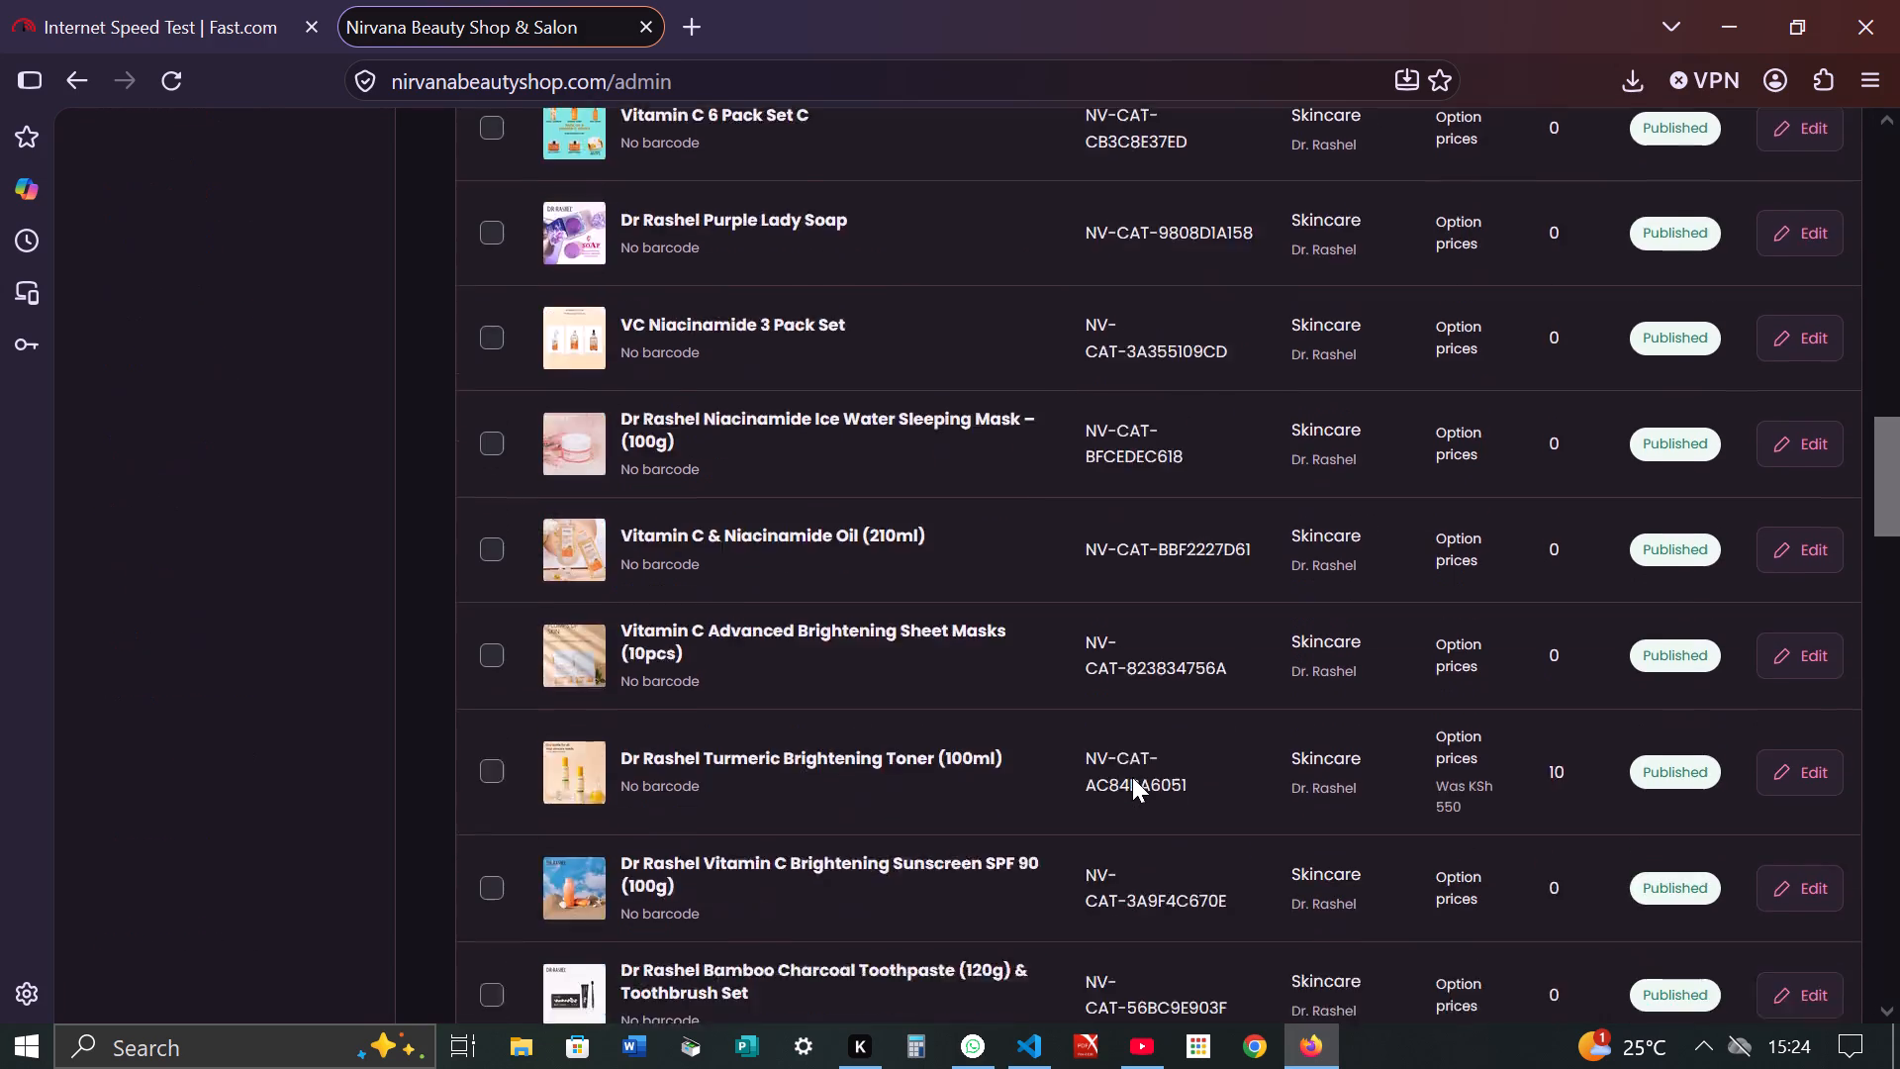
pyautogui.scroll(-10, 1132, 777)
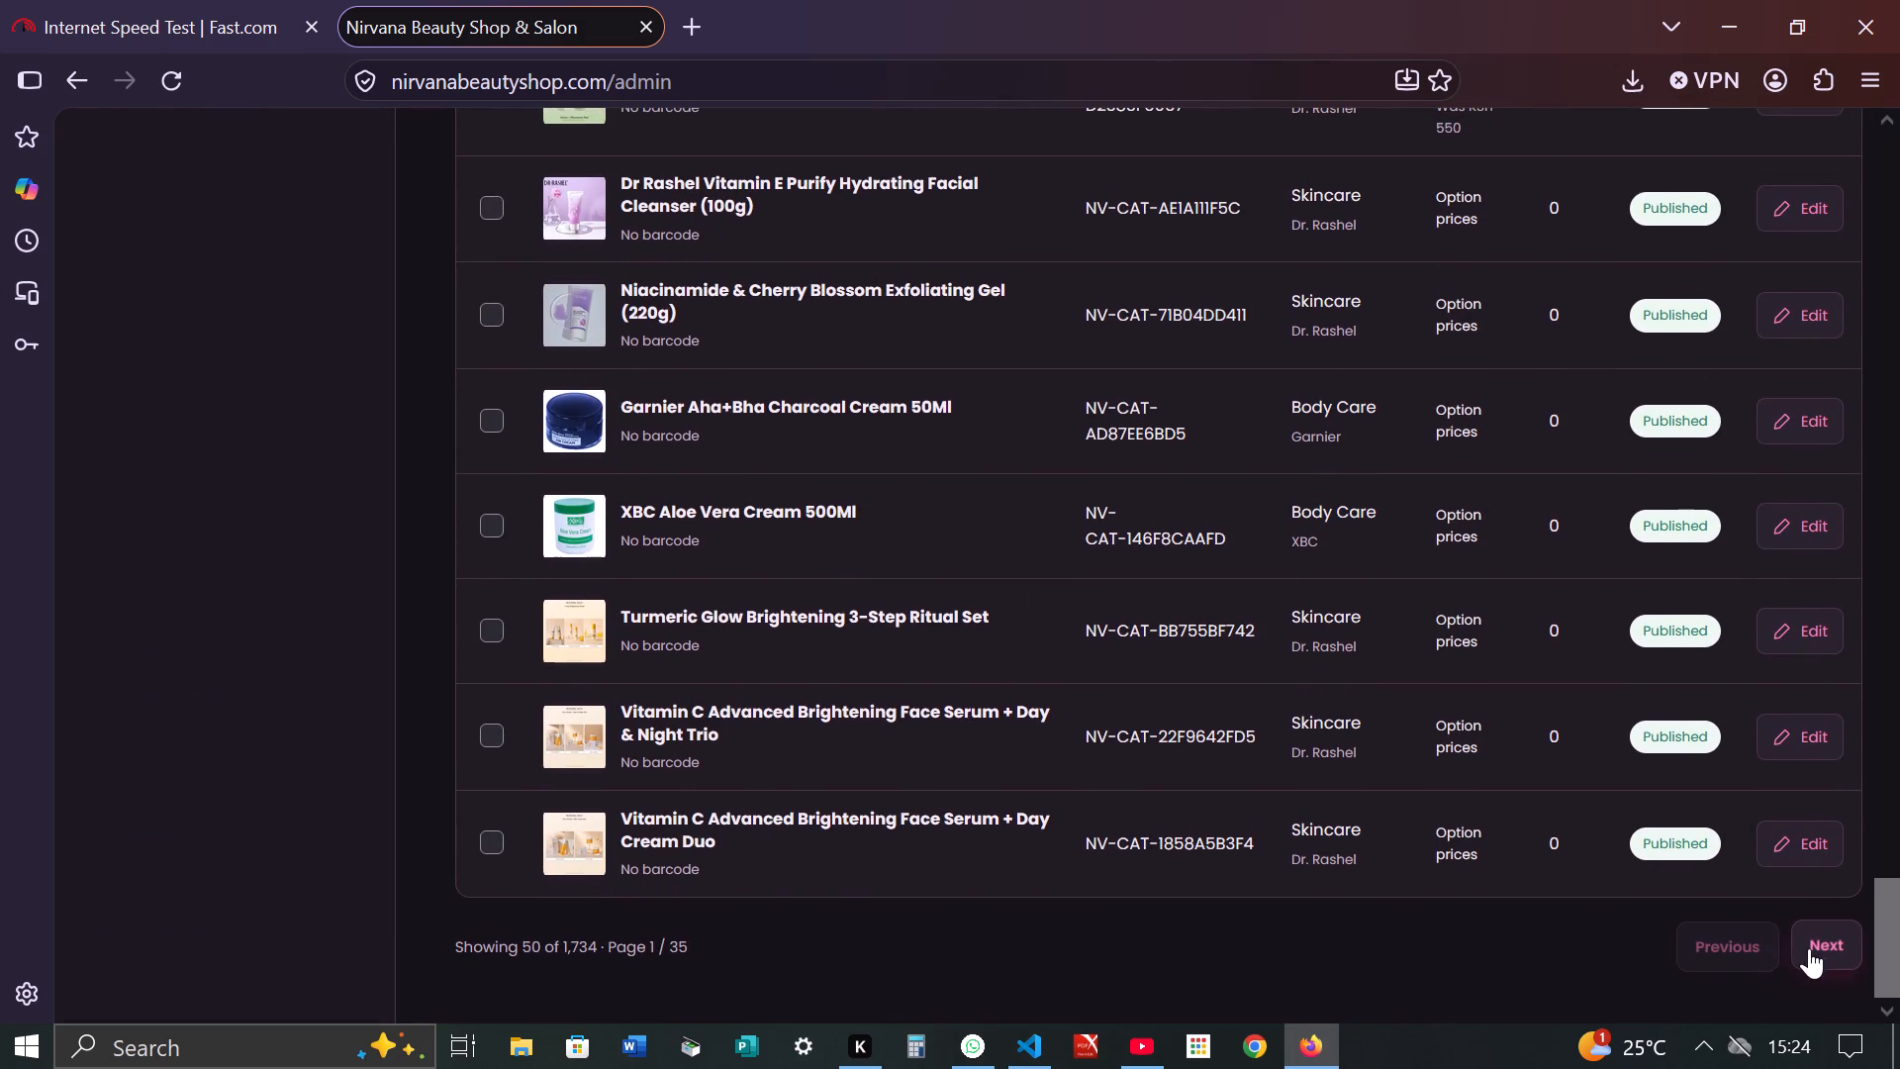
pyautogui.click(1809, 948)
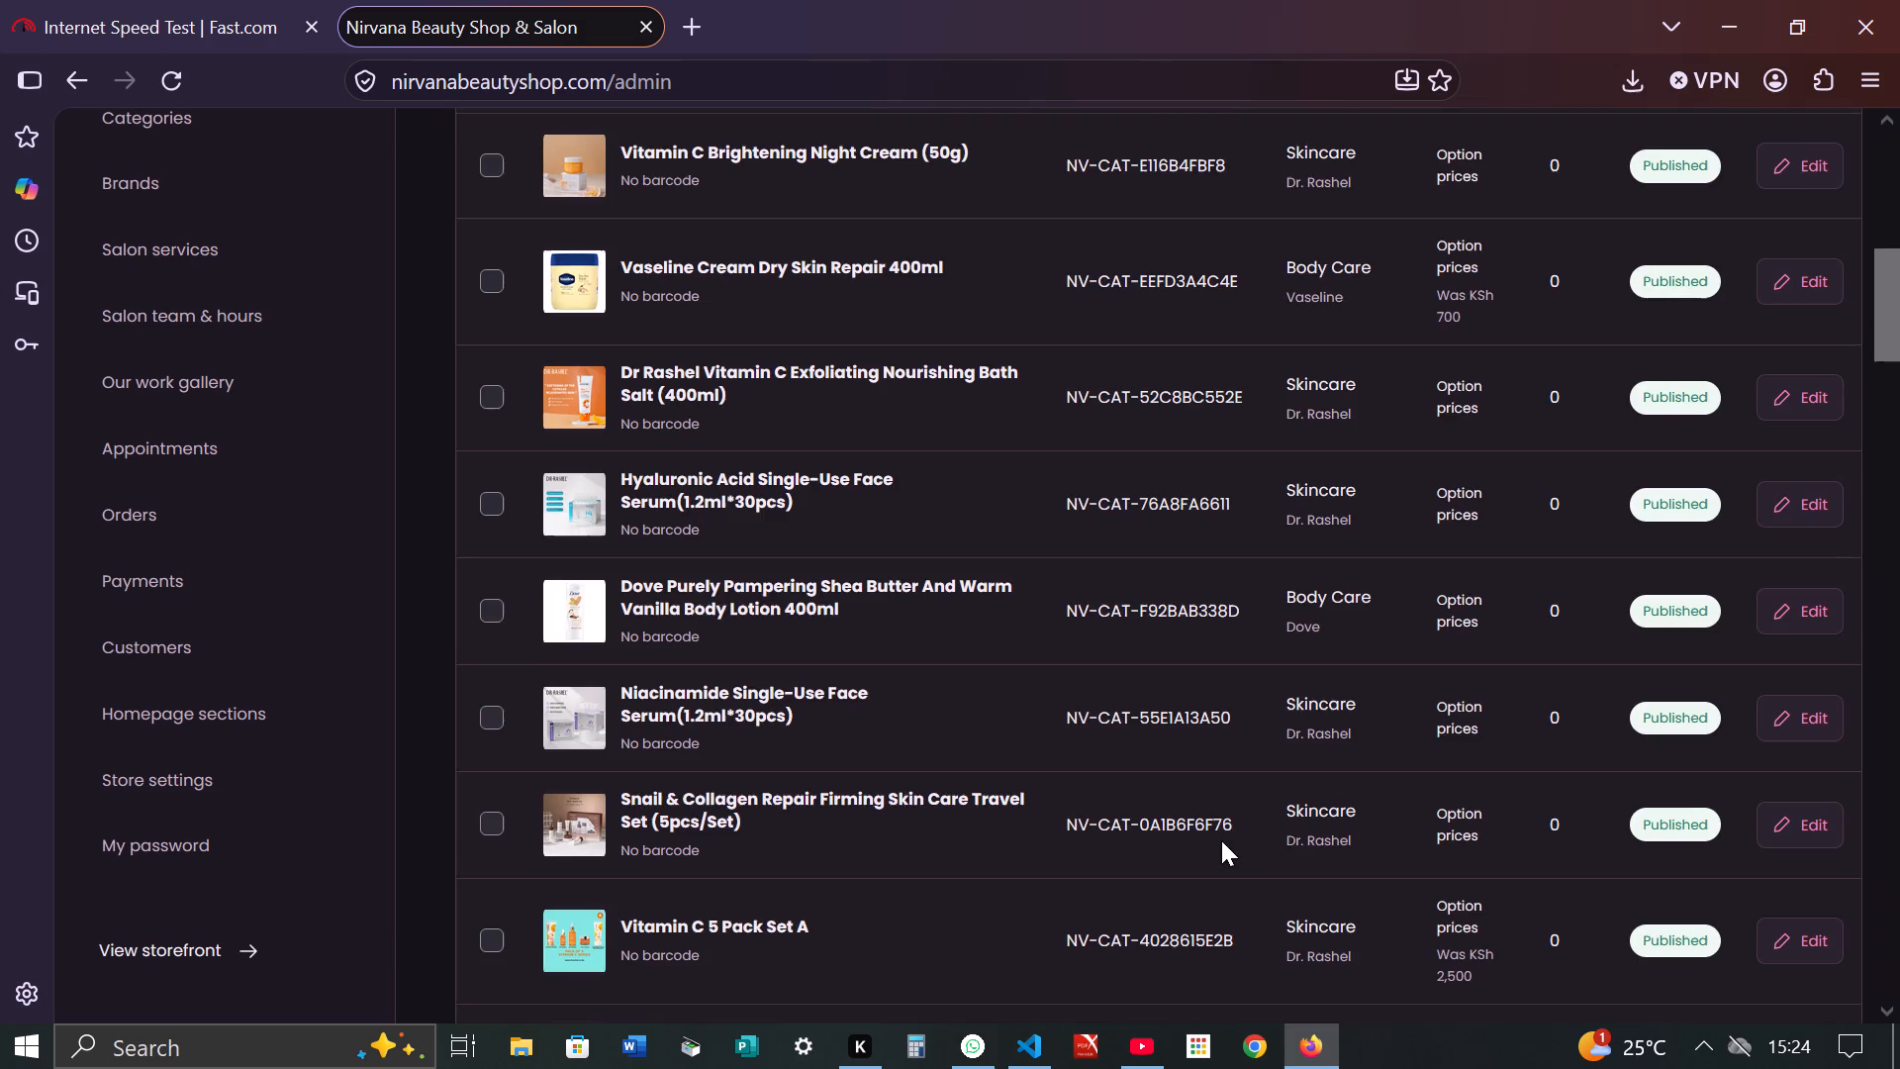
pyautogui.scroll(-2, 1093, 840)
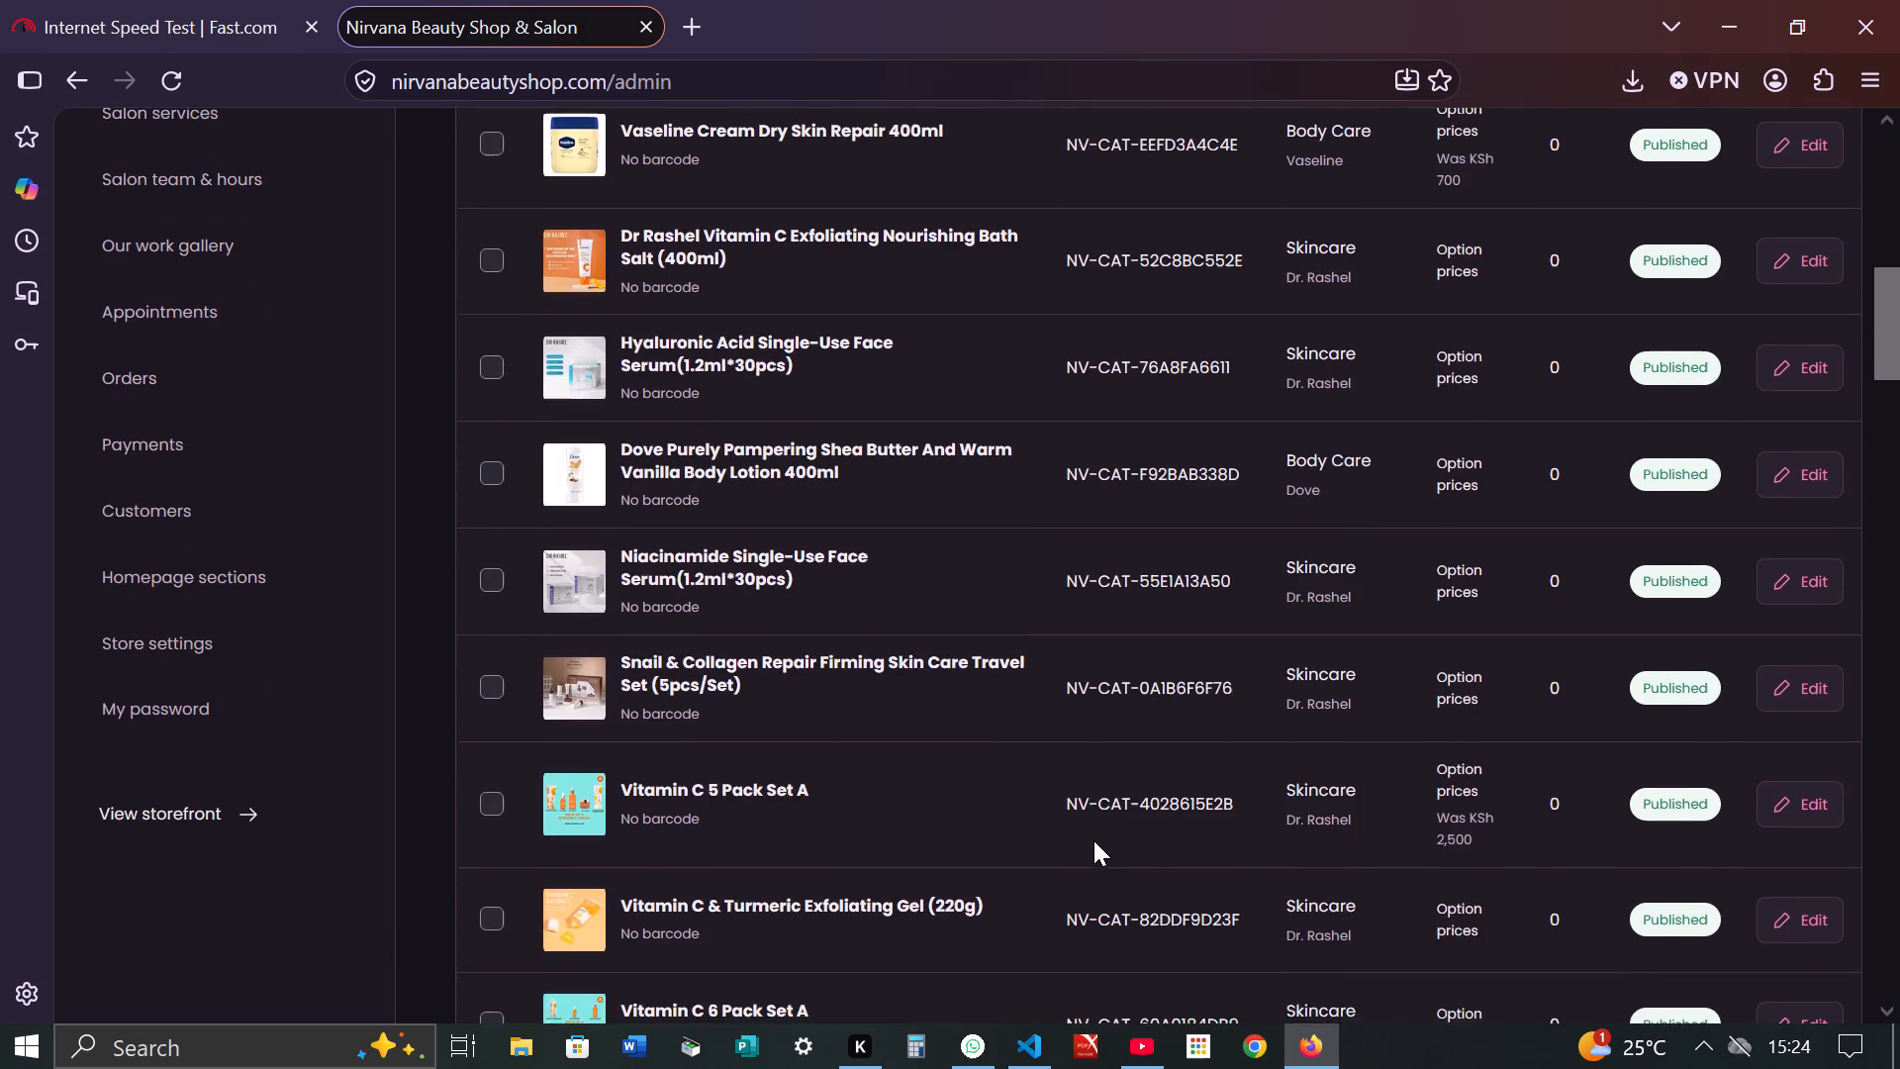
pyautogui.scroll(-7, 1093, 840)
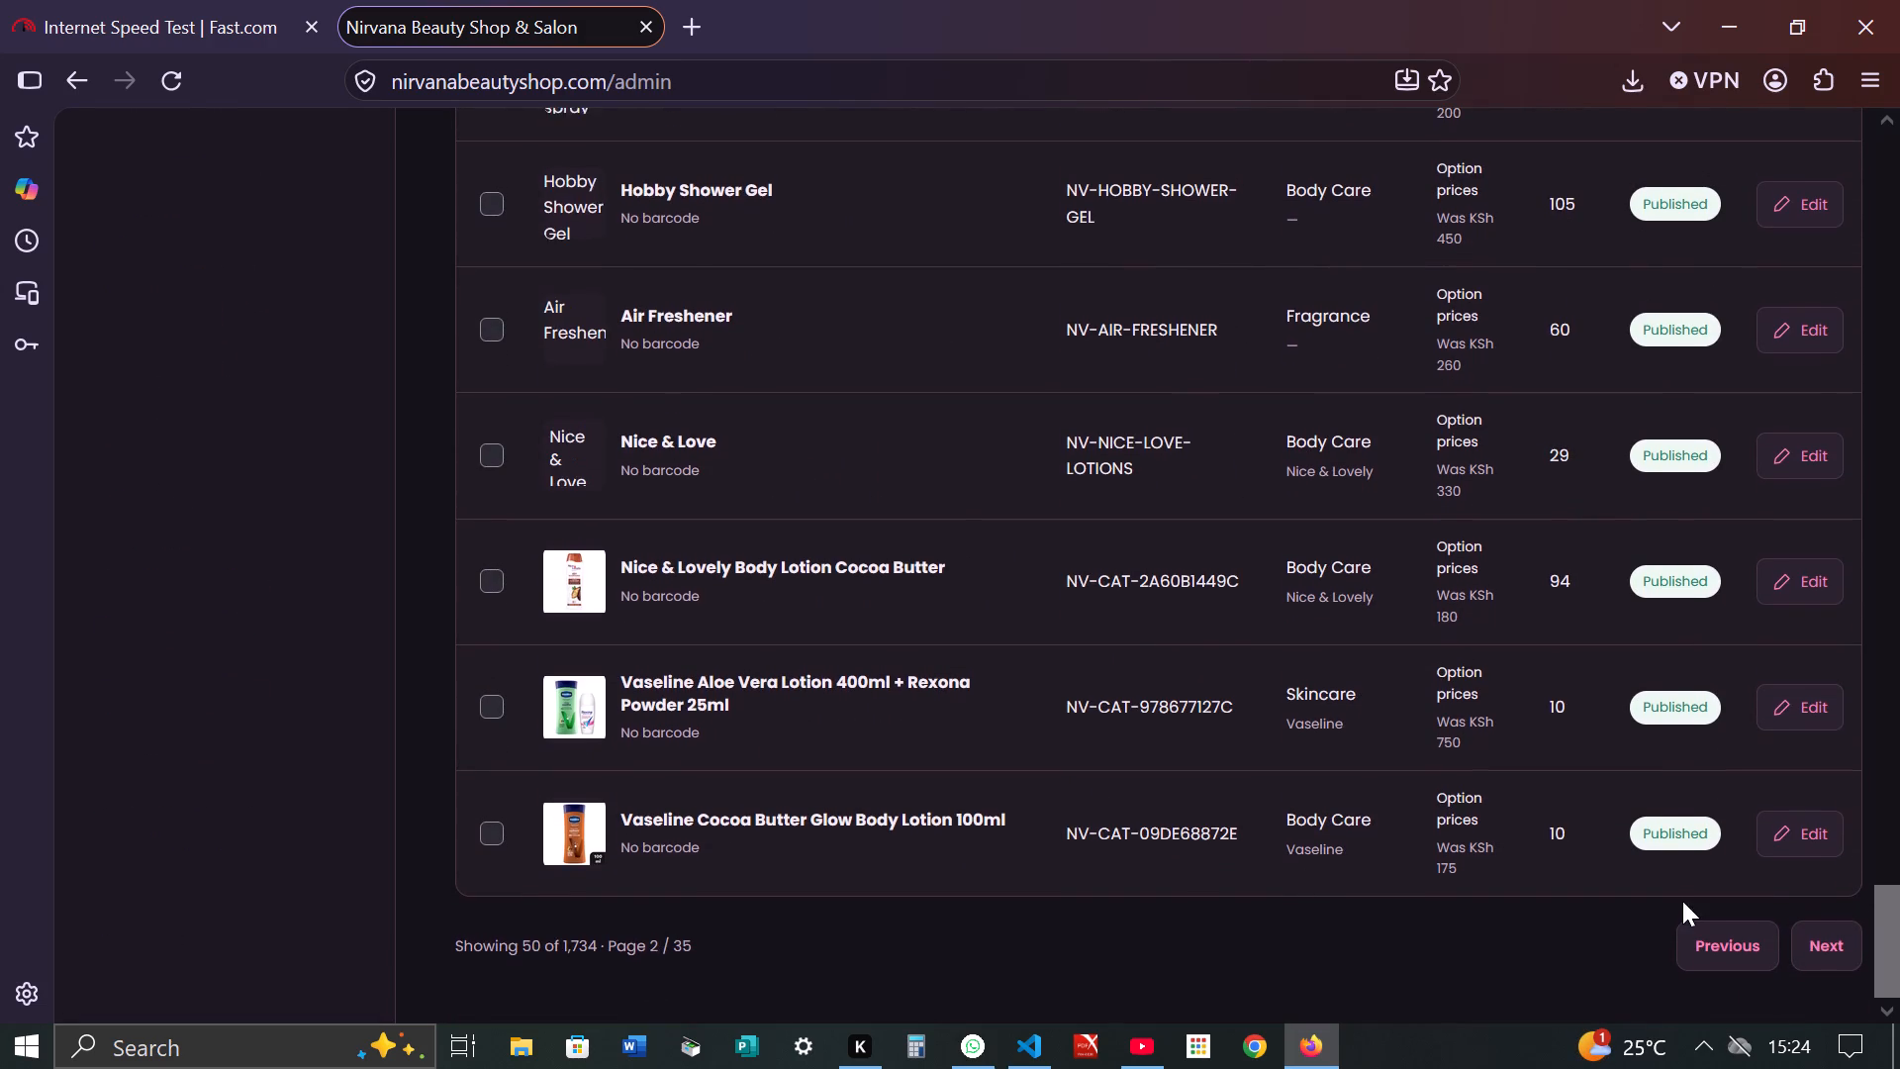
pyautogui.click(1828, 939)
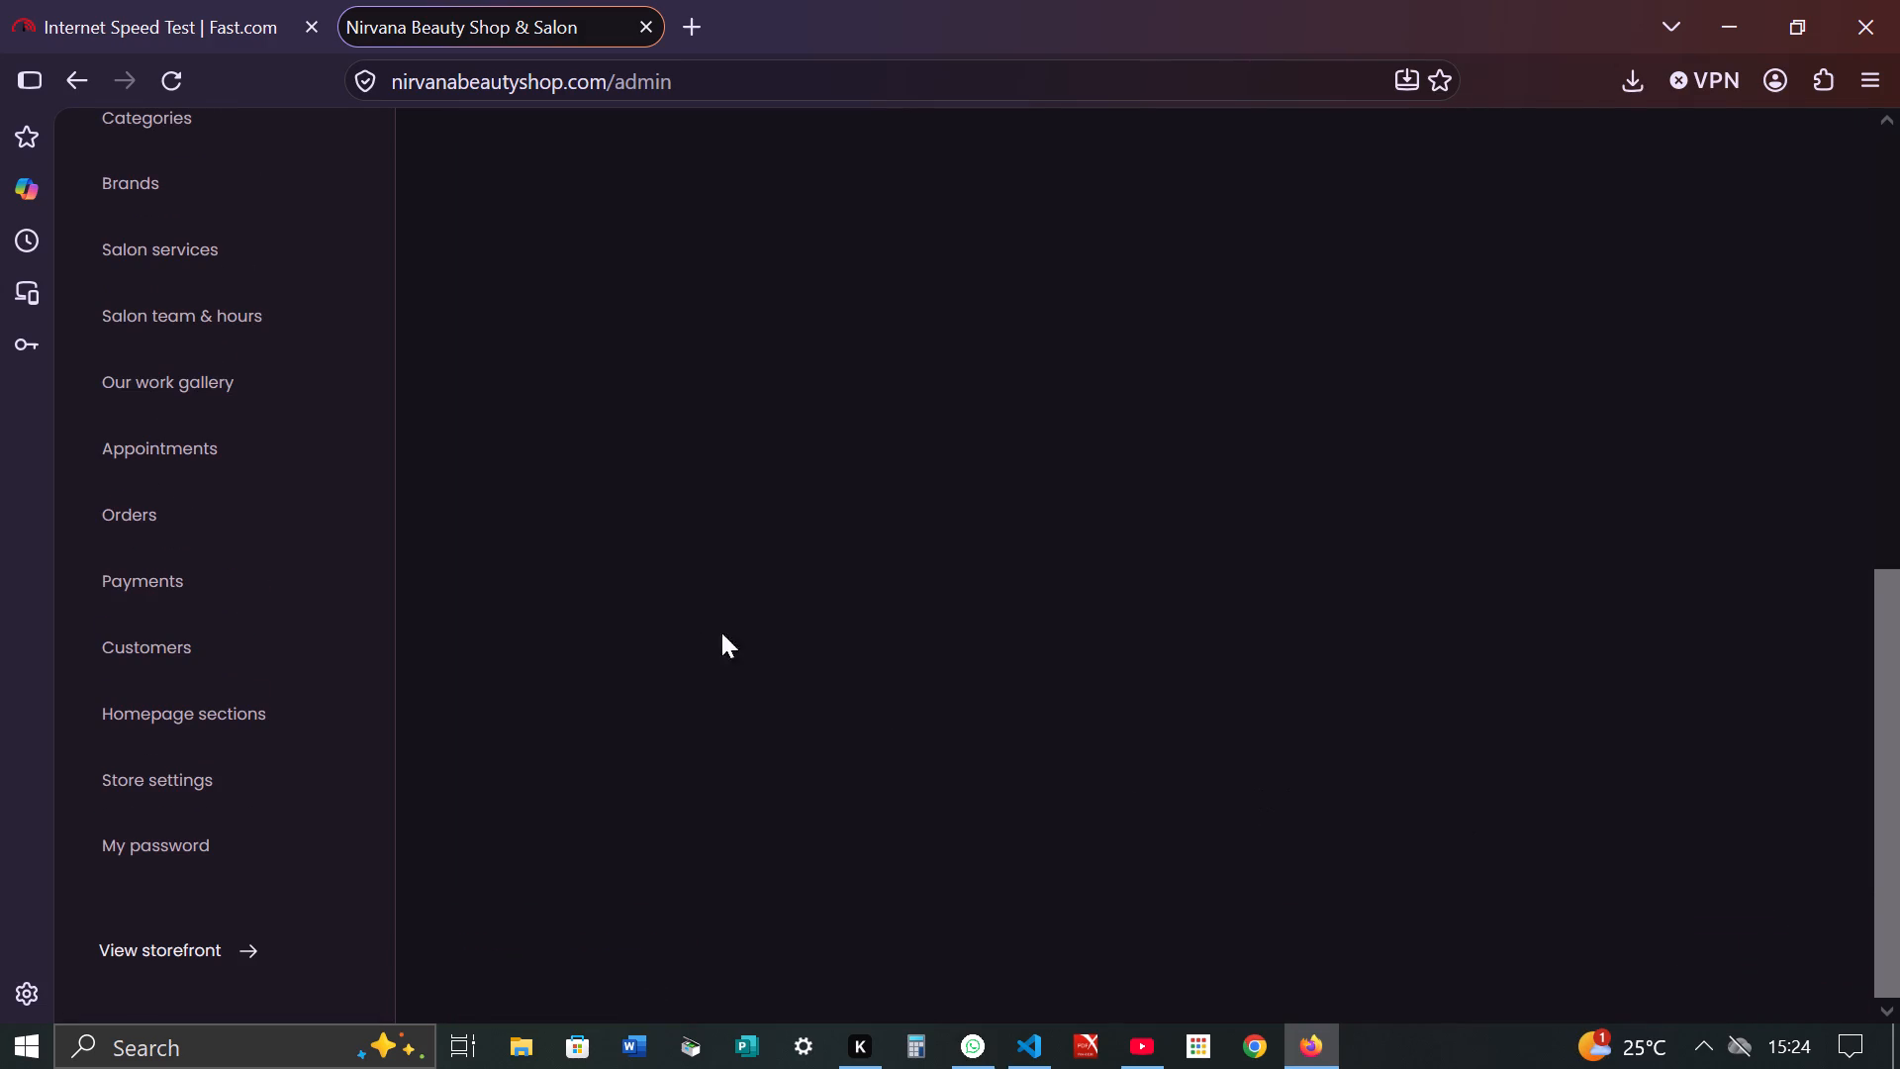
pyautogui.scroll(-2, 674, 625)
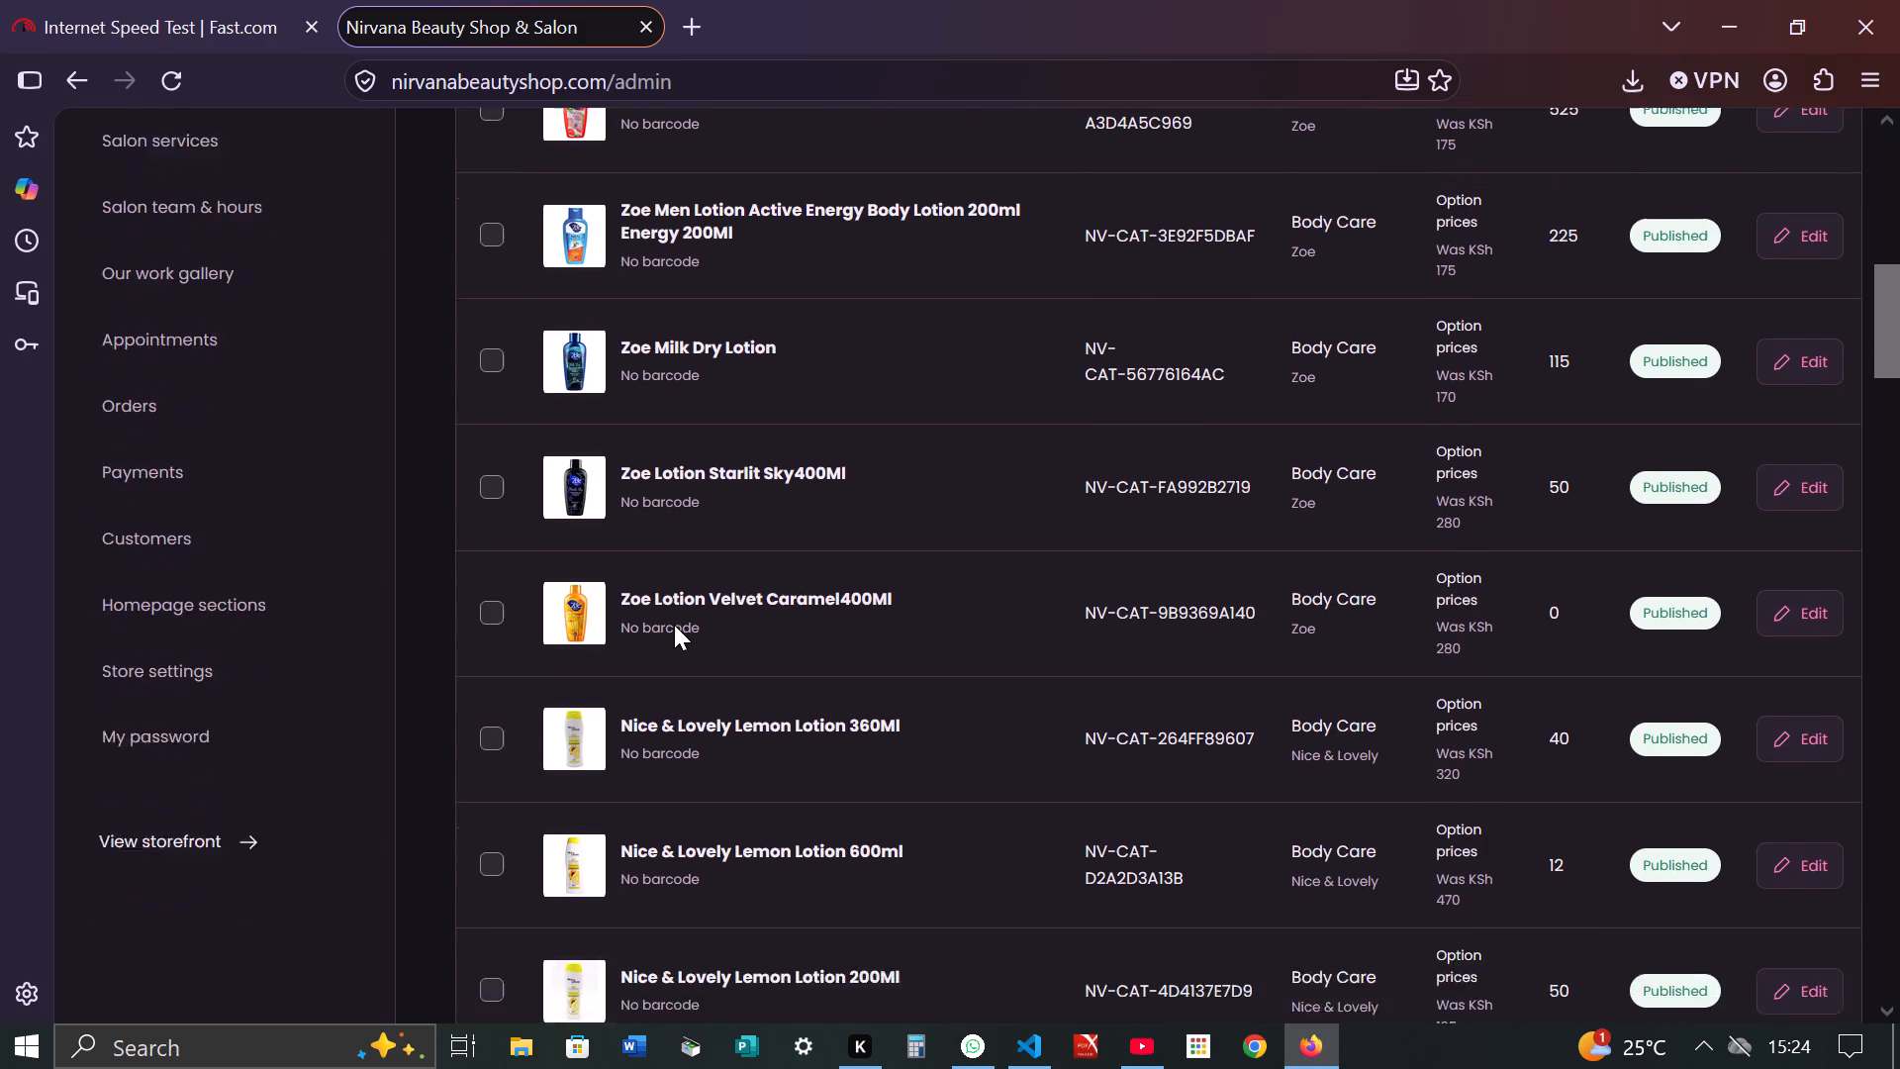
pyautogui.scroll(-3, 674, 625)
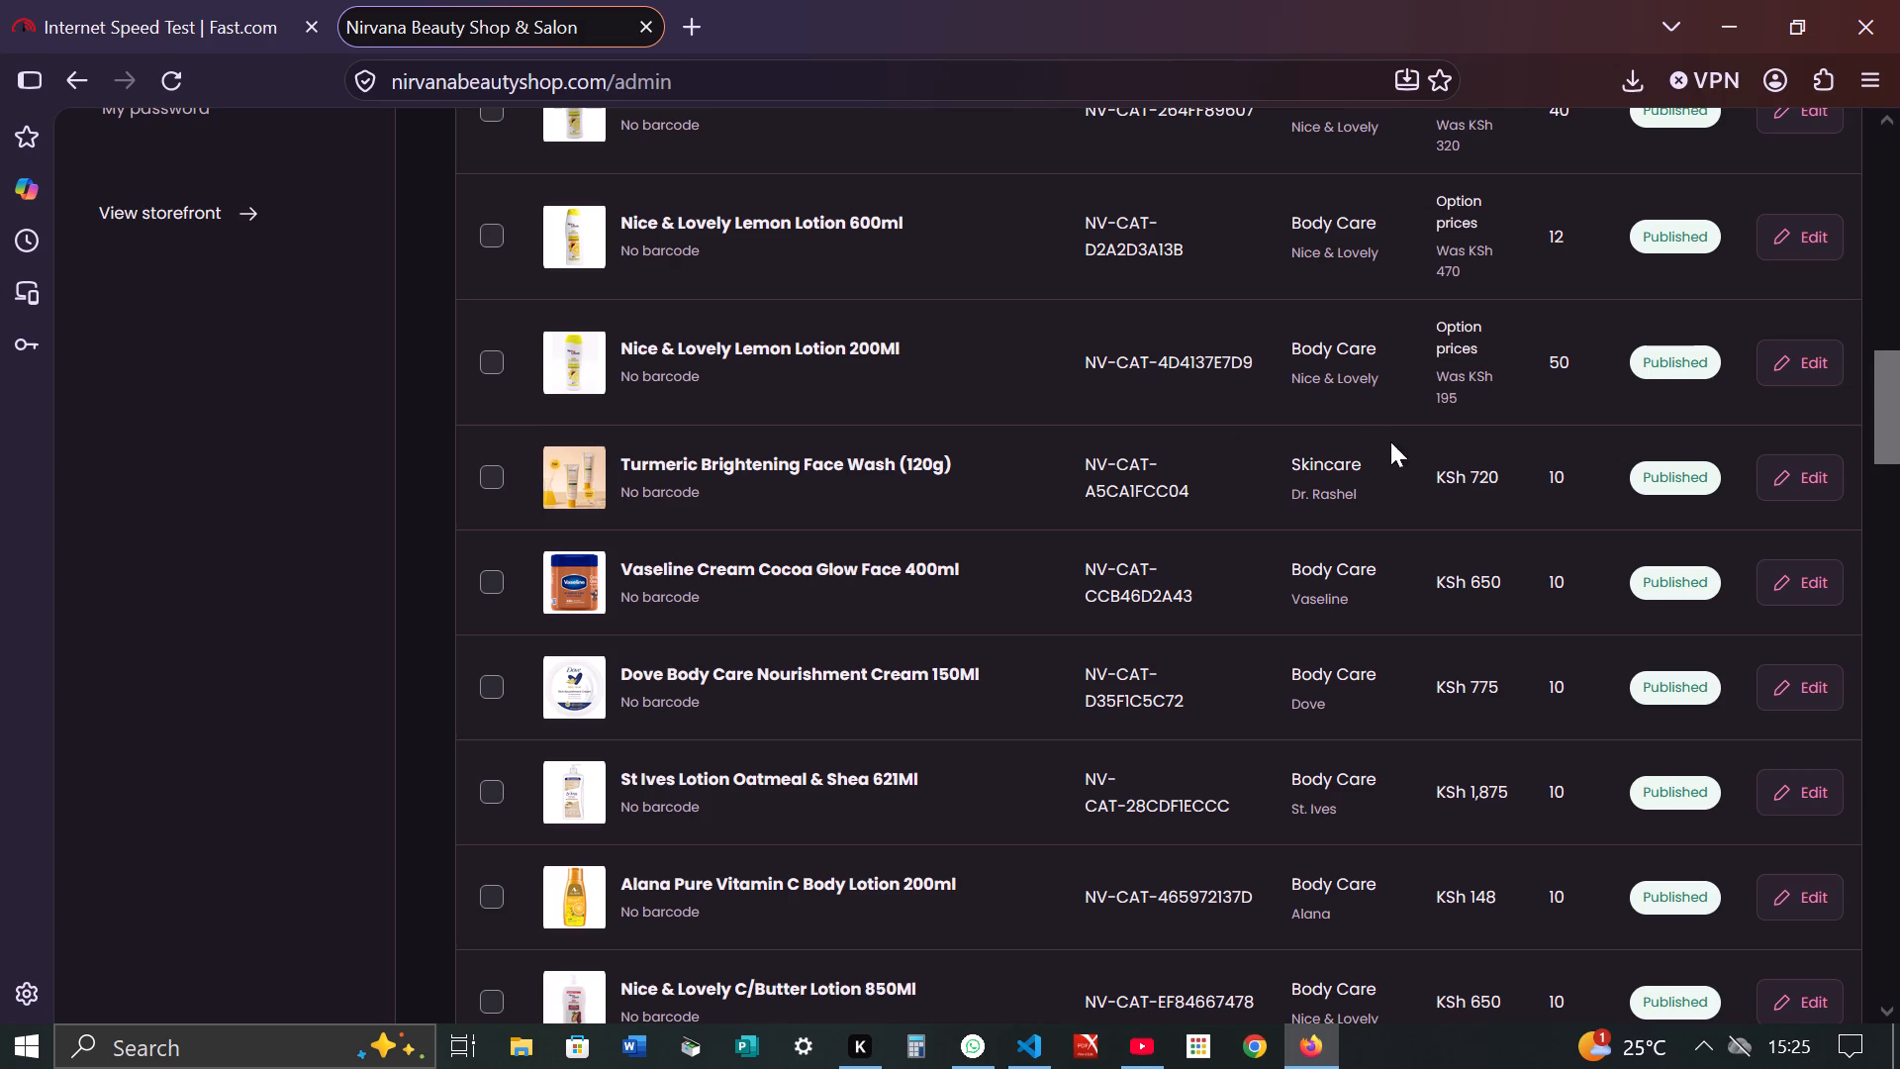
# Set the option 1 stock of the Turmeric Brightening Face Wash (120g) to 0 and save the record.
pyautogui.click(1807, 473)
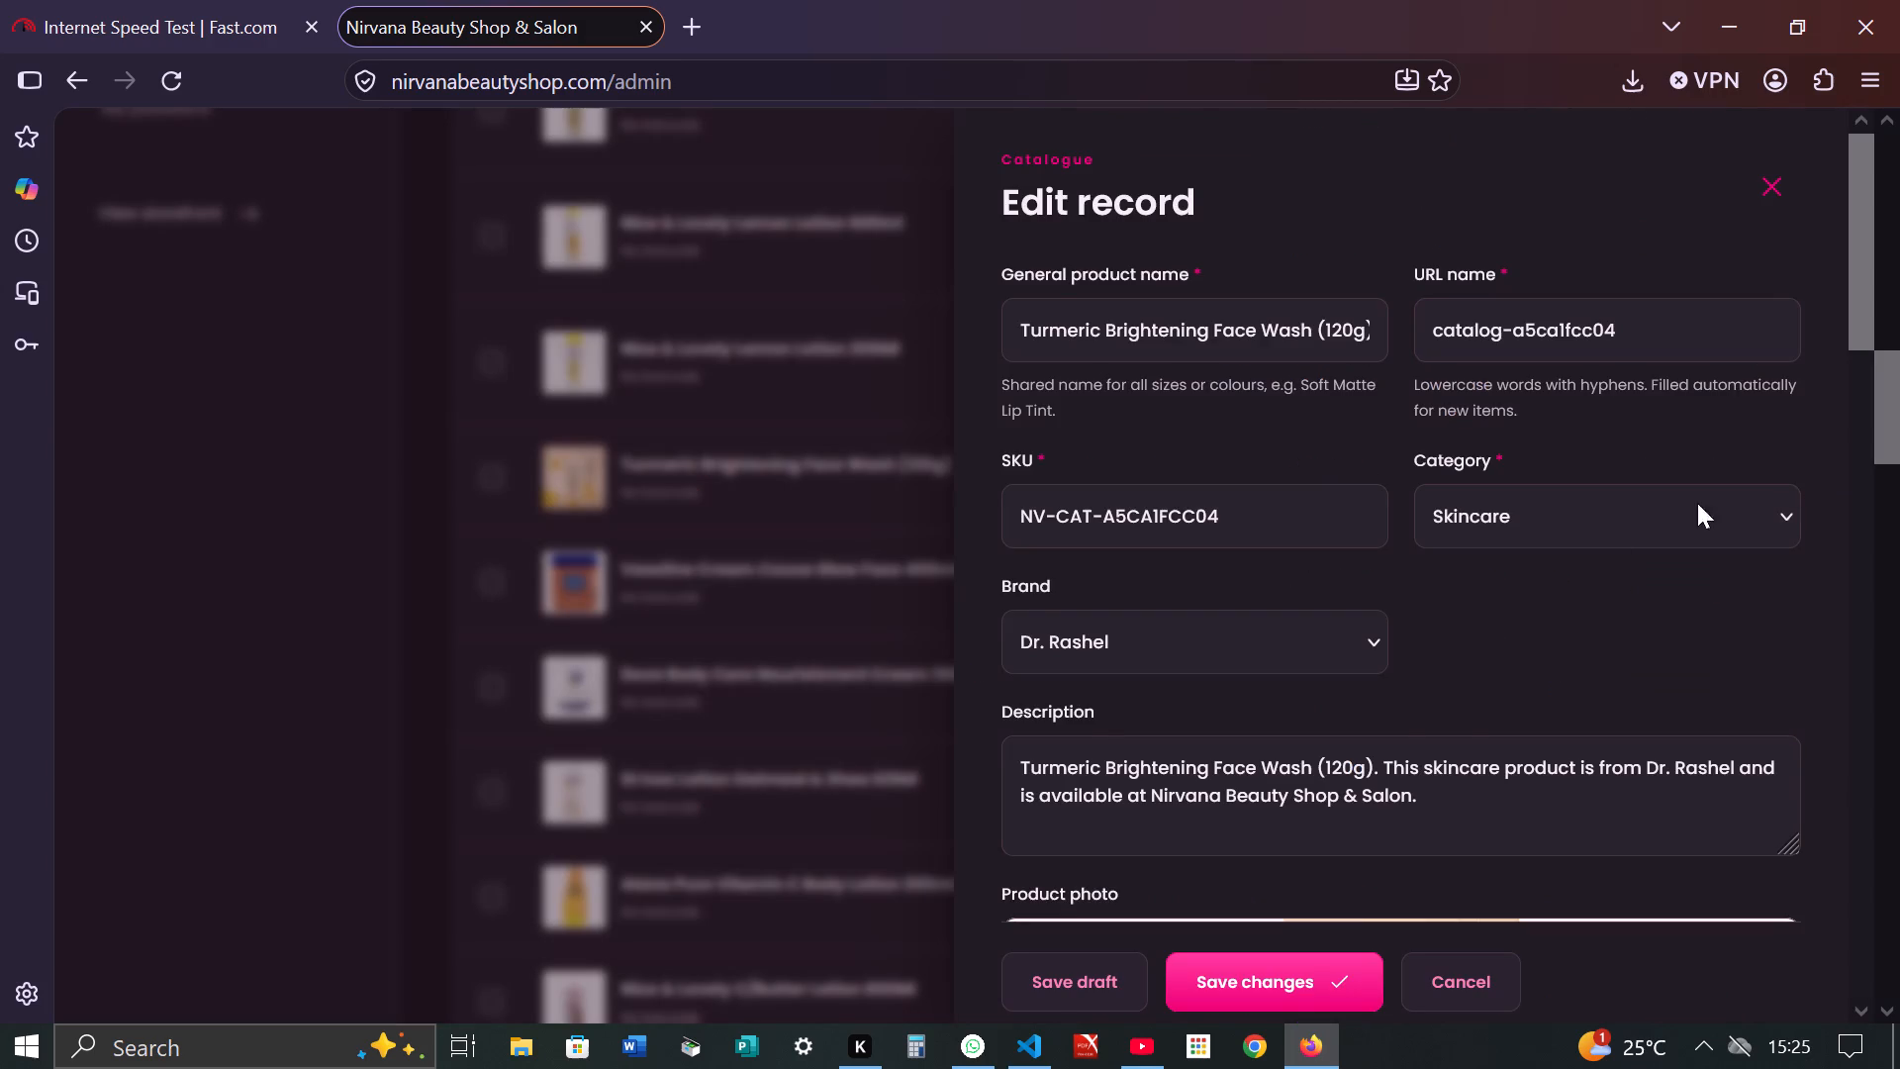
pyautogui.scroll(-7, 1457, 638)
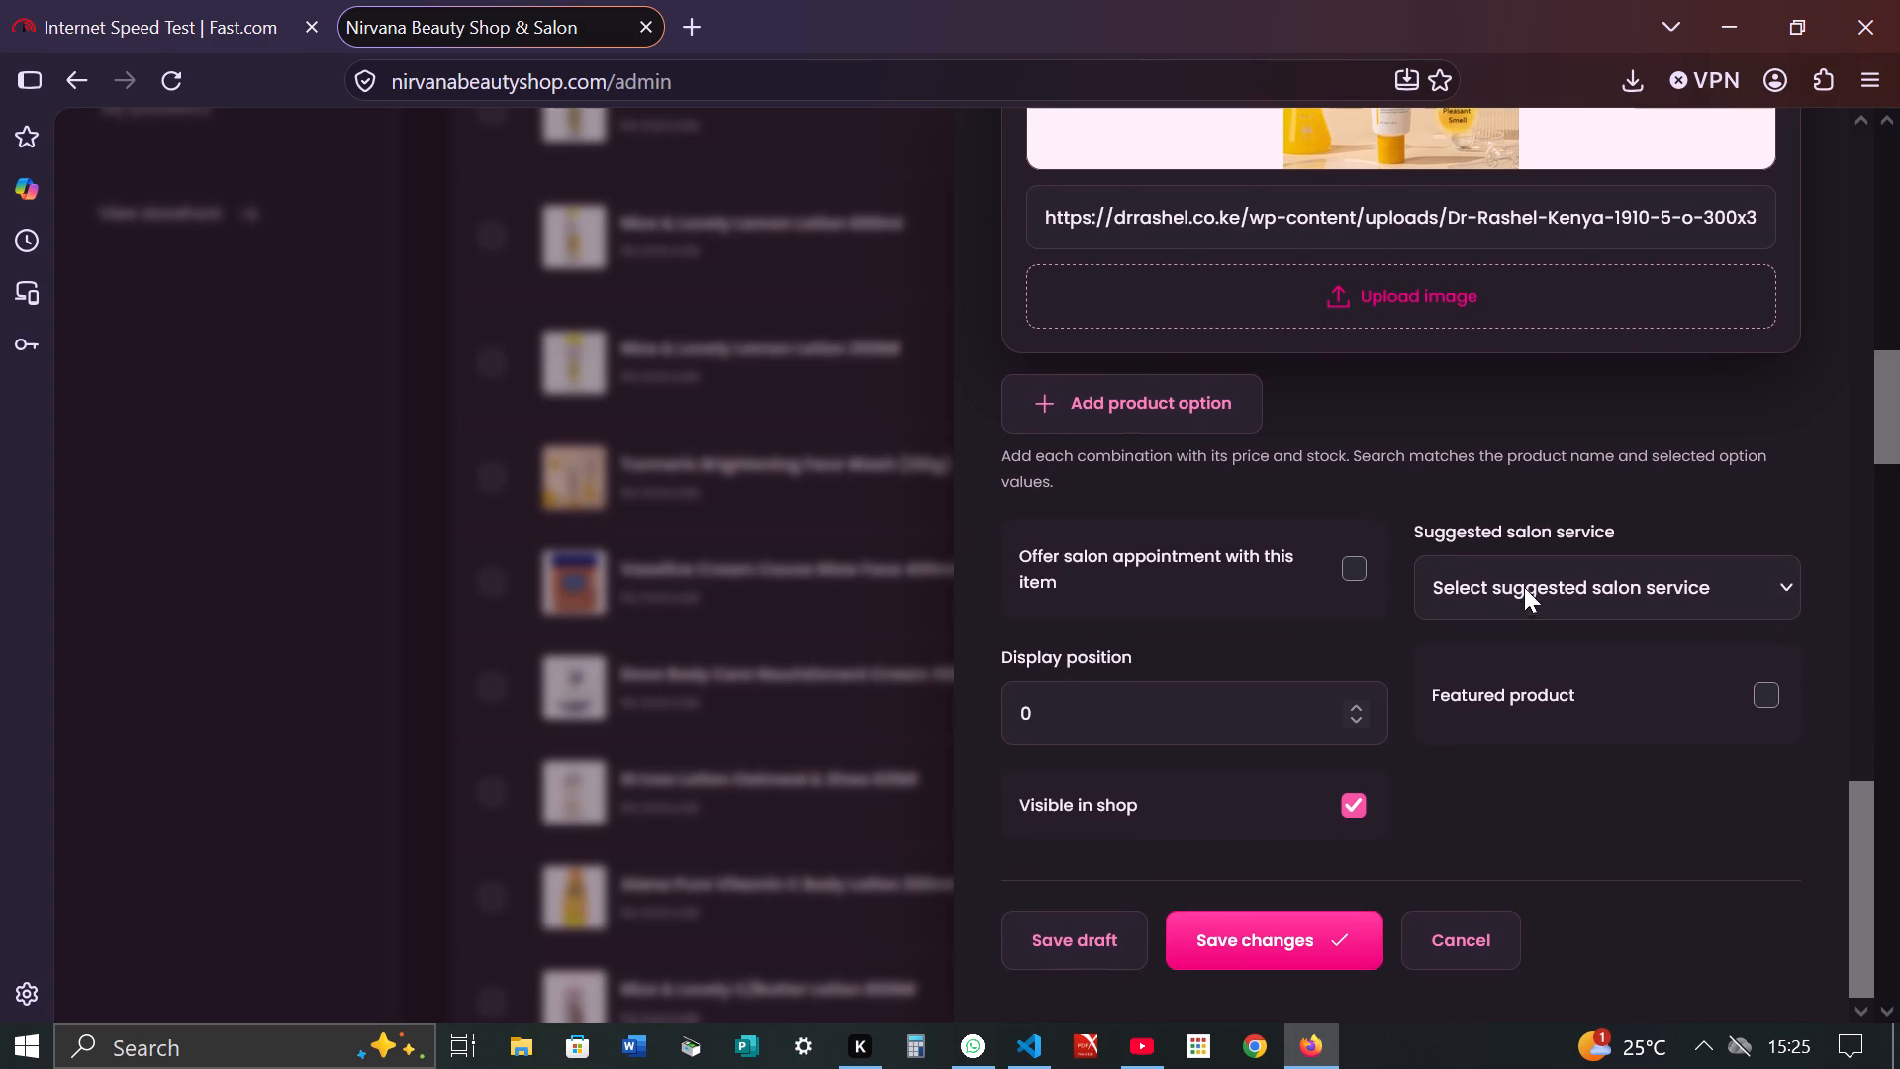
pyautogui.scroll(3, 1529, 518)
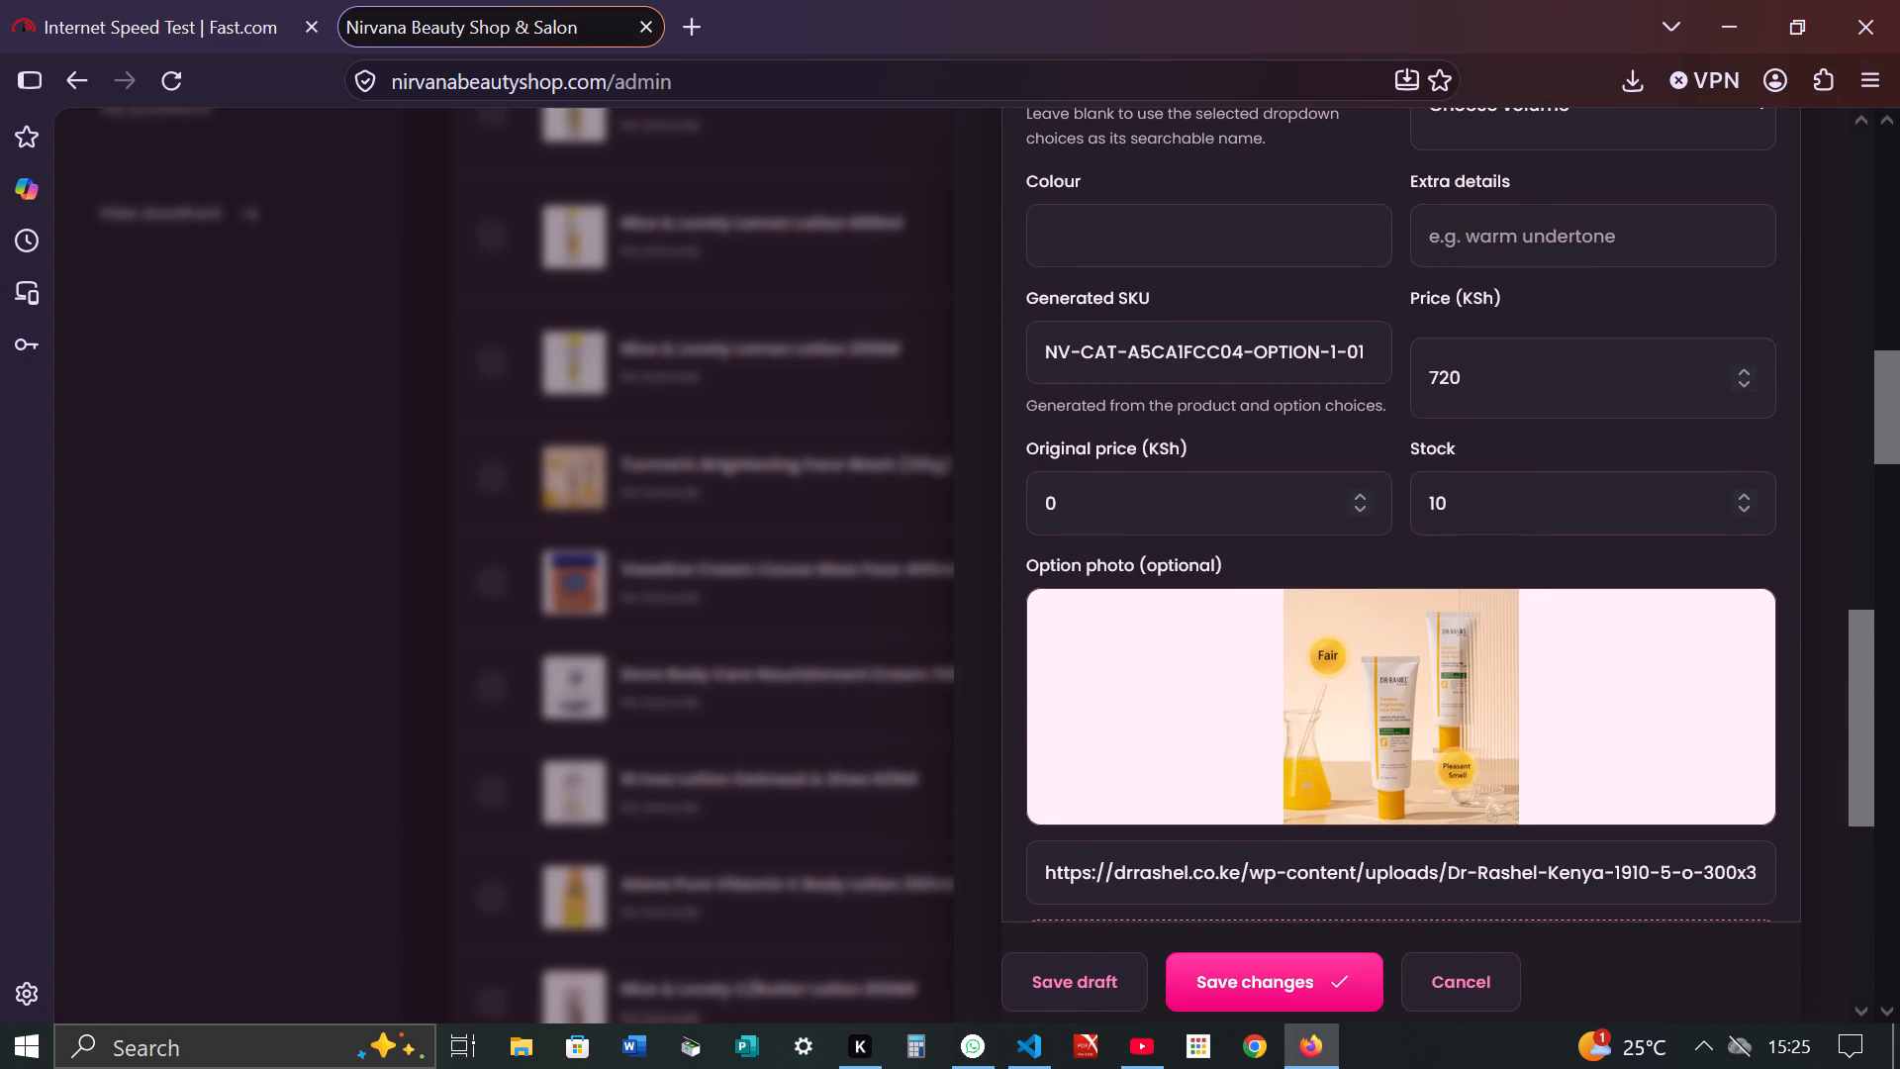
pyautogui.click(1433, 511)
pyautogui.press('BackSpace')
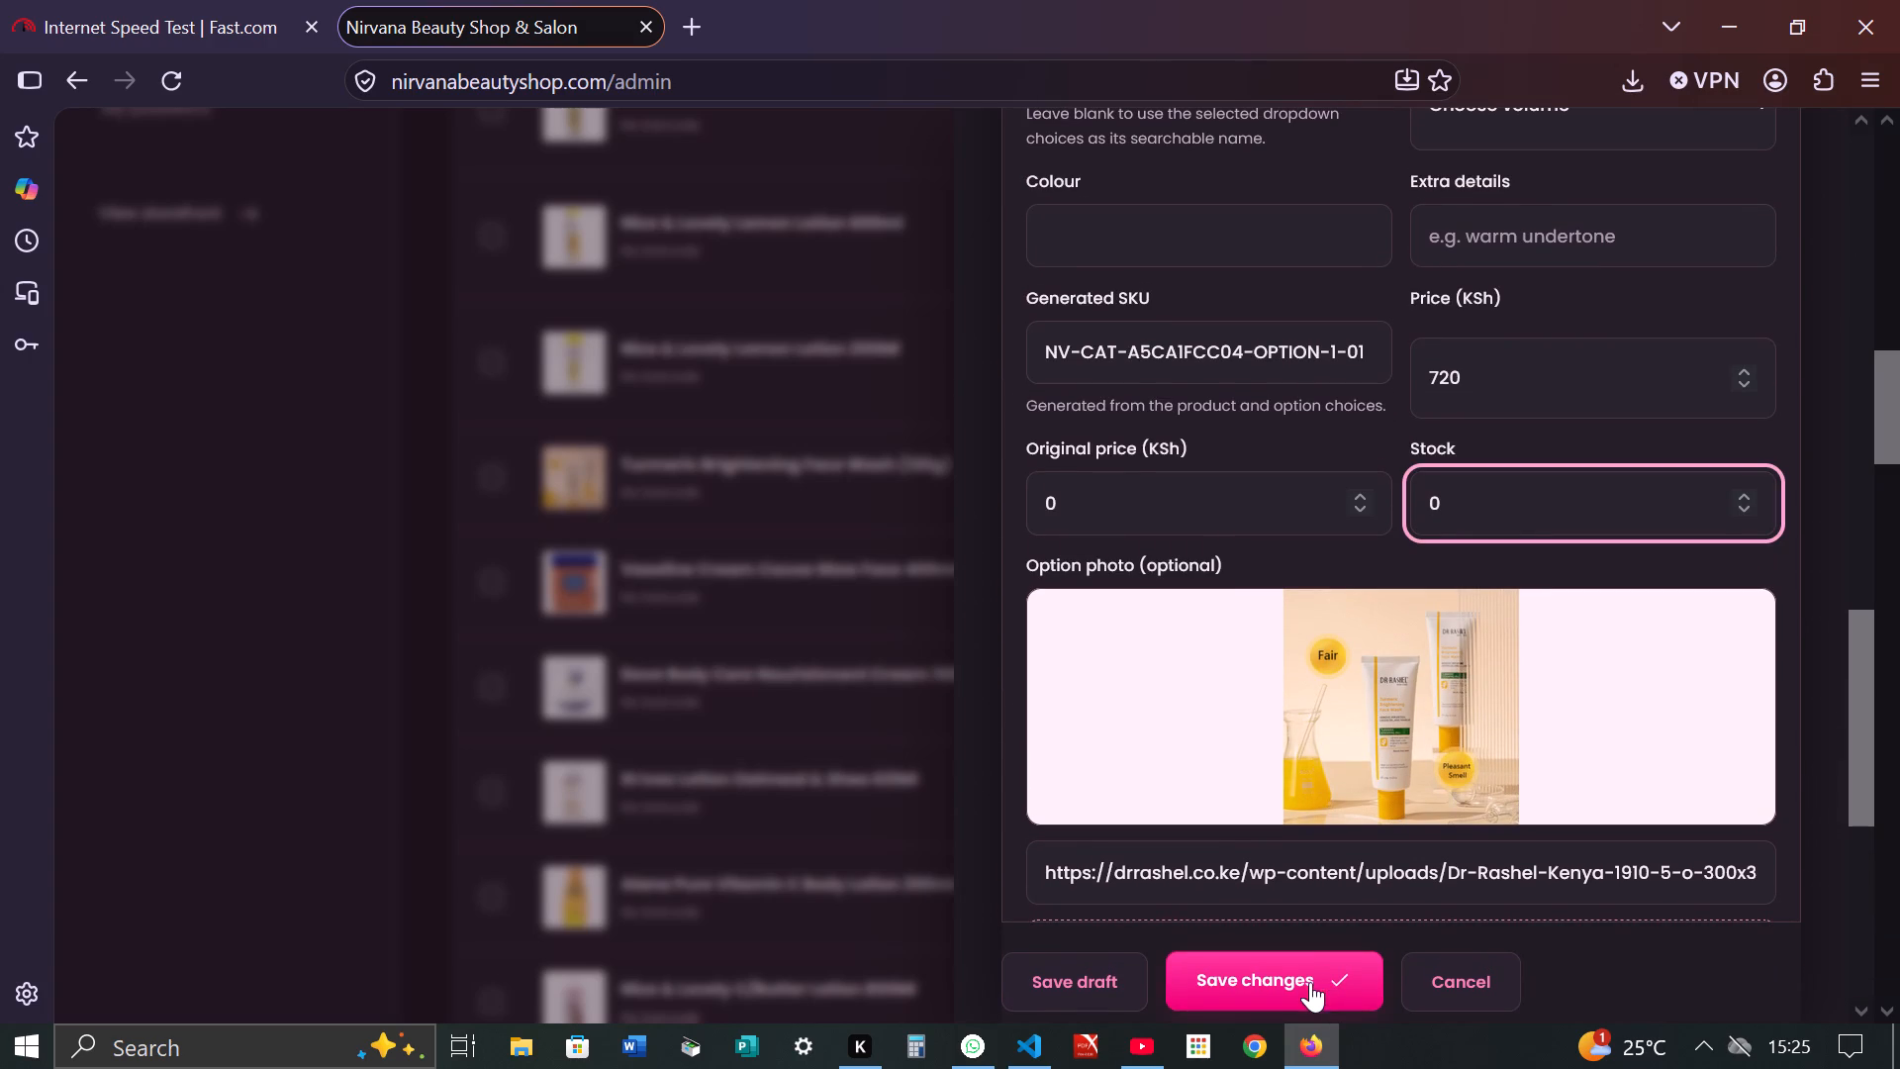
pyautogui.click(1310, 982)
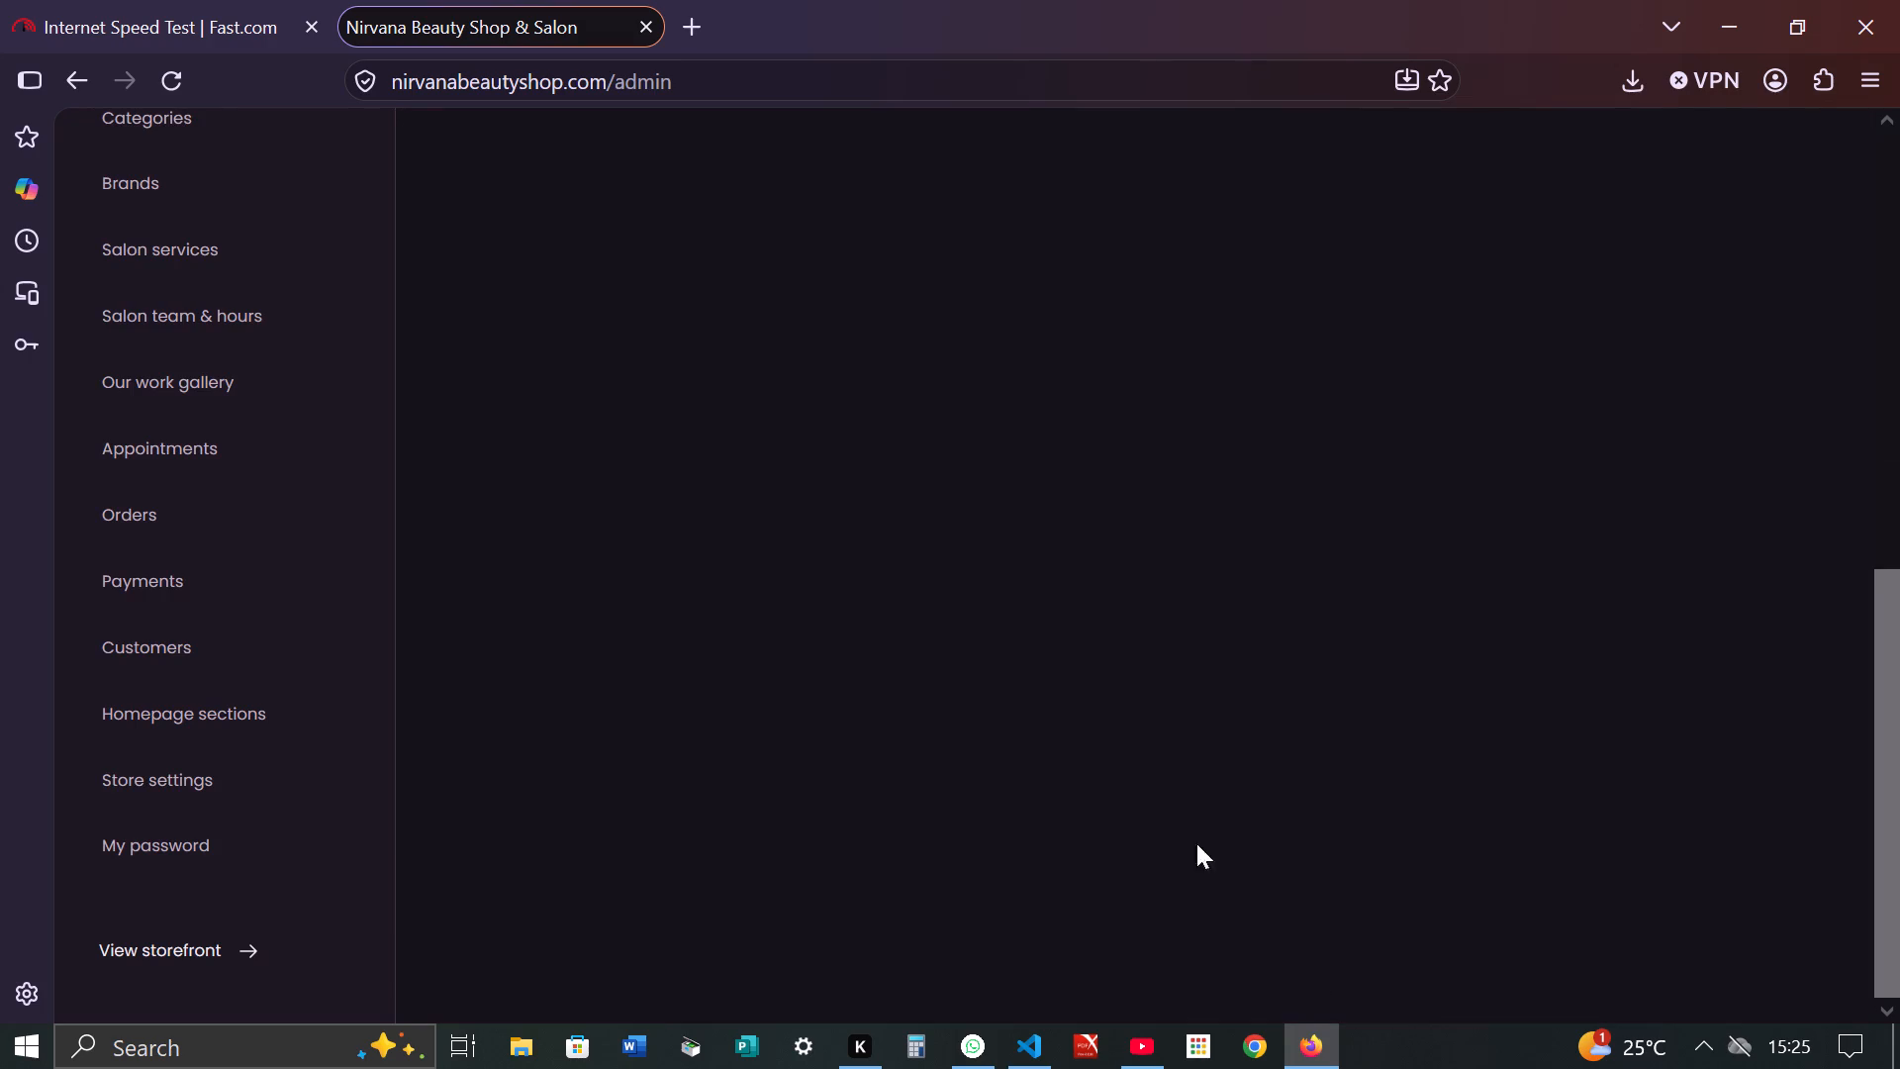
# Advance the catalogue product list from page 1 to page 3 again.
pyautogui.scroll(-12, 851, 746)
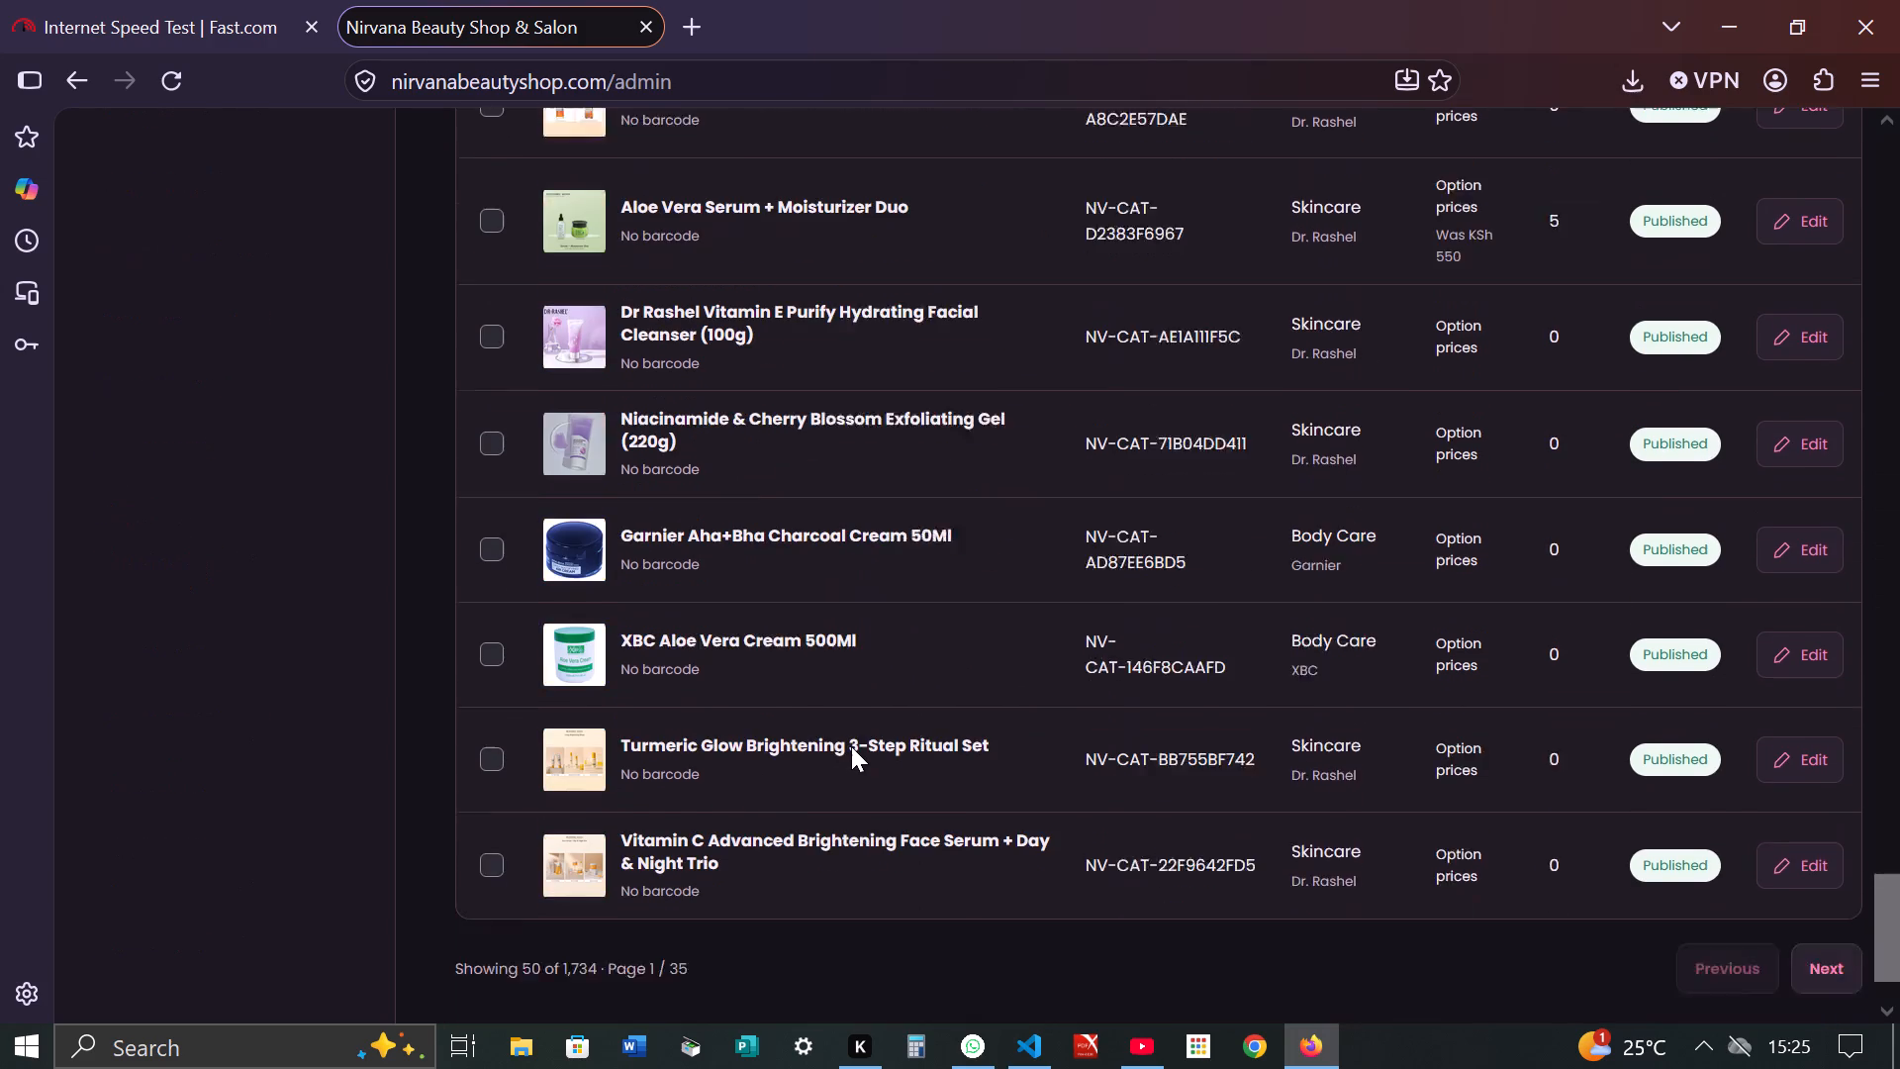
pyautogui.scroll(-4, 851, 746)
pyautogui.click(1819, 942)
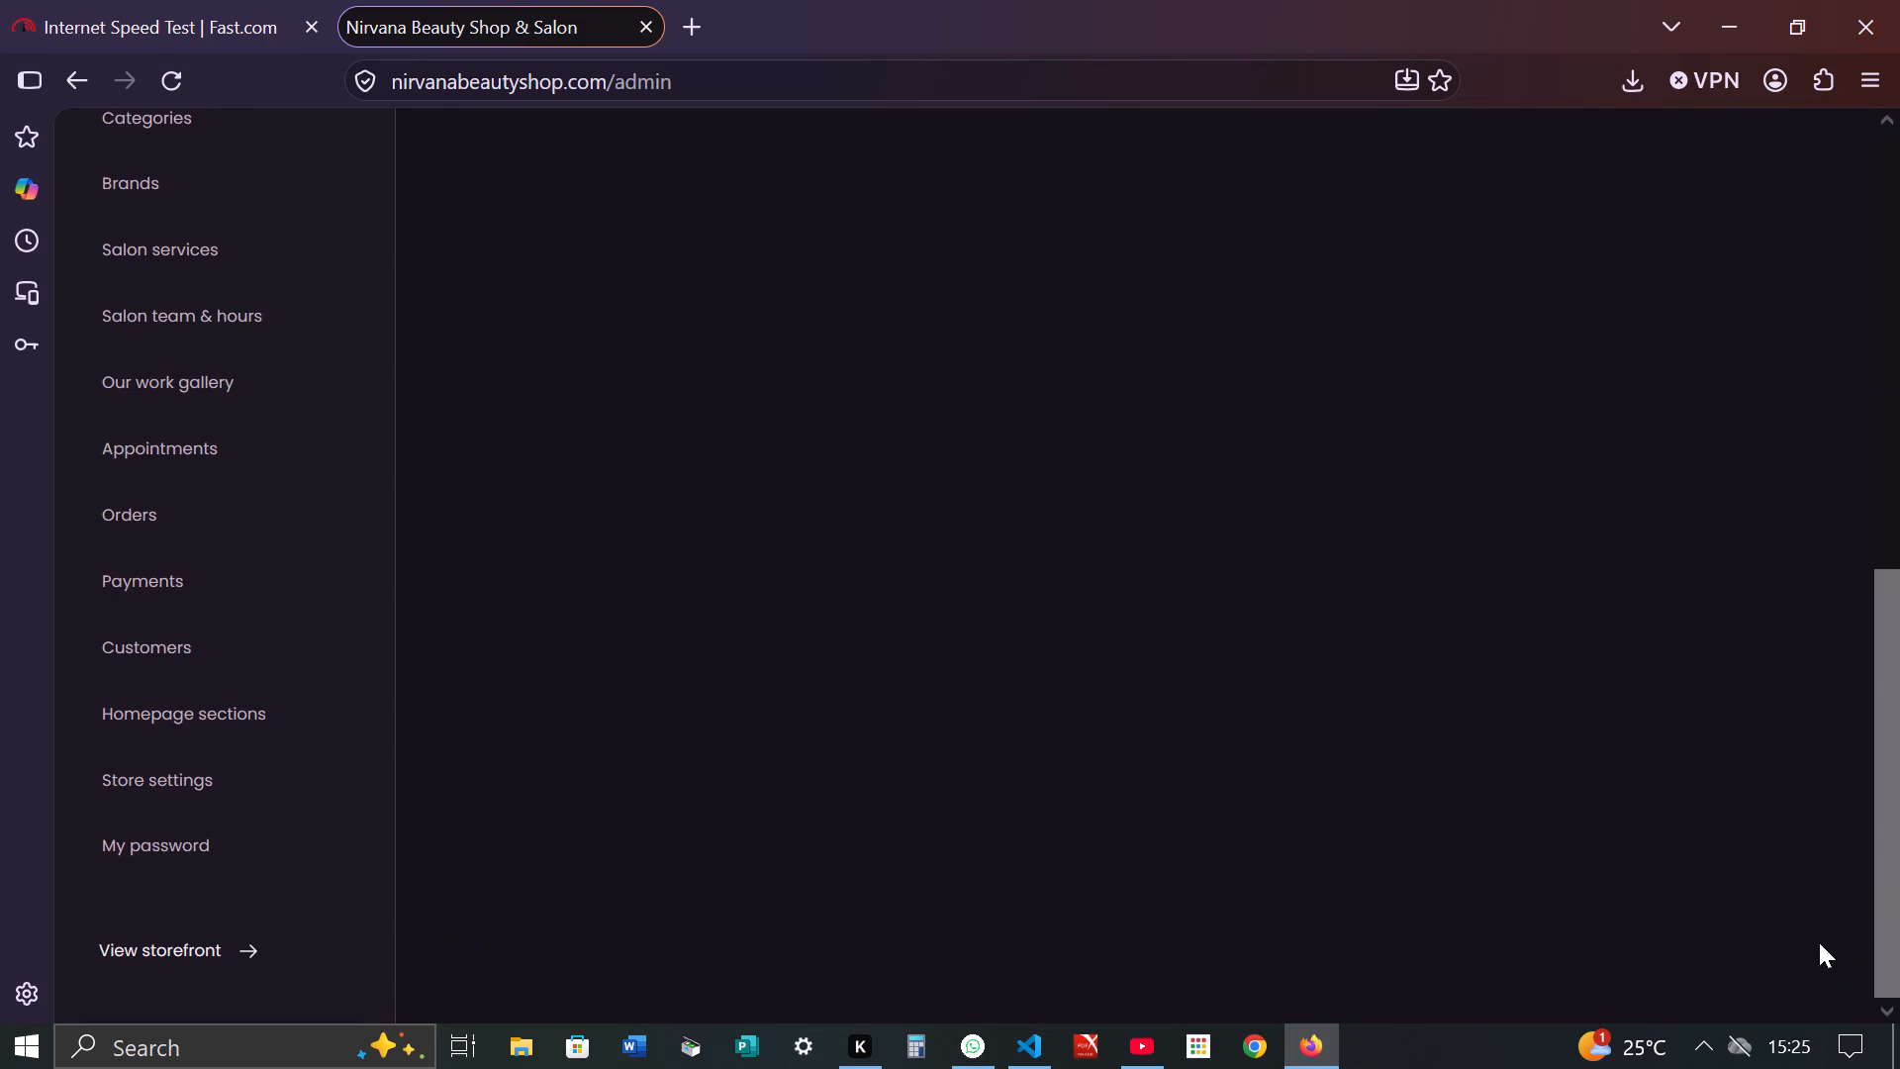
pyautogui.scroll(-6, 993, 802)
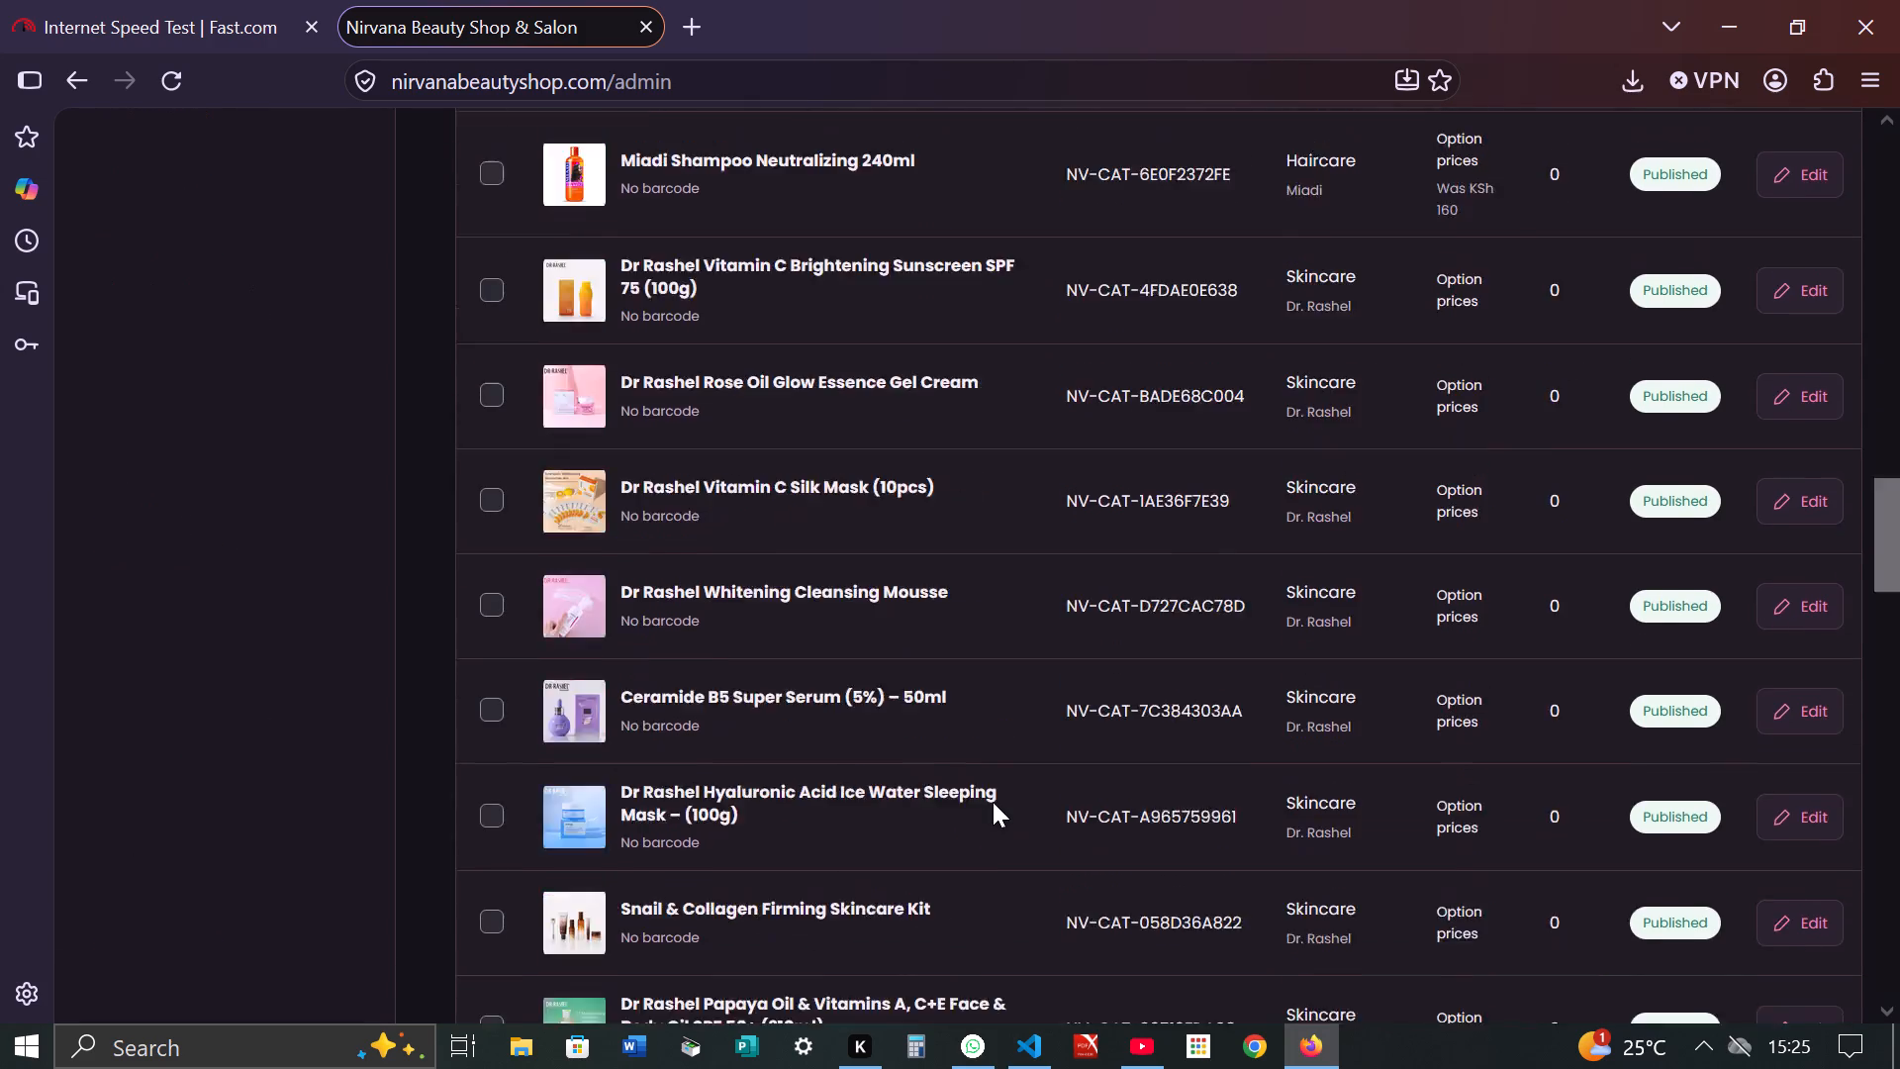
pyautogui.scroll(-9, 993, 802)
pyautogui.click(1838, 930)
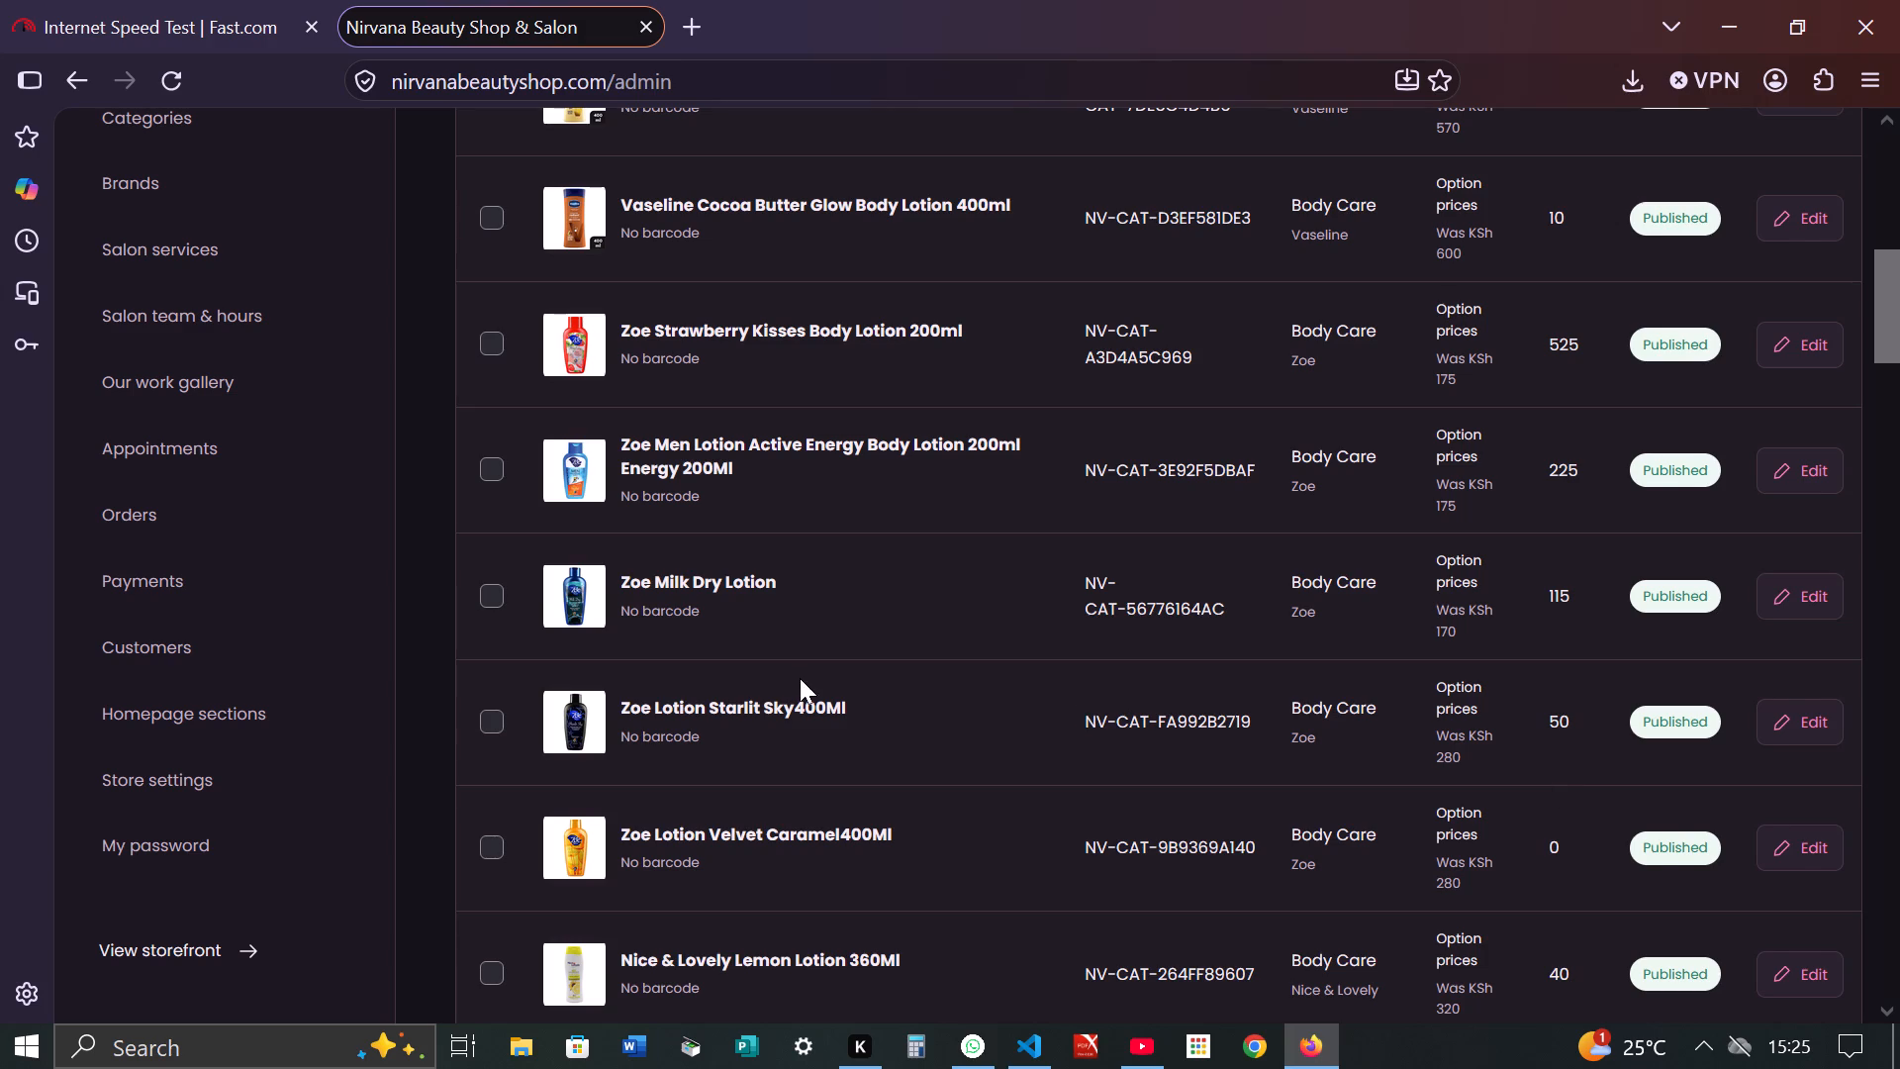
# Set the option 1 stock of the Vaseline Cream Cocoa Glow Face 400ml to 0 and save the record.
pyautogui.scroll(-5, 800, 678)
pyautogui.scroll(1, 800, 678)
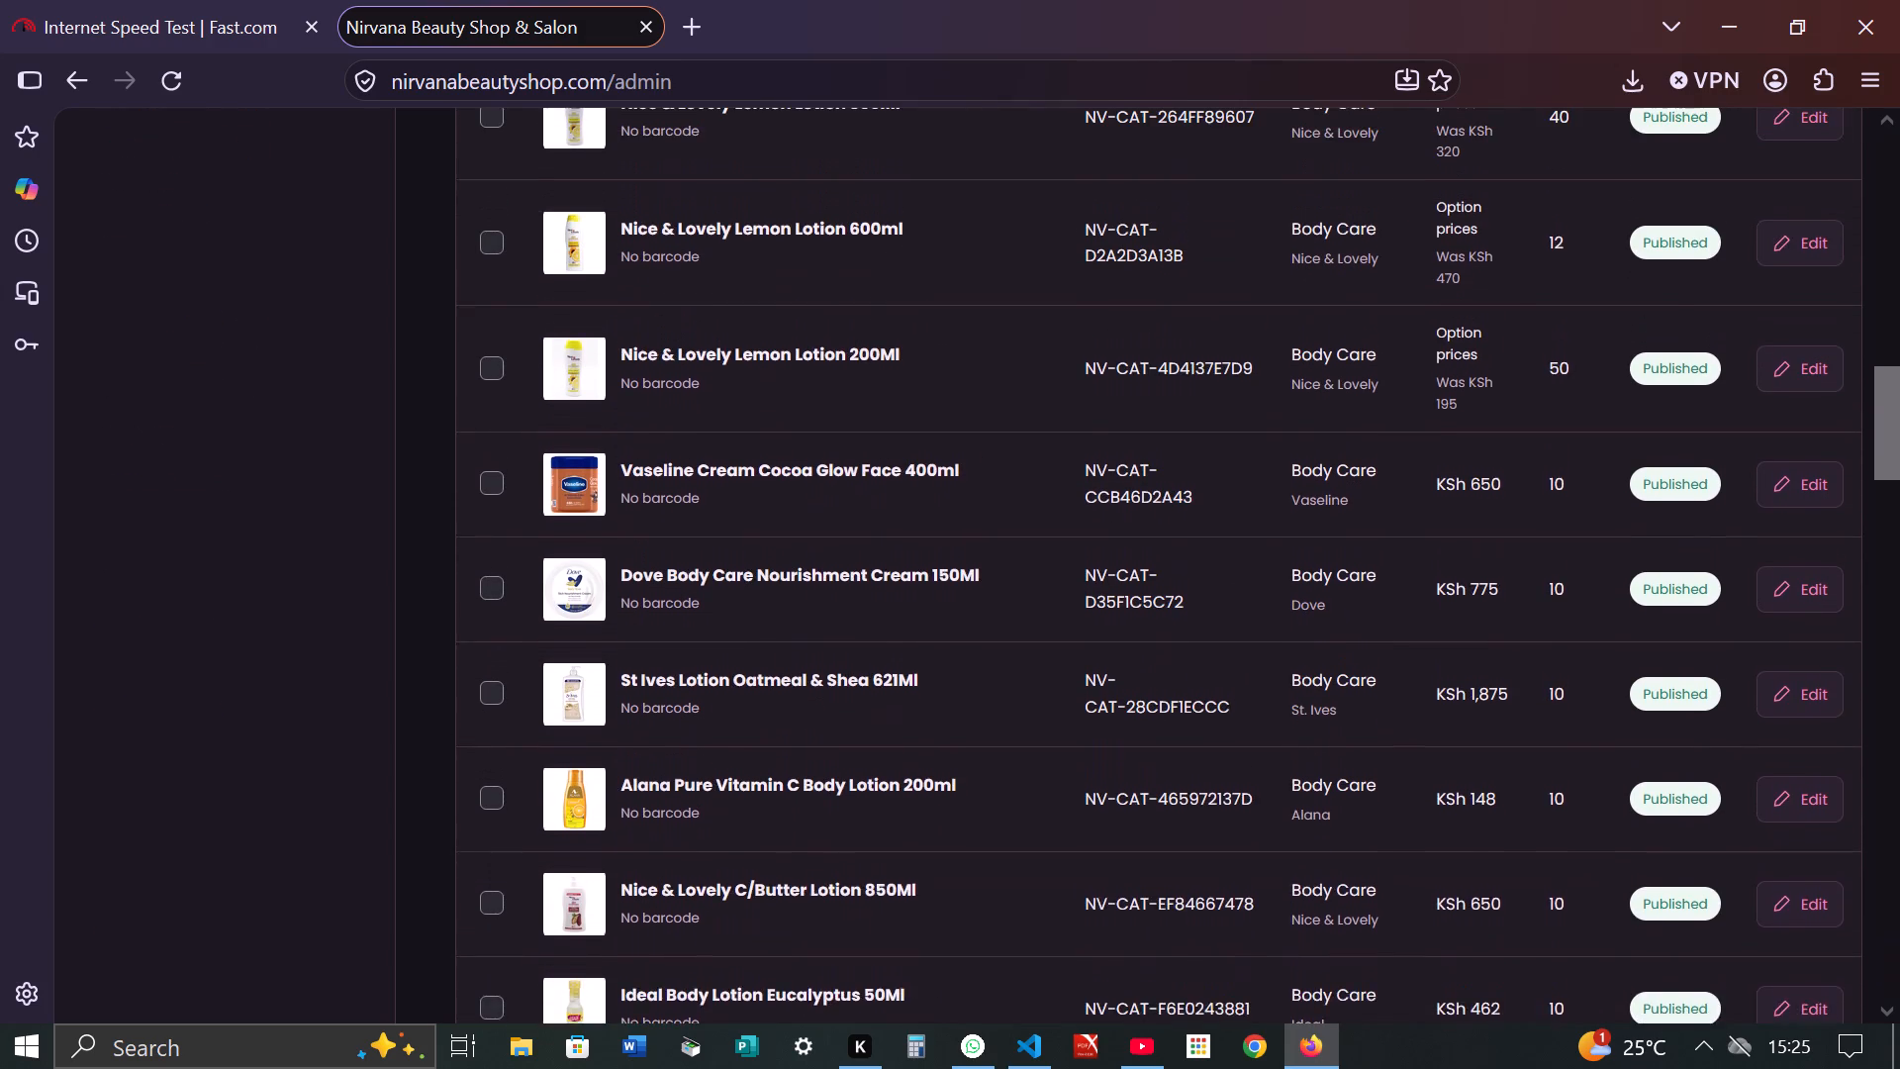
pyautogui.scroll(1, 800, 678)
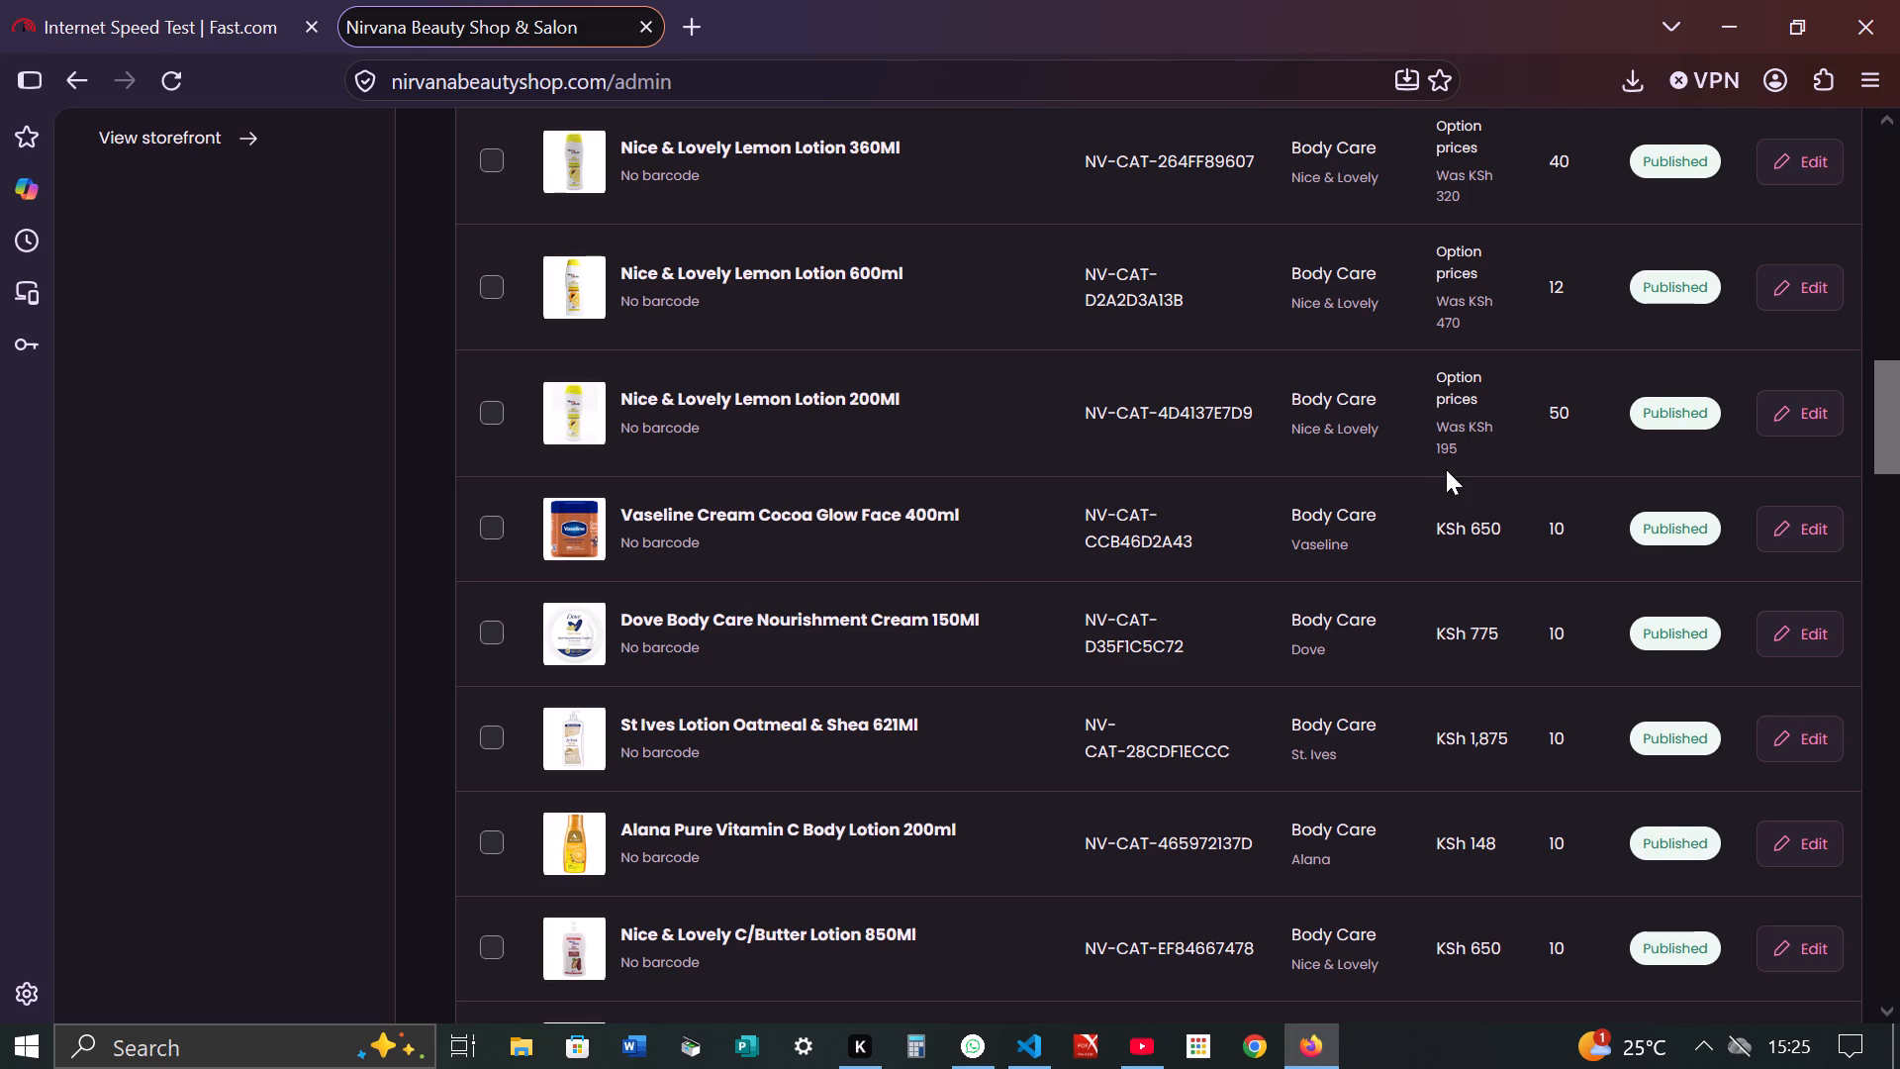
pyautogui.click(1798, 535)
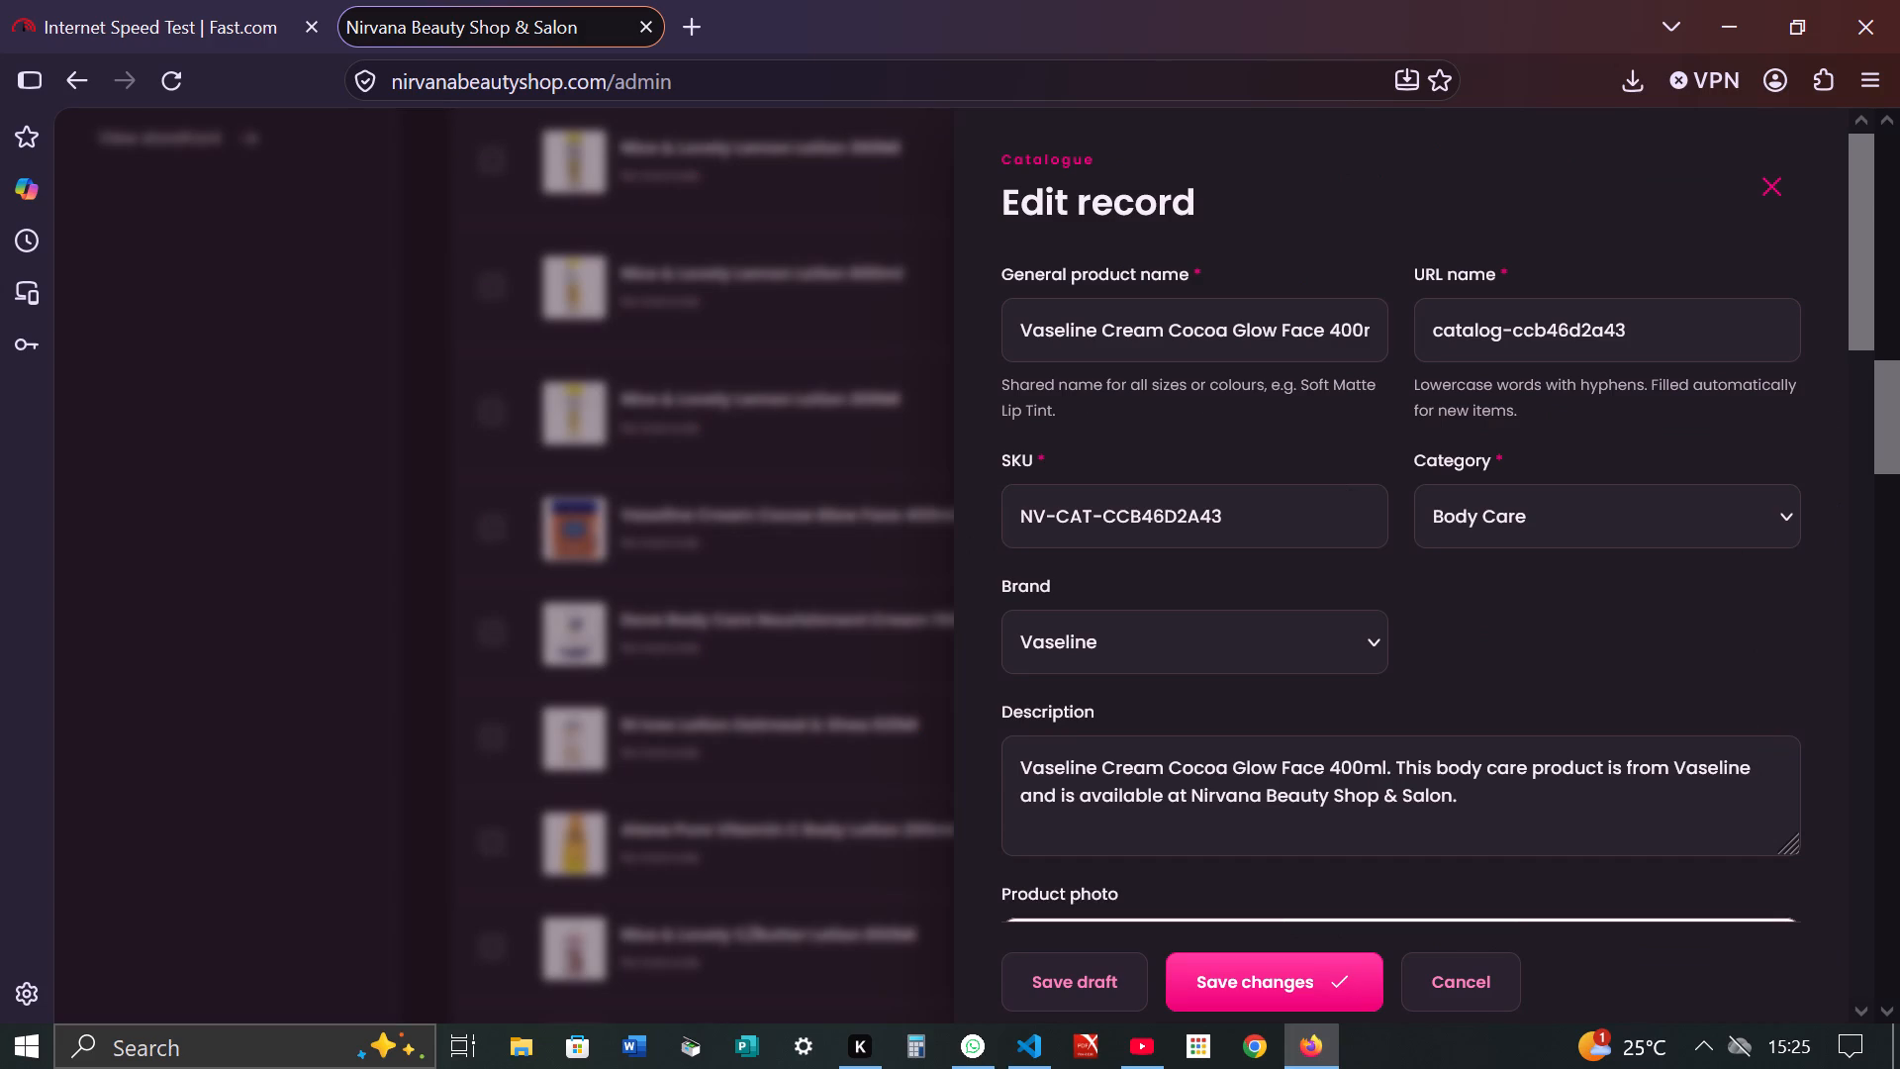
pyautogui.scroll(-3, 1192, 521)
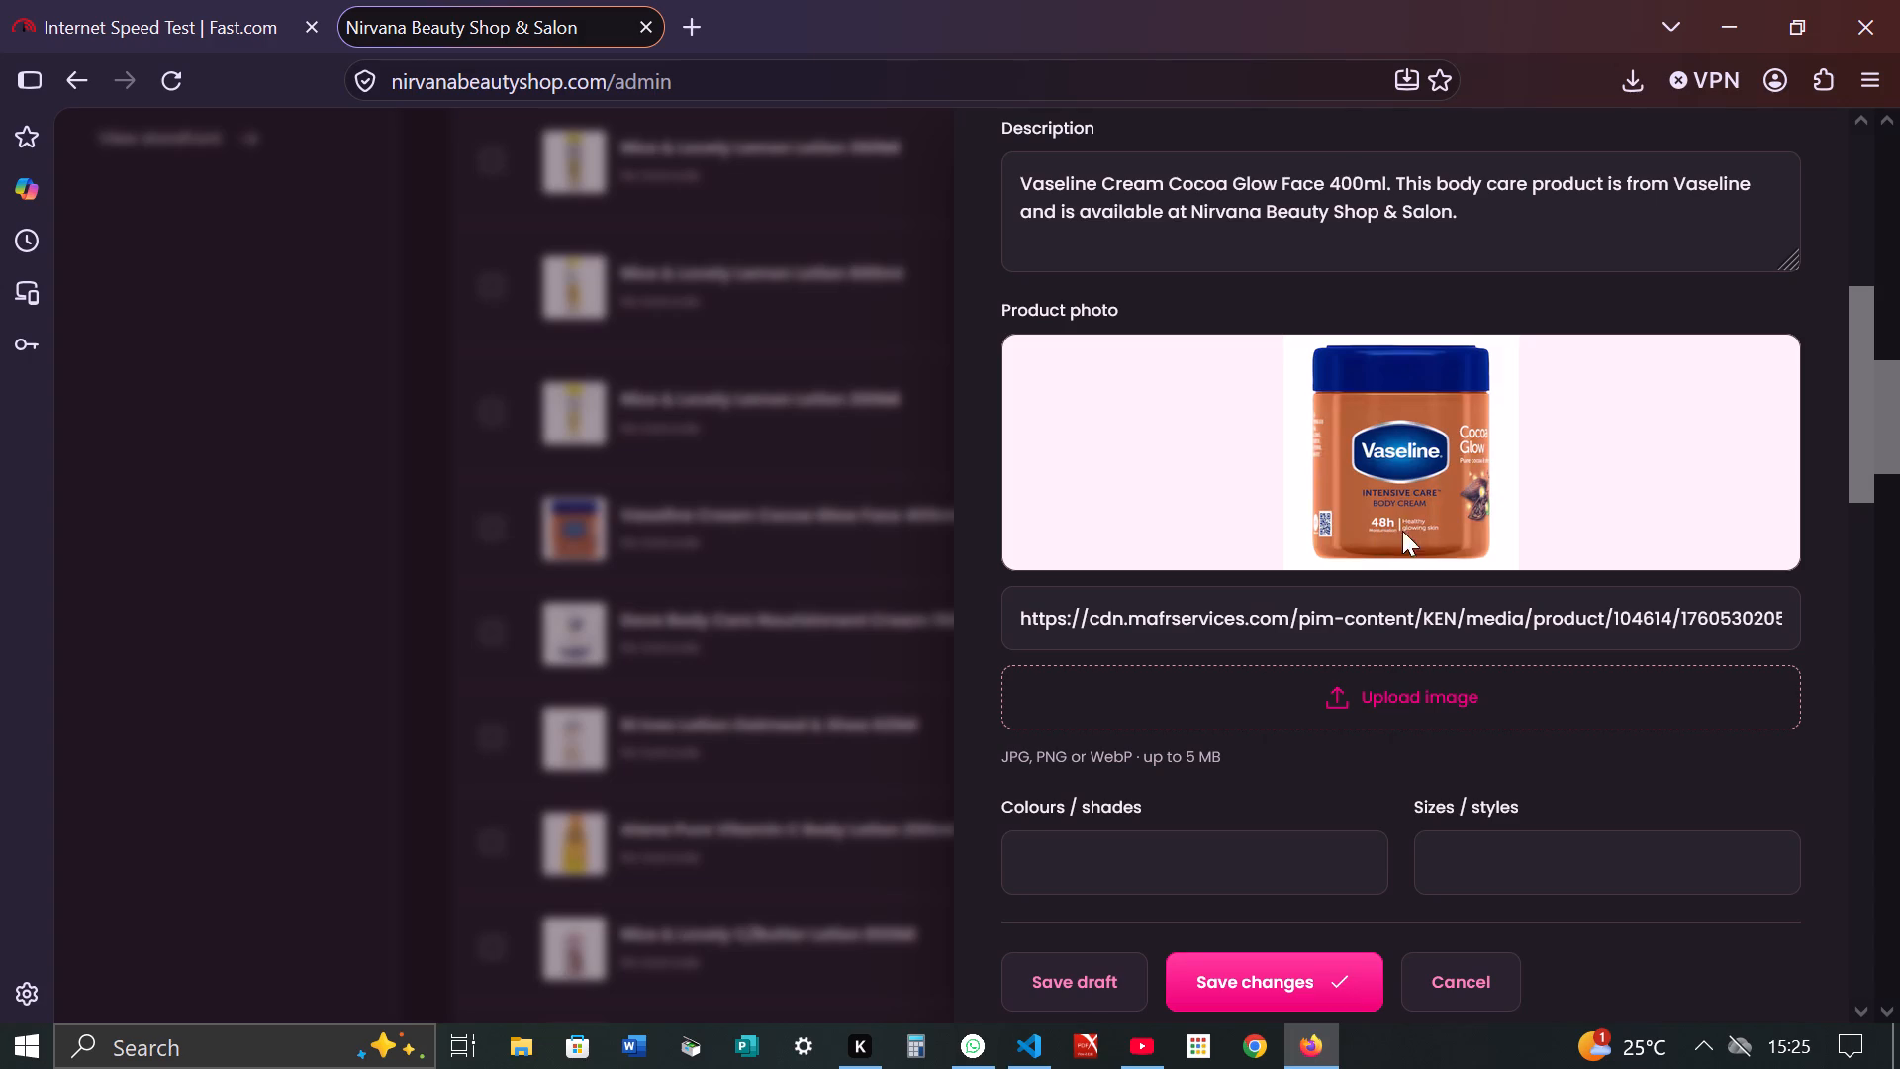
pyautogui.scroll(1, 1388, 591)
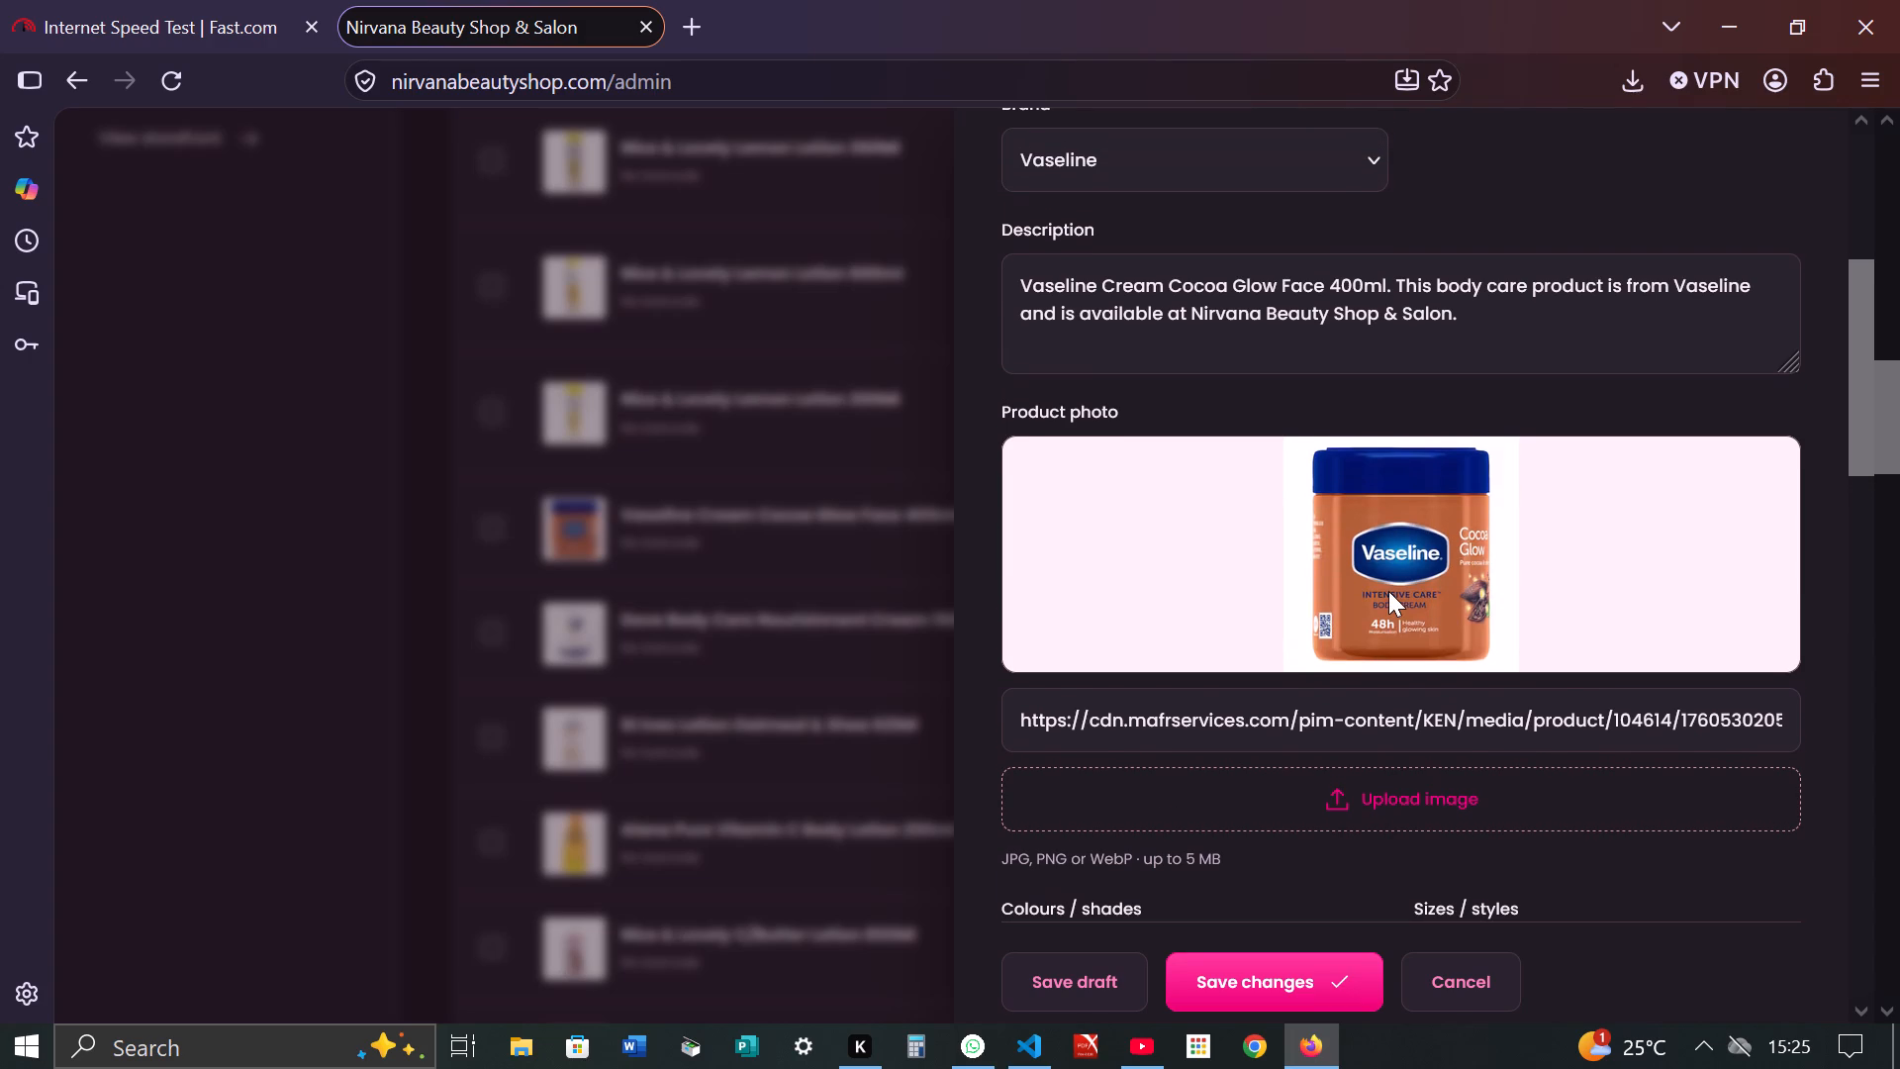
pyautogui.scroll(1, 1388, 591)
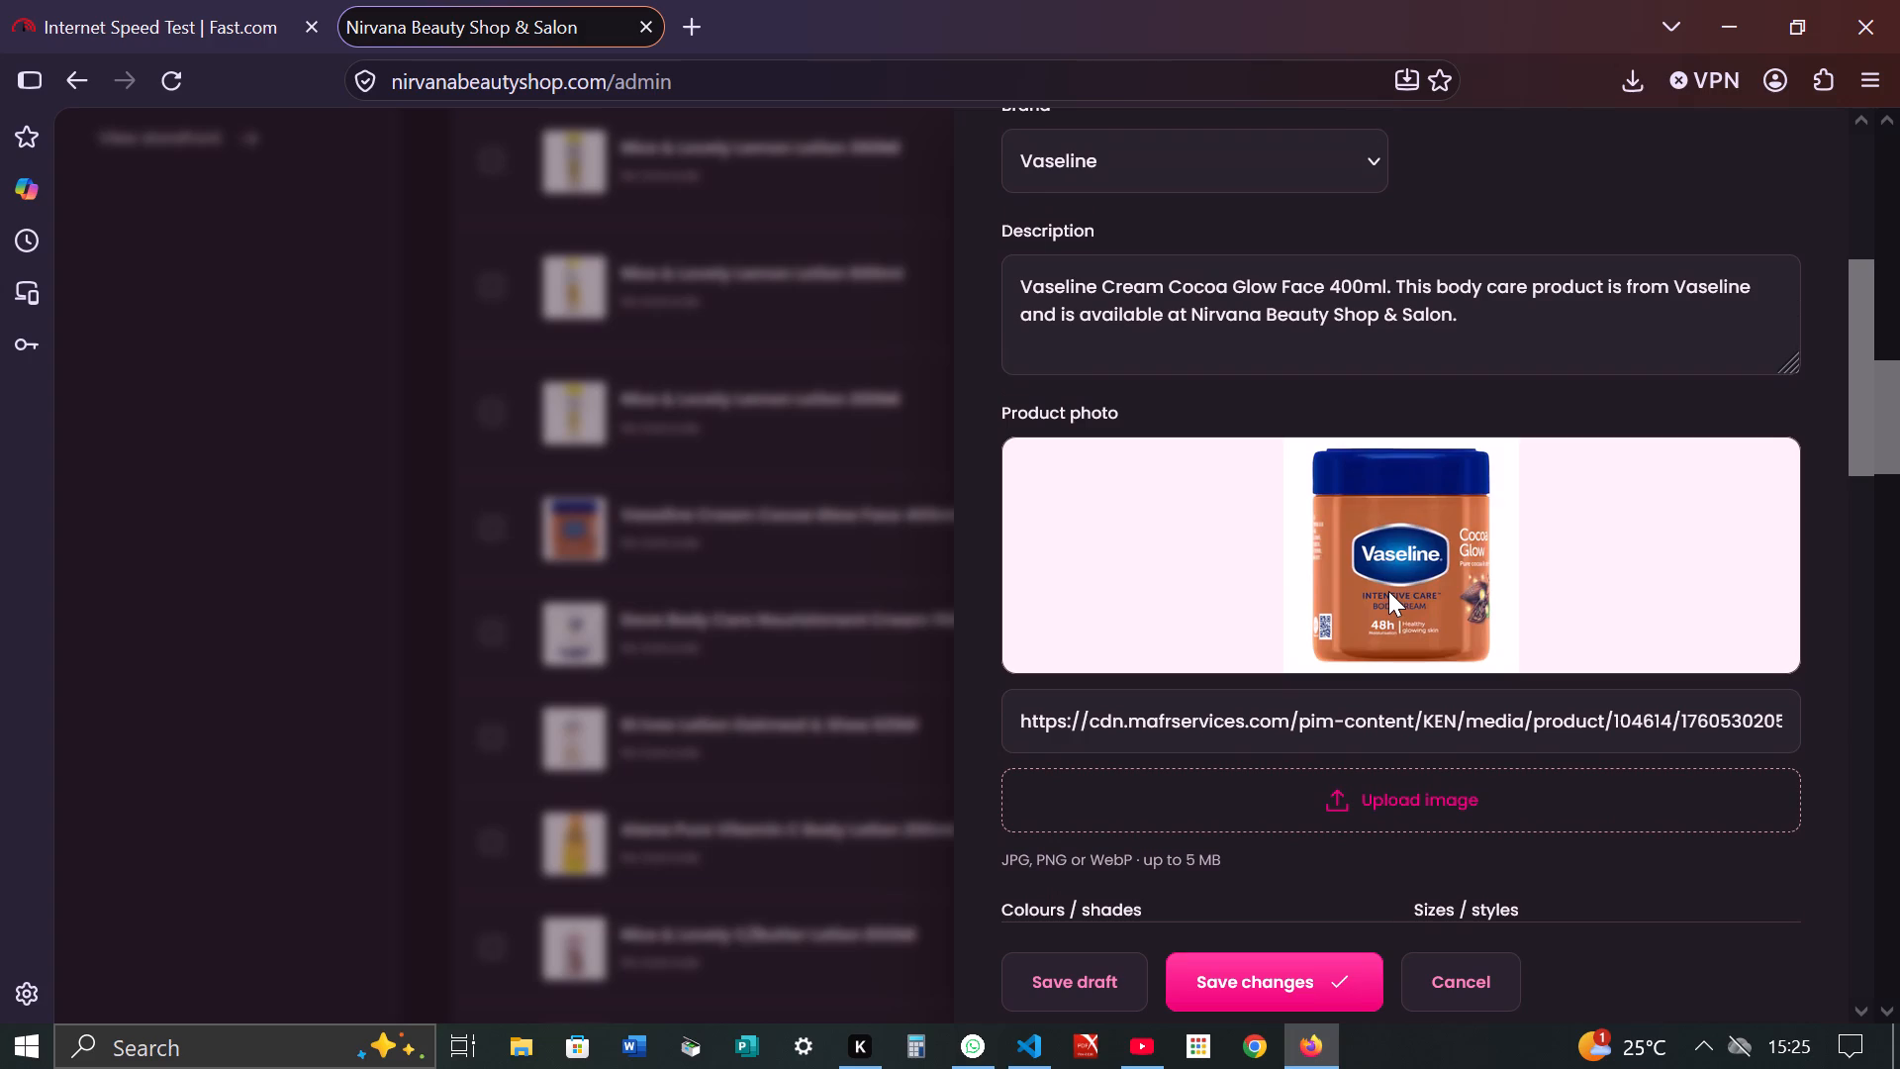
pyautogui.scroll(-1, 1388, 591)
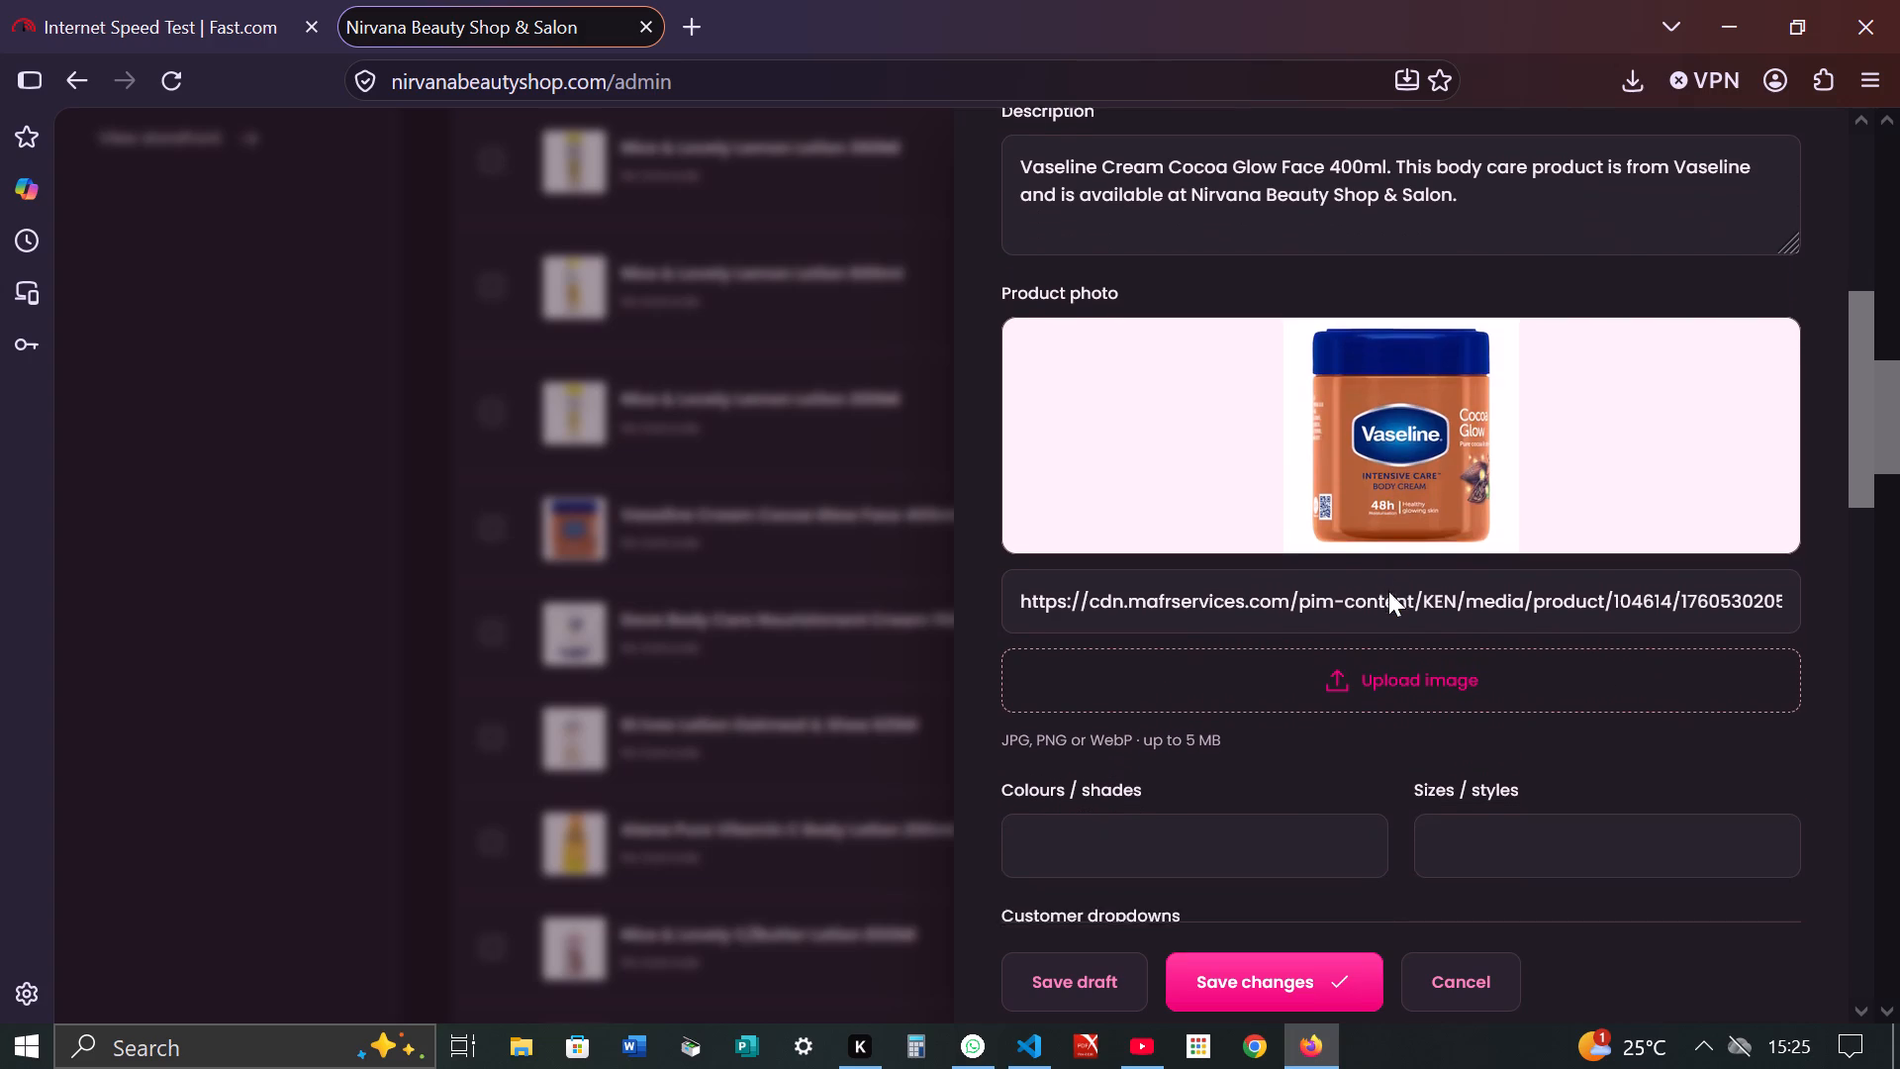
pyautogui.scroll(-1, 1388, 591)
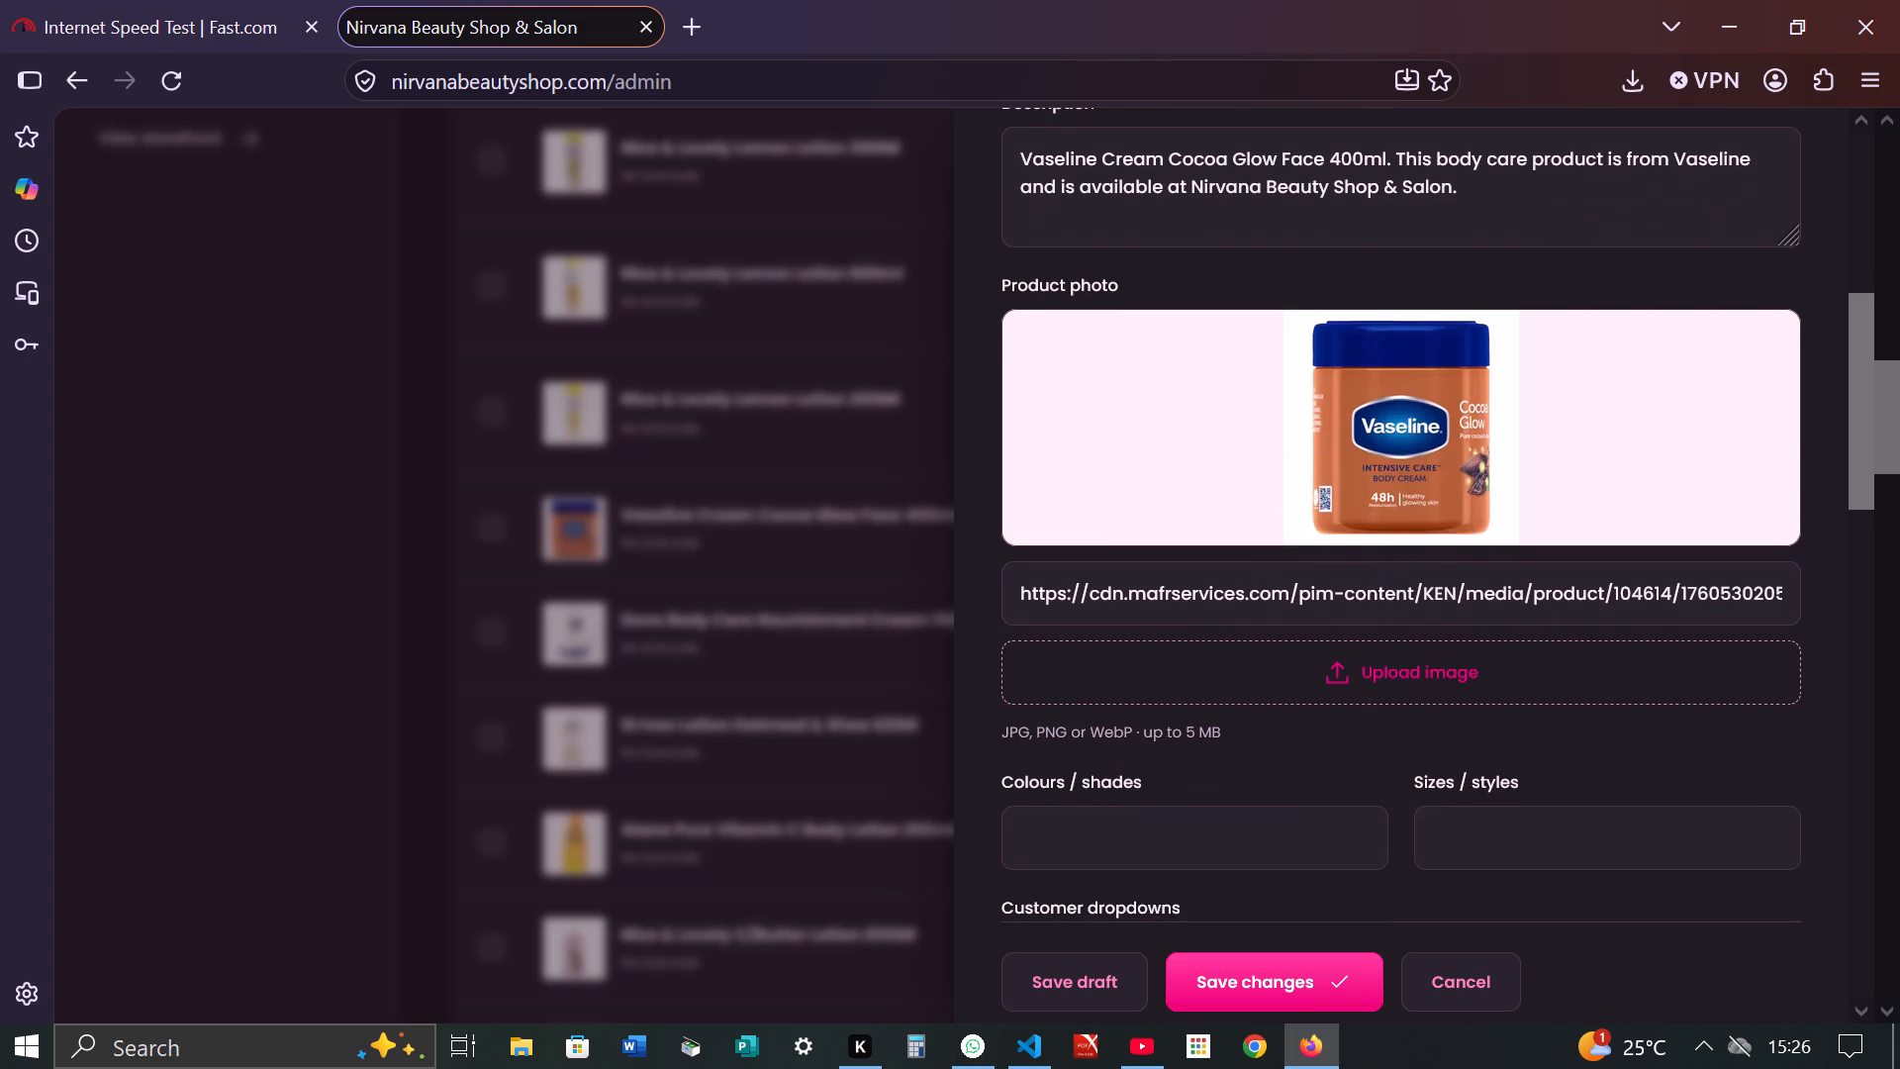
pyautogui.scroll(-3, 1388, 591)
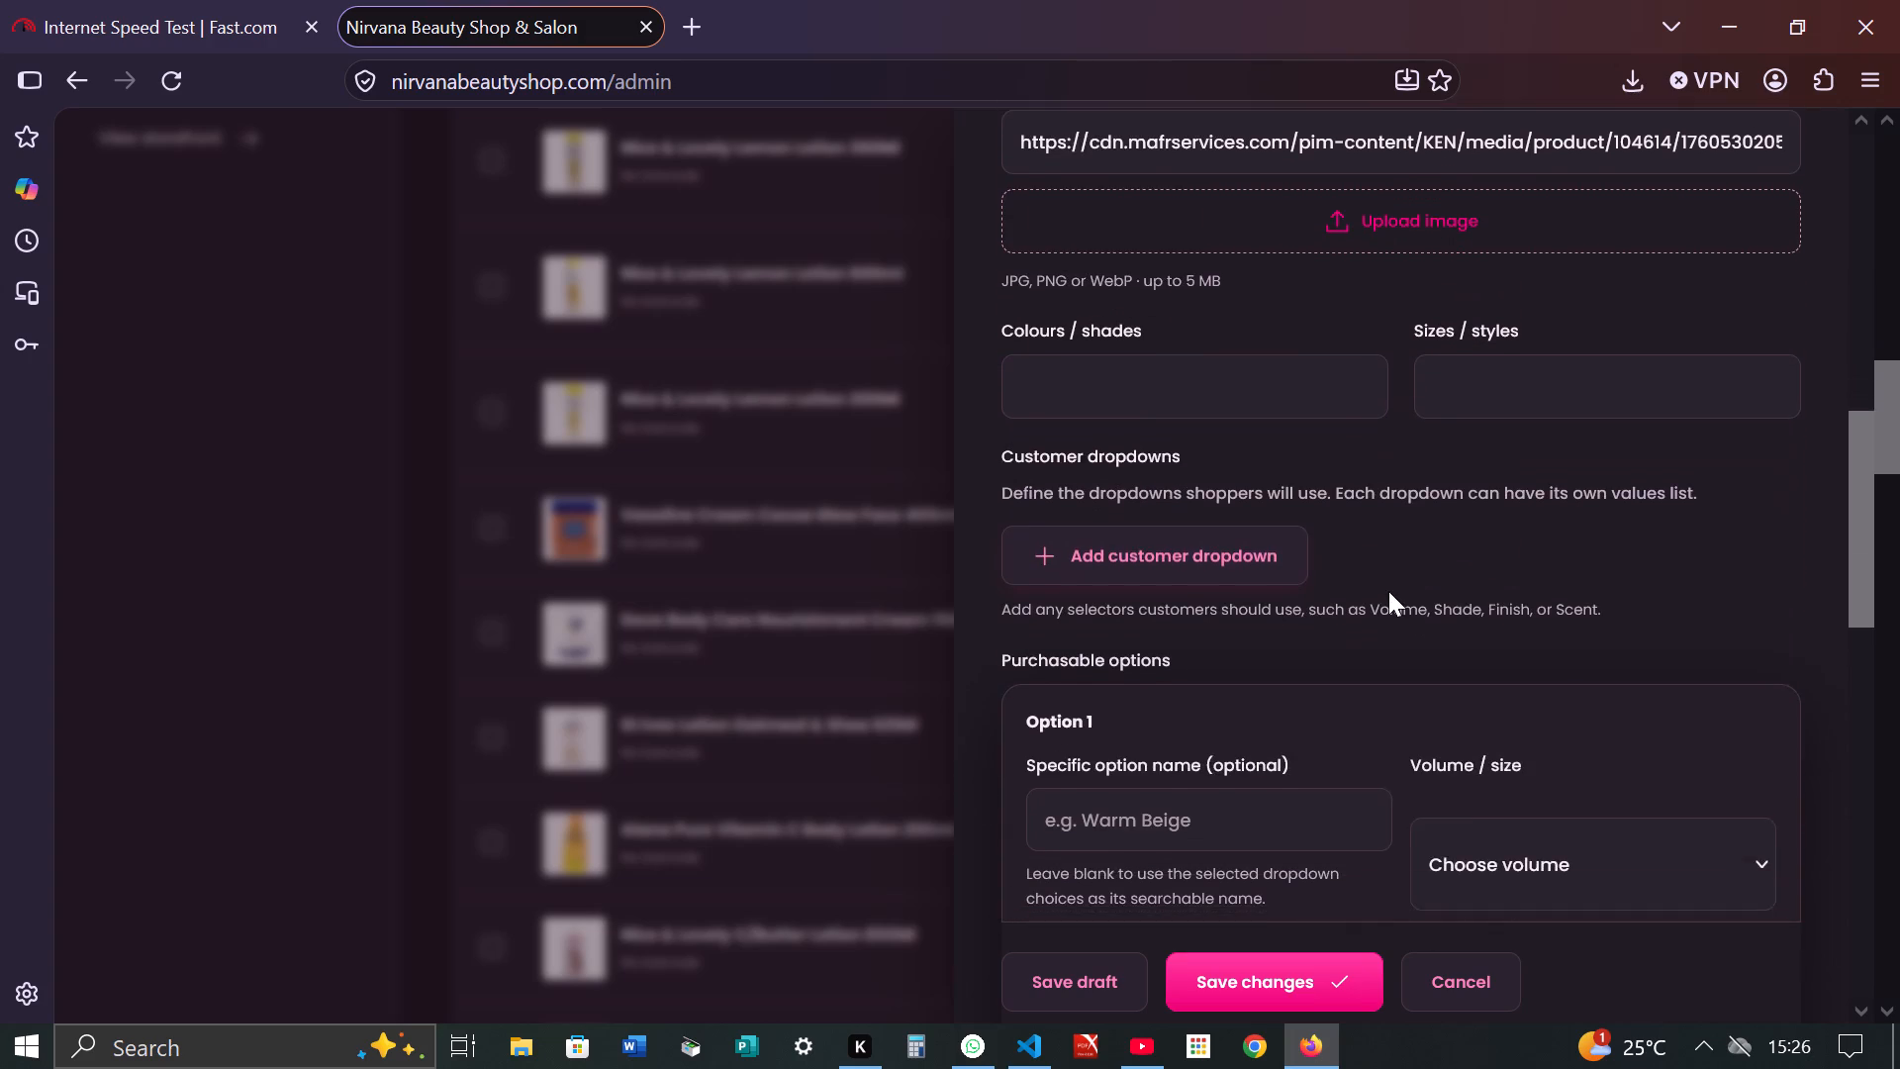
pyautogui.scroll(-4, 1388, 591)
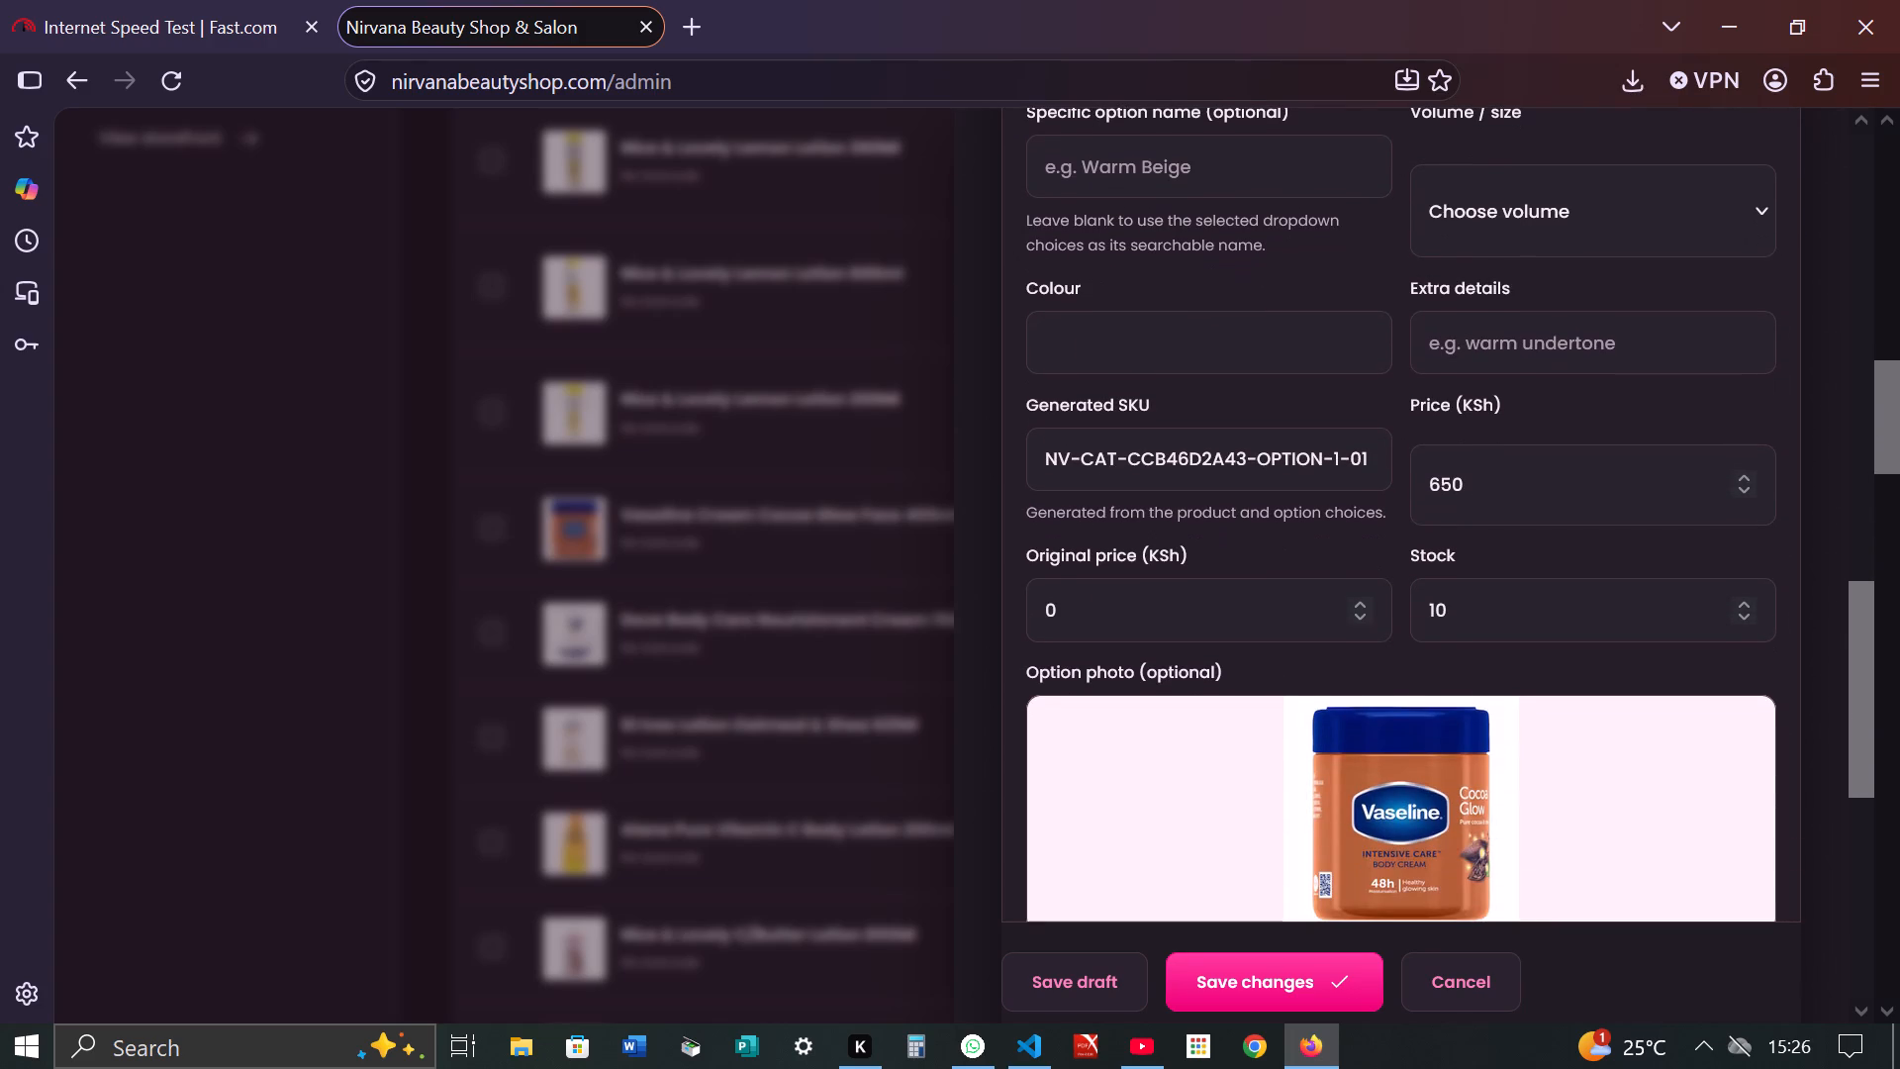
pyautogui.click(1441, 614)
pyautogui.press('BackSpace')
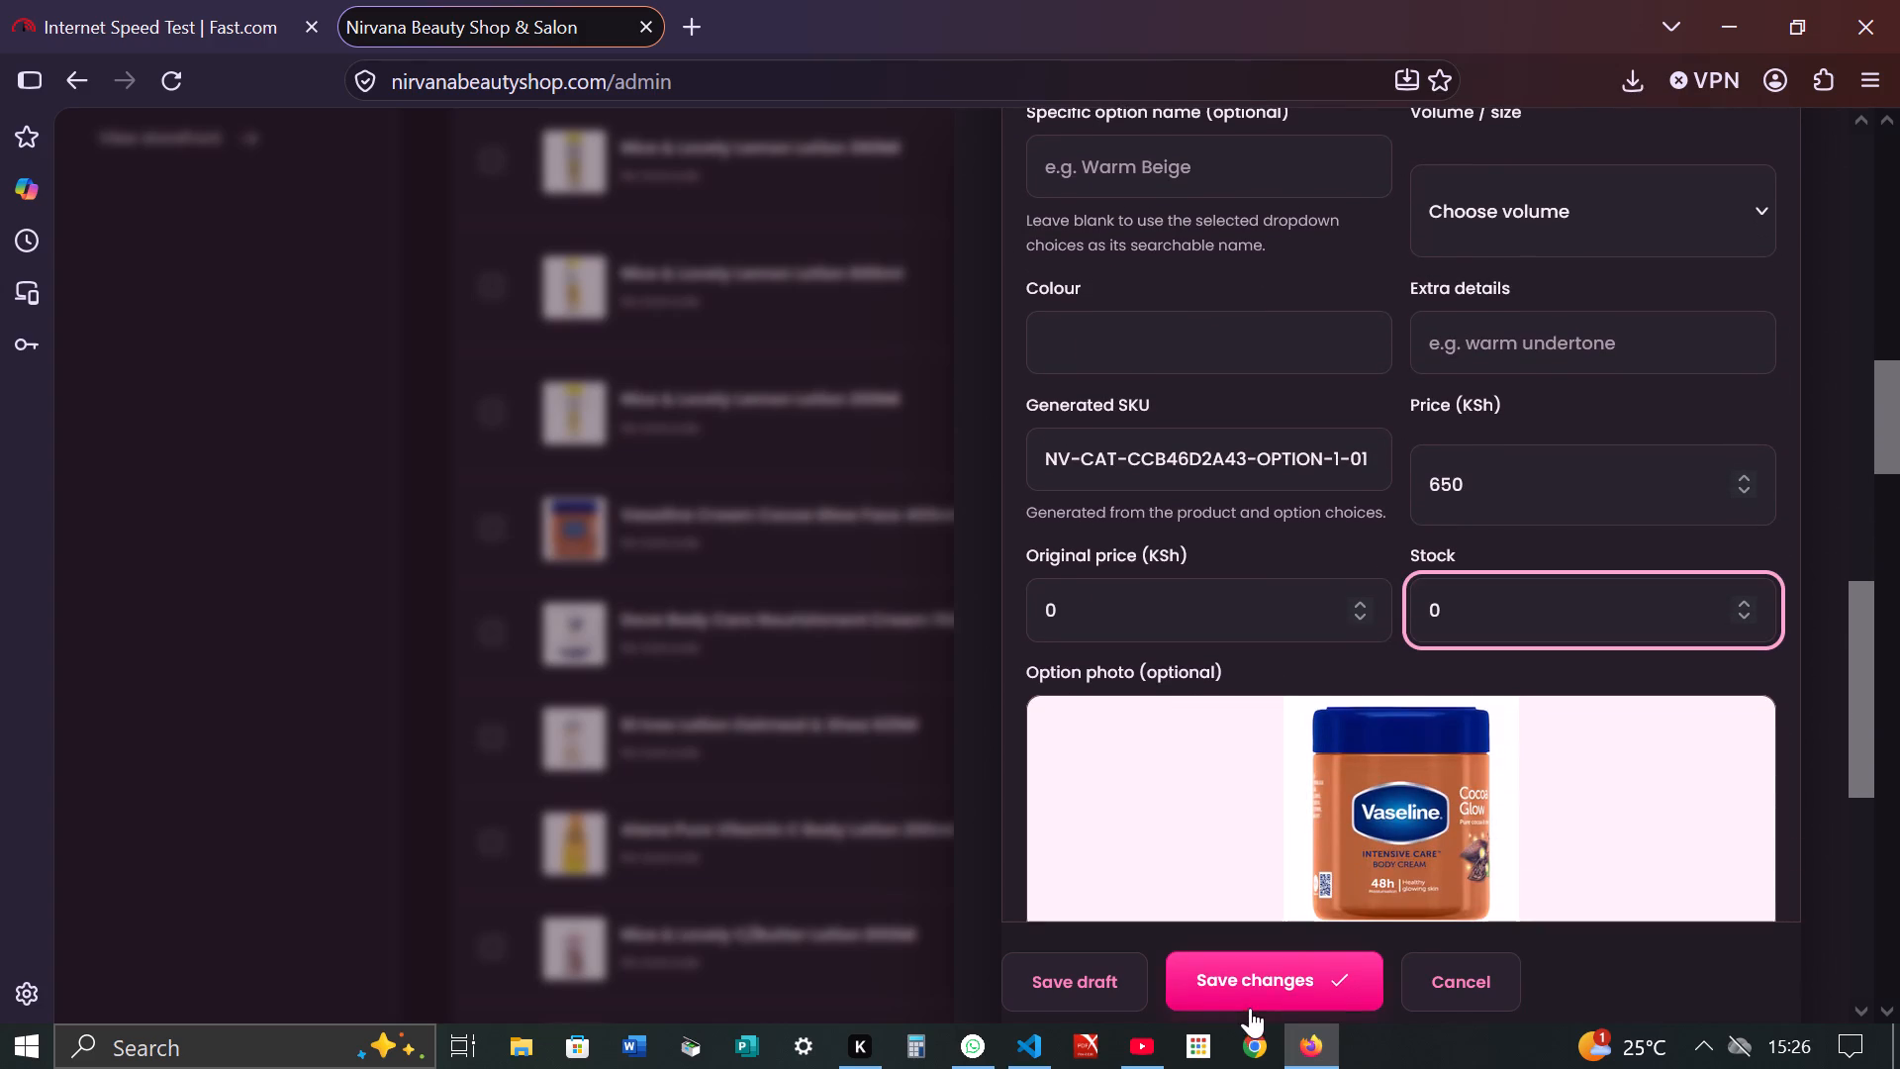
pyautogui.click(1263, 979)
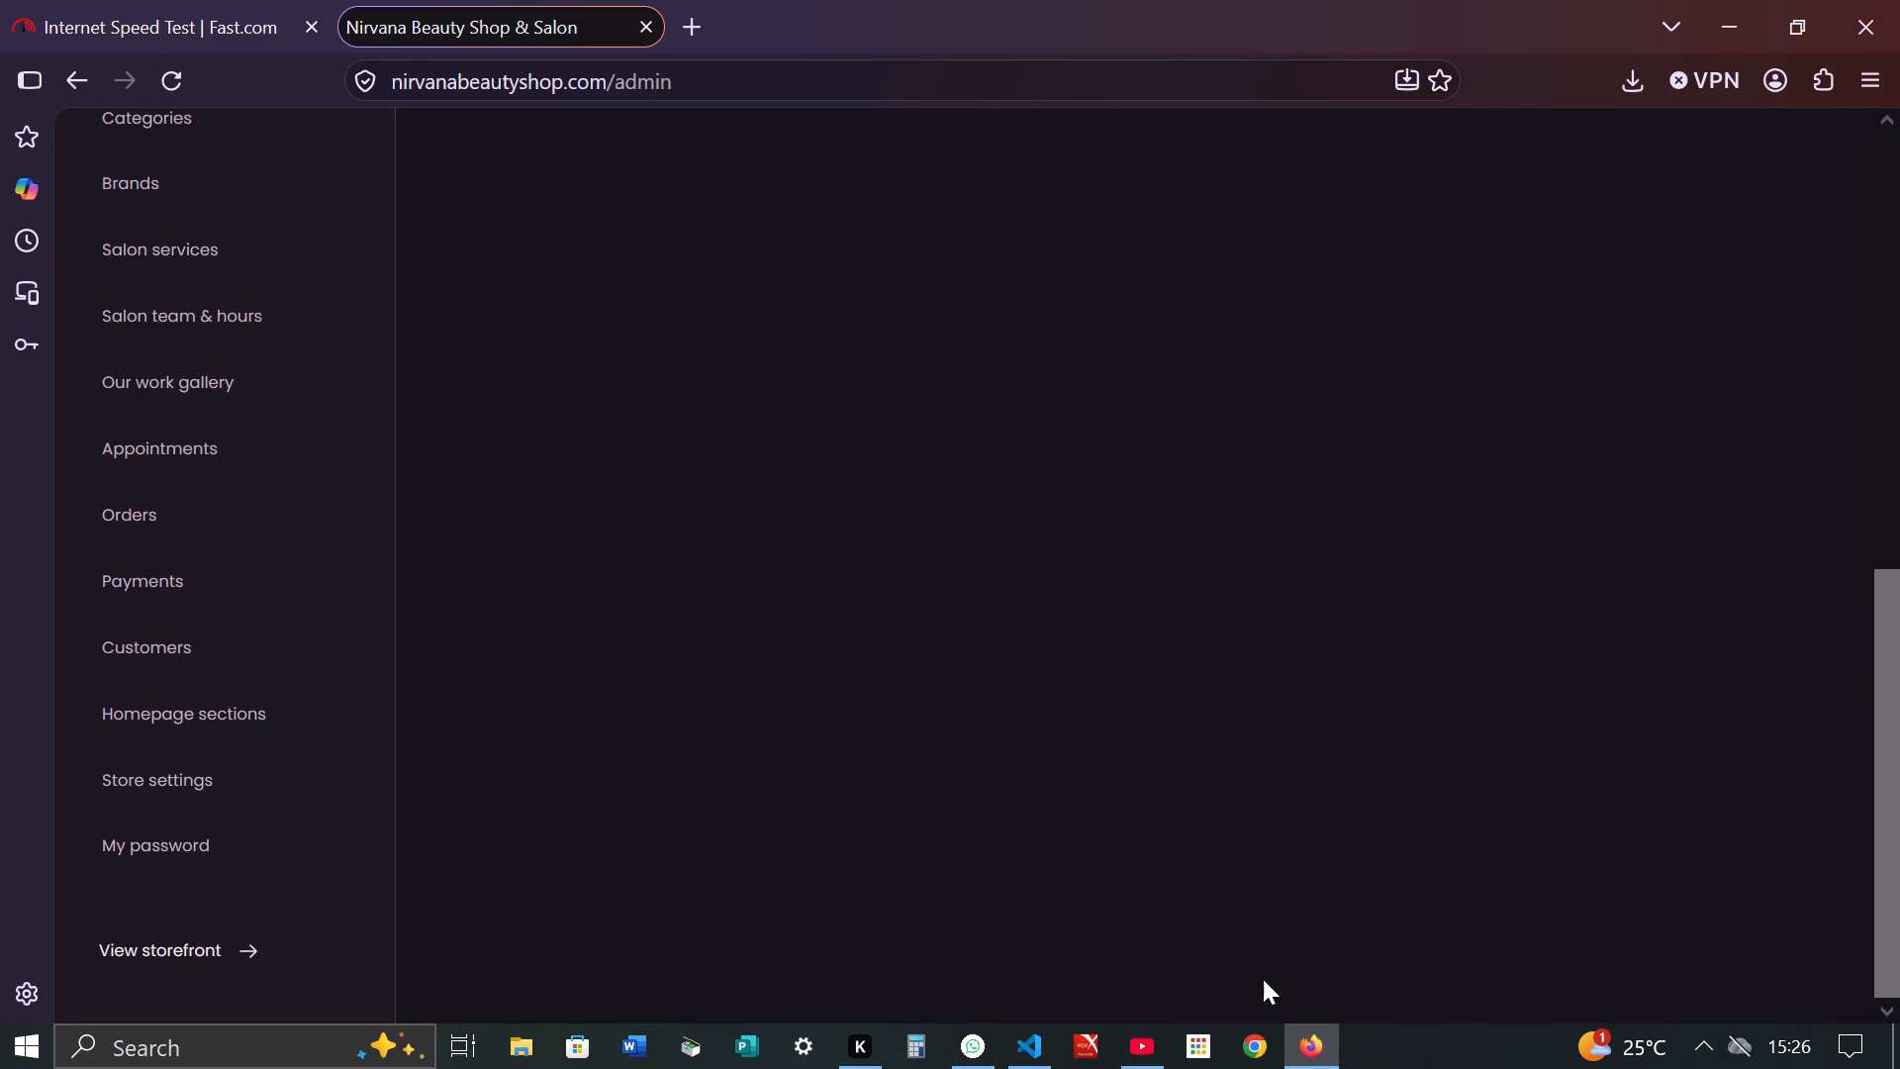
# Advance the catalogue product list from page 1 to page 3 and locate the Dove Body Care Nourishment Cream 150Ml.
pyautogui.scroll(-20, 632, 627)
pyautogui.scroll(-4, 632, 627)
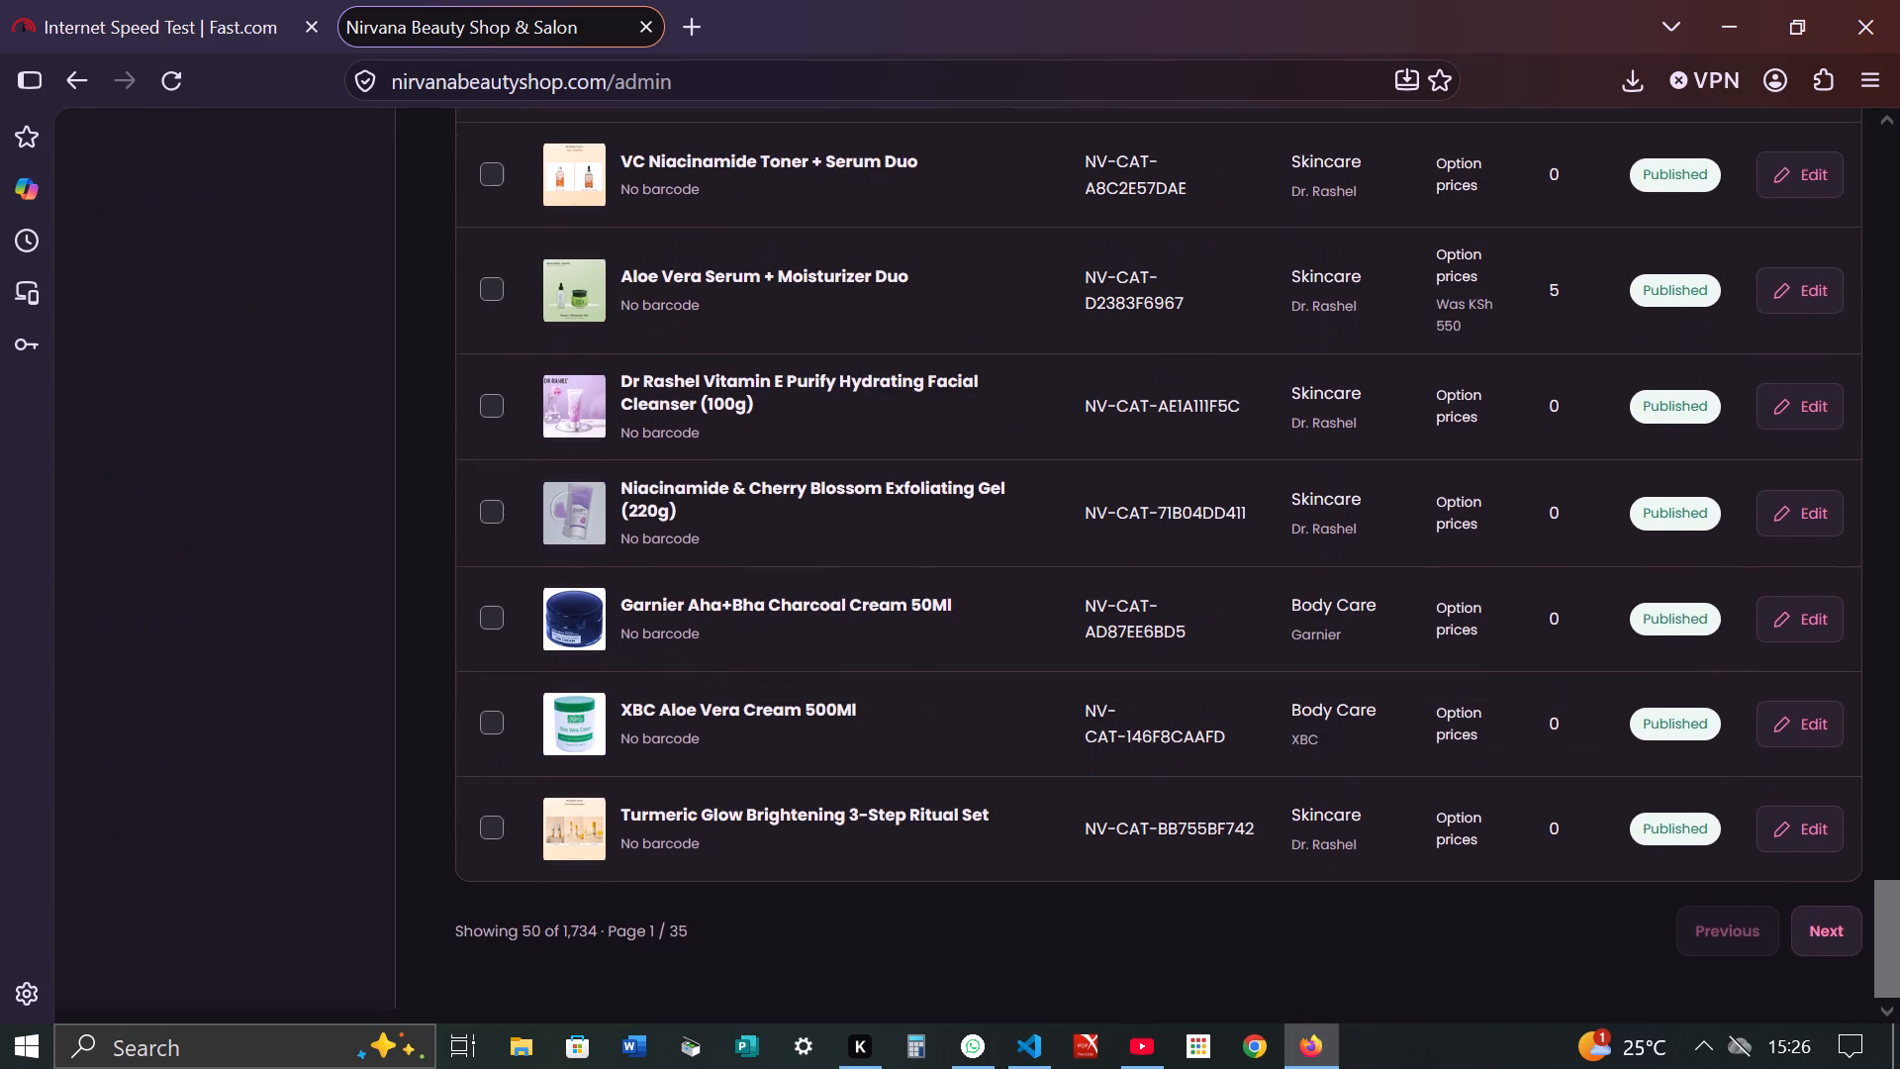
pyautogui.scroll(-1, 632, 627)
pyautogui.click(1822, 962)
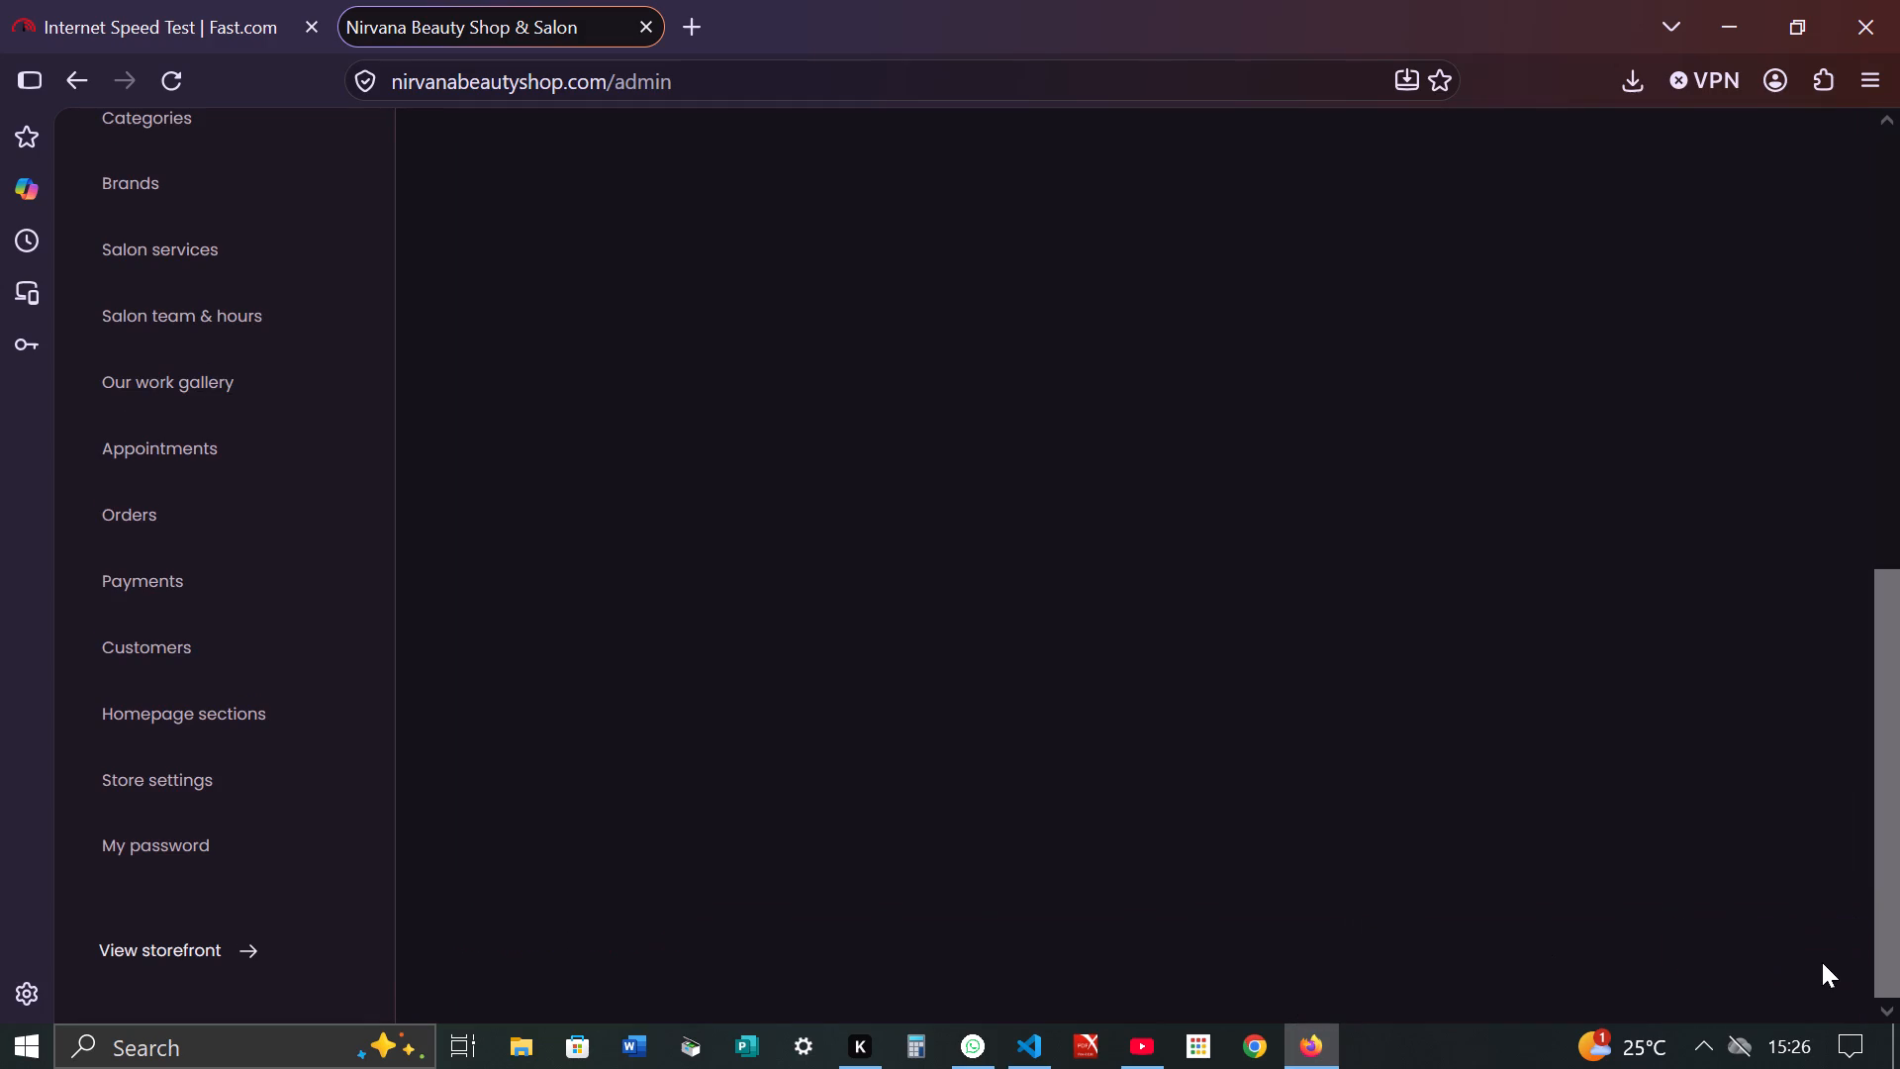
pyautogui.scroll(-10, 1053, 845)
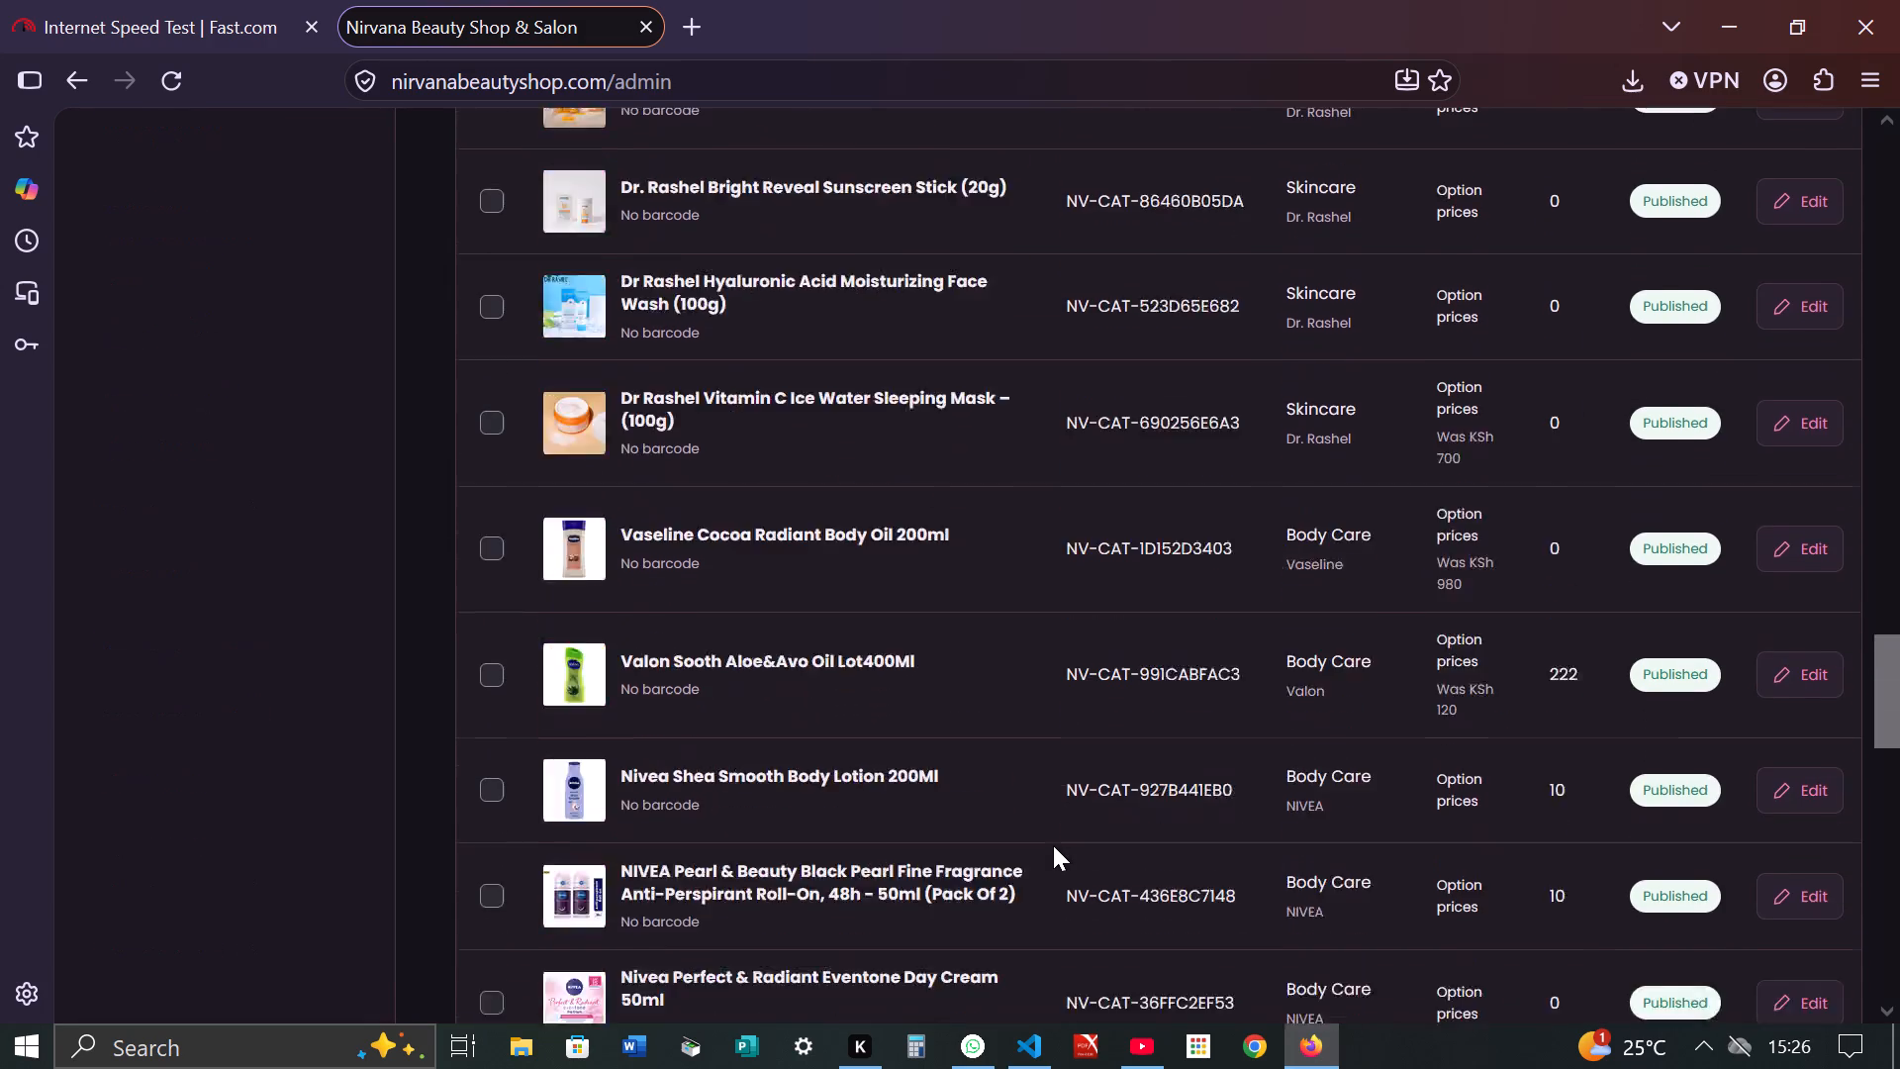
pyautogui.scroll(-2, 1053, 845)
pyautogui.click(1825, 955)
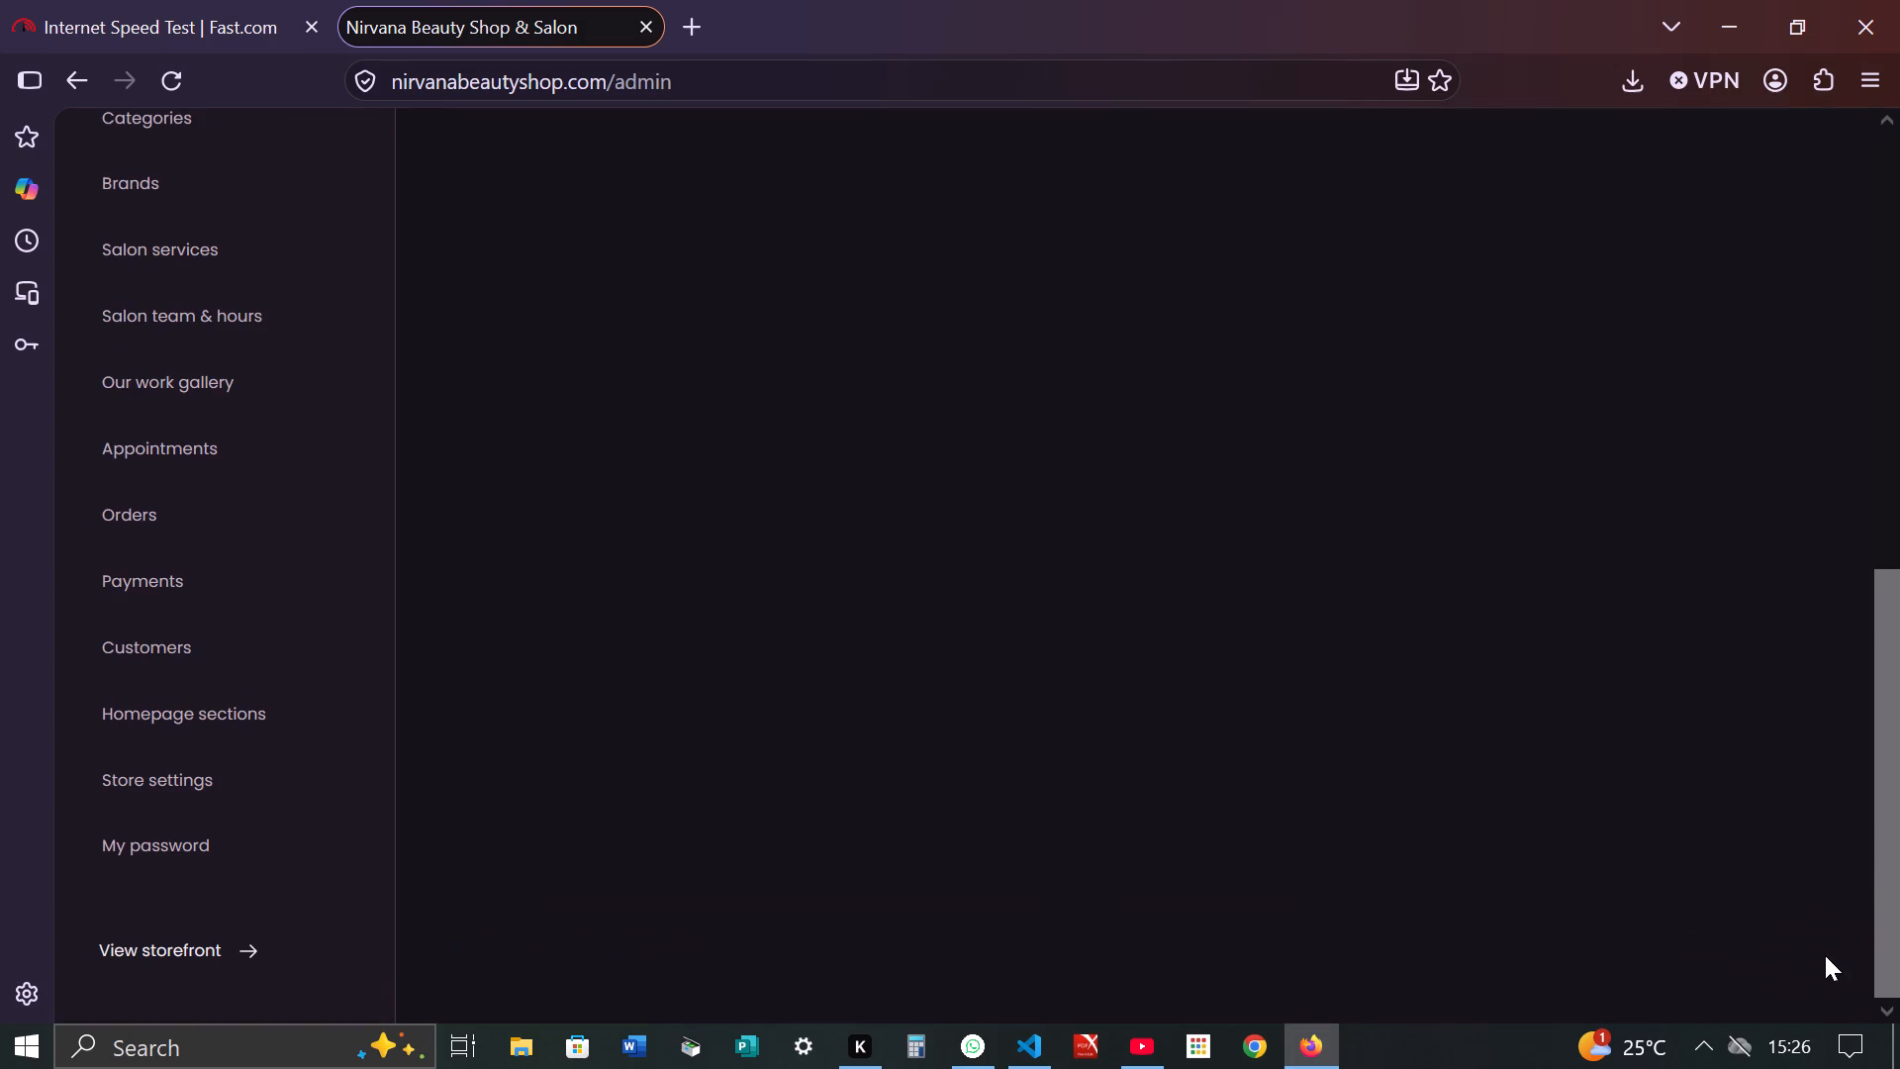
pyautogui.scroll(-4, 1095, 759)
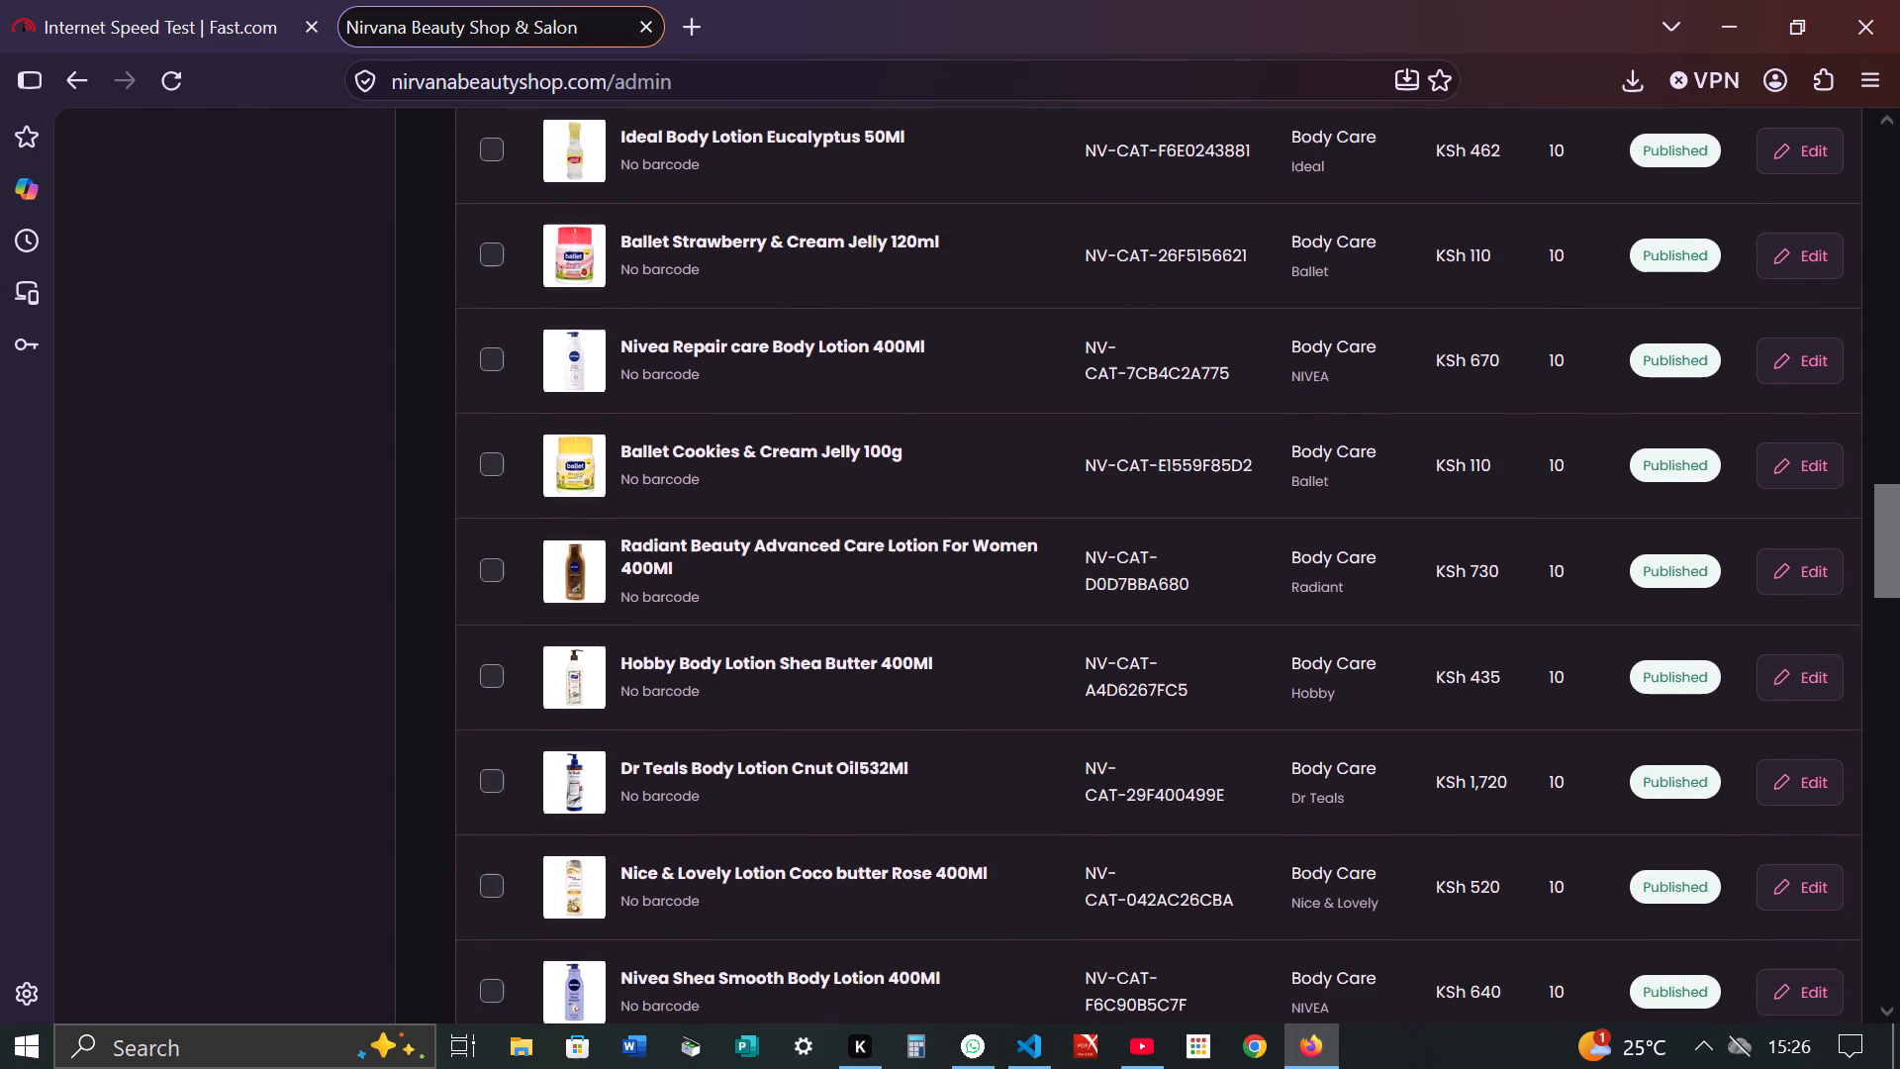
pyautogui.scroll(-1, 1095, 759)
pyautogui.scroll(2, 1095, 759)
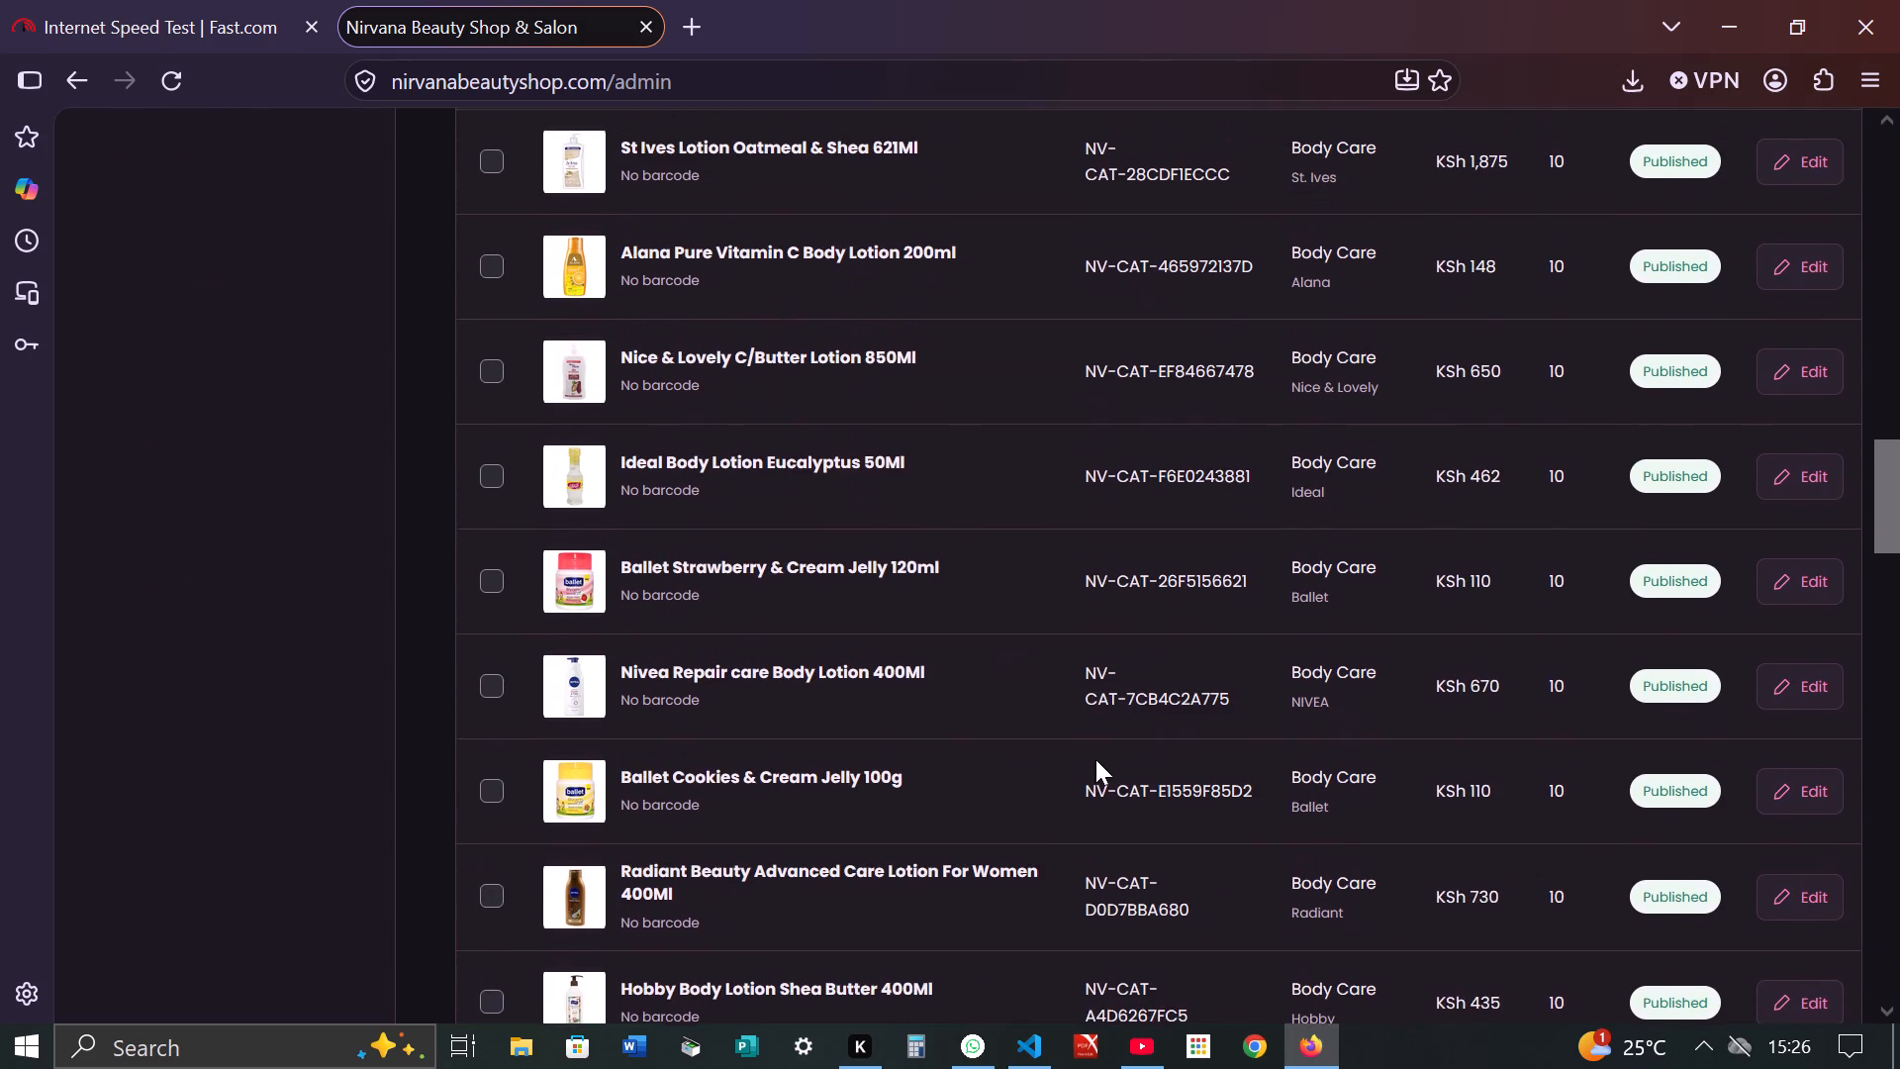
pyautogui.scroll(3, 1095, 759)
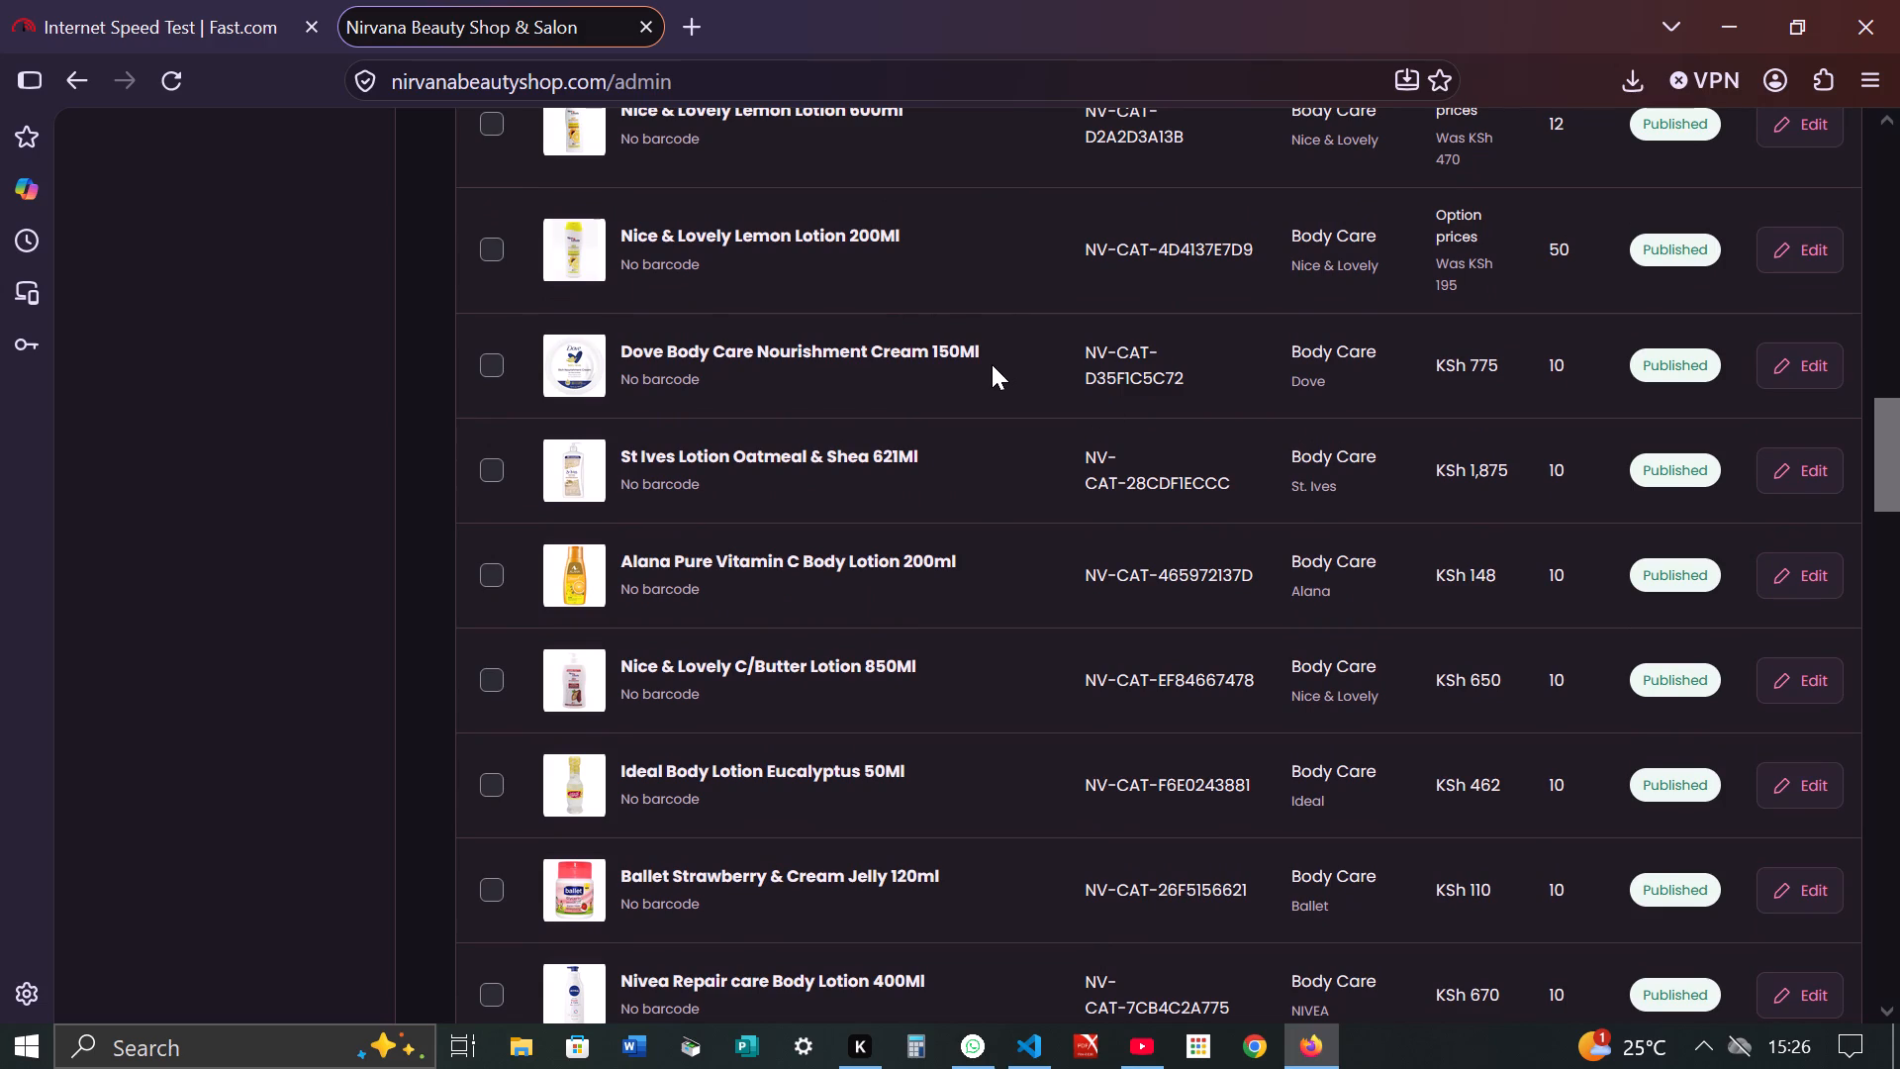
# Set the option 1 stock of the Dove Body Care Nourishment Cream 150Ml to 0 and save the record.
pyautogui.click(1806, 361)
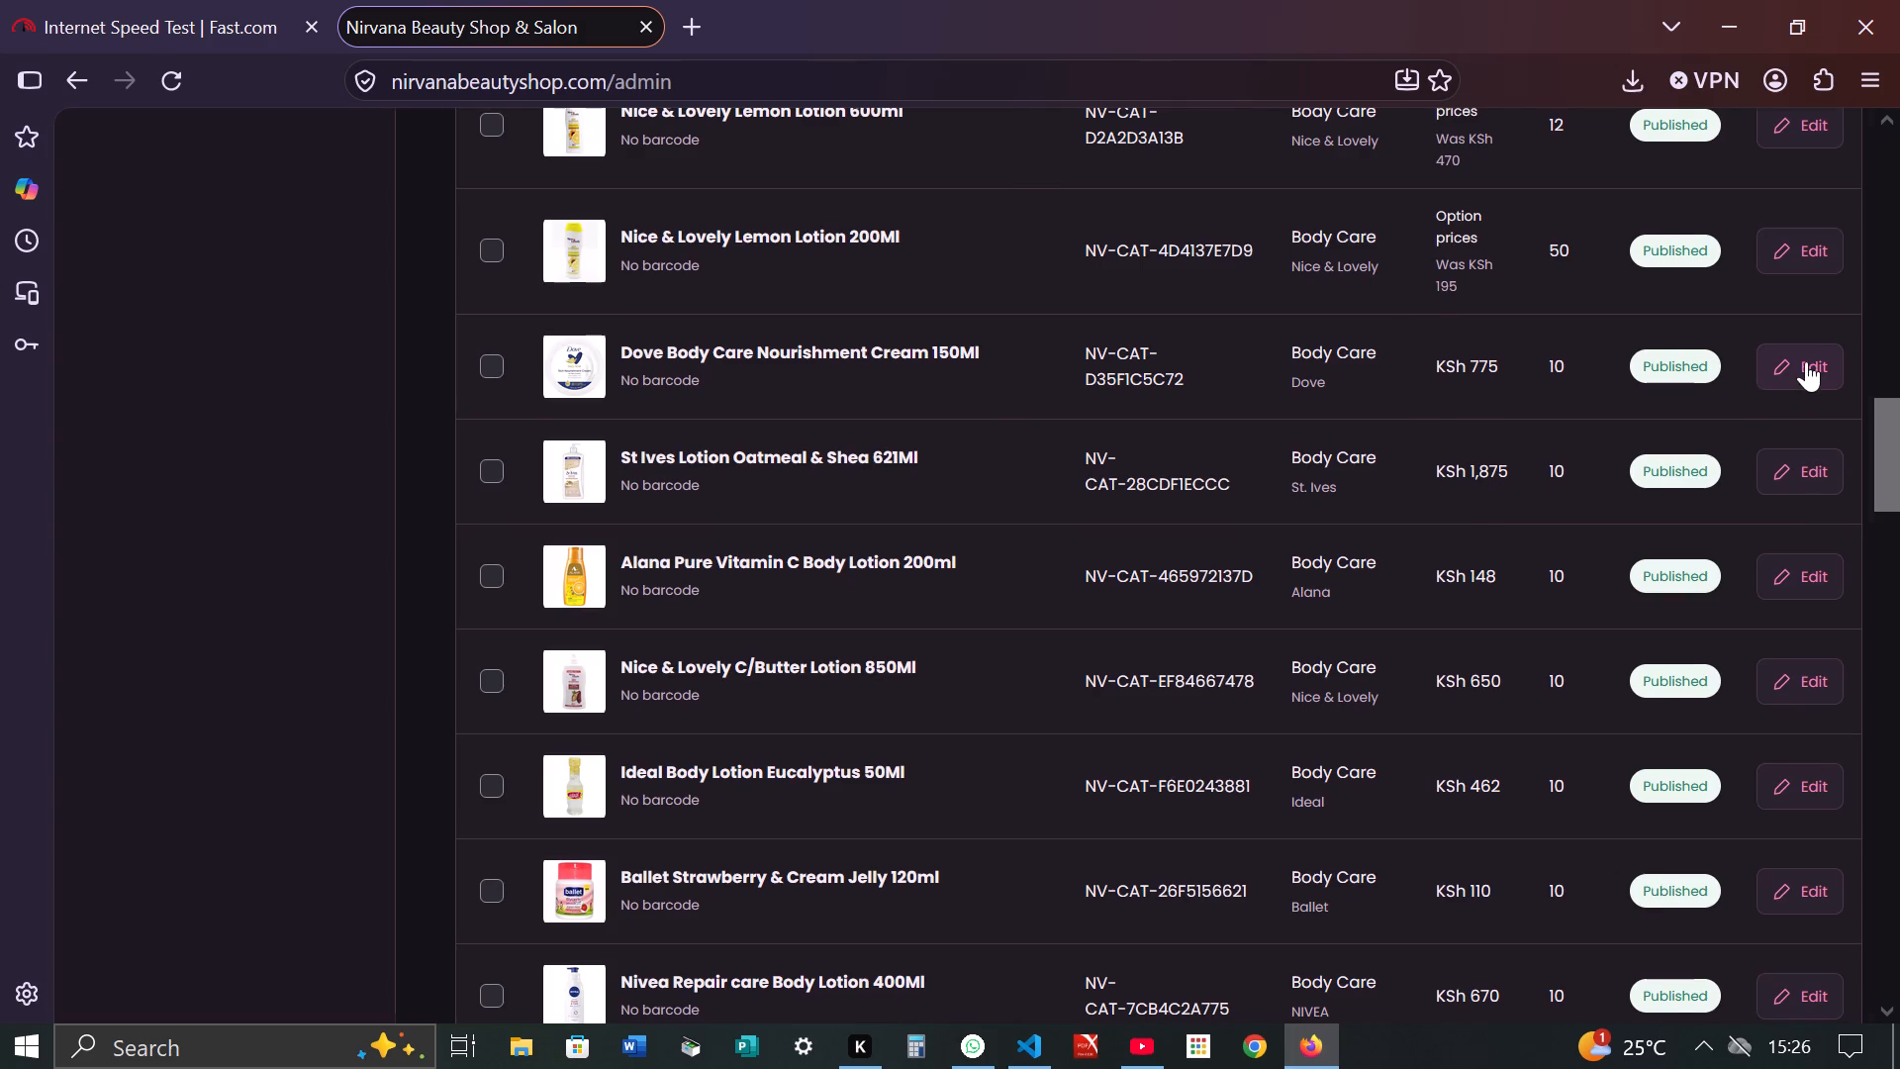
pyautogui.scroll(-5, 1270, 668)
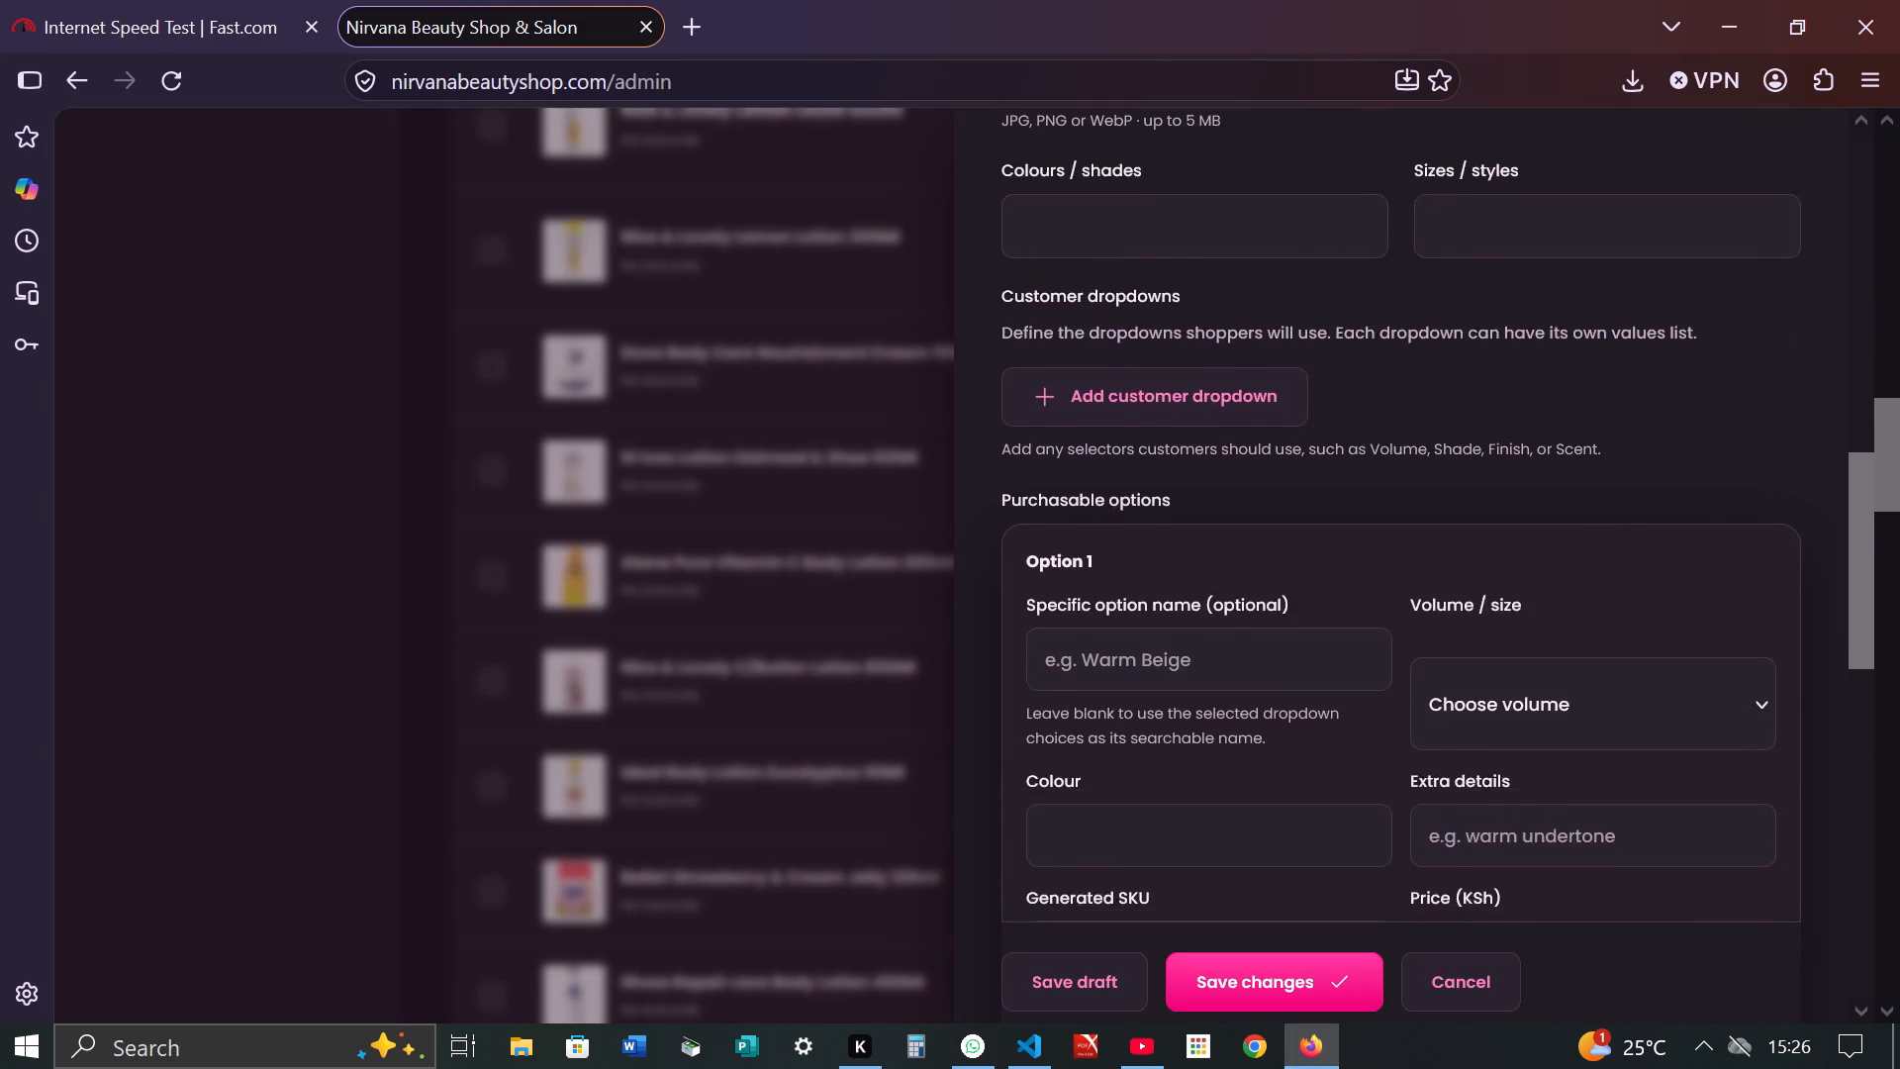
pyautogui.scroll(-2, 1270, 668)
pyautogui.click(1436, 628)
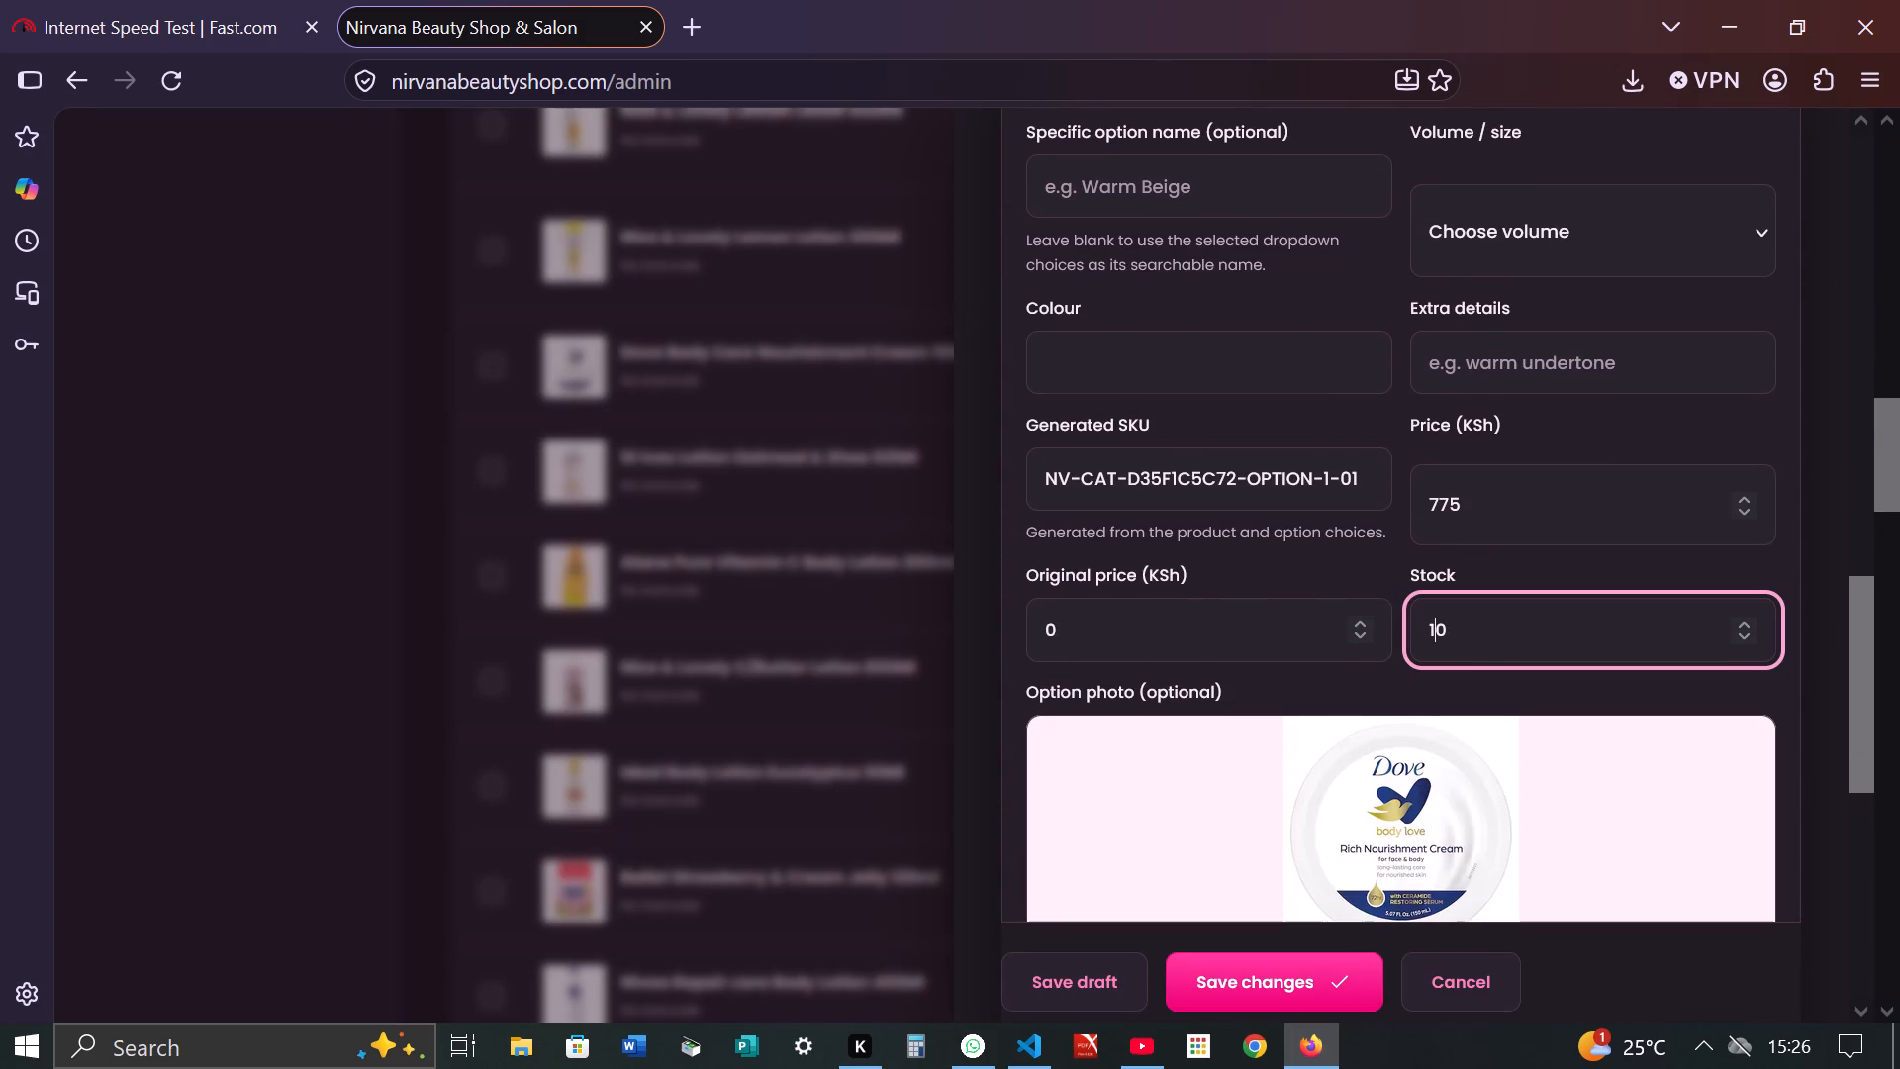
pyautogui.scroll(-1, 1436, 628)
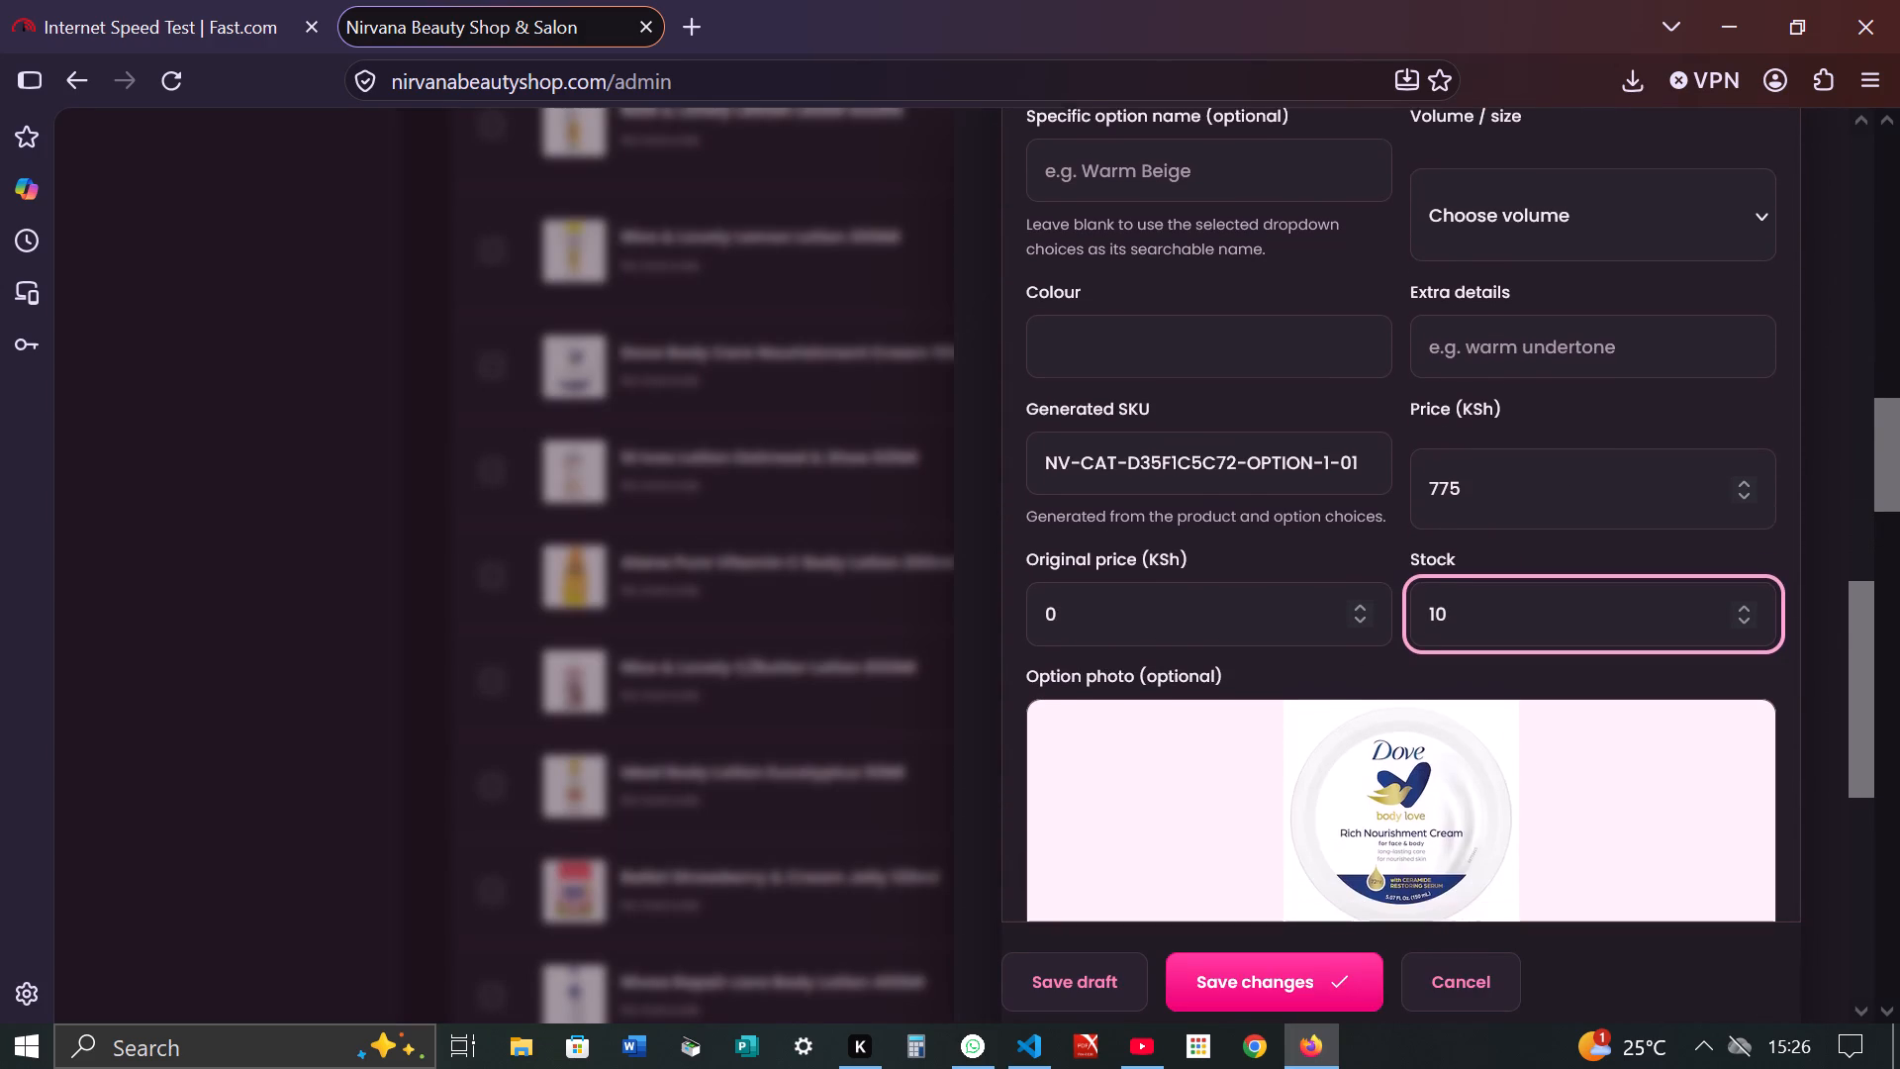
pyautogui.scroll(-2, 1436, 628)
pyautogui.scroll(1, 1436, 628)
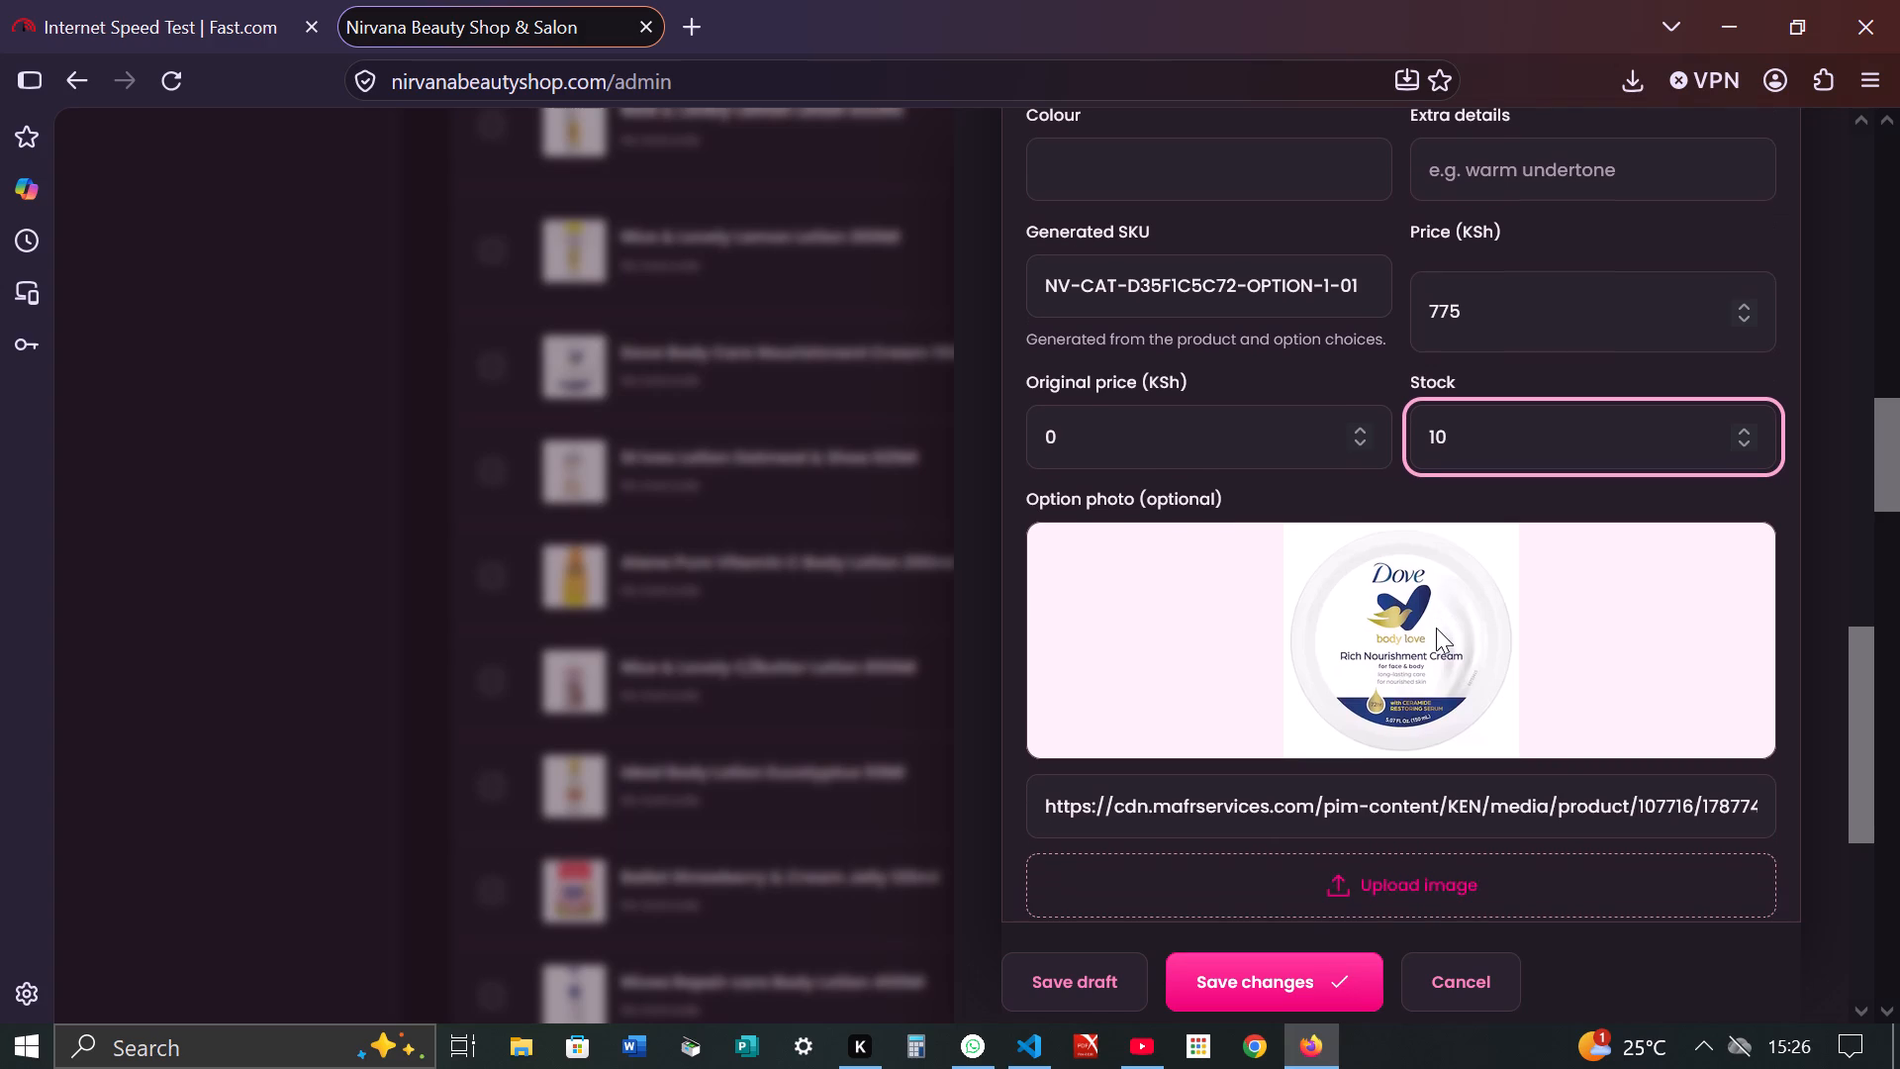
pyautogui.scroll(4, 1436, 628)
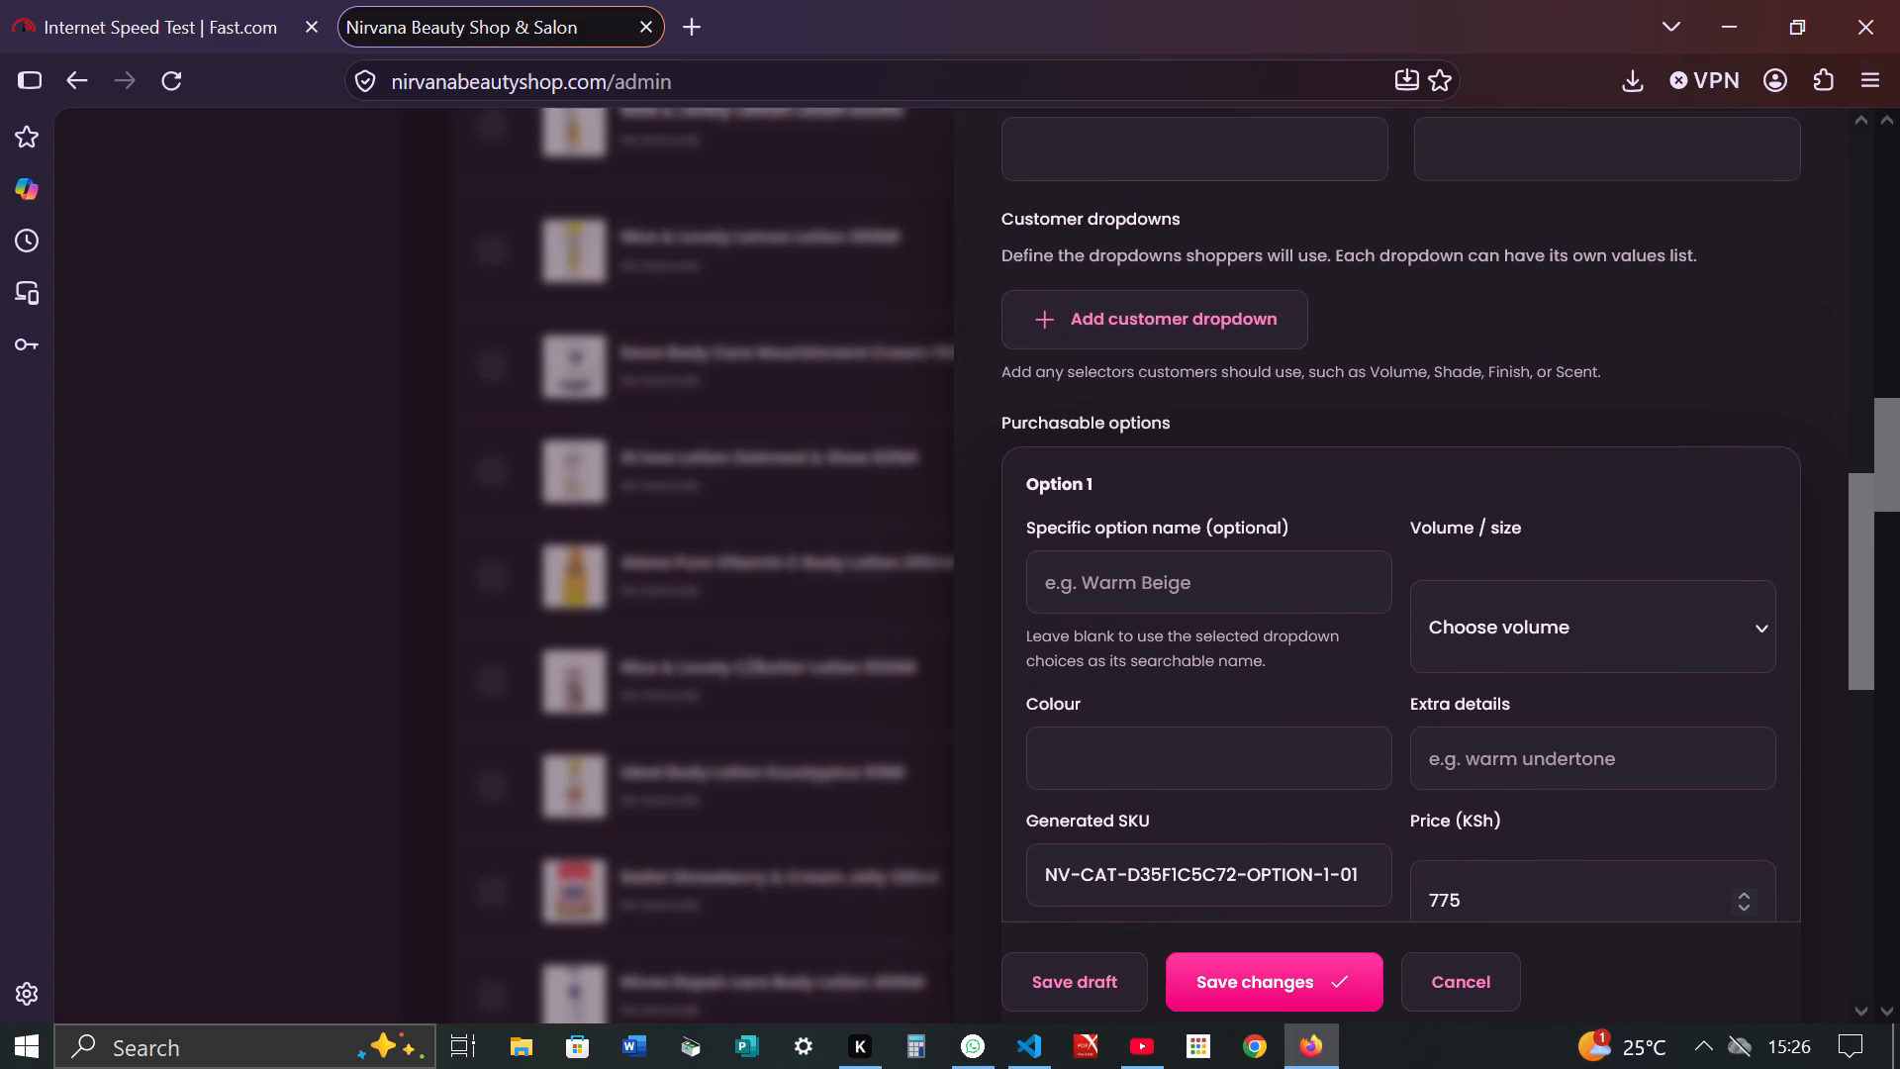
pyautogui.scroll(3, 1436, 628)
pyautogui.scroll(-1, 1436, 628)
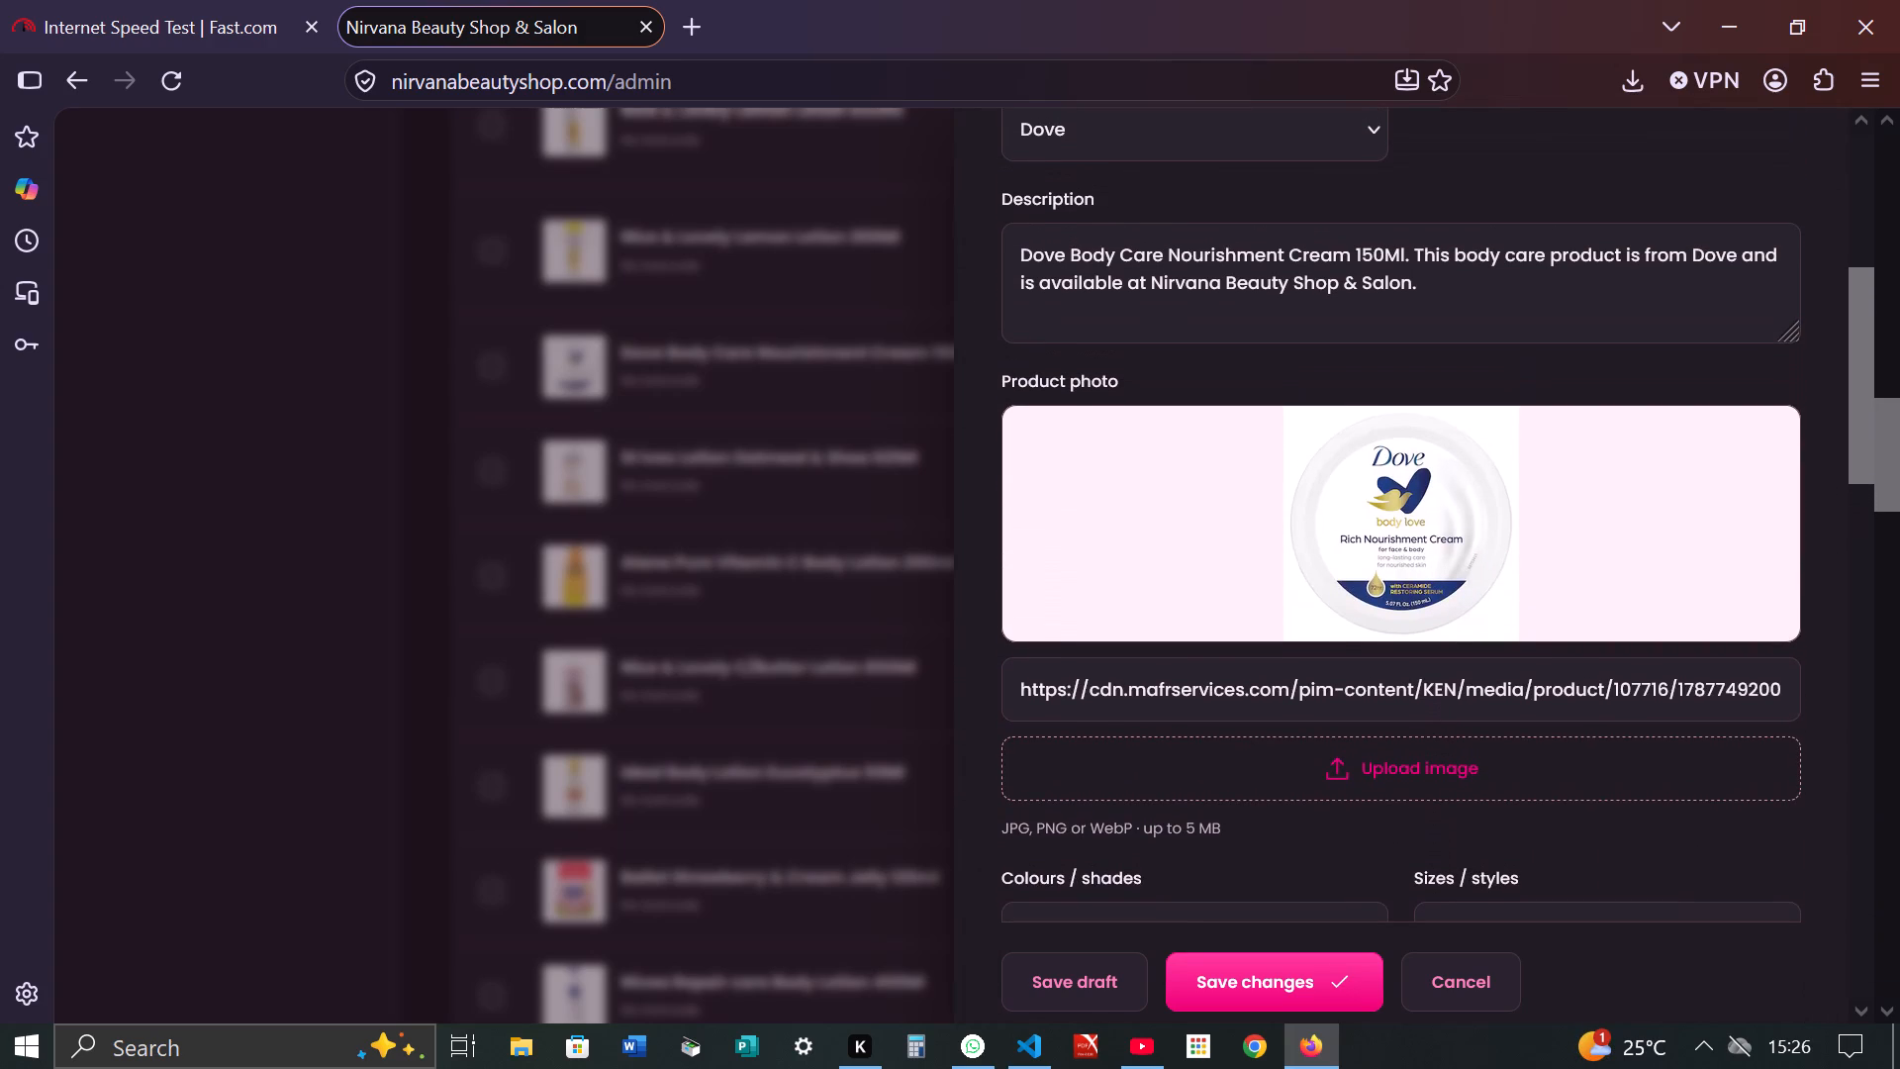
pyautogui.scroll(-3, 1436, 628)
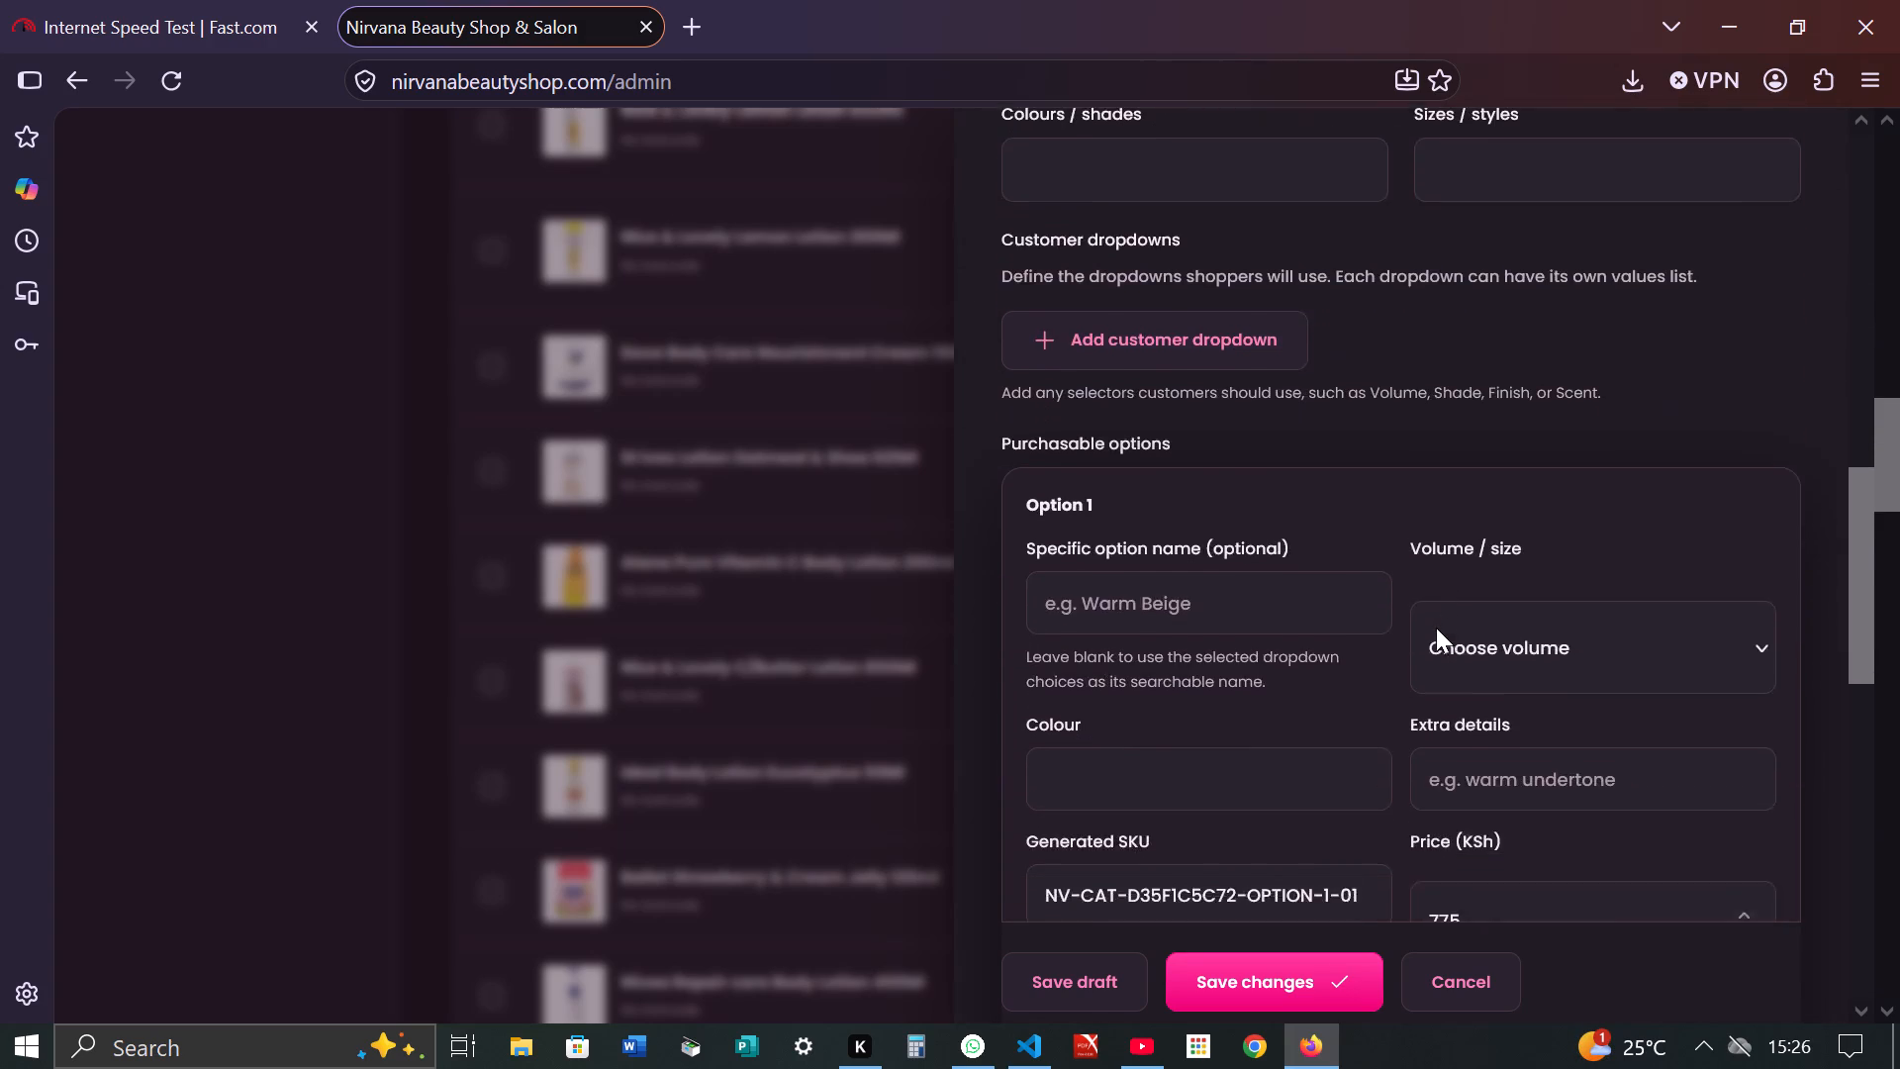
pyautogui.scroll(-3, 1436, 628)
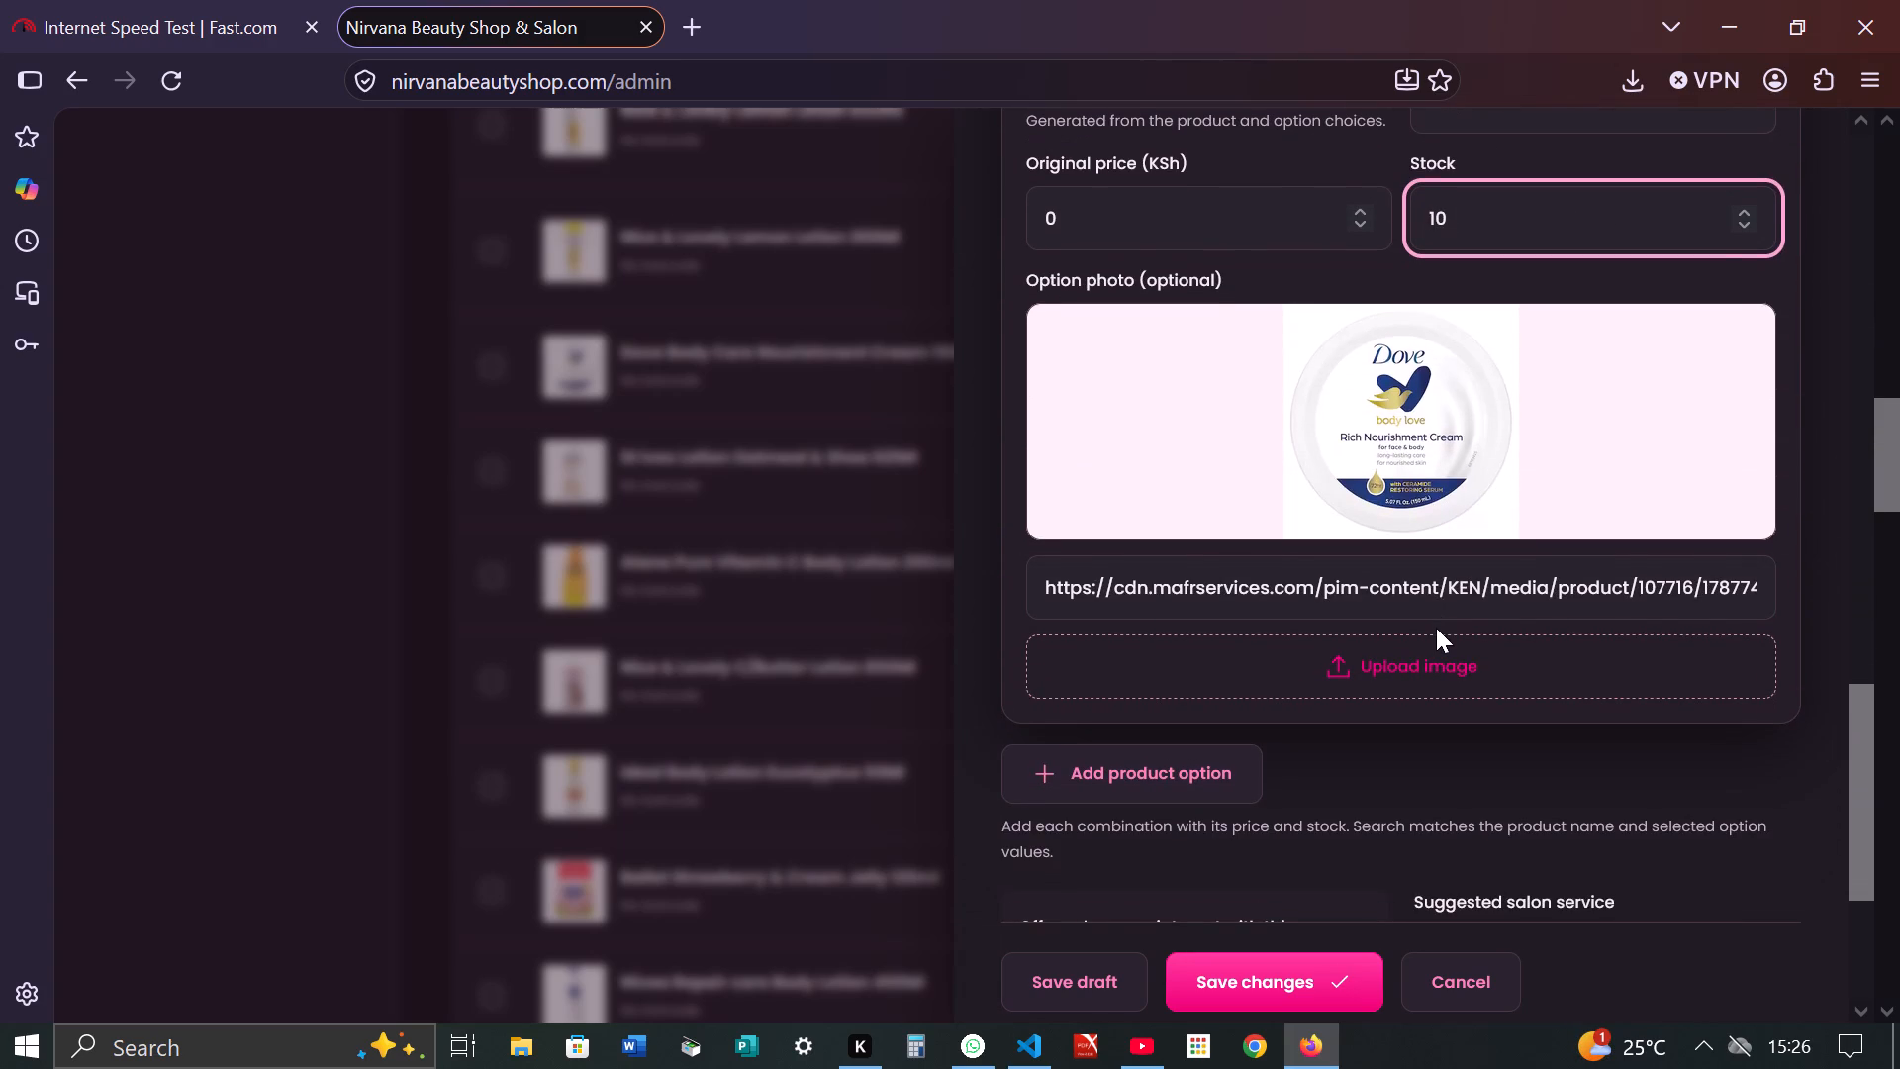
pyautogui.press('BackSpace')
pyautogui.scroll(-1, 1256, 793)
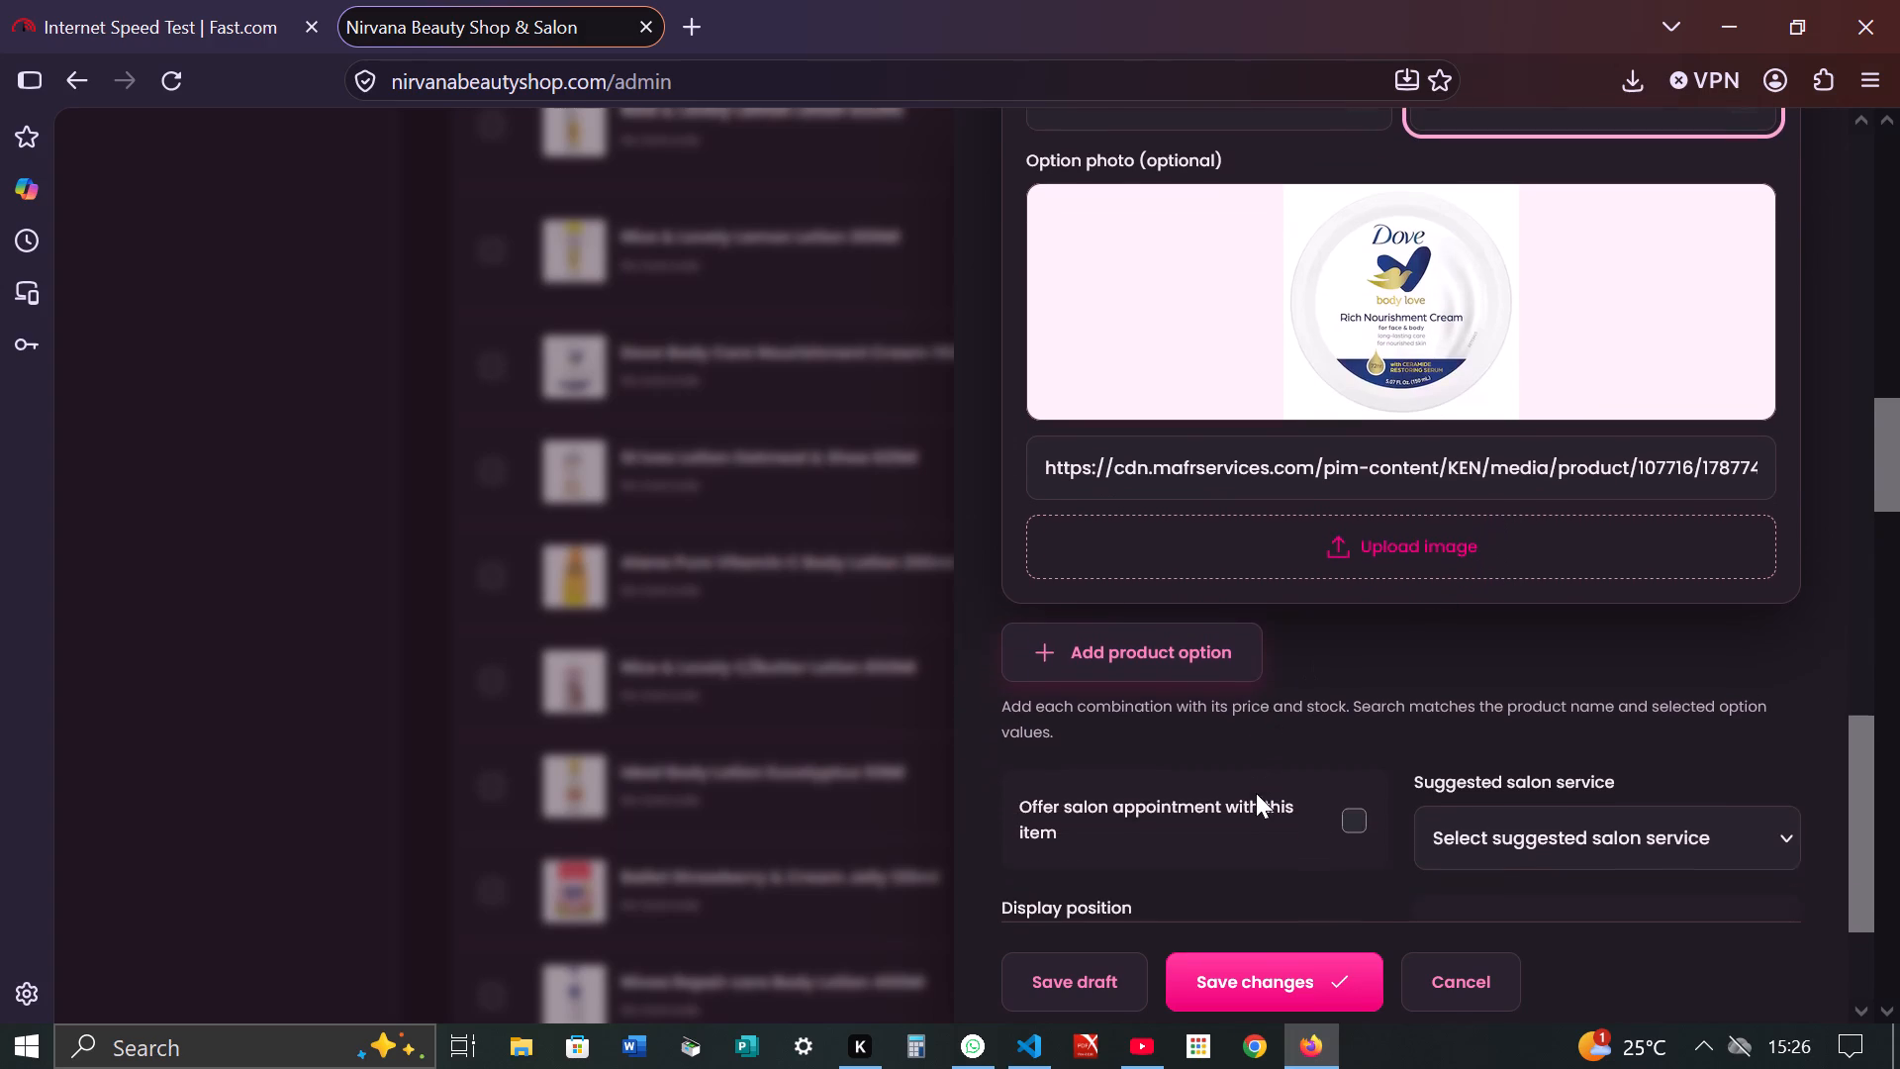
pyautogui.scroll(-1, 1256, 793)
pyautogui.click(1252, 977)
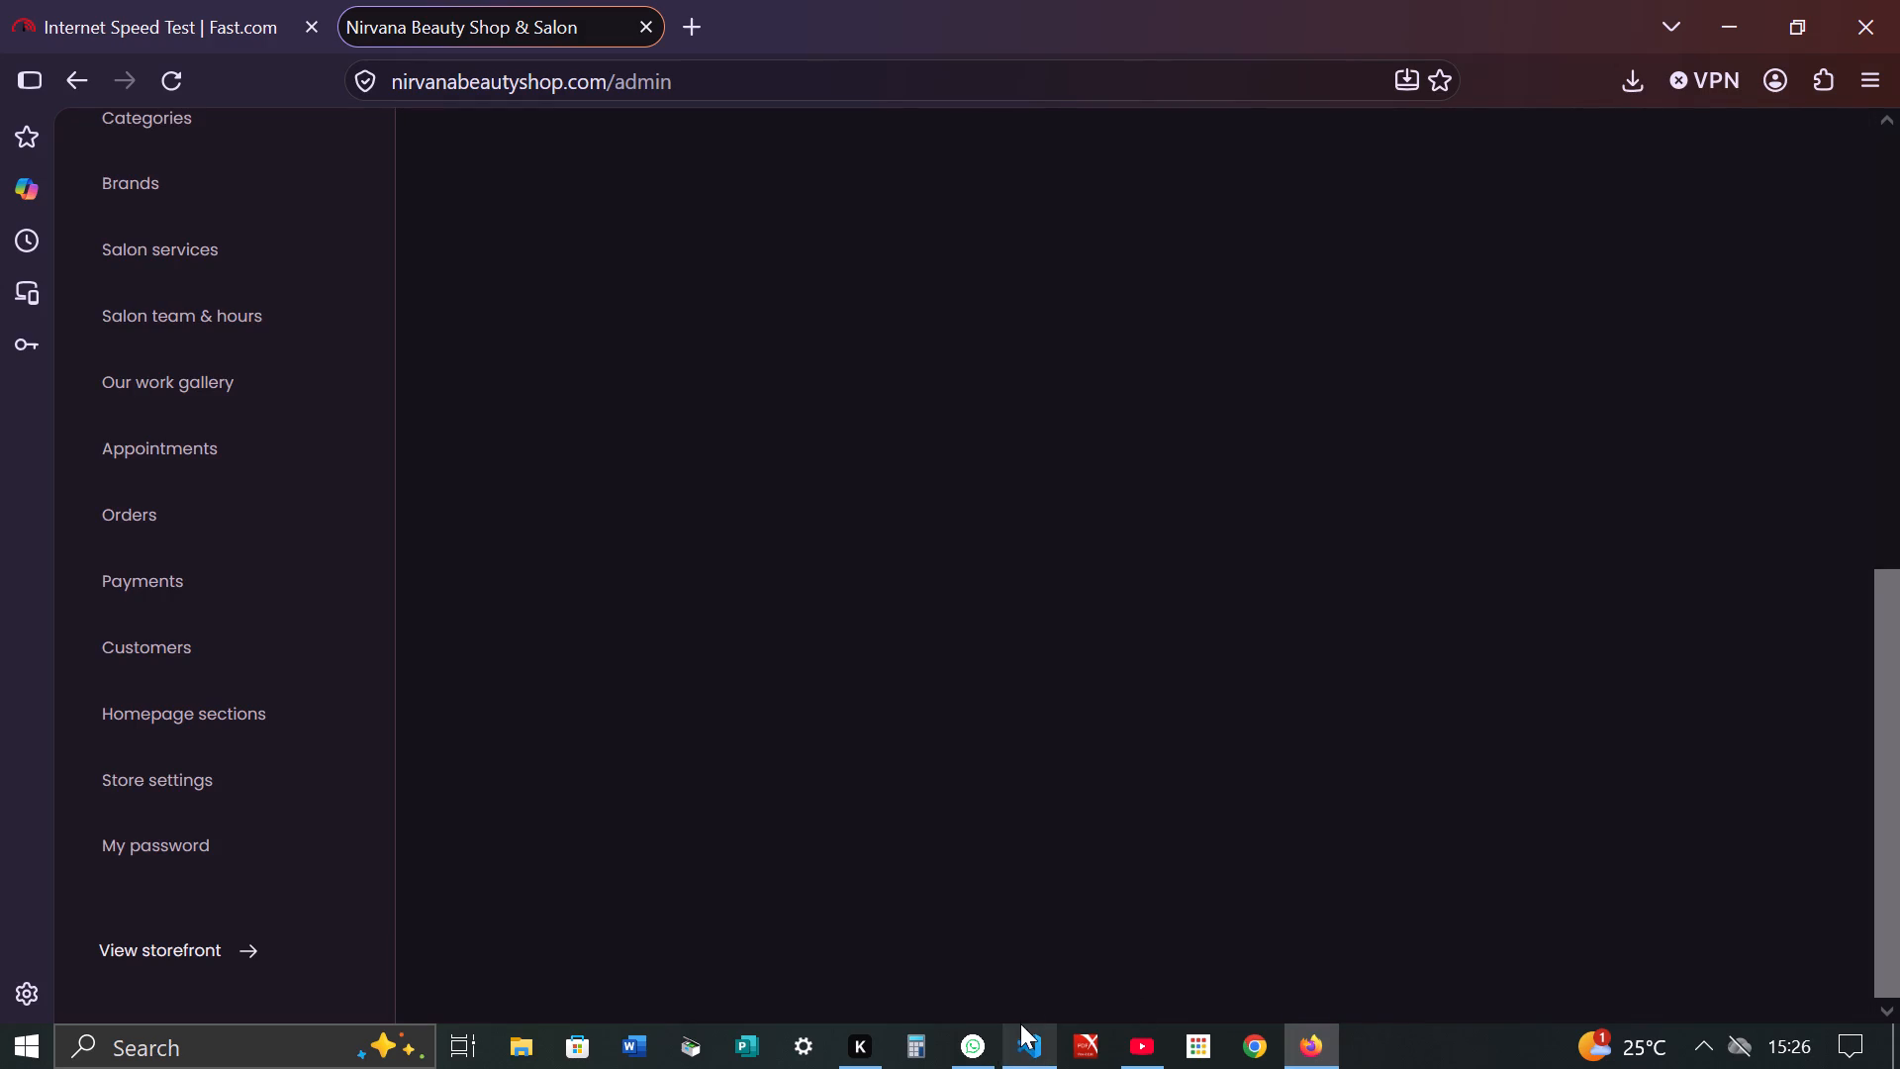
# Advance the catalogue product list from page 1 to page 3 and go down to the body lotions.
pyautogui.scroll(-5, 847, 759)
pyautogui.rightClick(847, 759)
pyautogui.scroll(-2, 847, 759)
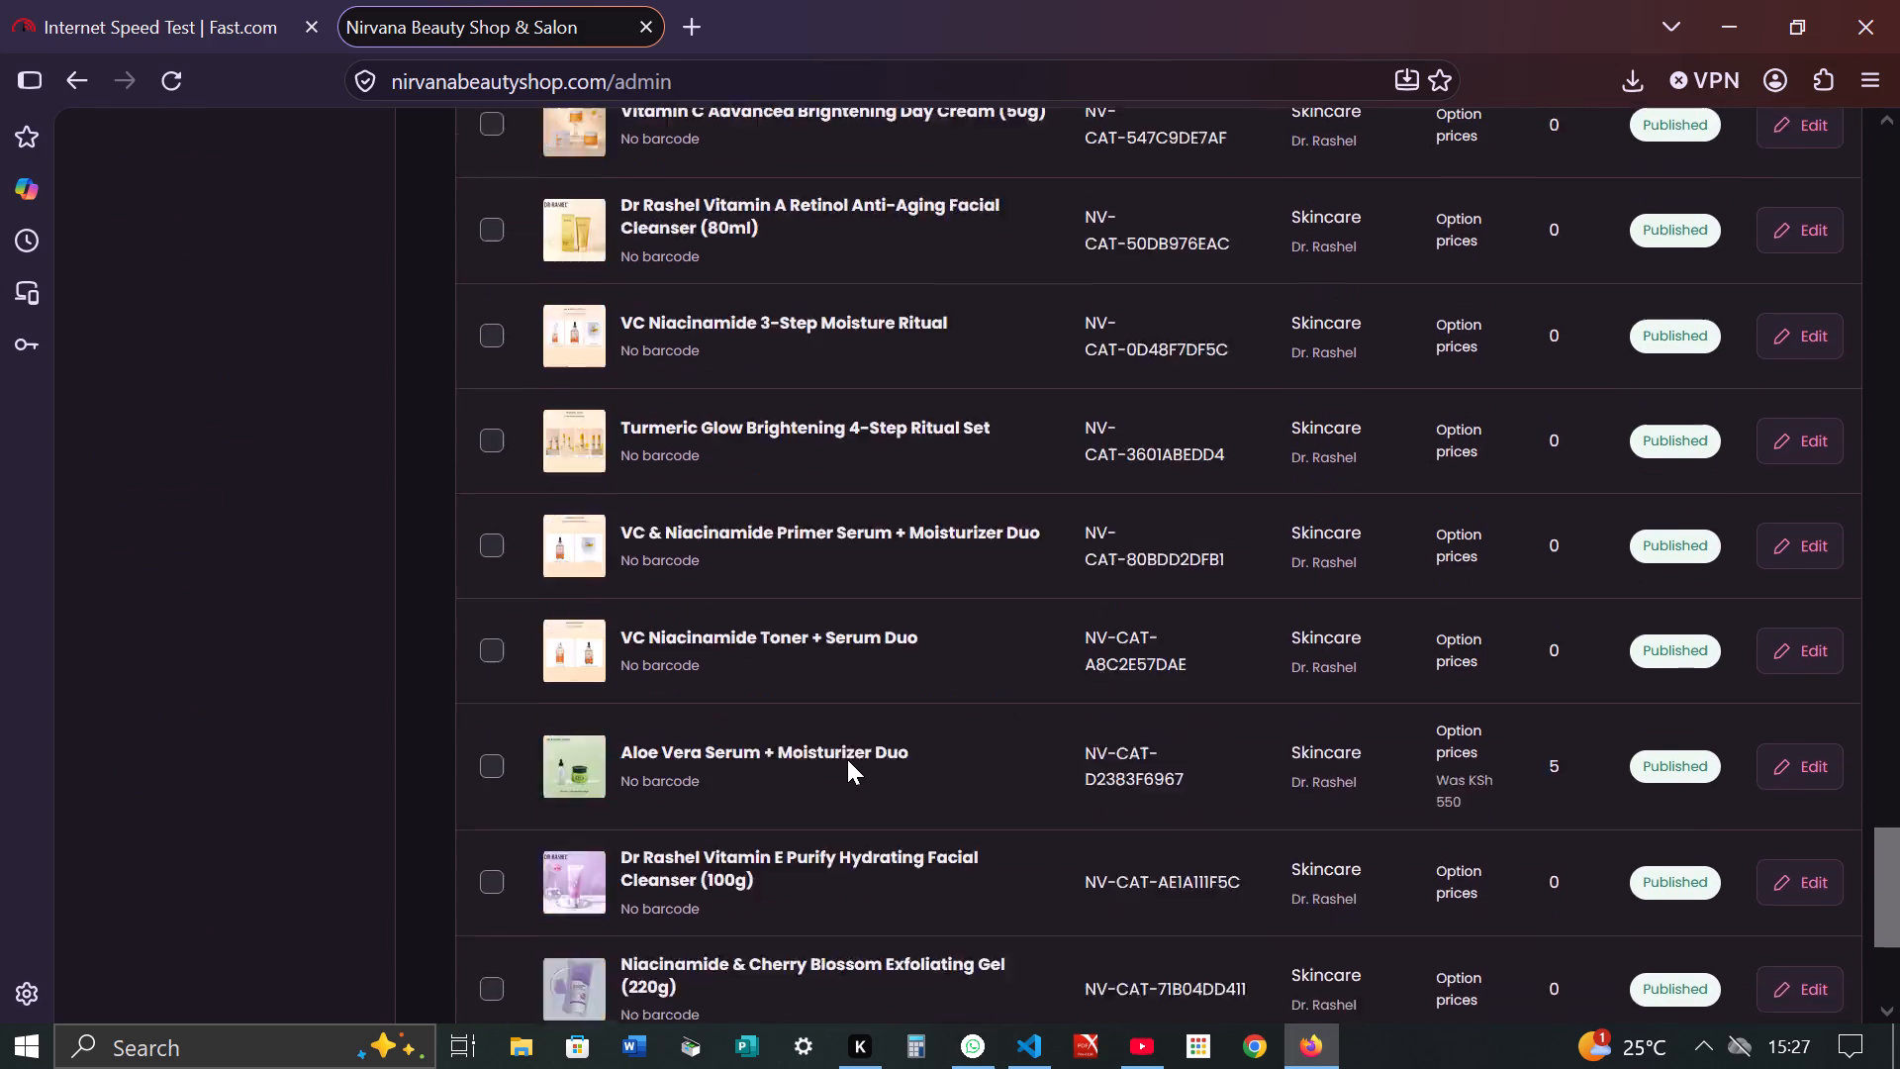
pyautogui.scroll(-3, 847, 759)
pyautogui.click(1847, 944)
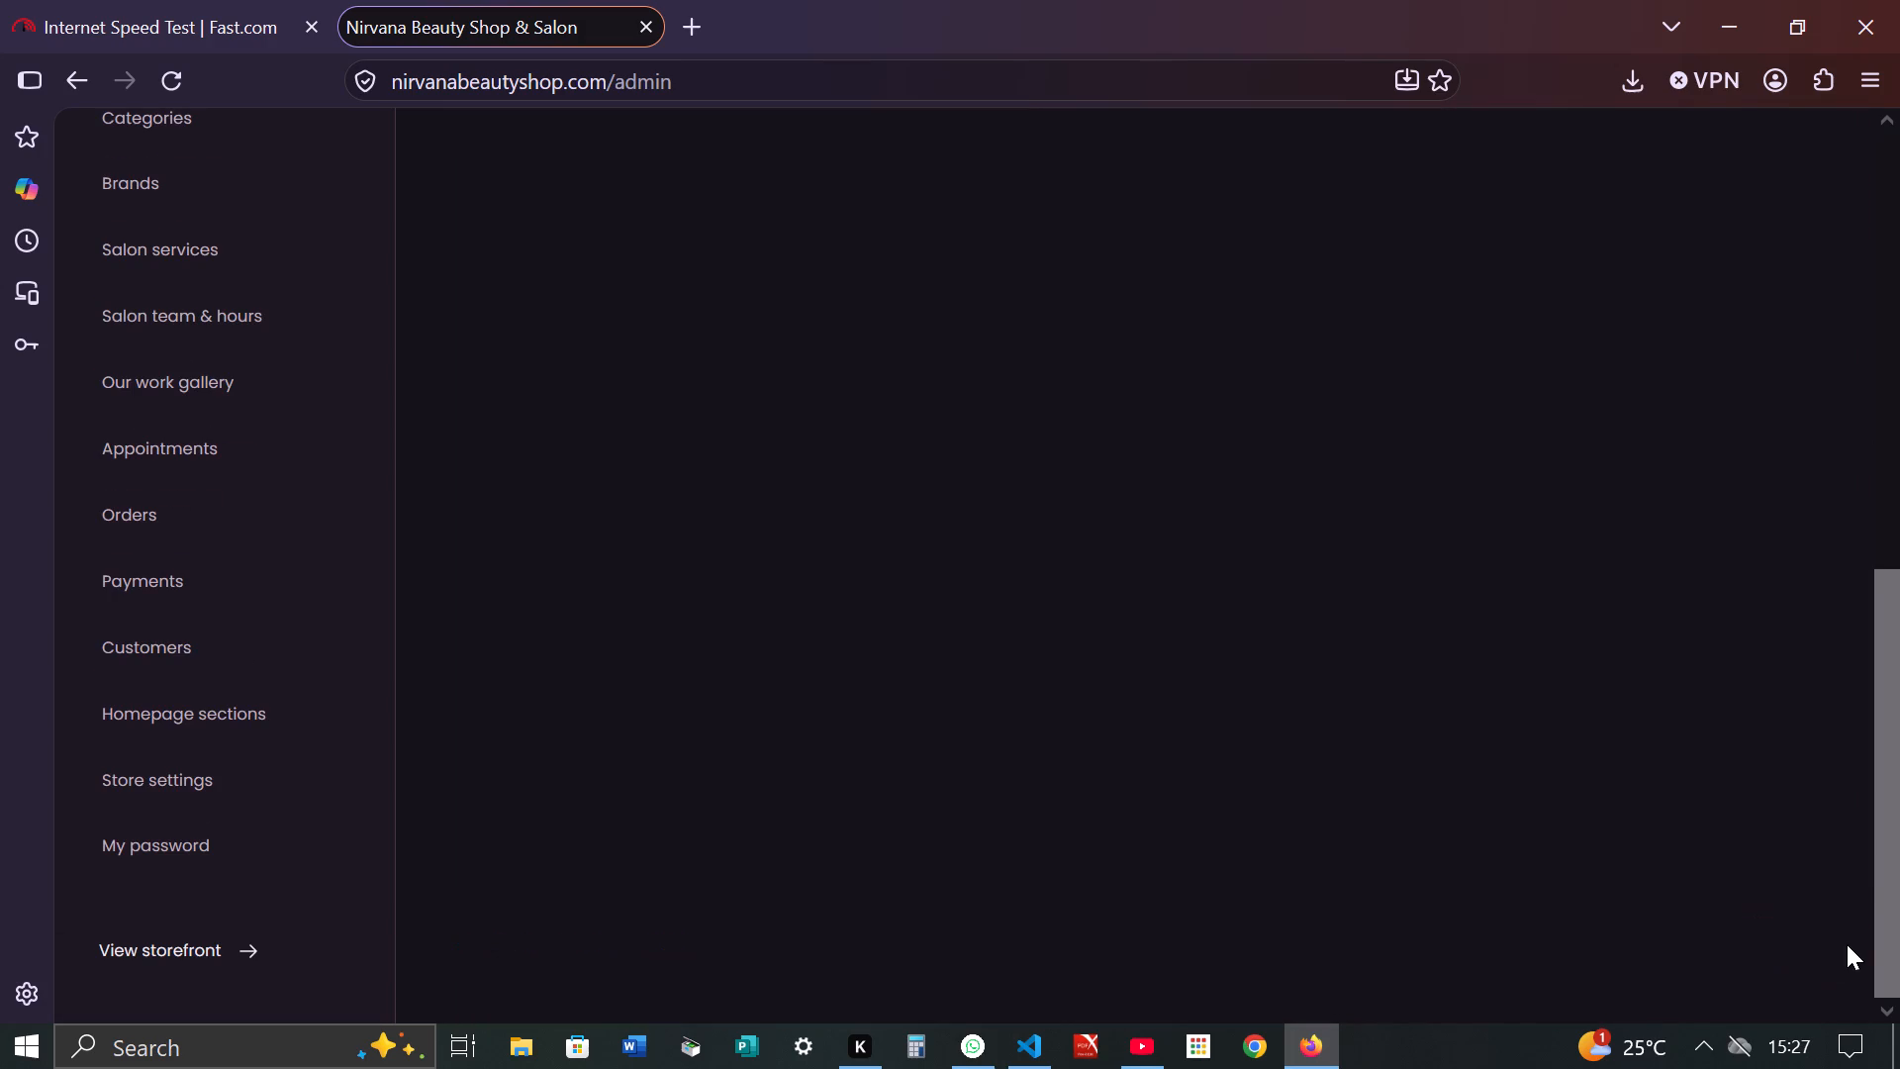
pyautogui.scroll(-9, 919, 809)
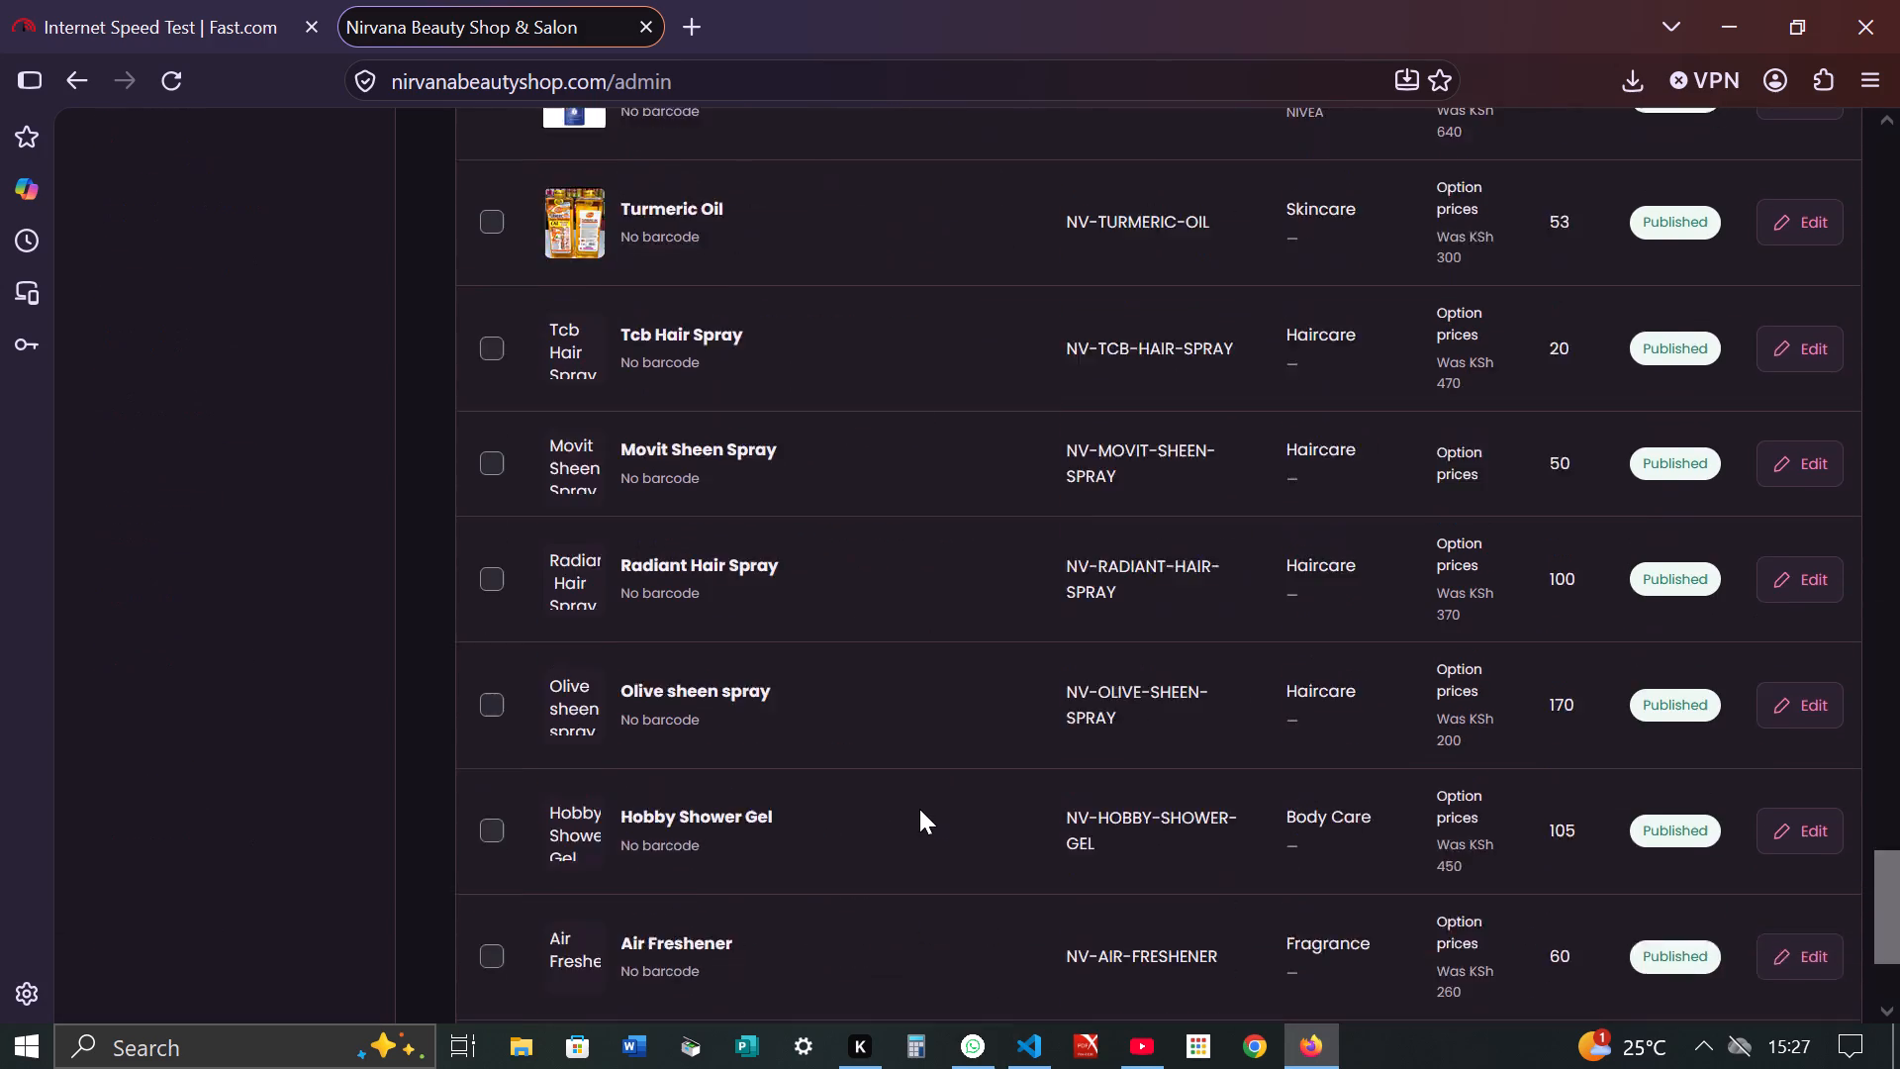
pyautogui.scroll(-4, 919, 809)
pyautogui.click(1826, 940)
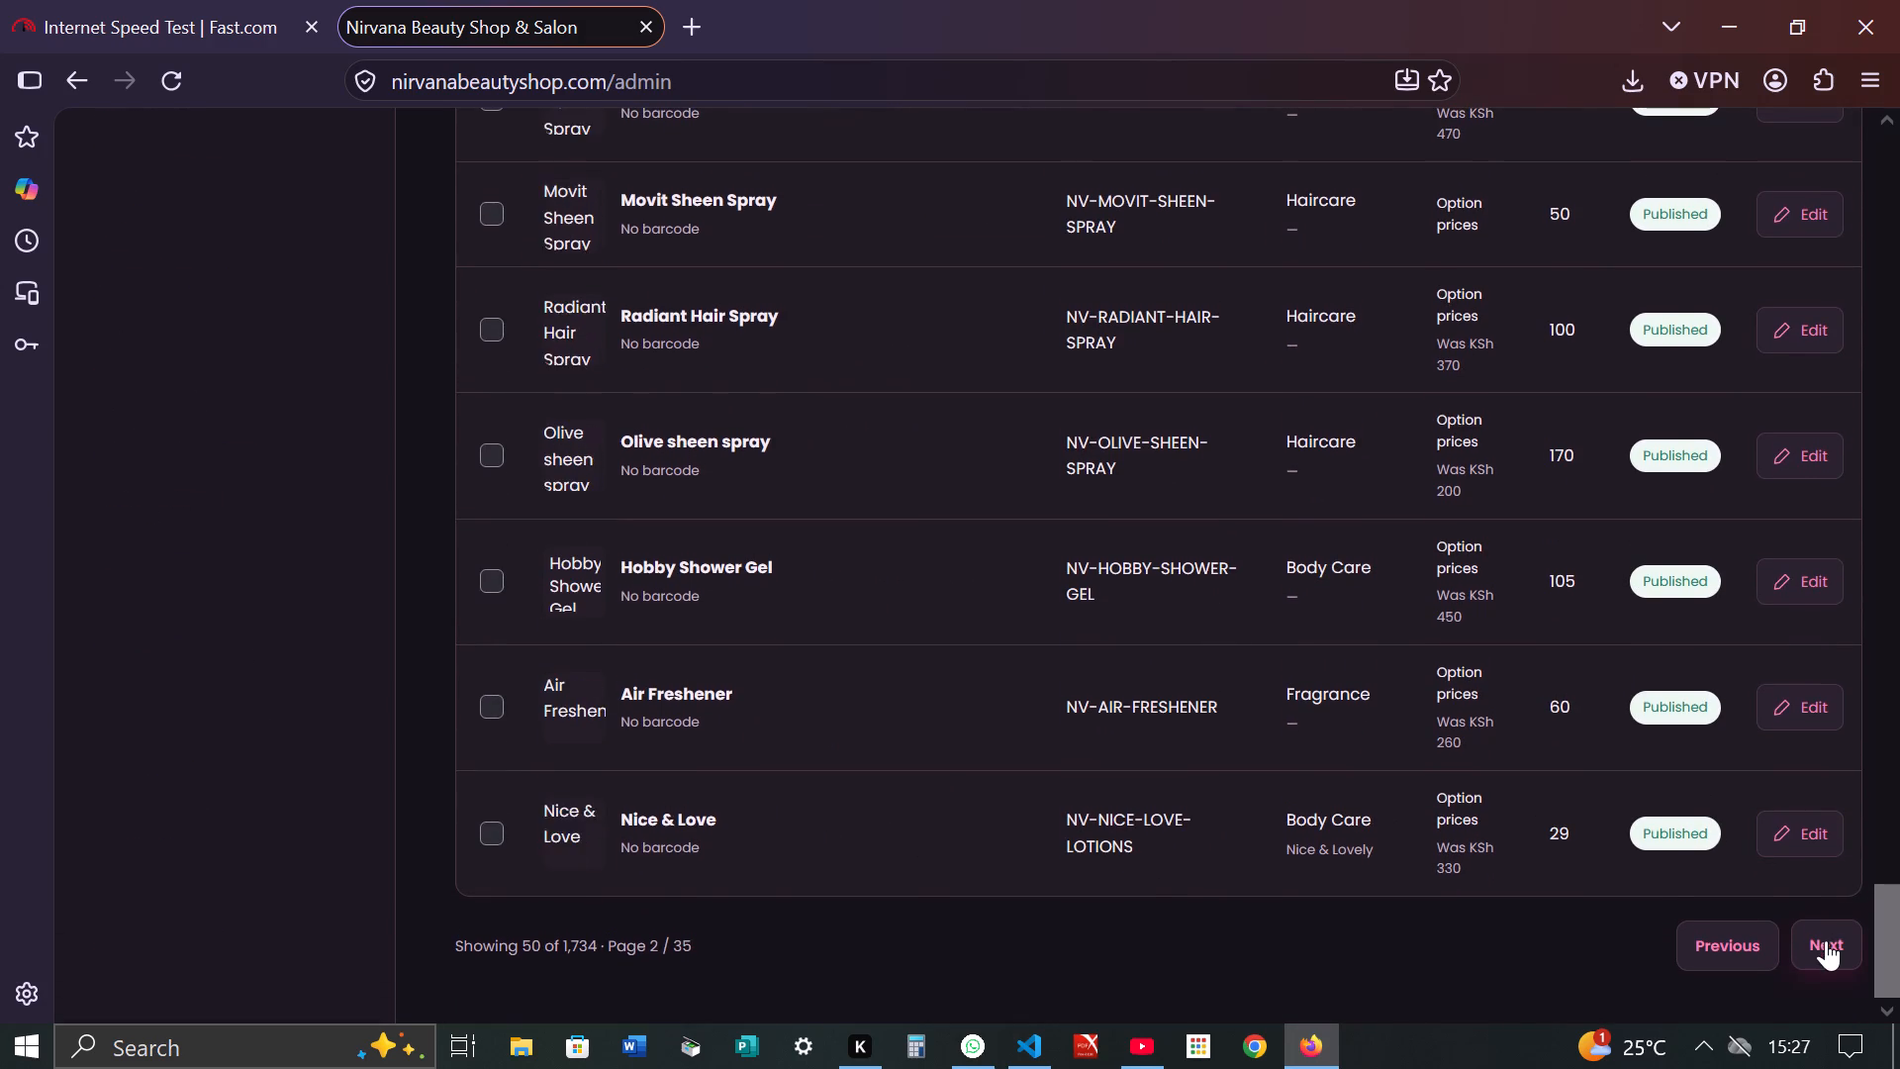
pyautogui.scroll(-4, 1031, 811)
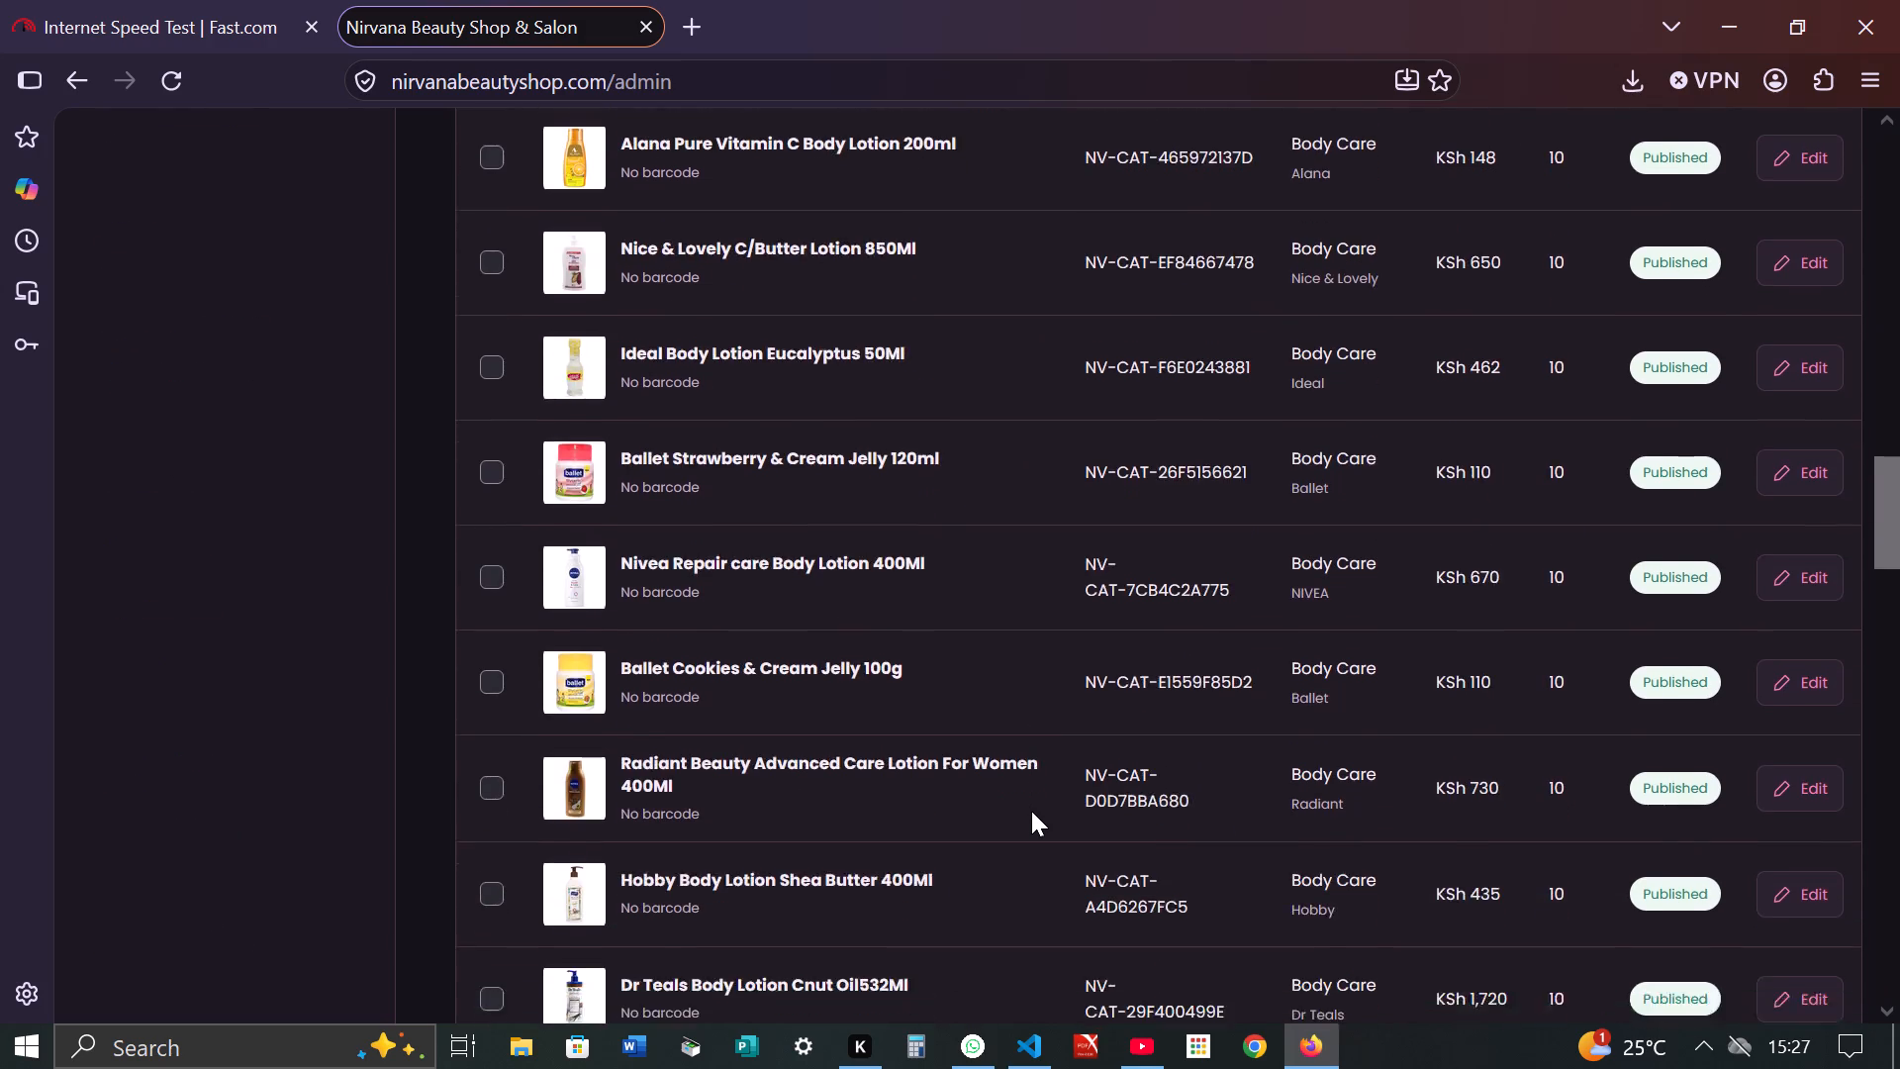
# Look through the rest of page 3 down to the nail polishes and return to the St Ives Lotion Oatmeal & Shea 621Ml.
pyautogui.scroll(-6, 1031, 811)
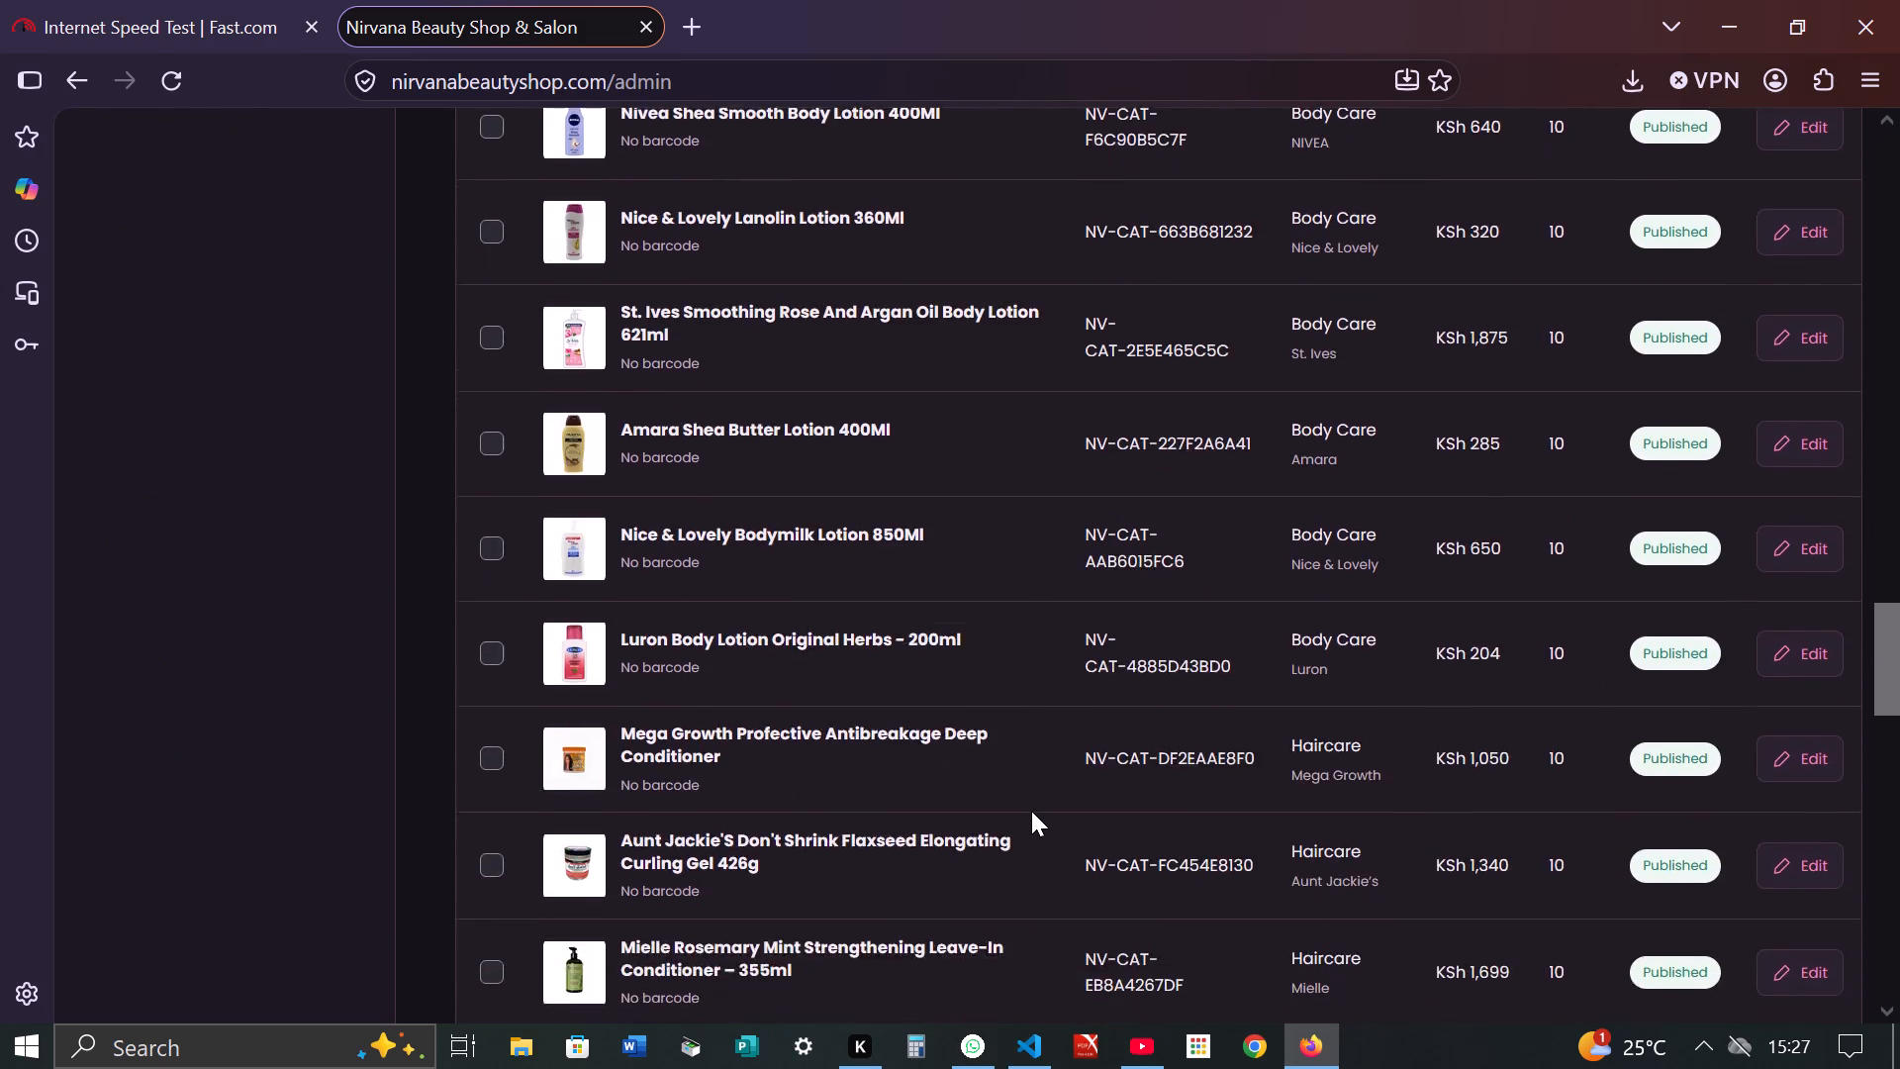
pyautogui.scroll(-6, 1031, 811)
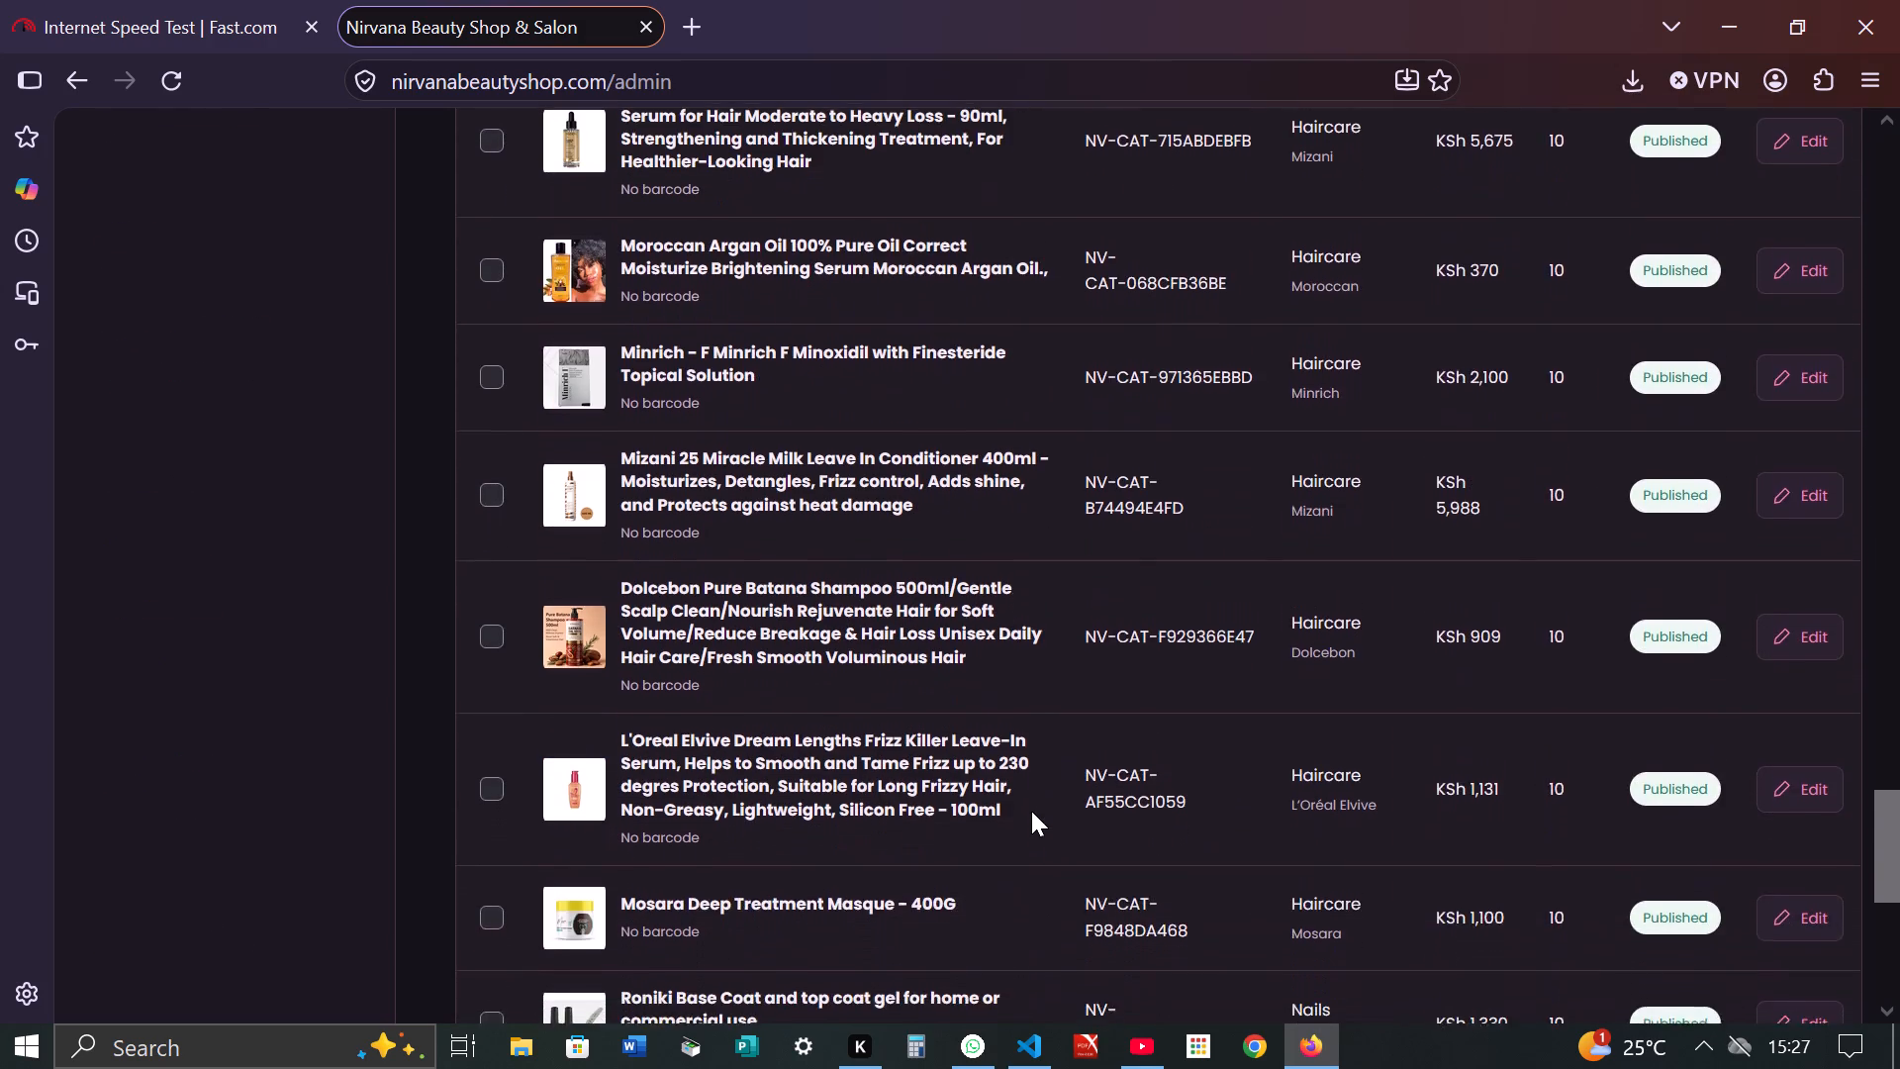
pyautogui.scroll(-5, 1031, 811)
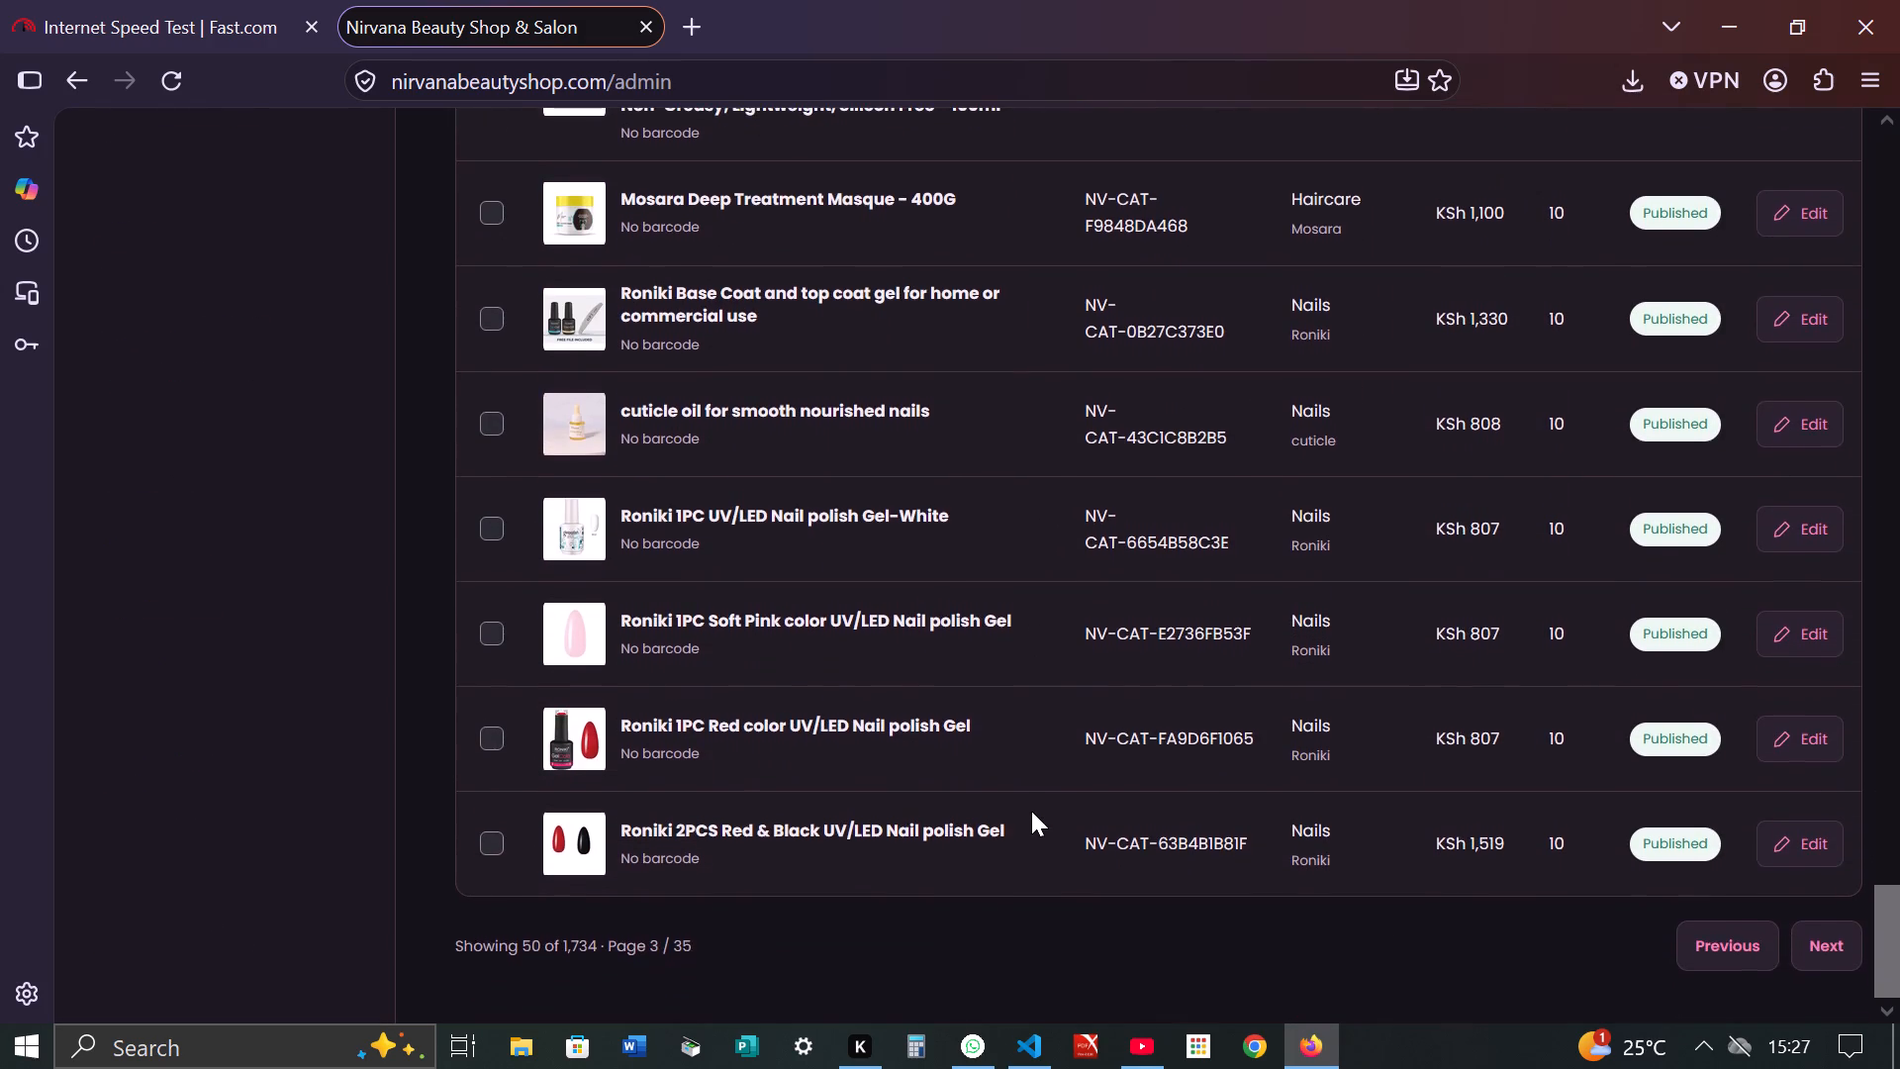
pyautogui.scroll(7, 1031, 811)
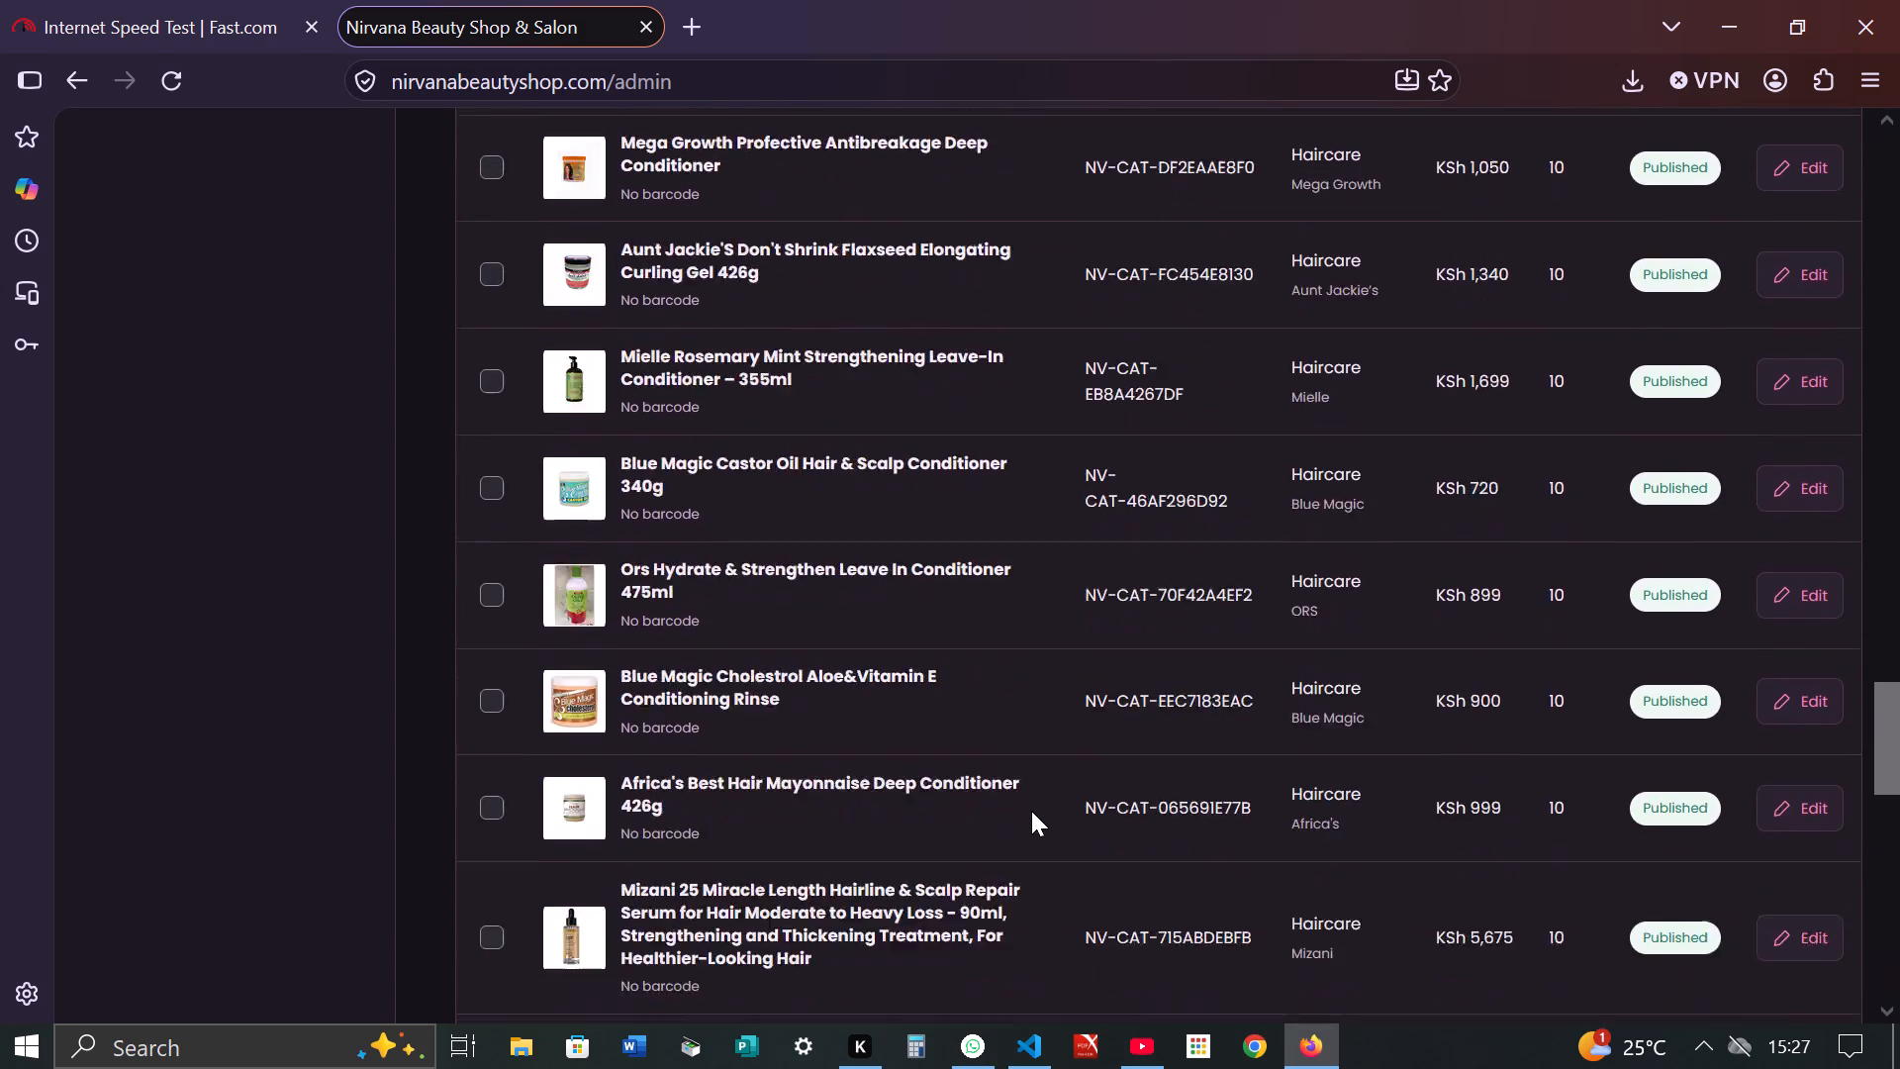
pyautogui.scroll(4, 1031, 811)
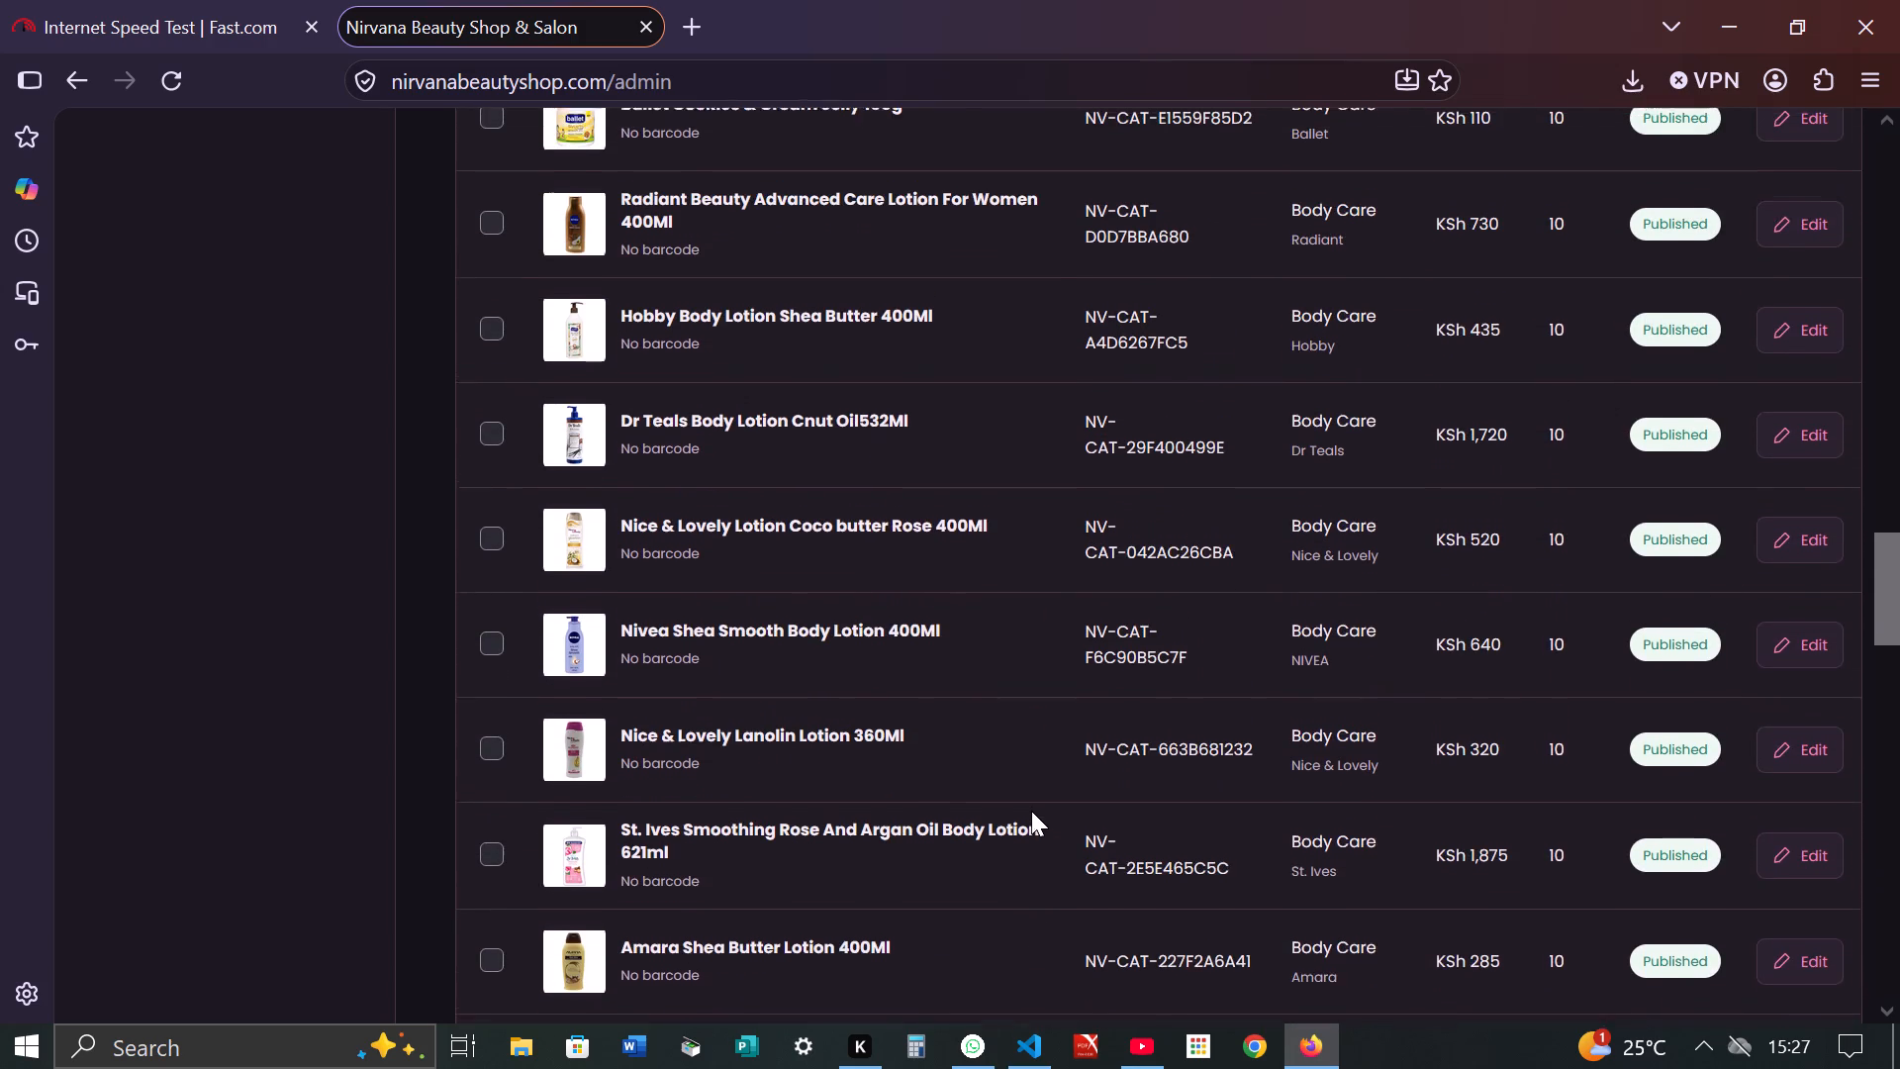
pyautogui.scroll(3, 1031, 811)
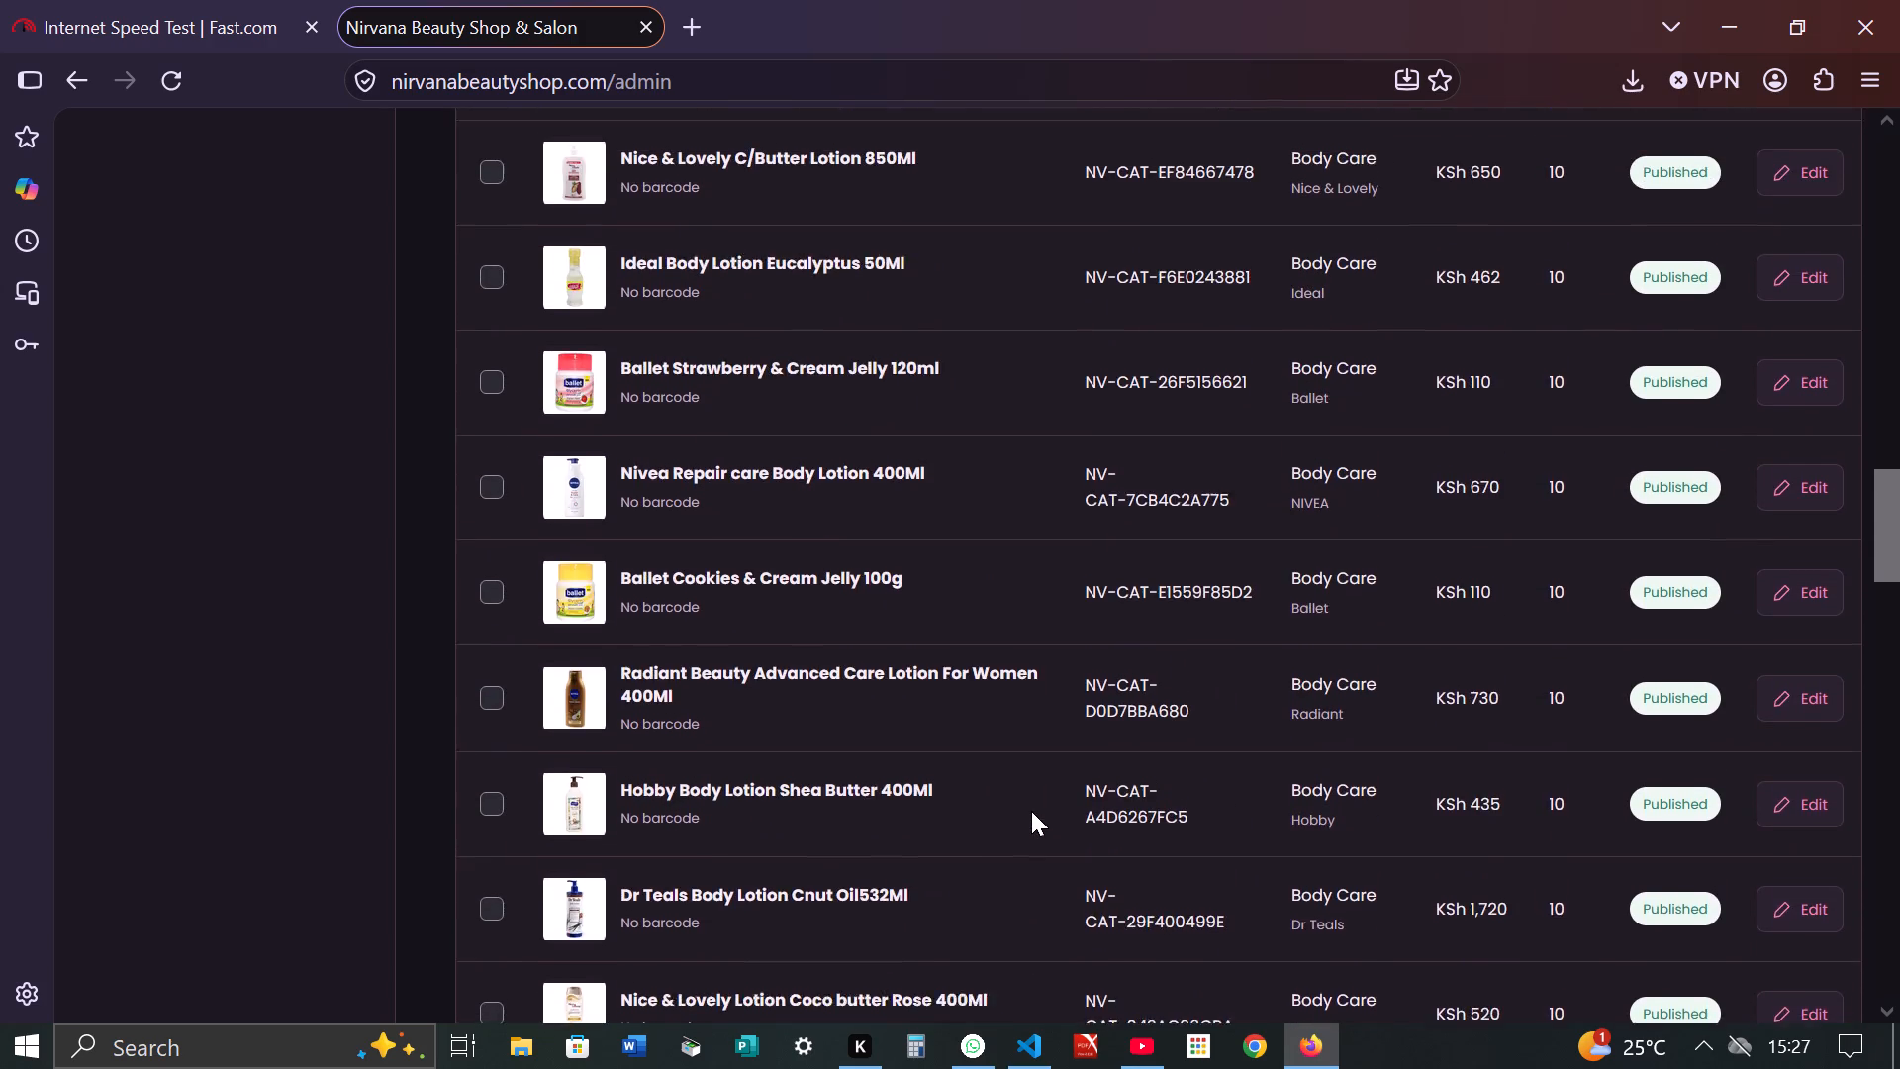
pyautogui.scroll(3, 1031, 811)
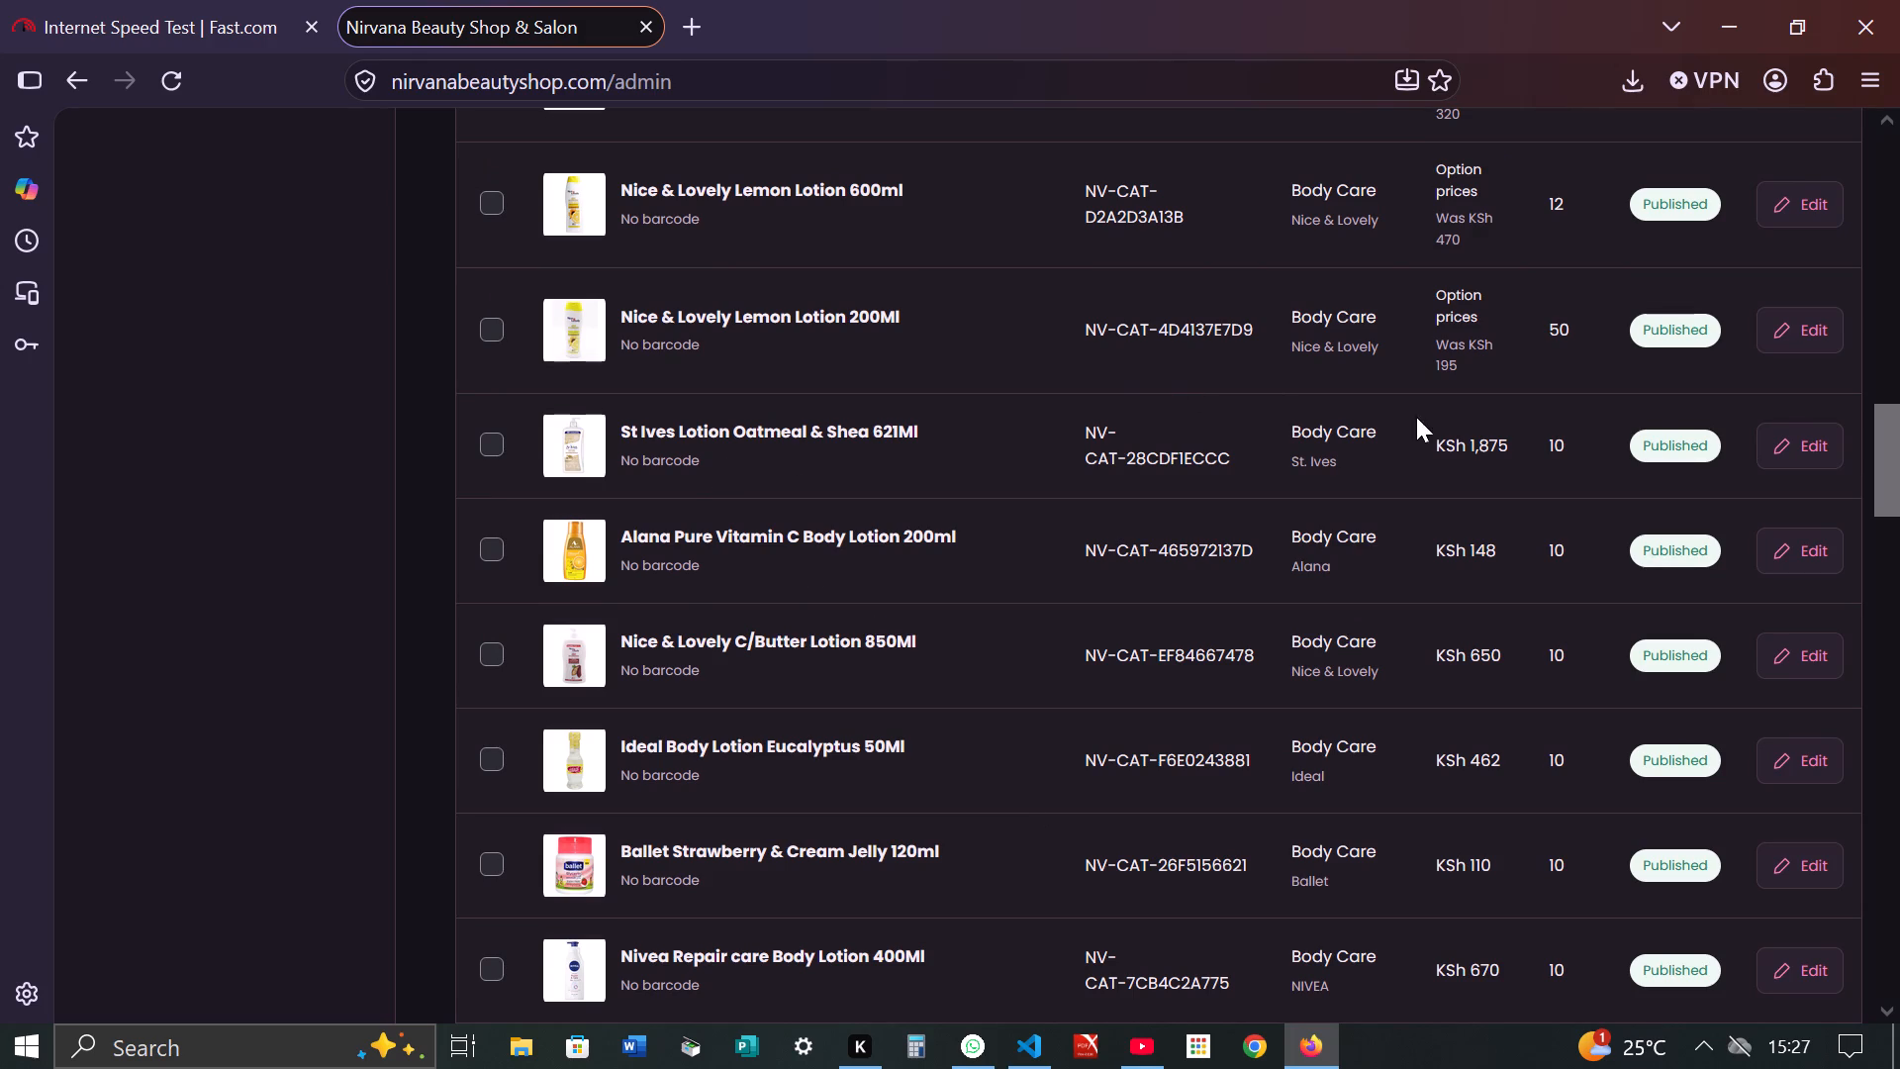
# Set the option 1 stock of the St Ives Lotion Oatmeal & Shea 621Ml to 0 and save the record.
pyautogui.click(1795, 439)
pyautogui.scroll(-10, 1303, 631)
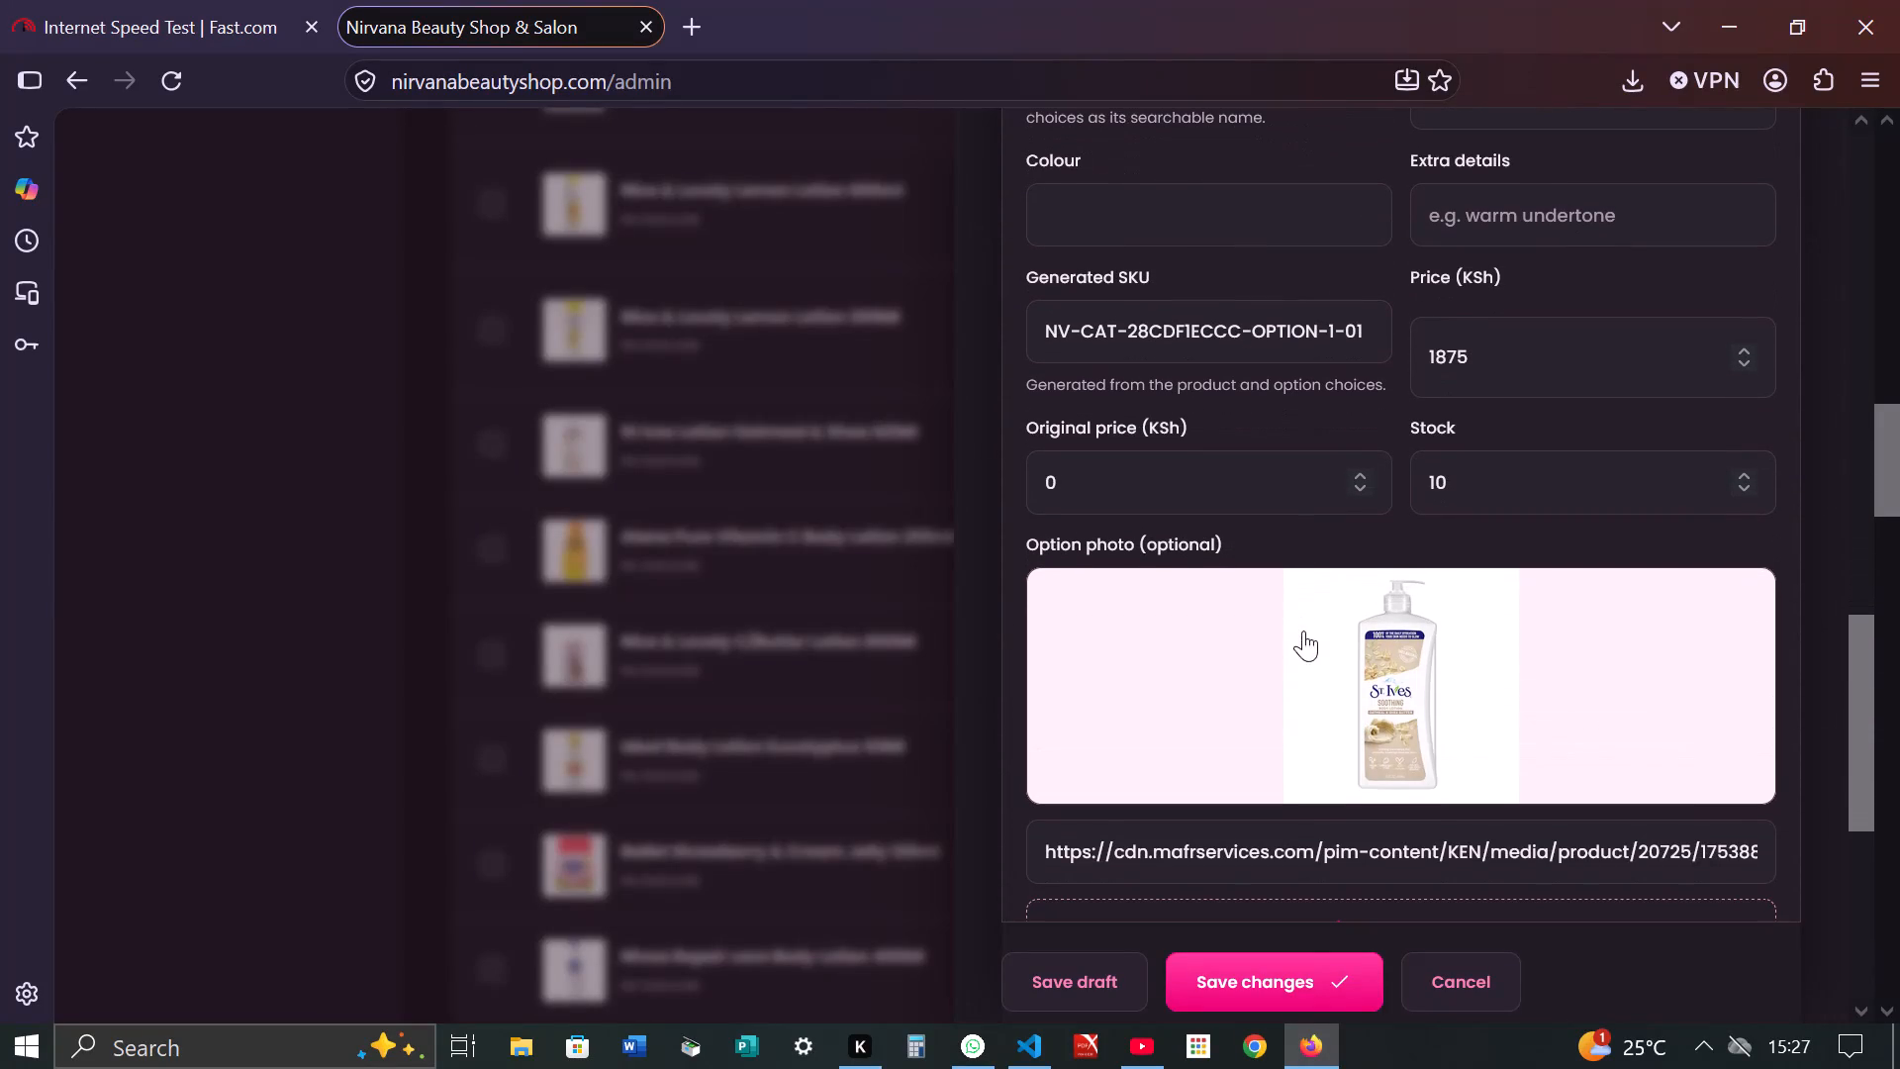
pyautogui.click(1434, 495)
pyautogui.press('BackSpace')
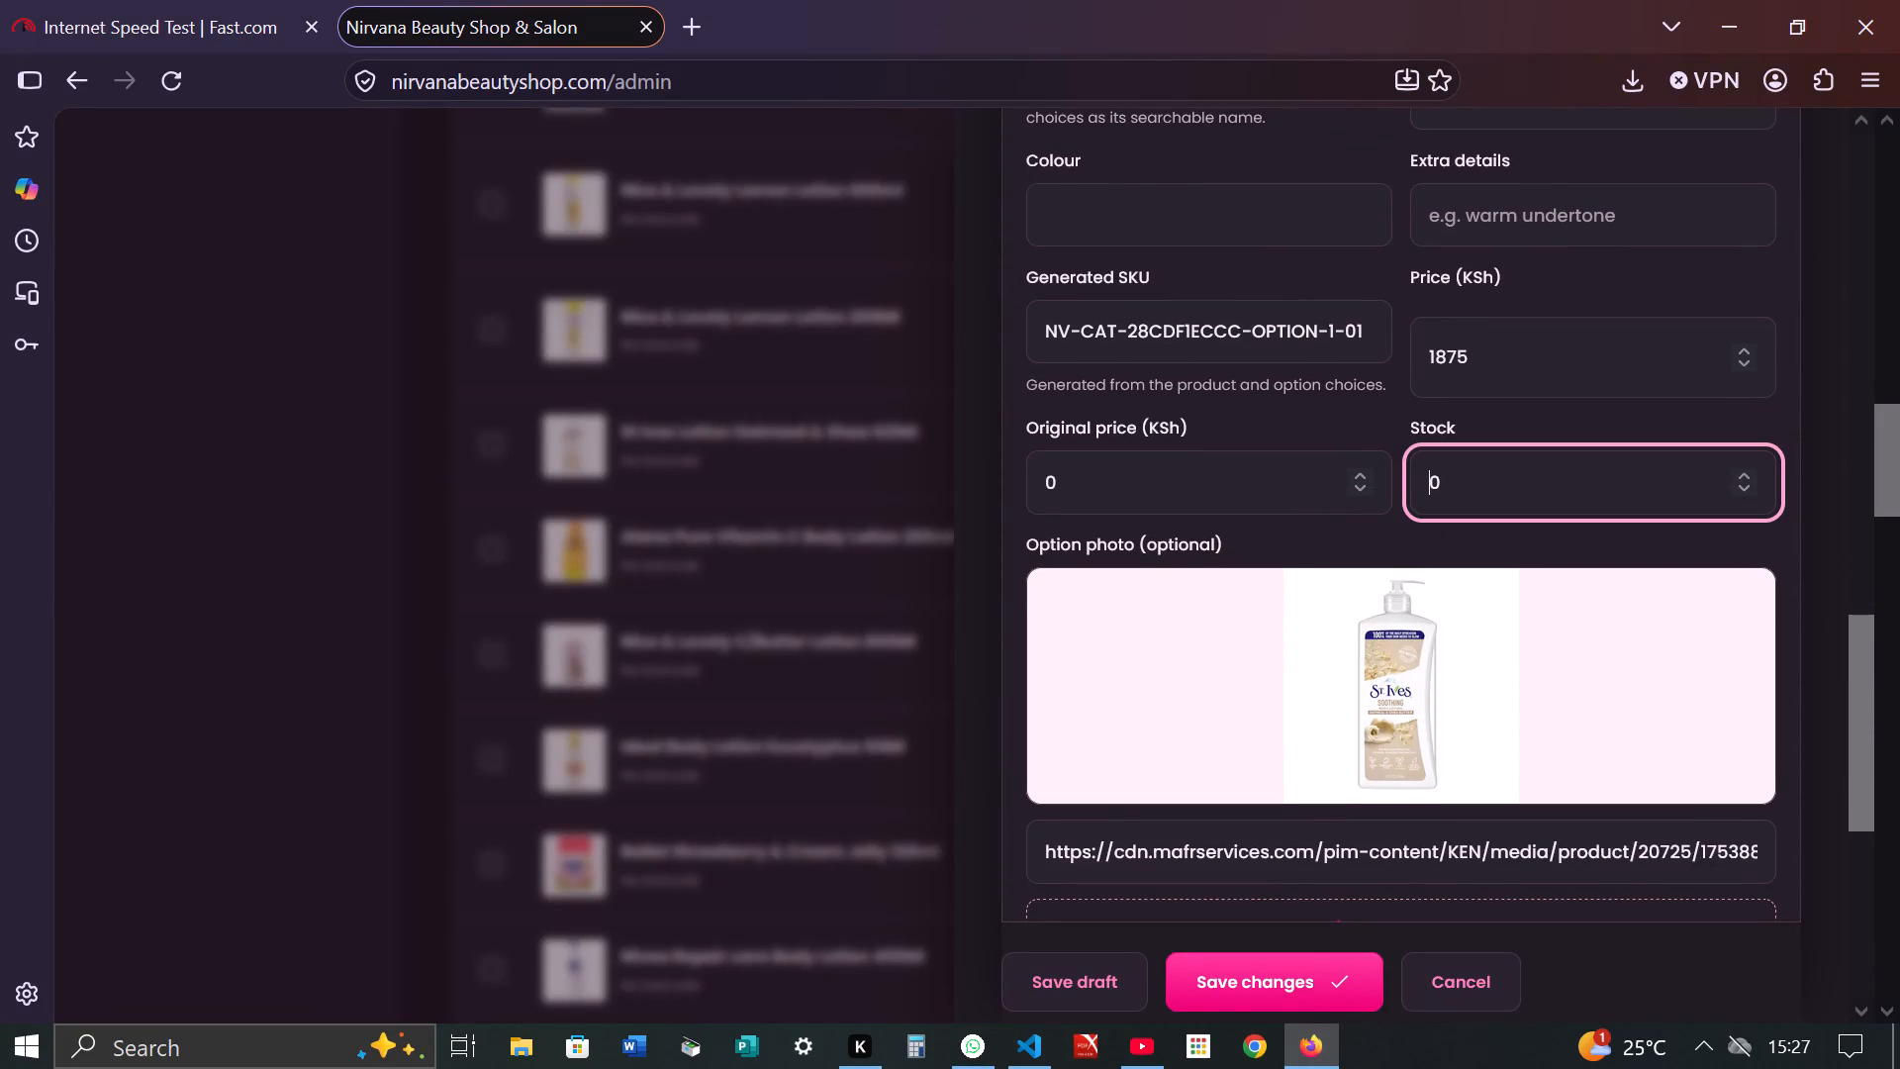
pyautogui.click(1339, 997)
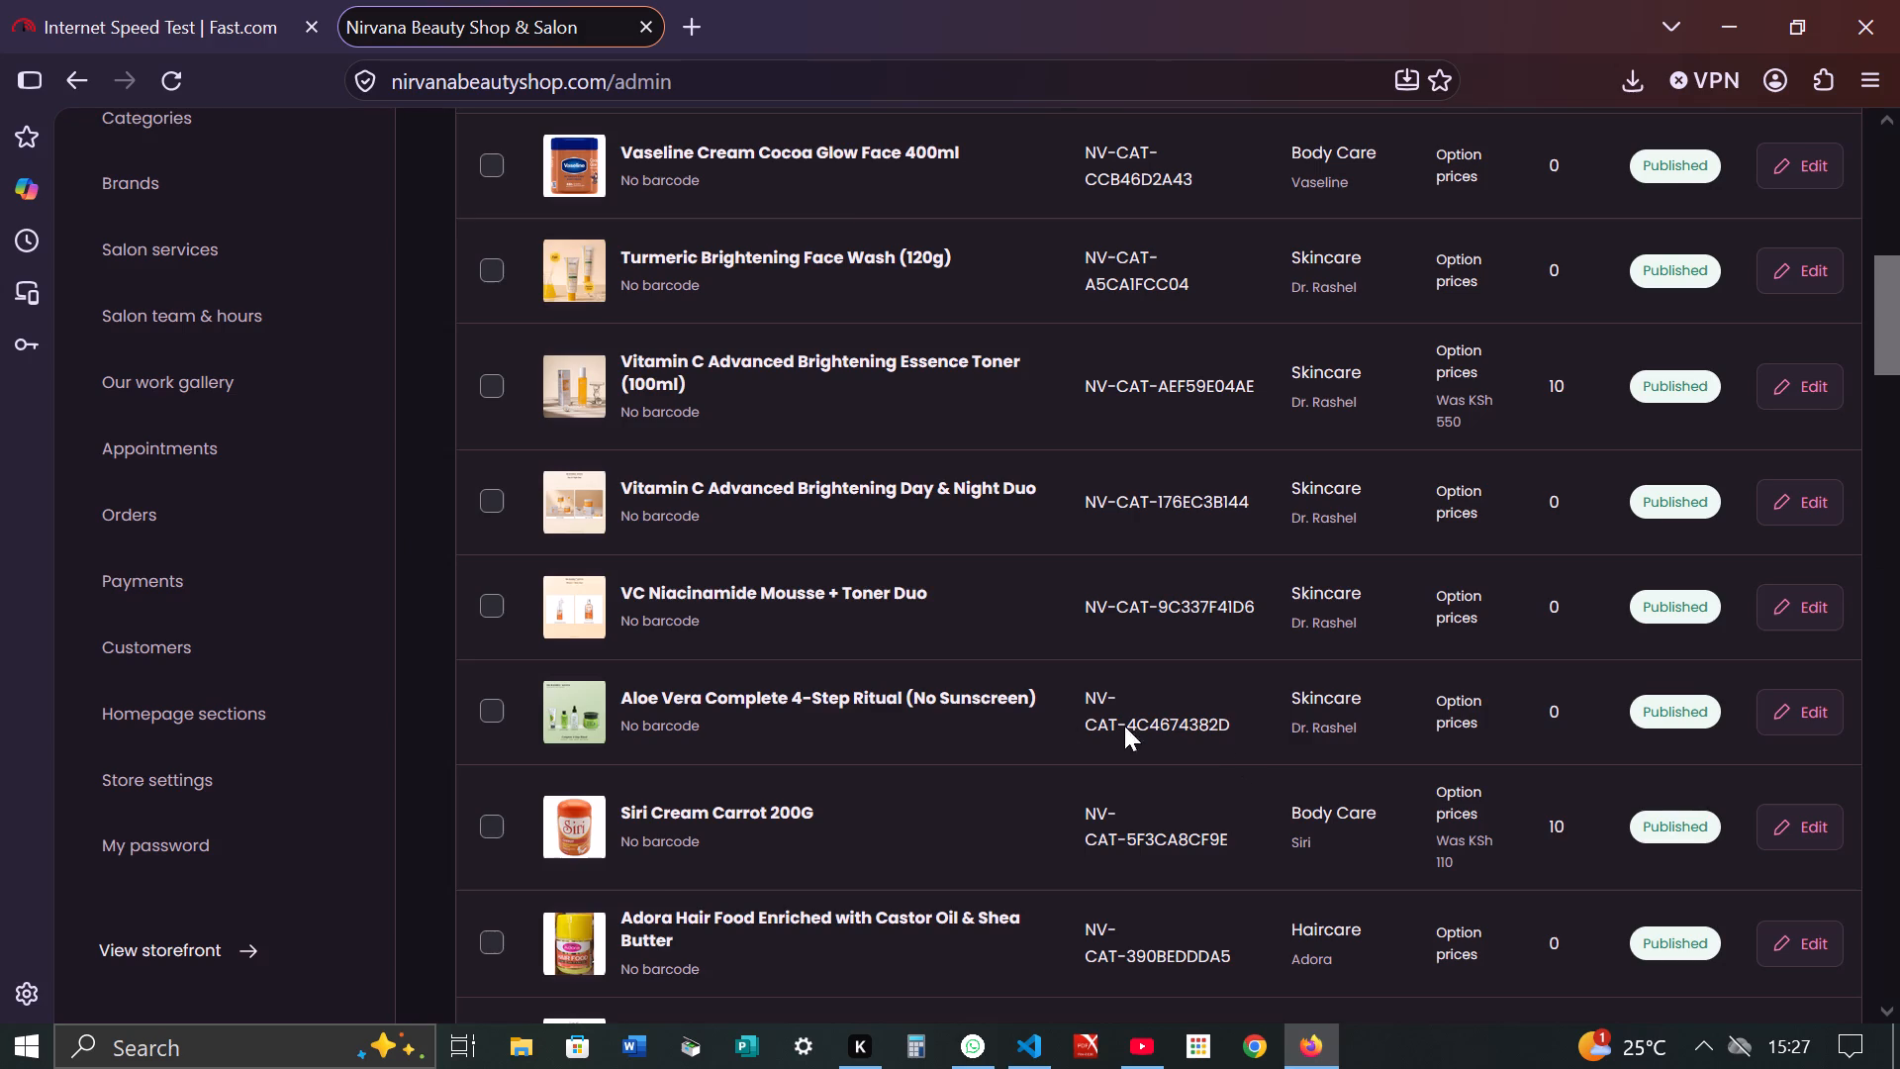
# Advance the catalogue product list from page 1 to page 3 and locate the Alana Pure Vitamin C Body Lotion 200ml.
pyautogui.scroll(-19, 1030, 706)
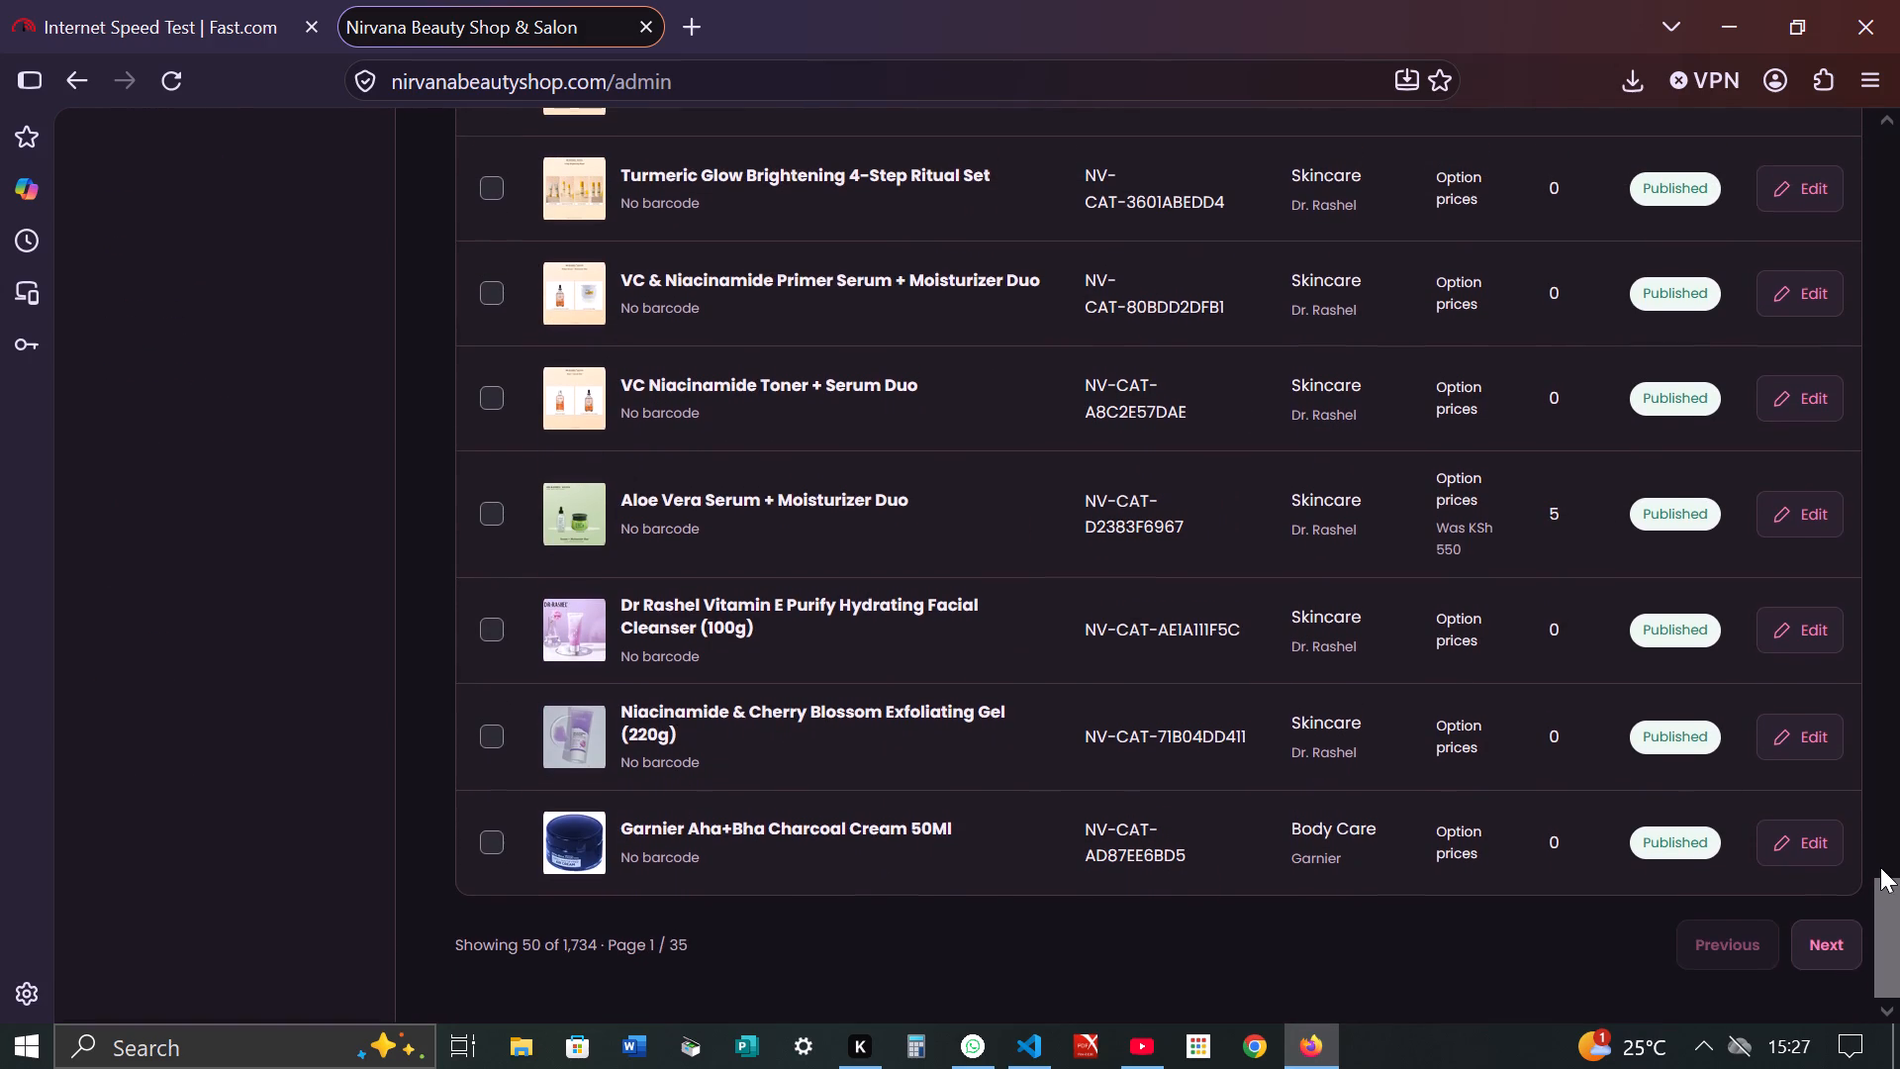
pyautogui.click(1841, 945)
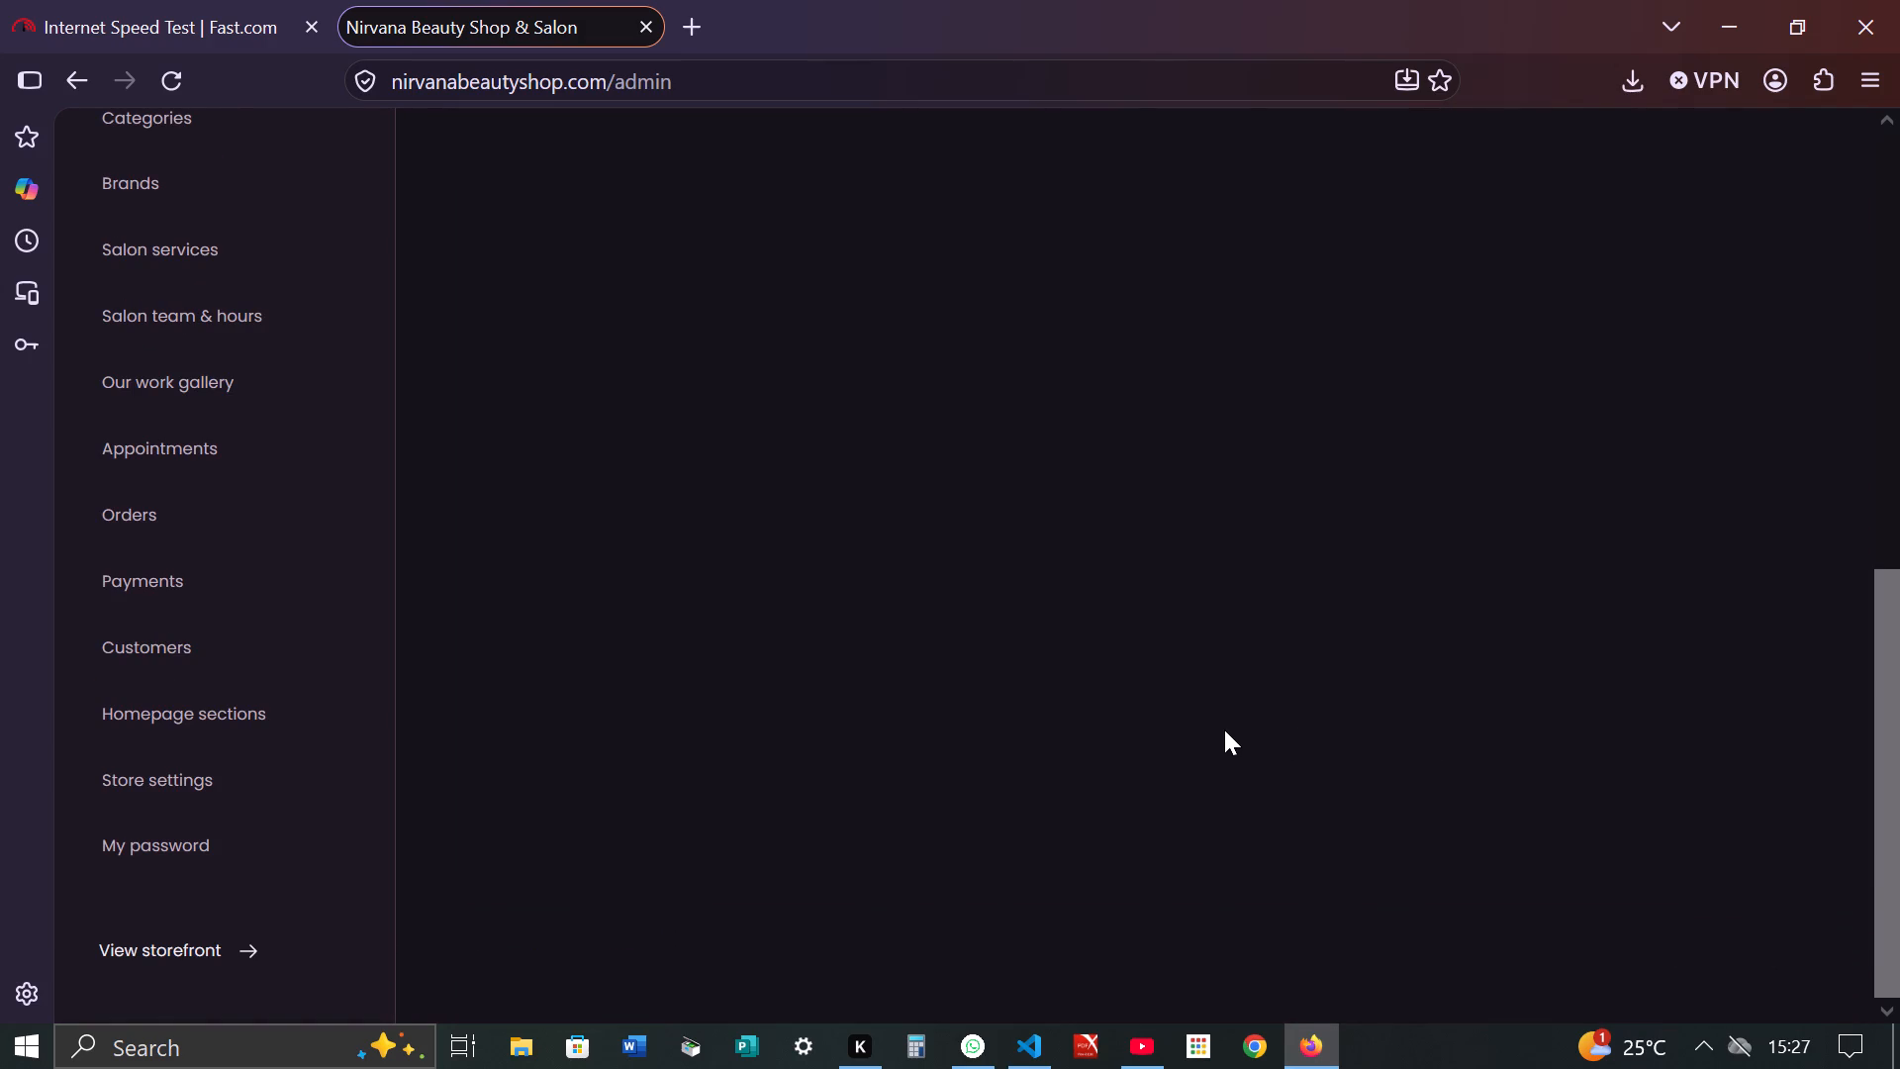
pyautogui.scroll(-17, 1224, 729)
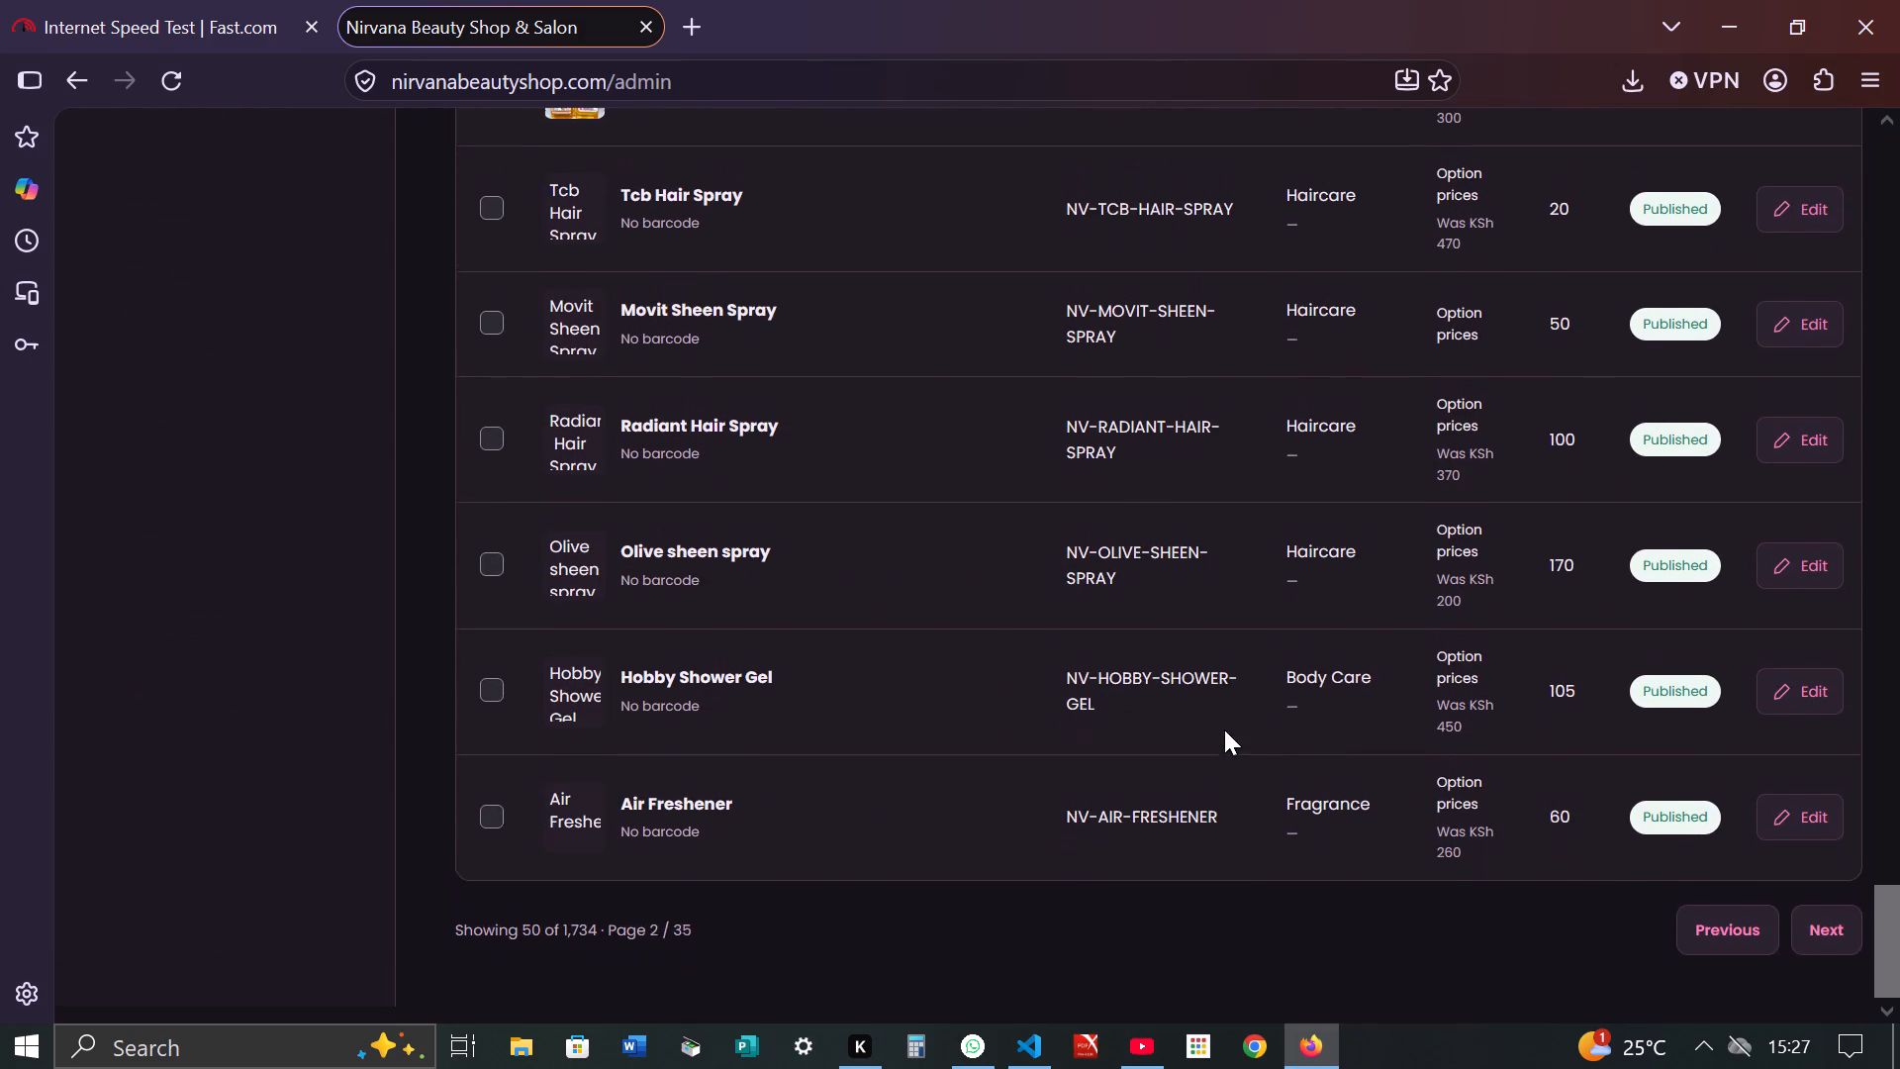
pyautogui.click(1817, 938)
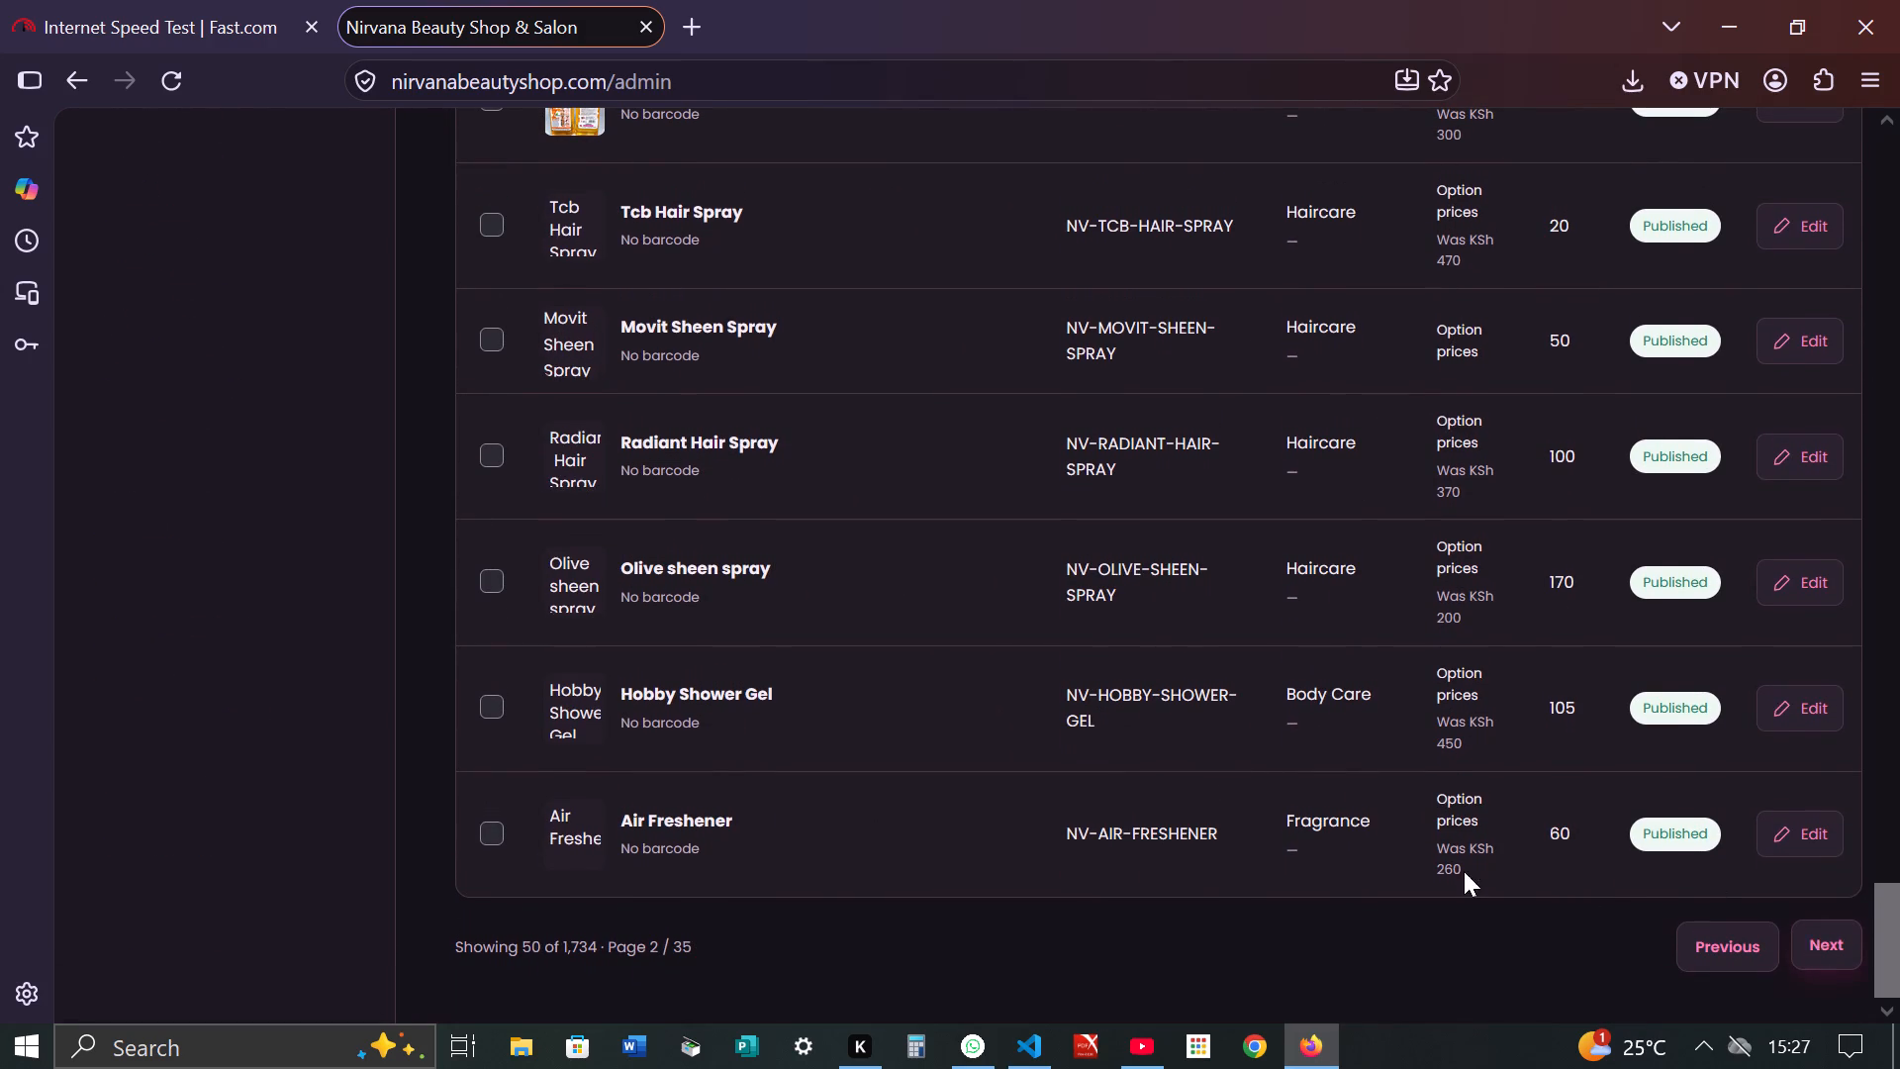
pyautogui.scroll(-7, 795, 764)
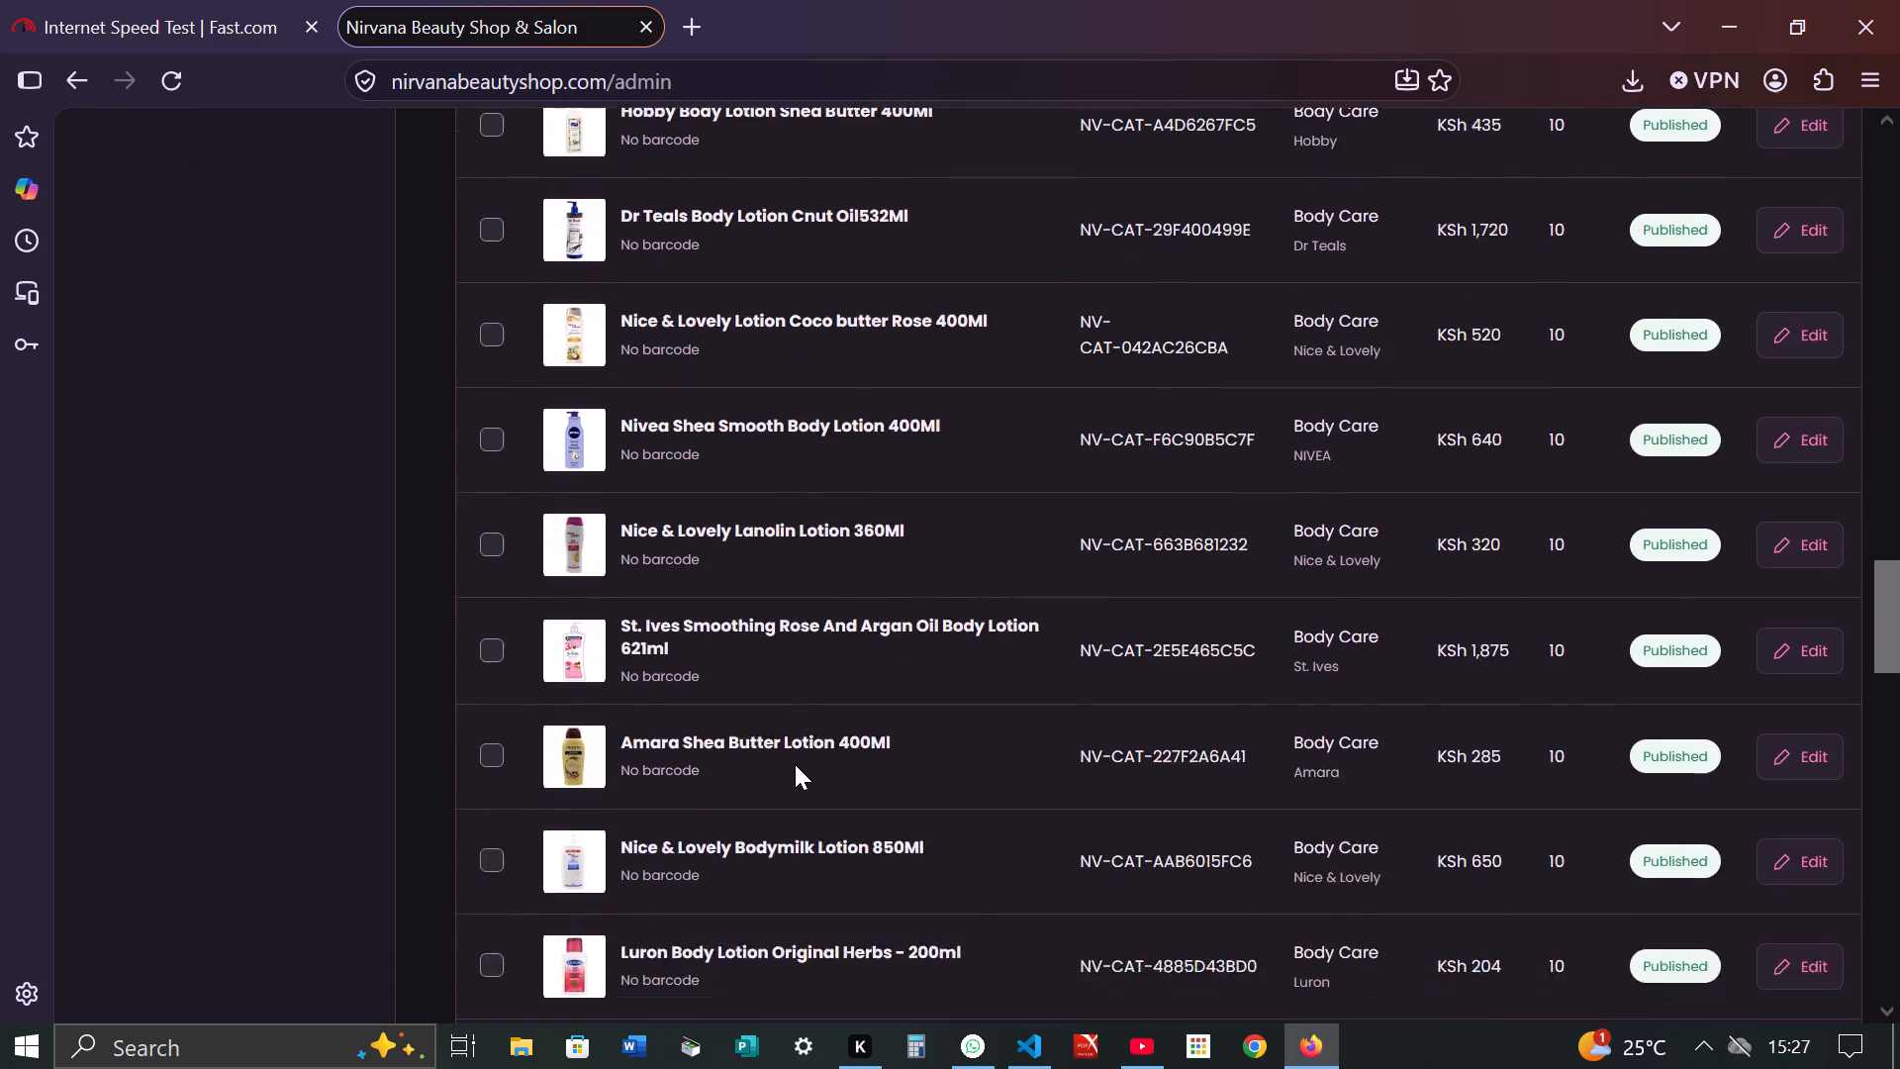
pyautogui.scroll(-5, 795, 764)
pyautogui.scroll(2, 950, 533)
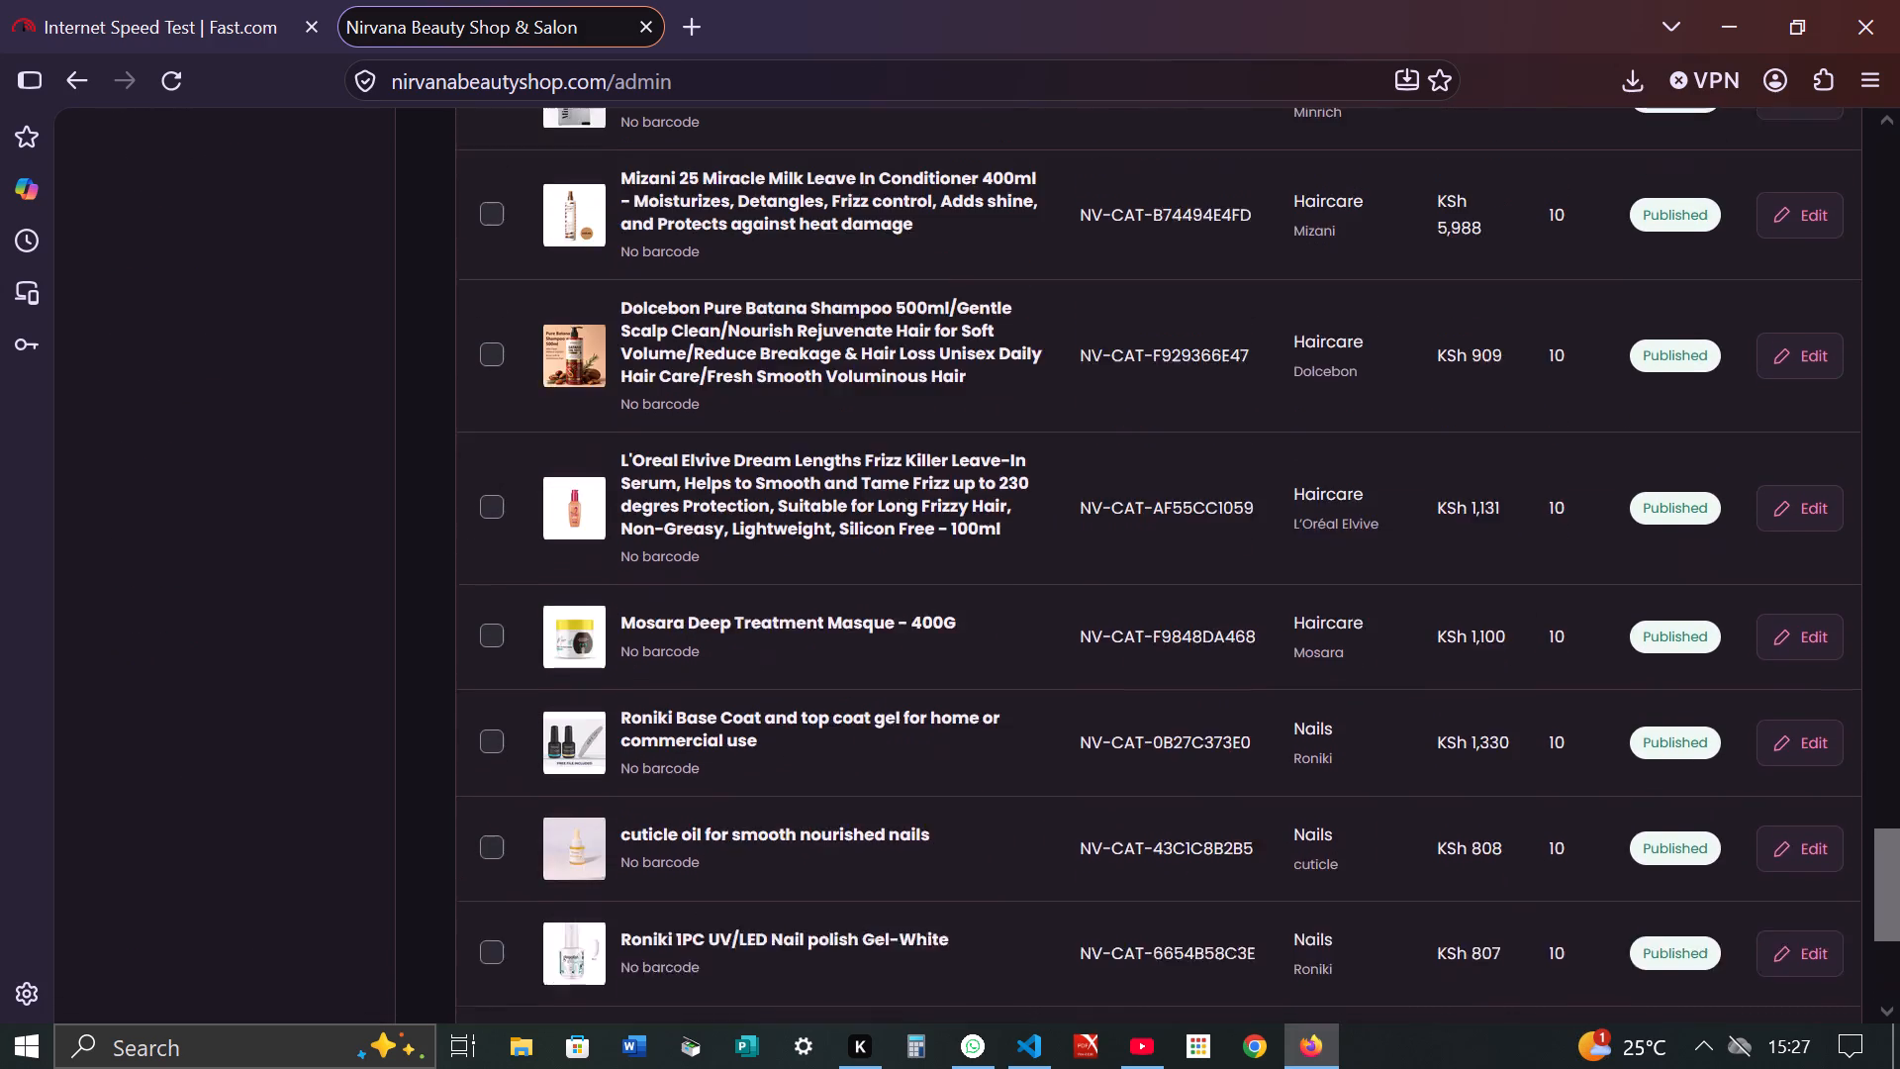
pyautogui.scroll(5, 950, 533)
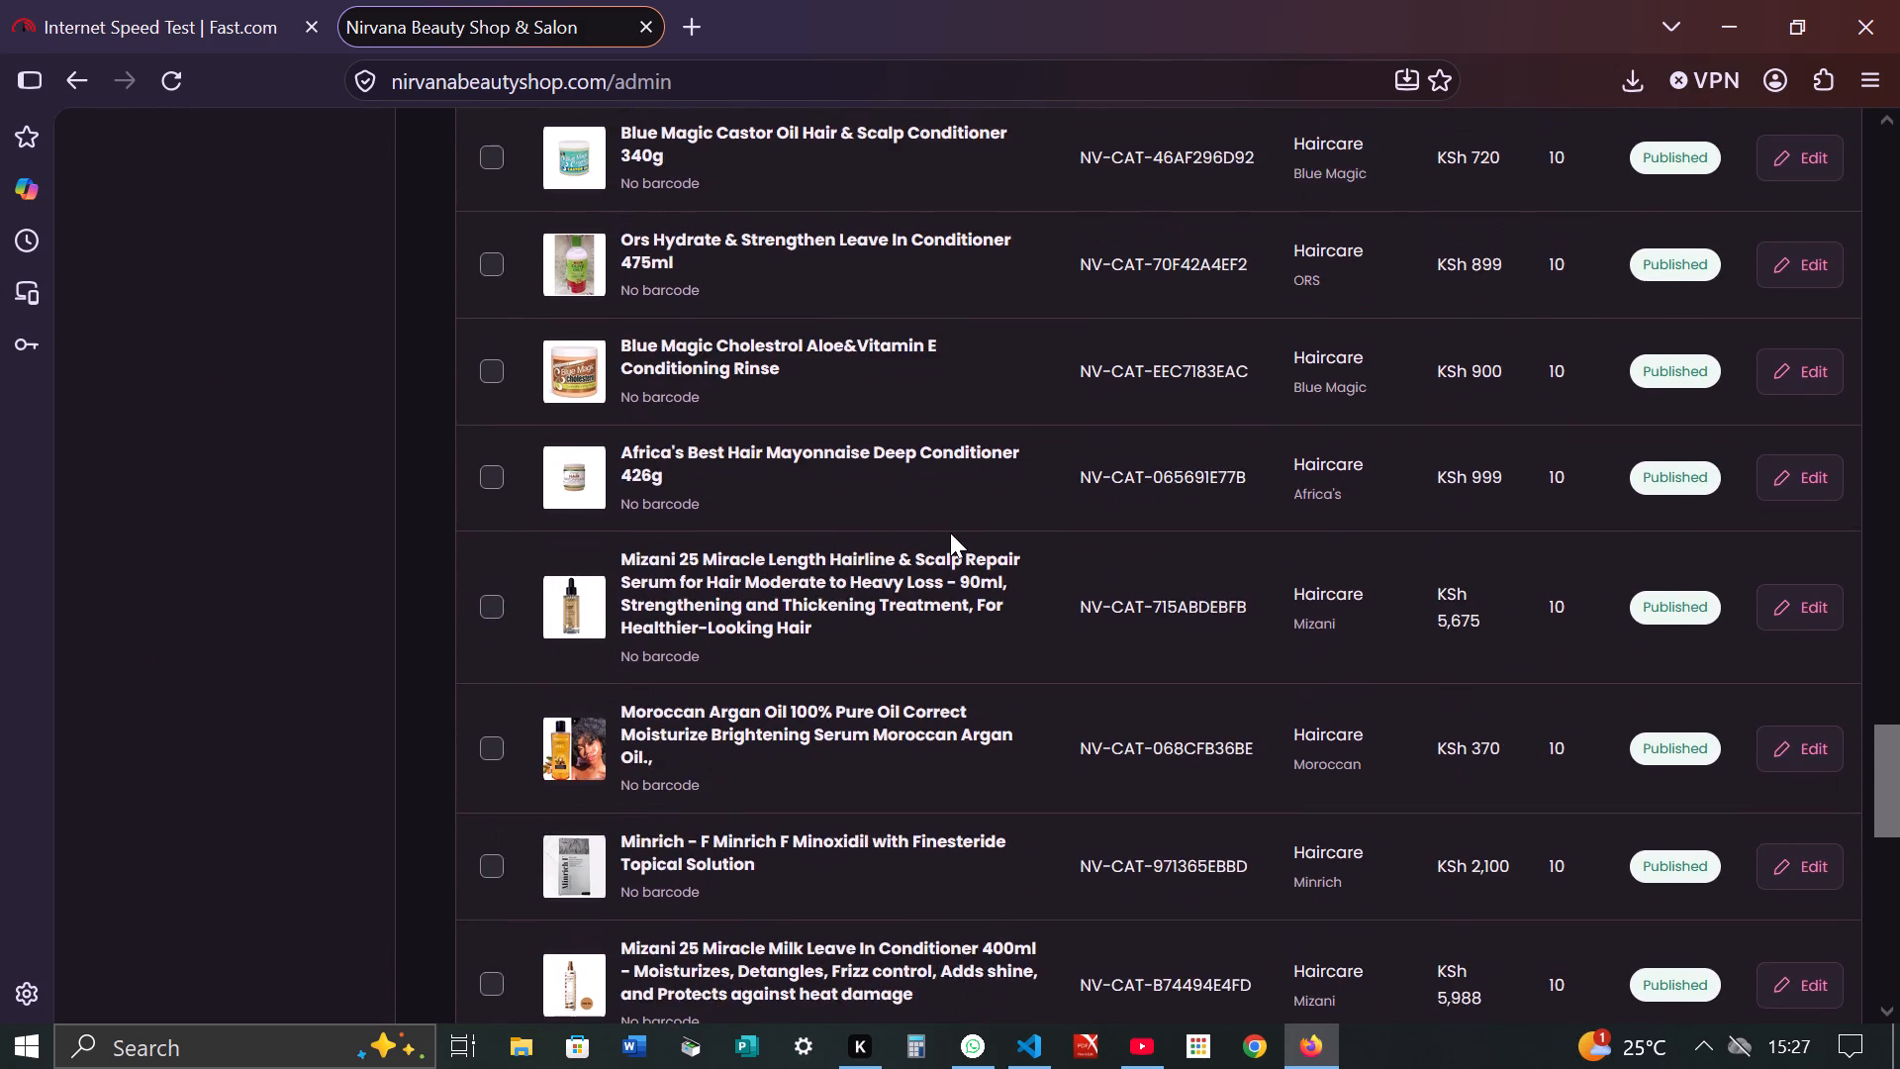
pyautogui.scroll(3, 950, 533)
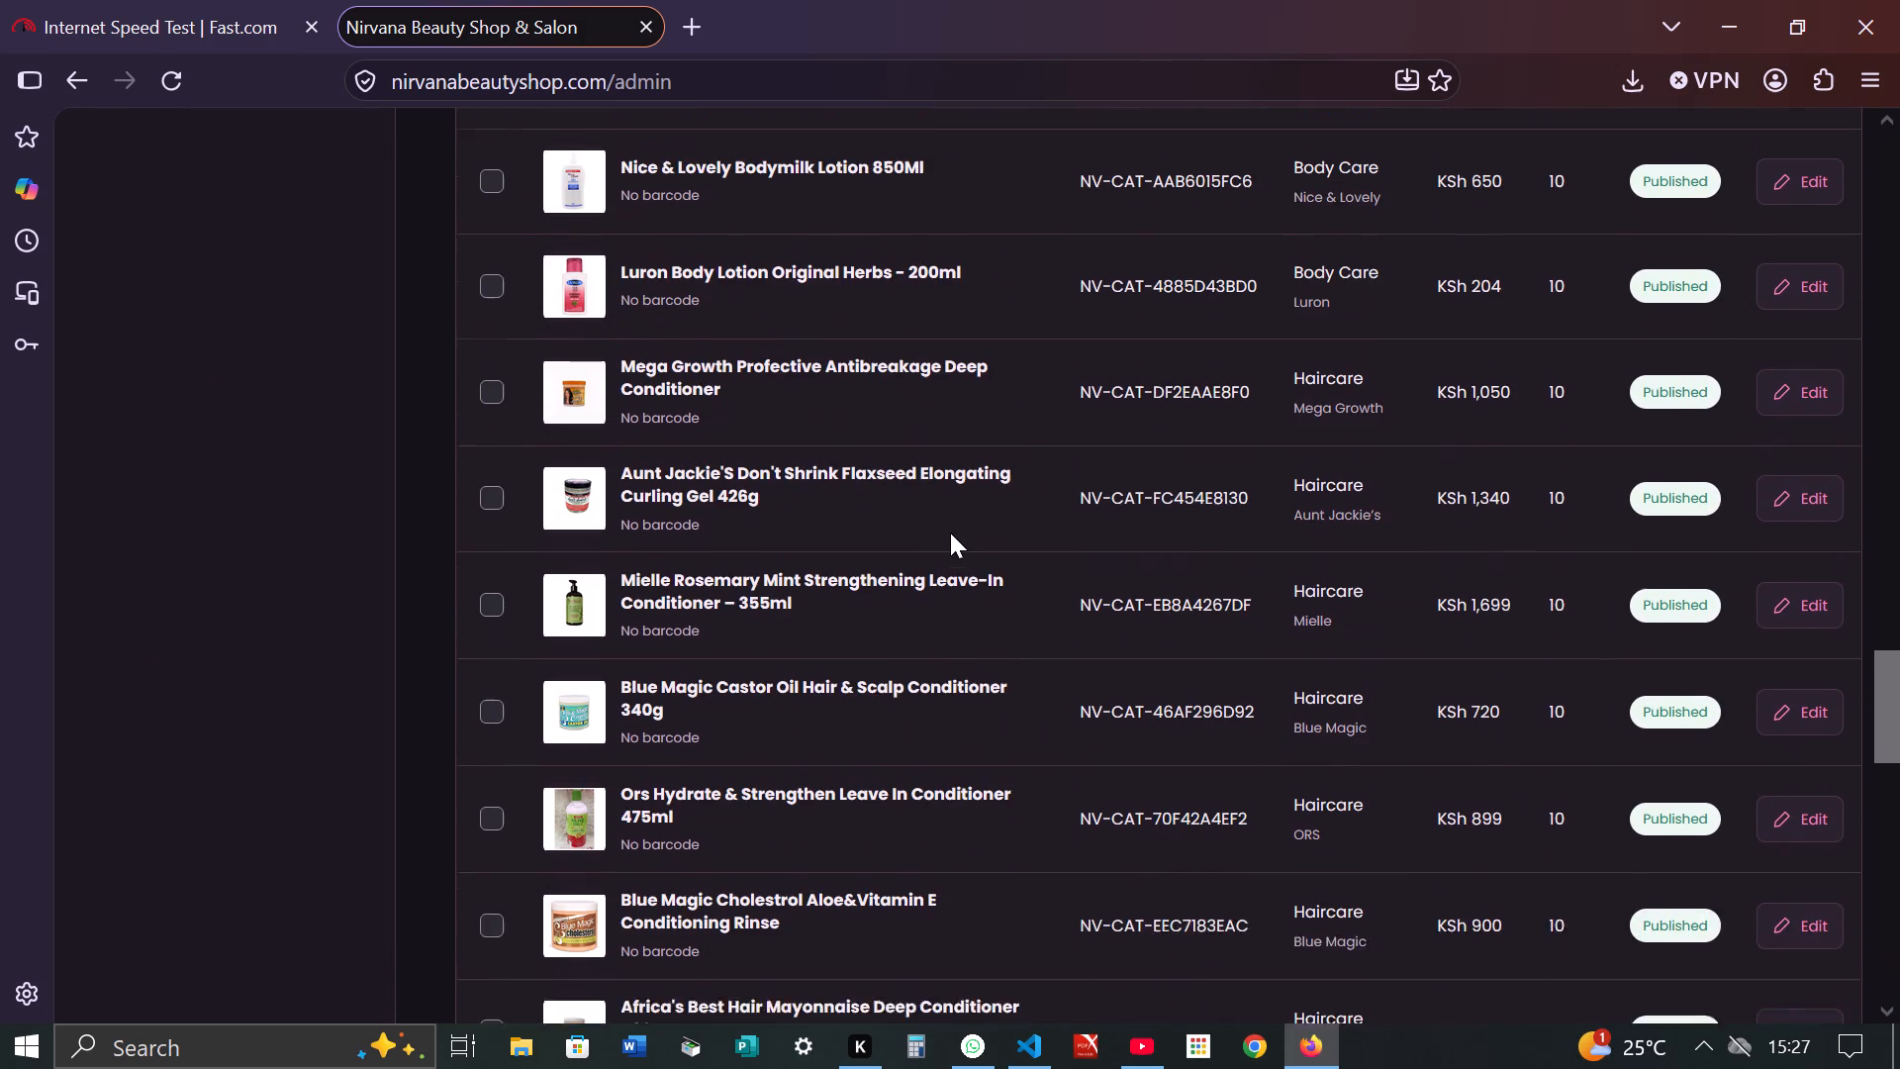
pyautogui.scroll(3, 950, 533)
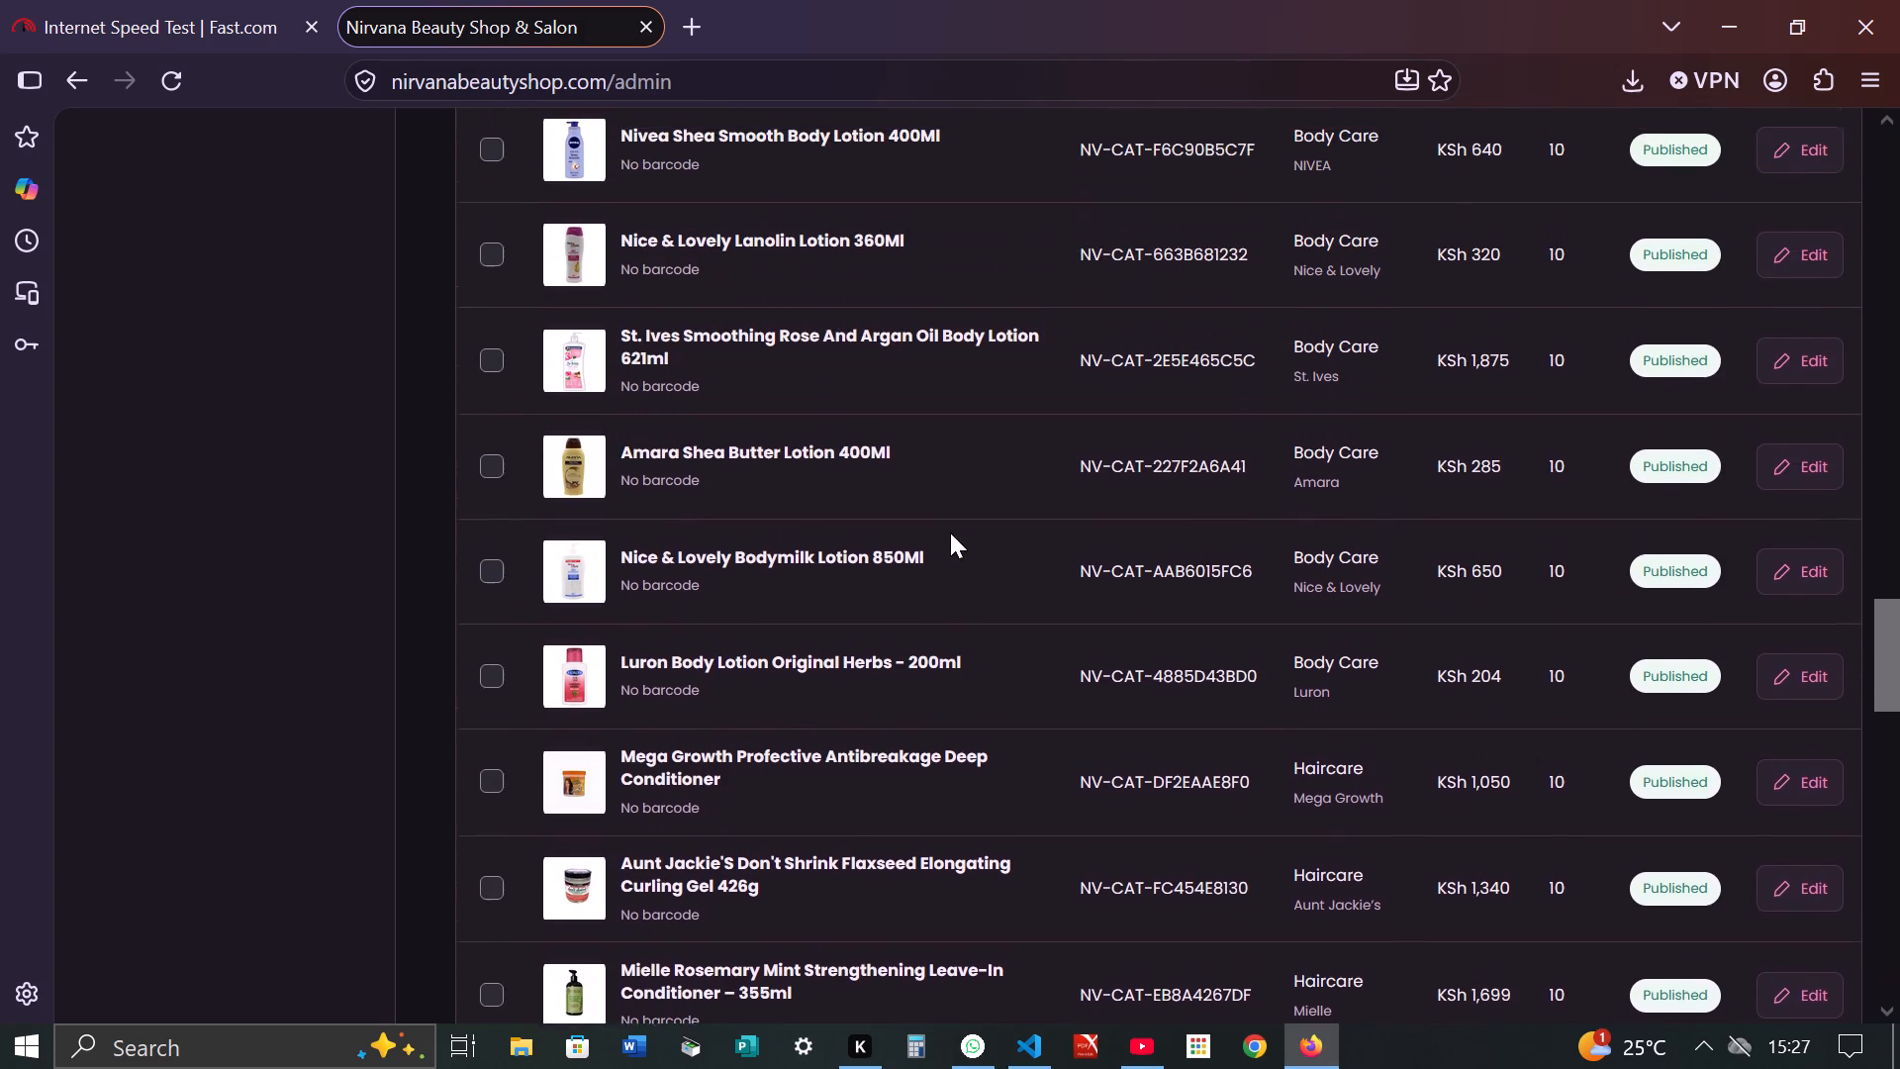
pyautogui.scroll(2, 950, 533)
pyautogui.scroll(1, 894, 367)
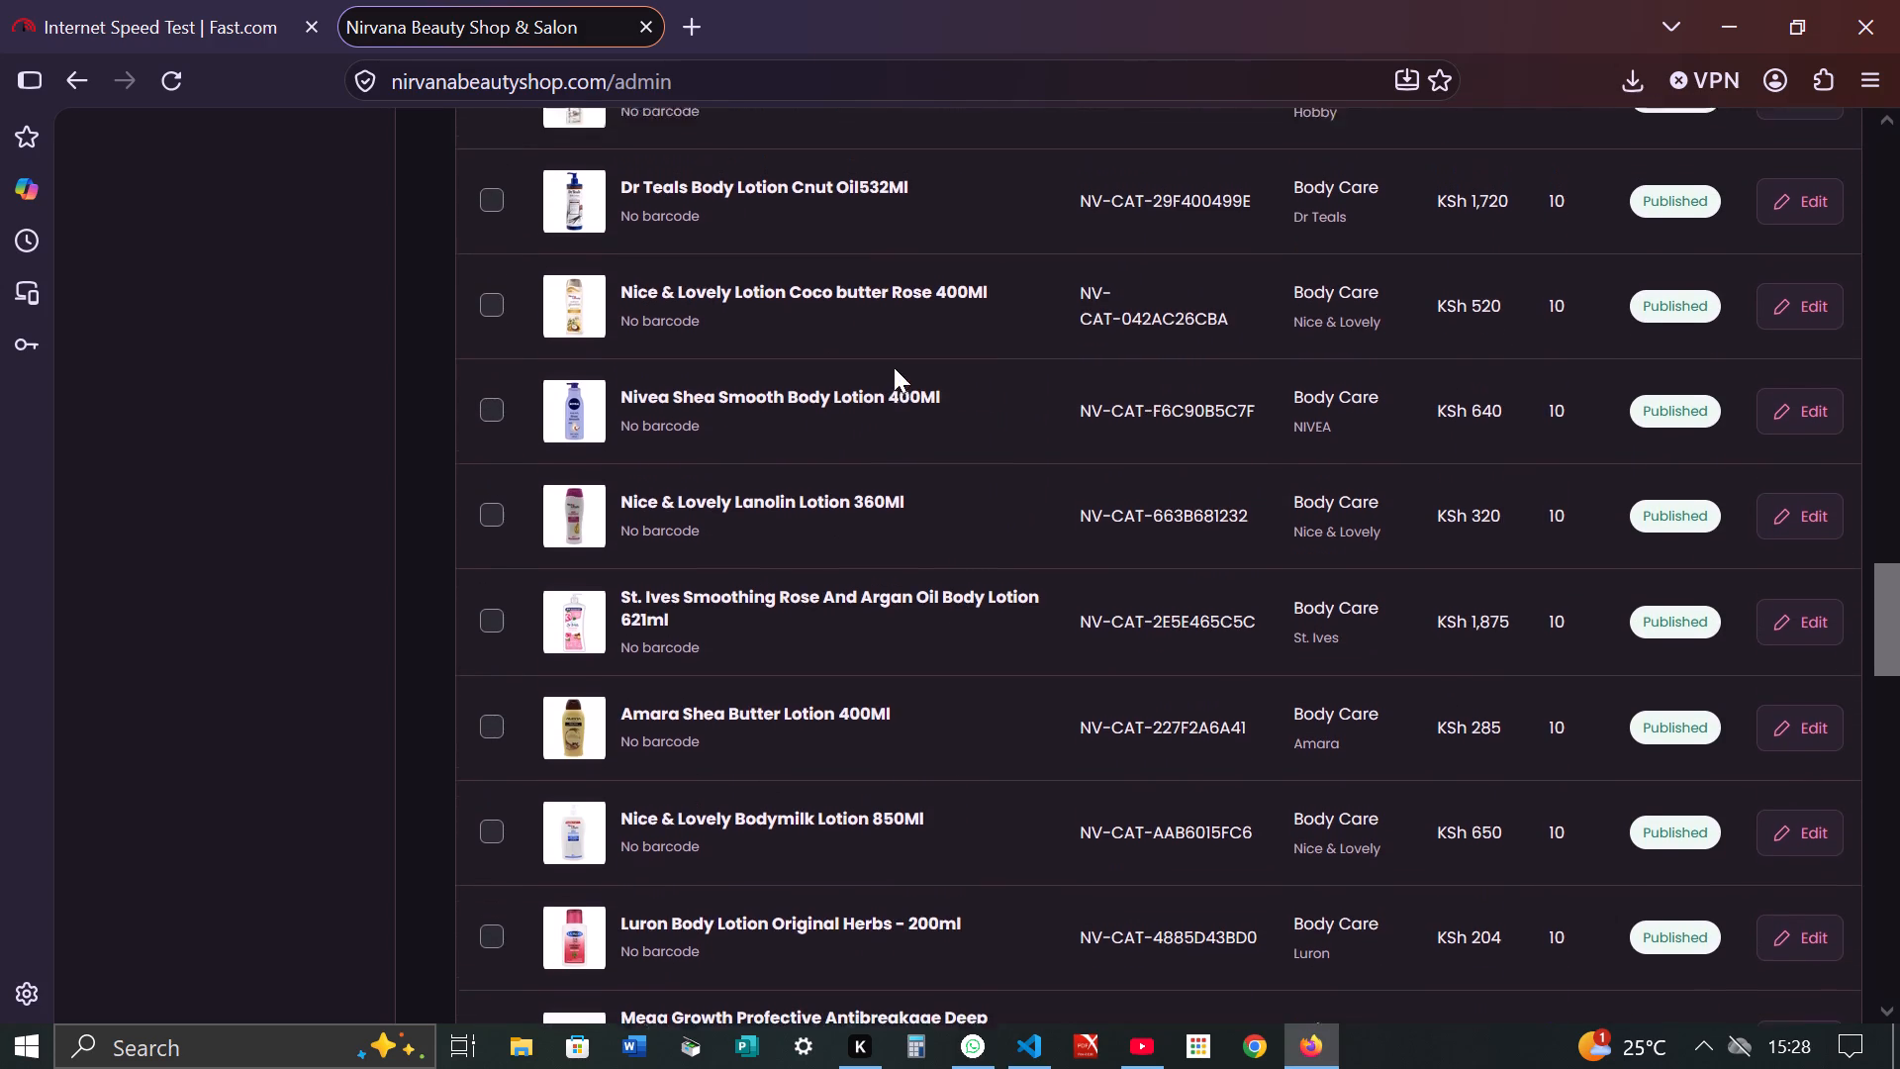
pyautogui.scroll(4, 894, 367)
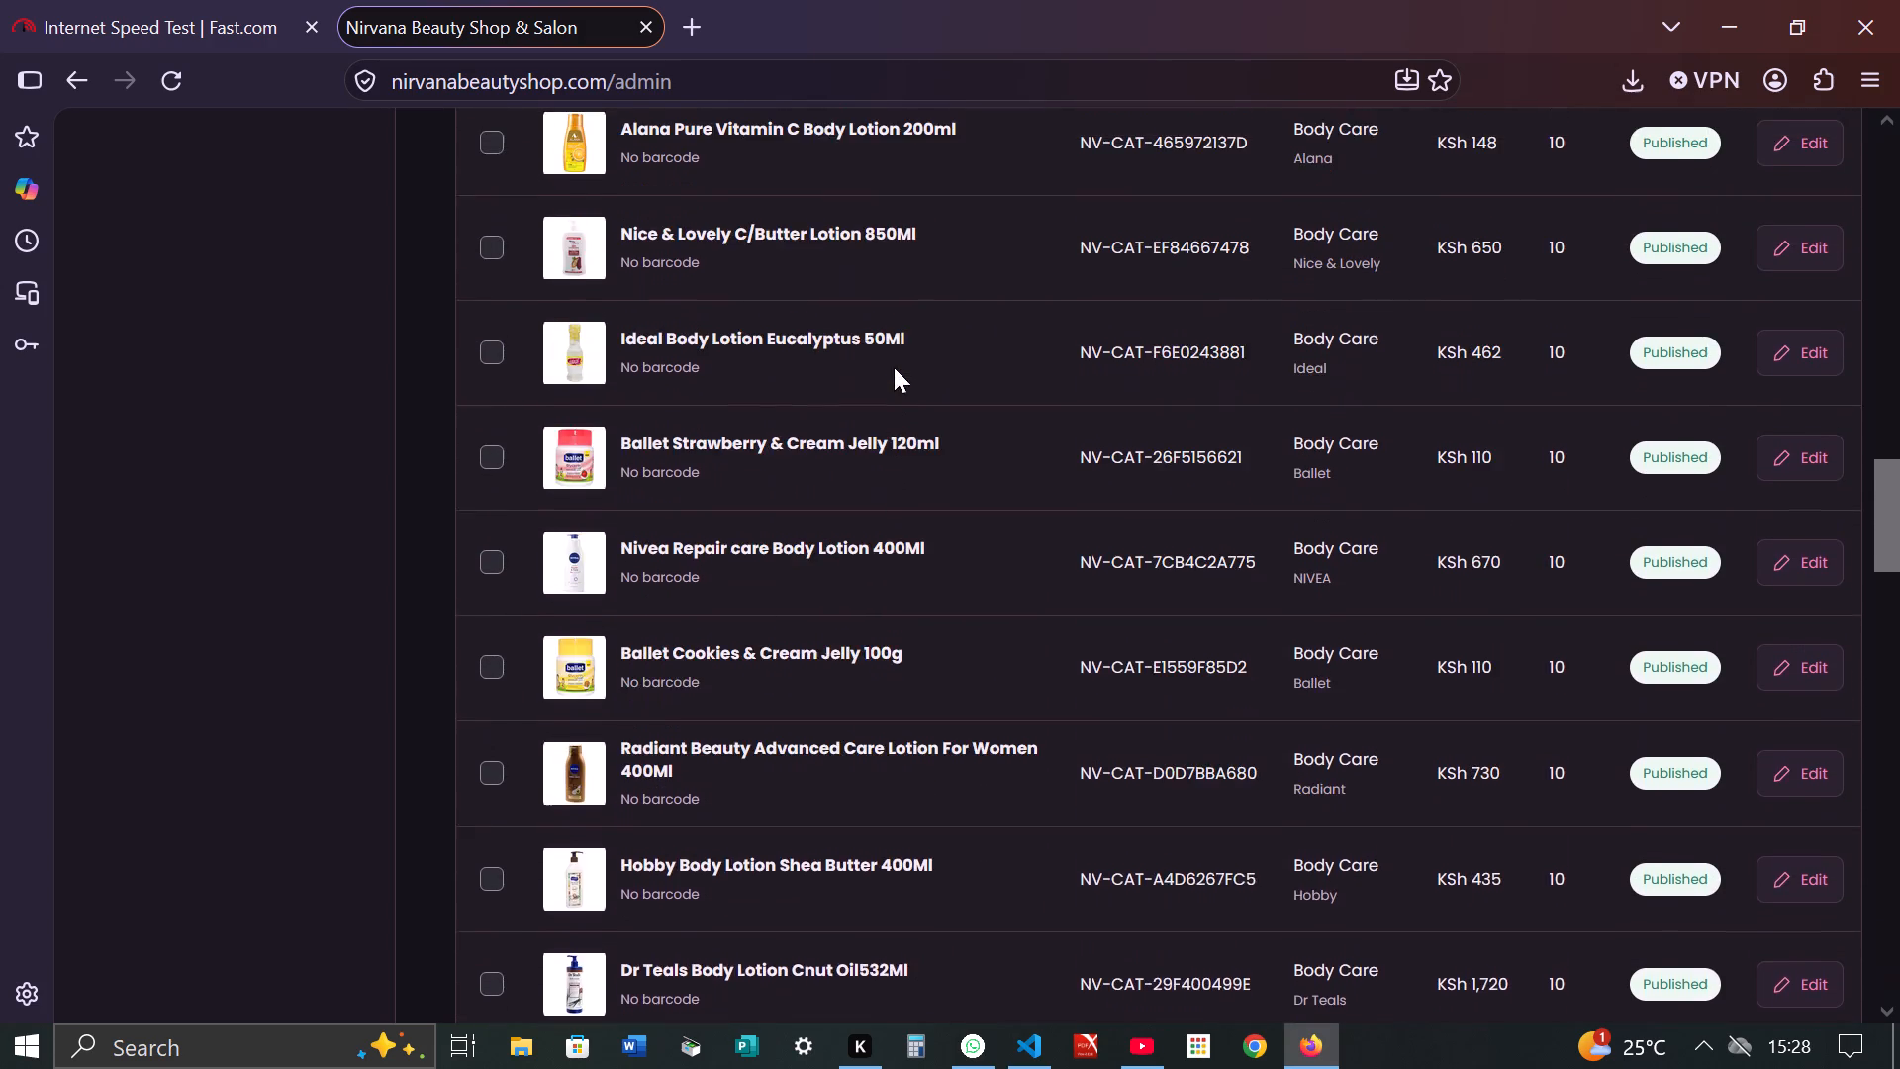
pyautogui.scroll(3, 894, 367)
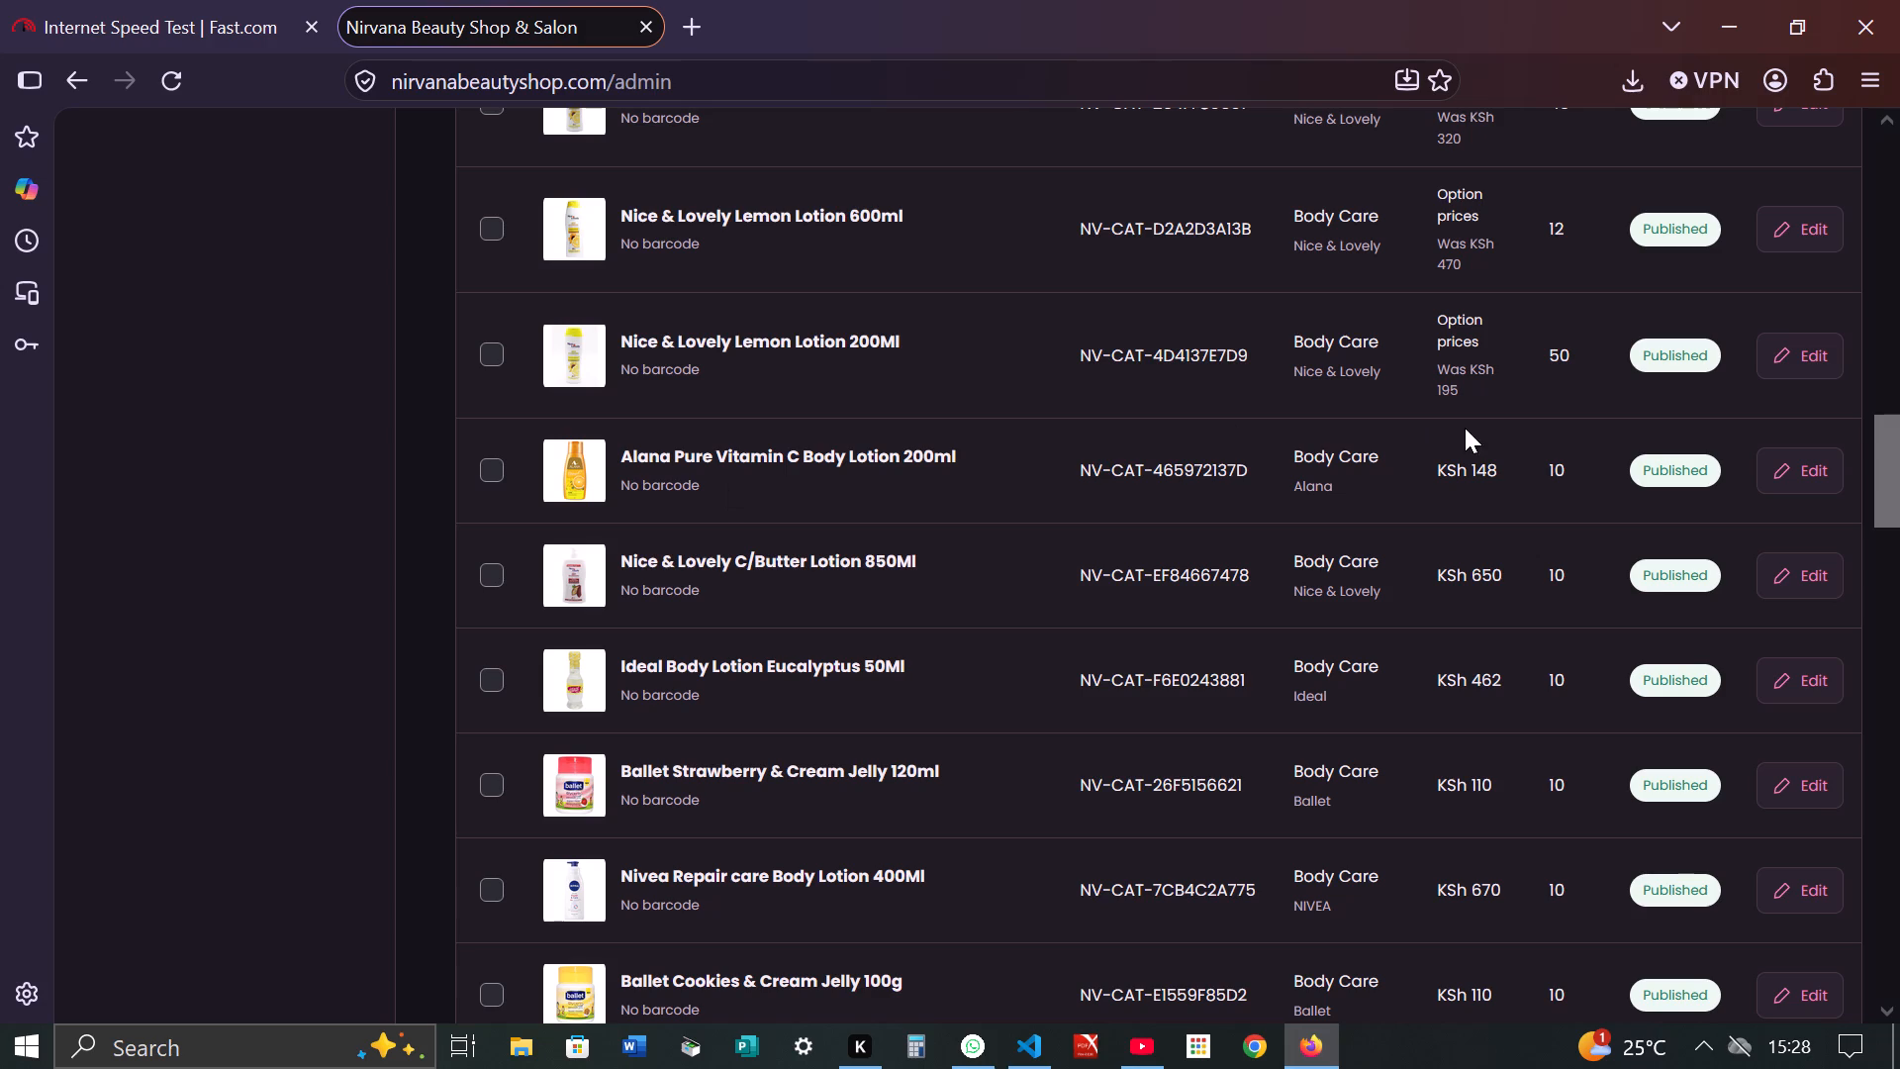
# Set the option 1 stock of the Alana Pure Vitamin C Body Lotion 200ml to 0 and save the record.
pyautogui.click(1800, 453)
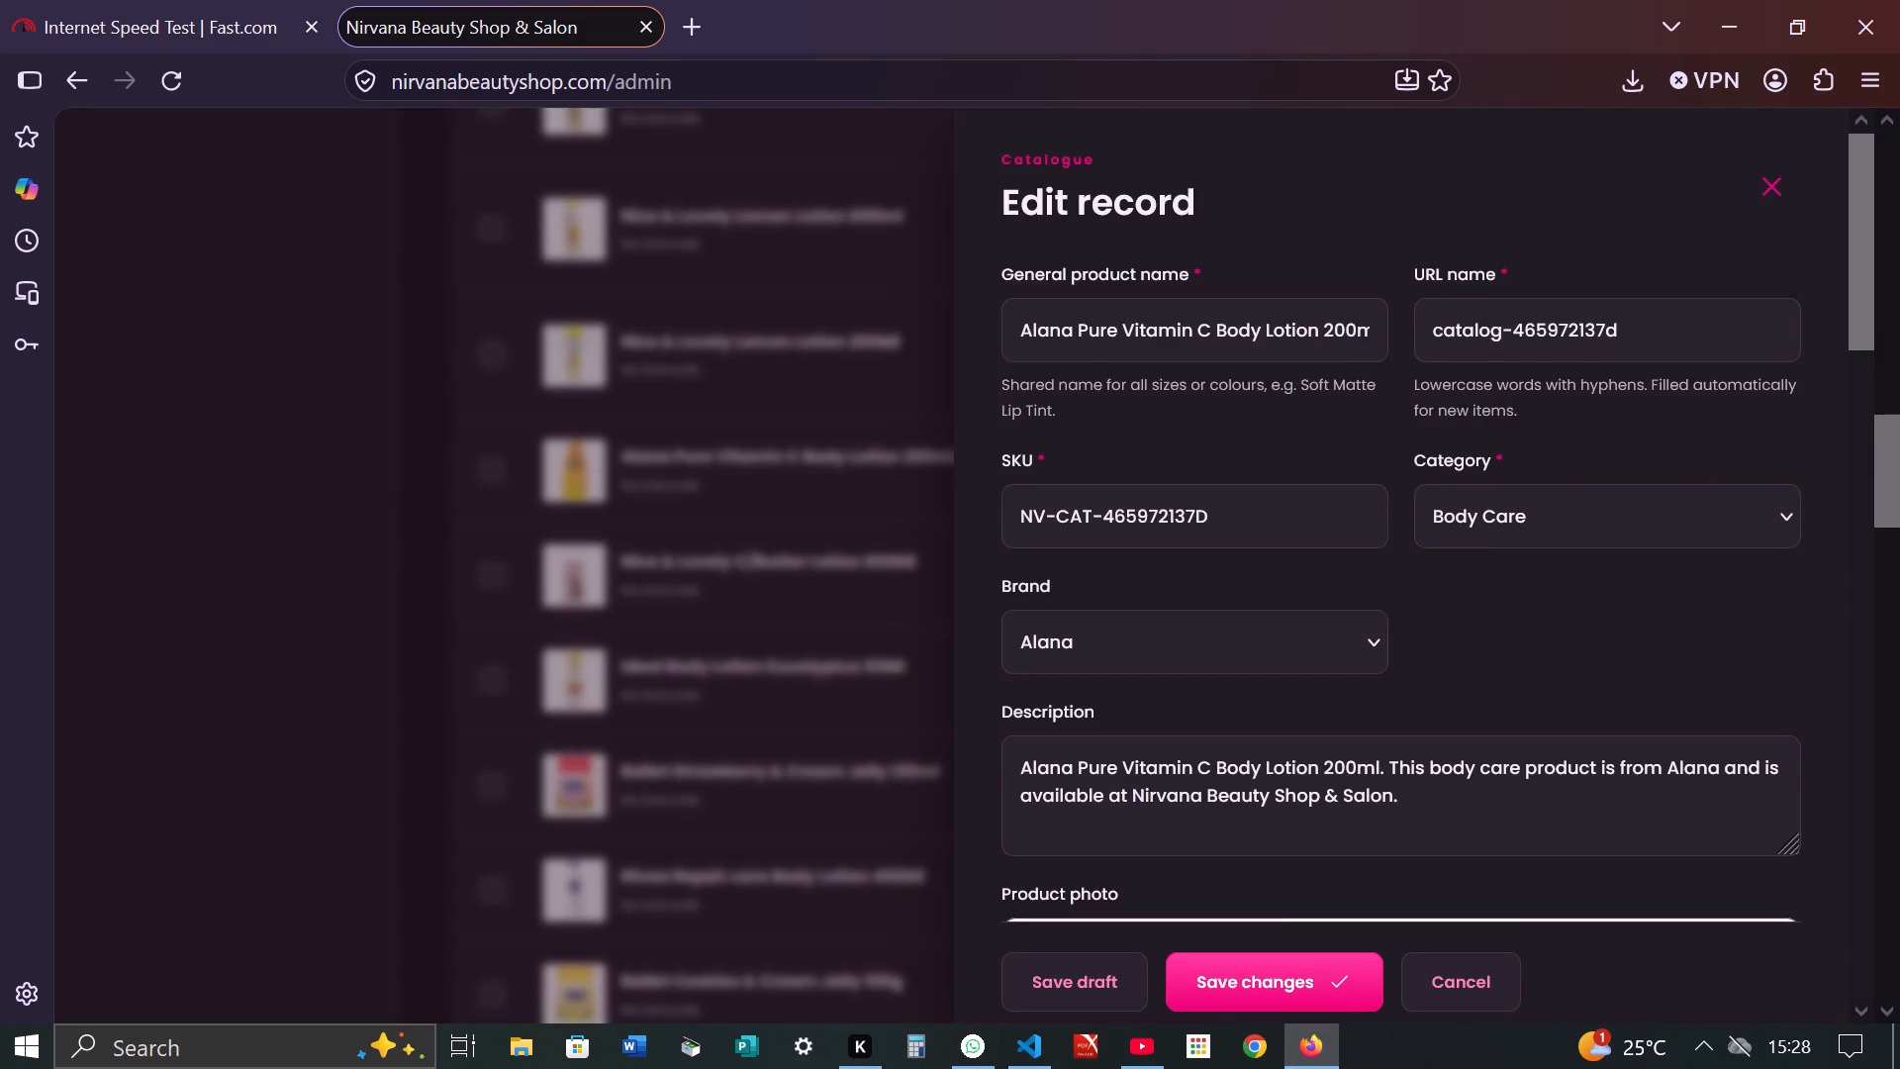
pyautogui.scroll(-7, 1373, 550)
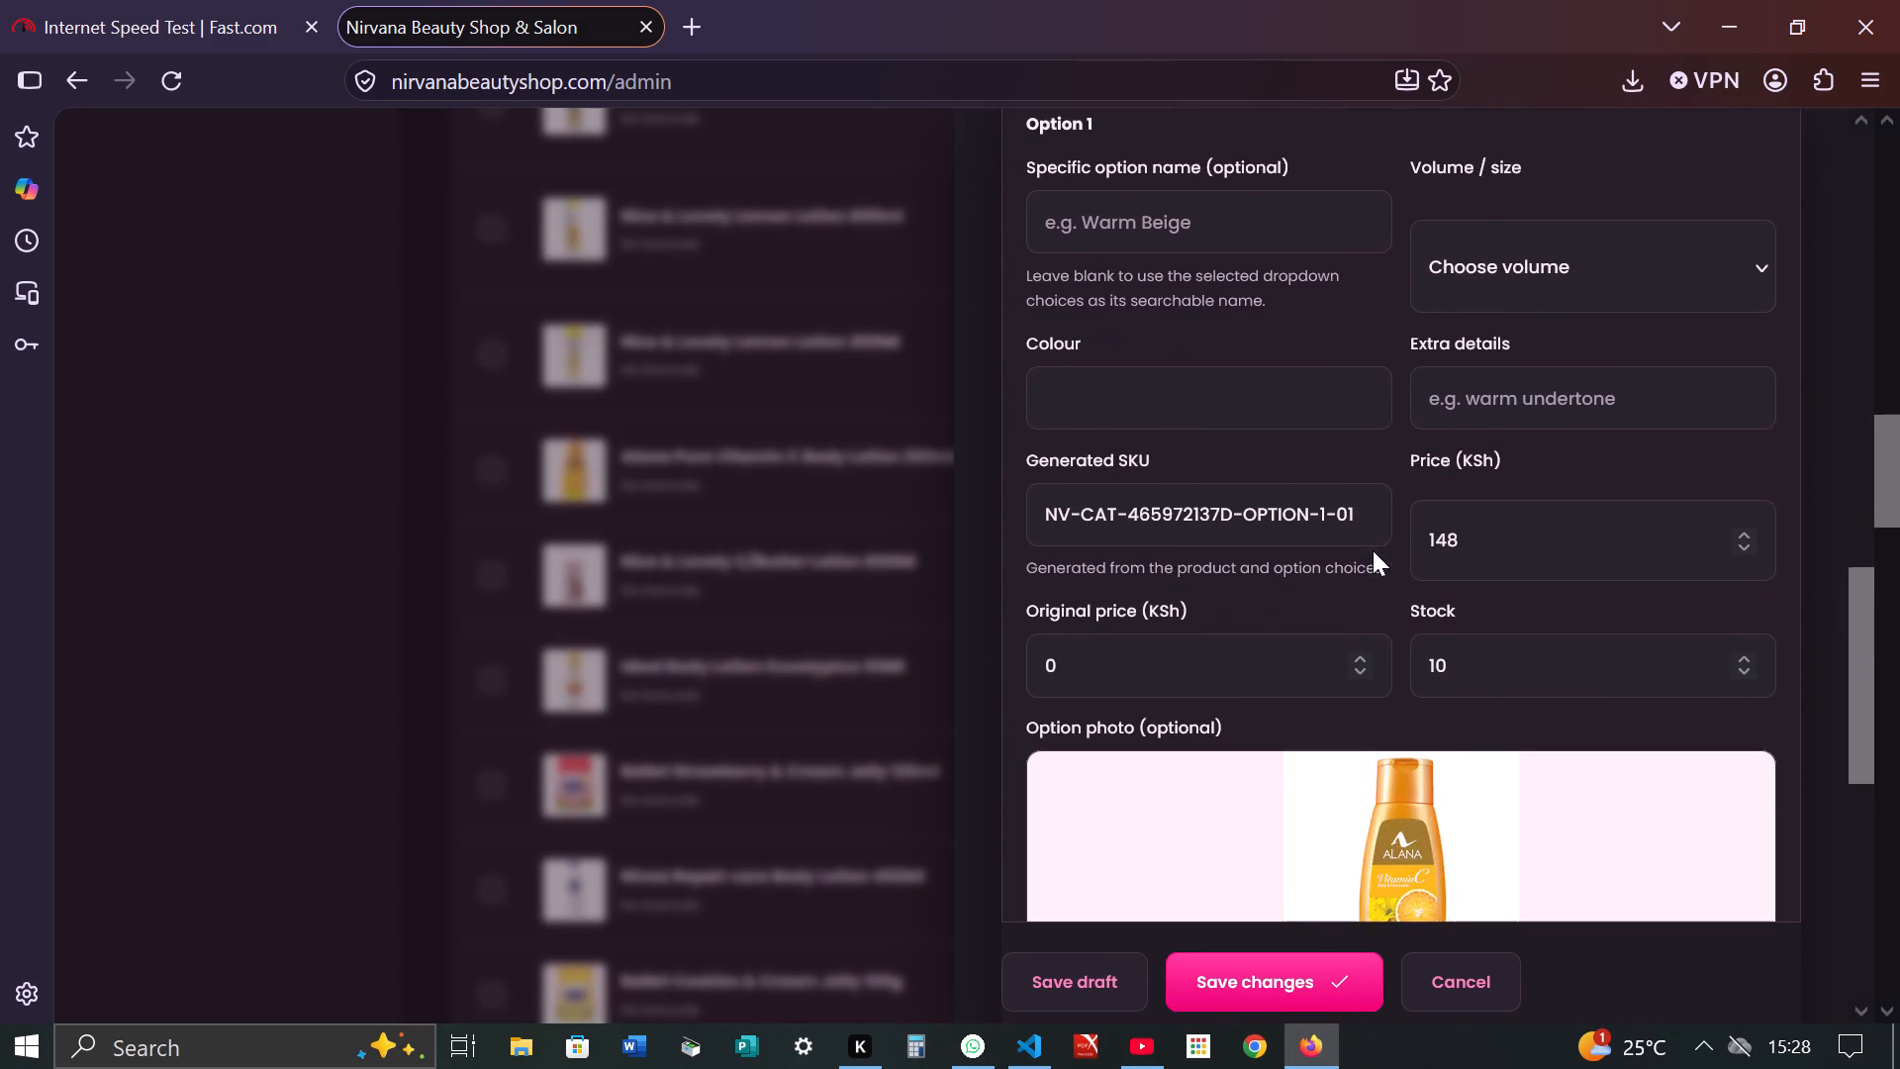
pyautogui.scroll(-1, 1373, 550)
pyautogui.click(1436, 547)
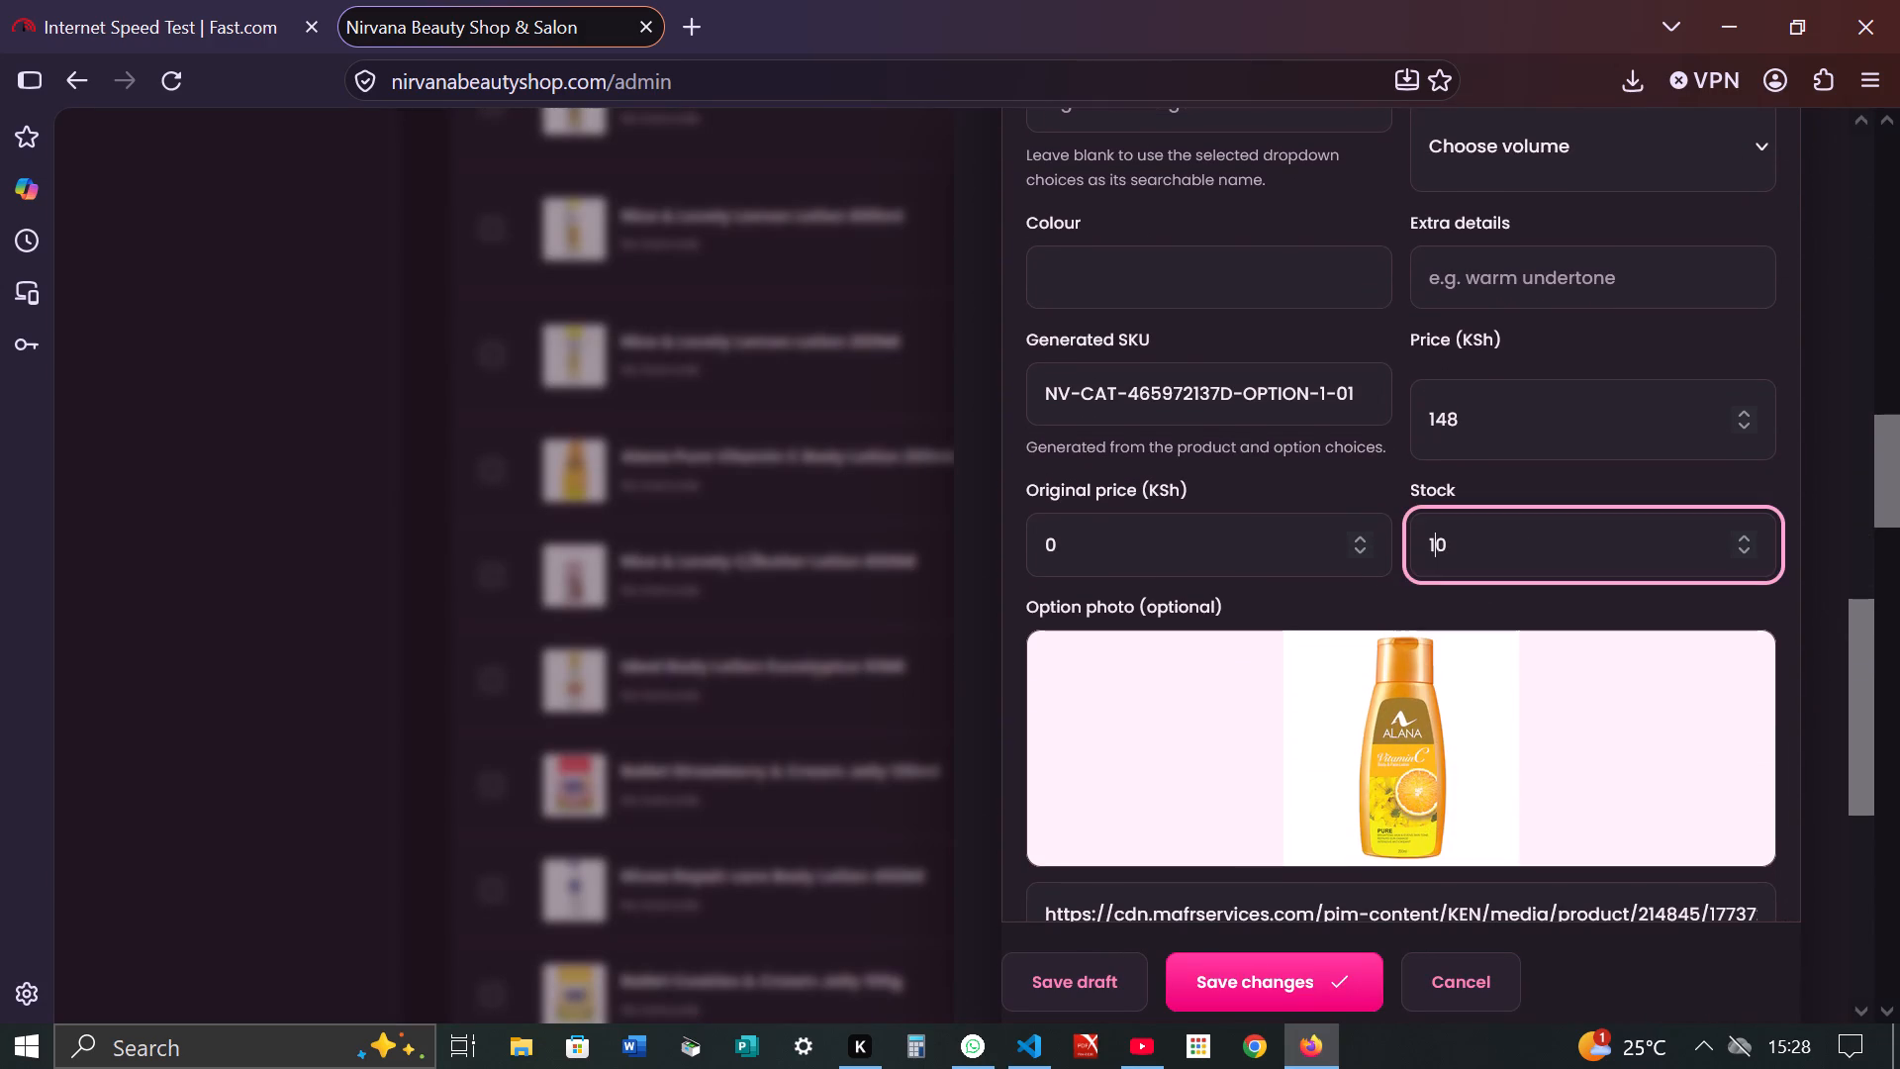
pyautogui.press('BackSpace')
pyautogui.click(1314, 993)
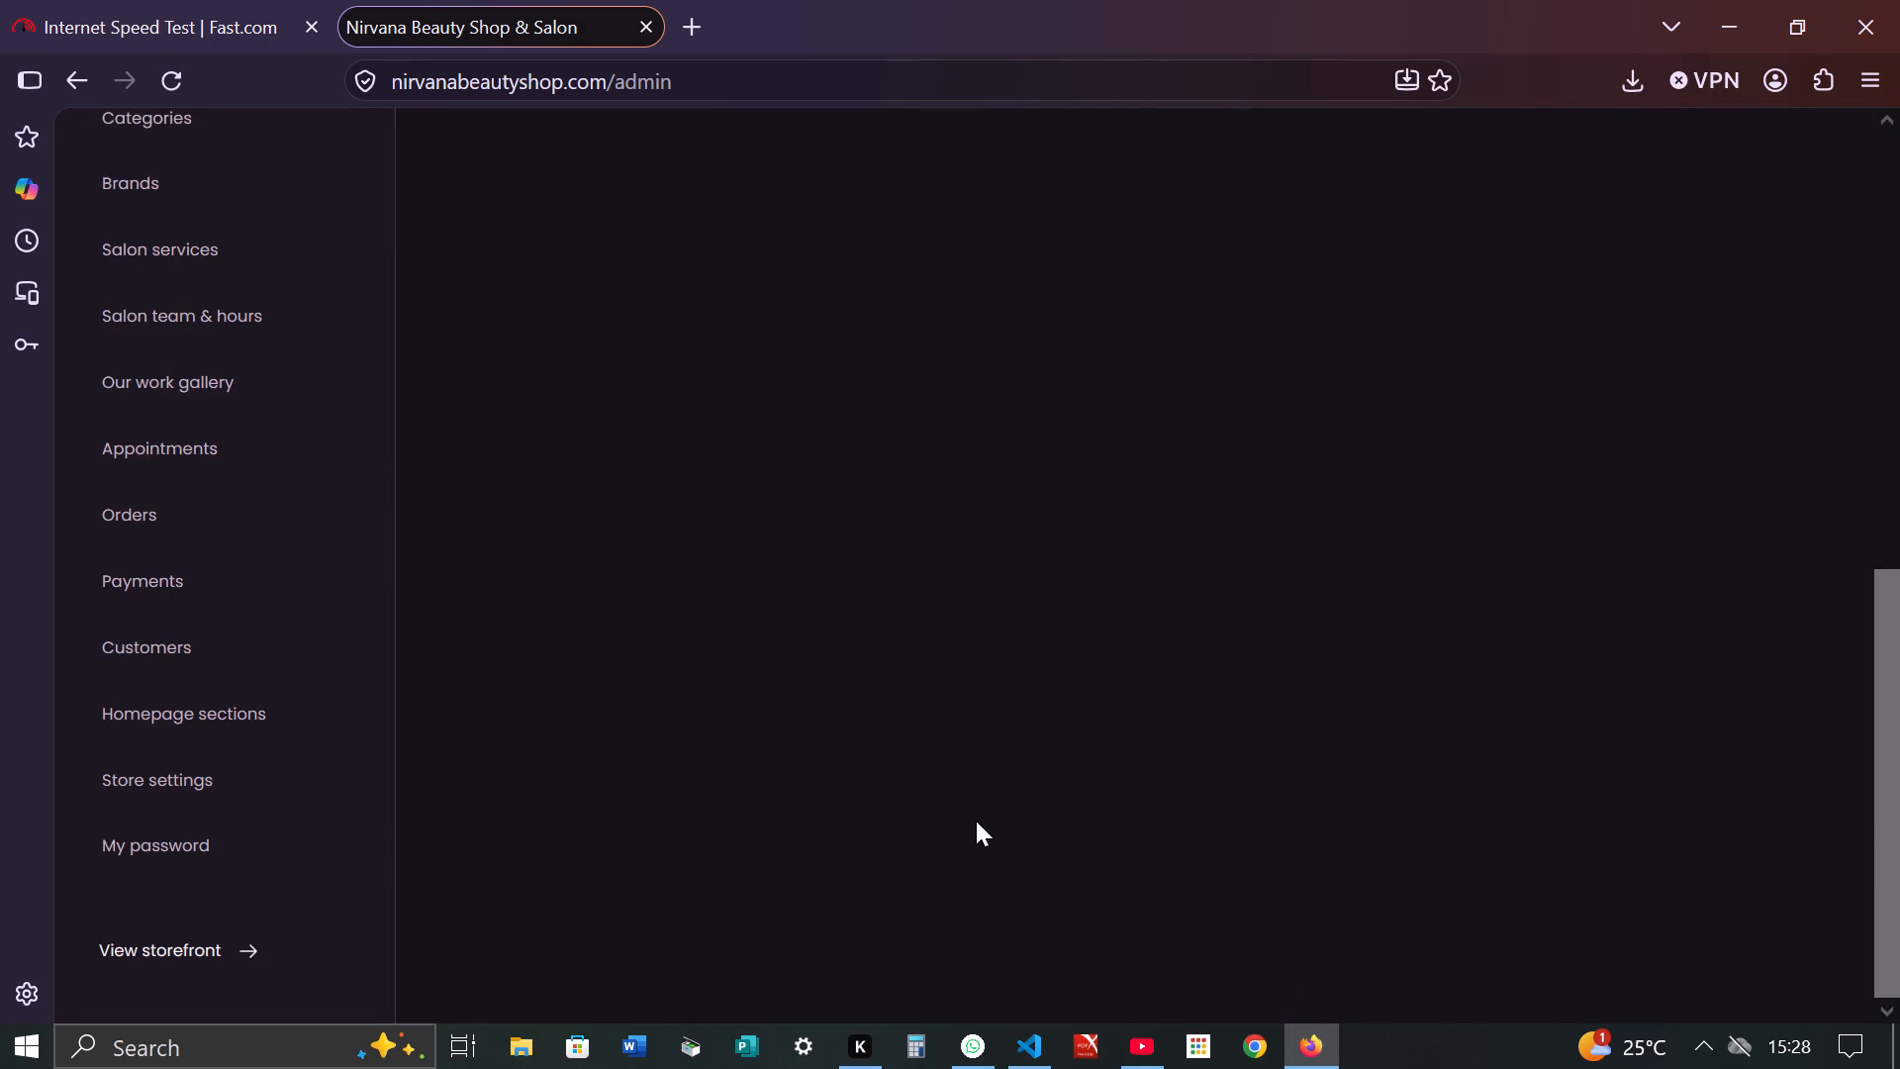
# Advance the catalogue product list from page 1 to page 3 and locate the Nice & Lovely C/Butter Lotion 850Ml.
pyautogui.scroll(-16, 971, 823)
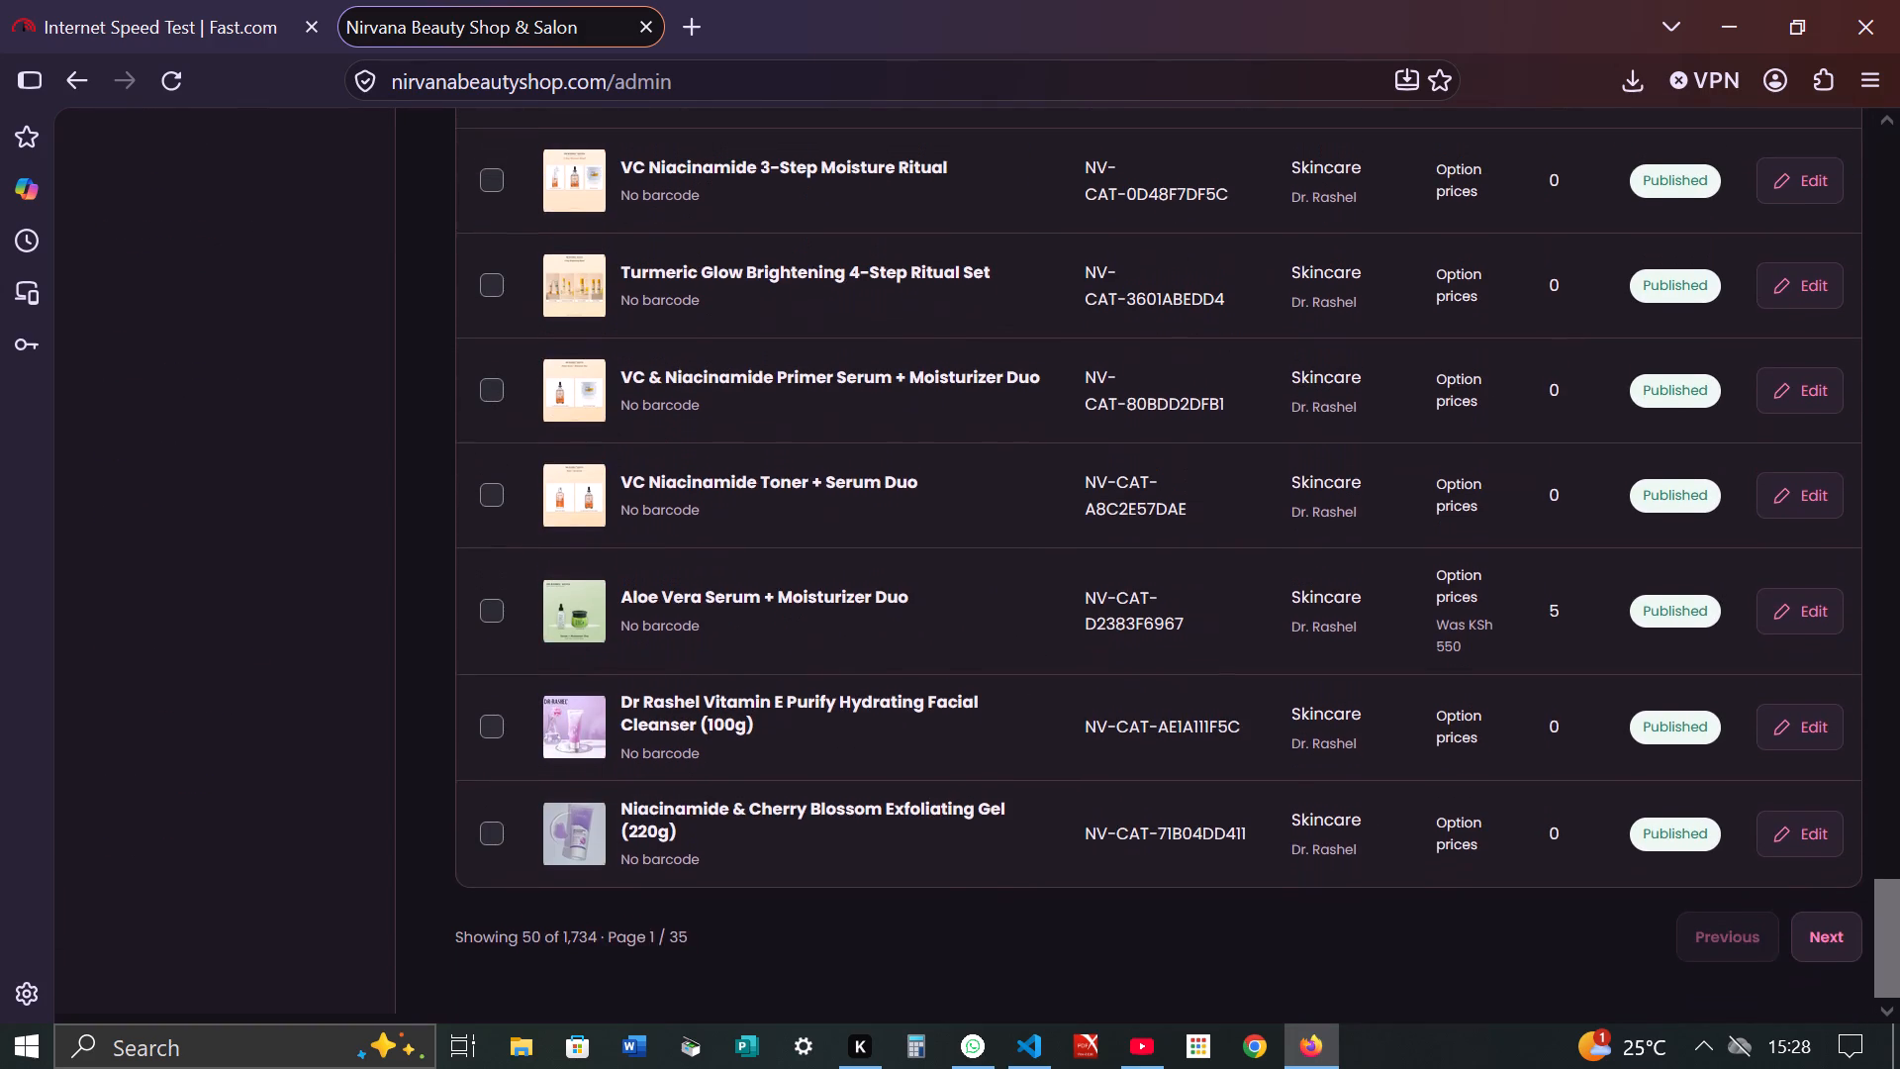
pyautogui.click(1829, 954)
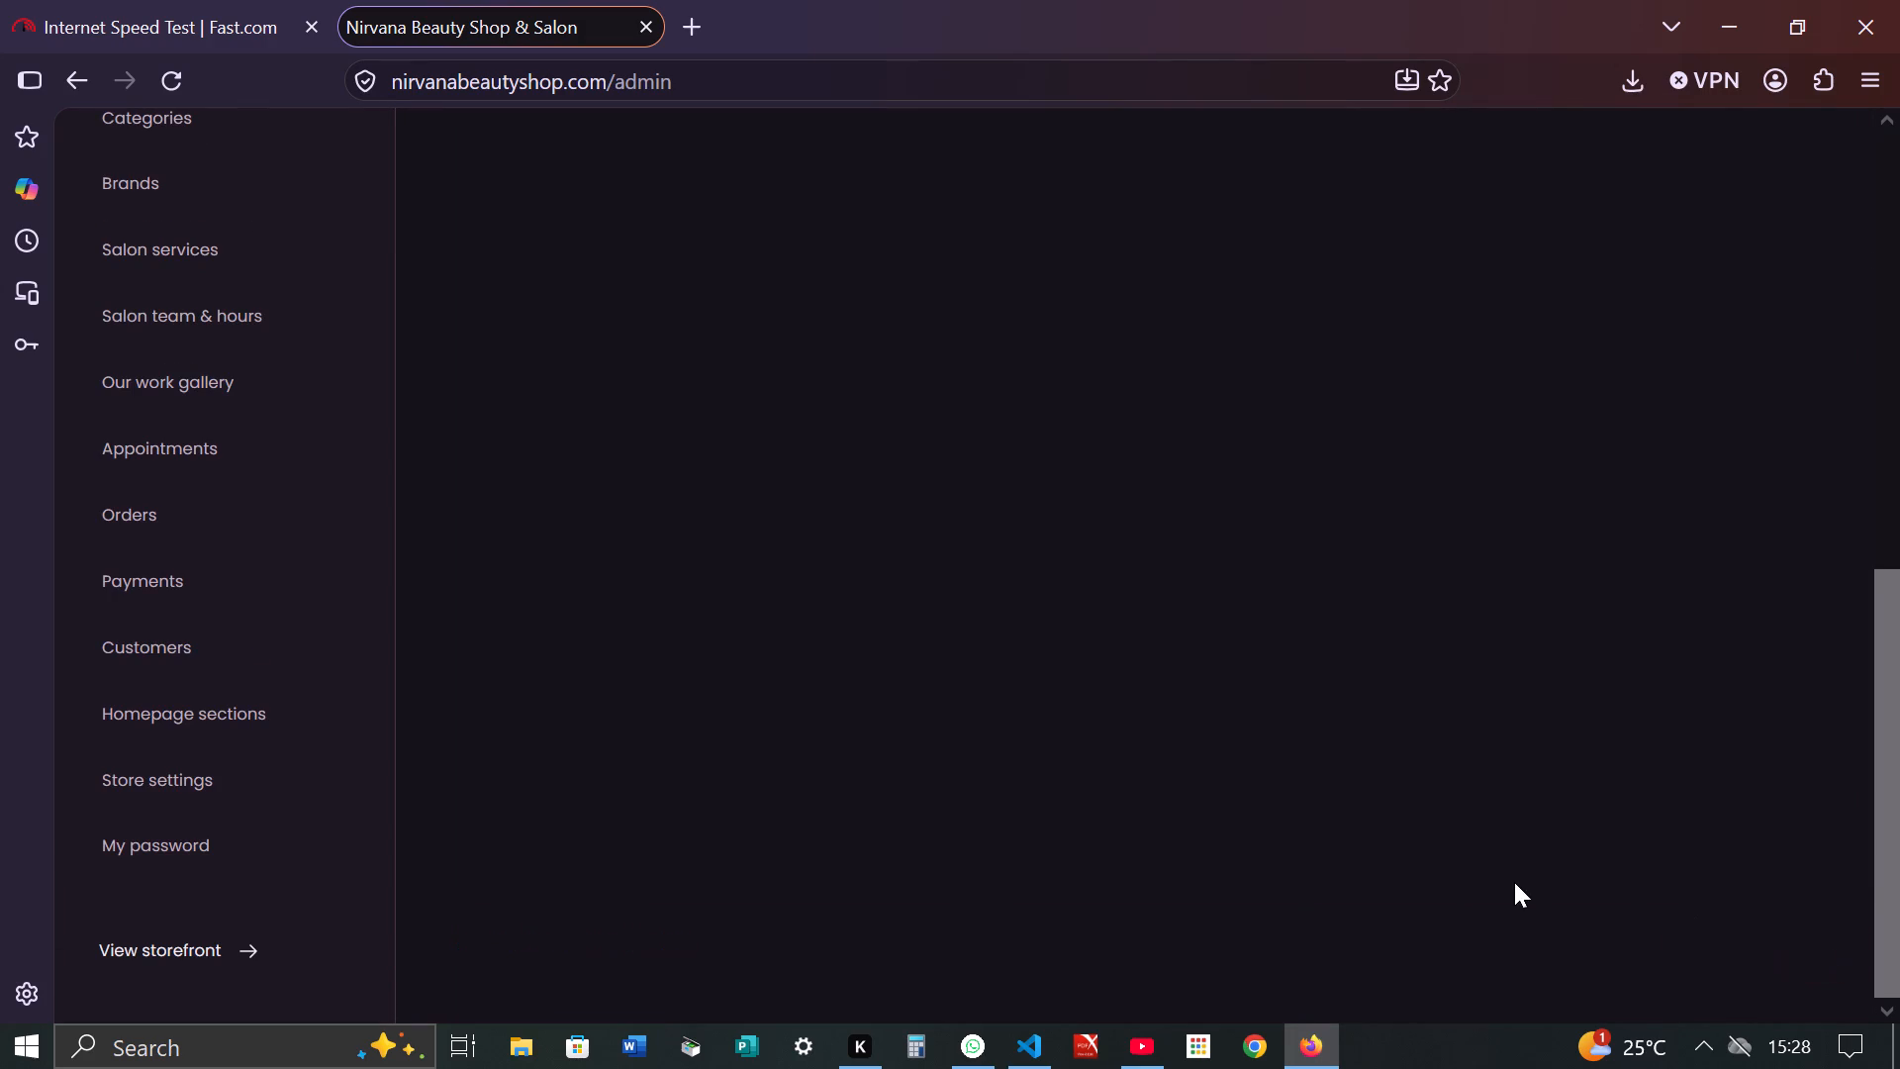
pyautogui.scroll(-8, 1082, 839)
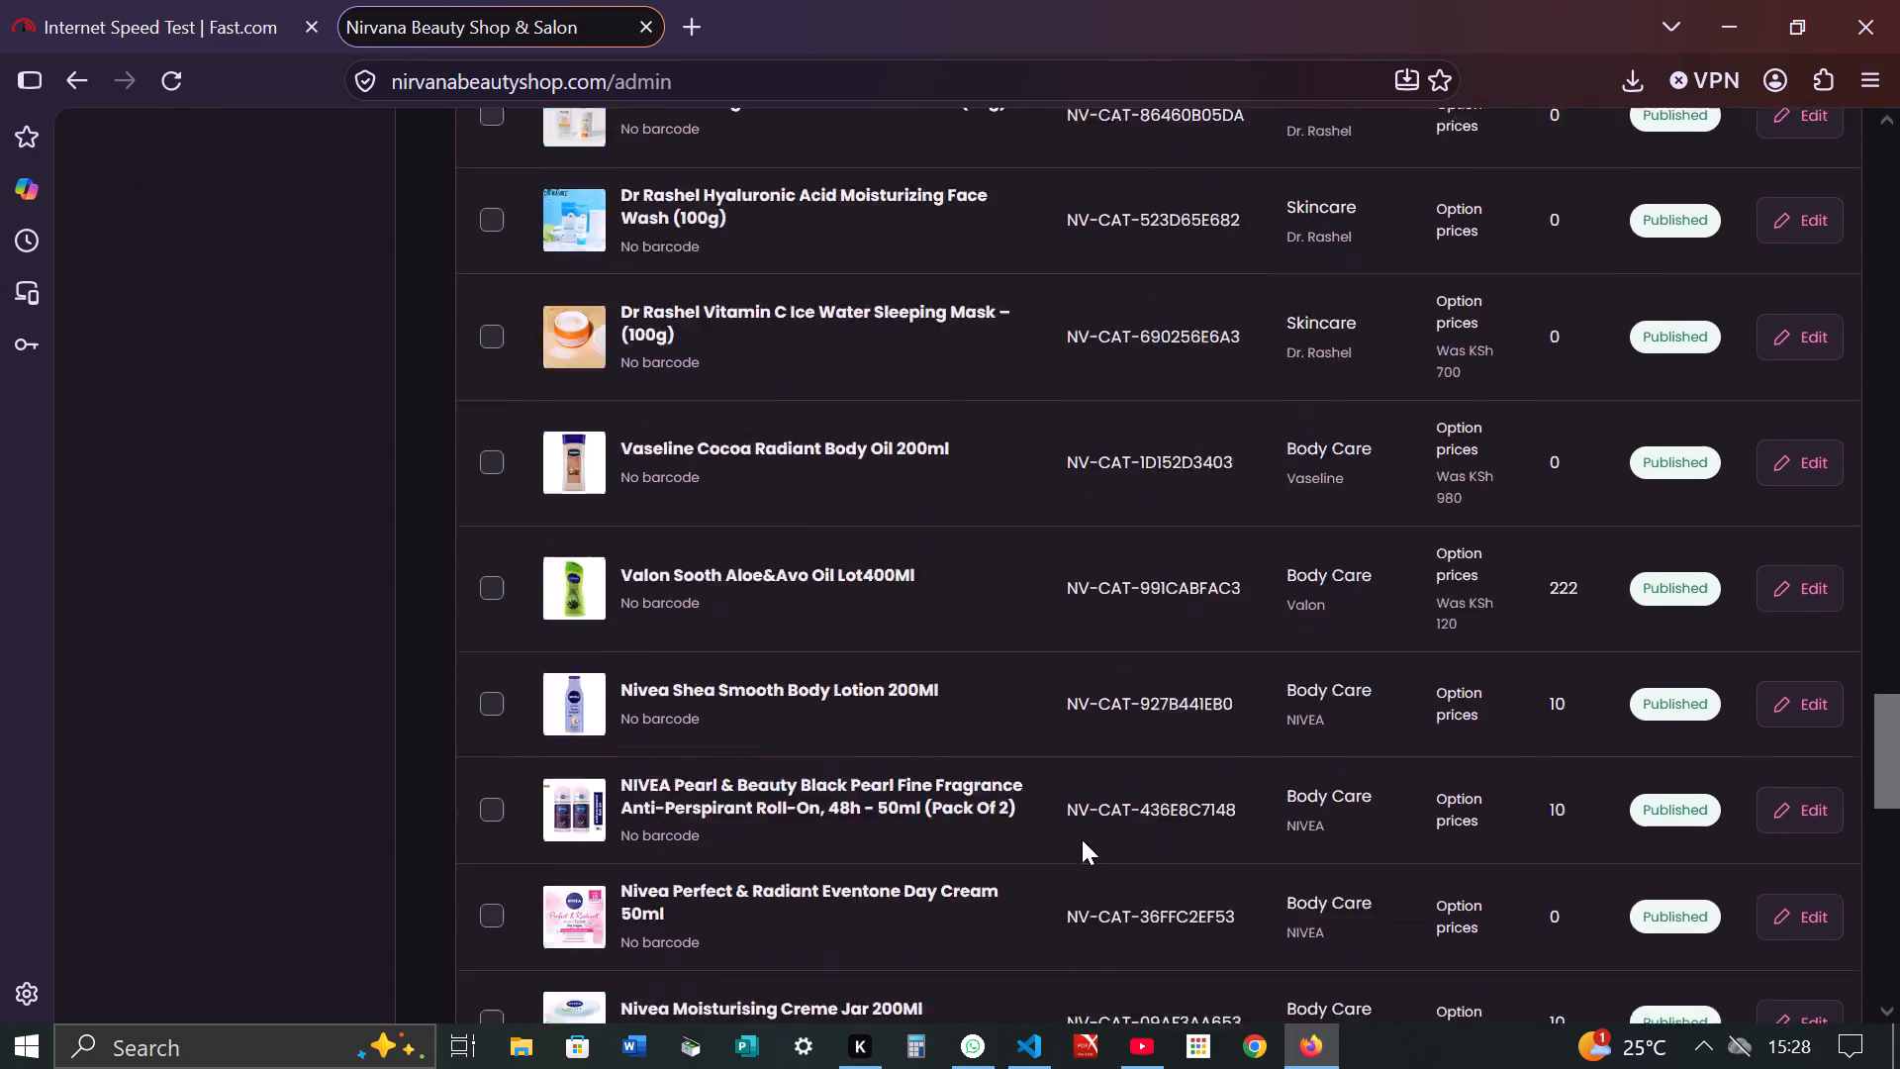
pyautogui.scroll(-4, 1082, 839)
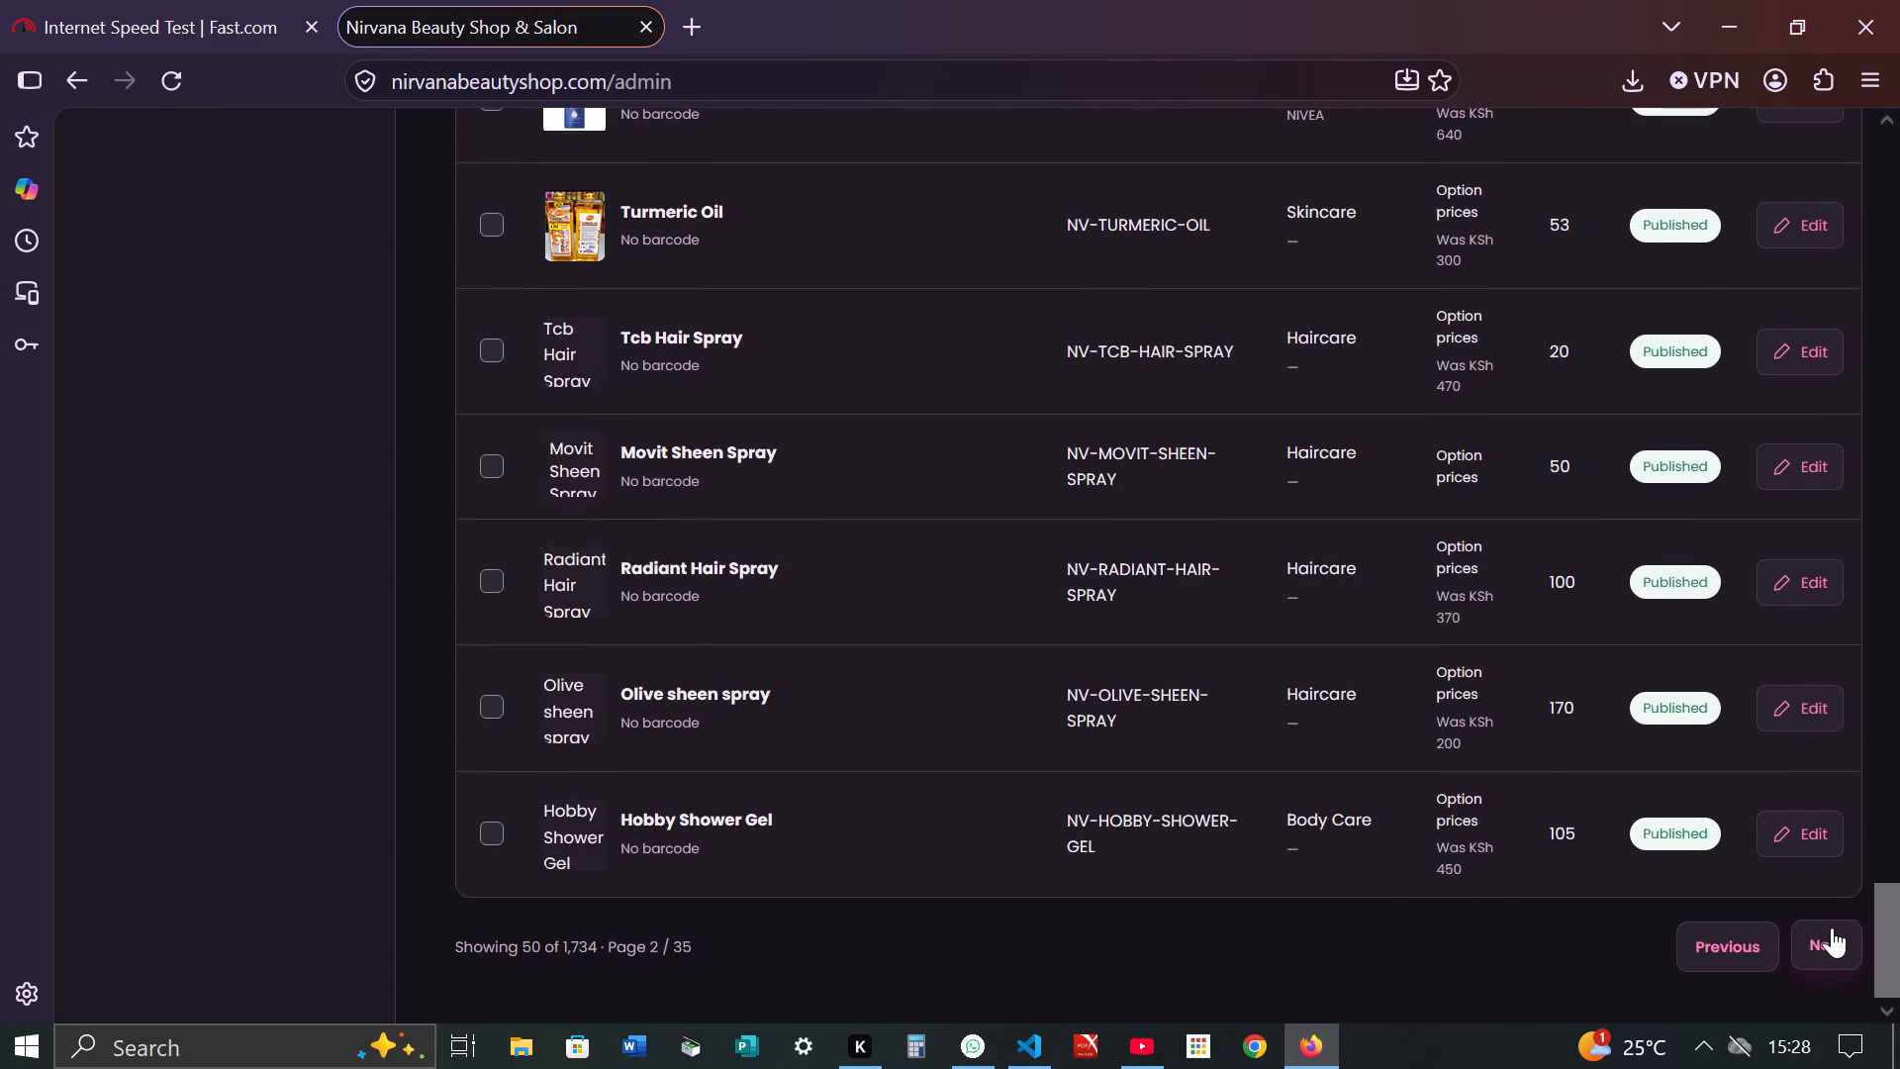
pyautogui.click(1832, 927)
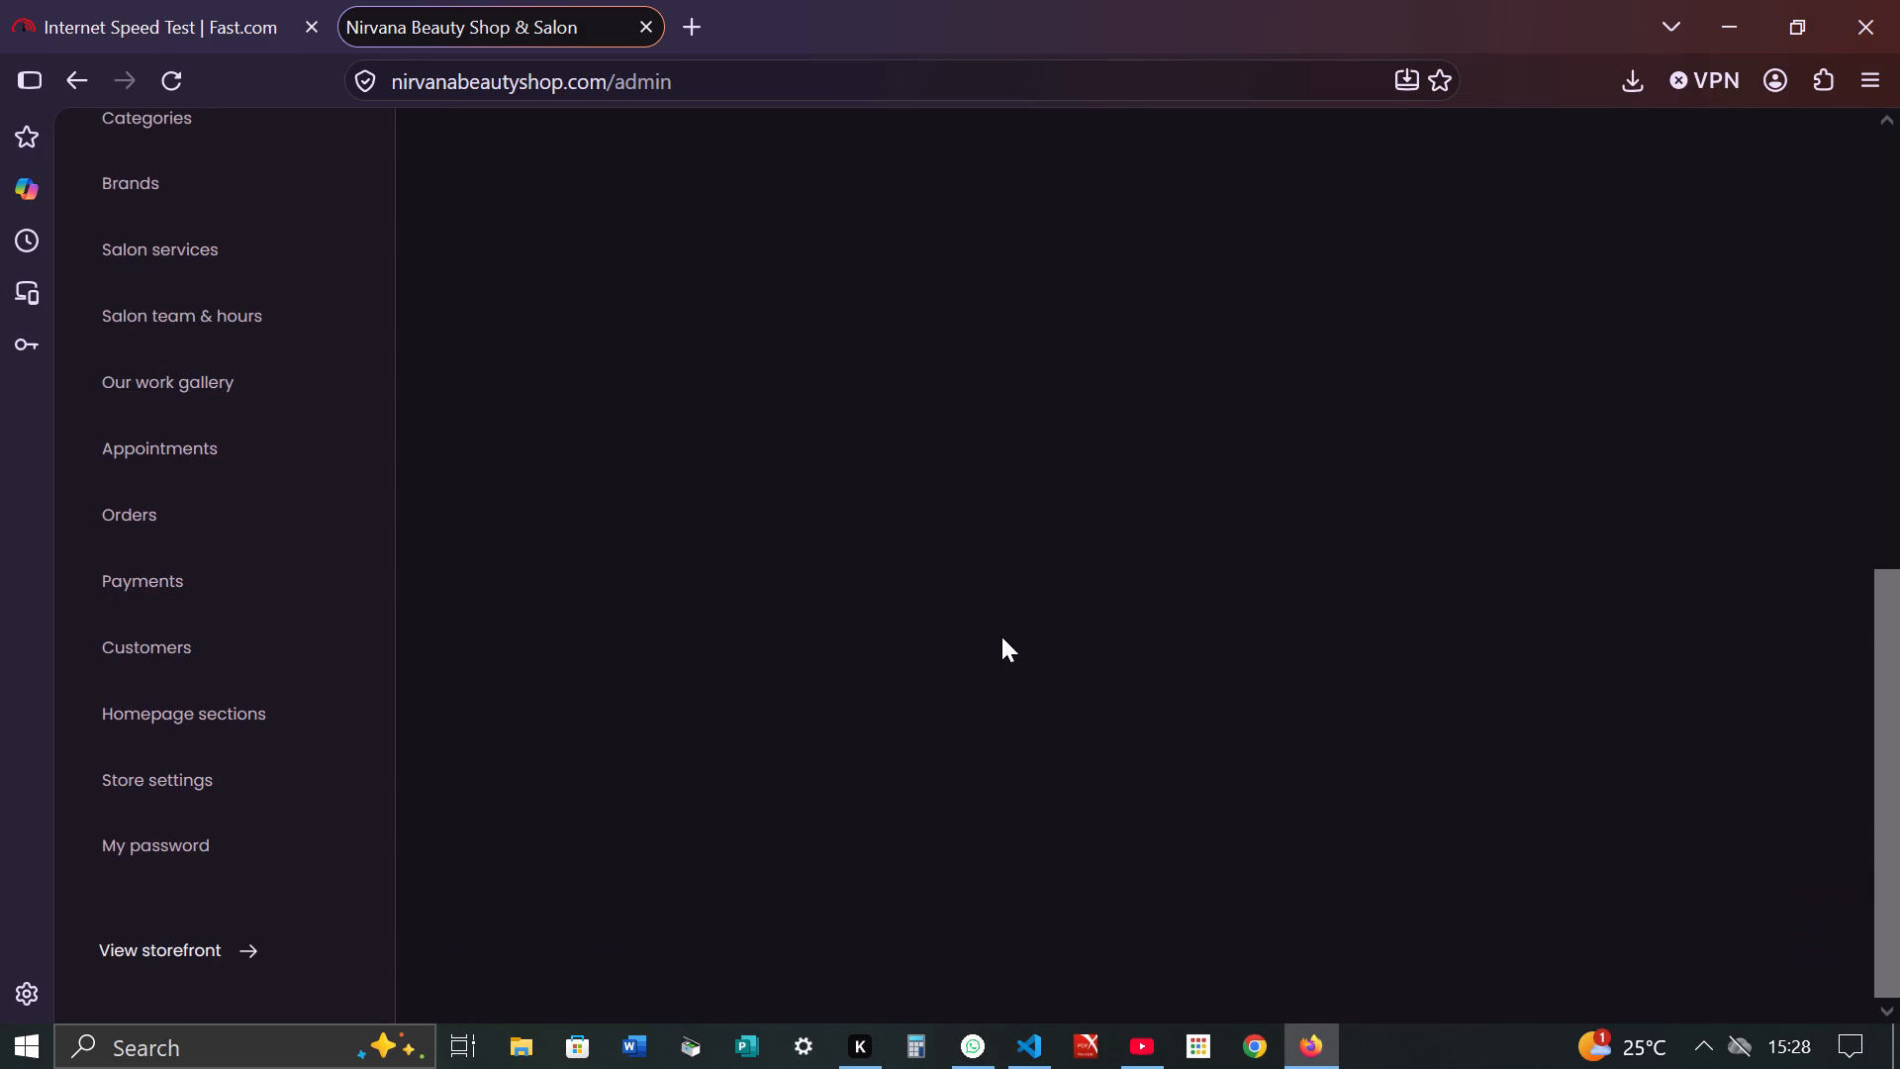
pyautogui.scroll(-10, 1001, 636)
pyautogui.scroll(1, 1001, 636)
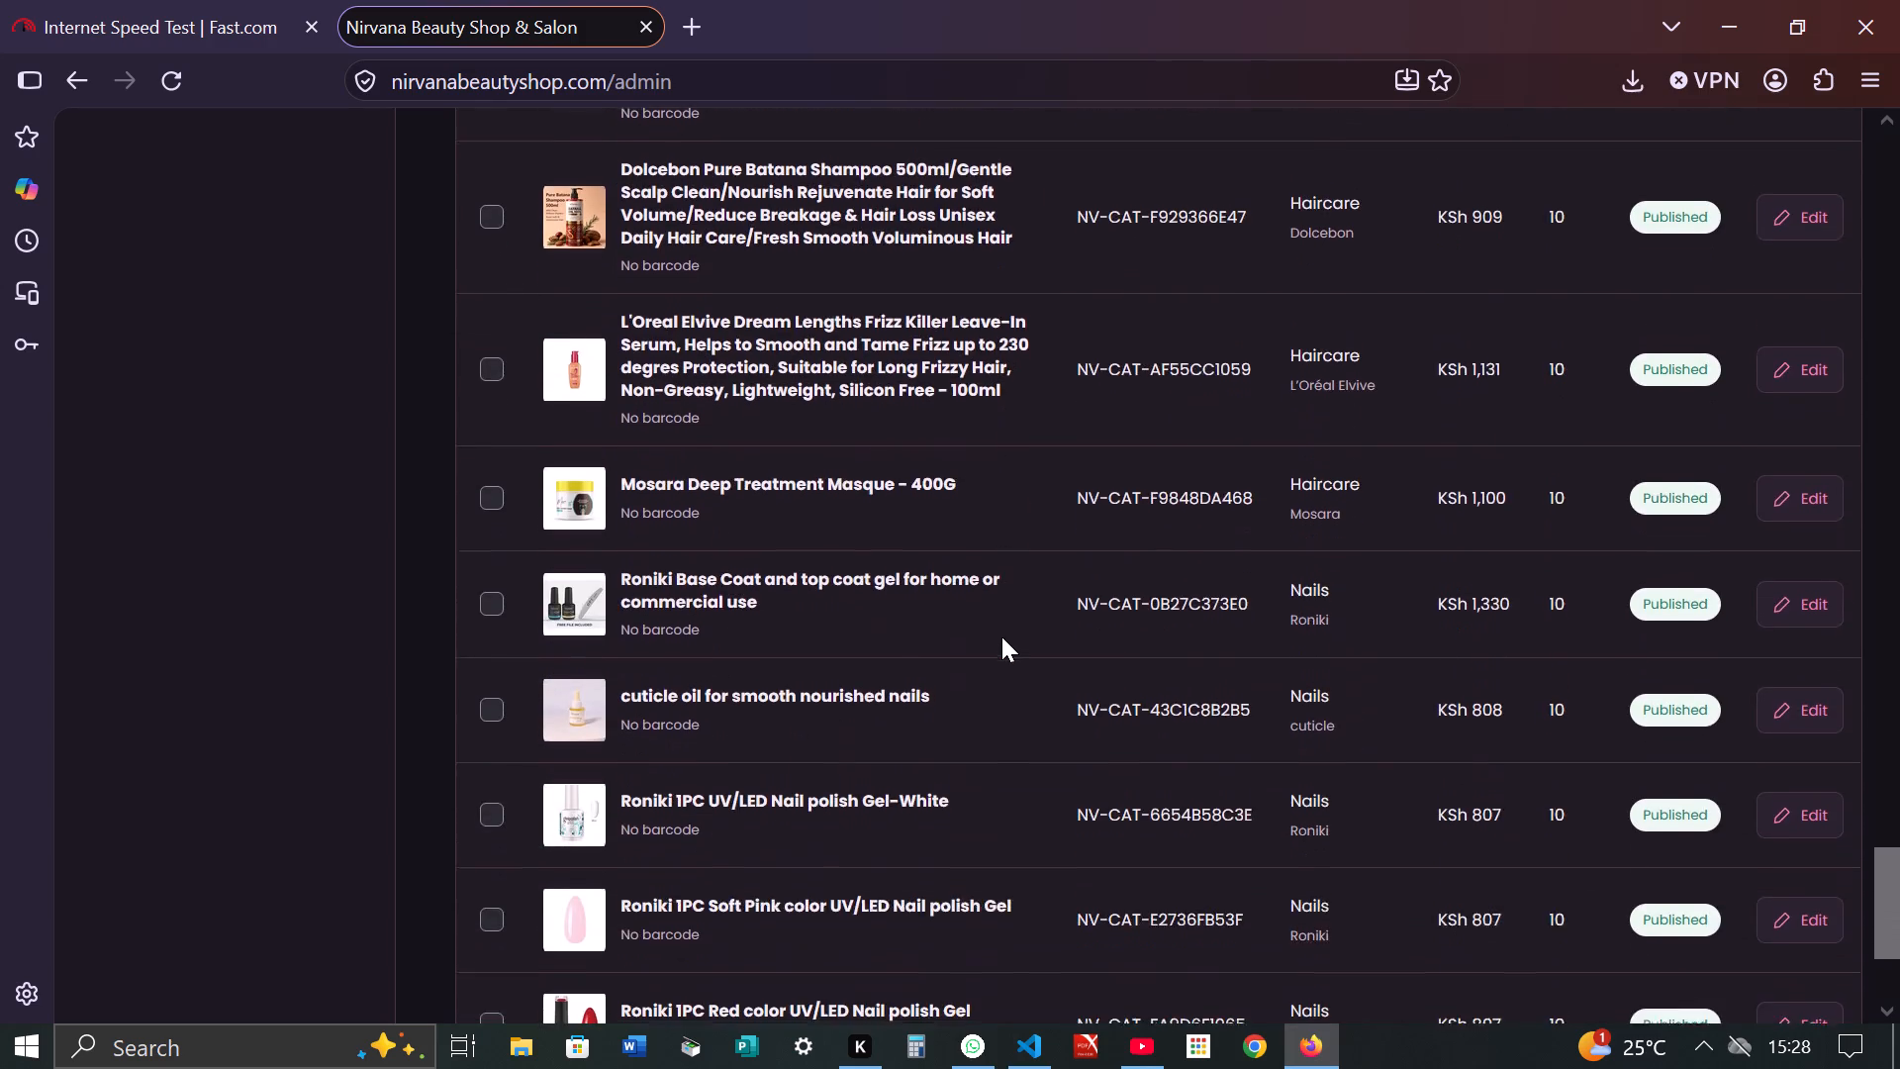
pyautogui.scroll(6, 1001, 636)
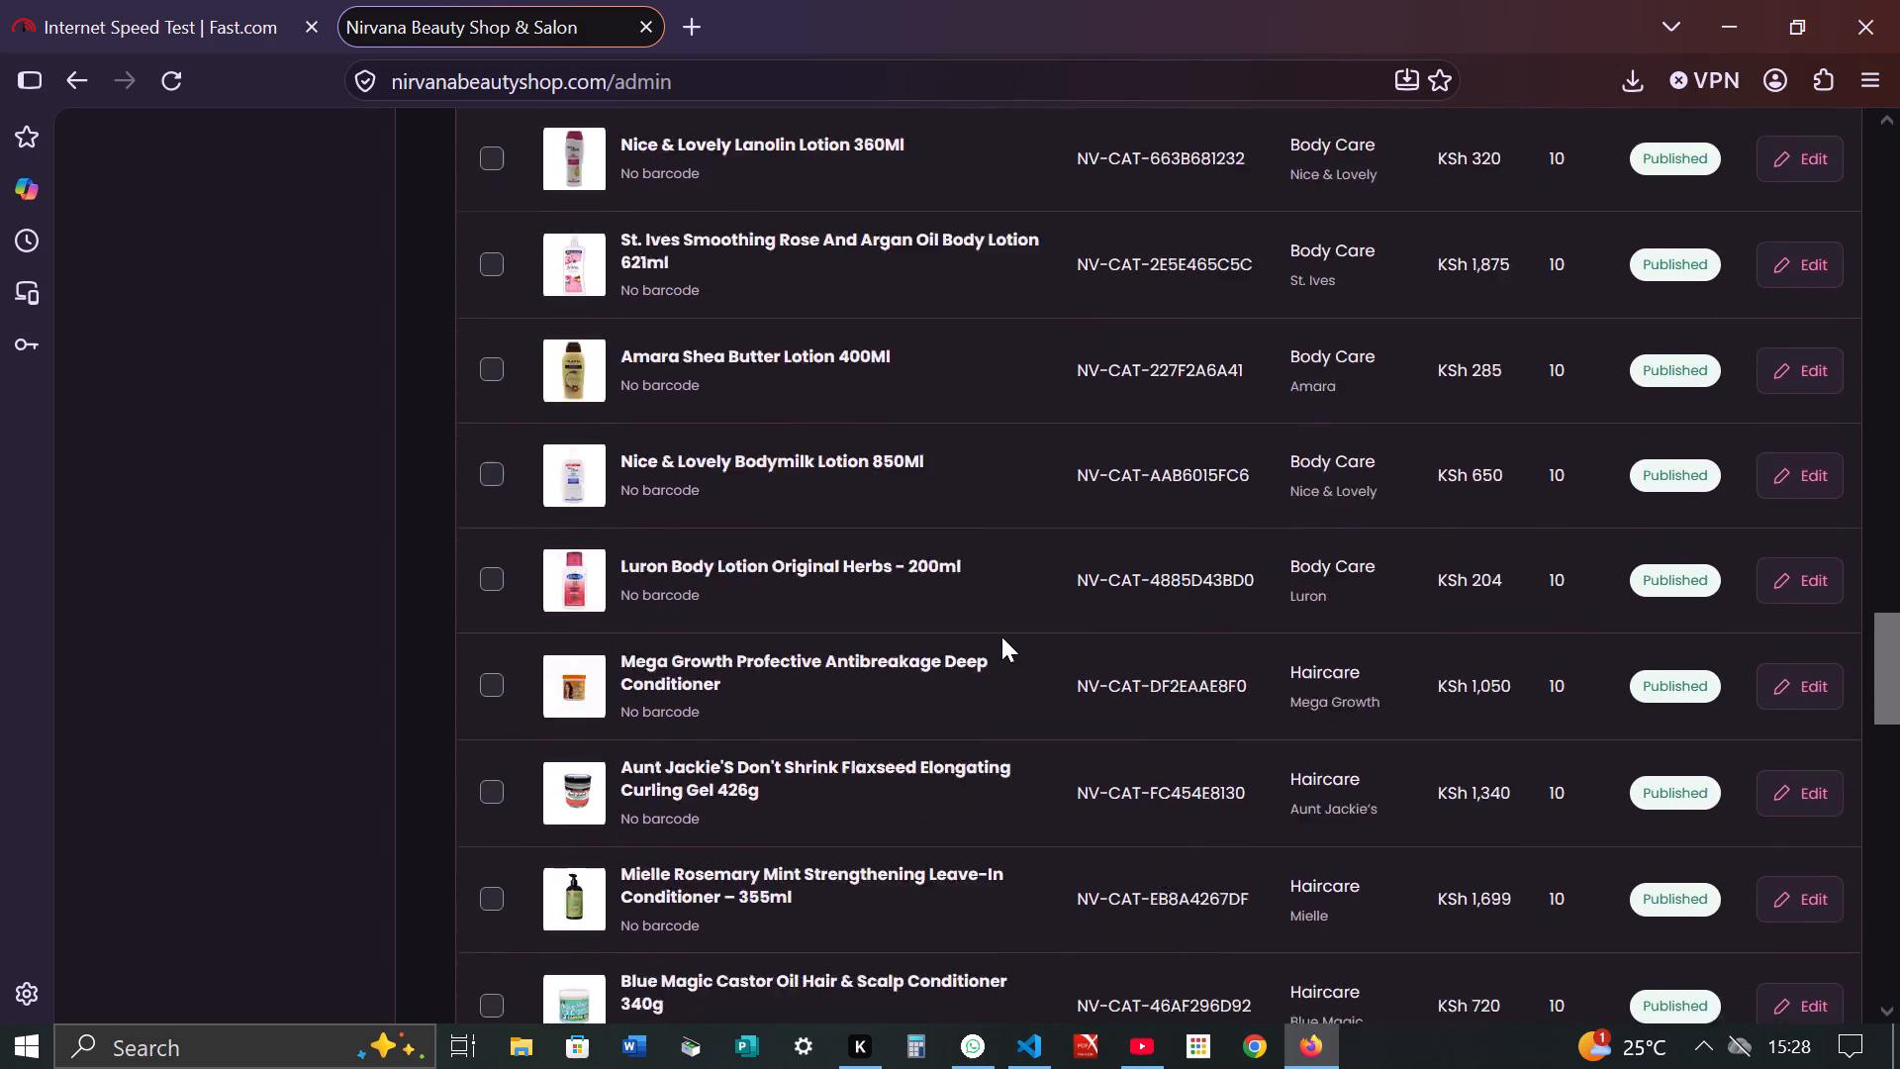
pyautogui.scroll(6, 1001, 636)
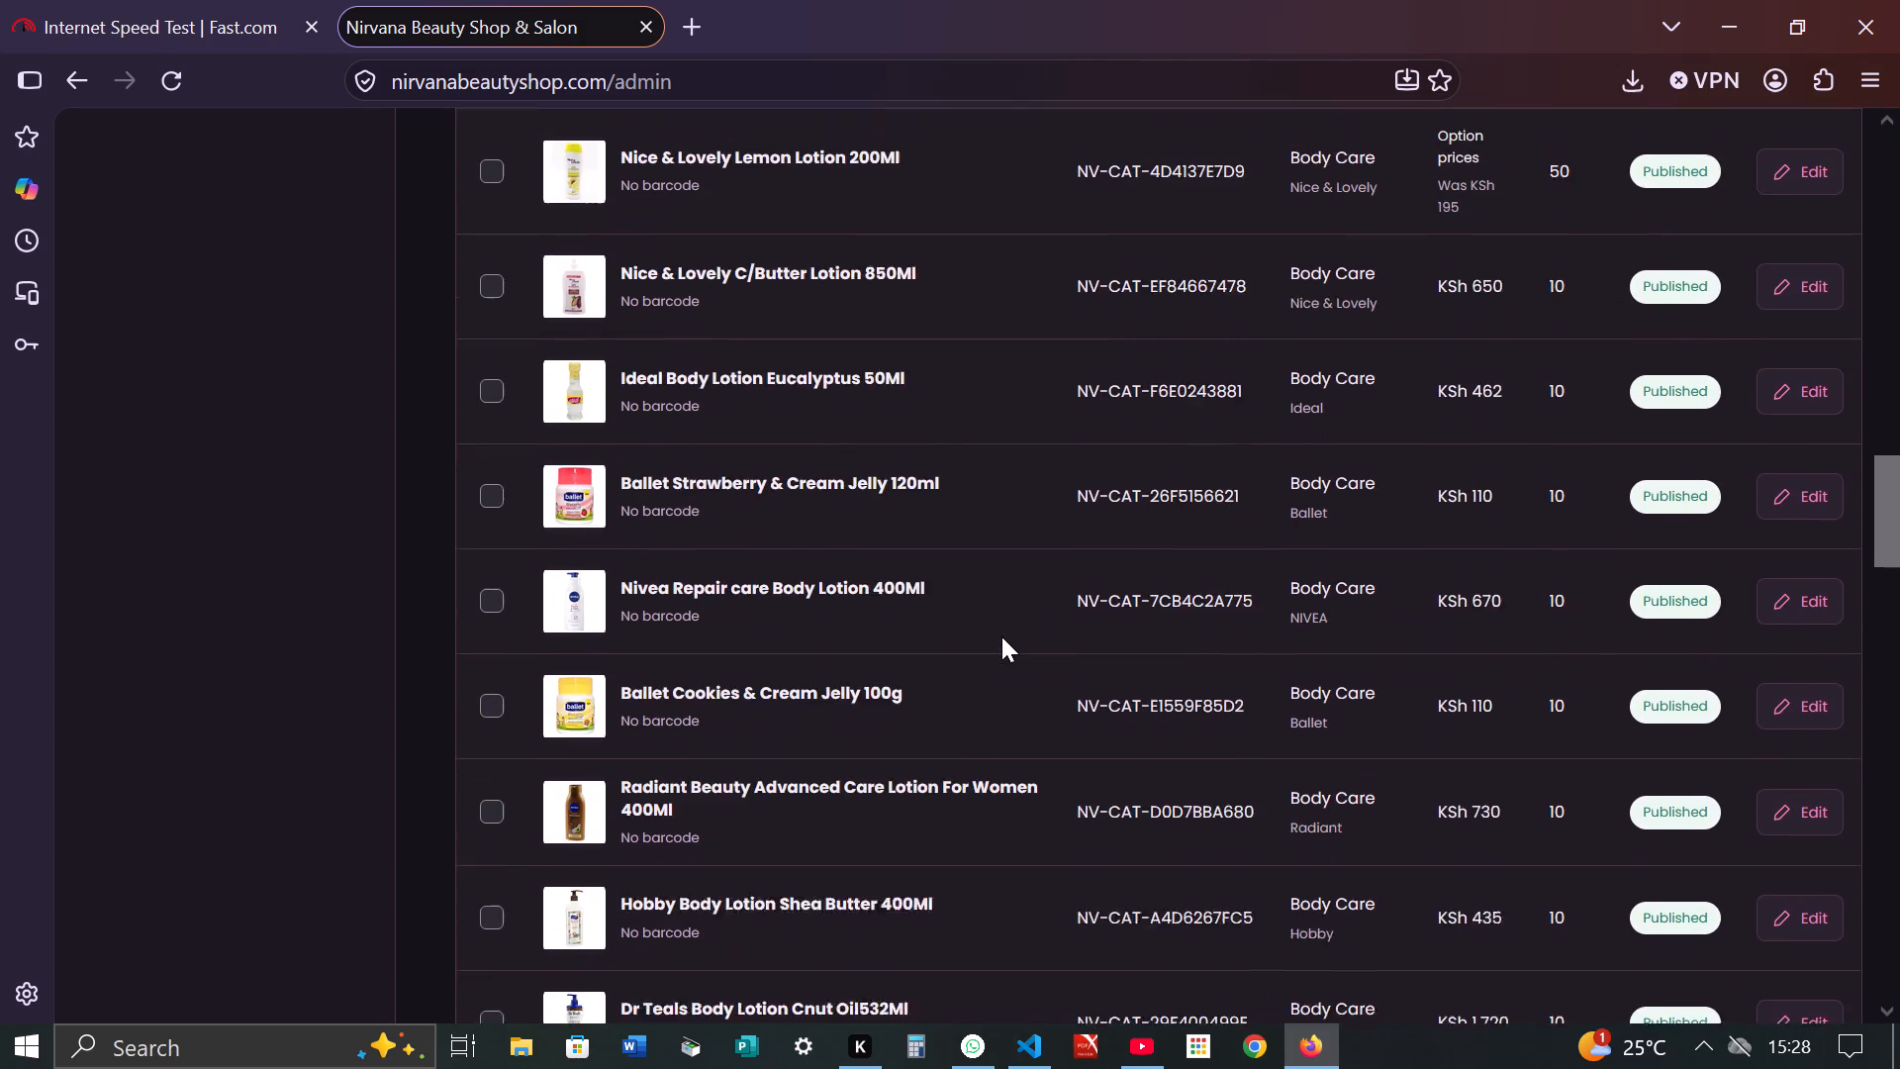
pyautogui.scroll(3, 1001, 636)
pyautogui.scroll(-1, 942, 657)
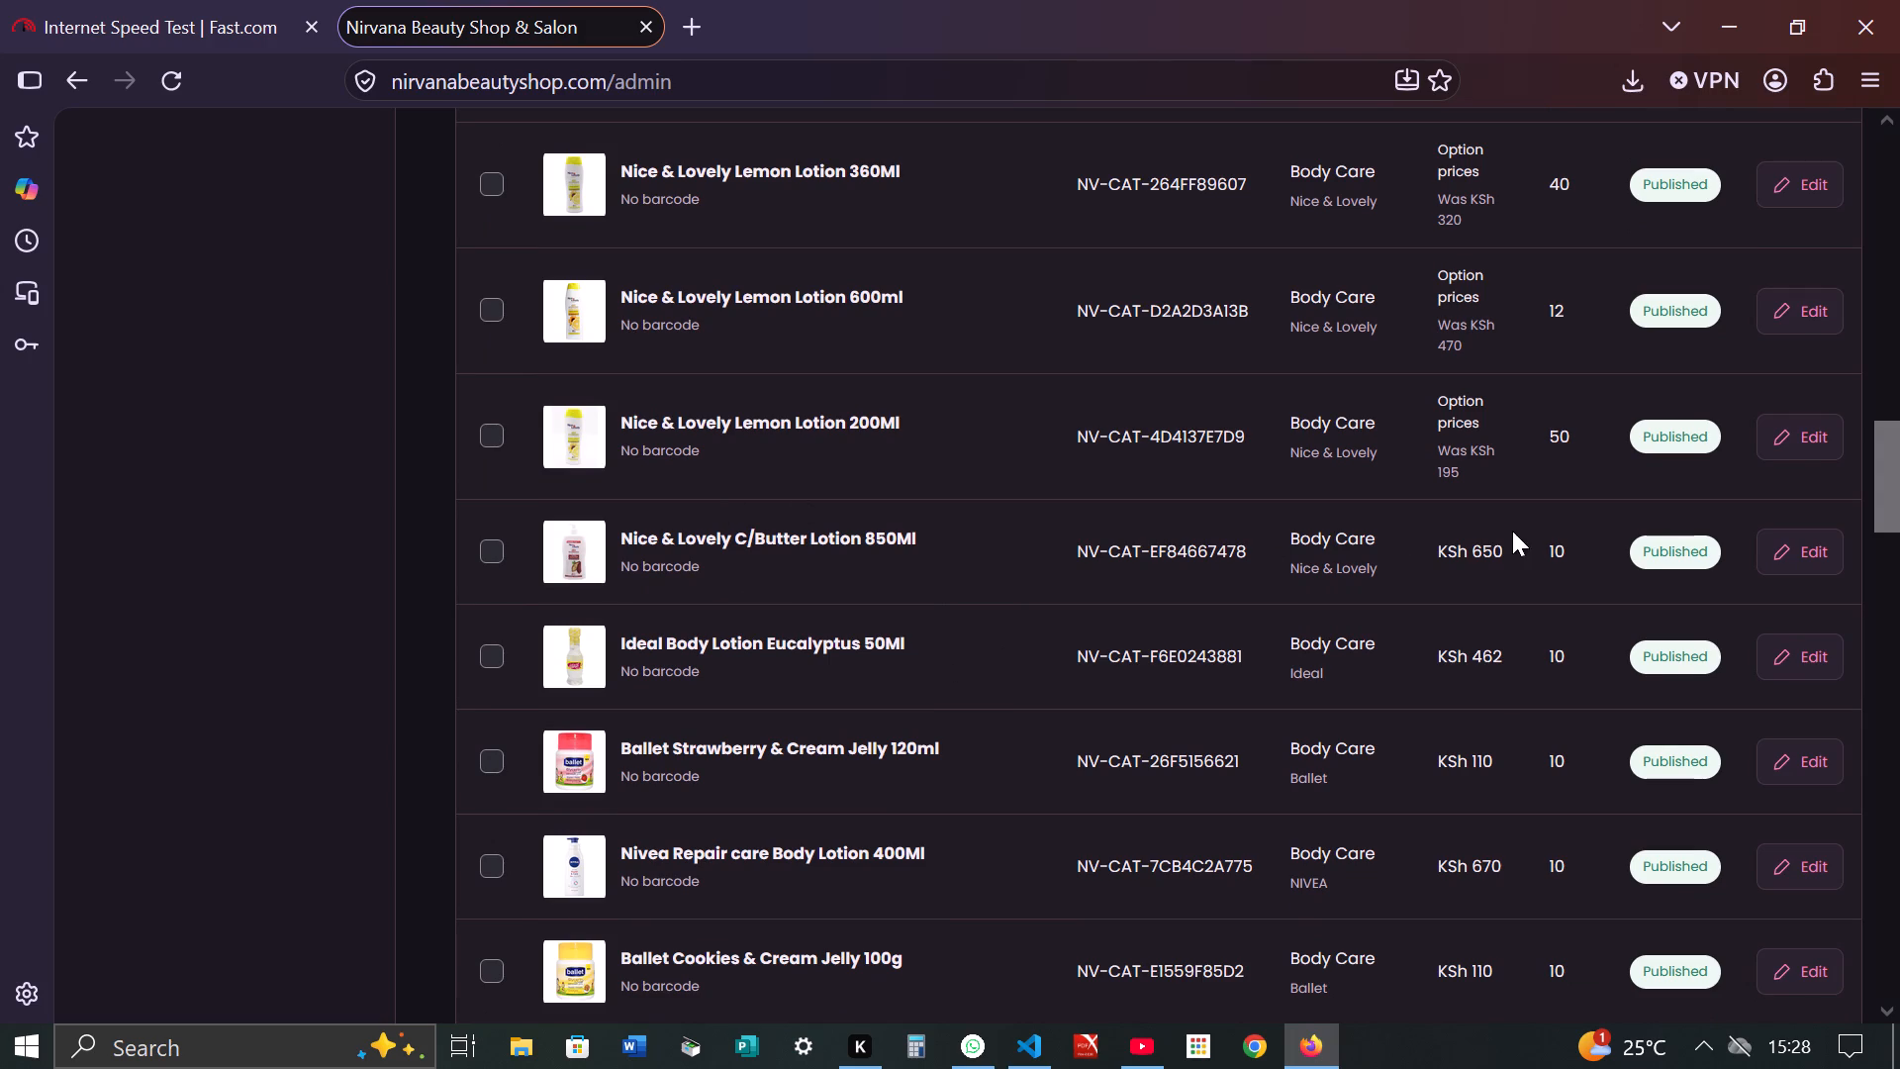
# Set the option 1 stock of the Nice & Lovely C/Butter Lotion 850Ml to 0 and save the record.
pyautogui.click(1822, 552)
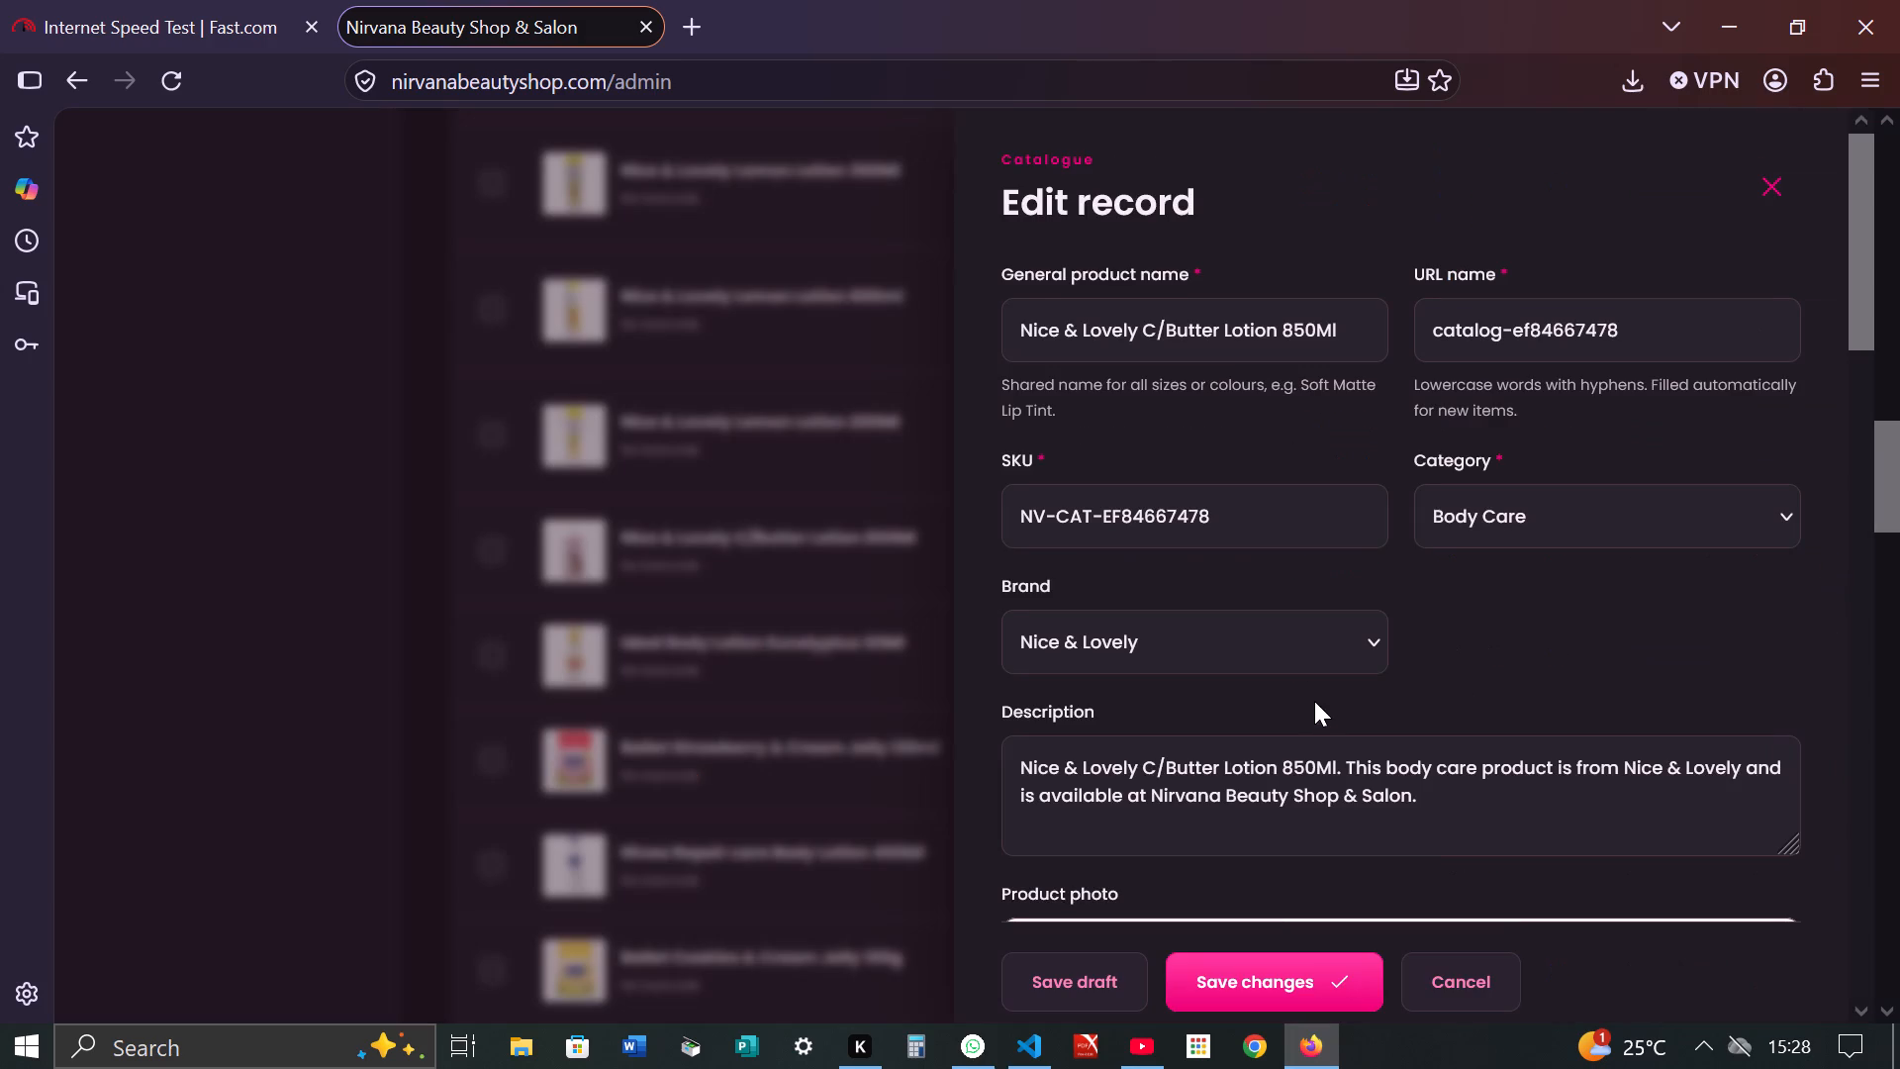
pyautogui.scroll(-4, 1325, 687)
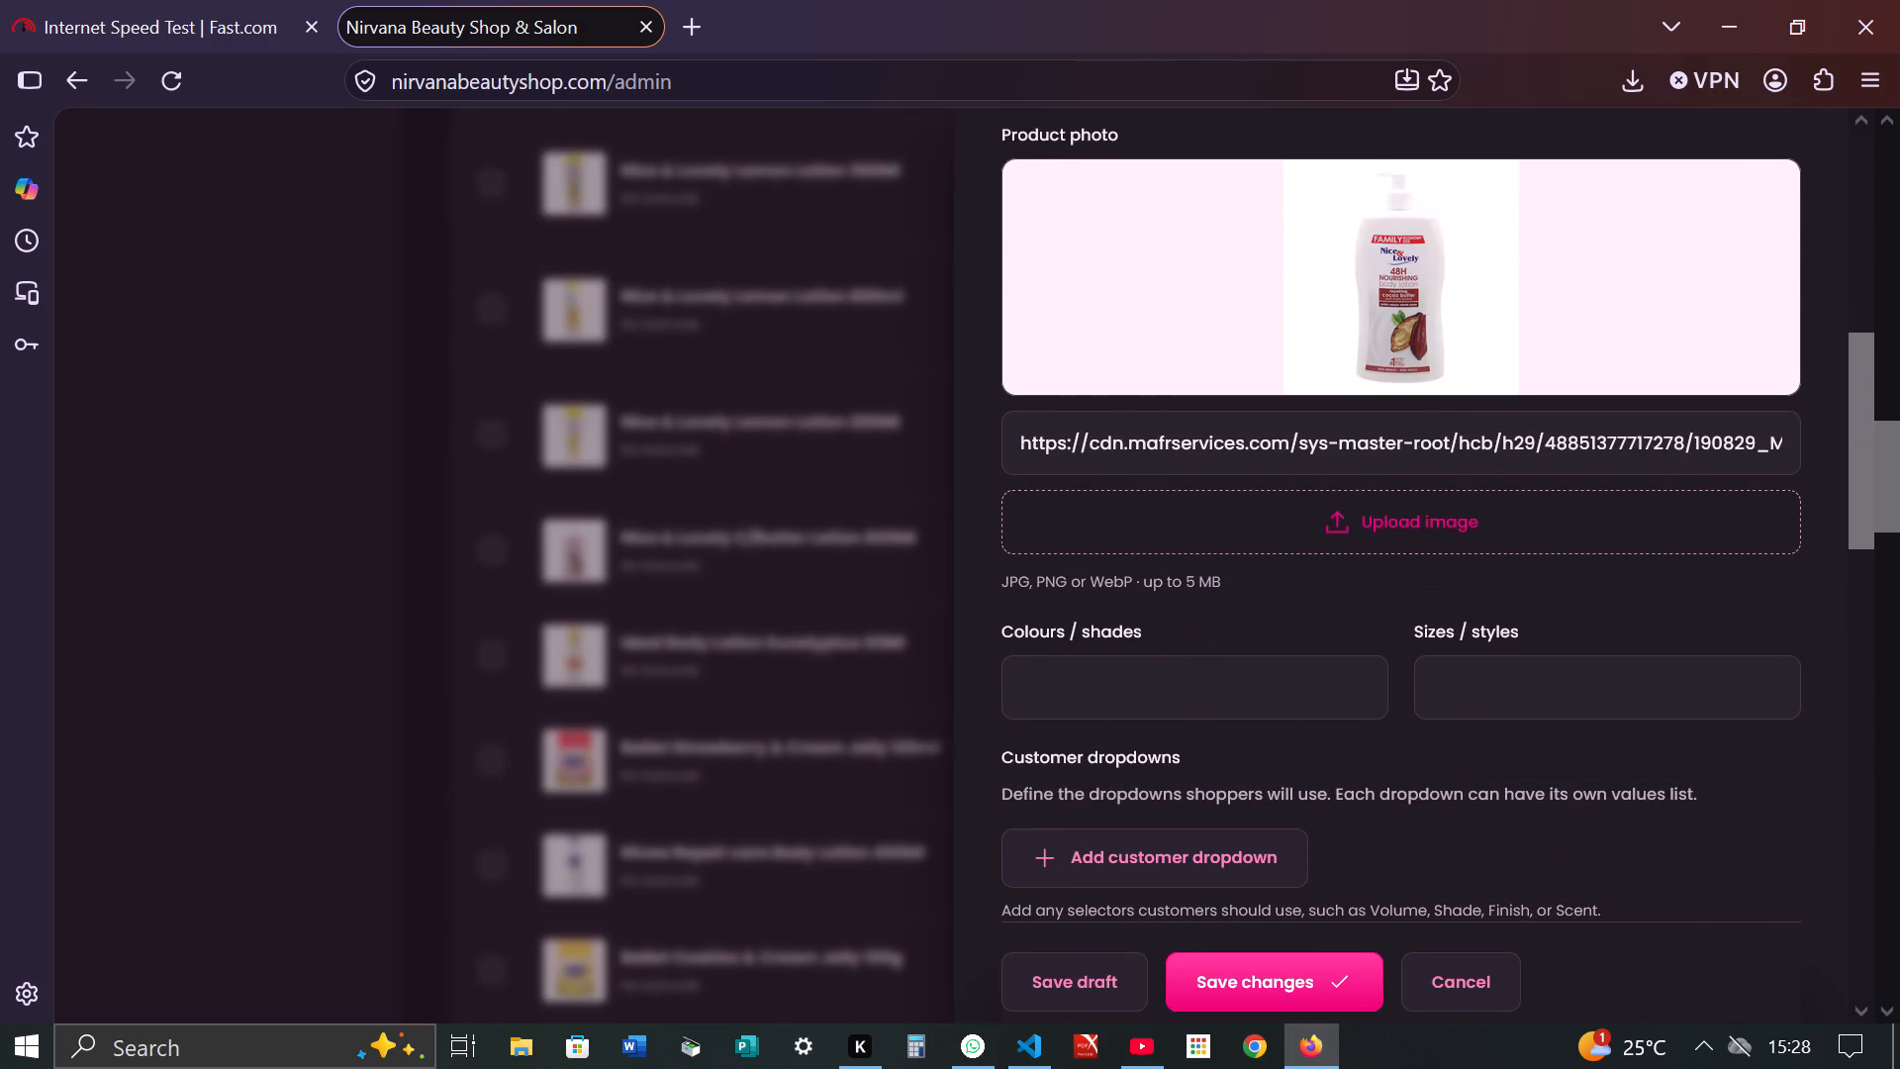
pyautogui.scroll(-3, 1325, 687)
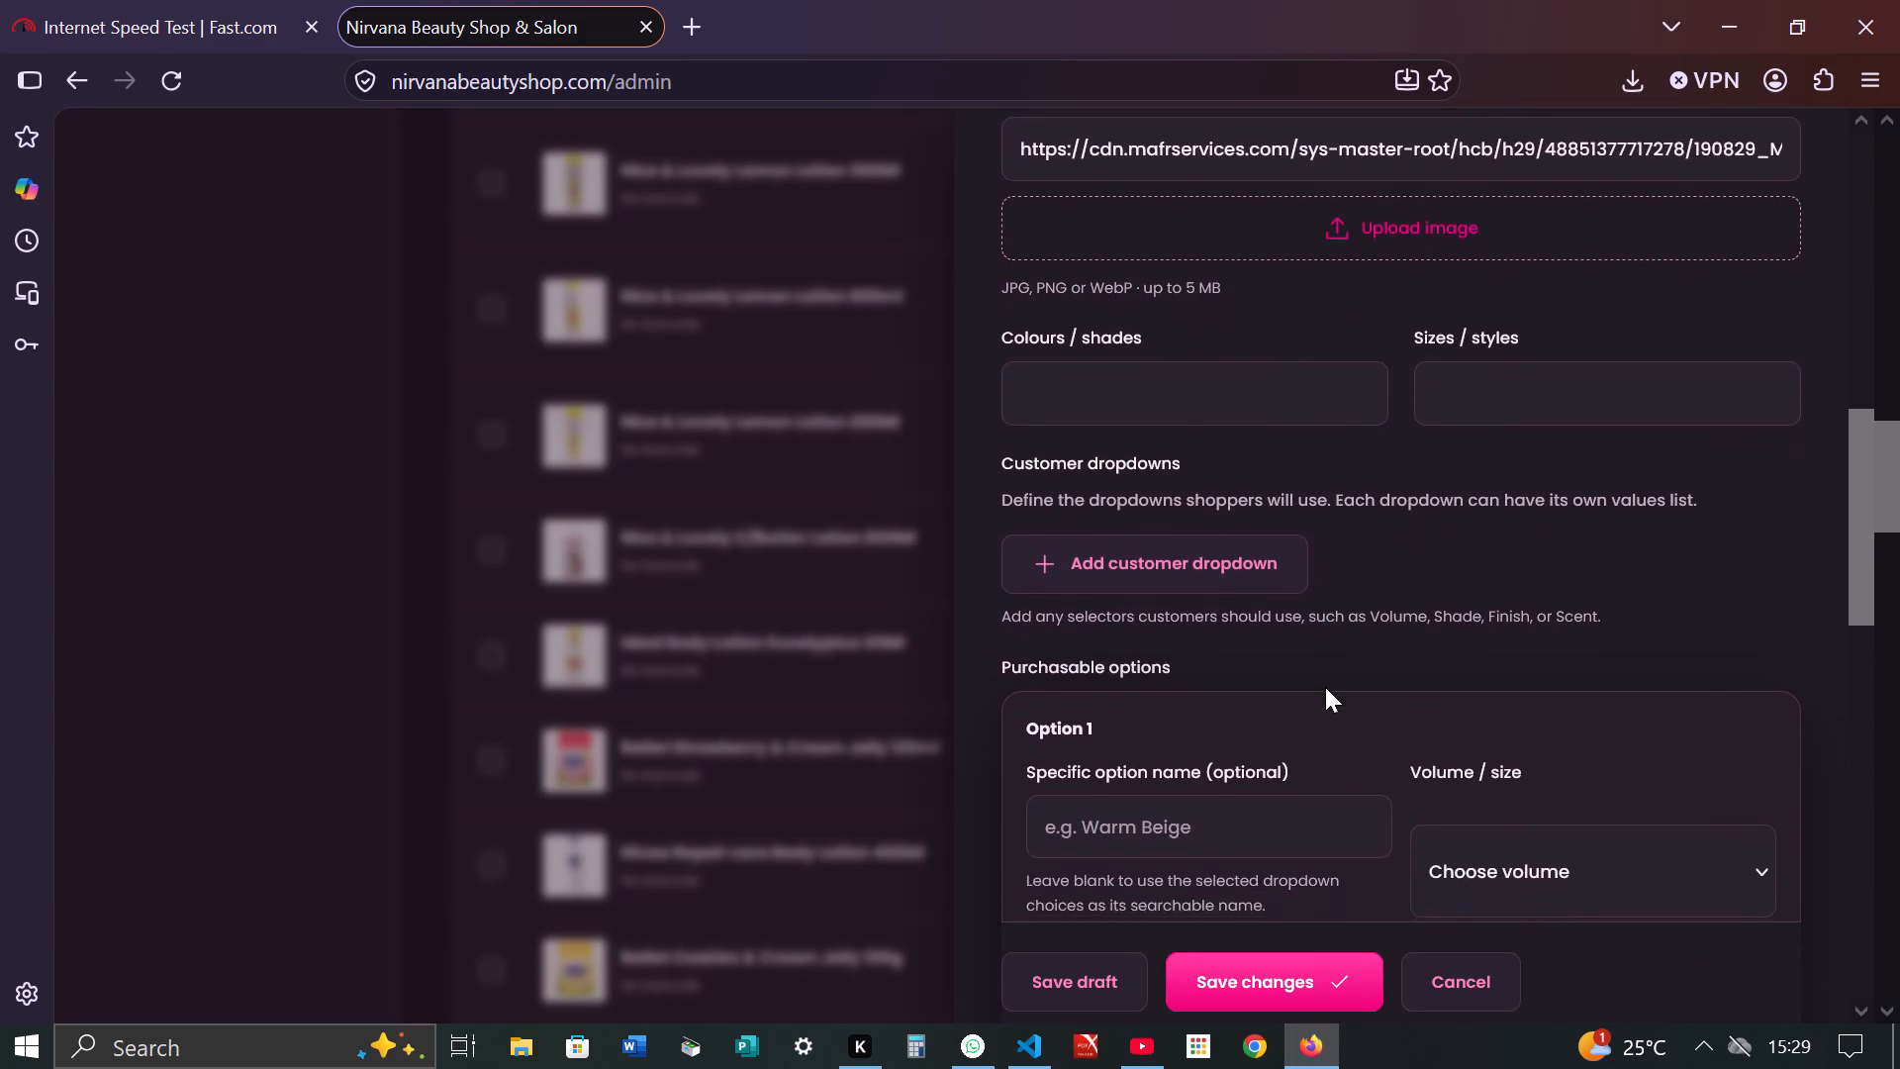
pyautogui.scroll(-2, 1325, 687)
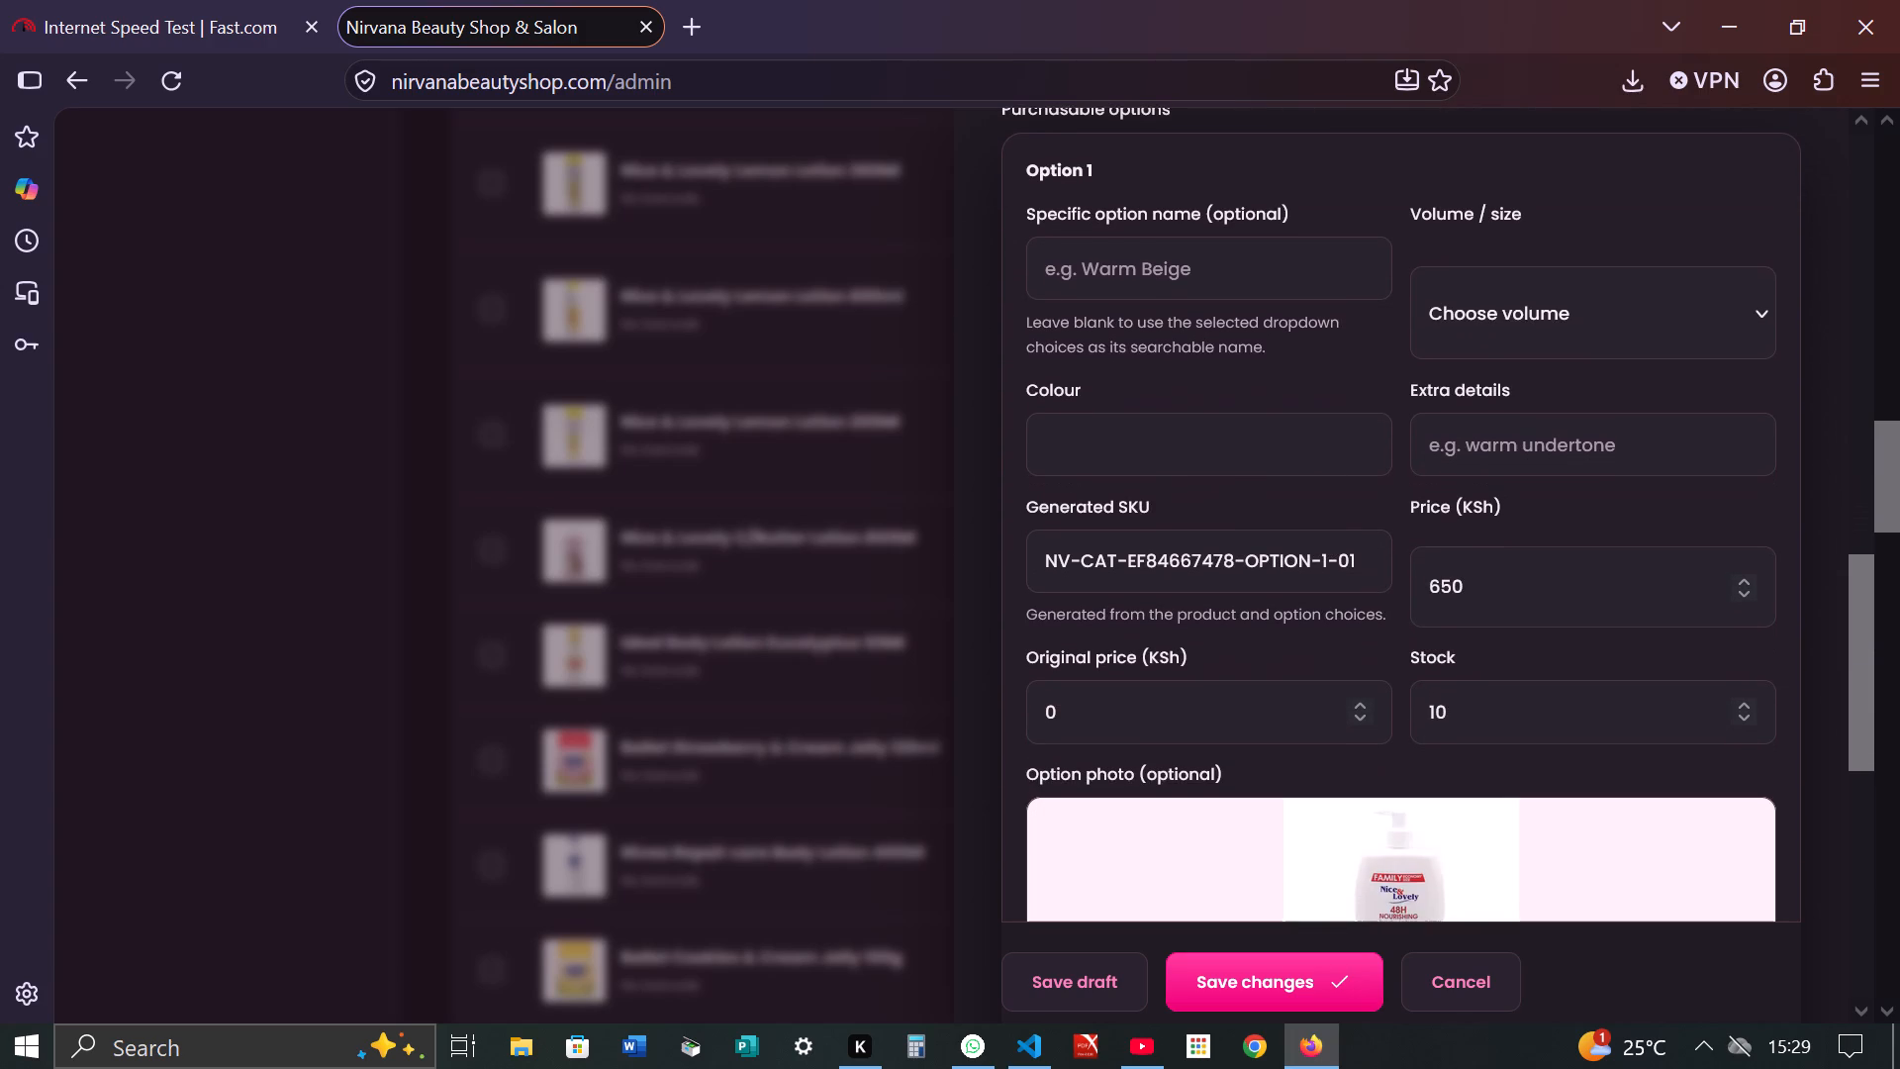
pyautogui.click(1432, 712)
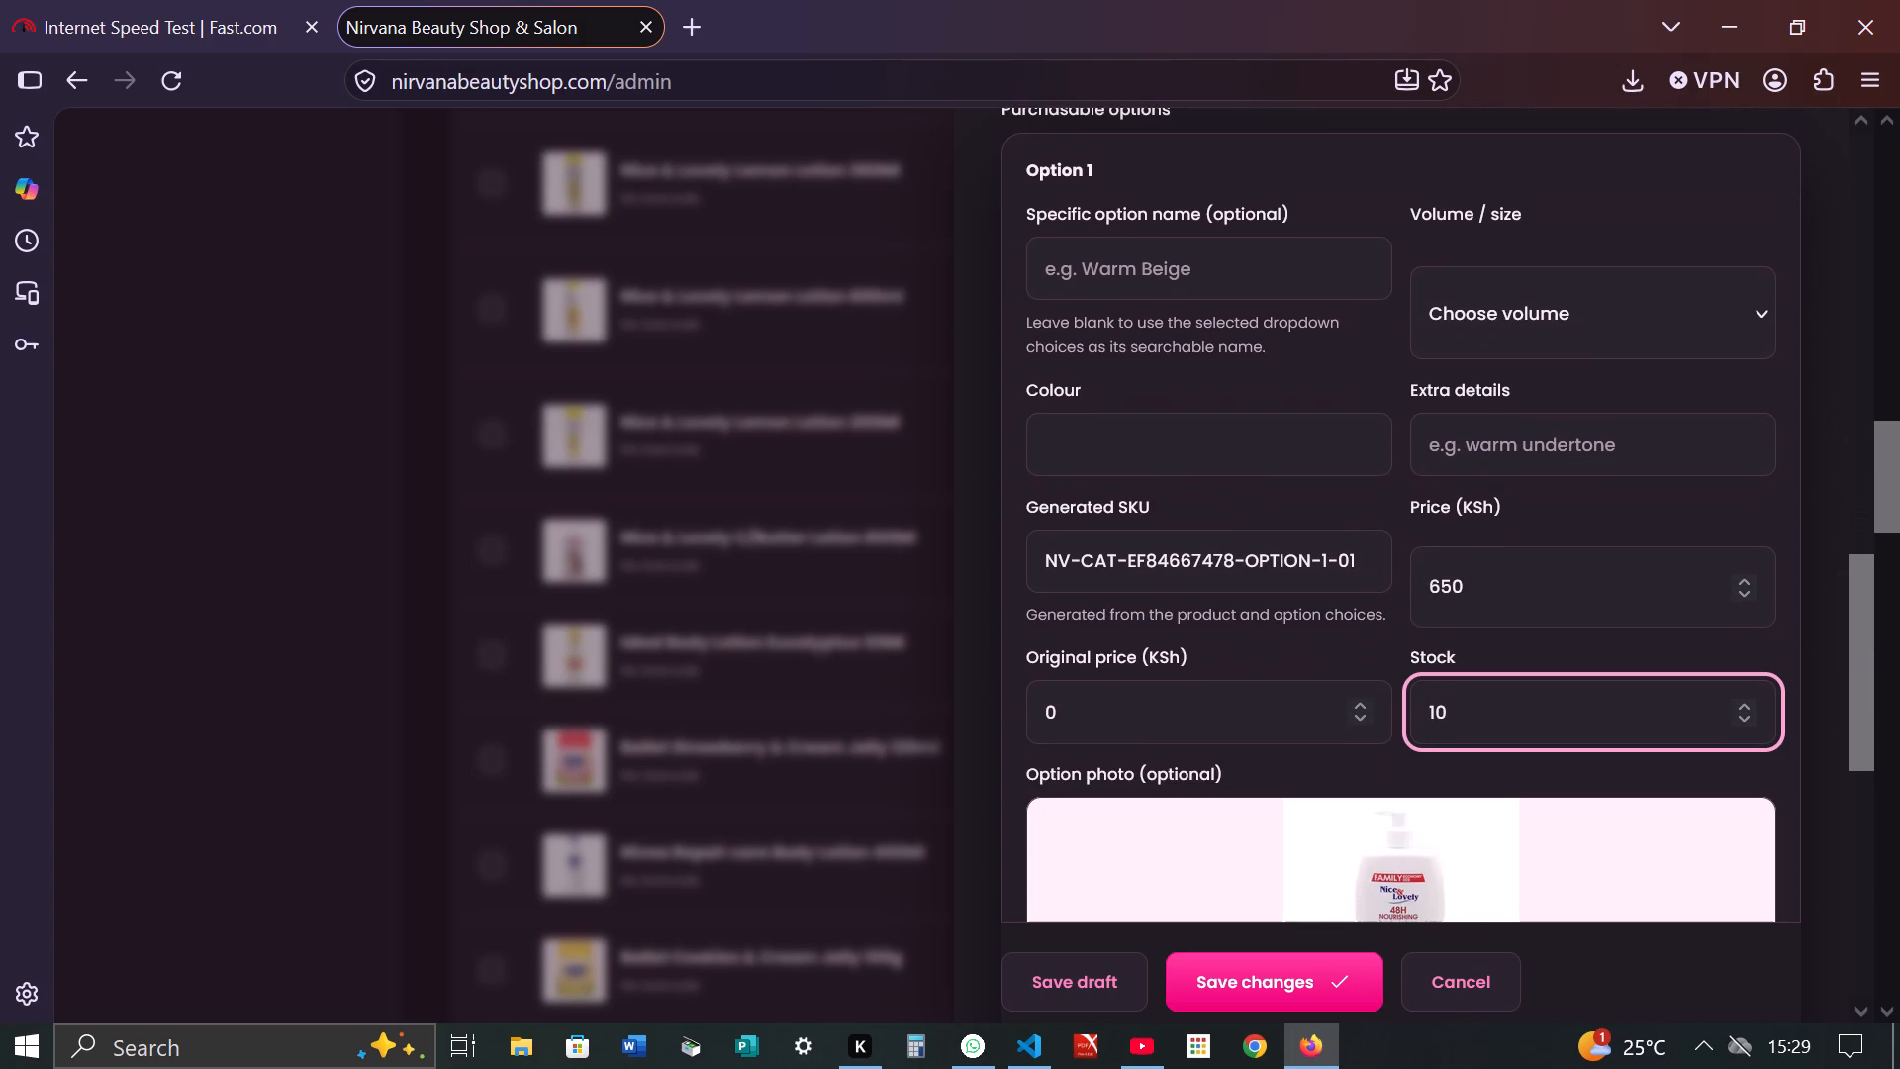
pyautogui.press('Right')
pyautogui.press('BackSpace')
pyautogui.click(1290, 986)
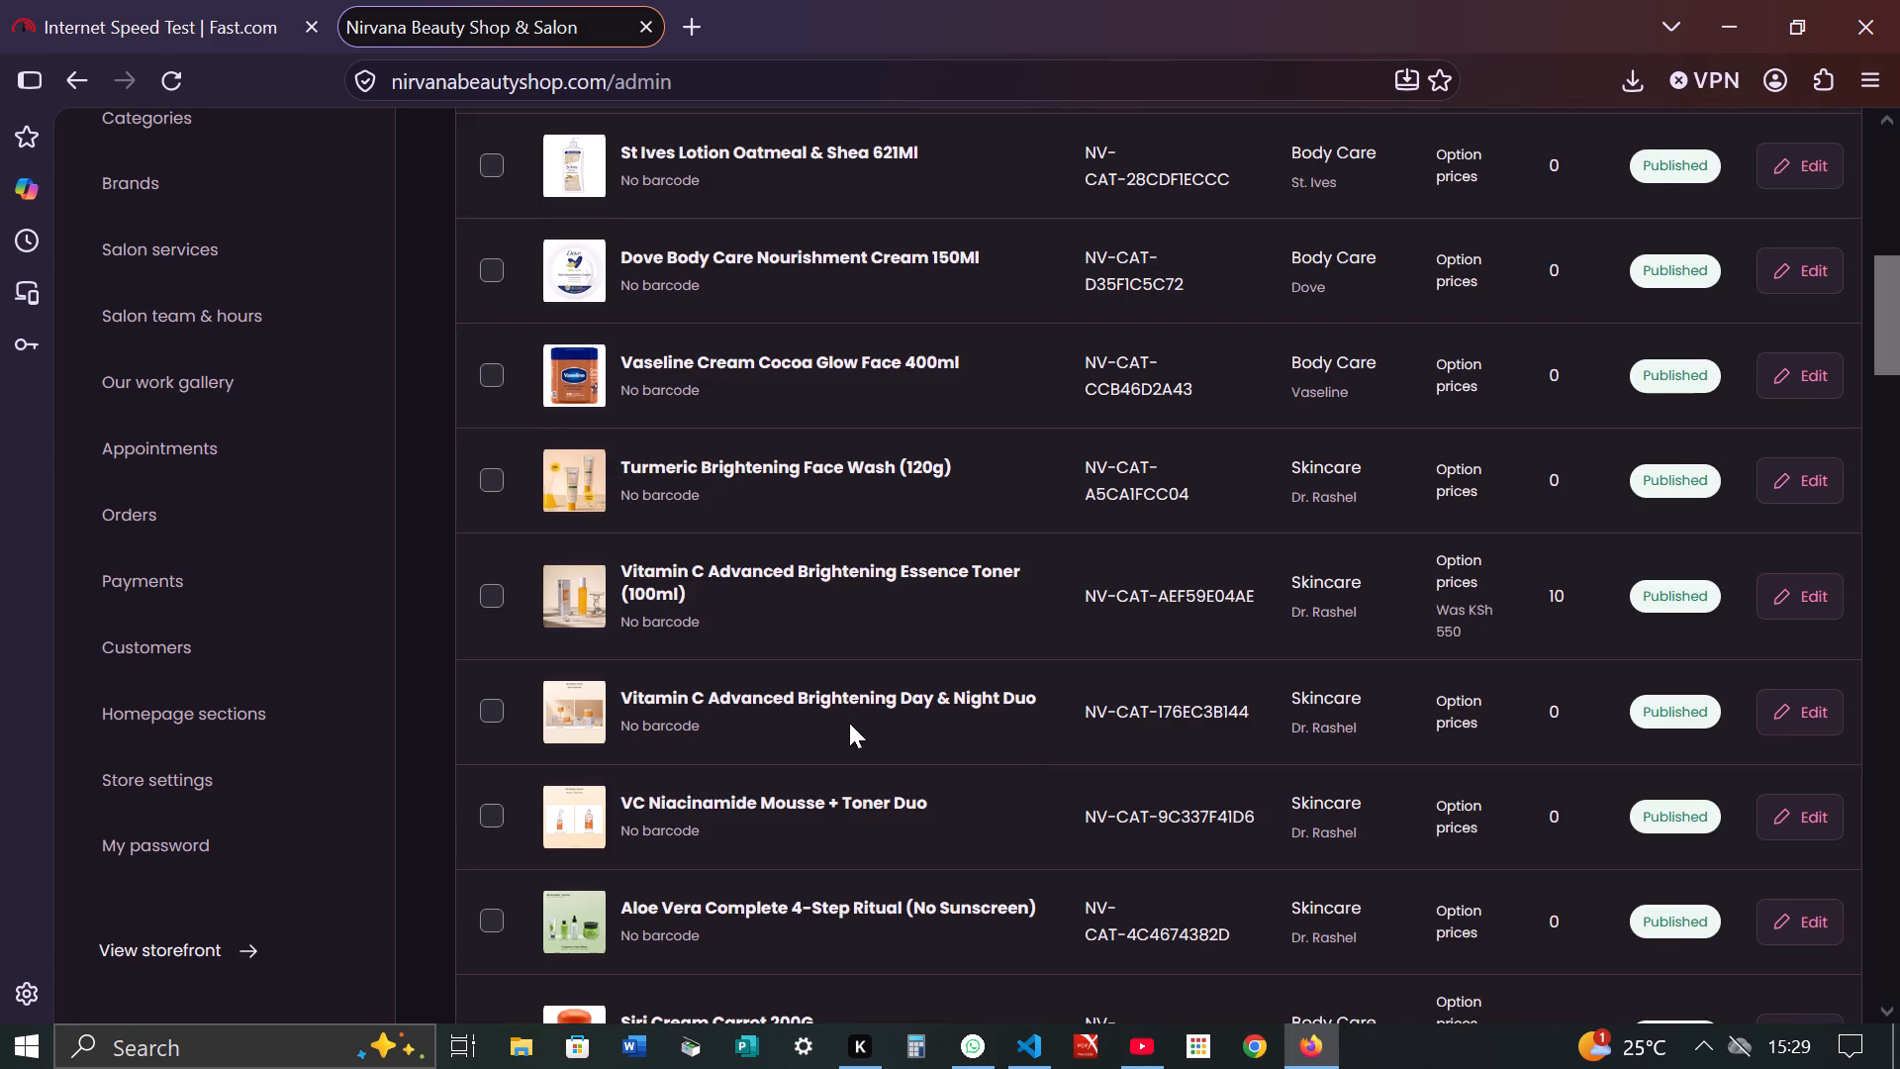
# Advance the catalogue product list from page 1 to page 3 and locate the Ideal Body Lotion Eucalyptus 50Ml.
pyautogui.scroll(-12, 740, 696)
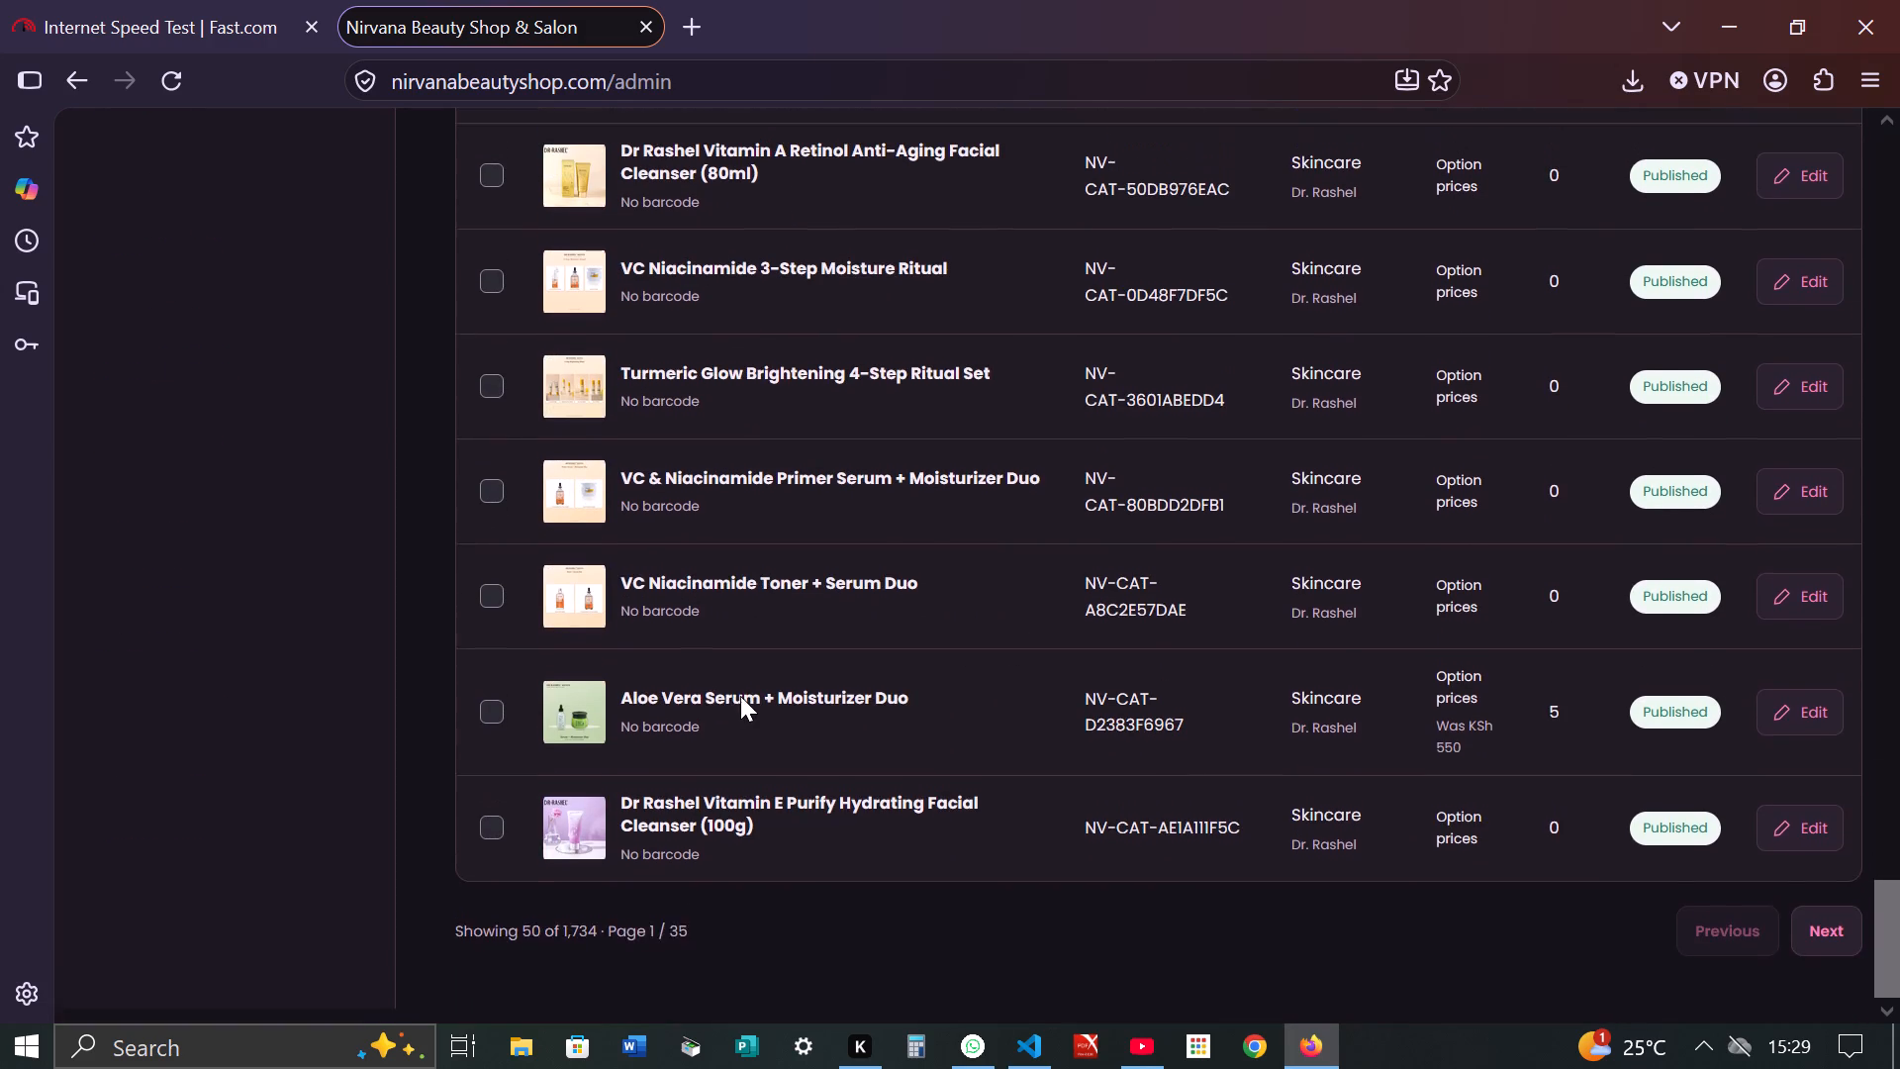
pyautogui.click(1847, 955)
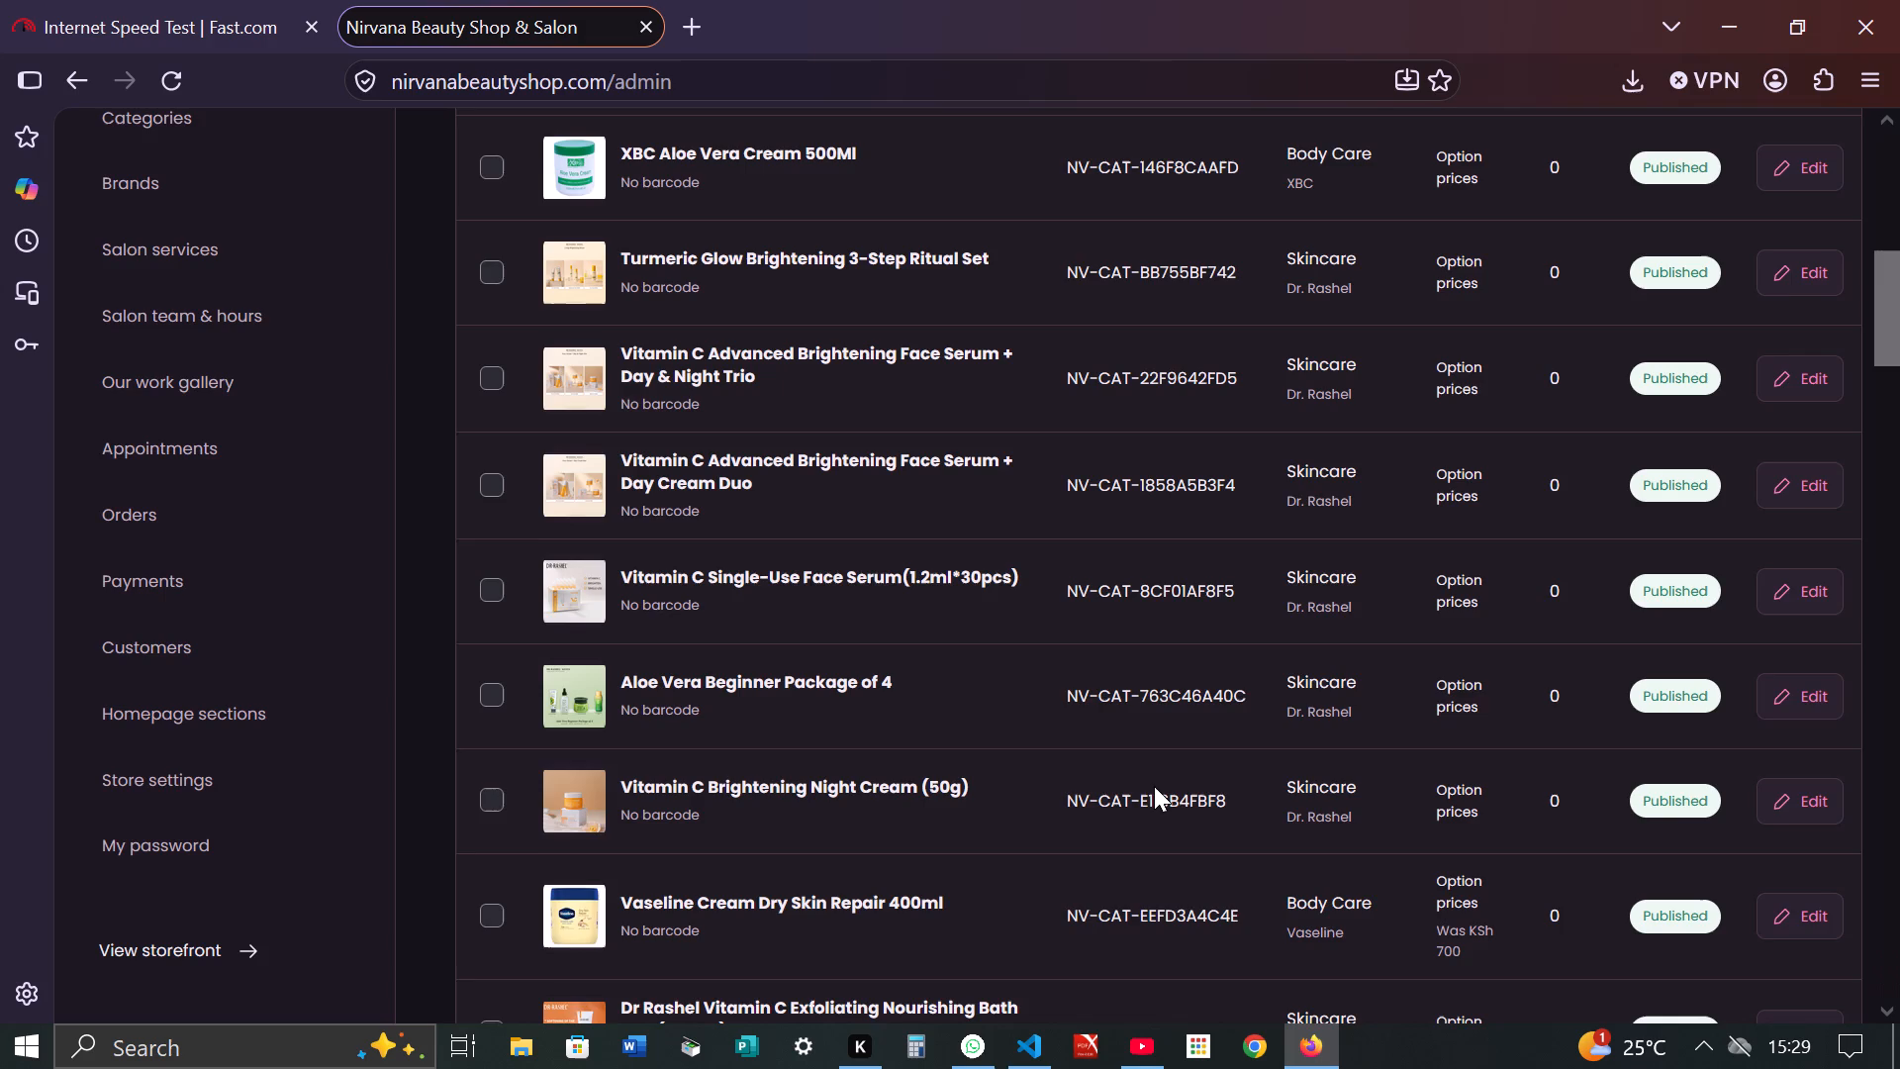
pyautogui.scroll(-13, 1154, 786)
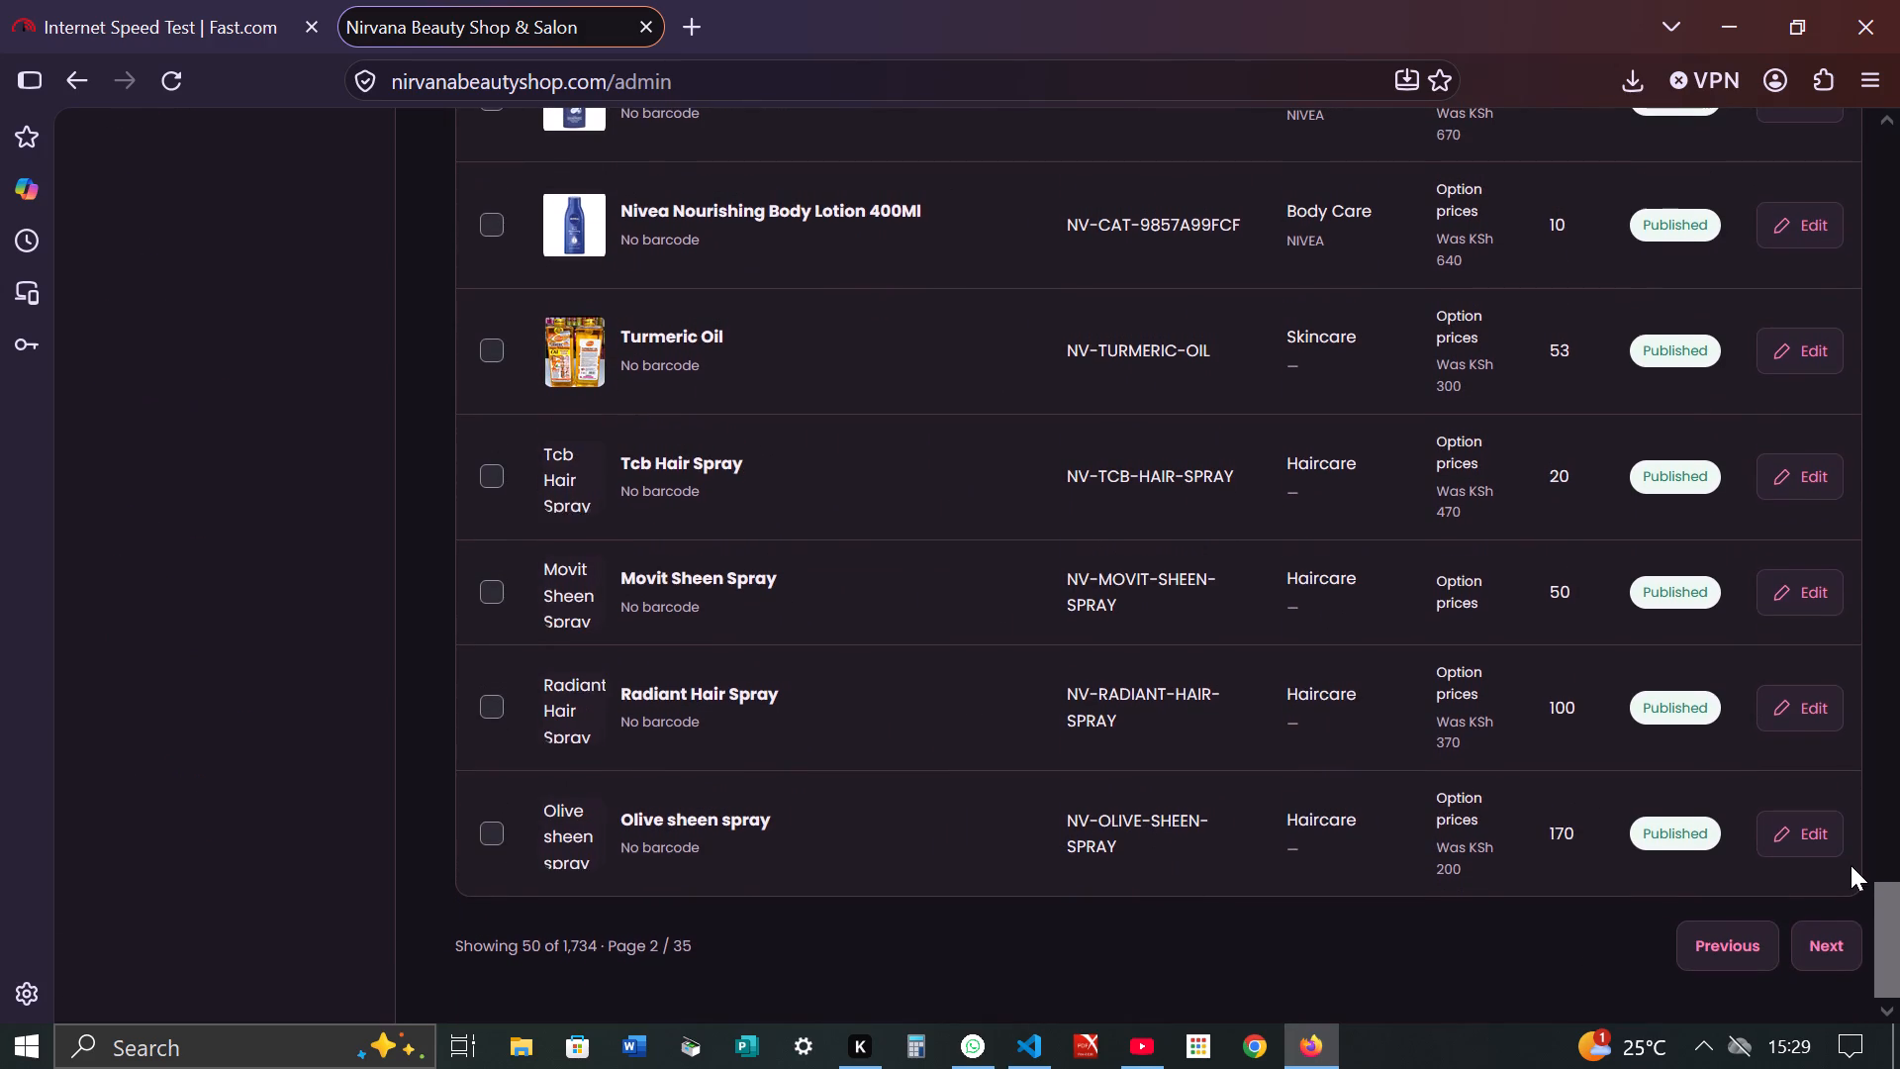
pyautogui.click(1827, 932)
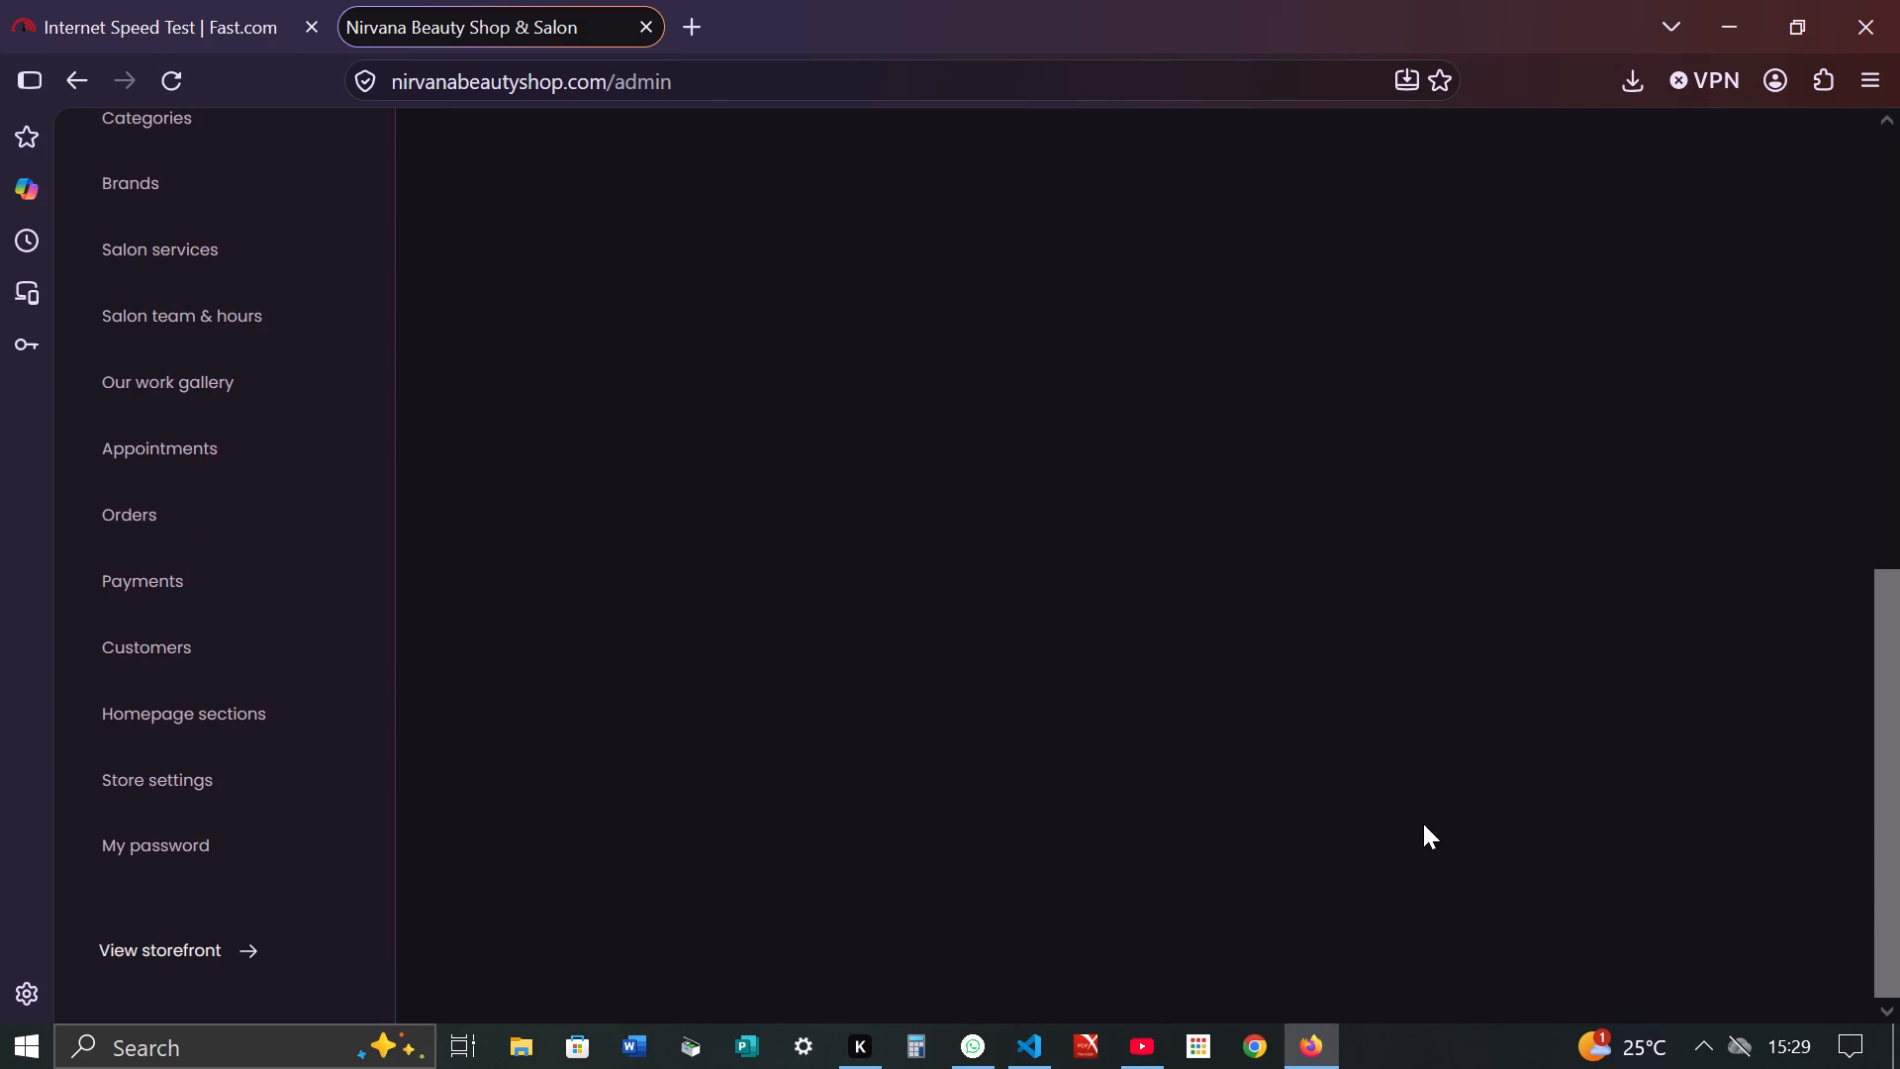
pyautogui.scroll(-4, 1007, 837)
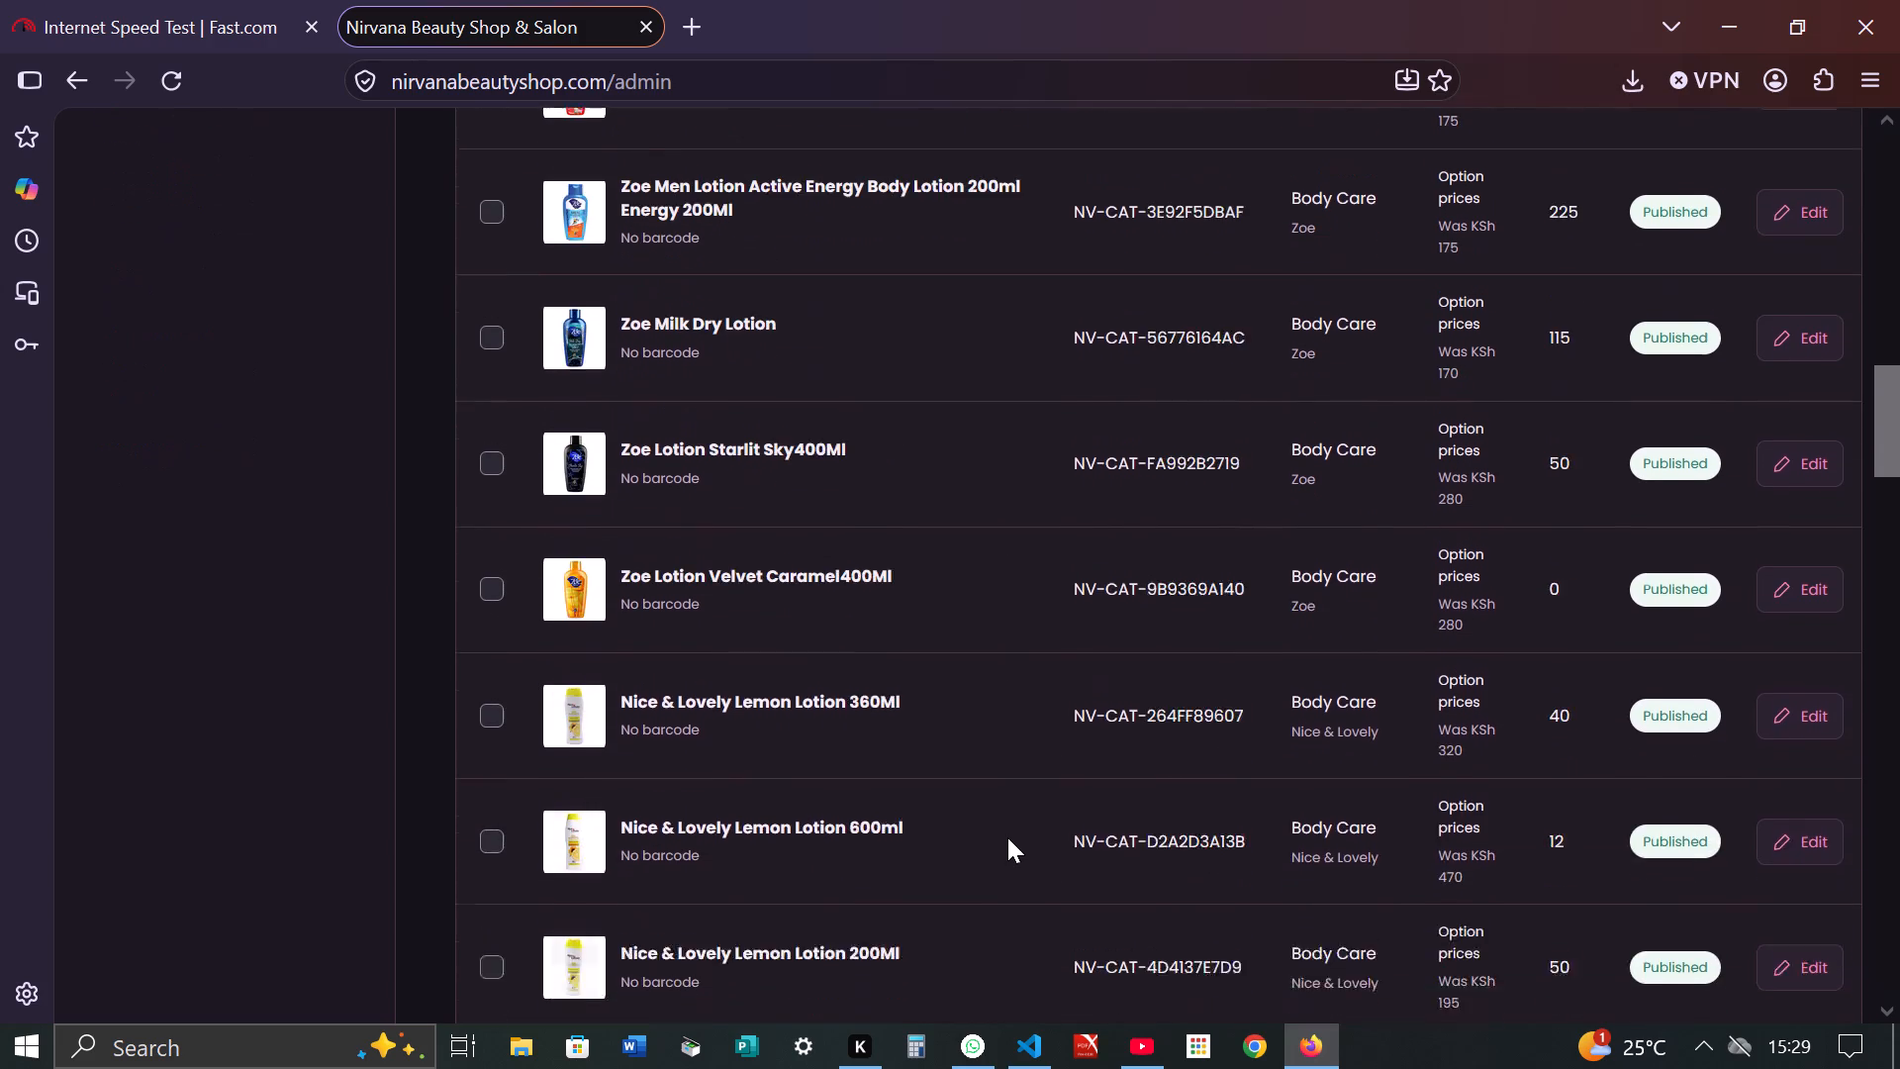
pyautogui.scroll(-3, 1007, 837)
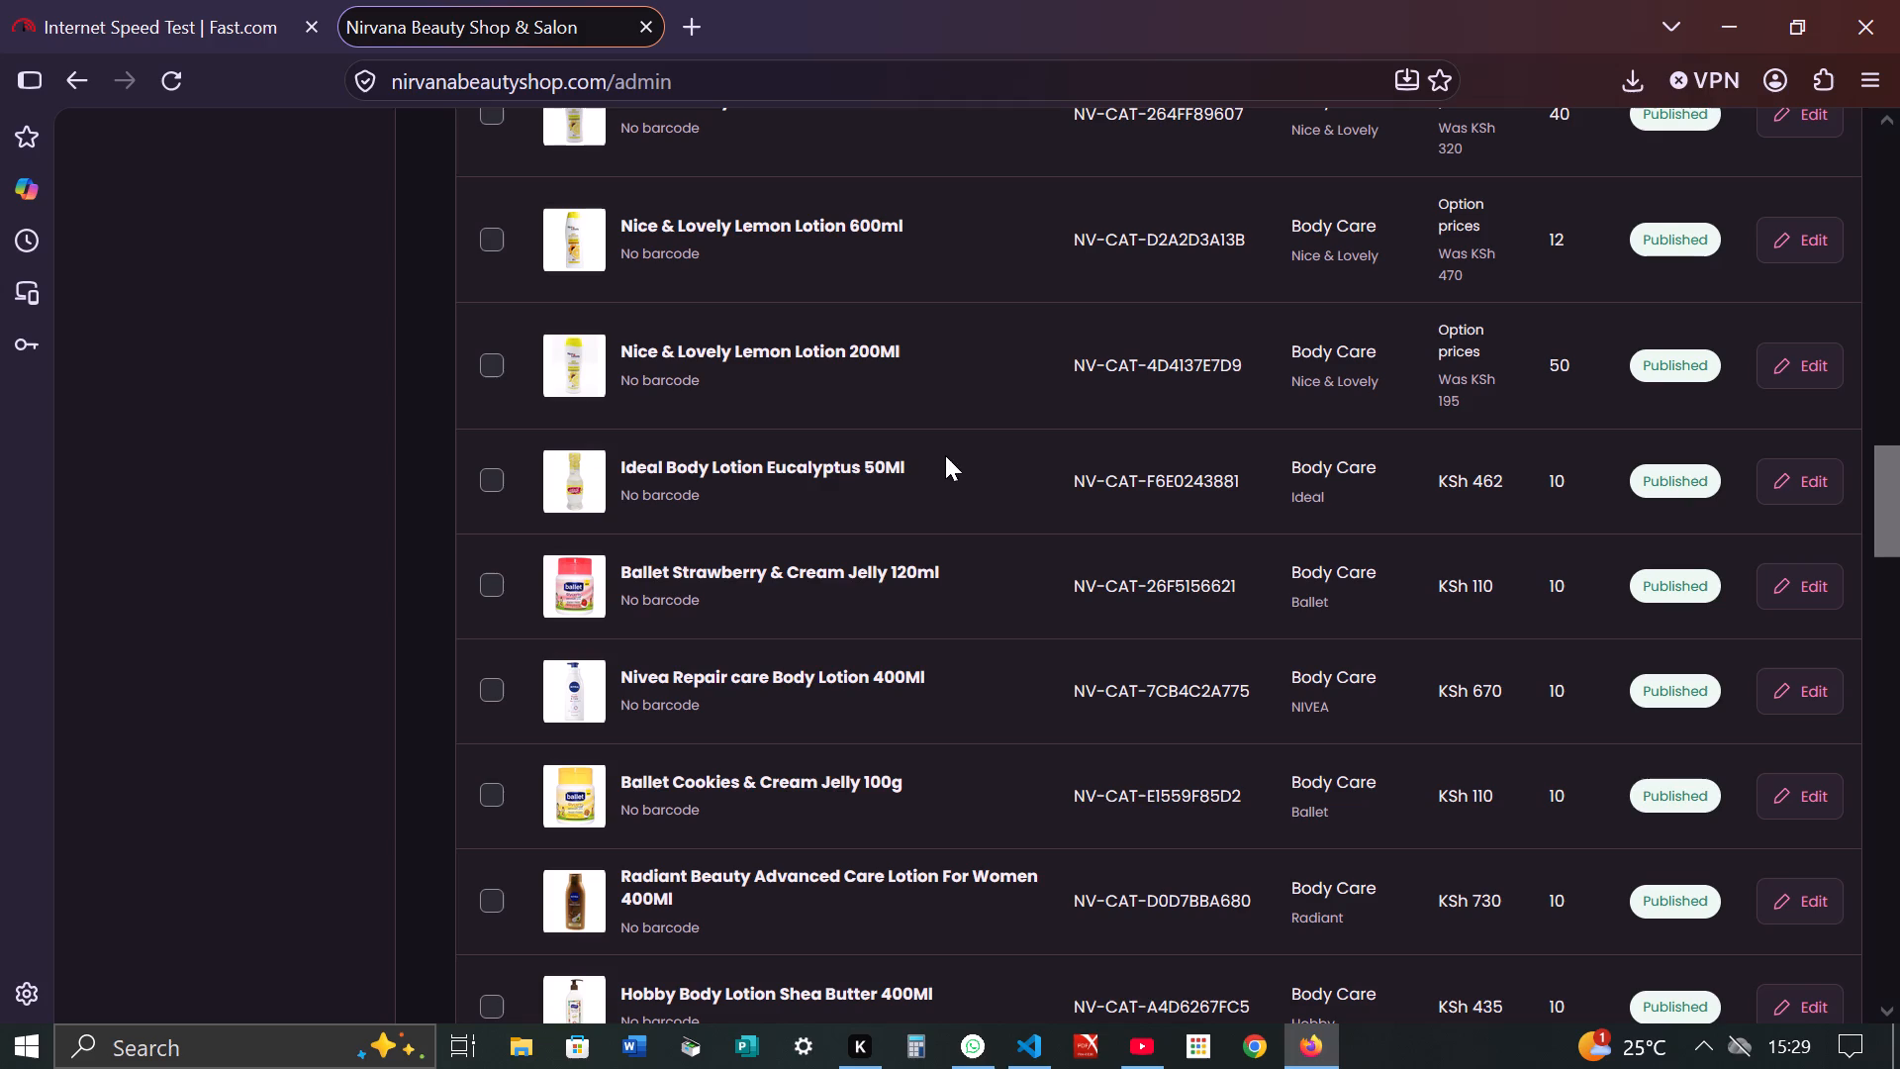
# Set the option 1 stock of the Ideal Body Lotion Eucalyptus 50Ml to 0 and save the record.
pyautogui.click(1801, 477)
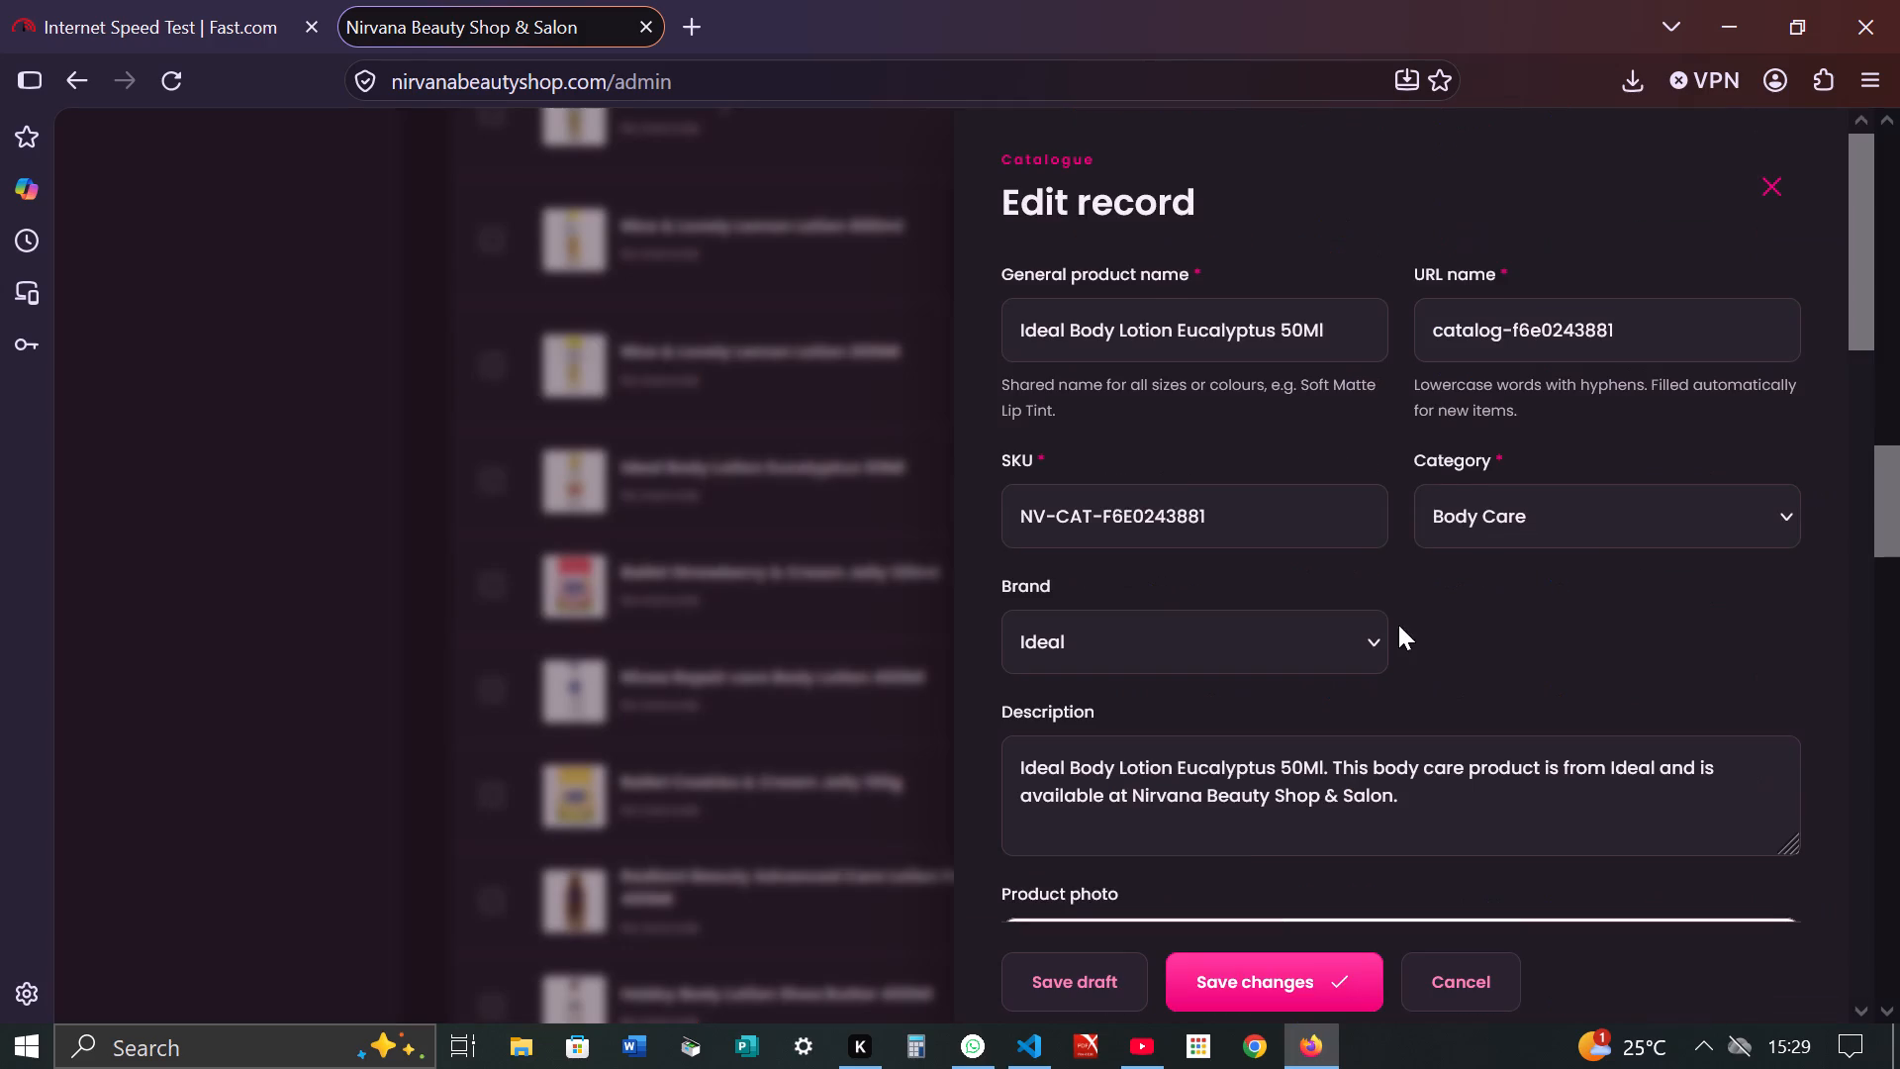
pyautogui.scroll(-5, 1398, 625)
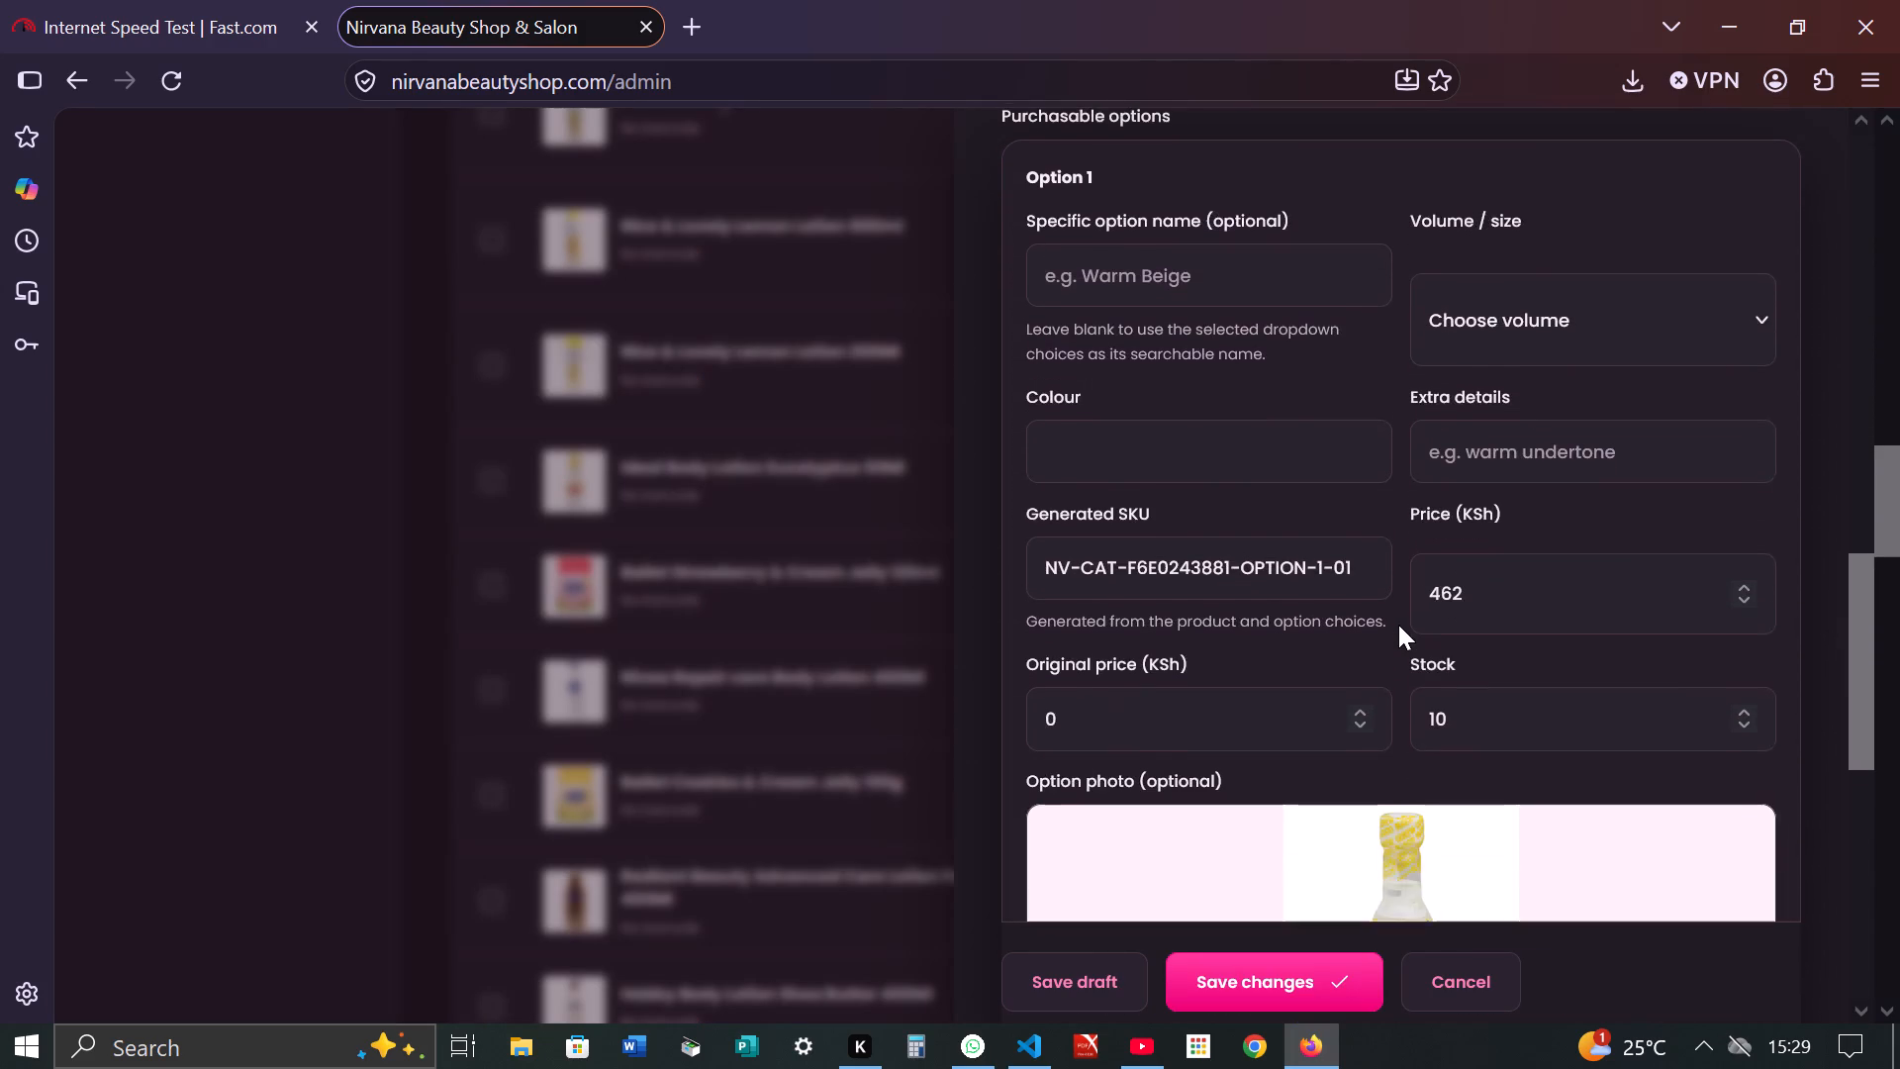
pyautogui.scroll(-4, 1398, 625)
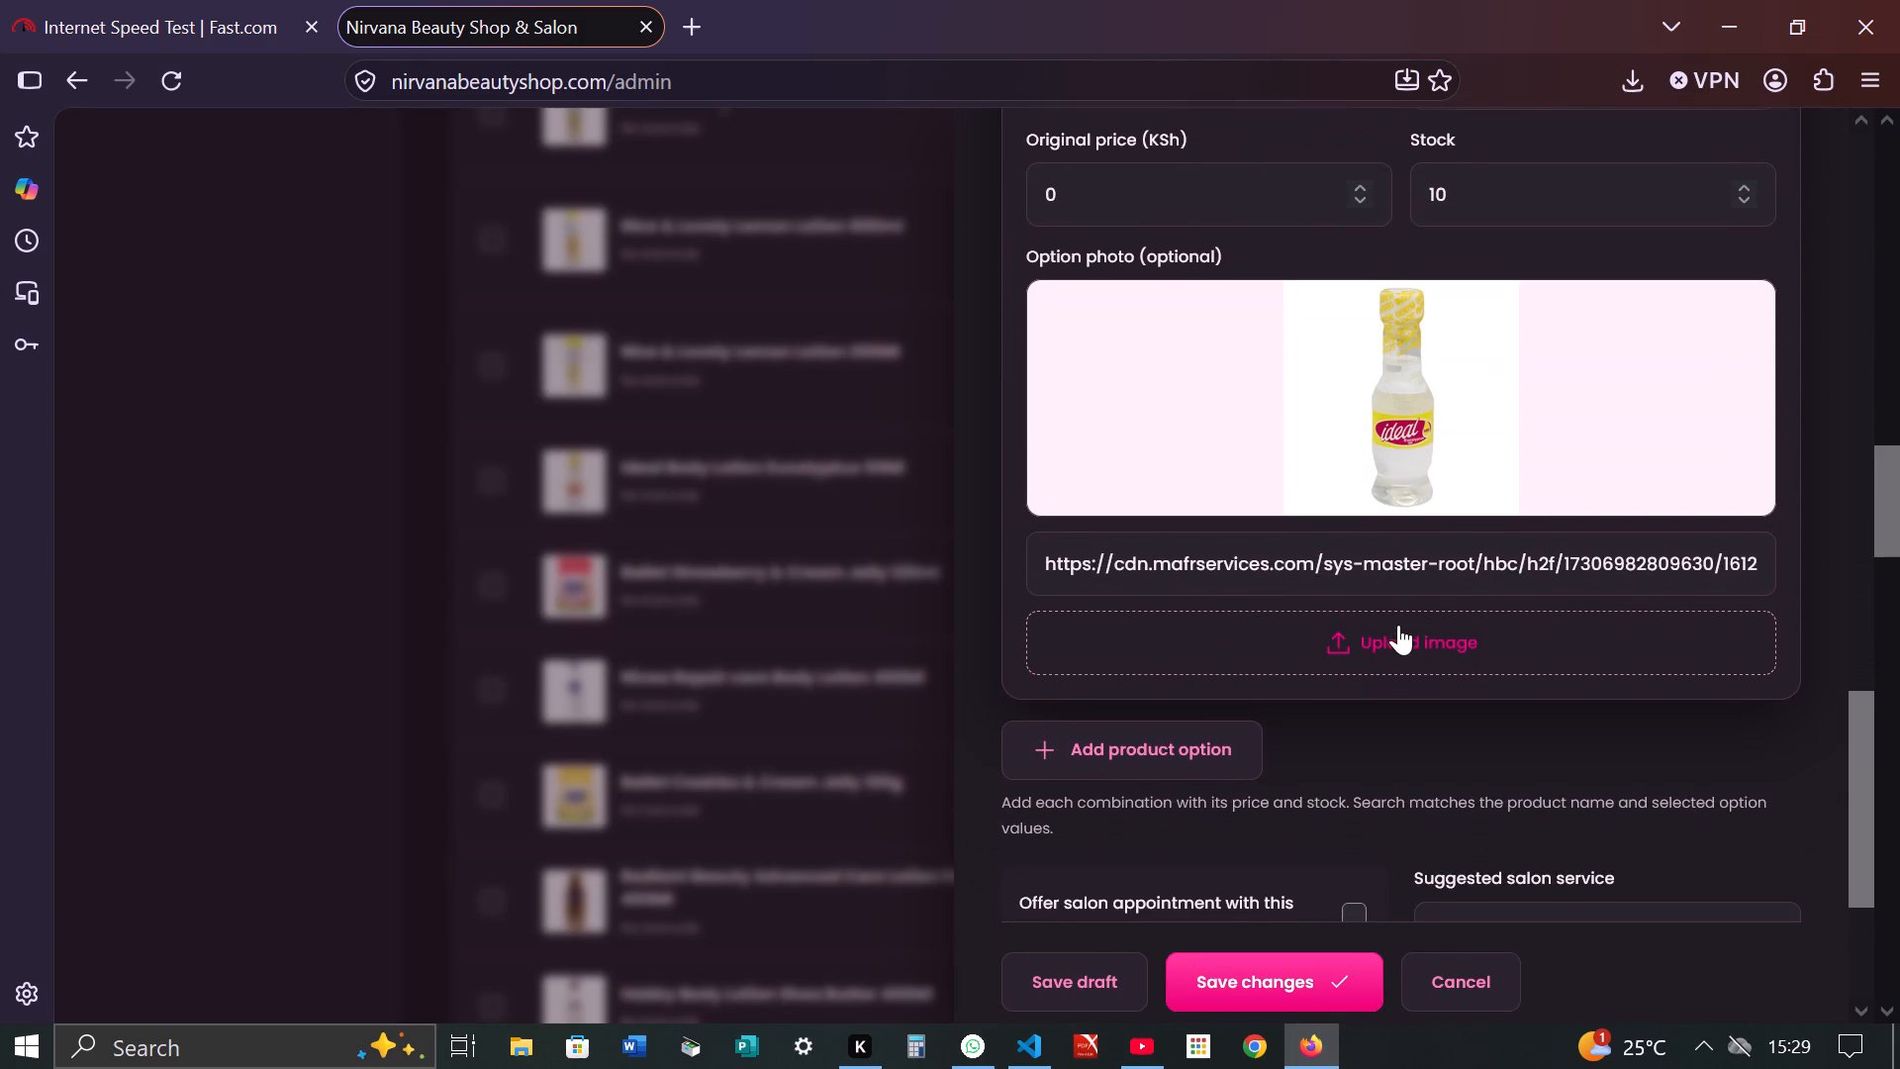
pyautogui.scroll(-1, 1398, 625)
pyautogui.scroll(1, 1398, 625)
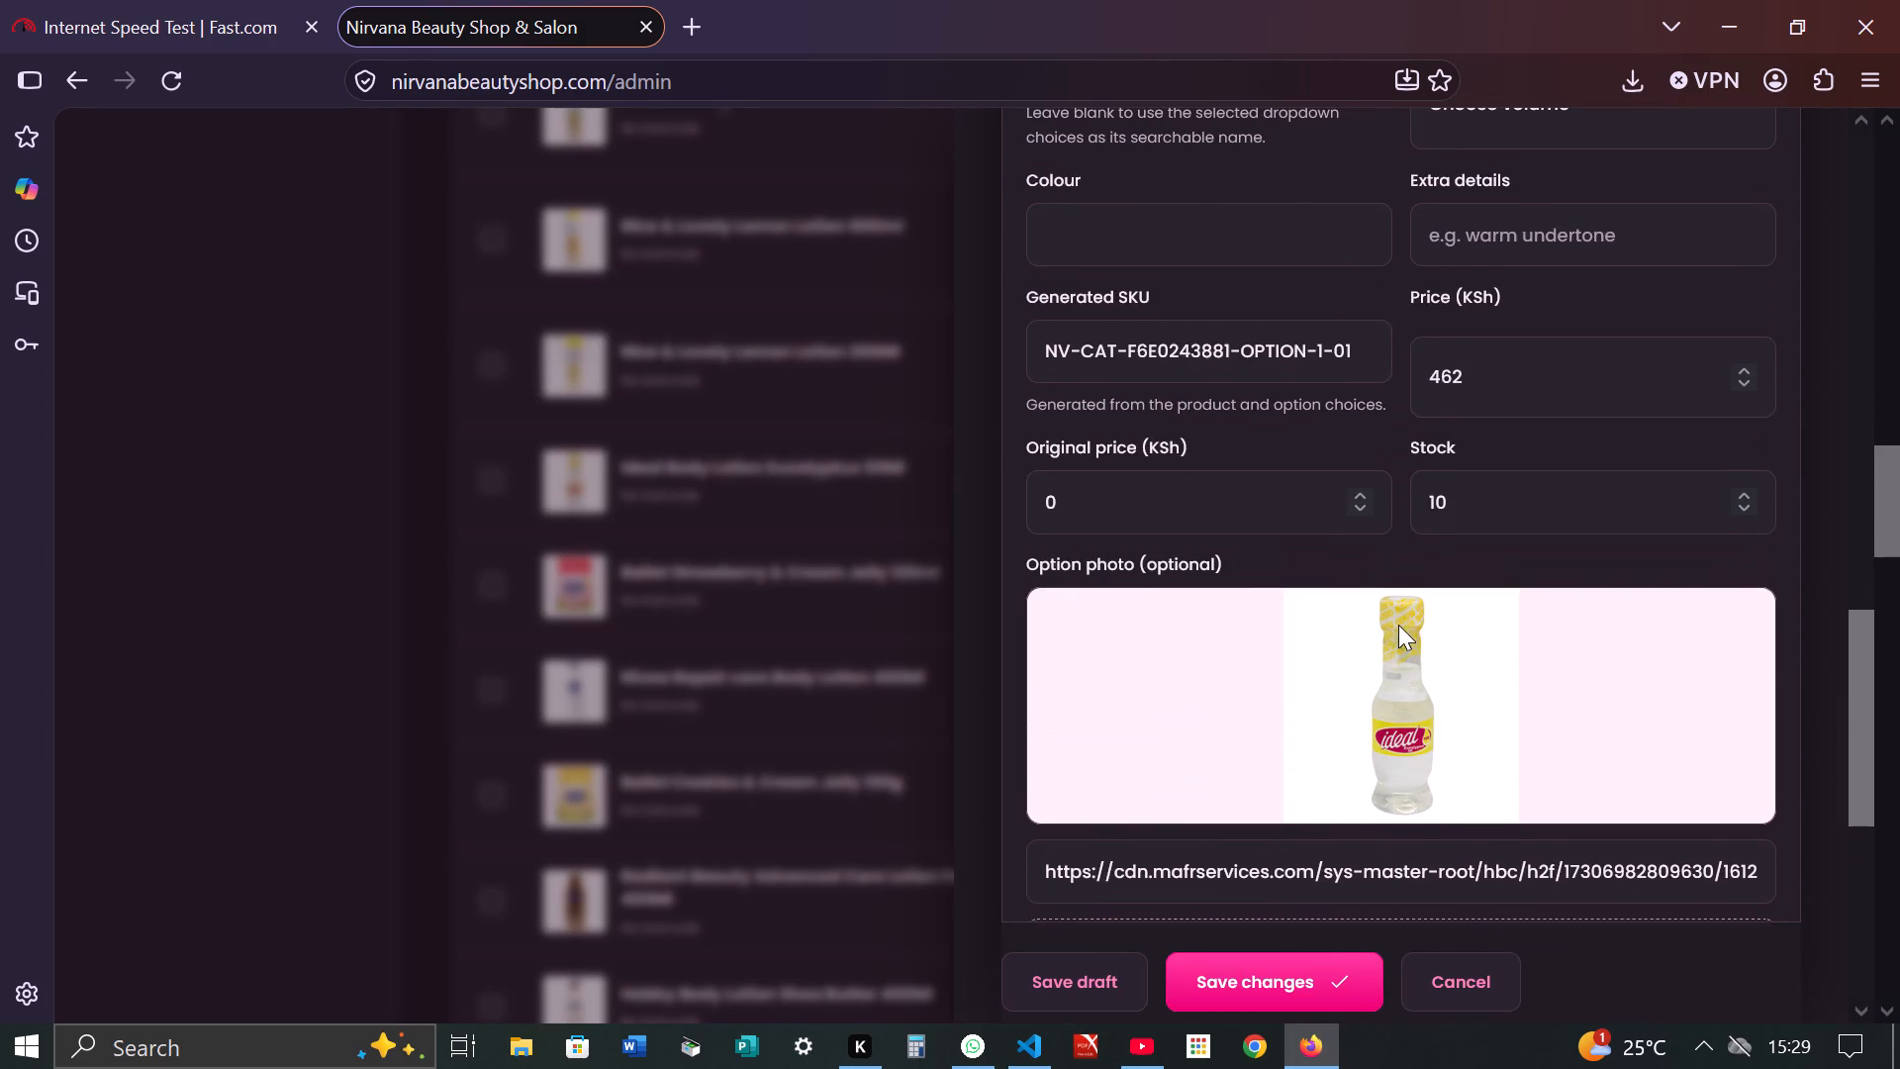
pyautogui.click(1434, 504)
pyautogui.press('BackSpace')
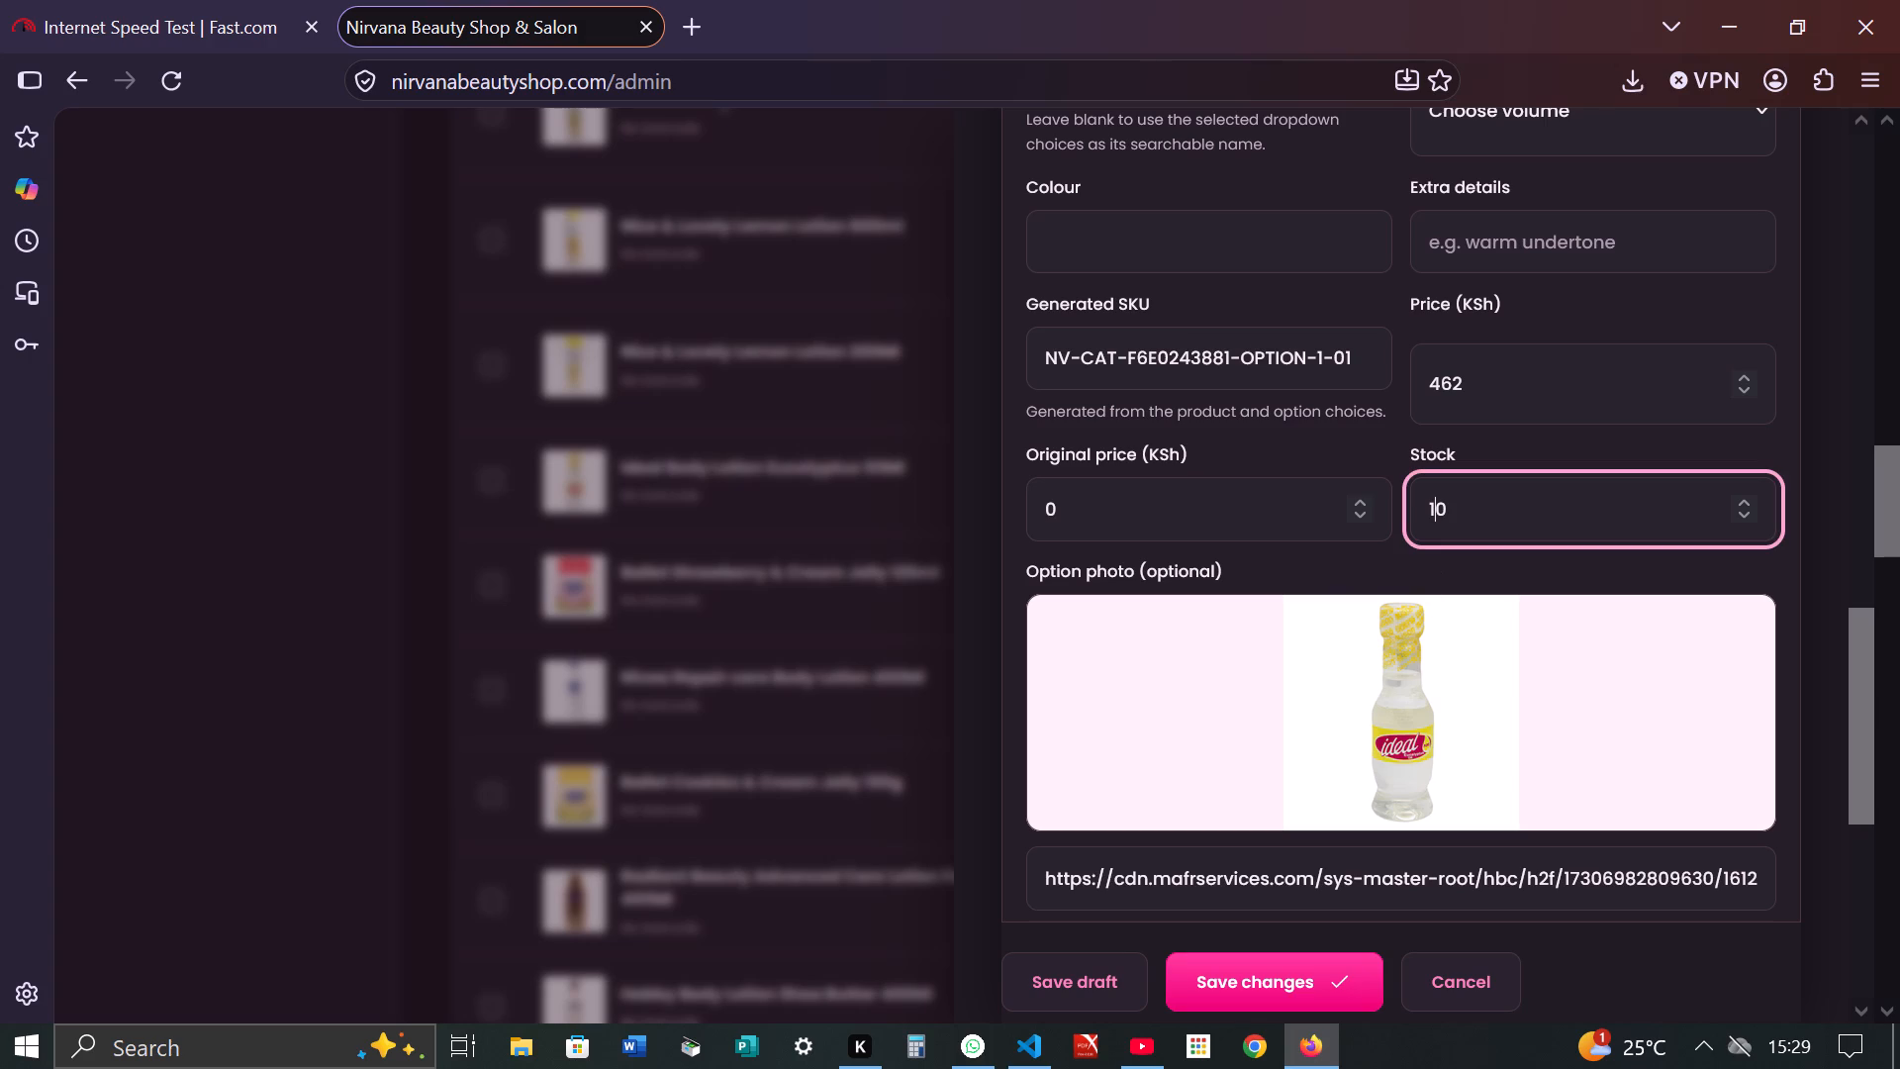
pyautogui.click(1326, 966)
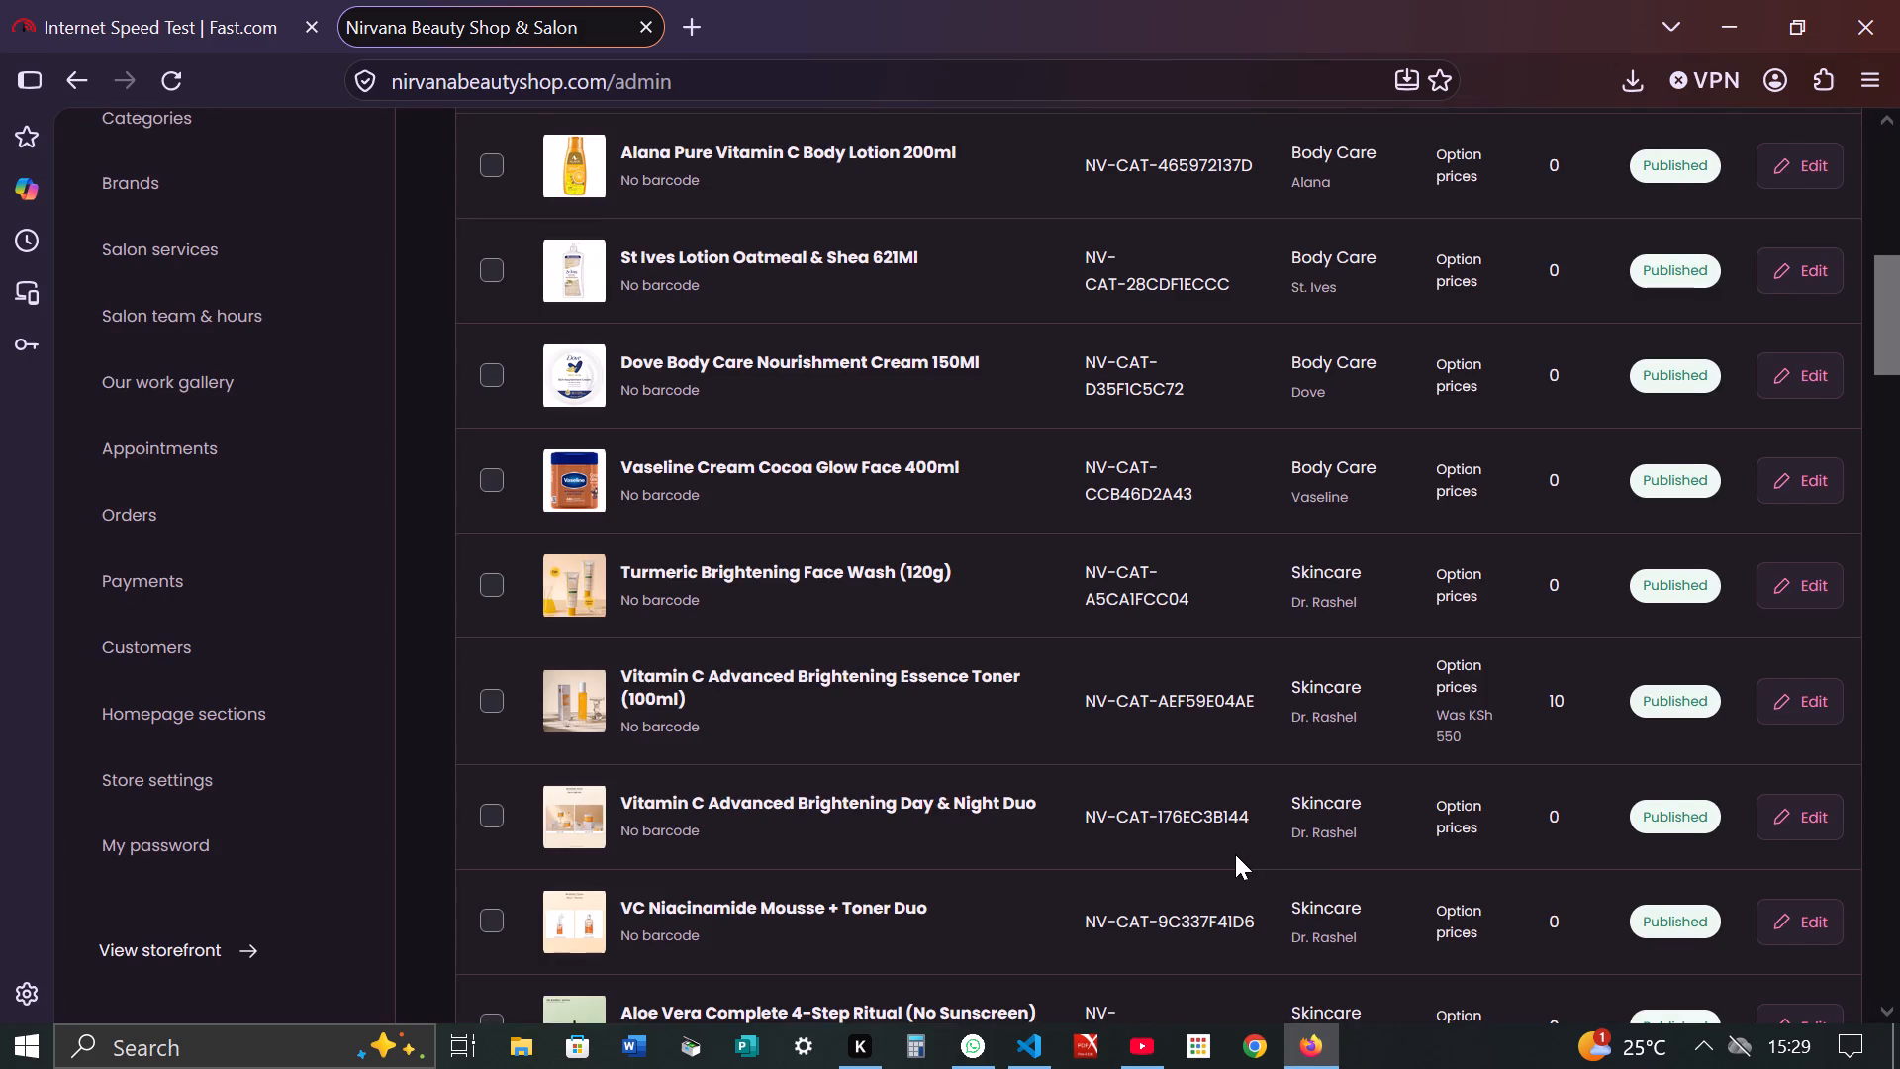
# Advance the catalogue product list from page 1 to page 3 and locate the Ballet Strawberry & Cream Jelly 120ml.
pyautogui.scroll(-13, 1235, 854)
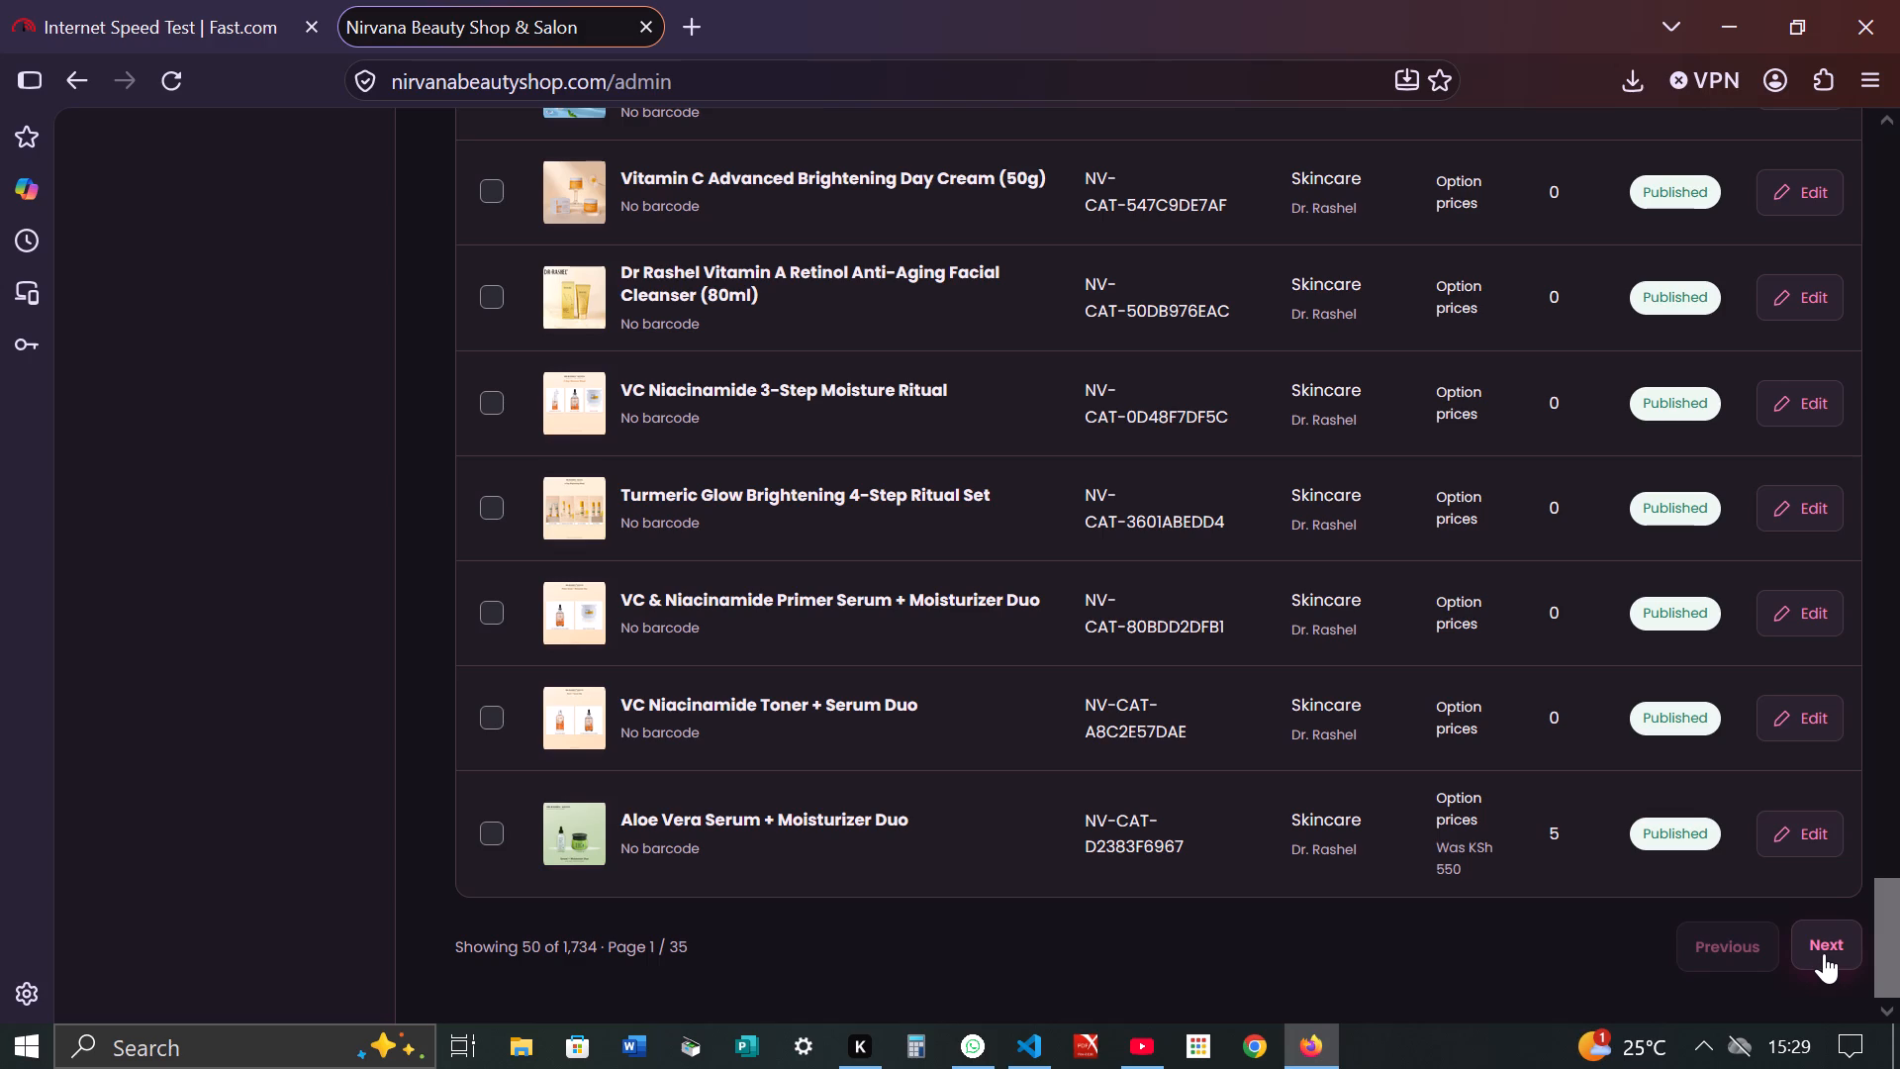
pyautogui.click(1824, 956)
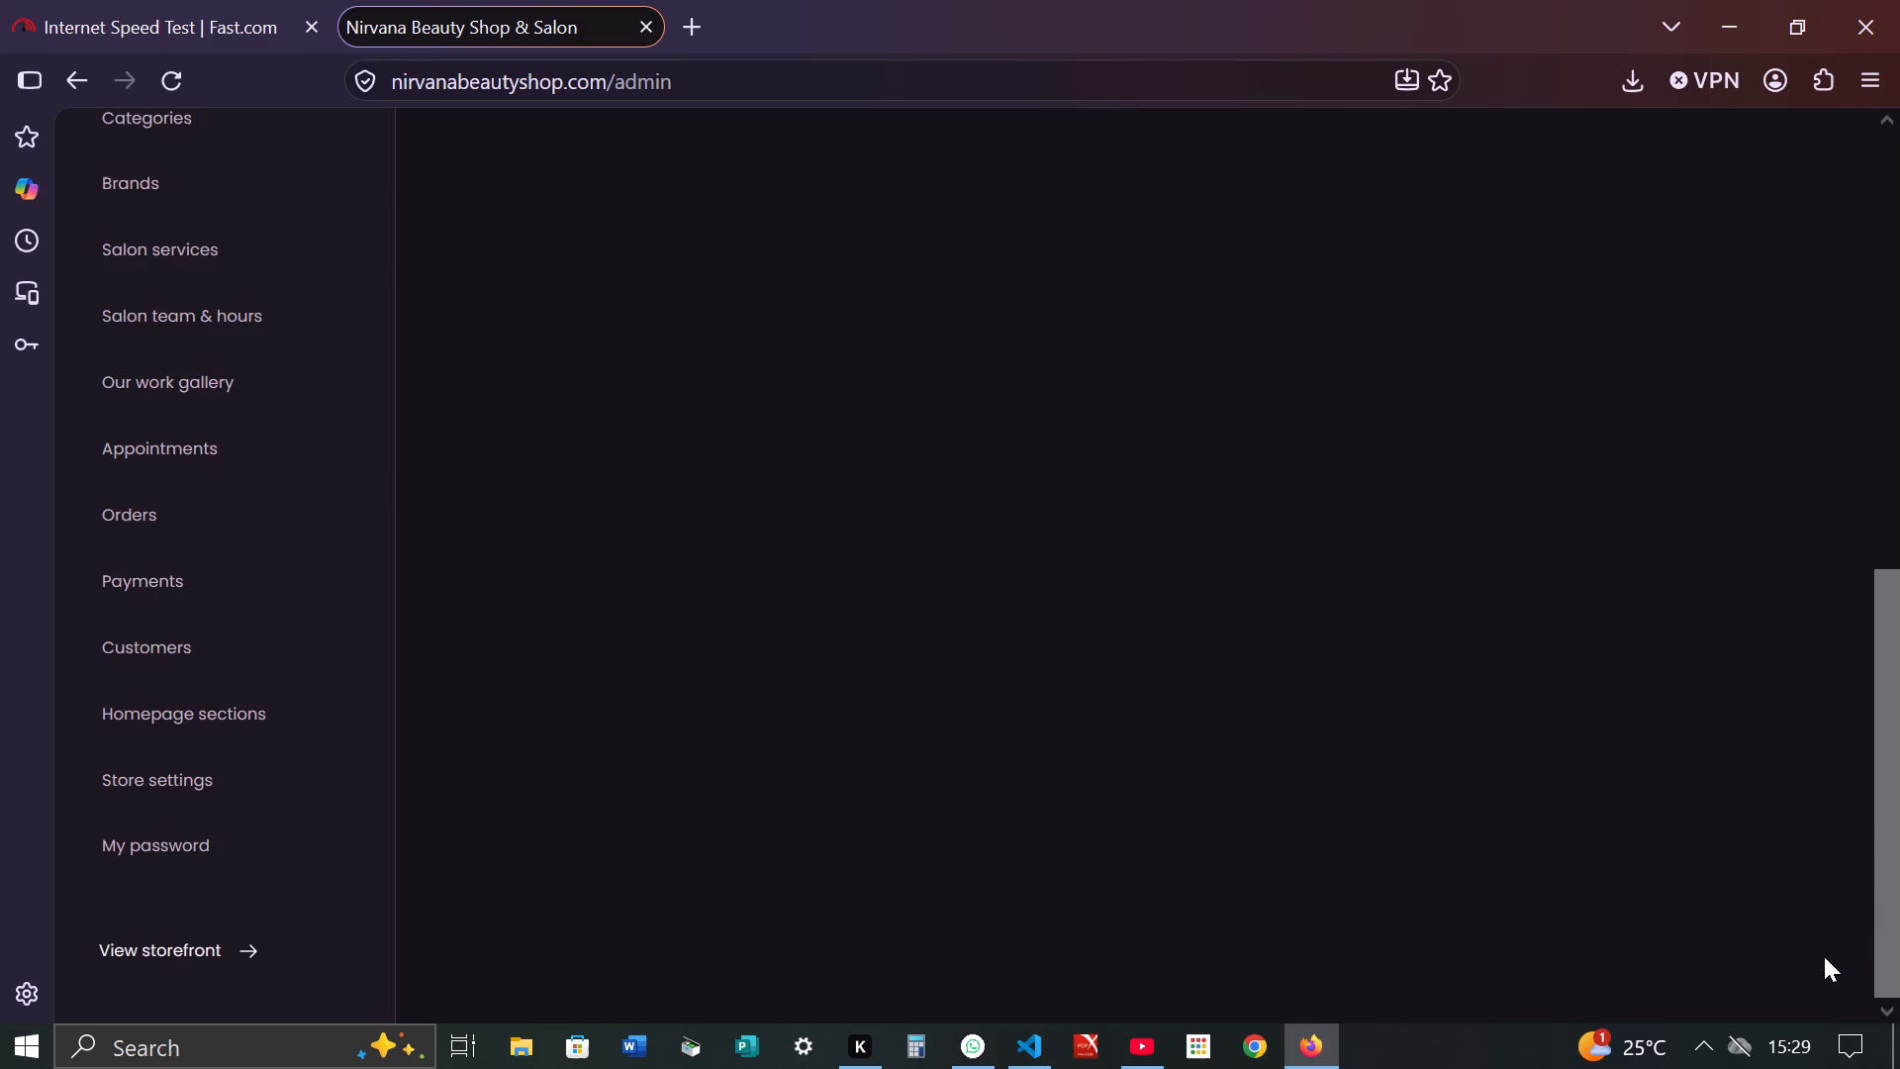
pyautogui.scroll(-9, 1437, 898)
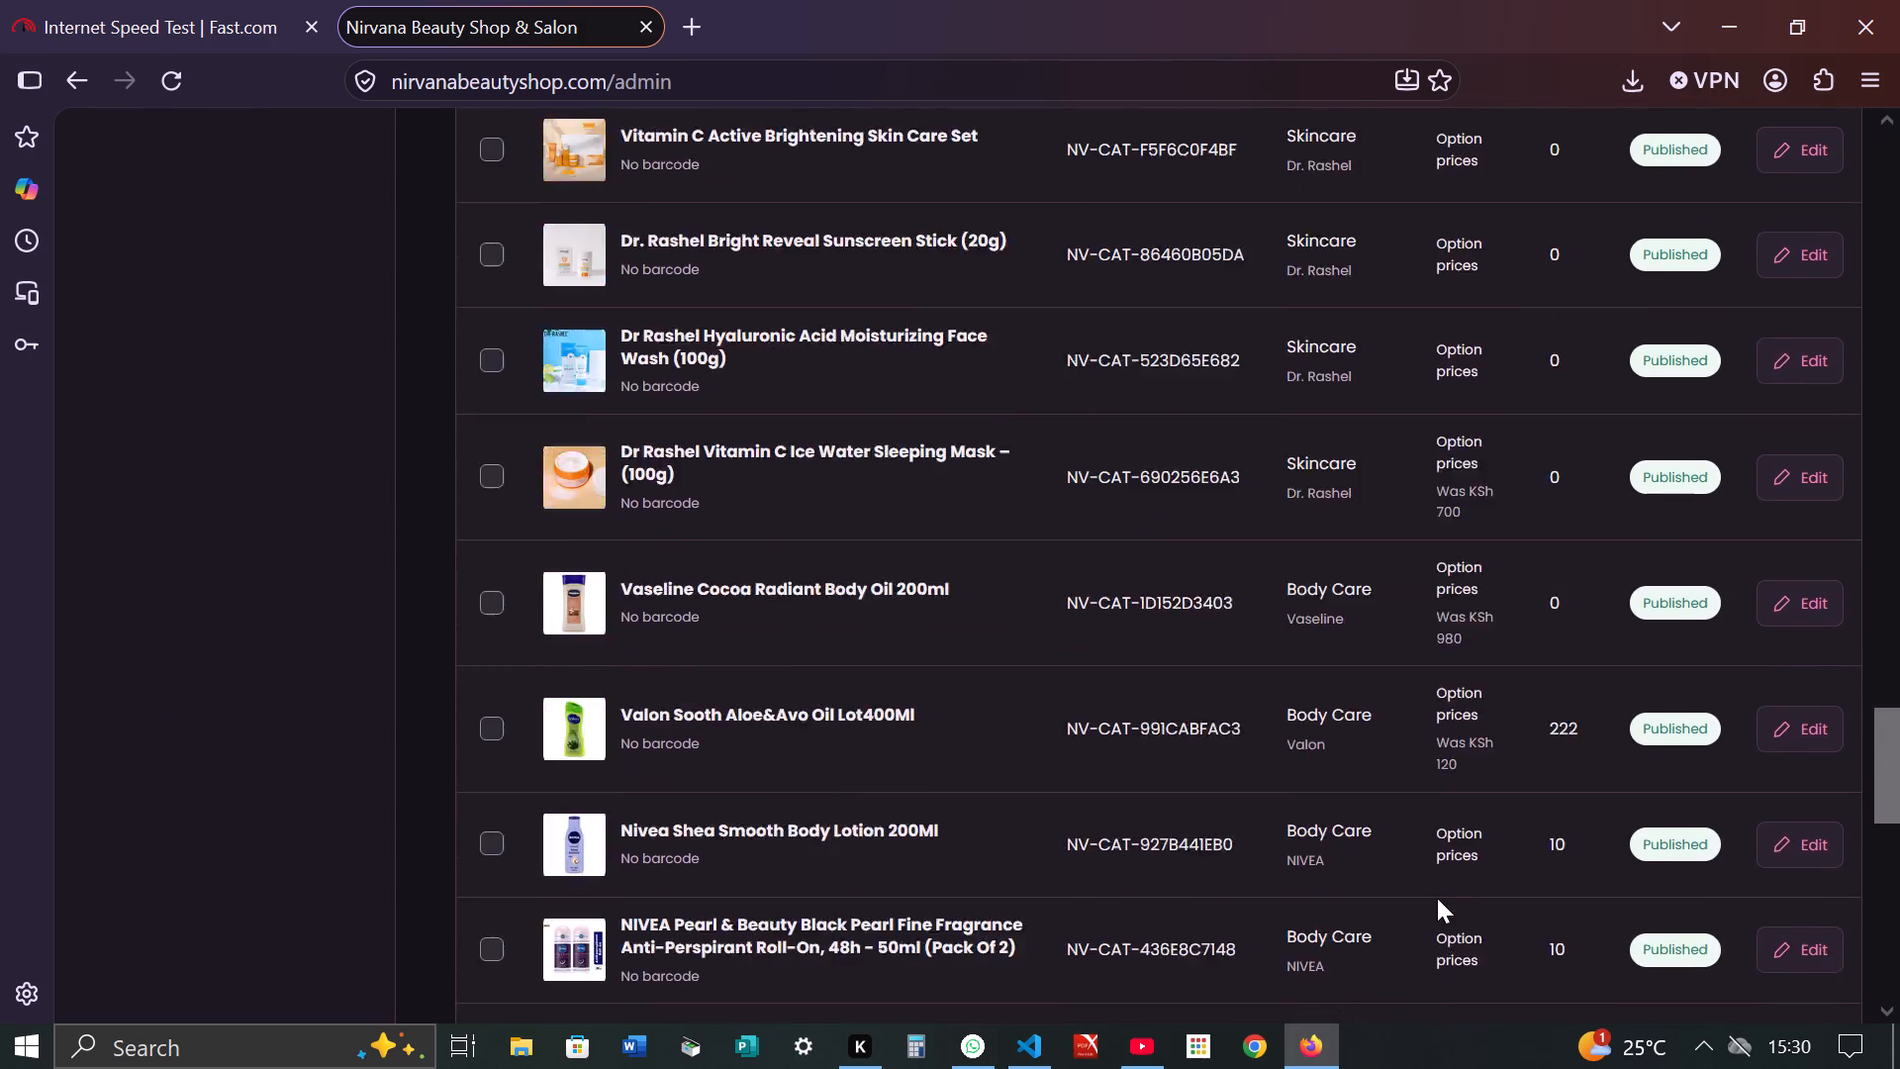
pyautogui.scroll(-6, 1437, 898)
pyautogui.click(1804, 946)
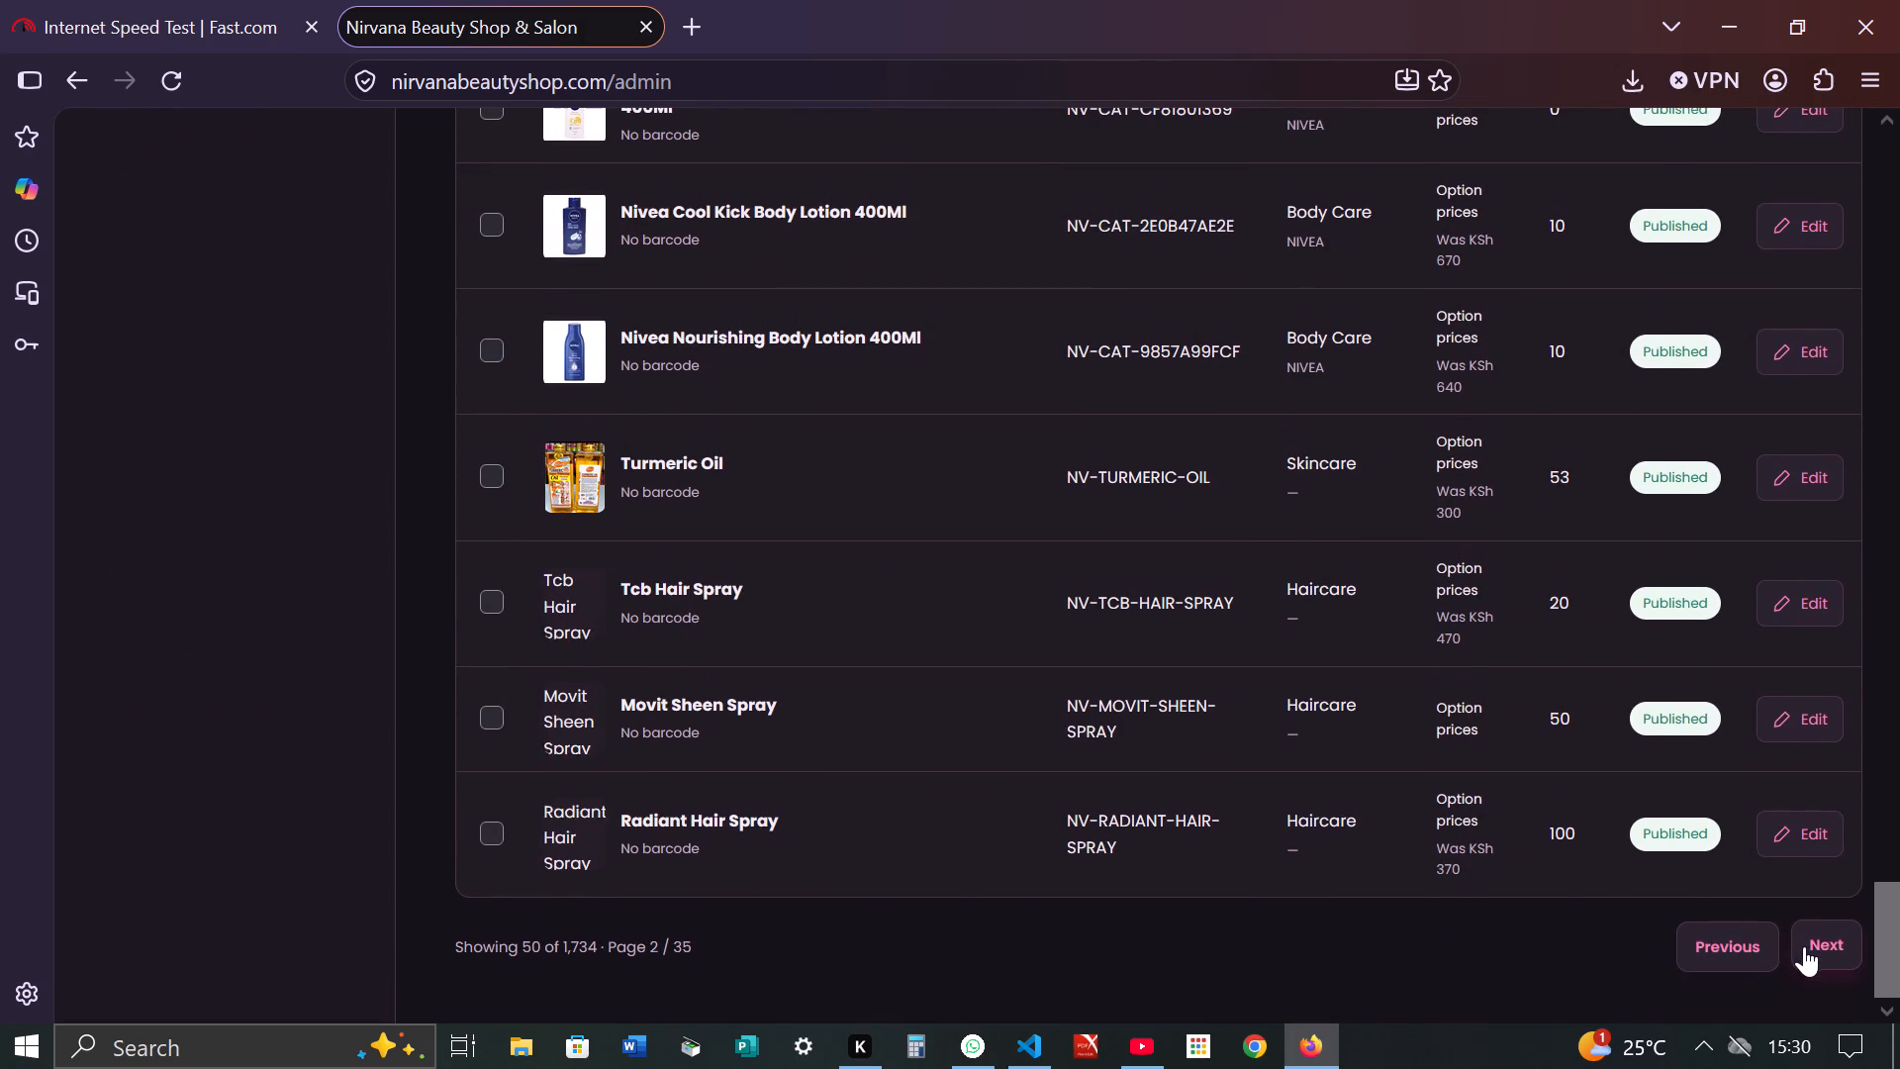
pyautogui.scroll(-1, 1176, 766)
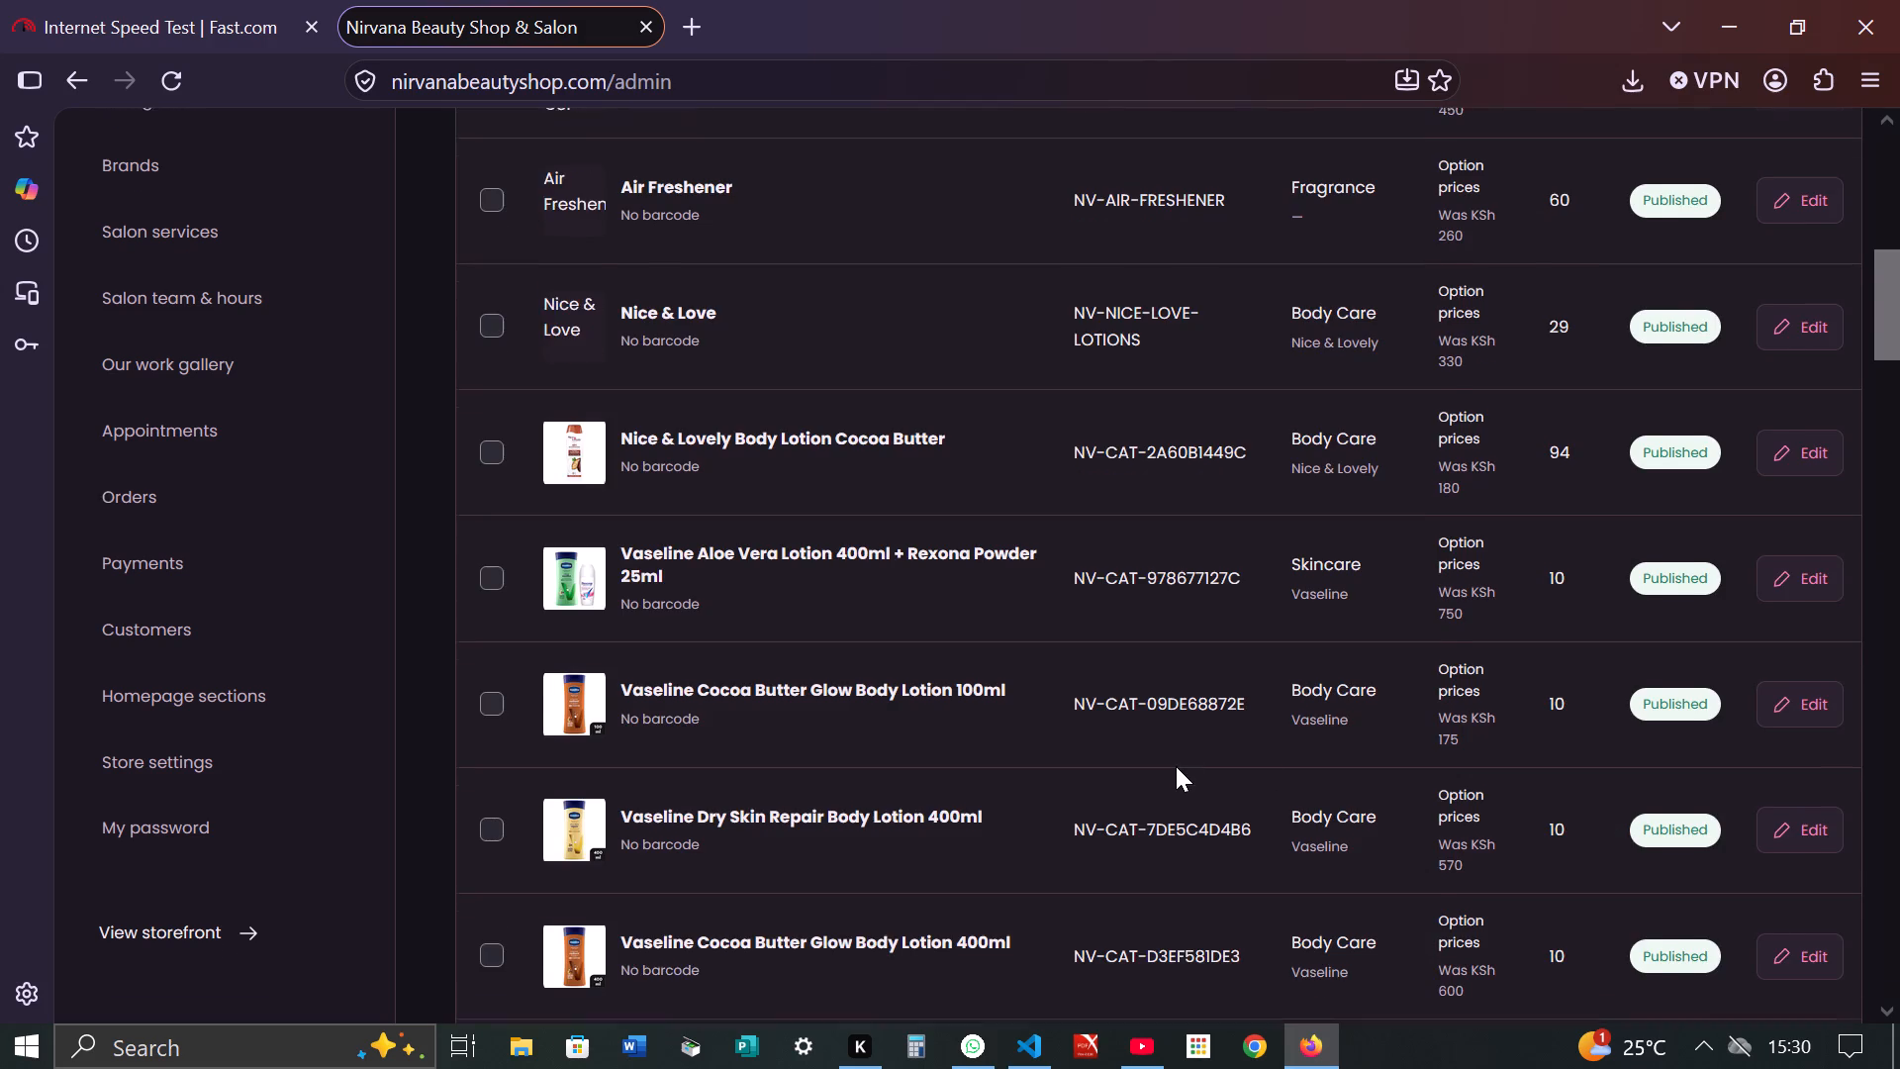
pyautogui.scroll(-5, 1176, 766)
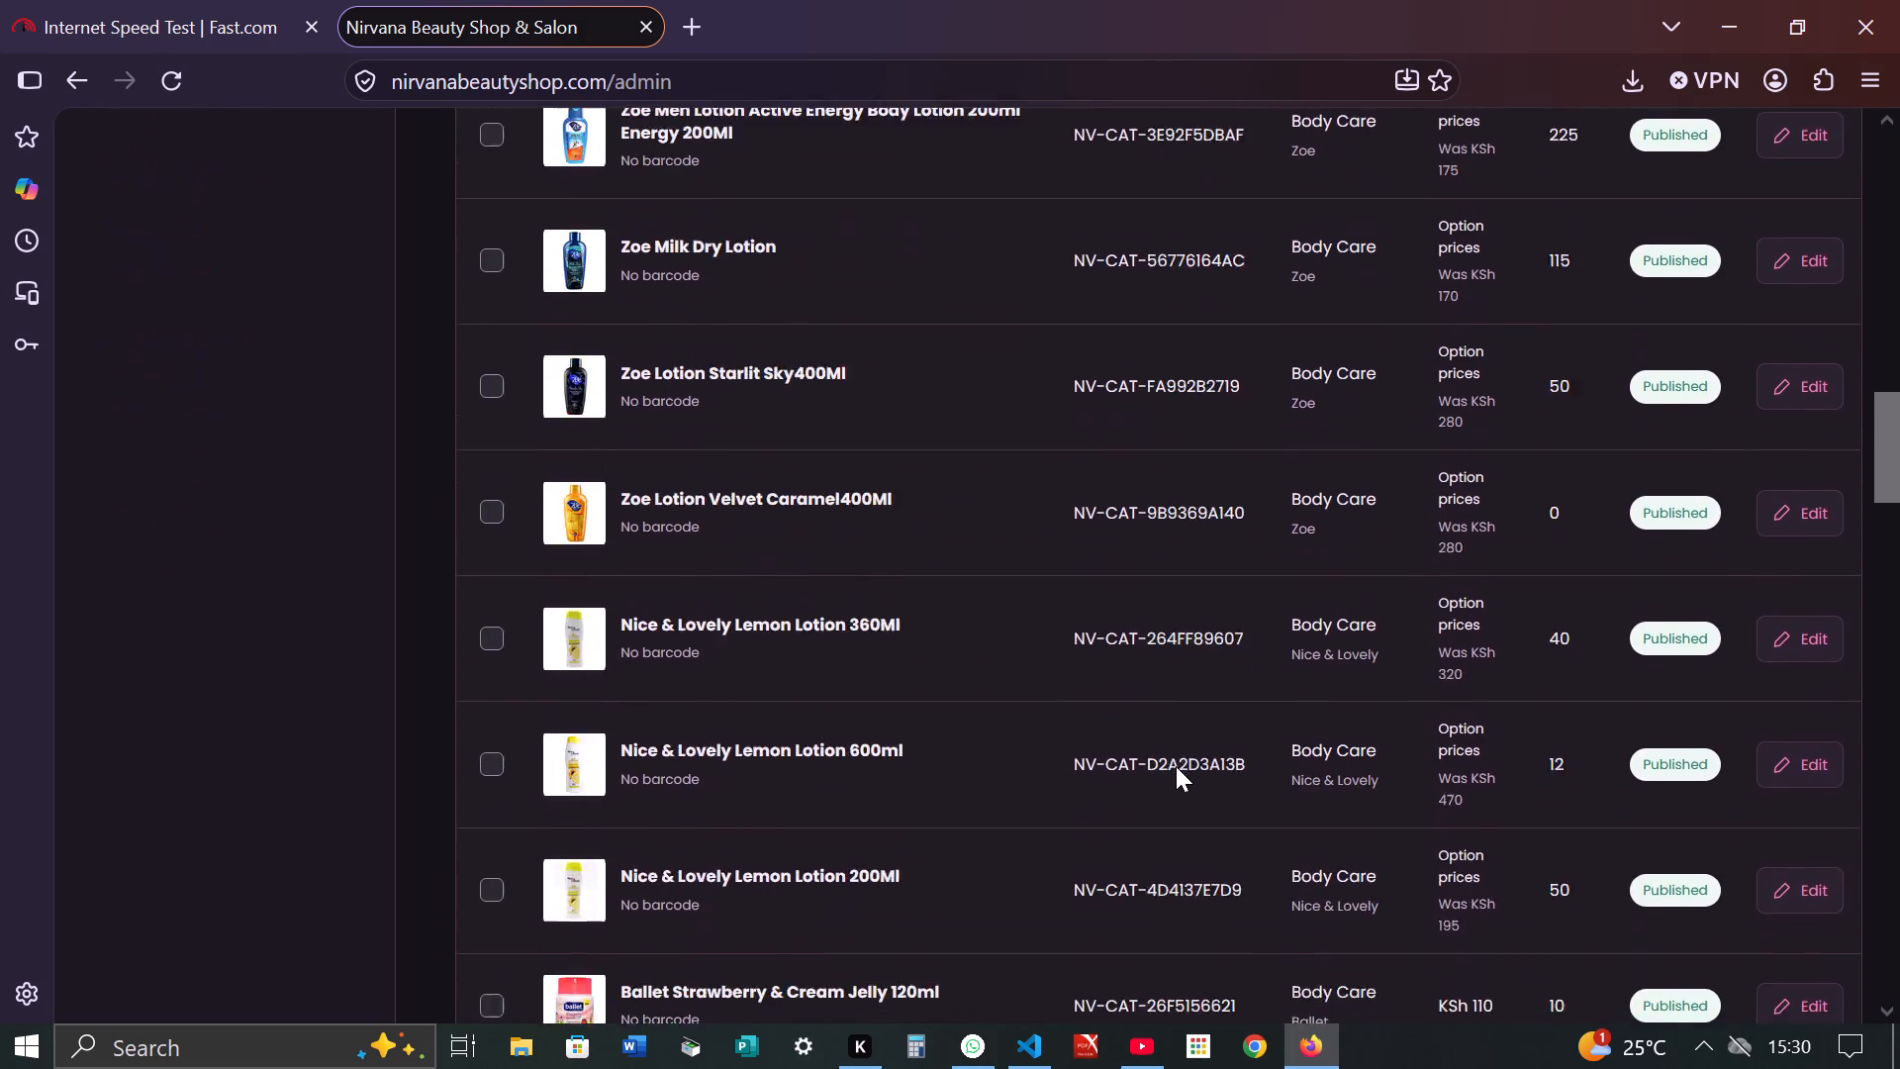
pyautogui.scroll(-3, 1176, 766)
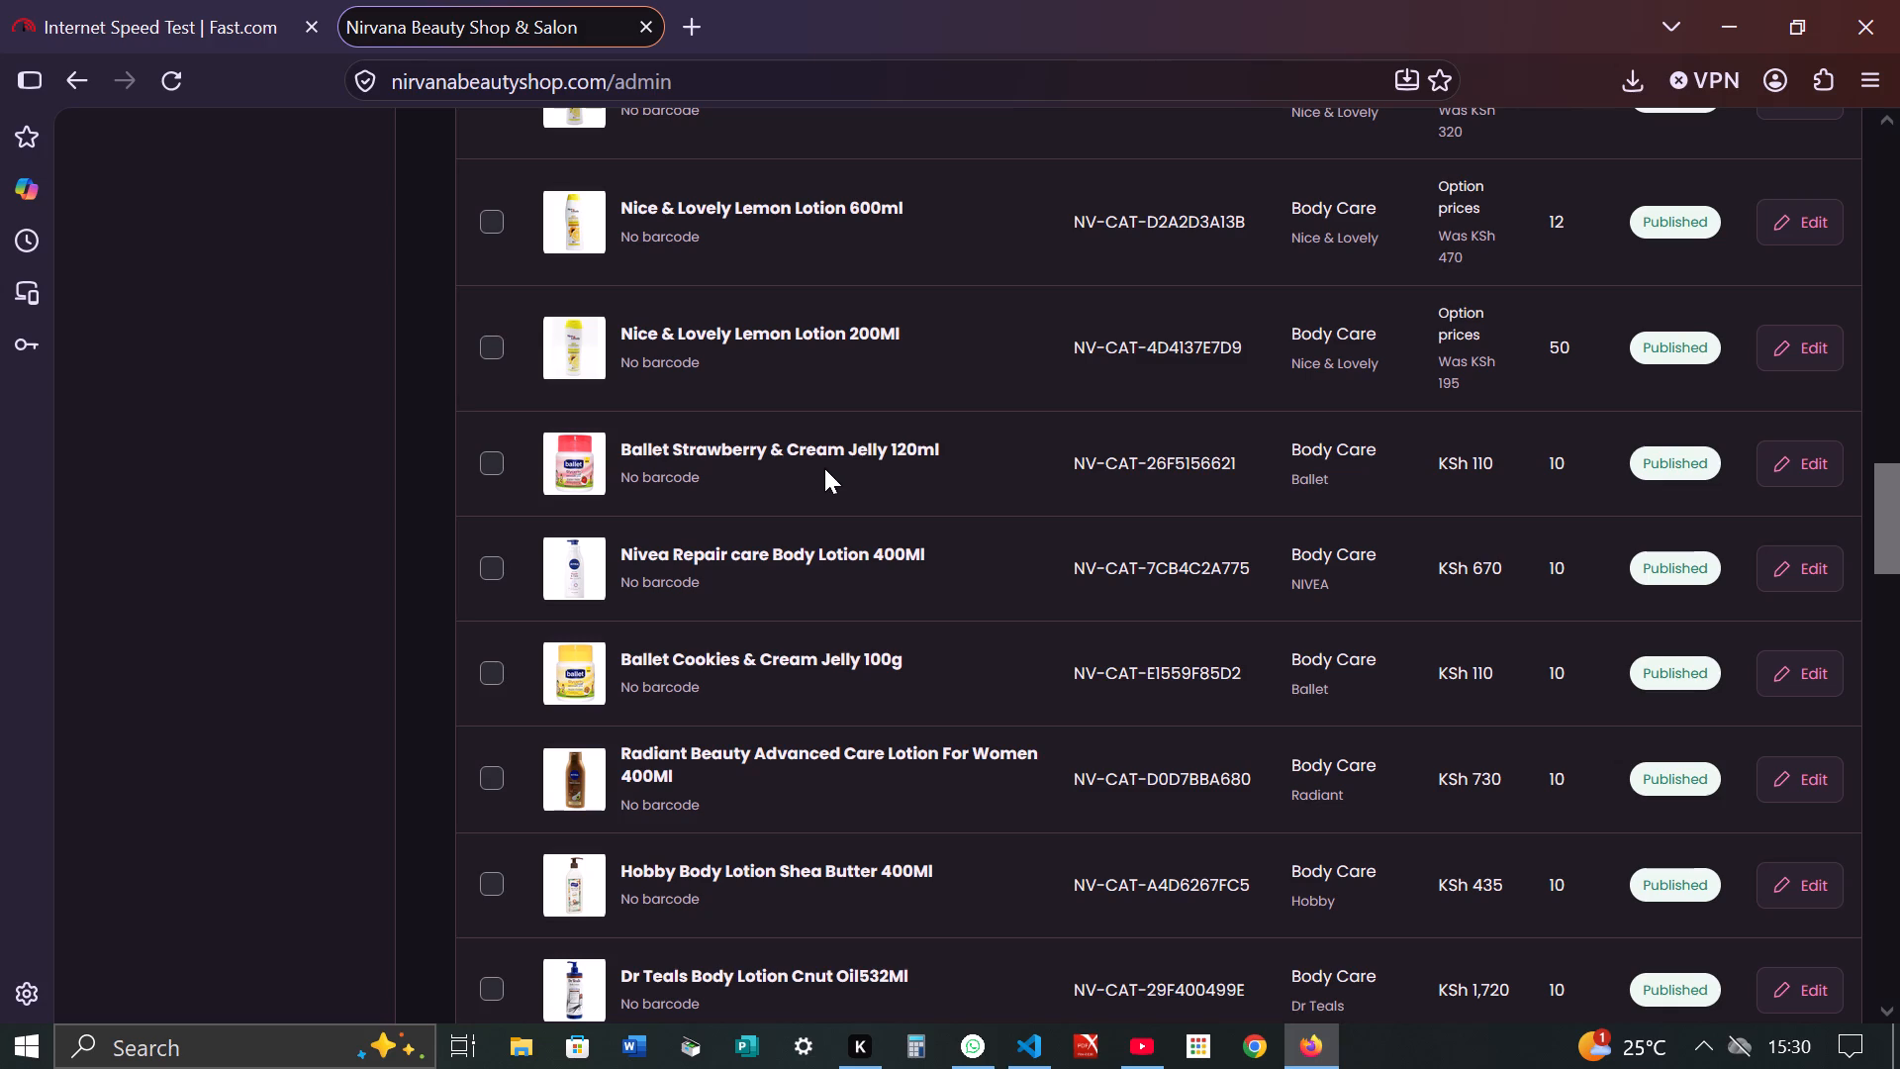
# Set the option 1 stock of the Ballet Strawberry & Cream Jelly 120ml to 0 and save the record.
pyautogui.click(1809, 459)
pyautogui.scroll(-4, 1345, 542)
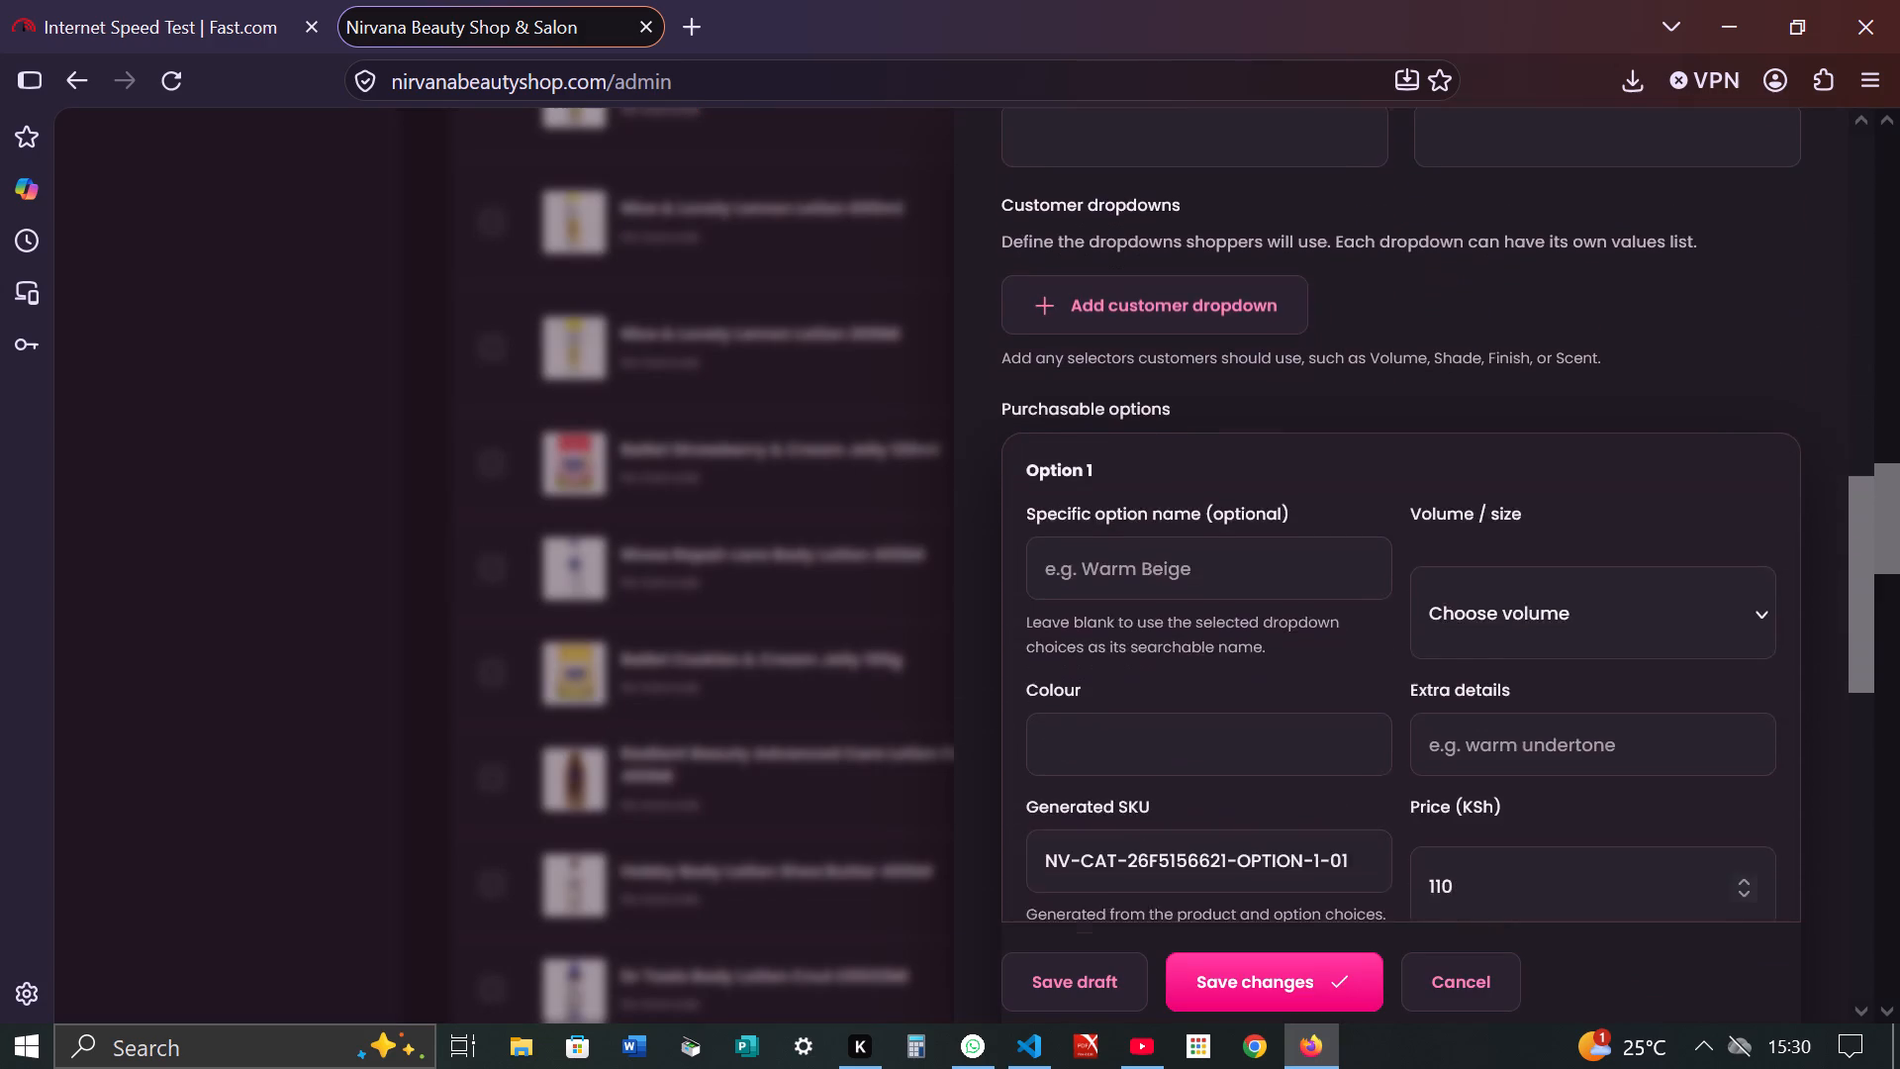
pyautogui.scroll(-3, 1345, 542)
pyautogui.scroll(2, 1345, 542)
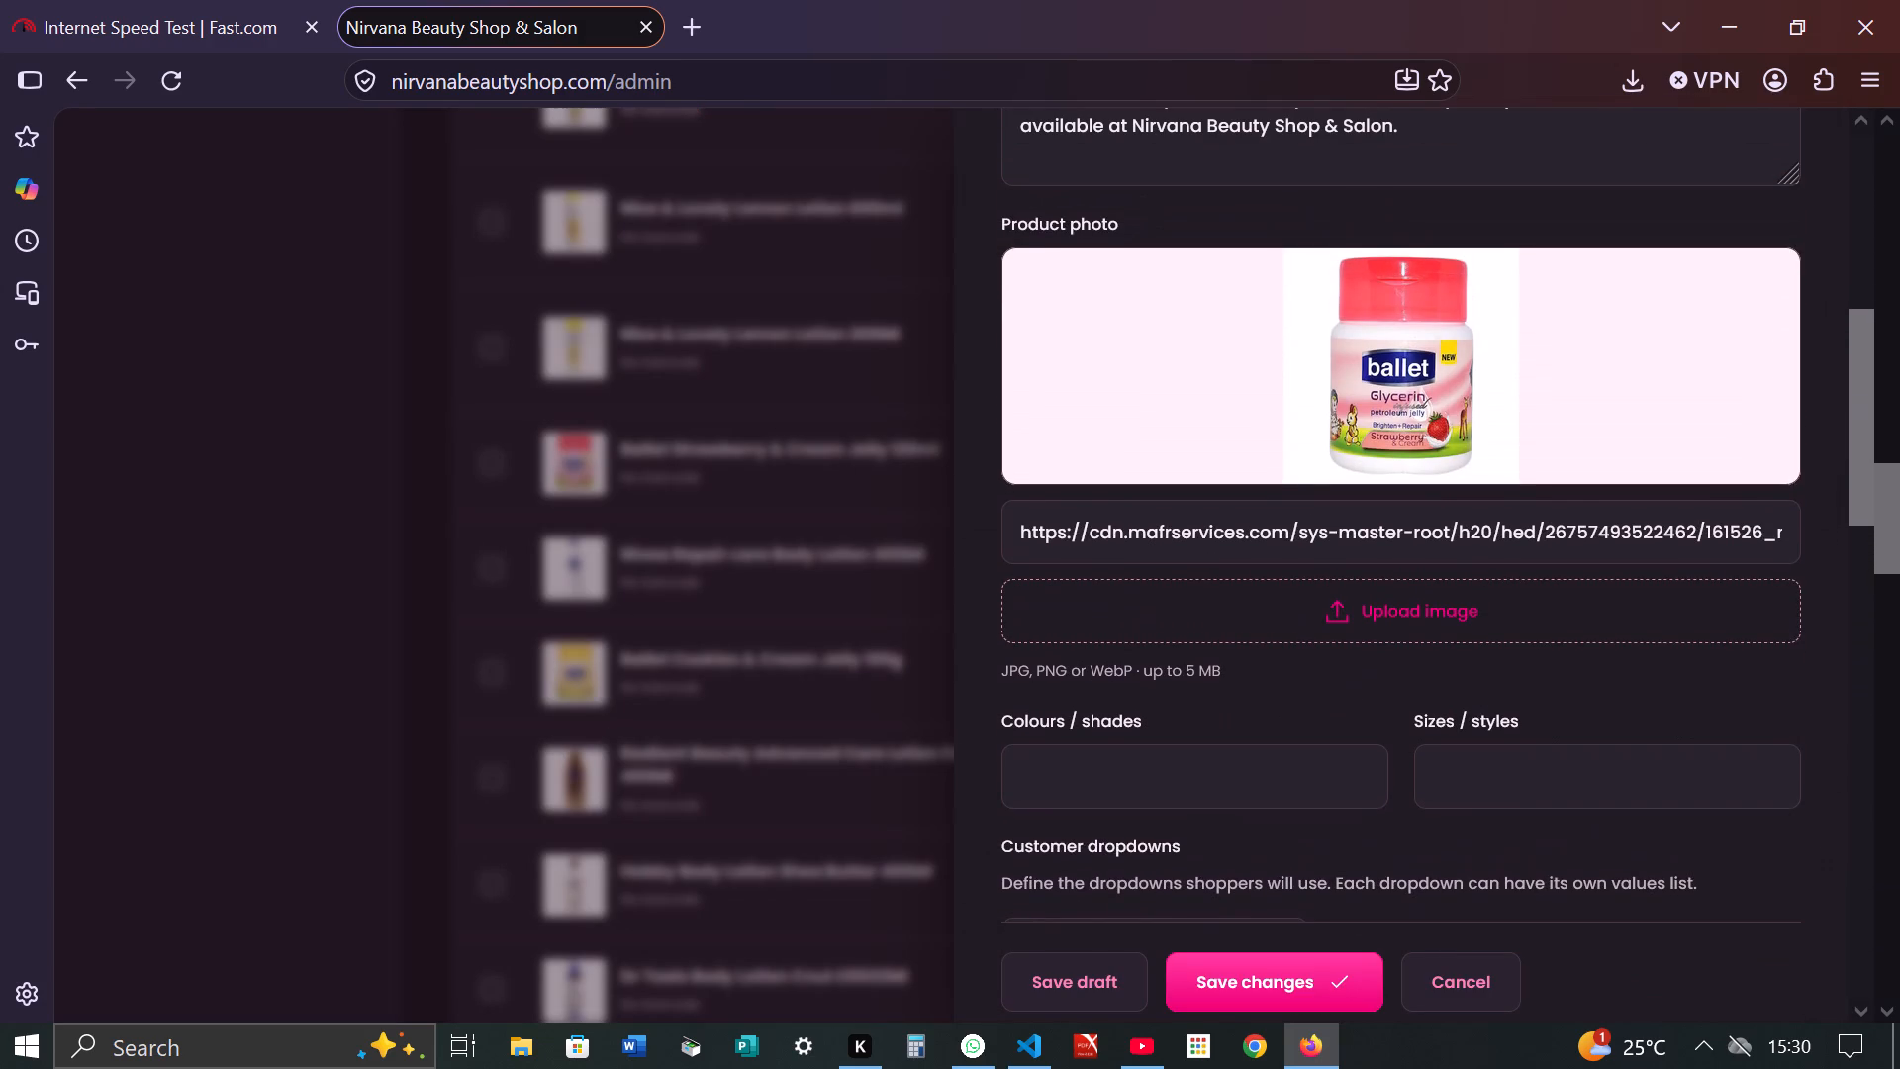
pyautogui.scroll(2, 1345, 542)
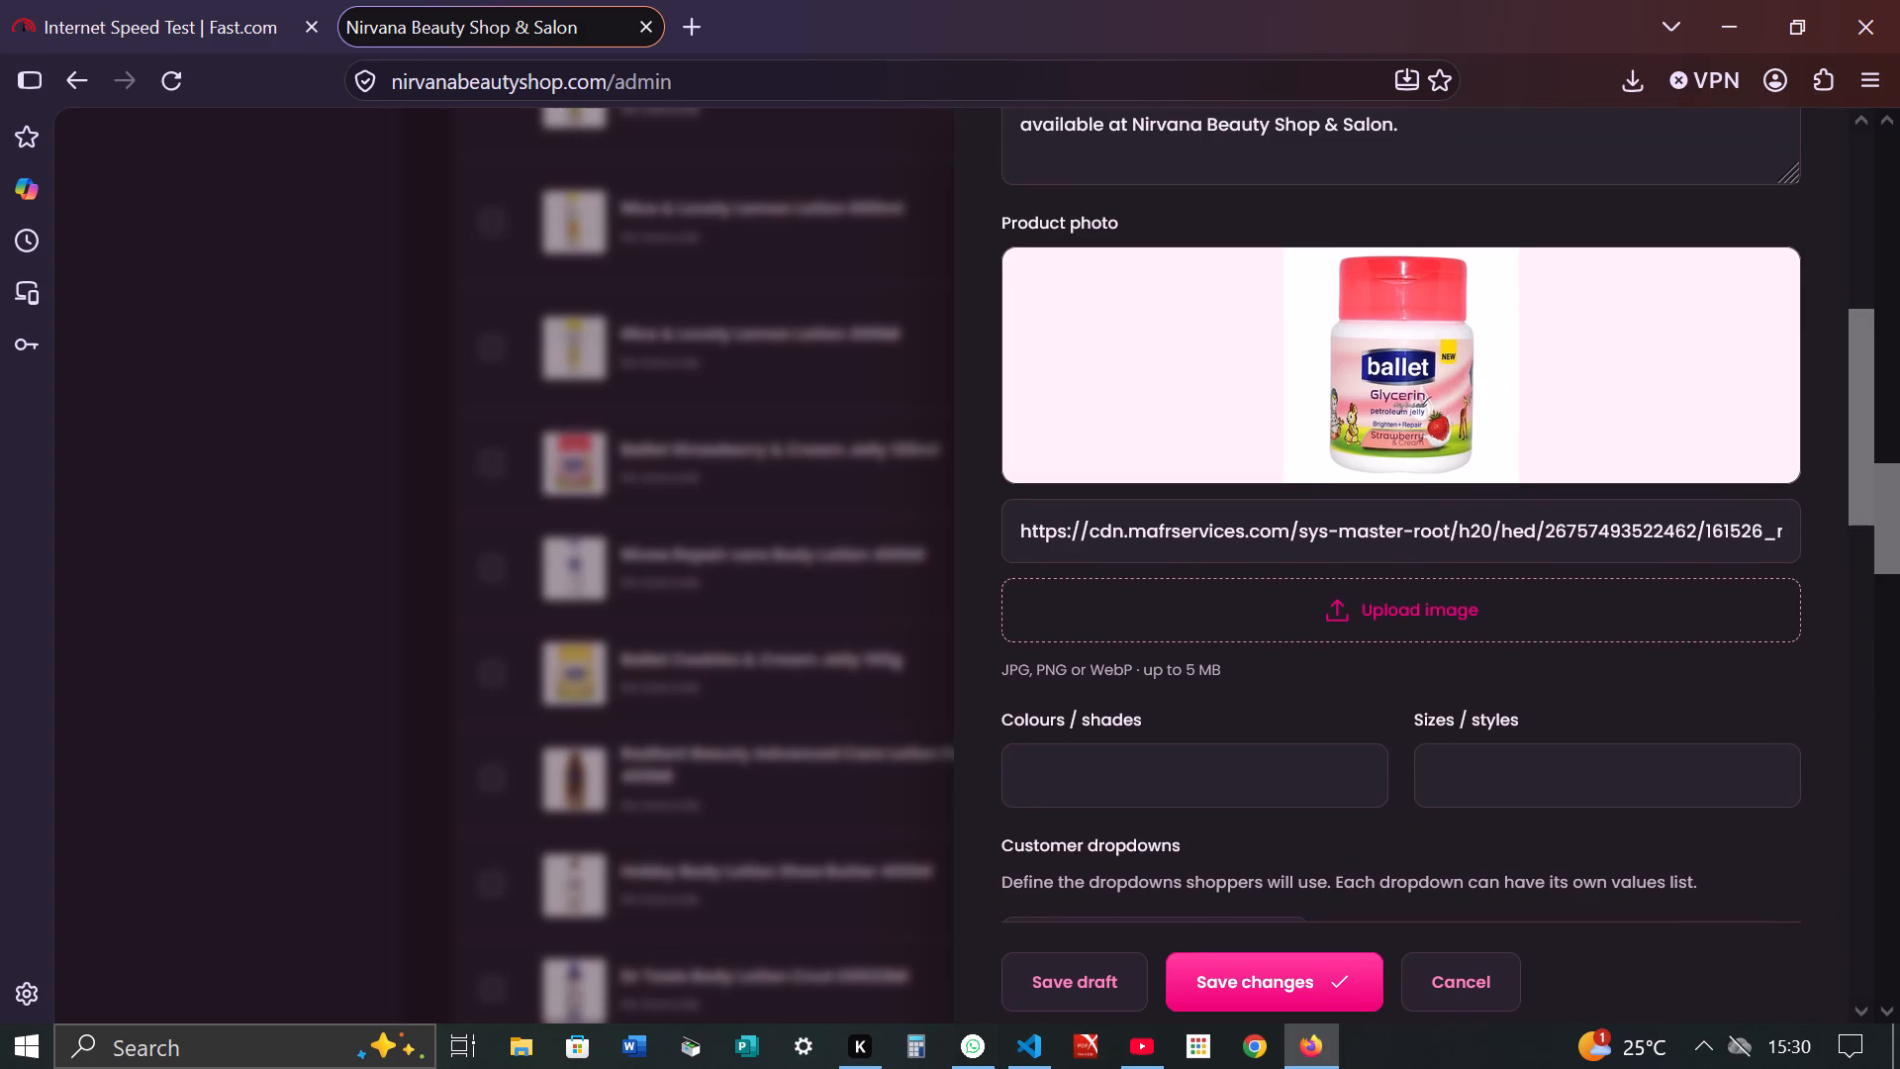
pyautogui.scroll(1, 1345, 542)
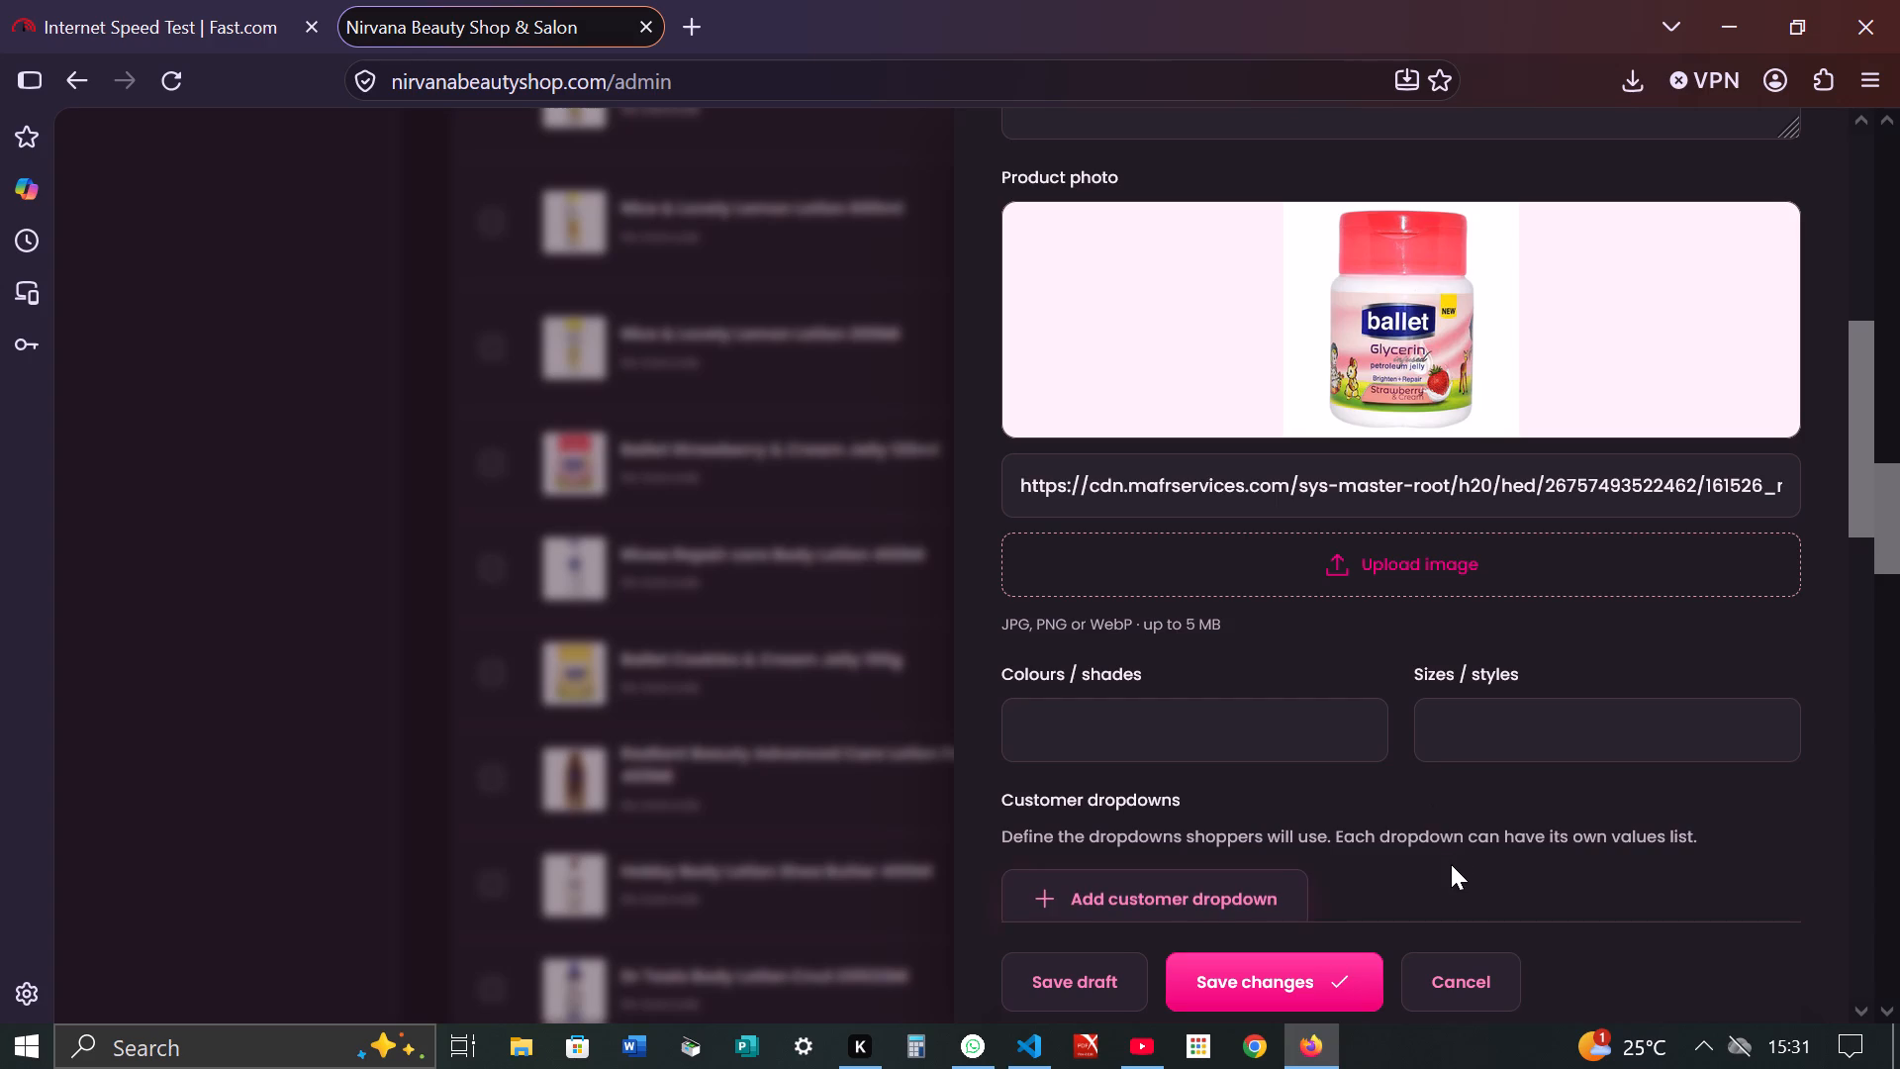
pyautogui.scroll(-4, 1451, 864)
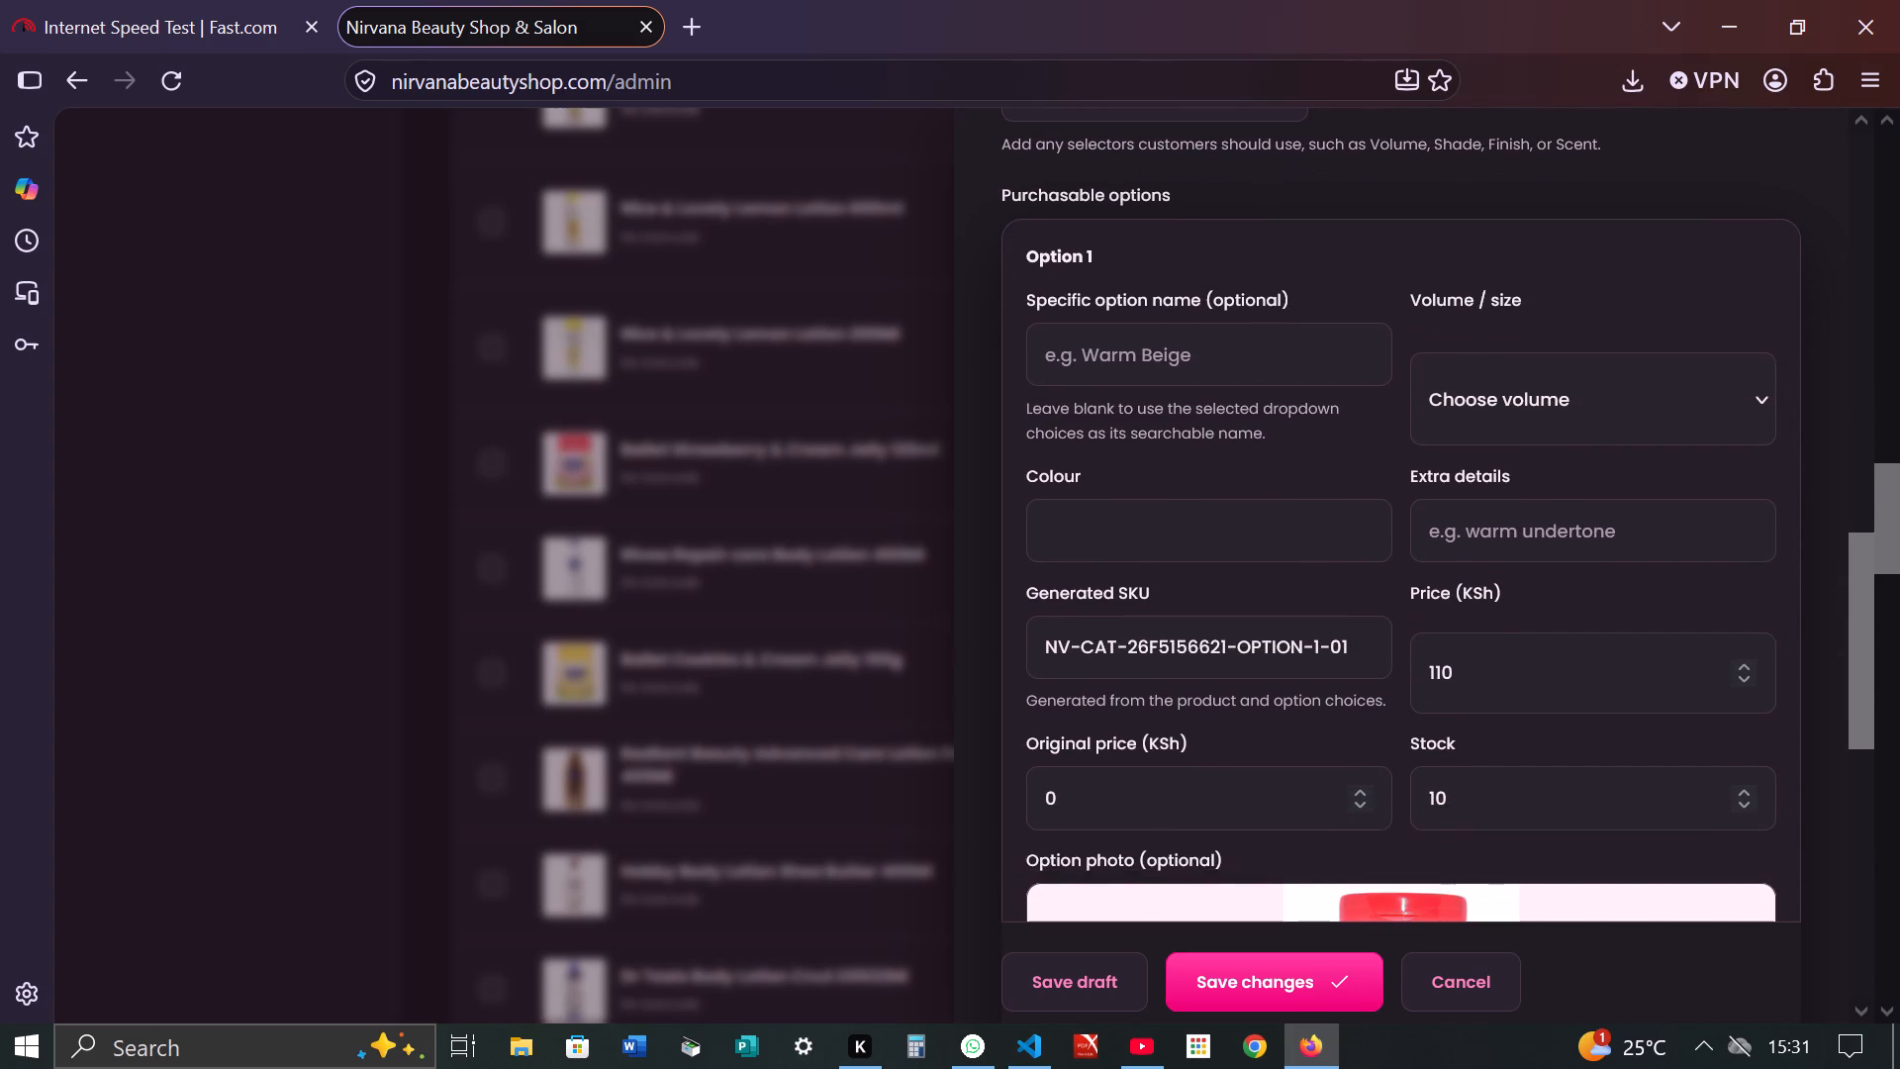
pyautogui.click(1439, 814)
pyautogui.press('BackSpace')
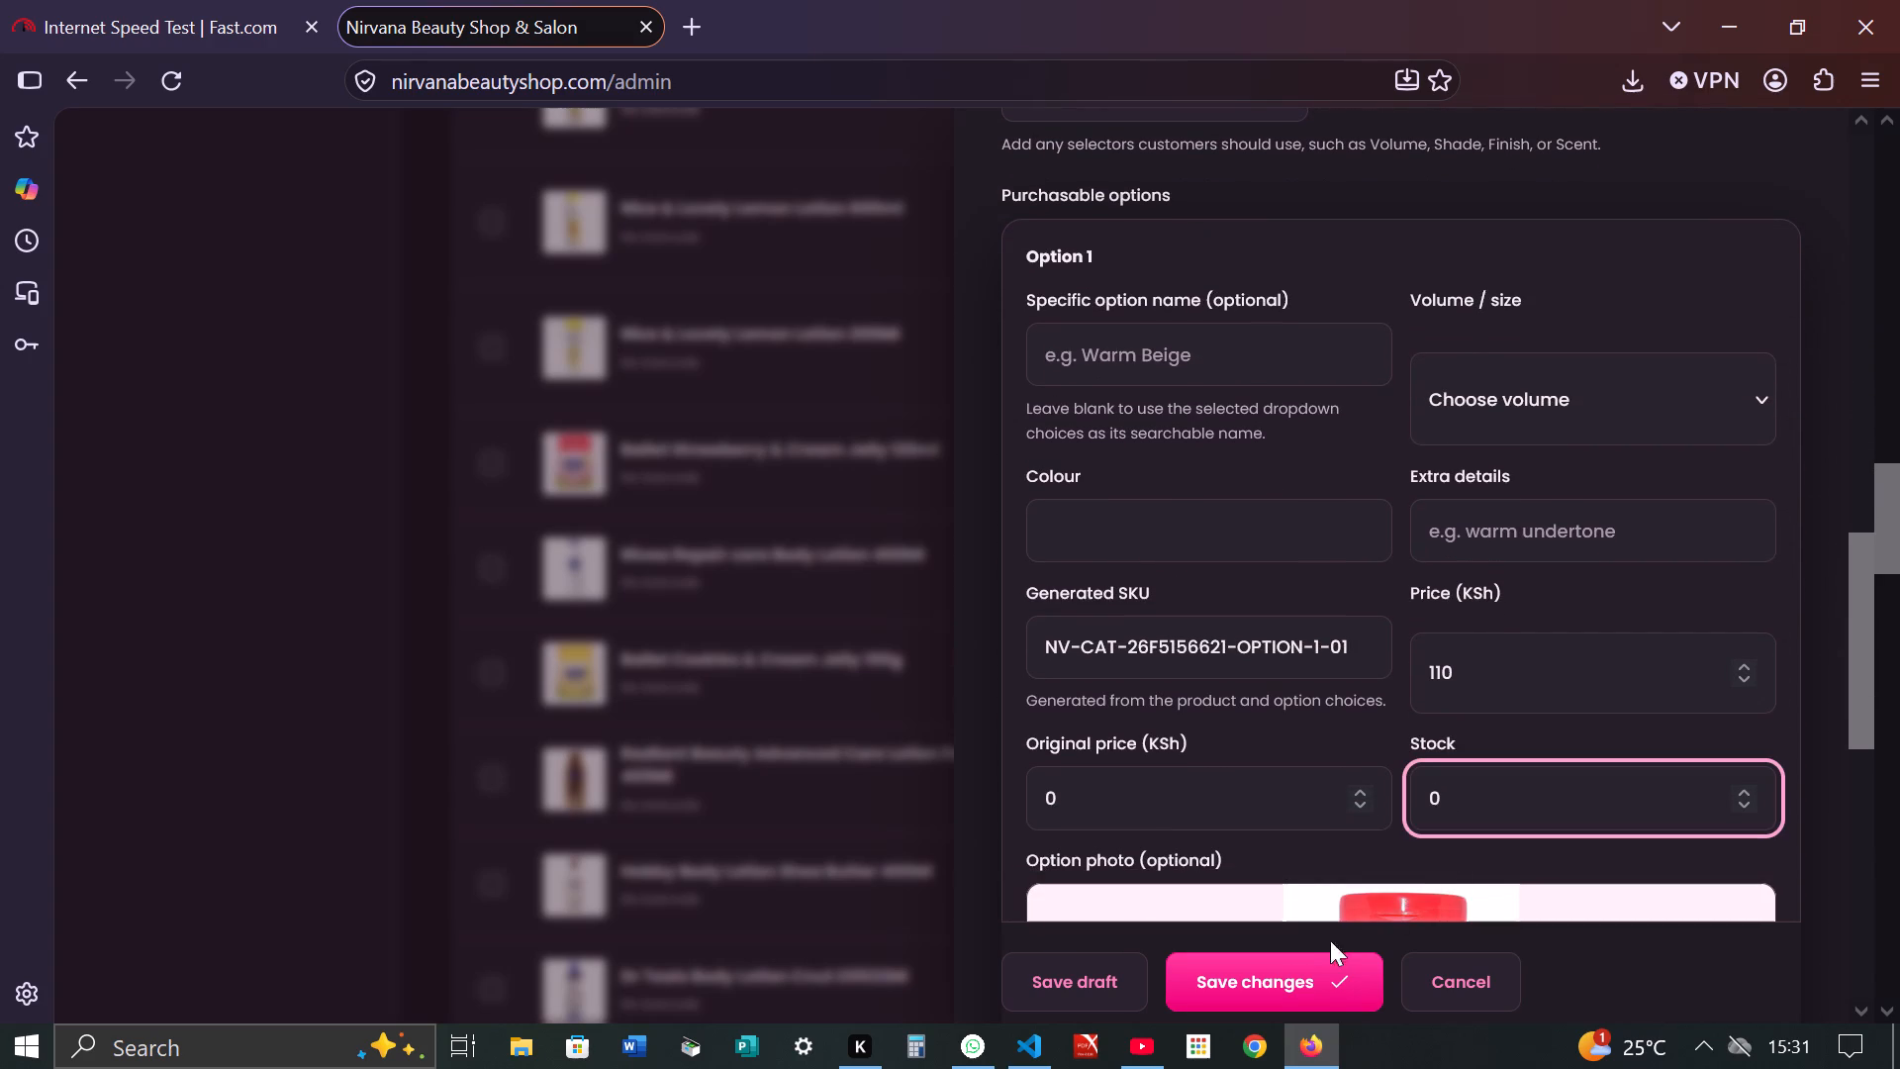
pyautogui.click(1301, 954)
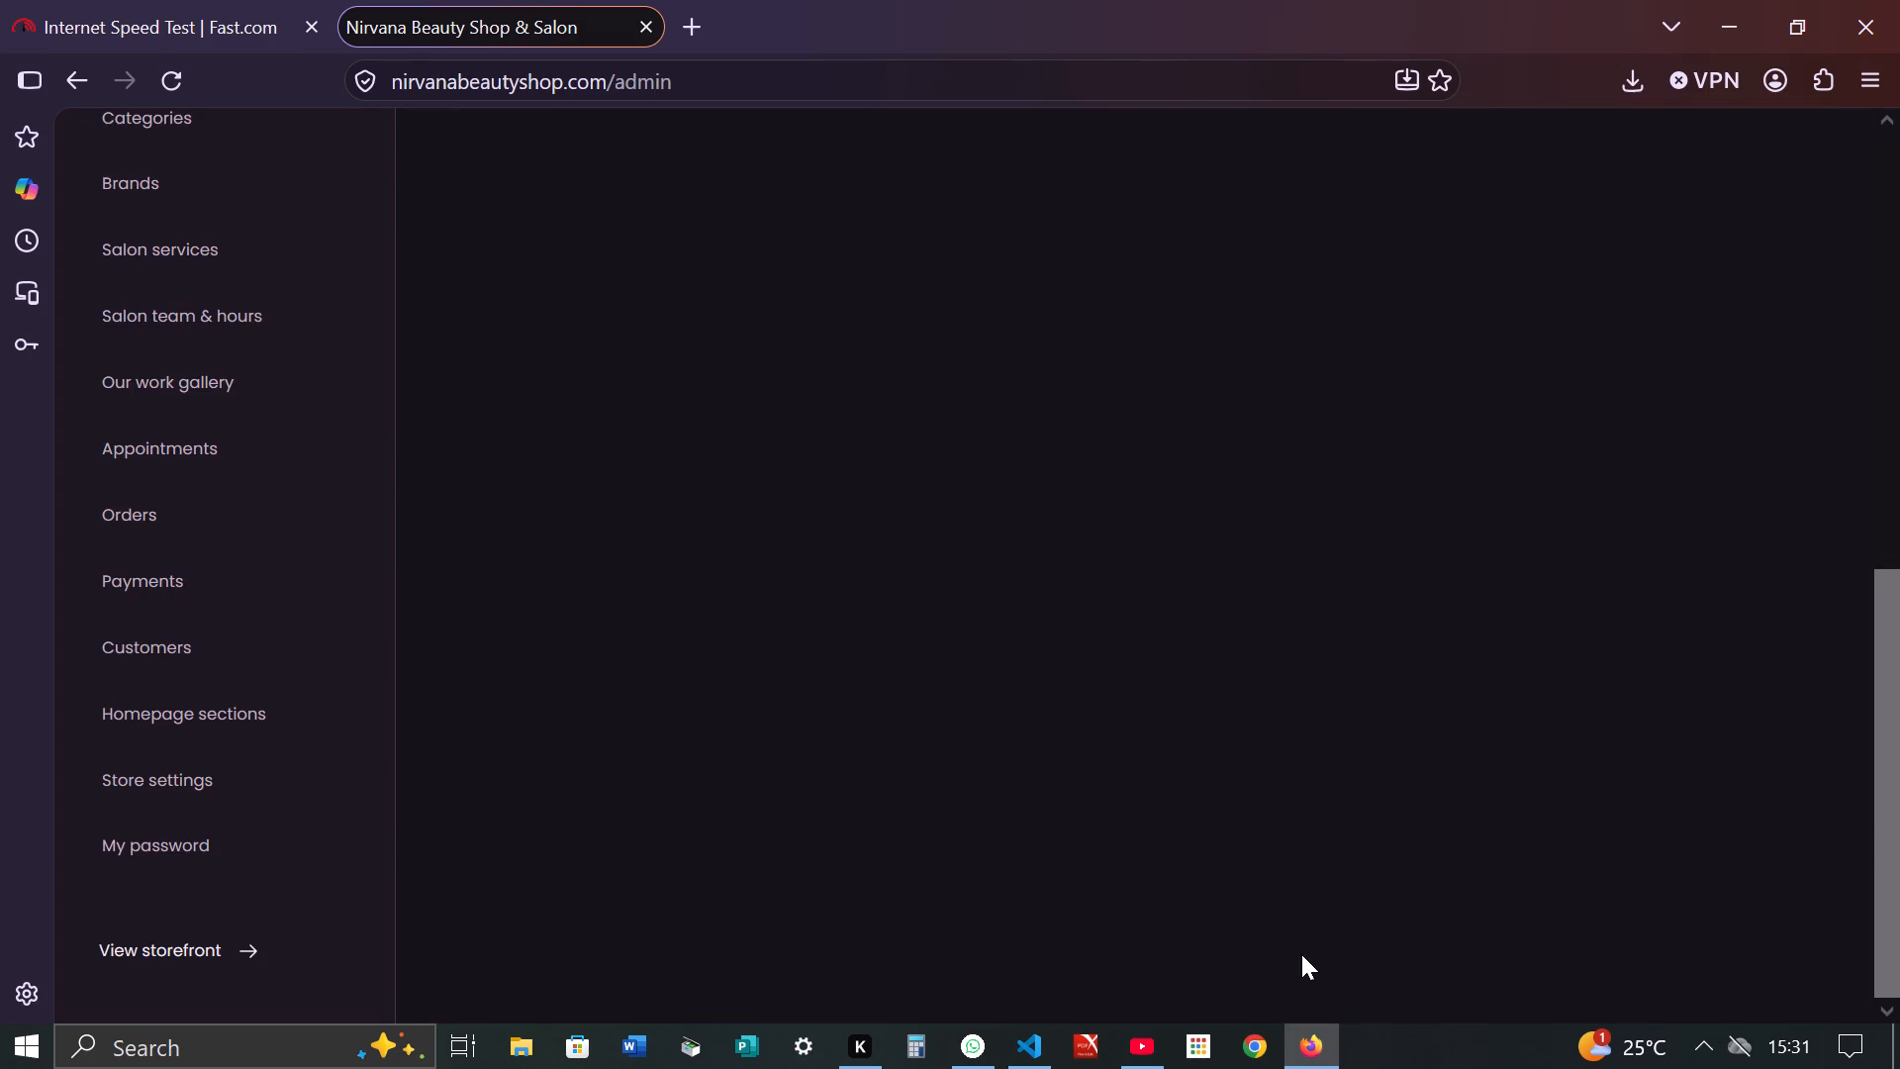
# Advance the catalogue product list from page 1 to page 3 and look through its body care products for the next one to edit.
pyautogui.scroll(-5, 1301, 954)
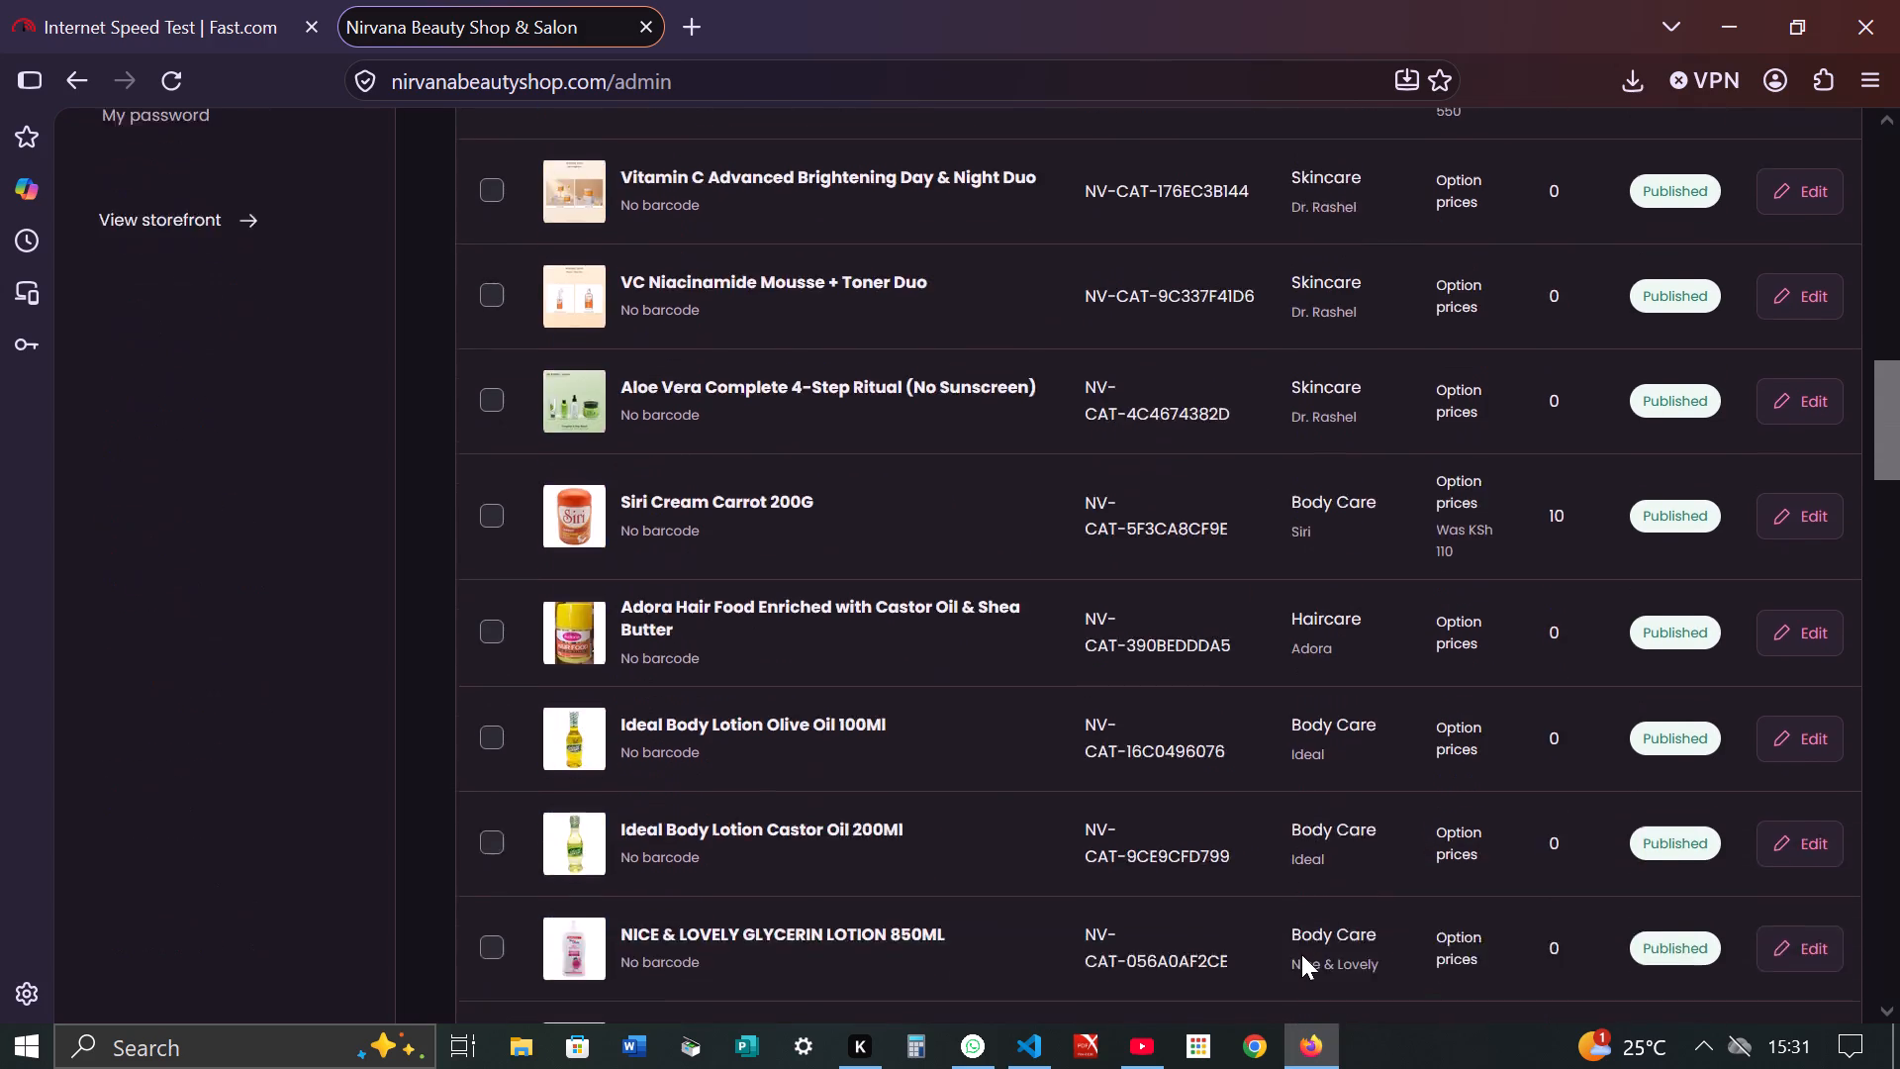
pyautogui.scroll(-7, 1301, 954)
pyautogui.click(1810, 954)
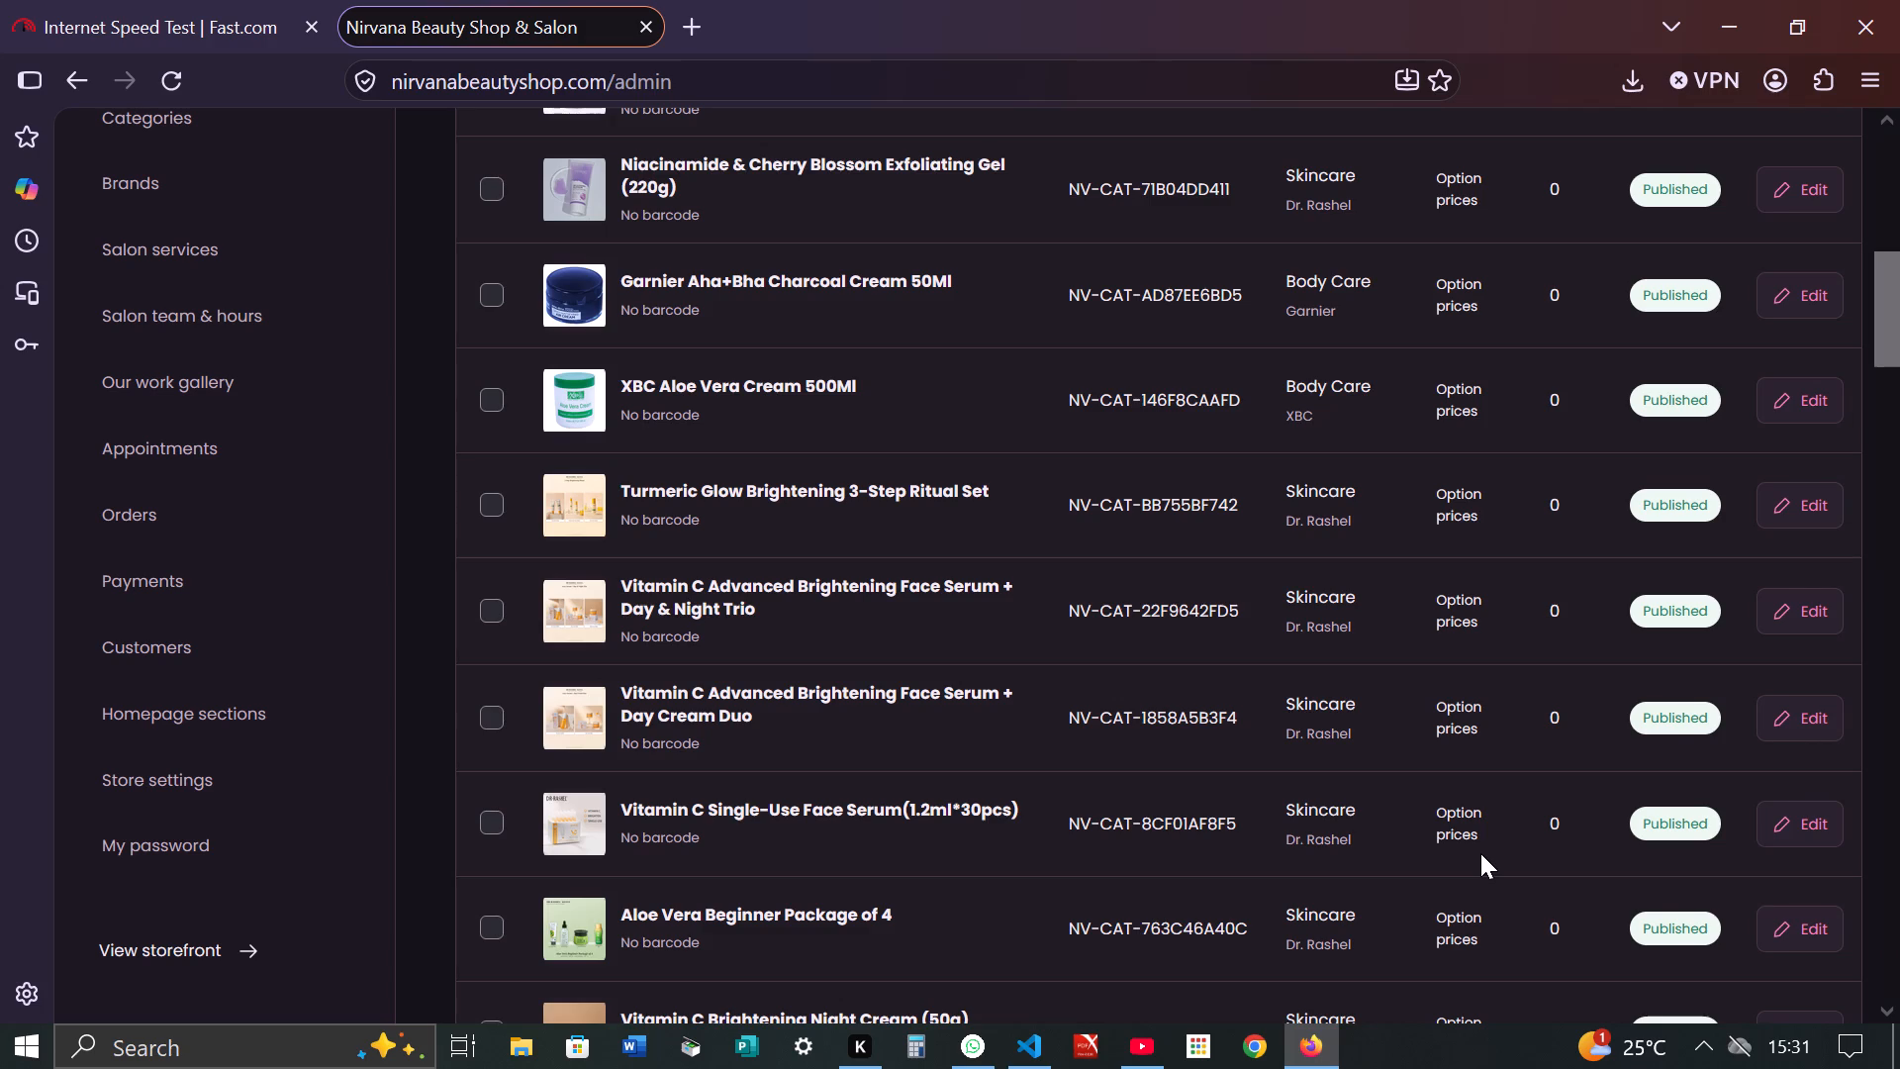
pyautogui.scroll(-9, 1480, 853)
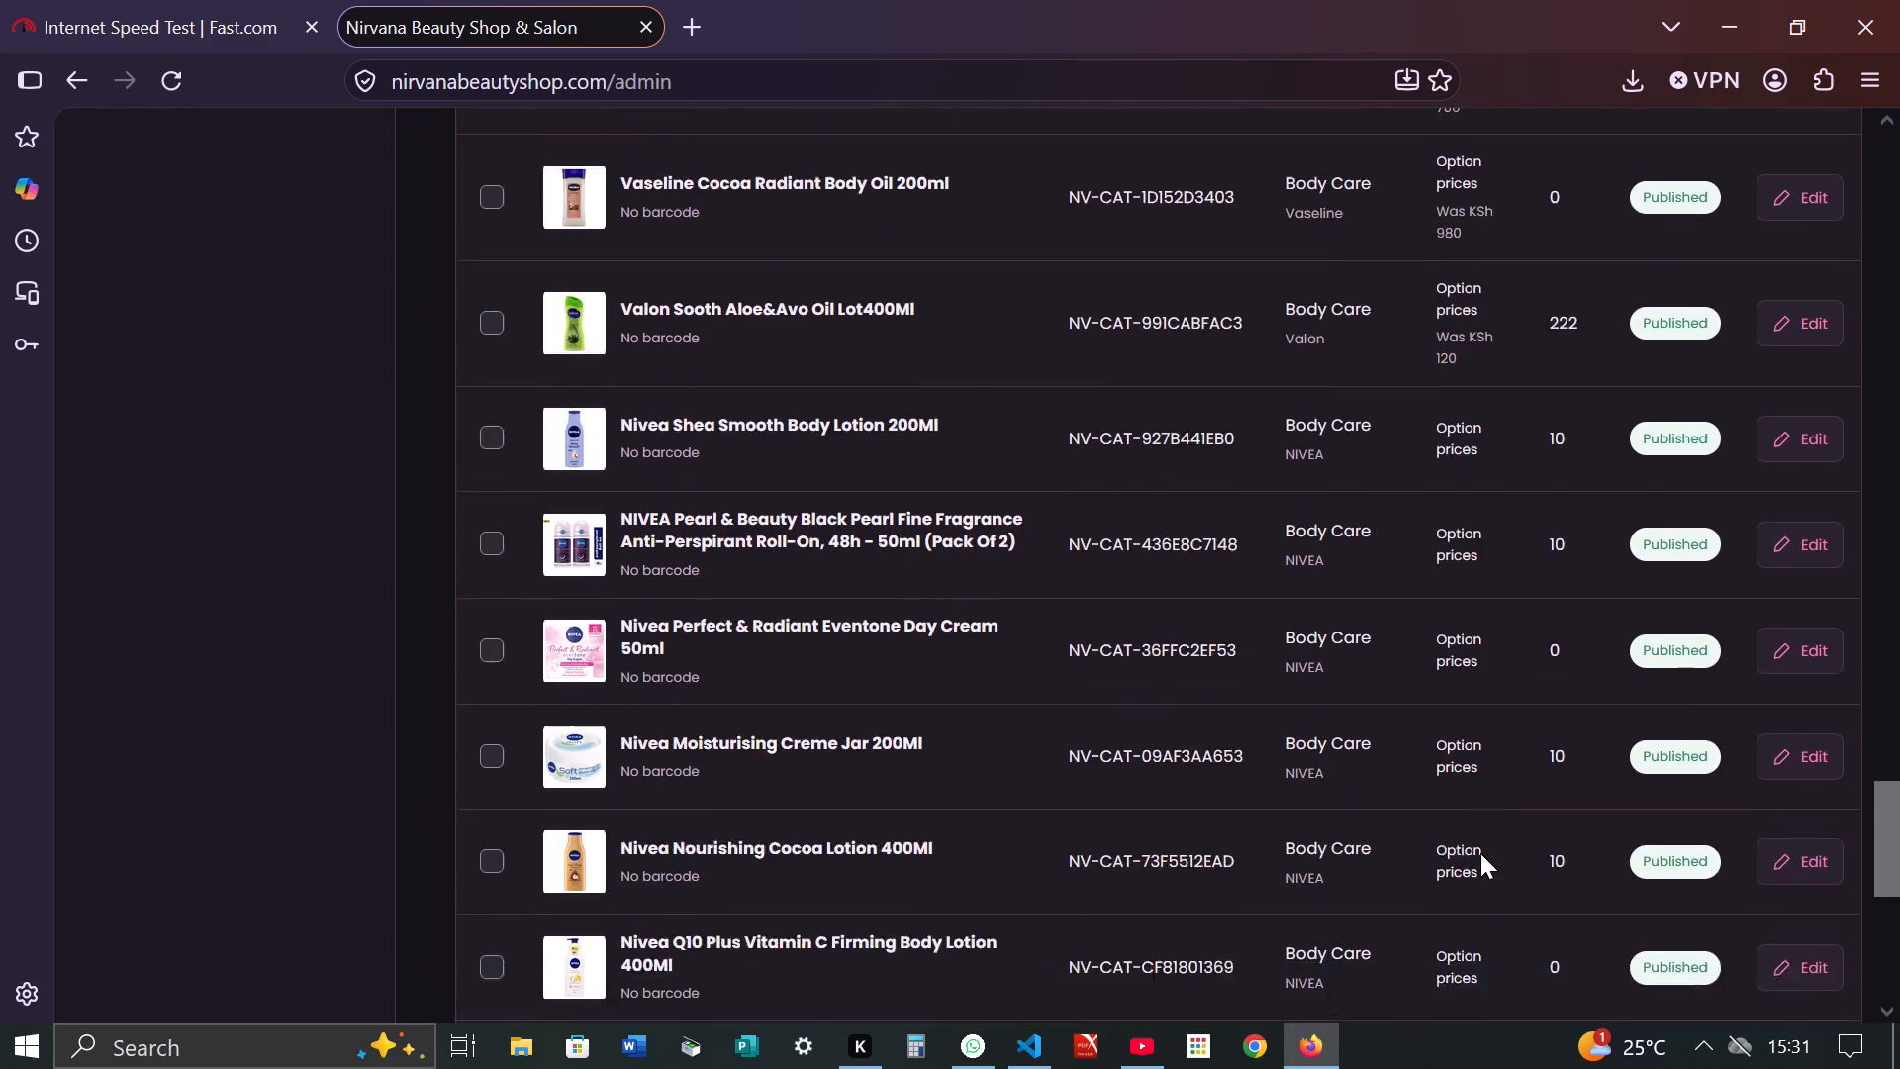
pyautogui.scroll(-3, 1480, 853)
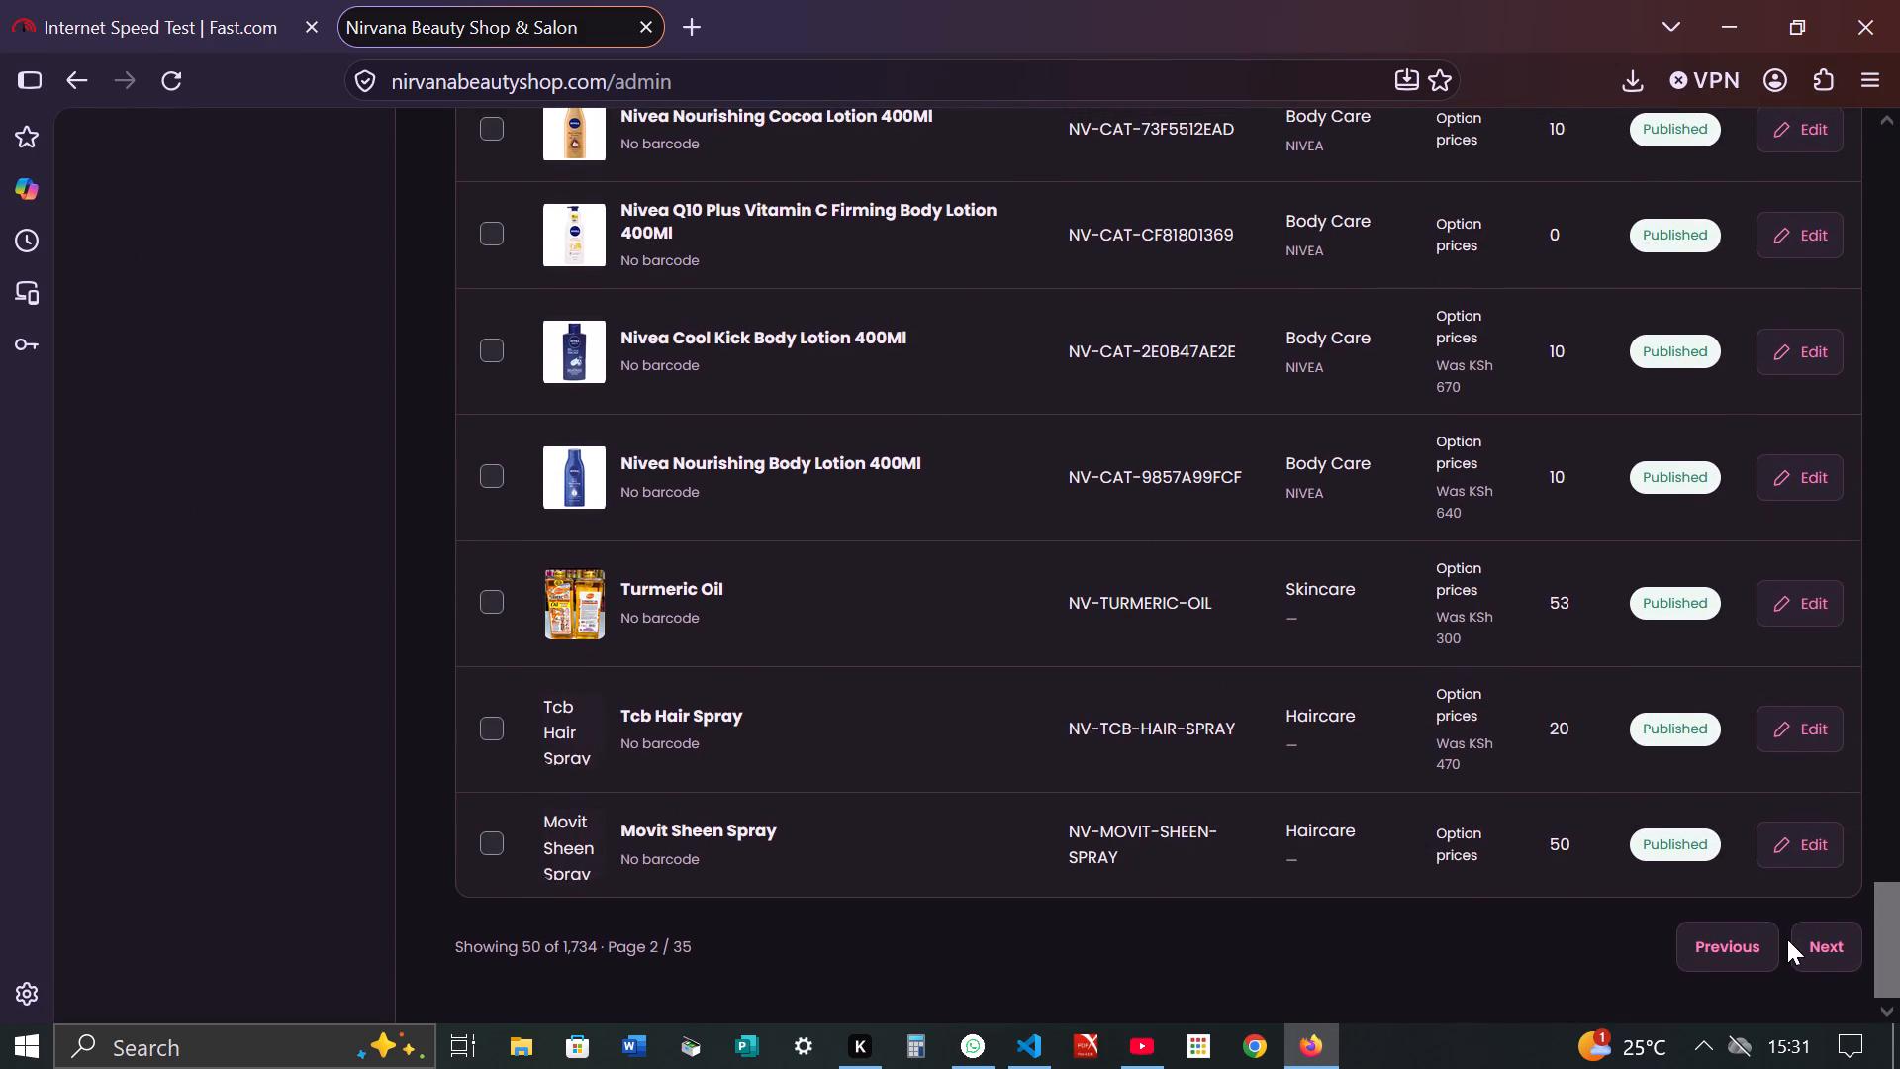
pyautogui.click(1813, 946)
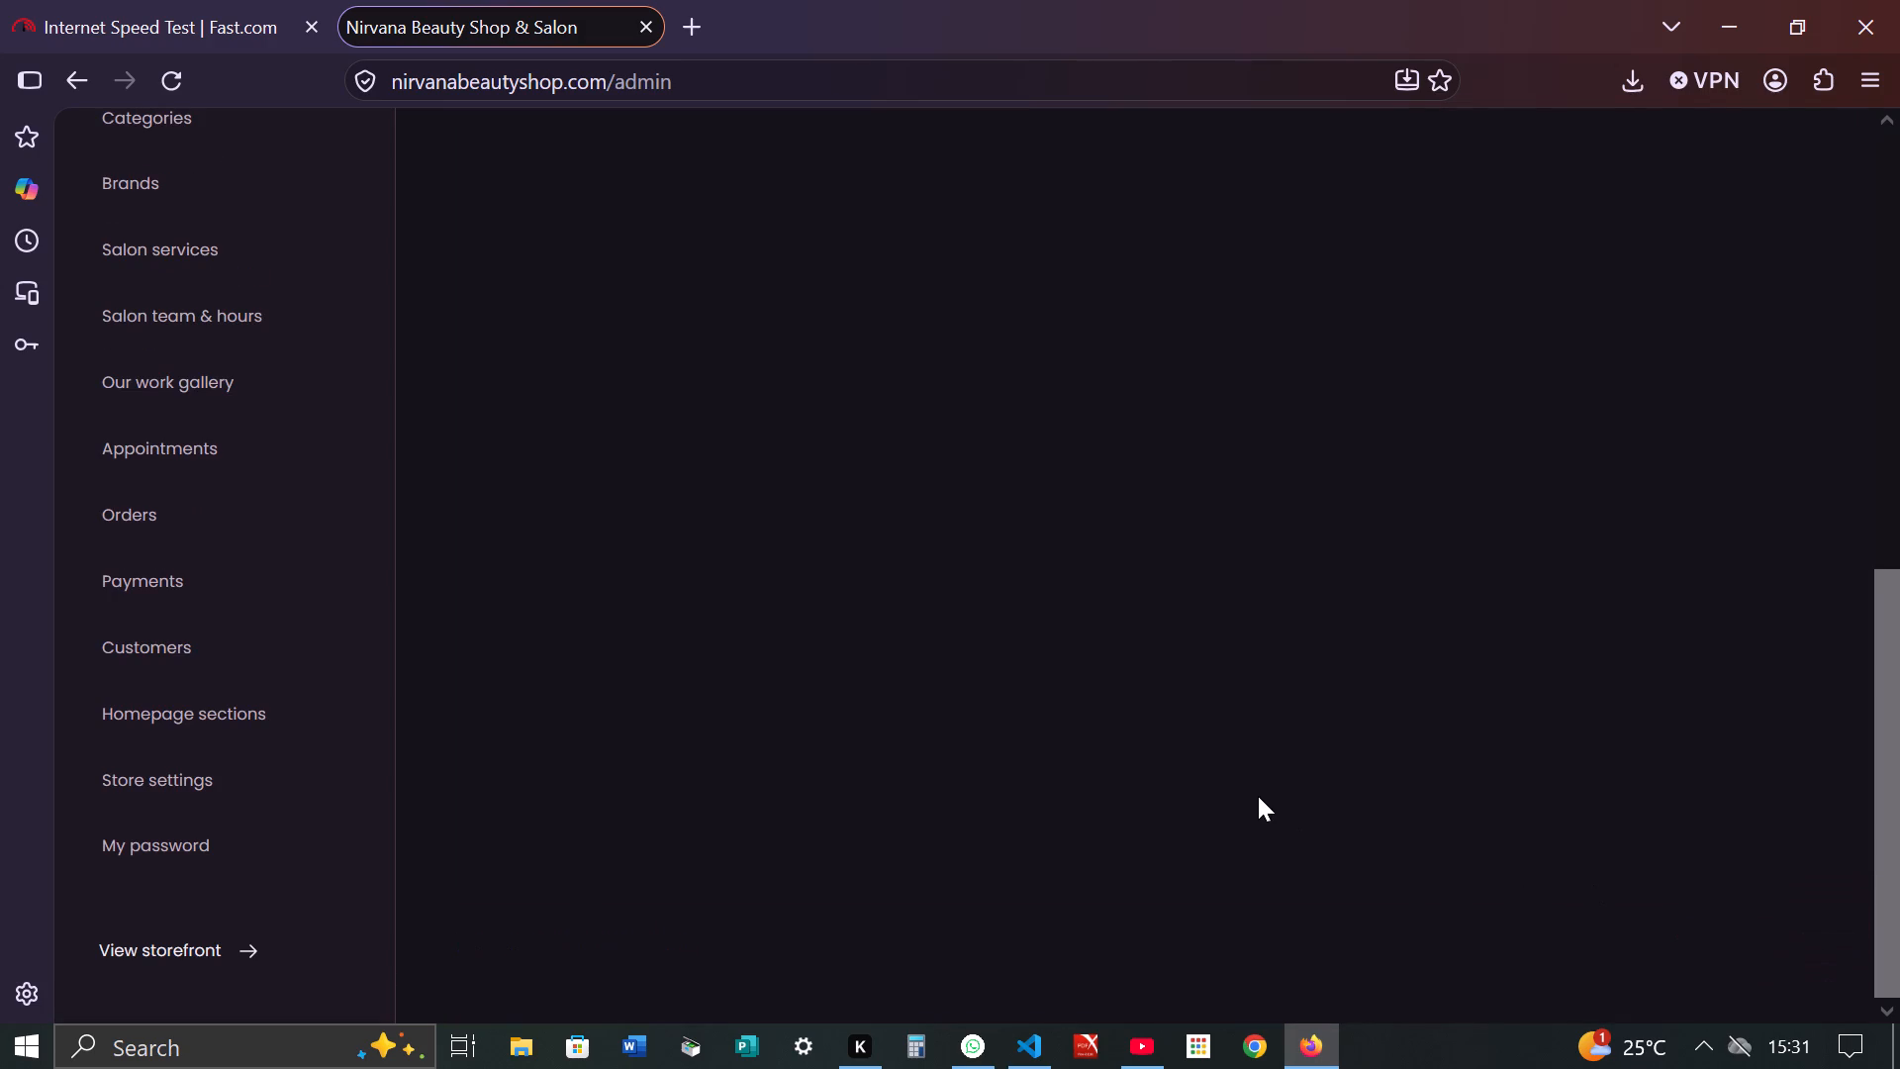
pyautogui.scroll(-5, 1258, 796)
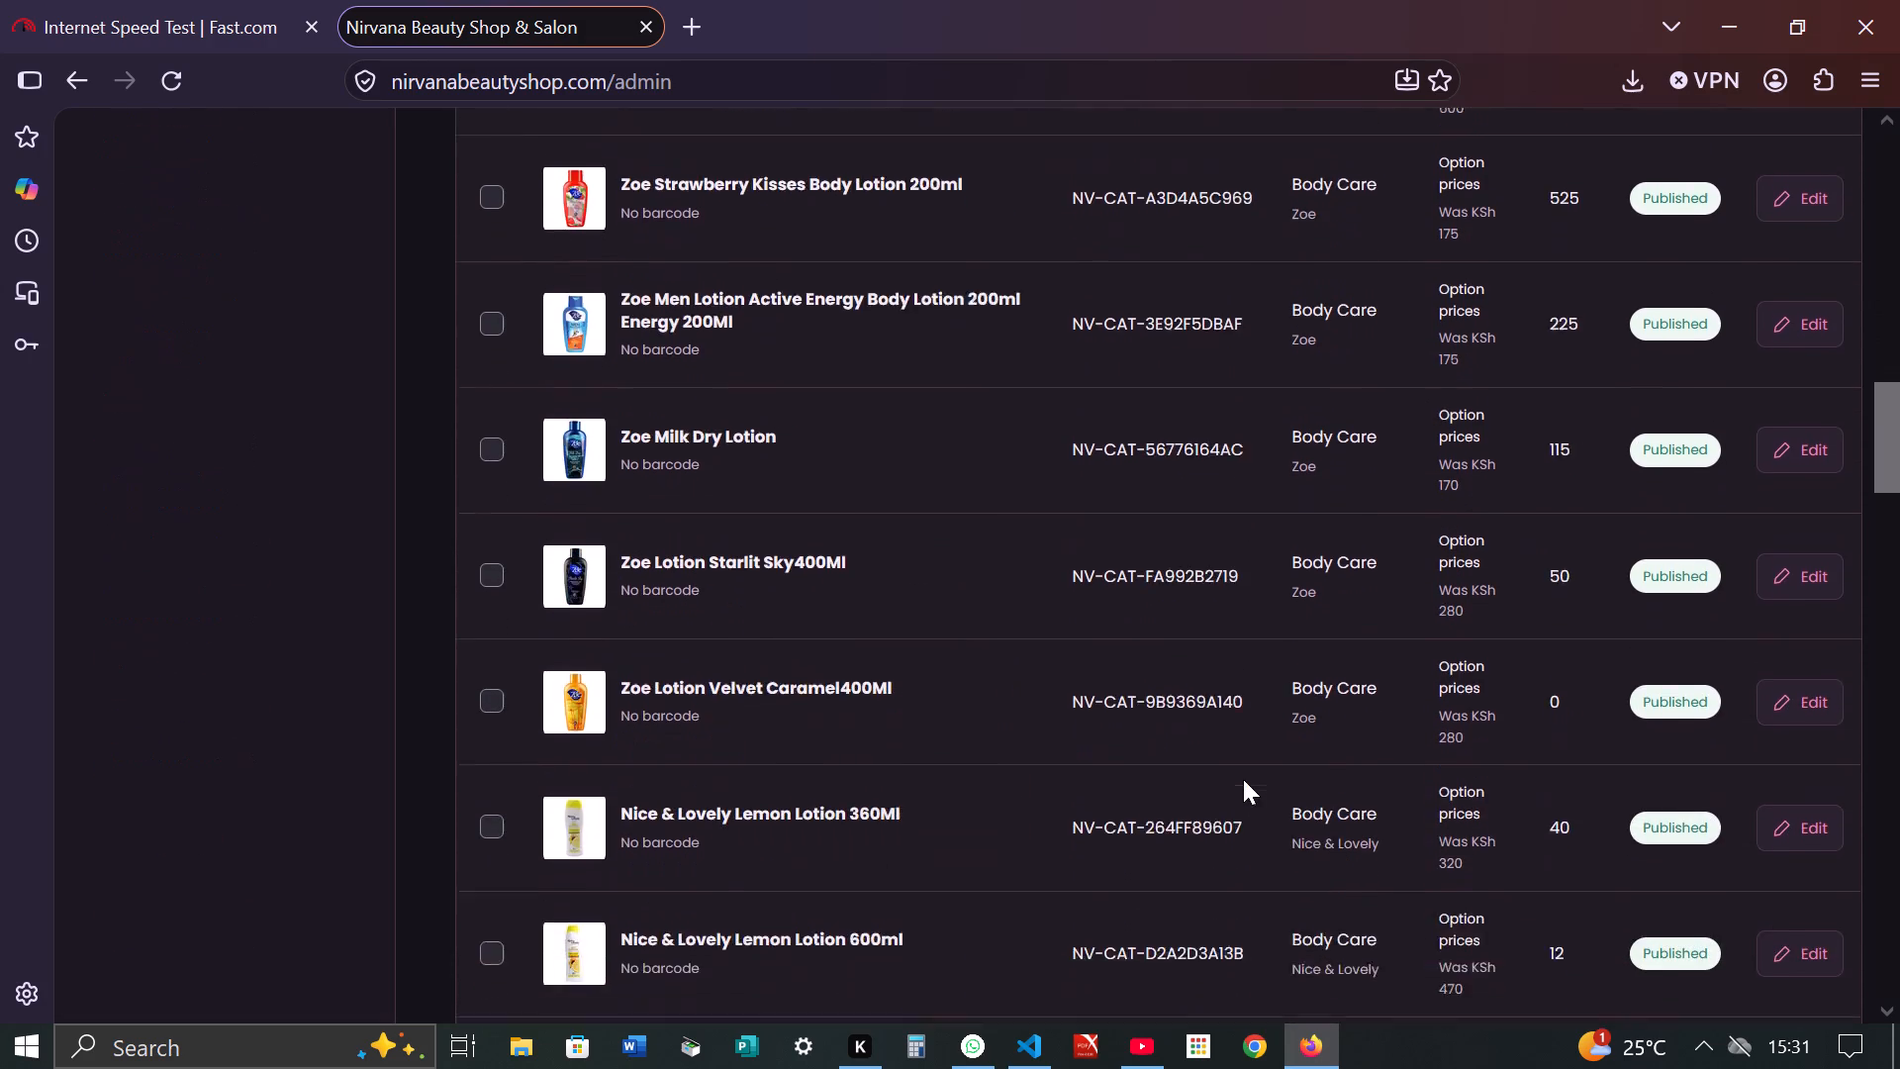
pyautogui.scroll(-4, 1243, 779)
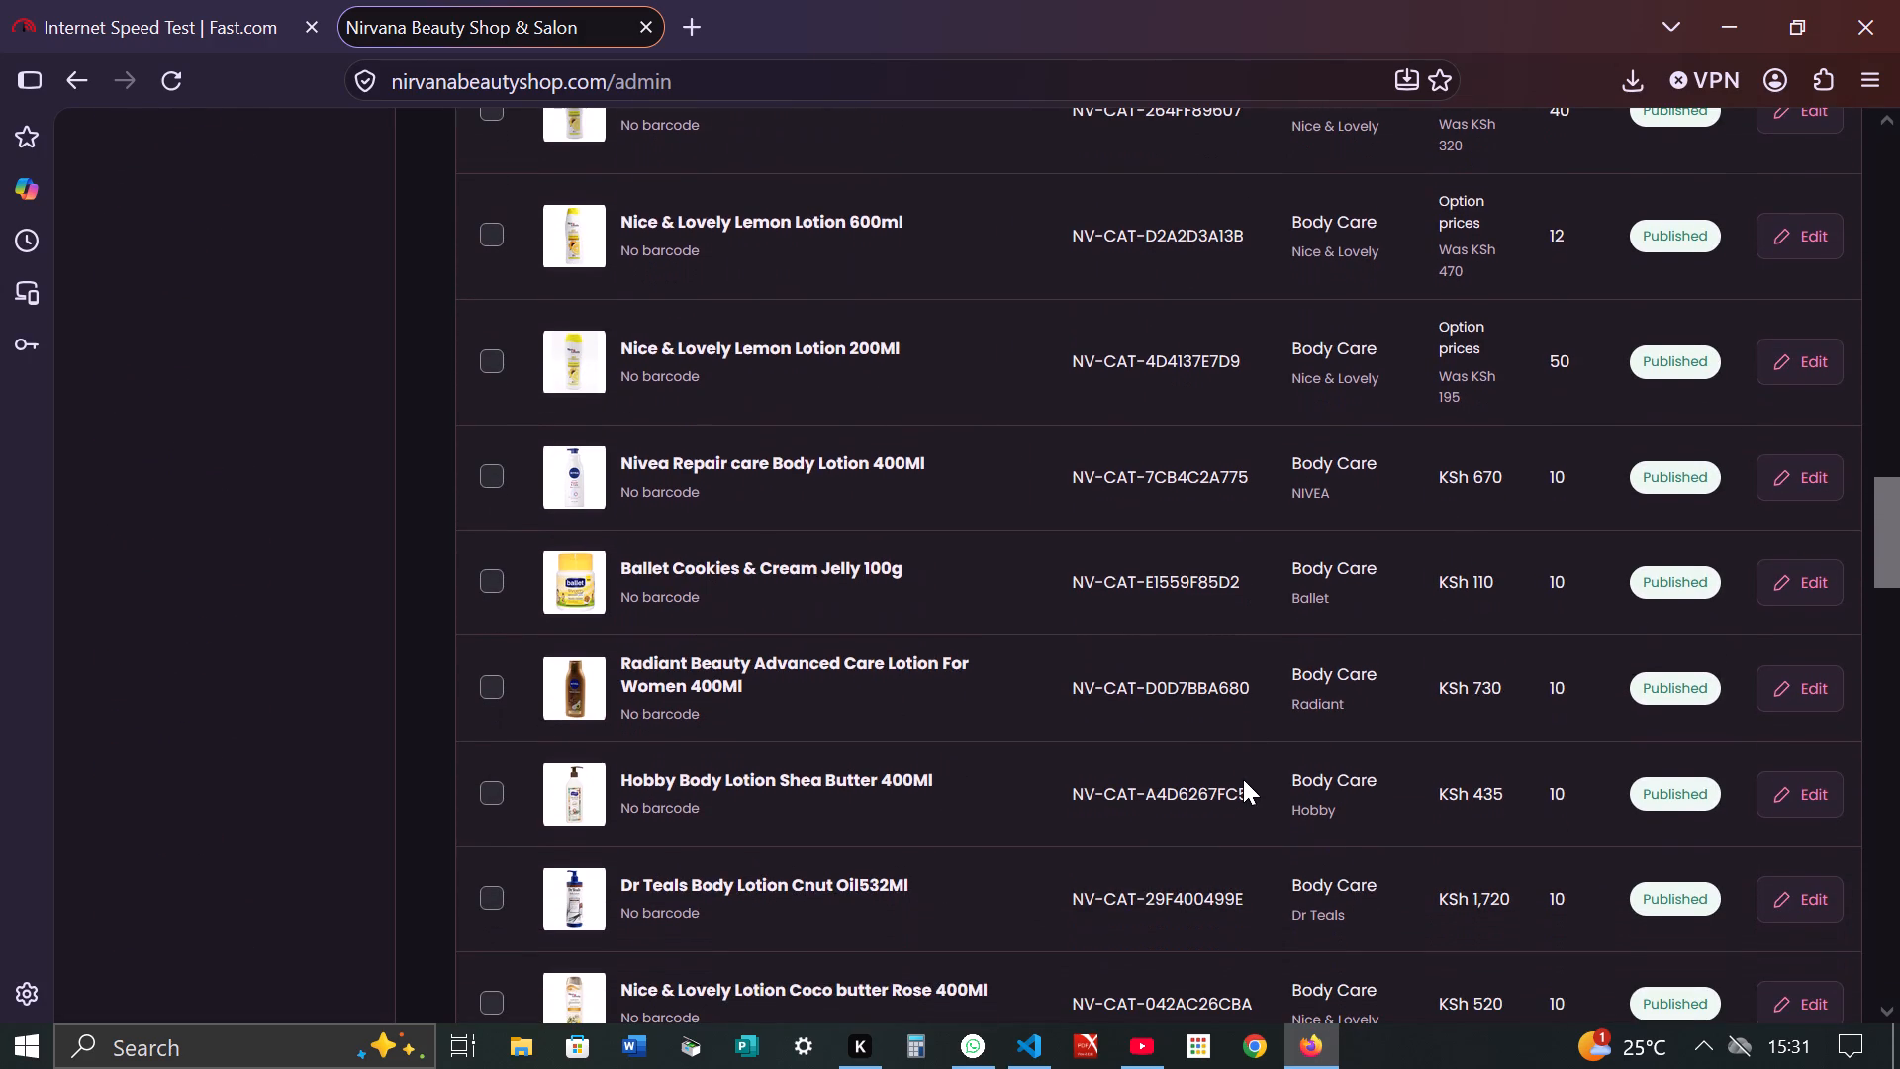
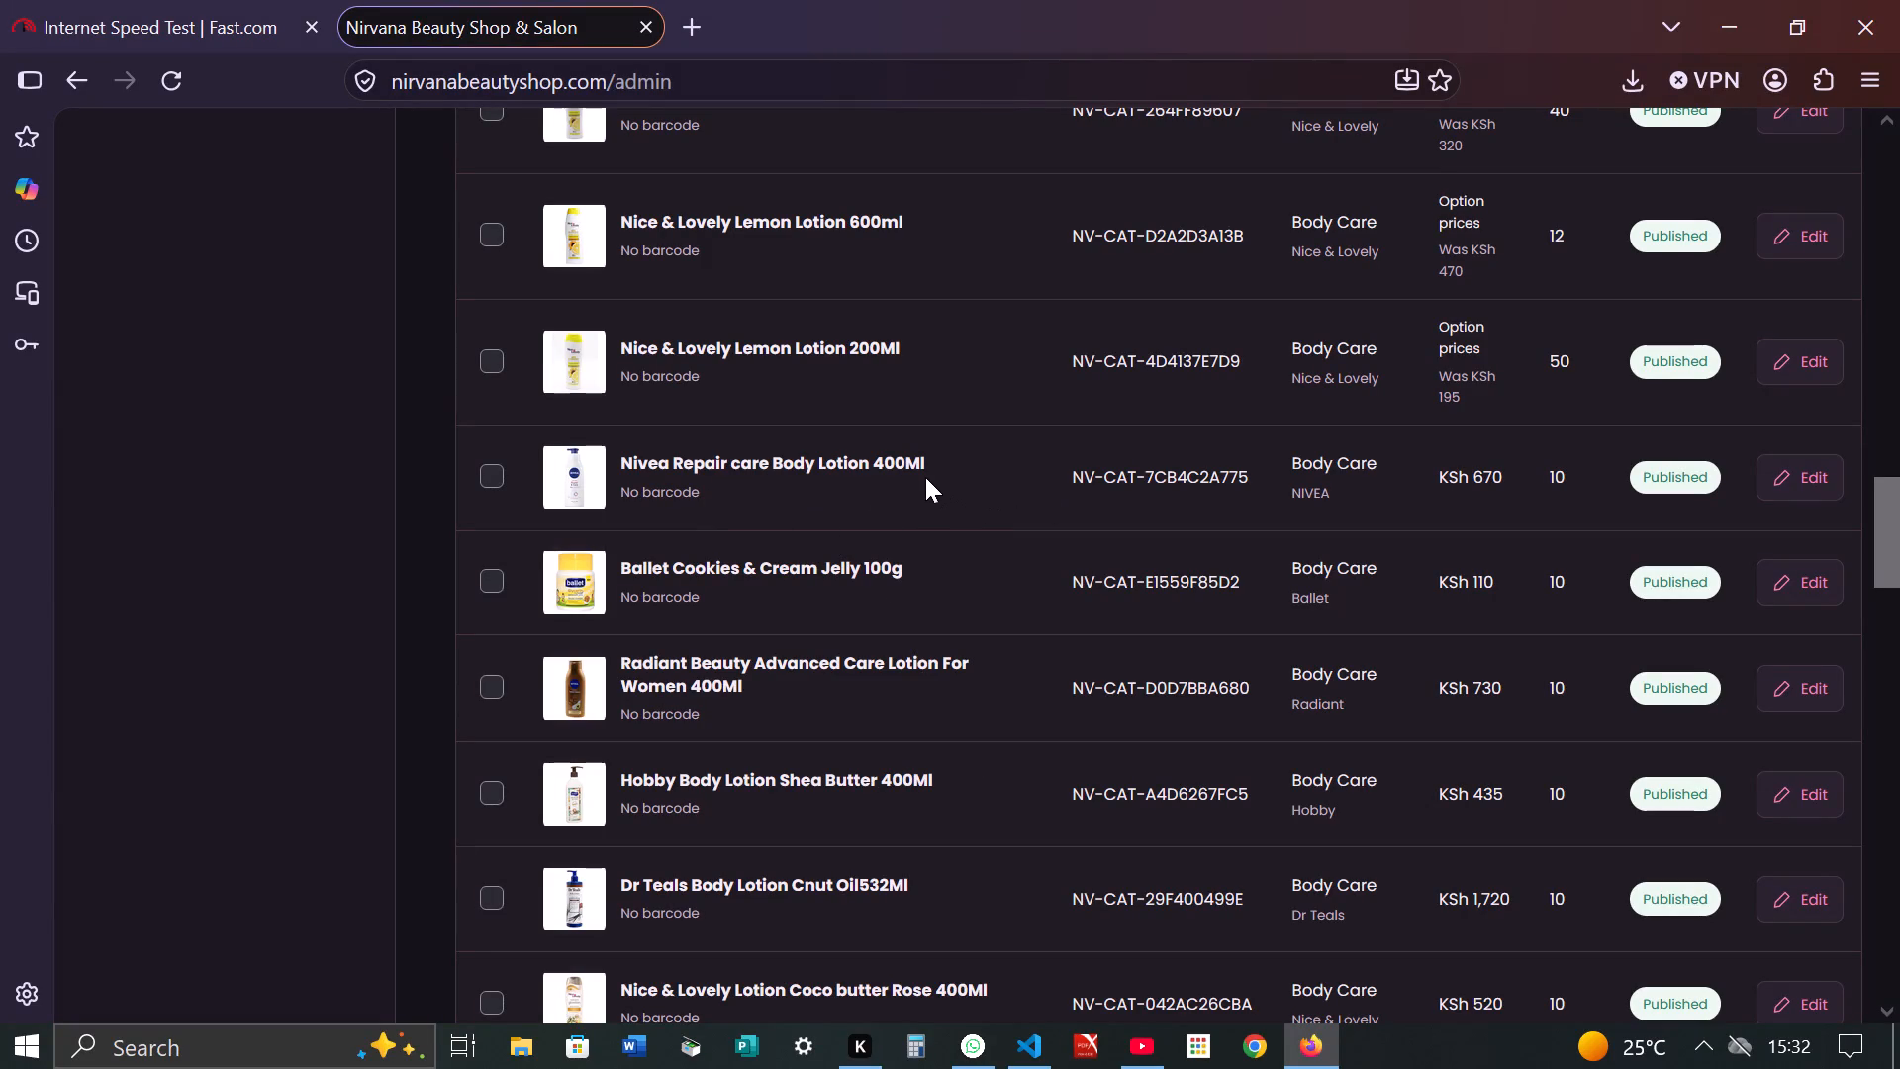
# Set the option 1 stock of the Nivea Repair care Body Lotion 400Ml to 0 and save the record.
pyautogui.click(1788, 471)
pyautogui.scroll(-1, 1385, 534)
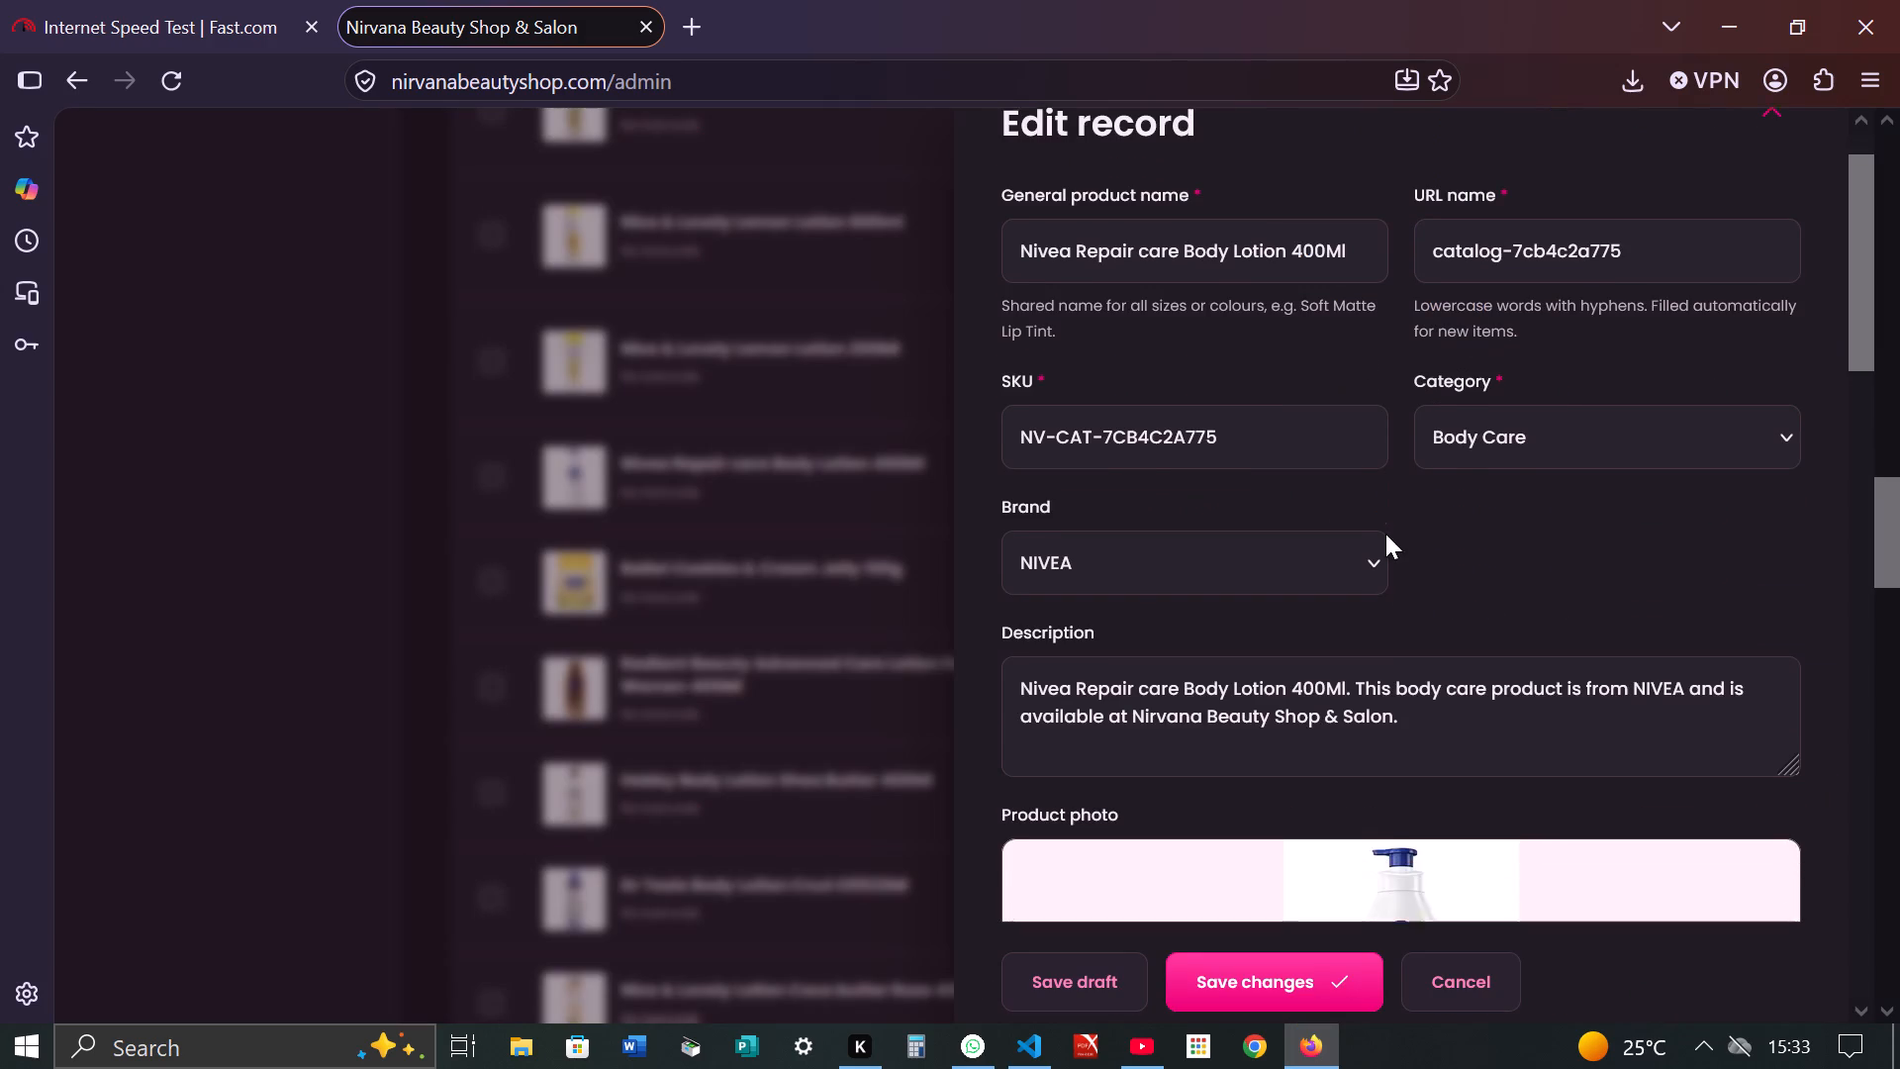
pyautogui.scroll(-2, 1385, 534)
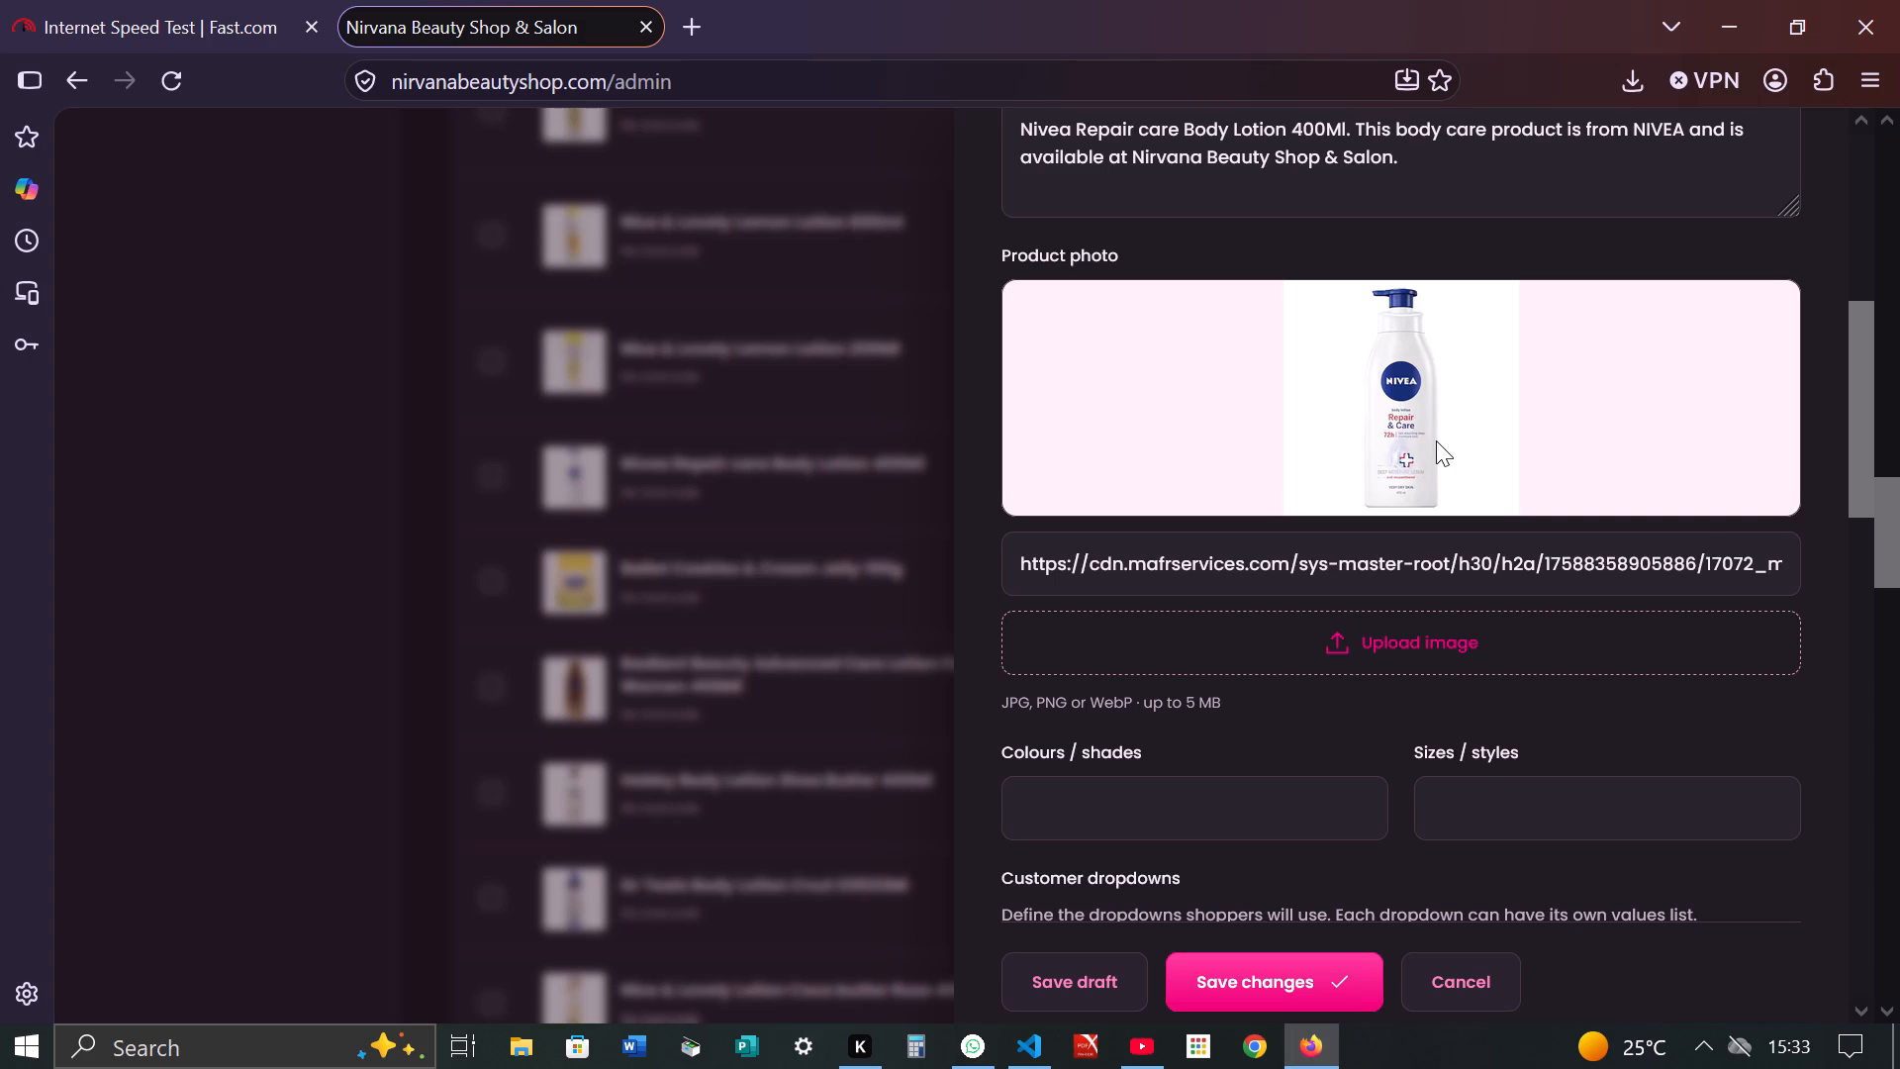
pyautogui.scroll(-2, 1537, 738)
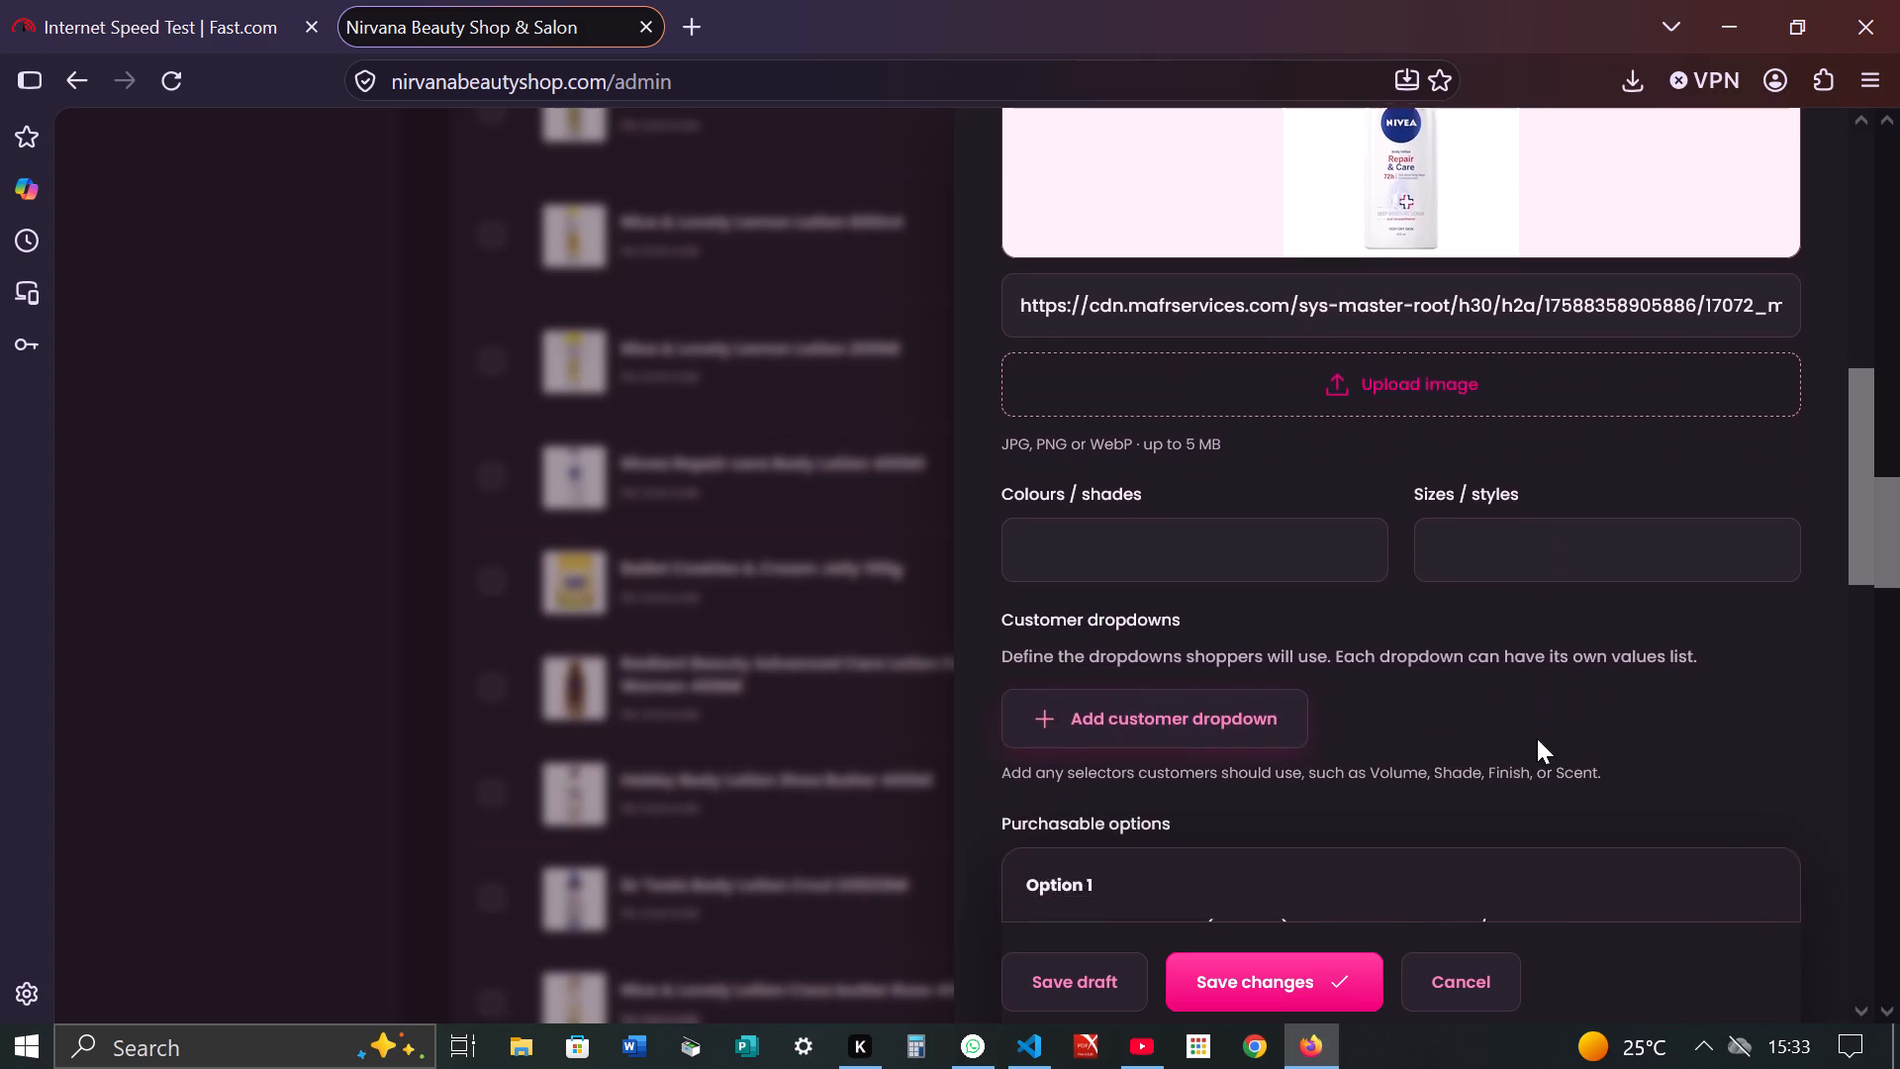
pyautogui.scroll(-3, 1537, 738)
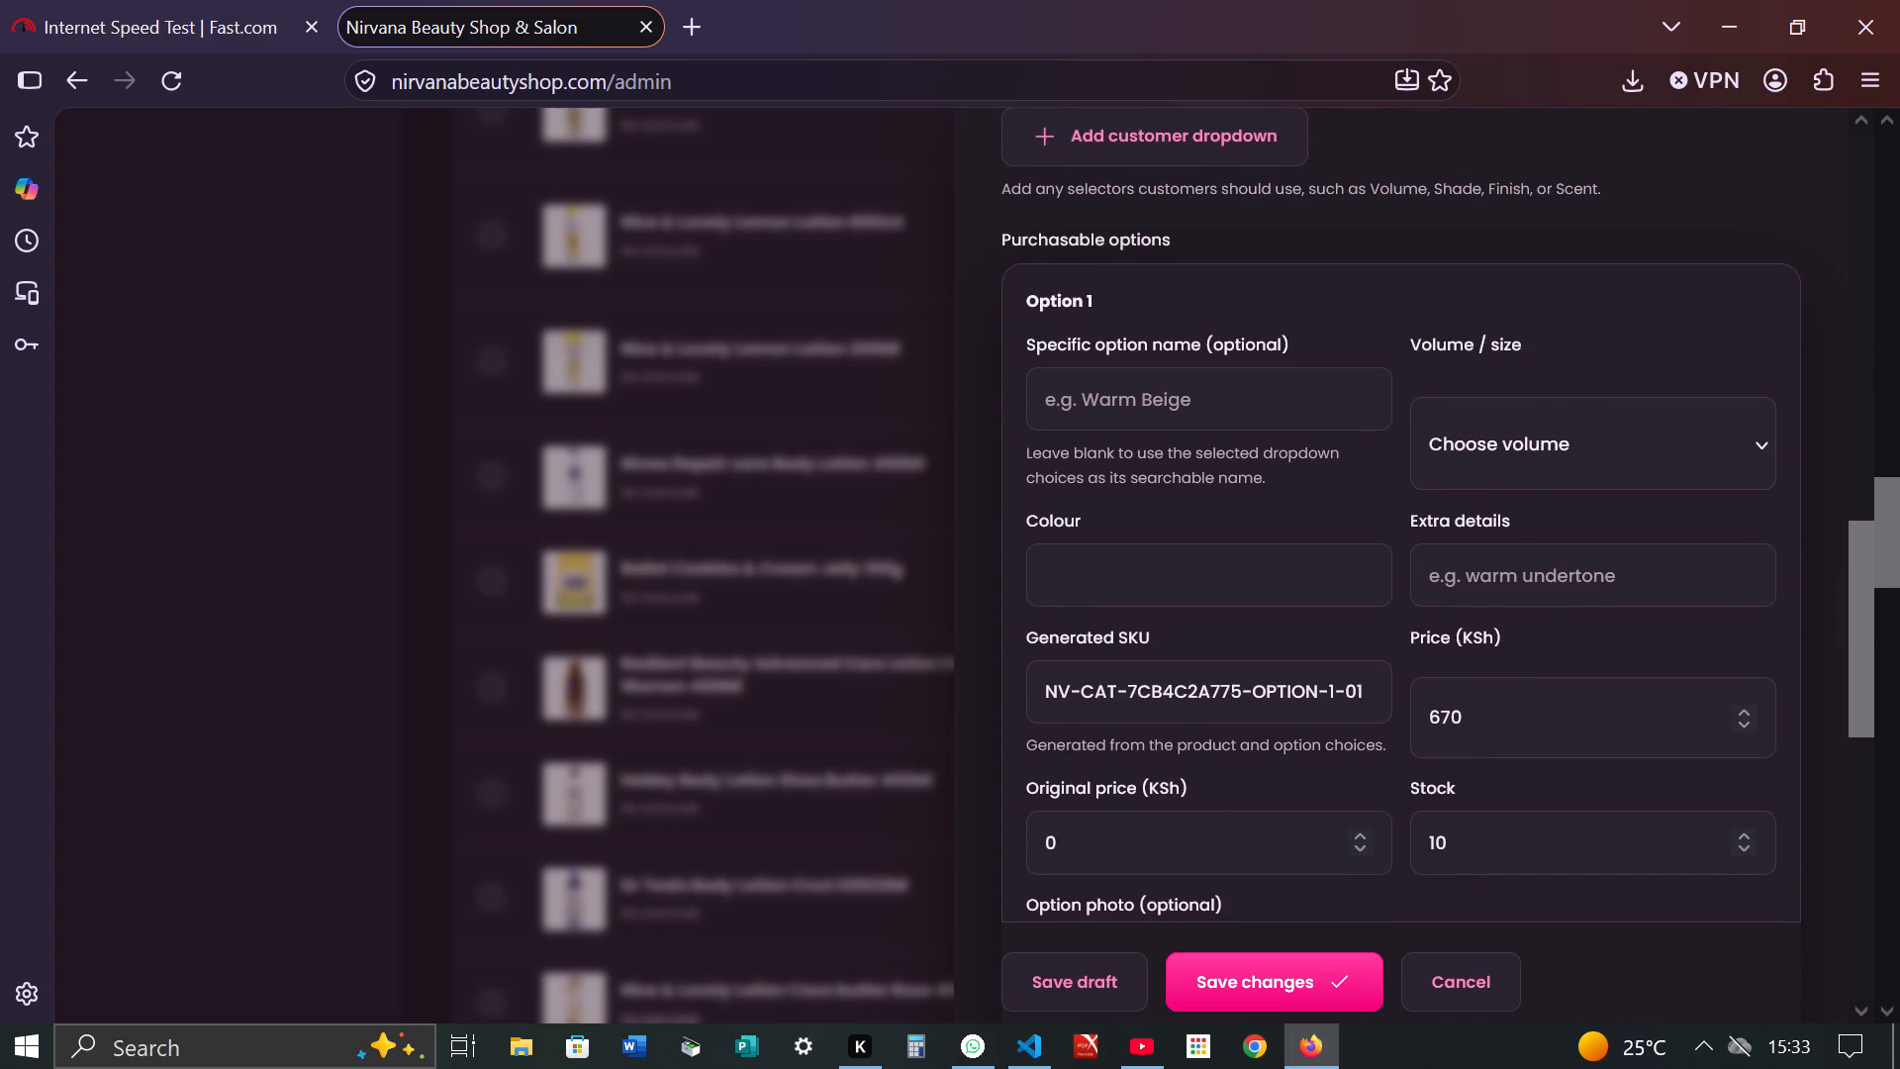
pyautogui.click(1437, 841)
pyautogui.press('BackSpace')
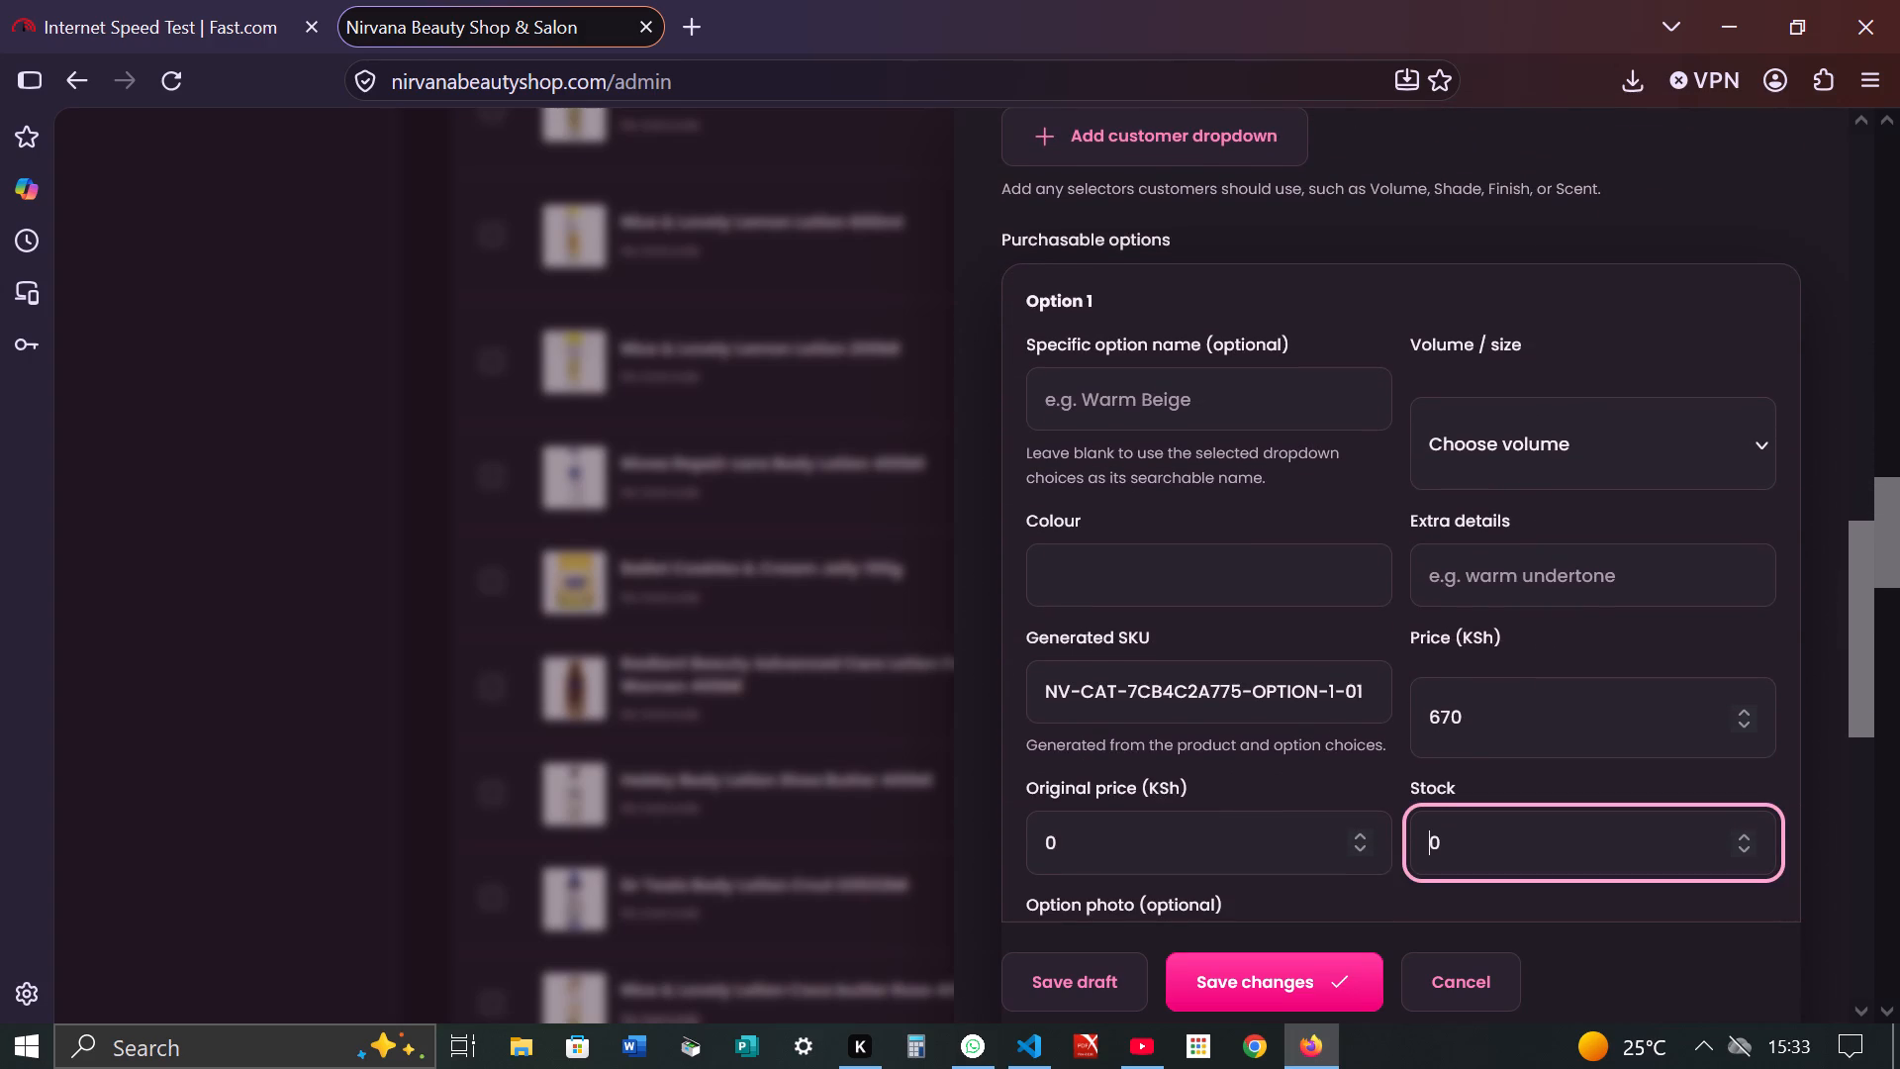
pyautogui.click(1310, 956)
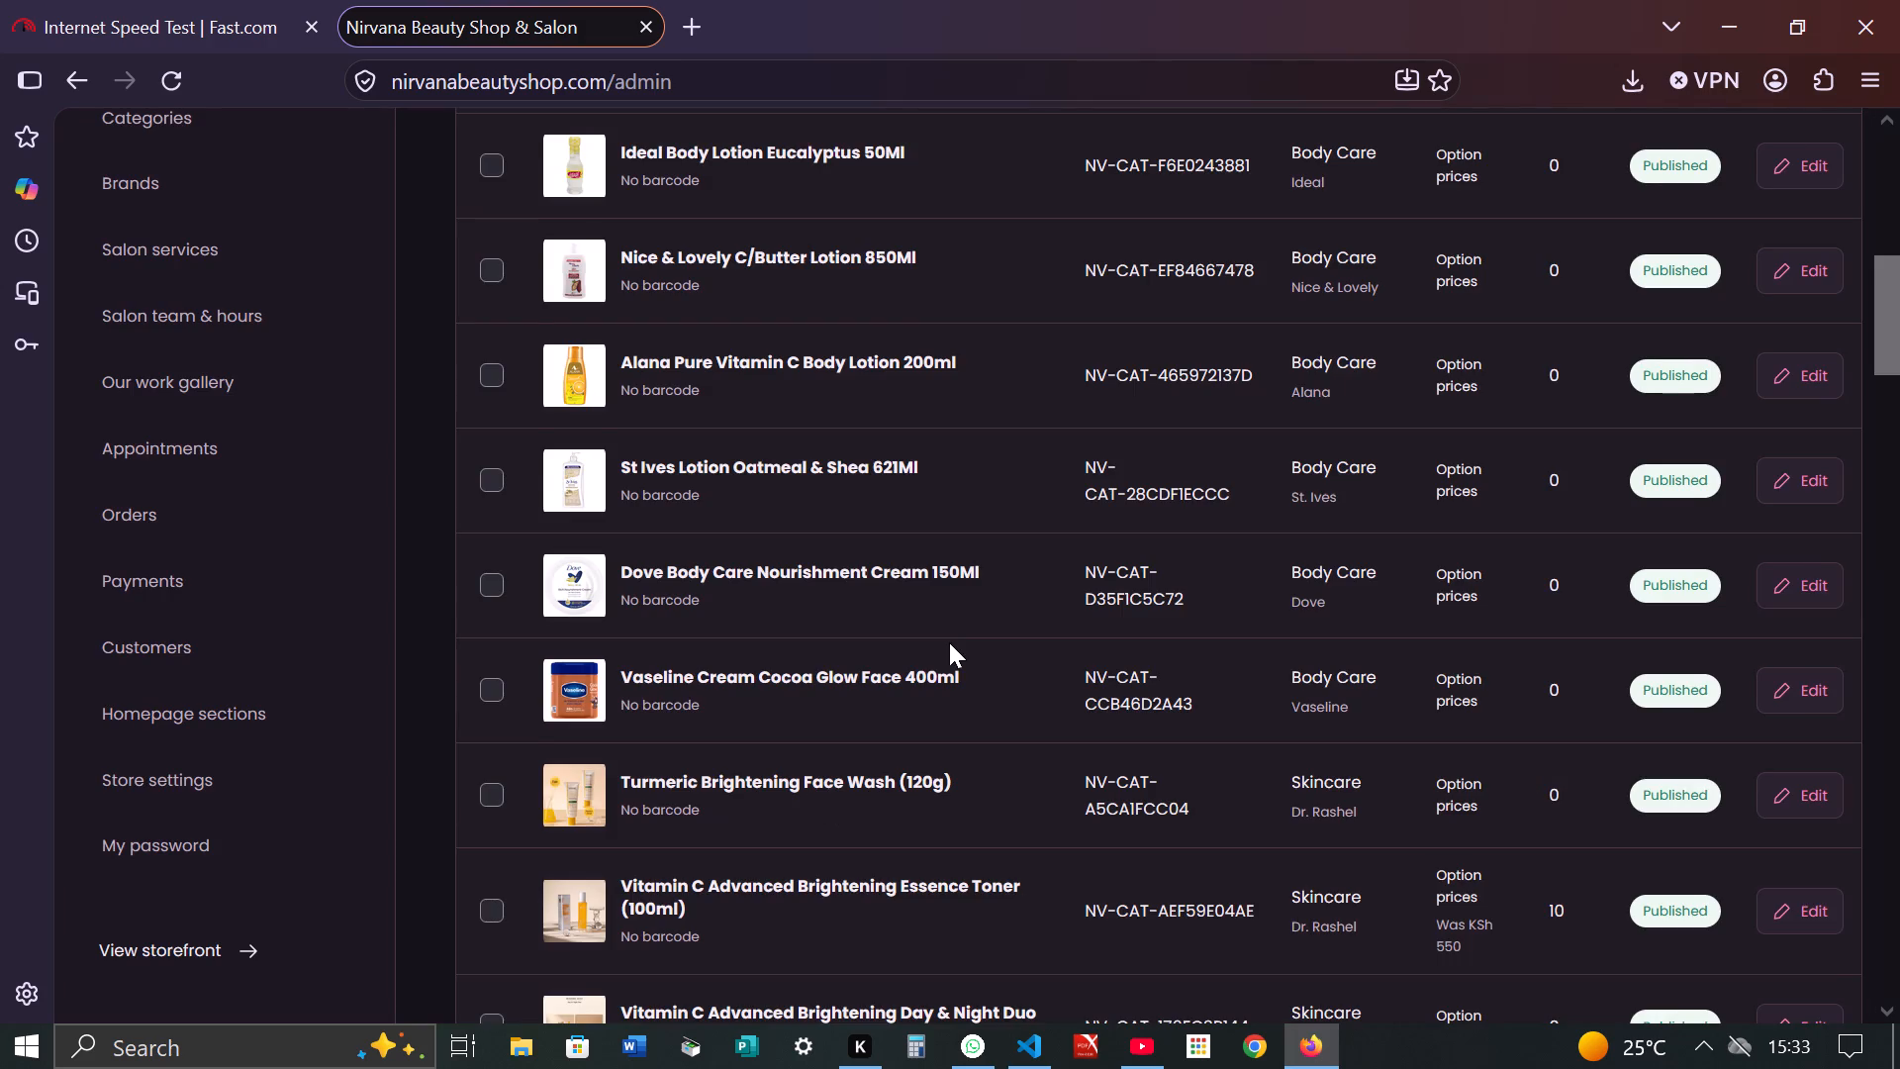
# Advance the catalogue product list from page 1 to page 3 and locate the Ballet Cookies & Cream Jelly 100g.
pyautogui.scroll(-13, 949, 642)
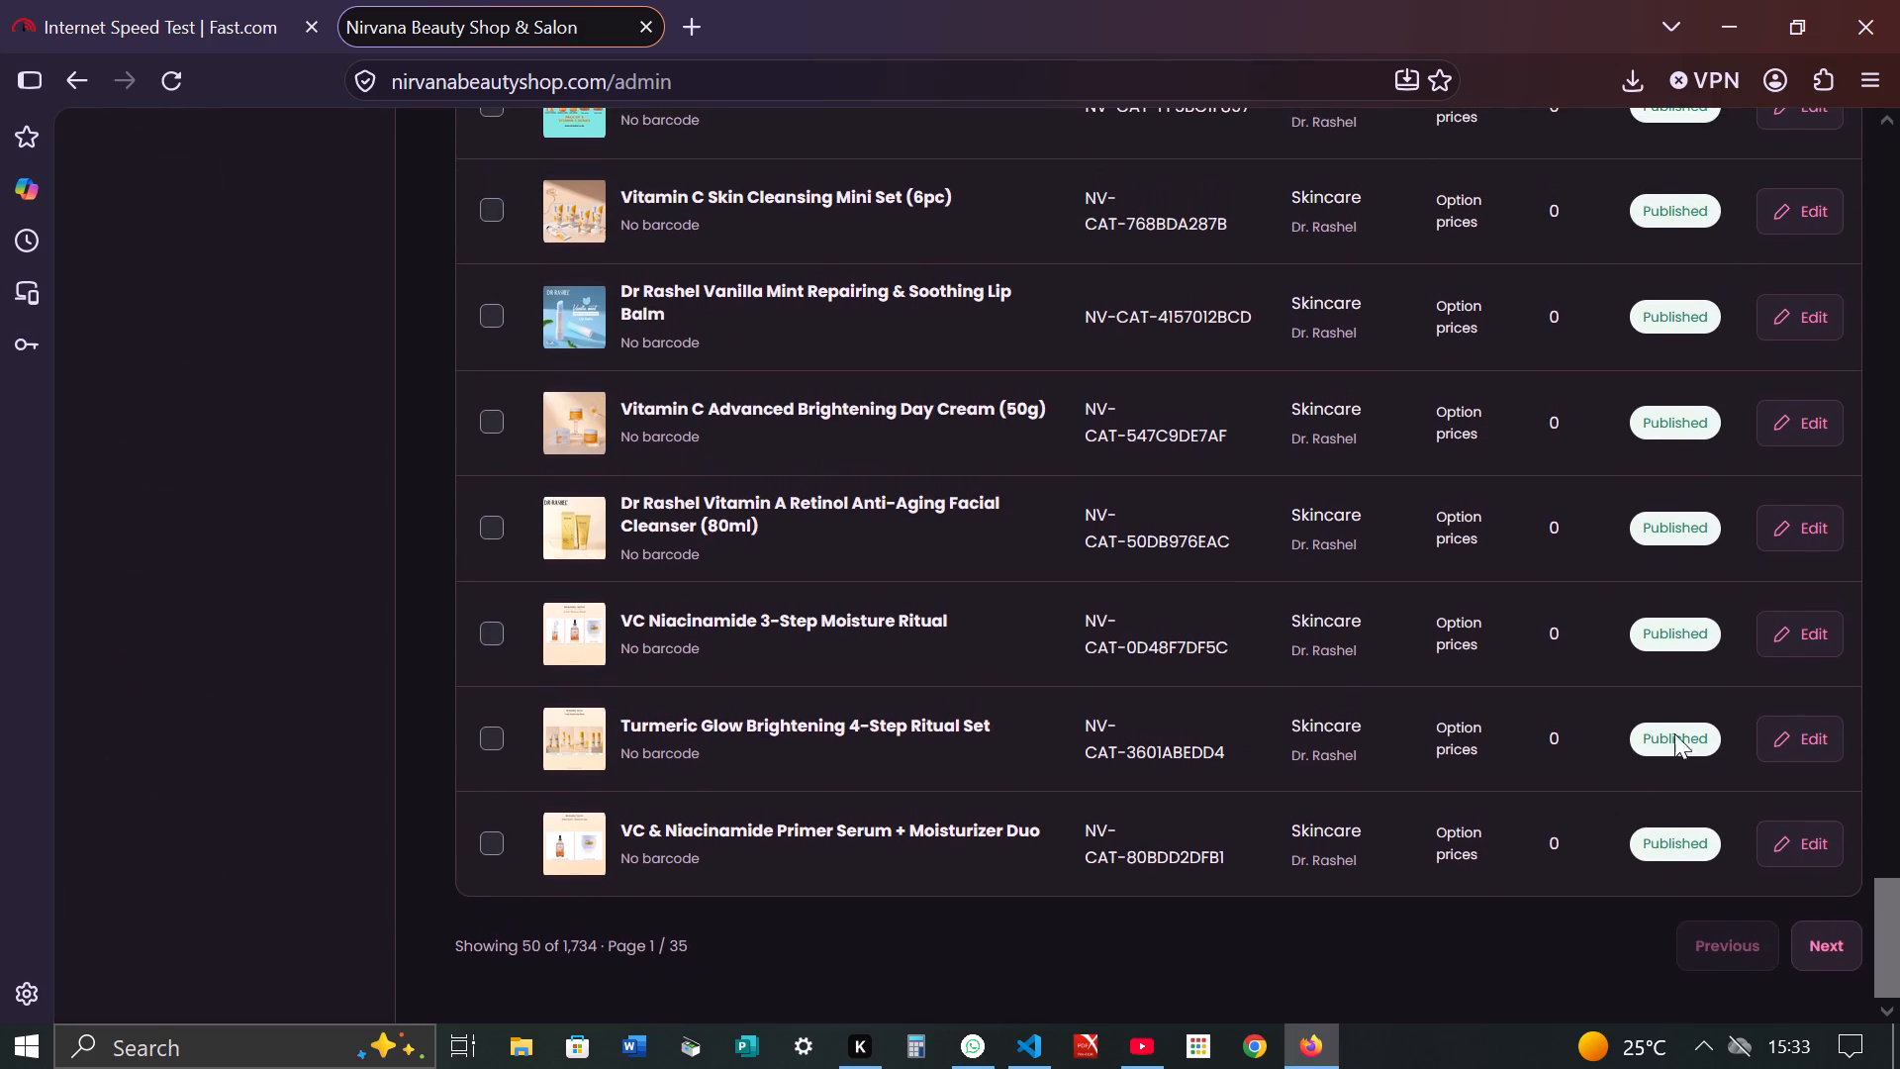
pyautogui.click(1816, 934)
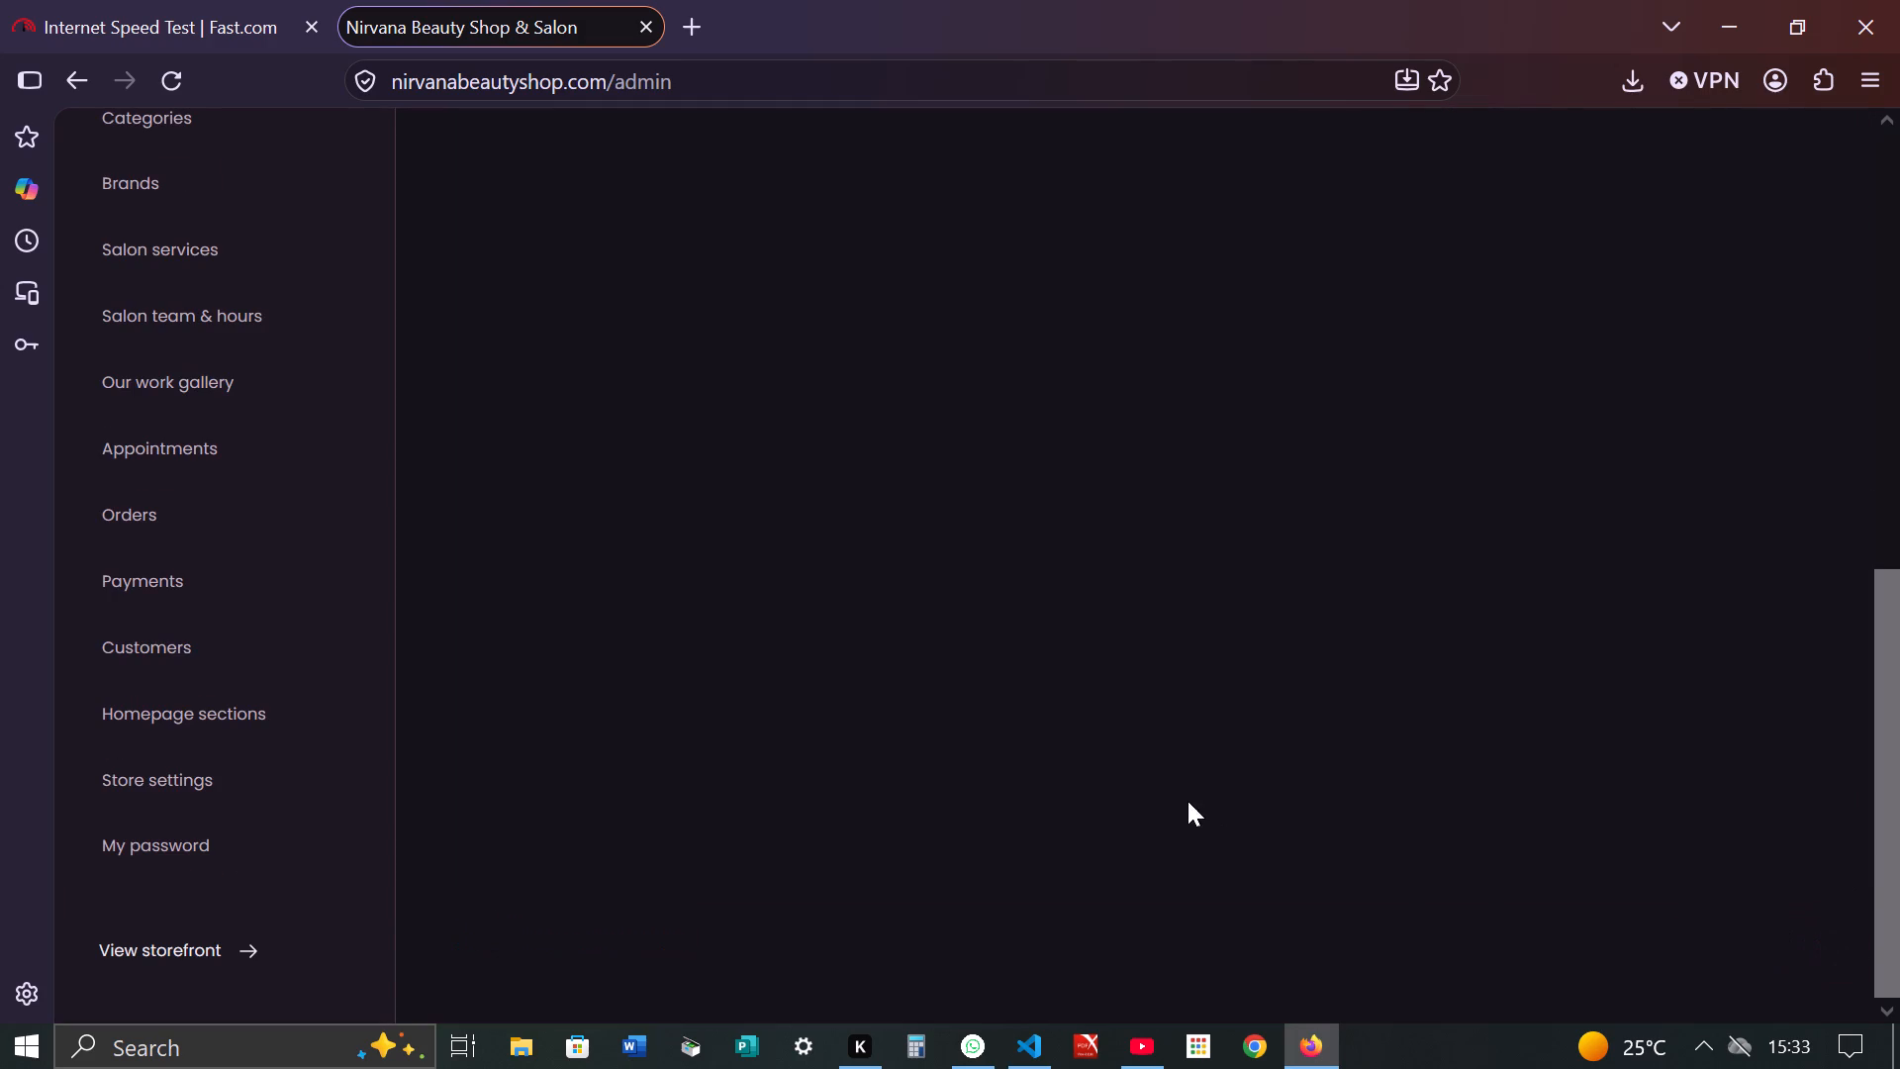
pyautogui.scroll(-7, 766, 763)
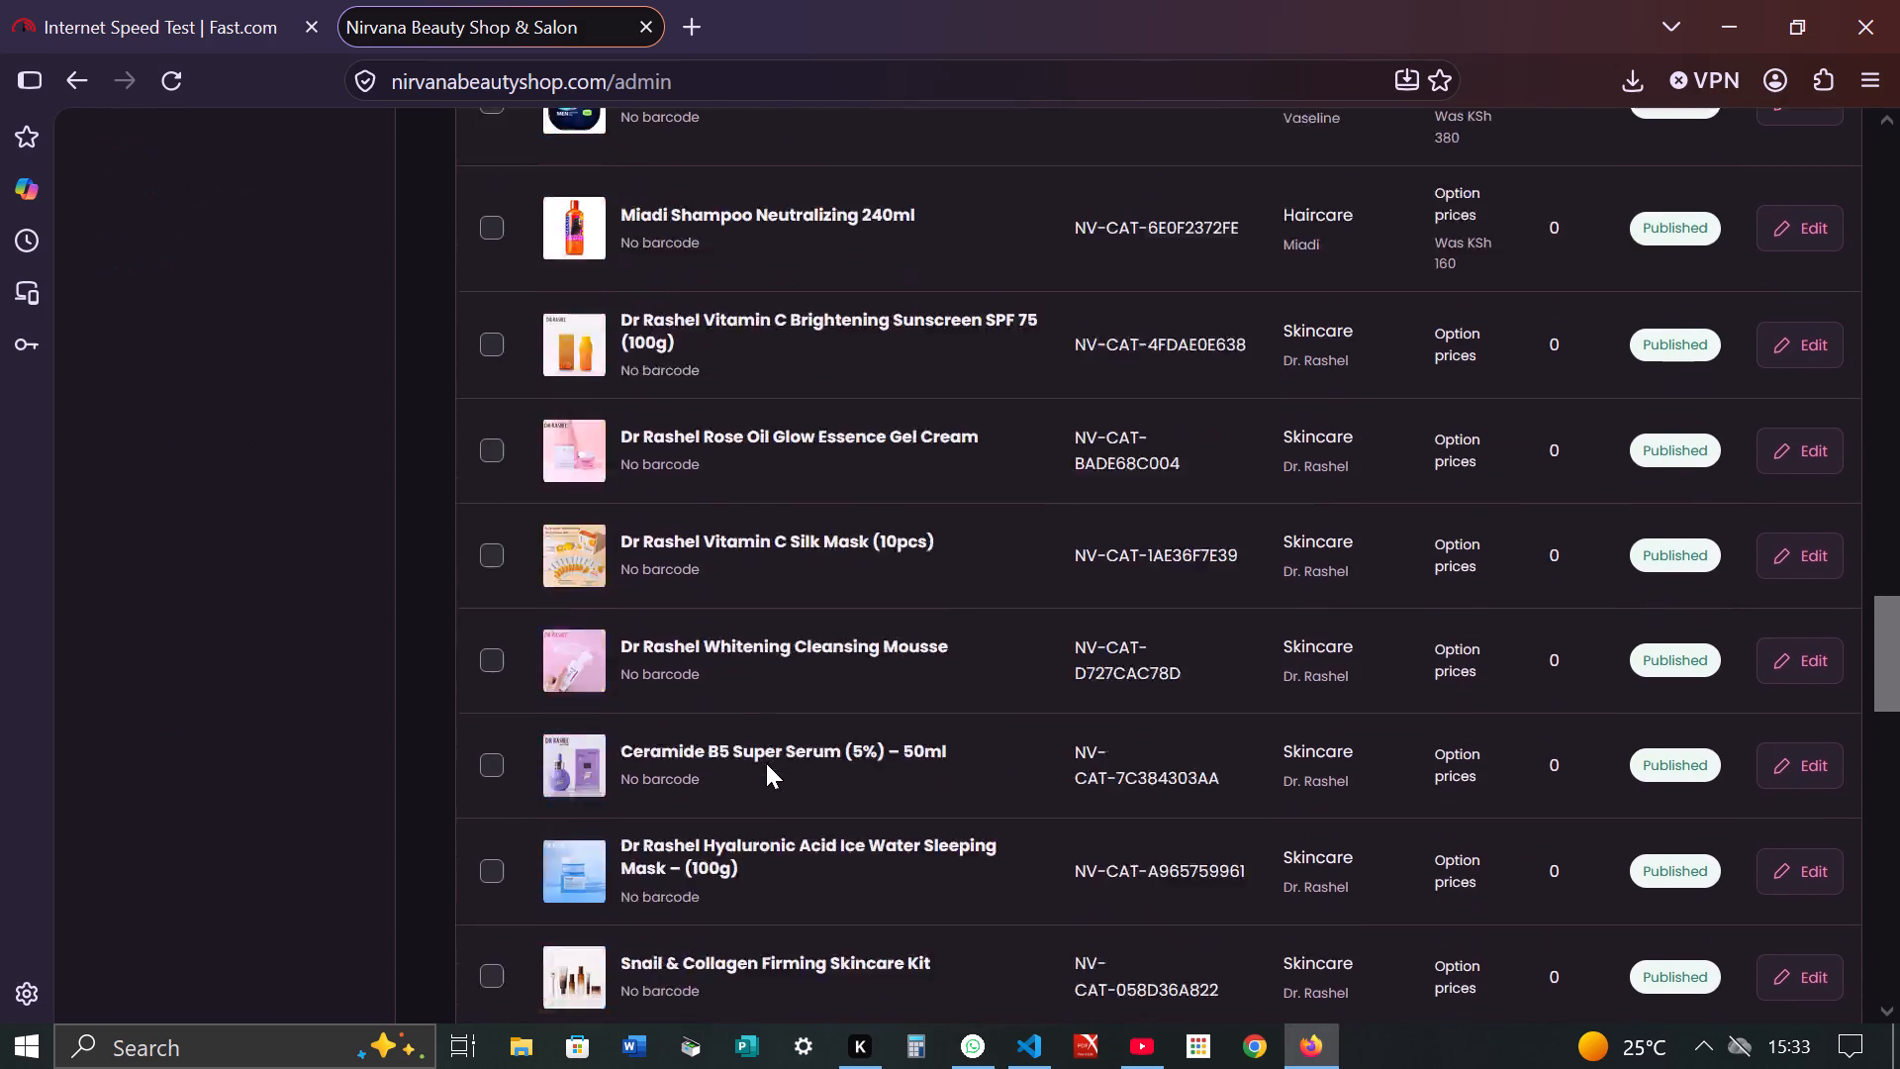
pyautogui.scroll(-5, 766, 763)
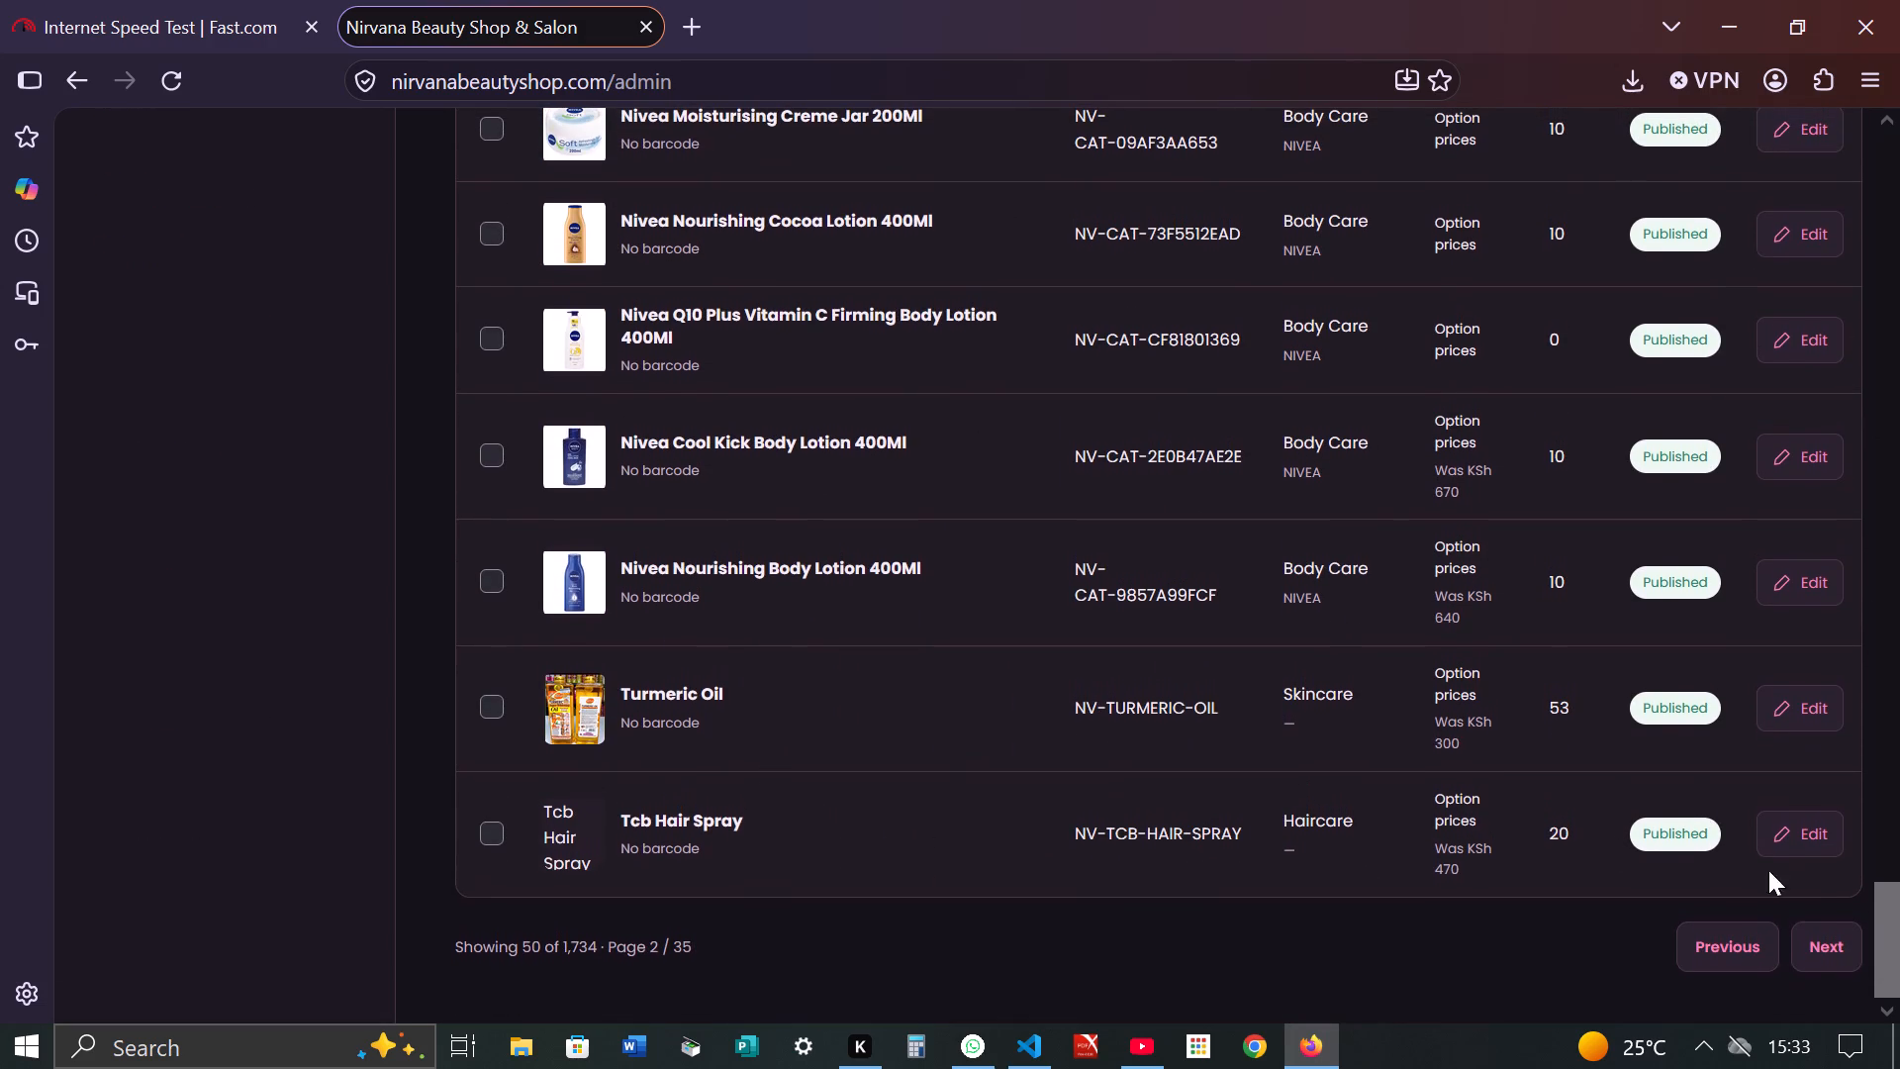
pyautogui.click(1812, 930)
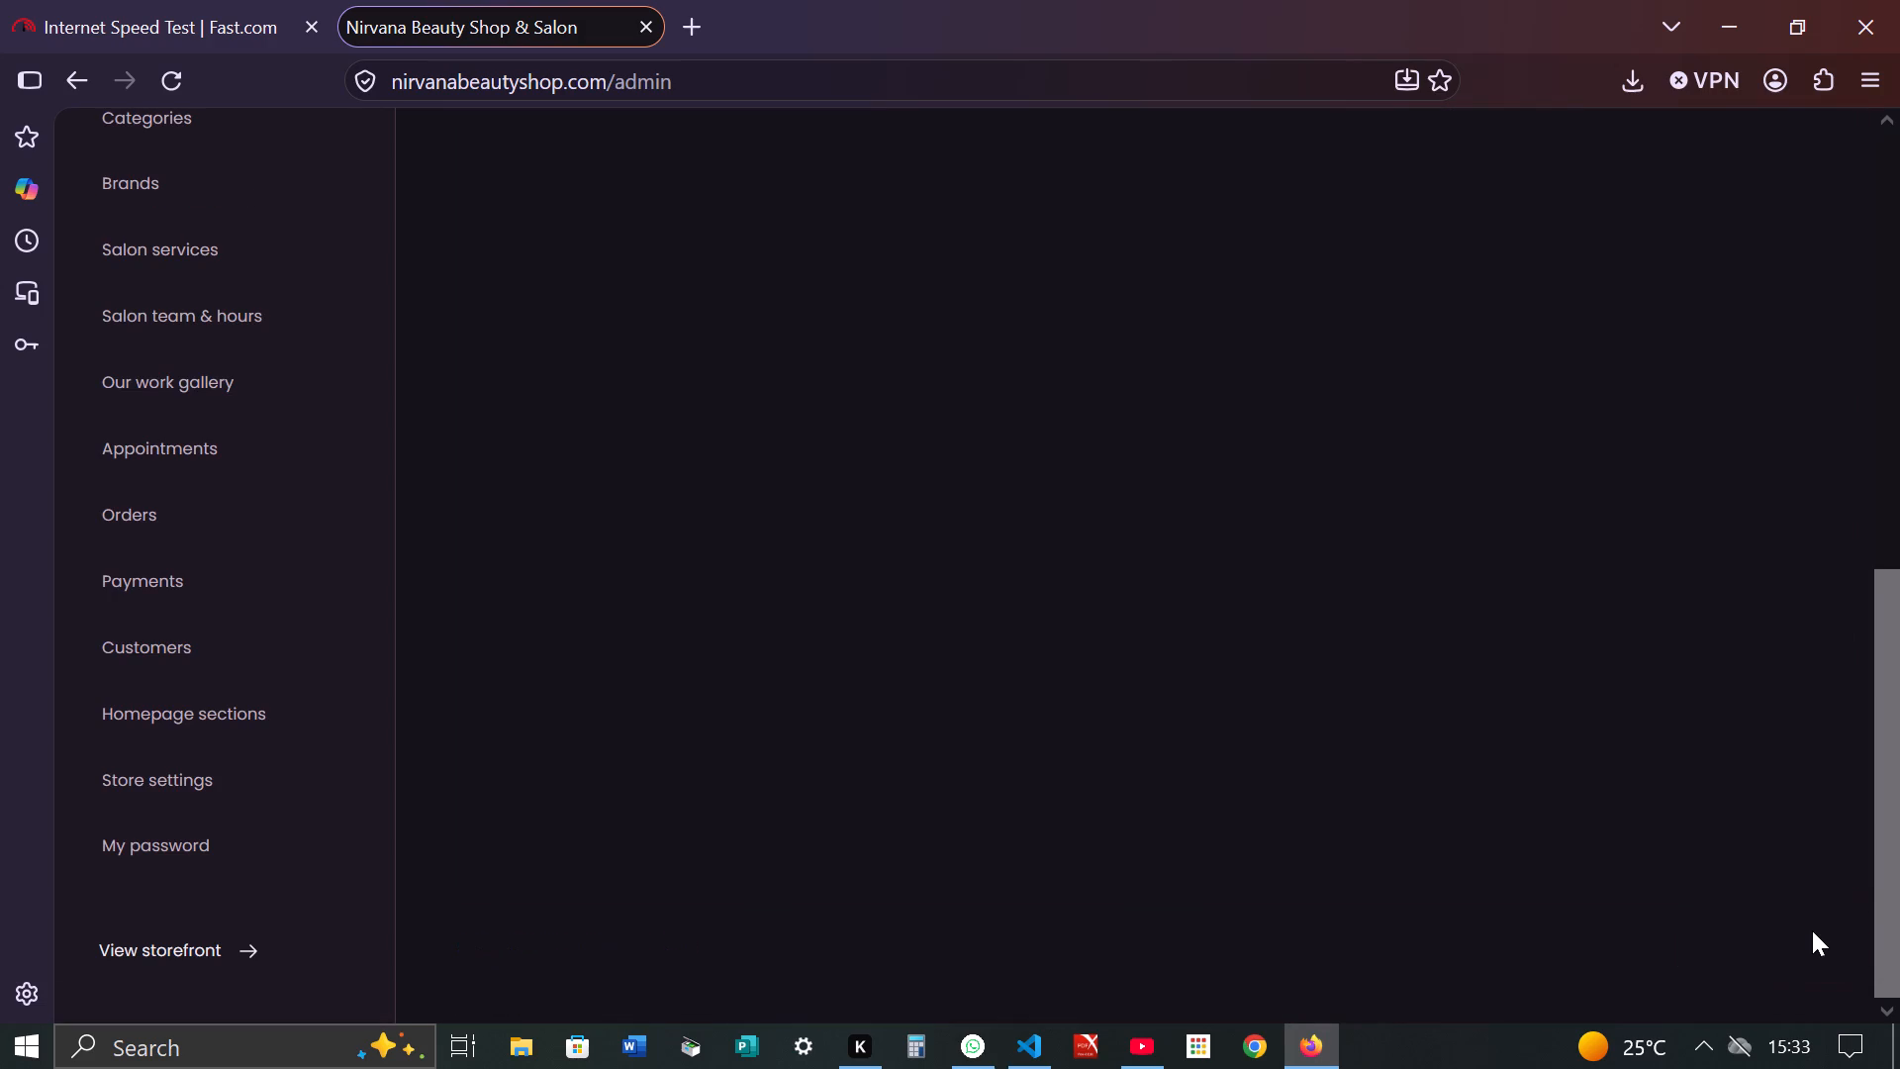
pyautogui.scroll(-3, 1362, 935)
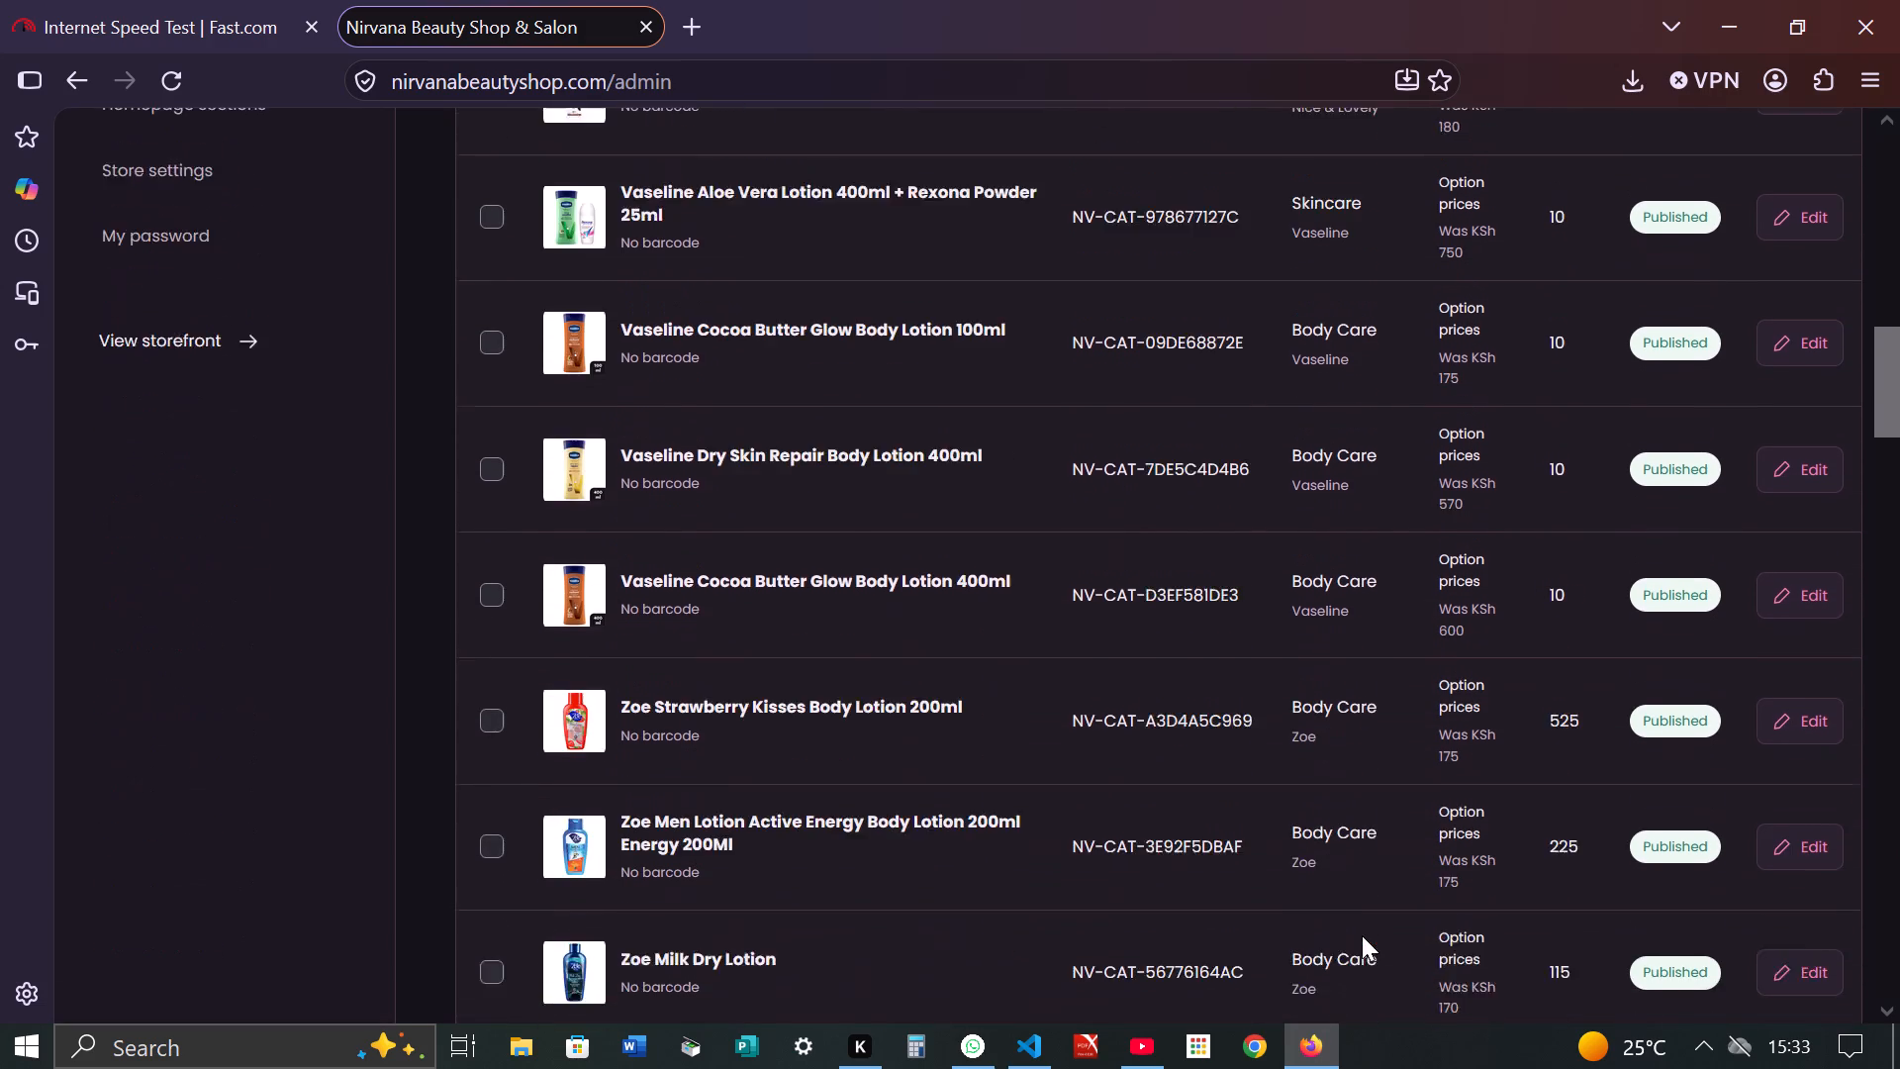
pyautogui.scroll(-5, 1362, 935)
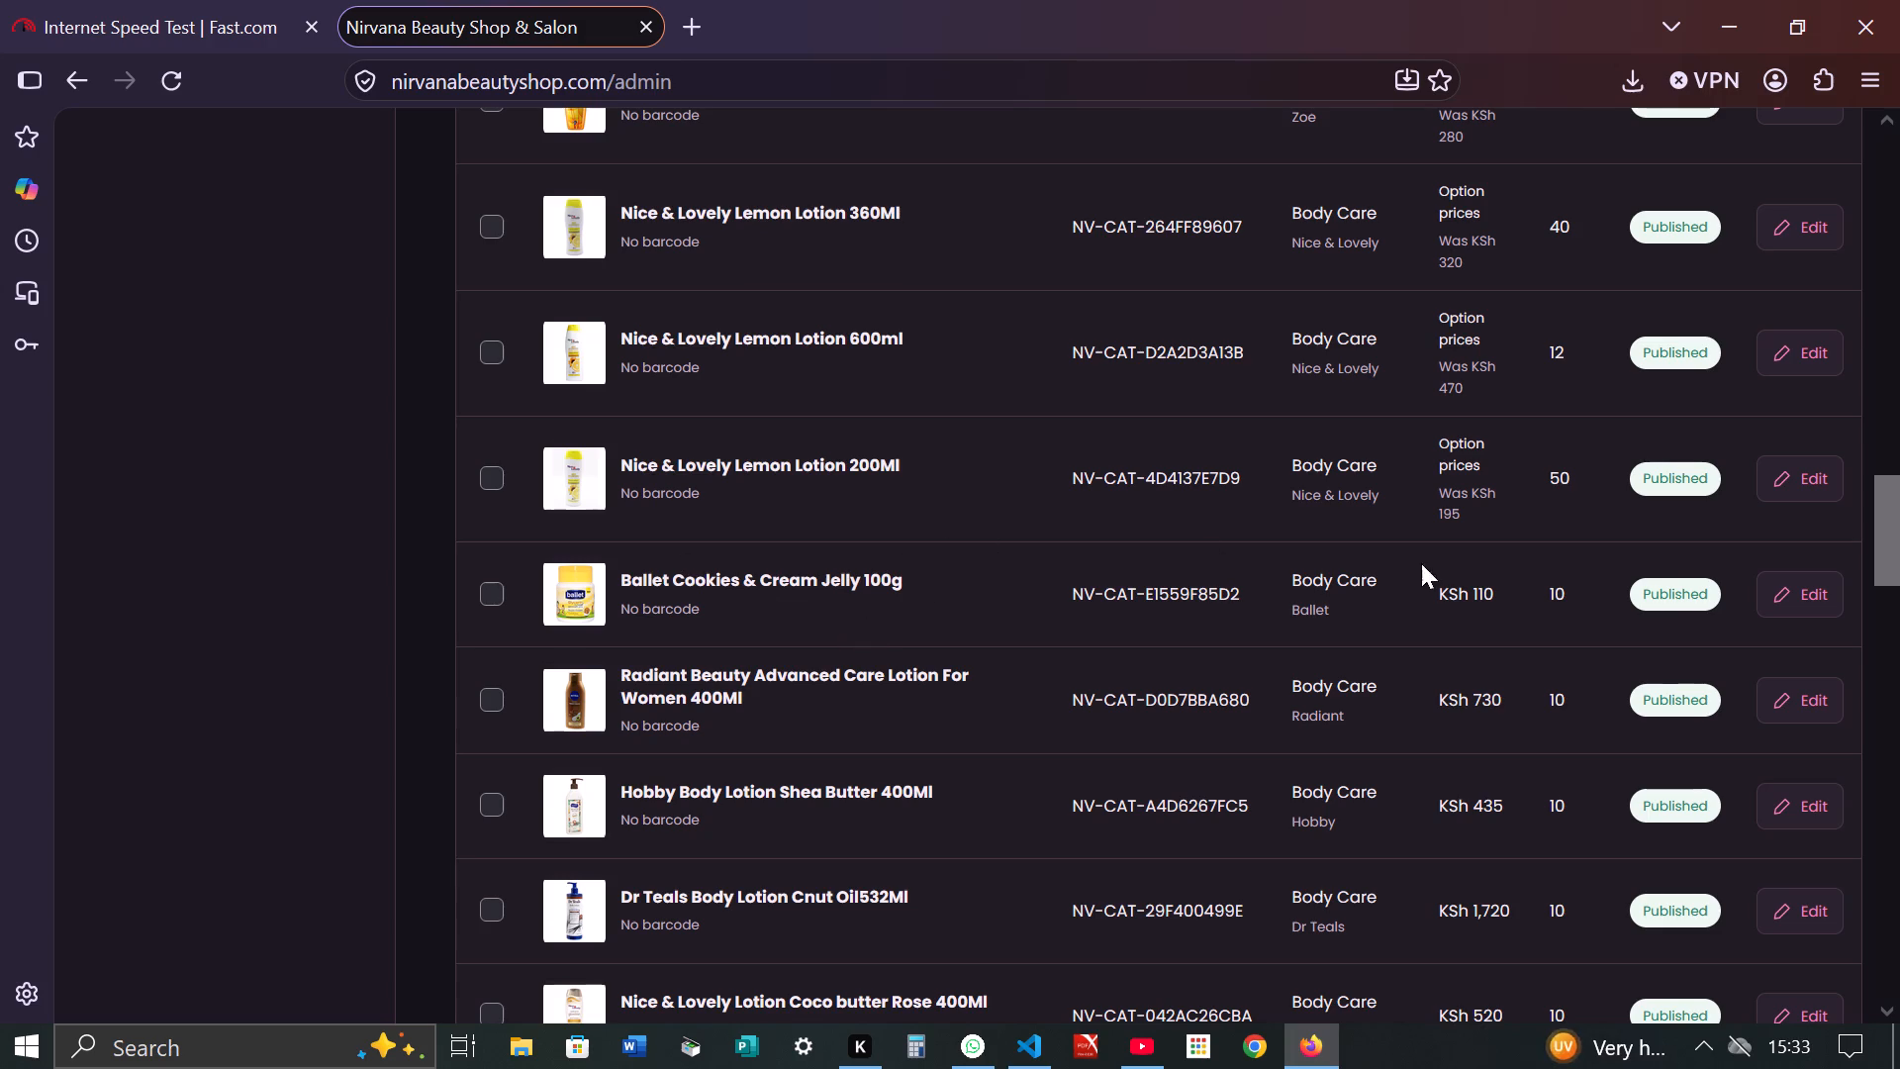
# Set the Ballet Cookies & Cream Jelly 100g option 1 price to KSh 150 and original price to KSh 170, and save the record.
pyautogui.click(1802, 610)
pyautogui.scroll(-3, 1383, 889)
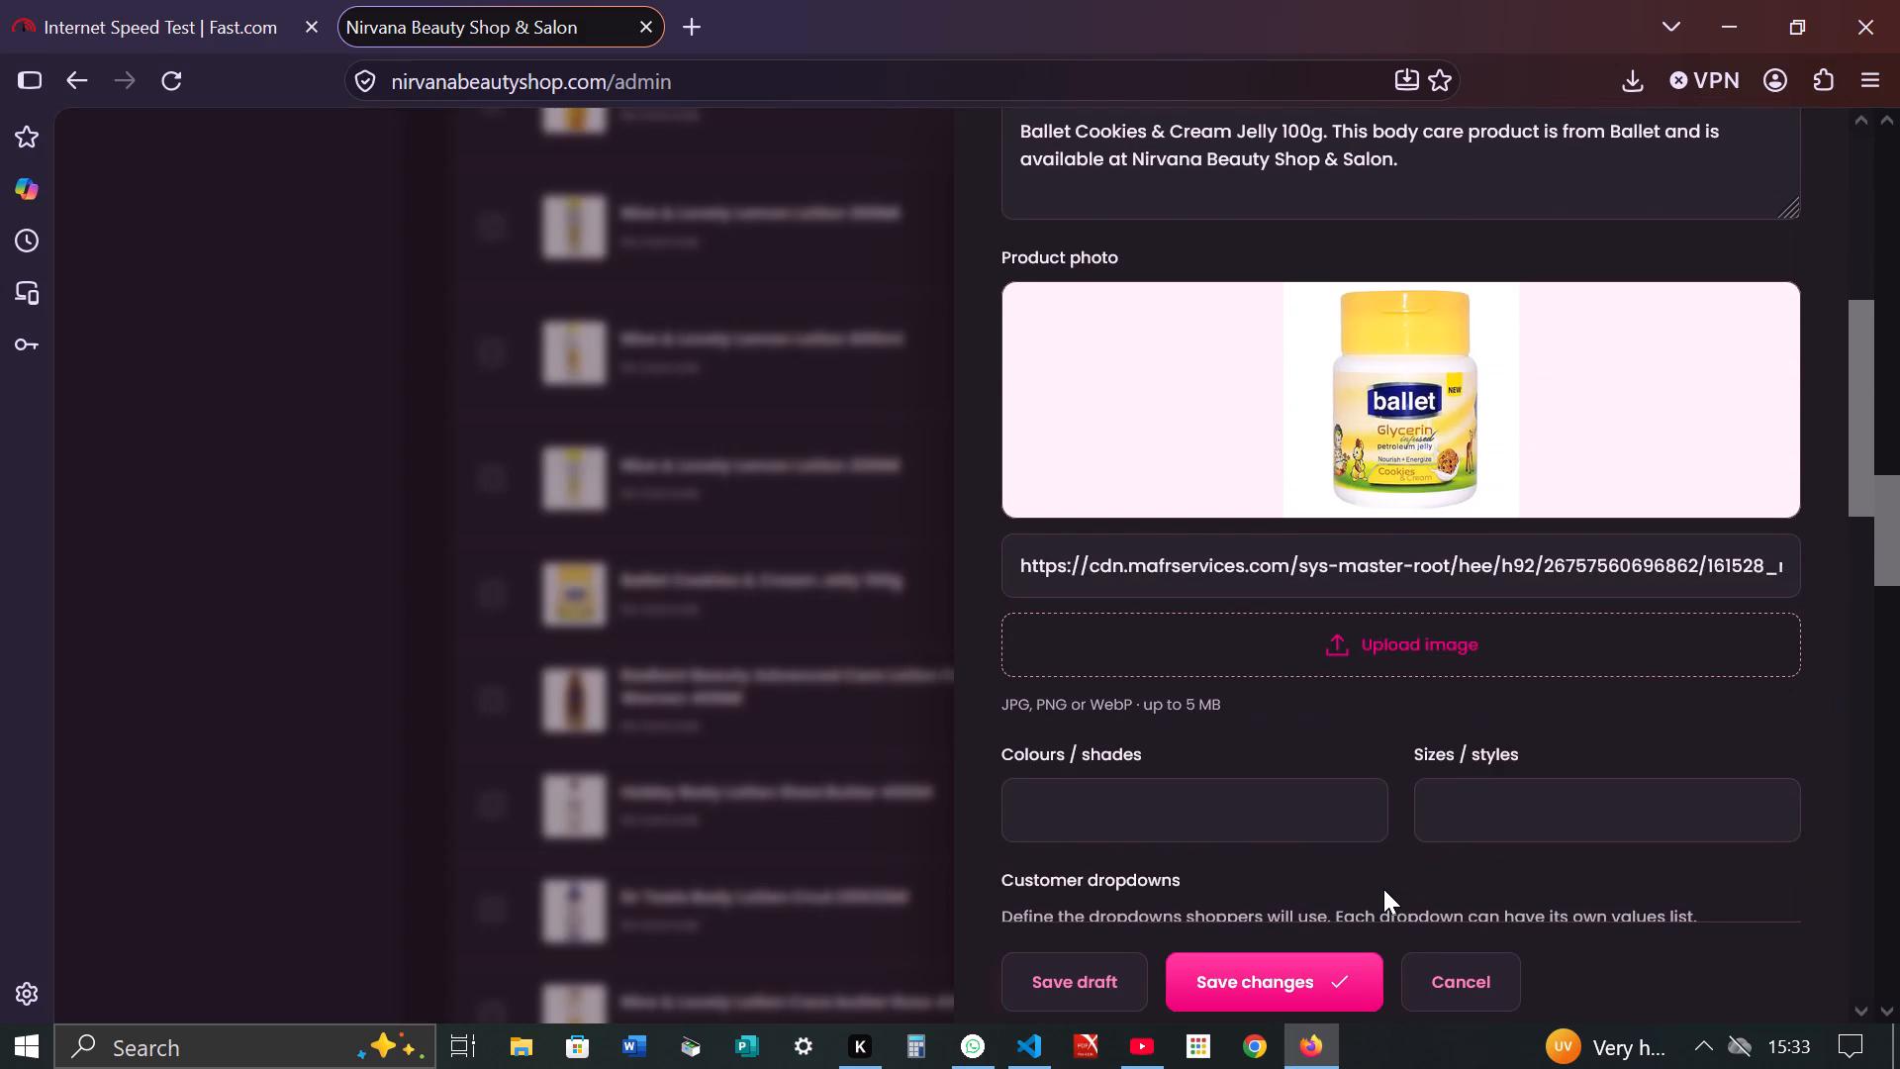
pyautogui.scroll(2, 1383, 889)
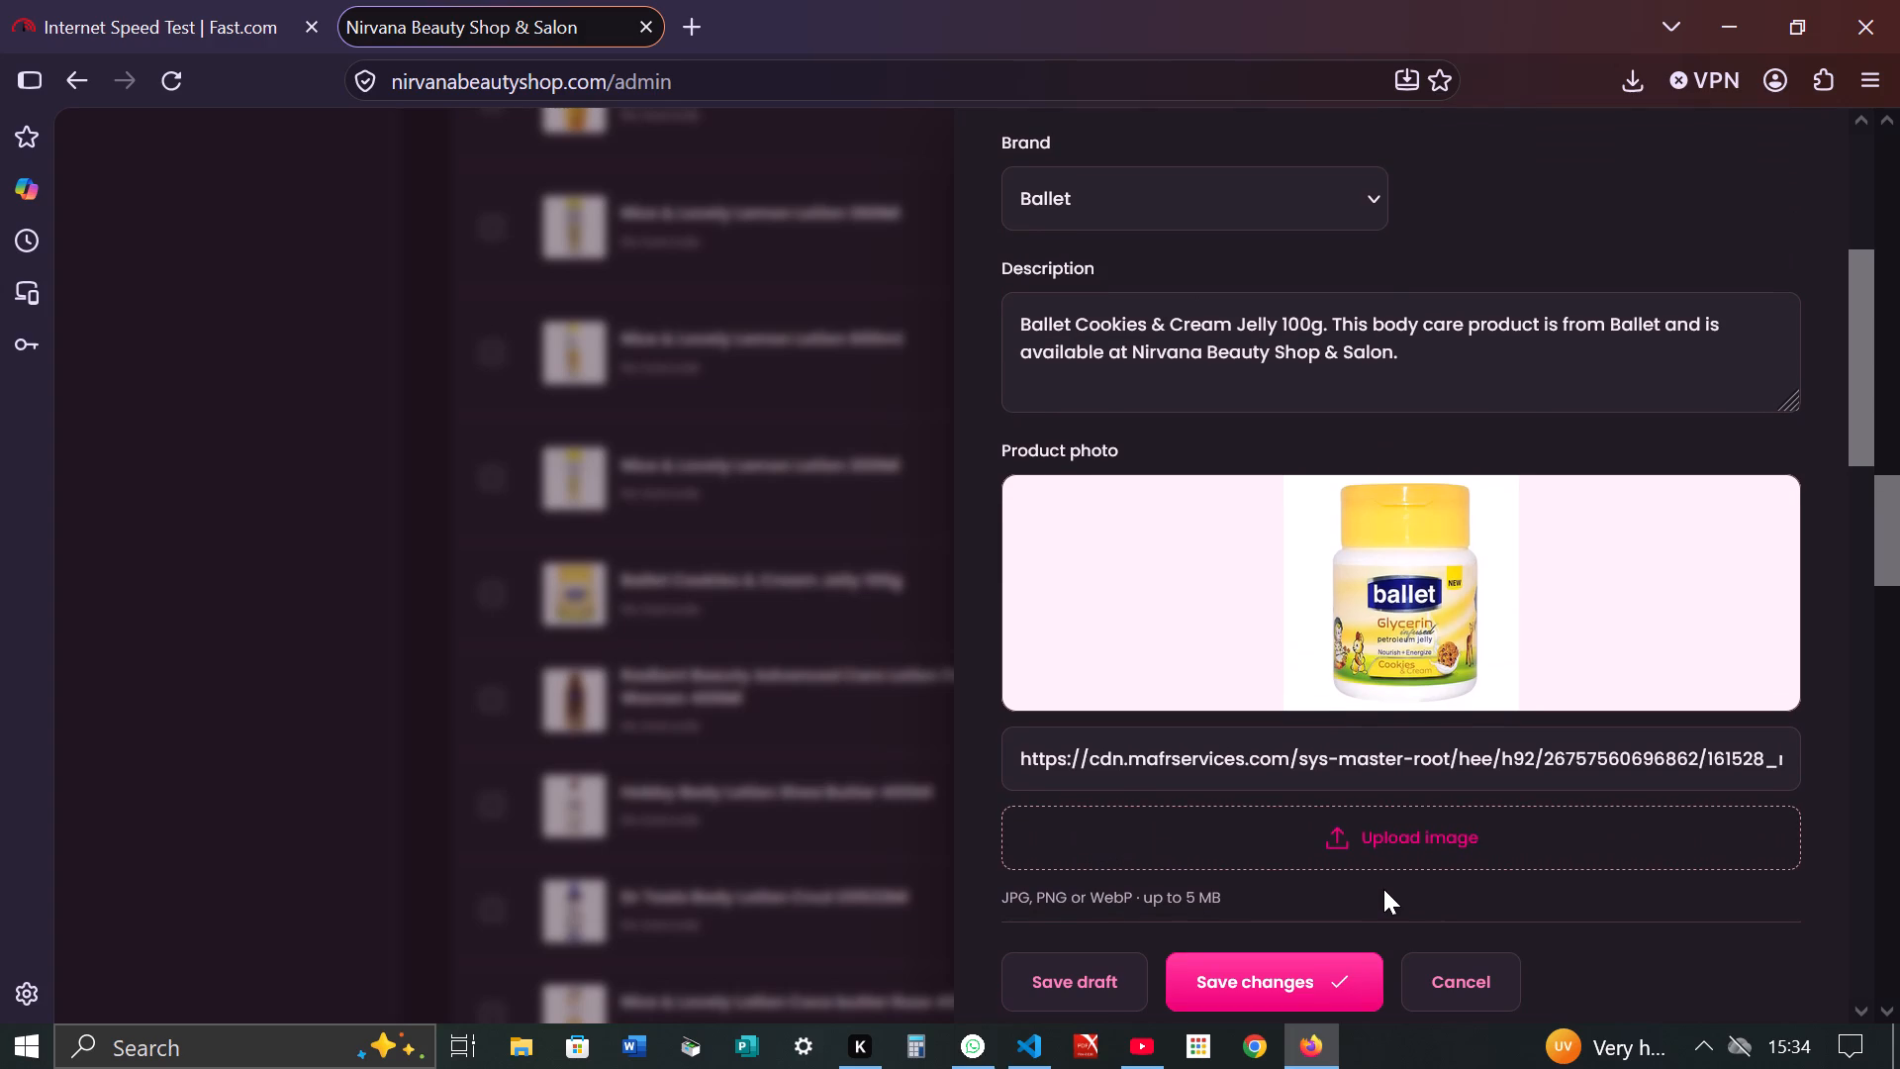
pyautogui.scroll(-1, 1383, 889)
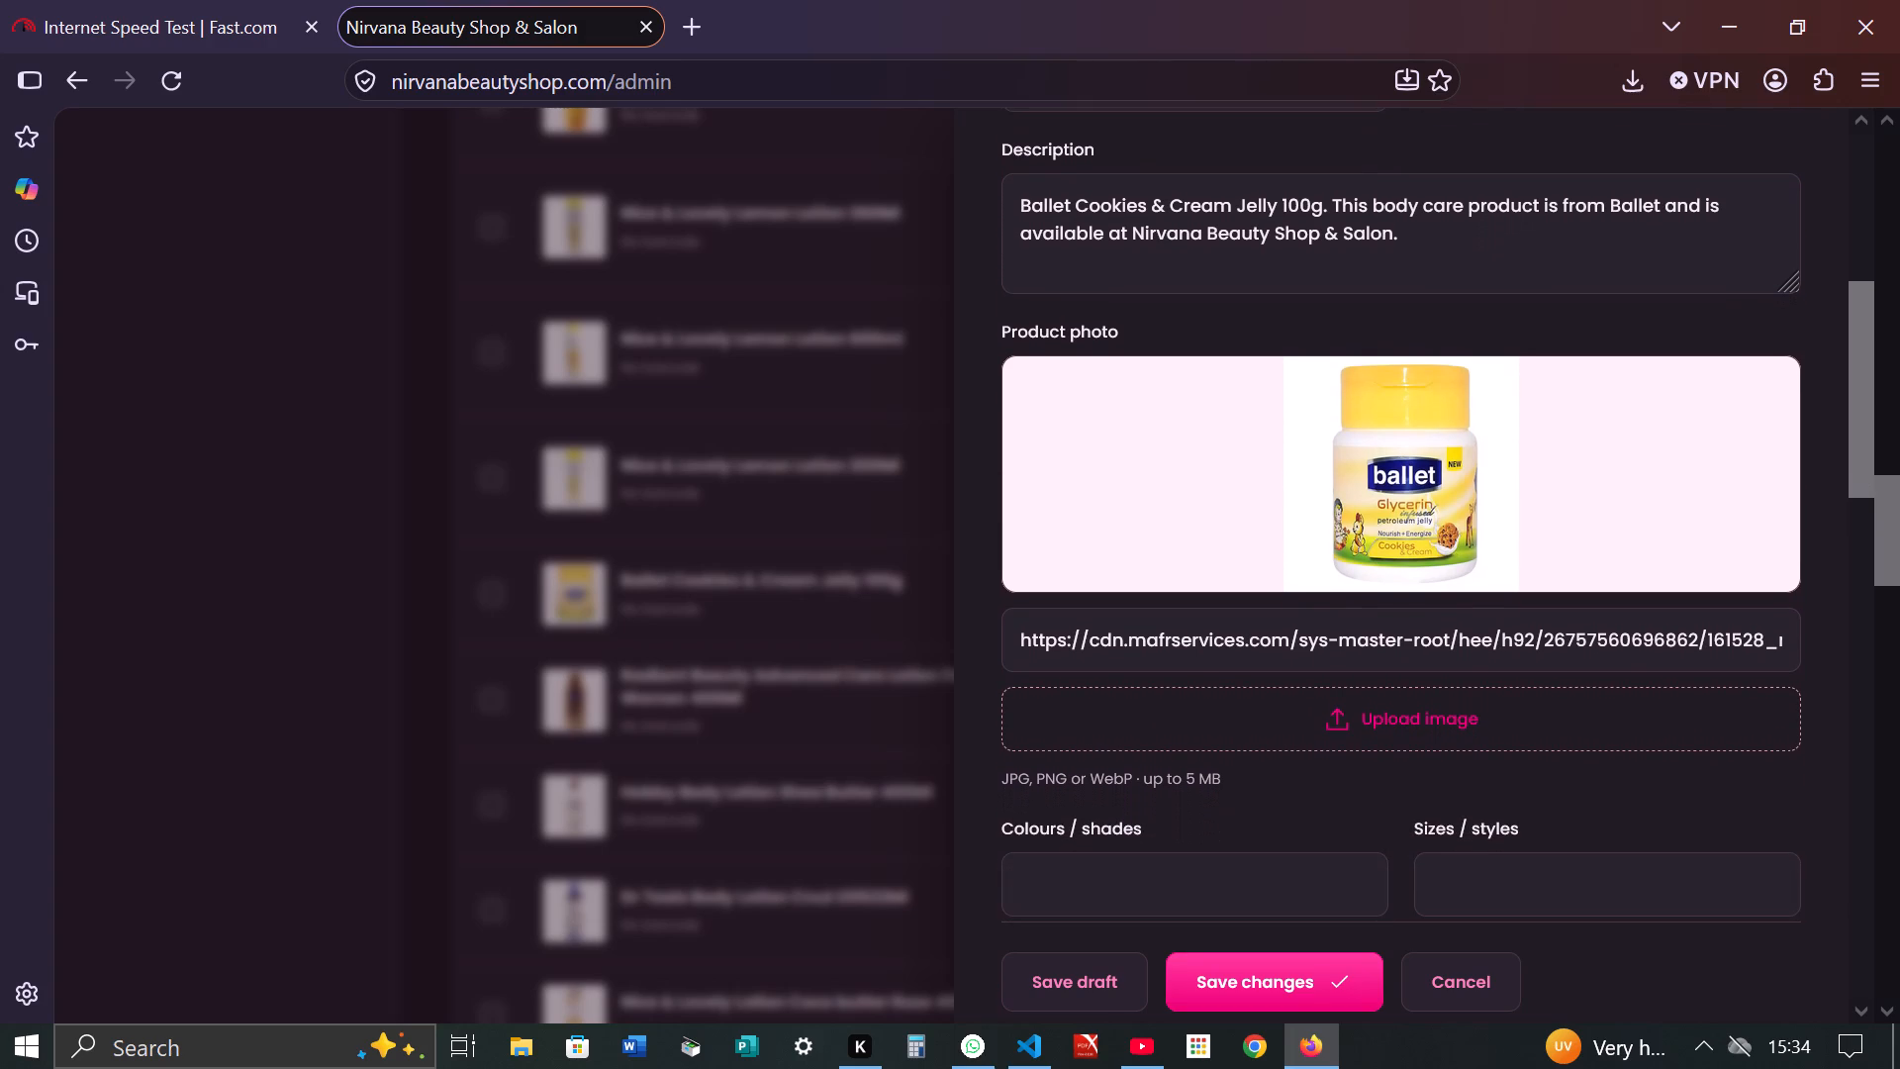
pyautogui.scroll(-2, 1383, 889)
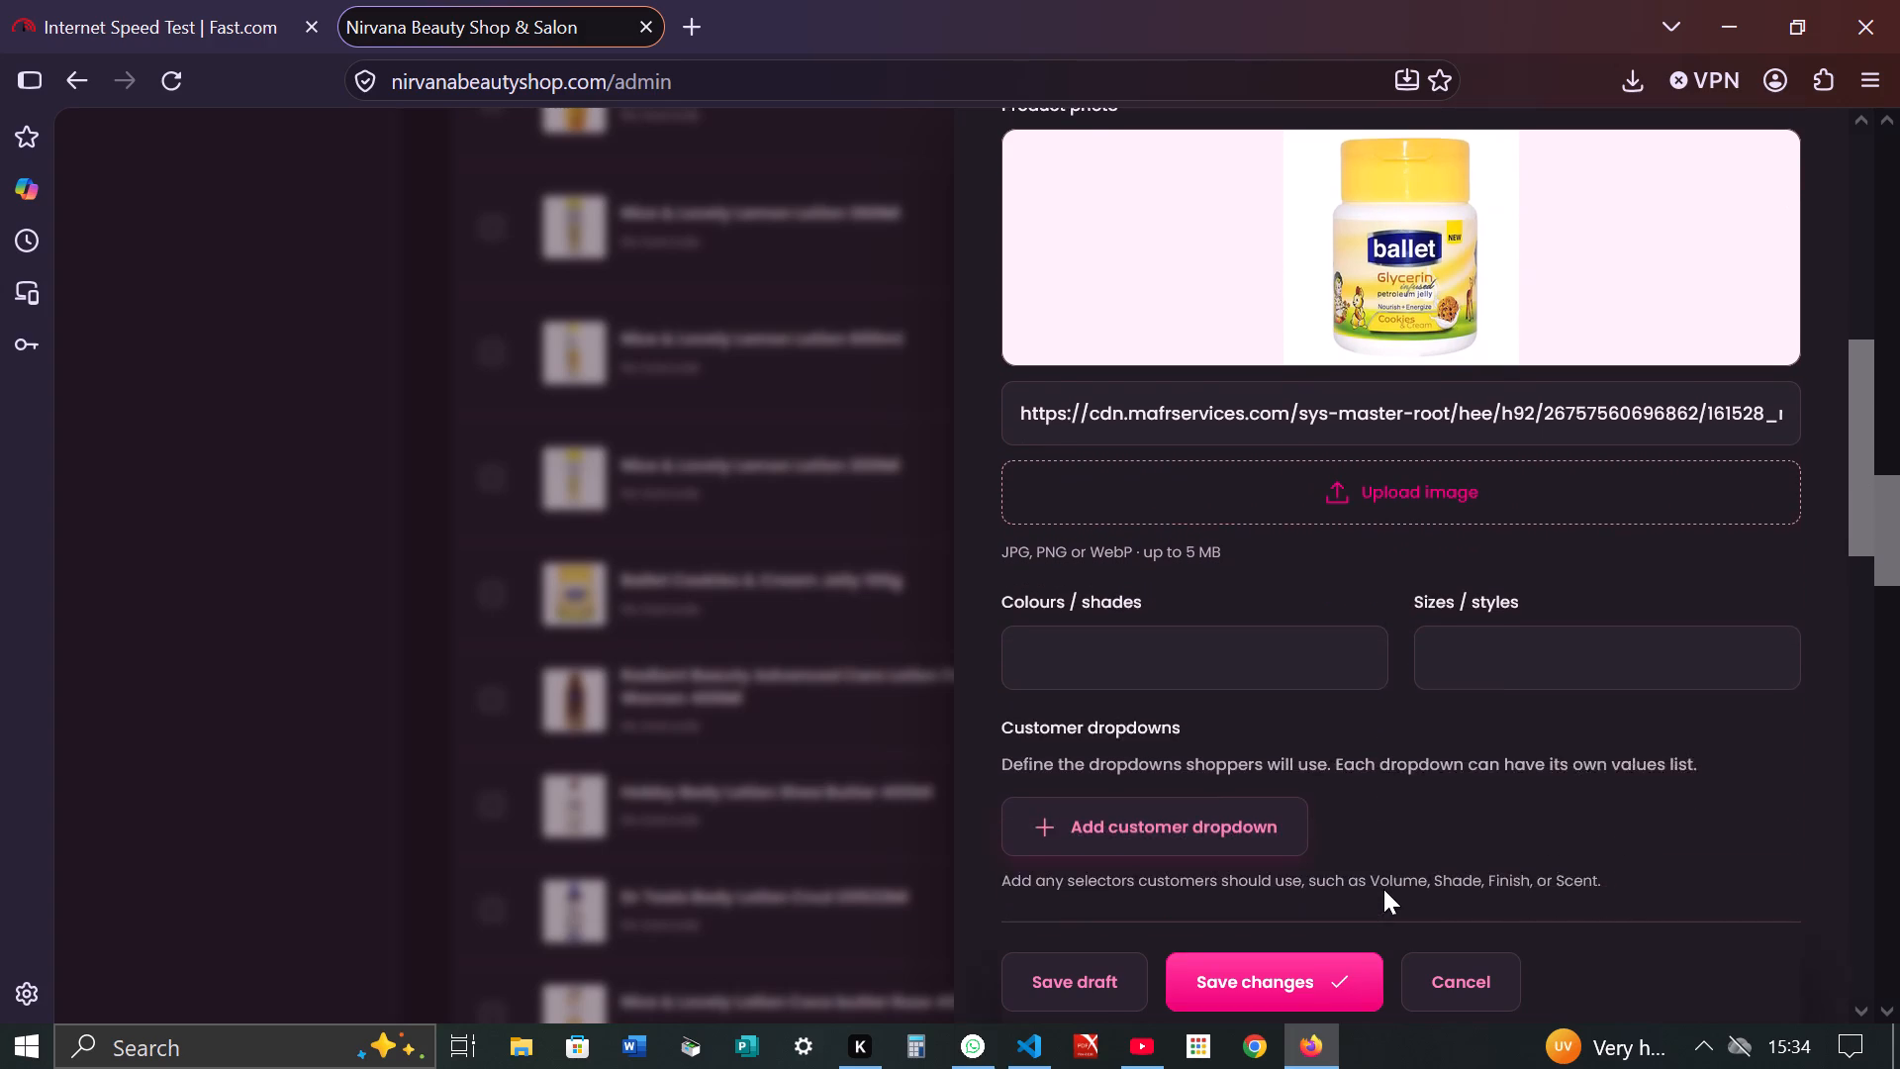
pyautogui.scroll(-3, 1383, 889)
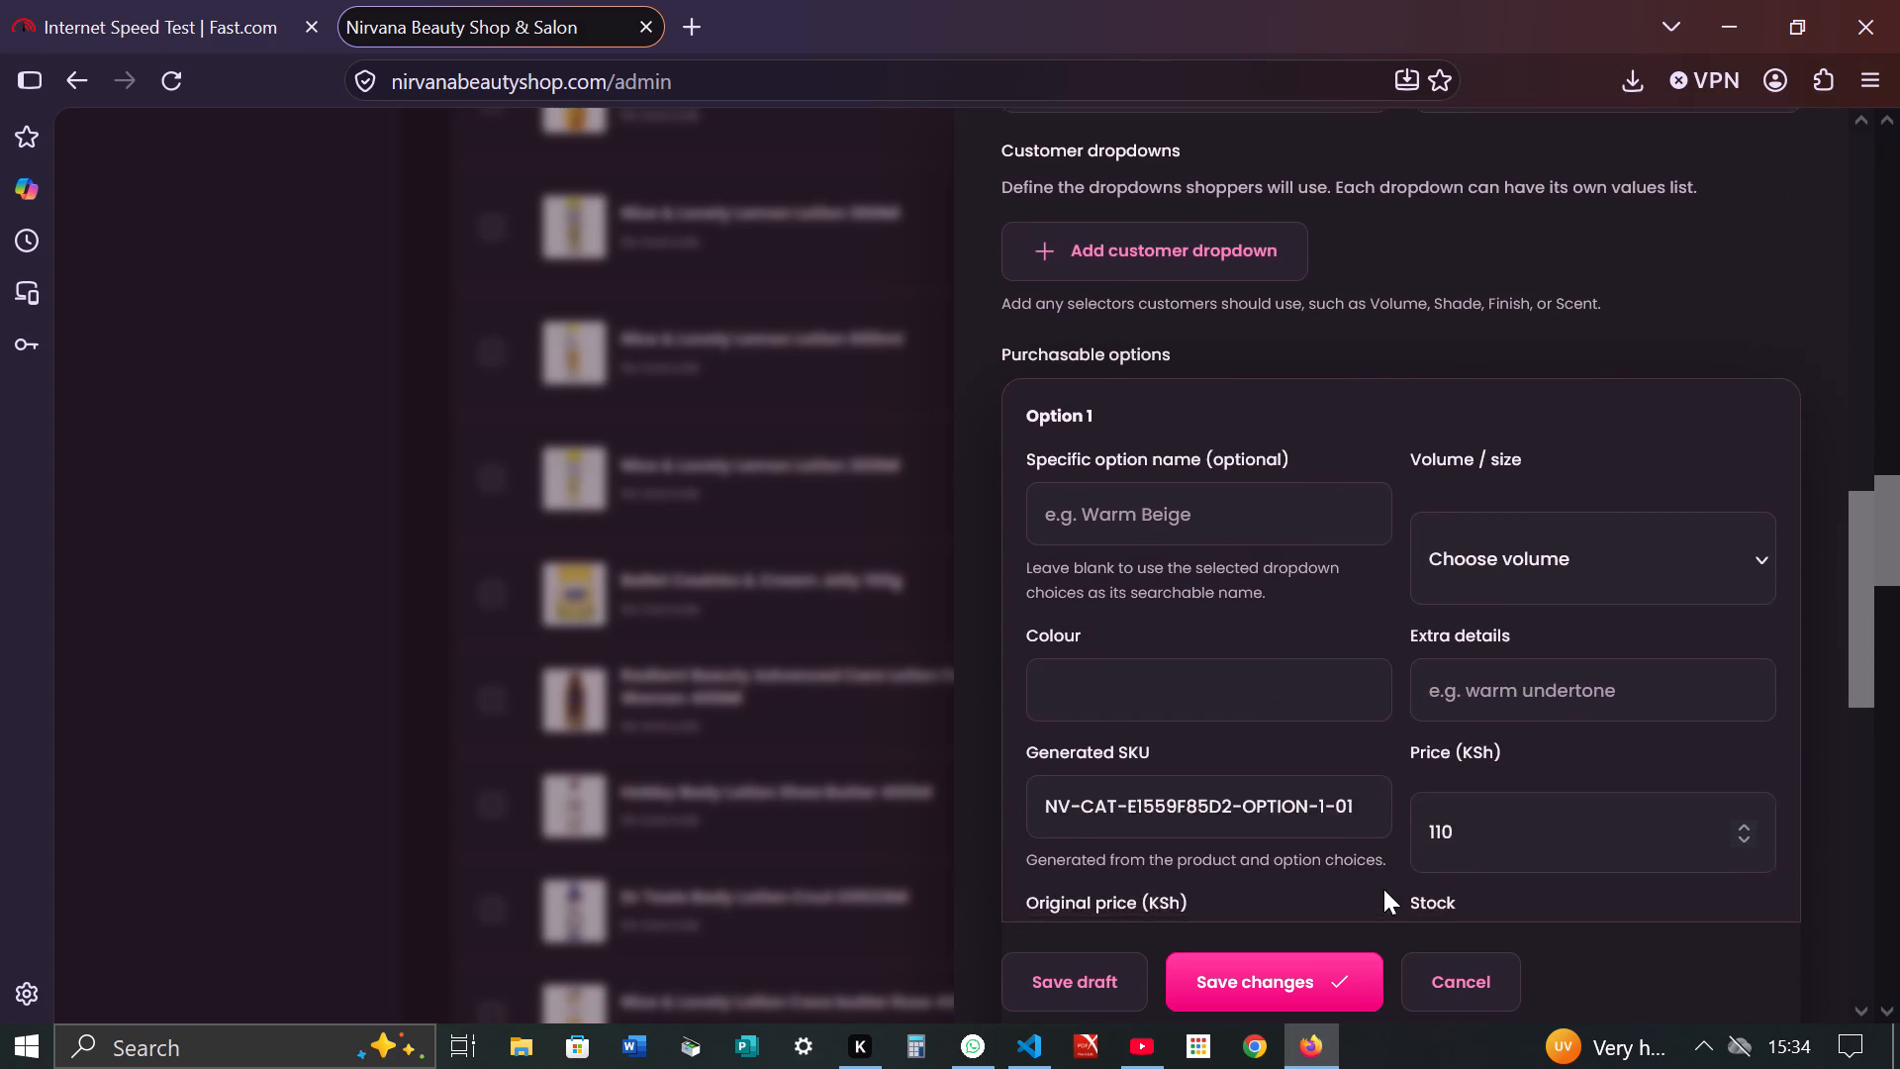
pyautogui.scroll(-2, 1383, 889)
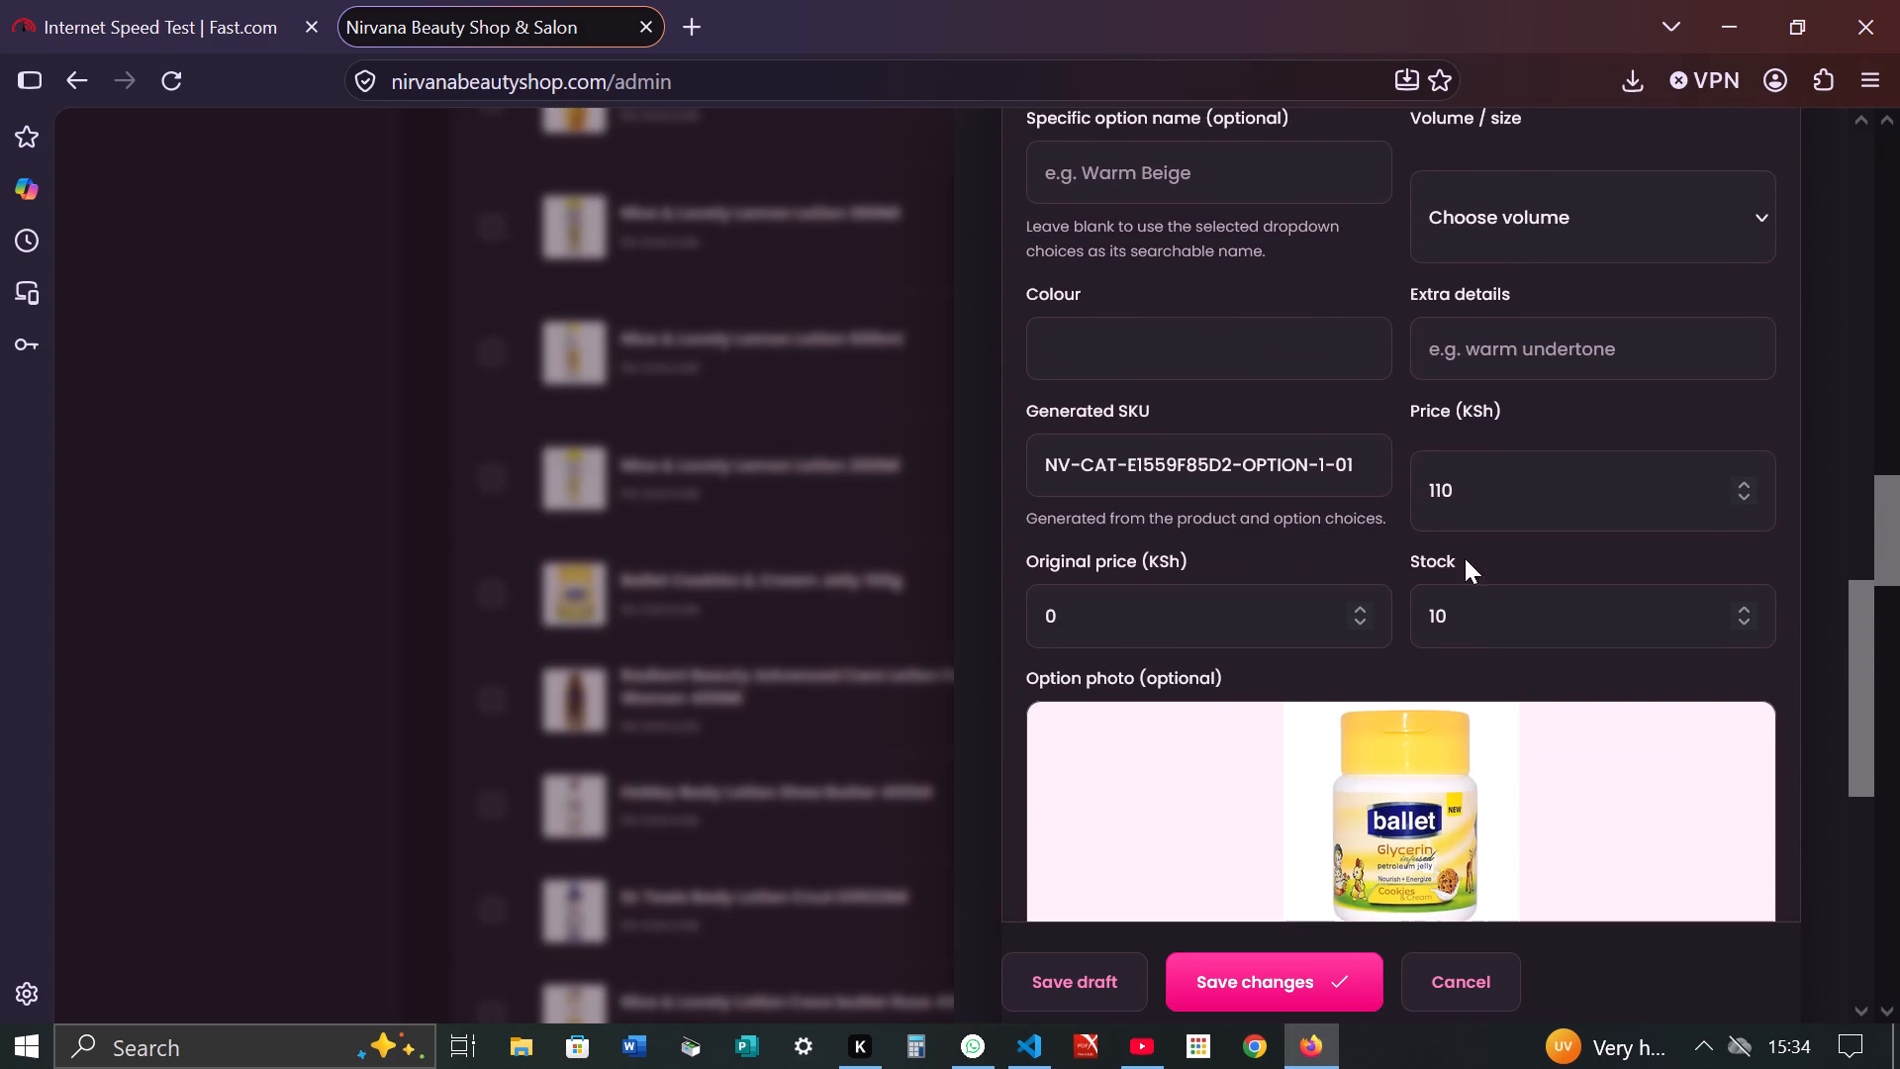
pyautogui.click(1457, 480)
pyautogui.press('BackSpace')
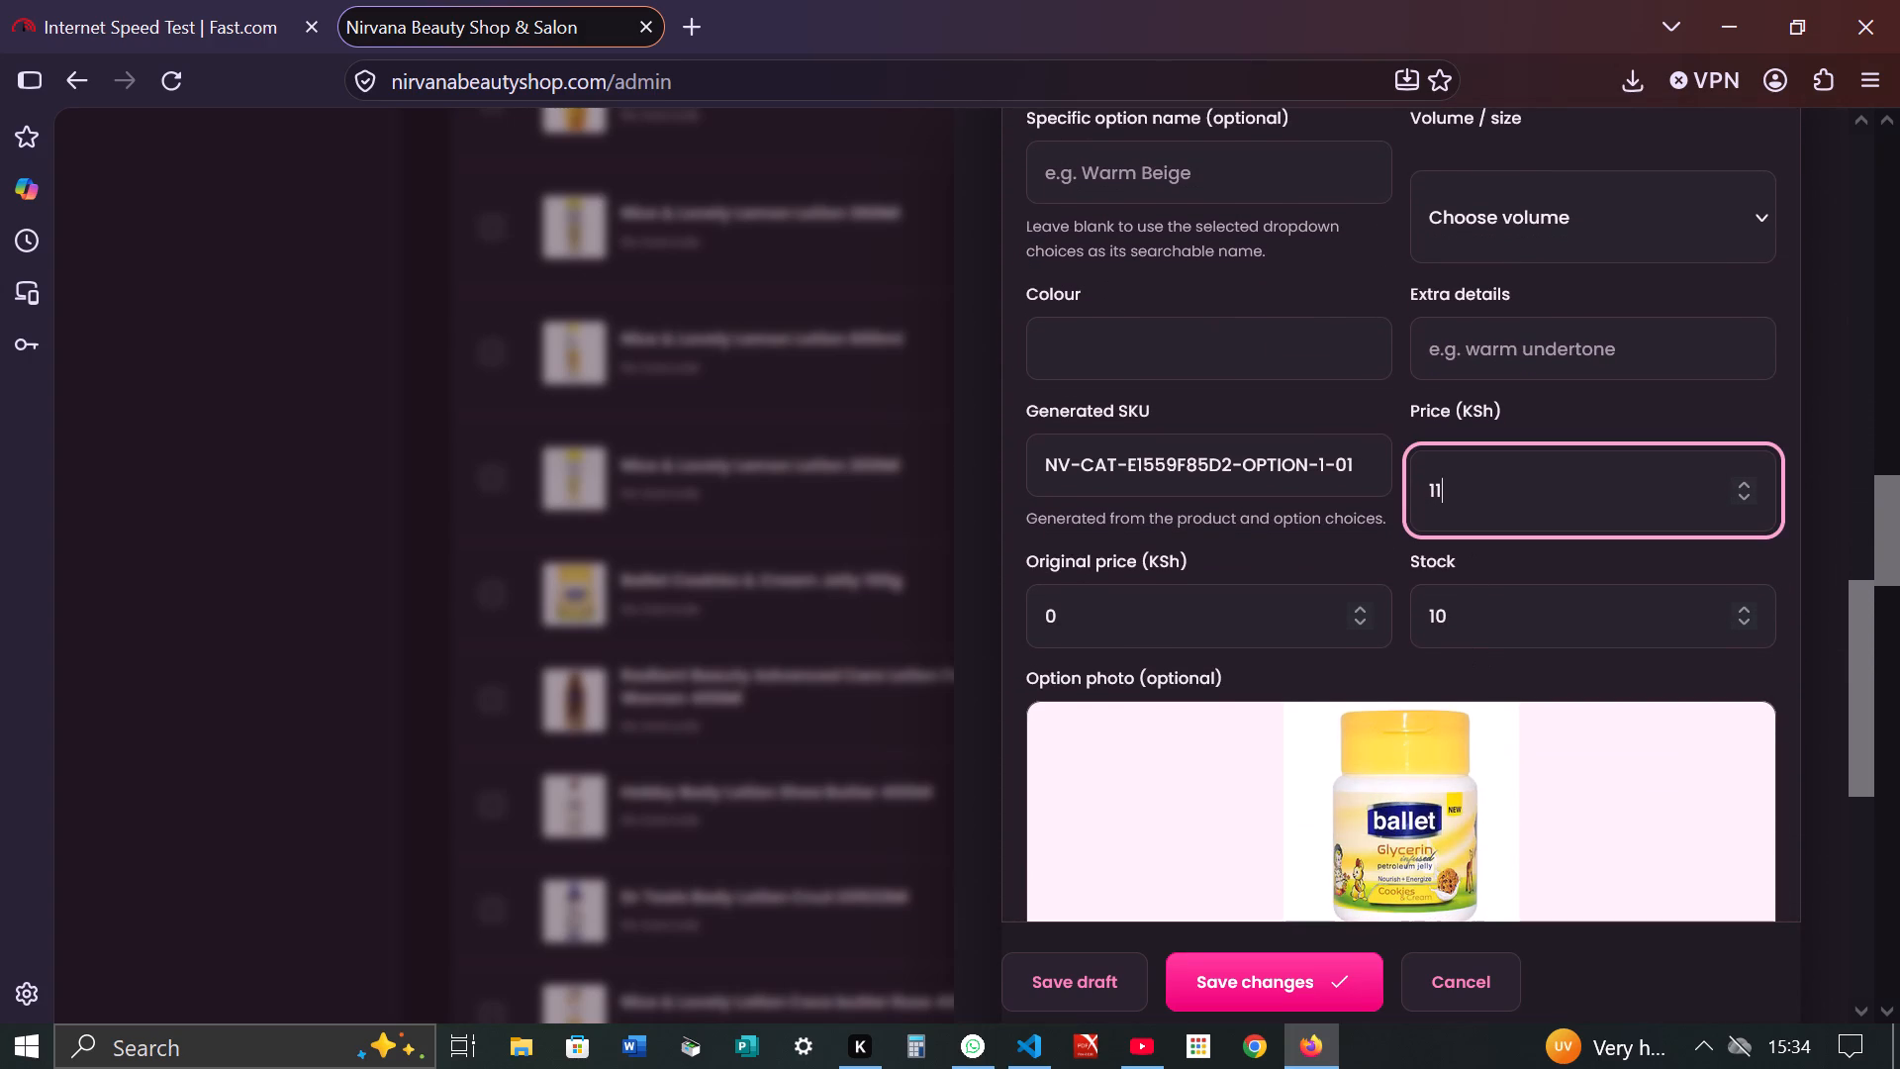
pyautogui.press('BackSpace')
pyautogui.press('5')
pyautogui.press('0')
pyautogui.click(1042, 626)
pyautogui.write('17')
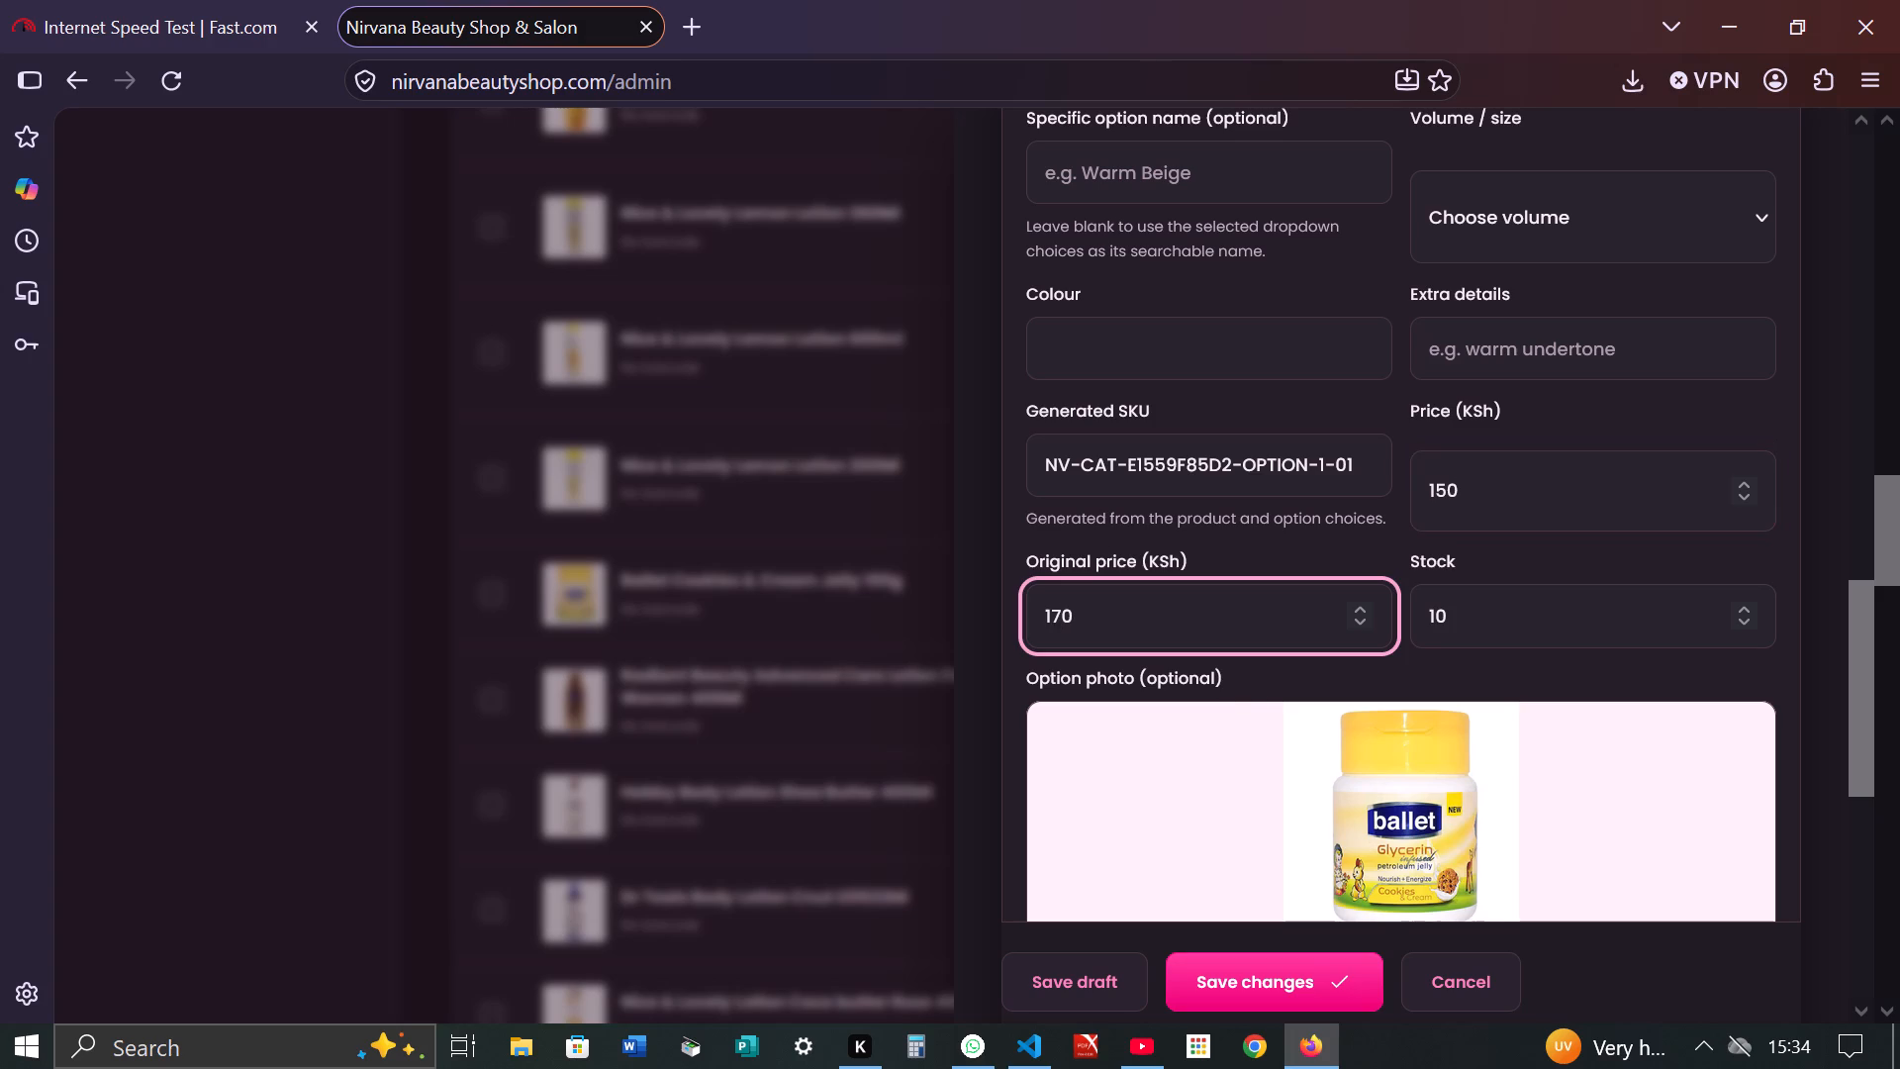
pyautogui.click(1266, 971)
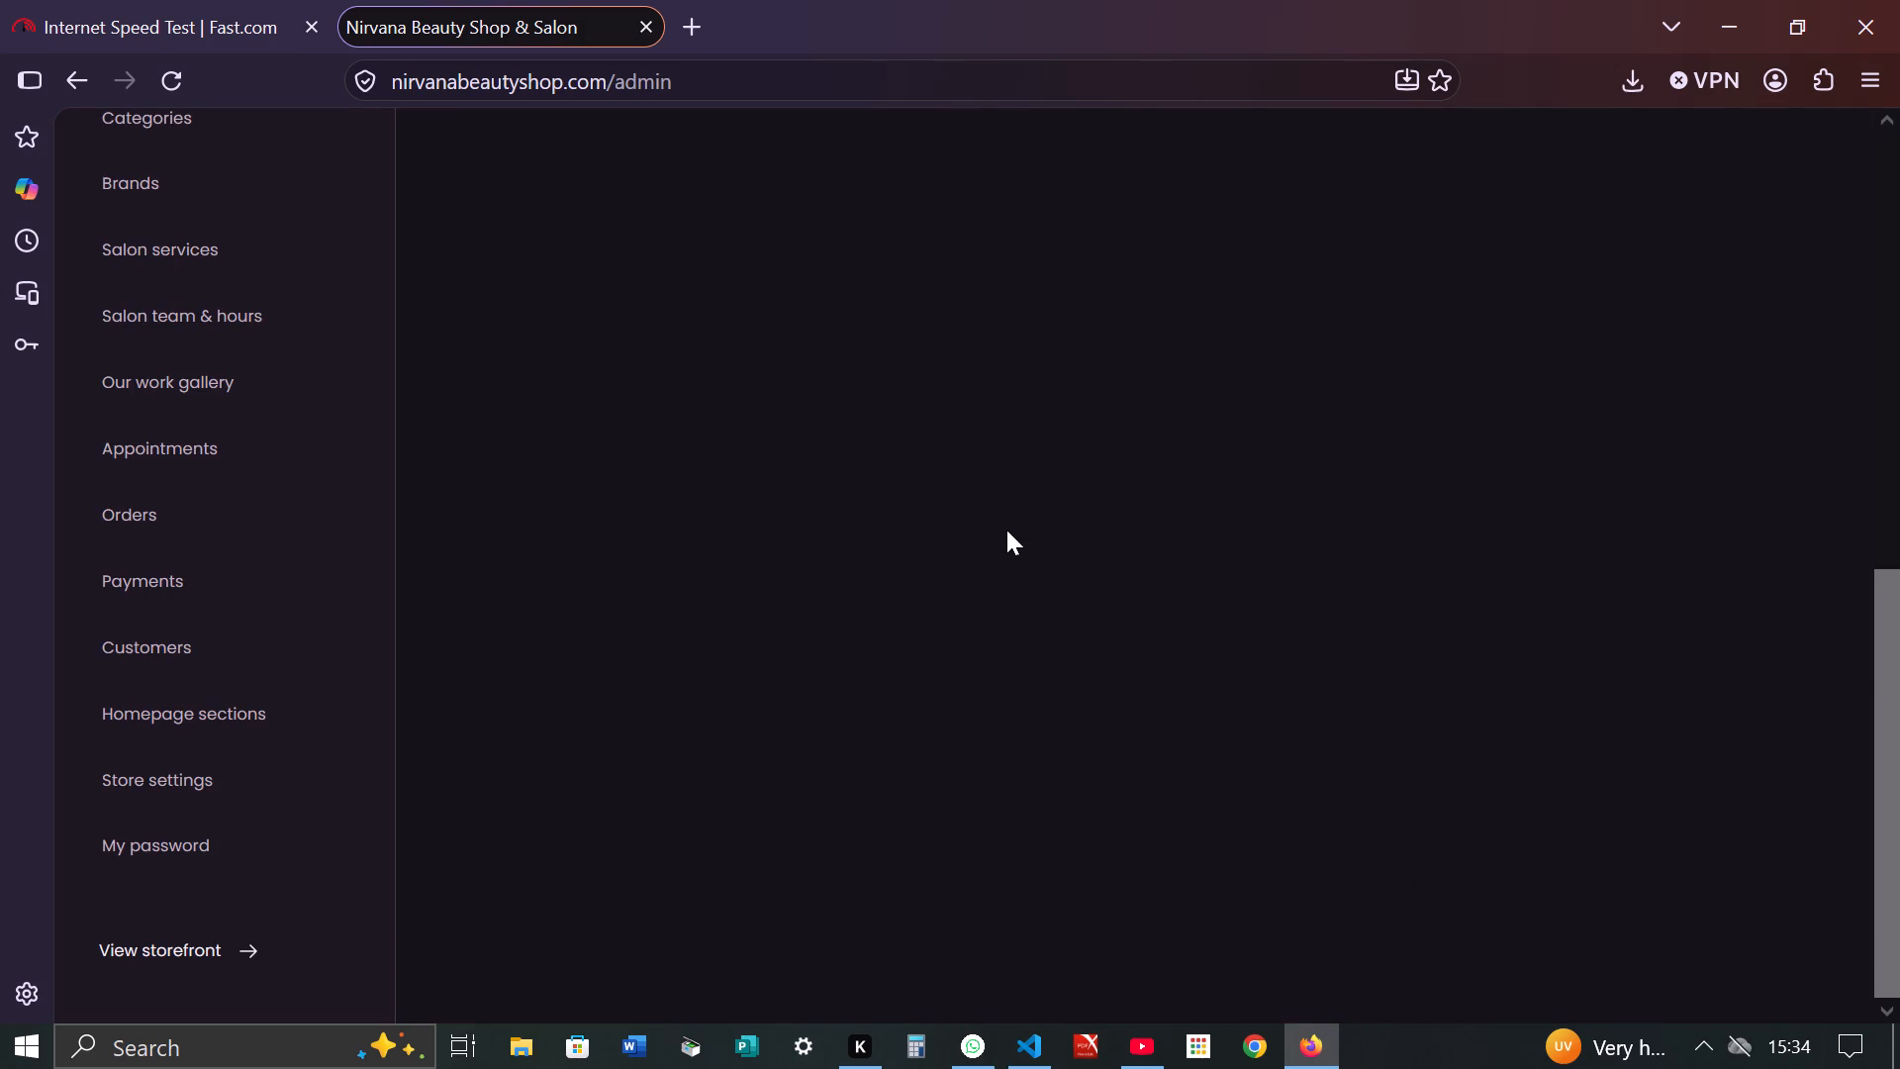
# Advance the catalogue product list from page 1 to page 3 and locate the Radiant Beauty Advanced Care Lotion For Women 400Ml.
pyautogui.scroll(-15, 1006, 530)
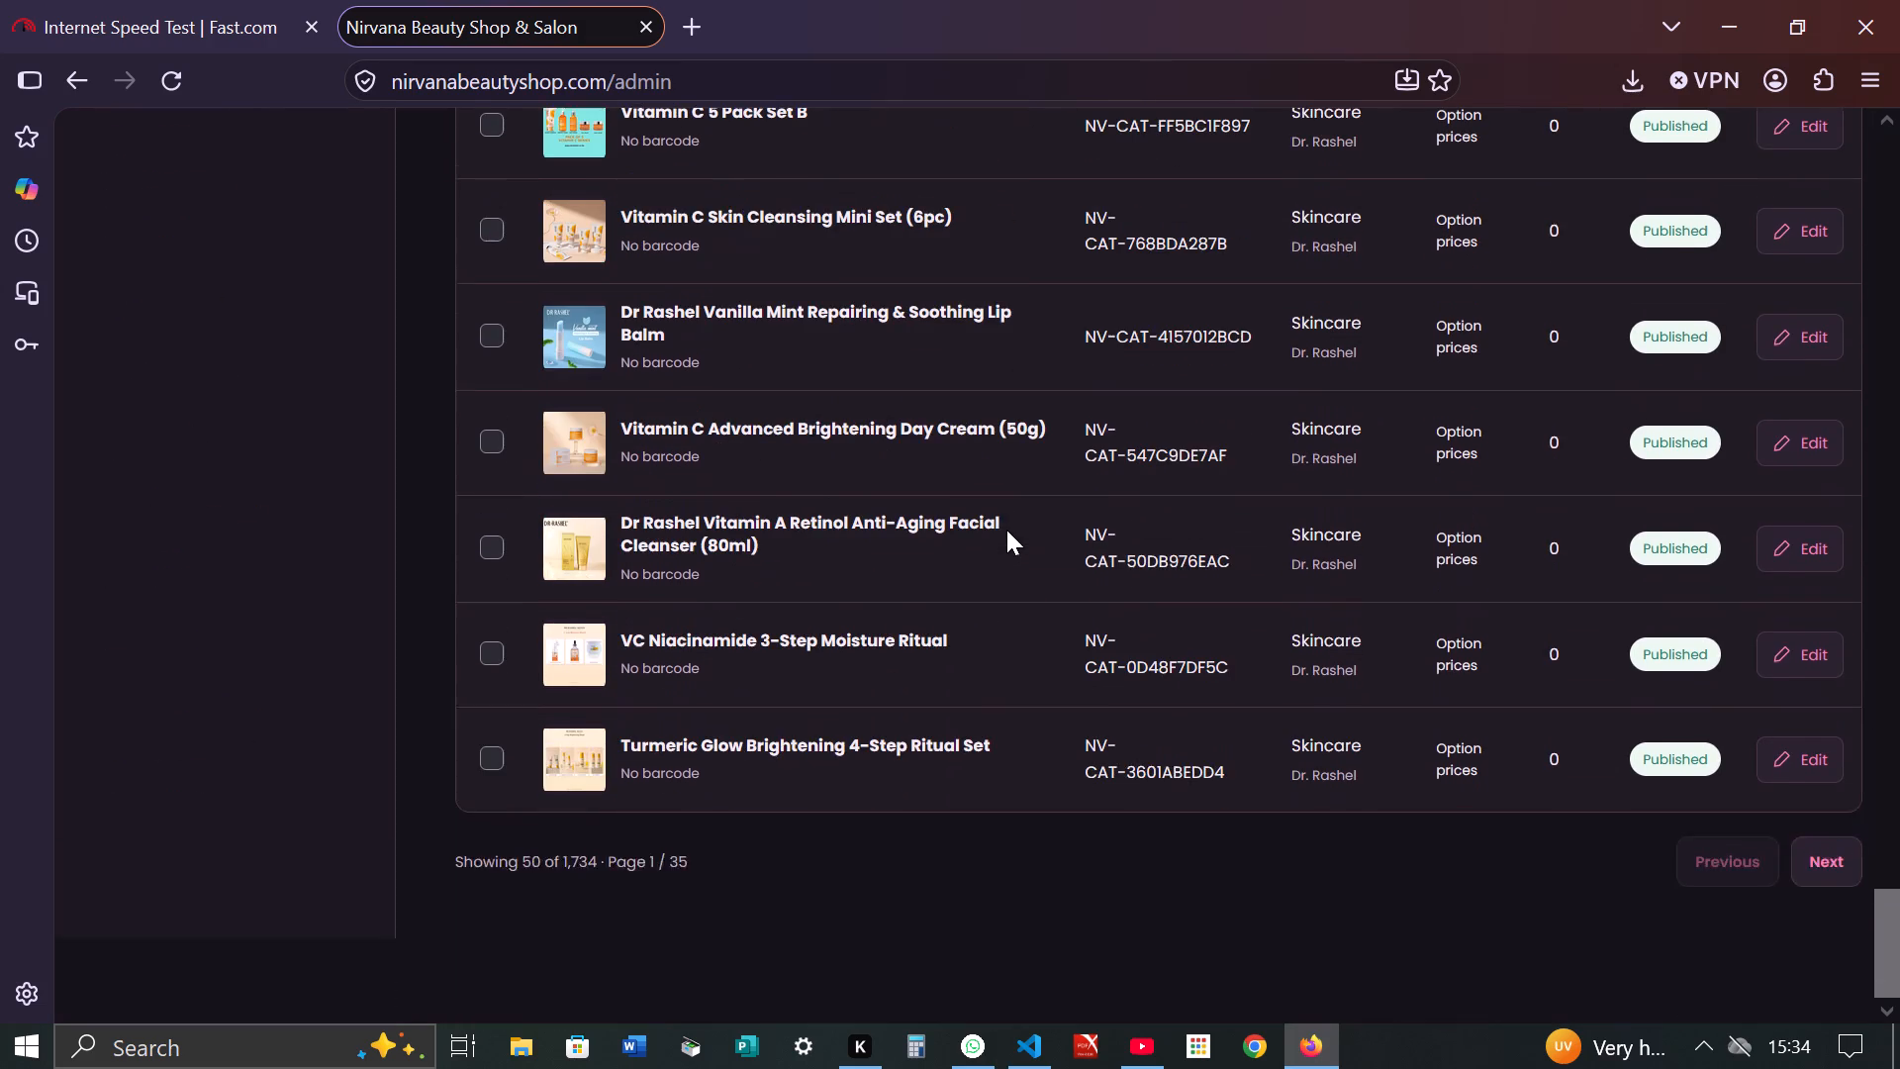
pyautogui.scroll(-2, 1006, 530)
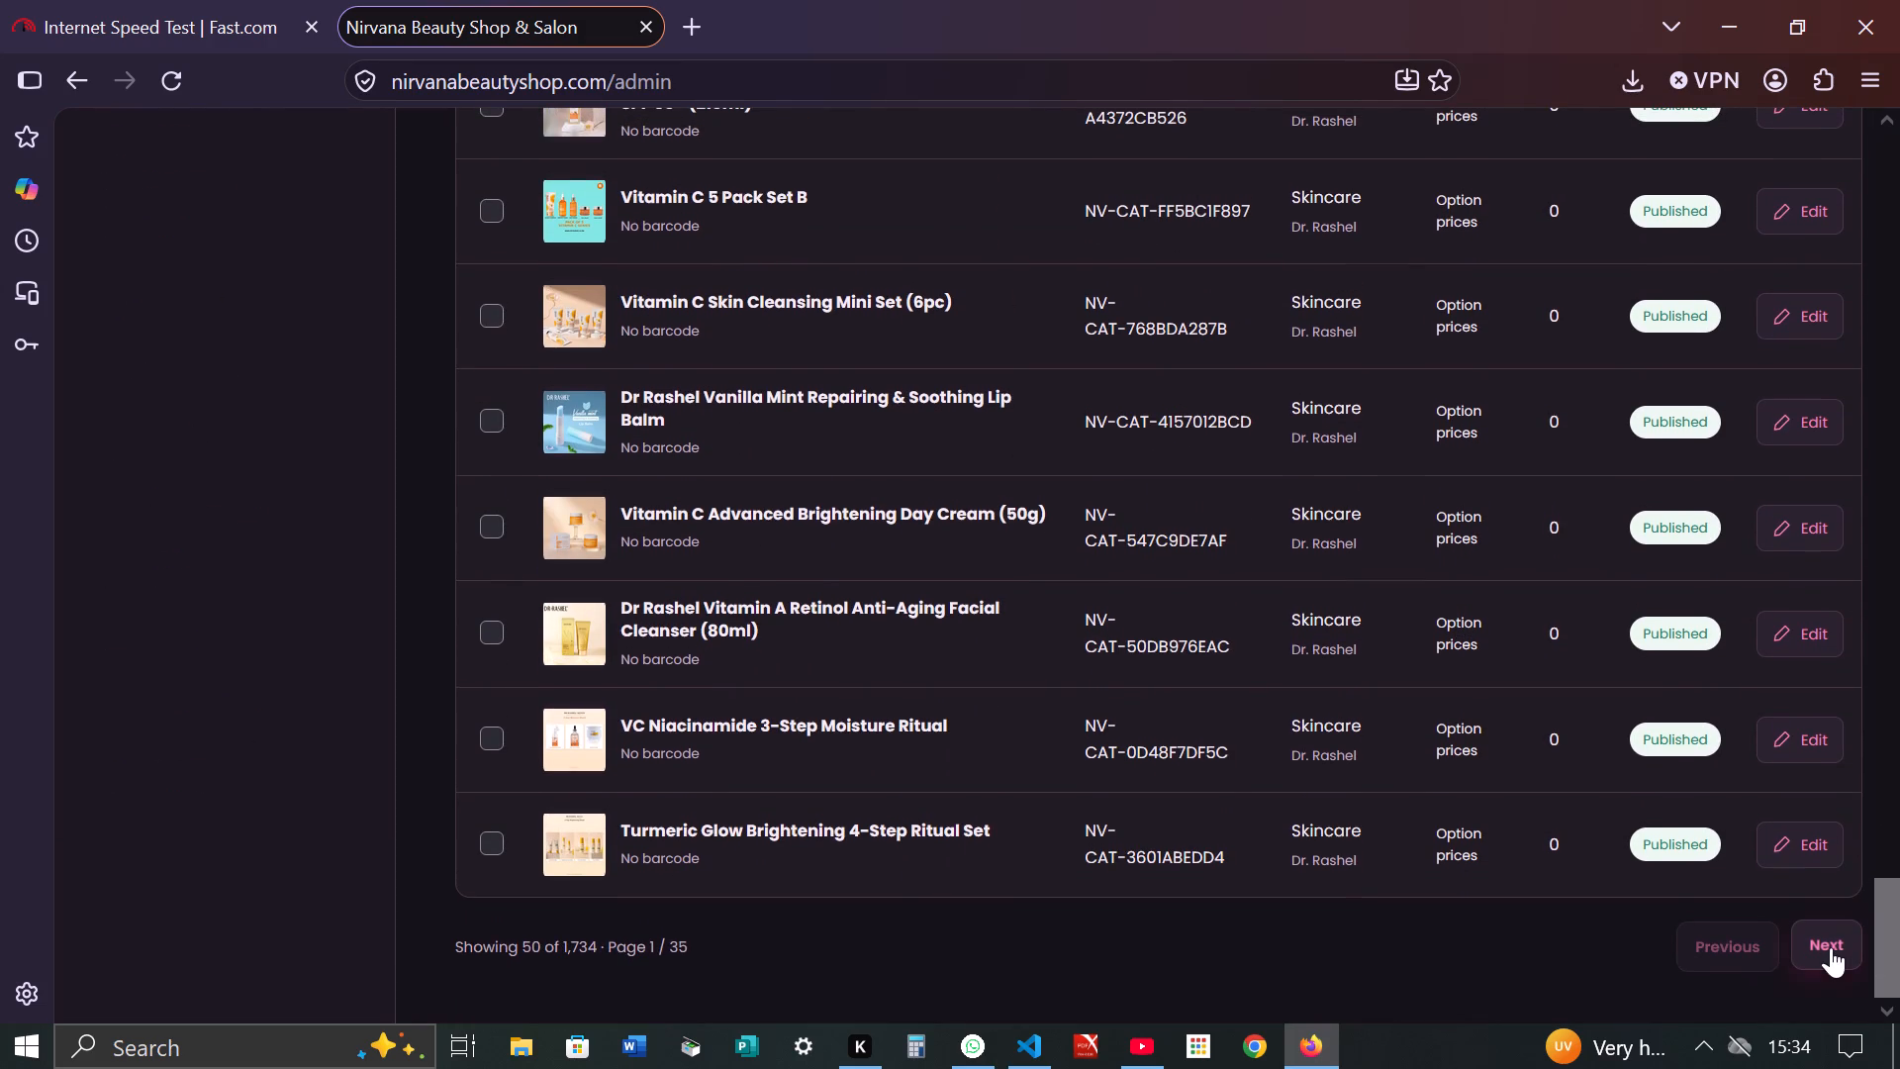
pyautogui.click(1831, 947)
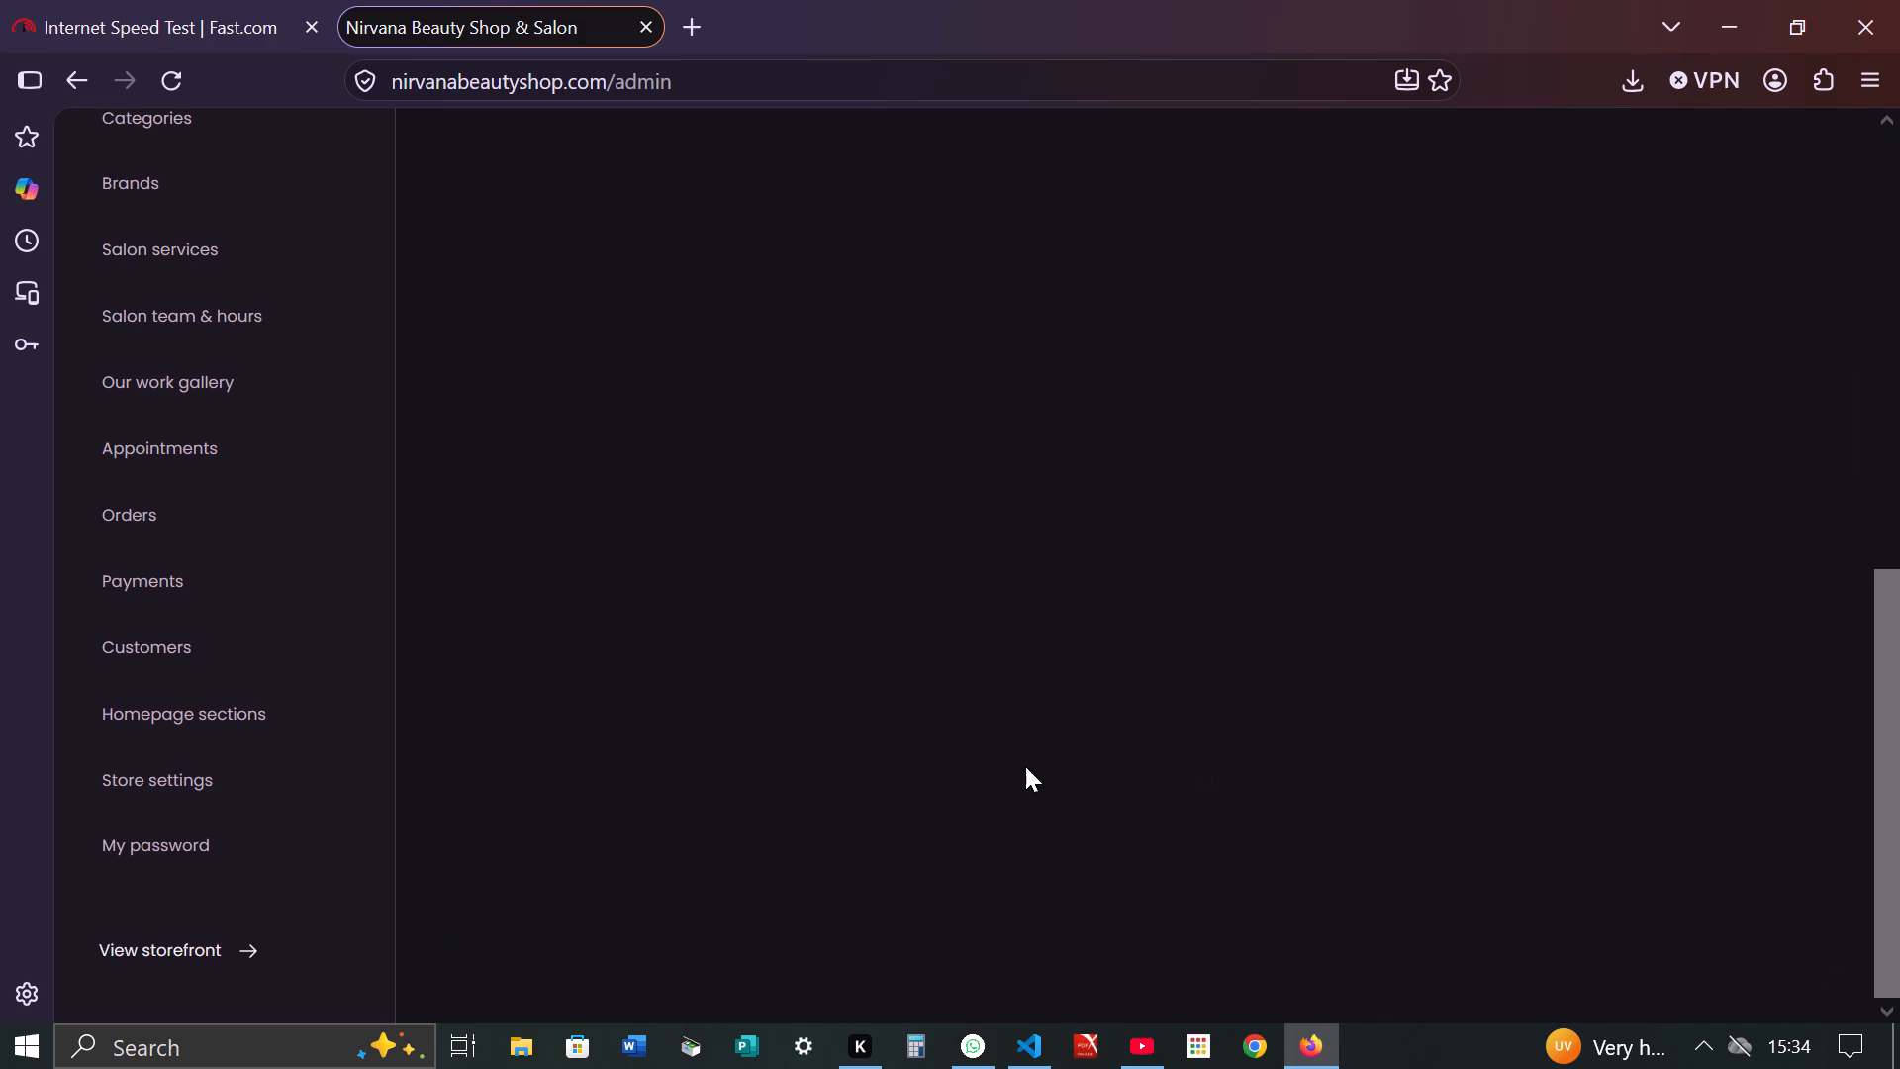
pyautogui.scroll(-7, 1025, 766)
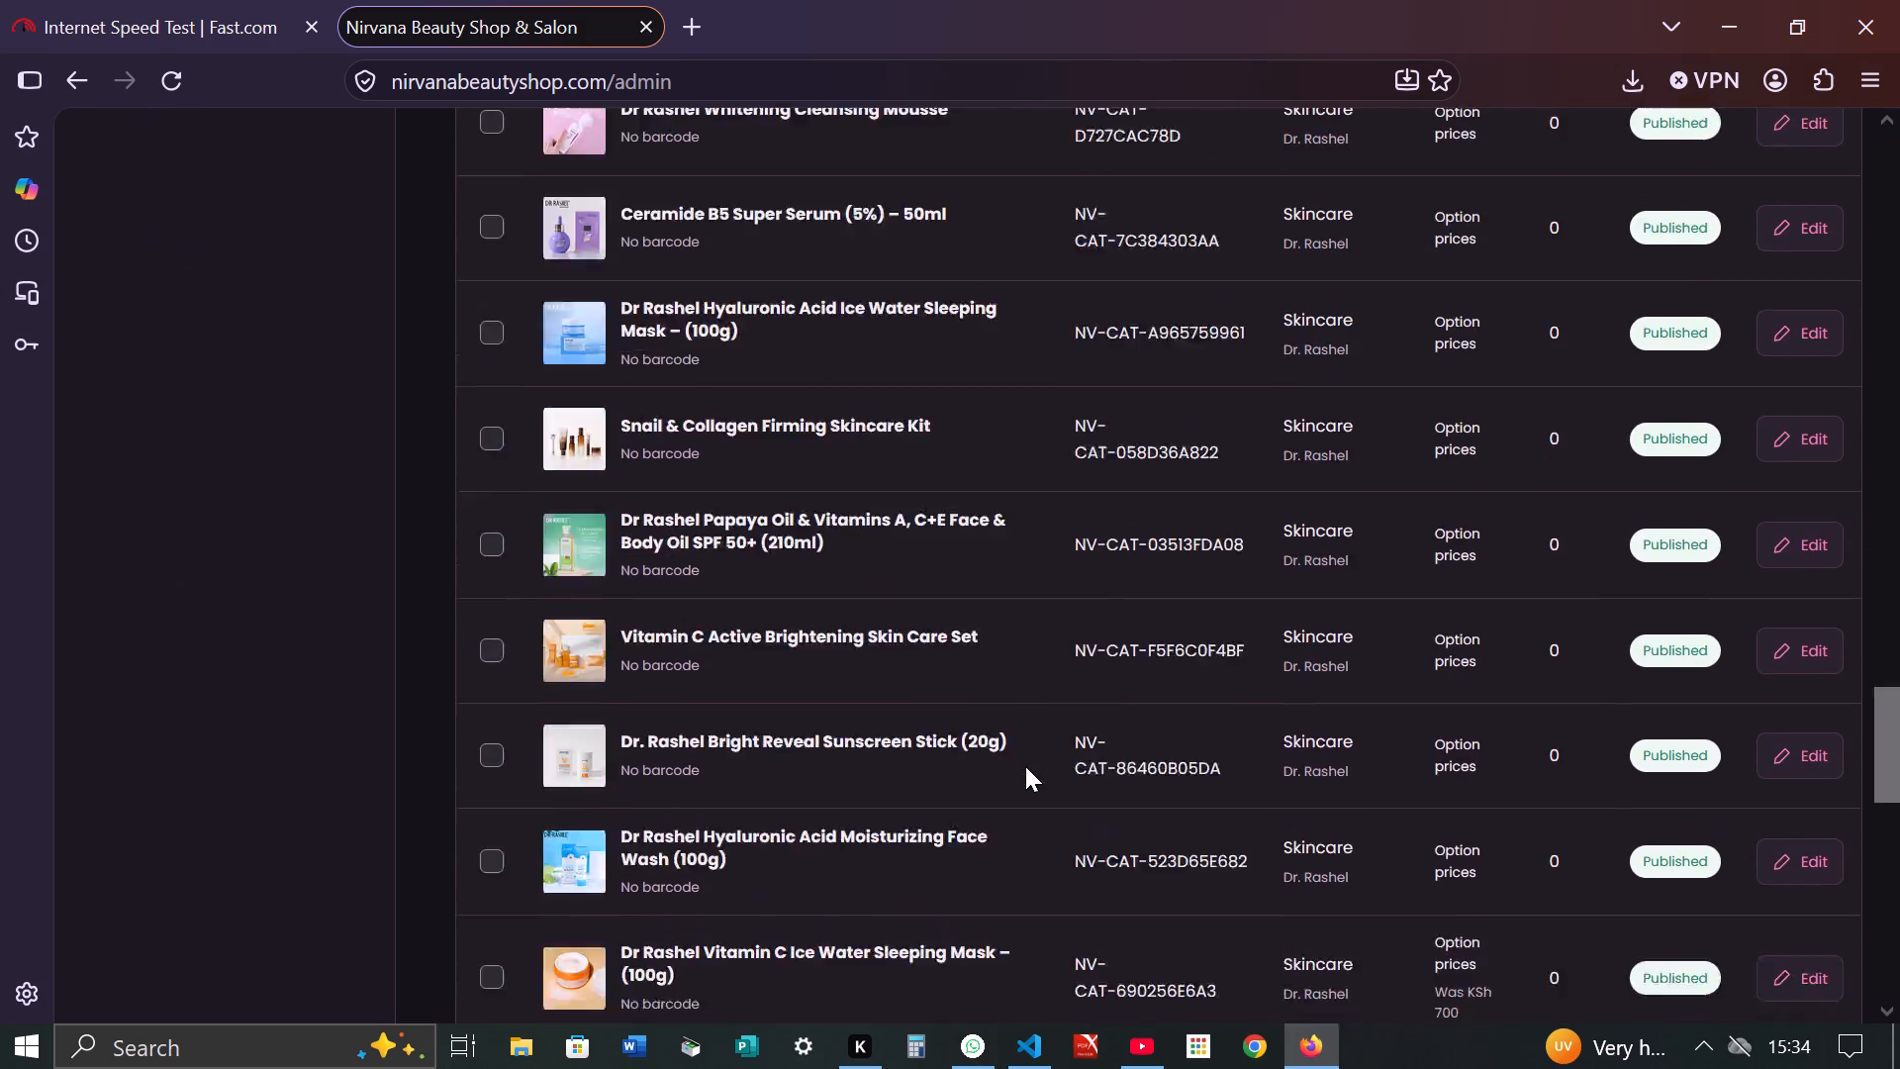
pyautogui.scroll(-6, 1025, 766)
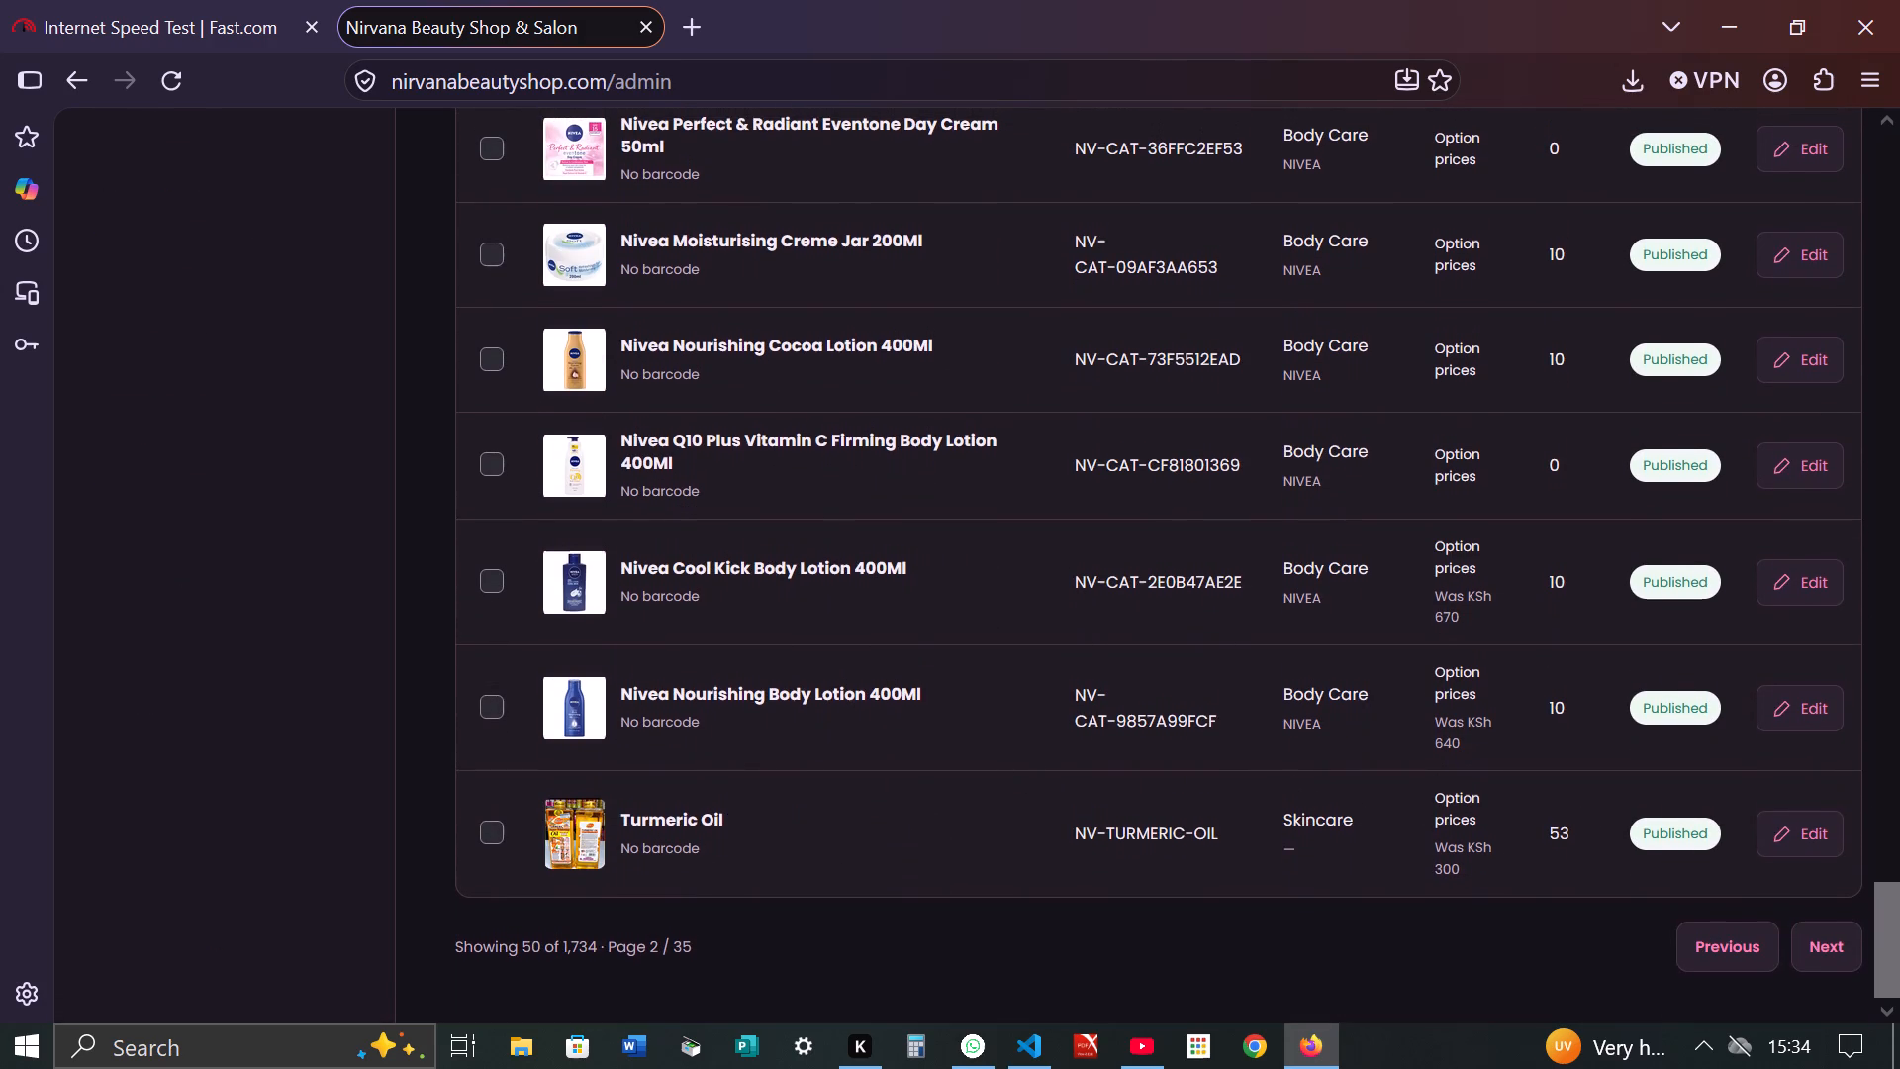
pyautogui.click(1810, 933)
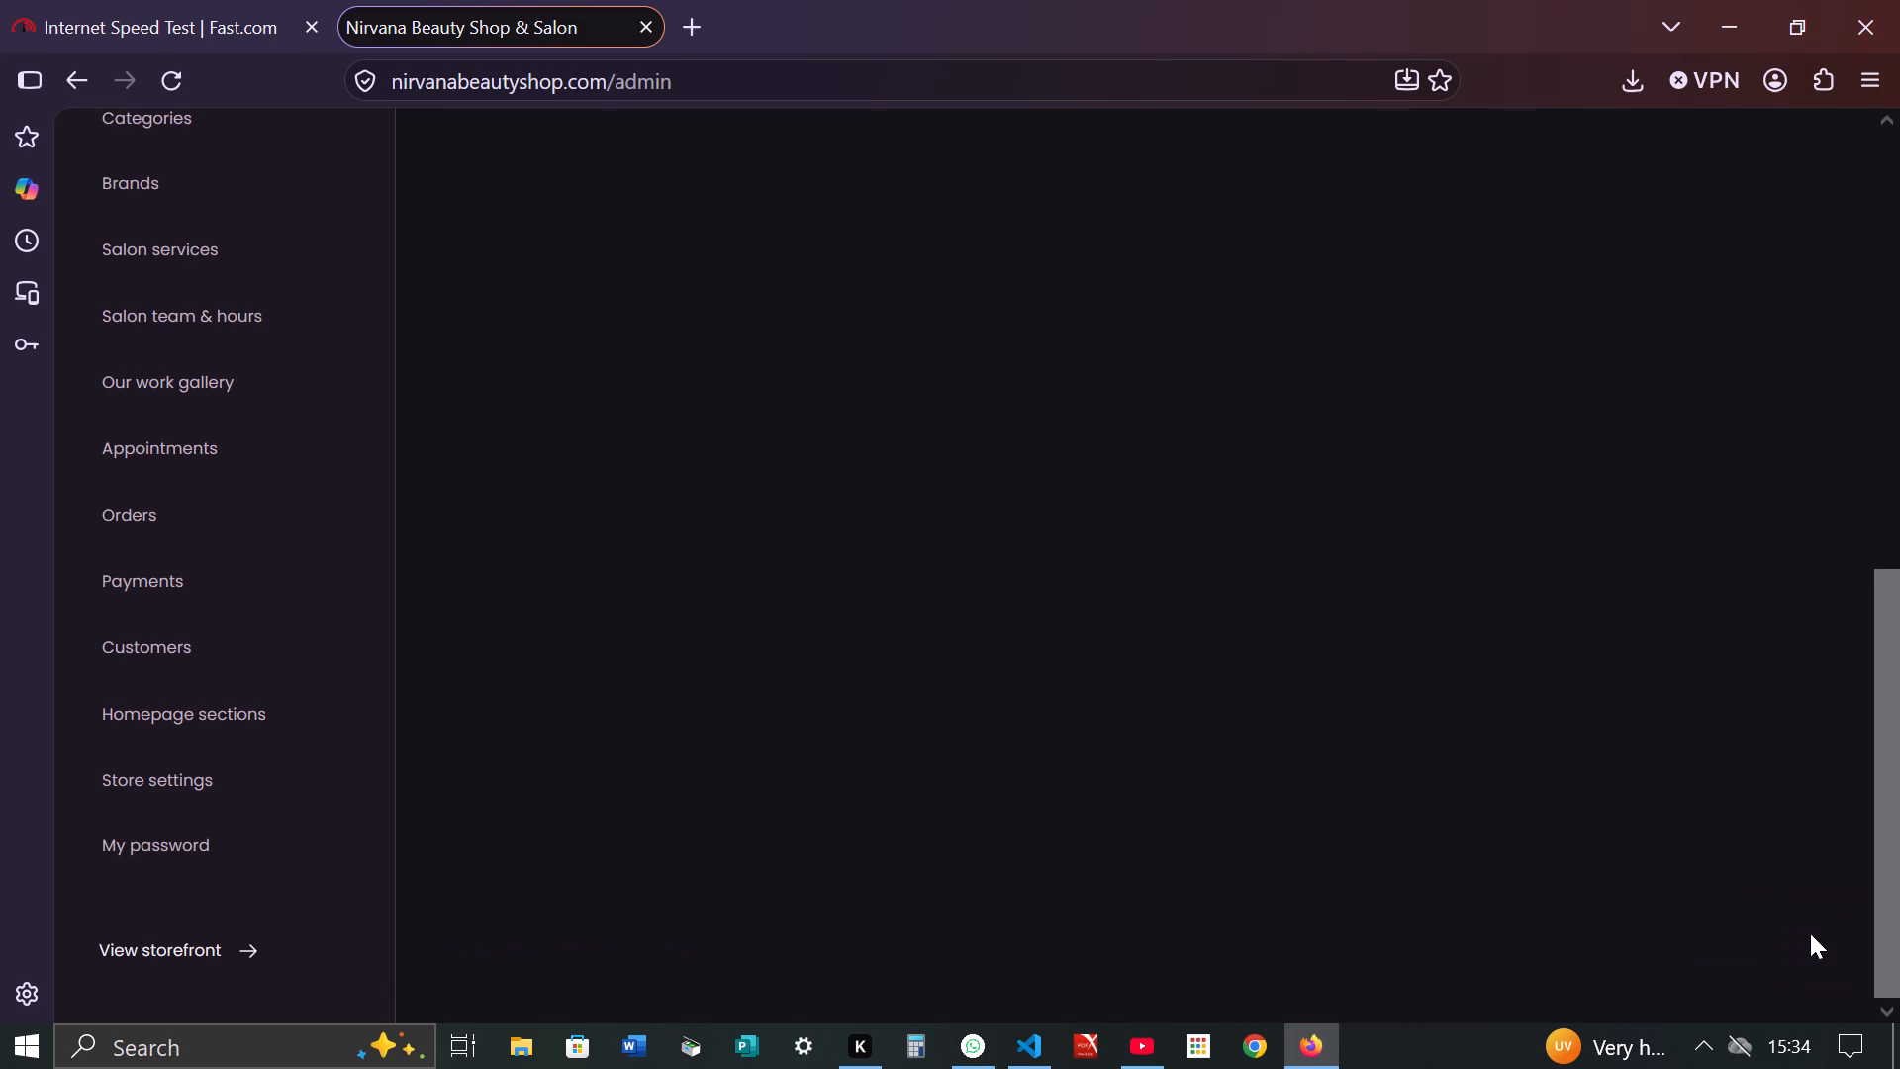
pyautogui.scroll(-5, 1199, 819)
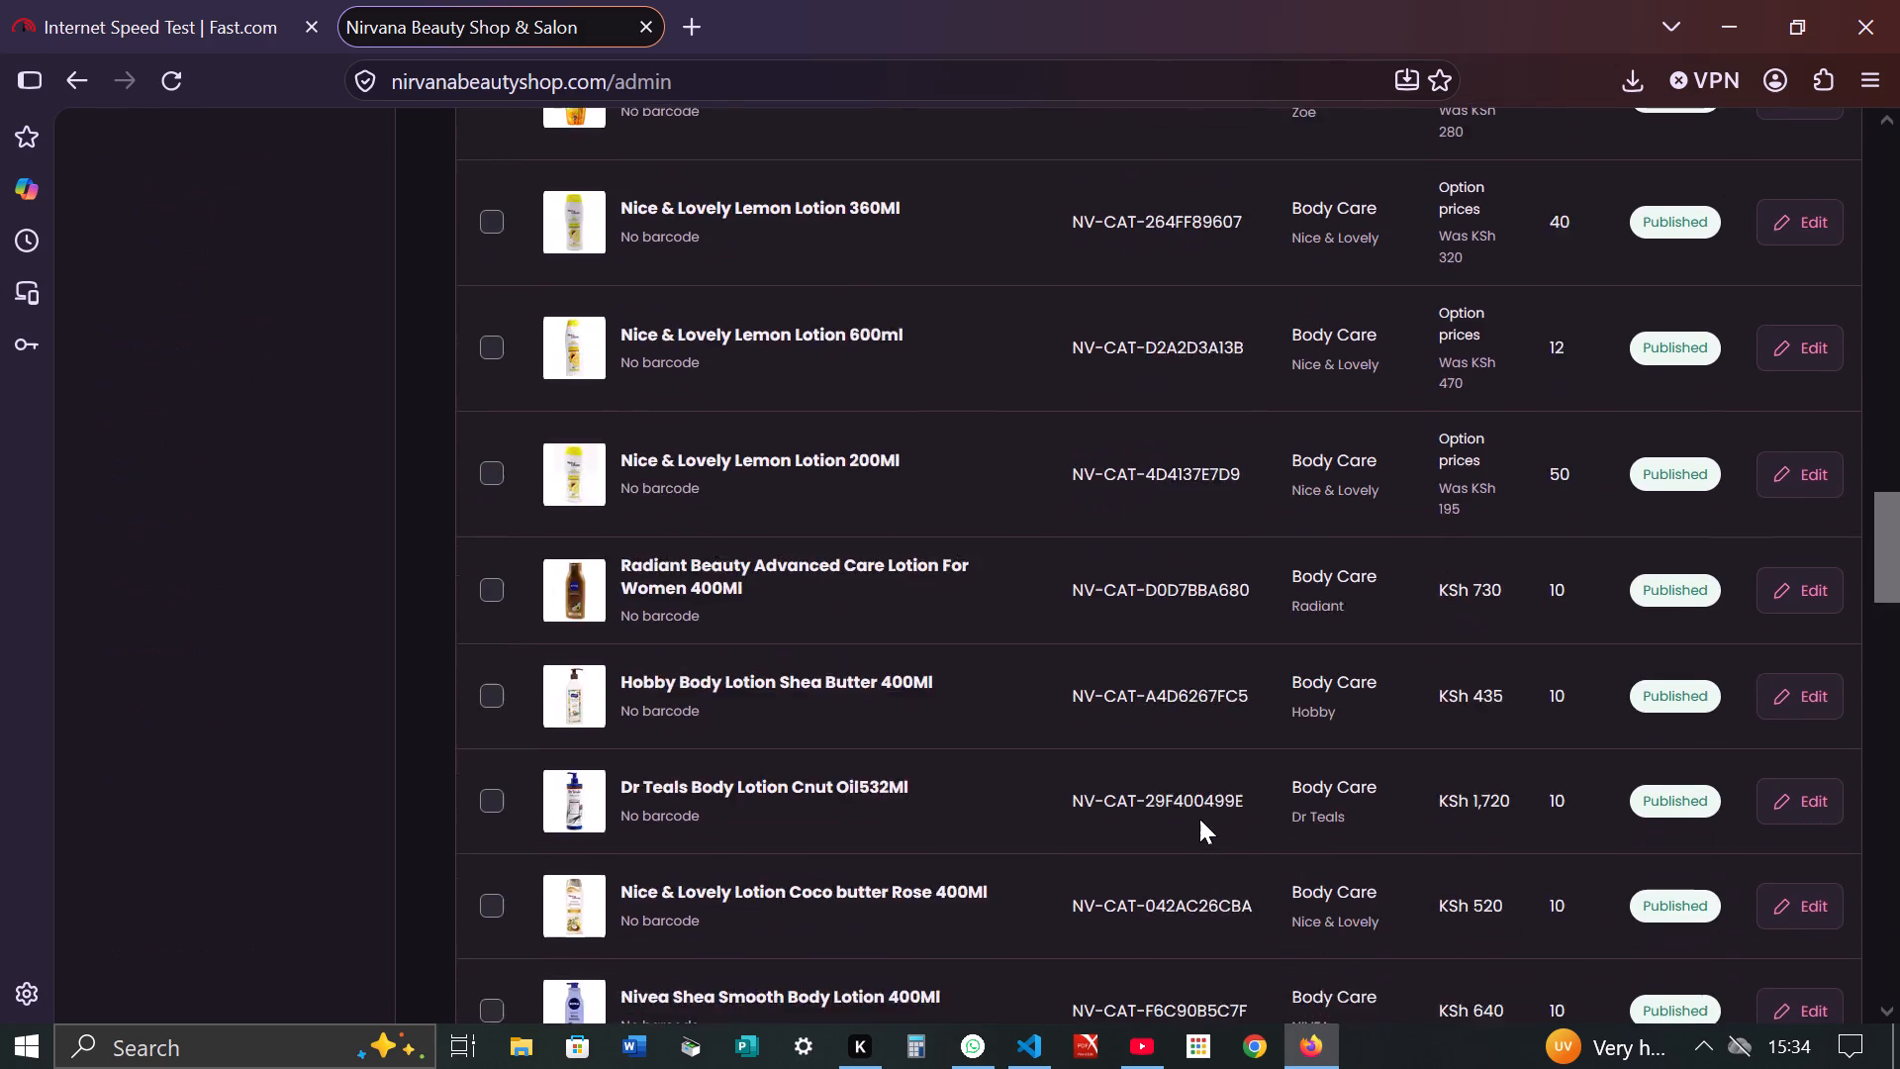
pyautogui.scroll(-1, 1199, 819)
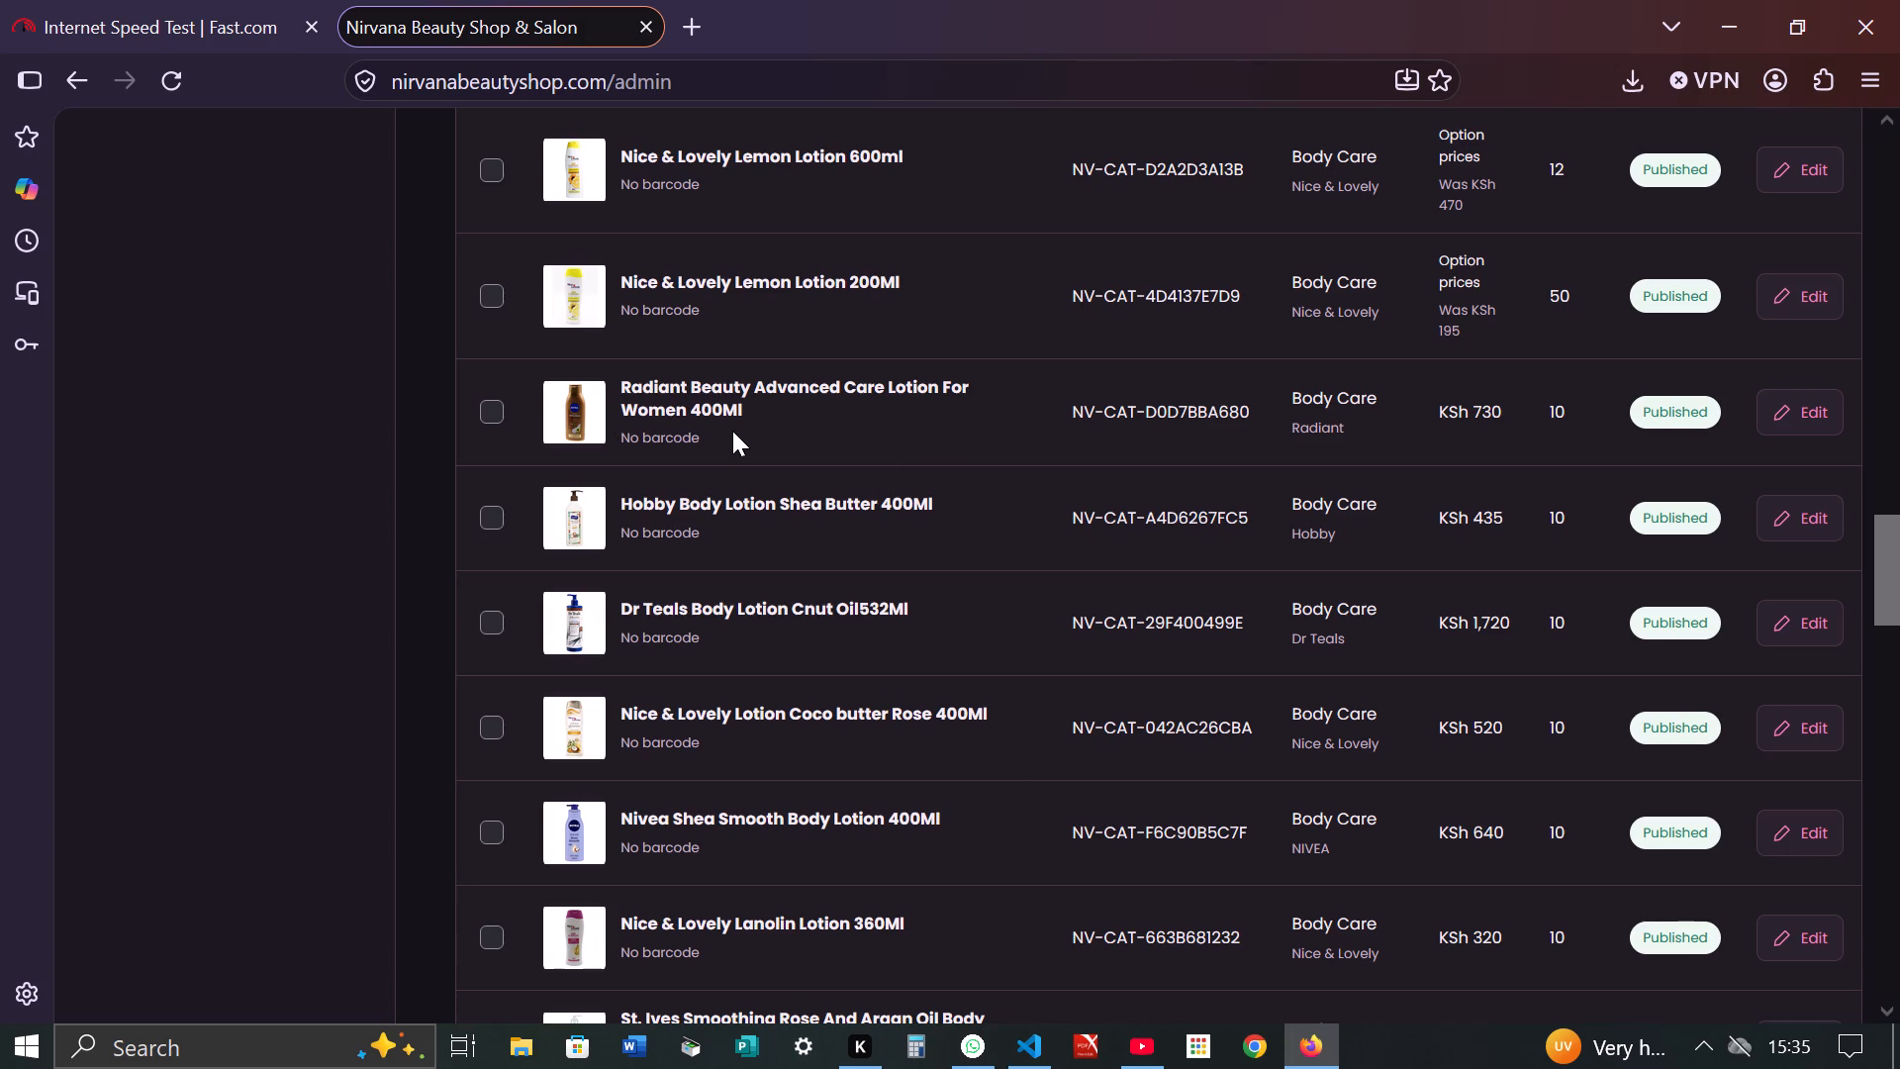
# Set the Radiant Beauty Advanced Care Lotion For Women 400Ml option 1 price to KSh 700 and original price to KSh 730, and save the record.
pyautogui.click(1797, 420)
pyautogui.scroll(-2, 1426, 662)
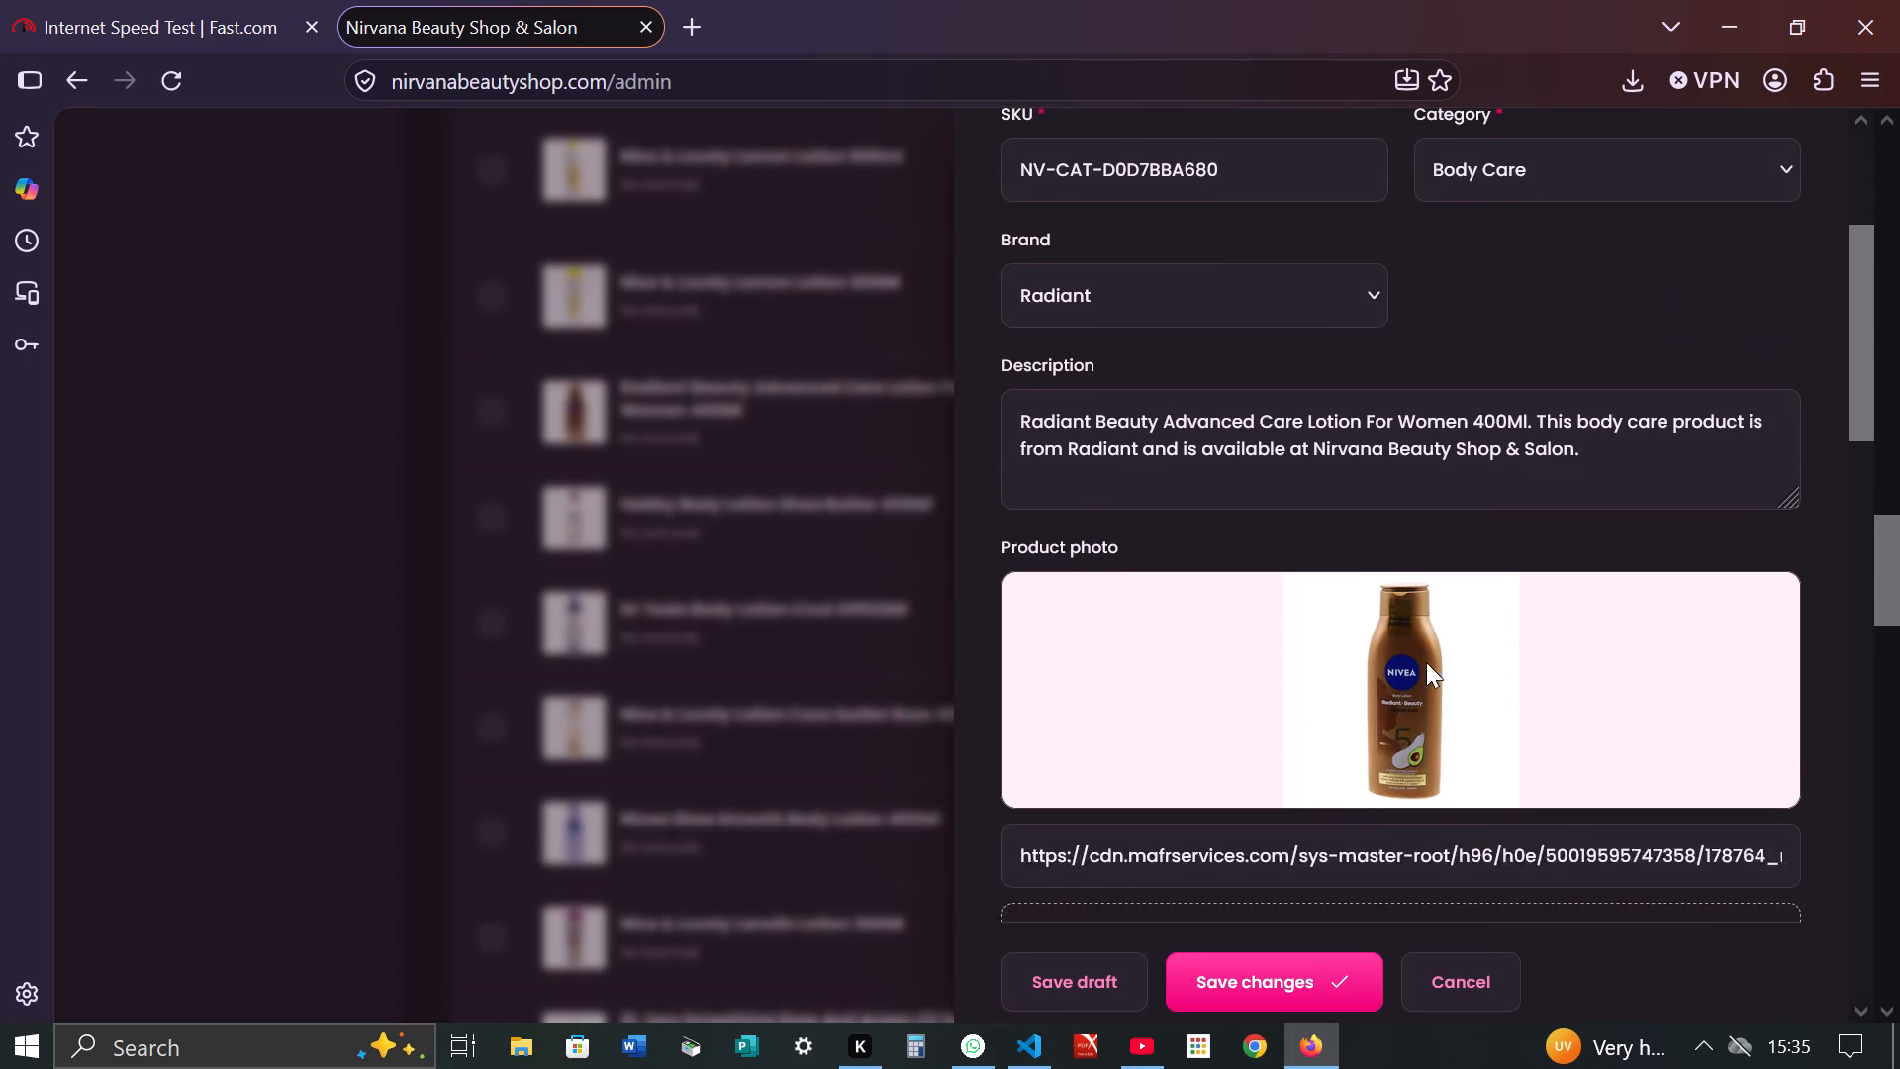
pyautogui.scroll(-1, 1426, 662)
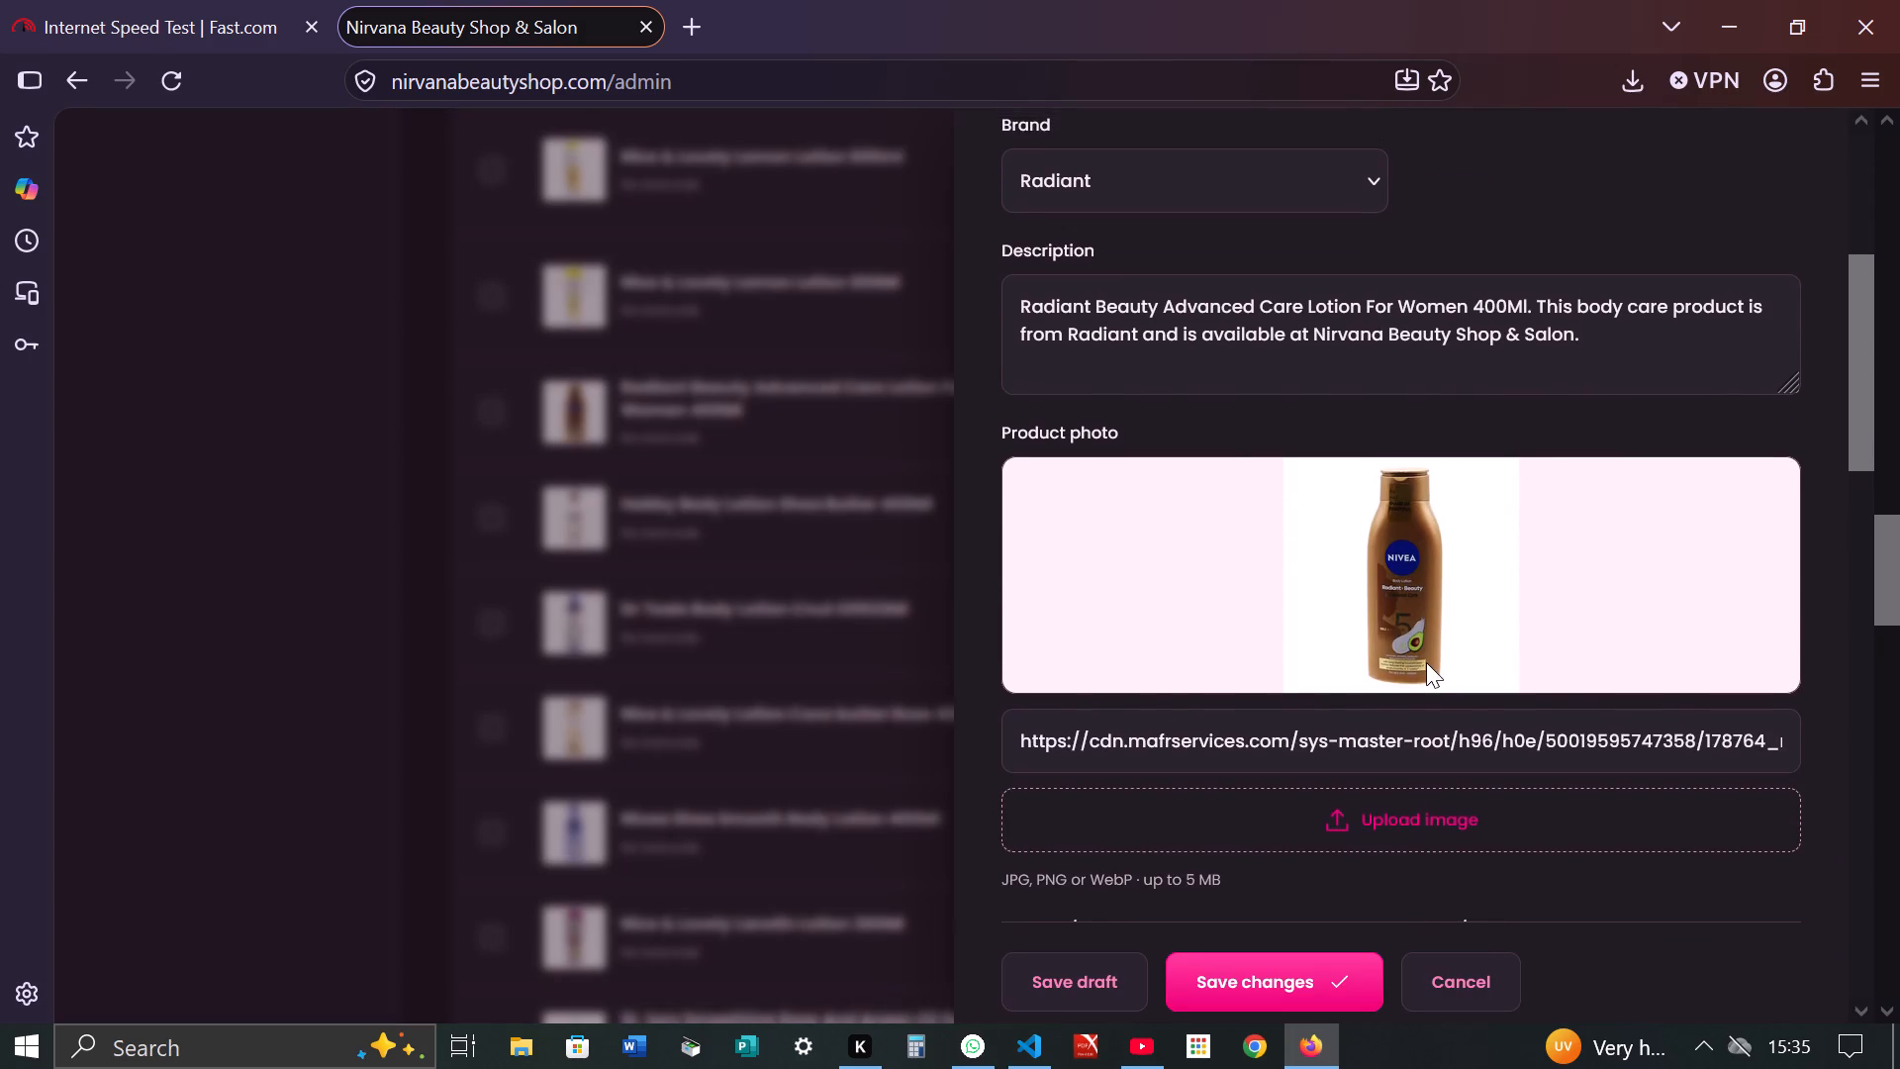
pyautogui.scroll(-3, 1426, 662)
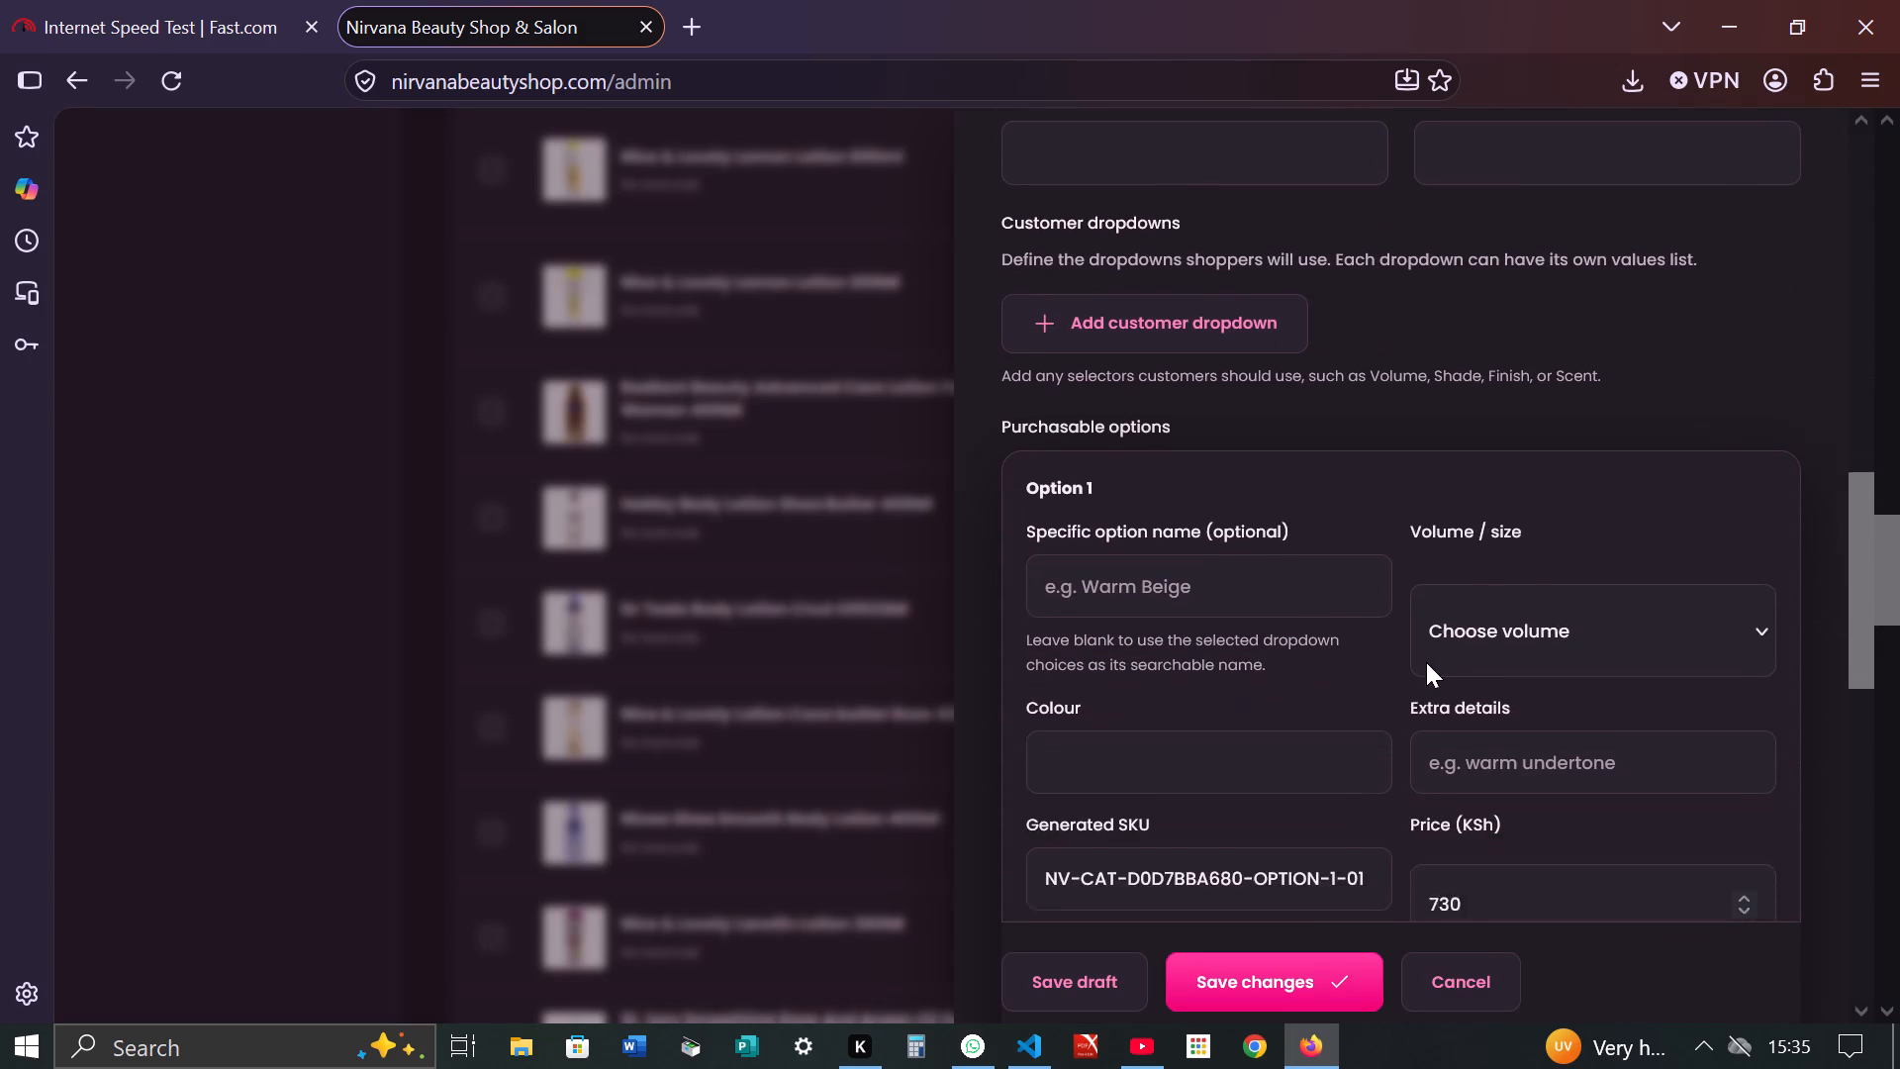
pyautogui.scroll(-3, 1426, 662)
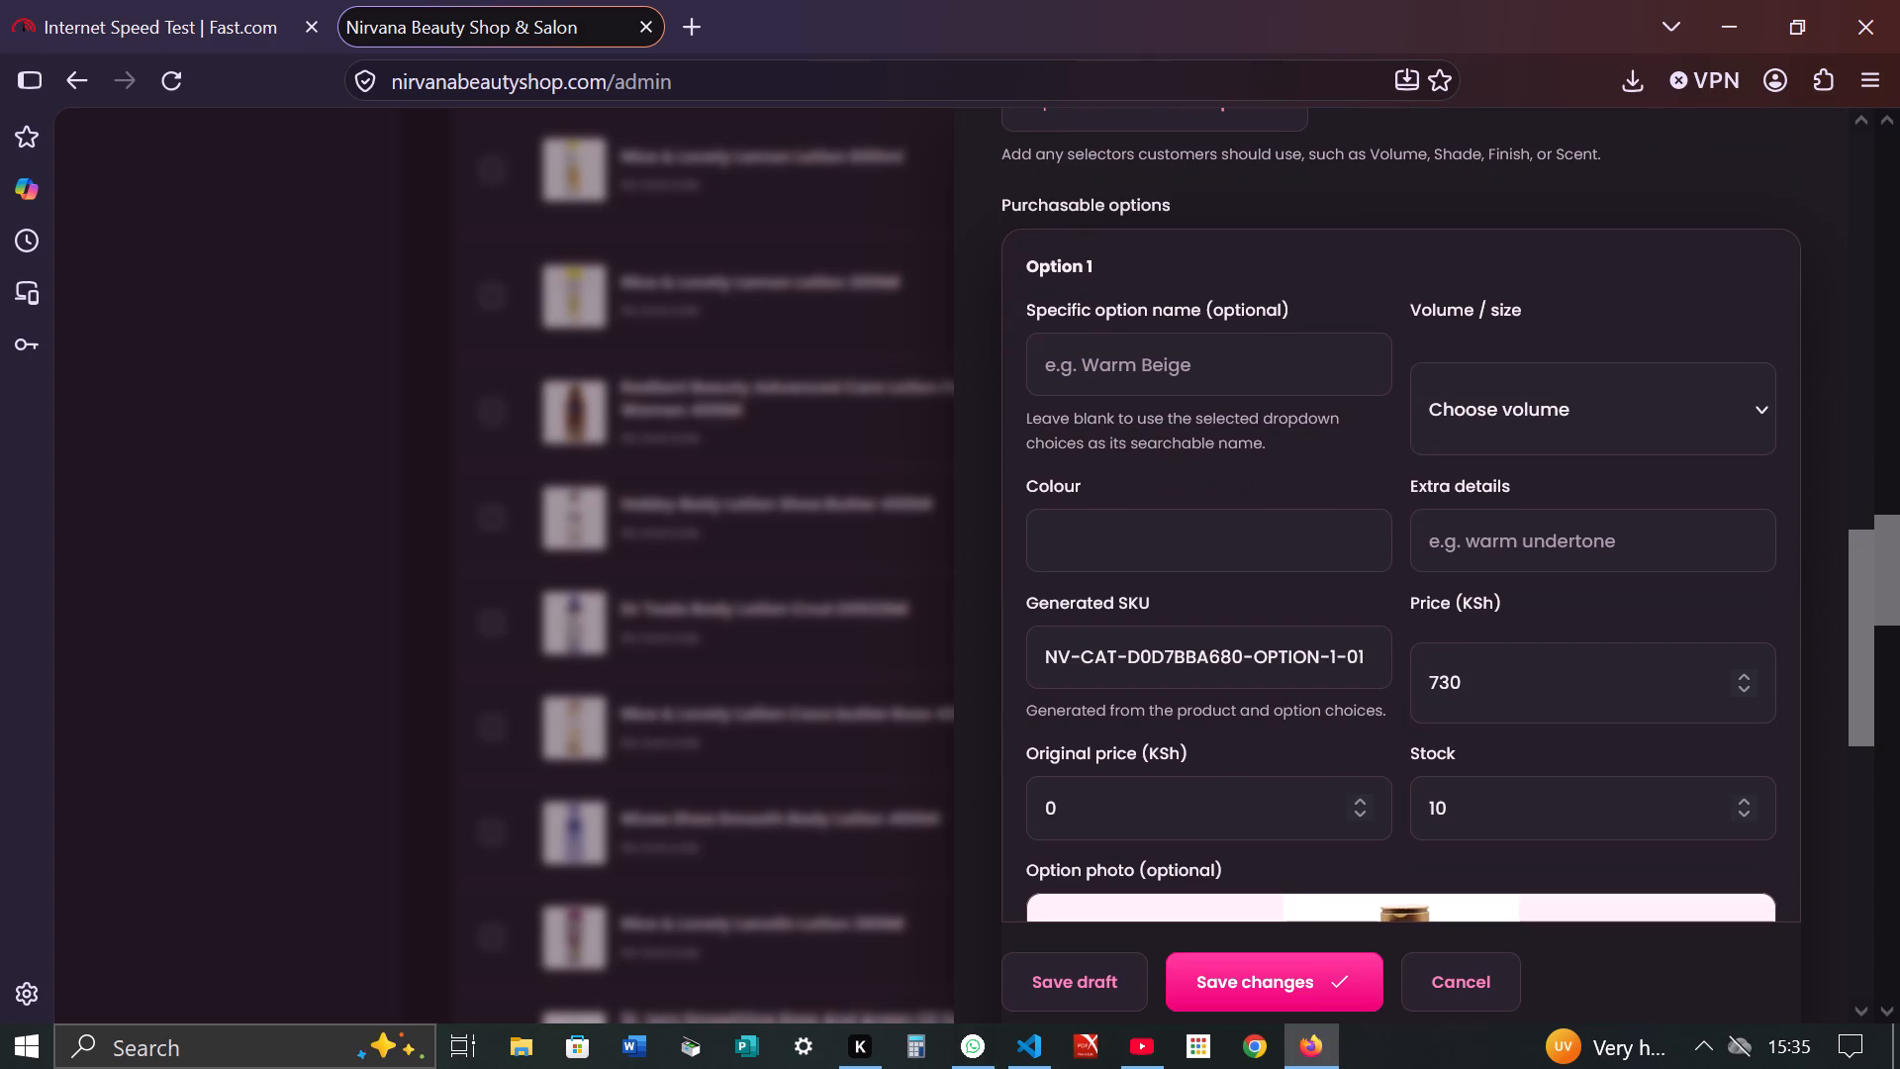
pyautogui.click(1460, 680)
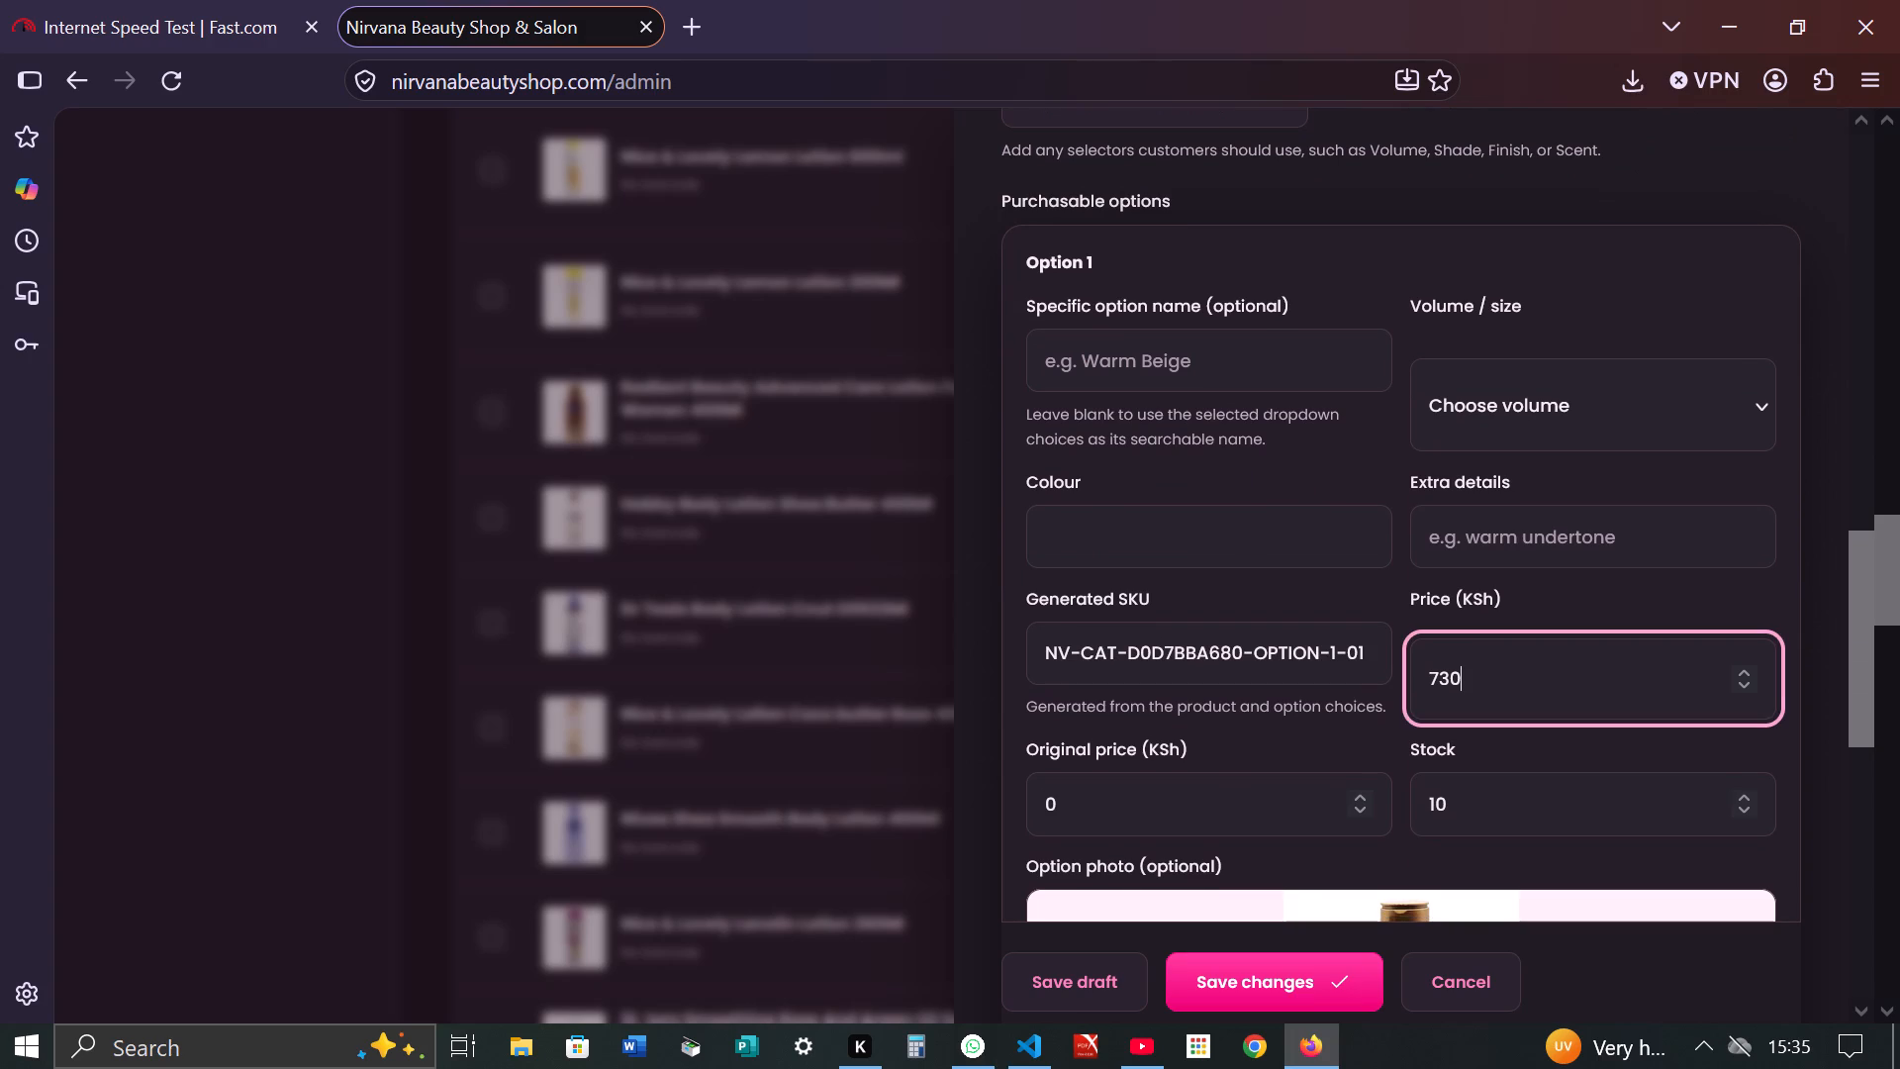
pyautogui.press('BackSpace')
pyautogui.press('BackSpace')
pyautogui.write('00')
pyautogui.click(1085, 778)
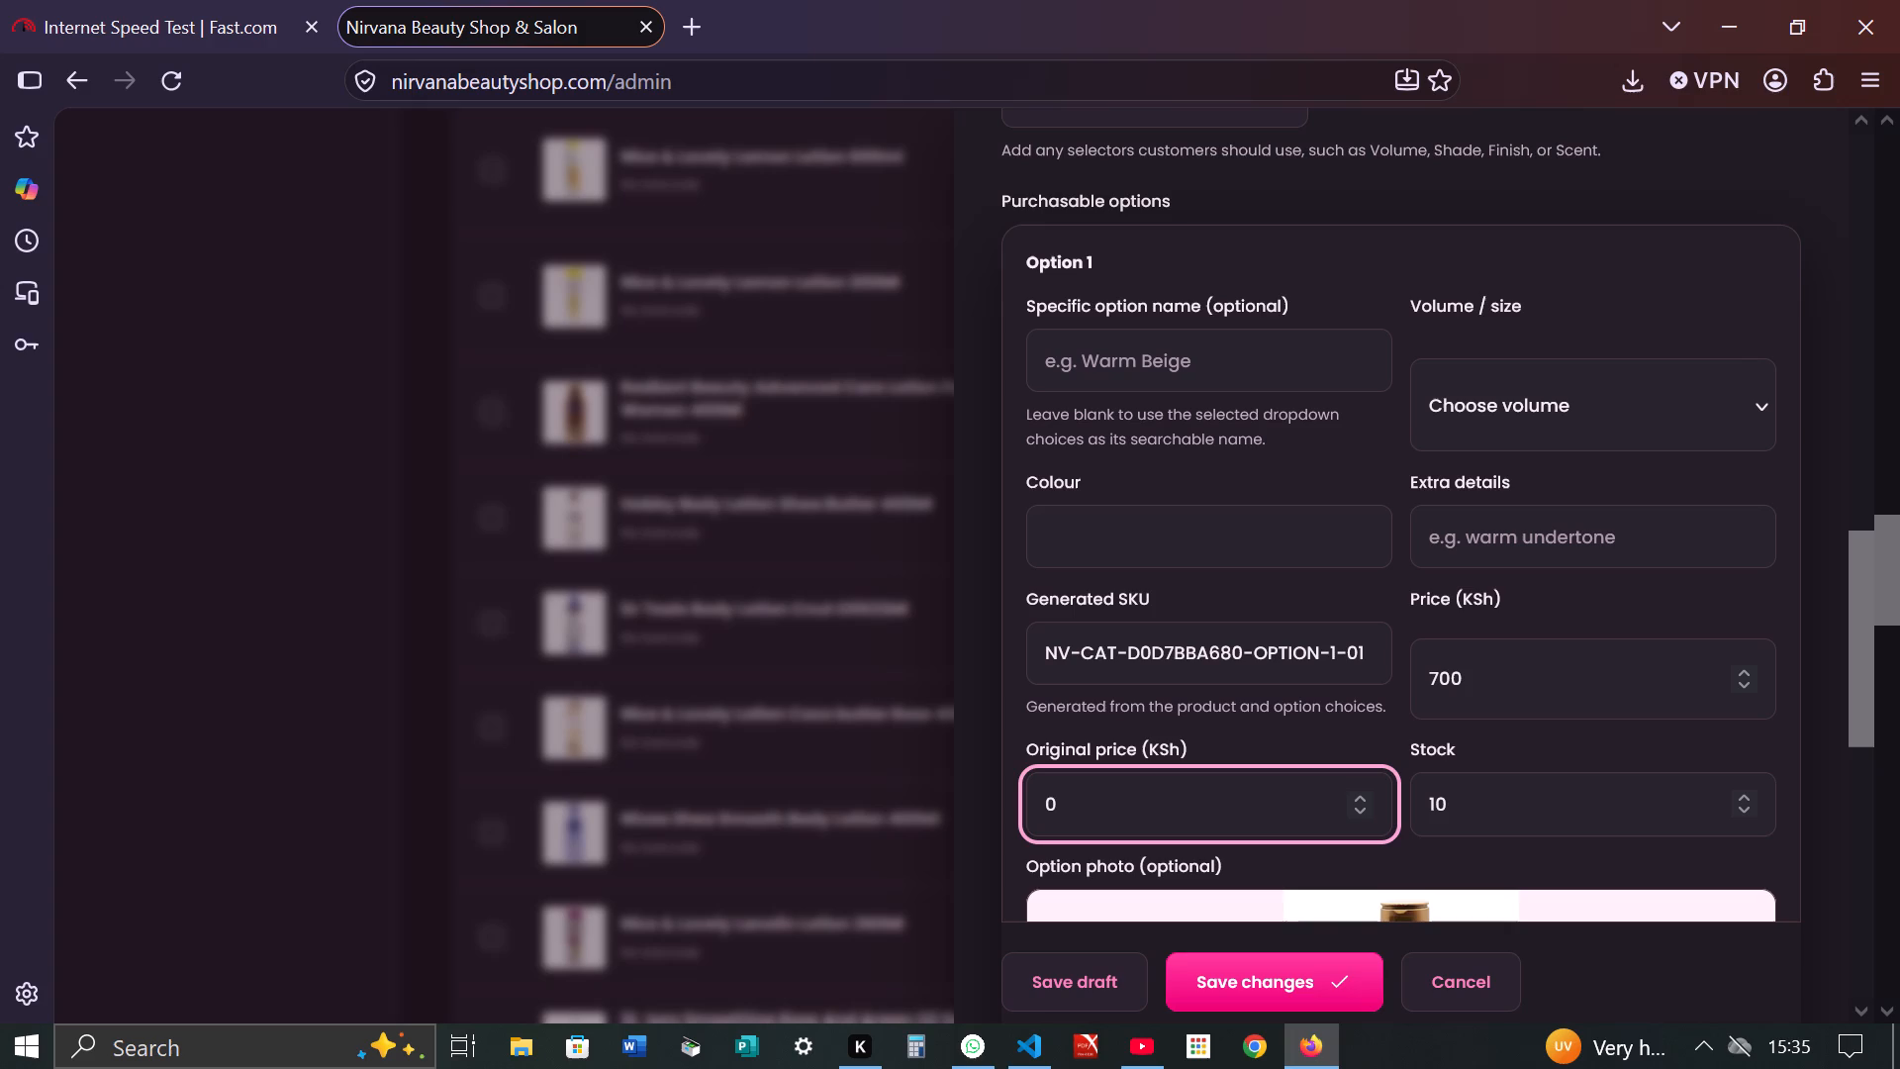
pyautogui.press('BackSpace')
pyautogui.press('7')
pyautogui.write('30')
pyautogui.scroll(-1, 1410, 710)
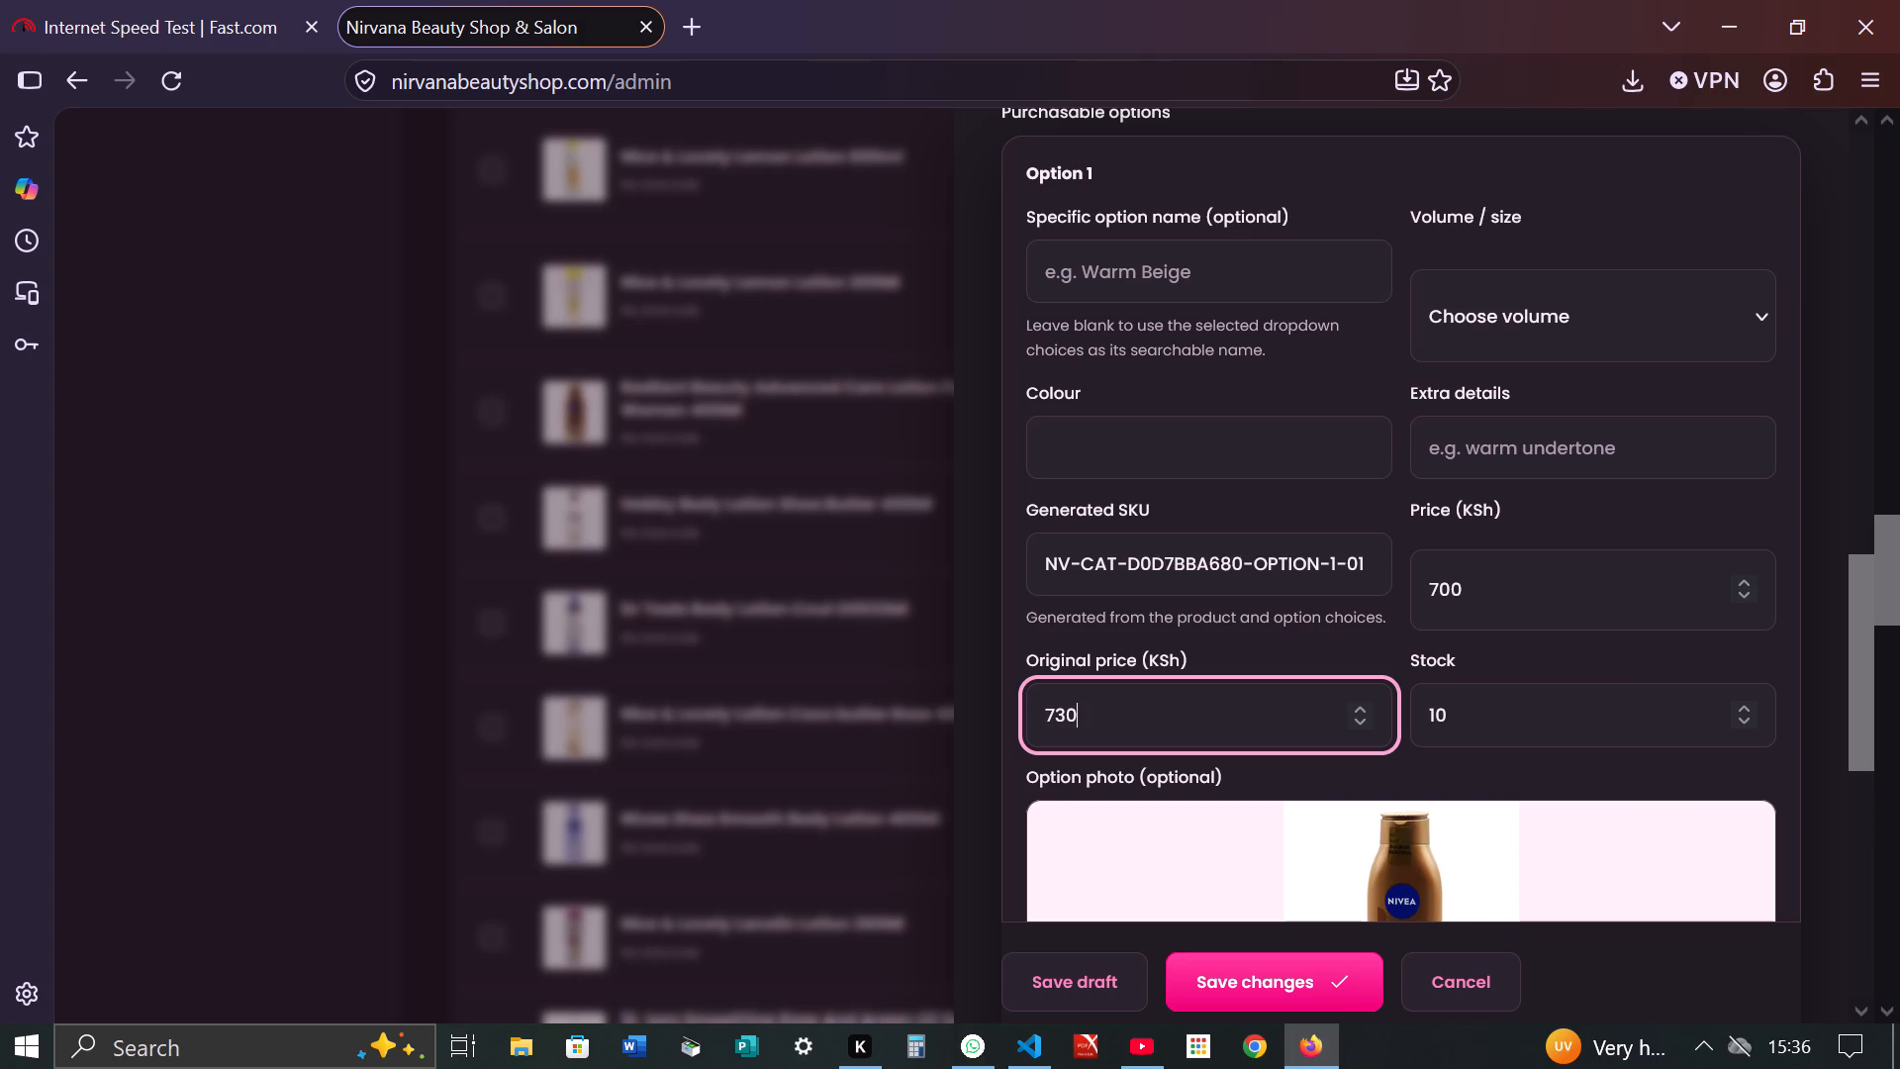
pyautogui.scroll(-1, 1461, 713)
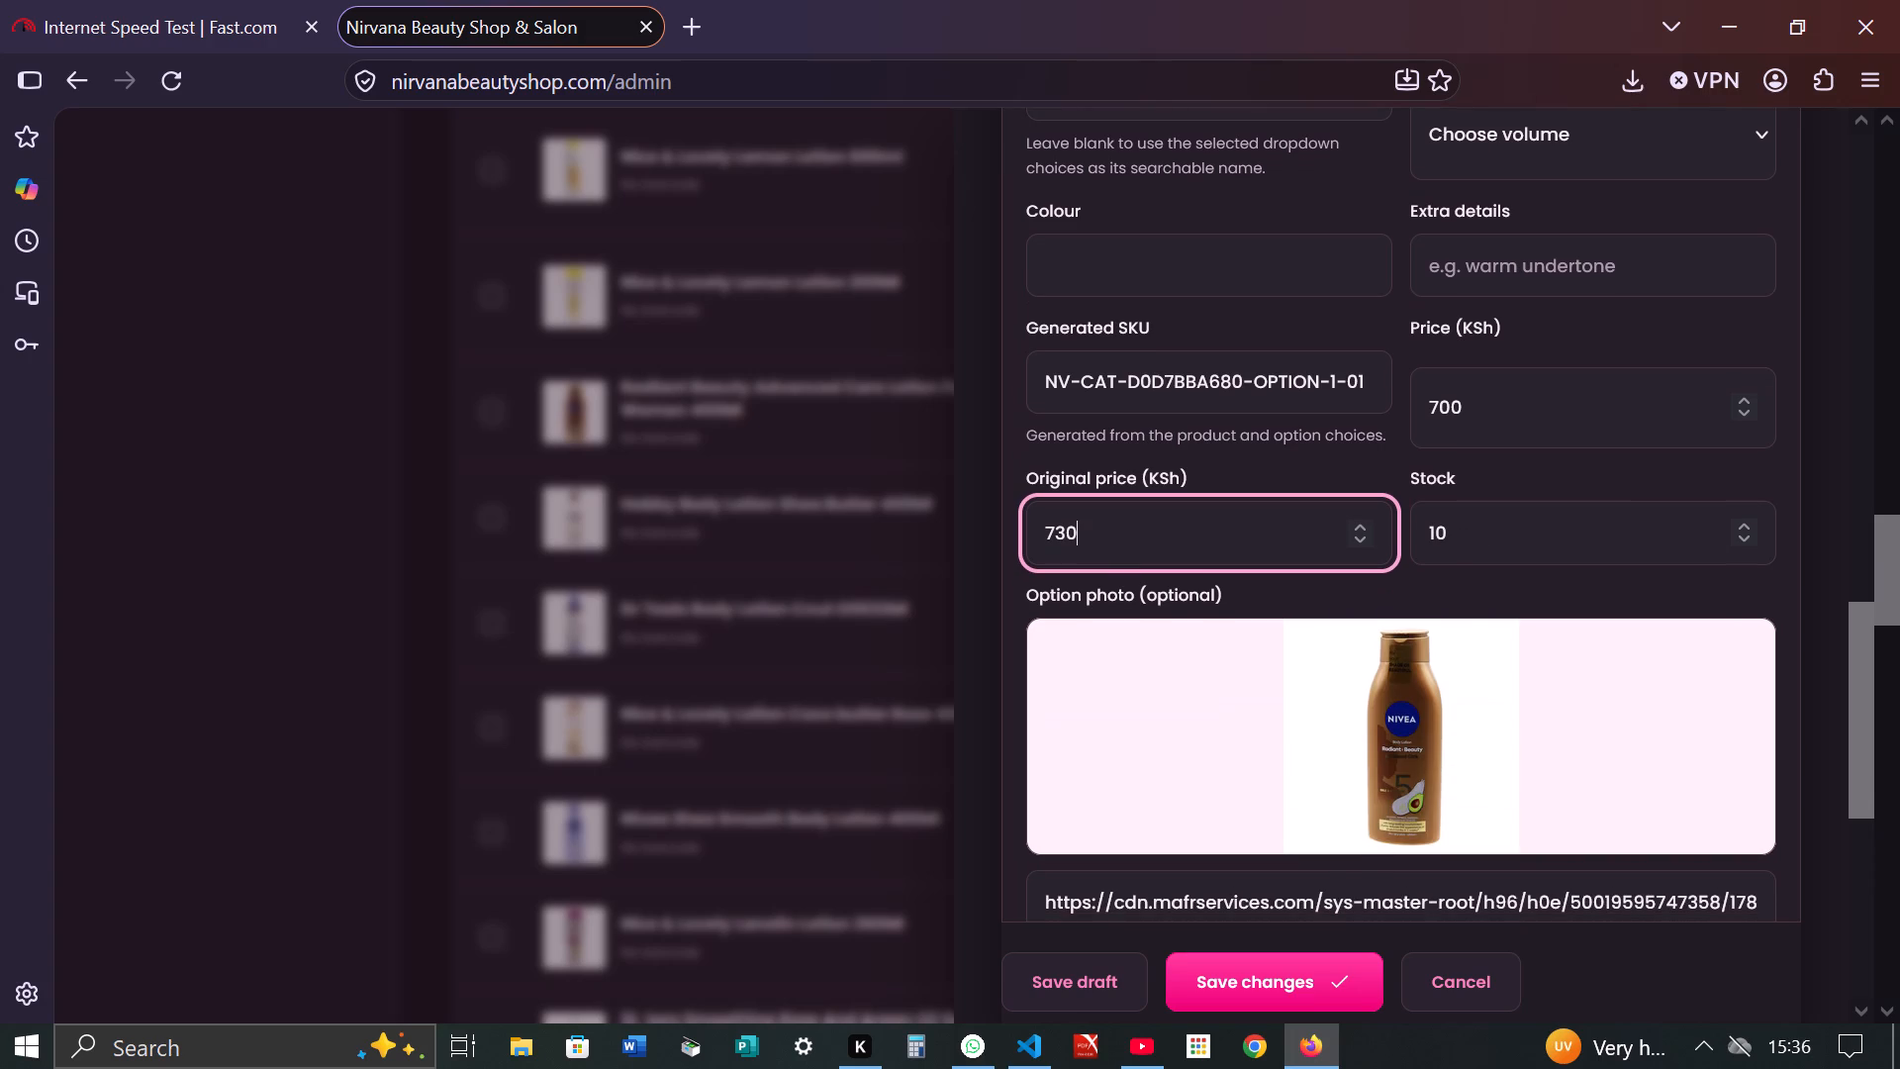
pyautogui.click(1309, 976)
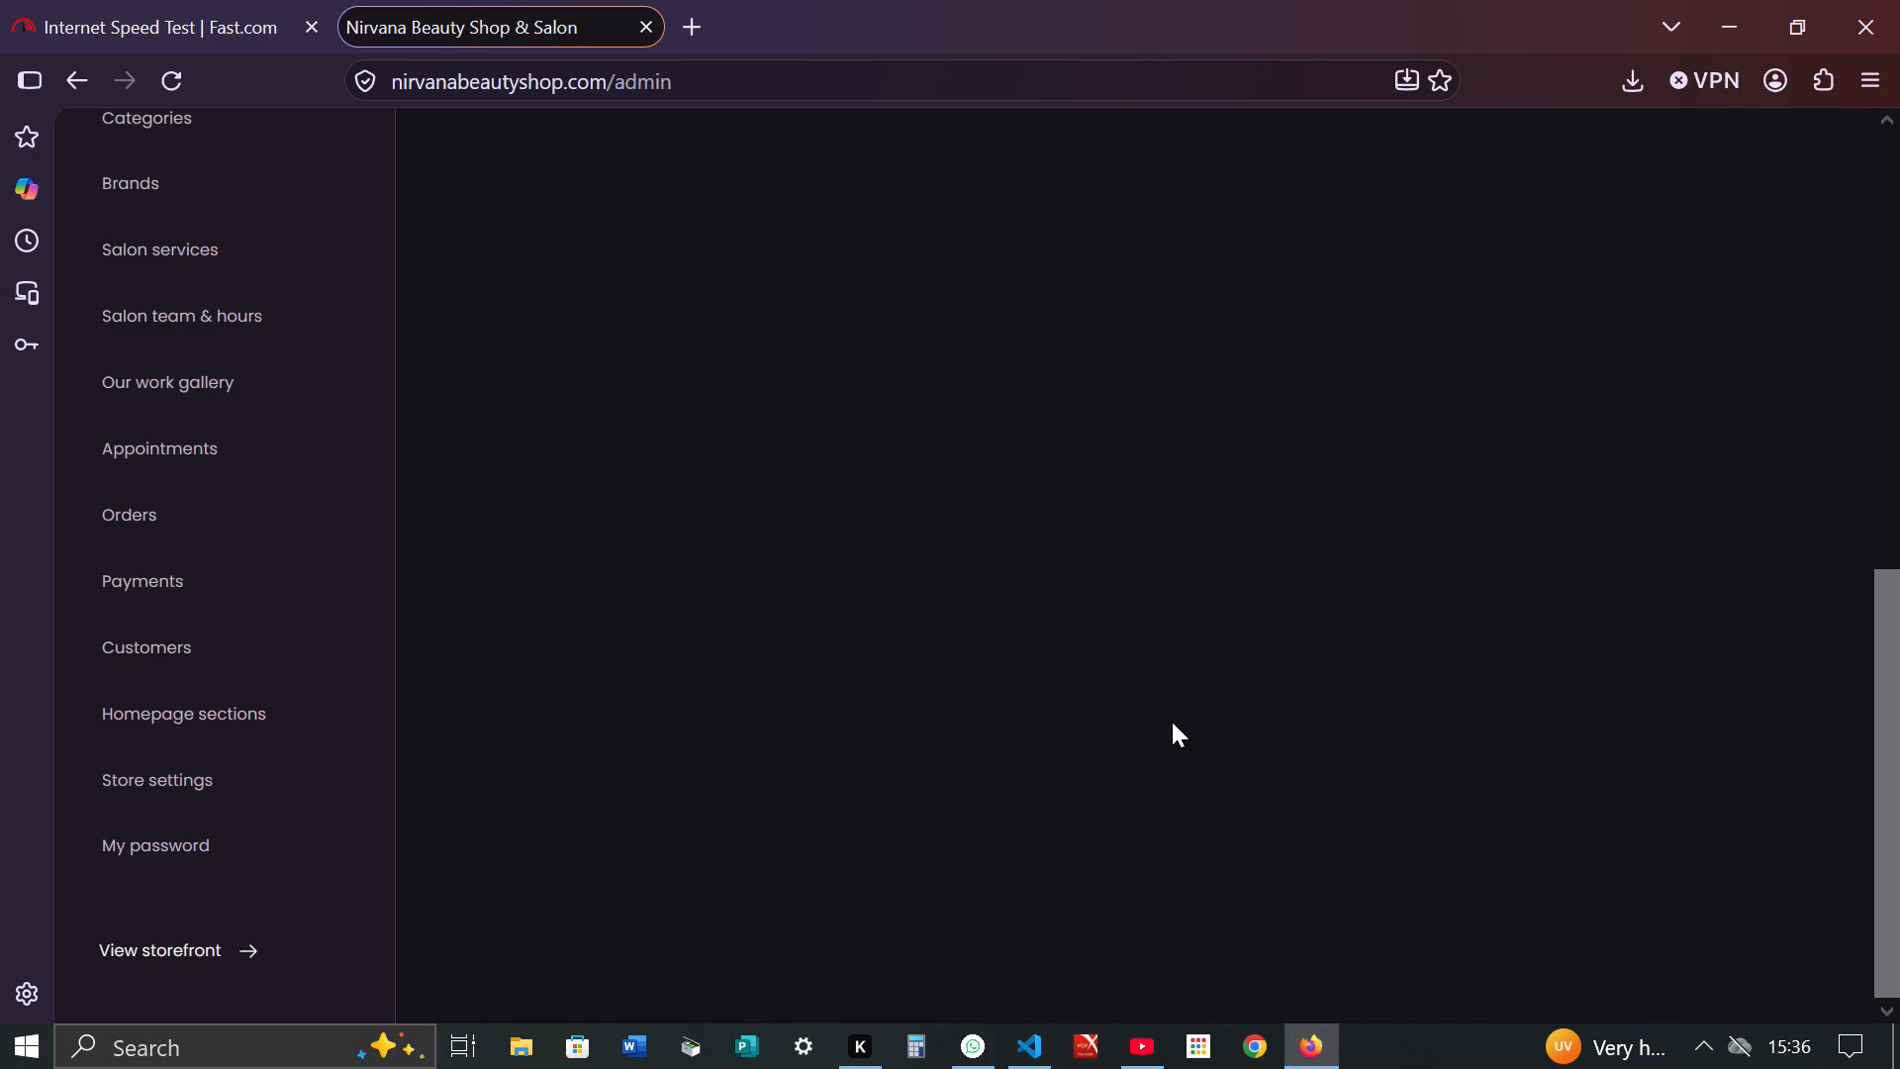
# Advance the catalogue product list from page 1 to page 3 and locate the Hobby Body Lotion Shea Butter 400Ml.
pyautogui.scroll(-13, 1172, 722)
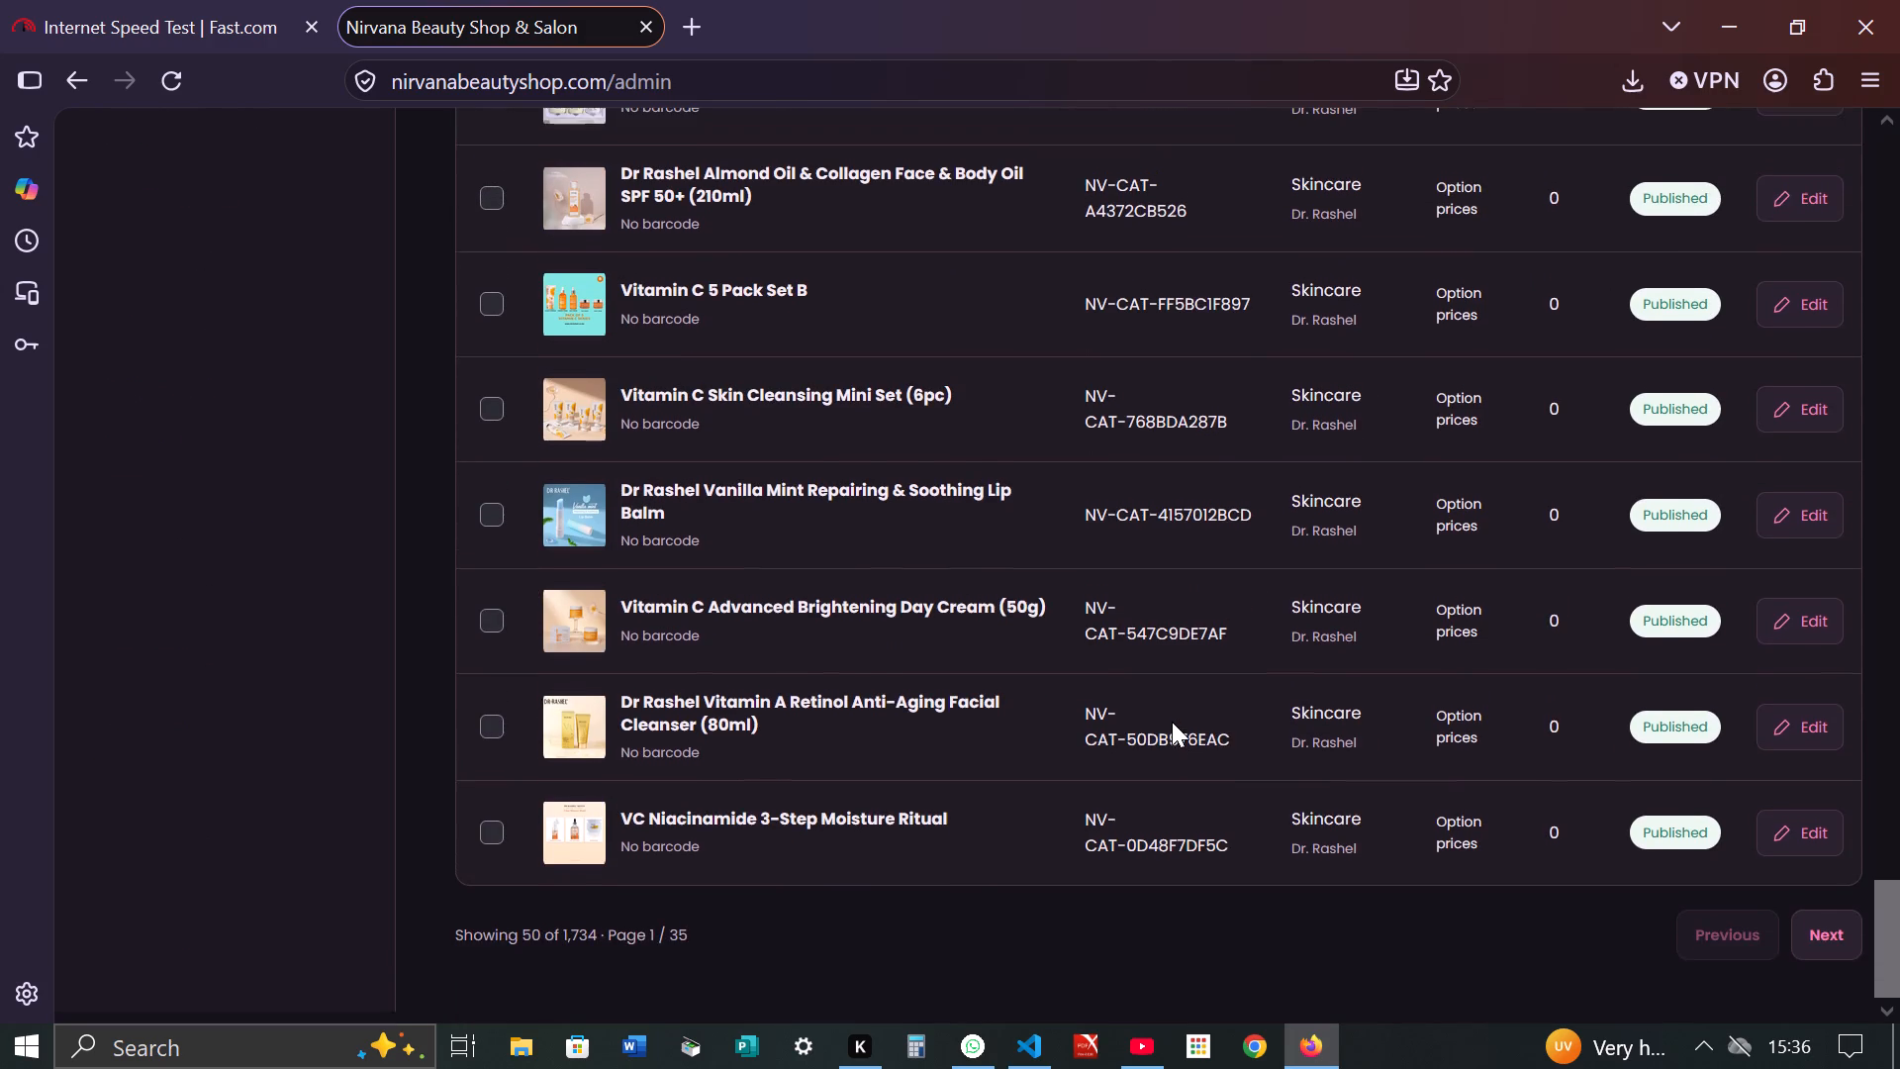
pyautogui.click(1809, 961)
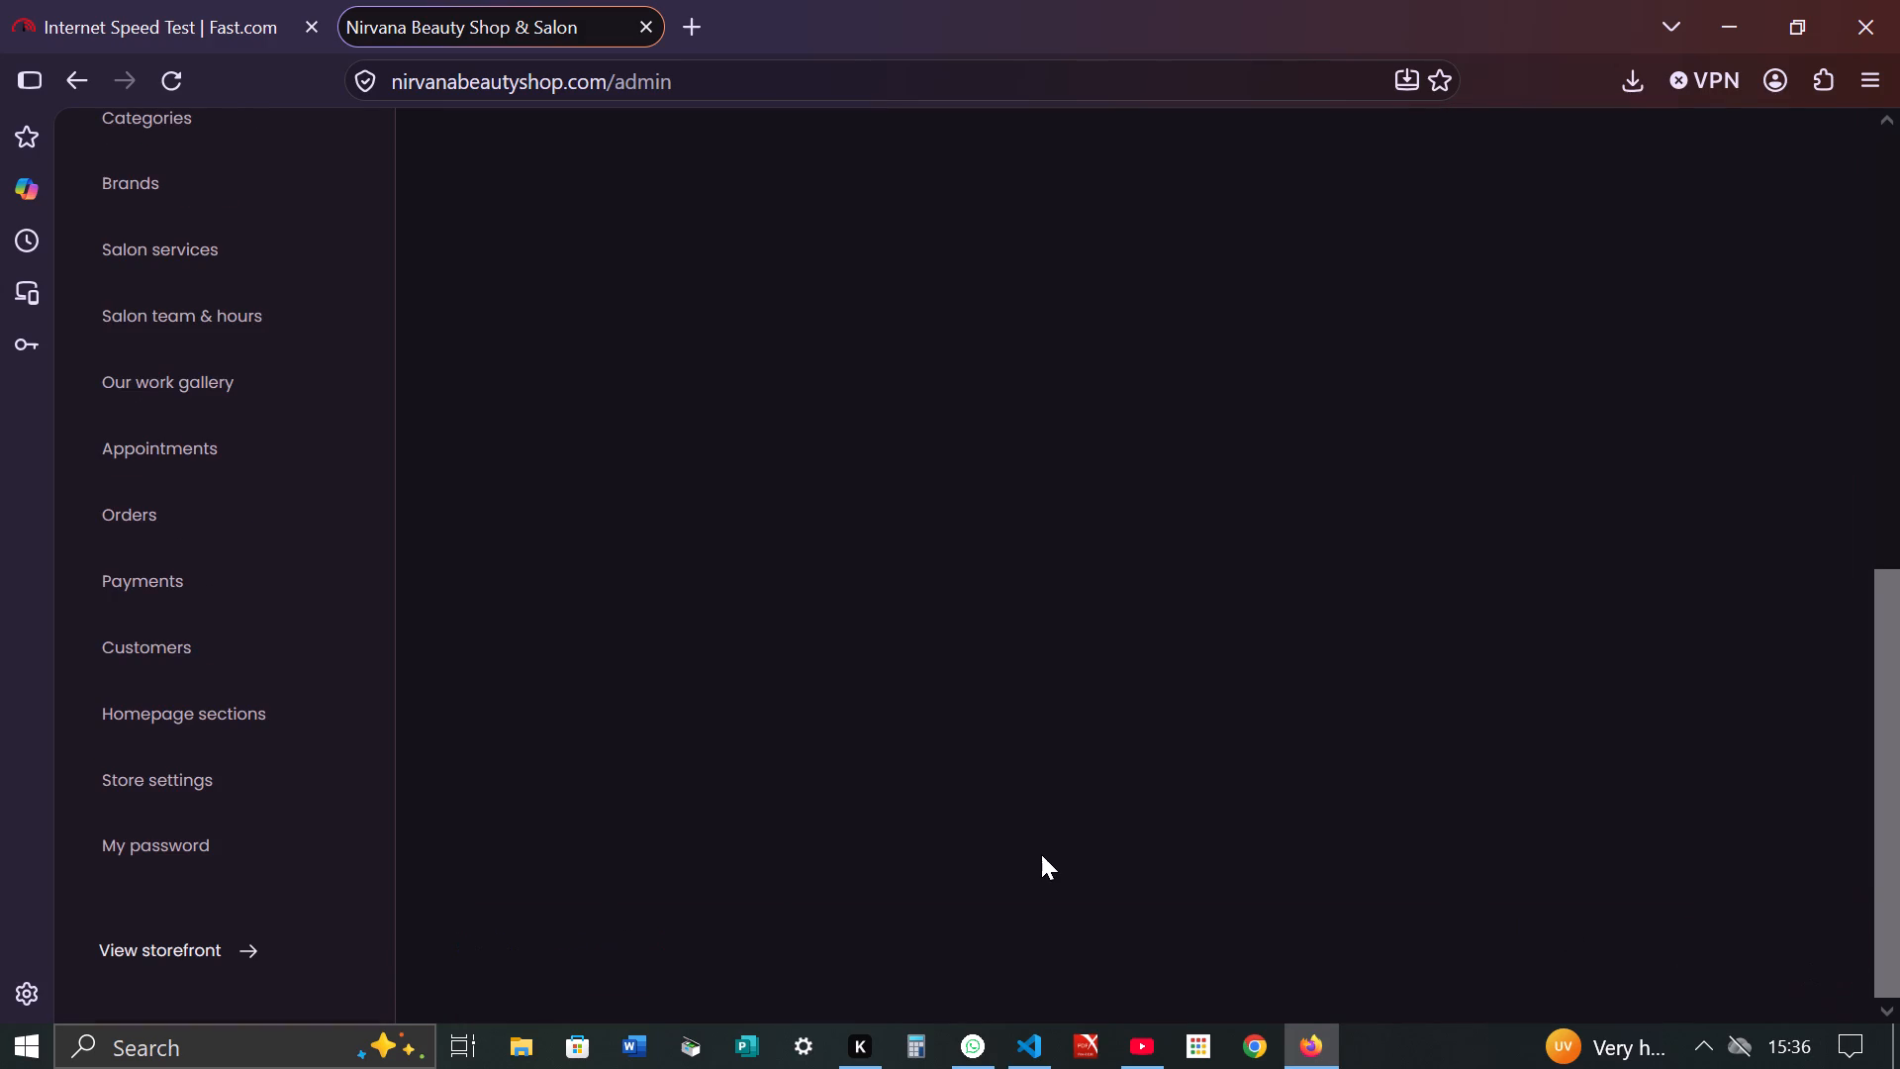
pyautogui.scroll(-11, 1041, 854)
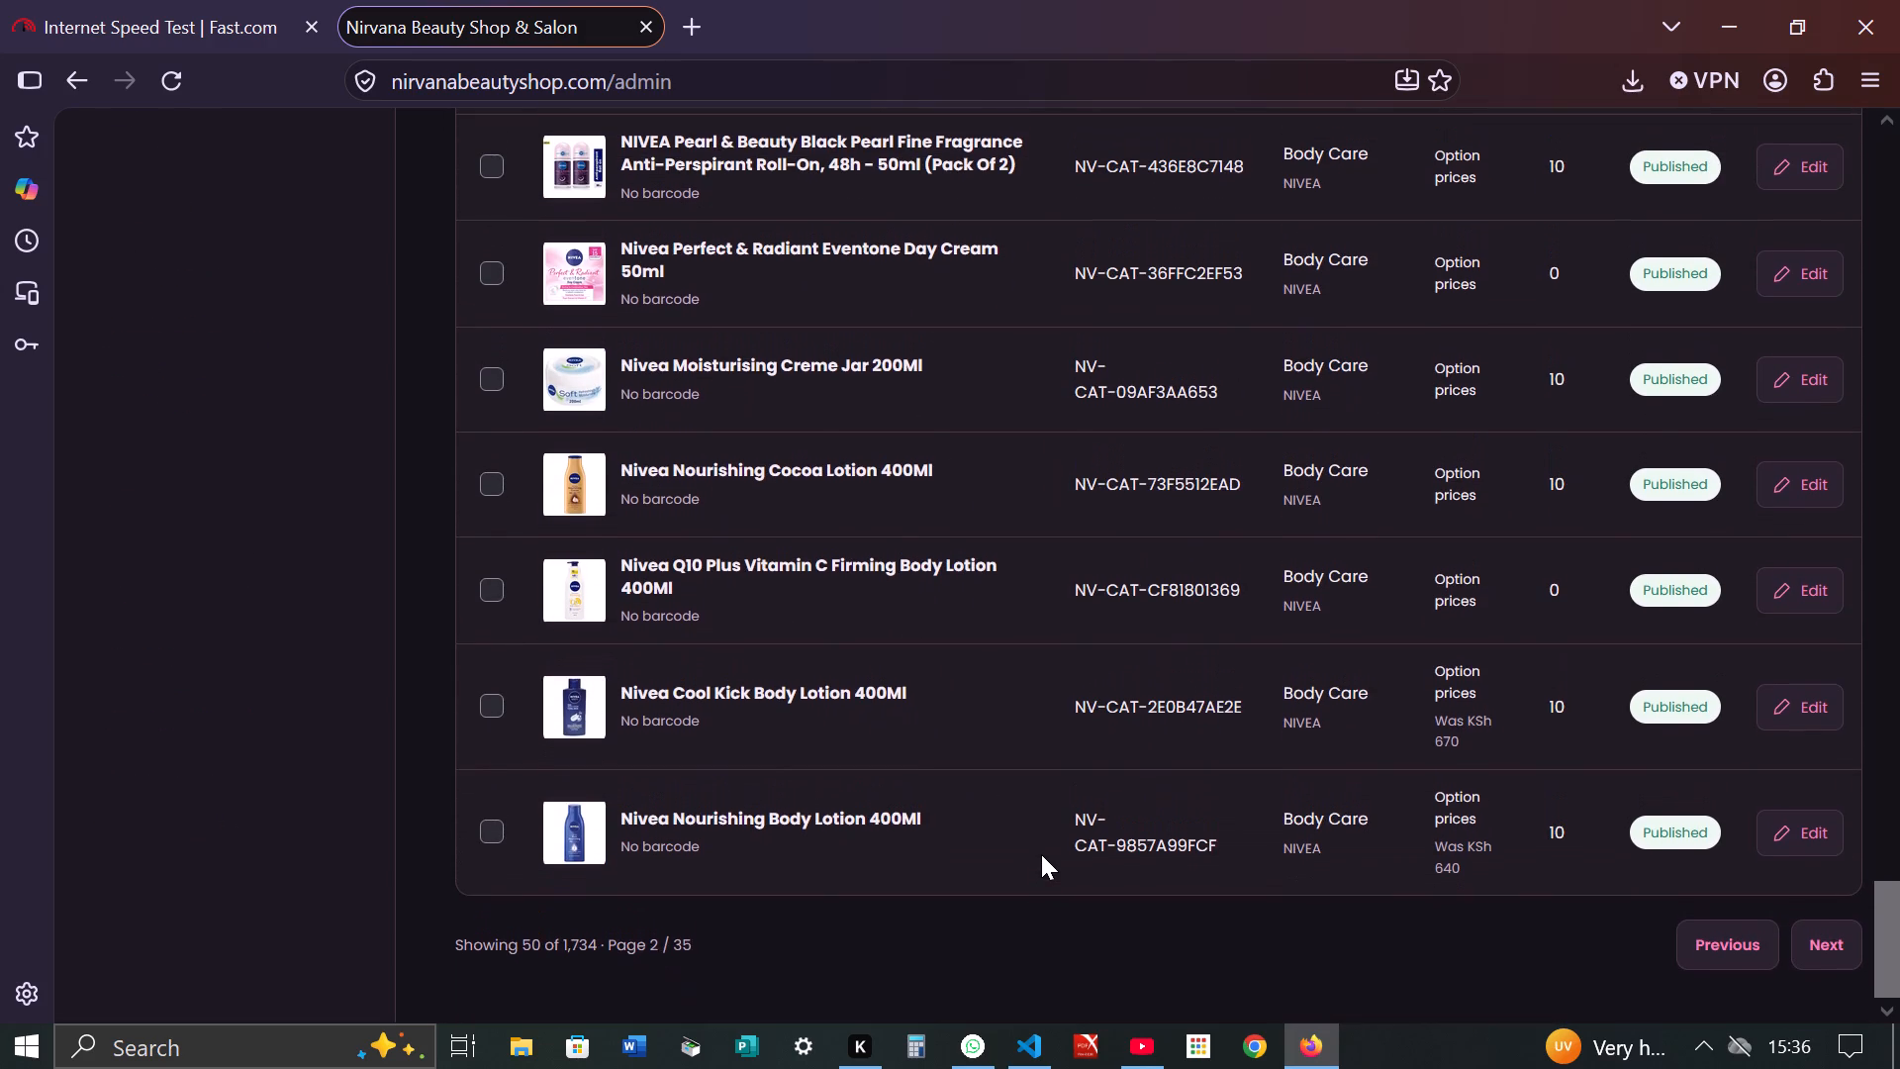
pyautogui.scroll(-4, 1041, 854)
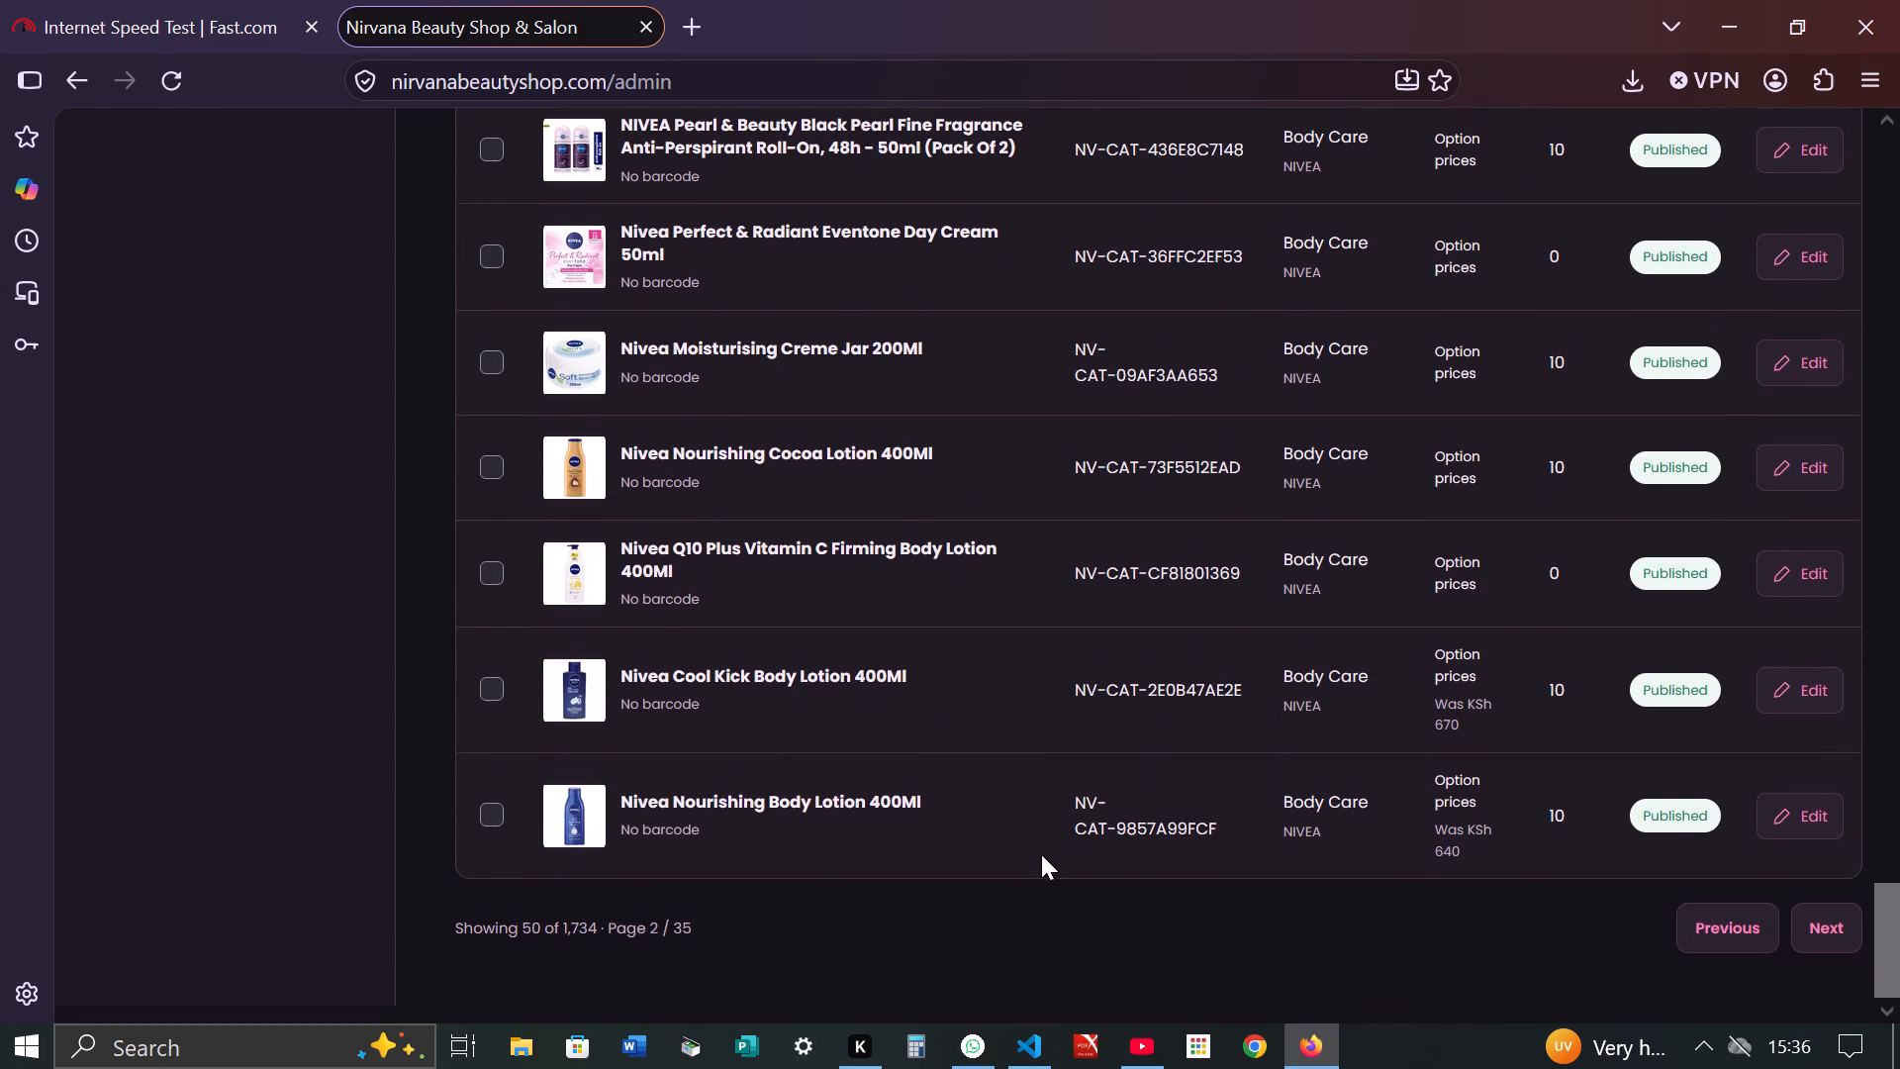
pyautogui.scroll(-4, 1041, 854)
pyautogui.click(1793, 939)
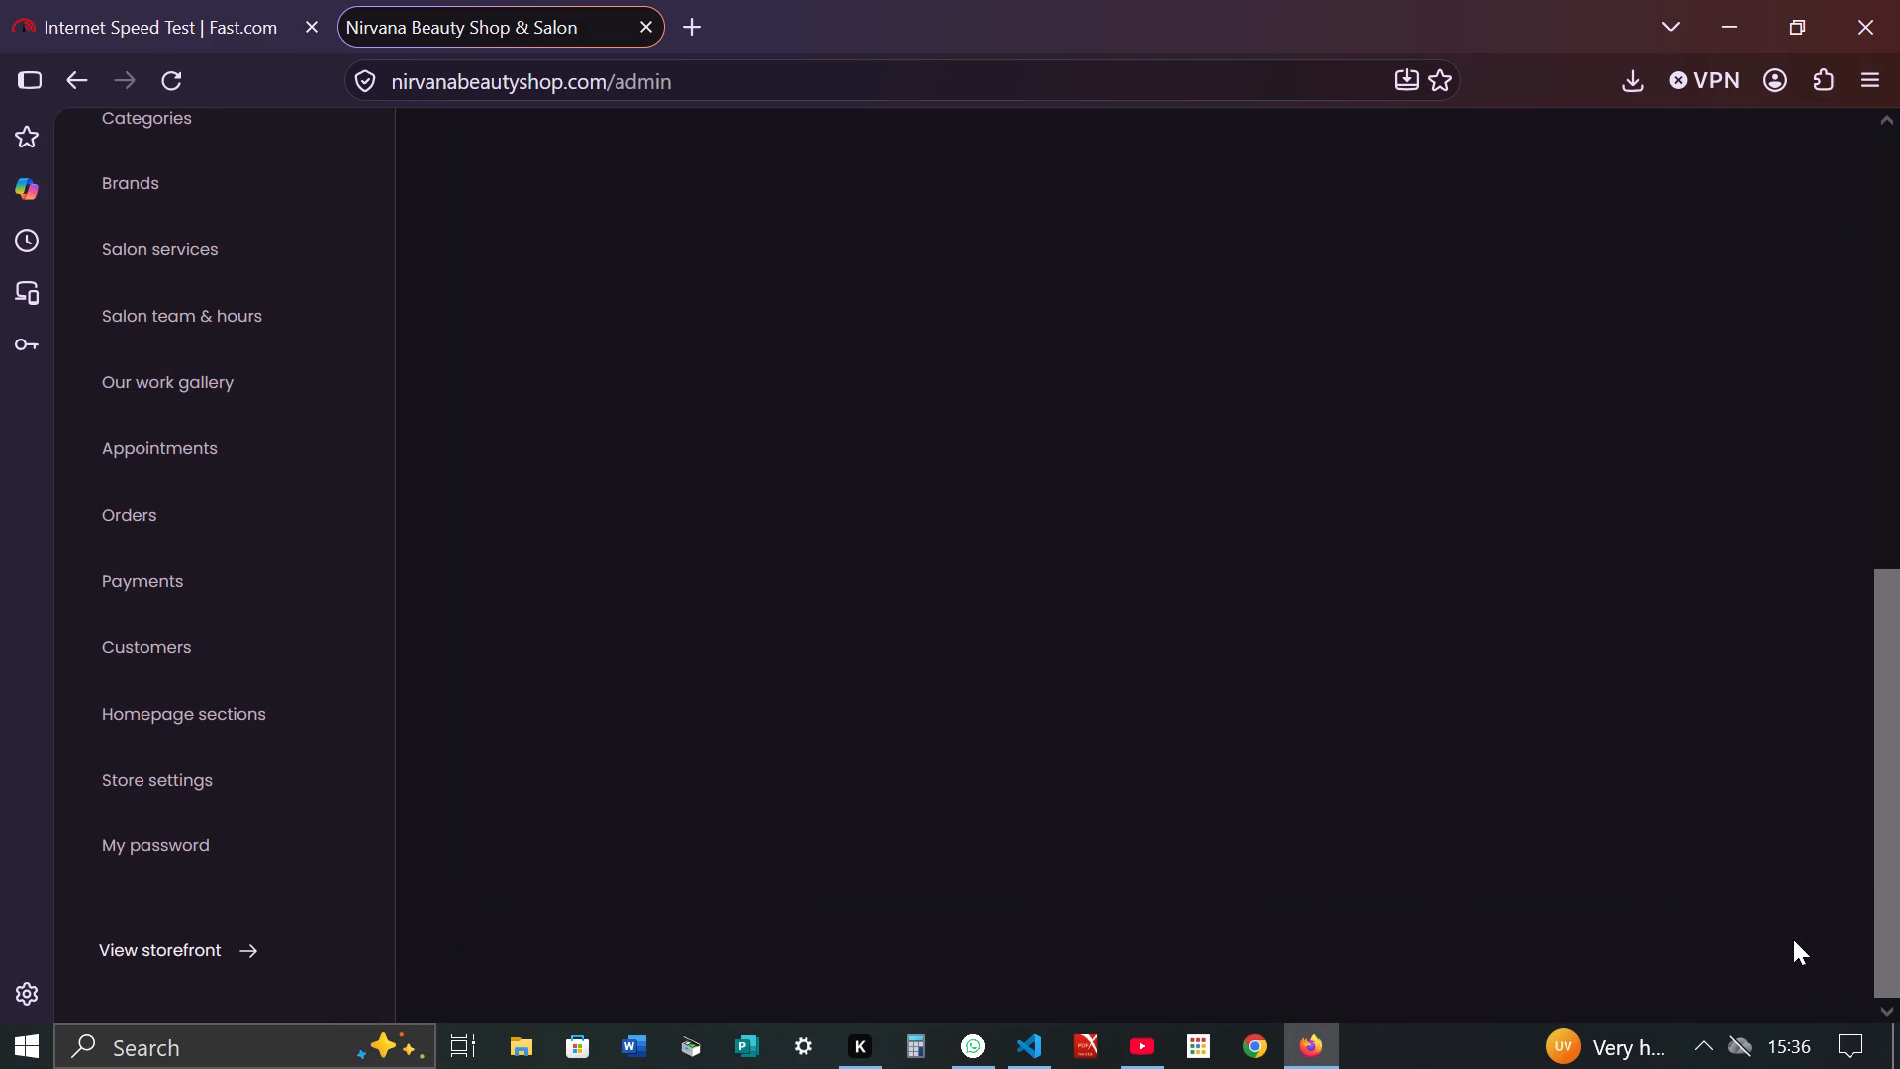
pyautogui.scroll(-3, 961, 696)
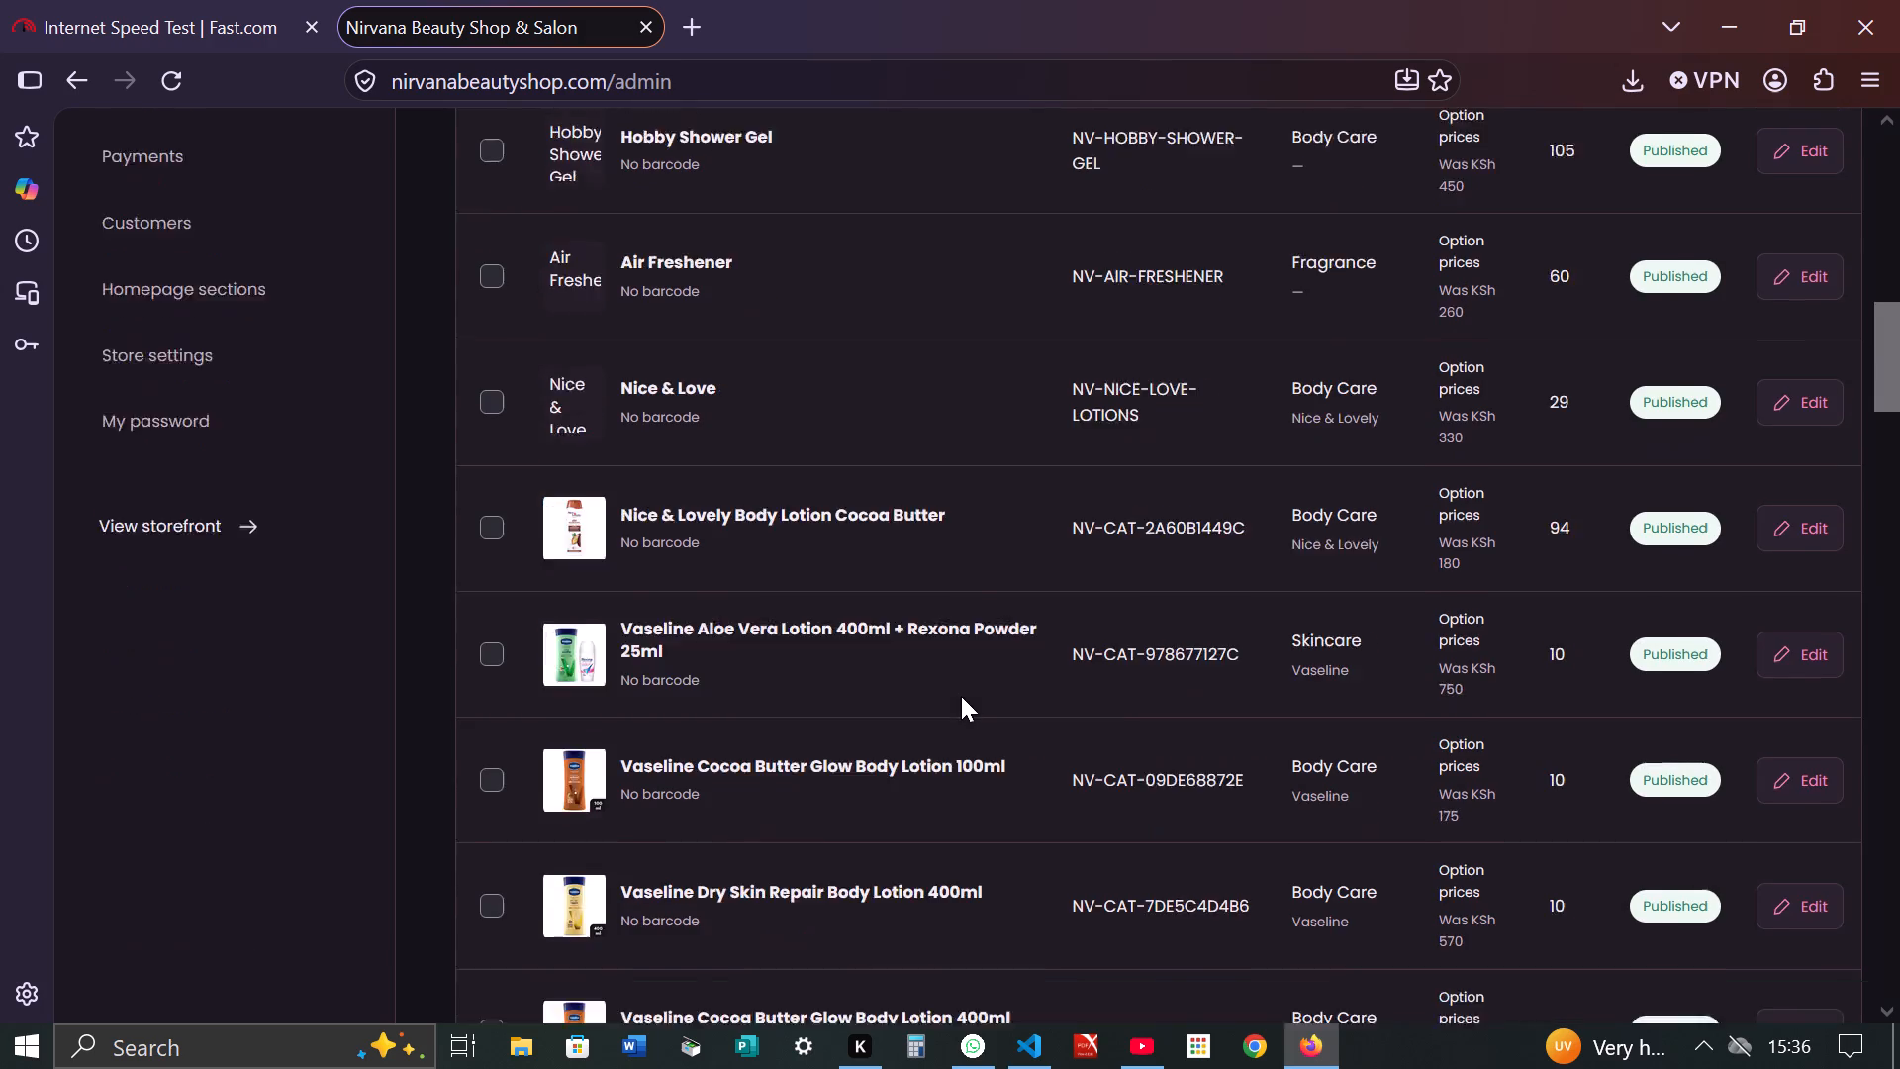
pyautogui.scroll(-5, 961, 696)
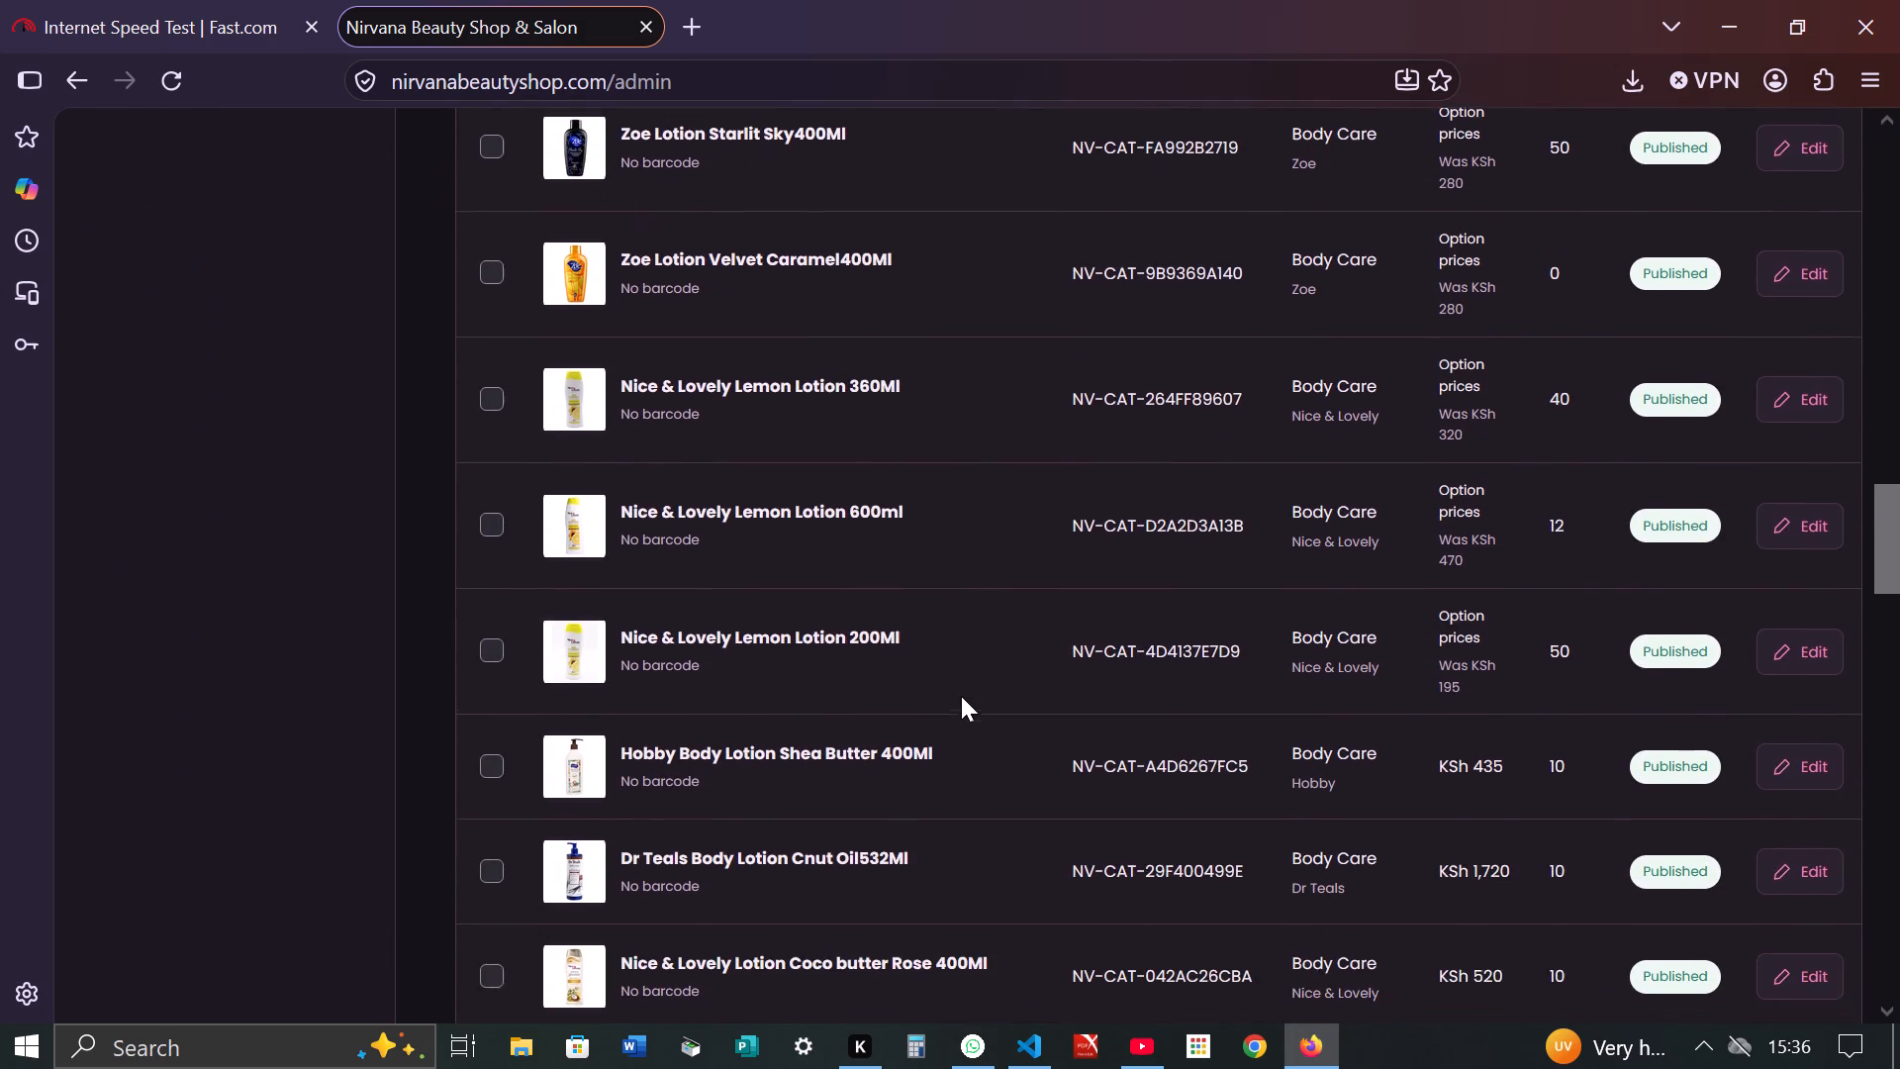
pyautogui.scroll(-1, 961, 696)
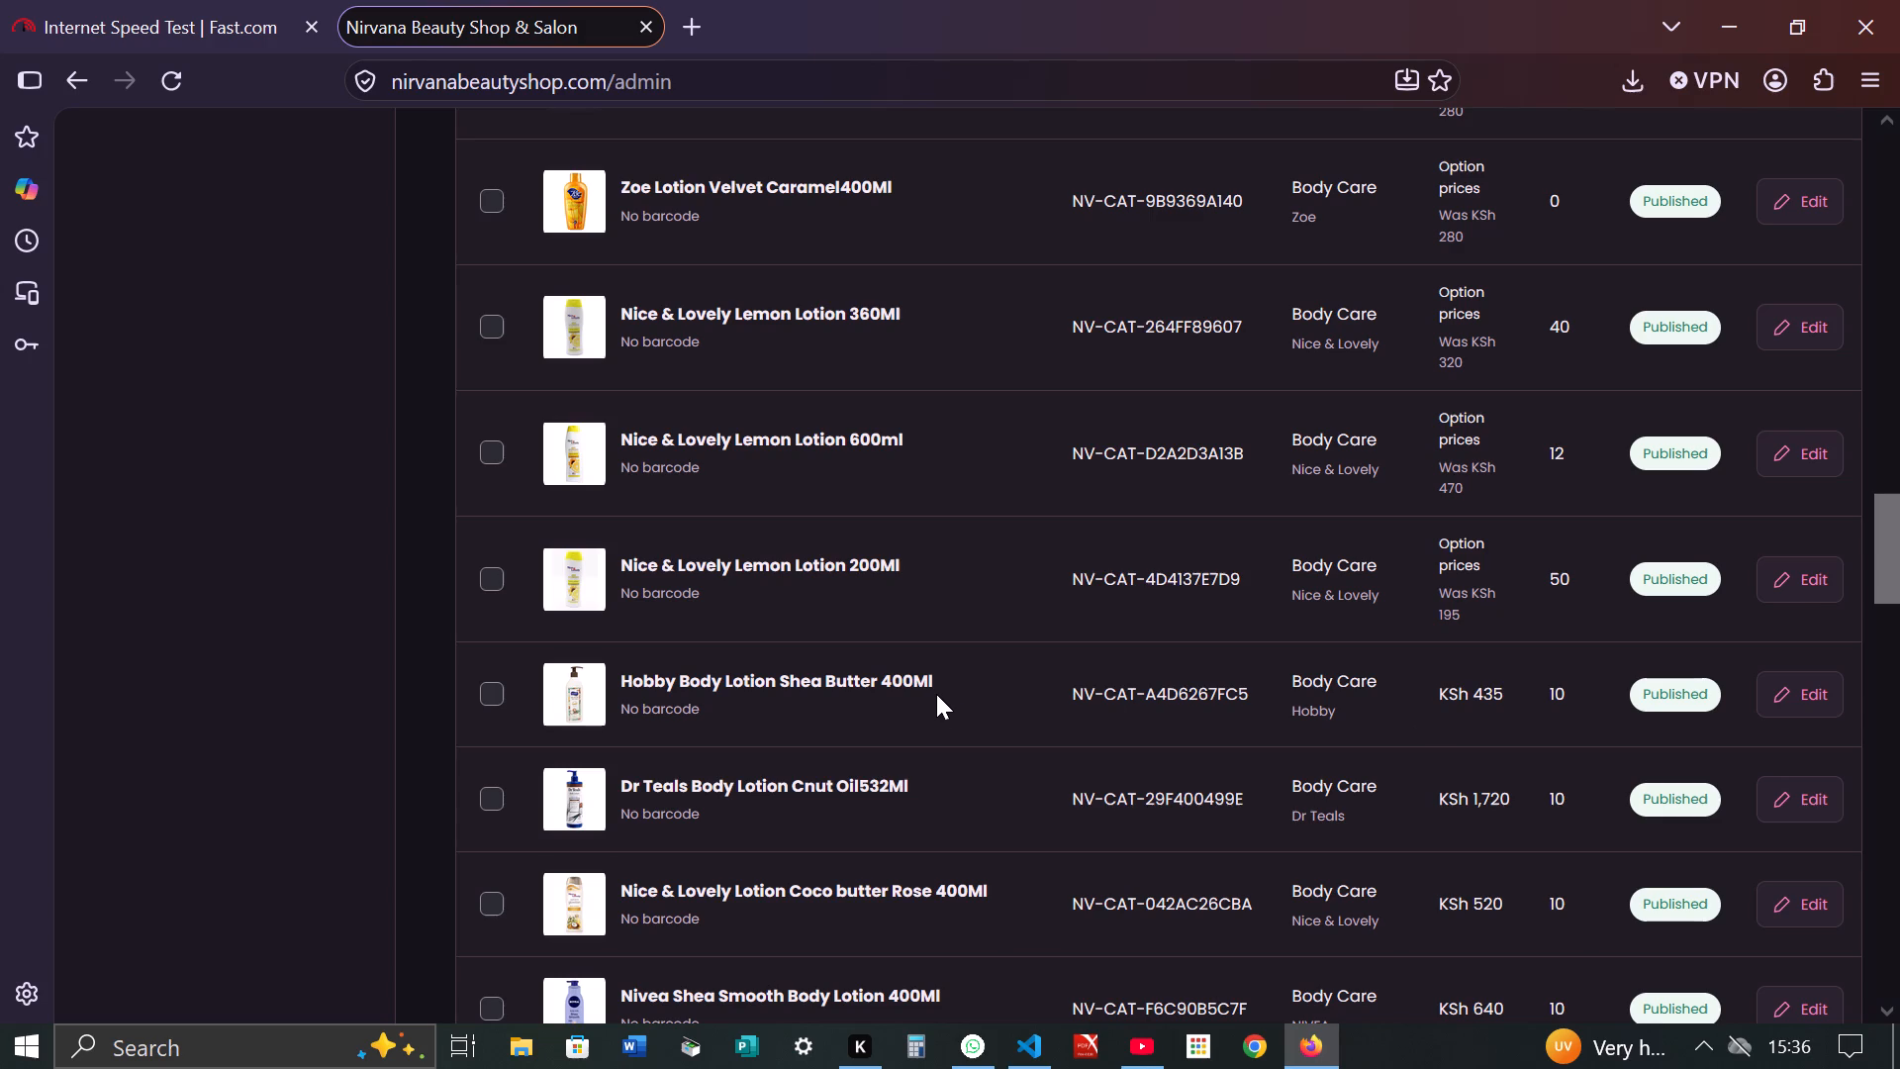
# Set the option 1 stock of the Hobby Body Lotion Shea Butter 400Ml to 0 and save the record.
pyautogui.click(1820, 683)
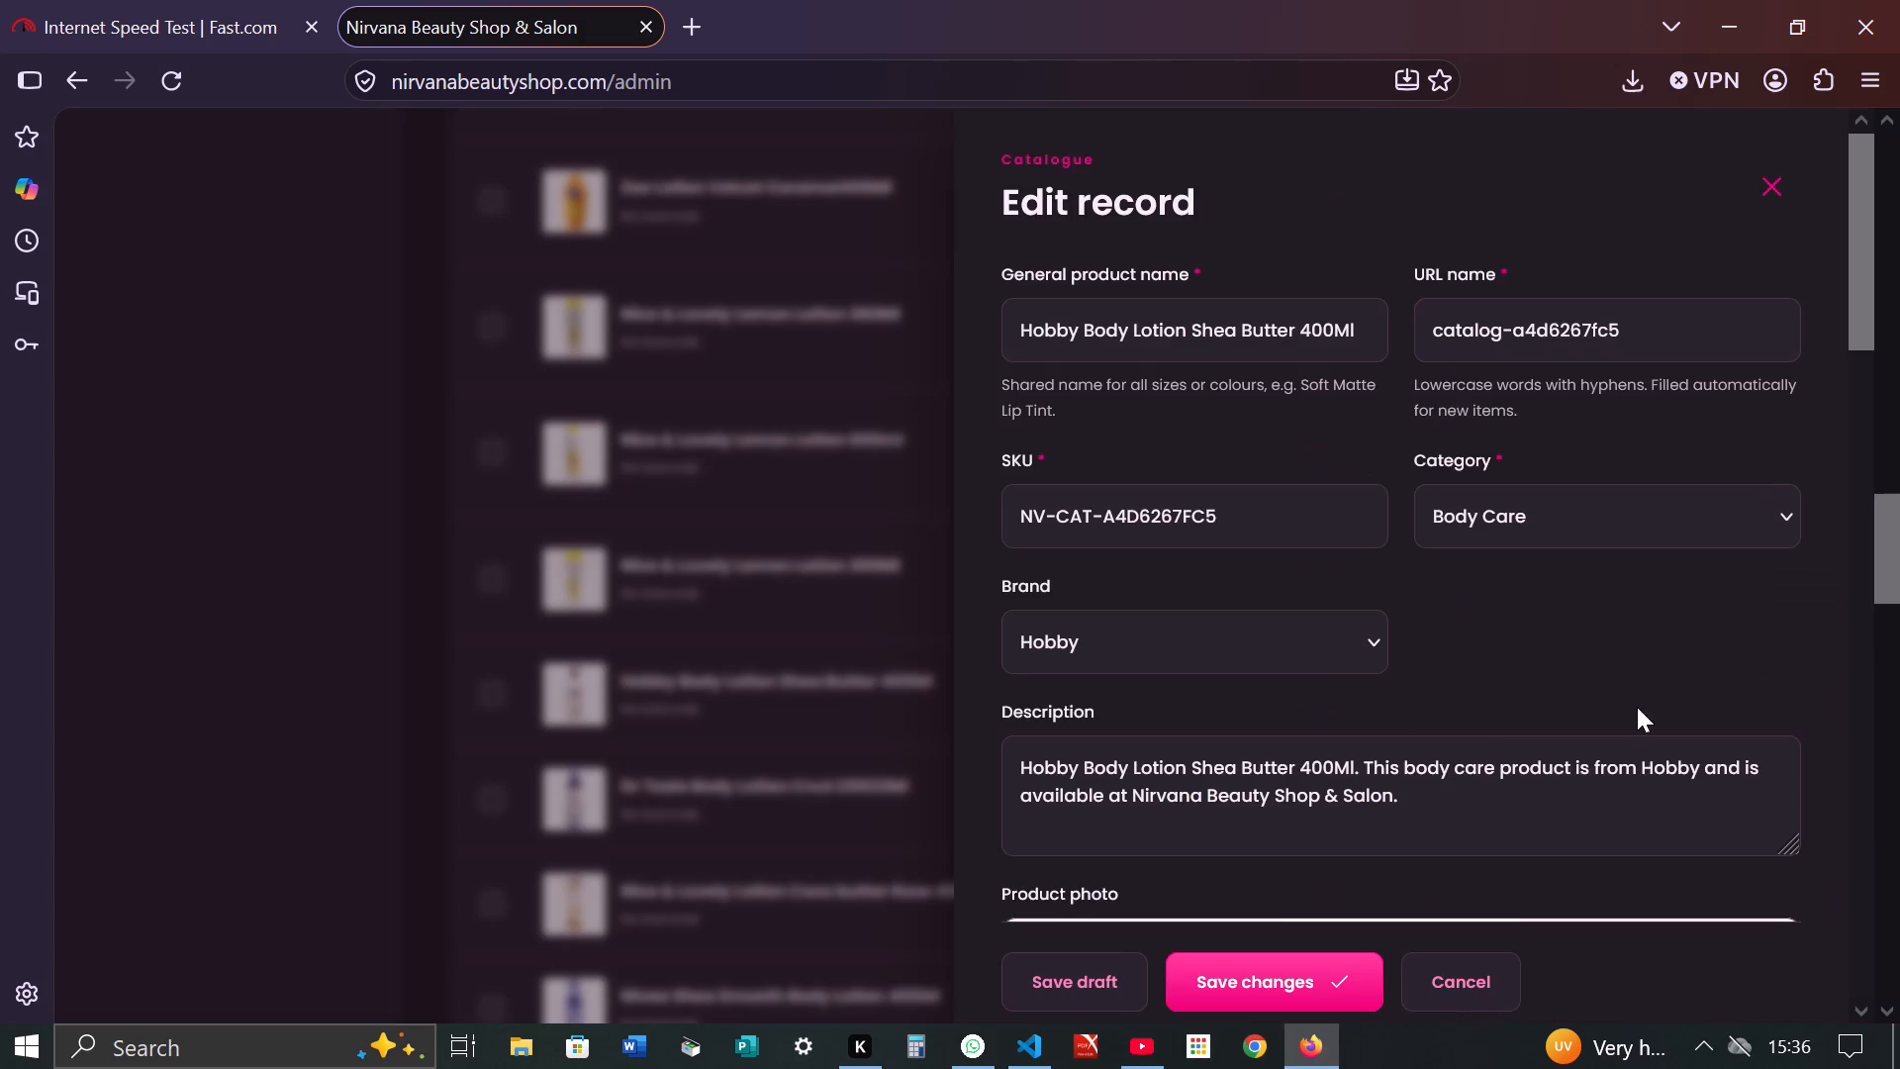
pyautogui.scroll(-4, 1497, 731)
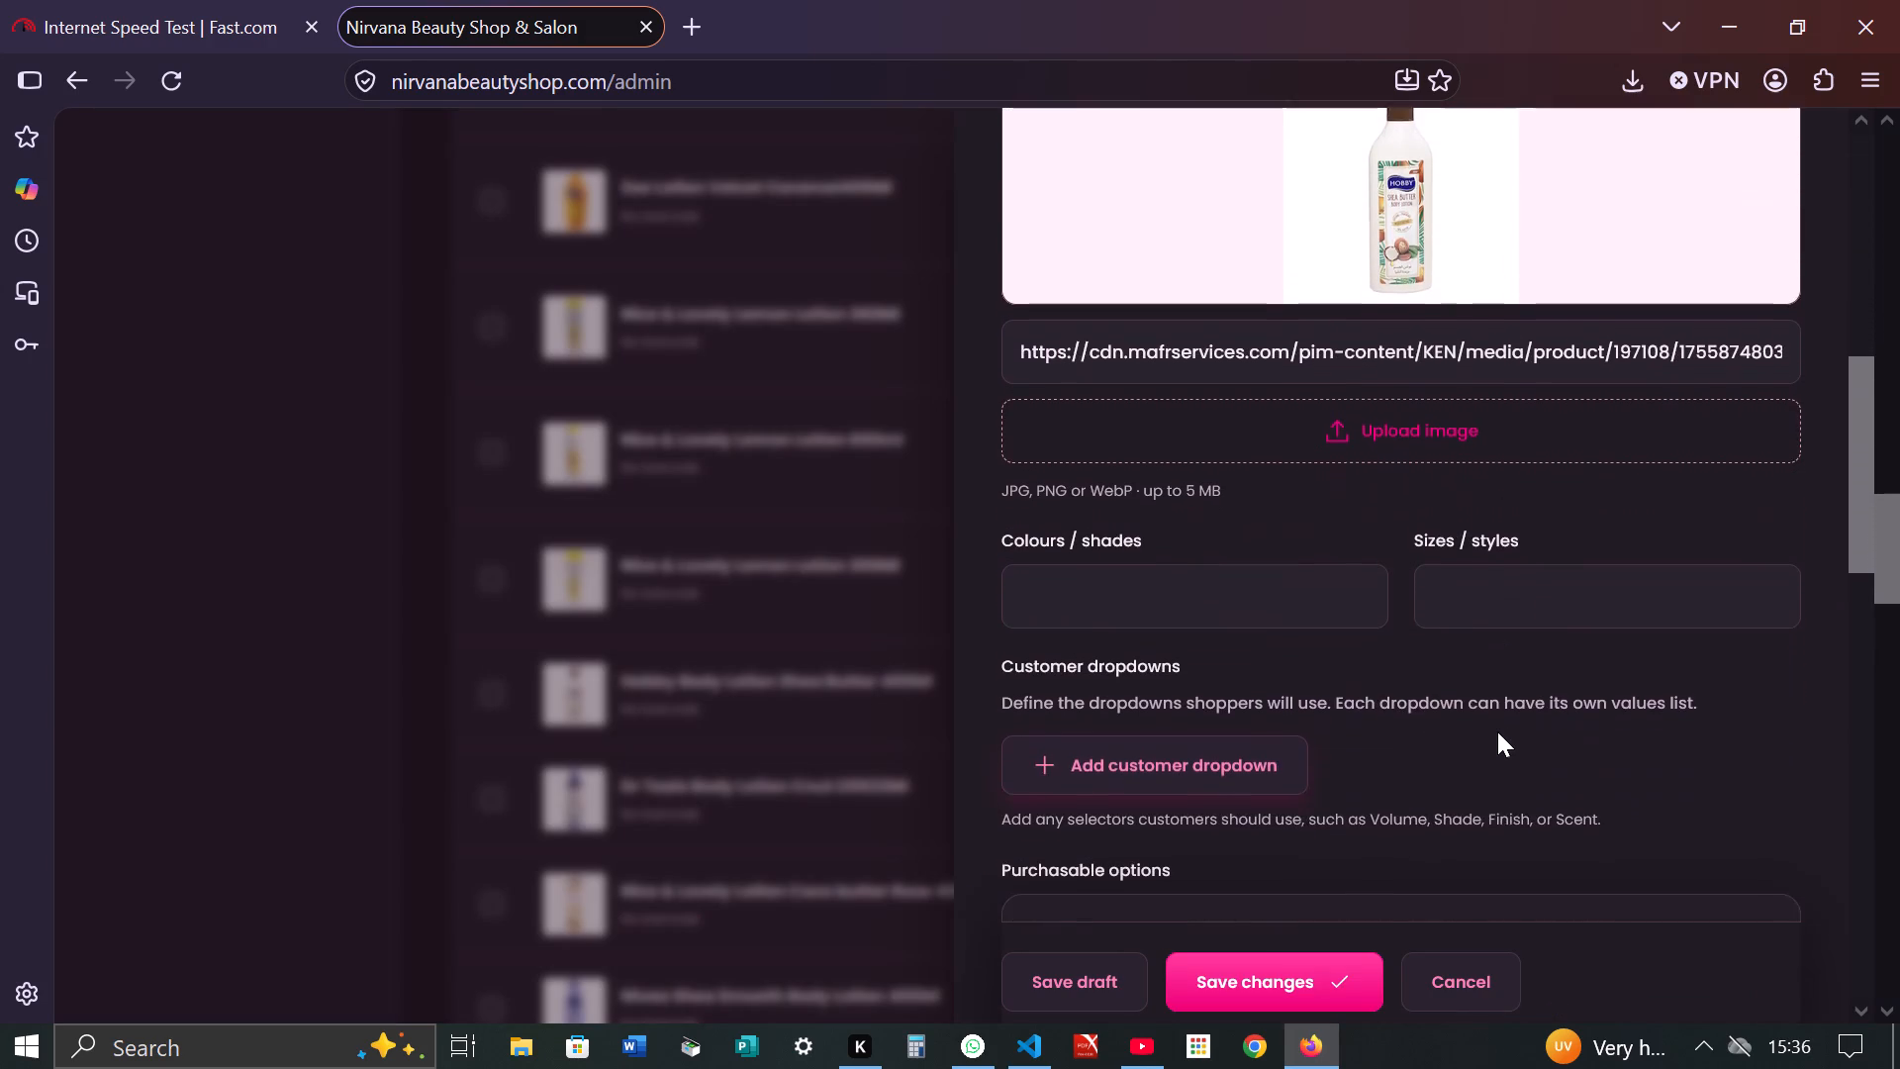
pyautogui.scroll(-4, 1497, 731)
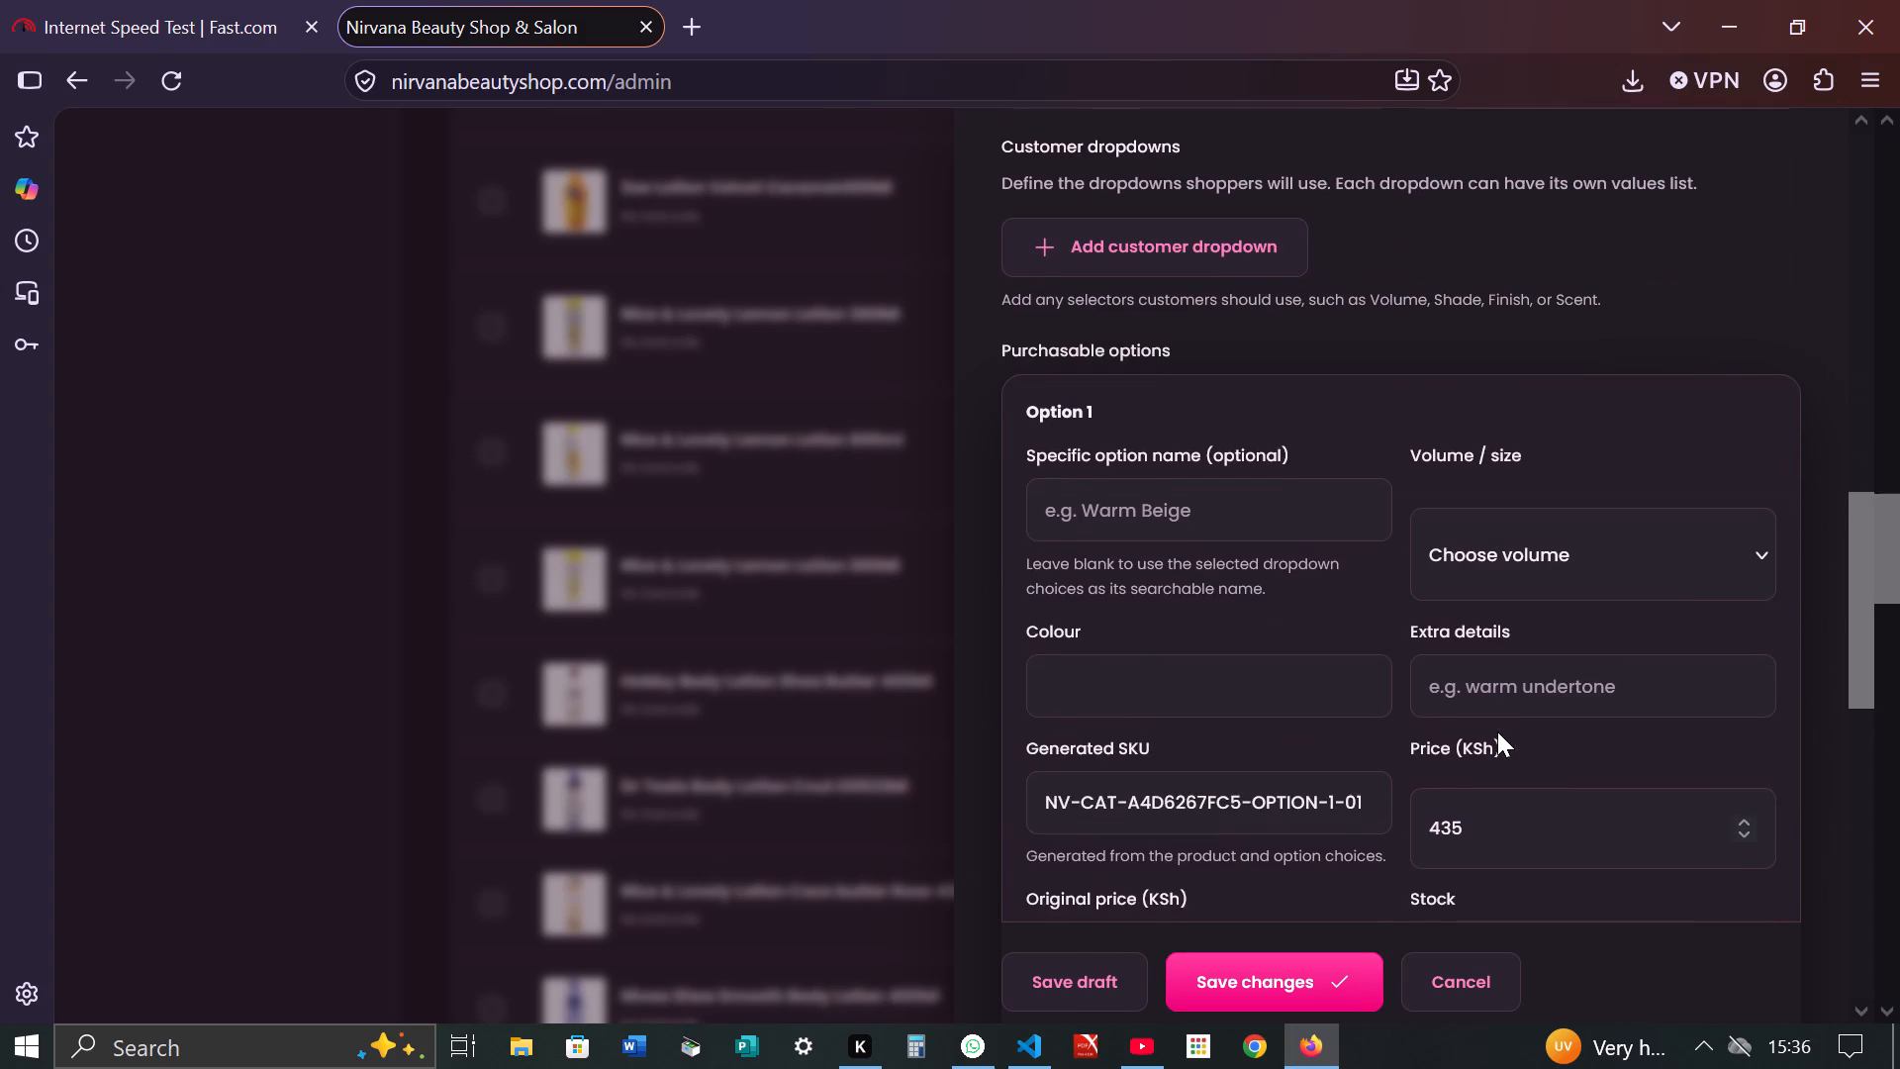
pyautogui.scroll(-1, 1497, 731)
pyautogui.click(1453, 860)
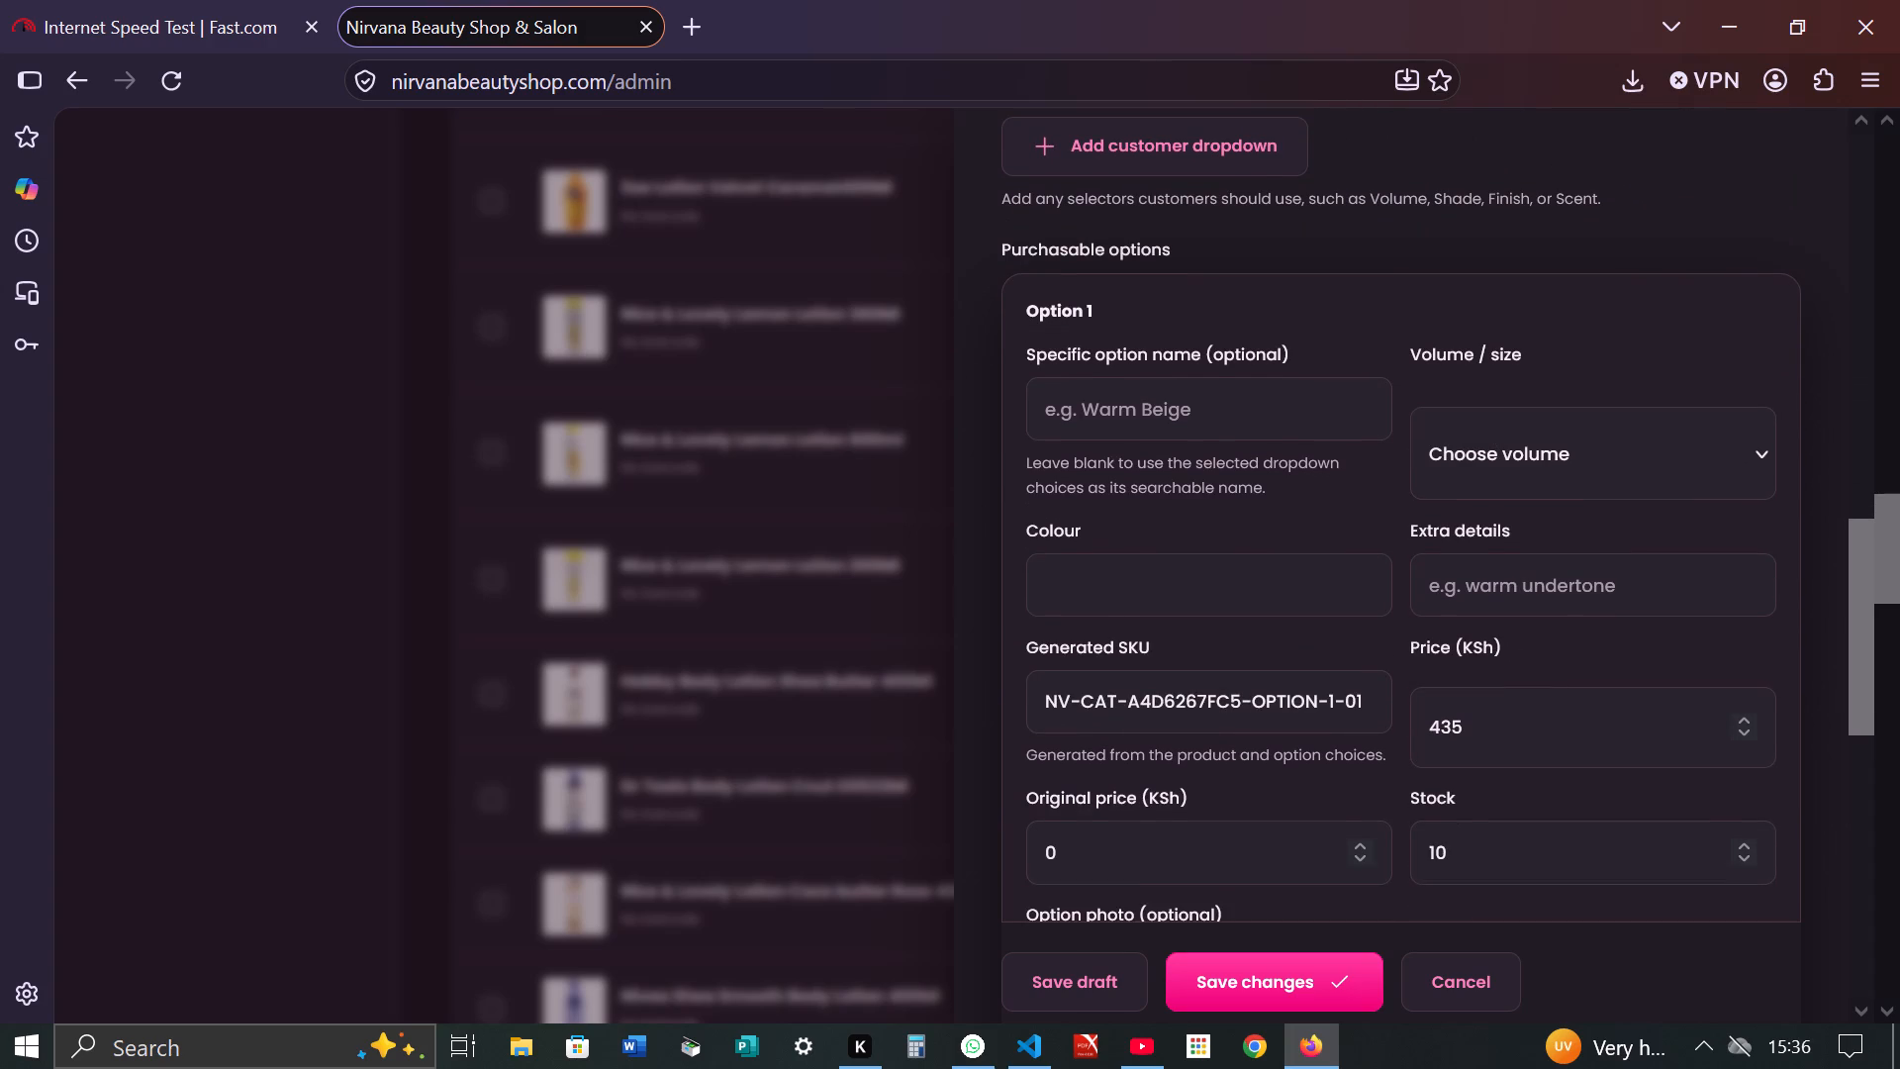
pyautogui.press('BackSpace')
pyautogui.press('BackSpace')
pyautogui.press('0')
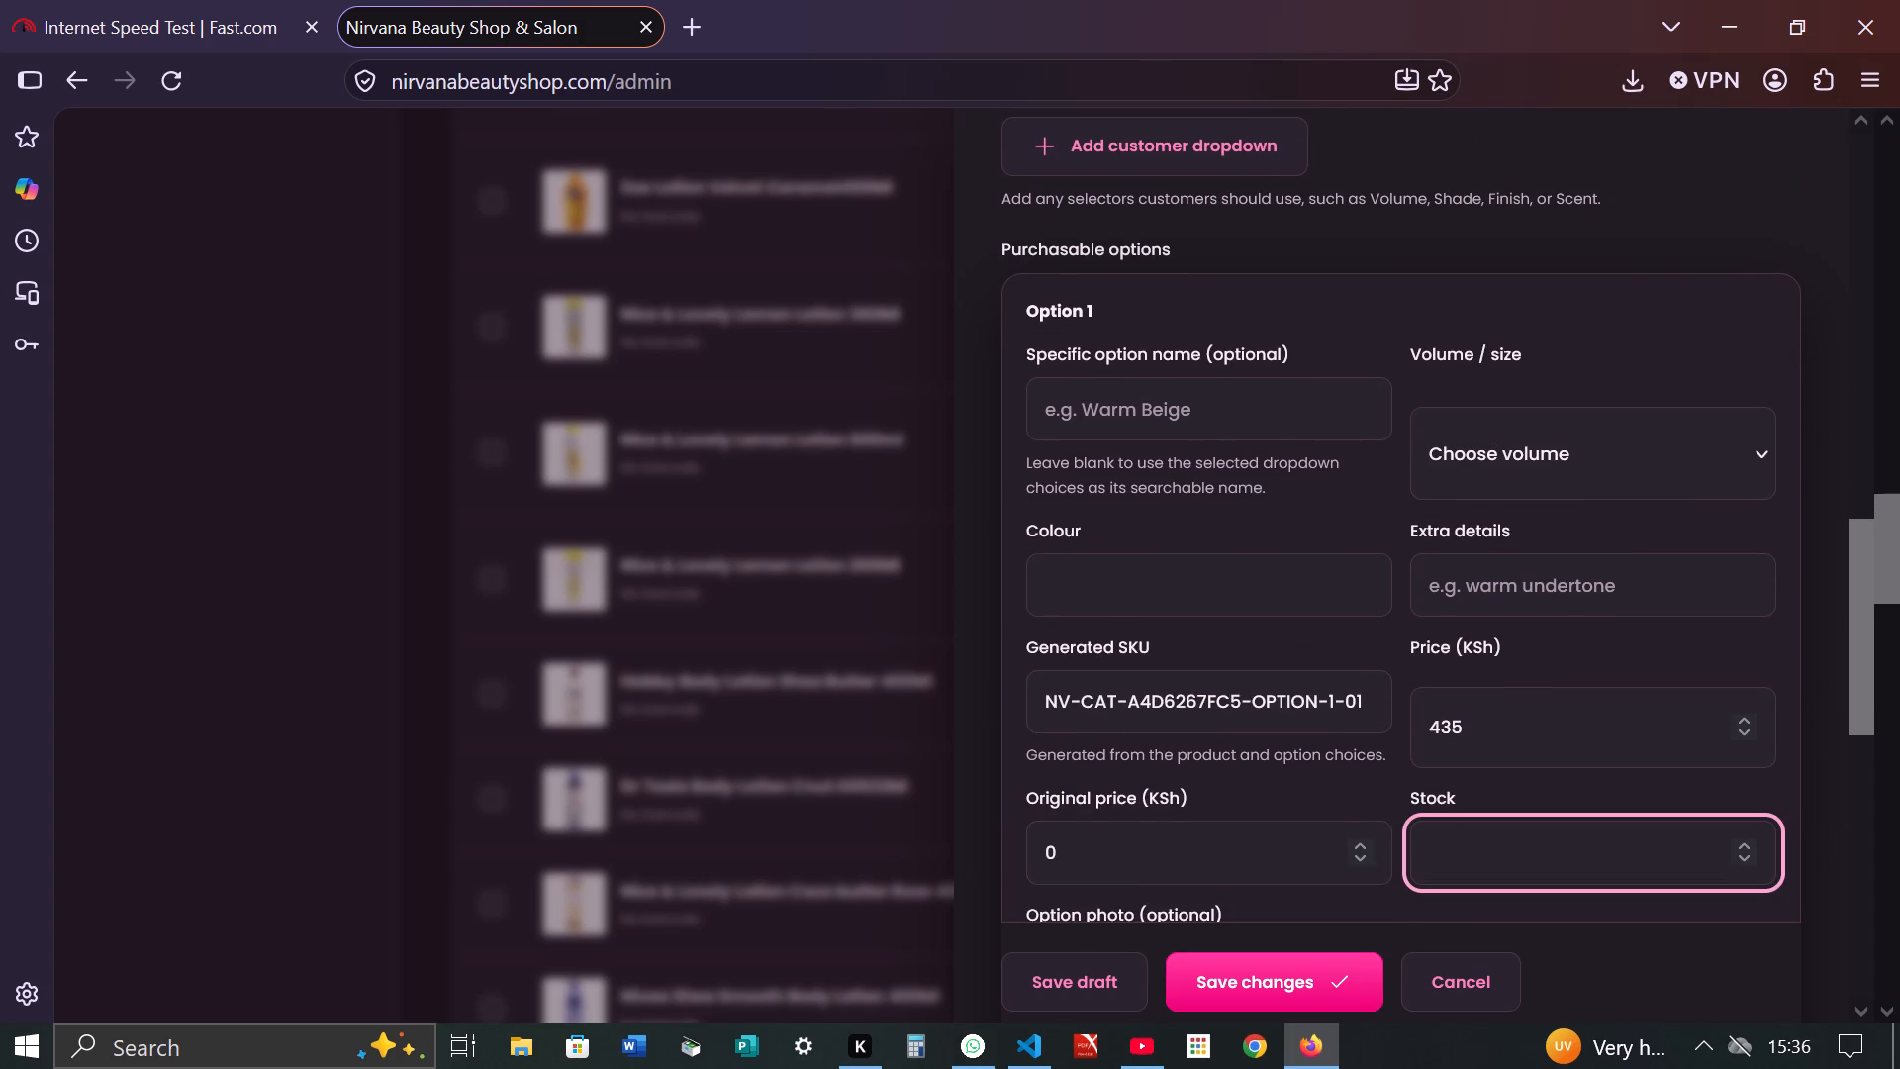
pyautogui.click(1341, 979)
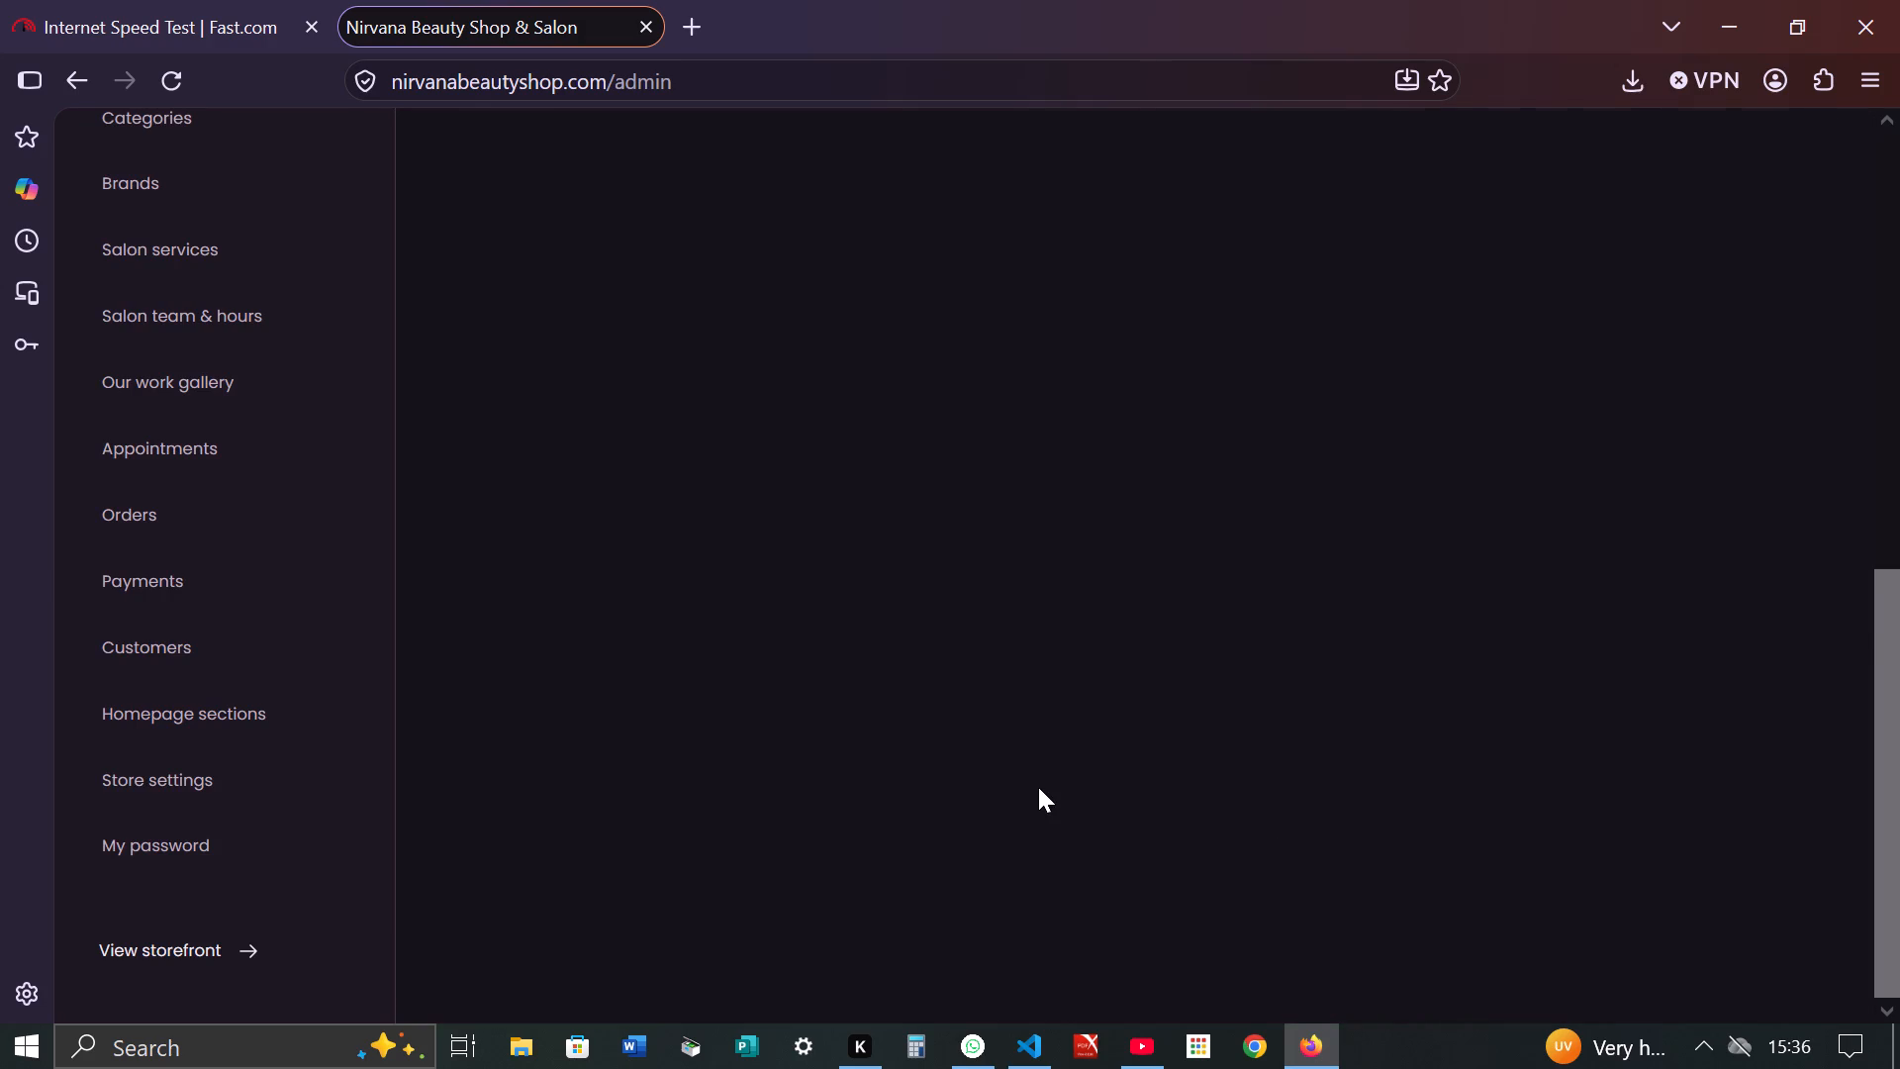
# Advance the catalogue product list from page 1 to page 3 and locate the Dr Teals Body Lotion Cnut Oil532Ml.
pyautogui.scroll(-16, 1038, 787)
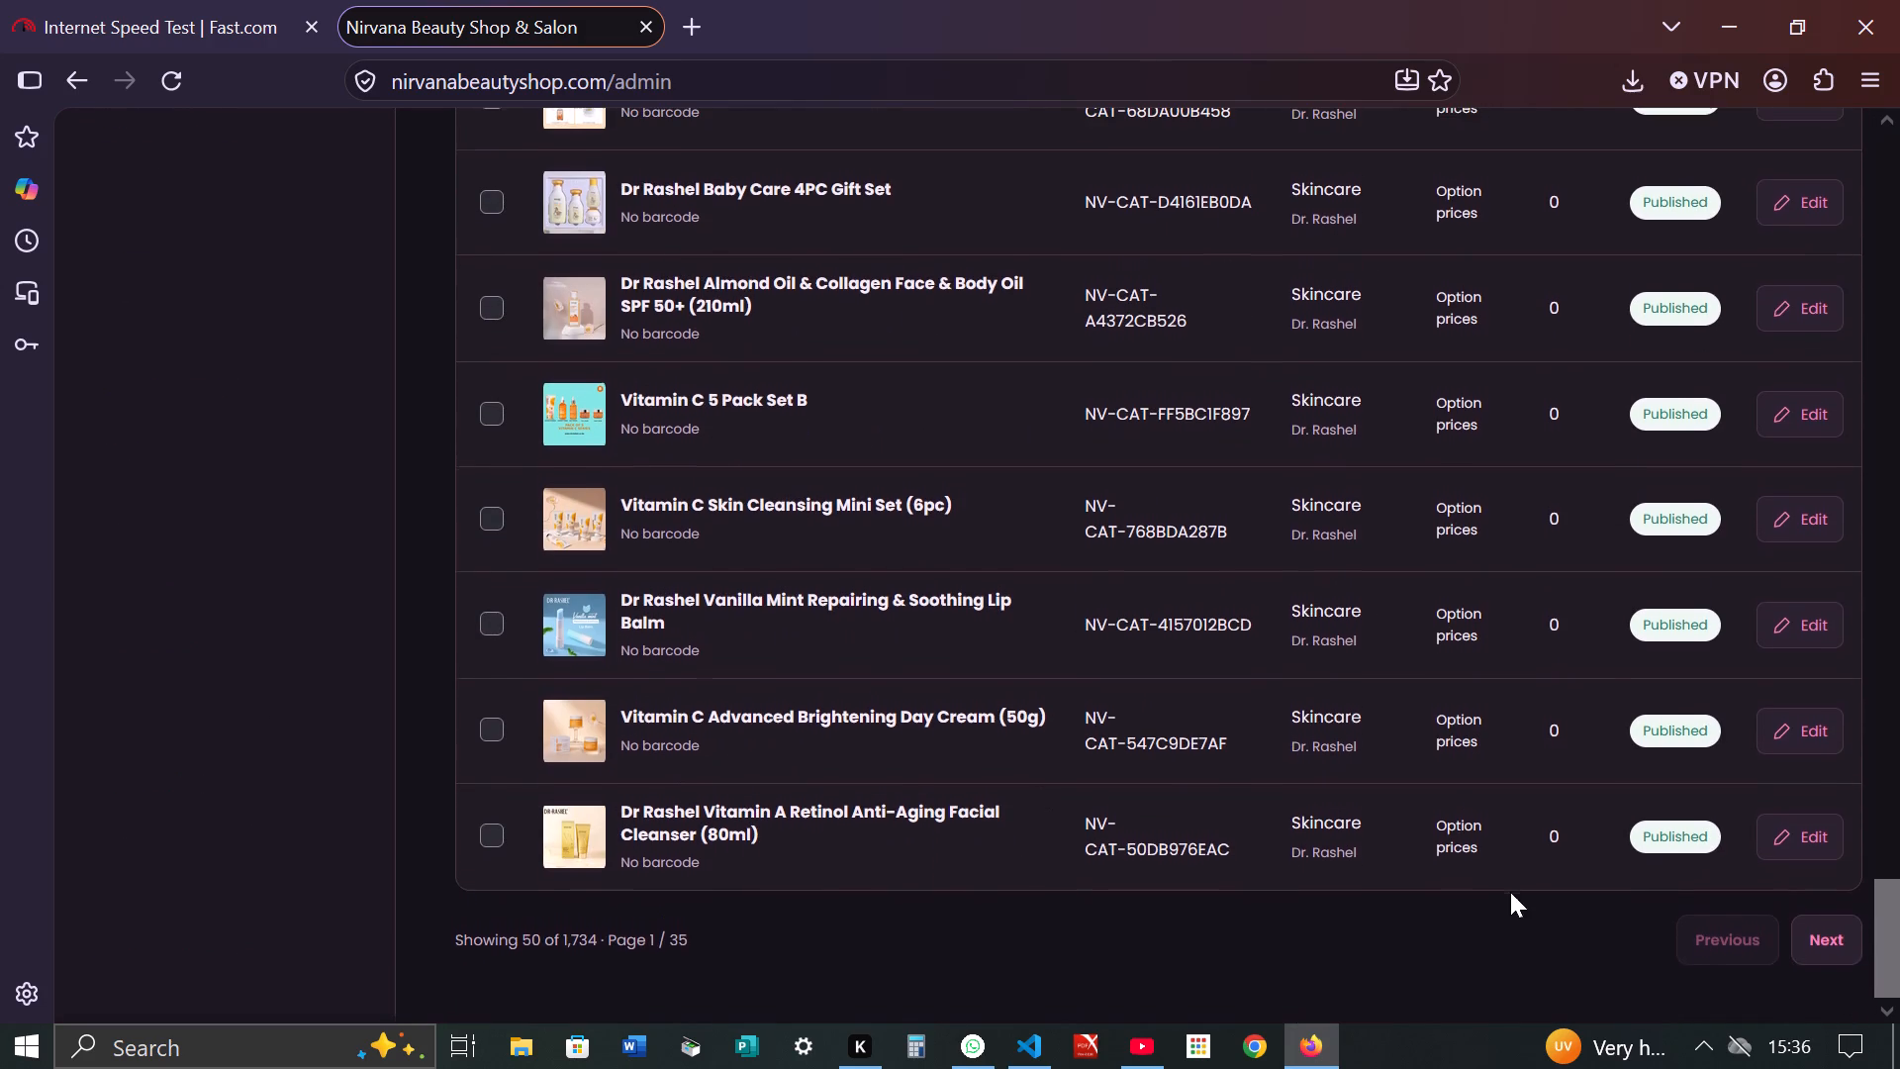
pyautogui.click(1801, 941)
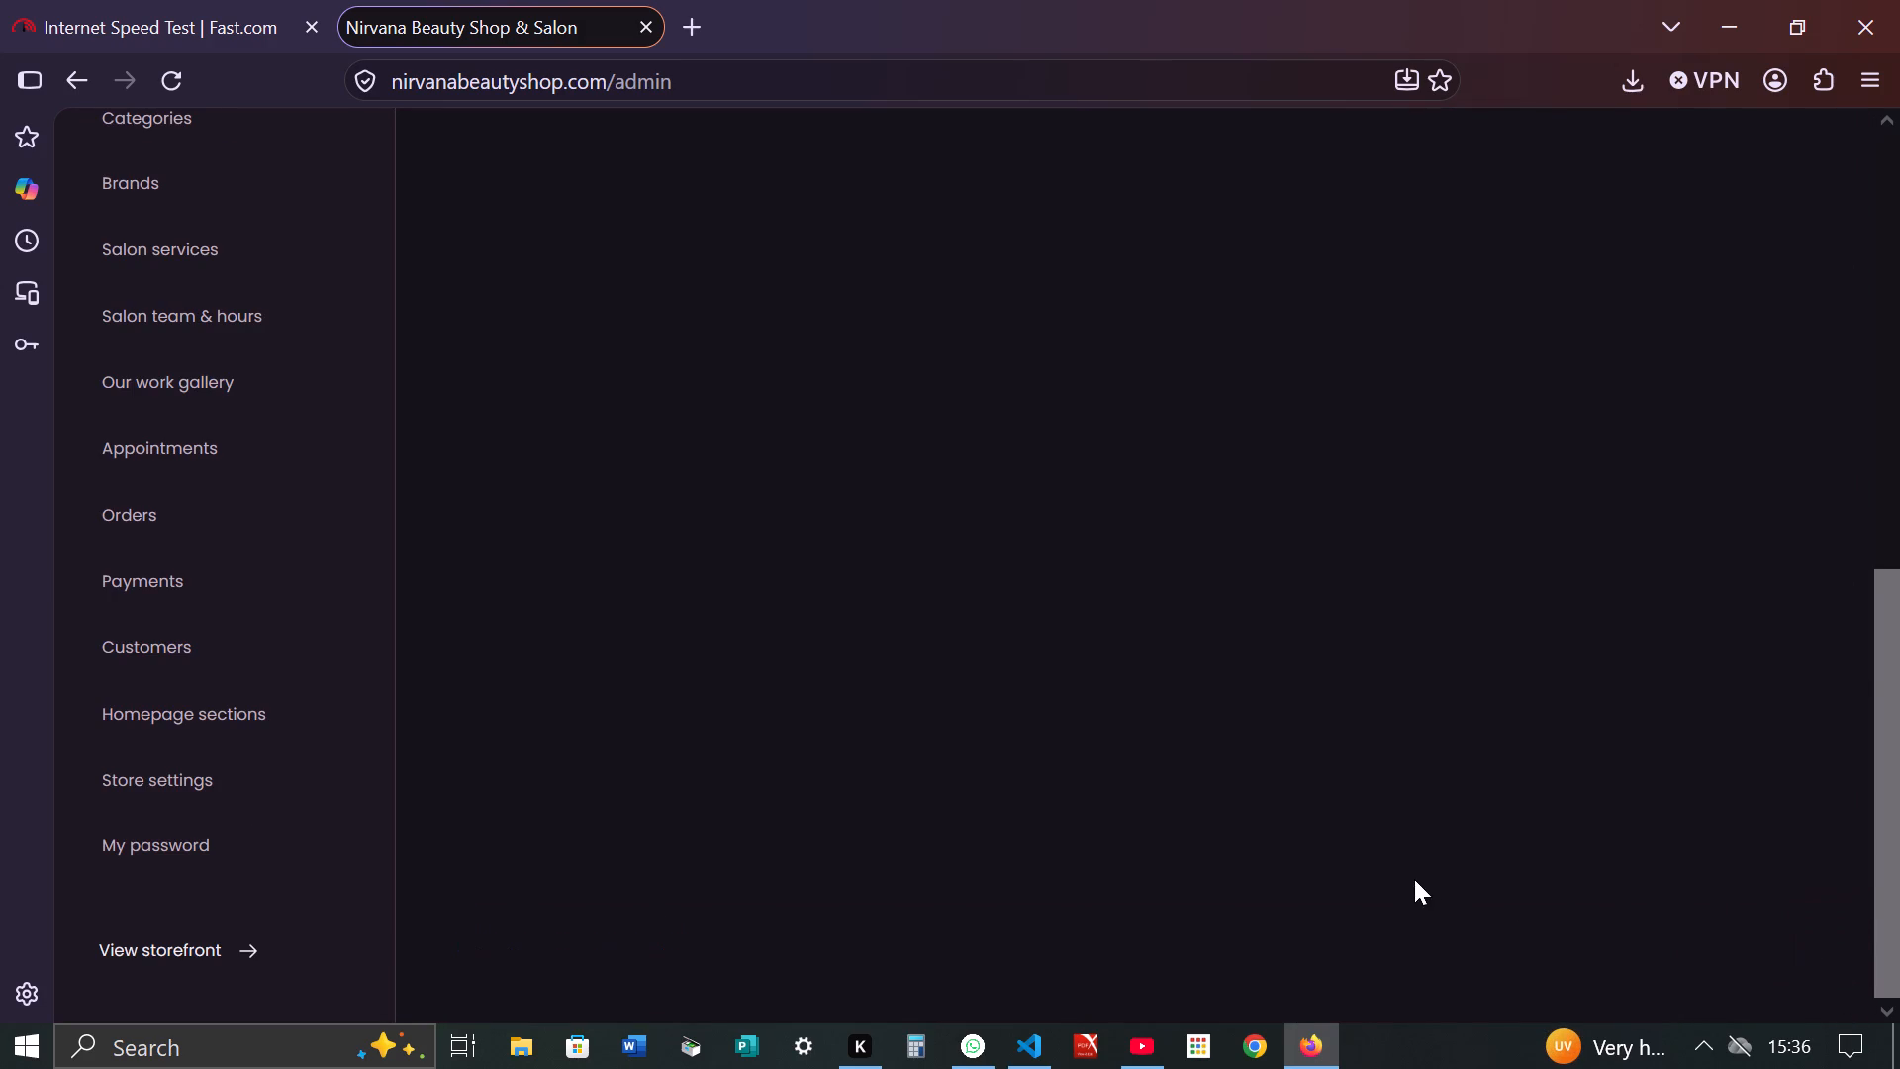
pyautogui.scroll(-11, 1172, 818)
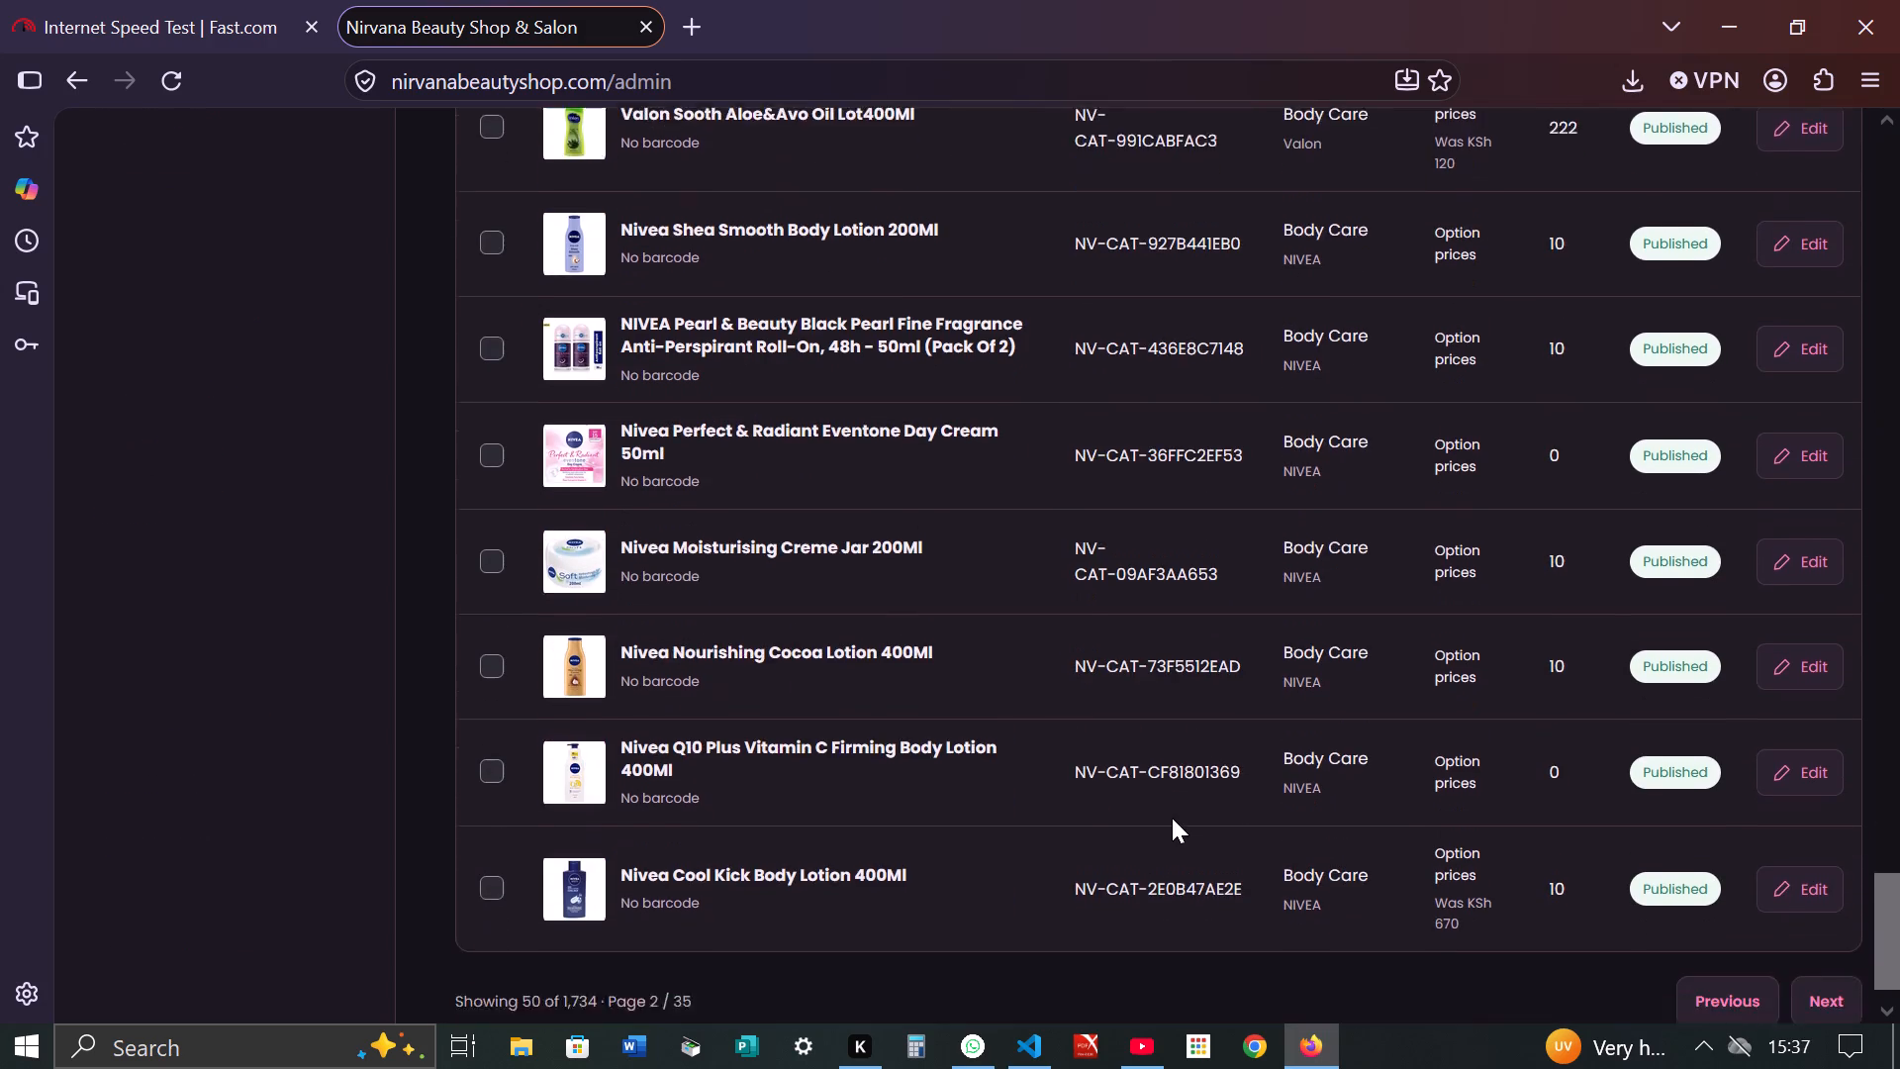
pyautogui.scroll(-2, 1172, 818)
pyautogui.click(1831, 944)
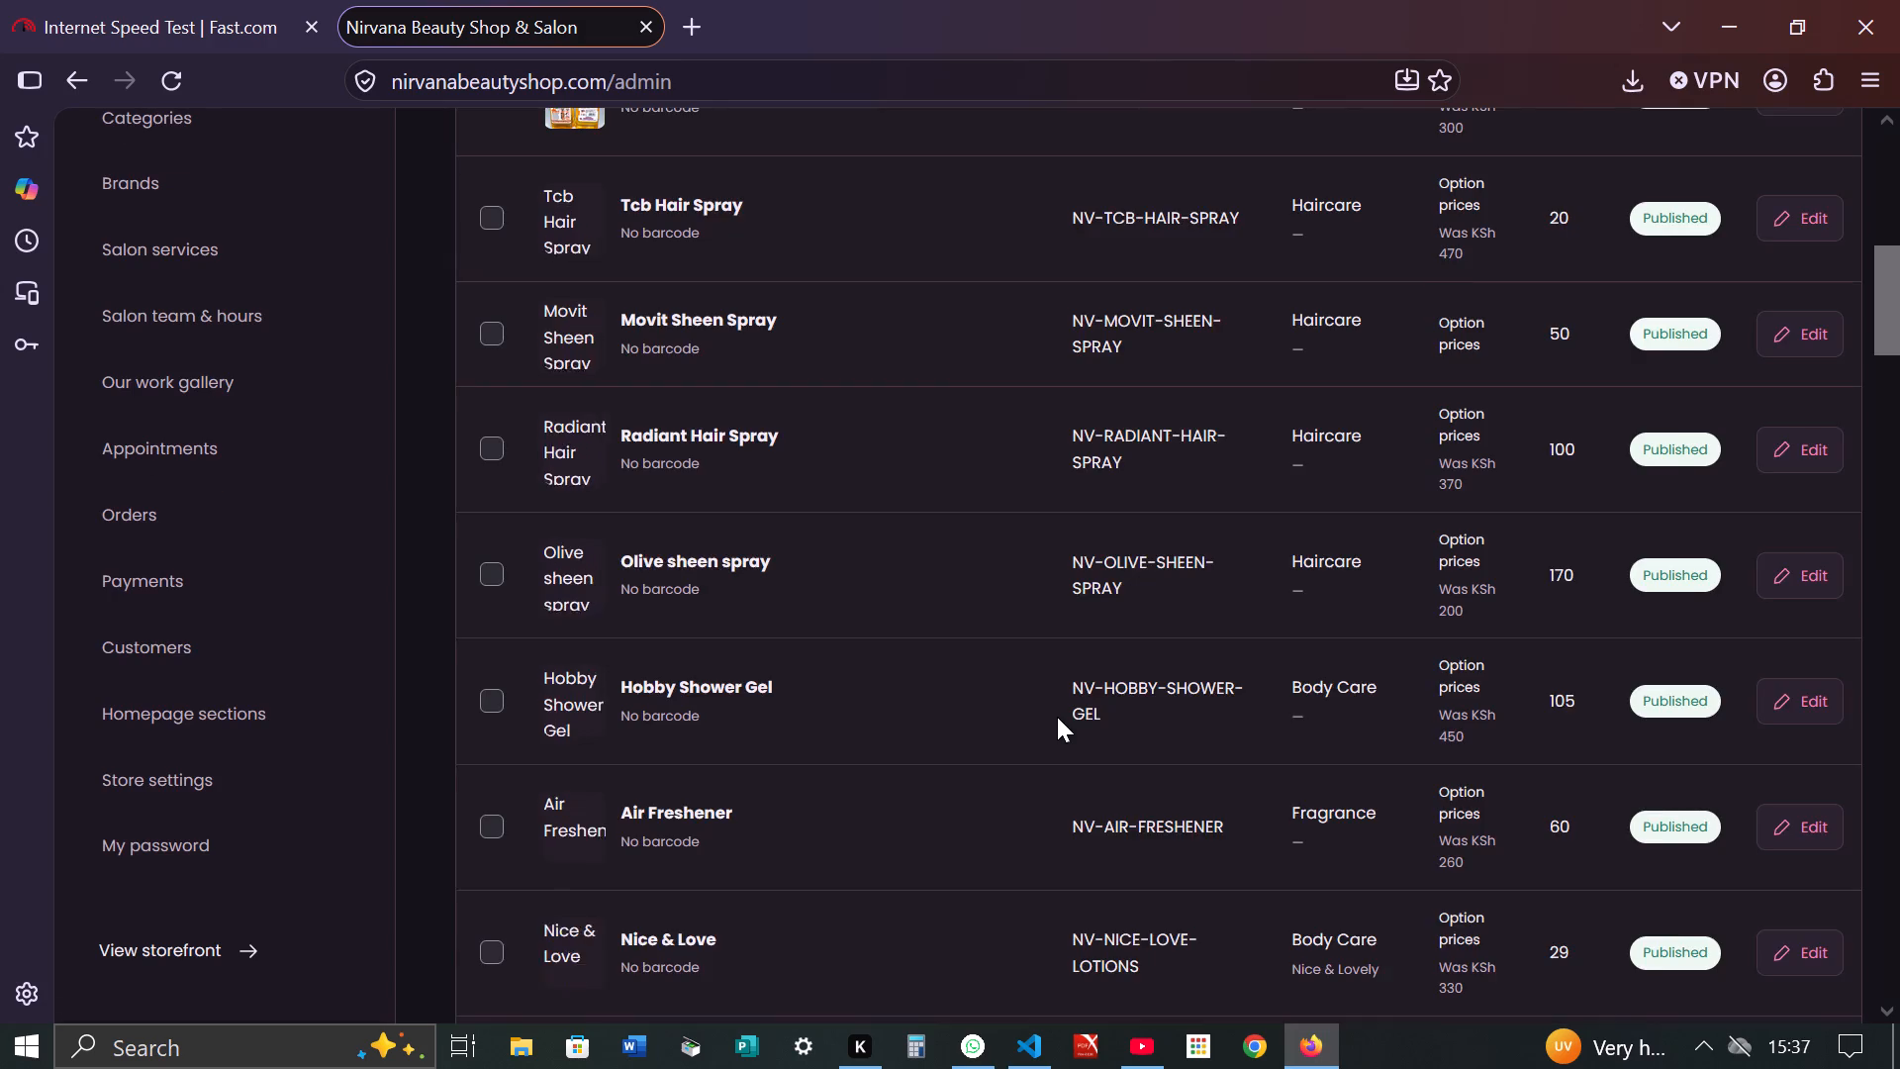
pyautogui.scroll(-8, 1057, 717)
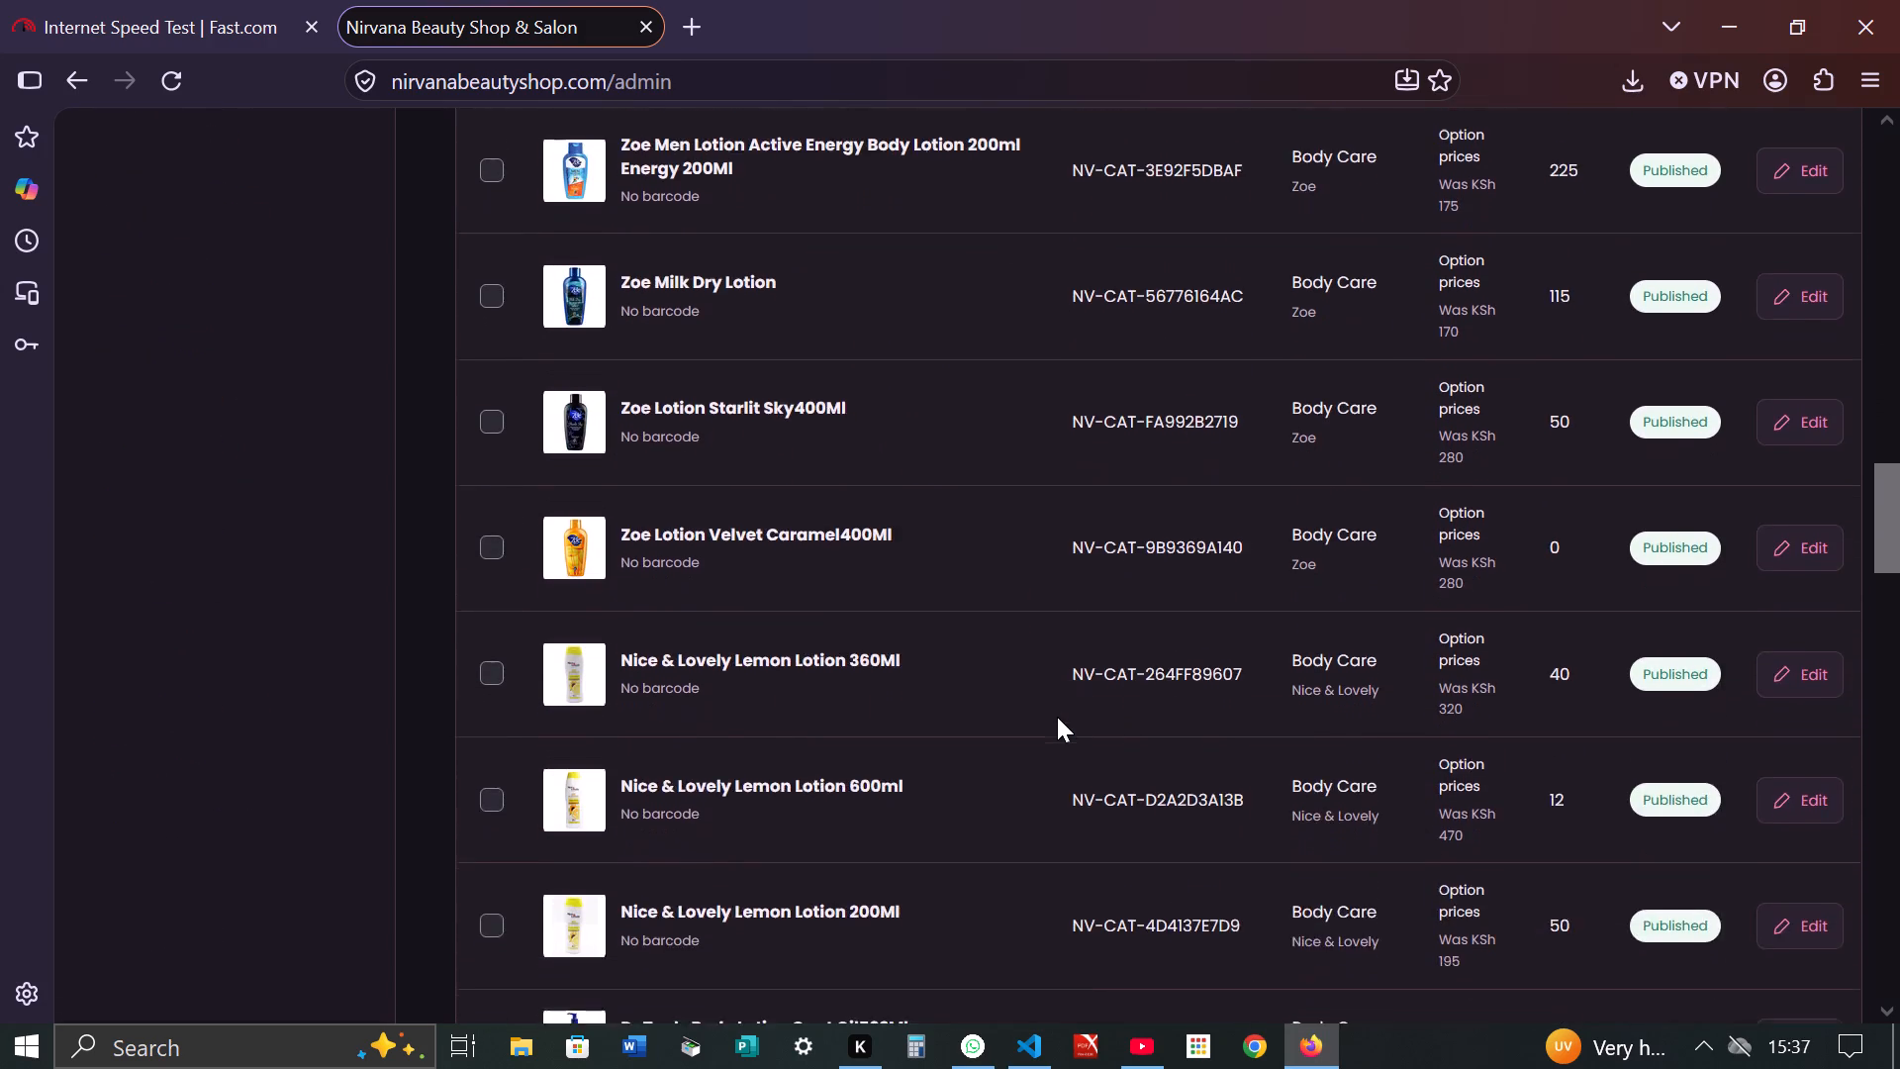
pyautogui.scroll(-2, 1057, 717)
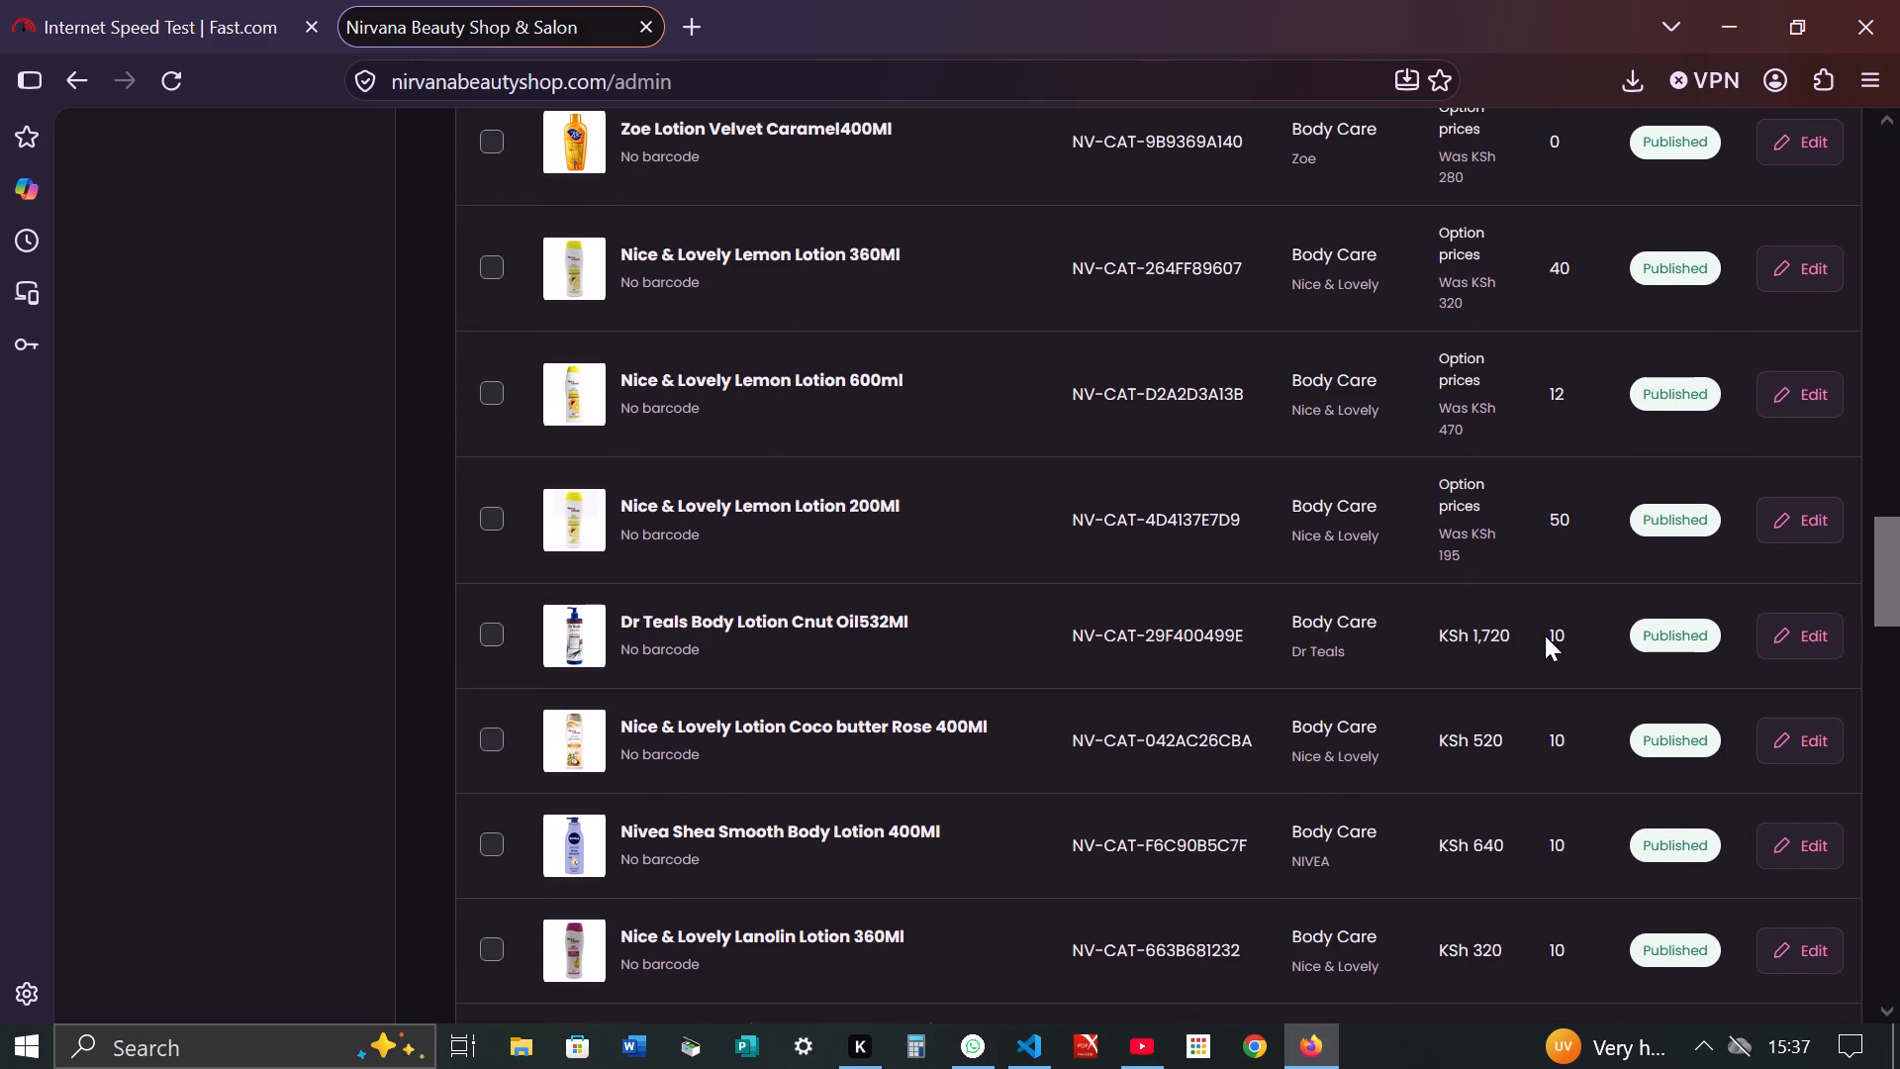
# Set the option 1 stock of the Dr Teals Body Lotion Cnut Oil532Ml to 0 and save the record.
pyautogui.click(1811, 623)
pyautogui.scroll(-2, 1405, 697)
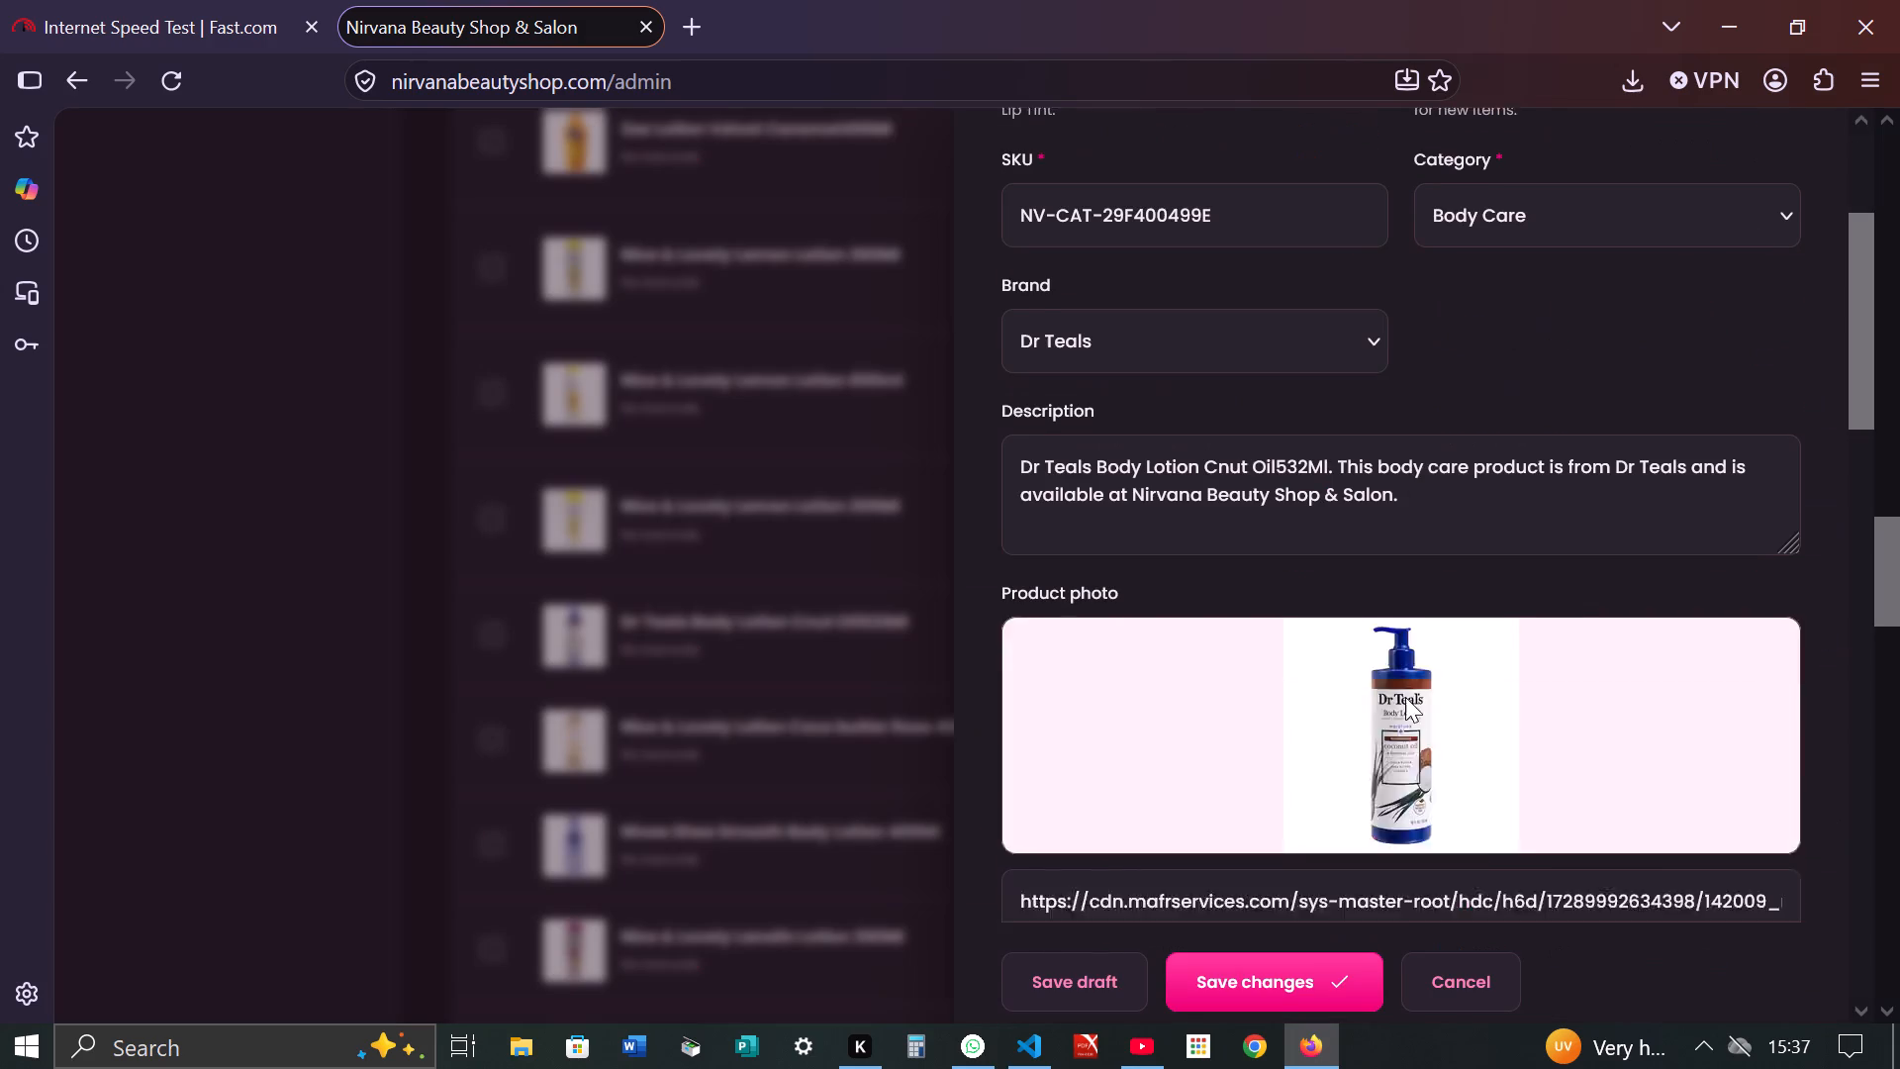
pyautogui.scroll(-6, 1405, 697)
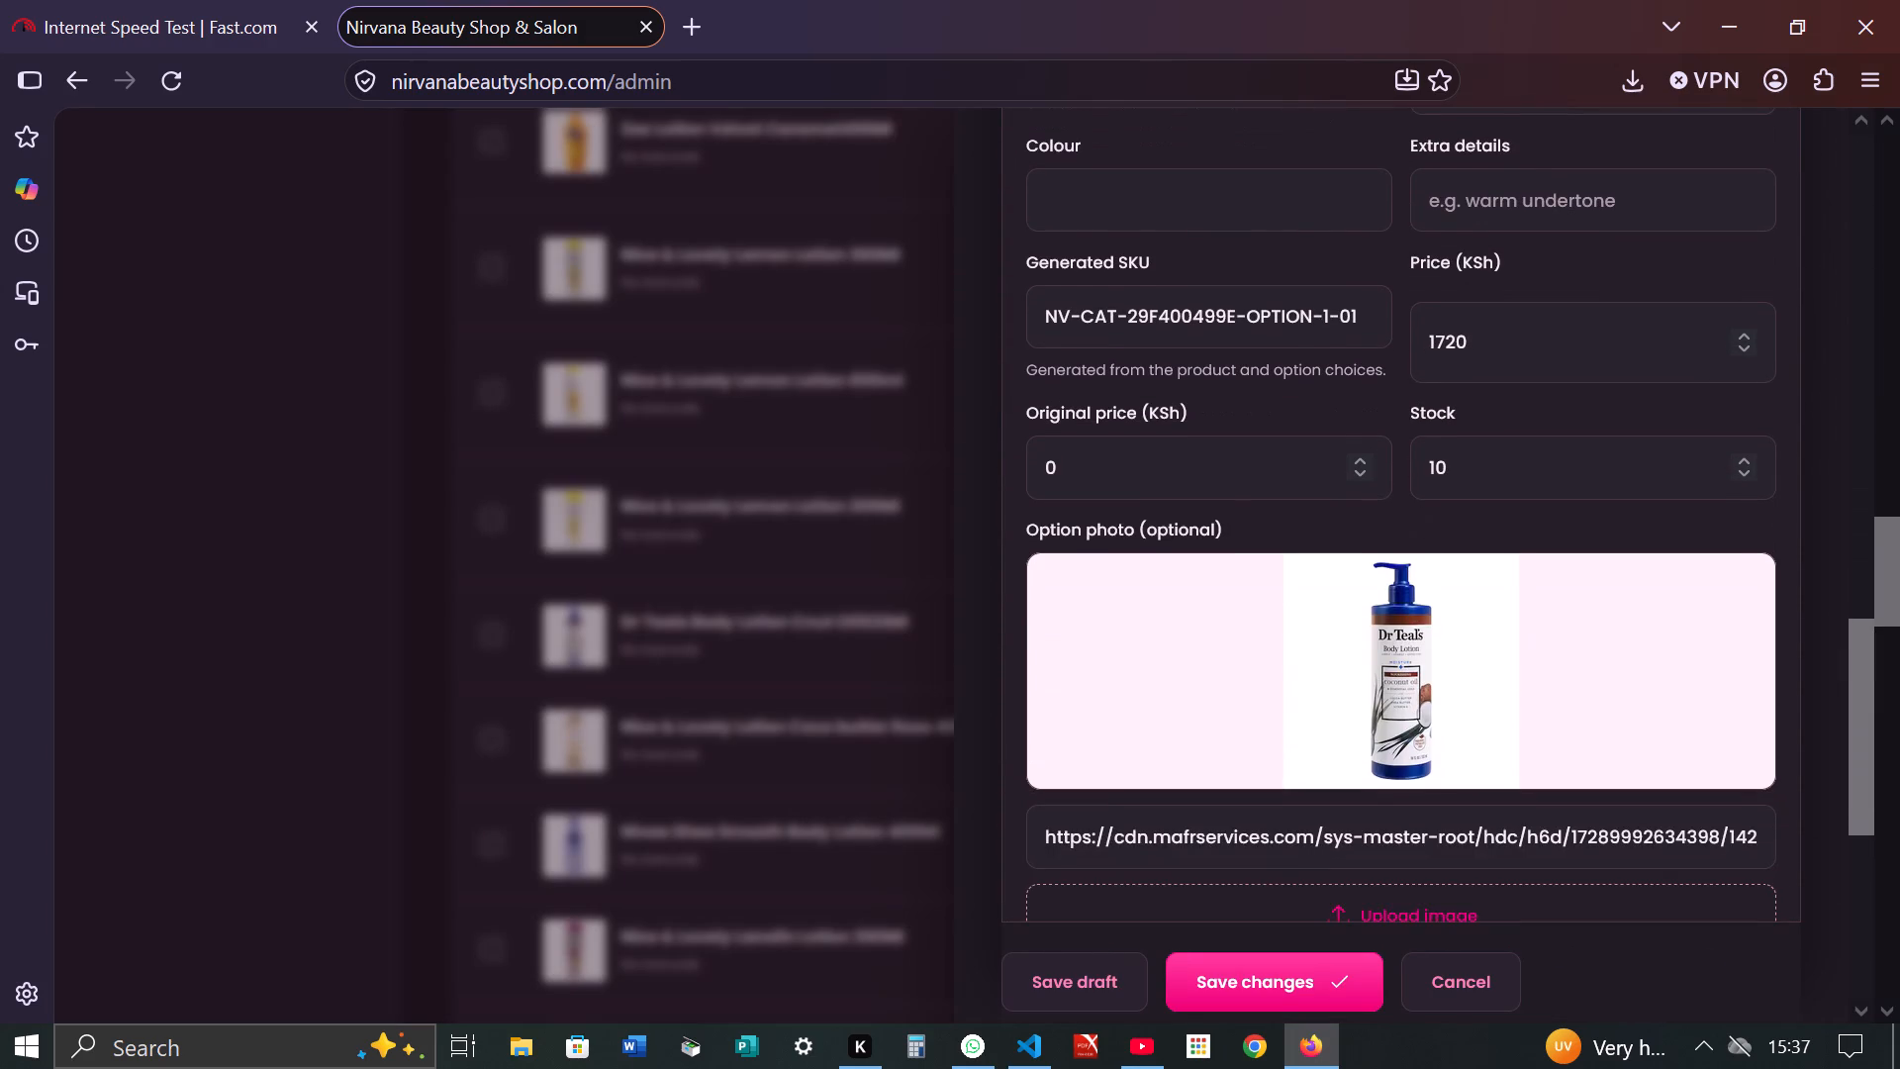
pyautogui.click(1436, 464)
pyautogui.press('BackSpace')
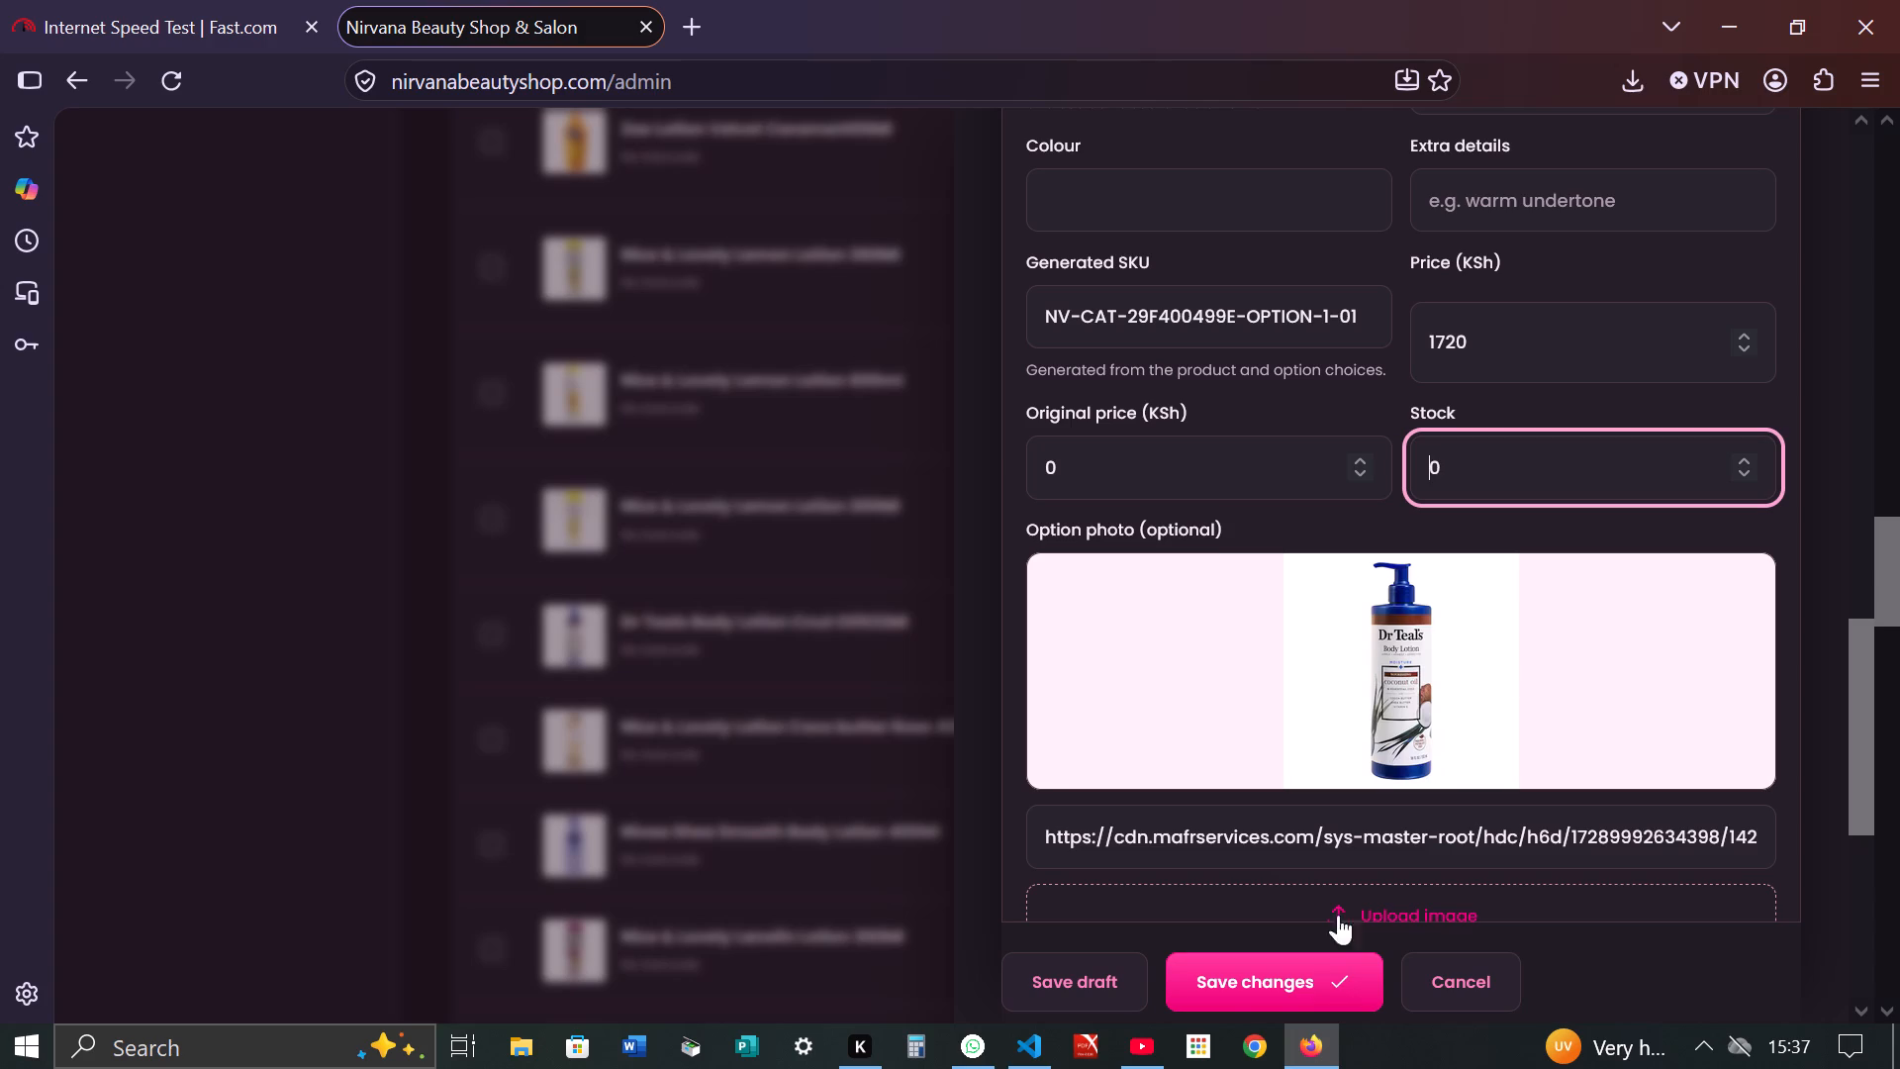
pyautogui.click(1292, 988)
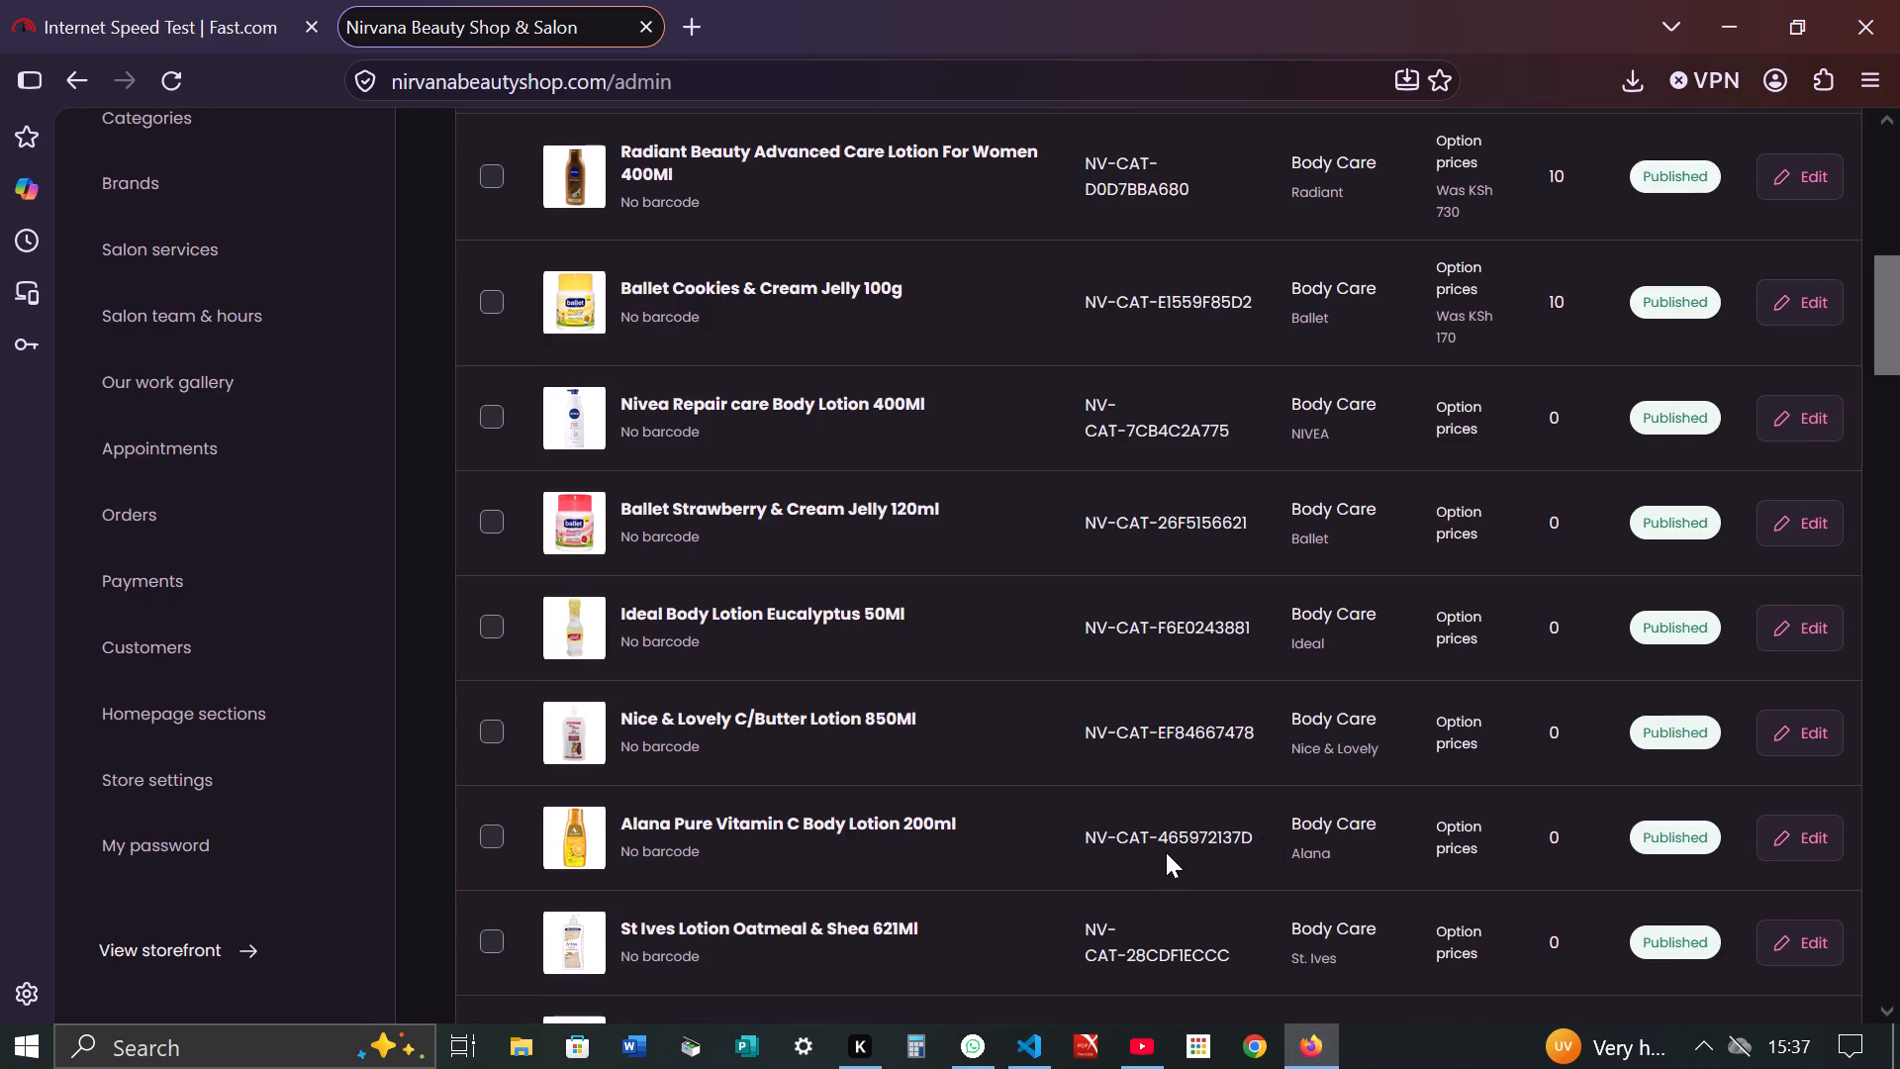
# Advance the catalogue product list from page 1 to page 3 and locate the Nice & Lovely Lotion Coco butter Rose 400Ml.
pyautogui.scroll(-17, 1166, 853)
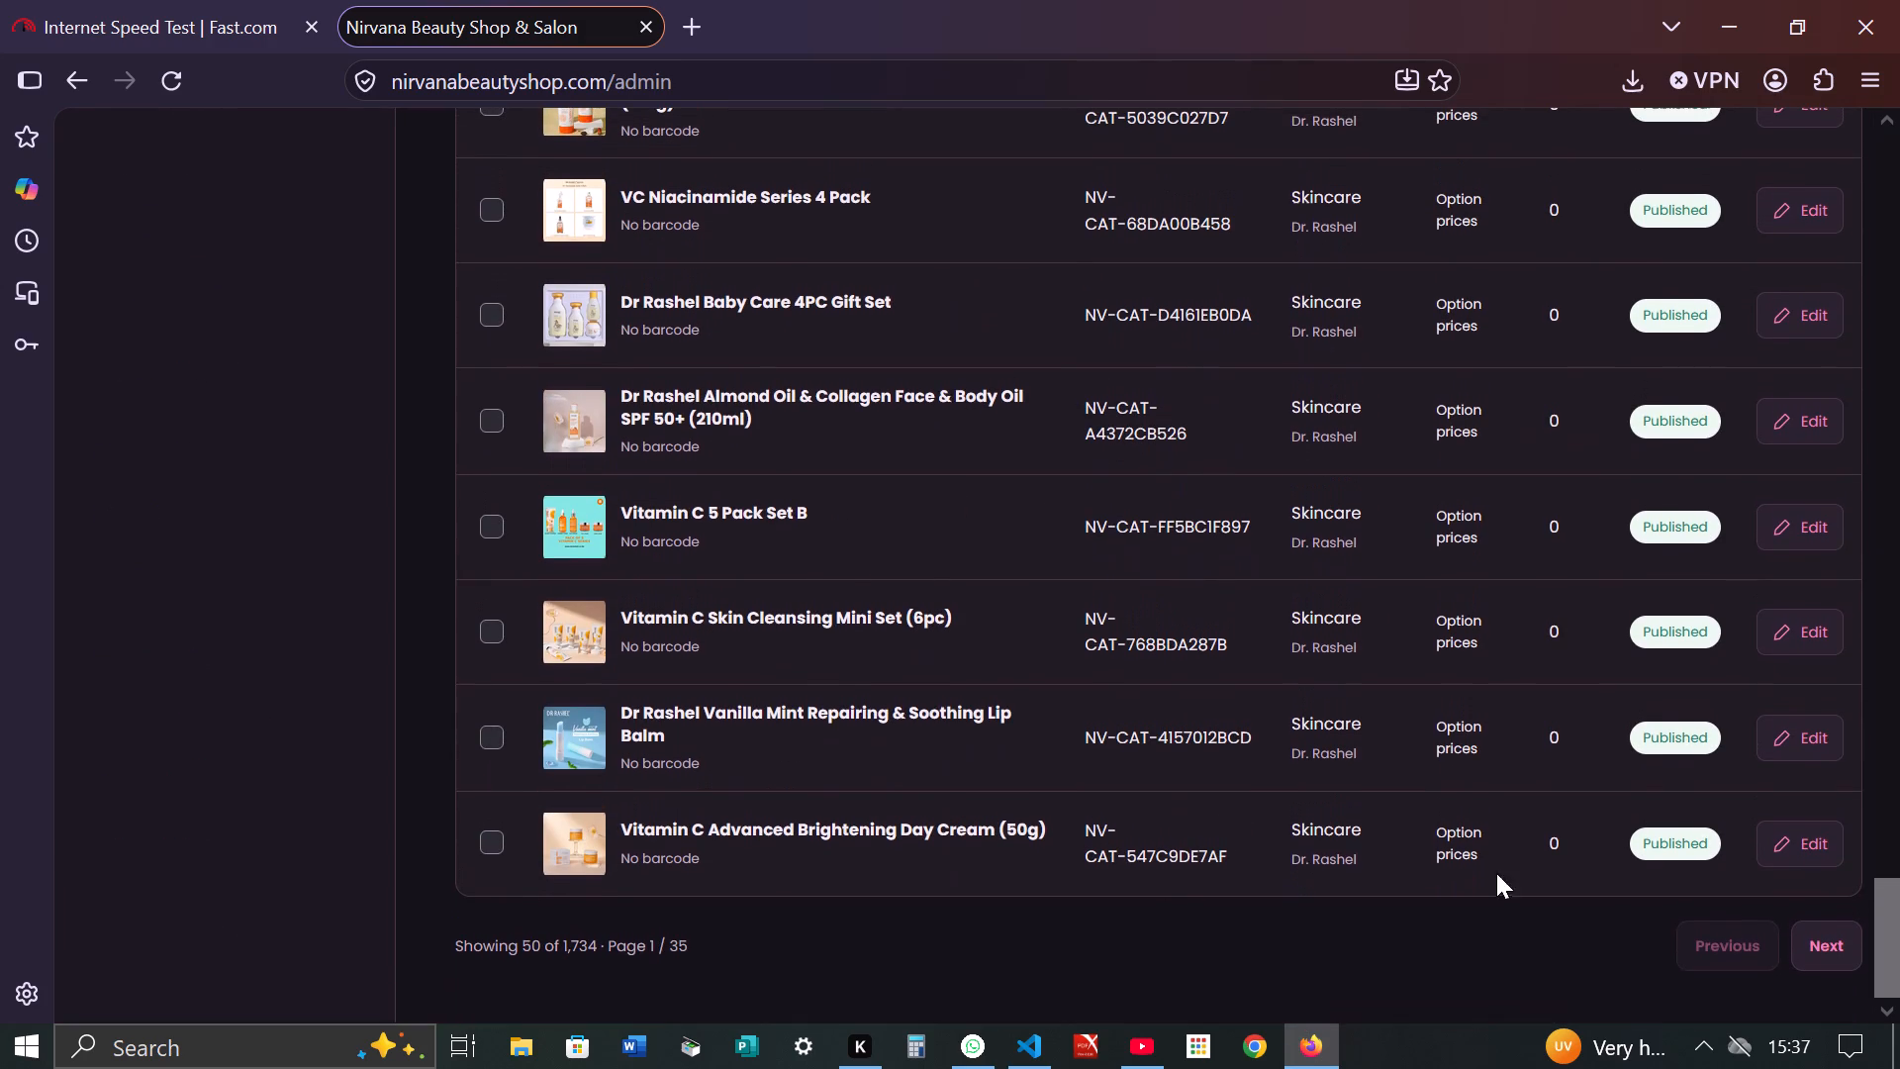
pyautogui.click(1823, 929)
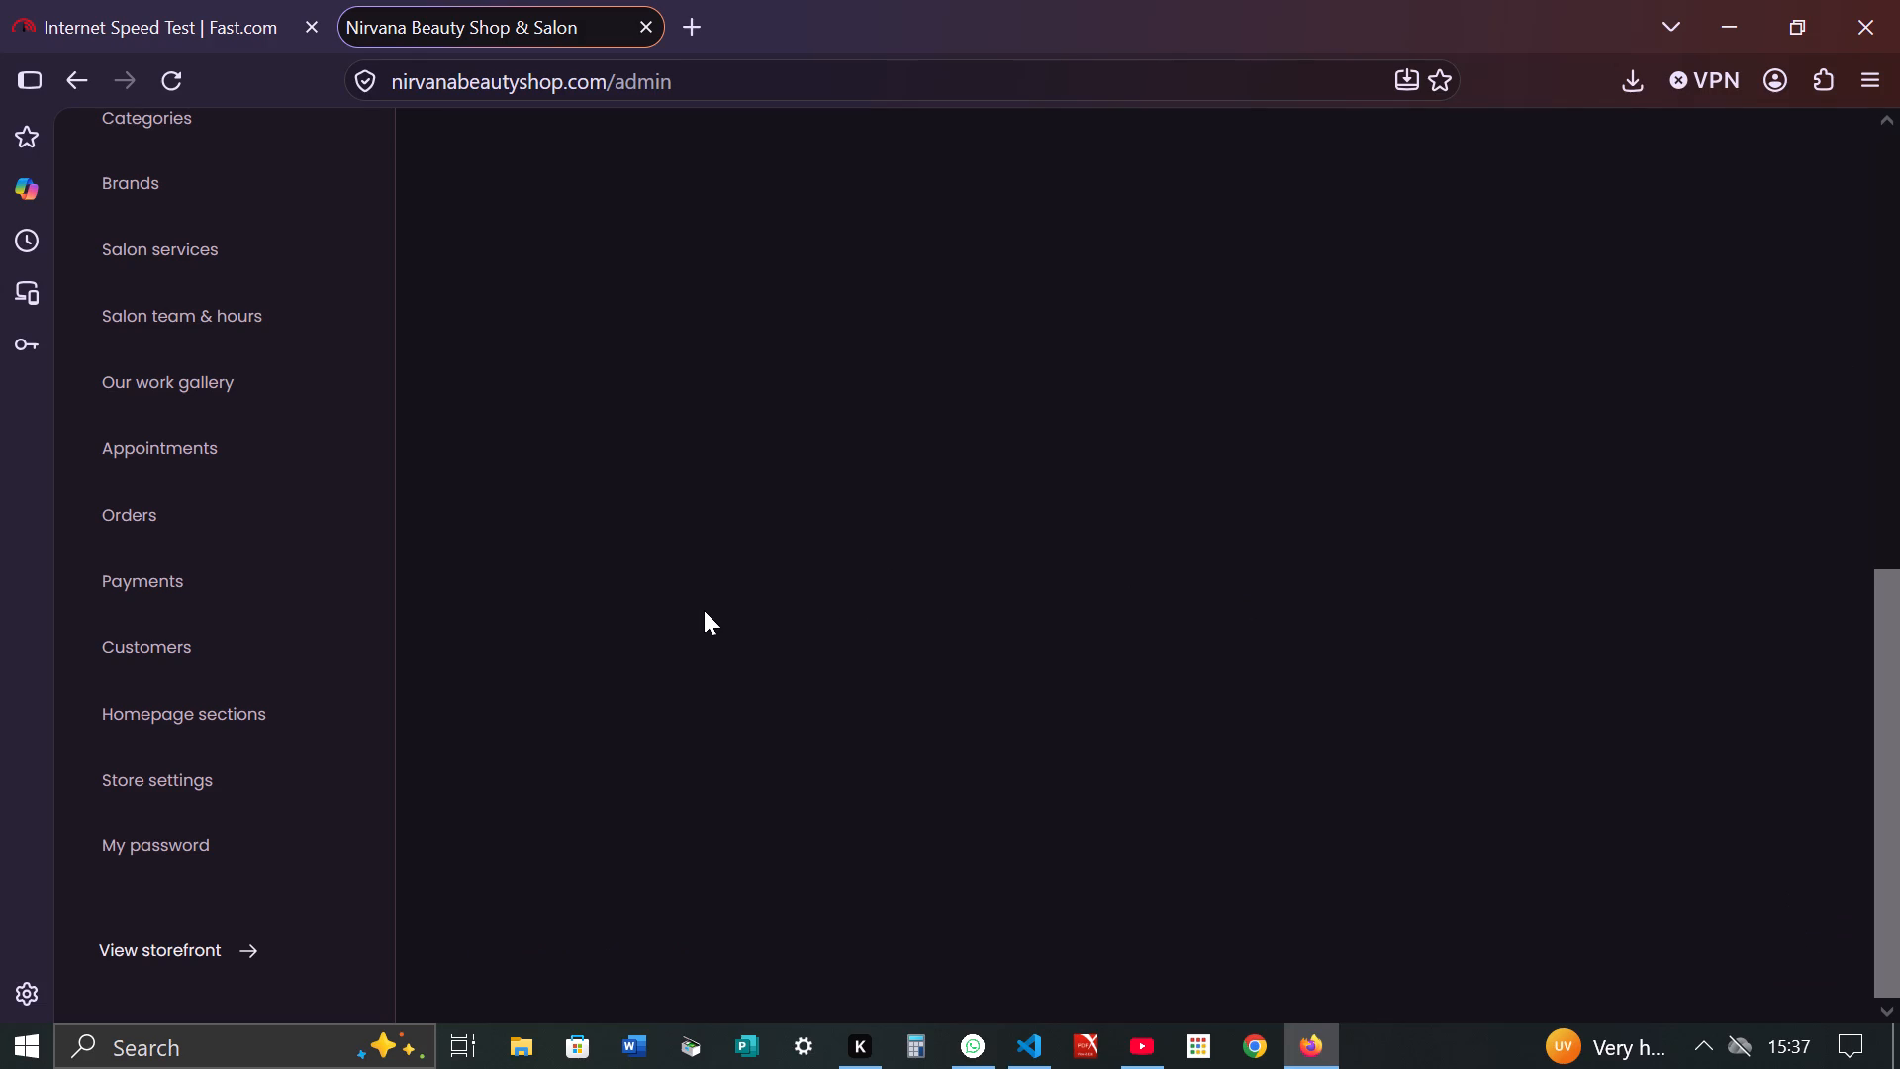
pyautogui.scroll(-16, 810, 649)
pyautogui.click(1829, 935)
pyautogui.scroll(-2, 823, 816)
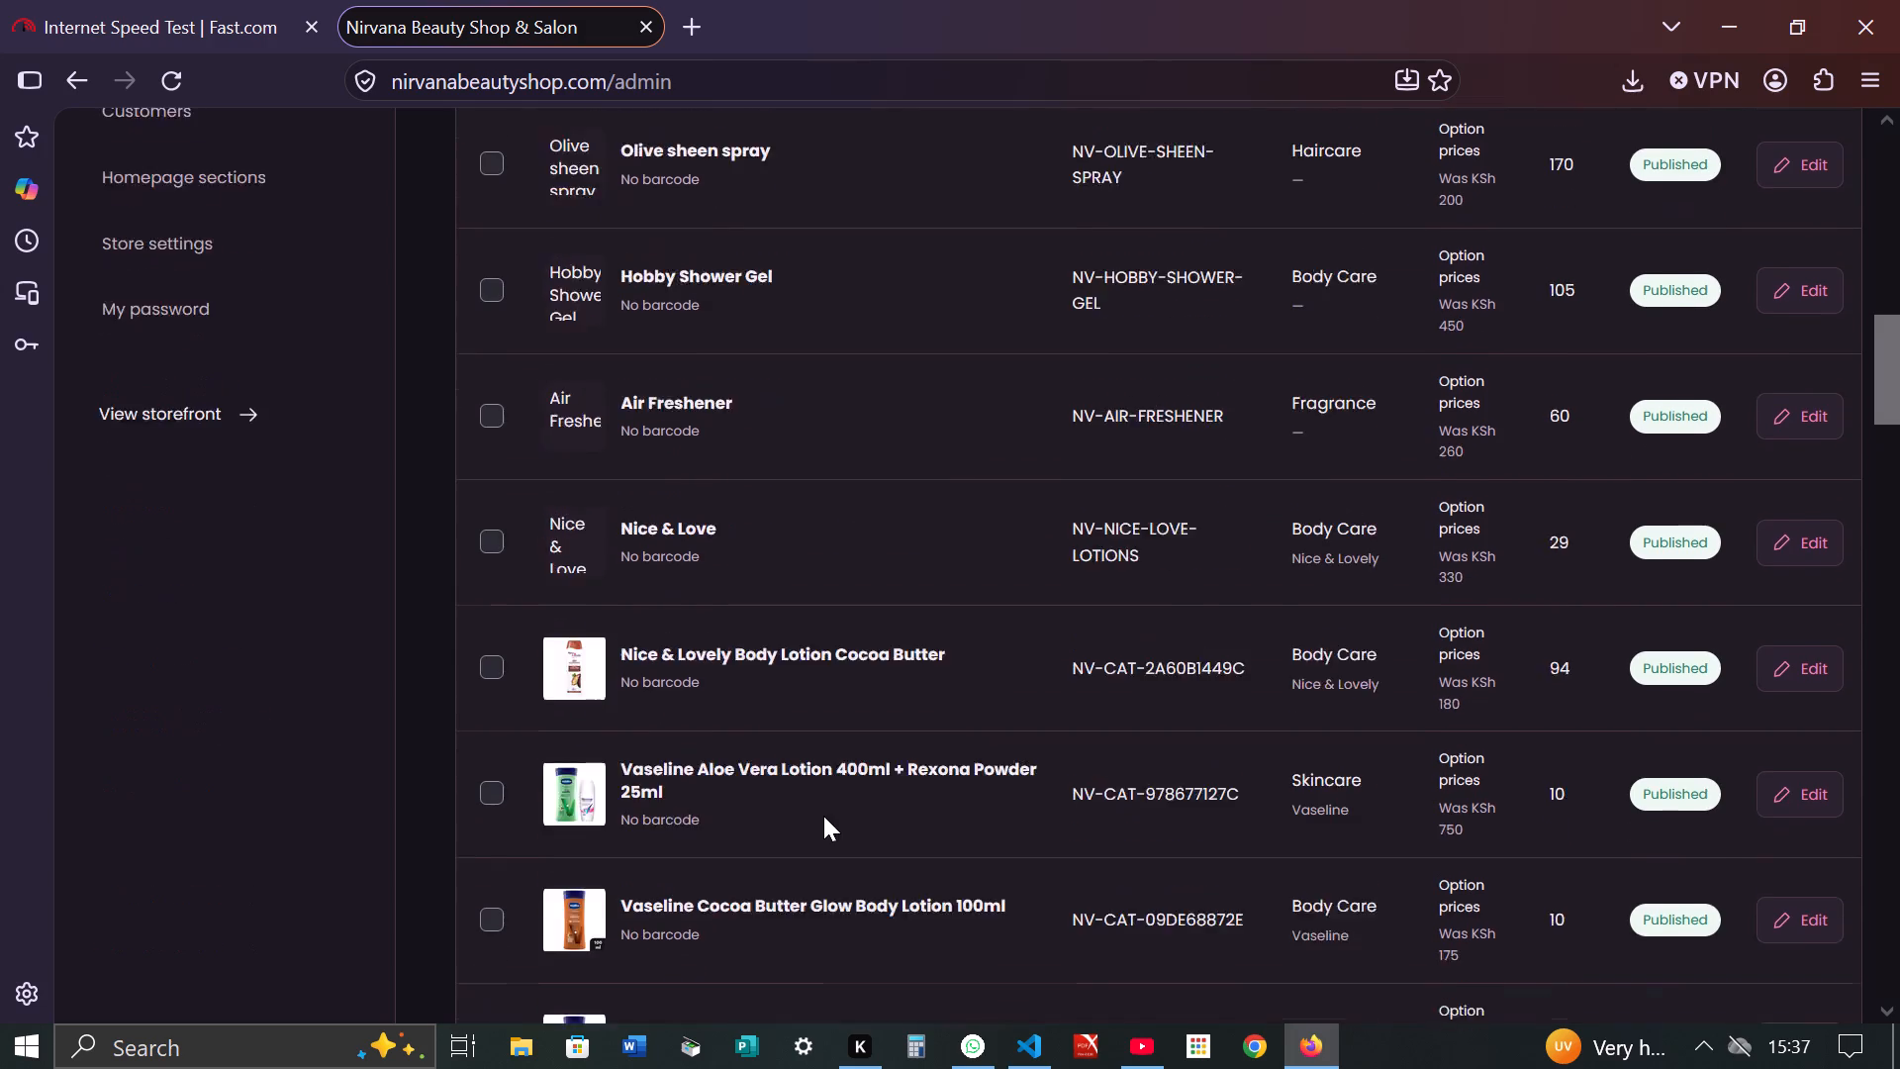
pyautogui.scroll(-6, 823, 816)
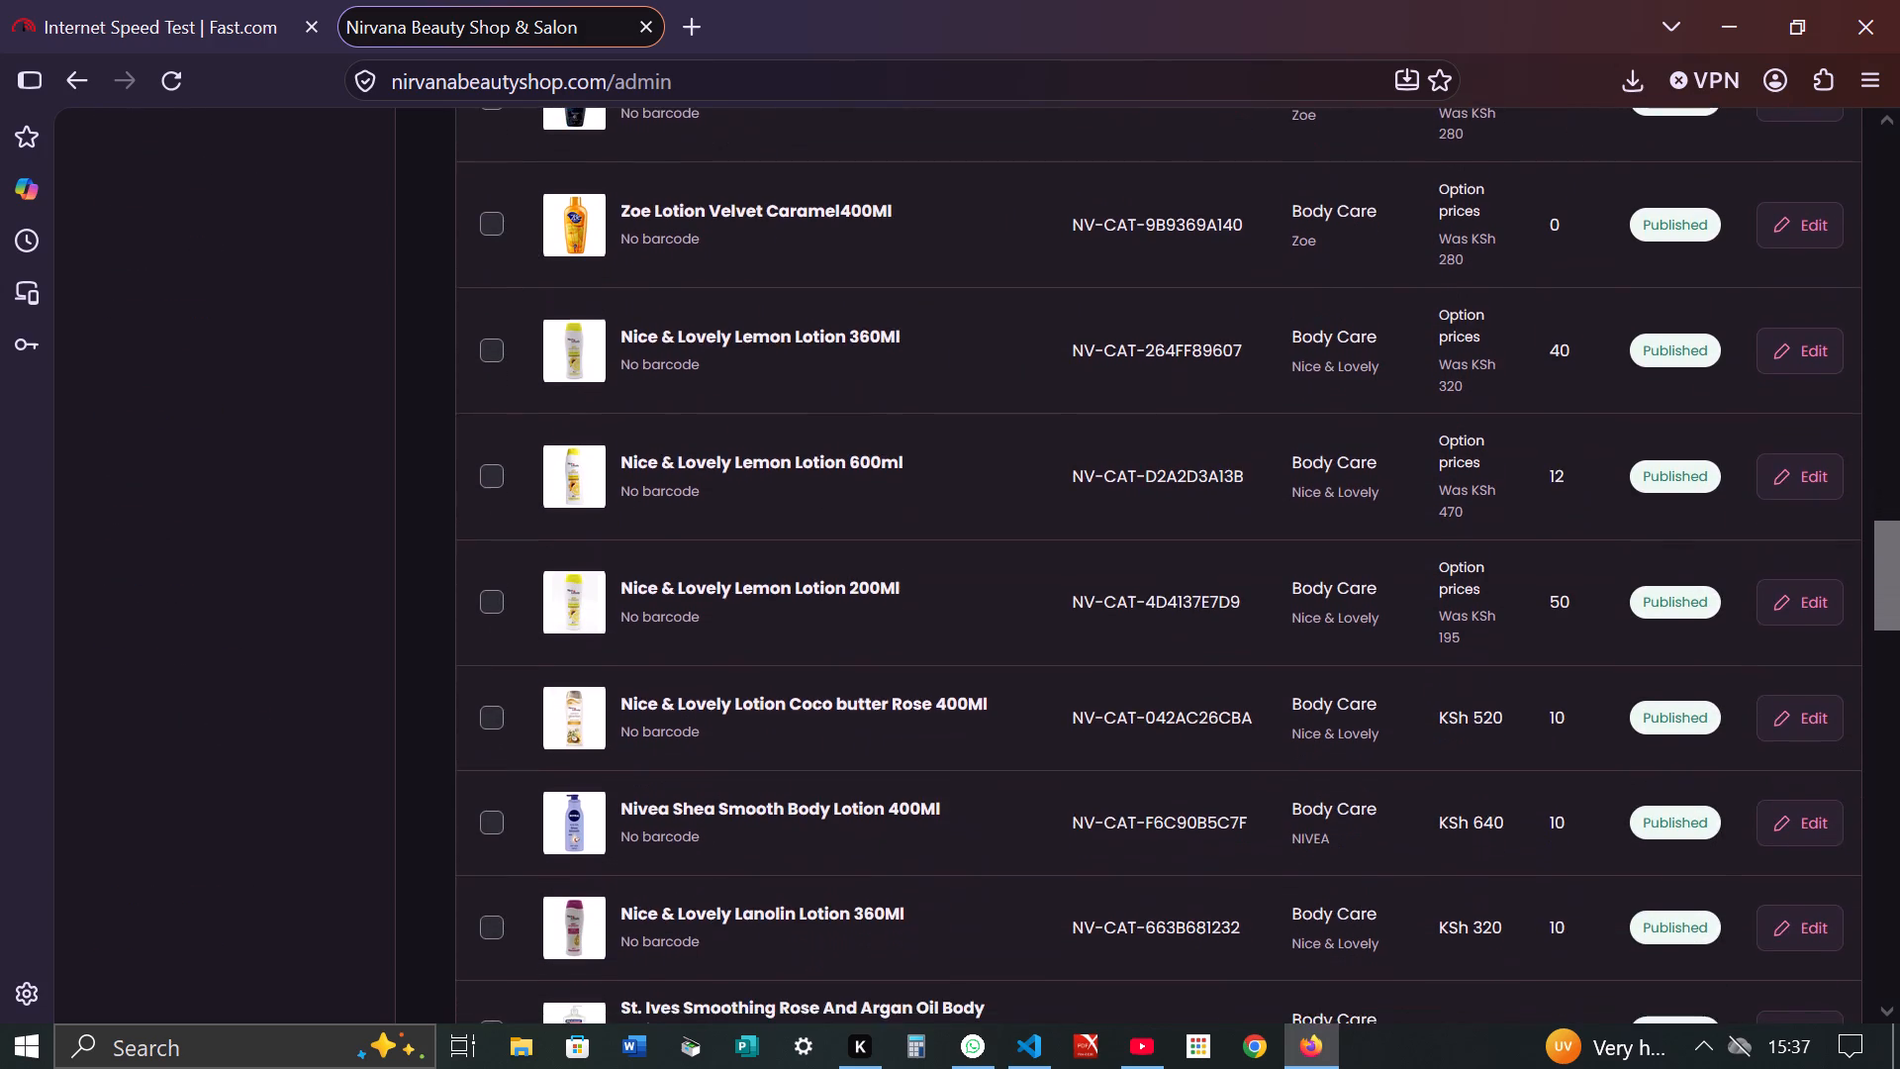
pyautogui.scroll(-2, 823, 816)
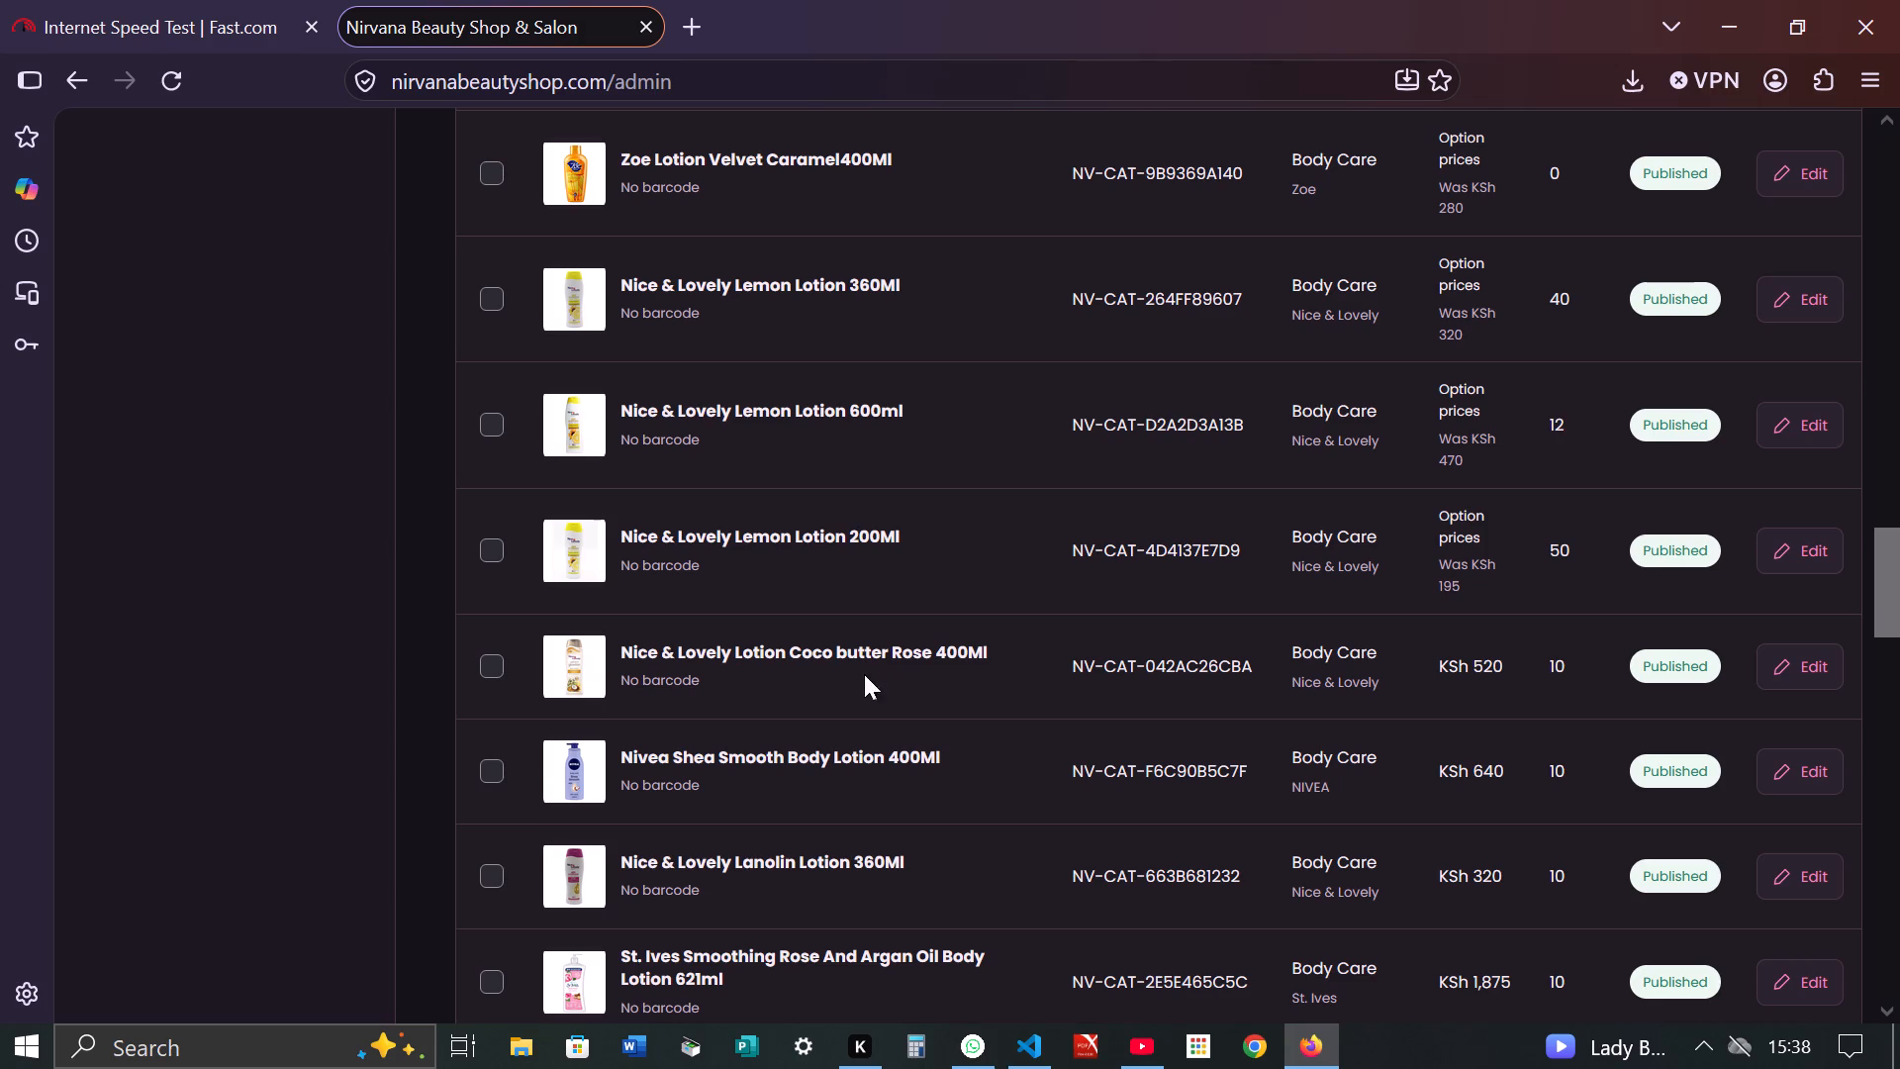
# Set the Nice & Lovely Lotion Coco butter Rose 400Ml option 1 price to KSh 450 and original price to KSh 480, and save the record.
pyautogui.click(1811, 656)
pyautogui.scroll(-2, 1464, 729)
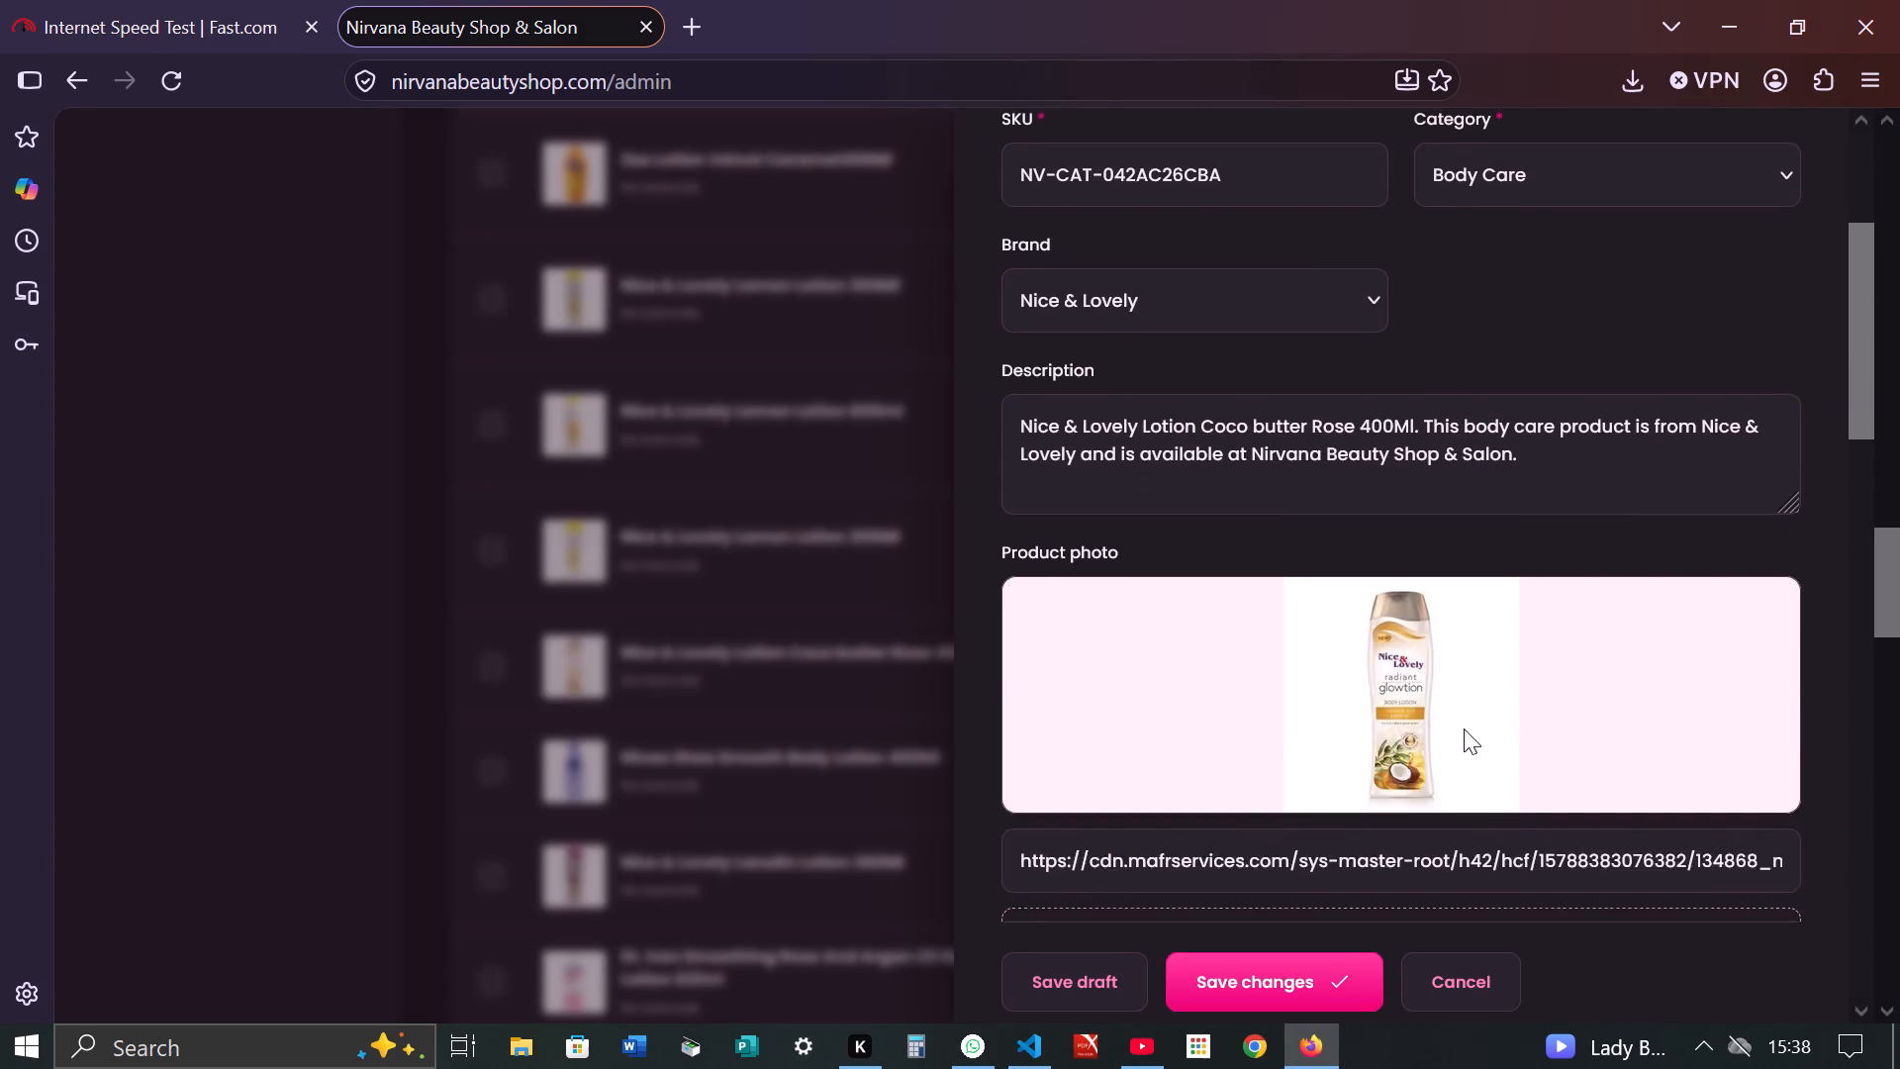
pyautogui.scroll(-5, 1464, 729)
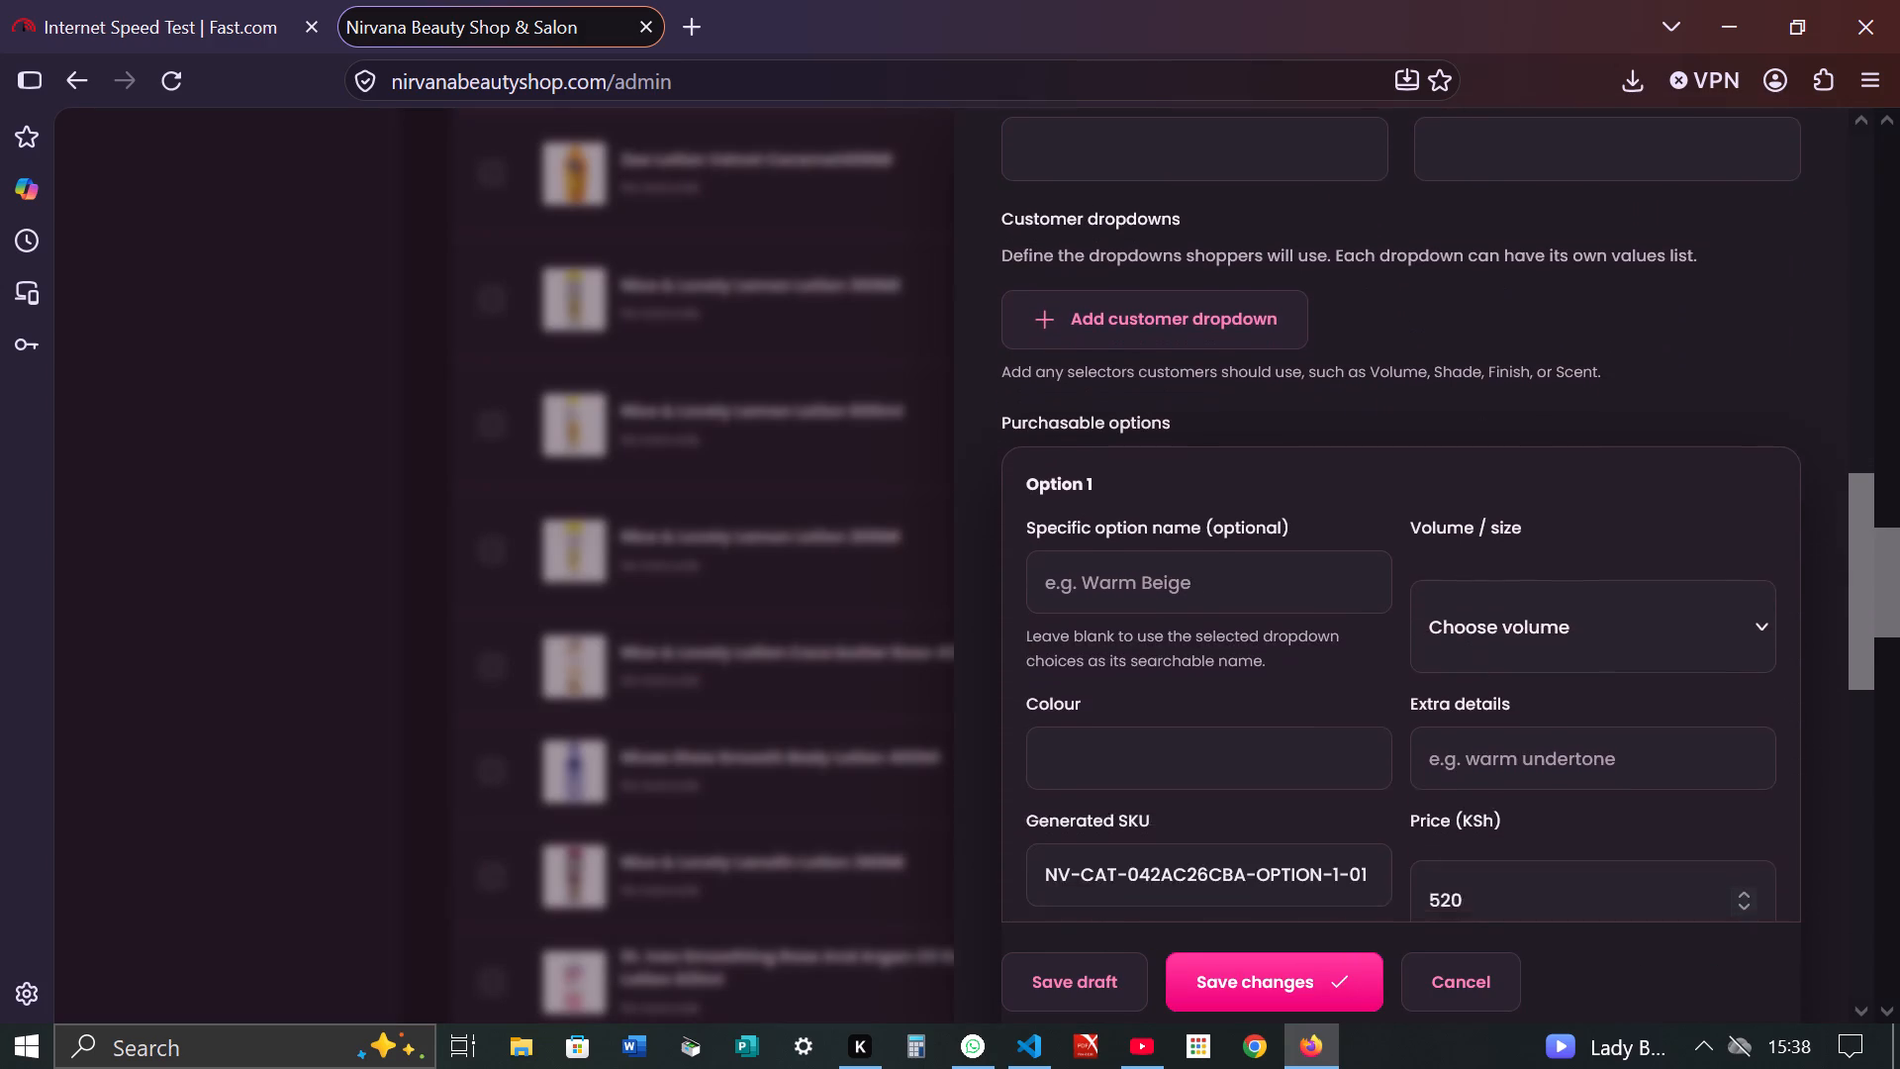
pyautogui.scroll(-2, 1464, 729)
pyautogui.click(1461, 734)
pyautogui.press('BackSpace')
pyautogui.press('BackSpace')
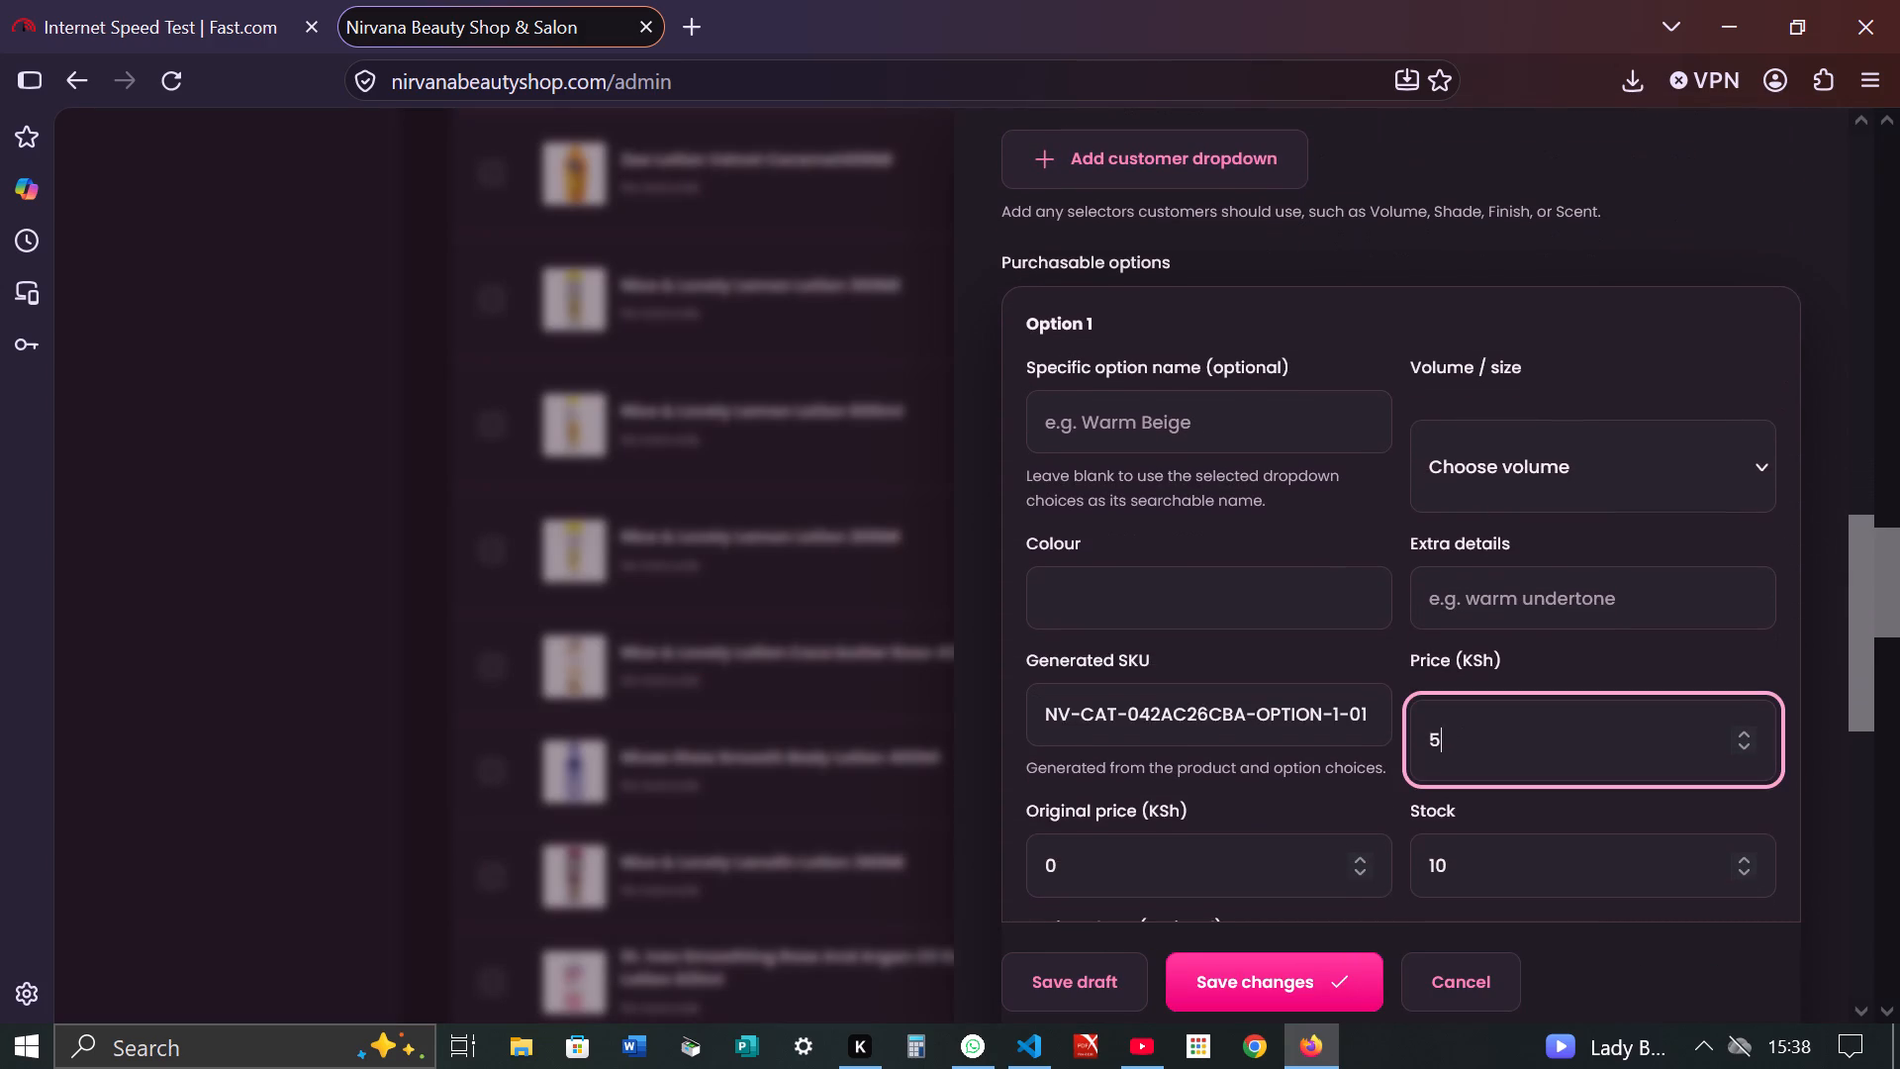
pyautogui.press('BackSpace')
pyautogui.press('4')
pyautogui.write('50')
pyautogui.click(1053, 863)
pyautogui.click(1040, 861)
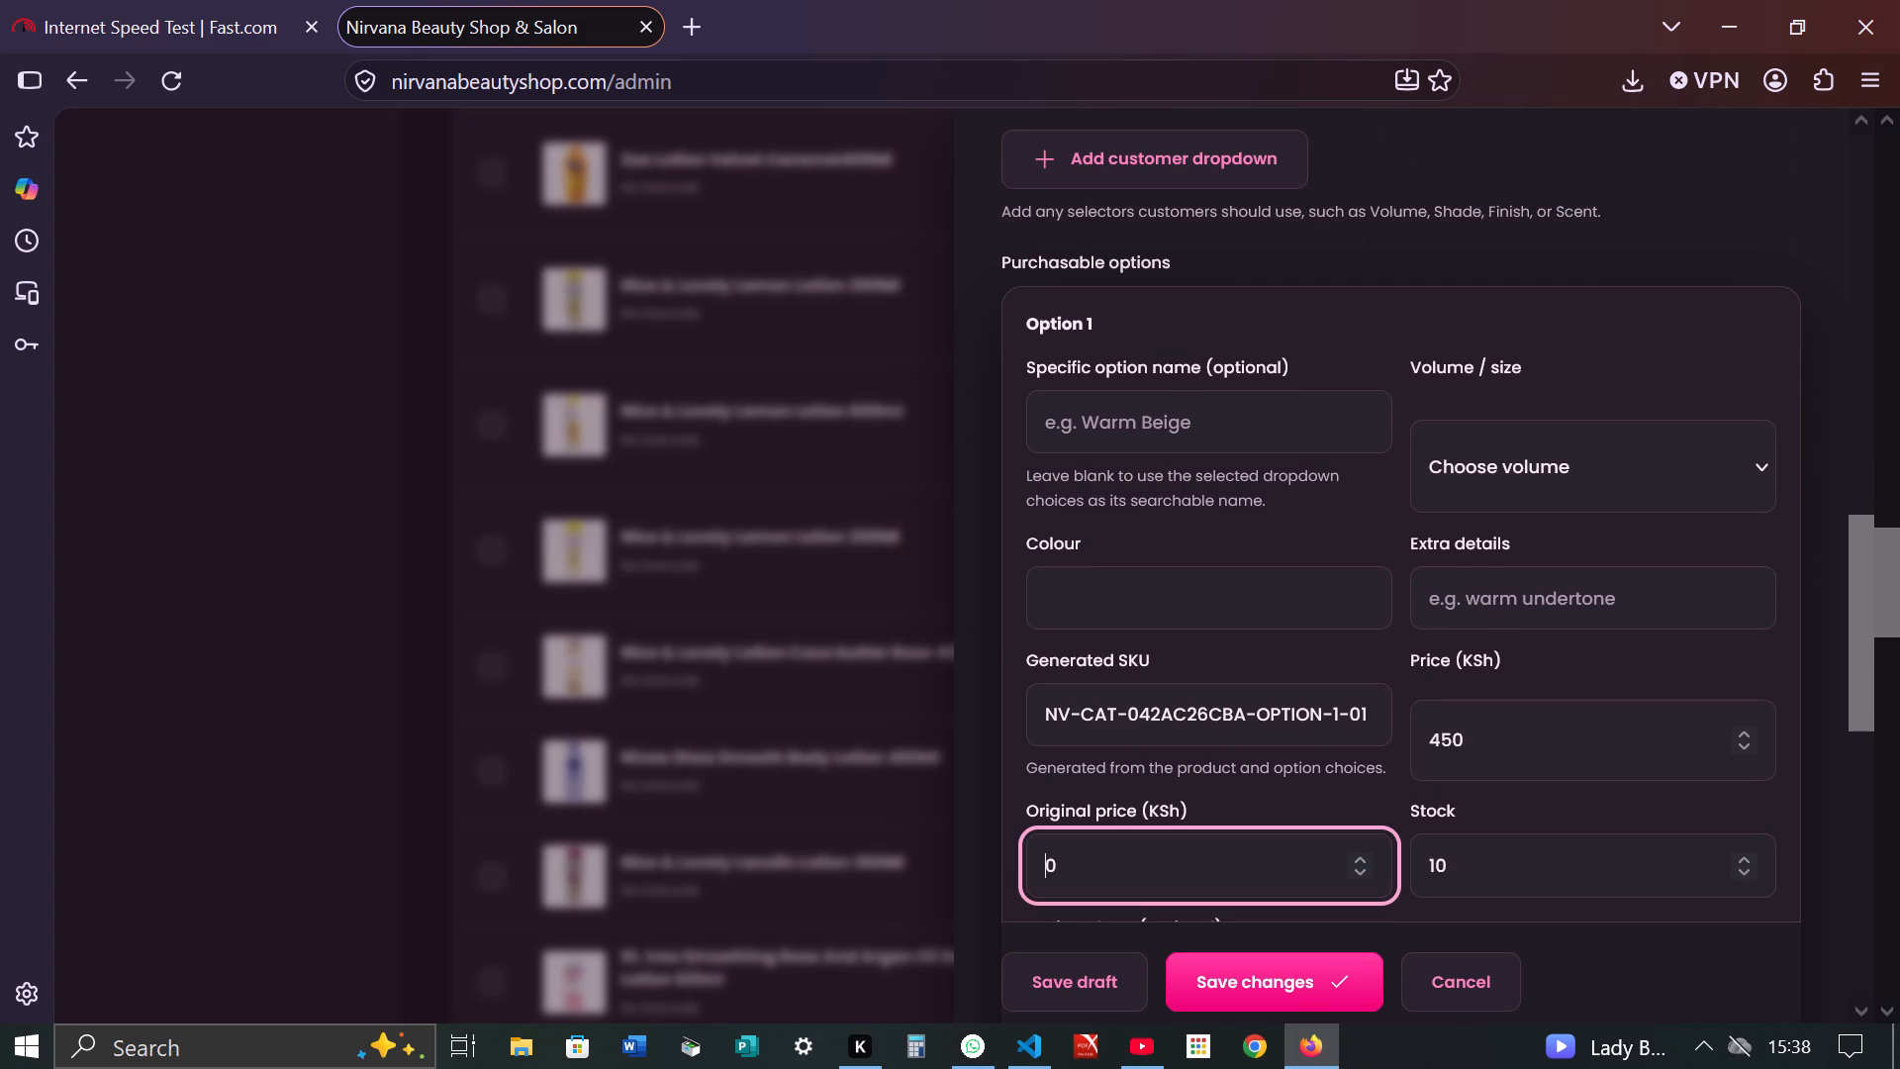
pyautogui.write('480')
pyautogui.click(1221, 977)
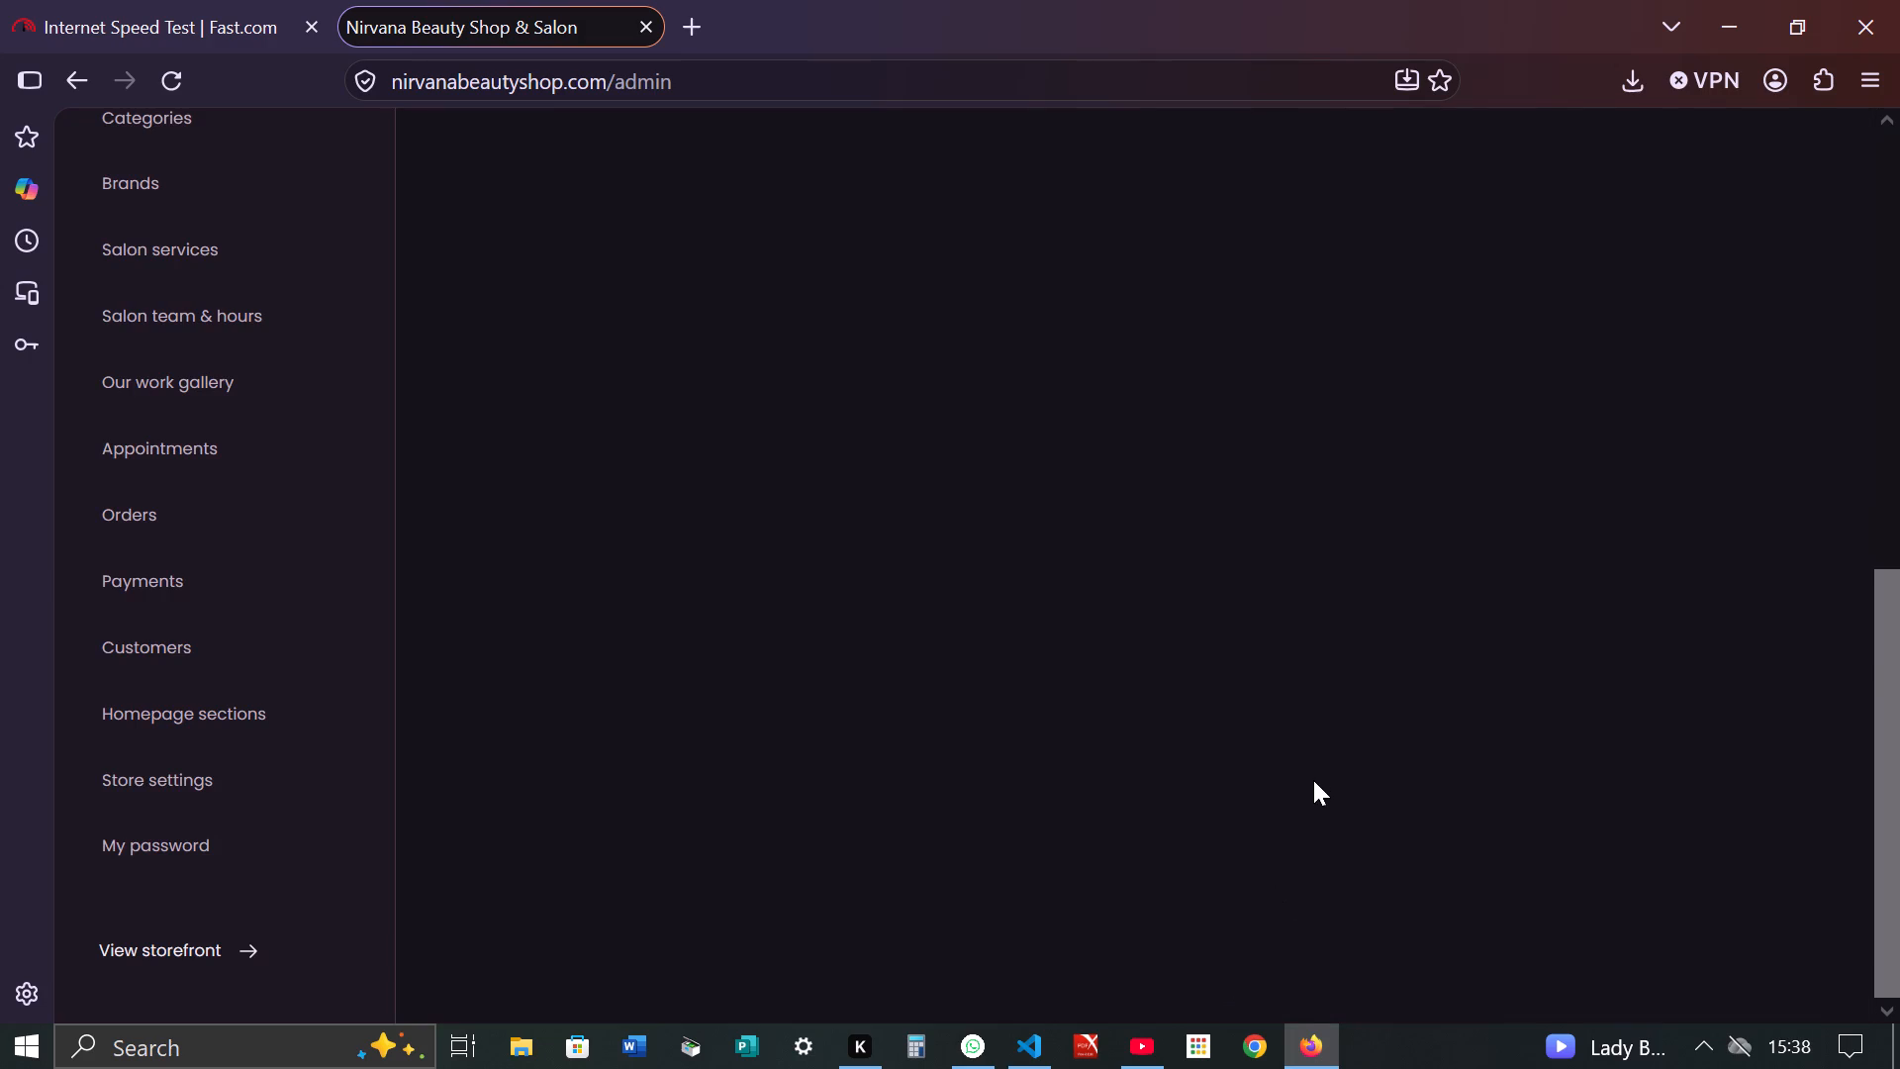
# Reopen the Nice & Lovely Lotion Coco butter Rose 400Ml record from page 1 and correct the option 1 original price to KSh 480.
pyautogui.scroll(5, 1101, 591)
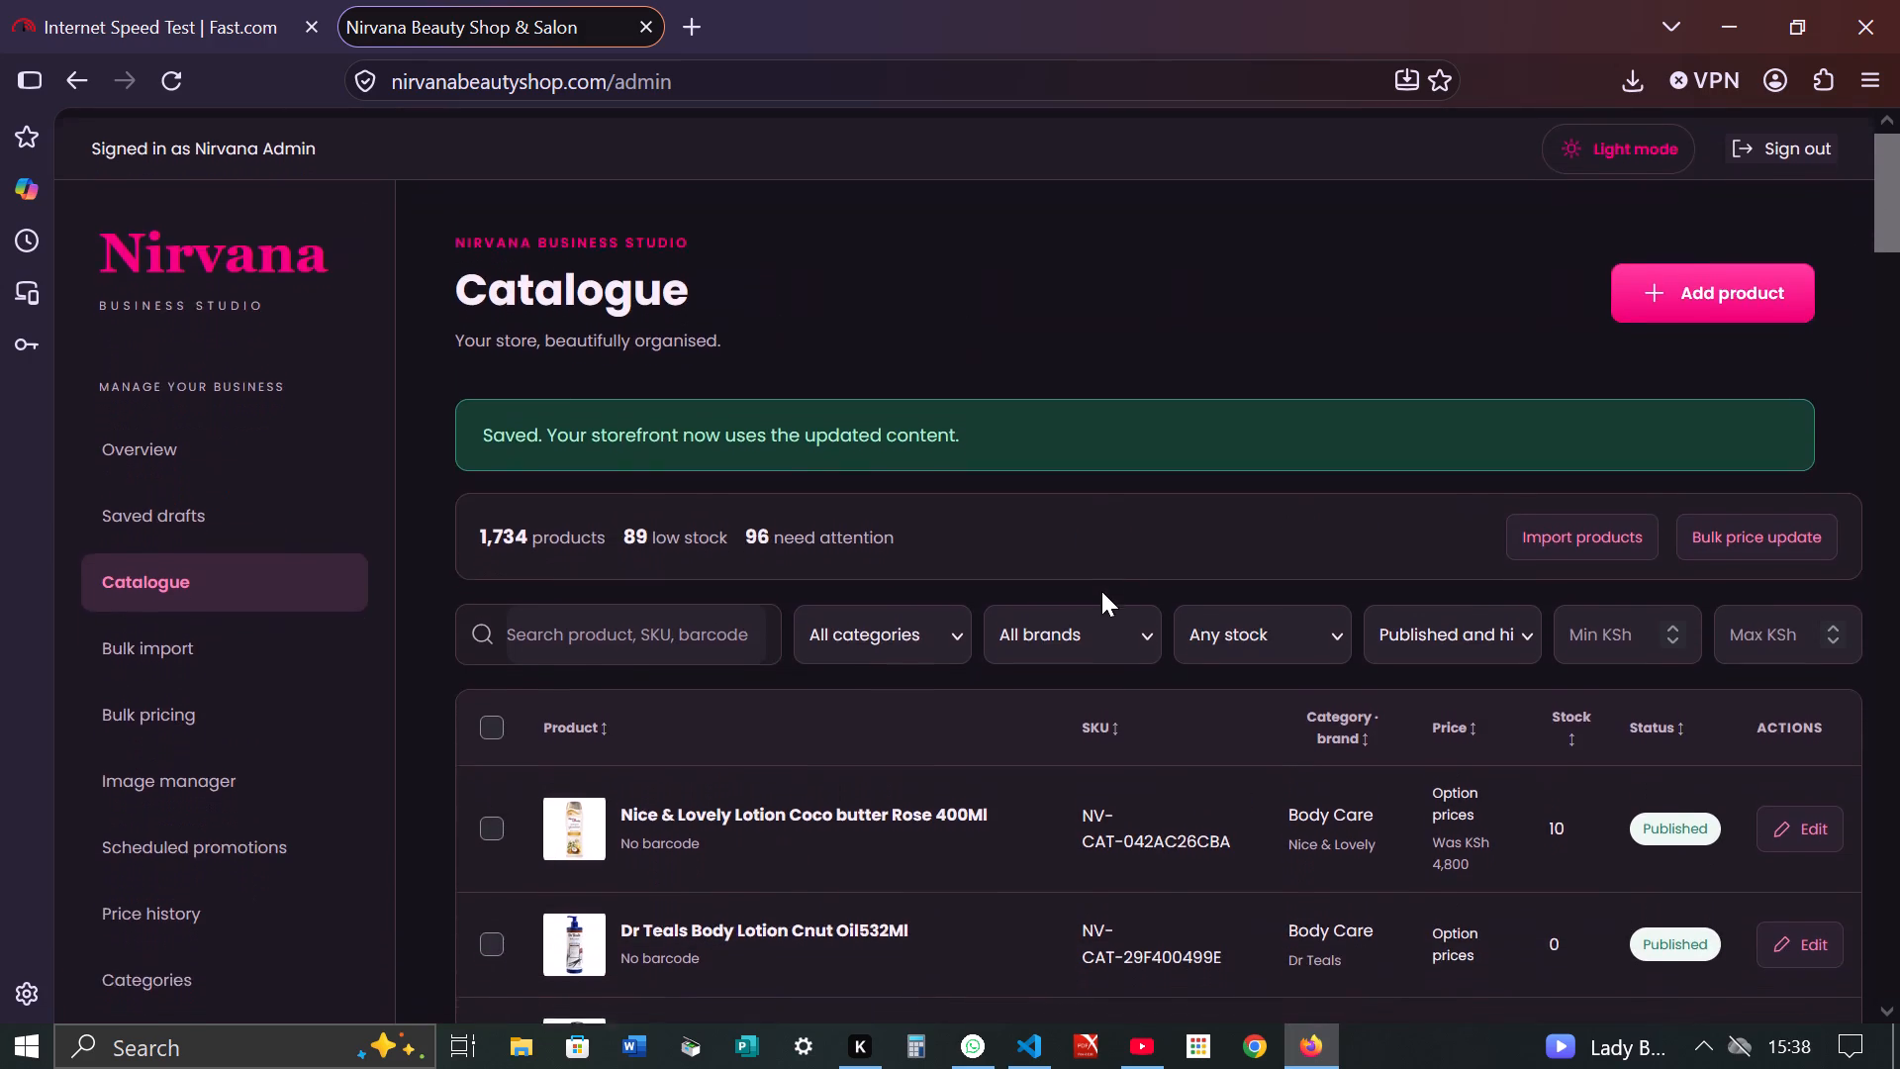
pyautogui.scroll(1, 1101, 591)
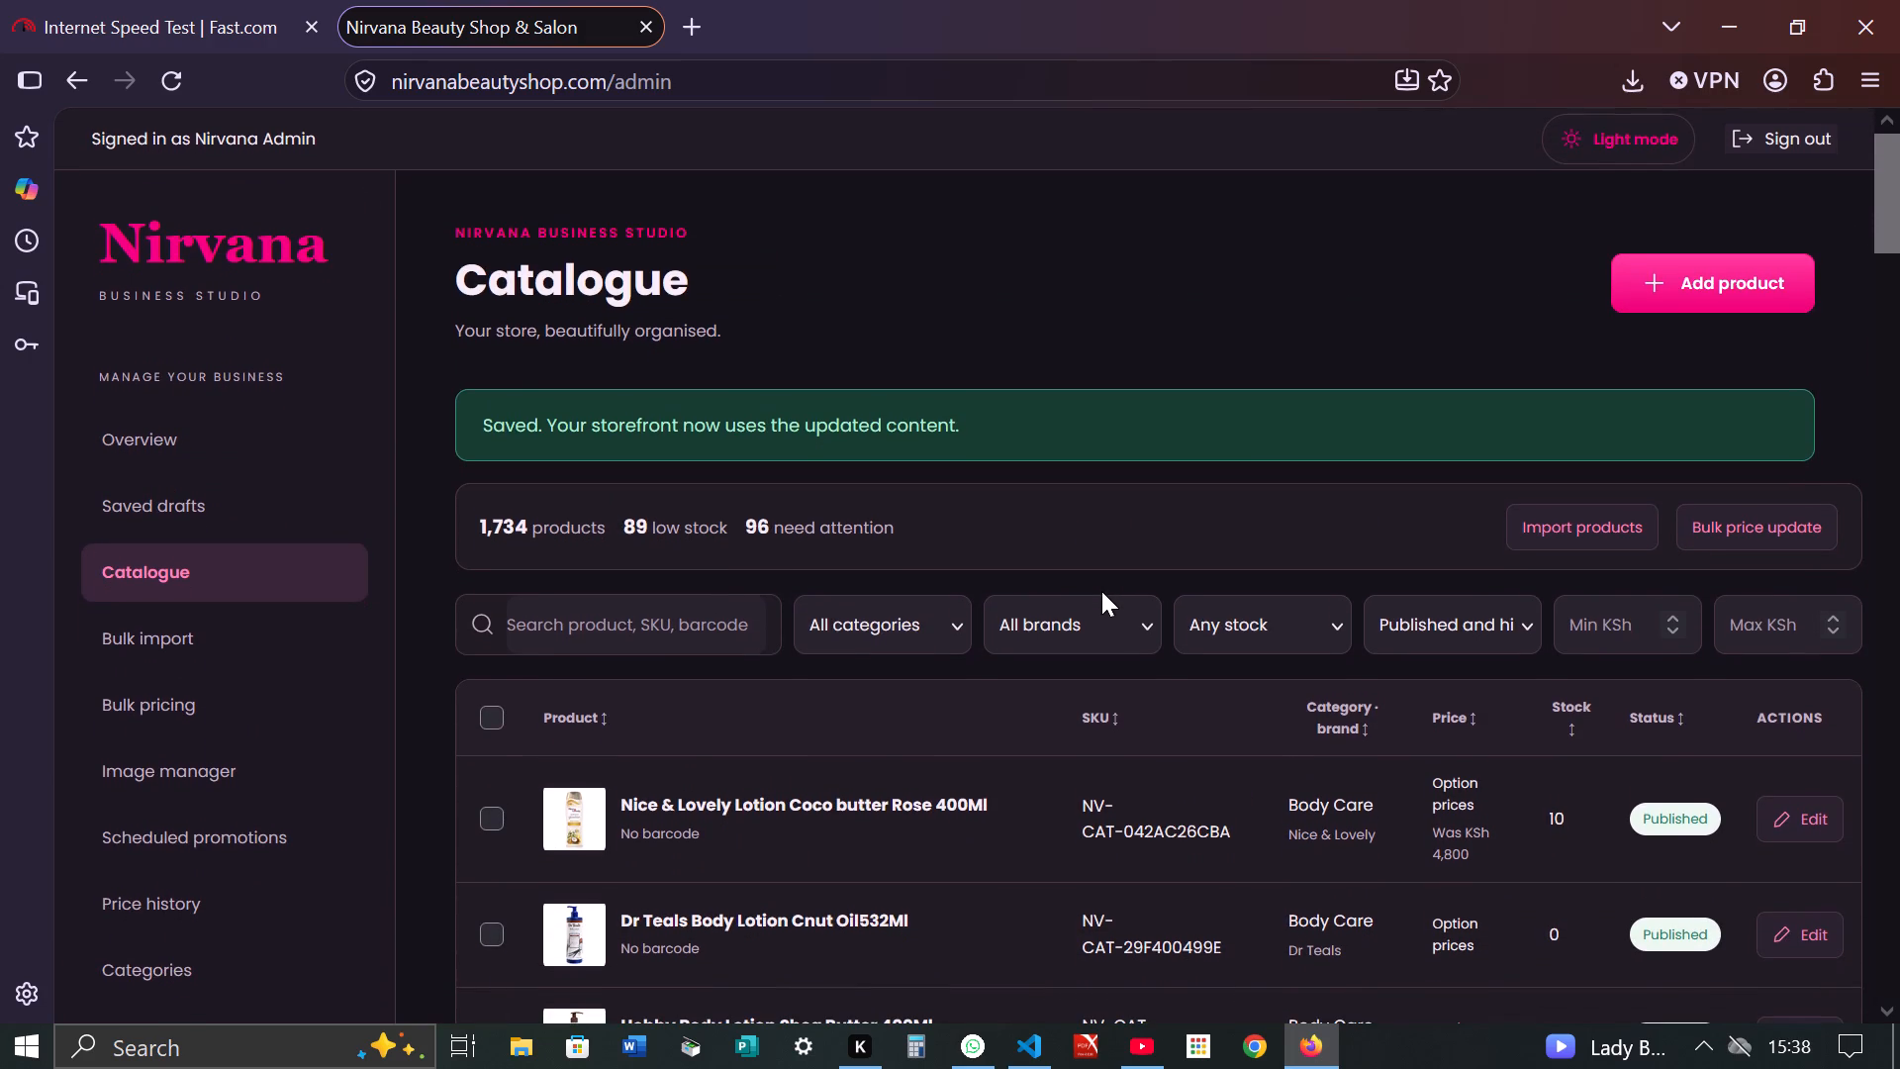
pyautogui.scroll(-2, 807, 729)
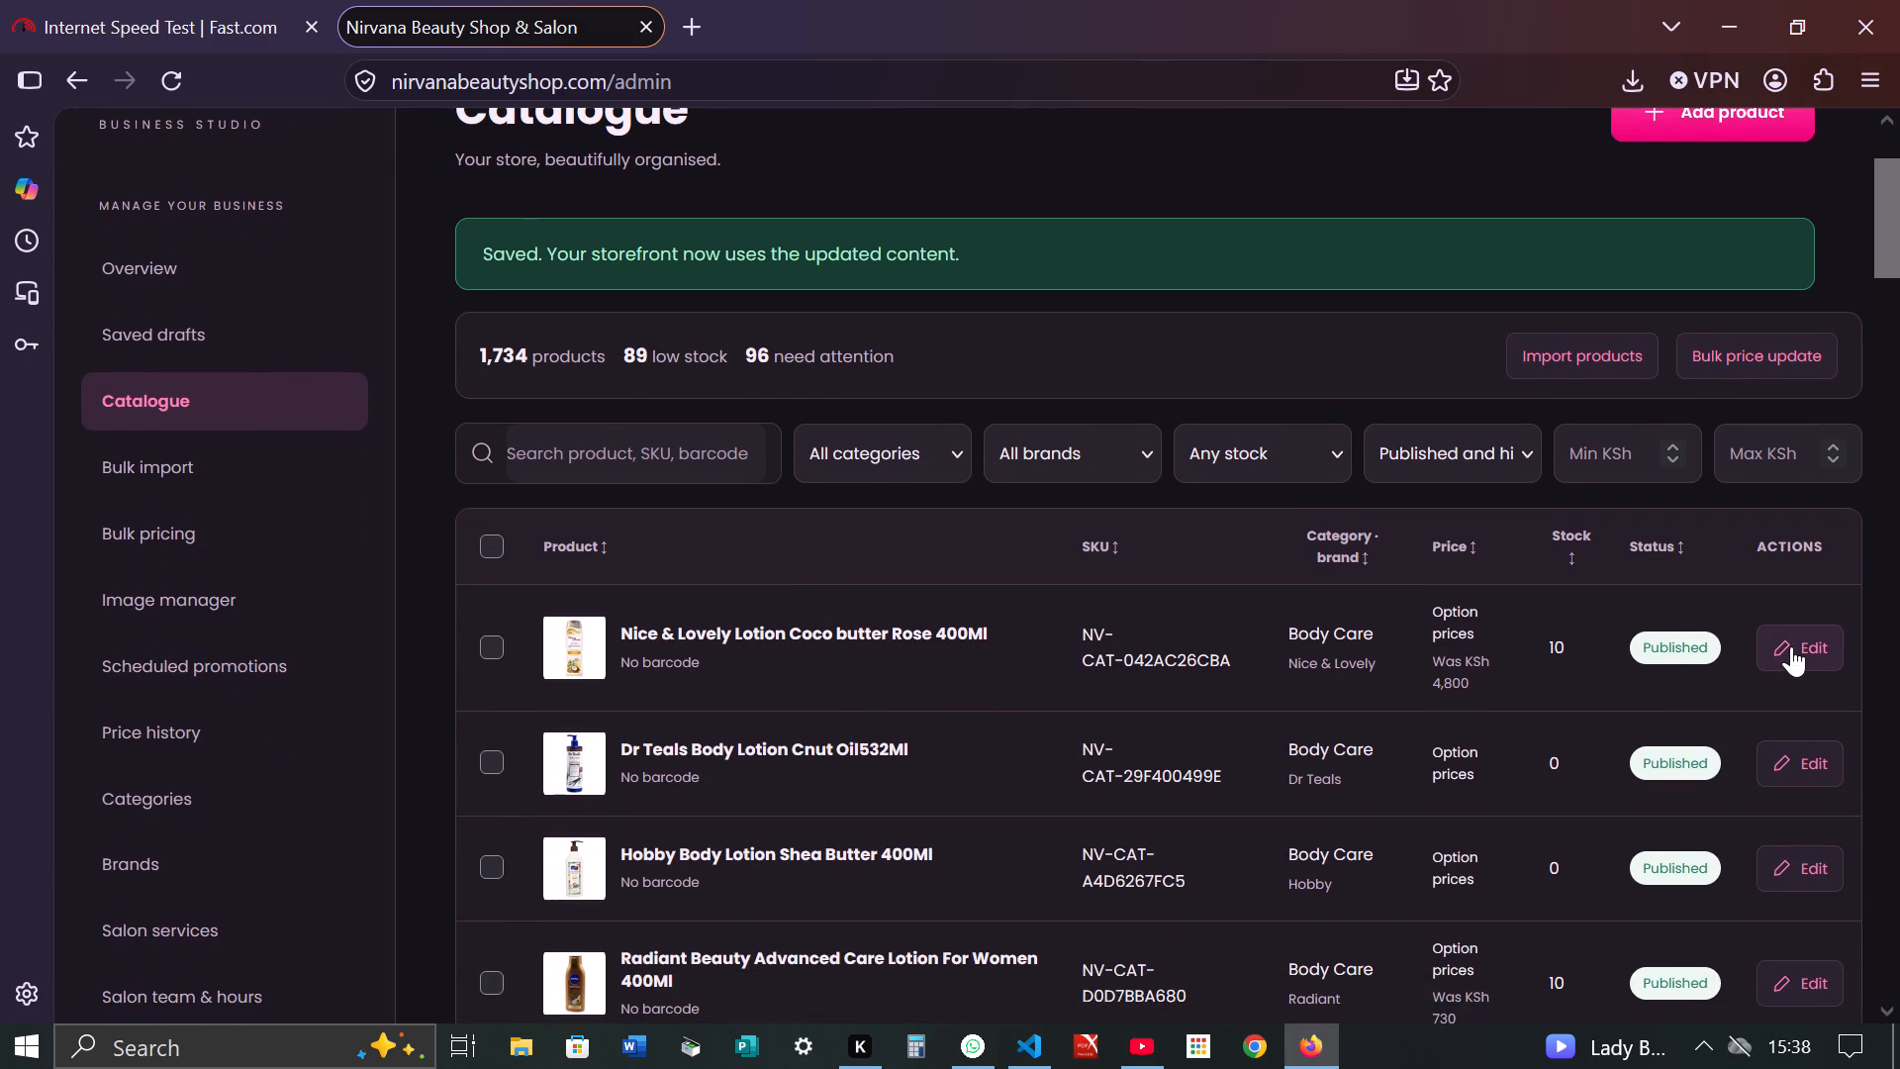
pyautogui.click(1791, 646)
pyautogui.scroll(-2, 1206, 718)
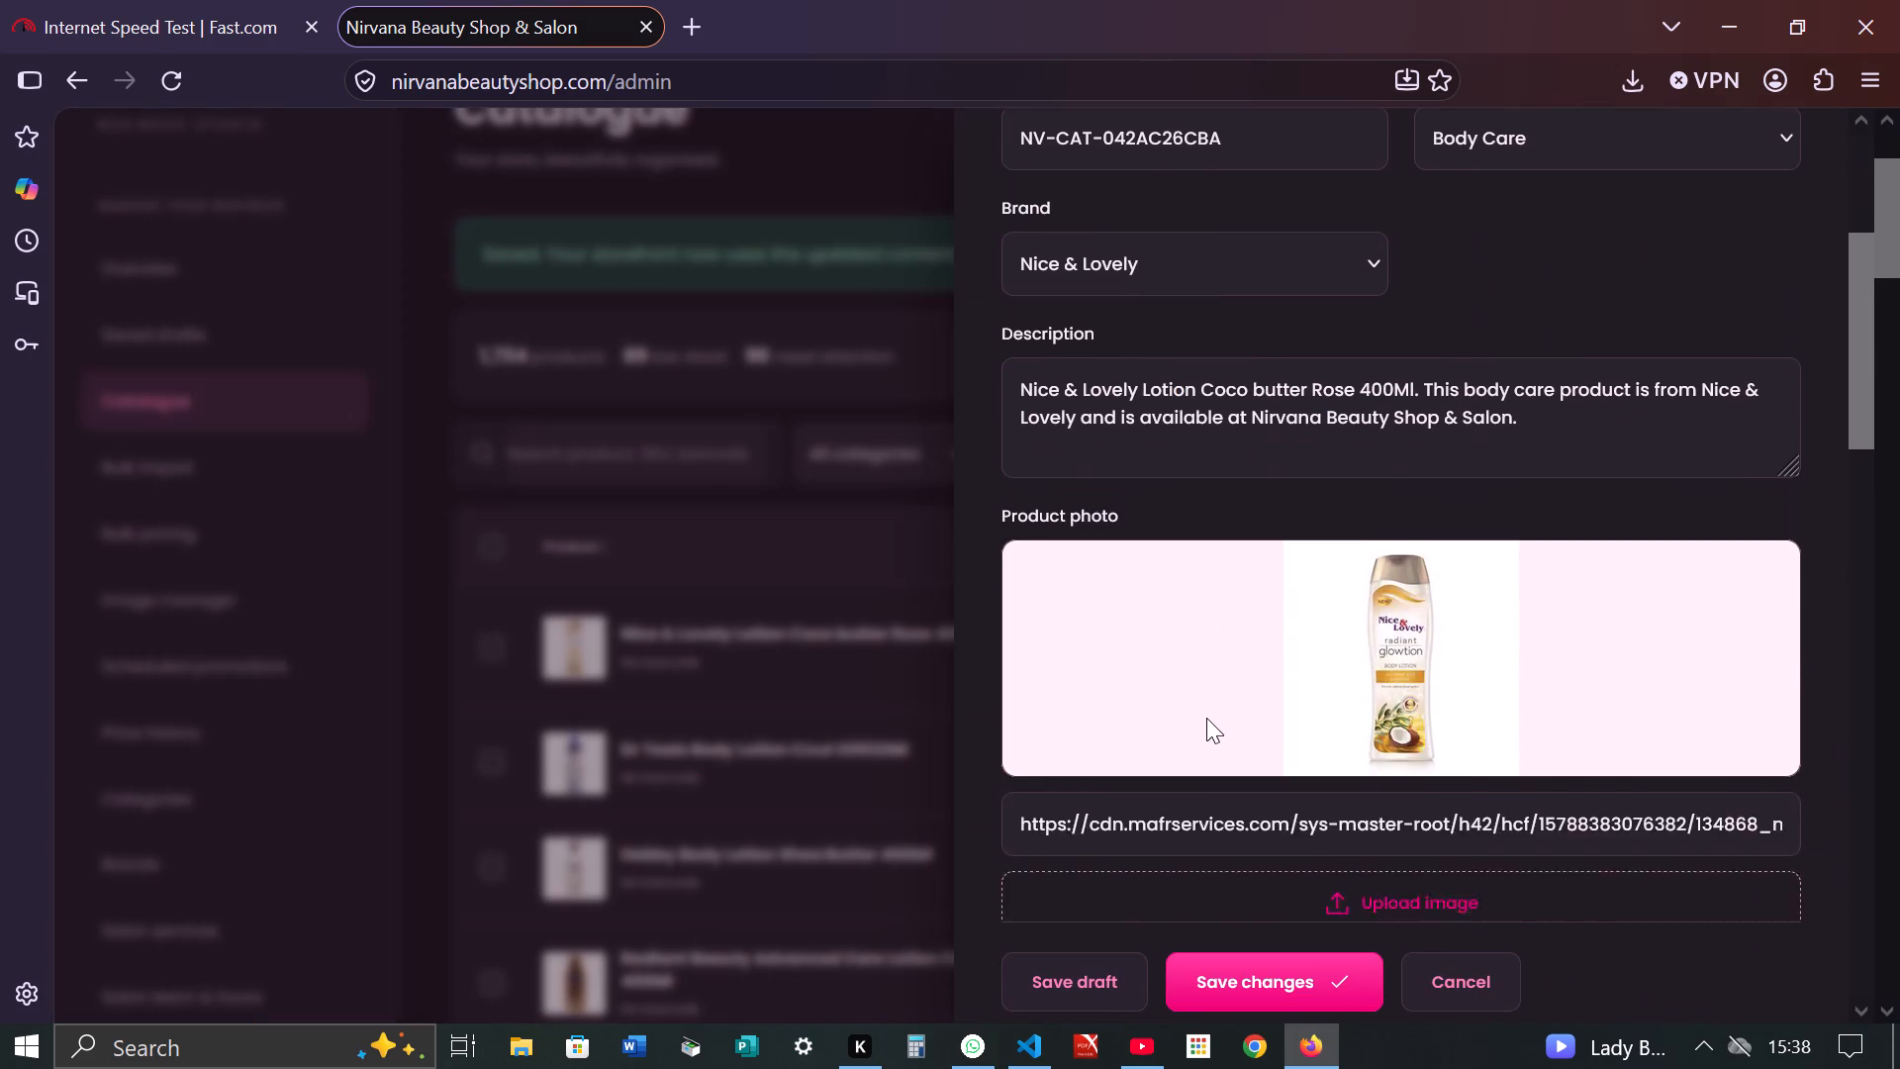
pyautogui.scroll(-4, 1206, 718)
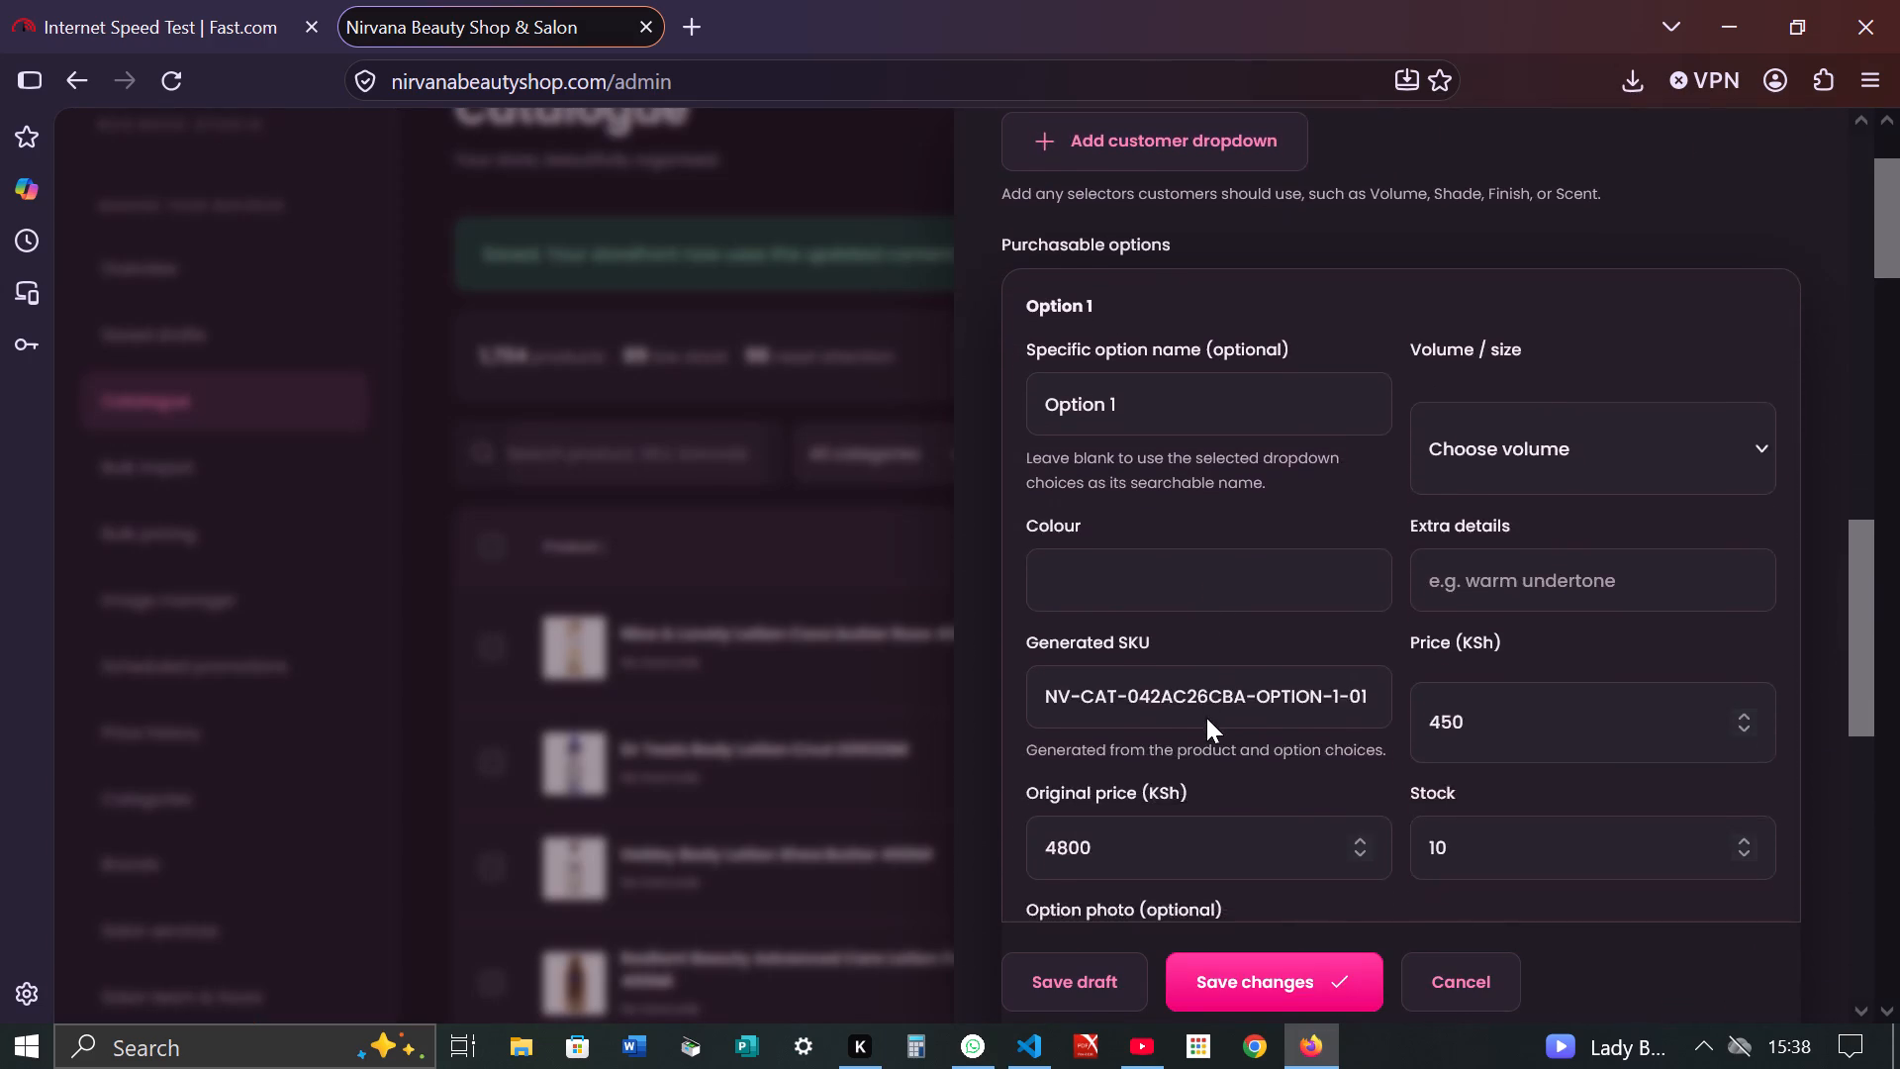
pyautogui.scroll(-2, 1206, 718)
pyautogui.click(1105, 673)
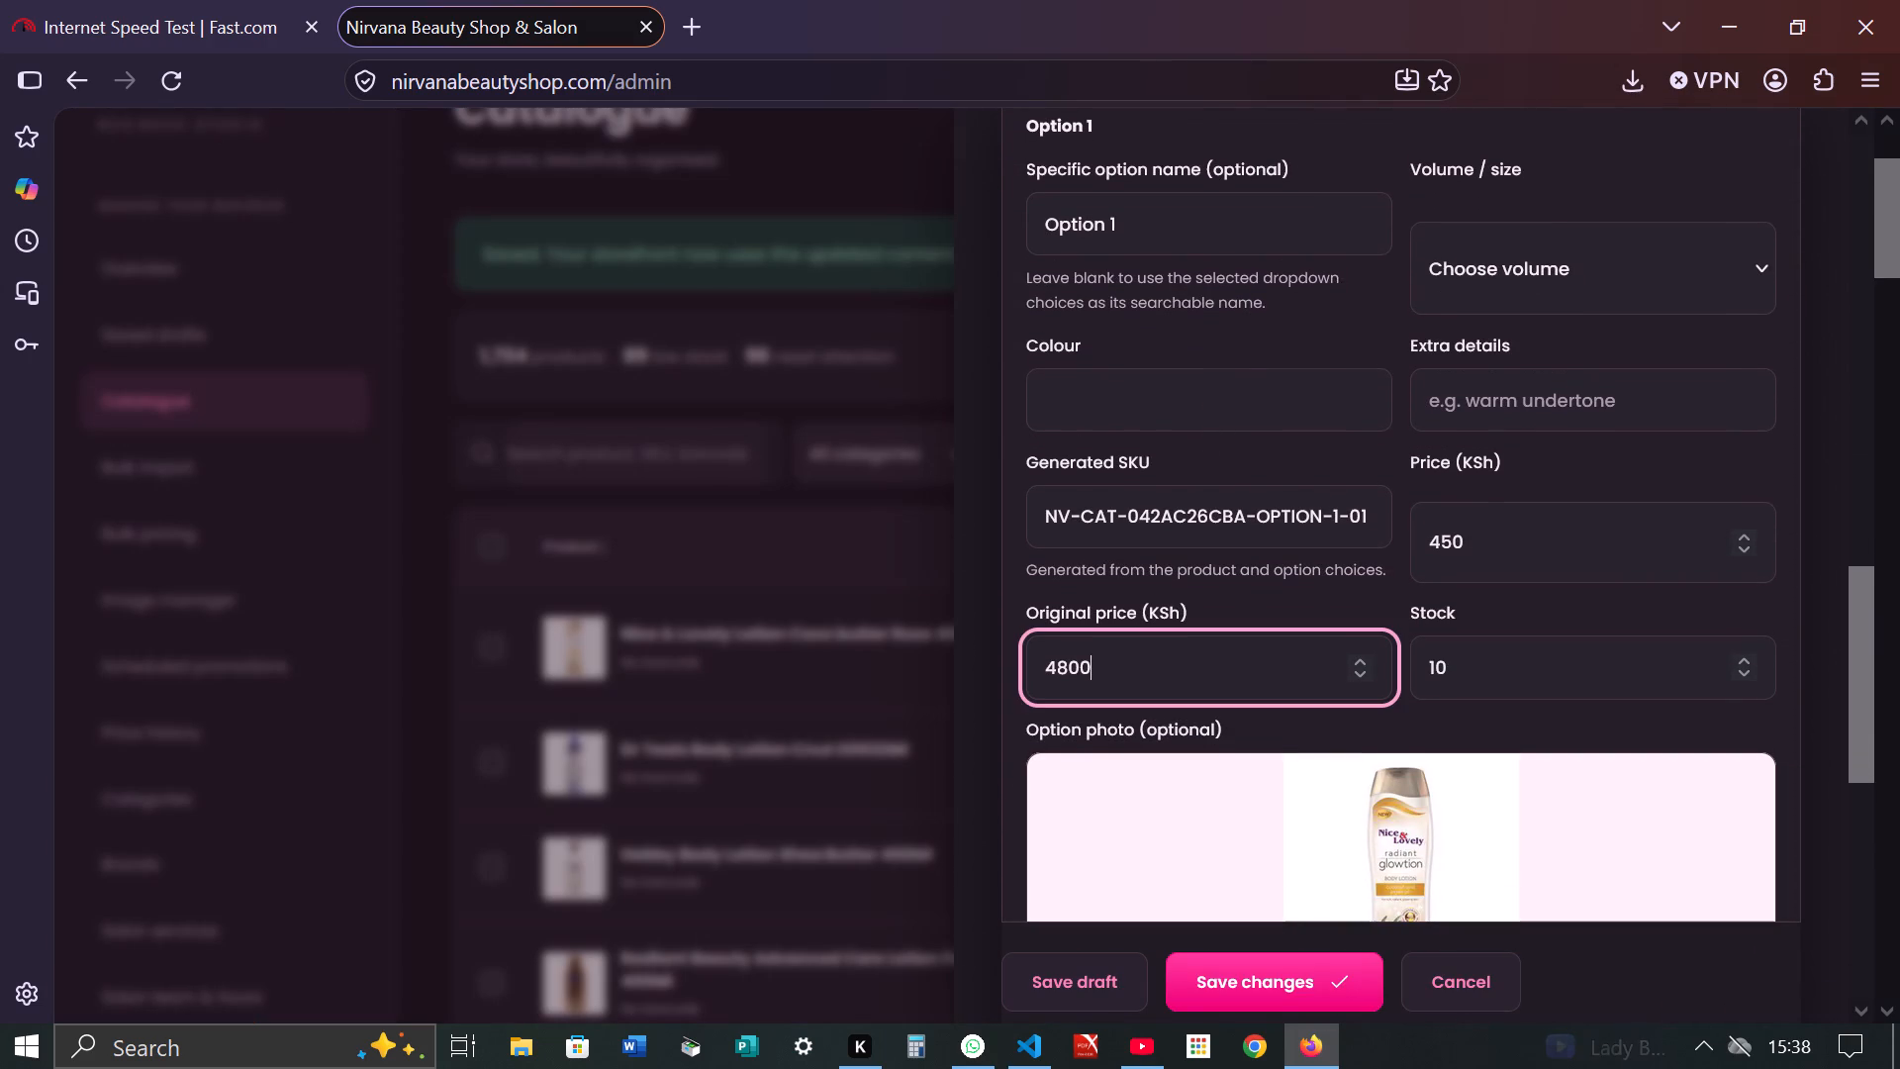
pyautogui.press('BackSpace')
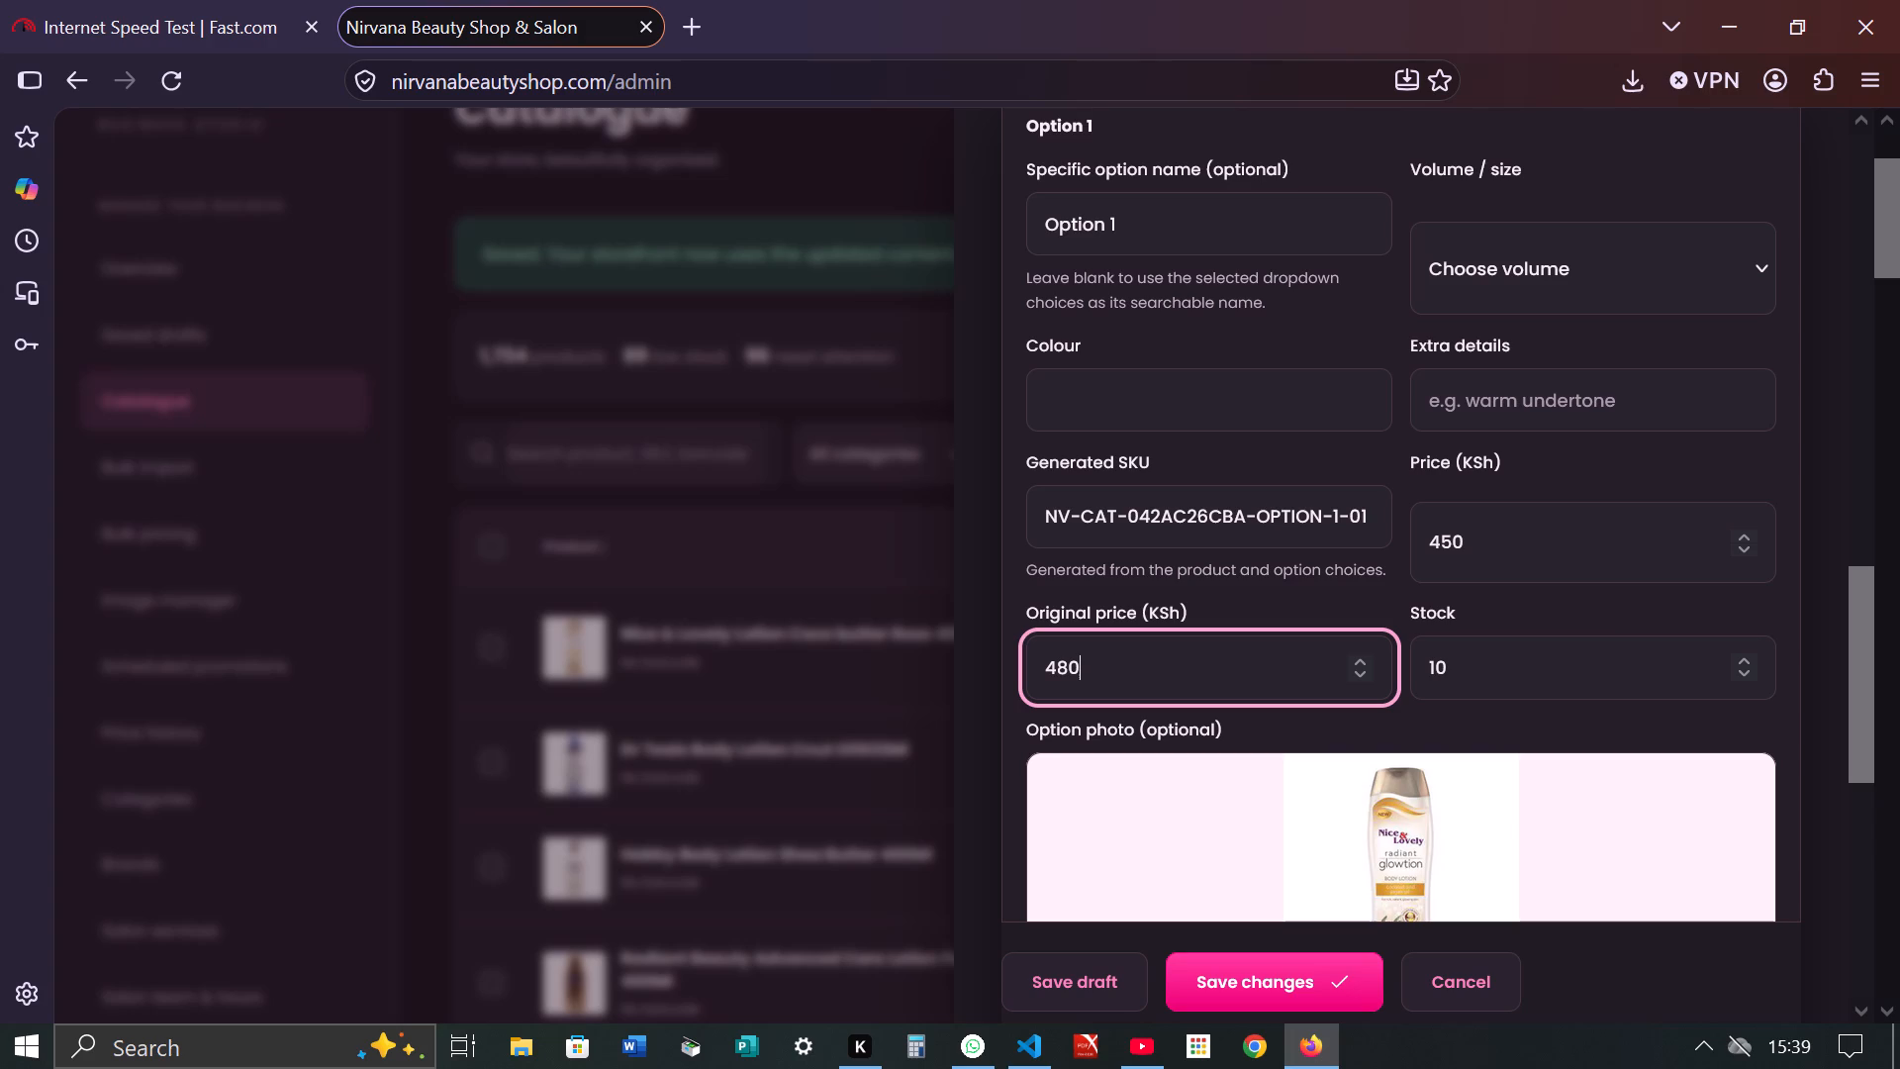
# Set the Nice & Lovely Lotion Coco butter Rose 400Ml option 1 price to KSh 500 and original price to KSh 550, and save the record.
pyautogui.scroll(-1, 1396, 783)
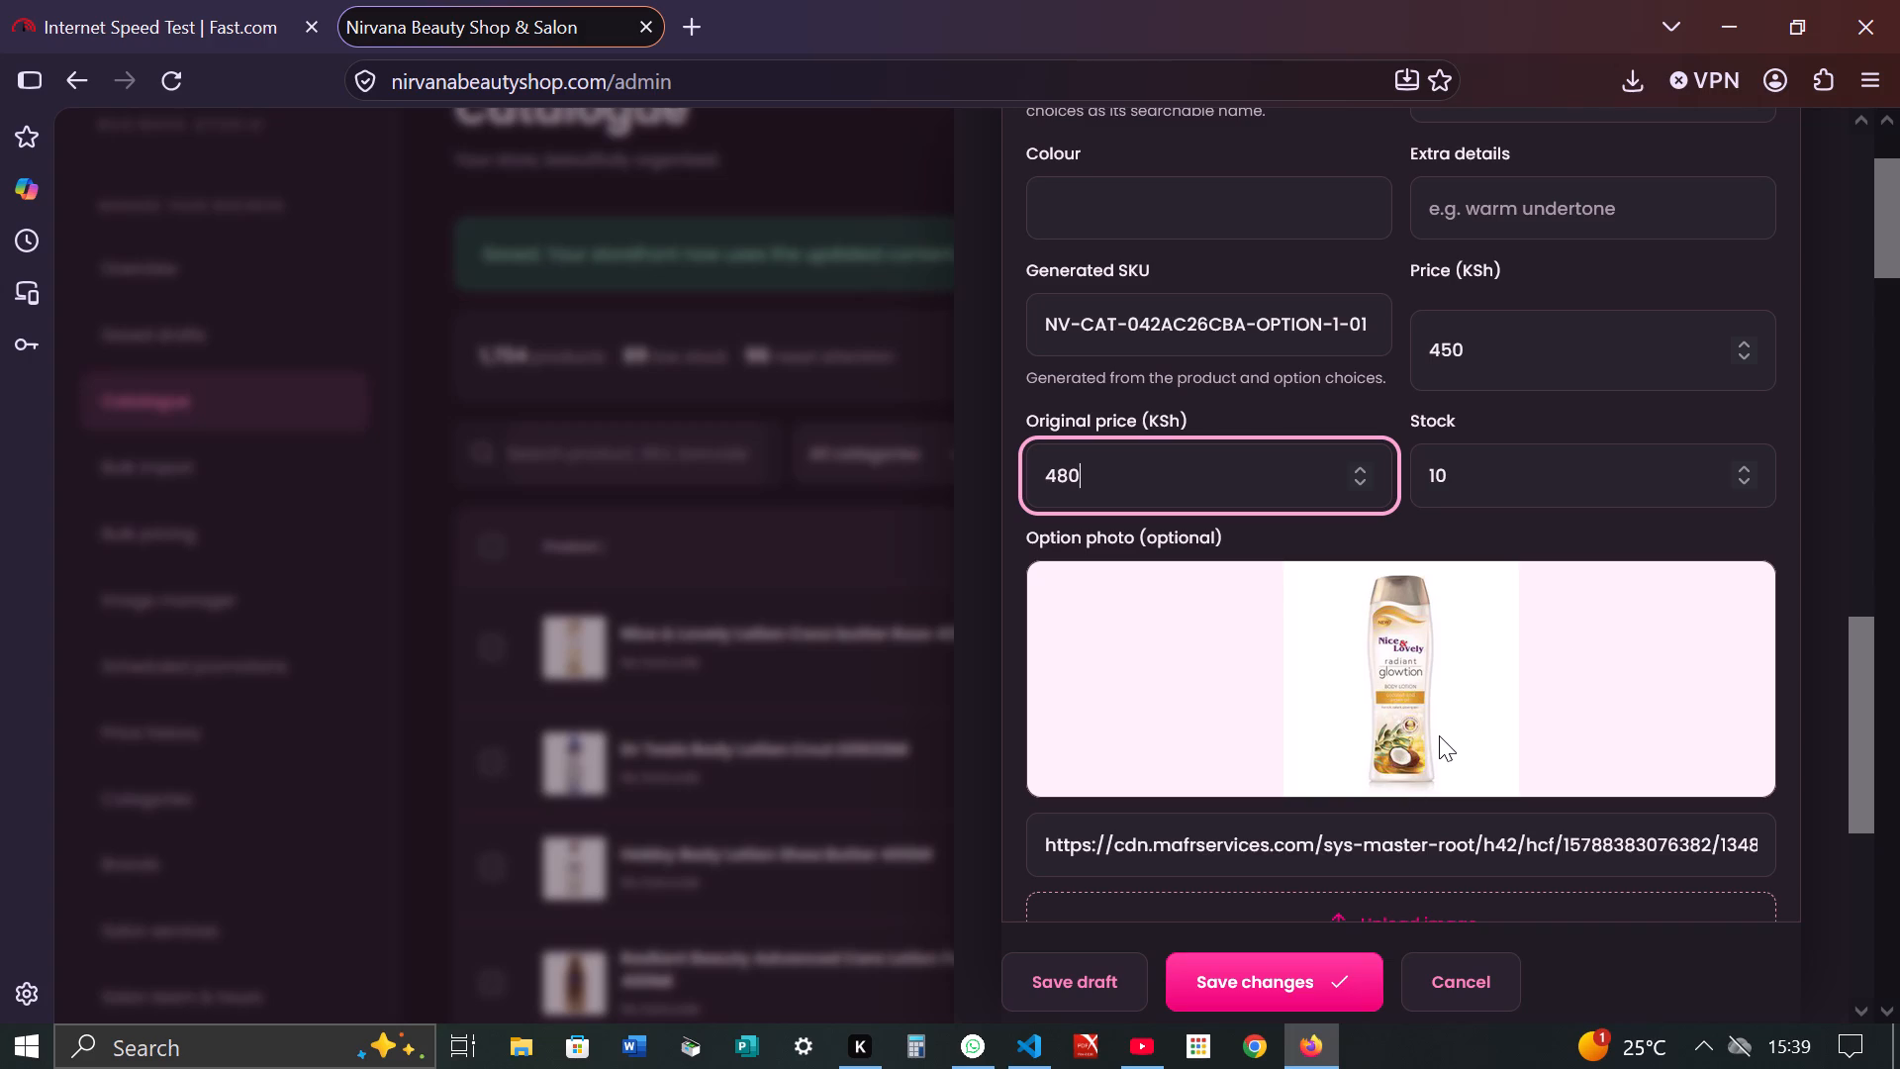
pyautogui.click(1494, 356)
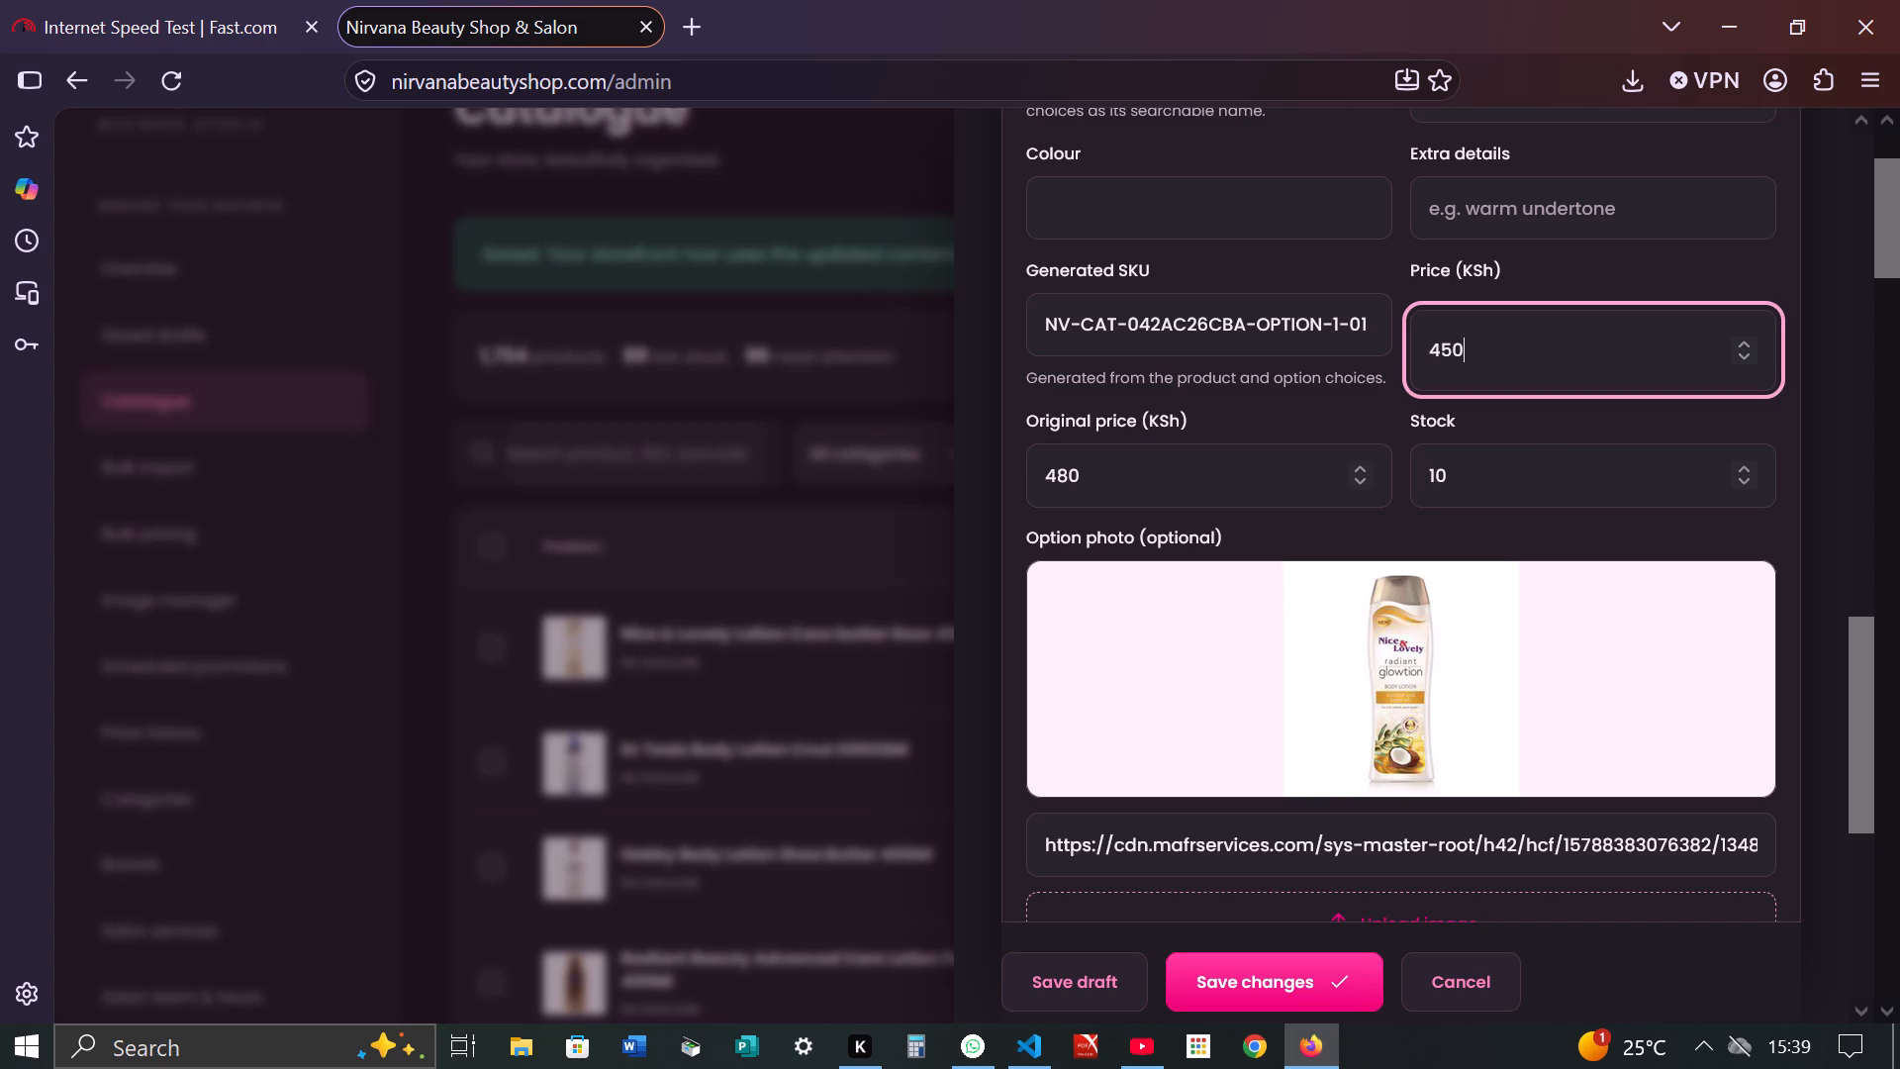
pyautogui.press('BackSpace')
pyautogui.press('BackSpace')
pyautogui.press('BackSpace')
pyautogui.press('BackSpace')
pyautogui.write('500')
pyautogui.click(1108, 500)
pyautogui.press('BackSpace')
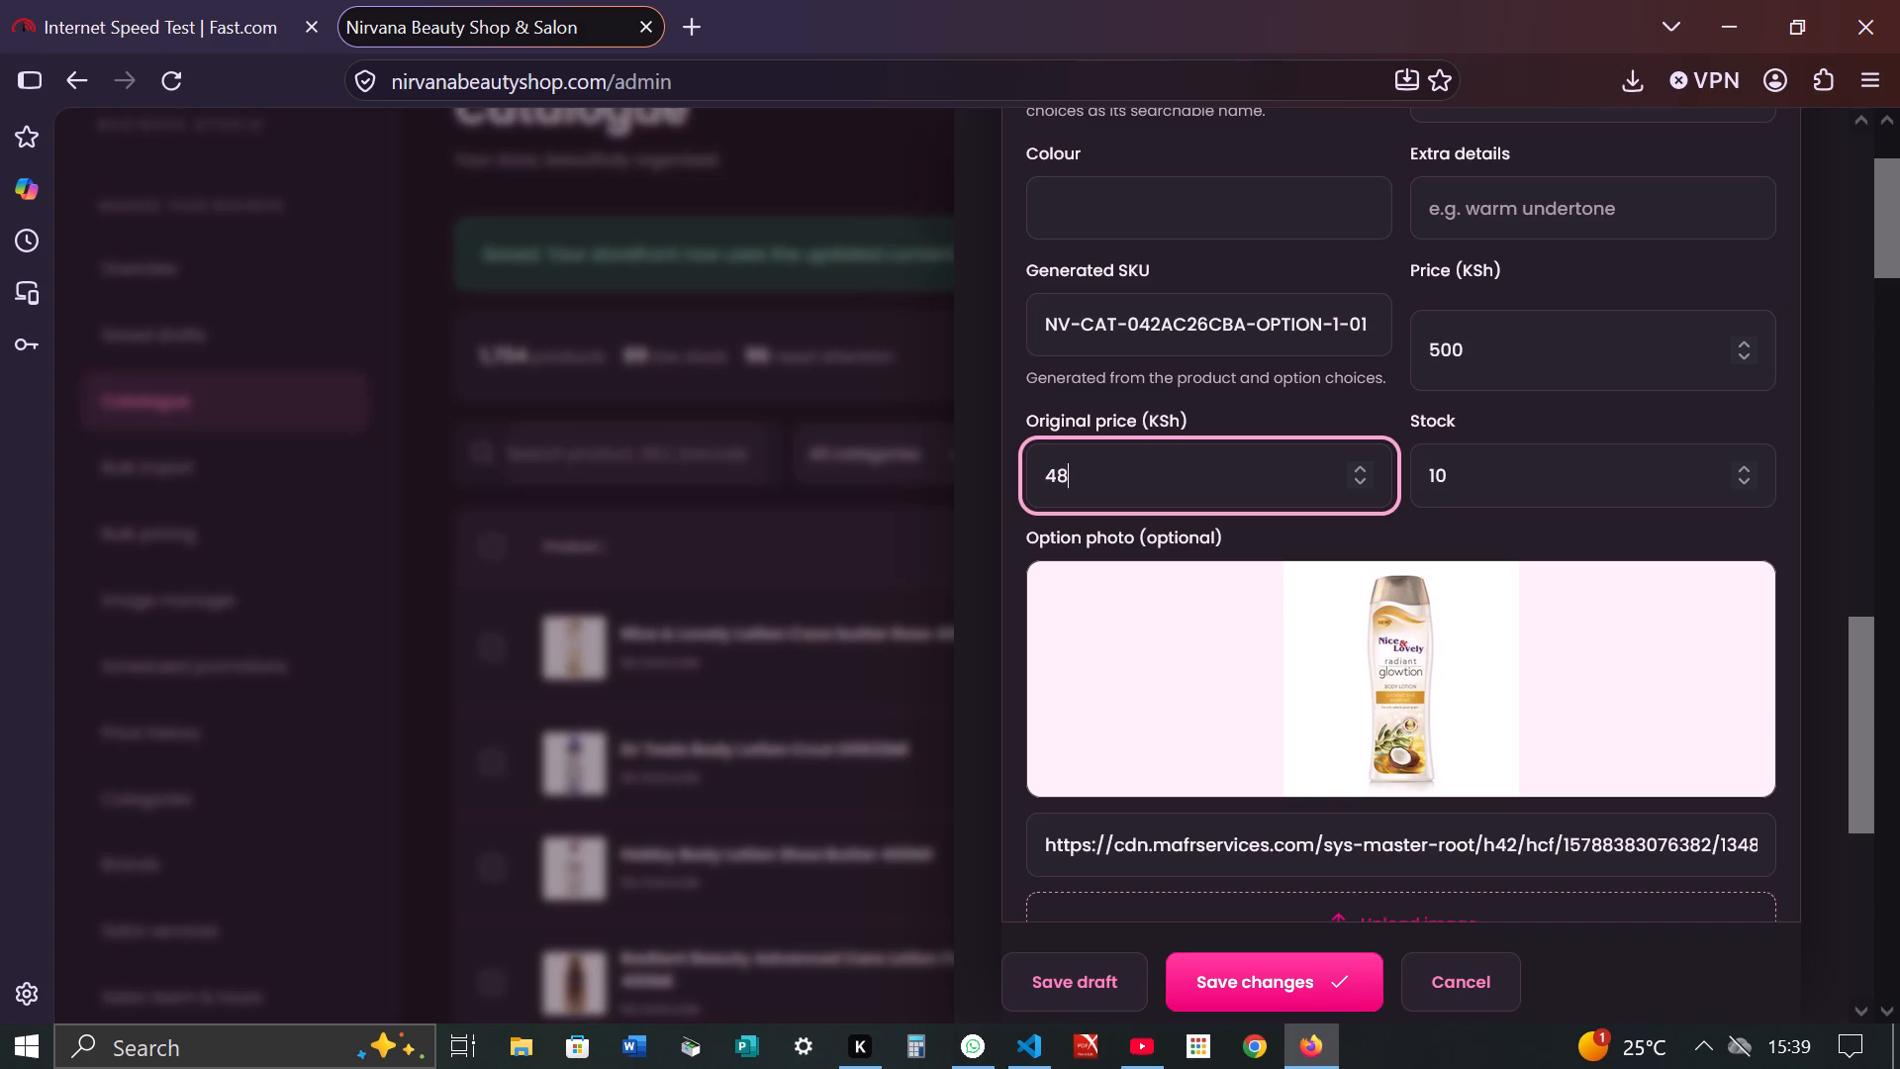
pyautogui.press('BackSpace')
pyautogui.press('BackSpace')
pyautogui.press('6')
pyautogui.press('BackSpace')
pyautogui.write('580')
pyautogui.press('BackSpace')
pyautogui.press('BackSpace')
pyautogui.write('50')
pyautogui.click(1257, 974)
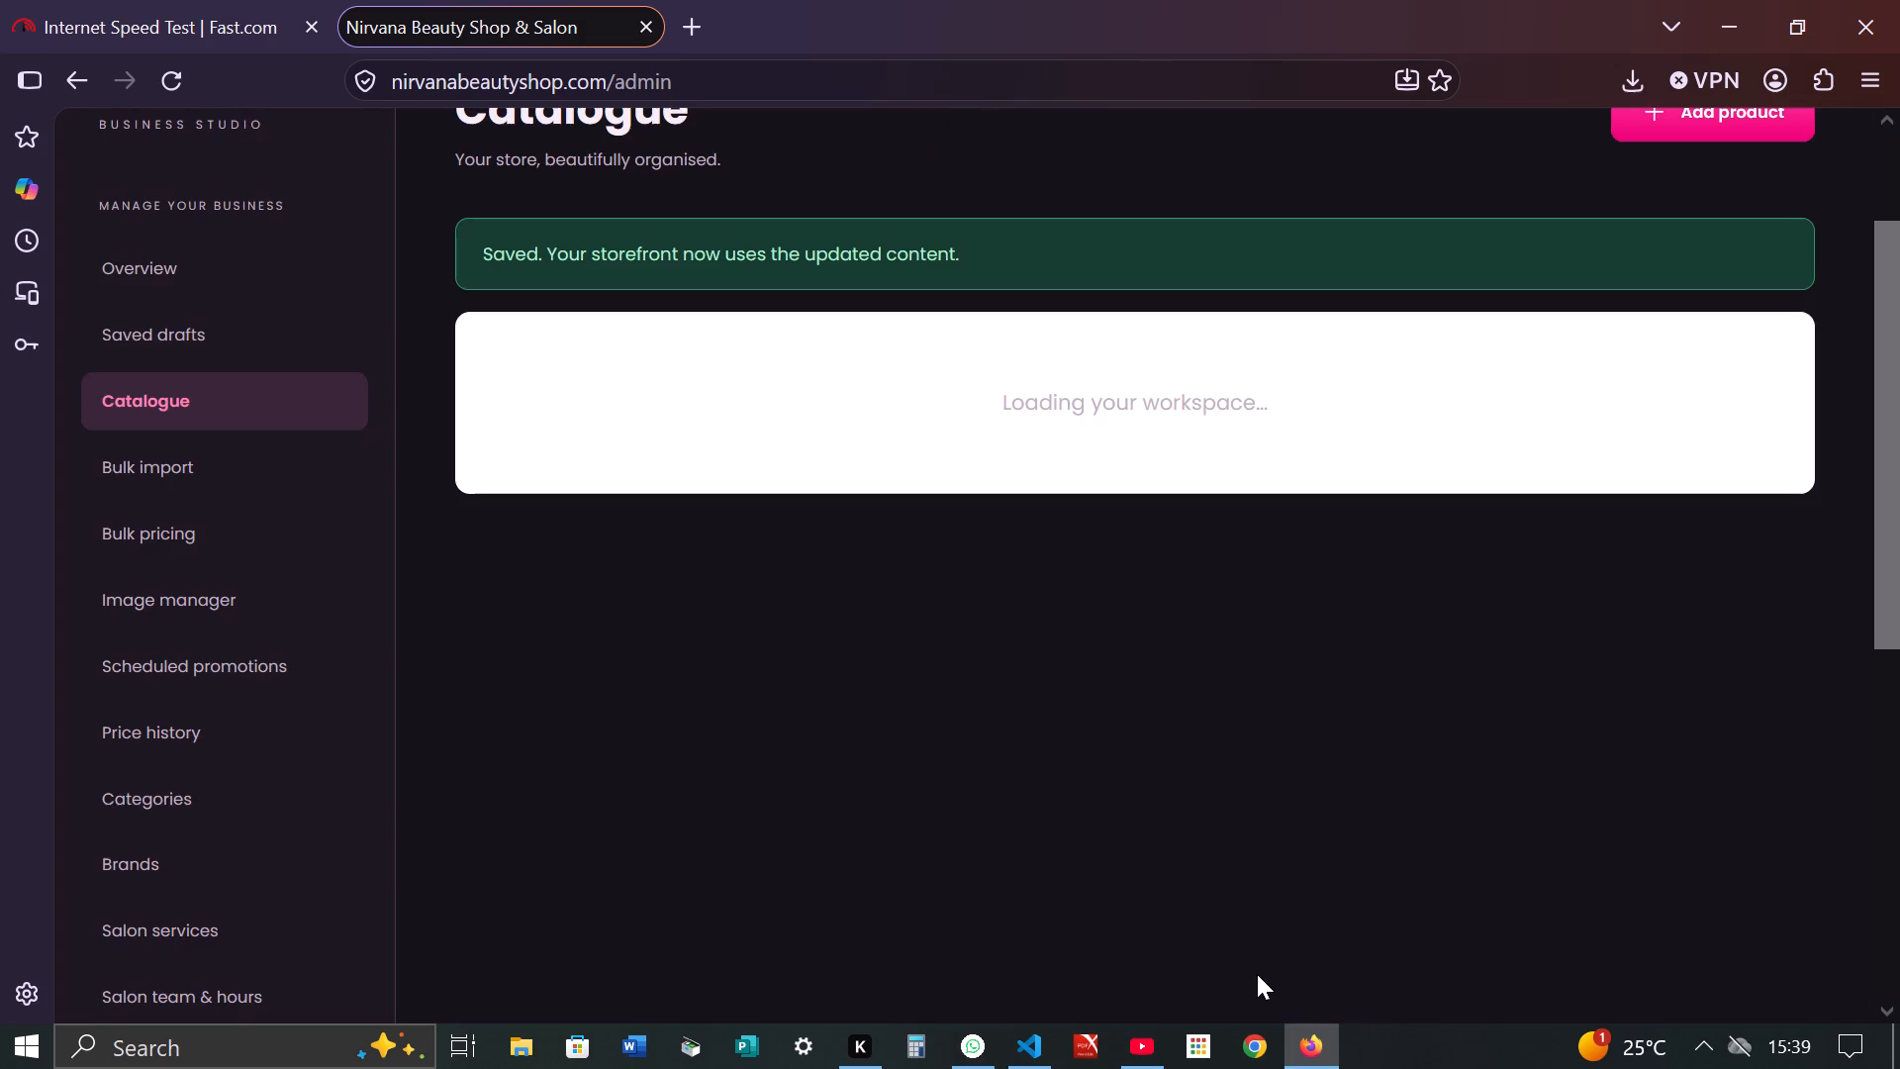
# Advance the catalogue product list from page 1 to page 3 and locate the Nivea Shea Smooth Body Lotion 400Ml.
pyautogui.scroll(-3, 1158, 657)
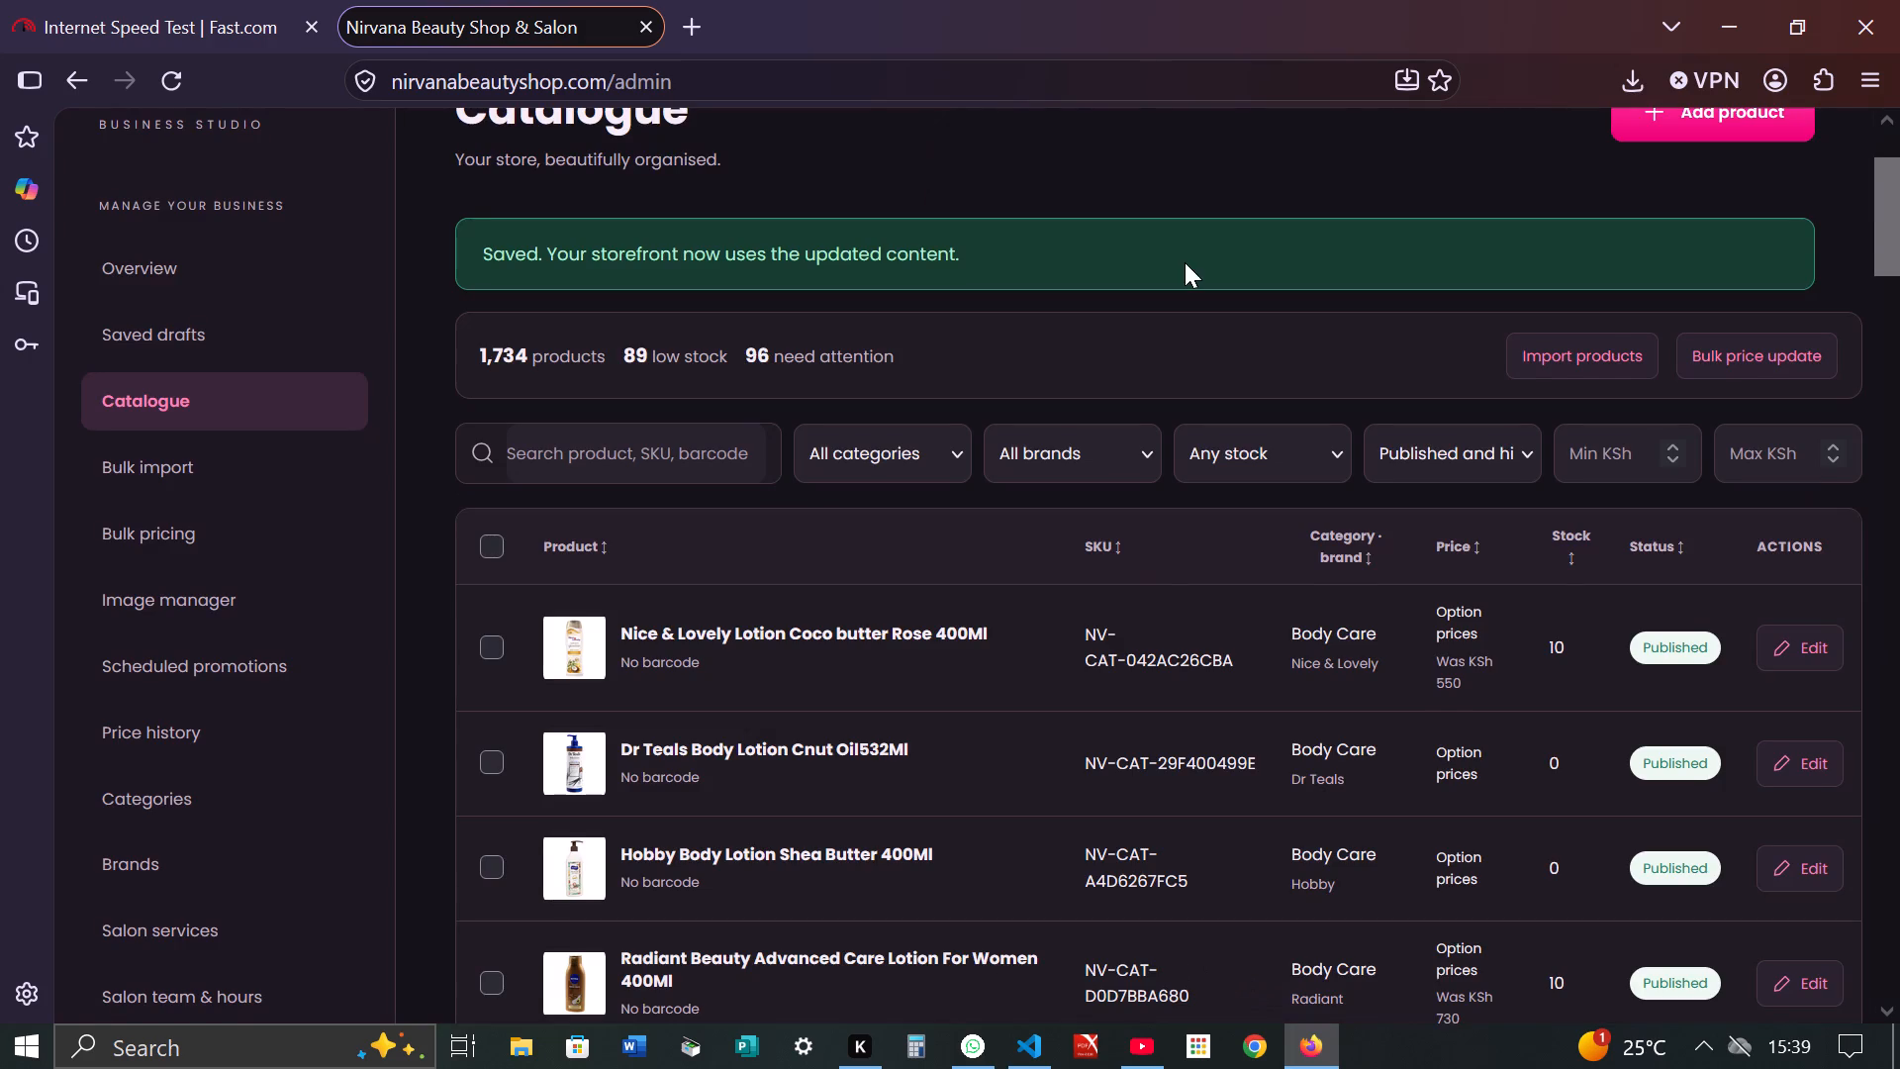
pyautogui.scroll(-9, 964, 731)
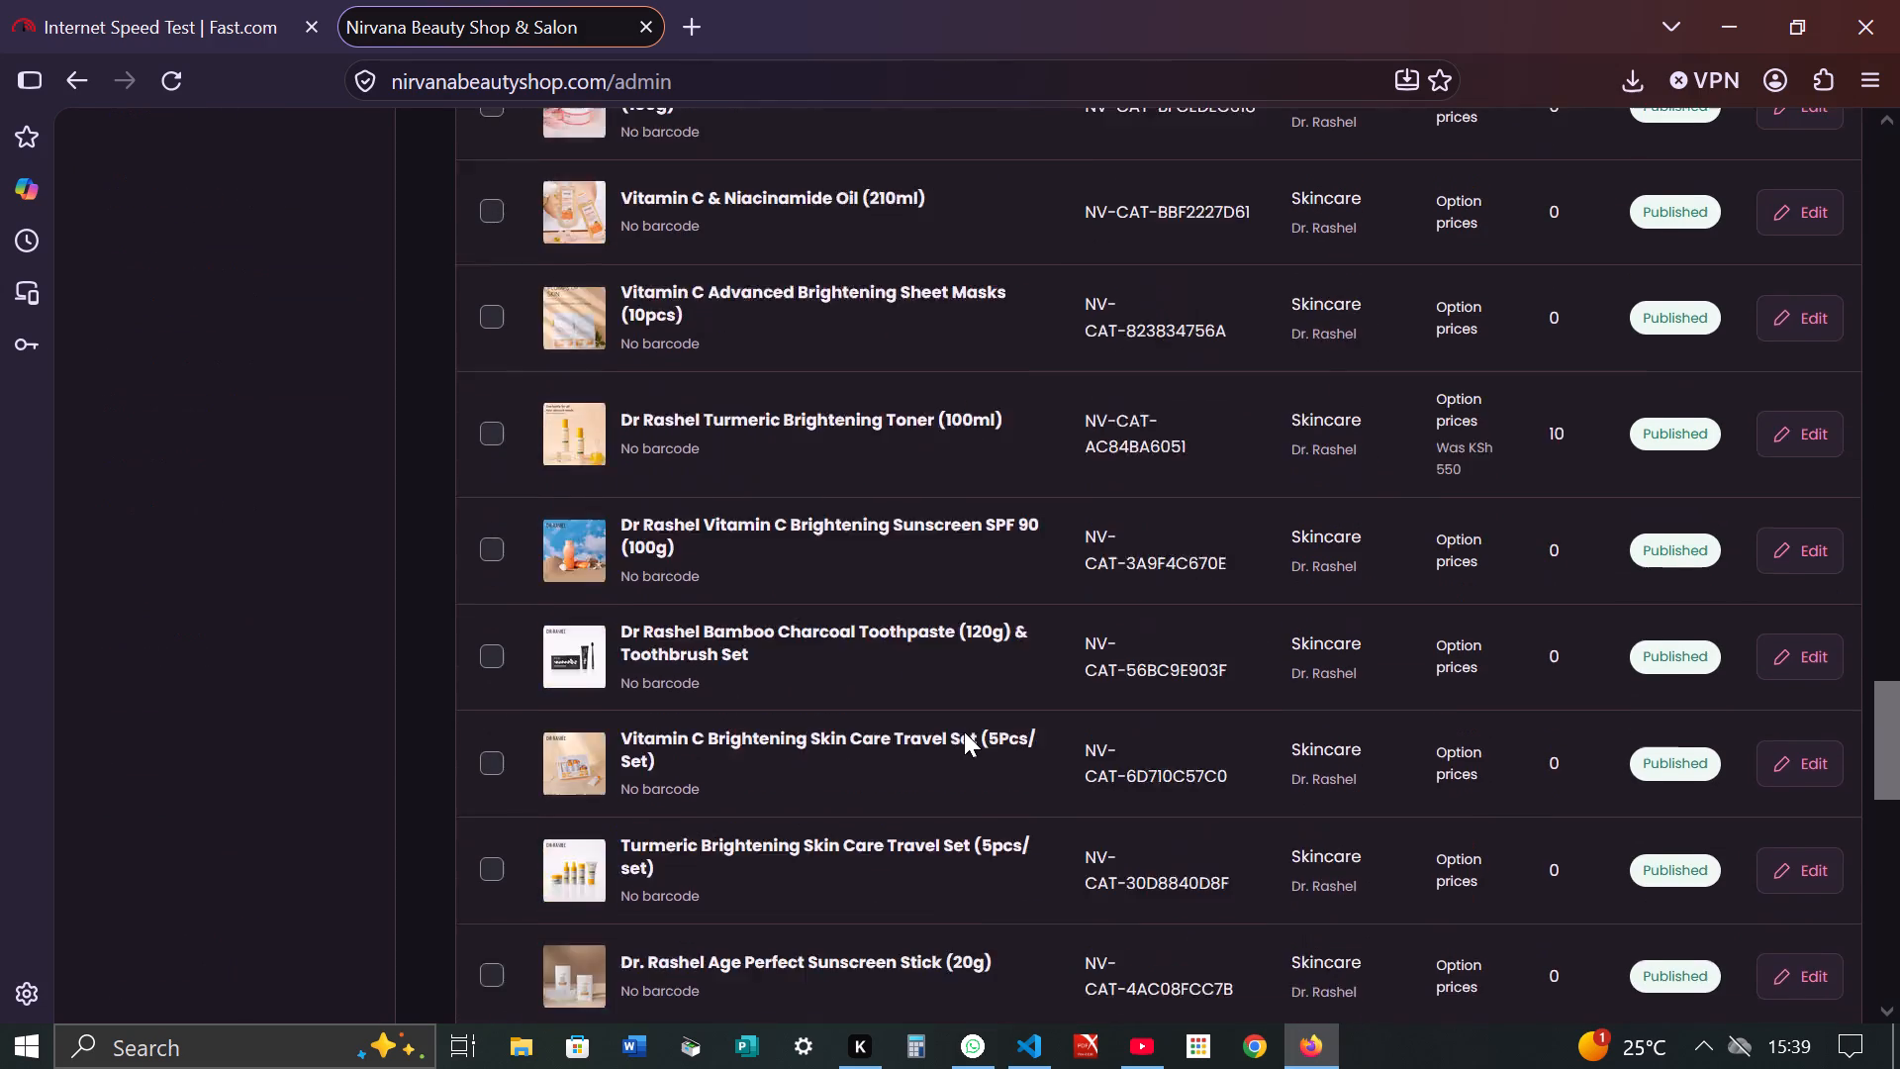
pyautogui.scroll(-6, 964, 731)
pyautogui.click(1829, 936)
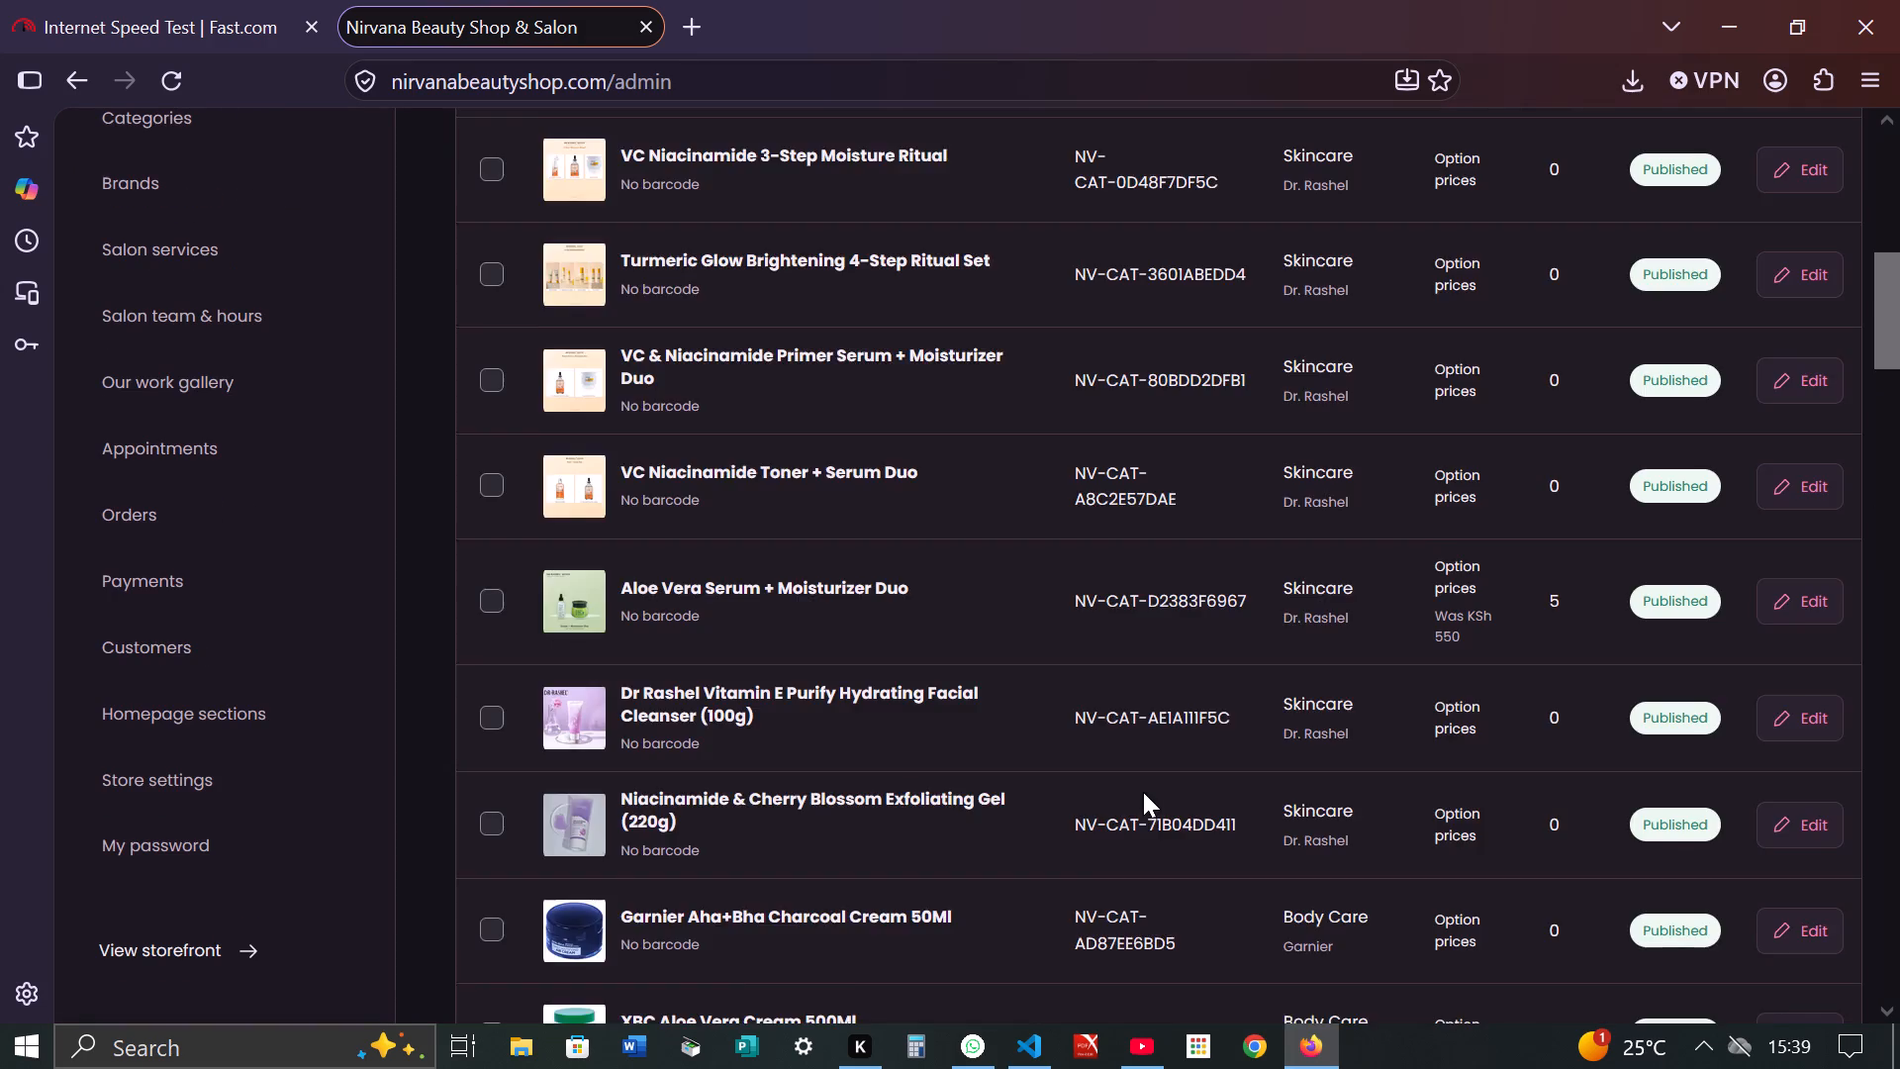
pyautogui.scroll(-11, 1143, 792)
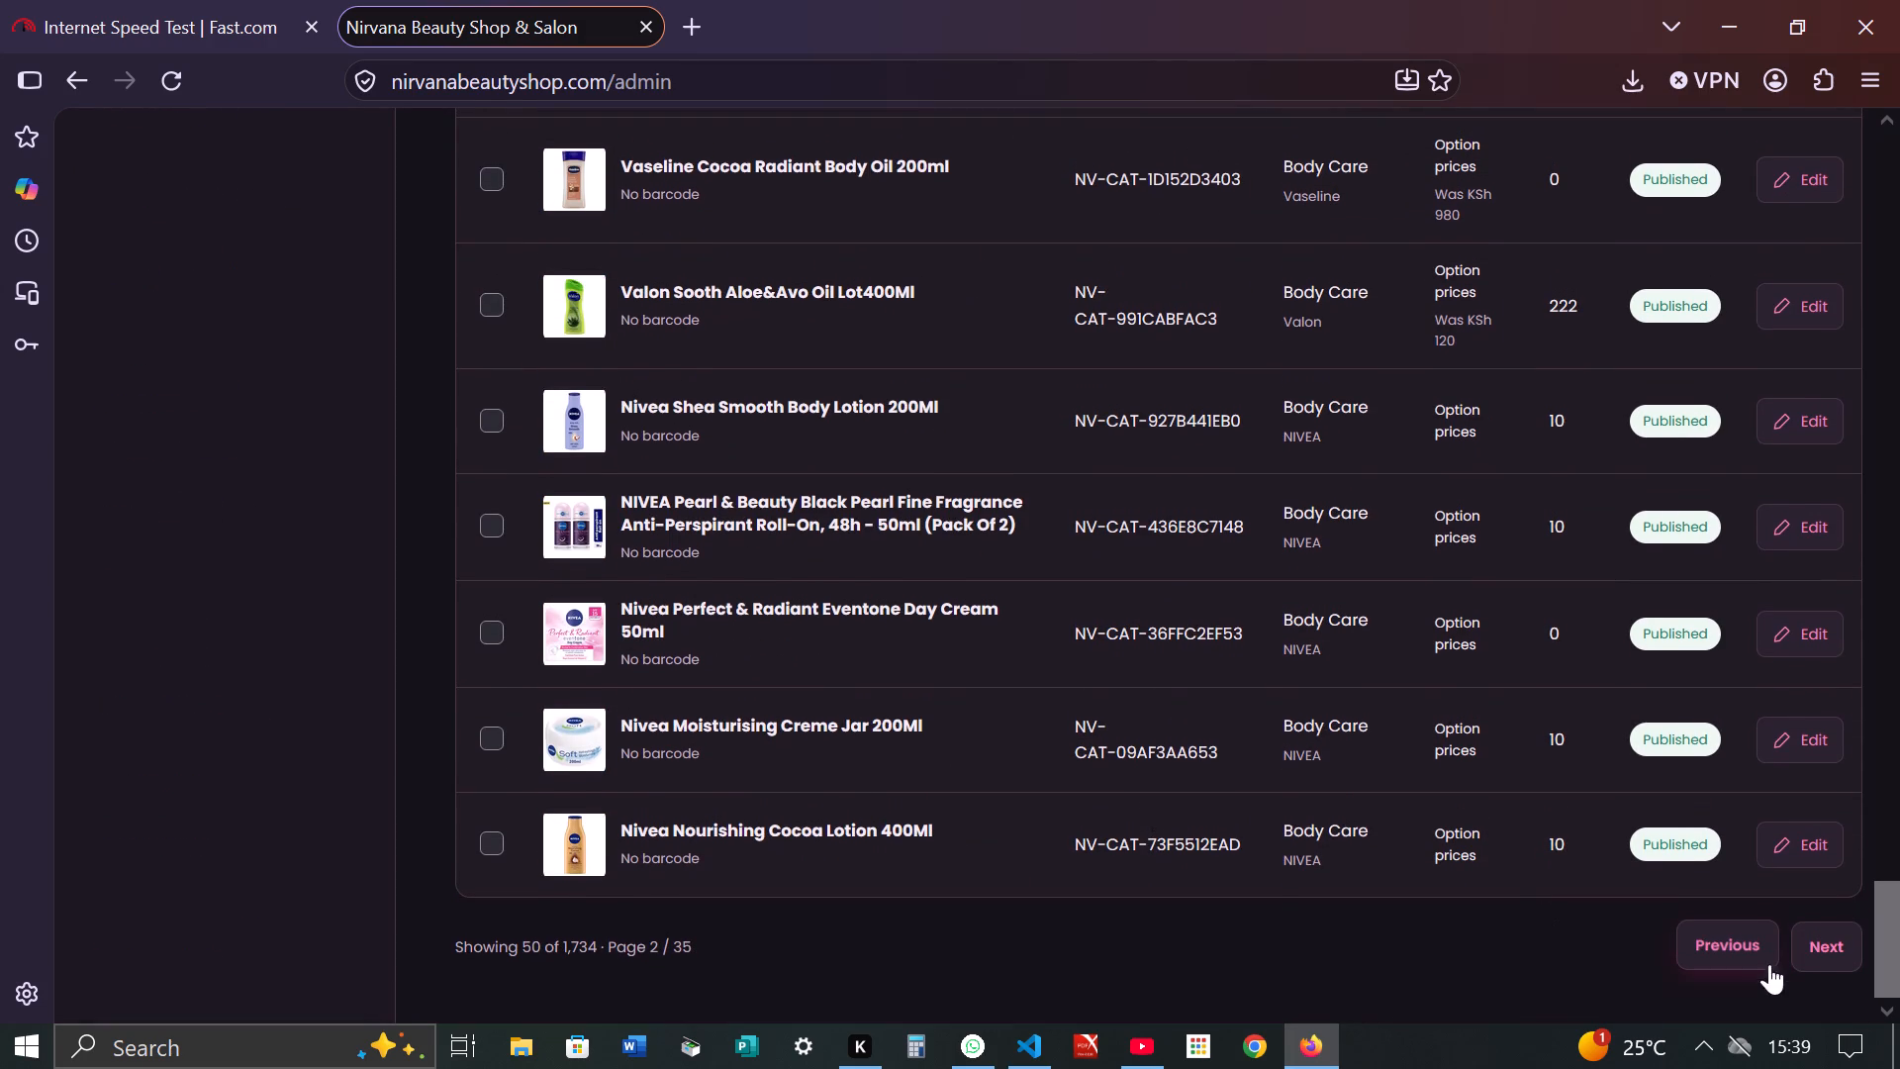
pyautogui.click(1809, 940)
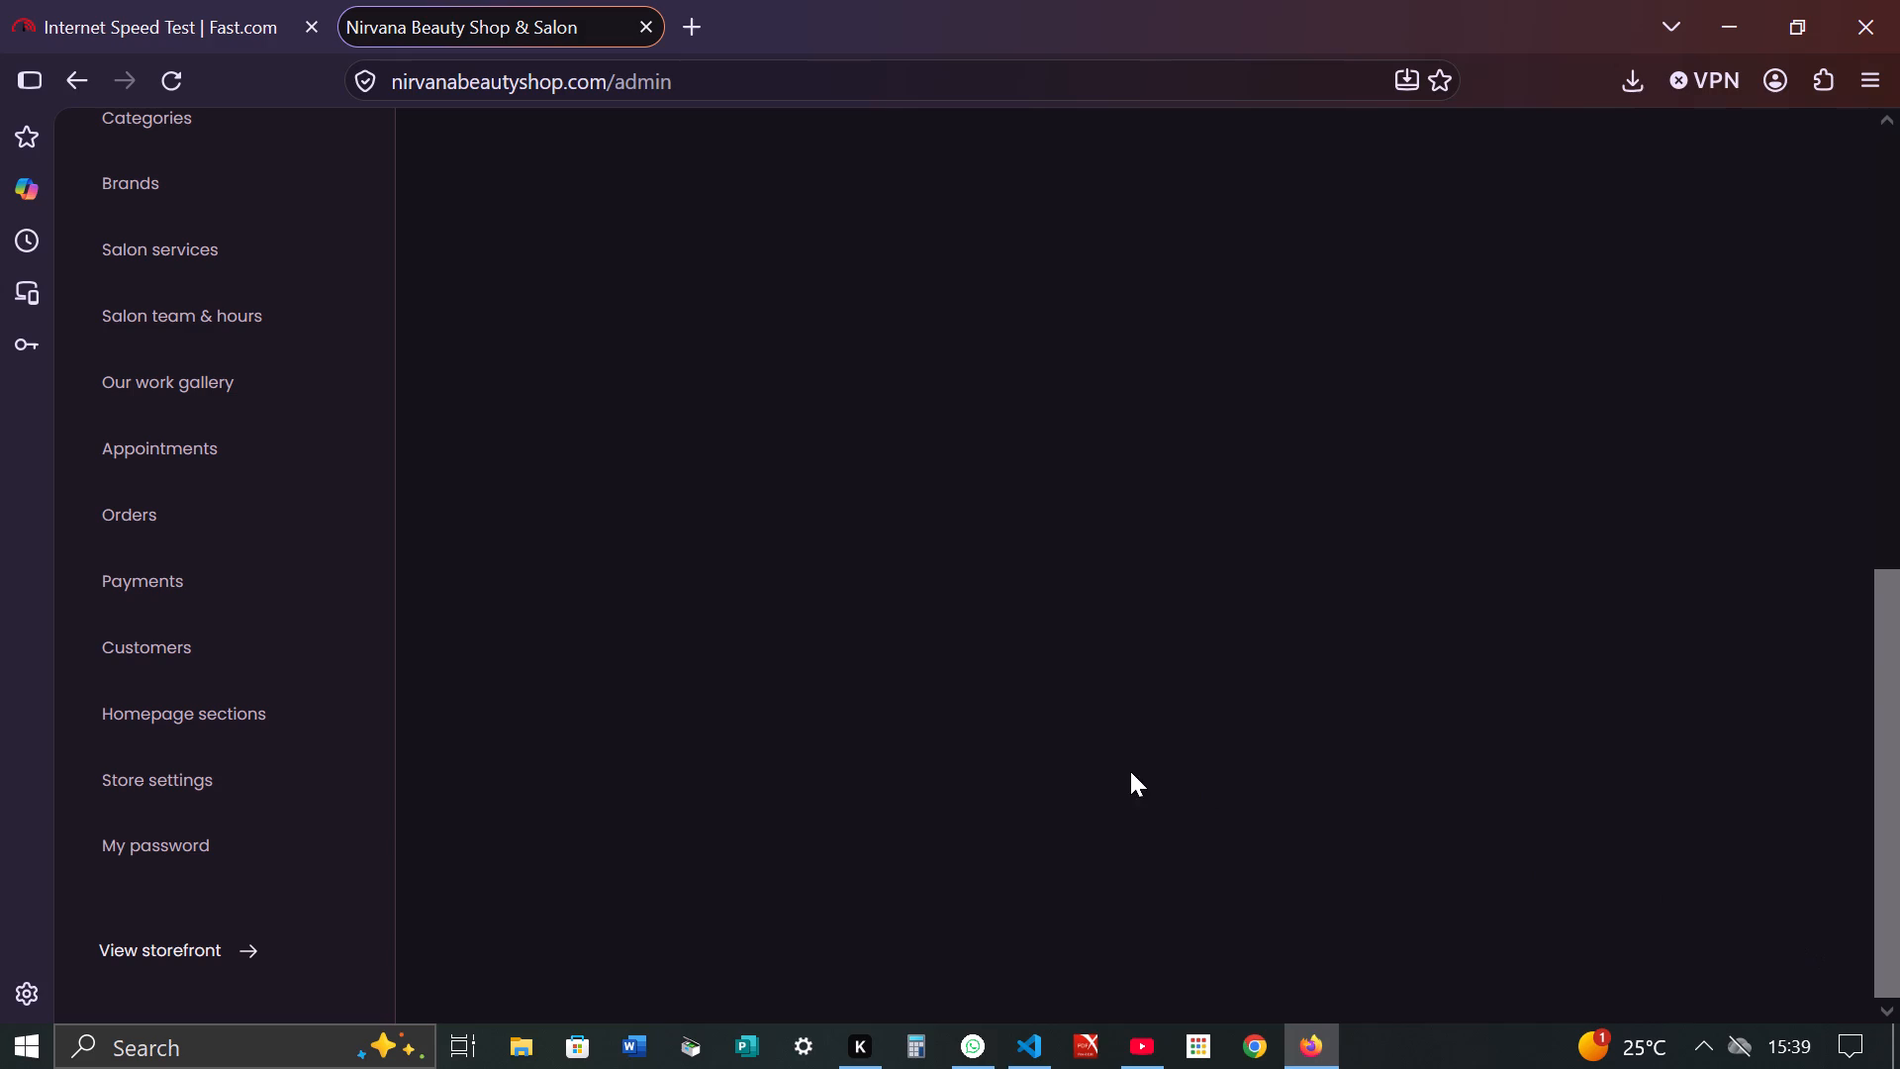
pyautogui.scroll(-6, 944, 765)
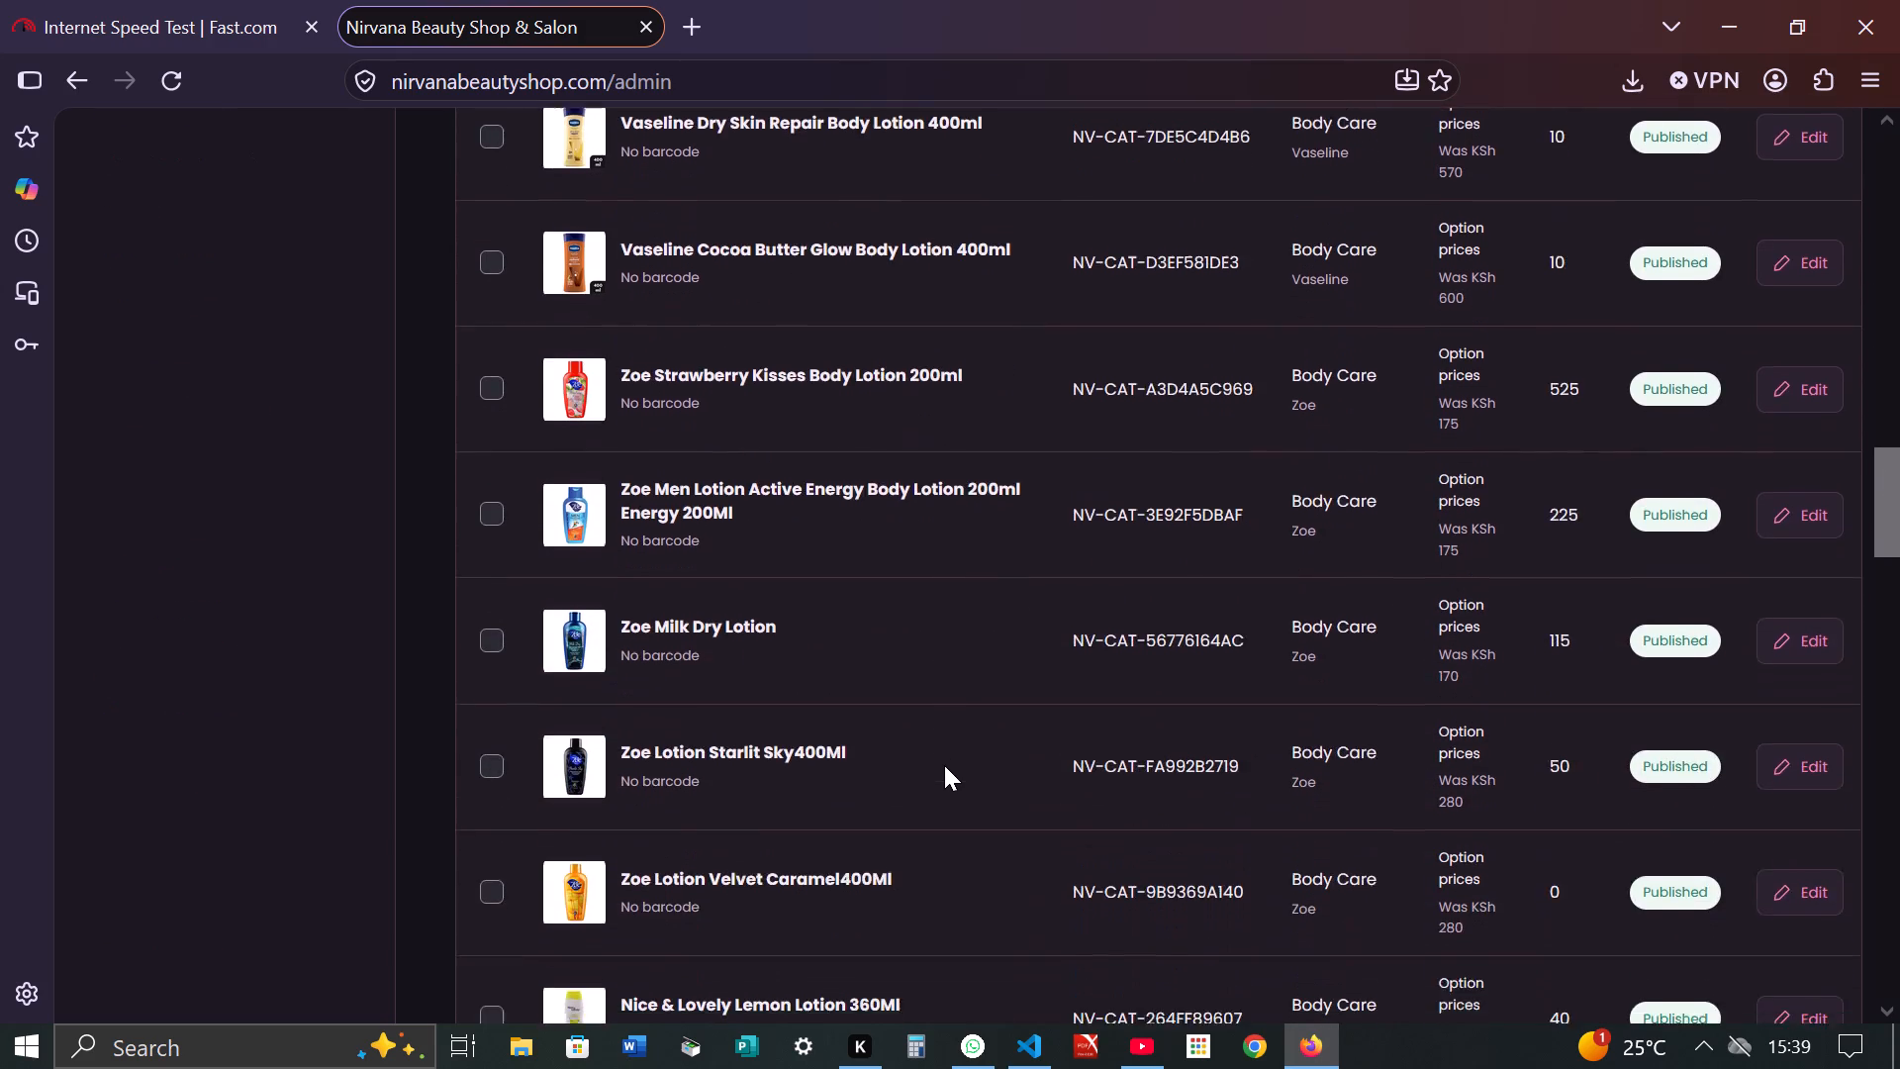
pyautogui.scroll(-3, 944, 765)
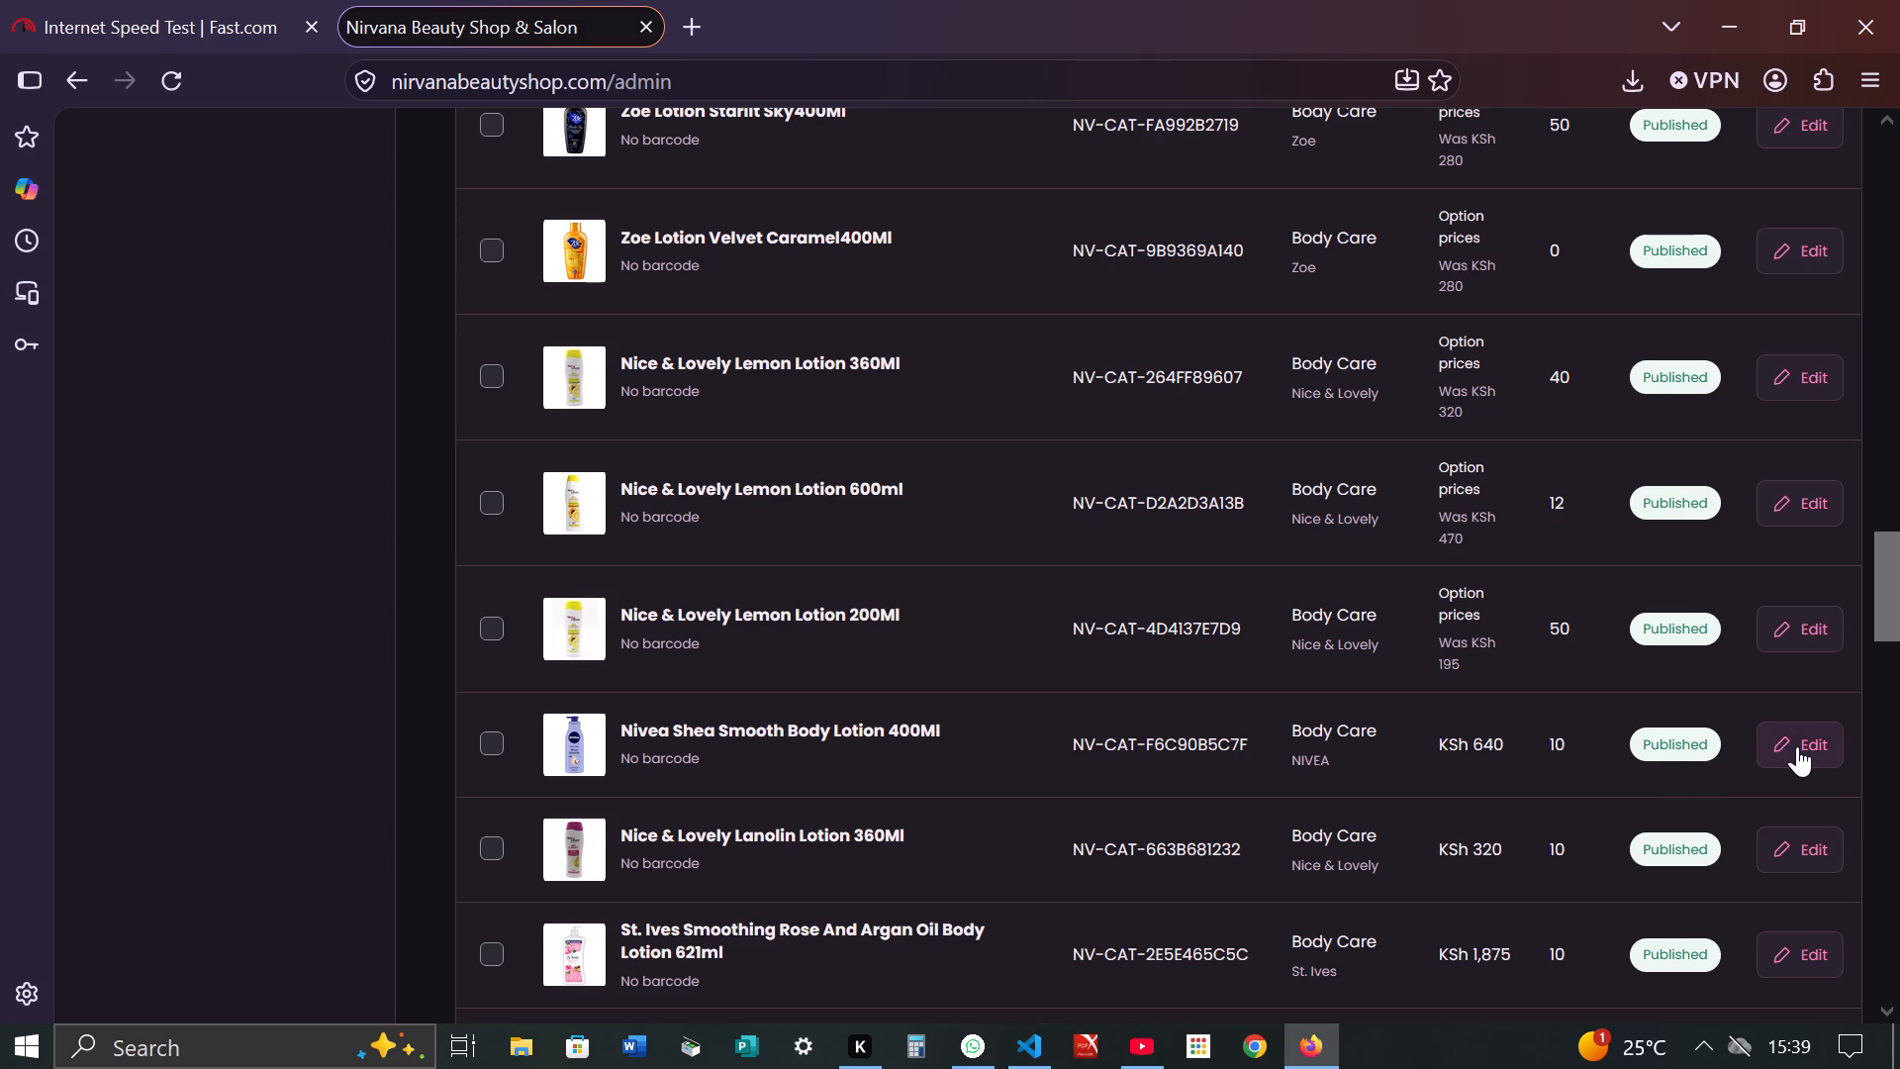
# Open the Nivea Shea Smooth Body Lotion 400Ml record for editing and set its option 1 price to KSh 600.
pyautogui.click(1797, 746)
pyautogui.scroll(-2, 1297, 703)
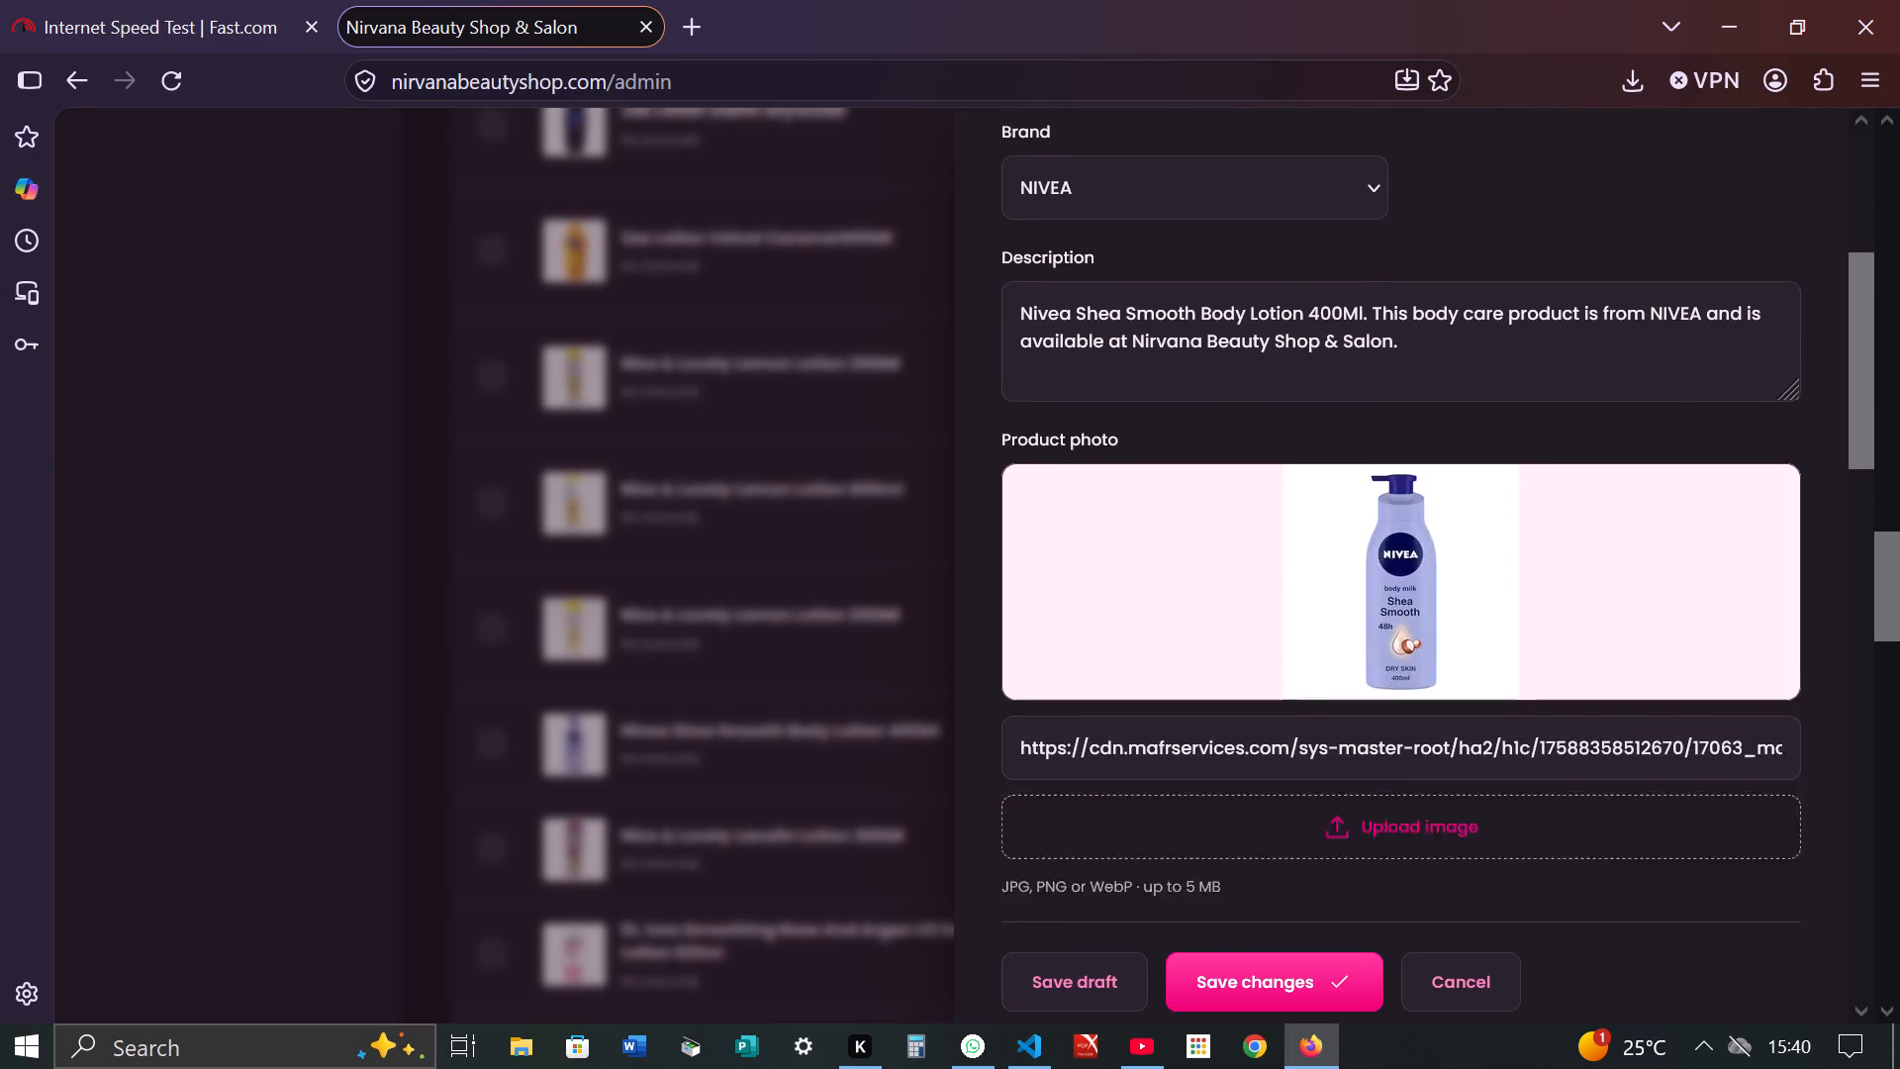
pyautogui.scroll(-5, 1297, 703)
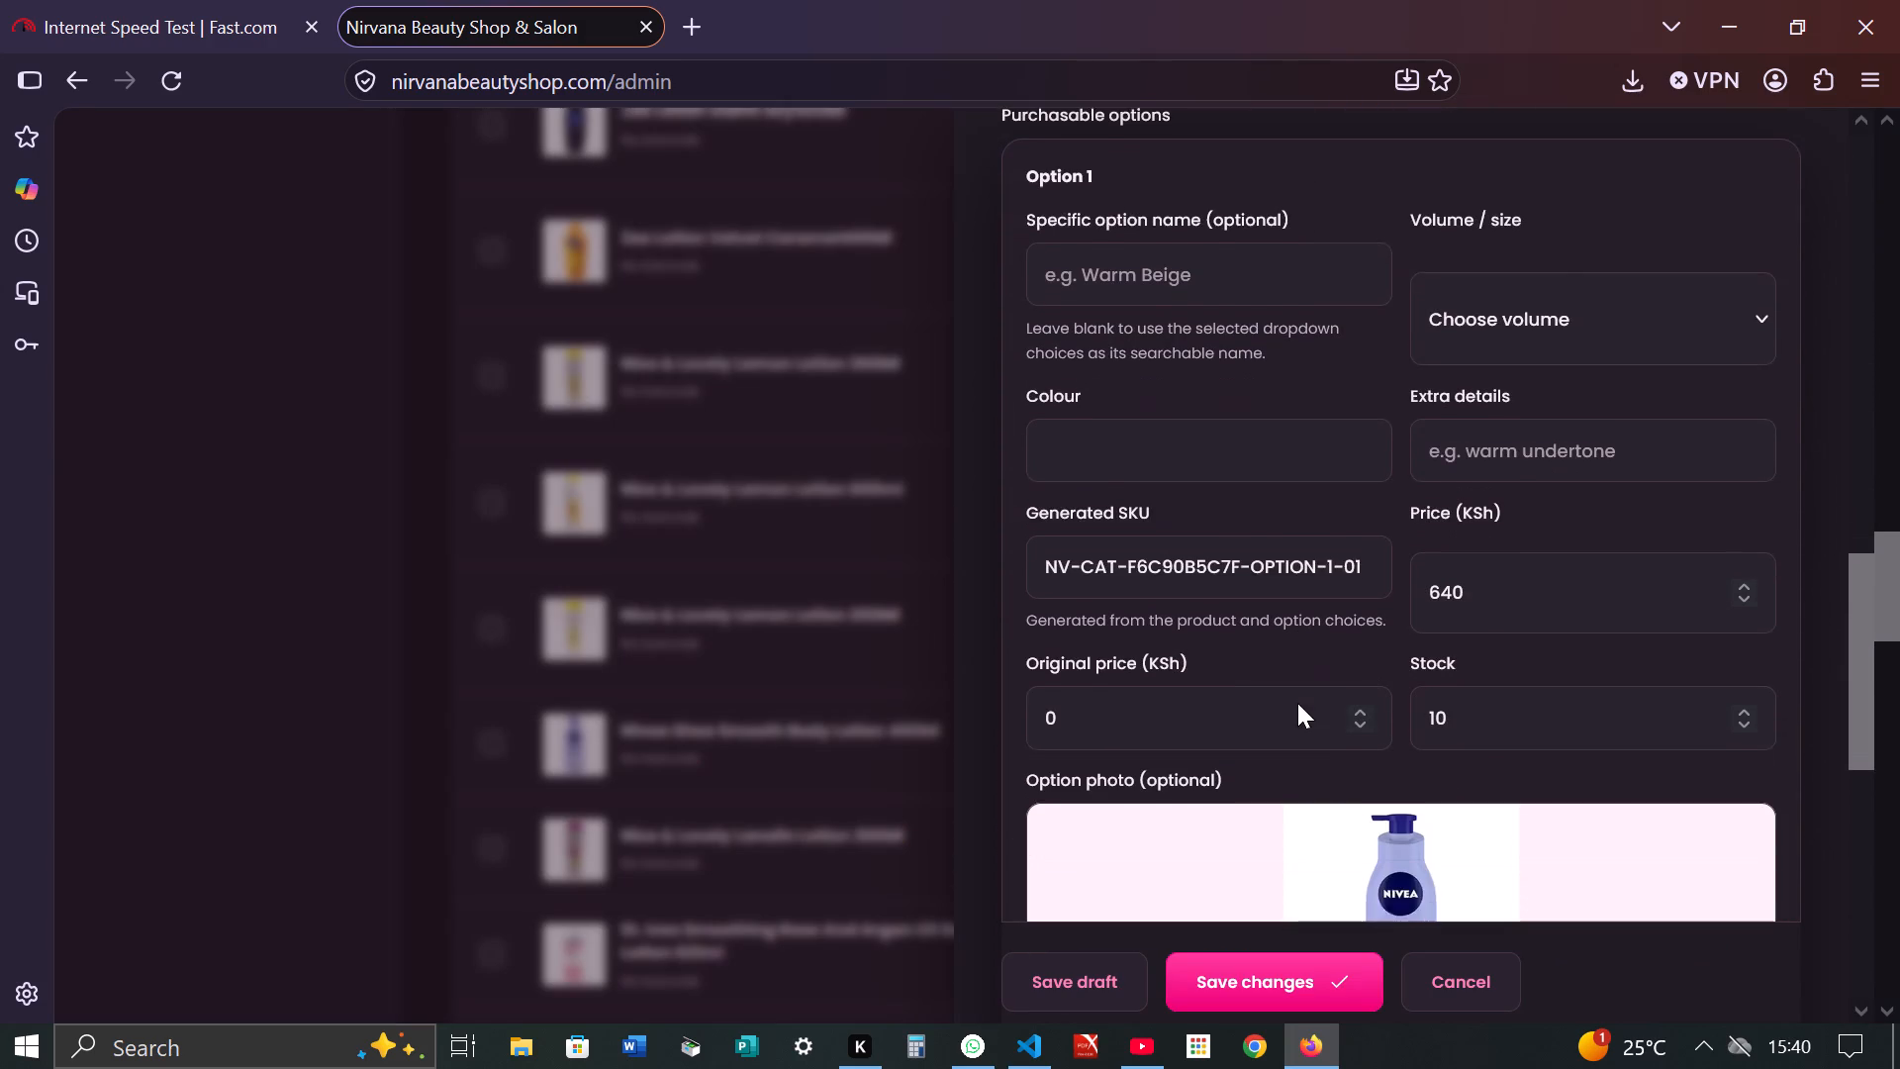
pyautogui.scroll(-1, 1297, 703)
pyautogui.click(1468, 534)
pyautogui.press('BackSpace')
pyautogui.press('BackSpace')
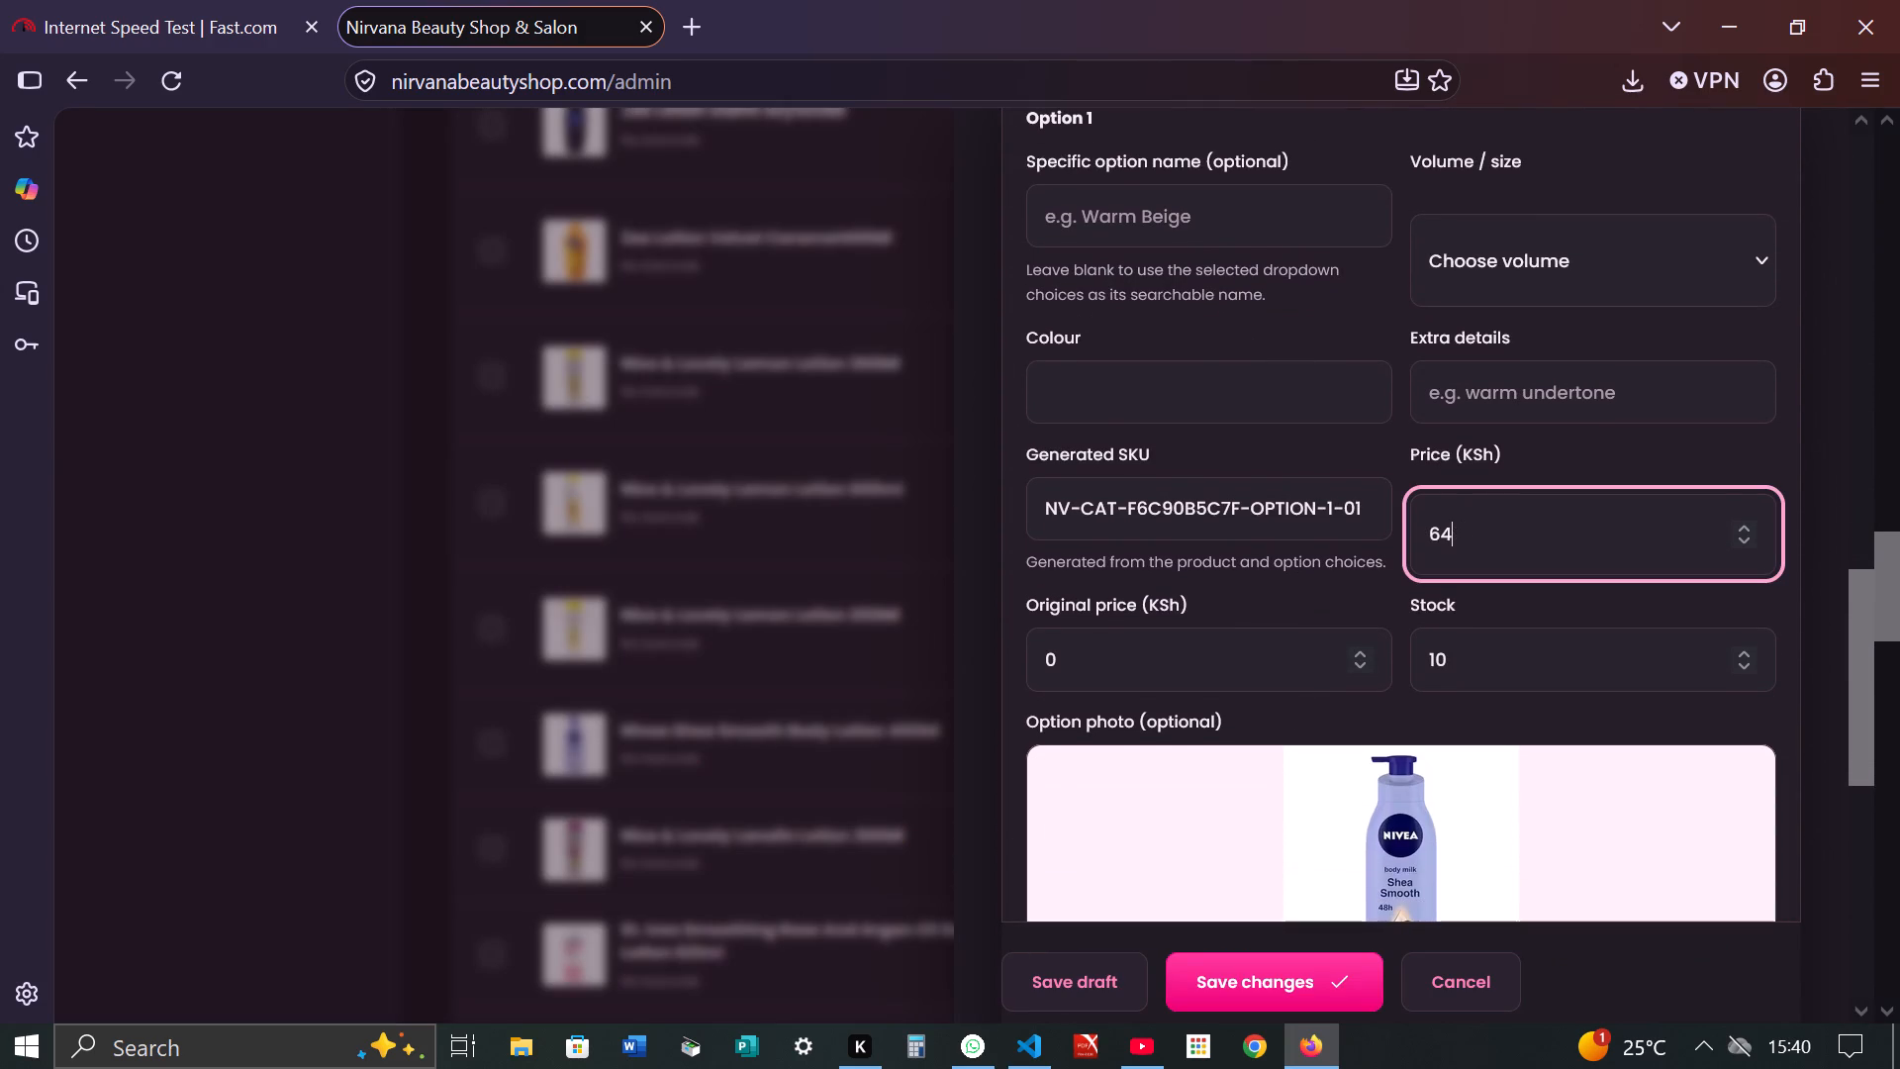
pyautogui.write('00')
# Set the Nivea Shea Smooth Body Lotion 400Ml option 1 original price to KSh 630 and save the record.
pyautogui.click(1082, 671)
pyautogui.press('BackSpace')
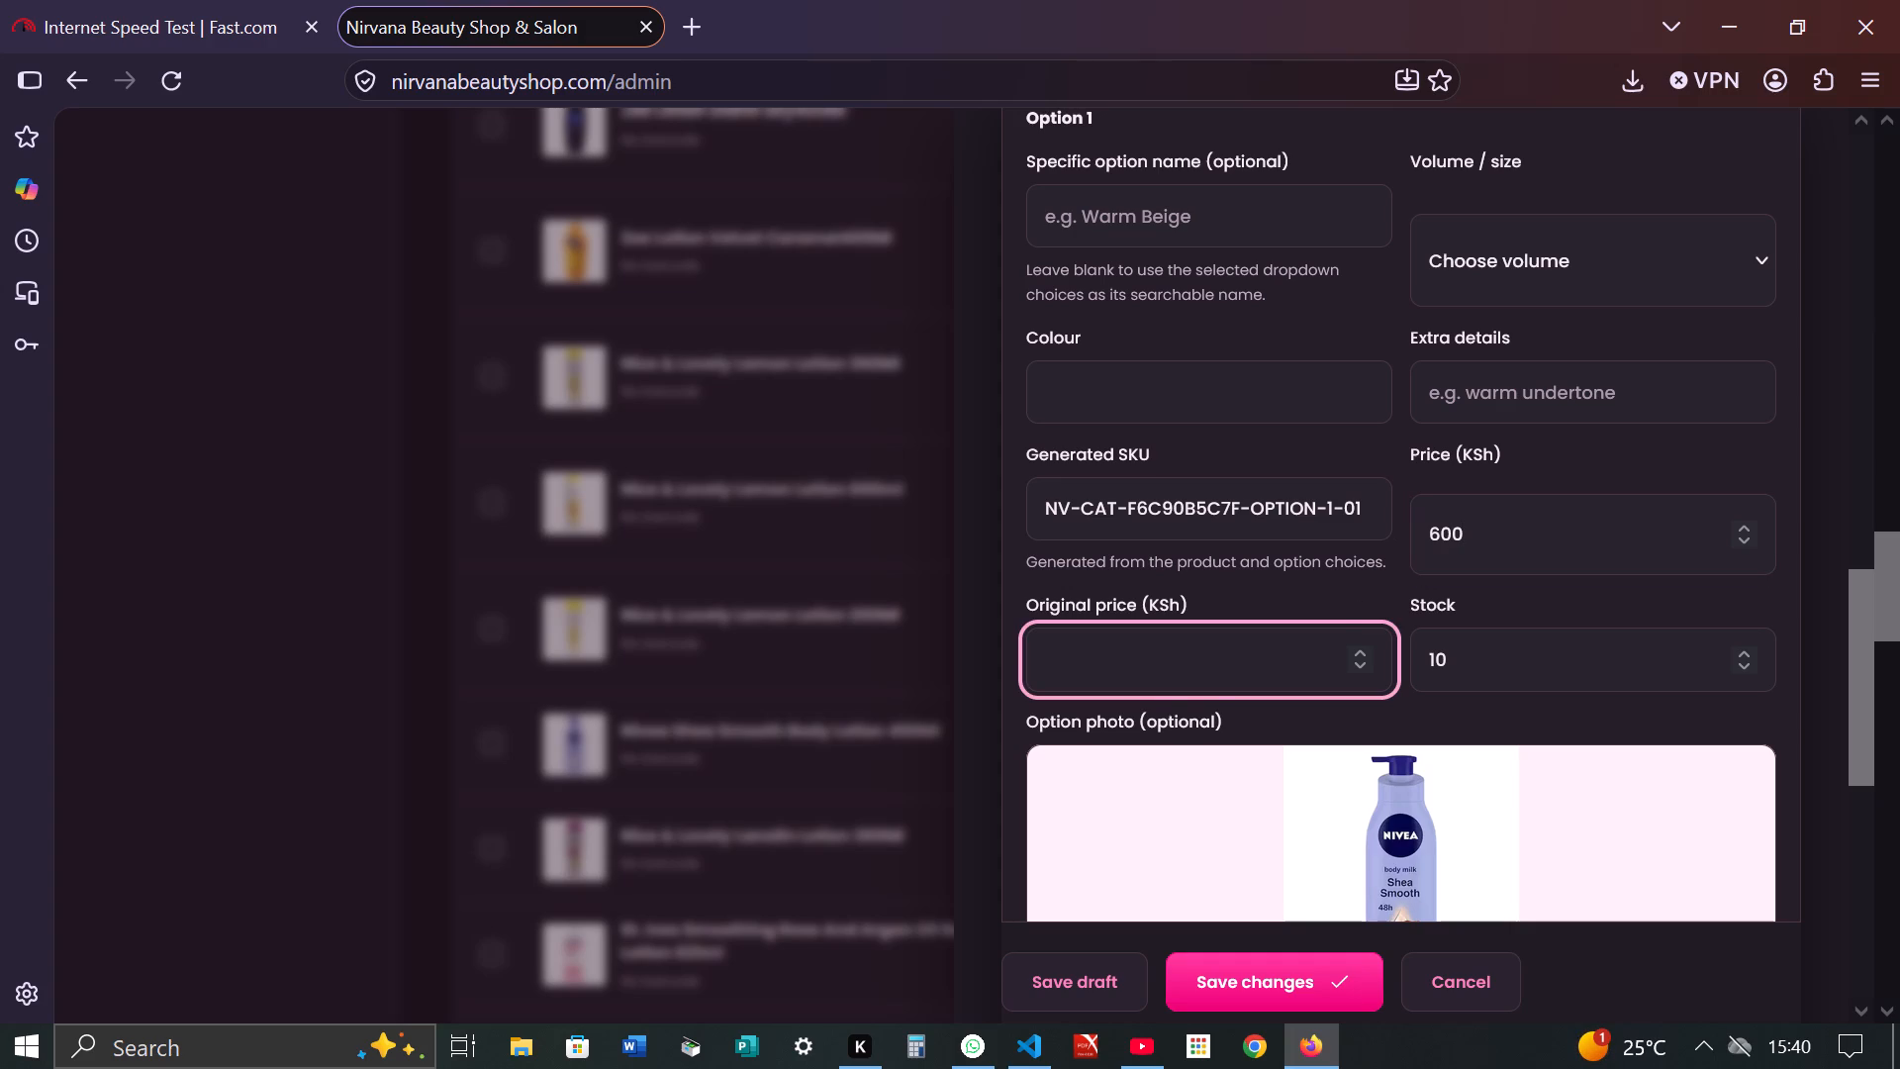
pyautogui.scroll(5, 1335, 596)
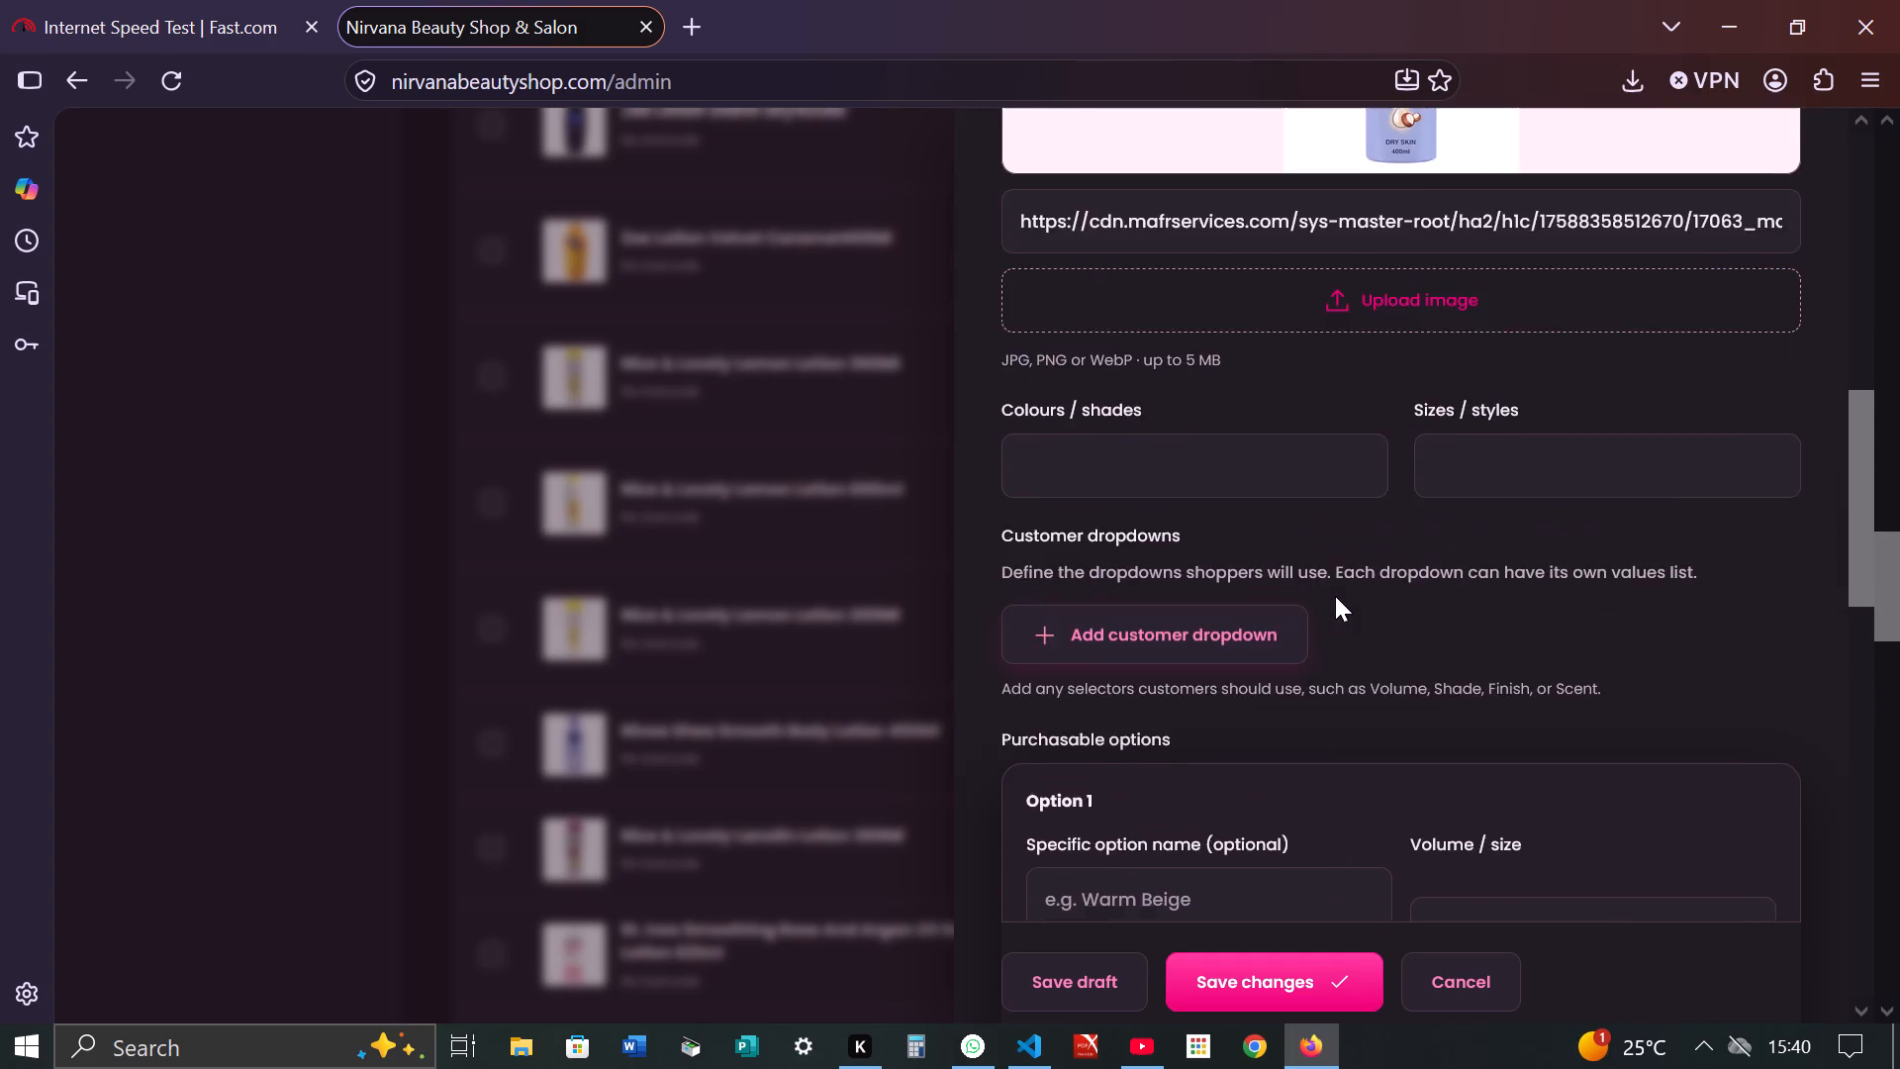
pyautogui.scroll(2, 1335, 596)
pyautogui.scroll(-3, 1335, 596)
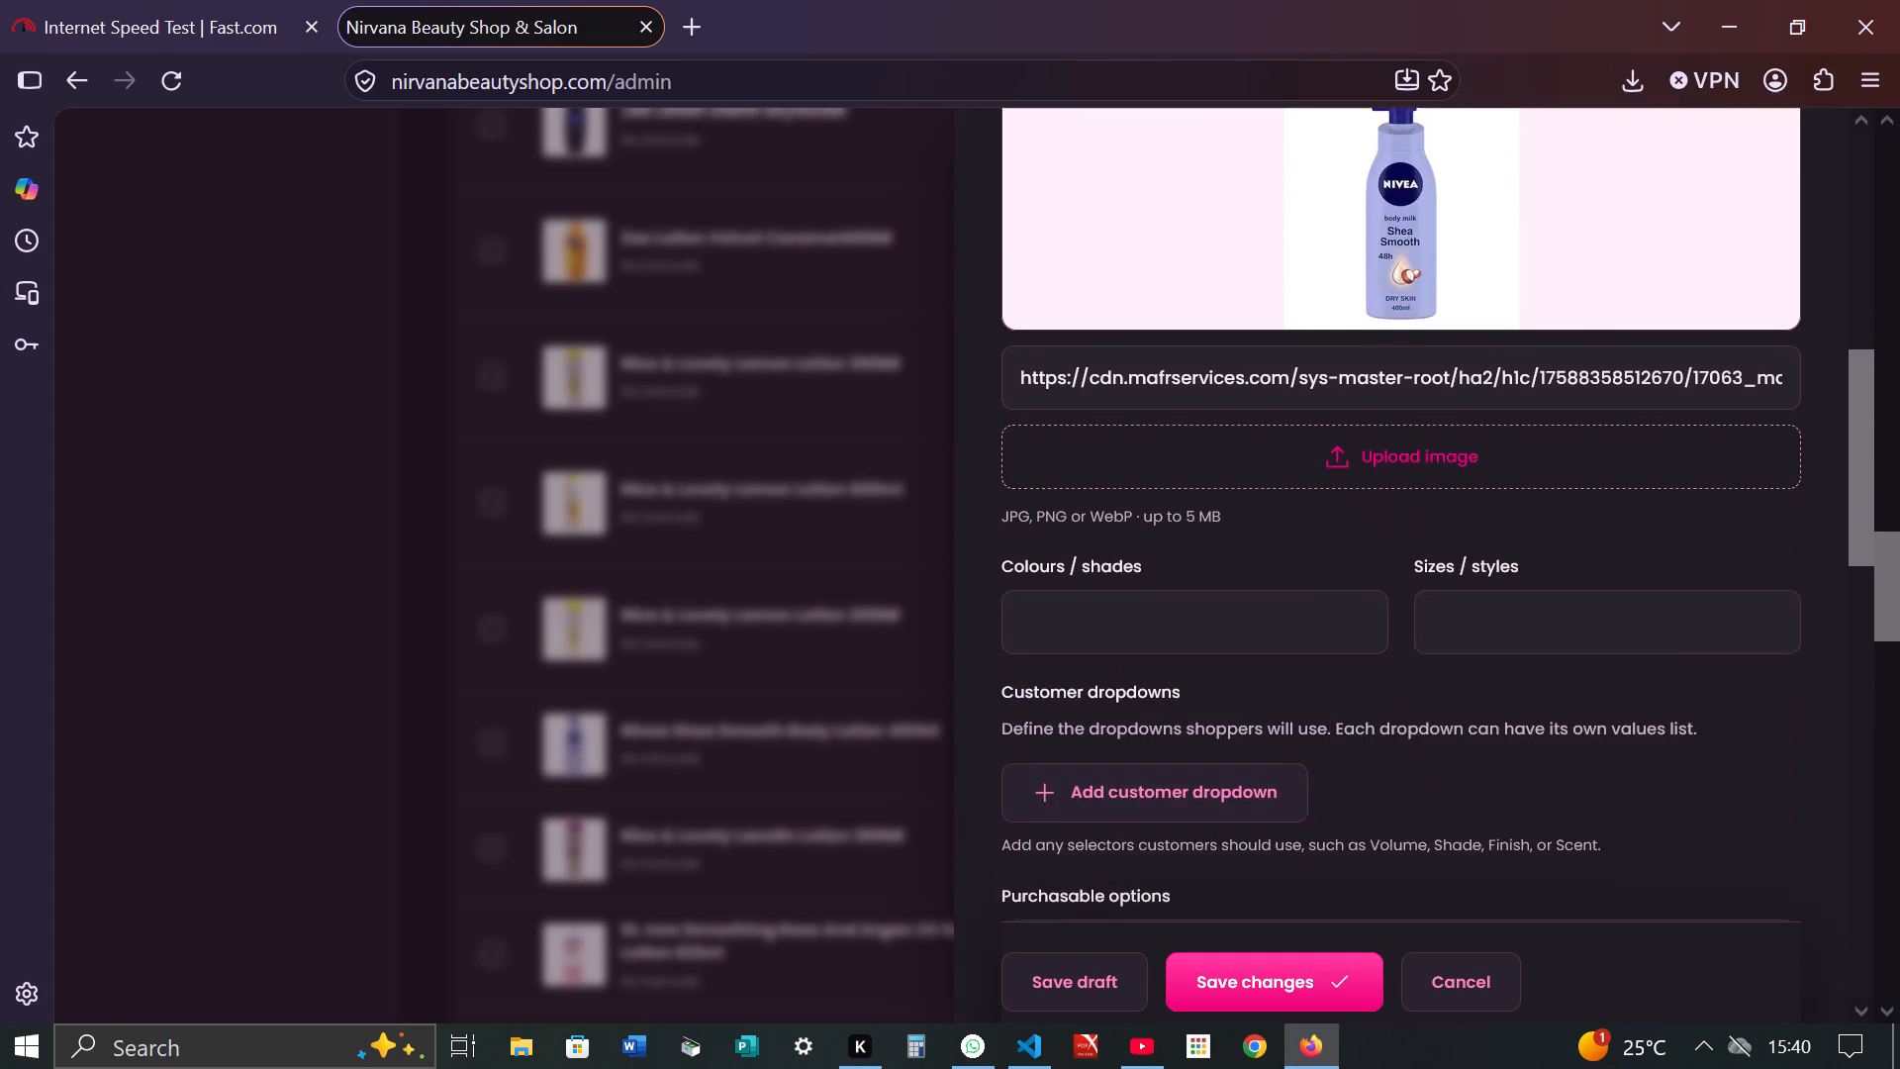
pyautogui.scroll(-6, 1335, 596)
pyautogui.scroll(1, 1335, 596)
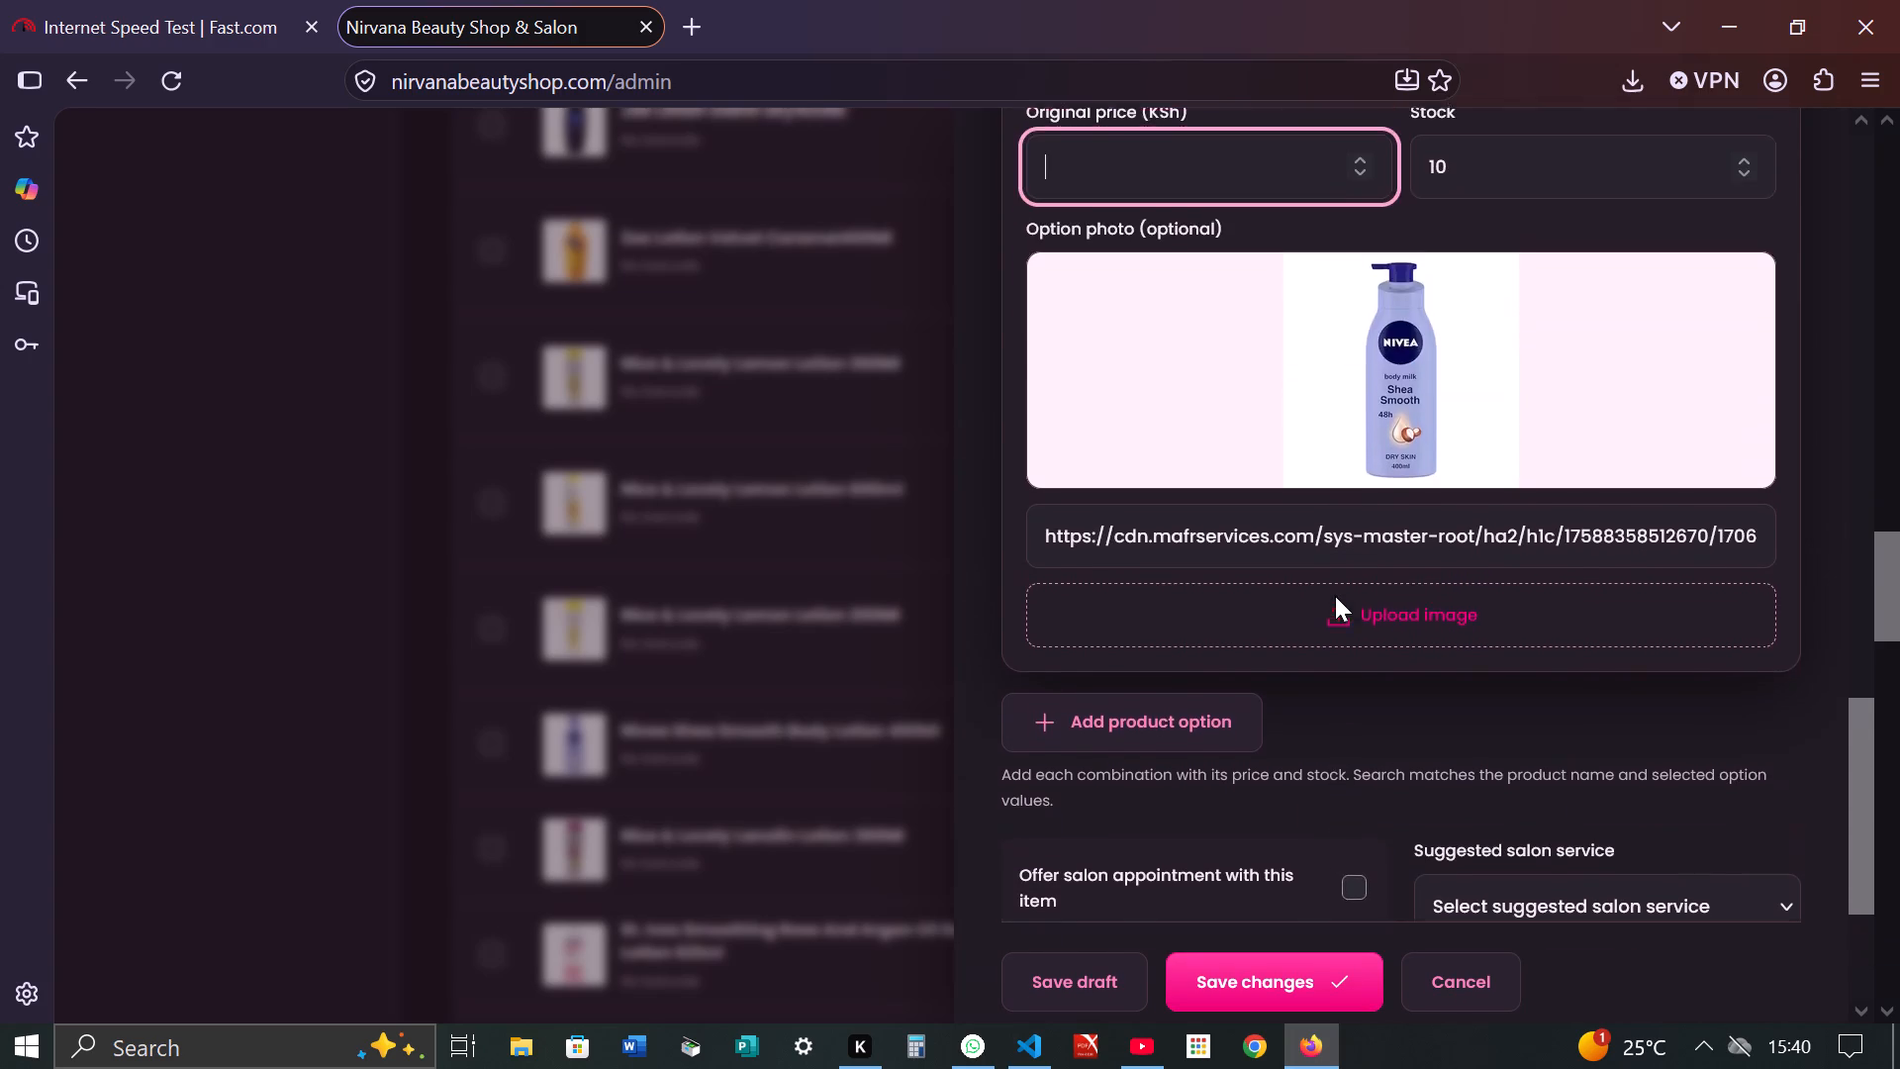
pyautogui.scroll(1, 1335, 596)
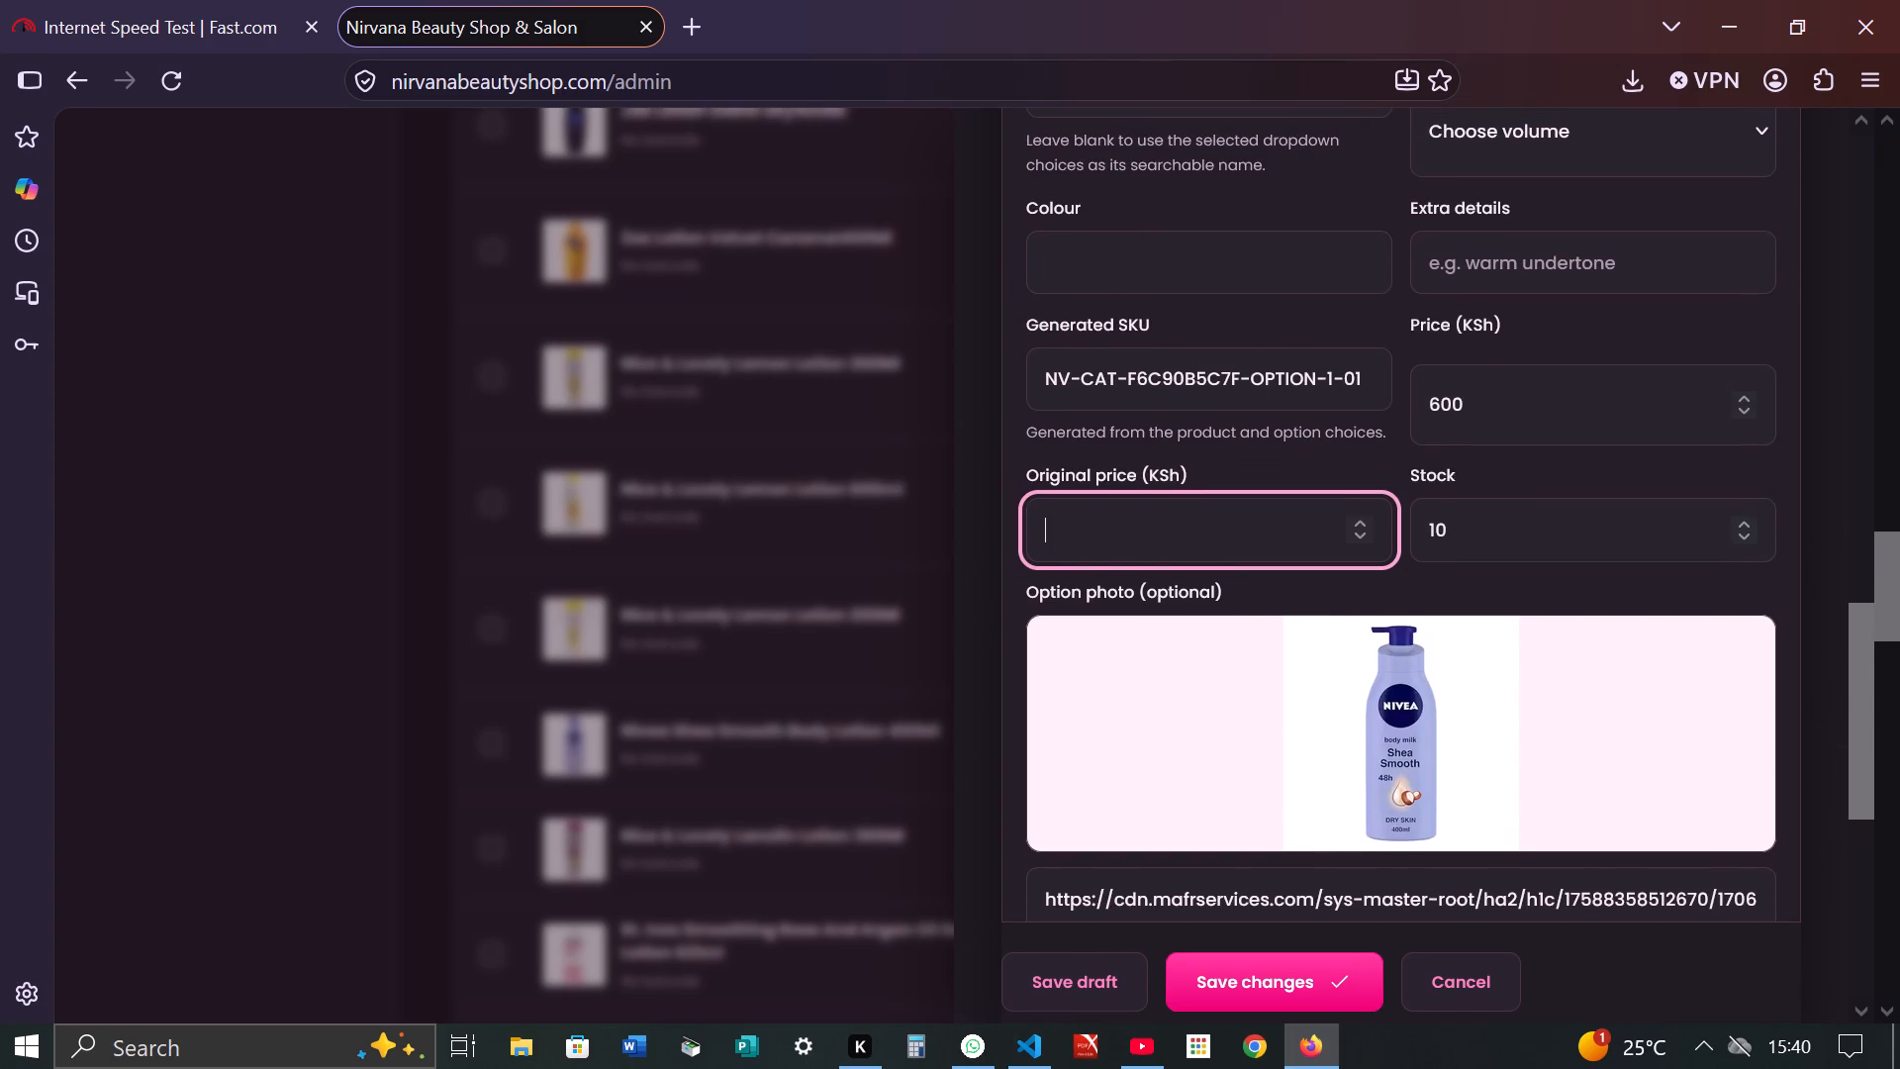
pyautogui.write('630')
pyautogui.click(1237, 965)
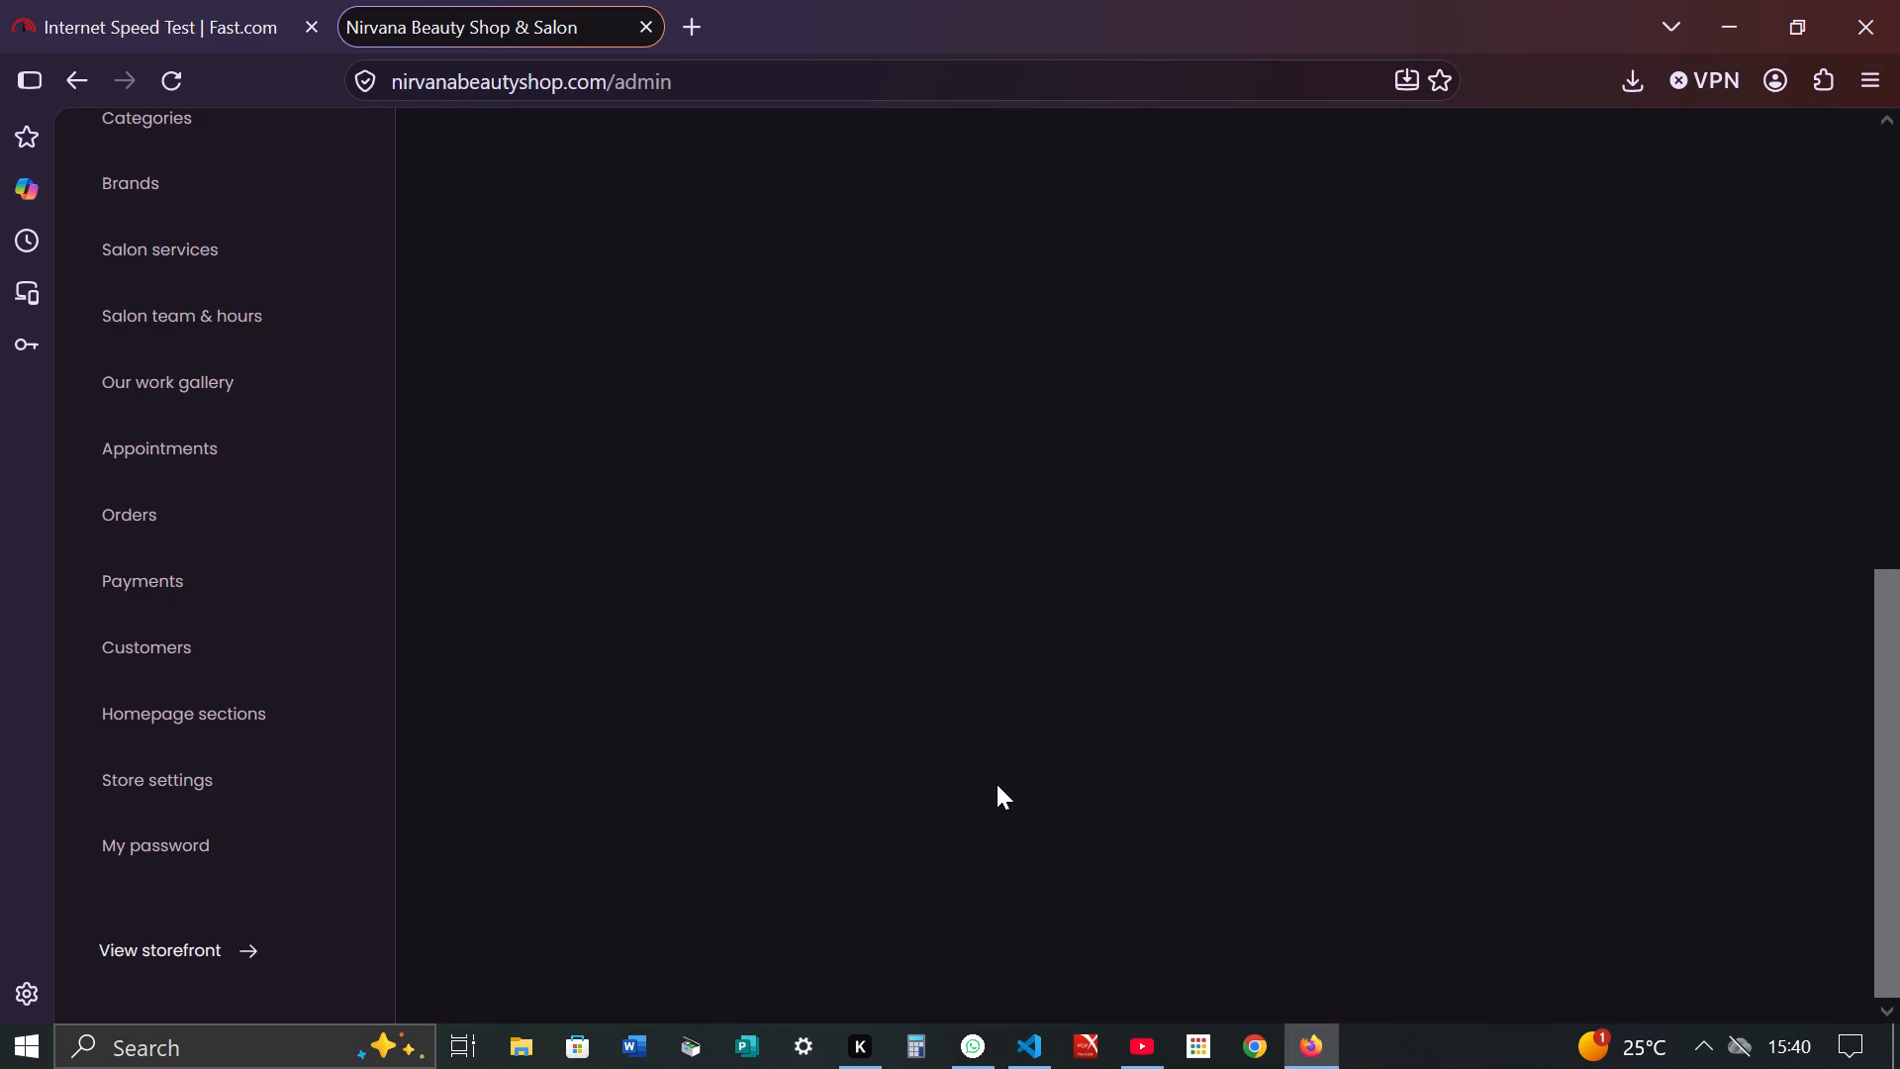
# Advance the catalogue product list from page 1 to page 3 and locate the Nice & Lovely Lanolin Lotion 360Ml.
pyautogui.scroll(-15, 997, 784)
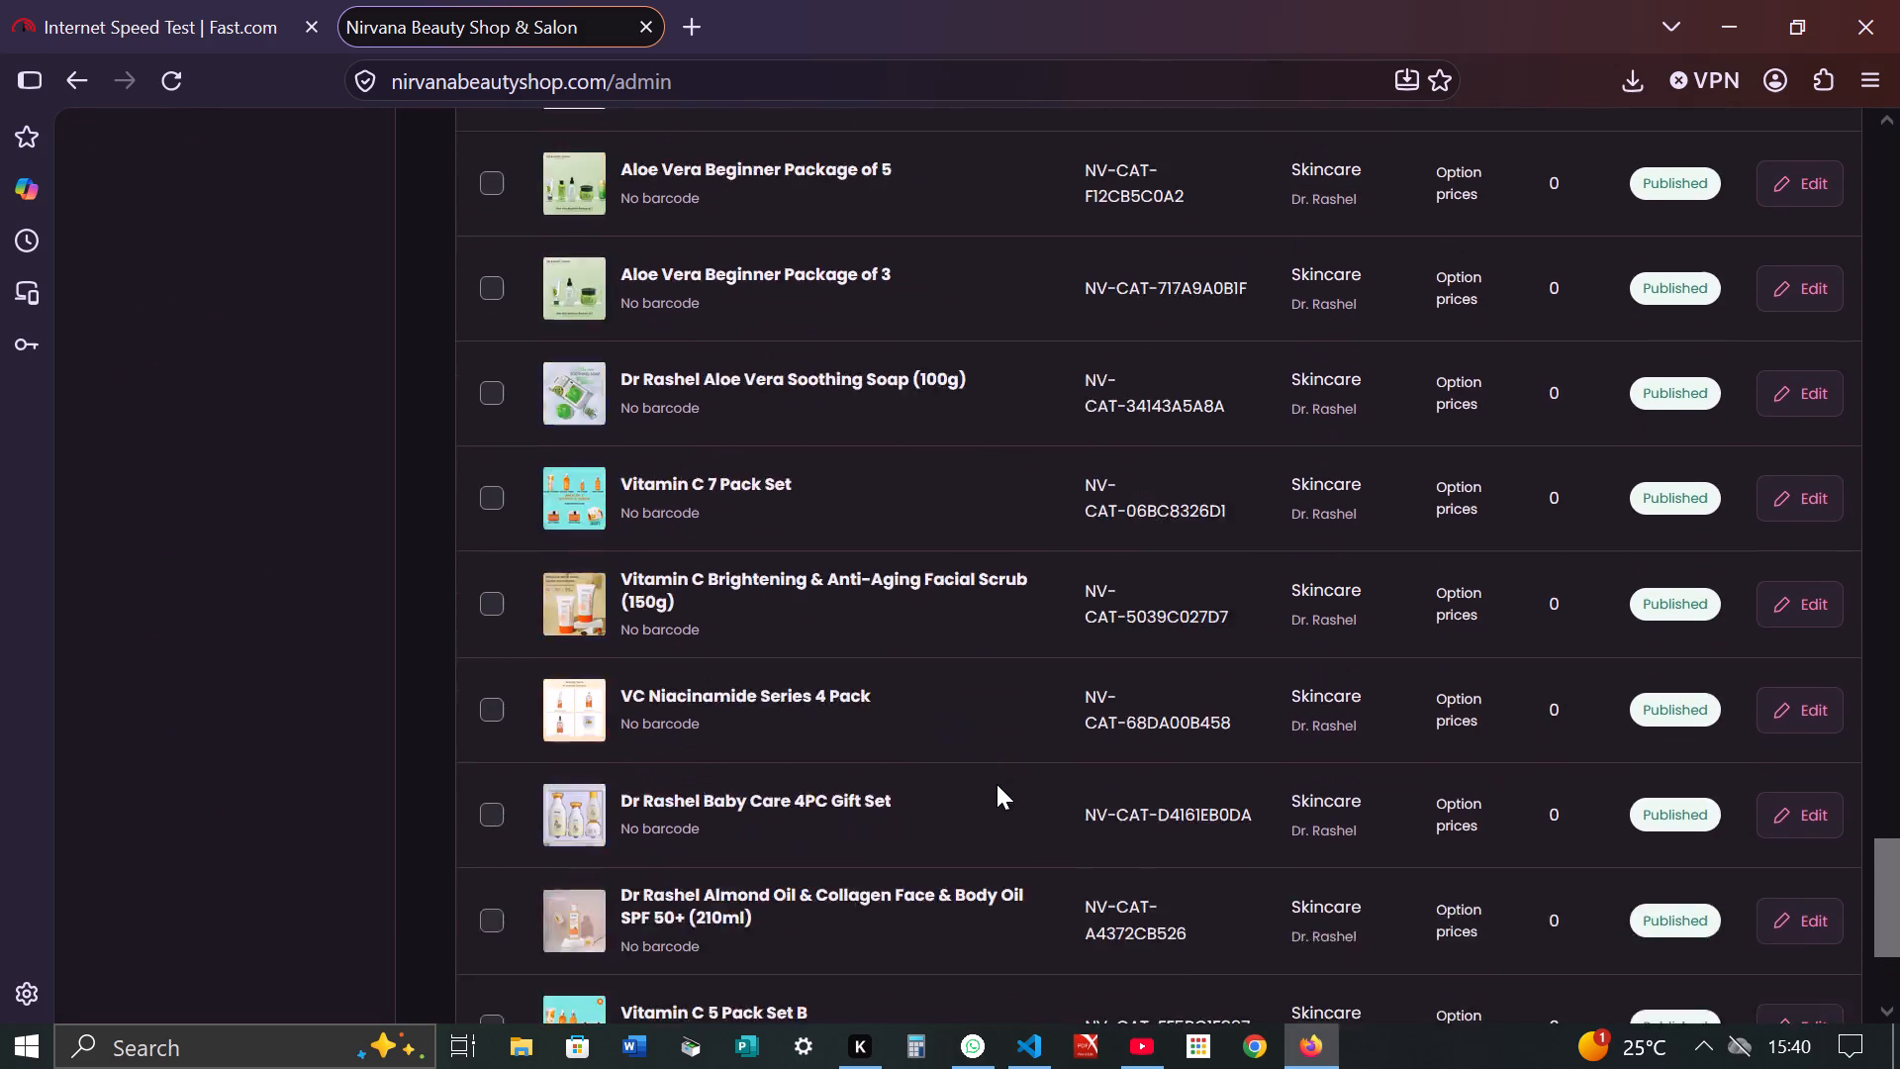
pyautogui.scroll(-4, 997, 784)
pyautogui.click(1810, 935)
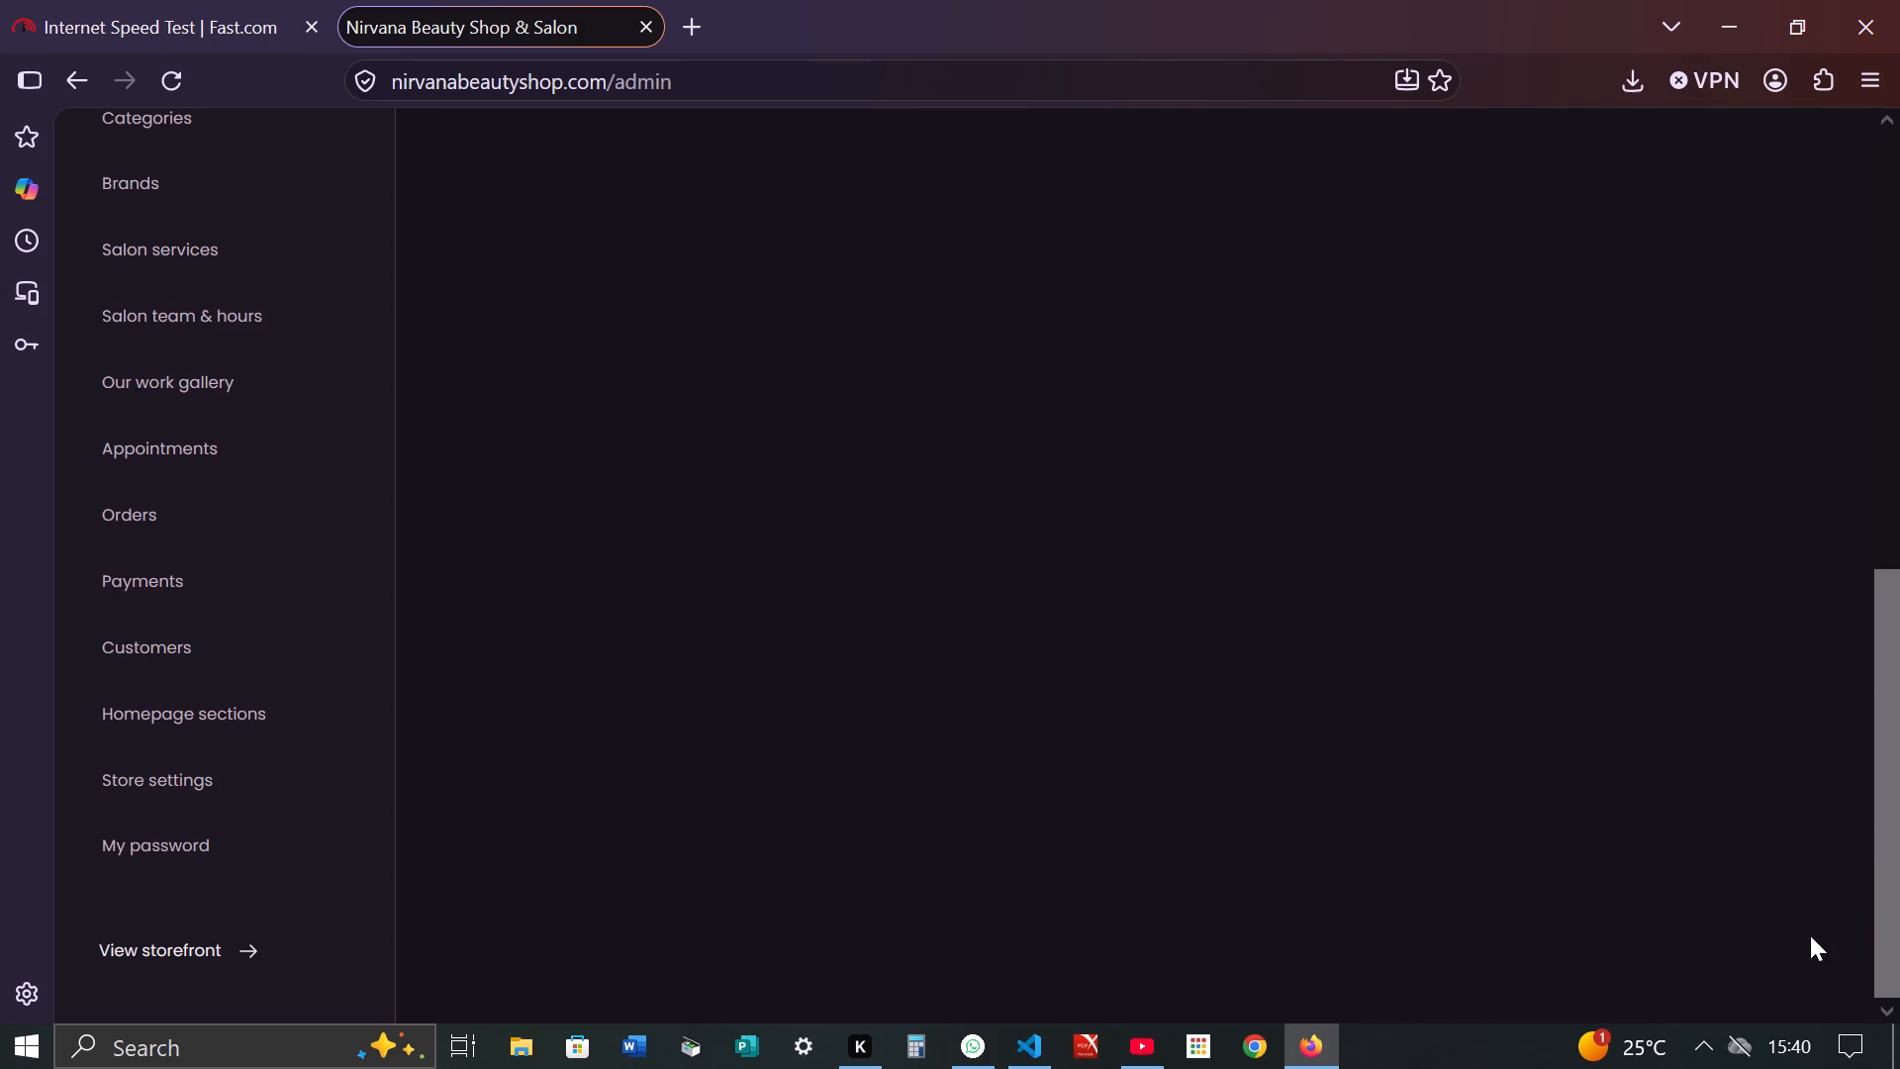
pyautogui.scroll(-8, 631, 813)
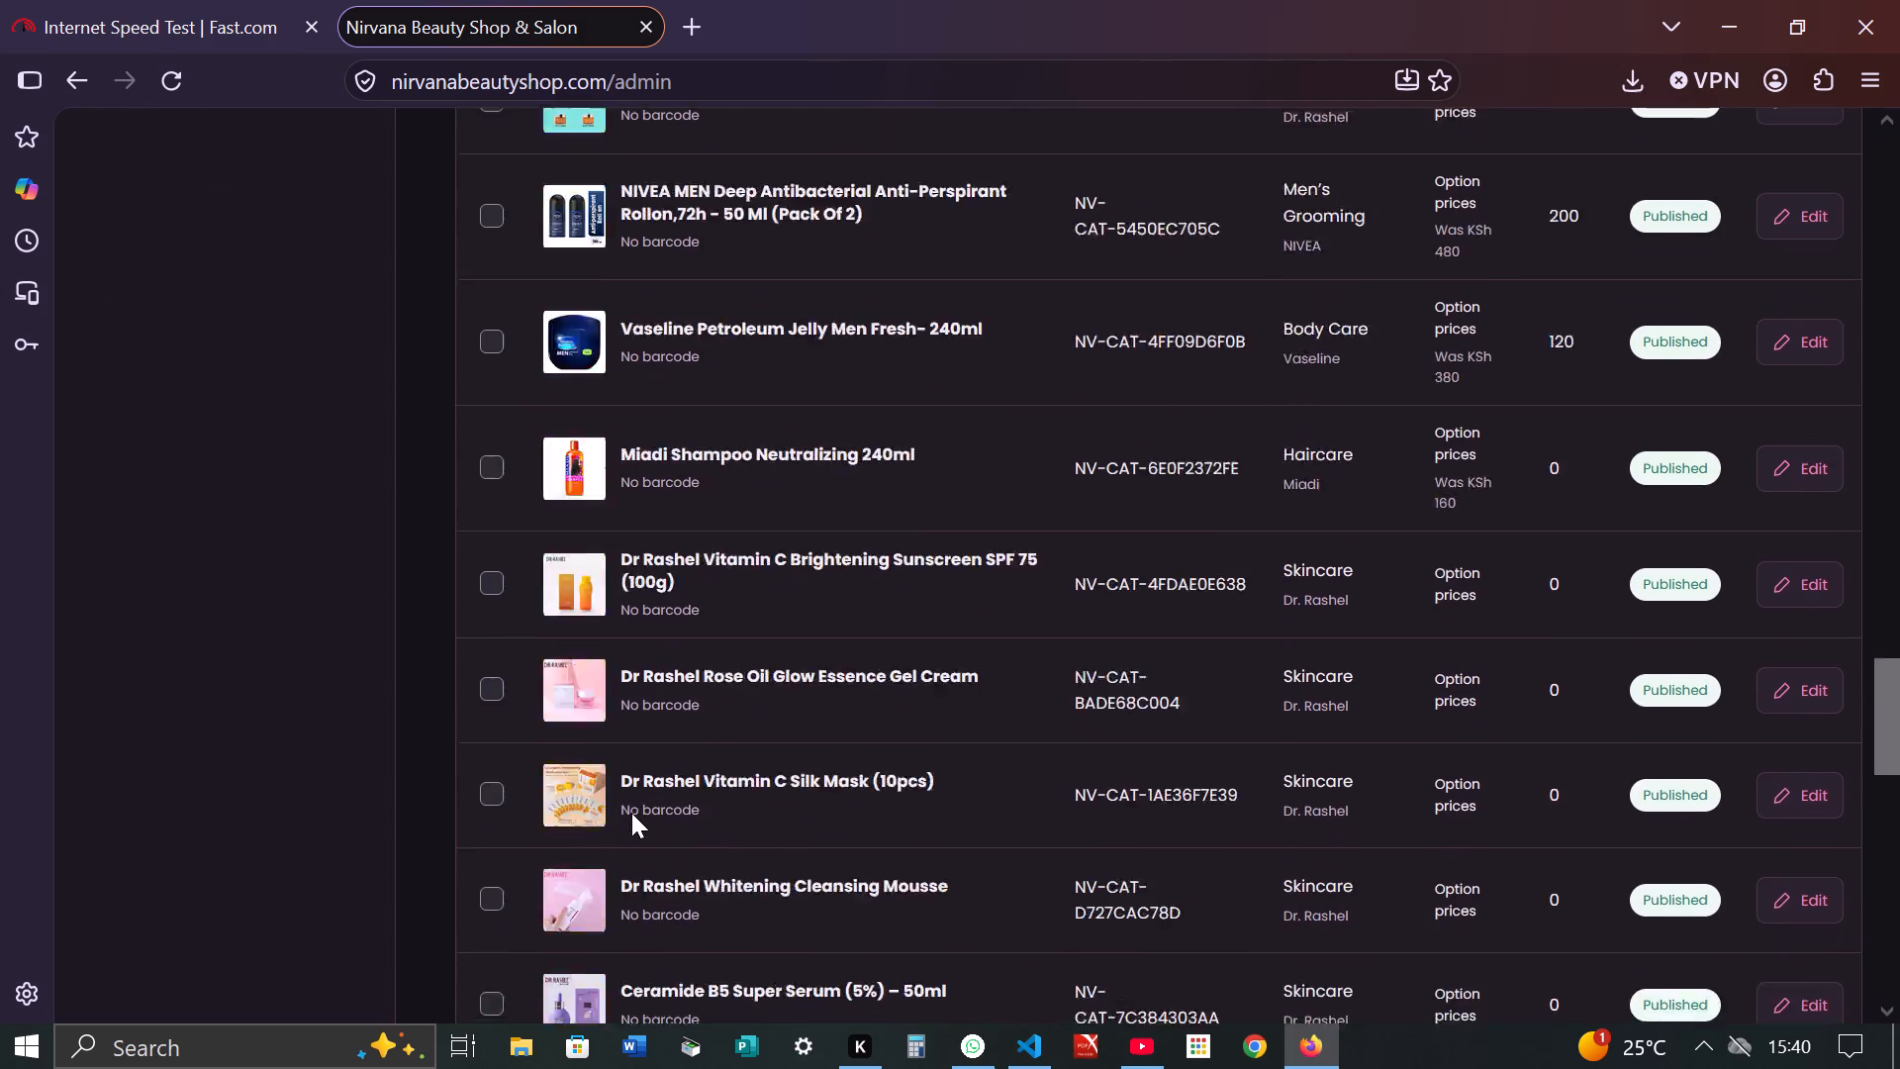
pyautogui.scroll(-2, 631, 813)
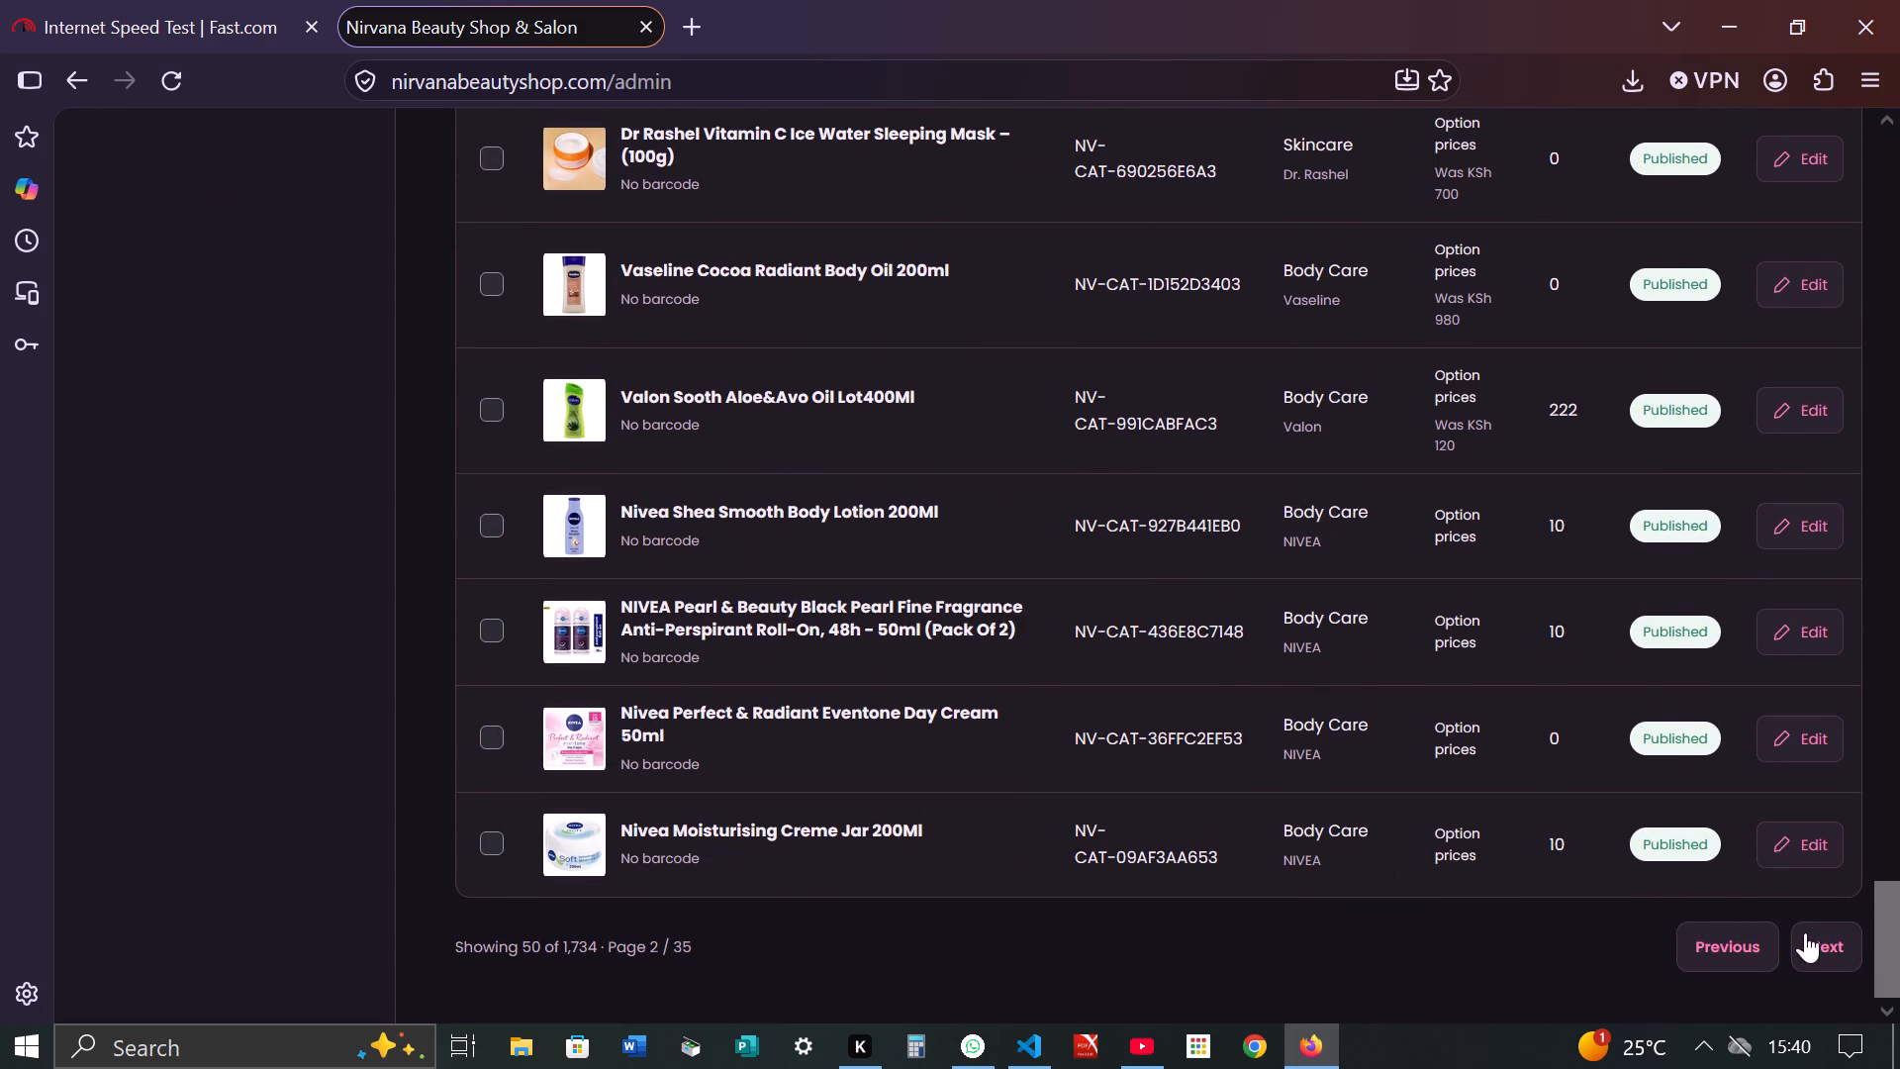
pyautogui.click(1816, 936)
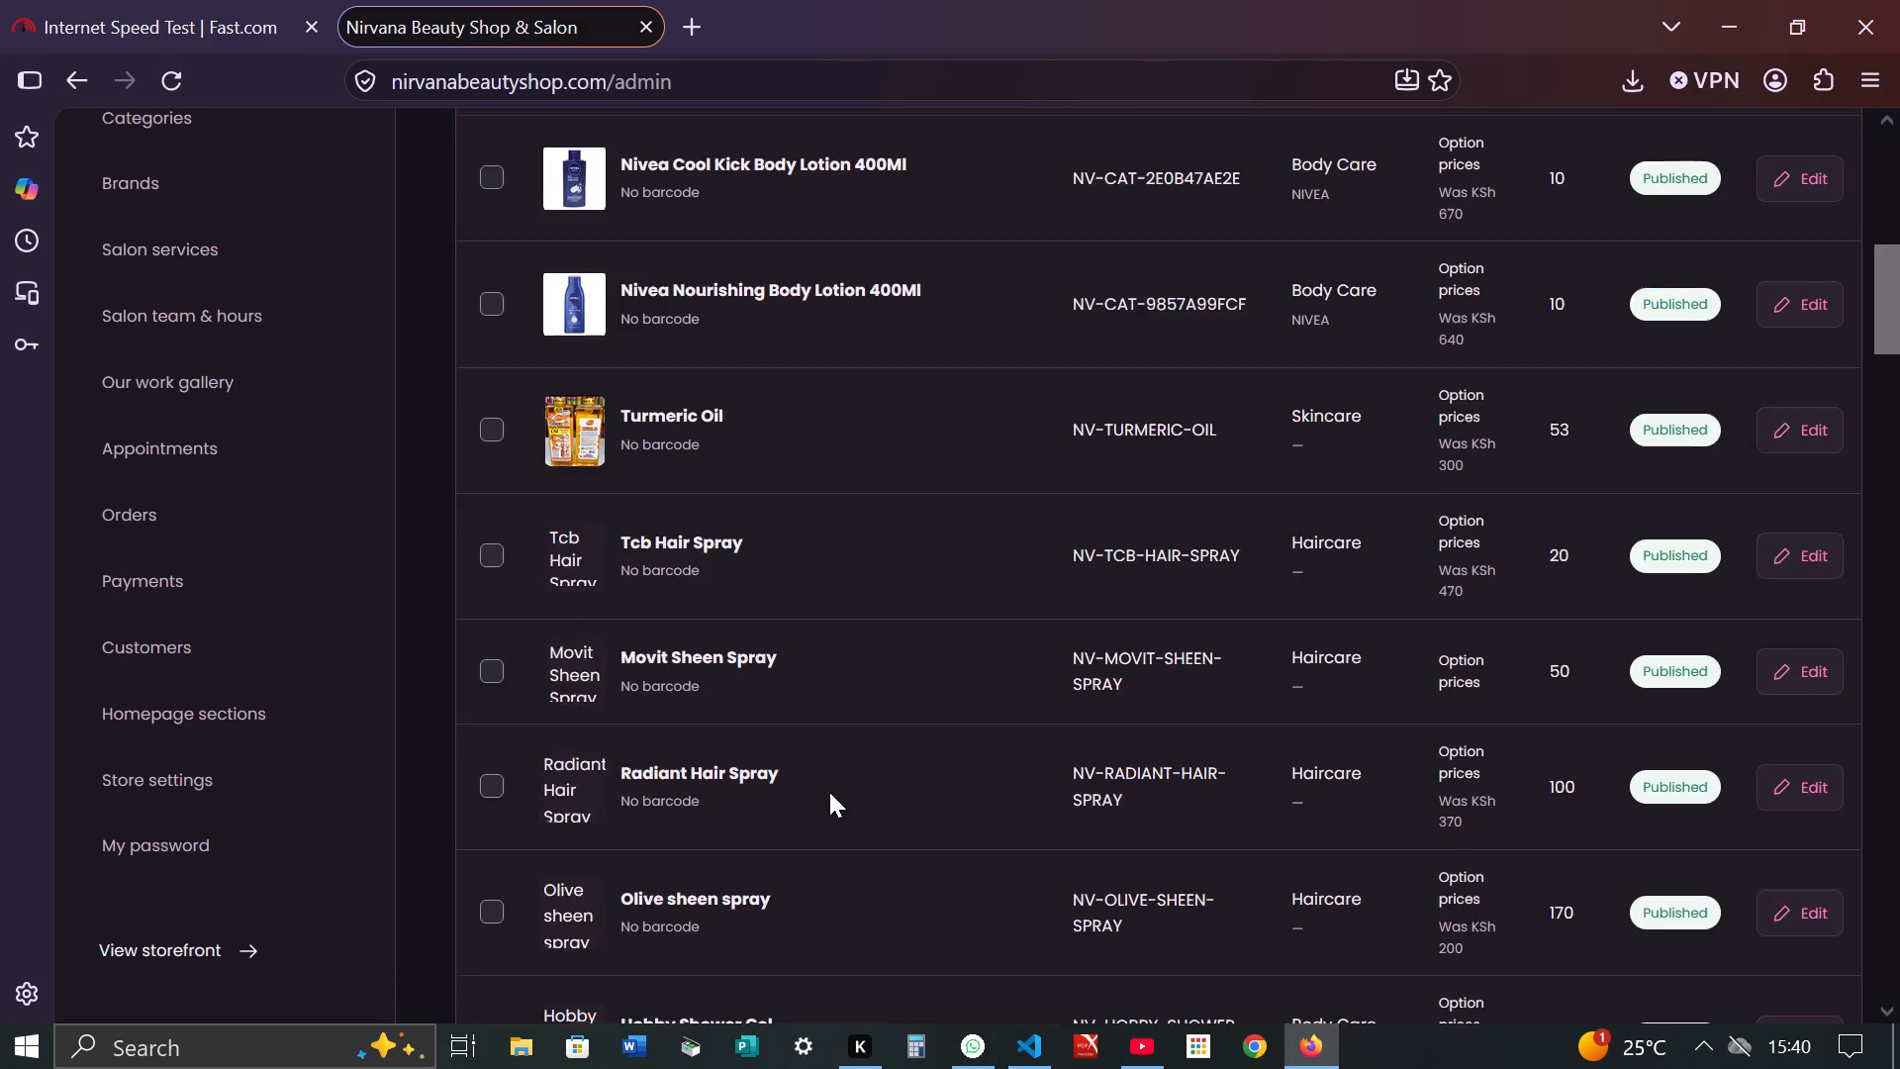
pyautogui.scroll(-10, 829, 792)
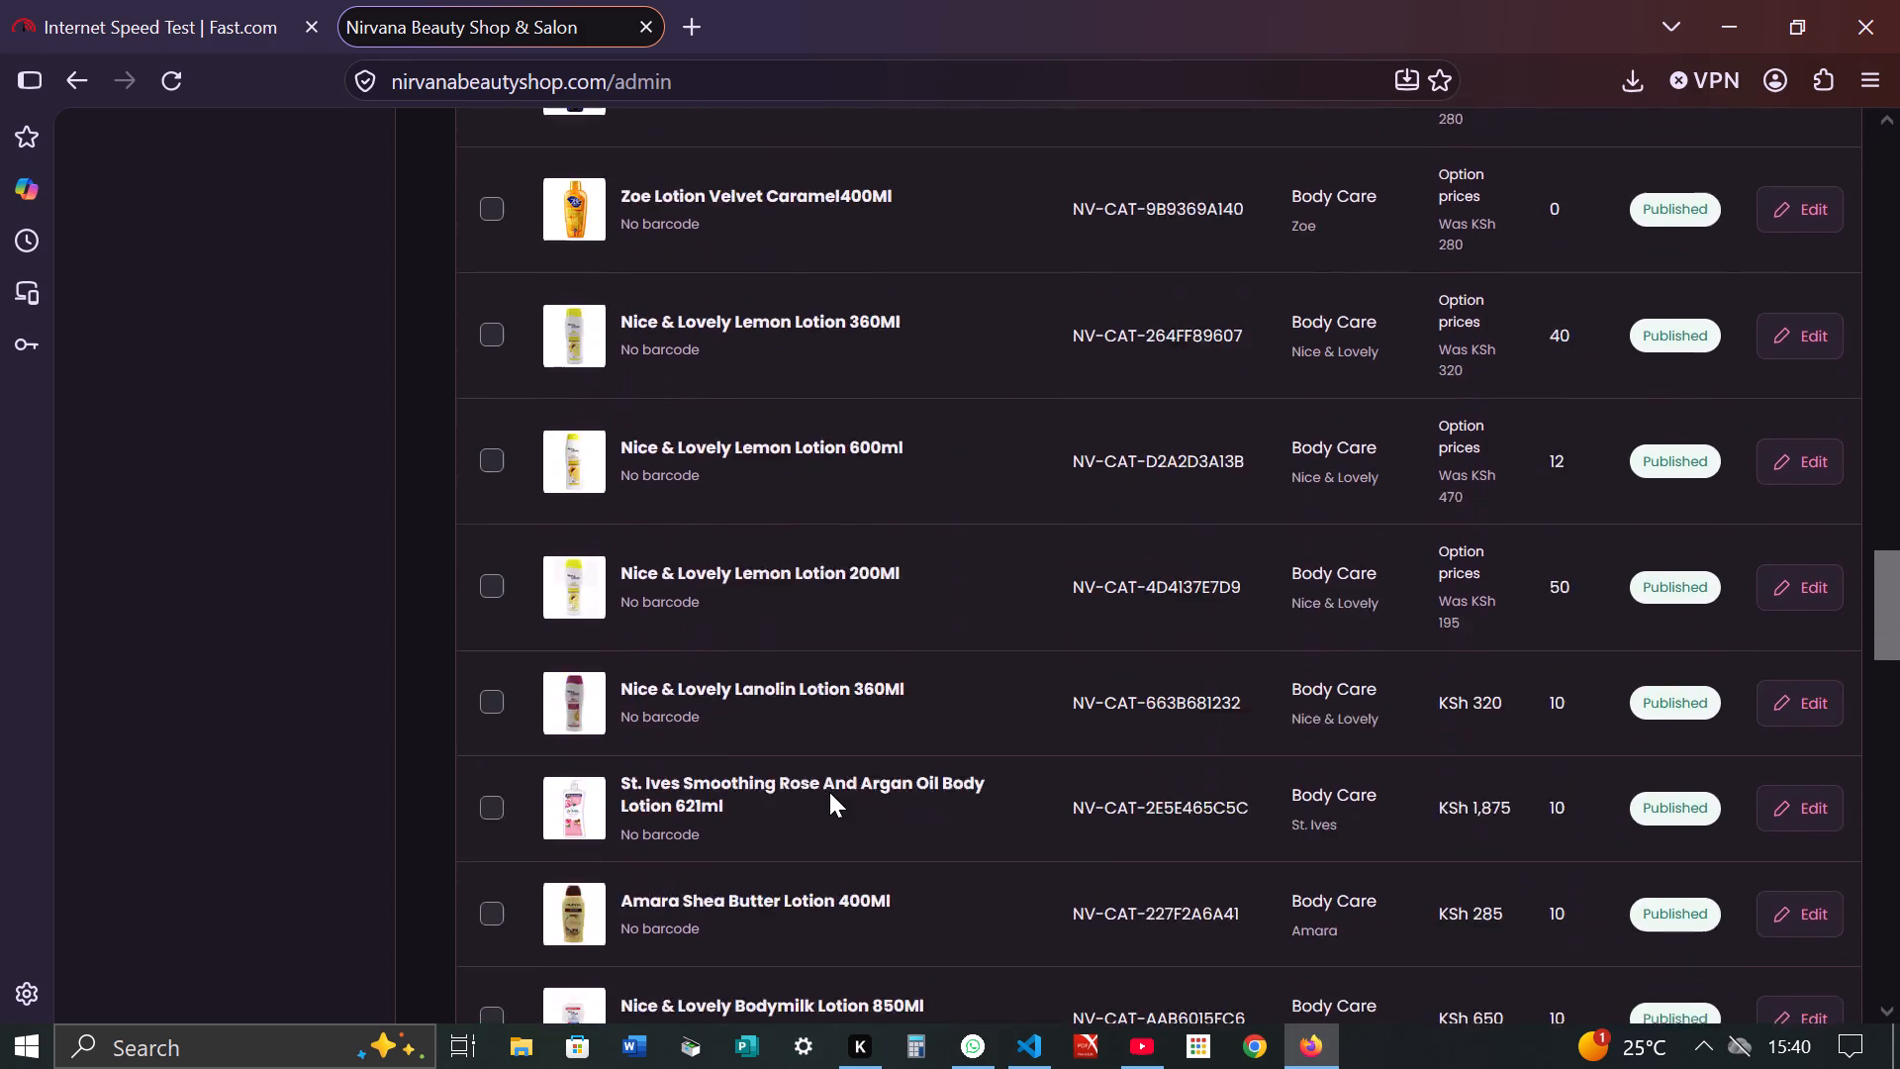
pyautogui.scroll(-1, 829, 792)
pyautogui.scroll(1, 829, 792)
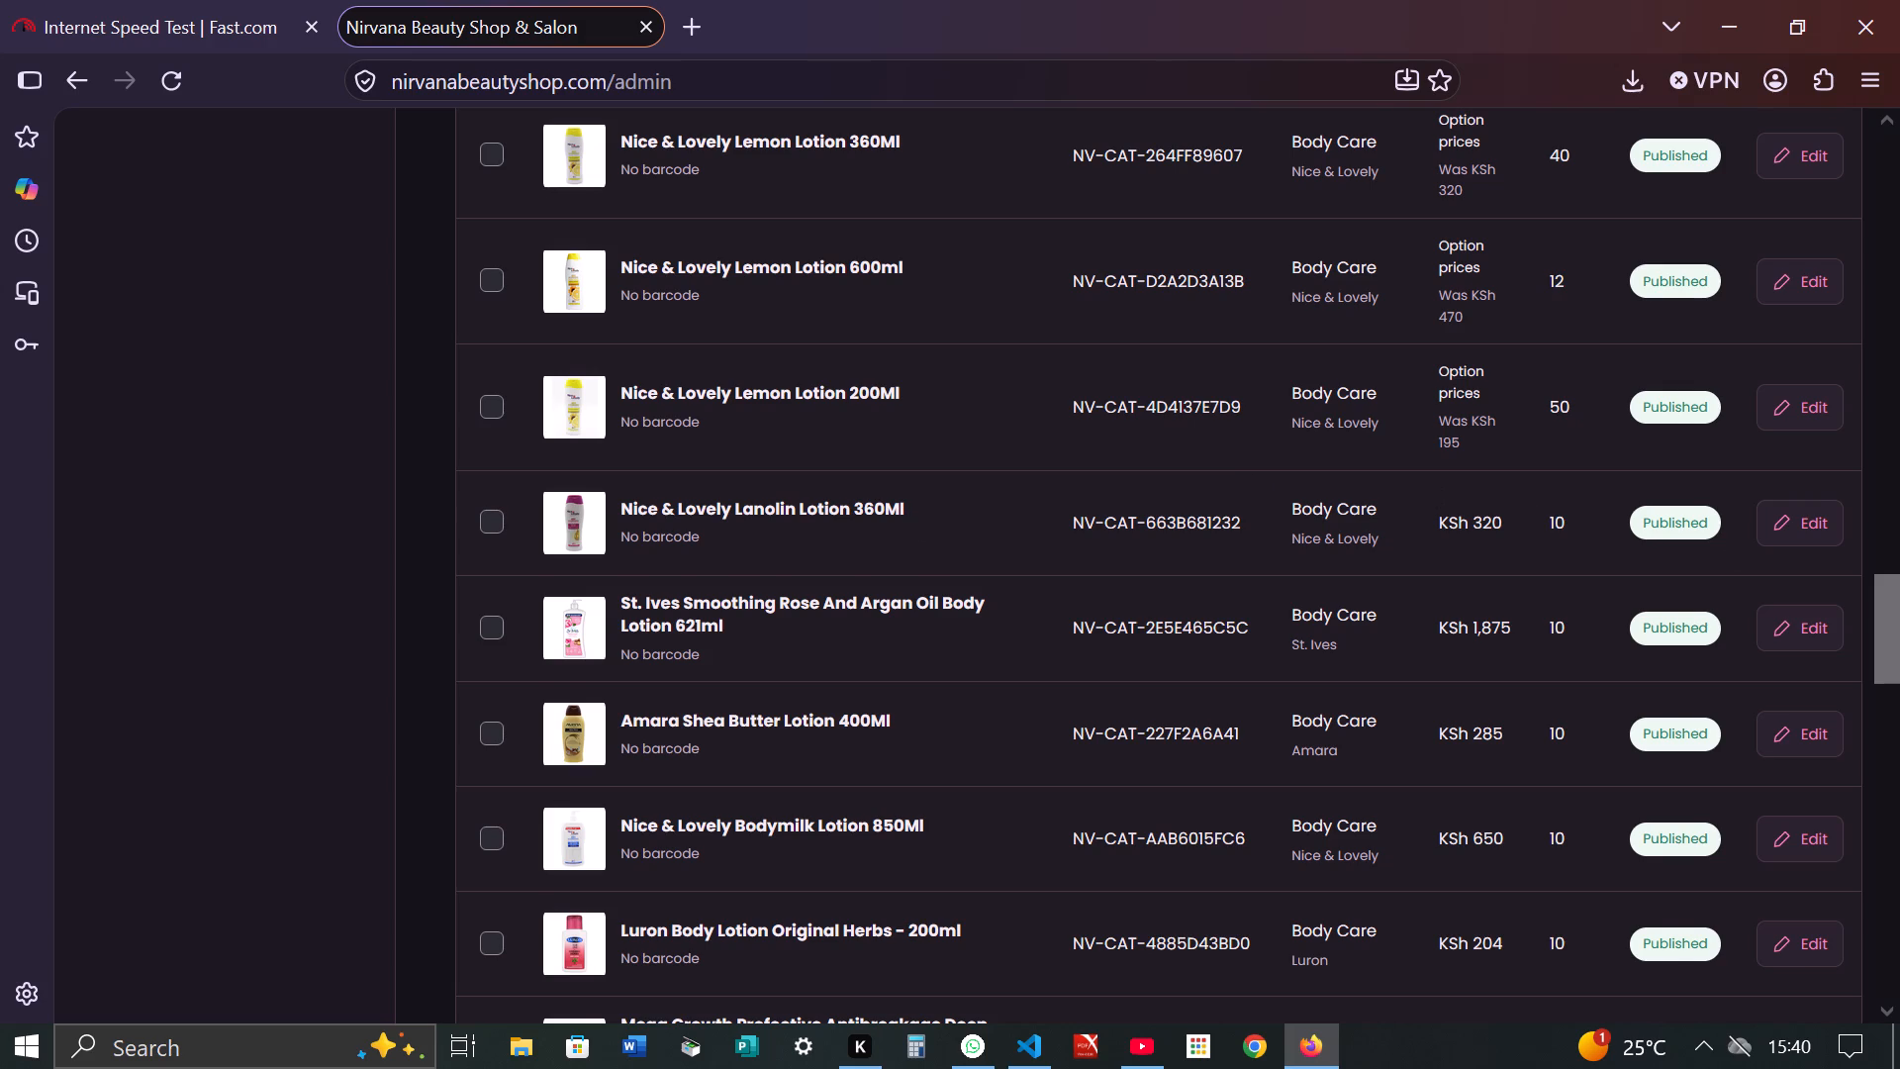
# Set the Nice & Lovely Lanolin Lotion 360Ml option 1 stock to 0 and save the record.
pyautogui.click(1774, 523)
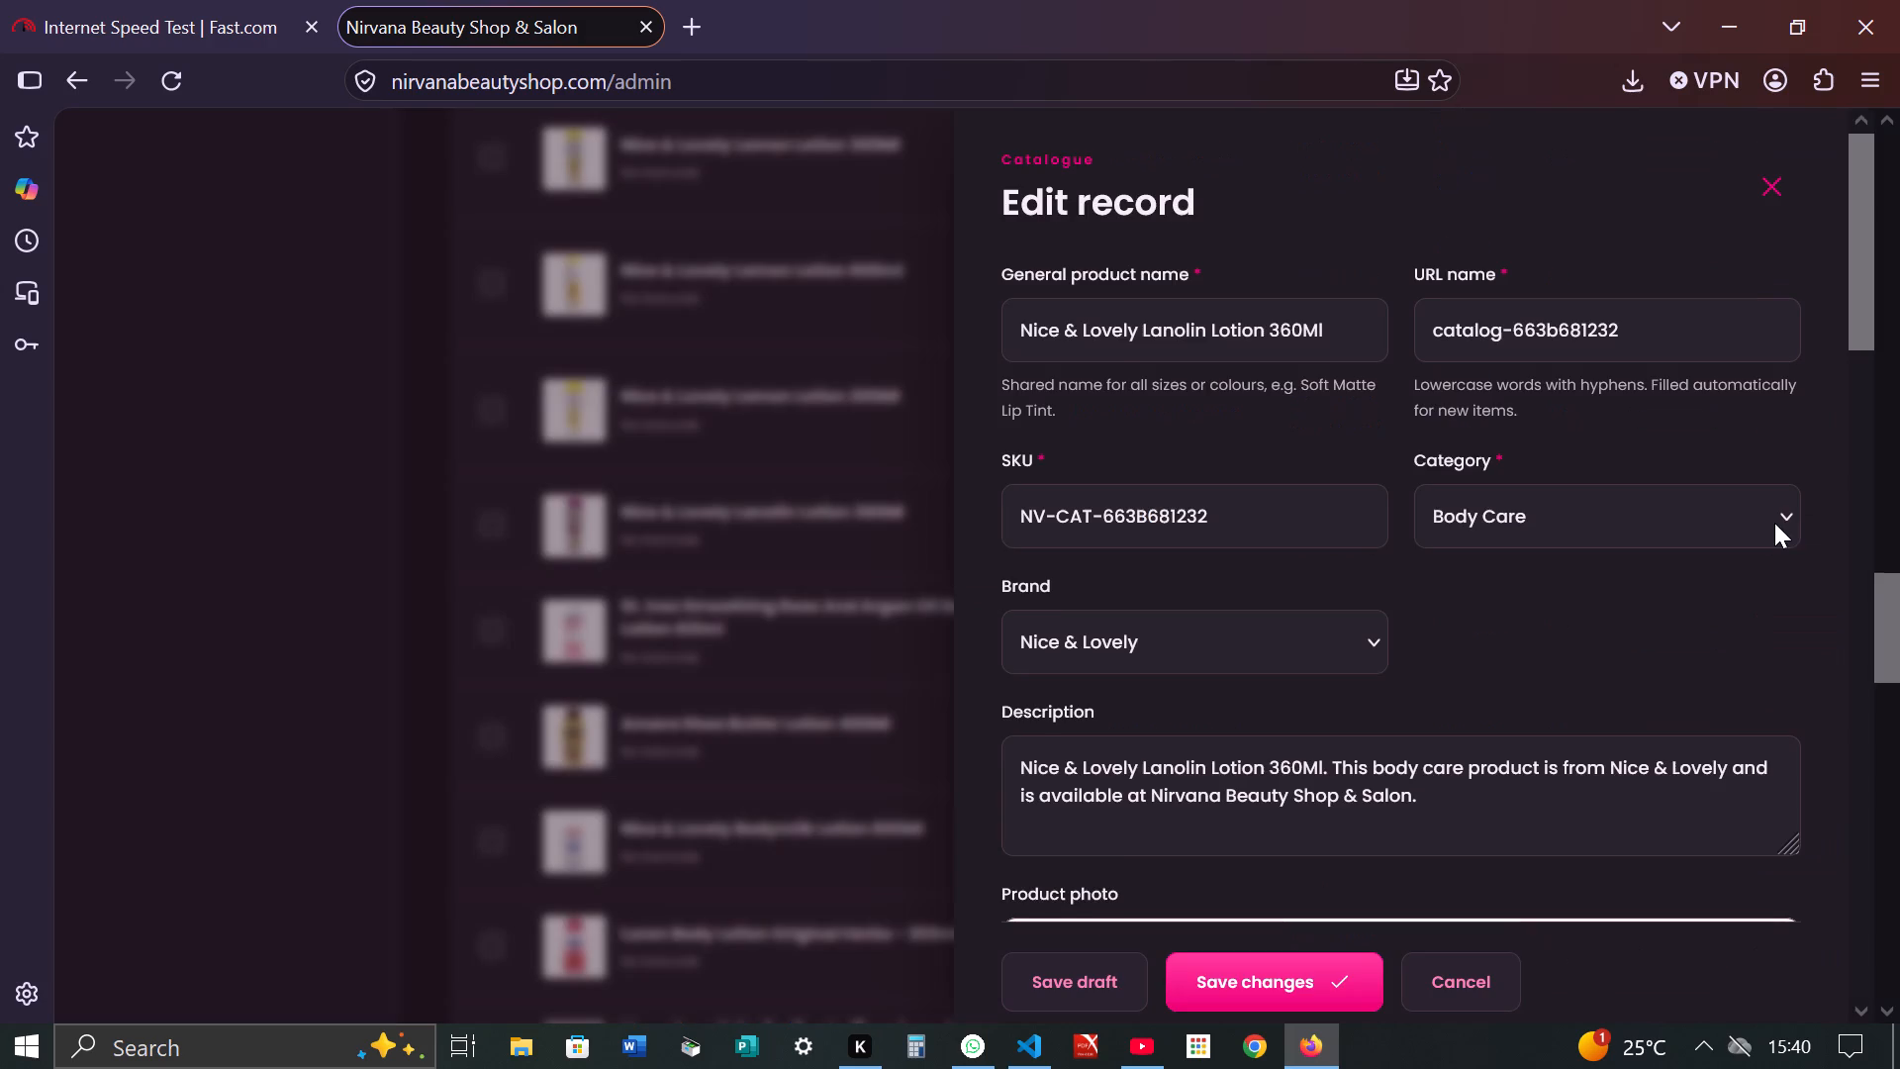
pyautogui.scroll(-3, 1449, 777)
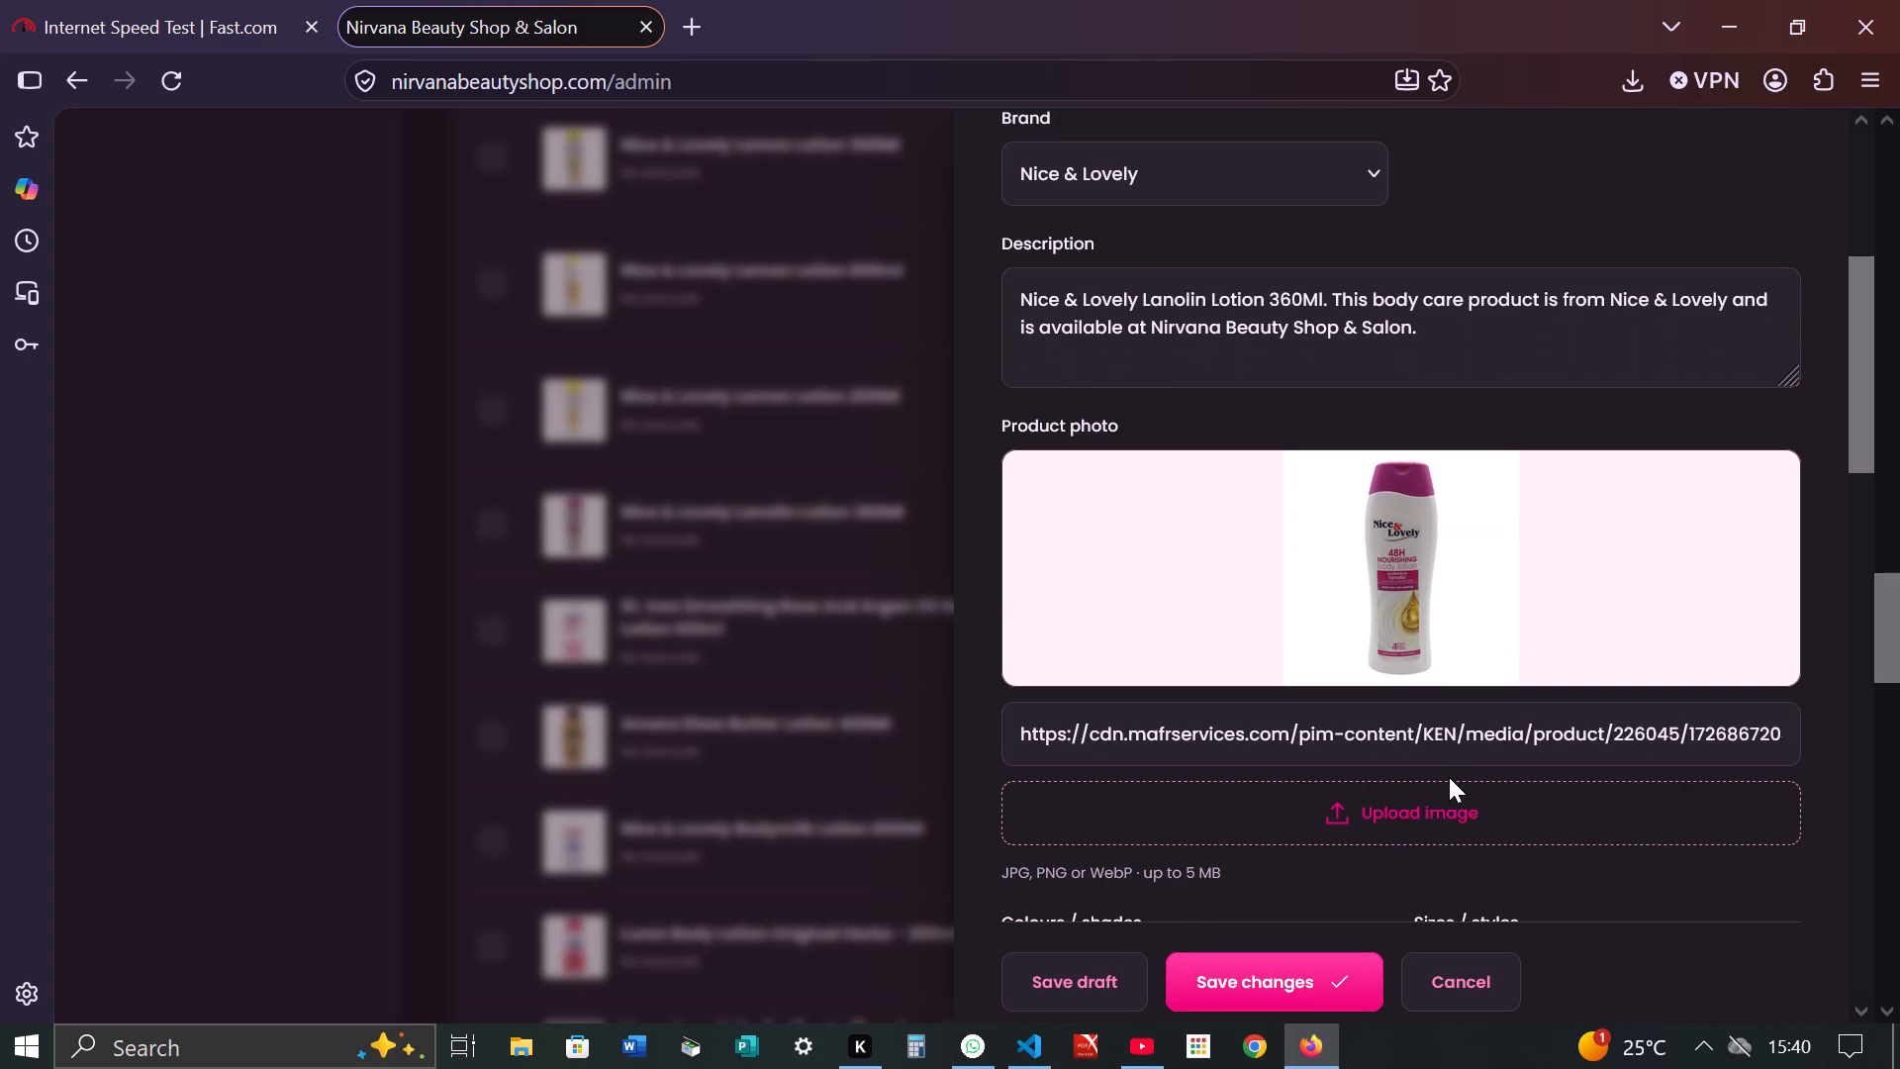
pyautogui.scroll(2, 1430, 570)
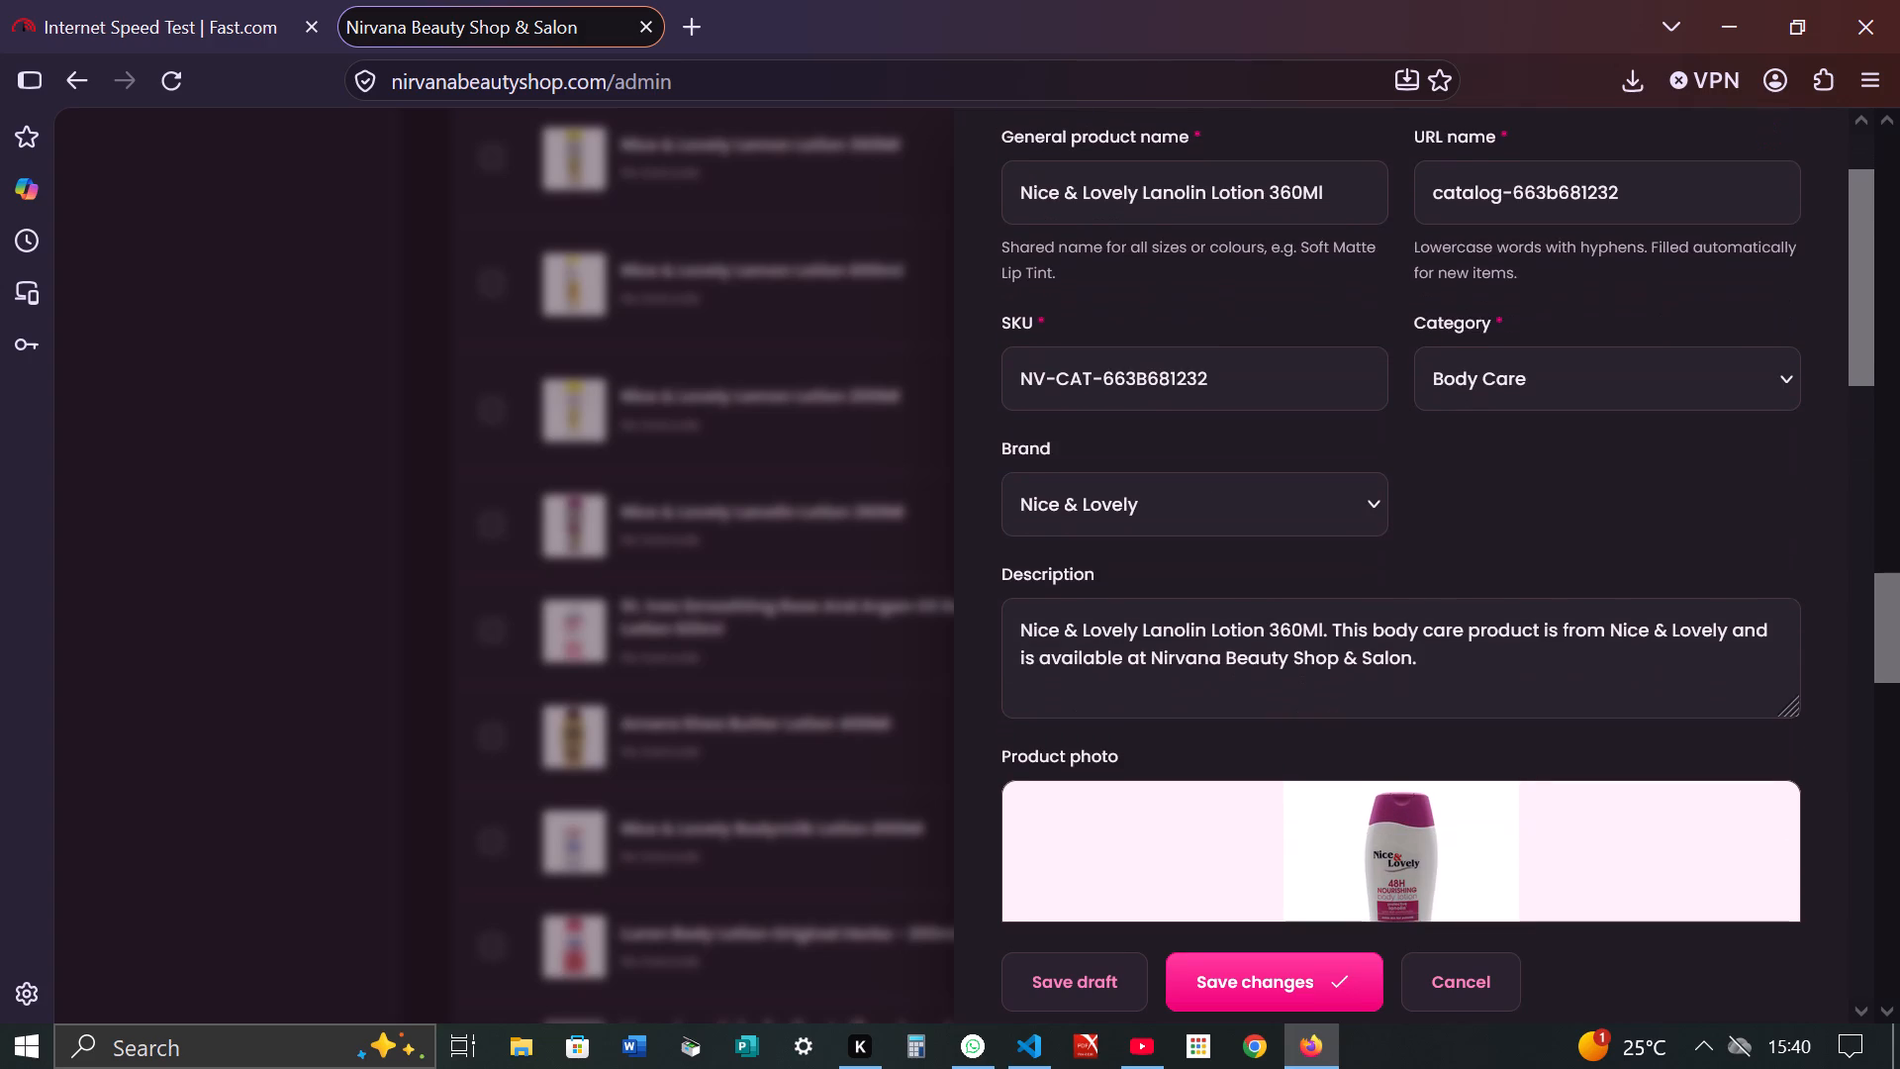
pyautogui.scroll(-1, 1351, 654)
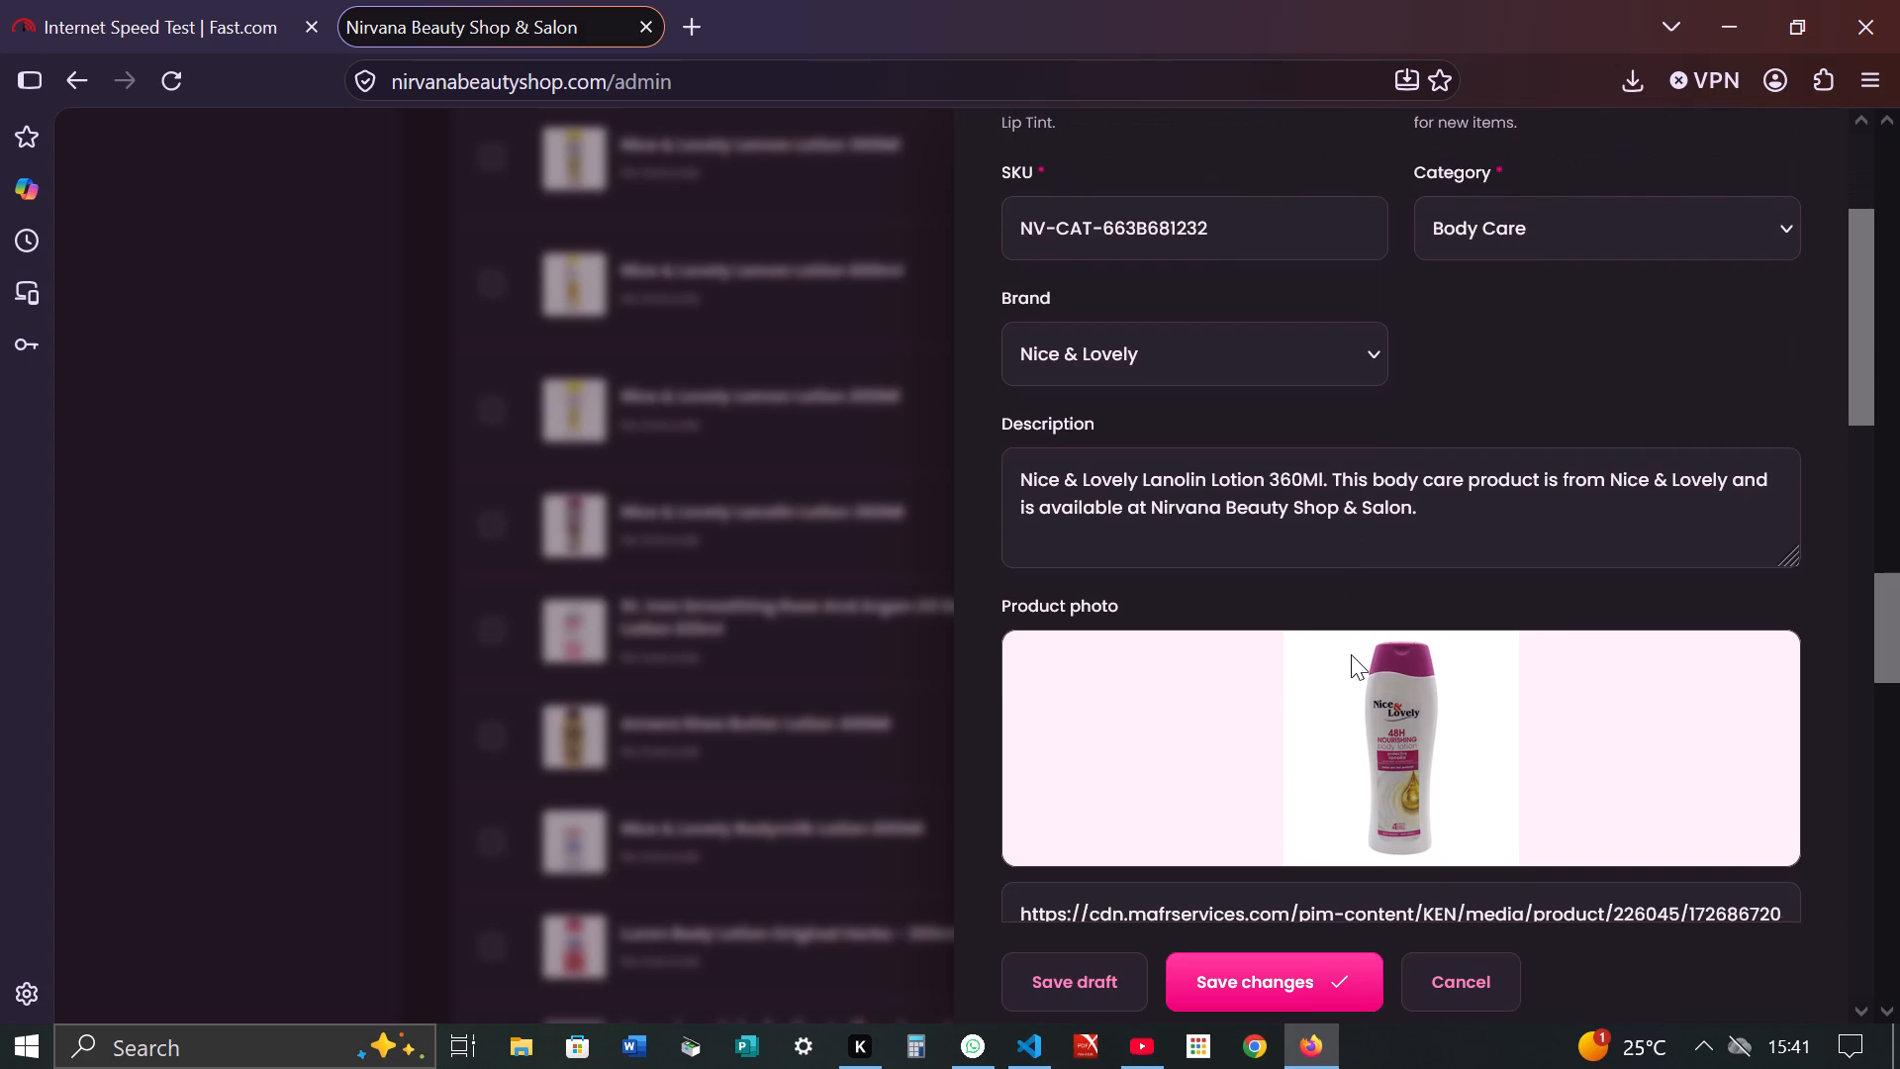
pyautogui.scroll(-2, 1209, 836)
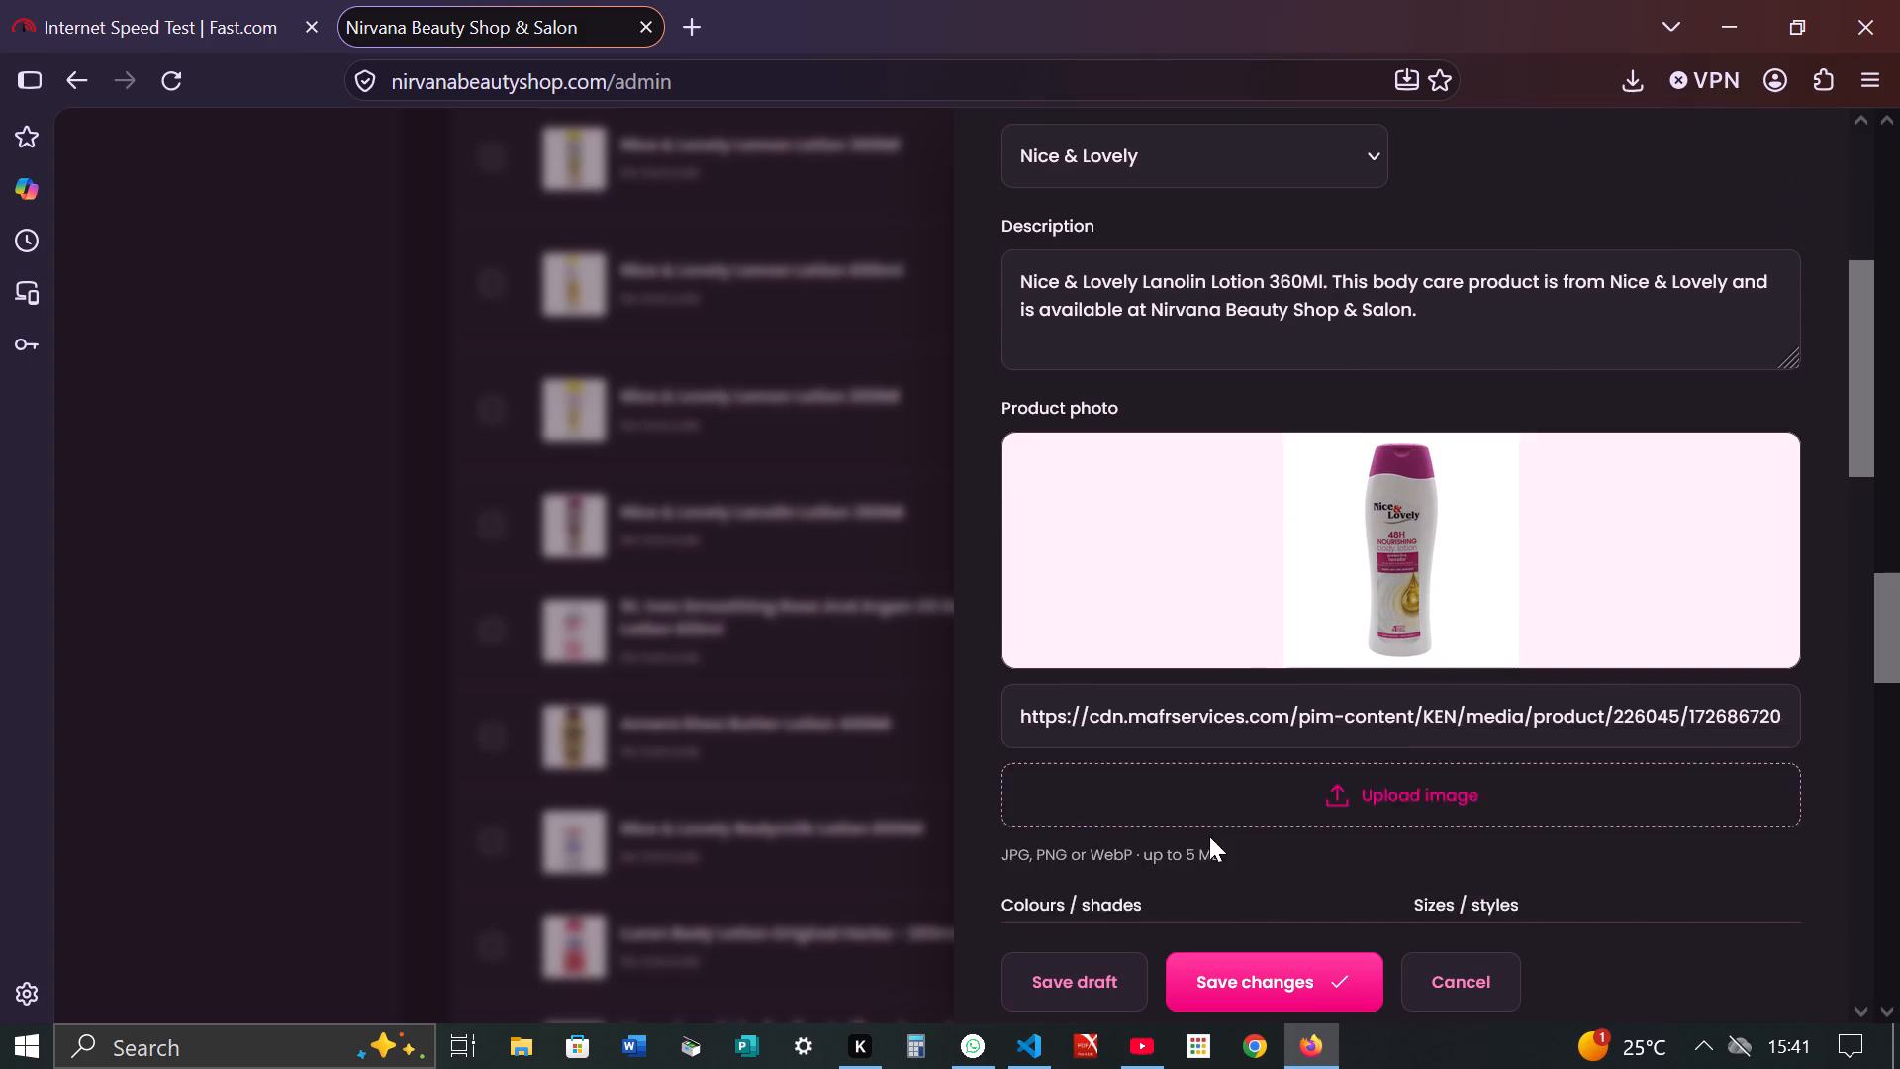
pyautogui.scroll(-6, 1209, 836)
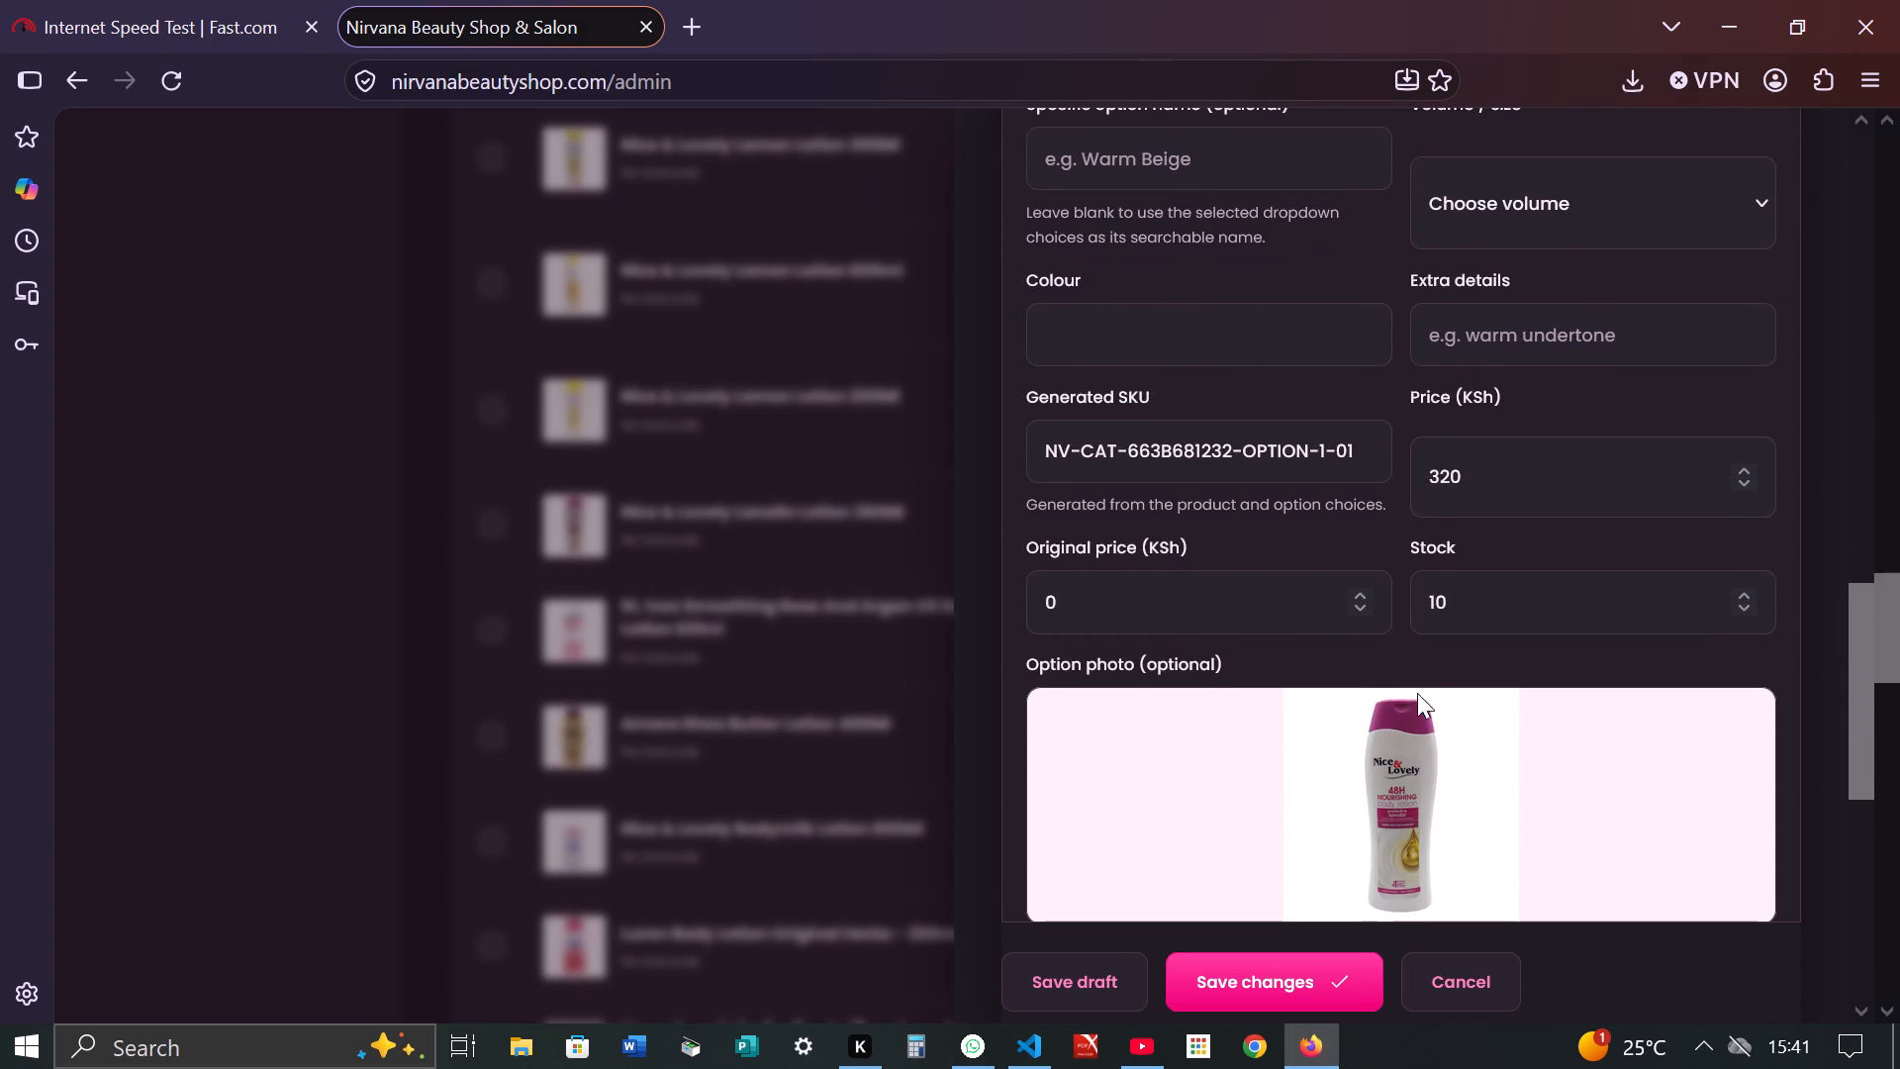
pyautogui.click(1458, 593)
pyautogui.press('BackSpace')
pyautogui.press('BackSpace')
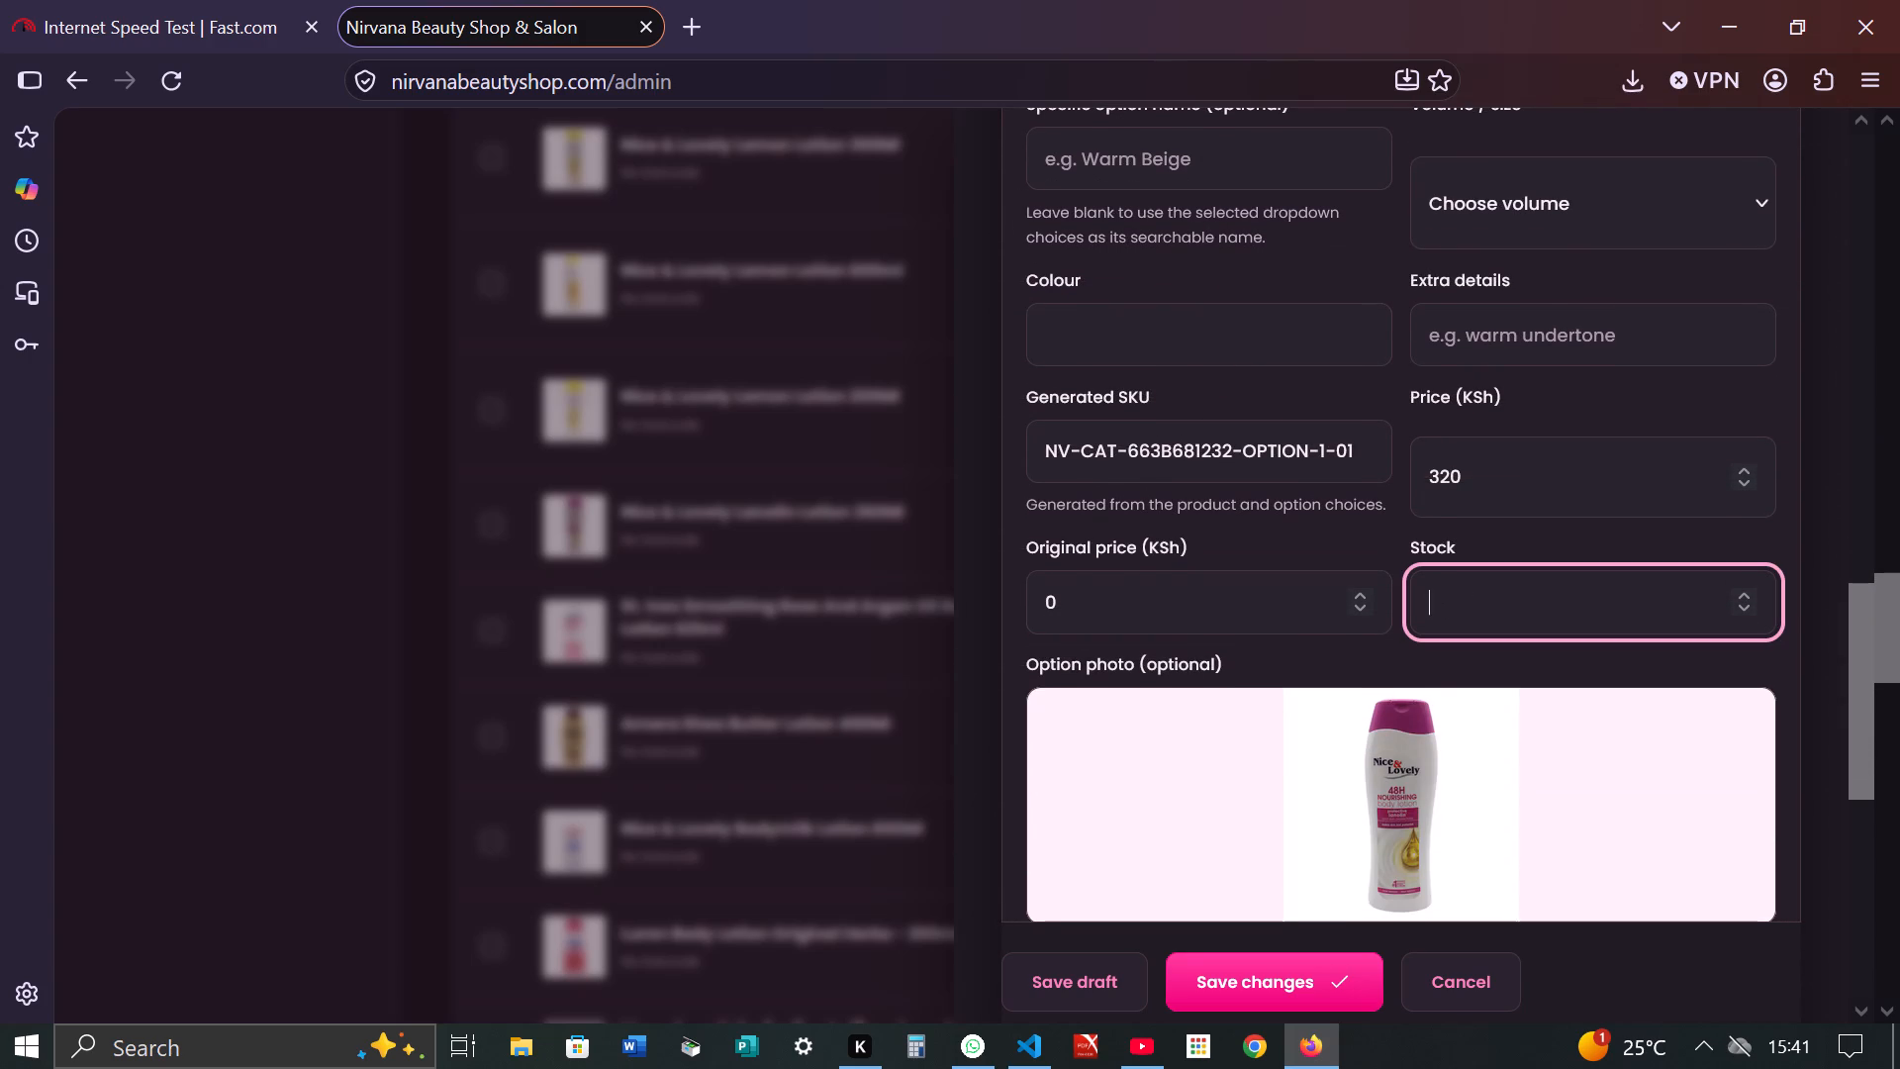
pyautogui.press('0')
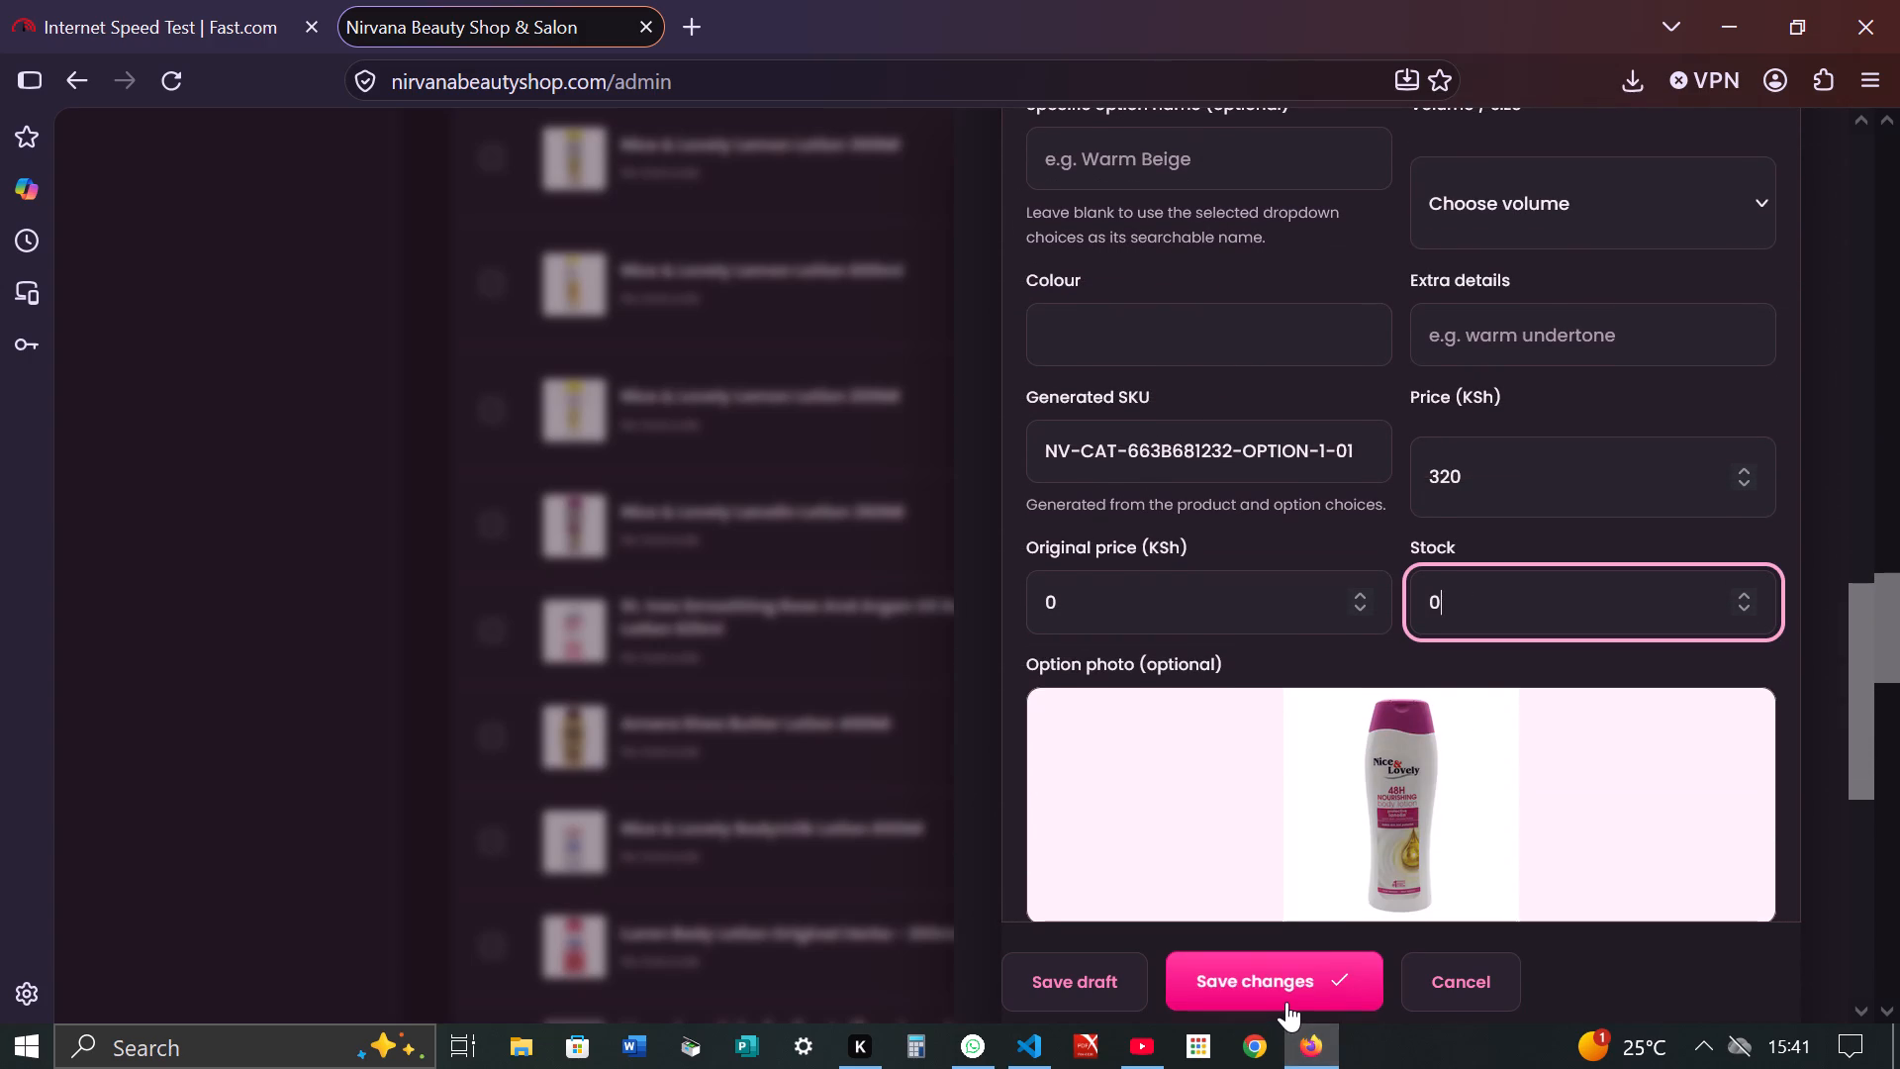
pyautogui.click(1286, 1002)
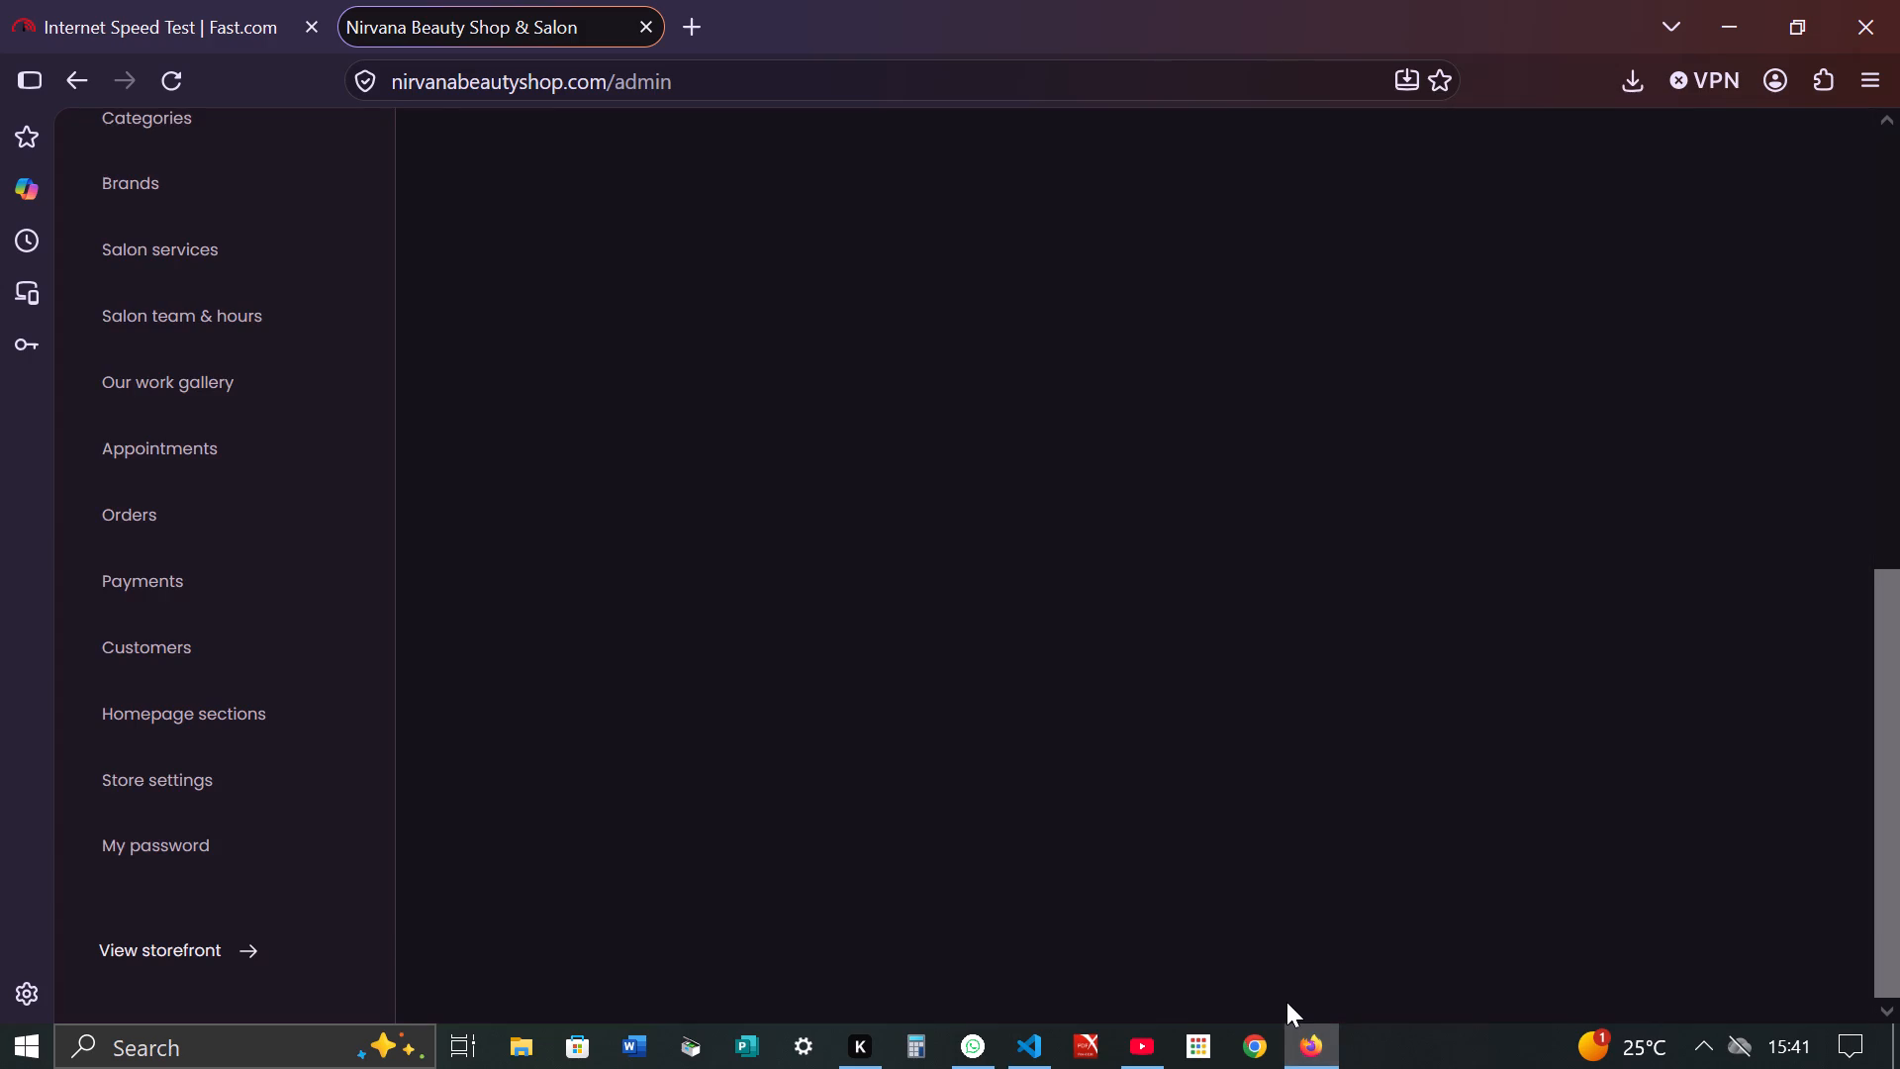
# Advance the catalogue product list from page 1 to page 3 and locate the St. Ives Smoothing Rose And Argan Oil Body Lotion 621ml.
pyautogui.scroll(-7, 1286, 1002)
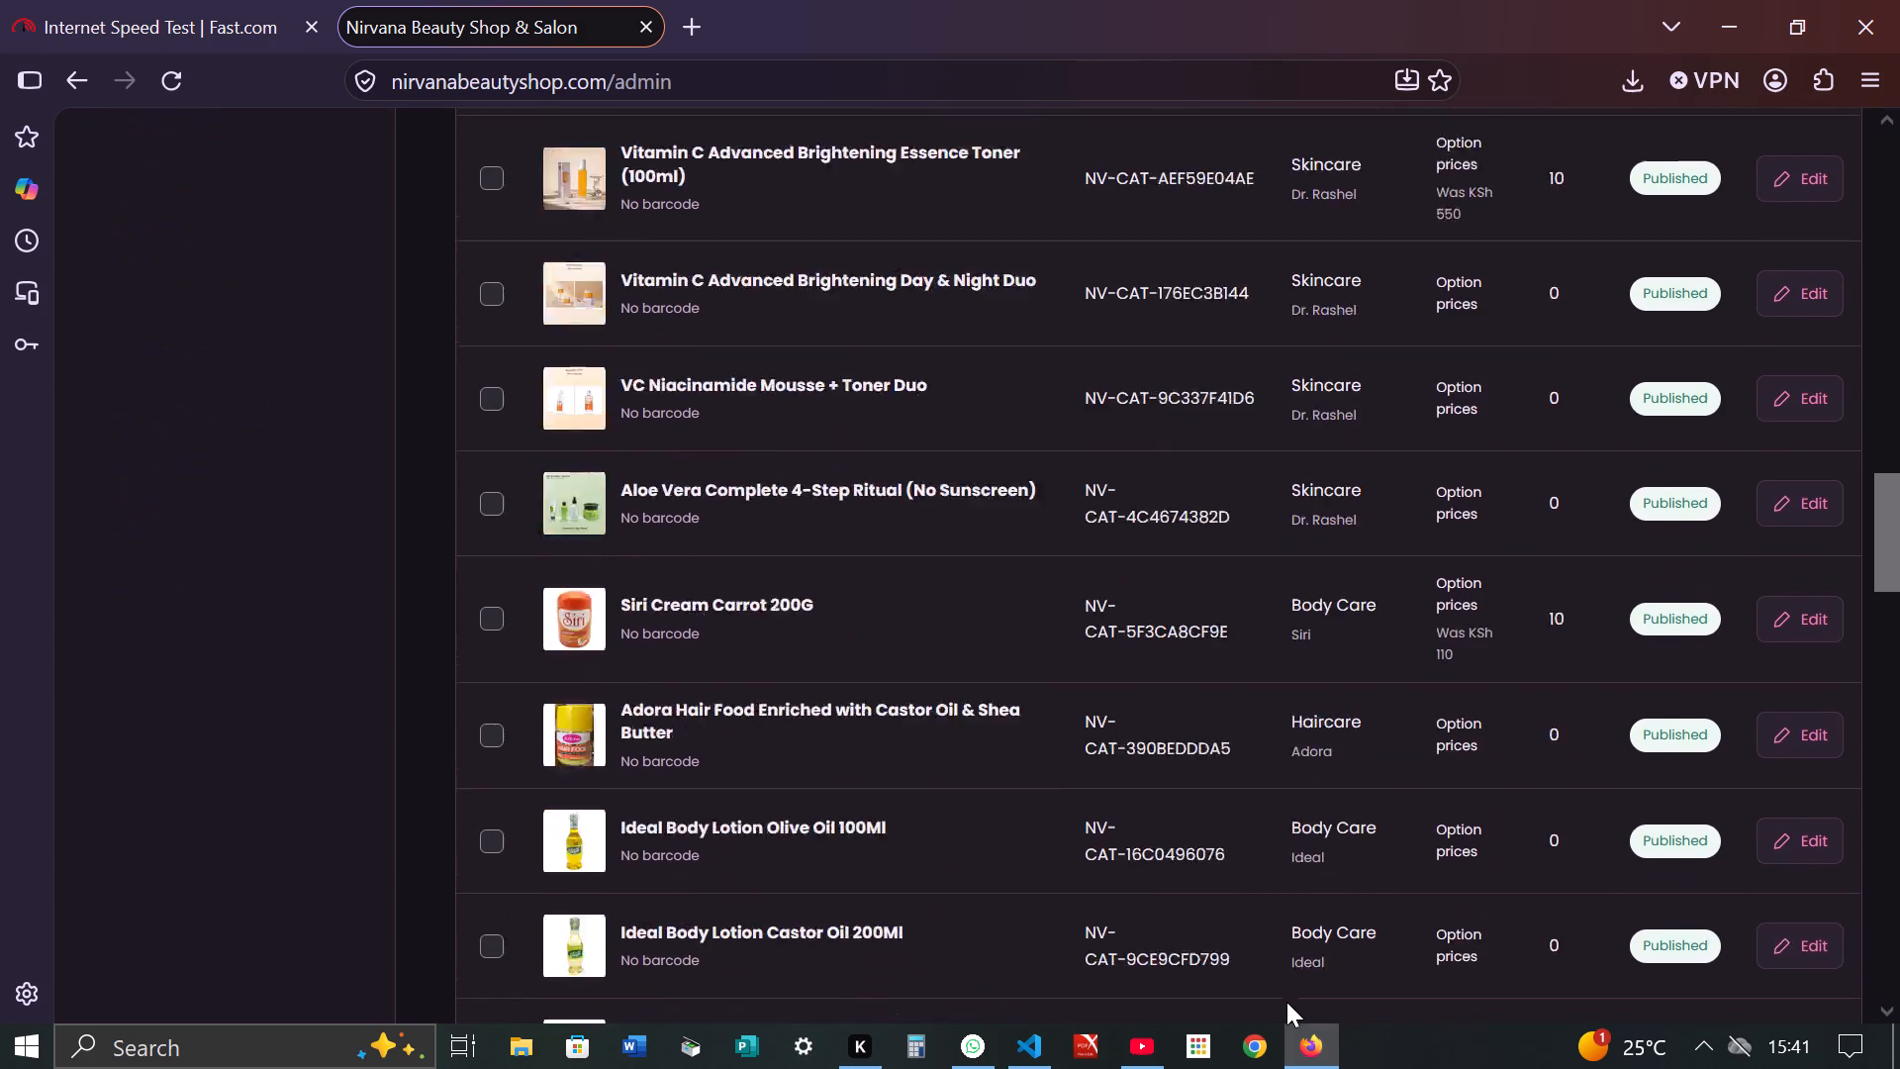
pyautogui.scroll(-3, 1286, 1002)
pyautogui.click(1816, 939)
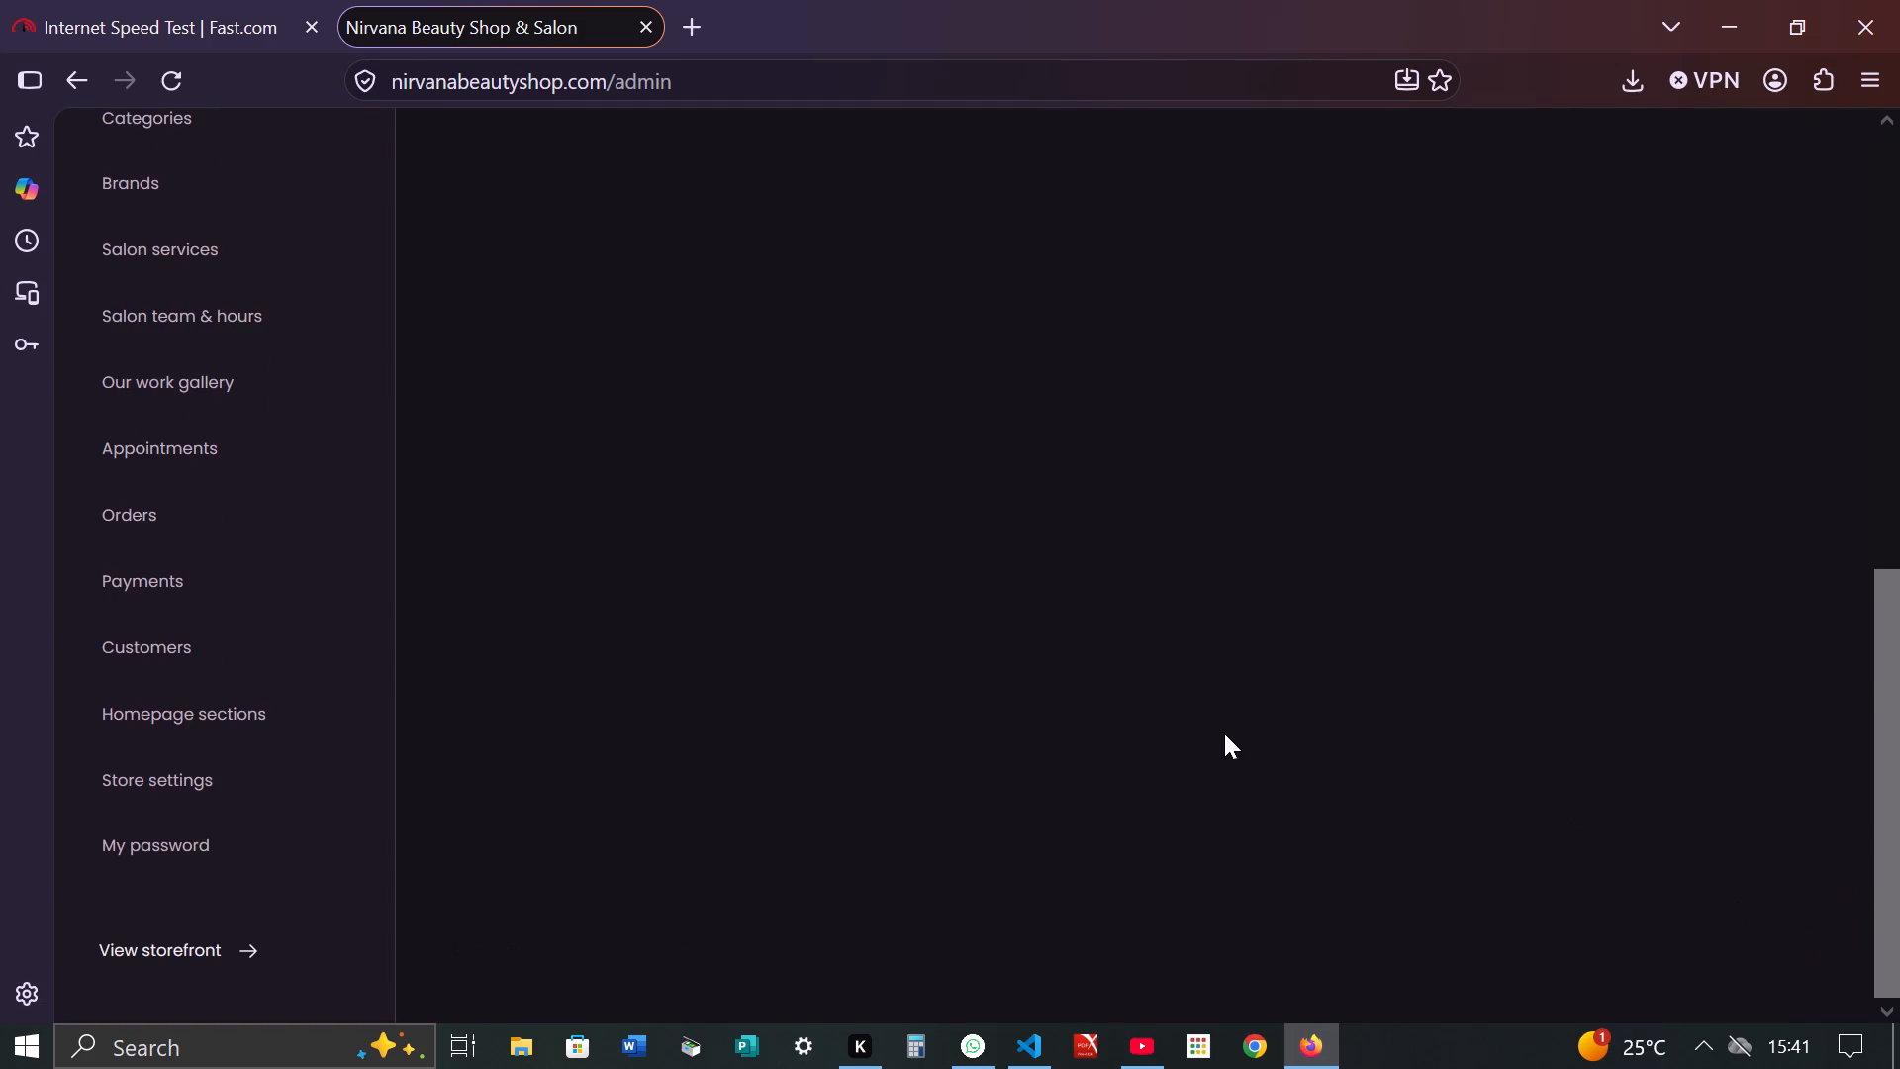
pyautogui.scroll(-8, 1224, 733)
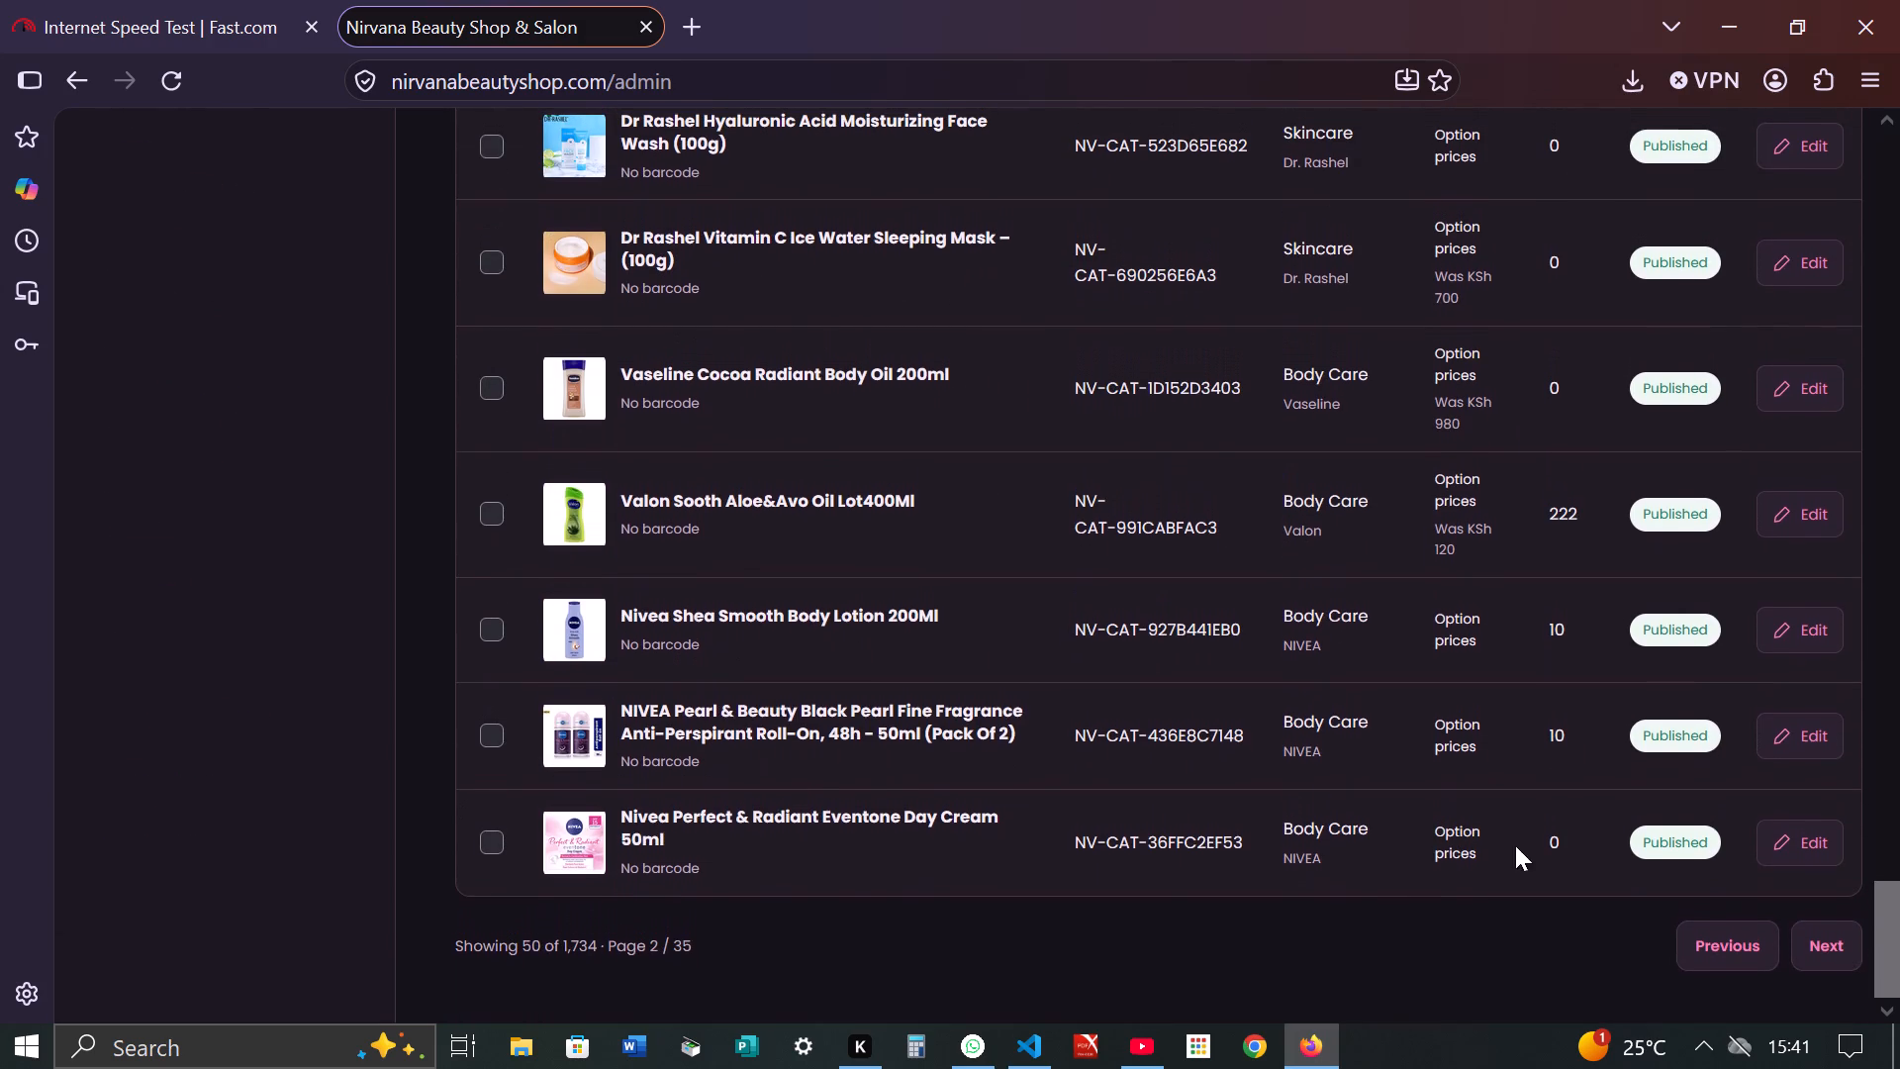
pyautogui.click(1816, 923)
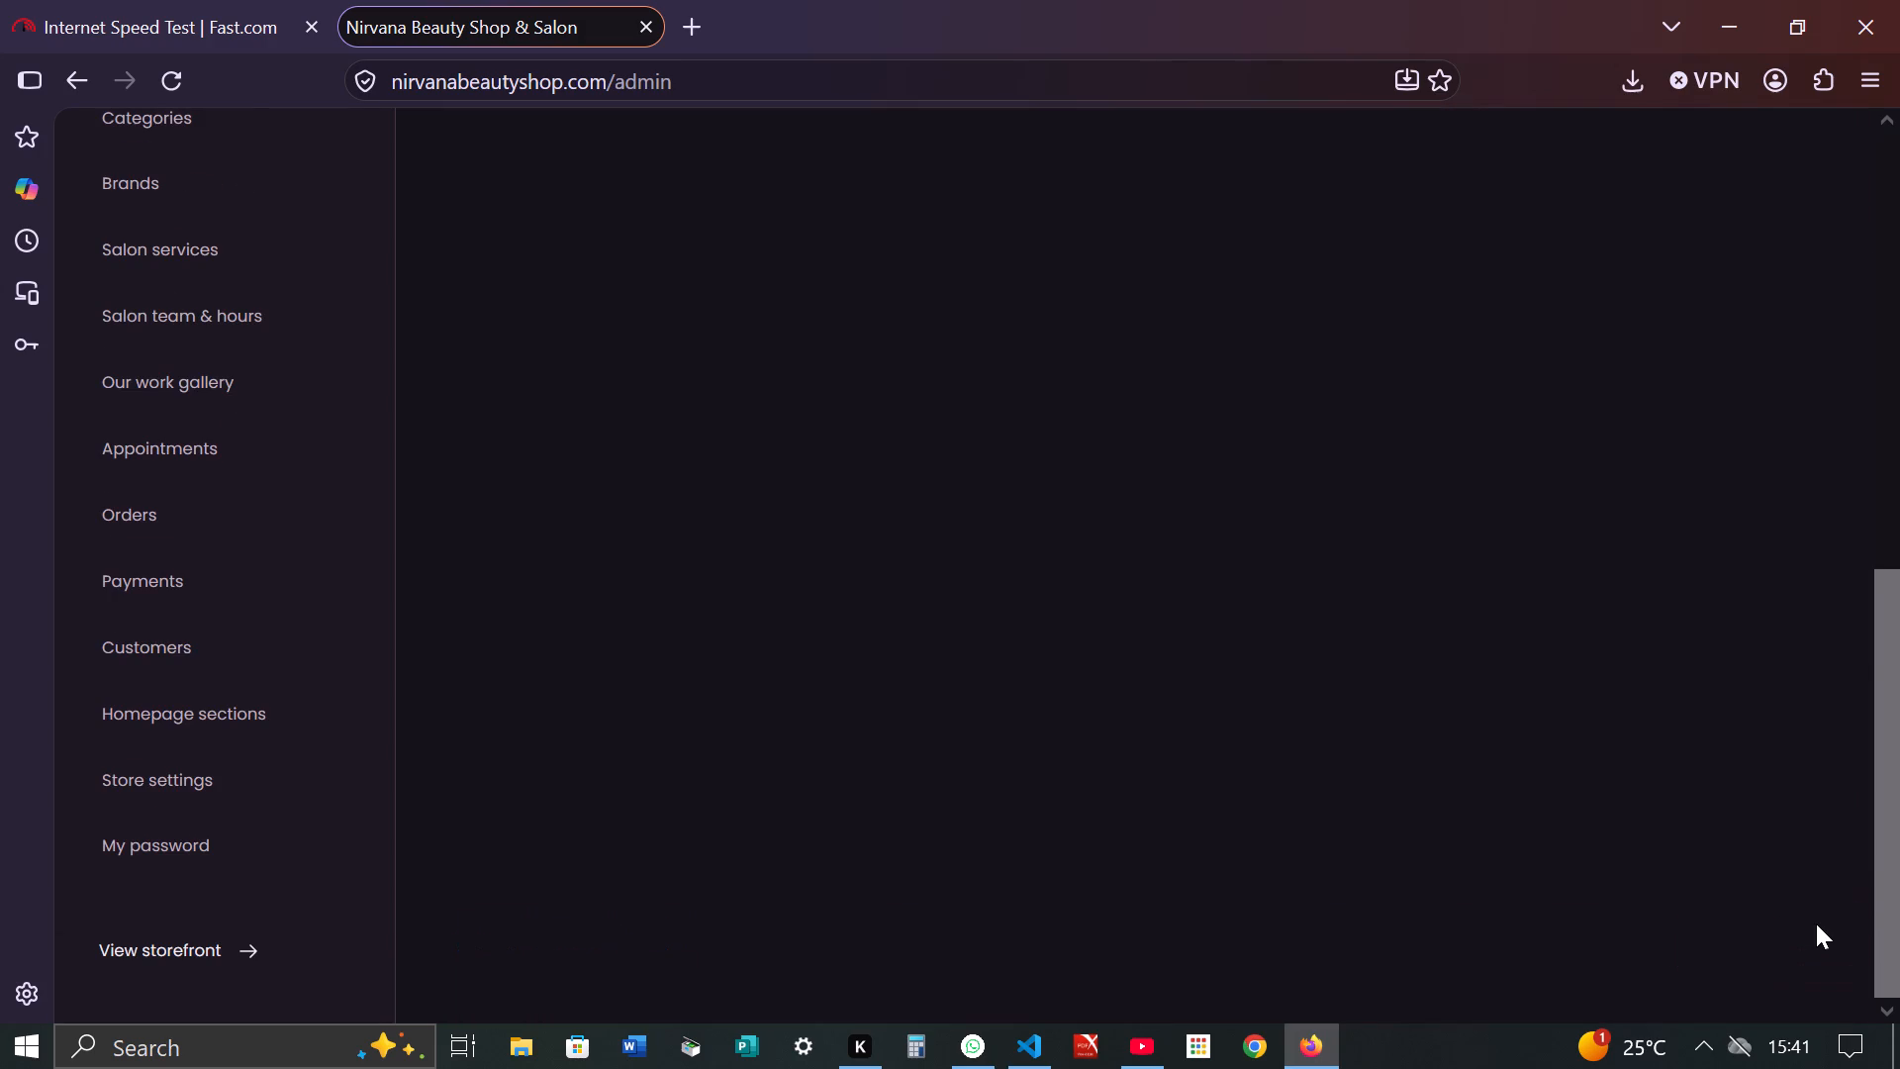
pyautogui.scroll(-2, 824, 704)
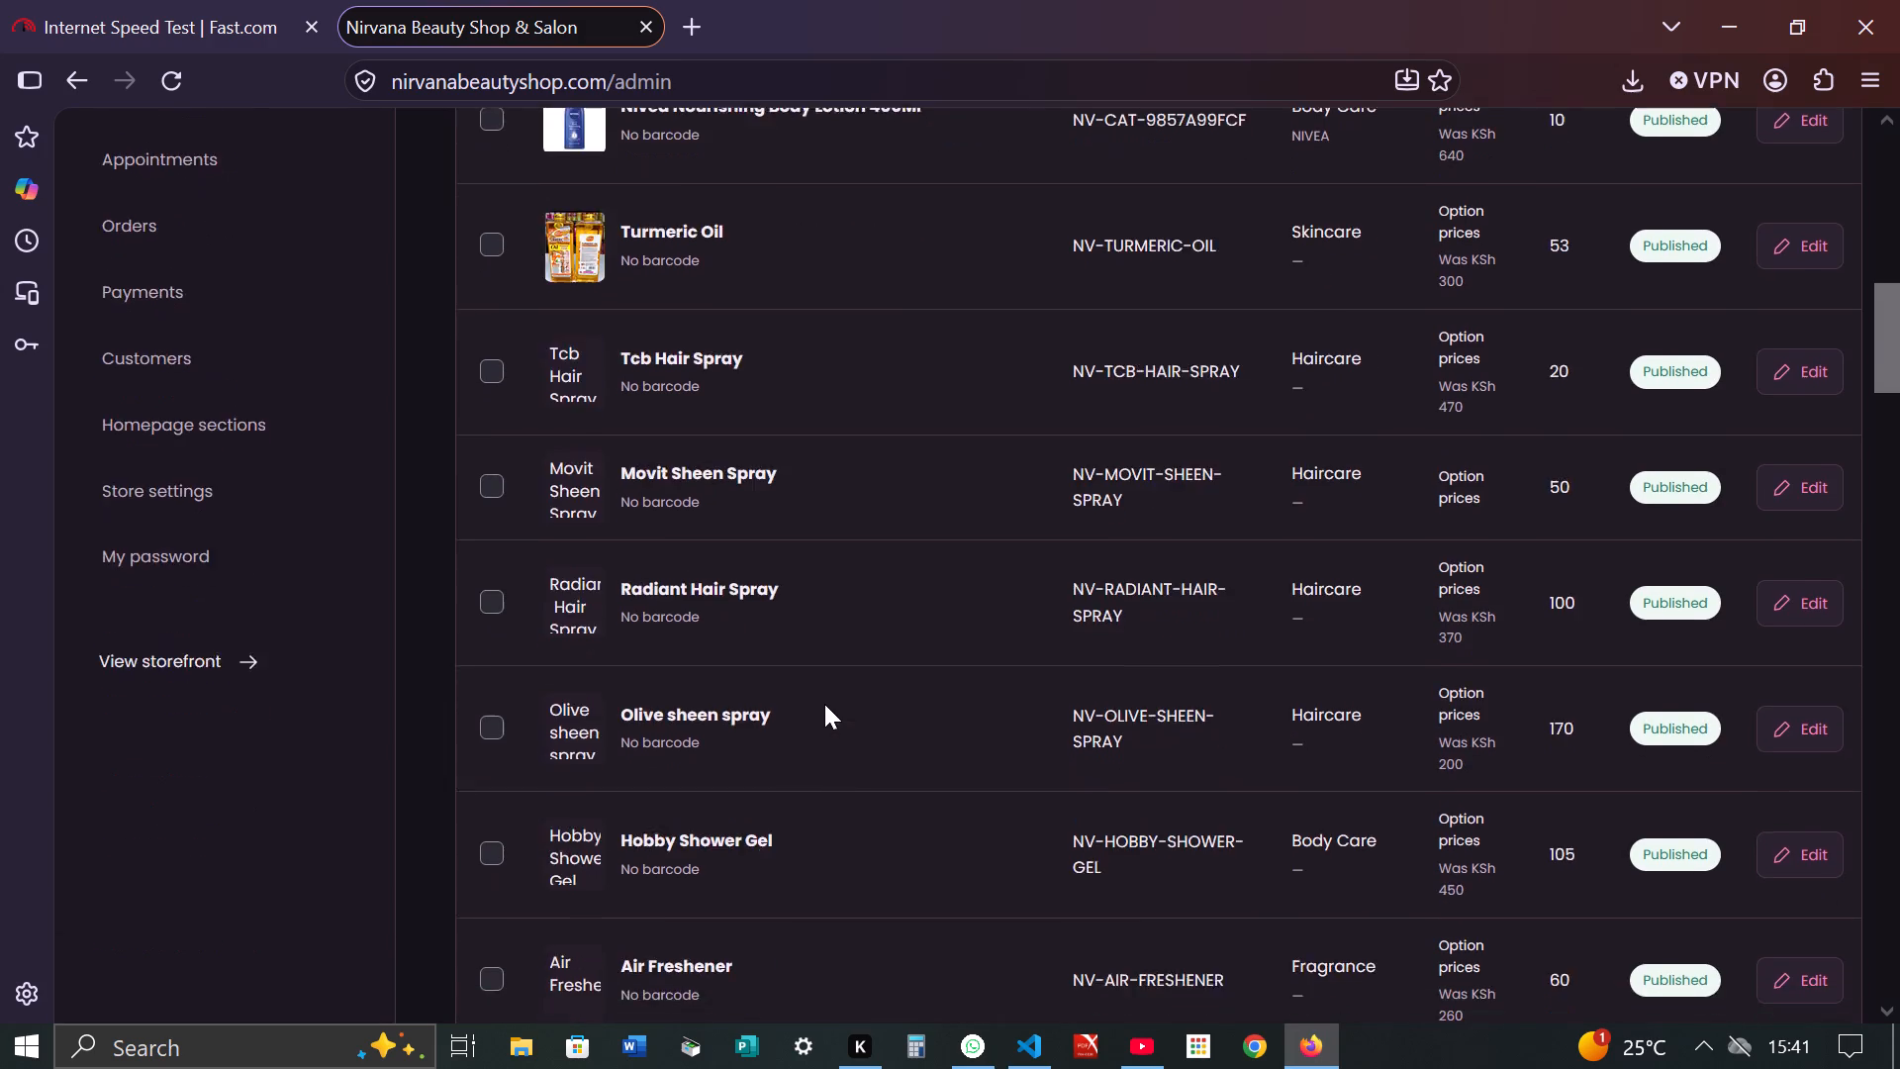
pyautogui.scroll(-6, 824, 704)
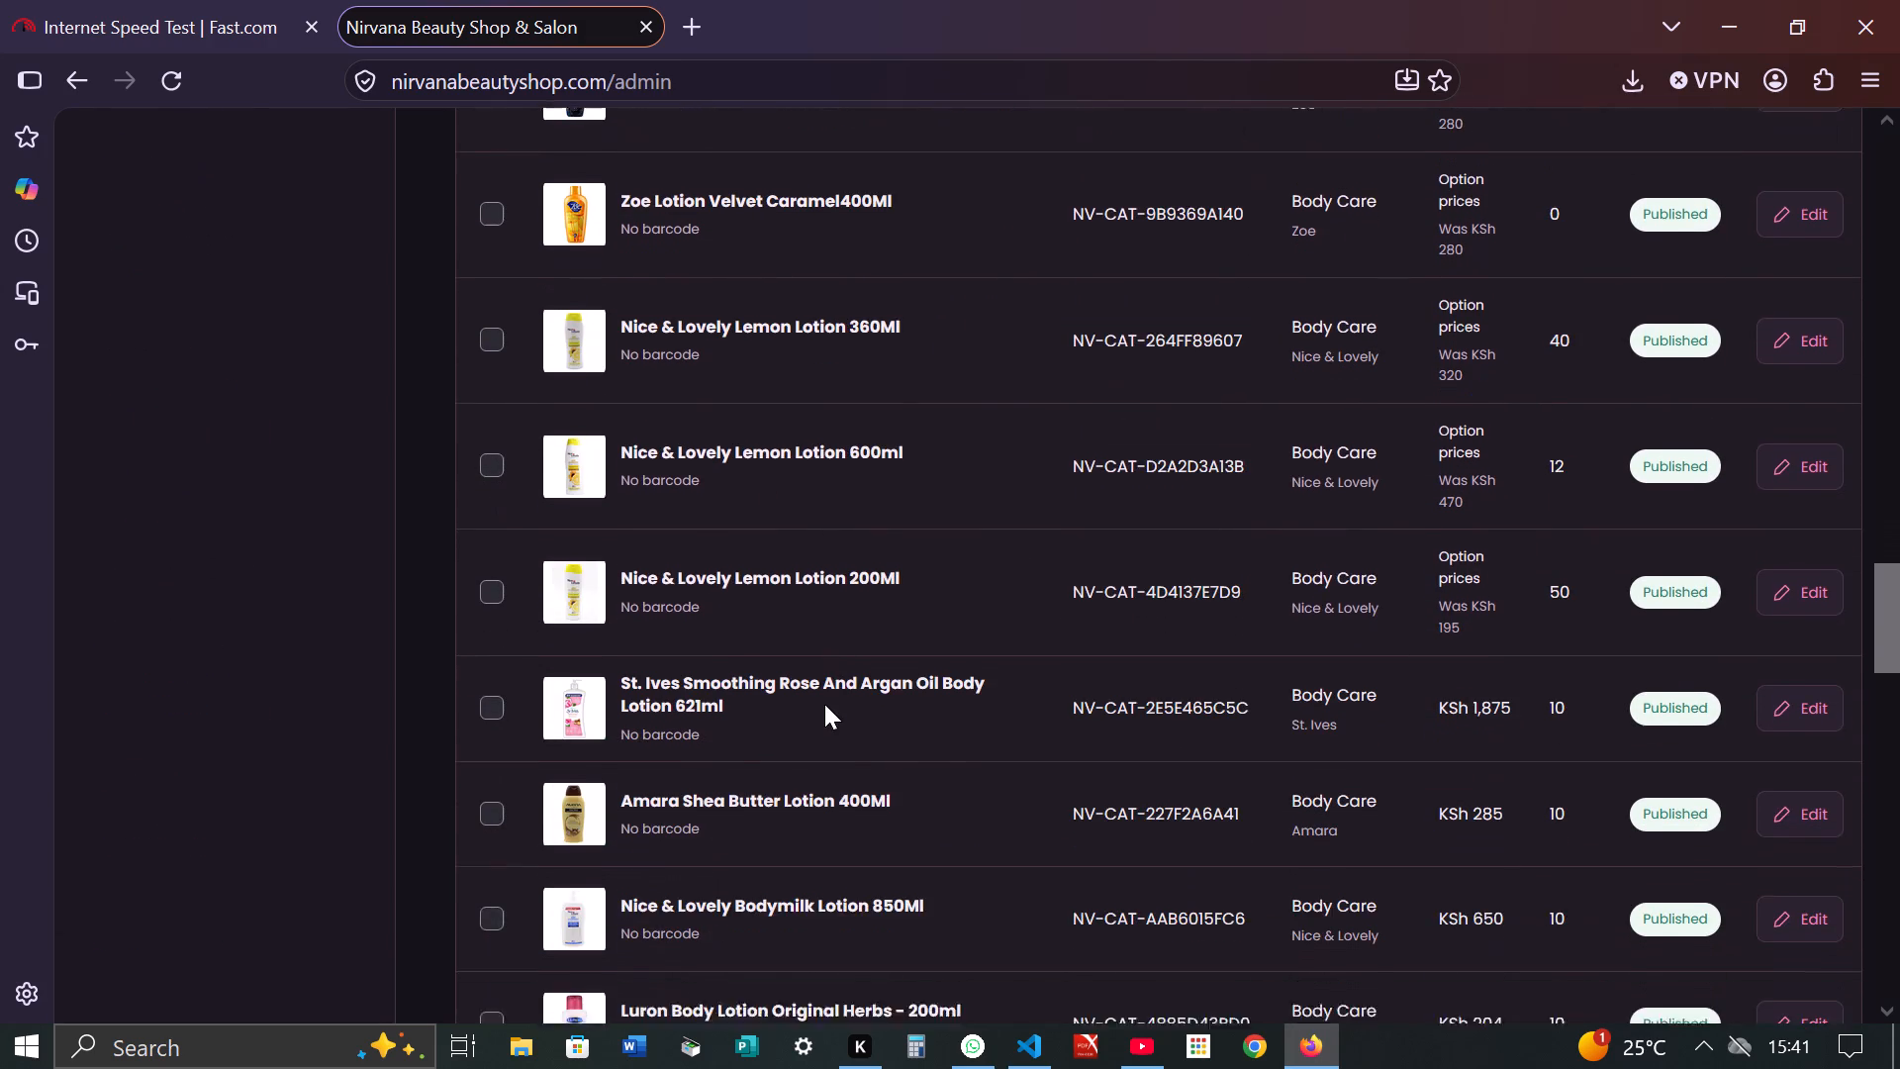
pyautogui.scroll(-3, 824, 704)
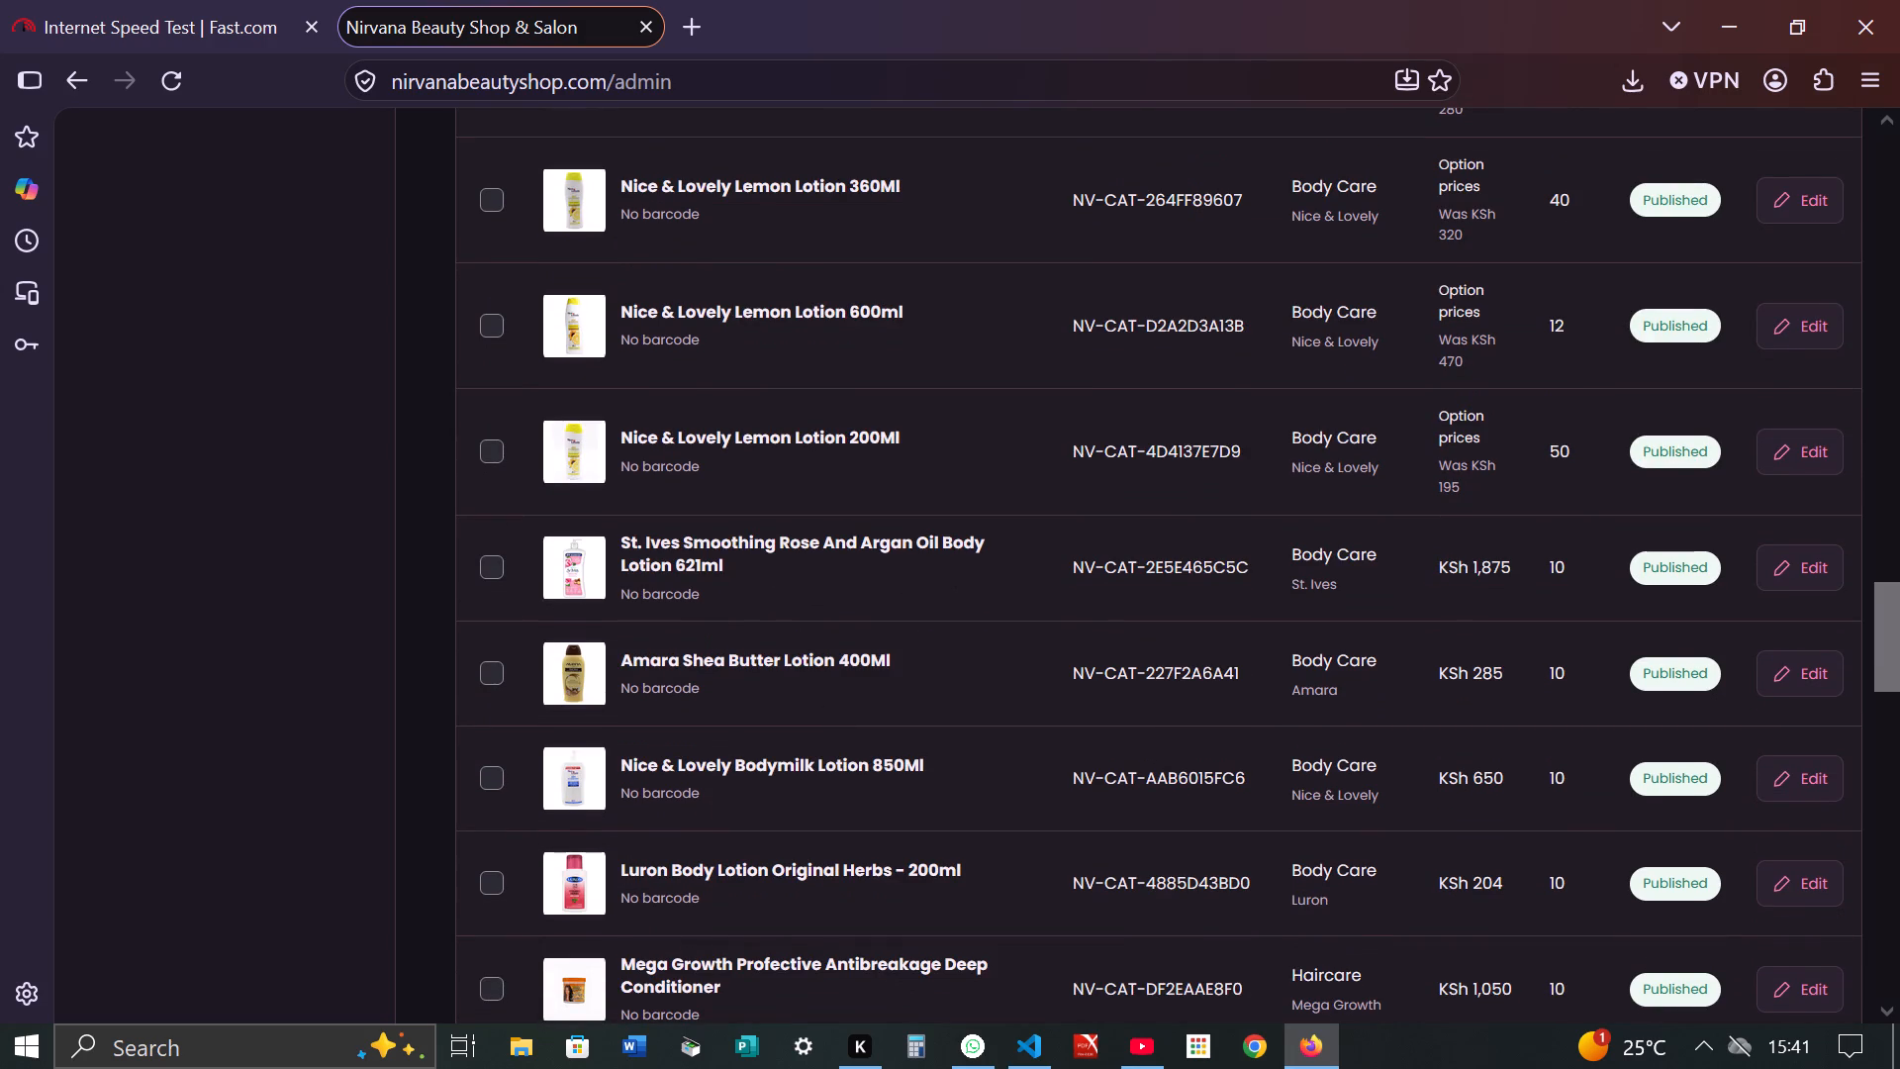
# Set the St. Ives Smoothing Rose And Argan Oil Body Lotion 621ml option 1 stock to 0 and save the record.
pyautogui.click(1809, 560)
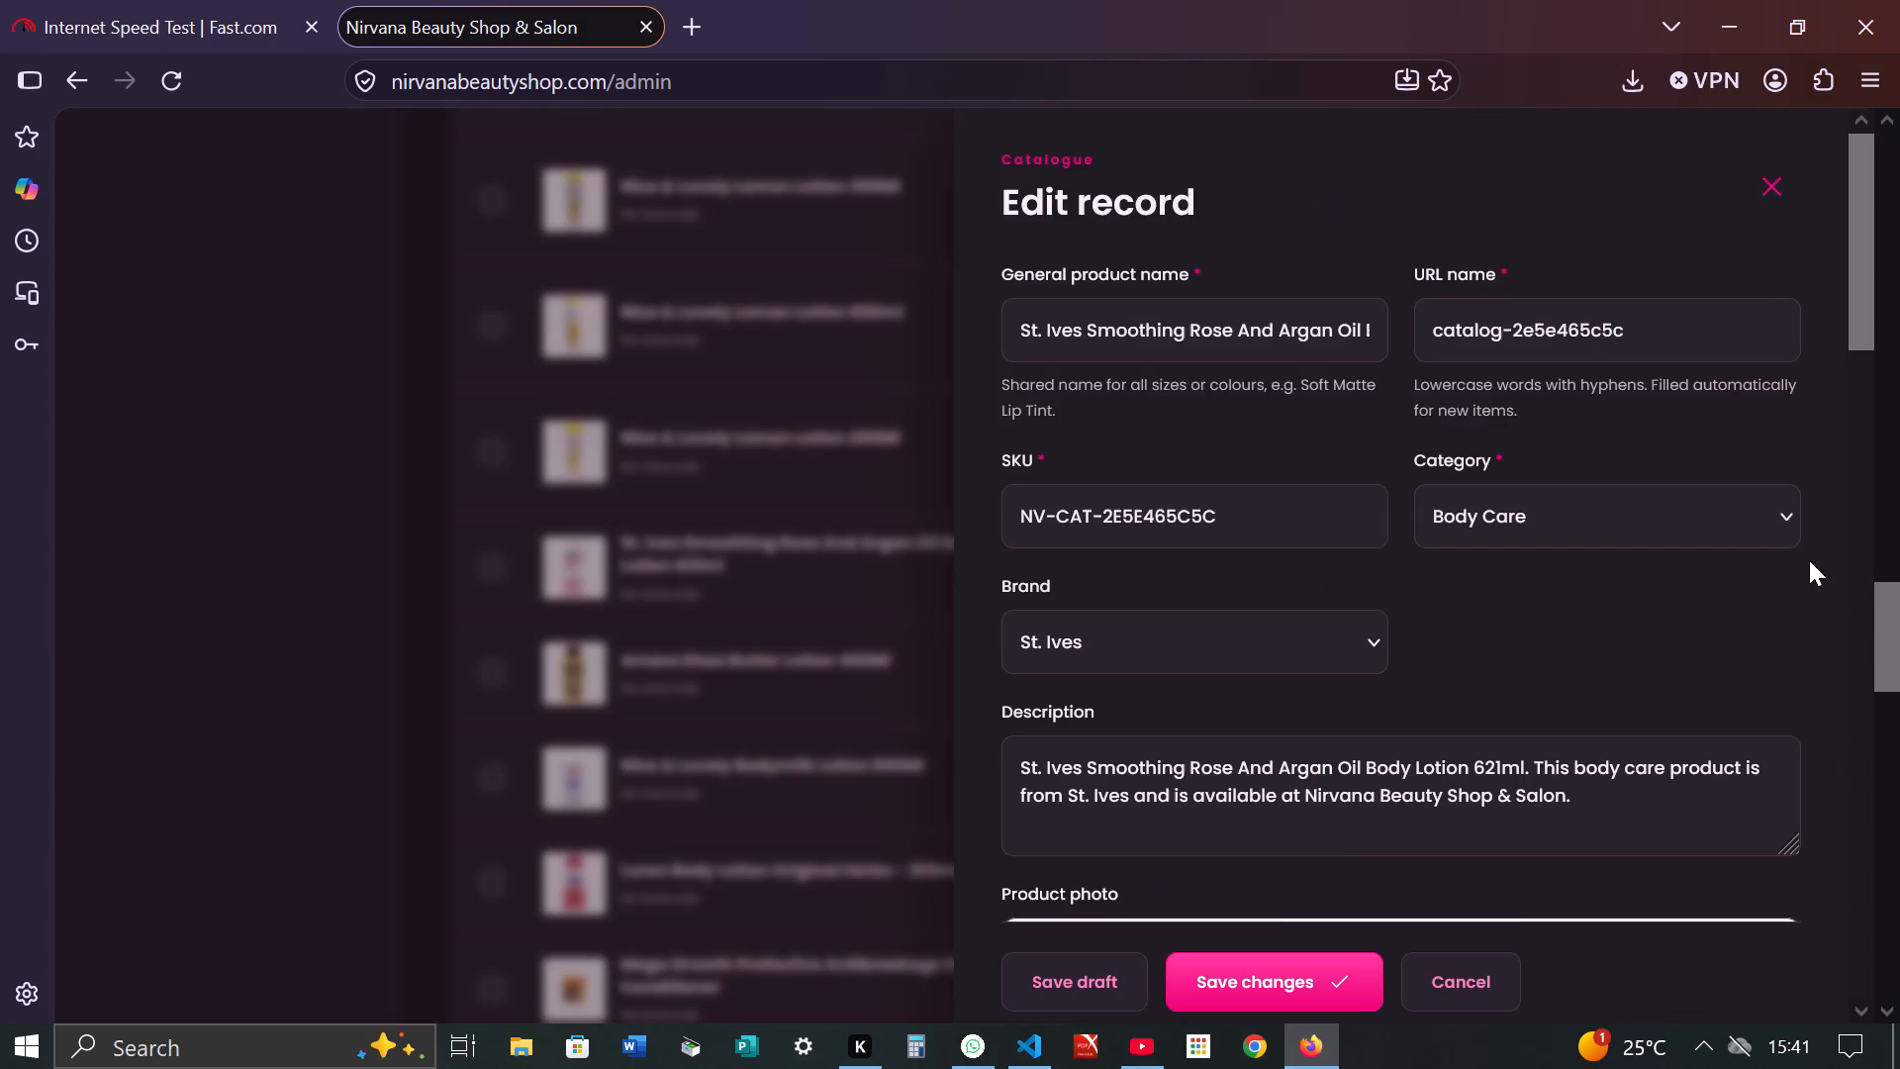
pyautogui.scroll(-4, 1484, 864)
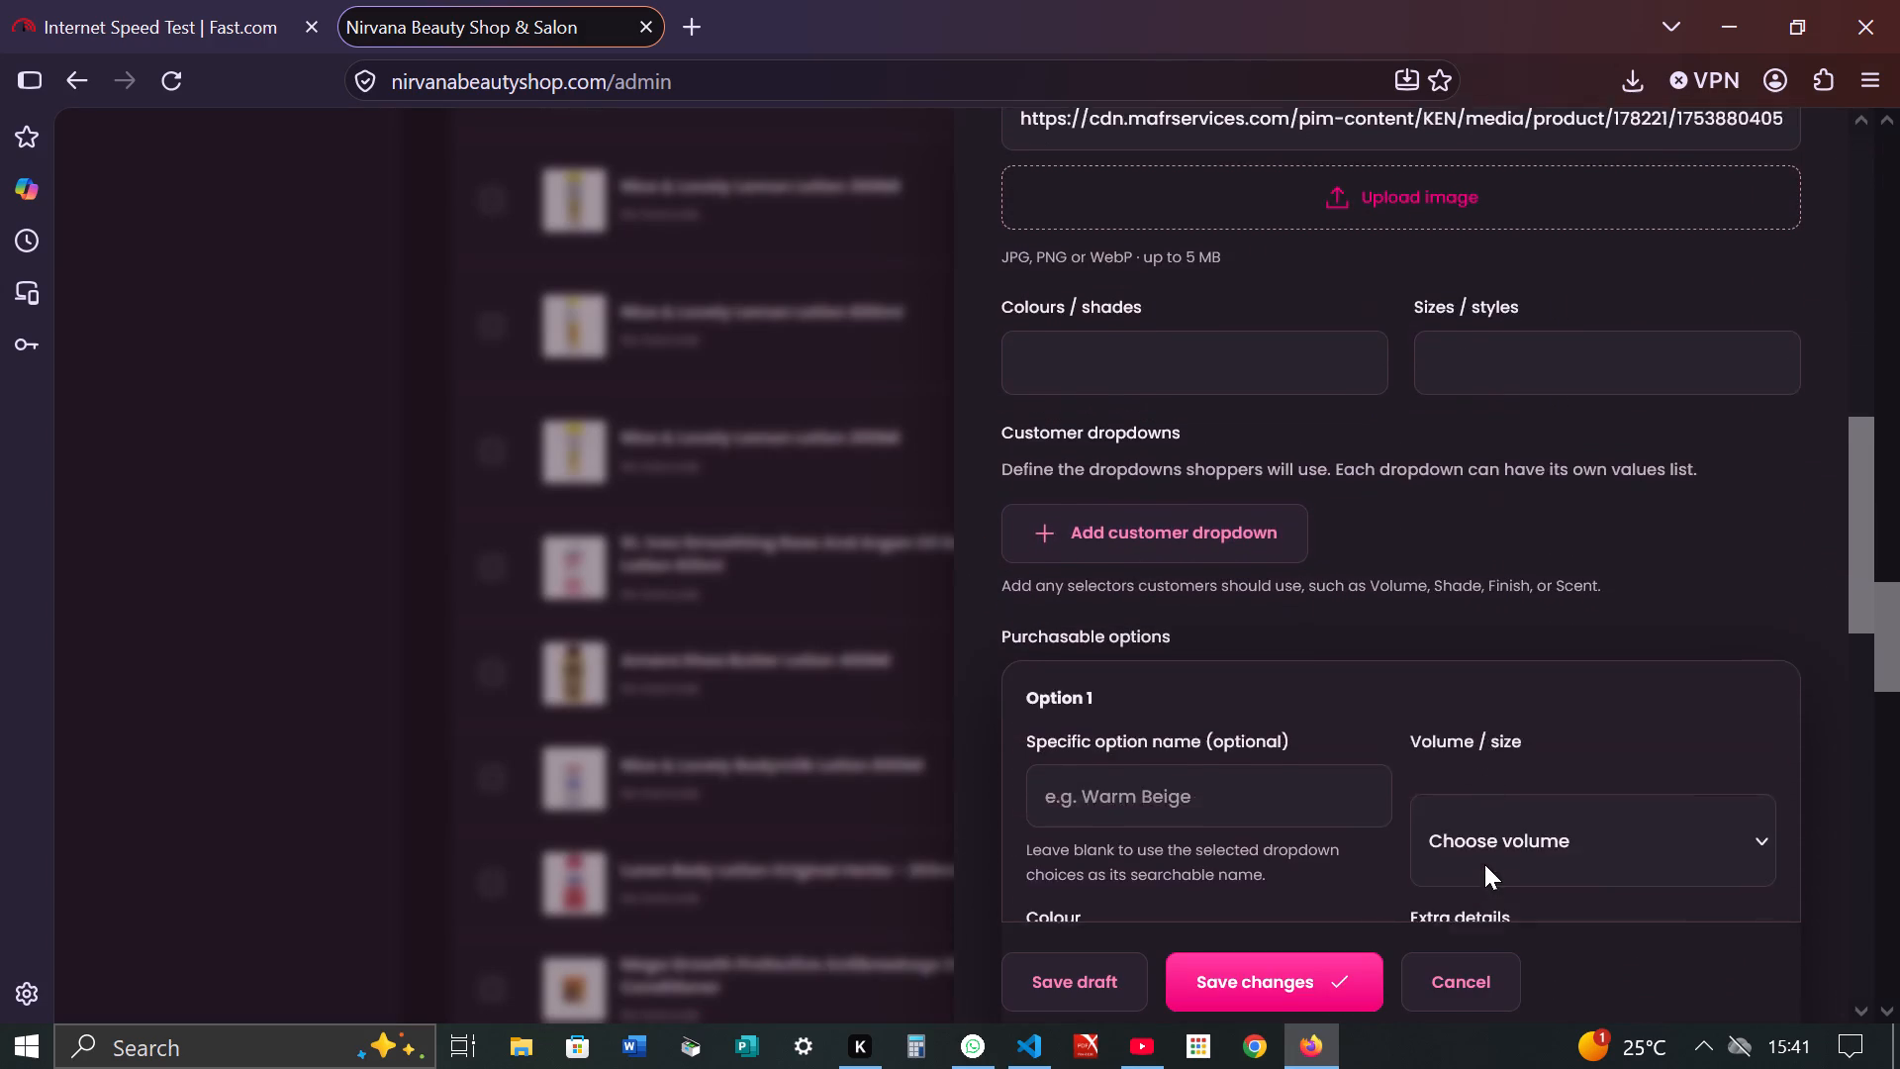
pyautogui.scroll(-3, 1484, 864)
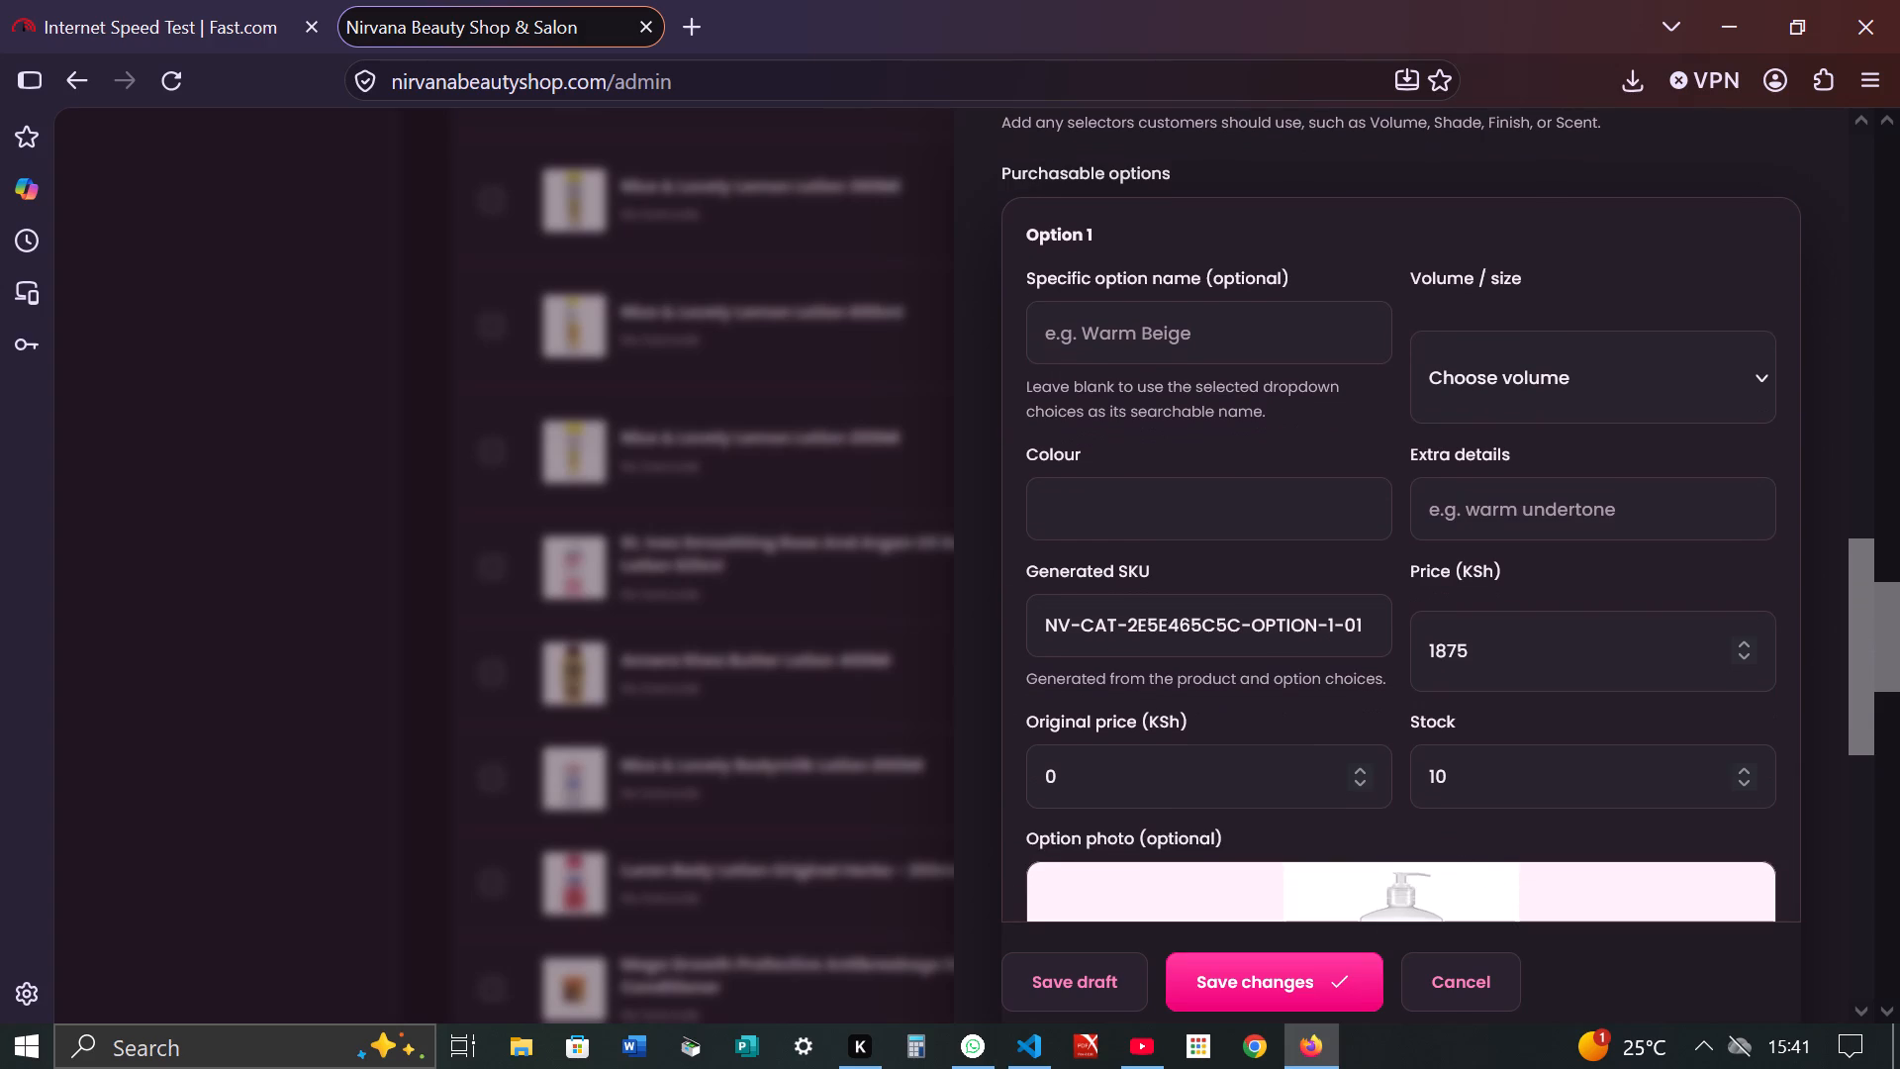
pyautogui.click(1437, 785)
pyautogui.press('BackSpace')
pyautogui.click(1330, 963)
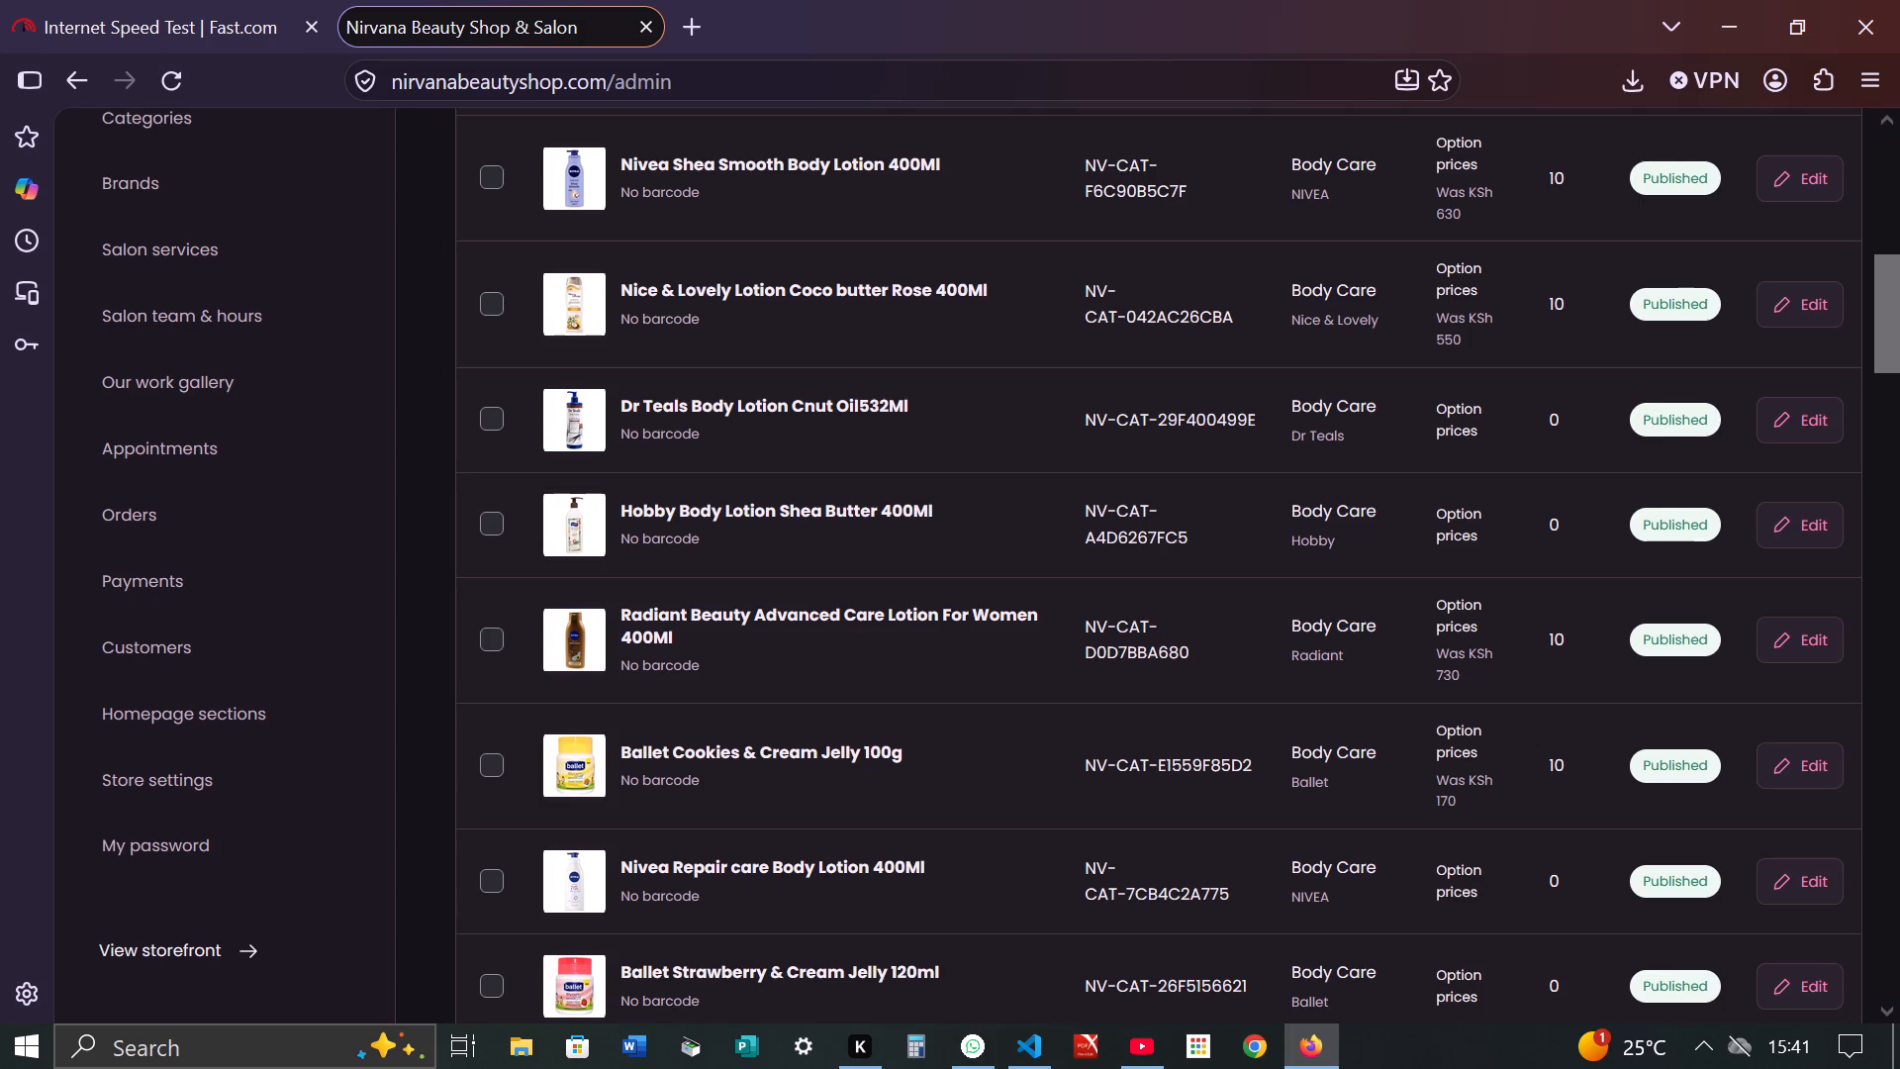
# Advance the catalogue product list from page 1 to page 3 again and locate the Amara Shea Butter Lotion 400Ml.
pyautogui.scroll(-14, 1239, 769)
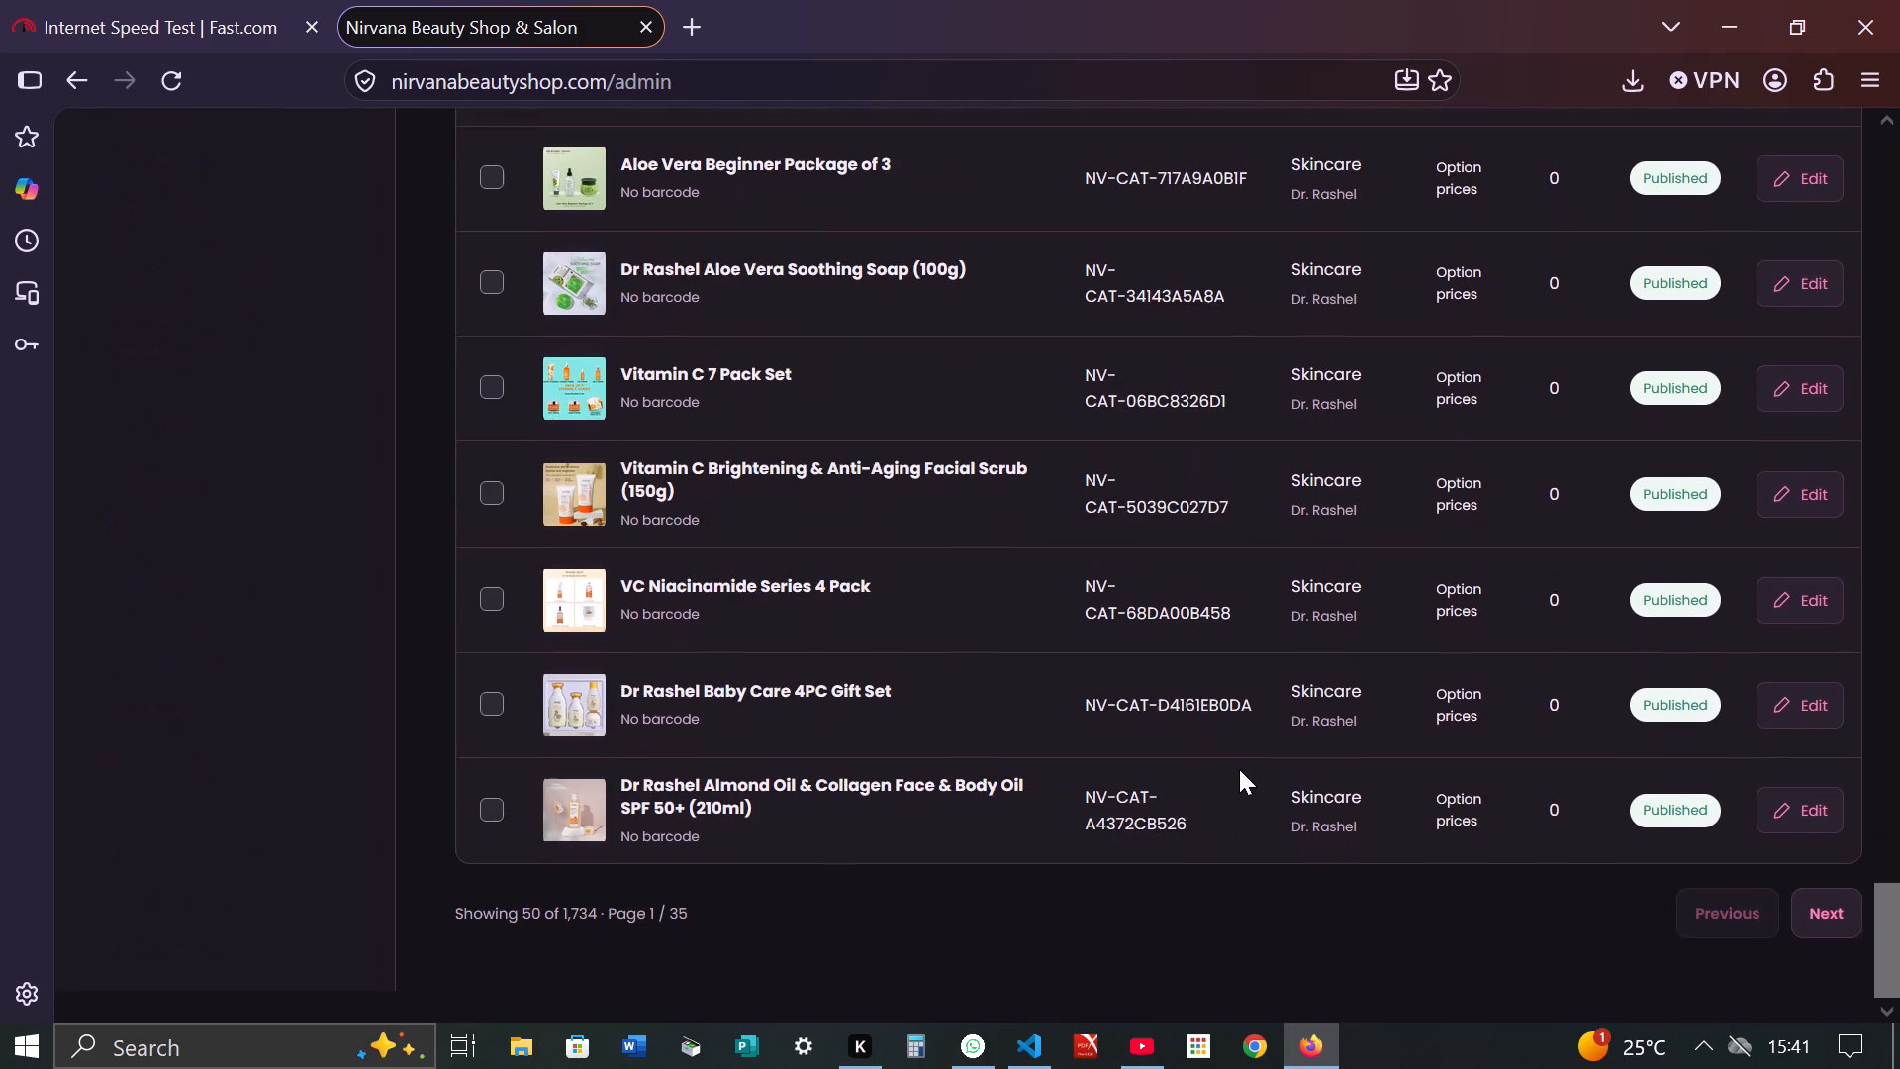
pyautogui.scroll(-1, 1239, 769)
pyautogui.click(1829, 955)
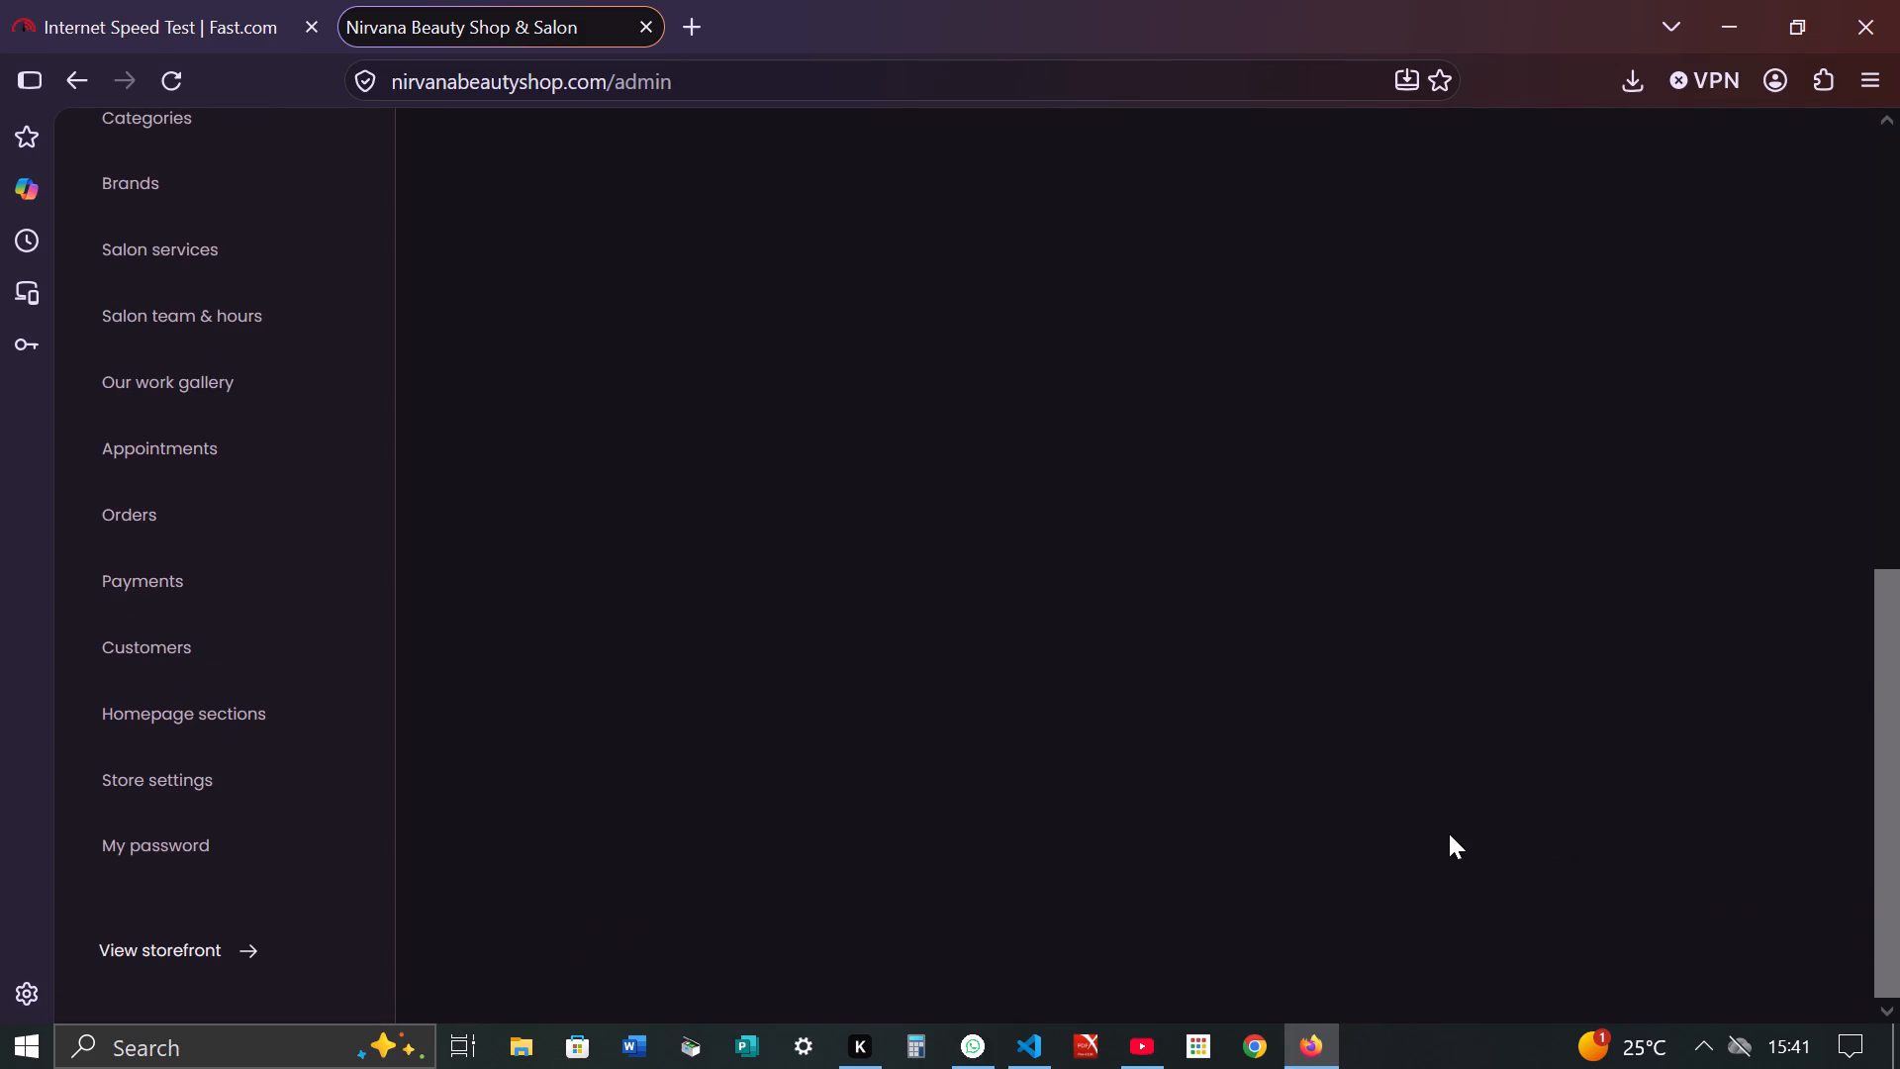
pyautogui.scroll(-14, 1449, 833)
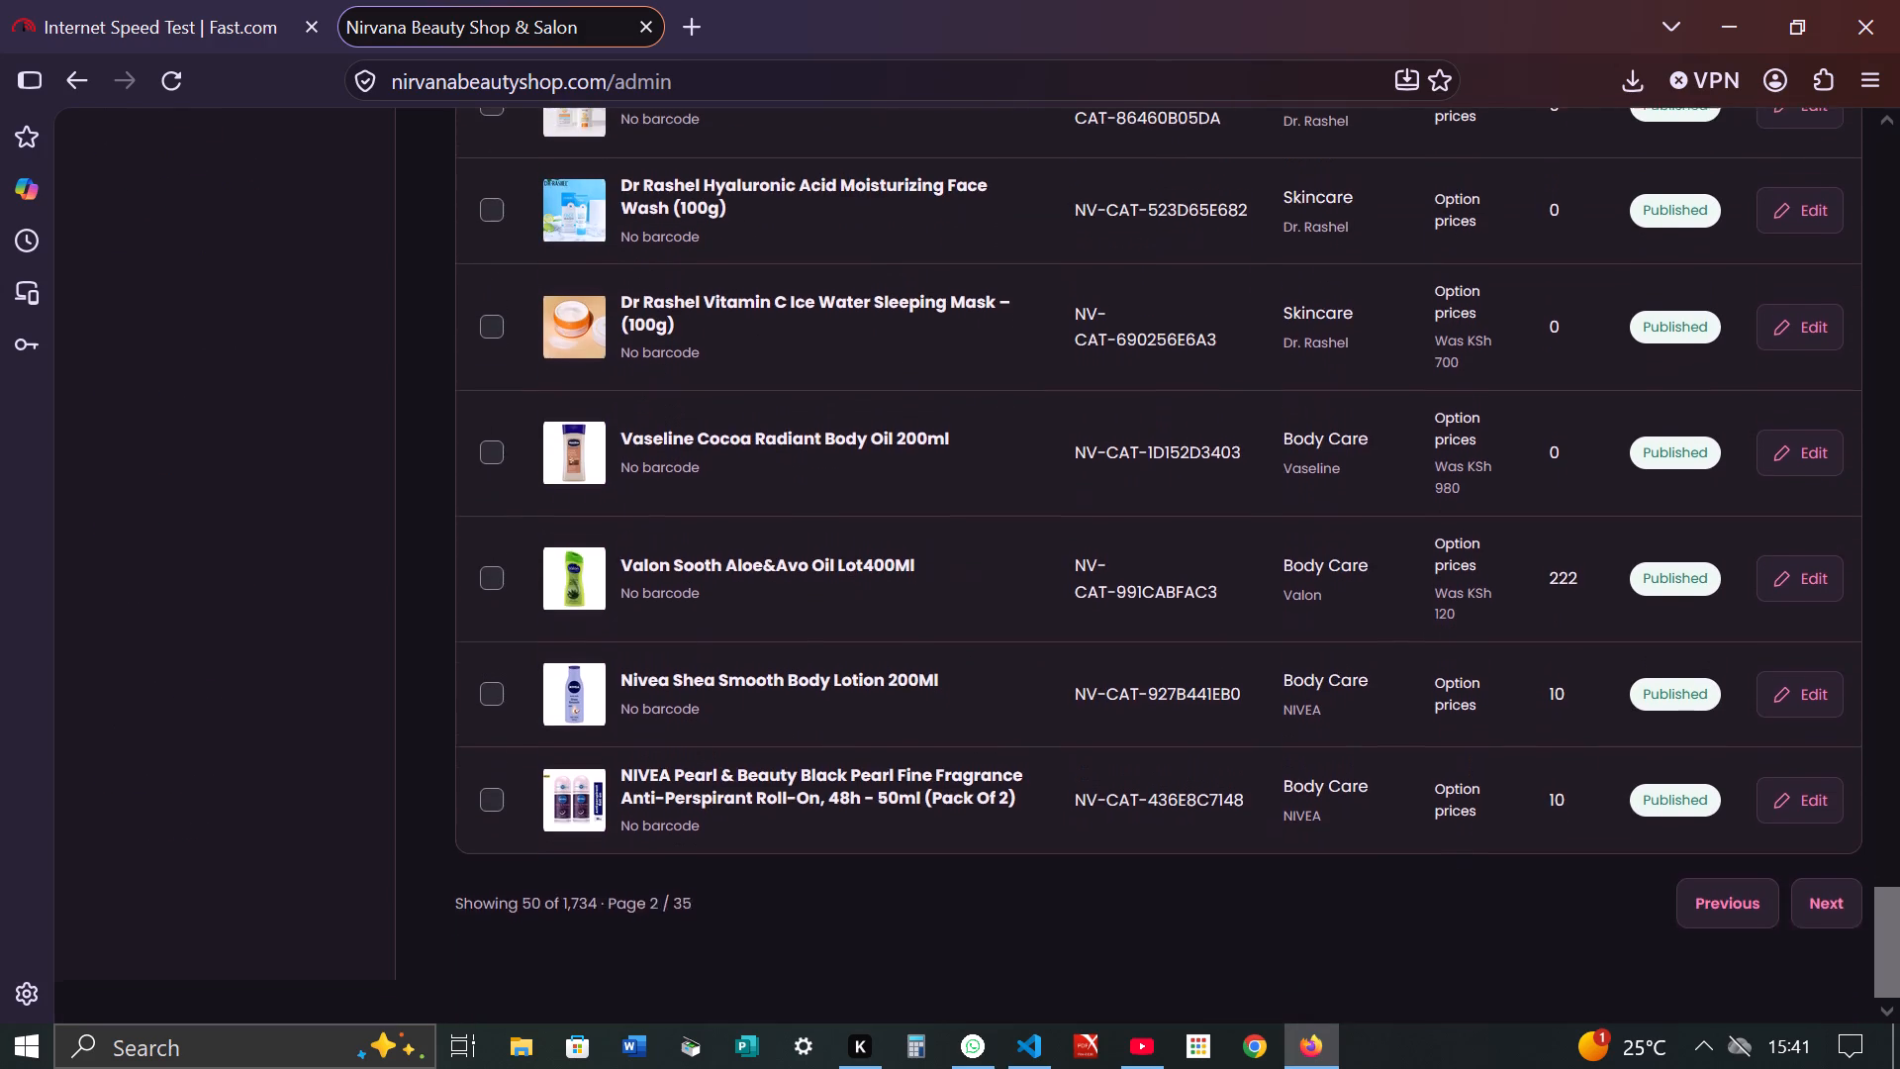
pyautogui.click(1837, 947)
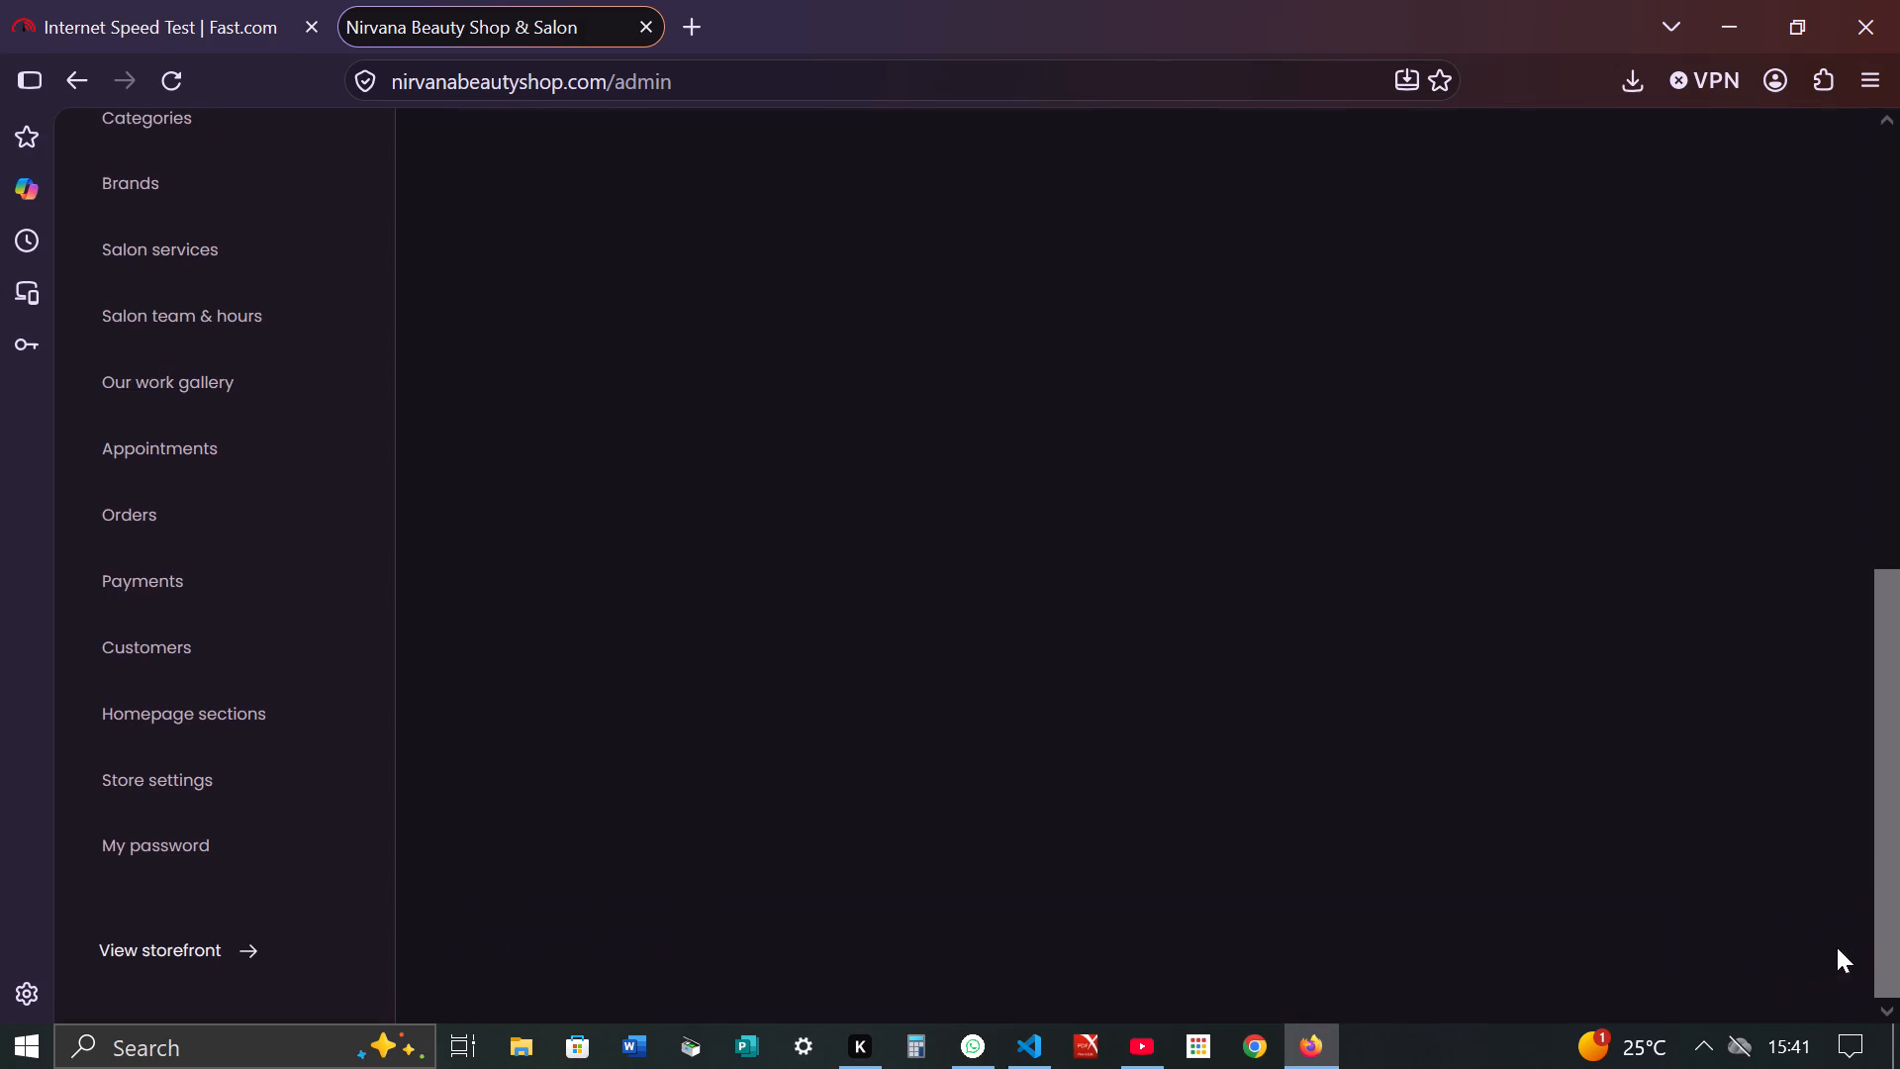
pyautogui.scroll(-2, 1156, 873)
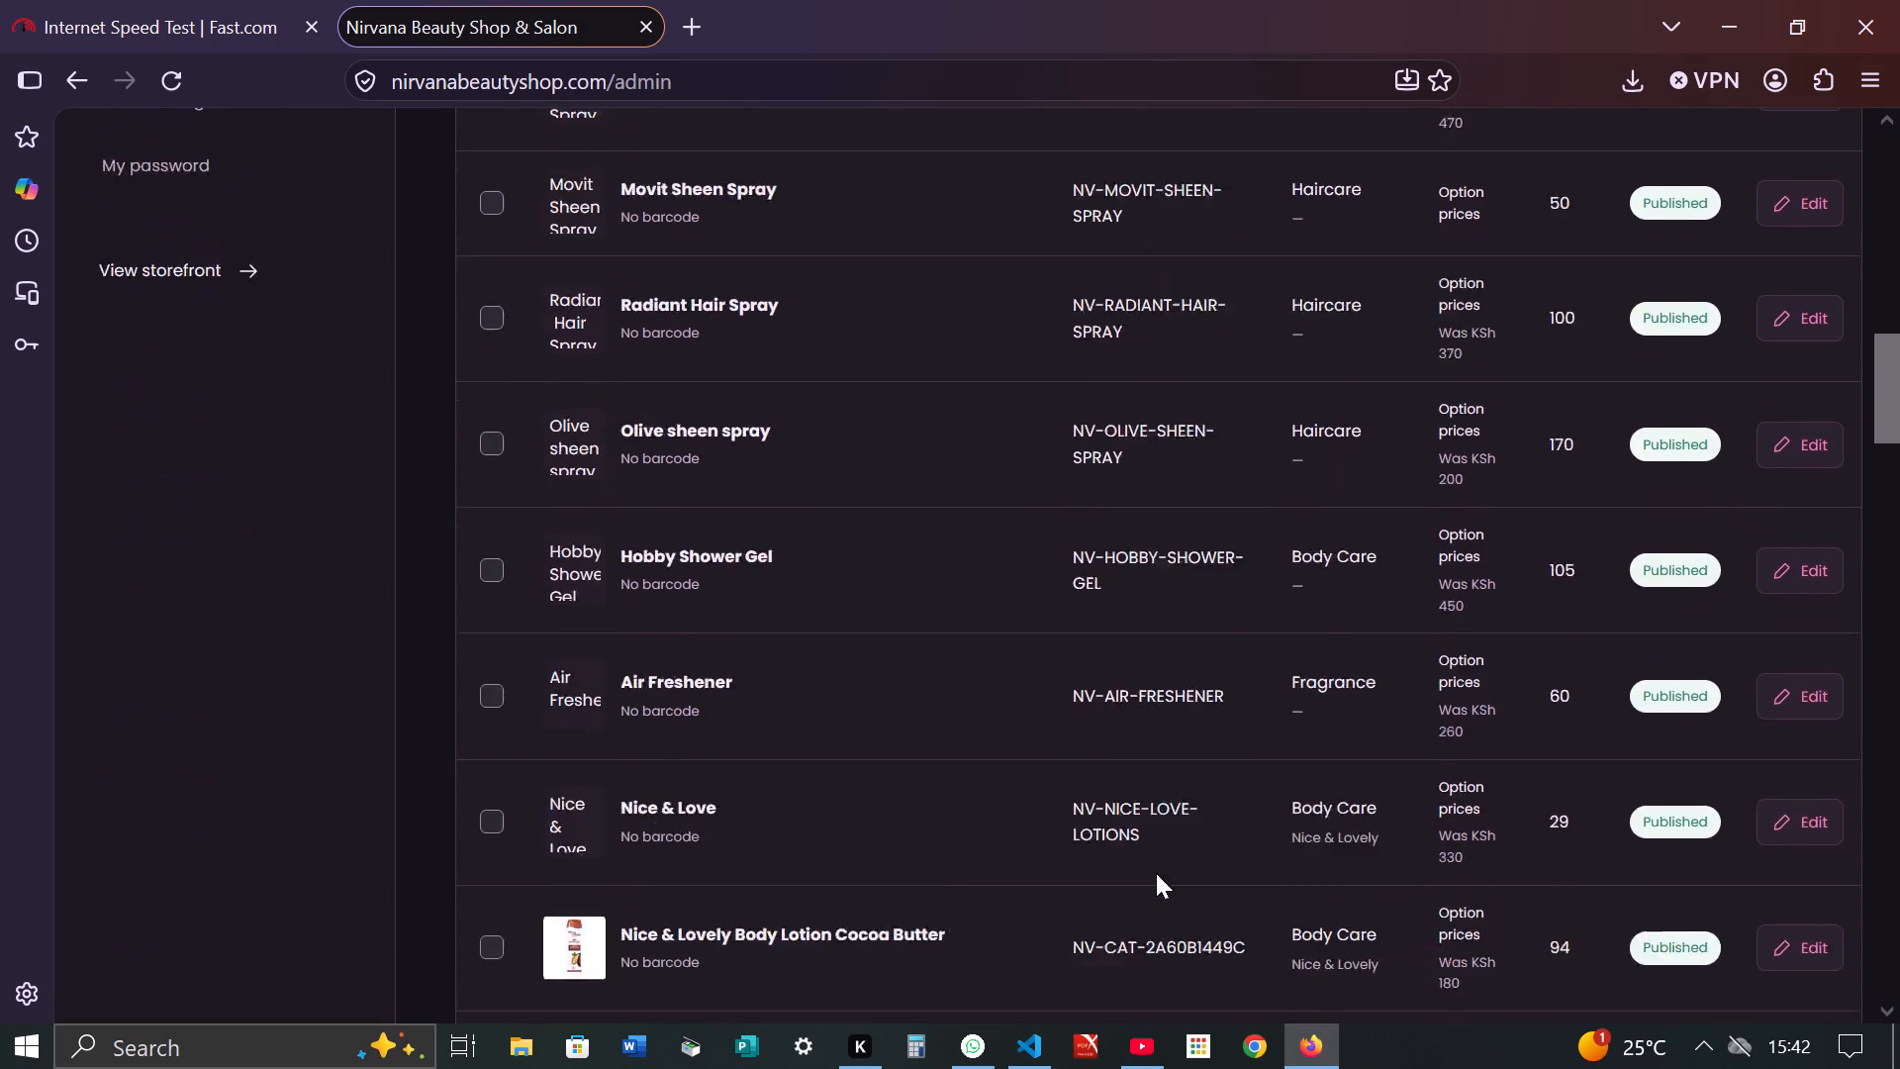
pyautogui.scroll(-8, 1156, 873)
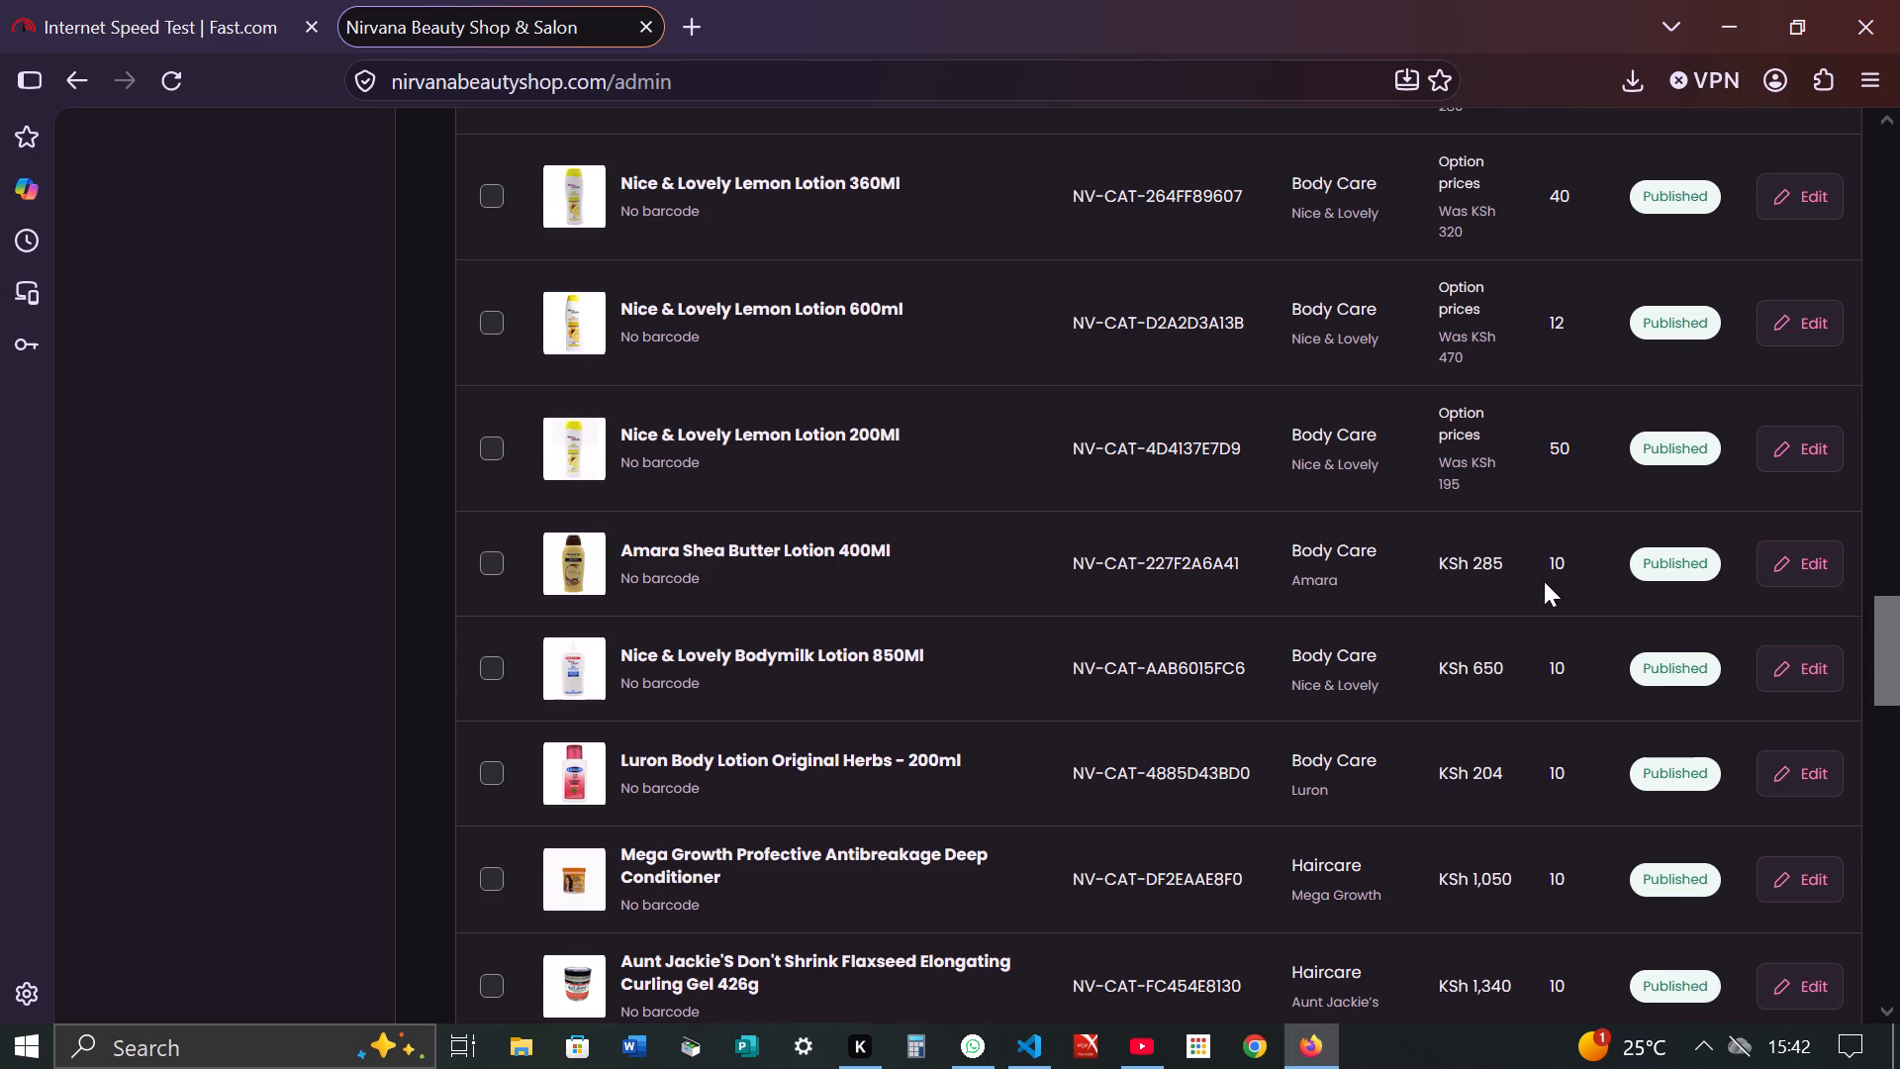
# Open the Amara Shea Butter Lotion 400Ml record for editing and set its option 1 price to KSh 250.
pyautogui.click(1811, 565)
pyautogui.scroll(-5, 1375, 783)
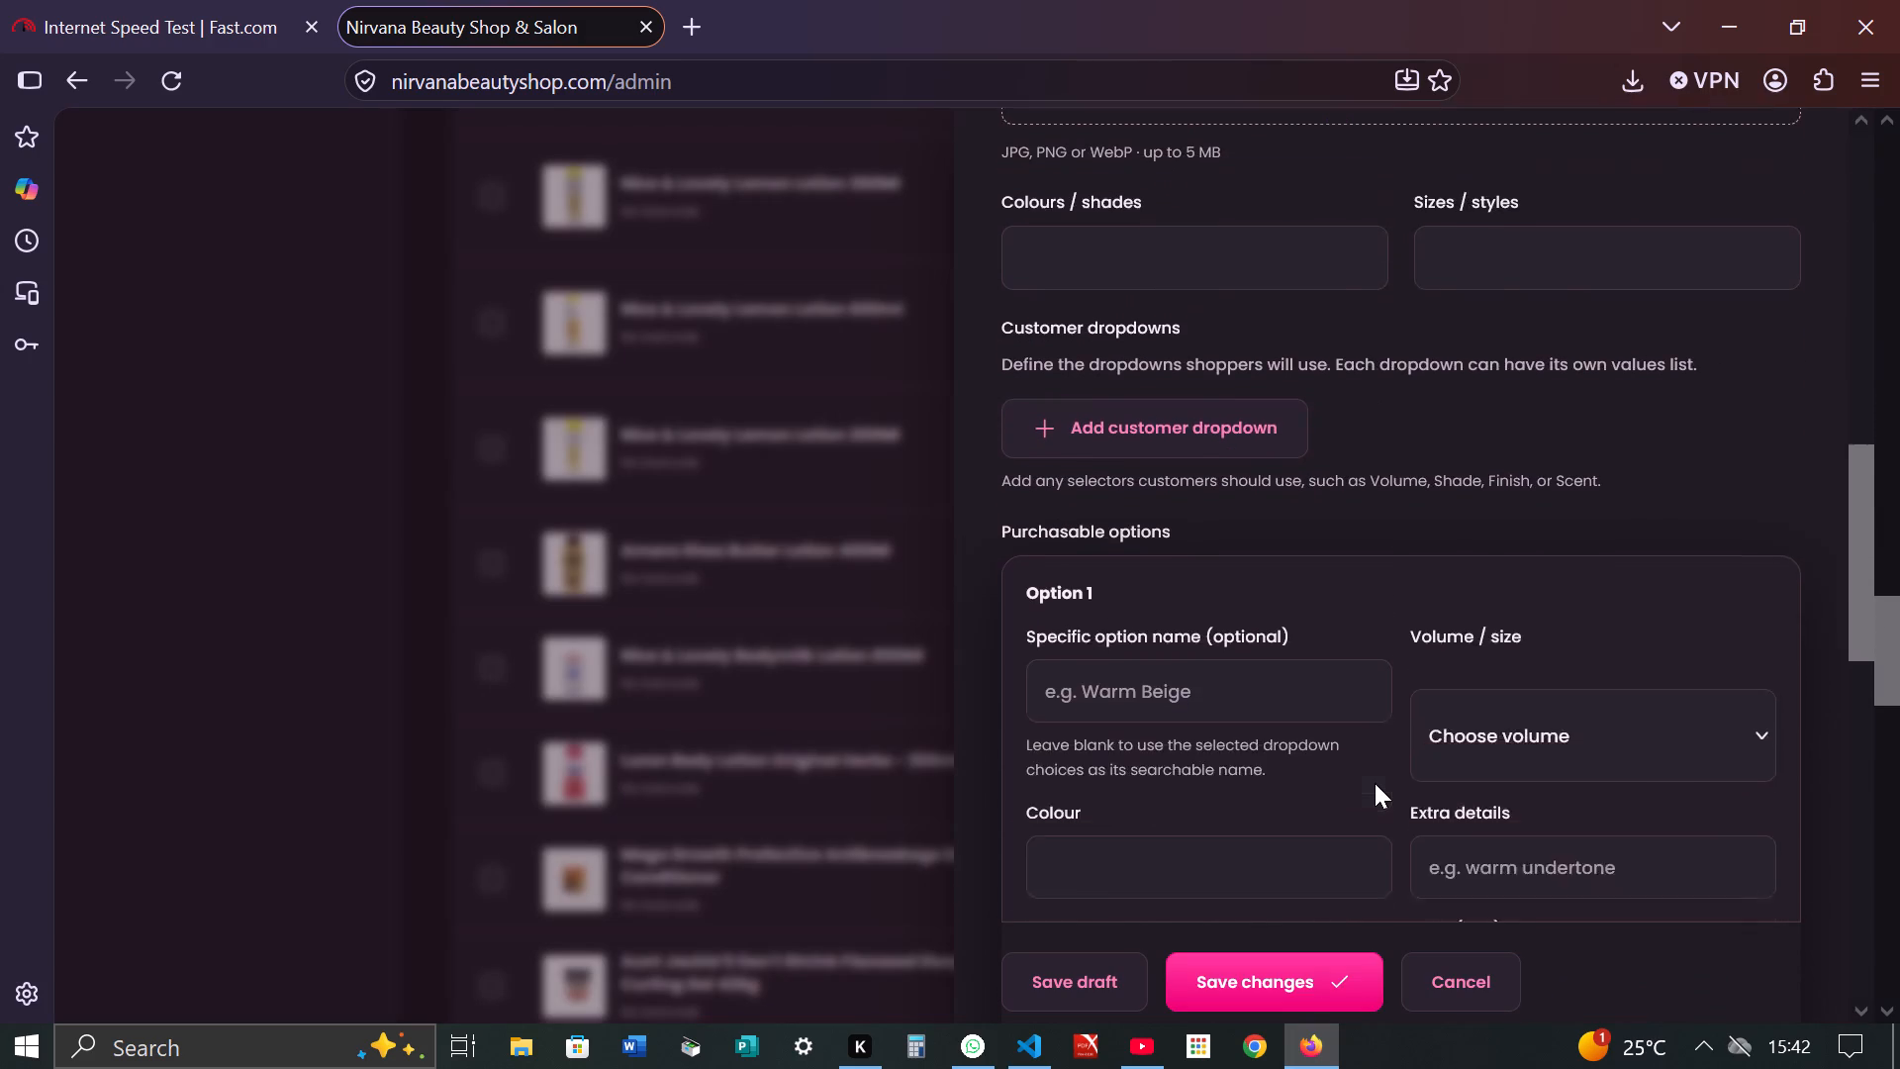
pyautogui.scroll(-3, 1375, 783)
pyautogui.click(1472, 530)
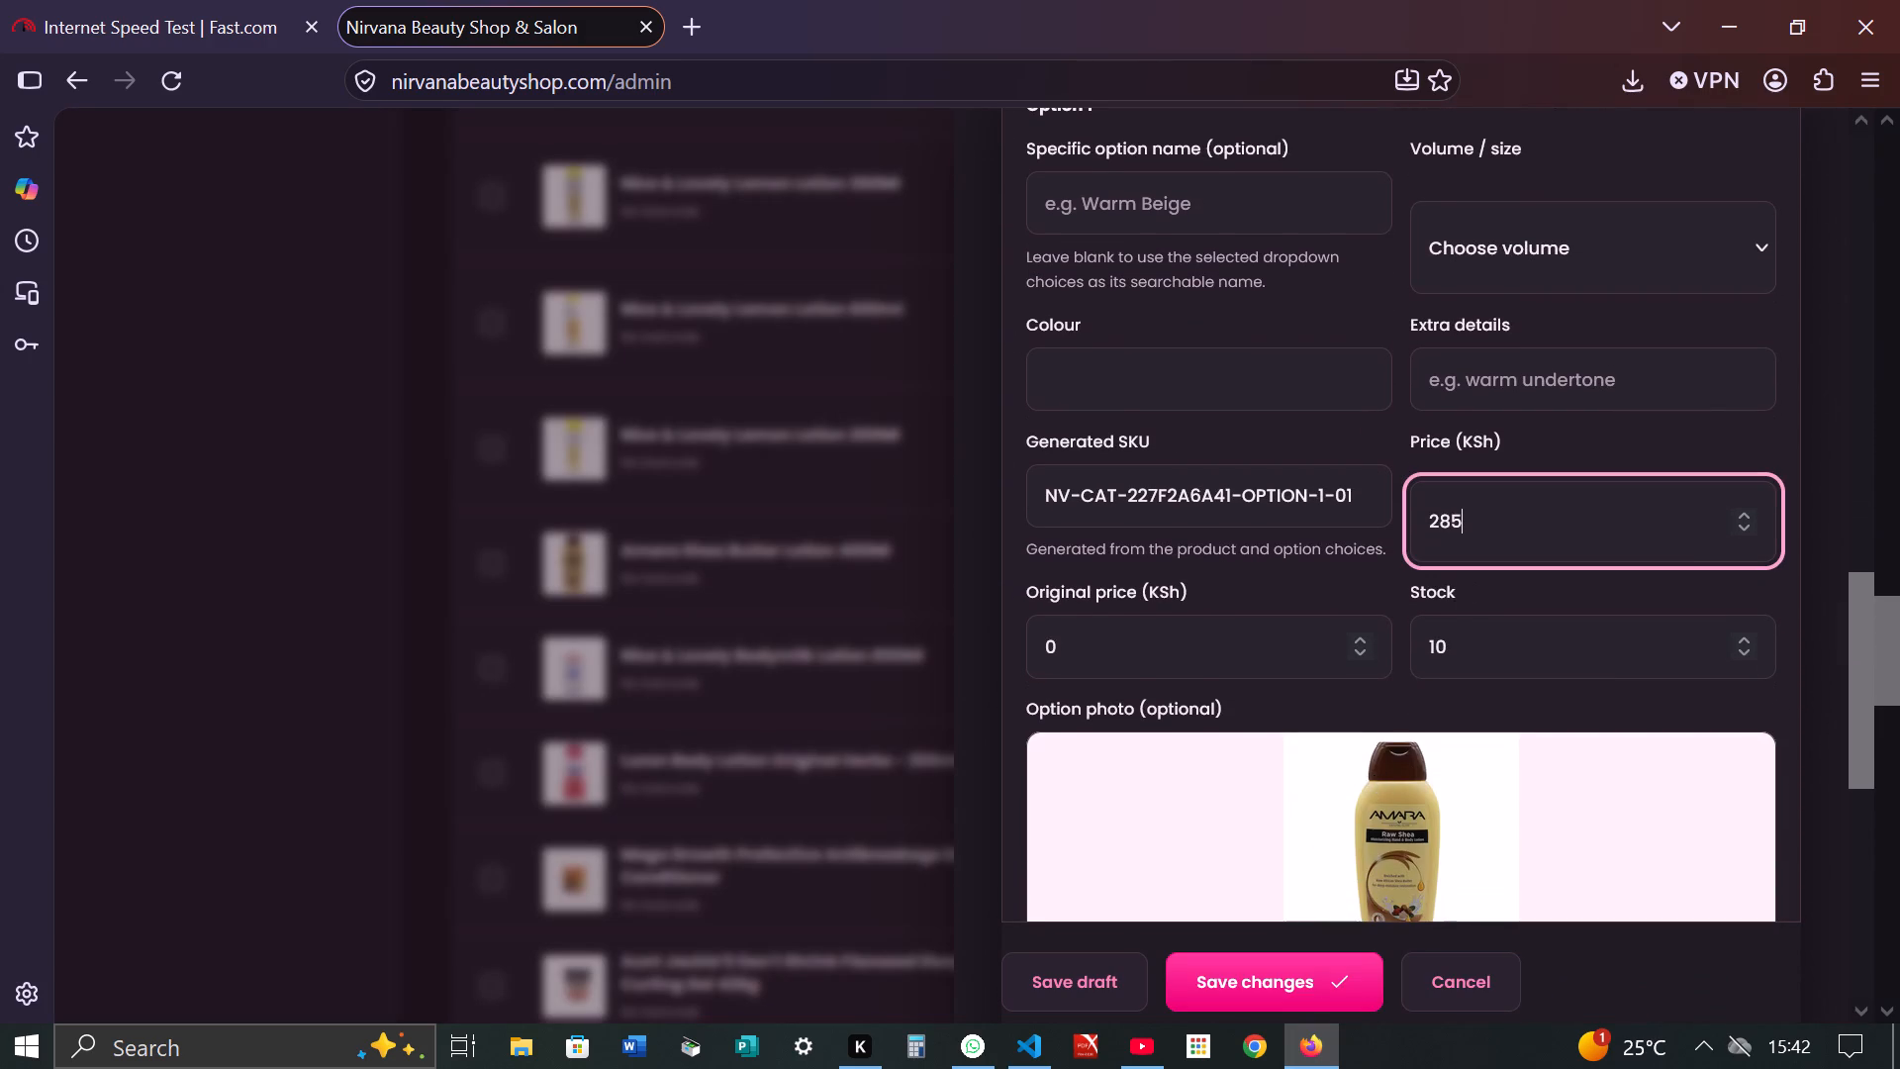
pyautogui.press('BackSpace')
pyautogui.press('BackSpace')
pyautogui.write('50')
# Set the Amara Shea Butter Lotion 400Ml option 1 original price to KSh 270 and save the record.
pyautogui.click(1146, 636)
pyautogui.press('BackSpace')
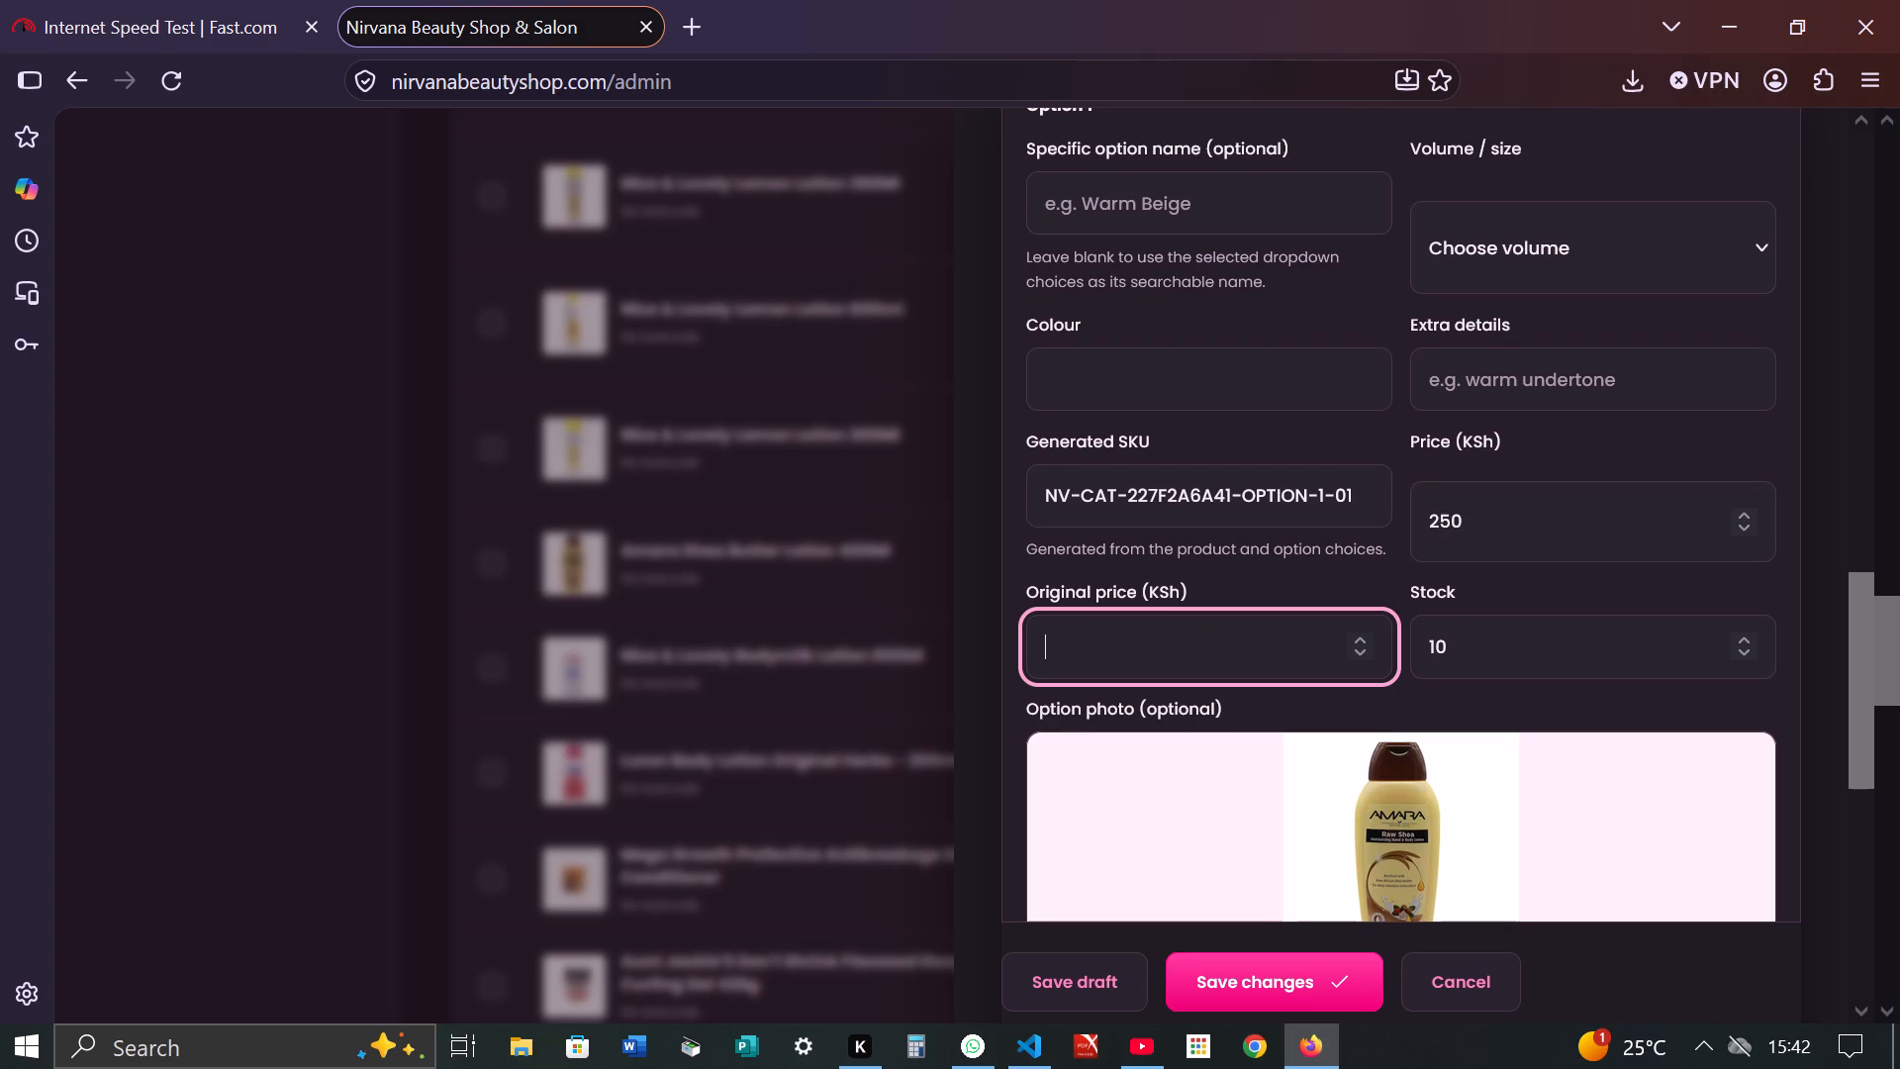
pyautogui.press('2')
pyautogui.write('70')
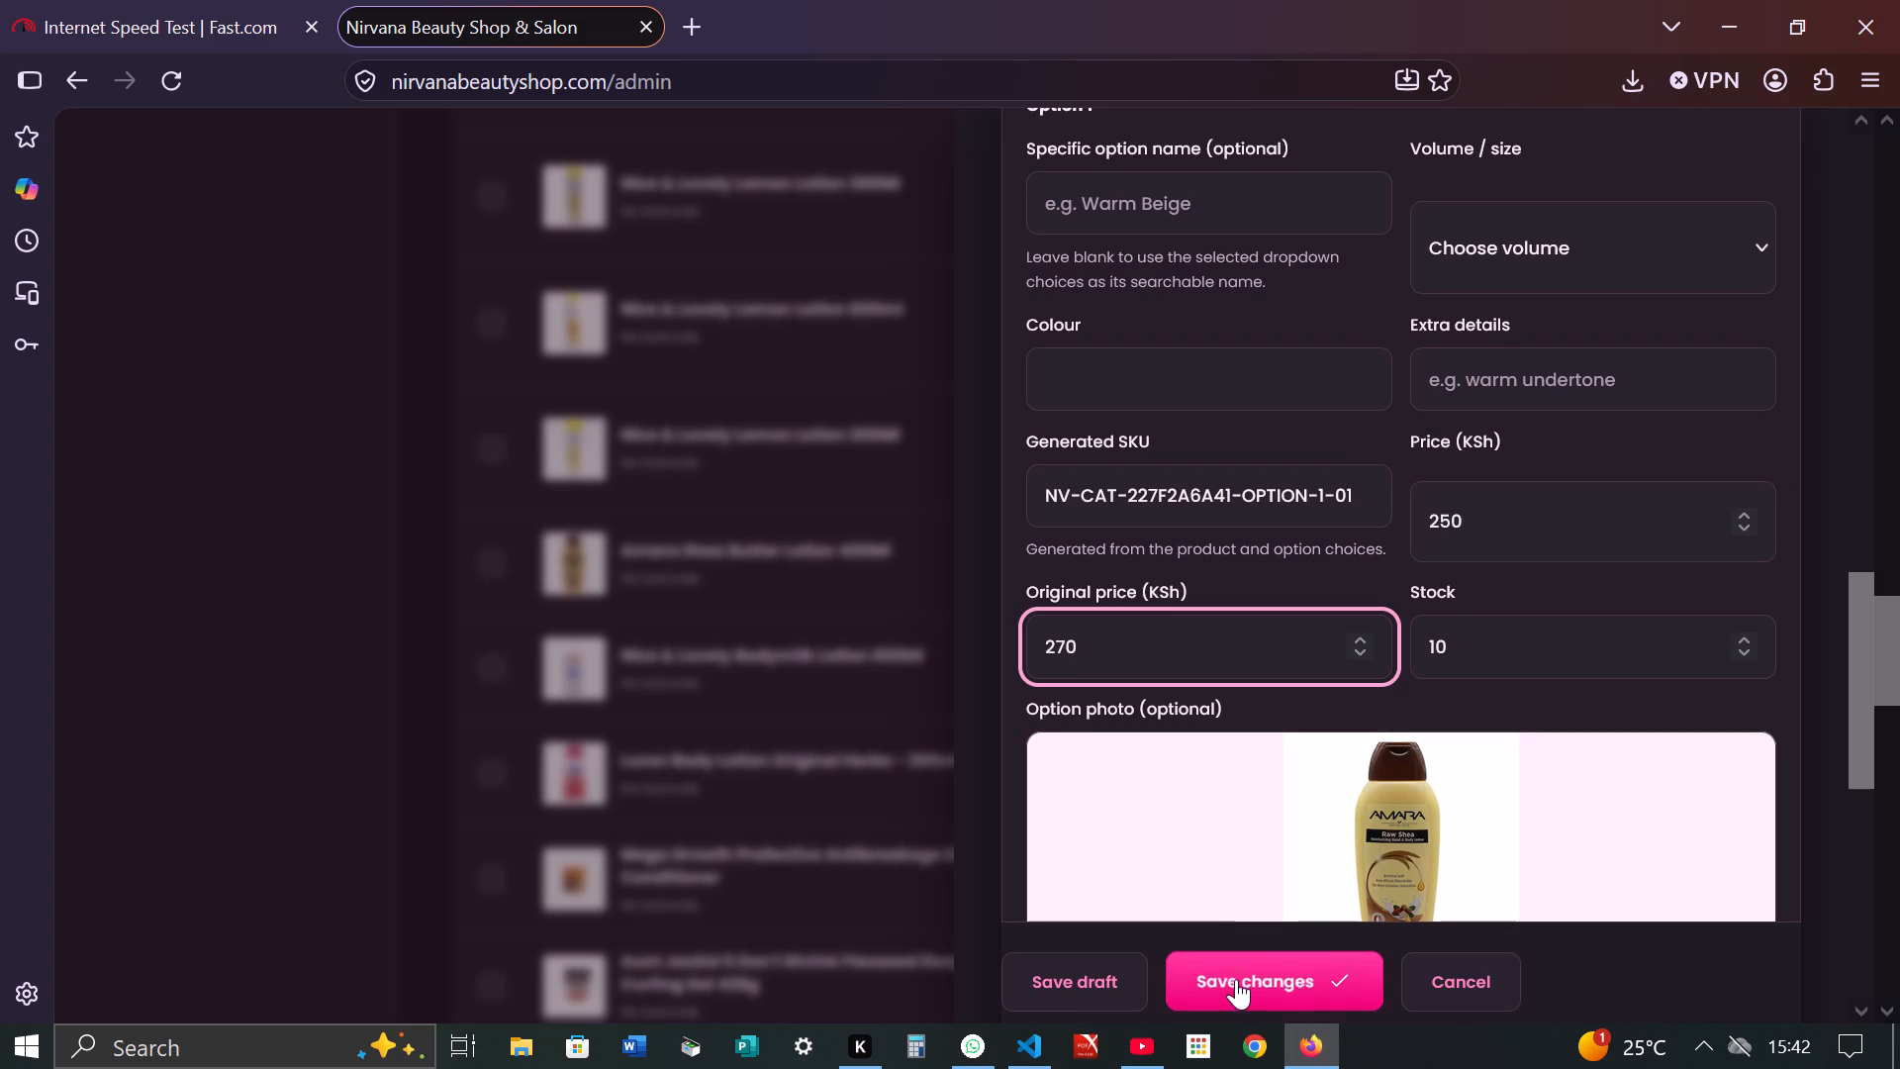
pyautogui.click(1236, 982)
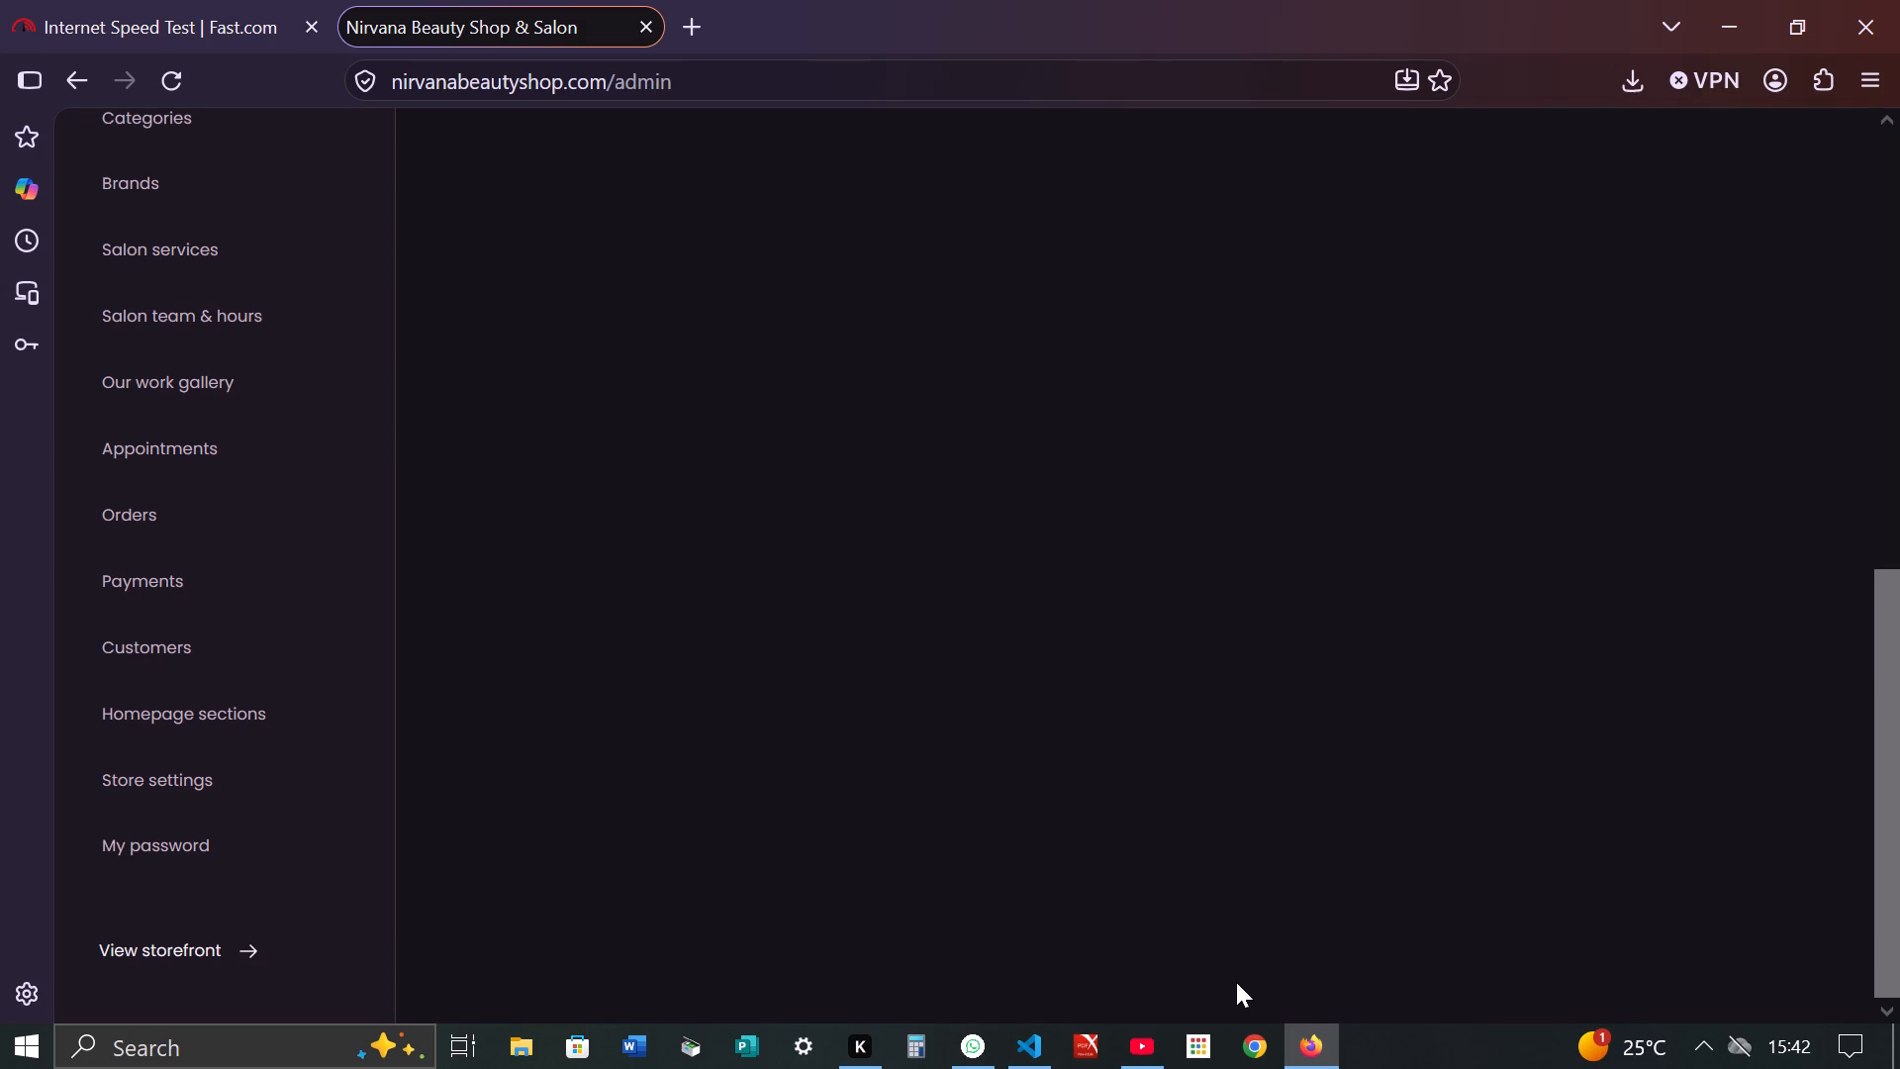
# Advance the catalogue product list from page 1 to page 3 and locate the Nice & Lovely Bodymilk Lotion 850Ml.
pyautogui.scroll(-12, 1150, 853)
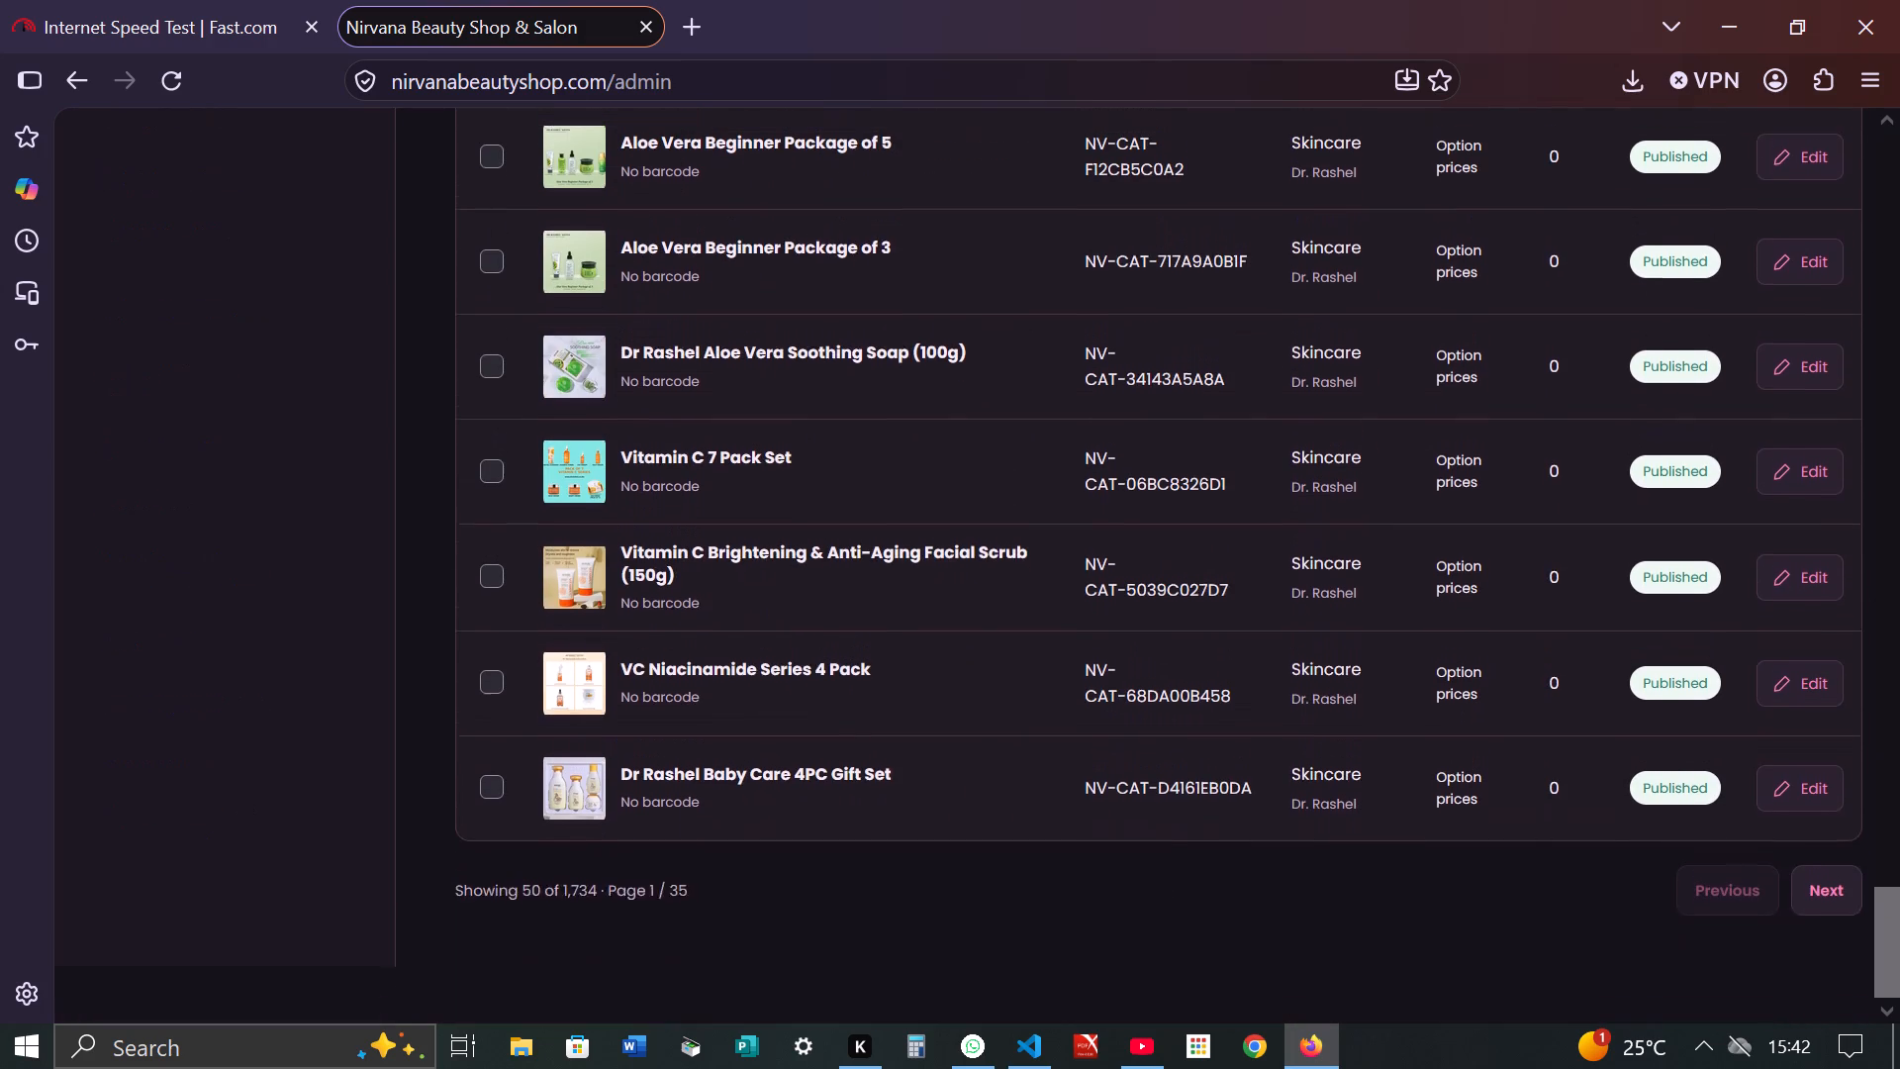
pyautogui.click(1801, 948)
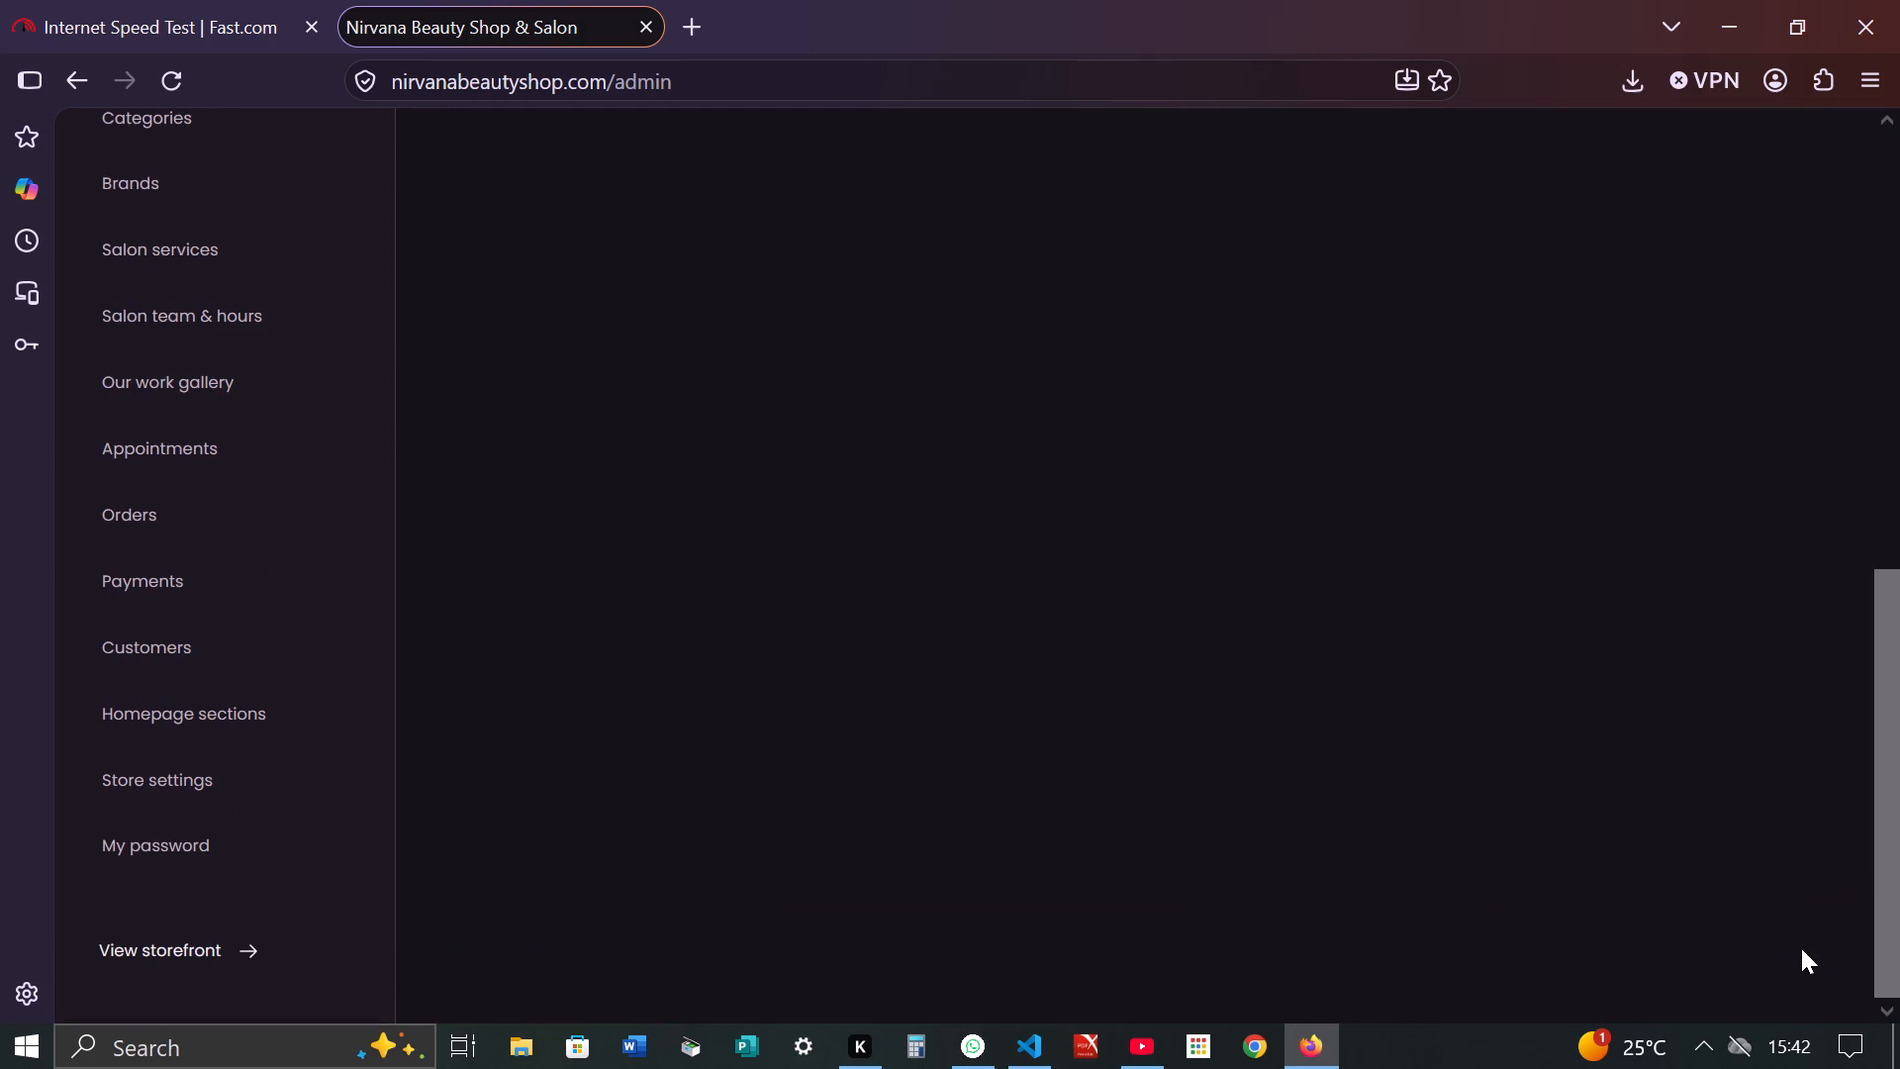
pyautogui.scroll(-14, 1364, 846)
pyautogui.click(1827, 943)
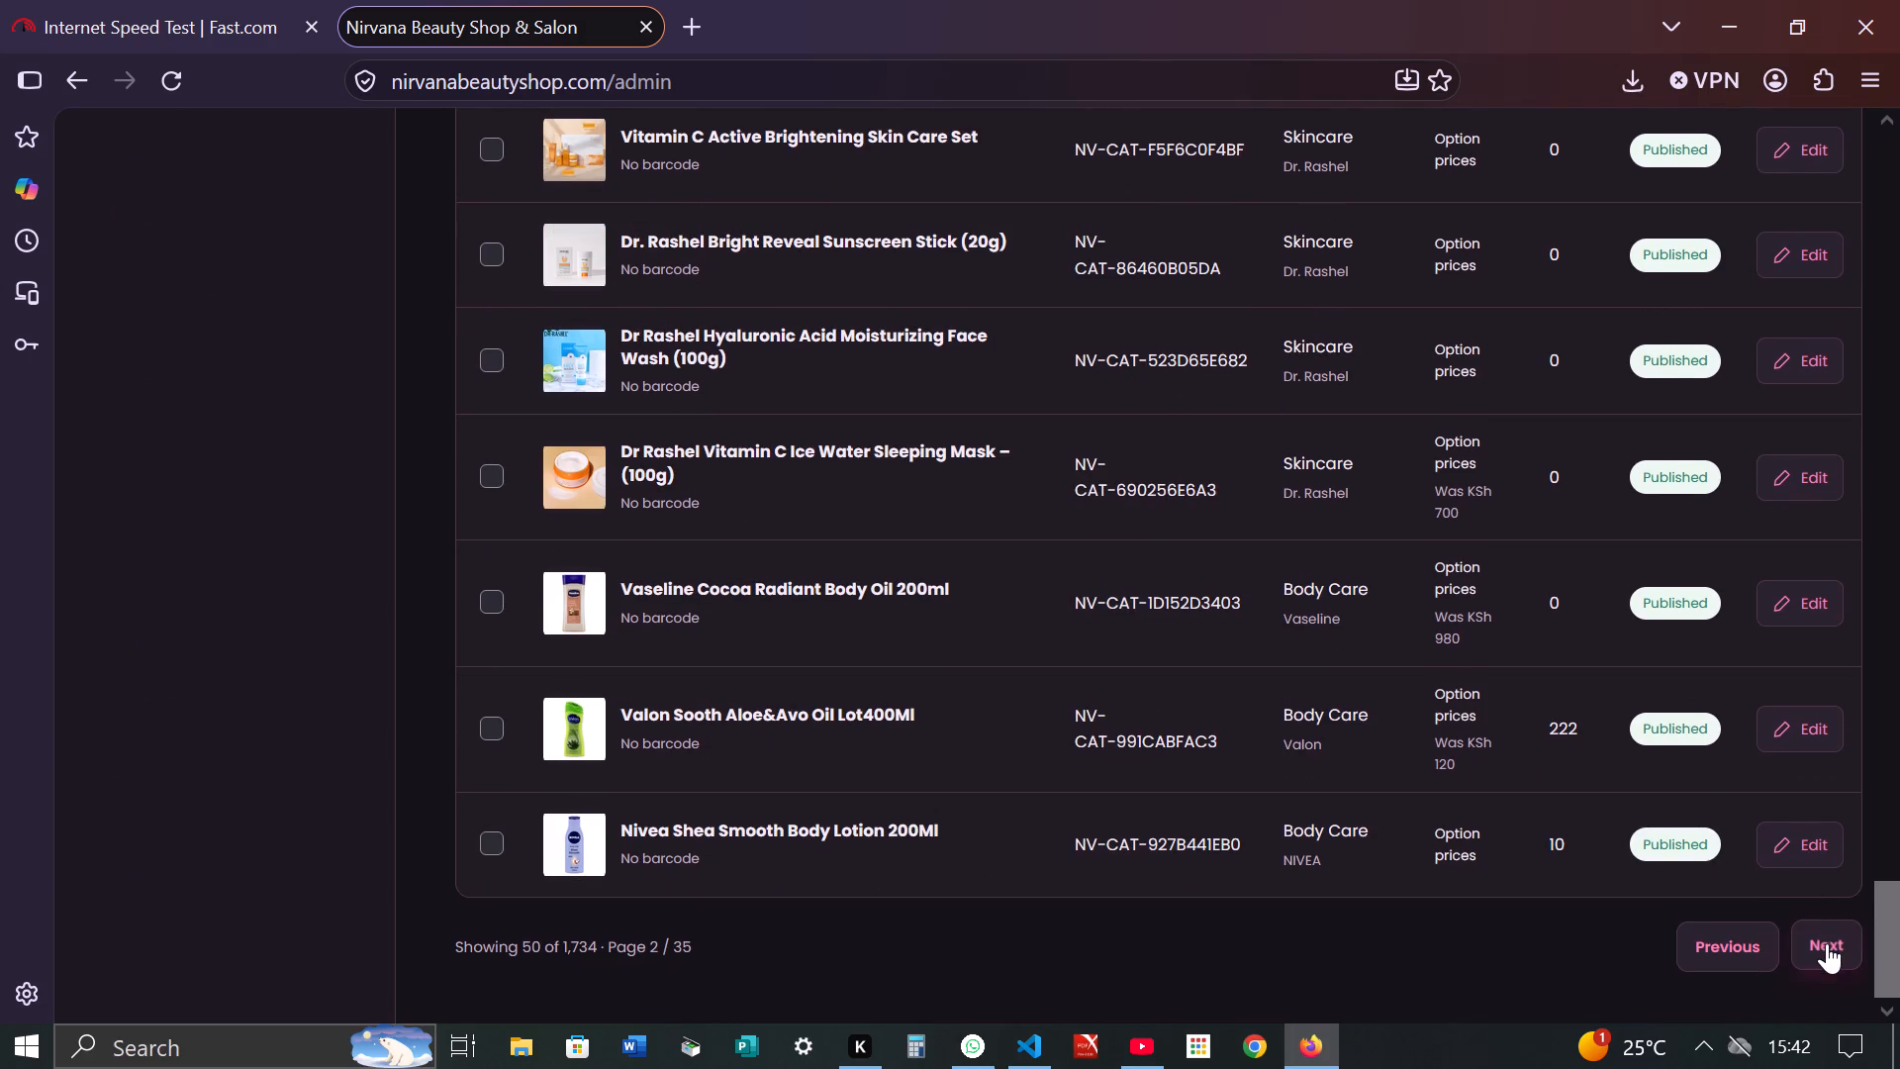
pyautogui.scroll(-8, 1132, 709)
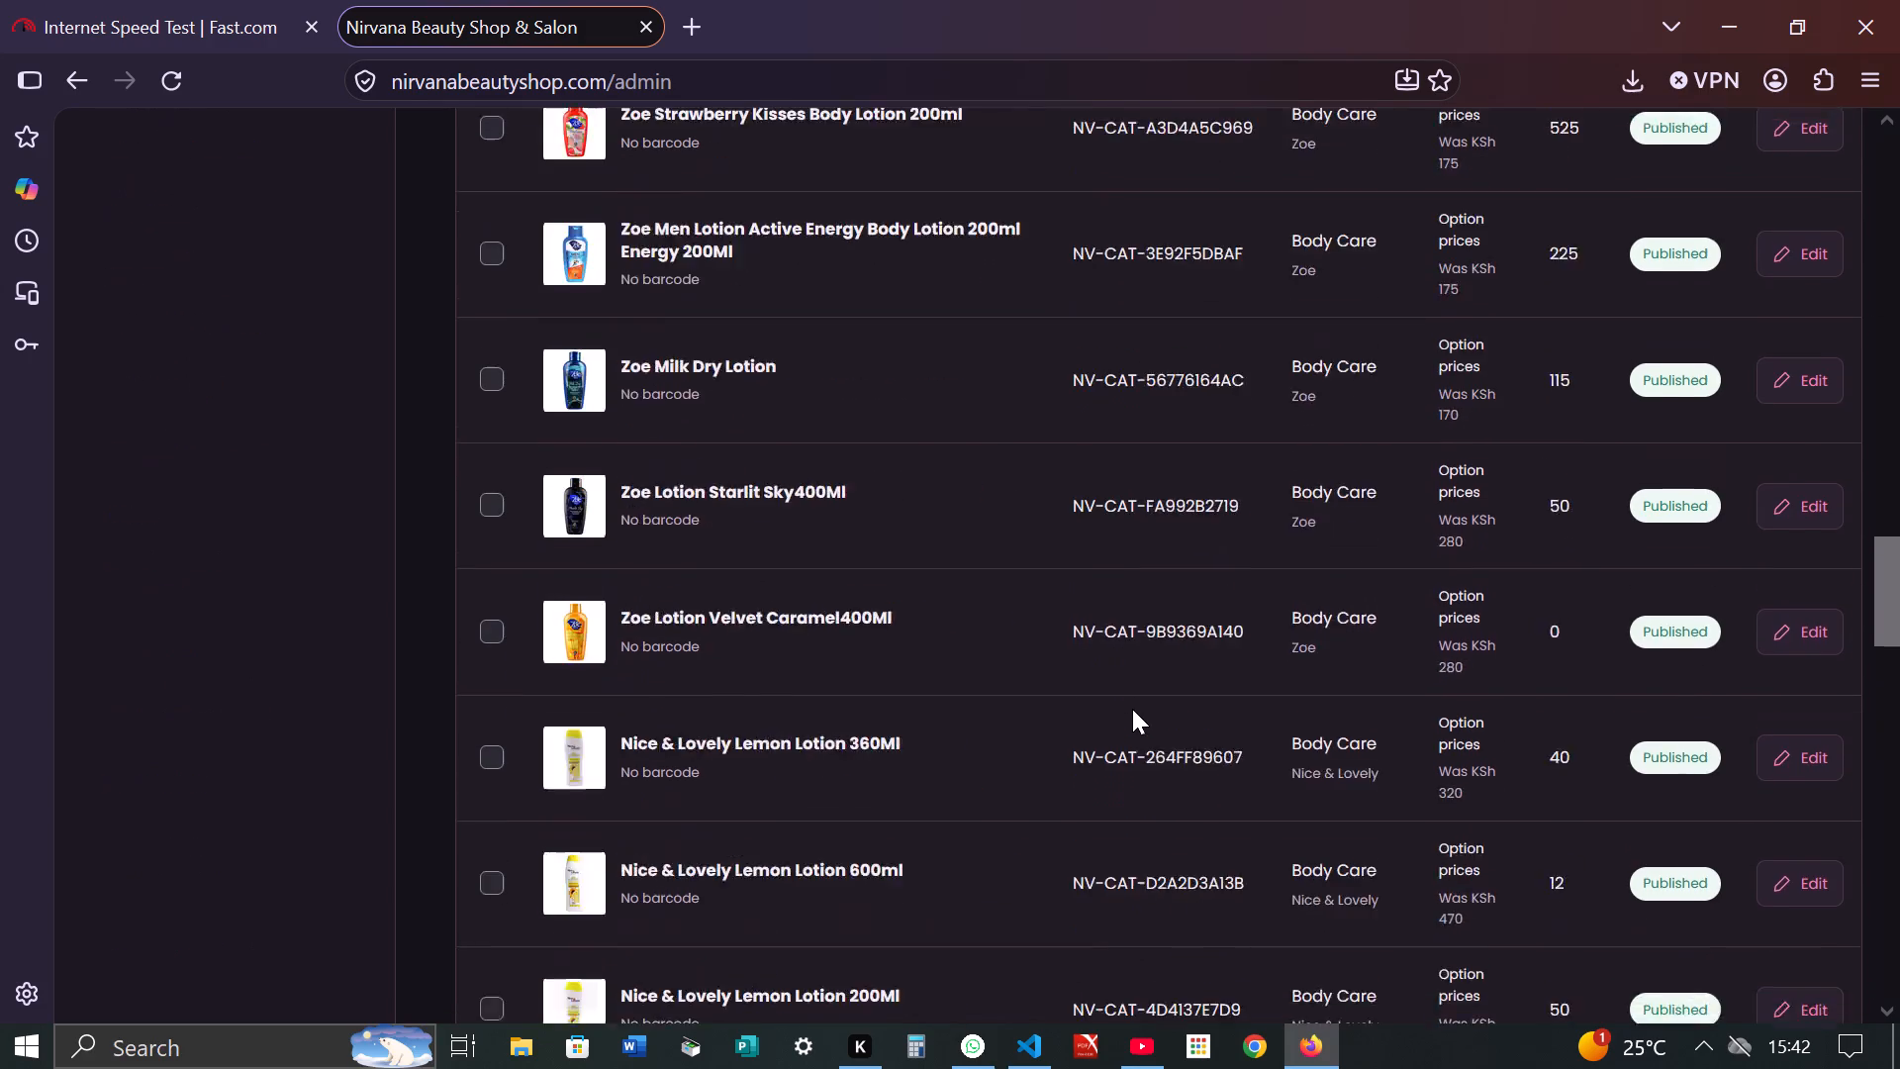
pyautogui.scroll(-4, 1132, 709)
pyautogui.scroll(3, 1132, 709)
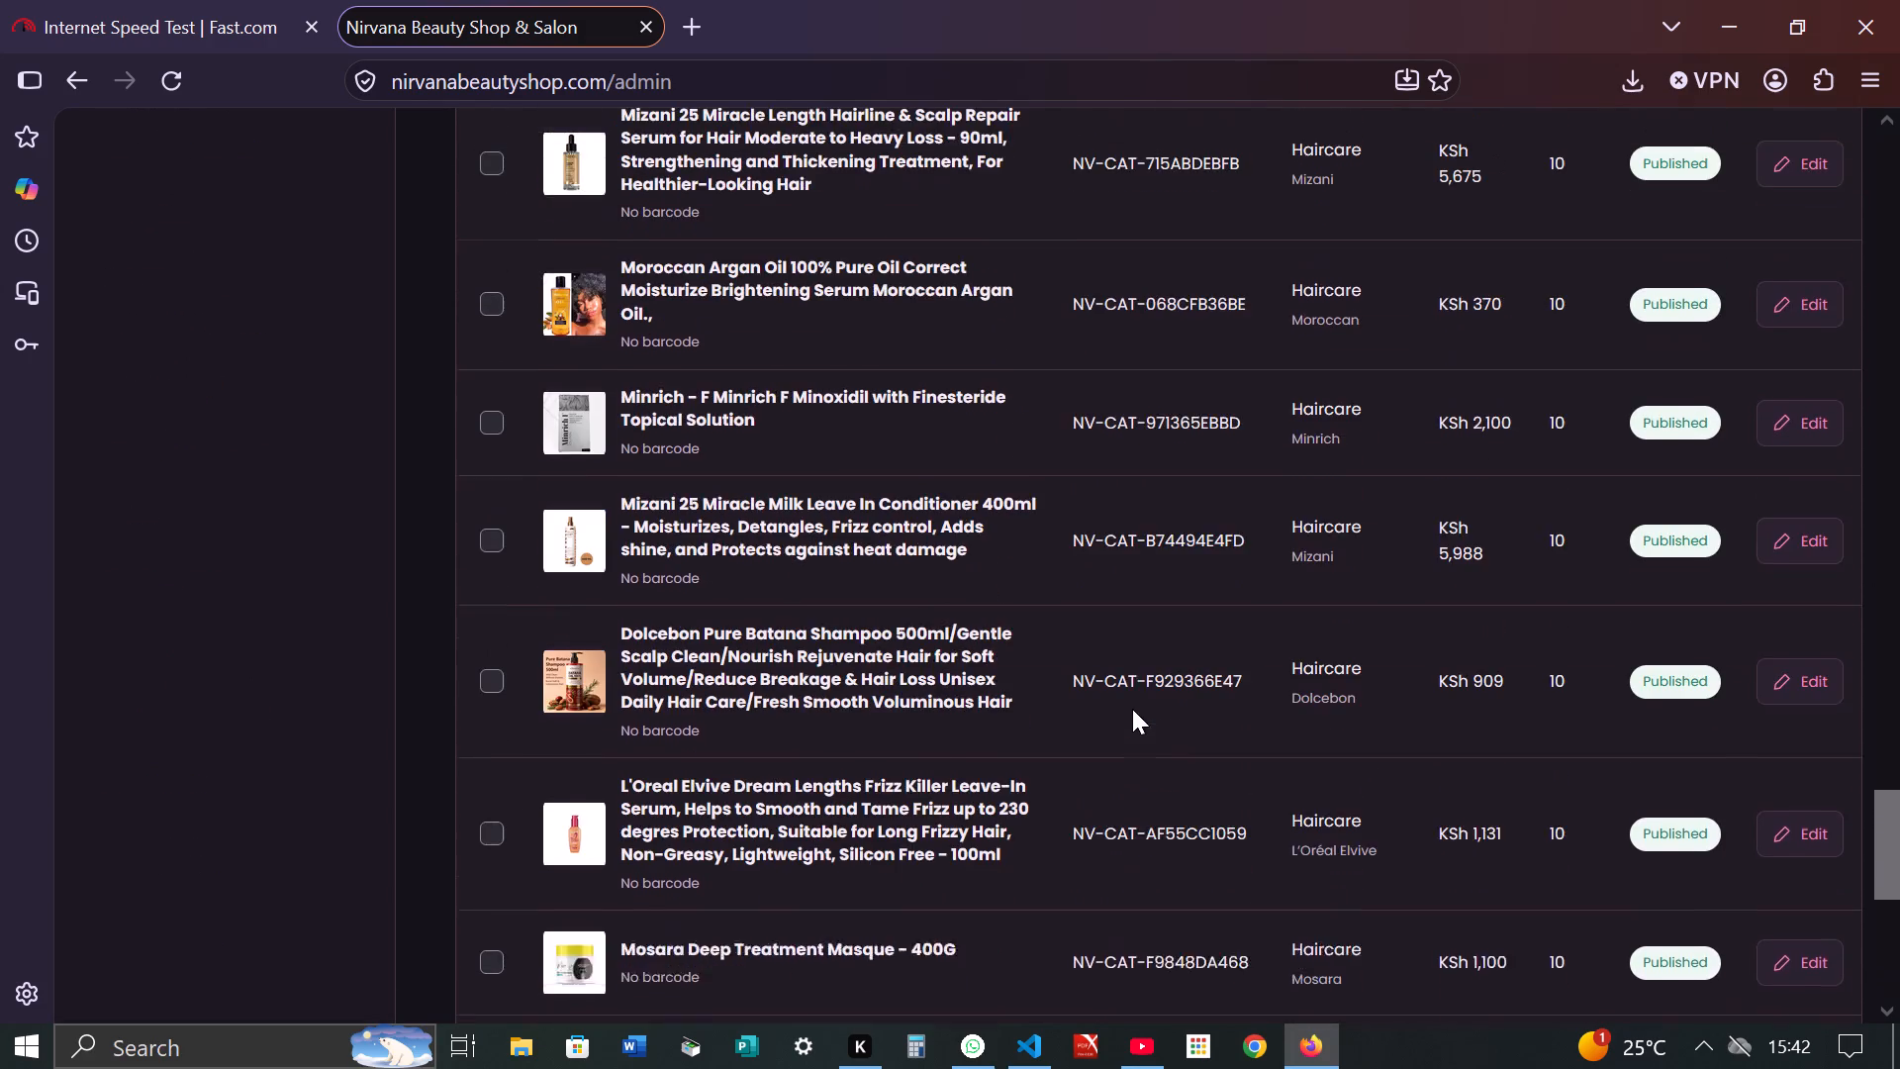
pyautogui.scroll(6, 1132, 709)
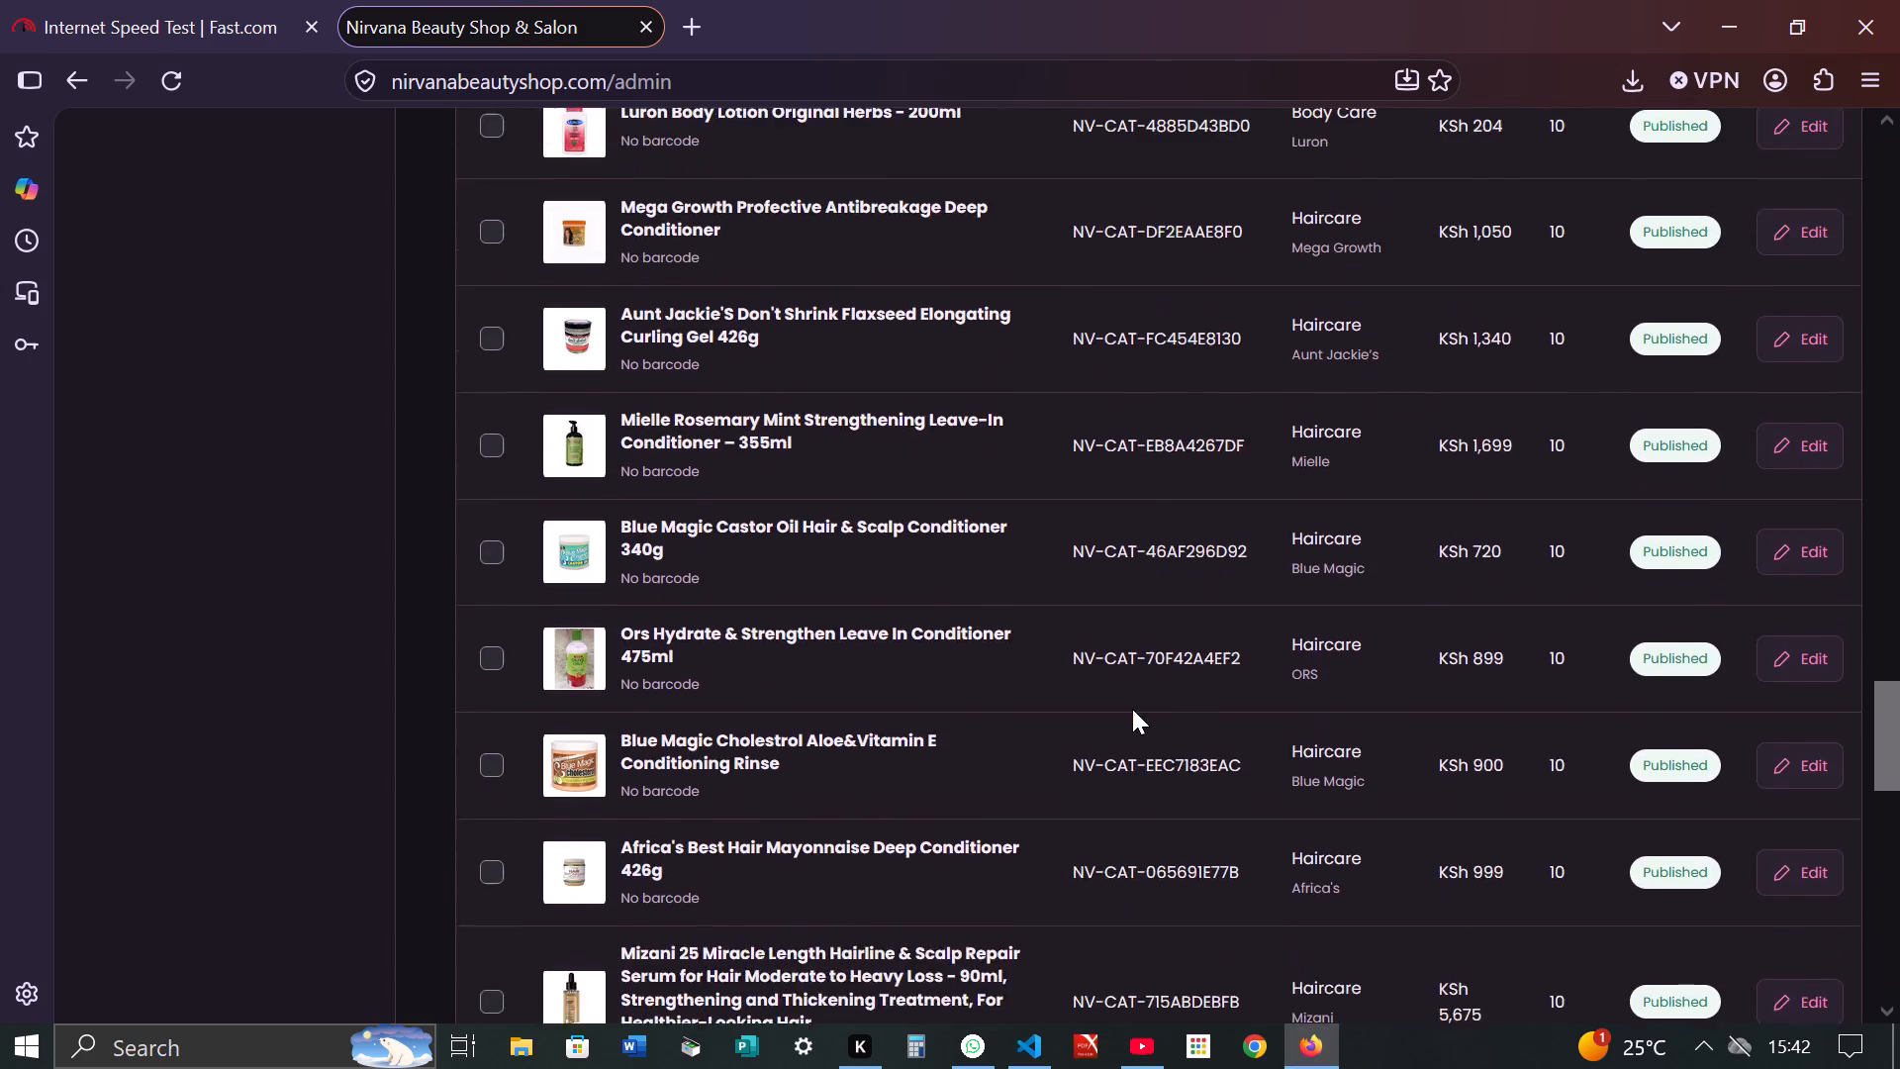
pyautogui.scroll(4, 1132, 709)
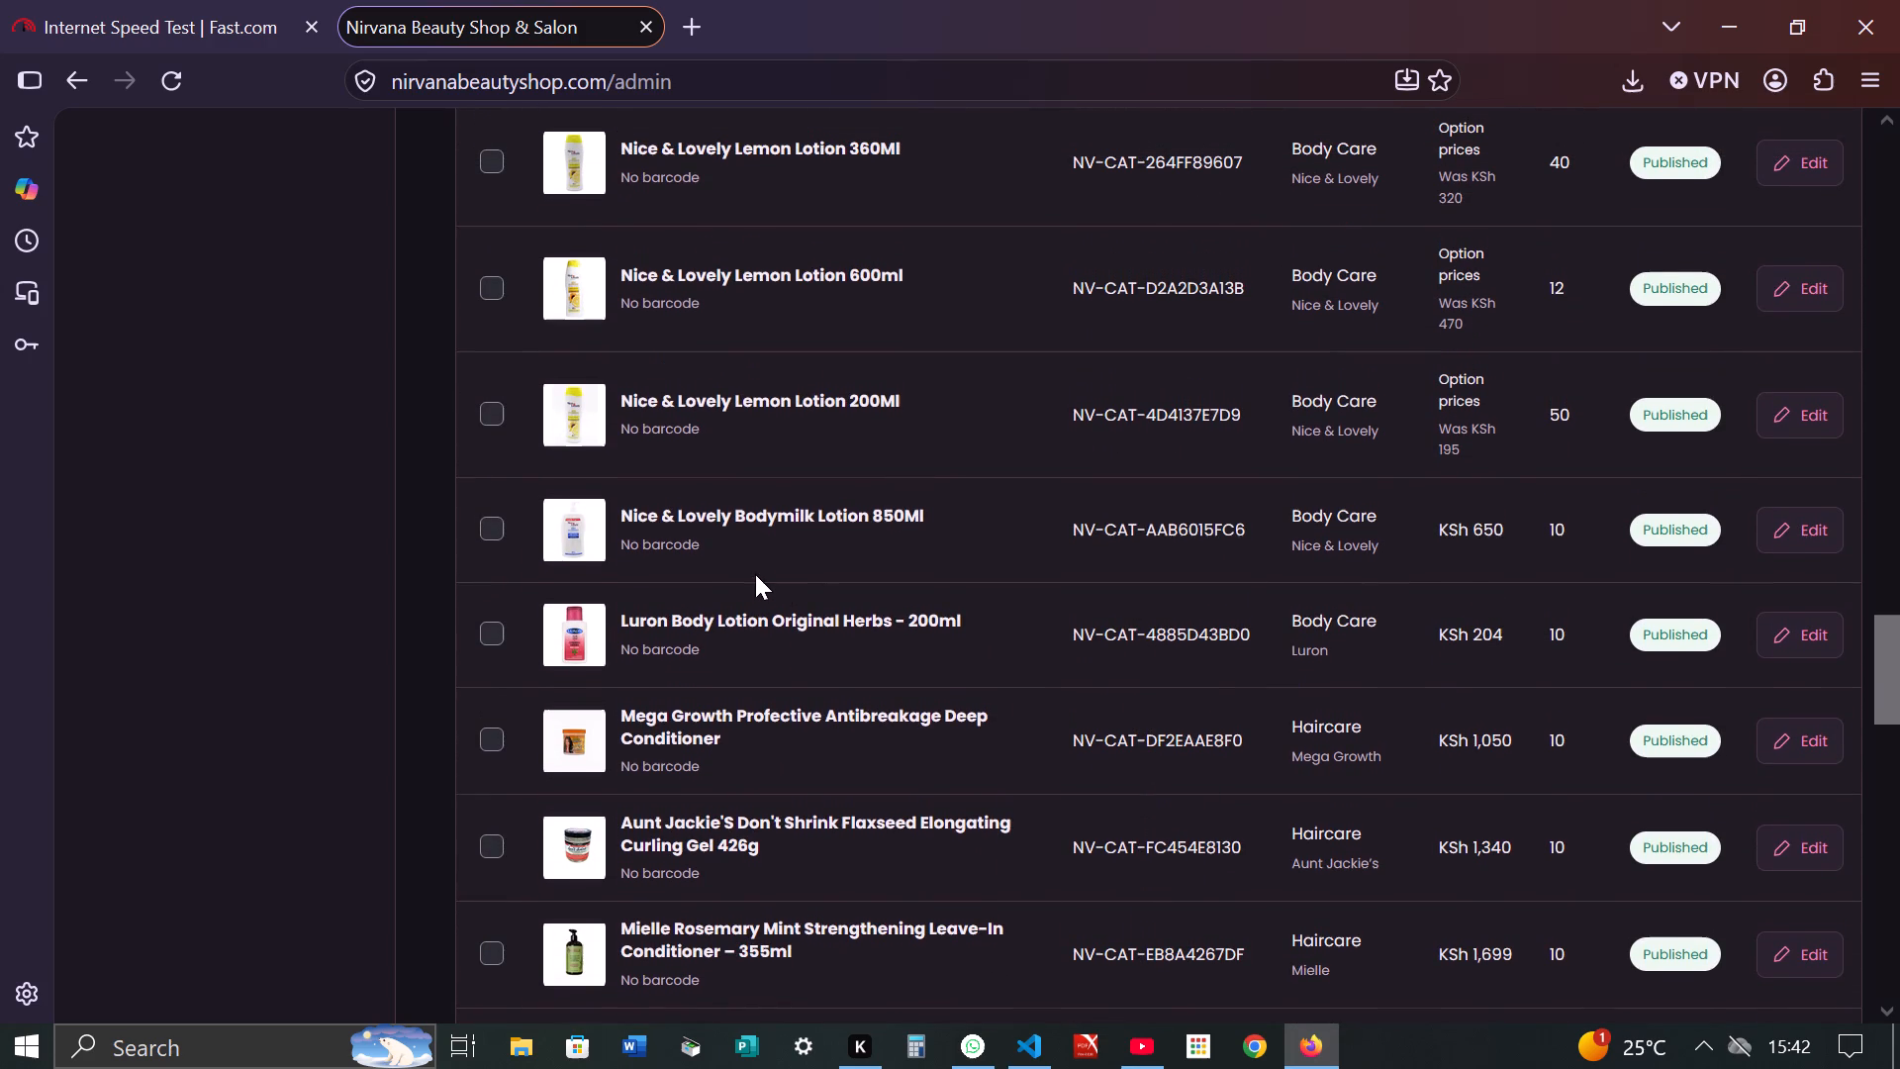
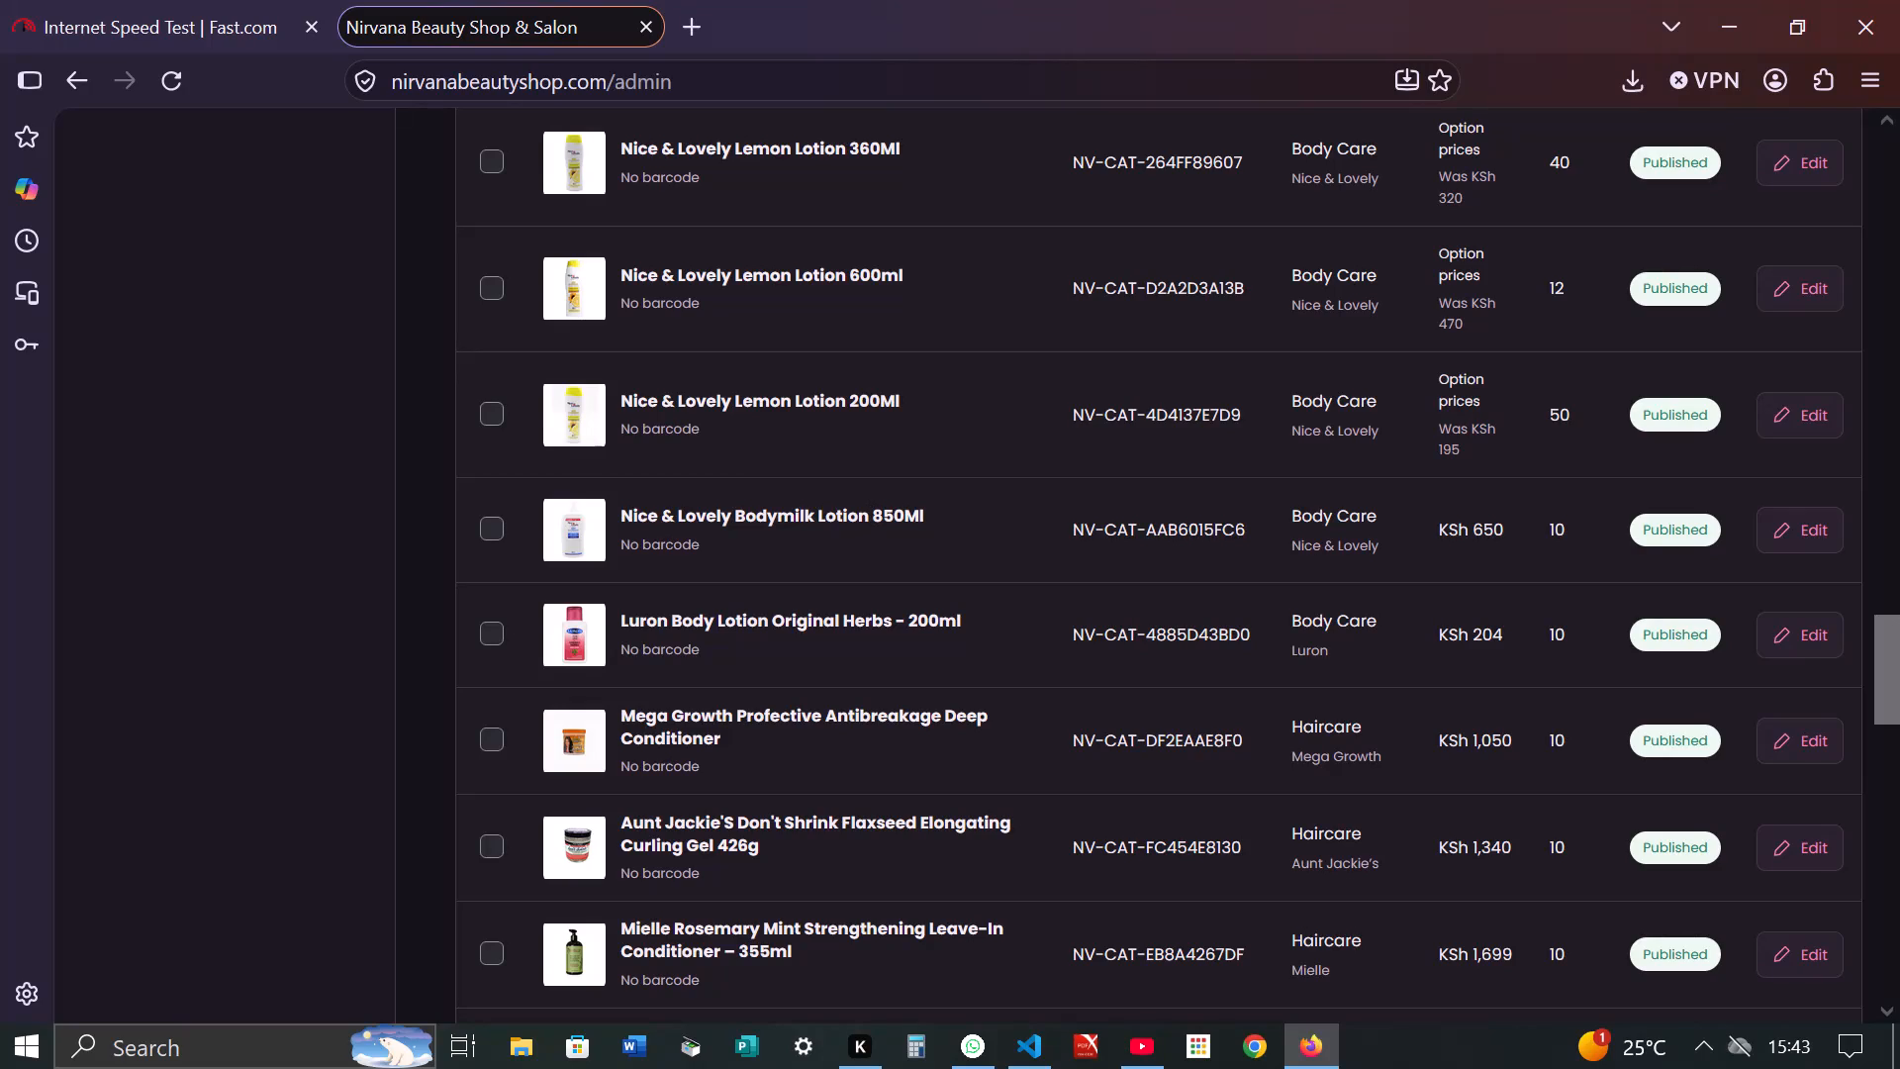
# Open the Nice & Lovely Bodymilk Lotion 850Ml record for editing, set its option 1 stock to 0 and save the record.
pyautogui.click(1813, 527)
pyautogui.scroll(-3, 1351, 651)
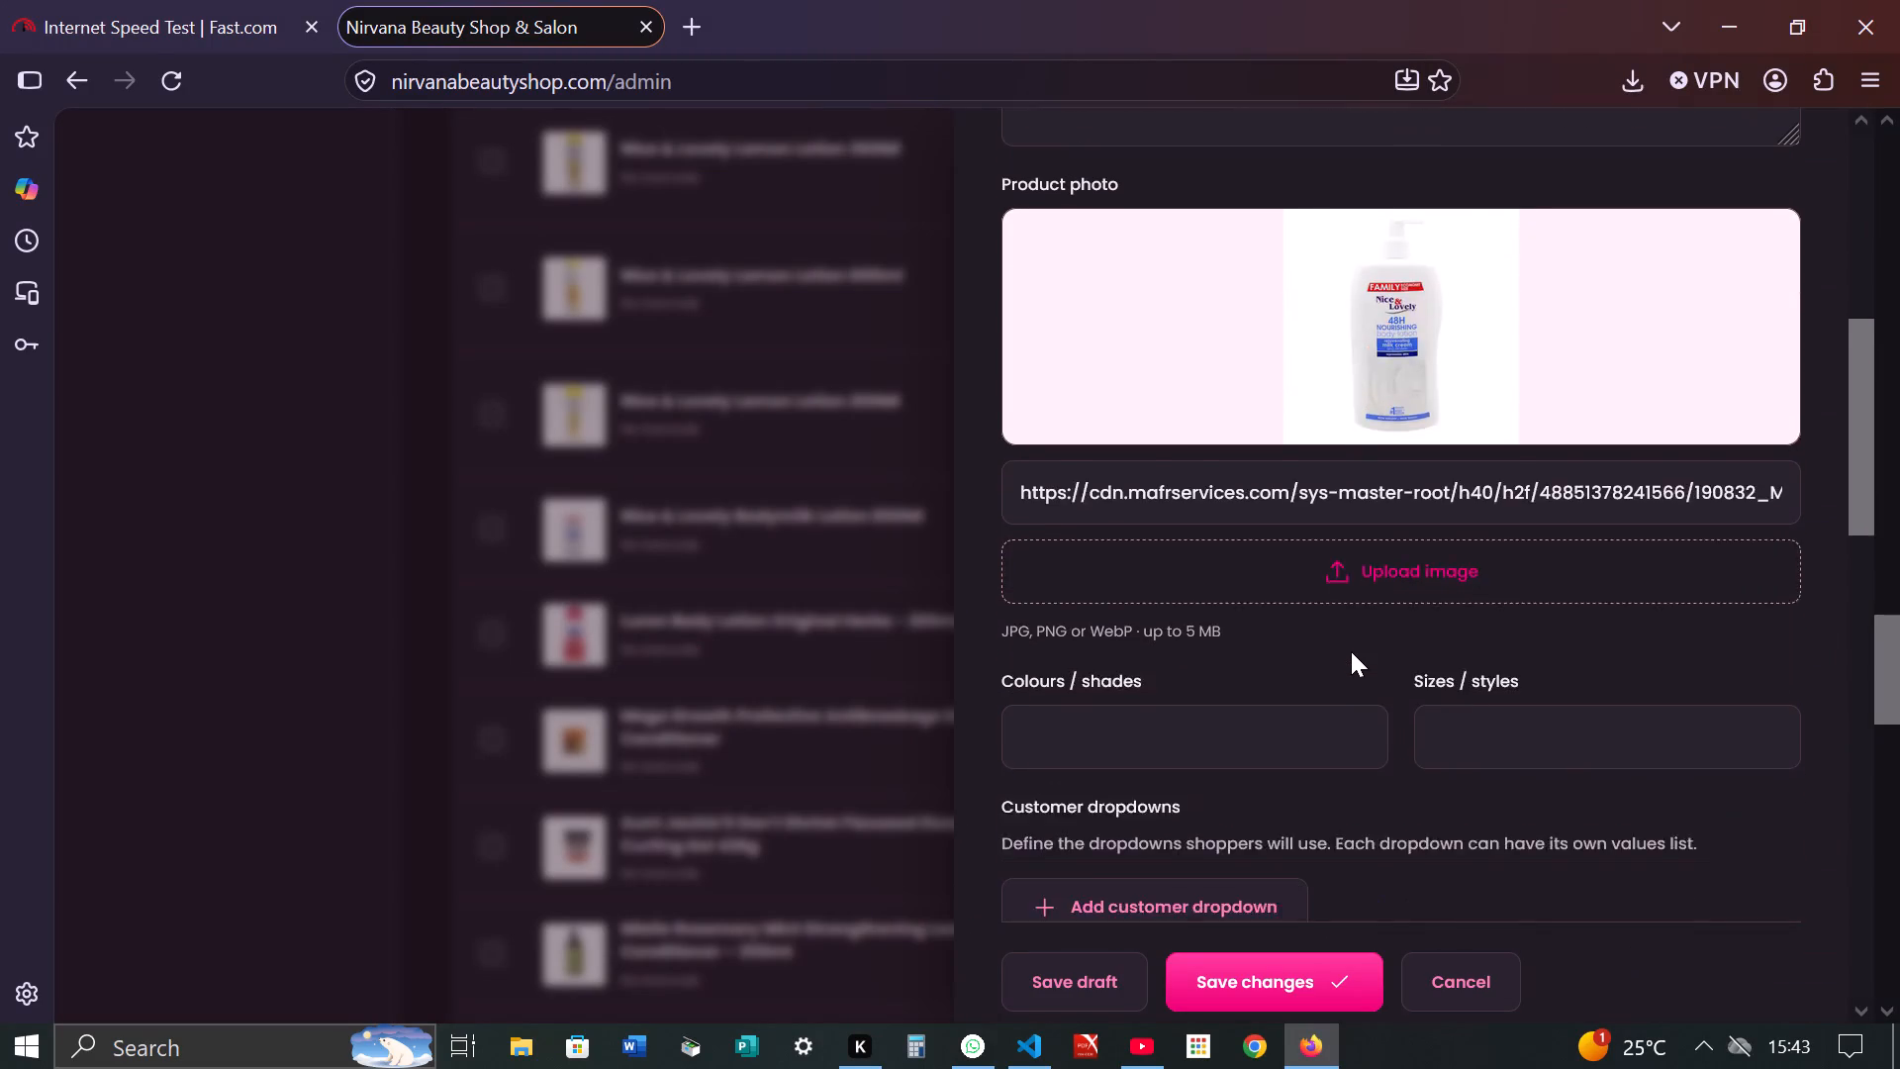
pyautogui.scroll(-5, 1351, 651)
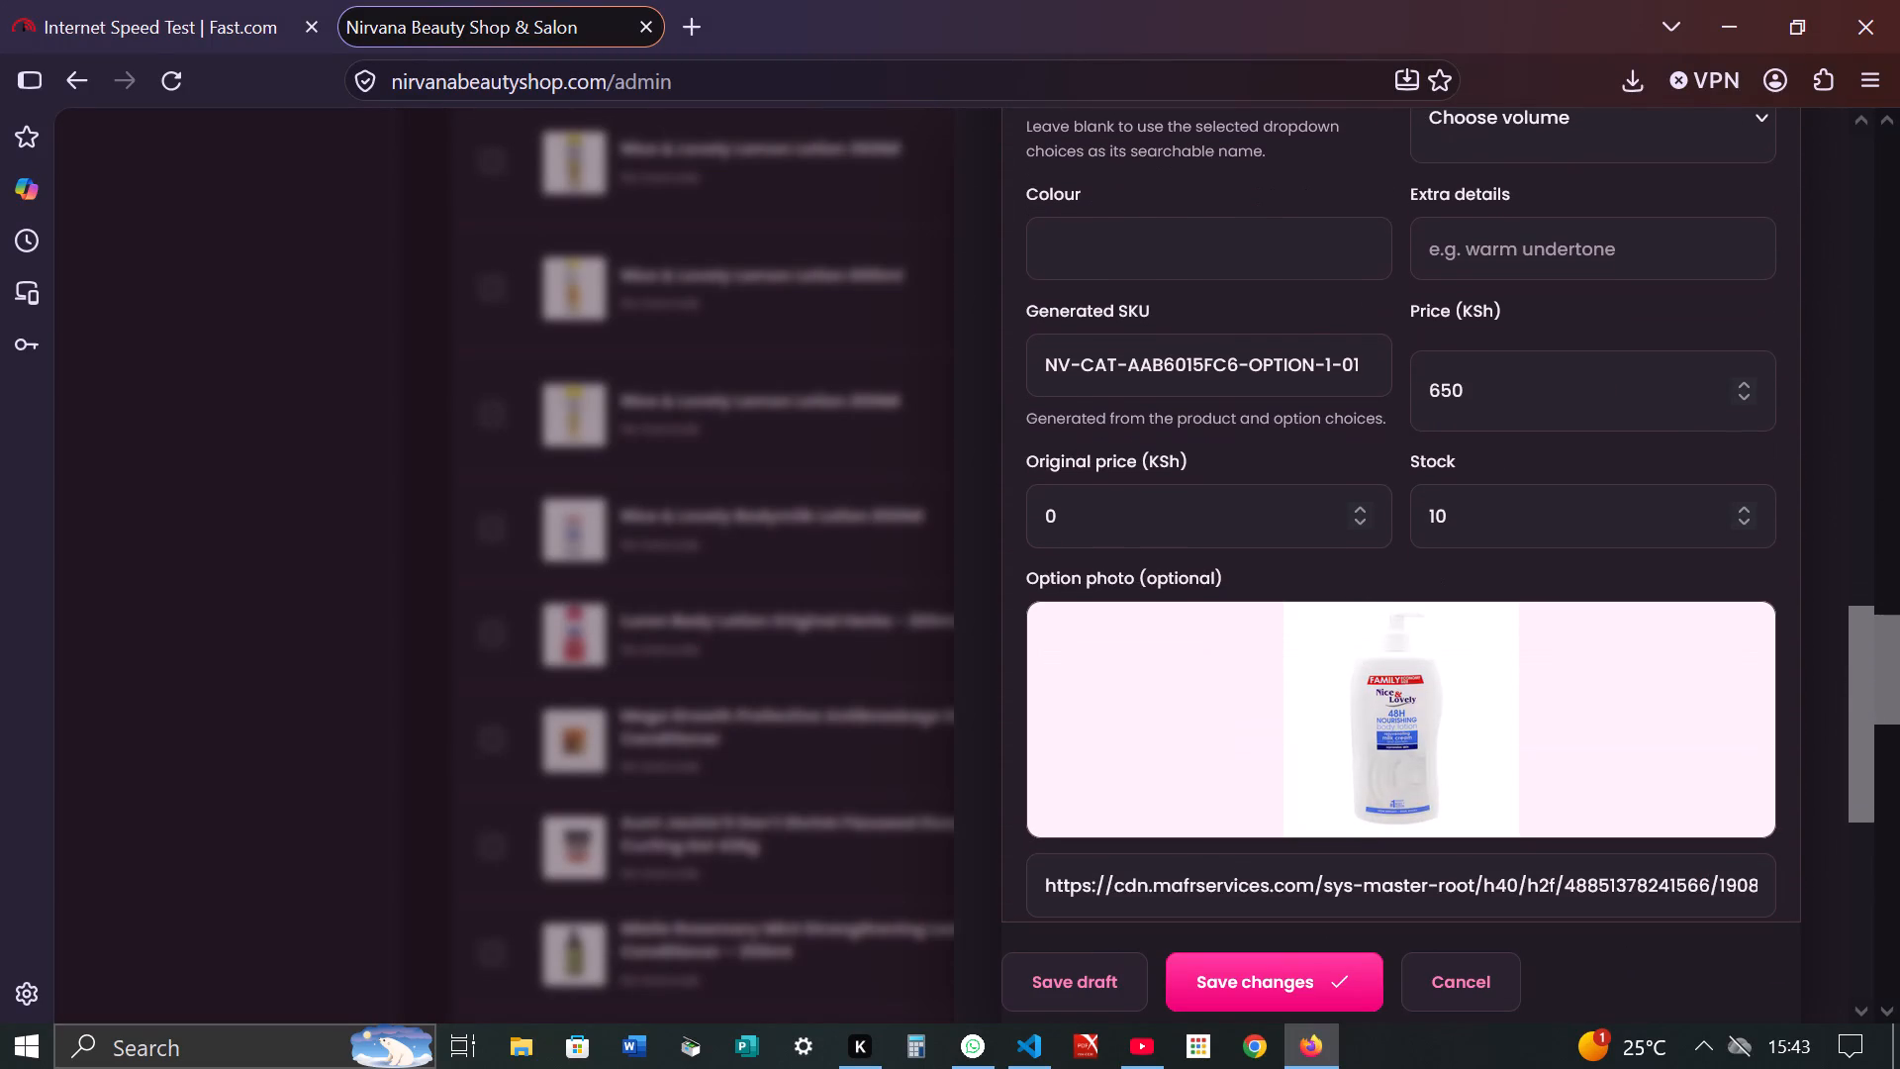
pyautogui.click(1464, 520)
pyautogui.press('BackSpace')
pyautogui.press('BackSpace')
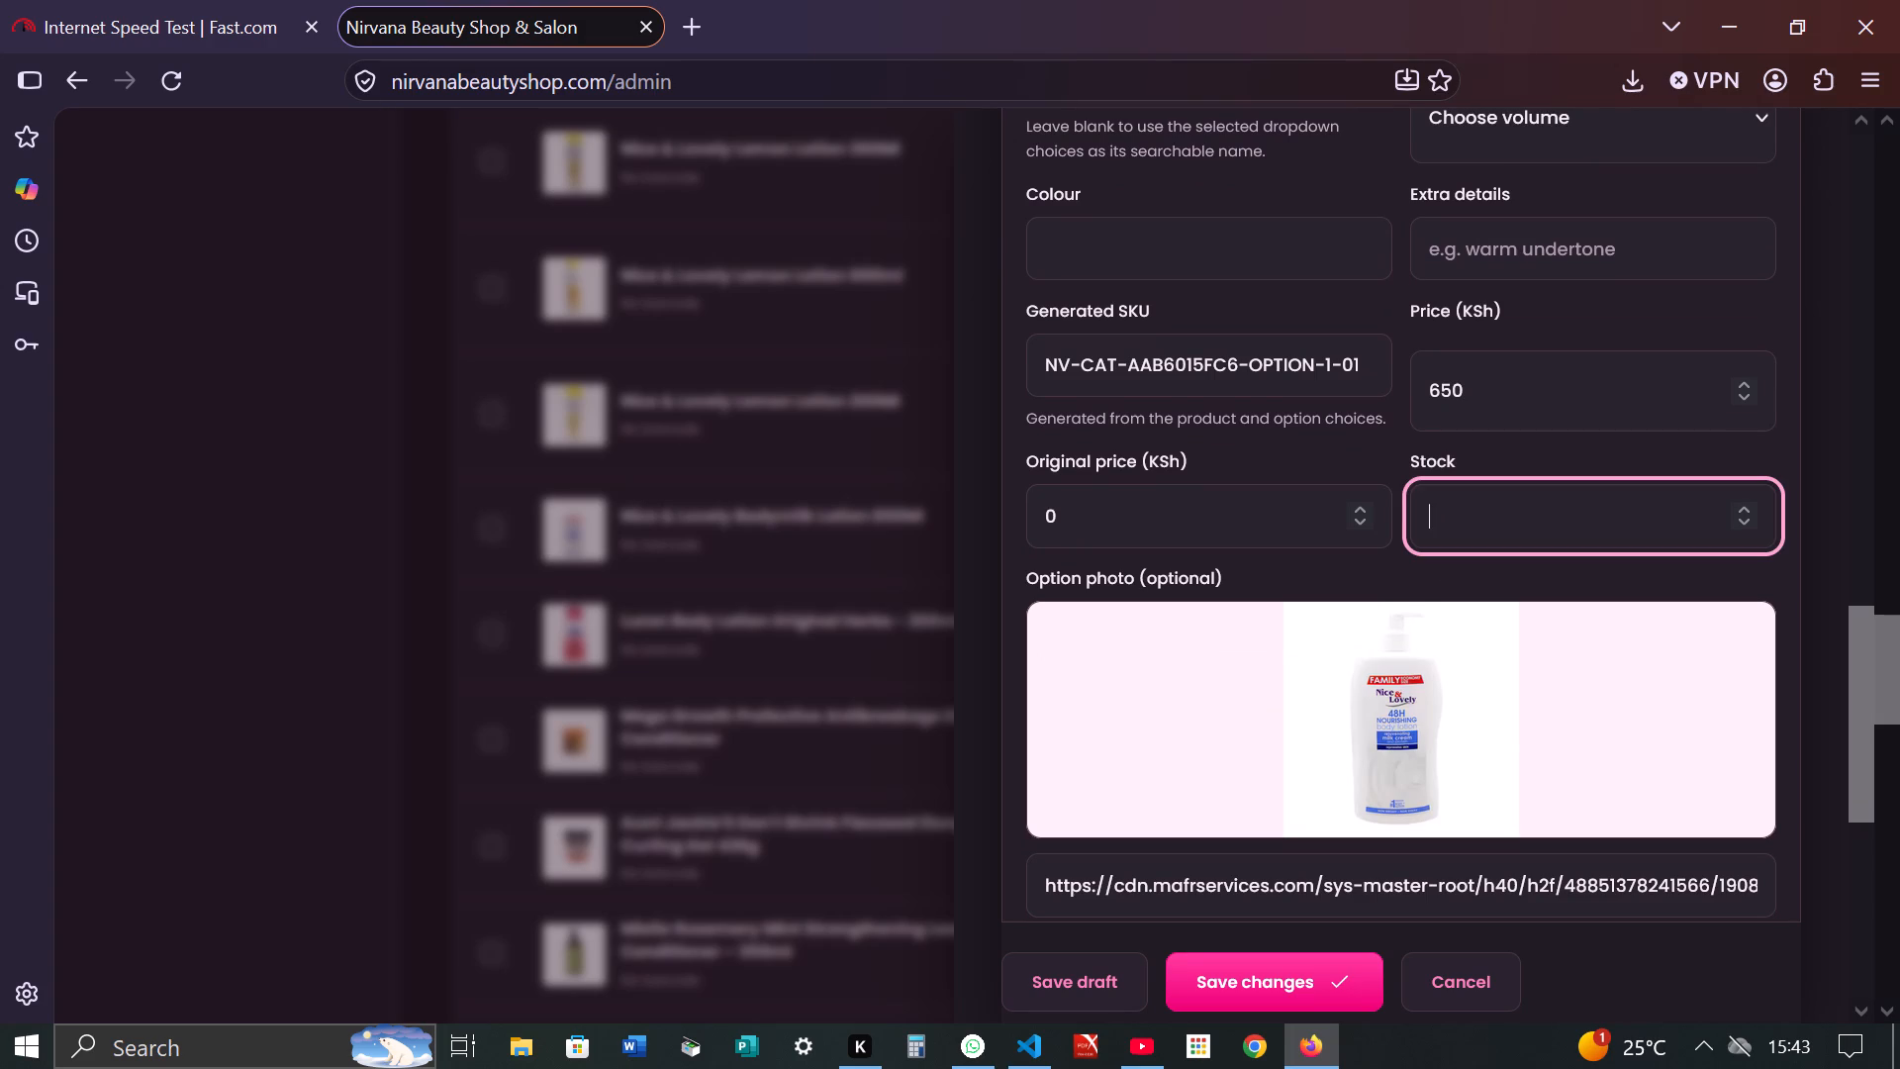
pyautogui.press('0')
pyautogui.click(1248, 981)
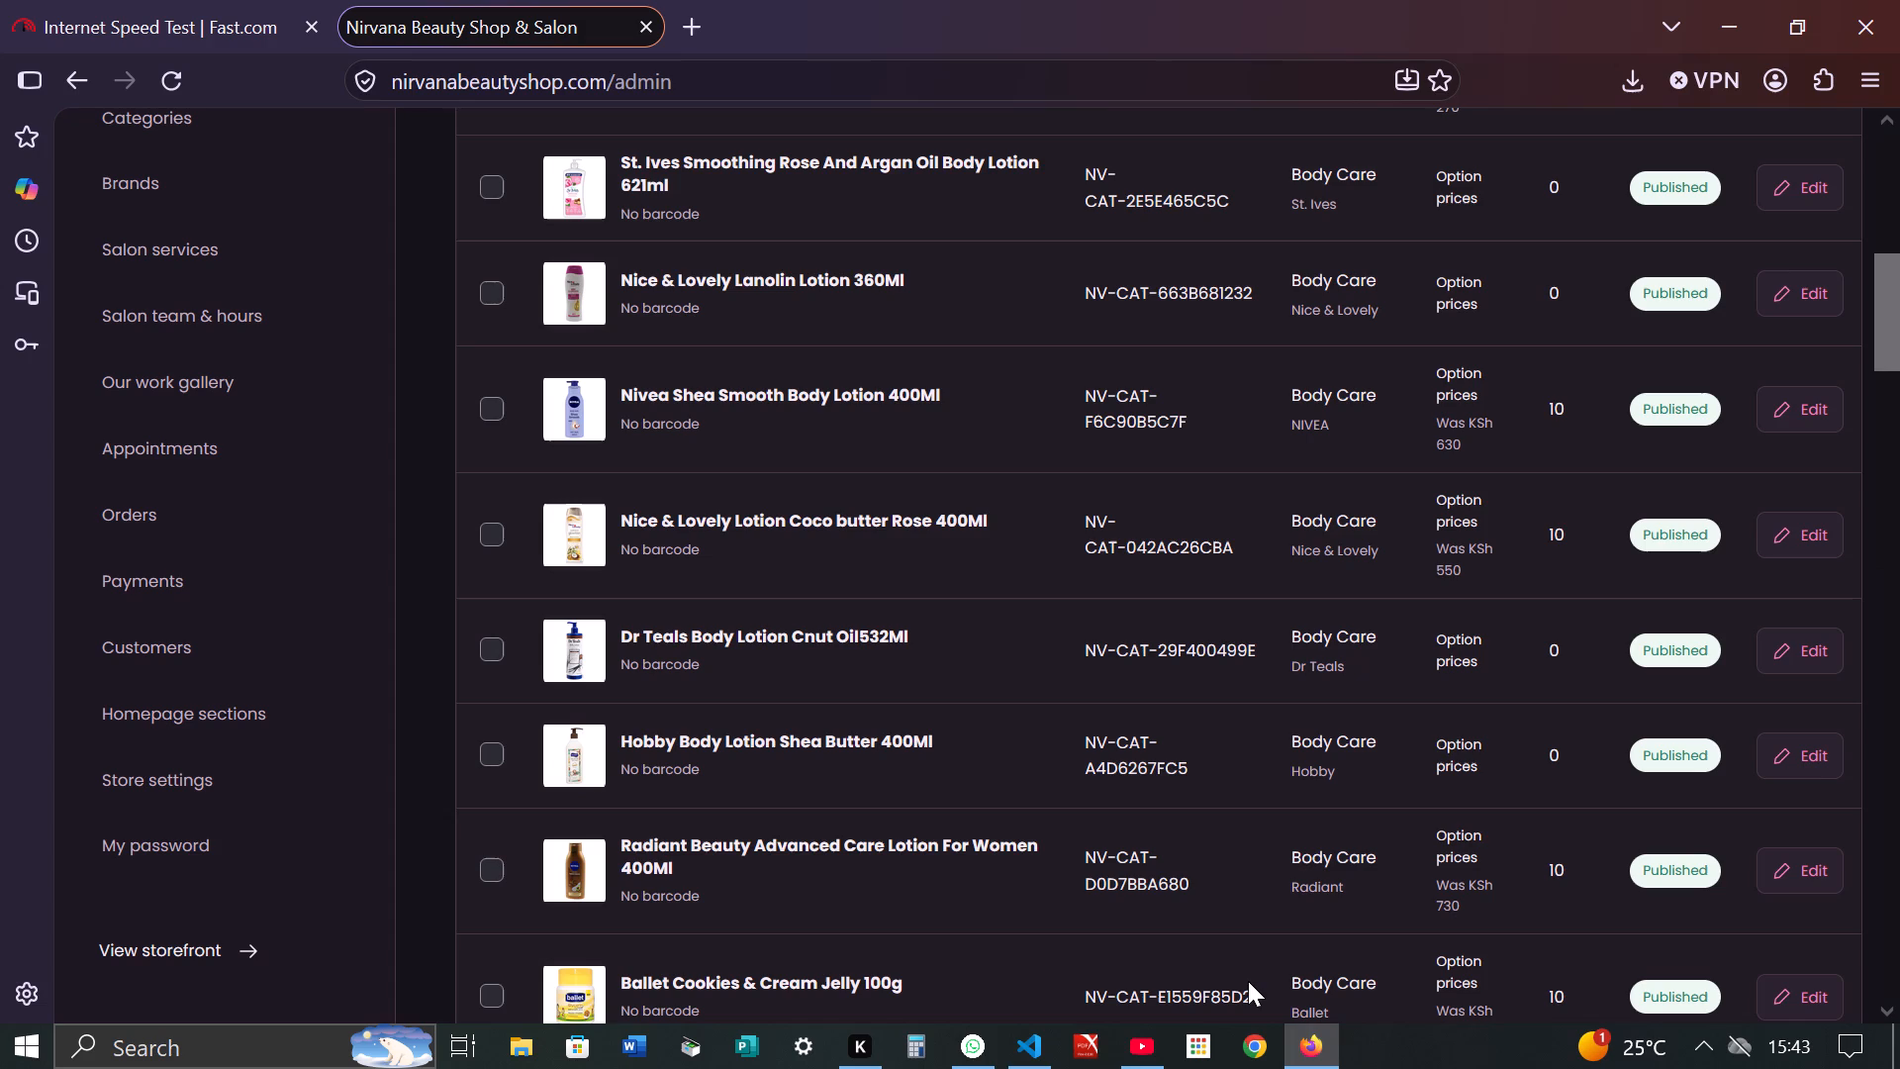
# Advance the catalogue product list from page 1 to page 3 and locate the Luron Body Lotion Original Herbs - 200ml.
pyautogui.scroll(-8, 1062, 729)
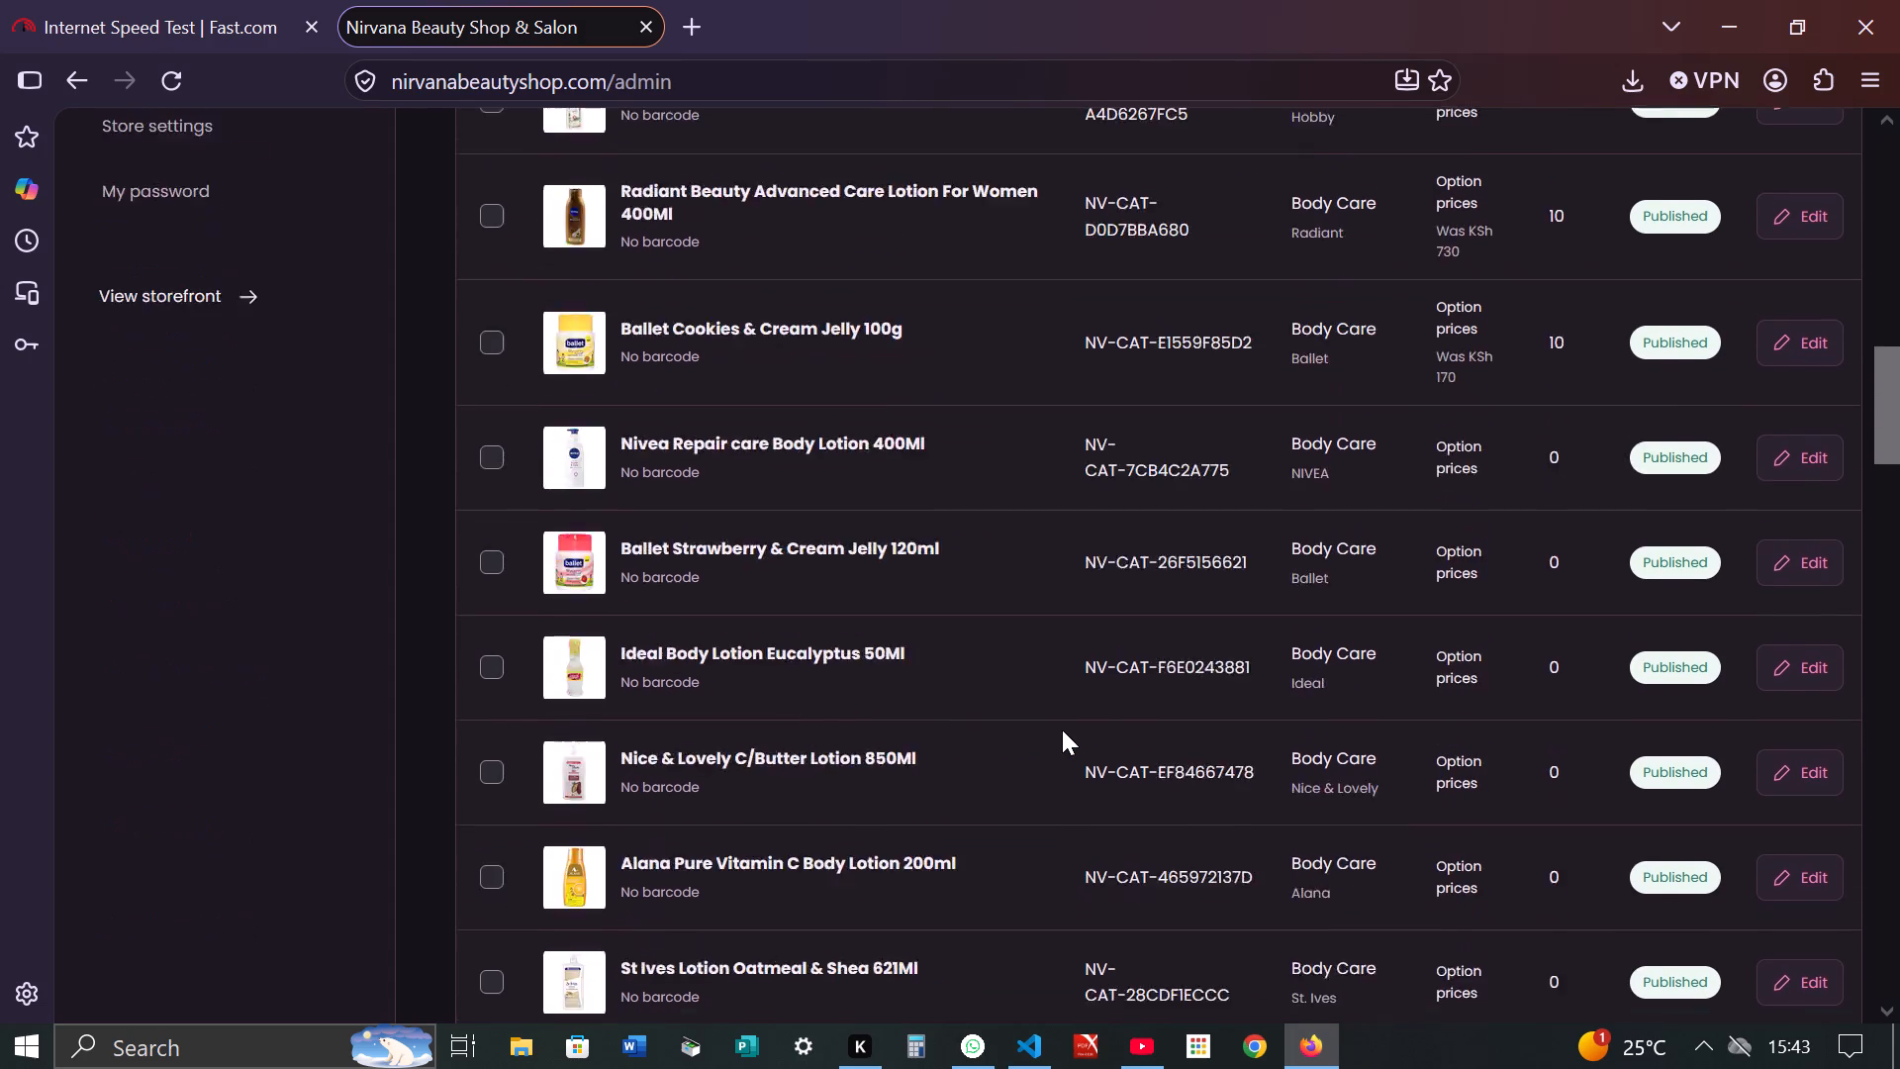
pyautogui.scroll(-9, 1062, 729)
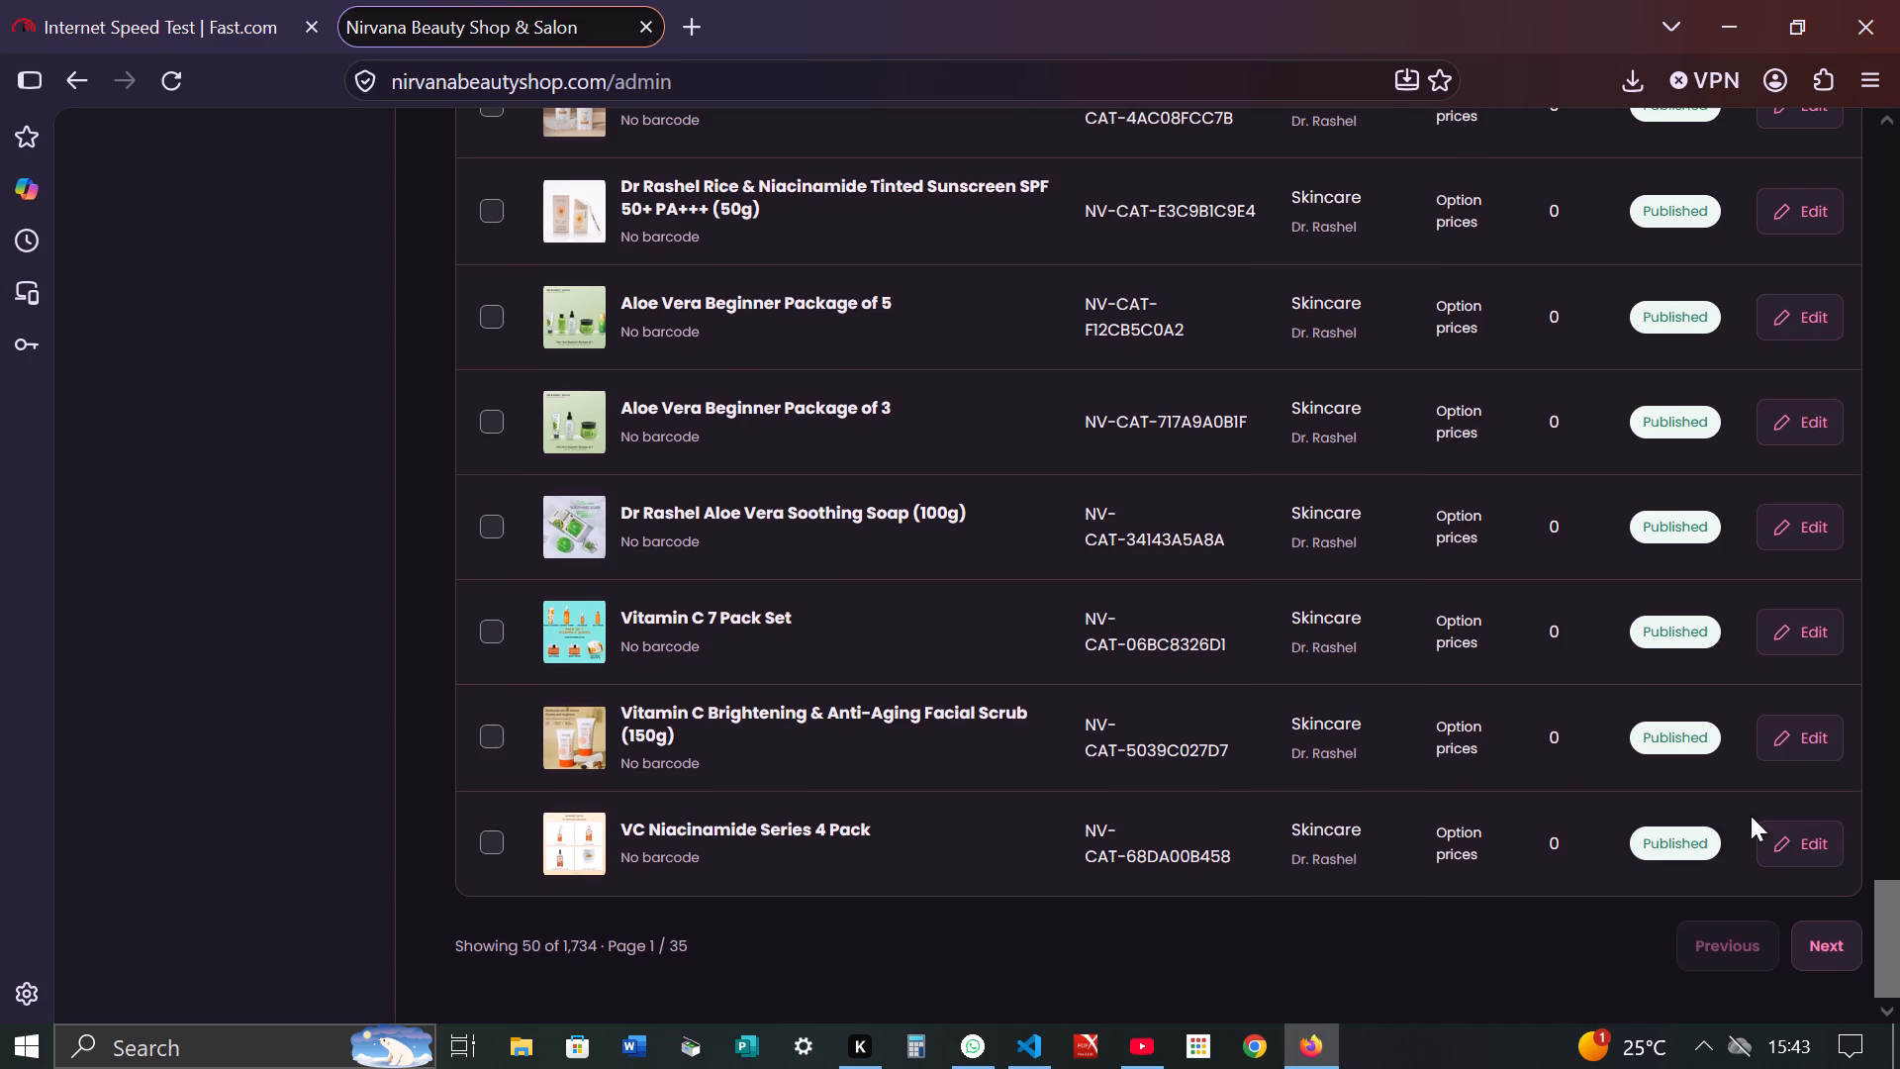
pyautogui.click(1821, 947)
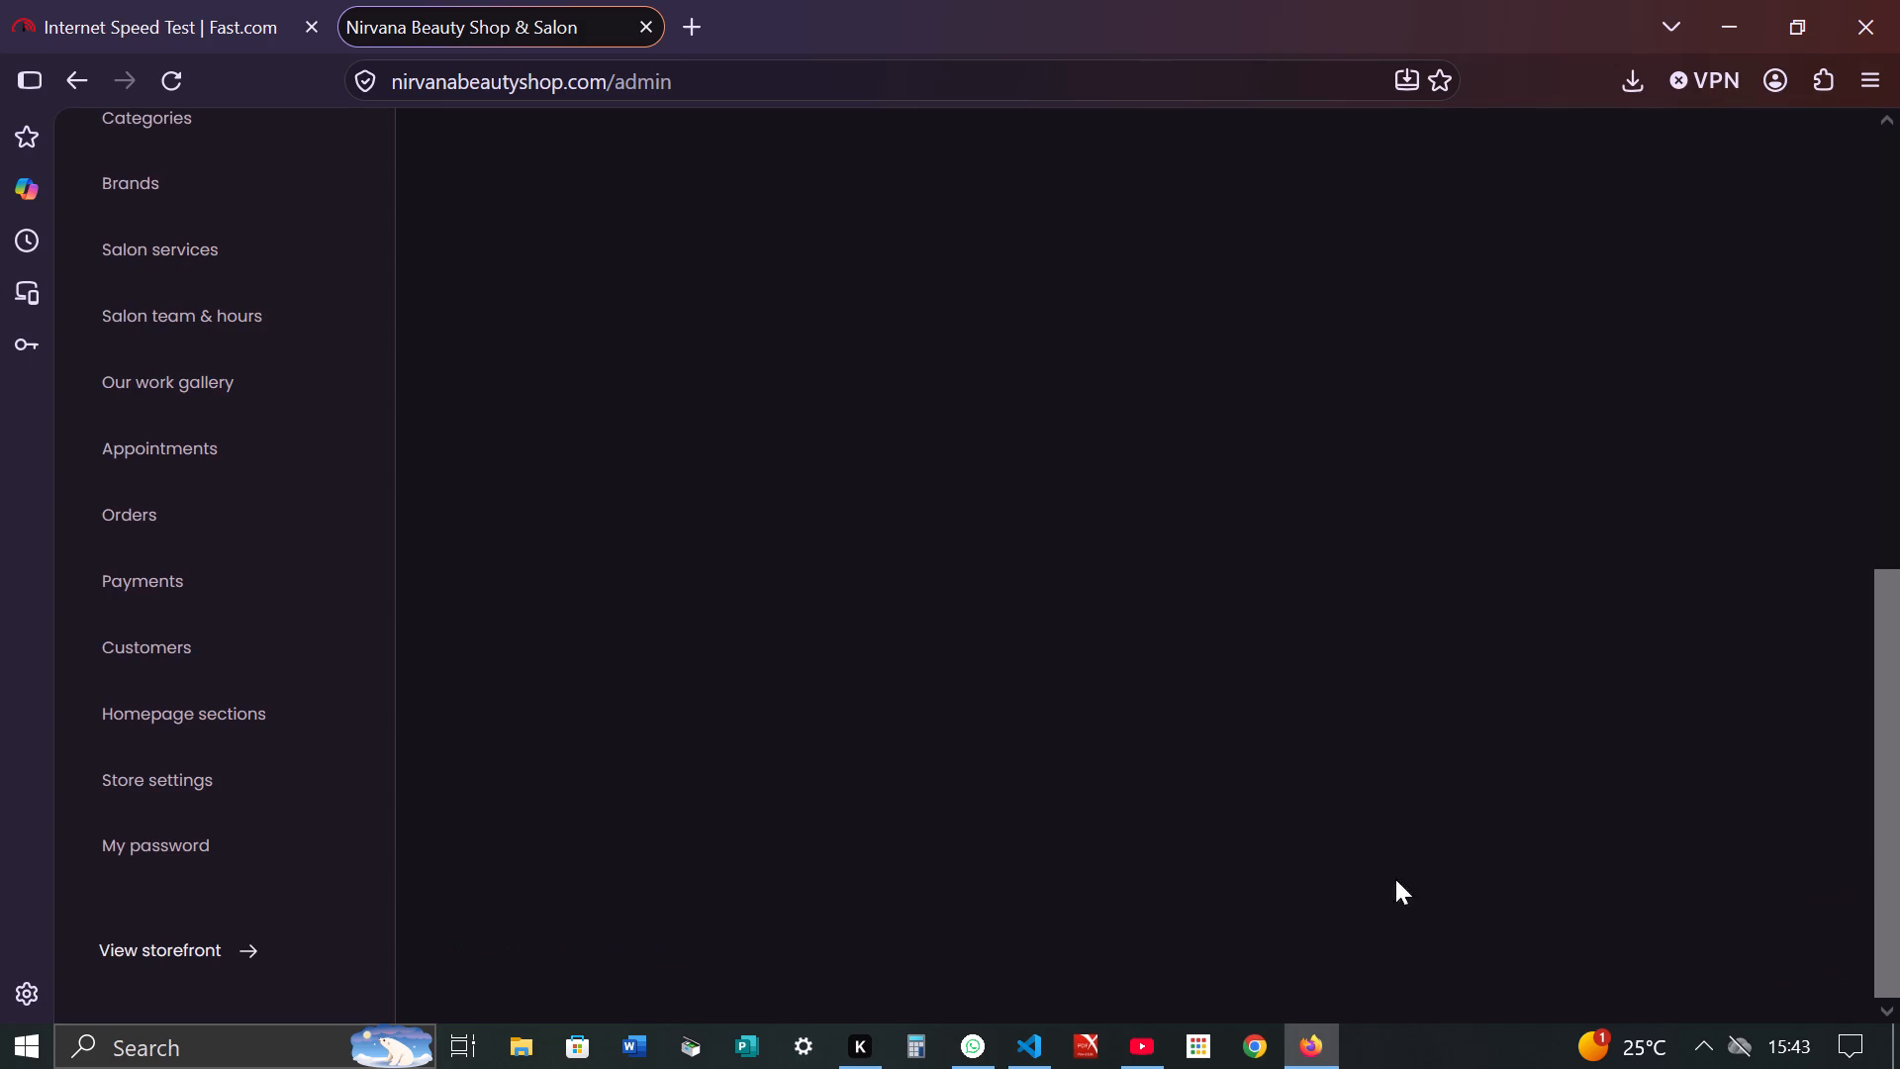
pyautogui.scroll(-12, 759, 696)
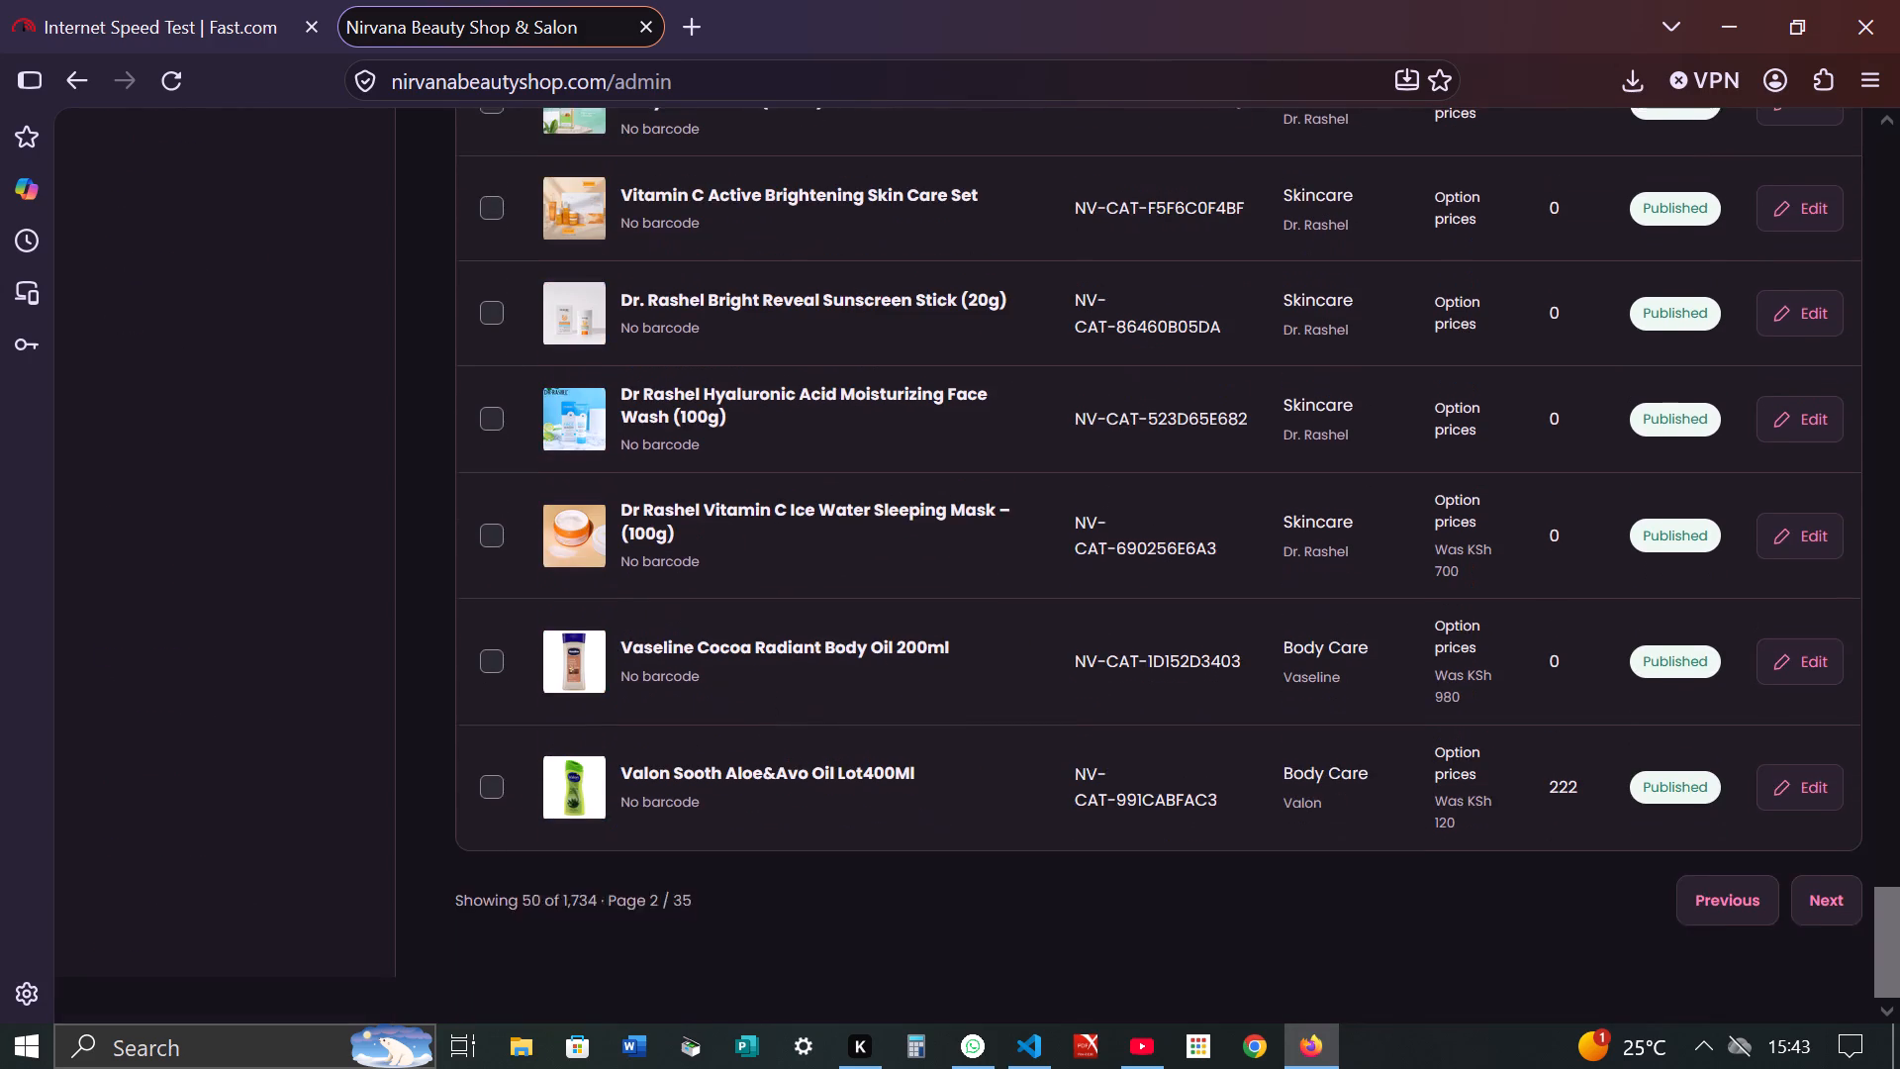
pyautogui.click(1835, 932)
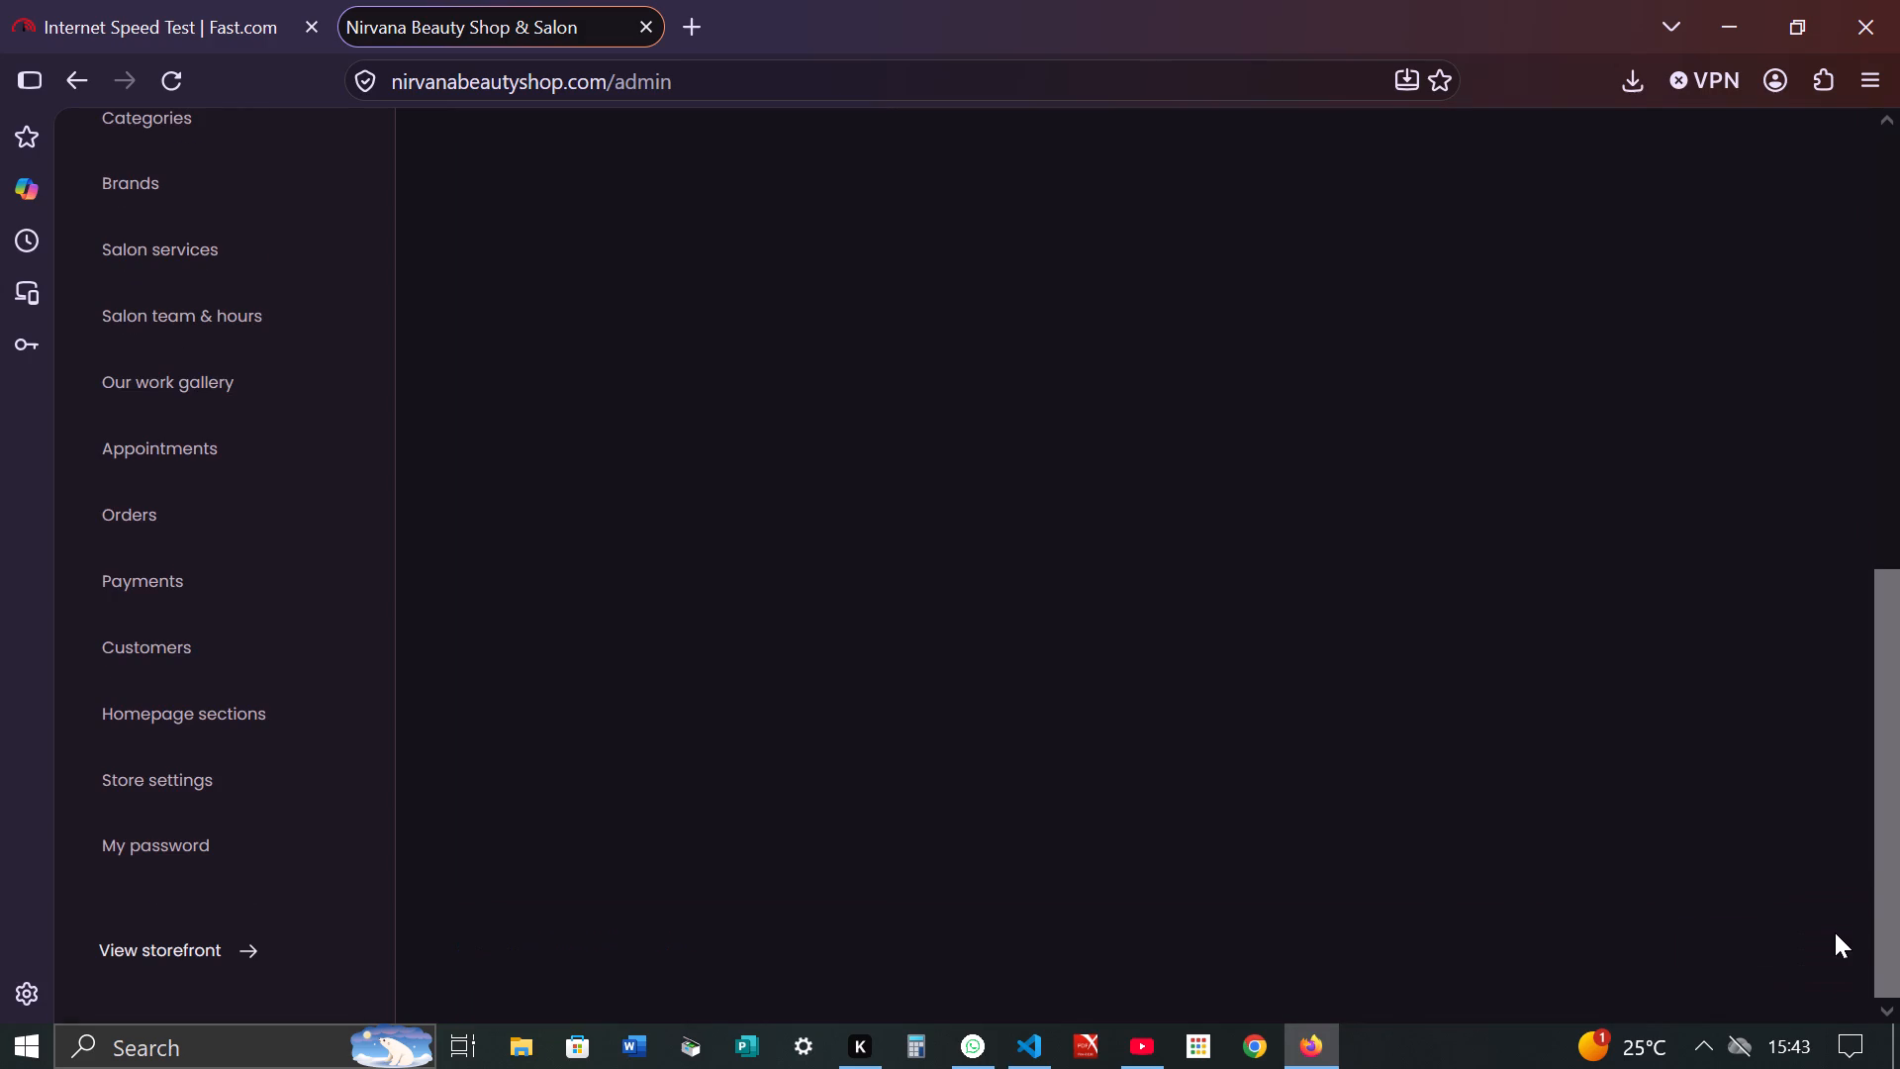
pyautogui.scroll(-2, 1147, 742)
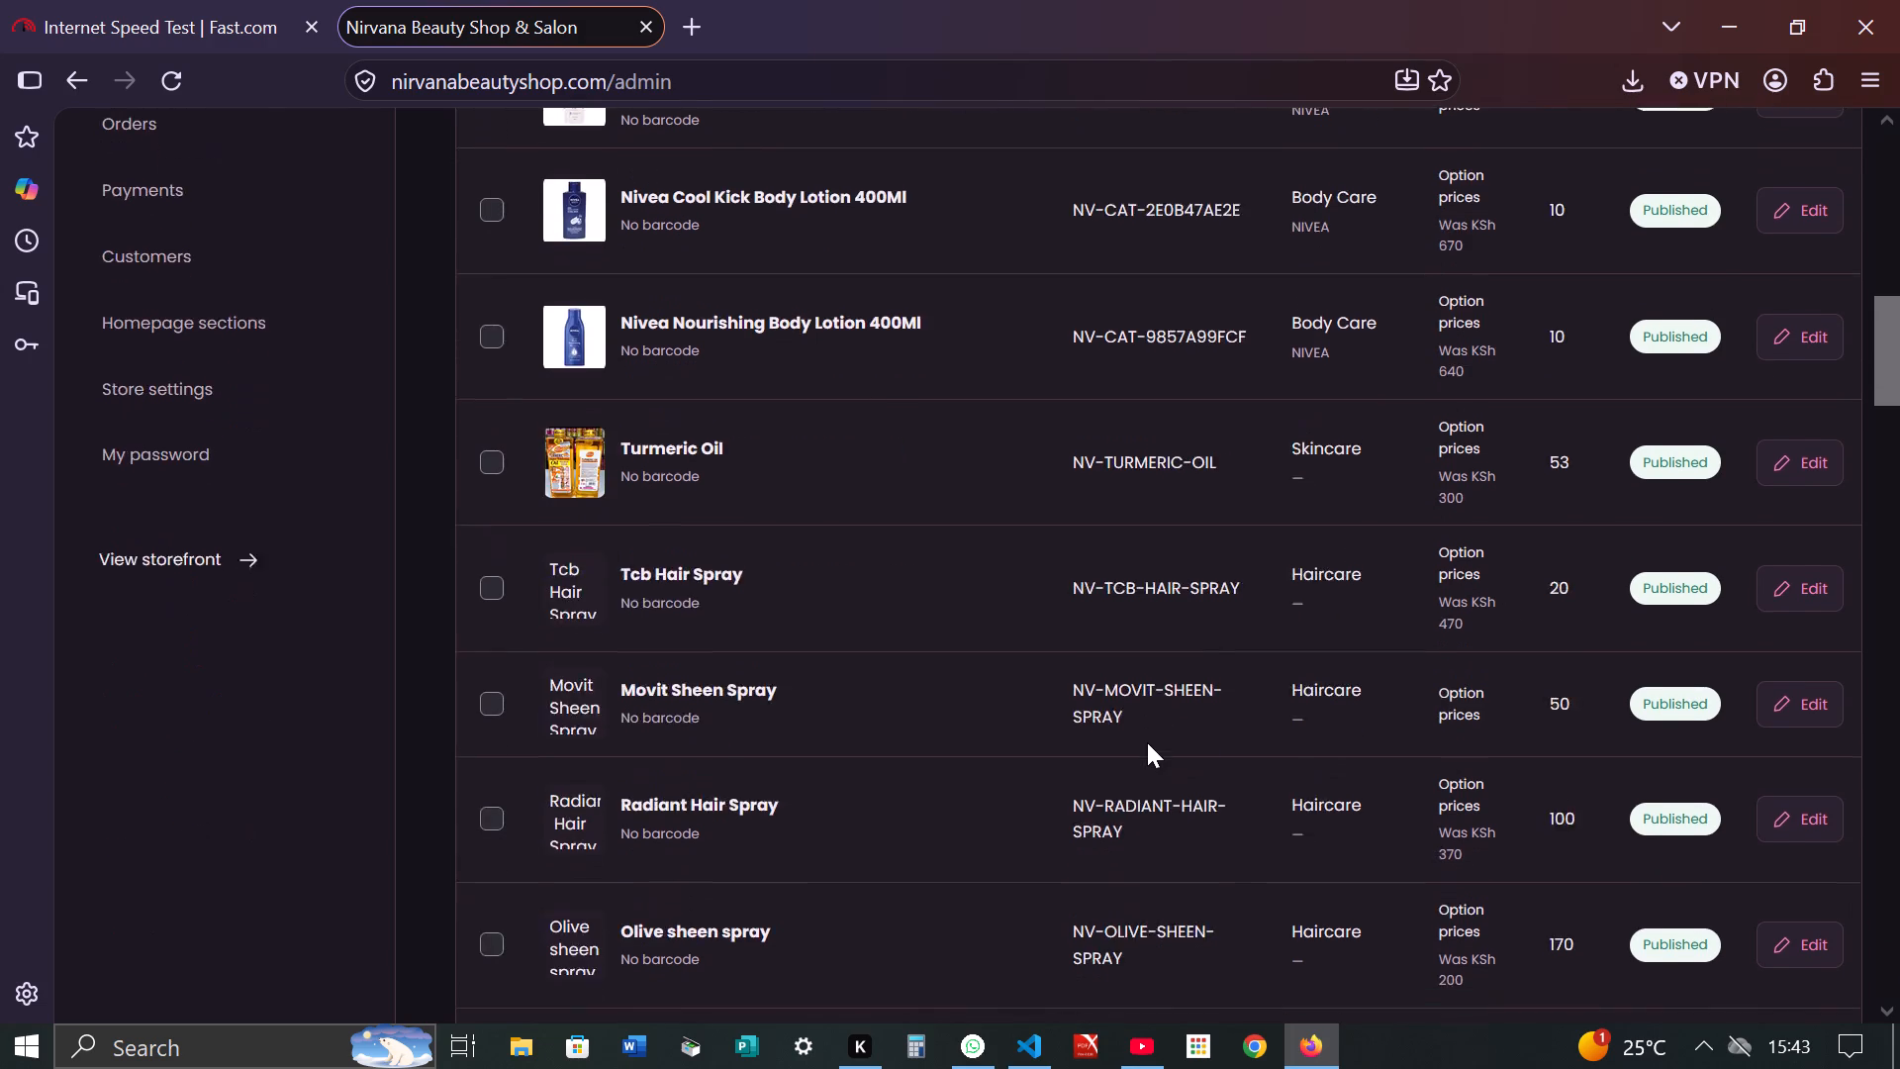
pyautogui.scroll(-7, 1147, 742)
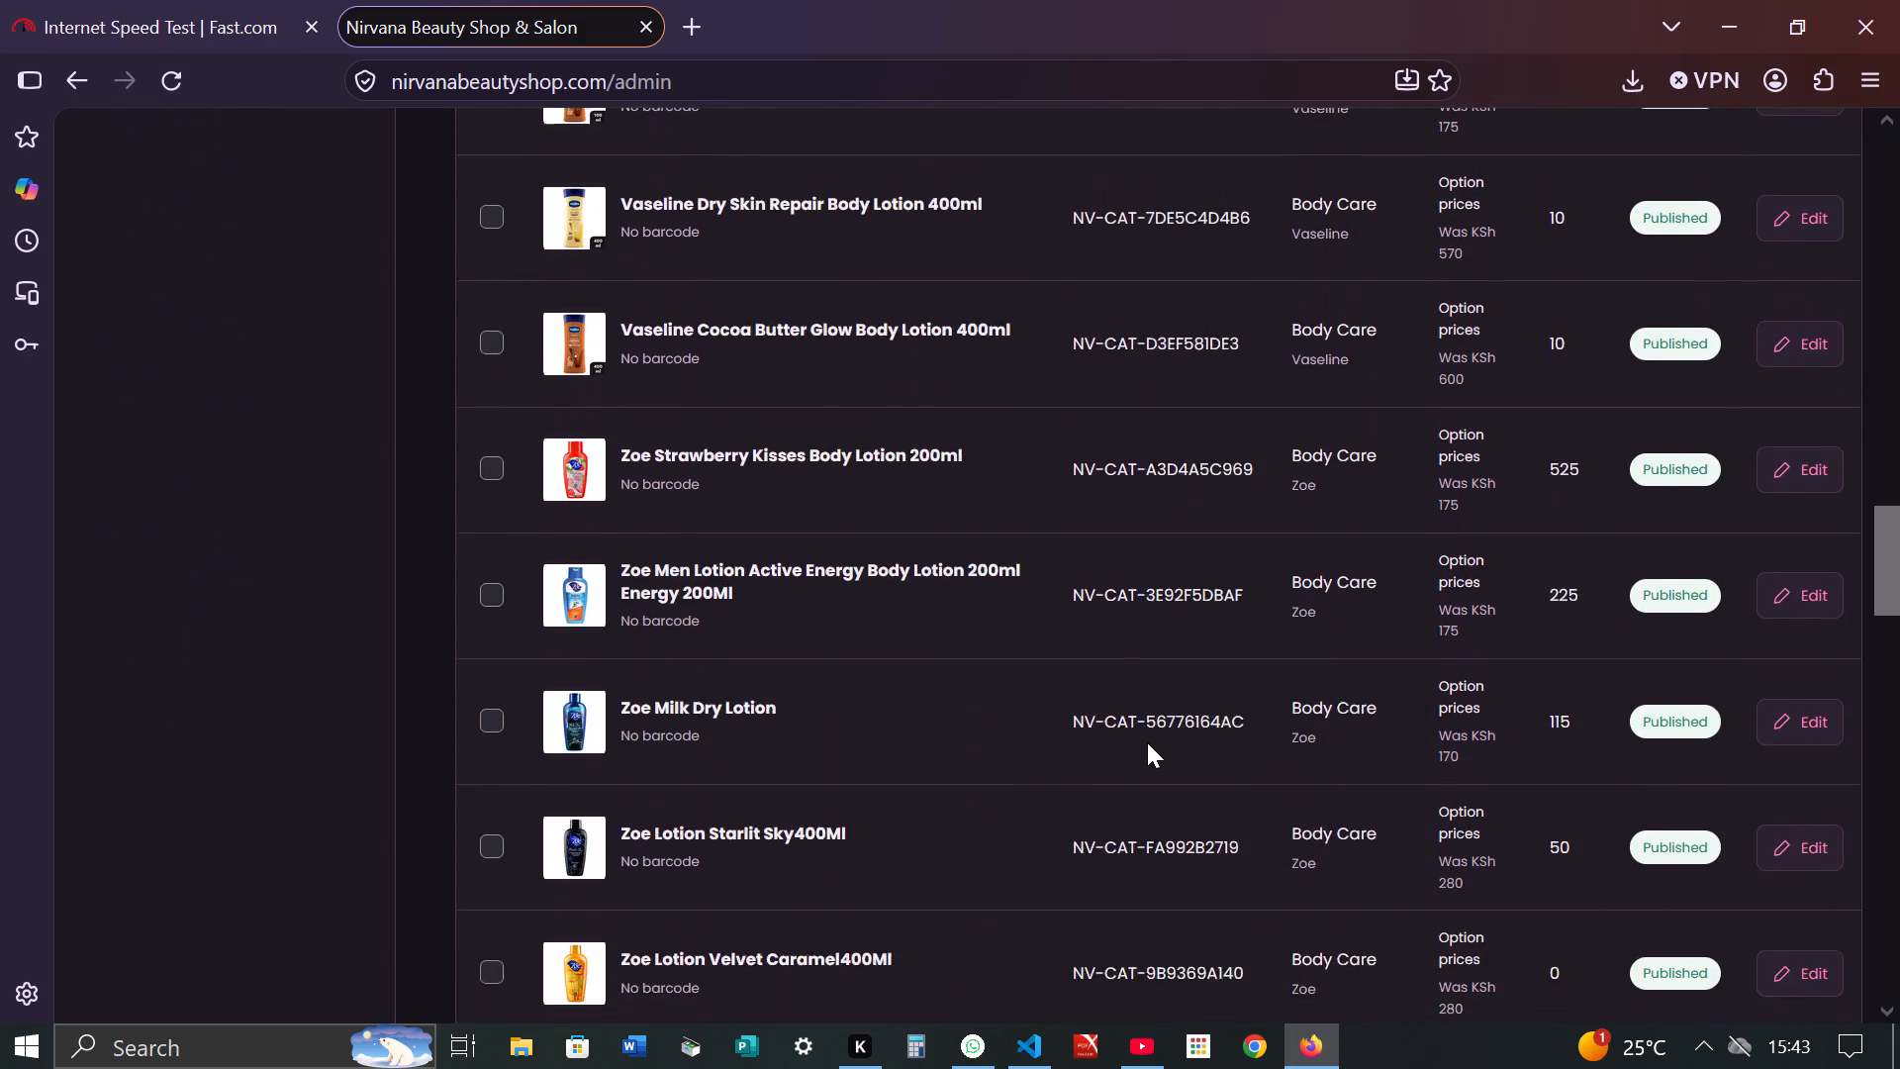
pyautogui.scroll(-5, 1147, 742)
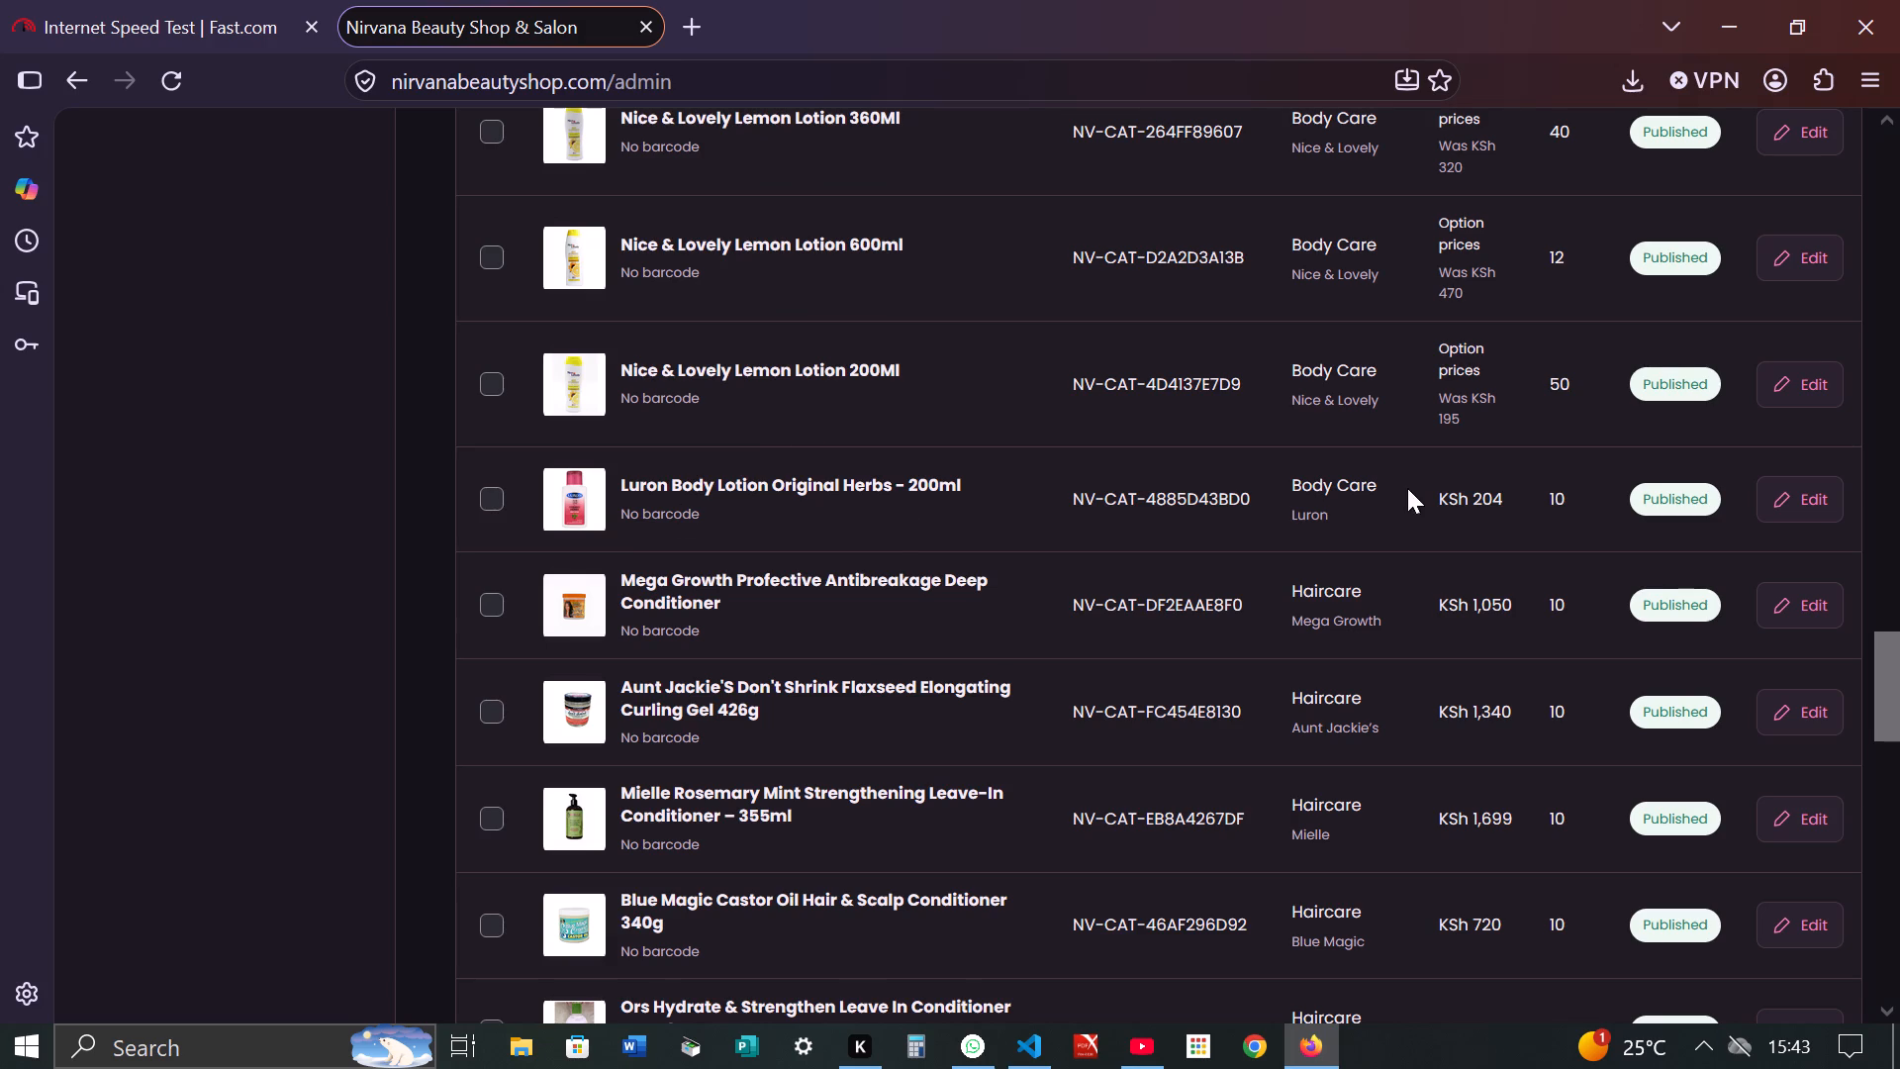
# Open the Luron Body Lotion Original Herbs - 200ml record for editing, set its option 1 stock to 0 and save the record.
pyautogui.click(1810, 499)
pyautogui.scroll(-3, 1573, 597)
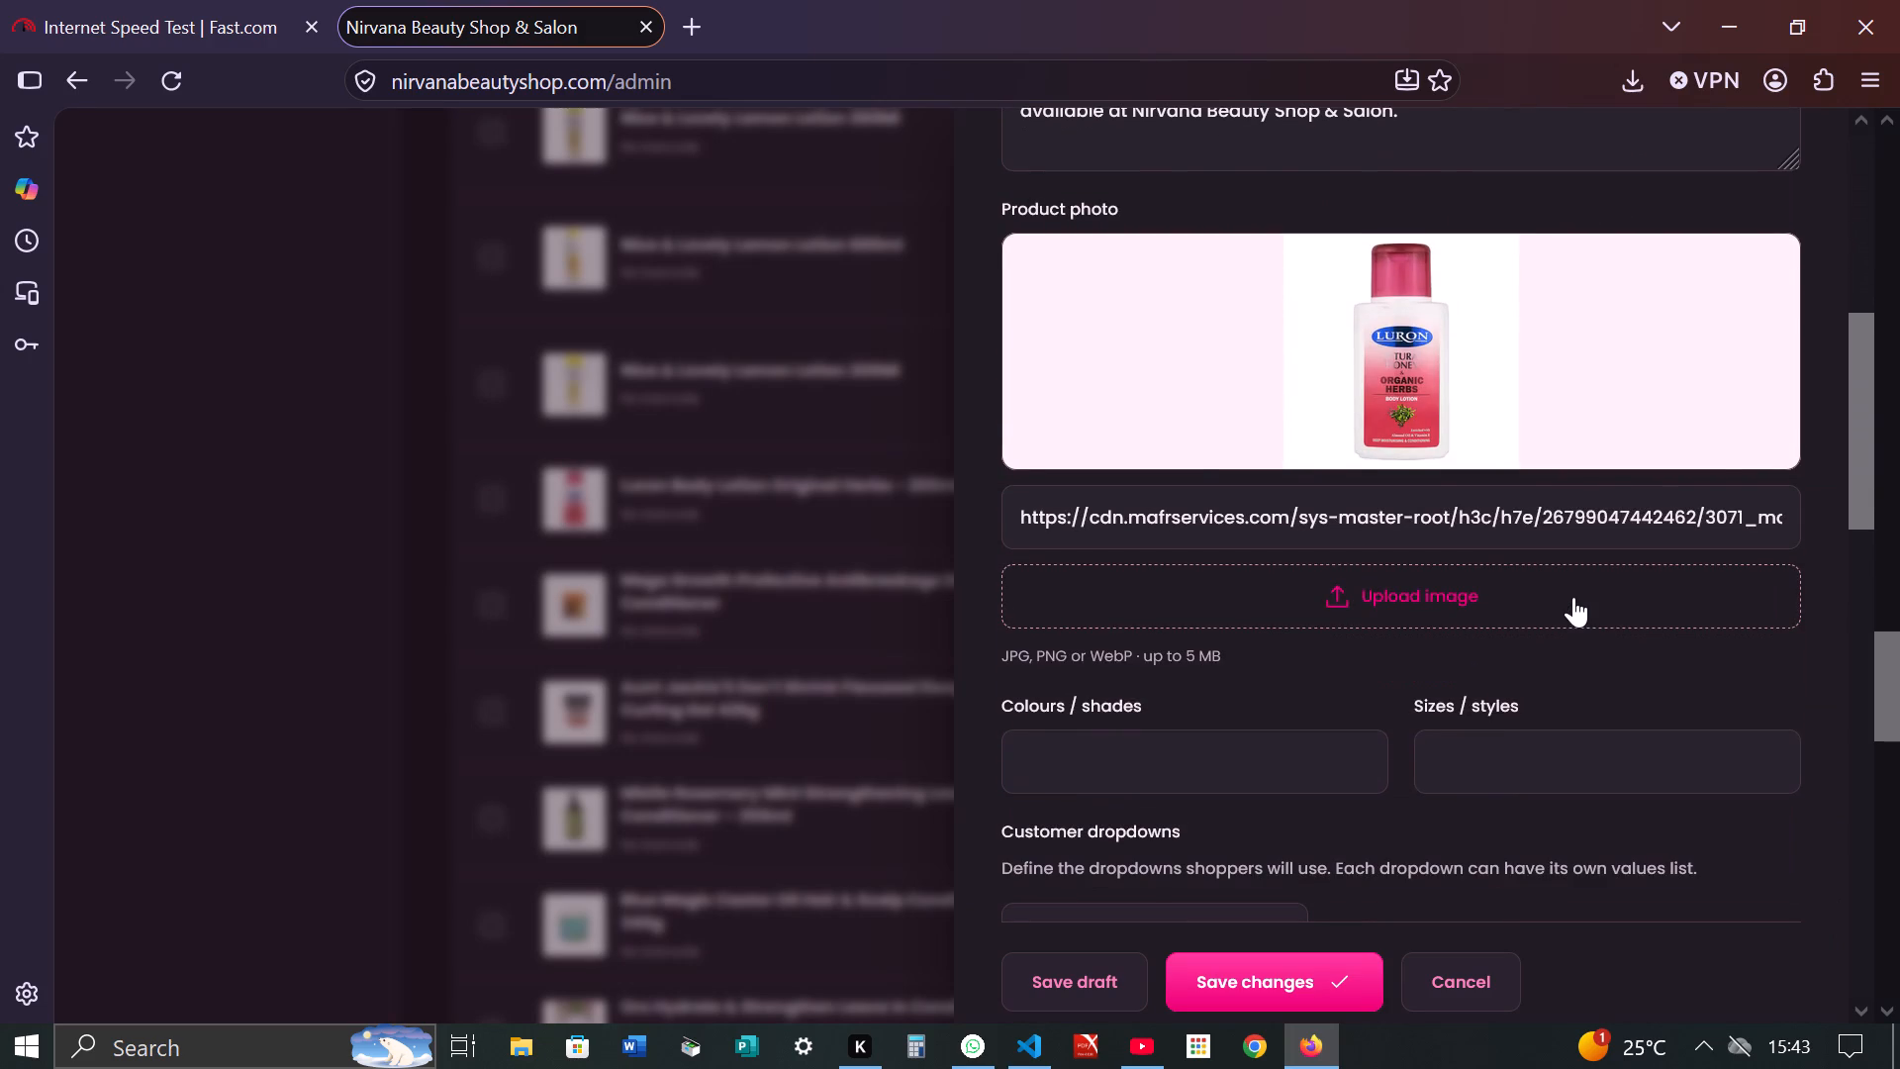
pyautogui.scroll(1, 1567, 608)
pyautogui.scroll(-2, 1472, 801)
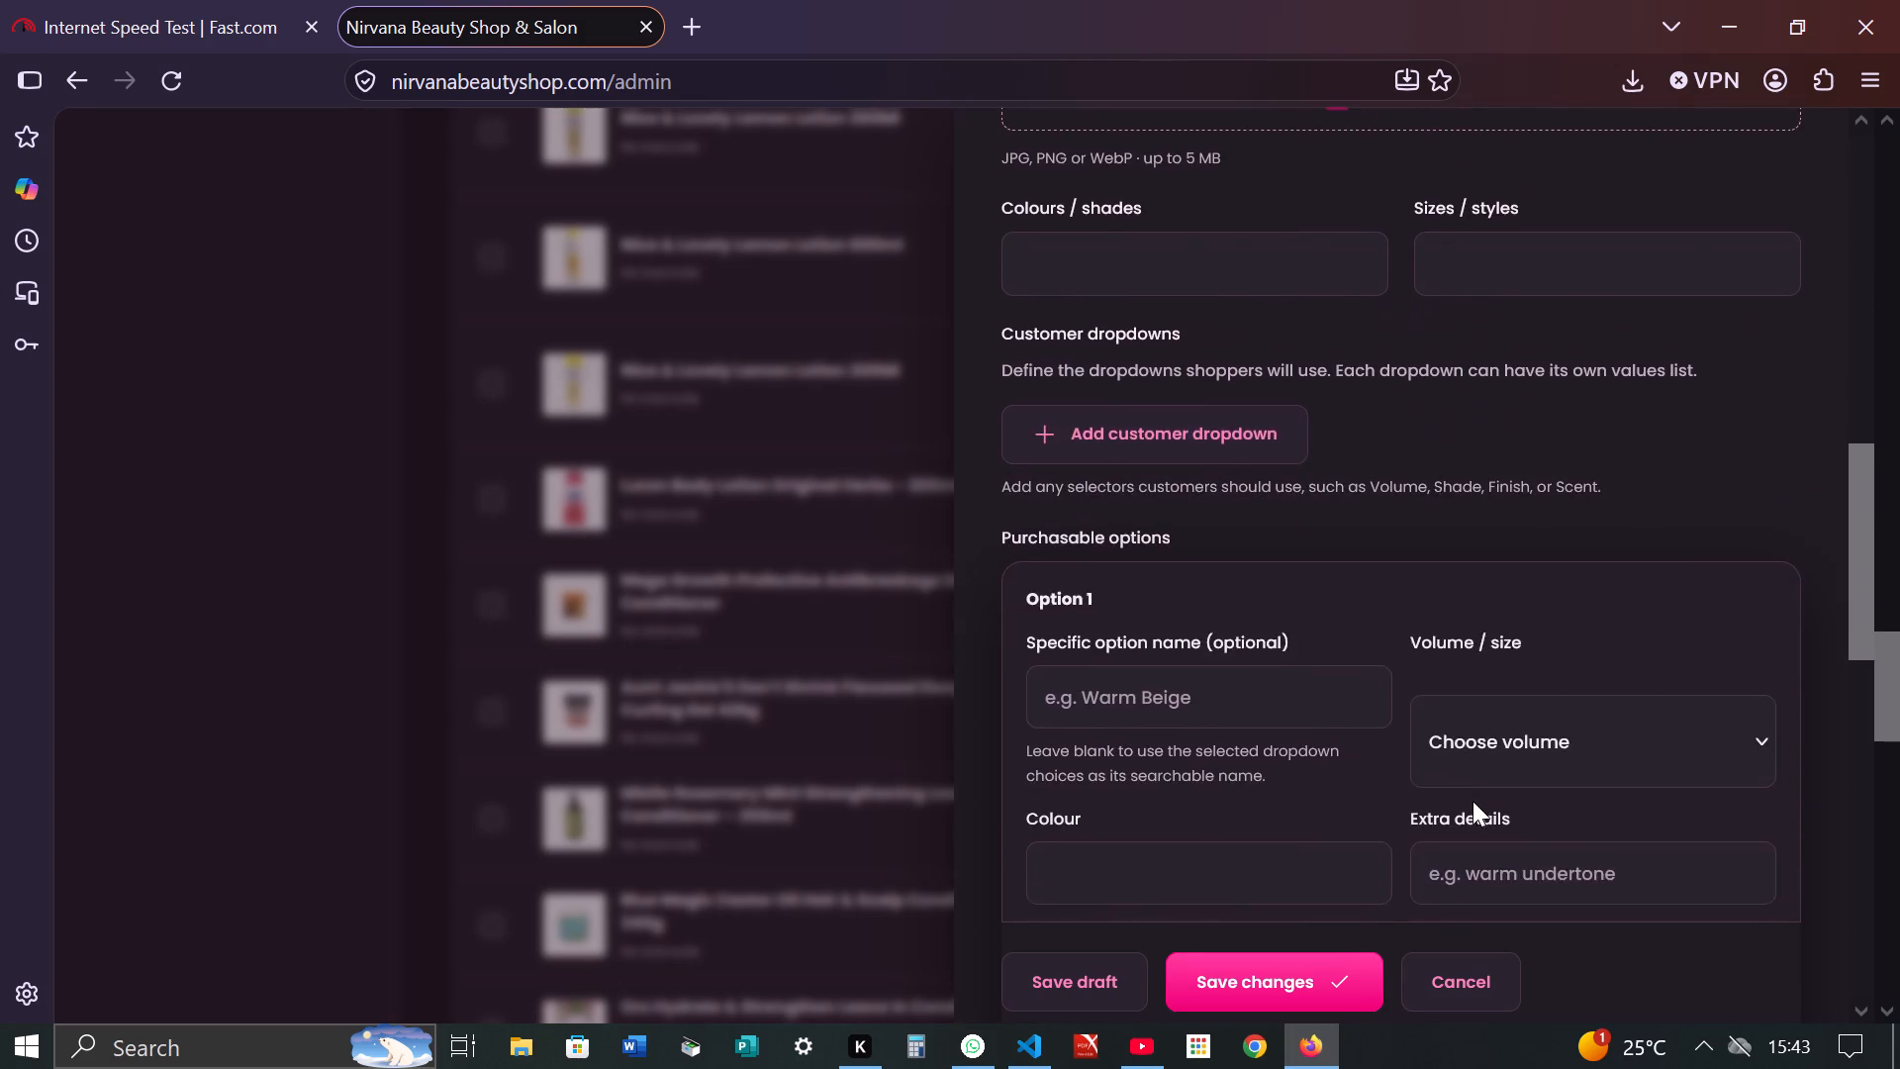
pyautogui.scroll(-2, 1472, 801)
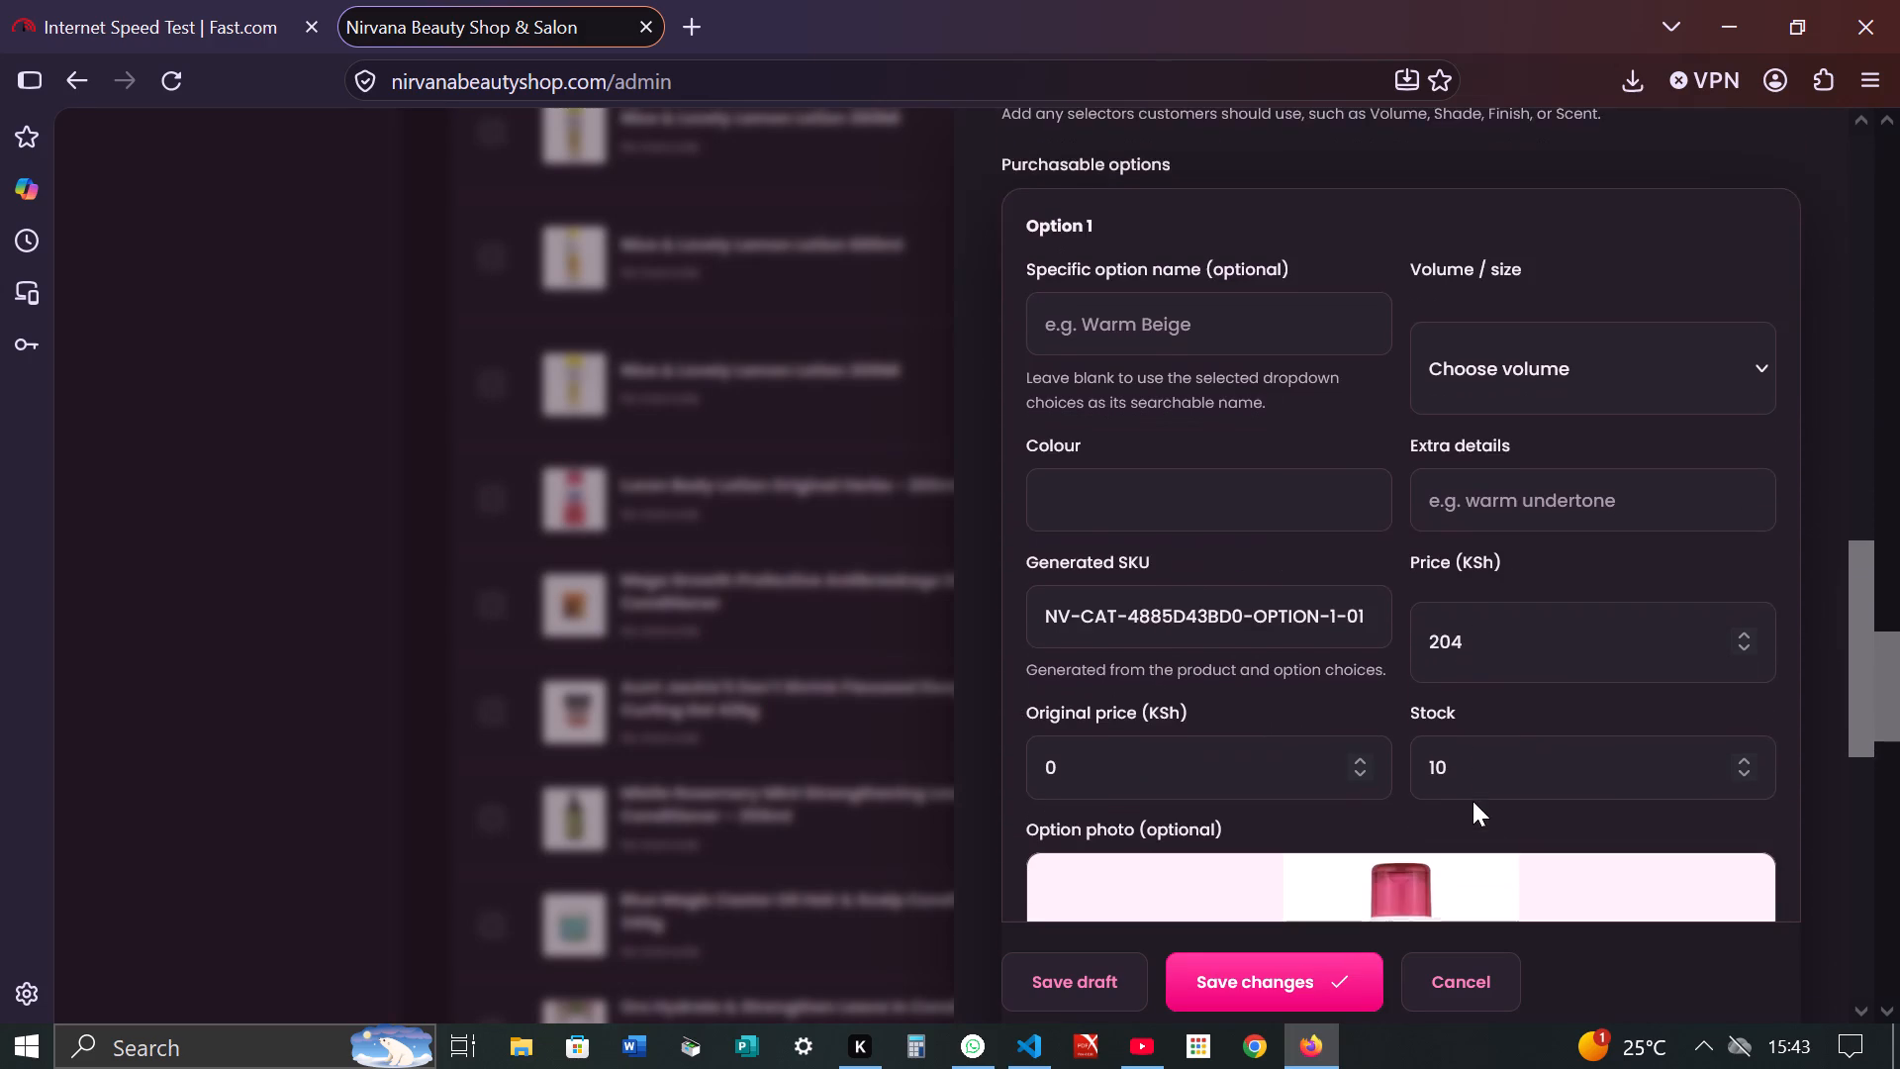
pyautogui.scroll(-1, 1472, 801)
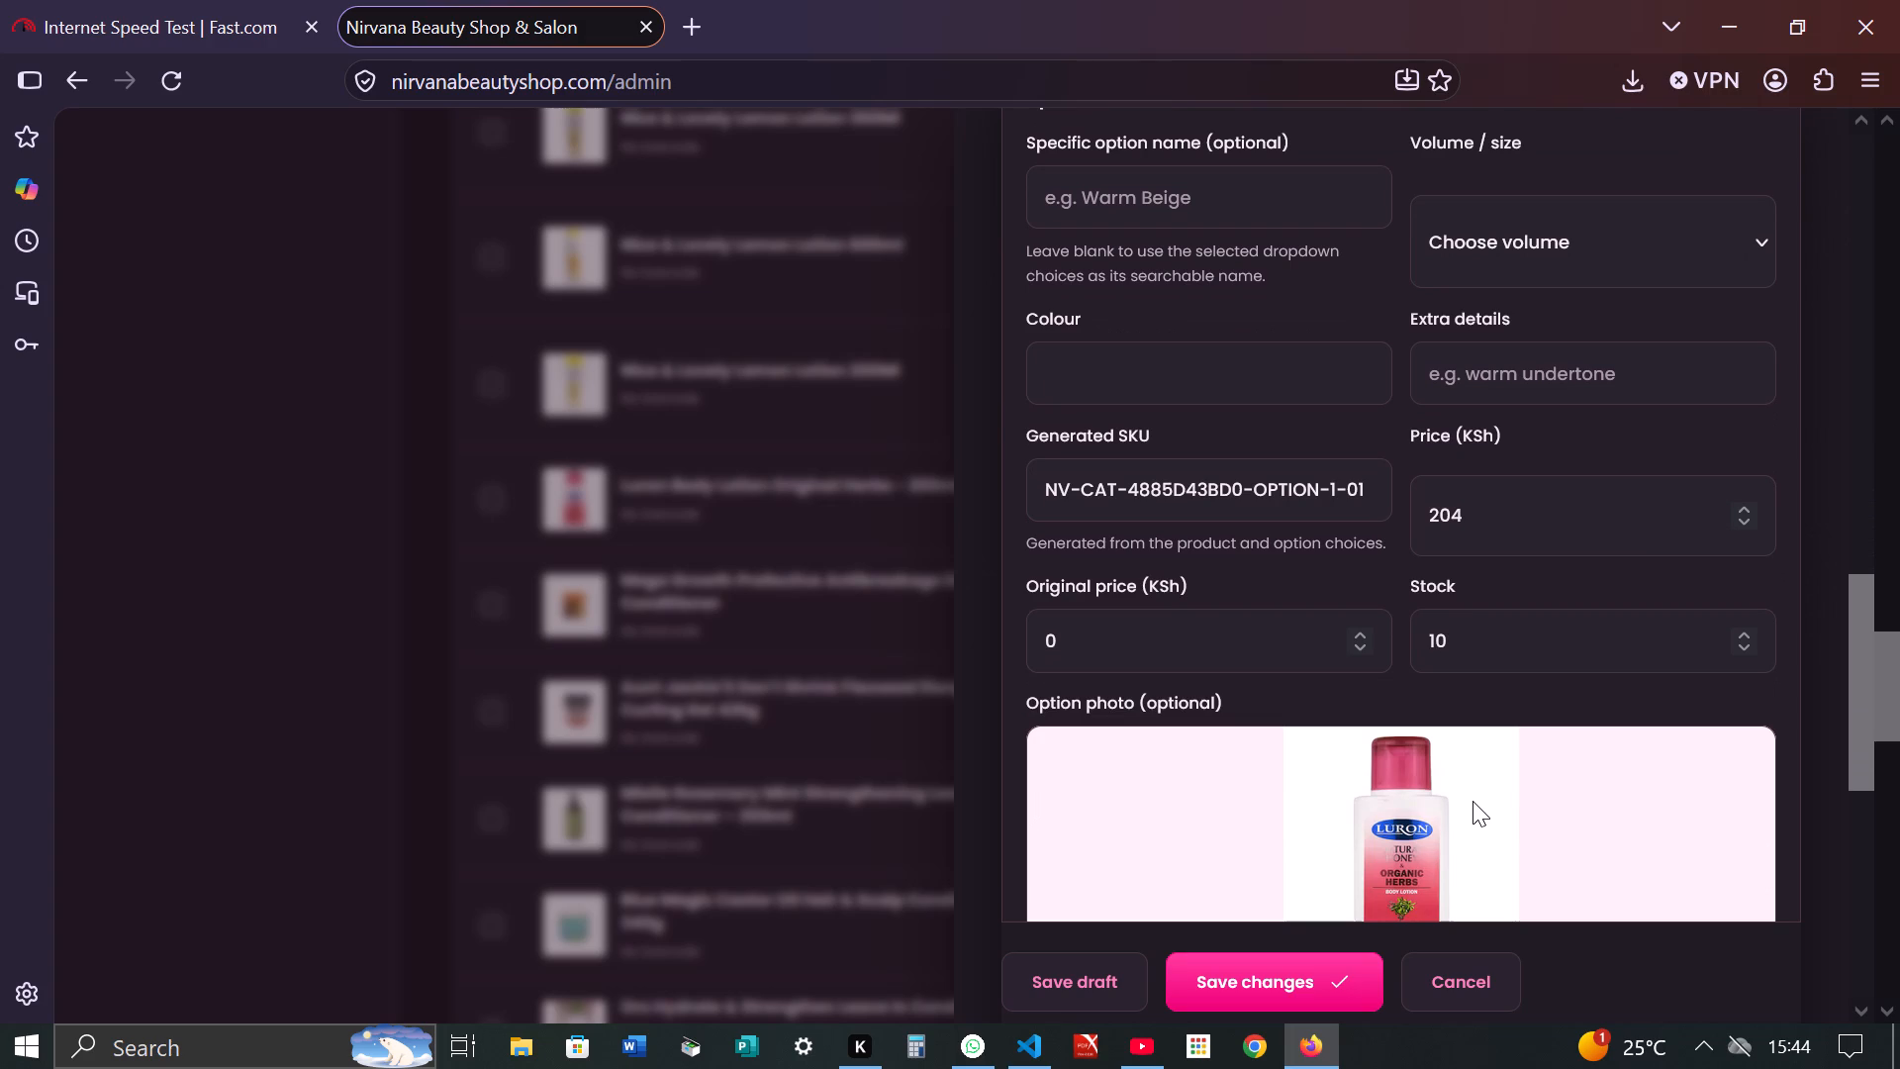
pyautogui.scroll(-1, 1472, 801)
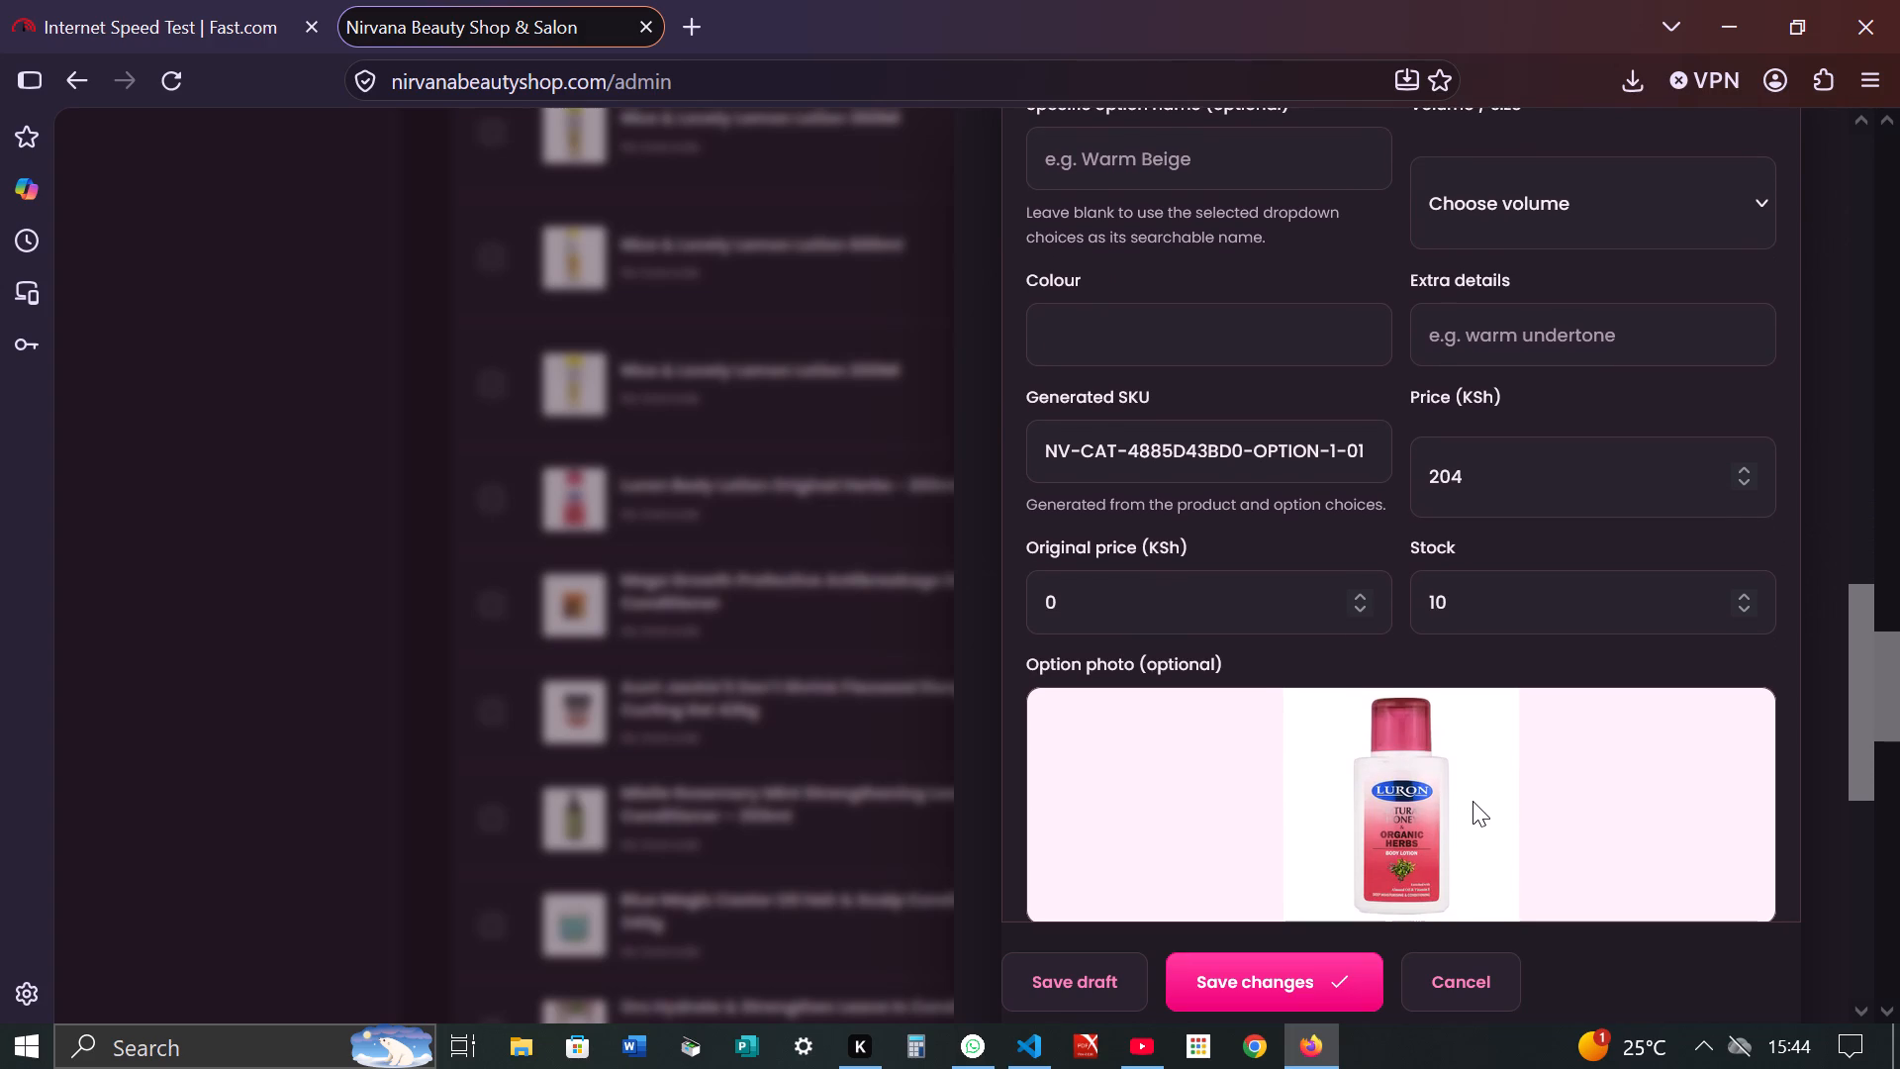
pyautogui.scroll(-2, 1472, 801)
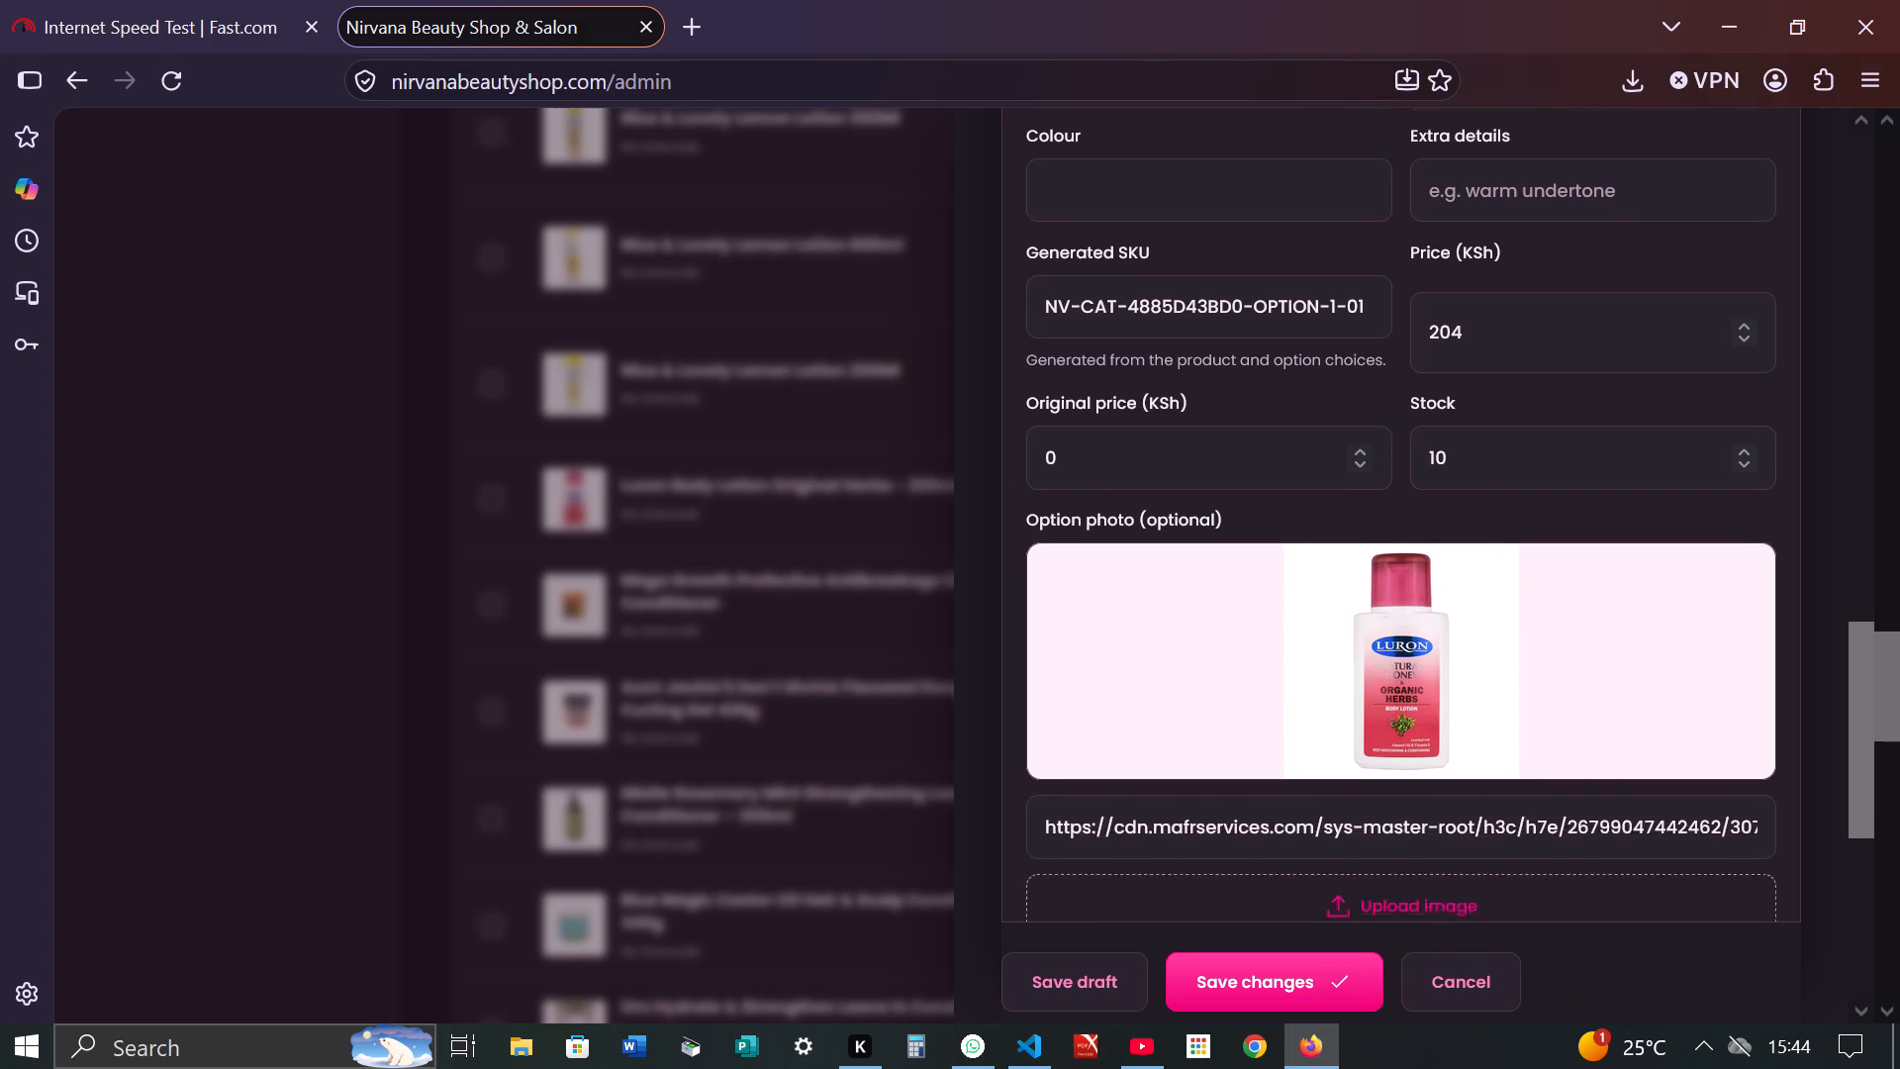
pyautogui.scroll(-3, 1472, 801)
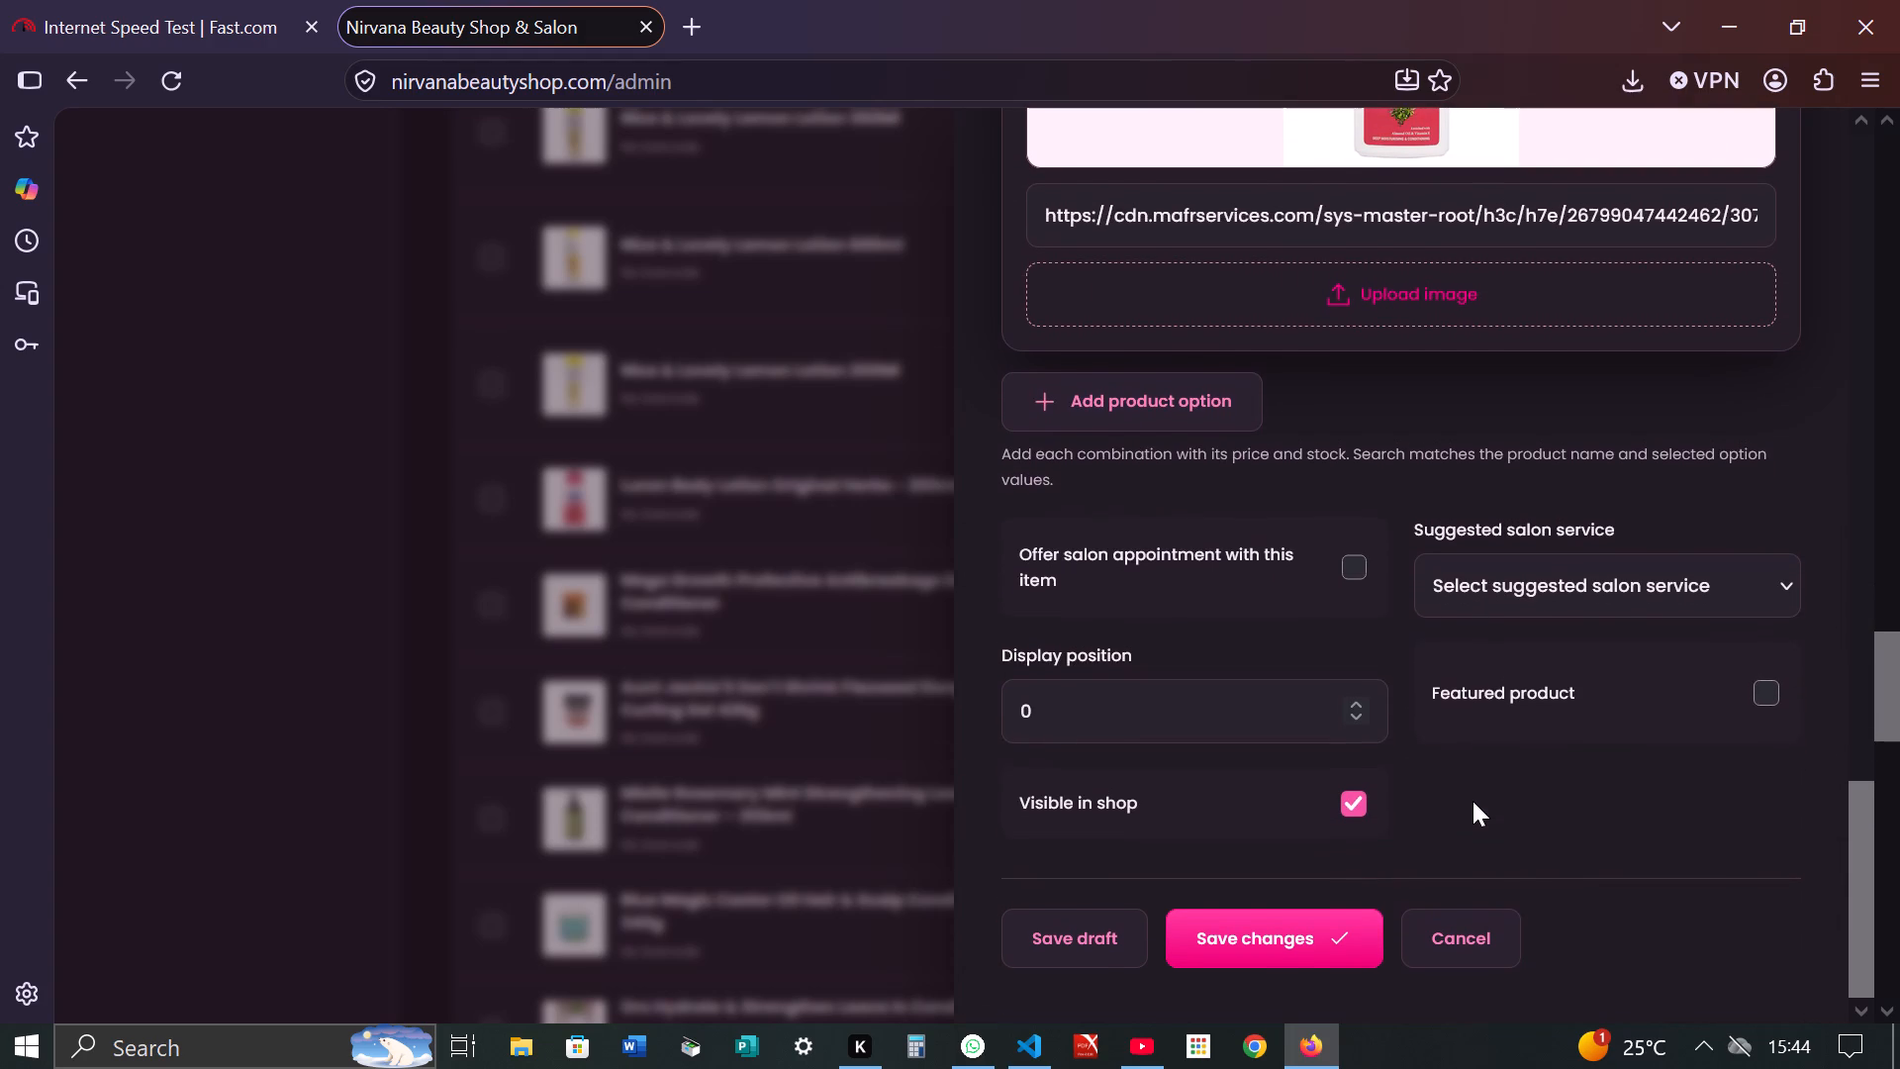
pyautogui.scroll(-1, 1472, 801)
pyautogui.scroll(4, 1472, 801)
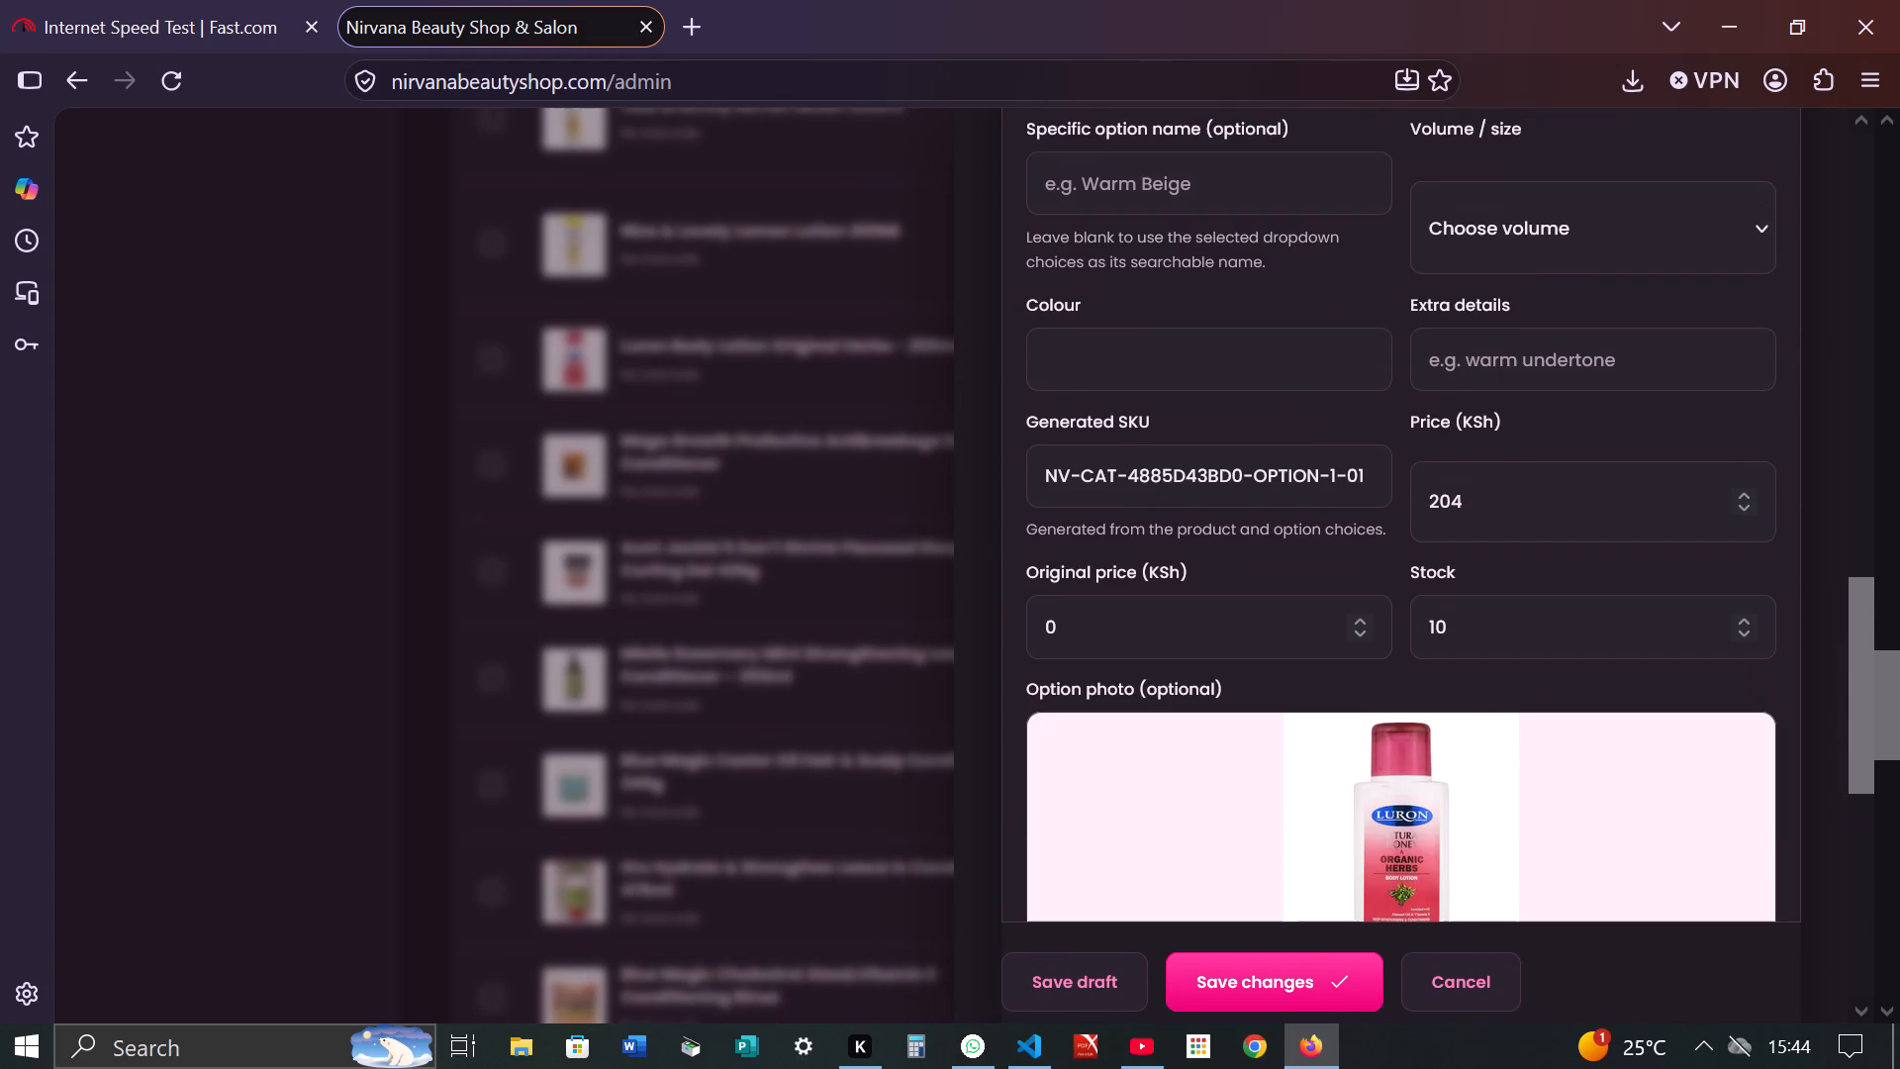
pyautogui.click(1439, 636)
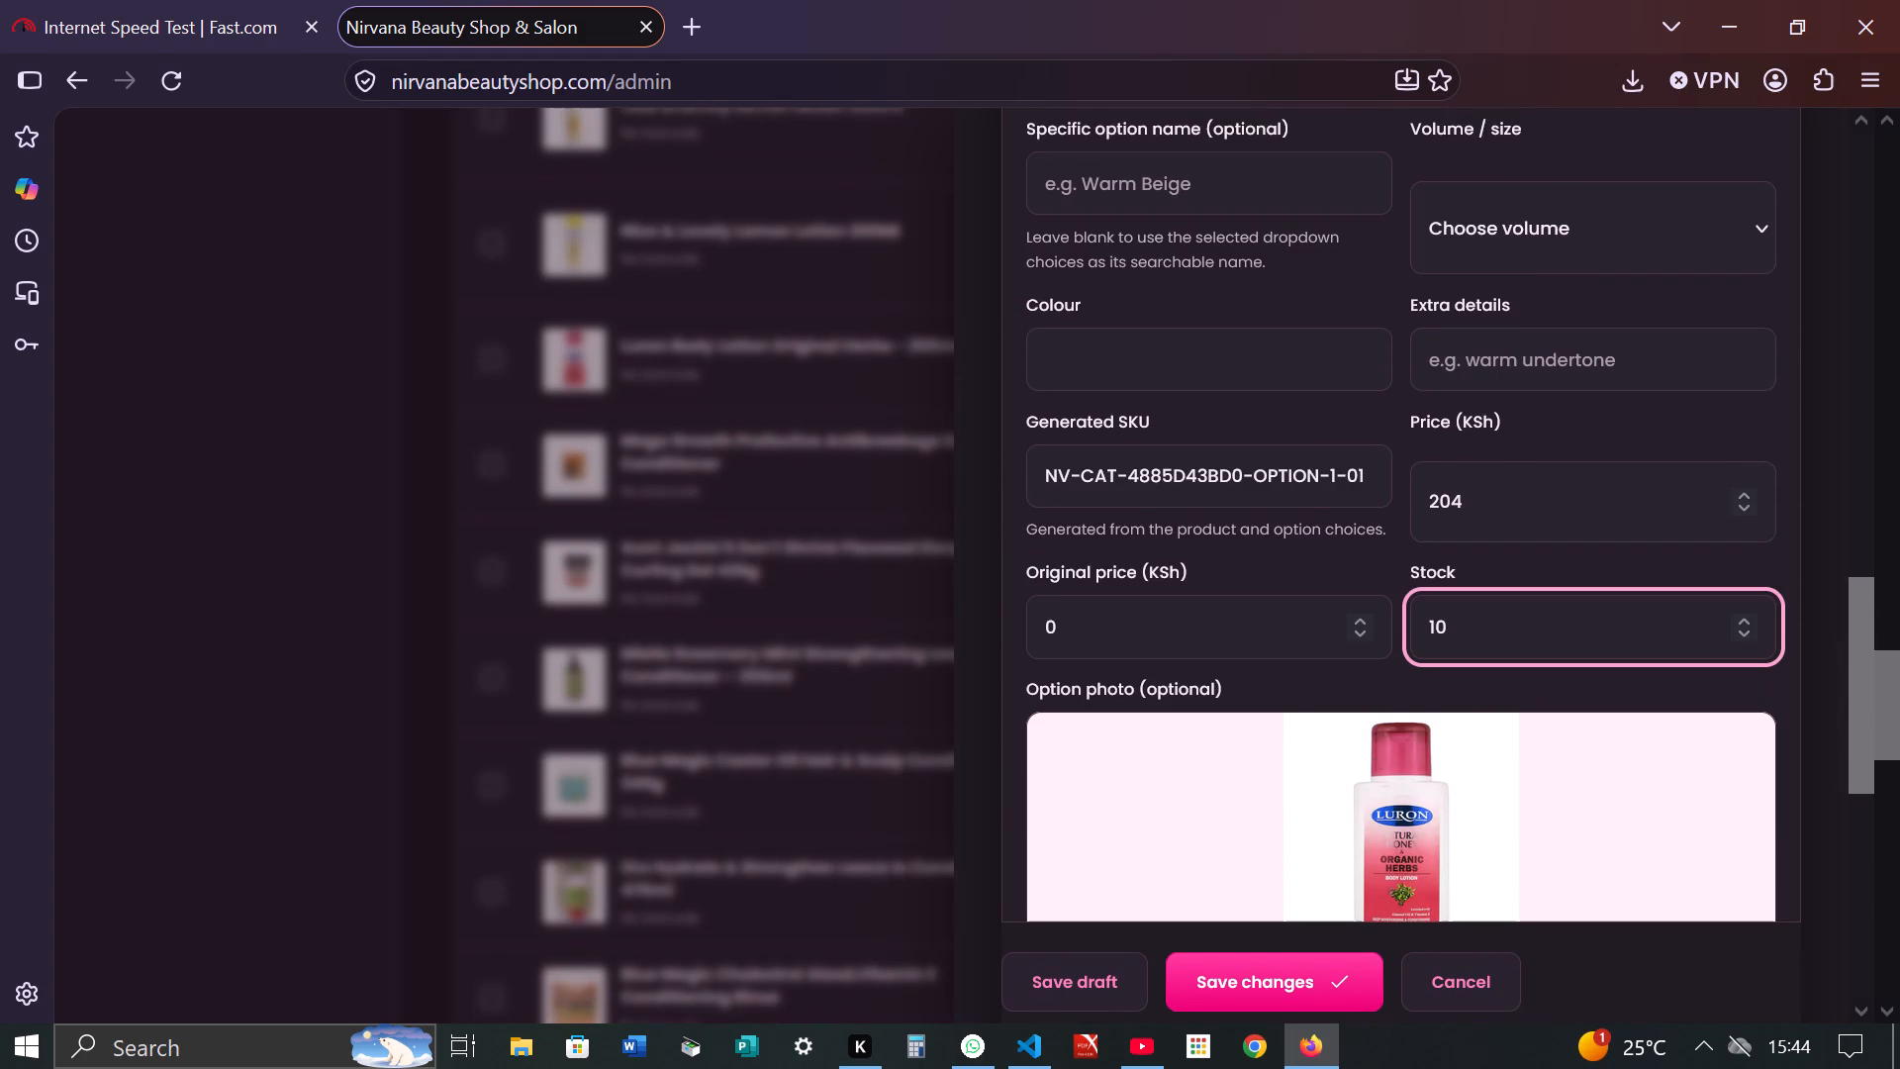
pyautogui.press('BackSpace')
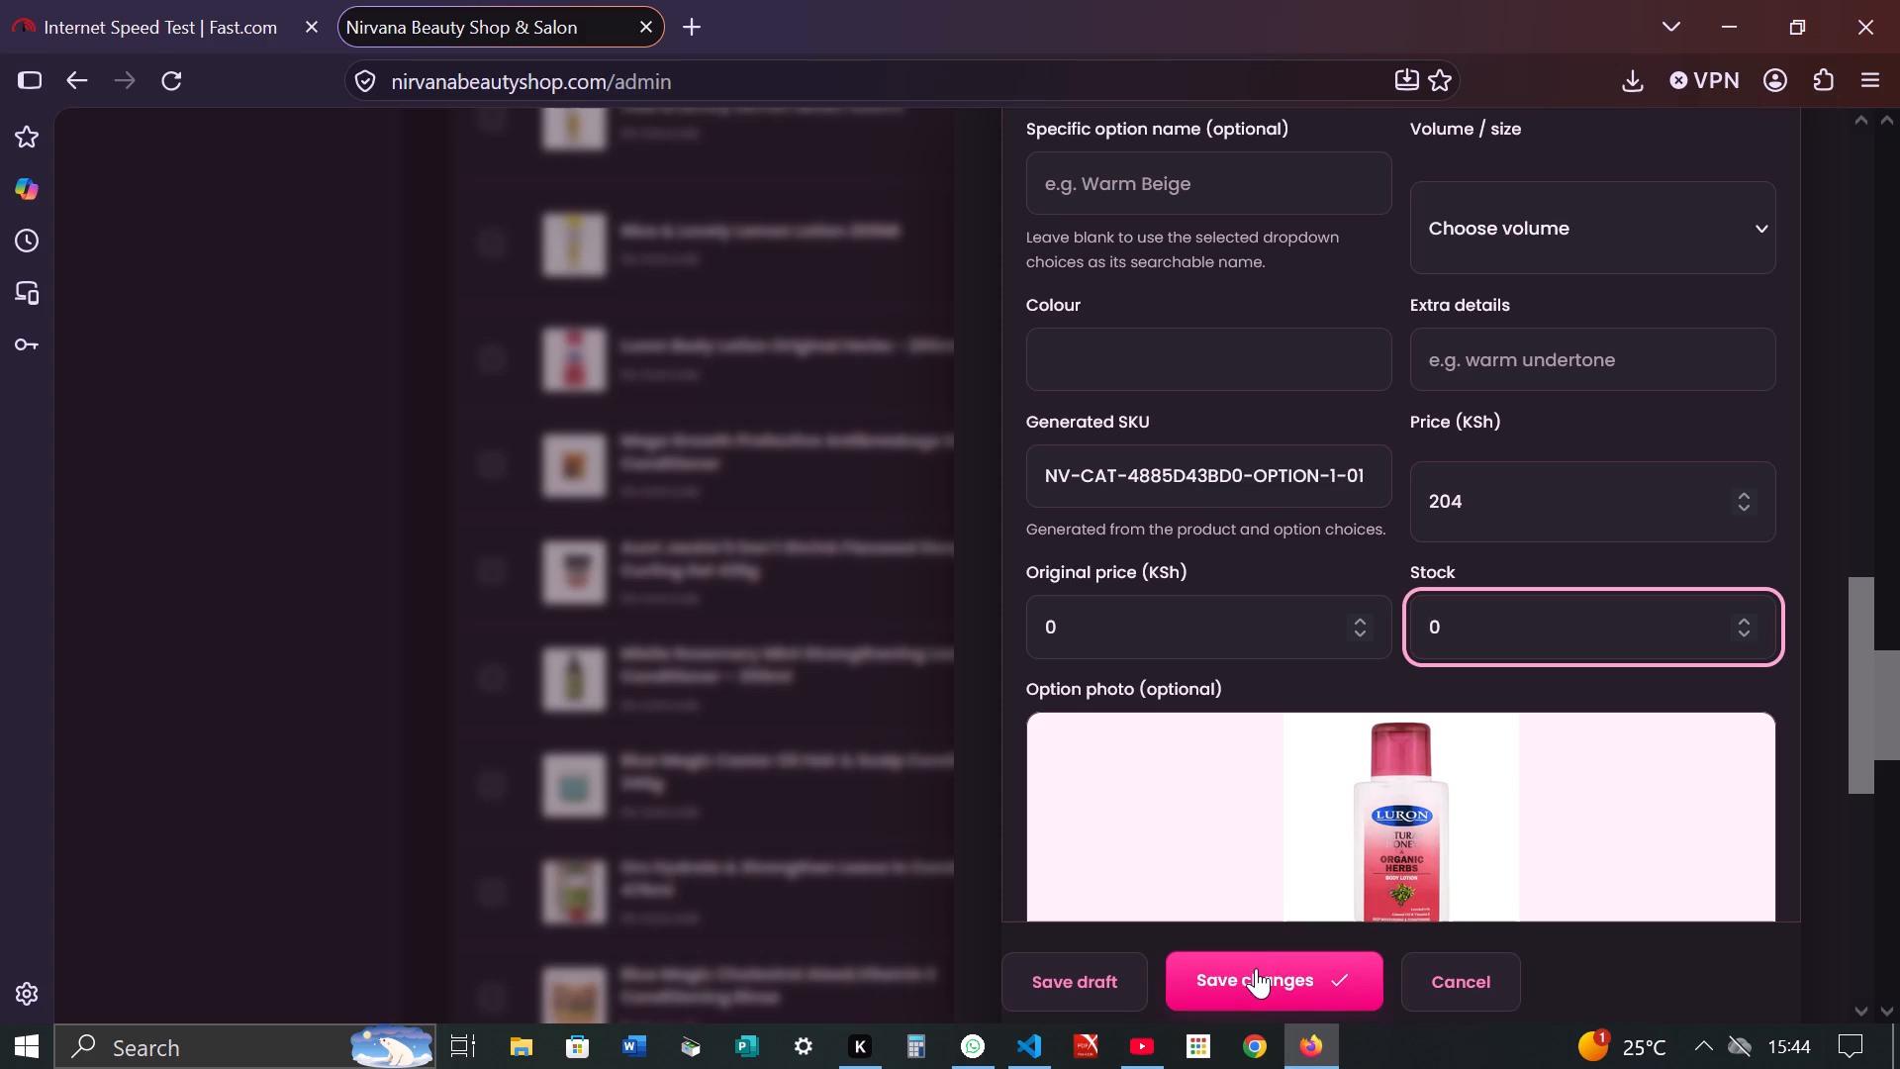
pyautogui.click(1256, 968)
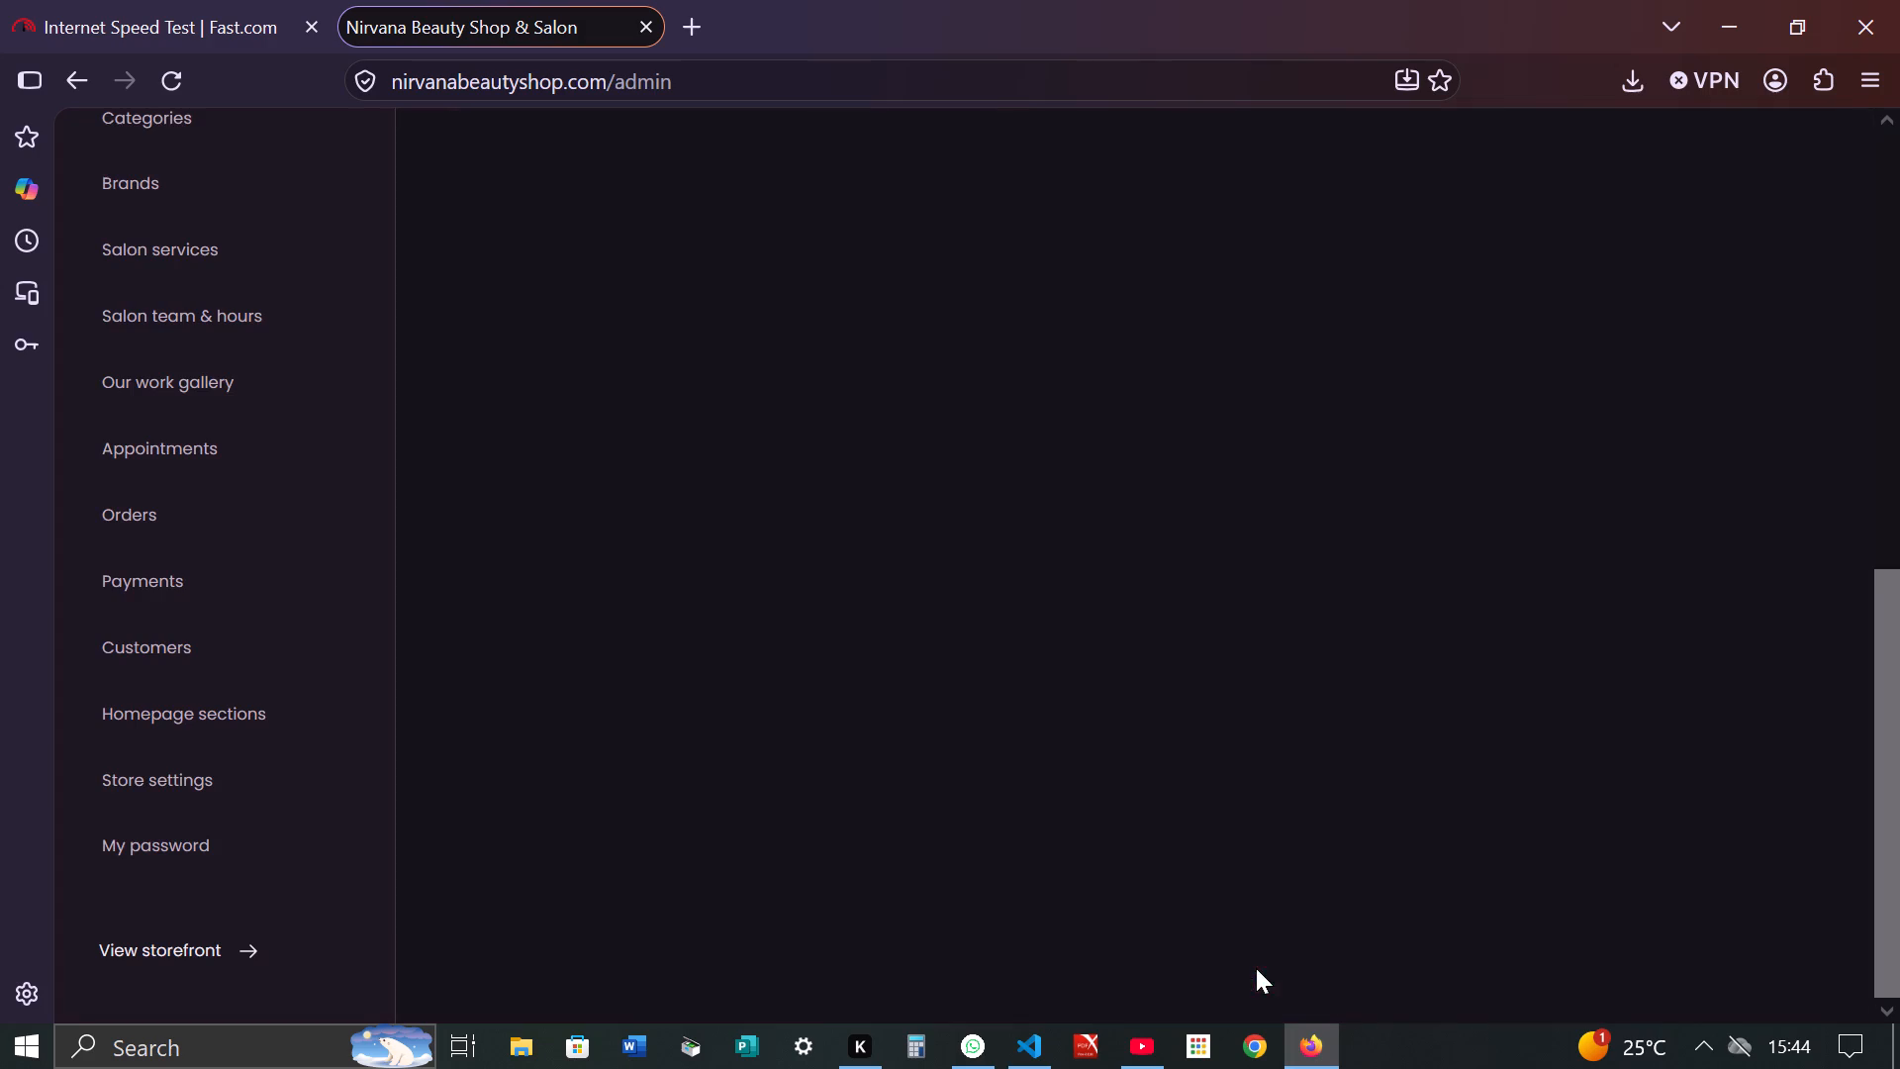
# Advance the catalogue product list from page 1 to page 3 and locate the Mega Growth Profective Antibreakage Deep Conditioner.
pyautogui.scroll(-1, 1181, 728)
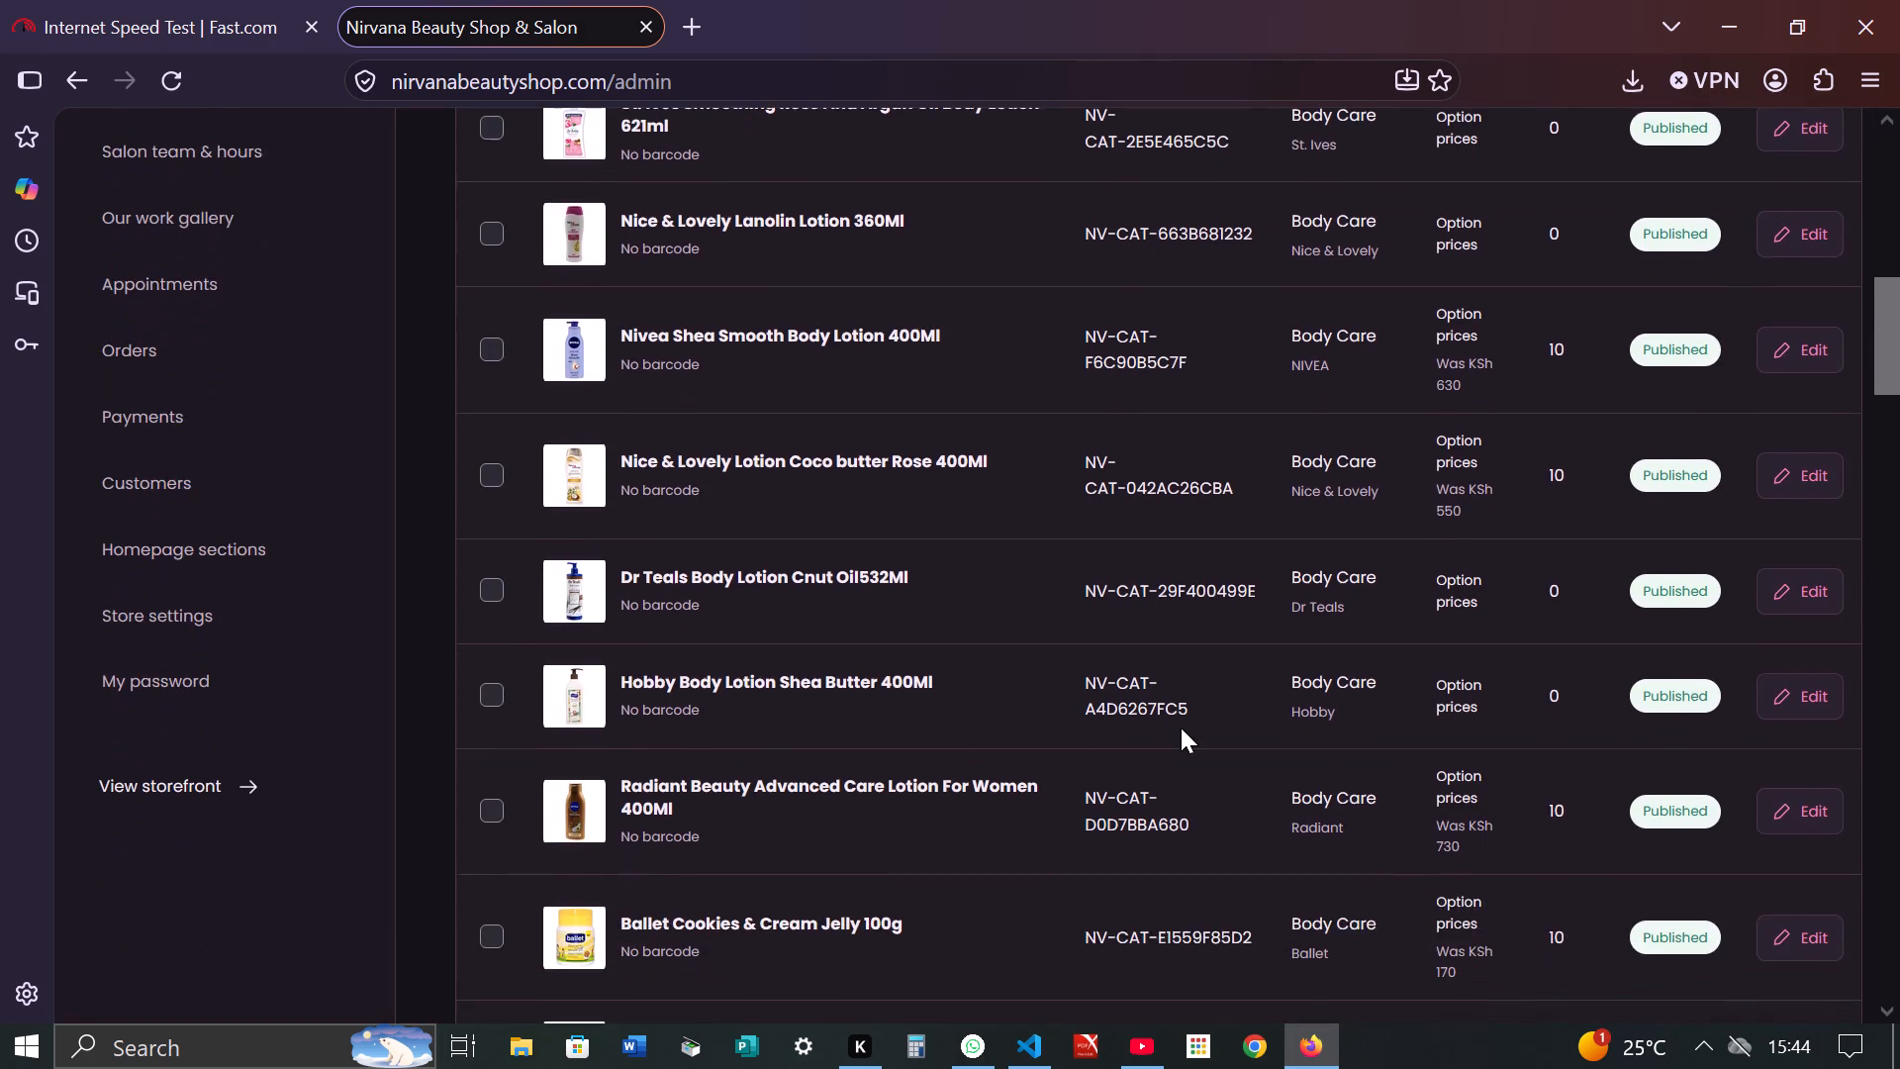
pyautogui.scroll(-7, 1181, 728)
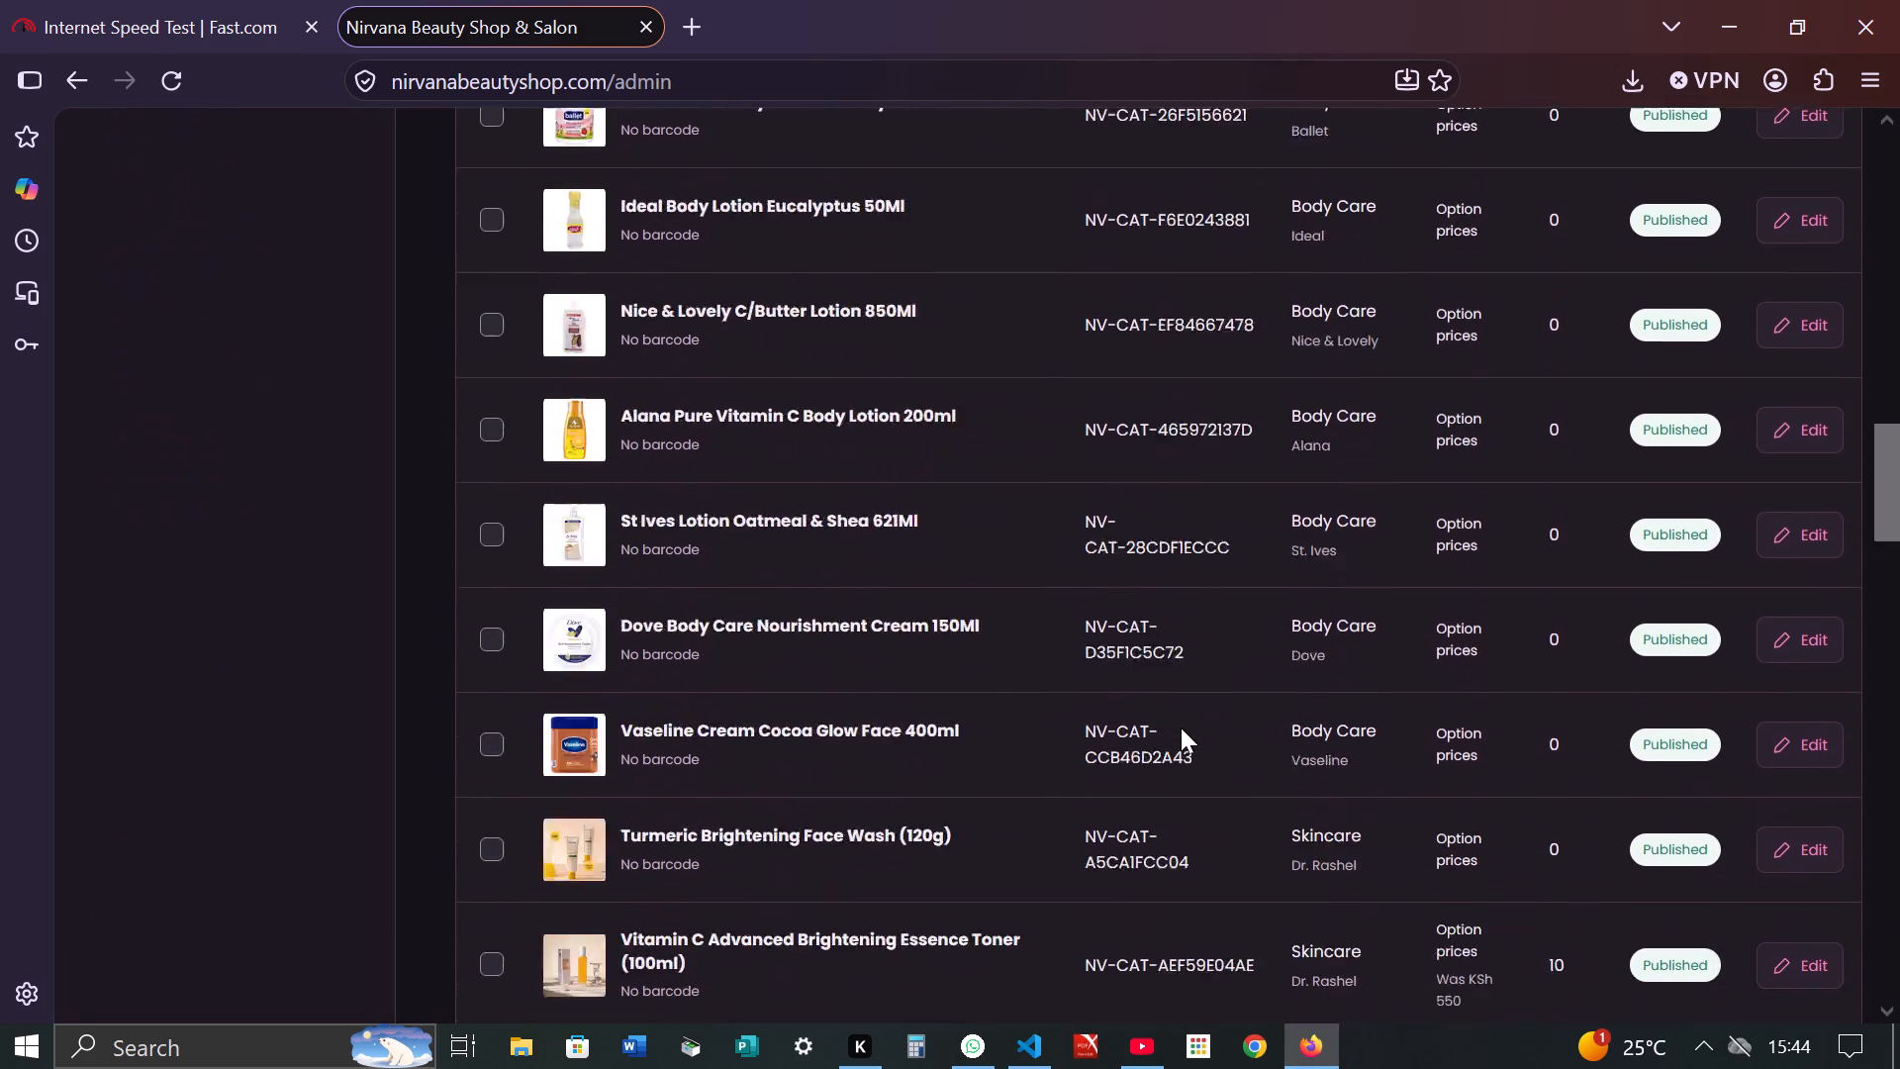
pyautogui.scroll(-3, 1181, 728)
pyautogui.click(1806, 946)
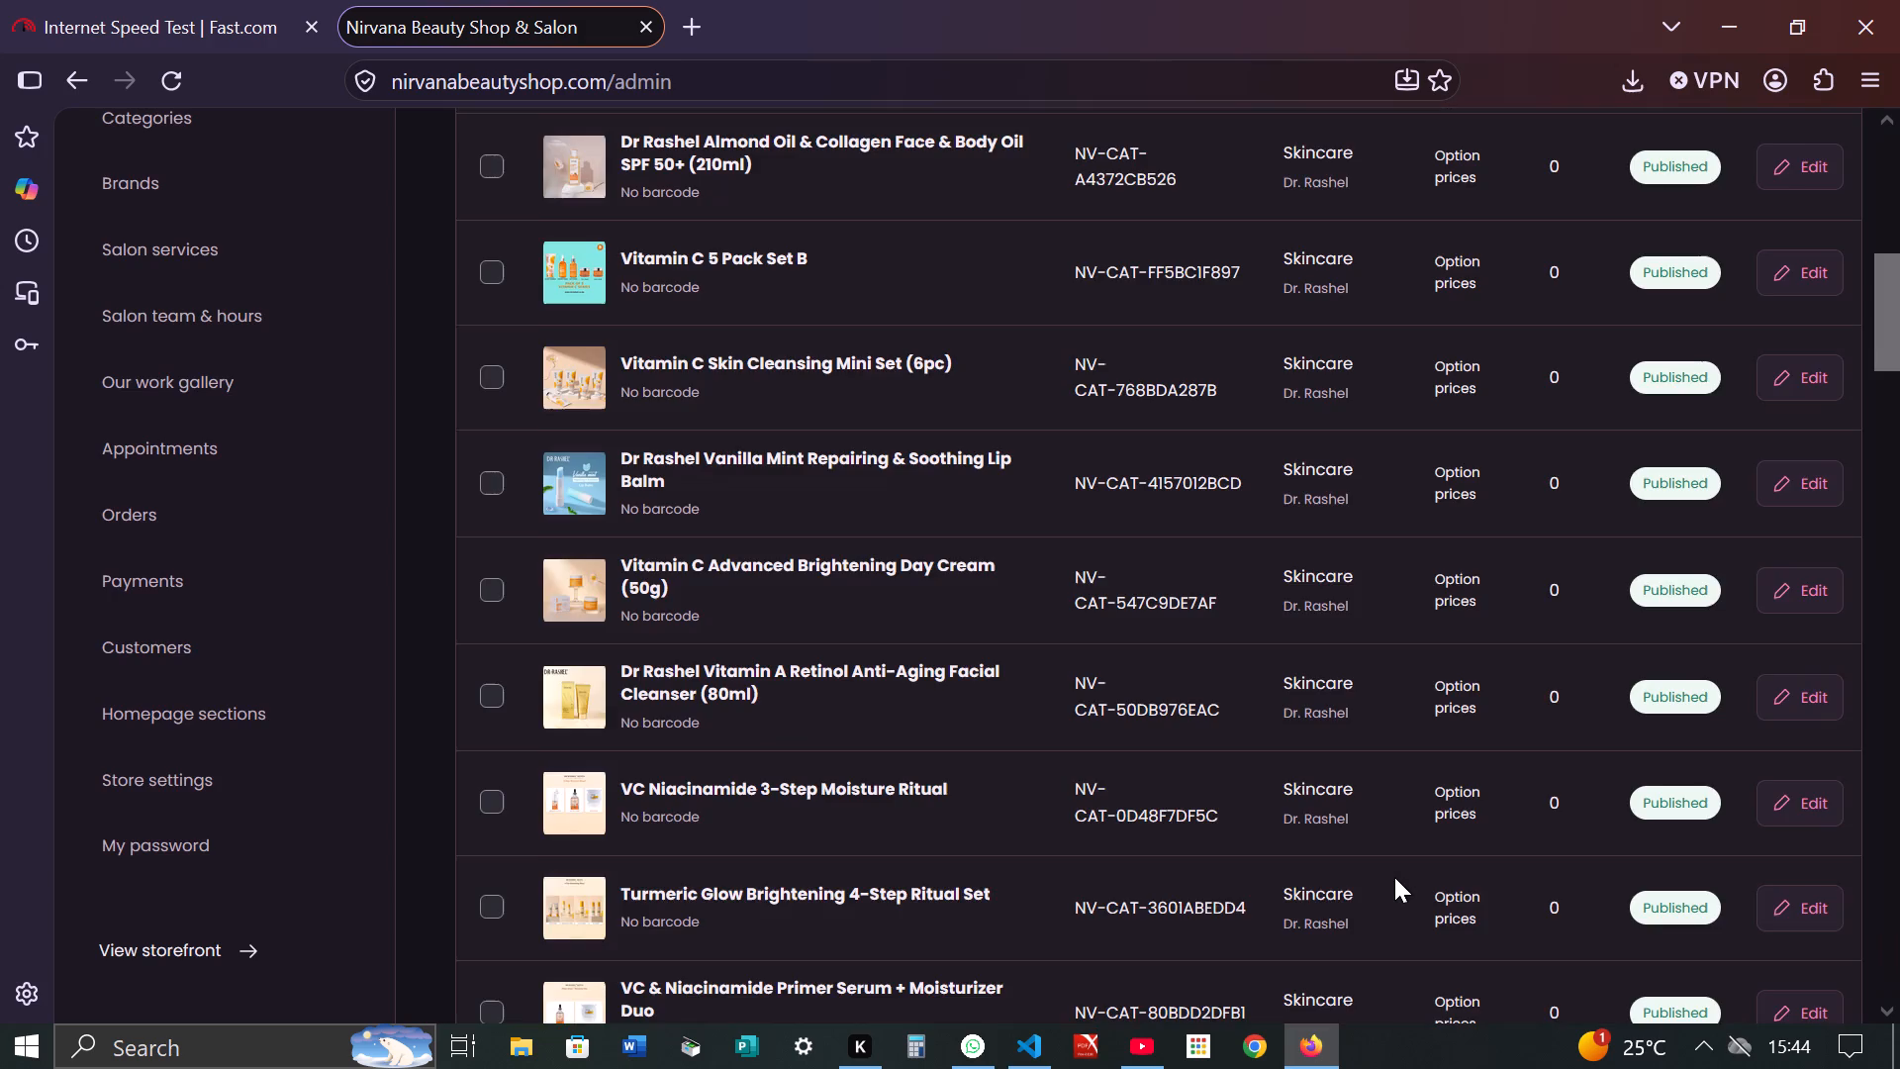
pyautogui.scroll(-18, 1394, 877)
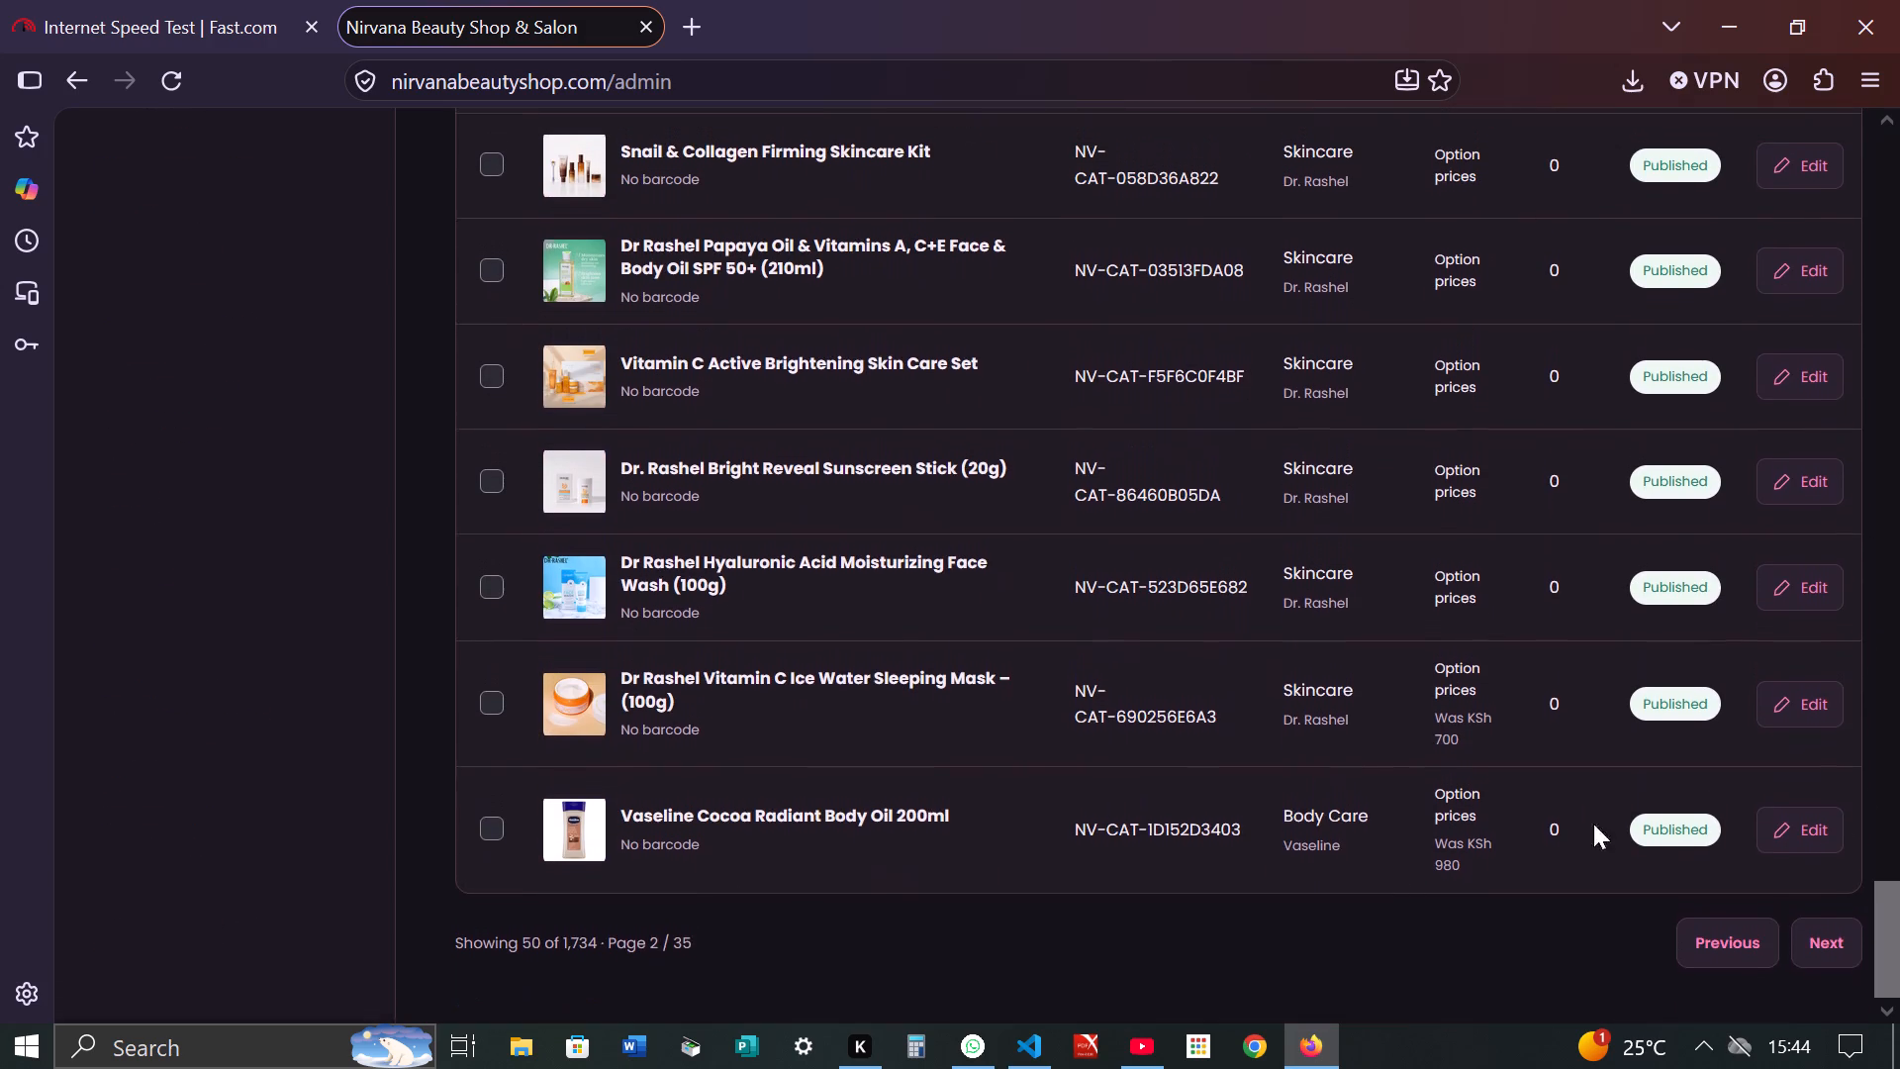
pyautogui.click(1842, 928)
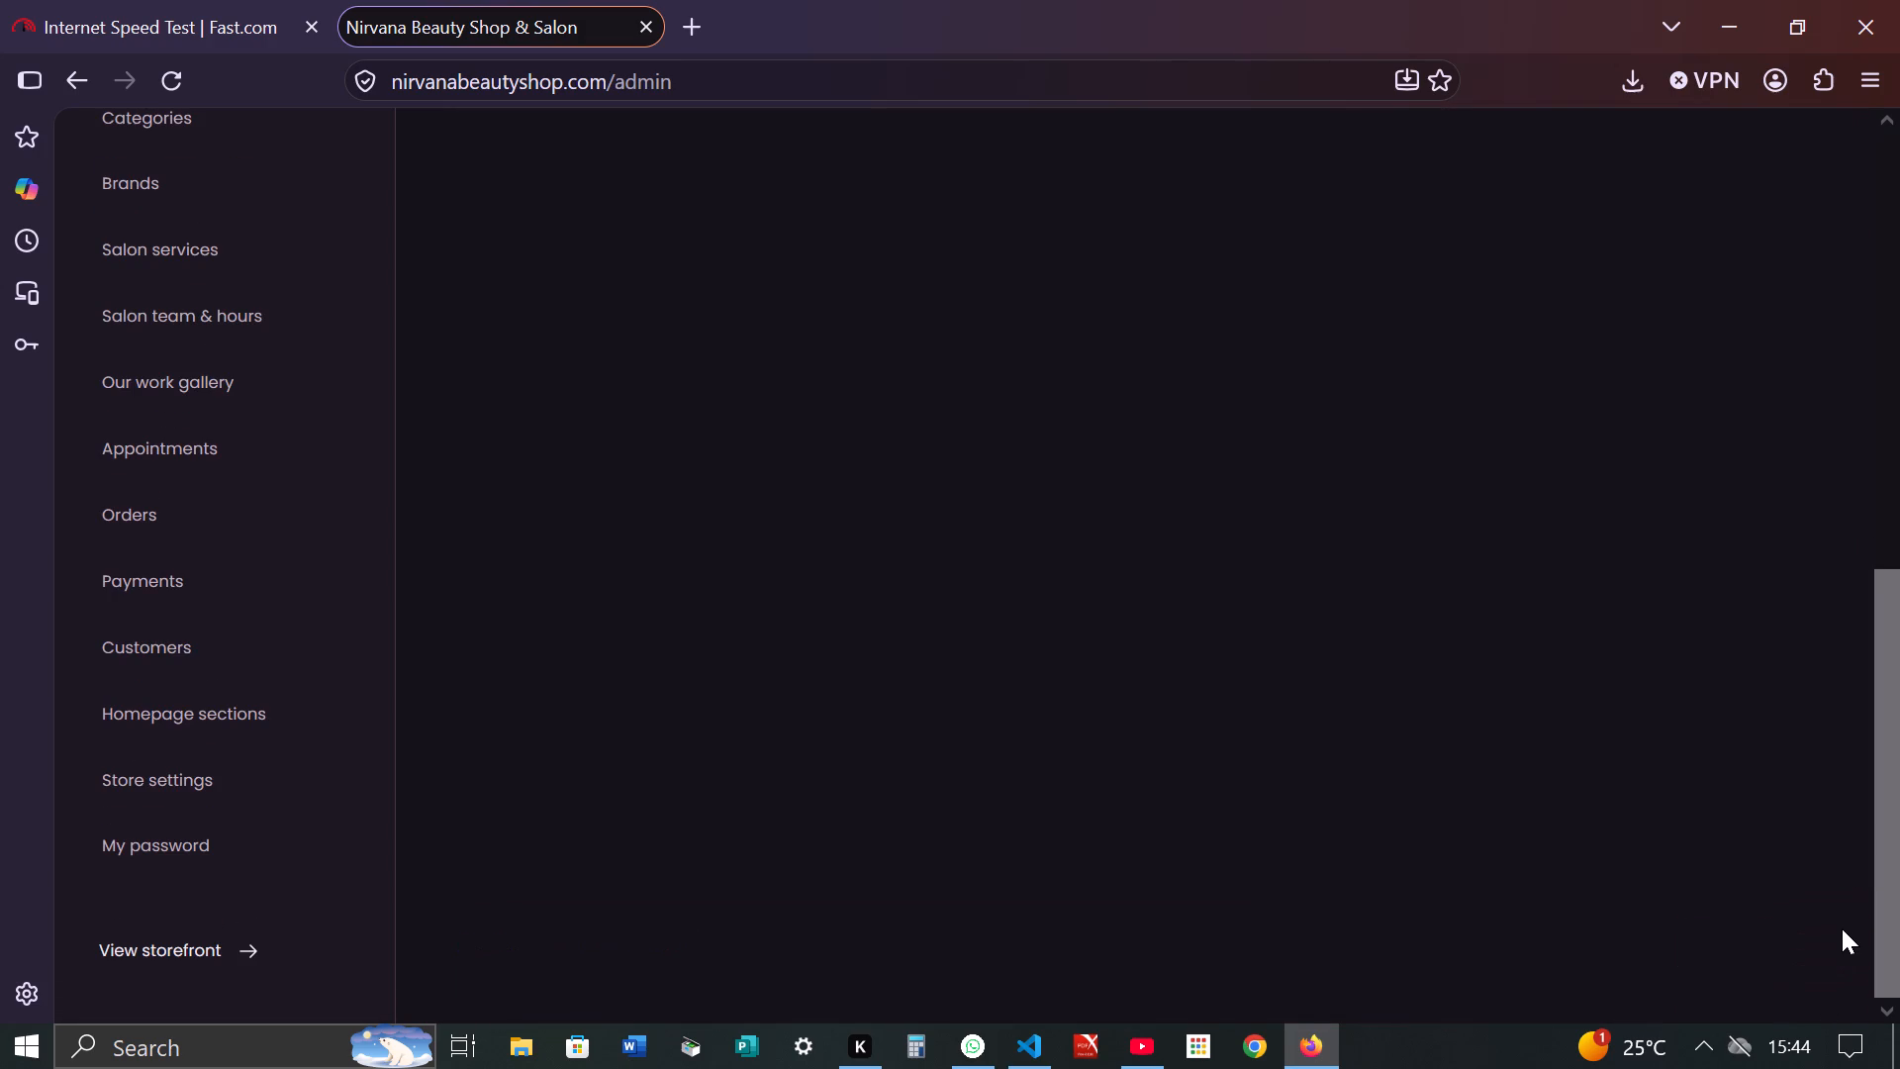
pyautogui.scroll(-5, 1429, 852)
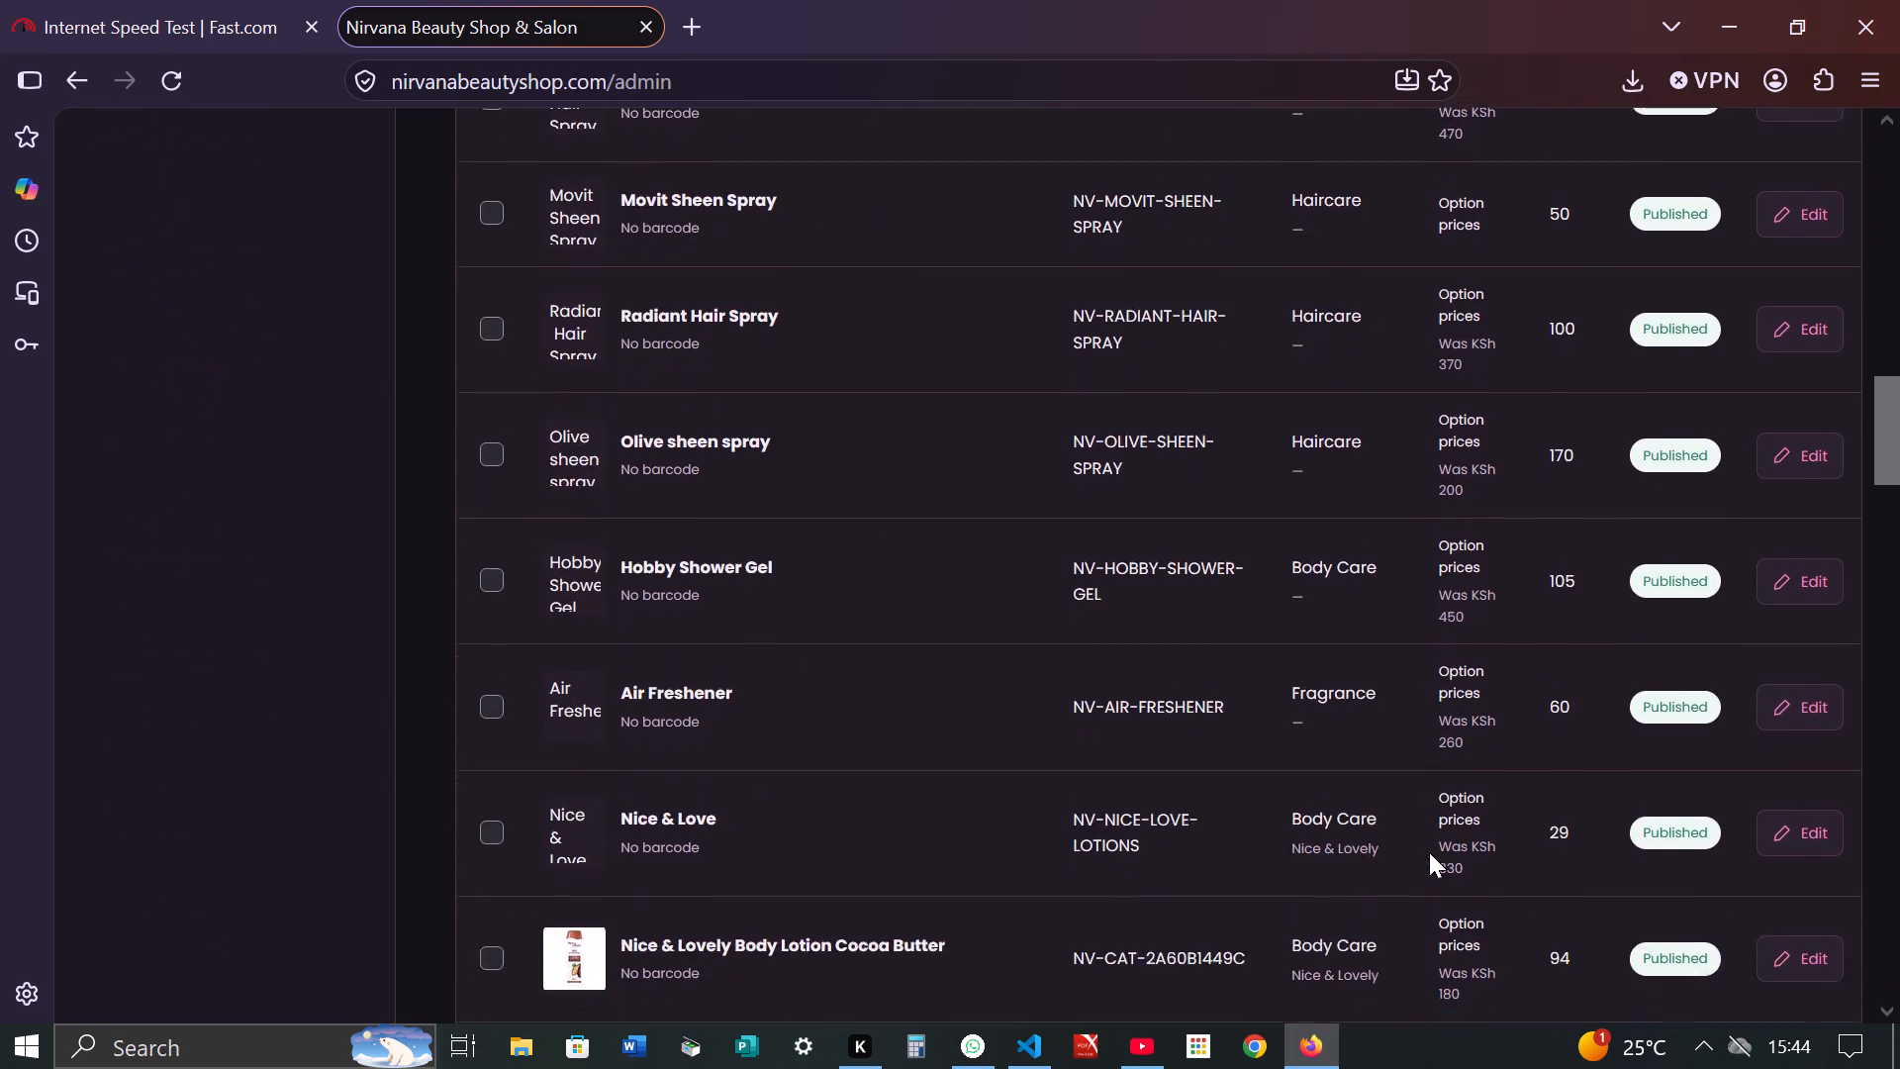
pyautogui.scroll(-5, 1429, 852)
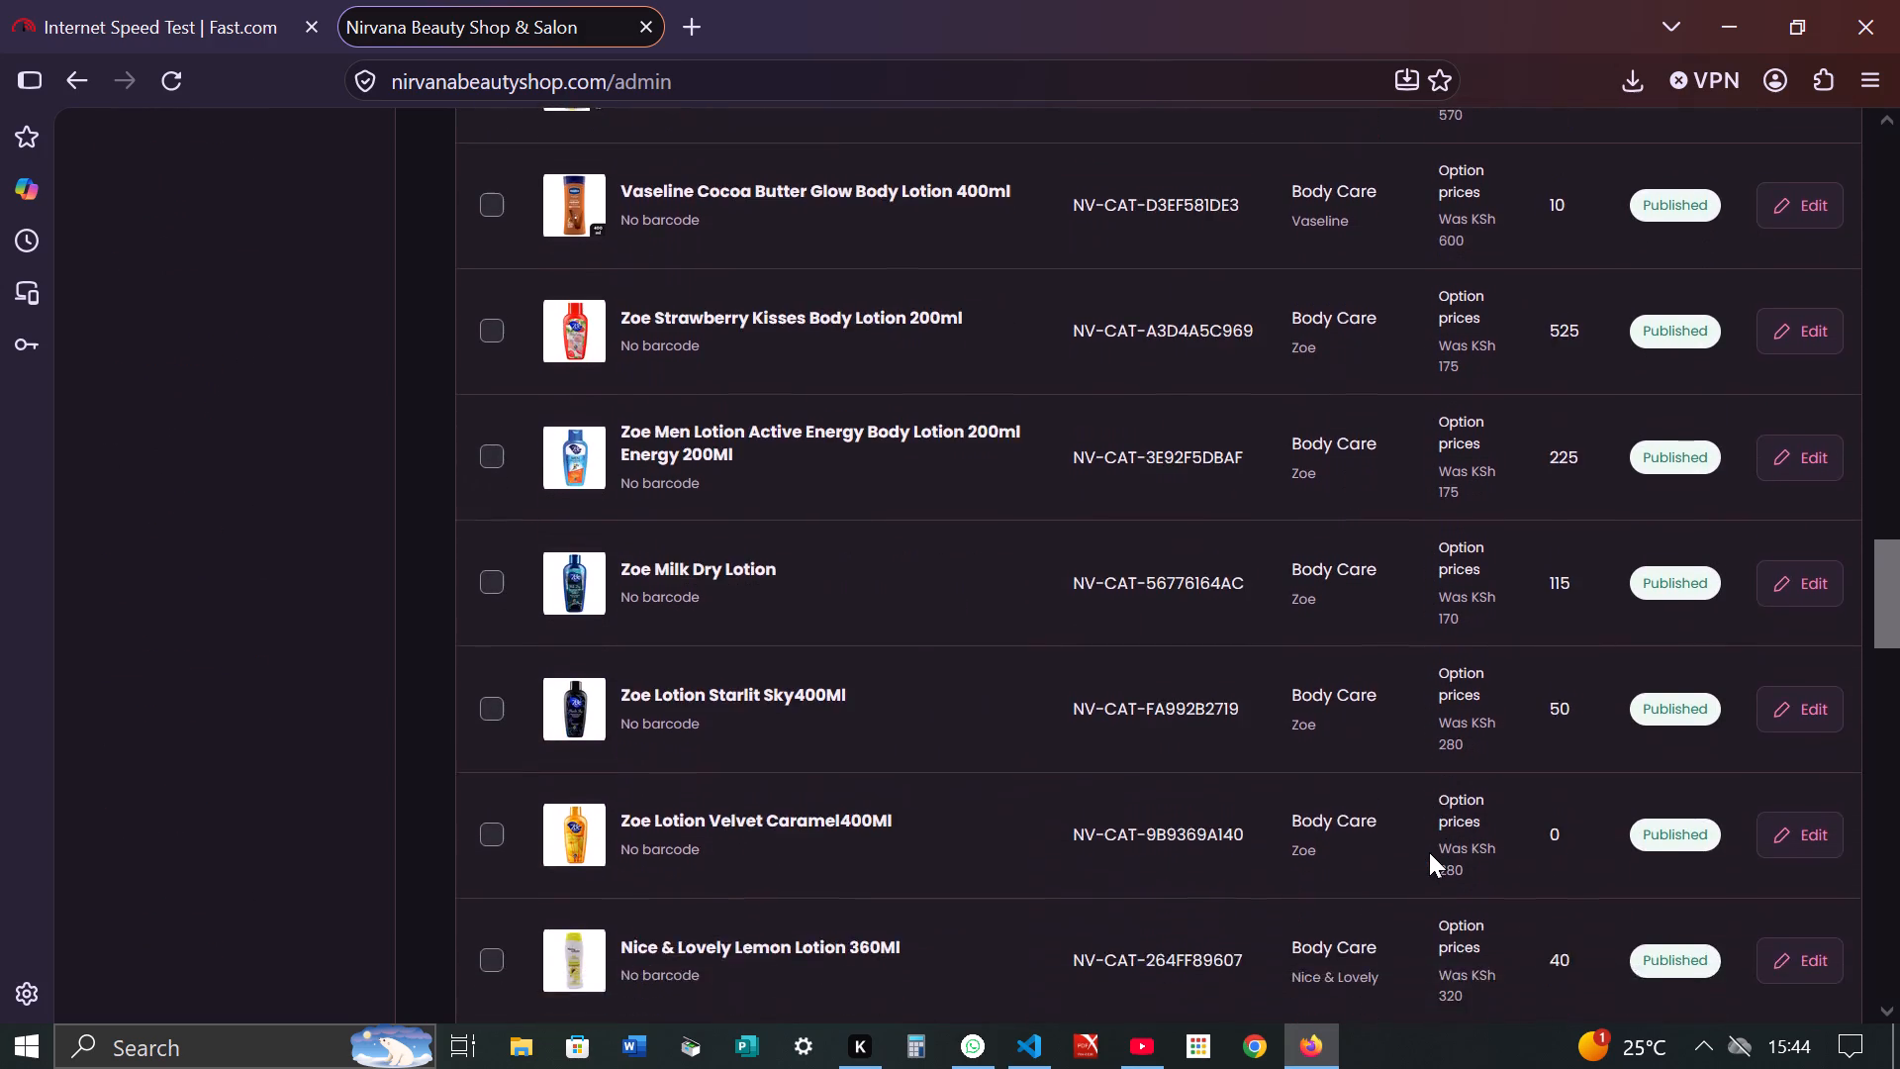
pyautogui.scroll(-3, 1429, 852)
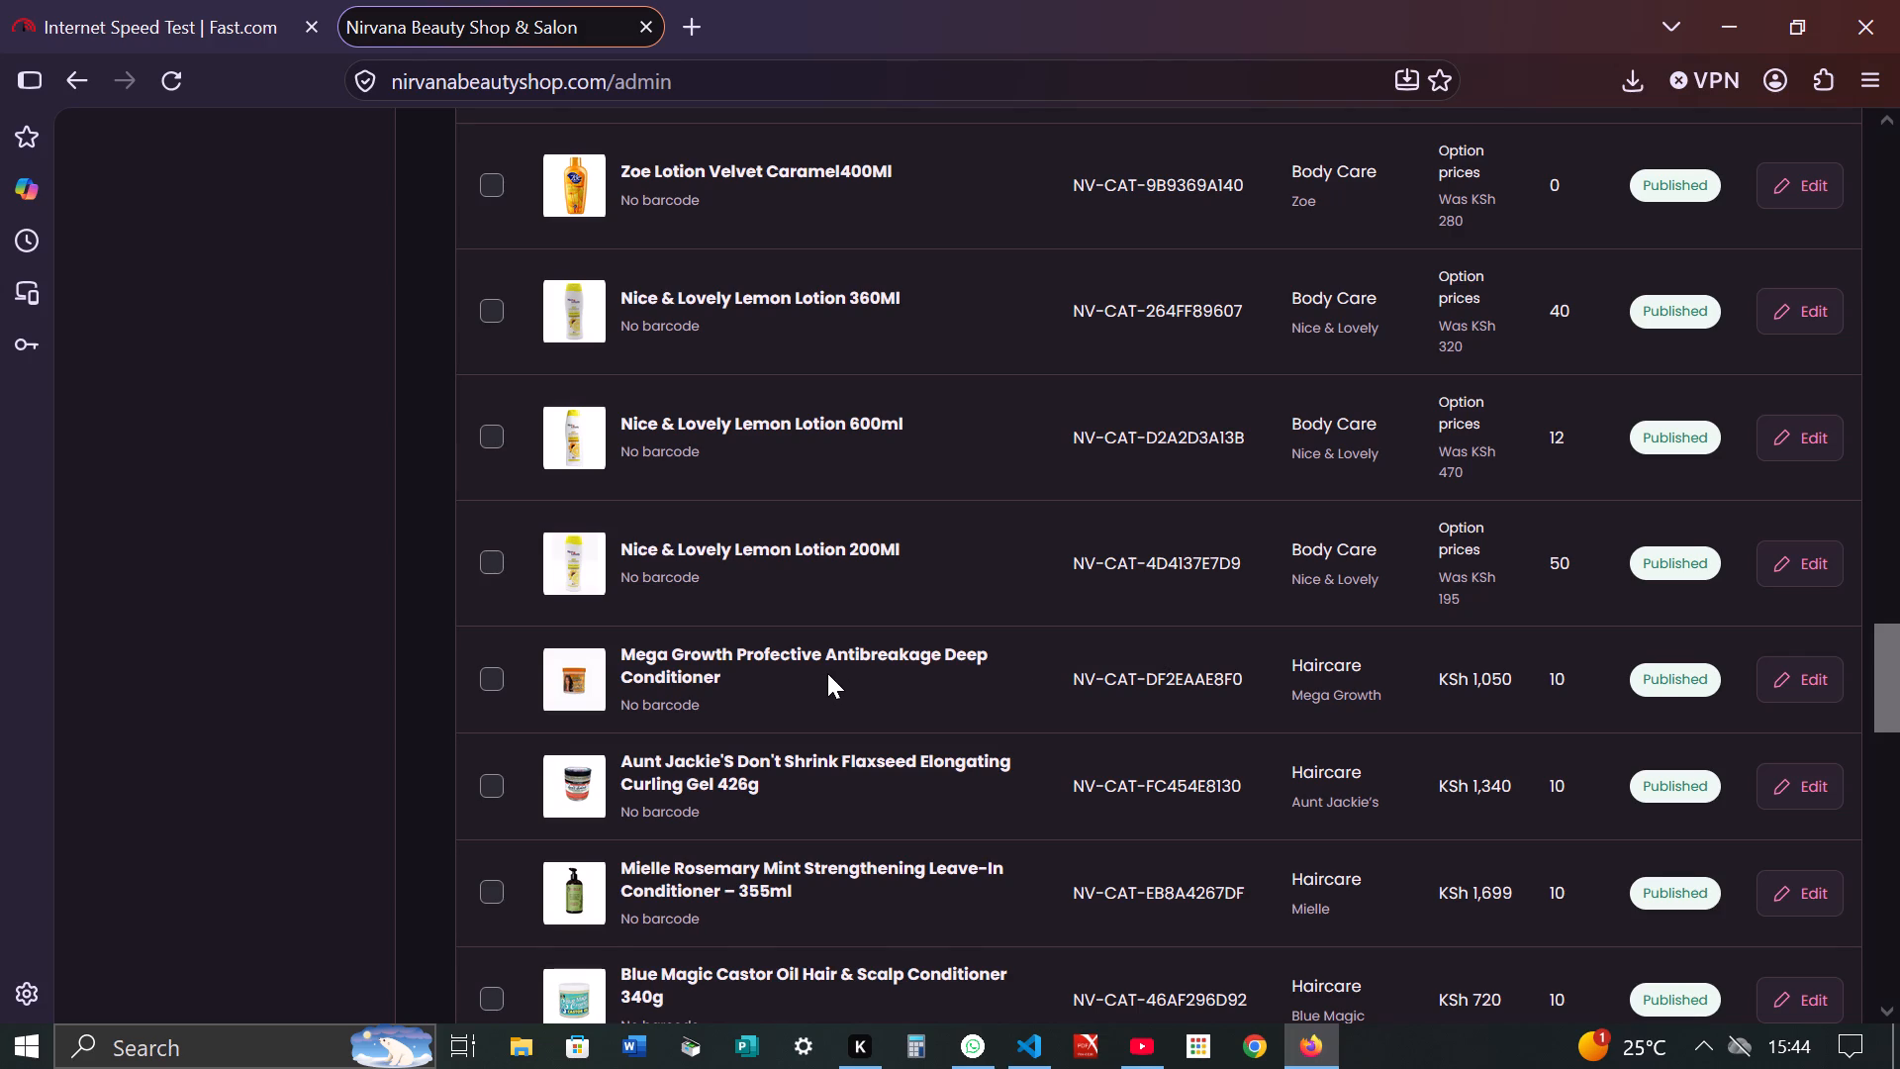
# Open the Mega Growth Profective Antibreakage Deep Conditioner record for editing, set its option 1 stock to 0 and save the record.
pyautogui.click(1792, 673)
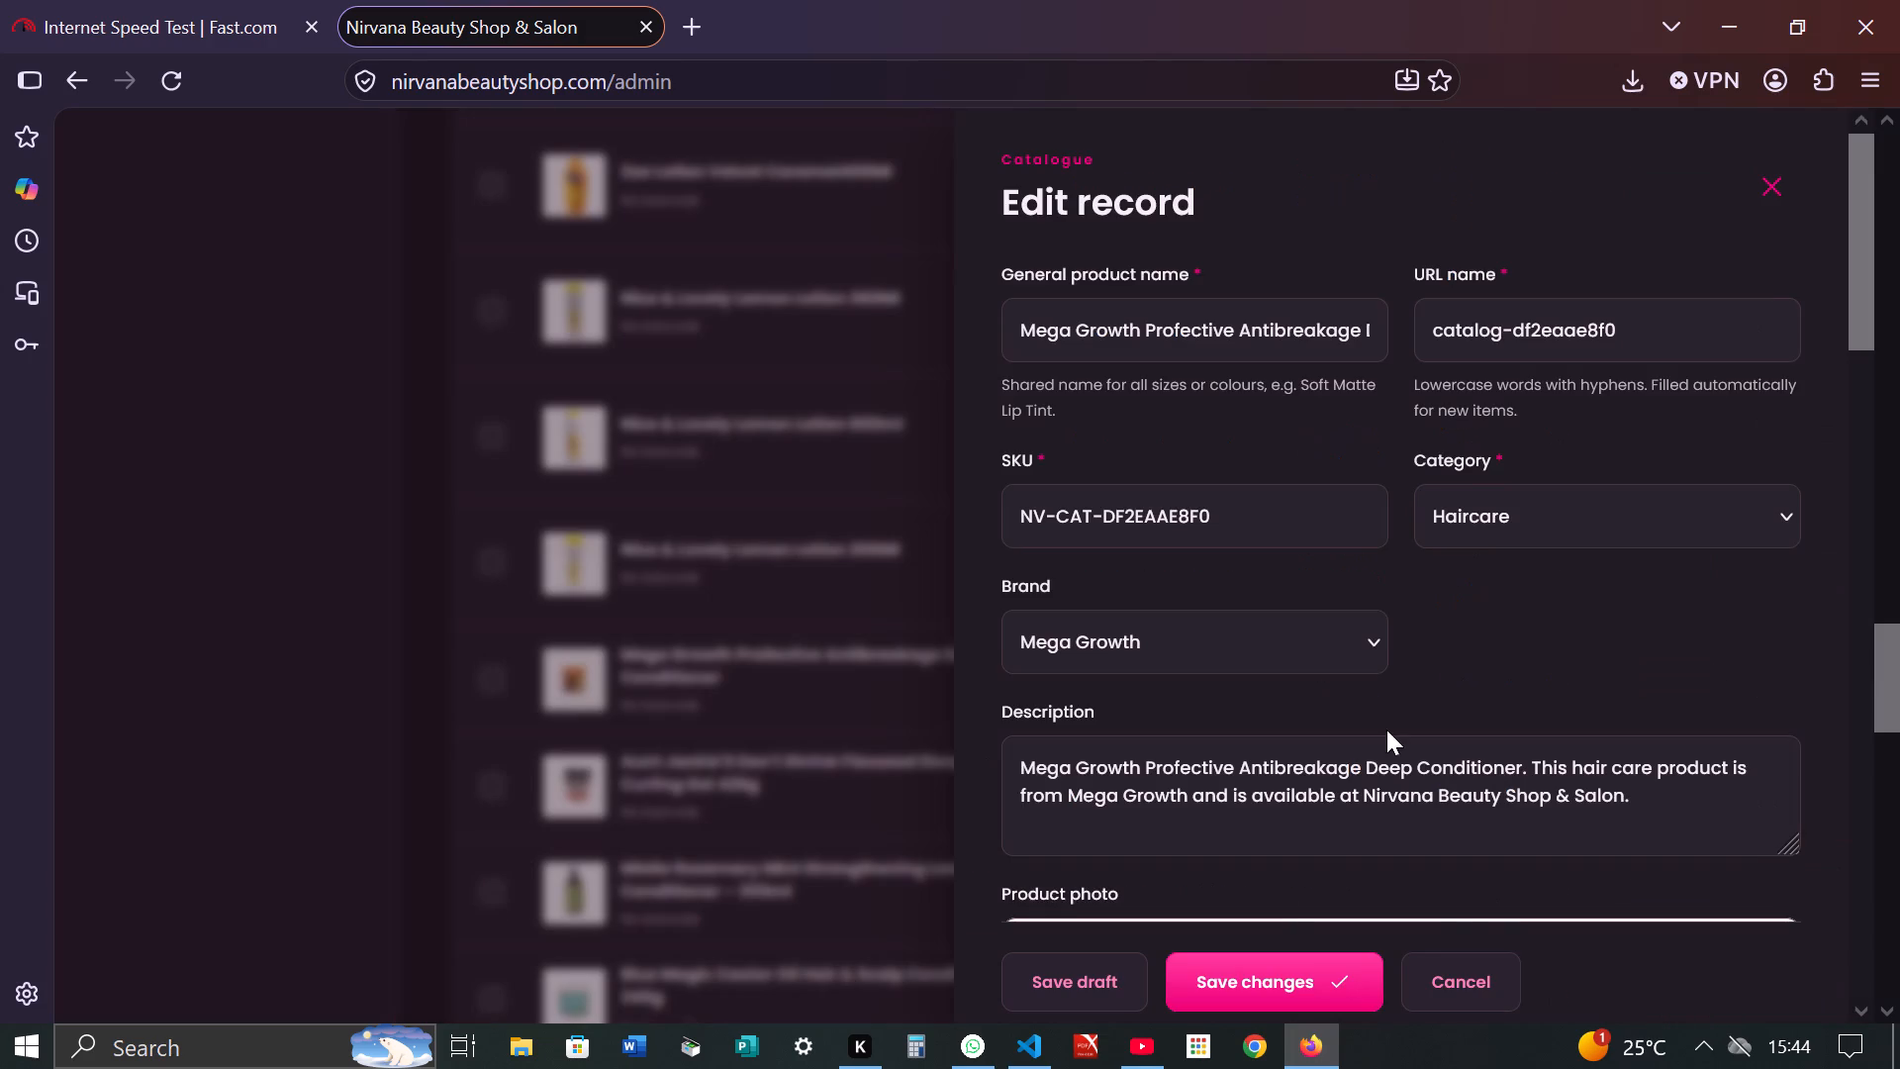
pyautogui.scroll(-9, 1386, 729)
pyautogui.scroll(2, 1386, 729)
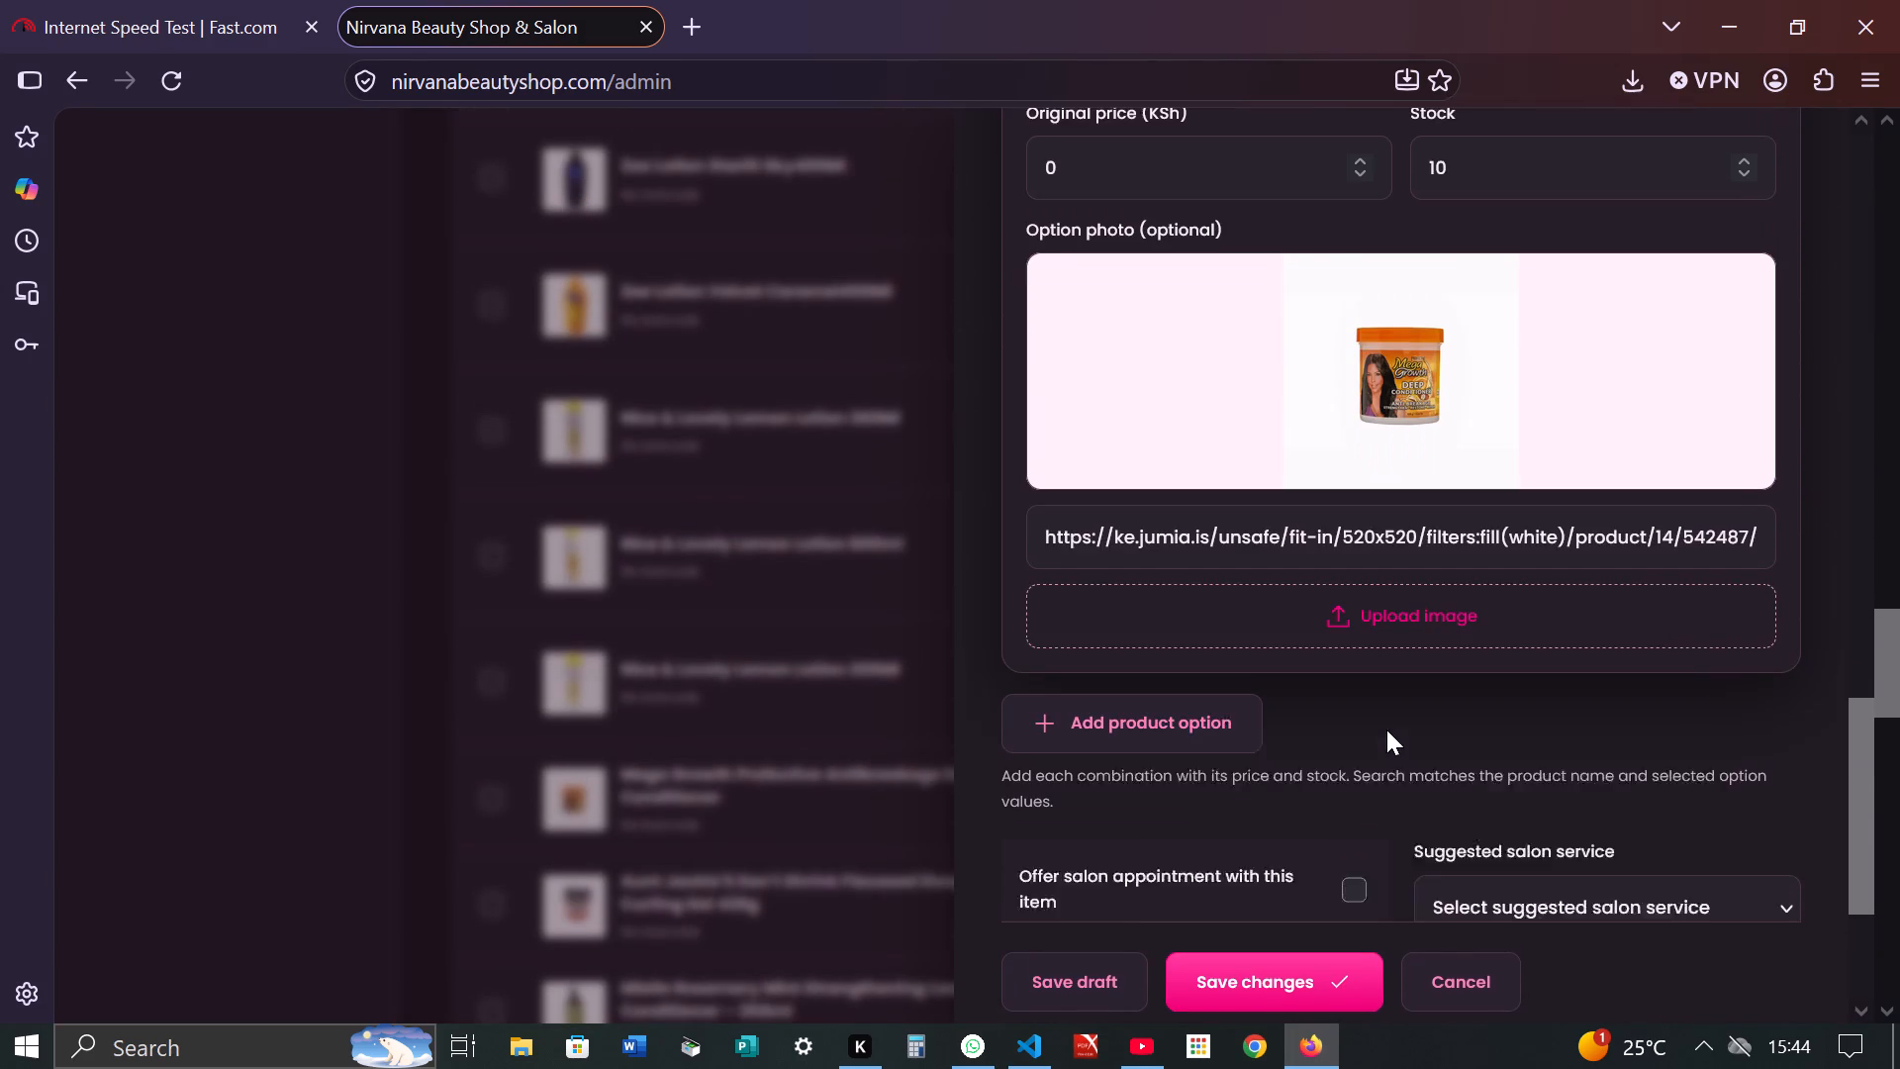
pyautogui.scroll(3, 1525, 792)
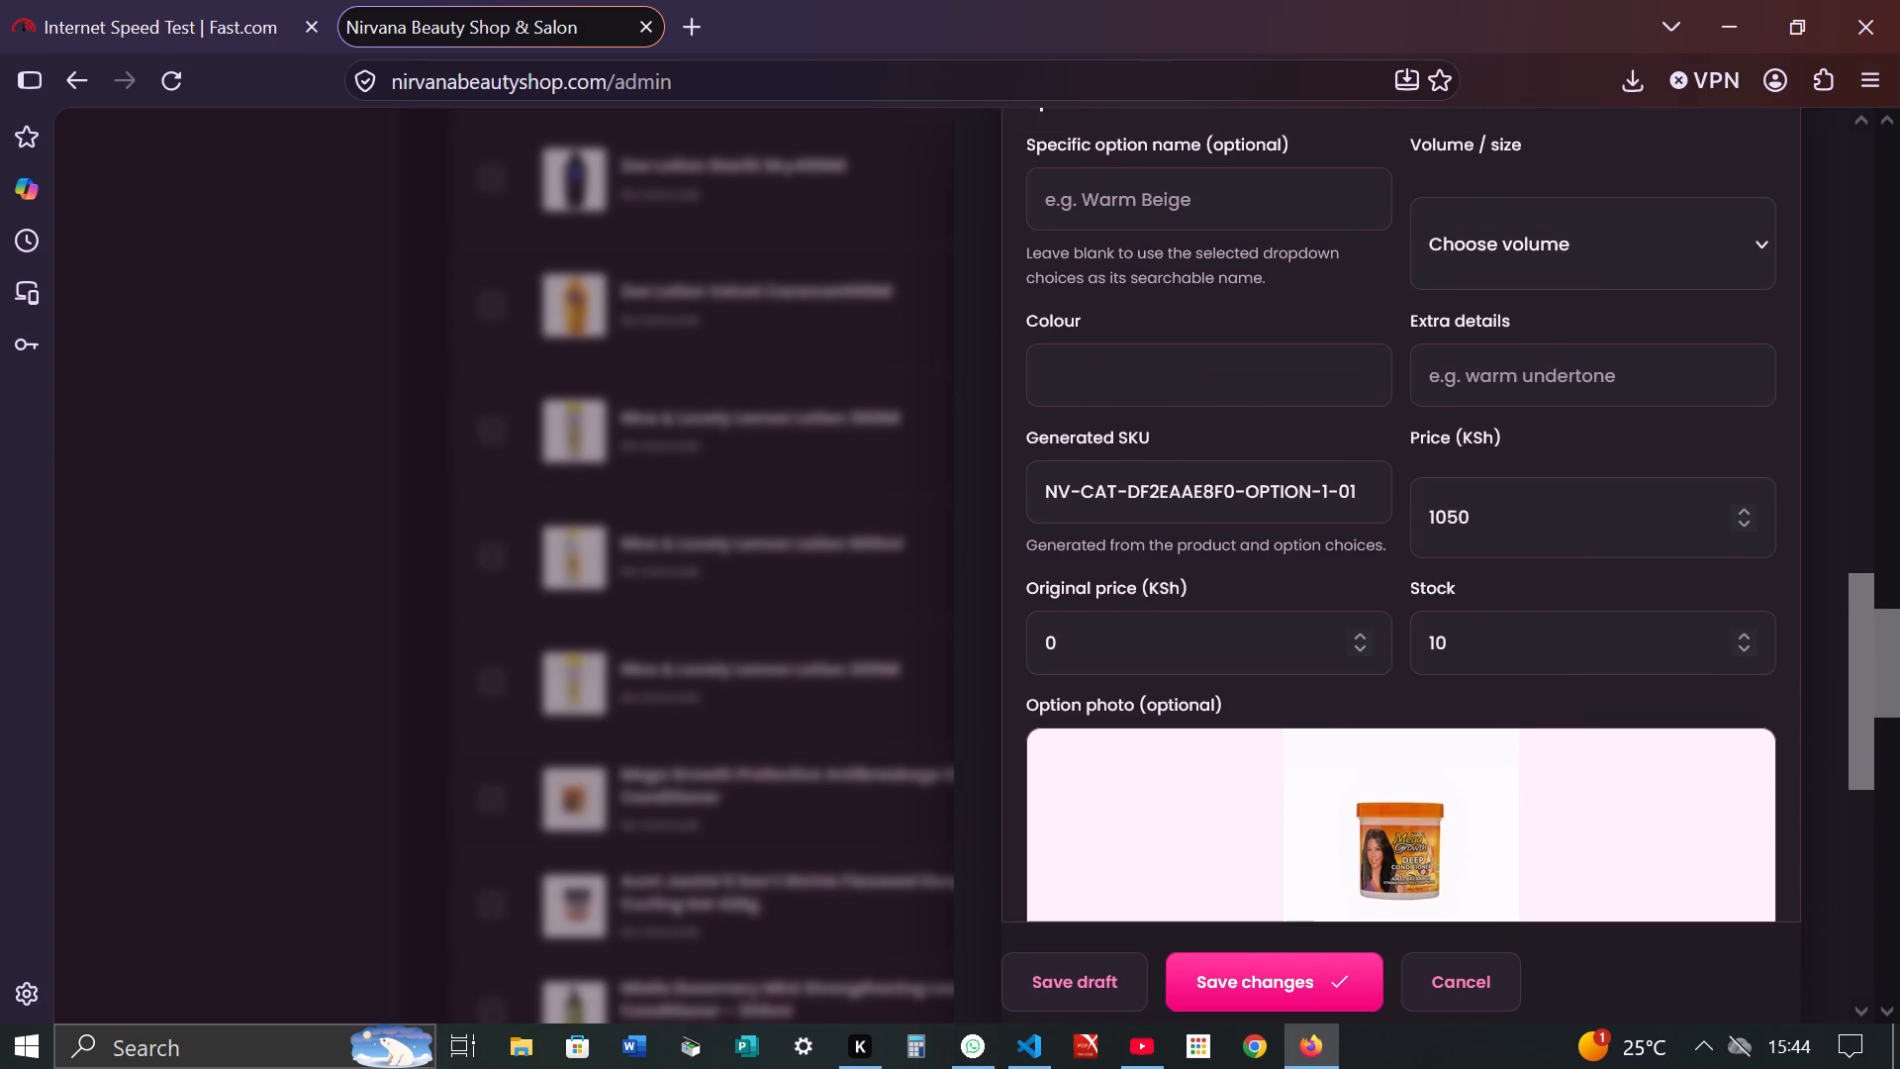
pyautogui.click(1439, 643)
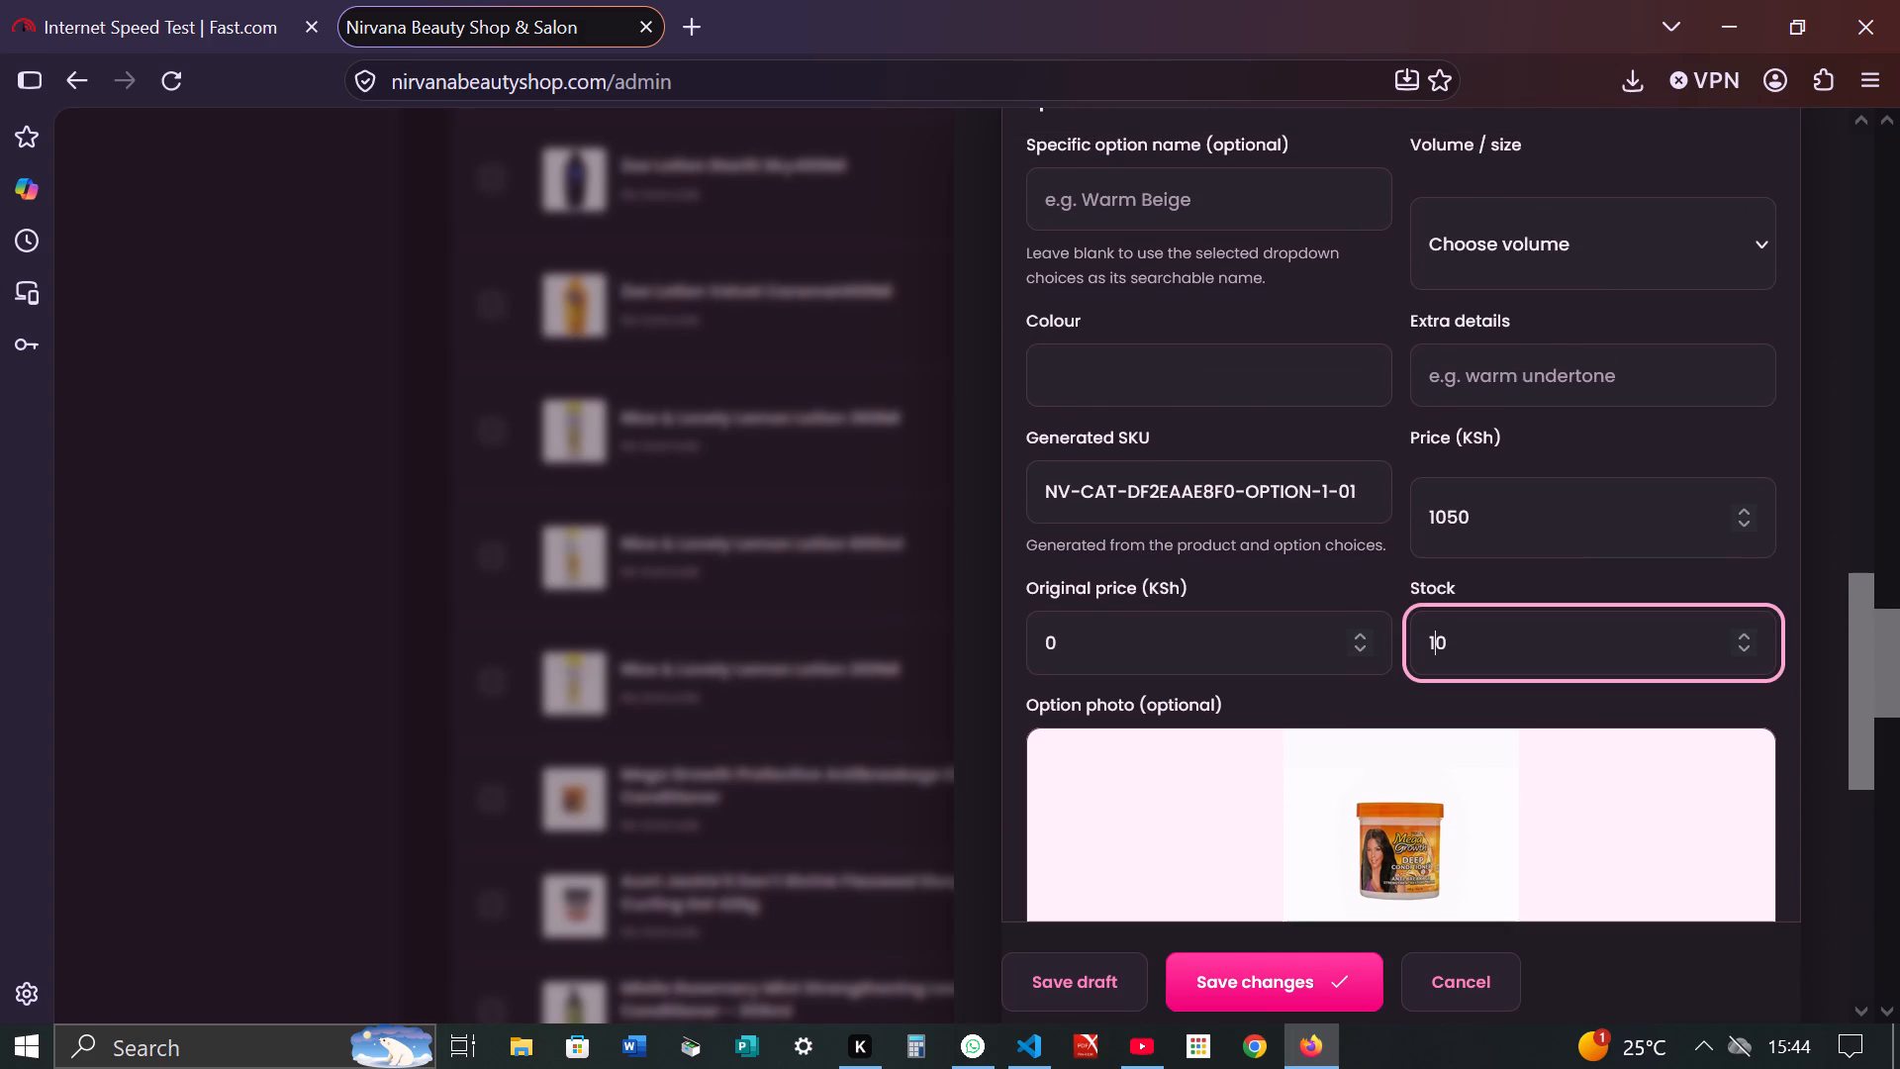
pyautogui.press('BackSpace')
pyautogui.scroll(-1, 1496, 773)
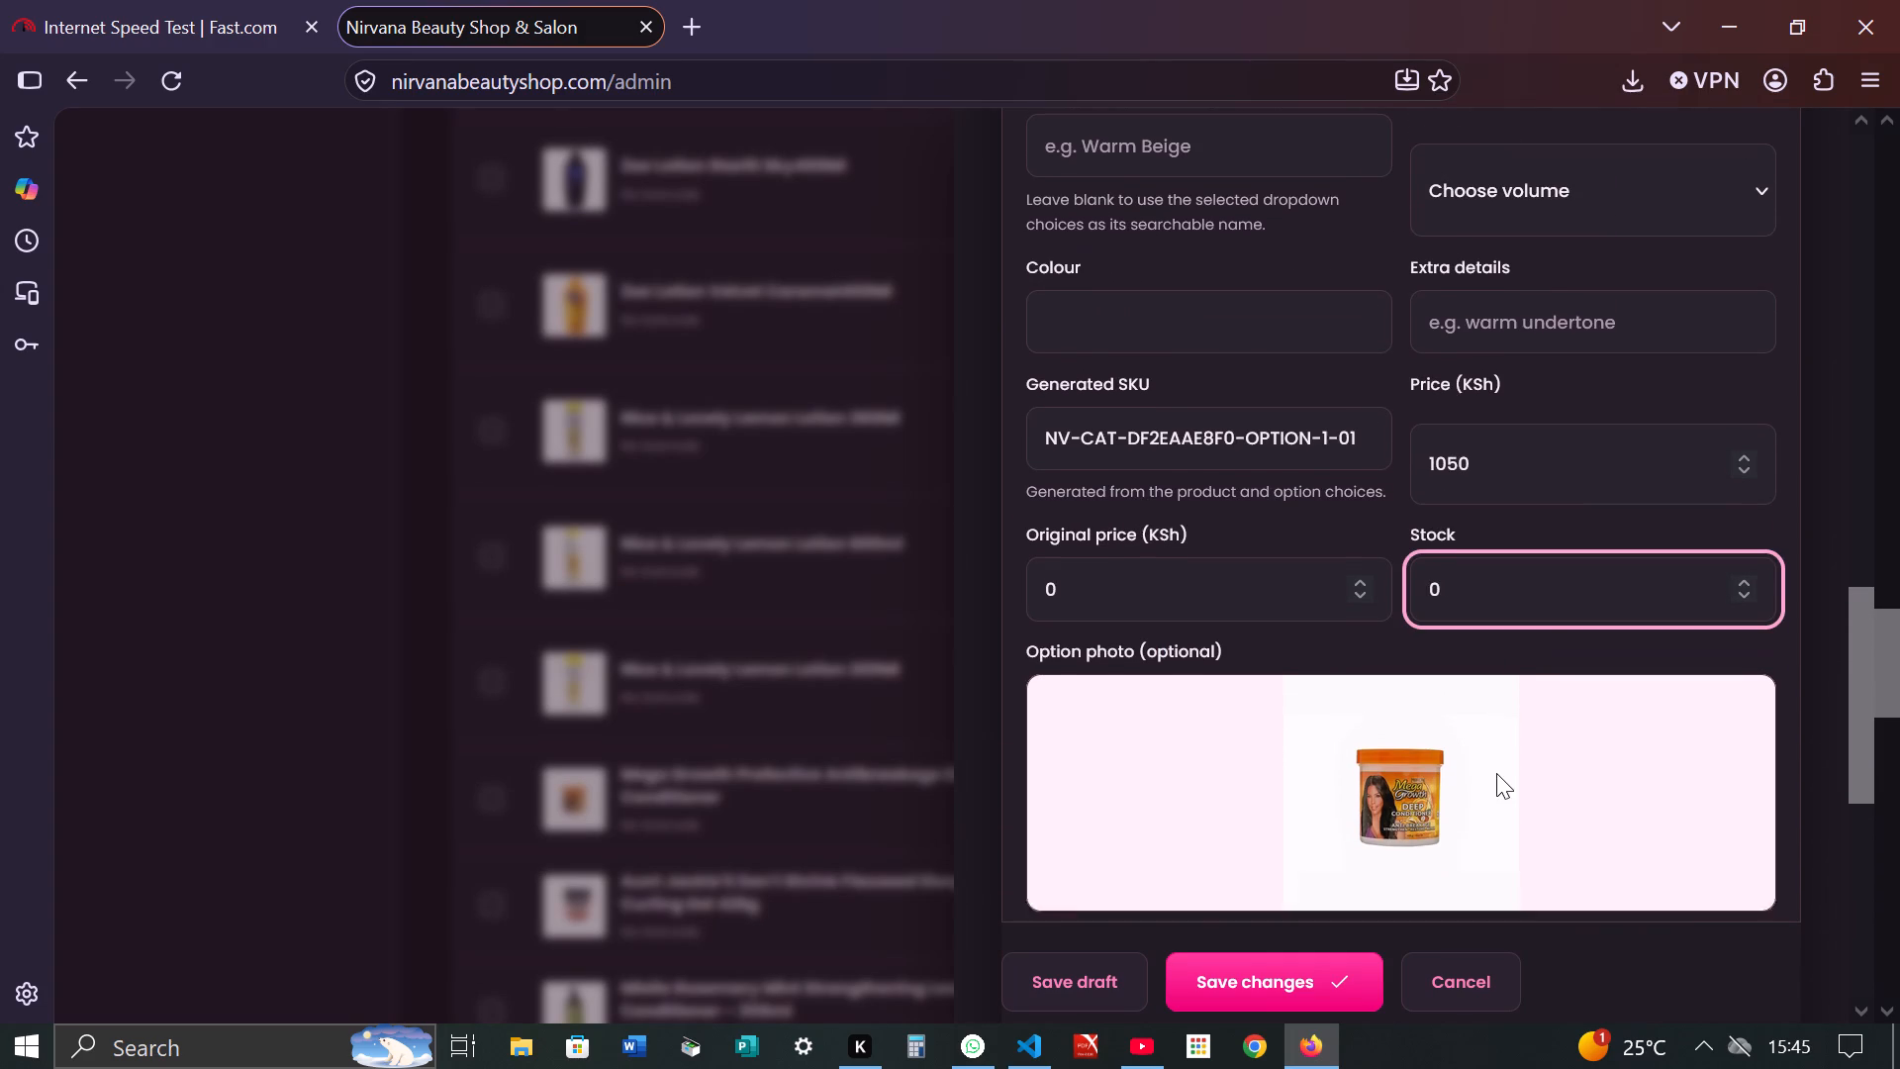
pyautogui.scroll(-2, 1496, 773)
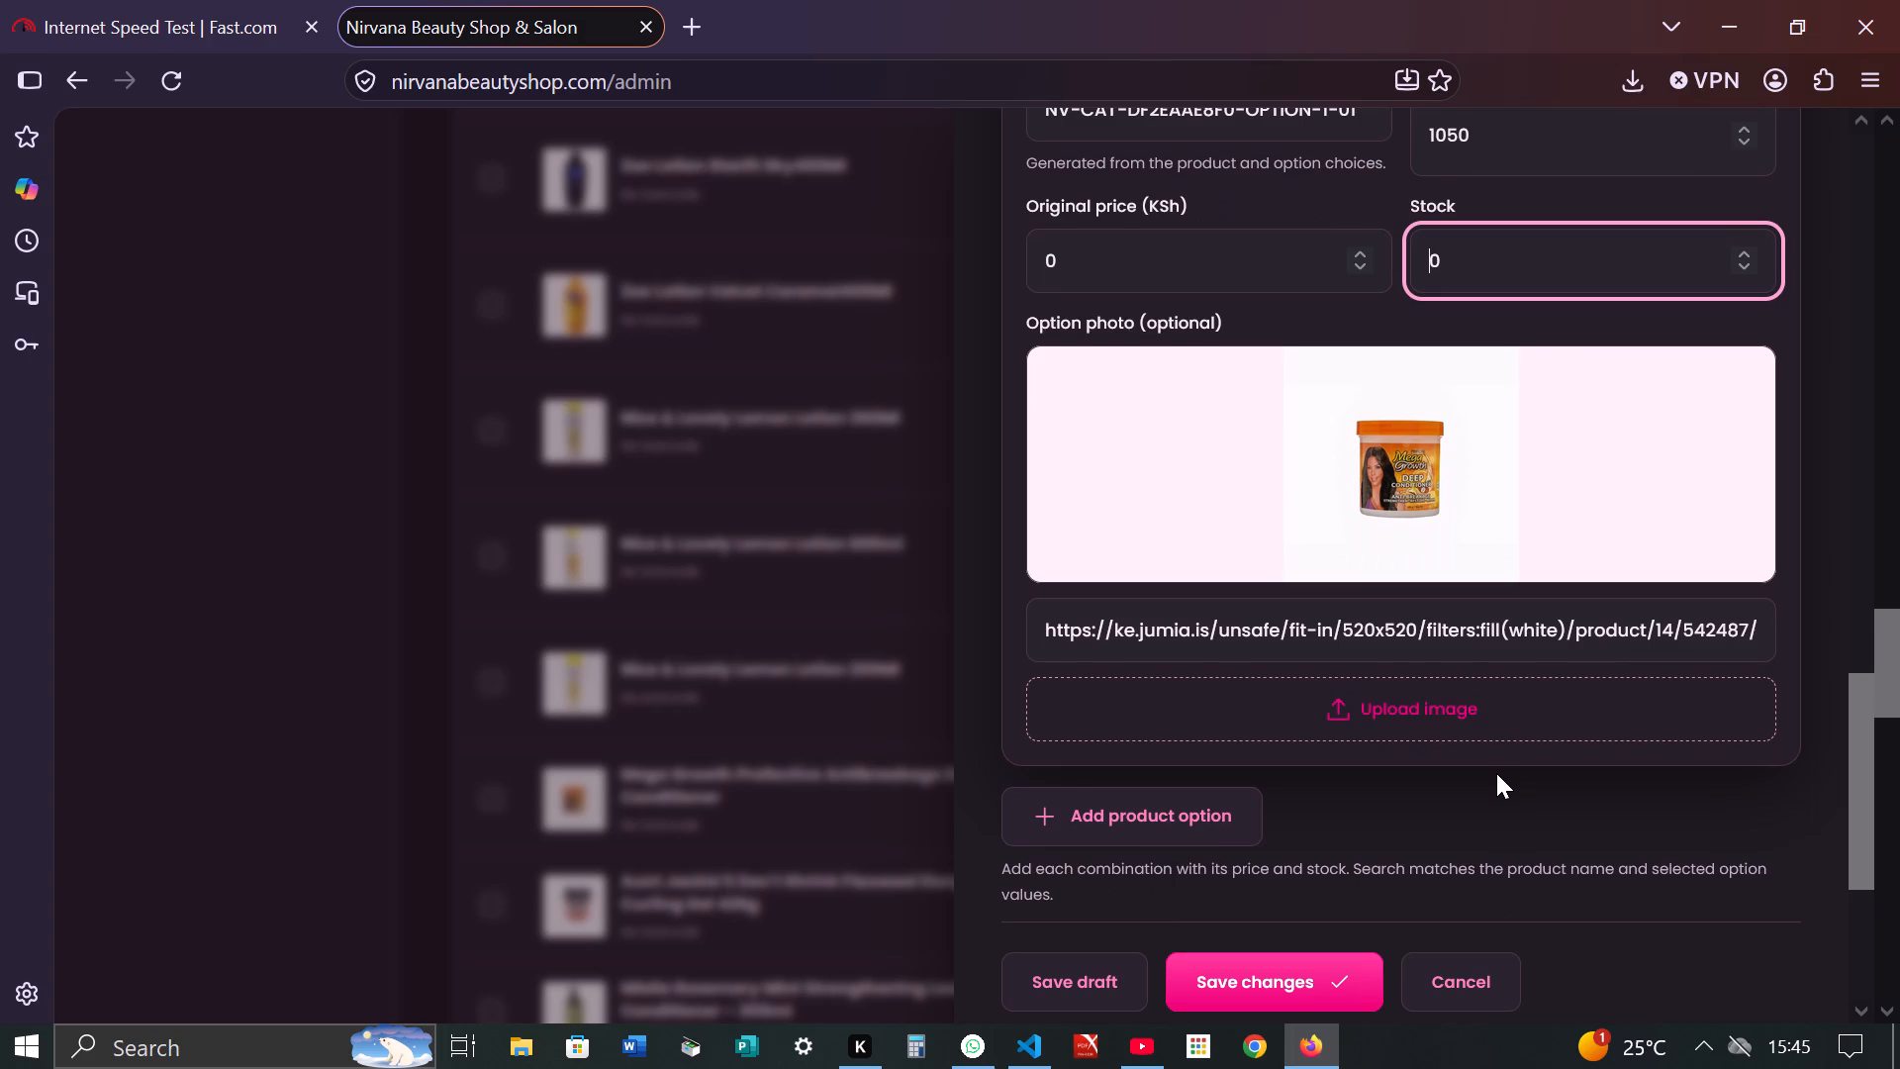
pyautogui.scroll(-1, 1496, 773)
pyautogui.scroll(1, 1496, 773)
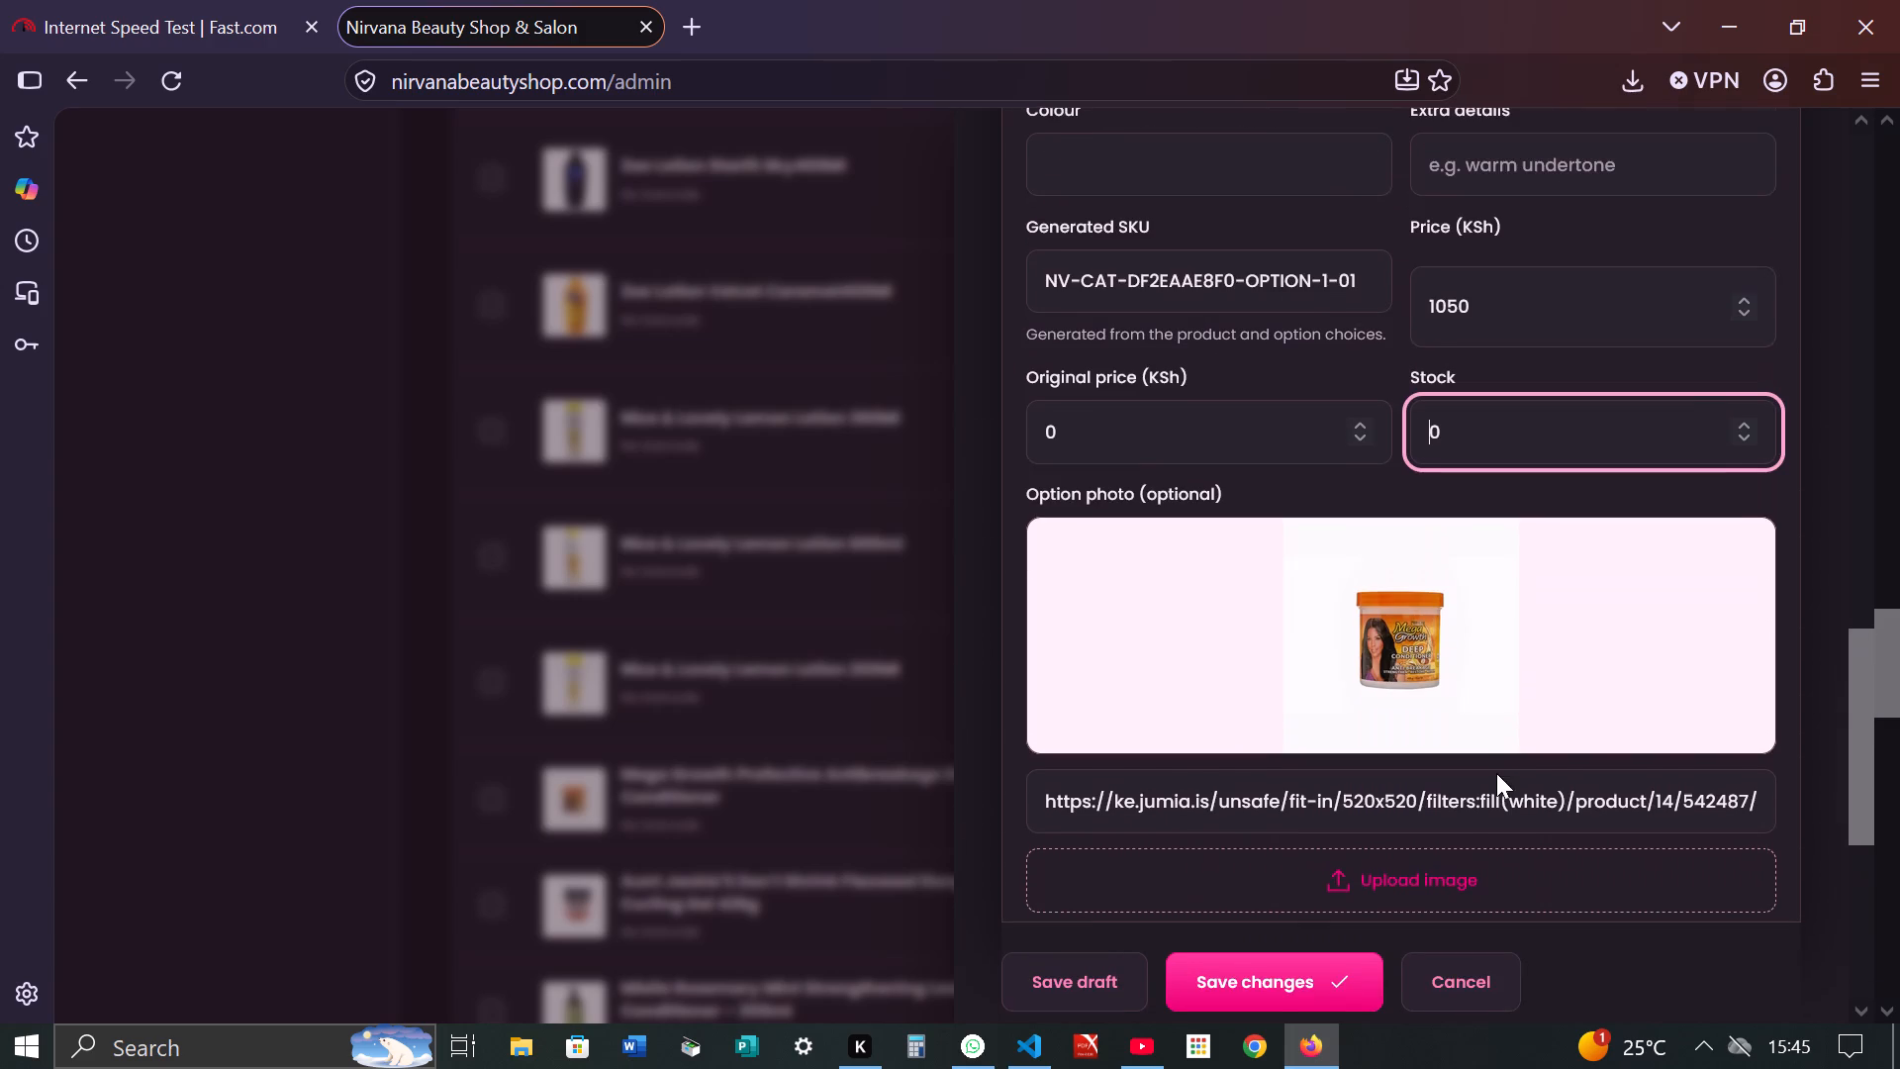
pyautogui.scroll(1, 1496, 773)
pyautogui.click(1305, 976)
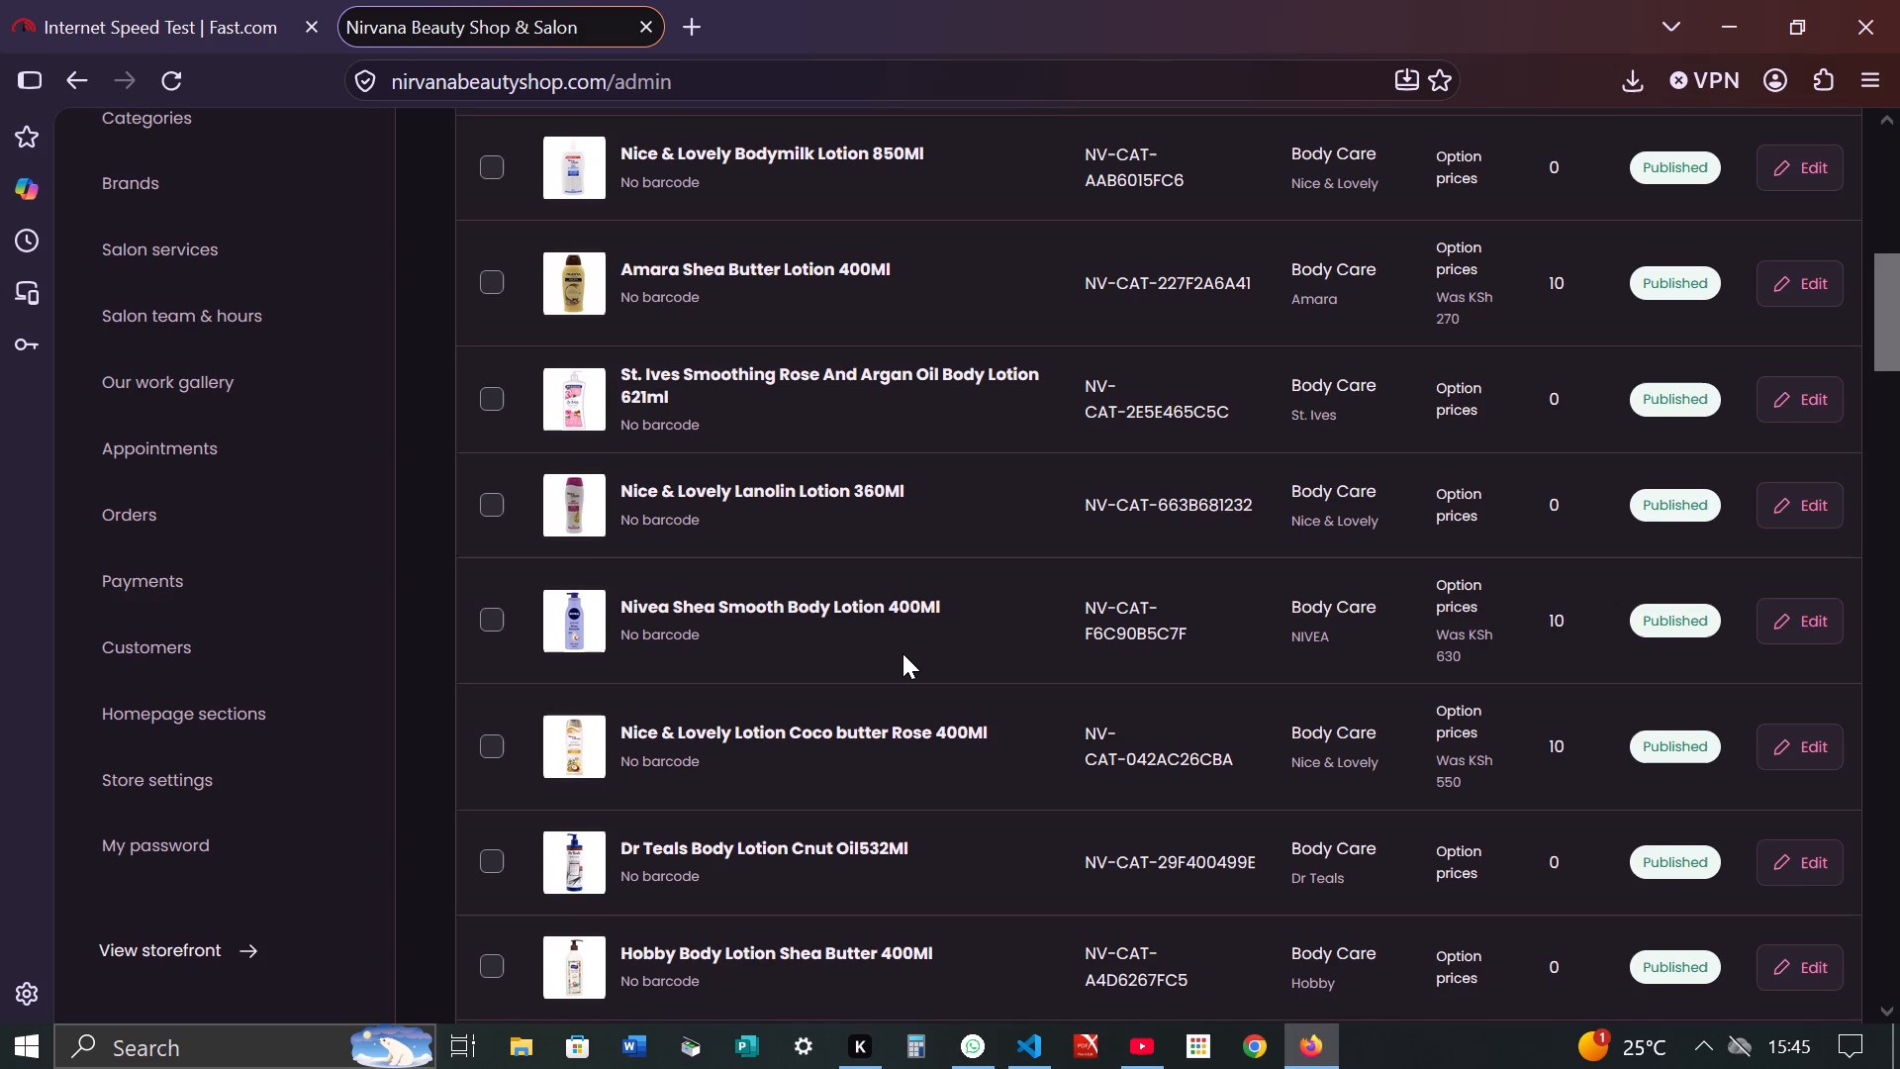
# Advance the catalogue product list from page 1 to page 3 and locate the Aunt Jackie'S Don't Shrink Flaxseed Elongating Curling Gel 426g.
pyautogui.scroll(-12, 902, 653)
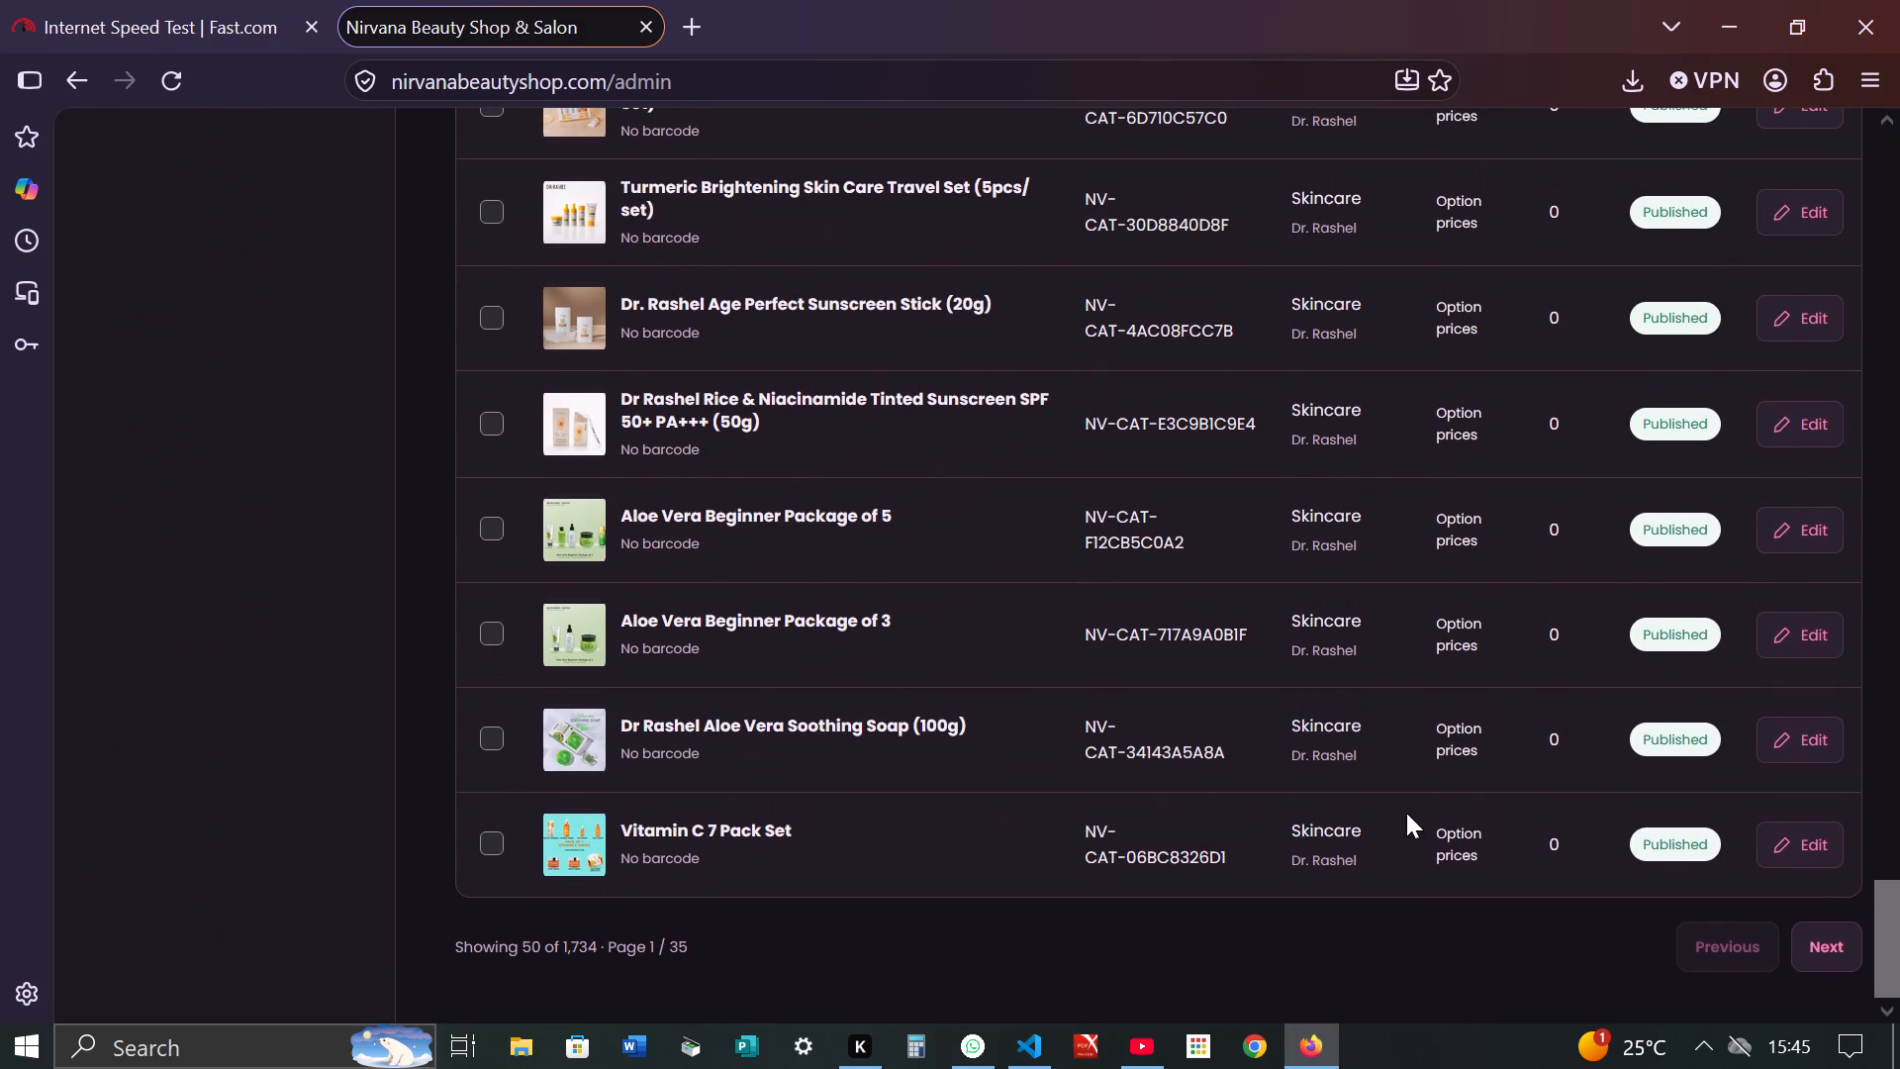
pyautogui.click(1815, 950)
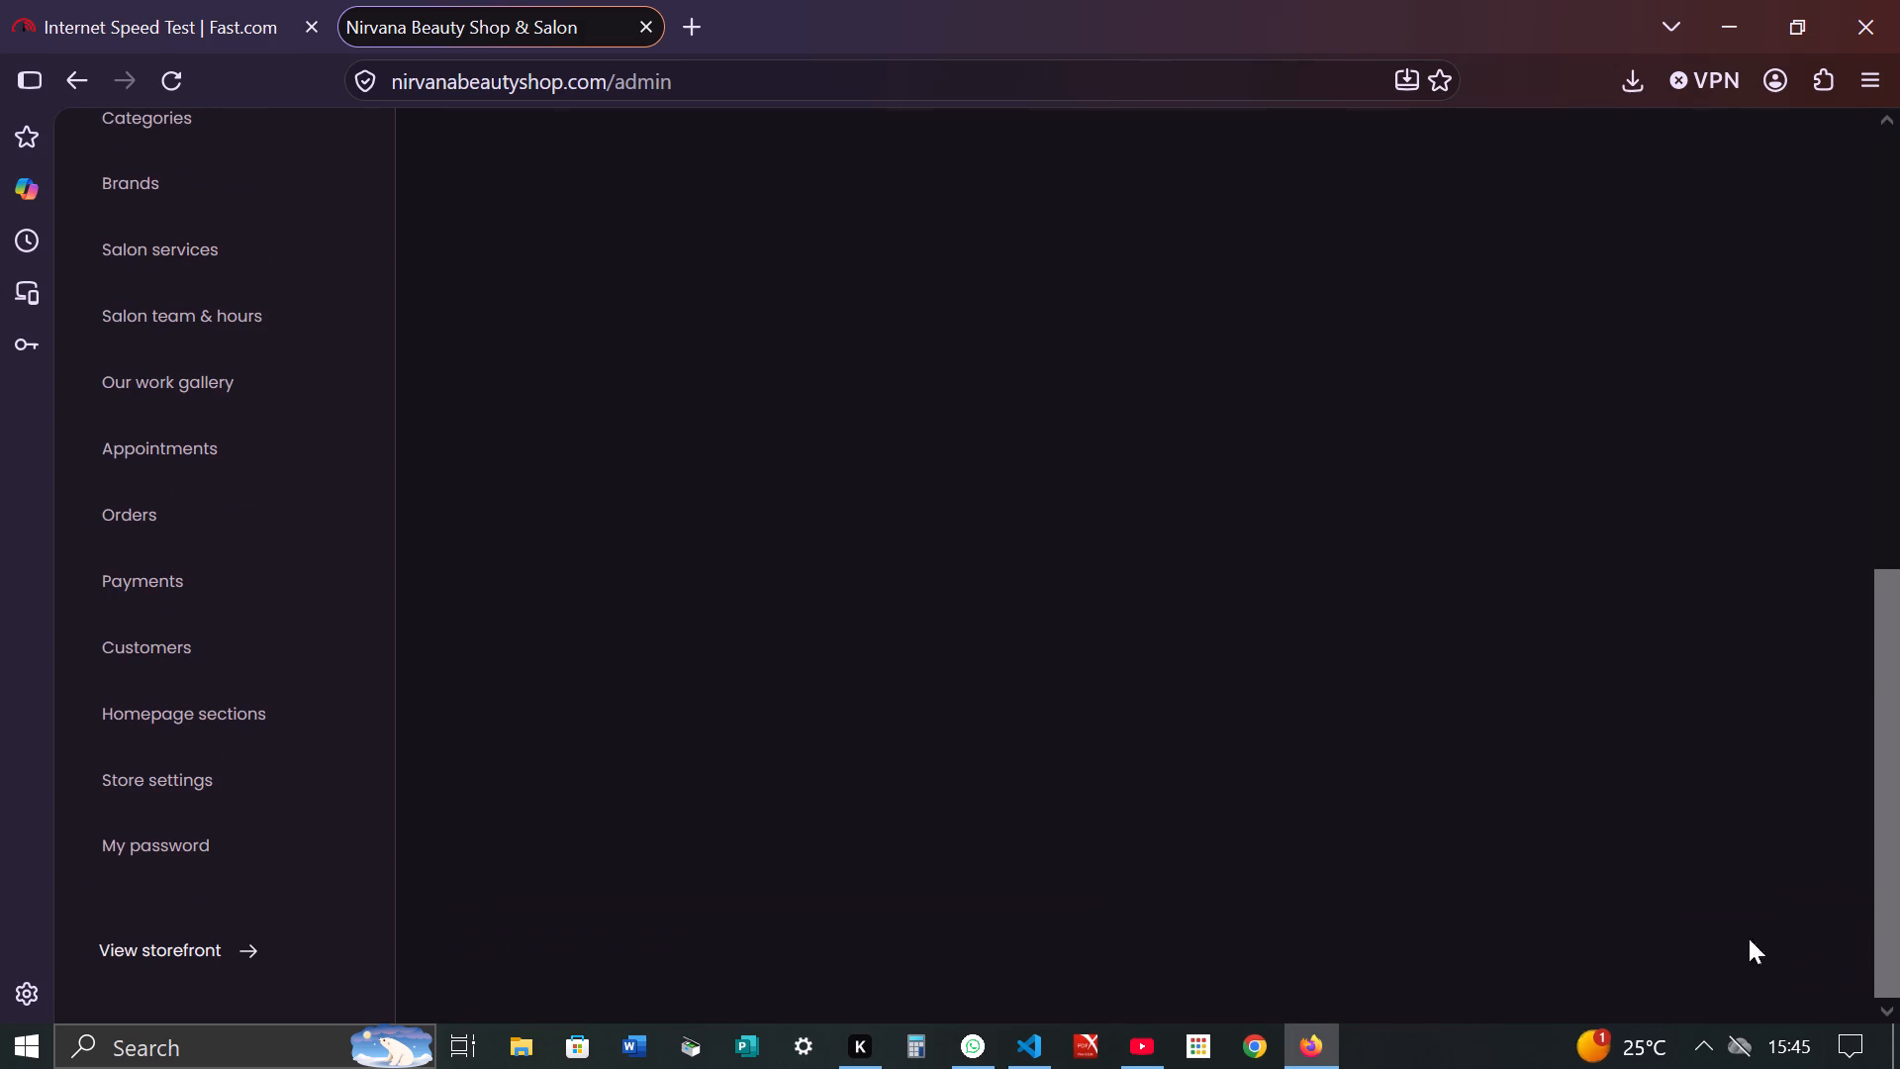
pyautogui.scroll(-15, 1523, 913)
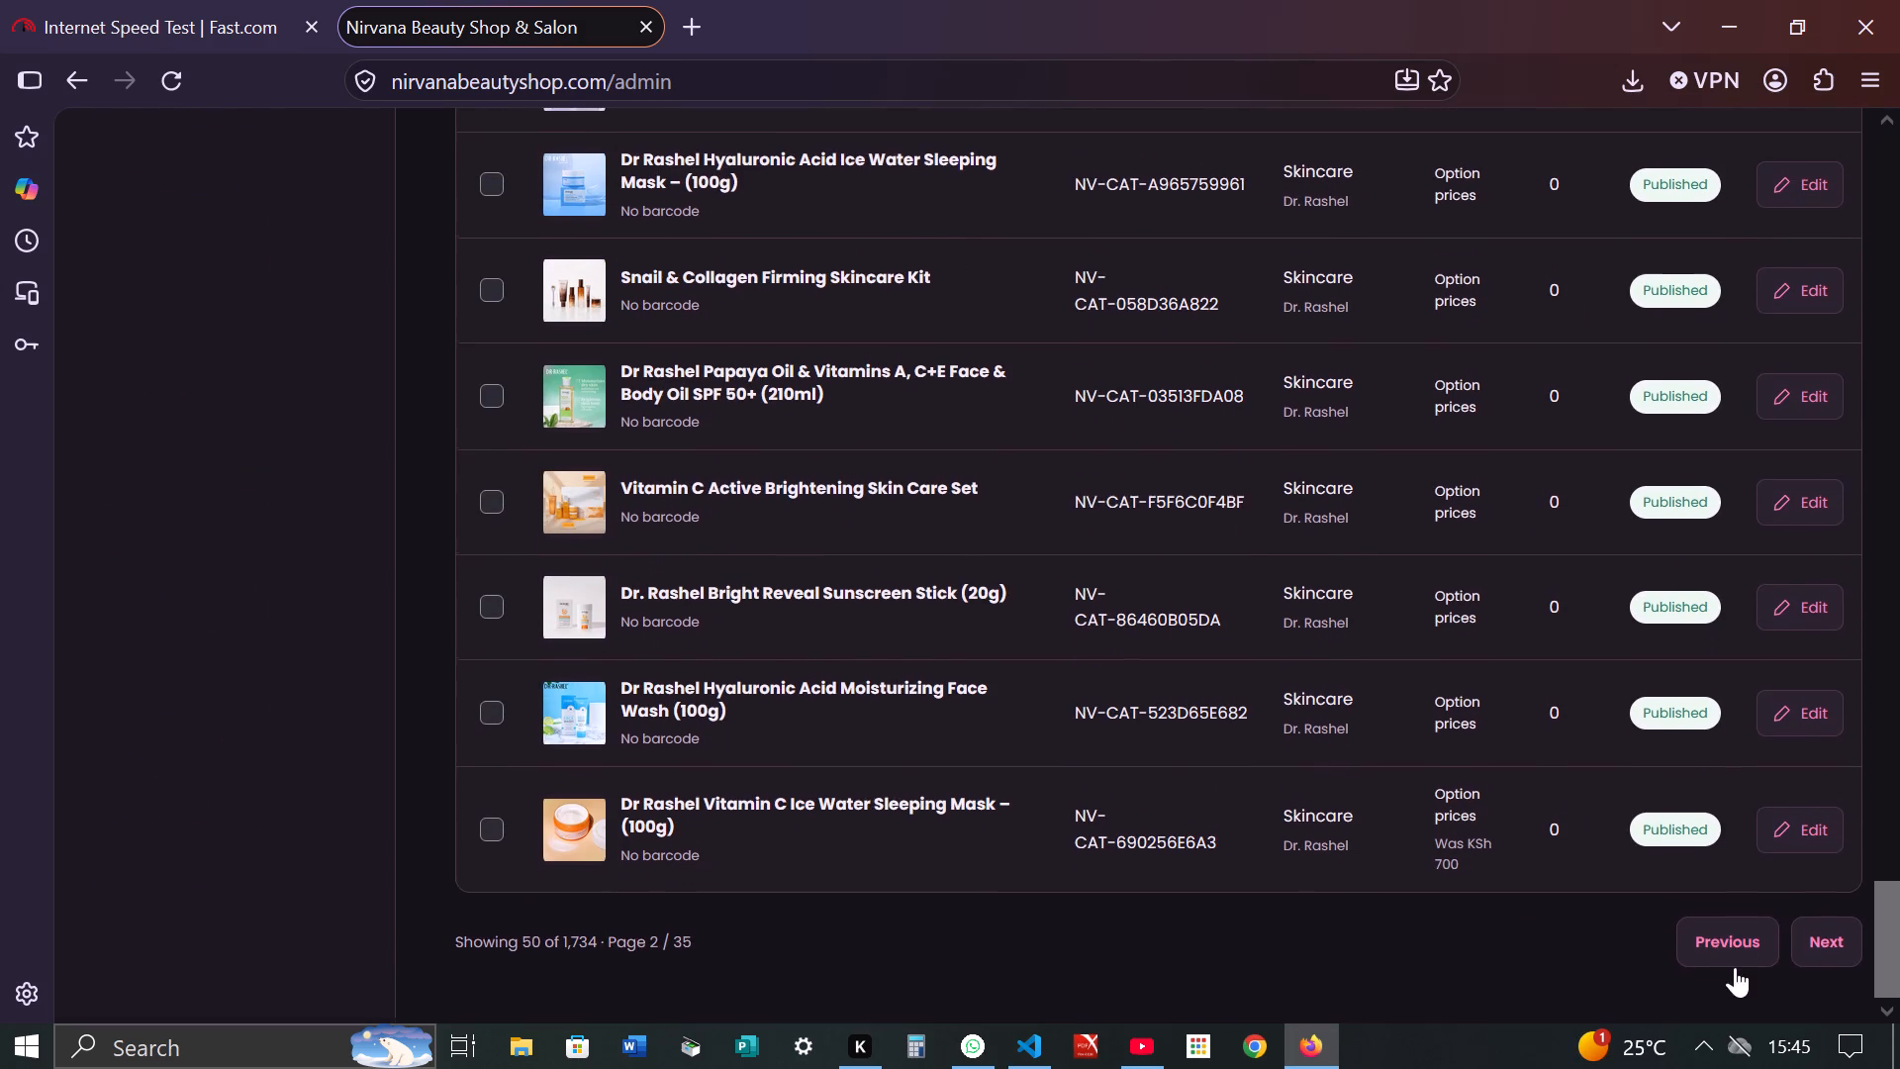
pyautogui.click(1807, 951)
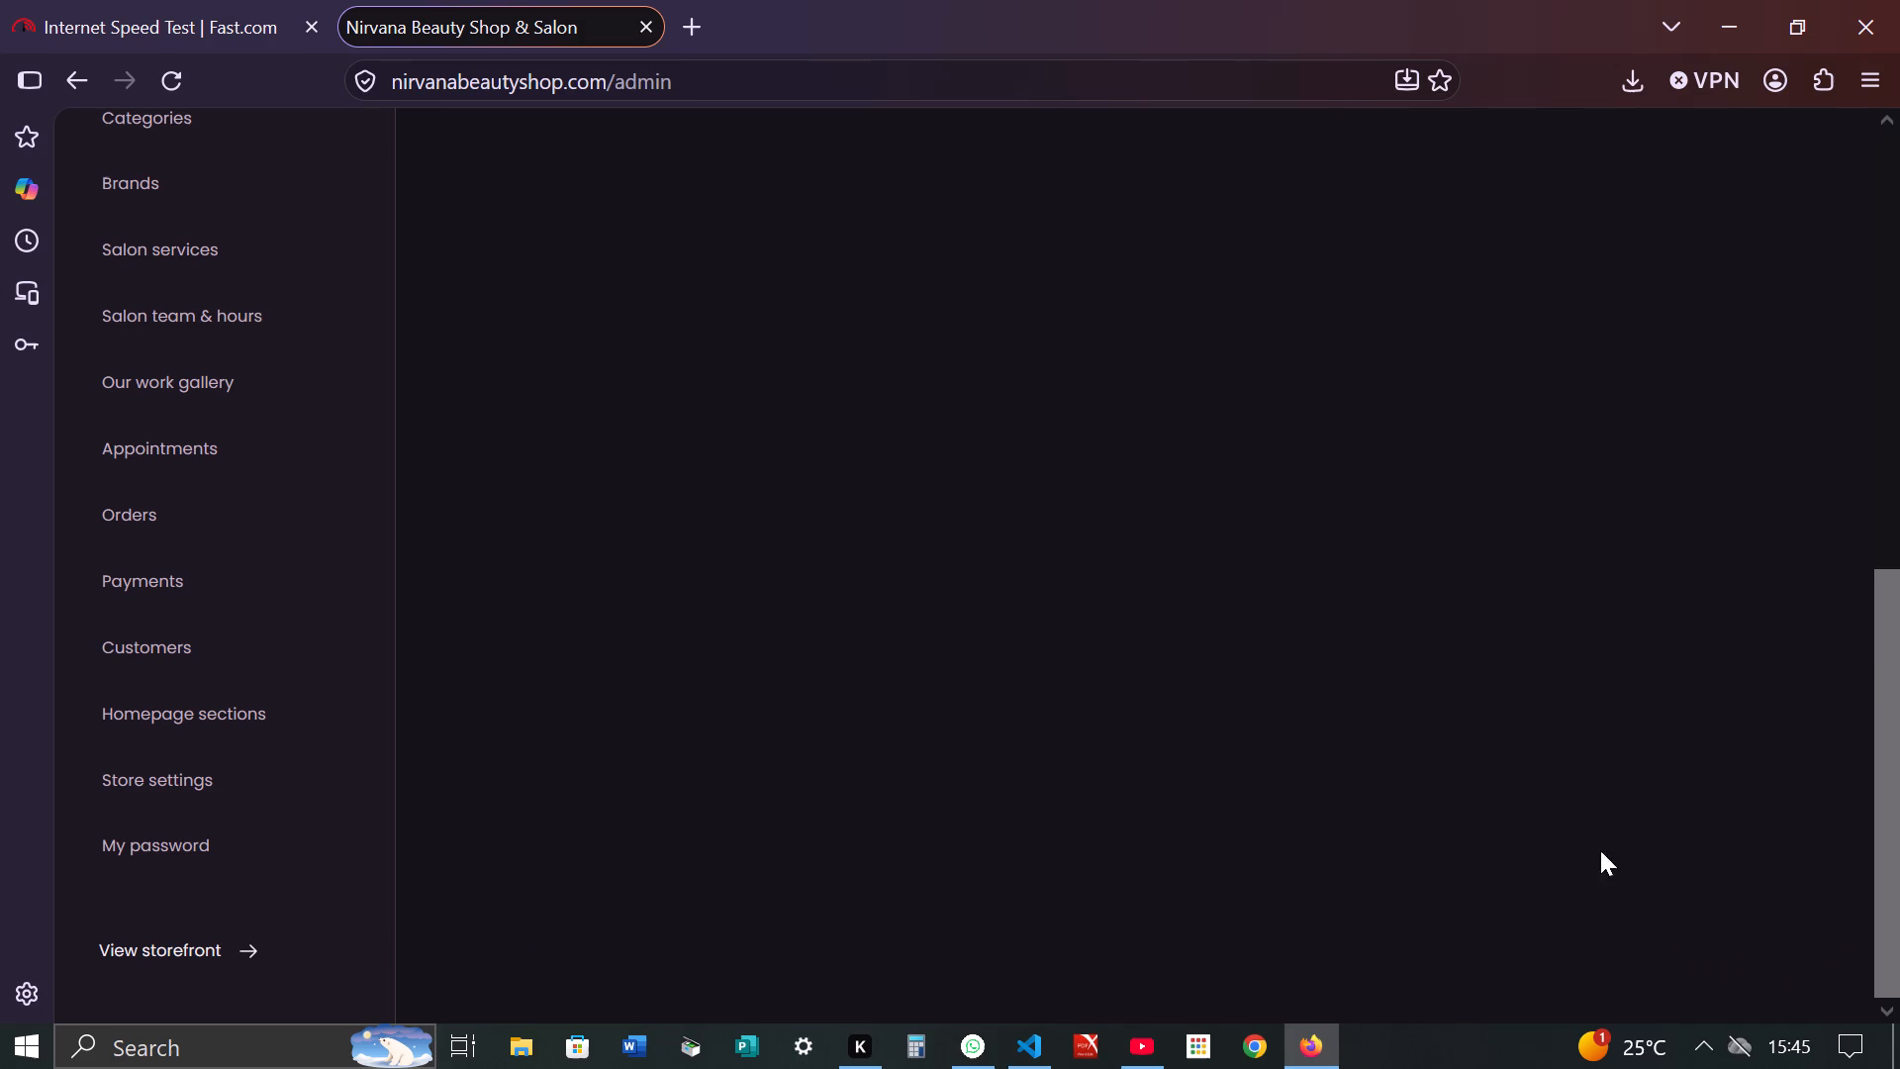
pyautogui.scroll(-6, 1286, 771)
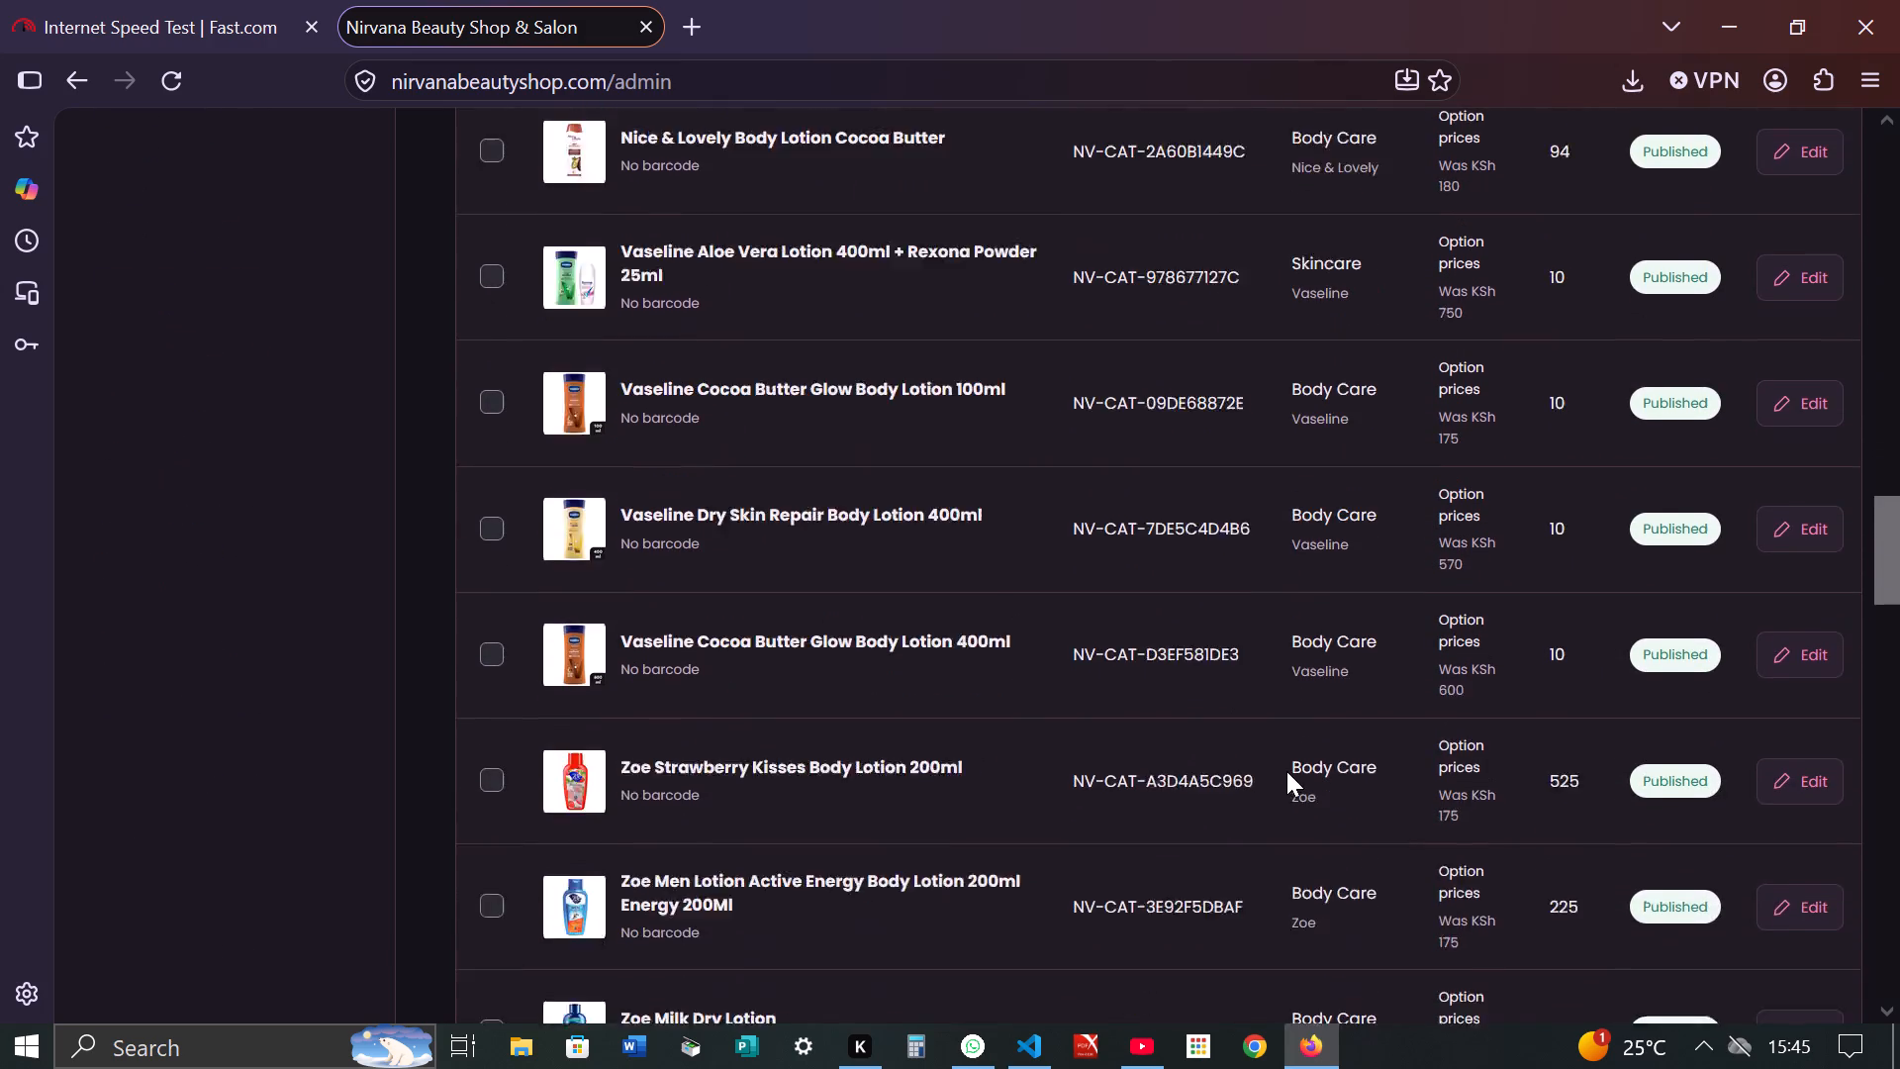
pyautogui.scroll(-8, 1286, 771)
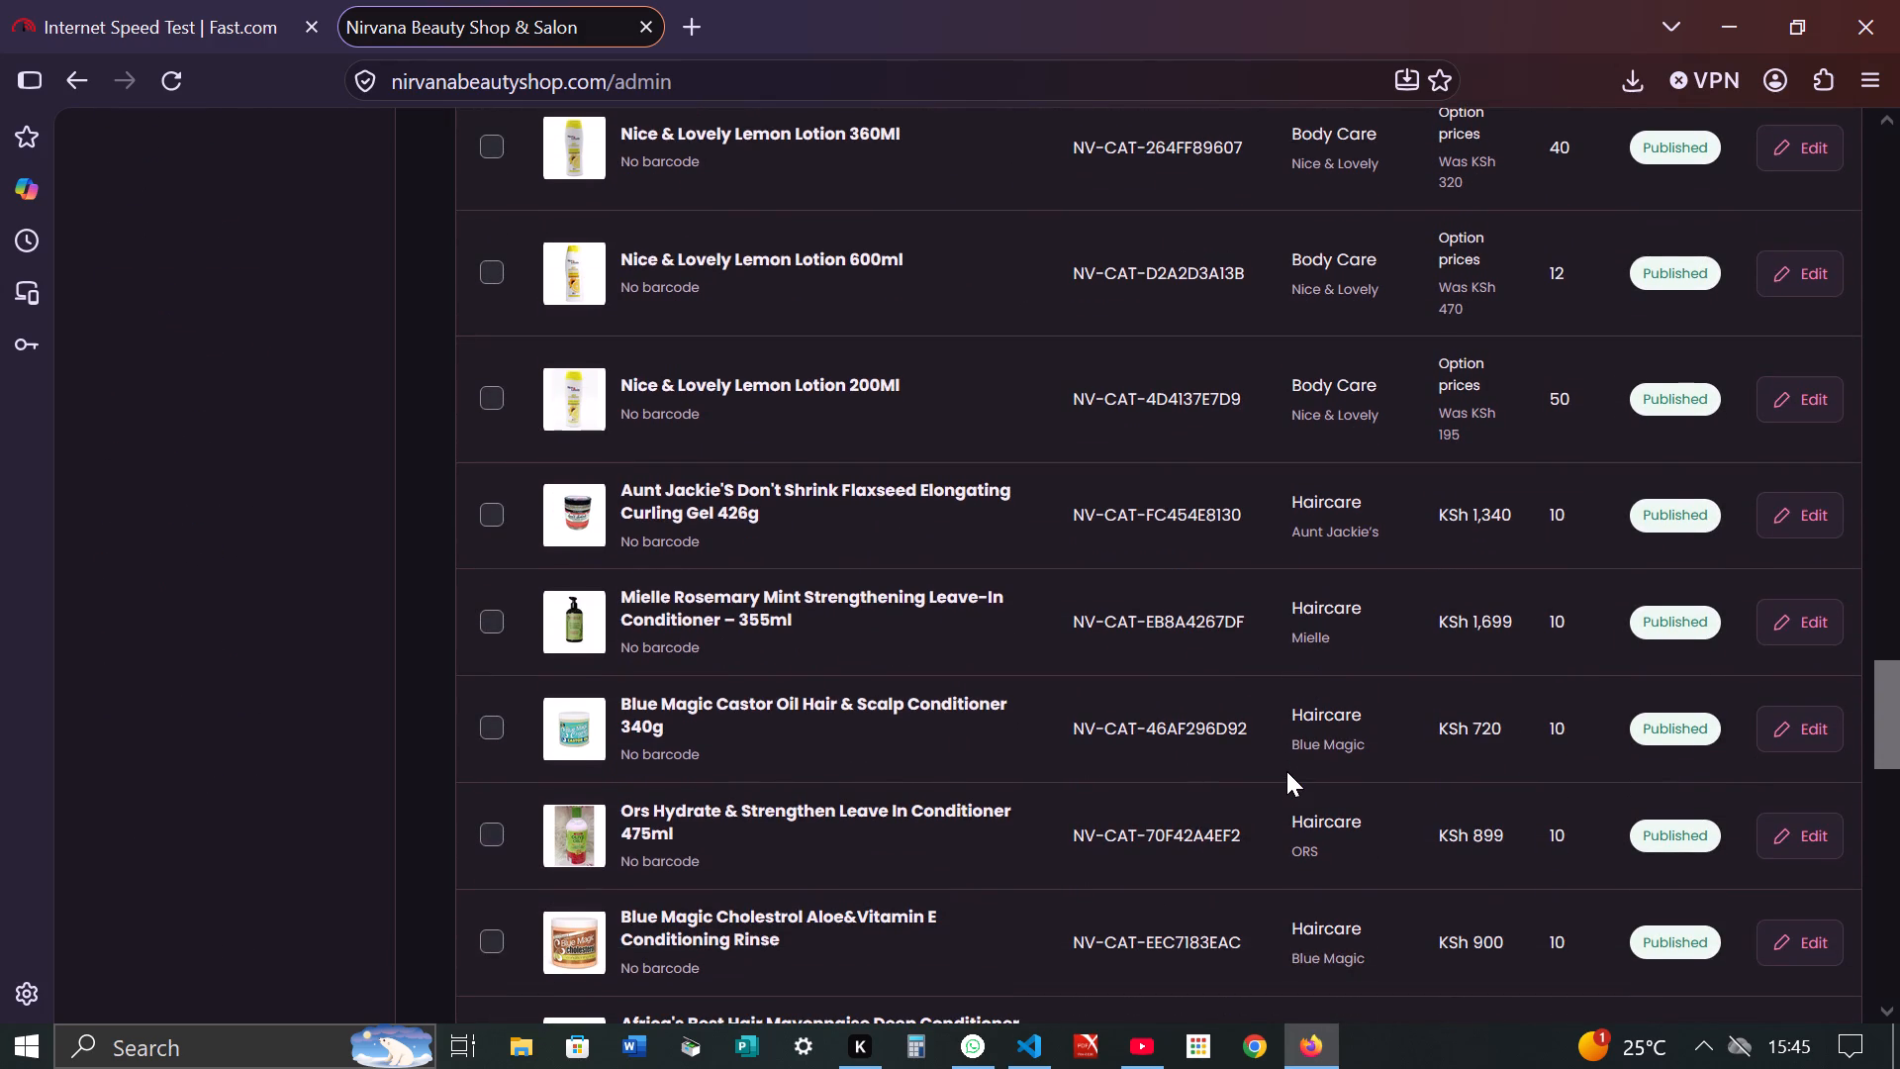
# Open the Aunt Jackie'S Don't Shrink Flaxseed Elongating Curling Gel 426g record for editing, set its option 1 stock to 0 and save the record.
pyautogui.click(1795, 498)
pyautogui.scroll(-3, 1529, 661)
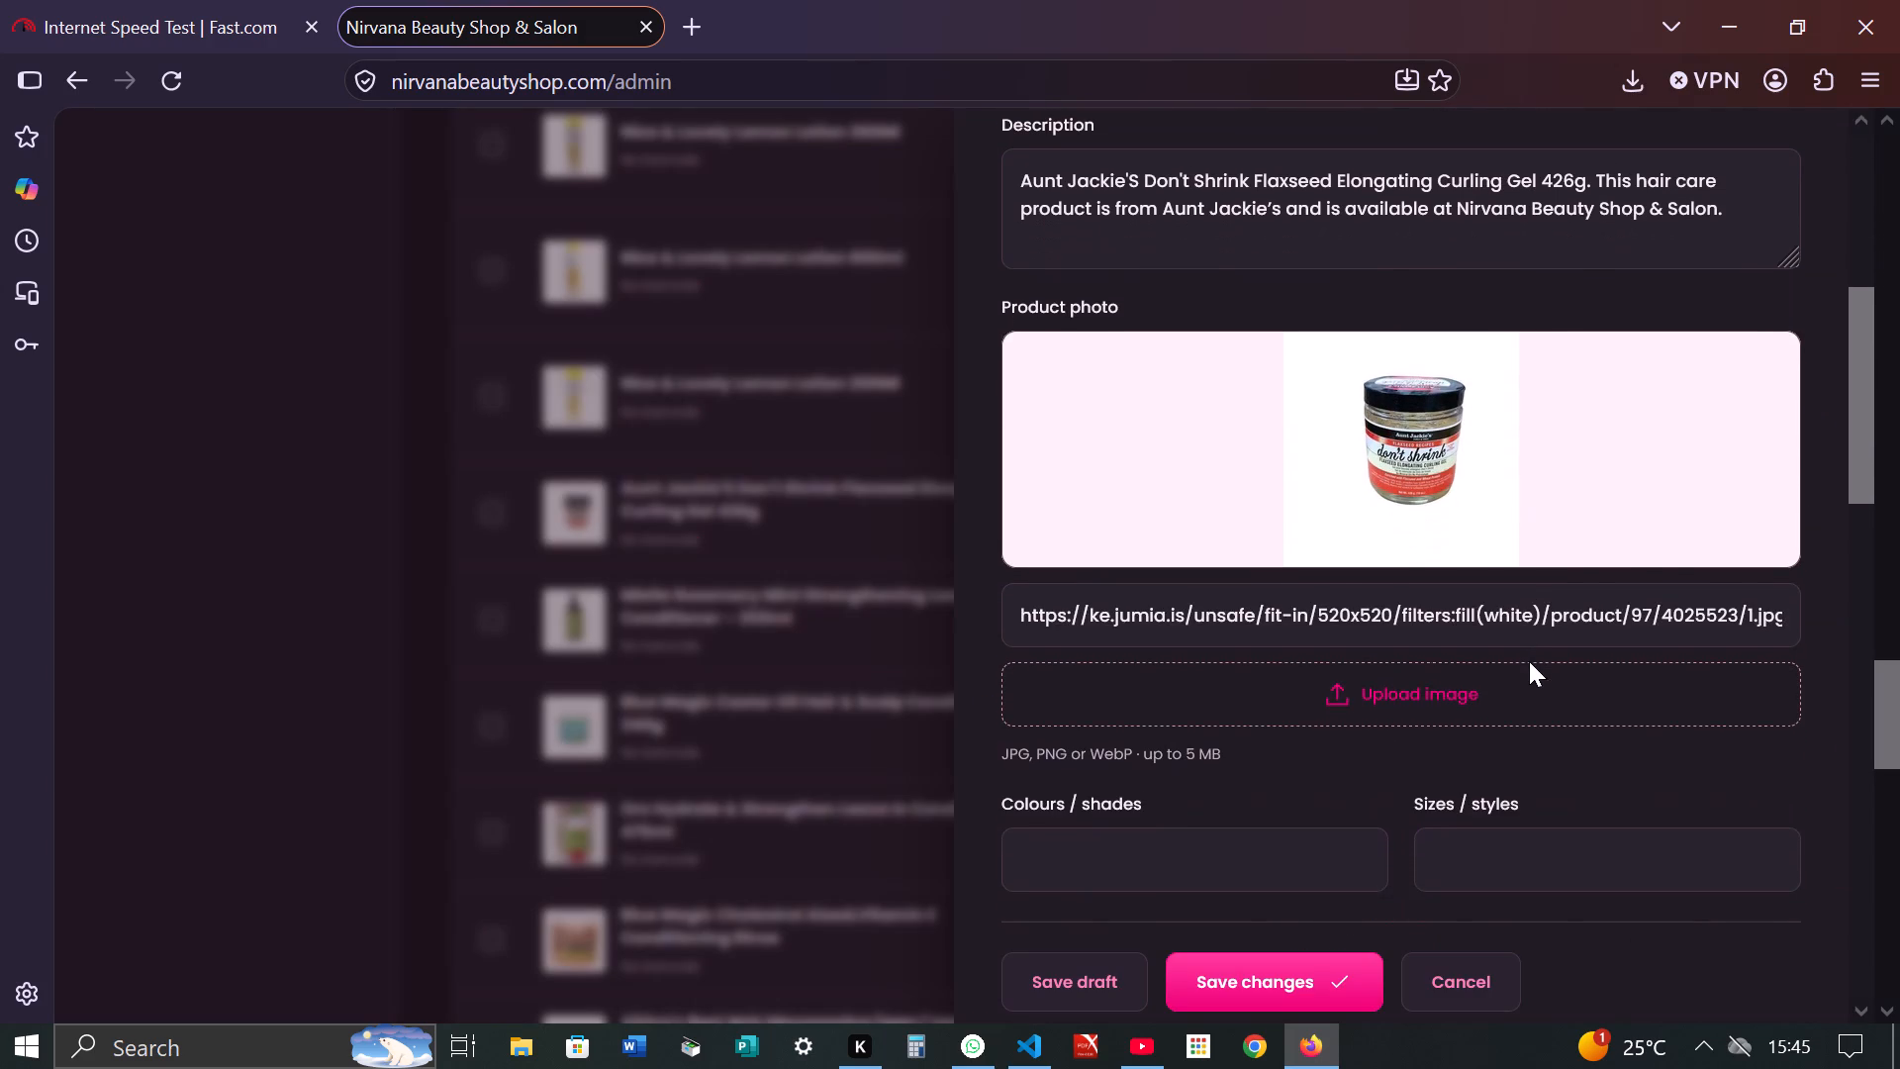
pyautogui.scroll(-2, 1529, 661)
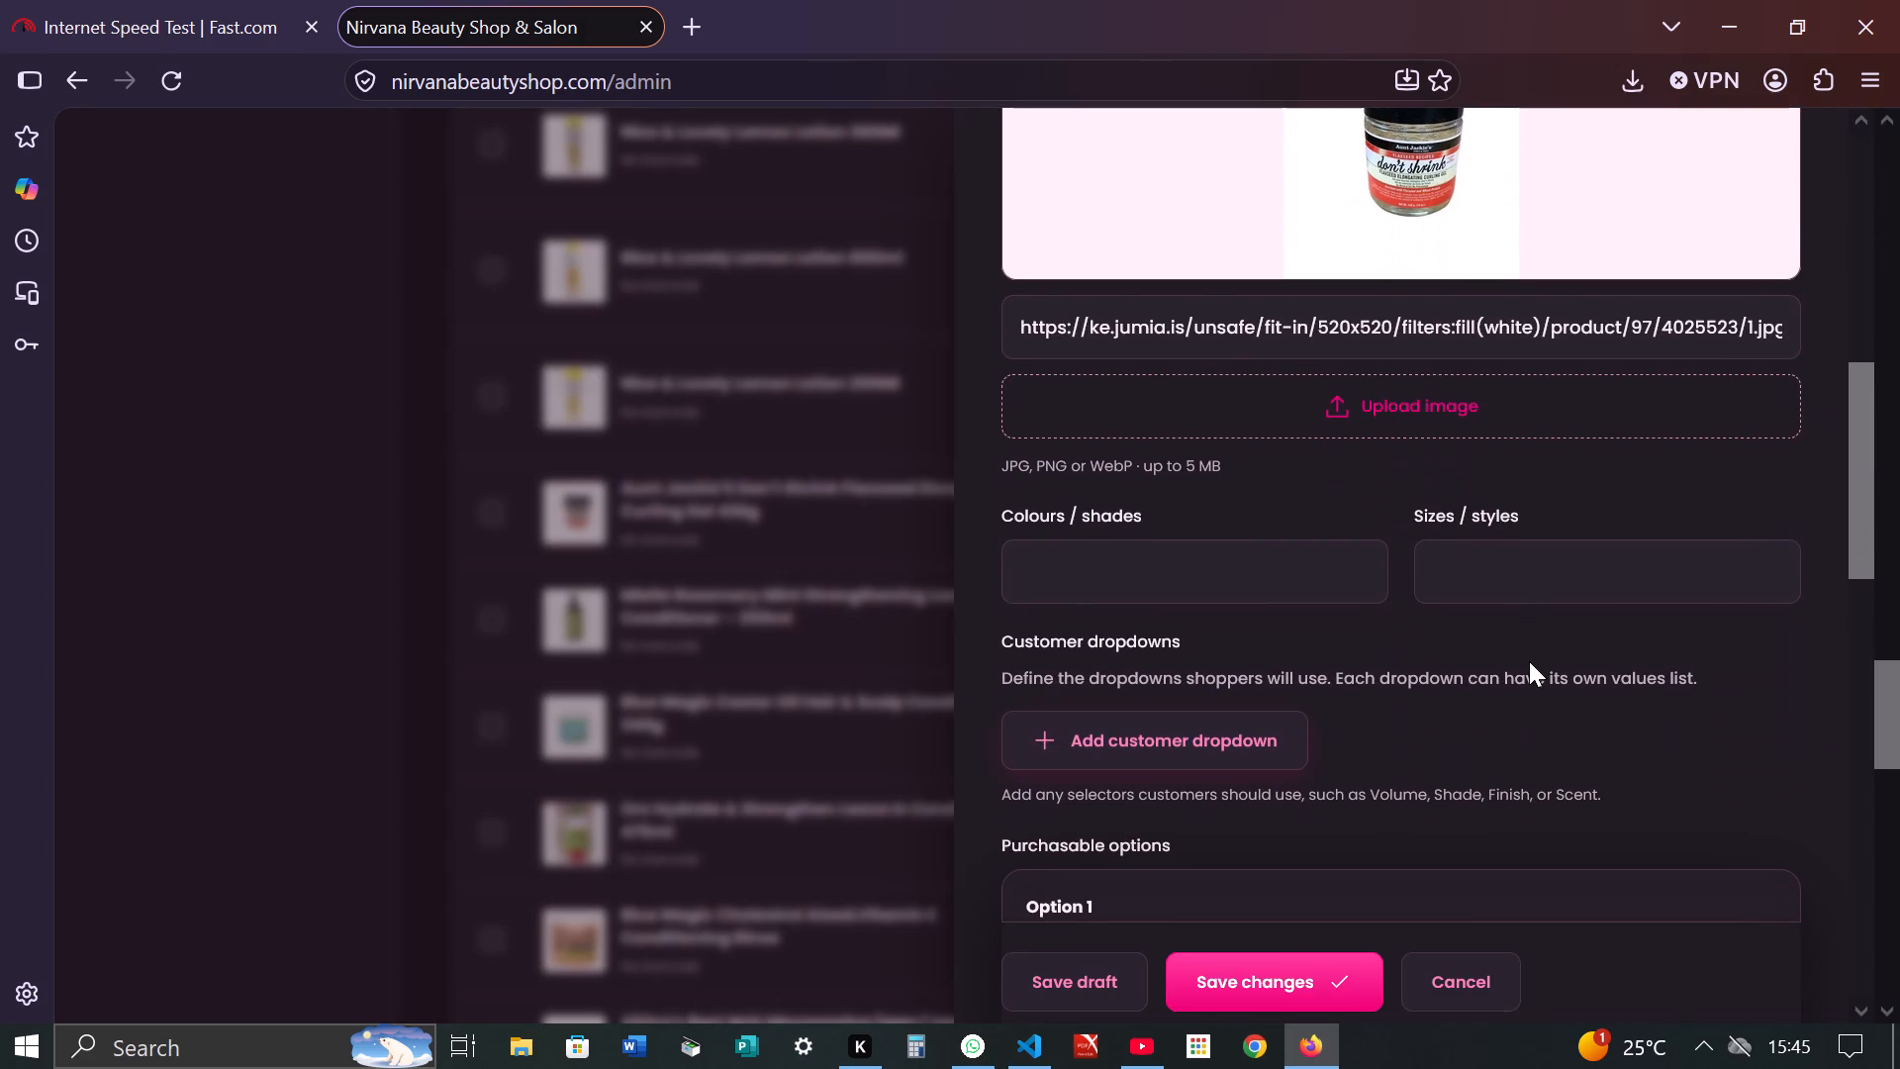
pyautogui.scroll(-4, 1529, 661)
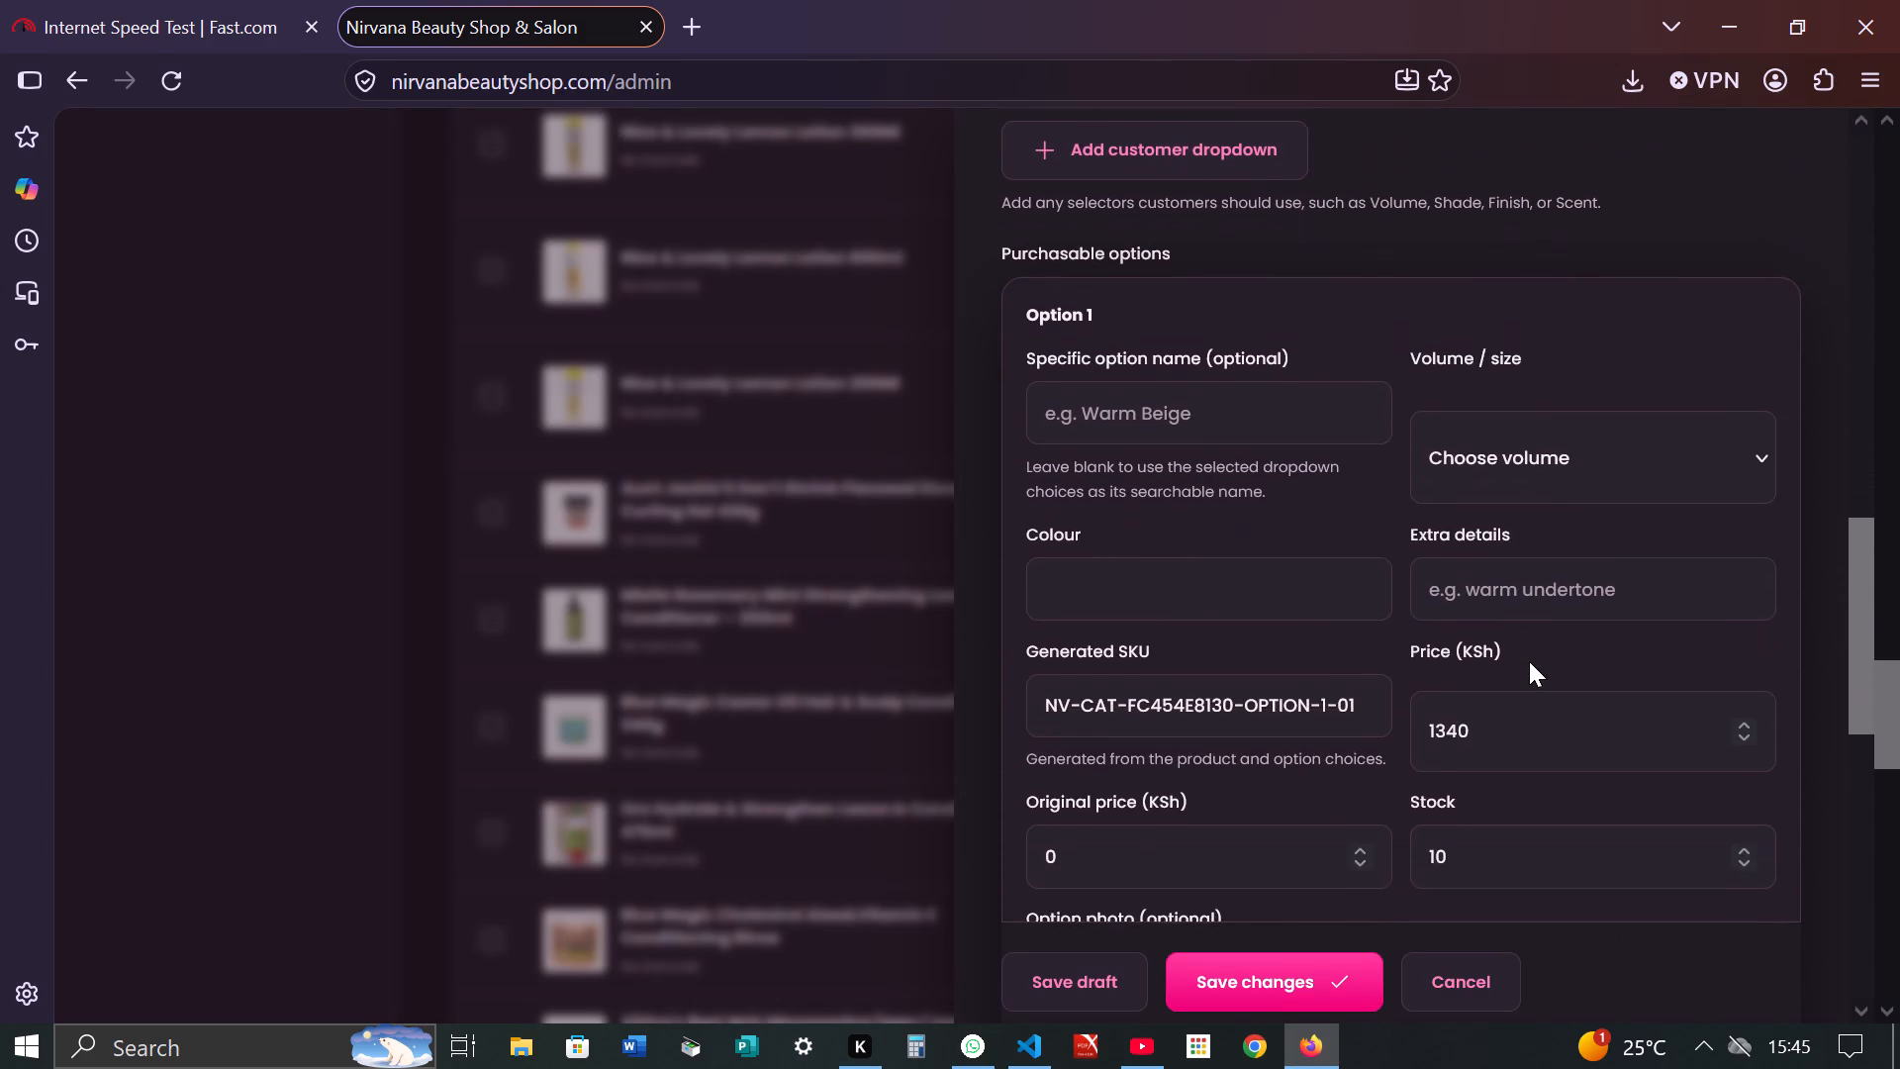
pyautogui.scroll(-1, 1529, 661)
pyautogui.click(1437, 783)
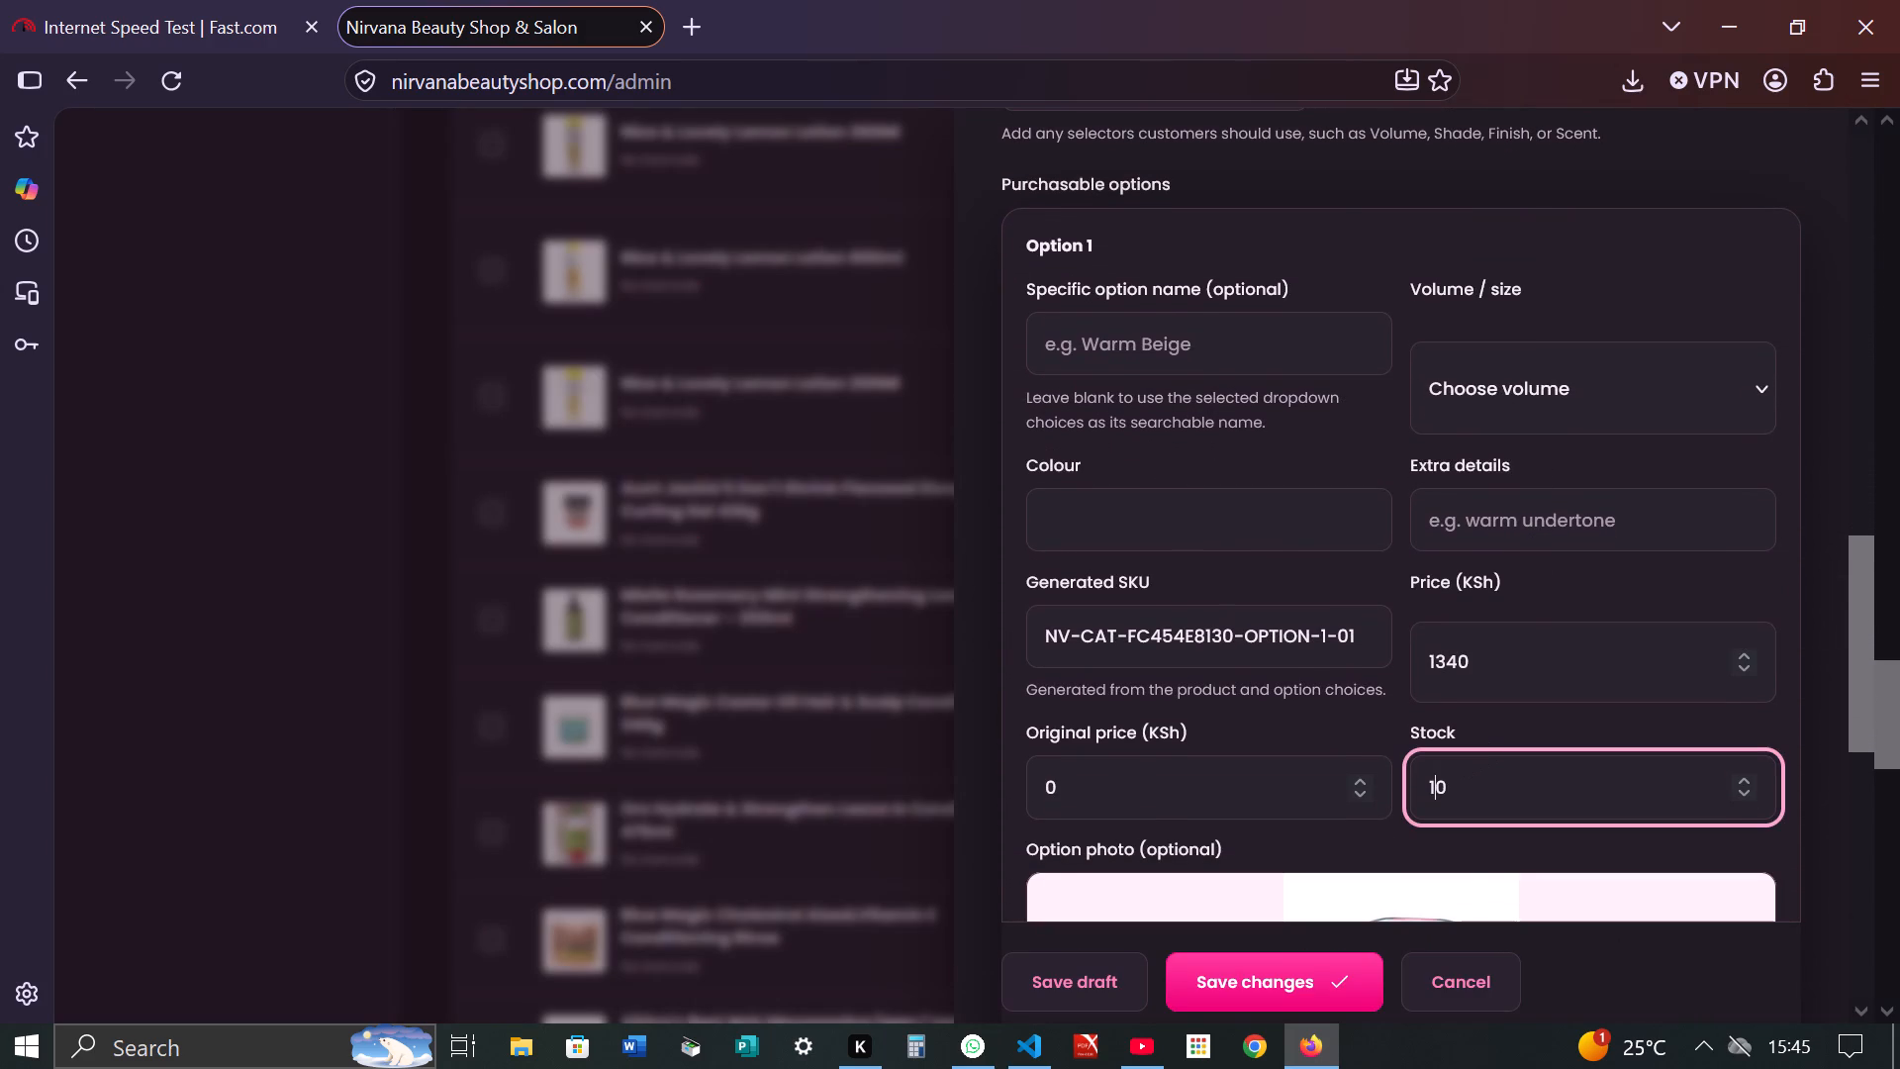
pyautogui.press('BackSpace')
pyautogui.click(1281, 953)
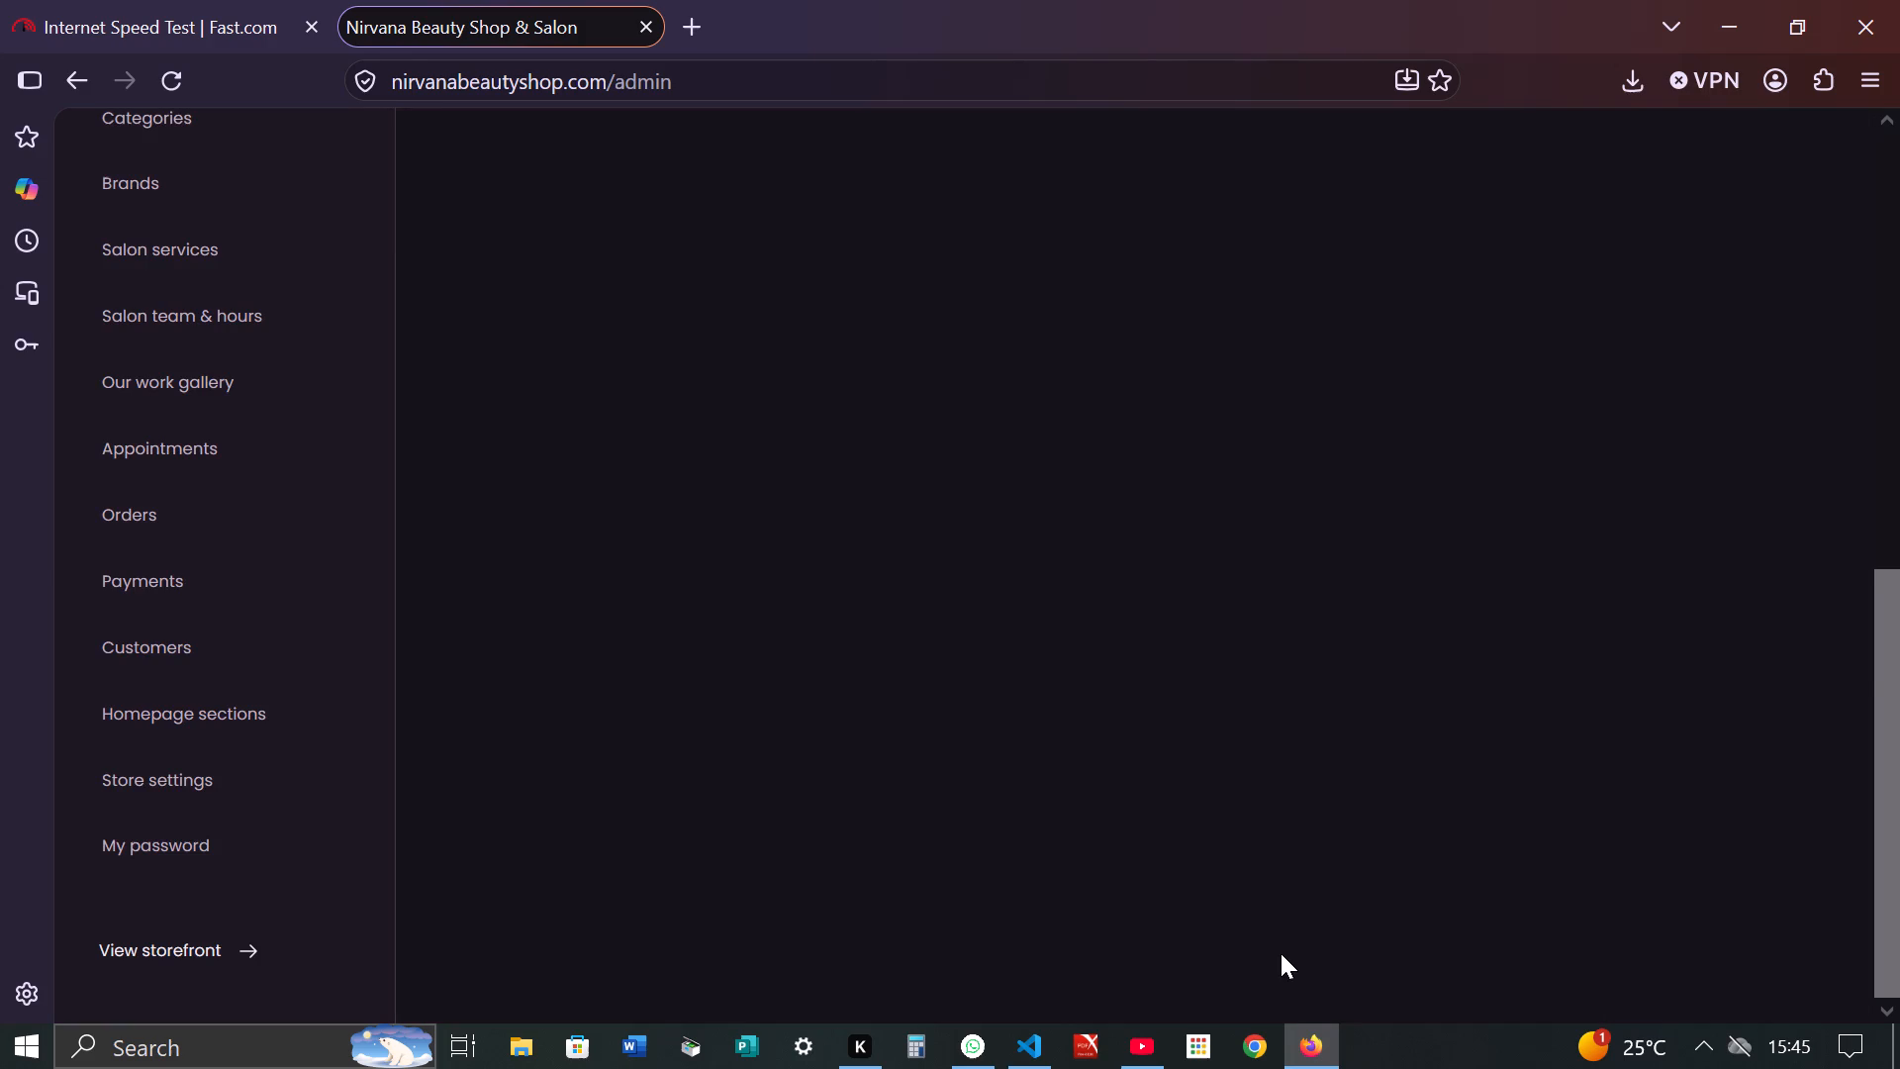
# Advance the catalogue product list from page 1 to page 3 and locate the Mielle Rosemary Mint Strengthening Leave-In Conditioner – 355ml.
pyautogui.scroll(-12, 1187, 715)
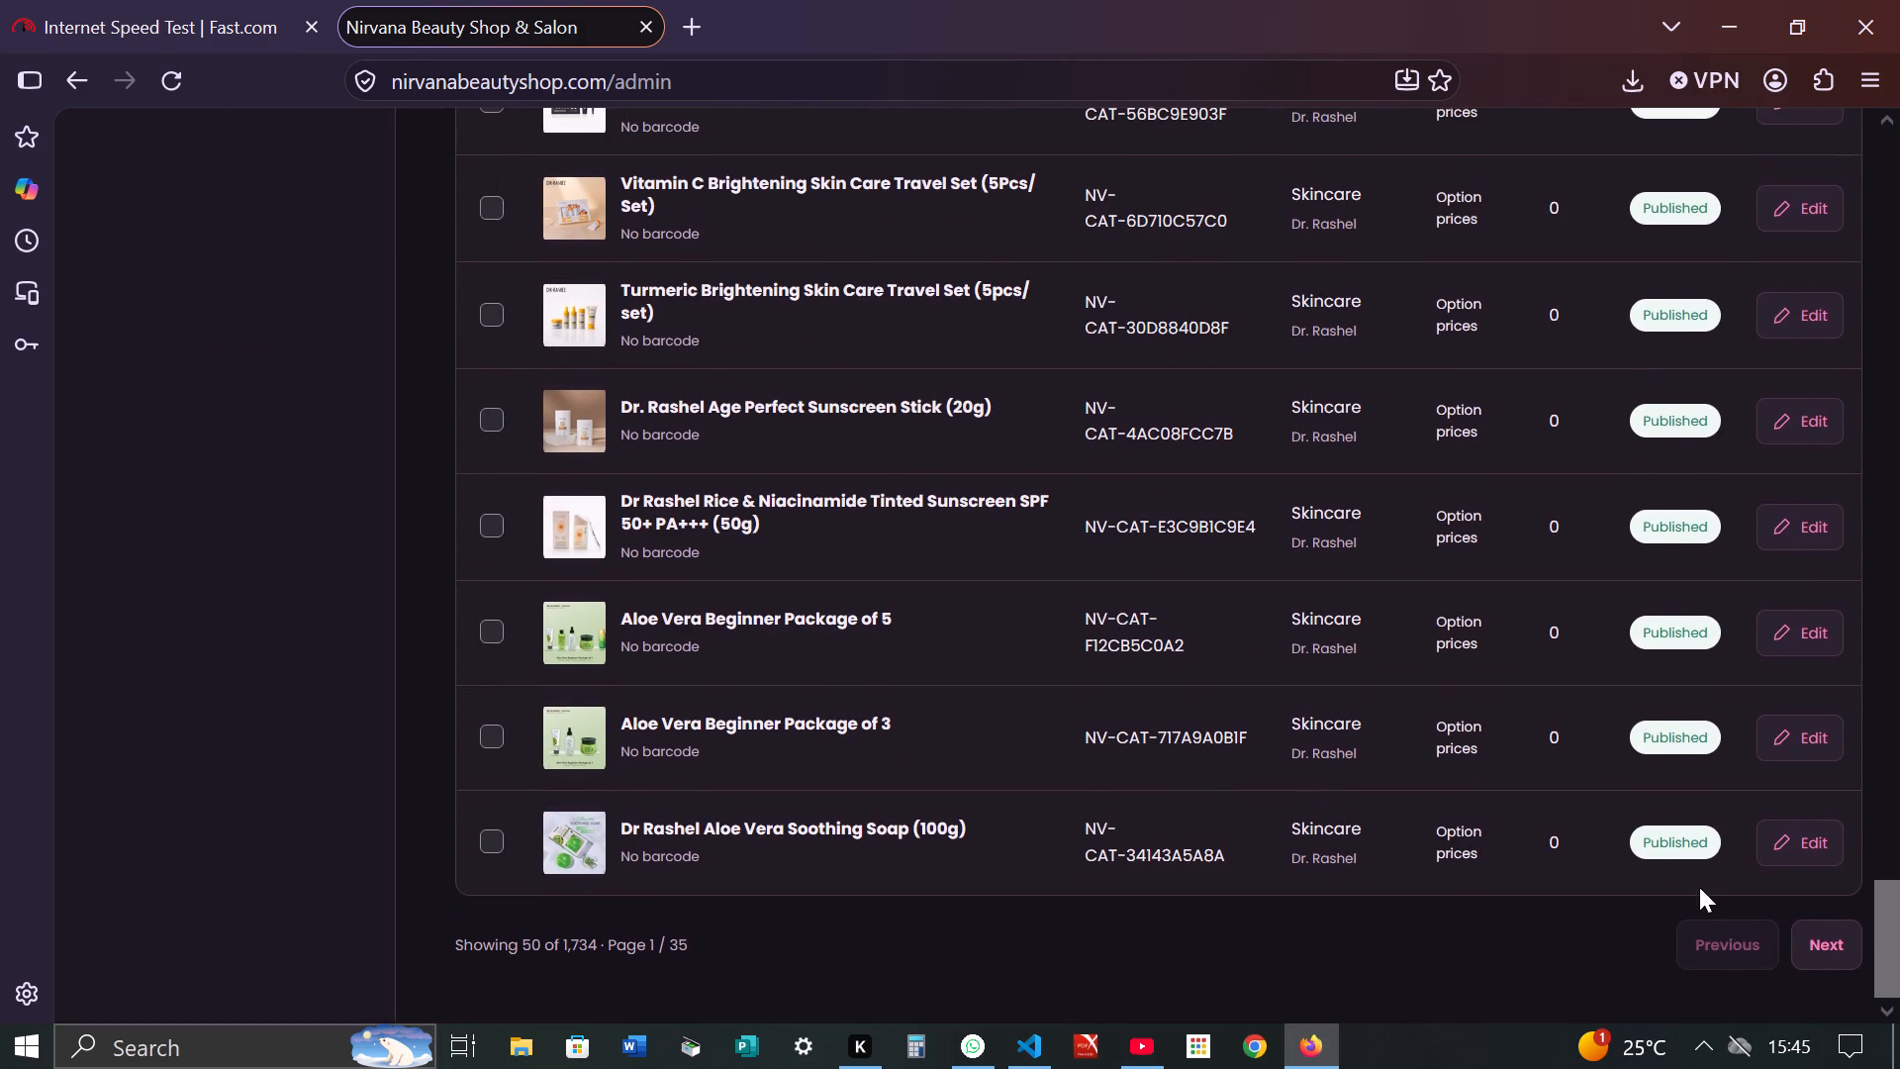
pyautogui.click(1823, 945)
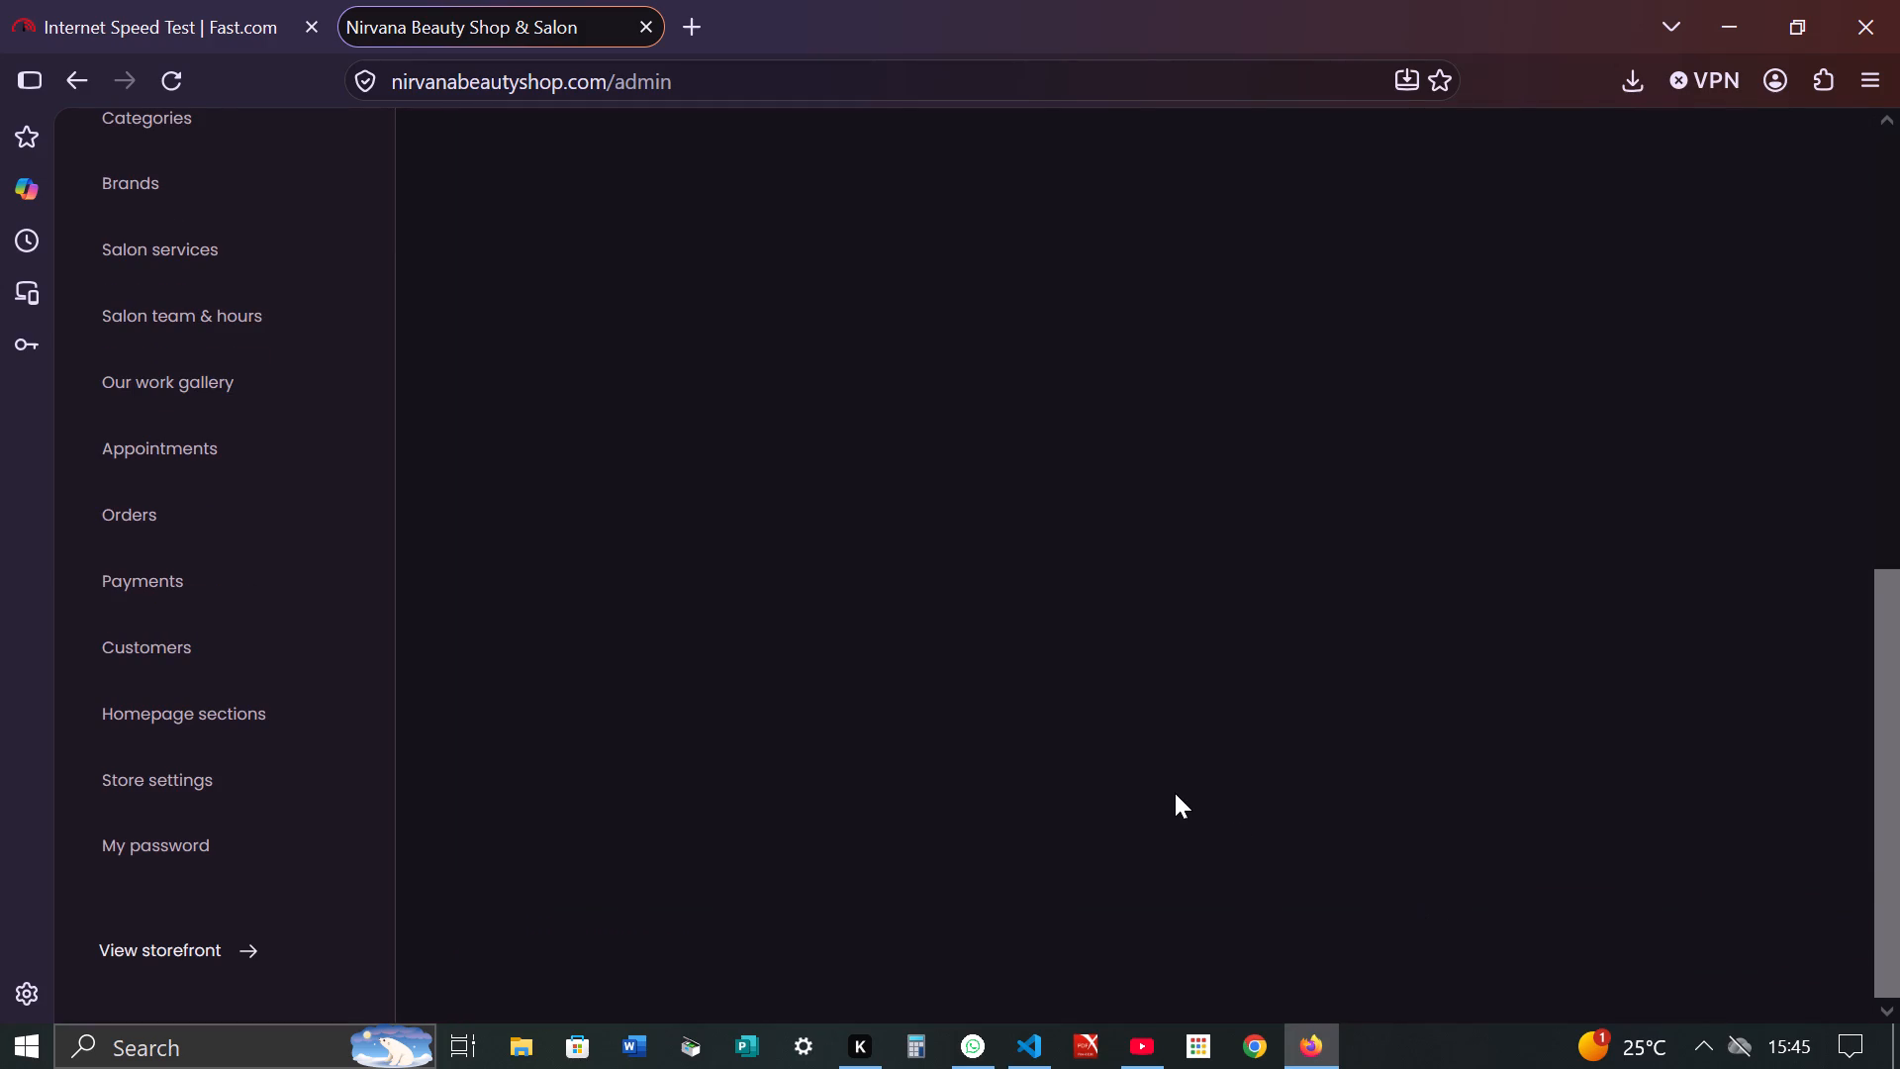
pyautogui.scroll(-6, 1175, 793)
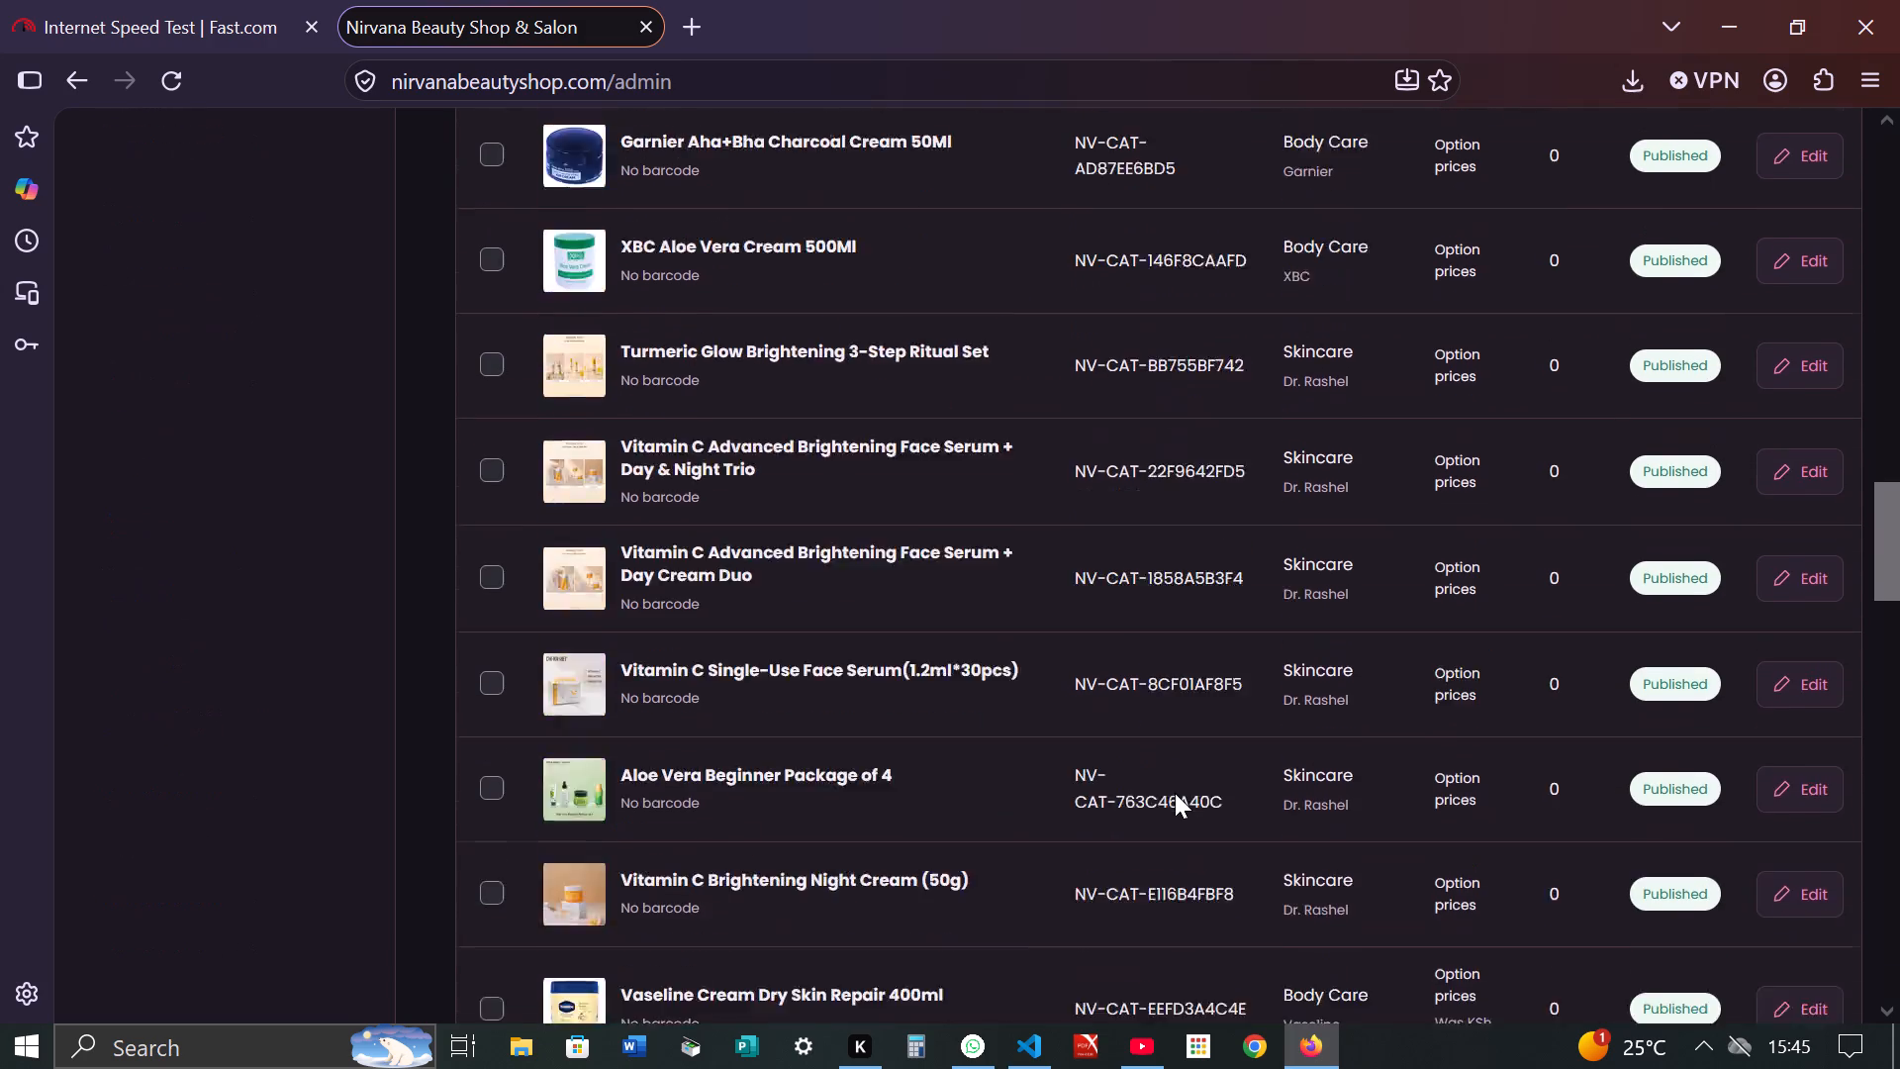
pyautogui.scroll(-4, 1175, 793)
pyautogui.click(1805, 947)
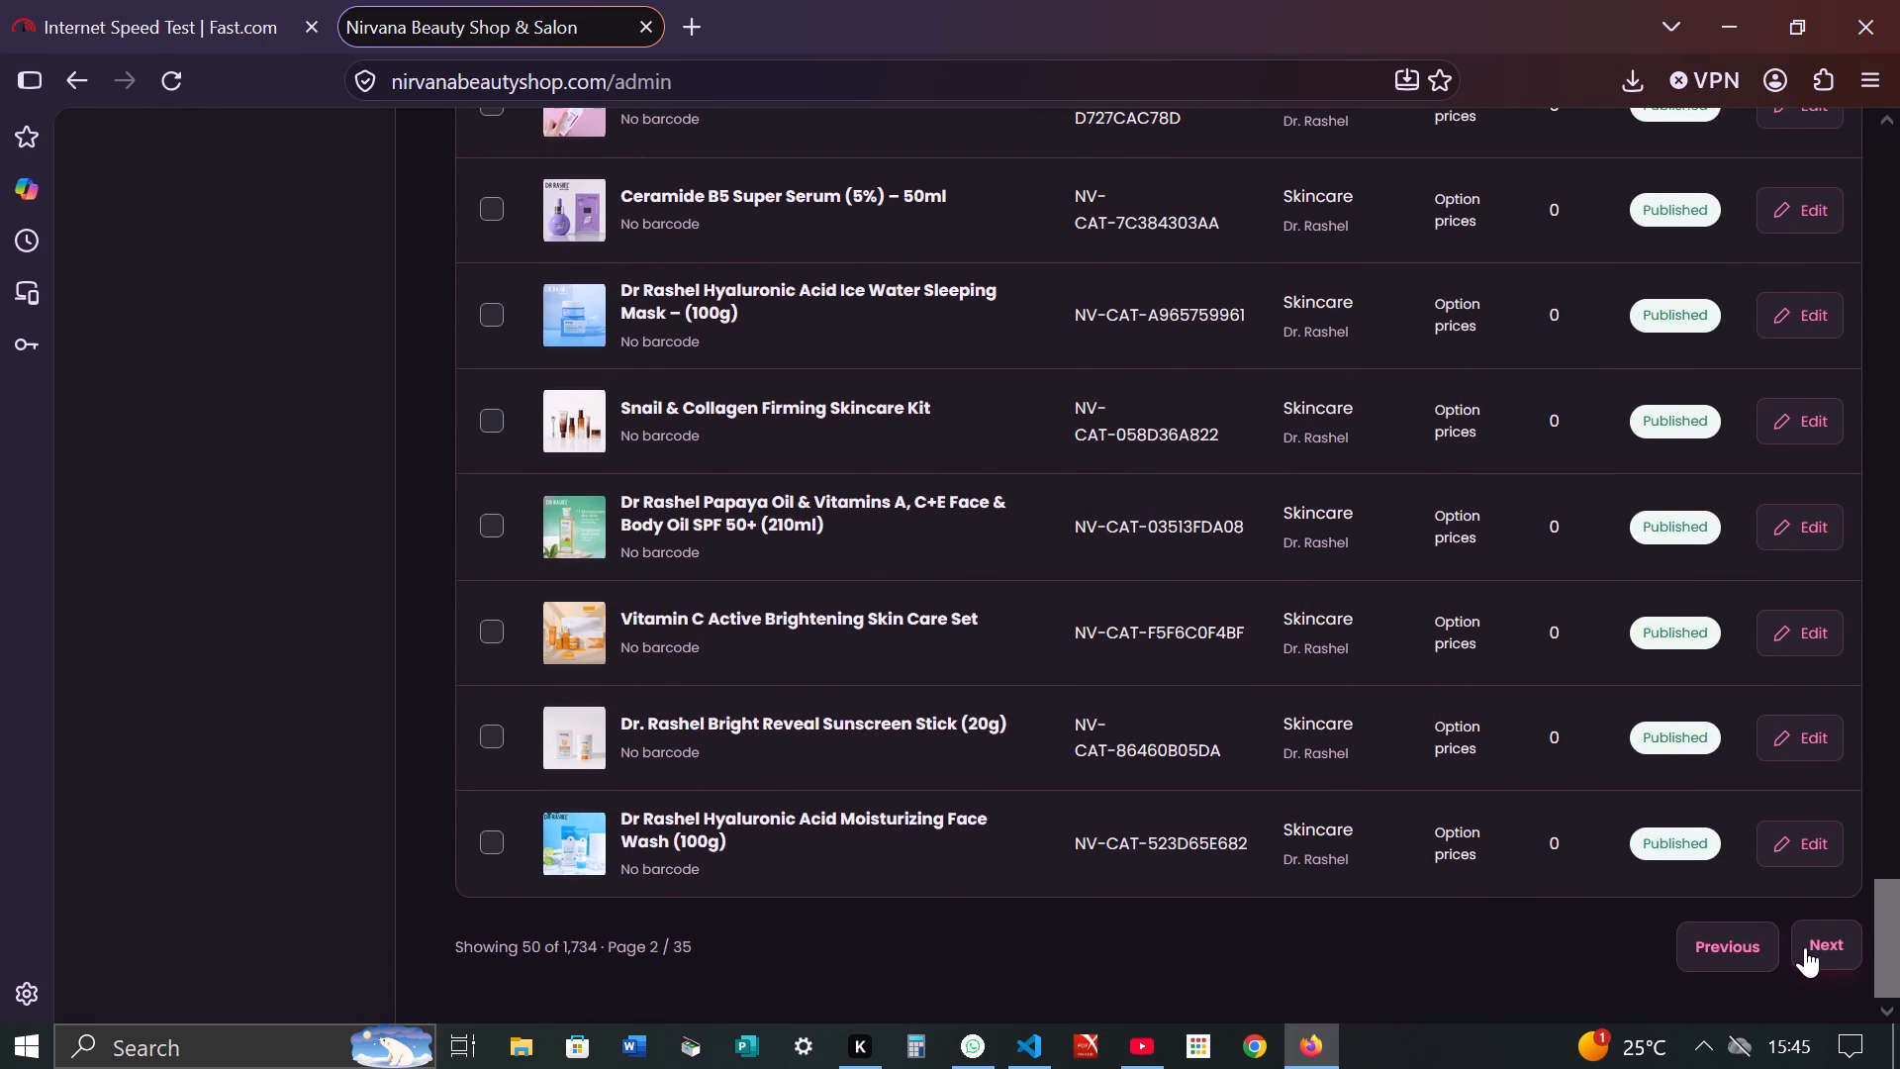
pyautogui.scroll(-2, 1119, 704)
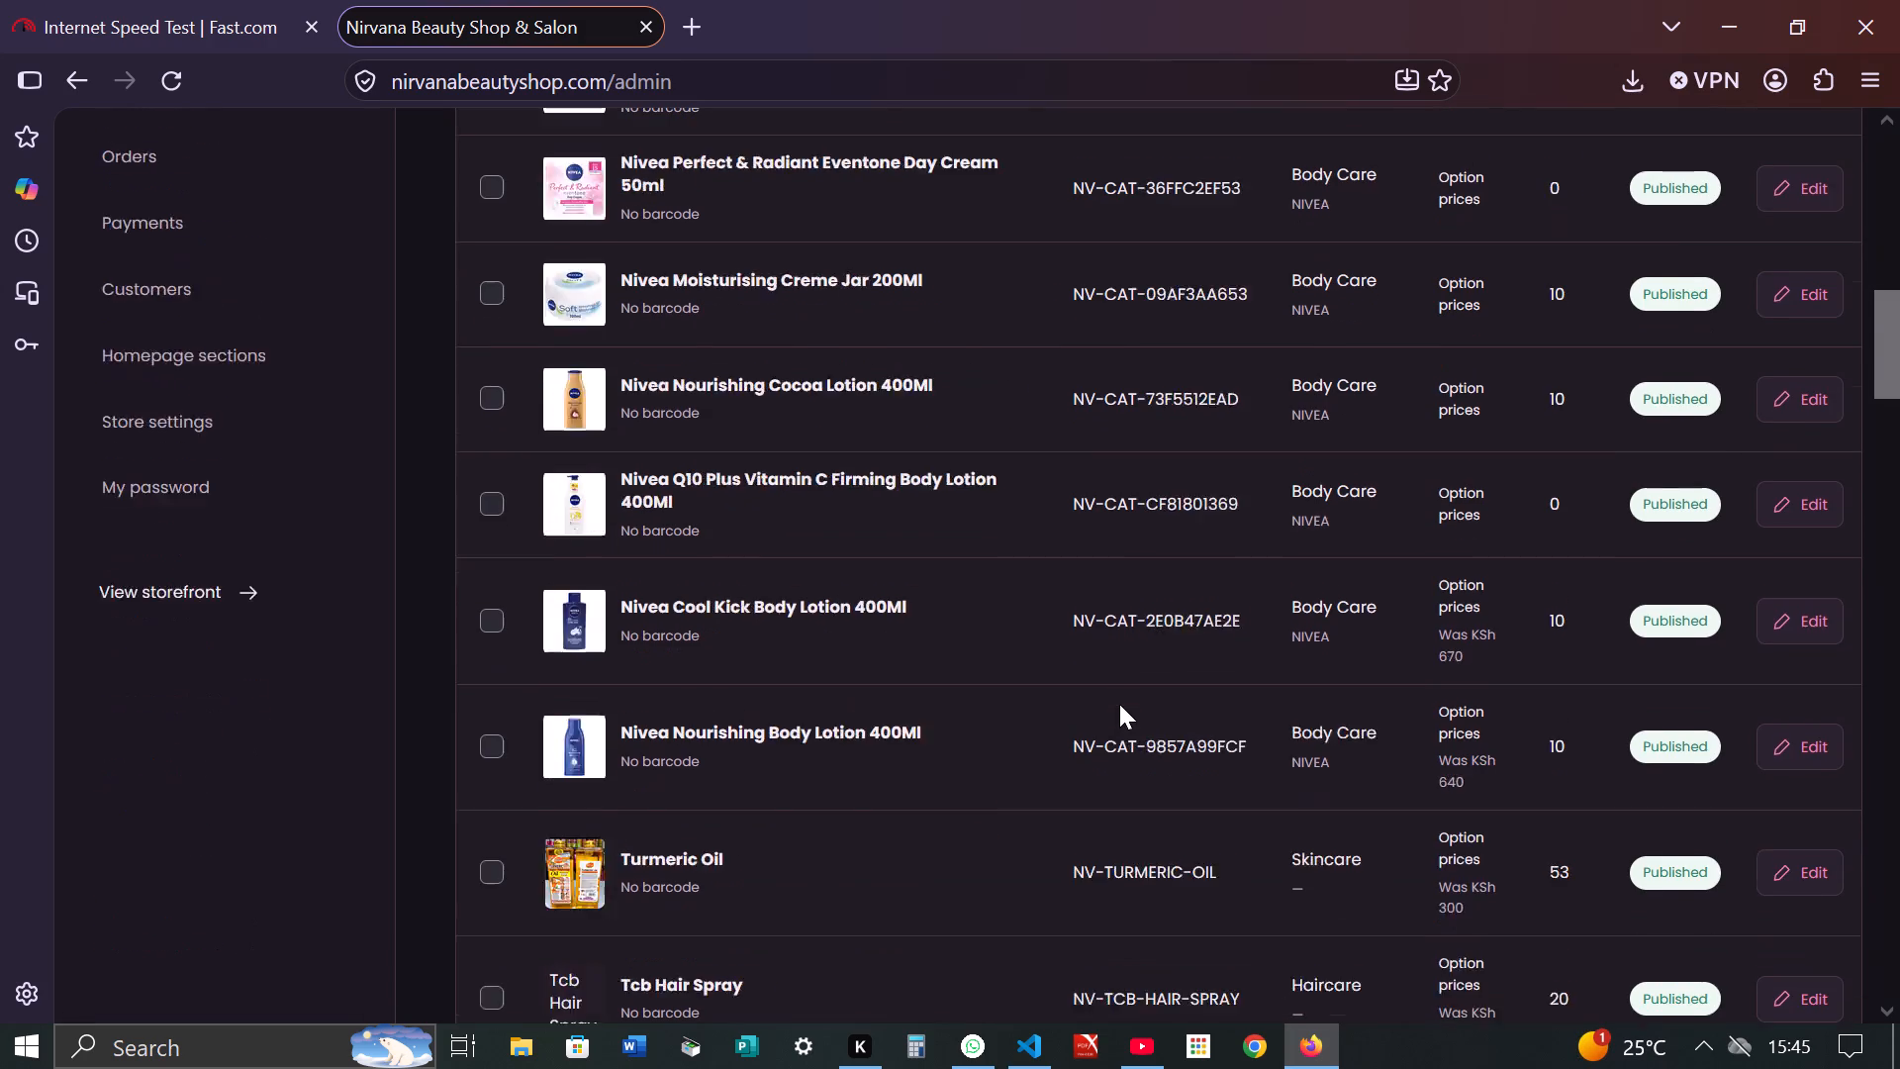
pyautogui.scroll(-10, 1119, 704)
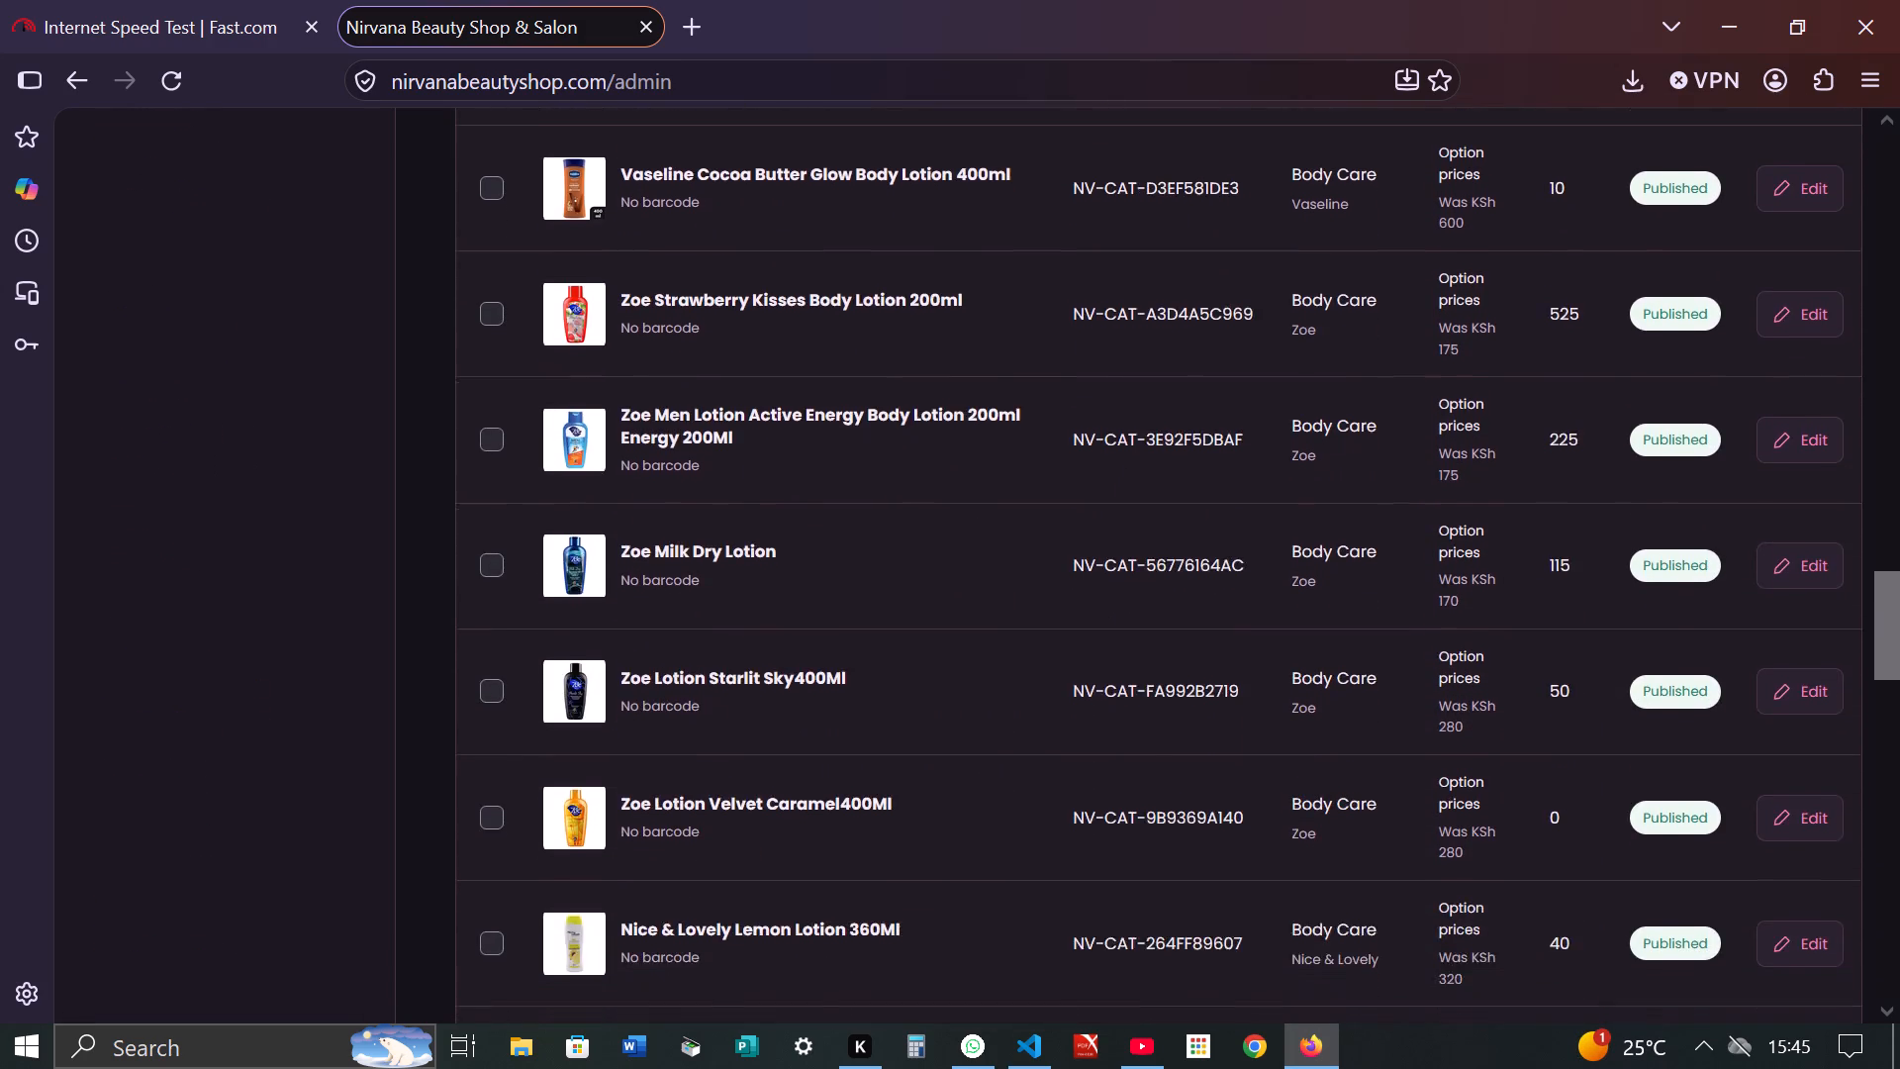
pyautogui.scroll(-5, 1119, 704)
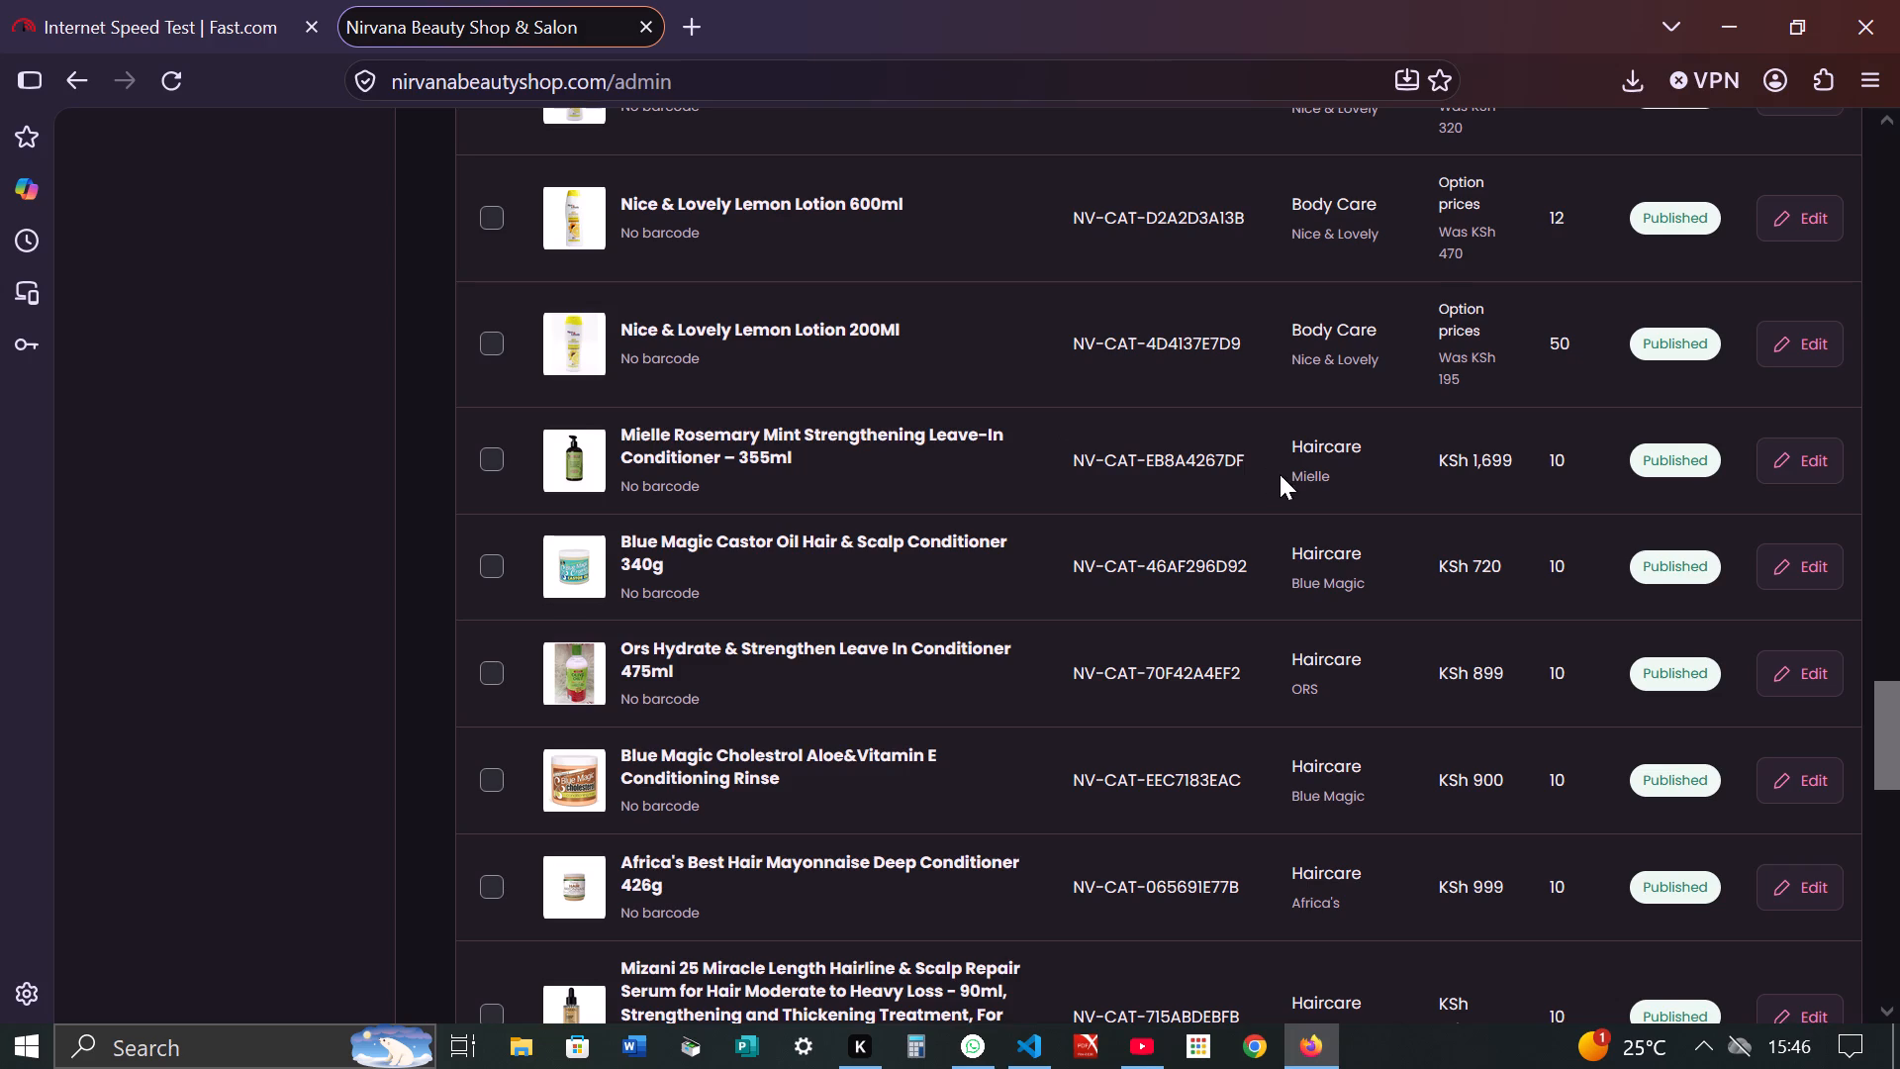
# Open the Mielle Rosemary Mint Strengthening Leave-In Conditioner – 355ml record for editing, set its option 1 stock to 0 and save the record.
pyautogui.click(1796, 454)
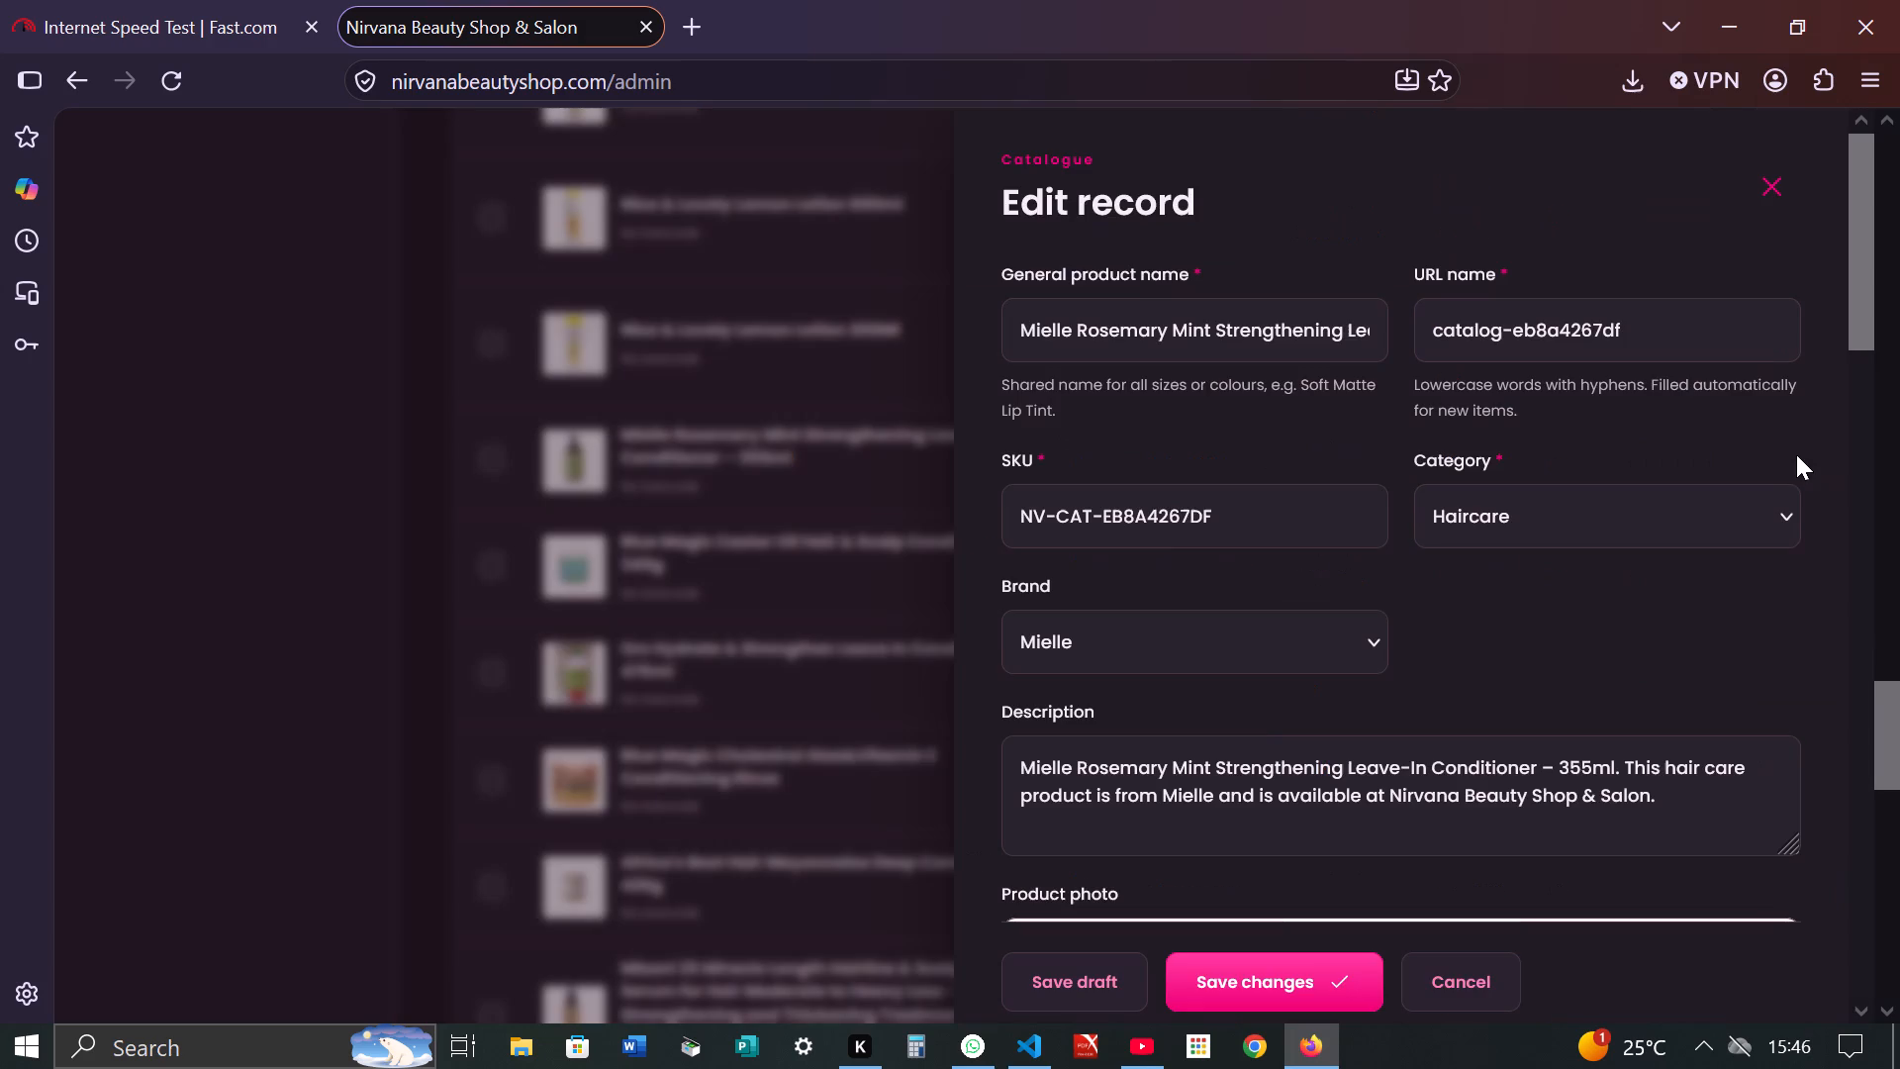
pyautogui.scroll(-4, 1459, 503)
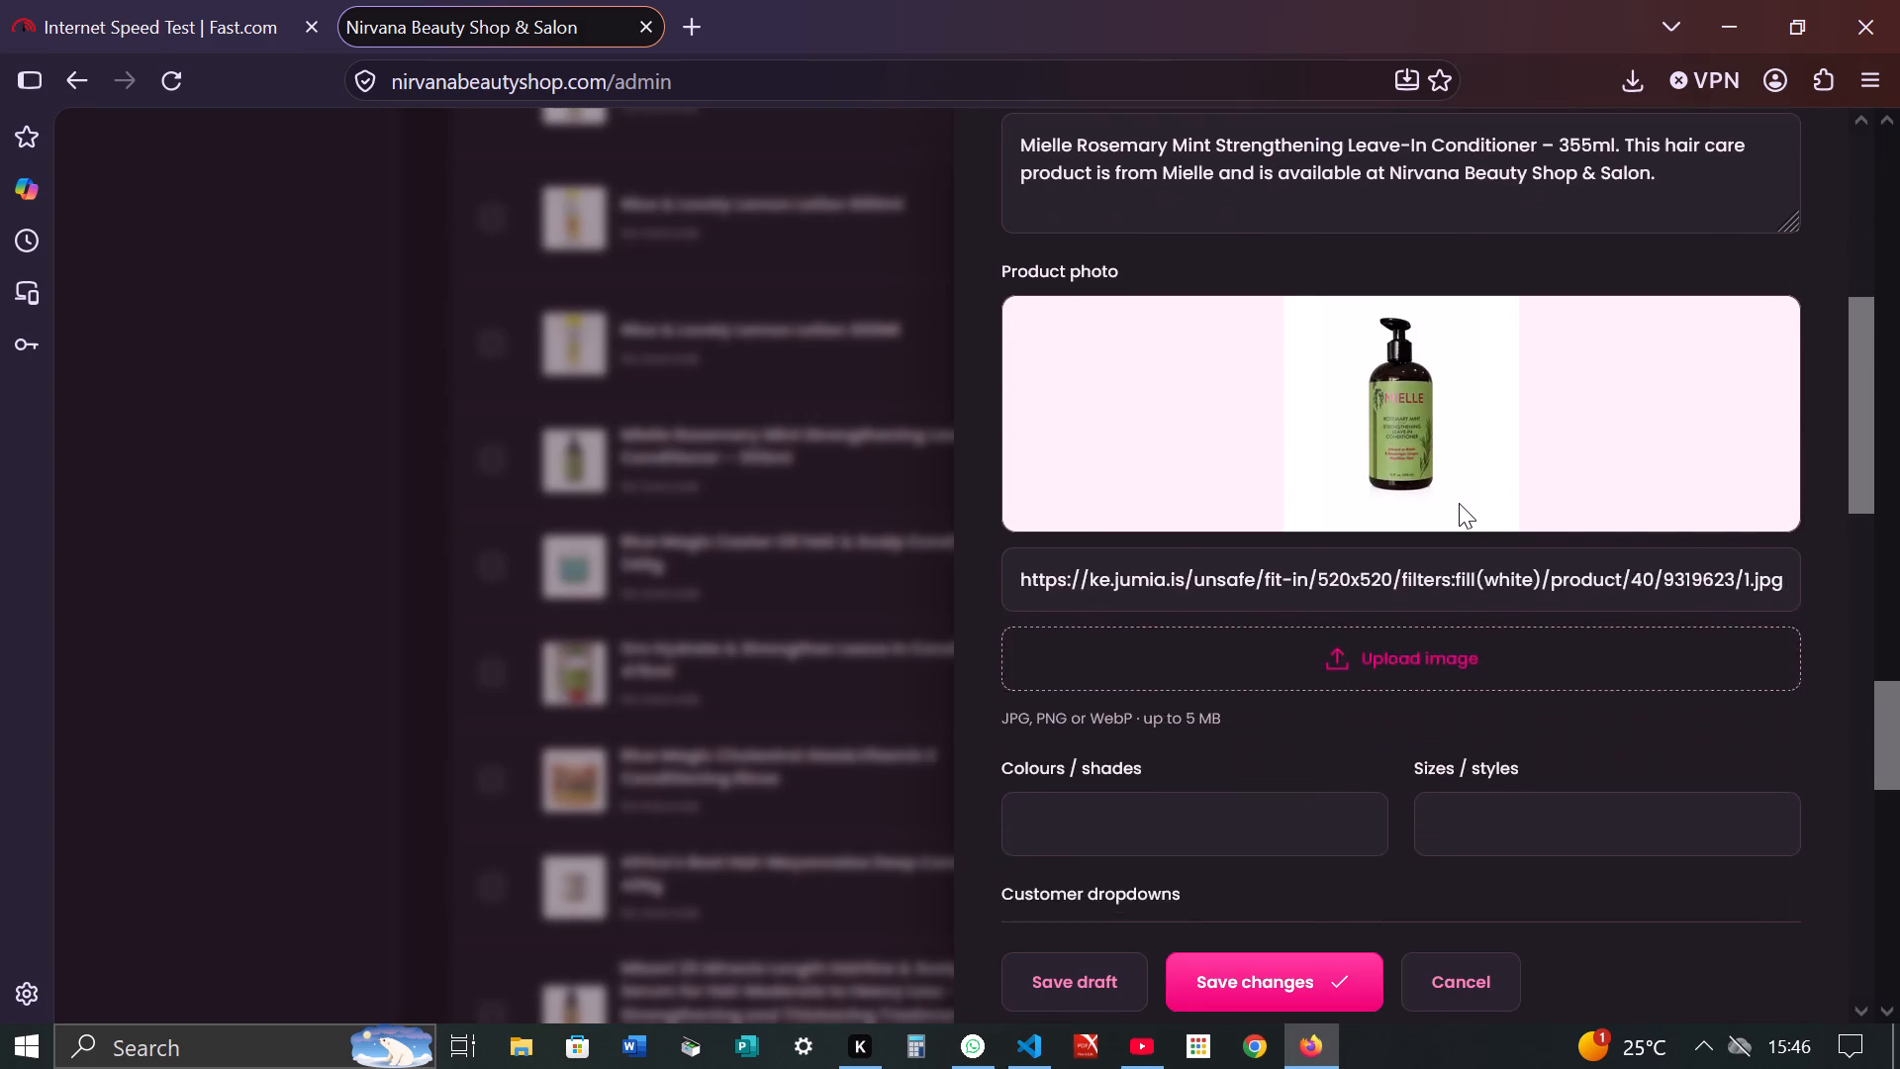
pyautogui.scroll(-5, 1459, 503)
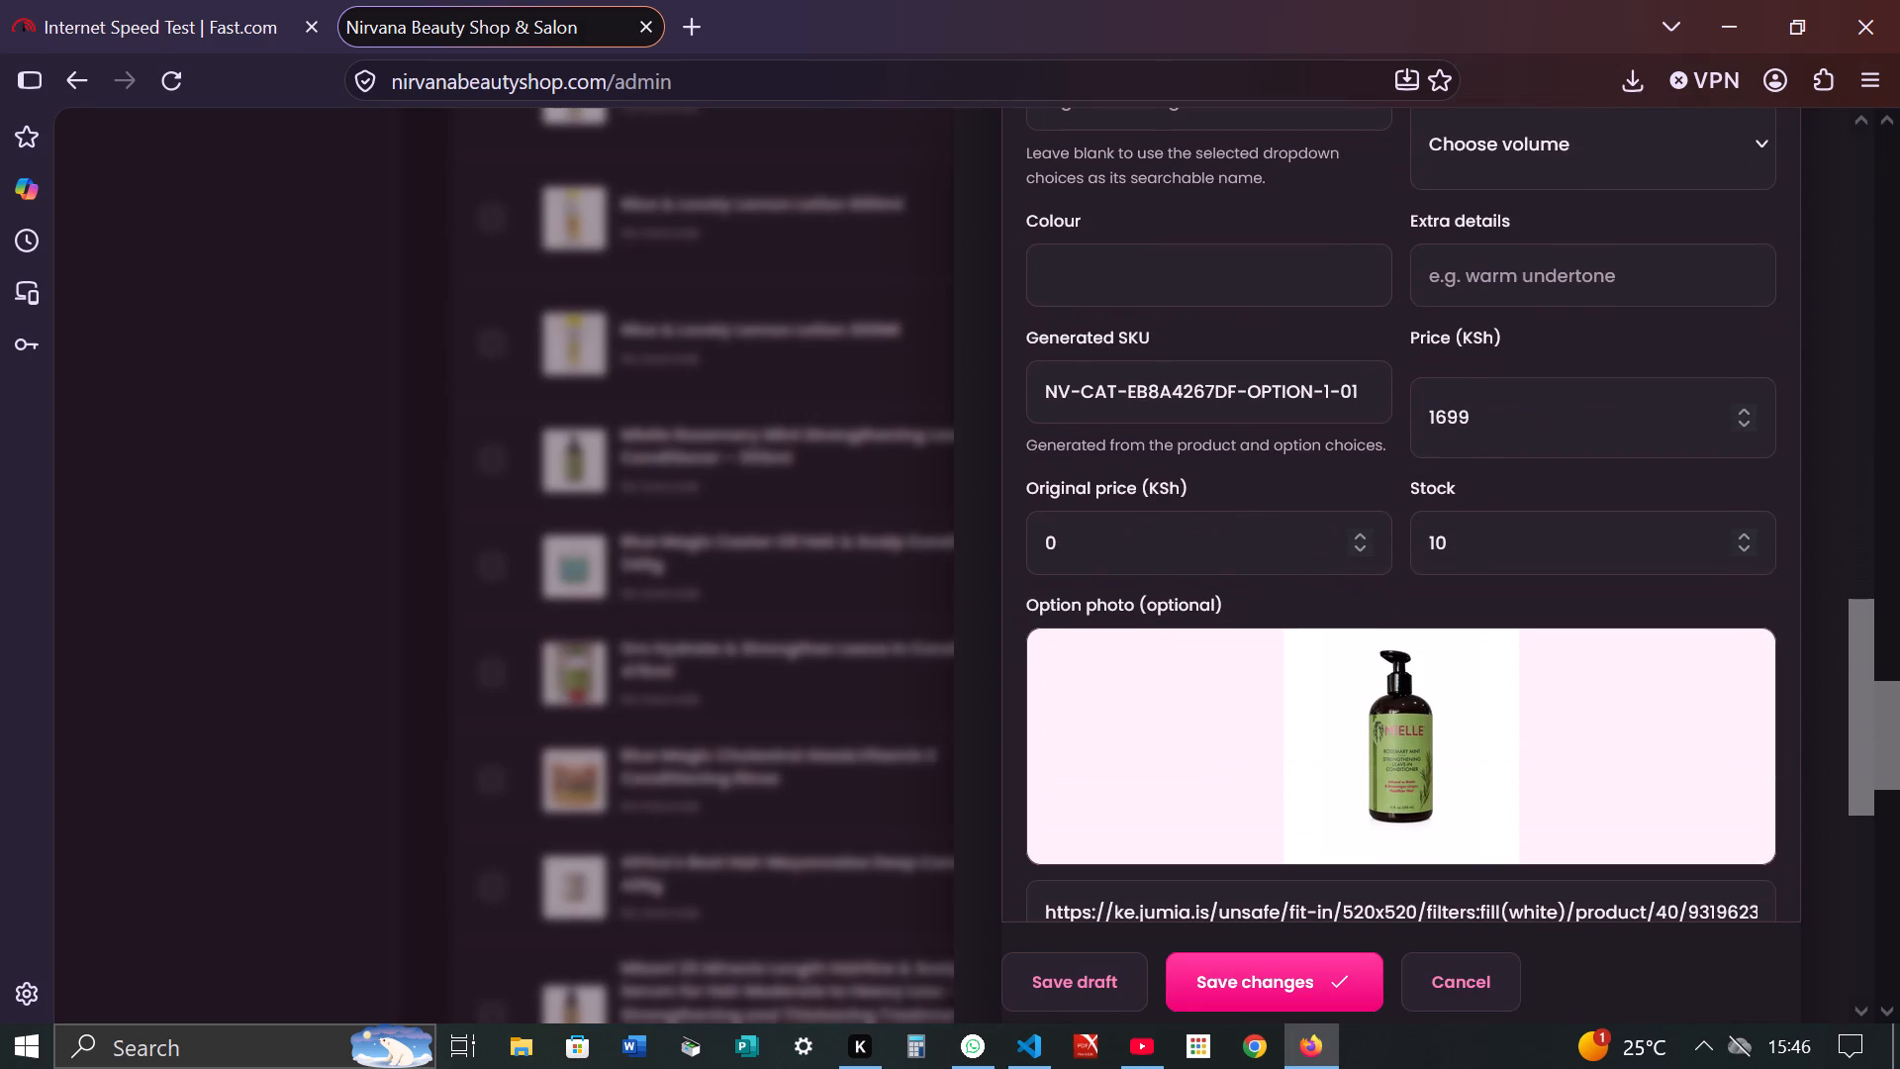
pyautogui.click(1436, 536)
pyautogui.press('BackSpace')
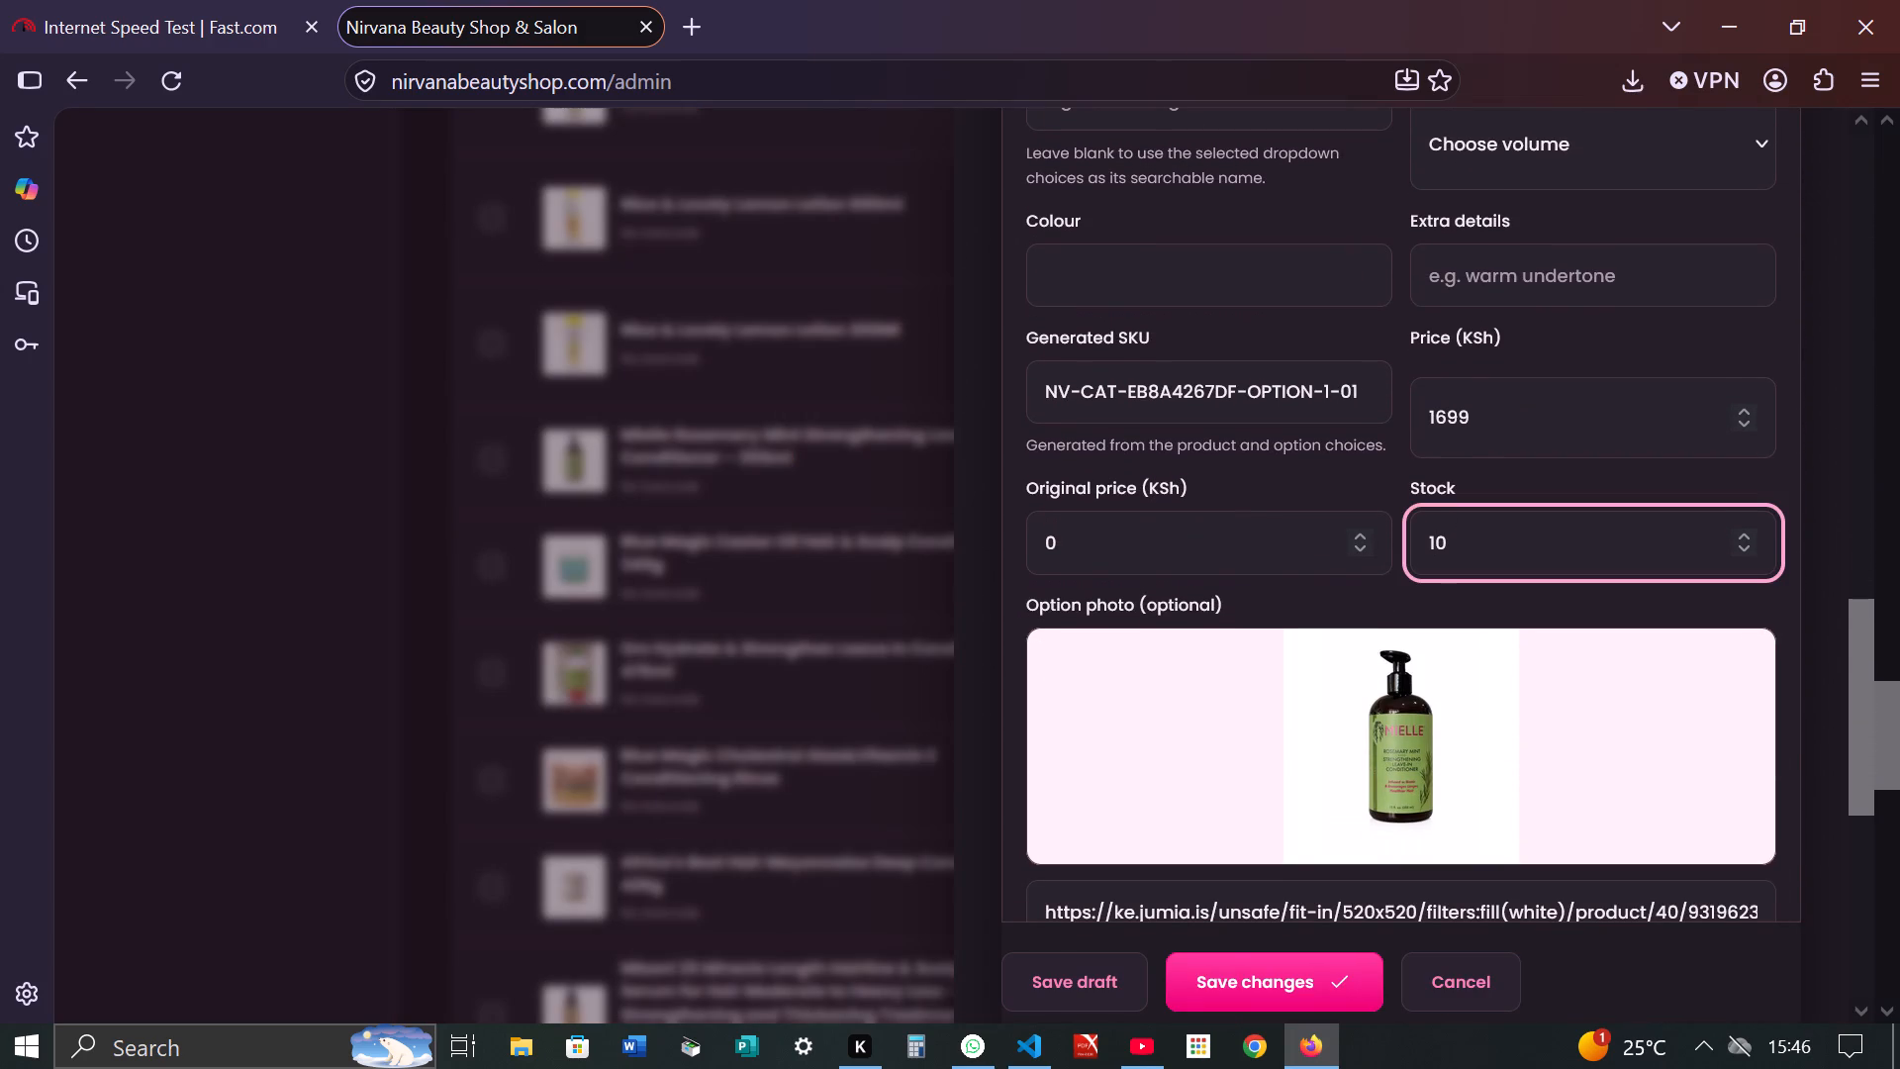
pyautogui.click(1220, 993)
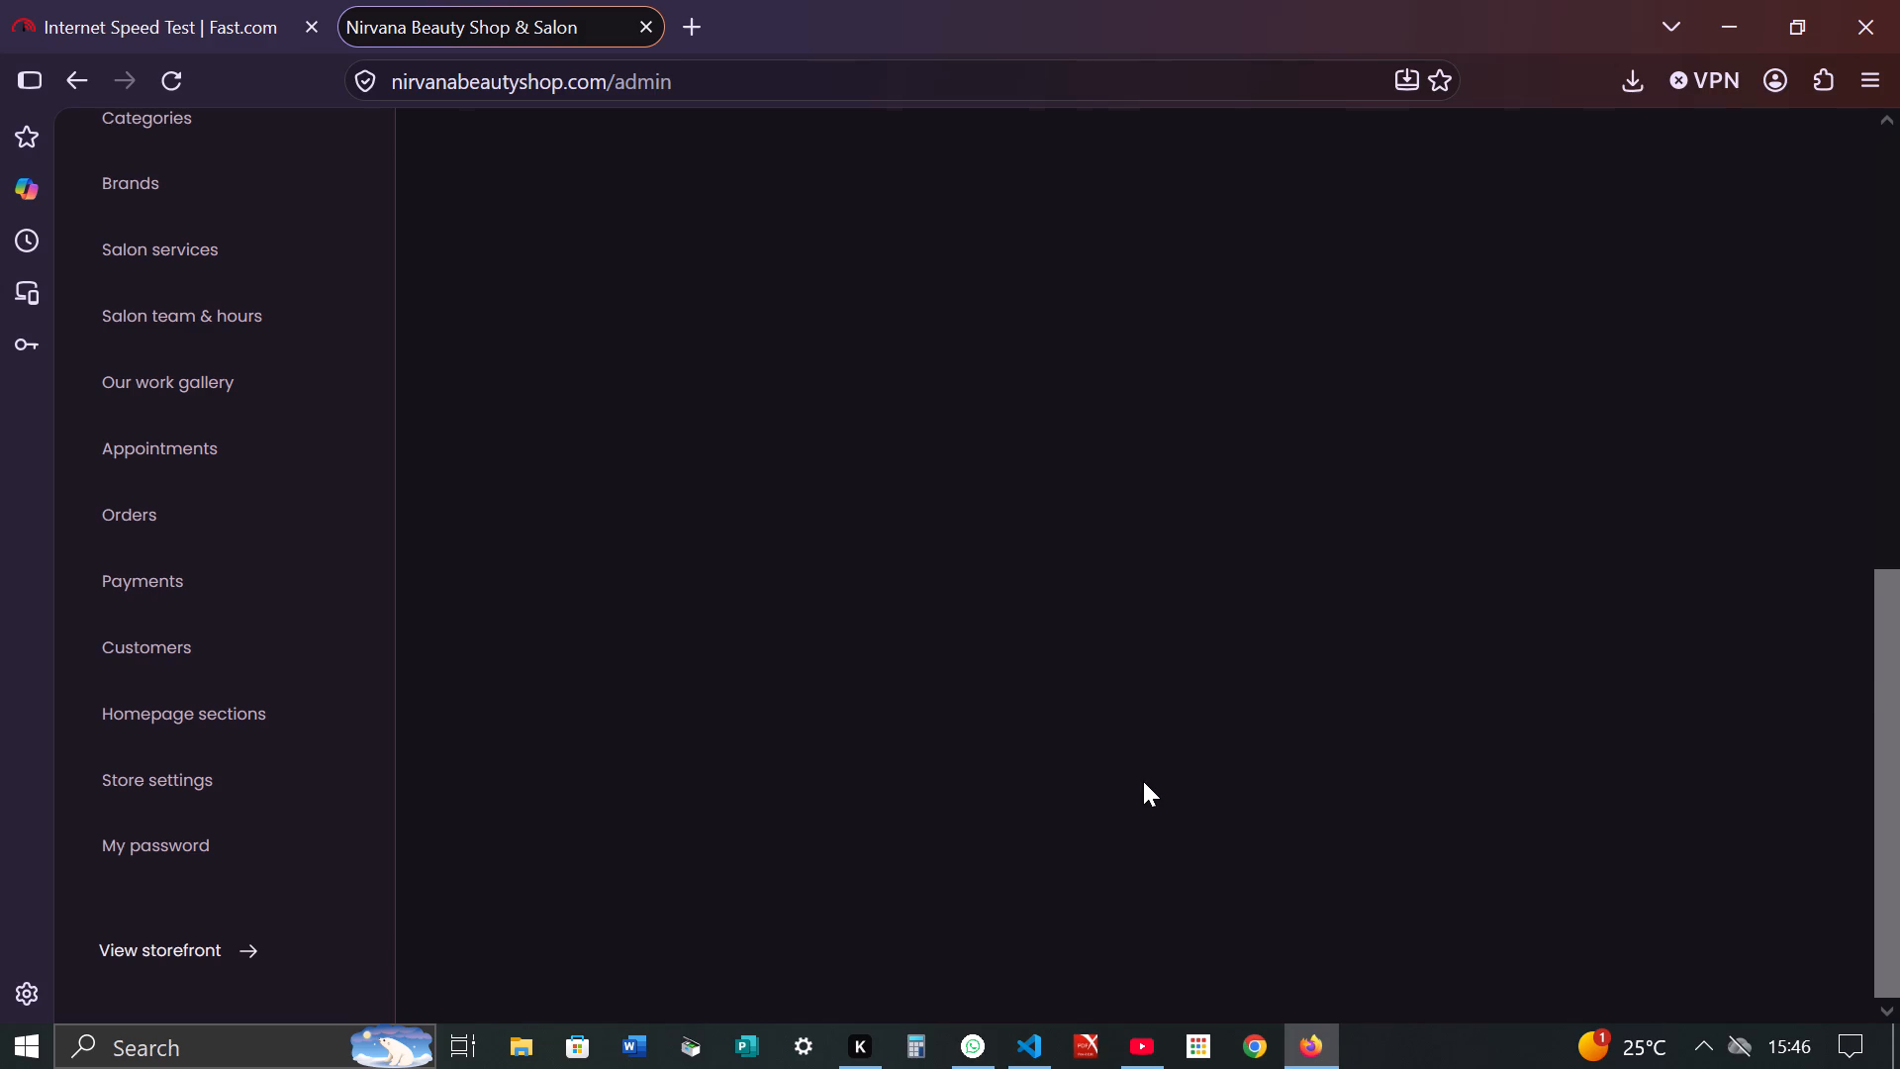
# Advance the catalogue product list from page 1 to page 3.
pyautogui.scroll(-17, 1143, 781)
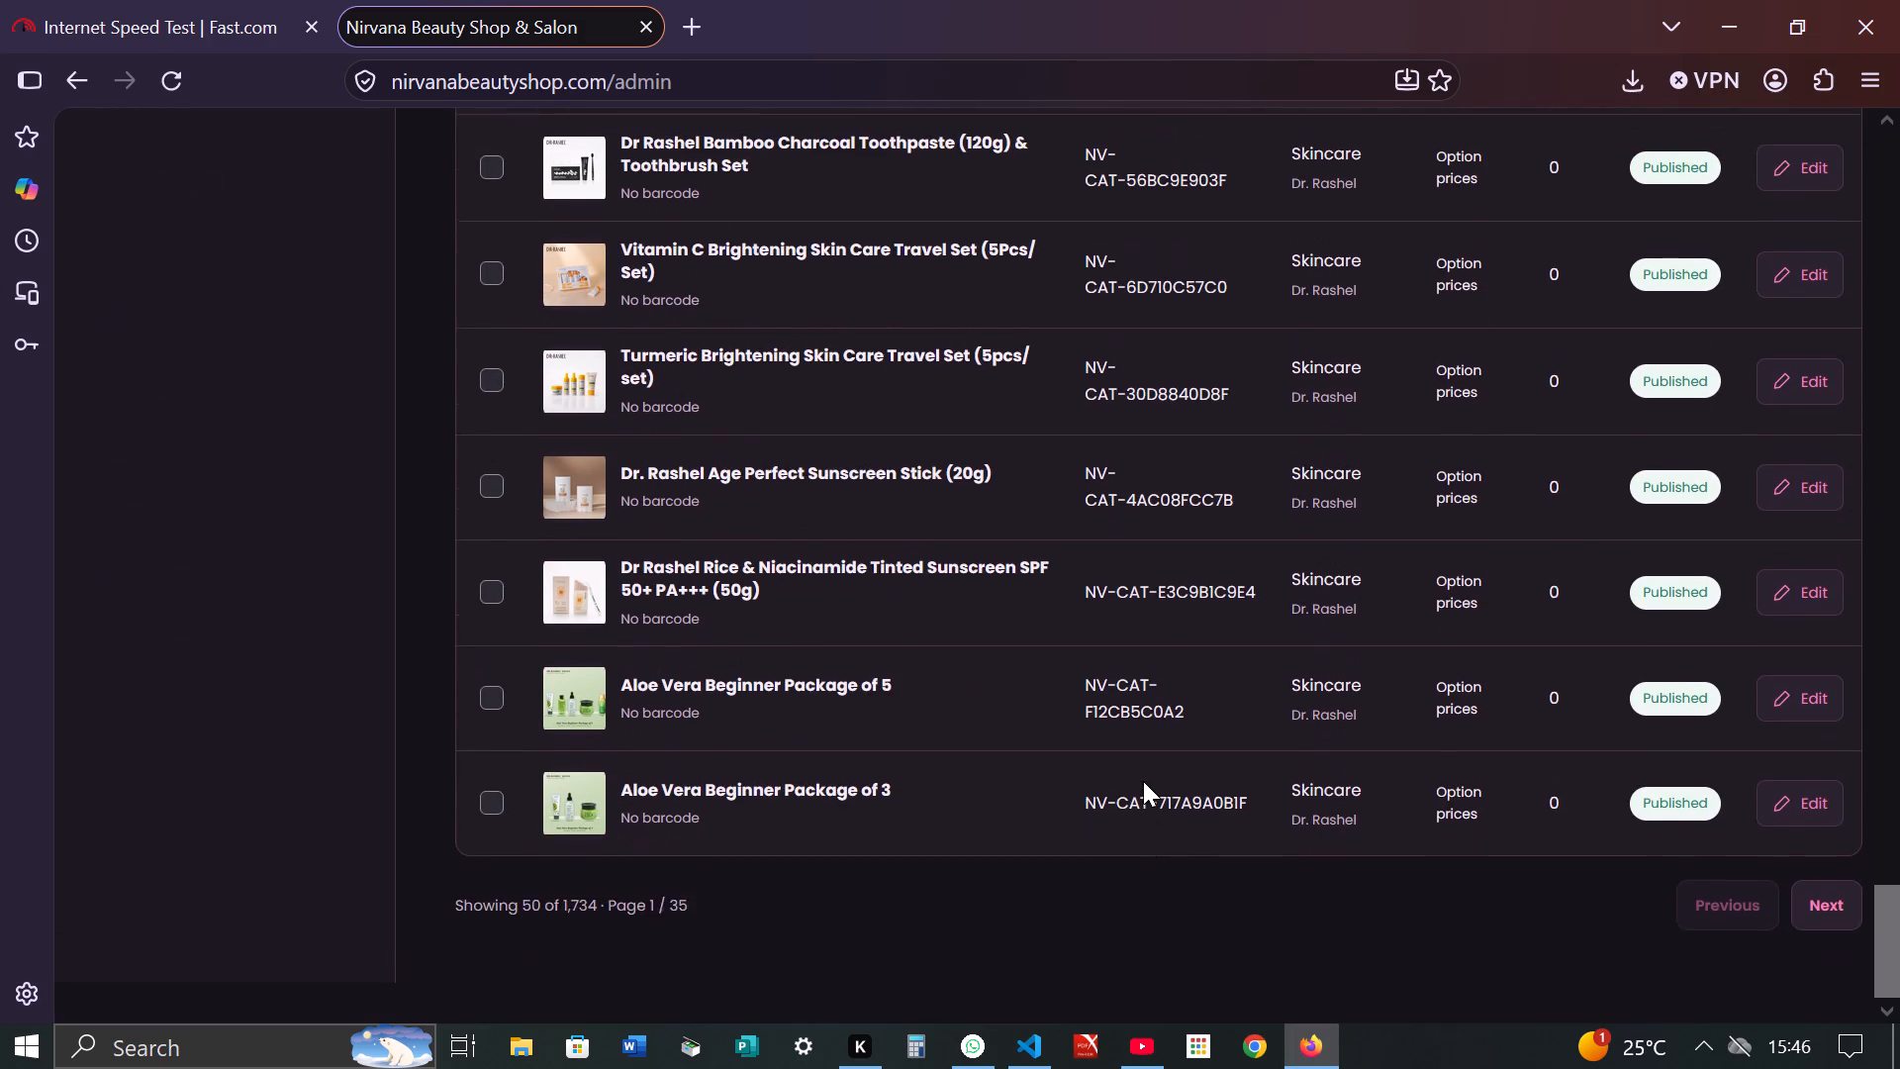
pyautogui.scroll(-2, 1143, 781)
pyautogui.click(1835, 943)
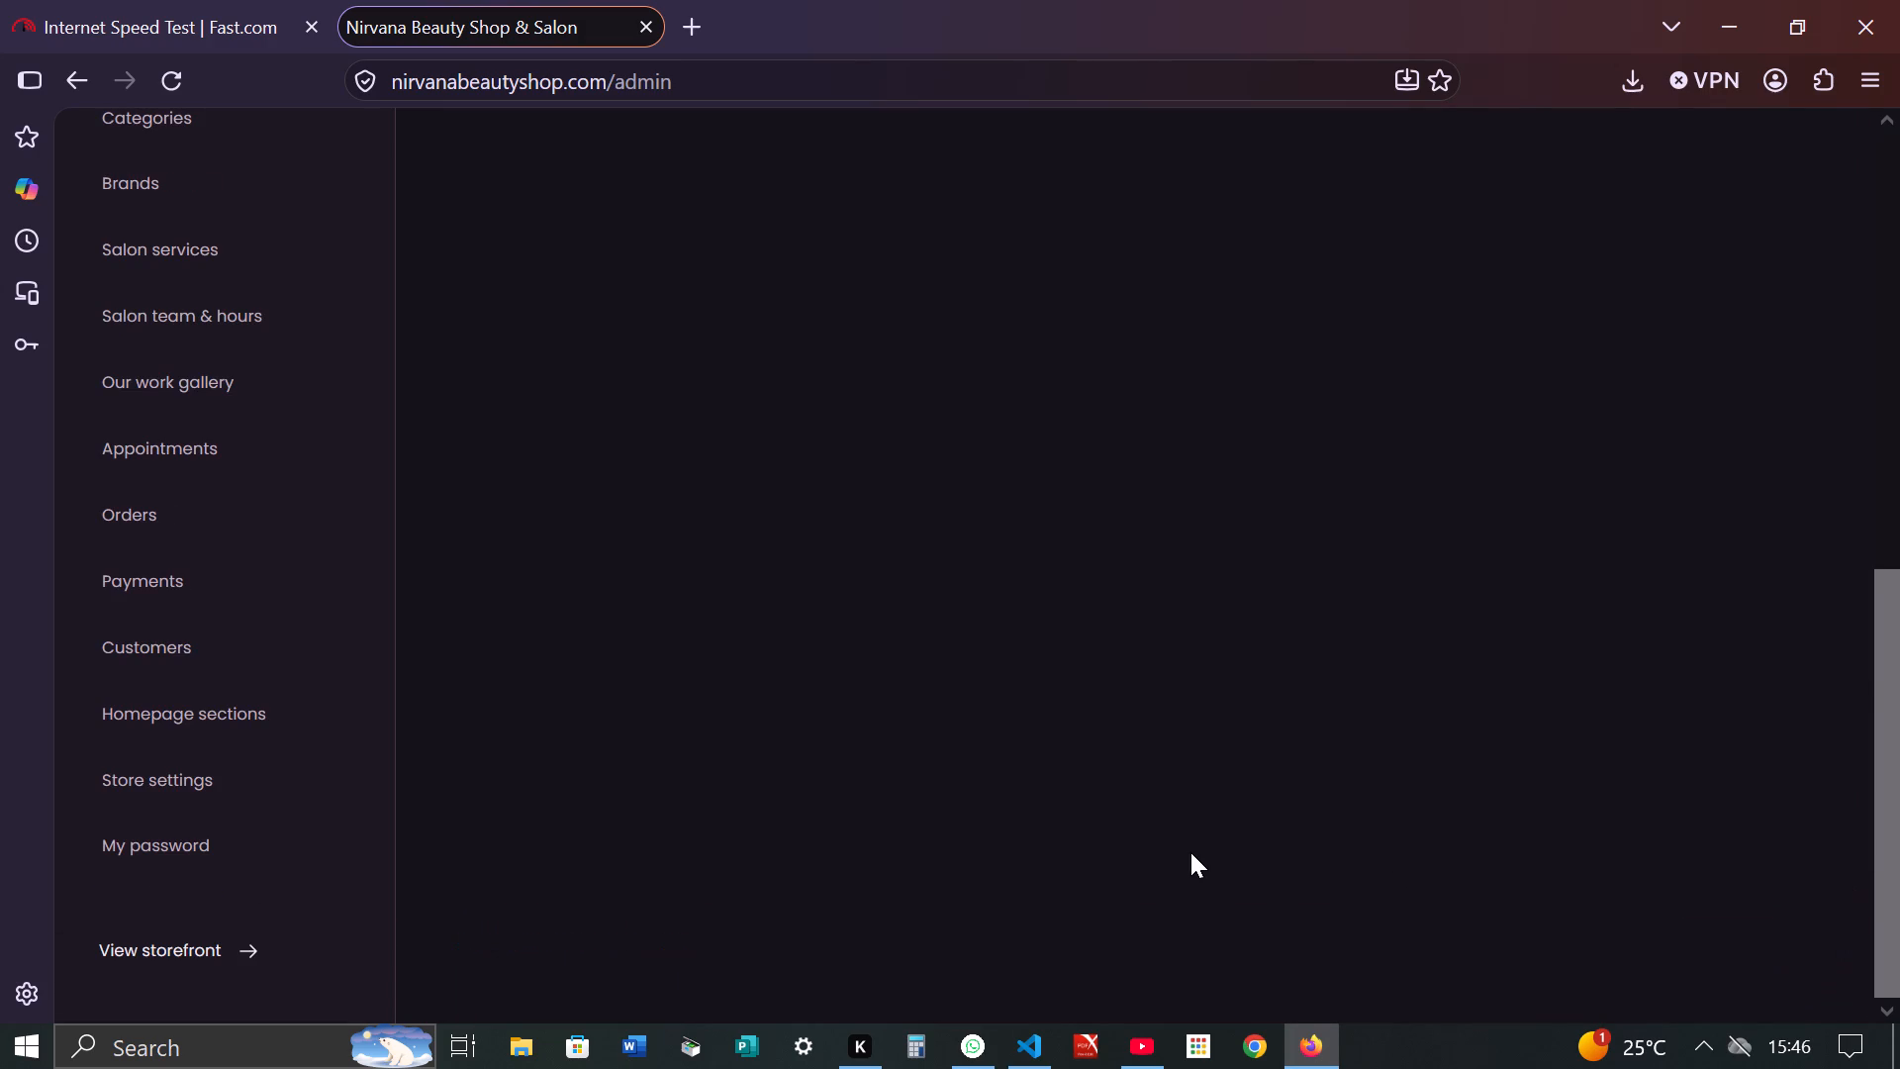
pyautogui.scroll(-11, 1190, 852)
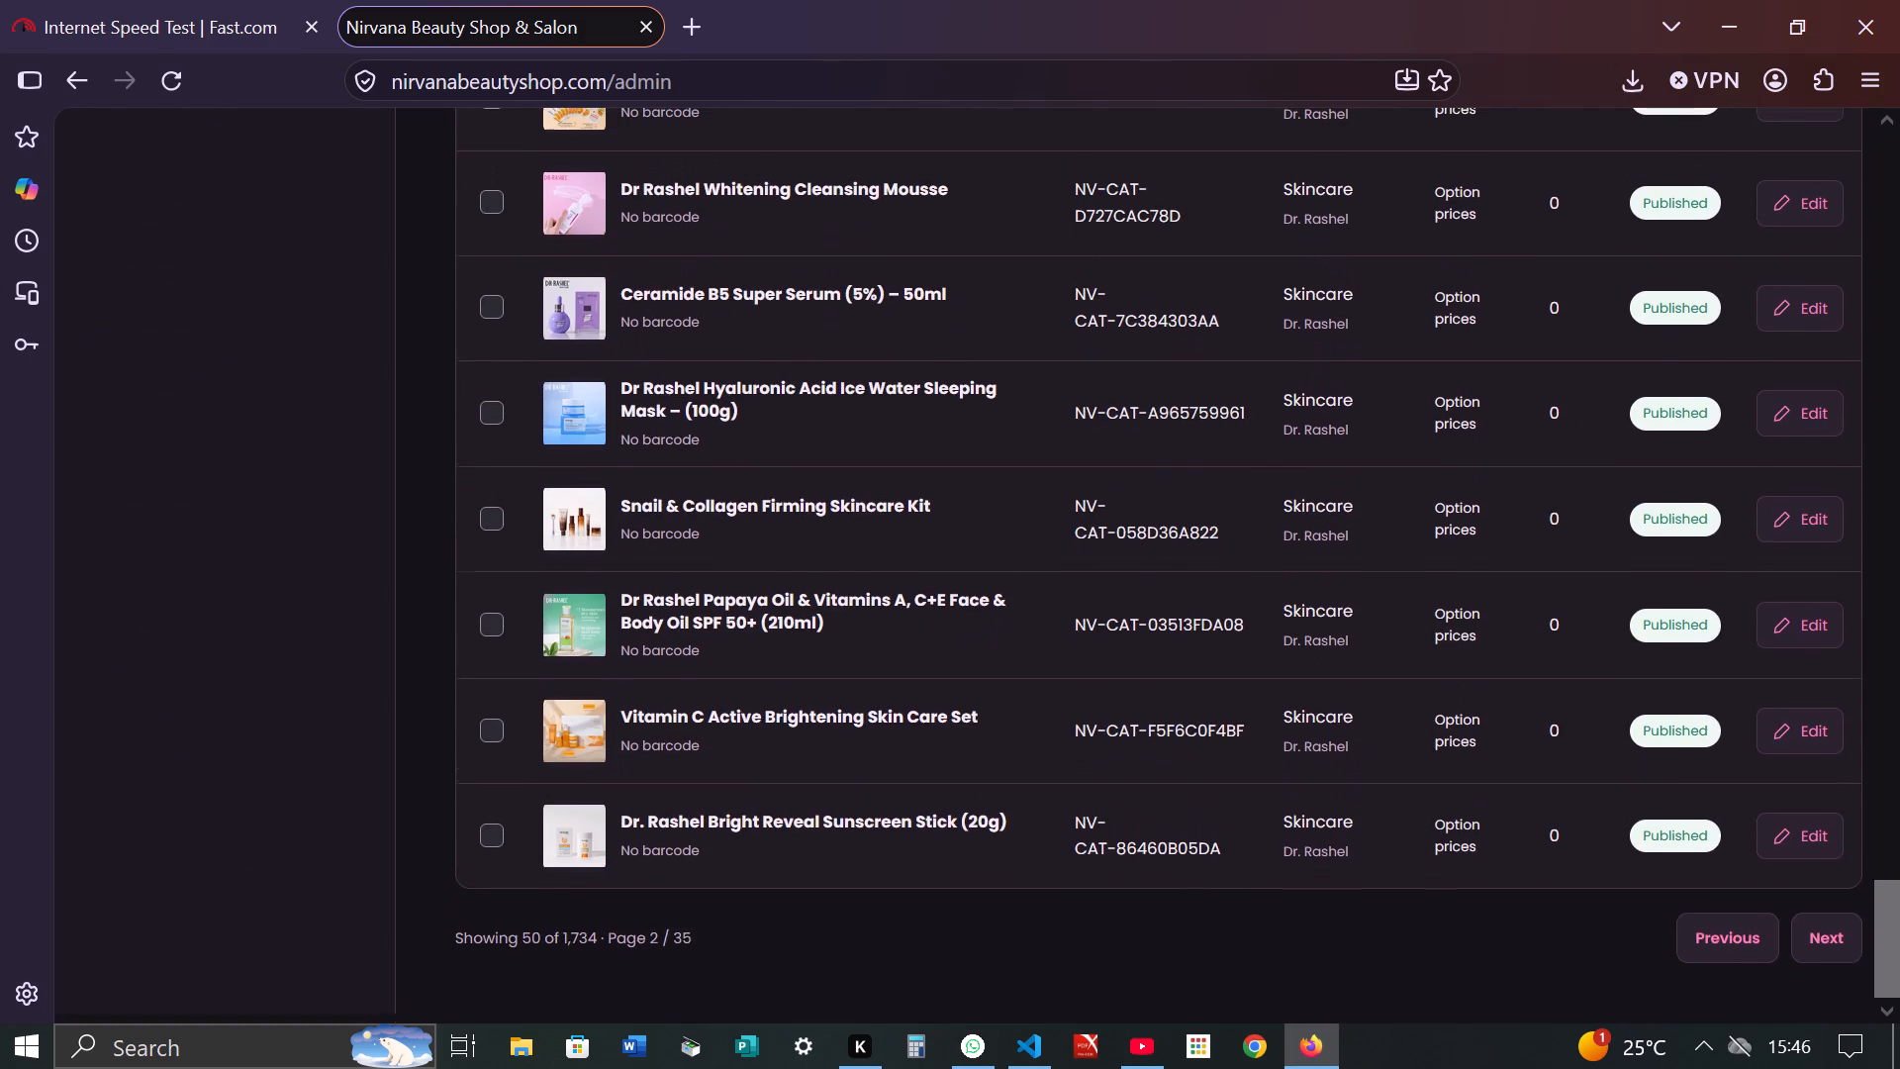
pyautogui.click(1812, 929)
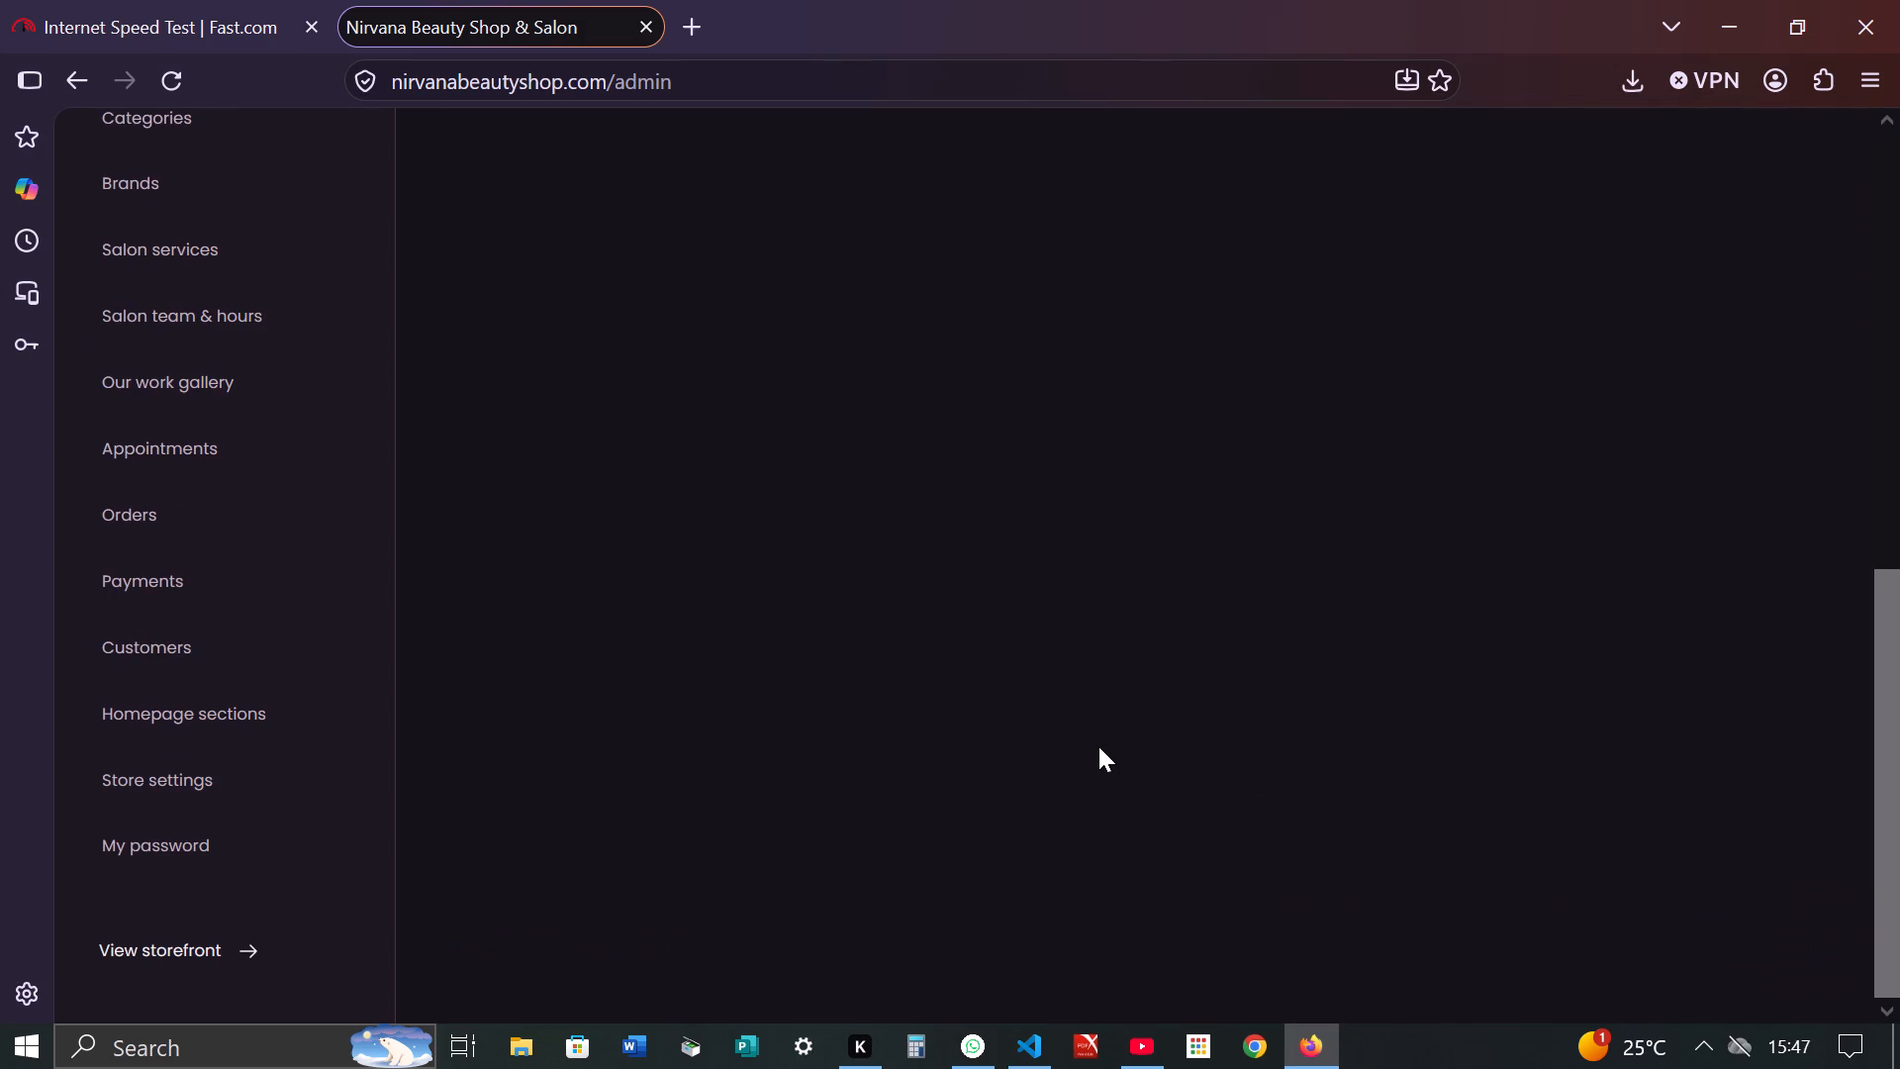
# Open the Blue Magic Castor Oil Hair & Scalp Conditioner 340g record for editing, set its option 1 stock to 0 and save the record.
pyautogui.scroll(-5, 1098, 746)
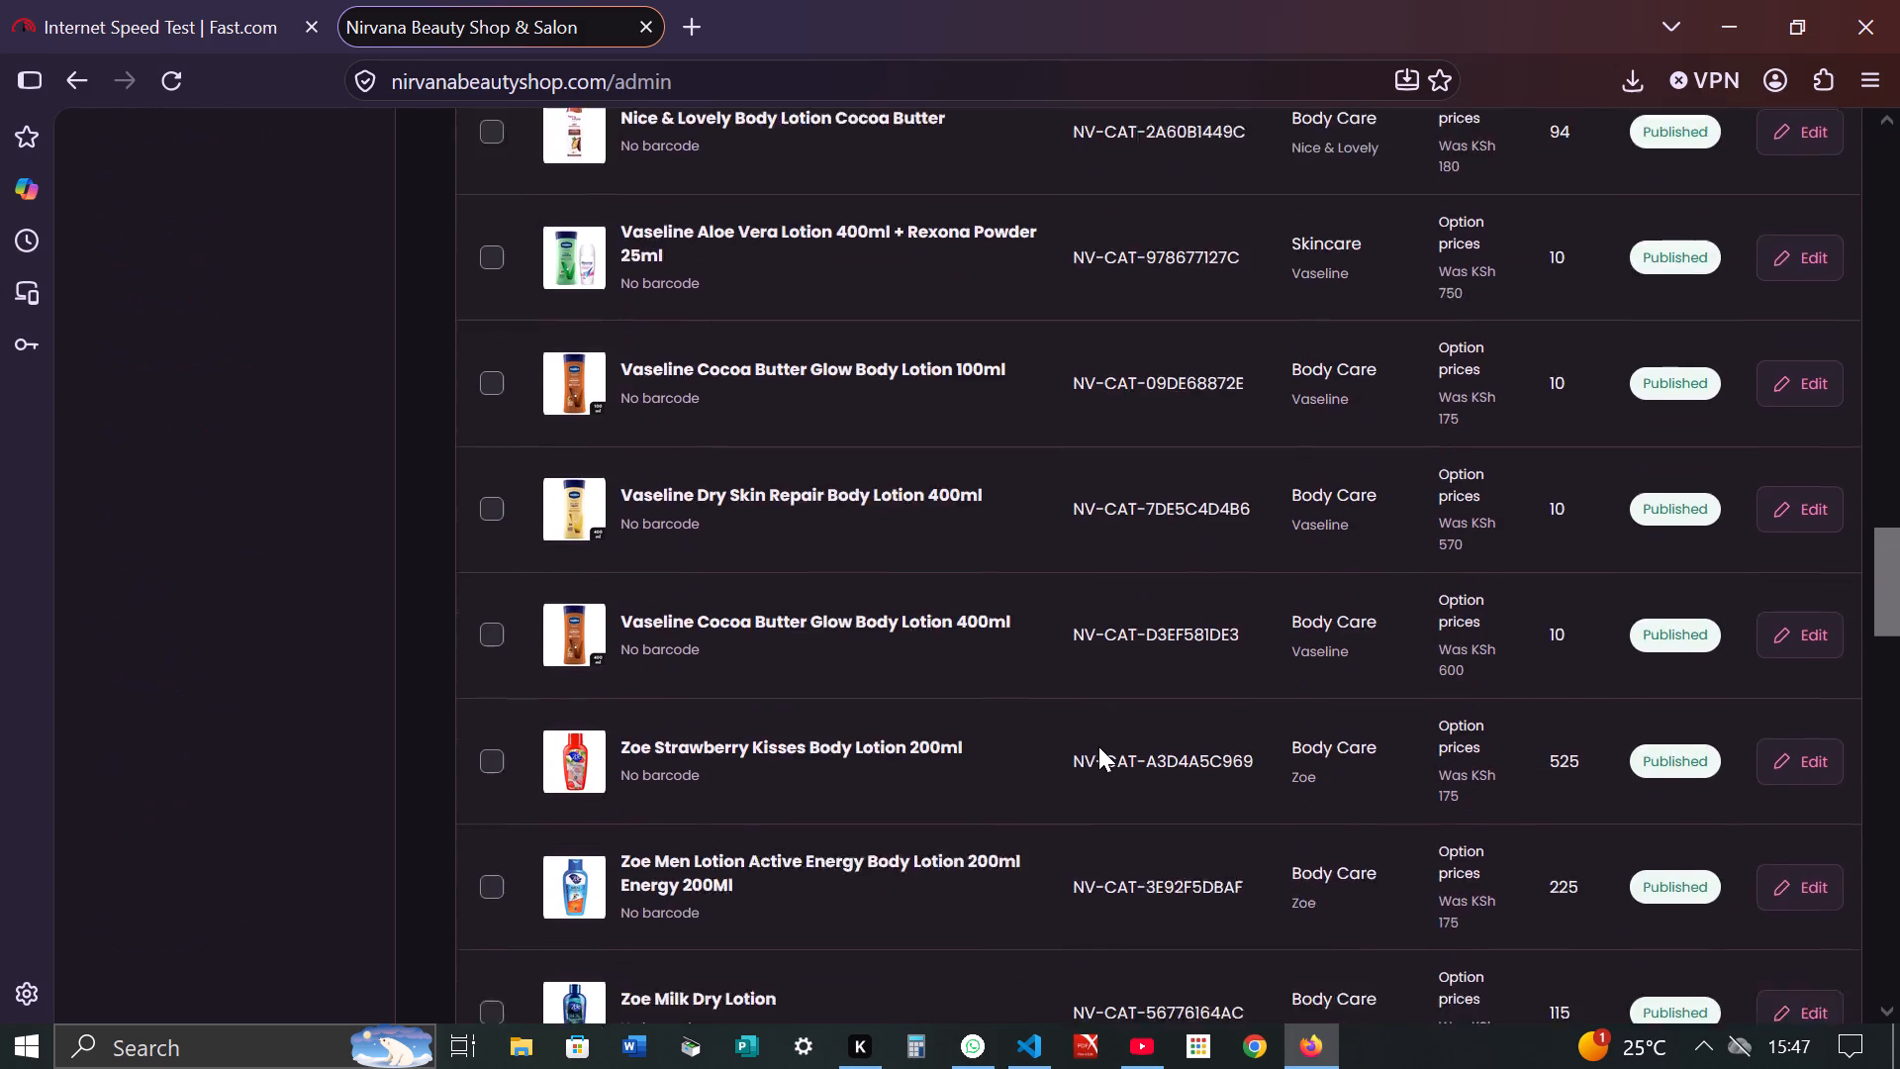
pyautogui.scroll(-4, 1098, 746)
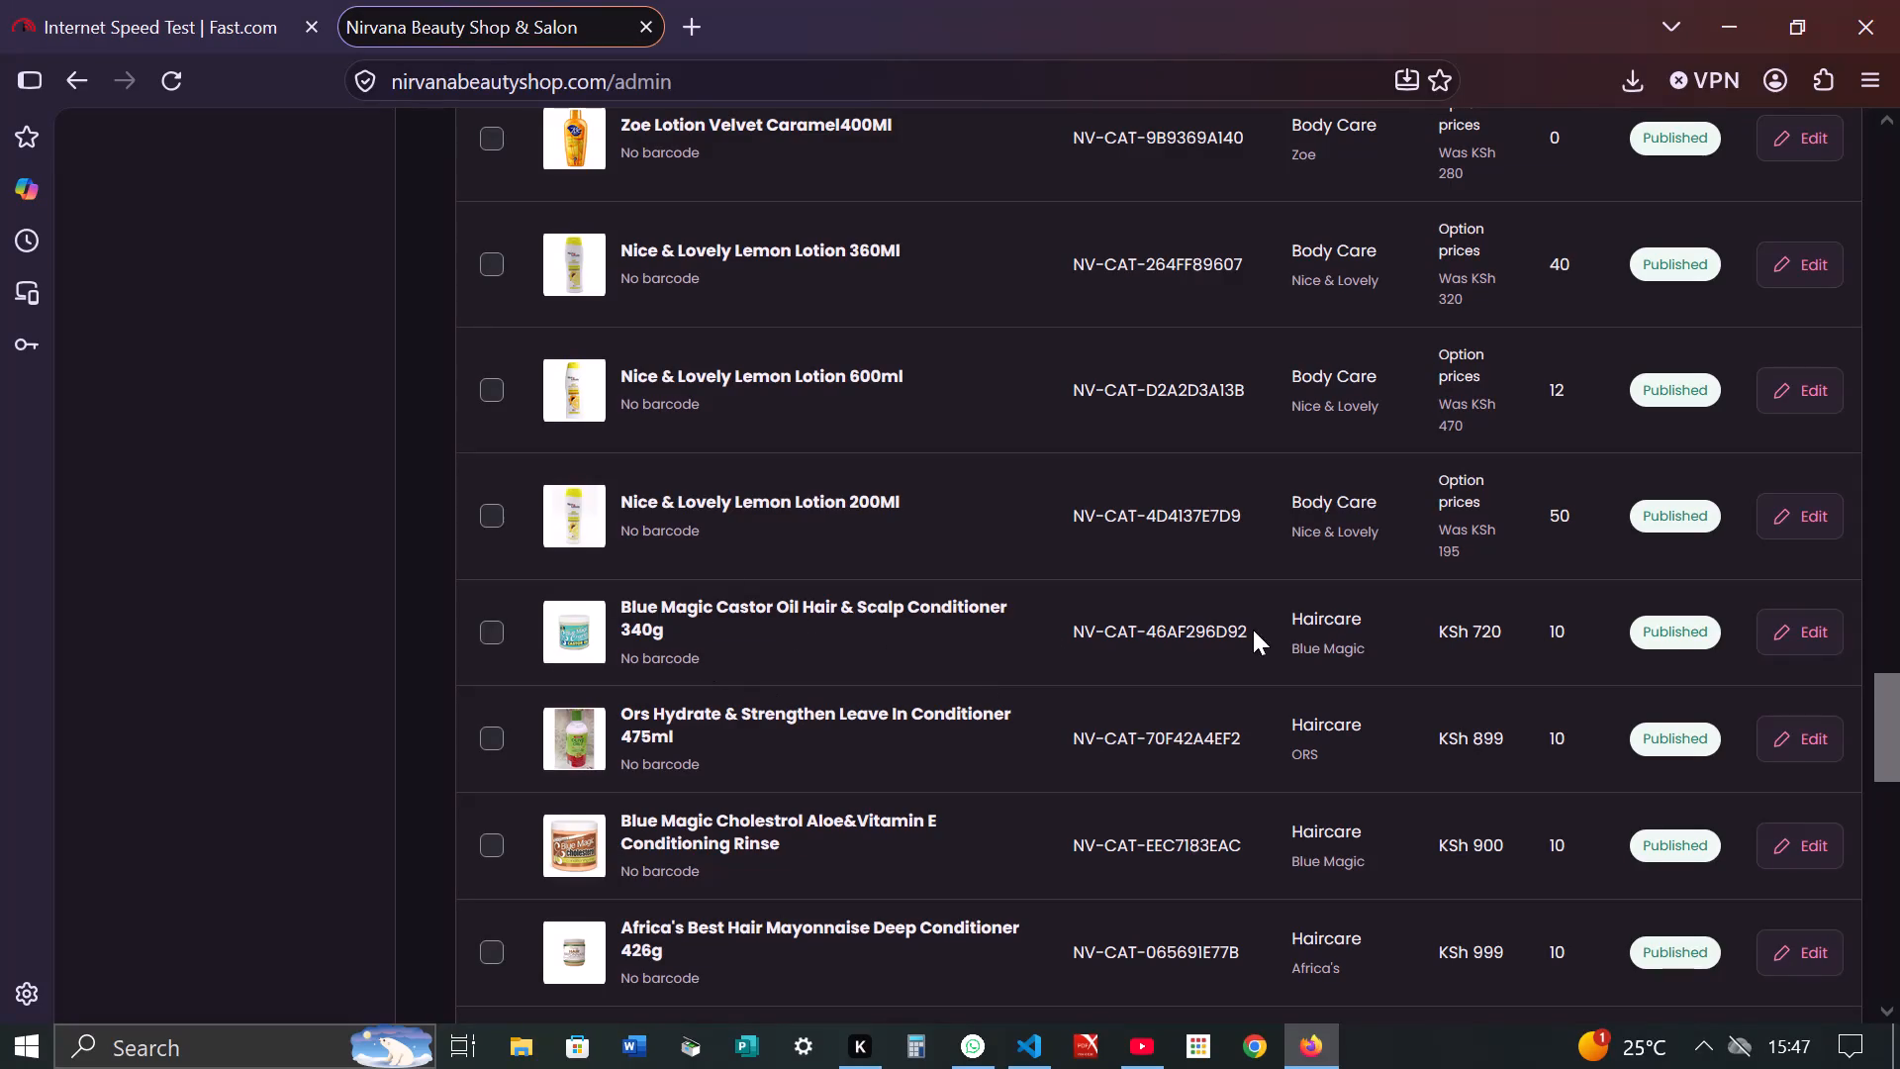
pyautogui.click(1830, 631)
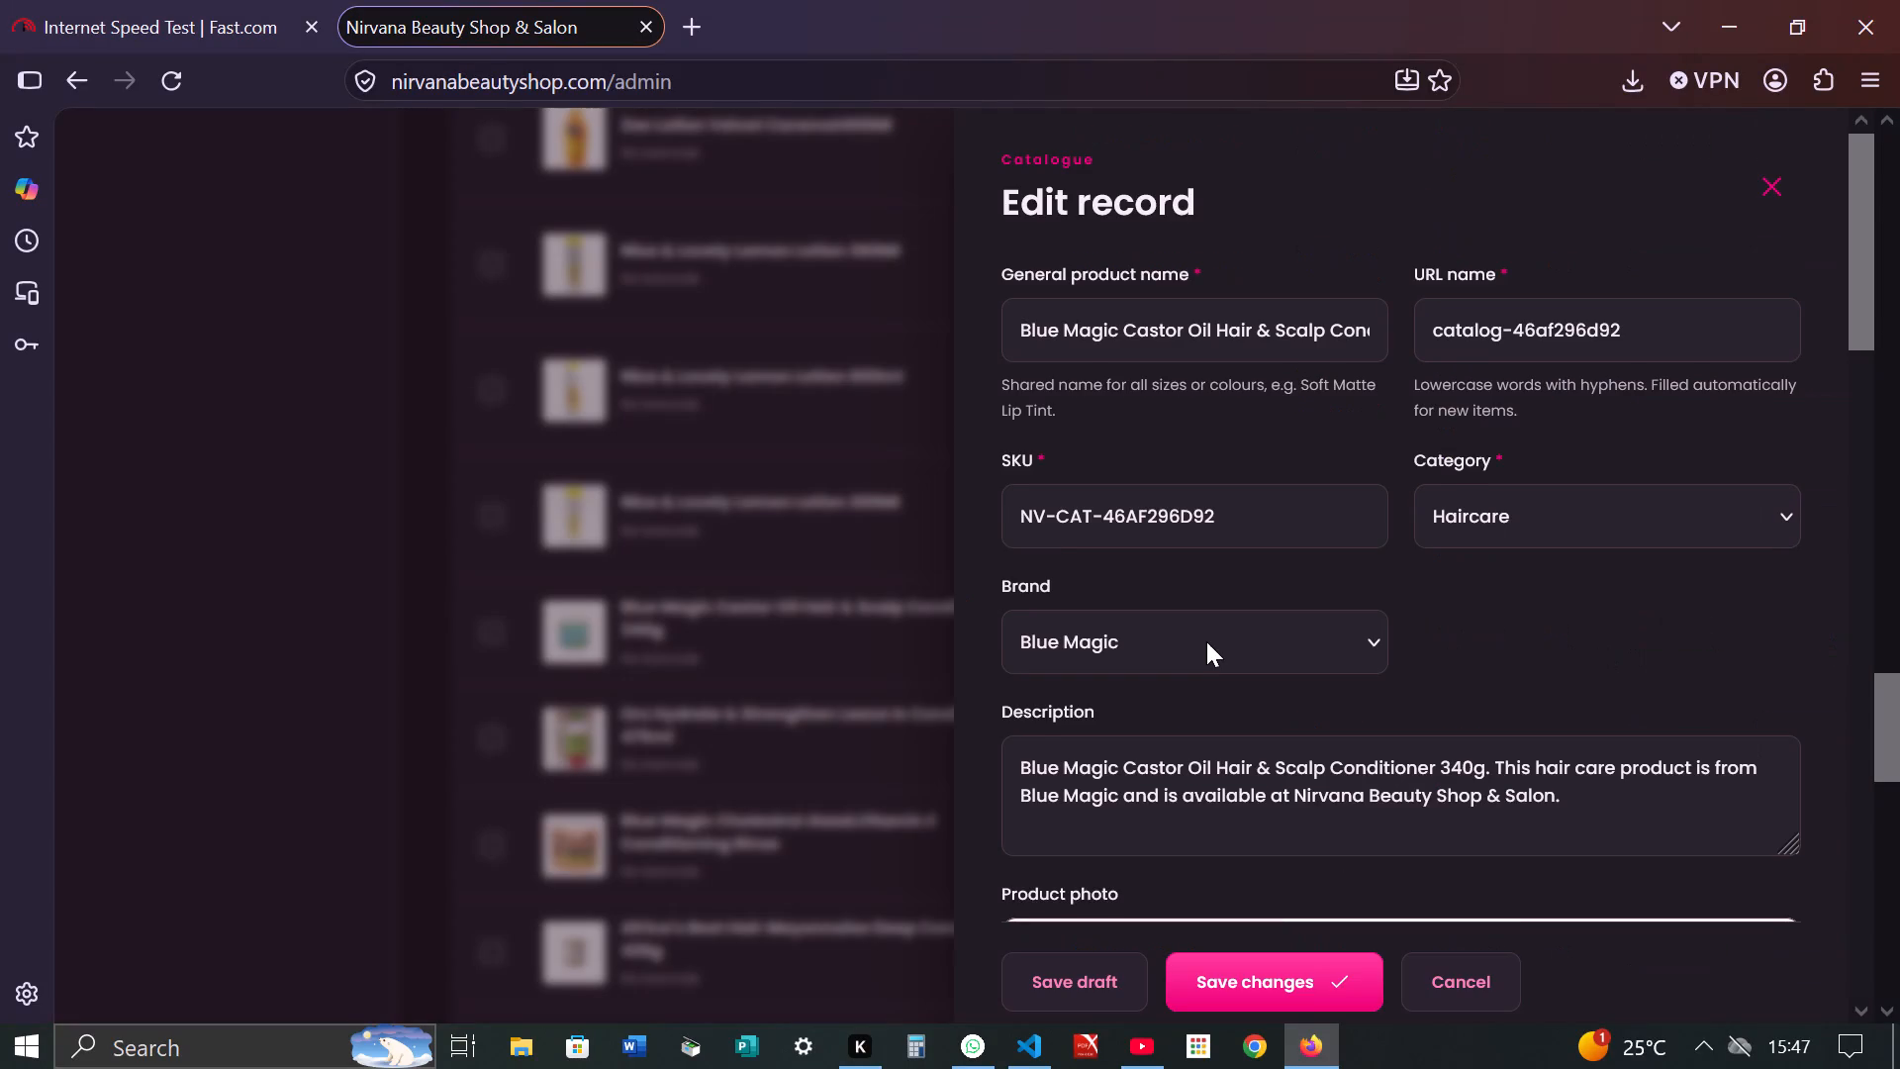
pyautogui.scroll(-6, 1206, 641)
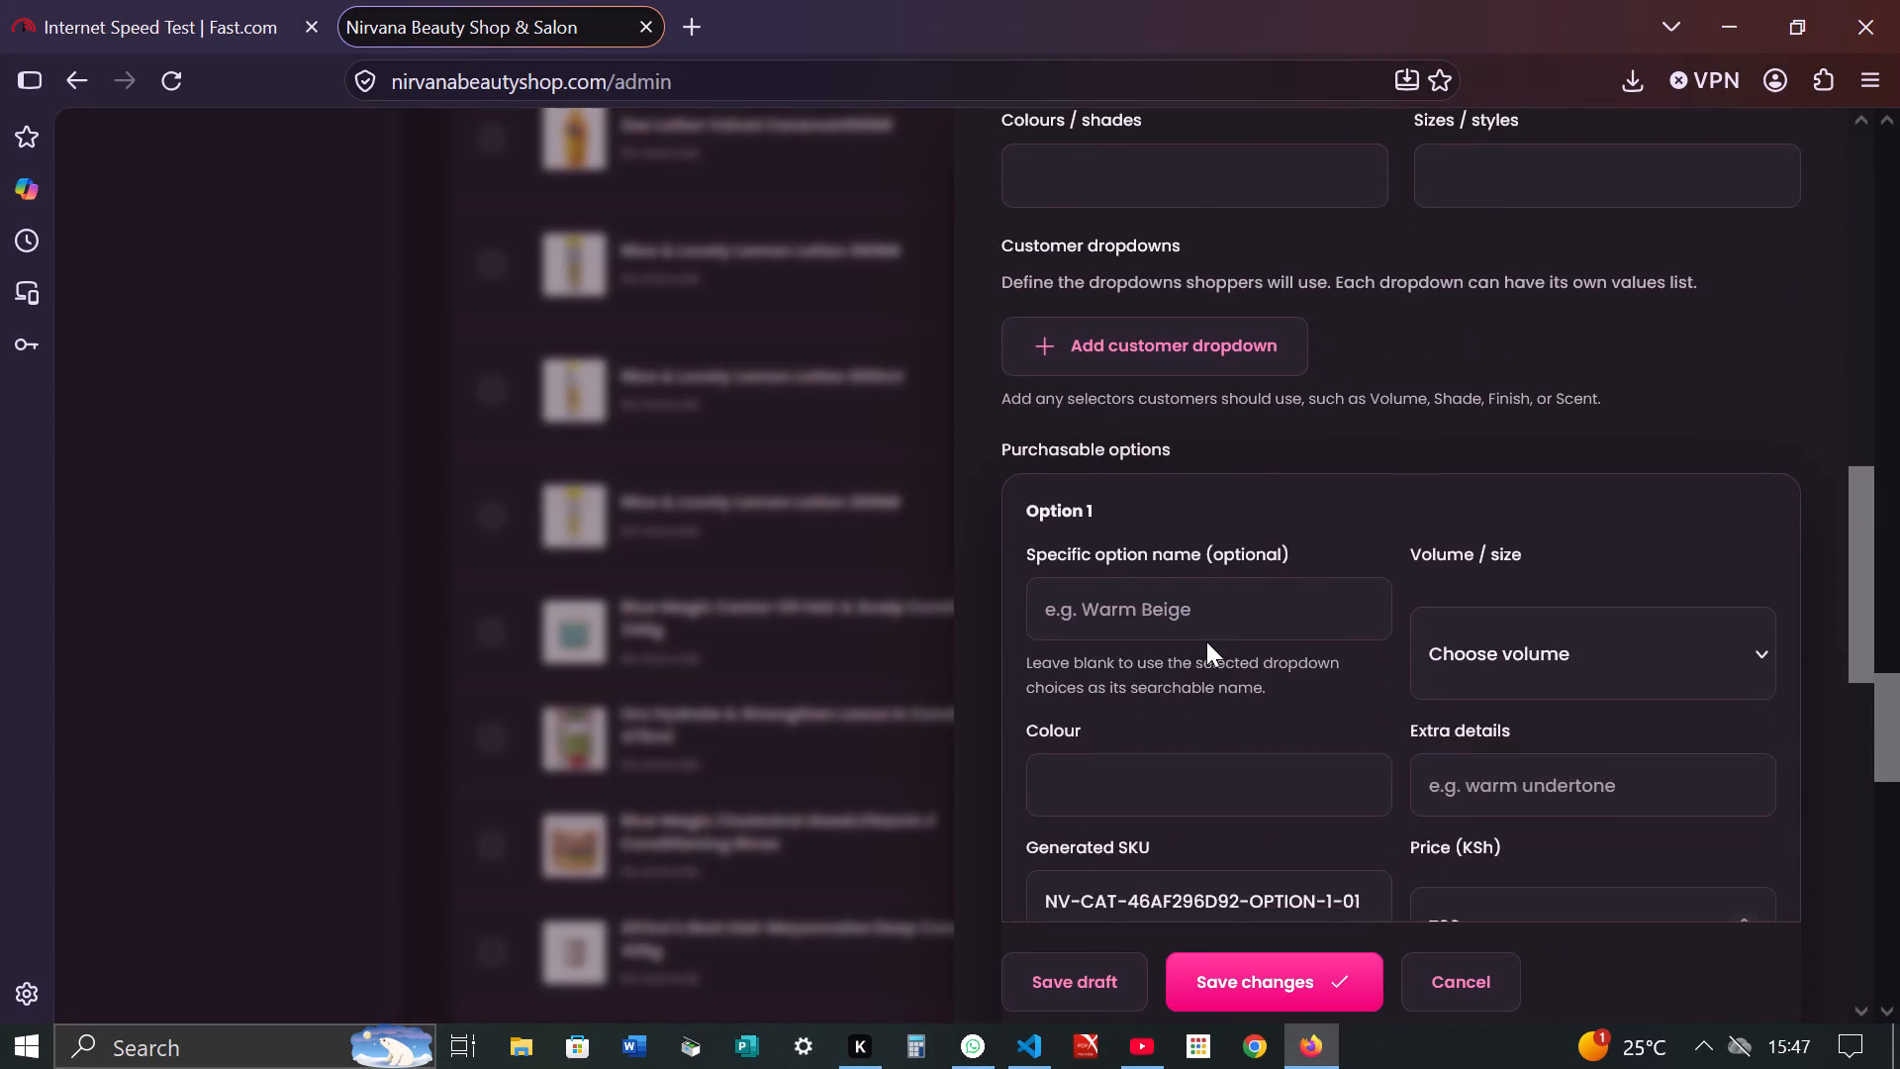
pyautogui.scroll(-3, 1206, 641)
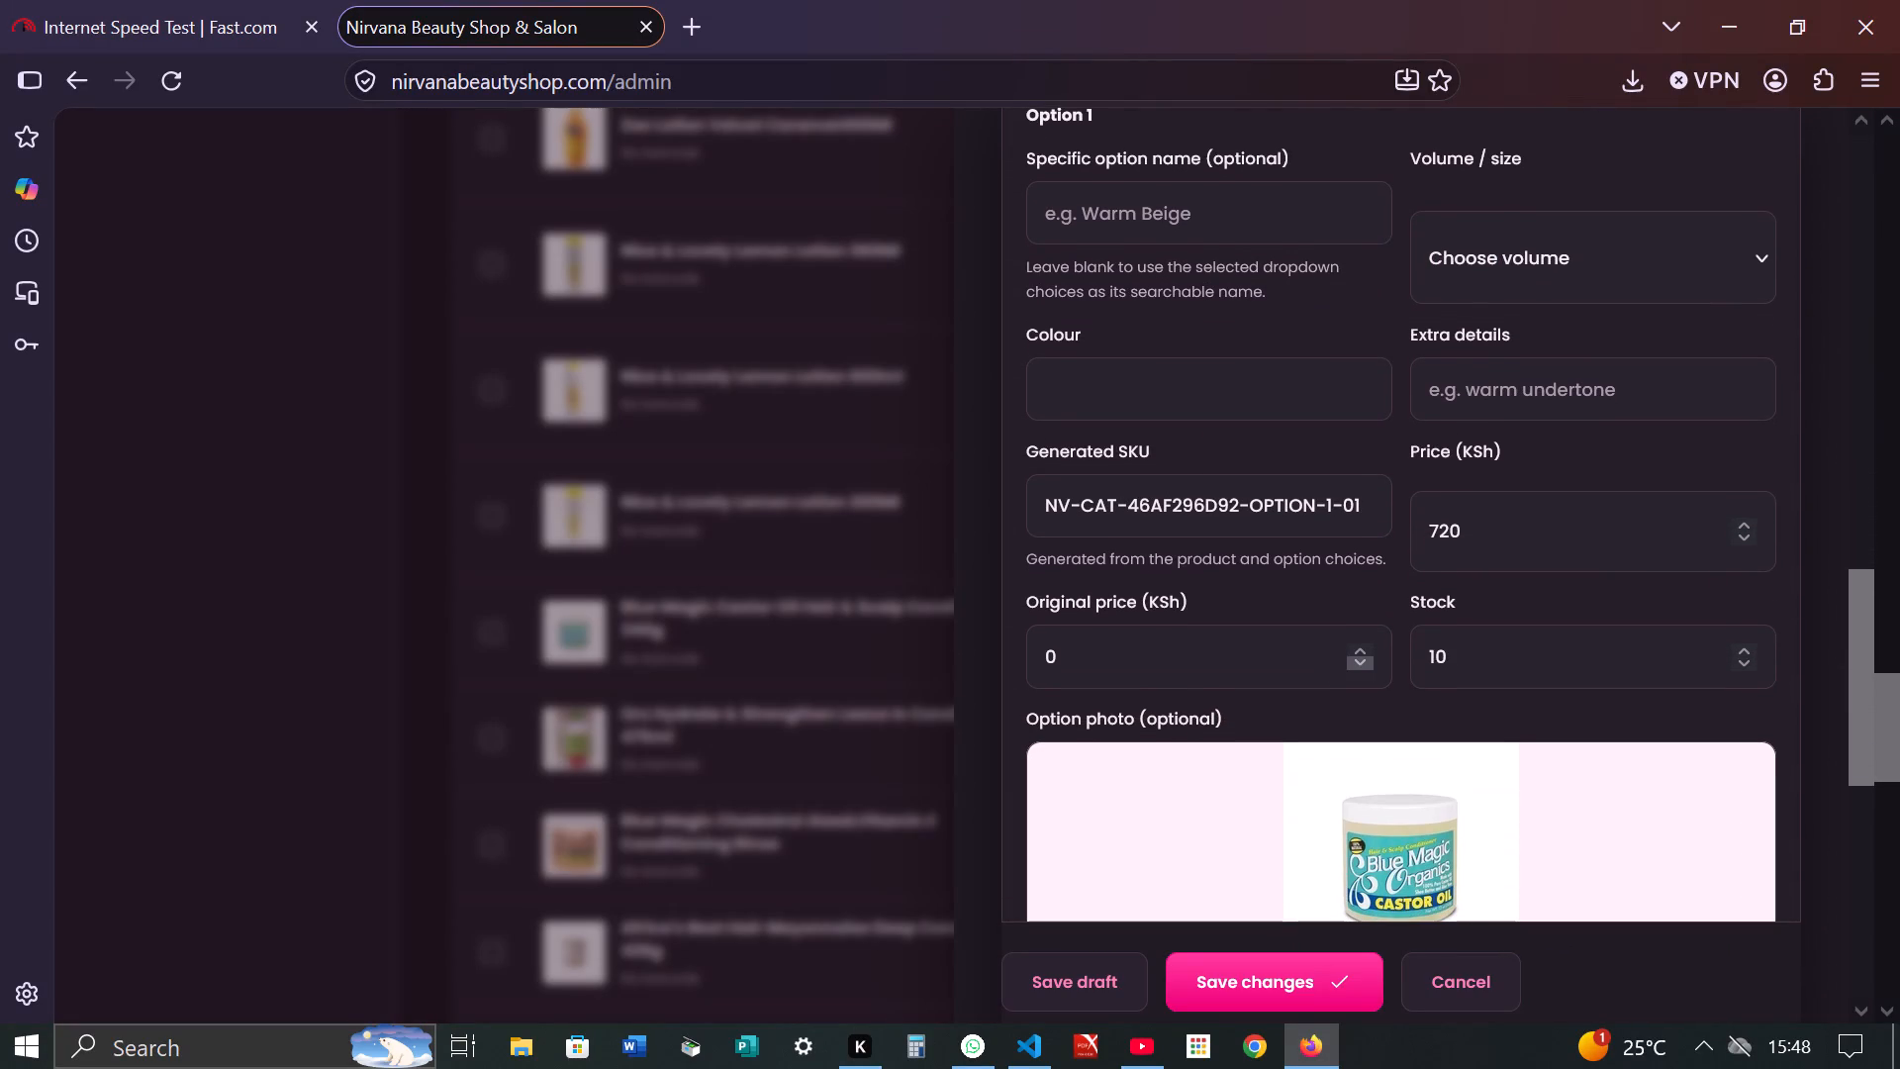
pyautogui.click(1441, 659)
pyautogui.press('BackSpace')
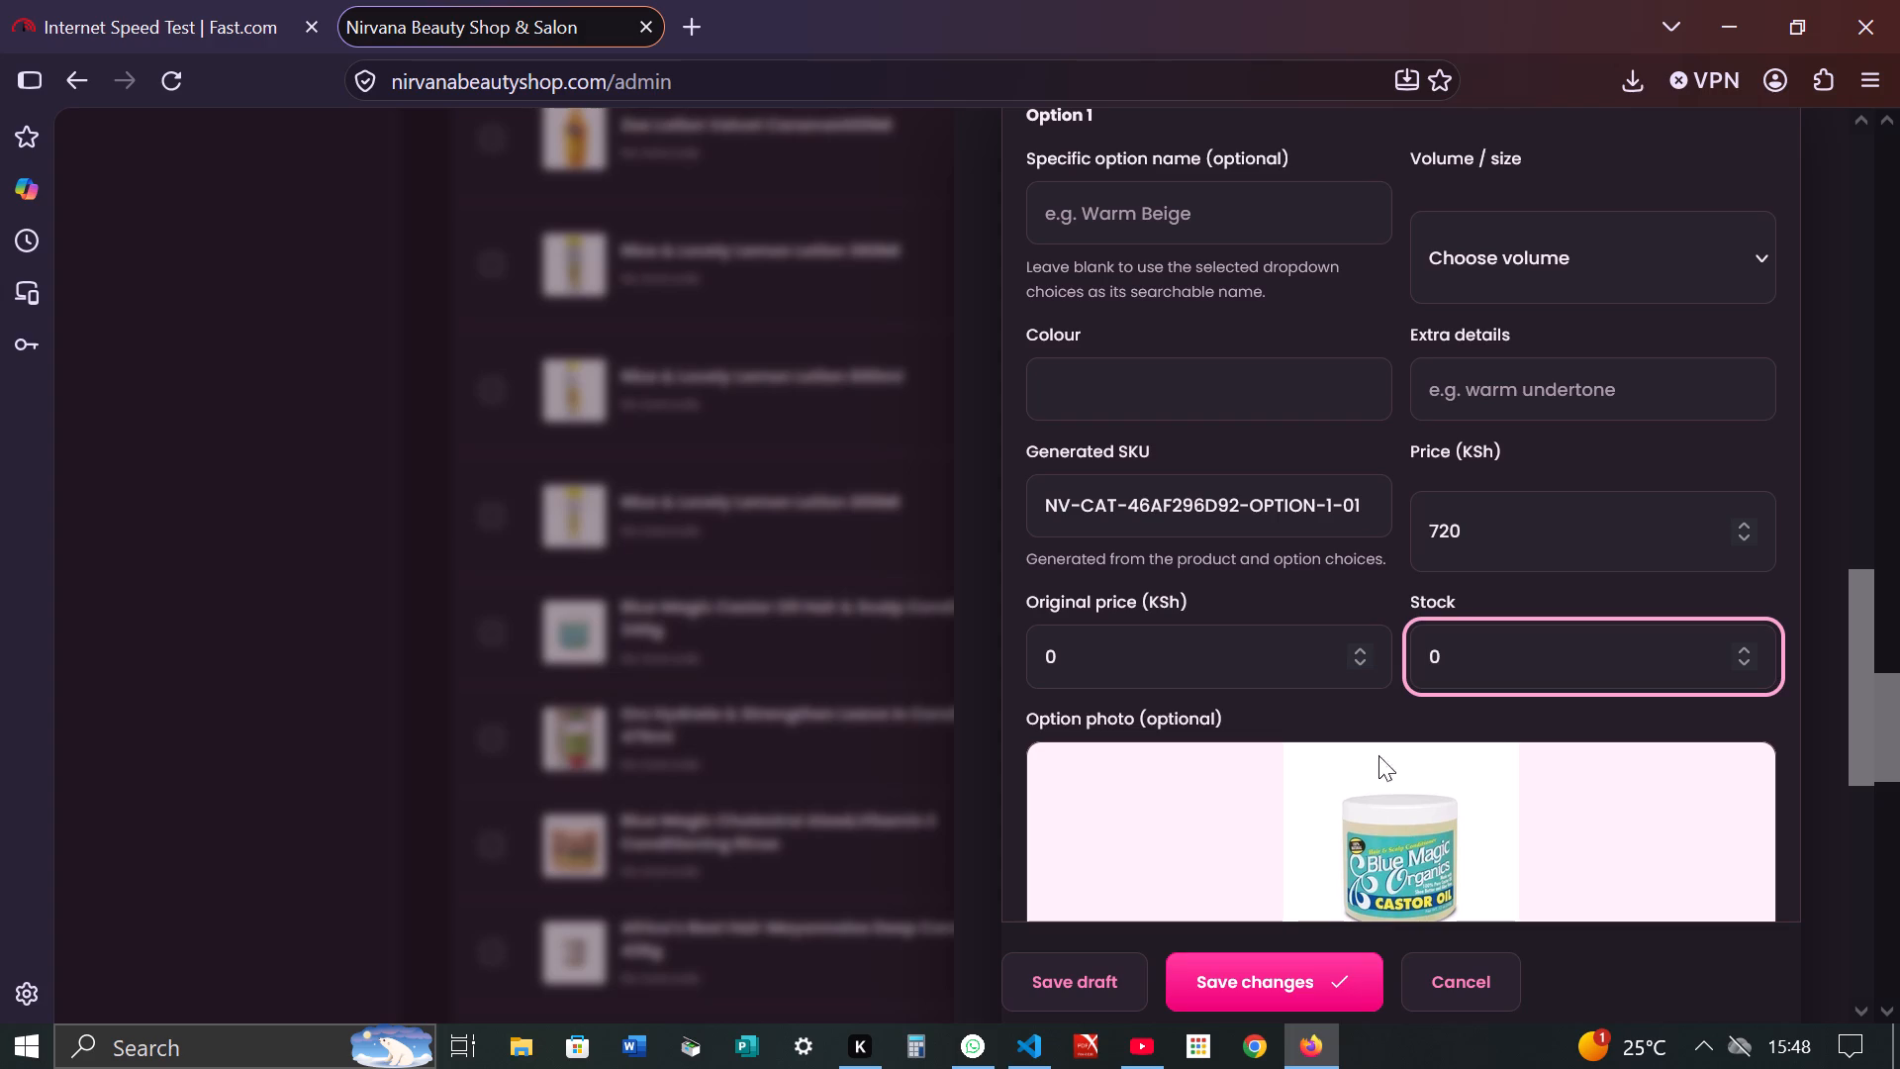
pyautogui.click(1292, 966)
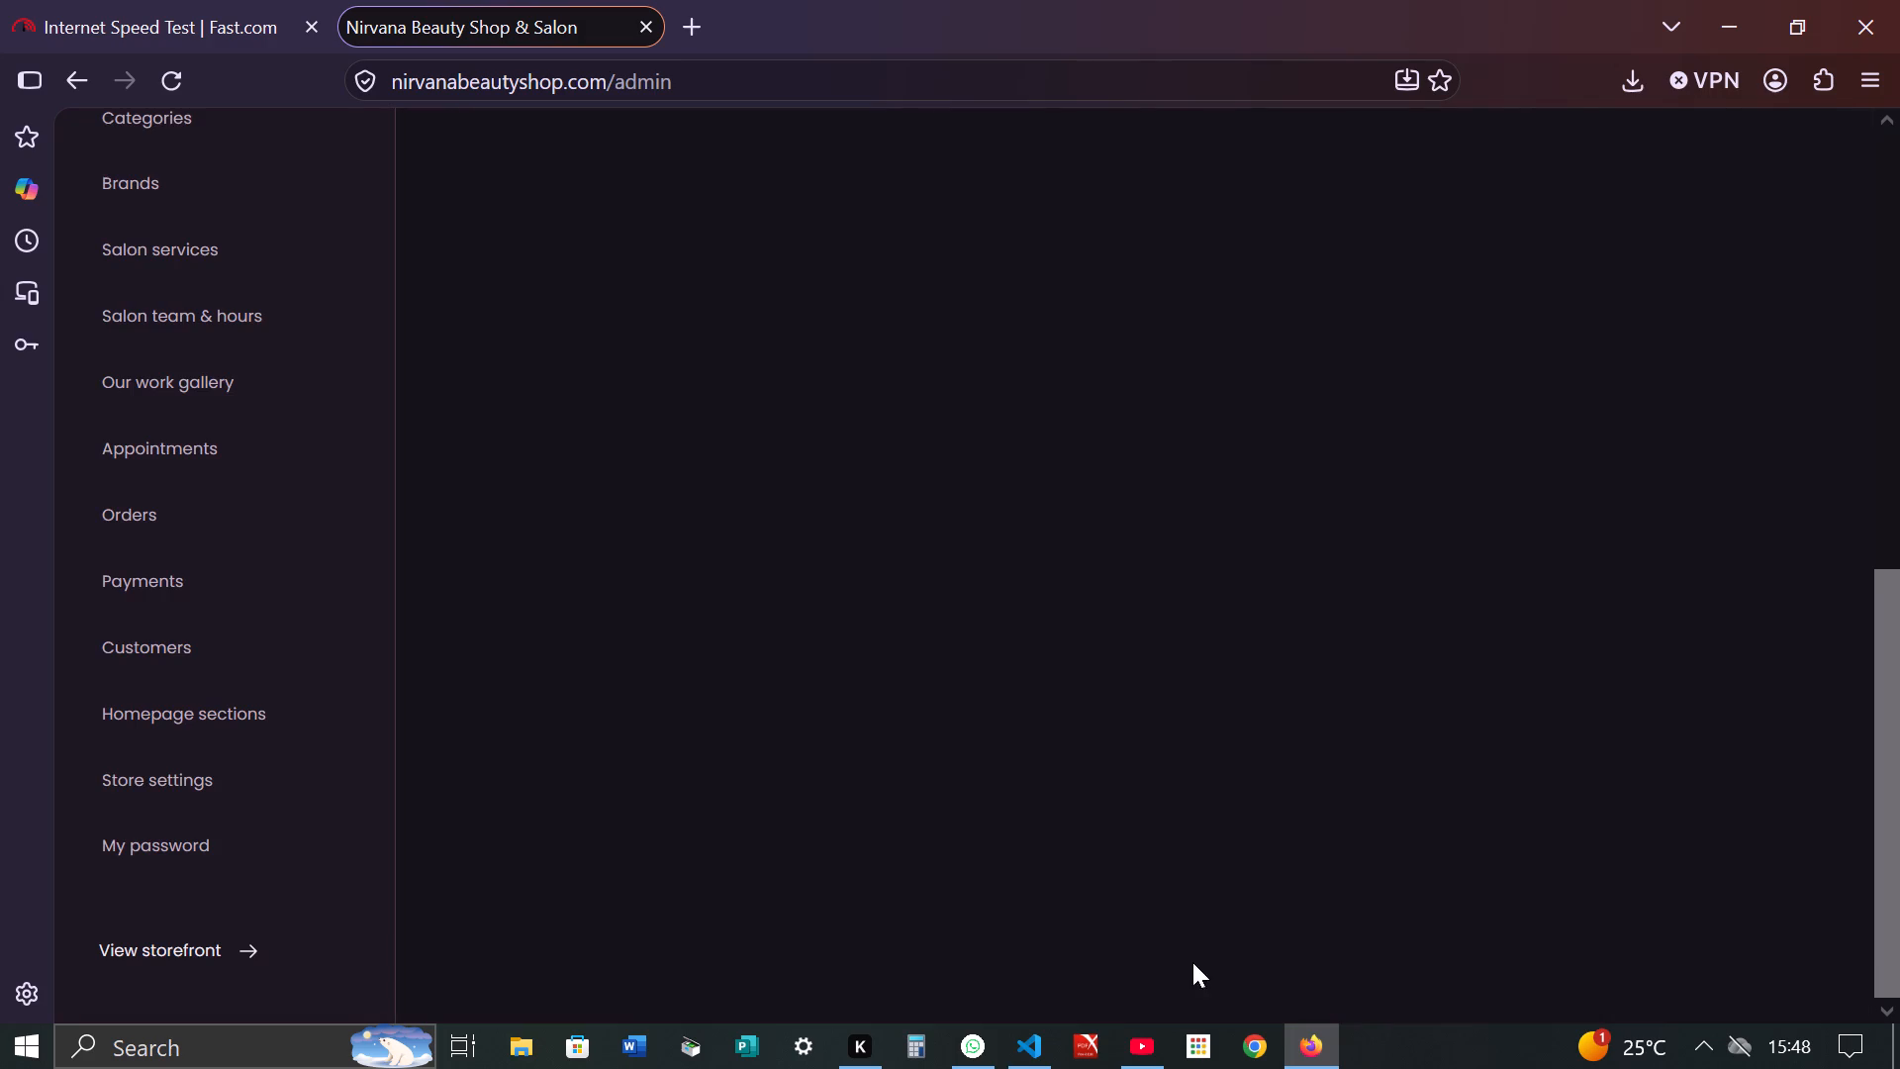
# Advance the catalogue product list from page 1 to page 3.
pyautogui.scroll(-7, 1219, 834)
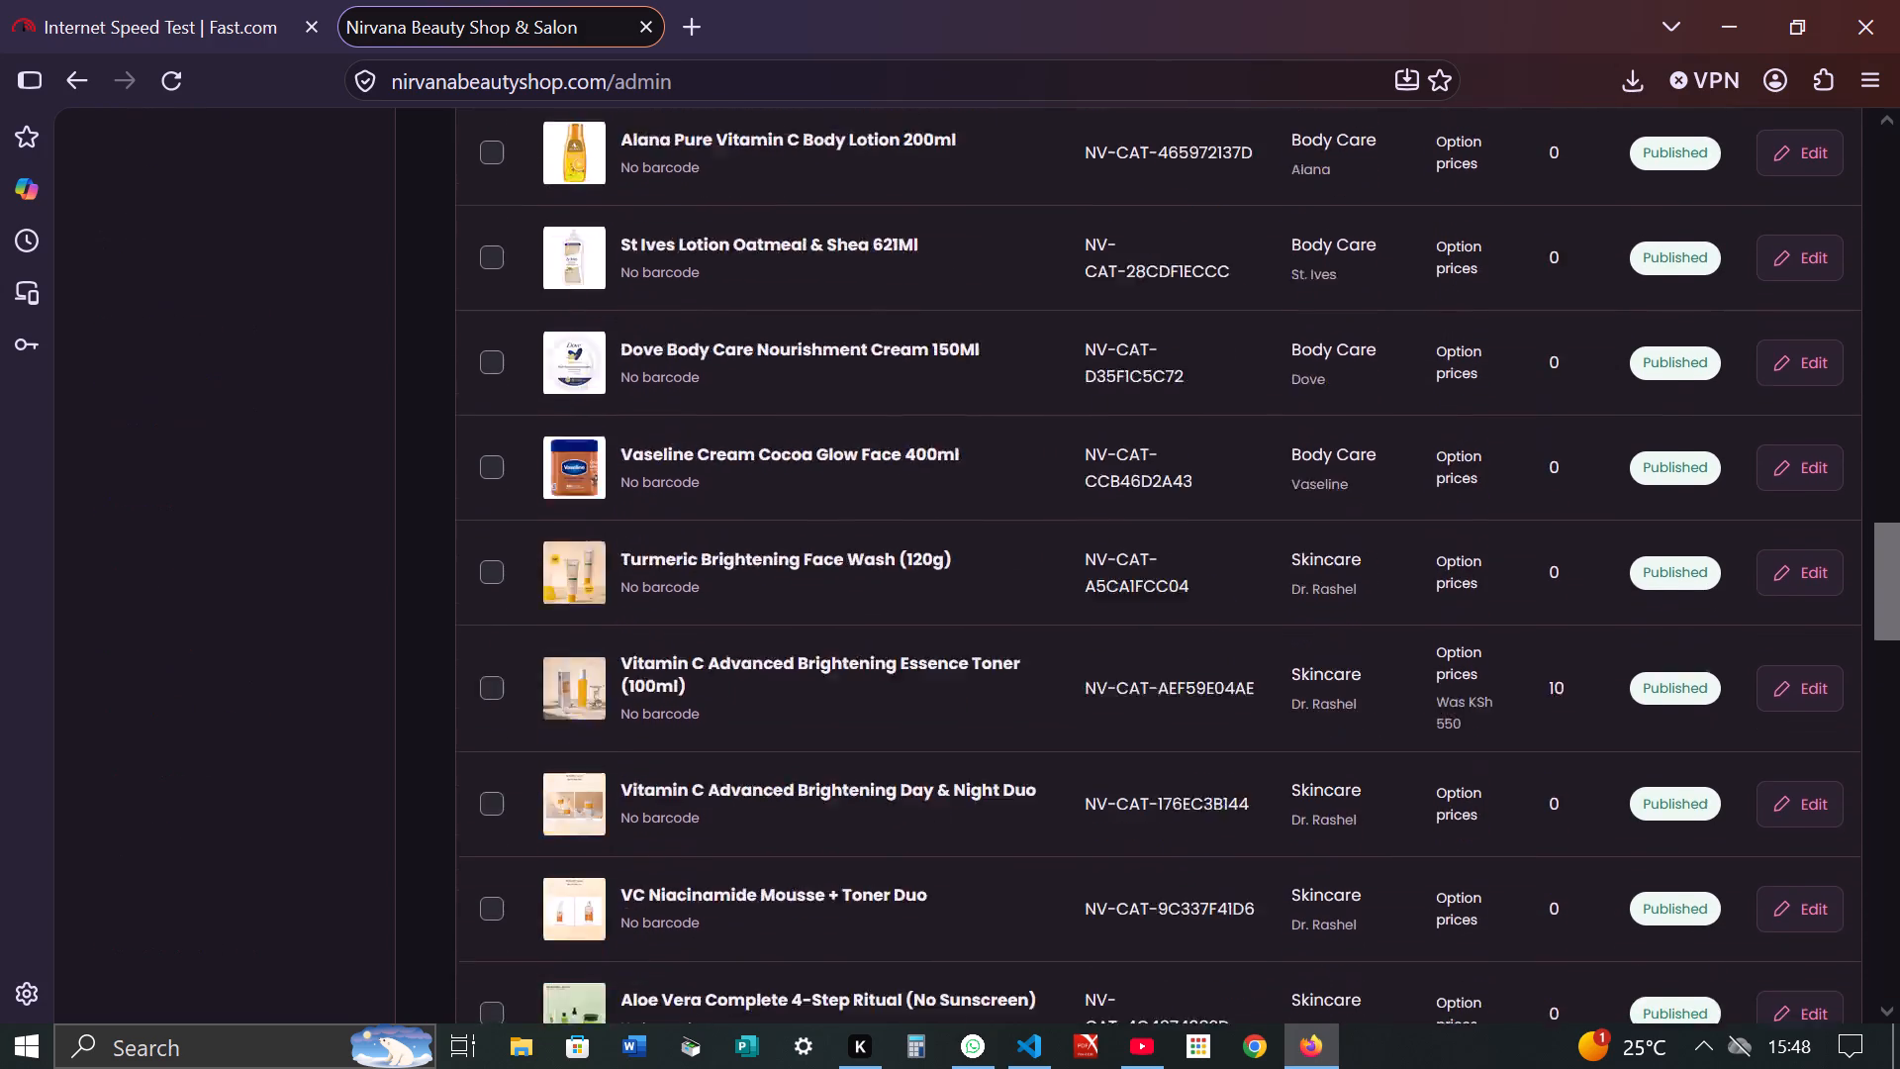
pyautogui.scroll(-5, 1219, 834)
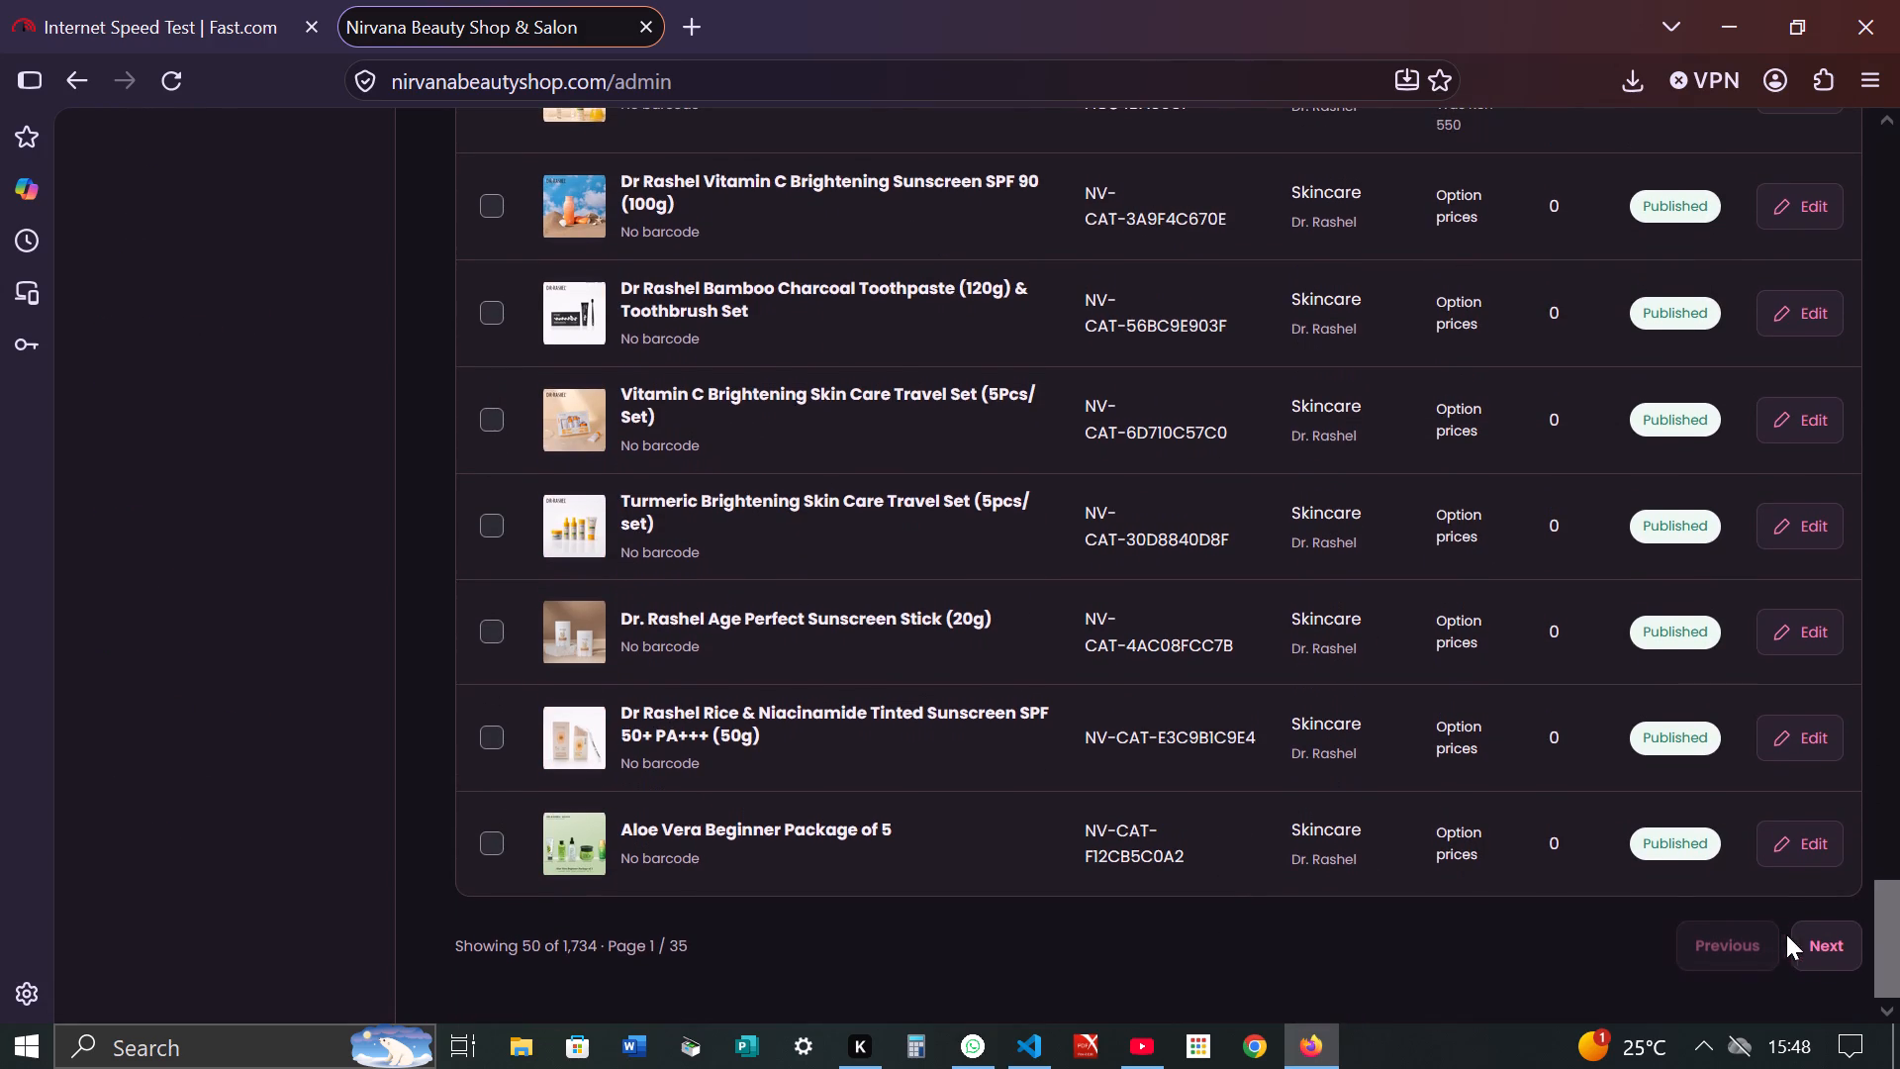
pyautogui.click(1815, 944)
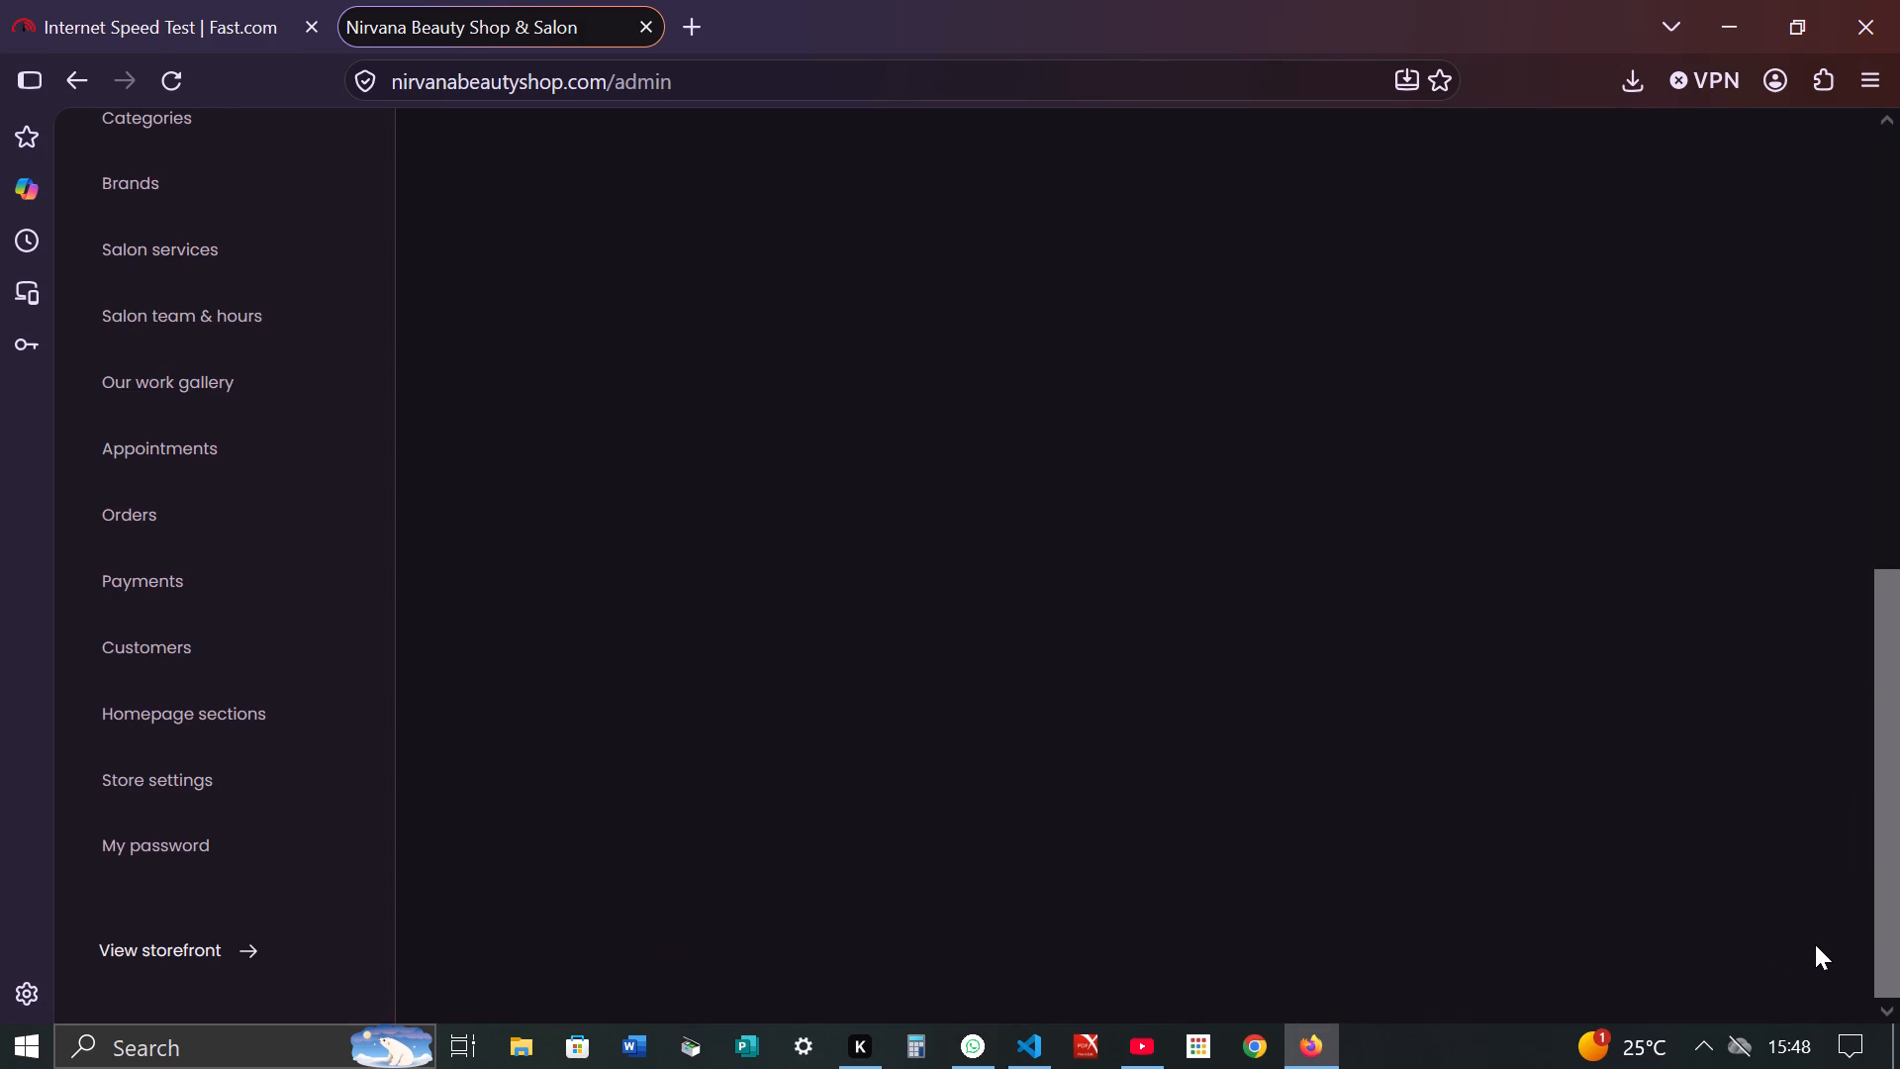
pyautogui.scroll(-8, 1487, 869)
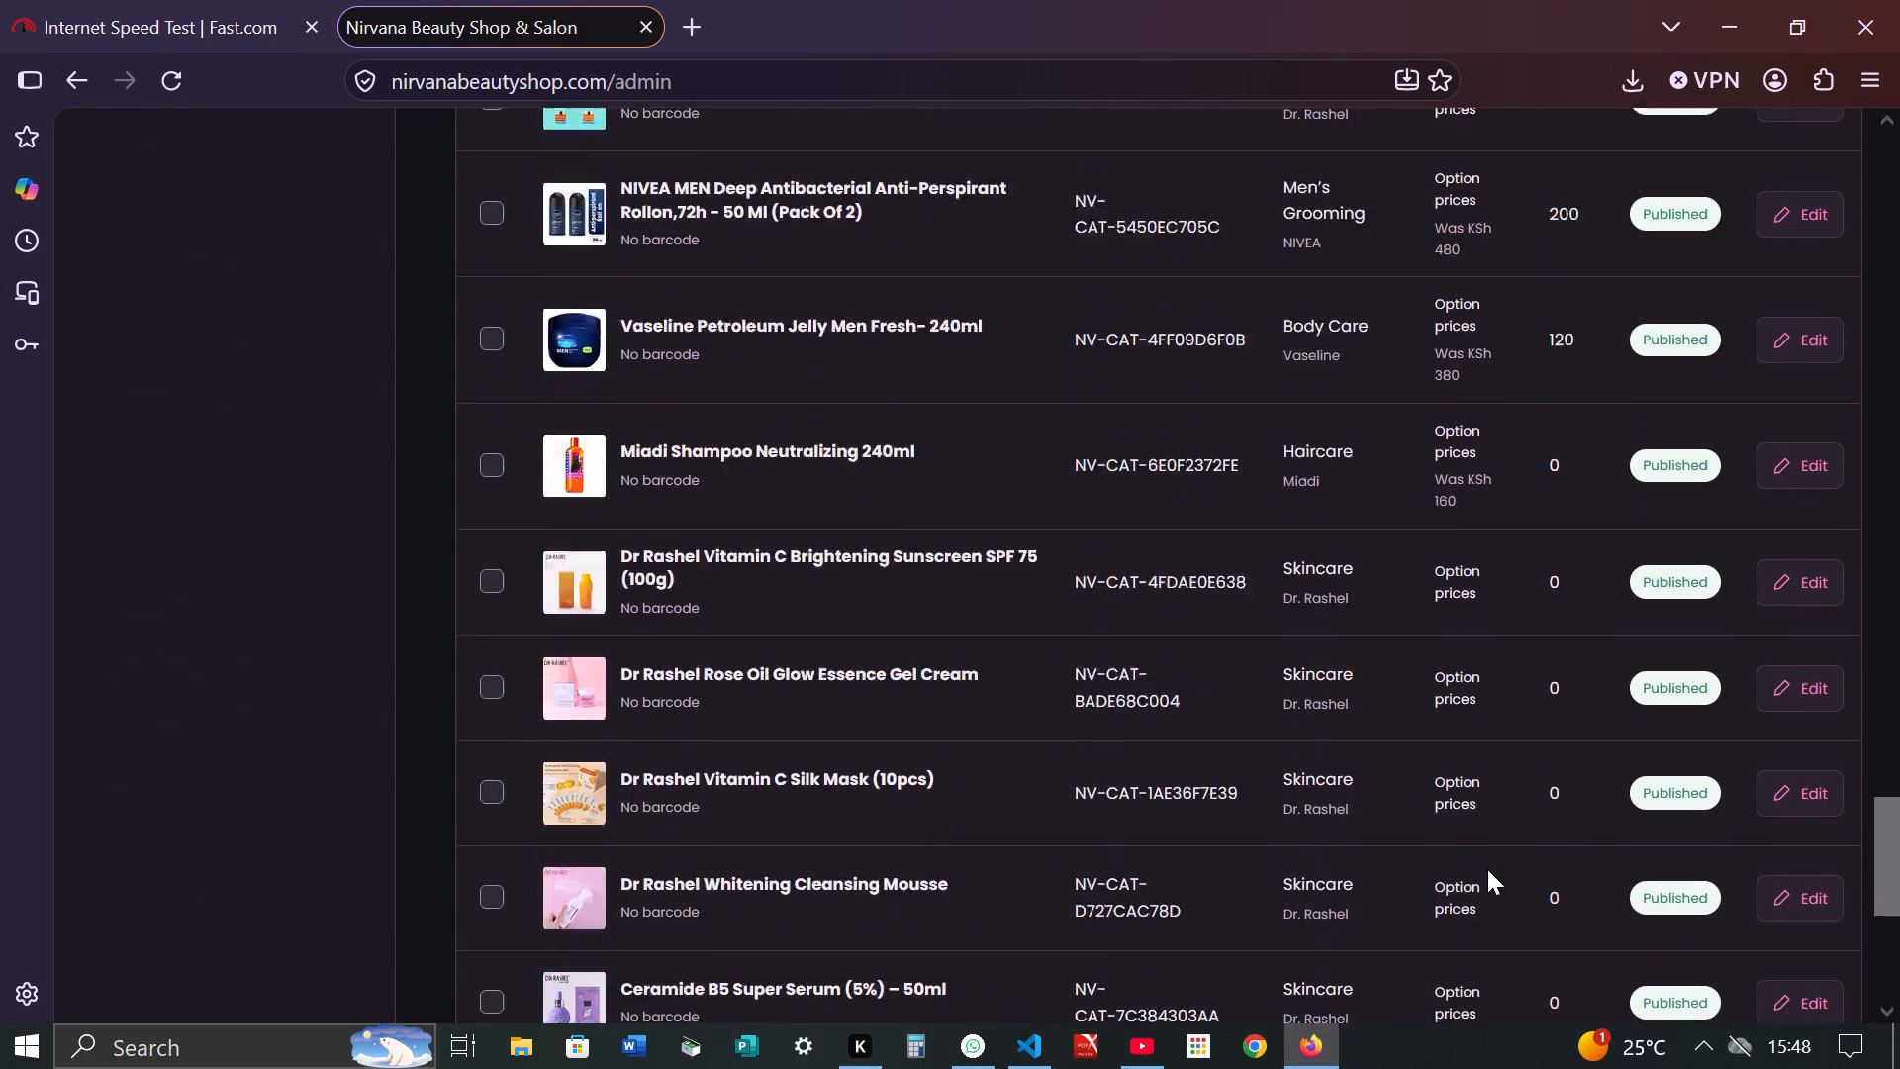
pyautogui.scroll(-3, 1575, 660)
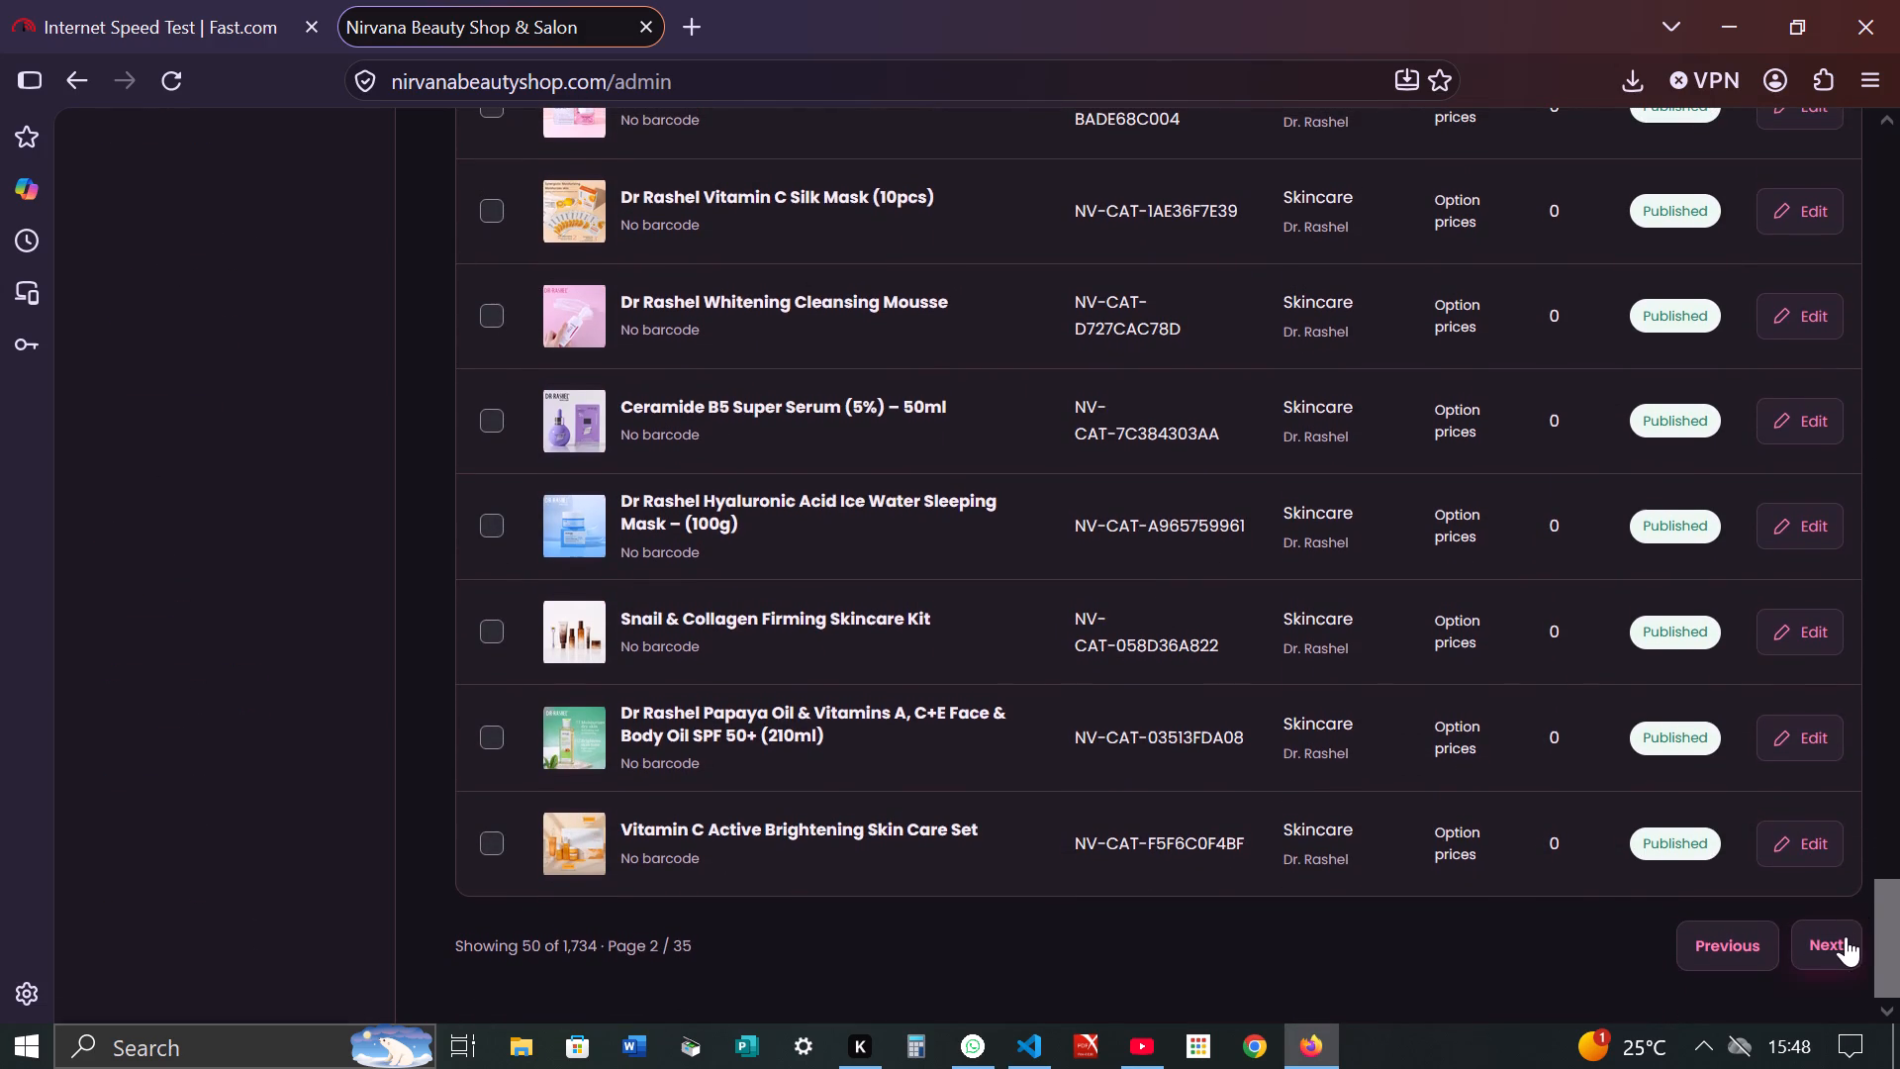
pyautogui.click(1843, 939)
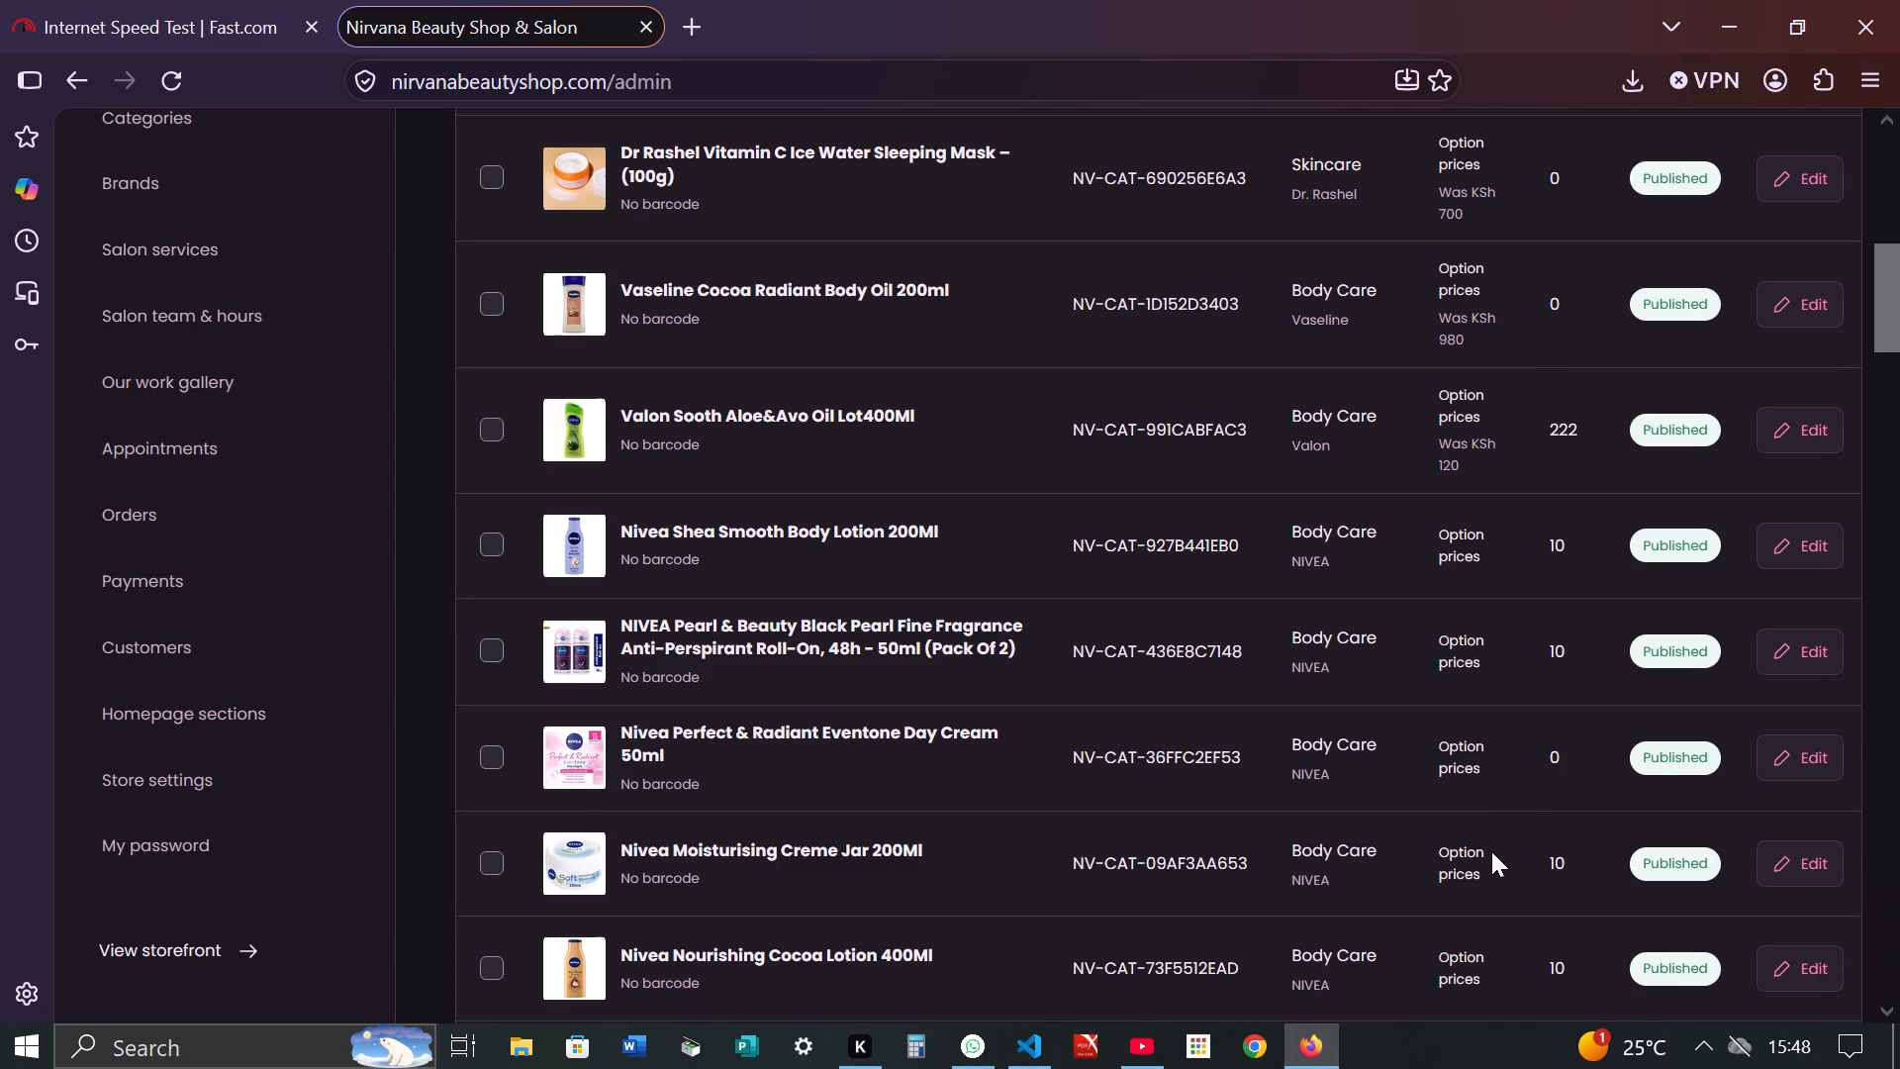
# Open the Ors Hydrate & Strengthen Leave In Conditioner 475ml record for editing and set its option 1 price to KSh 750.
pyautogui.scroll(-9, 1488, 851)
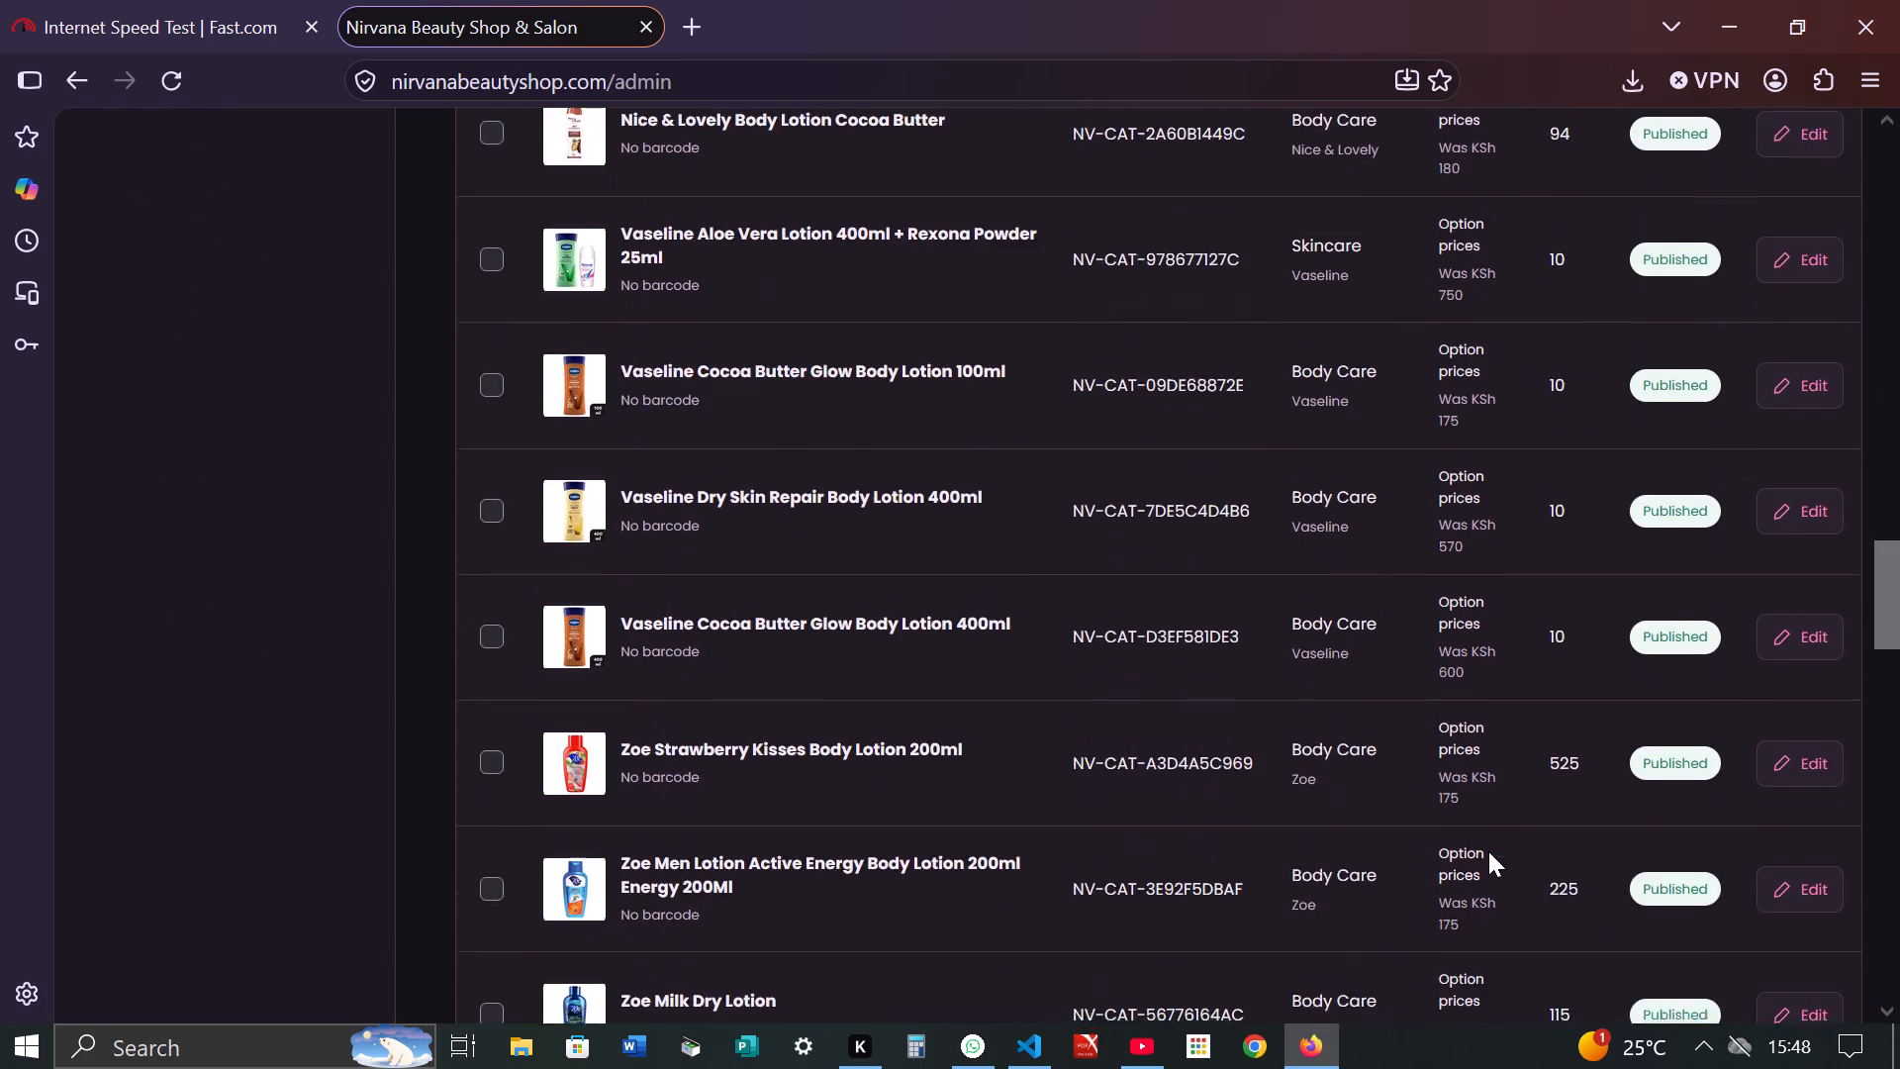
pyautogui.scroll(-4, 1488, 851)
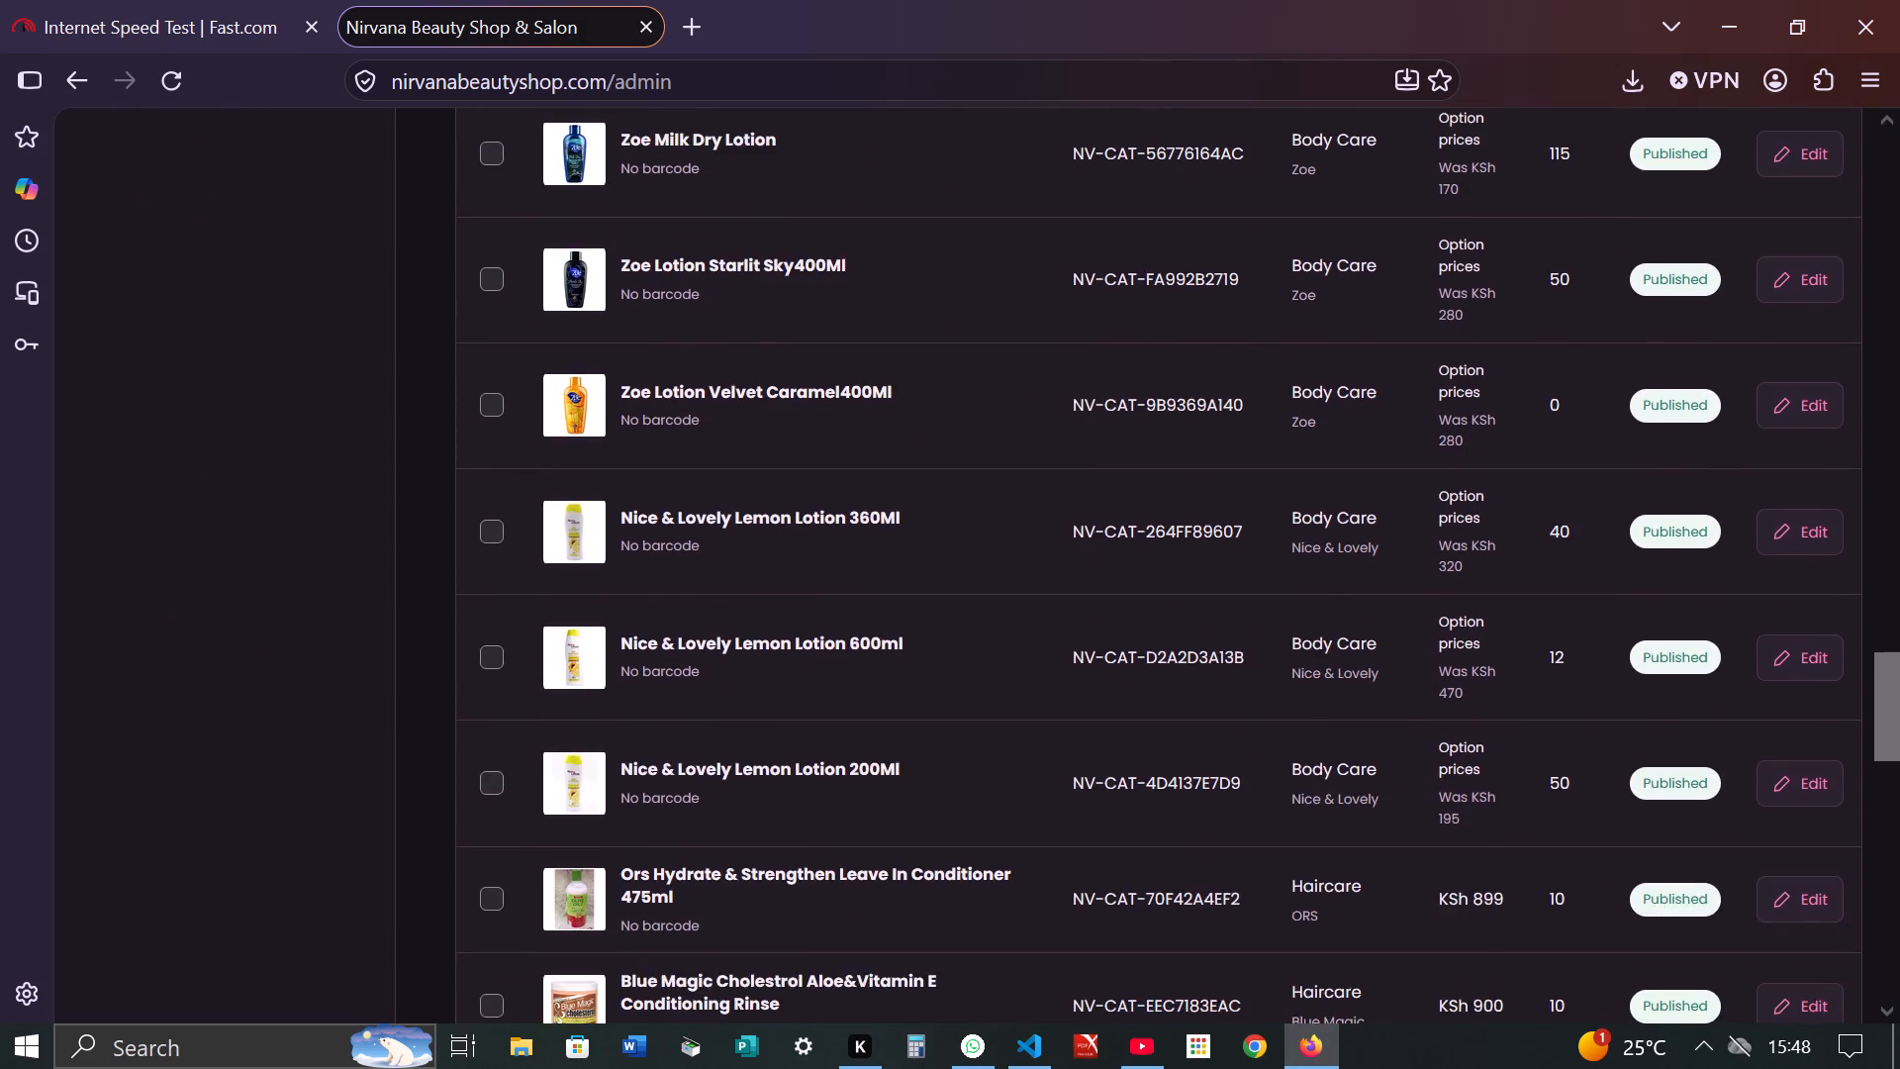
pyautogui.scroll(-1, 1488, 851)
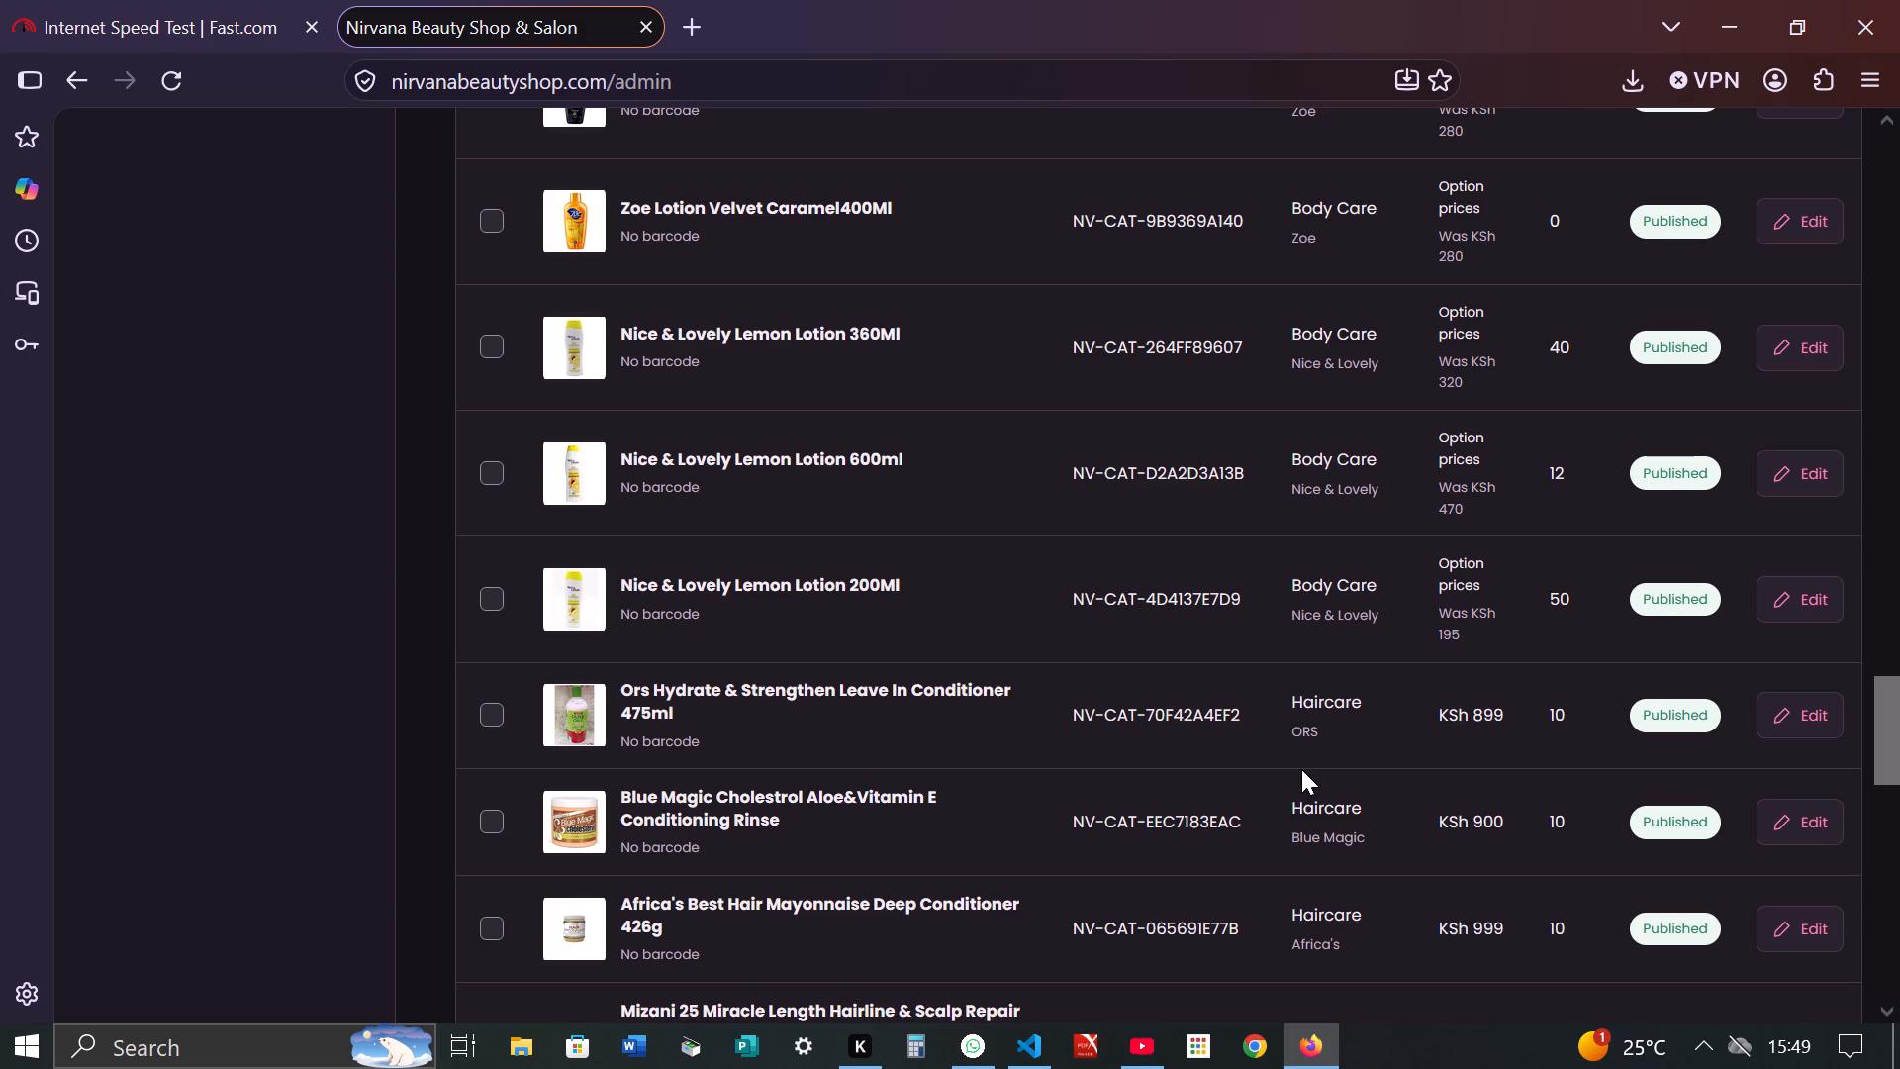
pyautogui.click(1782, 725)
pyautogui.scroll(-2, 1431, 755)
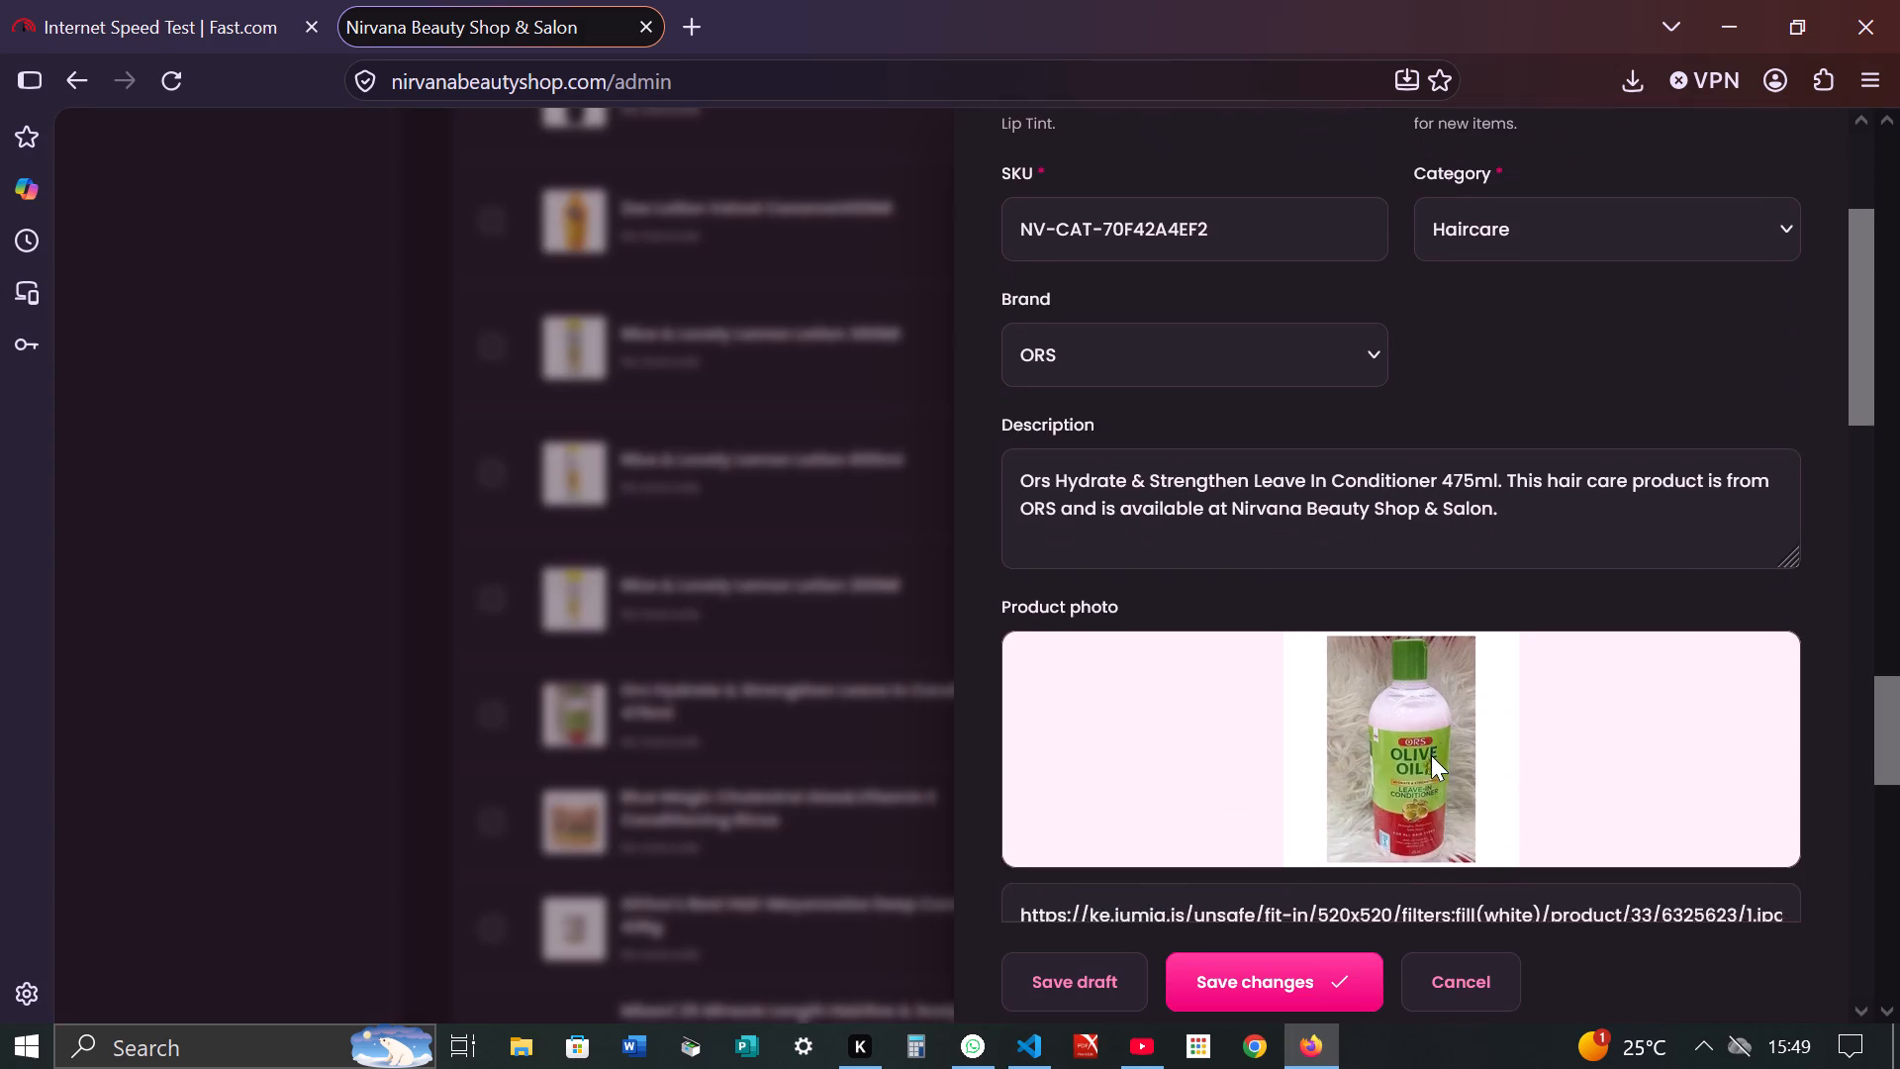
pyautogui.scroll(-2, 1431, 755)
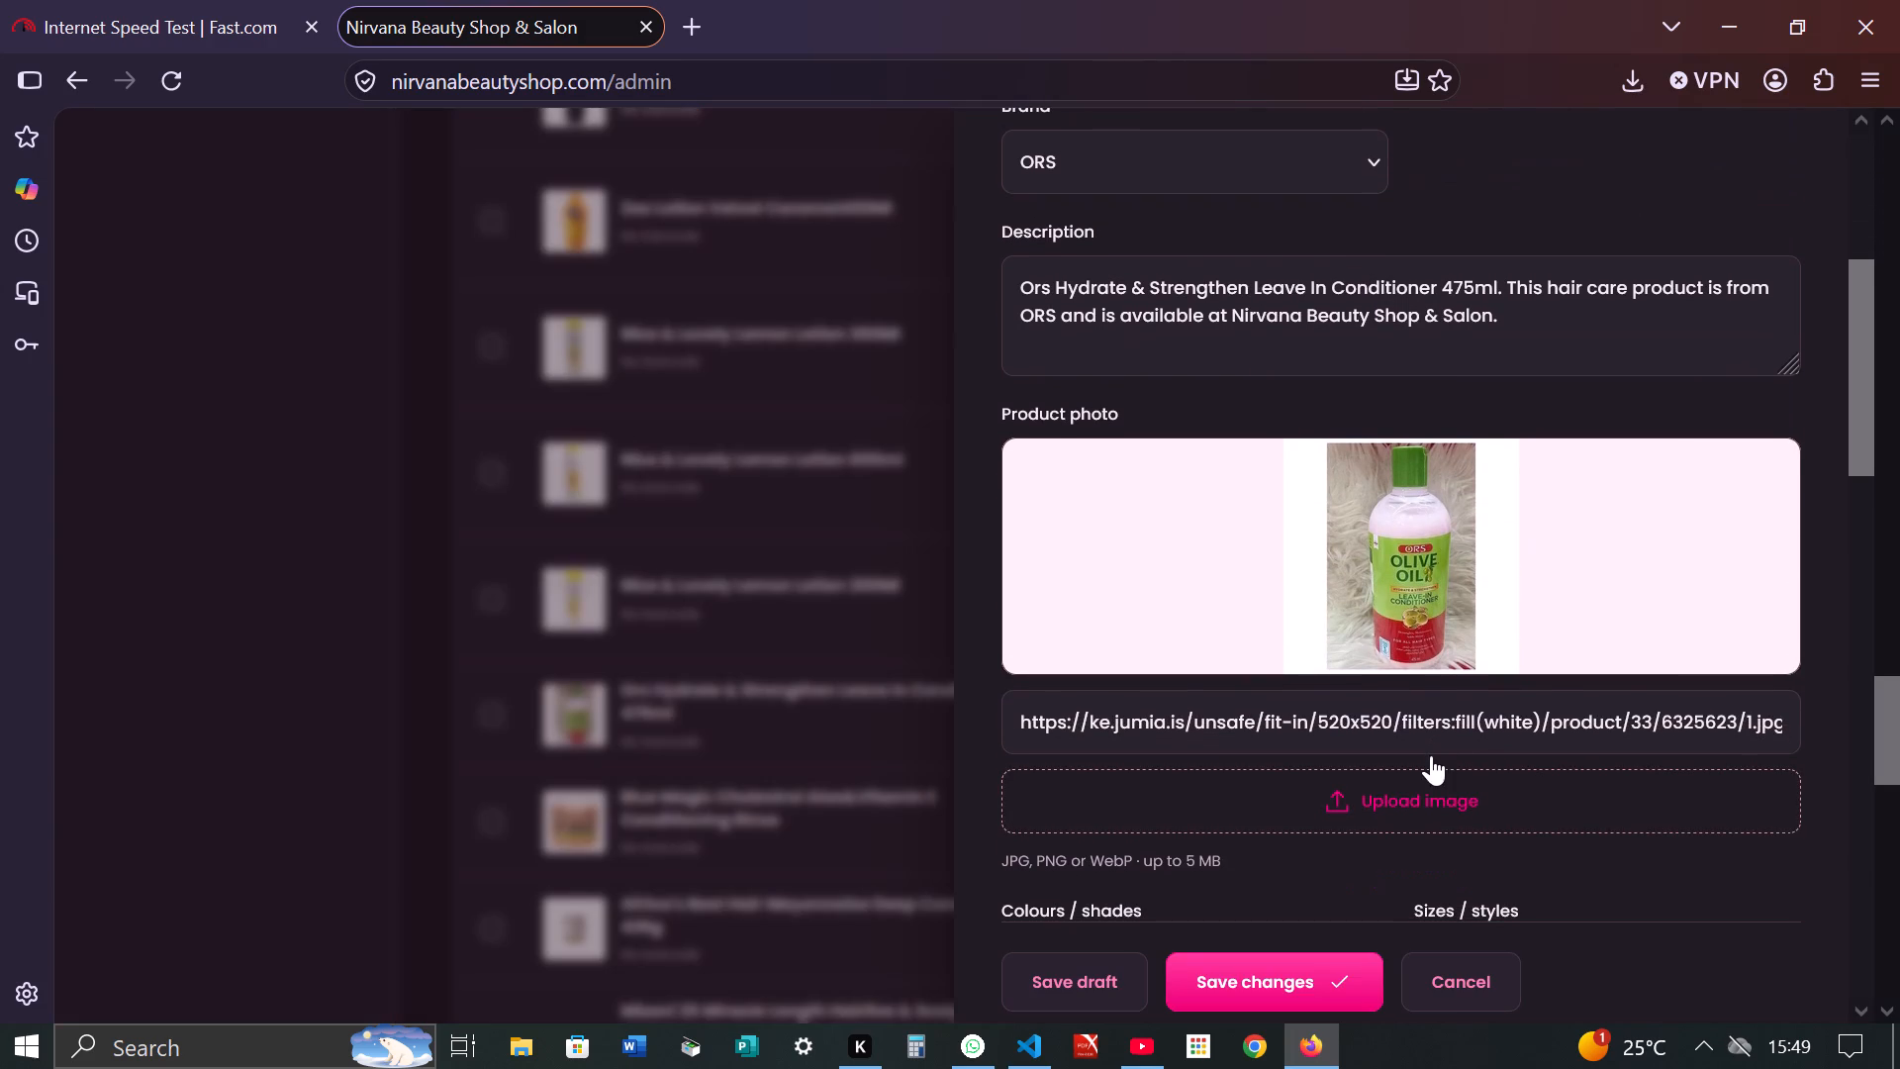
pyautogui.scroll(-1, 1431, 755)
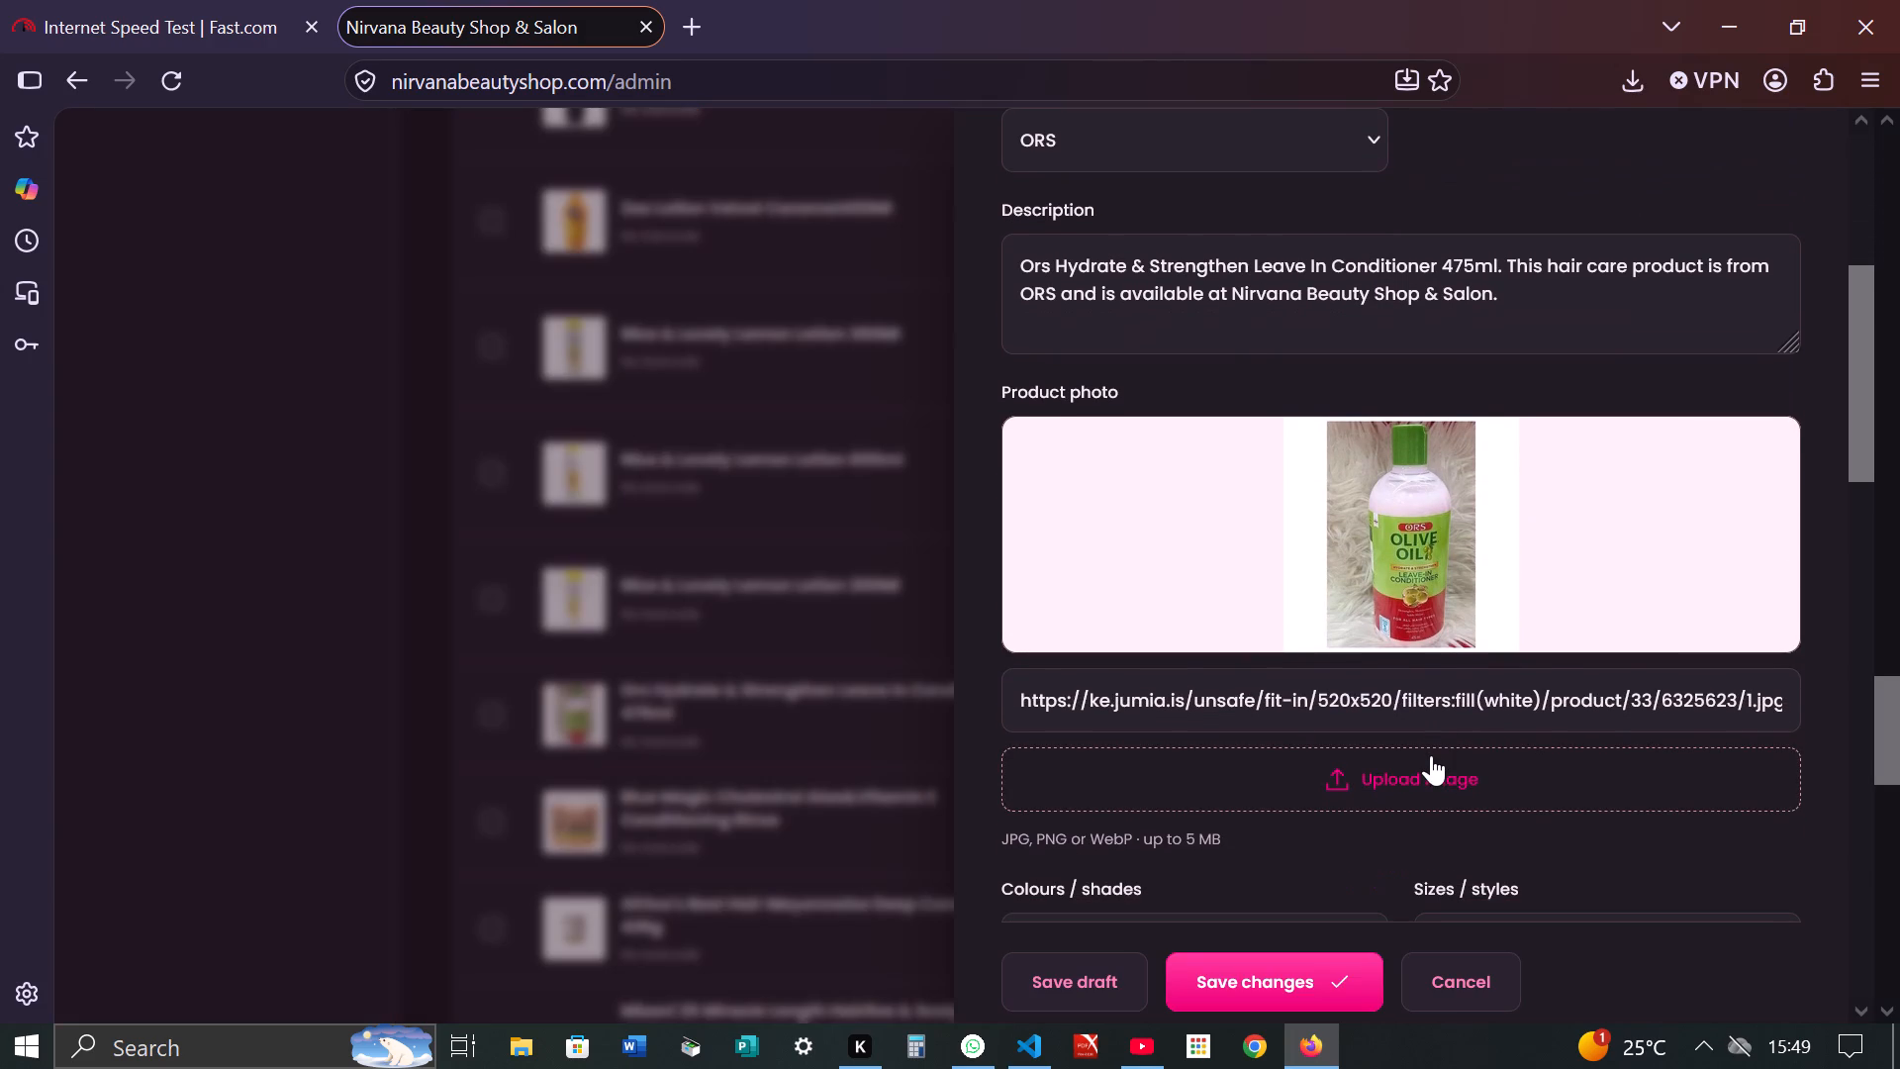
pyautogui.scroll(-1, 1431, 755)
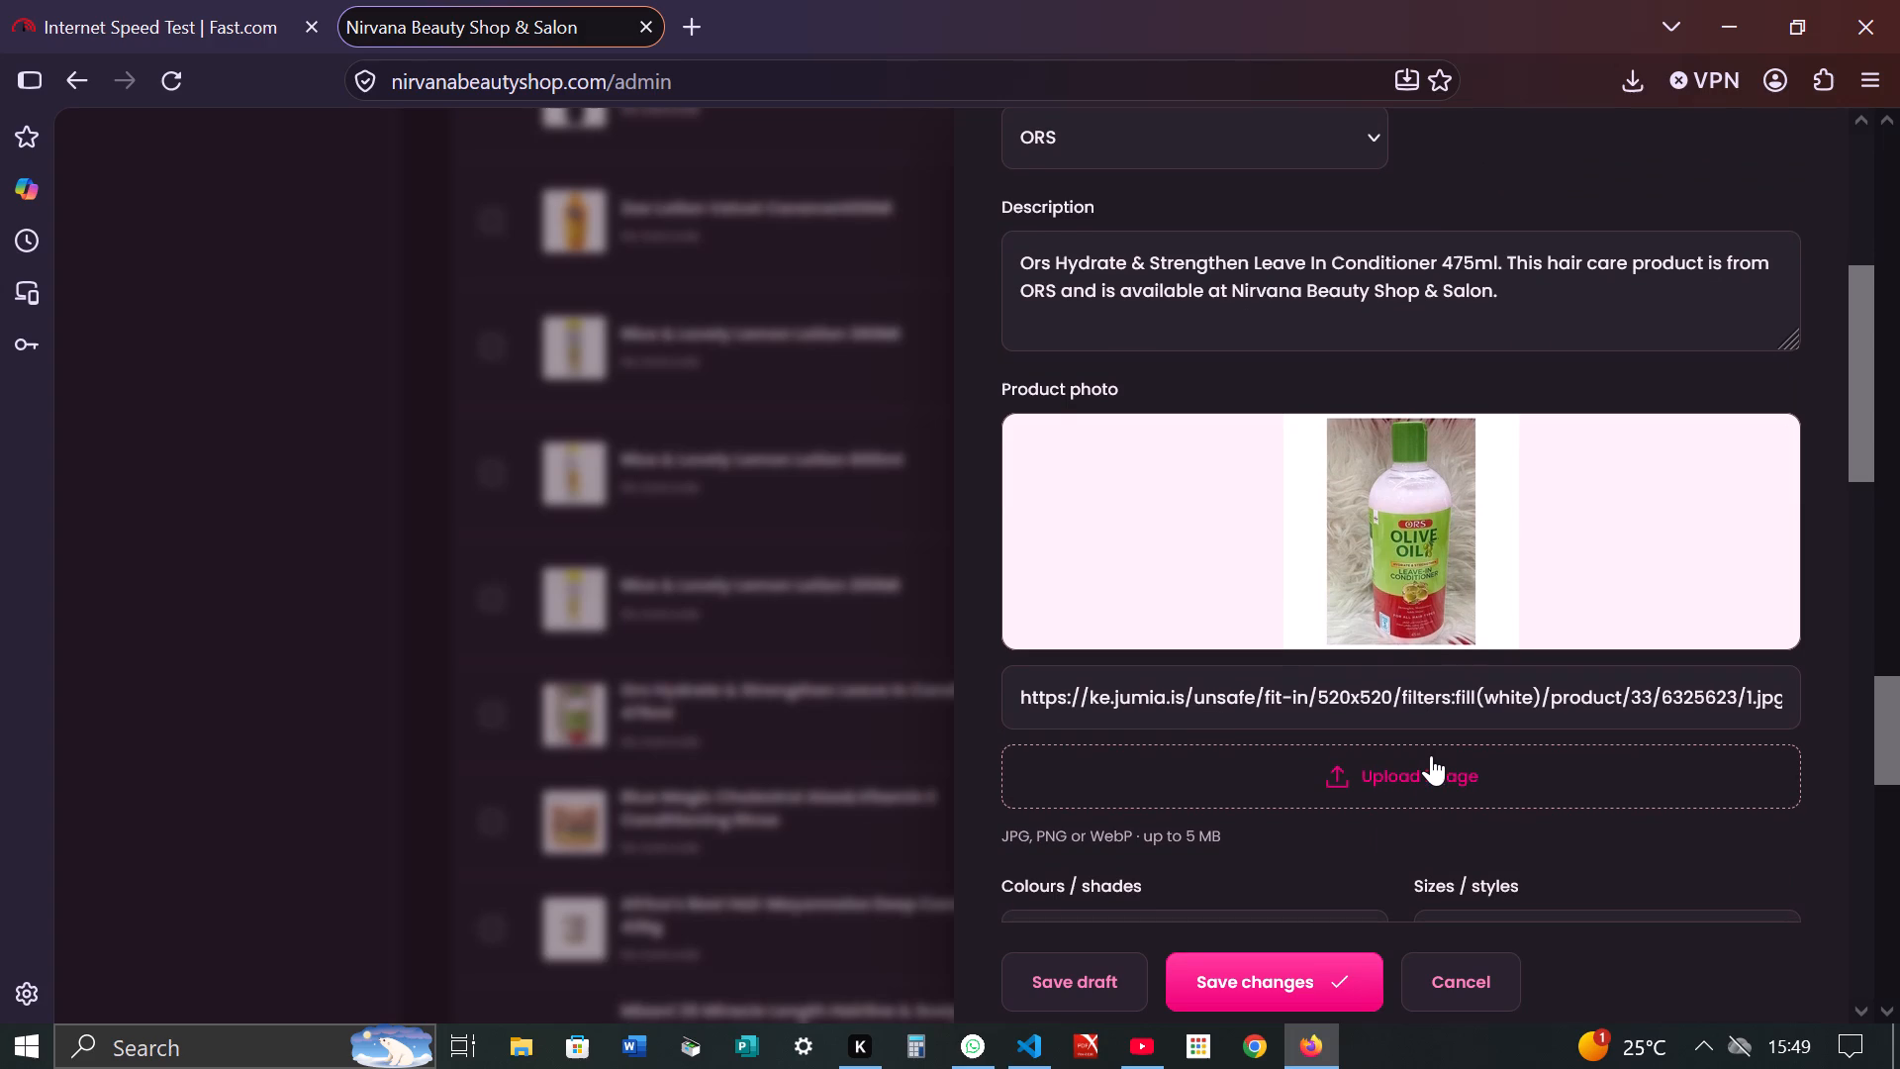
pyautogui.scroll(-3, 1431, 755)
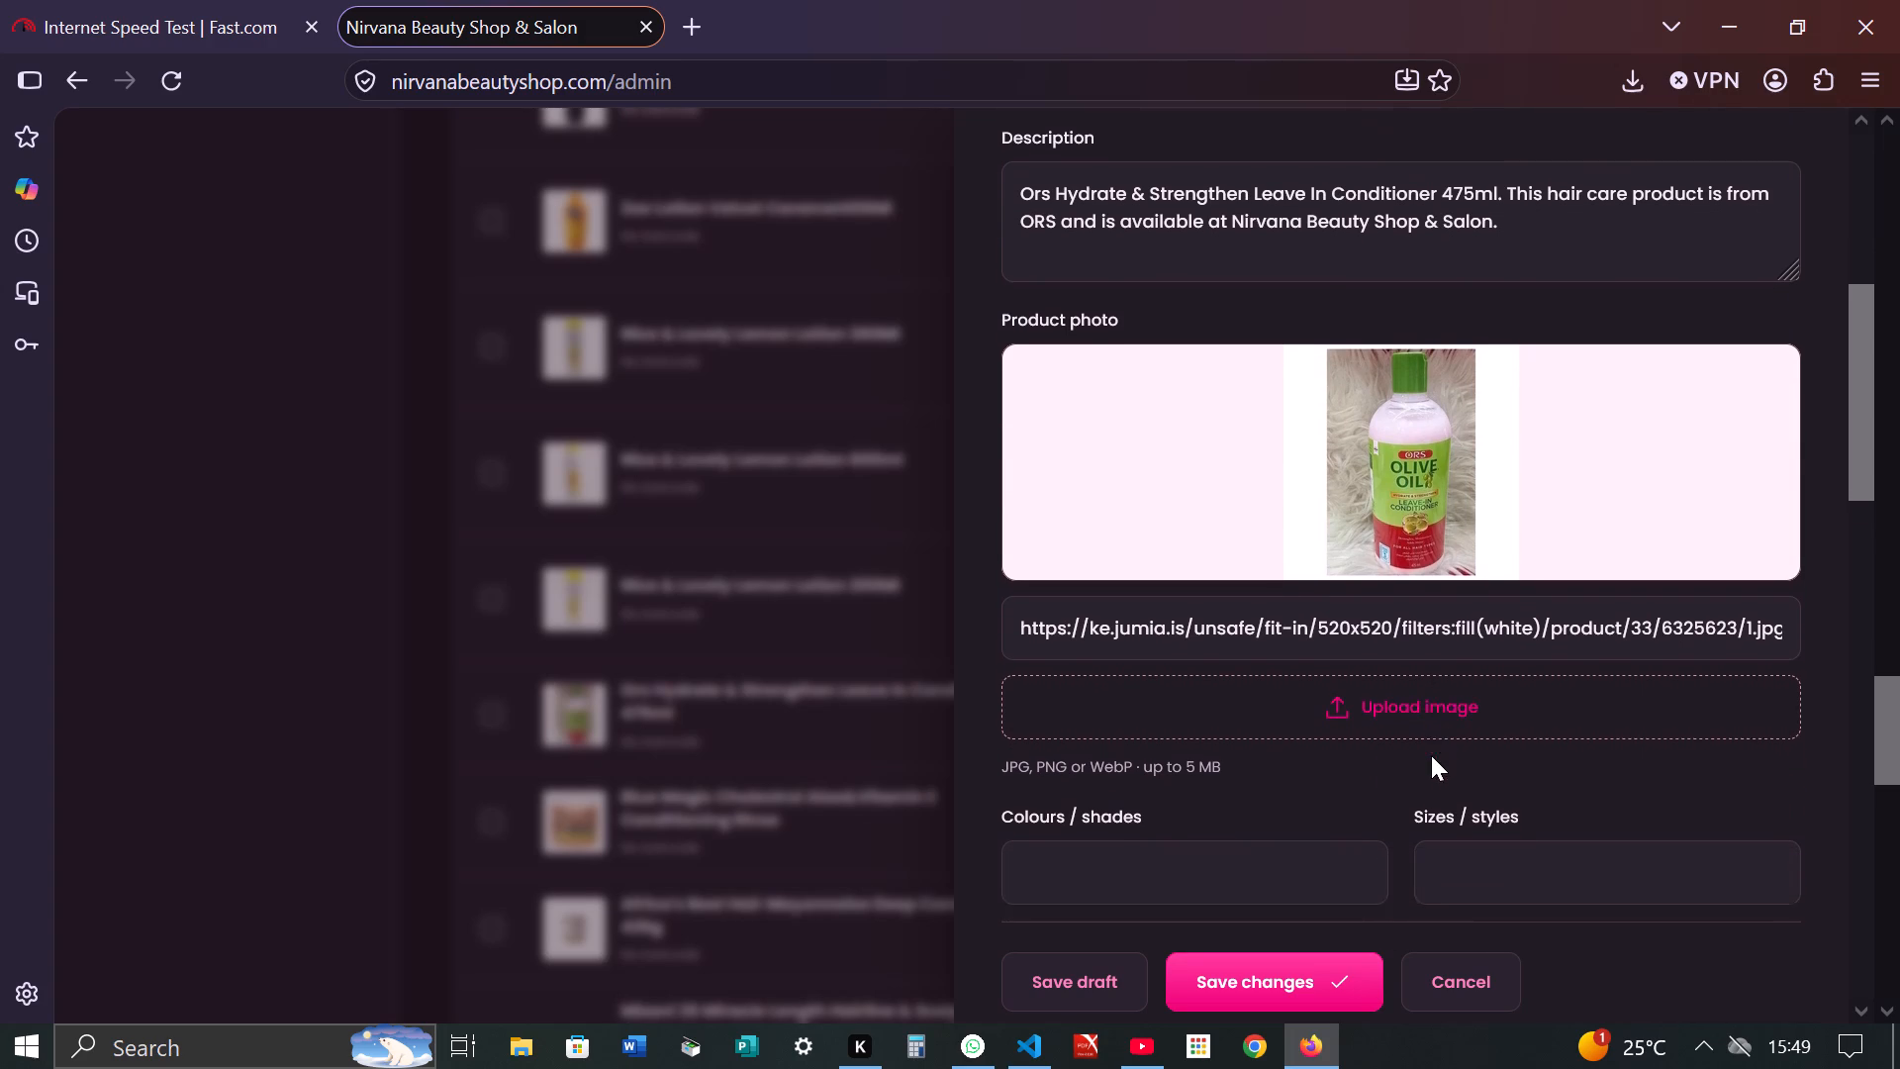
pyautogui.scroll(-3, 1431, 755)
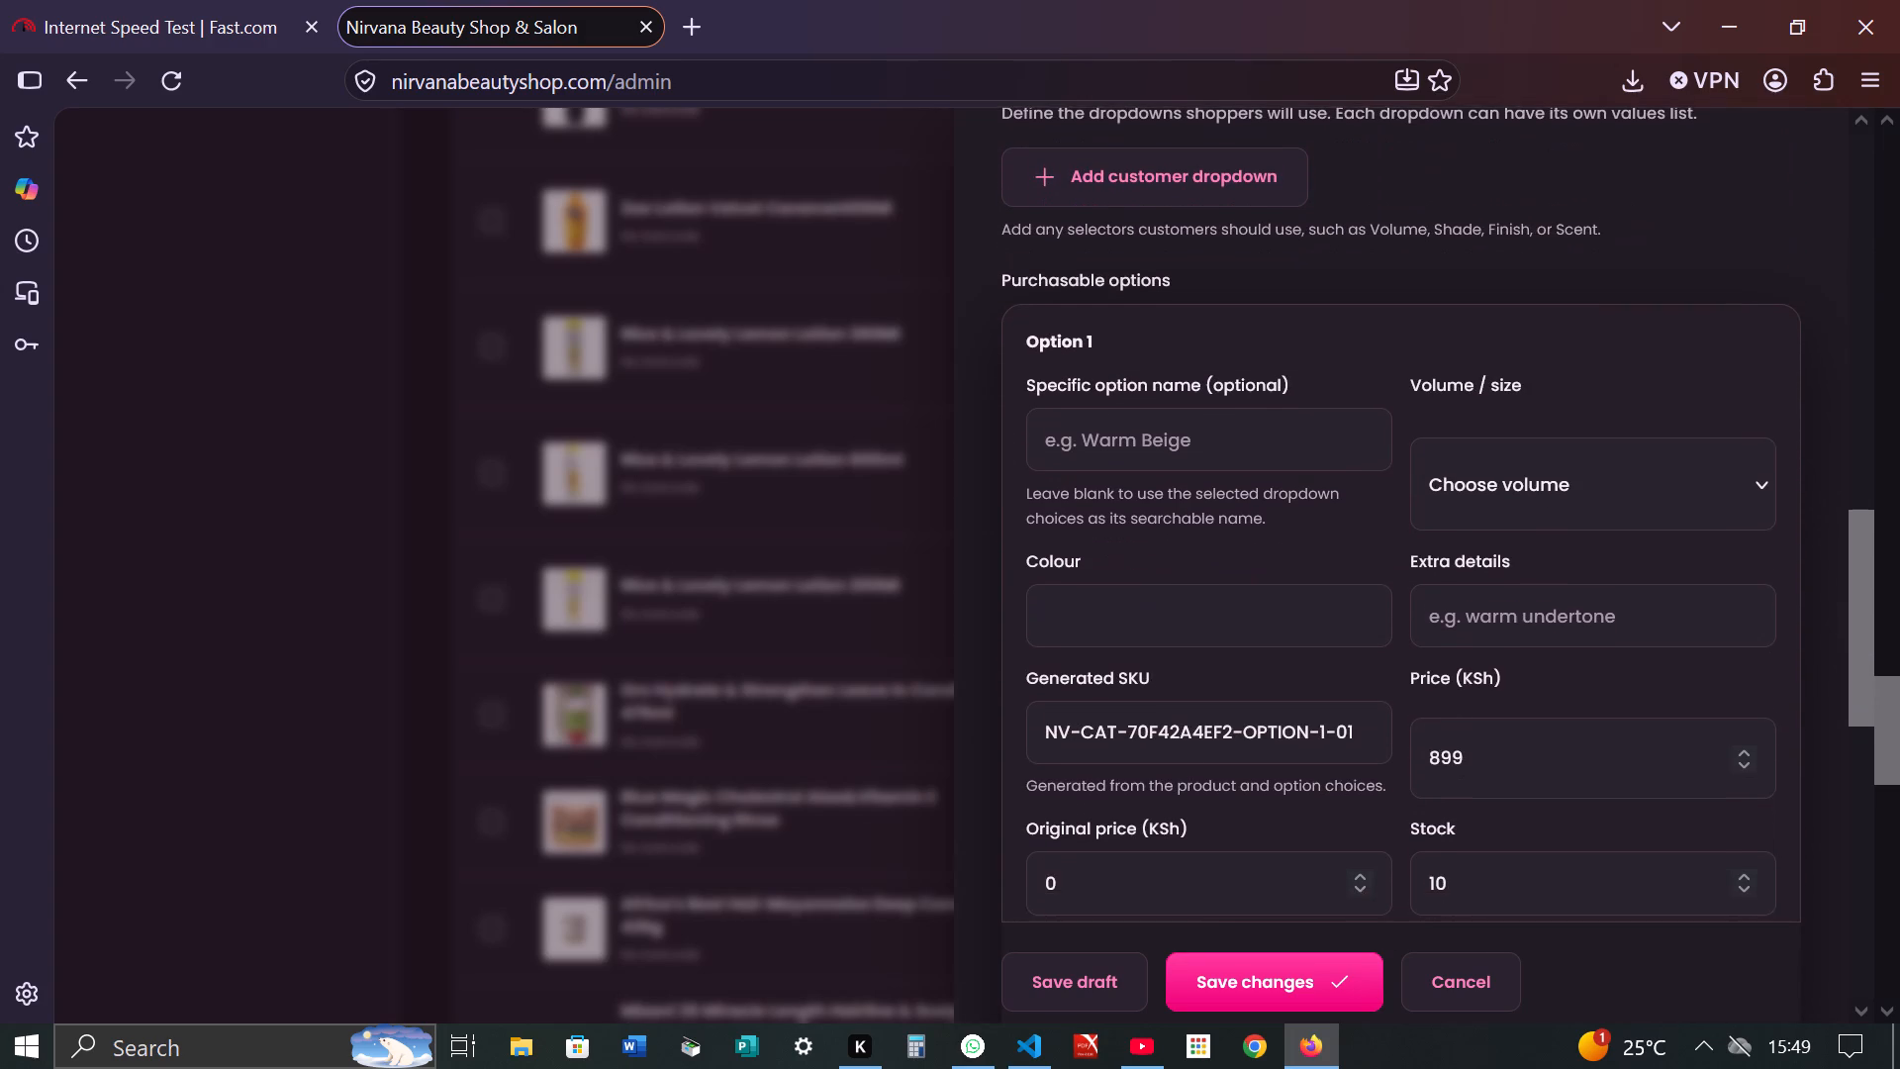
pyautogui.click(1472, 733)
pyautogui.press('BackSpace')
pyautogui.press('BackSpace')
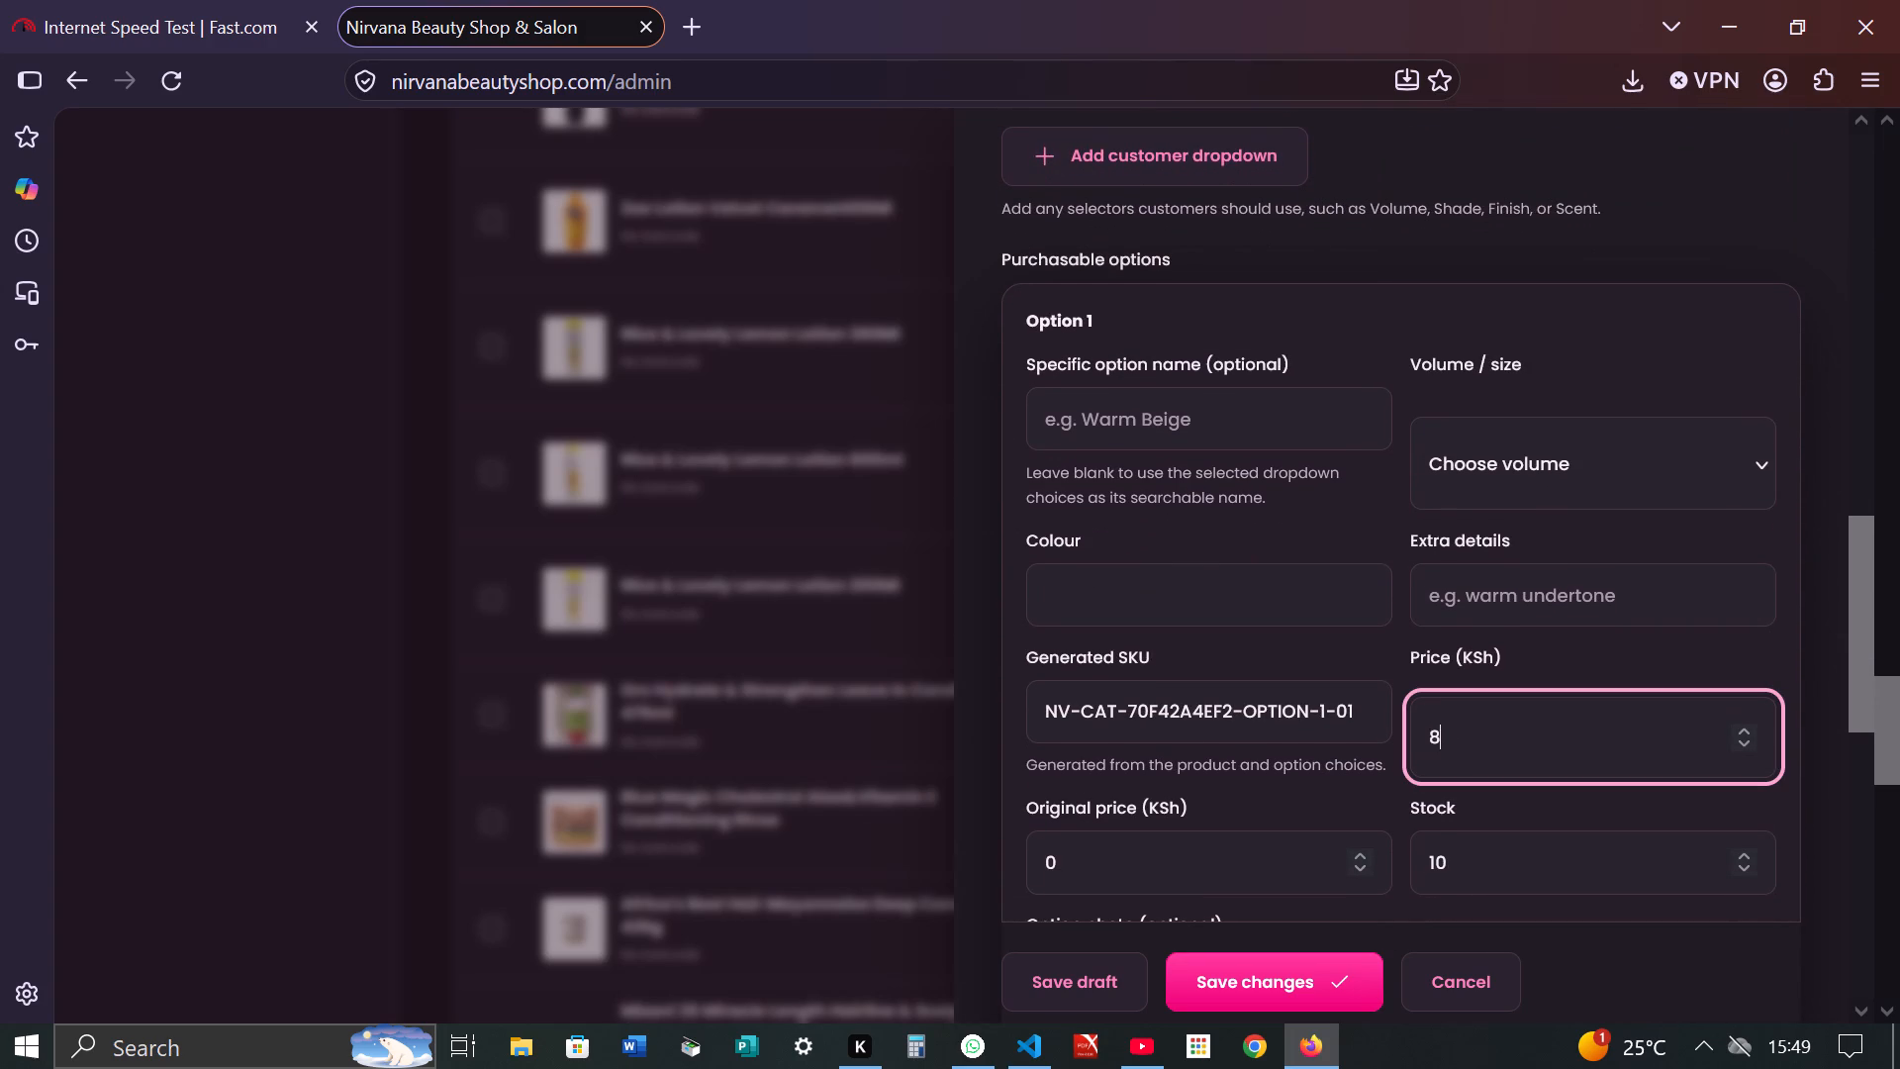
pyautogui.press('BackSpace')
pyautogui.press('7')
pyautogui.write('50')
# Set the ORS conditioner's option 1 original price to KSh 780 and save the record.
pyautogui.click(1045, 900)
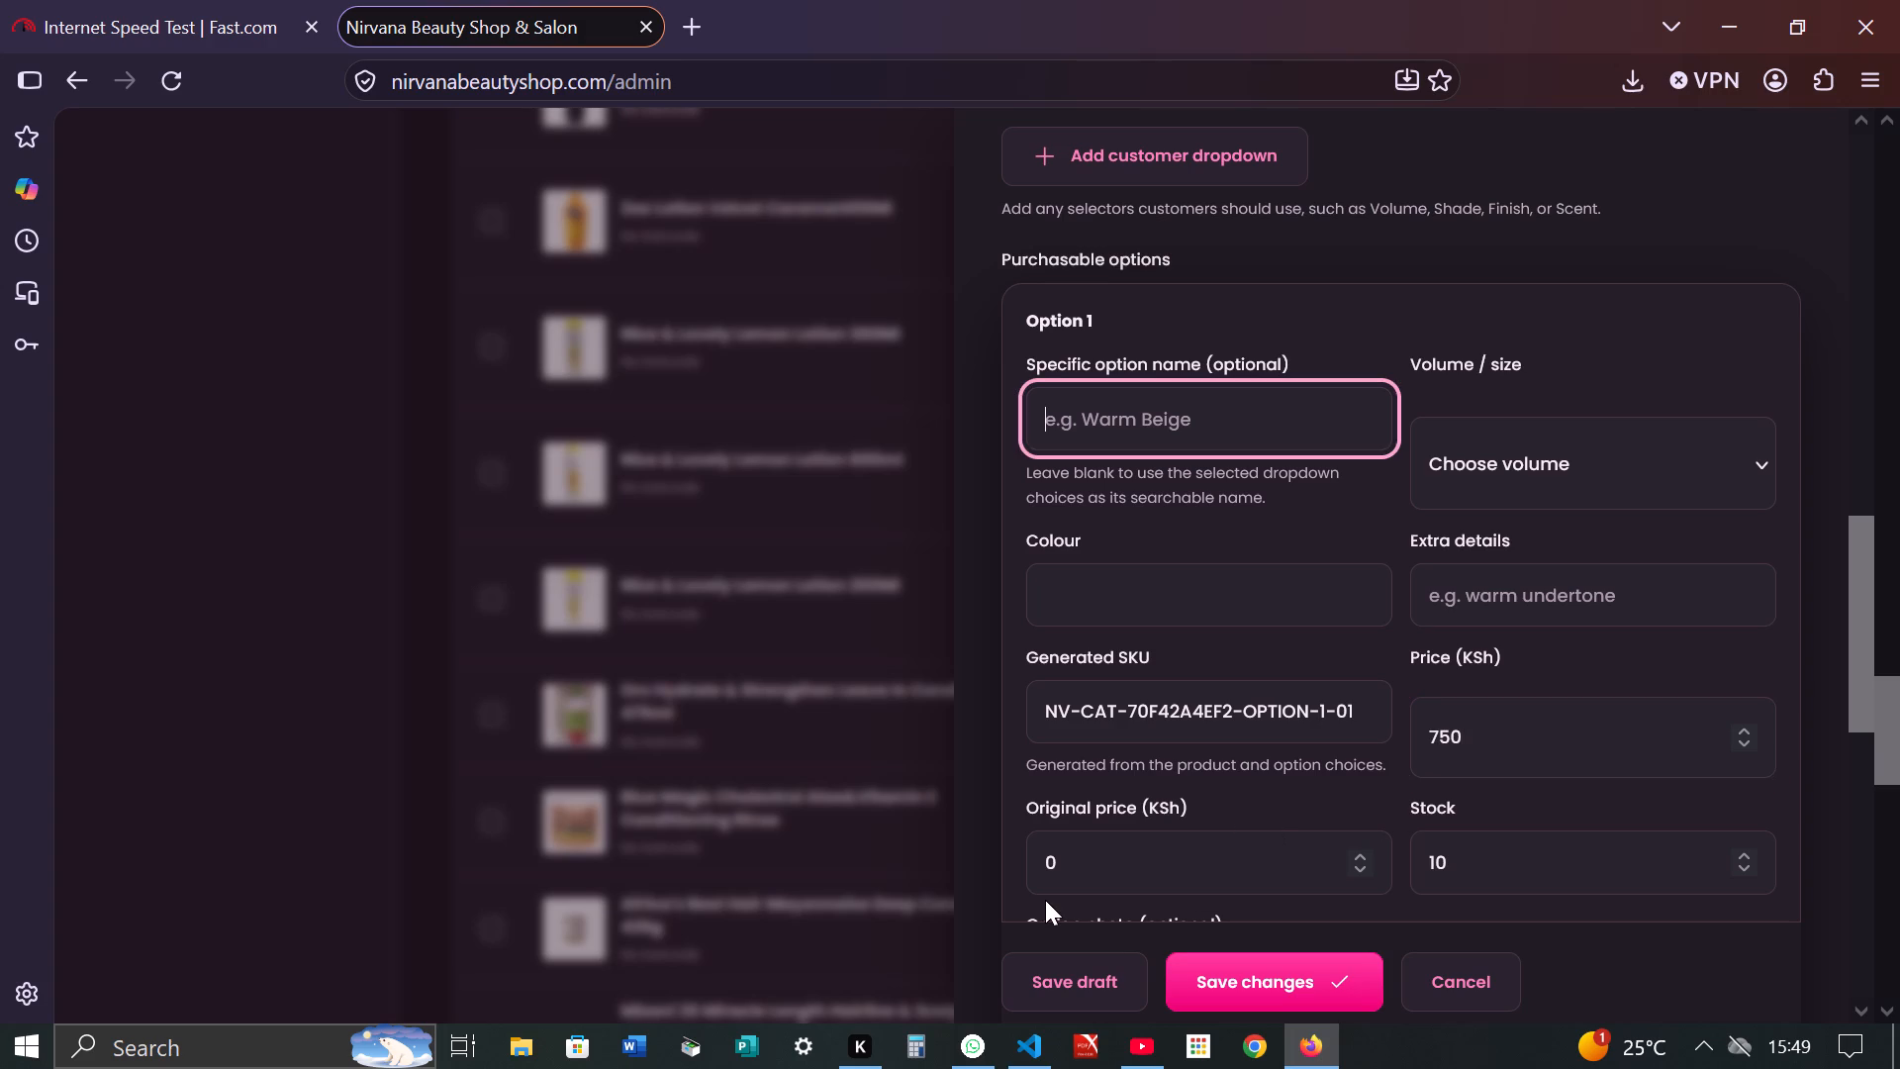
pyautogui.click(1062, 887)
pyautogui.press('BackSpace')
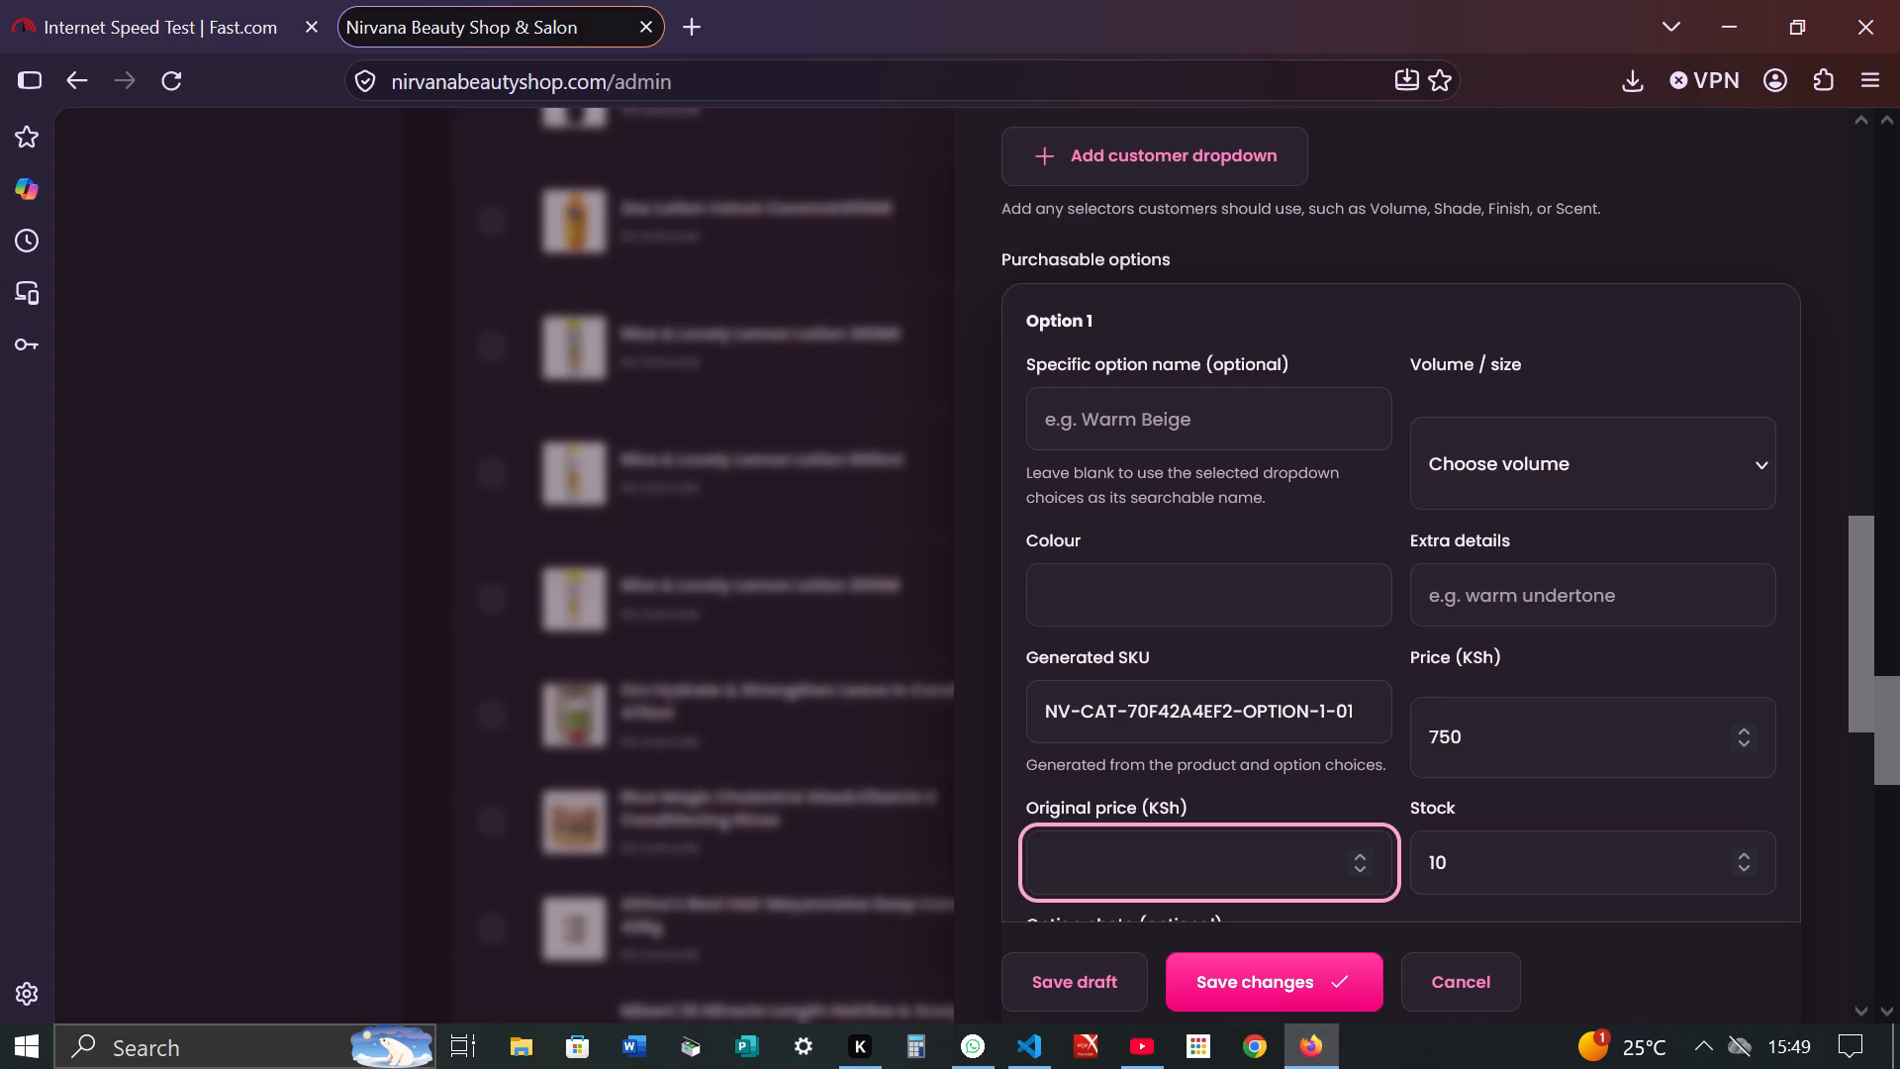
pyautogui.write('780')
pyautogui.click(1273, 1003)
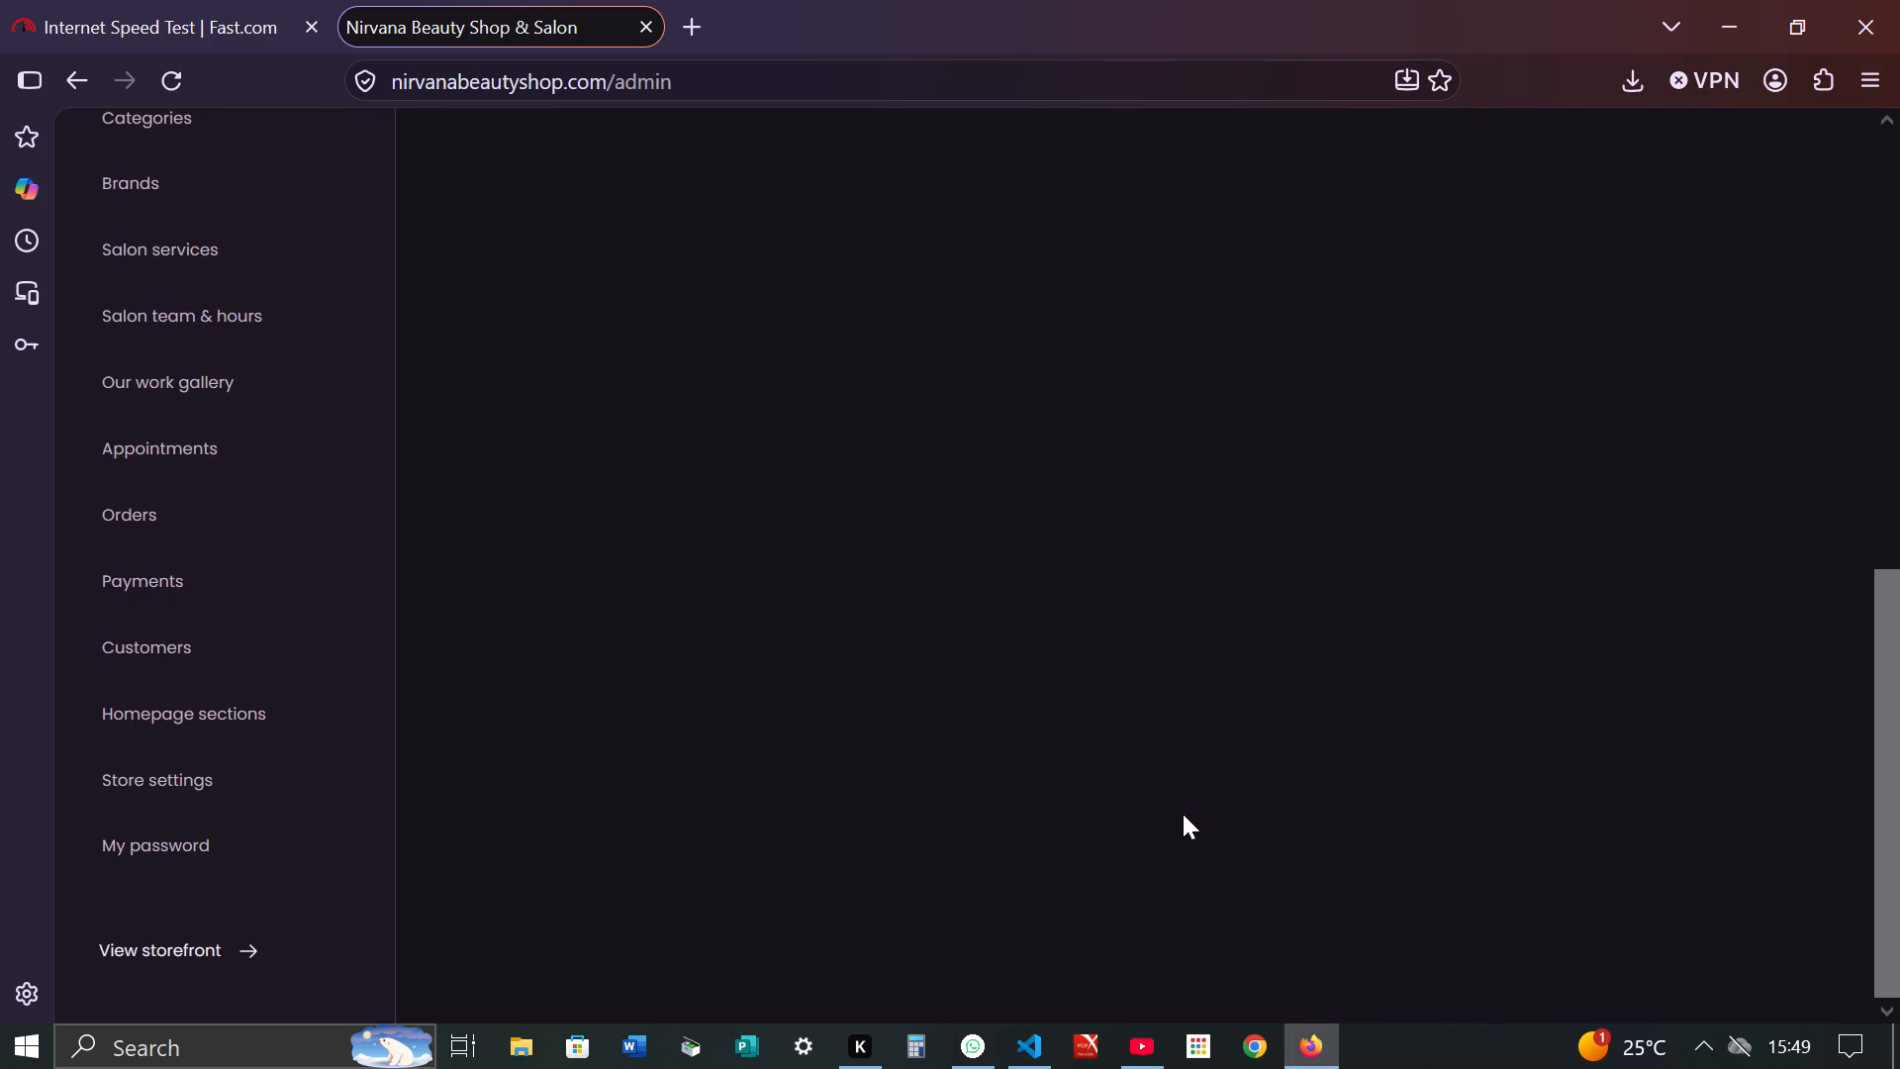
# Advance the catalogue product list from page 1 to page 3 and locate the remaining haircare products after the Nice & Lovely Lemon lotions.
pyautogui.scroll(-5, 1137, 782)
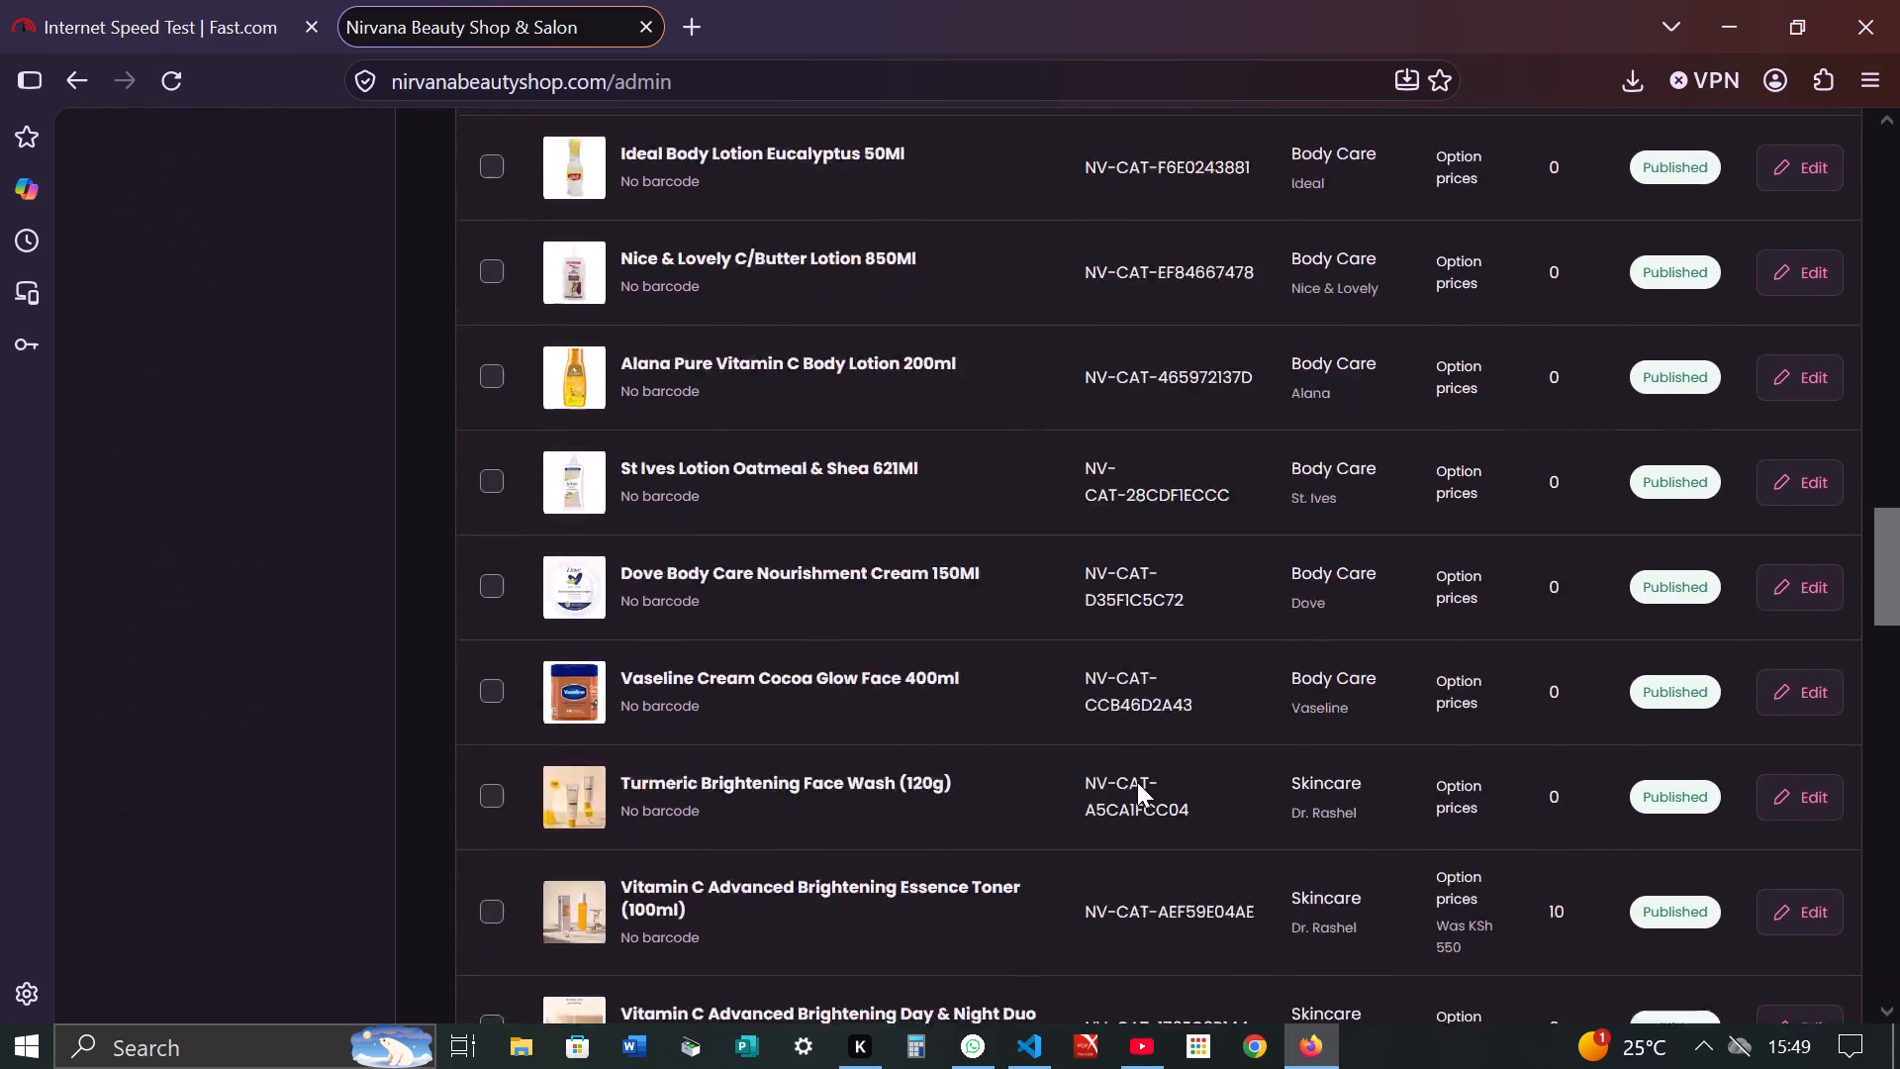
pyautogui.scroll(-3, 1137, 782)
pyautogui.scroll(-5, 1769, 920)
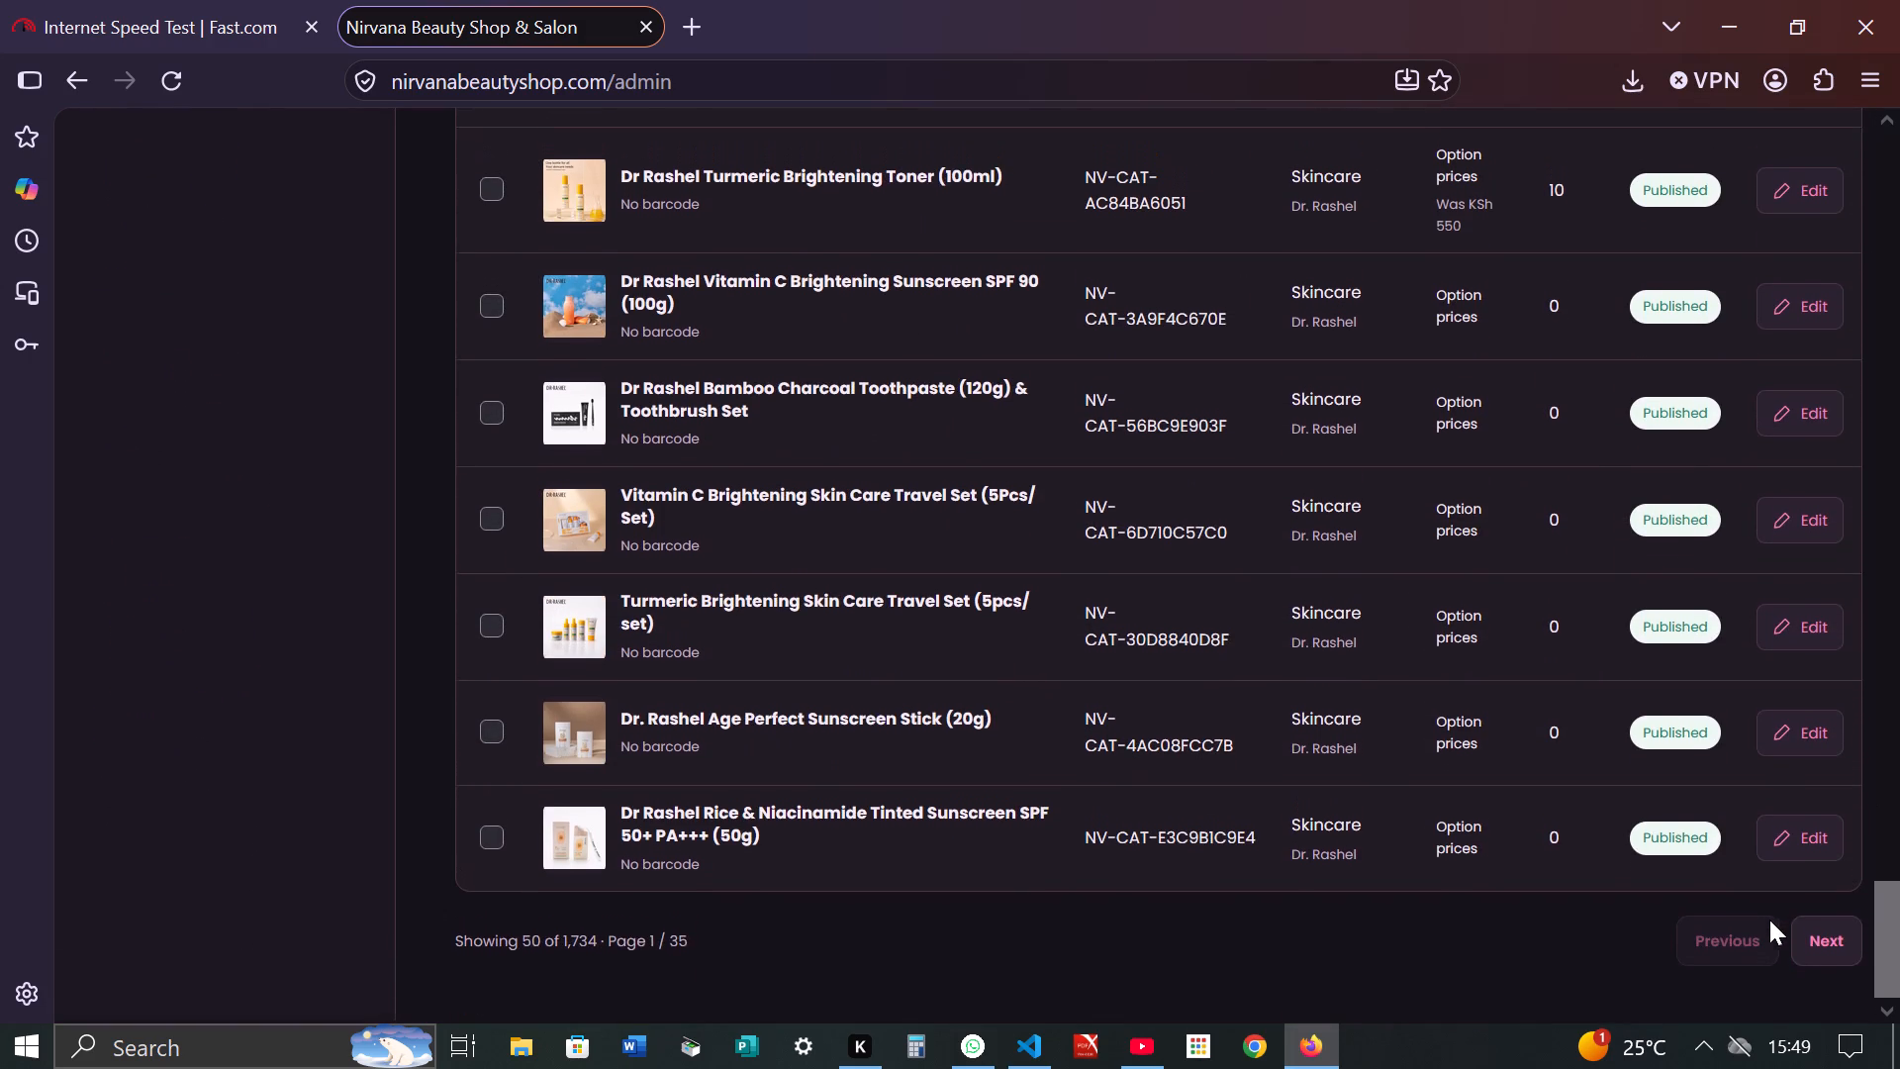
pyautogui.click(1813, 922)
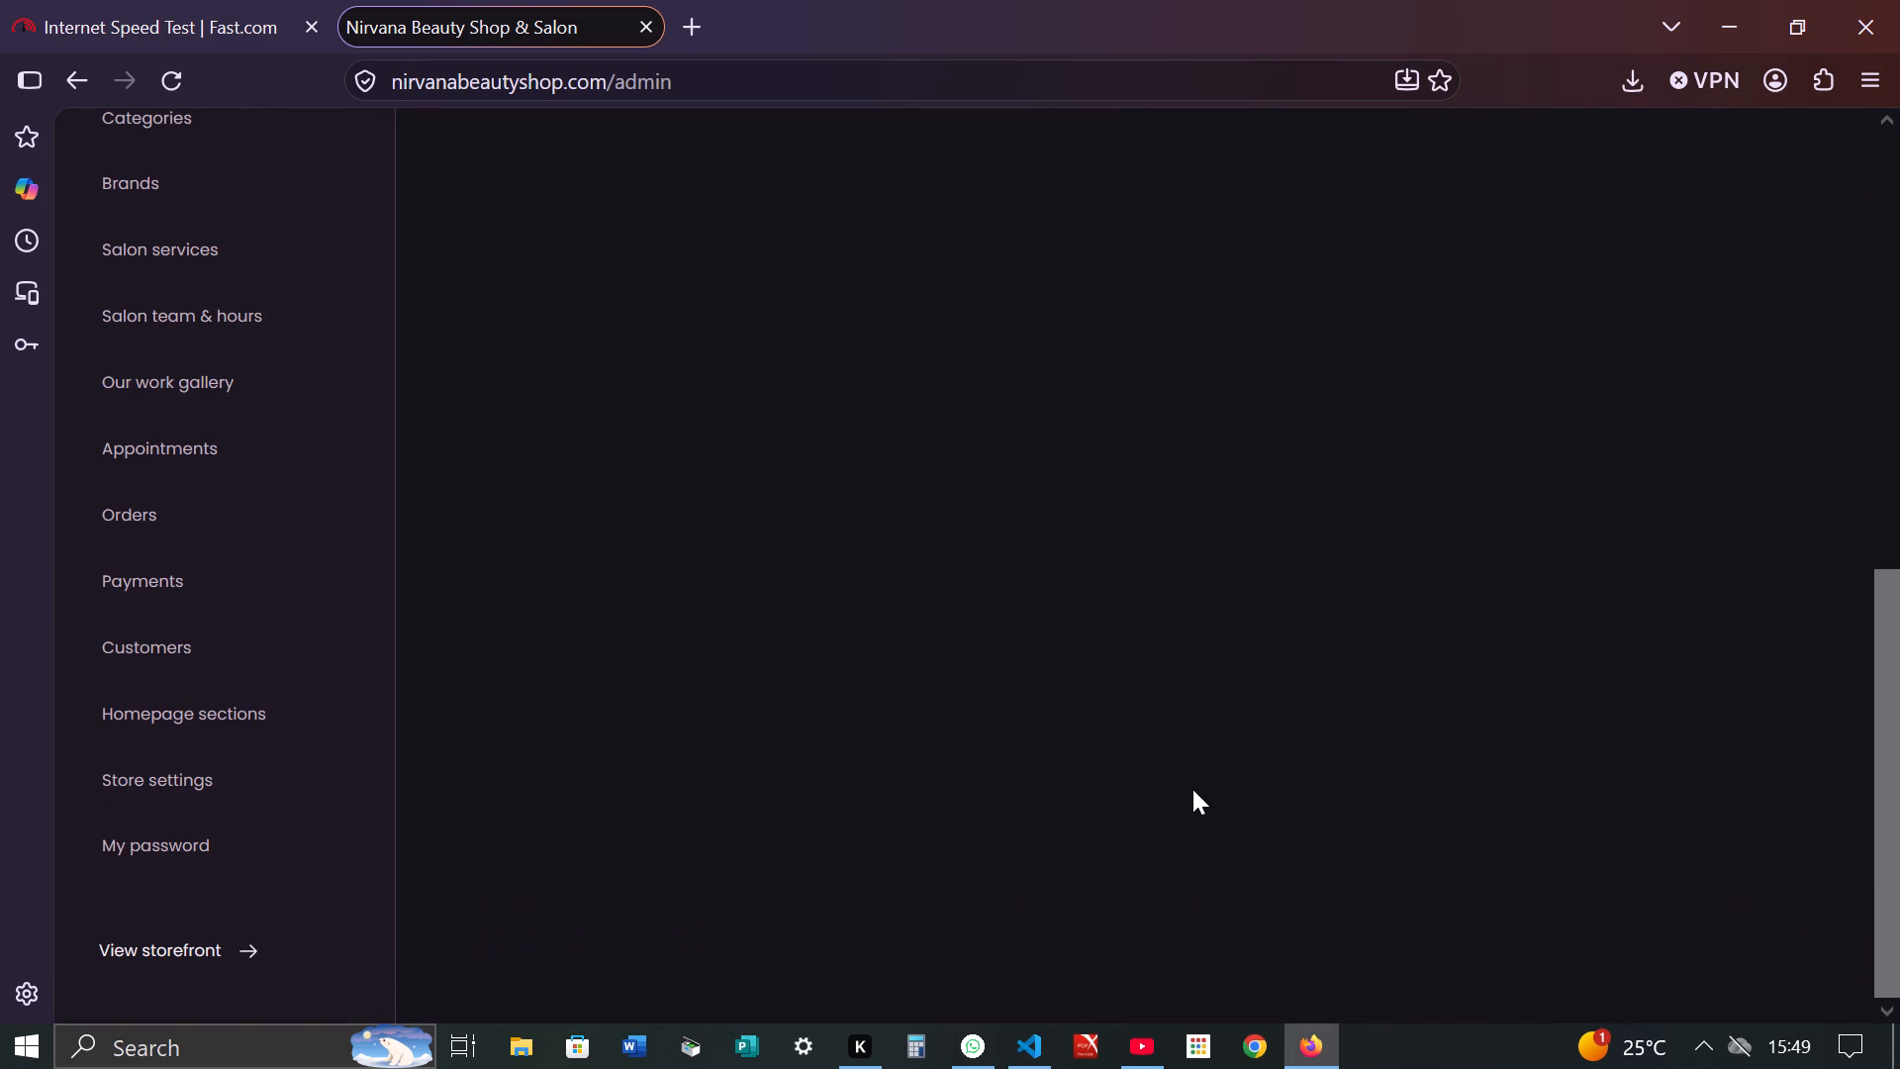
pyautogui.scroll(-8, 1192, 789)
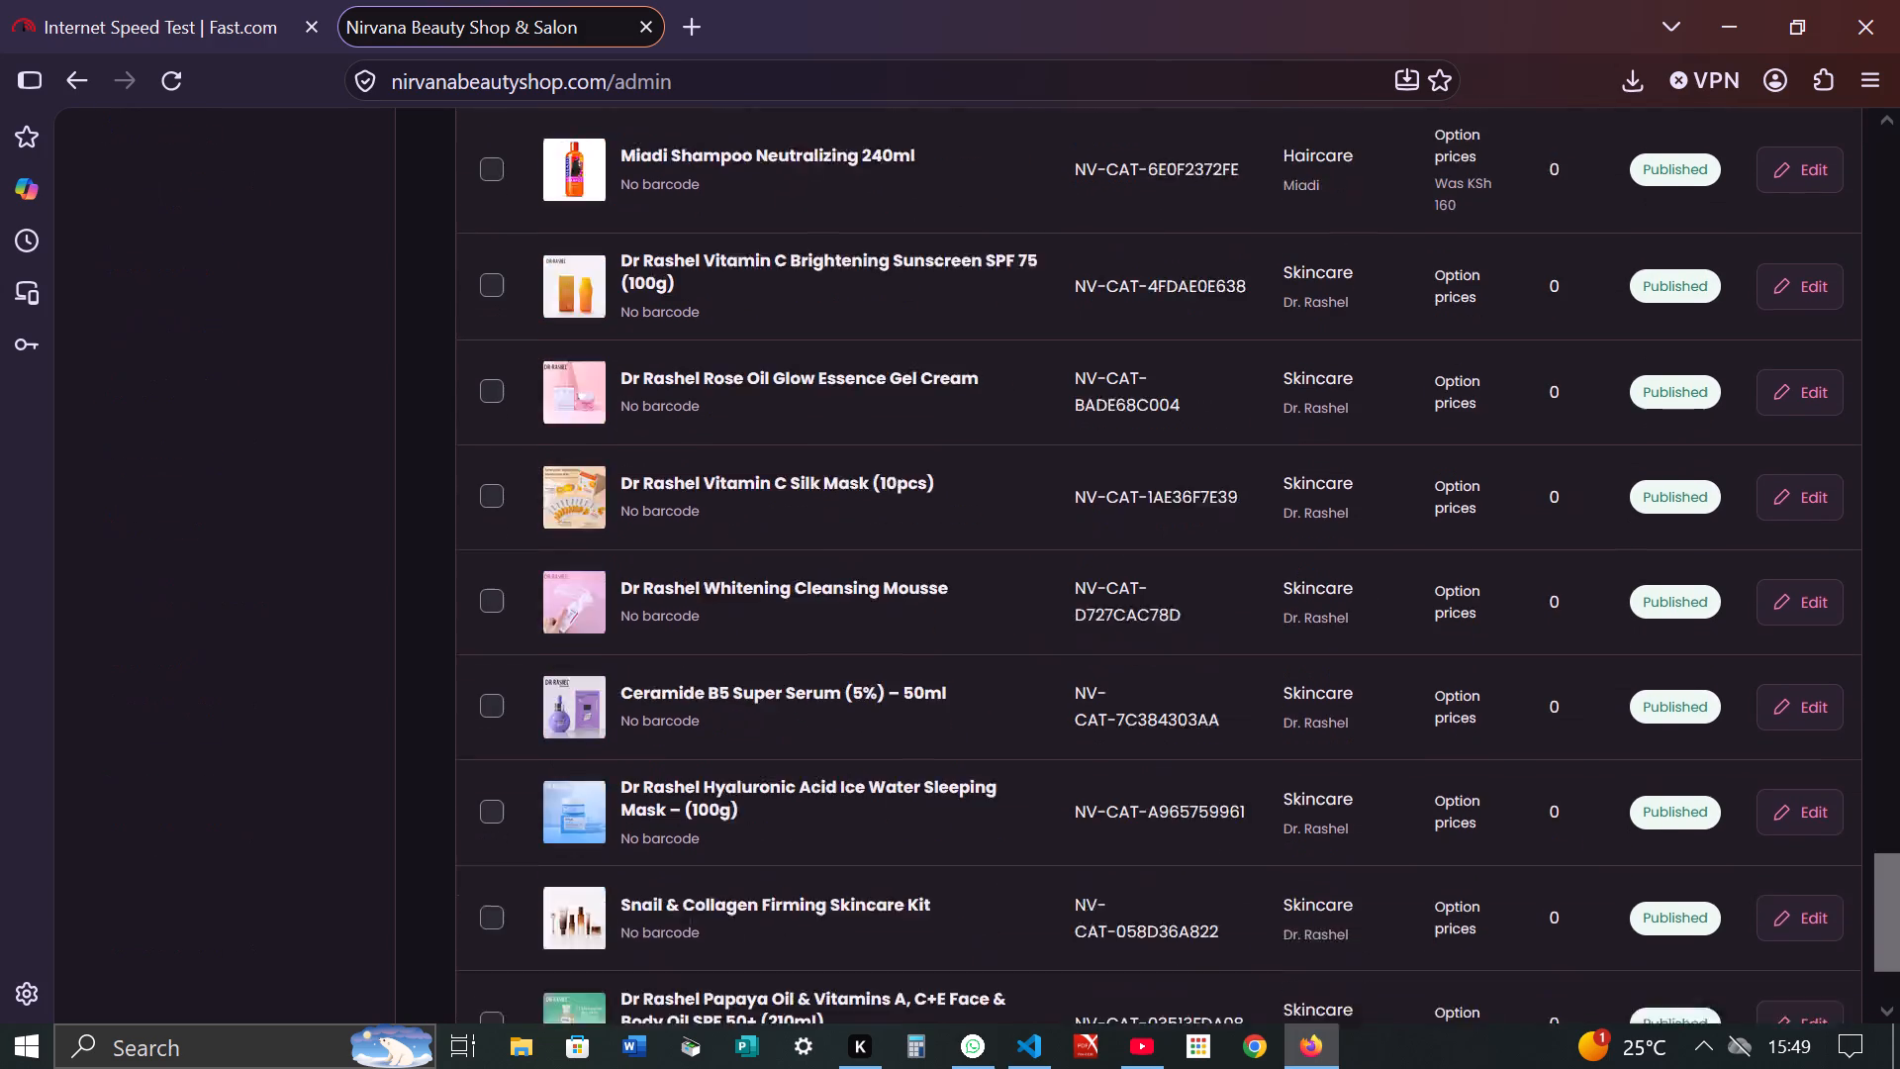
pyautogui.scroll(-4, 1192, 789)
pyautogui.click(1826, 948)
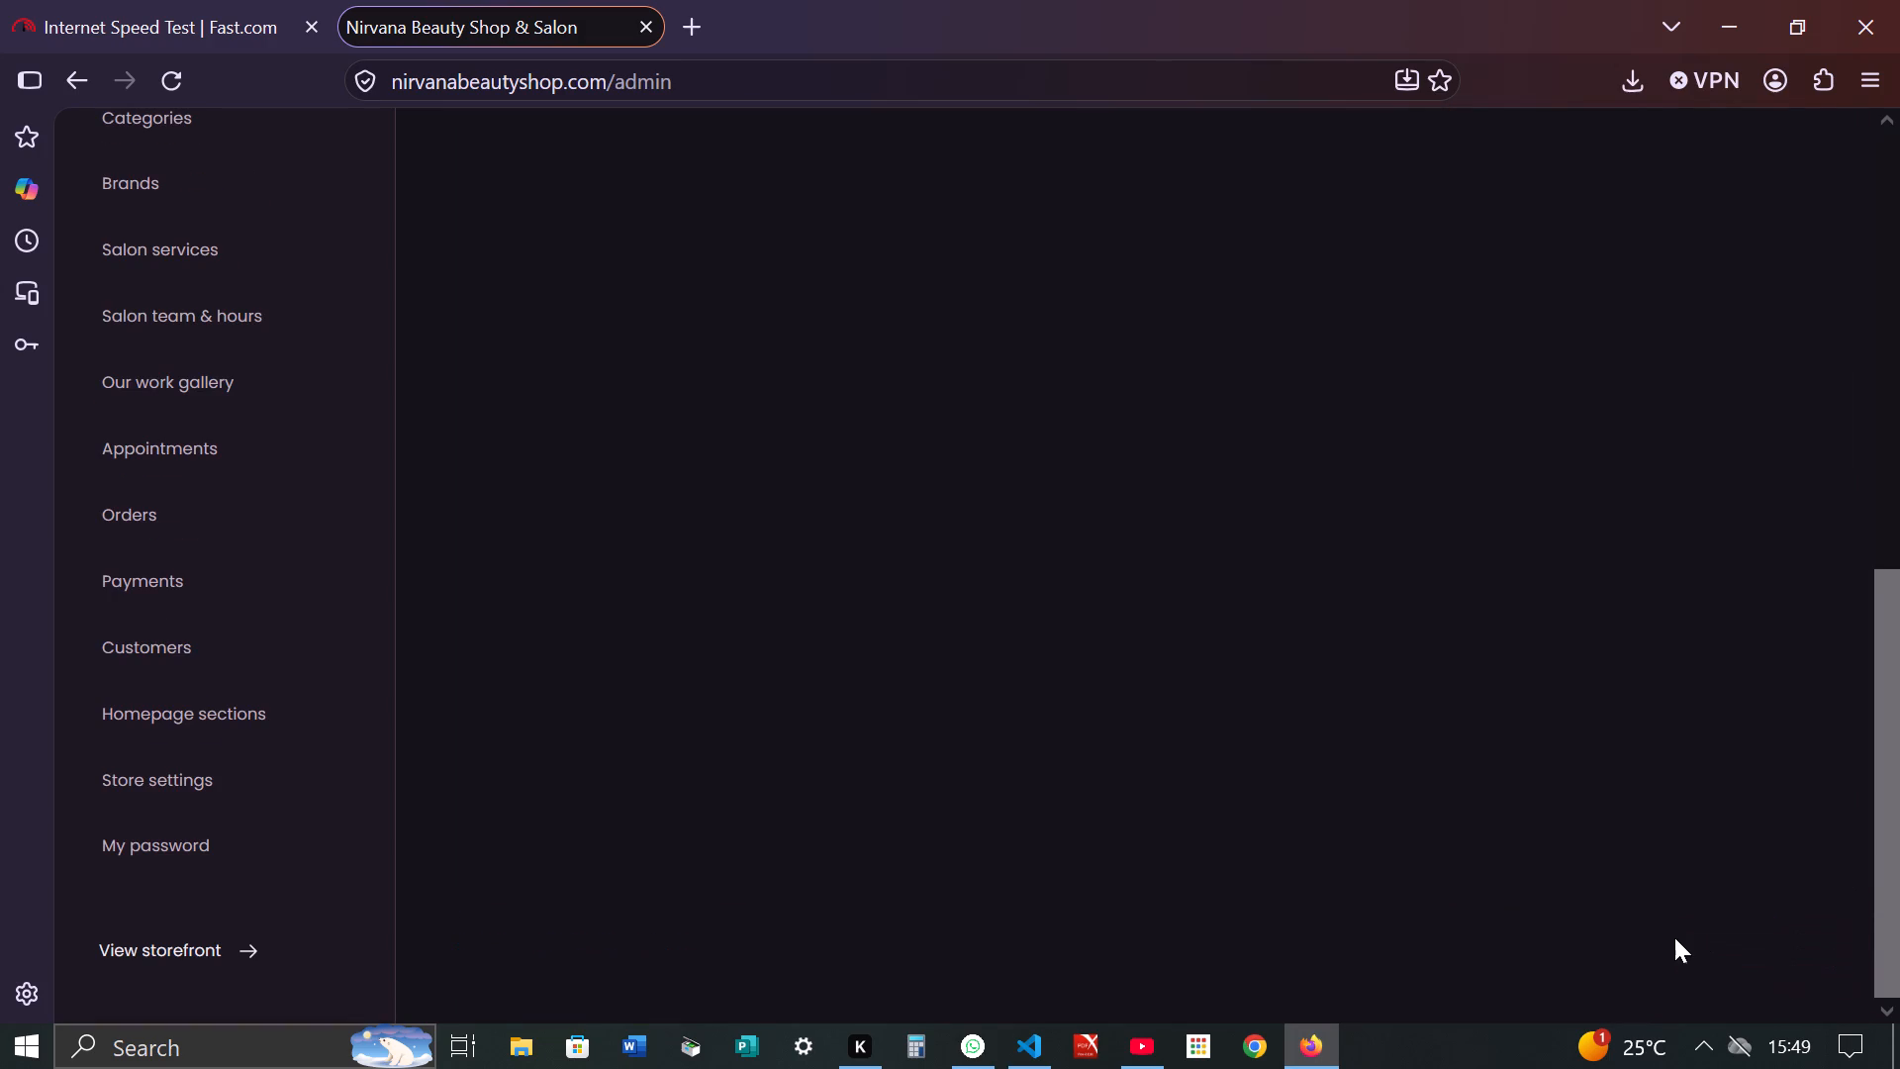
pyautogui.scroll(-1, 1674, 937)
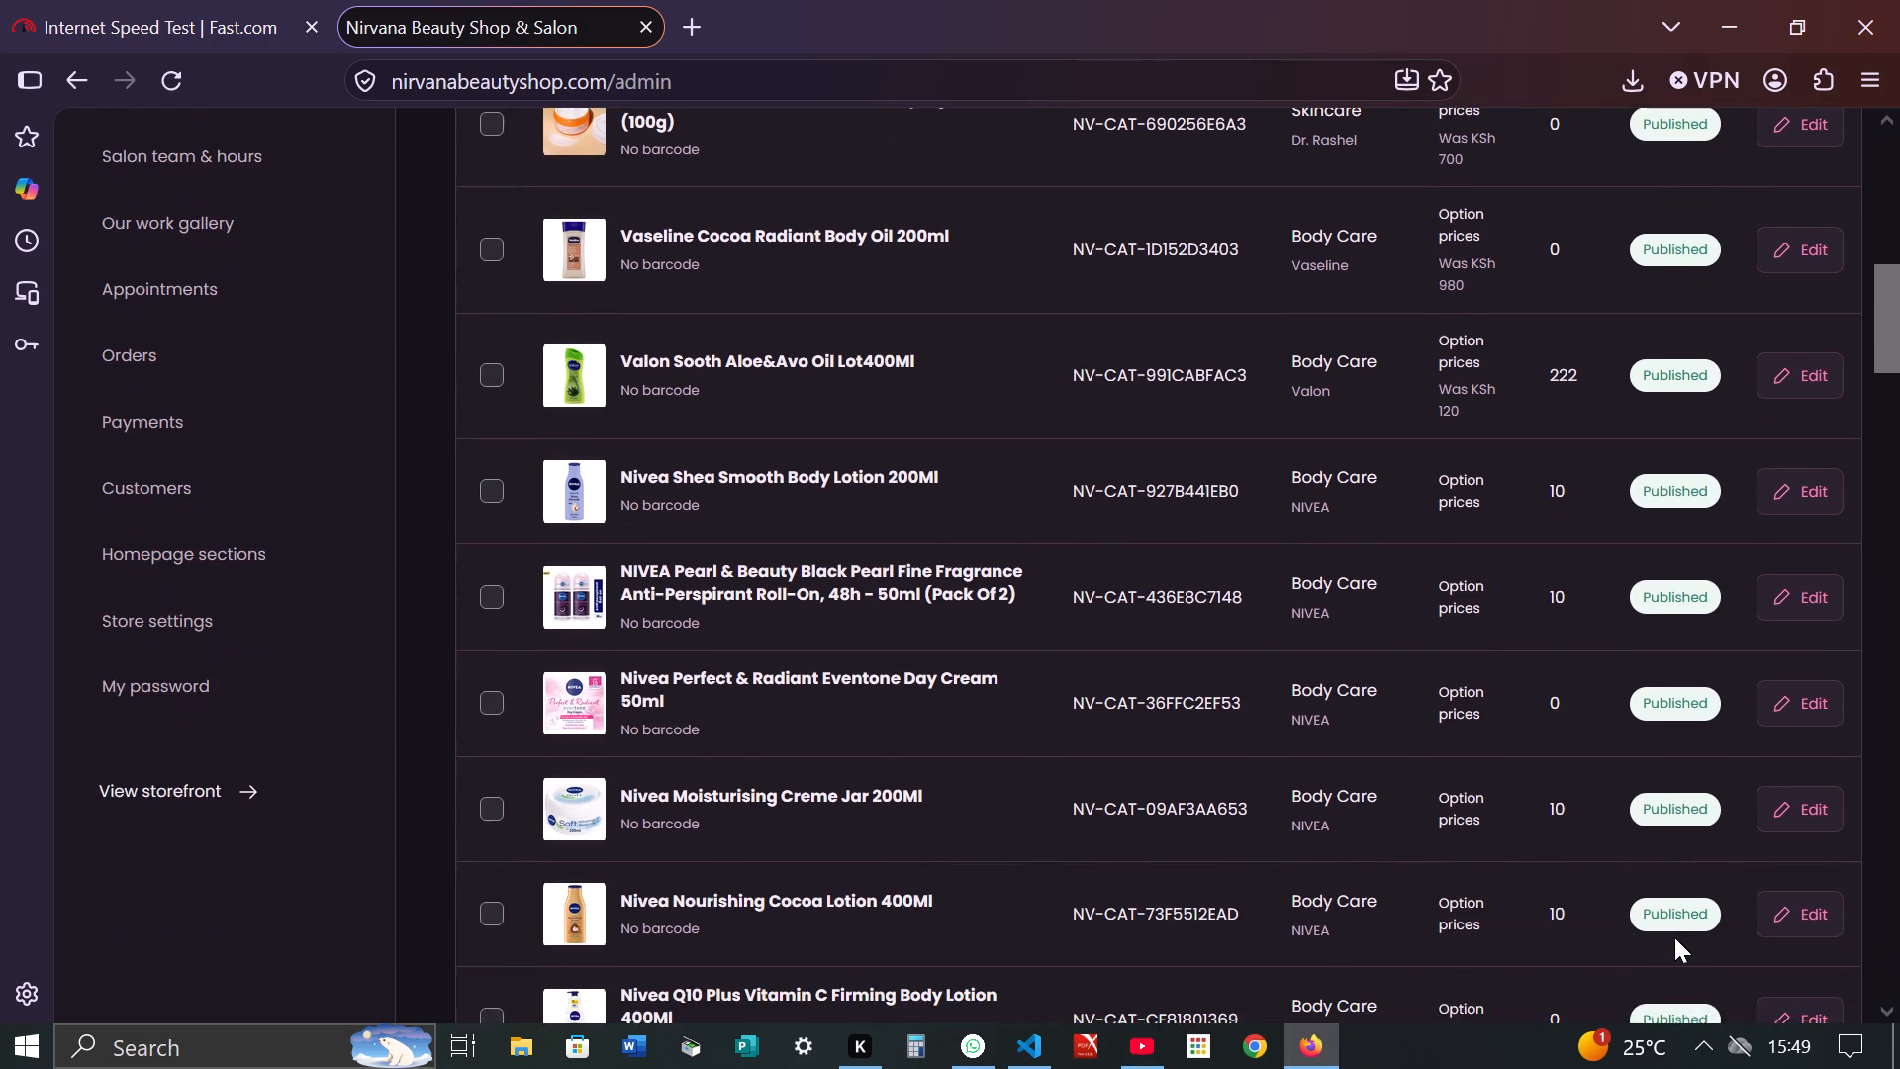
pyautogui.scroll(-7, 1674, 937)
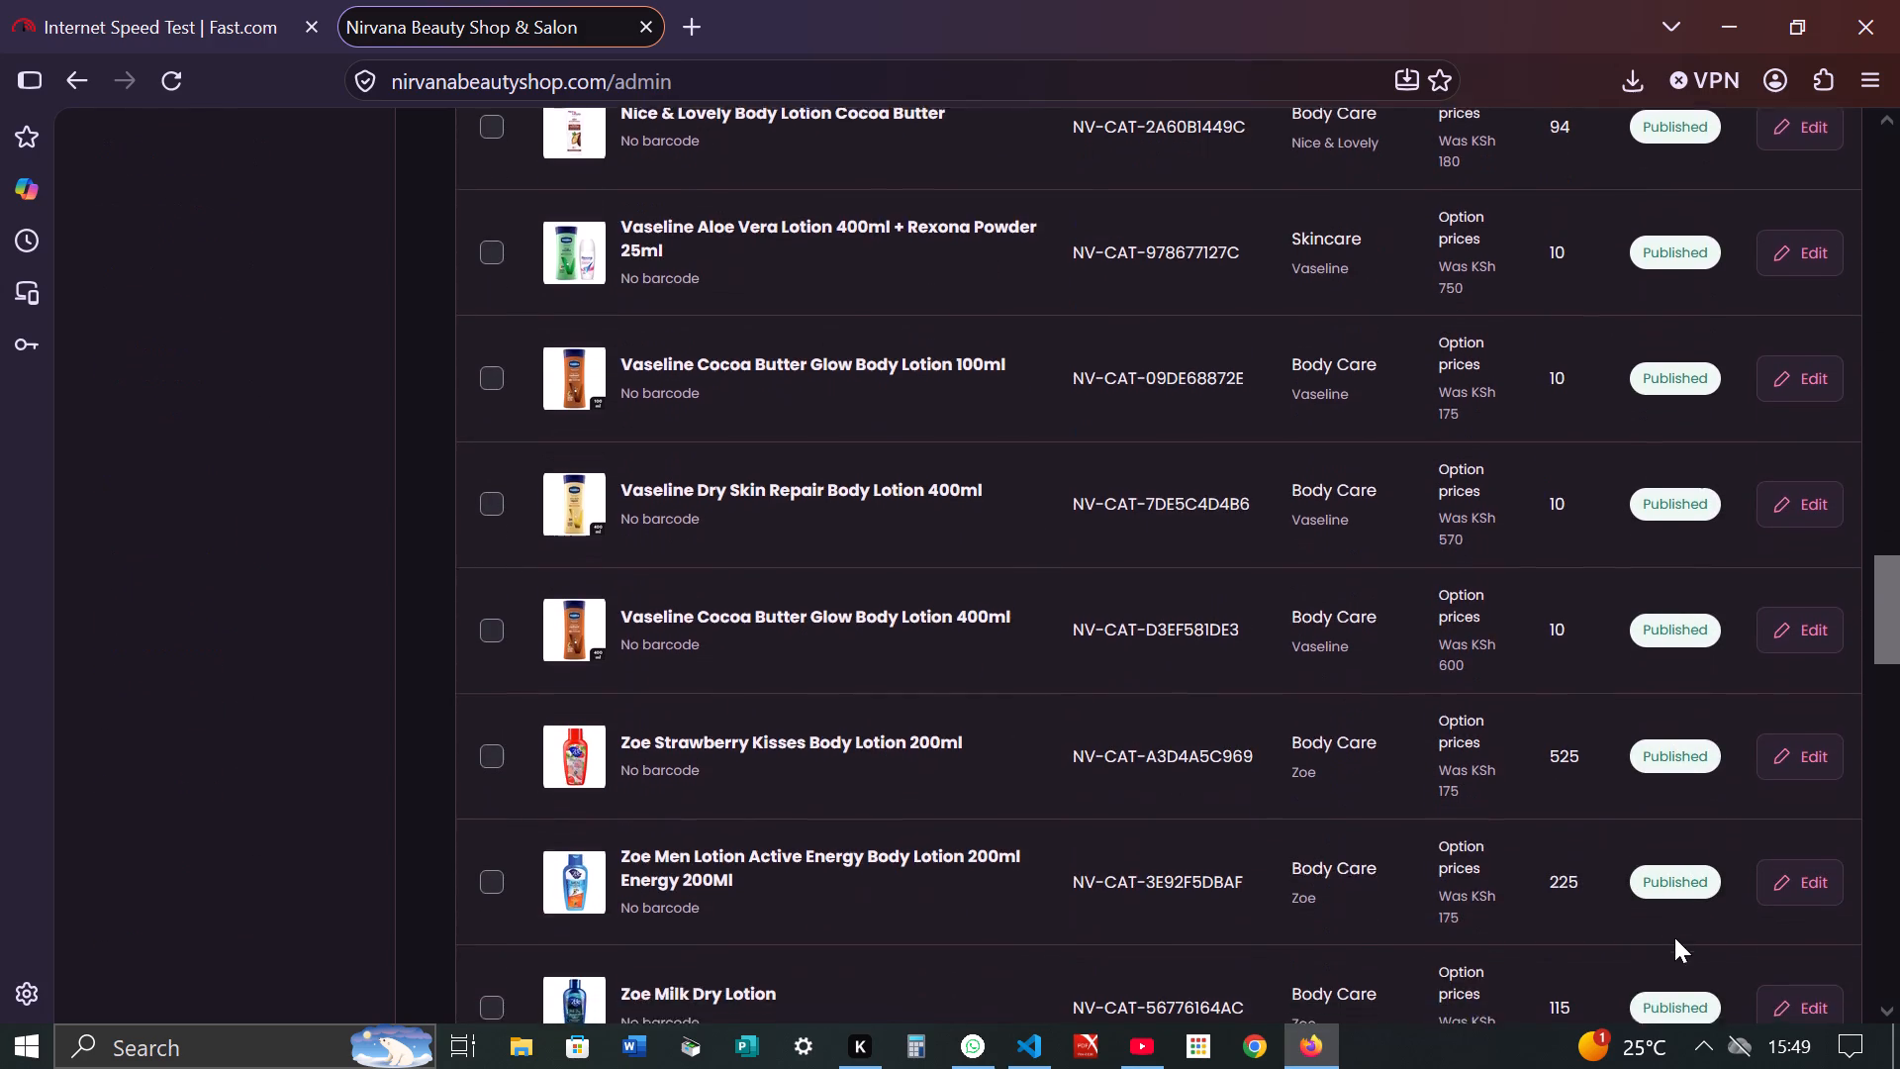
pyautogui.scroll(-4, 1674, 937)
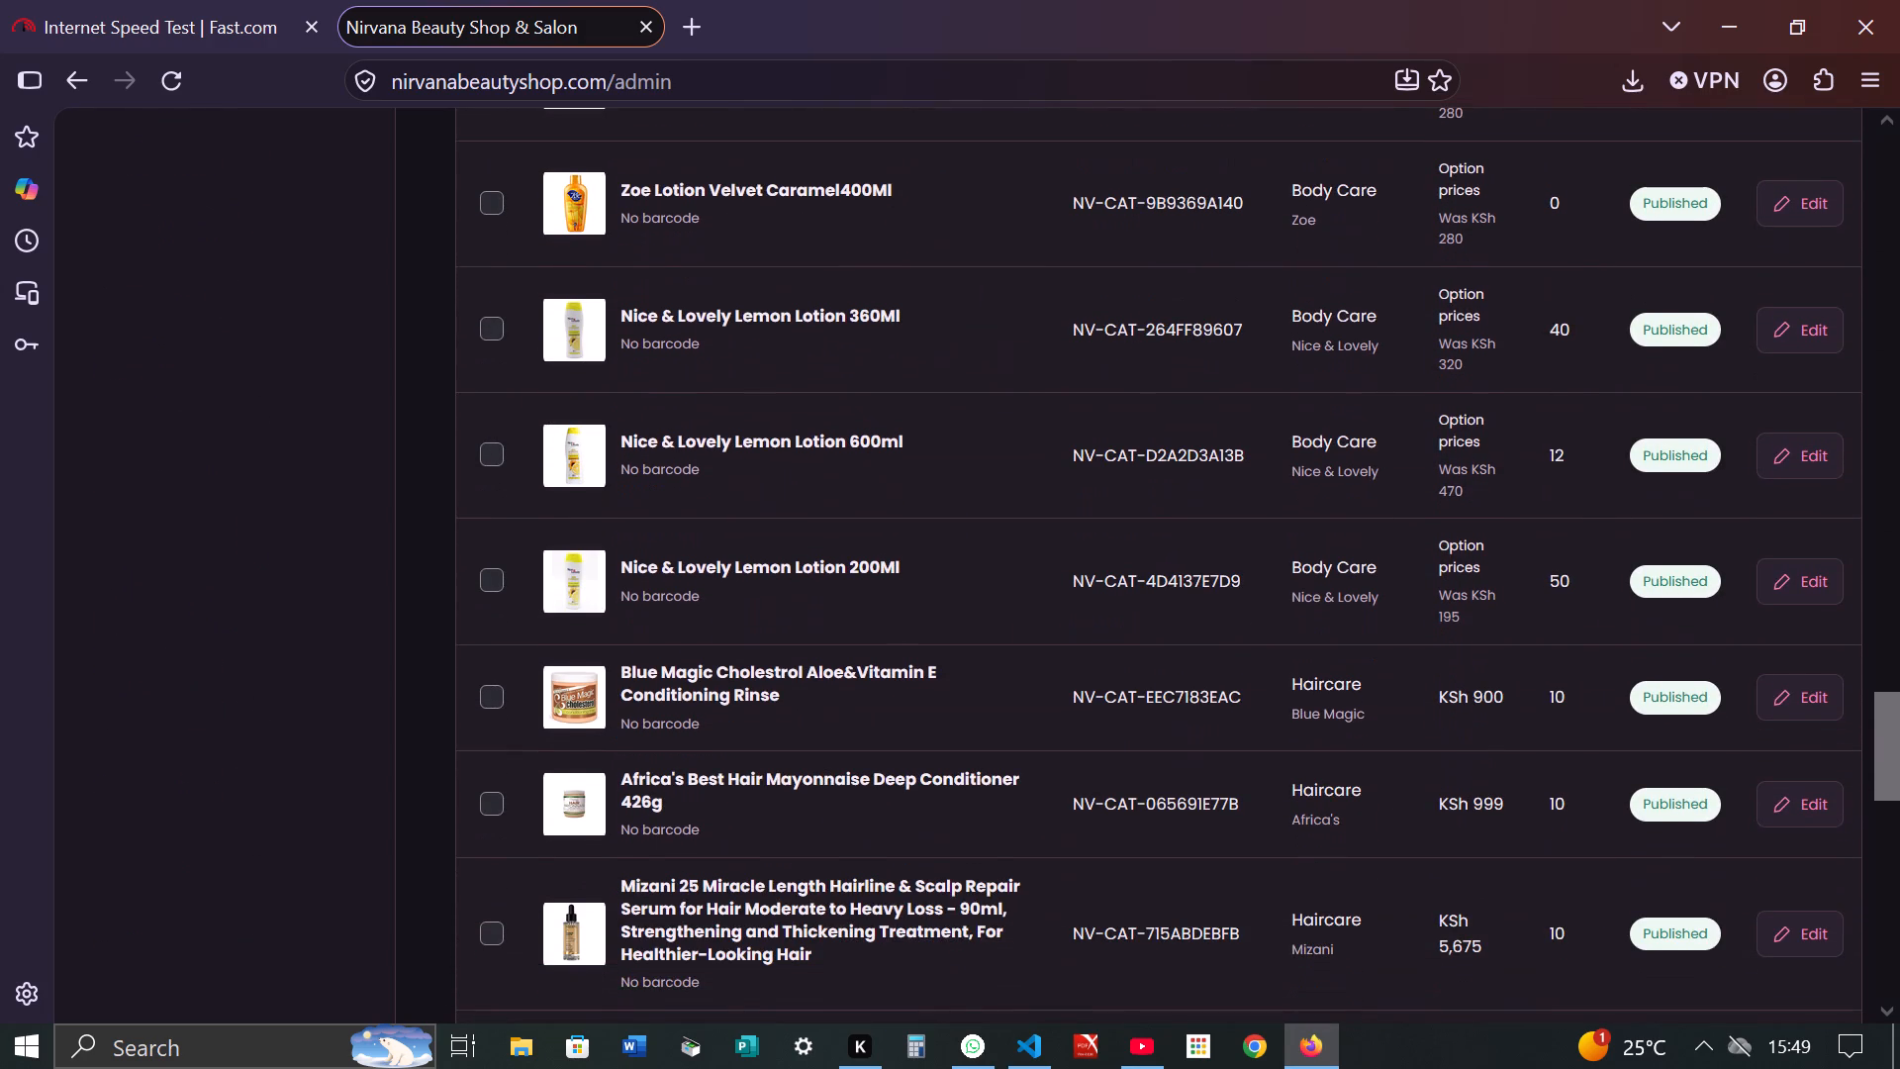
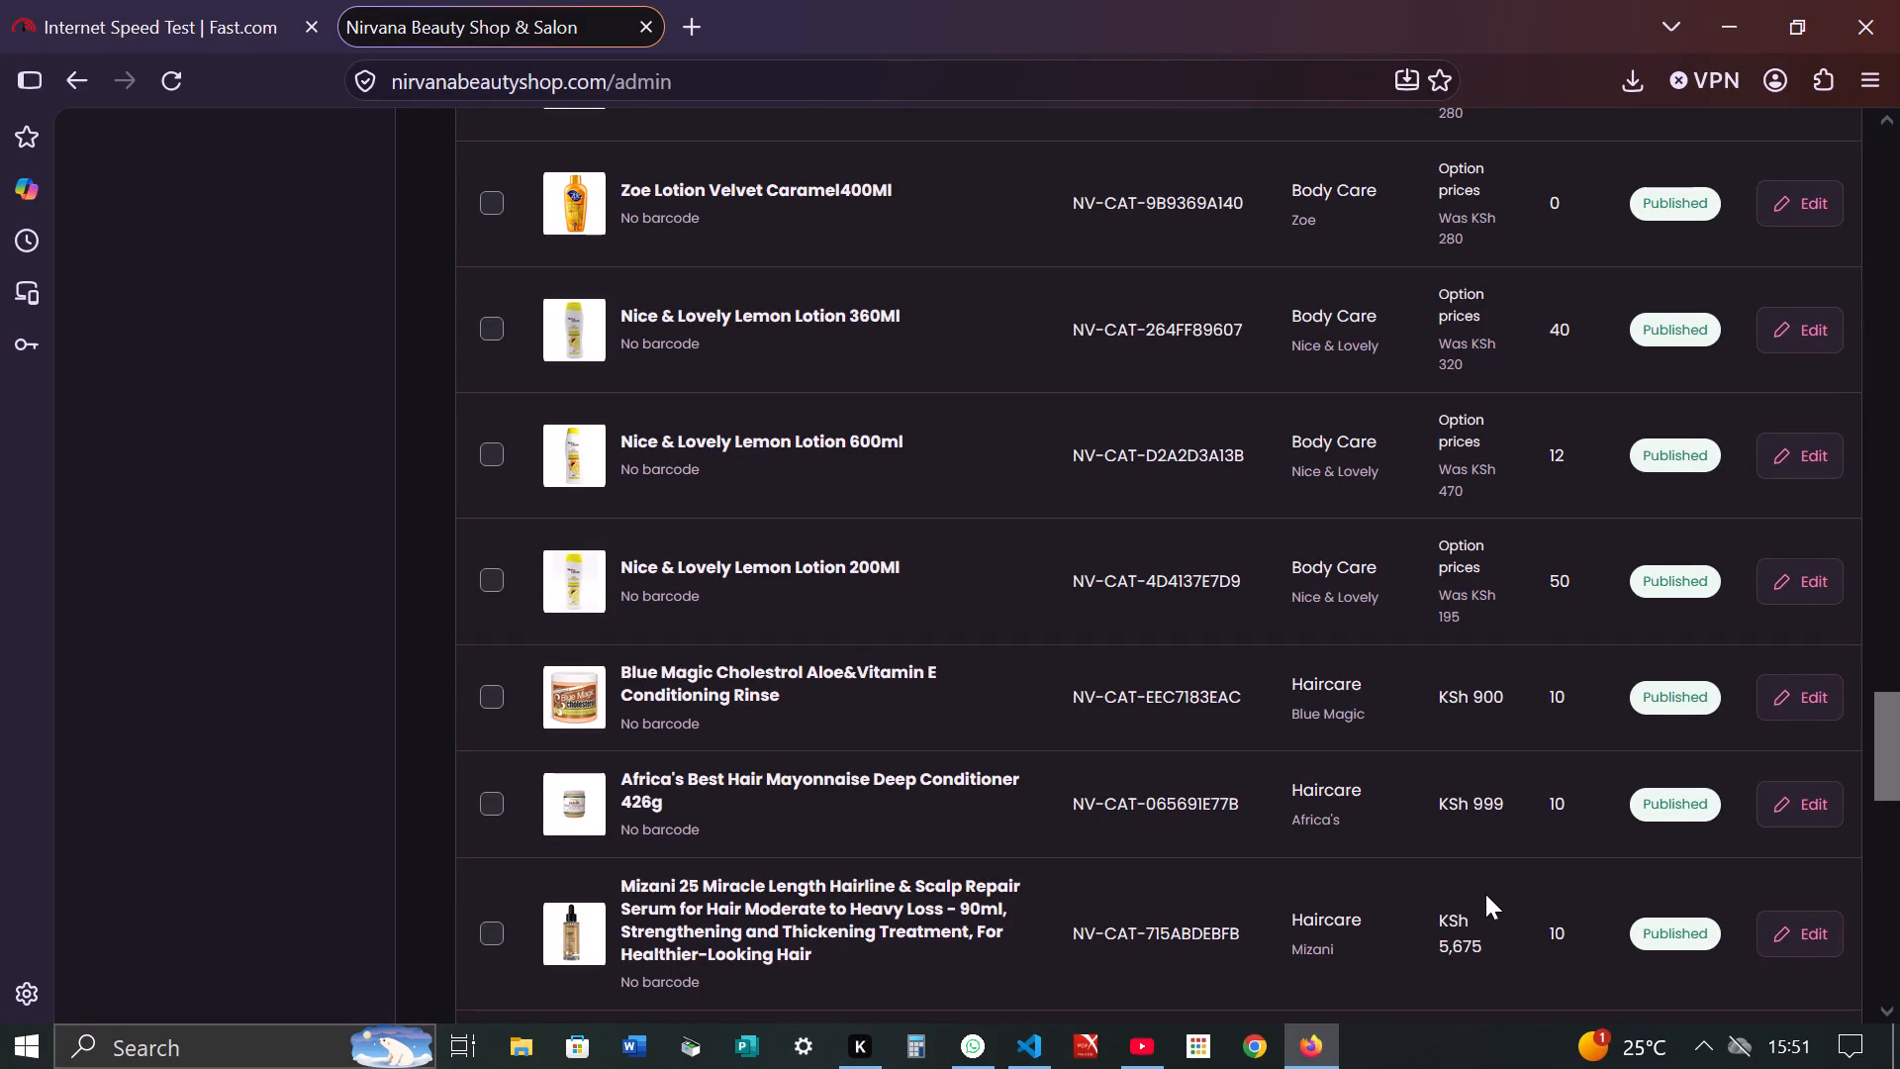
# Open the Blue Magic Cholestrol Aloe&Vitamin E Conditioning Rinse record, set its option 1 stock to 0 and save the changes.
pyautogui.scroll(-1, 1064, 859)
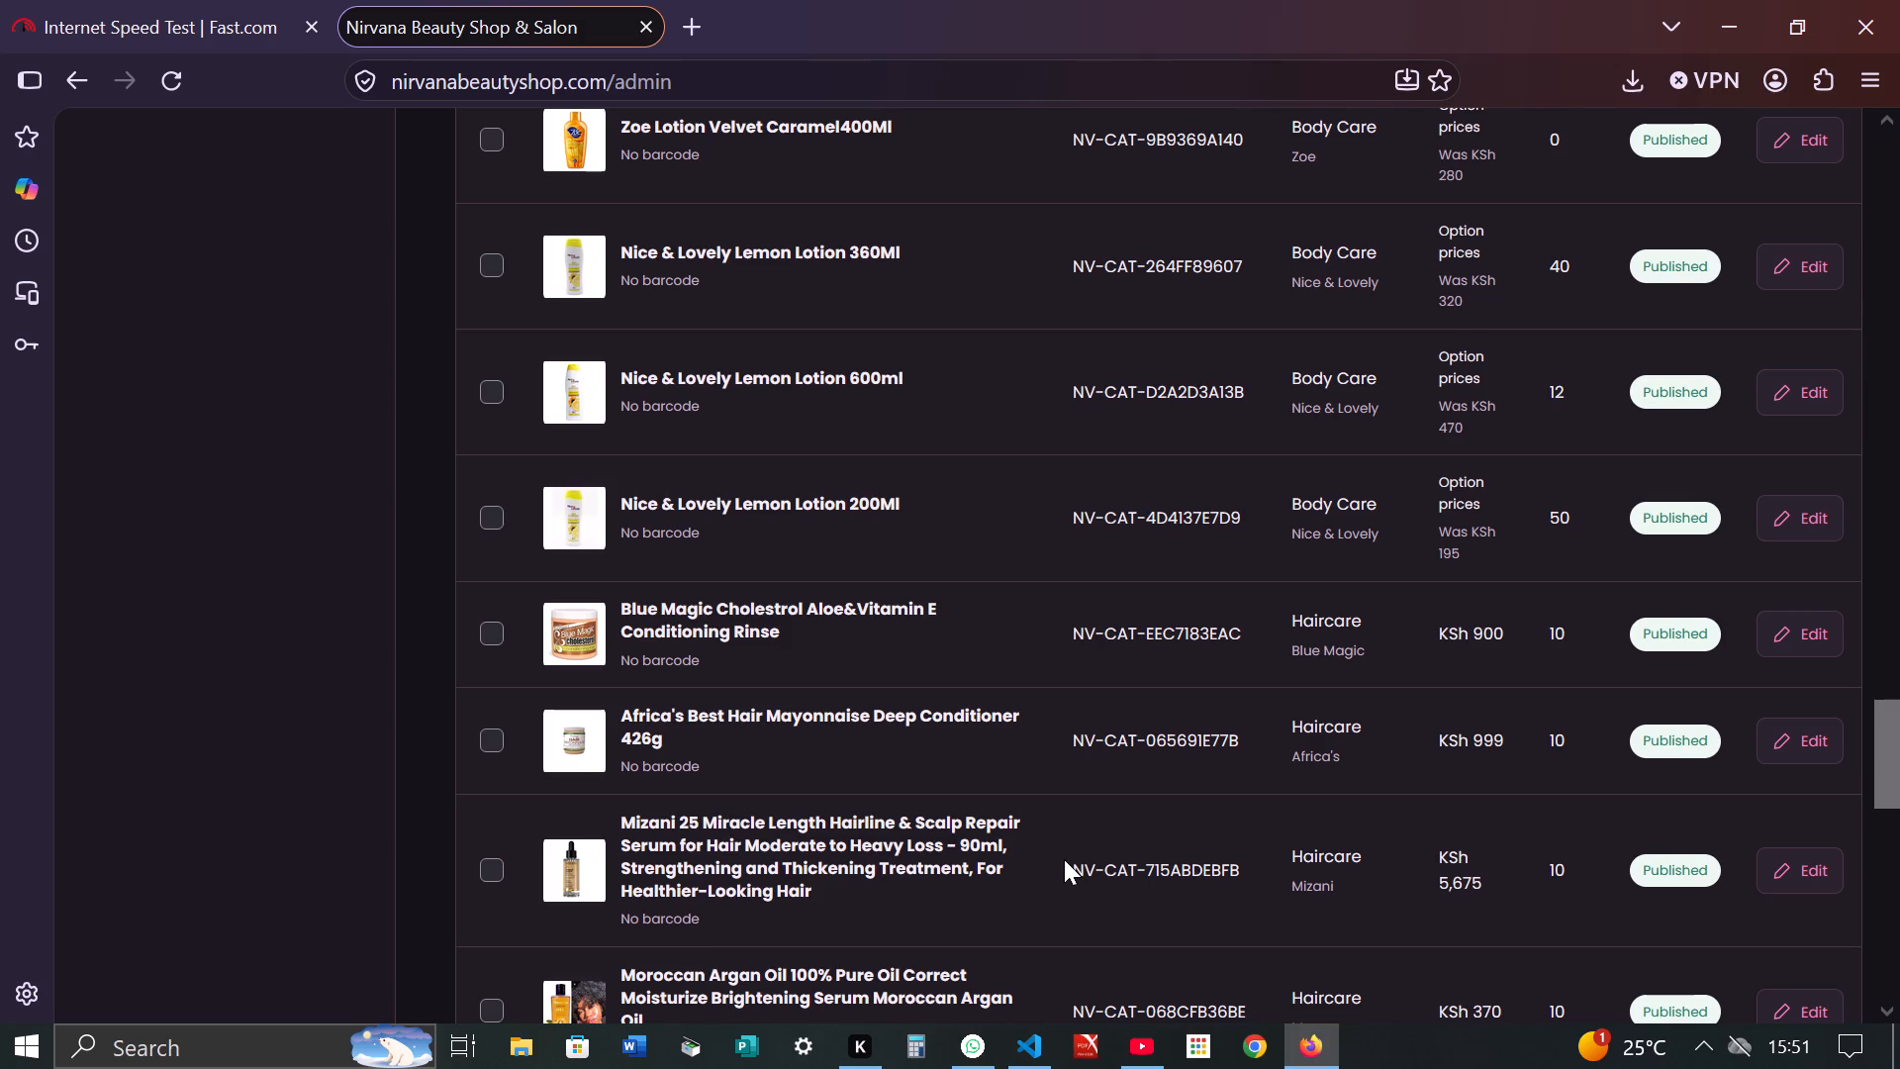
pyautogui.click(1775, 654)
pyautogui.scroll(-4, 1230, 662)
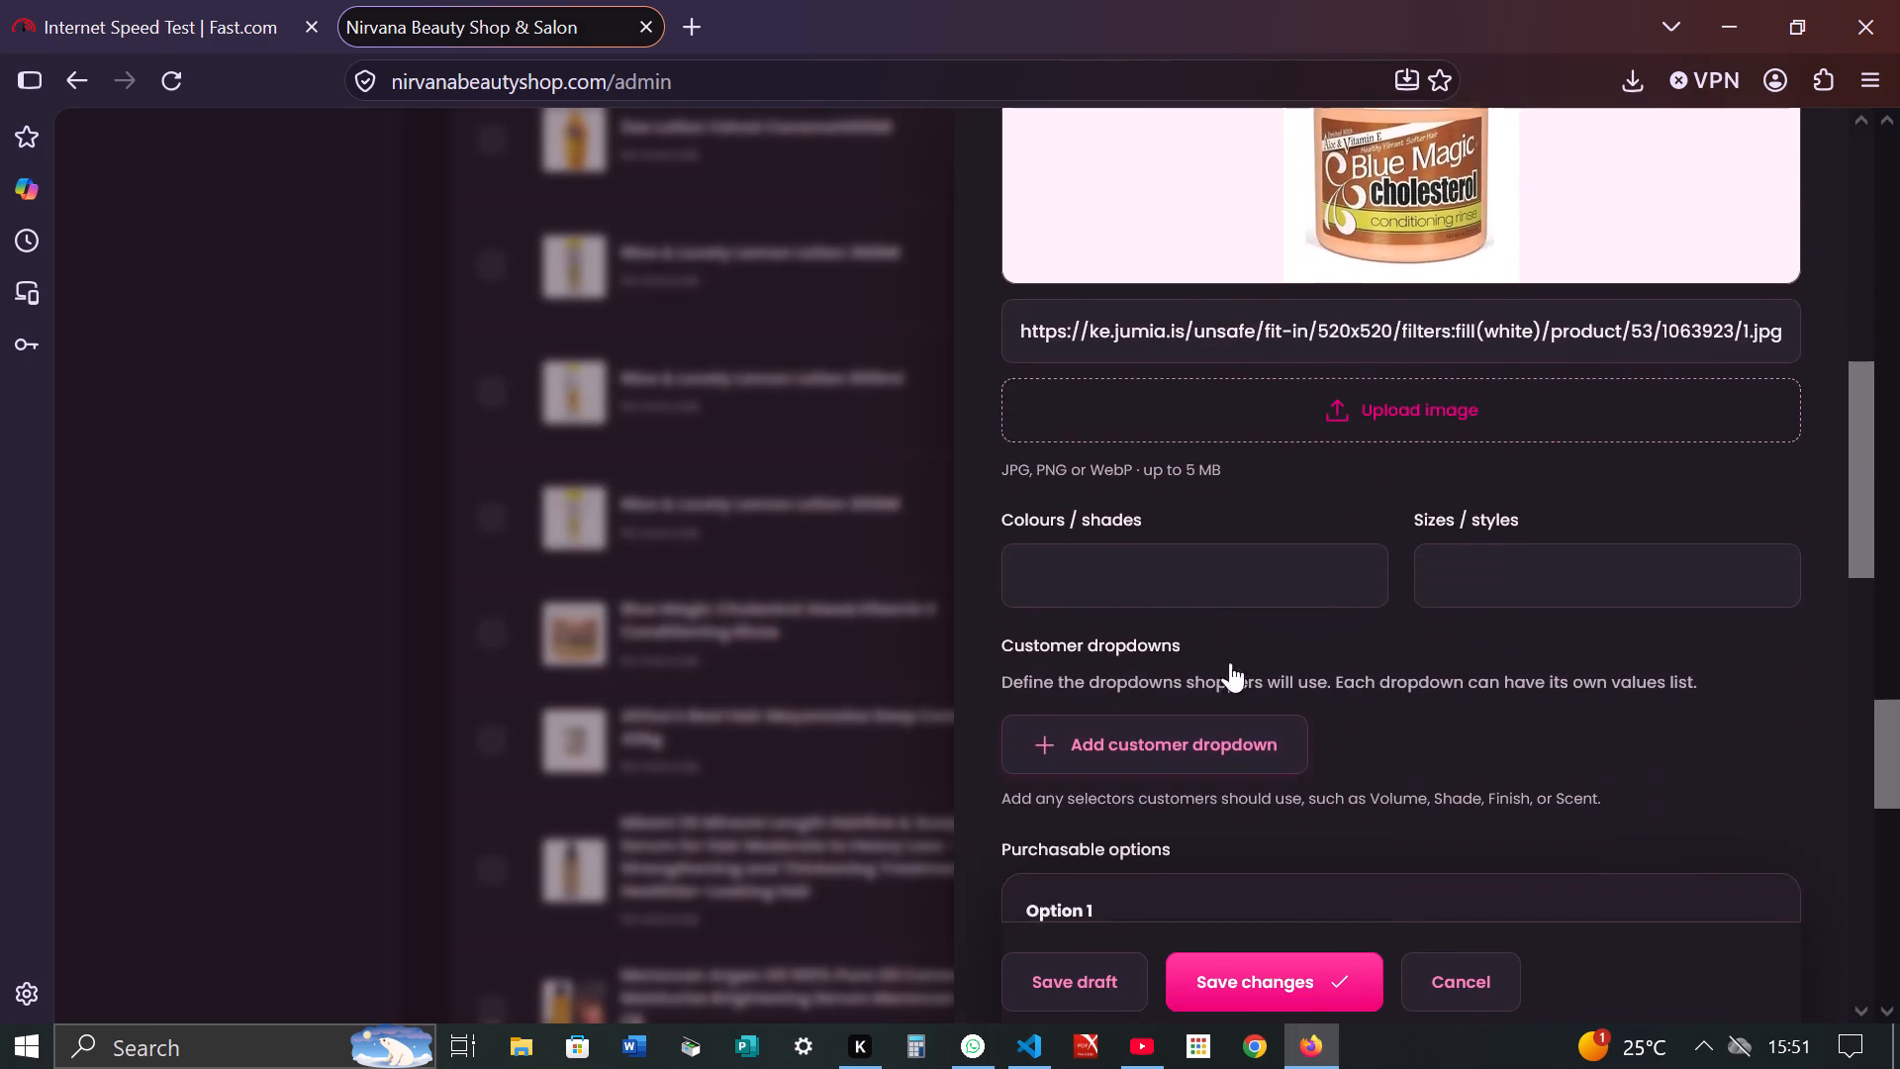
pyautogui.scroll(-4, 1230, 662)
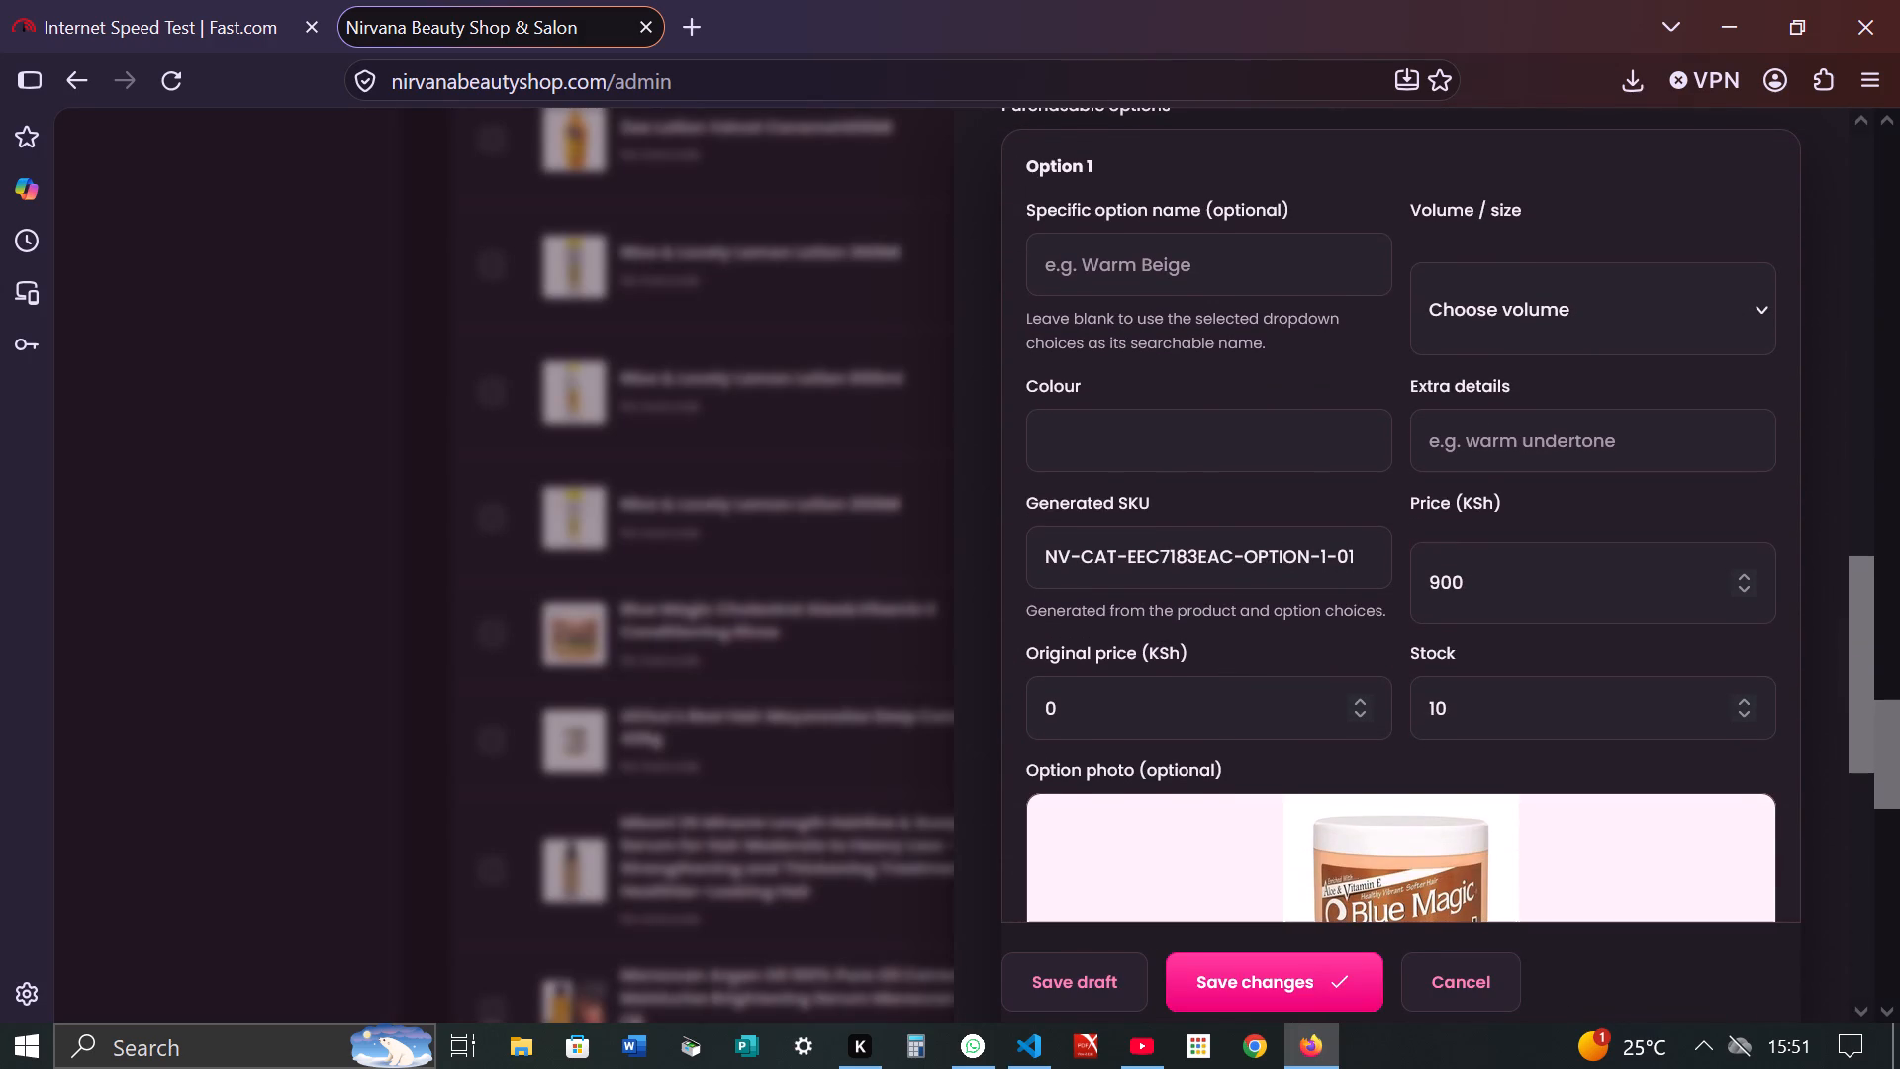
pyautogui.click(1434, 698)
pyautogui.press('BackSpace')
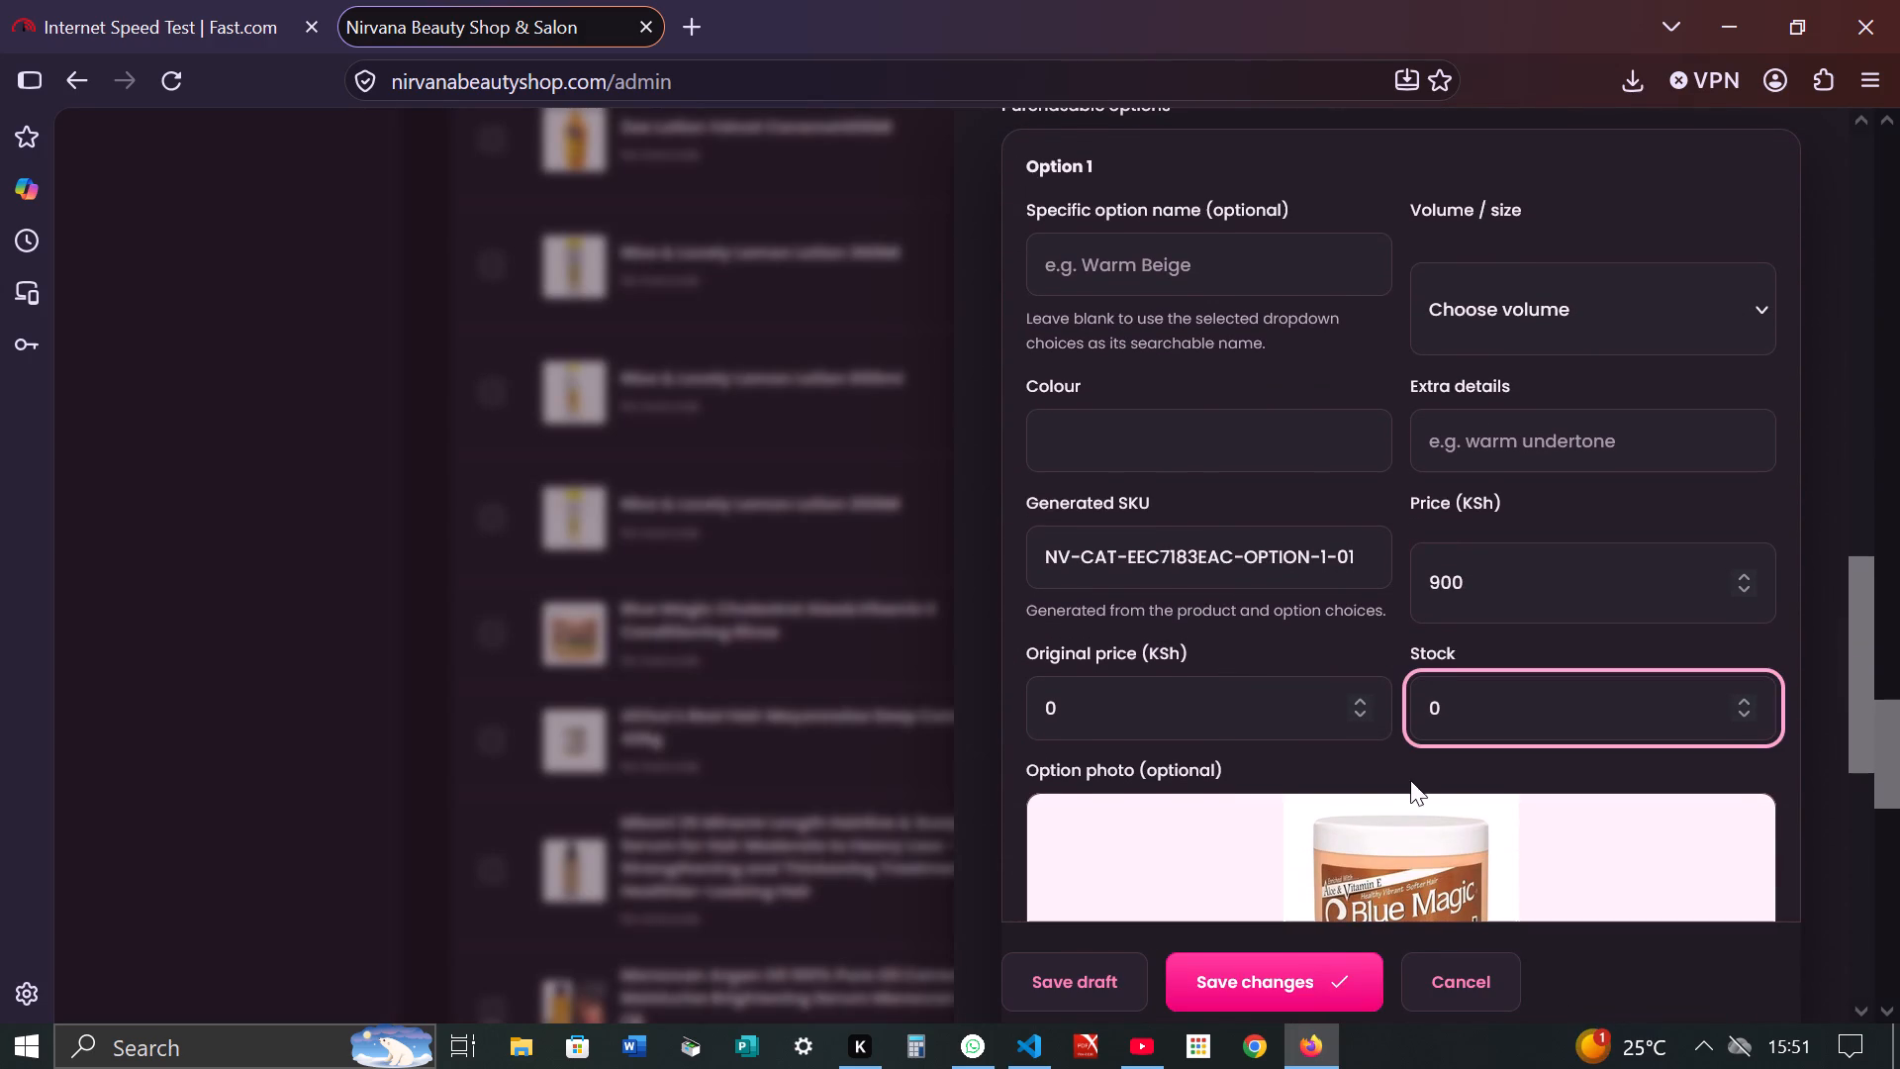
pyautogui.click(1284, 979)
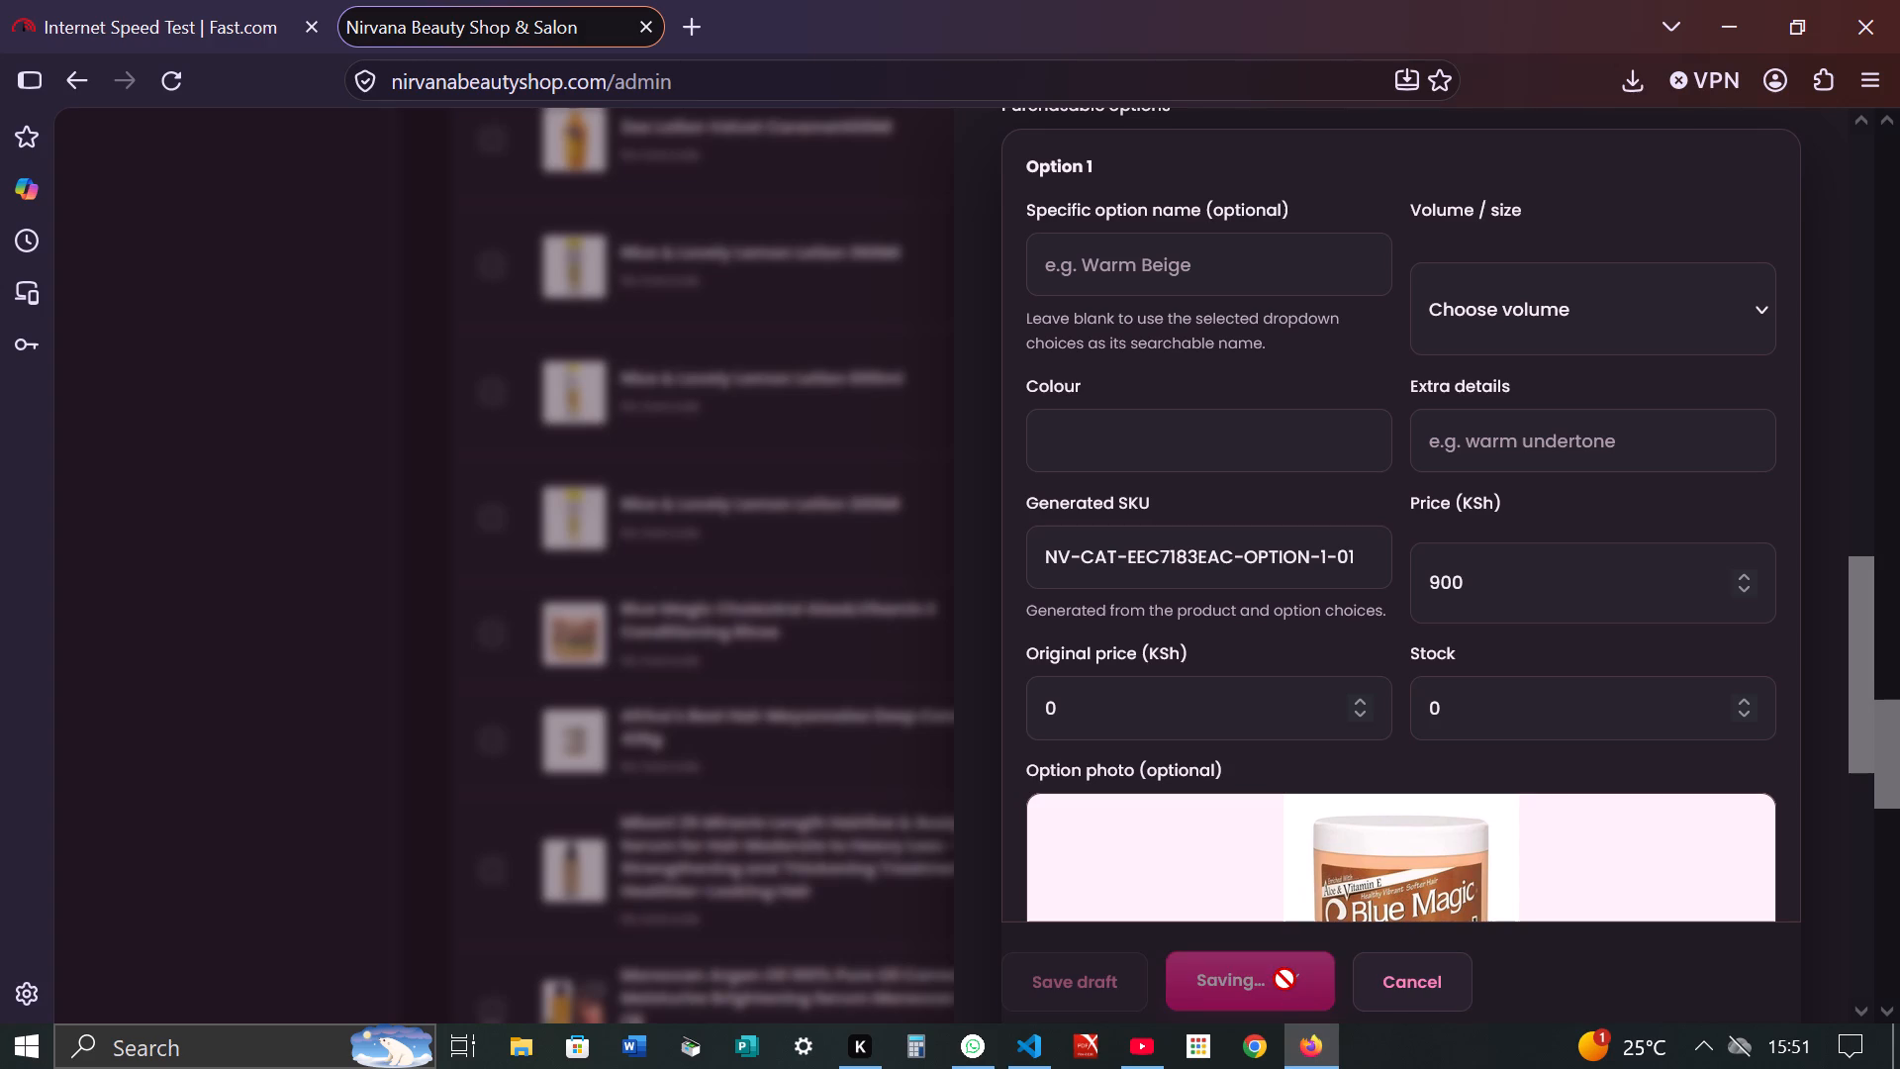
# Advance the catalogue product list from page 1 to page 3 and locate the Africa's Best Hair Mayonnaise Deep Conditioner 426g row.
pyautogui.scroll(-11, 1201, 755)
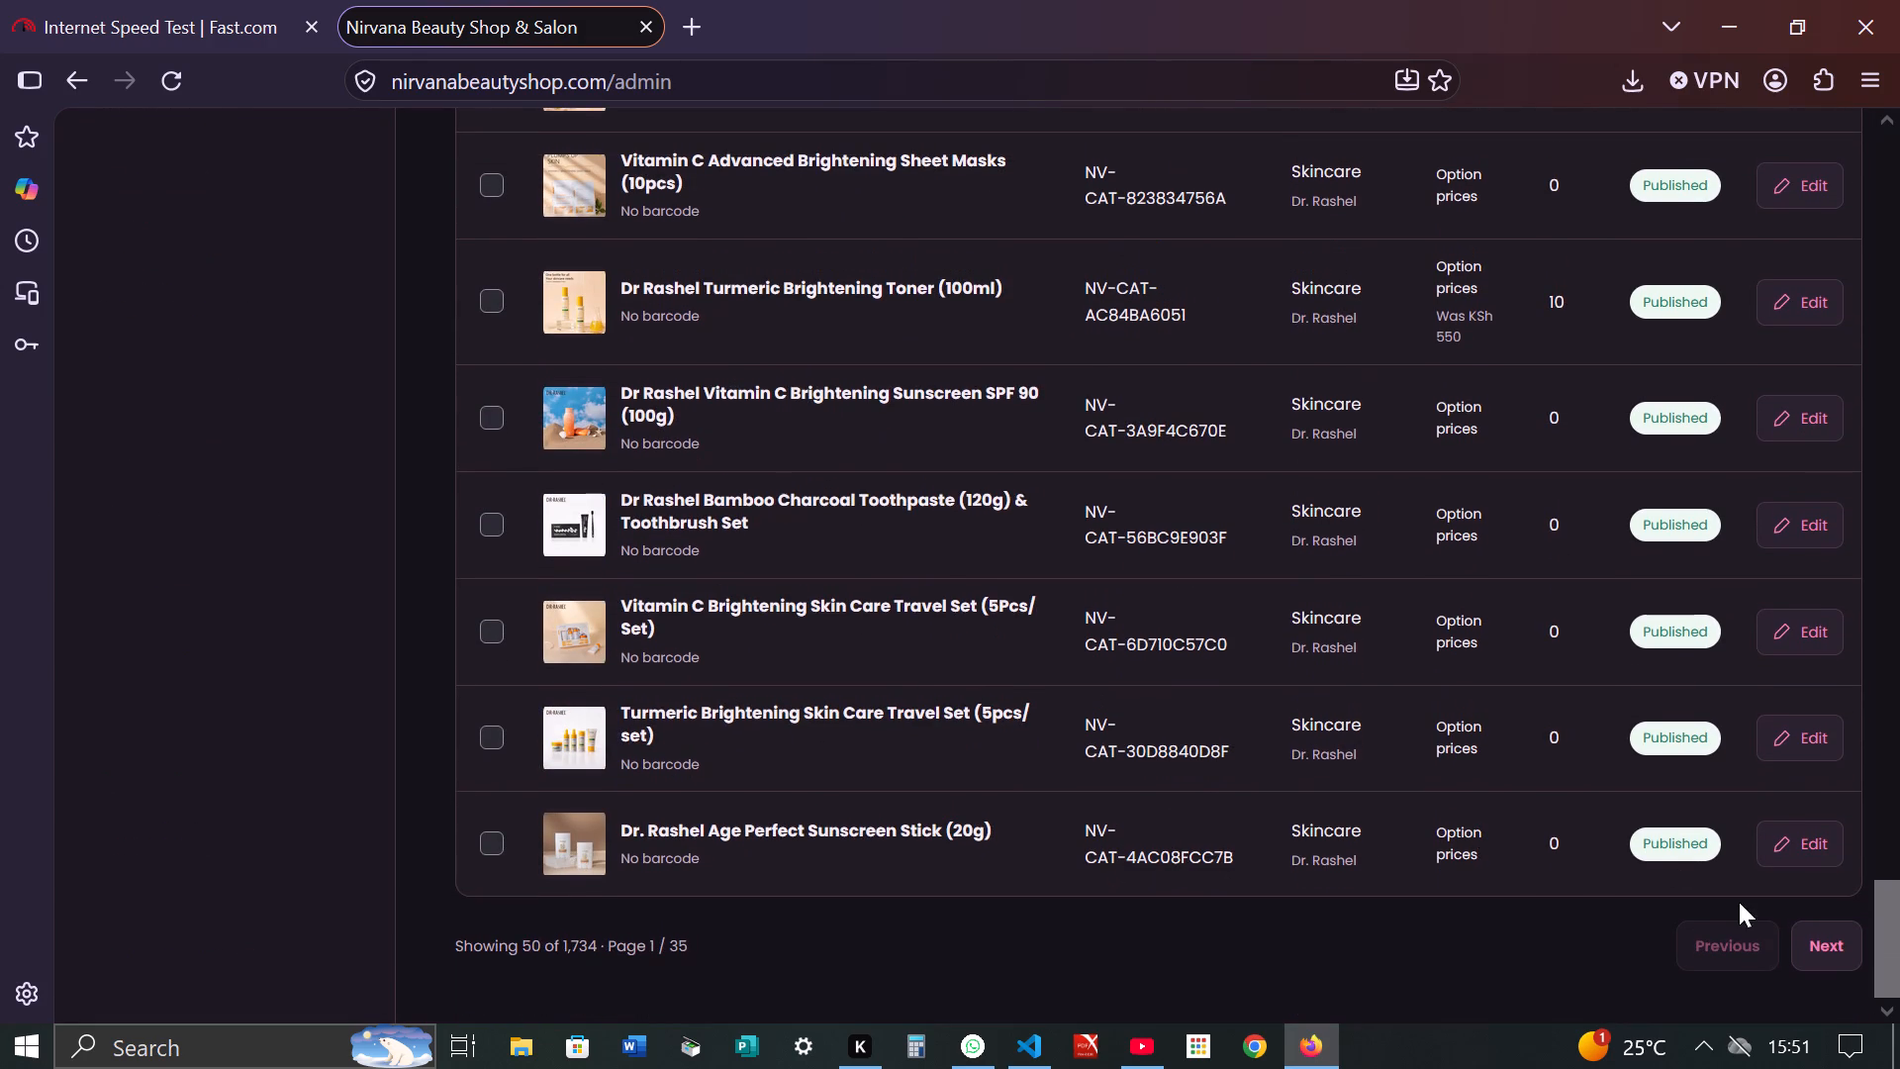
pyautogui.click(1831, 938)
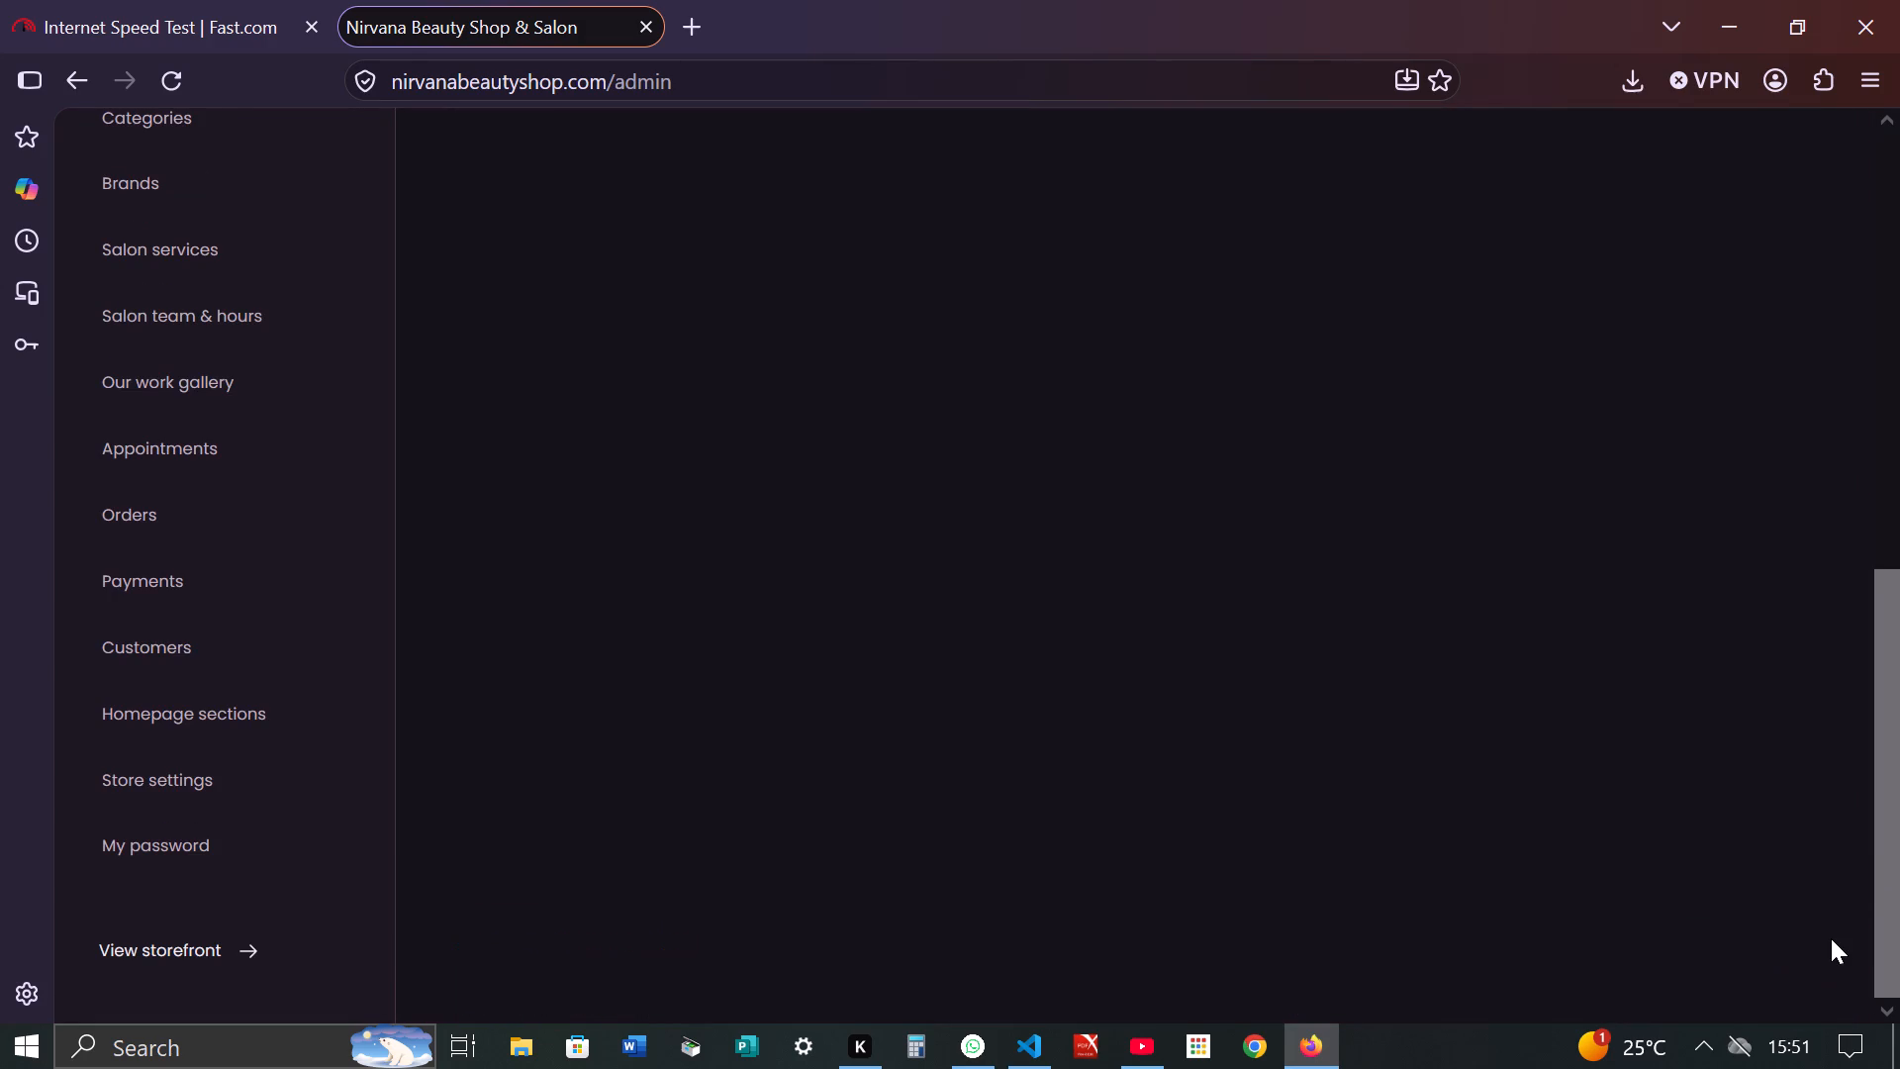
pyautogui.scroll(-1, 1066, 740)
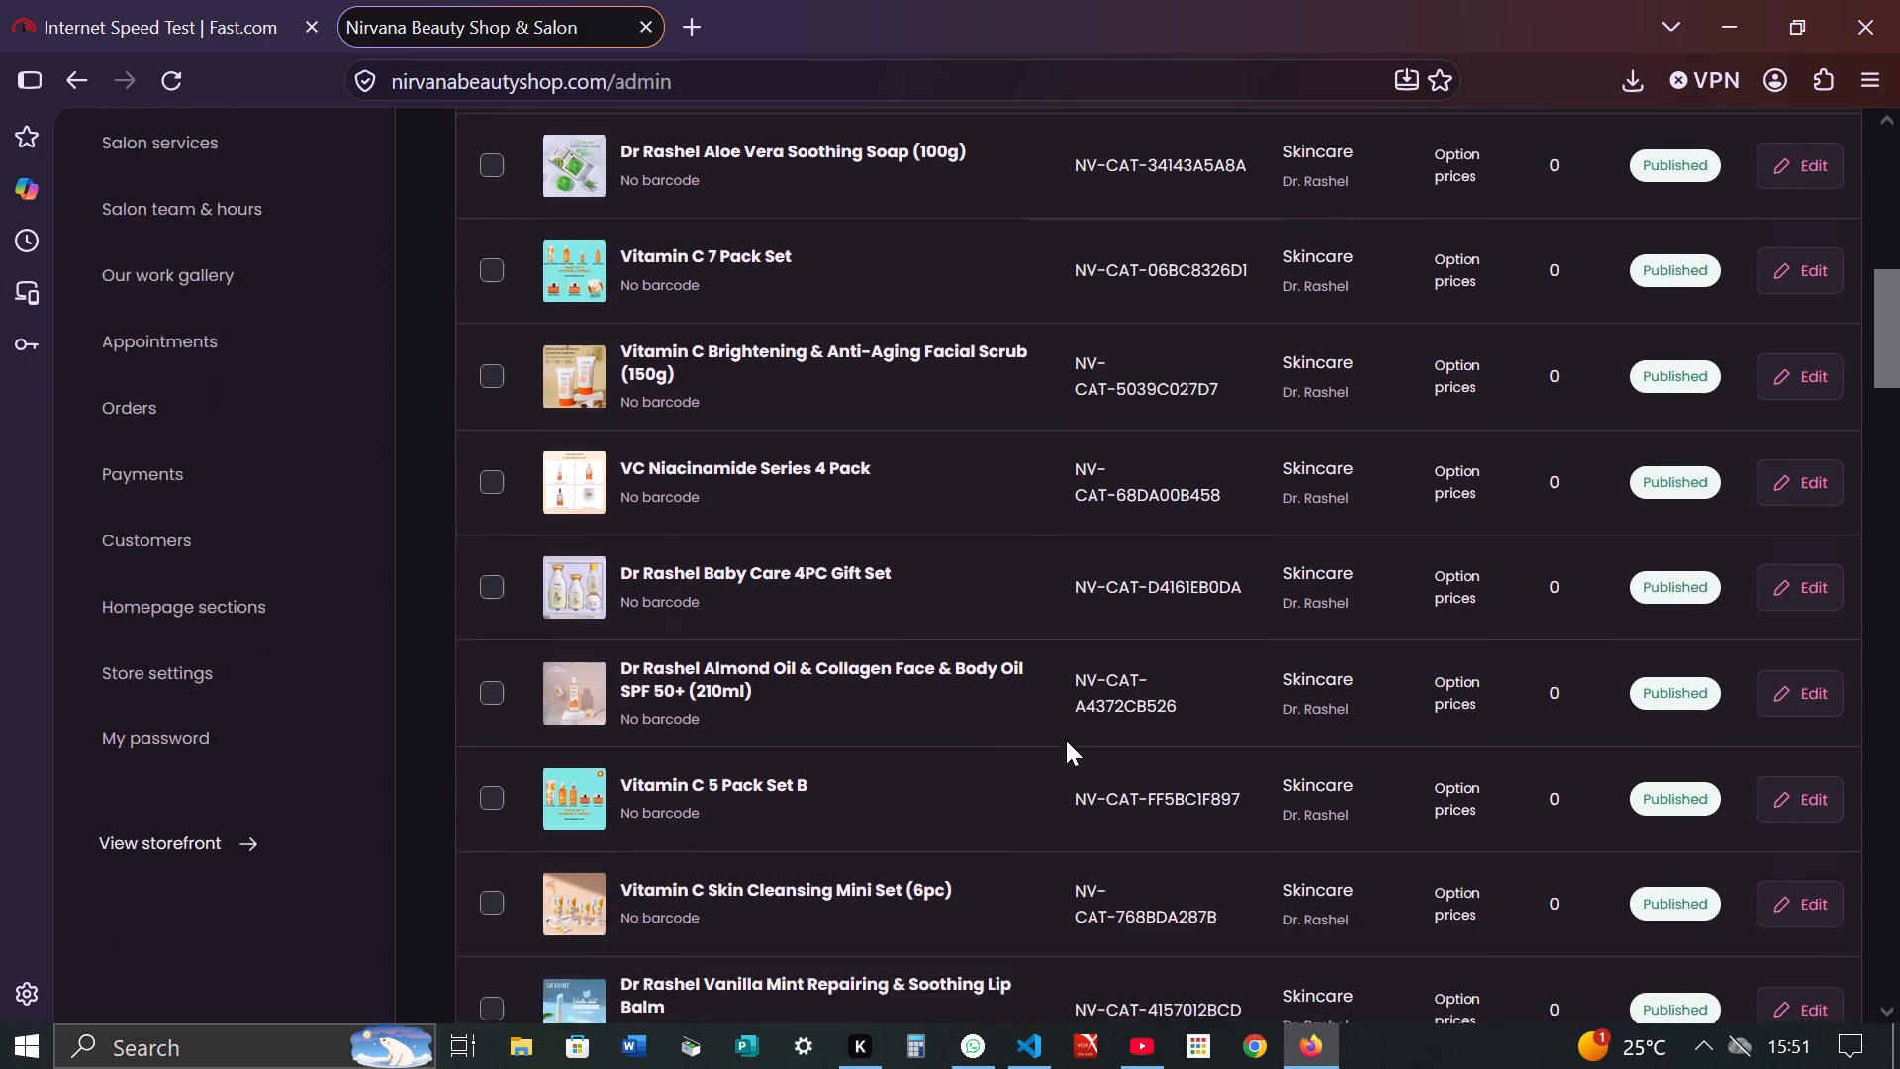
pyautogui.scroll(-11, 1066, 740)
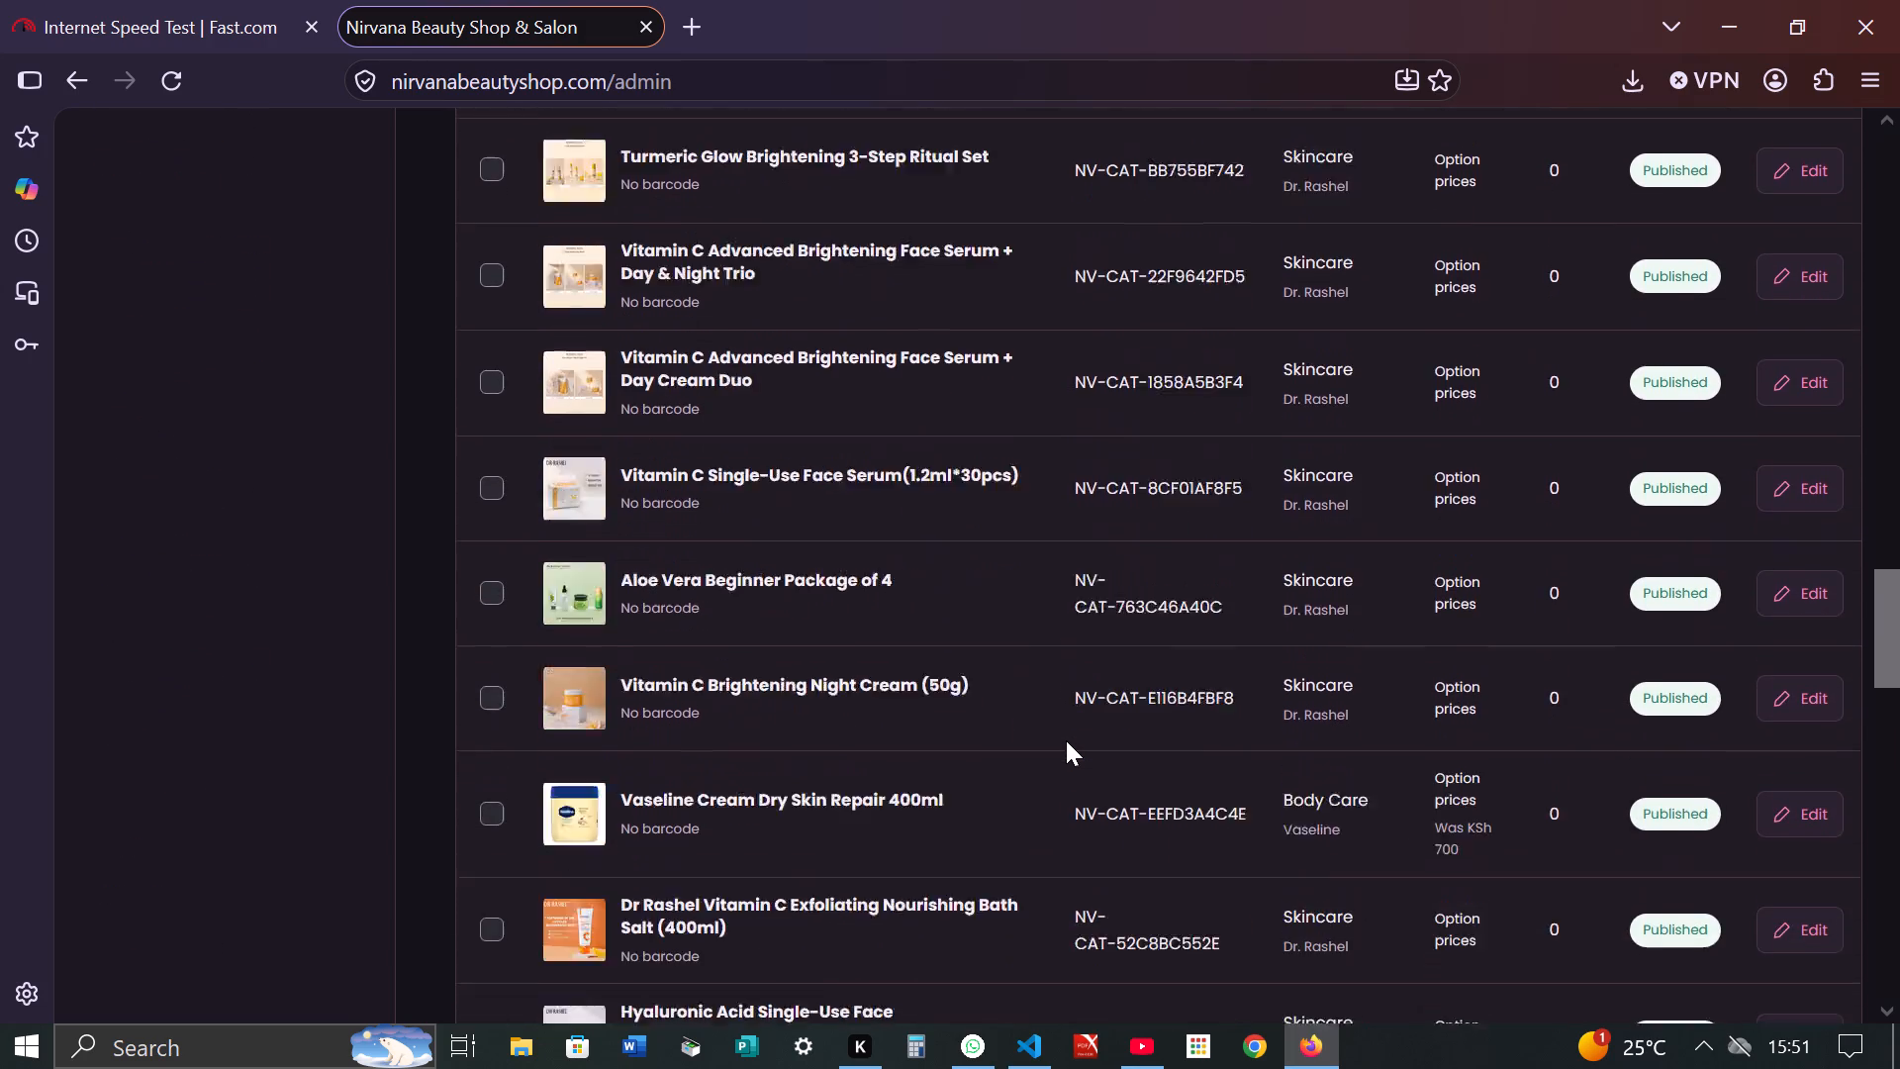
pyautogui.scroll(-4, 1066, 740)
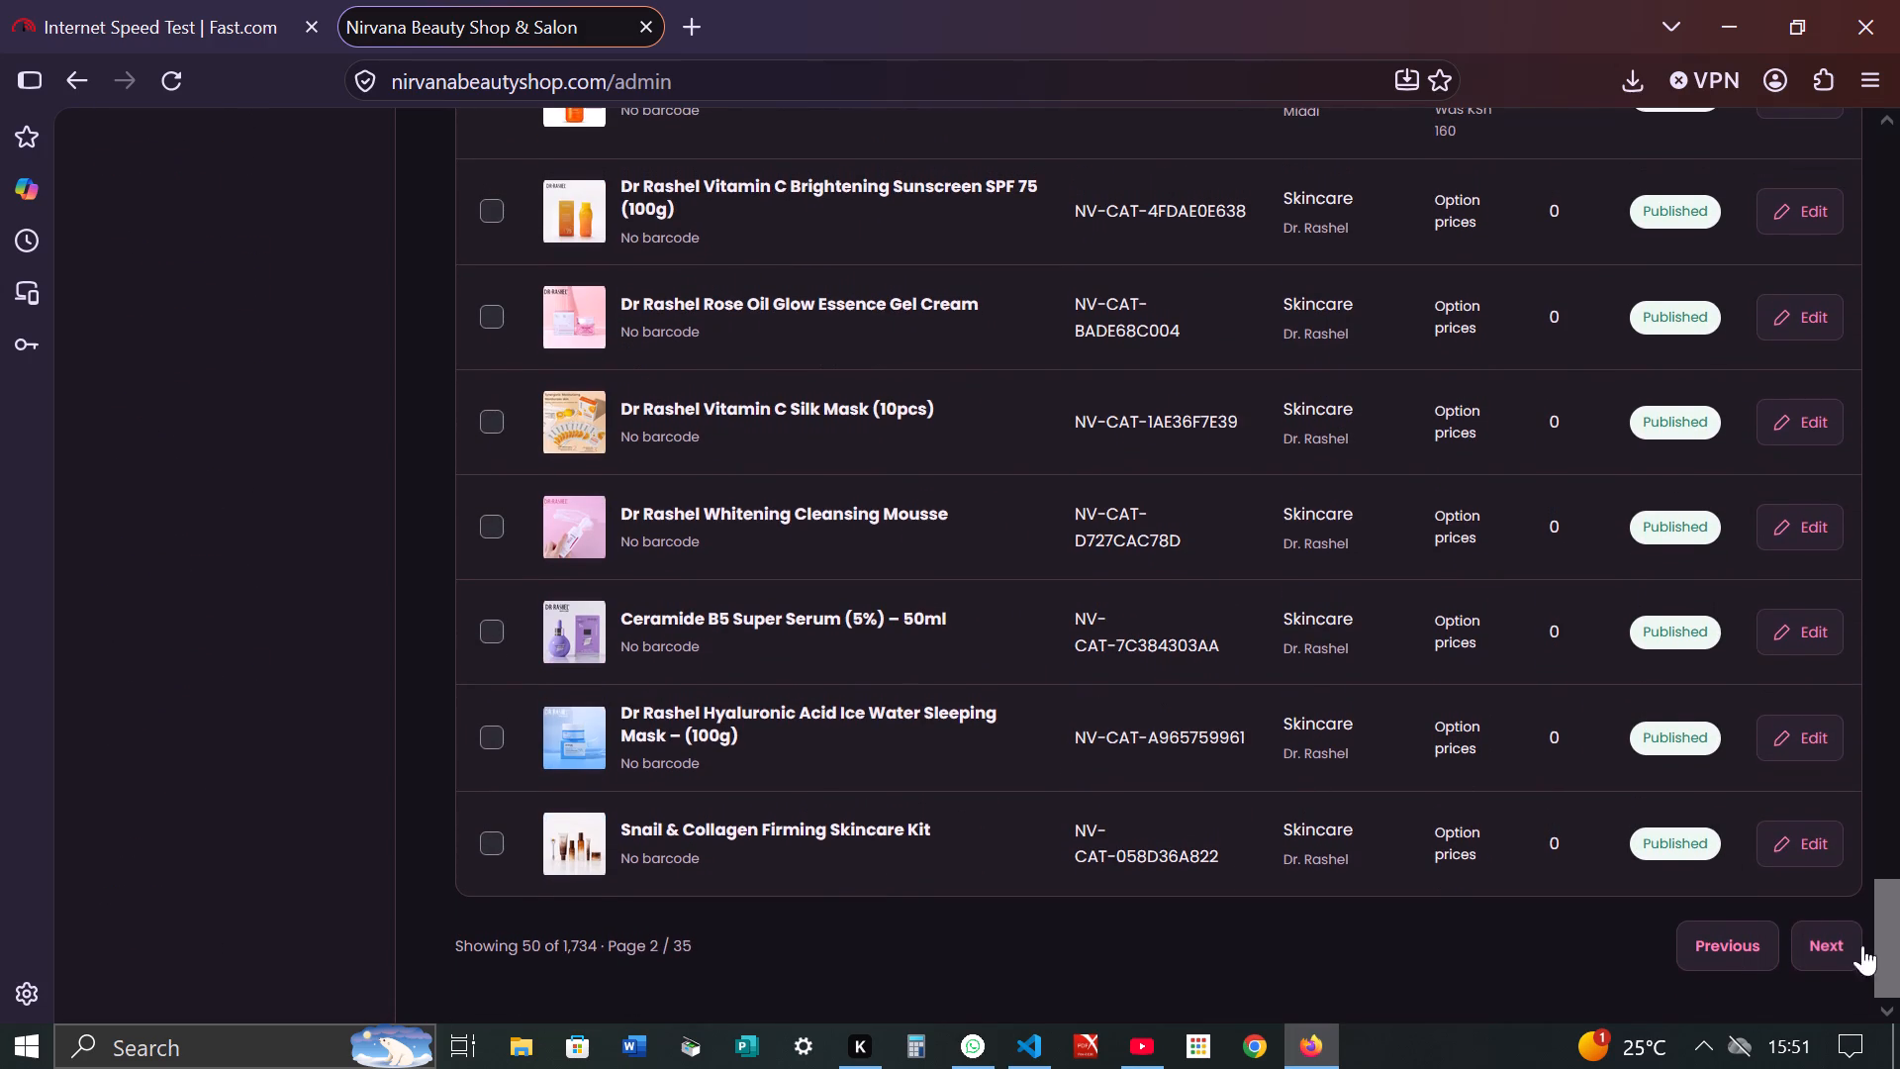
pyautogui.click(1816, 942)
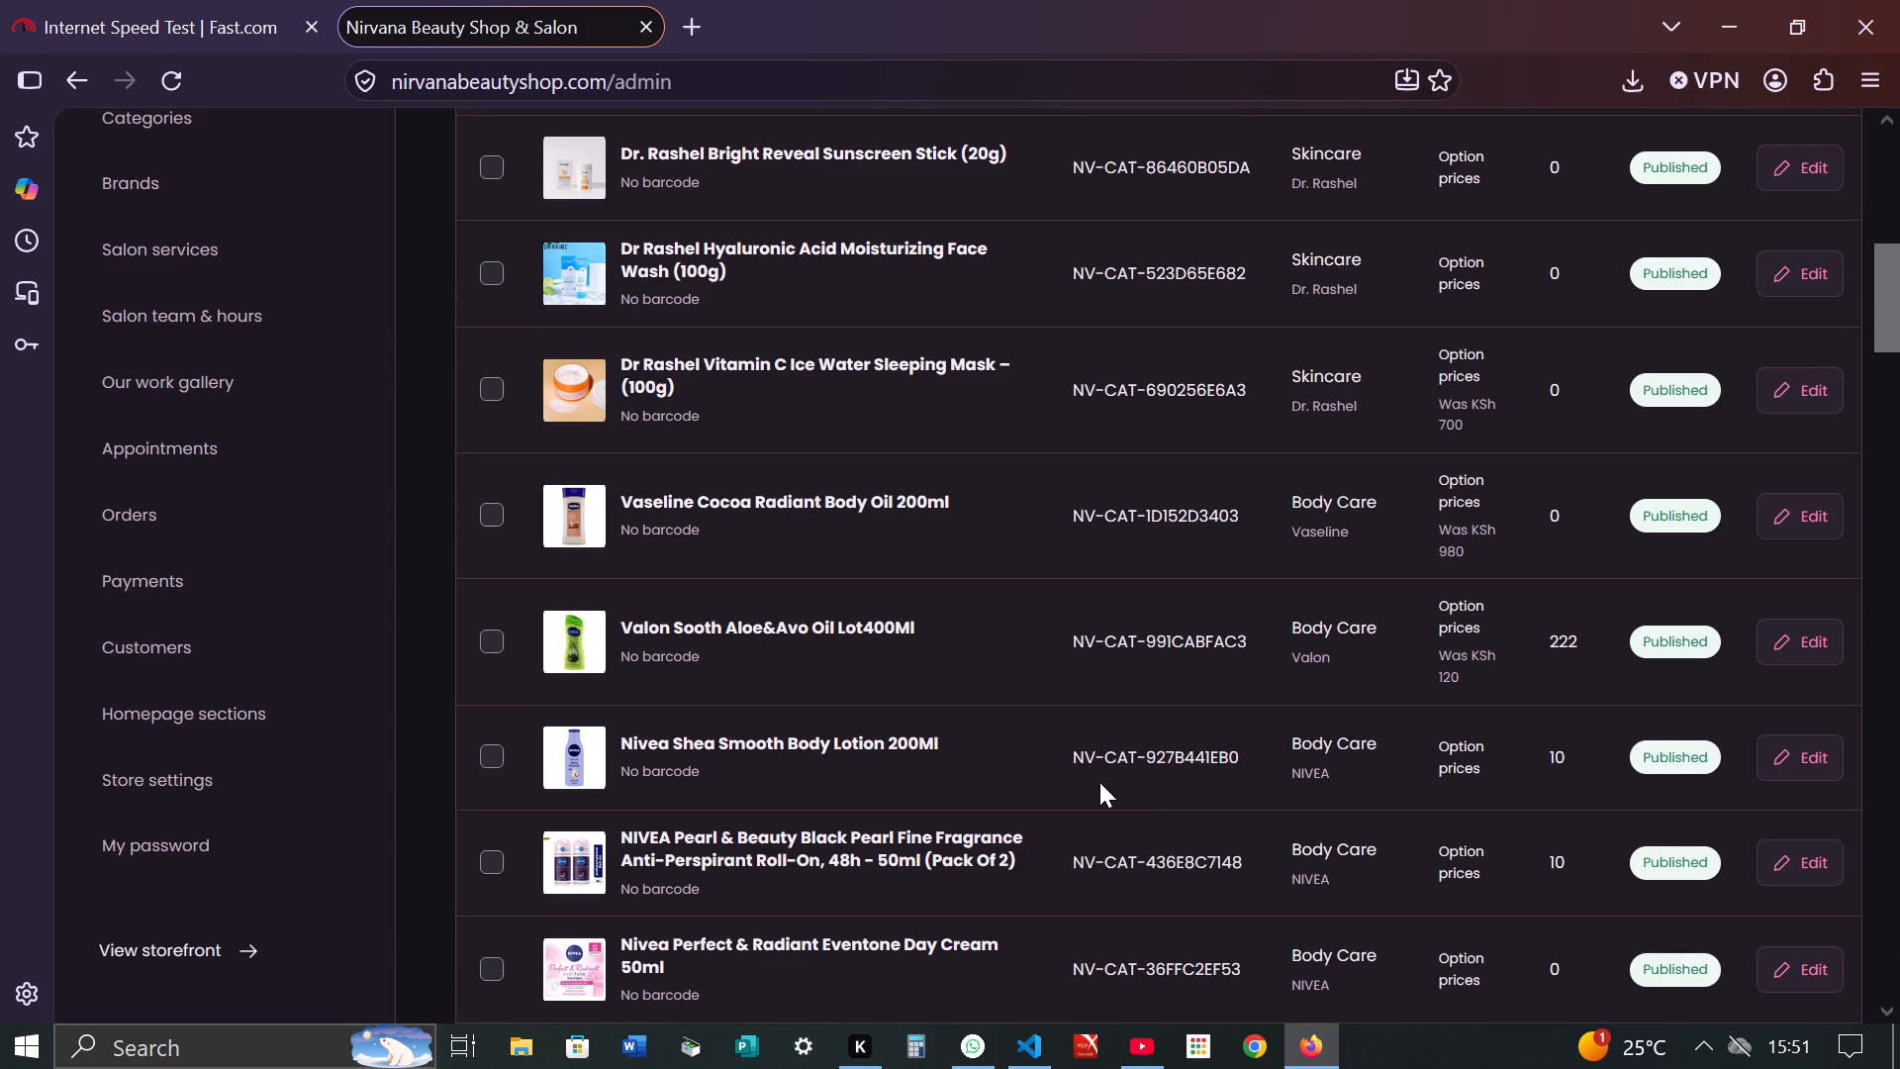
pyautogui.scroll(-8, 1091, 779)
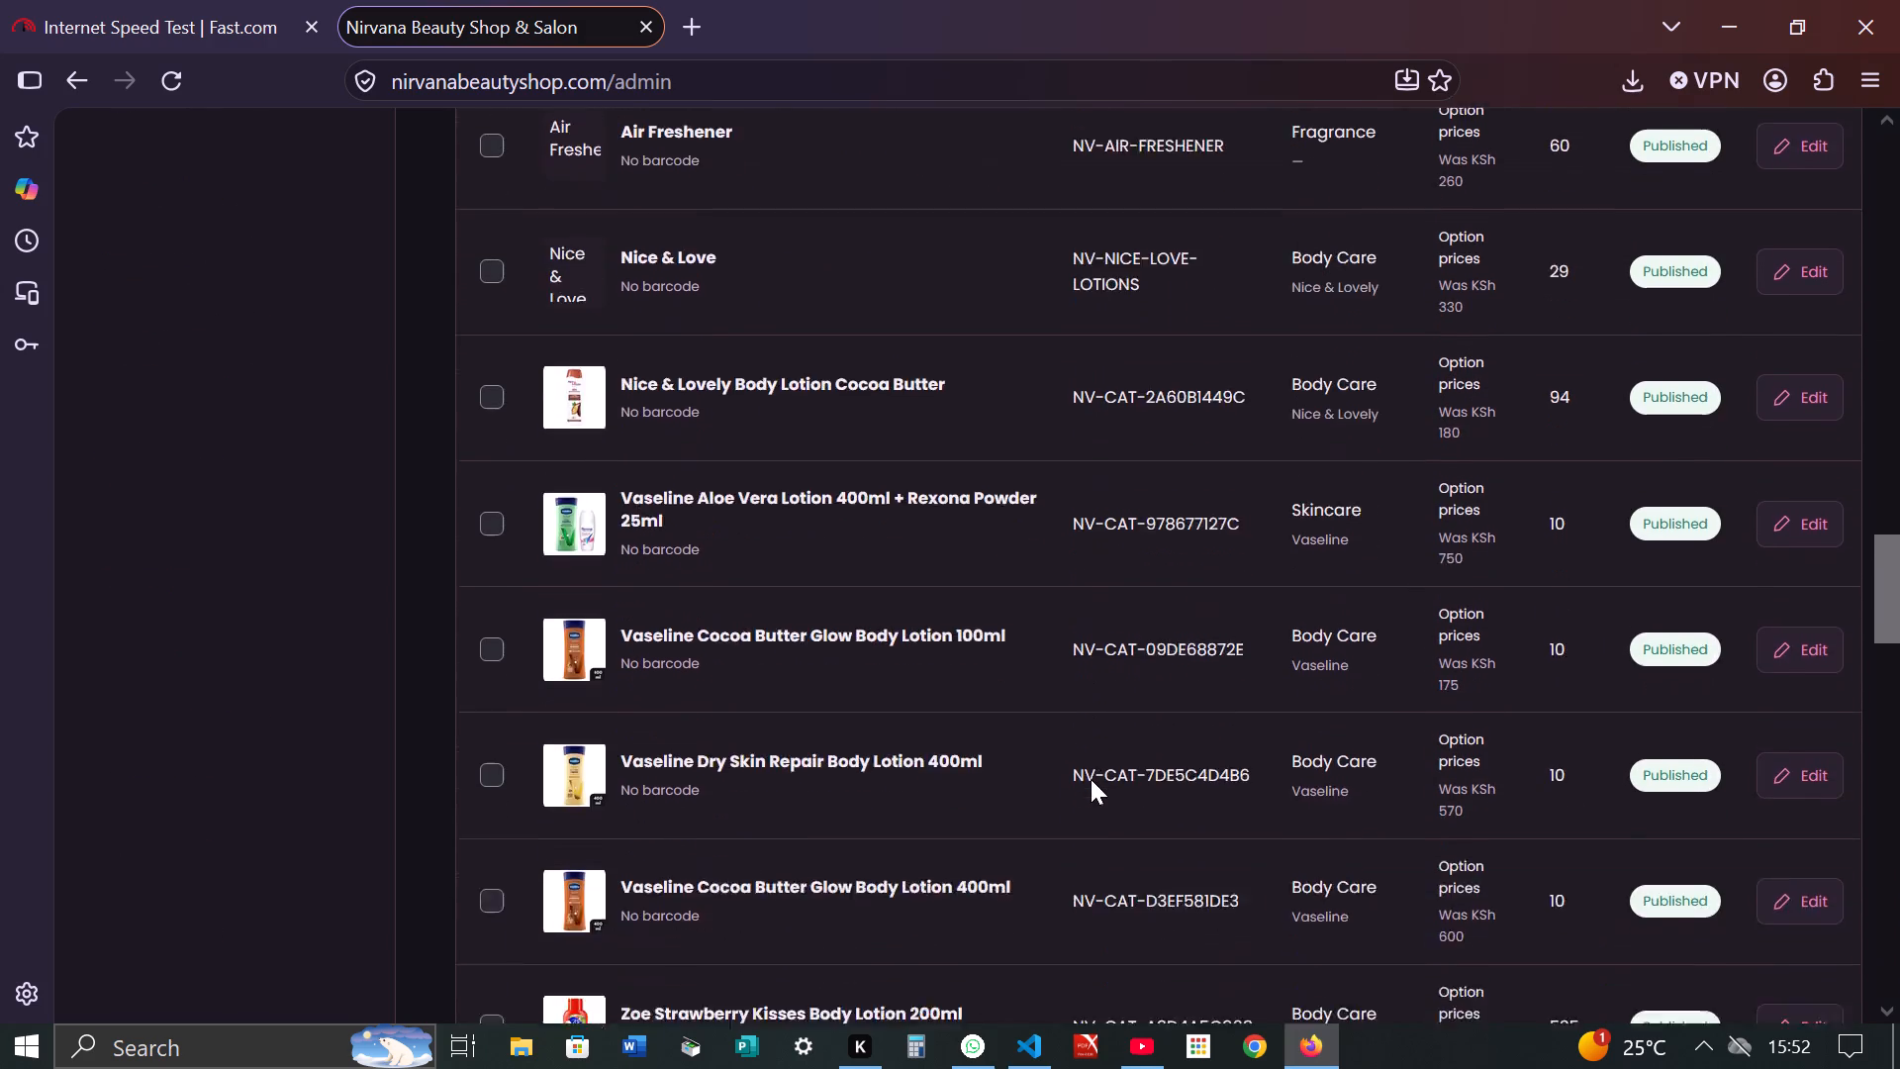
pyautogui.scroll(-8, 1091, 779)
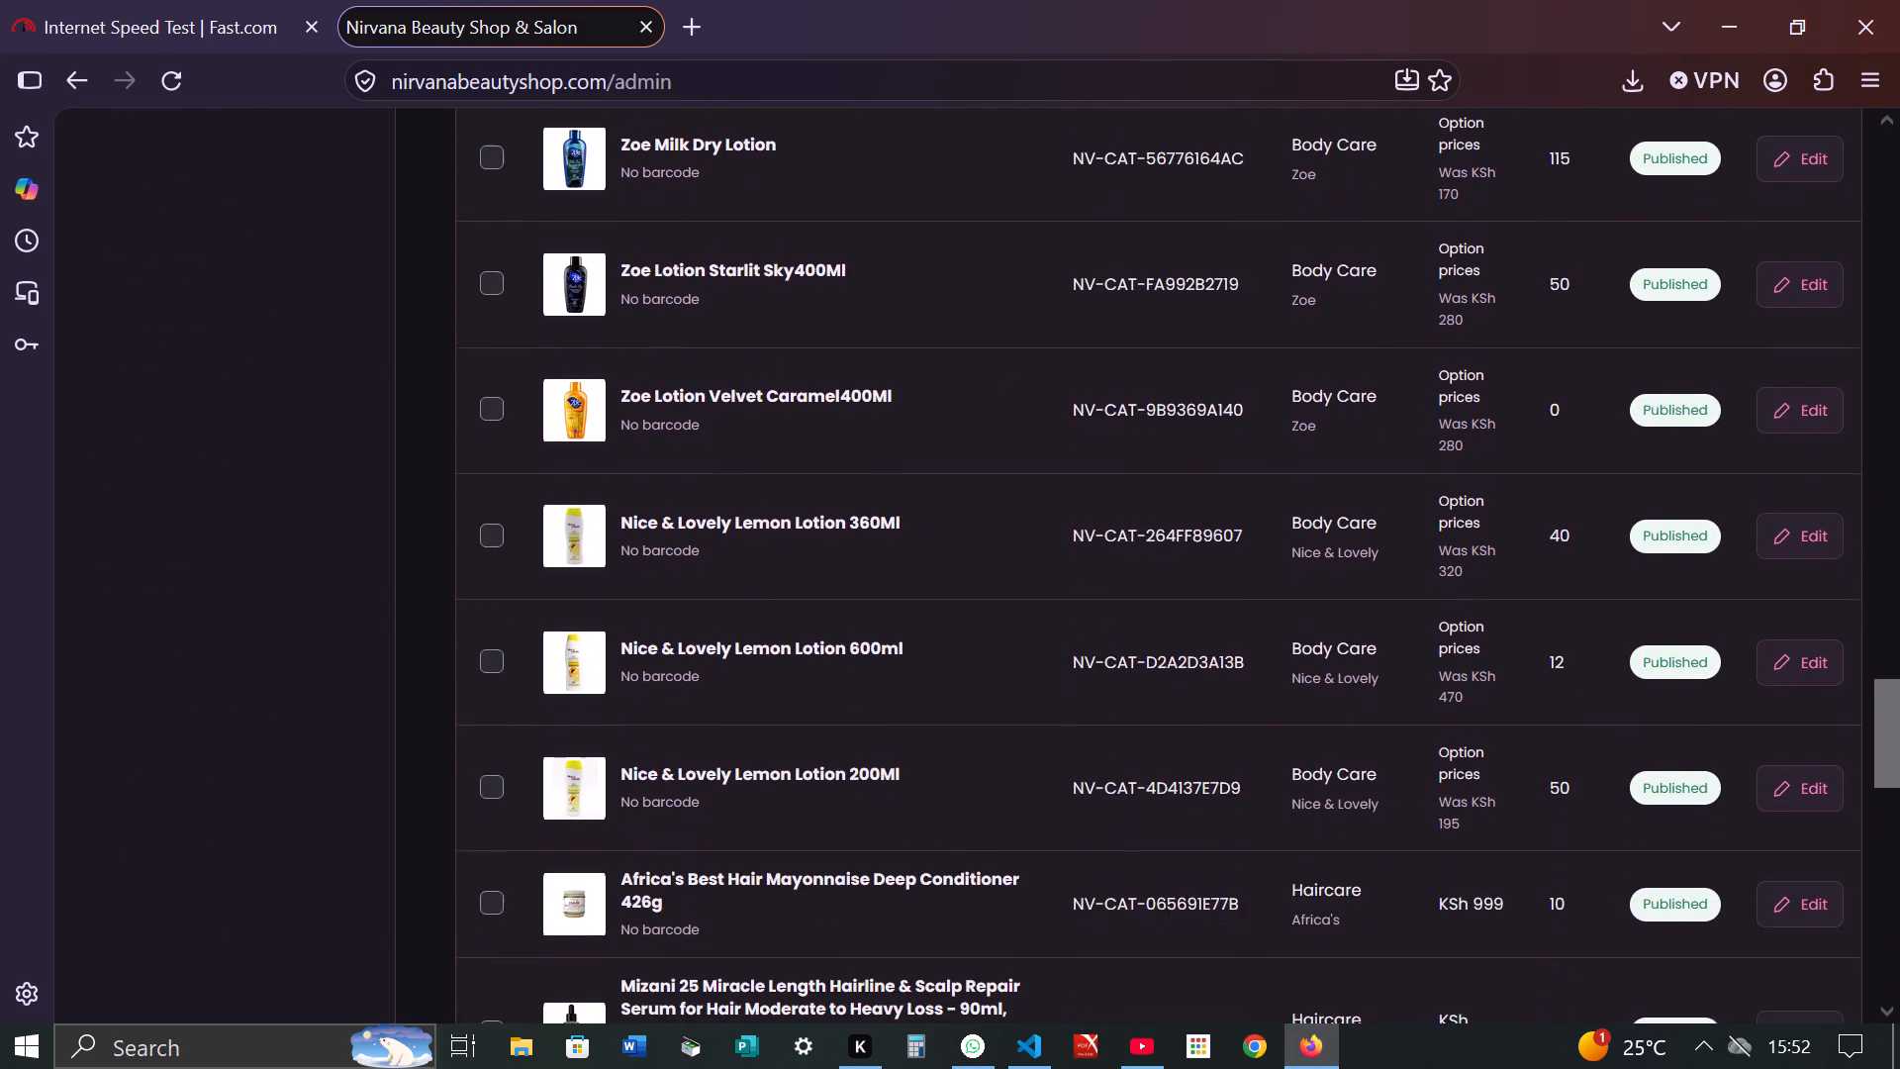
pyautogui.scroll(-1, 1092, 763)
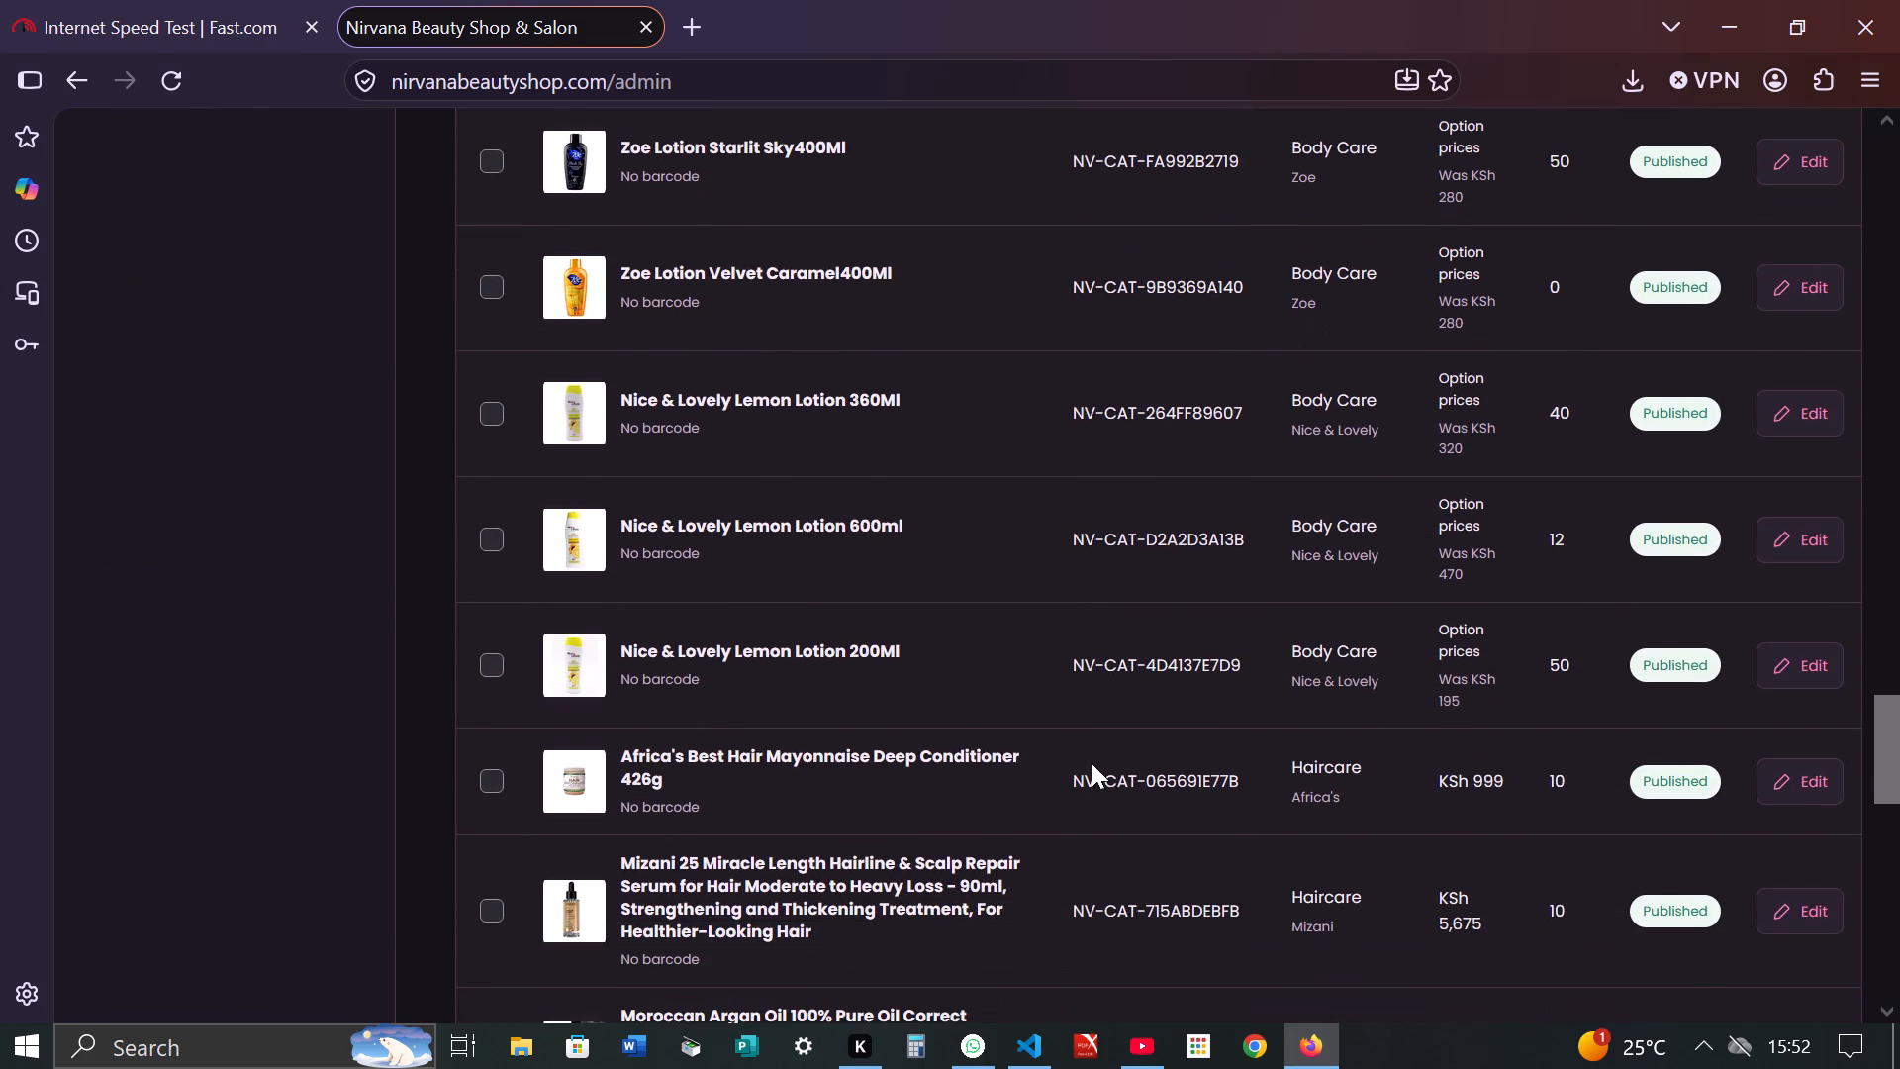
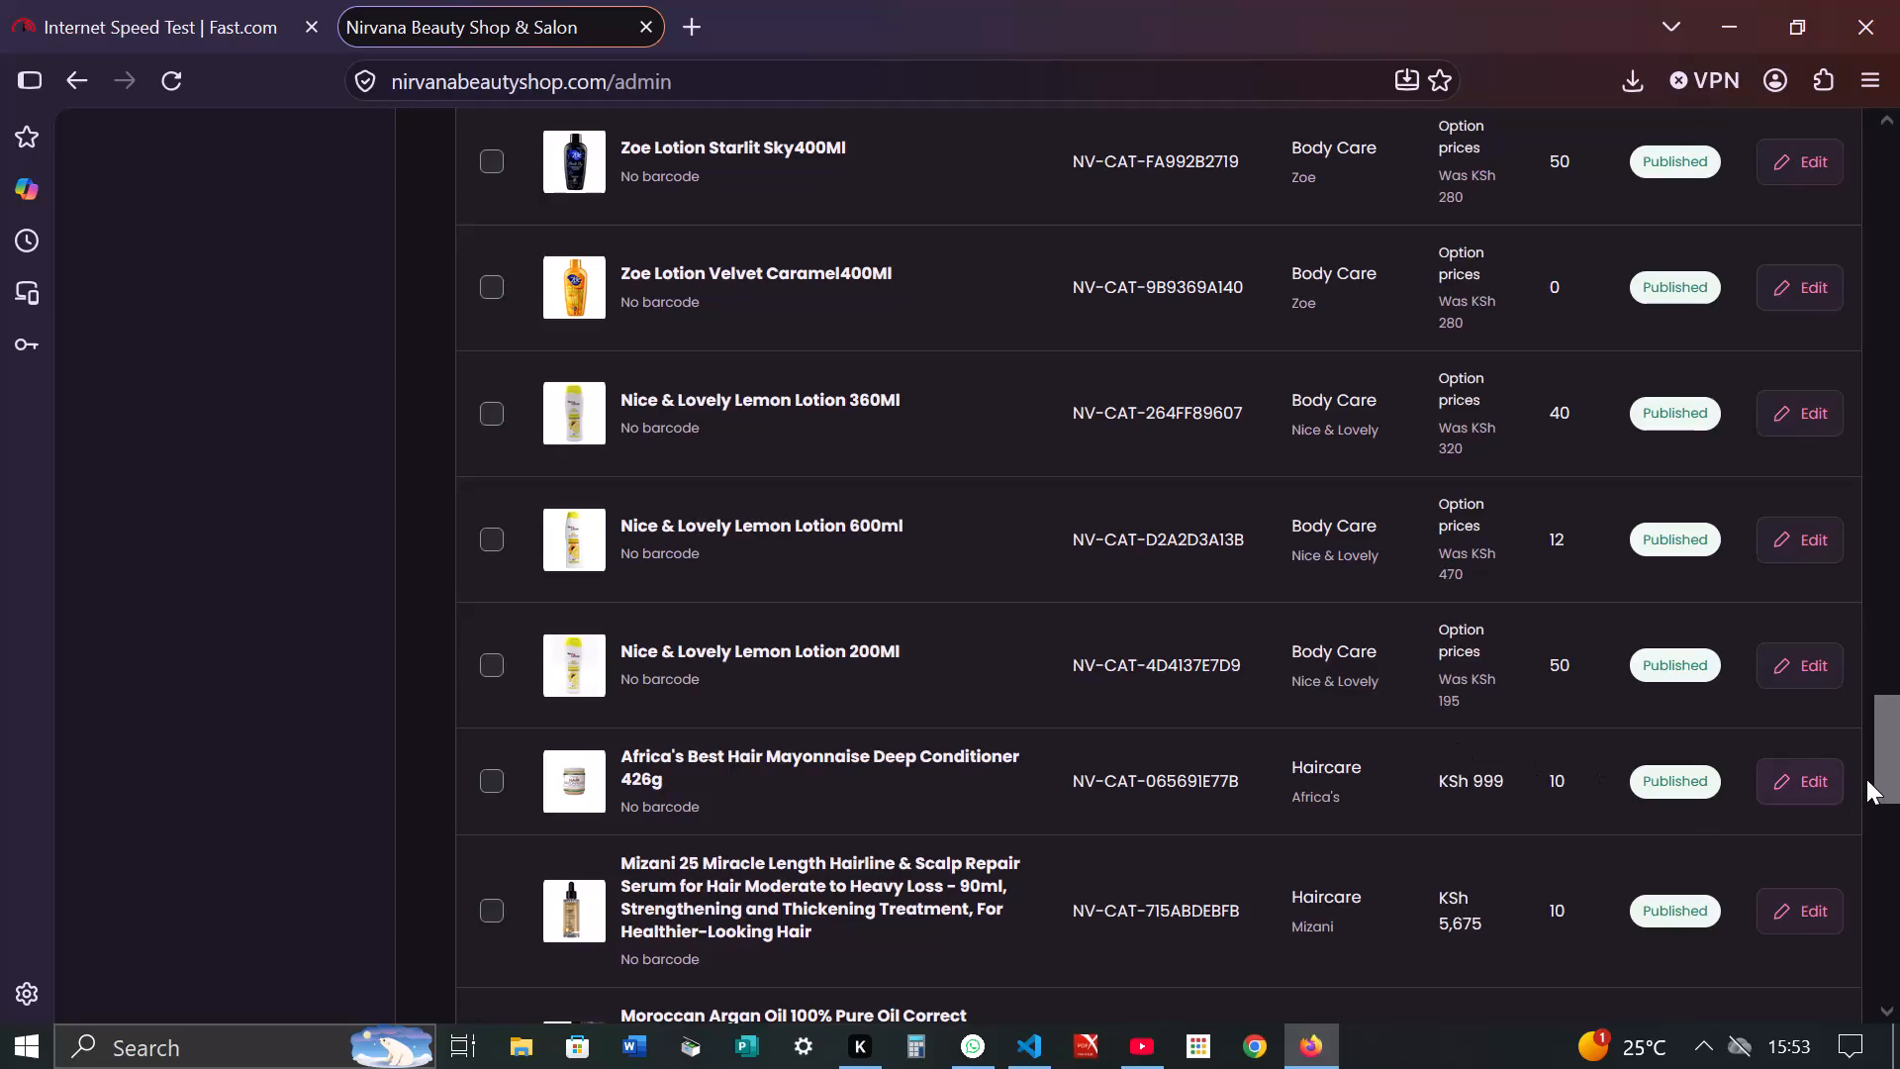
# Open the Africa's Best Hair Mayonnaise Deep Conditioner 426g record, set its option 1 stock to 0 and save the changes.
pyautogui.click(1817, 783)
pyautogui.scroll(-1, 1429, 729)
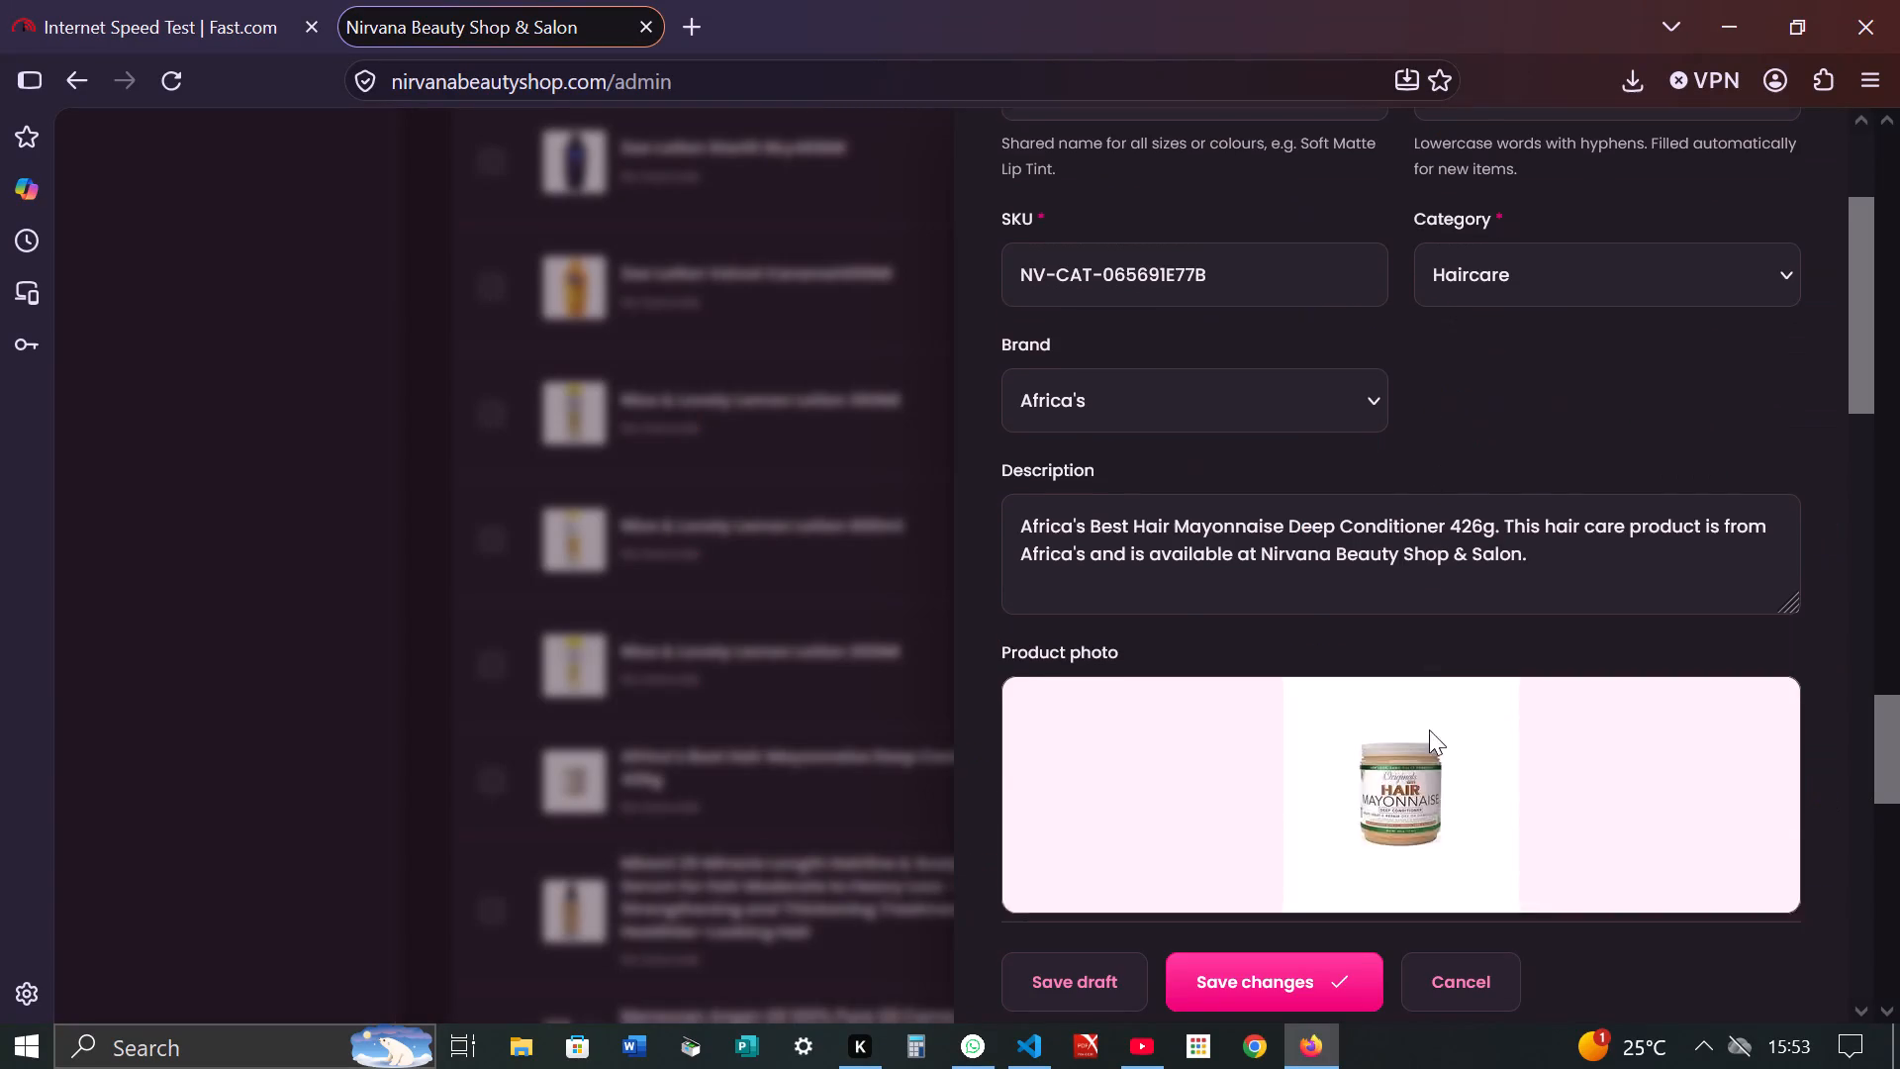
pyautogui.scroll(-3, 1429, 729)
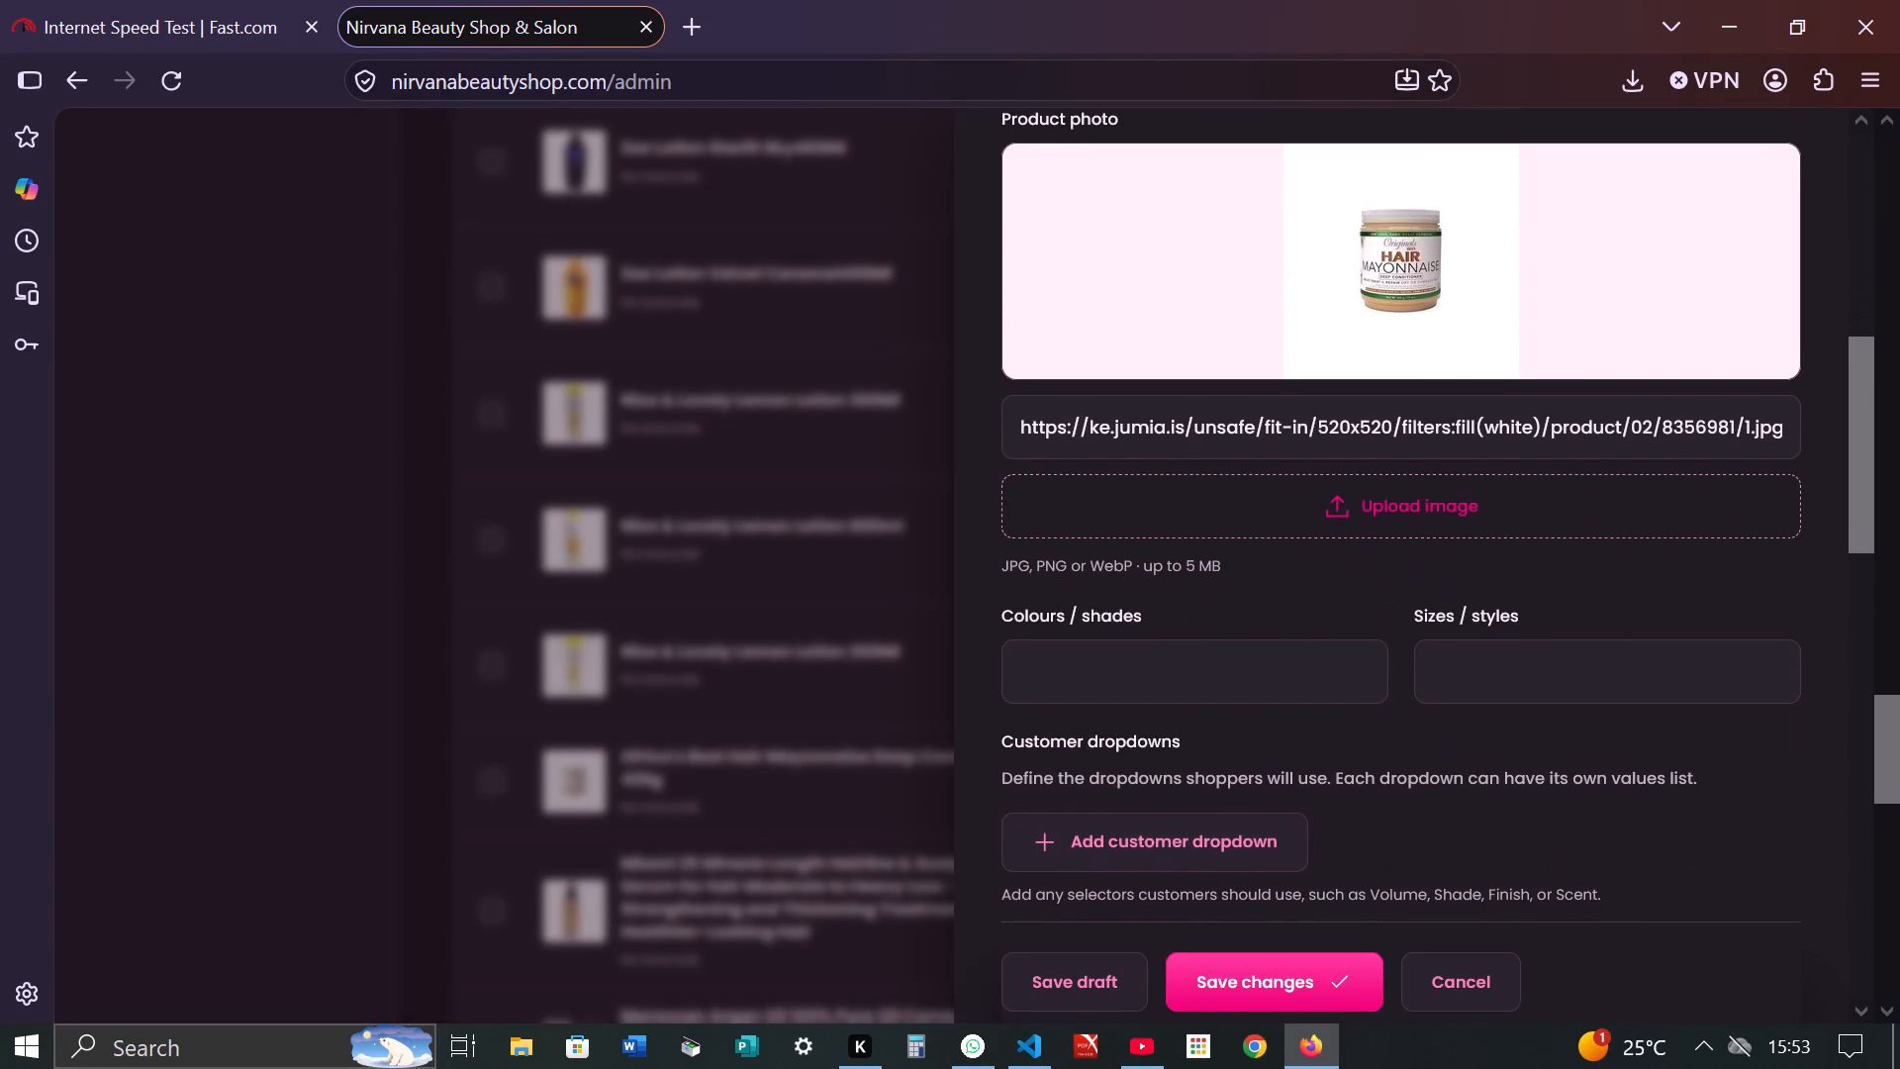
pyautogui.scroll(-4, 1444, 641)
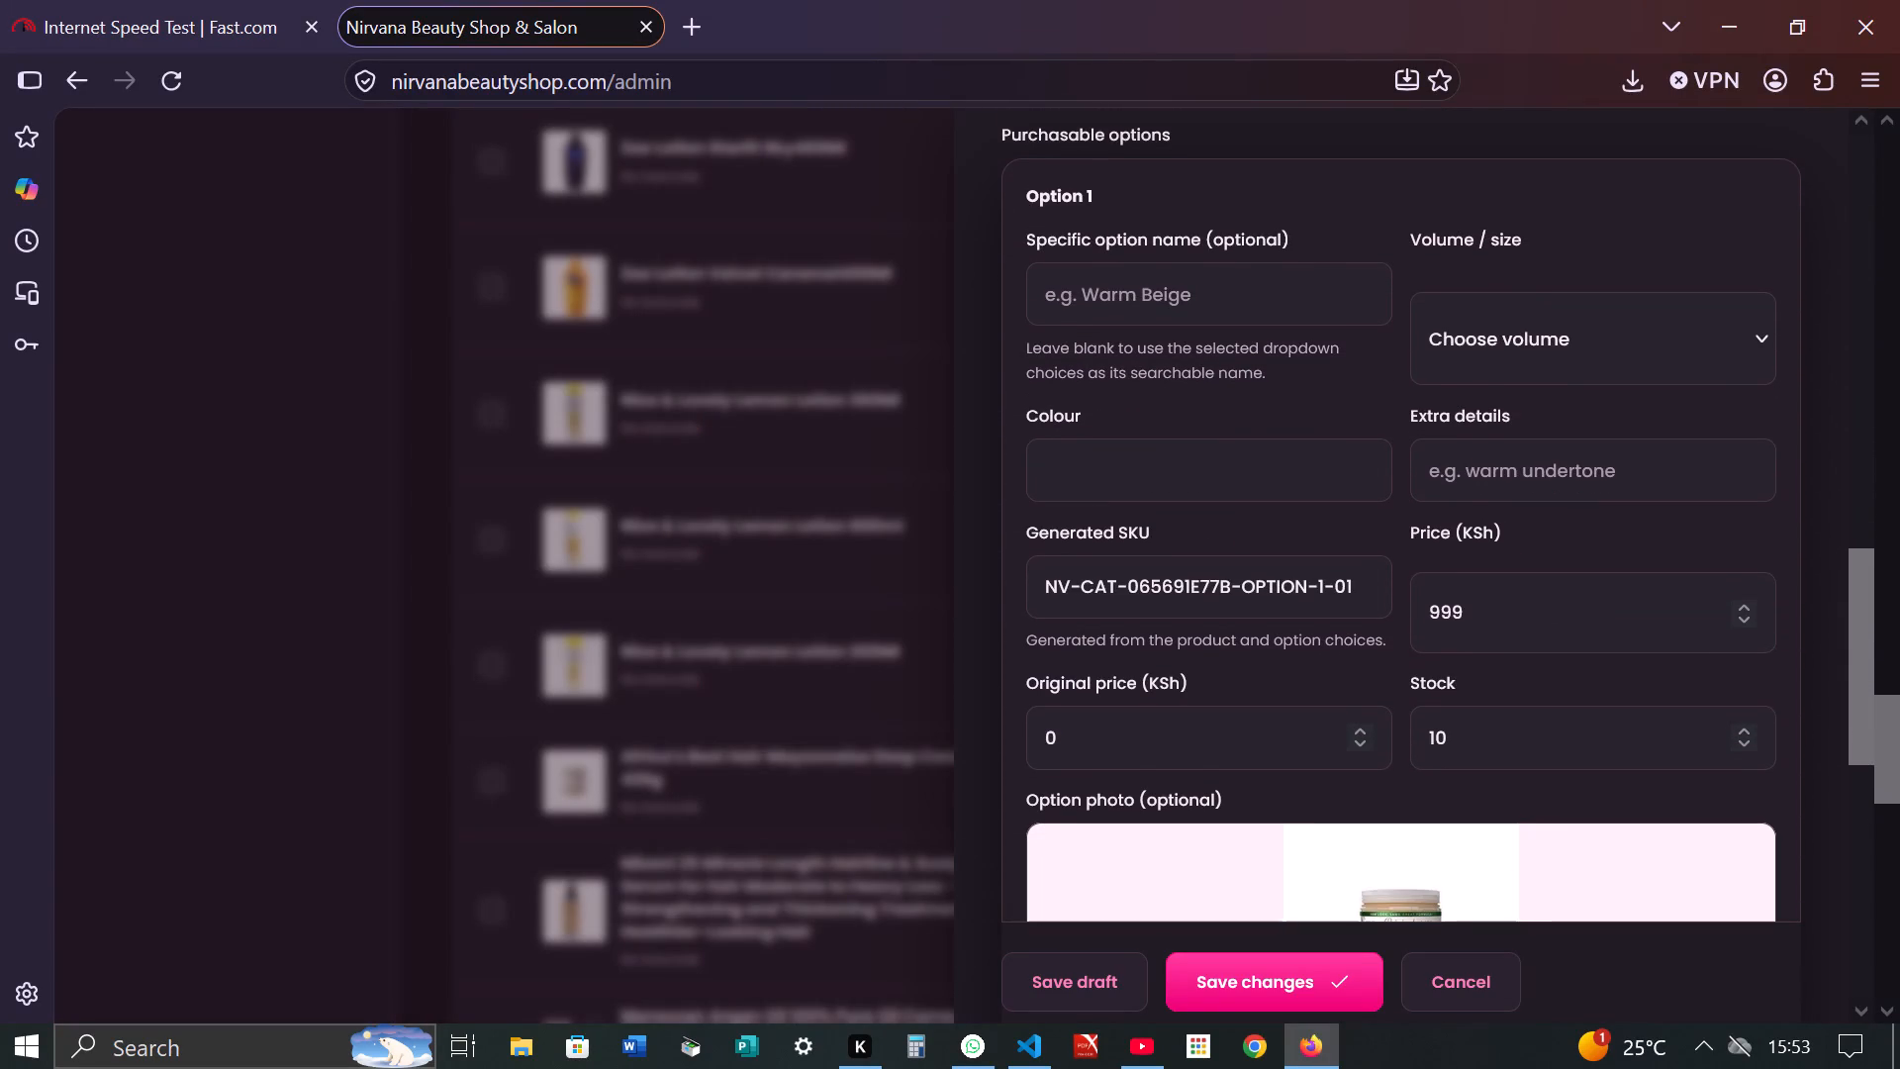
pyautogui.click(1436, 735)
pyautogui.press('BackSpace')
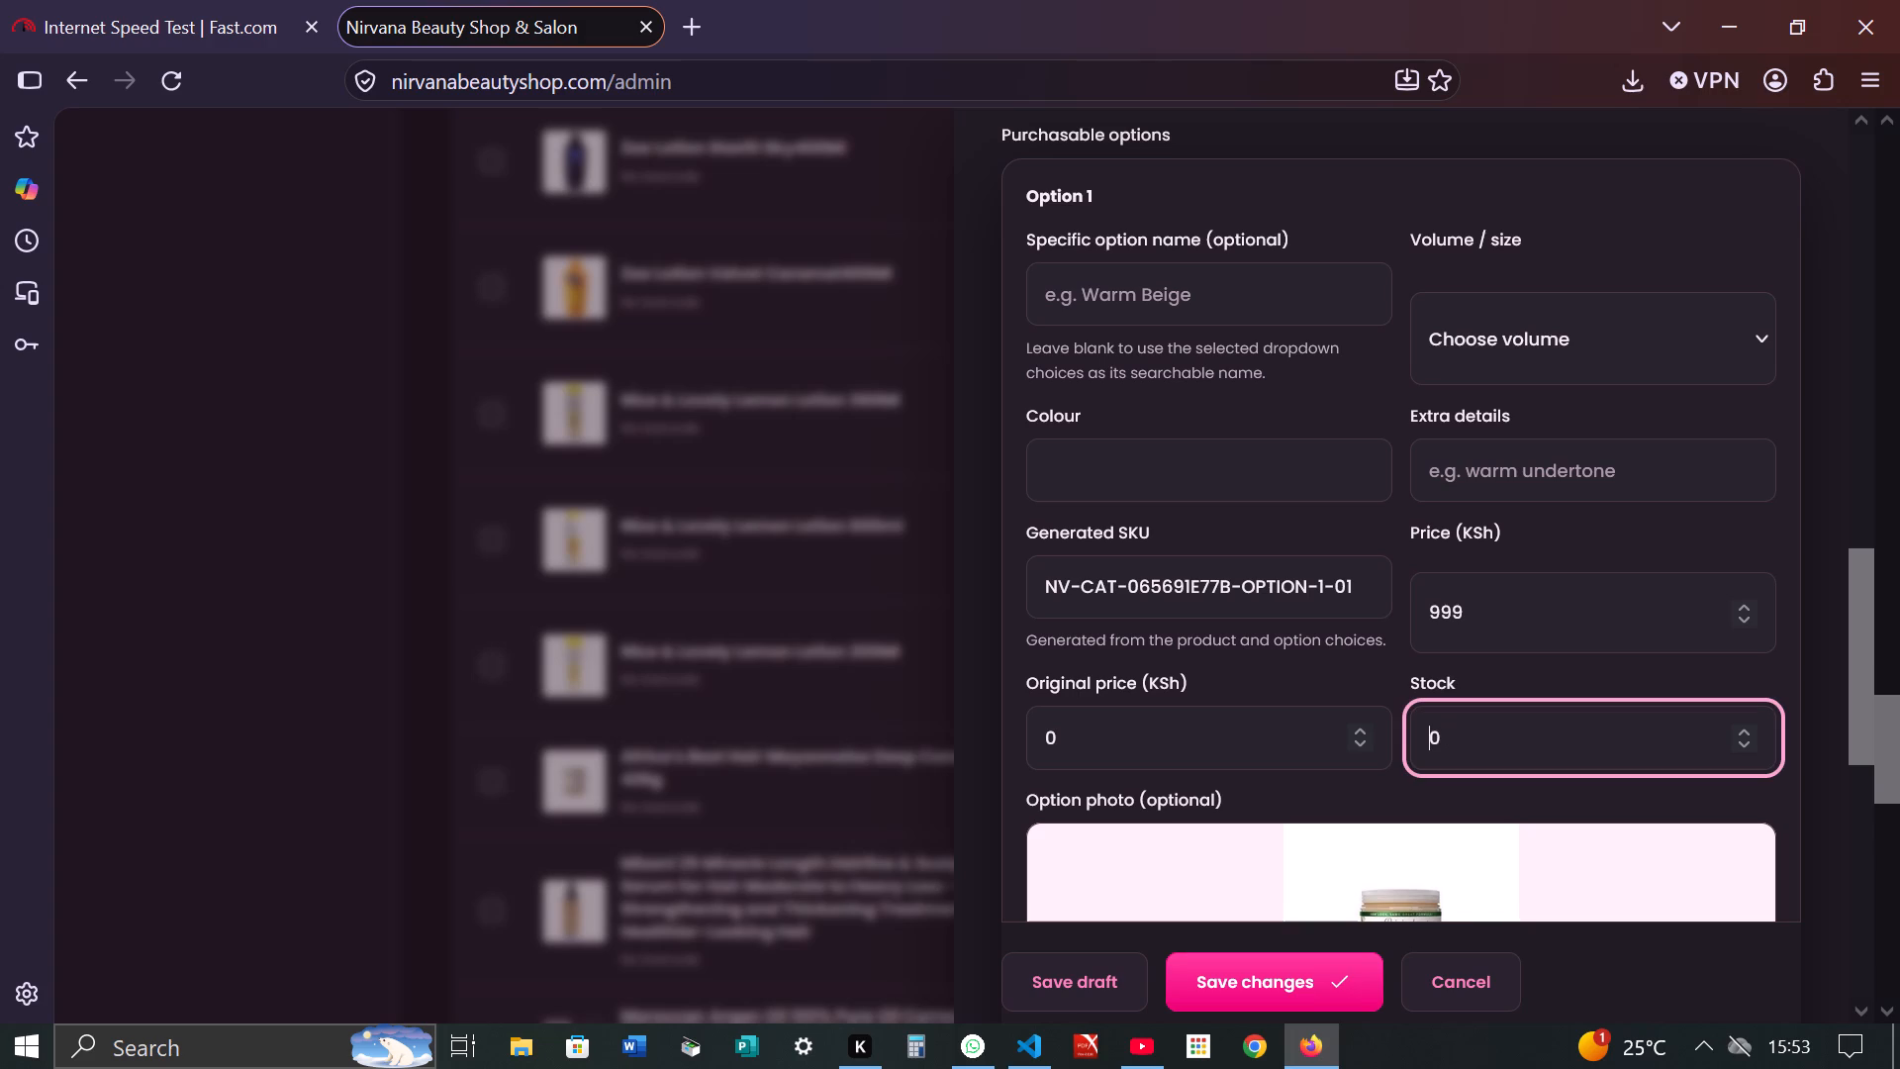
pyautogui.click(1314, 982)
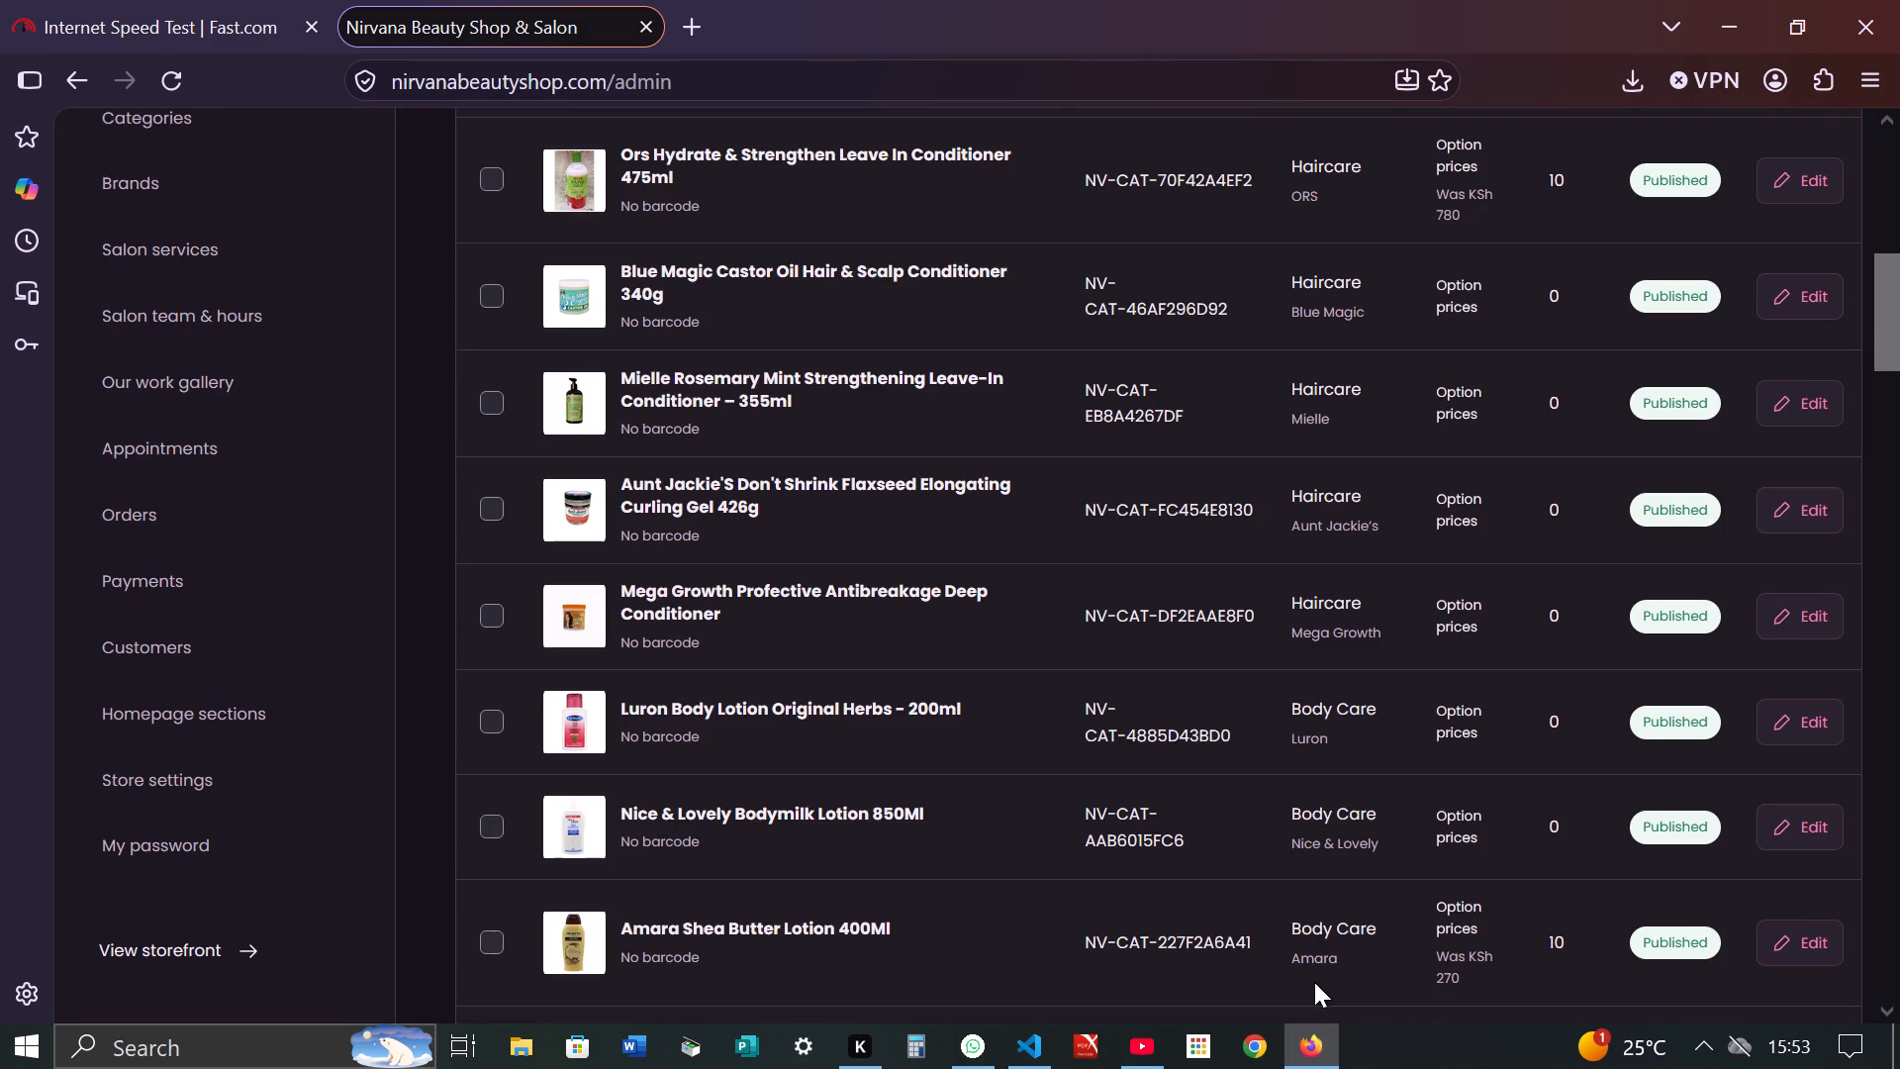
# Advance the catalogue product list from page 1 to page 3 and locate the Mizani 25 Miracle Length Hairline & Scalp Repair Serum row.
pyautogui.scroll(-12, 1314, 982)
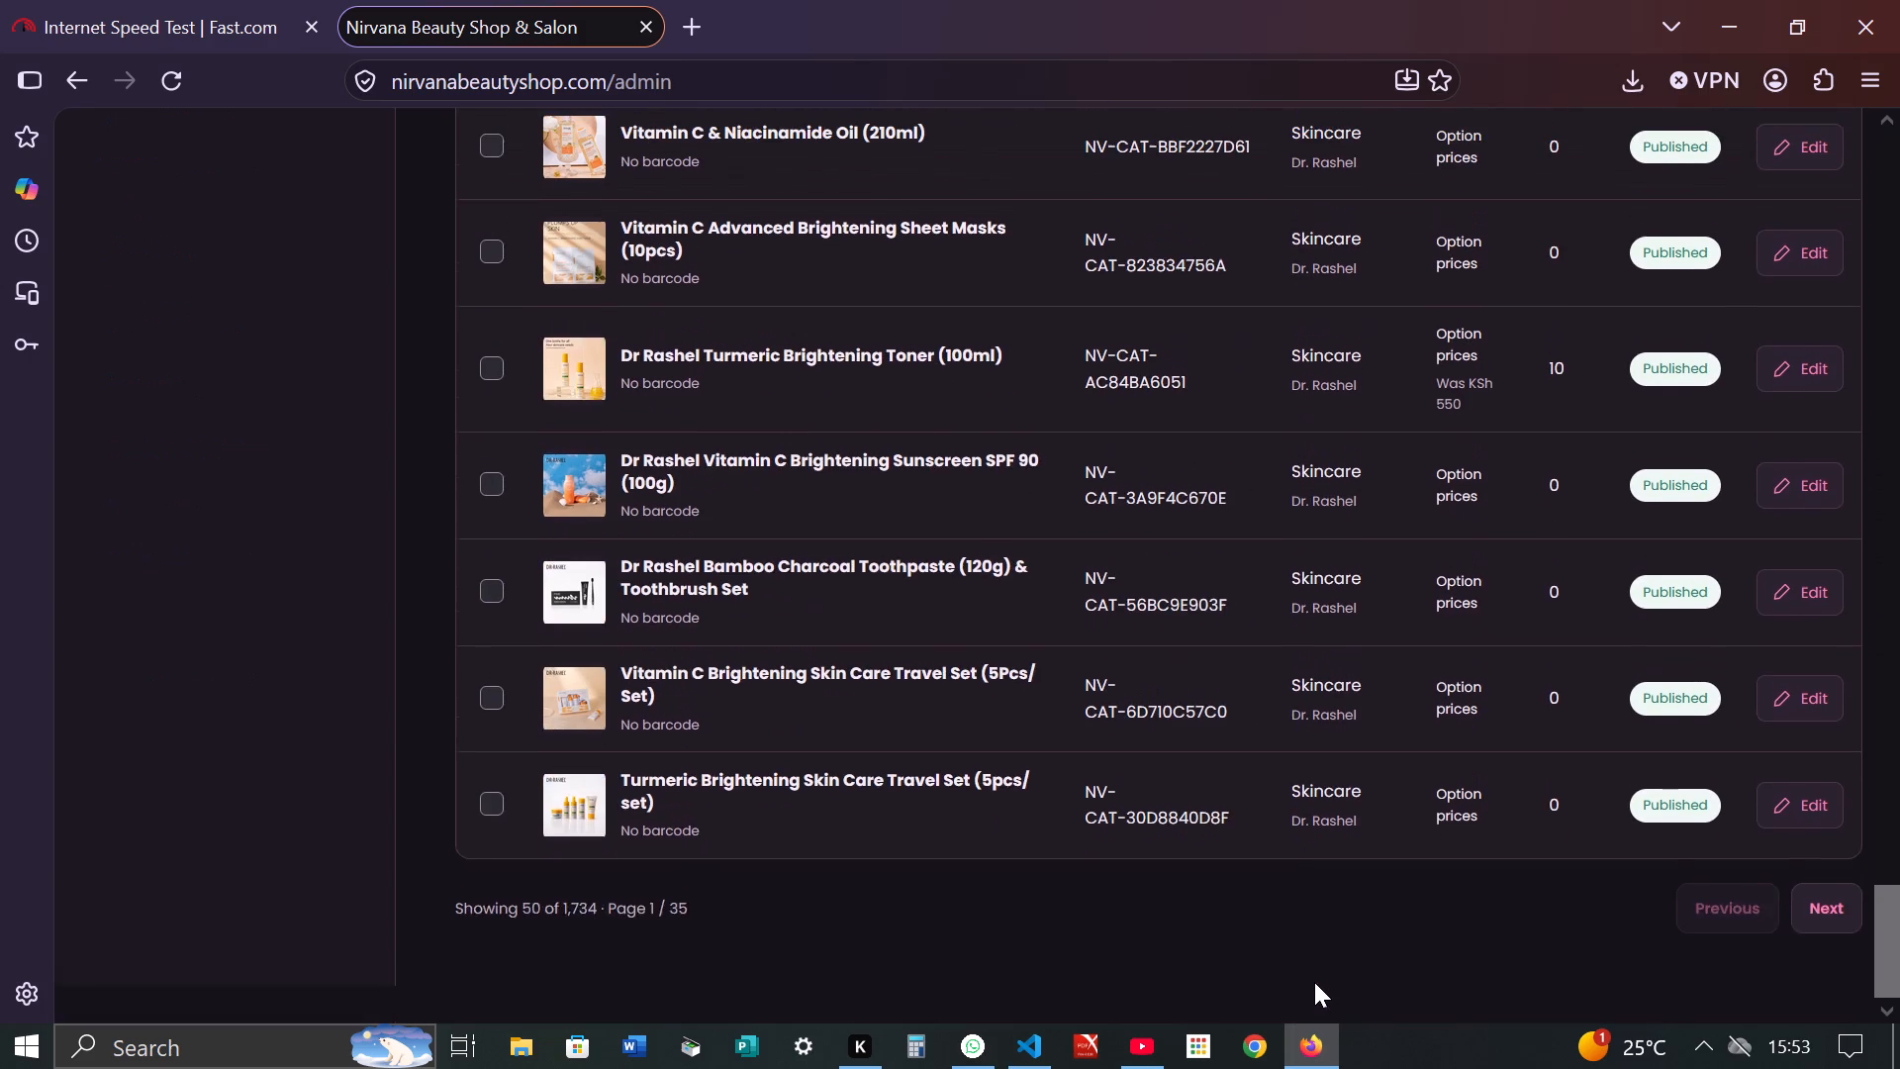
pyautogui.scroll(-2, 1314, 982)
pyautogui.click(1804, 949)
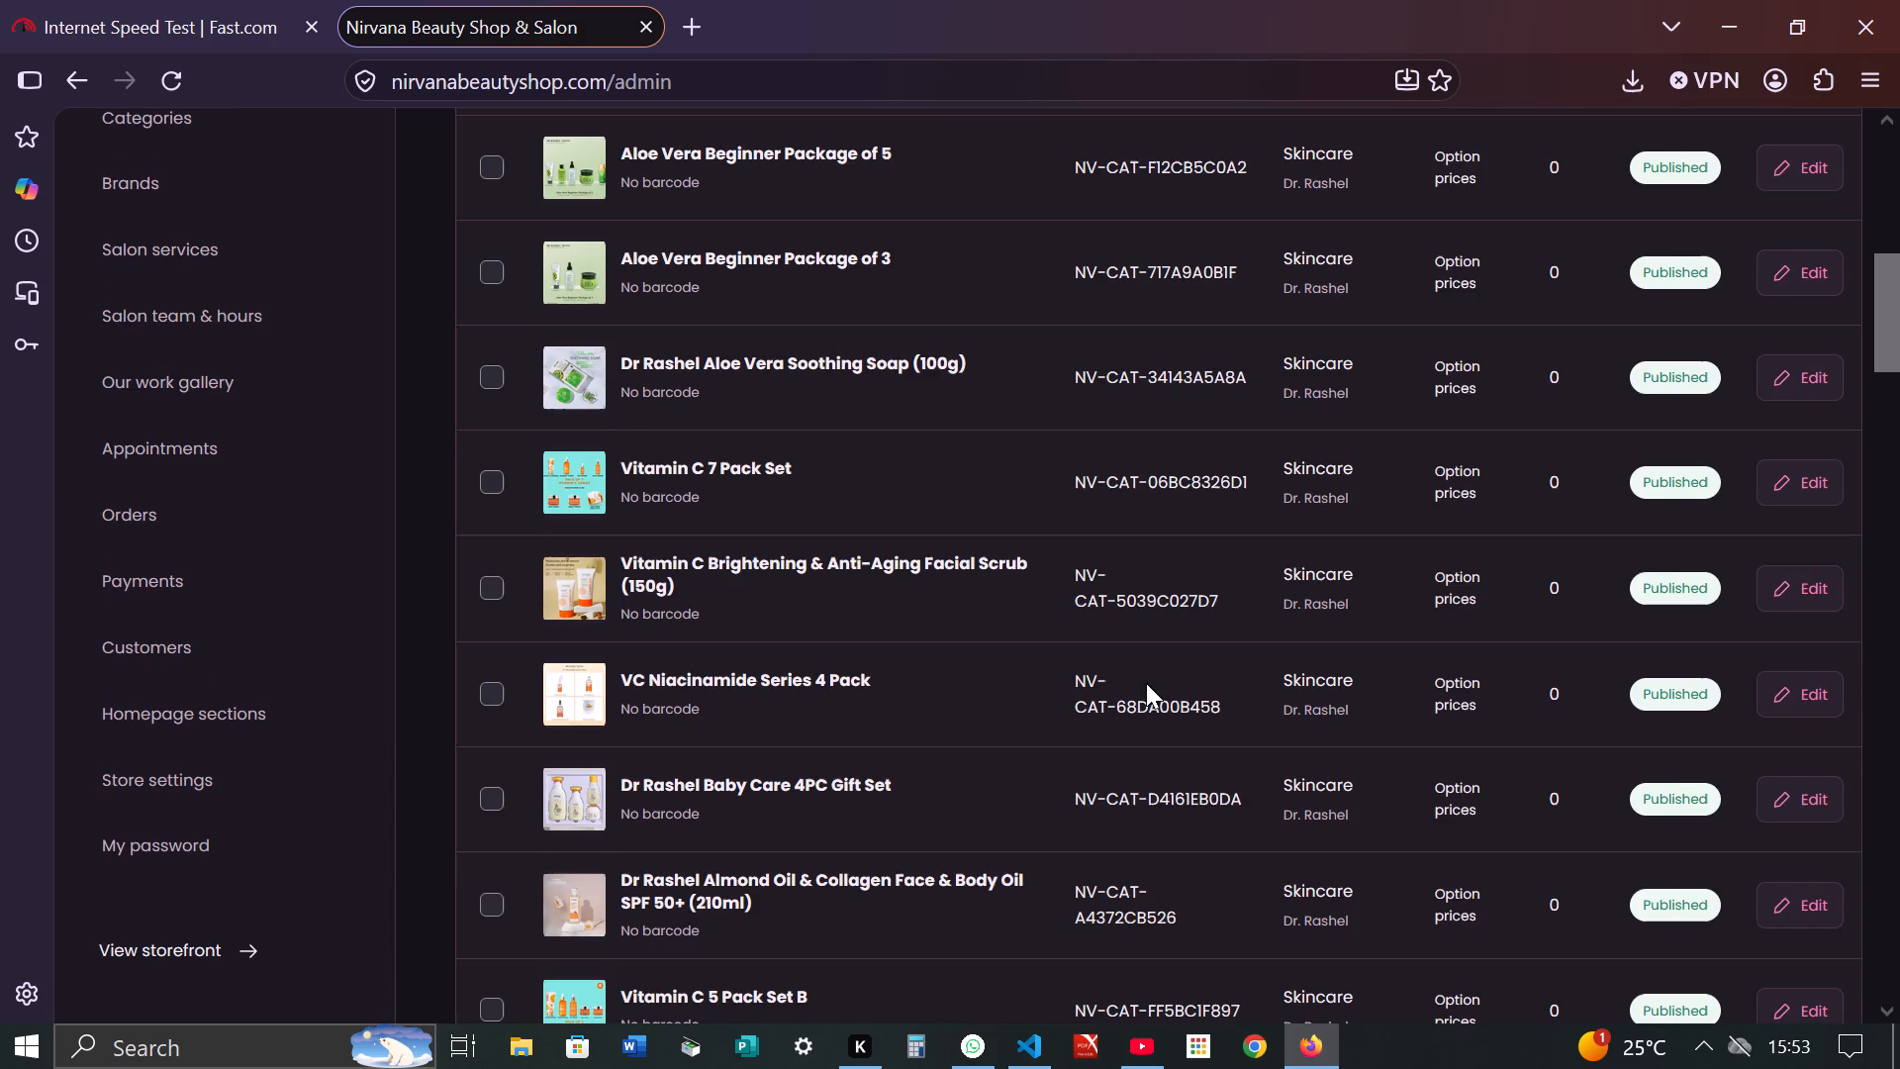
pyautogui.scroll(-11, 1146, 683)
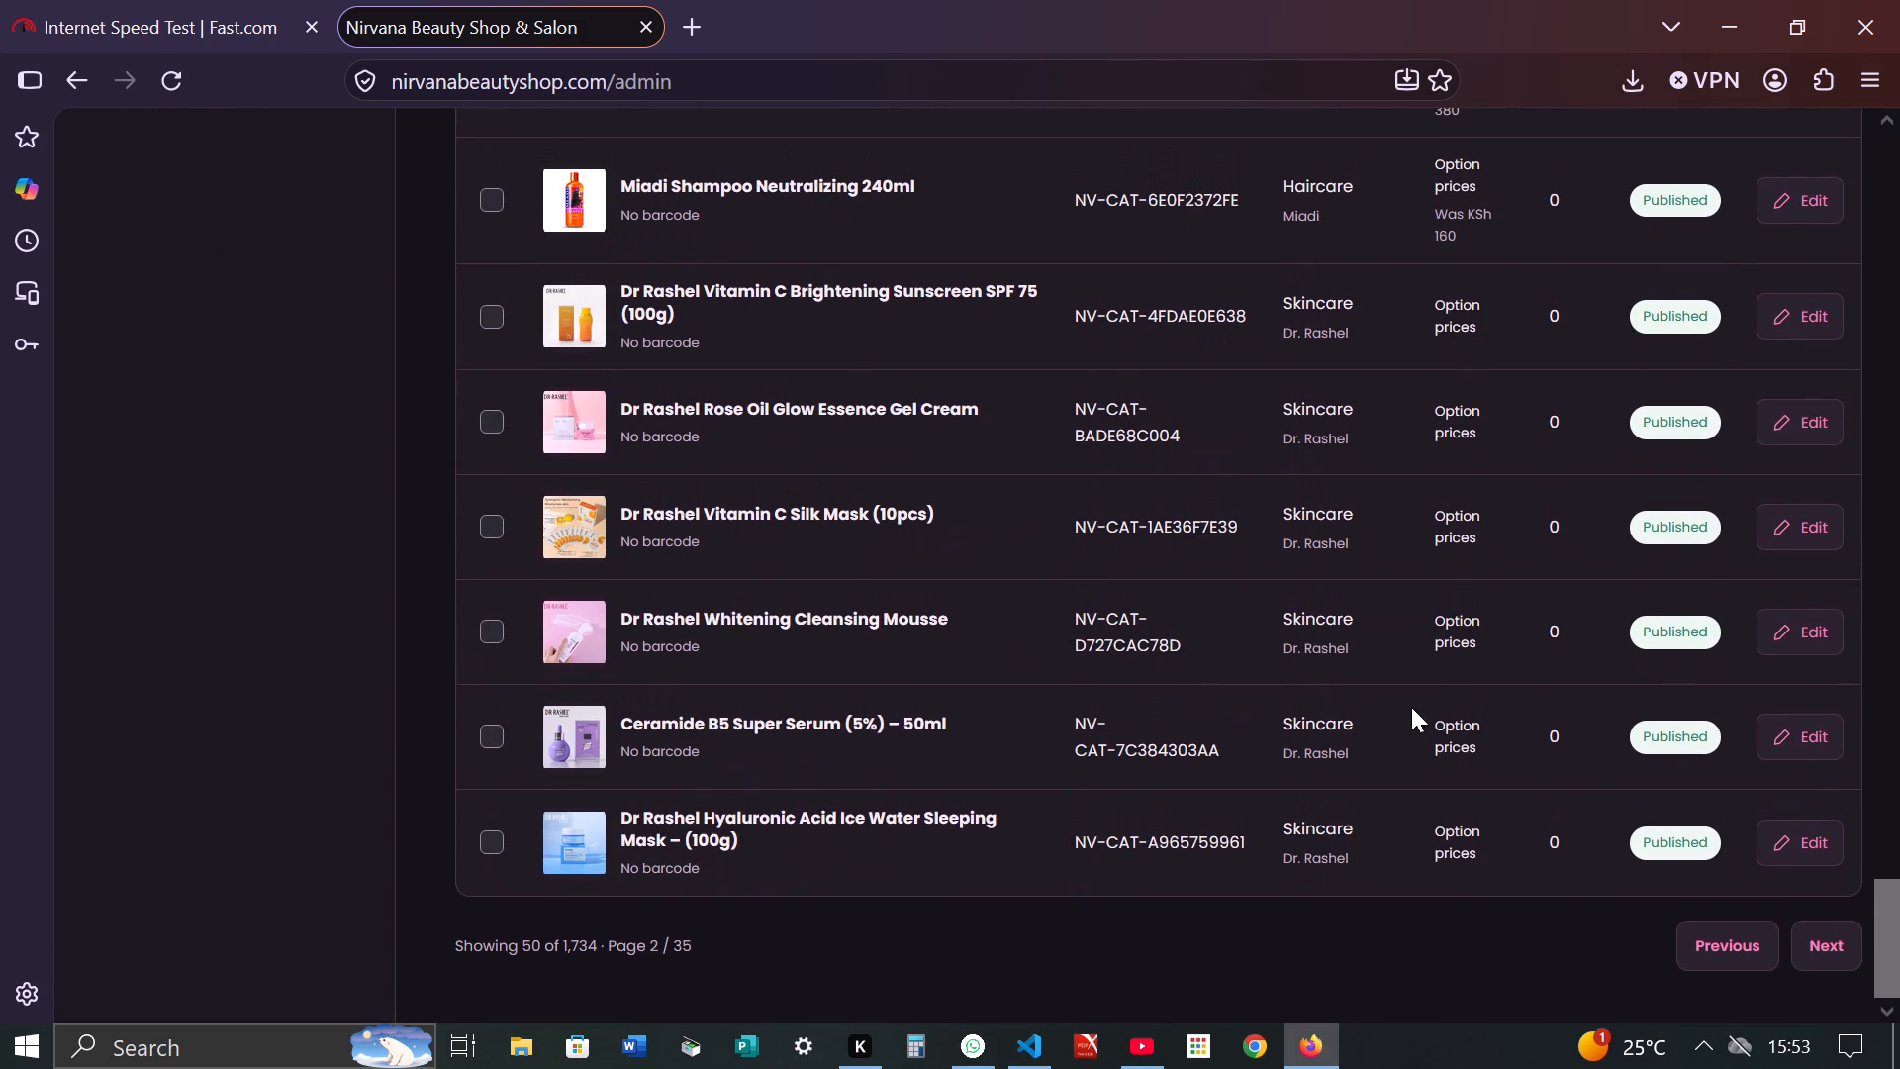
pyautogui.click(1831, 947)
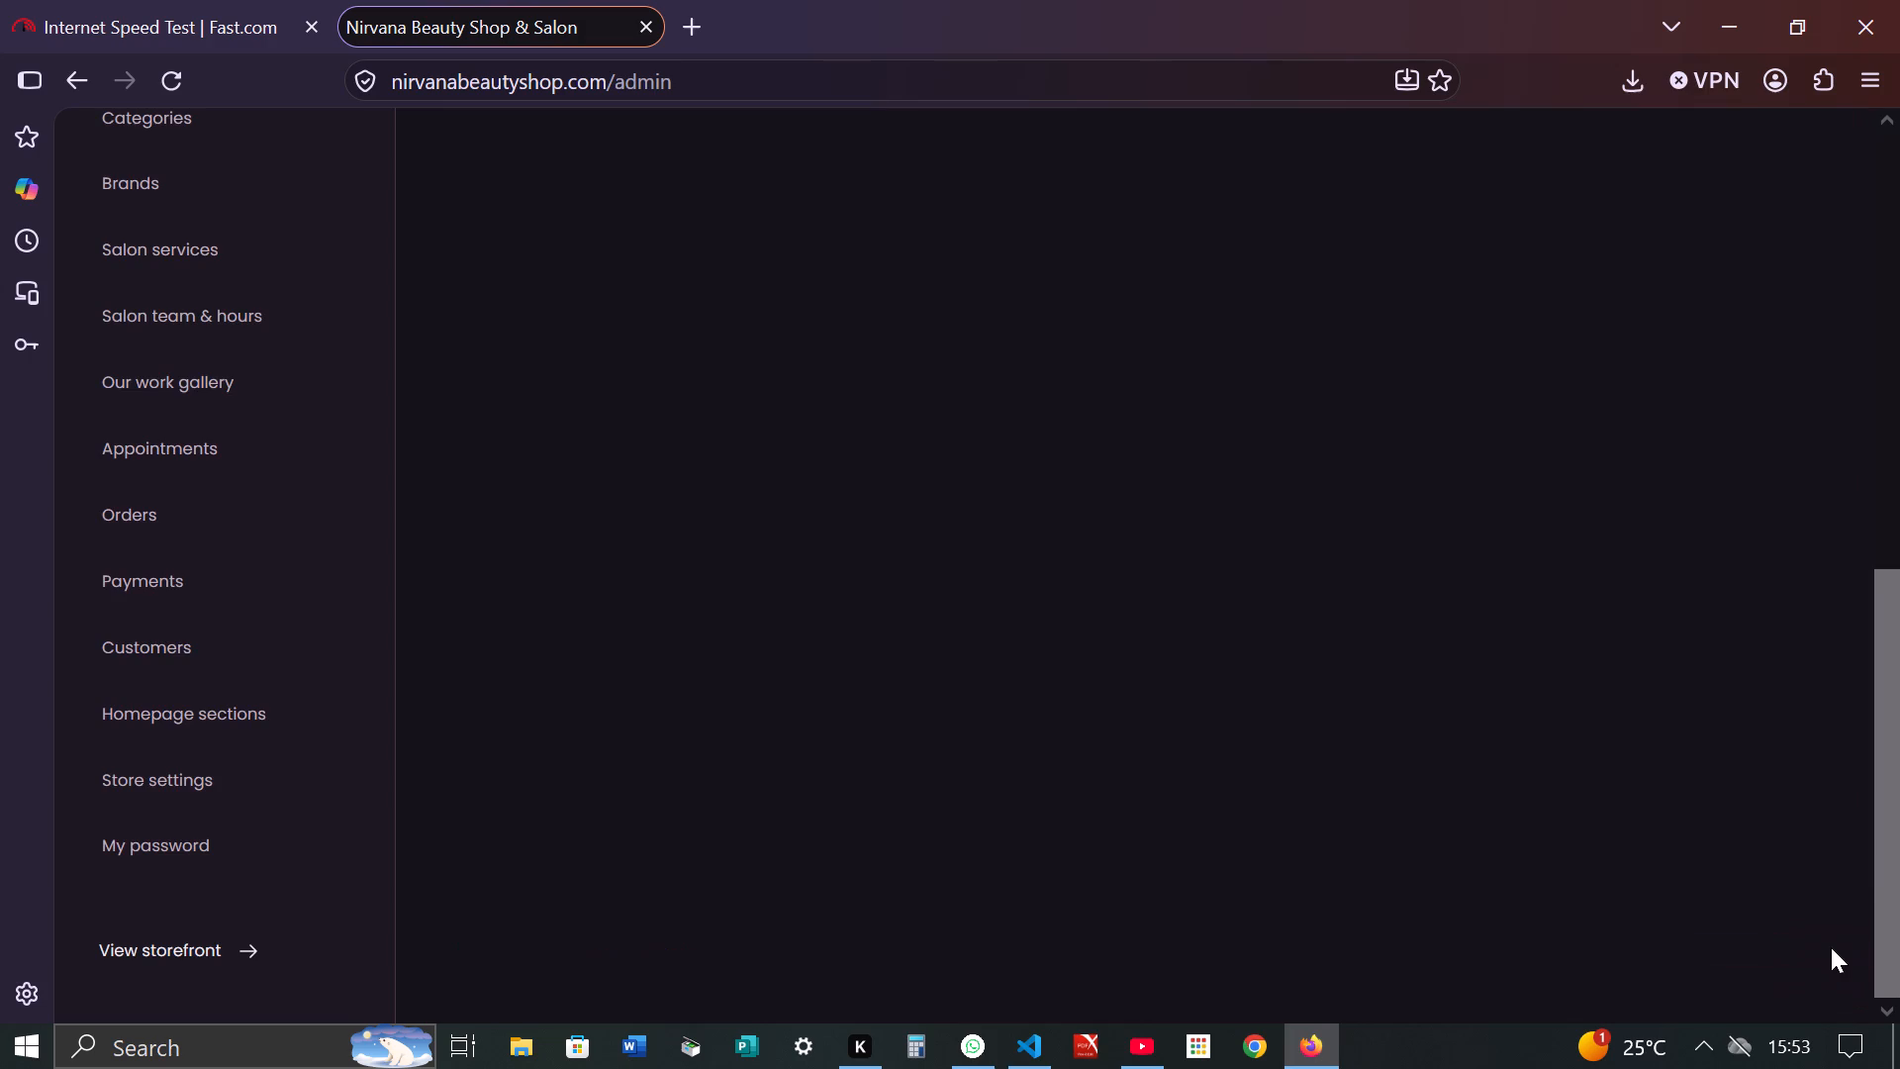
pyautogui.scroll(-8, 683, 720)
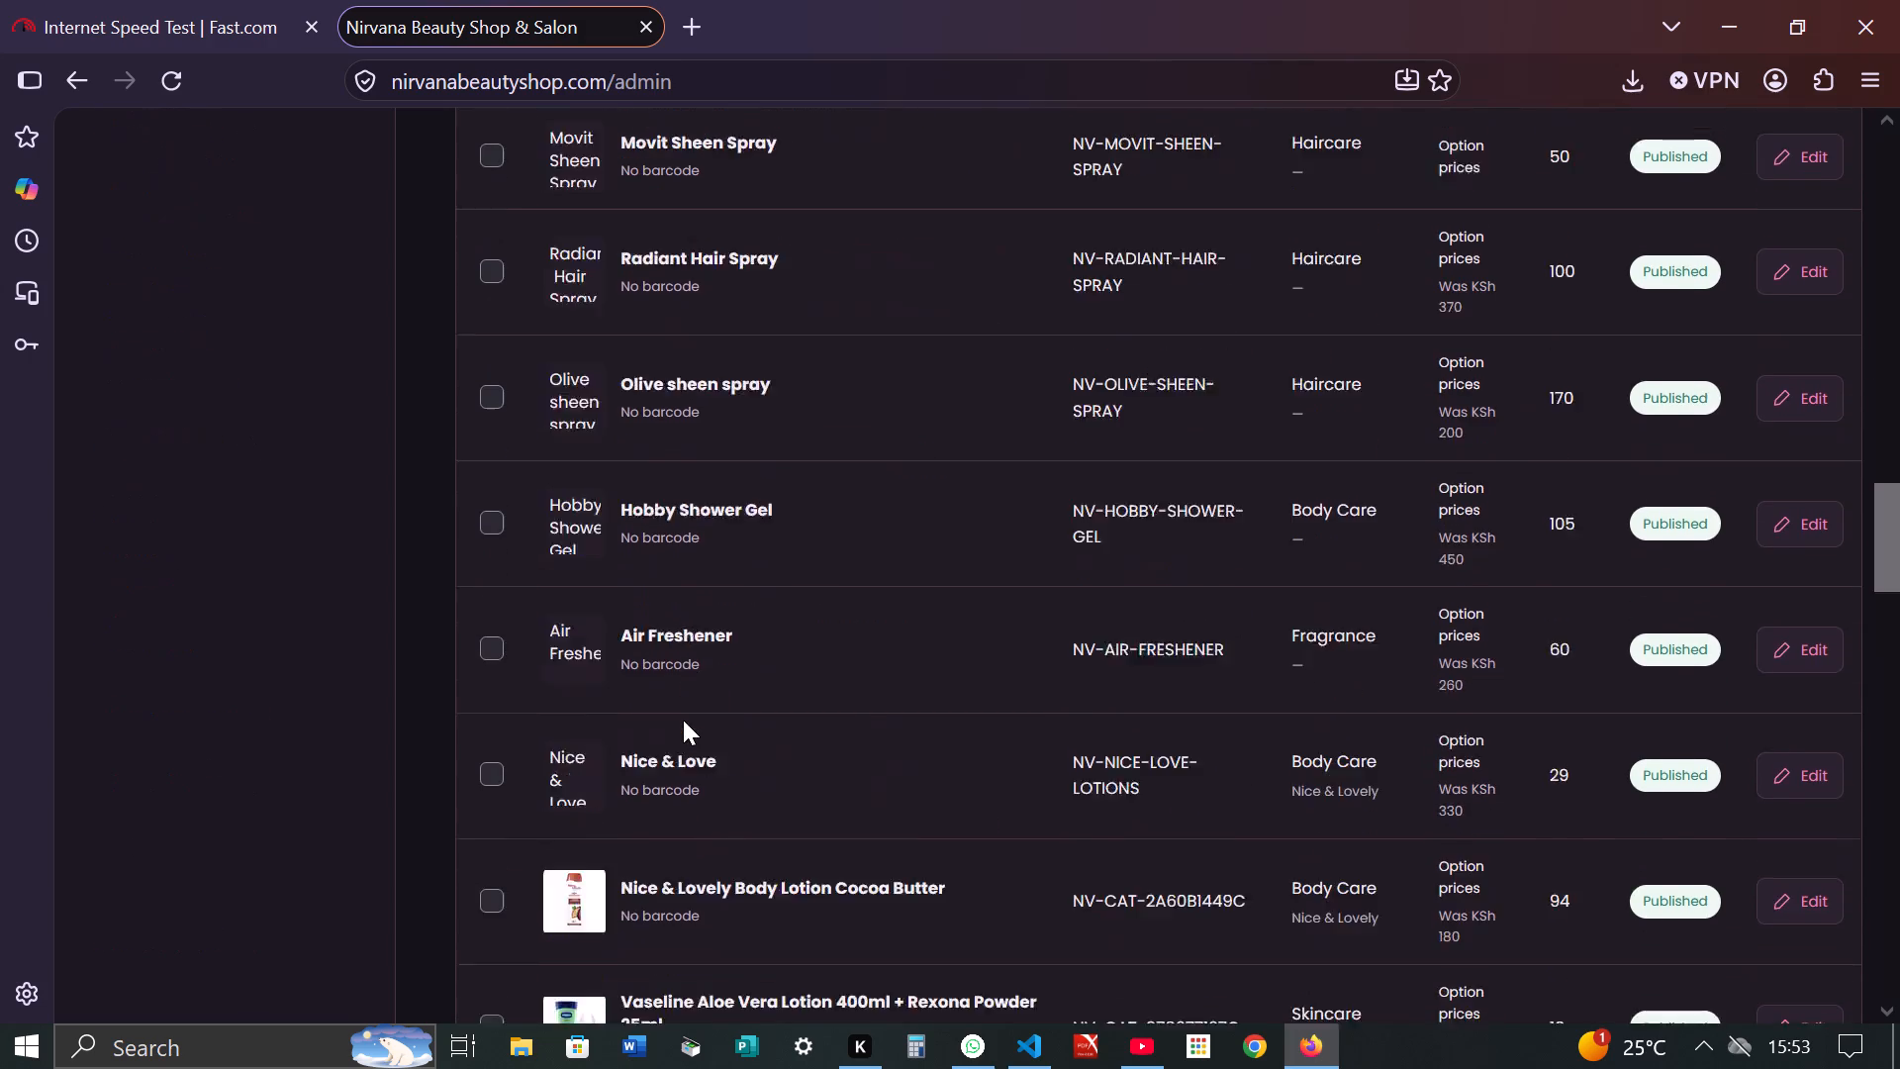
pyautogui.scroll(-3, 683, 720)
pyautogui.scroll(1, 683, 720)
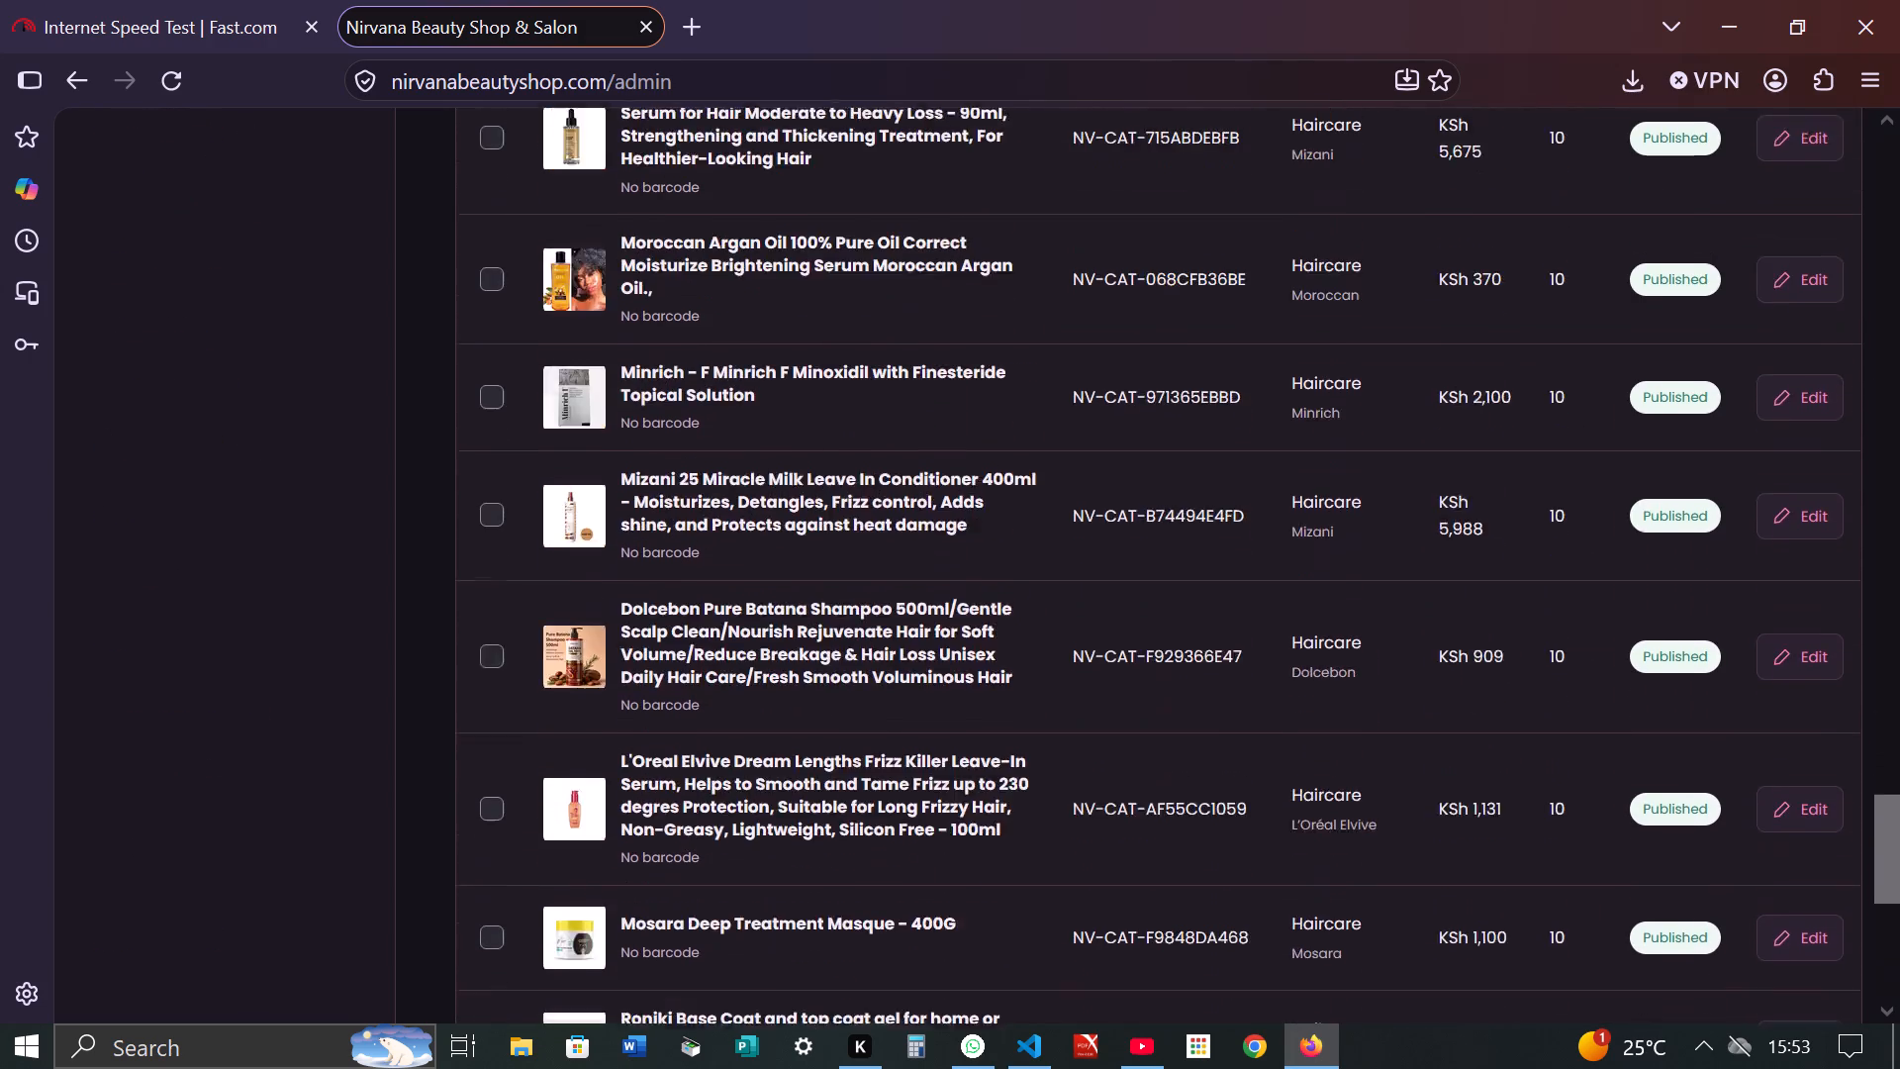
pyautogui.scroll(2, 683, 720)
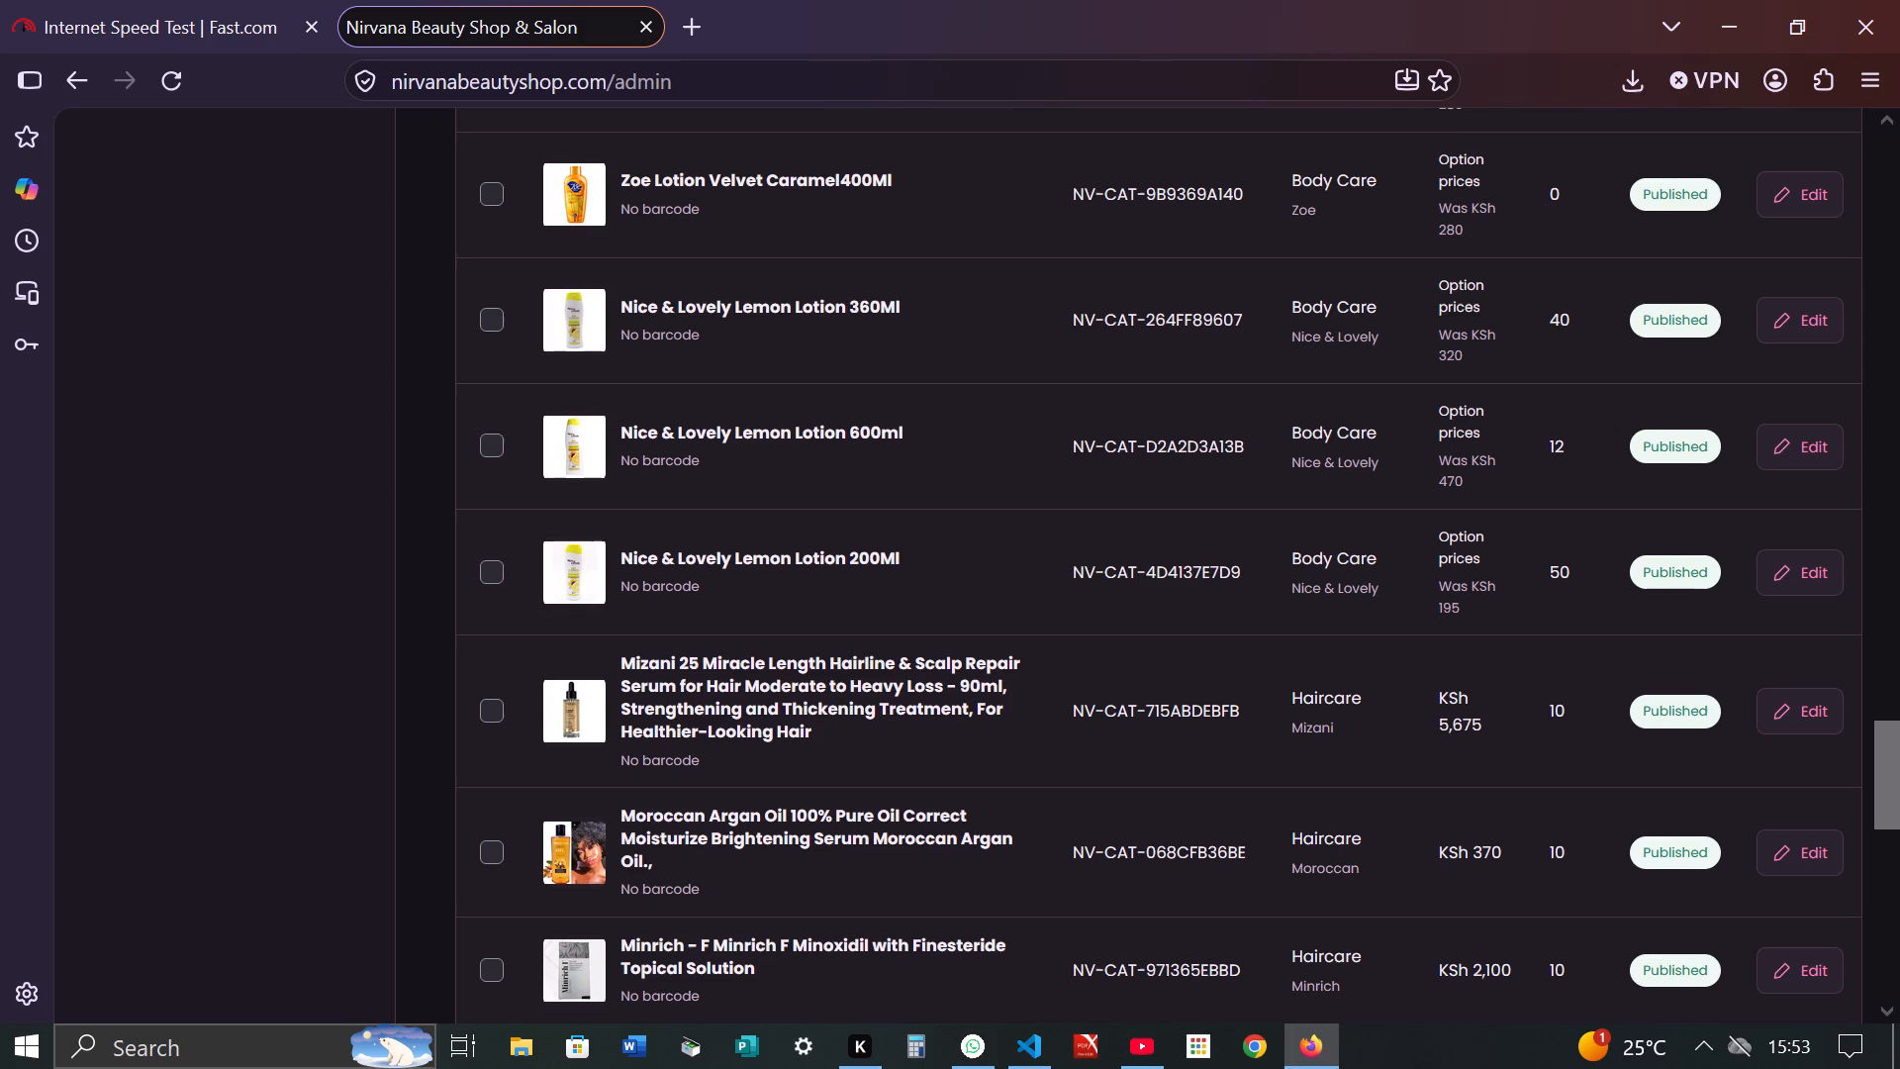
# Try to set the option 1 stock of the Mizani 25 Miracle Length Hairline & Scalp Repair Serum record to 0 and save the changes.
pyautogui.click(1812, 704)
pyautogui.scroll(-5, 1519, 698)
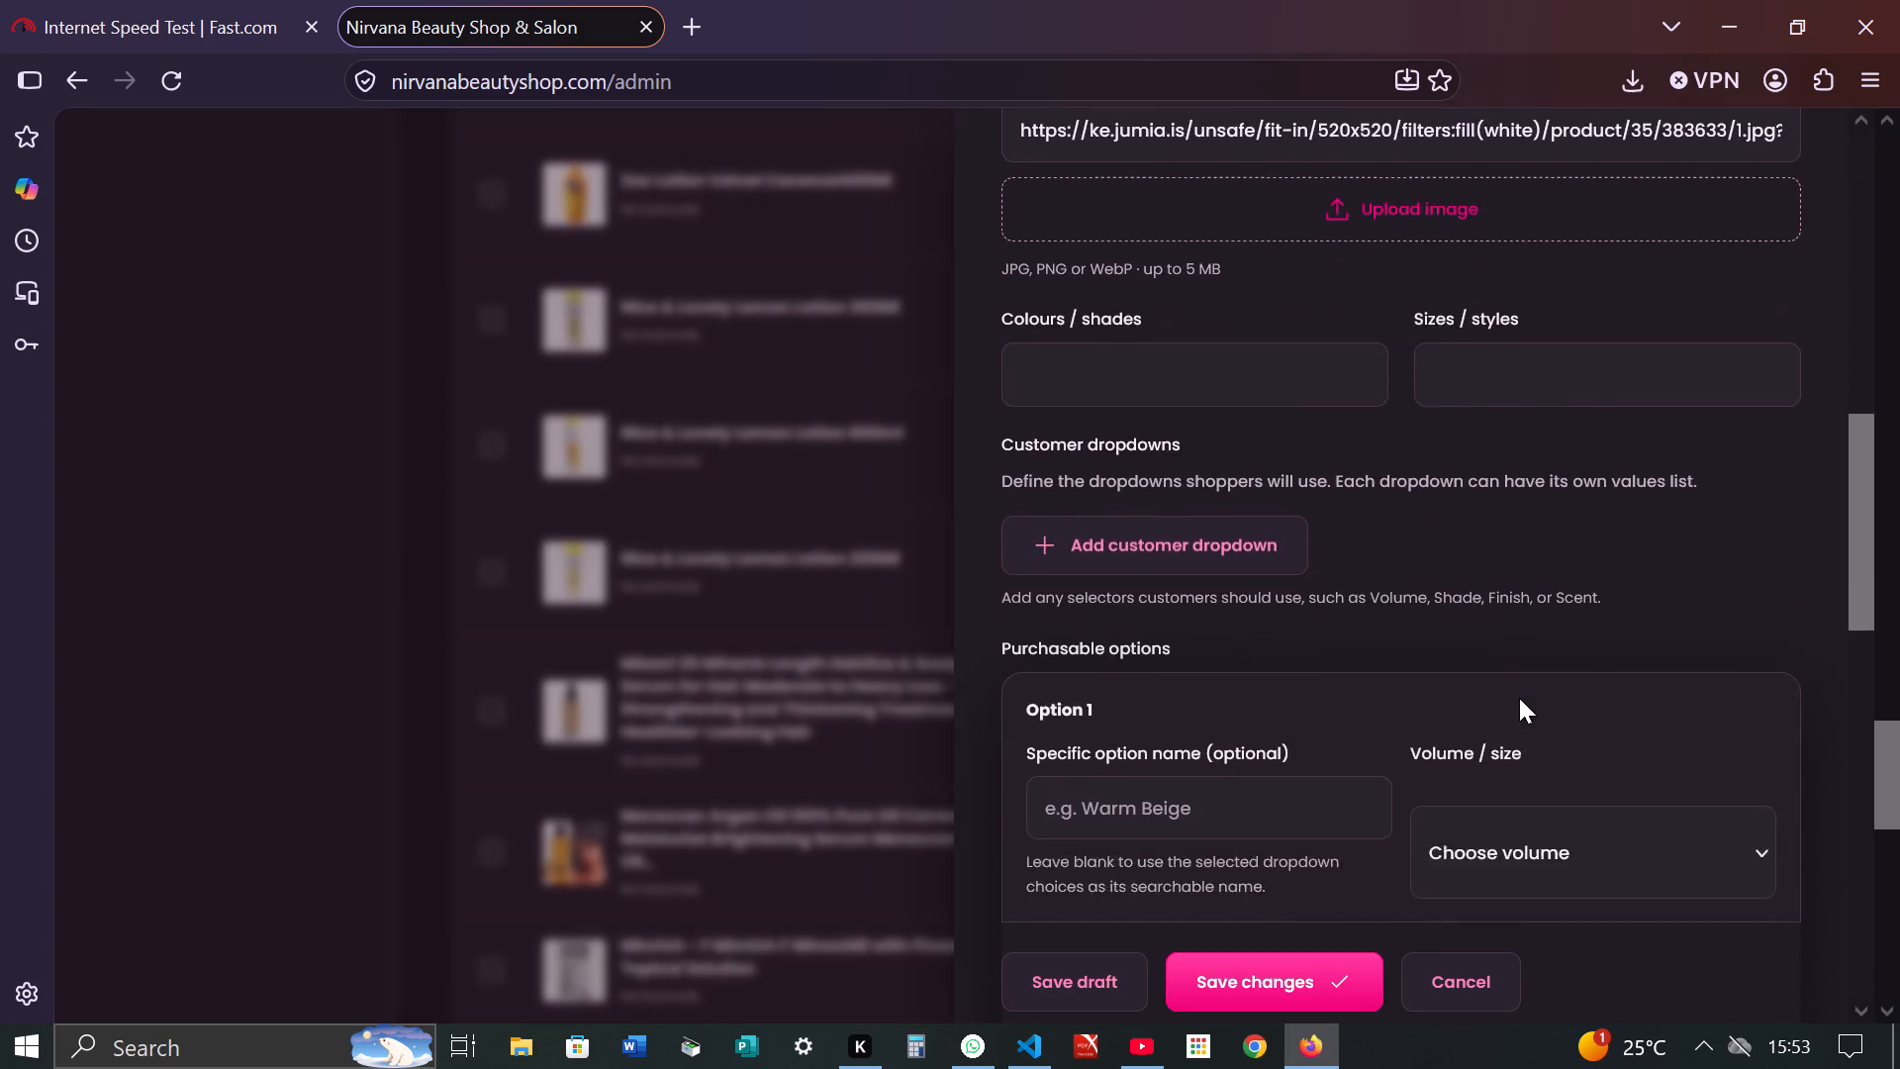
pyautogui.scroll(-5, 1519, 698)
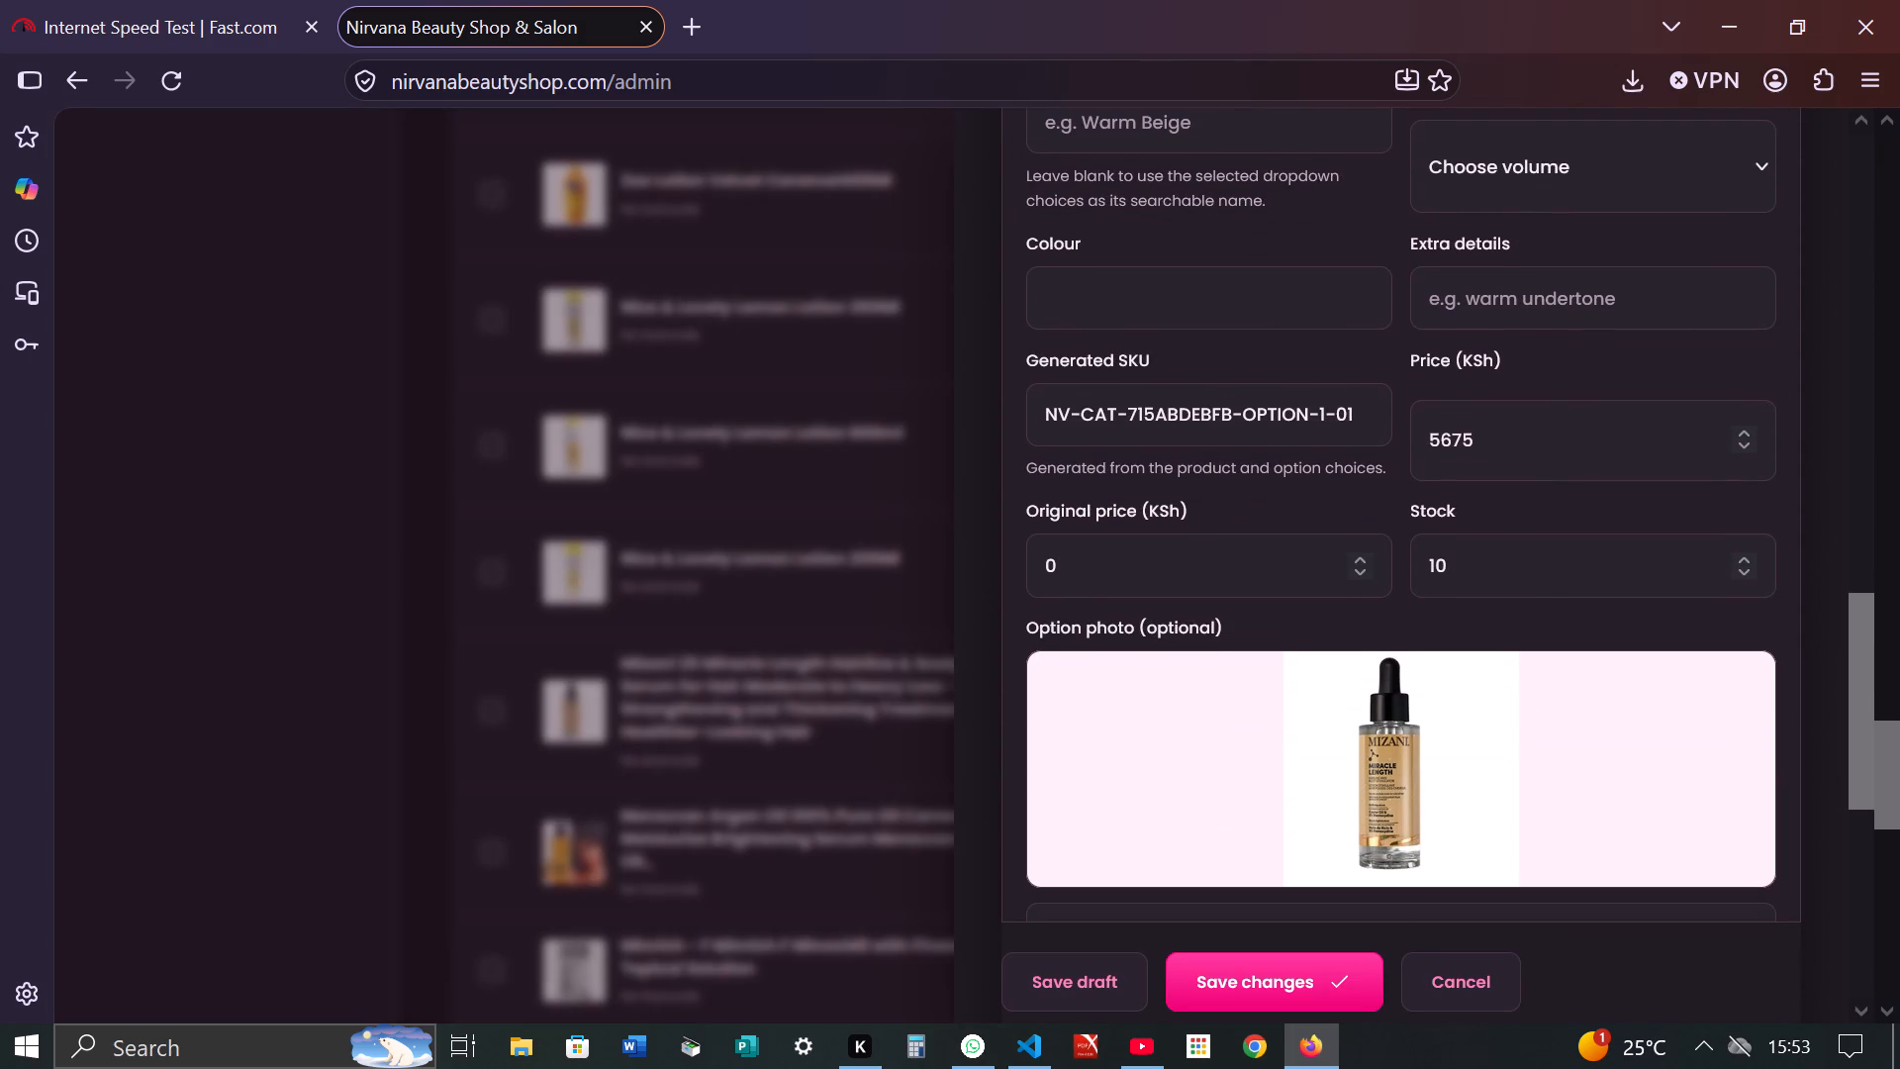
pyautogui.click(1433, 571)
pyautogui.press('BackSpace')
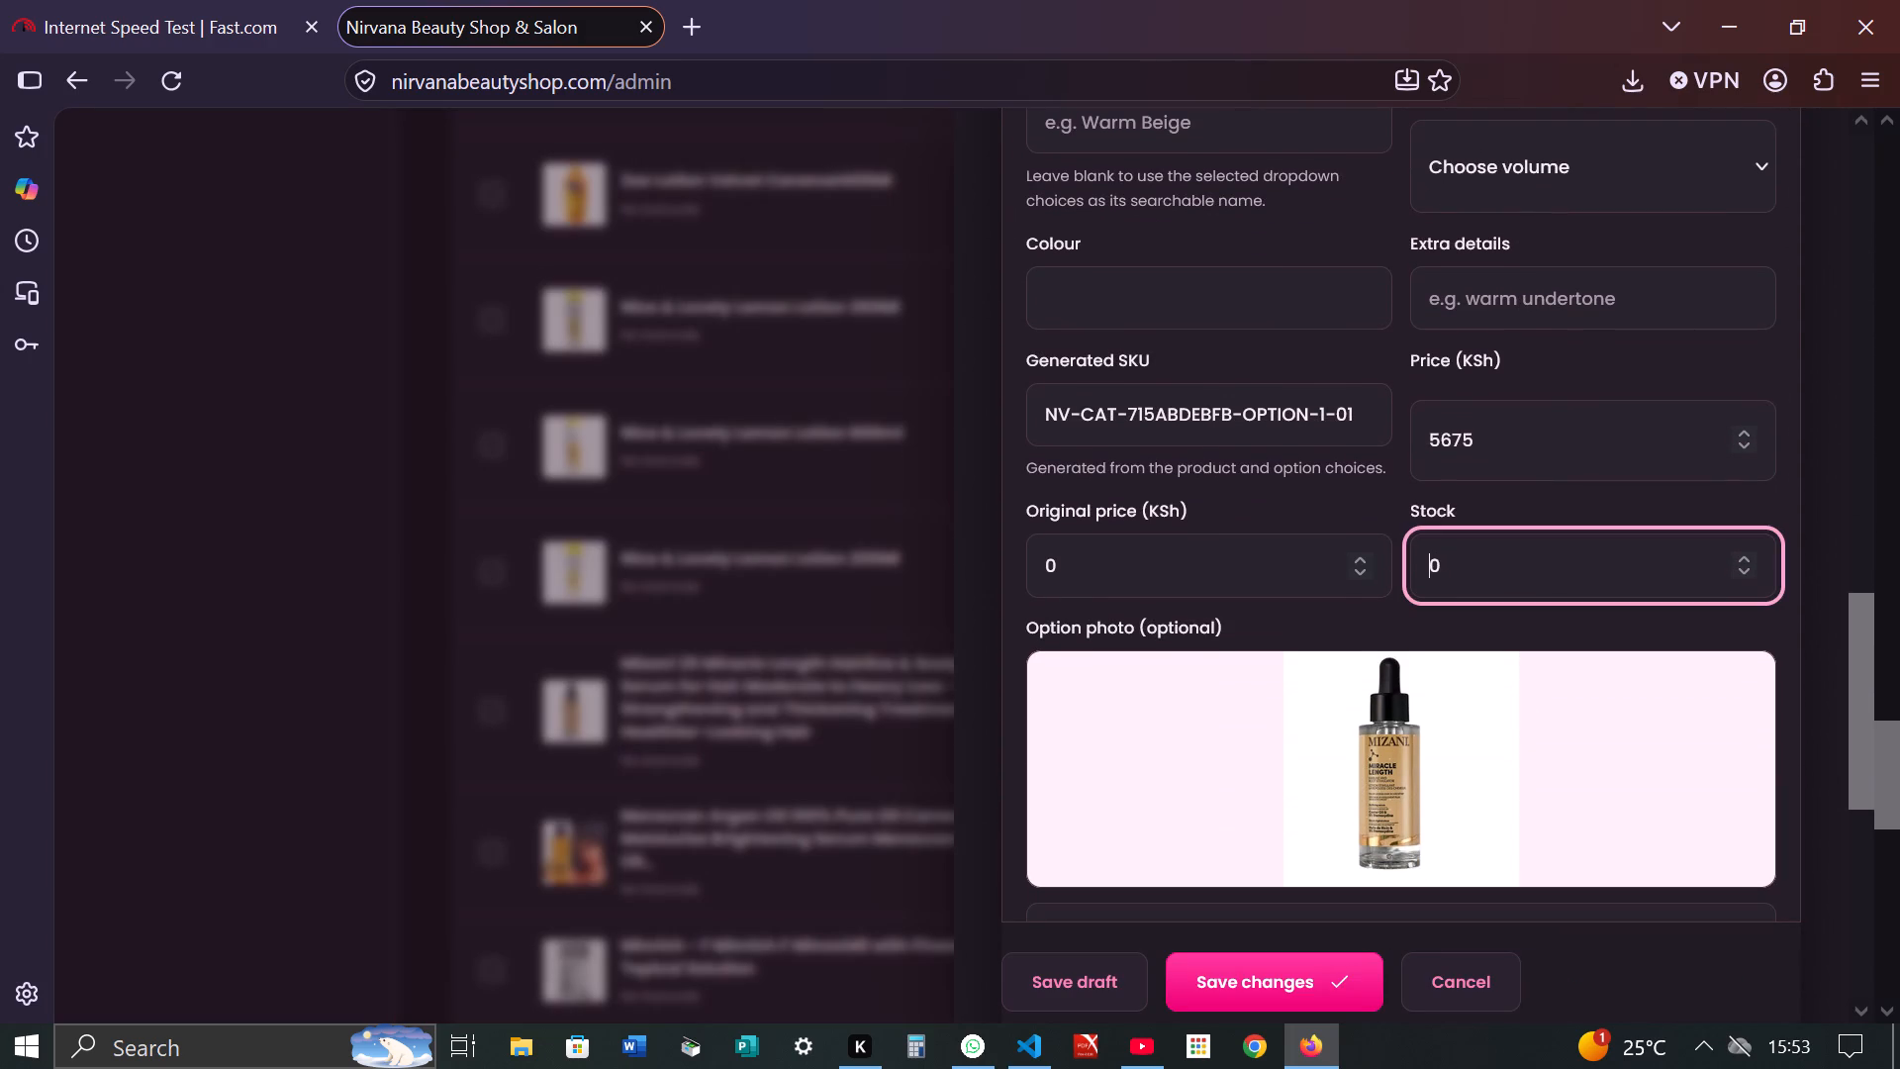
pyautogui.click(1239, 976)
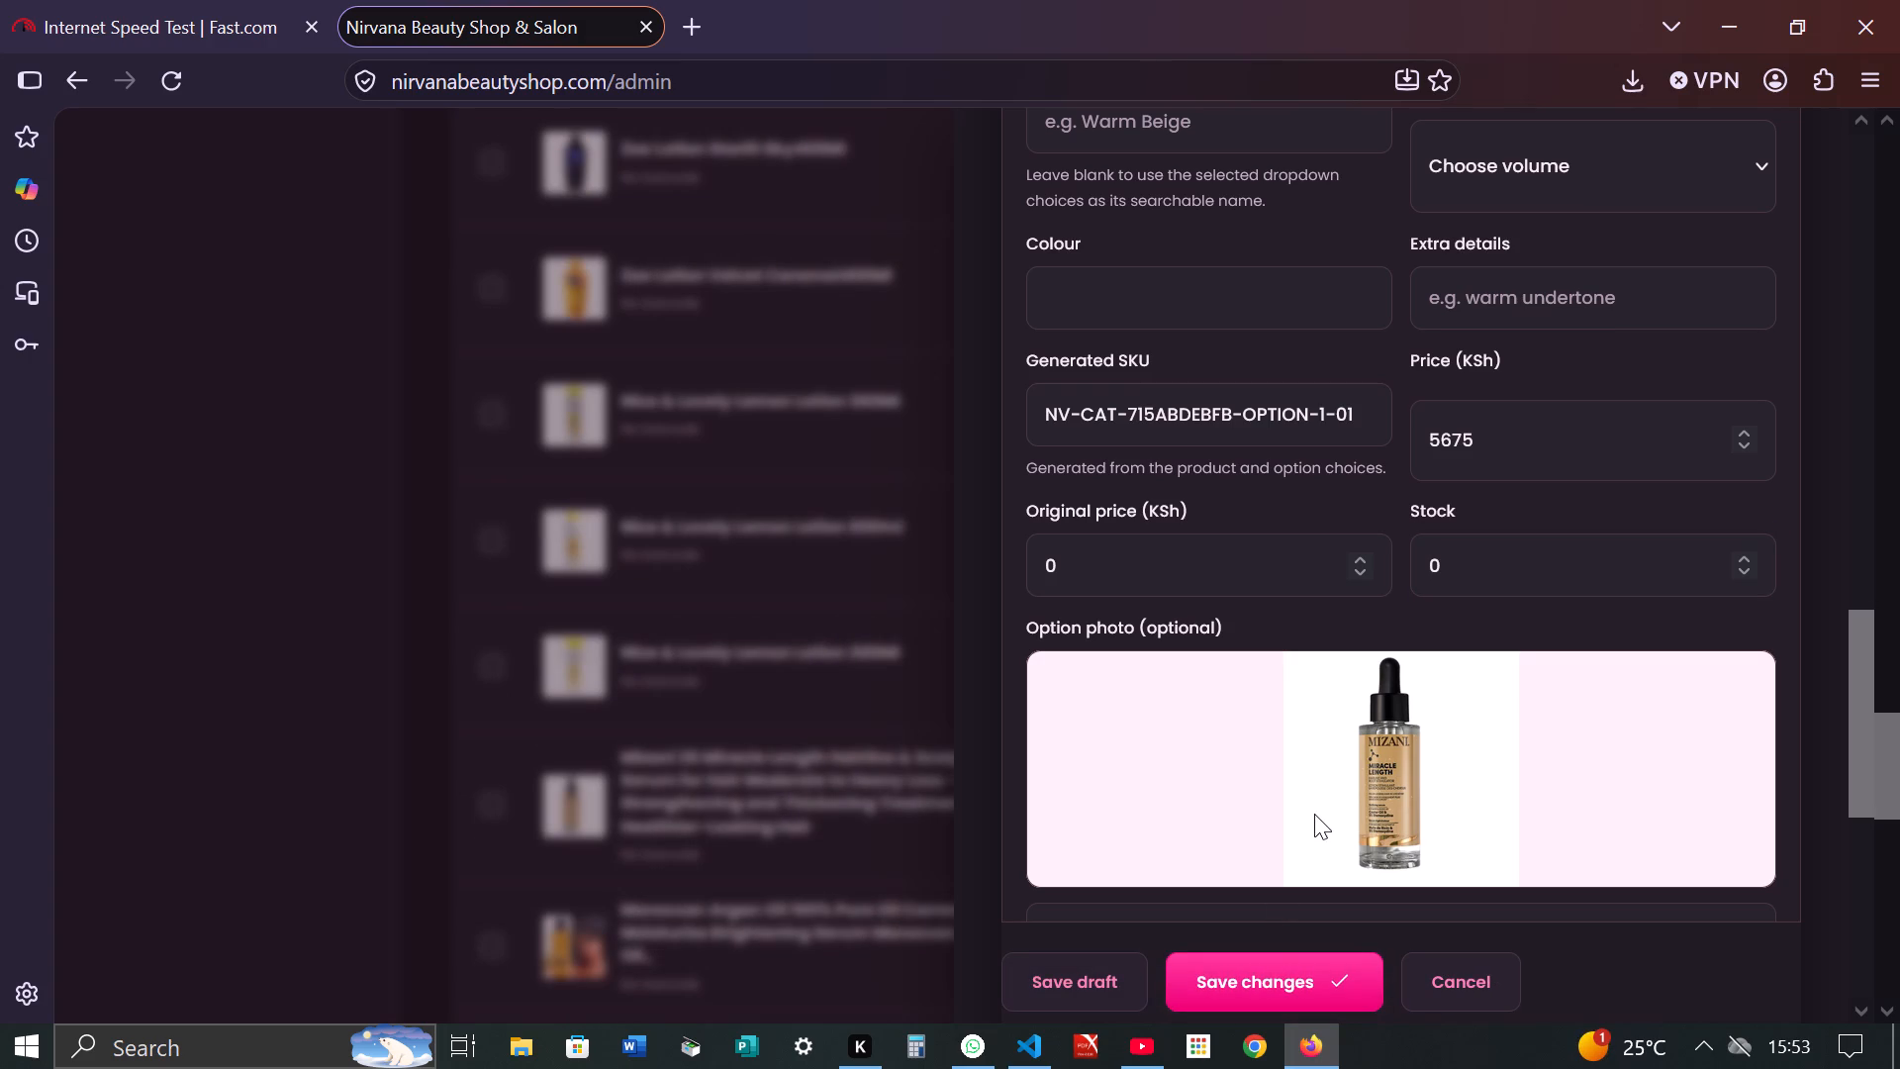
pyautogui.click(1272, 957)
# Review the Mizani serum record's edit form from the product name to the shop visibility settings for fields needing correction.
pyautogui.scroll(6, 1402, 727)
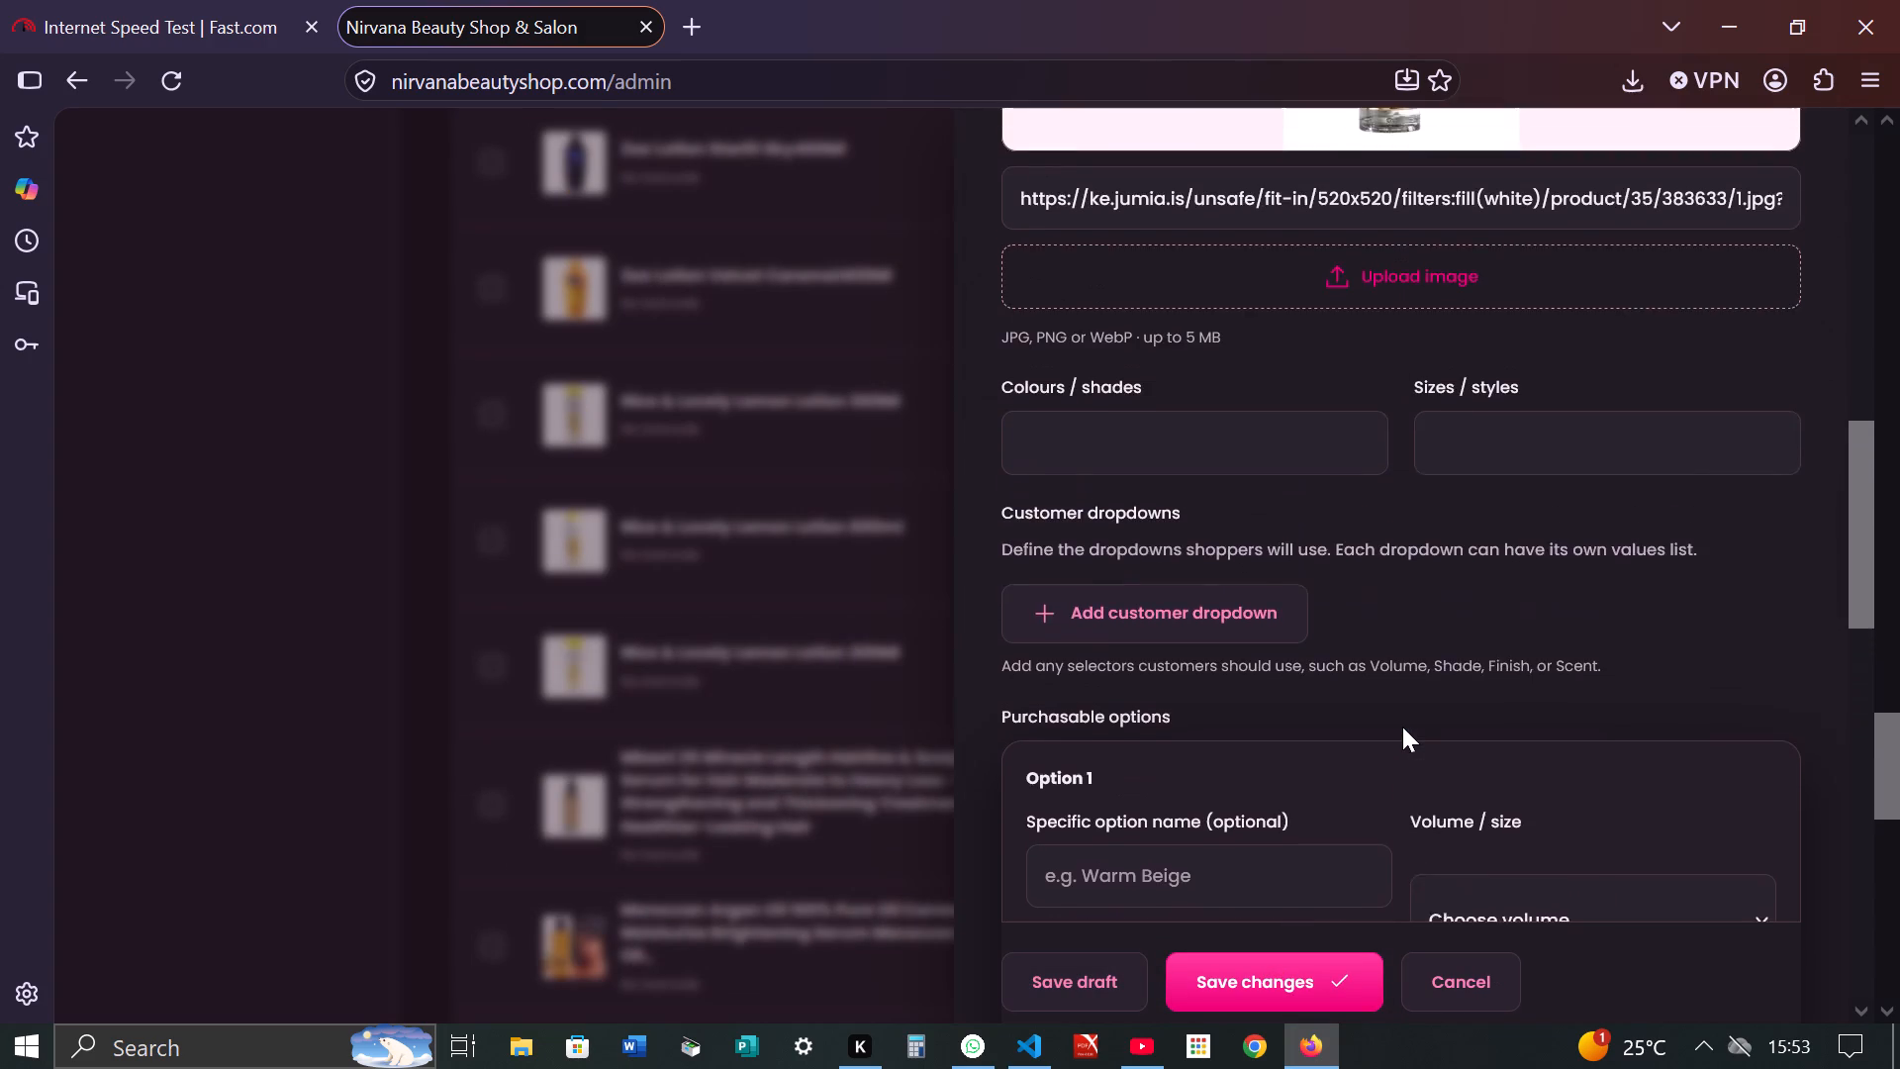
pyautogui.scroll(1, 1402, 727)
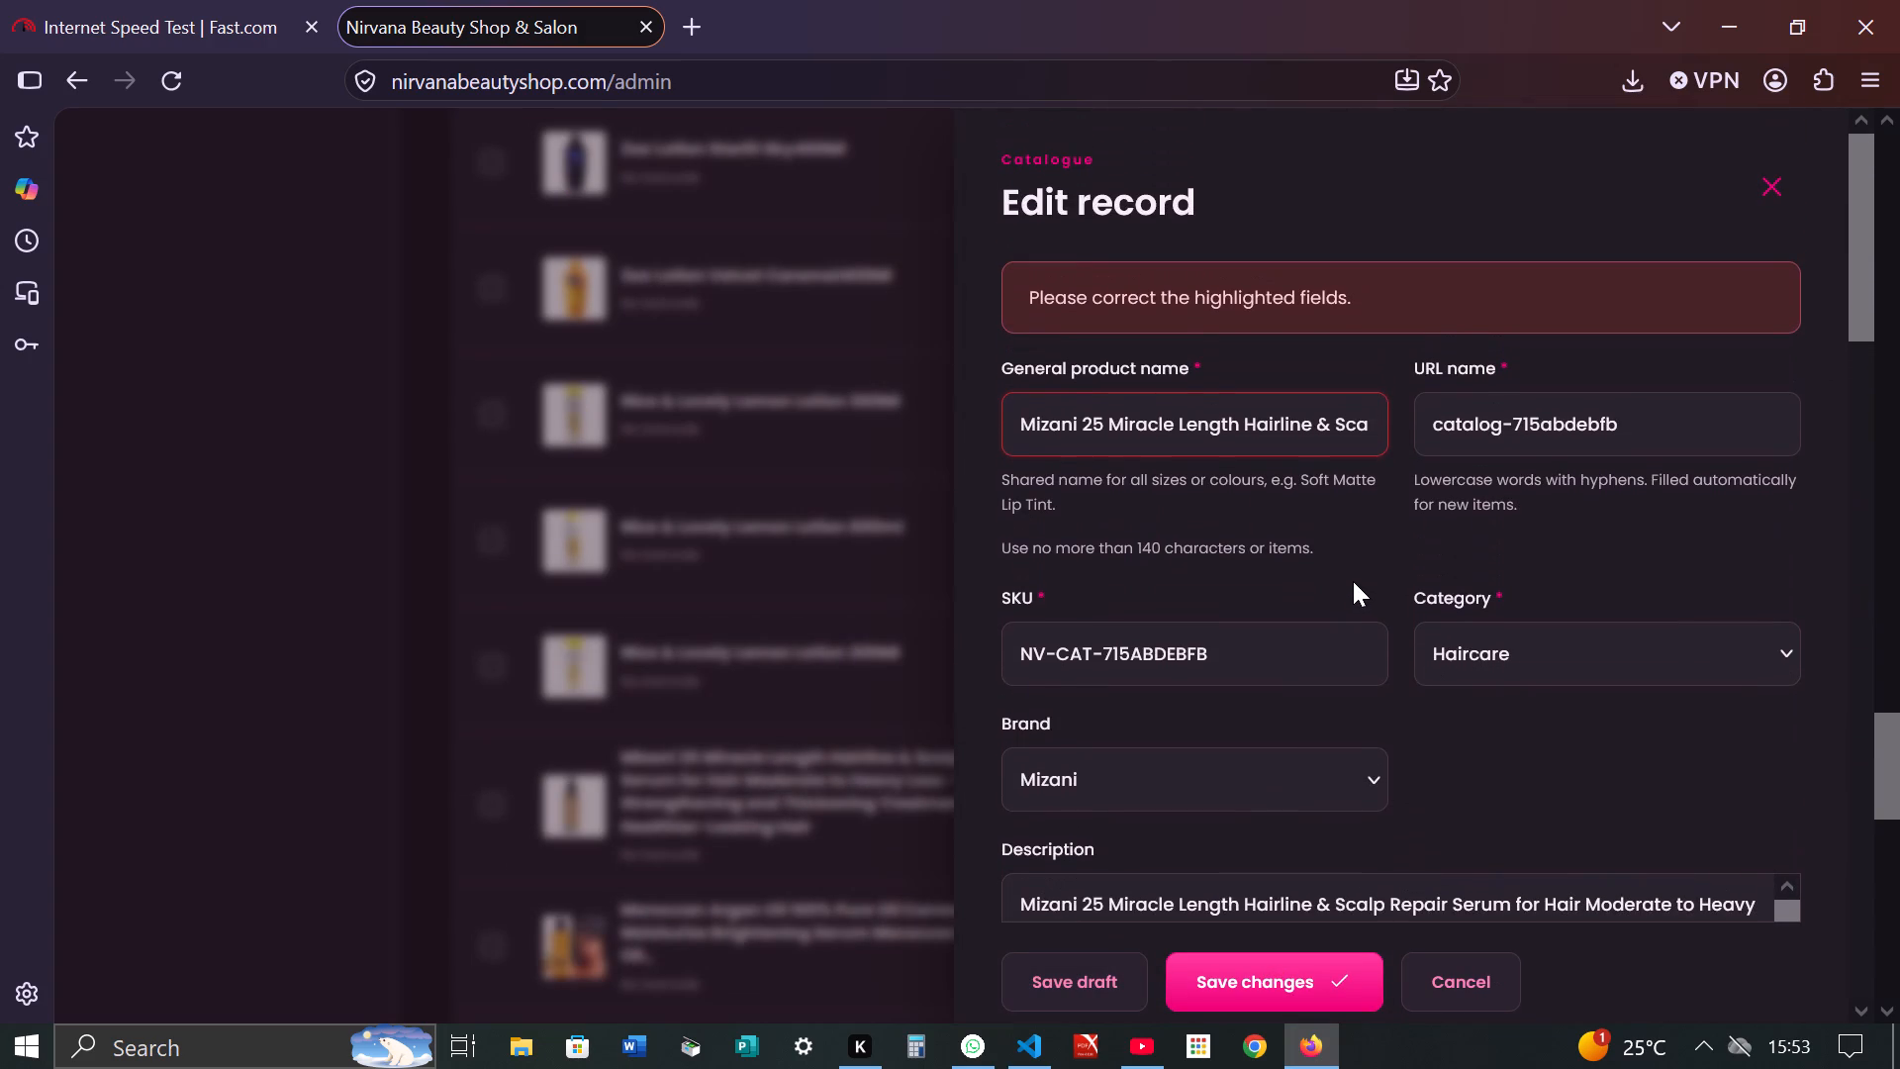
pyautogui.scroll(-4, 1471, 692)
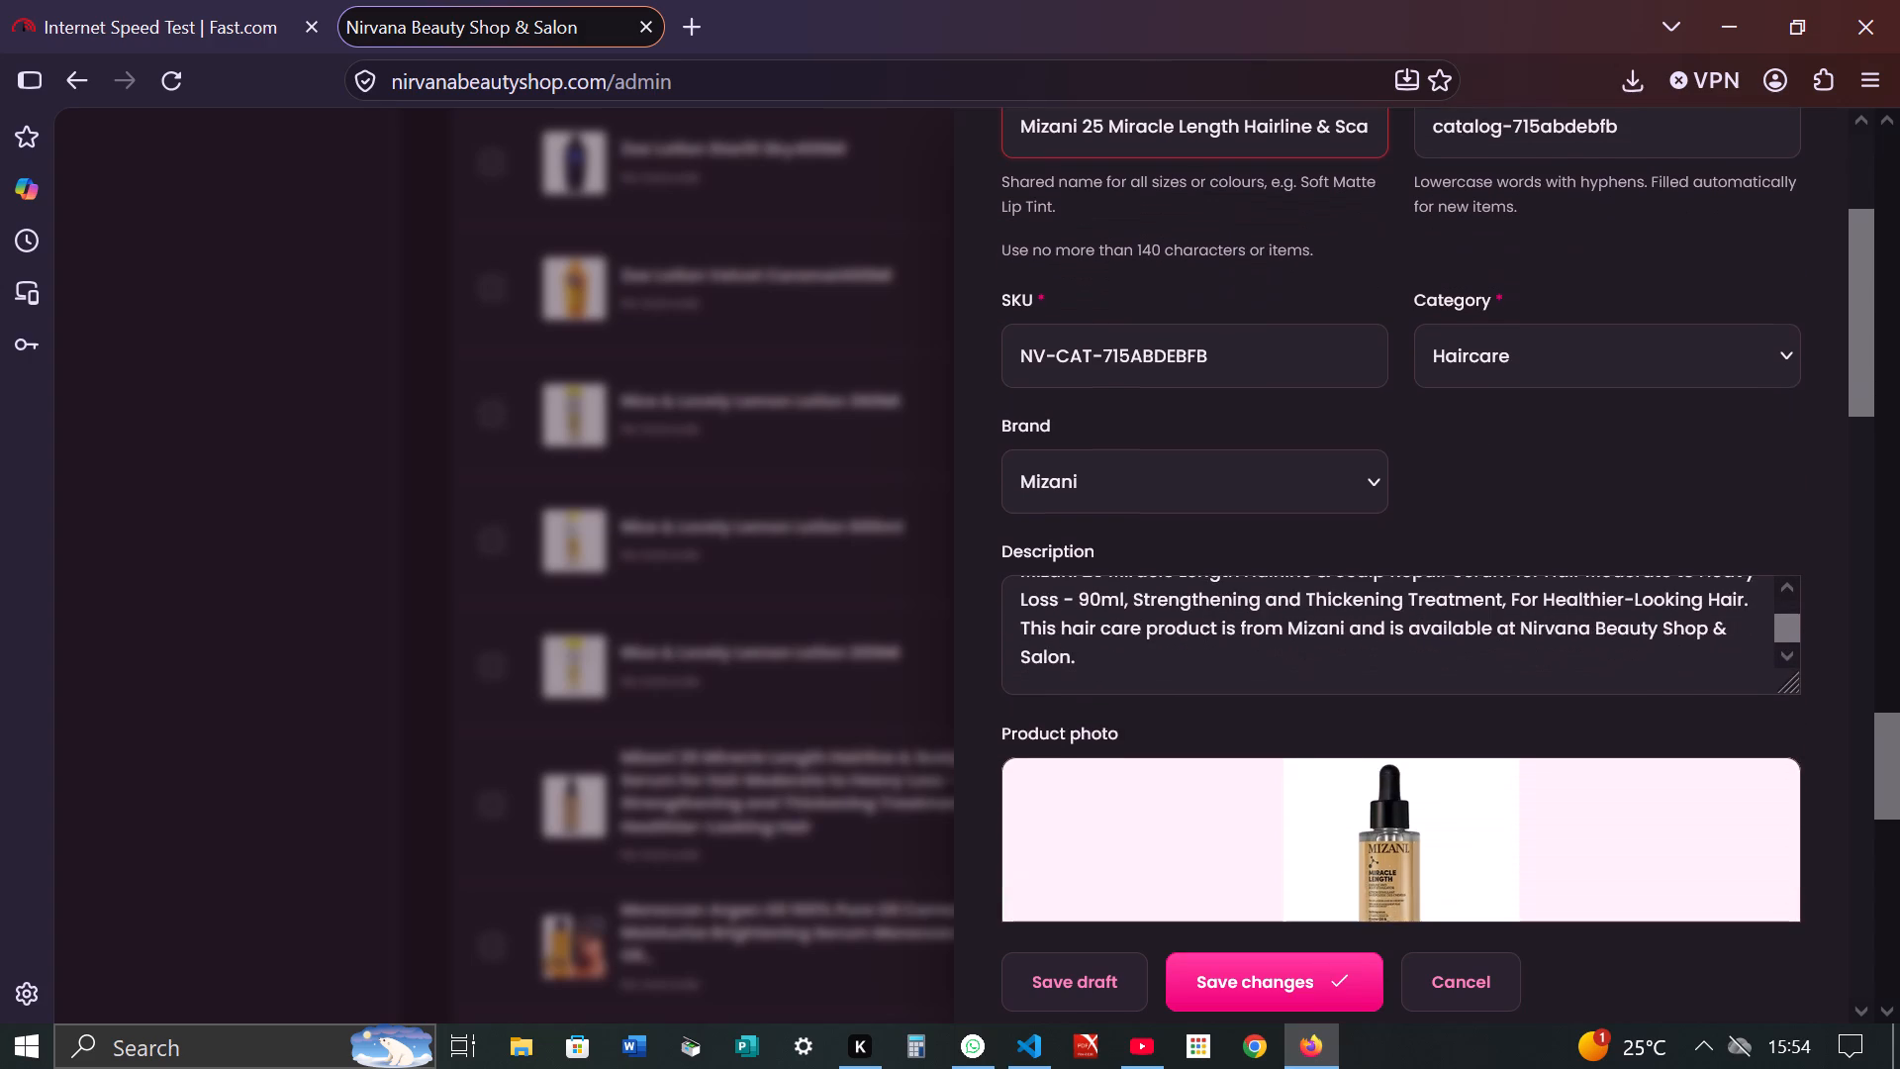
pyautogui.scroll(-6, 1471, 692)
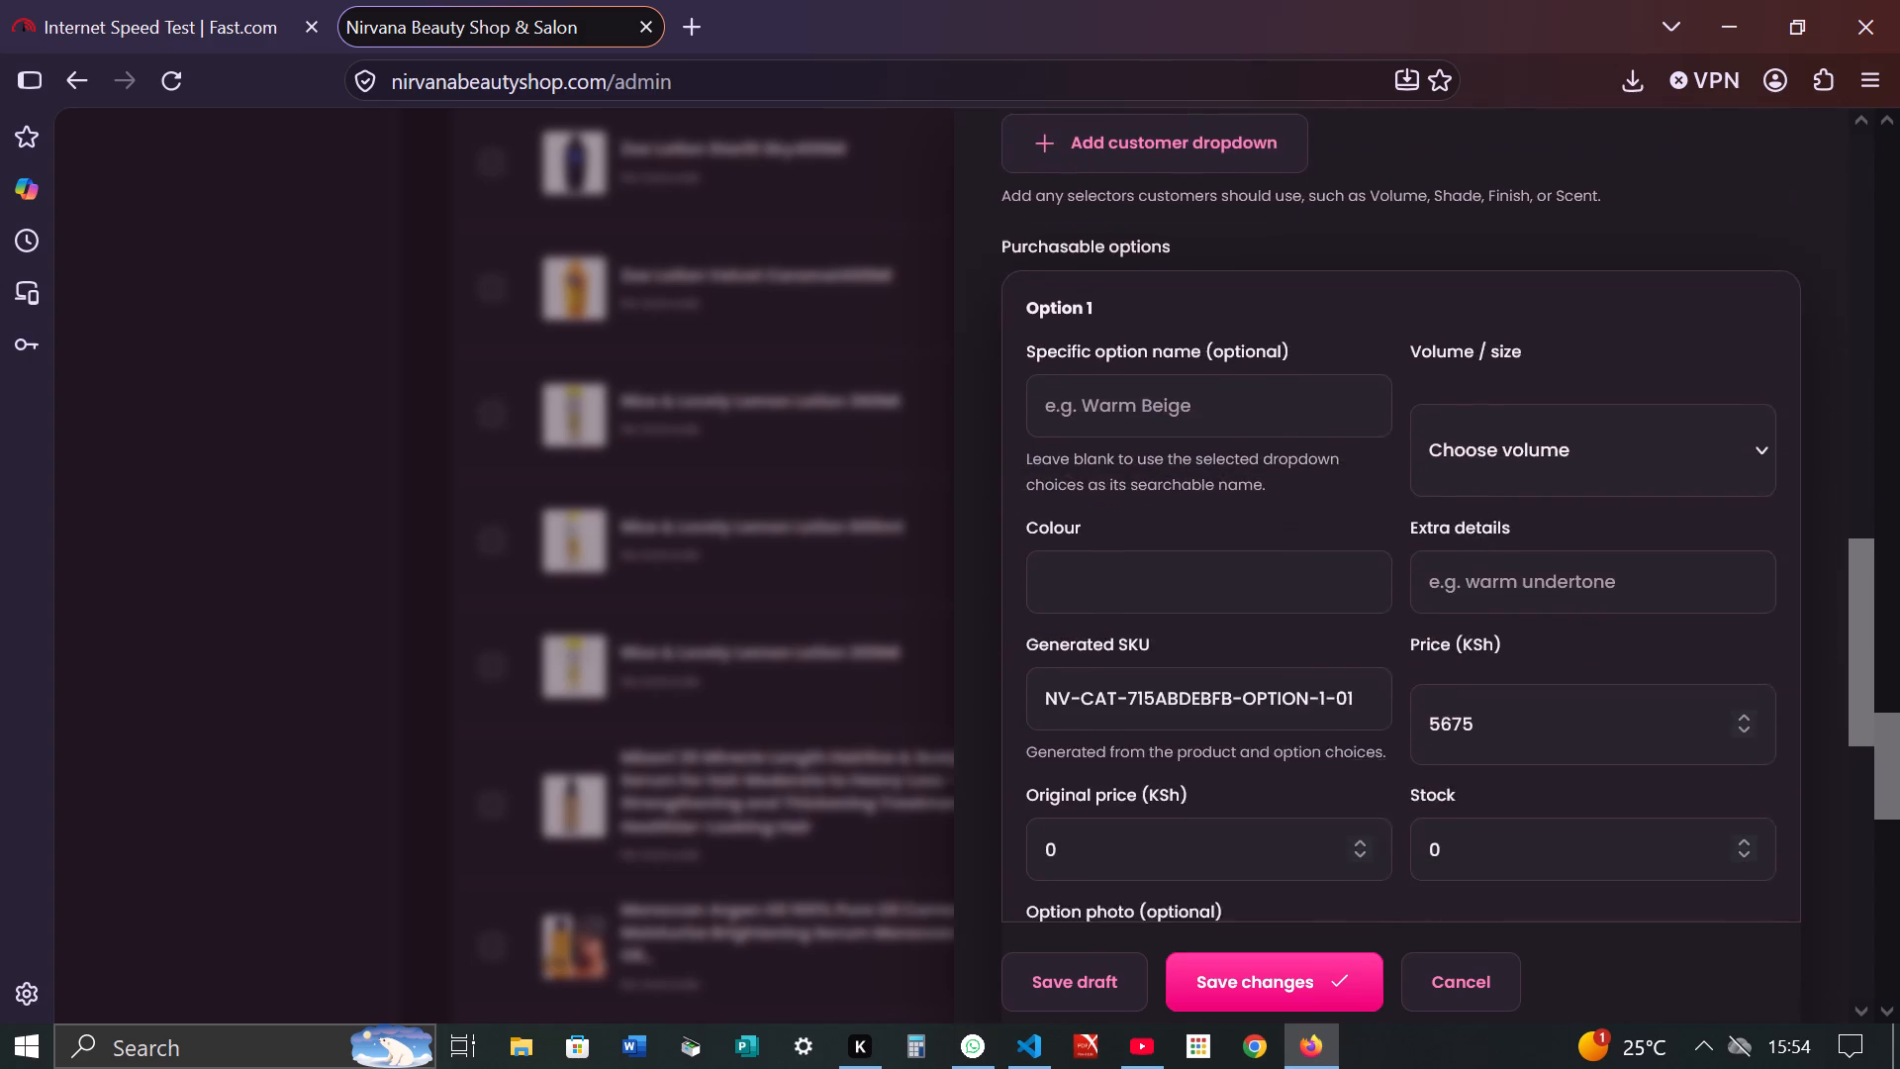
pyautogui.scroll(-5, 1471, 692)
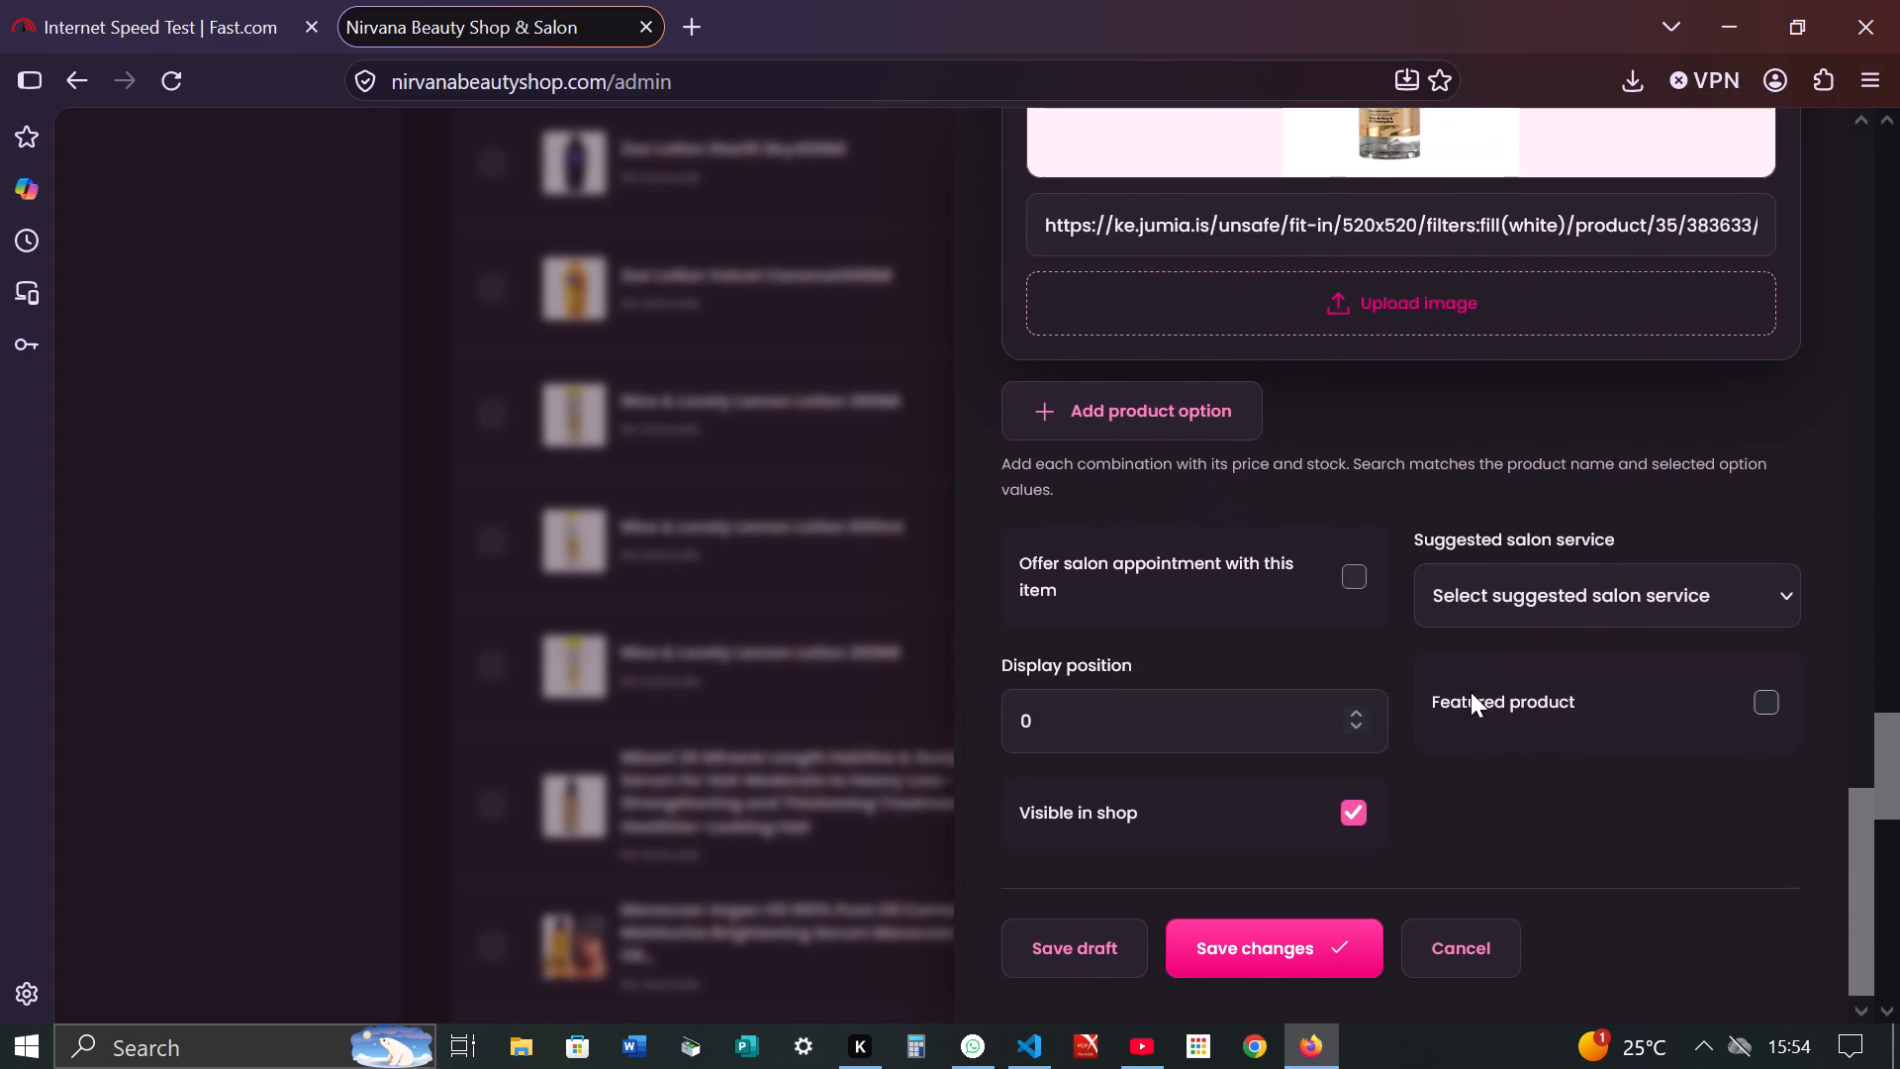
pyautogui.scroll(-2, 1471, 692)
pyautogui.scroll(3, 1471, 692)
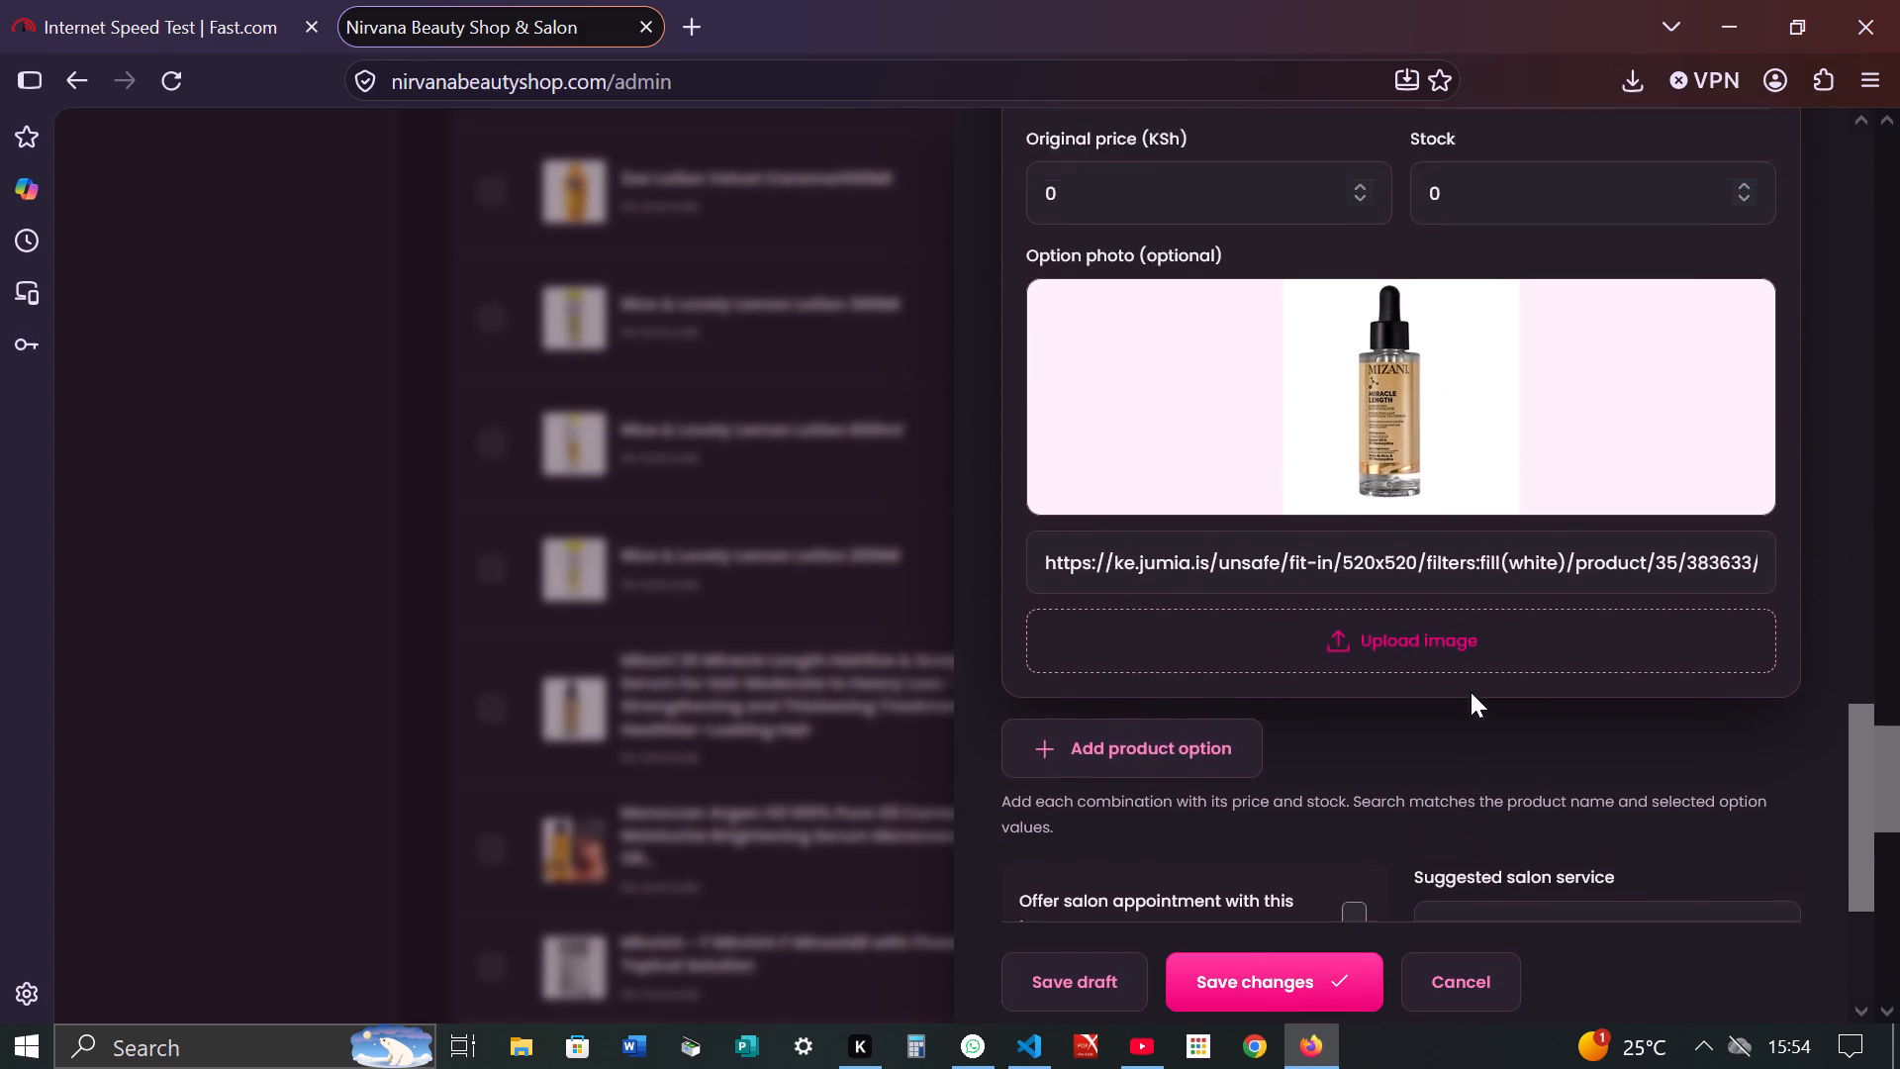
pyautogui.scroll(5, 1471, 692)
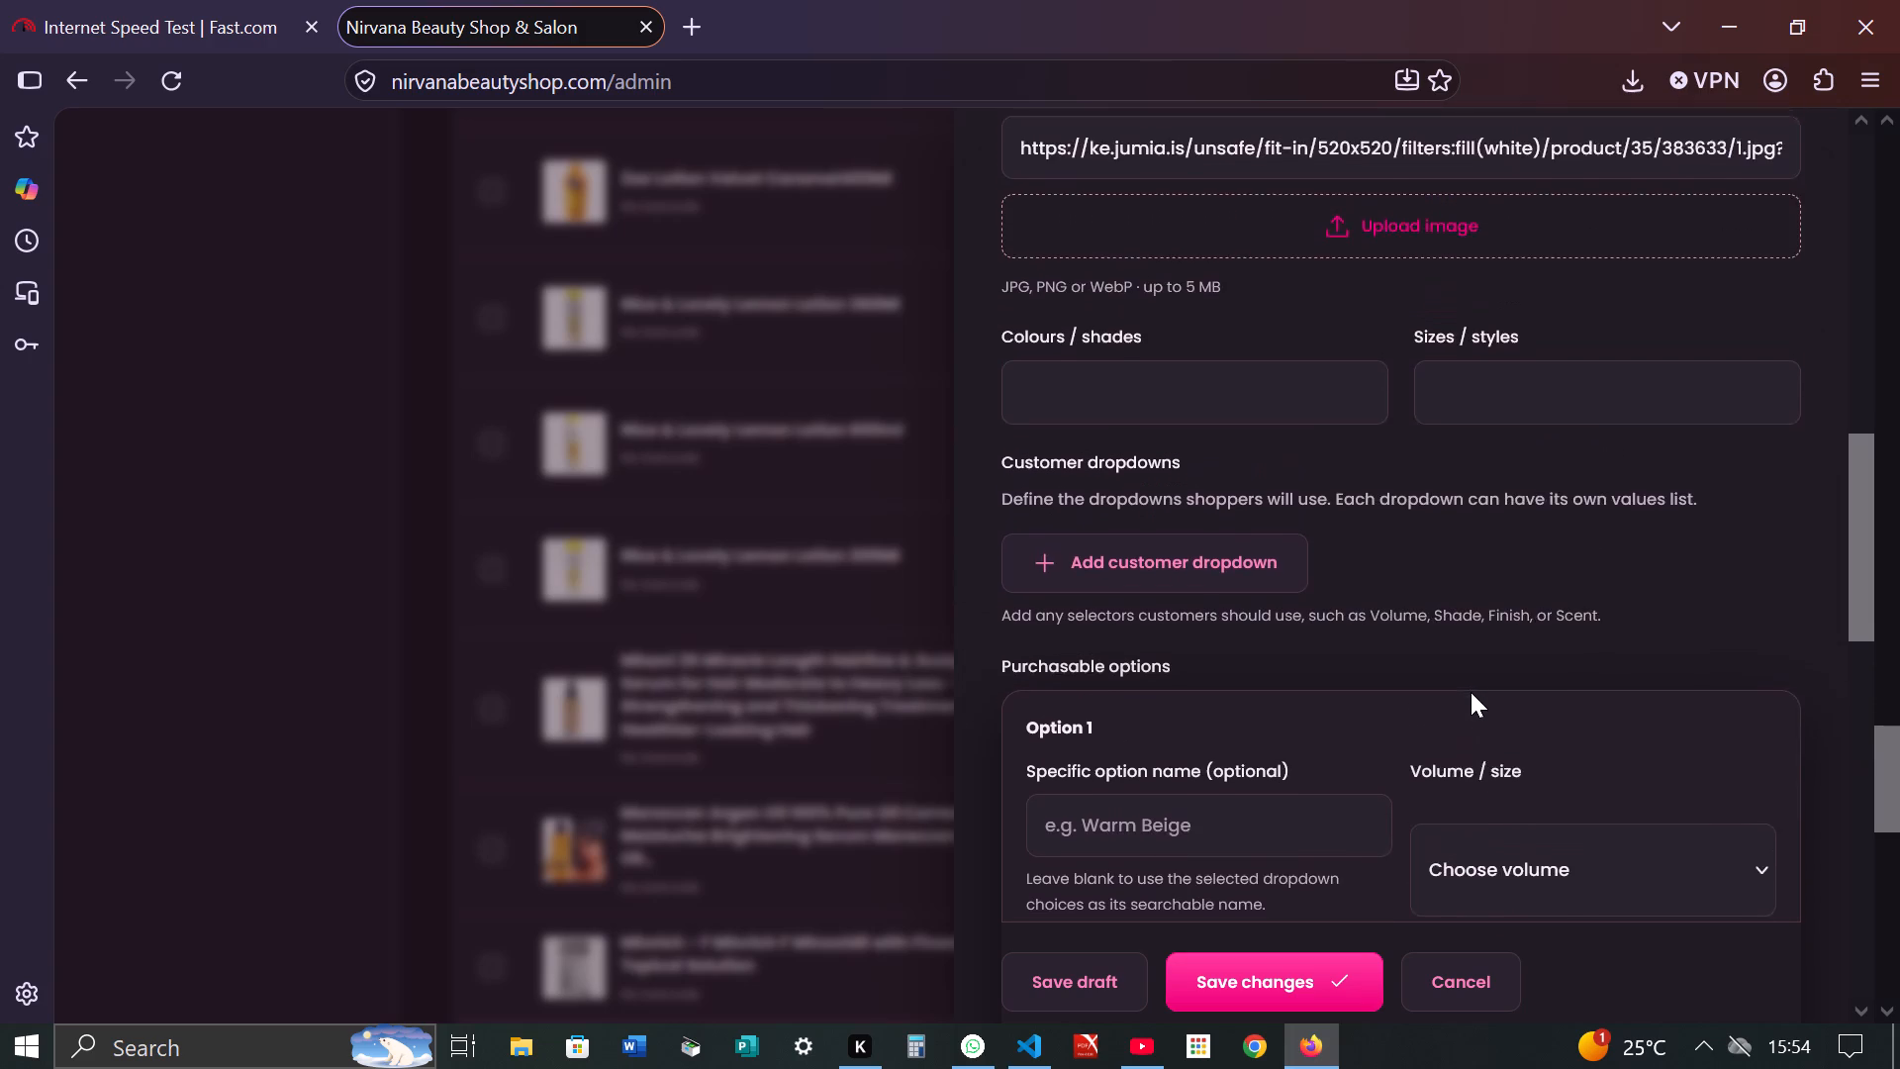
pyautogui.scroll(4, 1471, 692)
pyautogui.scroll(-2, 1471, 692)
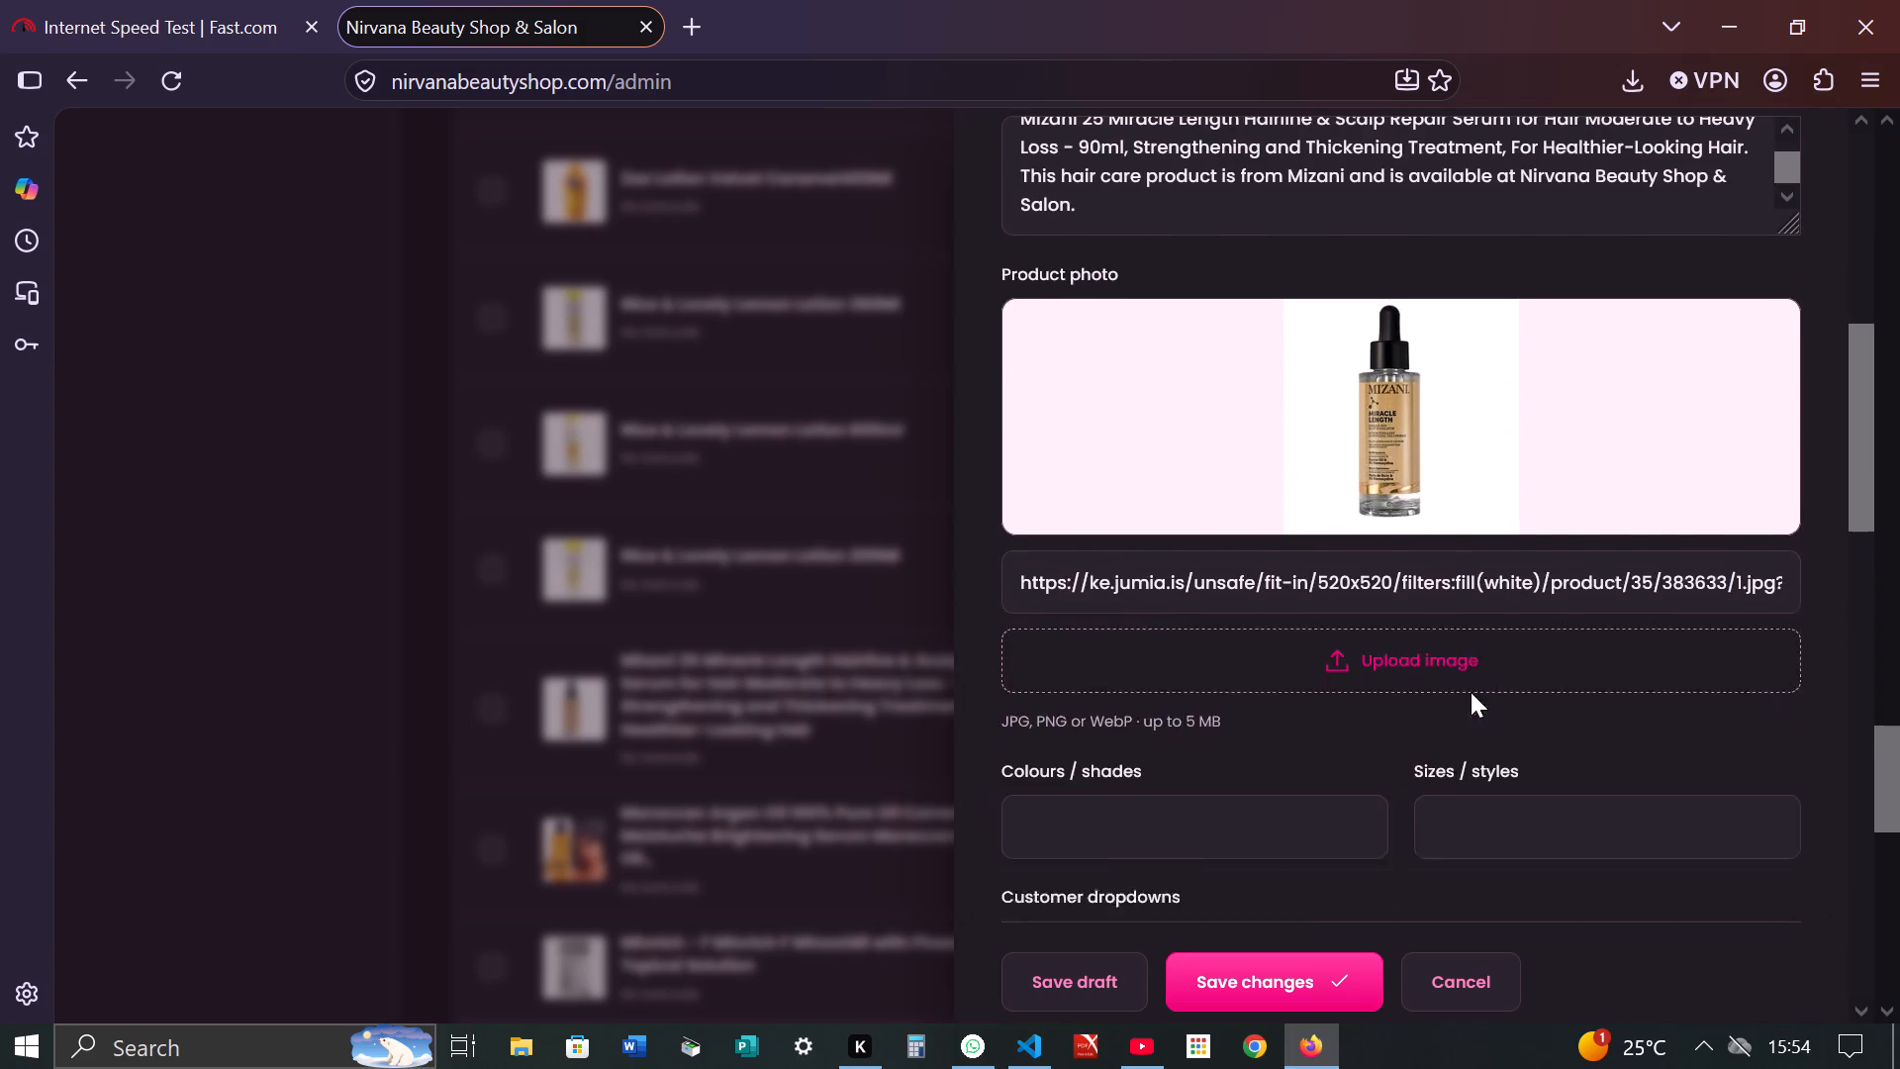
pyautogui.scroll(-6, 1471, 692)
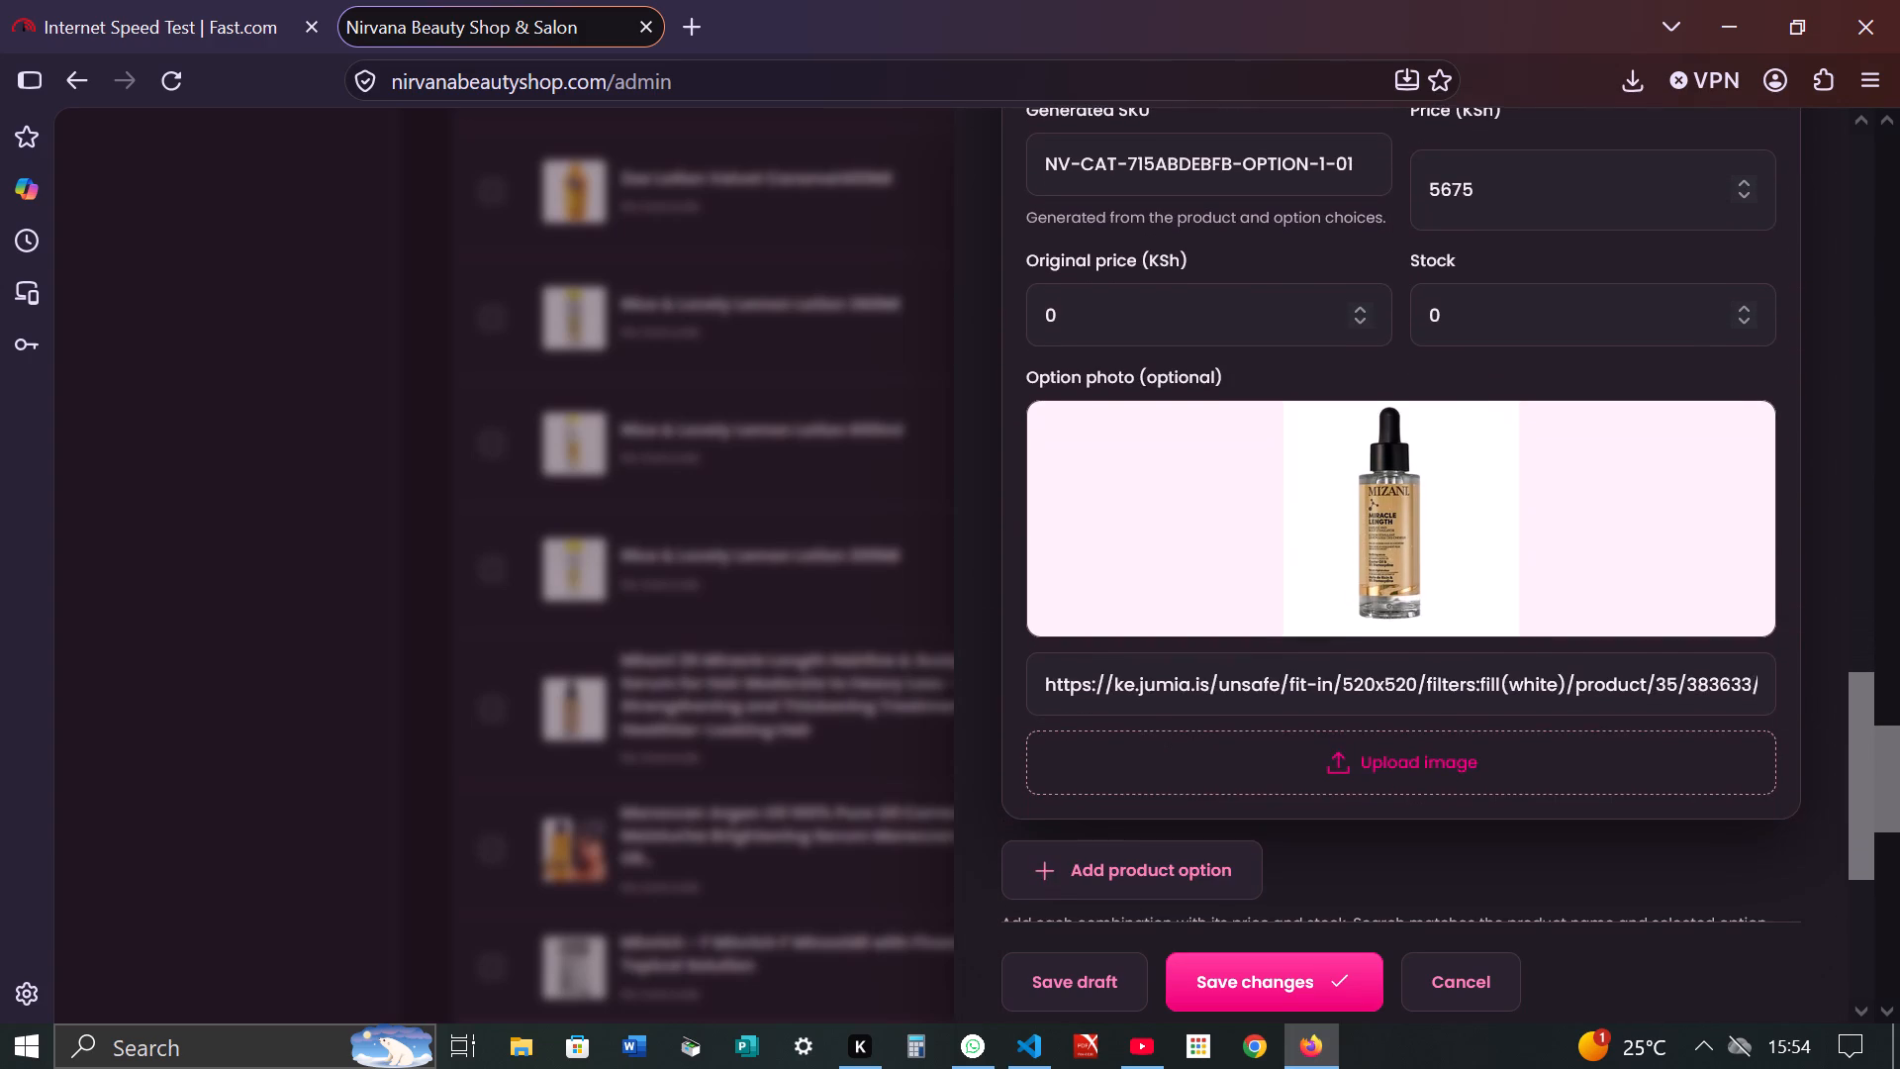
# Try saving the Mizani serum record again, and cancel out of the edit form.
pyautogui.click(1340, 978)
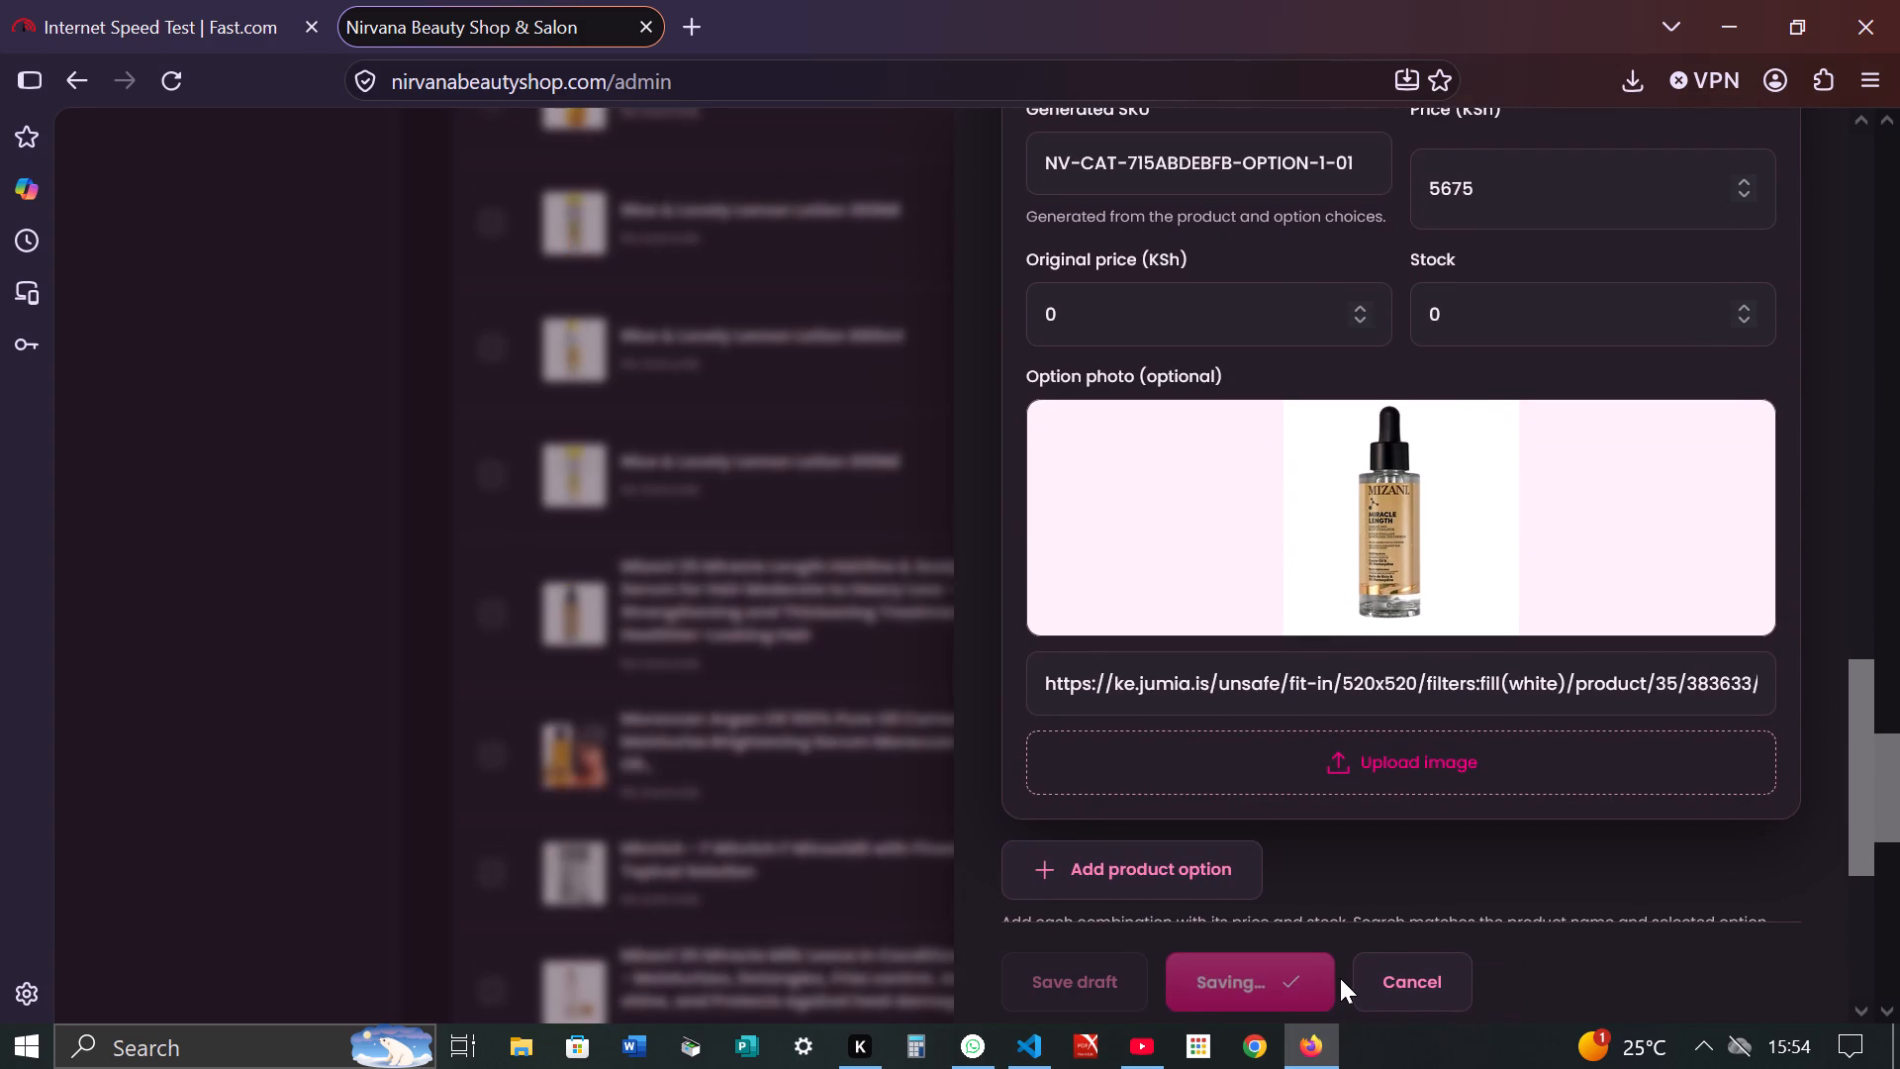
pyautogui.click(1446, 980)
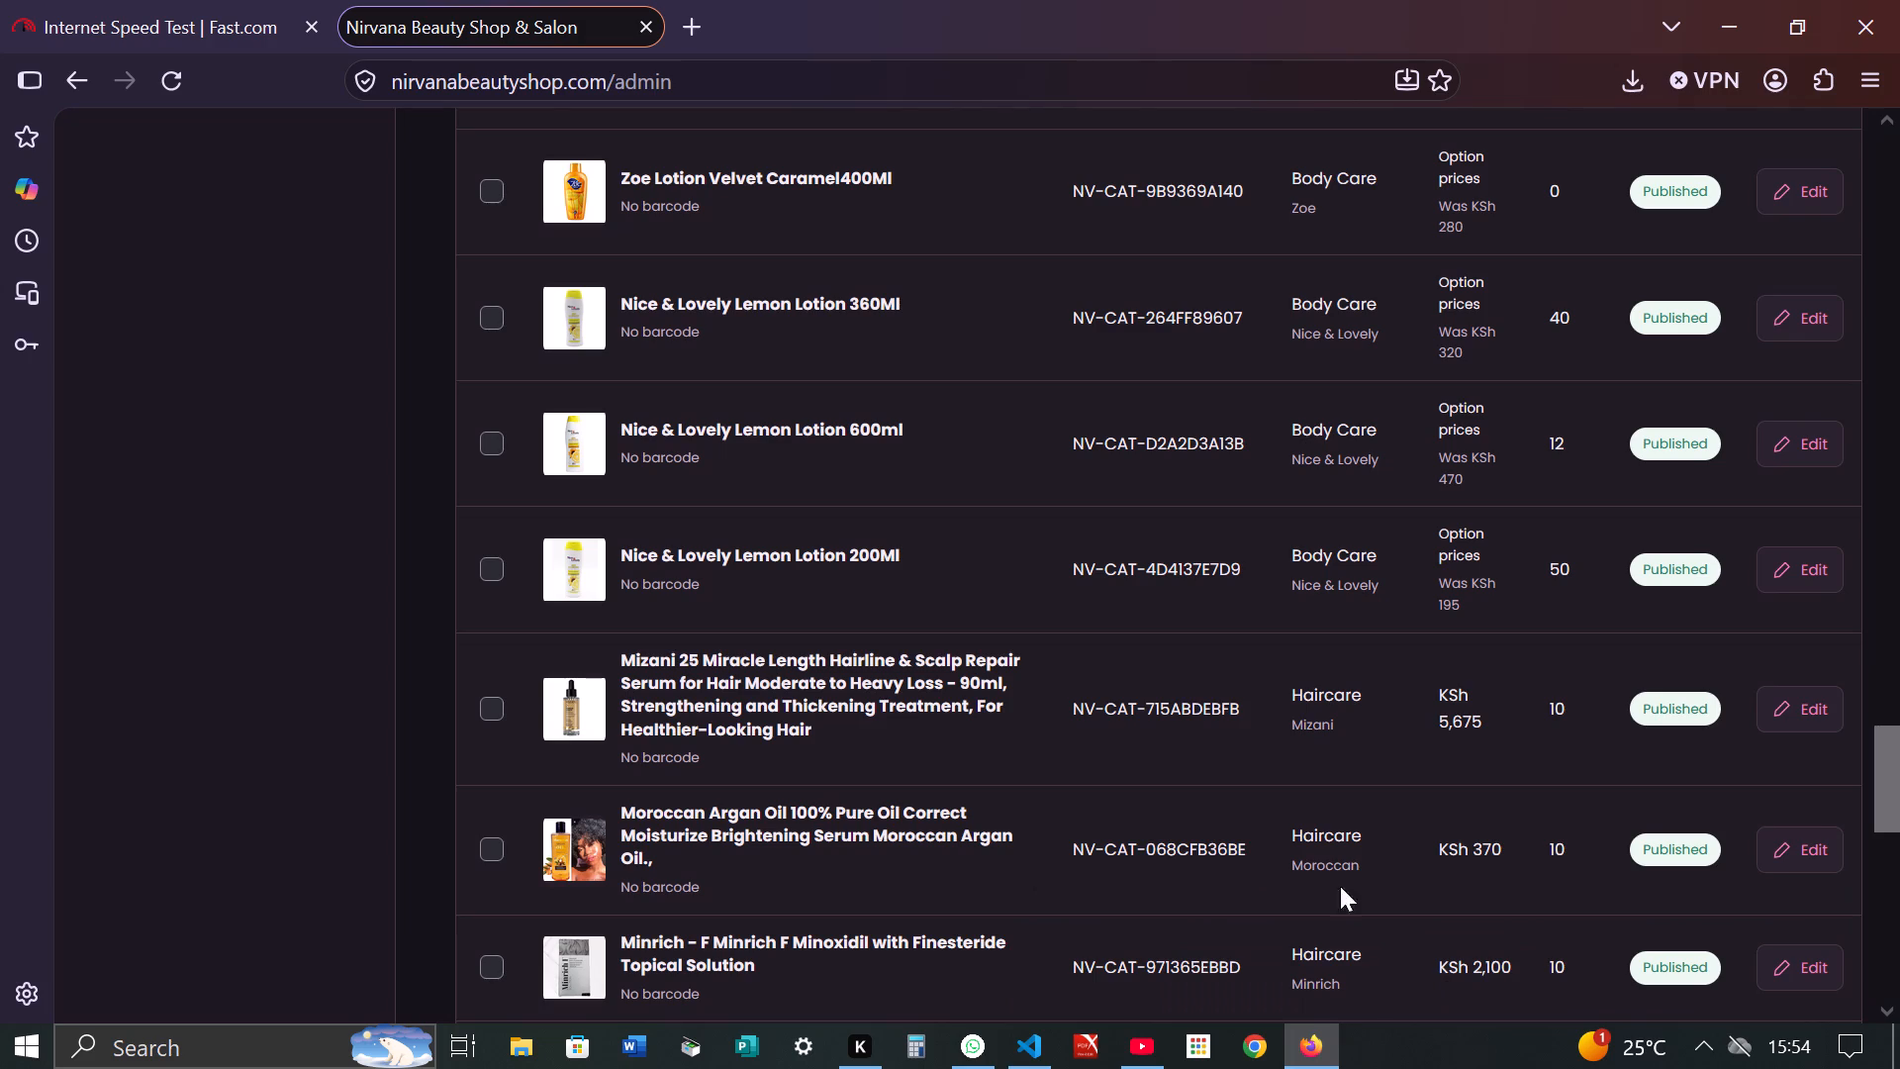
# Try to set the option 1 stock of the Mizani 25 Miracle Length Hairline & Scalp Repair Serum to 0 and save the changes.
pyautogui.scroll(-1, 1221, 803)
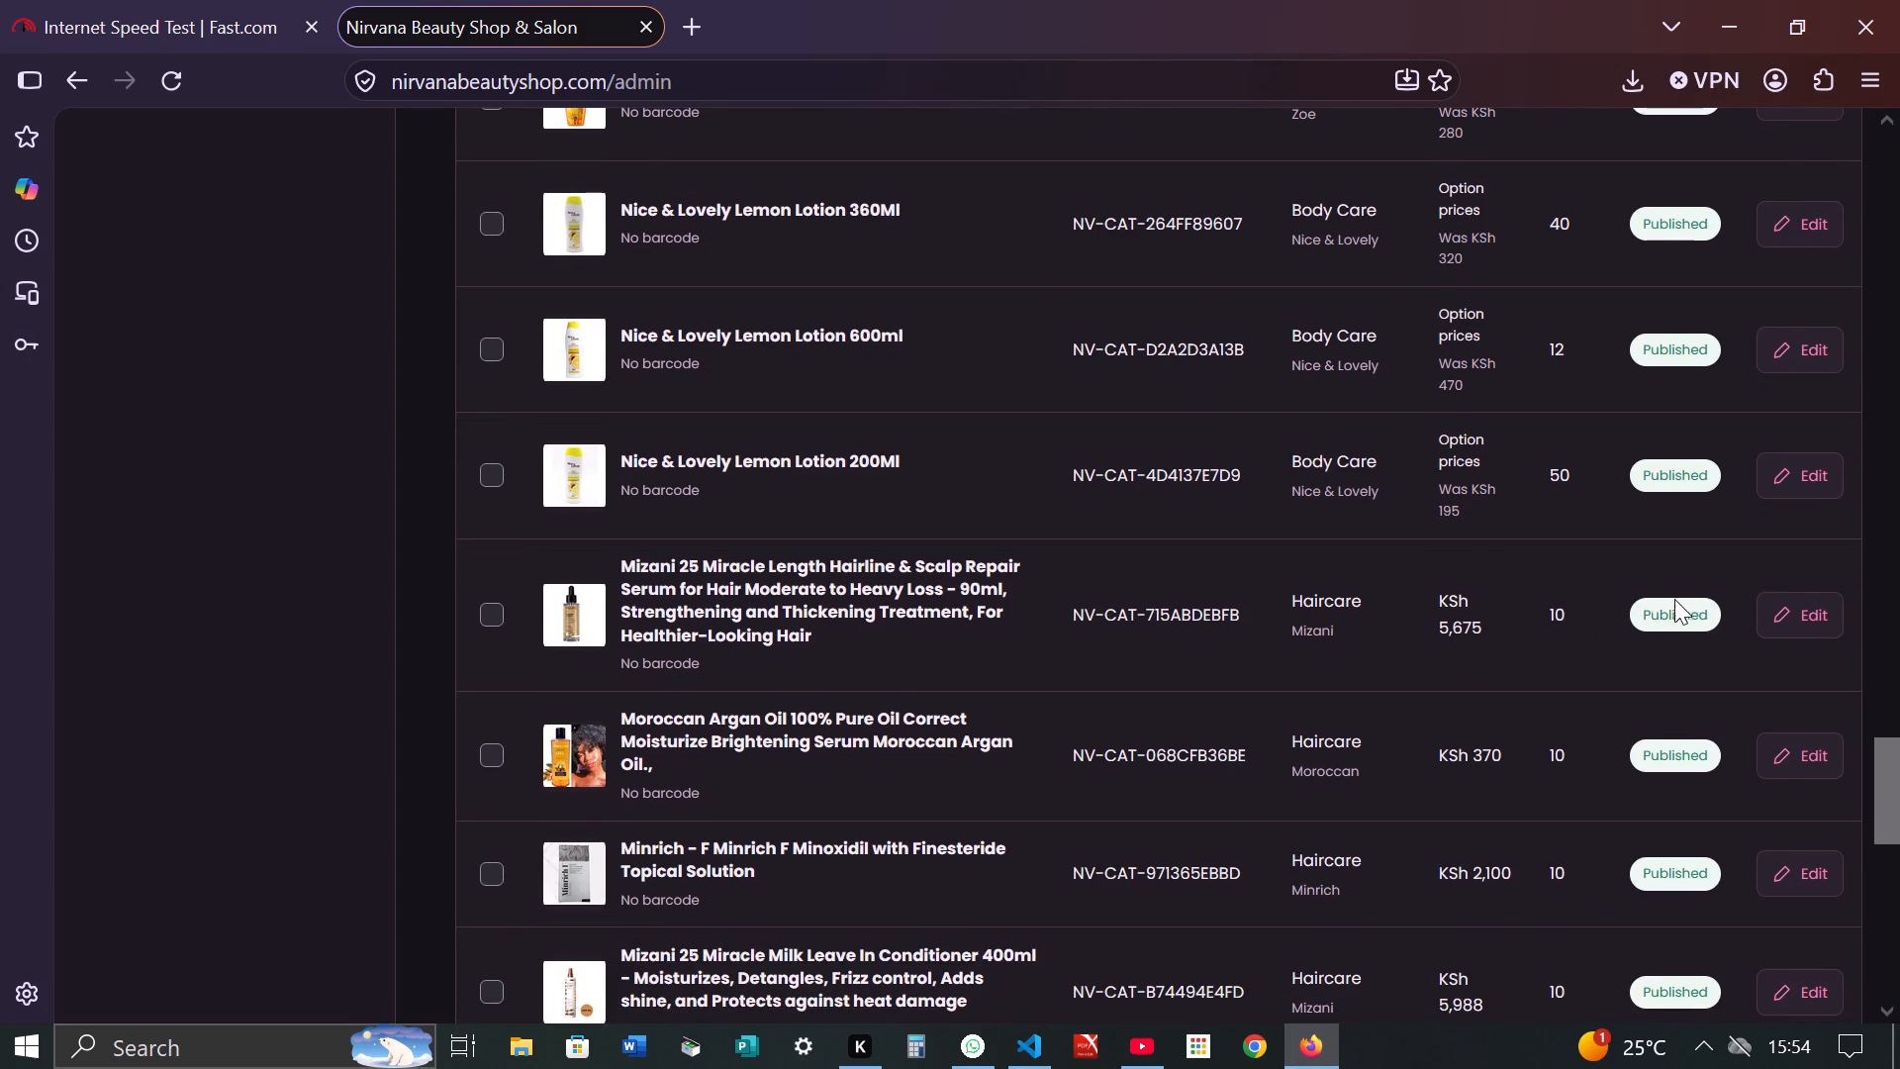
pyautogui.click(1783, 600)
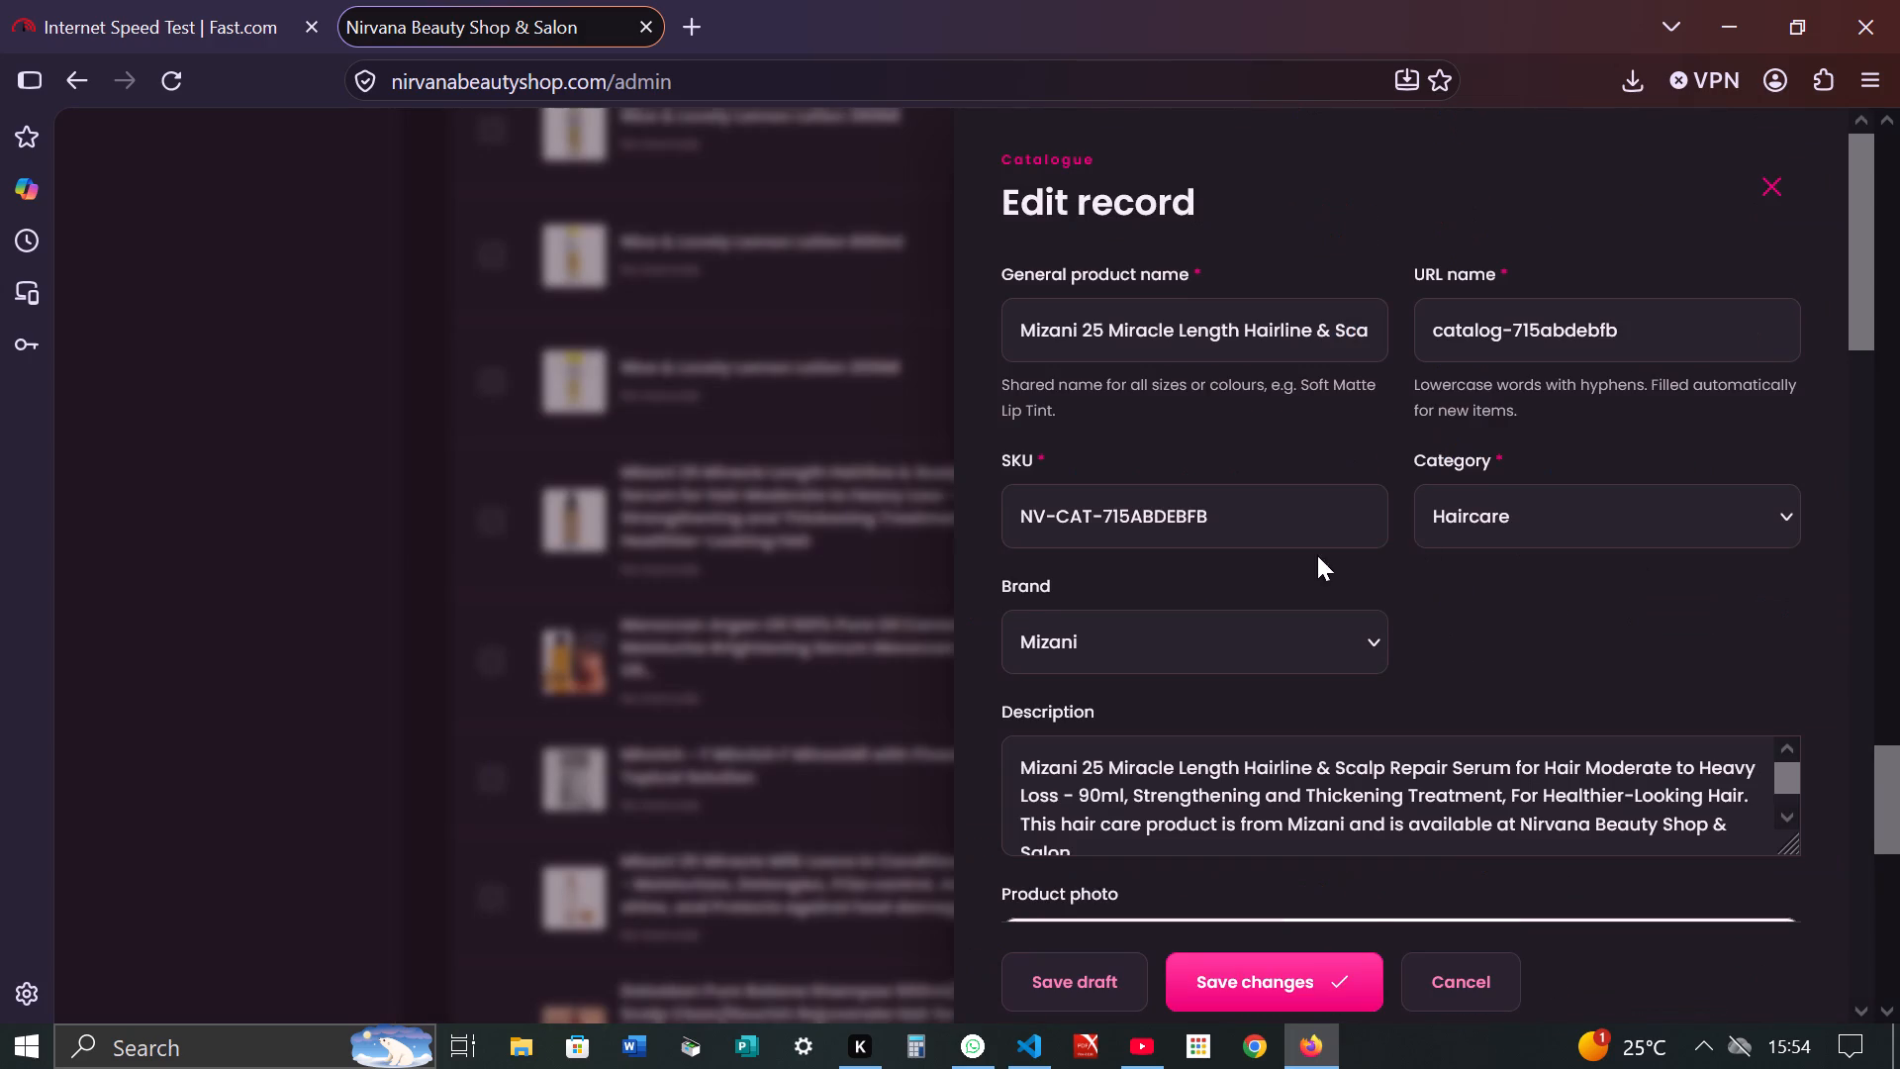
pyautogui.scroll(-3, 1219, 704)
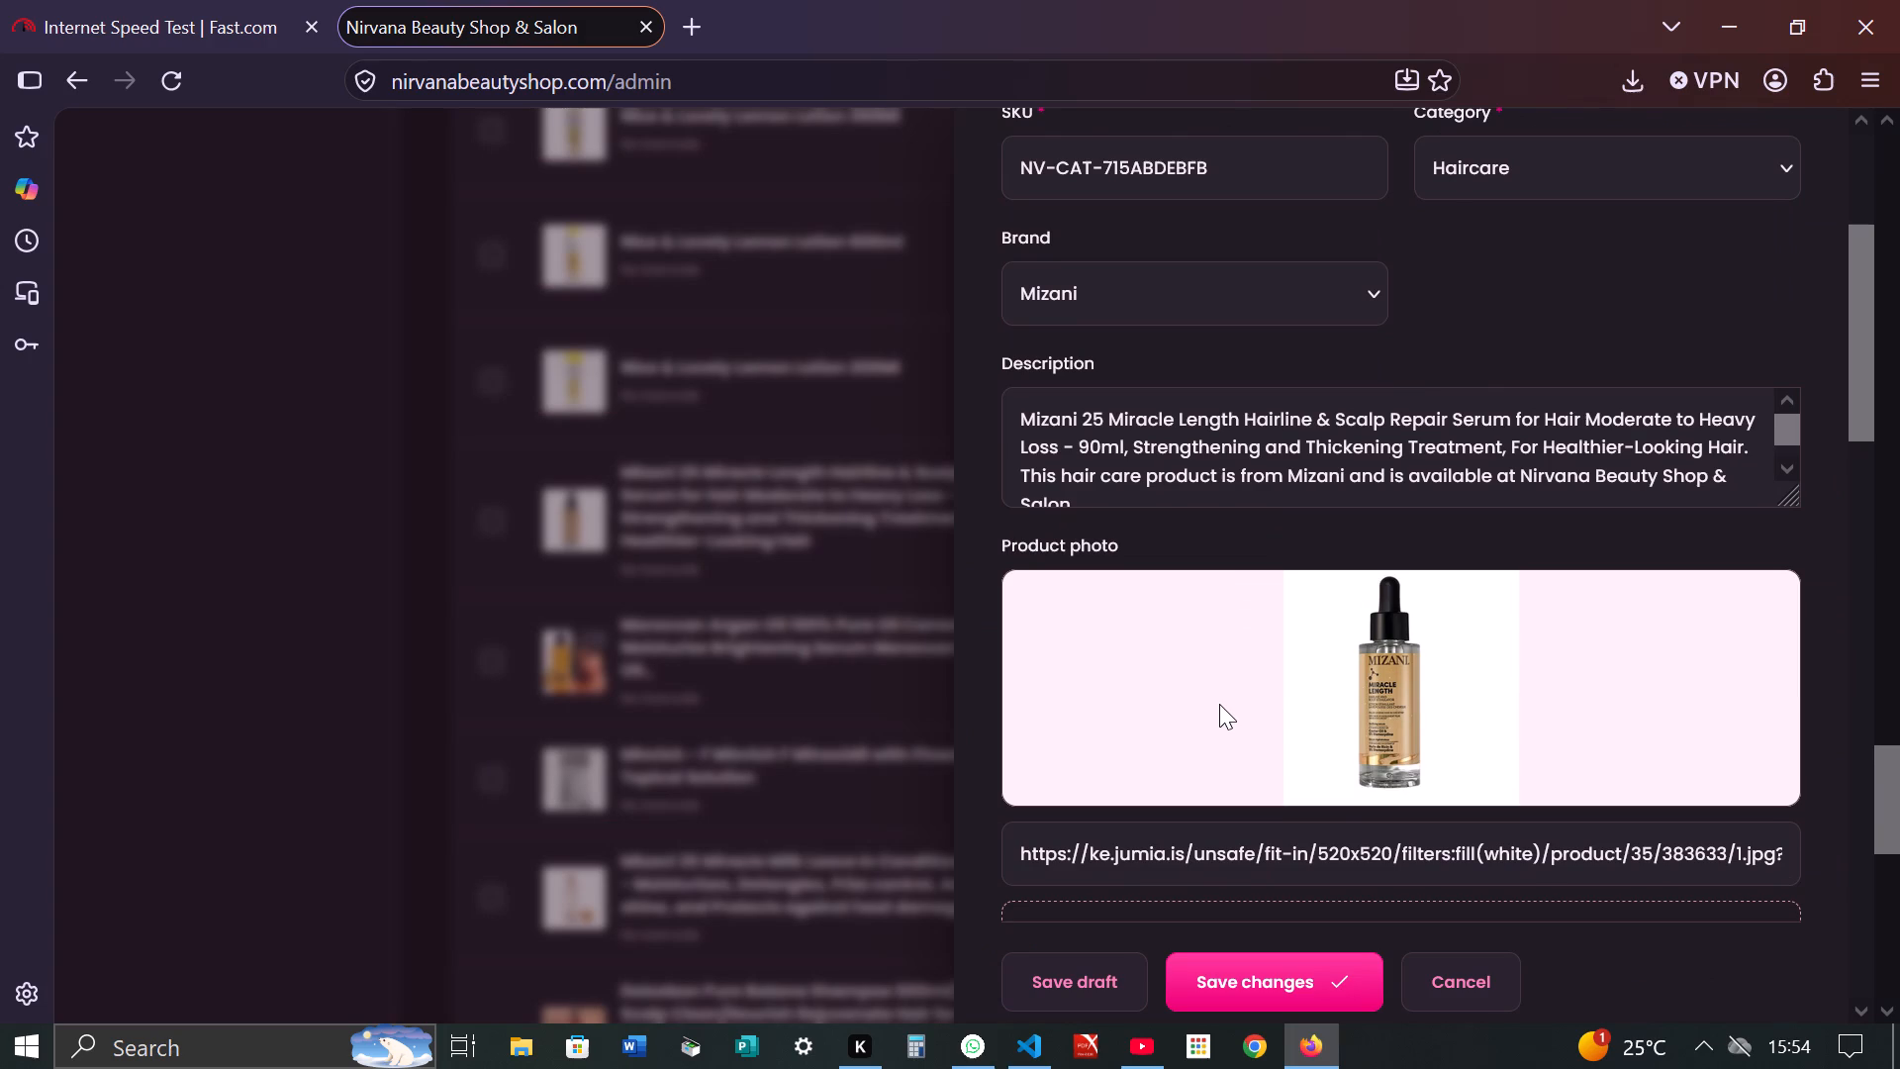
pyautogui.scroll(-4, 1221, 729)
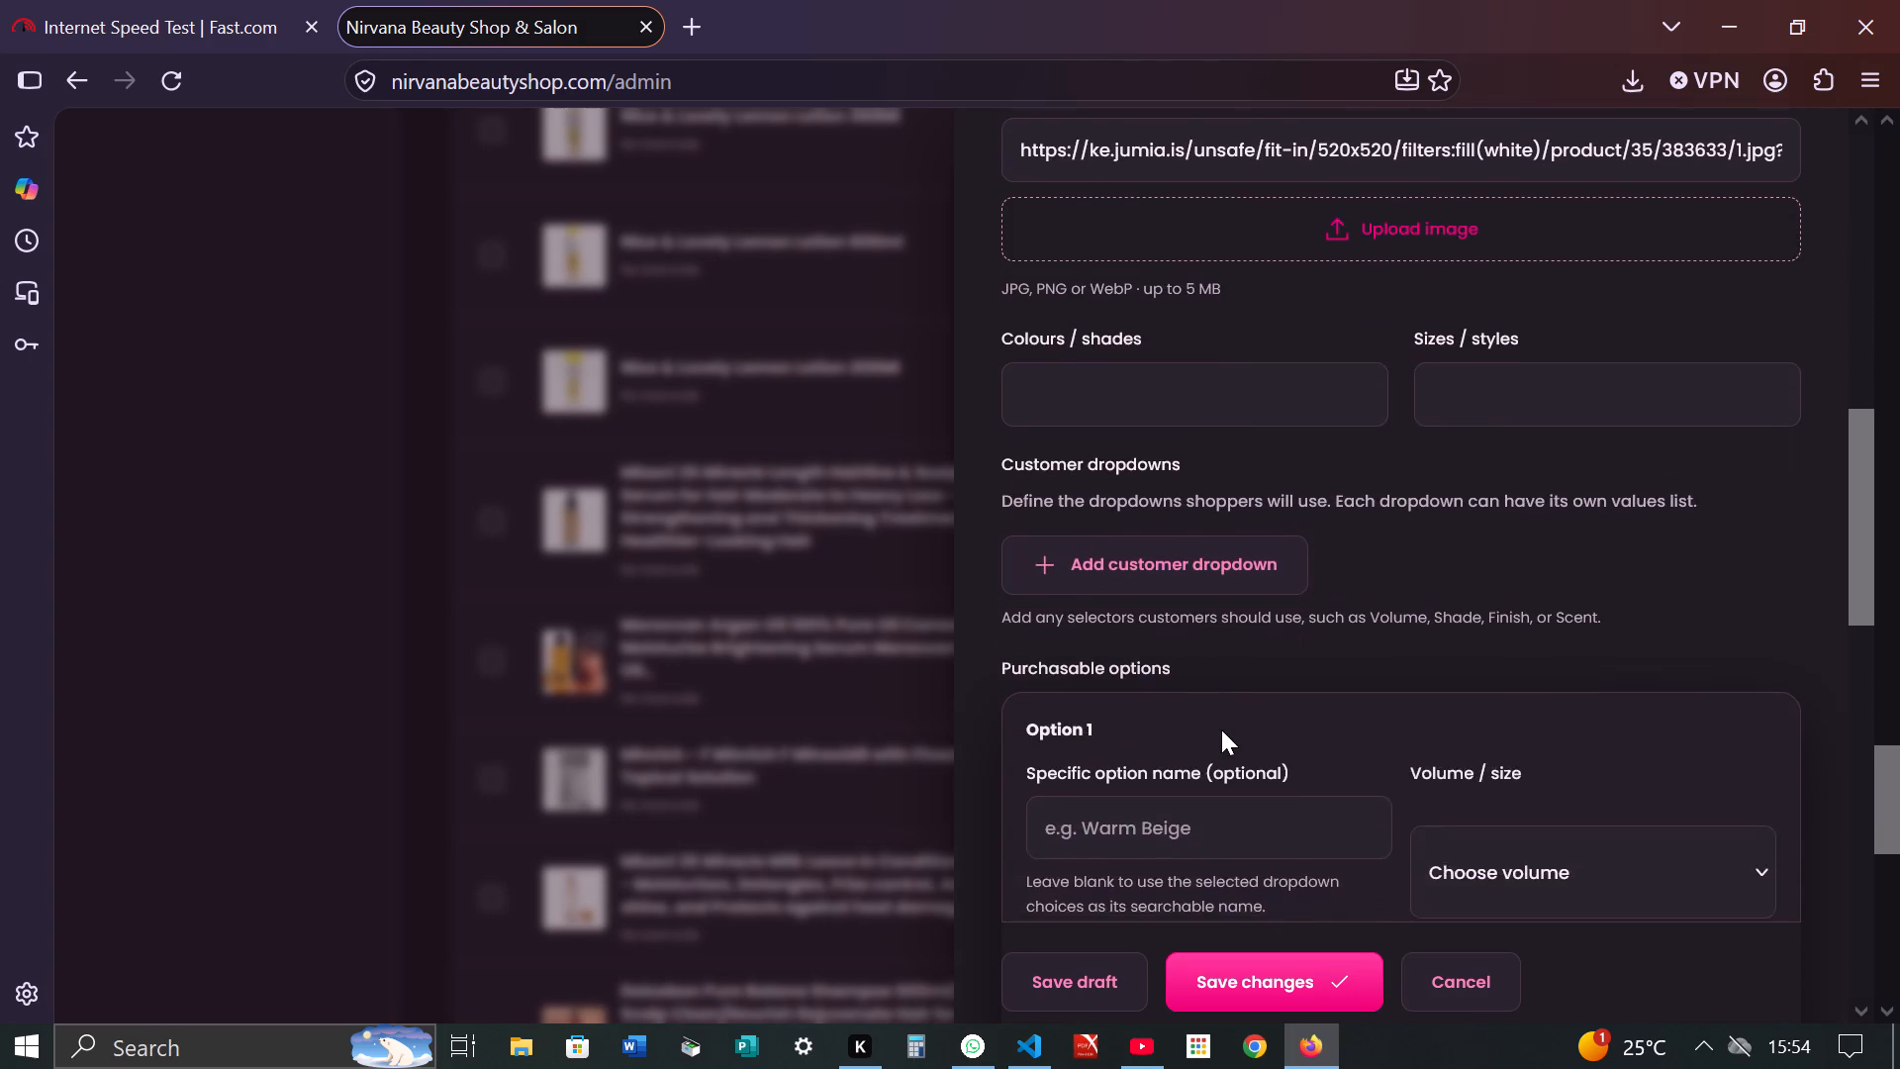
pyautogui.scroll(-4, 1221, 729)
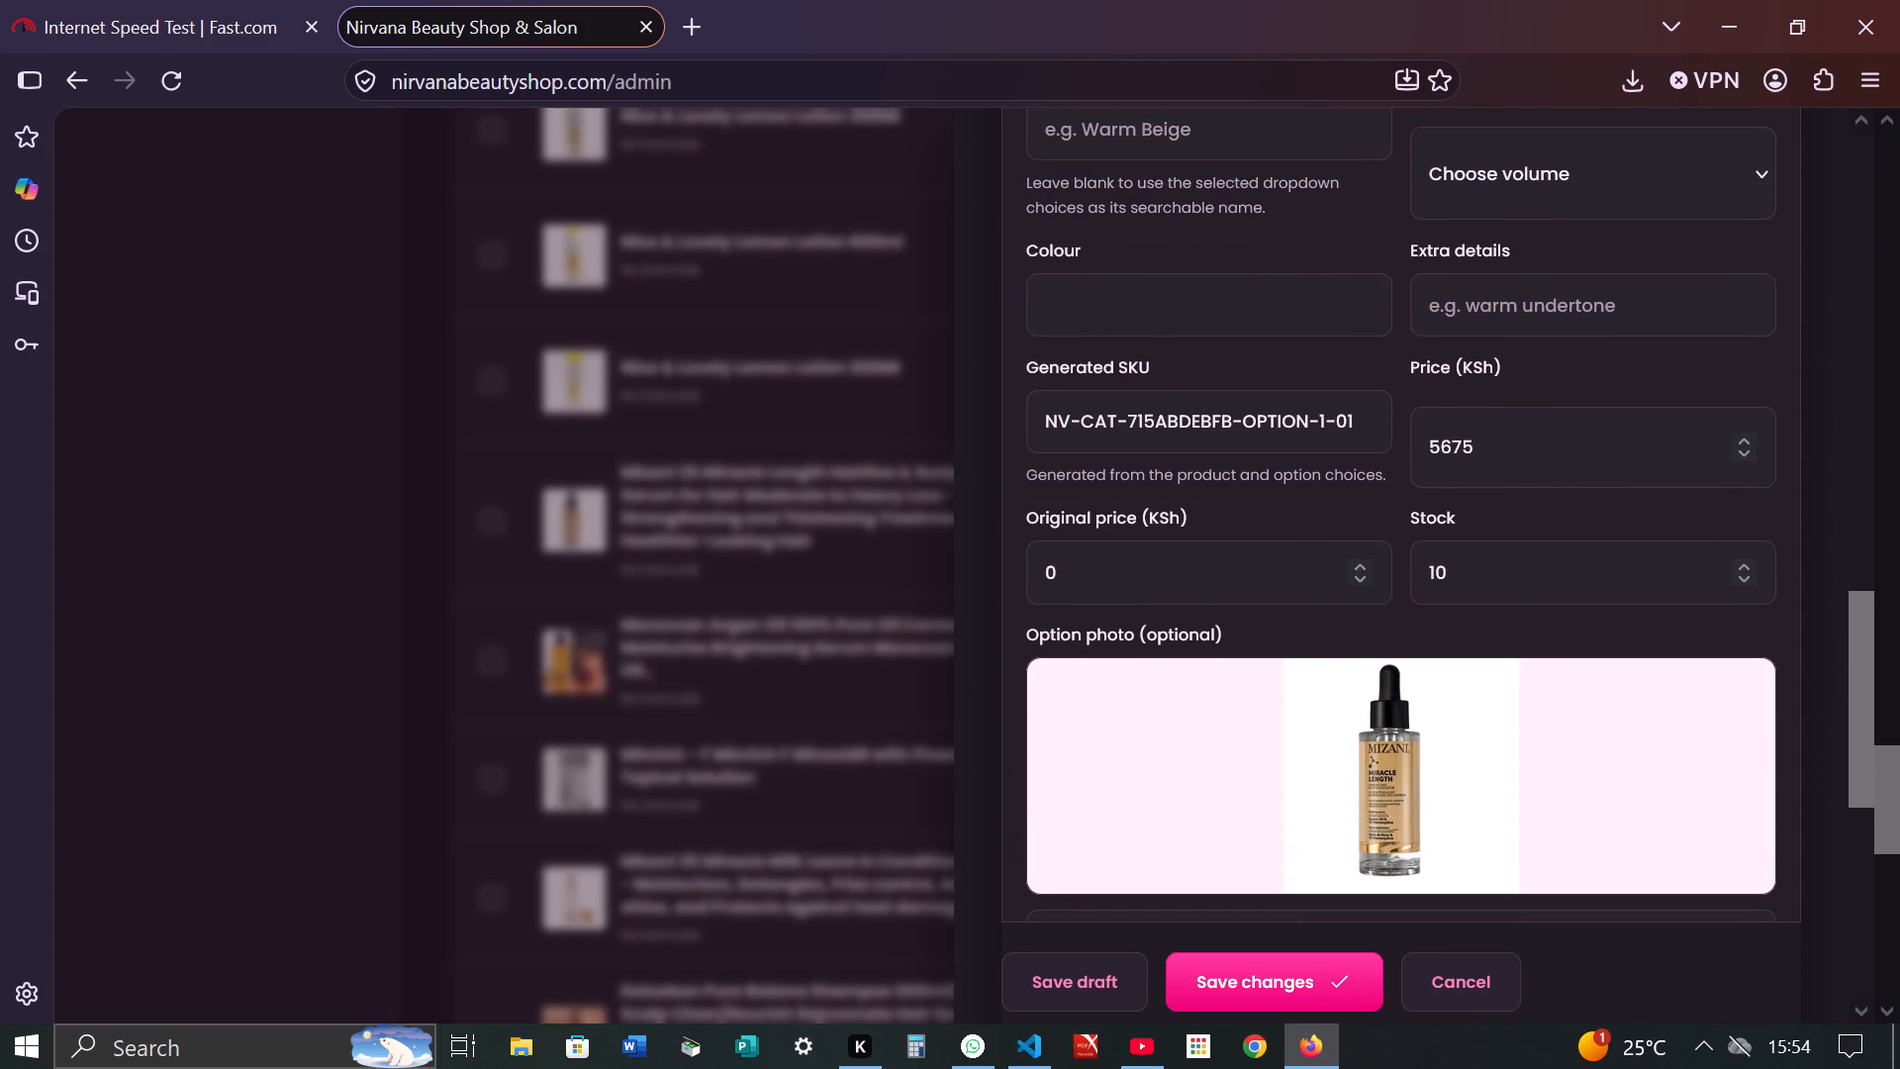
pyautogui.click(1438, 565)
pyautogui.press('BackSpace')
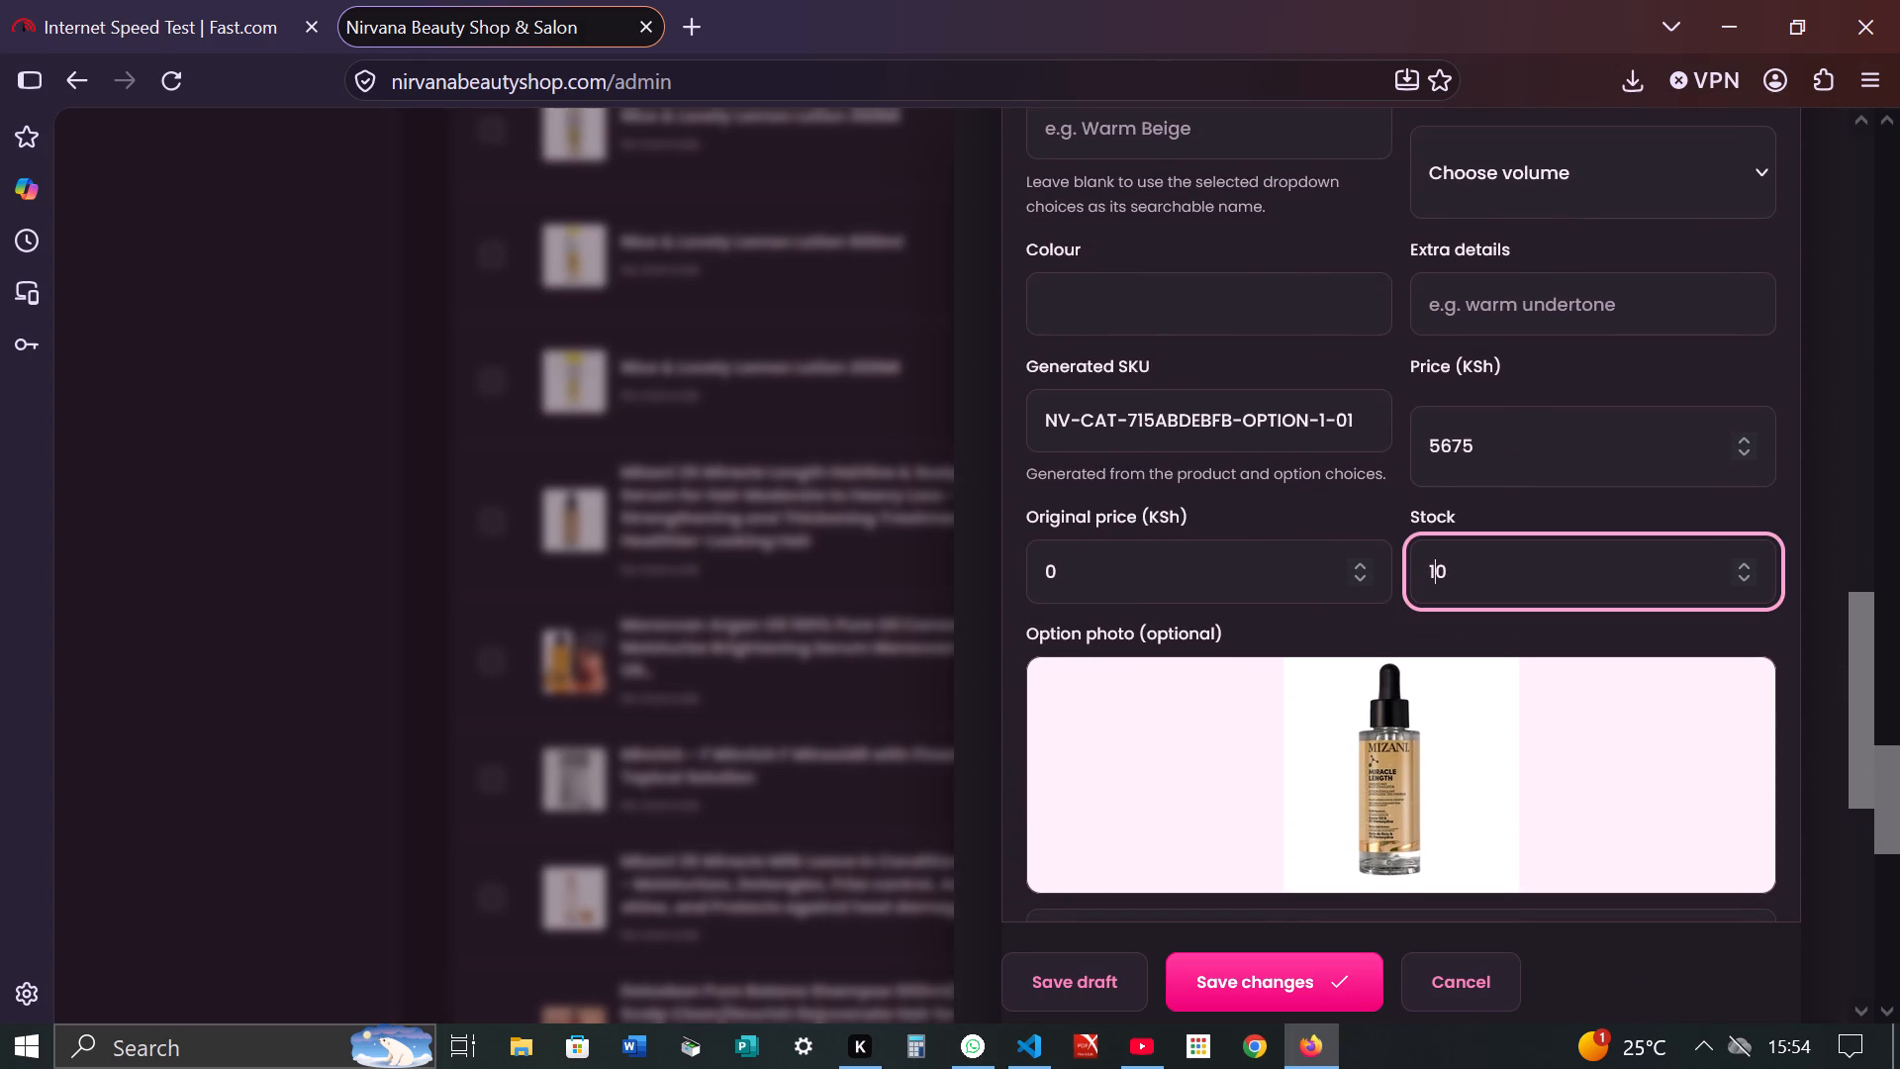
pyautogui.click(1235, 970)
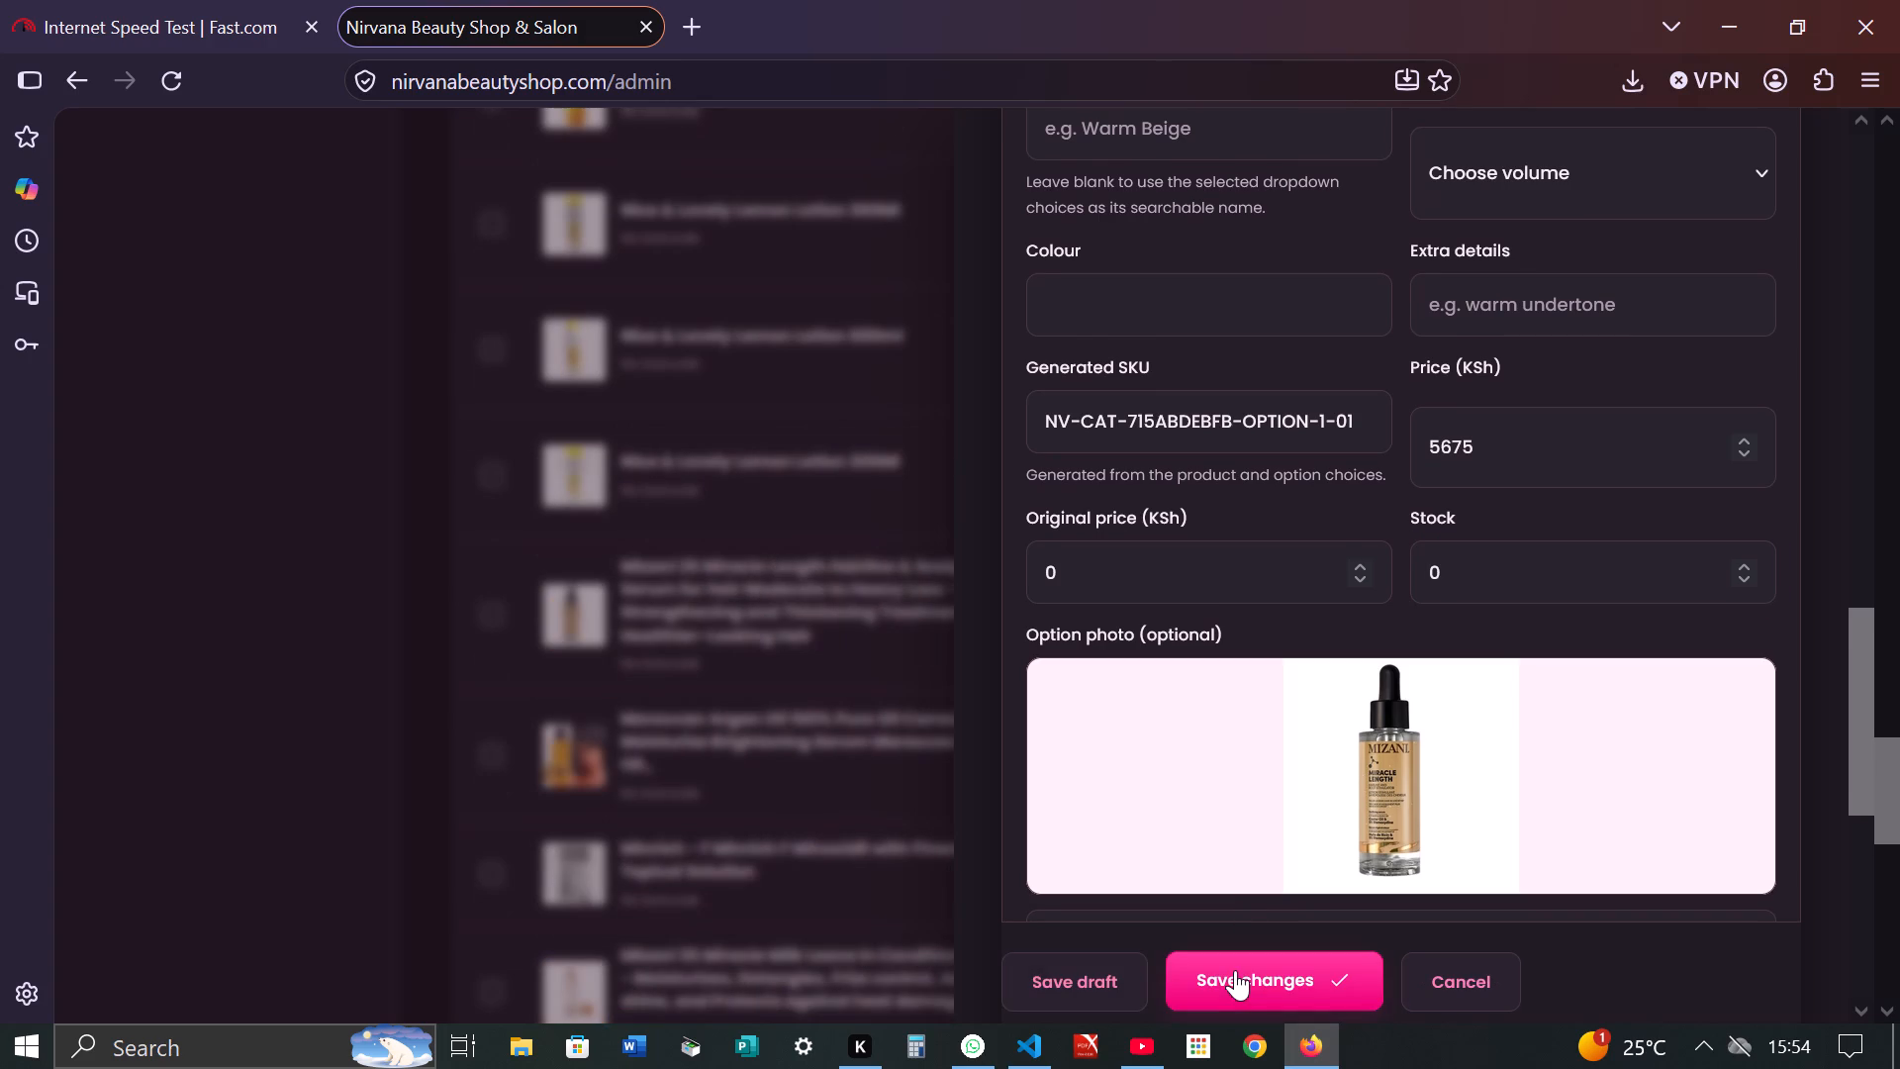
# Examine the highlighted general product name field of the Mizani serum record through to the end of its text.
pyautogui.scroll(8, 1235, 970)
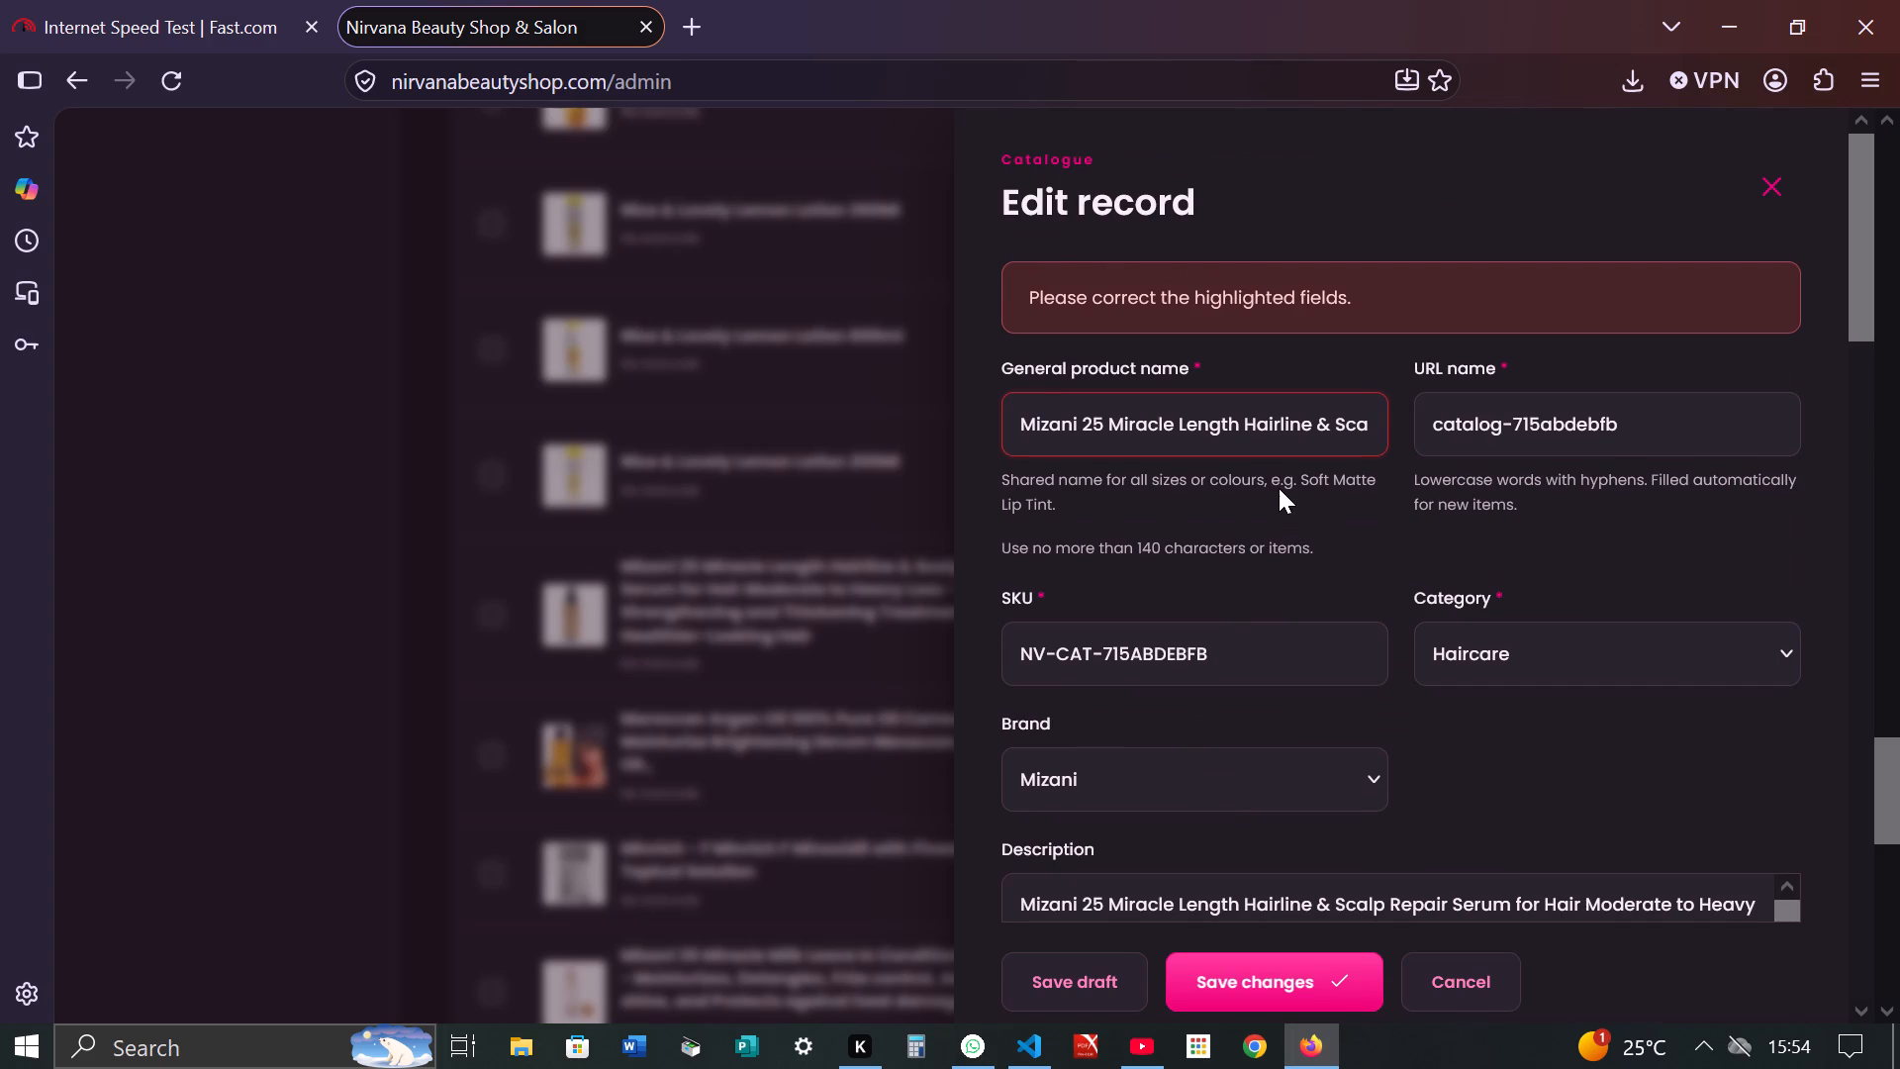
pyautogui.click(1300, 423)
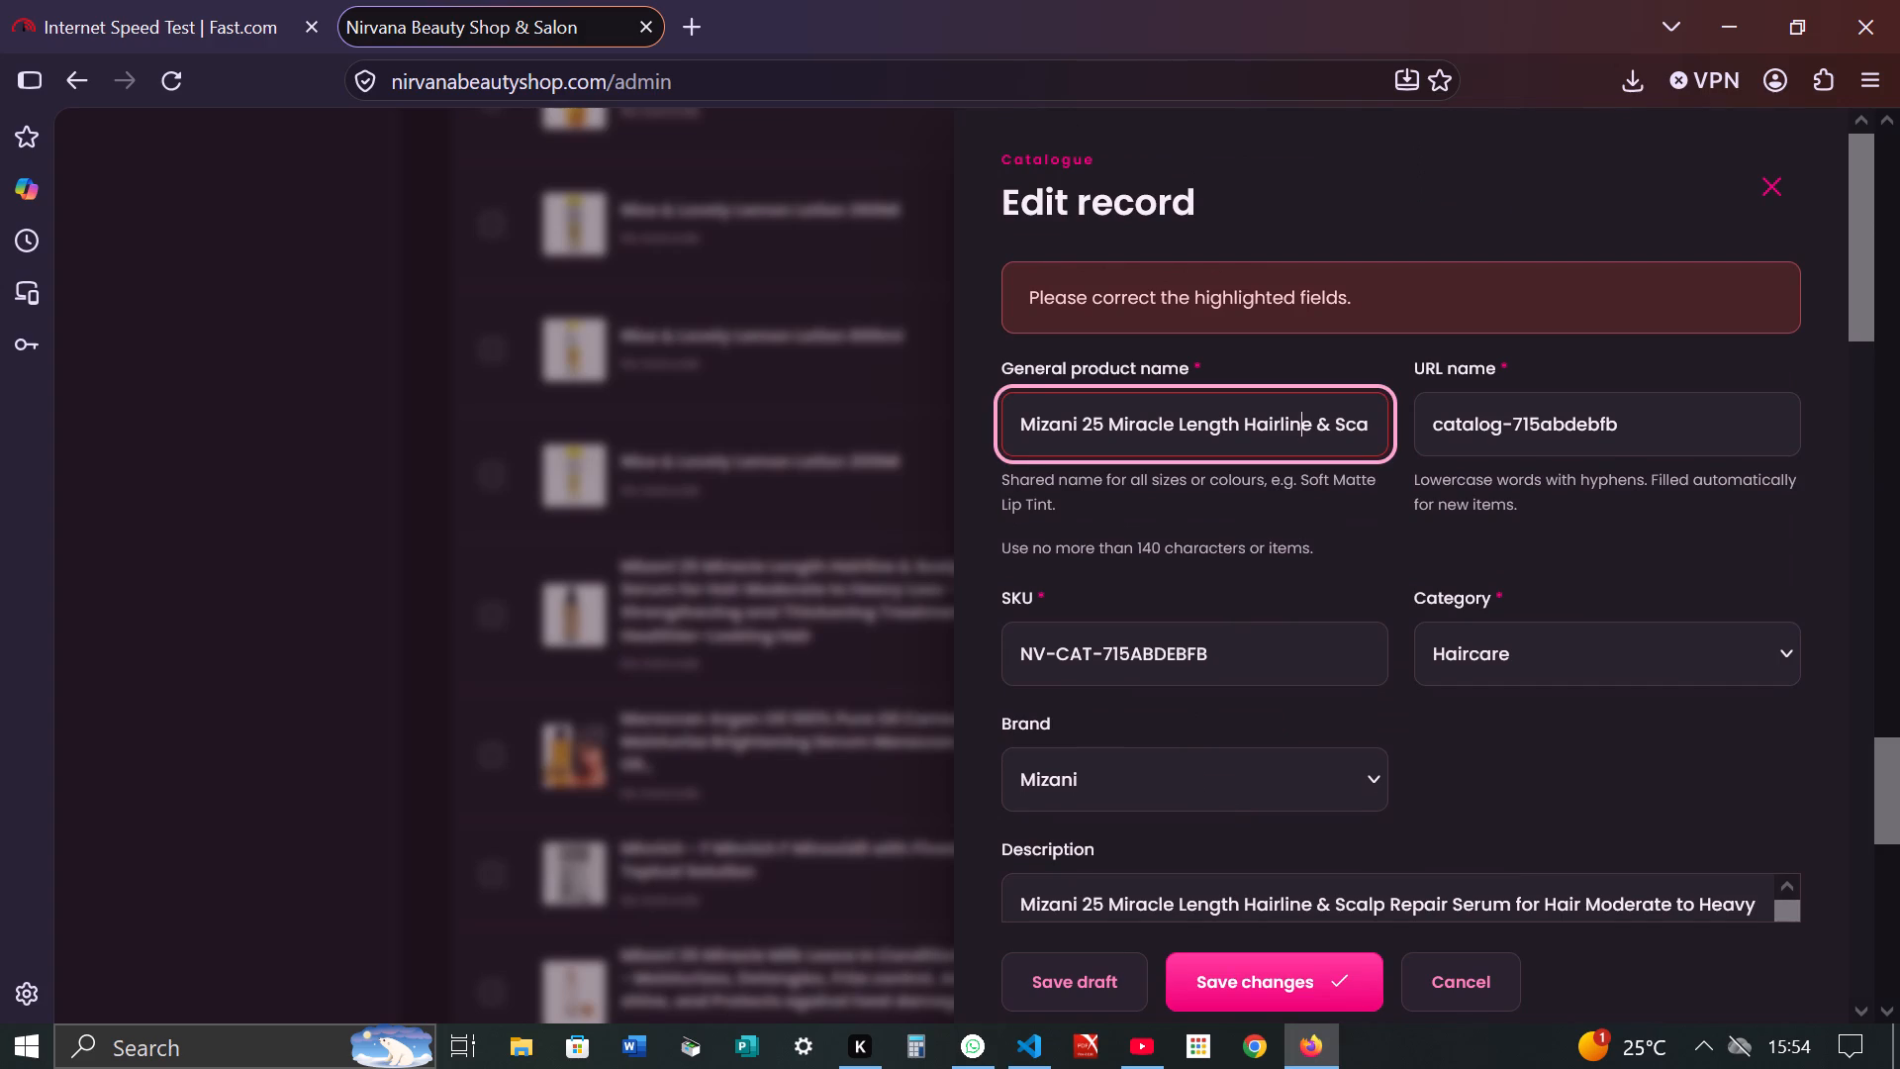
pyautogui.click(1457, 418)
pyautogui.click(1346, 430)
pyautogui.press('Right')
pyautogui.press('Right')
pyautogui.press('Right')
pyautogui.press('Right')
pyautogui.press('Right')
pyautogui.press('Right')
pyautogui.press('Right')
pyautogui.press('Right')
pyautogui.press('Right')
pyautogui.press('Right')
pyautogui.press('Right')
pyautogui.press('Right')
pyautogui.press('Right')
pyautogui.press('Right')
pyautogui.press('Right')
pyautogui.press('Right')
pyautogui.press('Right')
pyautogui.press('Right')
pyautogui.press('Right')
pyautogui.press('Right')
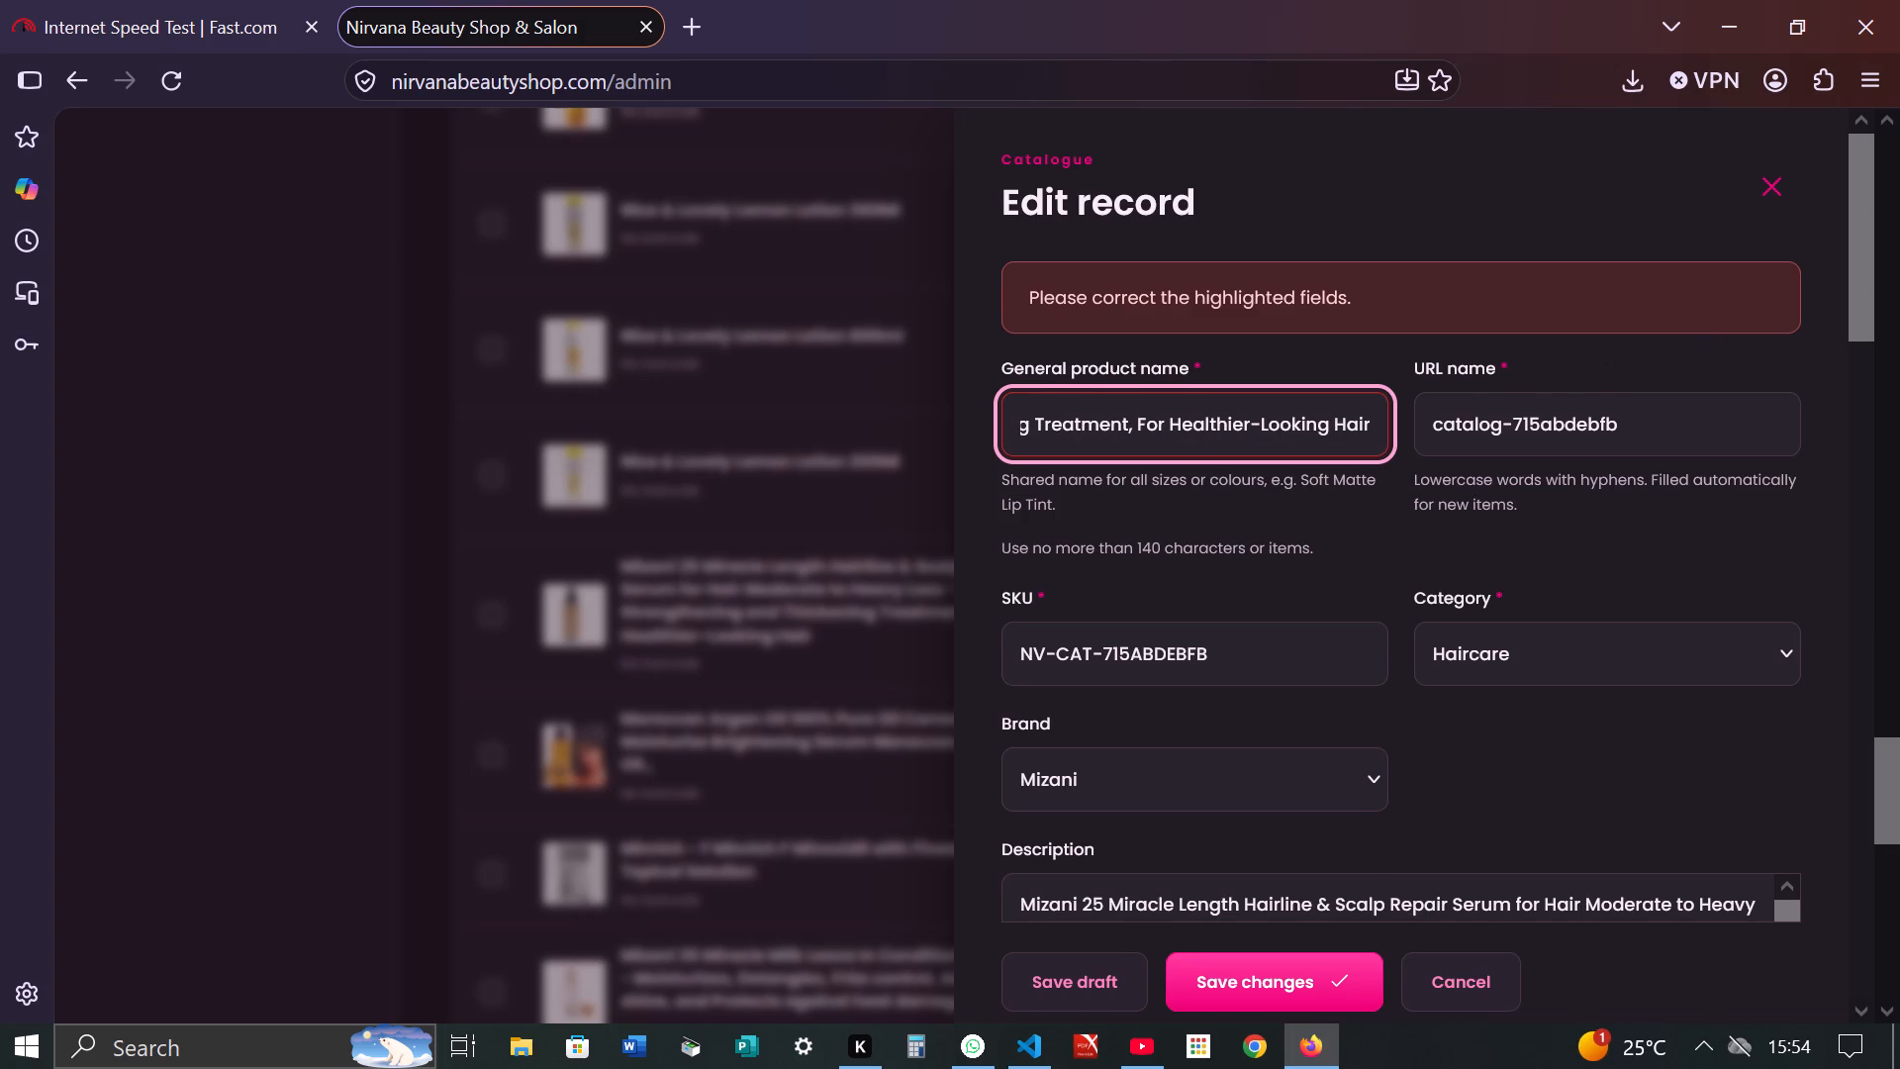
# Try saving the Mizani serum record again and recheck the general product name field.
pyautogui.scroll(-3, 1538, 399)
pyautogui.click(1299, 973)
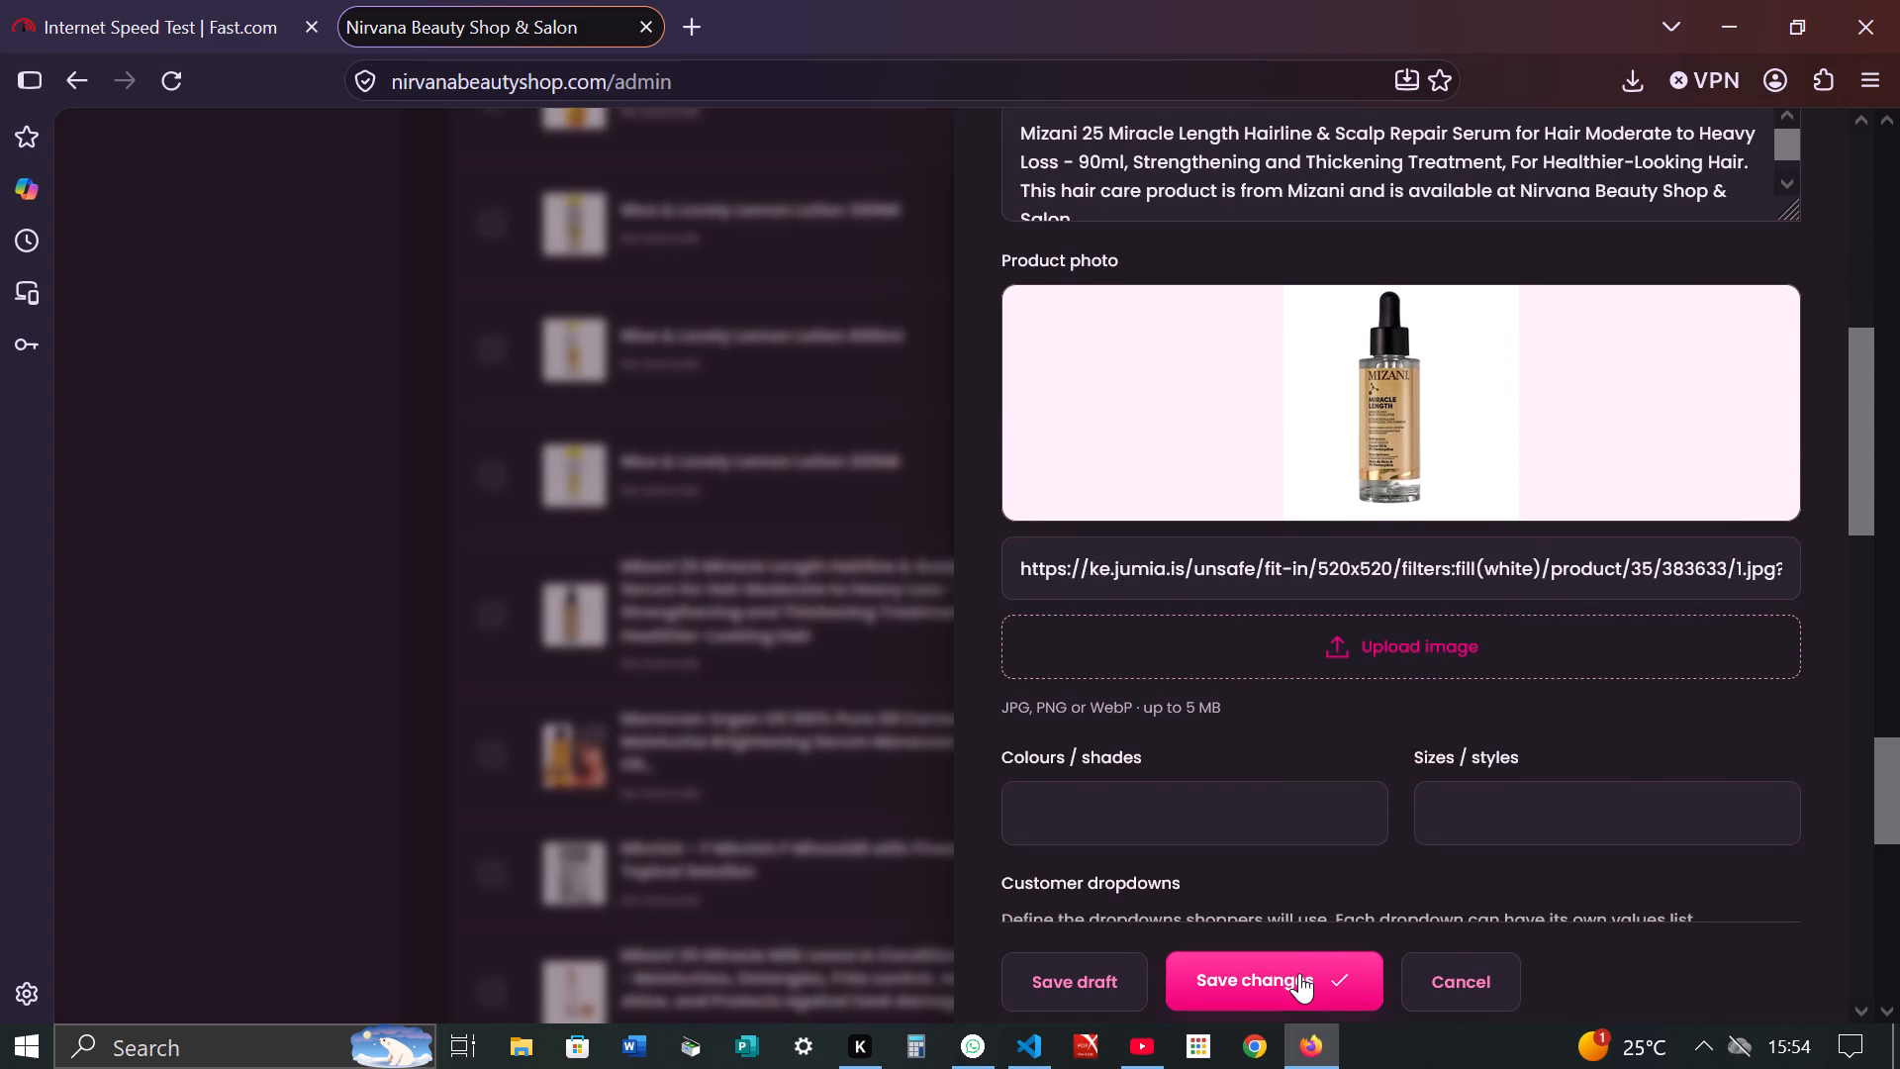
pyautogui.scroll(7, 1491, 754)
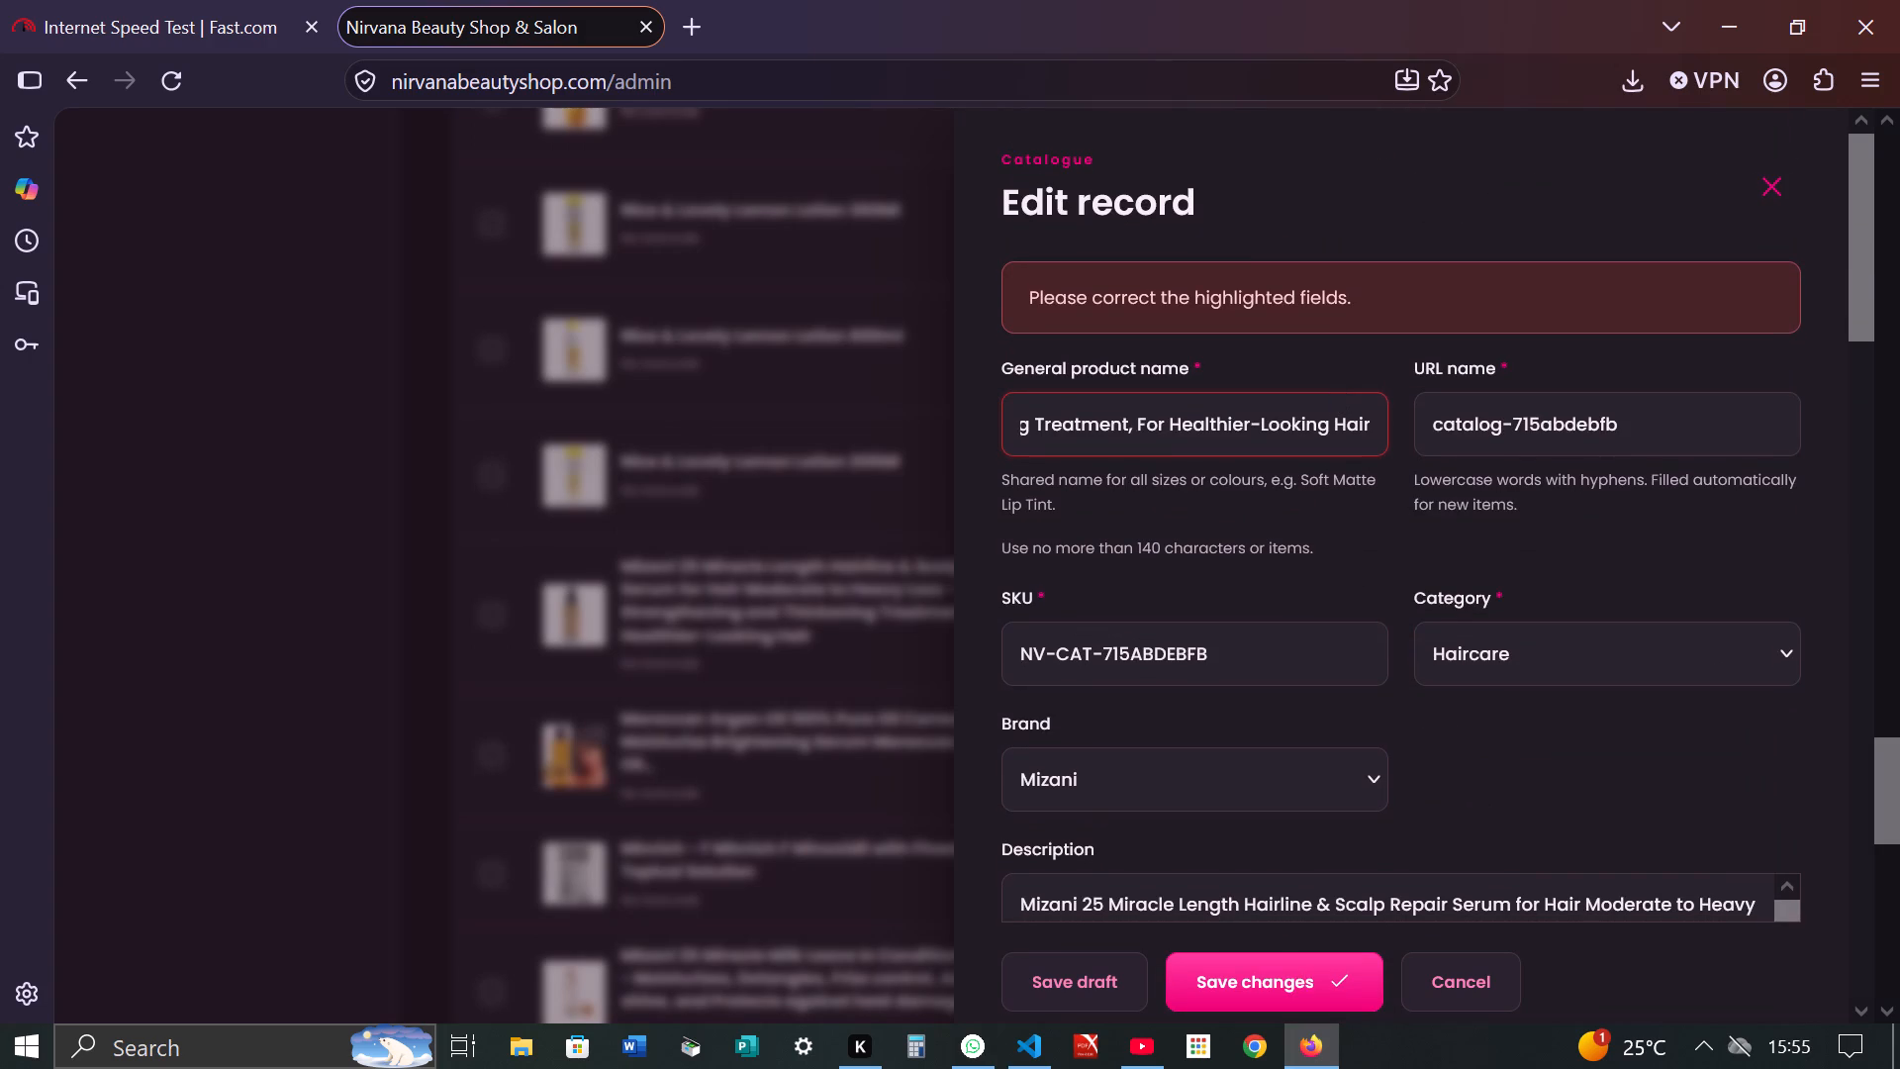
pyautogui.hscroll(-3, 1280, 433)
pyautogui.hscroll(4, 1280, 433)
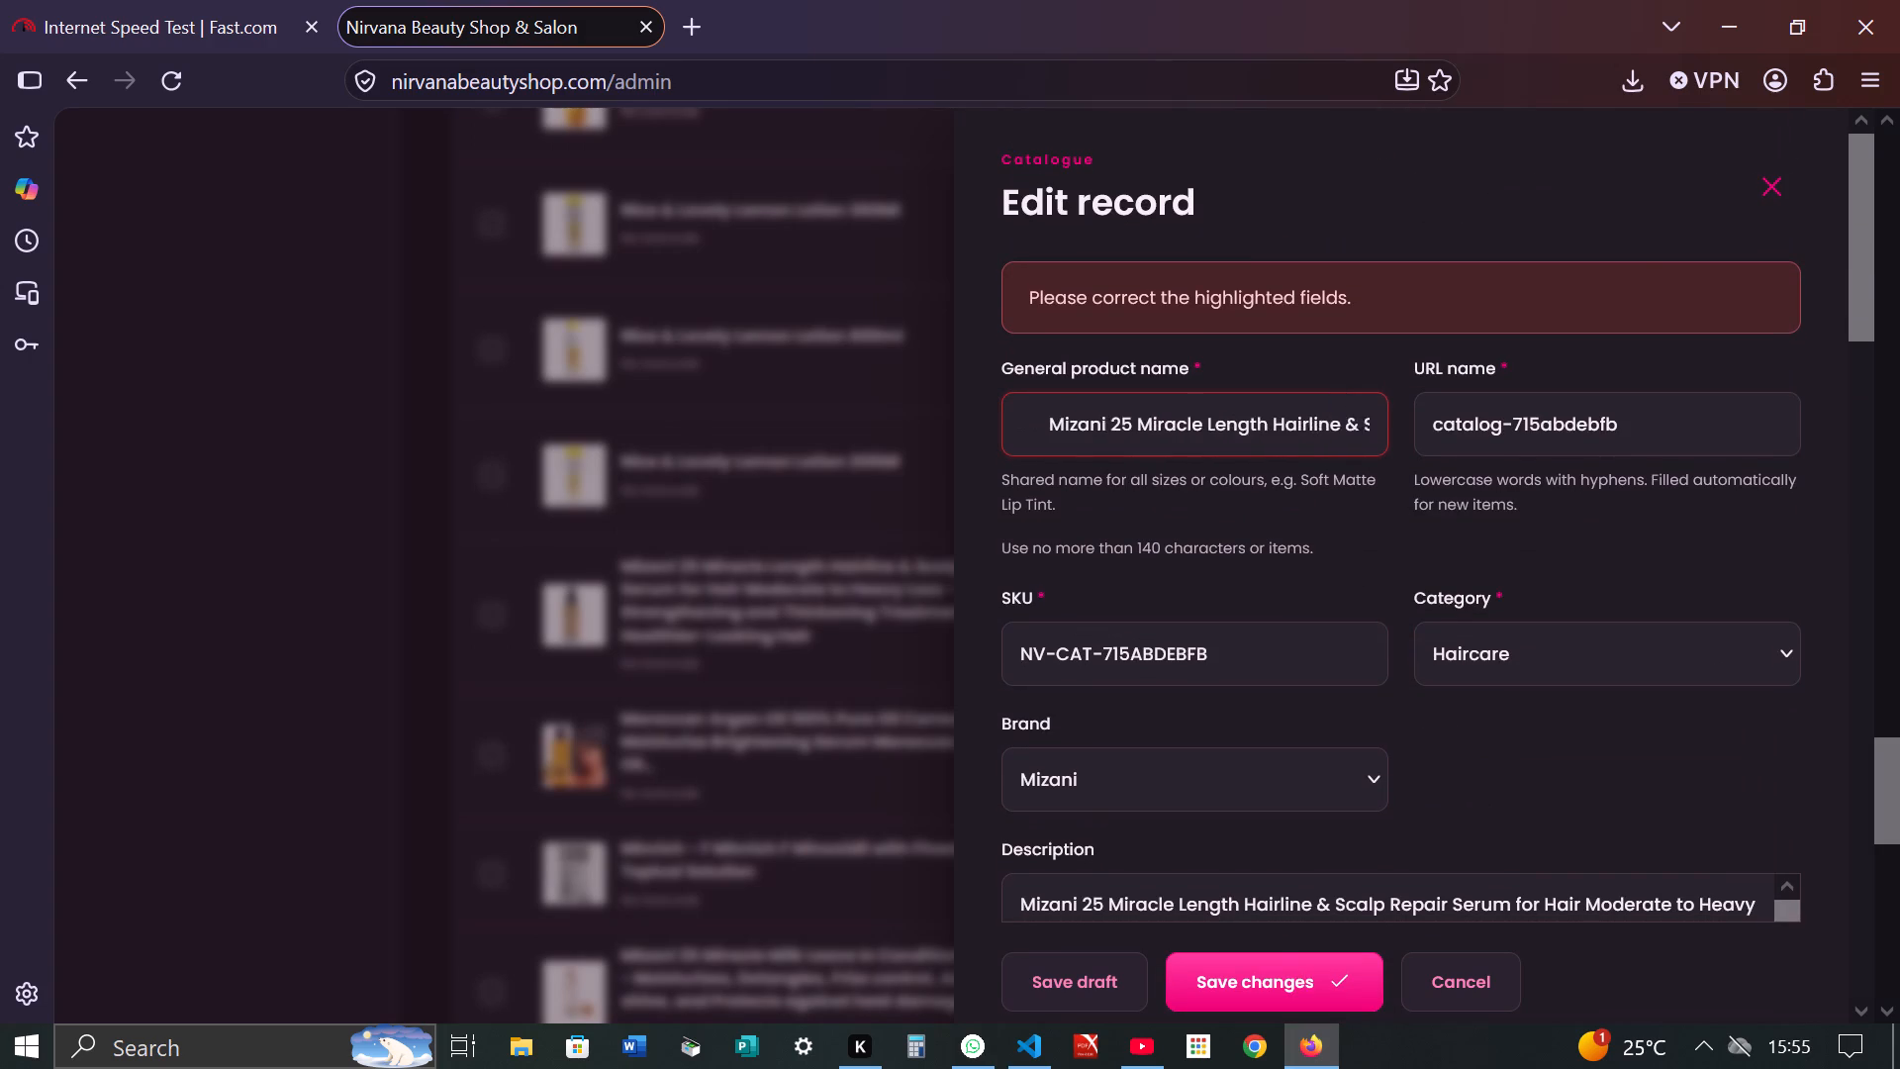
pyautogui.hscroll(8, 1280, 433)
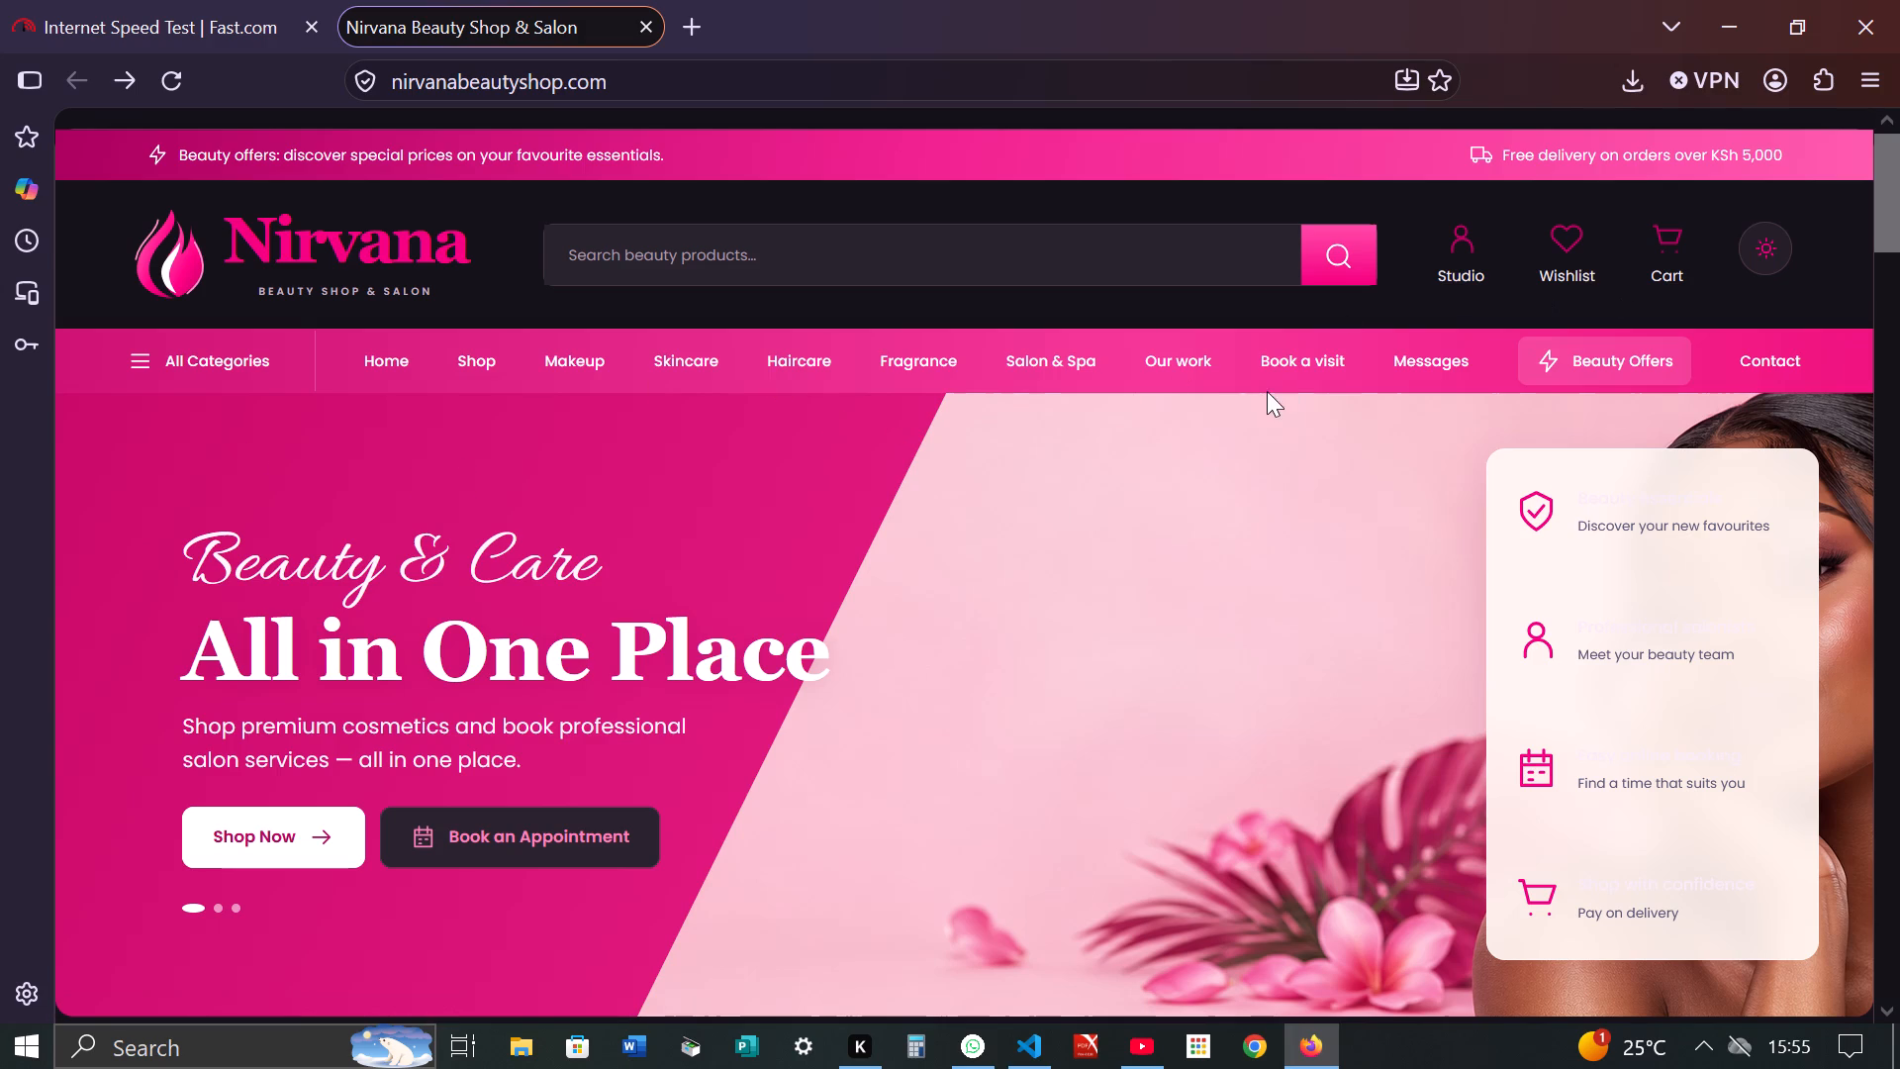
# Switch to YouTube, confirm that the video is still being watched, and return to the Nirvana Beauty Shop site.
pyautogui.click(1322, 1033)
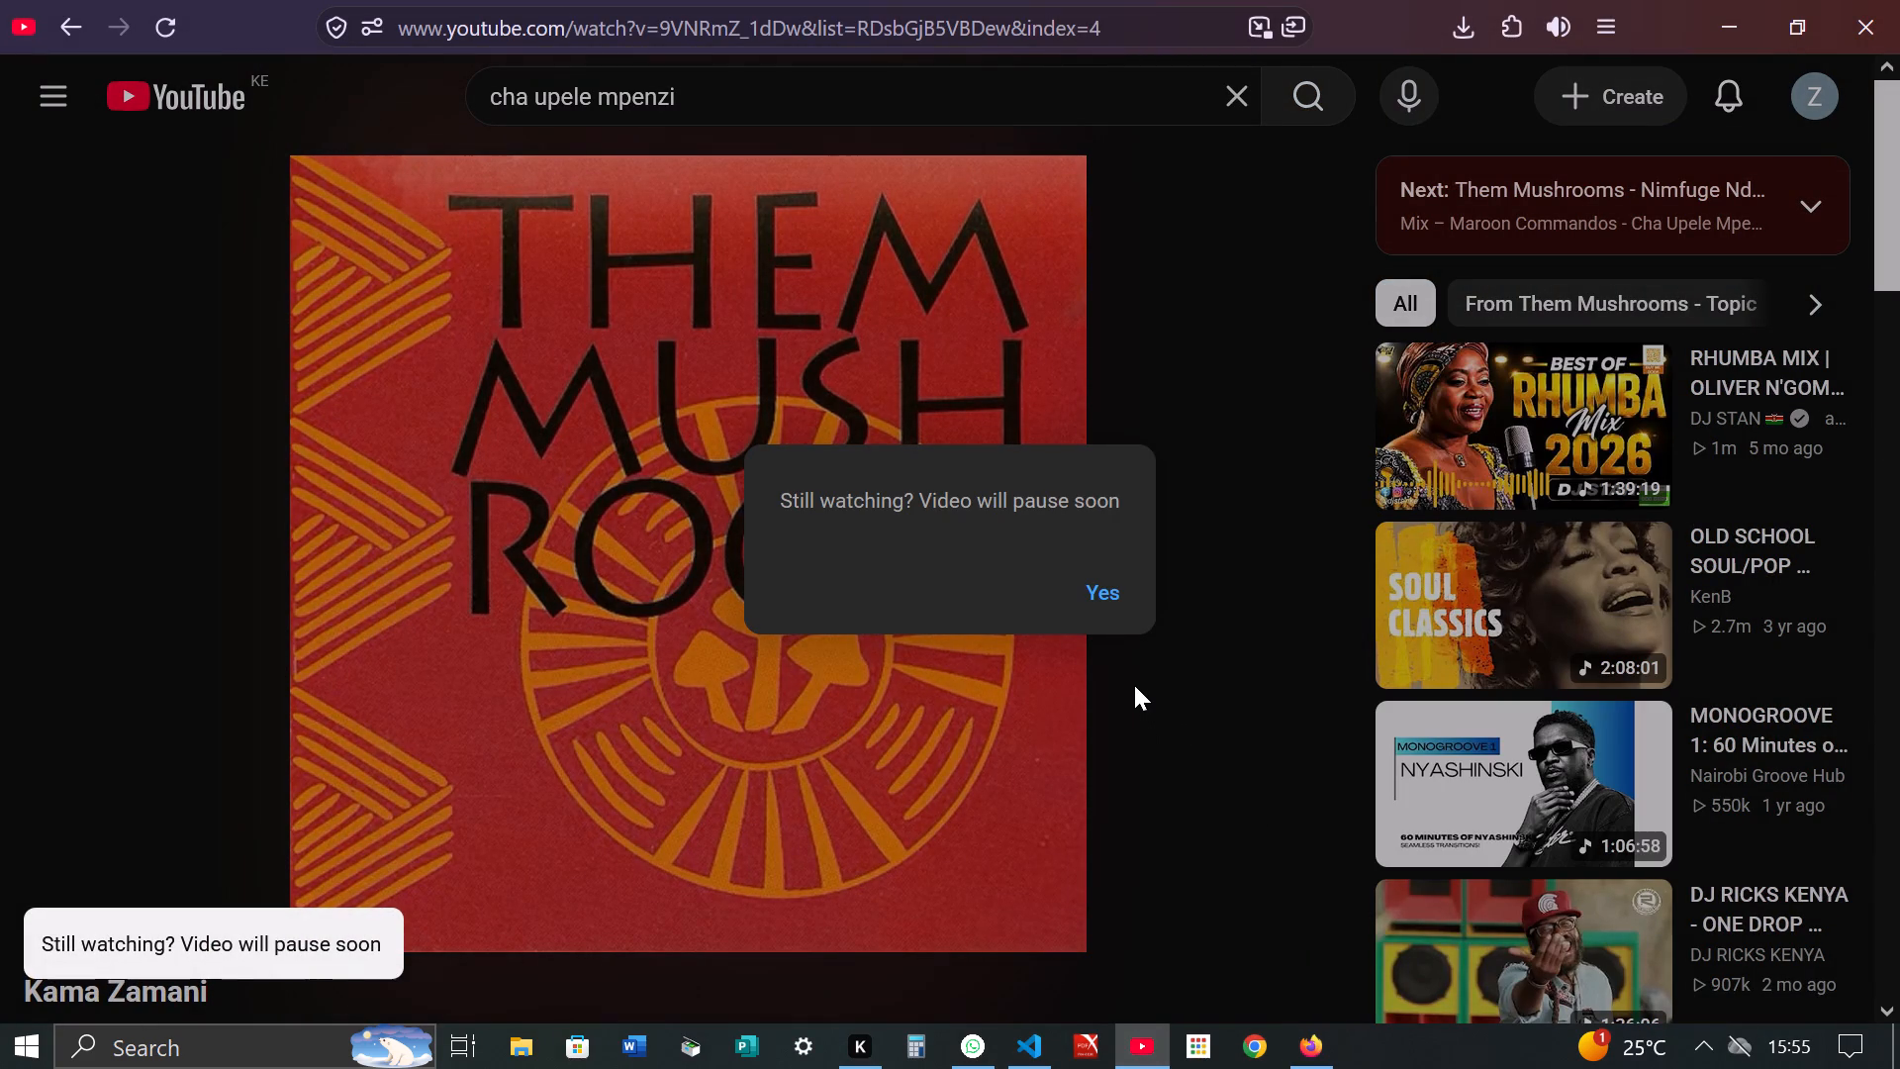
pyautogui.click(1096, 601)
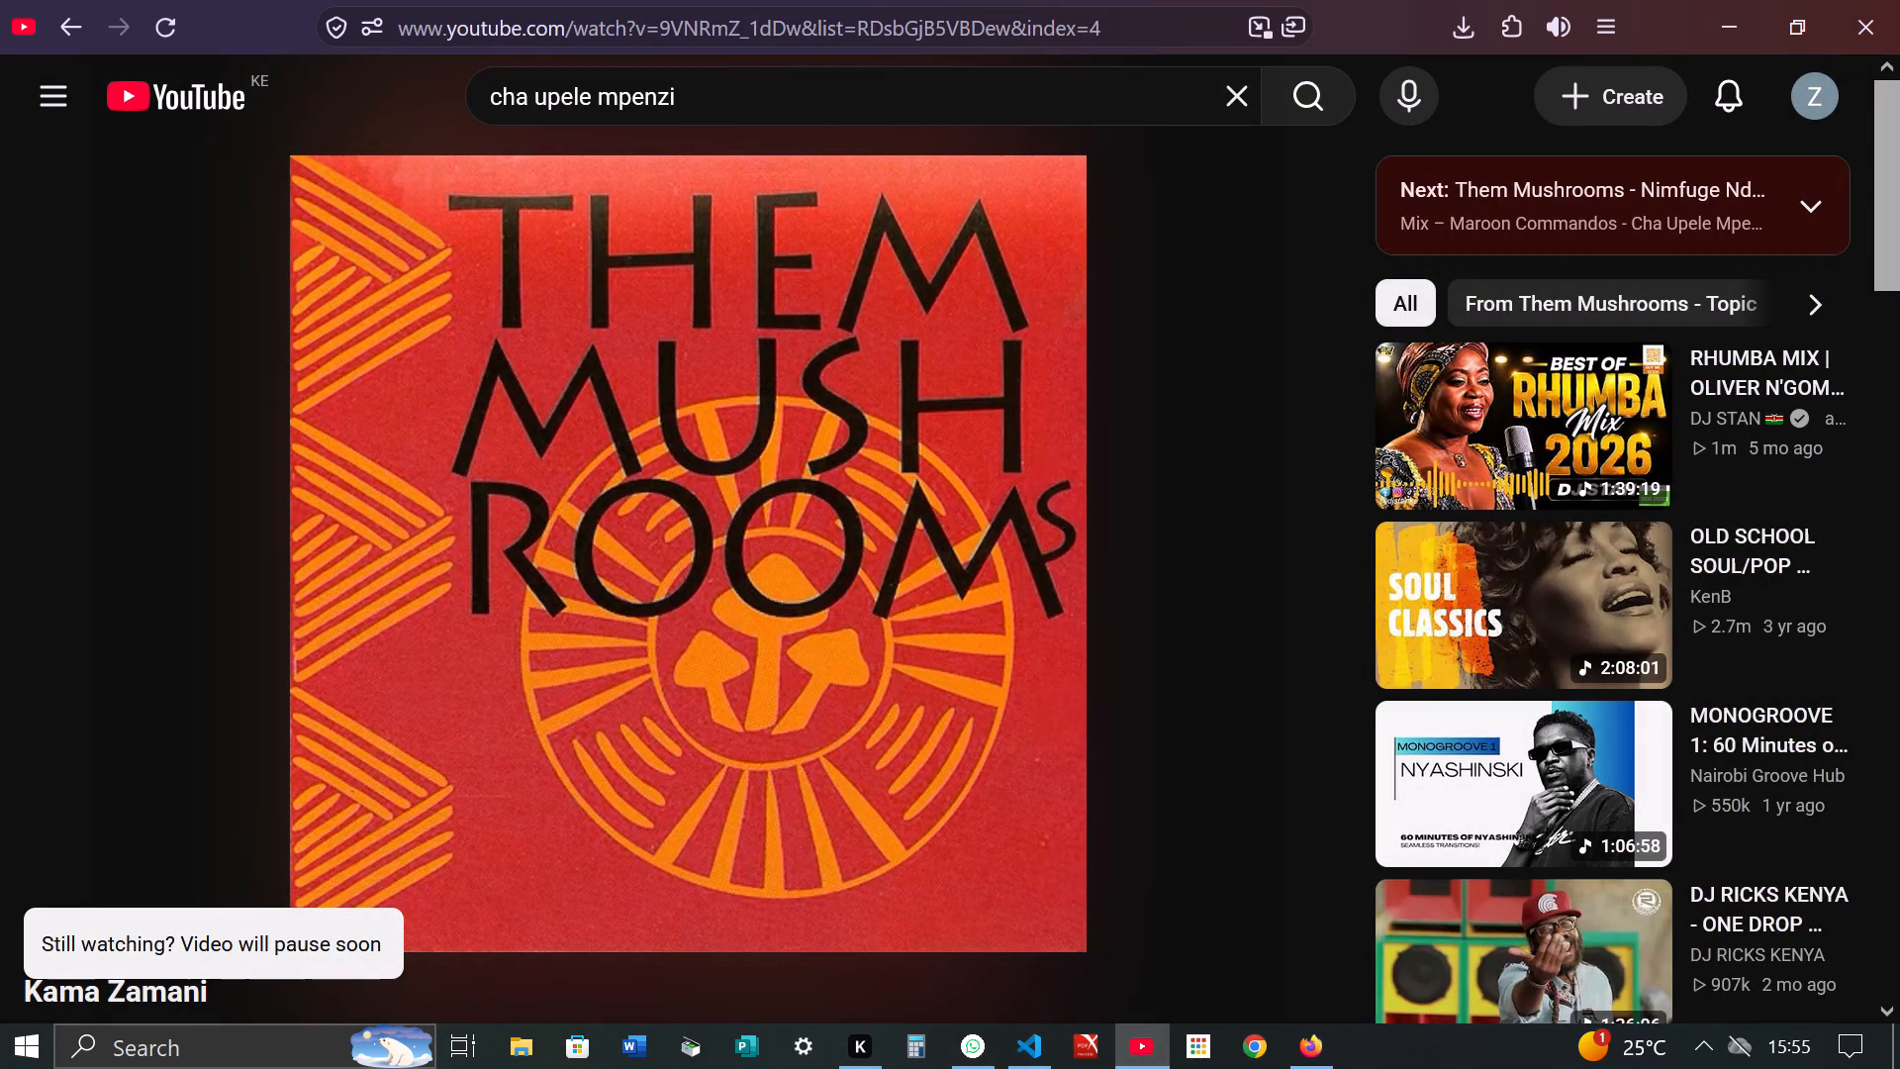
pyautogui.click(1306, 1040)
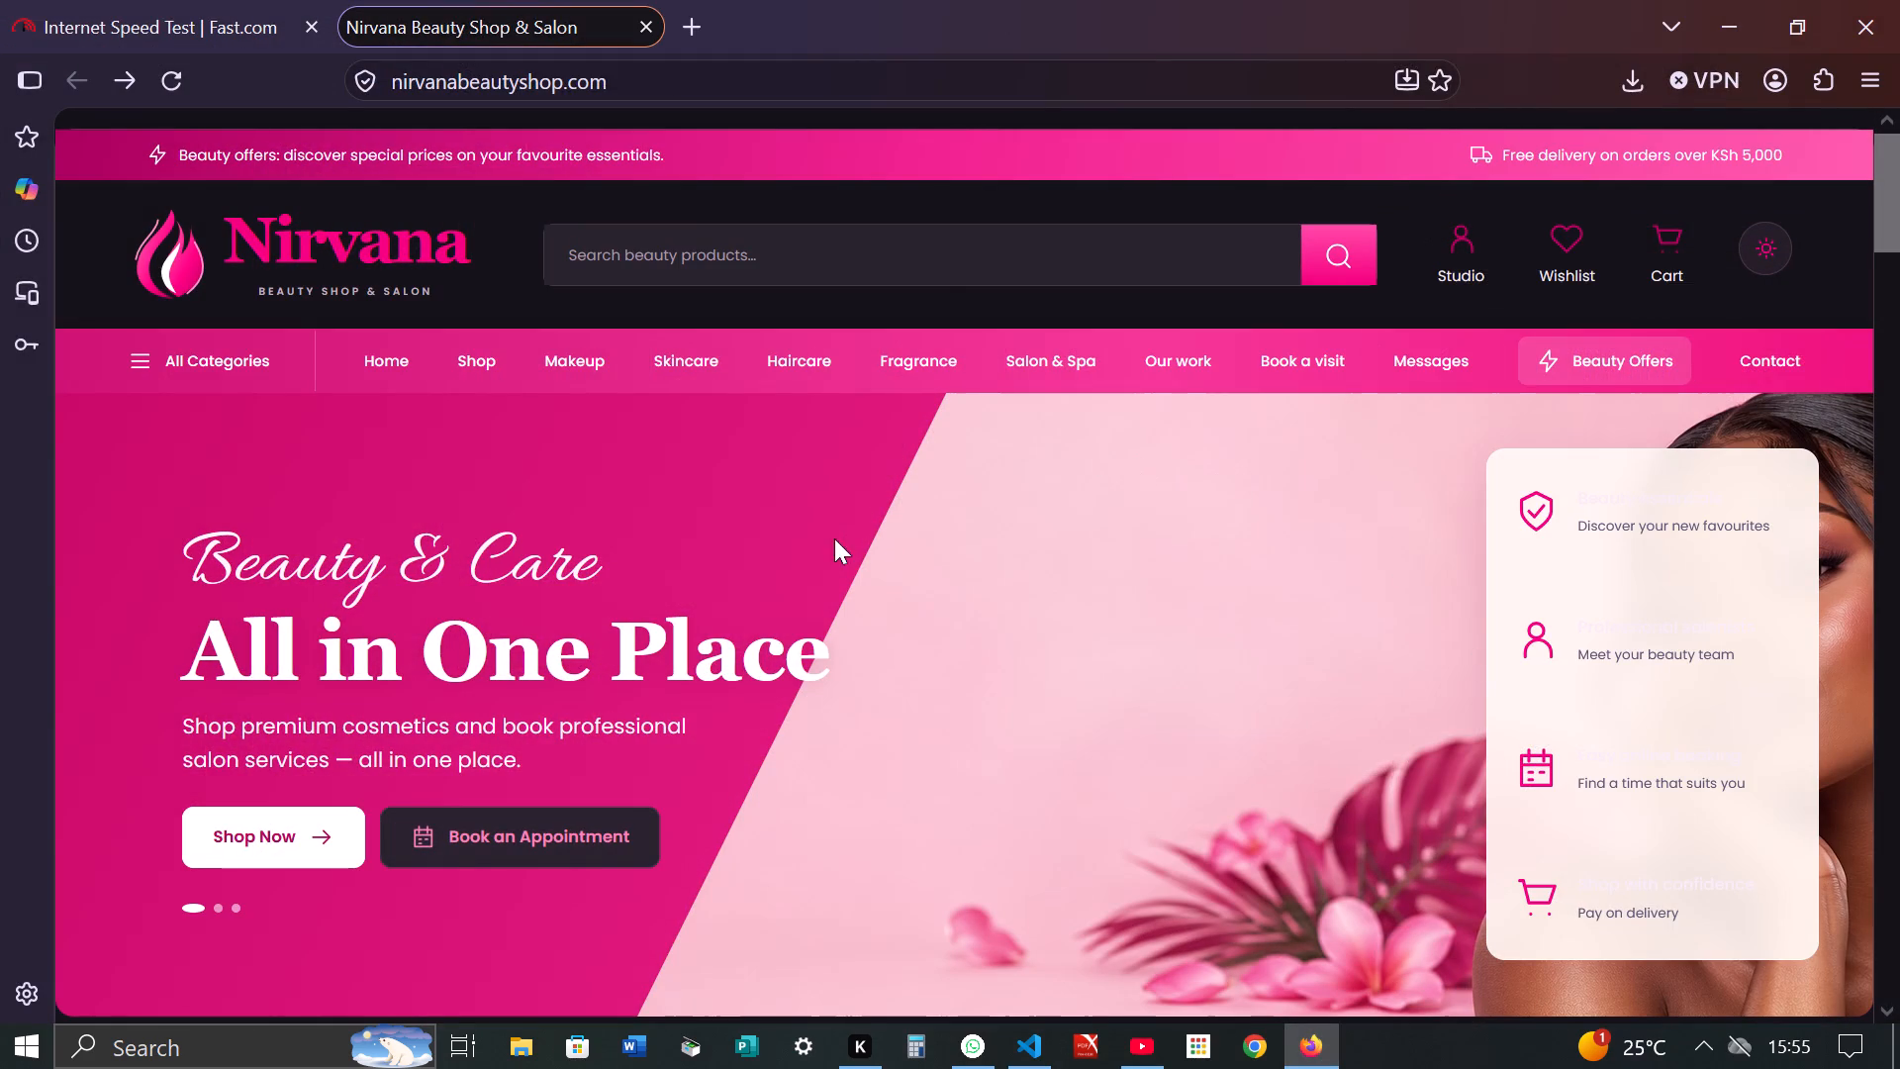
# Open the storefront's All Categories shop page and look over its category list and product listing.
pyautogui.scroll(-1, 1036, 692)
pyautogui.scroll(1, 1036, 692)
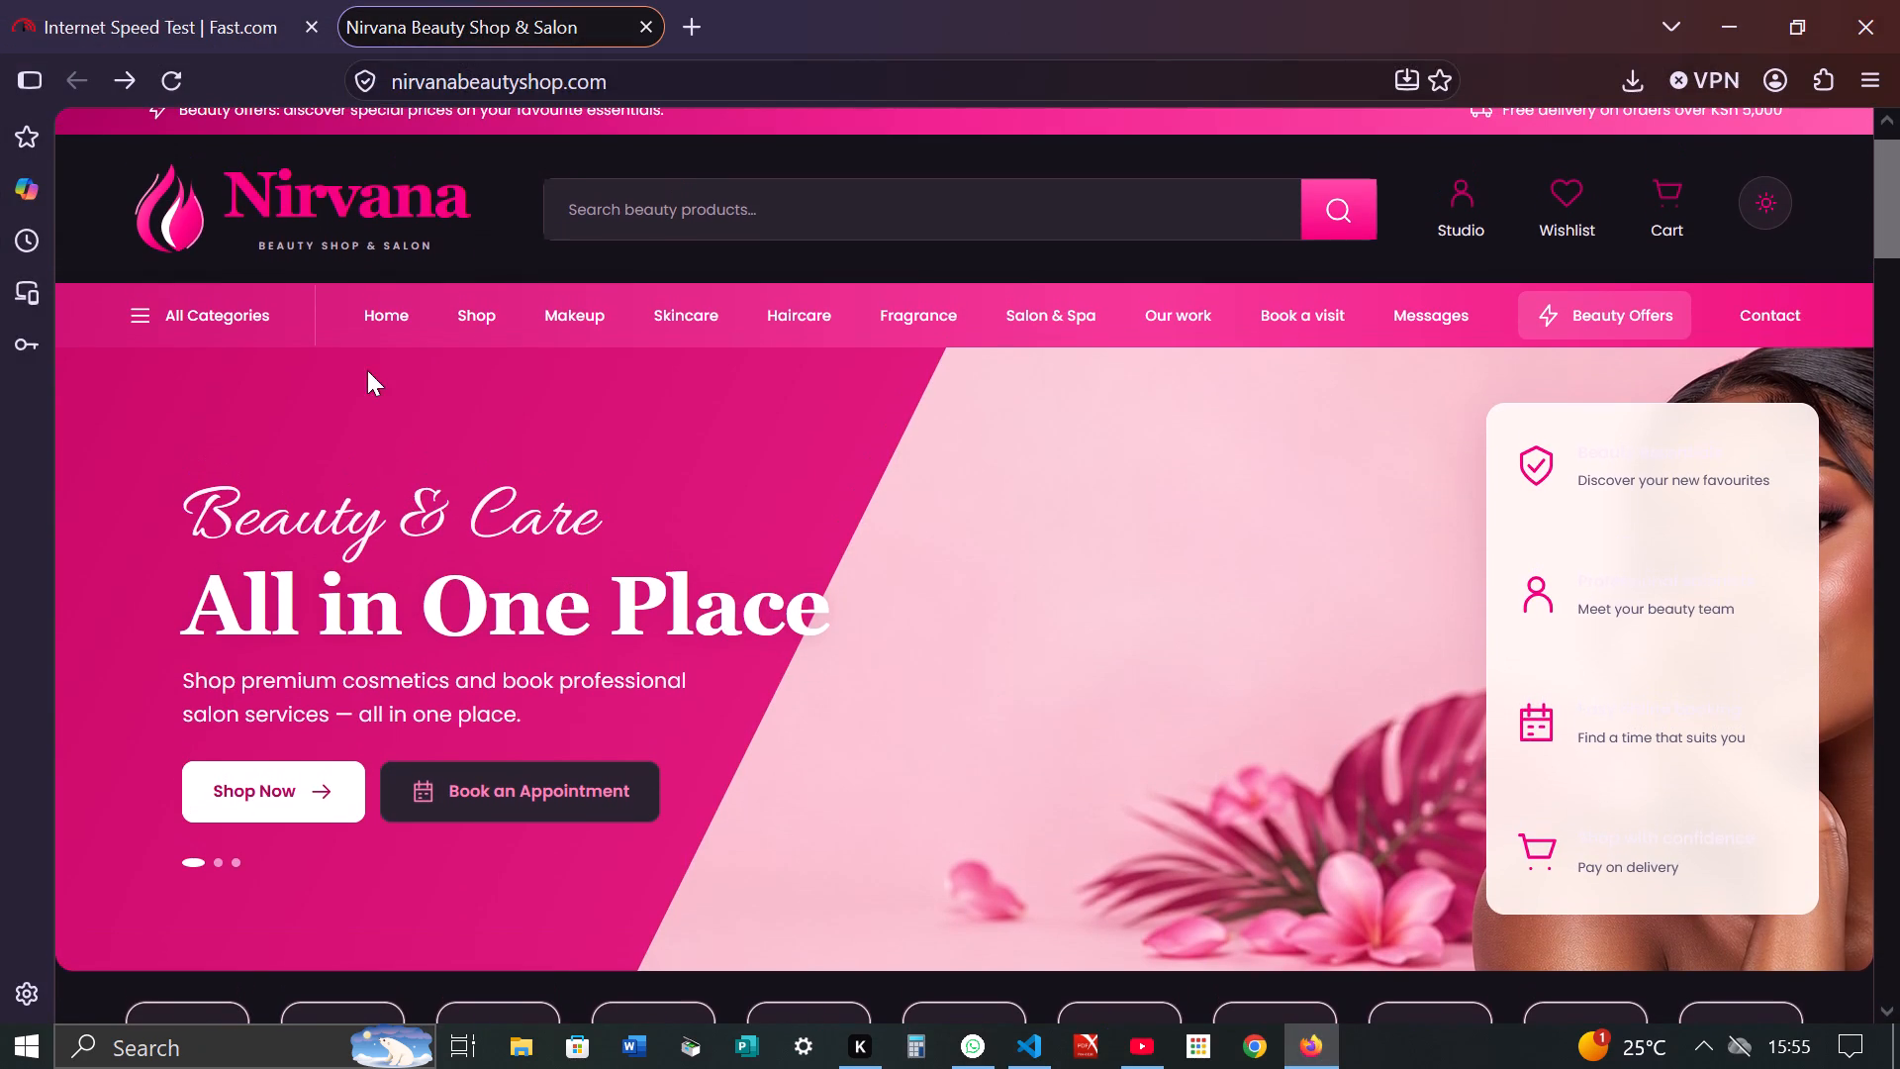
pyautogui.click(139, 309)
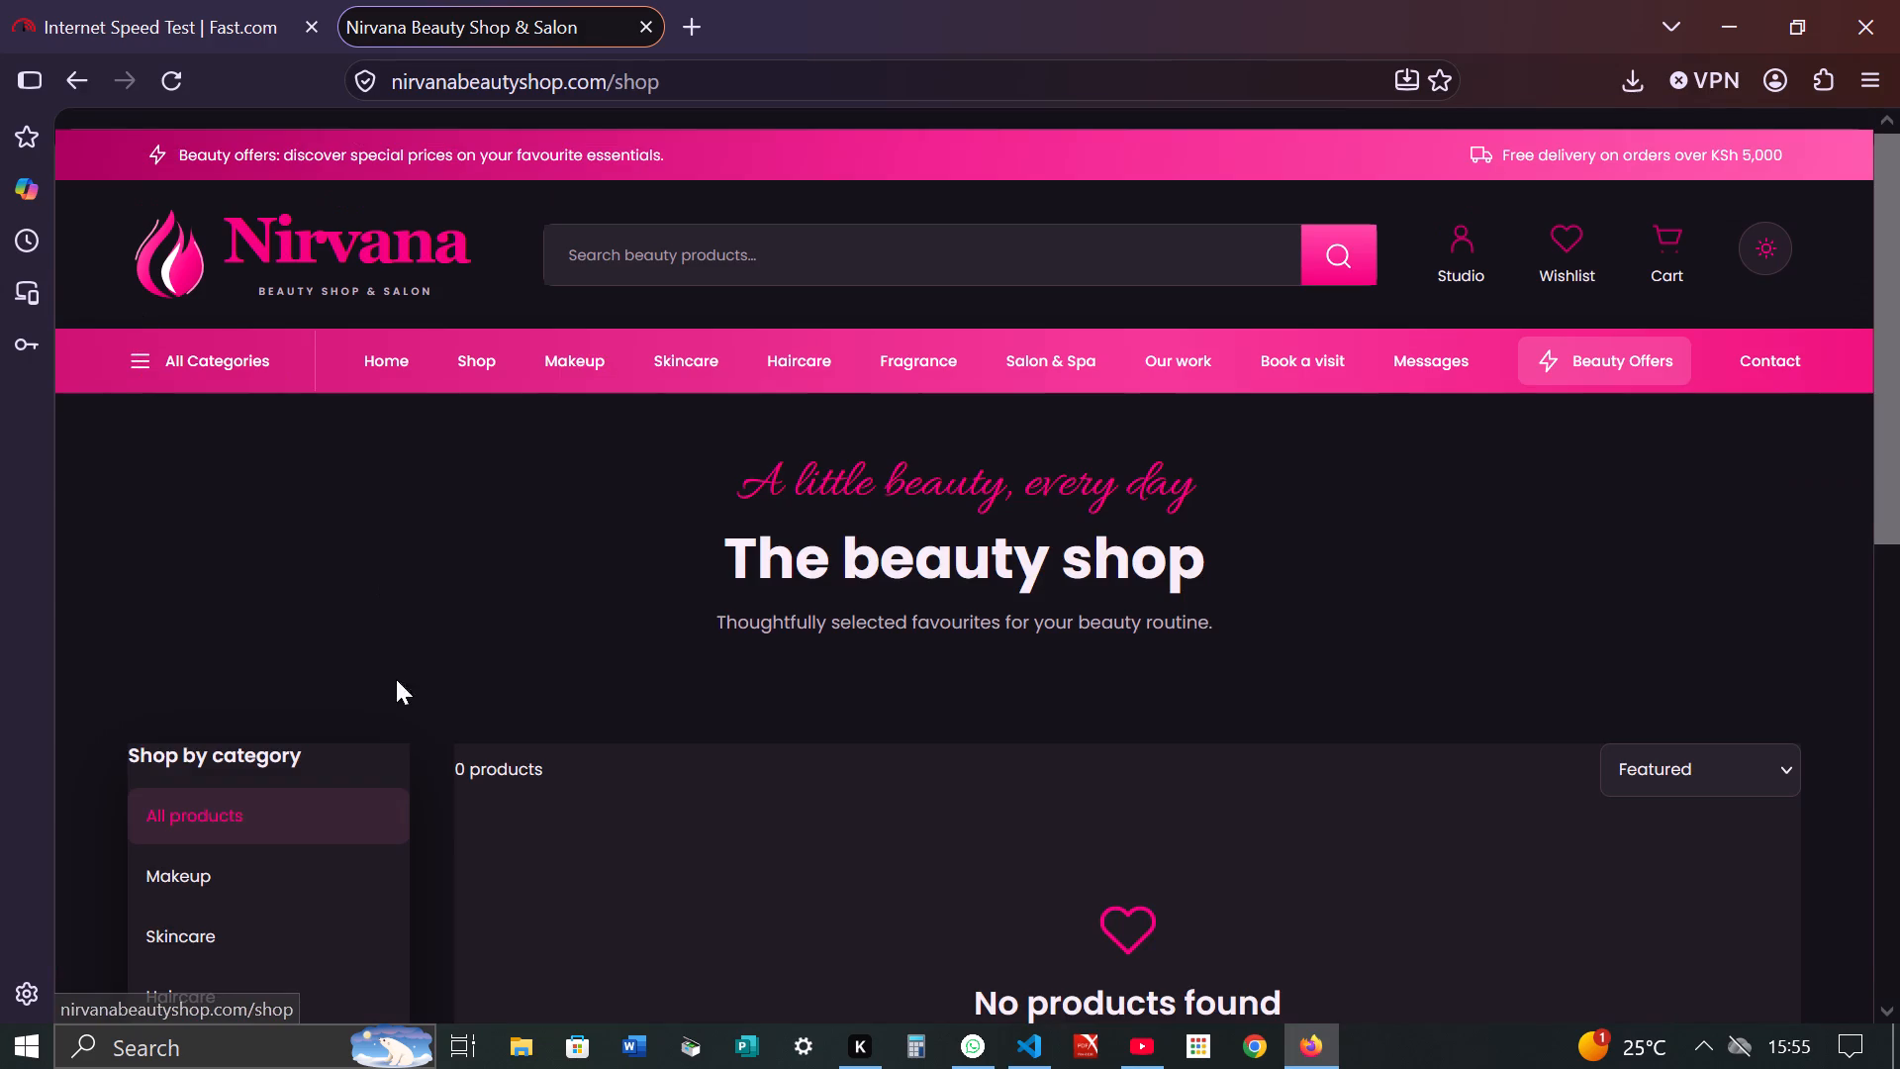
pyautogui.scroll(-2, 296, 879)
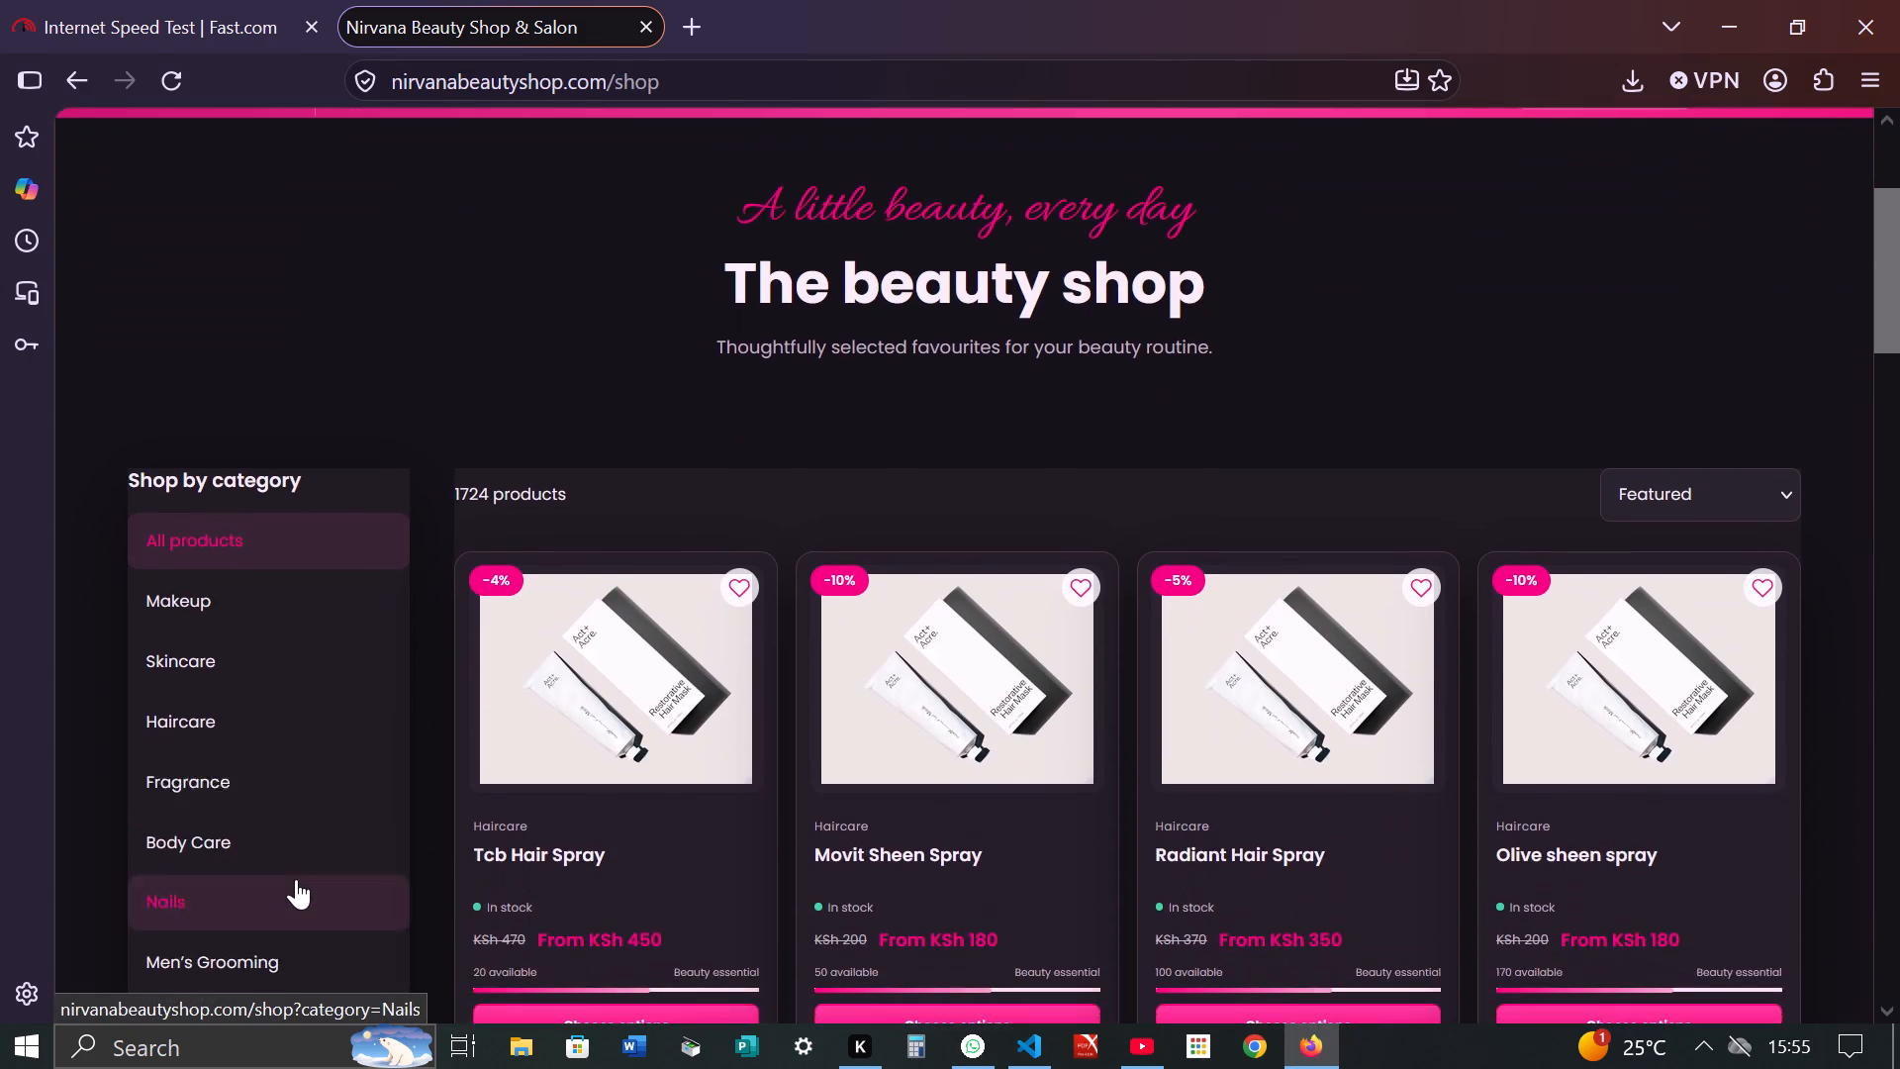
pyautogui.scroll(-3, 296, 879)
pyautogui.scroll(3, 296, 879)
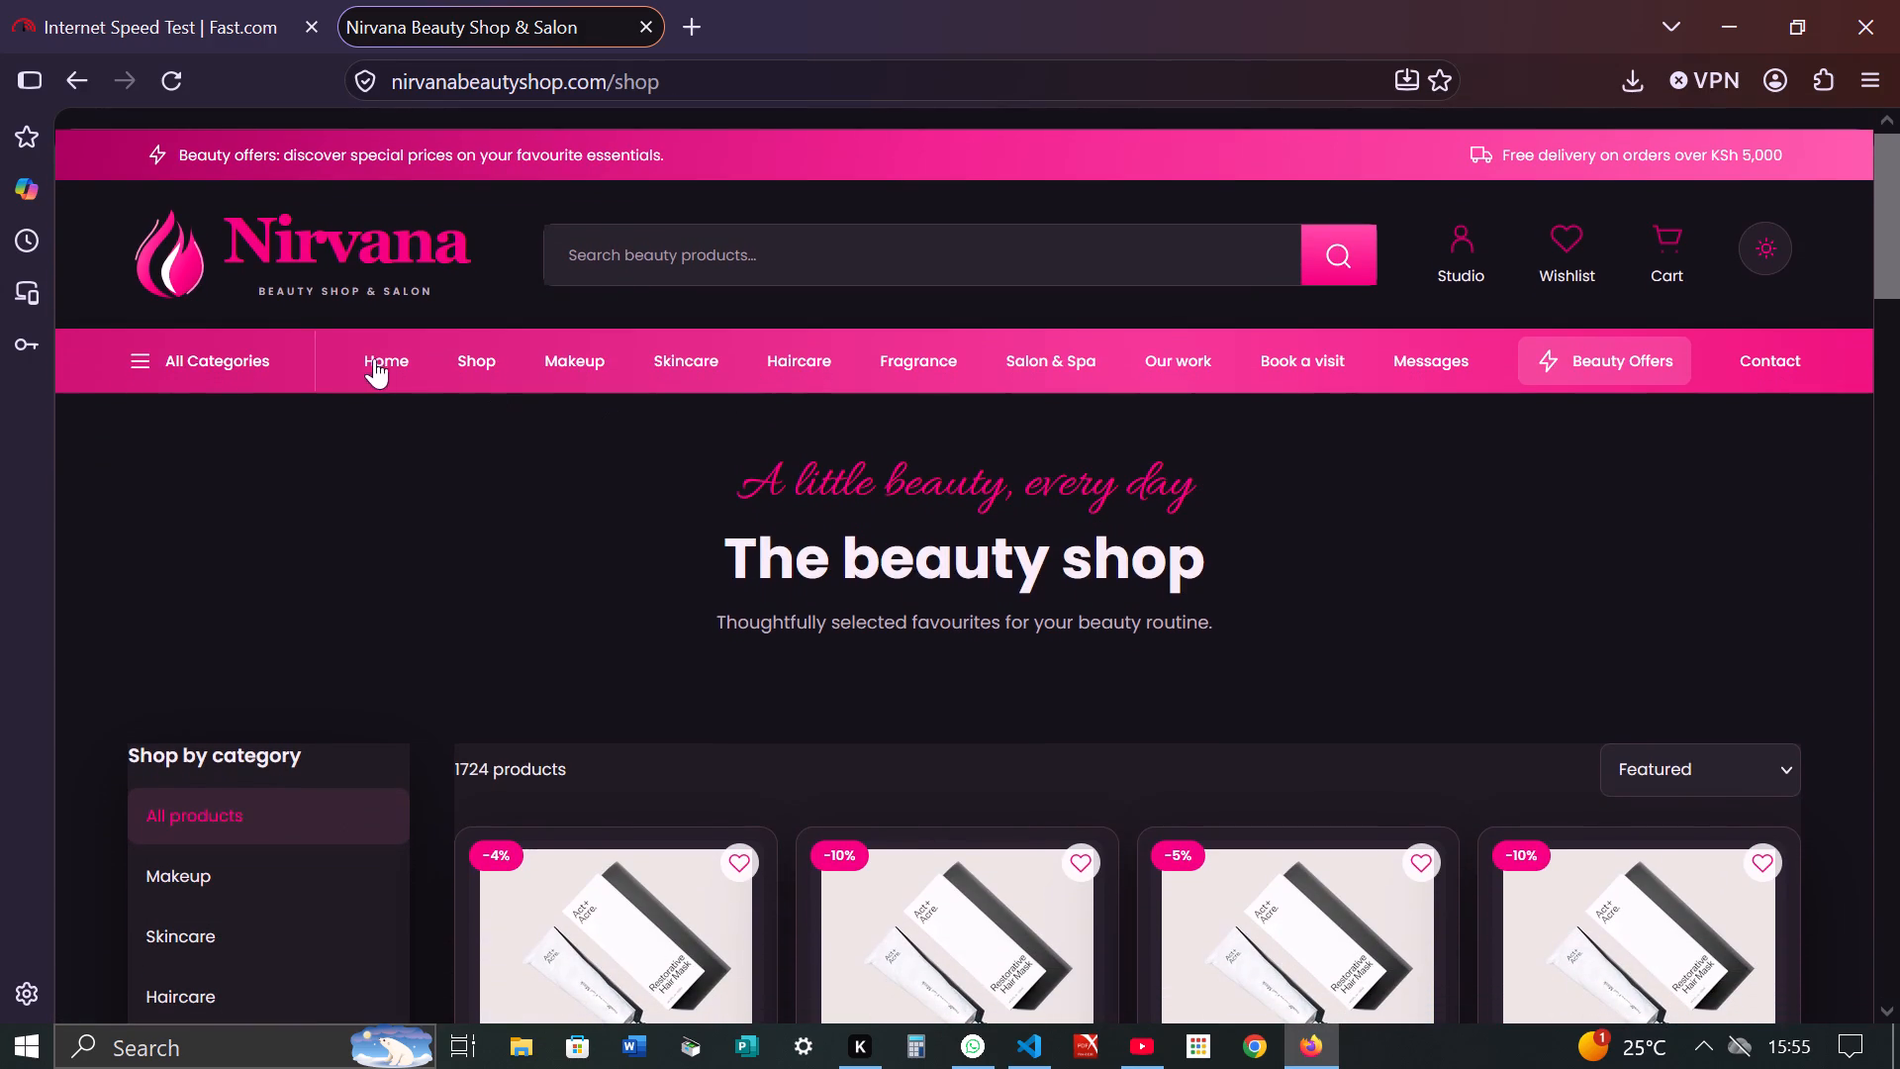
# Return to the storefront home page and look over the beauty offers, featured salonists and salon services sections.
pyautogui.click(383, 356)
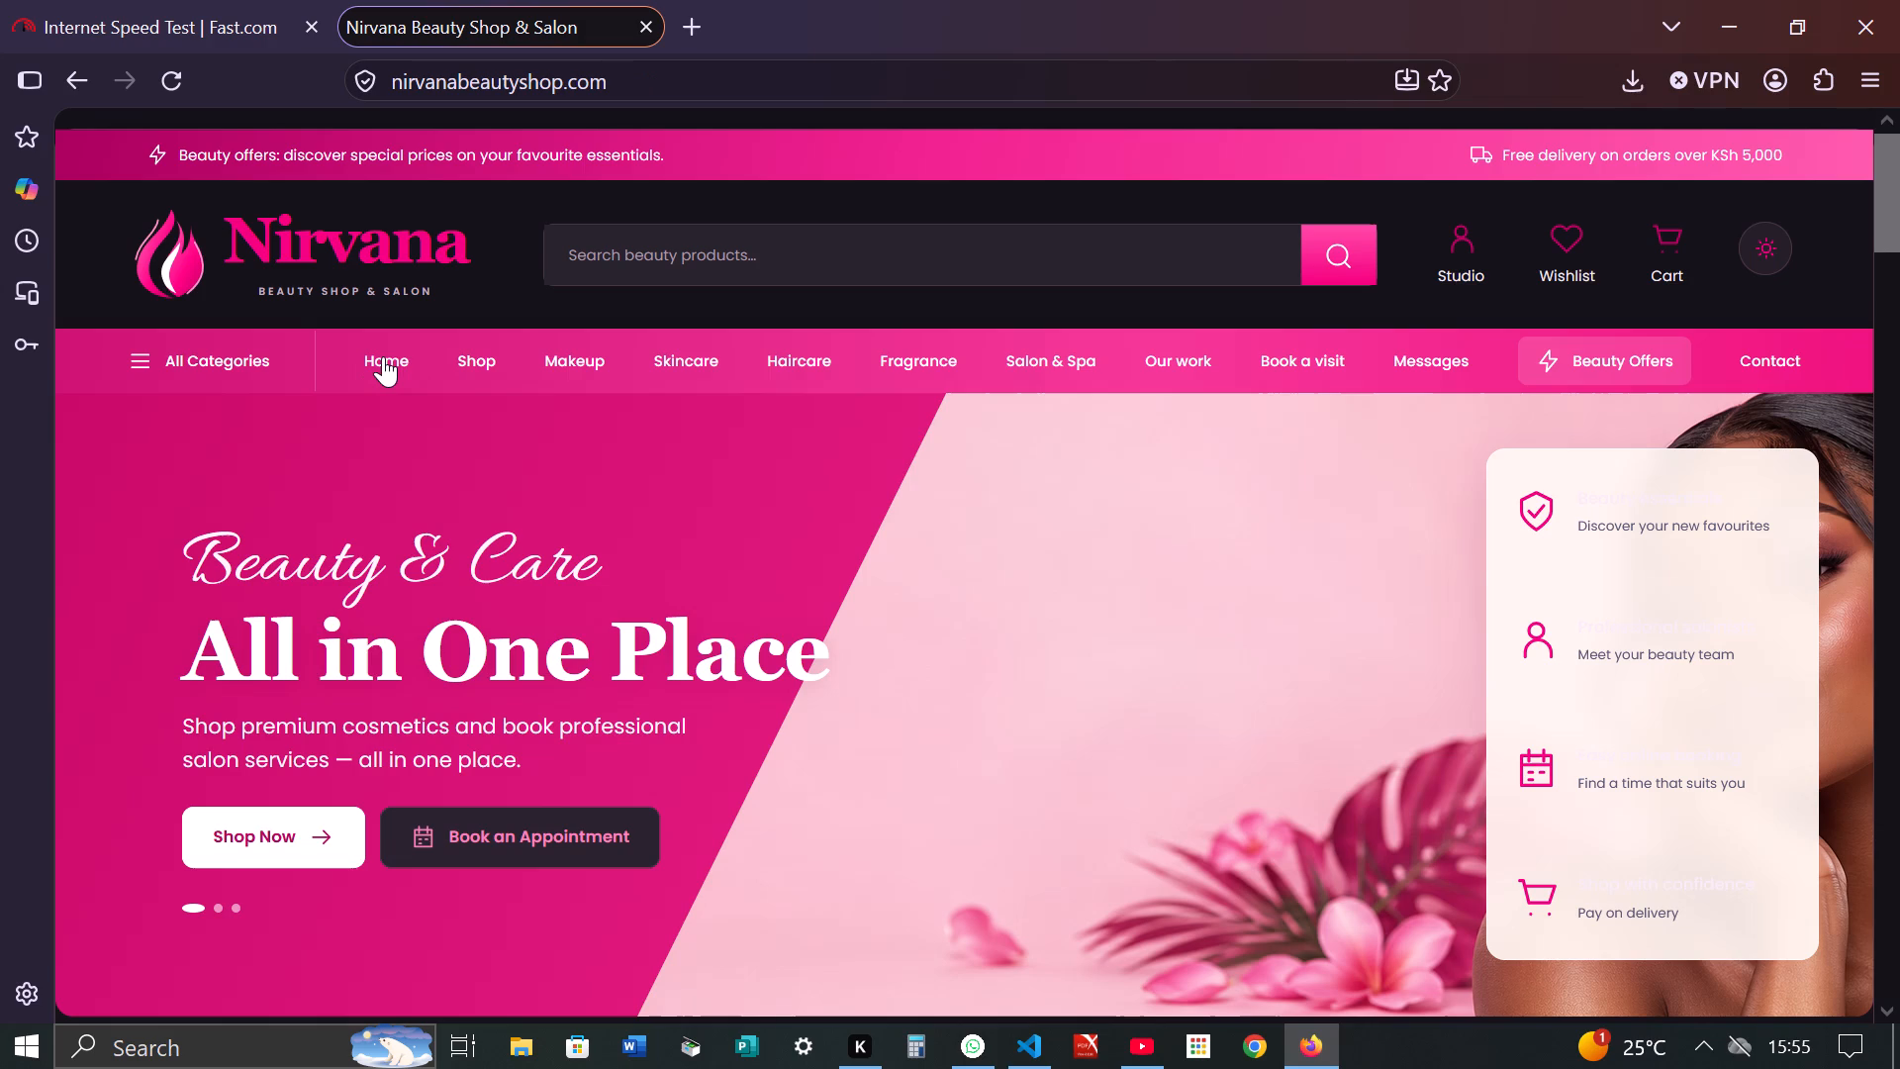
pyautogui.scroll(-3, 601, 636)
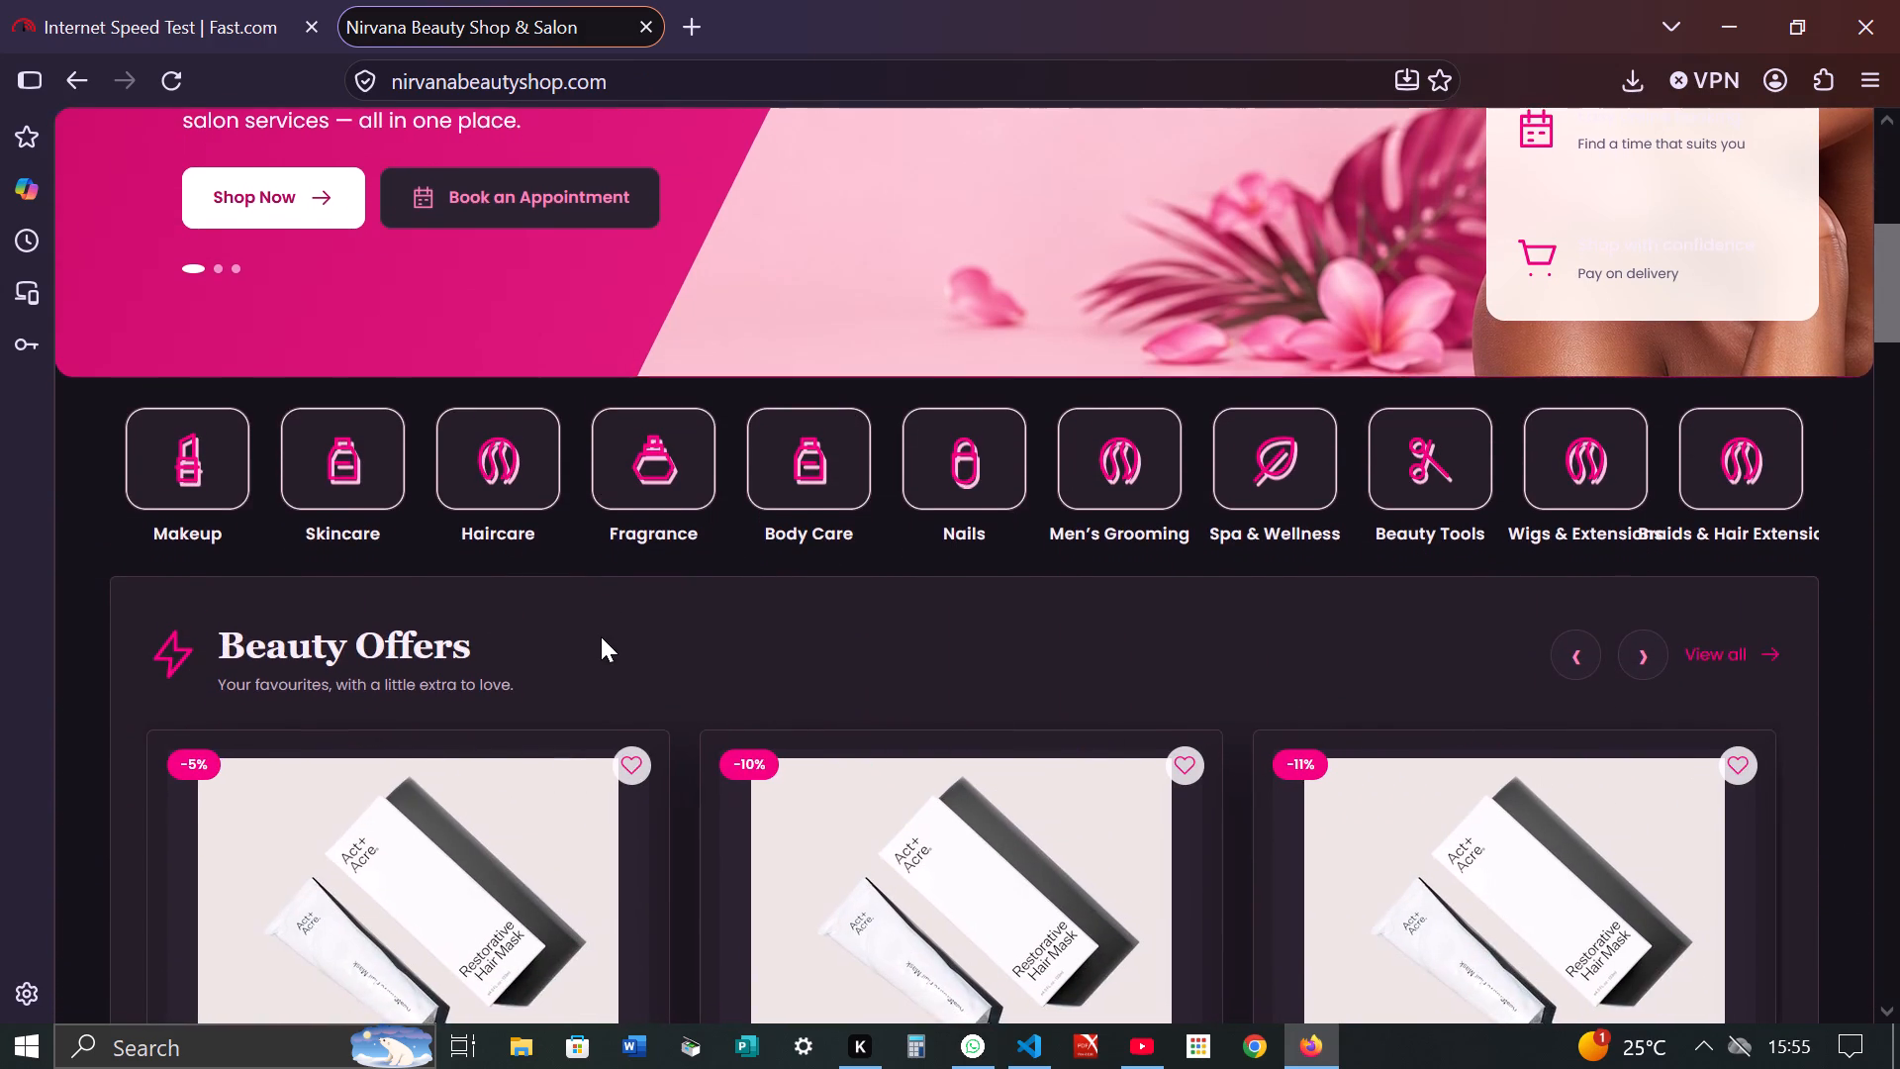
pyautogui.scroll(-3, 601, 636)
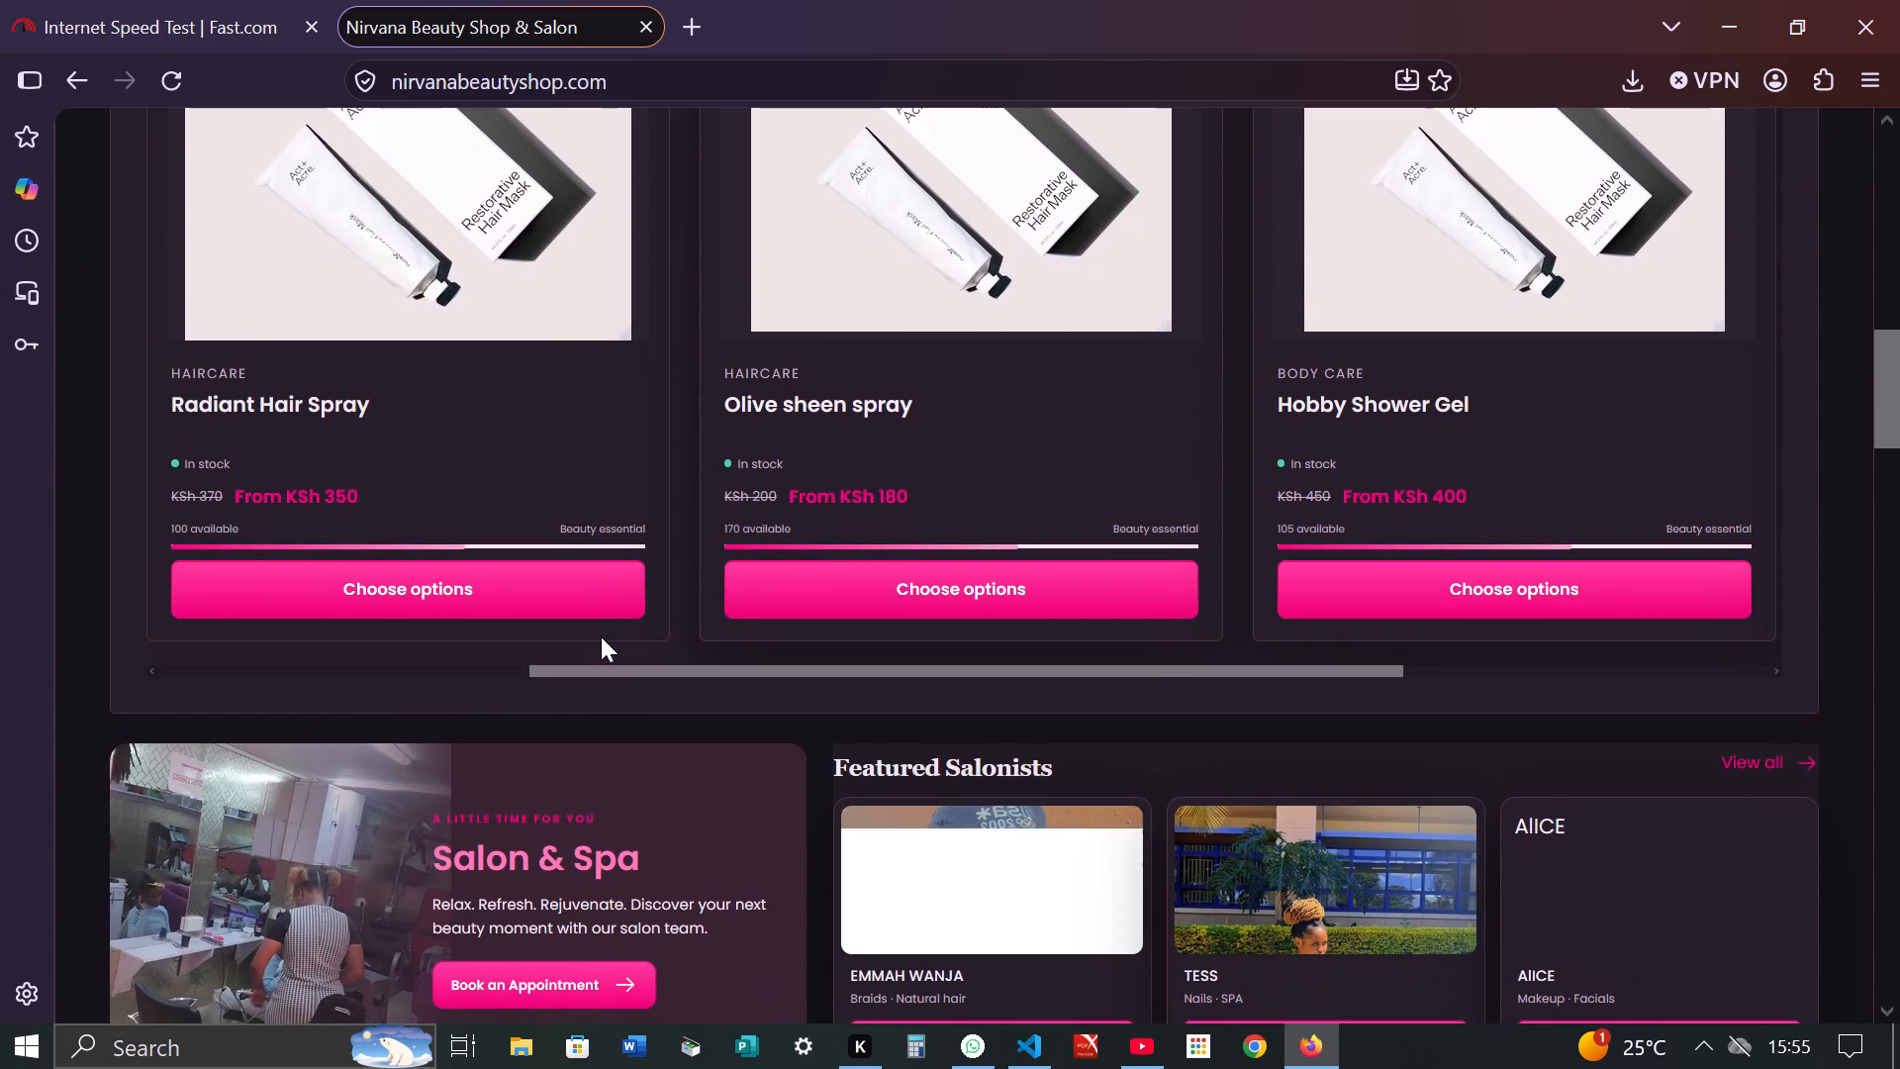
pyautogui.scroll(-3, 601, 636)
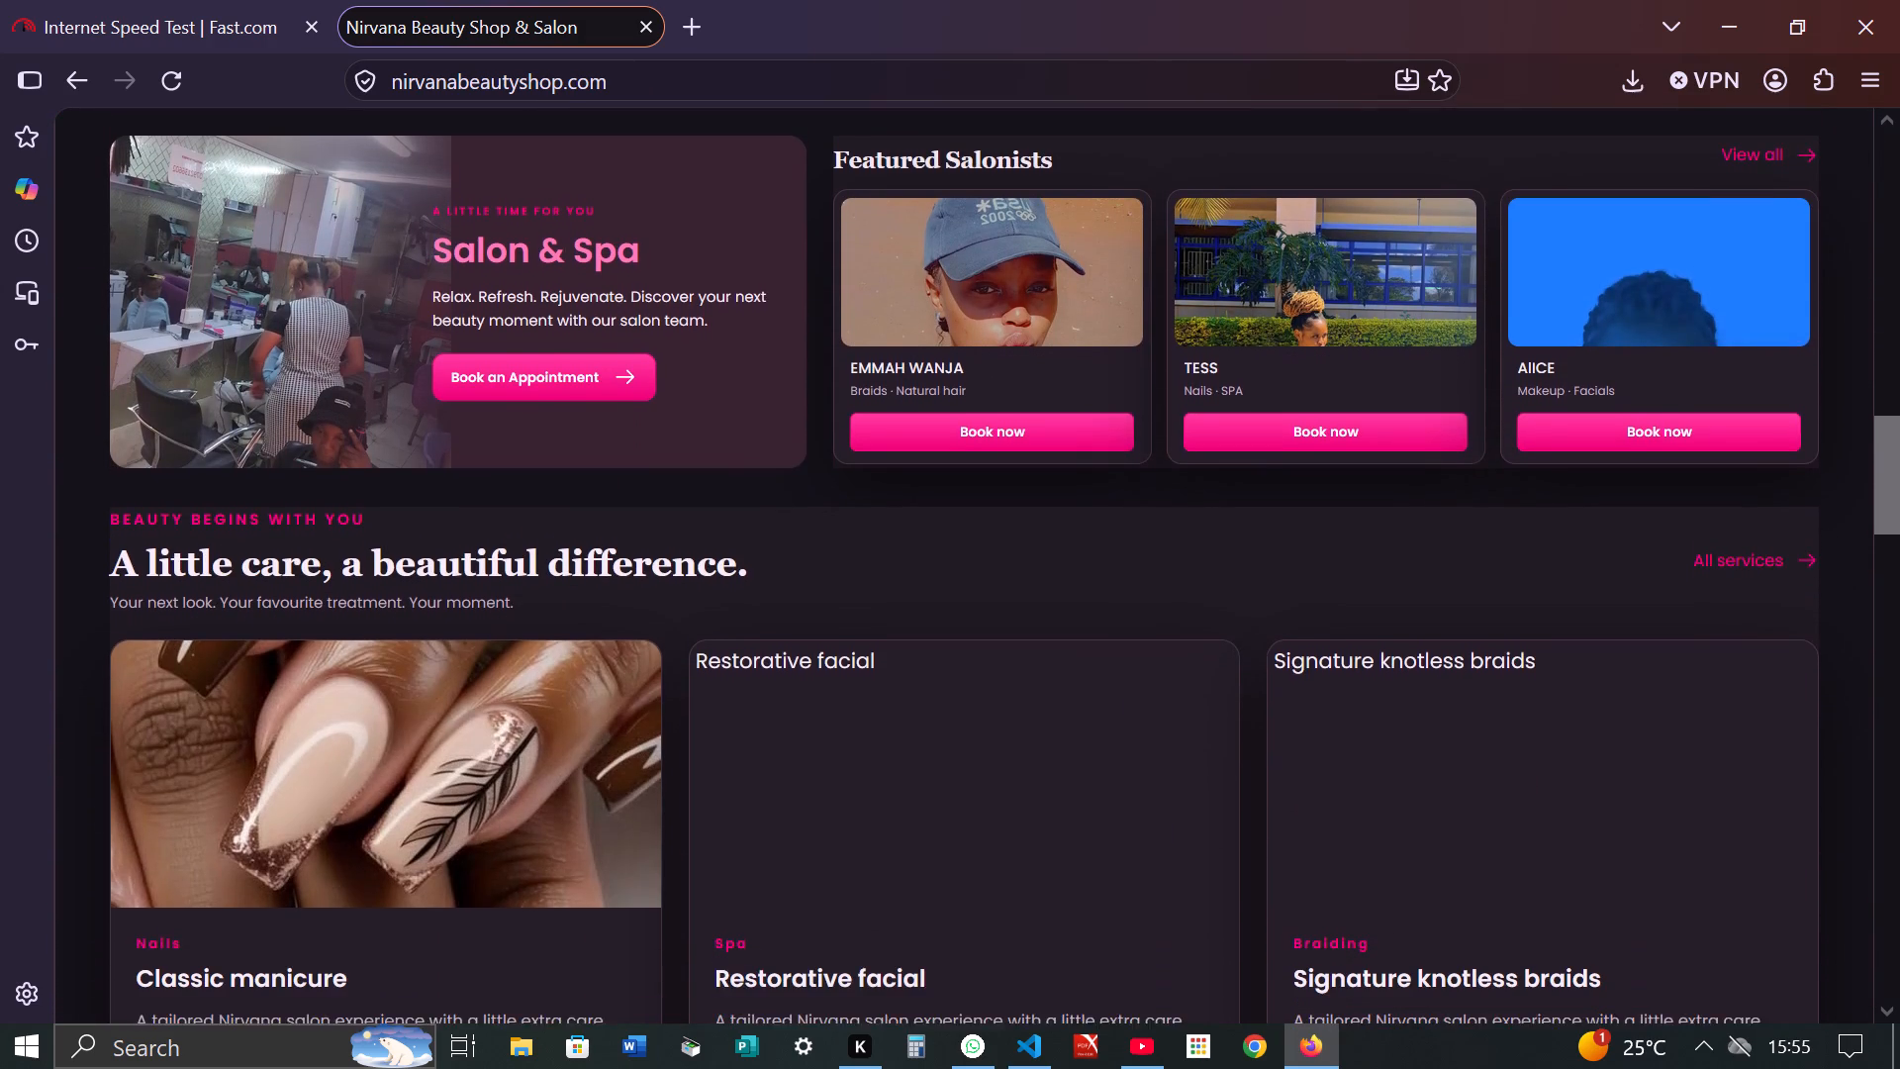
pyautogui.scroll(-2, 601, 636)
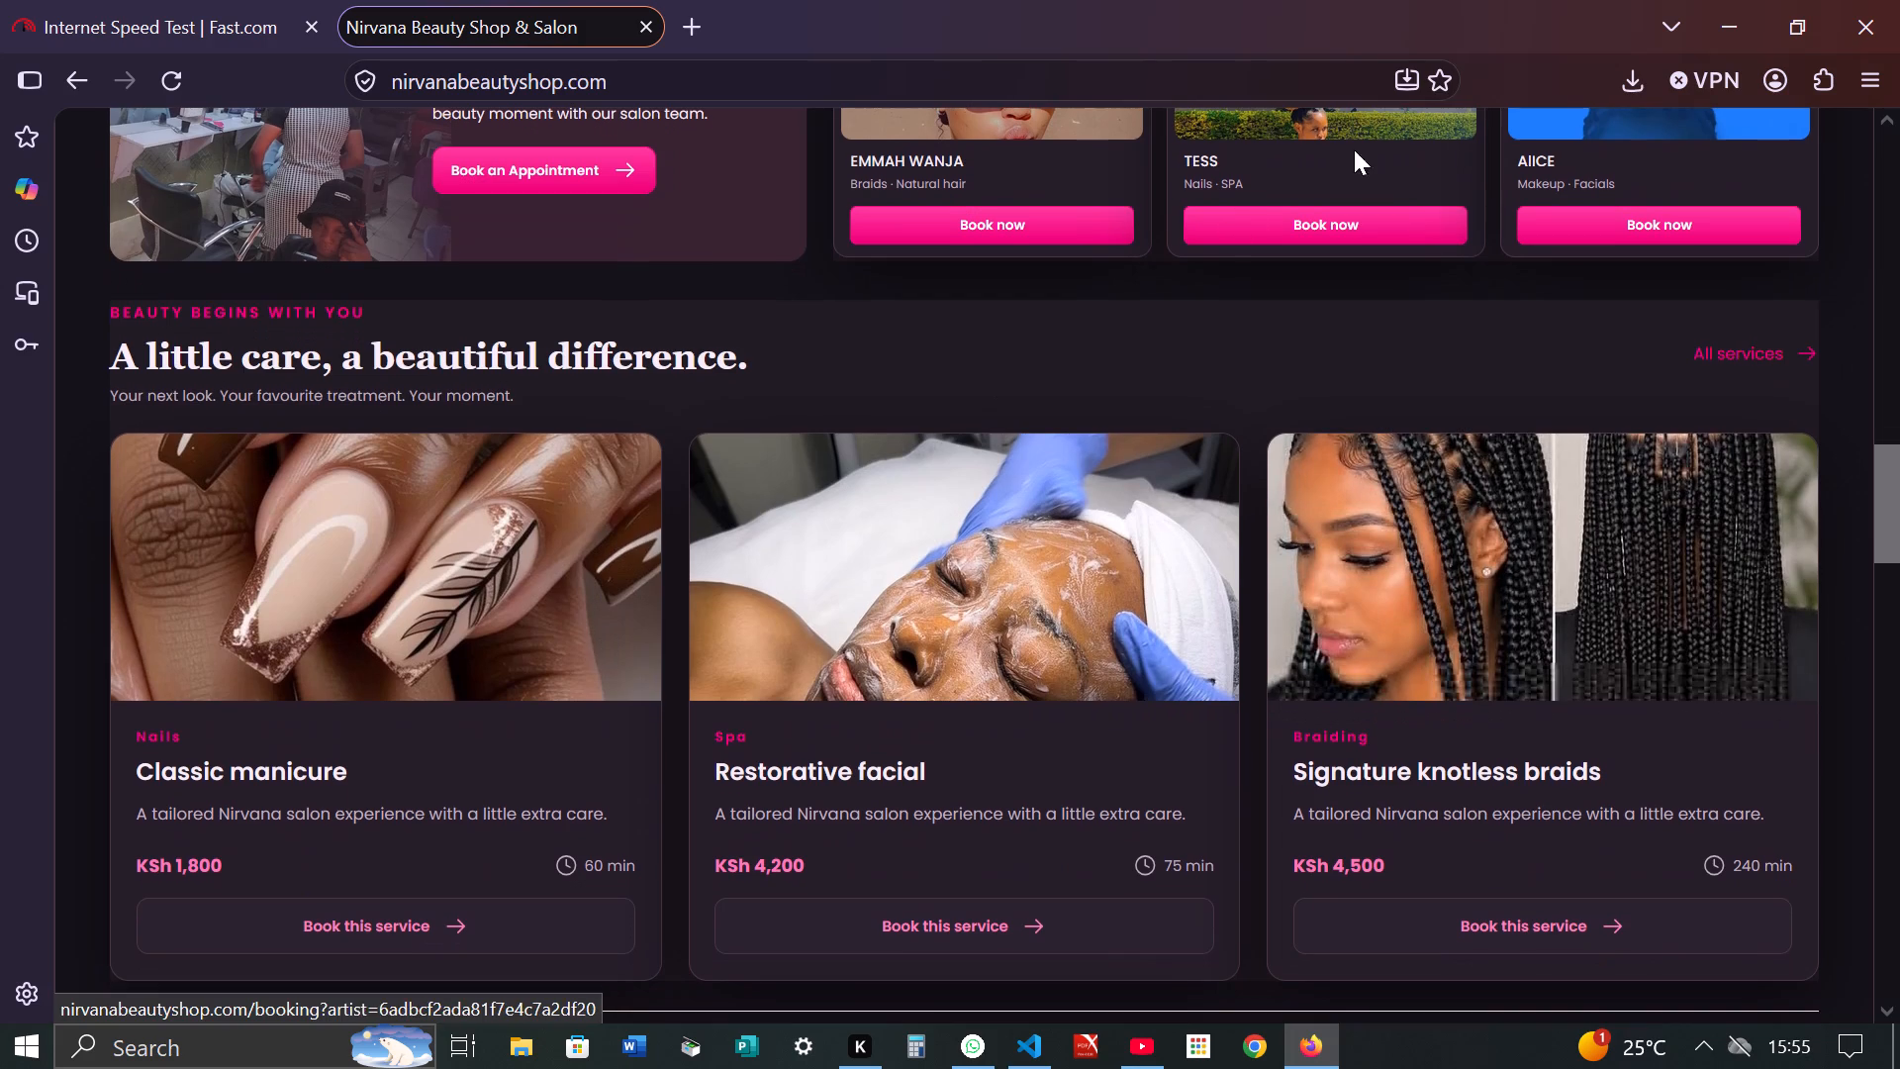
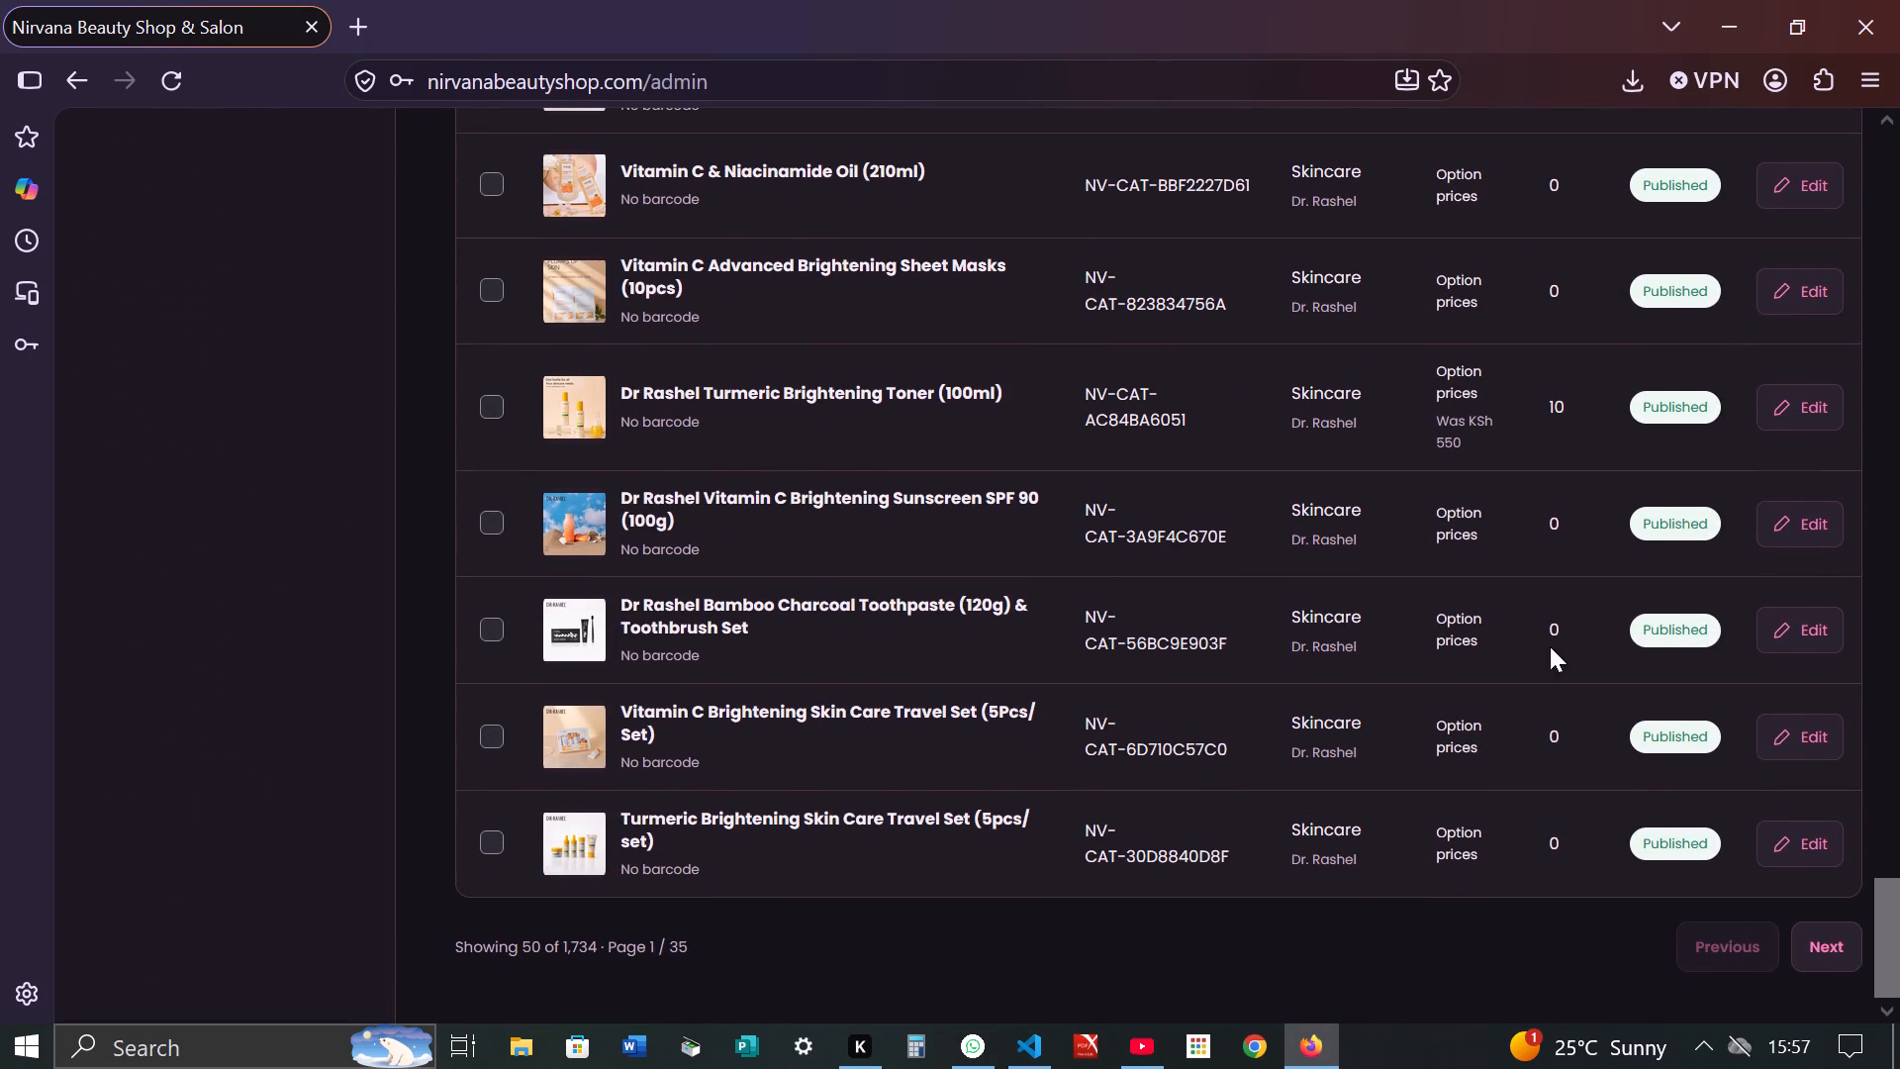
# Go to page 3 of the catalogue product list and open the Mizani 25 Miracle Length Hairline & Scalp Repair Serum record for editing.
pyautogui.click(1815, 939)
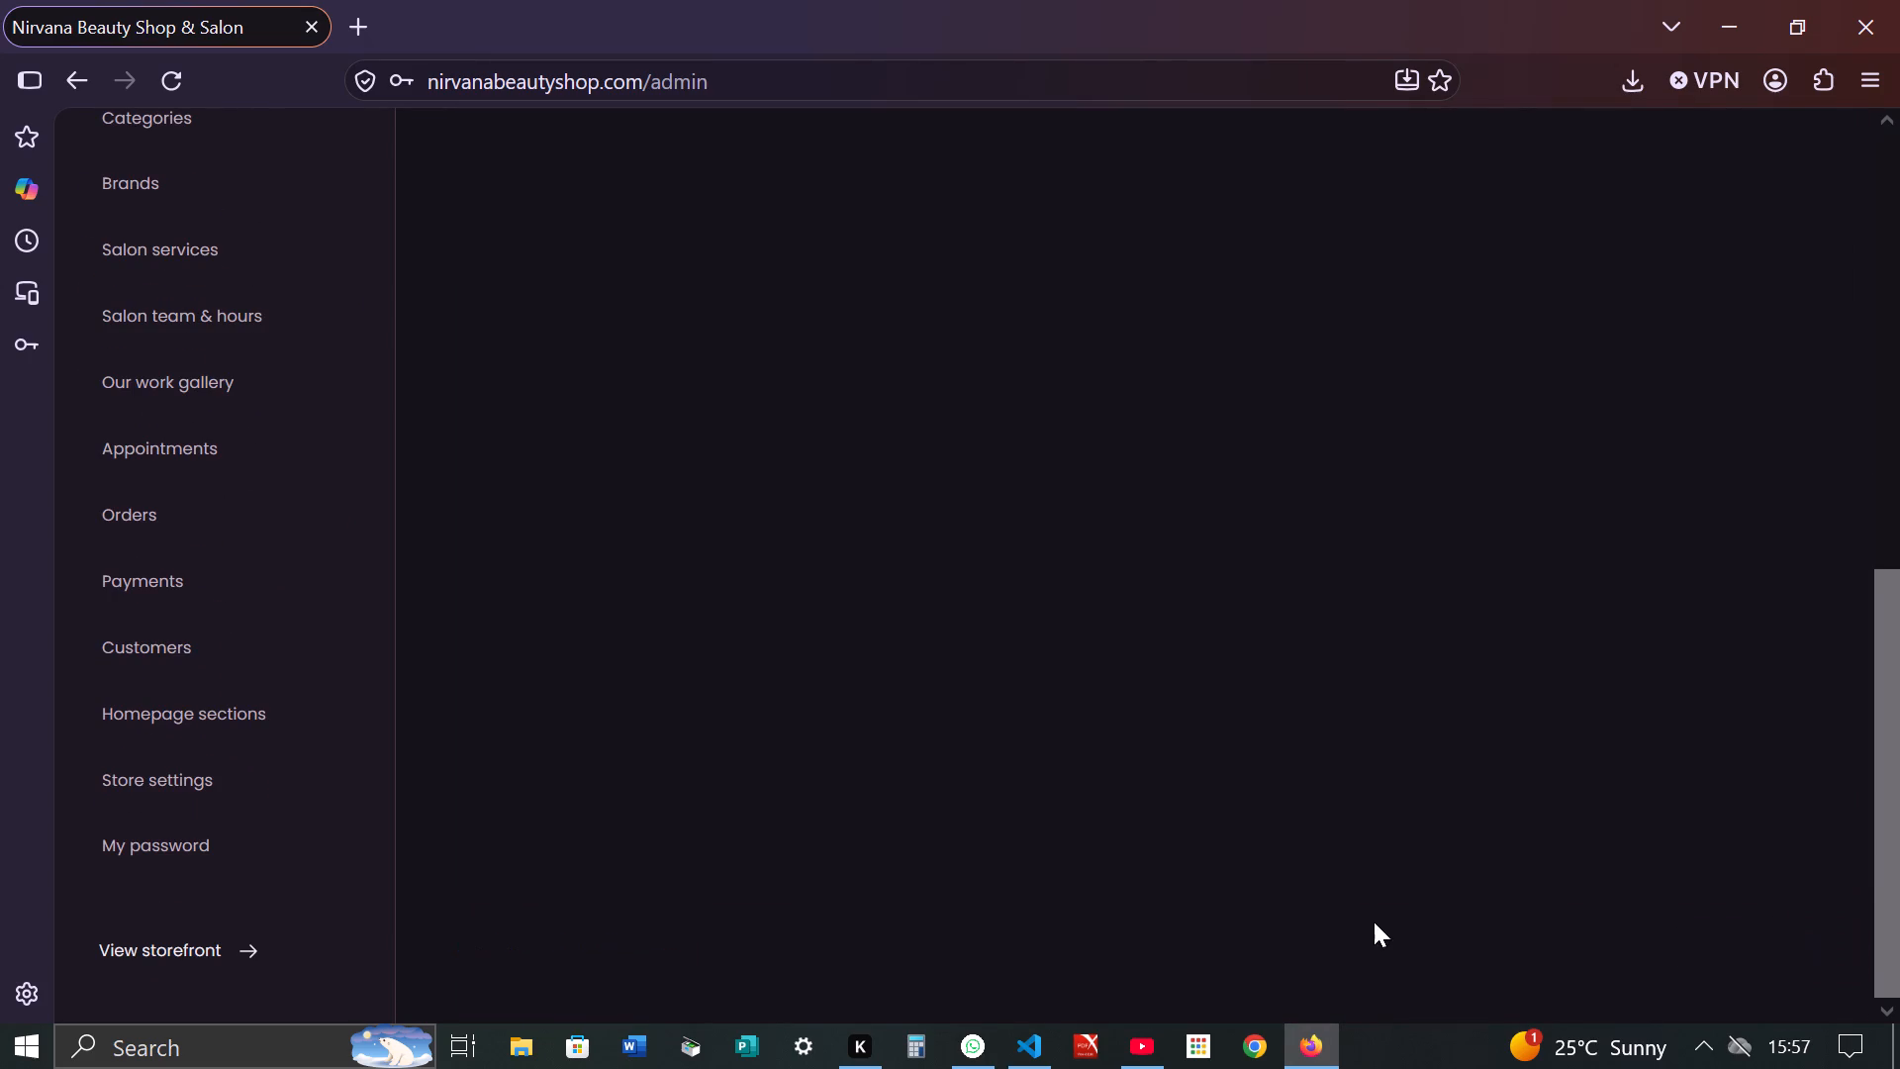
pyautogui.scroll(-5, 1135, 873)
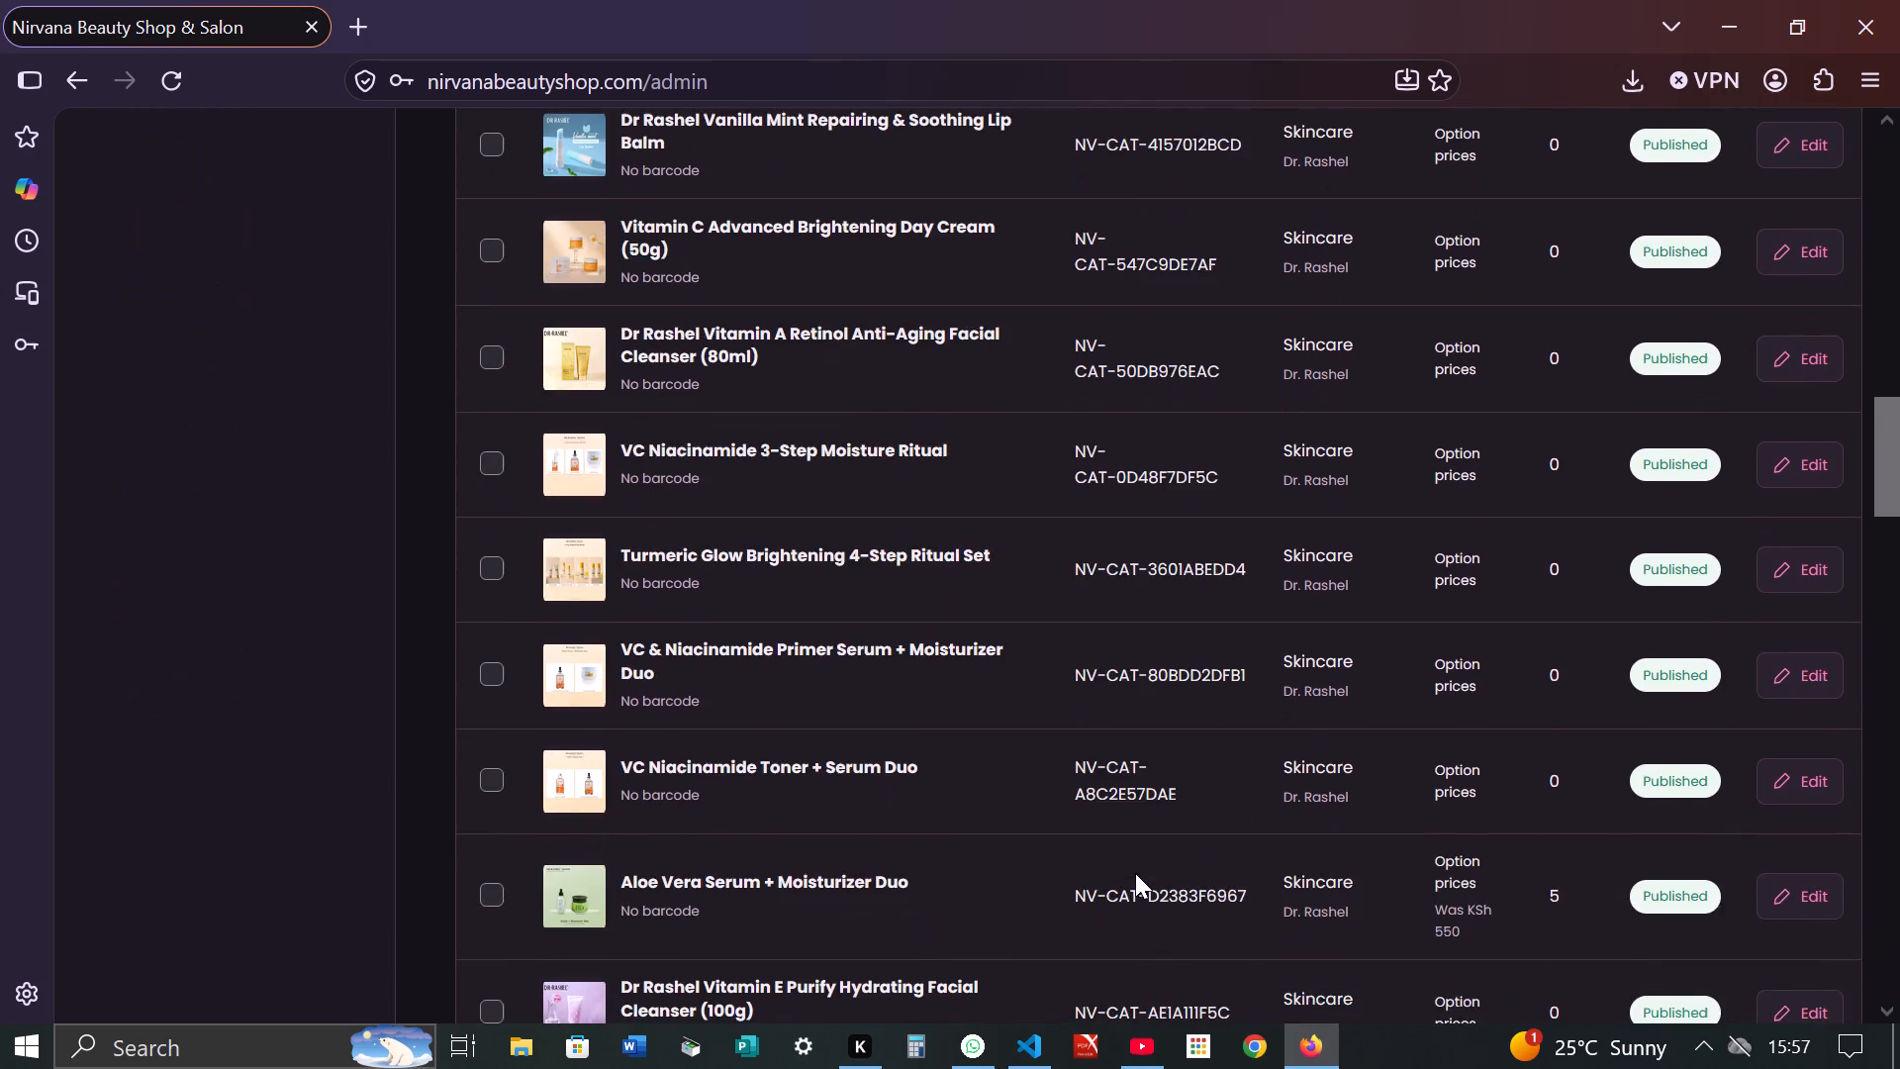
pyautogui.scroll(-6, 1135, 873)
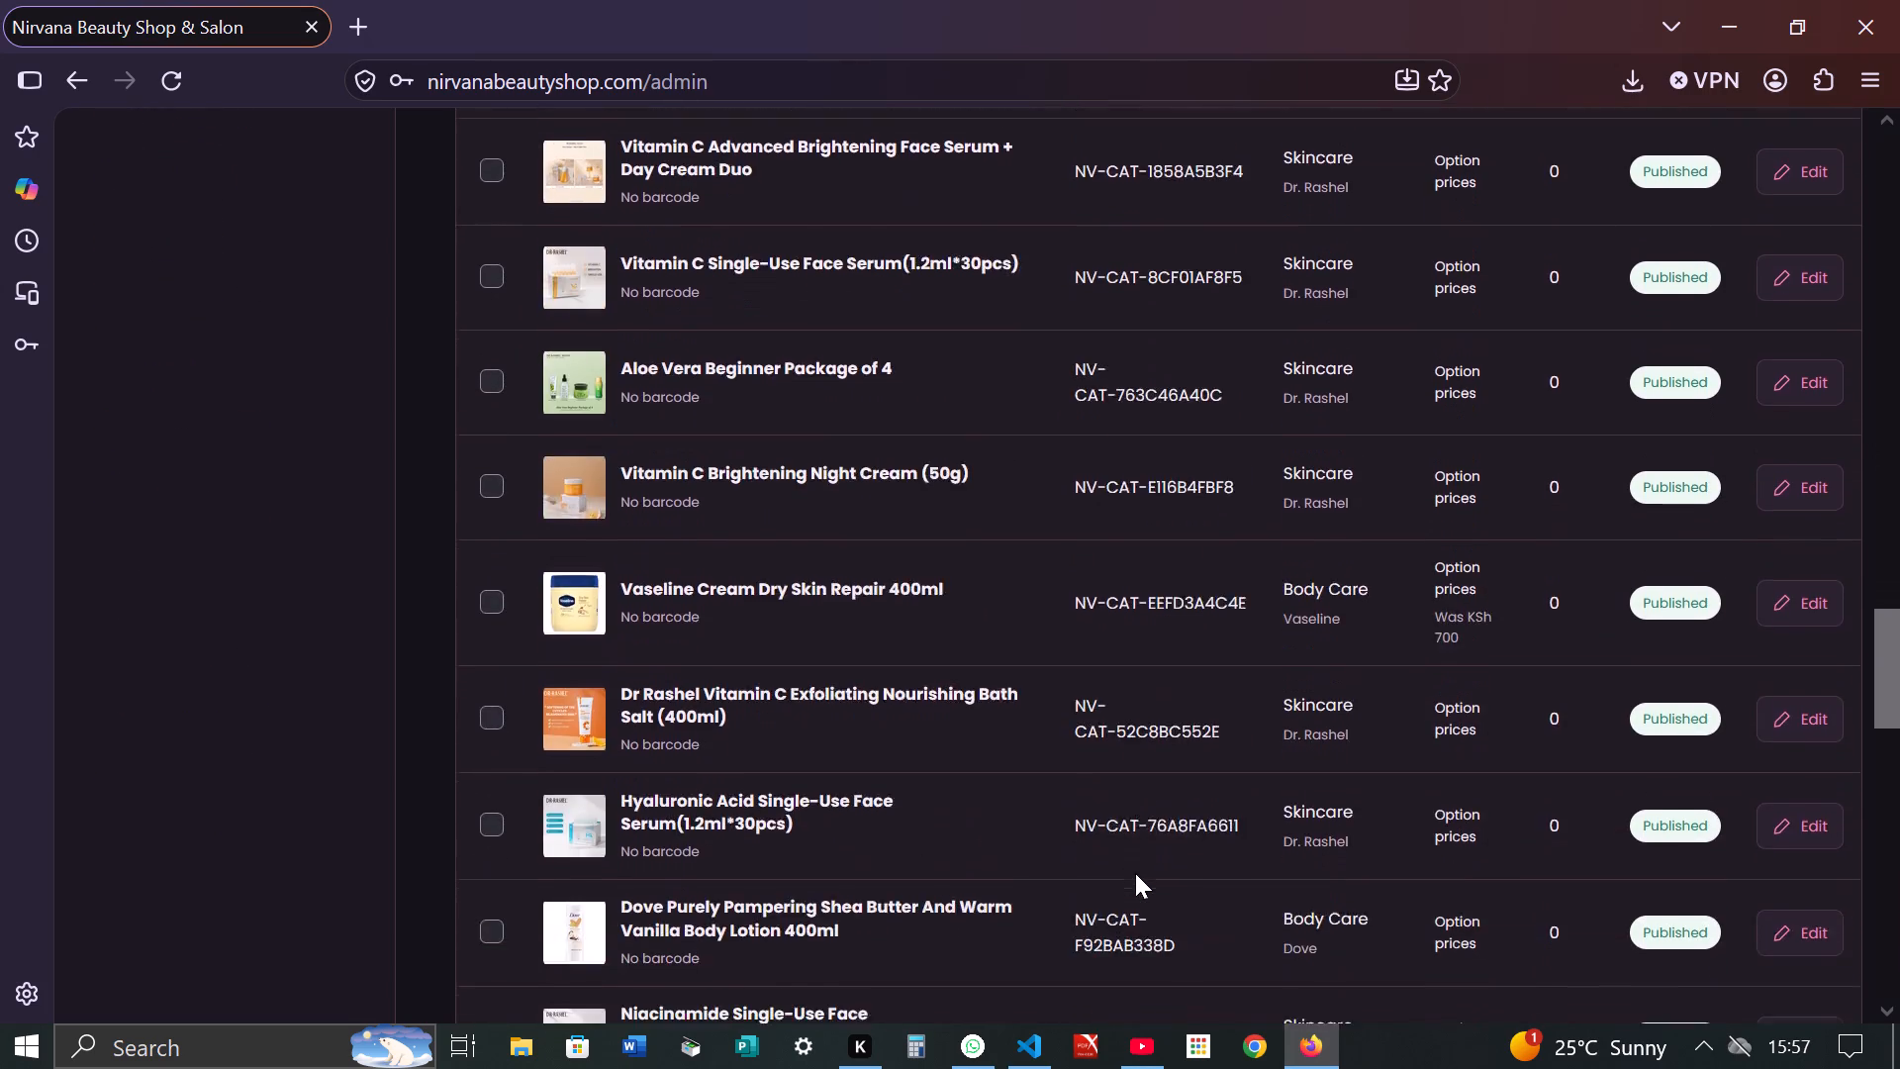
pyautogui.scroll(-4, 1135, 873)
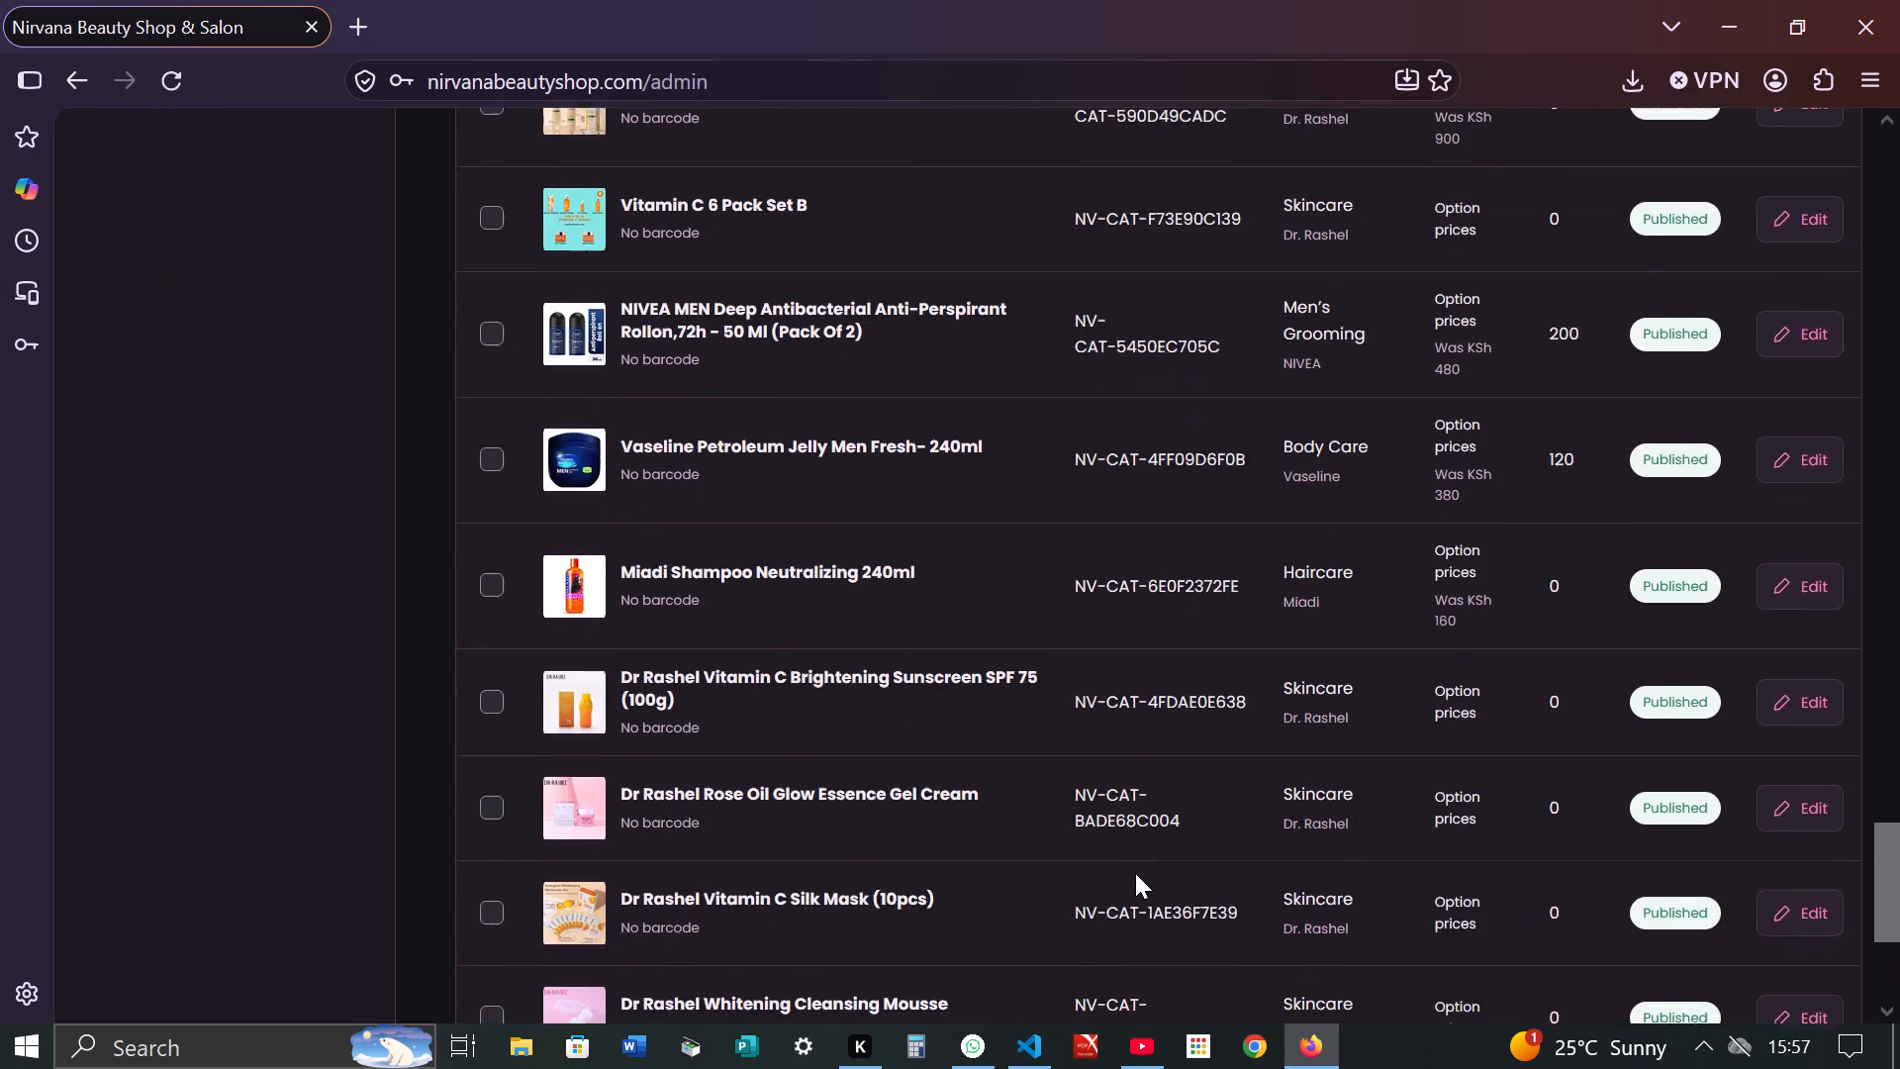
pyautogui.scroll(-3, 1135, 873)
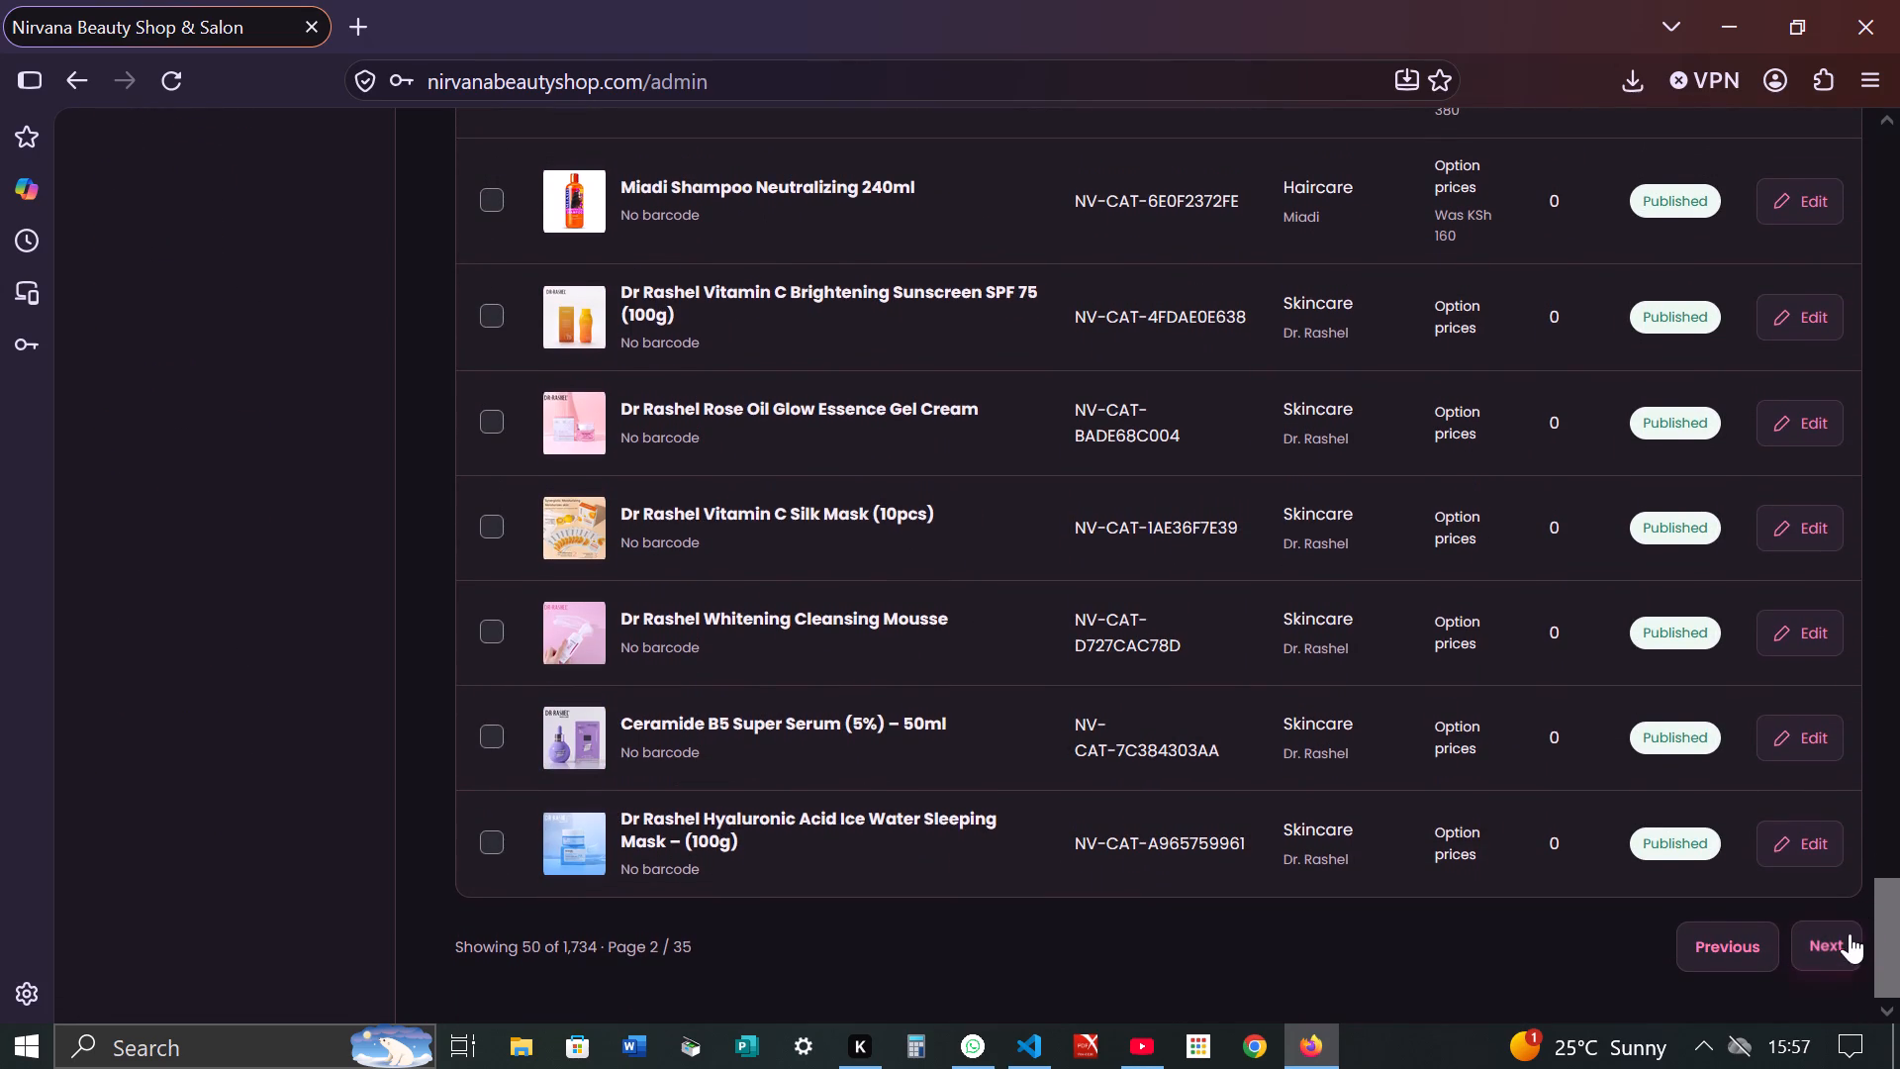
pyautogui.click(1844, 937)
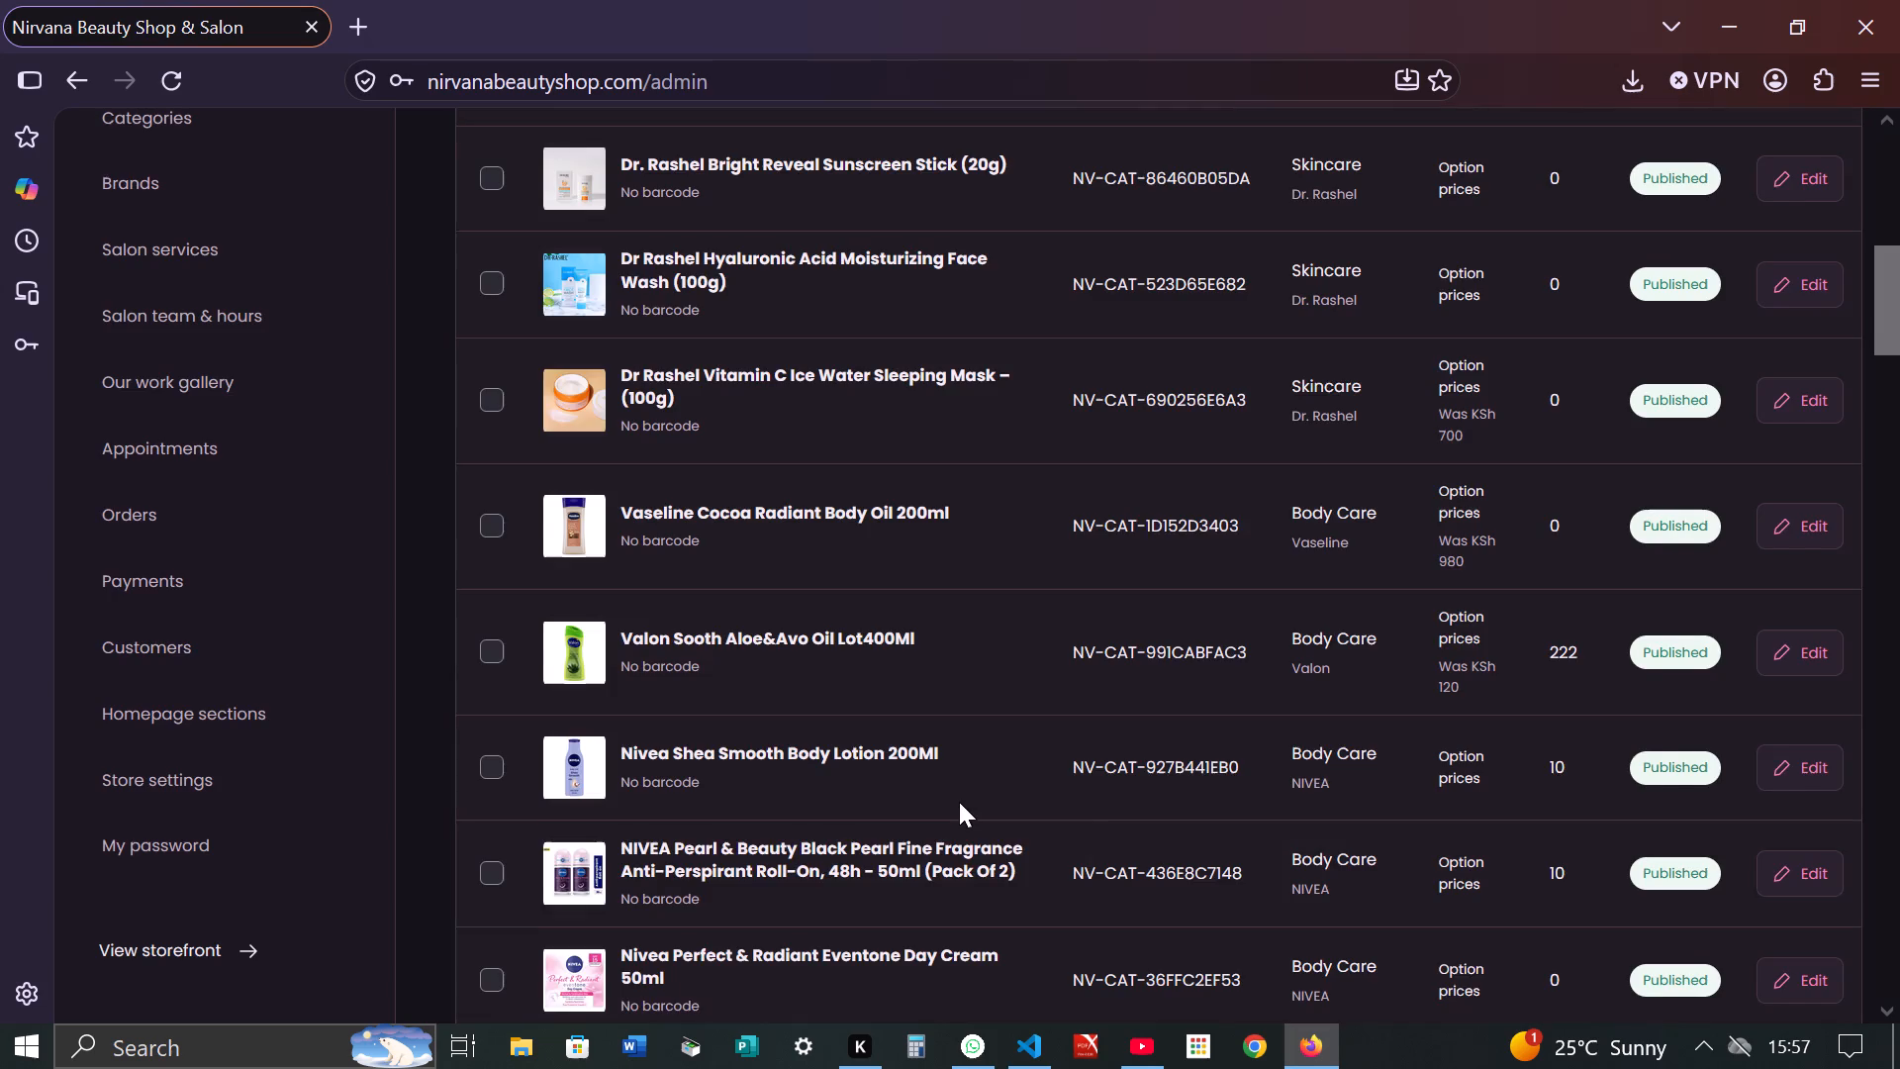
pyautogui.scroll(-4, 959, 802)
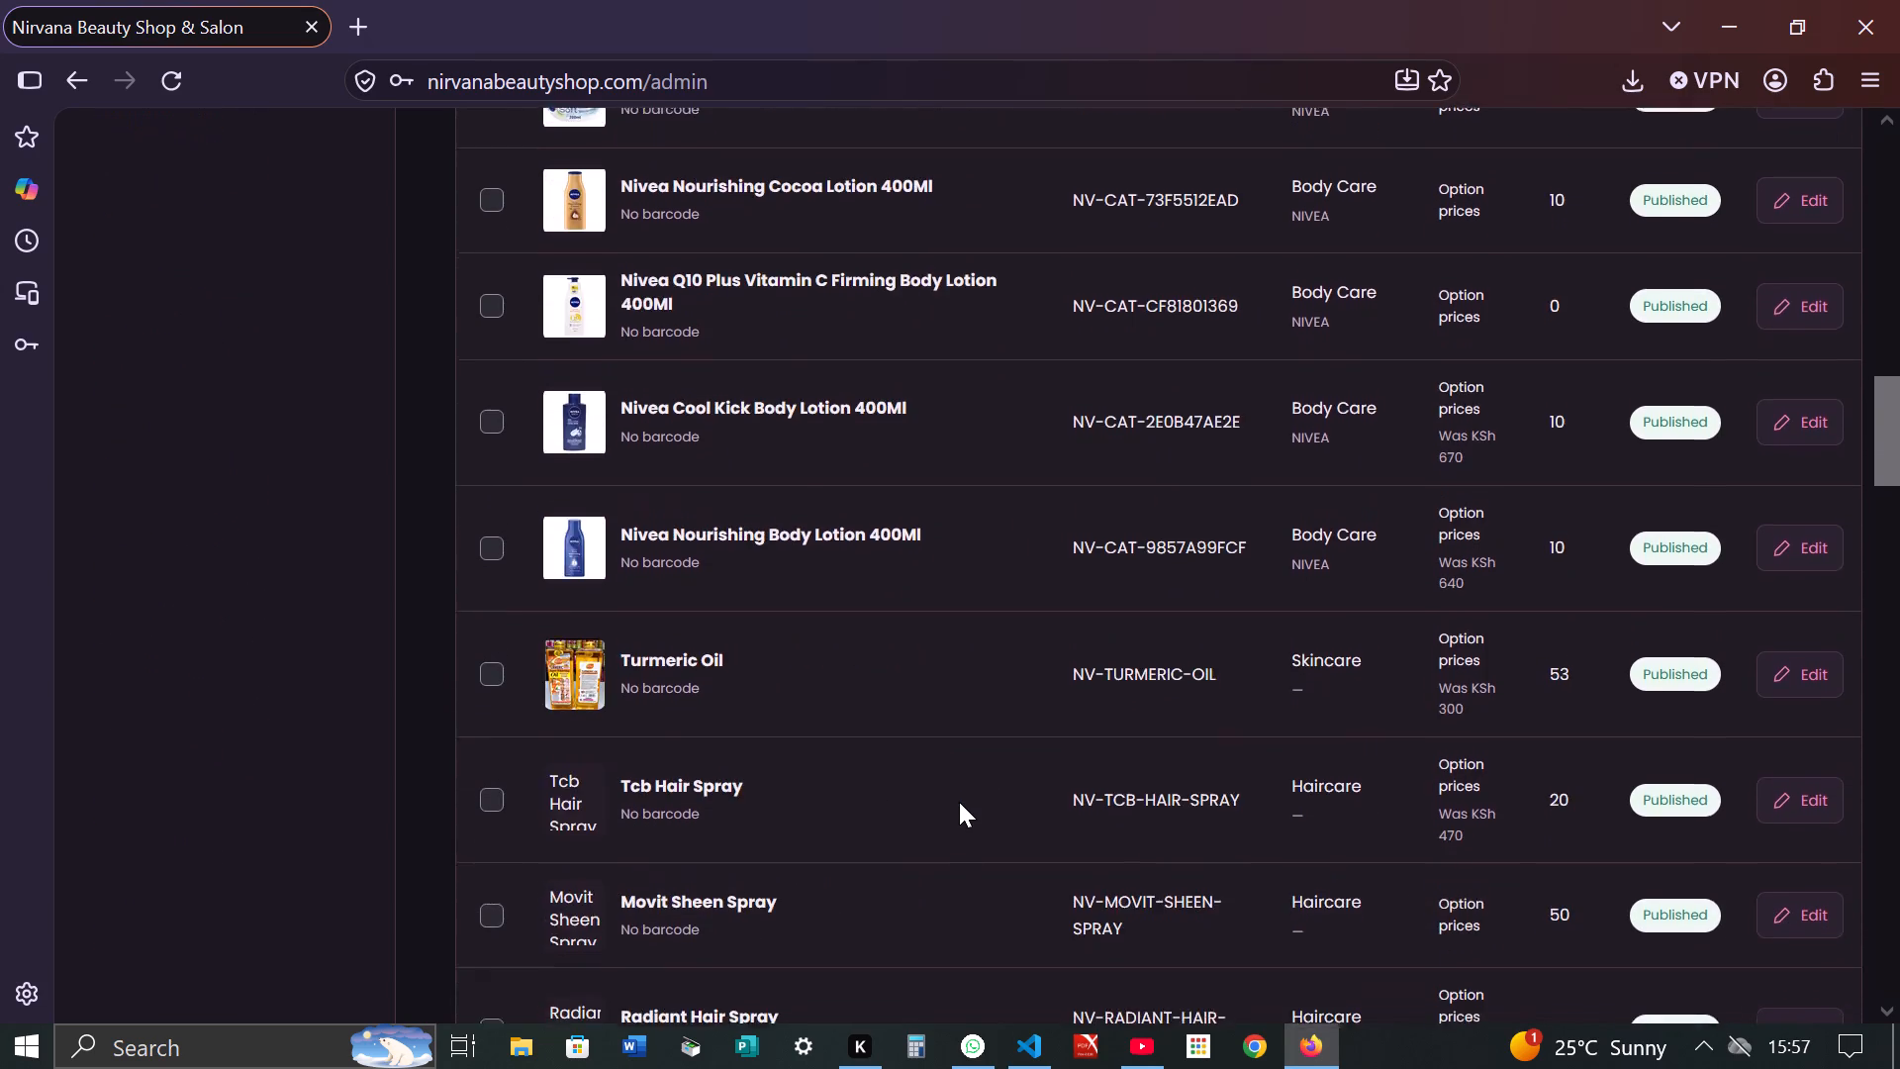
pyautogui.scroll(-5, 959, 802)
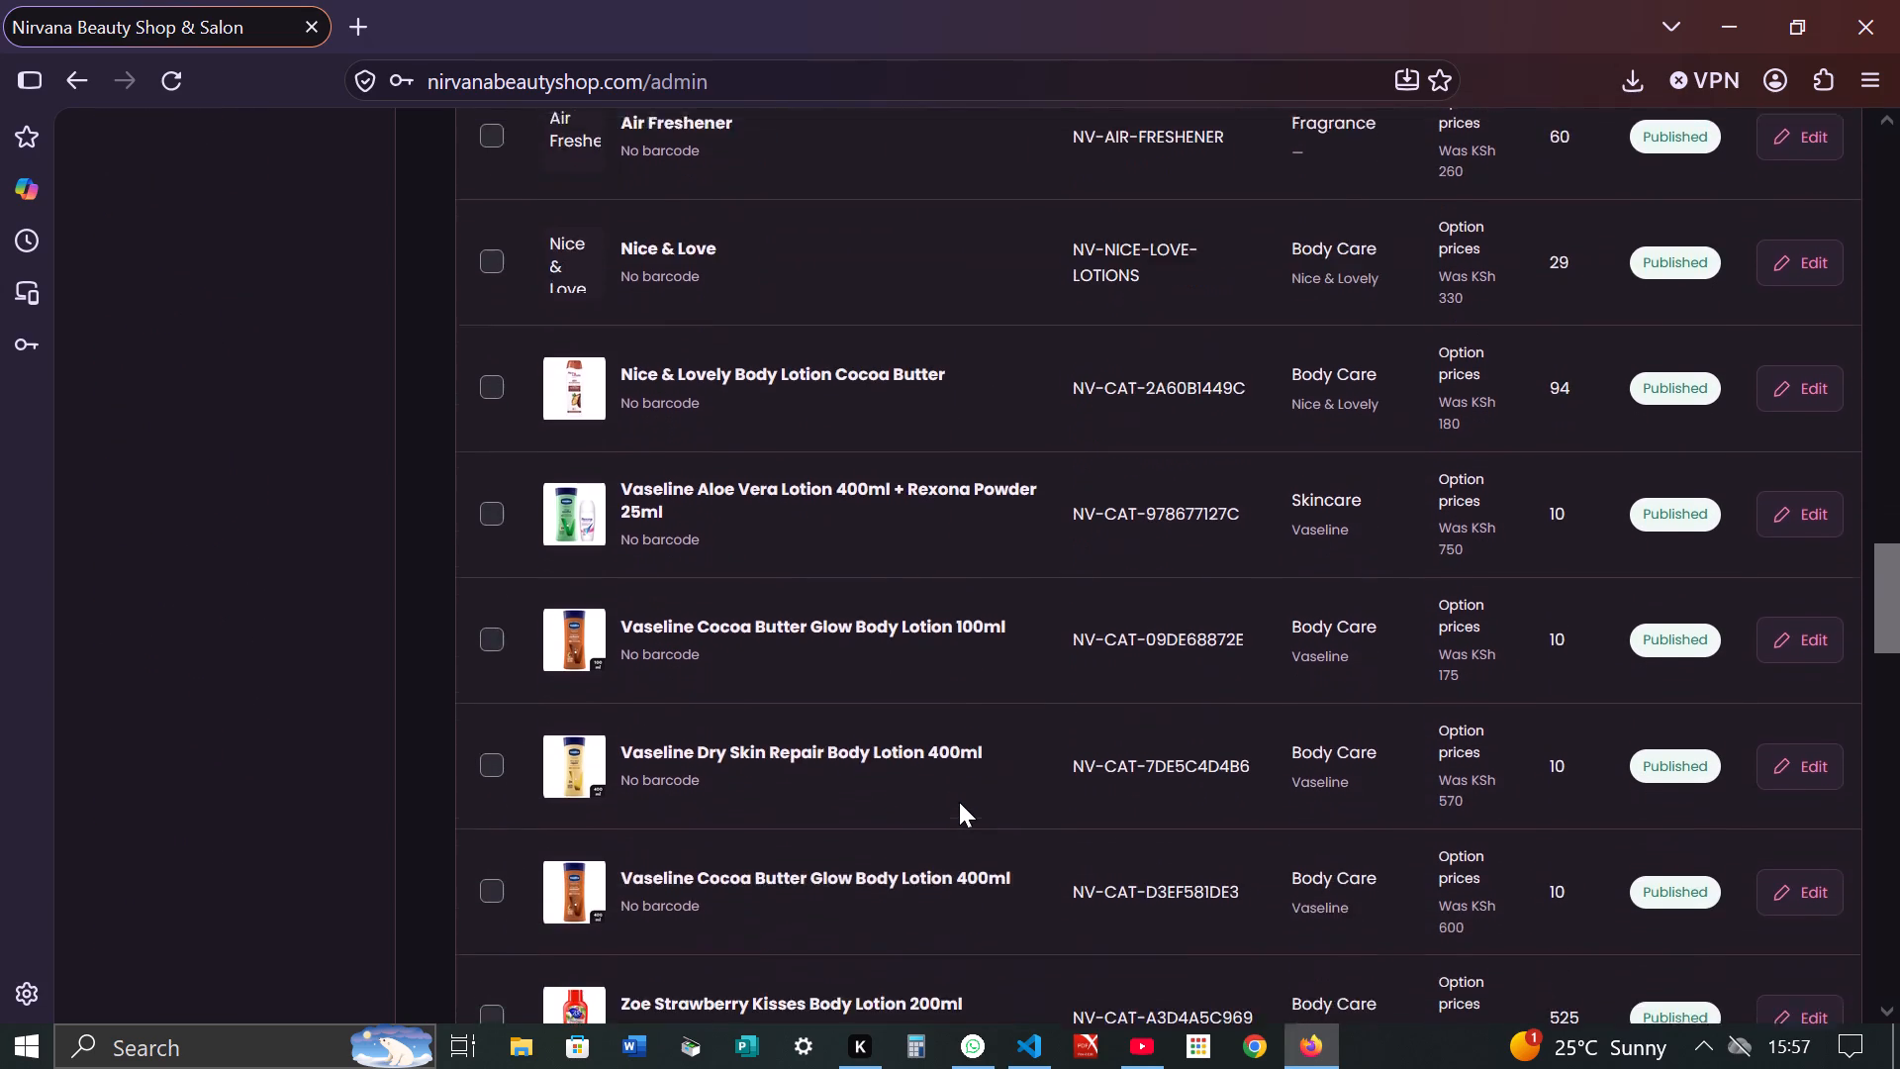
pyautogui.scroll(-5, 959, 802)
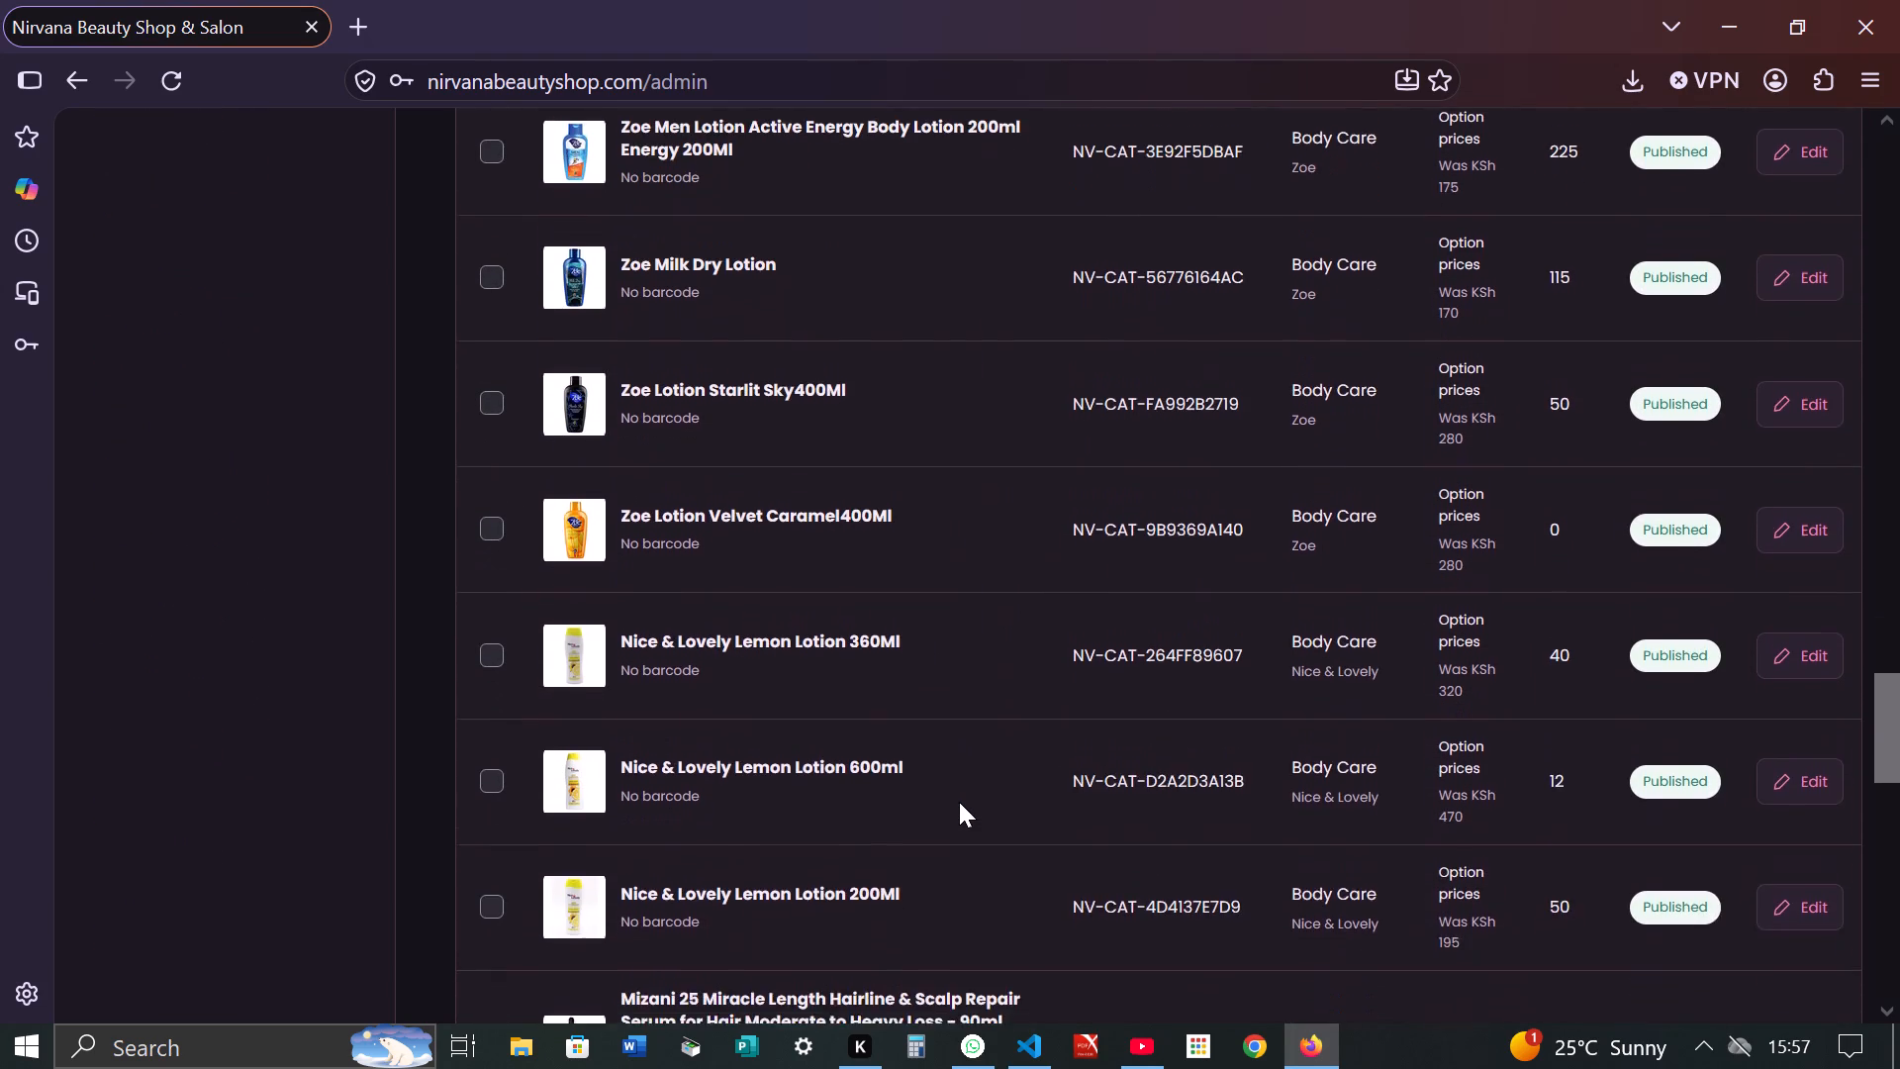
pyautogui.scroll(-3, 959, 802)
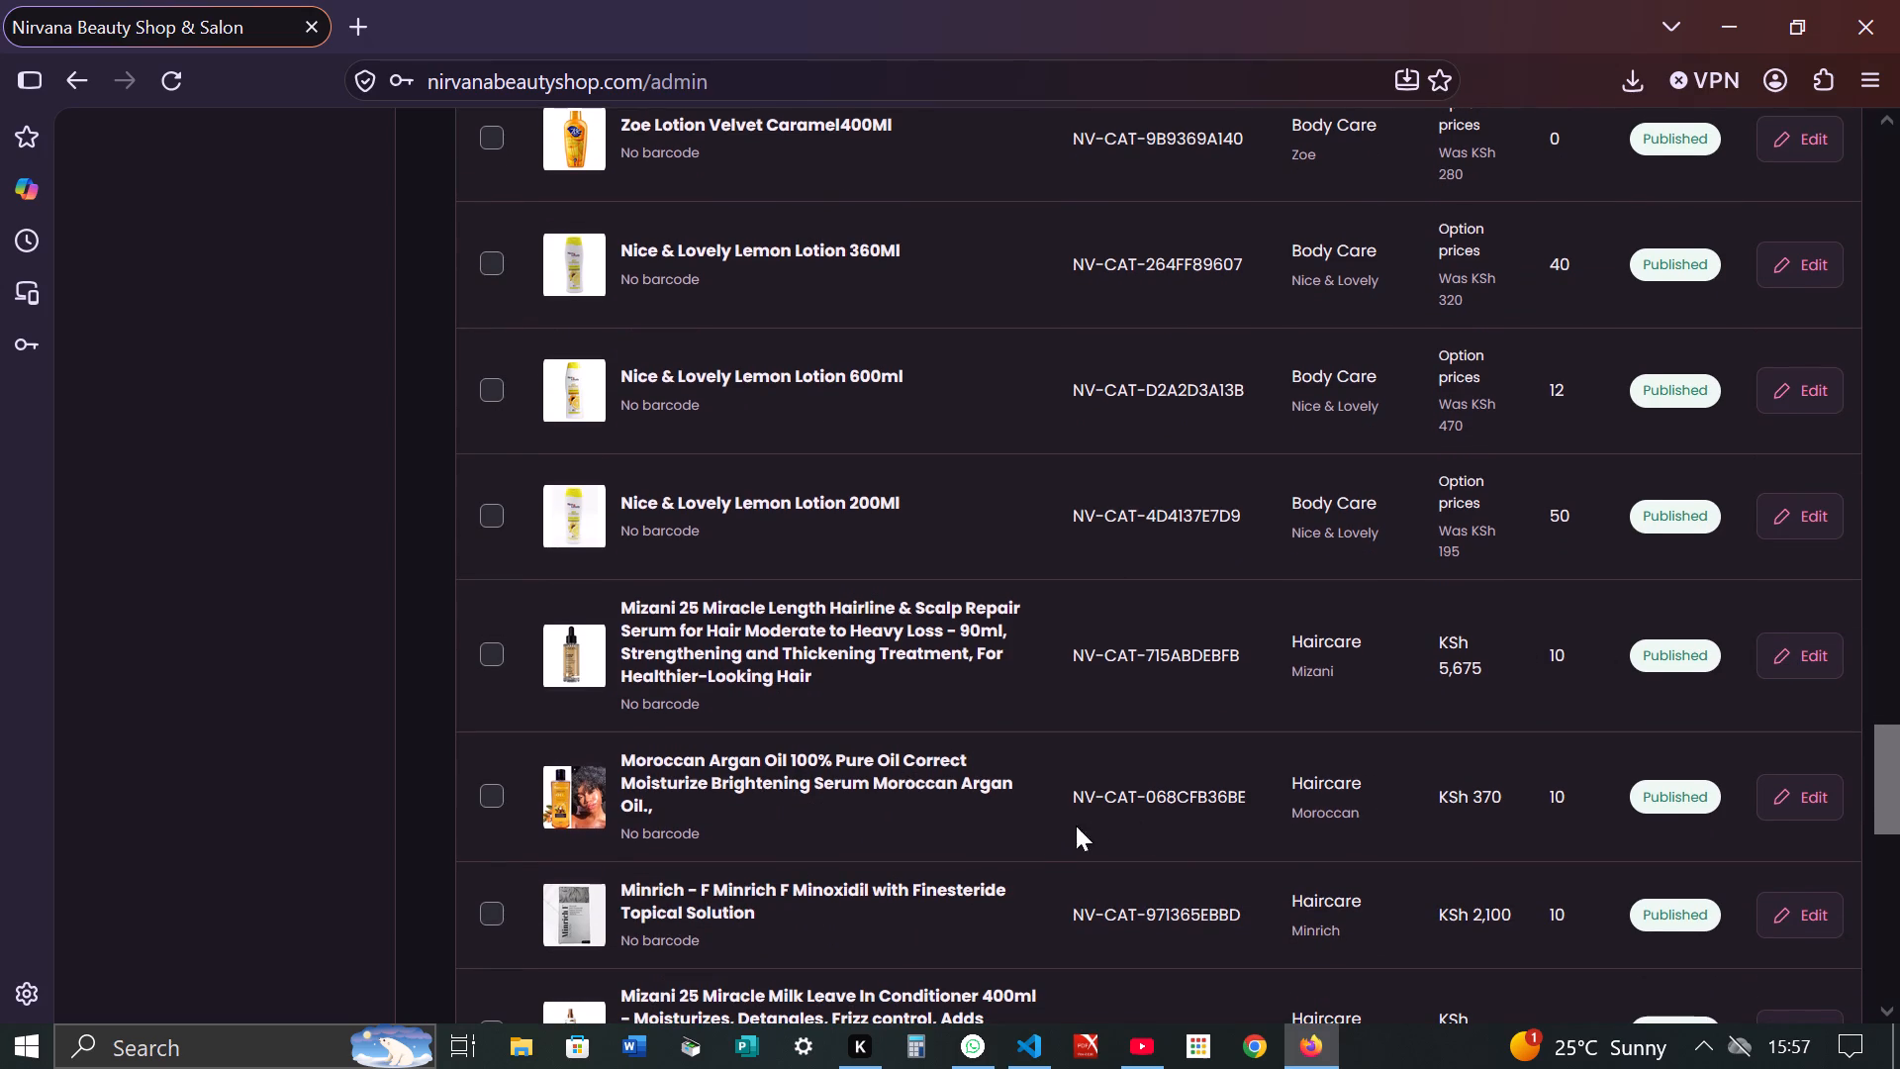
pyautogui.scroll(-1, 1018, 827)
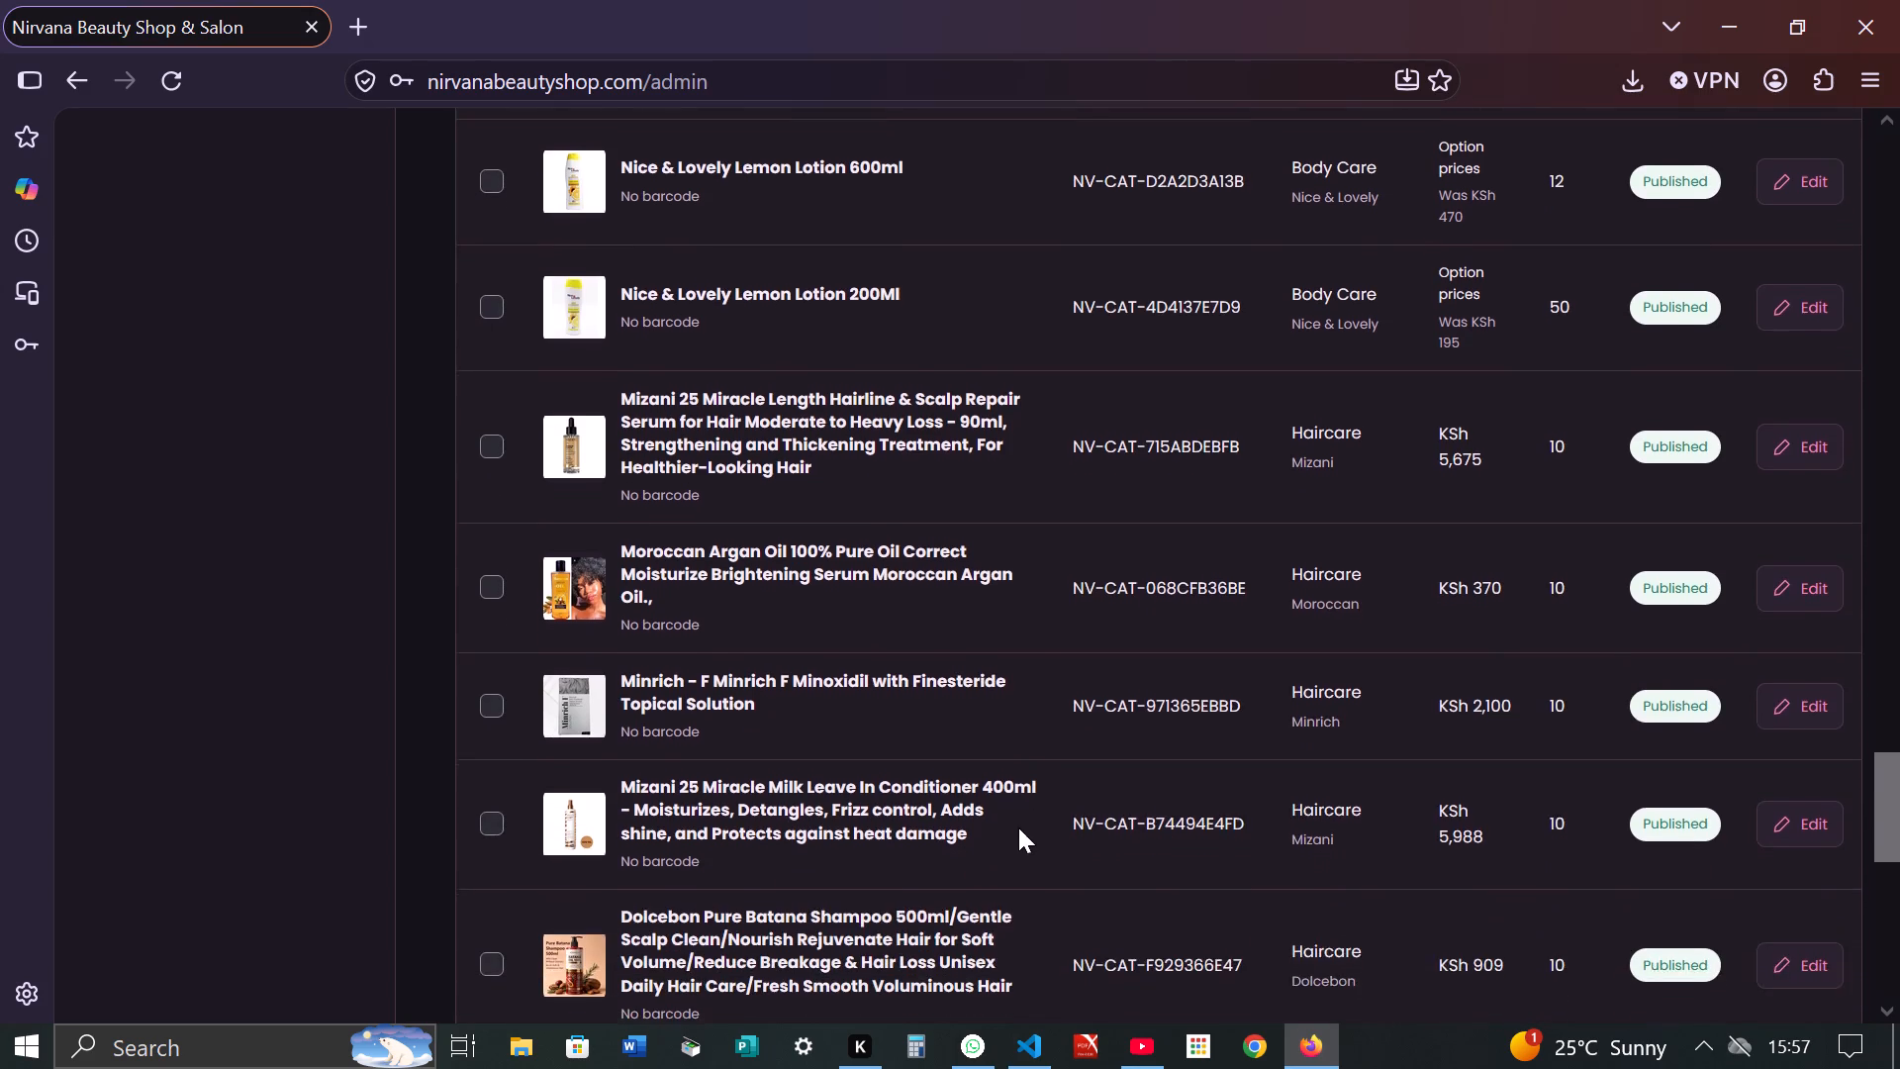
pyautogui.scroll(-1, 1018, 827)
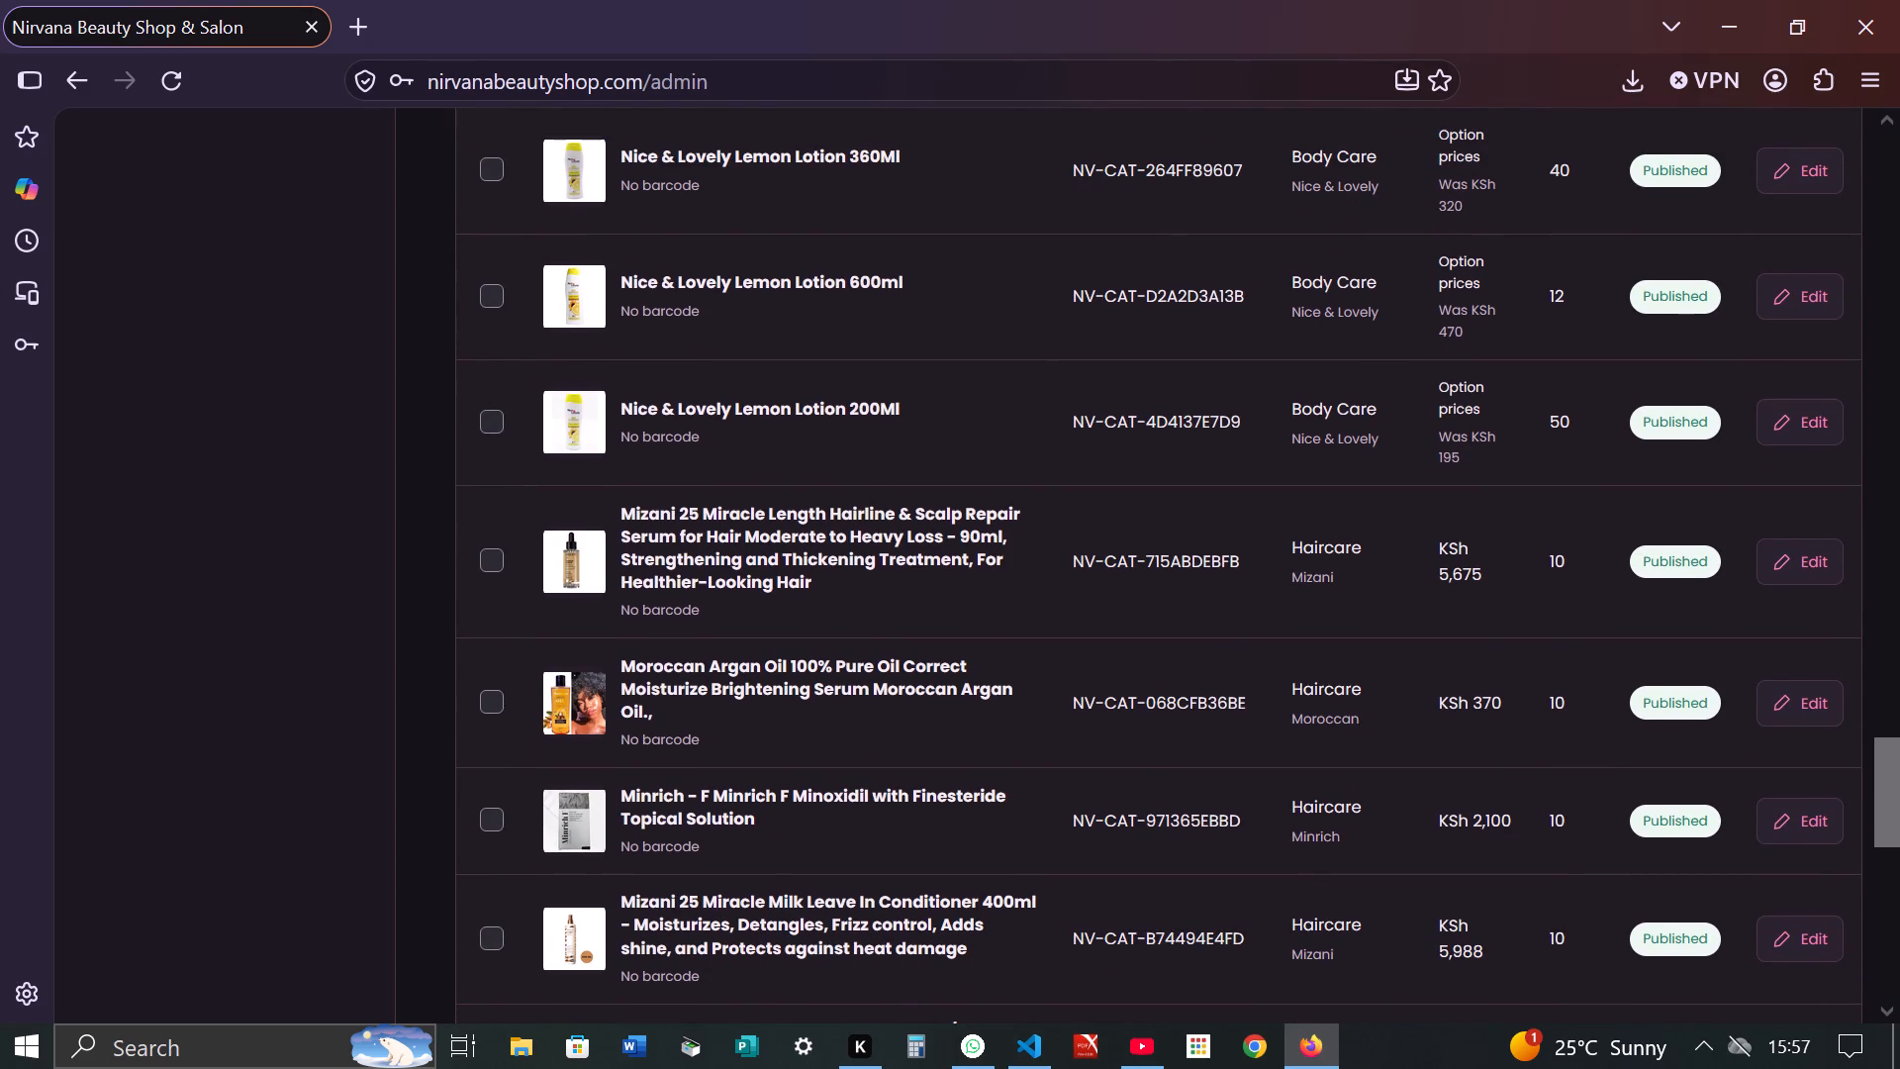
pyautogui.click(1769, 545)
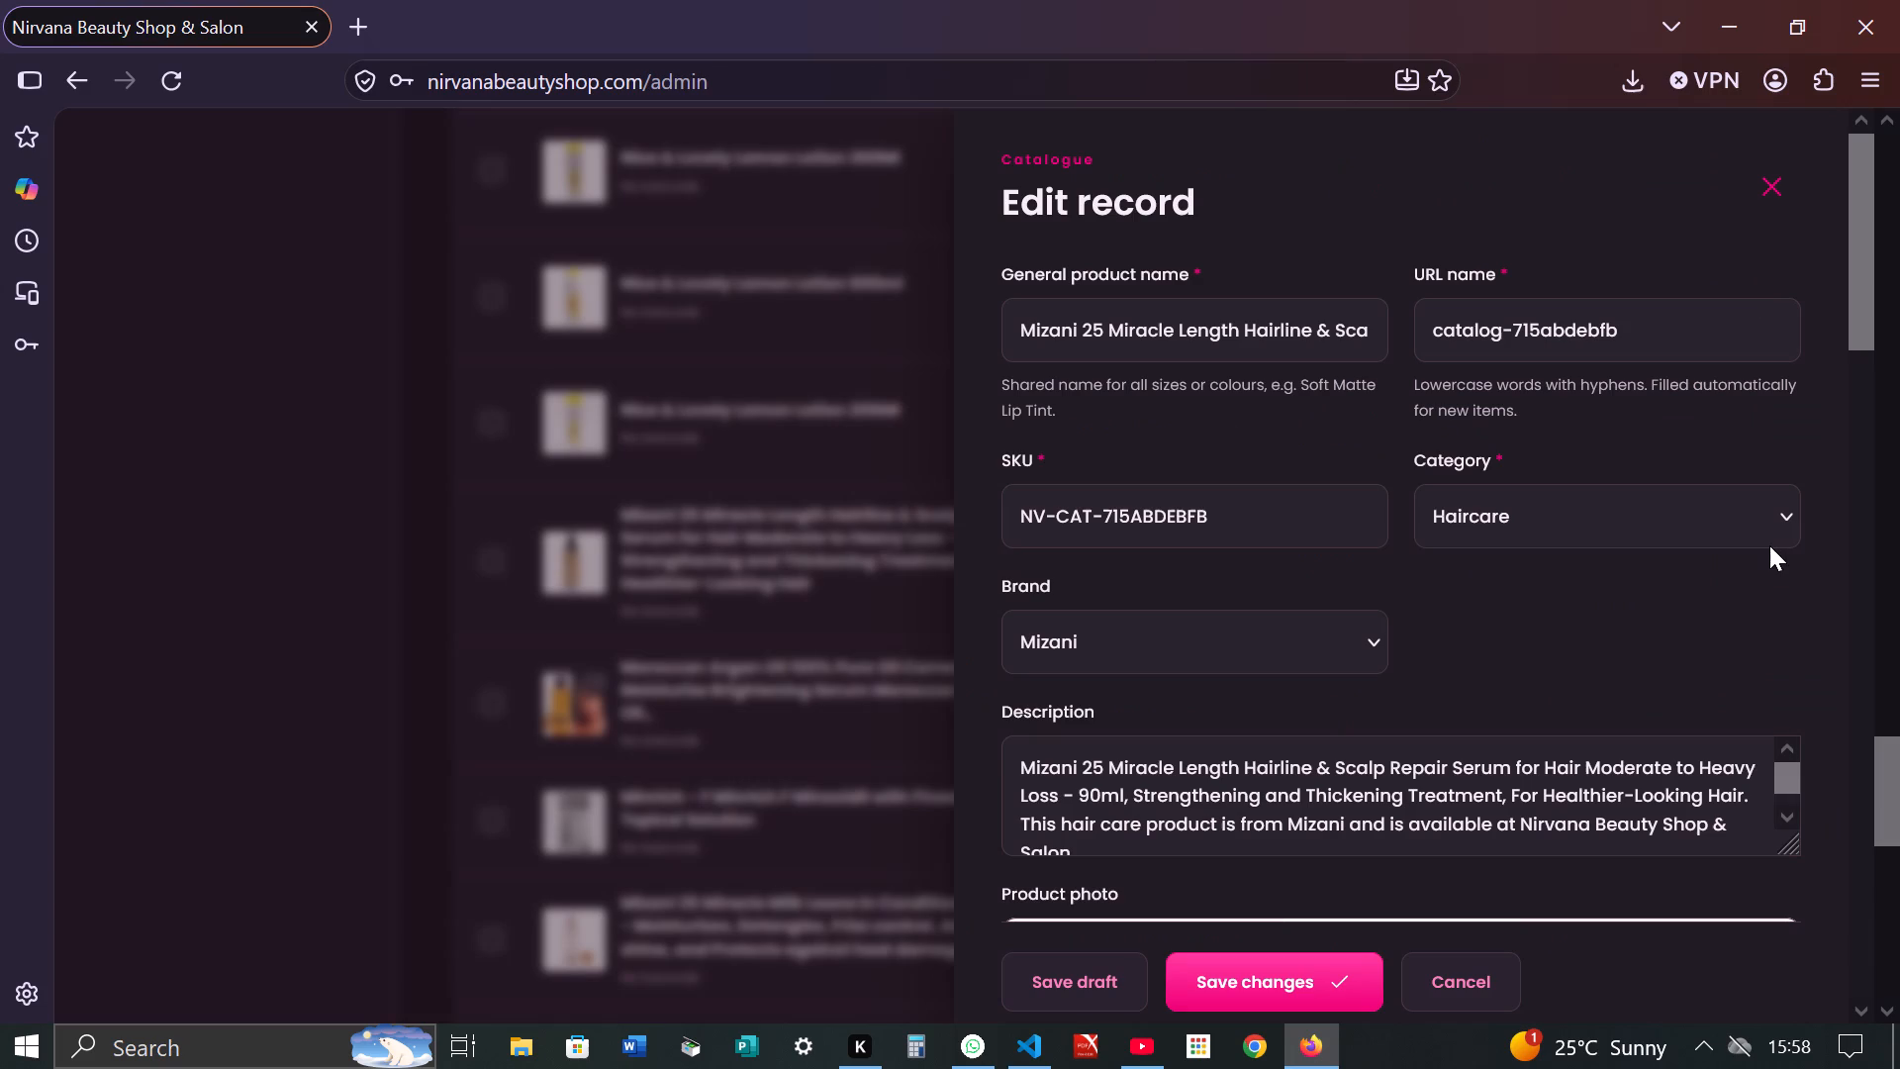
# Shorten the general product name to "Mizani 25 Miracle Length Hairline & Scalp Repair Serum" by removing everything after "Serum".
pyautogui.click(1377, 325)
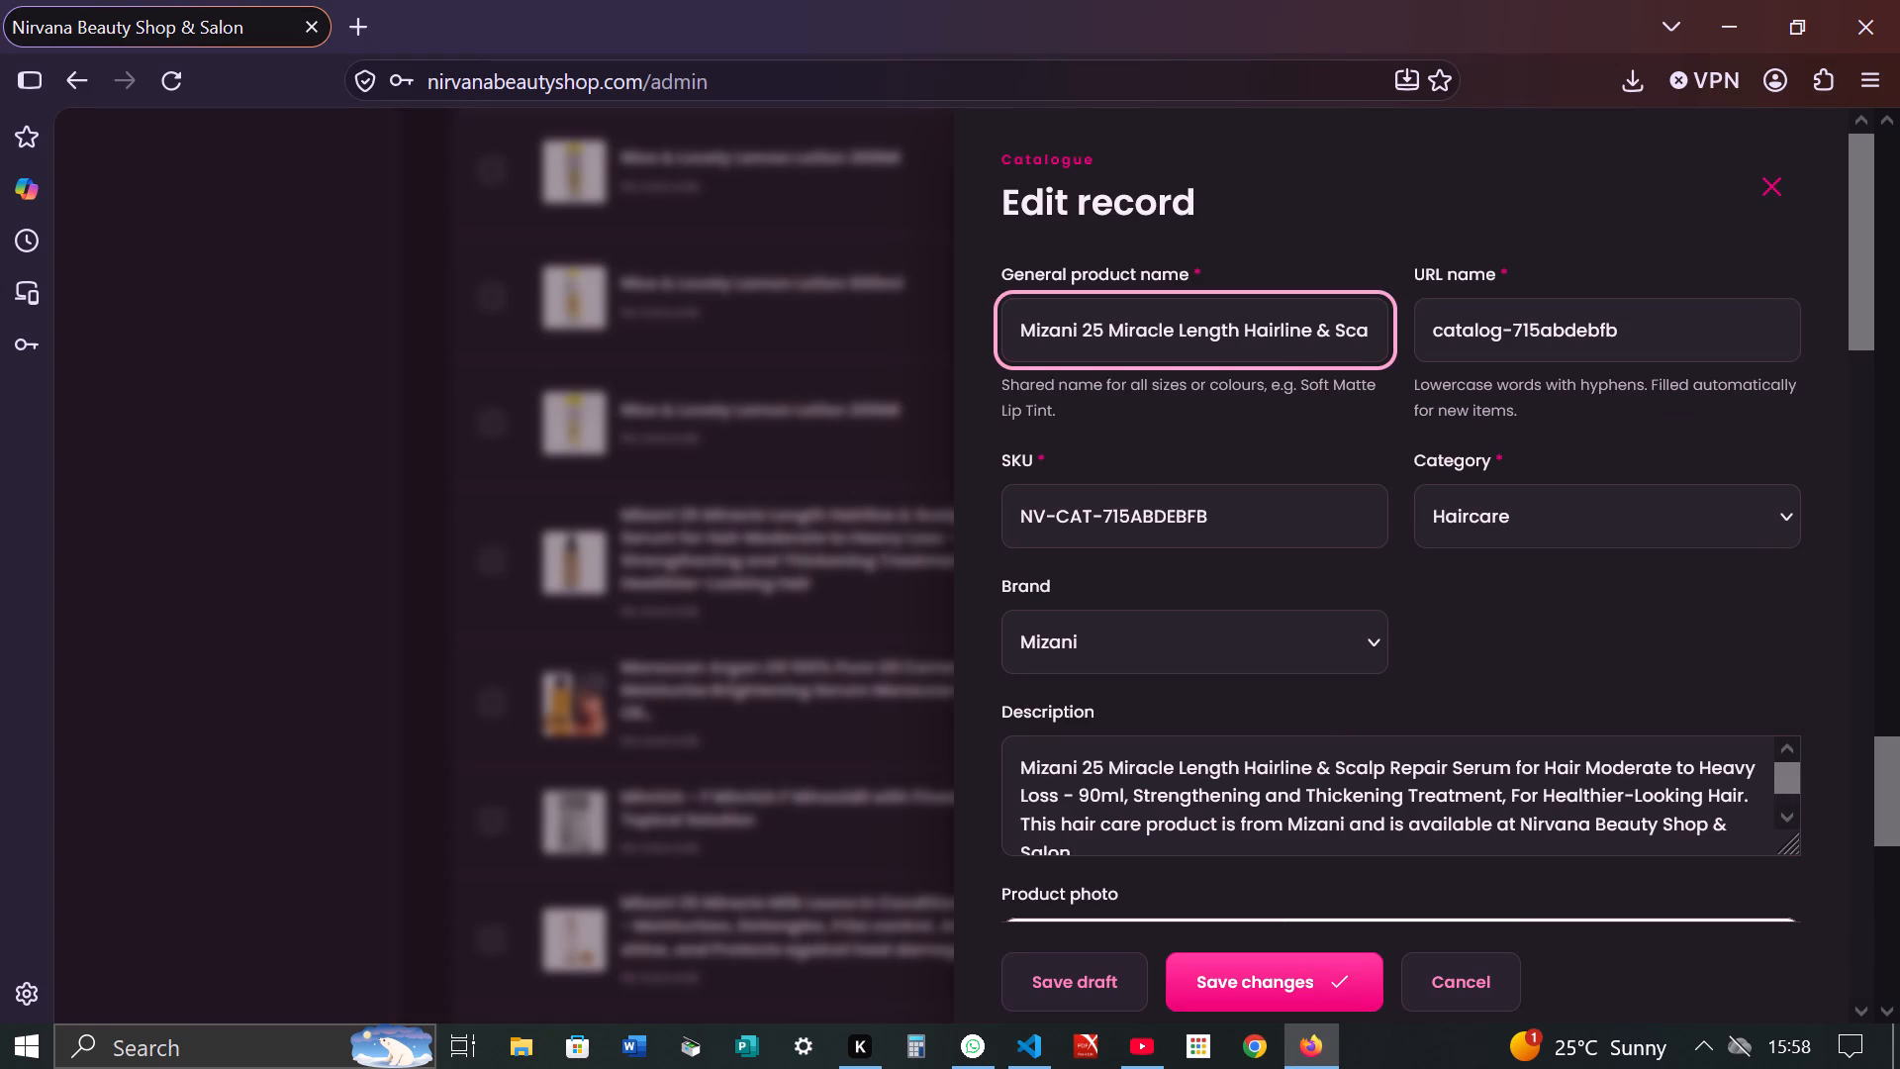
pyautogui.press('Right')
pyautogui.press('Right')
pyautogui.press('Right')
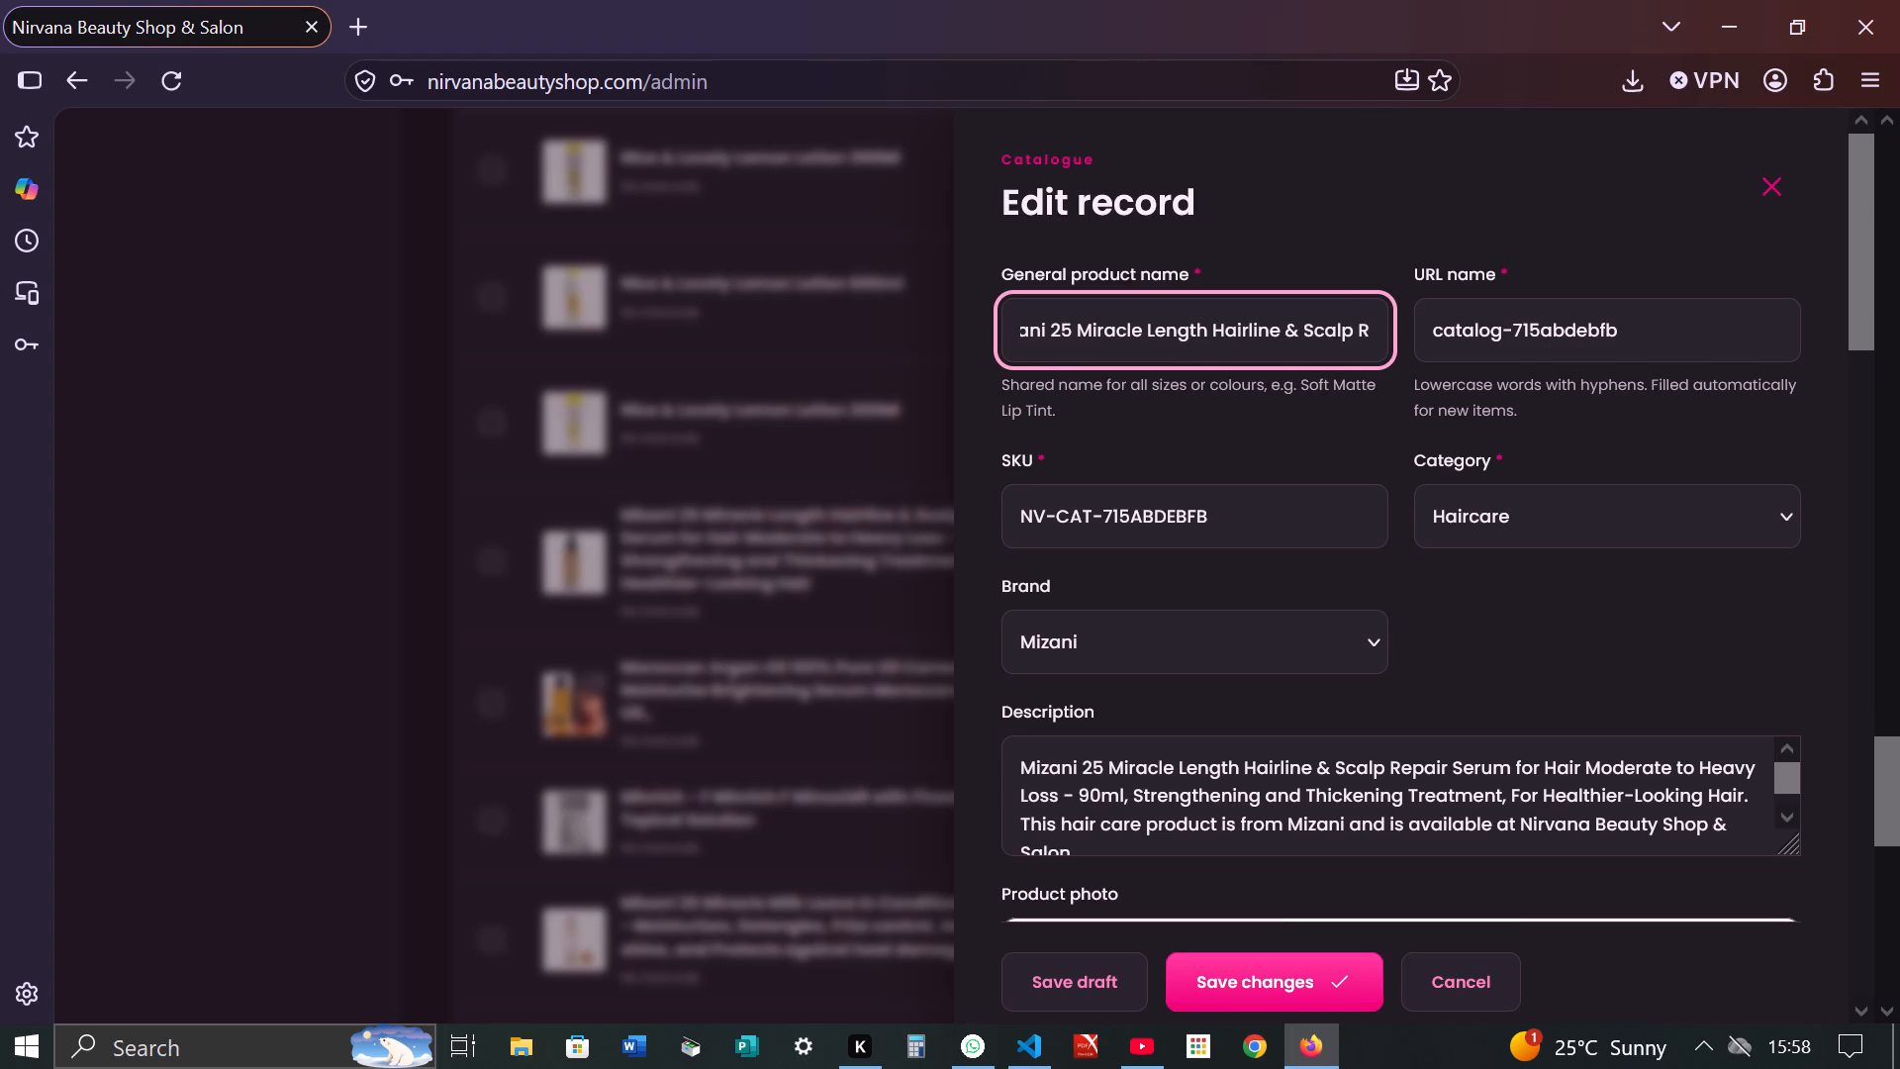
pyautogui.press('Right')
pyautogui.press('Right')
pyautogui.press('Right')
pyautogui.press('Right')
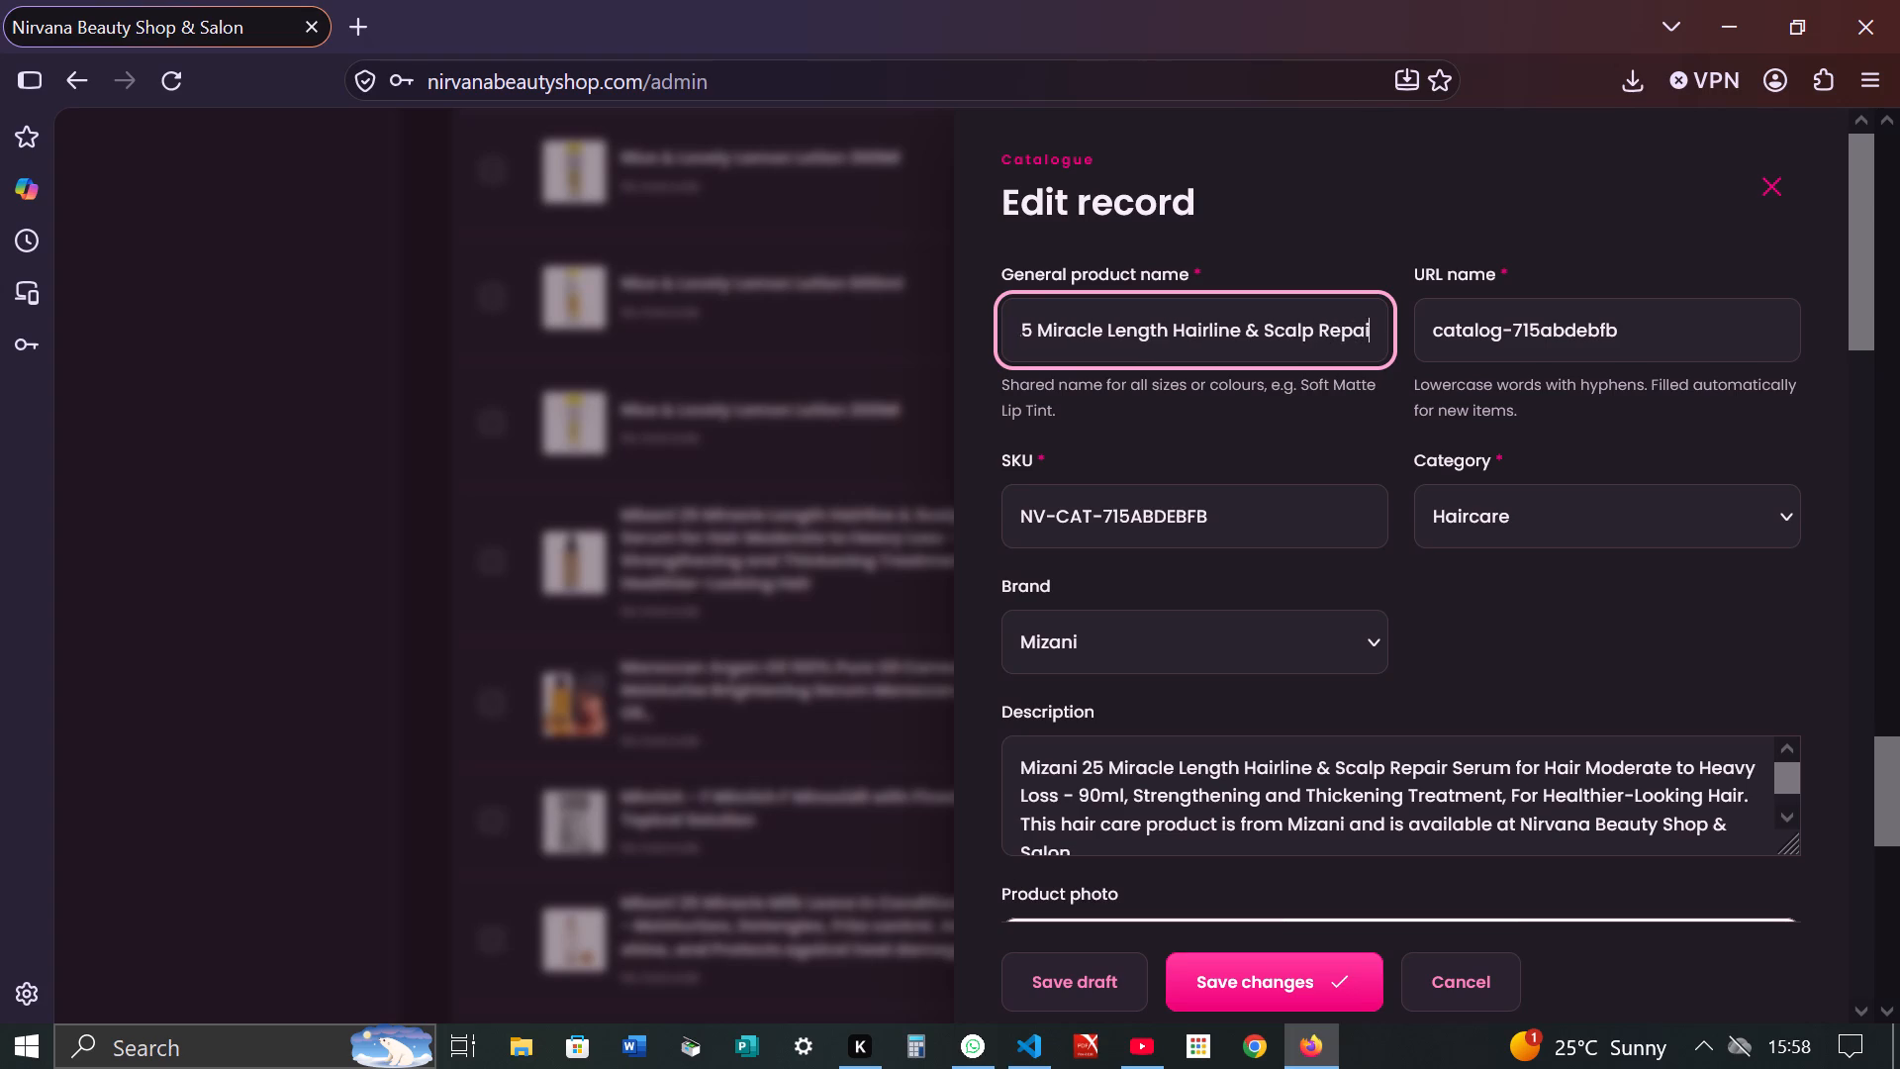
pyautogui.press('Right')
pyautogui.press('Right')
pyautogui.press('Right')
pyautogui.press('Right')
pyautogui.press('Right')
pyautogui.press('Right')
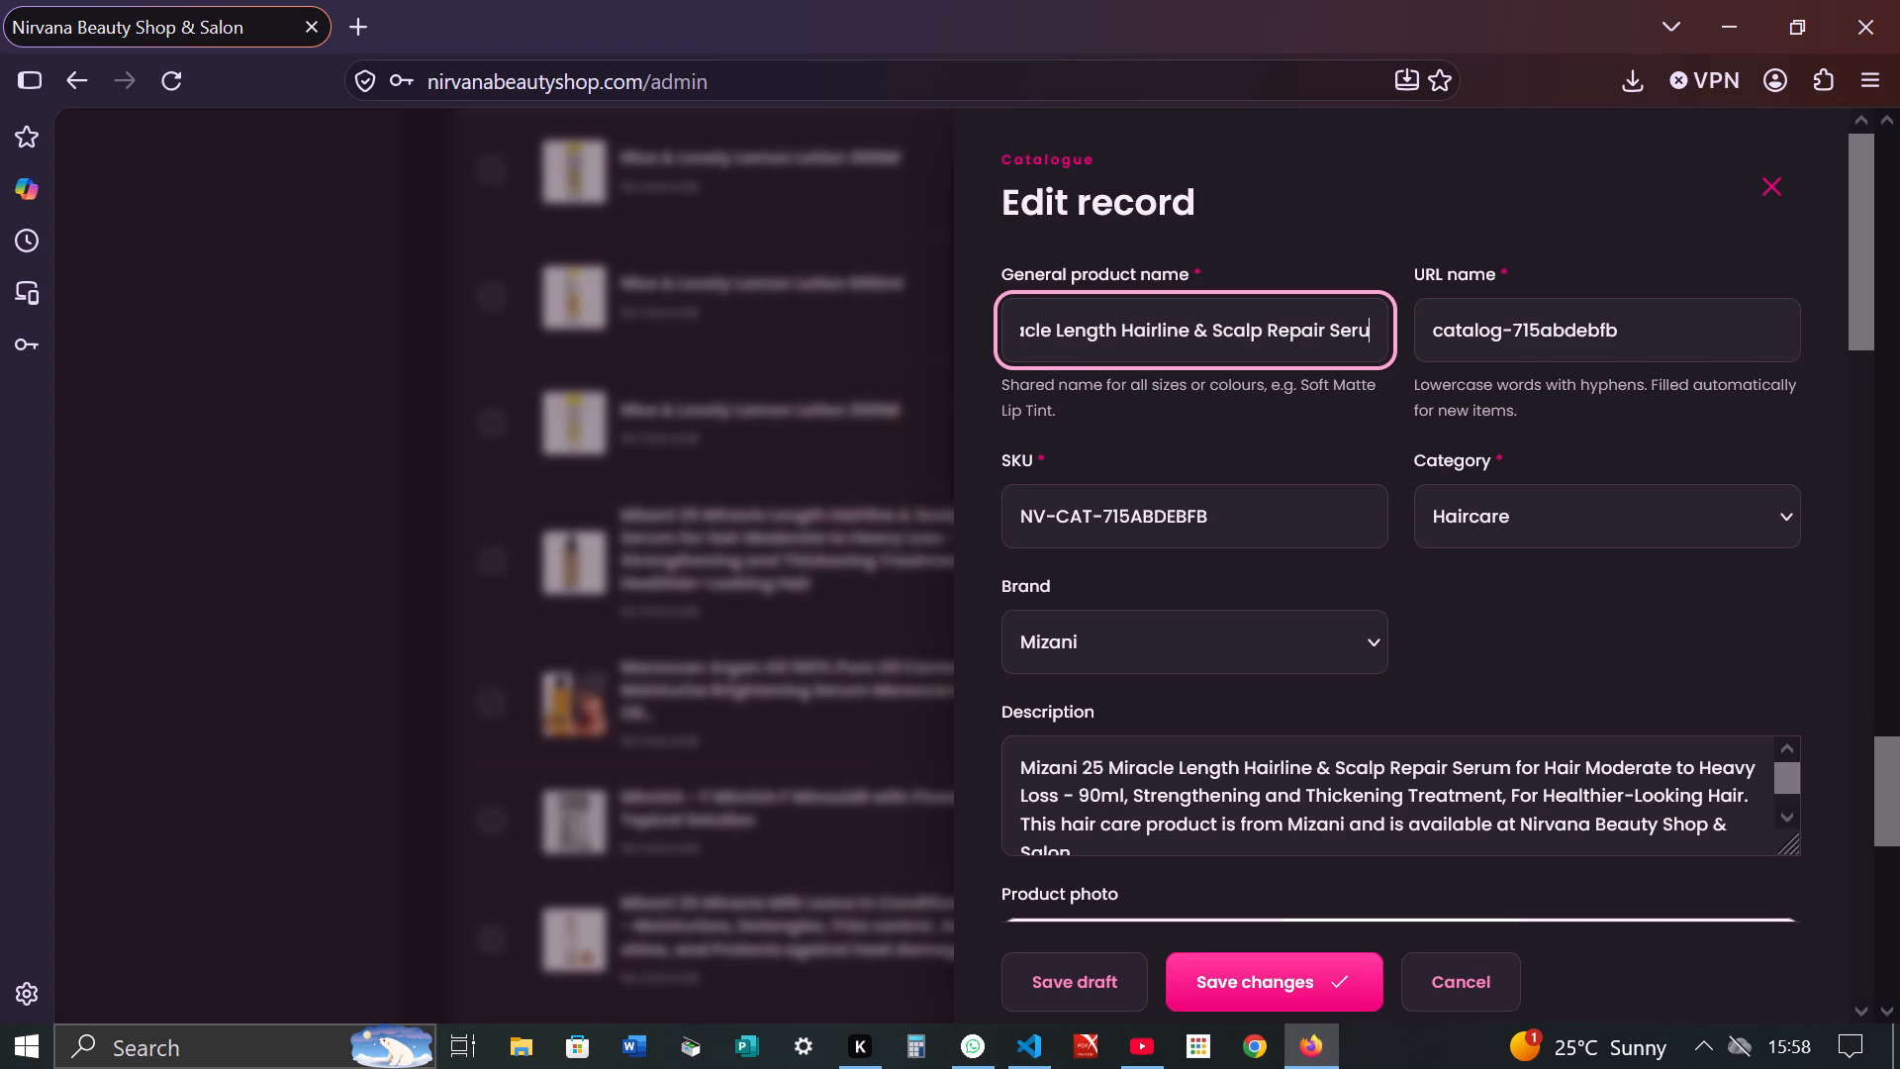
pyautogui.press('Right')
pyautogui.press('Right')
pyautogui.press('Right')
pyautogui.press('Right')
pyautogui.press('Right')
pyautogui.press('Right')
pyautogui.press('Right')
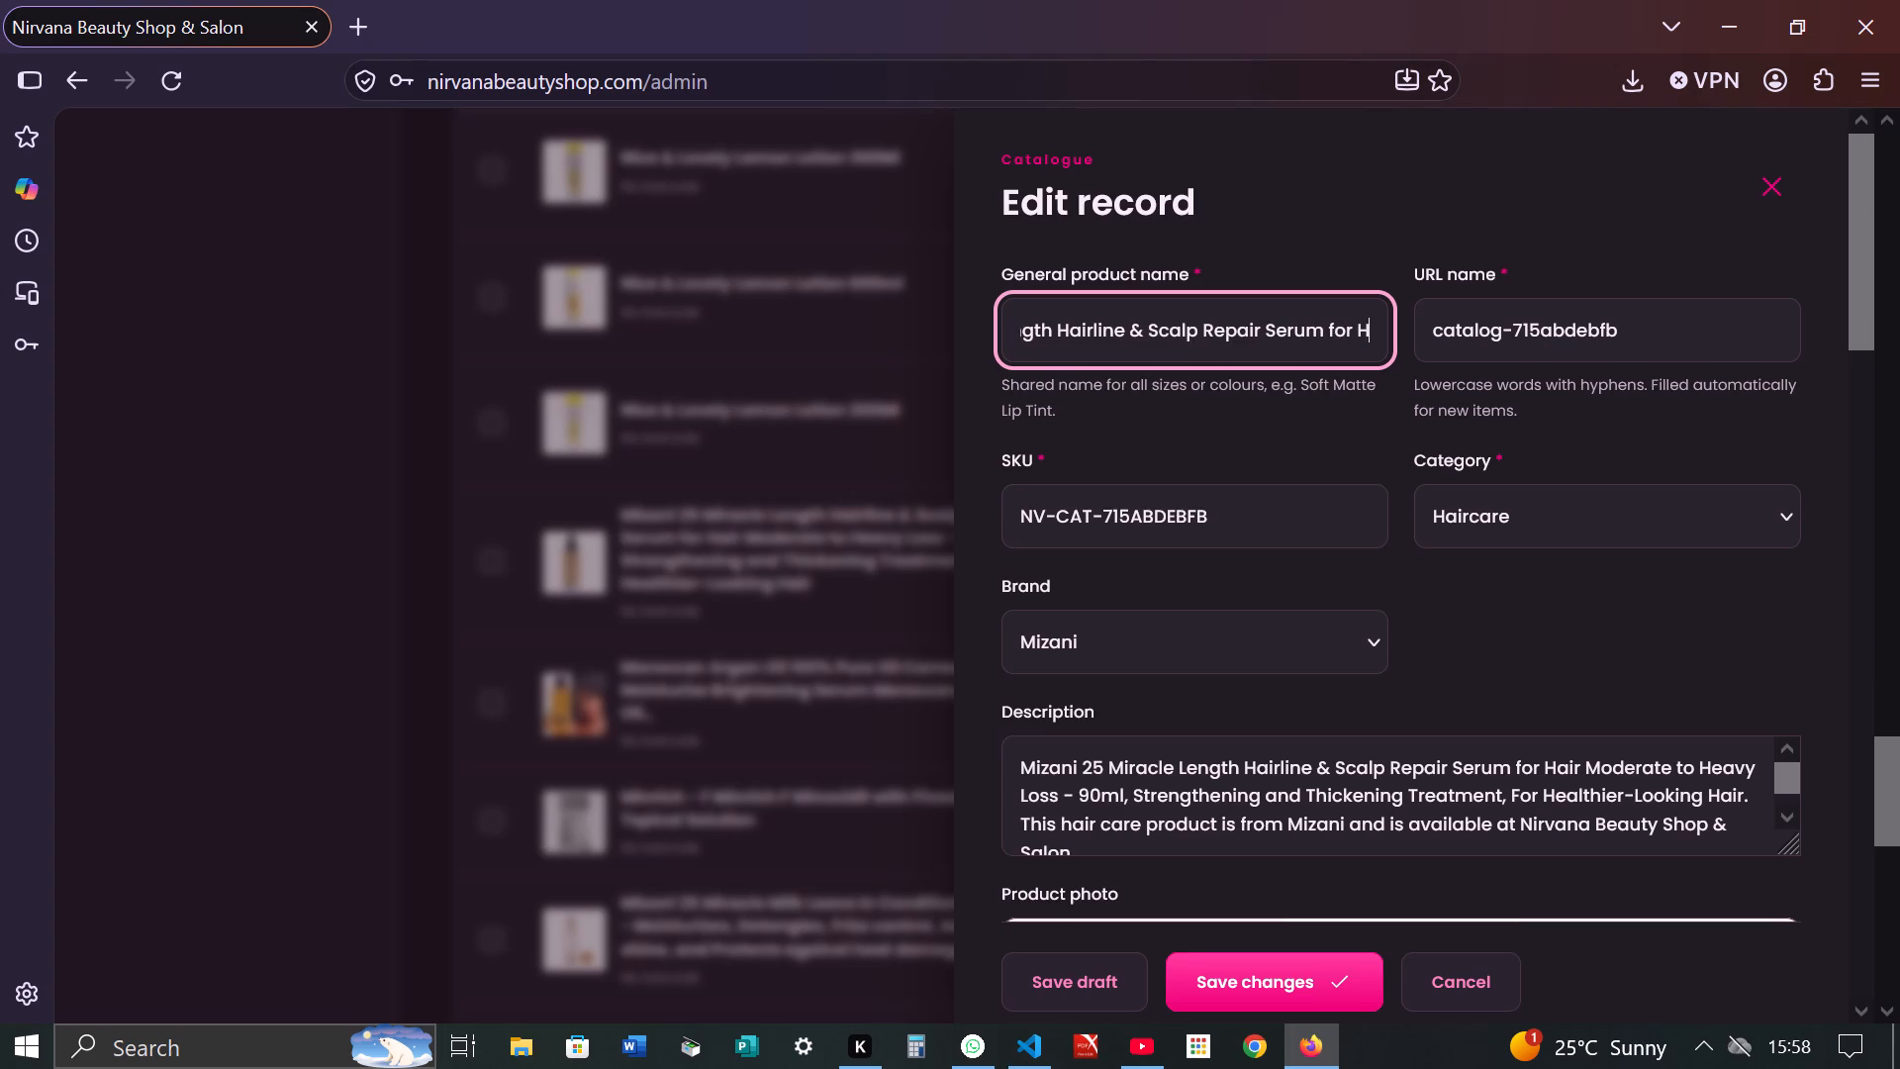
pyautogui.press('Right')
pyautogui.press('Right')
pyautogui.press('Right')
pyautogui.press('Right')
pyautogui.press('Right')
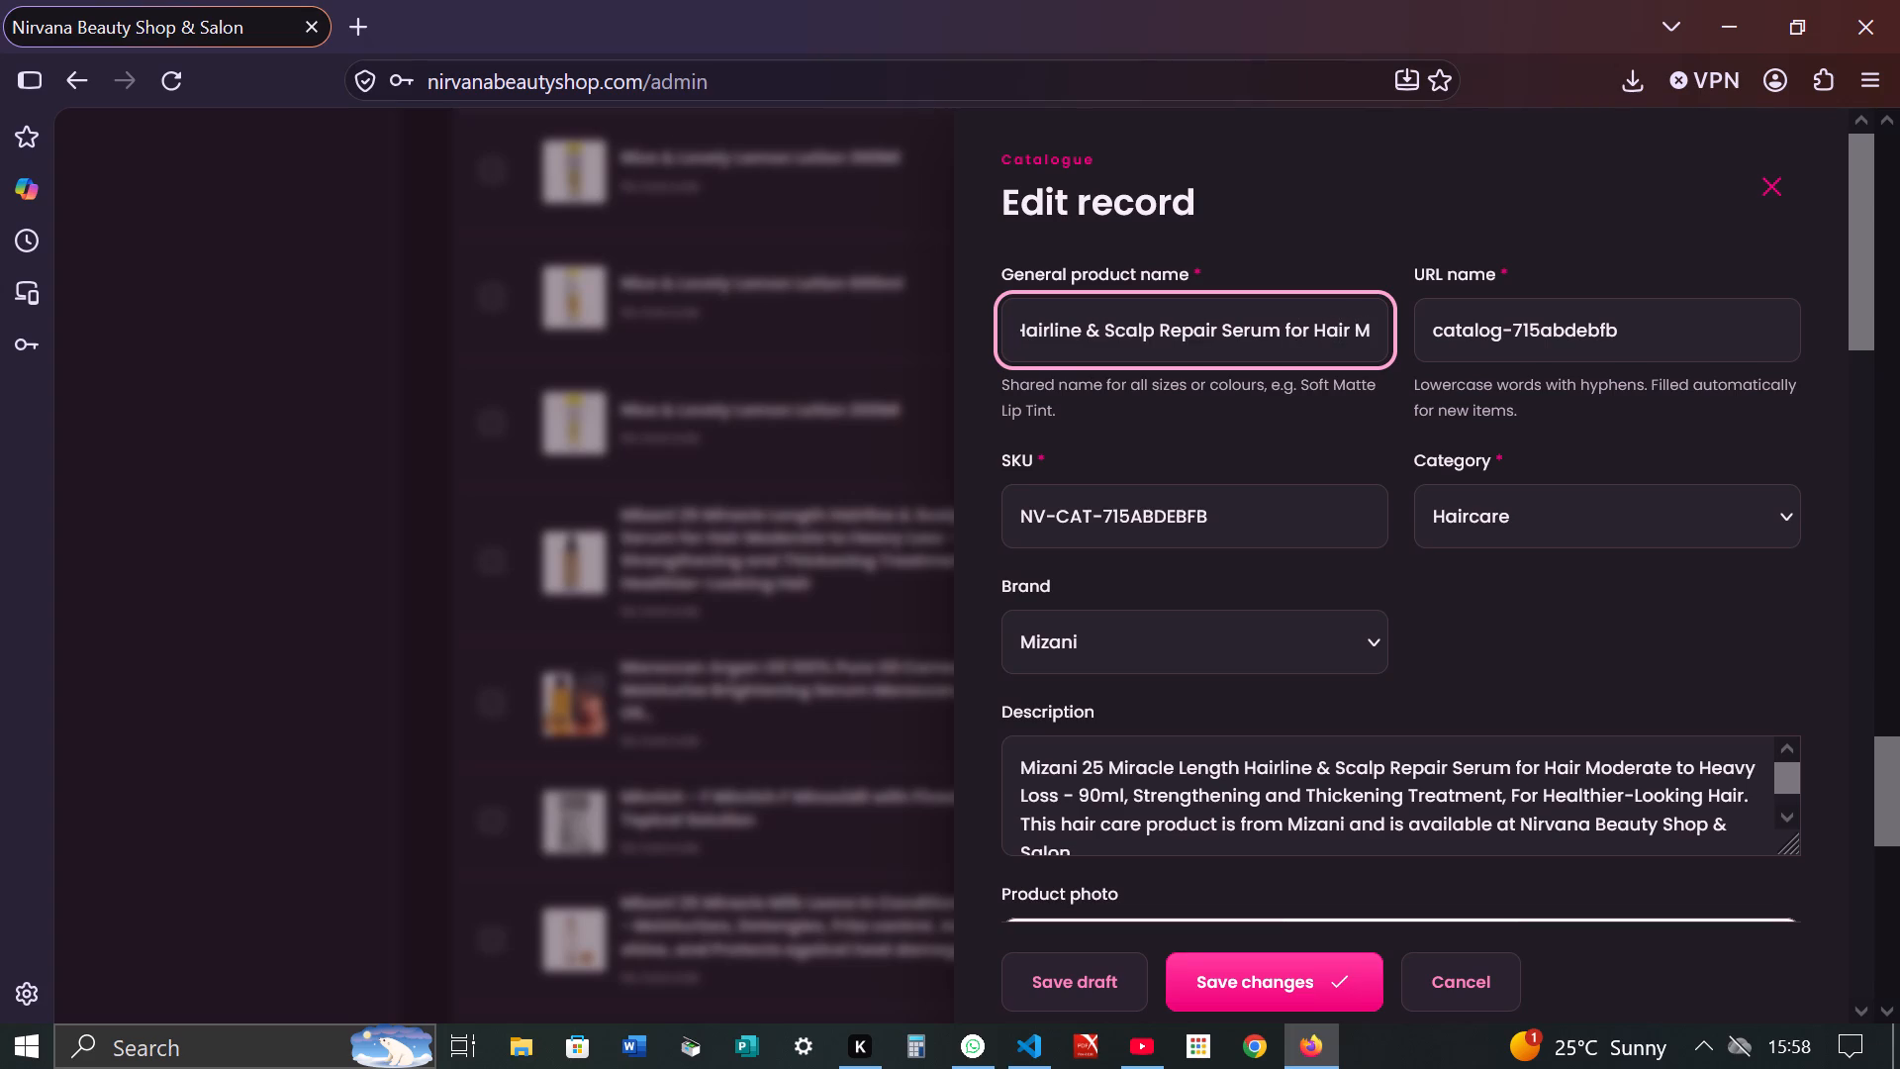
pyautogui.hscroll(3, 1134, 329)
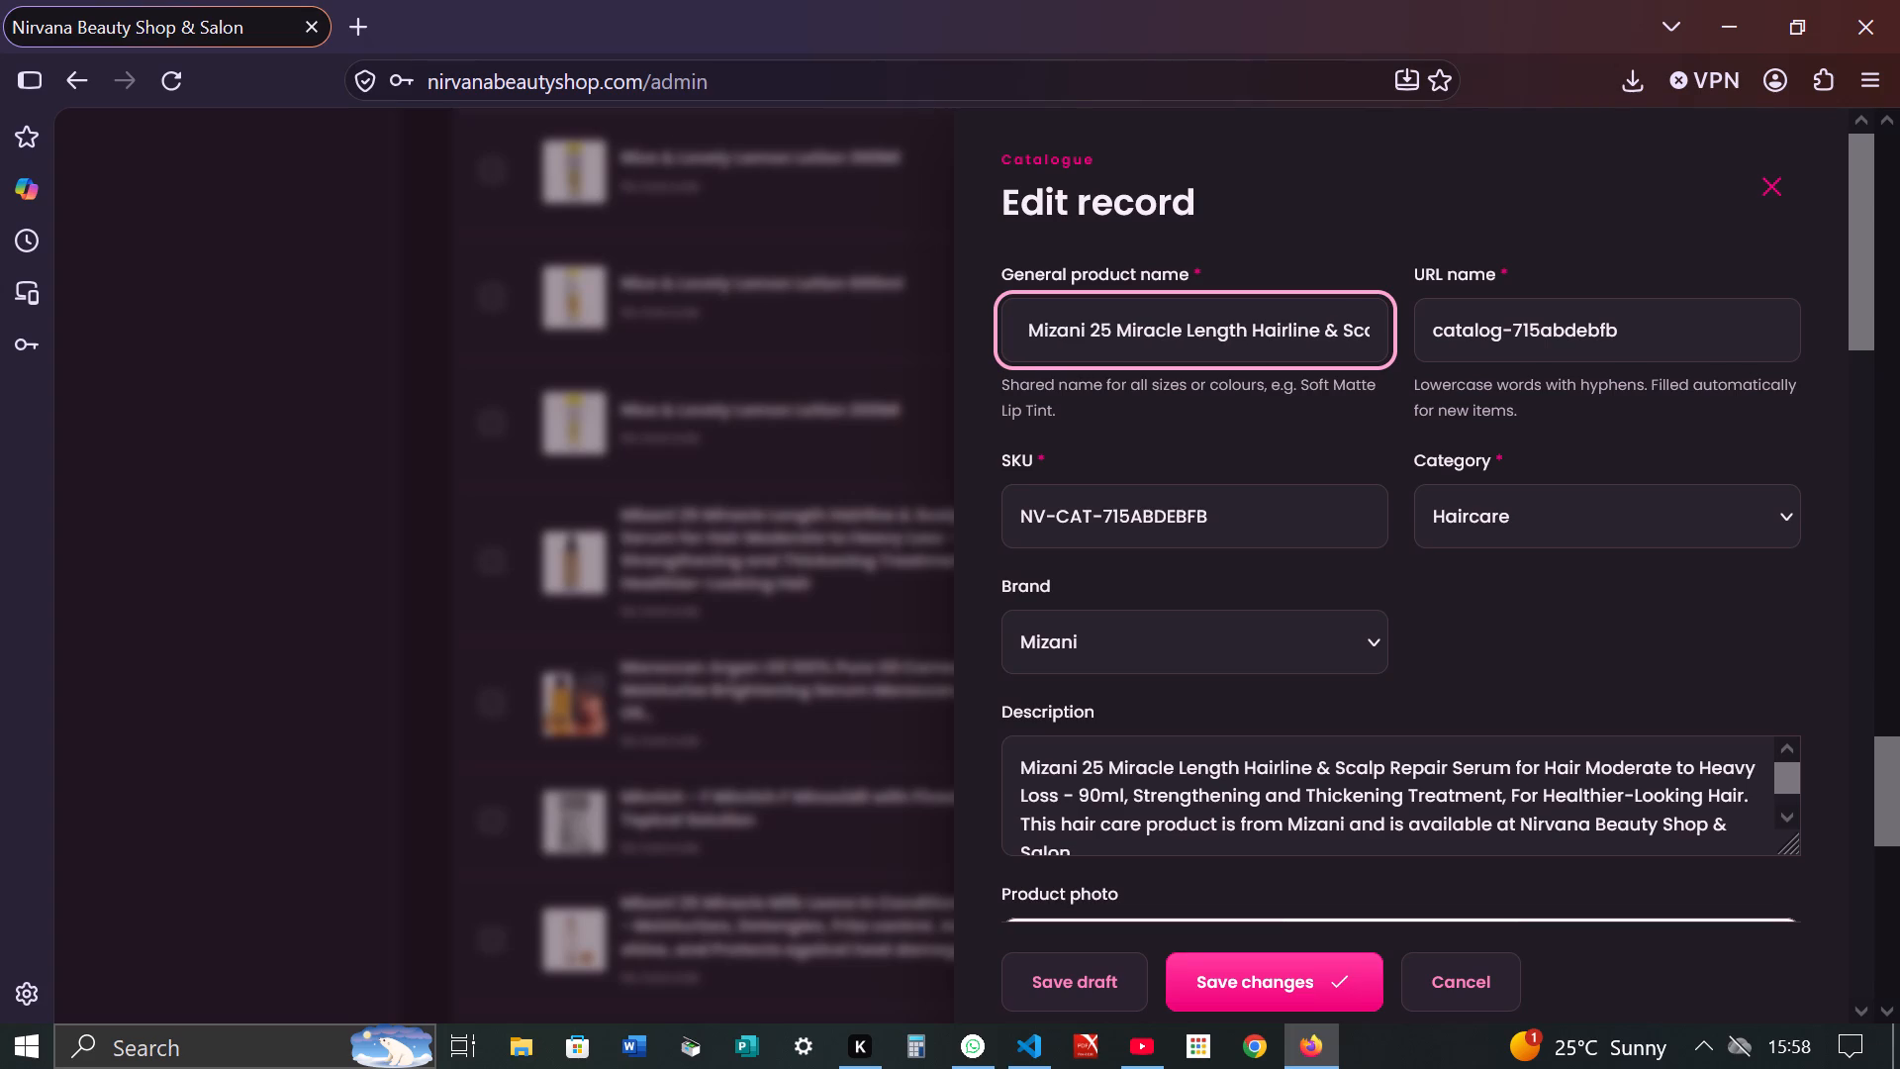
pyautogui.hscroll(1, 1134, 329)
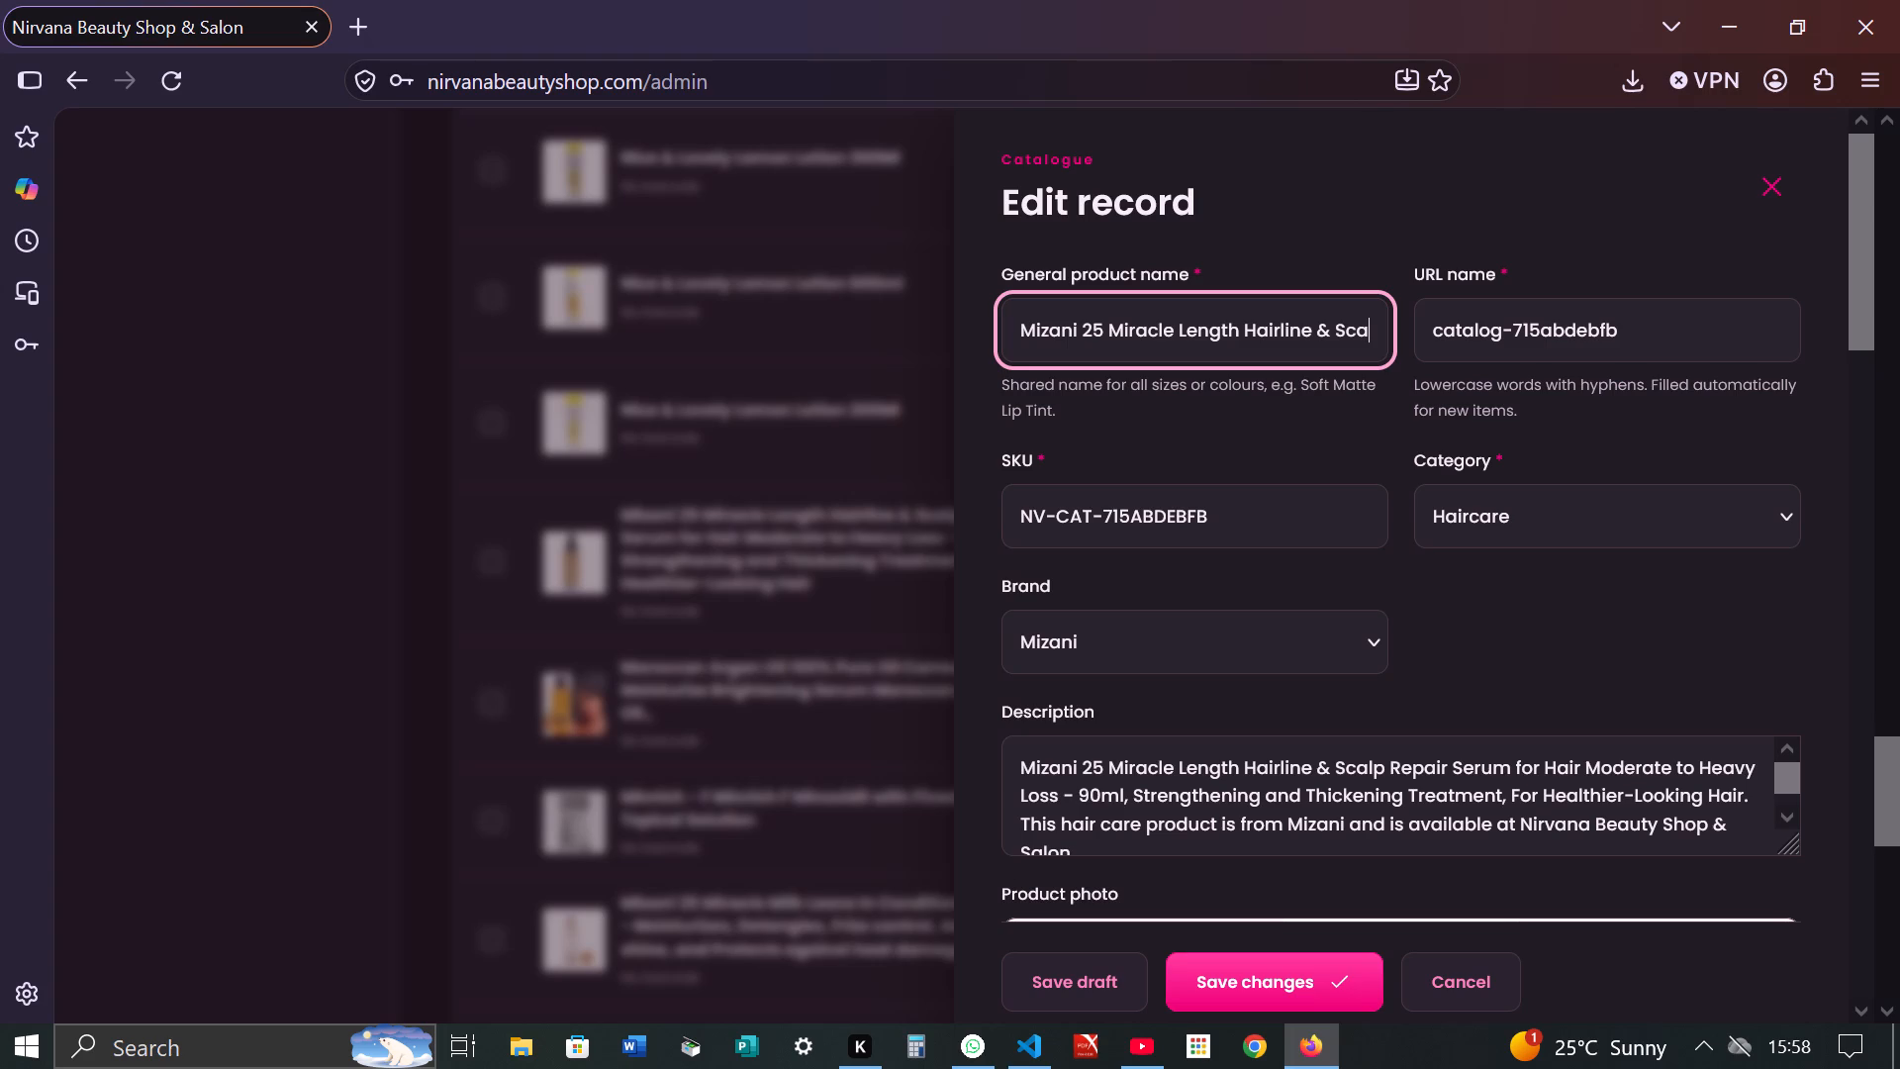
pyautogui.press('Right')
pyautogui.press('Right')
pyautogui.press('Right')
pyautogui.press('Right')
pyautogui.press('Right')
pyautogui.press('Right')
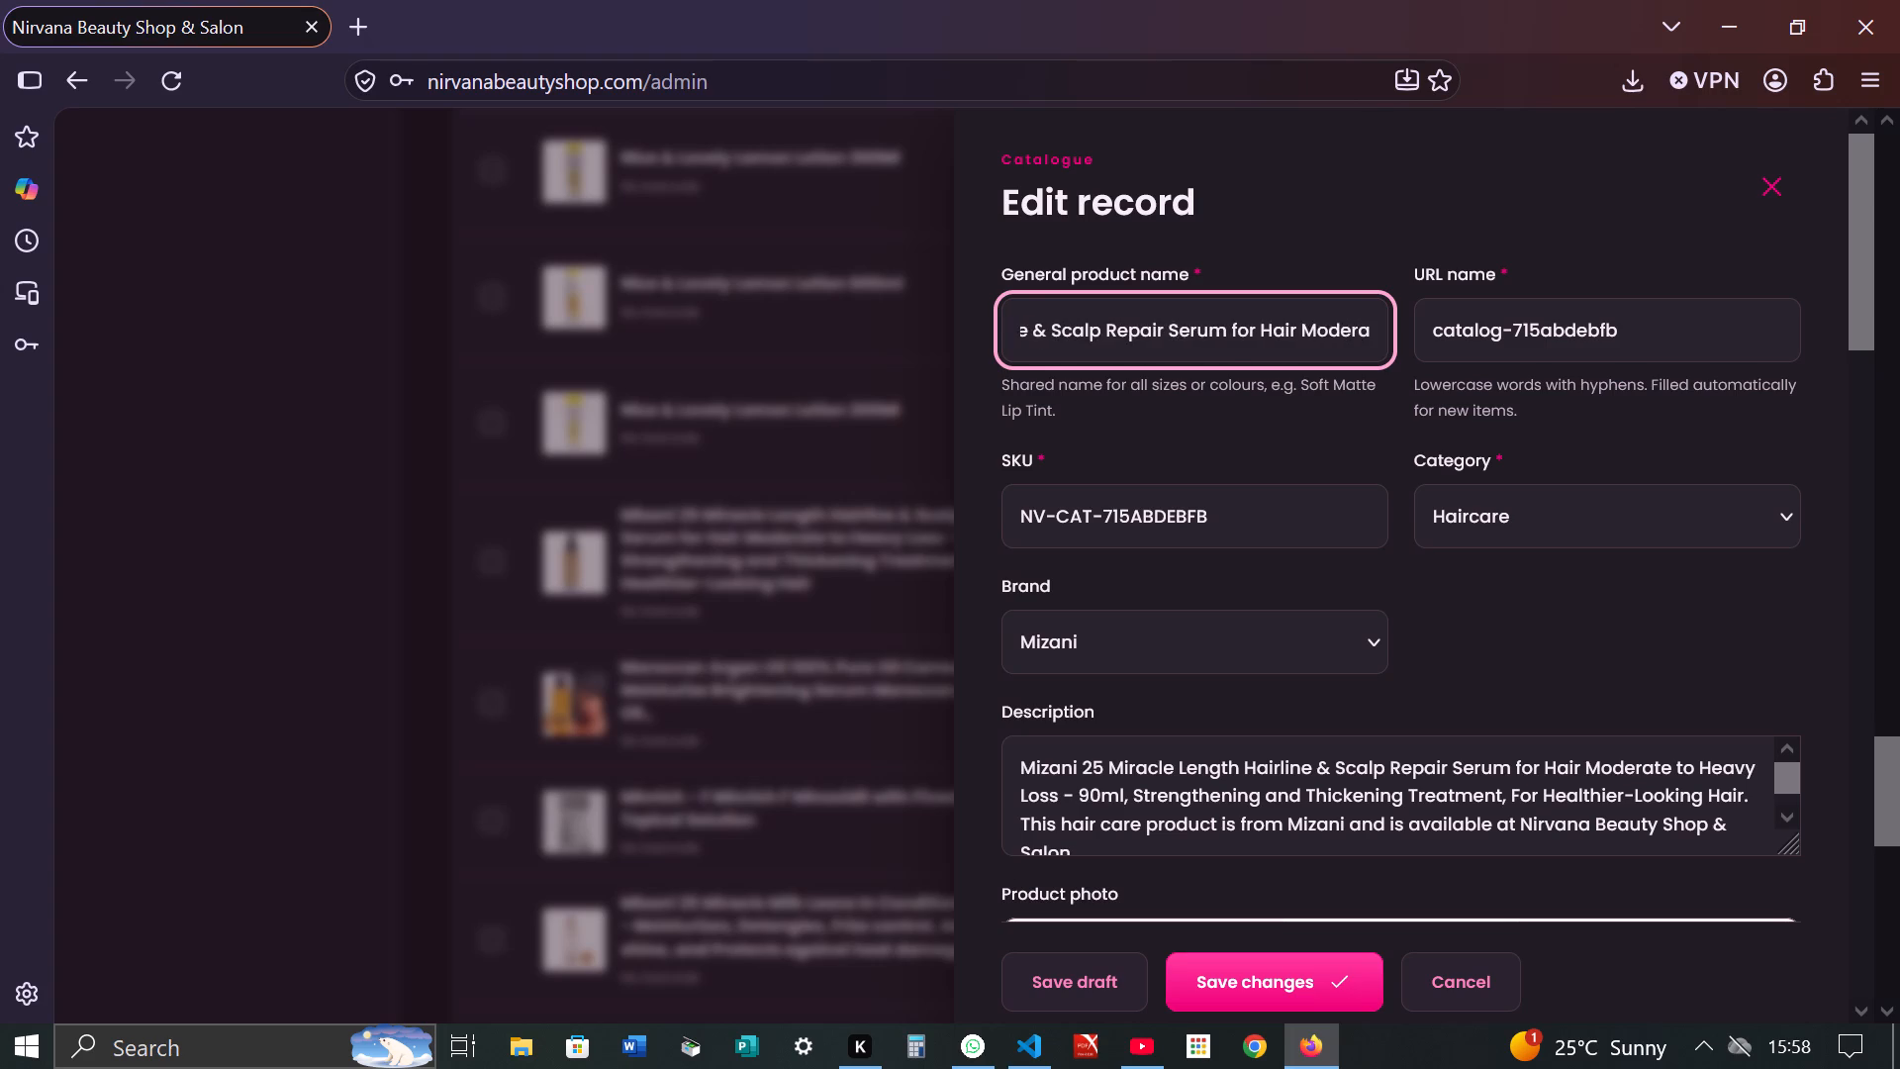
pyautogui.press('Right')
pyautogui.press('Right')
pyautogui.press('Right')
pyautogui.press('Right')
pyautogui.press('Right')
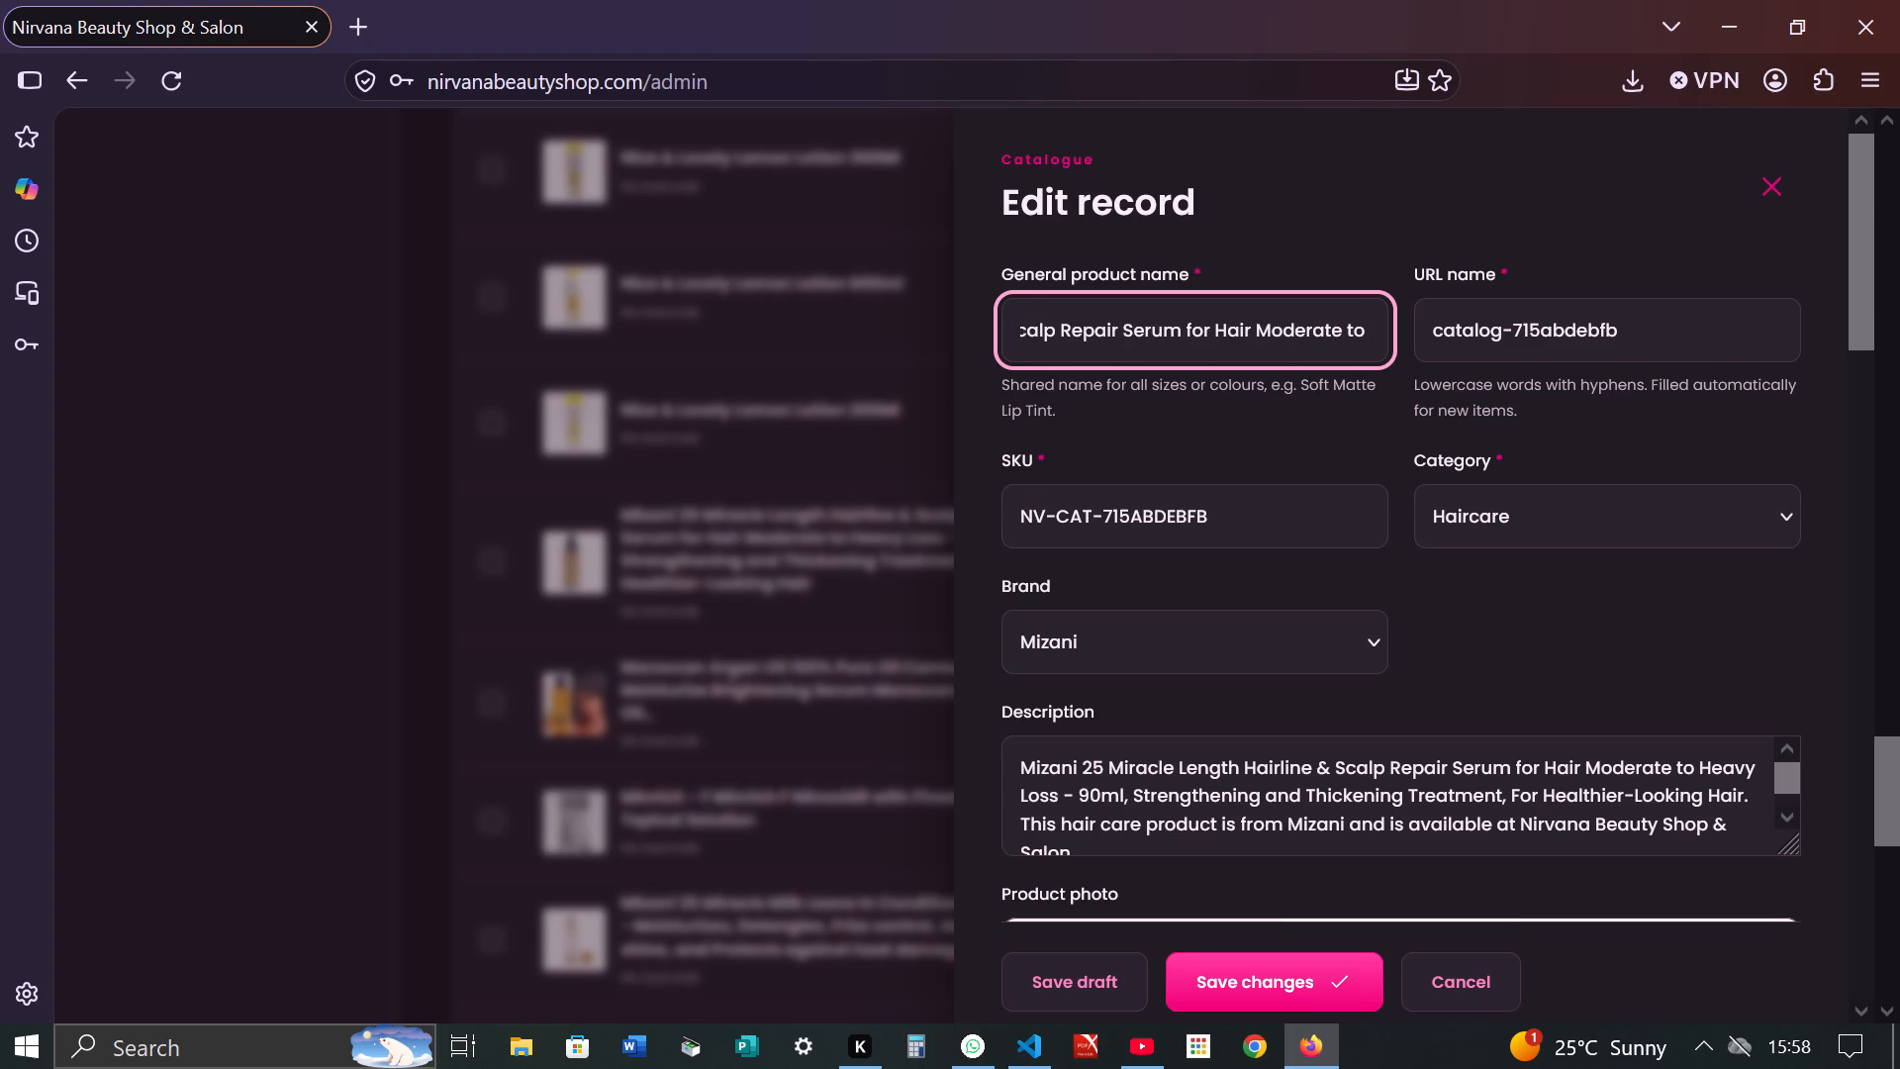
pyautogui.moveTo(1189, 334); pyautogui.dragTo(1435, 344)
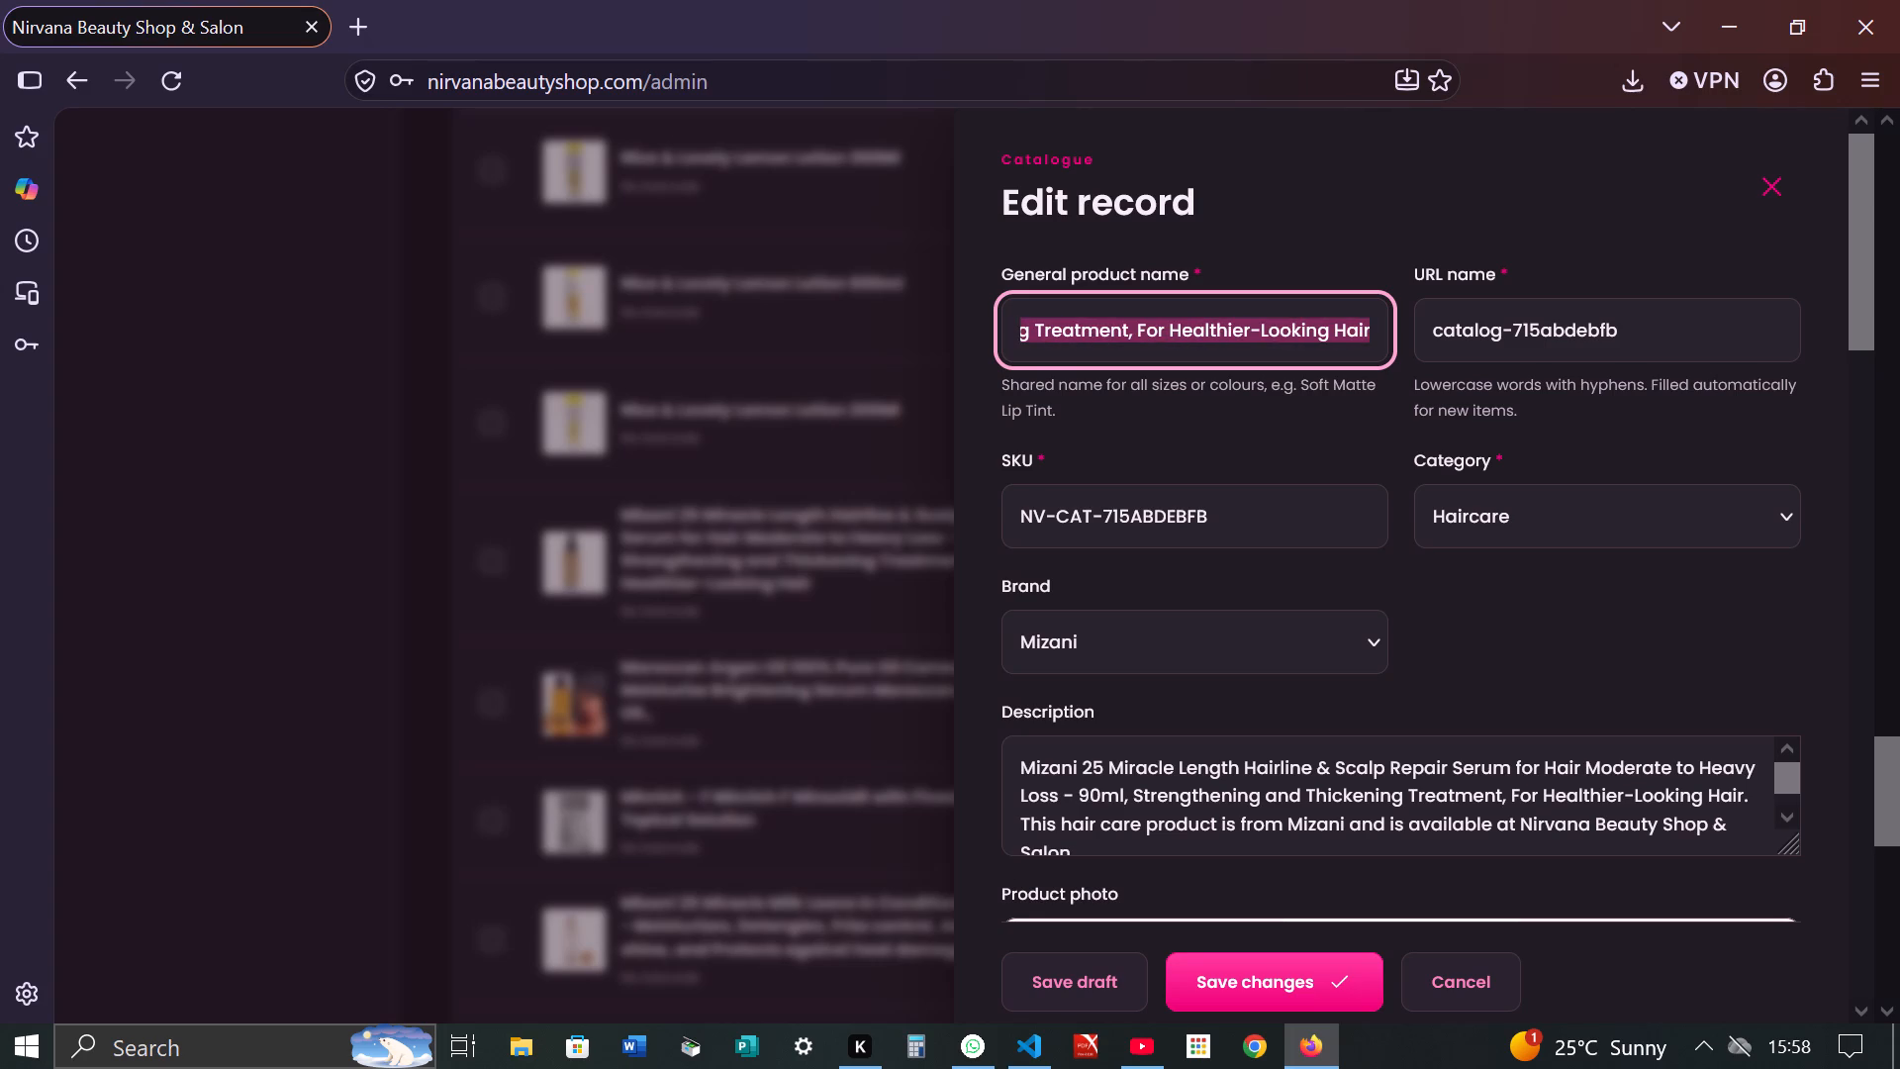
pyautogui.moveTo(1435, 344); pyautogui.dragTo(1450, 347)
pyautogui.press('BackSpace')
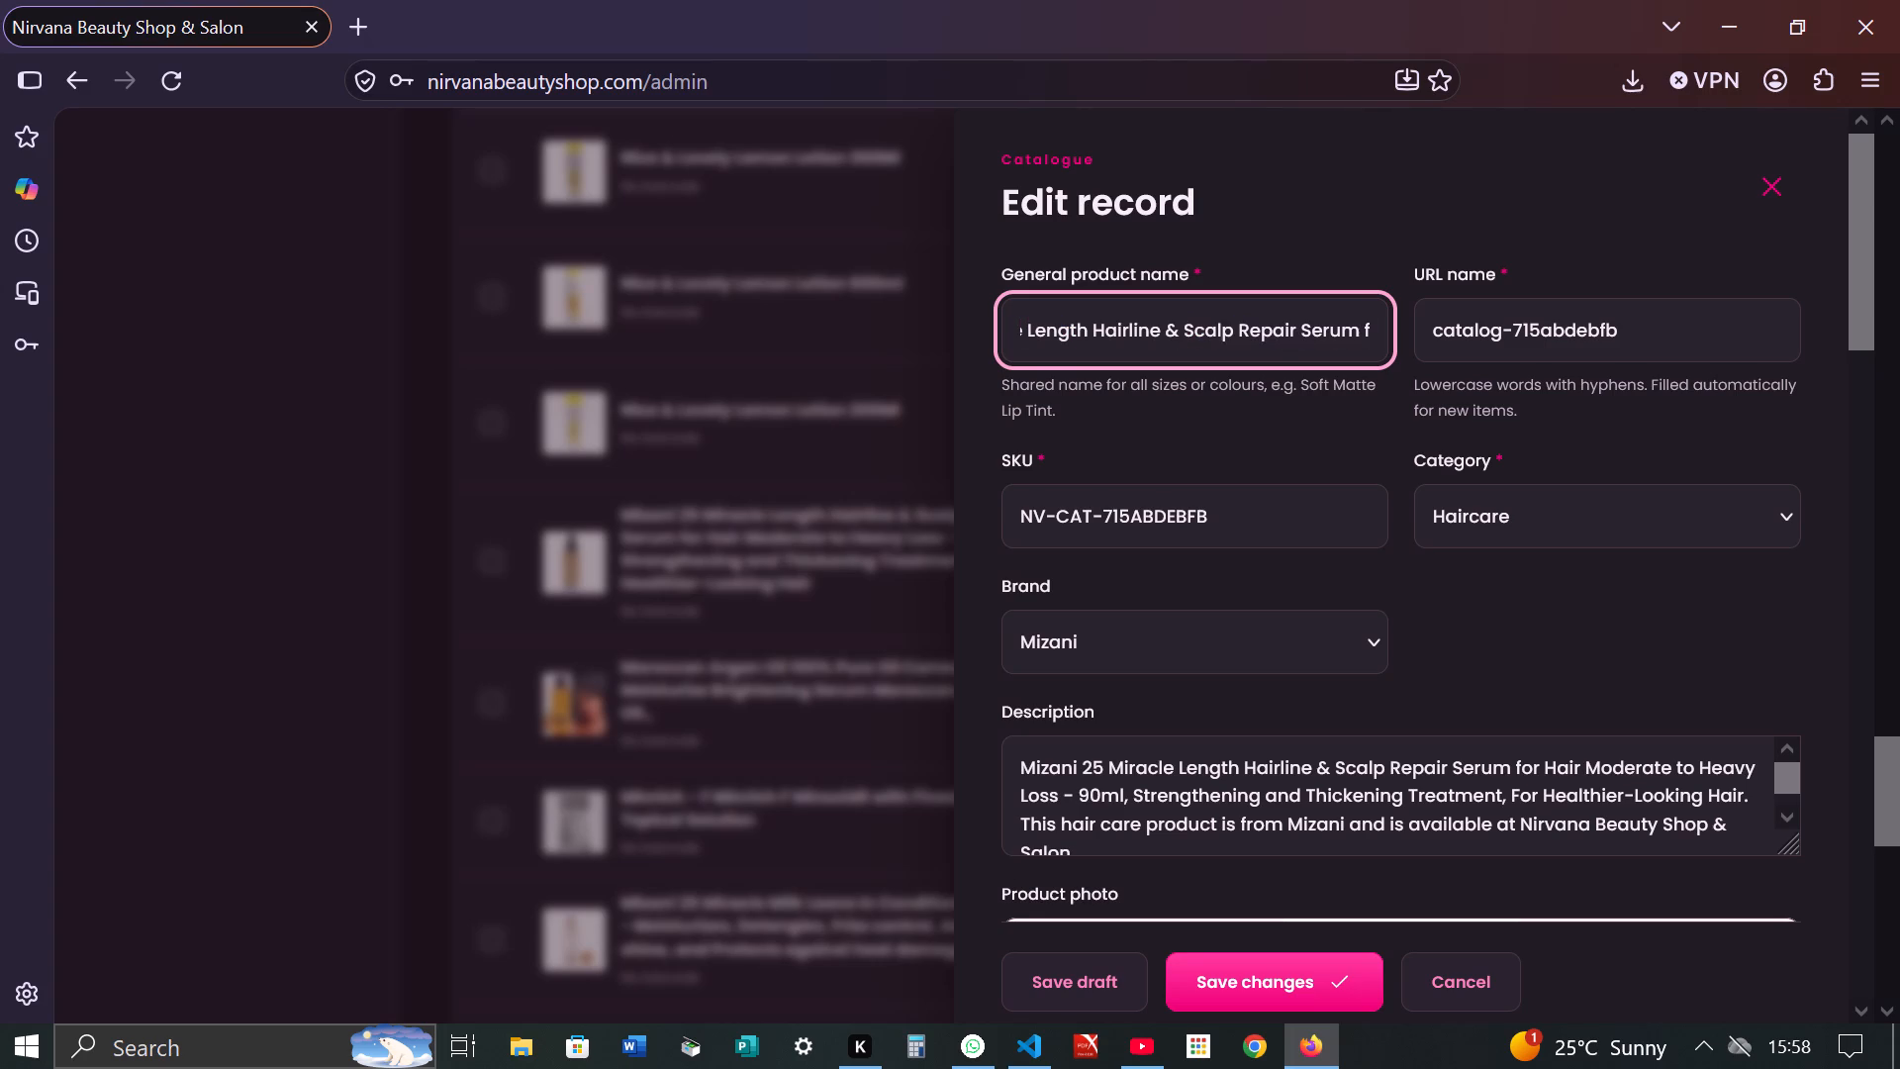
pyautogui.moveTo(1450, 347); pyautogui.dragTo(1275, 340)
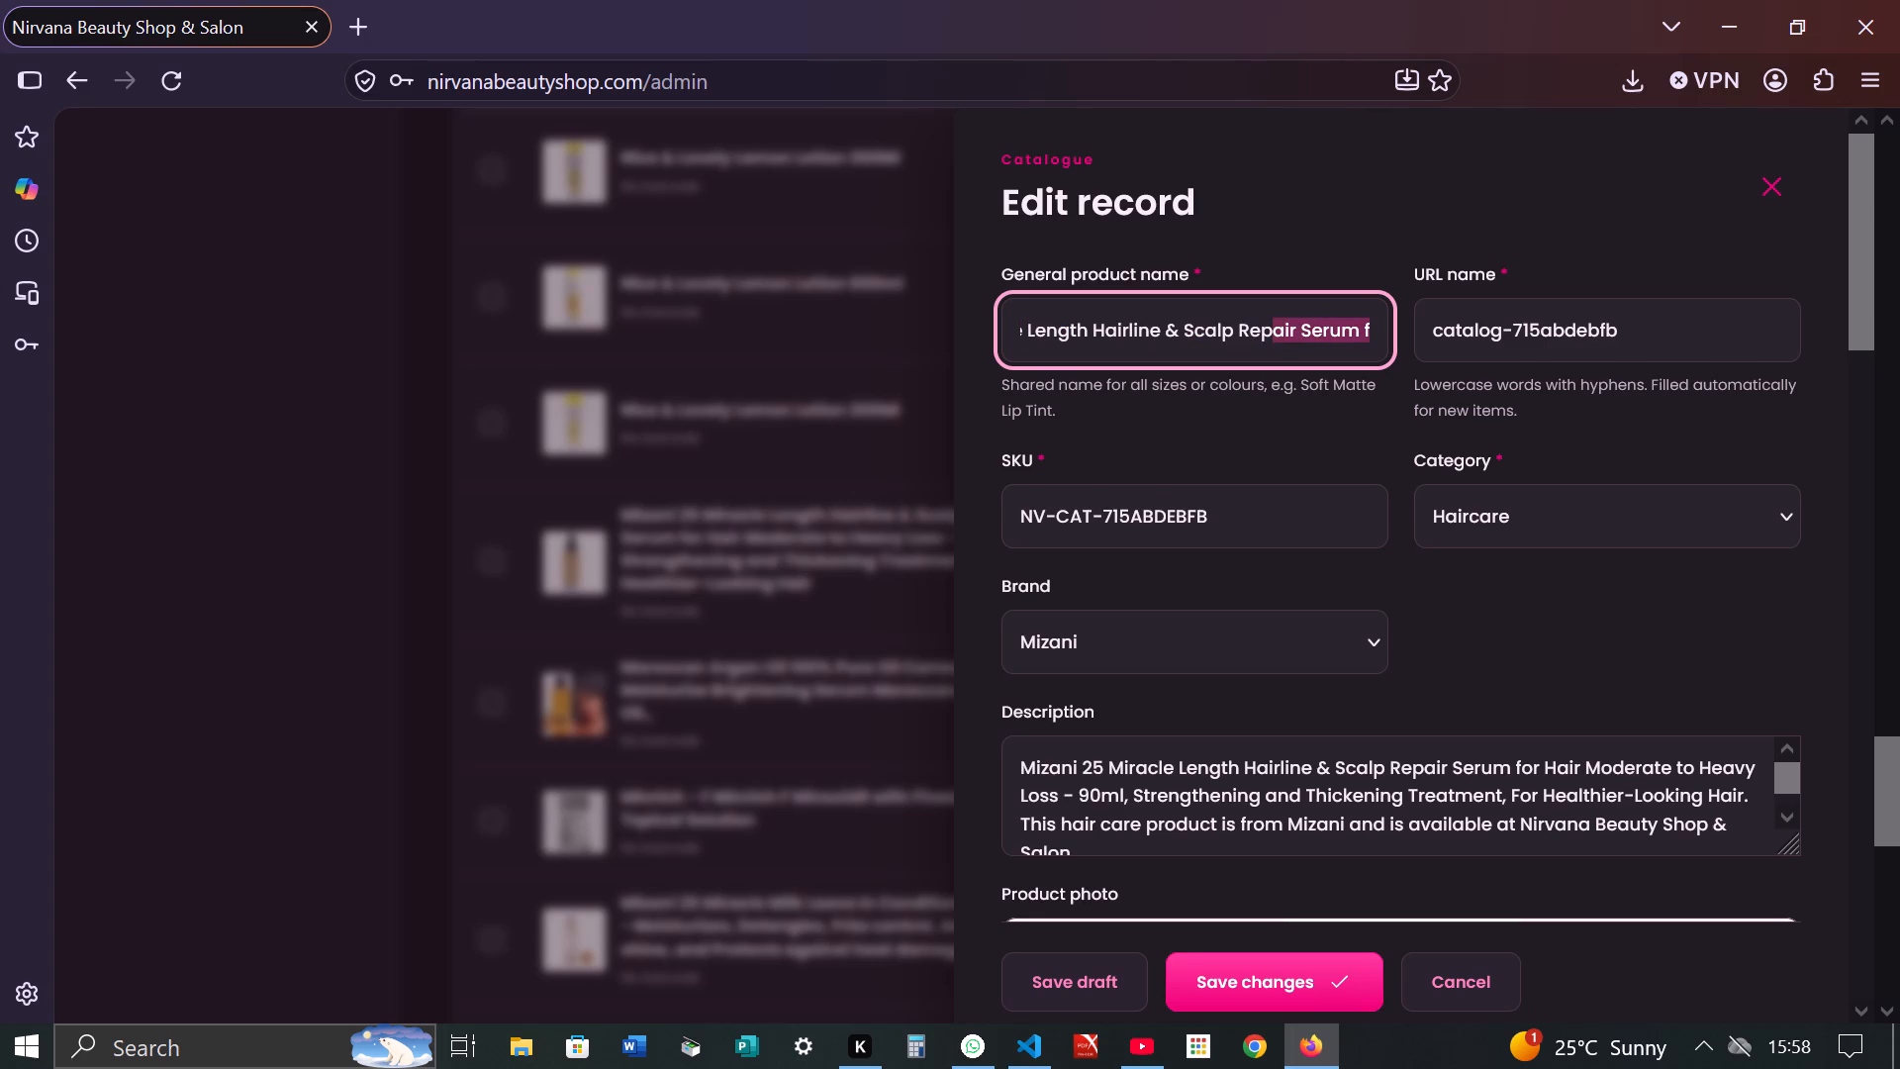
pyautogui.moveTo(1275, 340); pyautogui.dragTo(1293, 340)
pyautogui.click(1316, 340)
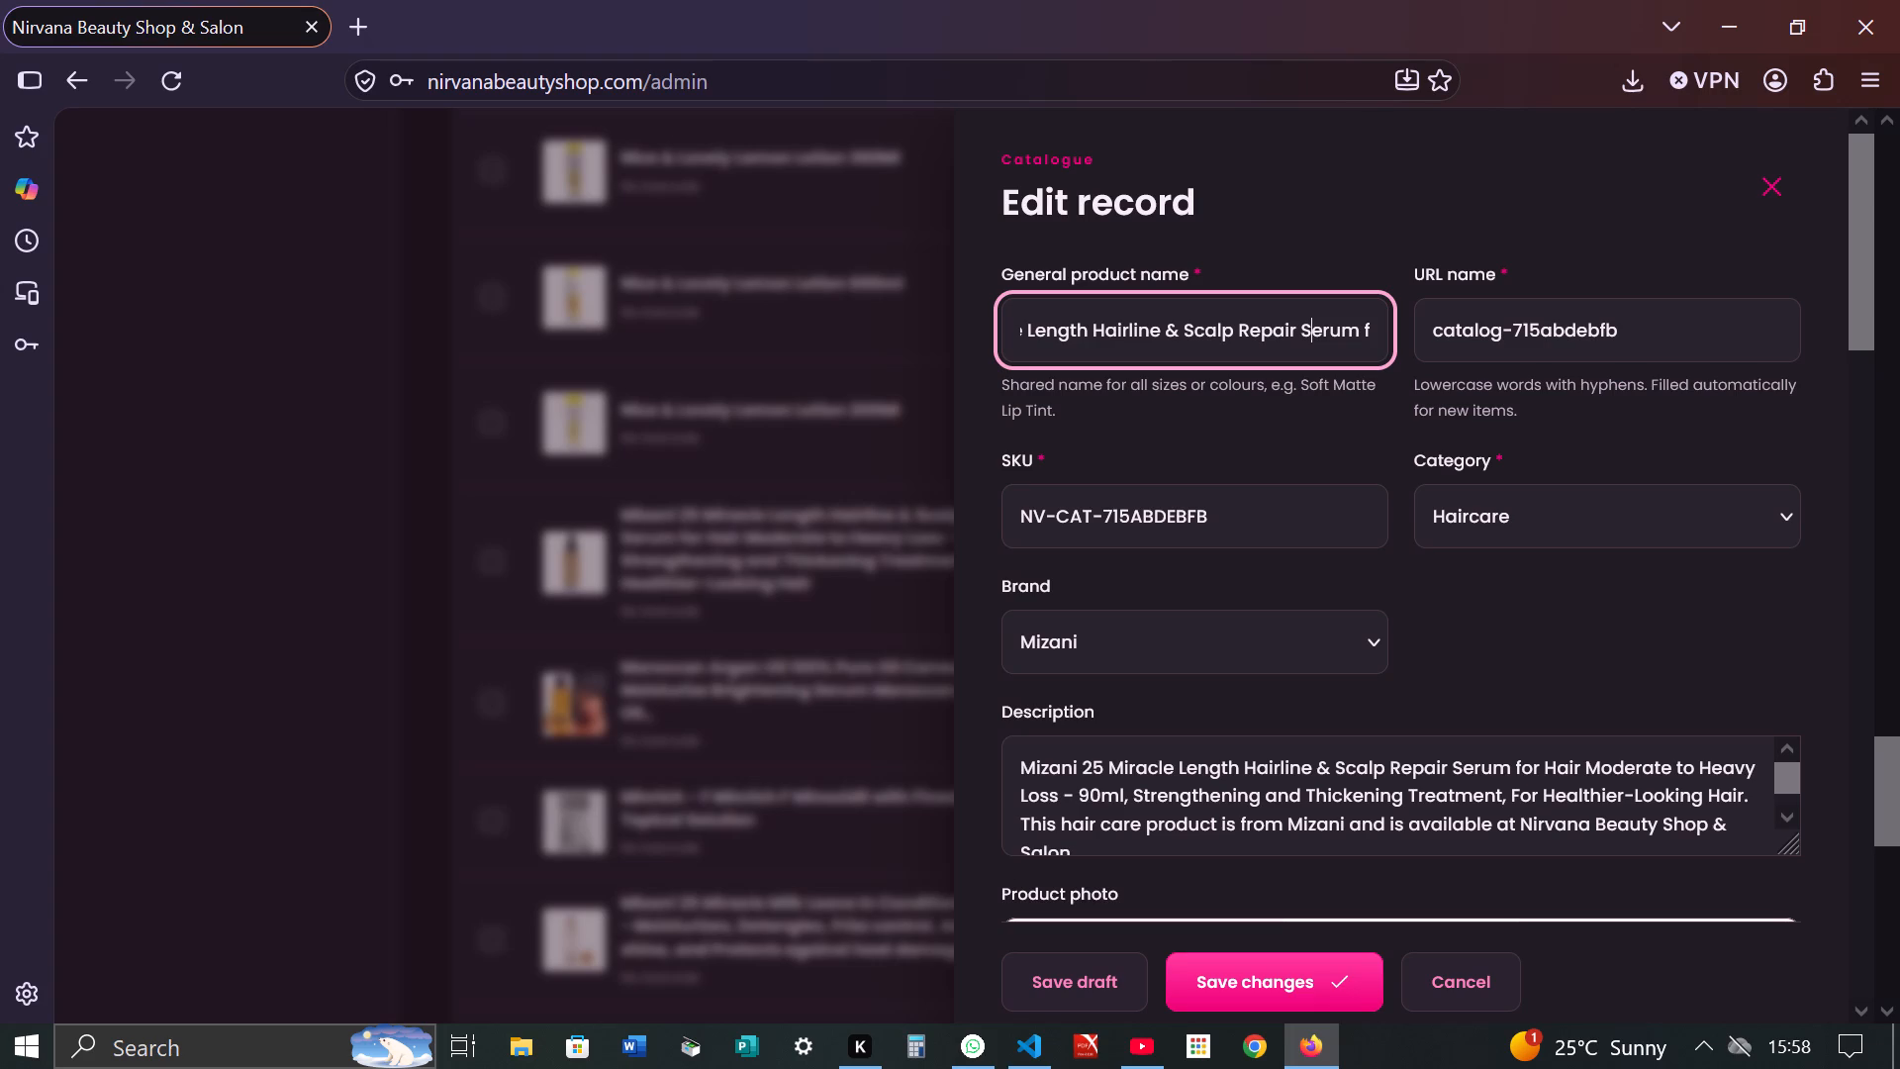
pyautogui.hscroll(-2, 1306, 339)
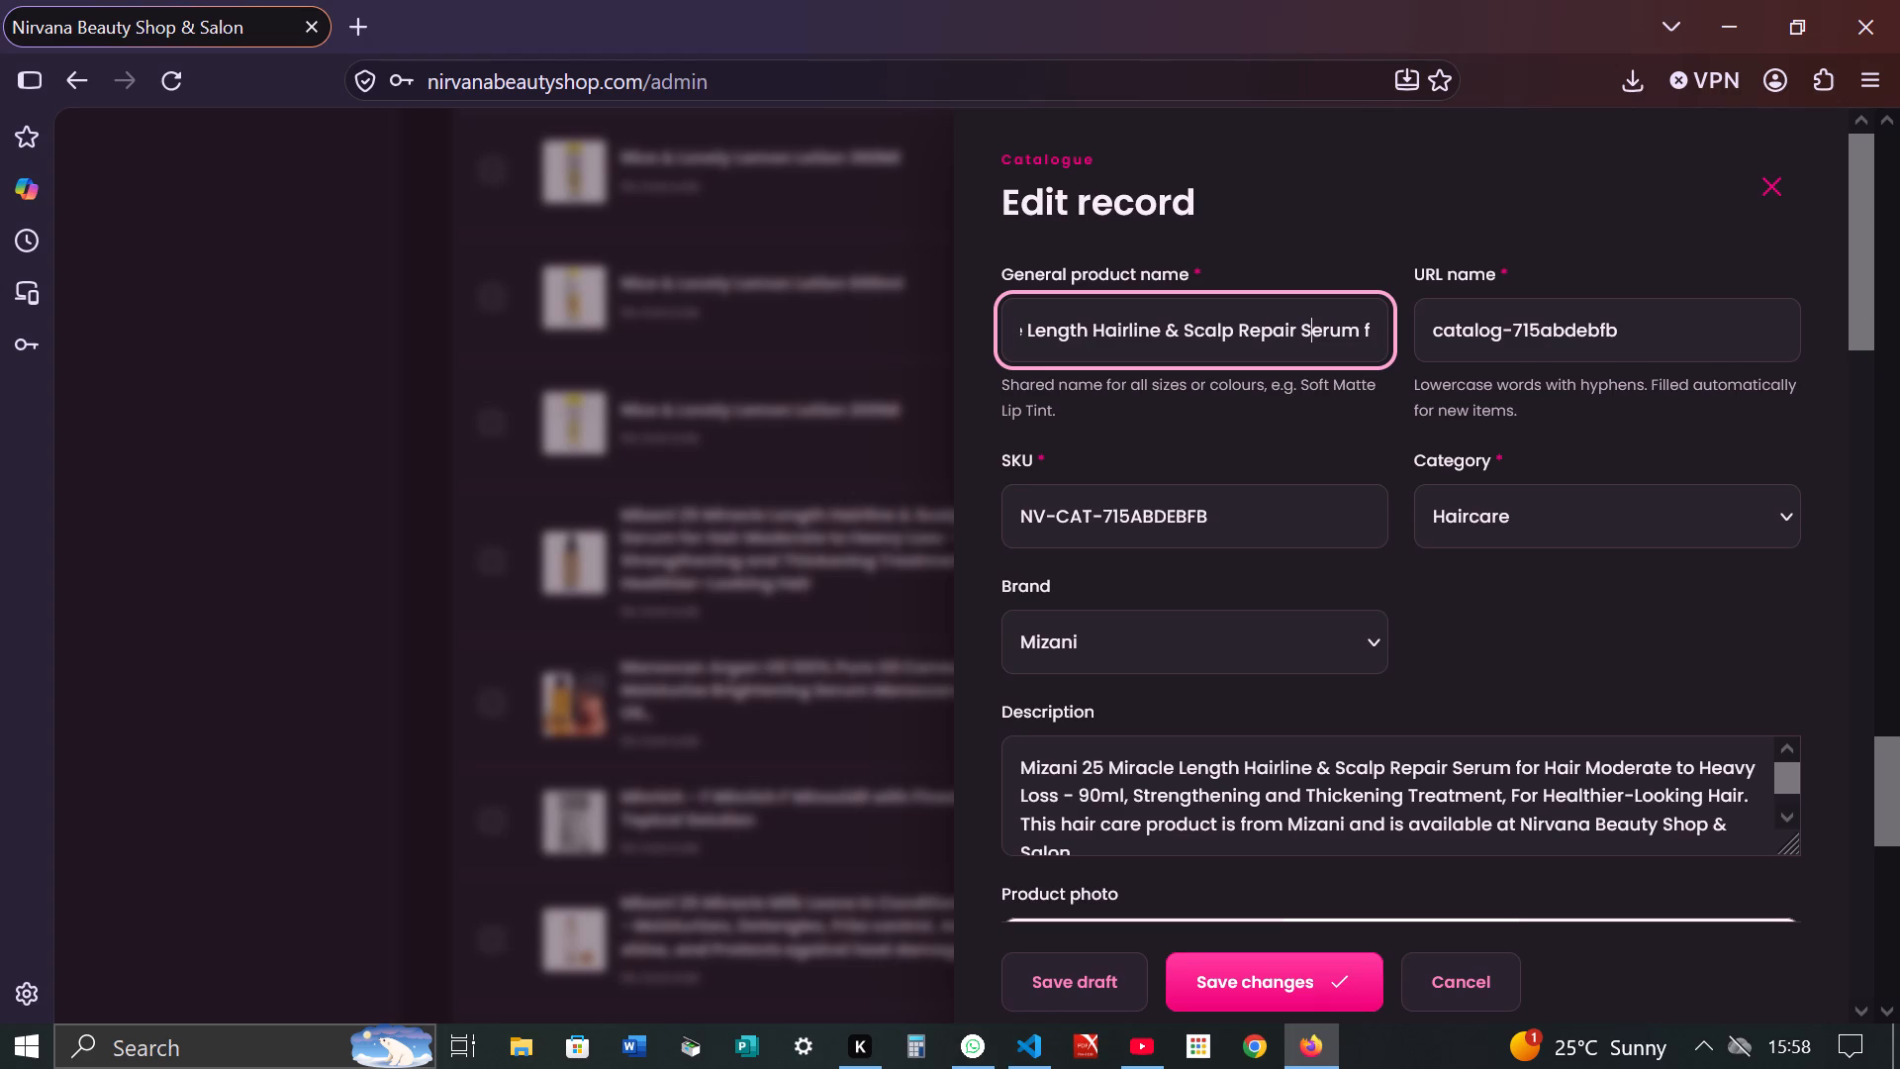
pyautogui.click(1373, 330)
pyautogui.click(1373, 330)
pyautogui.press('BackSpace')
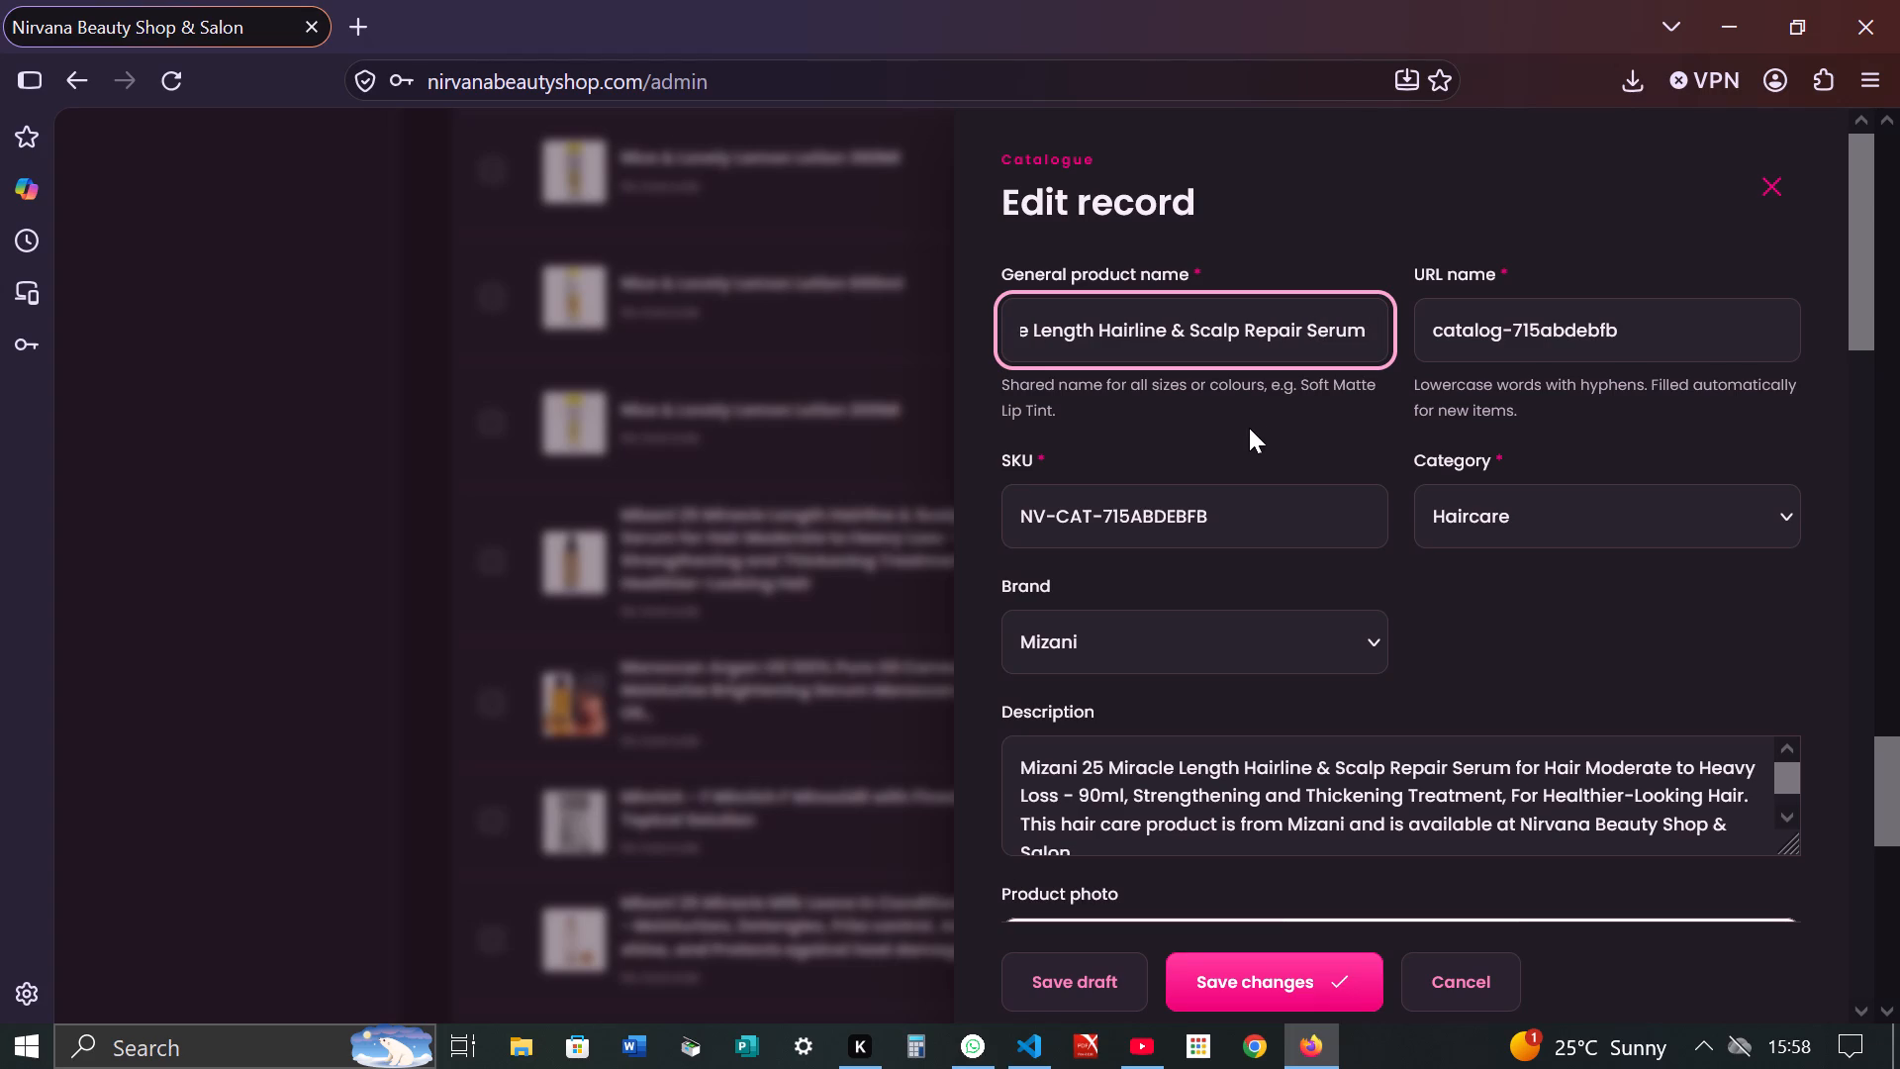
# Set the stock of the Mizani serum's Option 1 to 0 and save the record.
pyautogui.scroll(-2, 1277, 773)
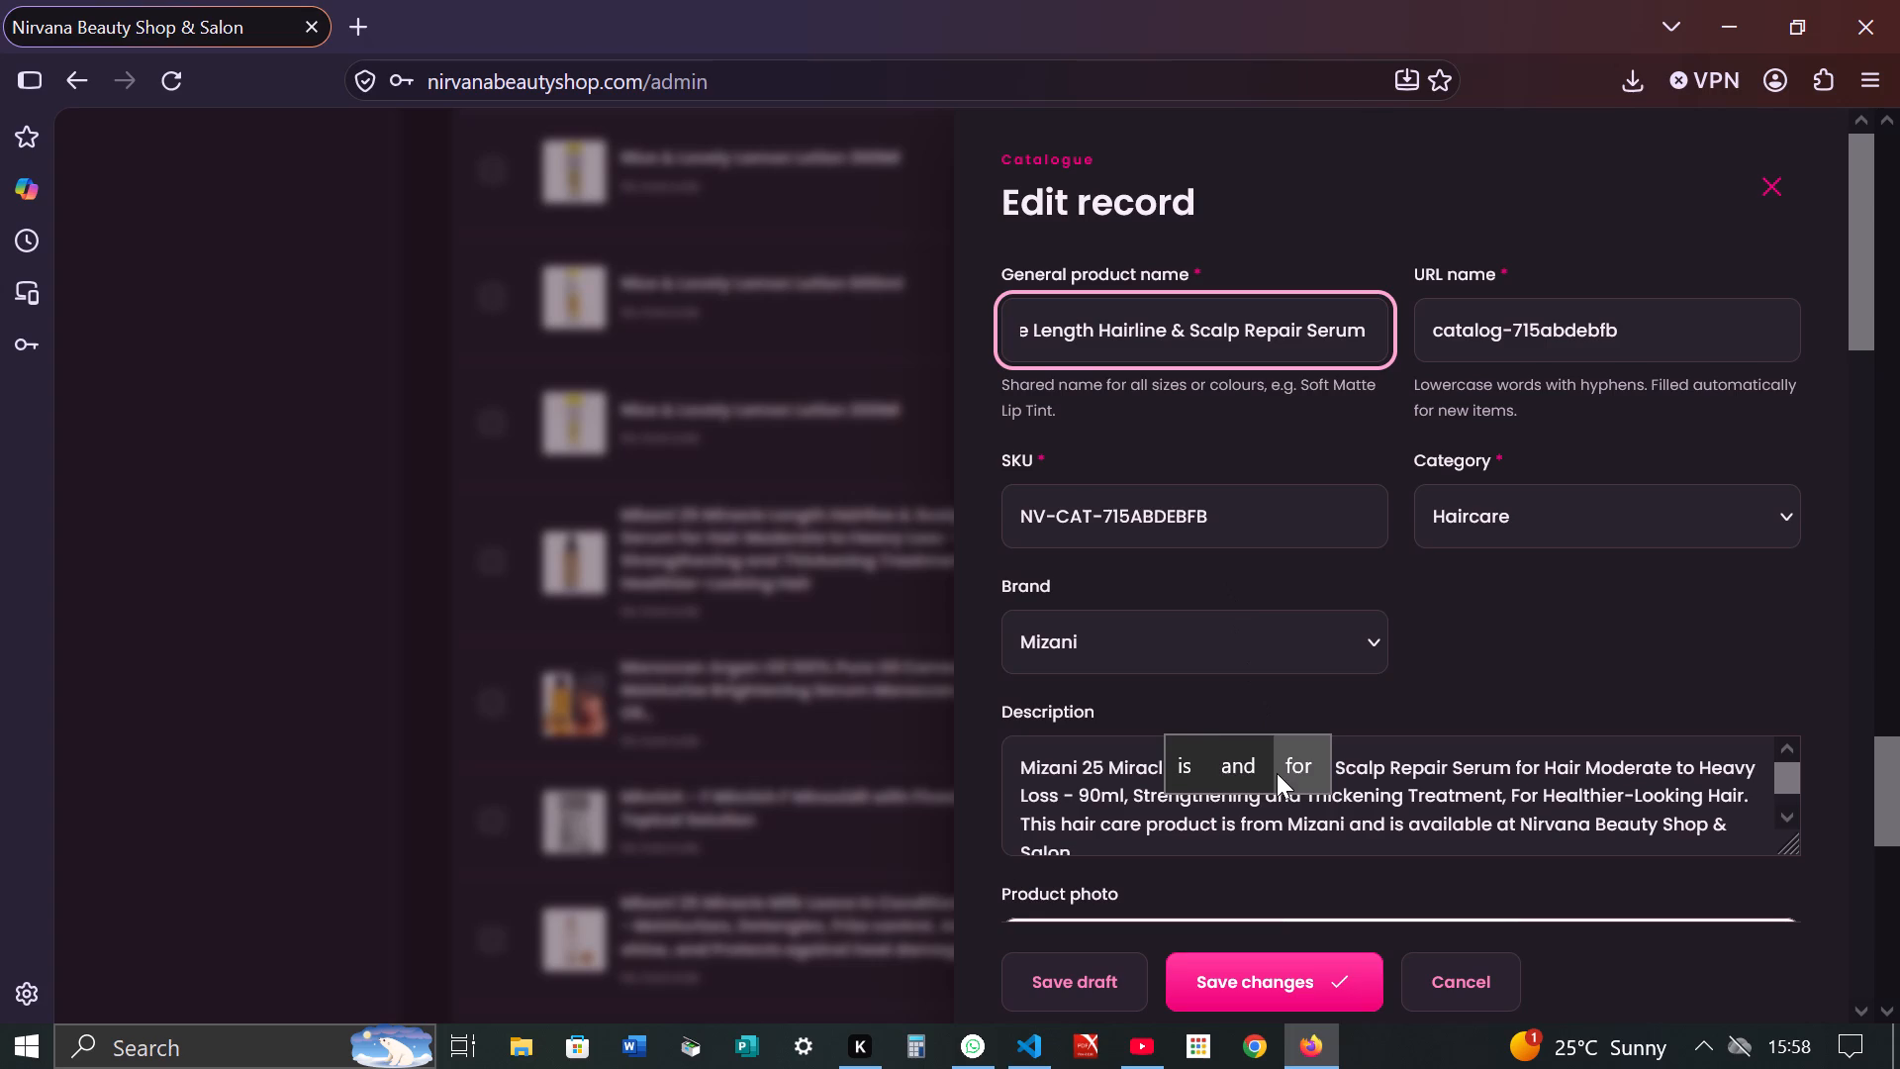
pyautogui.scroll(-2, 1277, 773)
pyautogui.scroll(-6, 1590, 795)
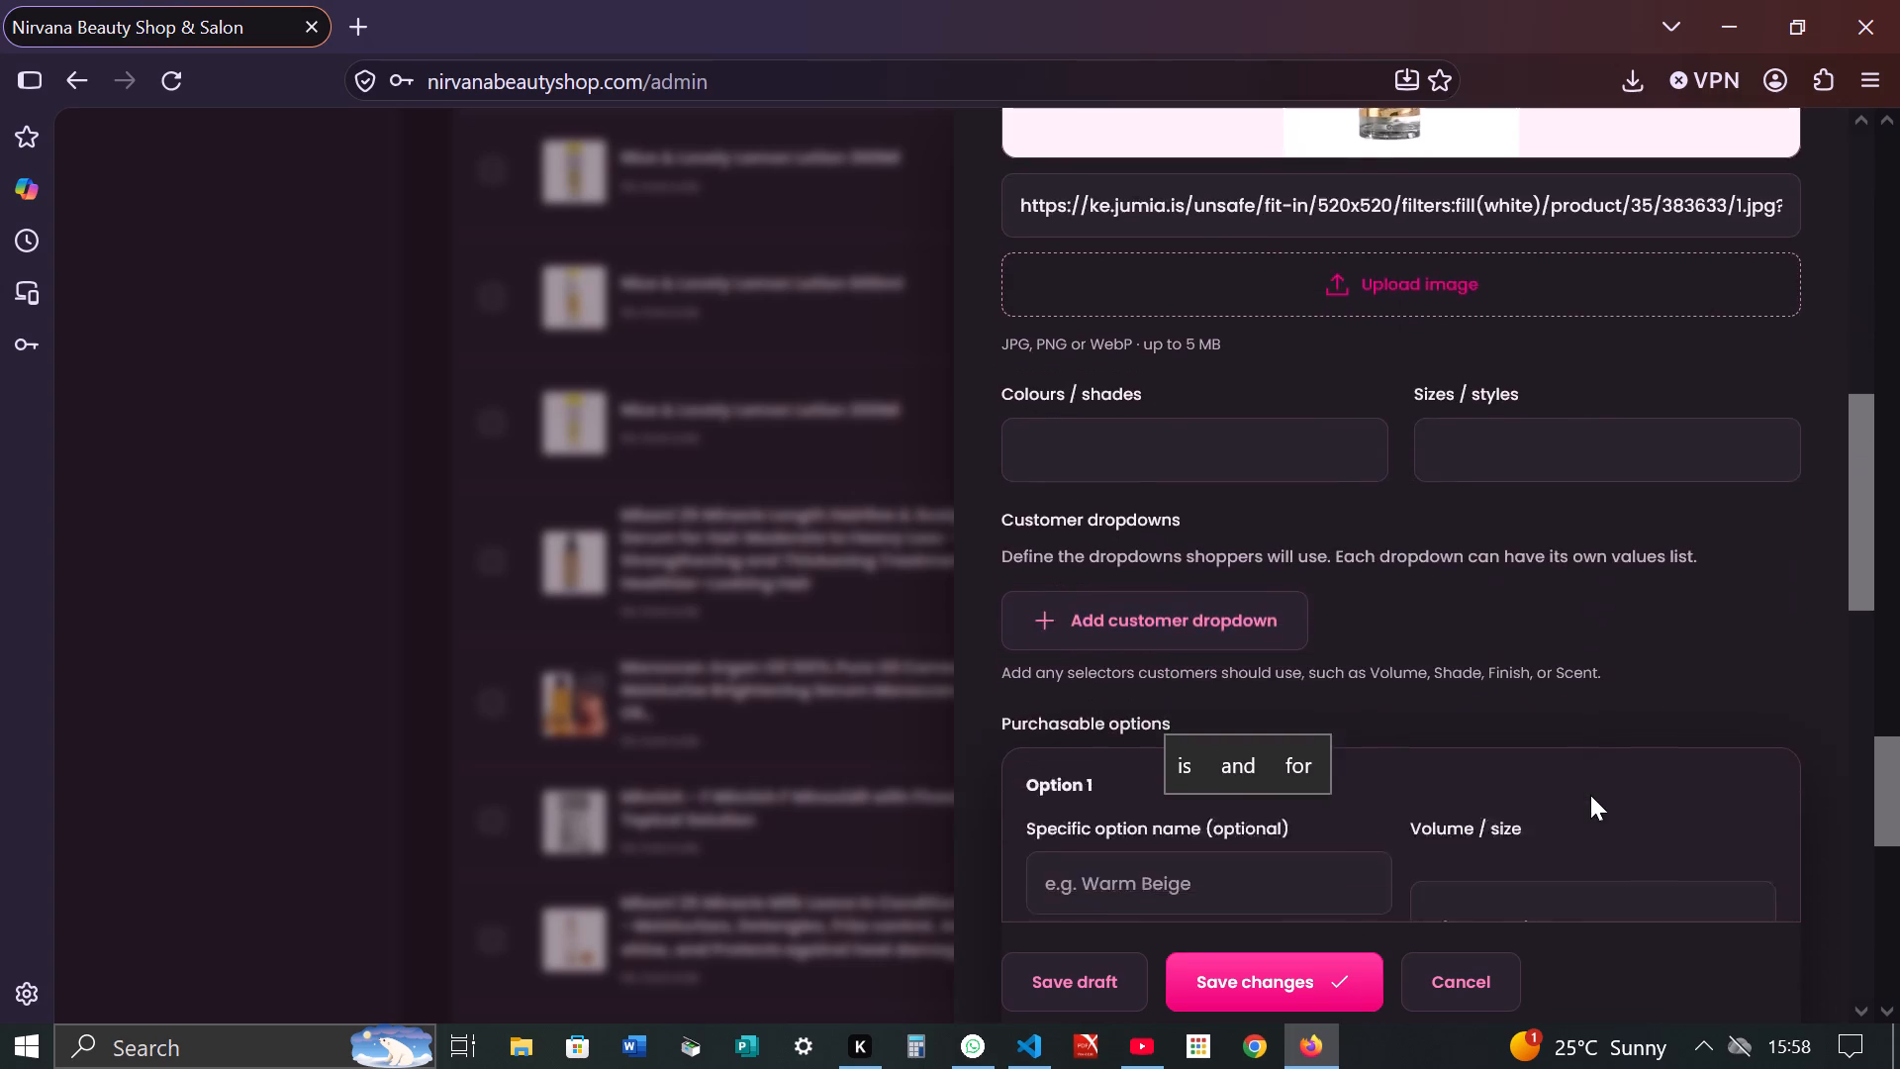
pyautogui.scroll(-3, 1590, 795)
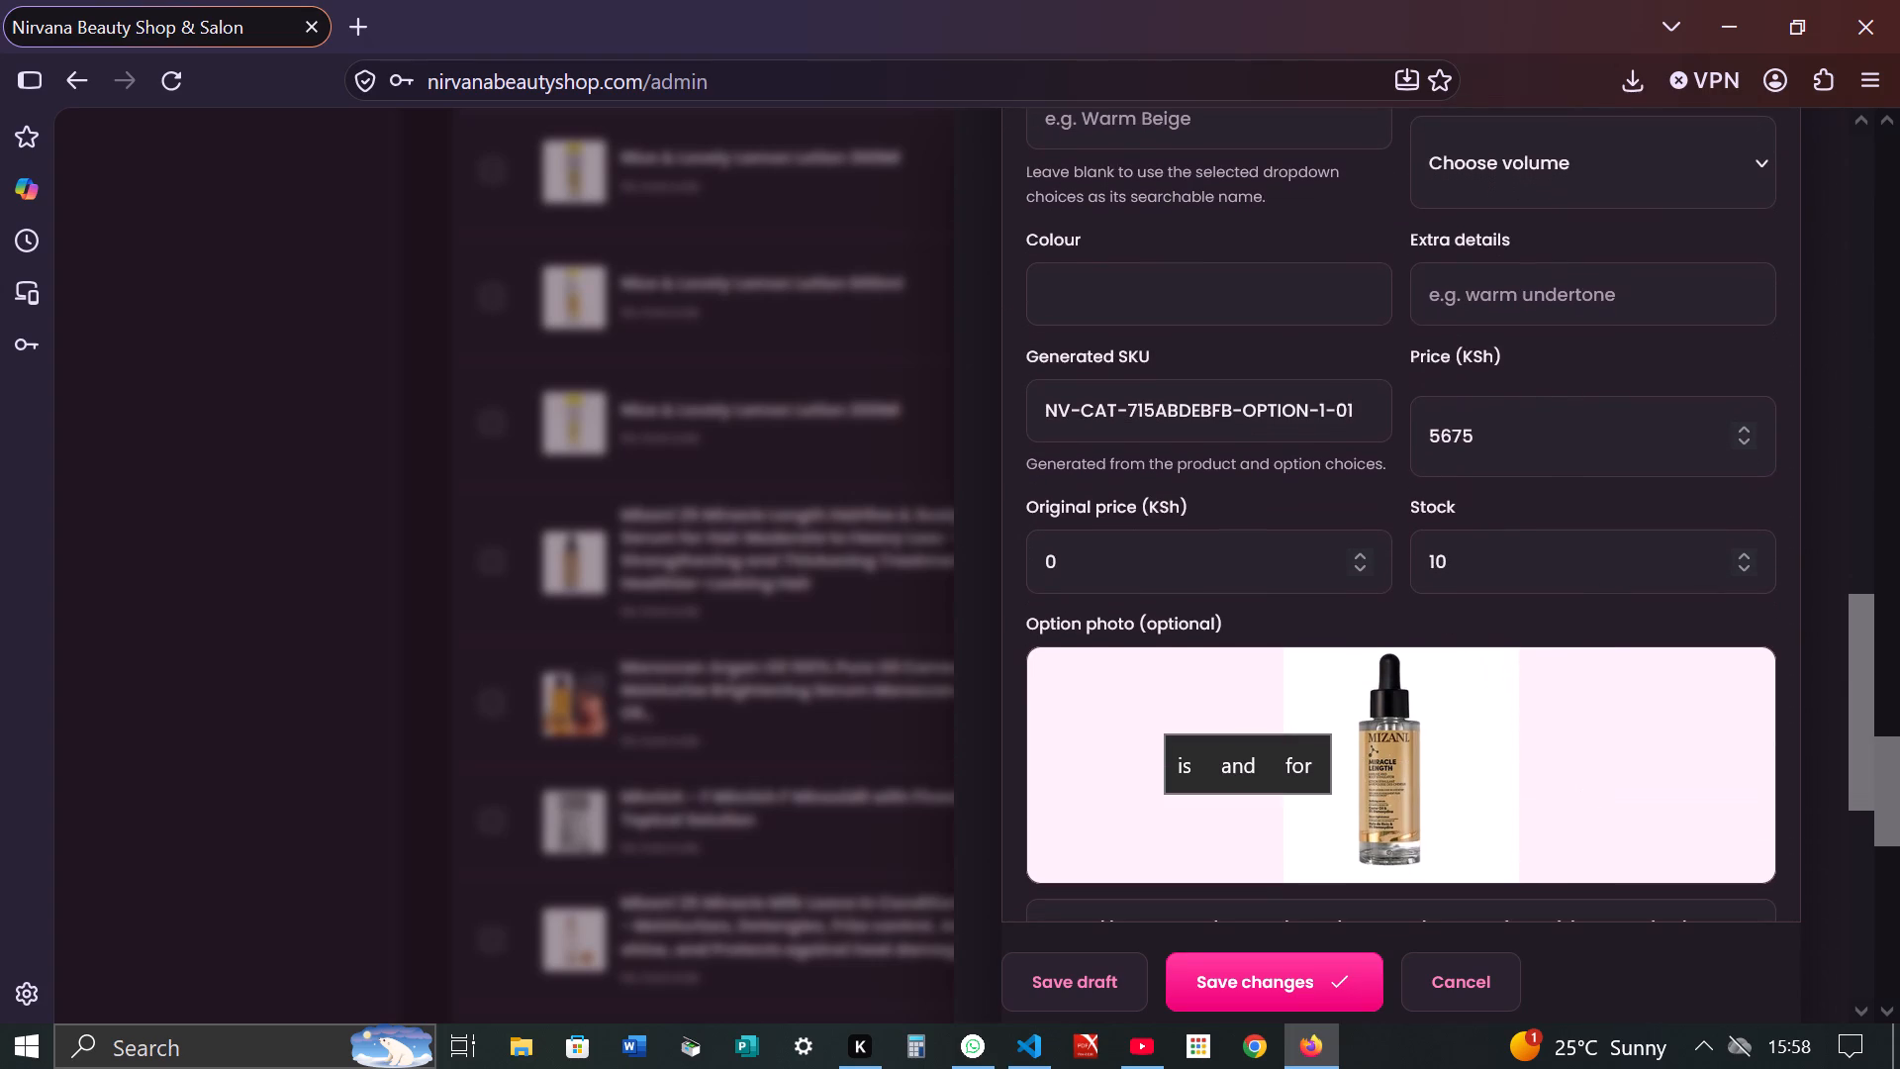
pyautogui.click(1437, 576)
pyautogui.press('BackSpace')
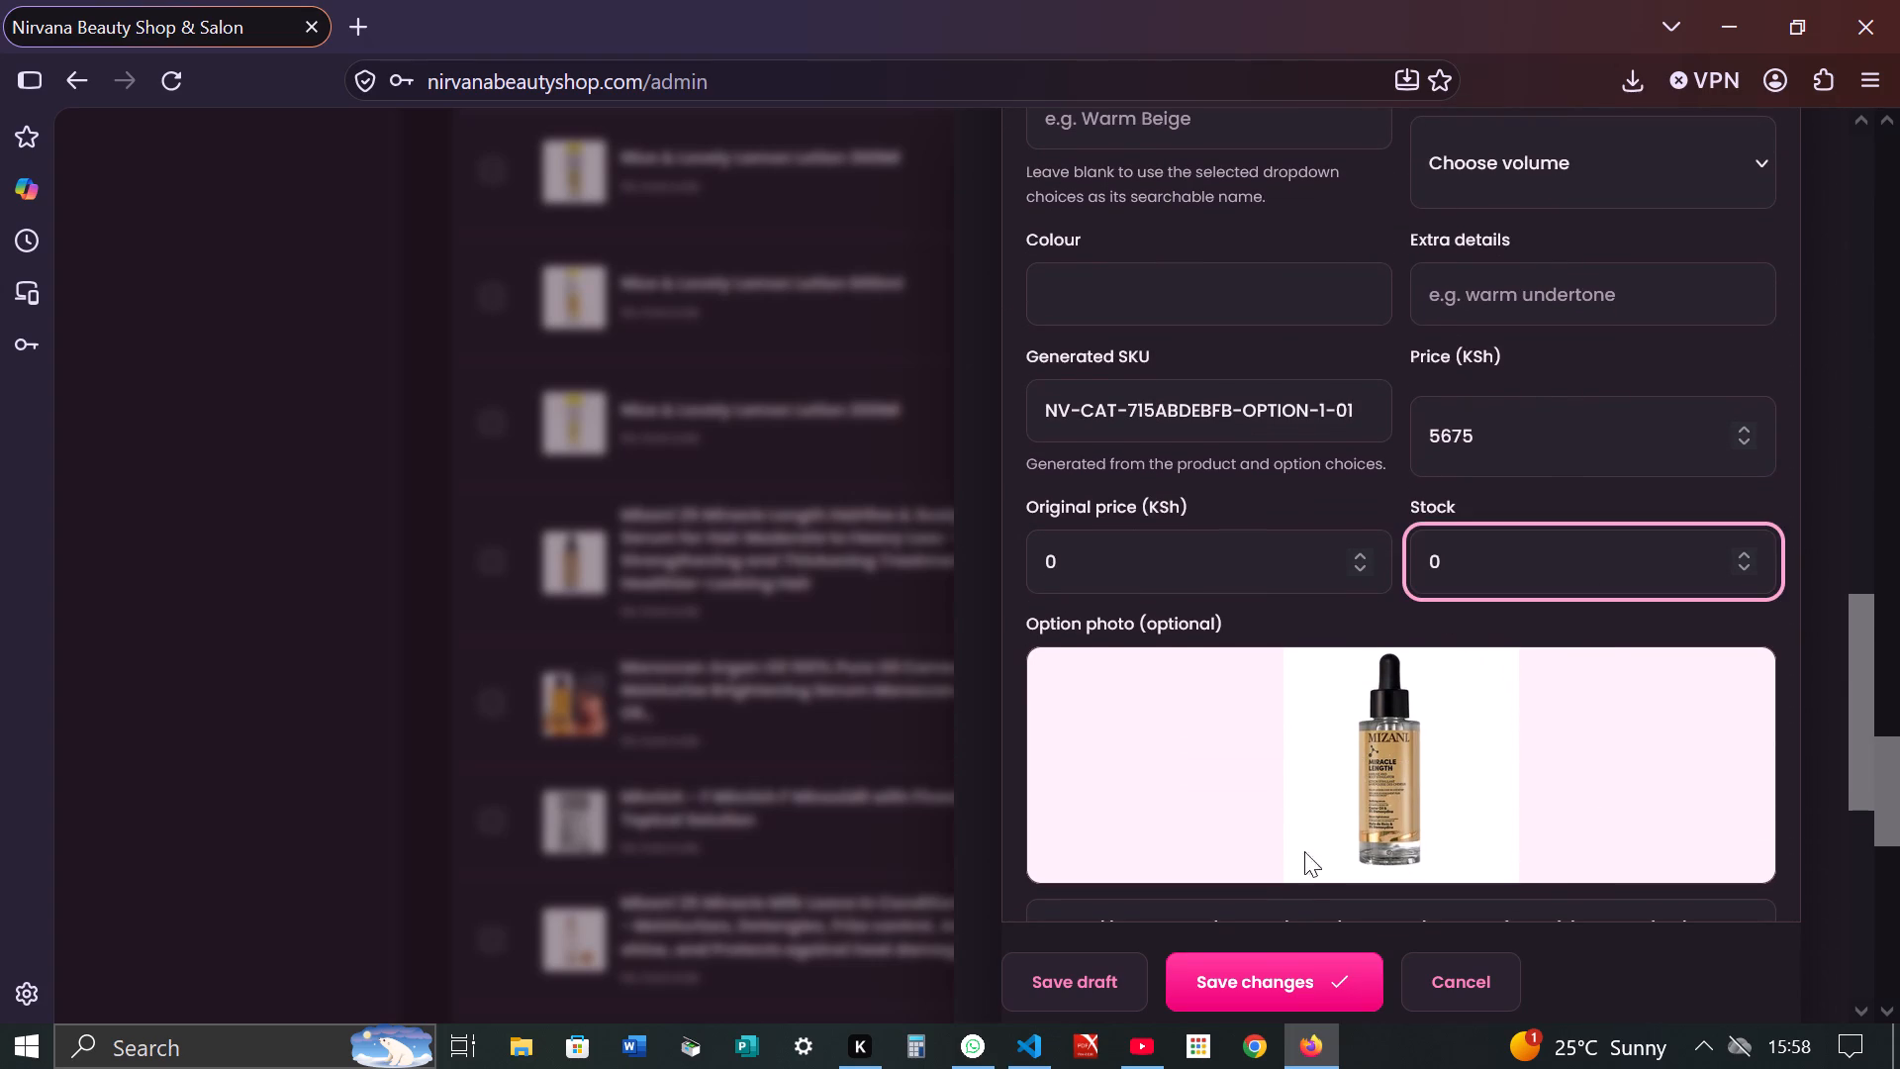
pyautogui.click(1267, 966)
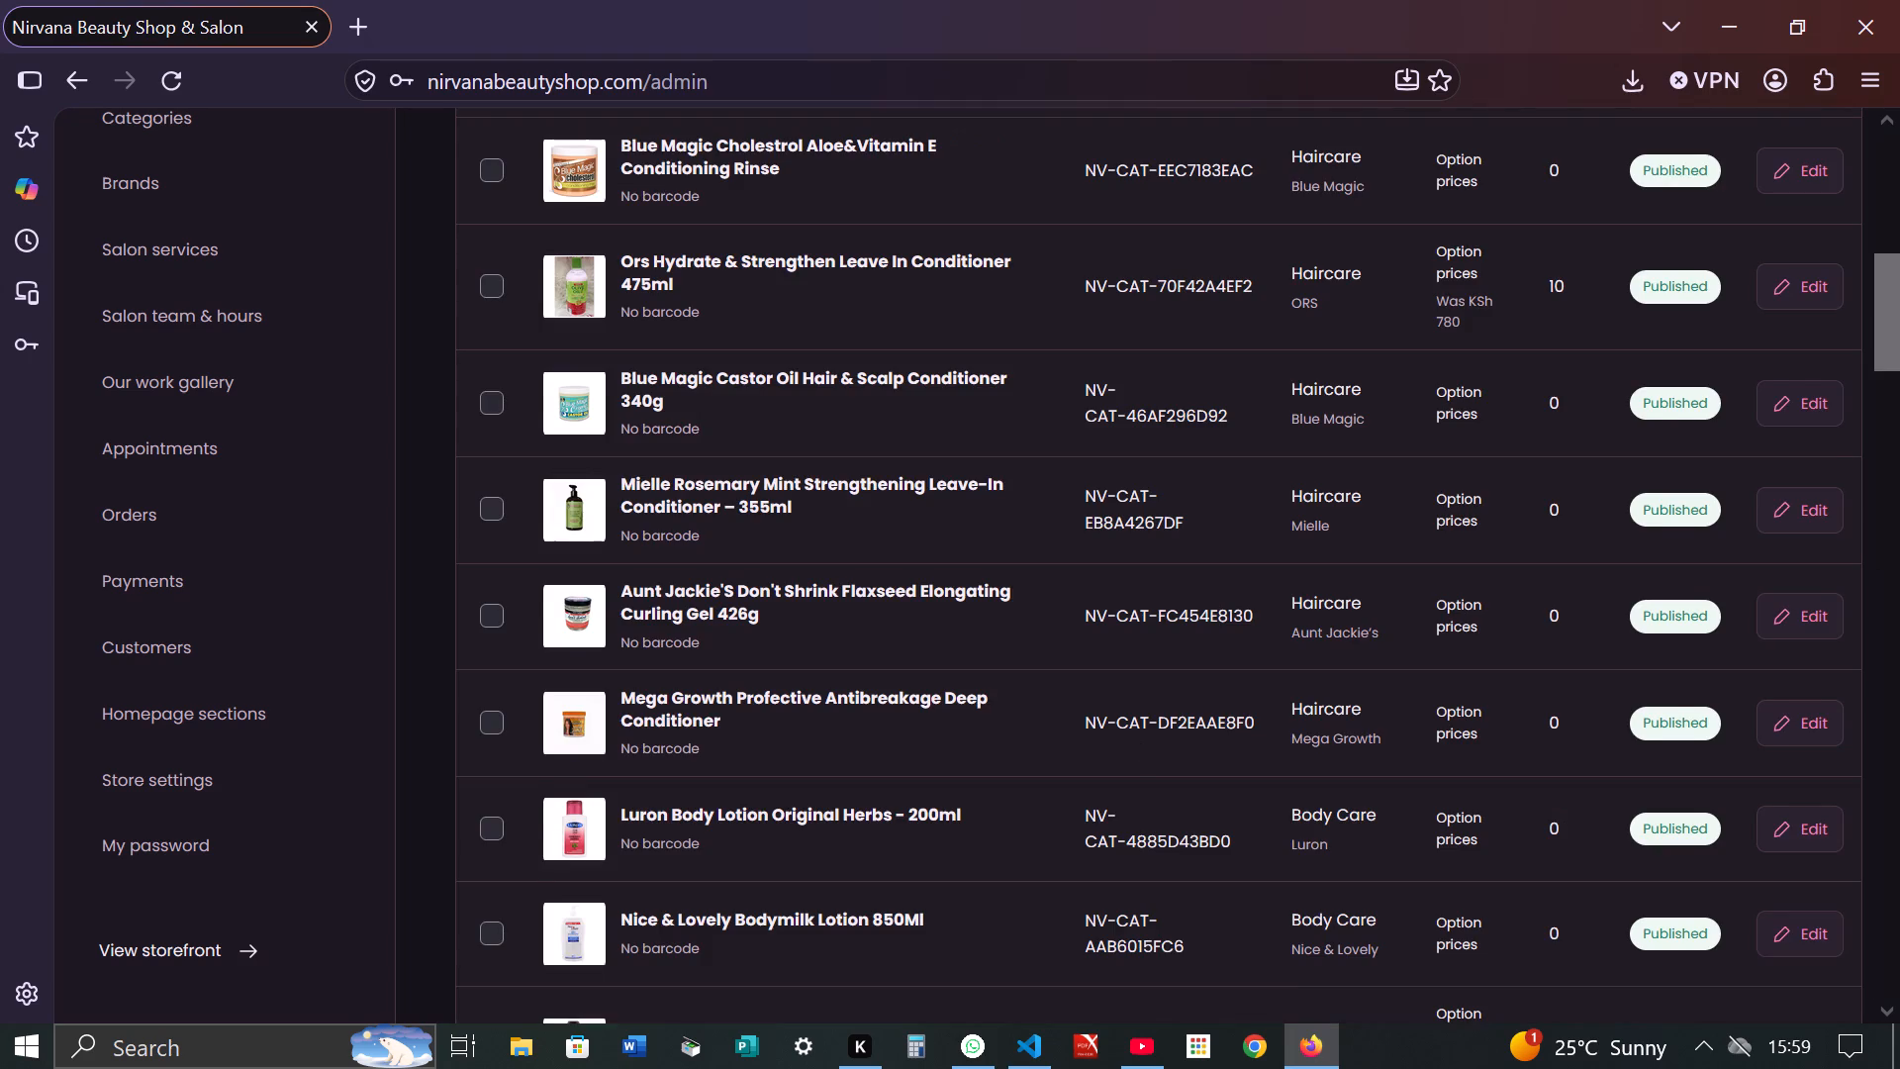
# Go to page 3 of the catalogue product list and open the Moroccan Argan Oil 100% Pure Oil record for editing.
pyautogui.scroll(-16, 1123, 731)
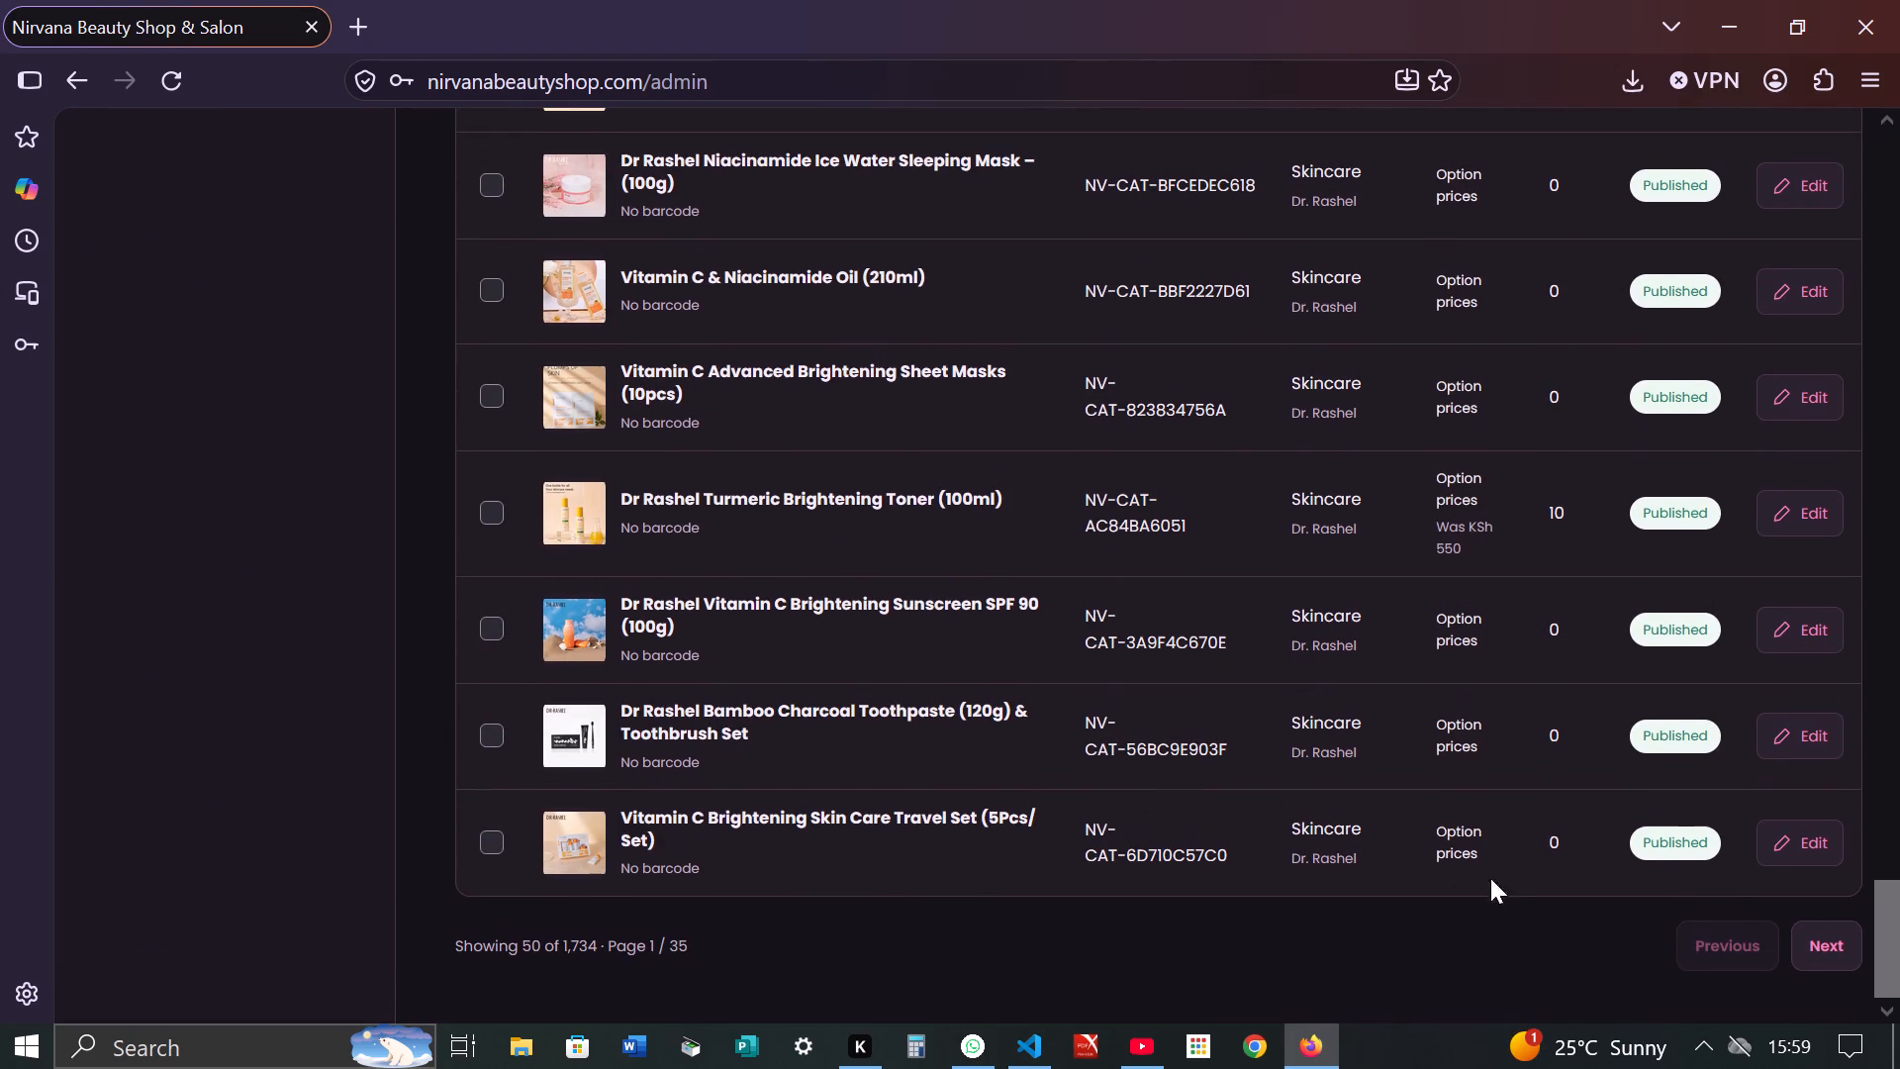
pyautogui.click(1827, 935)
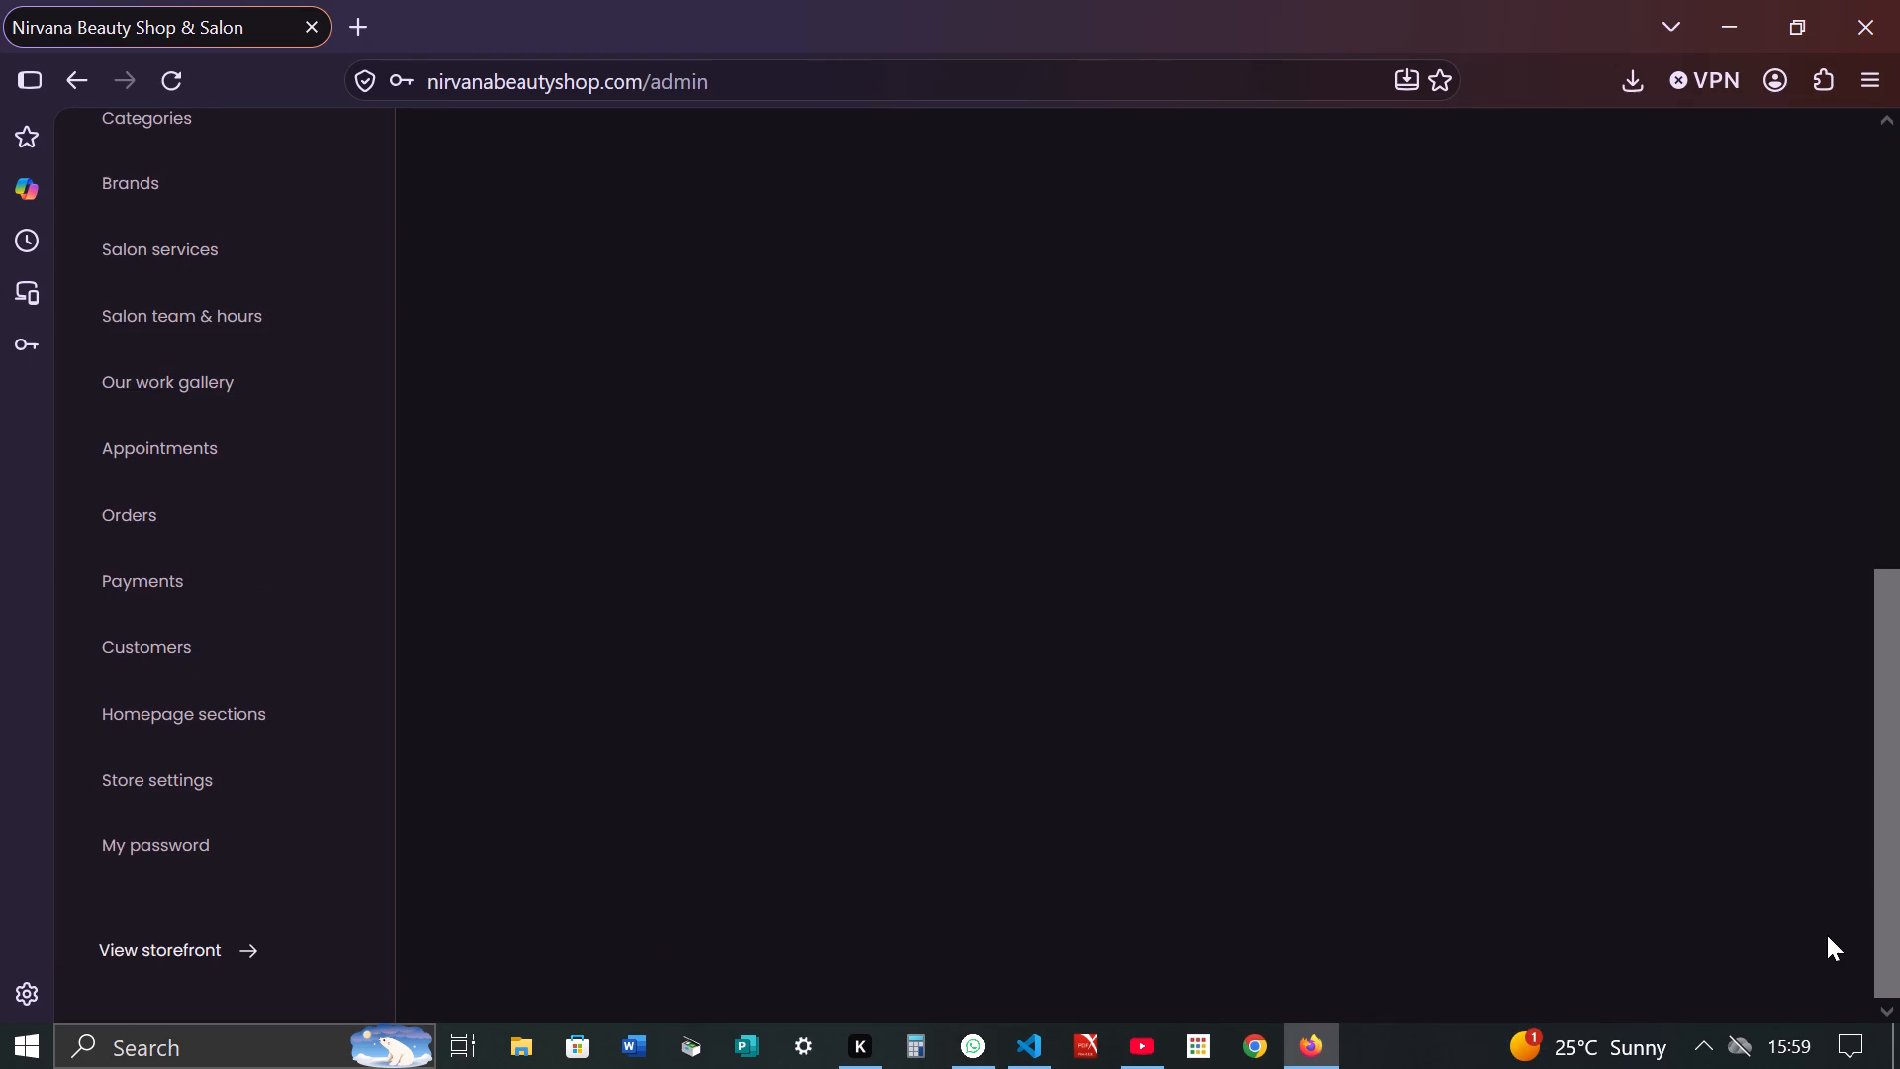
pyautogui.scroll(-12, 1012, 710)
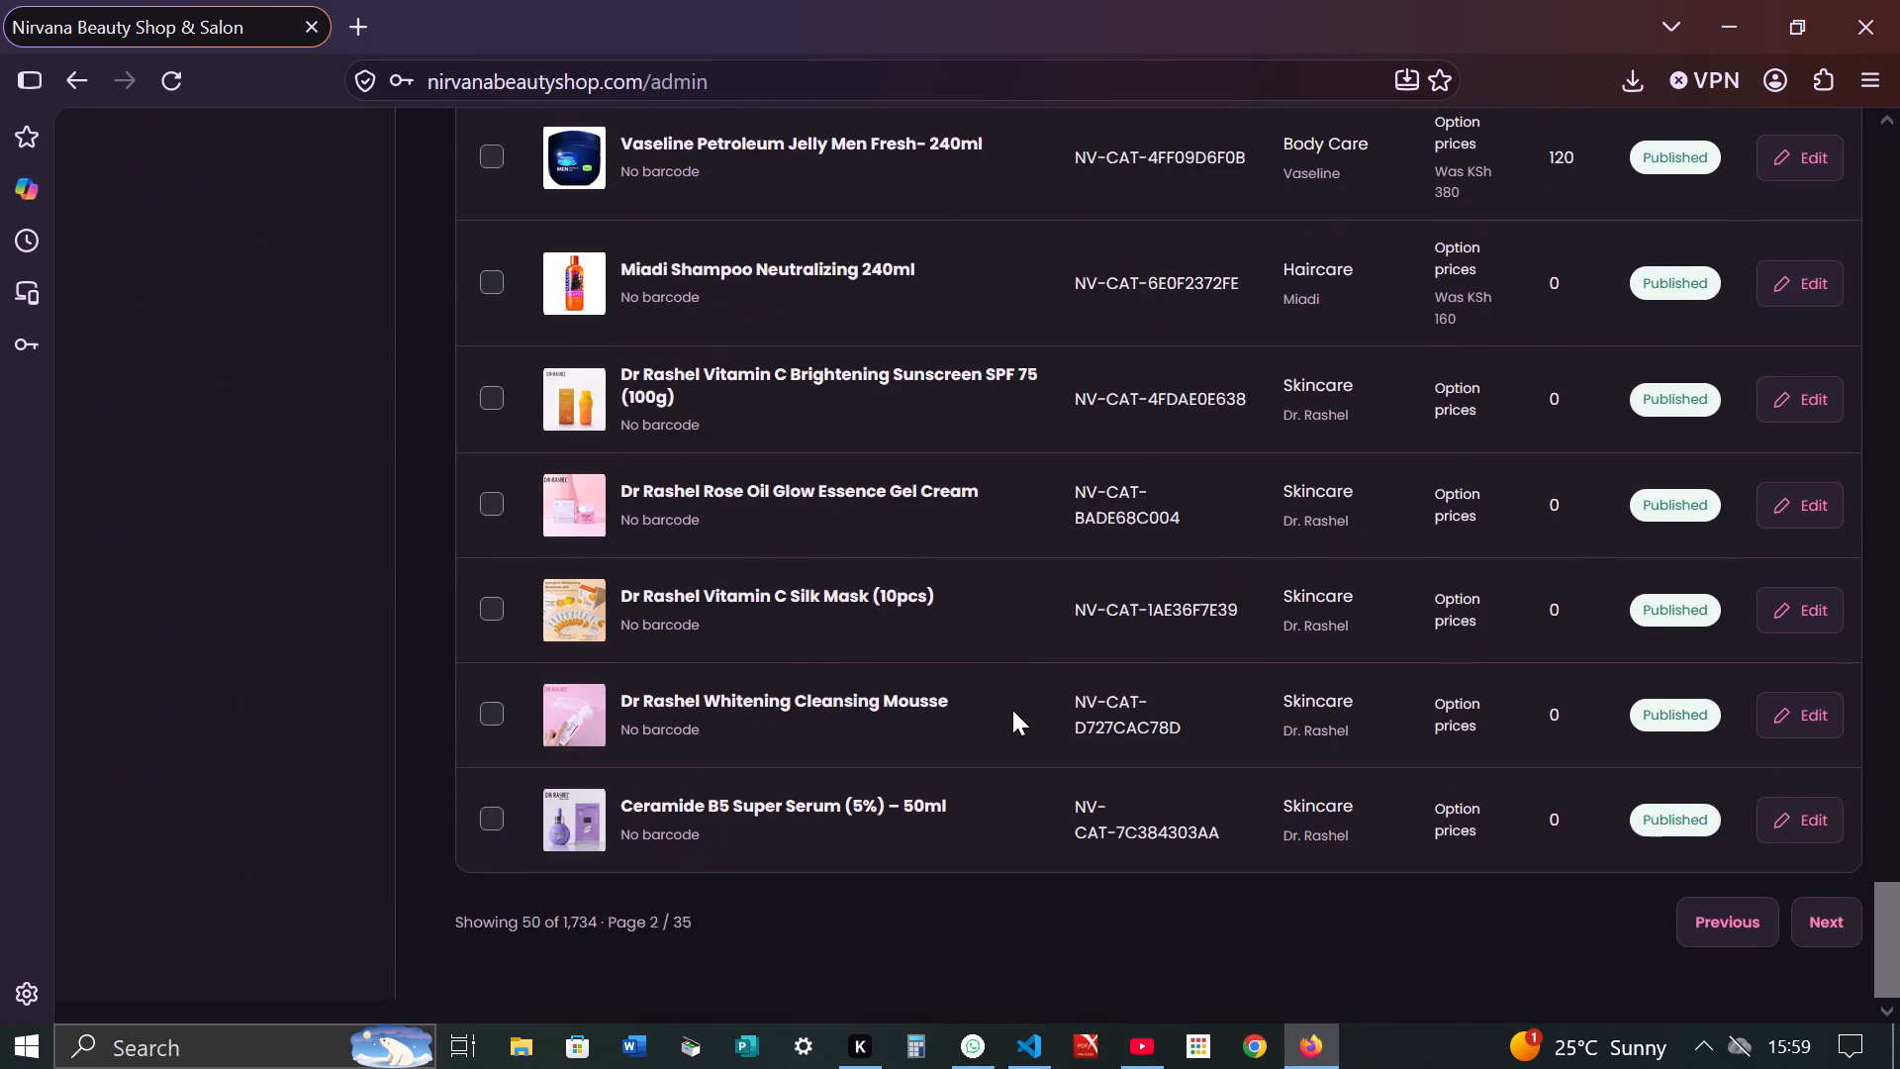
pyautogui.click(1838, 950)
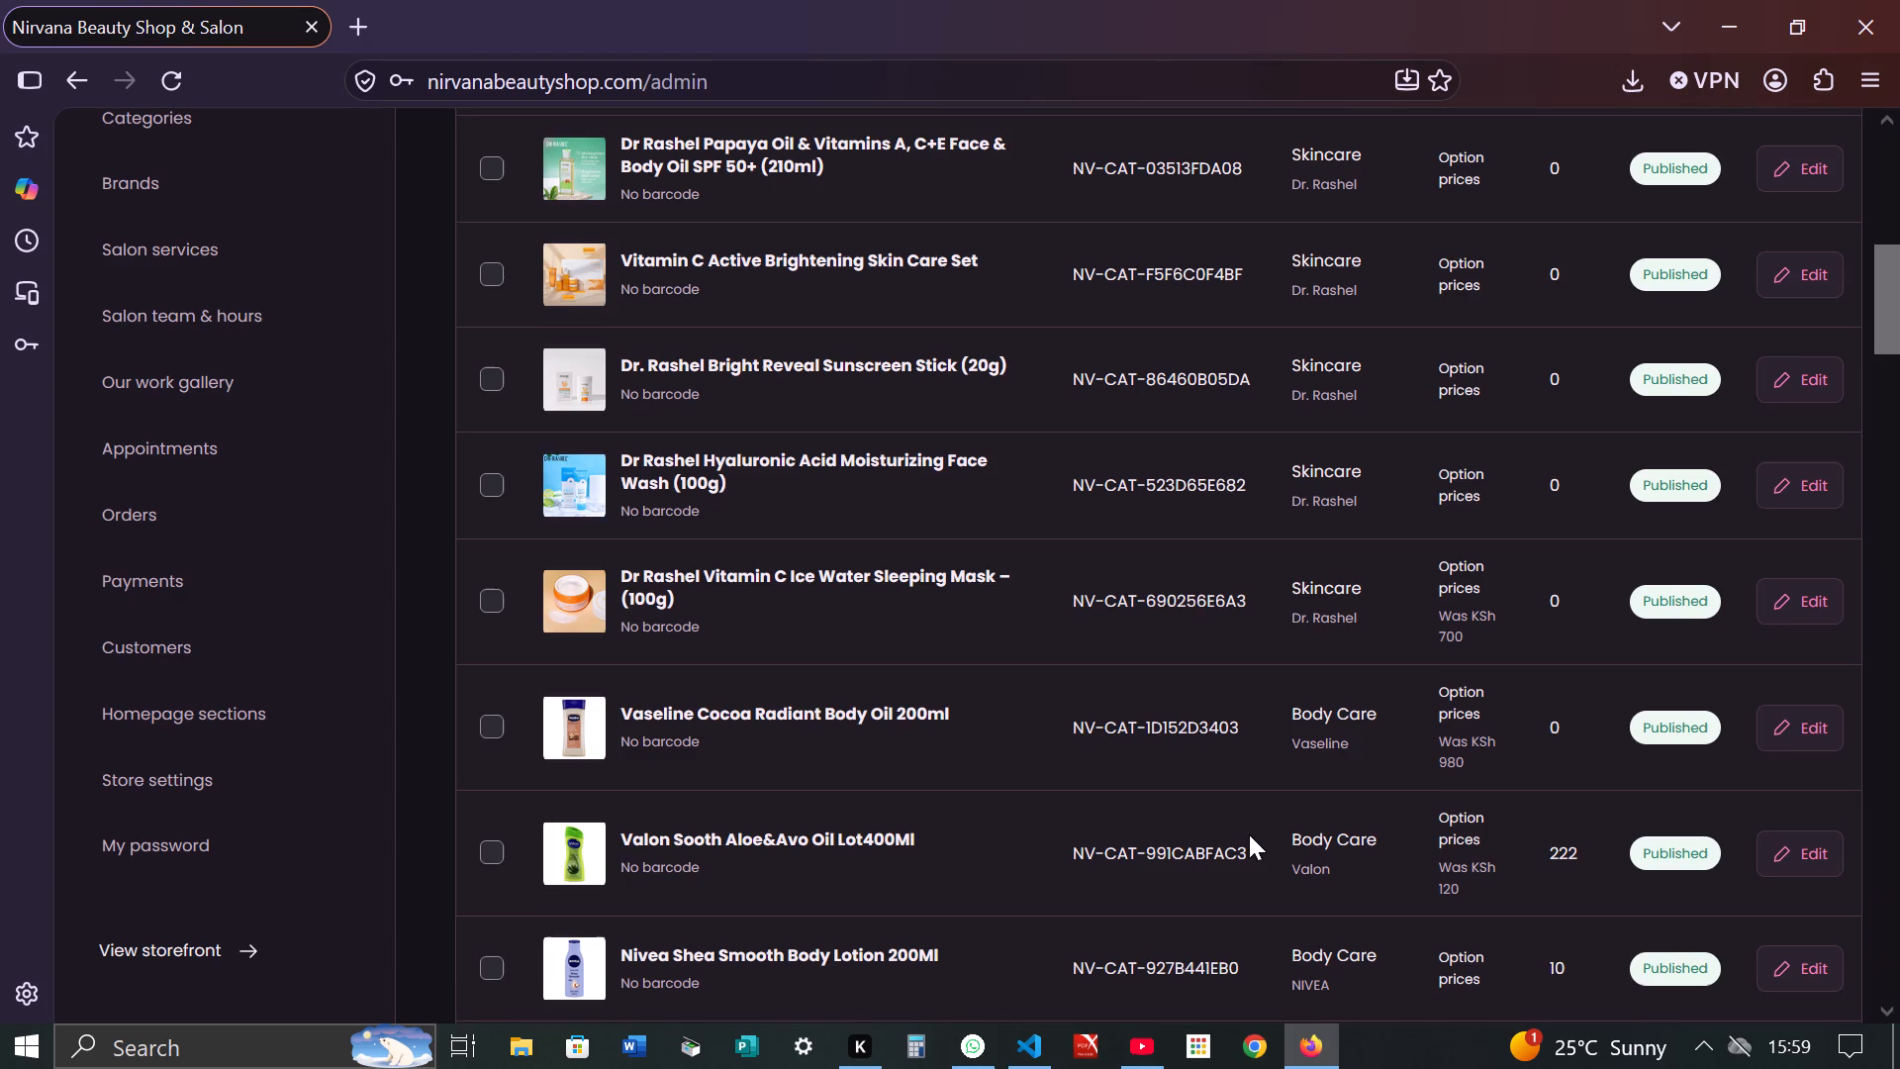
pyautogui.scroll(-7, 1249, 834)
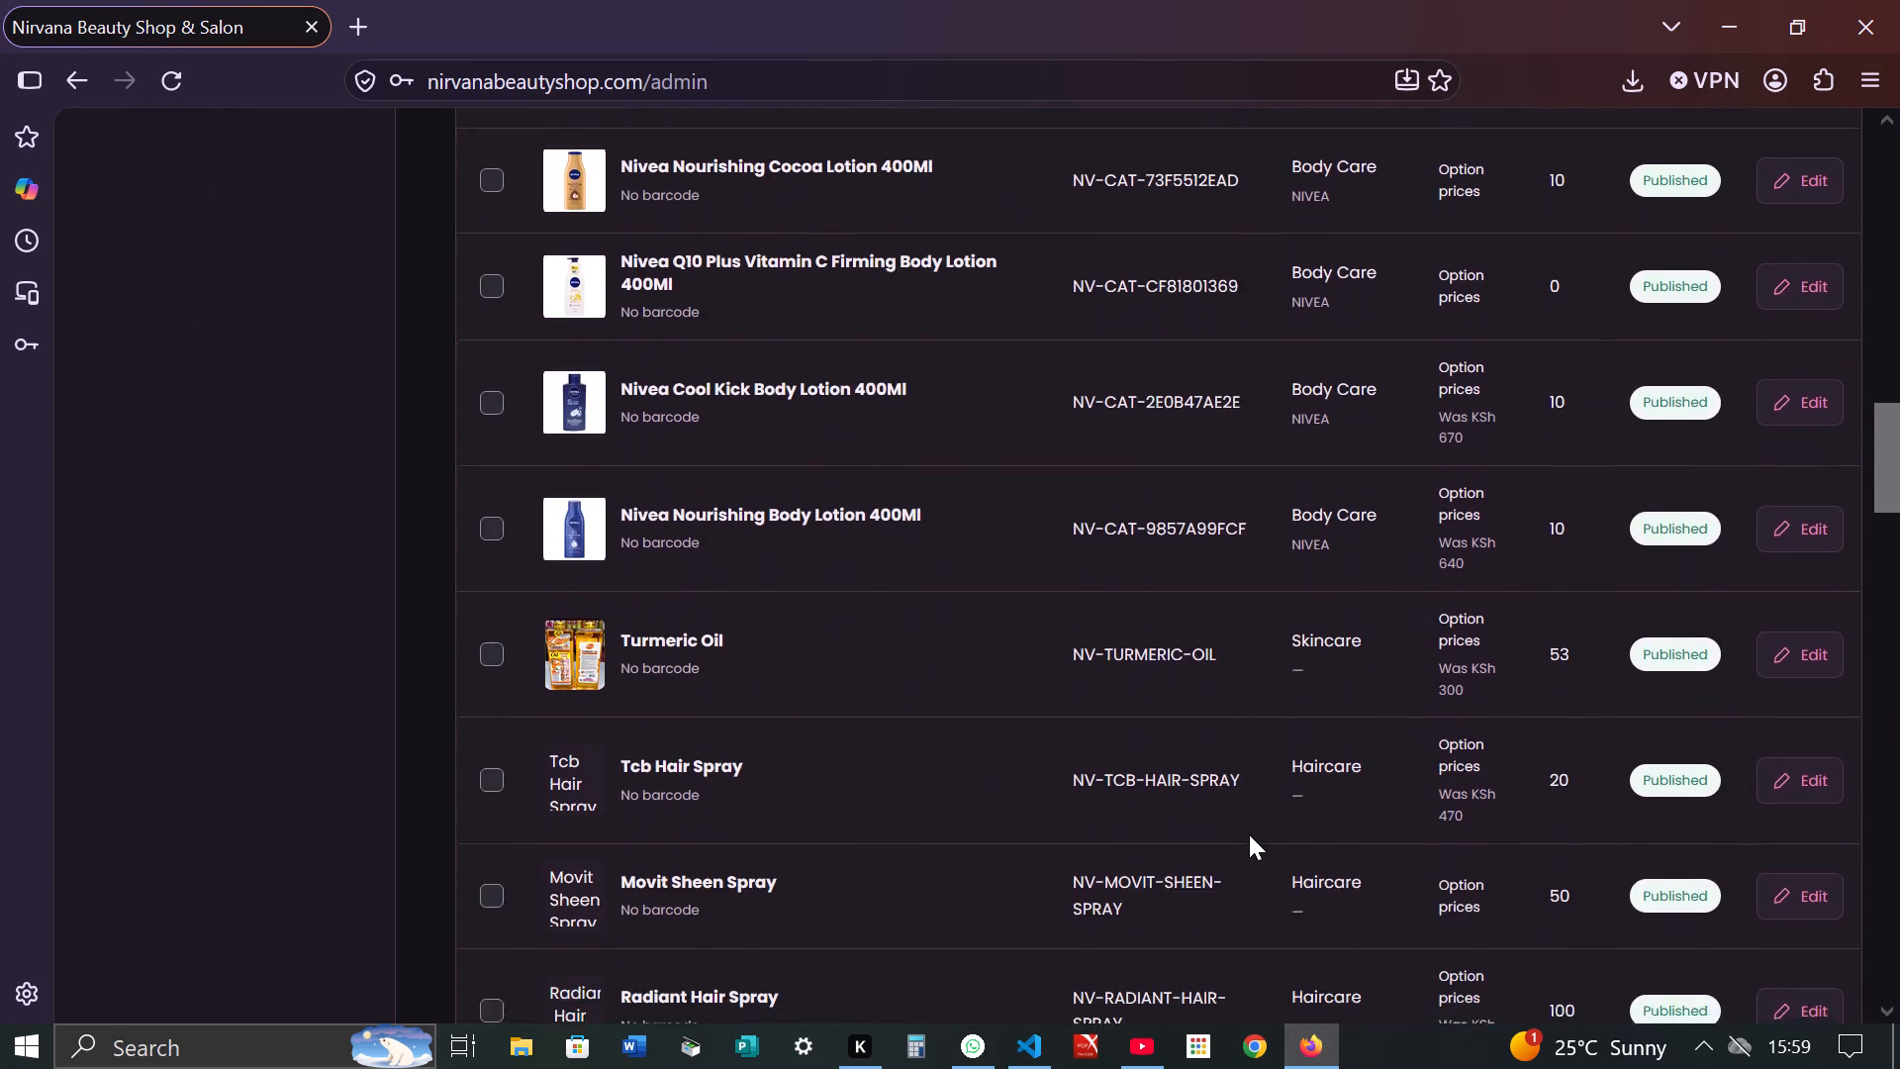
pyautogui.scroll(-7, 1249, 834)
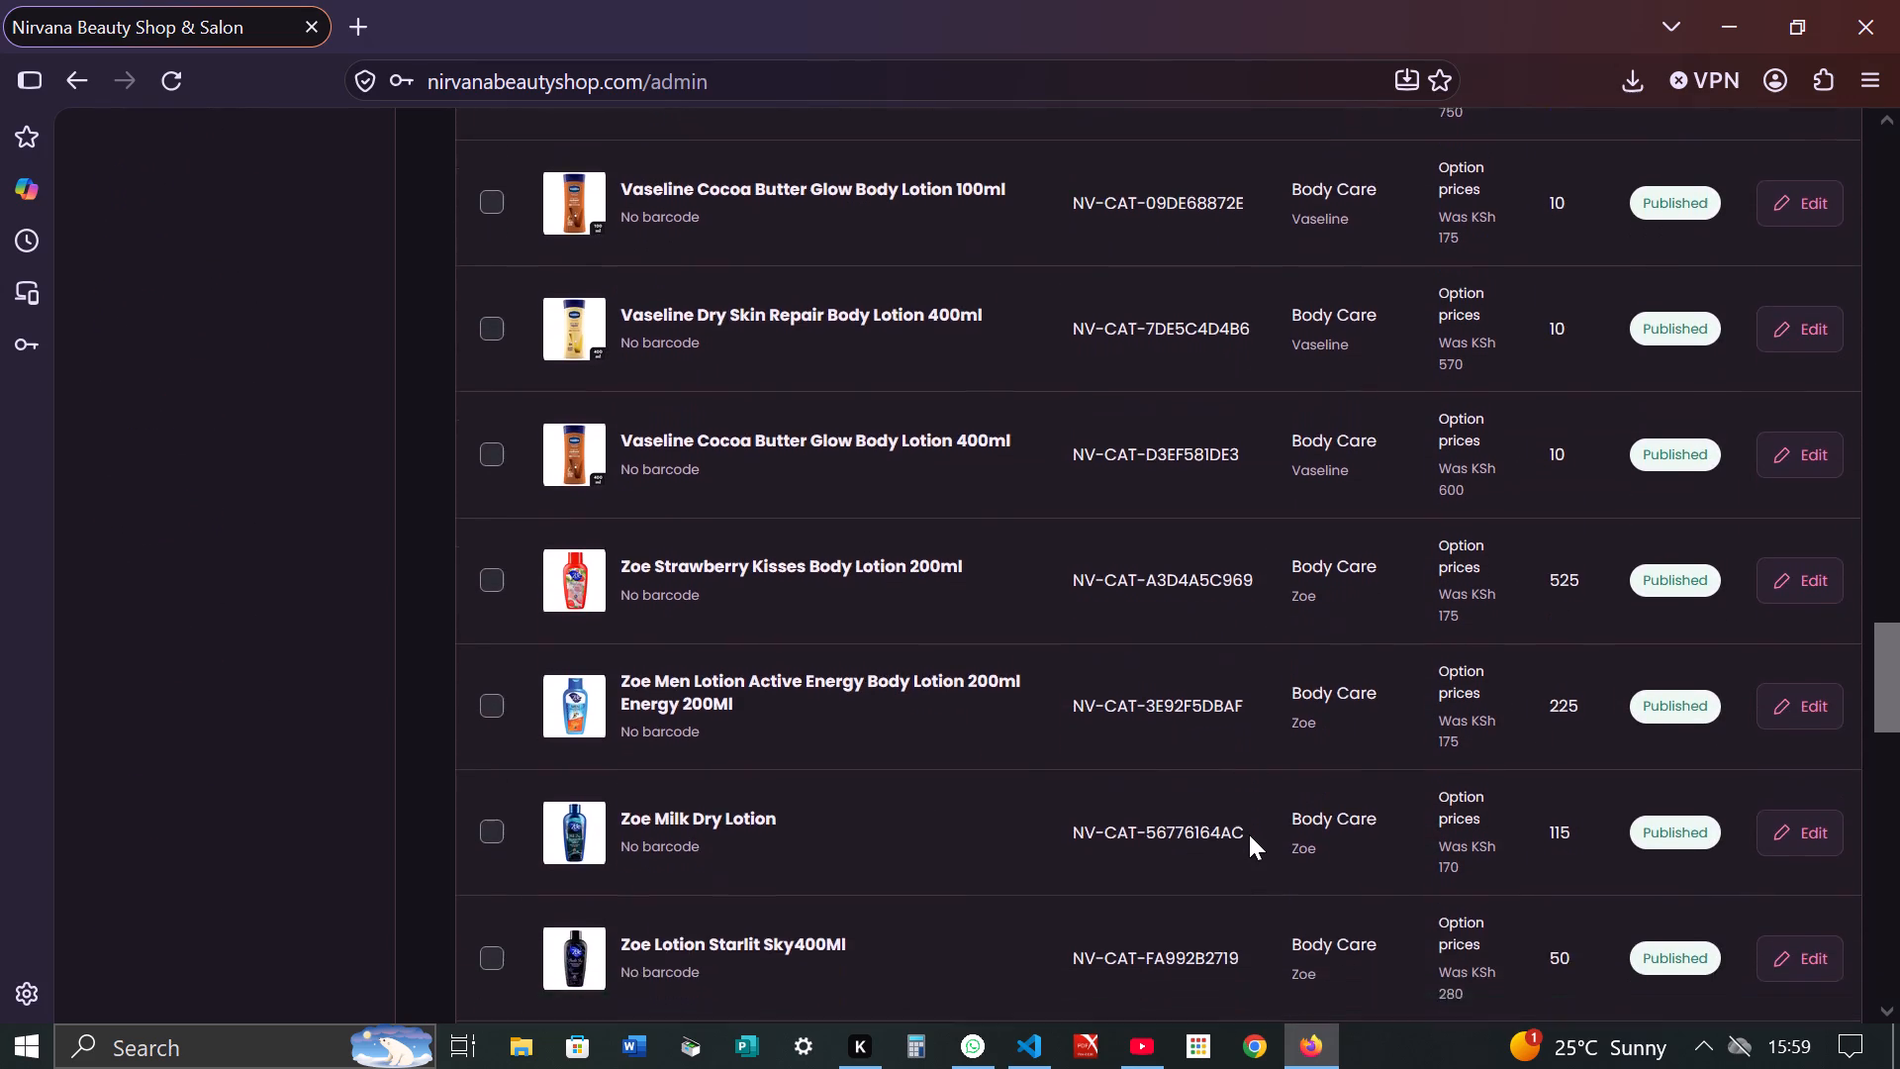
pyautogui.scroll(-6, 1249, 834)
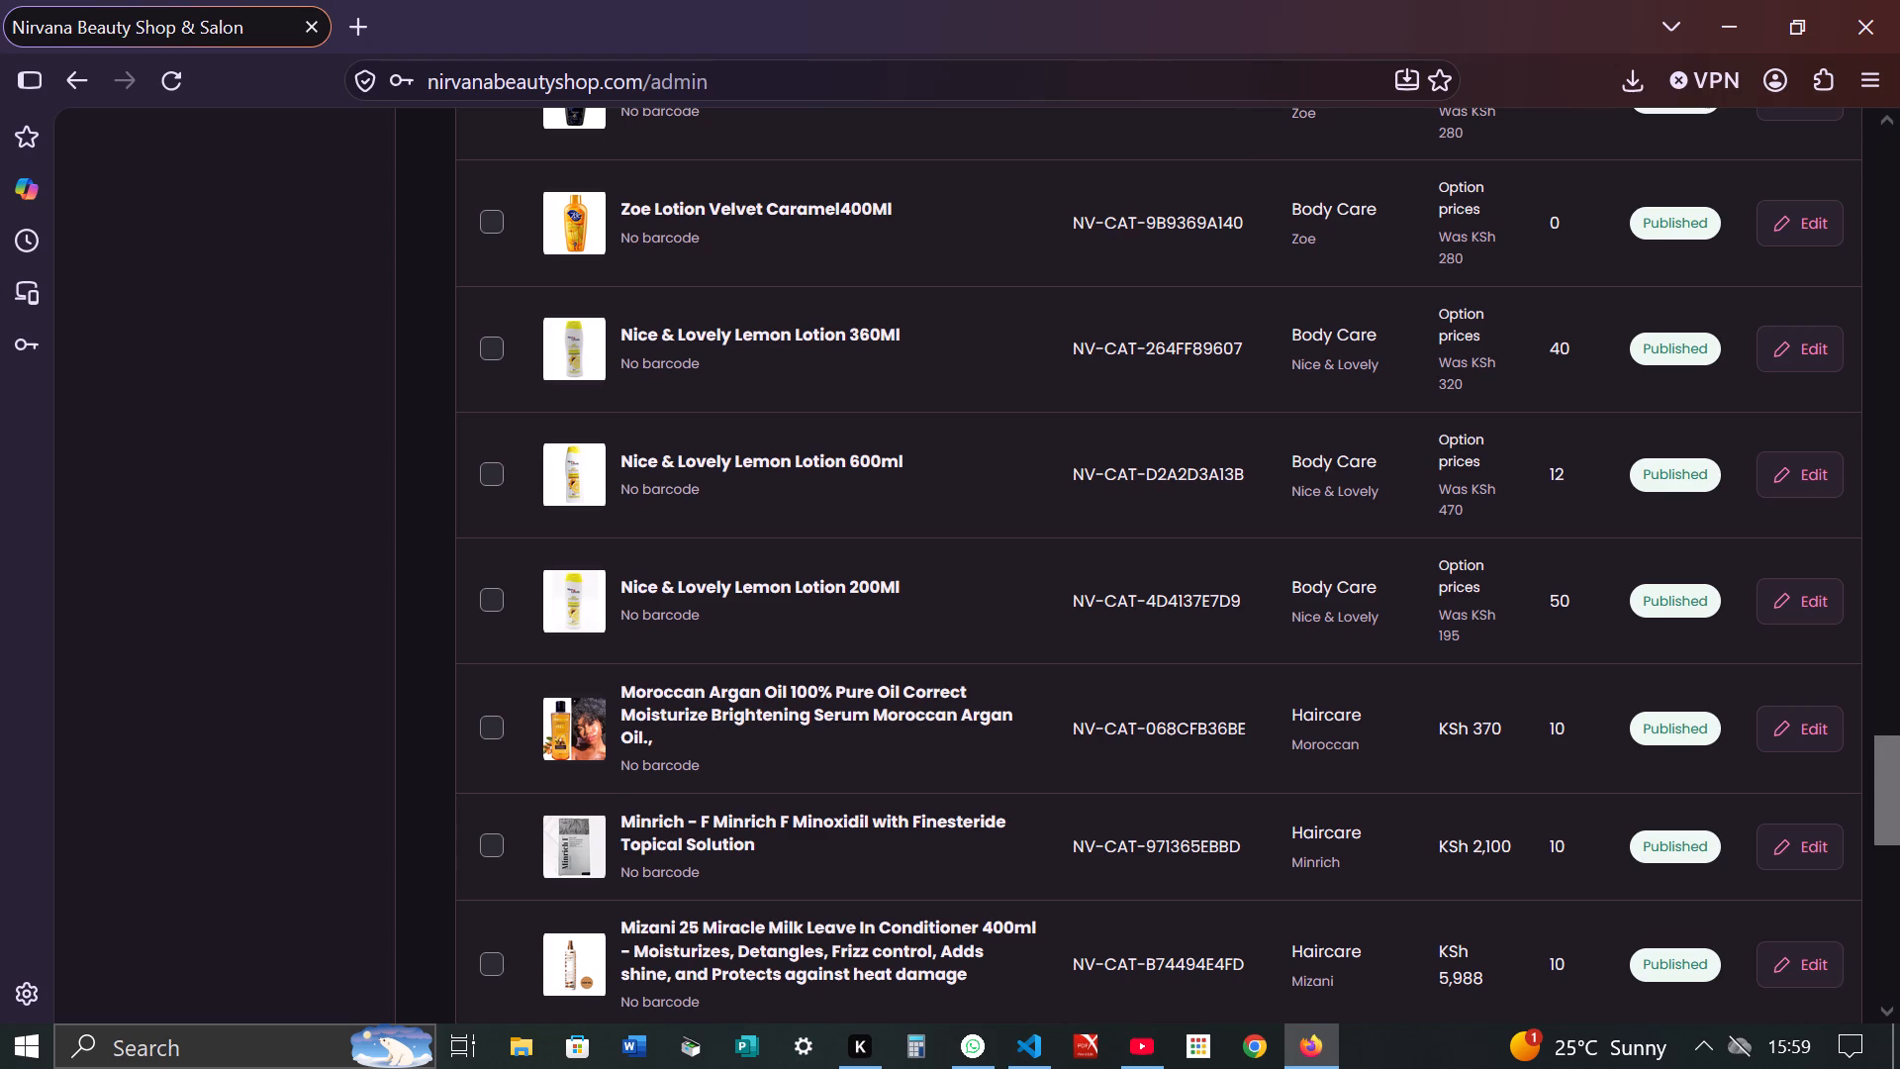
pyautogui.click(1766, 741)
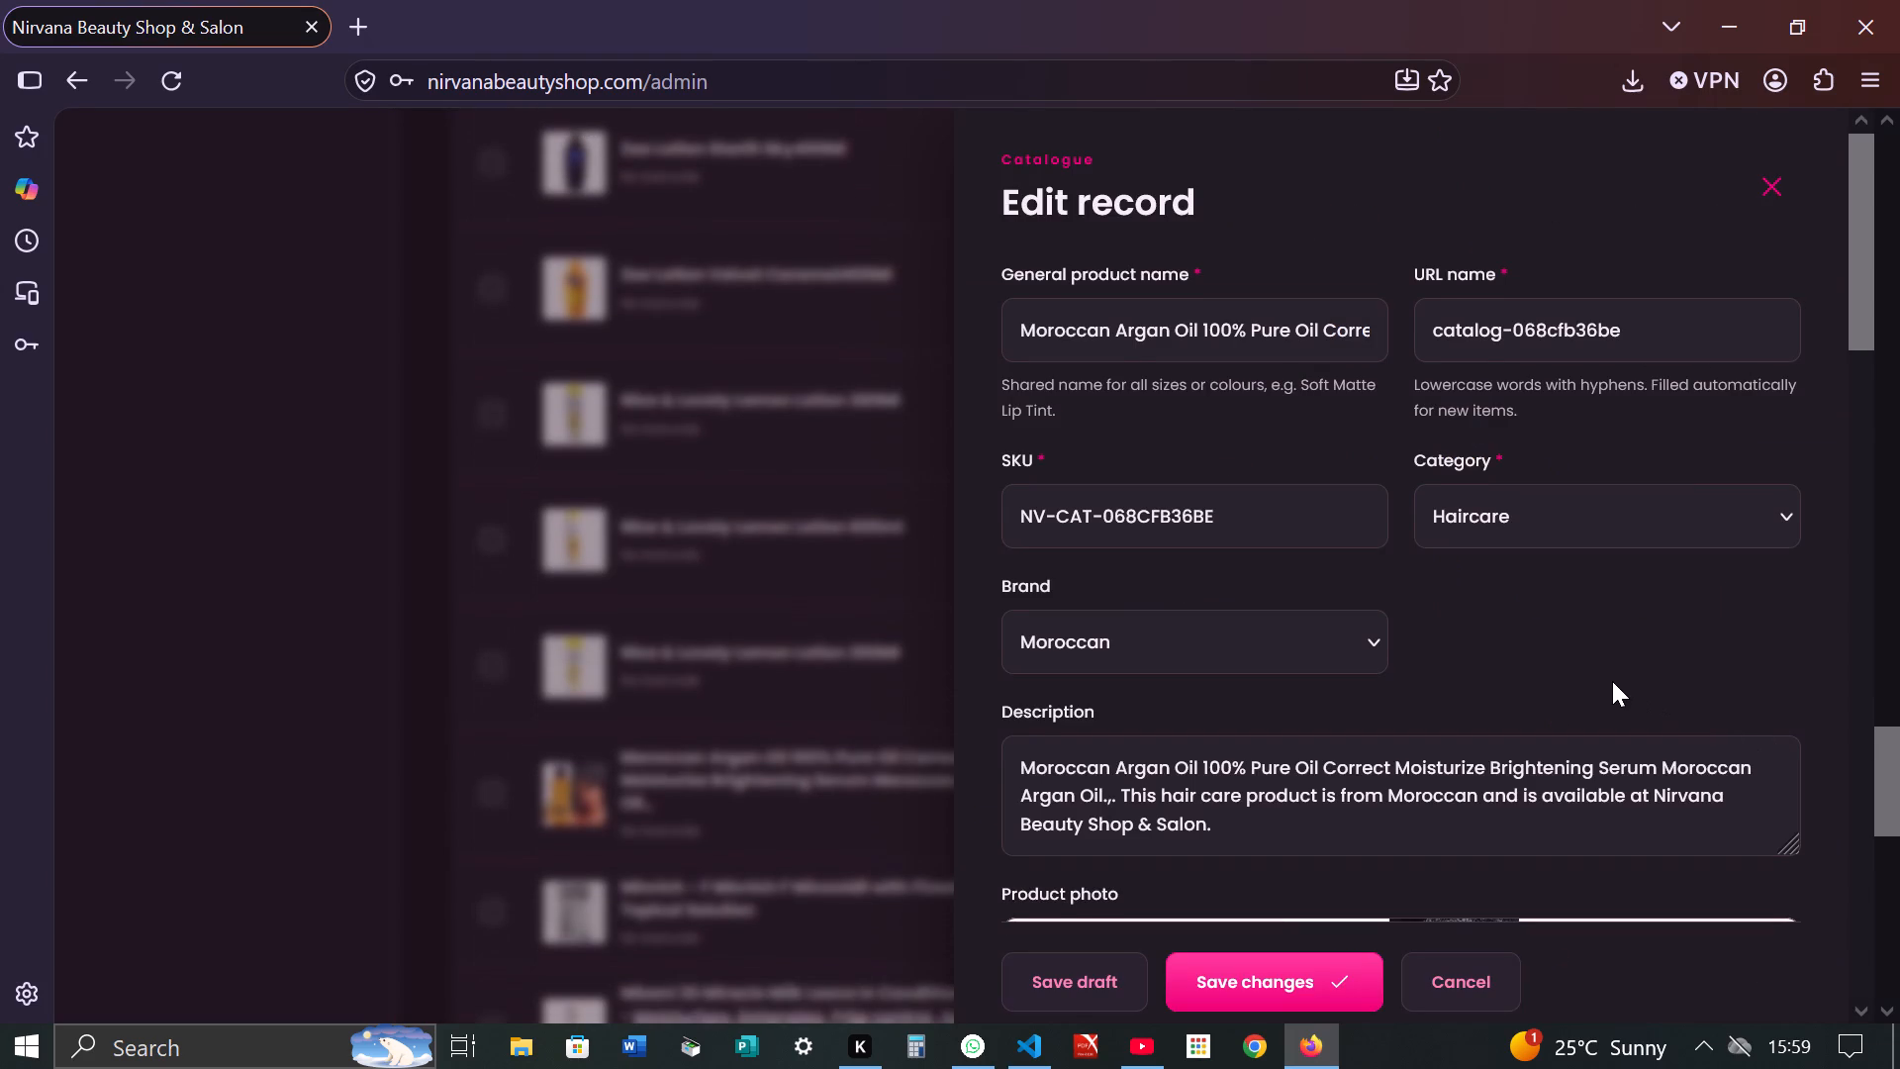
# Set the price of the Moroccan Argan Oil's Option 1 to KSh 400.
pyautogui.scroll(-1, 1612, 681)
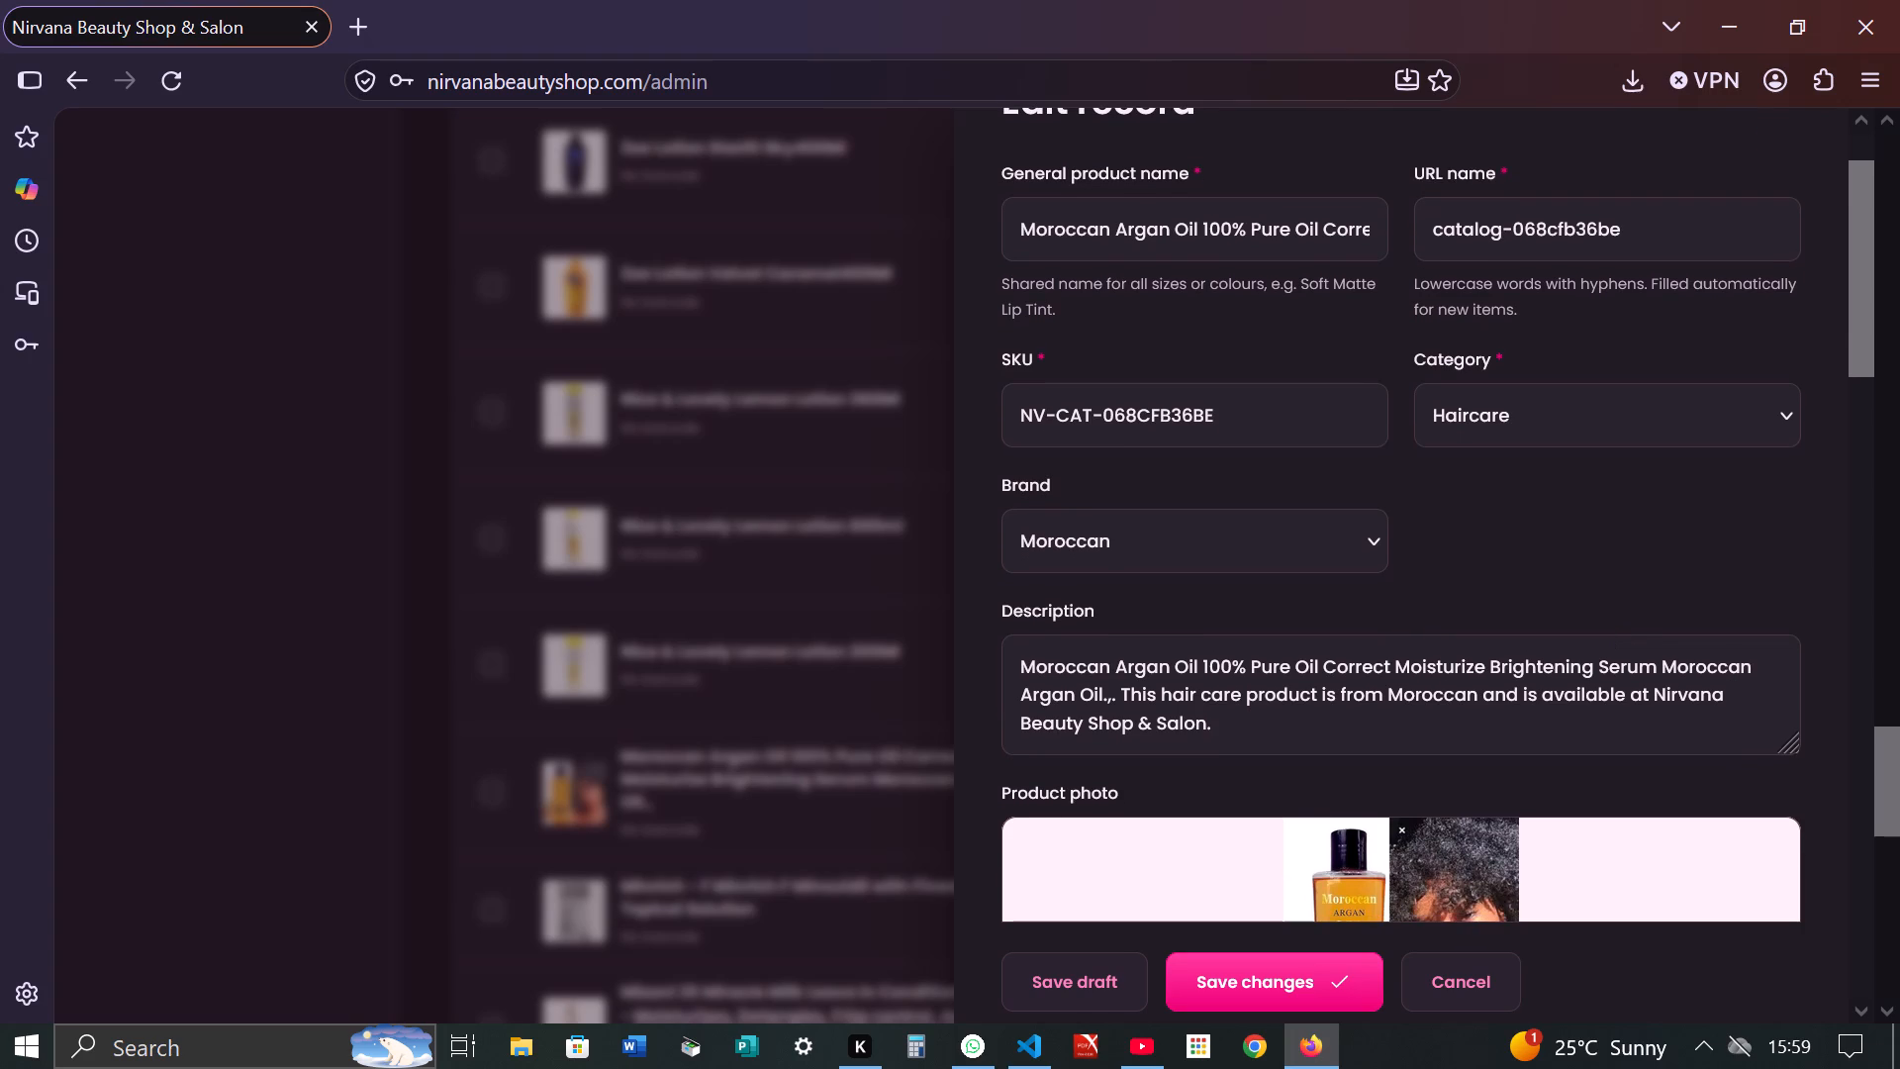
pyautogui.scroll(-2, 1612, 681)
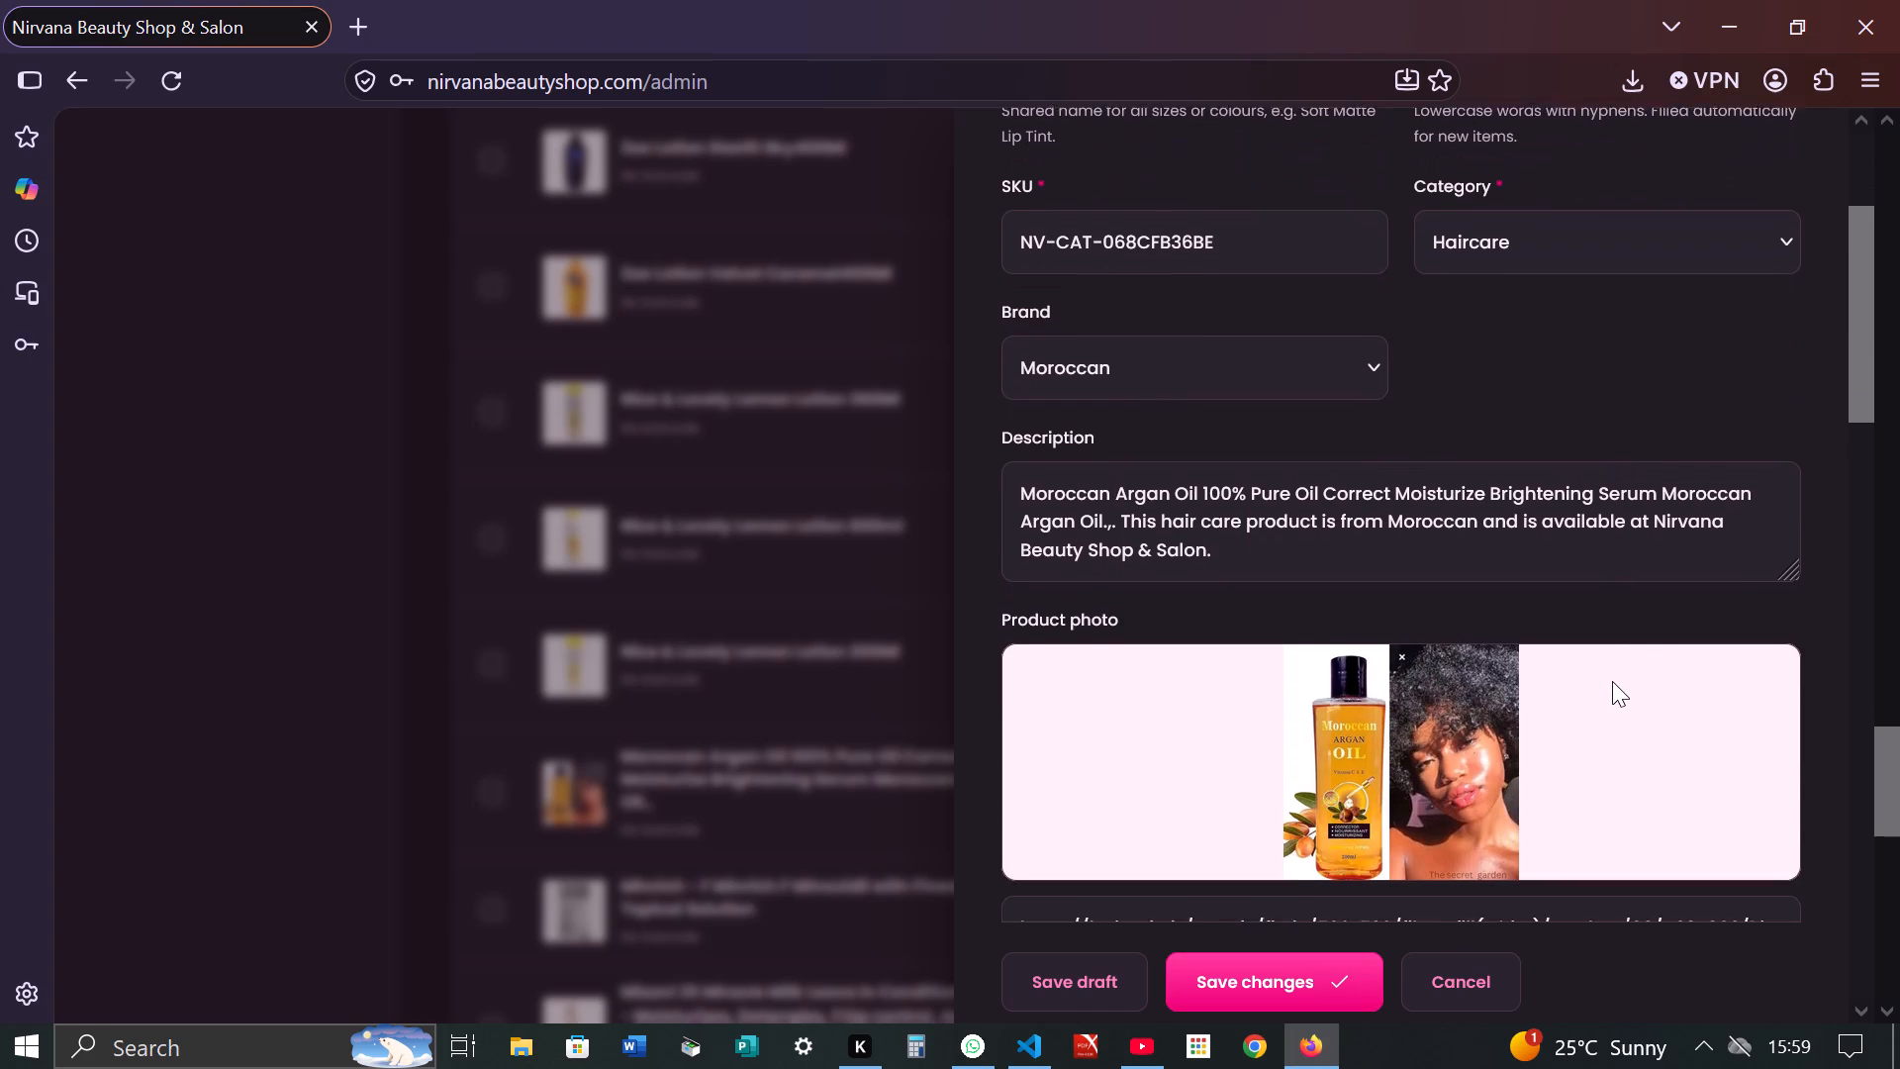
pyautogui.scroll(-1, 1612, 681)
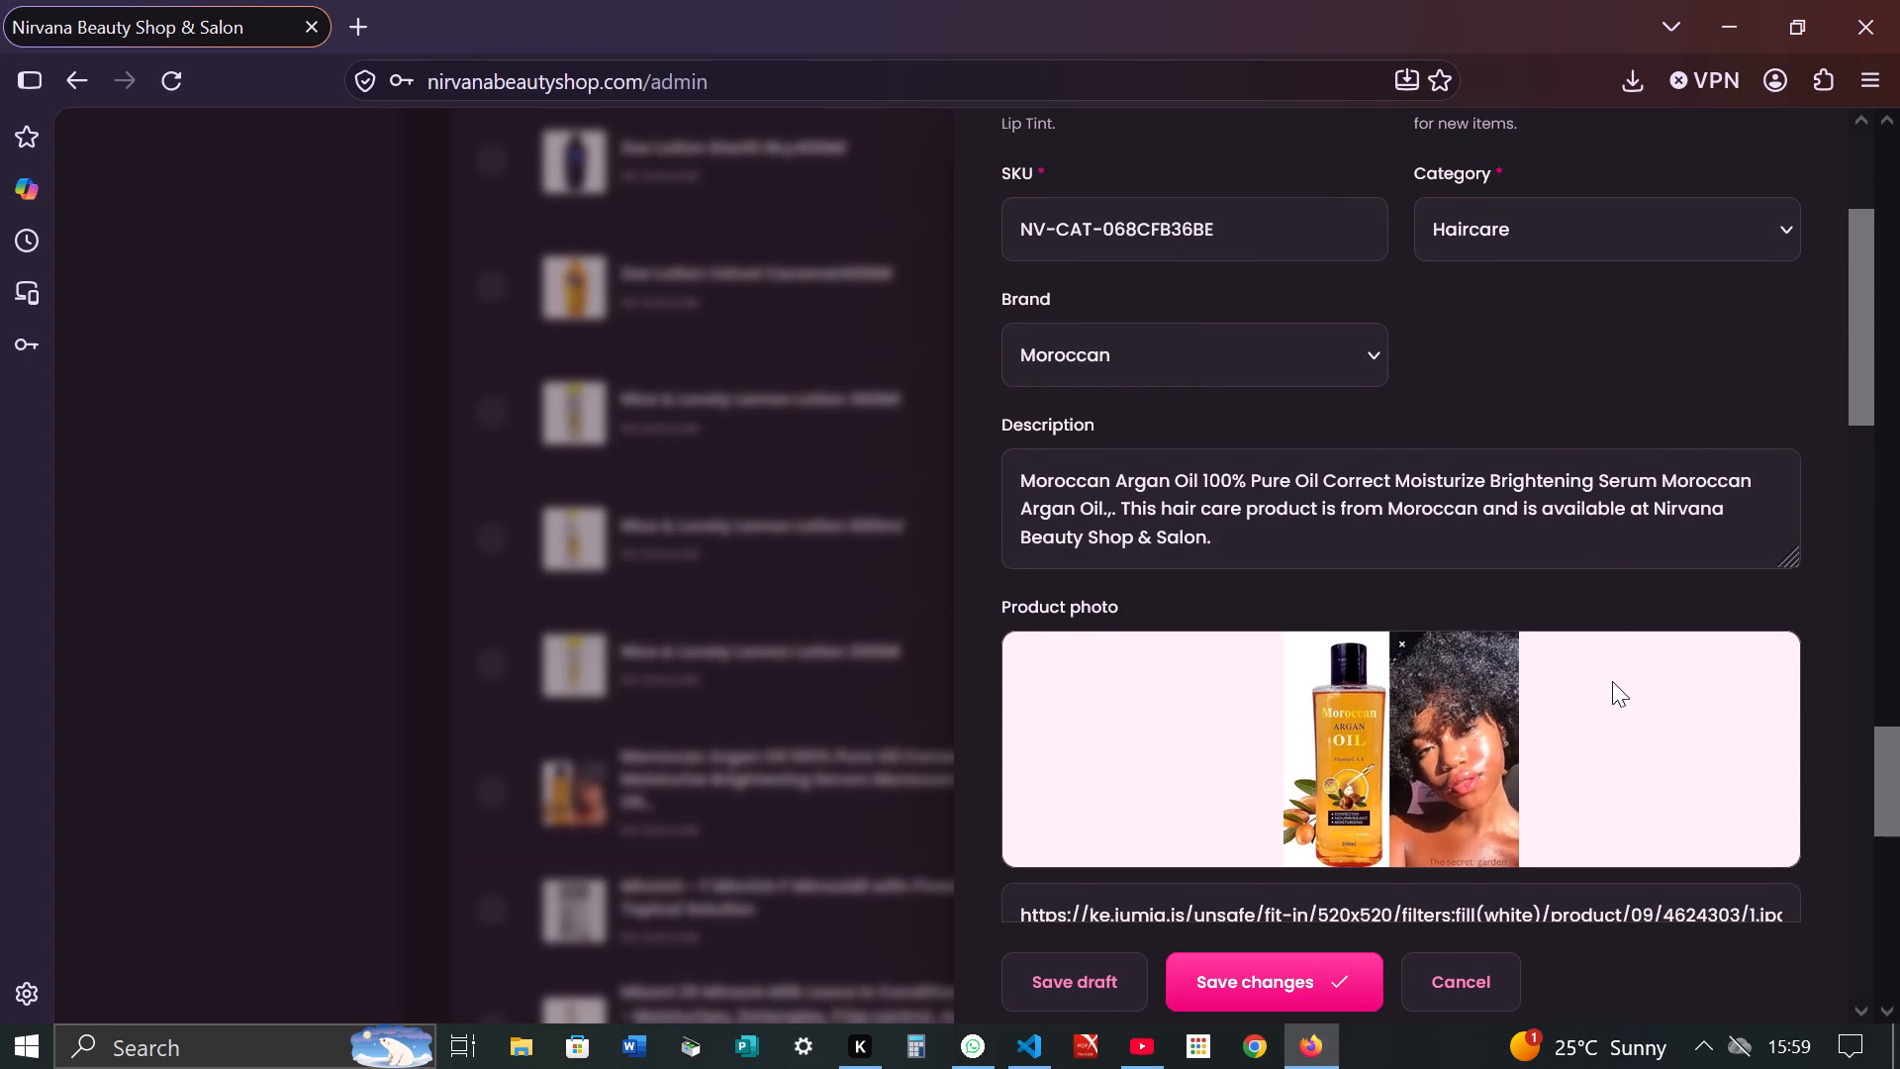
pyautogui.scroll(-1, 1612, 681)
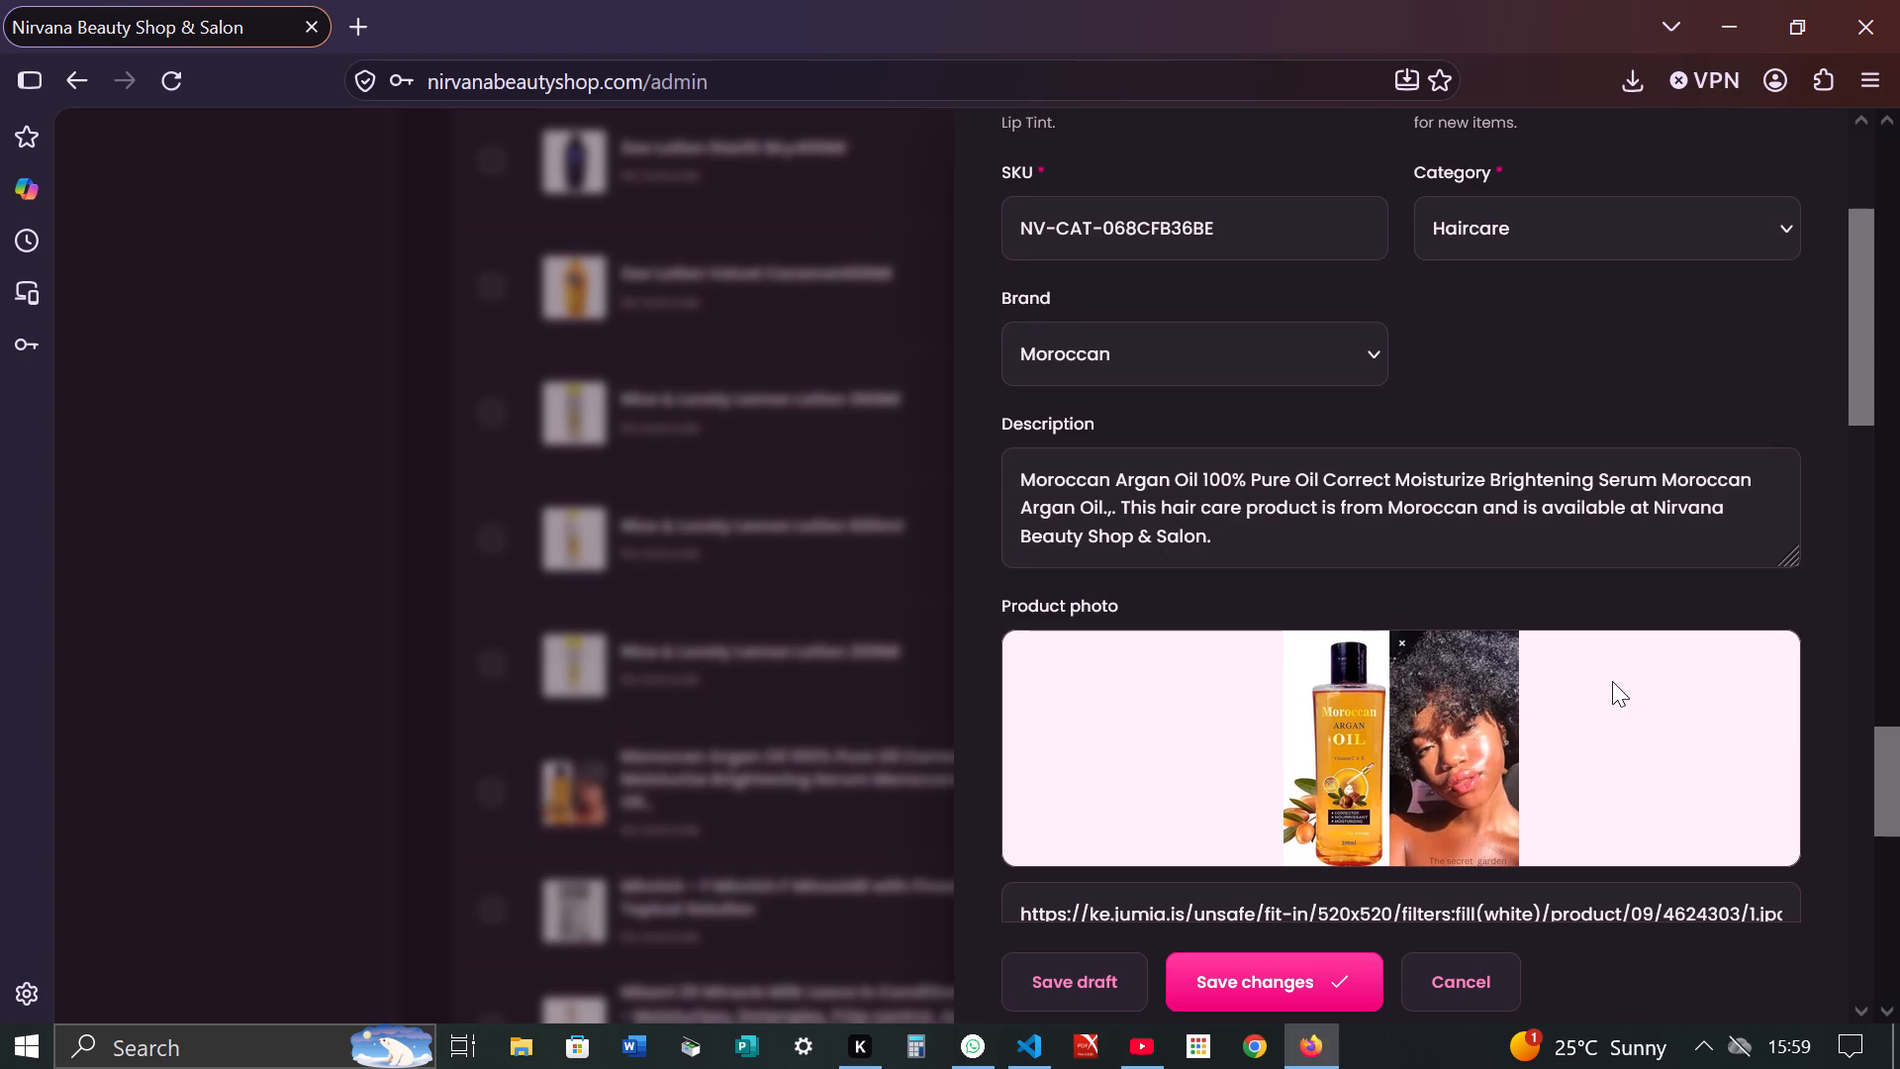
pyautogui.scroll(-2, 1612, 681)
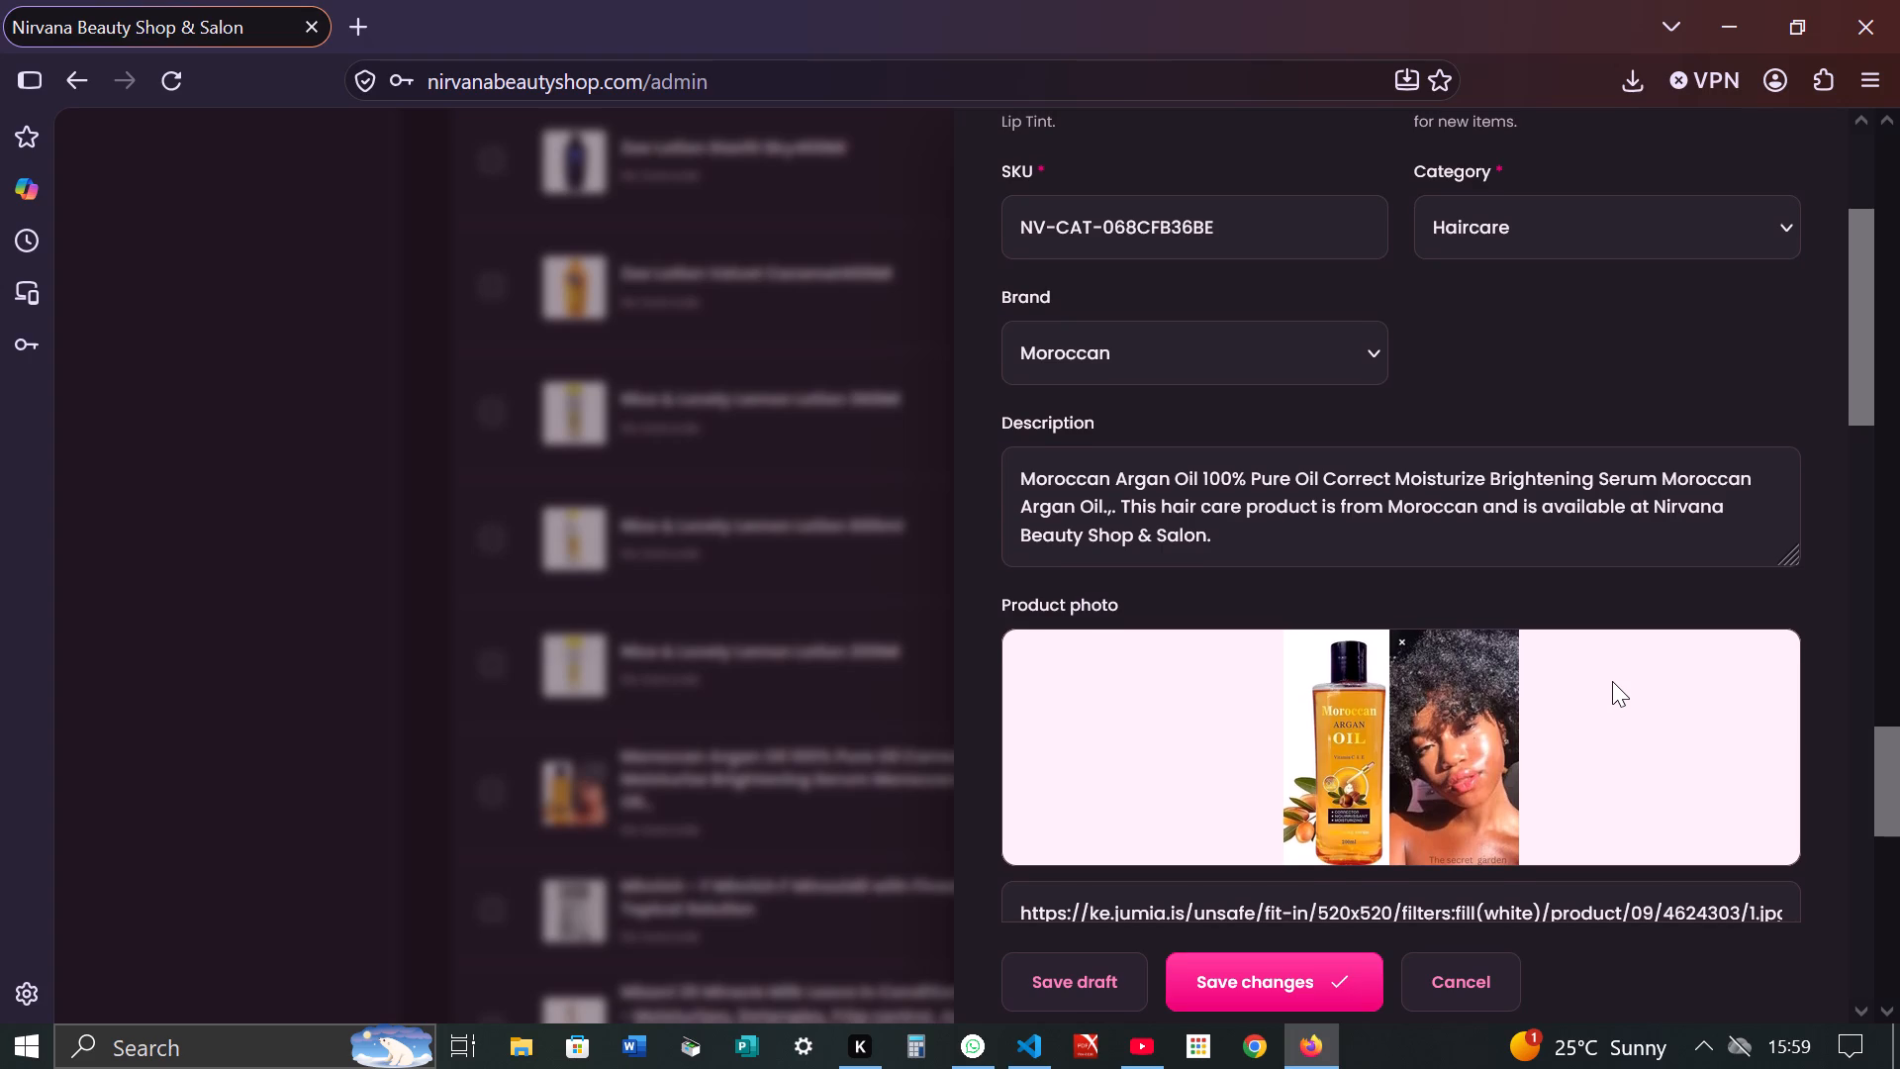
pyautogui.scroll(-5, 1612, 681)
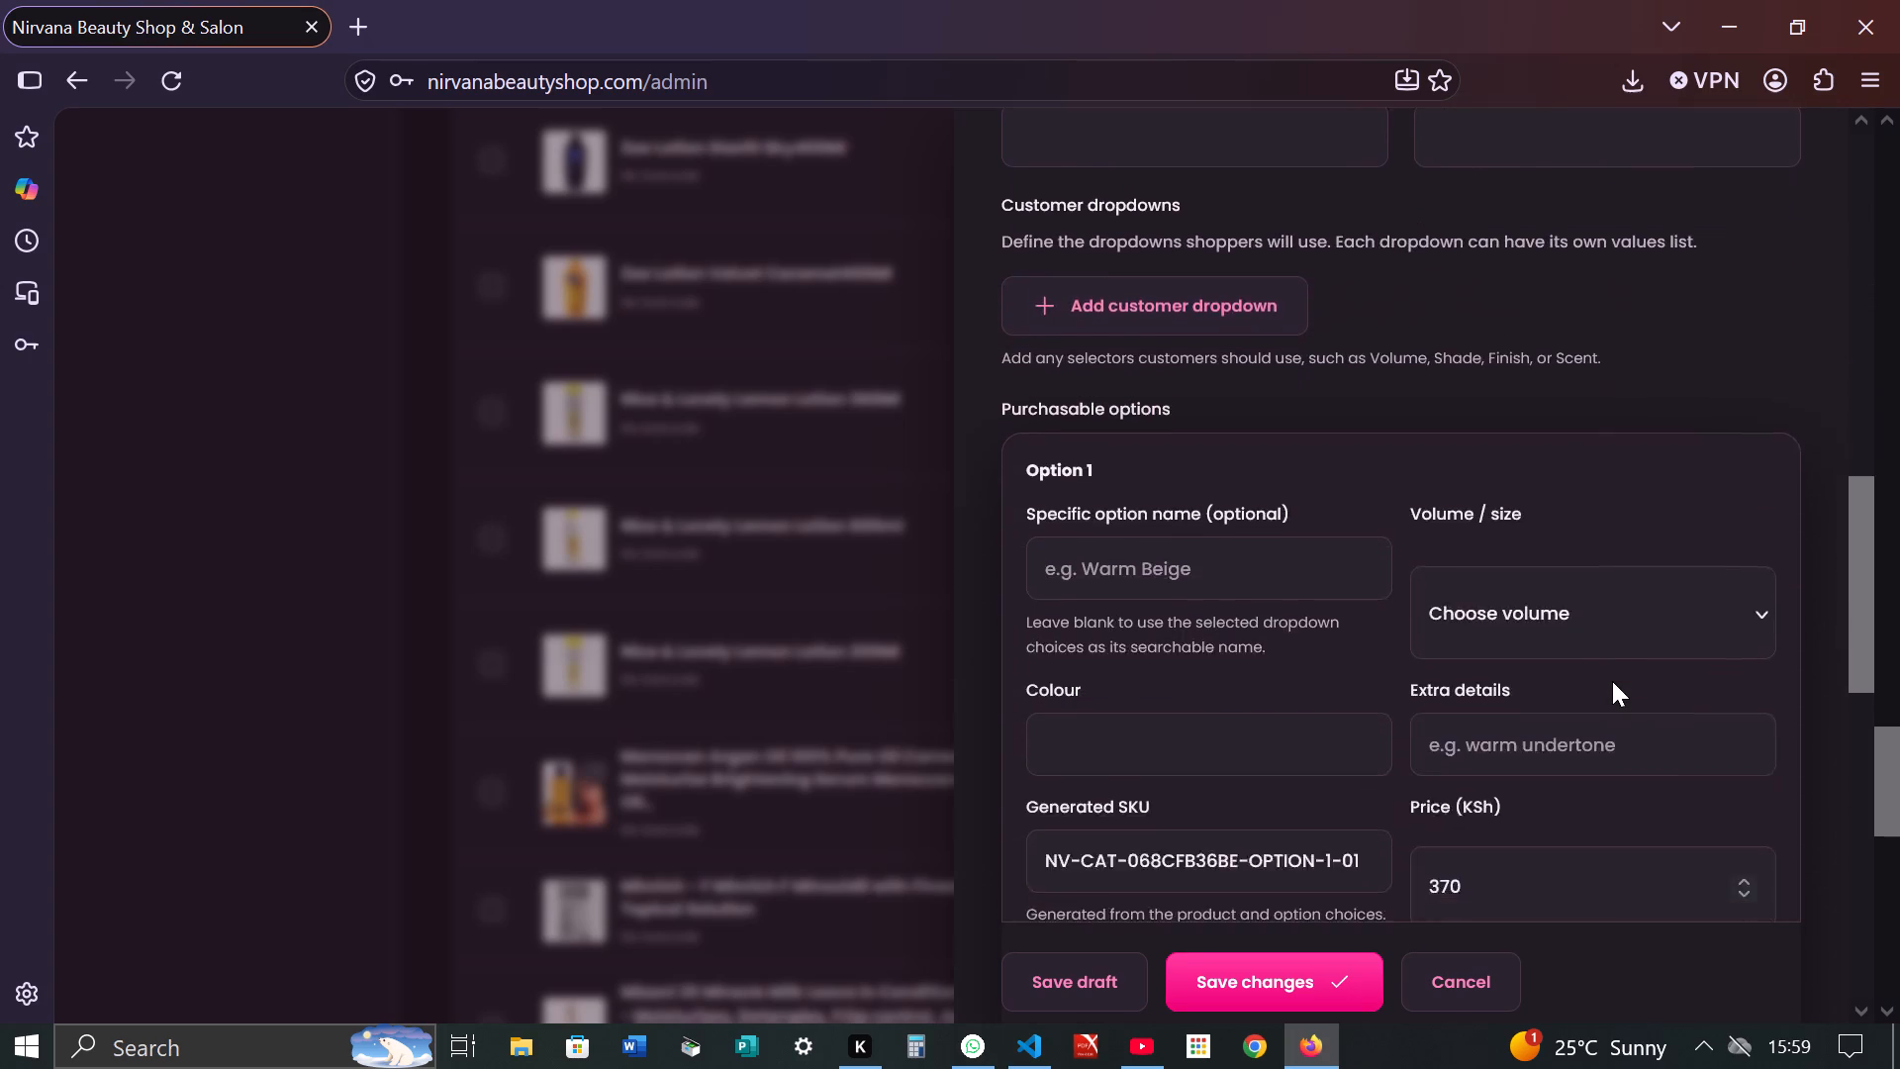
pyautogui.scroll(-3, 1612, 681)
pyautogui.click(1472, 509)
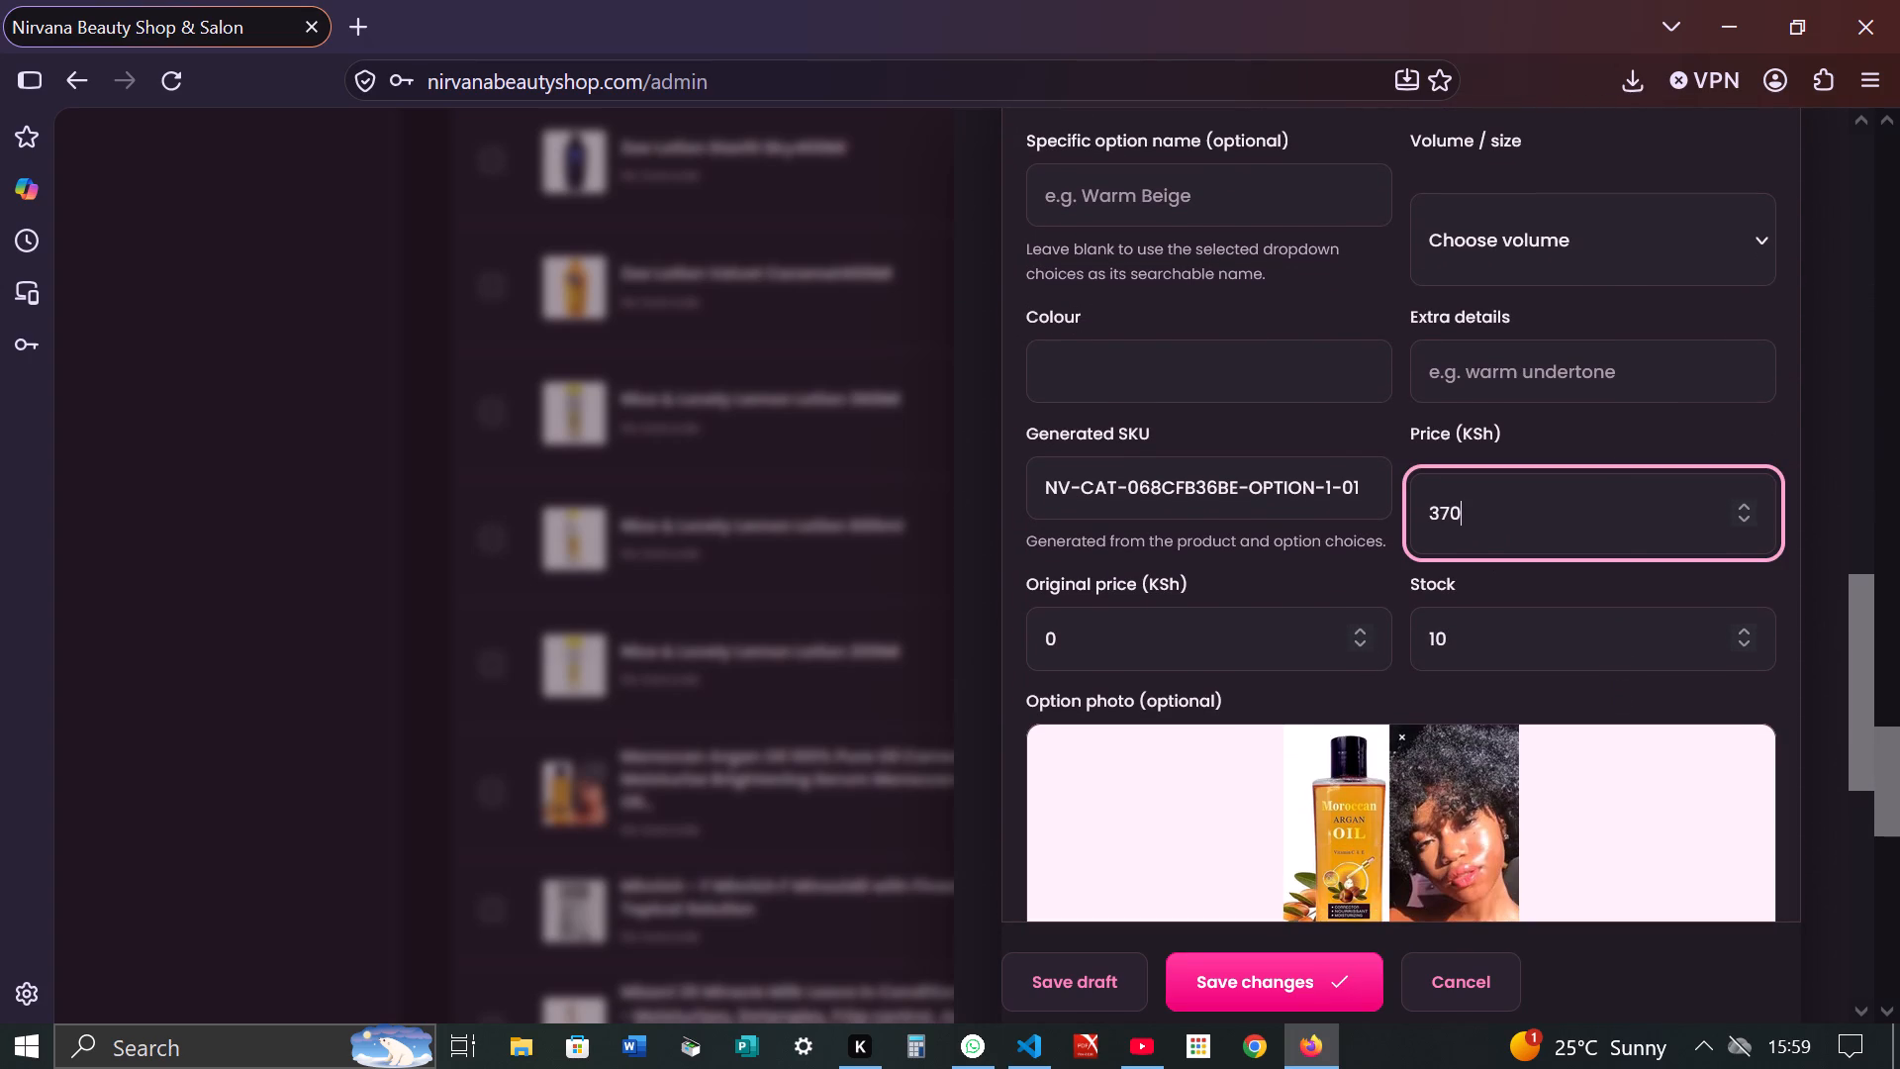
pyautogui.press('BackSpace')
pyautogui.press('BackSpace')
pyautogui.press('BackSpace')
pyautogui.press('4')
pyautogui.write('00')
# Set the original price of the Moroccan Argan Oil's Option 1 to KSh 430 and save the record.
pyautogui.click(1162, 632)
pyautogui.press('BackSpace')
pyautogui.write('430')
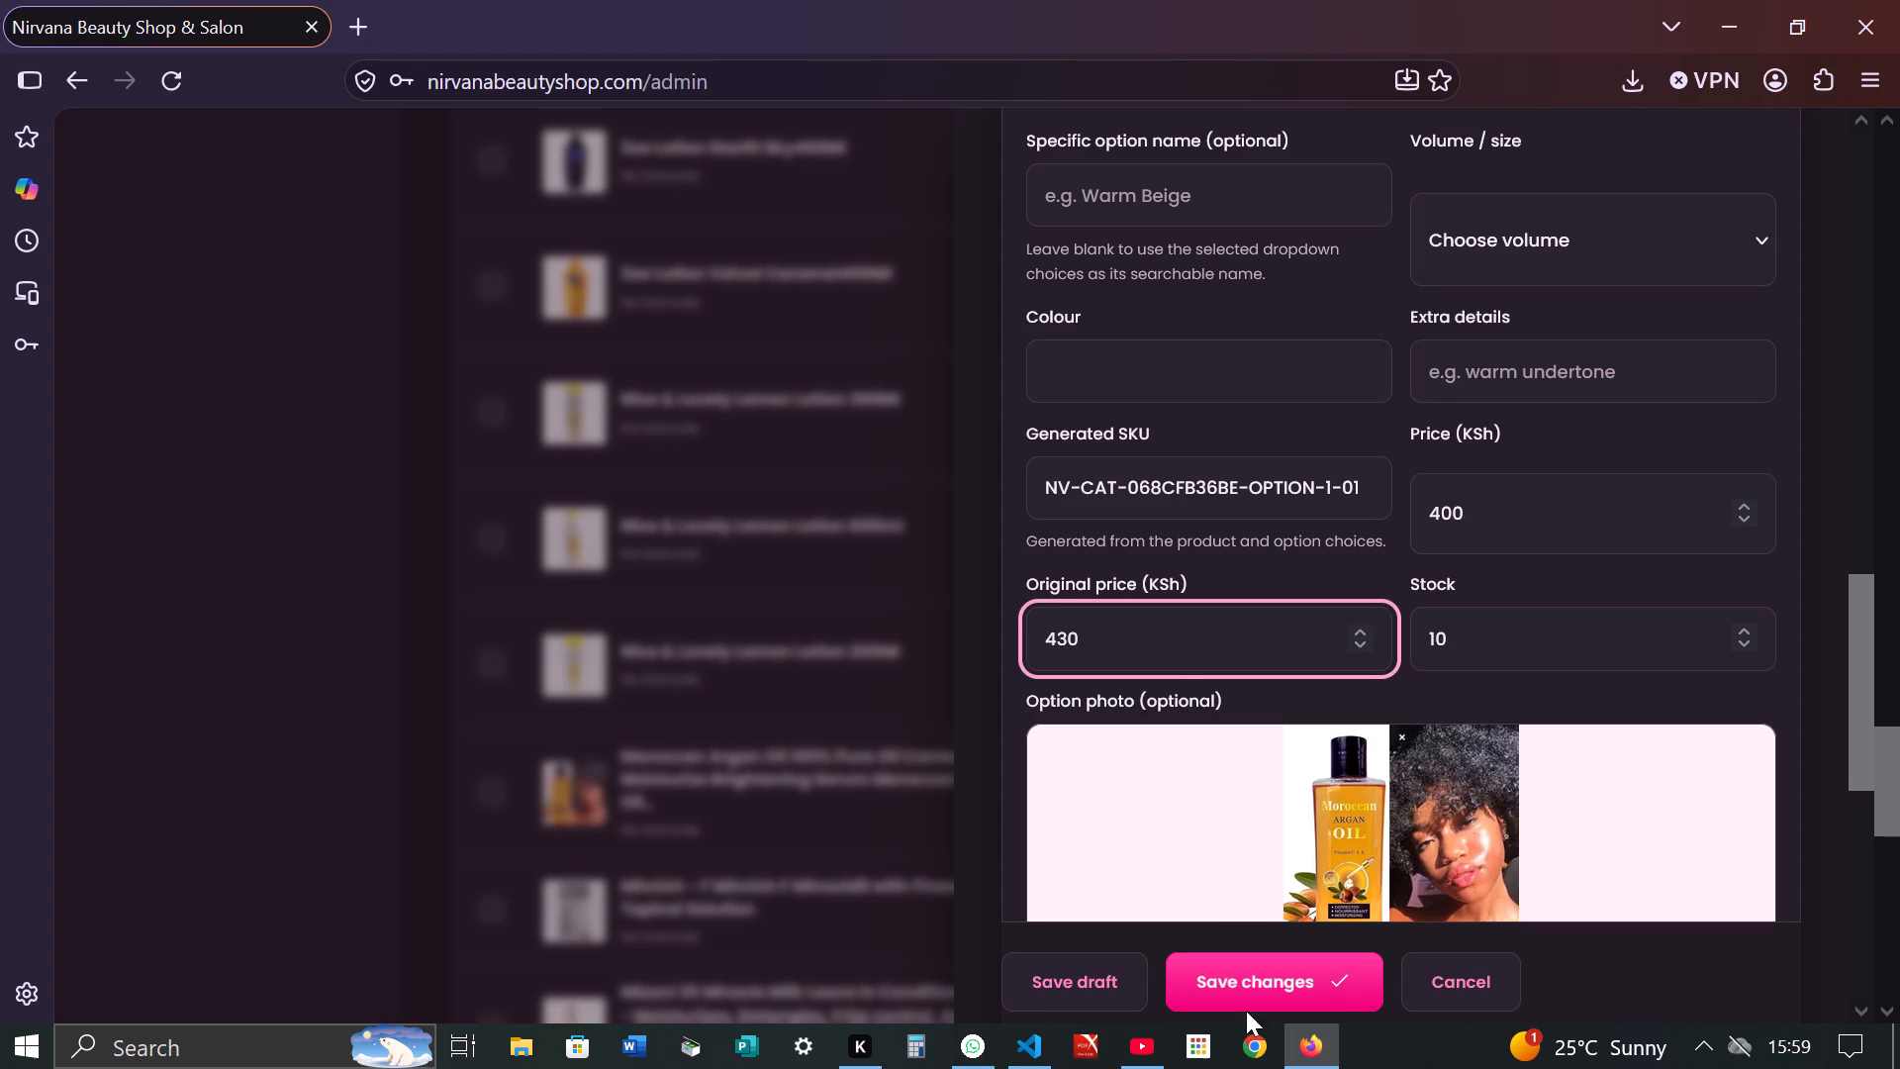
pyautogui.click(1247, 1011)
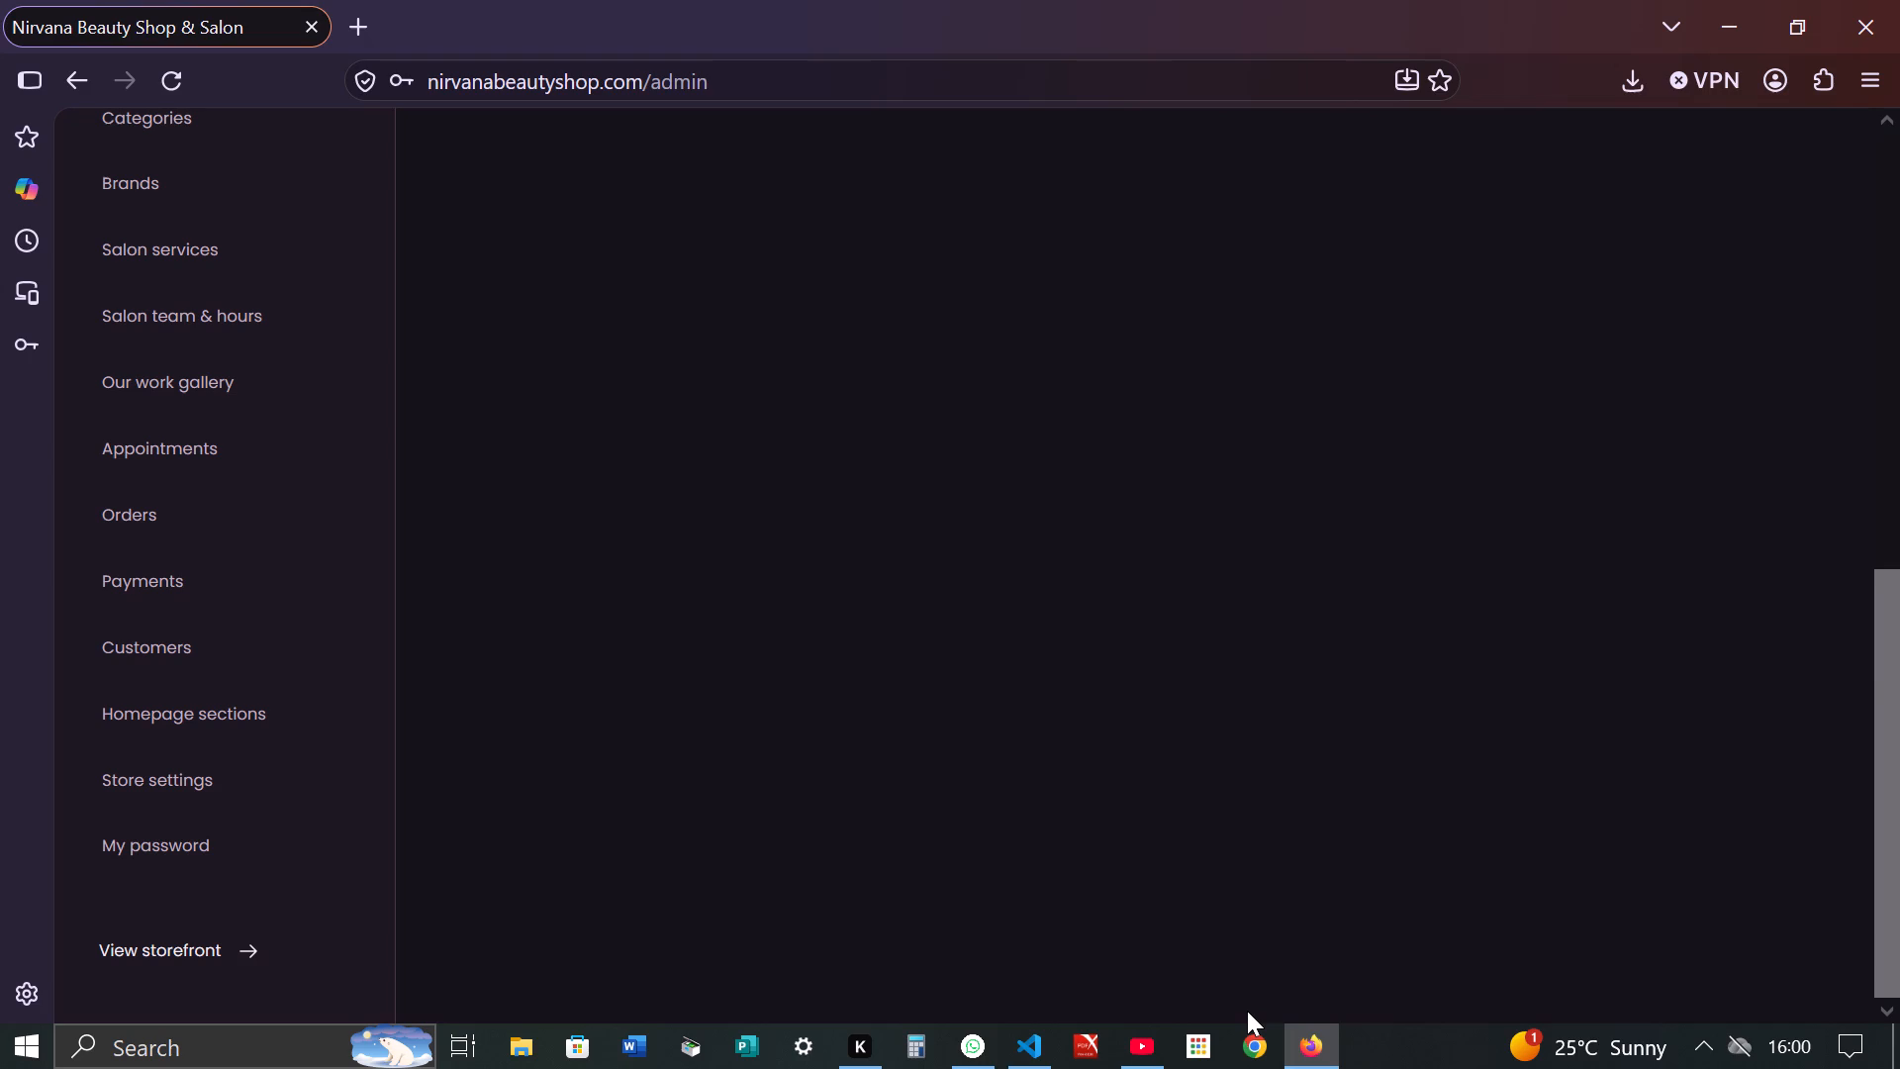
# Return to page 3 of the catalogue product list and open the Minrich F Minoxidil with Finesteride Topical Solution record for editing.
pyautogui.scroll(-13, 896, 940)
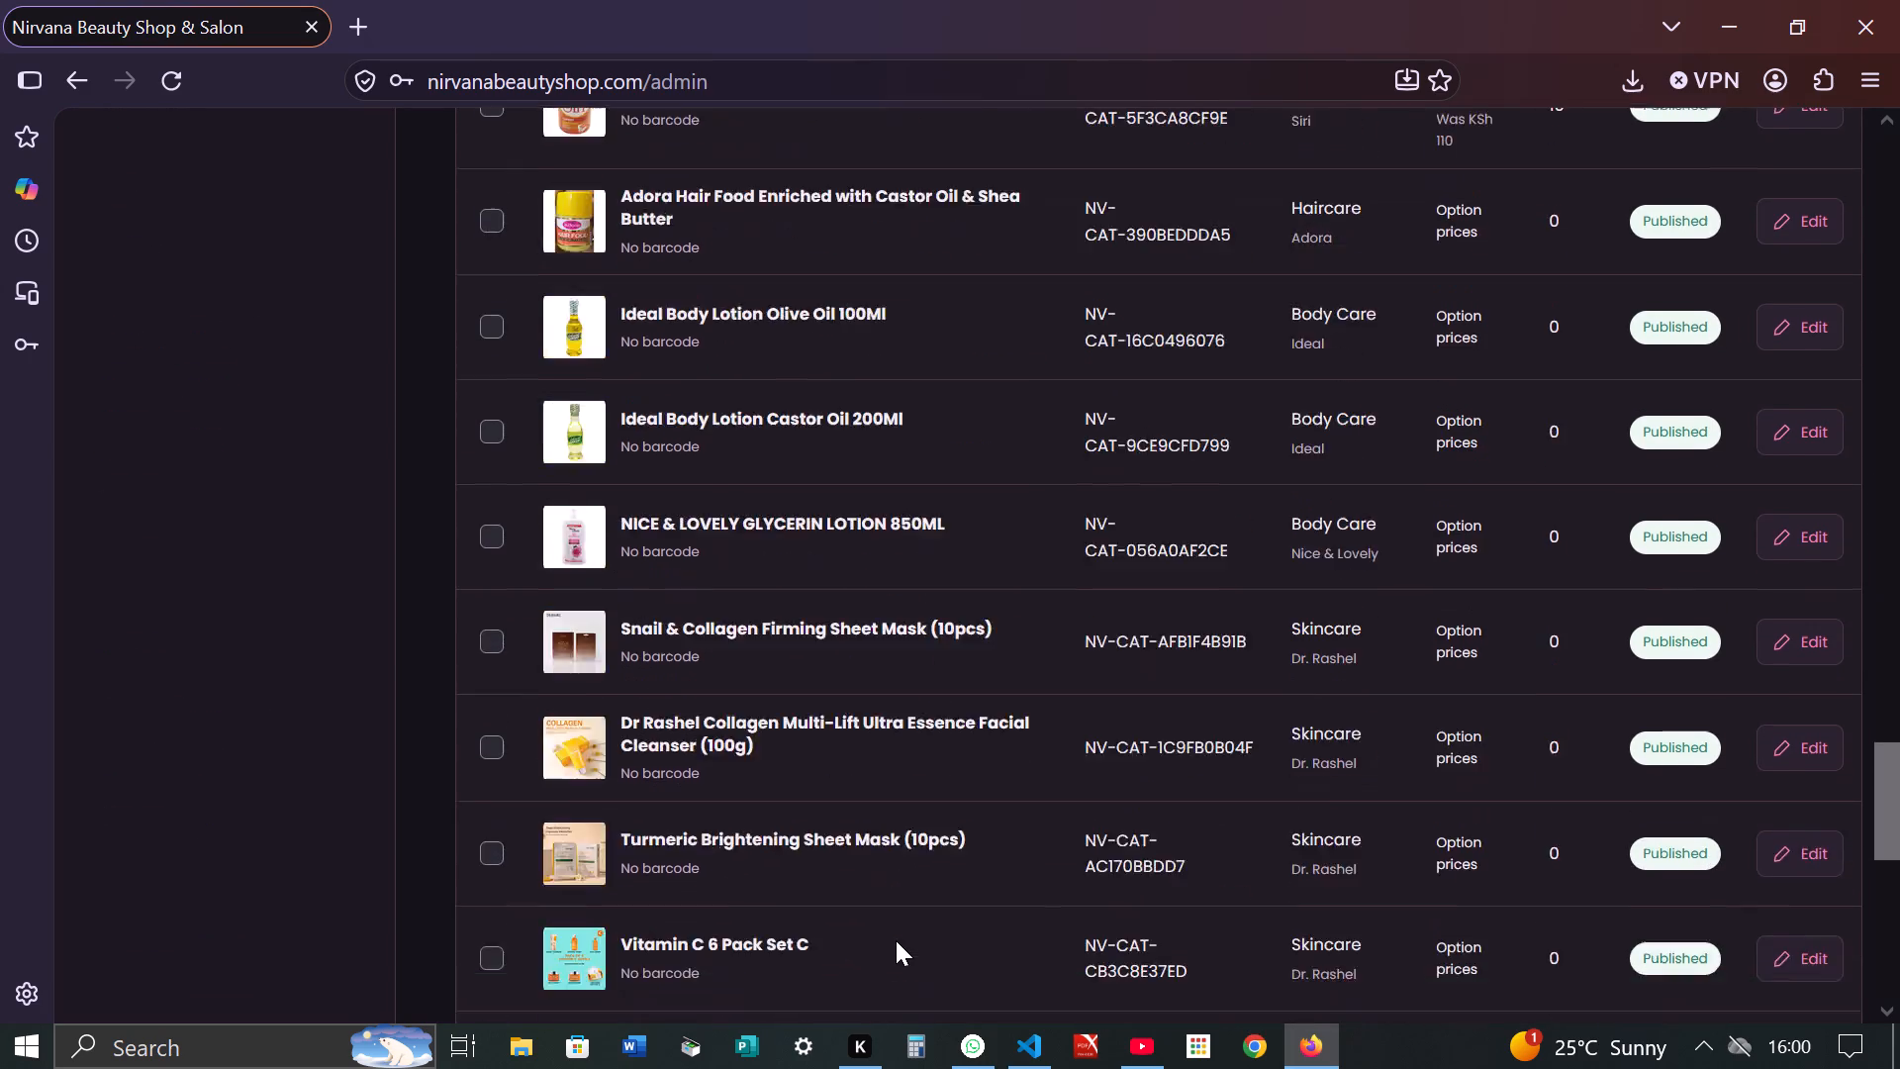
pyautogui.click(1815, 955)
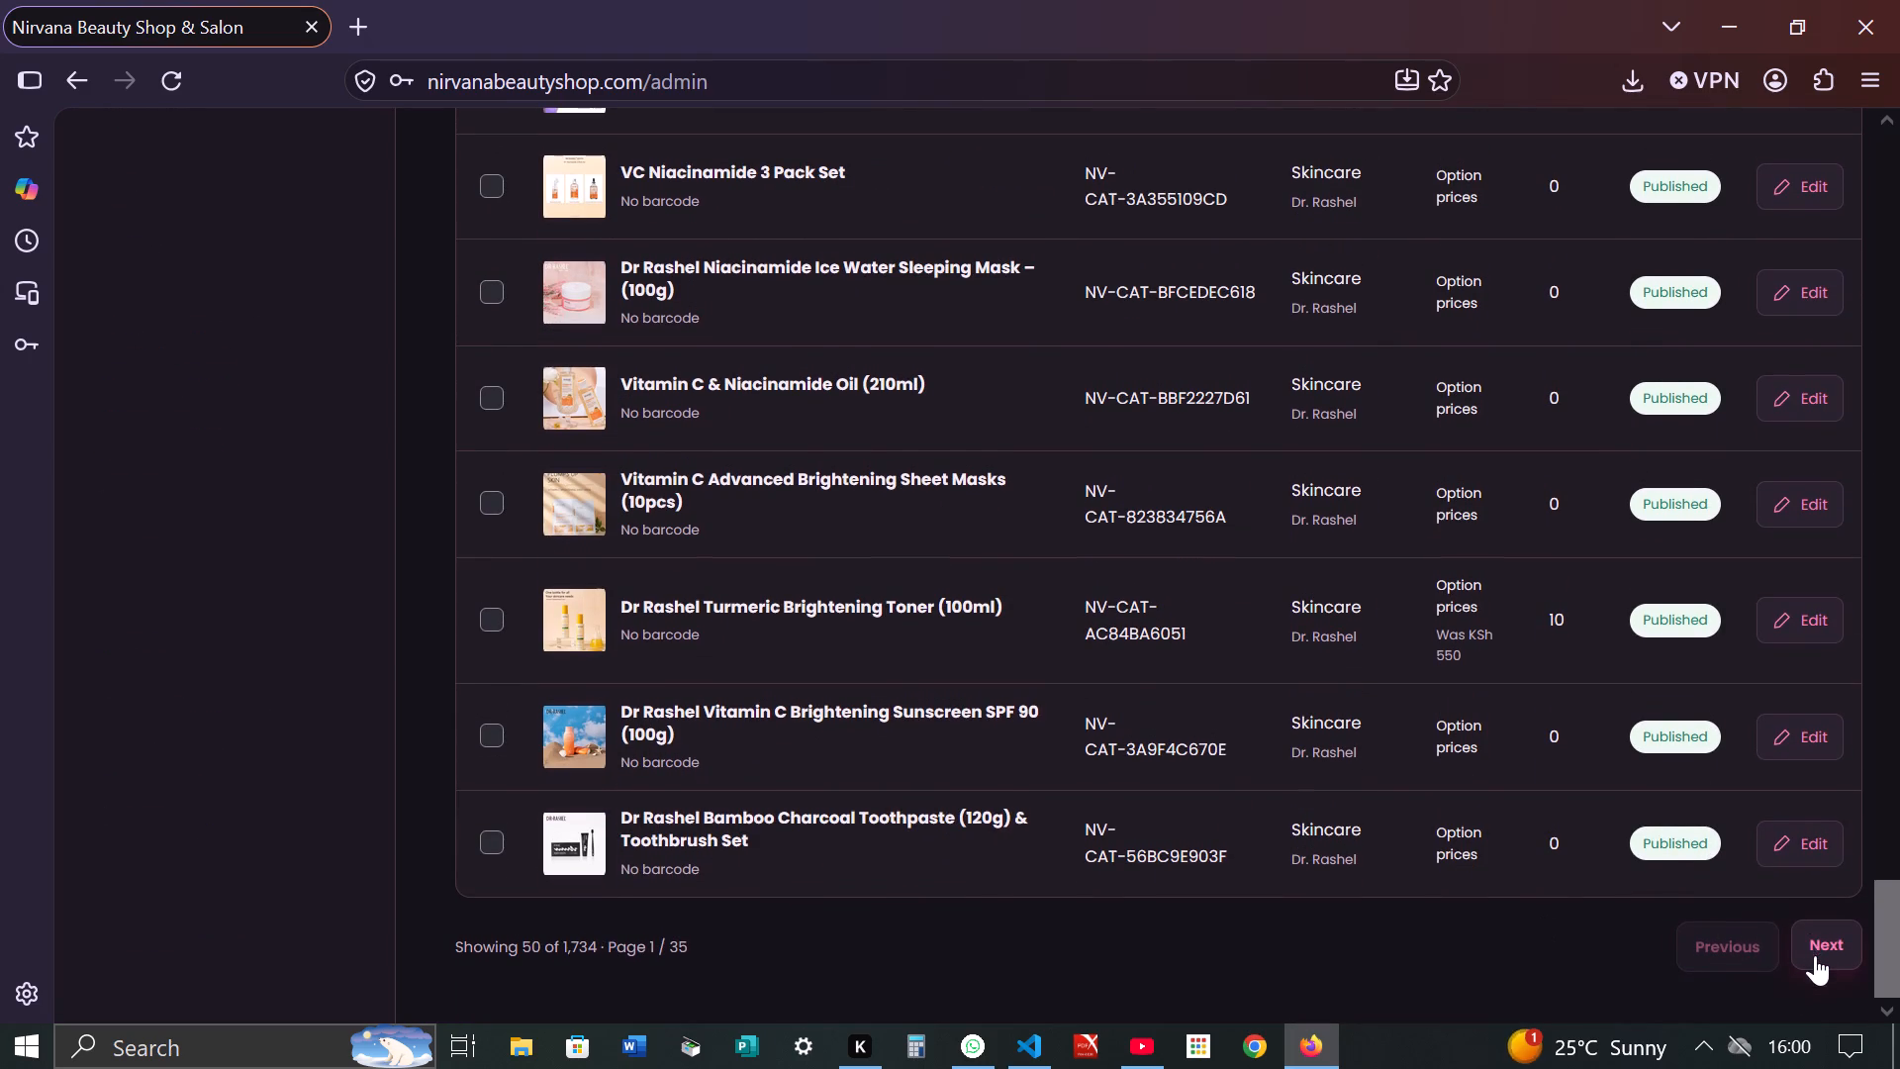
pyautogui.scroll(-6, 921, 734)
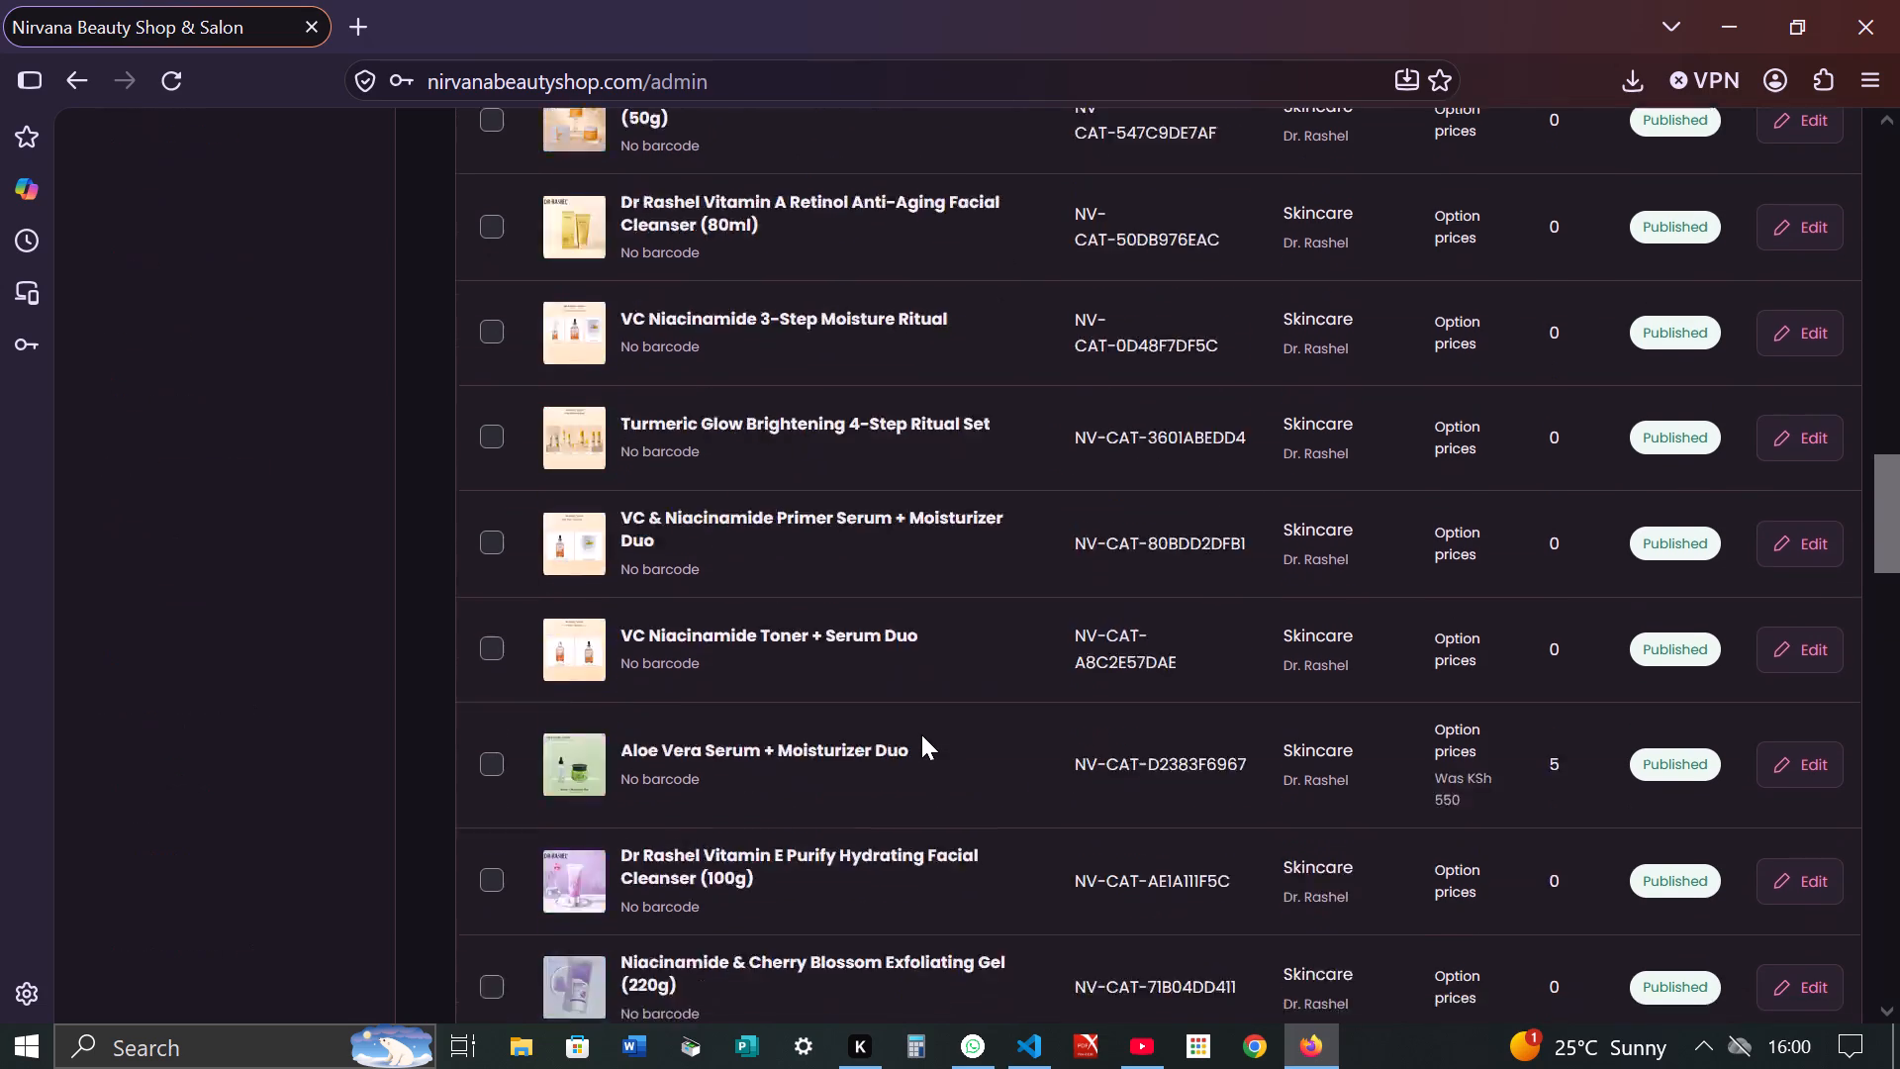
pyautogui.scroll(-8, 921, 734)
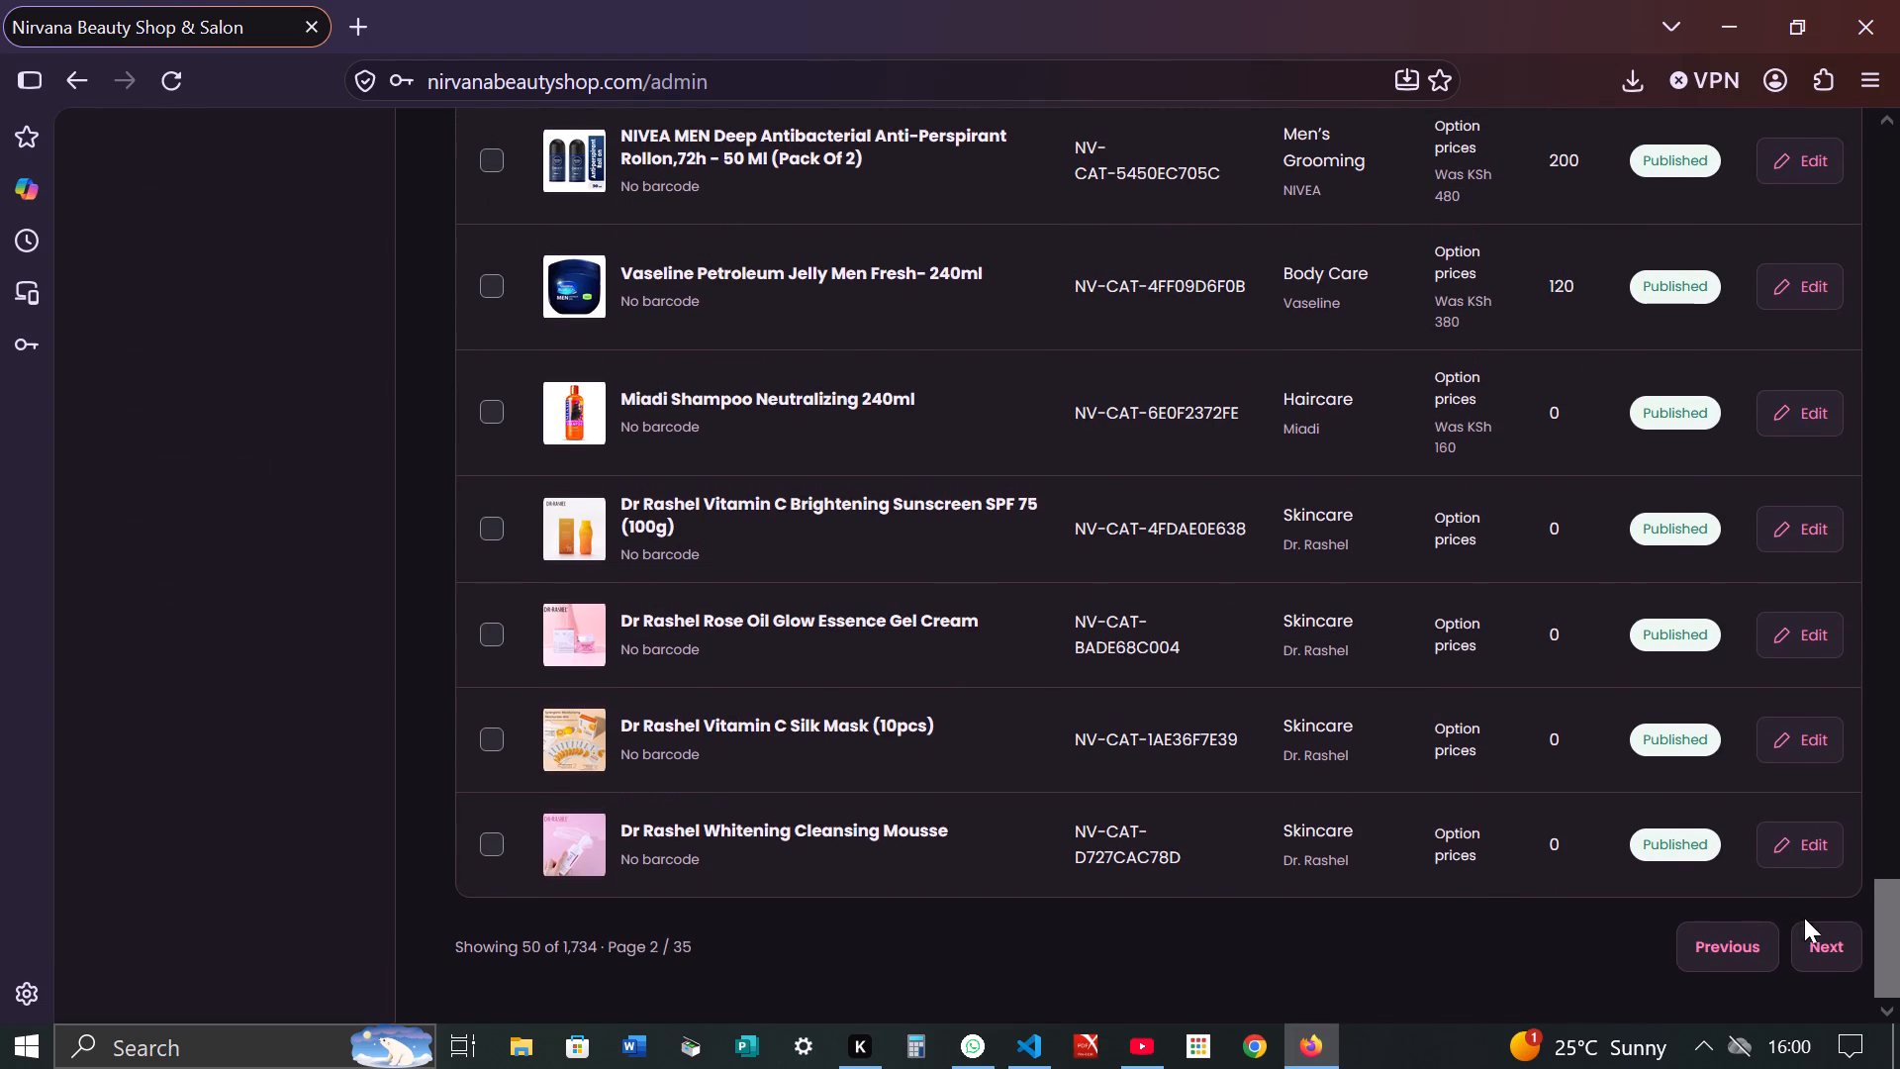
pyautogui.click(1827, 944)
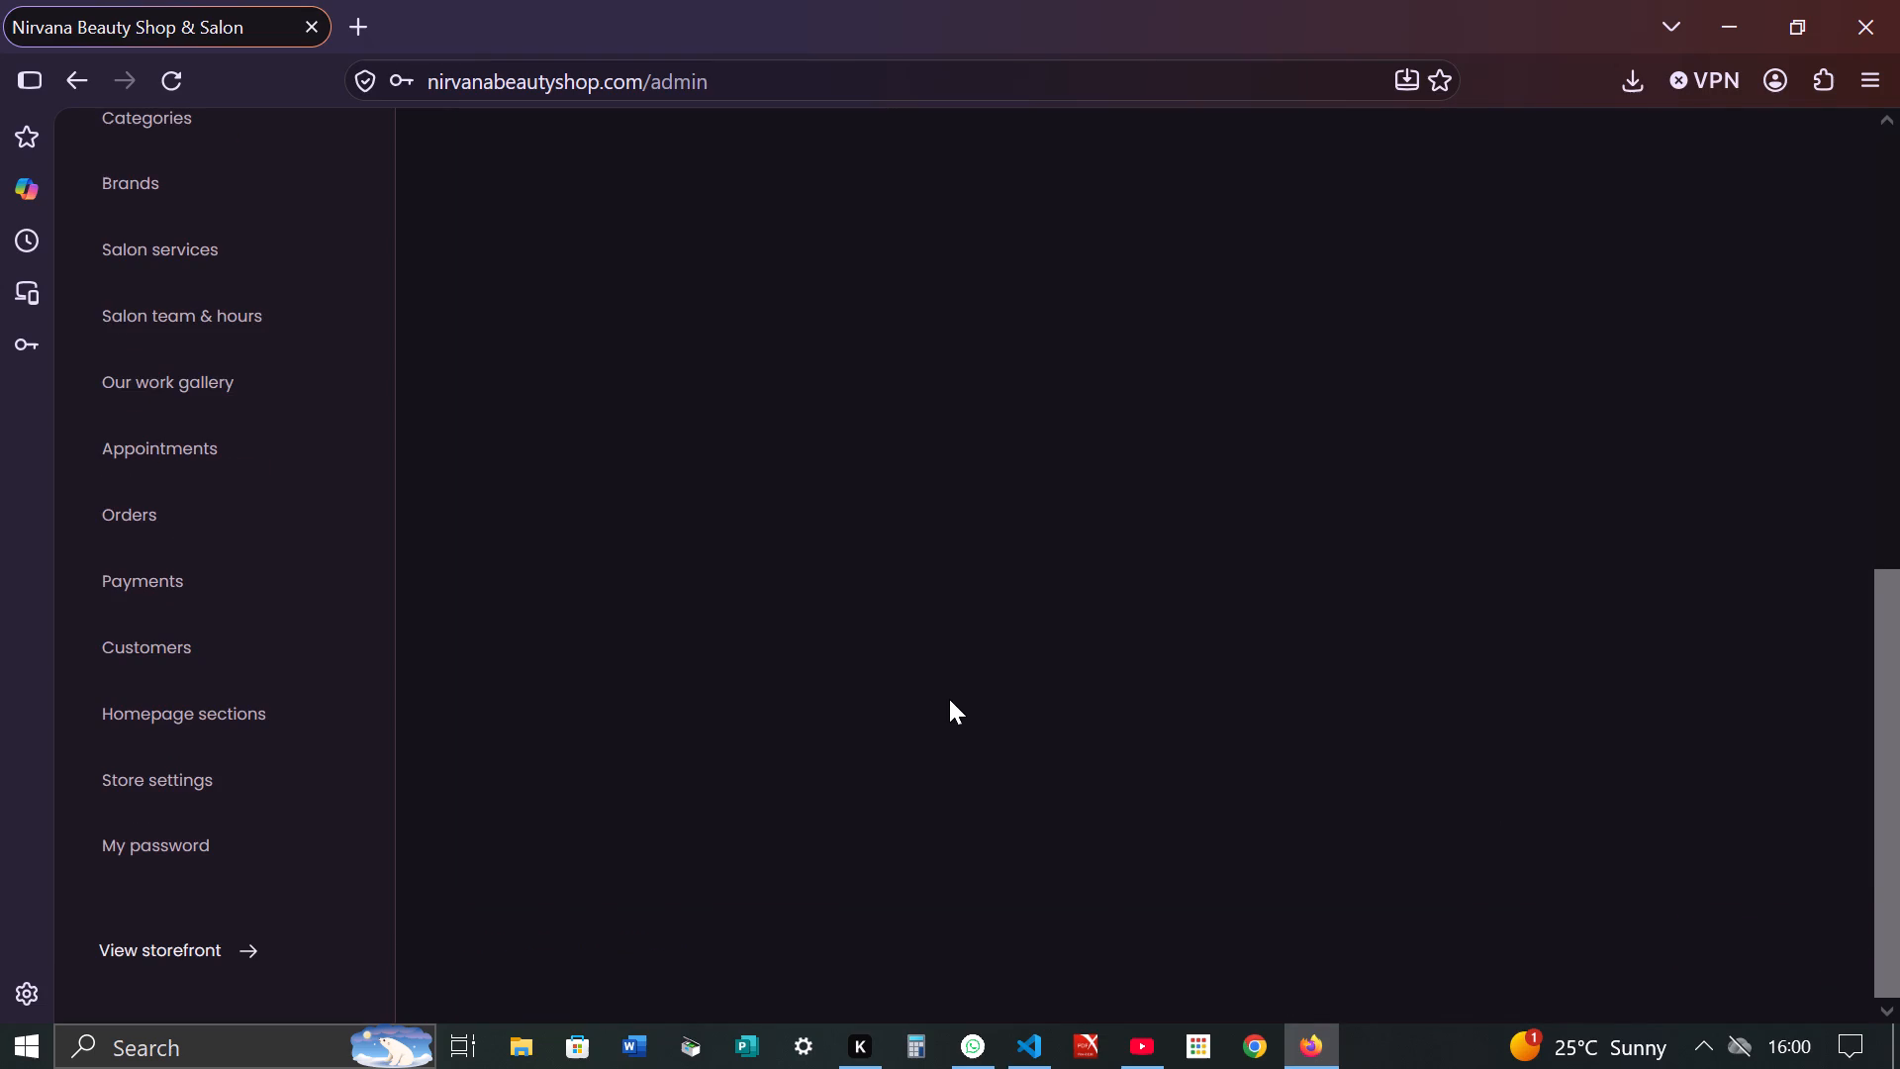
pyautogui.scroll(-6, 949, 699)
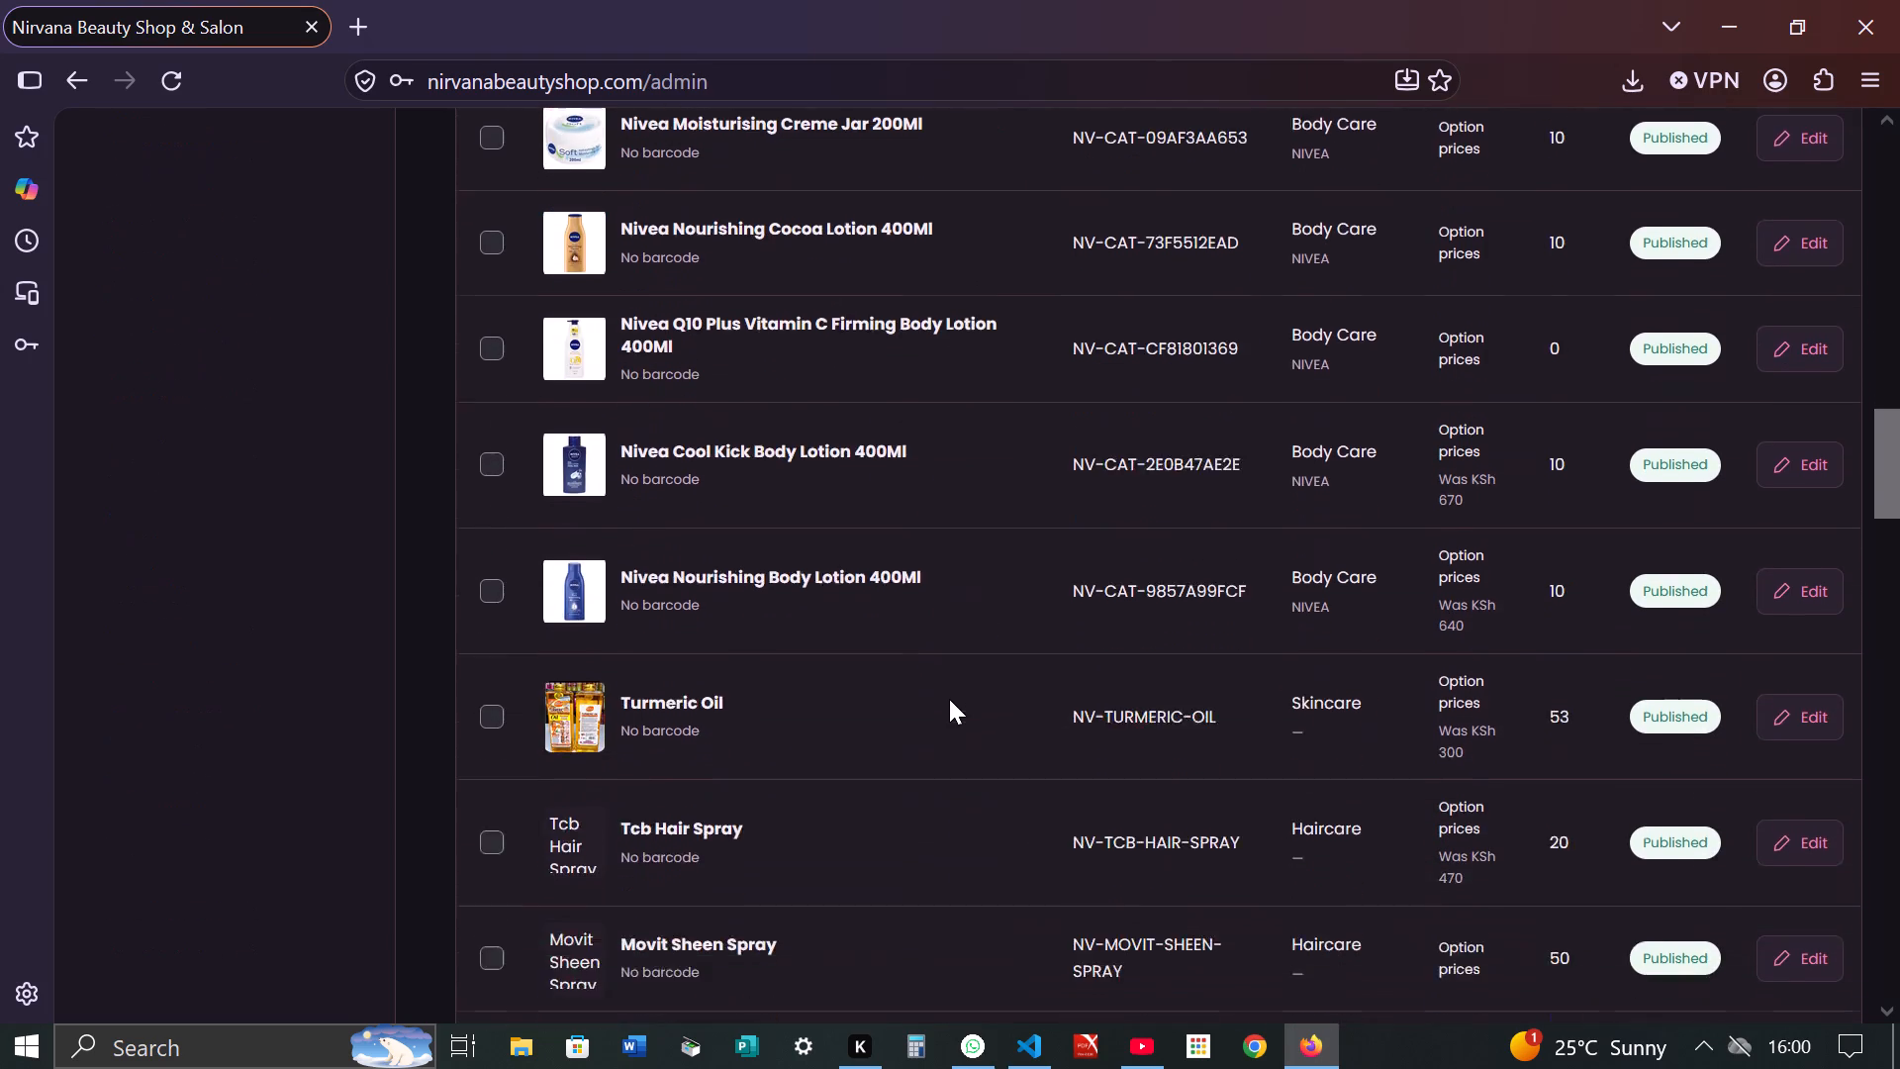
pyautogui.scroll(-7, 949, 699)
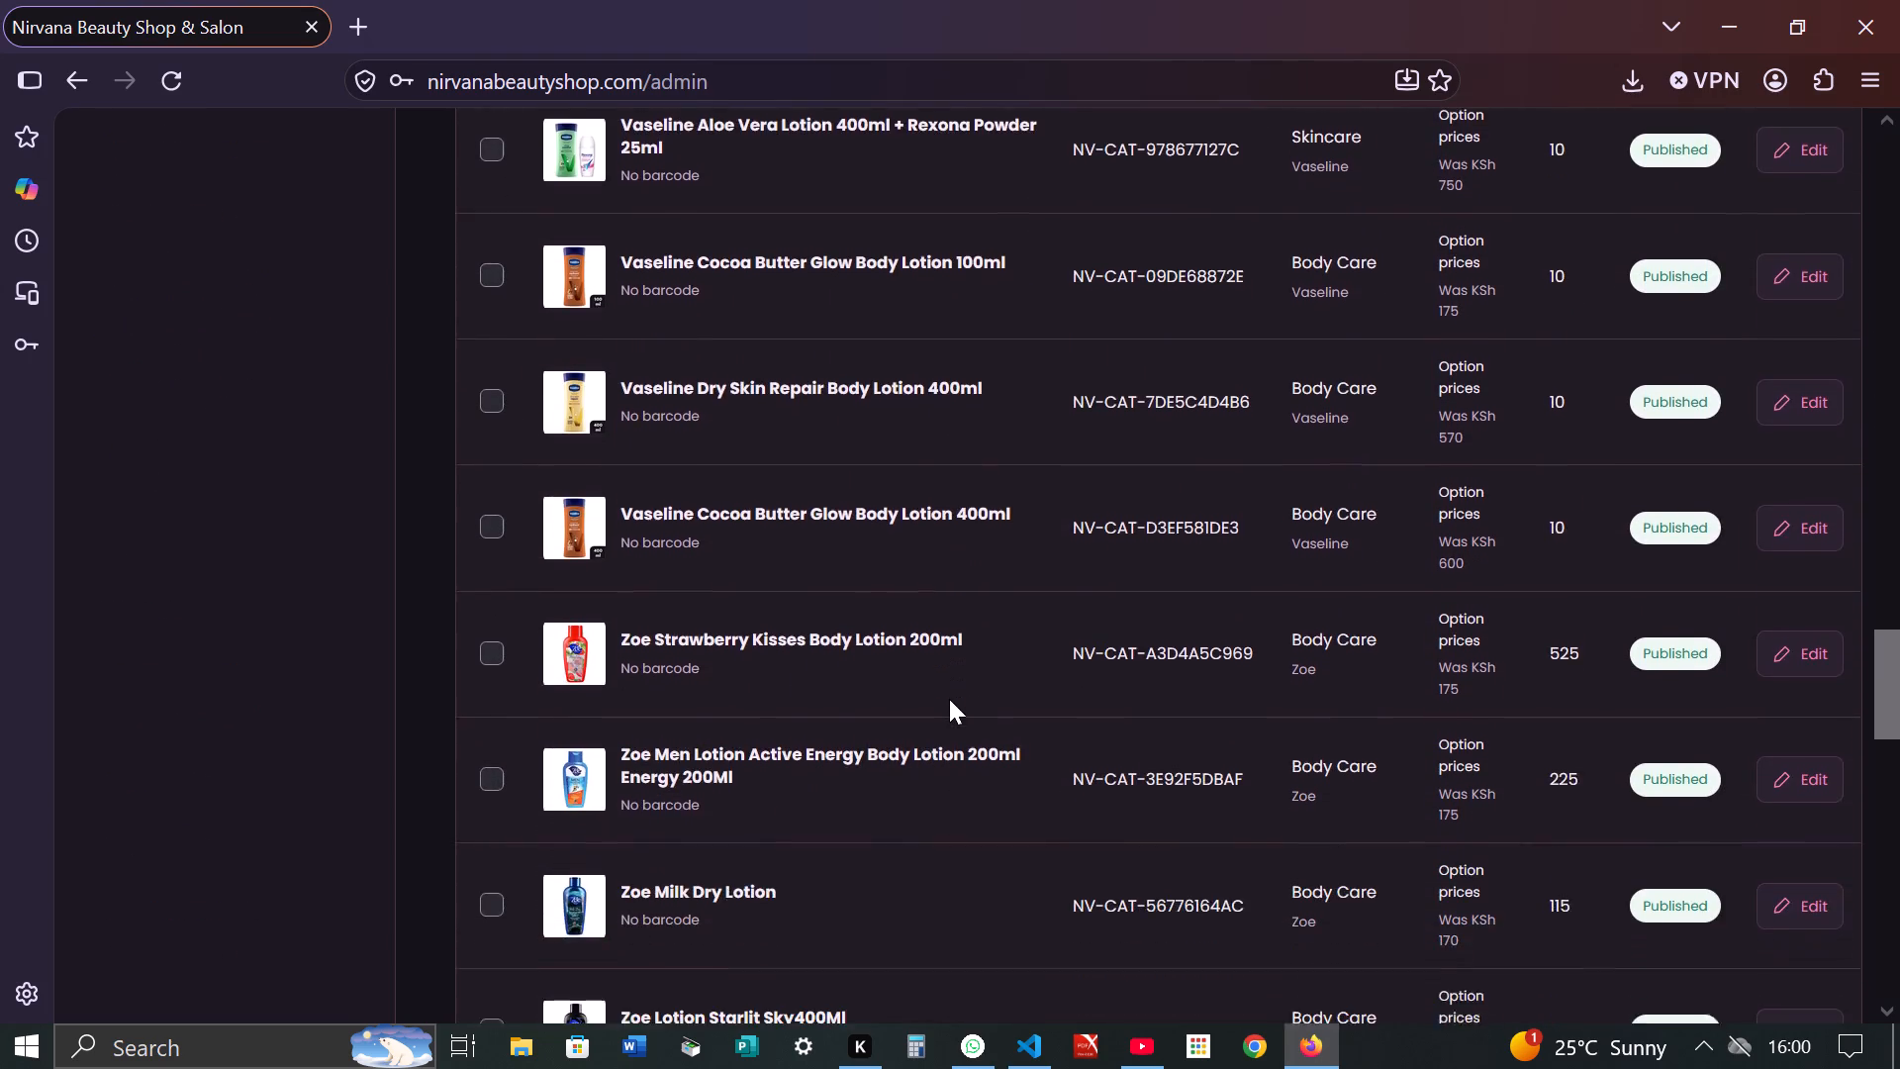
pyautogui.scroll(-3, 949, 699)
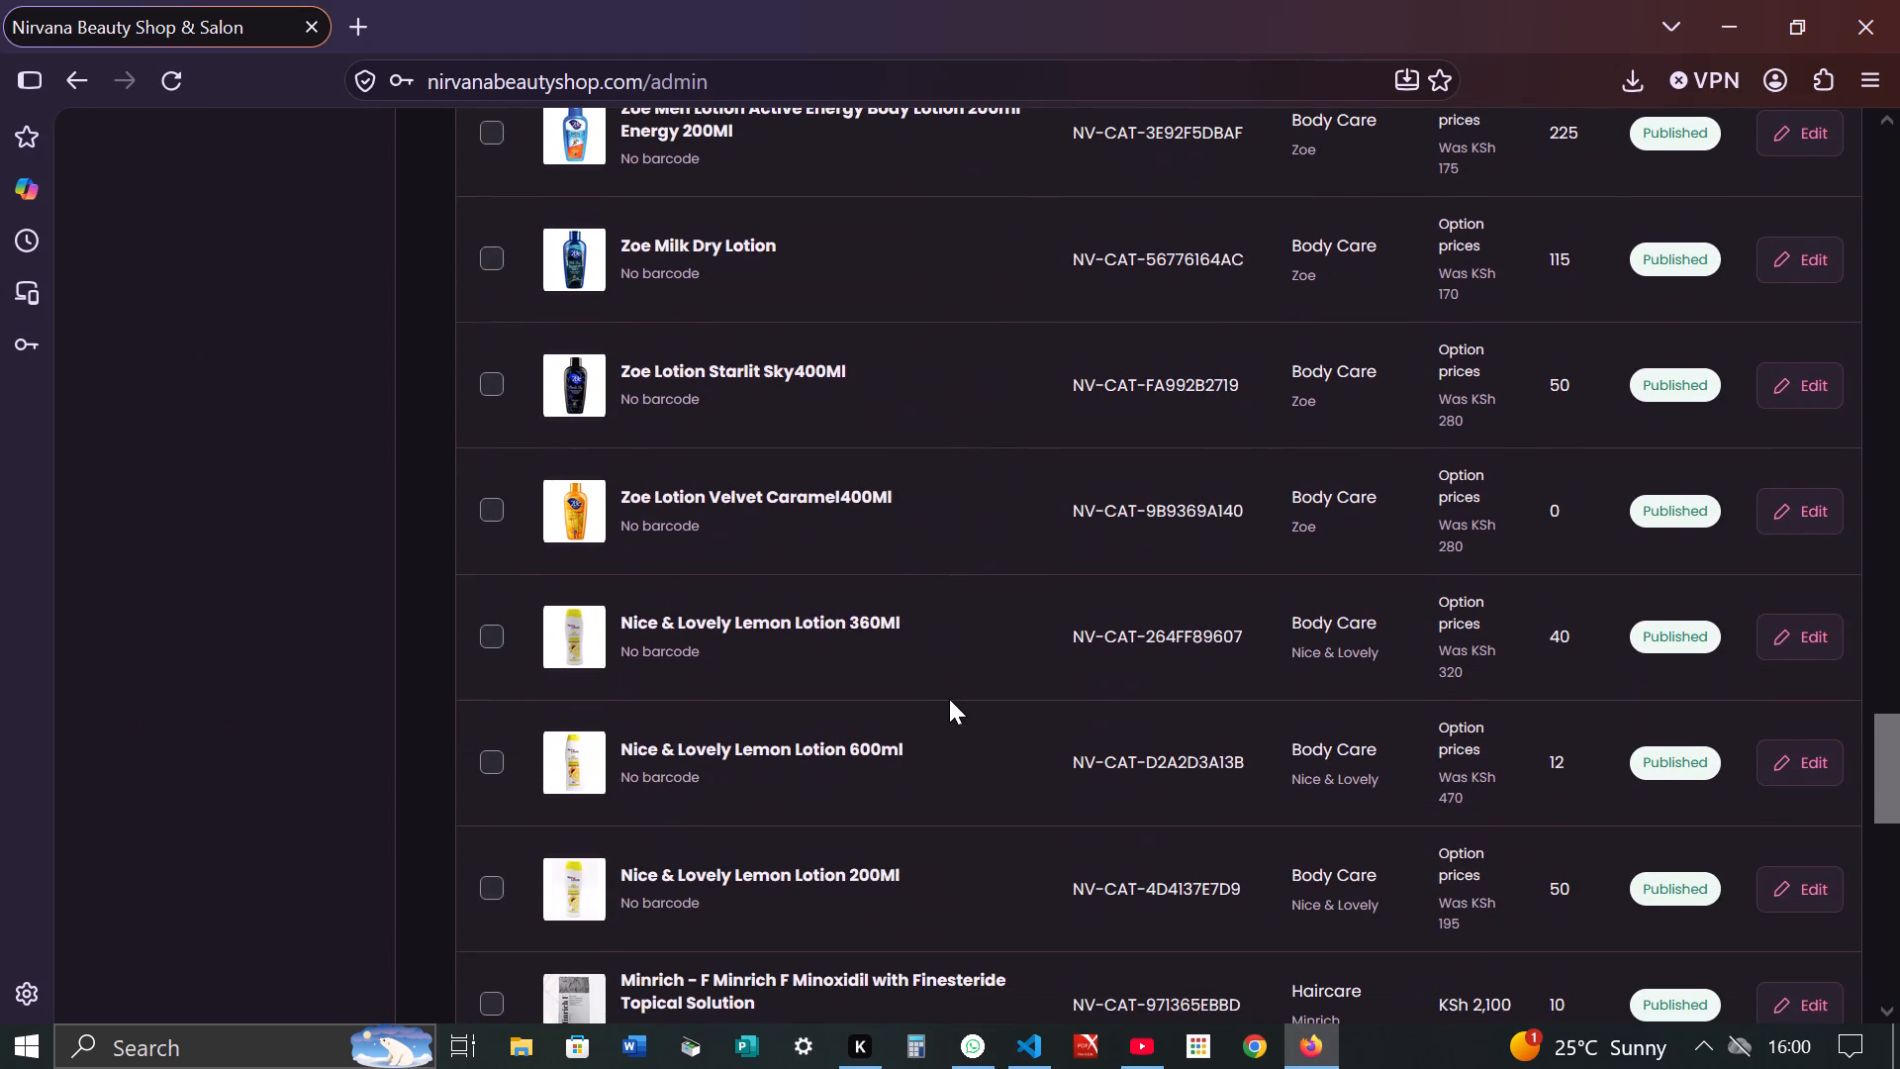
pyautogui.scroll(-2, 949, 699)
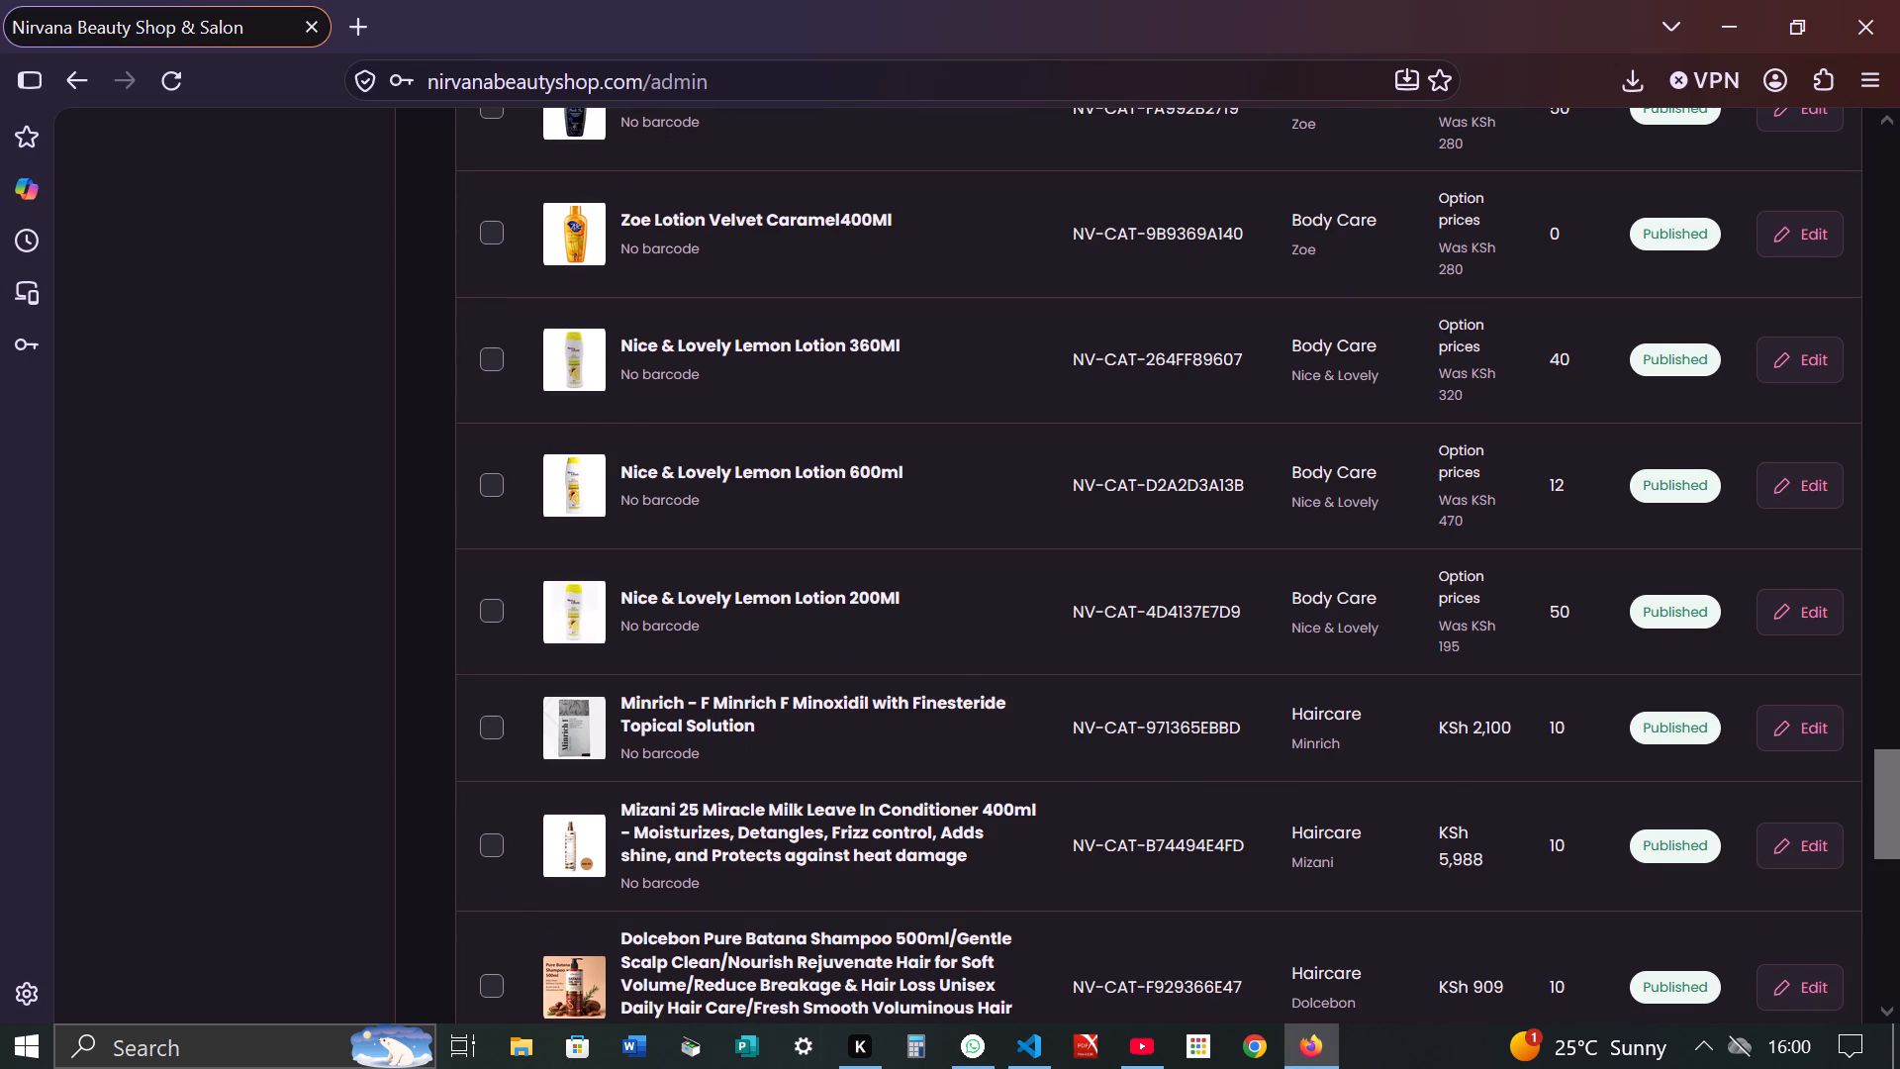
pyautogui.scroll(-1, 711, 716)
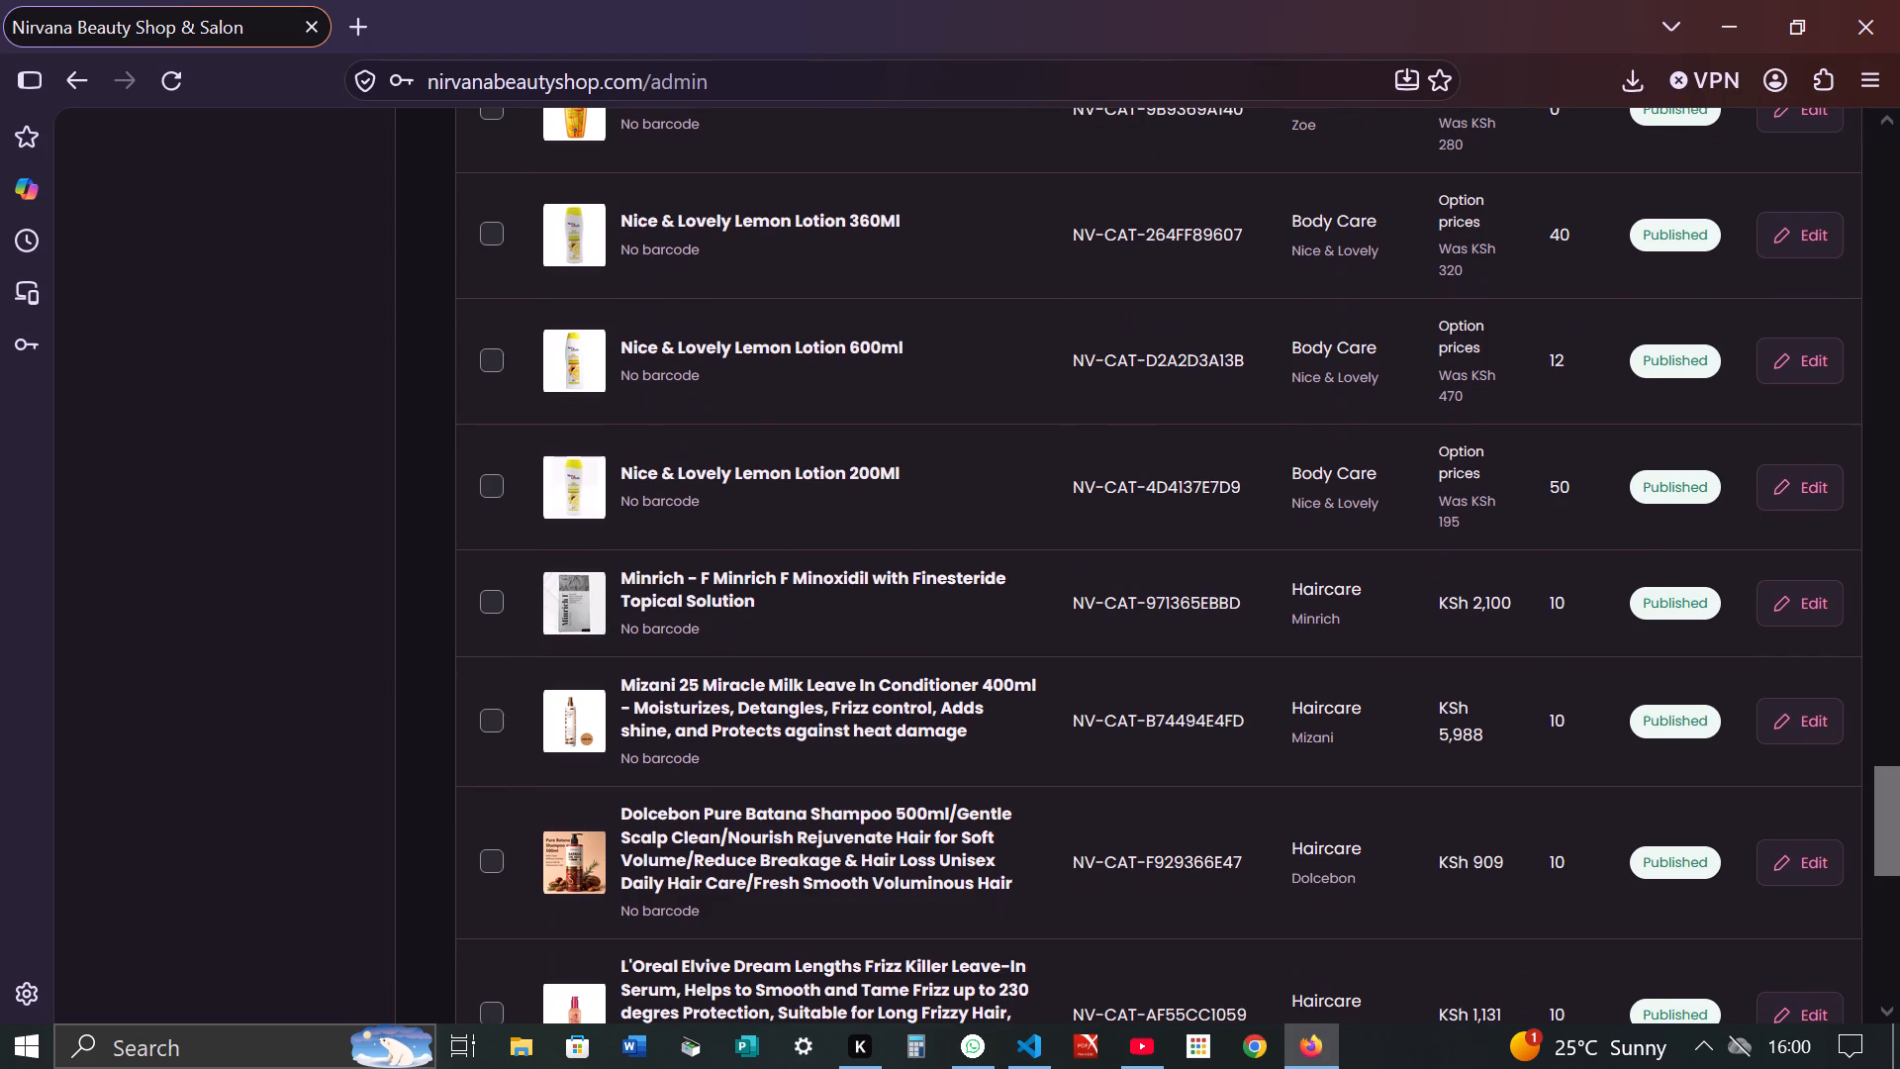
pyautogui.scroll(-1, 711, 716)
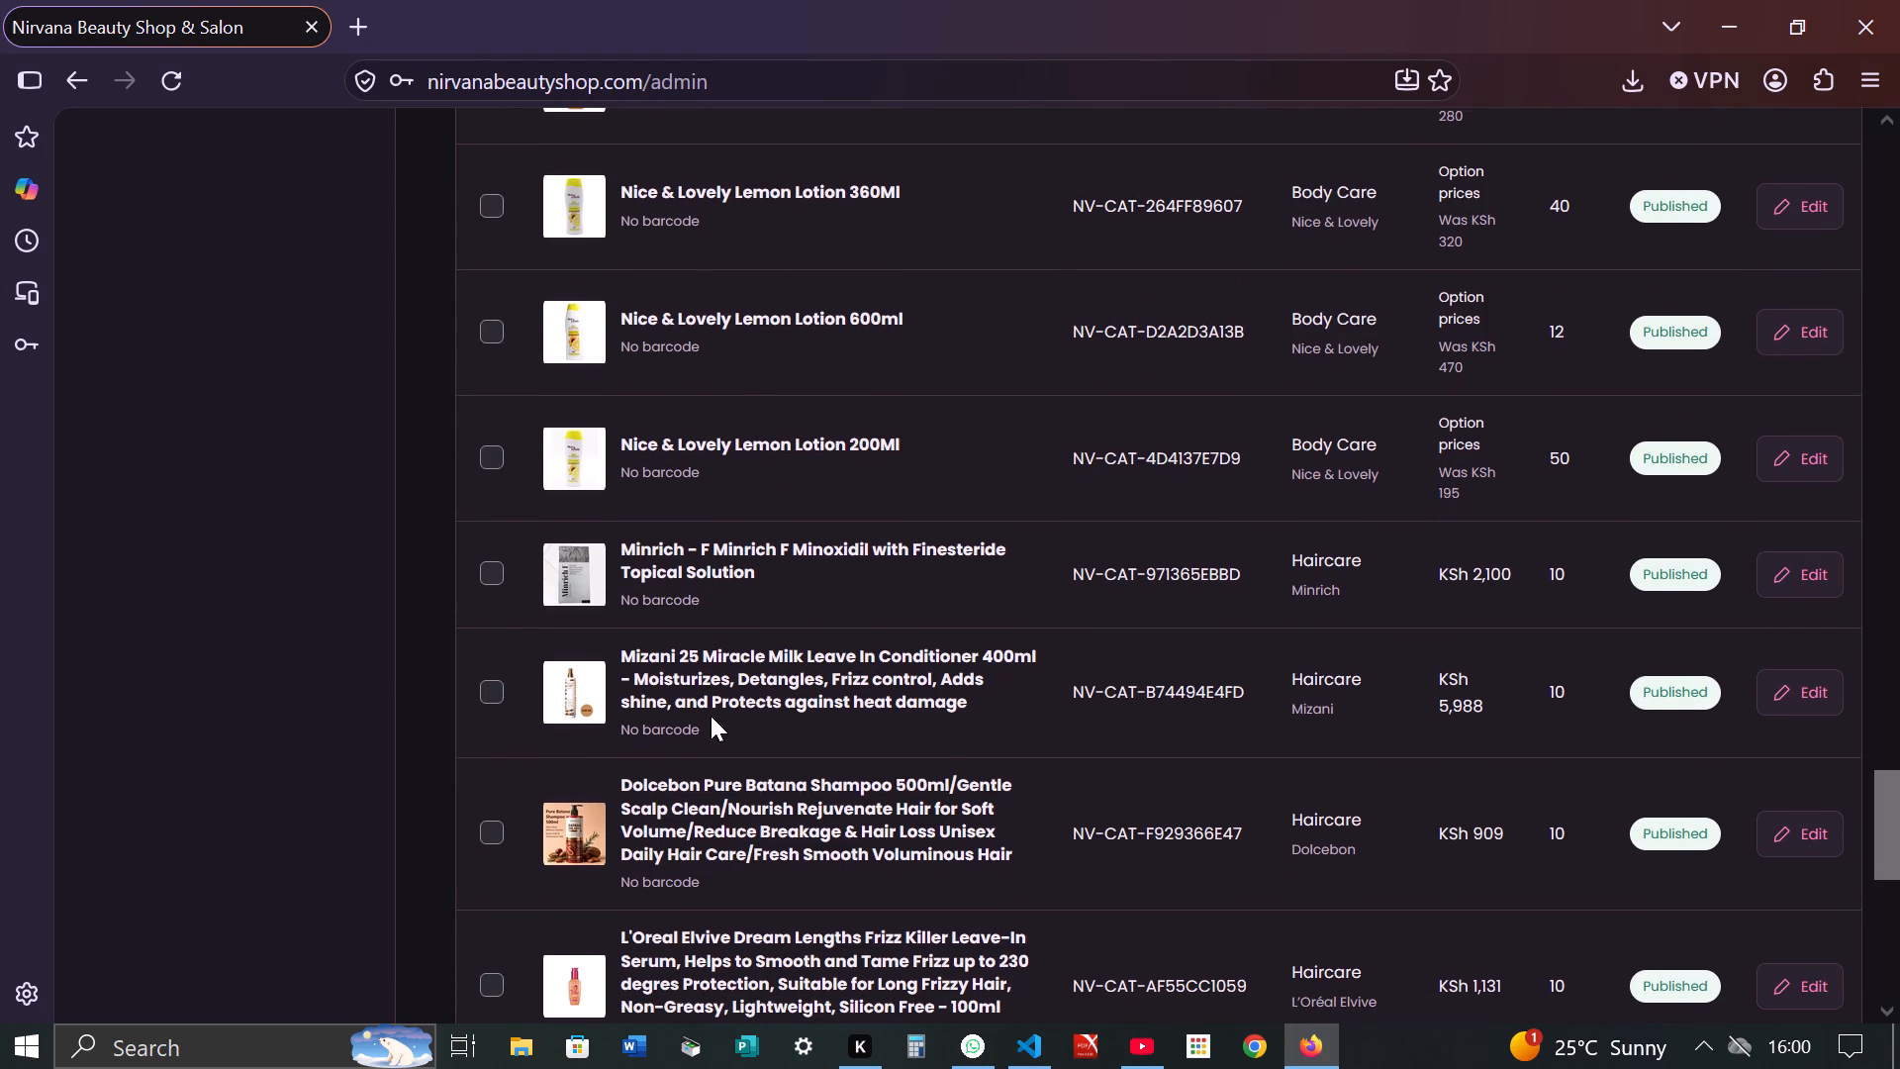
pyautogui.scroll(-1, 711, 716)
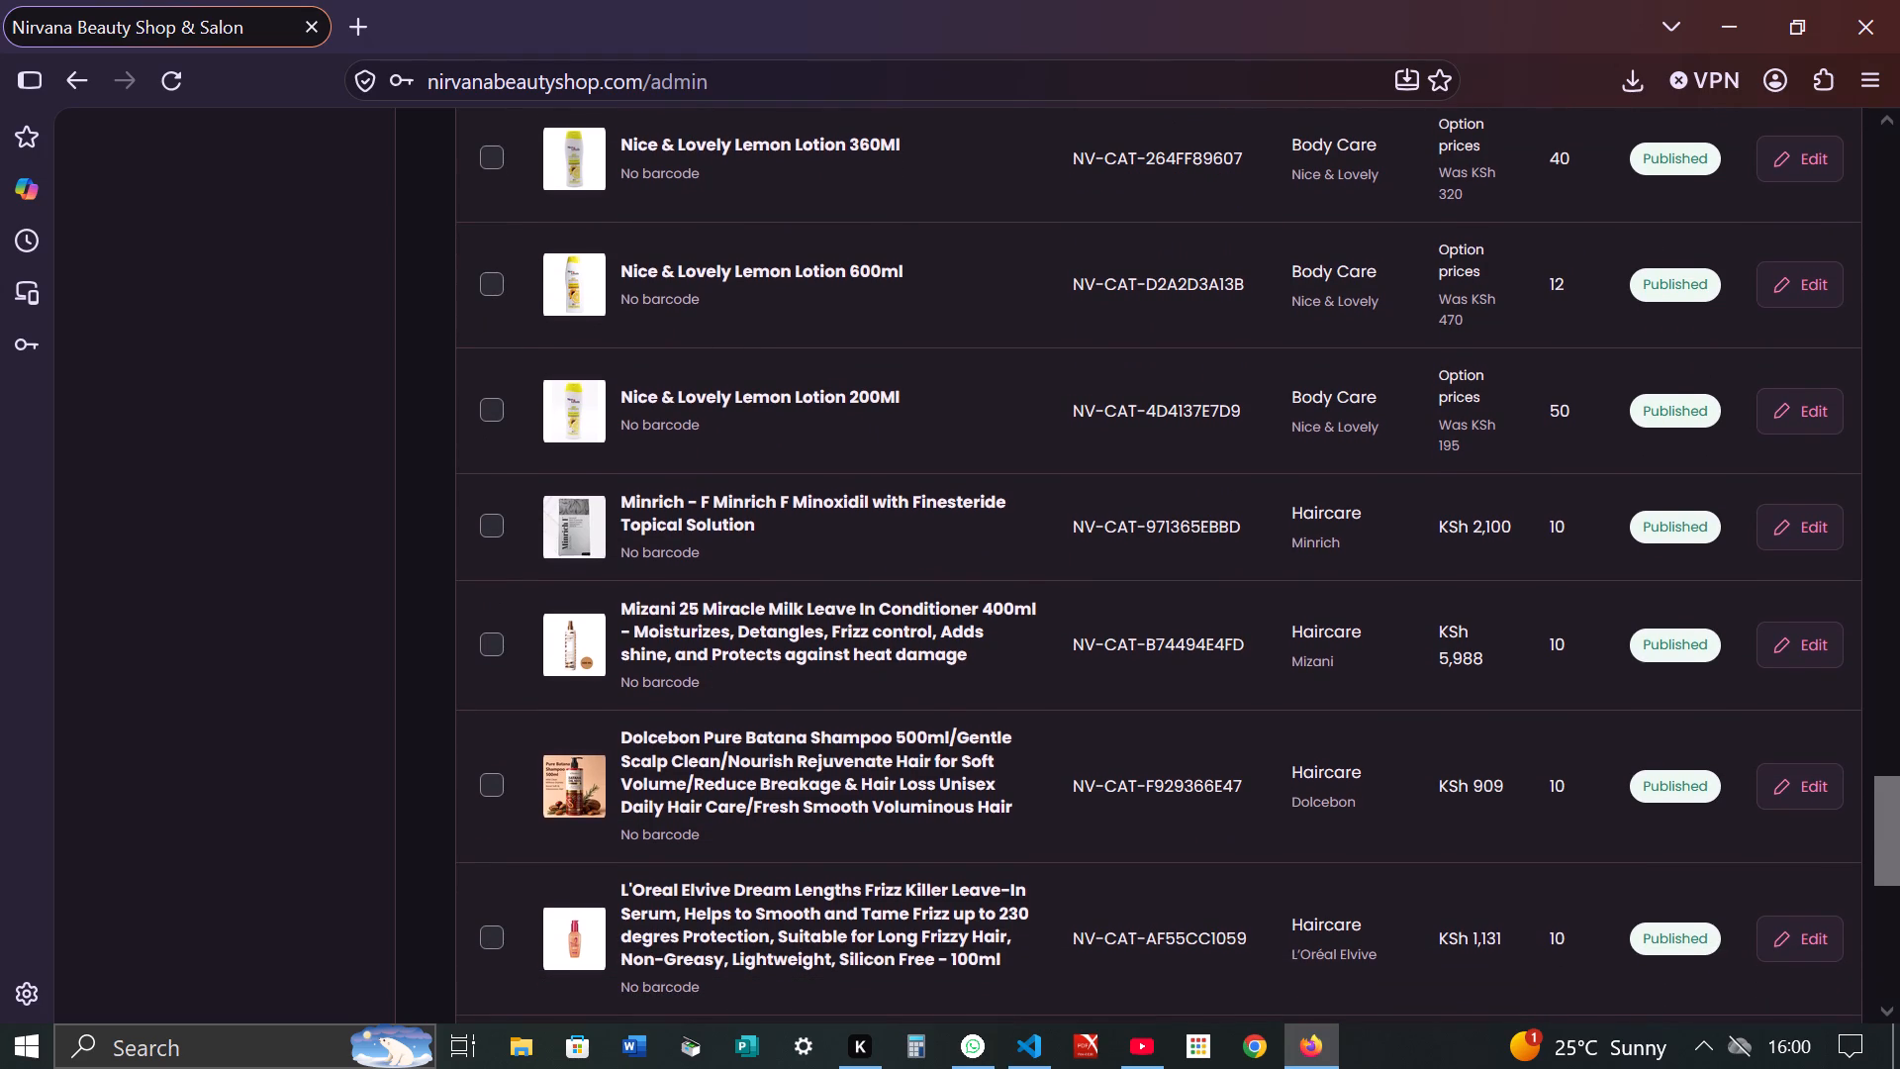
pyautogui.click(1814, 508)
# Set the stock of the Minrich solution's Option 1 to 0 and save the record.
pyautogui.scroll(-4, 1521, 635)
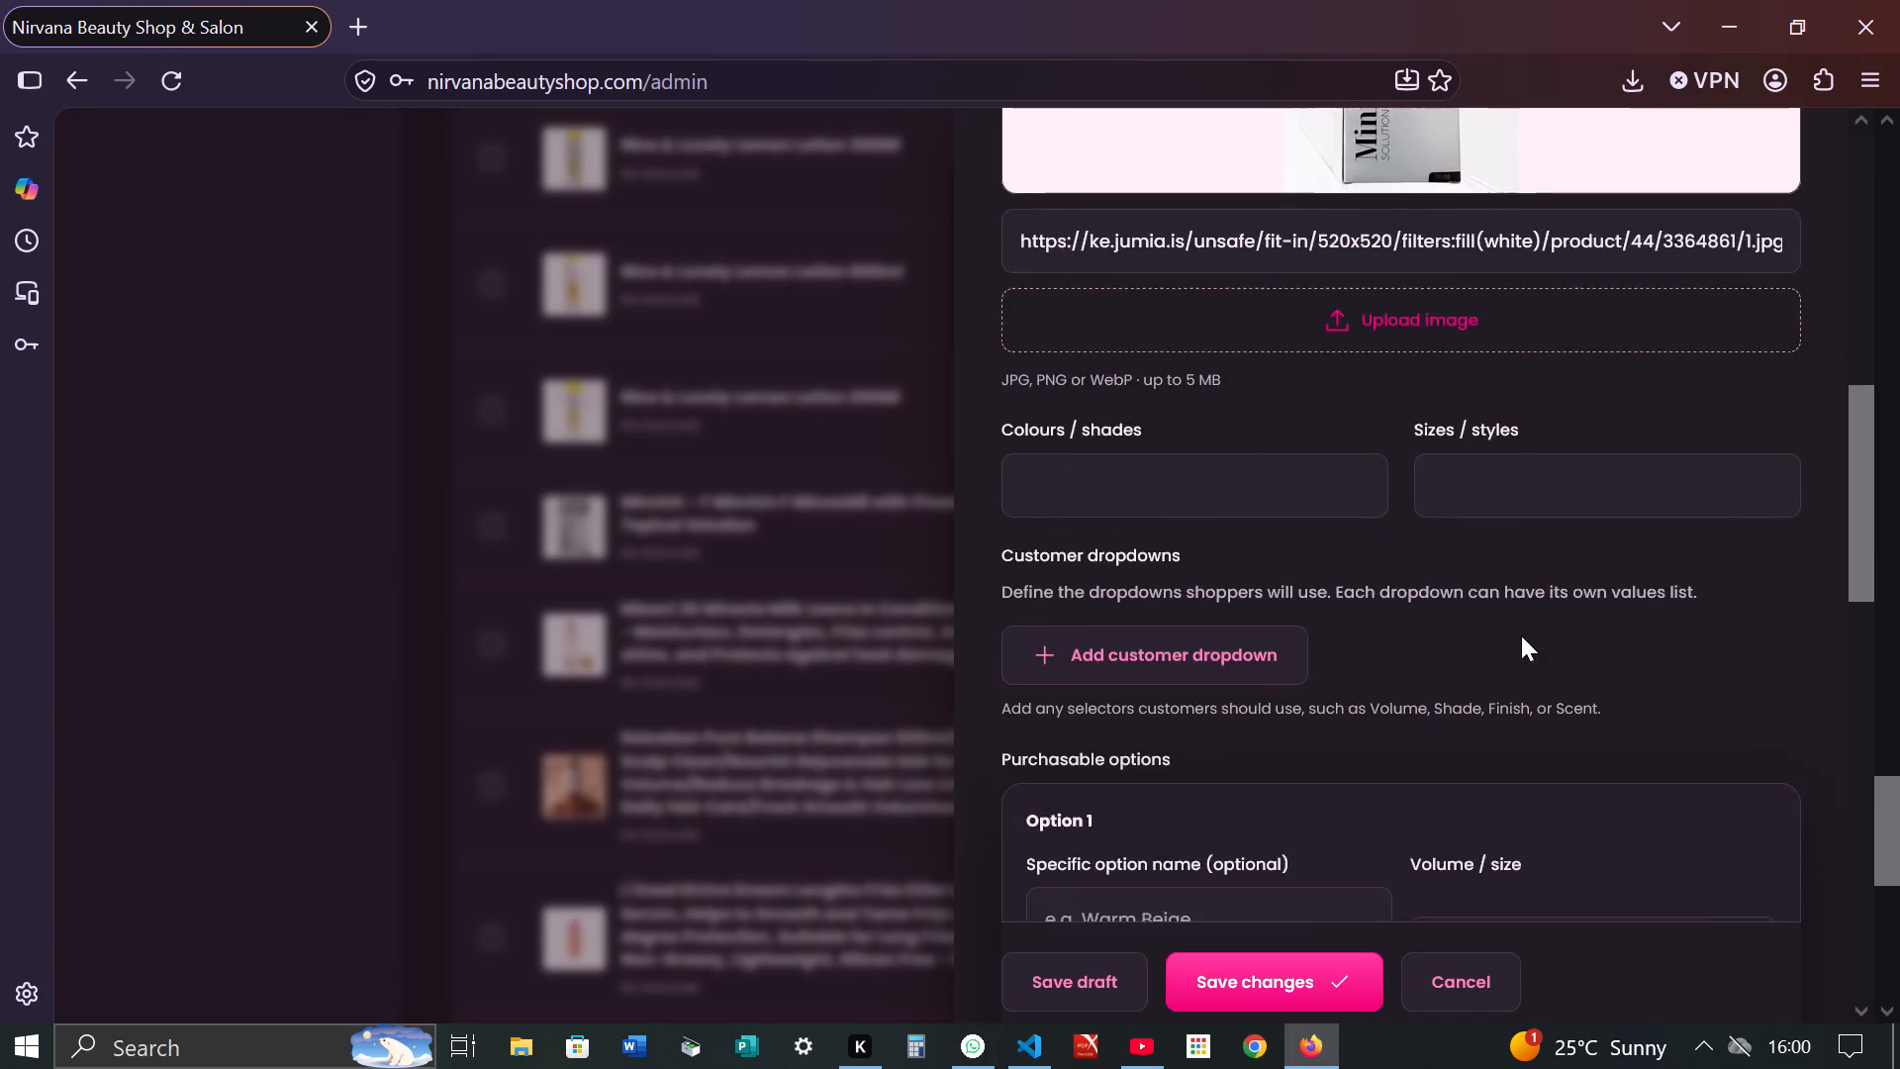
pyautogui.scroll(-6, 1521, 635)
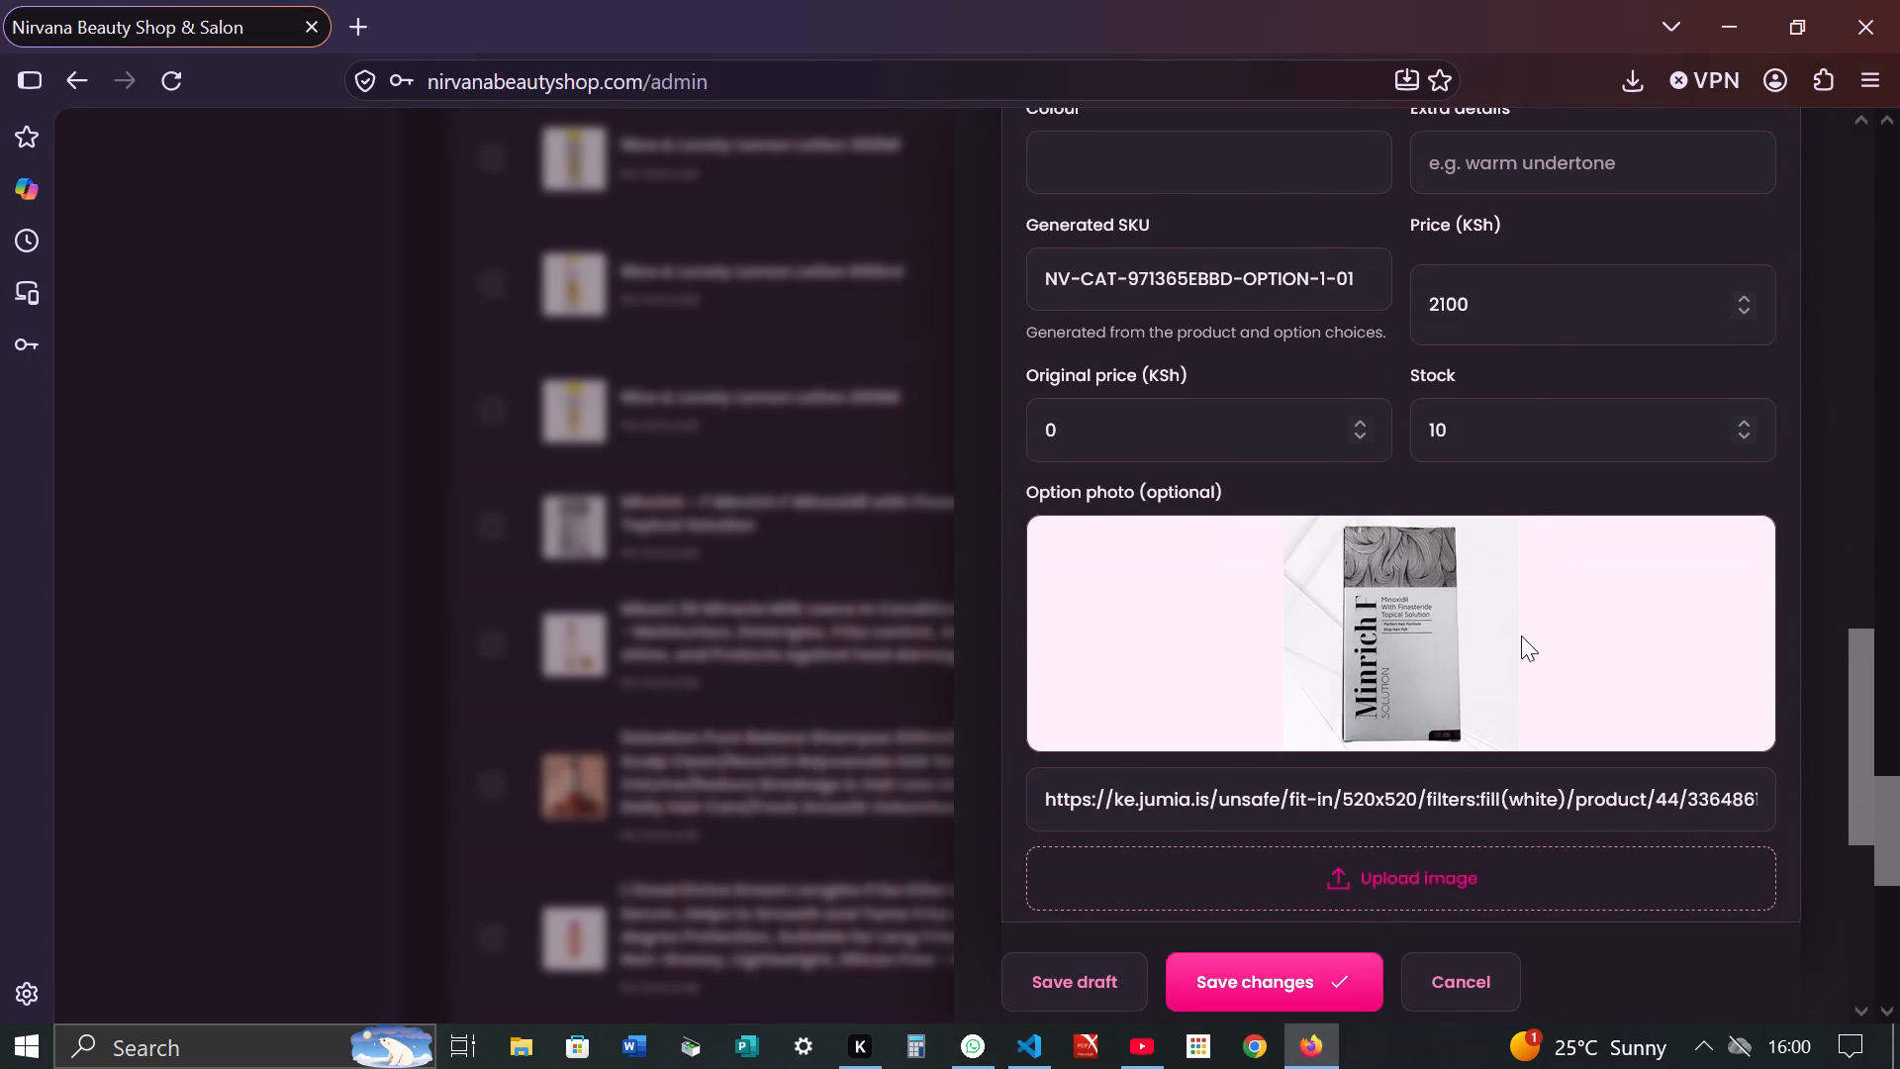
pyautogui.click(1441, 432)
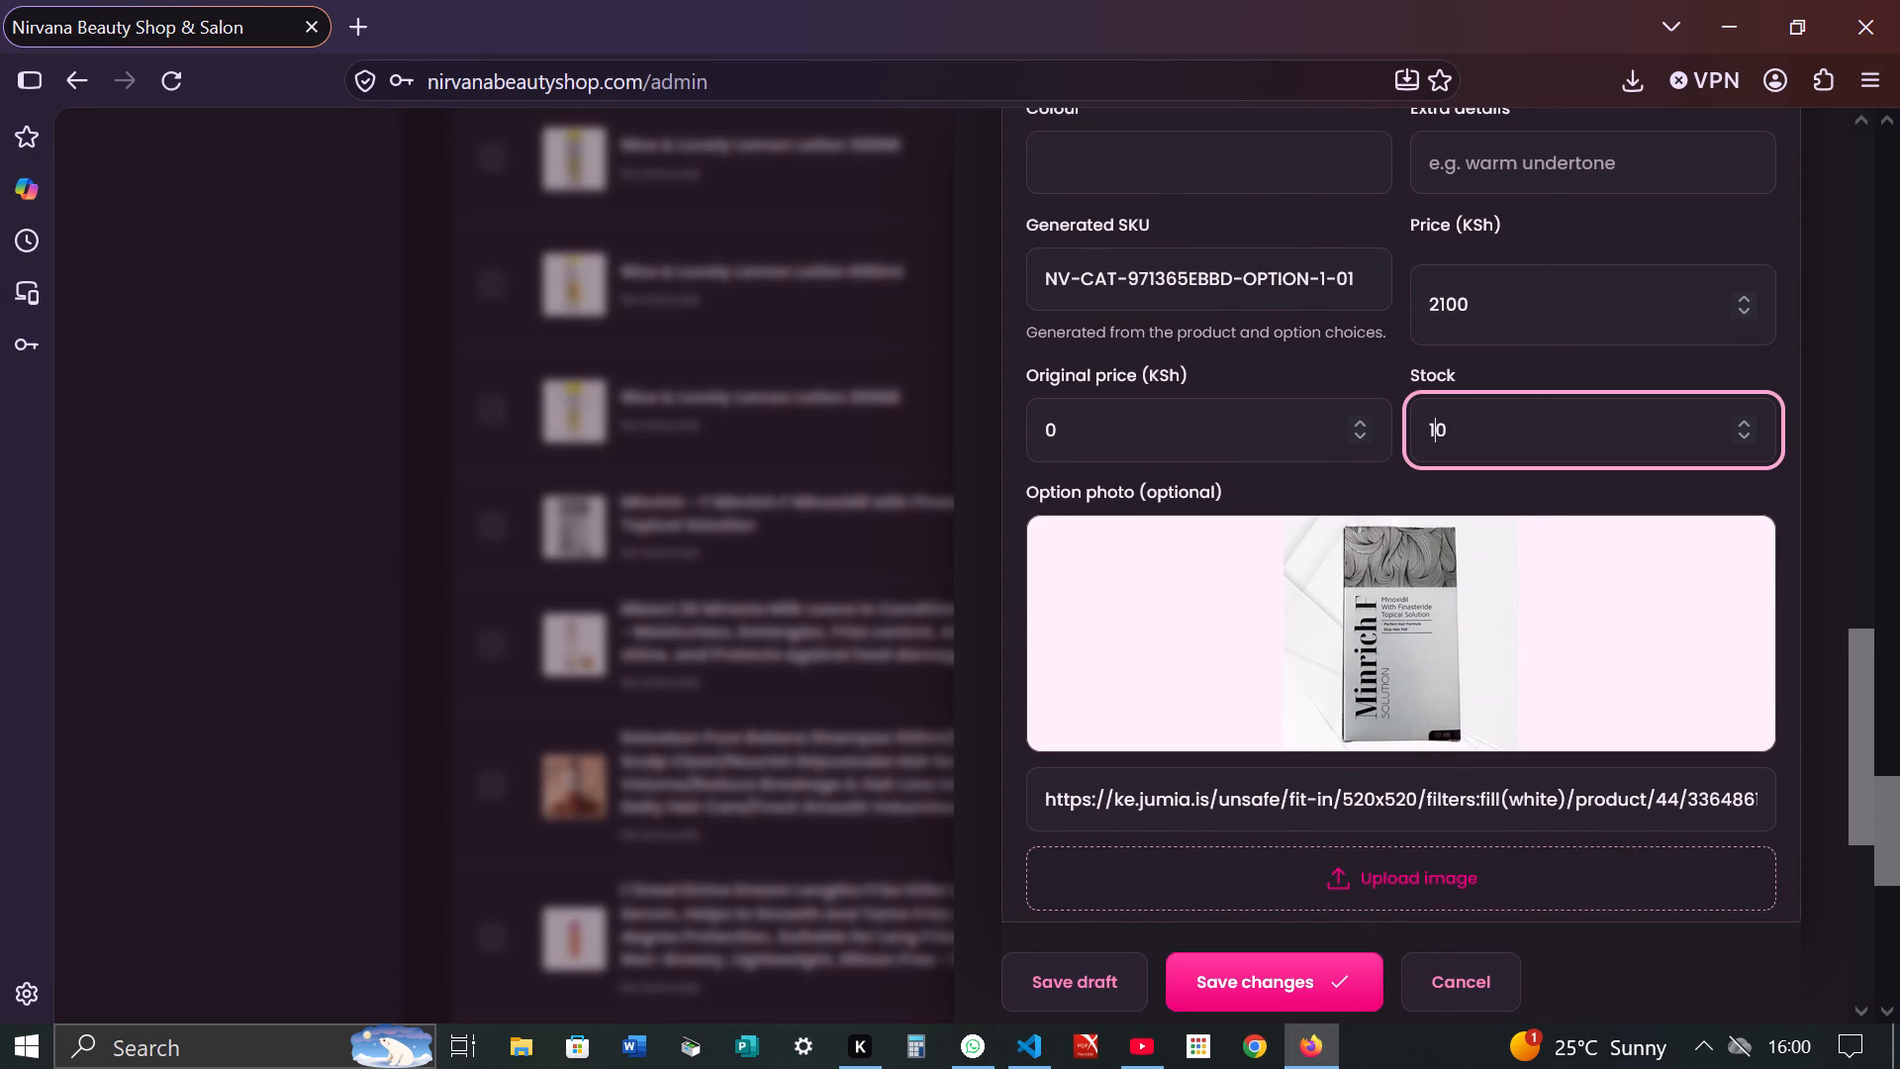
pyautogui.press('BackSpace')
pyautogui.click(1274, 973)
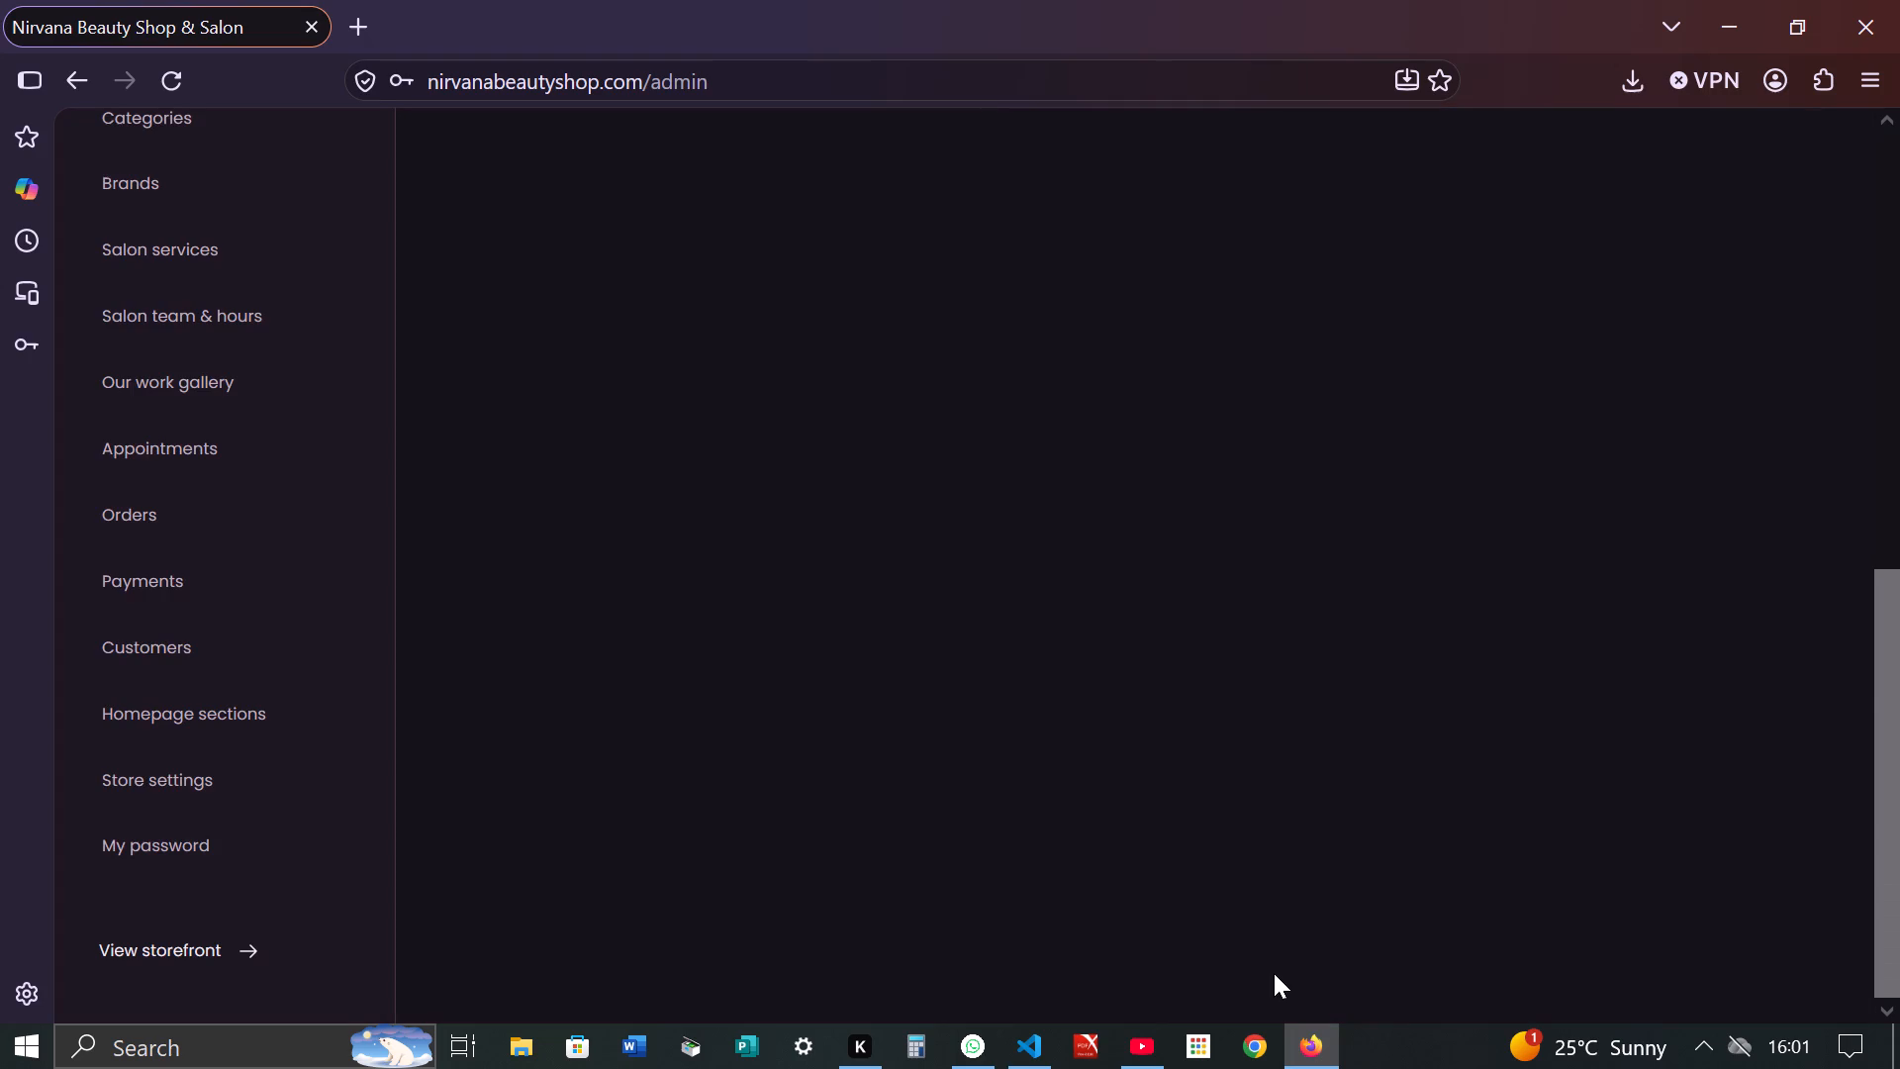
# Return to page 3 of the catalogue product list and open the Mizani 25 Miracle Milk Leave In Conditioner 400ml record for editing.
pyautogui.scroll(-13, 828, 835)
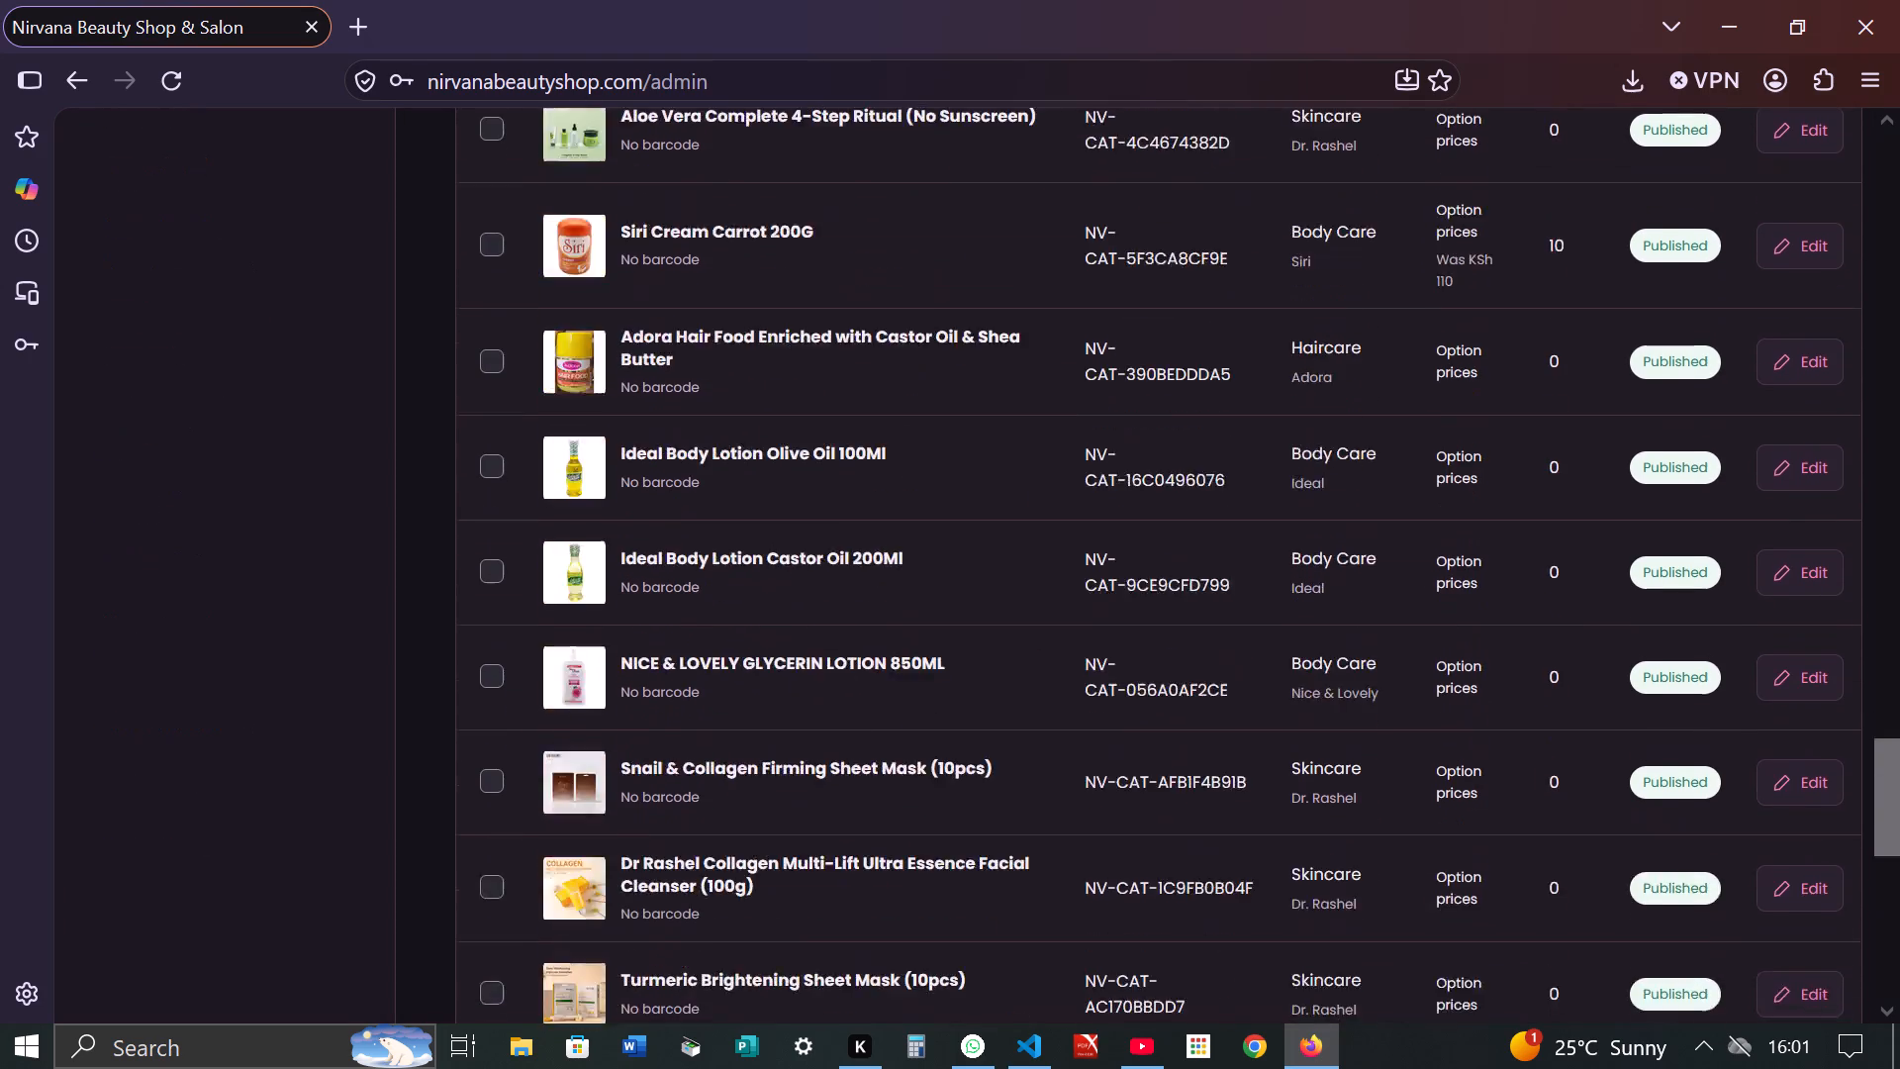
pyautogui.scroll(-6, 828, 835)
pyautogui.click(1818, 957)
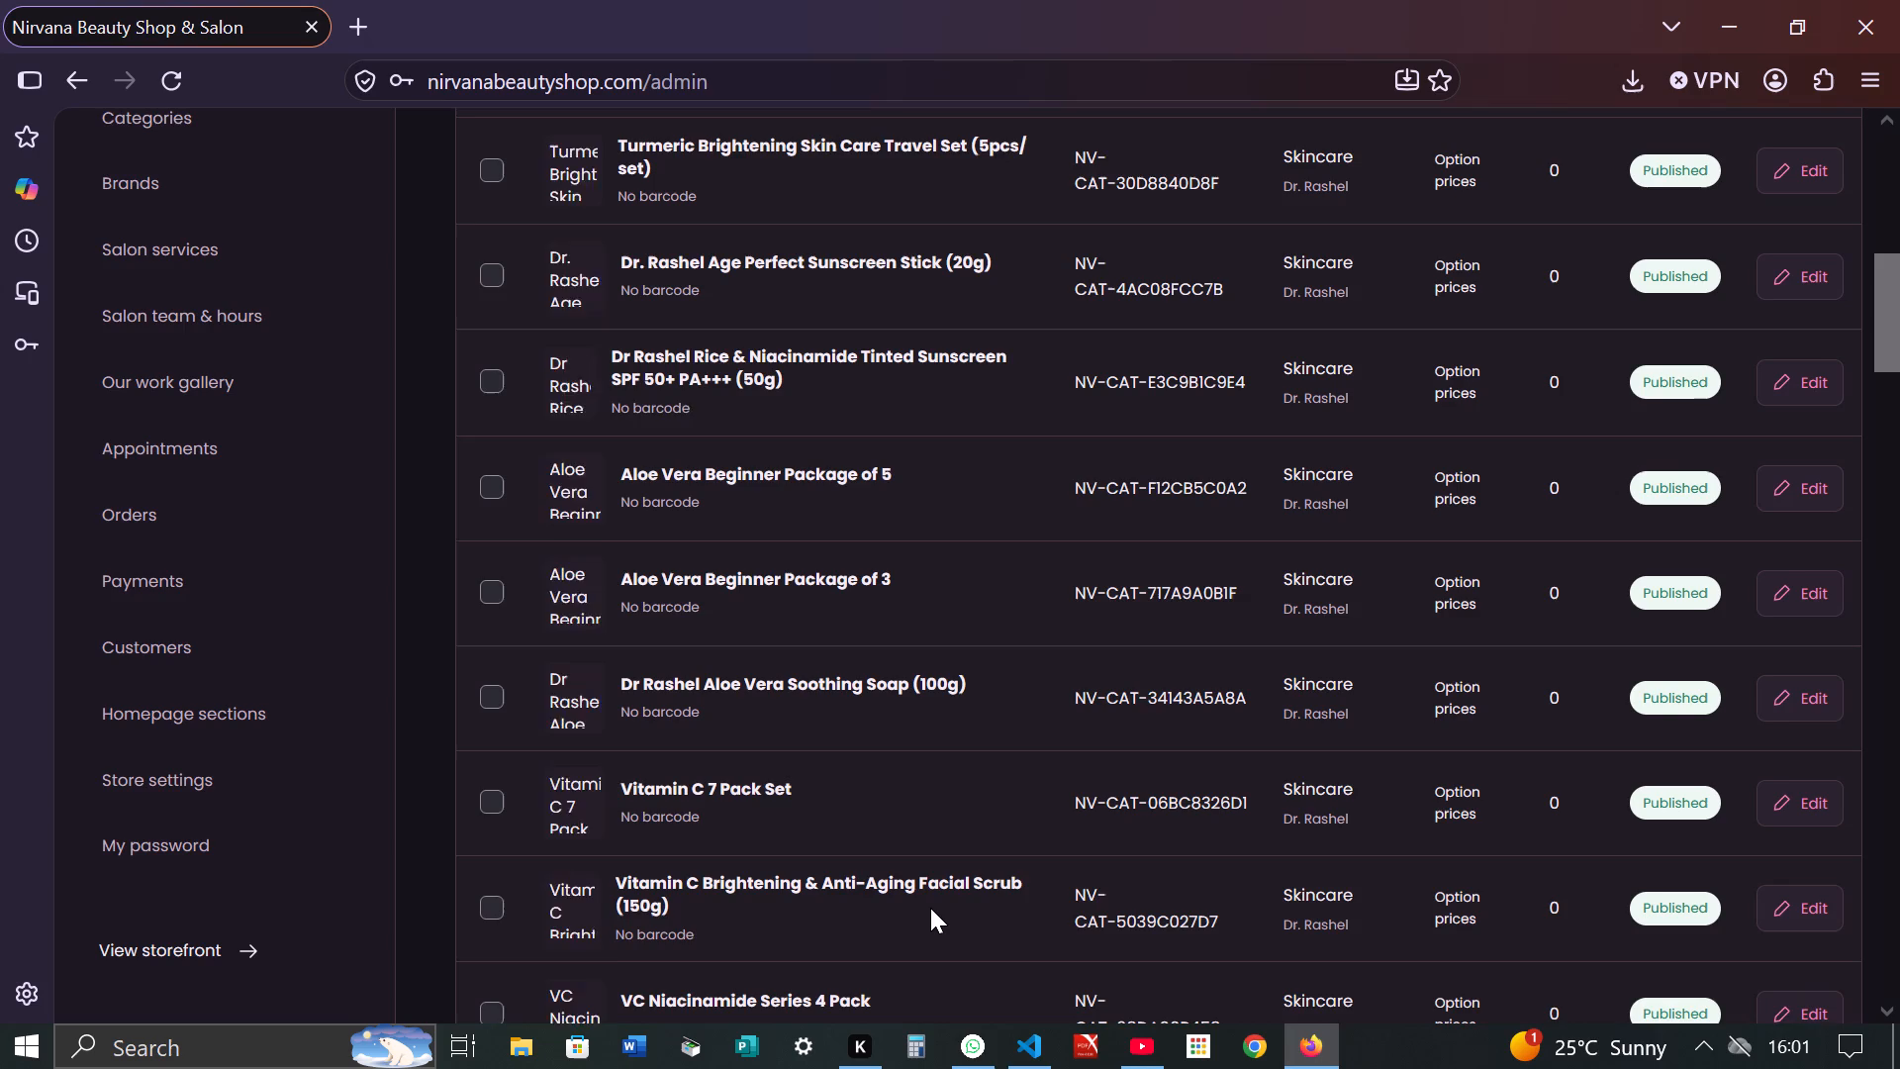
pyautogui.scroll(-13, 930, 908)
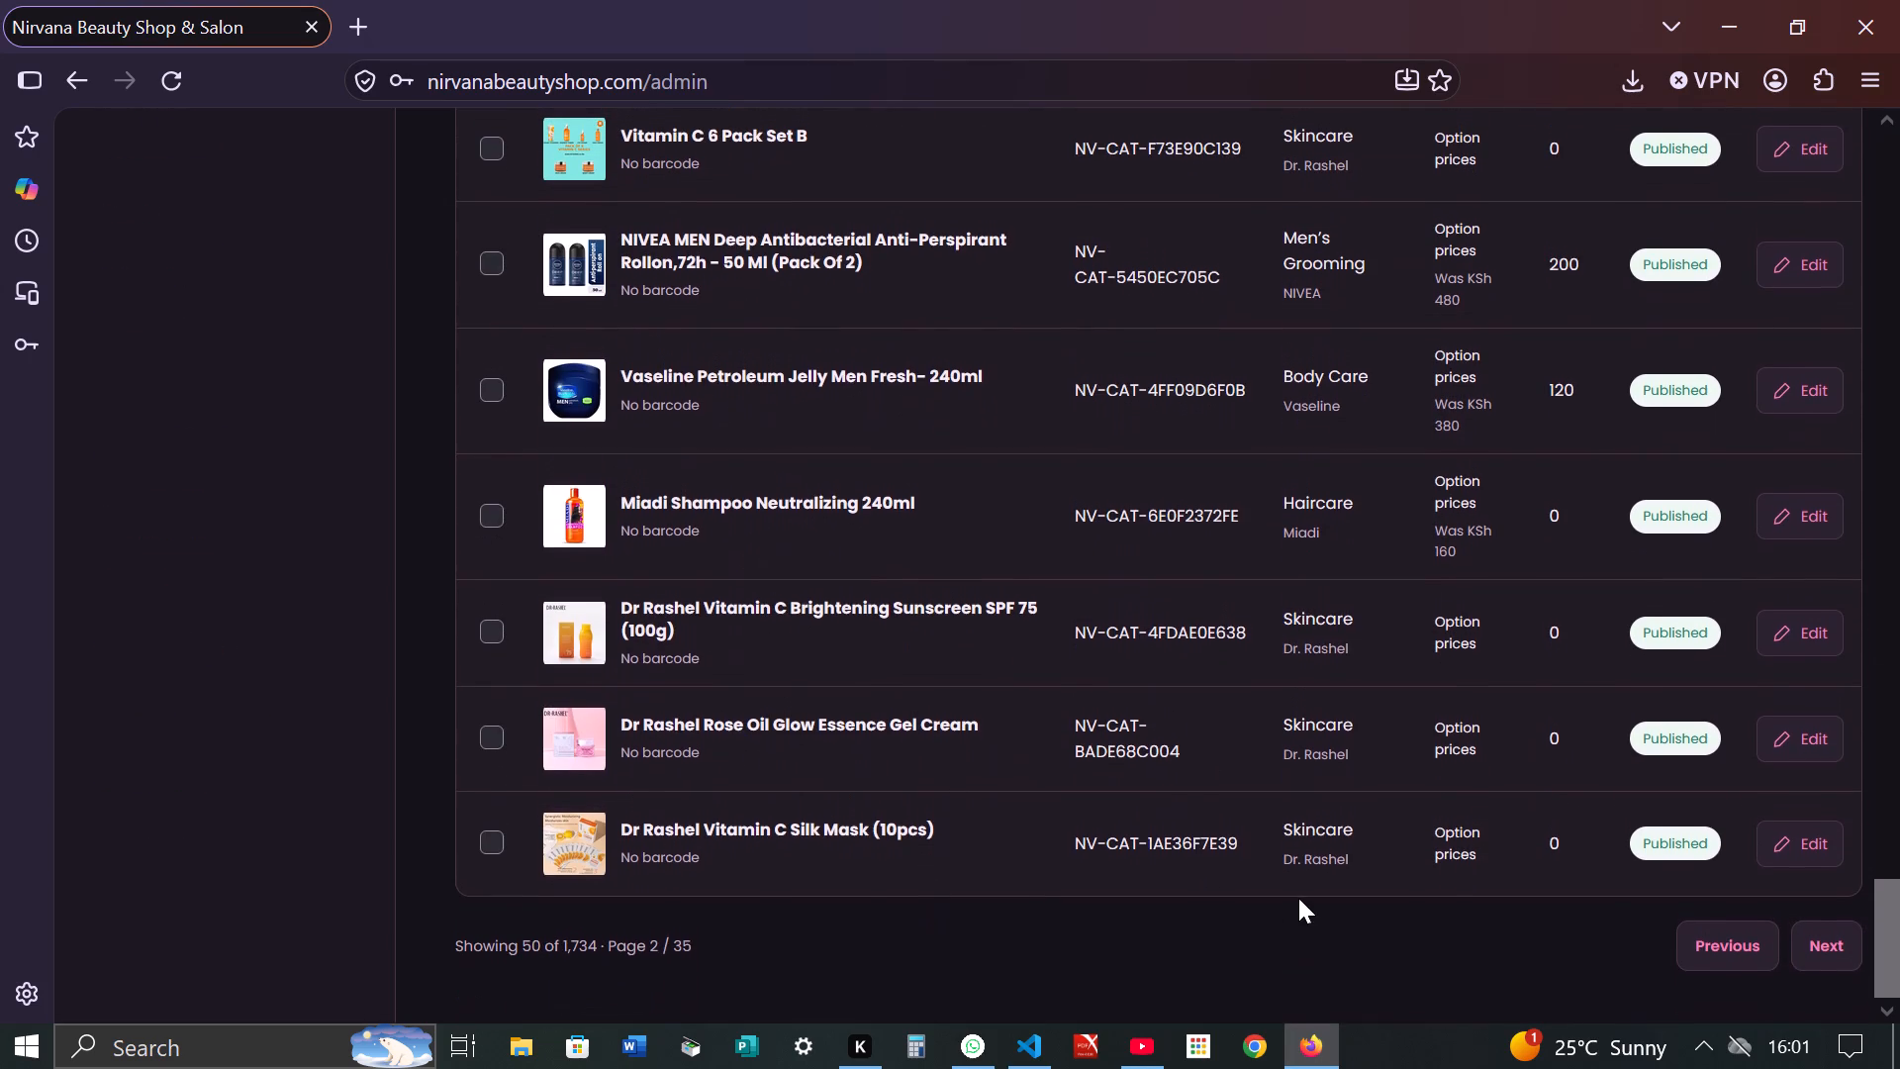
pyautogui.click(1828, 939)
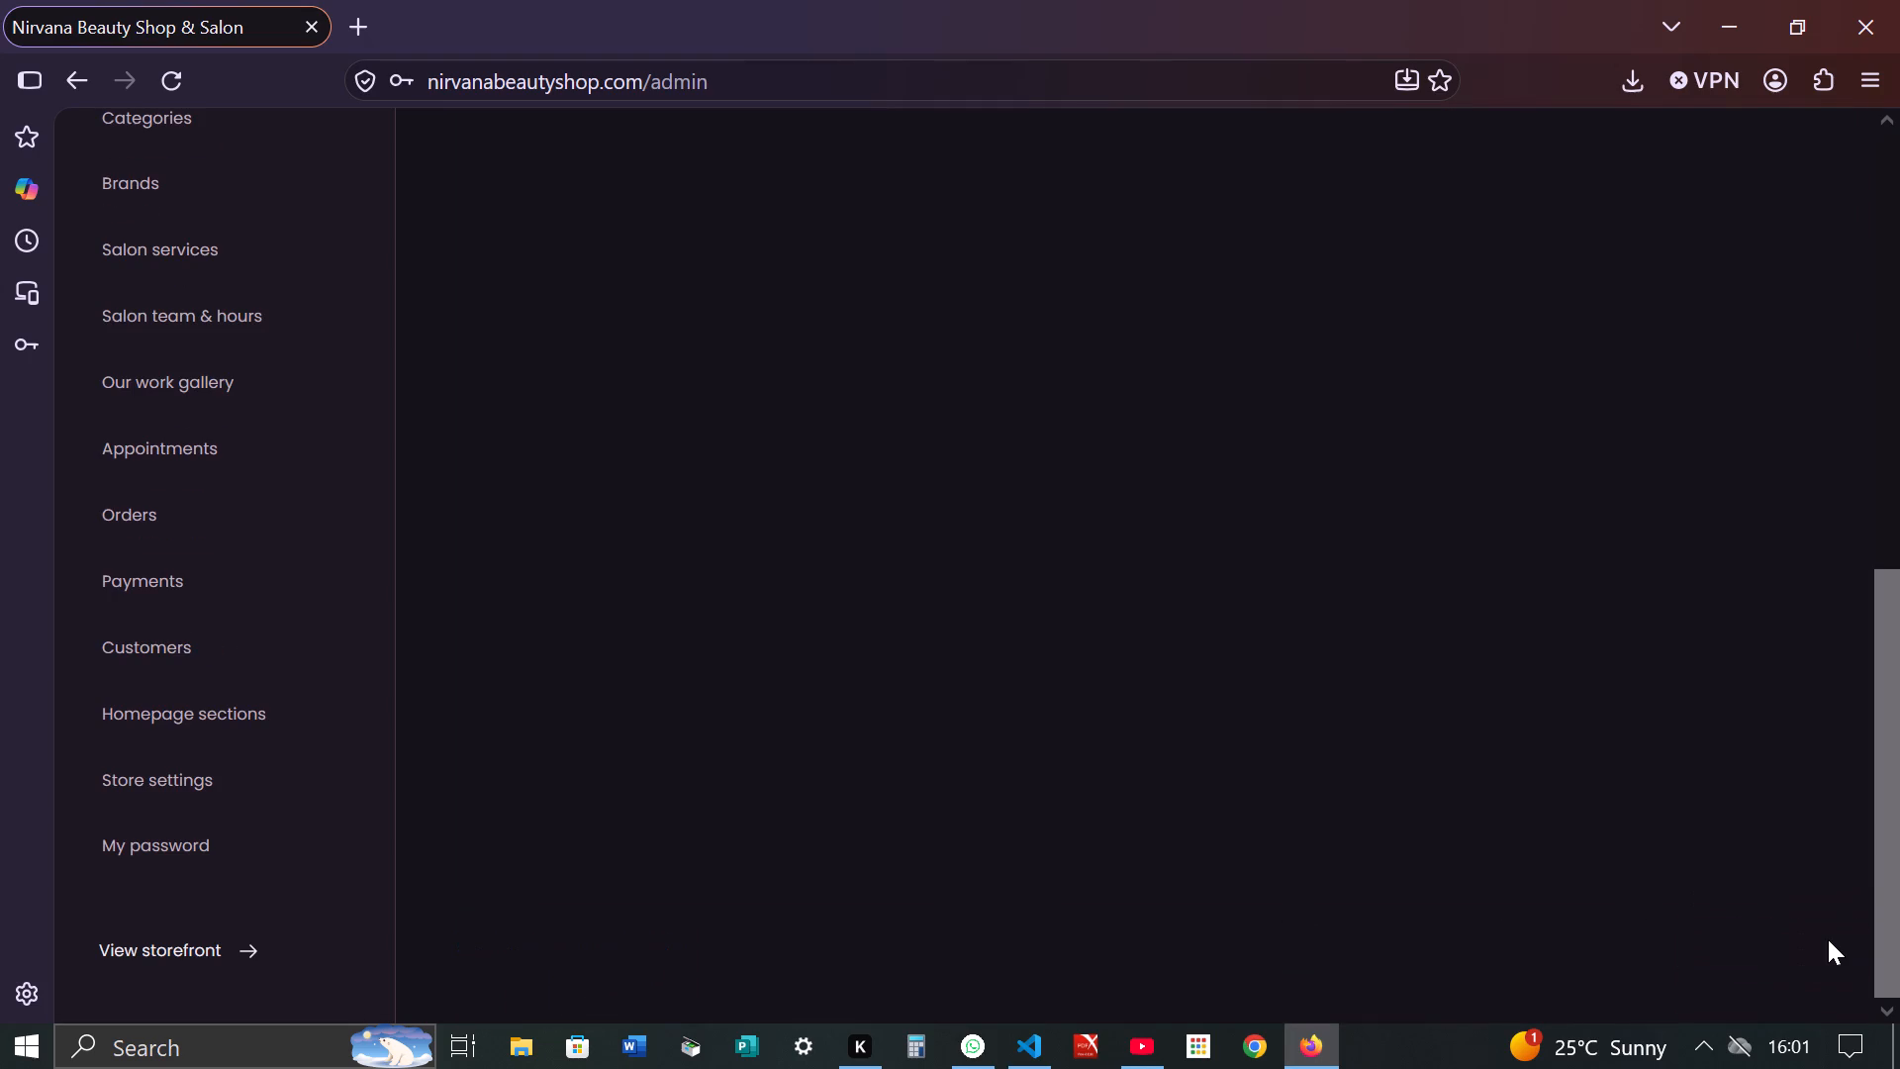
pyautogui.scroll(-1, 1232, 813)
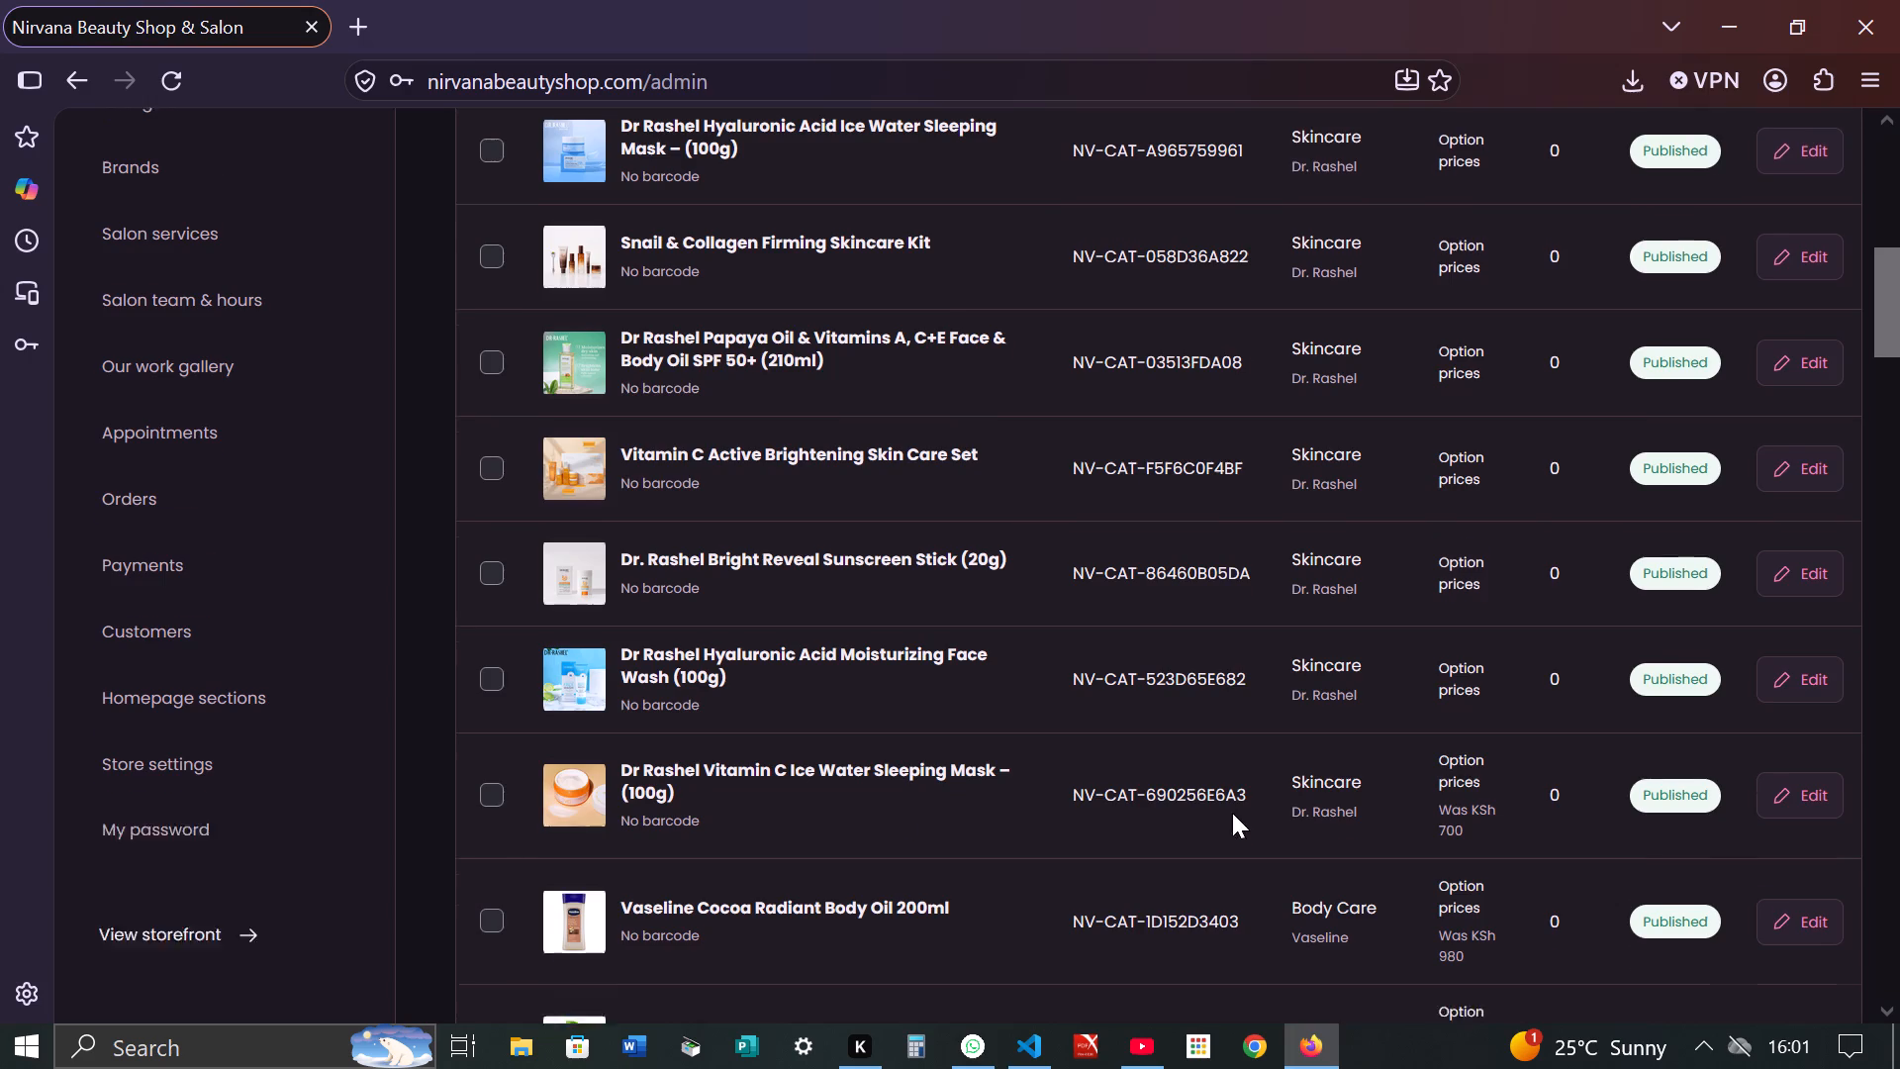
pyautogui.scroll(-11, 1232, 813)
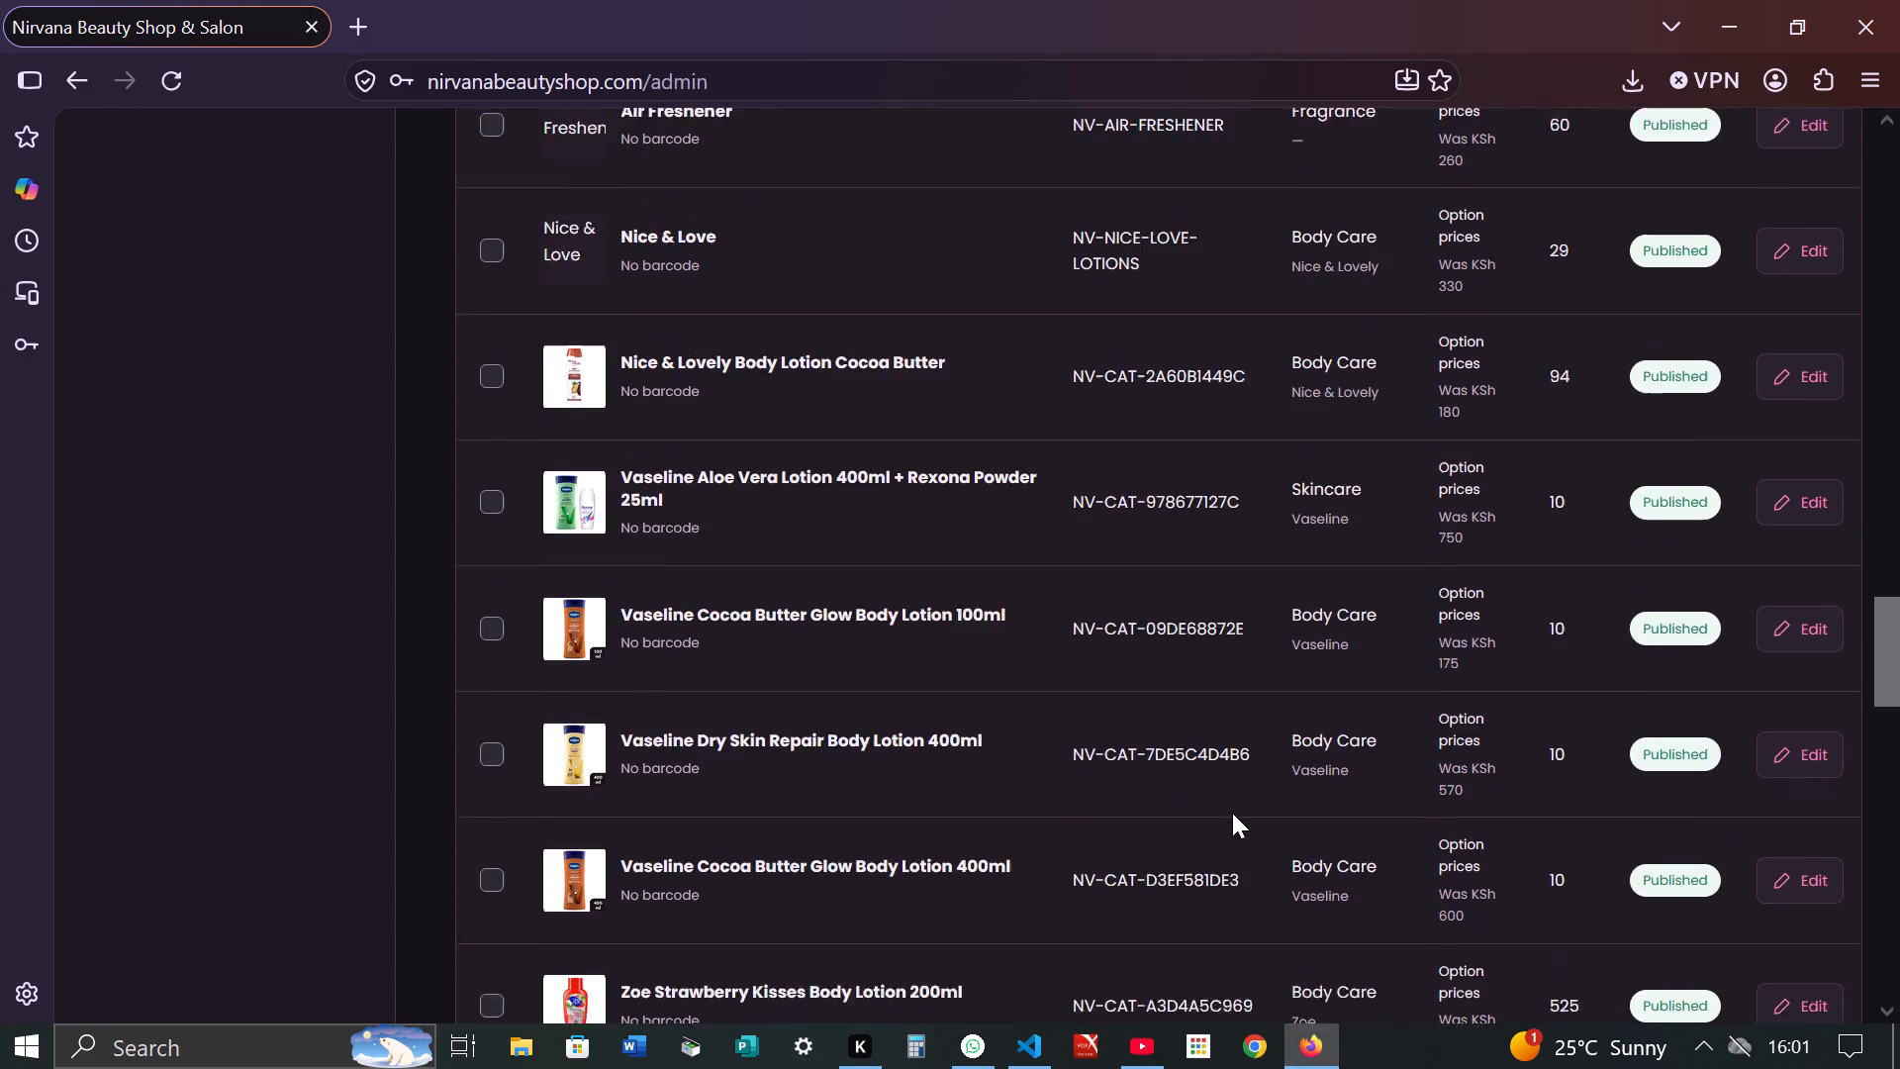
pyautogui.scroll(-10, 1232, 813)
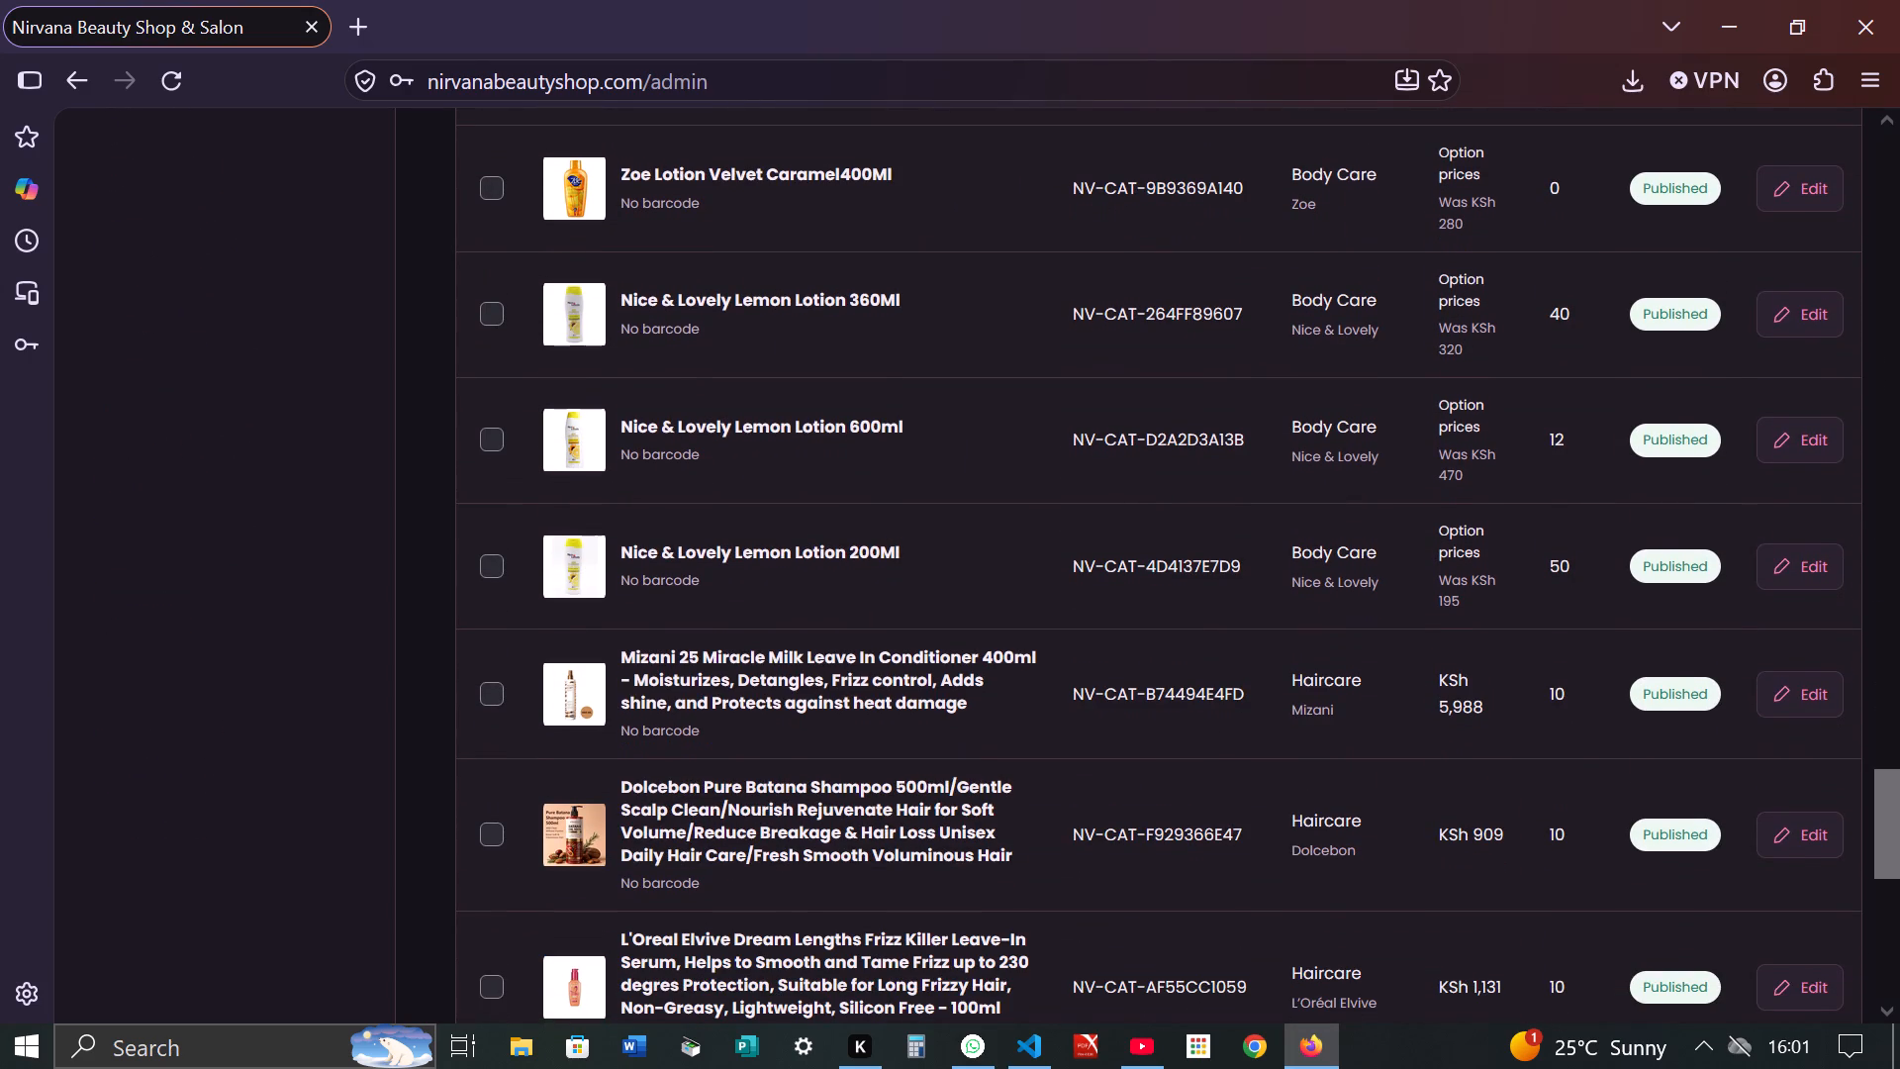
pyautogui.click(1795, 684)
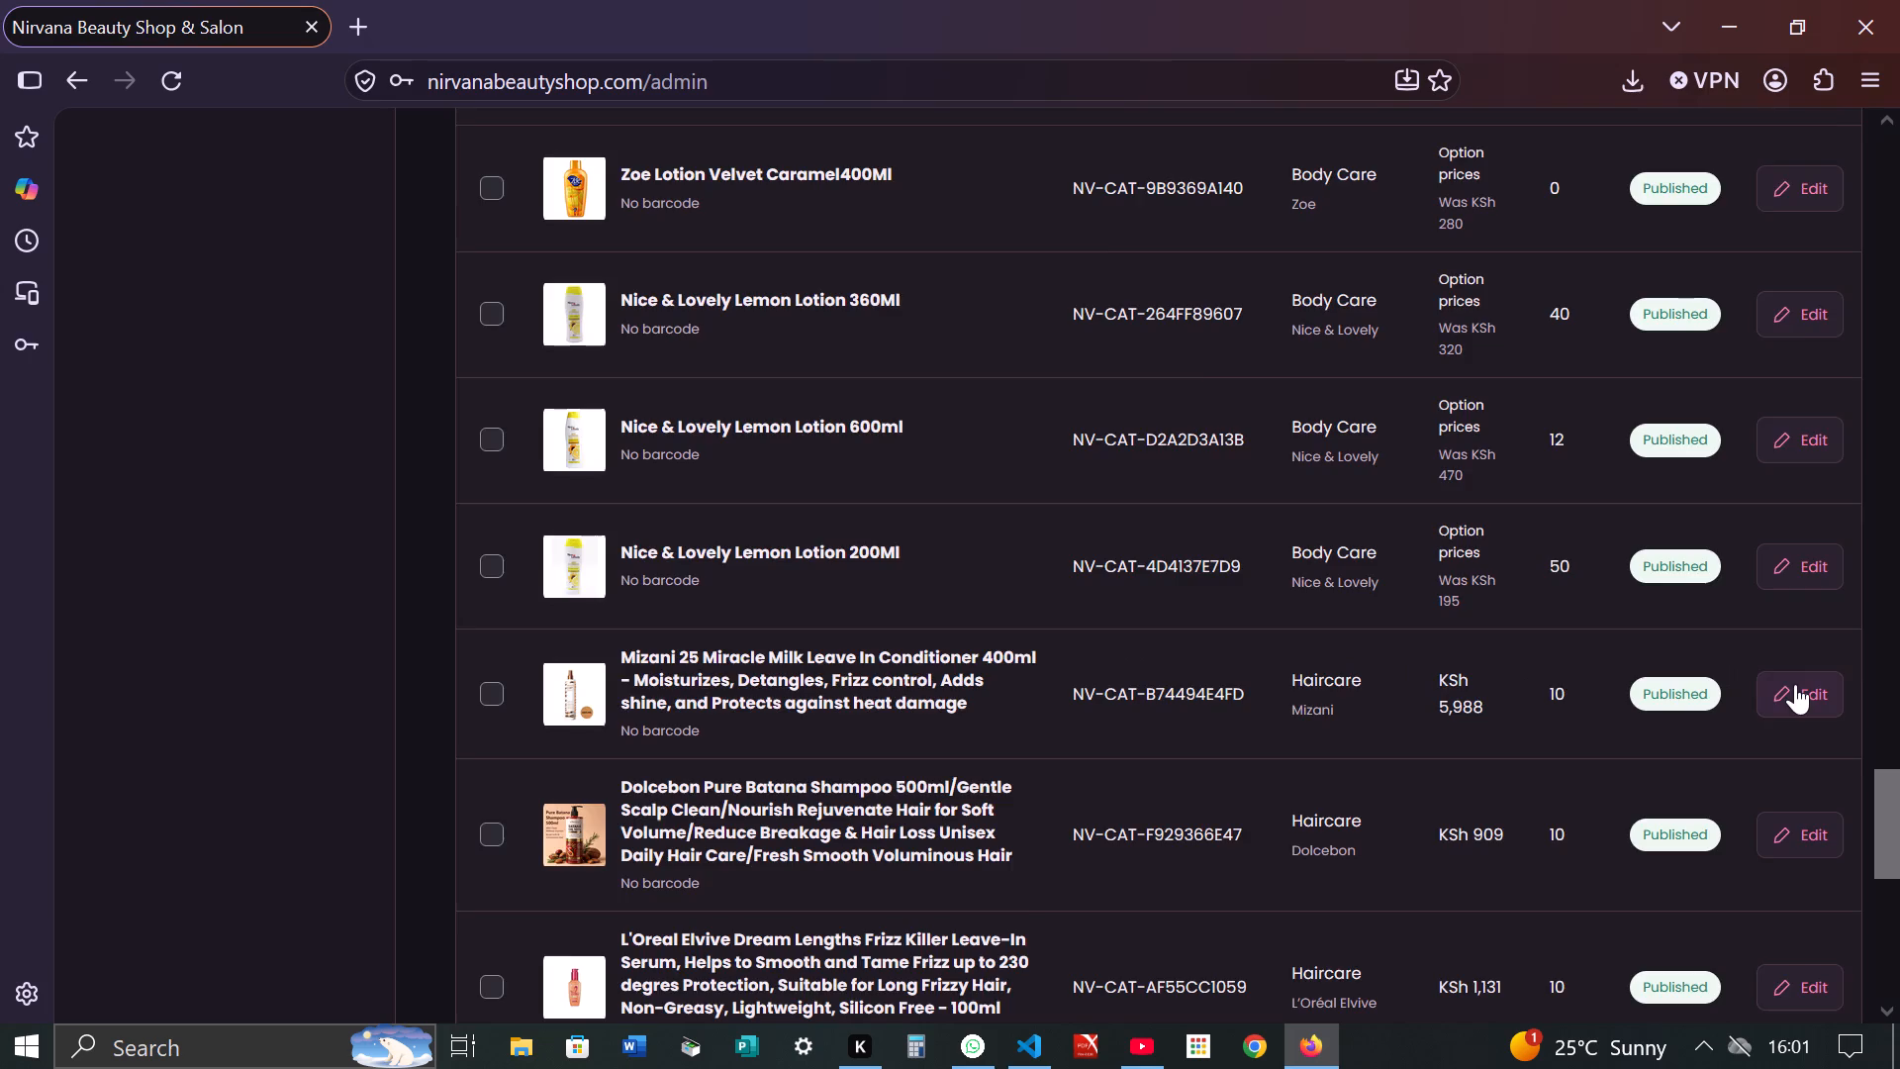
# Set the stock of the Mizani leave-in conditioner's Option 1 to 0 and save the record.
pyautogui.scroll(-6, 1340, 704)
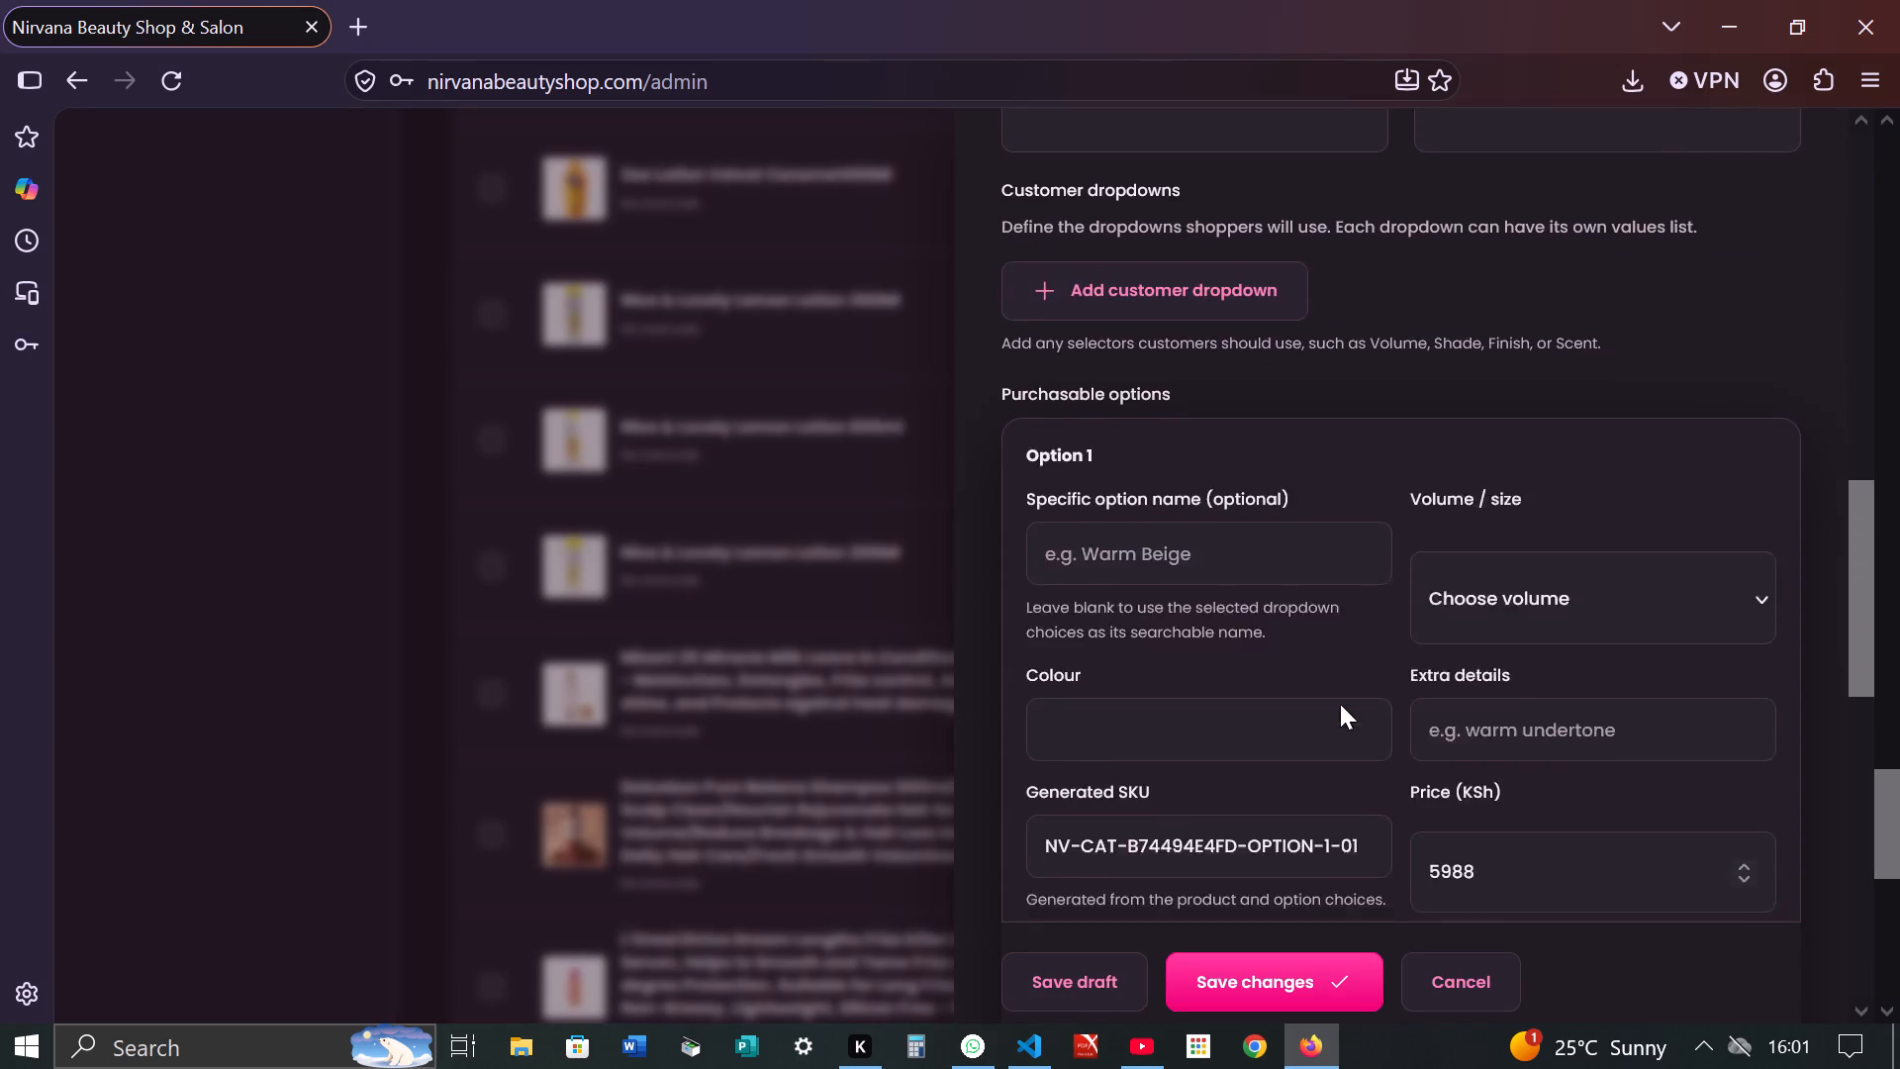
pyautogui.scroll(-3, 1340, 704)
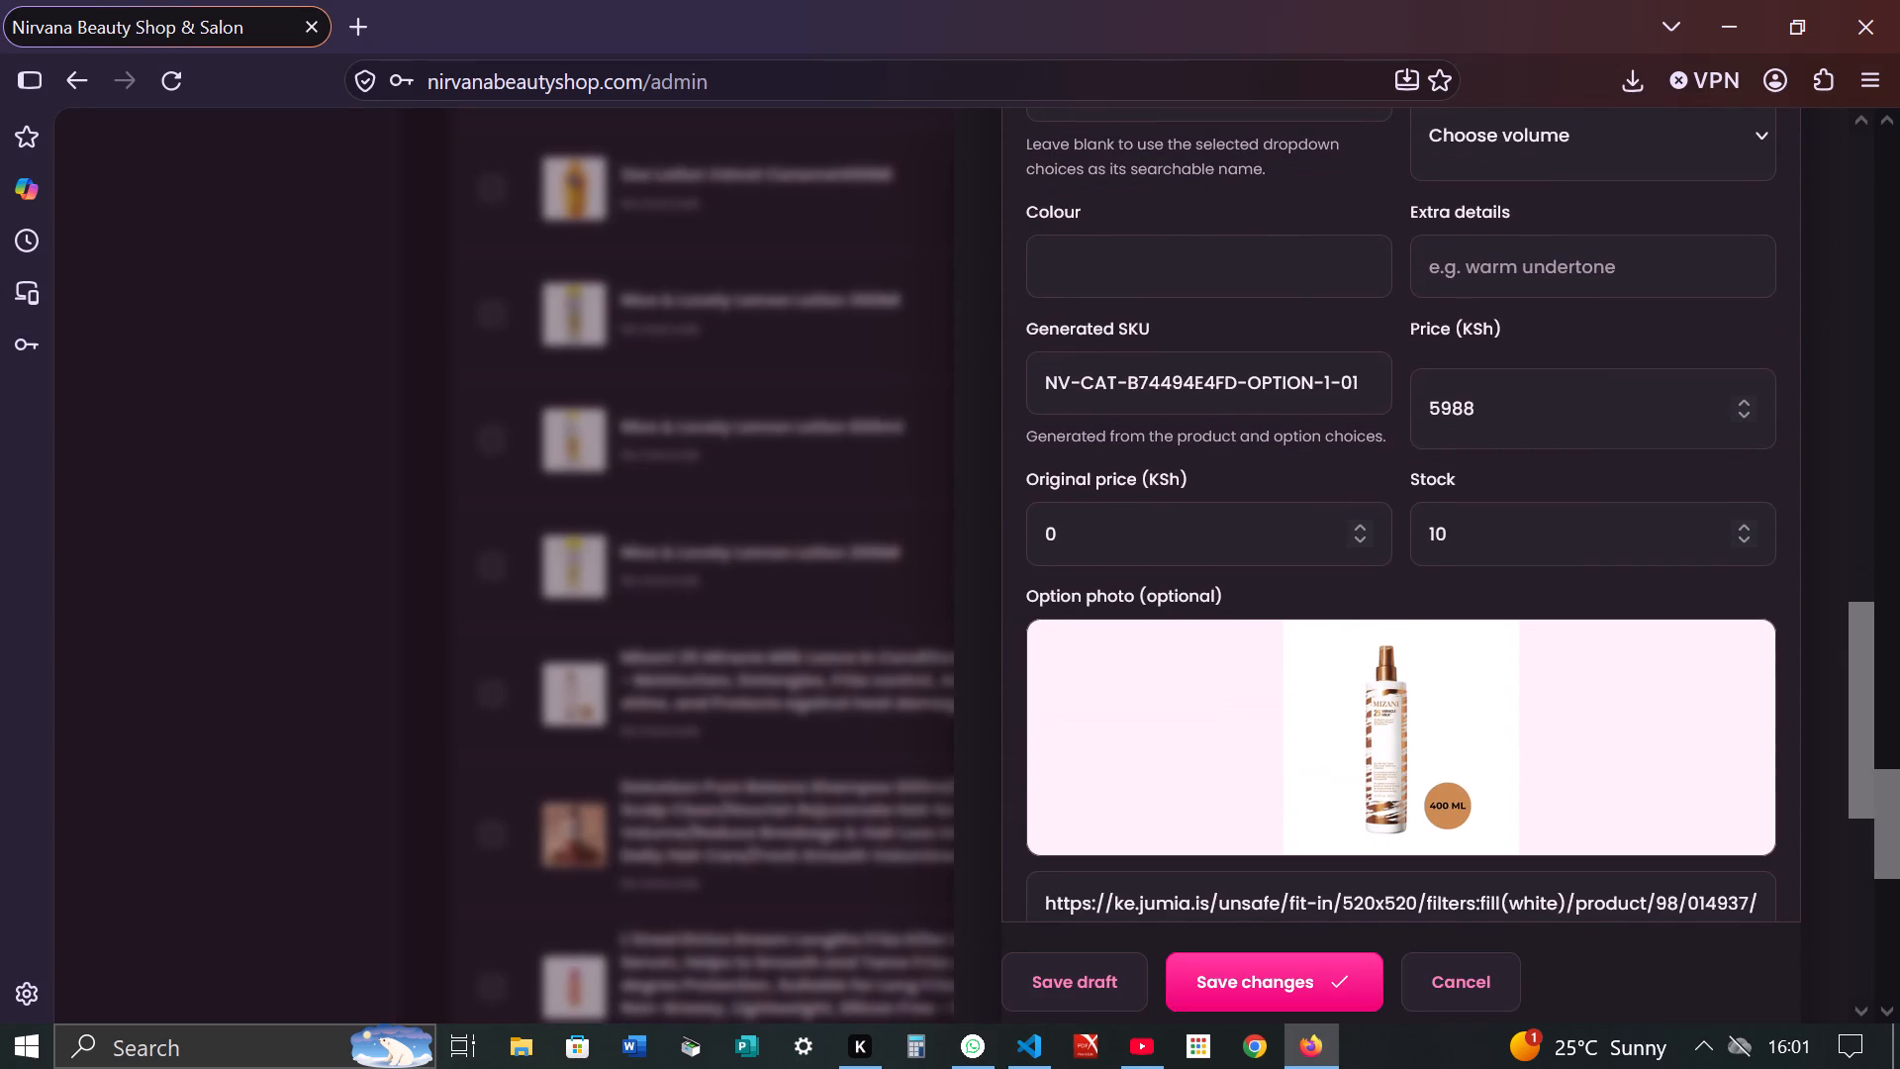
pyautogui.click(1431, 531)
pyautogui.press('Right')
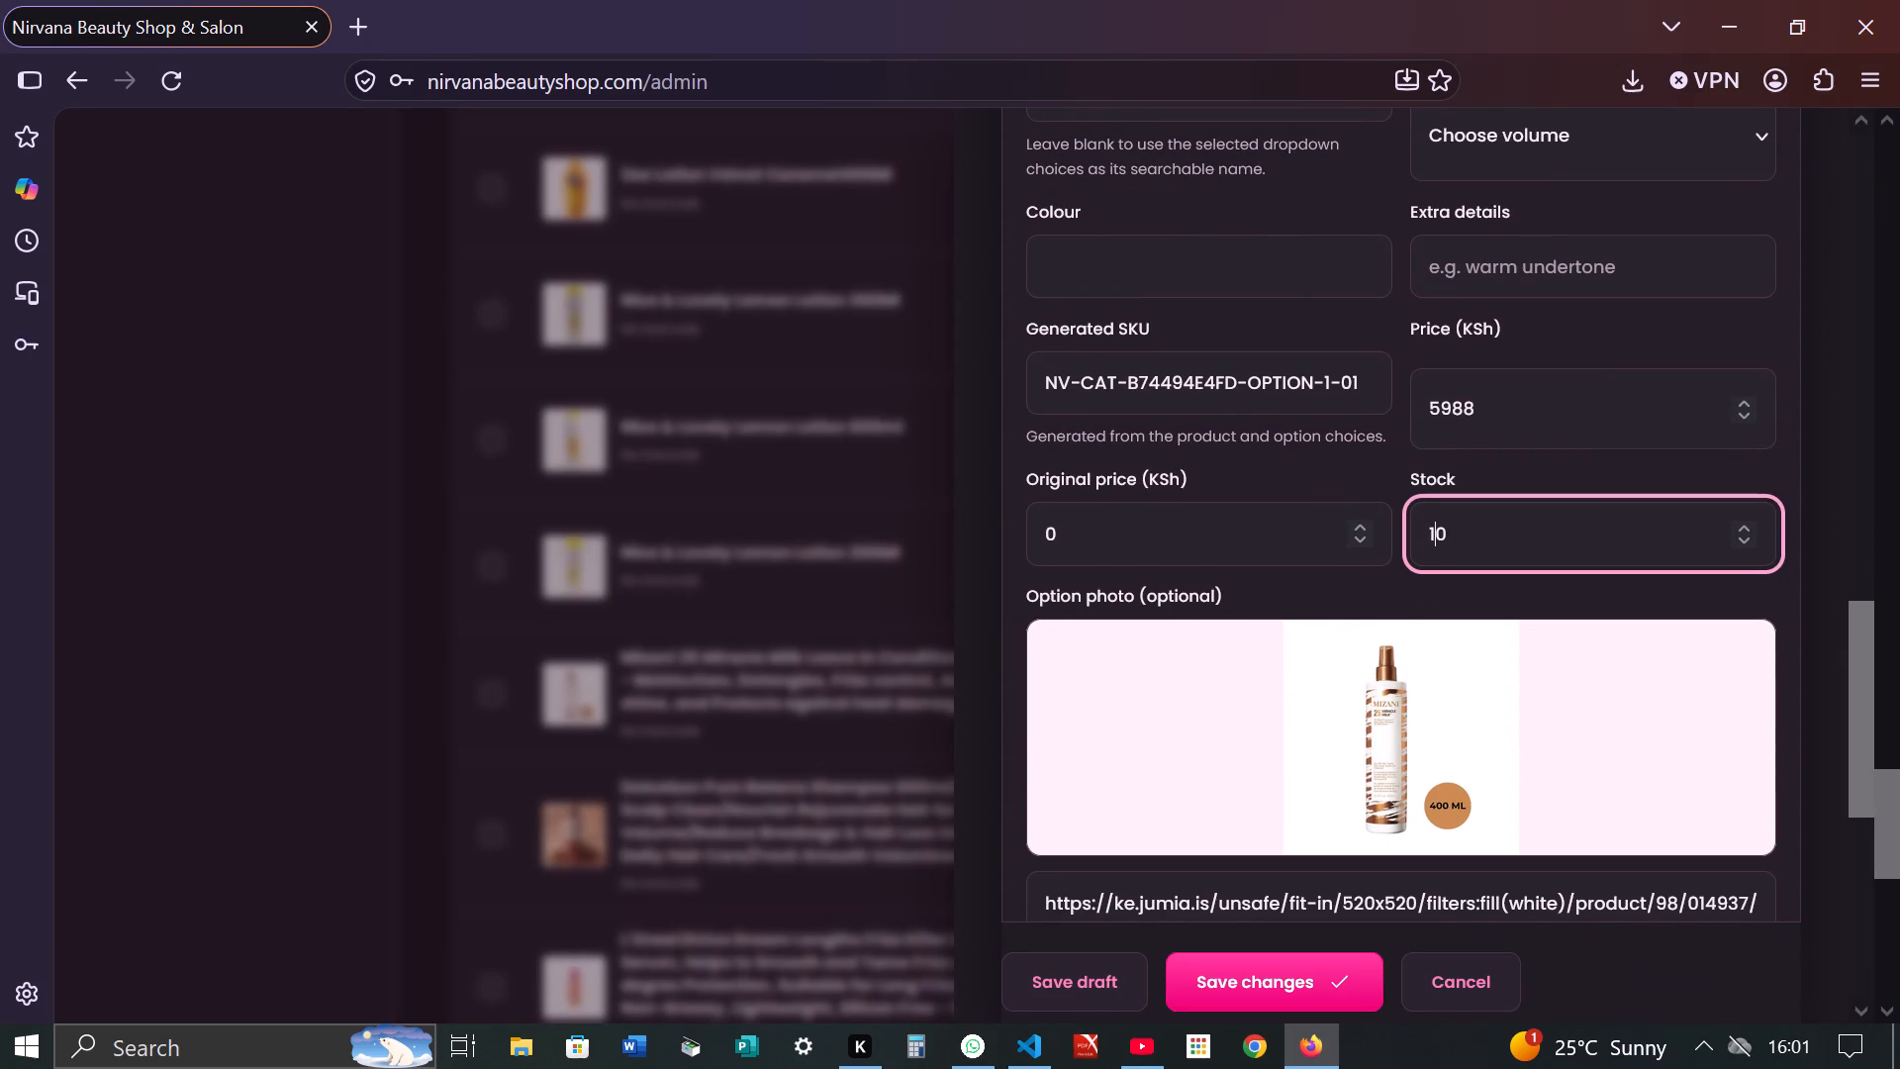
pyautogui.press('BackSpace')
pyautogui.click(1309, 942)
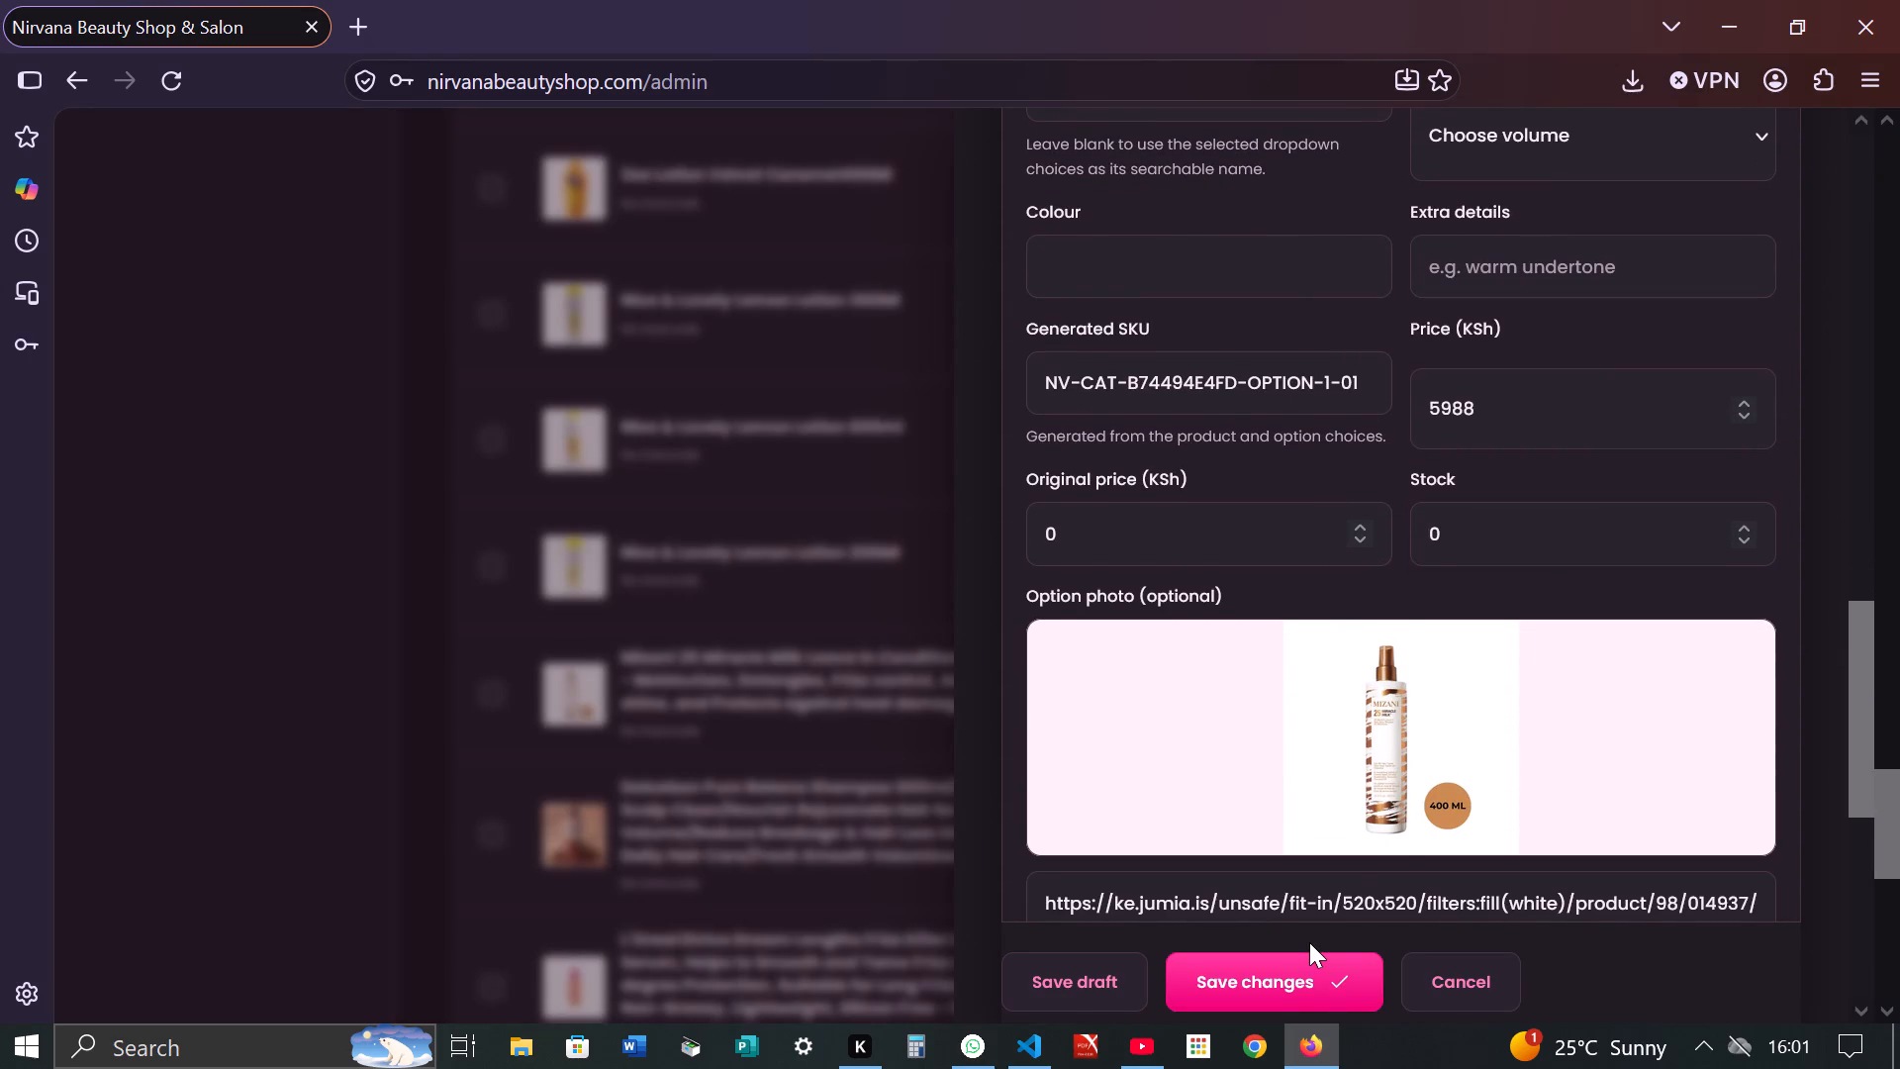
pyautogui.click(1301, 956)
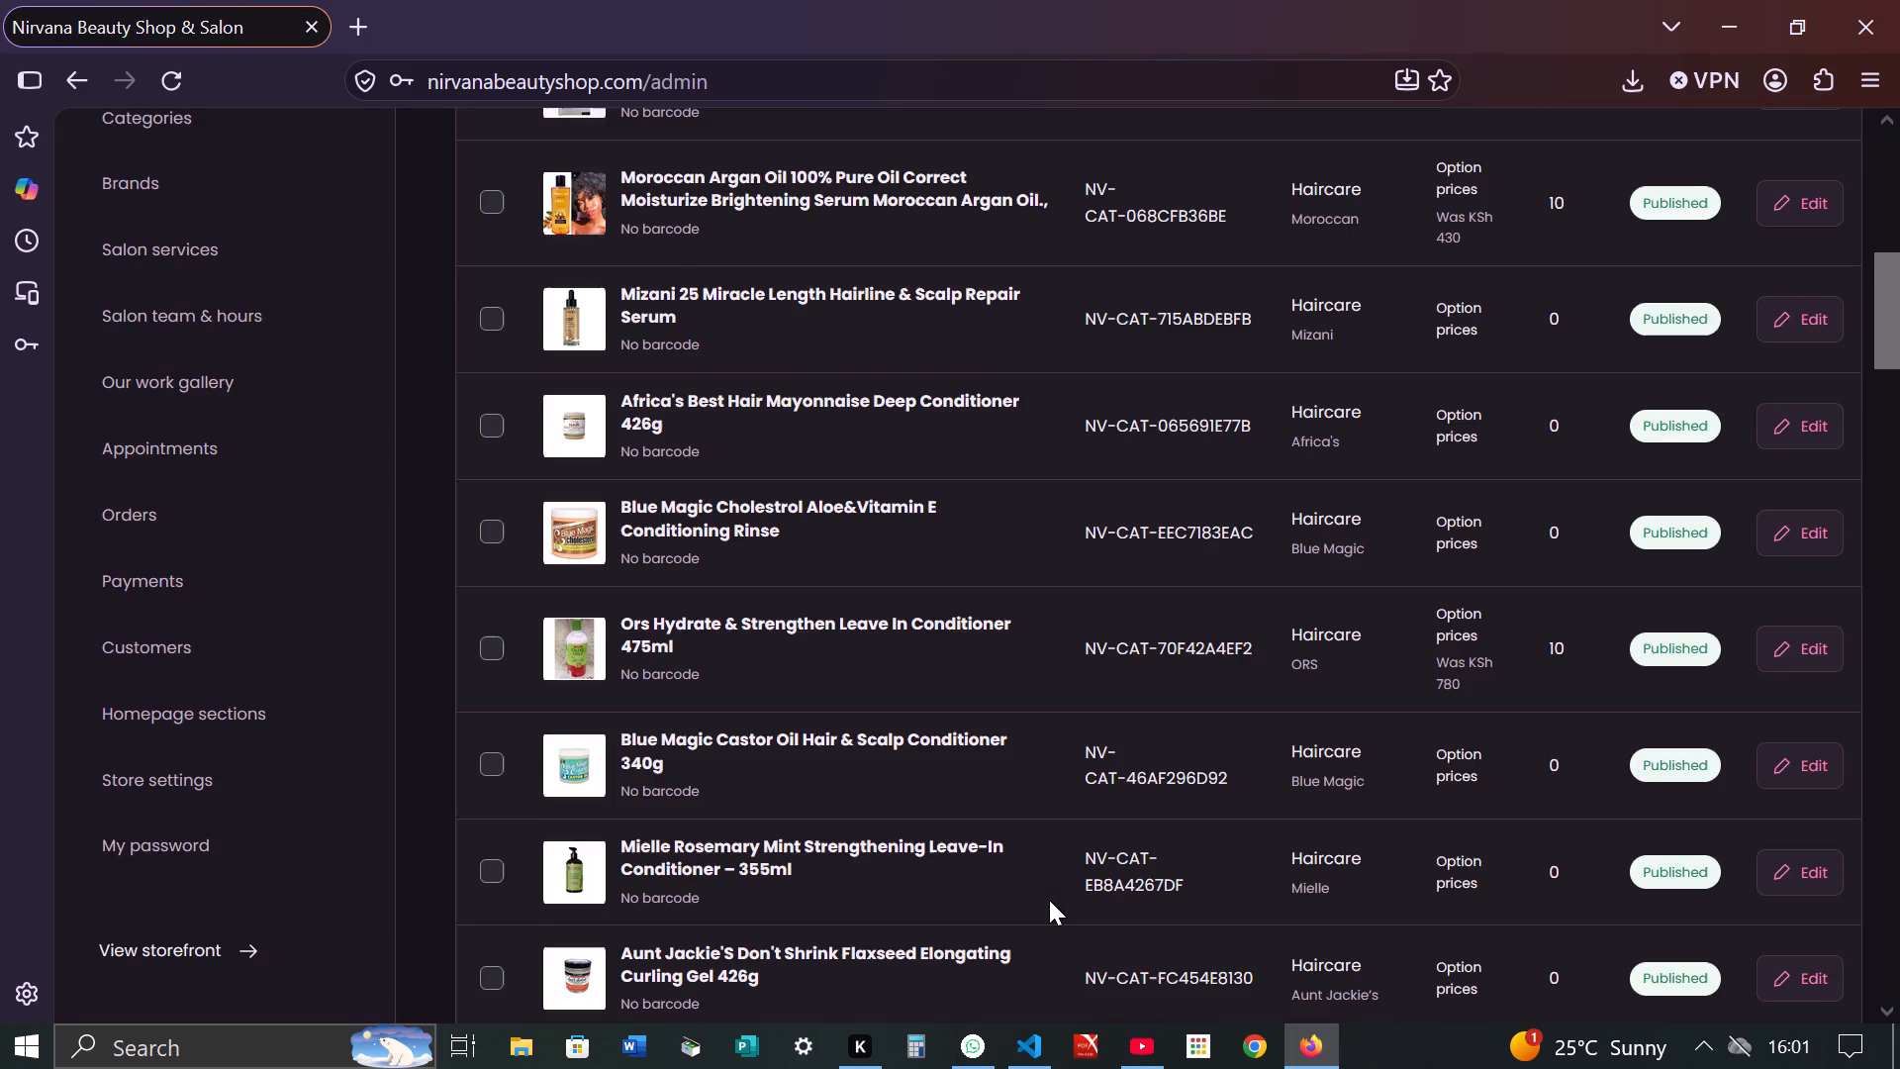
# Return to page 3 of the catalogue product list and open the Dolcebon Pure Batana Shampoo 500ml record for editing.
pyautogui.scroll(-12, 1049, 900)
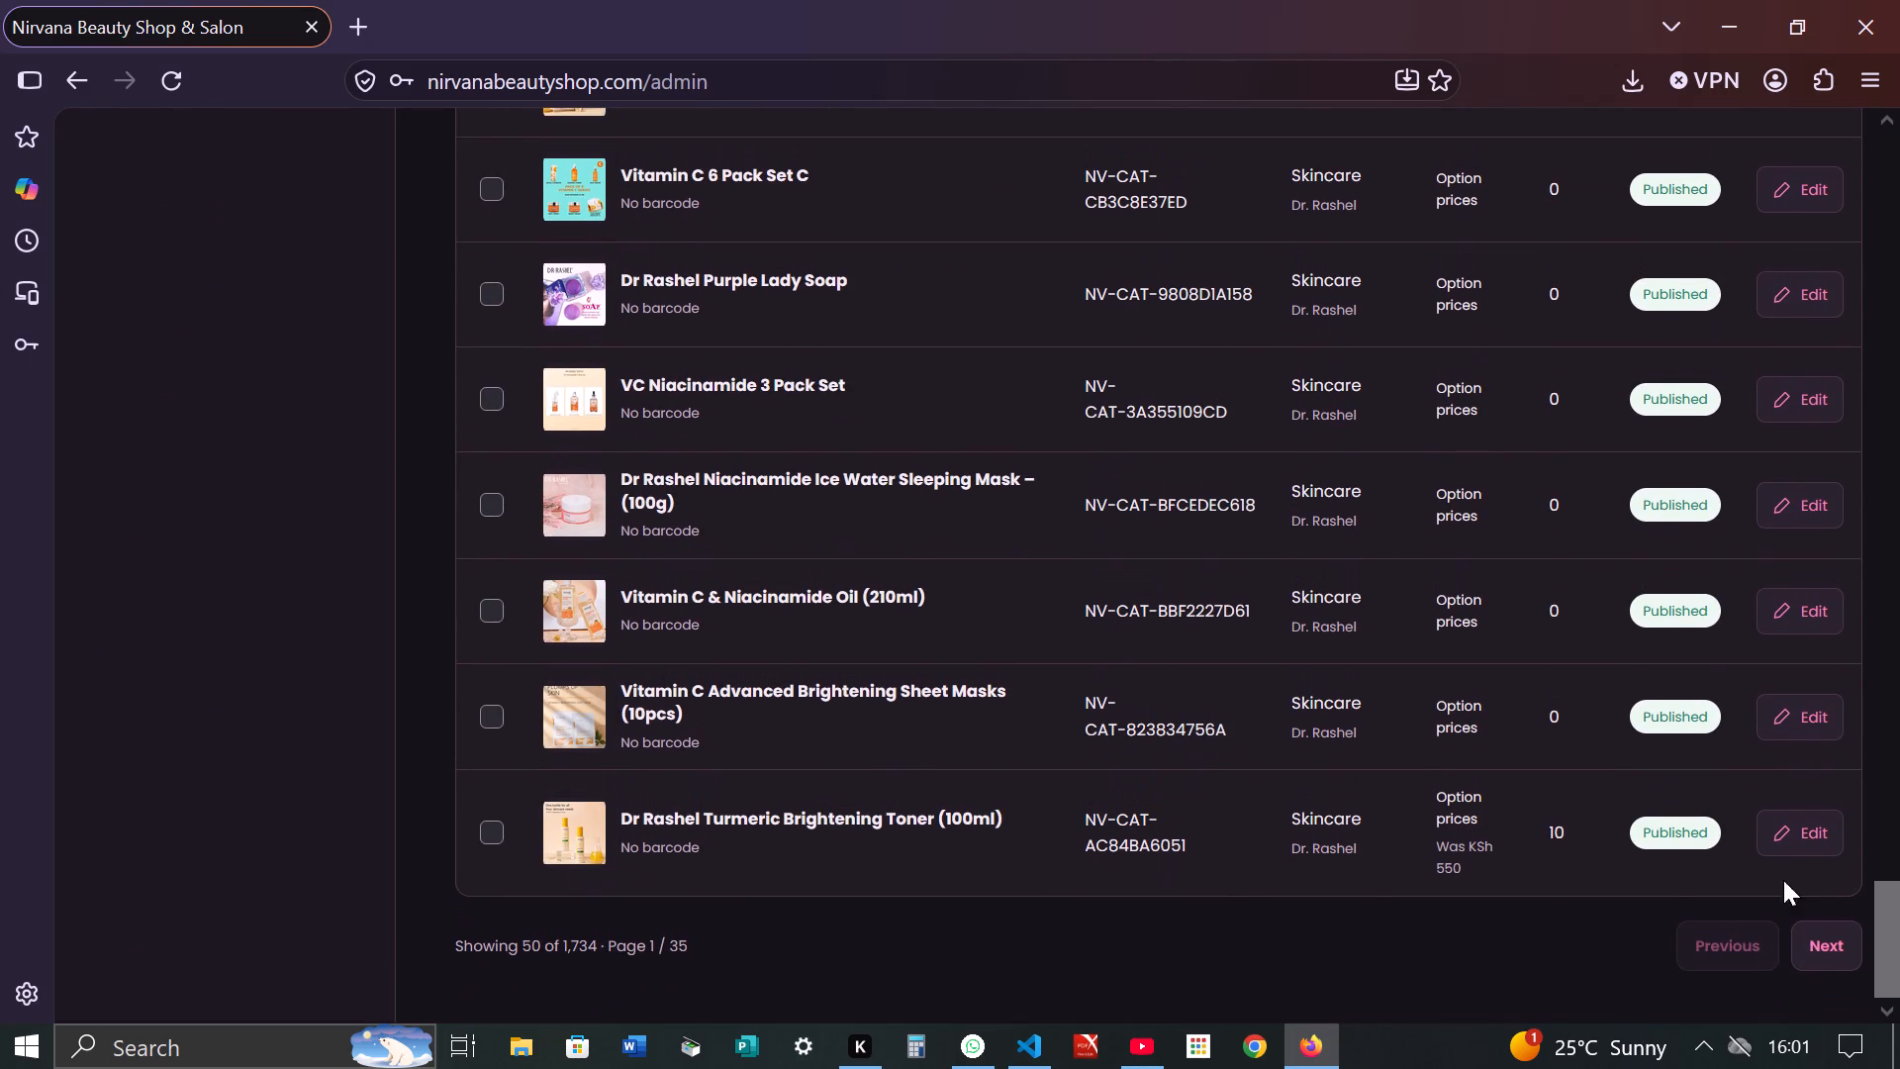
pyautogui.click(1837, 920)
pyautogui.click(1831, 928)
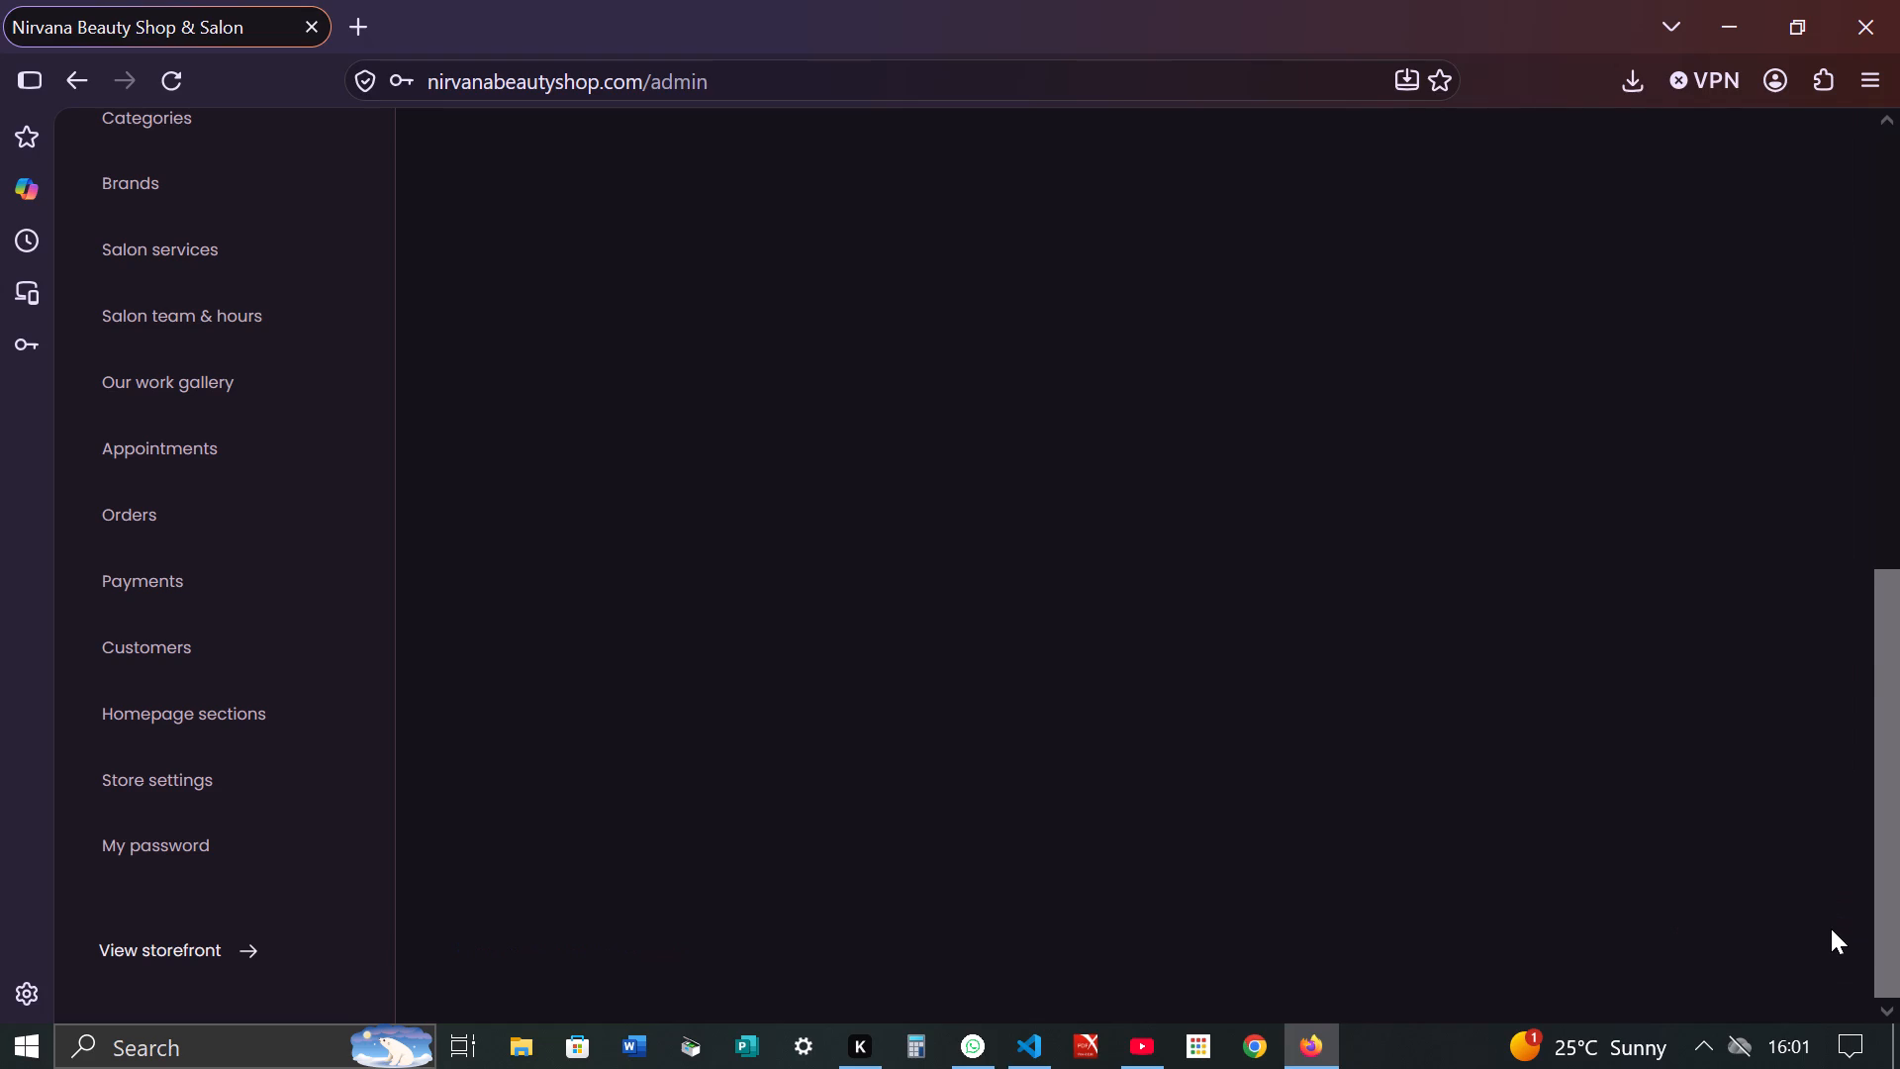
pyautogui.scroll(-10, 1831, 928)
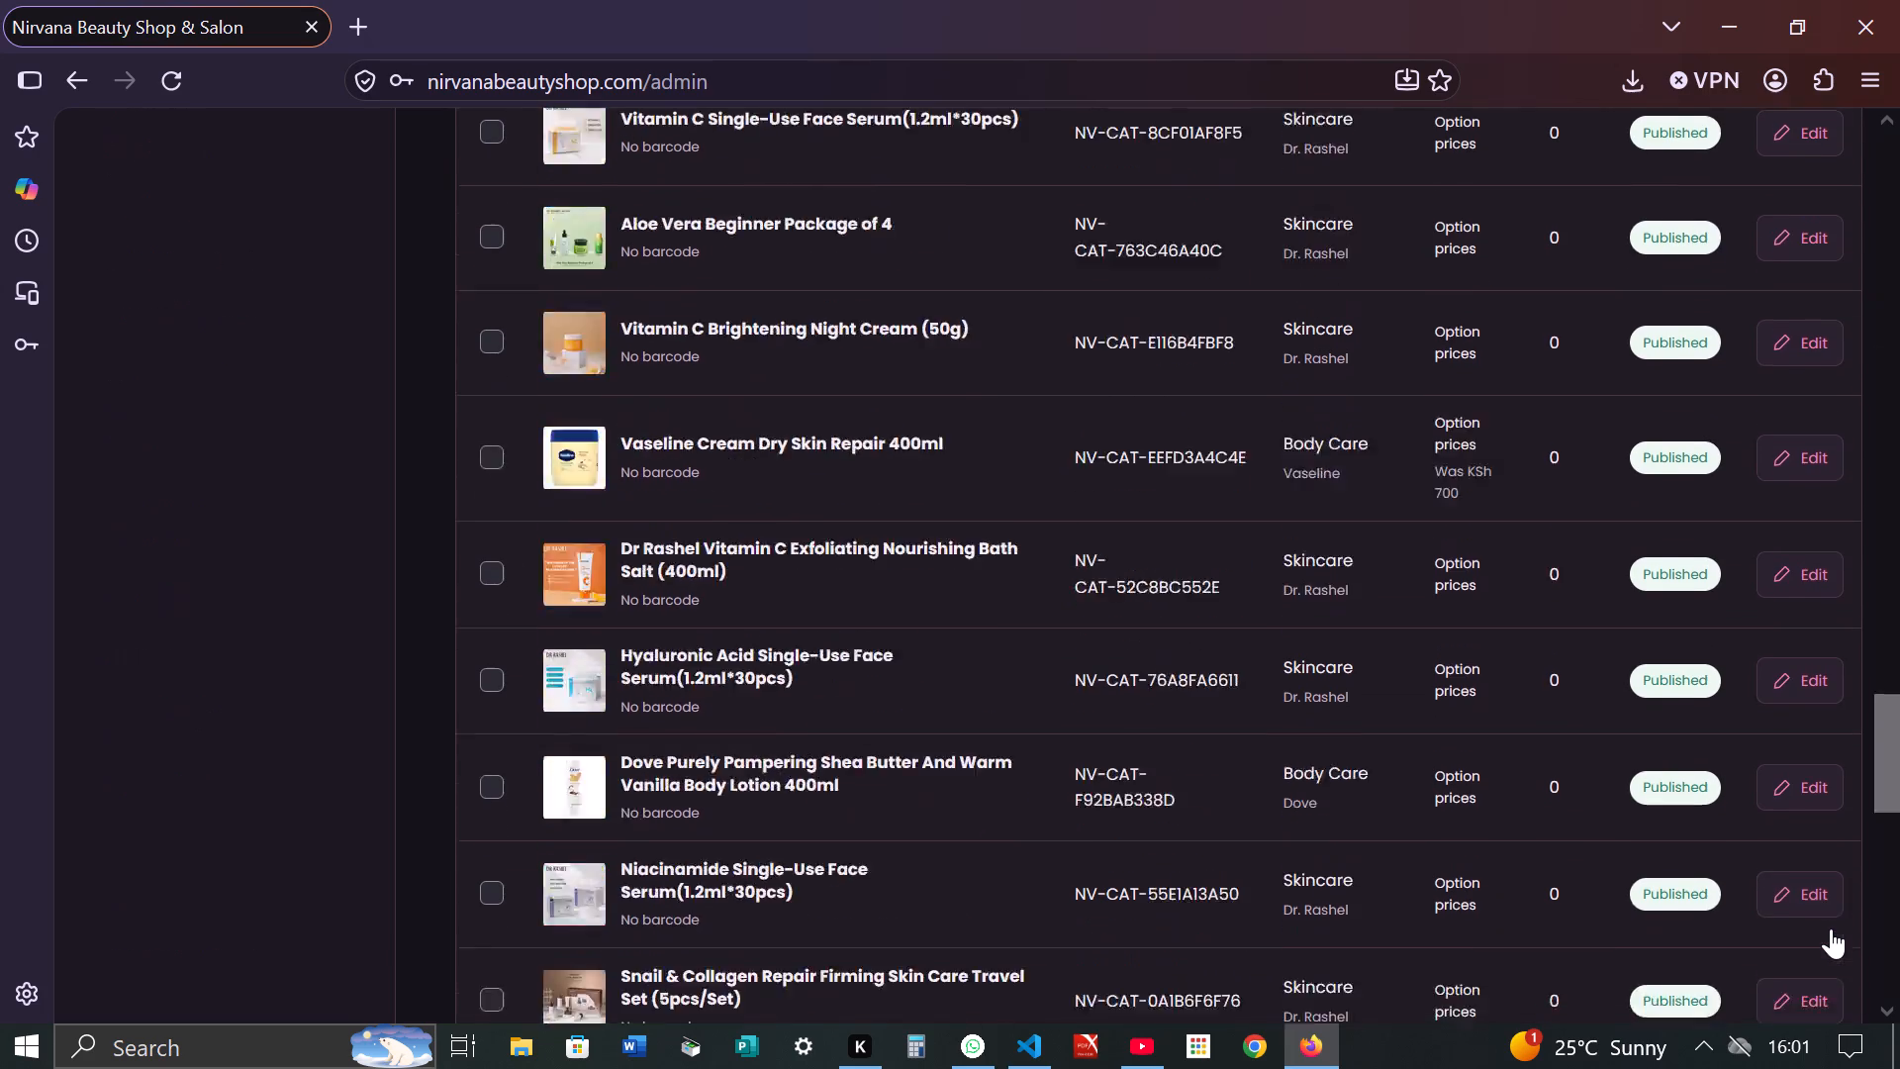
pyautogui.scroll(-8, 1831, 928)
pyautogui.click(1818, 954)
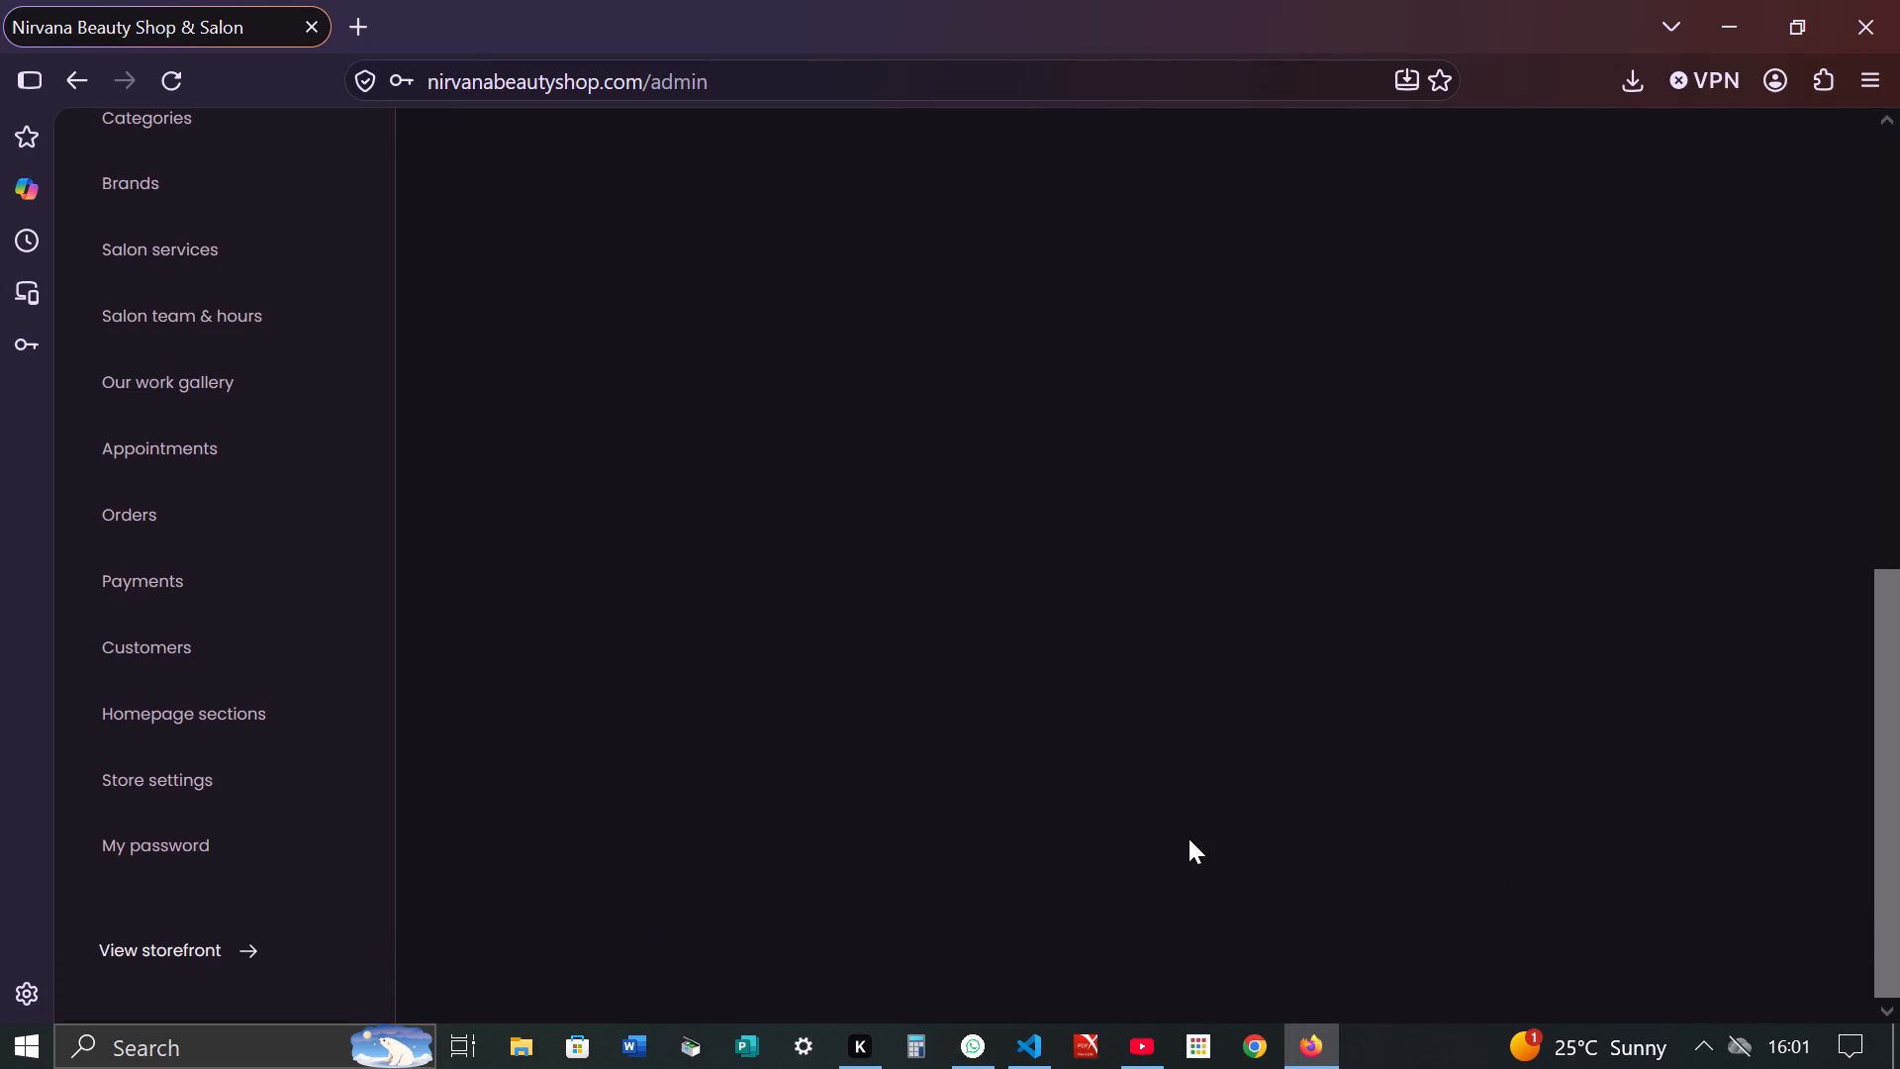
pyautogui.scroll(-13, 1188, 838)
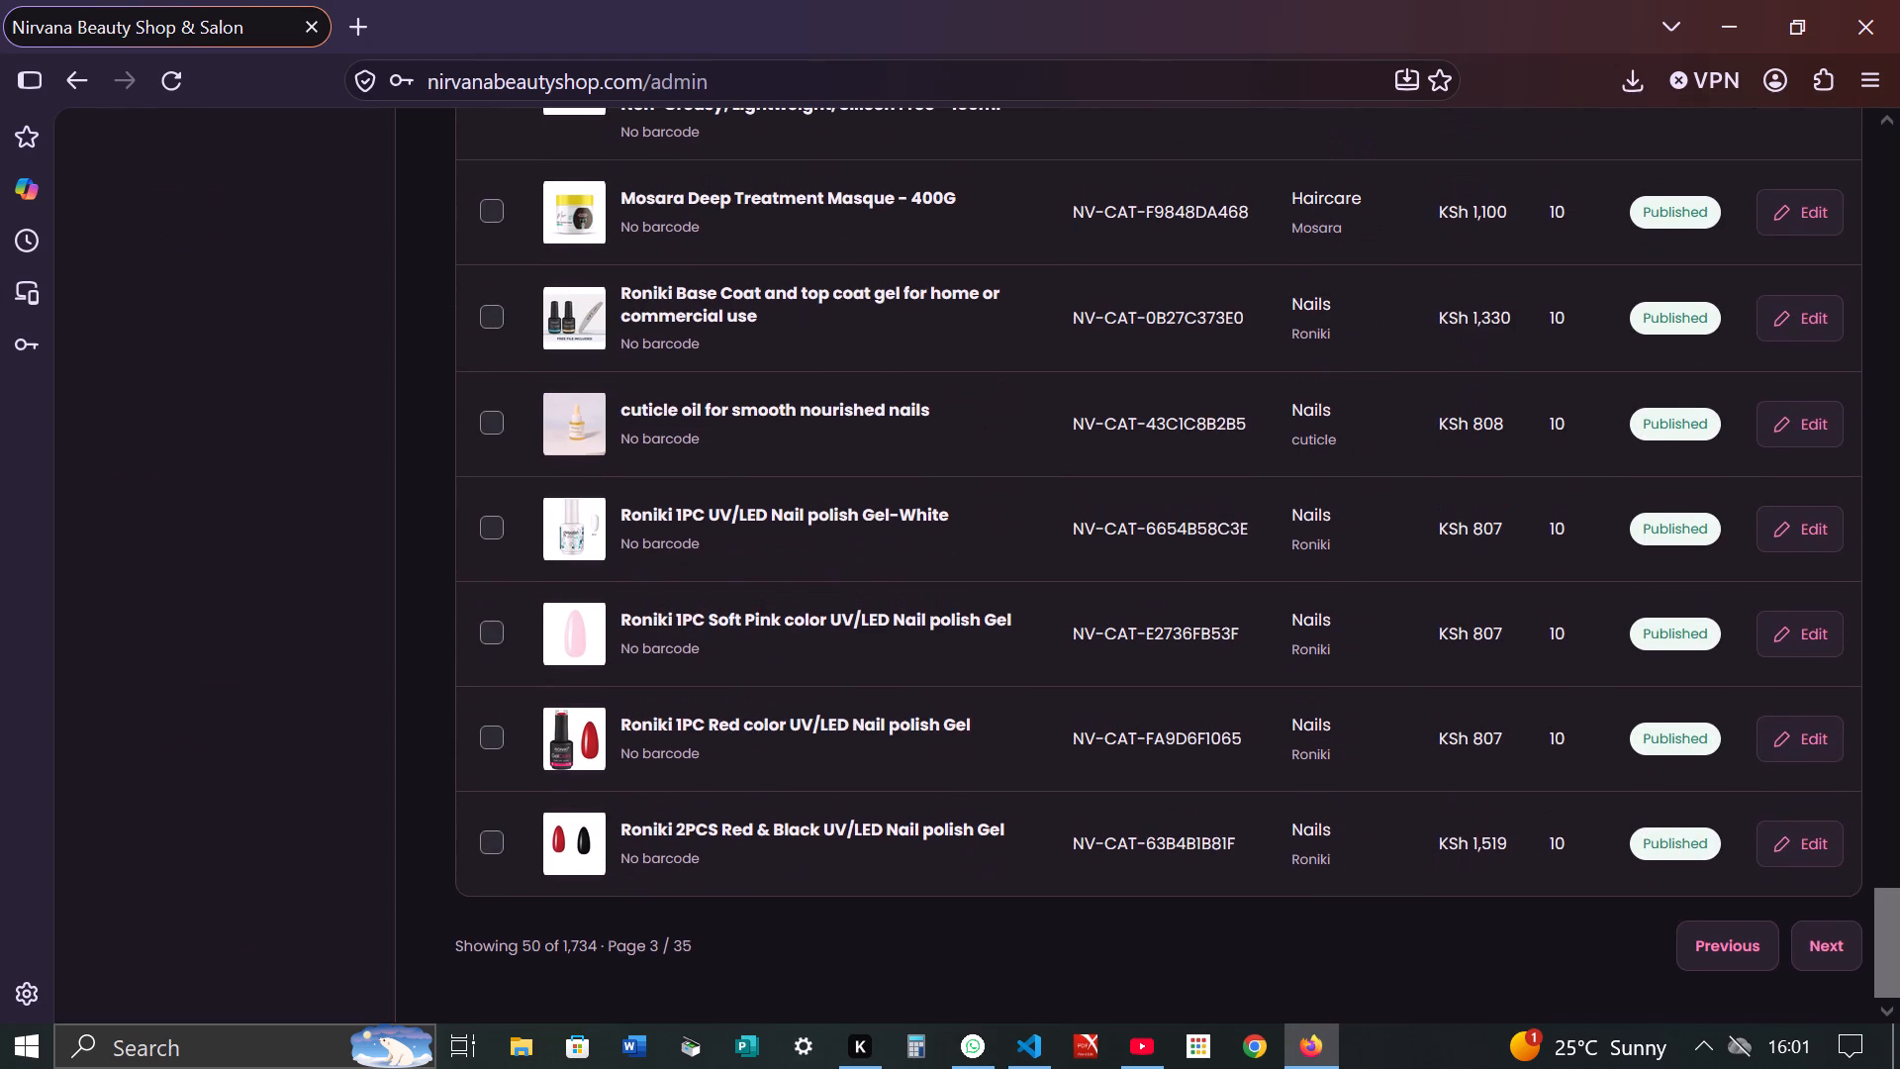
pyautogui.scroll(1, 807, 648)
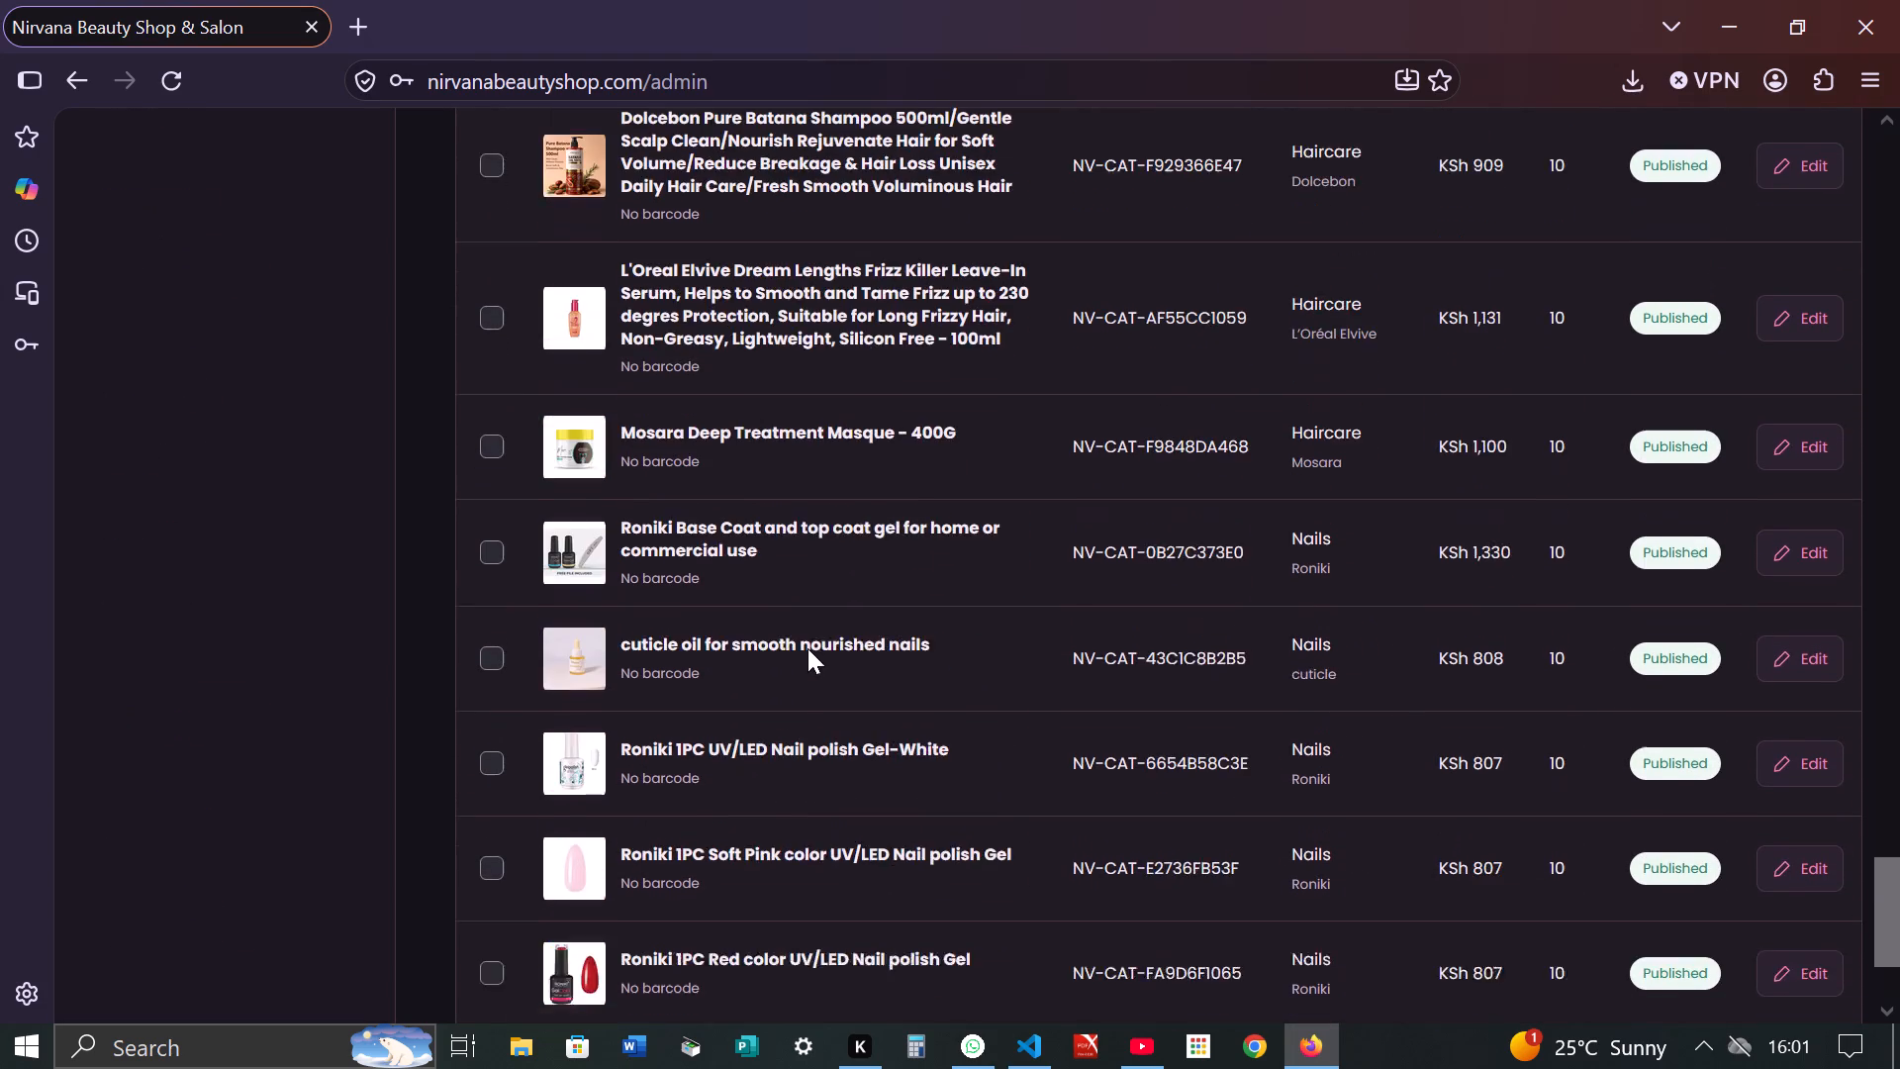
pyautogui.scroll(3, 807, 648)
pyautogui.scroll(-1, 807, 648)
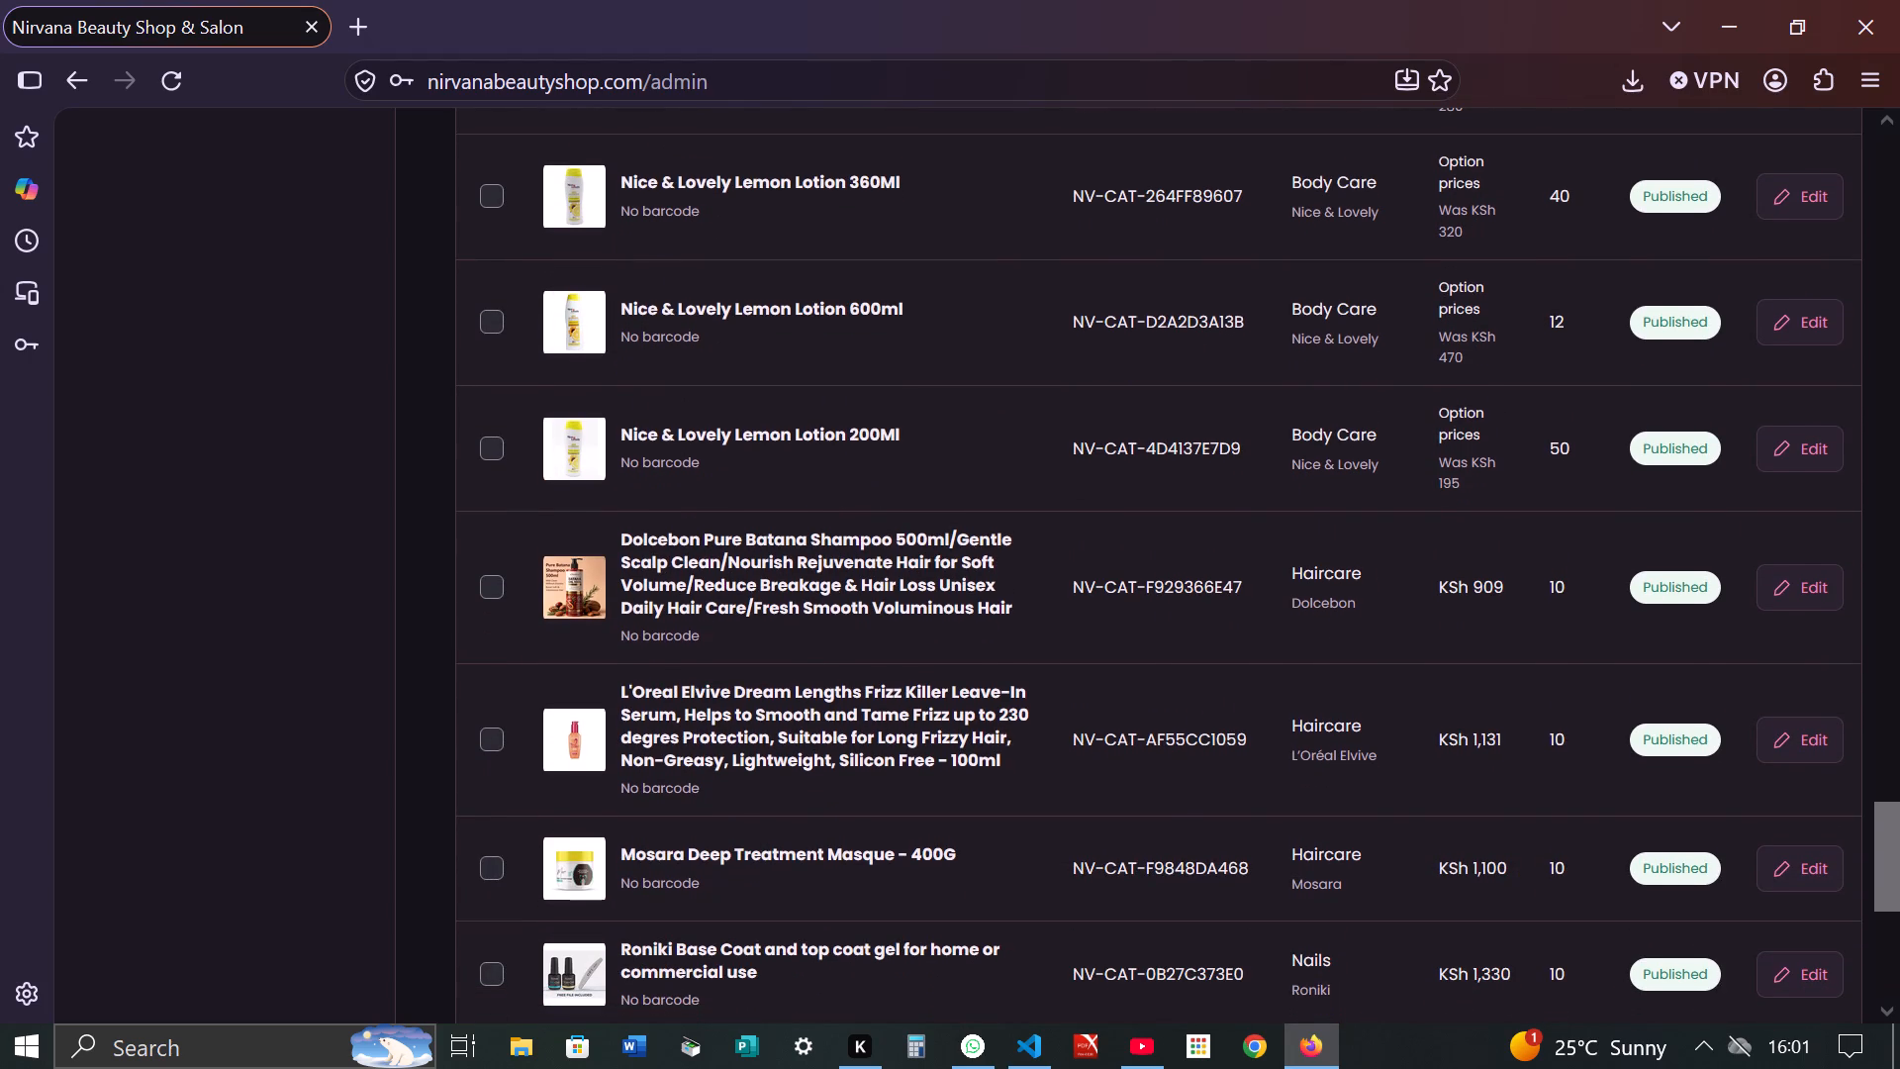
pyautogui.click(1791, 594)
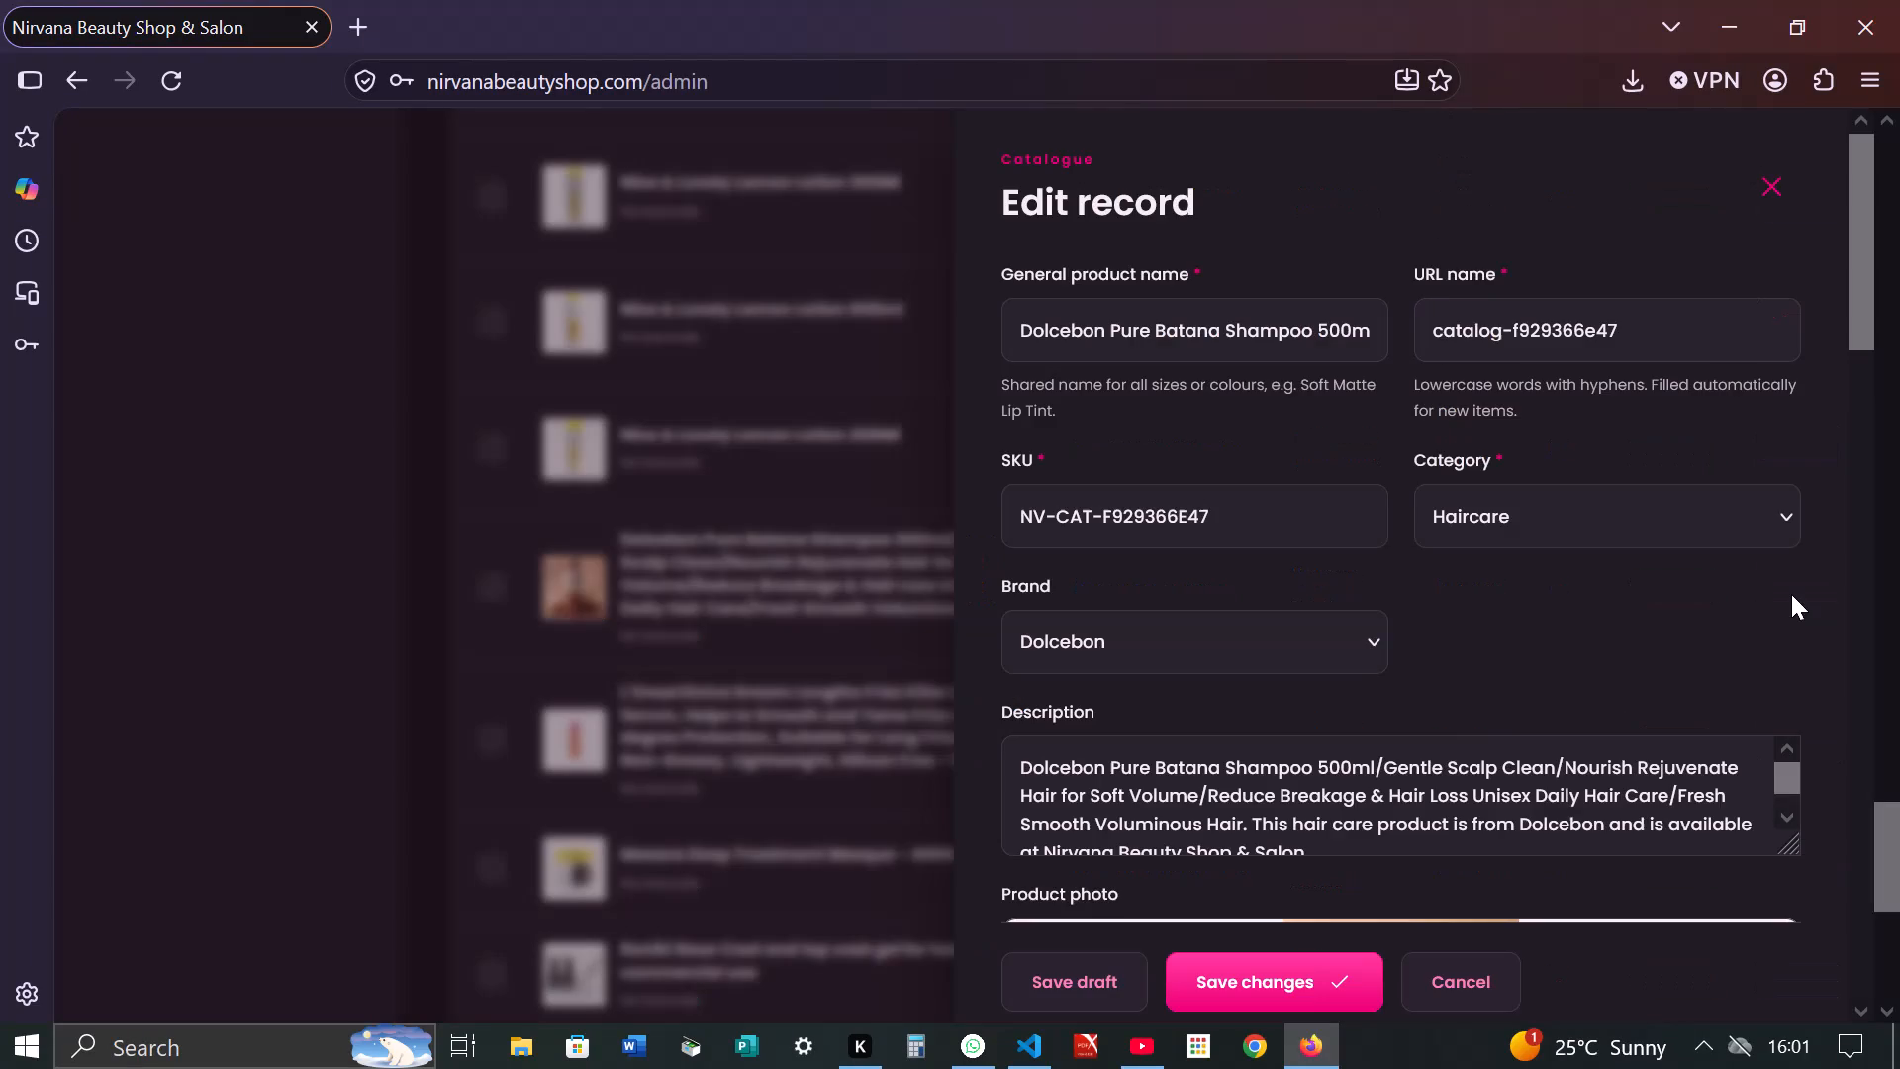
# Set the stock of the Dolcebon shampoo's Option 1 to 0 and try to save the record.
pyautogui.scroll(-6, 1387, 744)
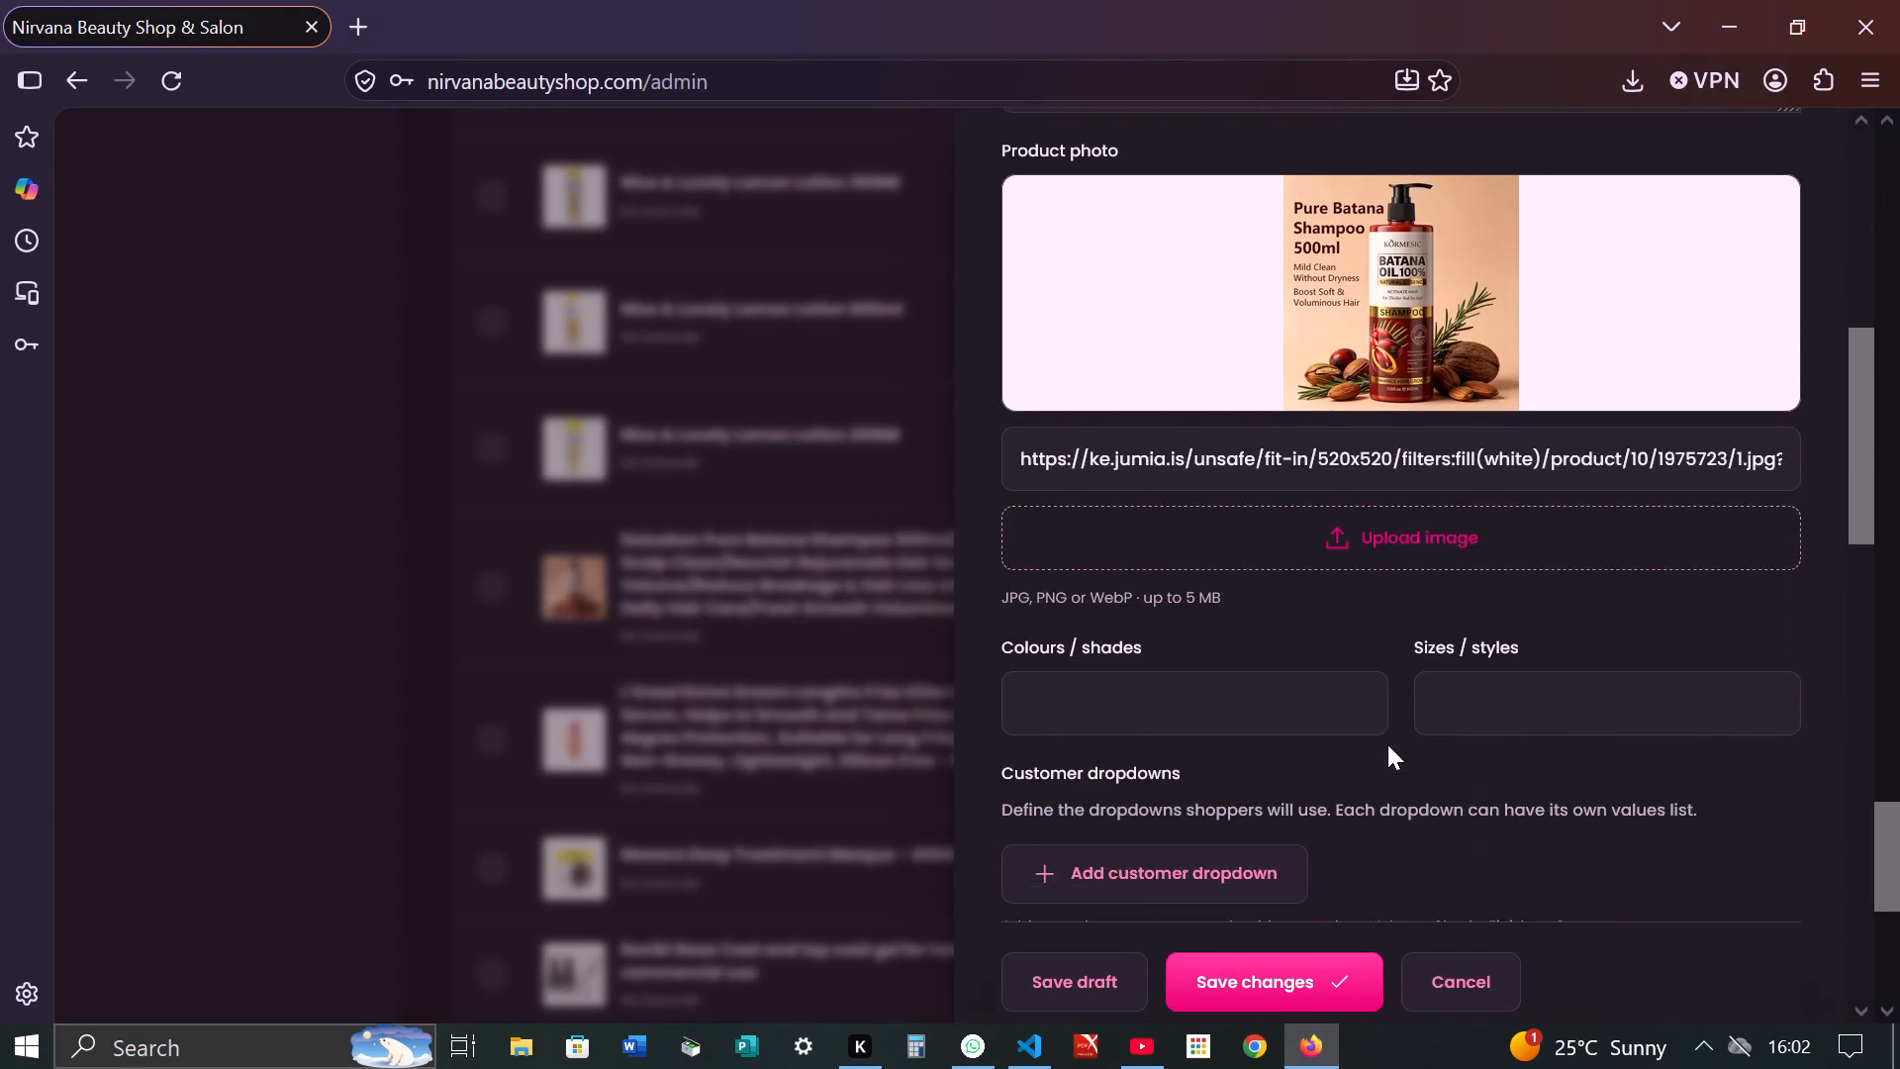
pyautogui.scroll(-4, 1387, 744)
pyautogui.click(1440, 866)
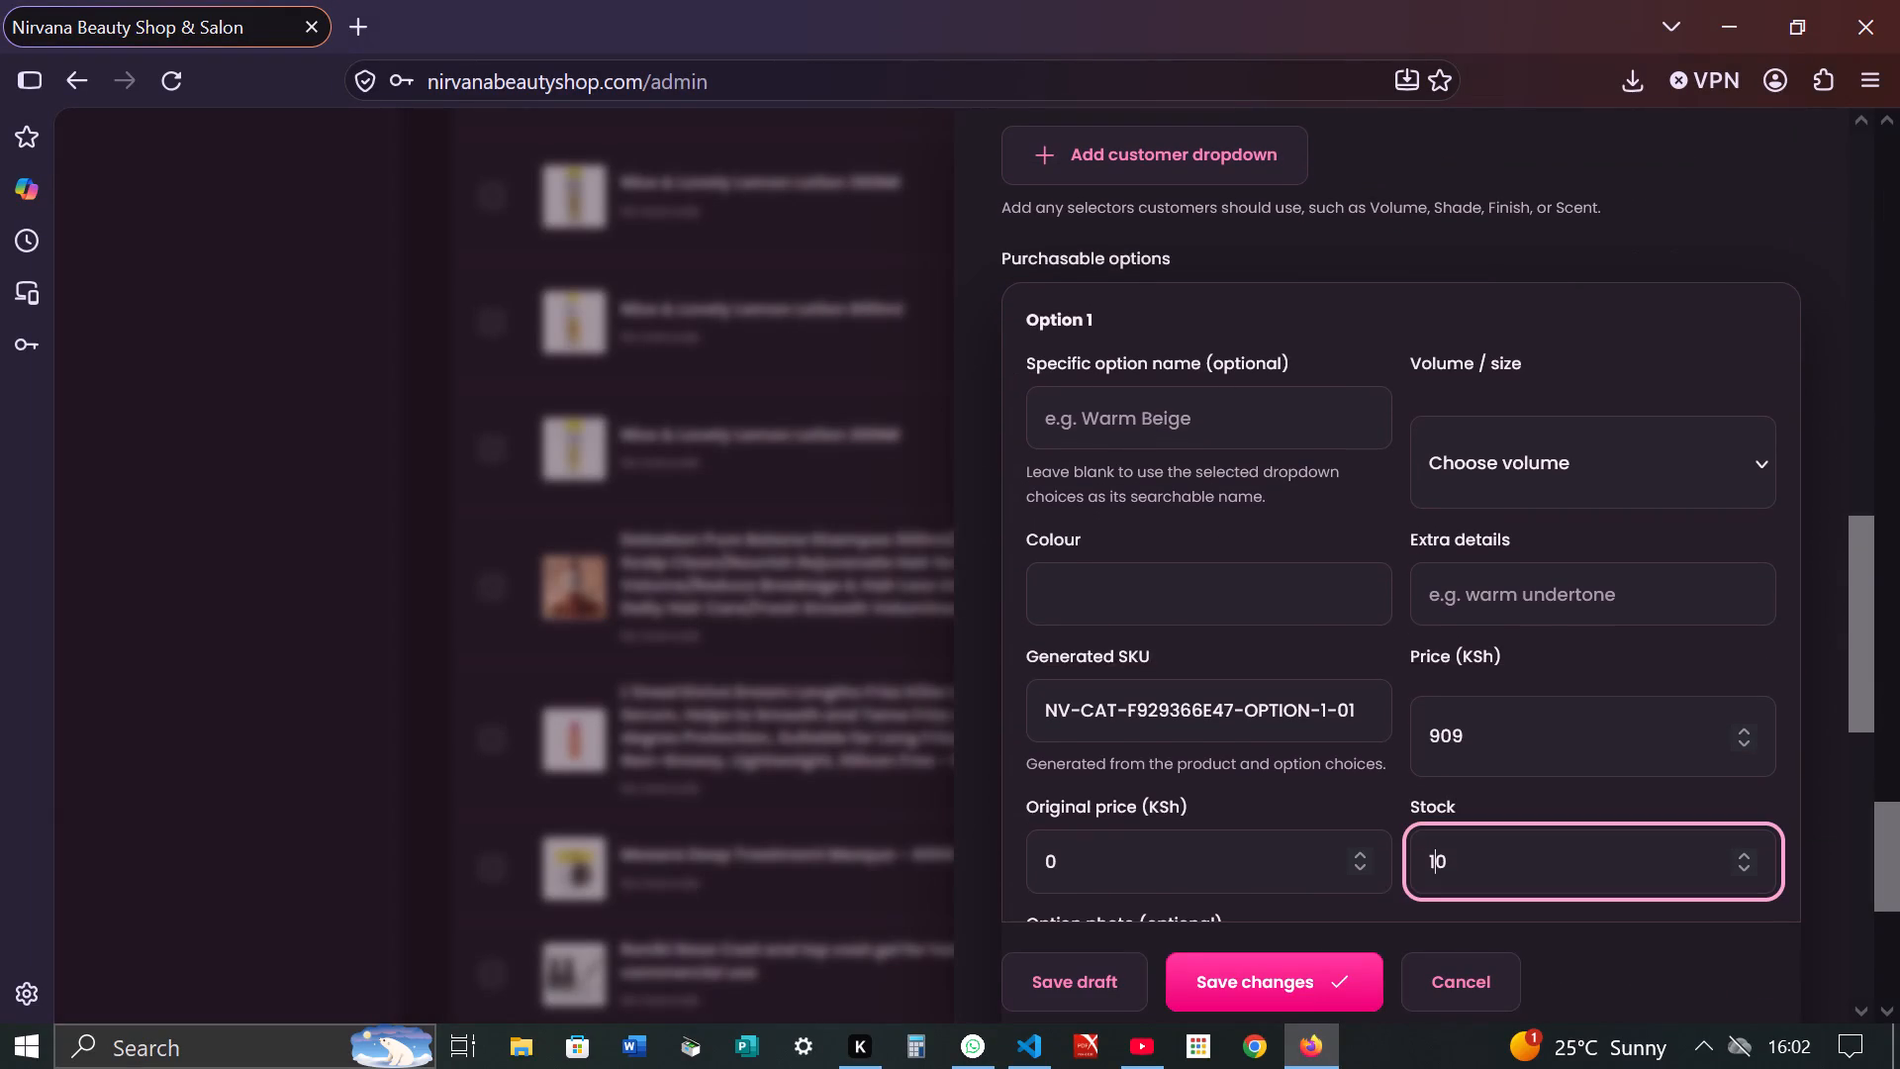
pyautogui.press('BackSpace')
pyautogui.click(1303, 955)
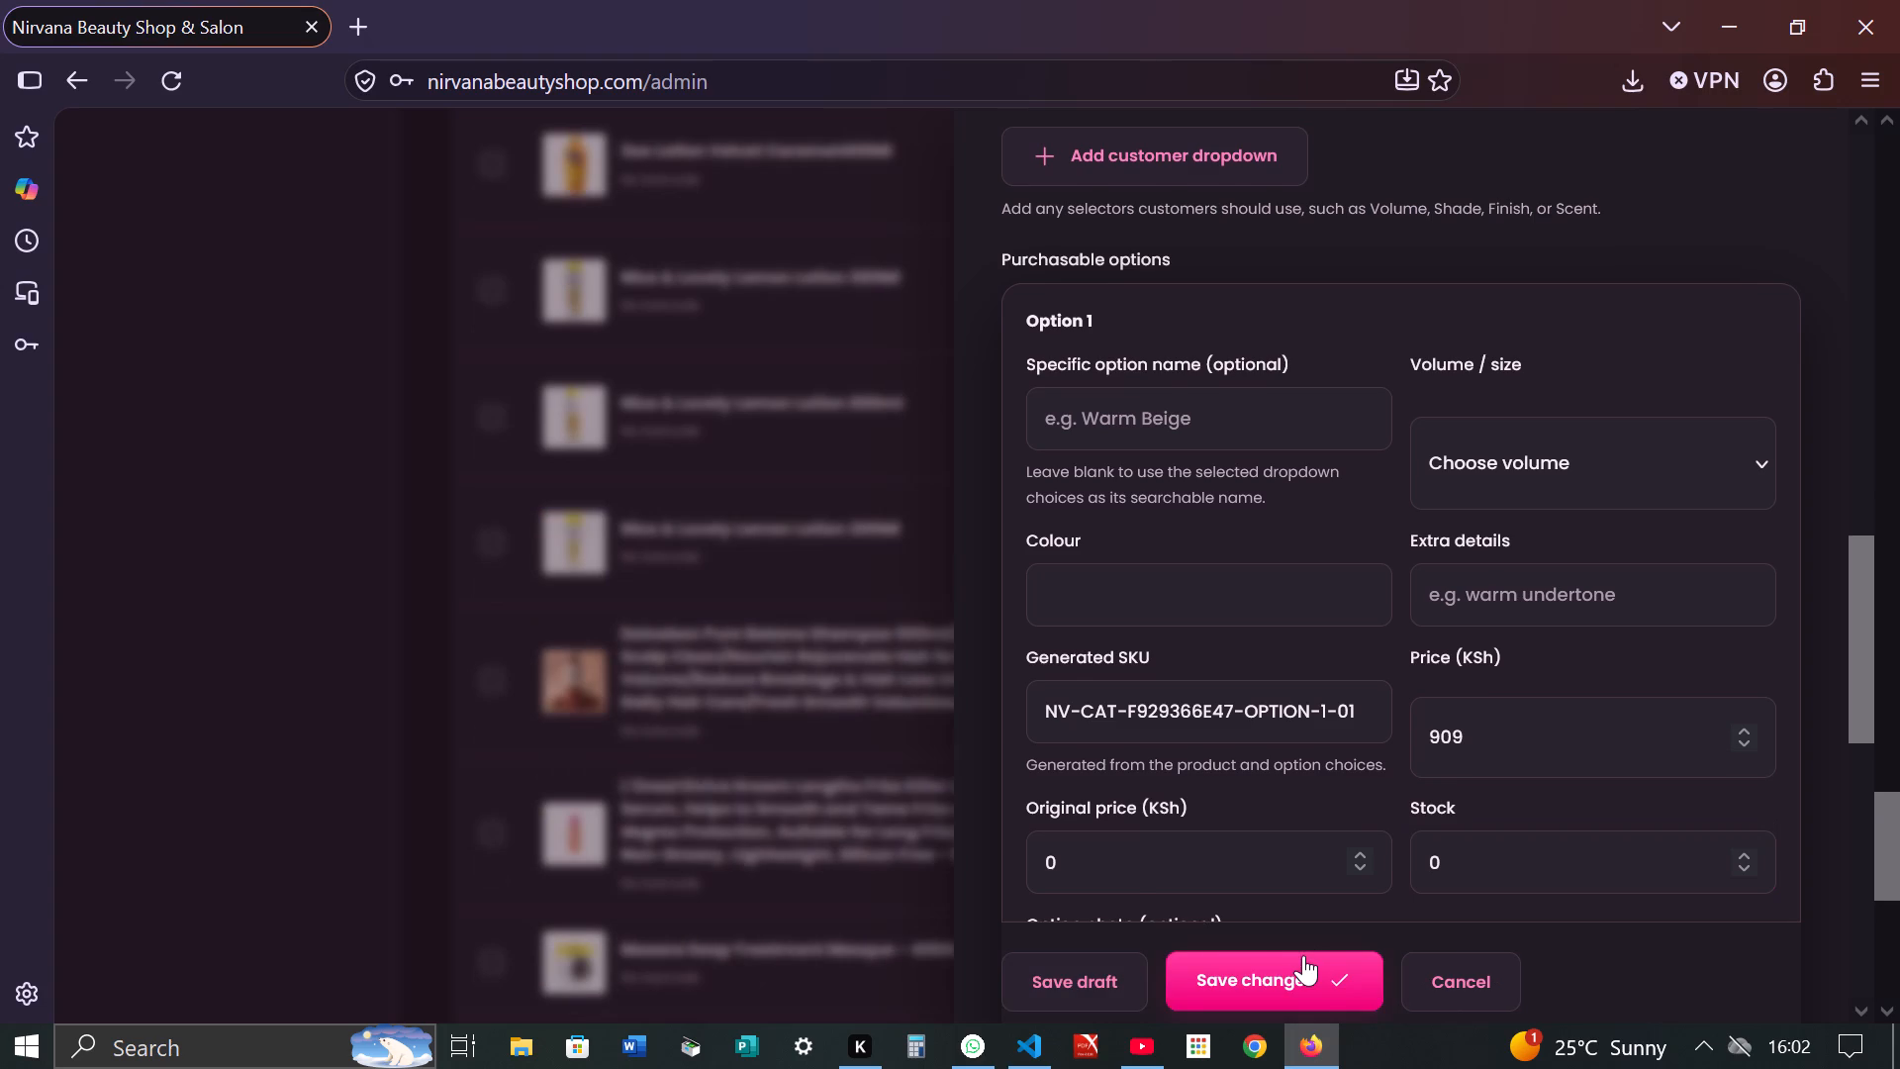
# Shorten the Dolcebon shampoo's general product name so it ends after "Nourish Rejuvenate", and save the record.
pyautogui.scroll(6, 1333, 577)
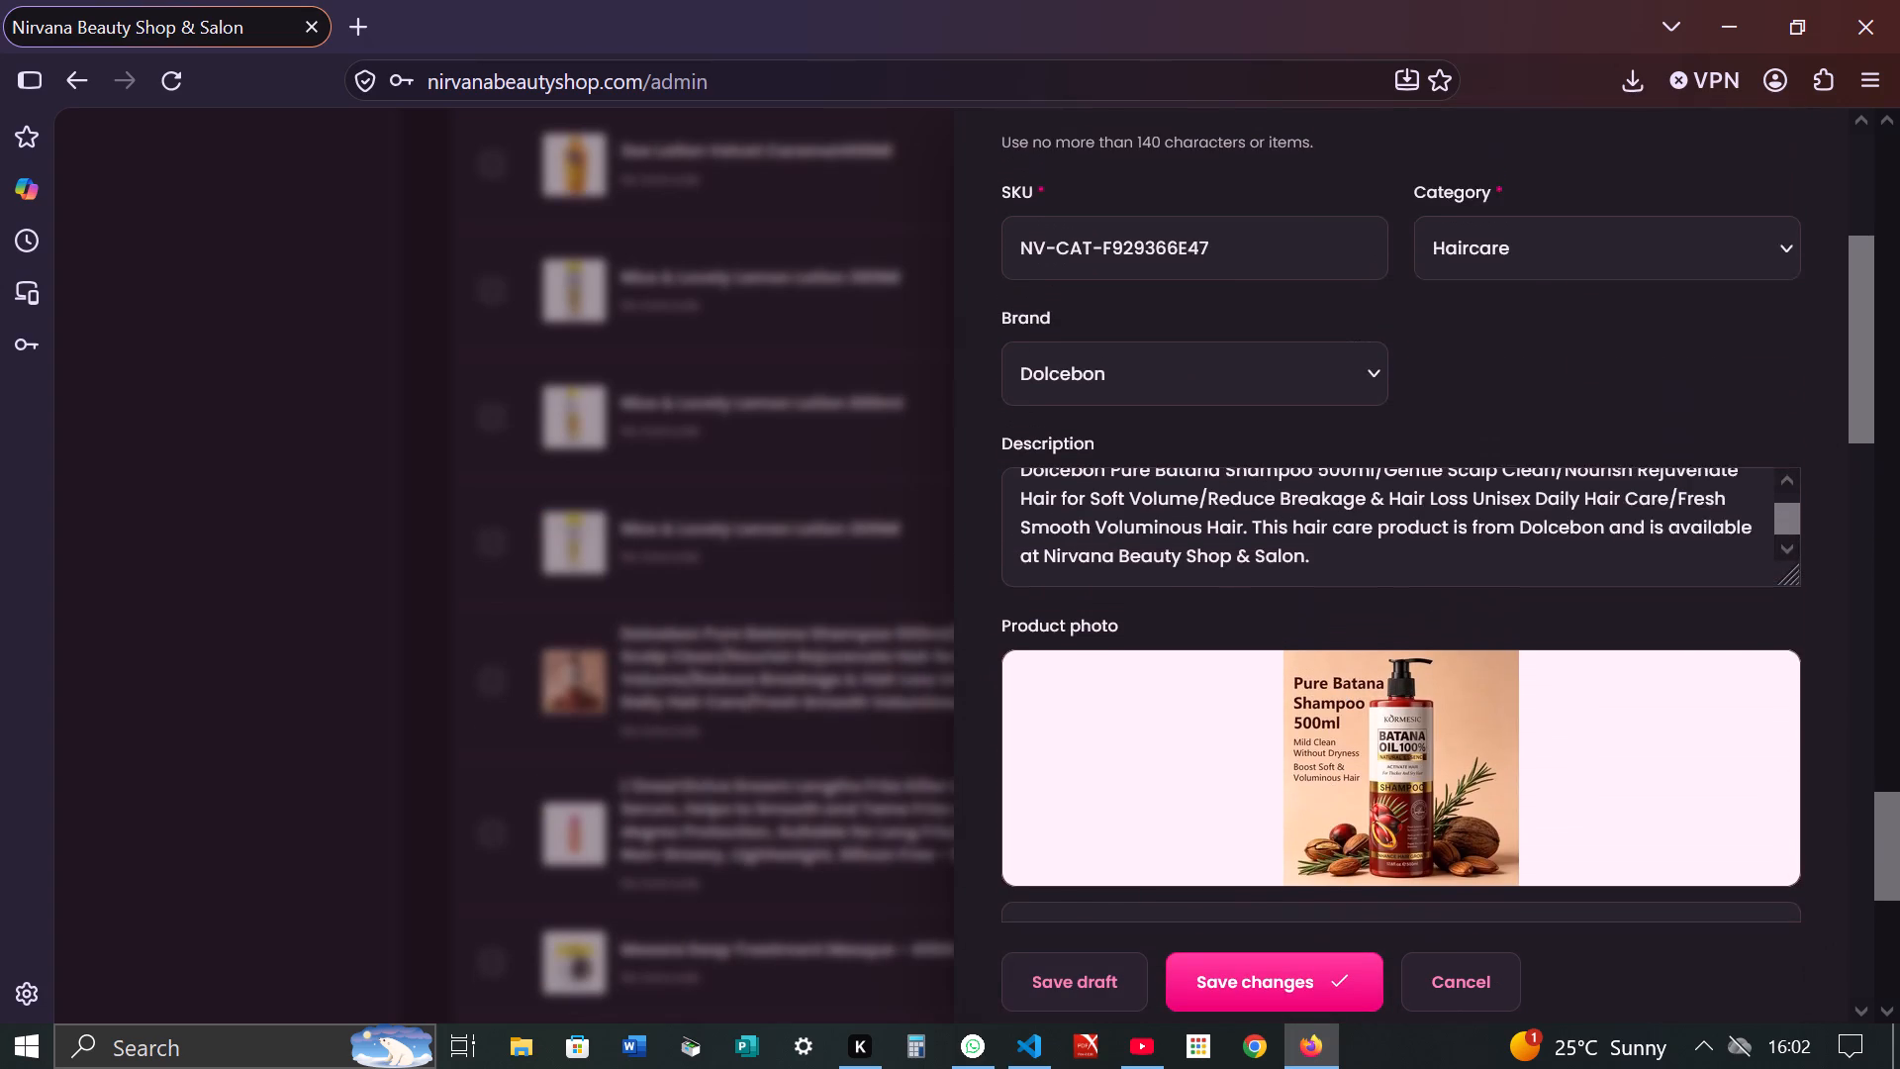
pyautogui.scroll(5, 1333, 577)
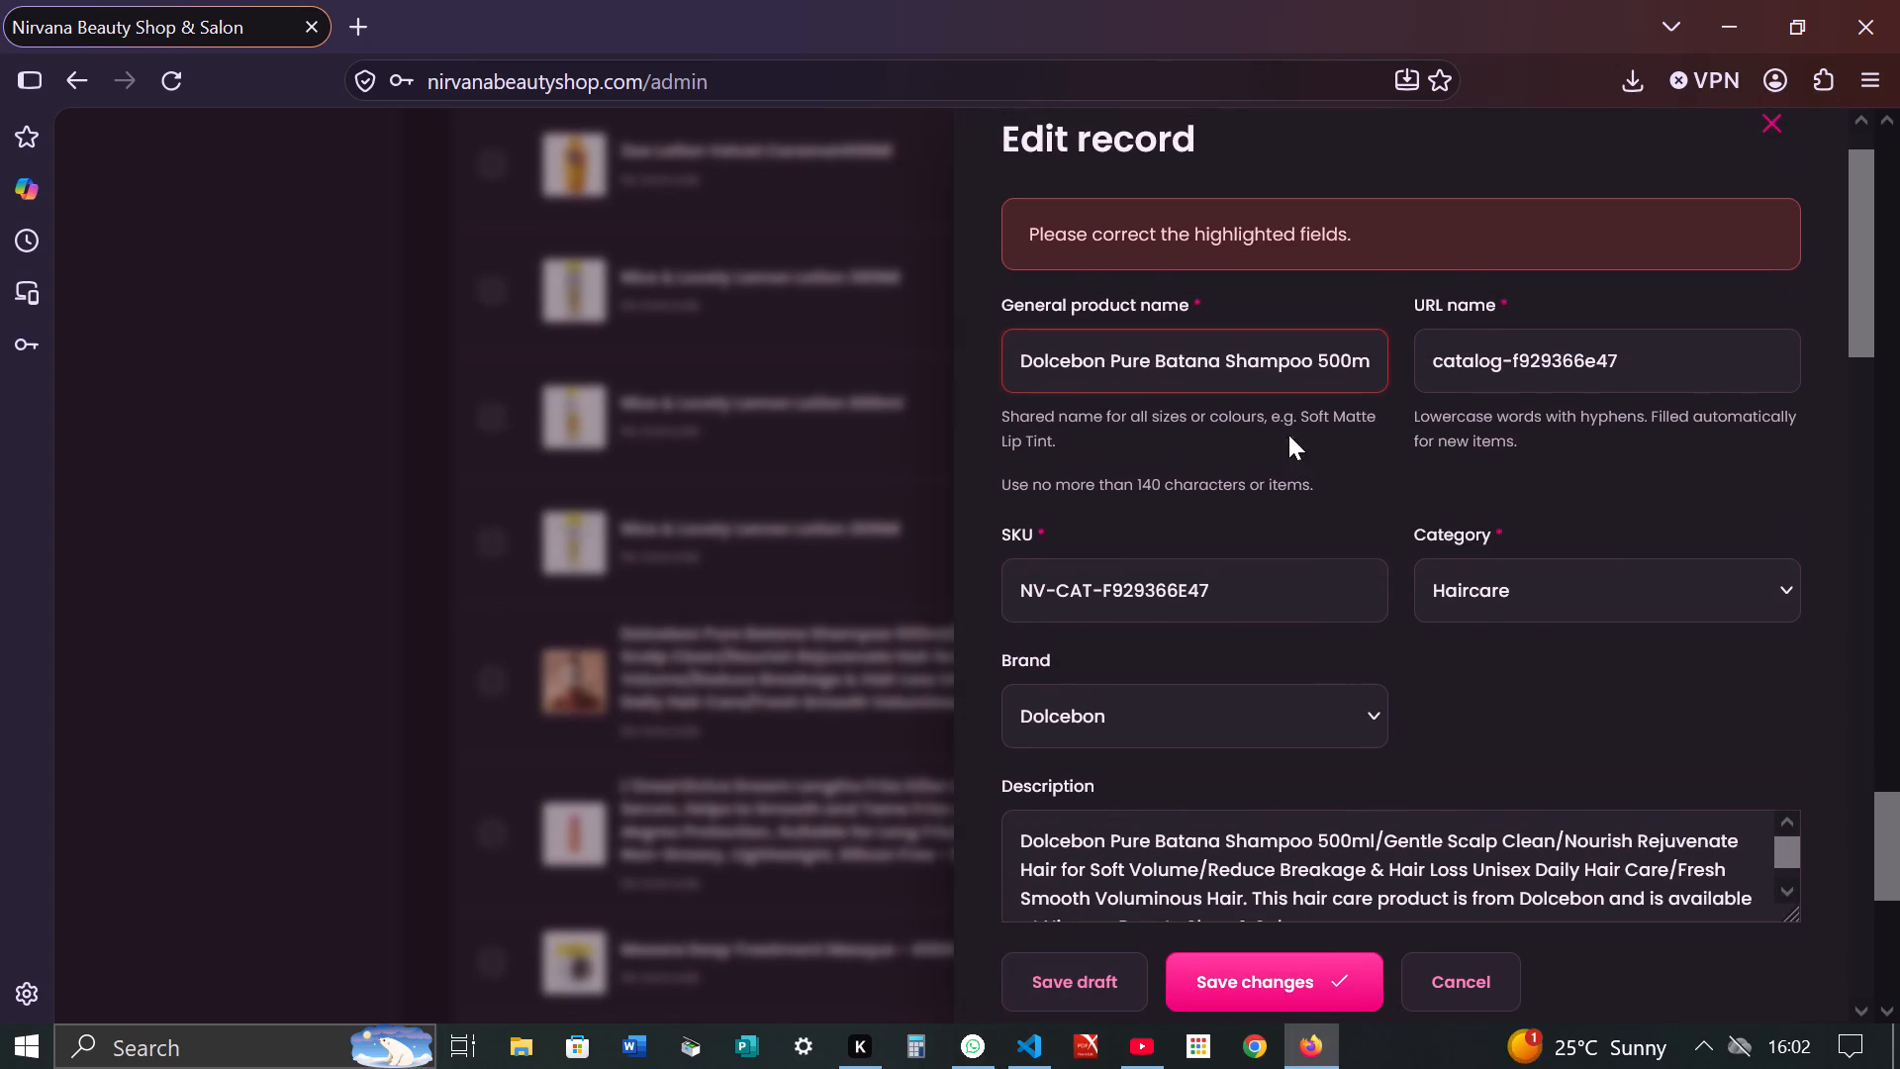
pyautogui.click(1376, 365)
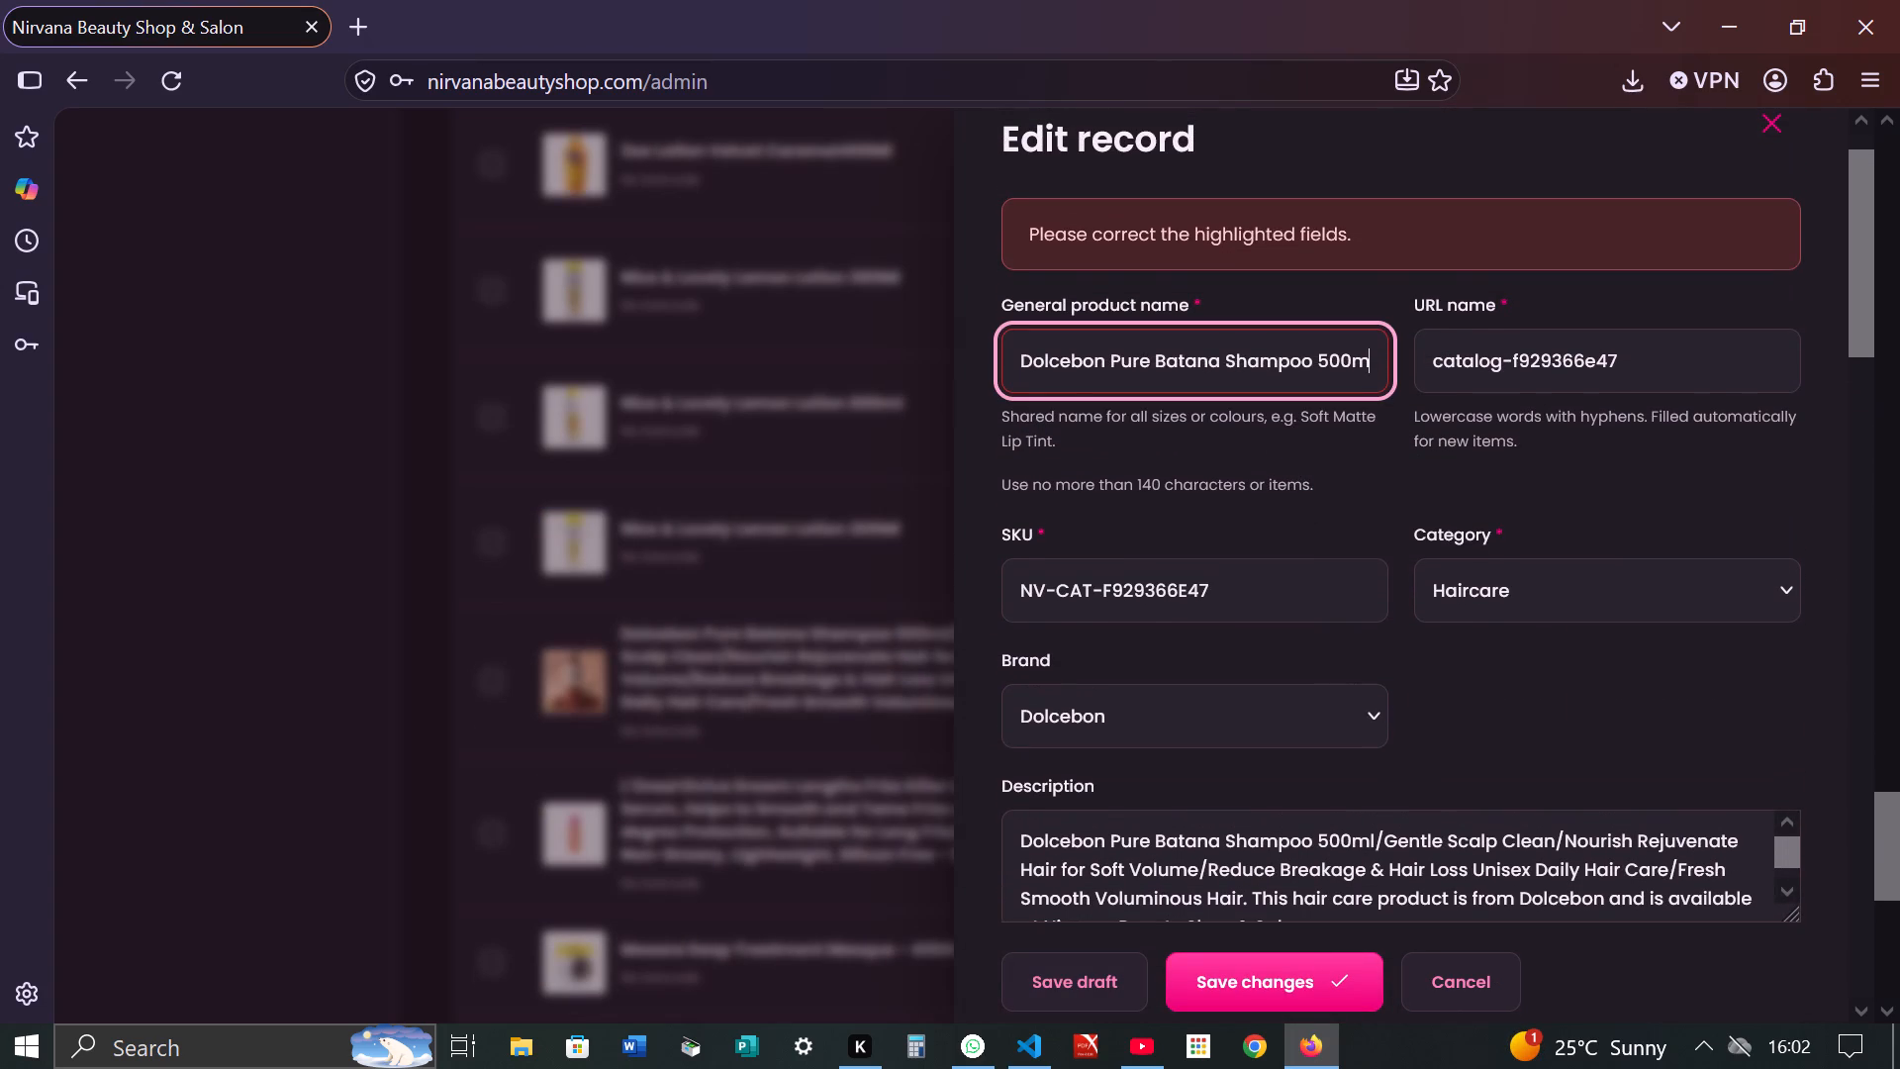
pyautogui.press('Right')
pyautogui.press('Right')
pyautogui.press('Right')
pyautogui.press('Right')
pyautogui.press('Right')
pyautogui.press('Right')
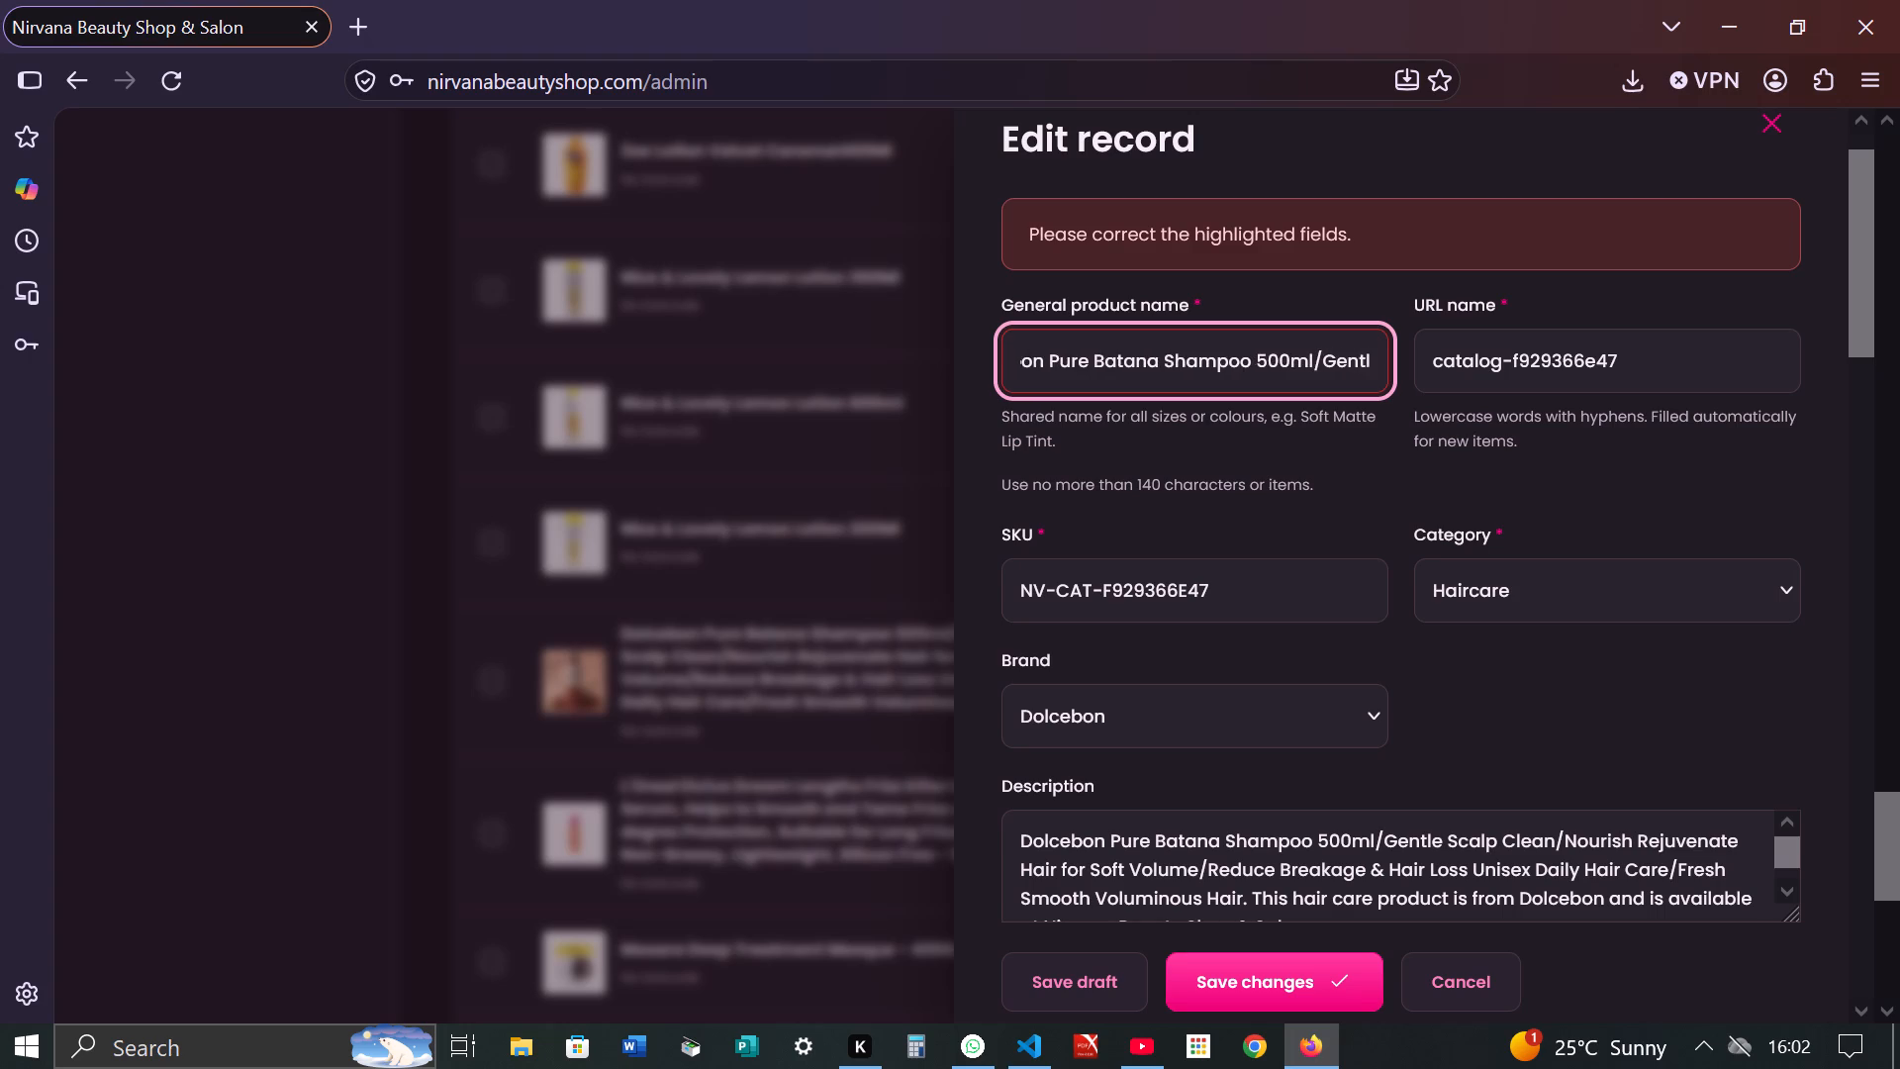
pyautogui.press('Right')
pyautogui.press('Right')
pyautogui.press('Right')
pyautogui.press('Right')
pyautogui.press('Right')
pyautogui.press('Right')
pyautogui.press('Right')
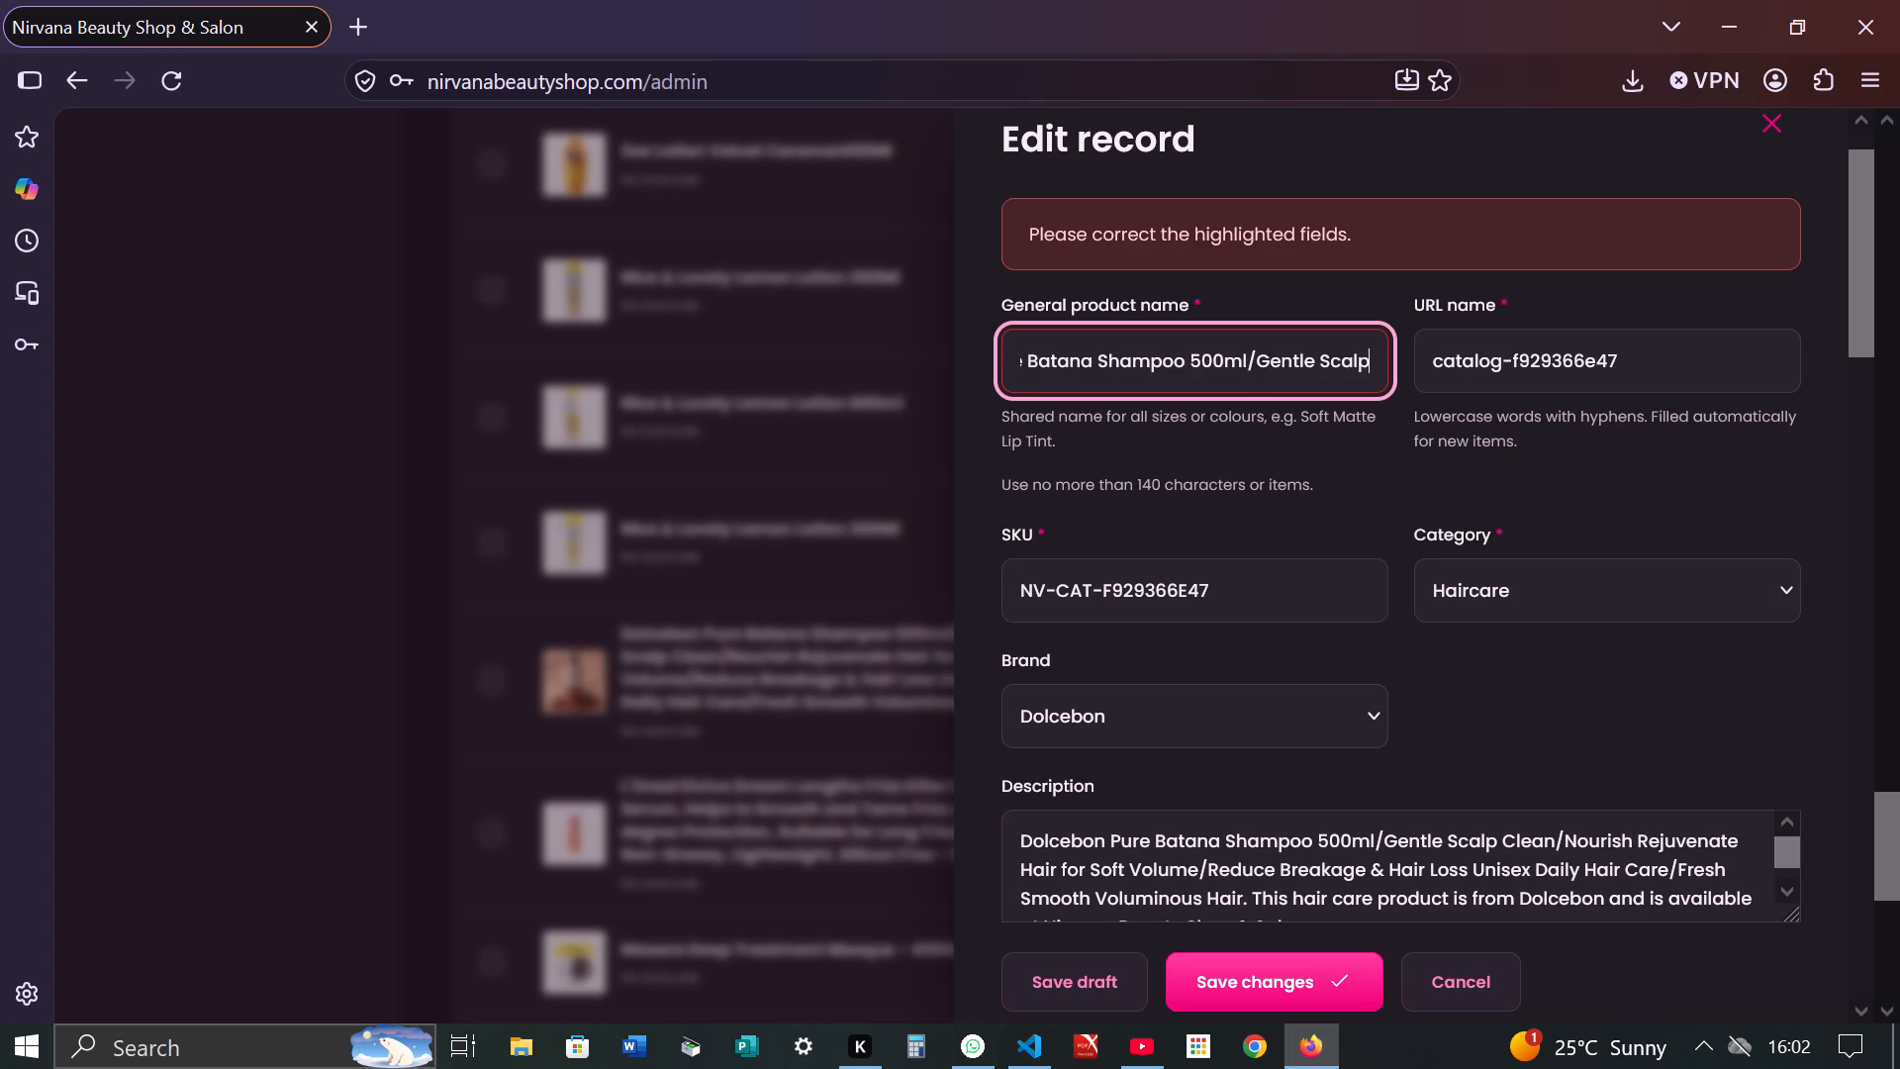
pyautogui.press('Right')
pyautogui.press('Right')
pyautogui.press('Right')
pyautogui.press('Right')
pyautogui.press('Right')
pyautogui.press('Right')
pyautogui.press('Right')
pyautogui.press('Right')
pyautogui.press('Right')
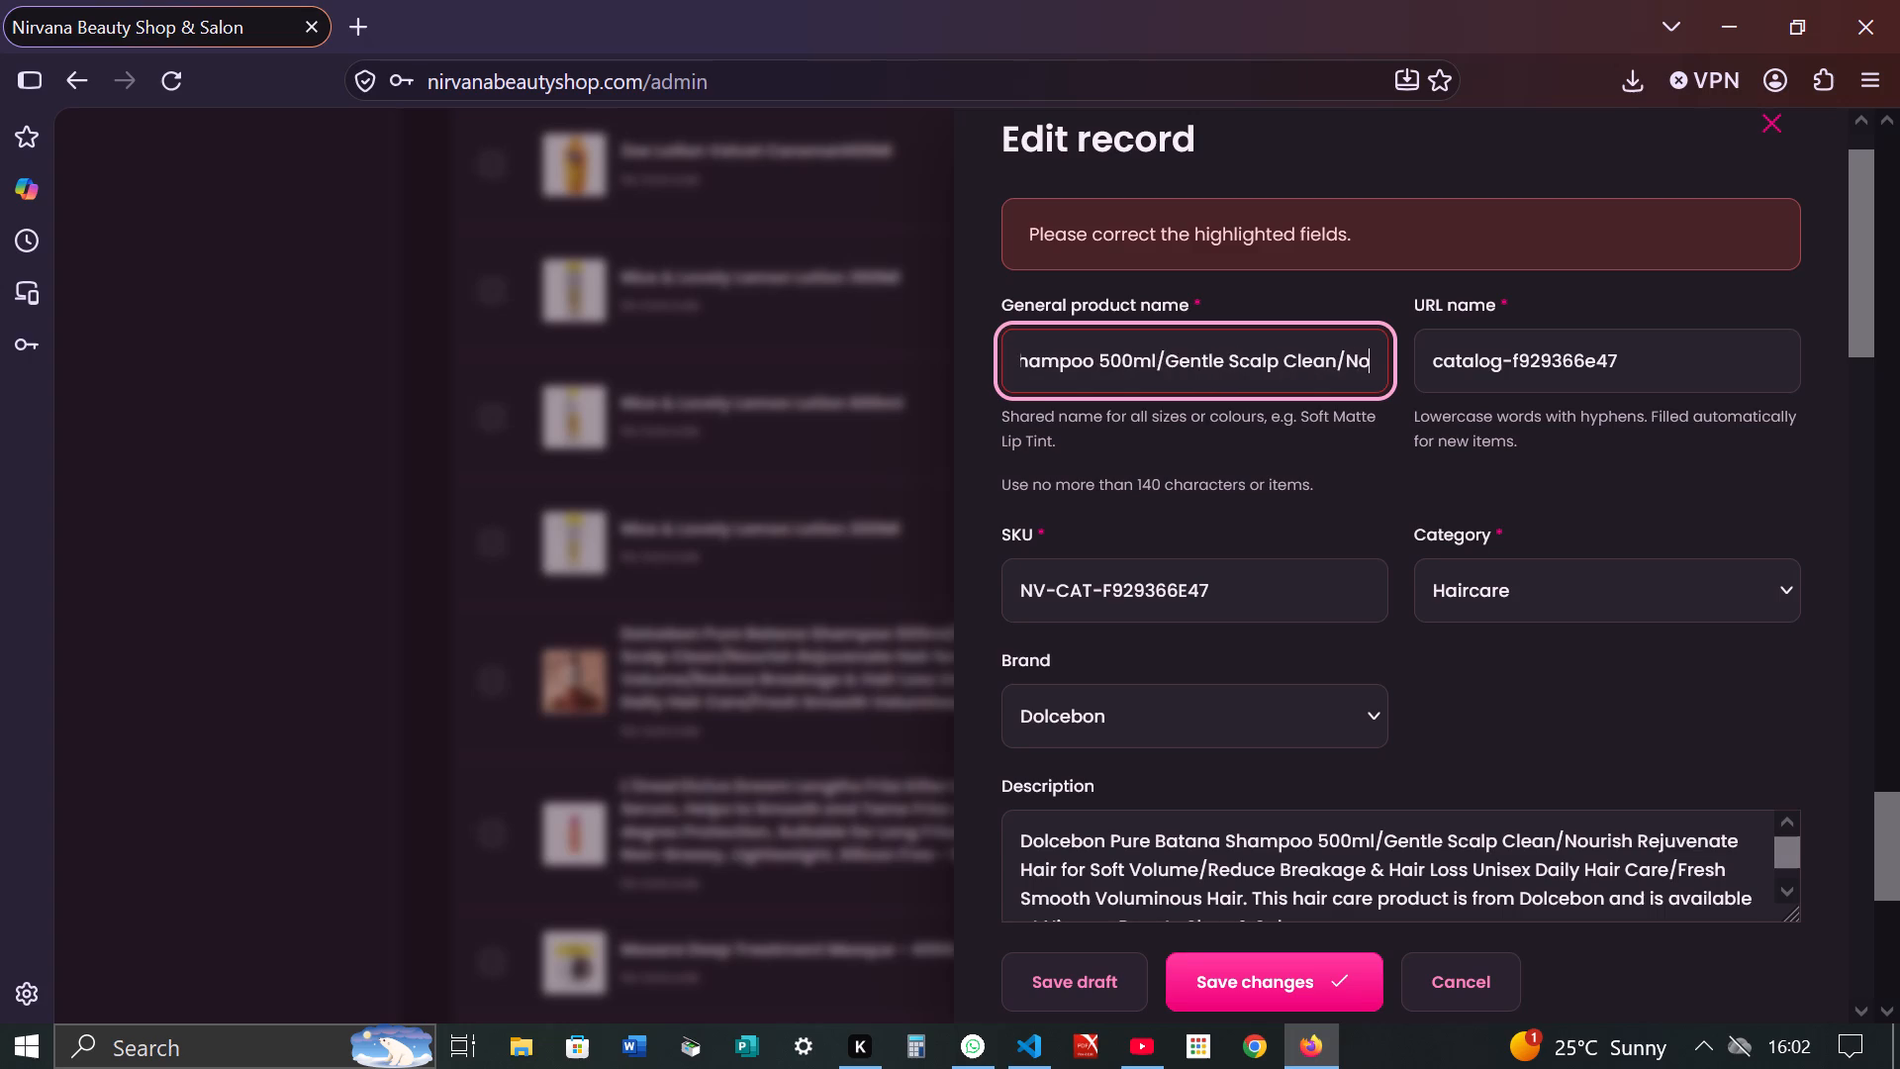
pyautogui.press('Right')
pyautogui.press('Right')
pyautogui.press('Right')
pyautogui.press('Right')
pyautogui.press('Right')
pyautogui.press('Right')
pyautogui.press('Right')
pyautogui.press('Right')
pyautogui.press('Right')
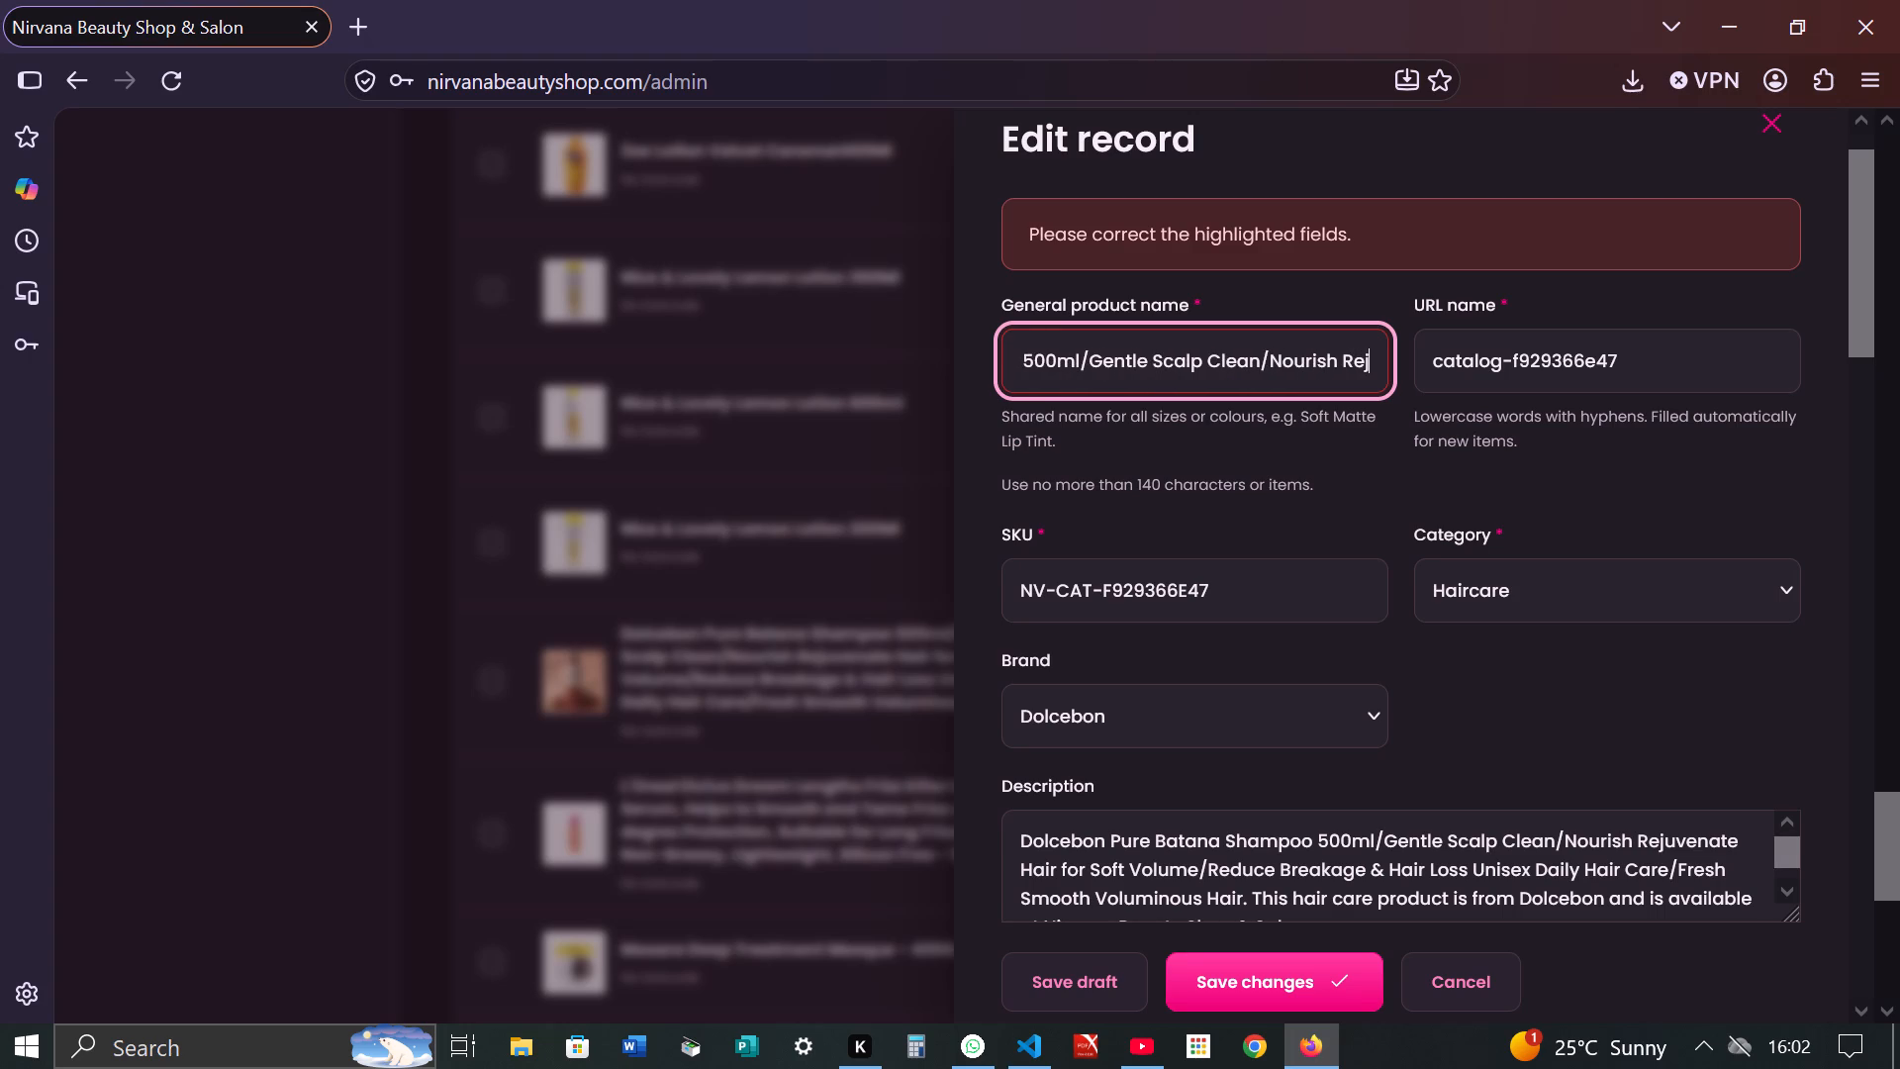
pyautogui.press('Right')
pyautogui.press('Right')
pyautogui.press('Right')
pyautogui.press('Right')
pyautogui.press('Right')
pyautogui.press('Right')
pyautogui.press('Right')
pyautogui.press('Right')
pyautogui.press('Right')
pyautogui.press('Right')
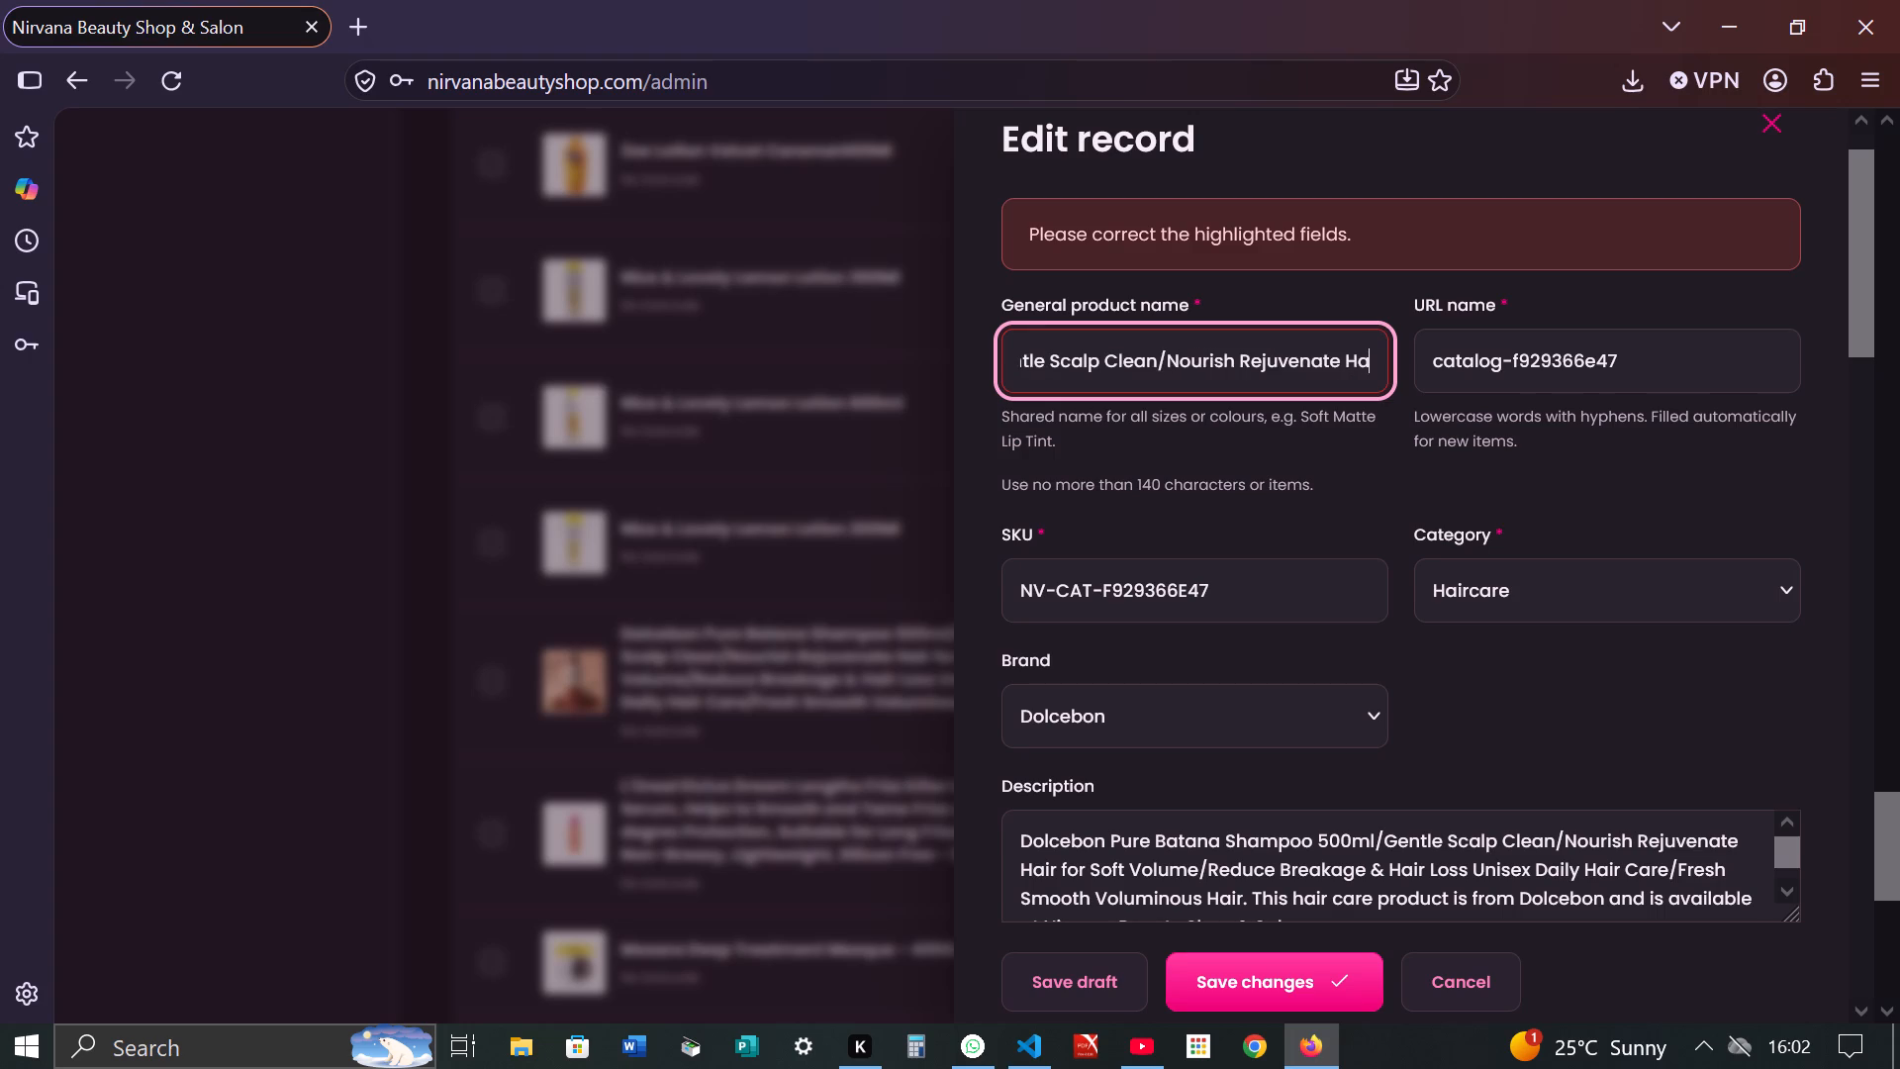
pyautogui.press('Right')
pyautogui.press('Right')
pyautogui.press('Right')
pyautogui.press('Right')
pyautogui.press('Right')
pyautogui.press('Right')
pyautogui.press('Right')
pyautogui.press('Right')
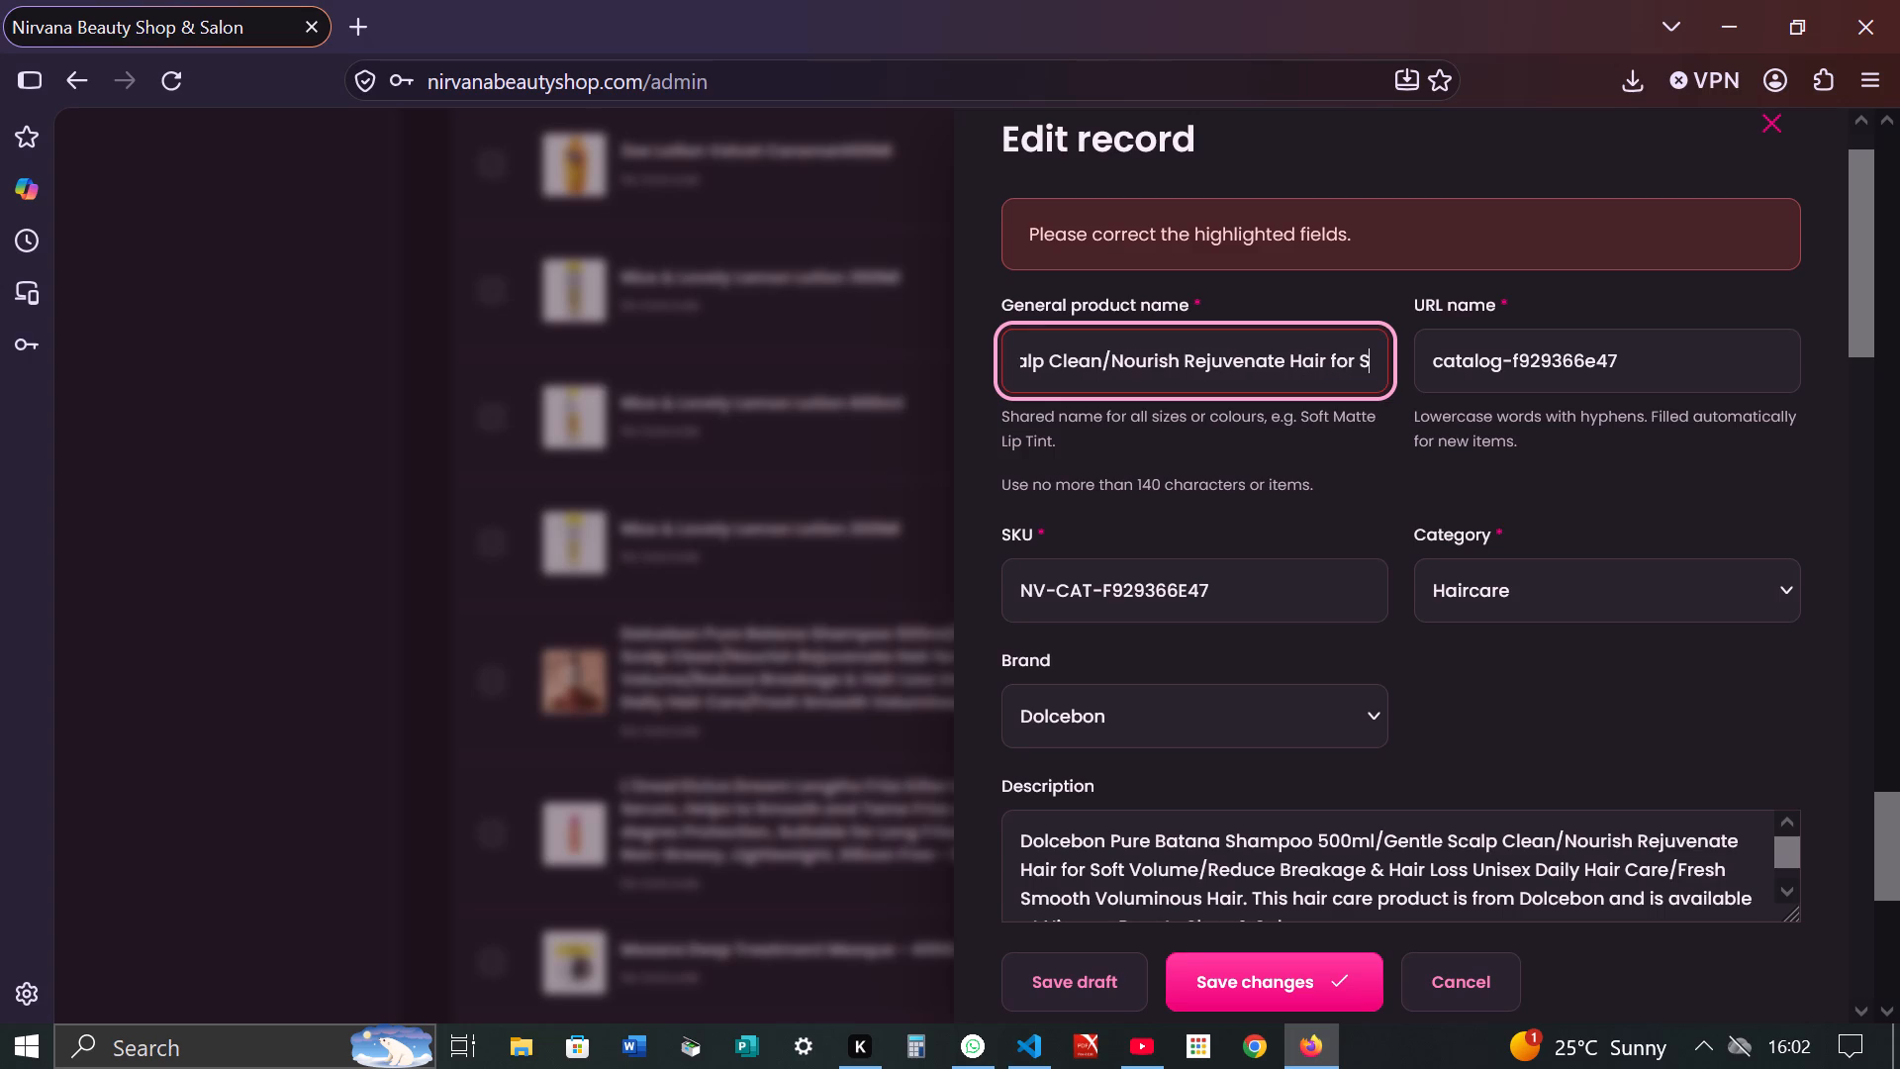
pyautogui.press('Right')
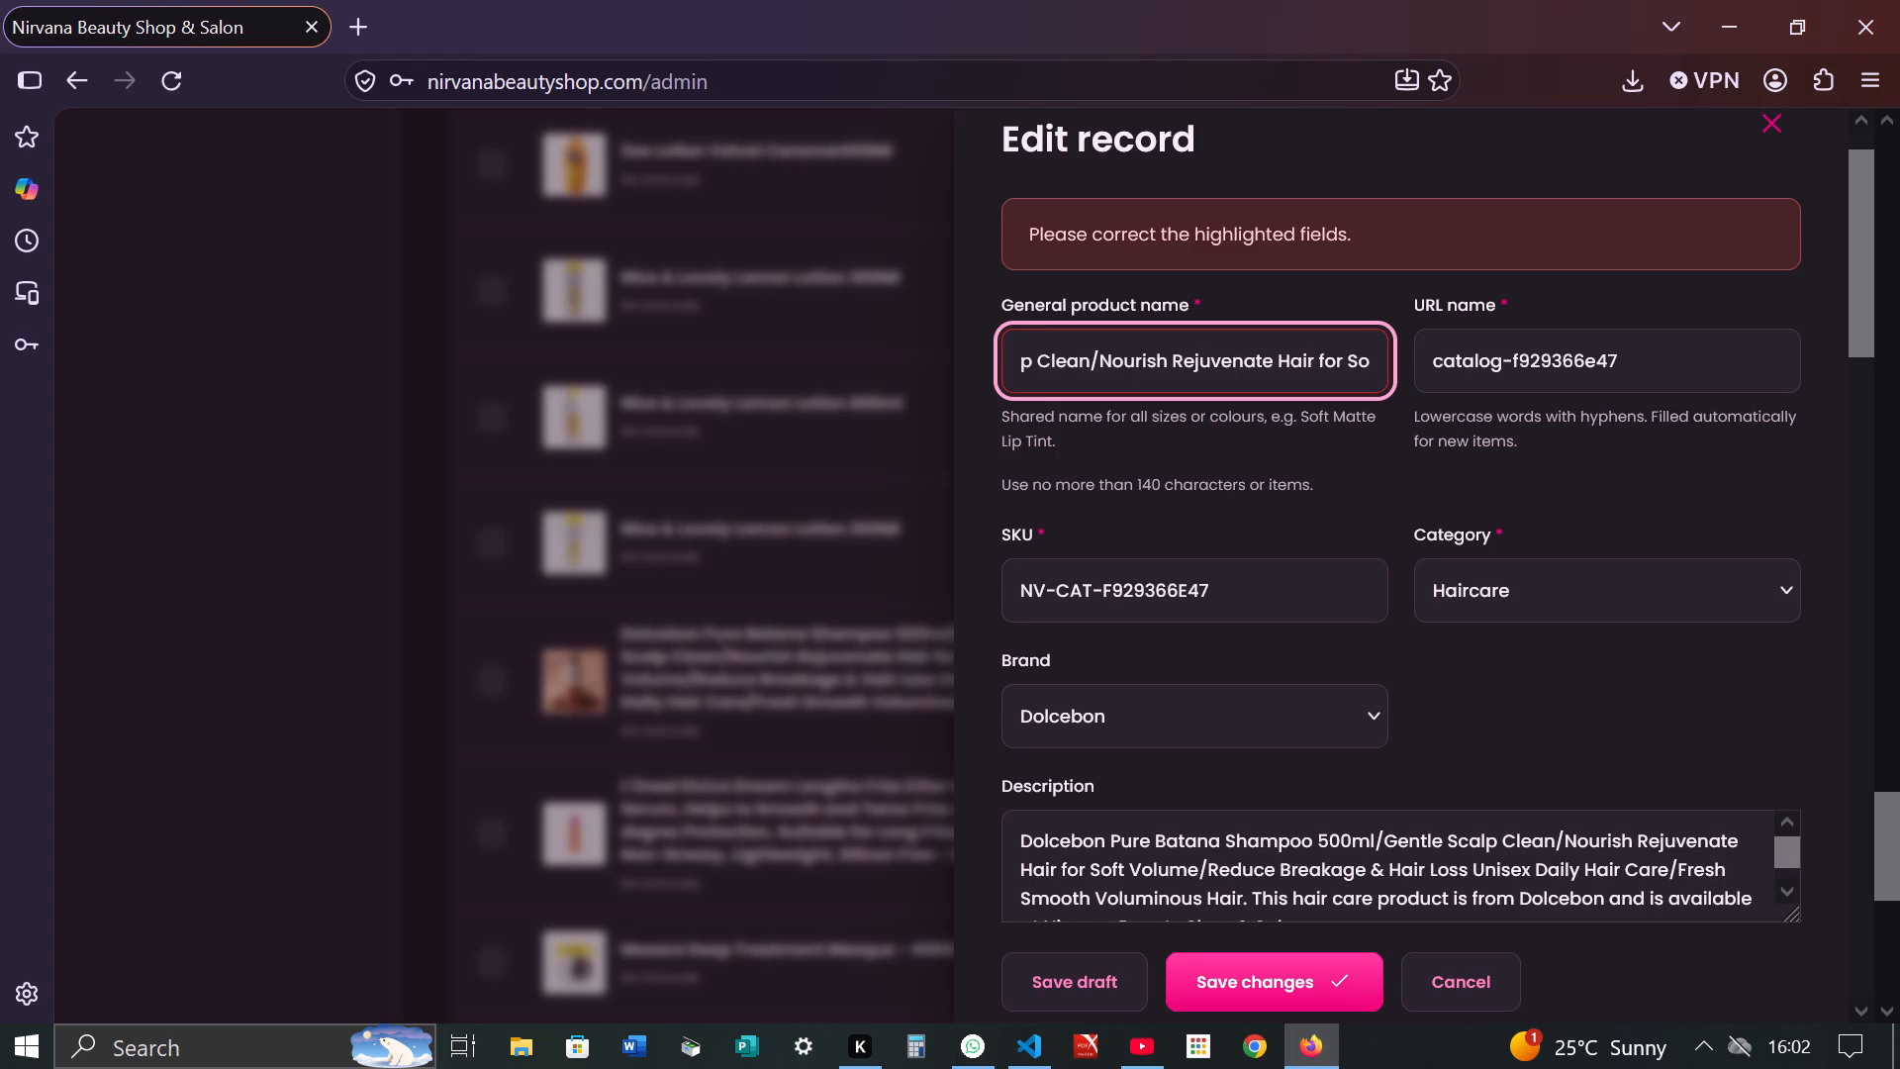
pyautogui.moveTo(1321, 356); pyautogui.dragTo(1468, 386)
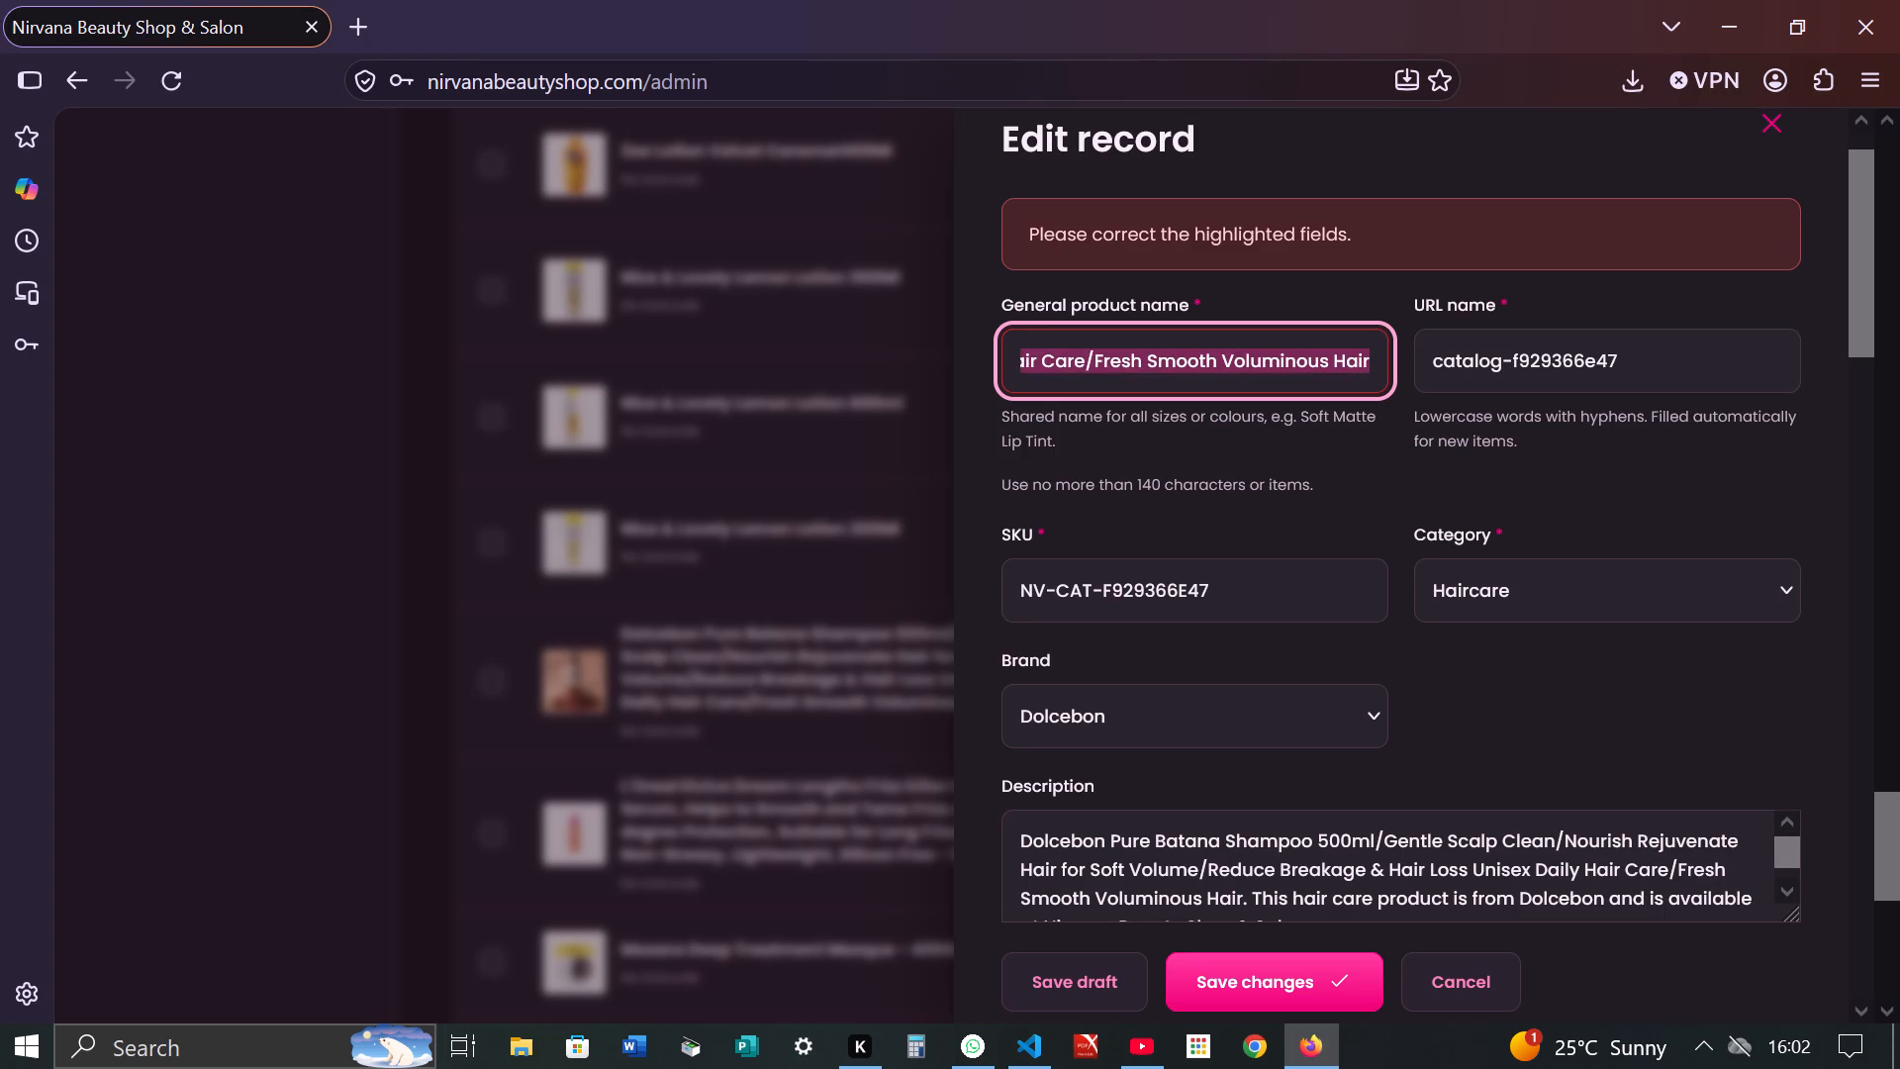
pyautogui.moveTo(1468, 386); pyautogui.dragTo(1492, 372)
pyautogui.press('BackSpace')
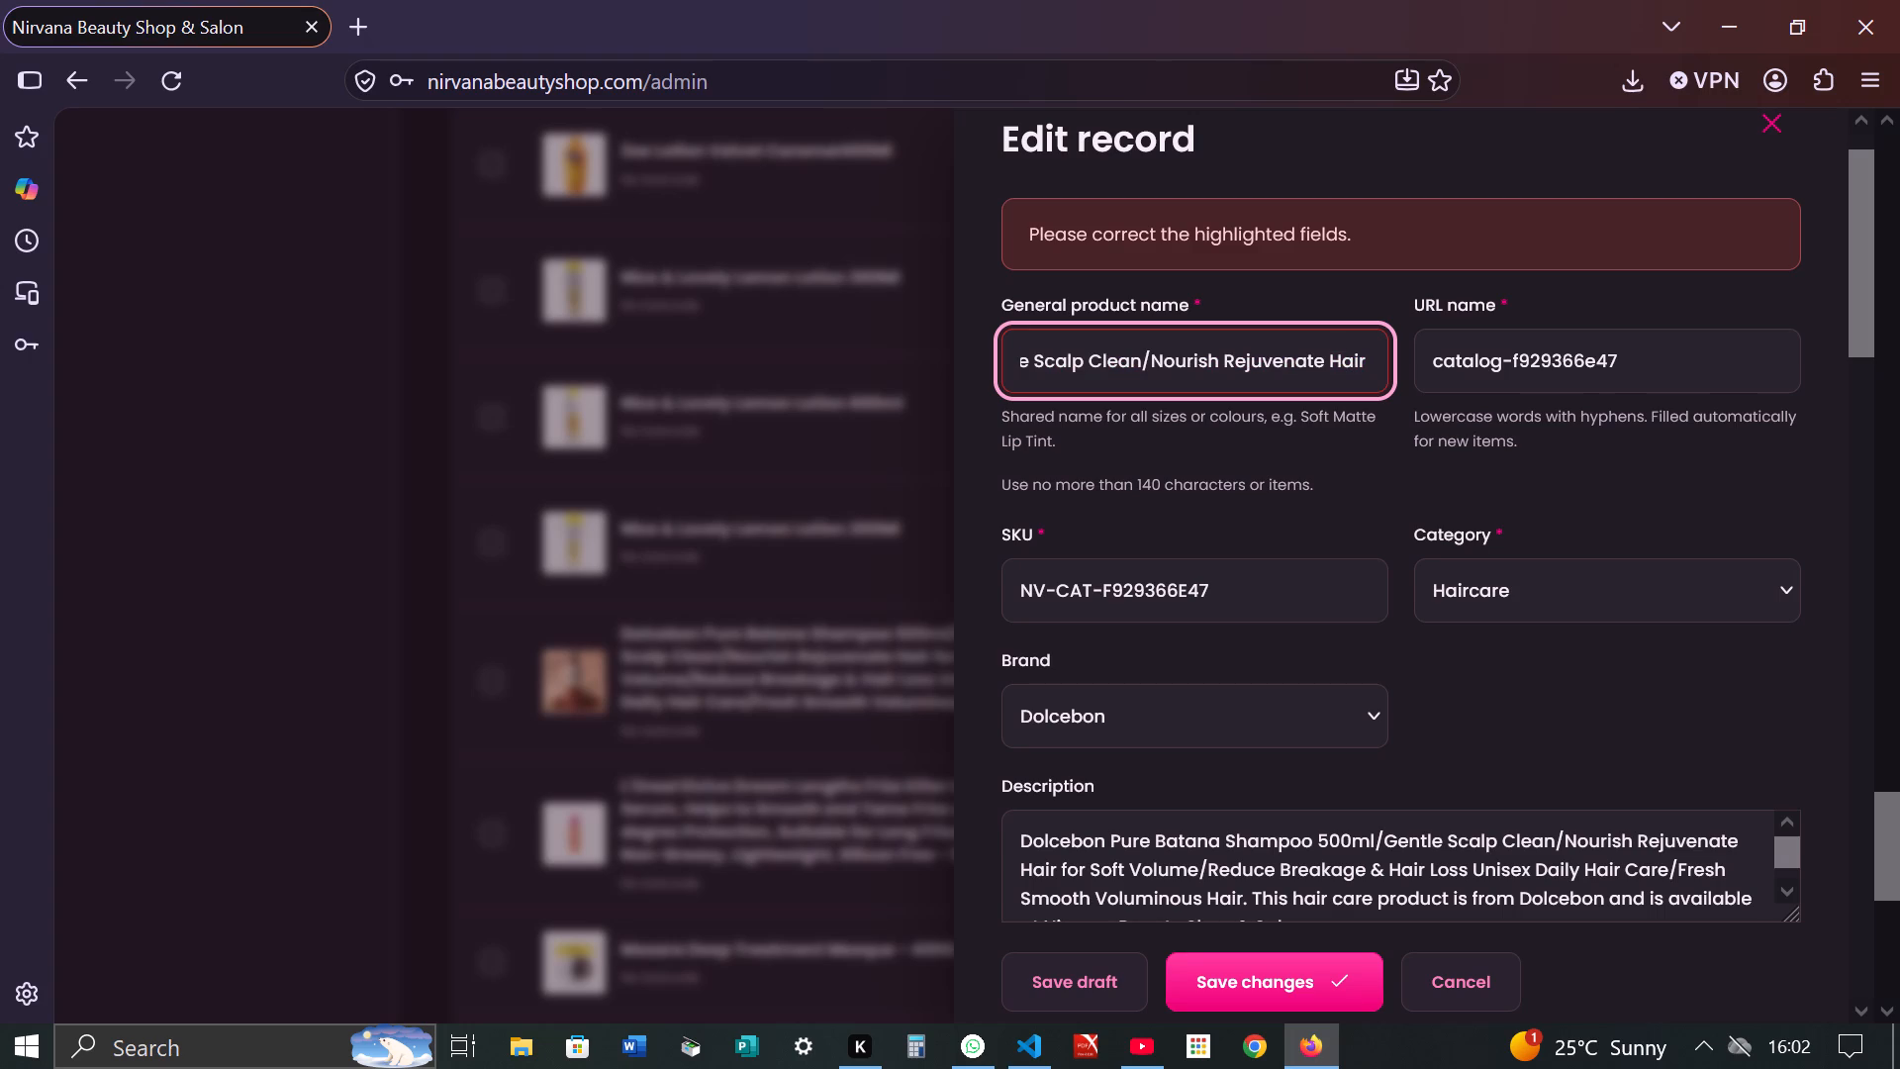
pyautogui.moveTo(1492, 372); pyautogui.dragTo(1335, 381)
pyautogui.moveTo(1335, 381); pyautogui.dragTo(1299, 864)
pyautogui.press('BackSpace')
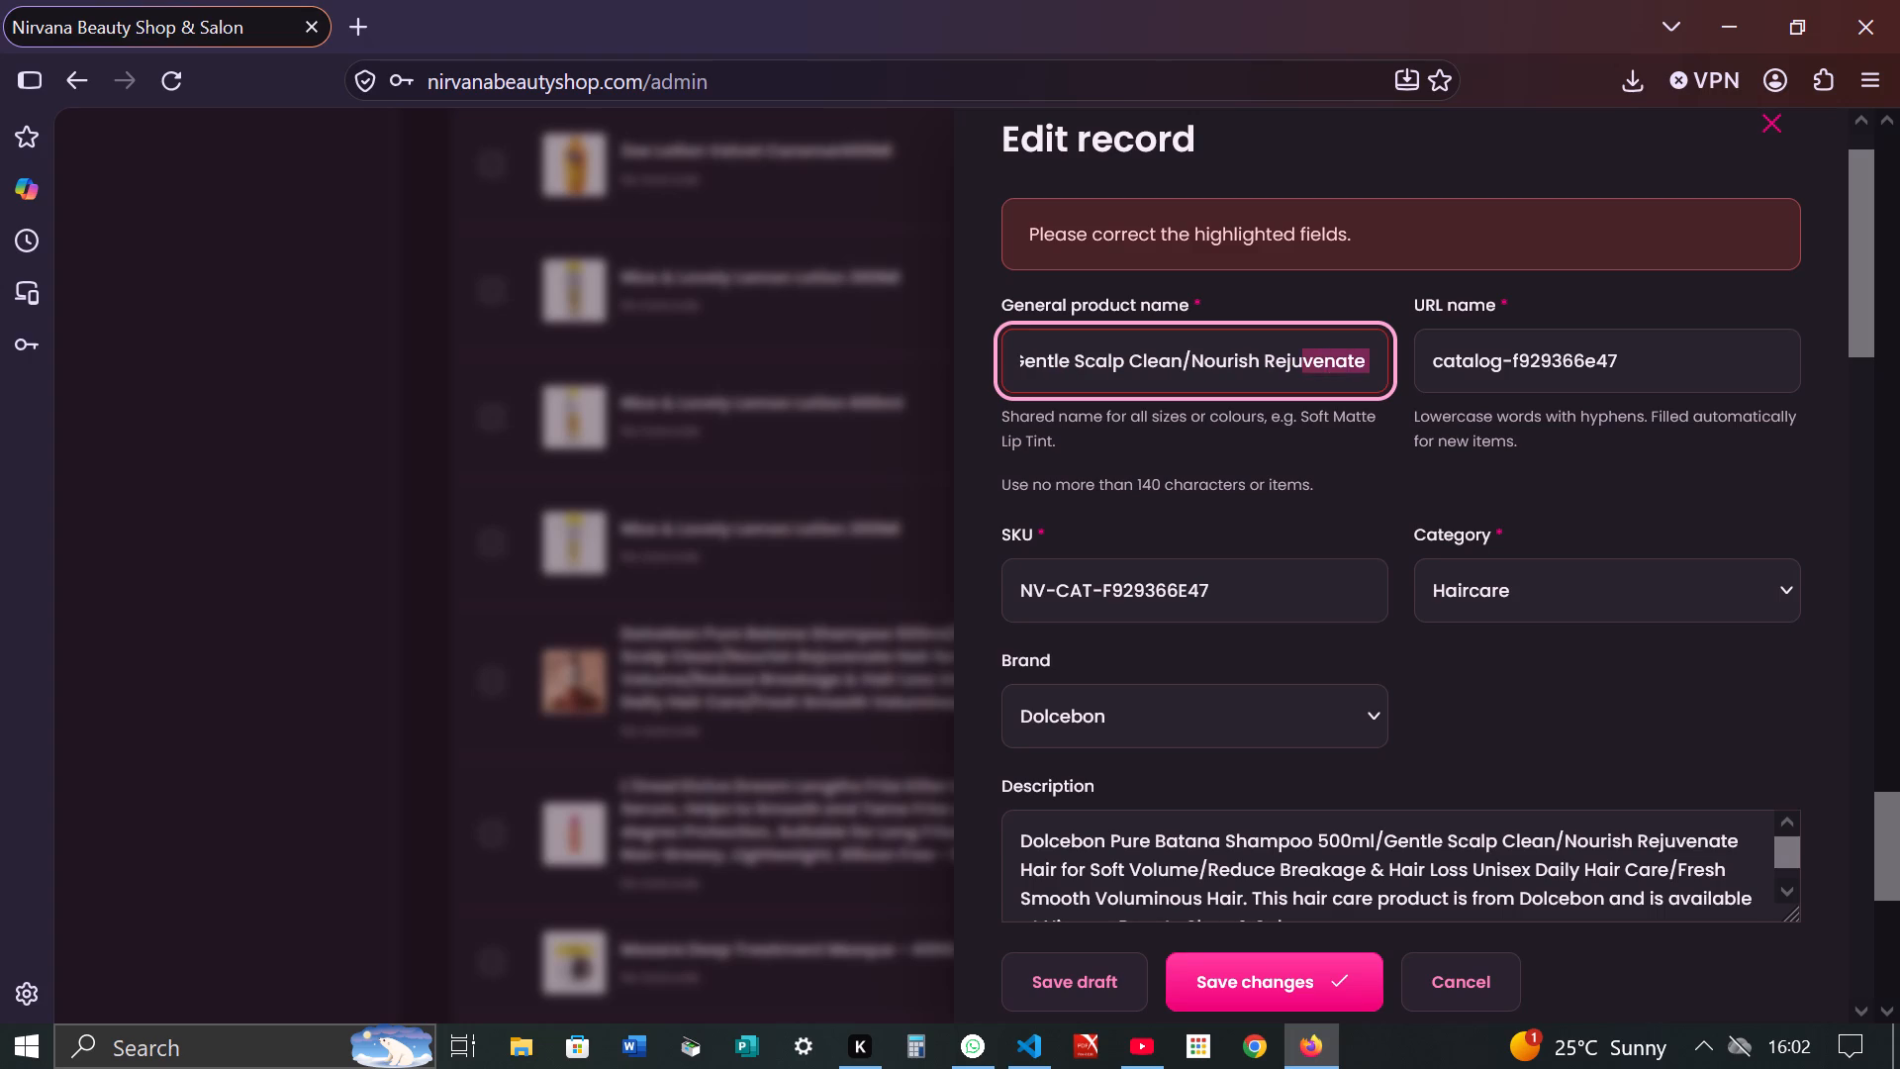
pyautogui.moveTo(1299, 864); pyautogui.dragTo(1267, 1002)
pyautogui.click(1267, 1000)
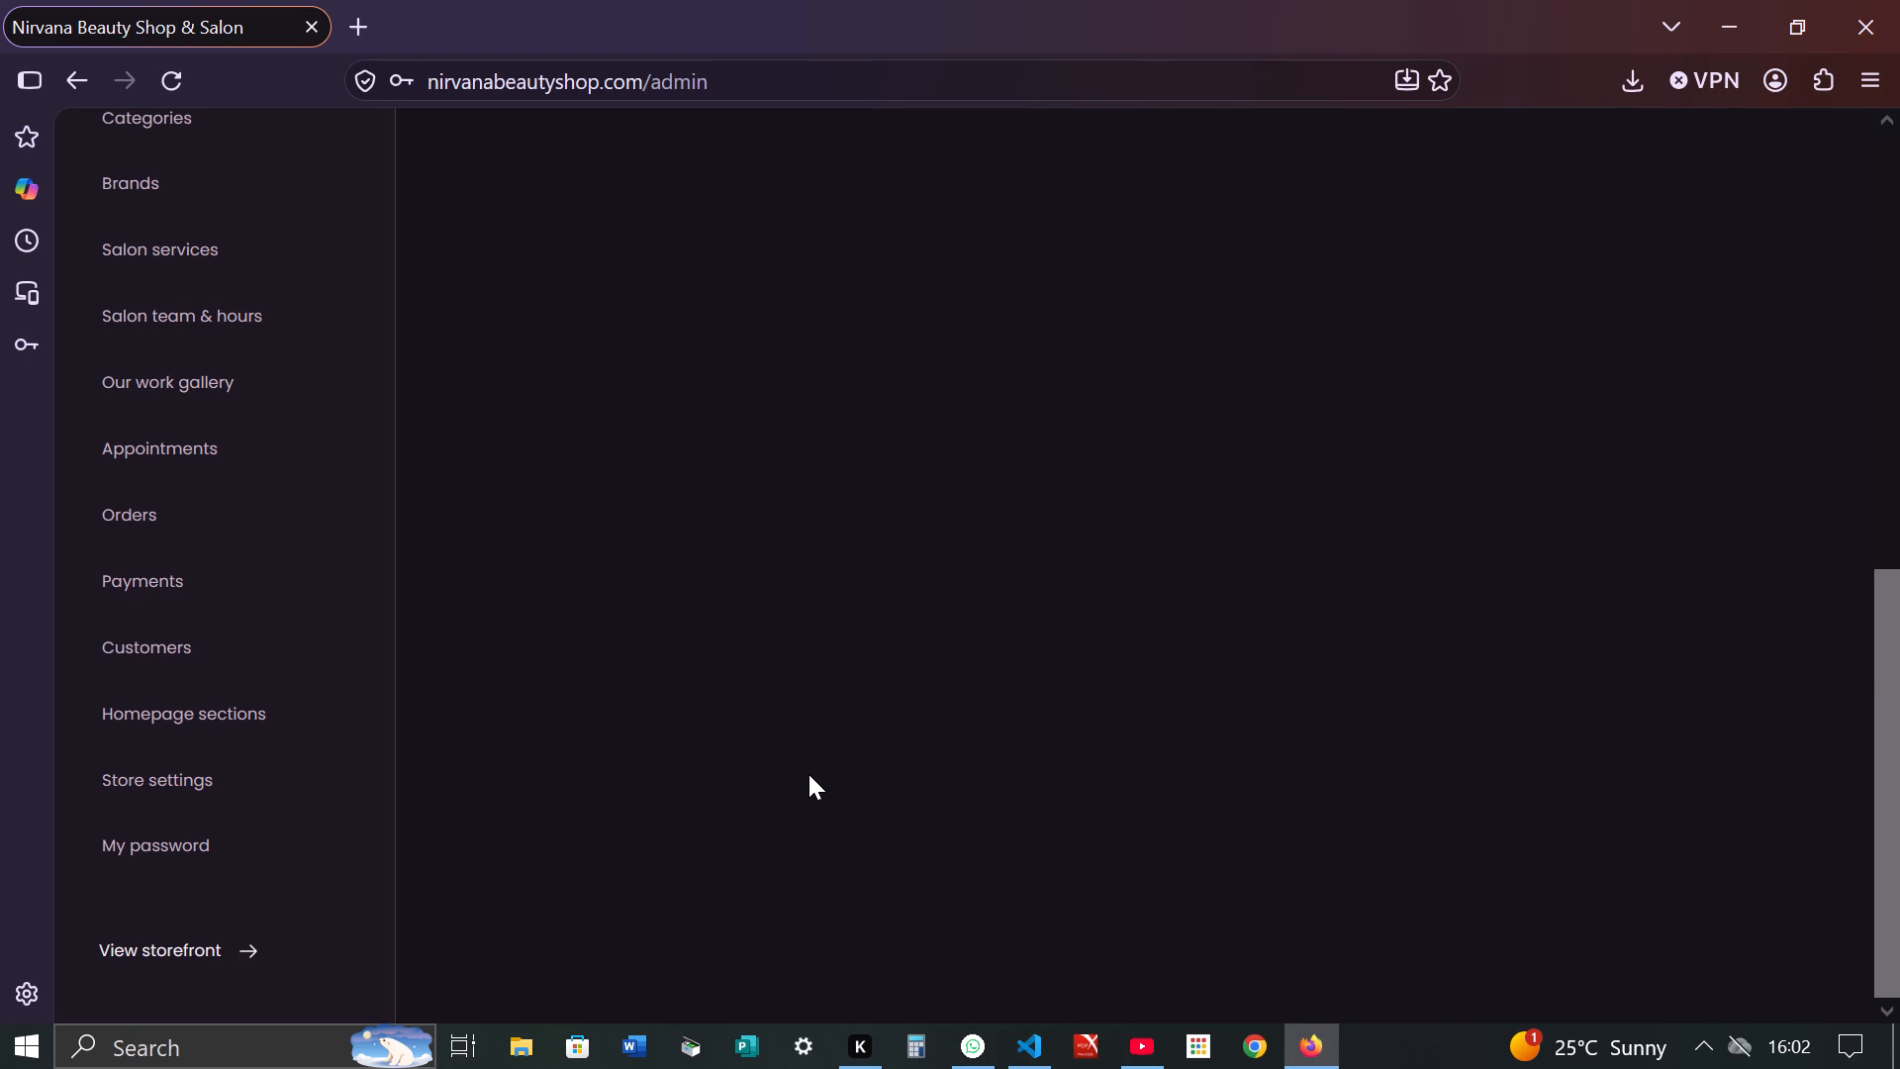
# Return to page 3 of the catalogue product list and open the L'Oreal Elvive Dream Lengths Frizz Killer Leave-In Serum record for editing.
pyautogui.scroll(-19, 742, 778)
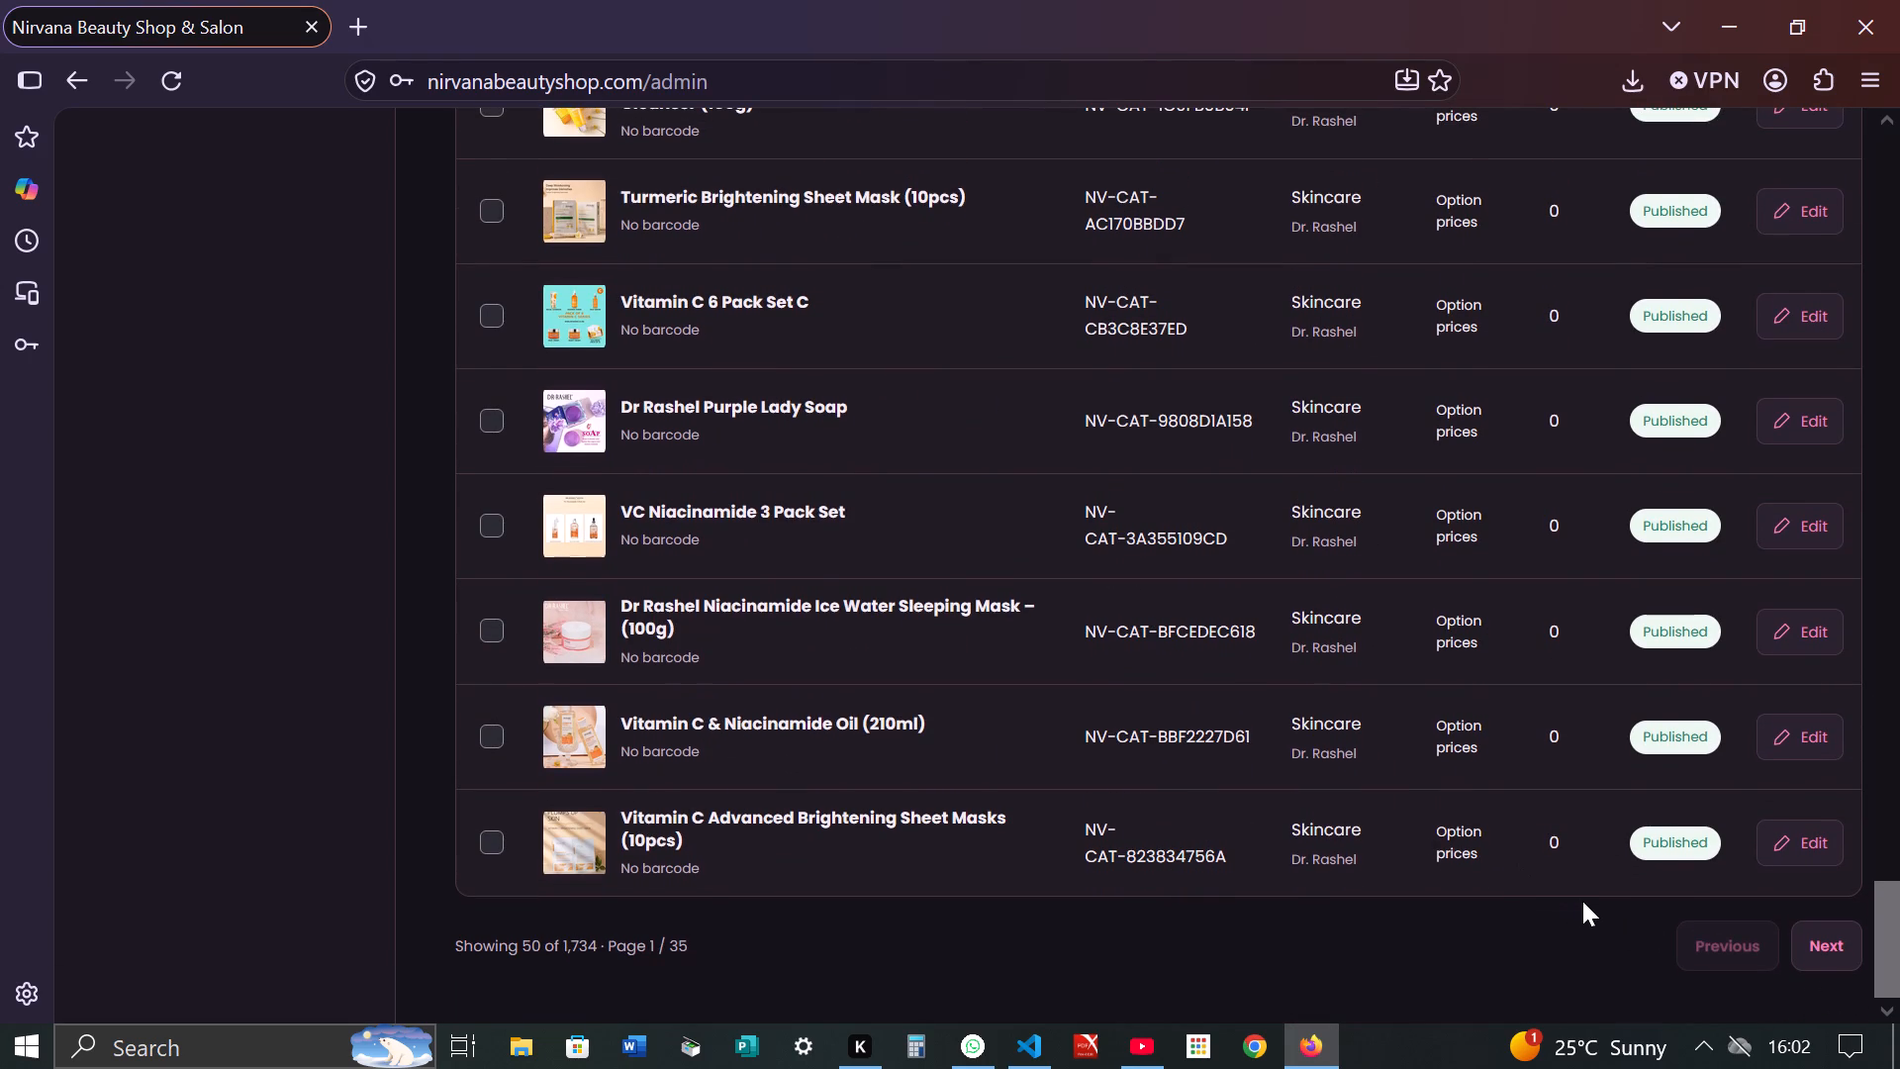
pyautogui.click(1831, 949)
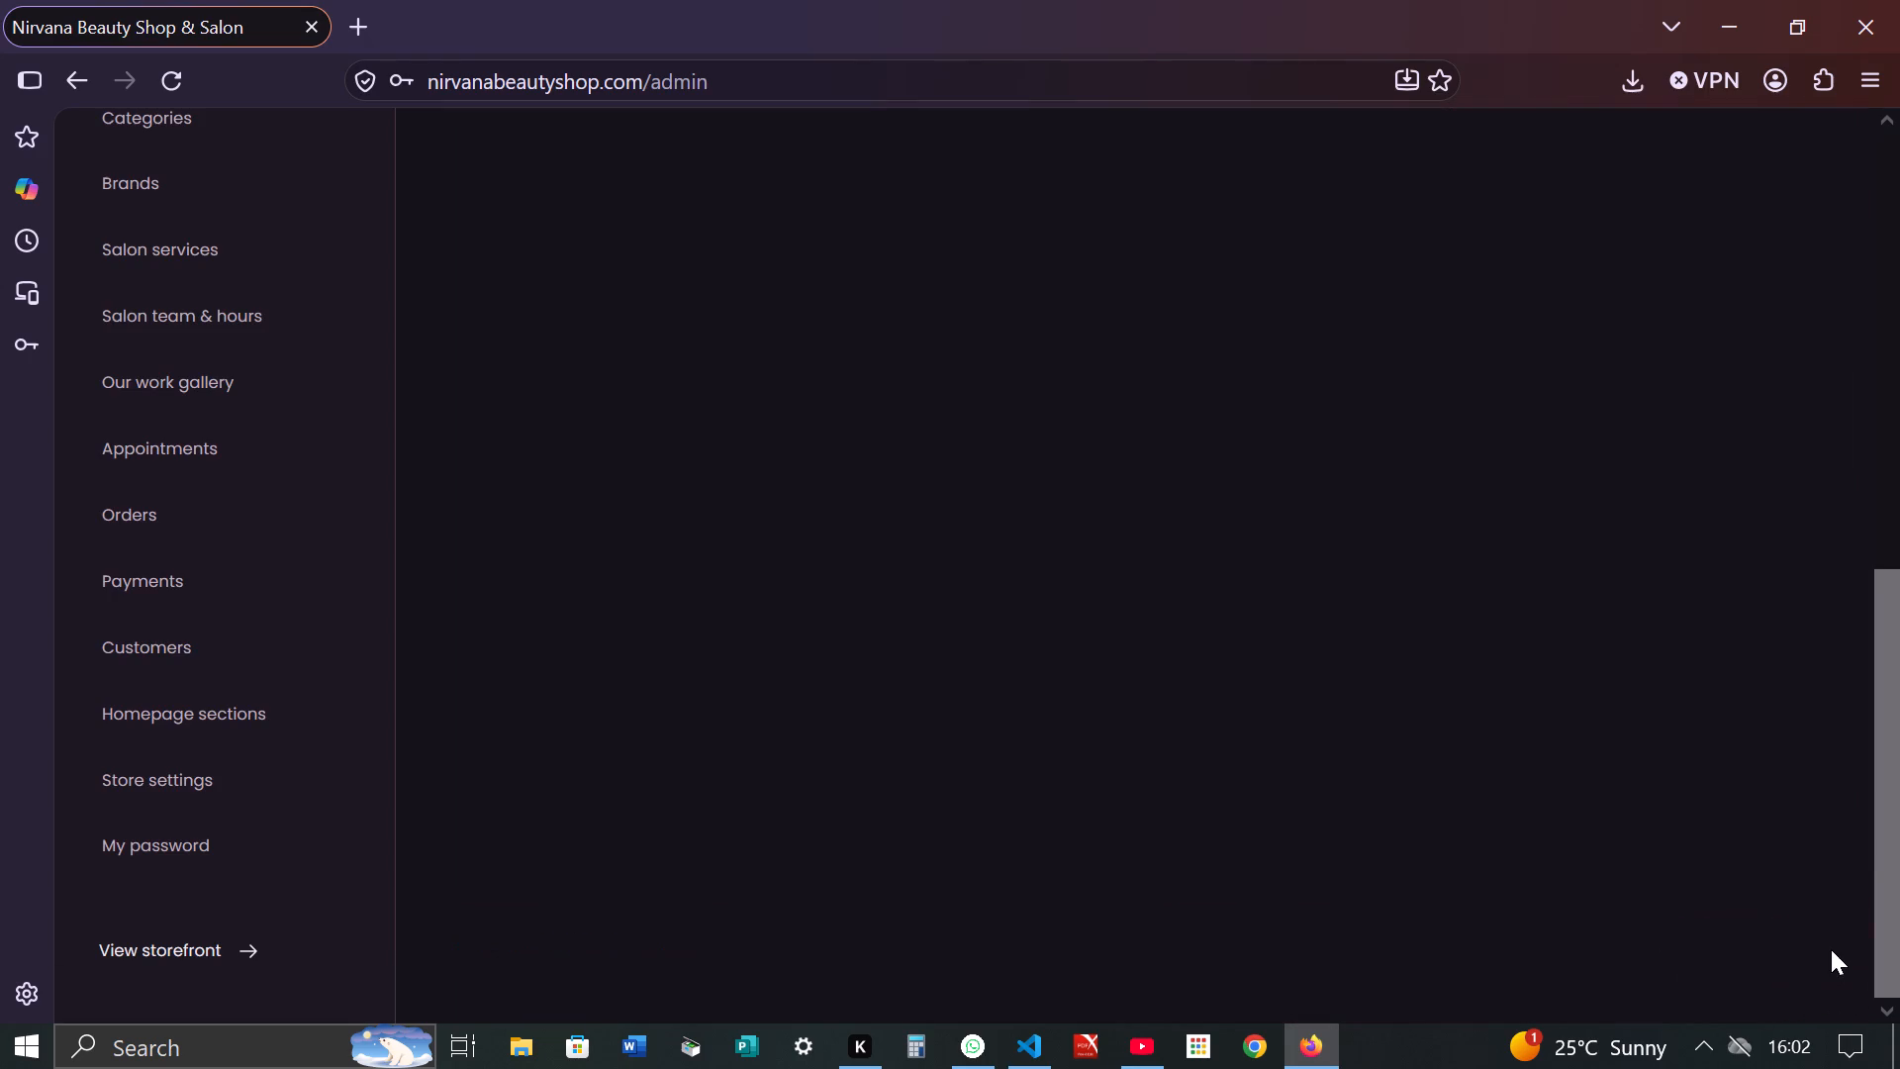
pyautogui.scroll(-2, 1219, 822)
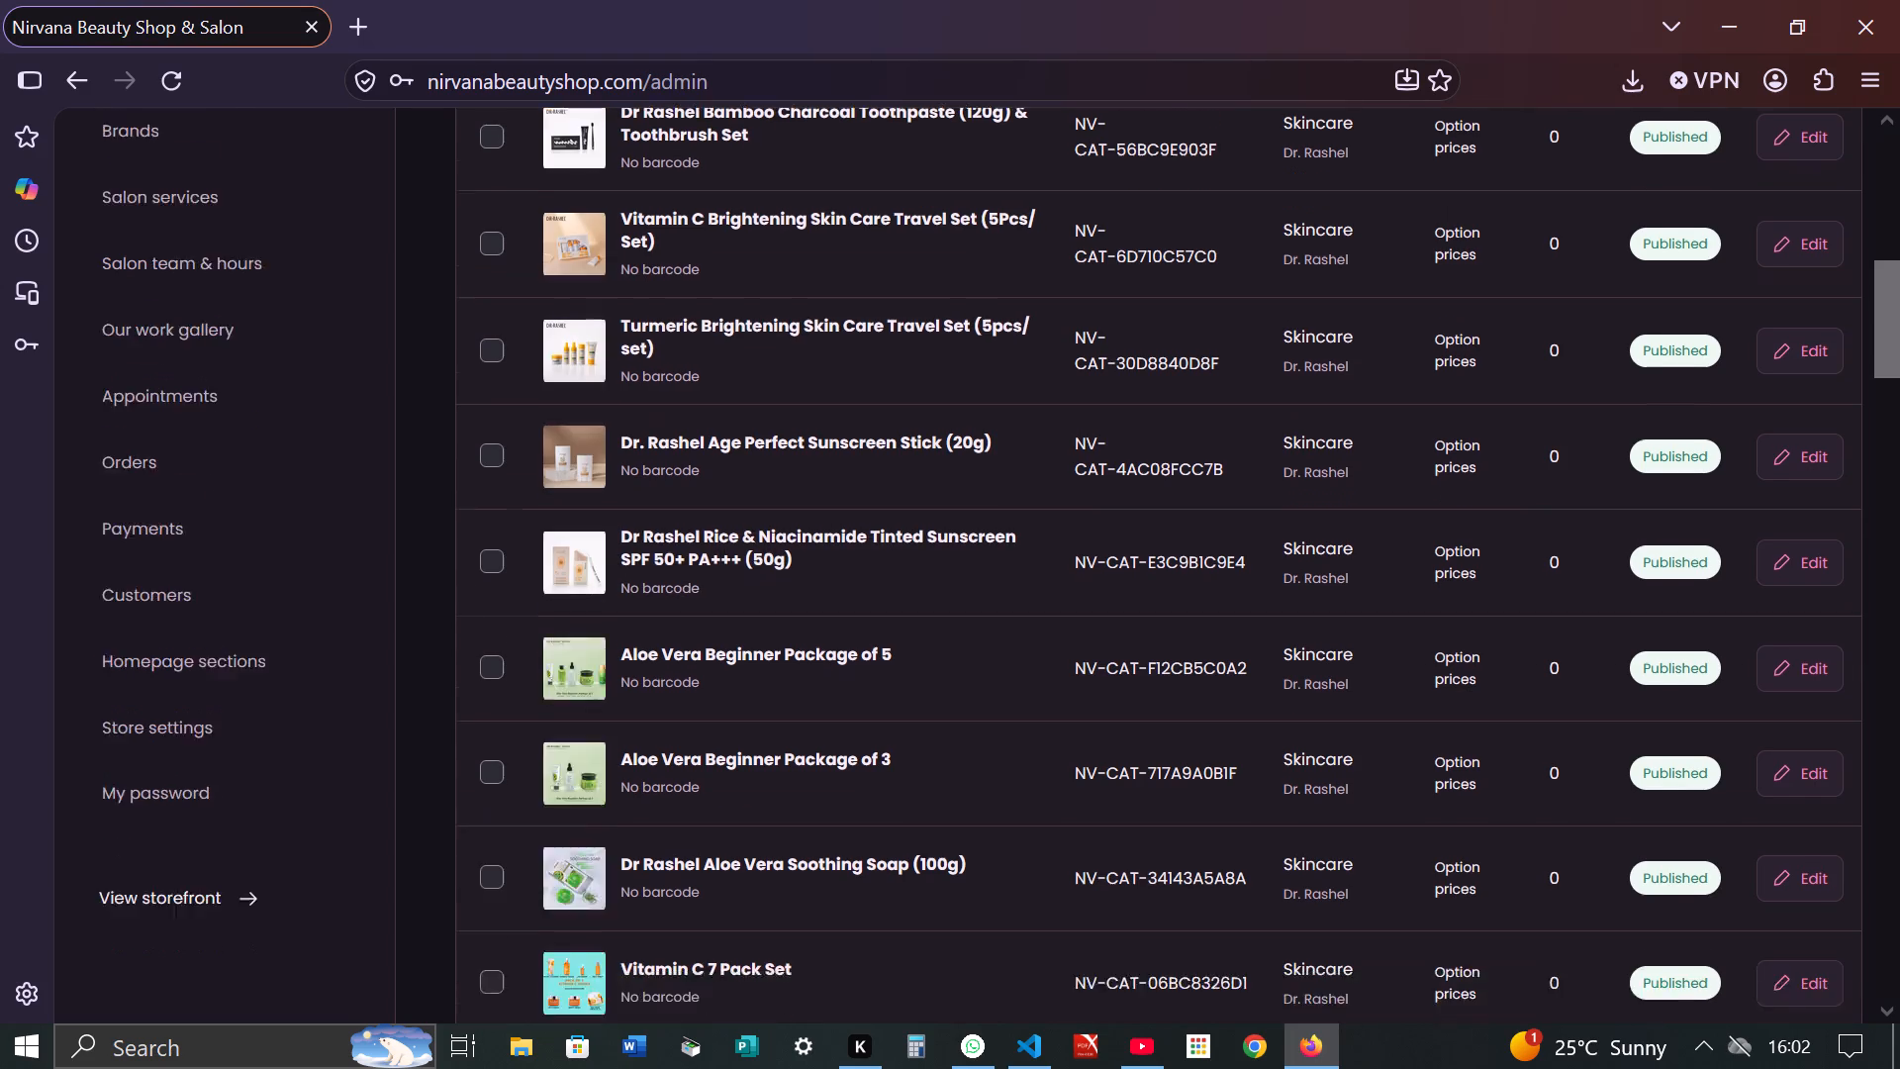
pyautogui.scroll(-12, 1219, 822)
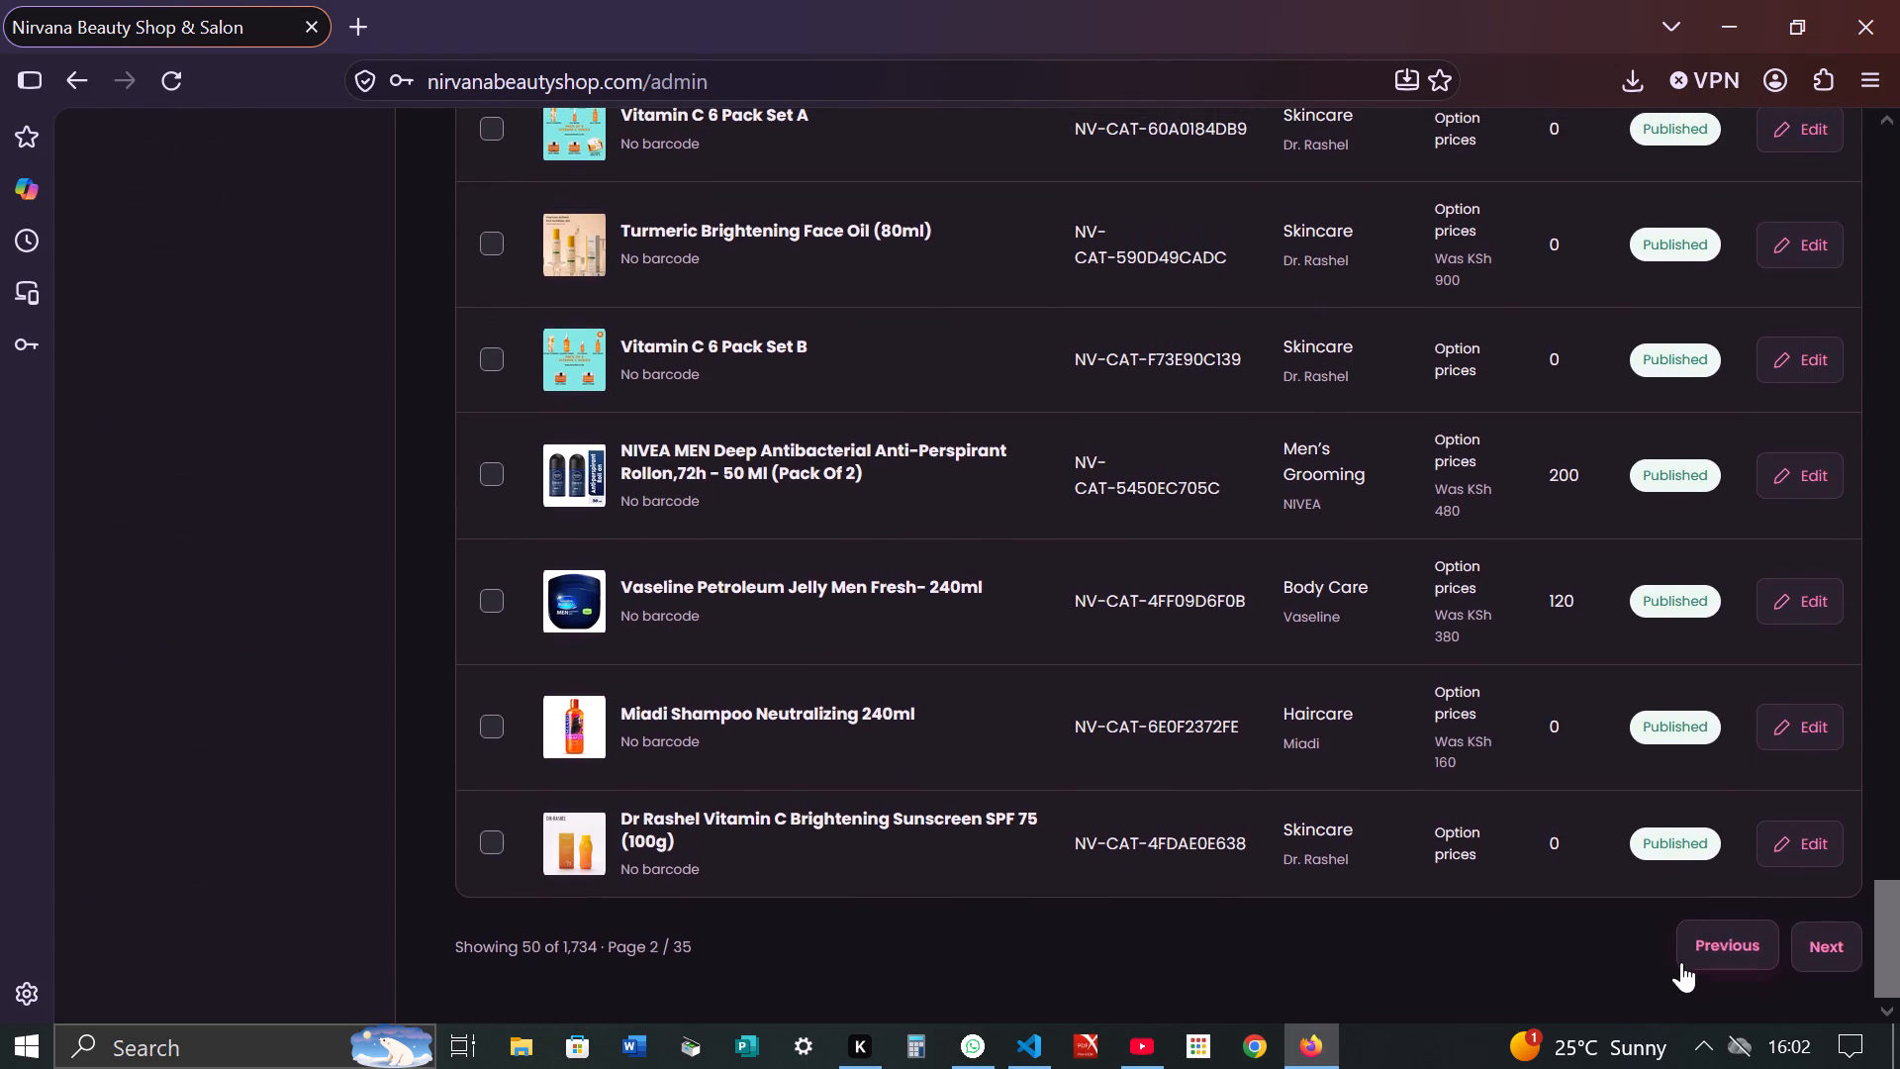
pyautogui.click(1832, 946)
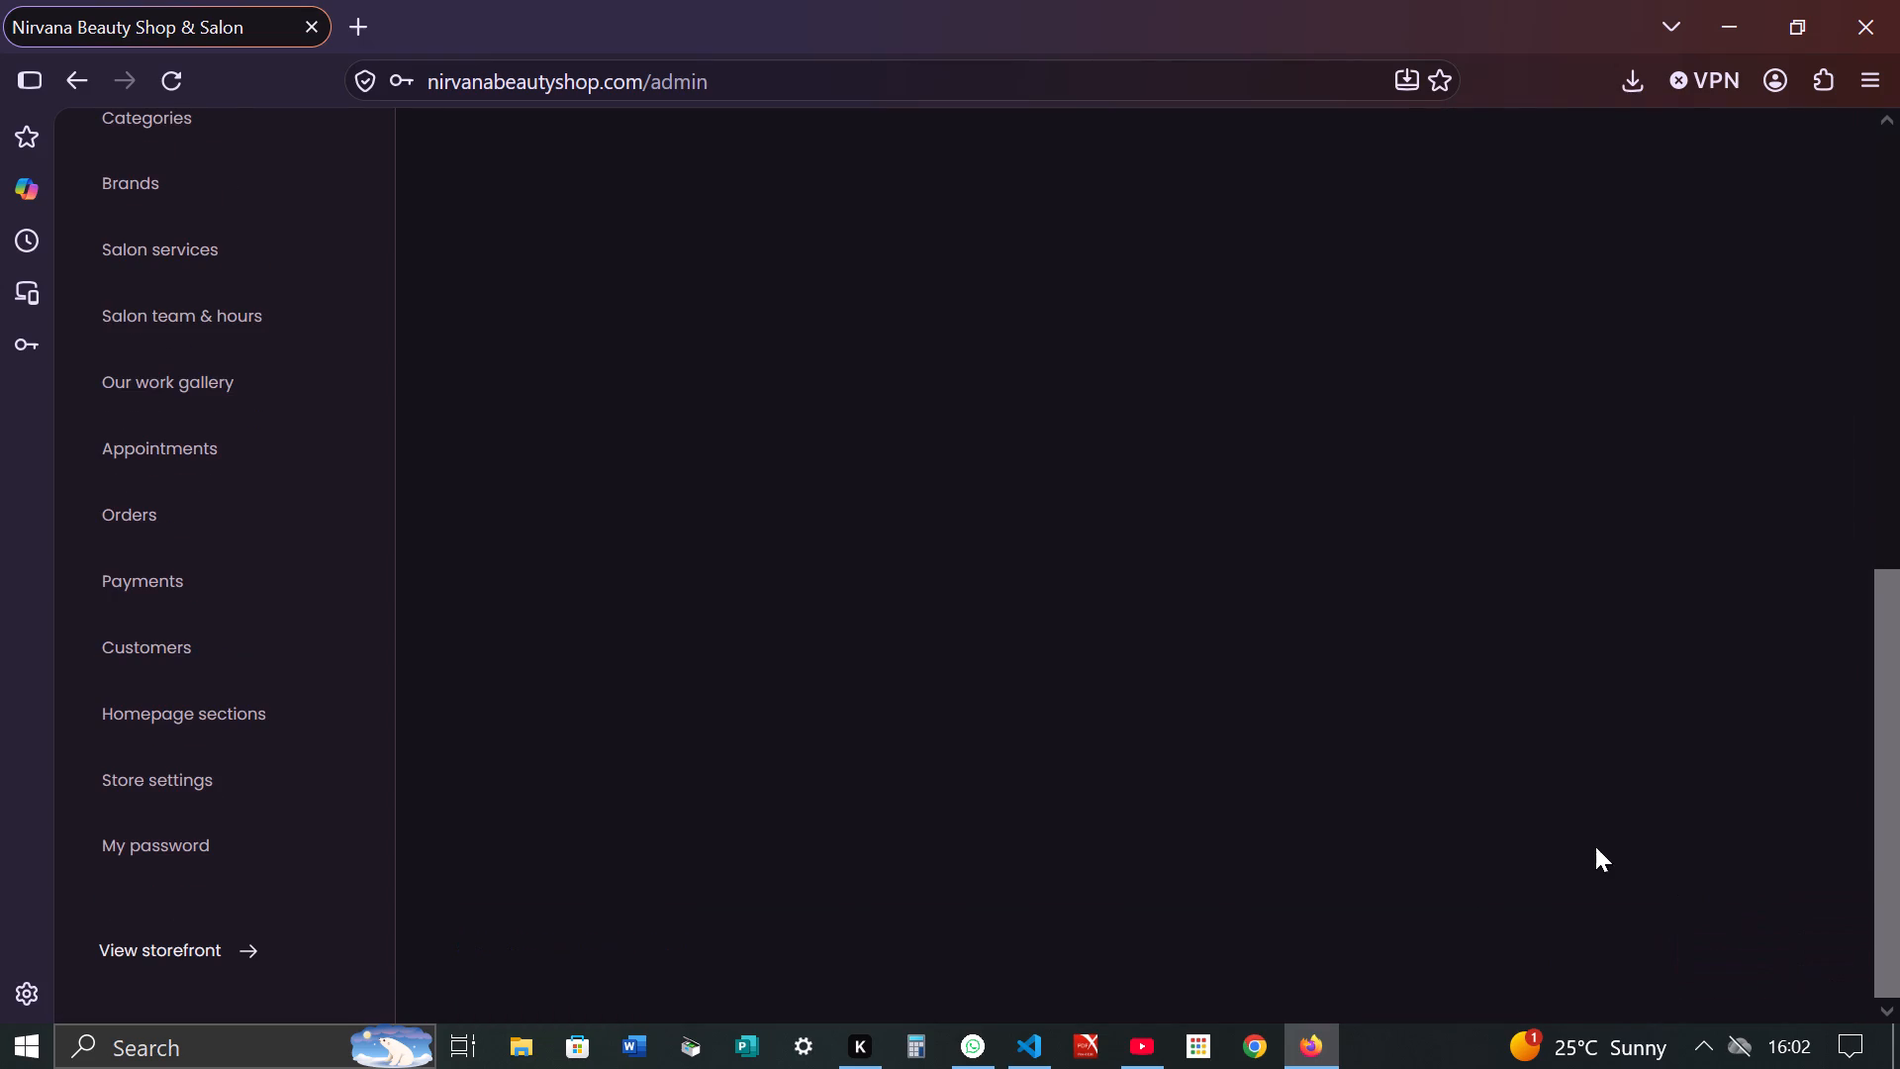
pyautogui.scroll(-4, 1377, 784)
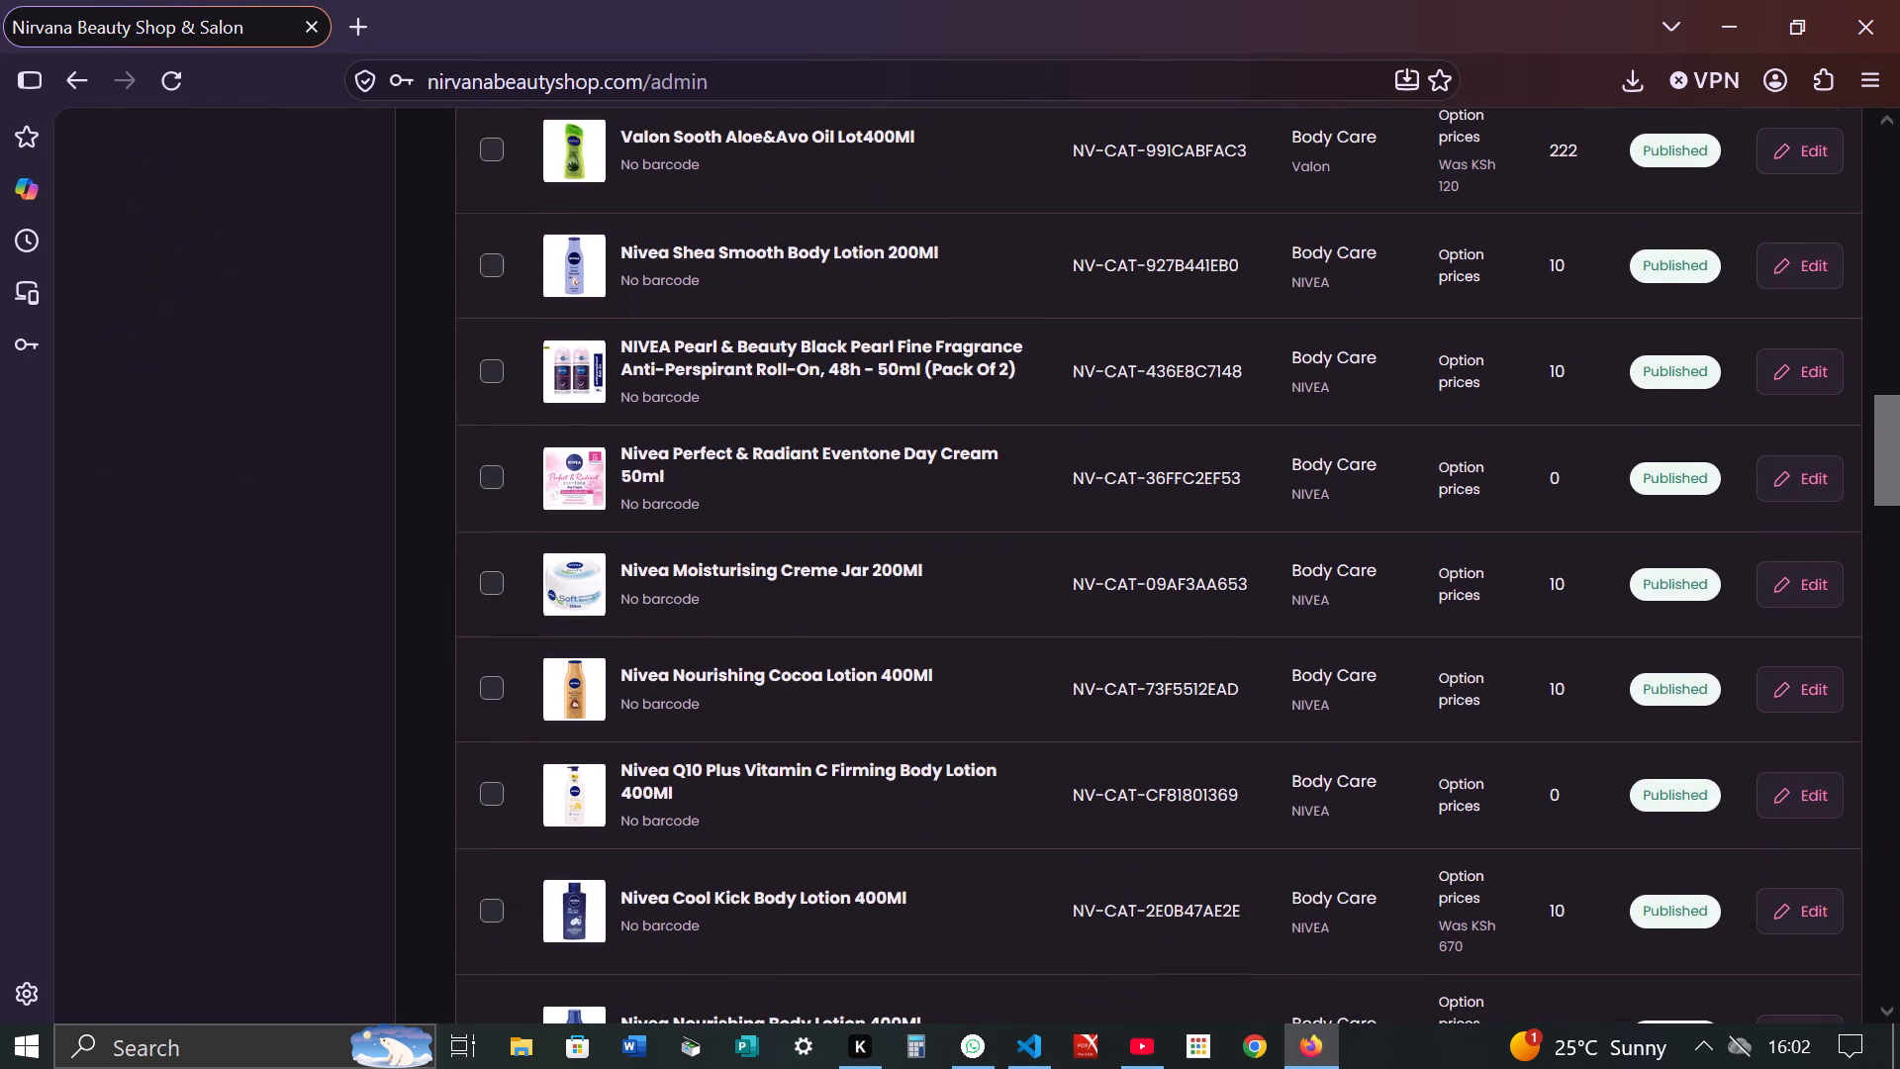
pyautogui.scroll(-7, 1377, 784)
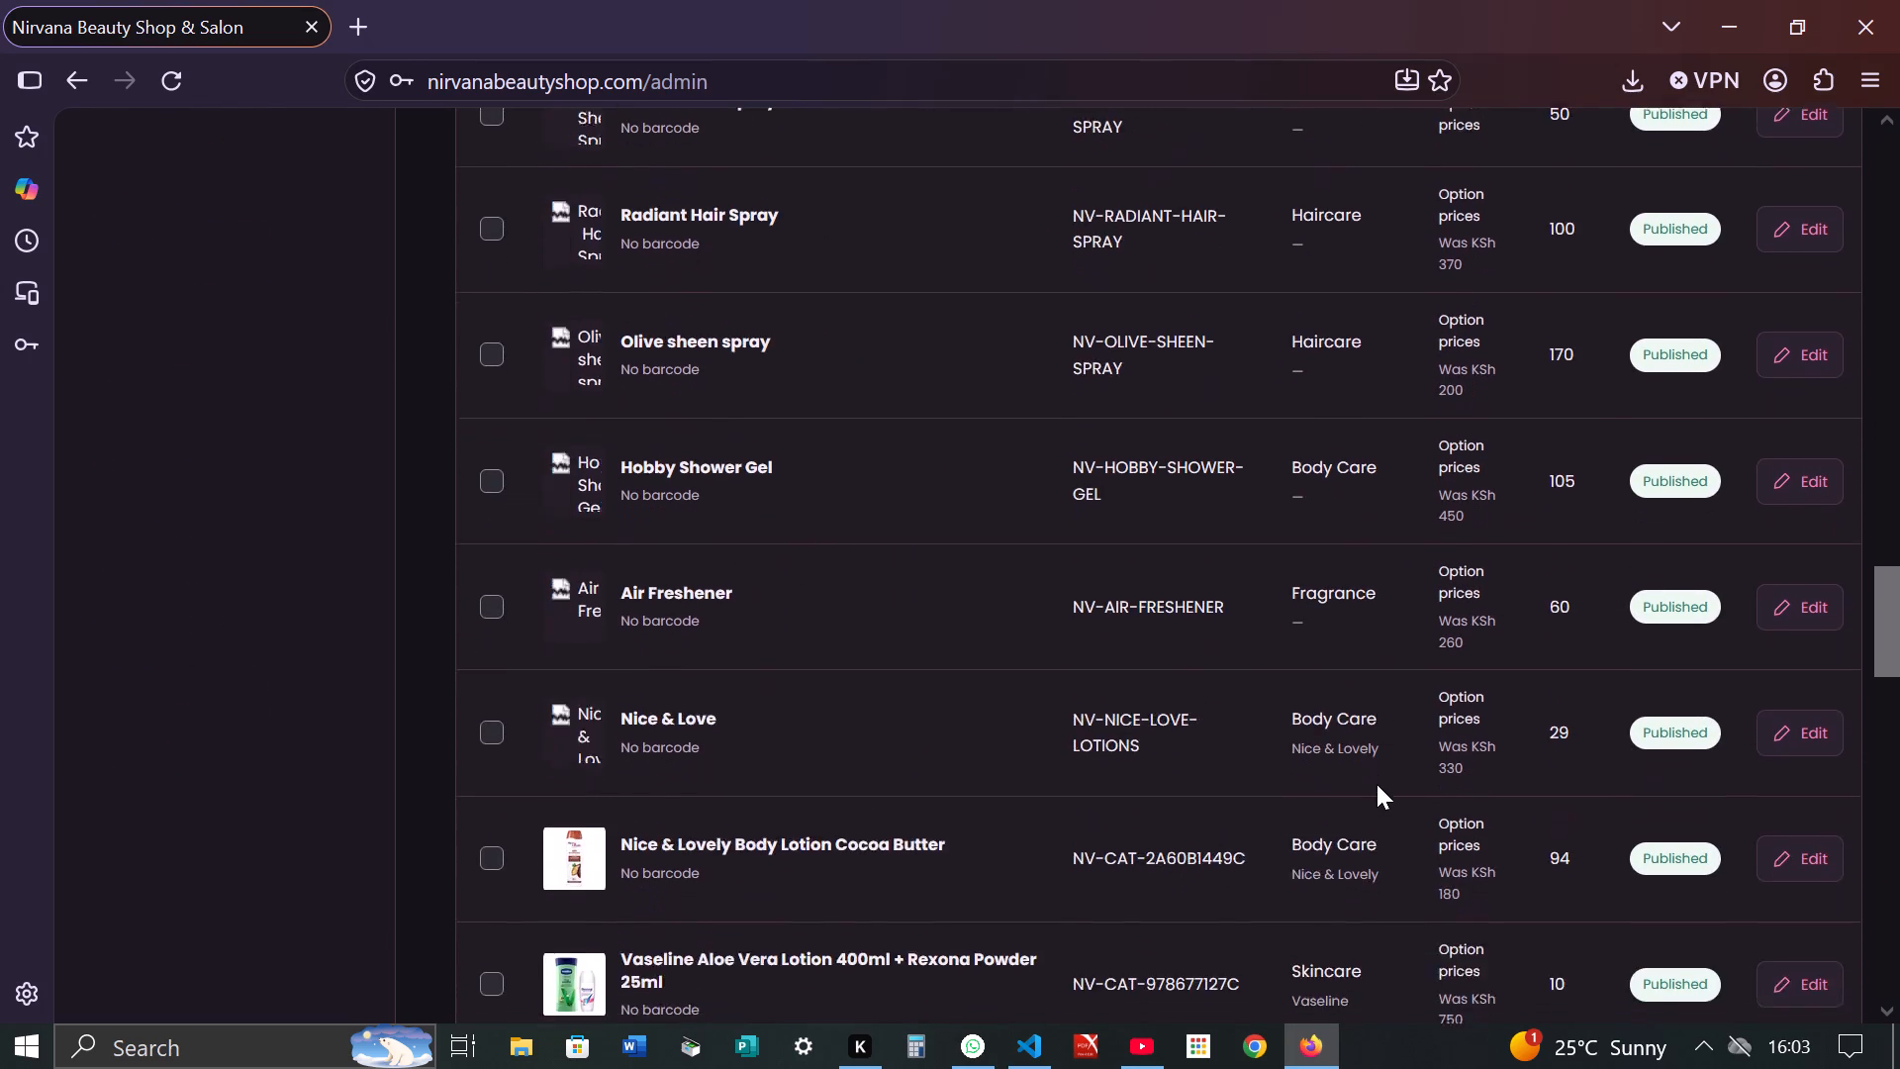
pyautogui.scroll(-7, 1377, 784)
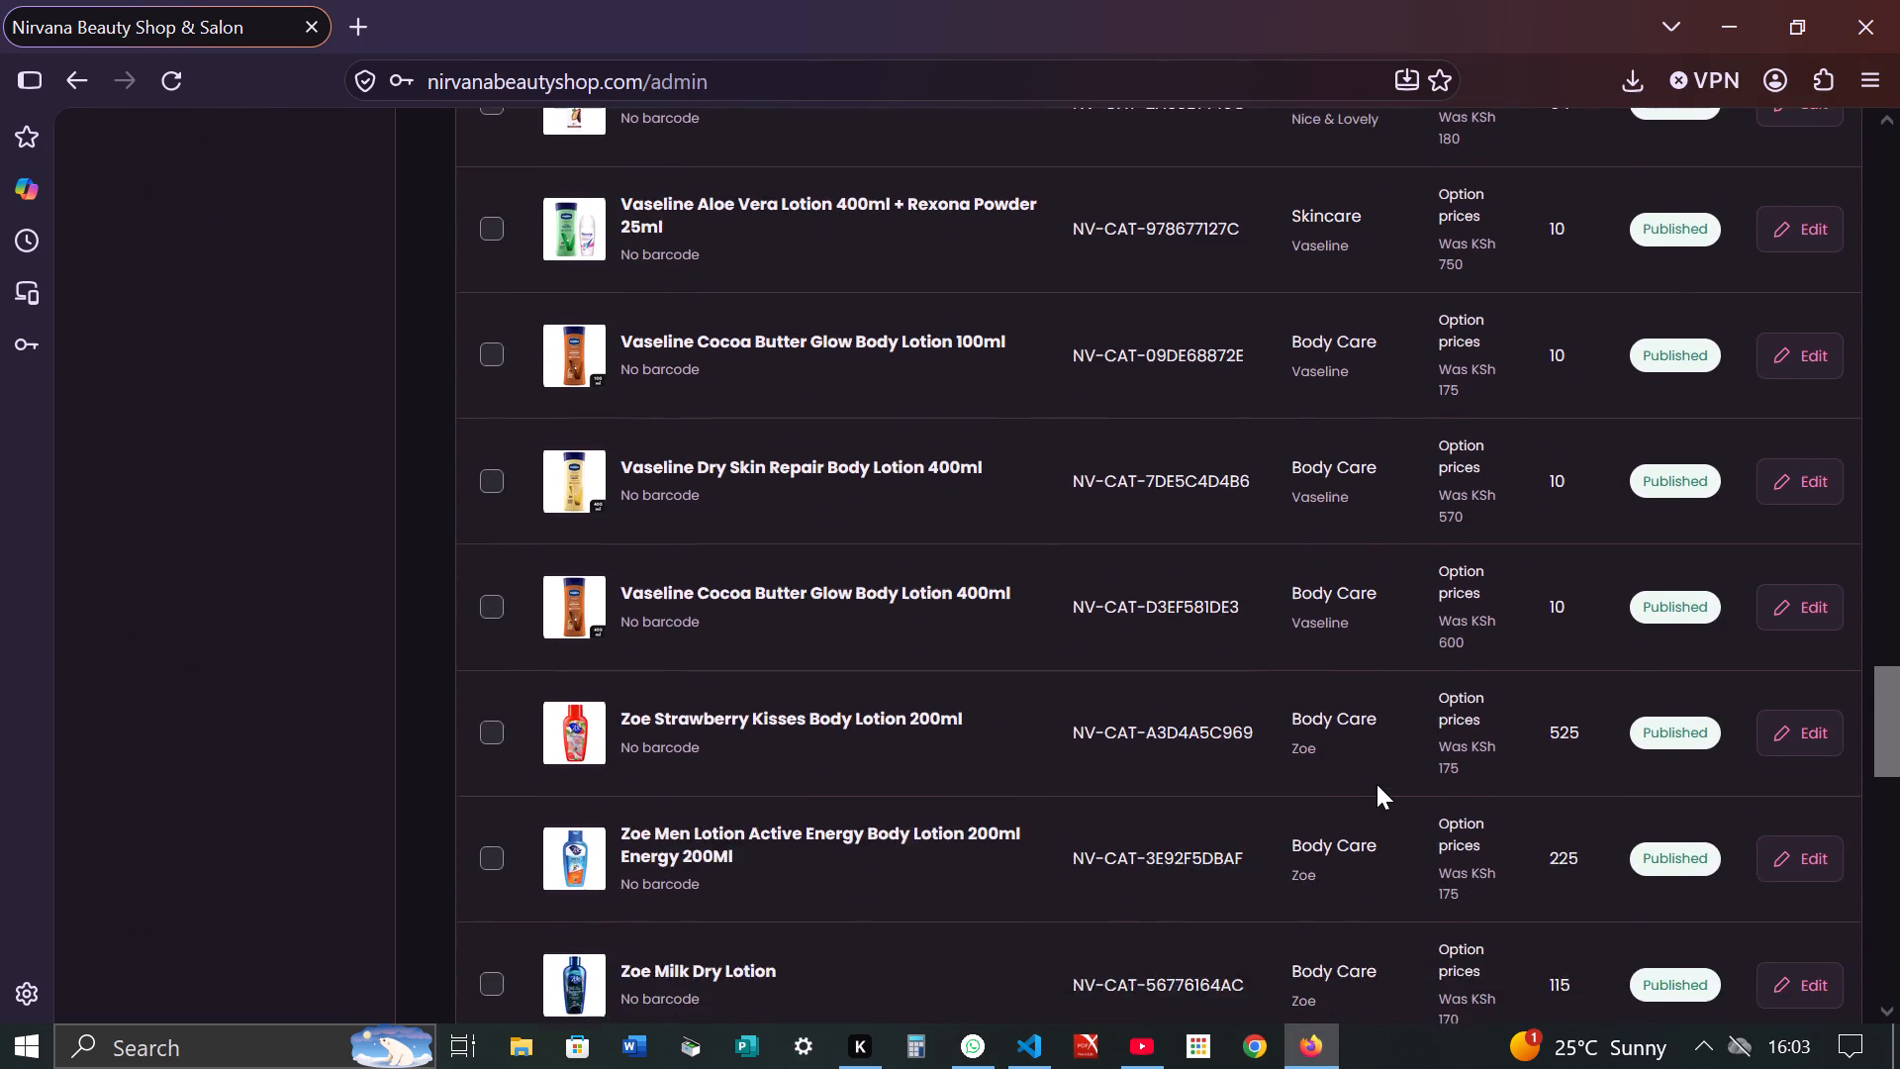
pyautogui.scroll(-6, 1377, 784)
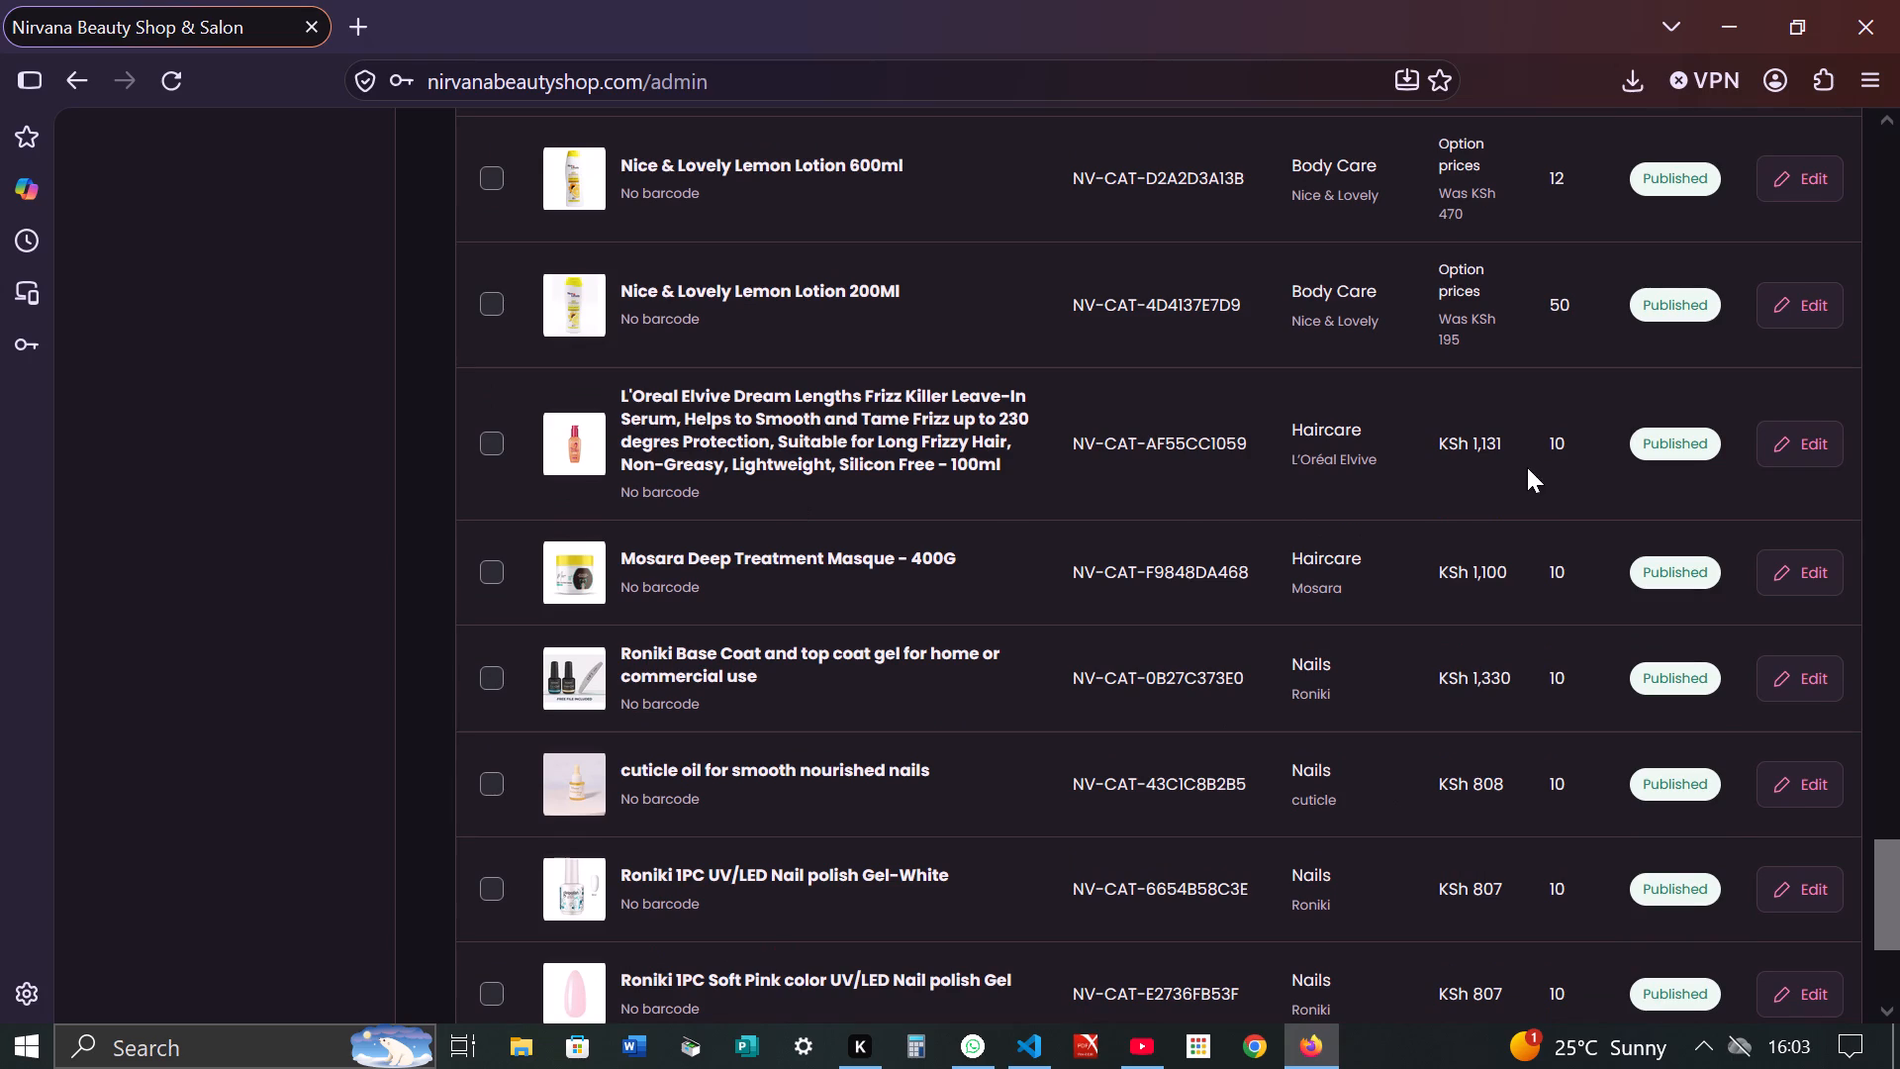
pyautogui.click(1805, 441)
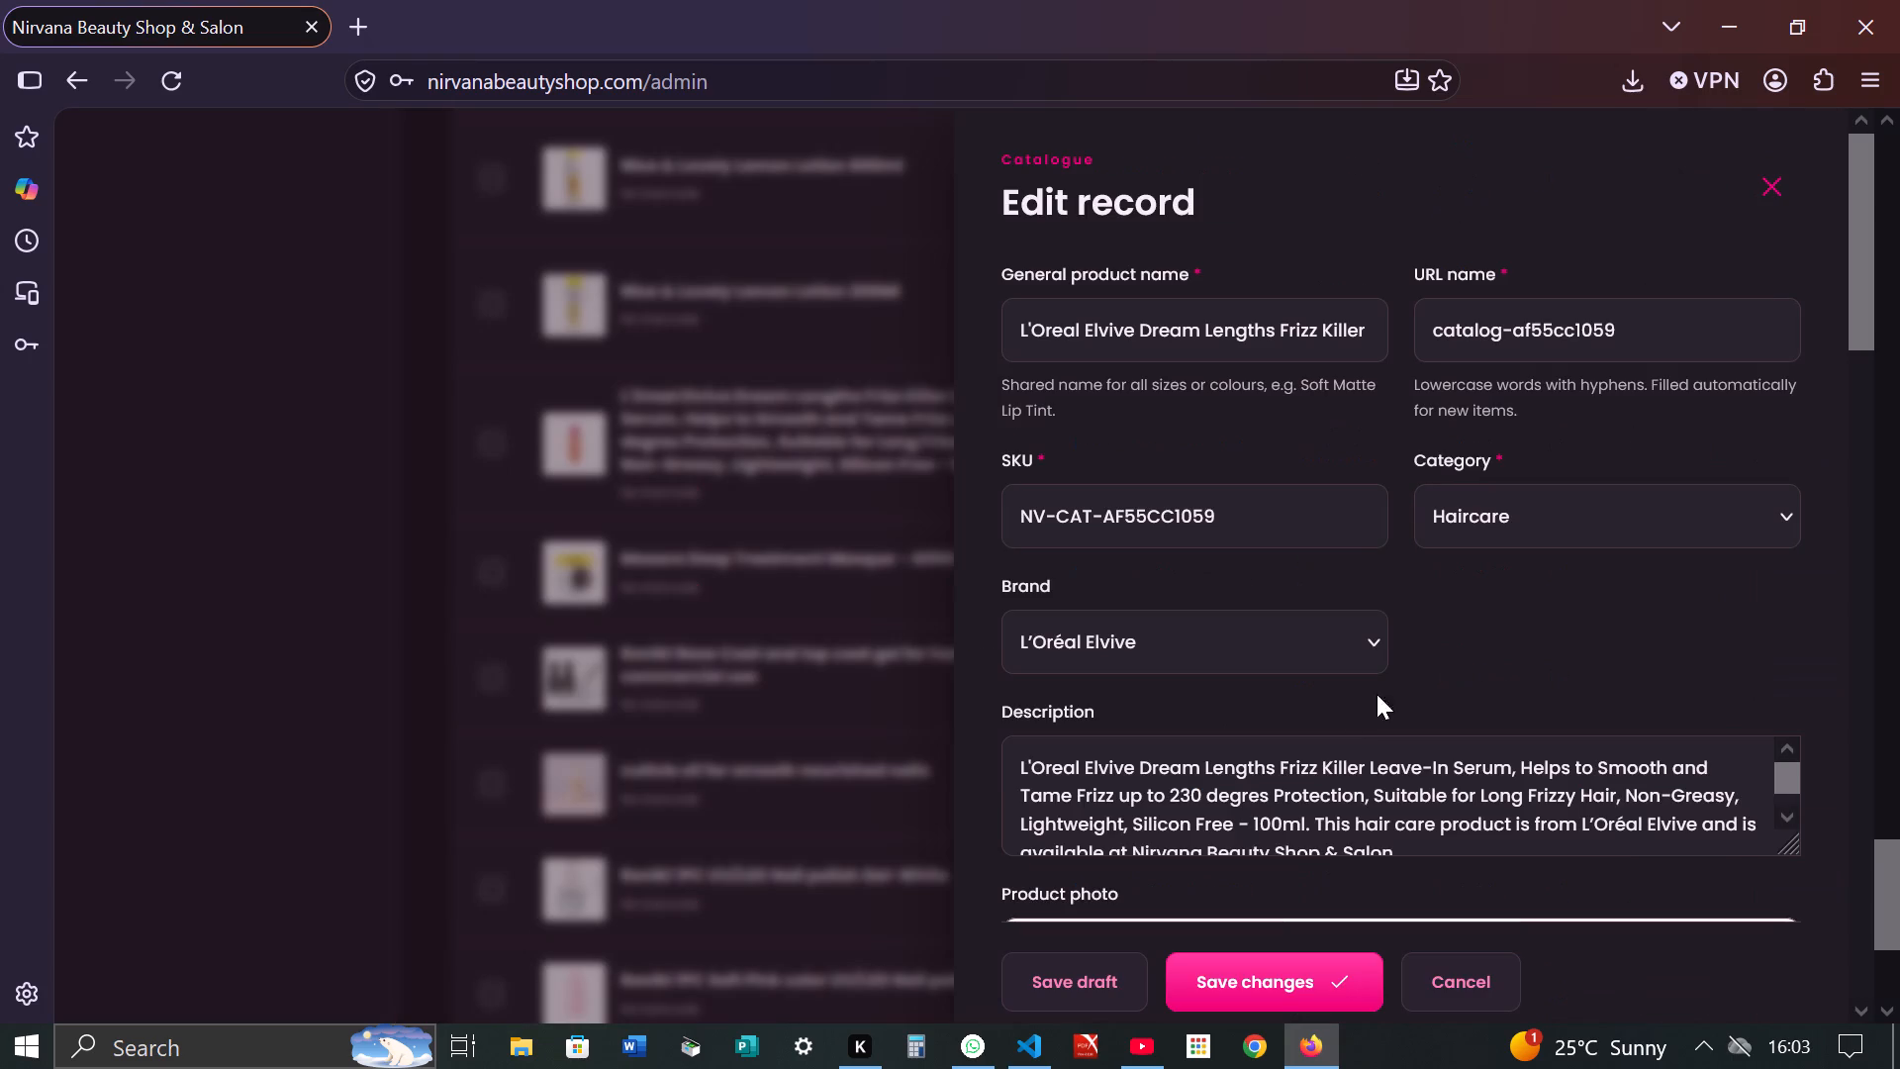
# Set the stock of the L'Oreal Elvive serum's Option 1 to 0 and try to save the record.
pyautogui.scroll(-6, 1348, 709)
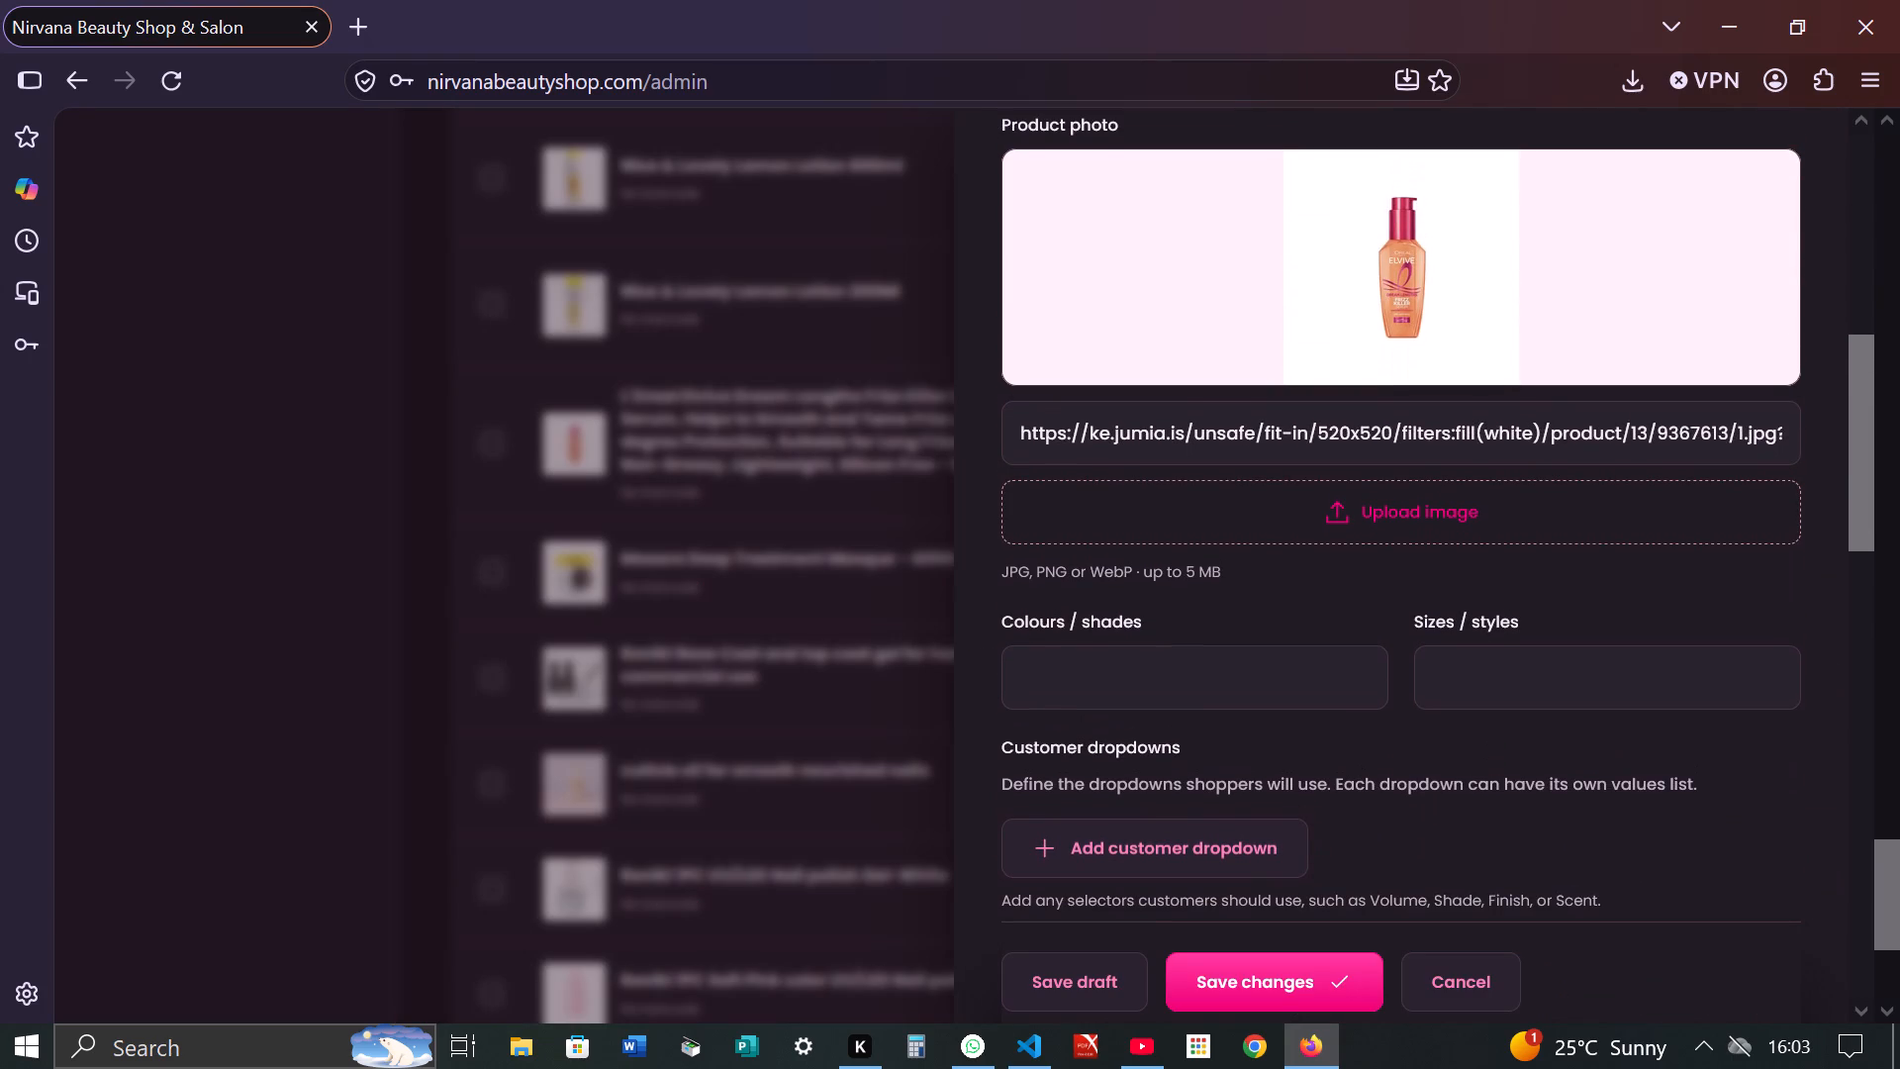
pyautogui.scroll(-4, 1348, 709)
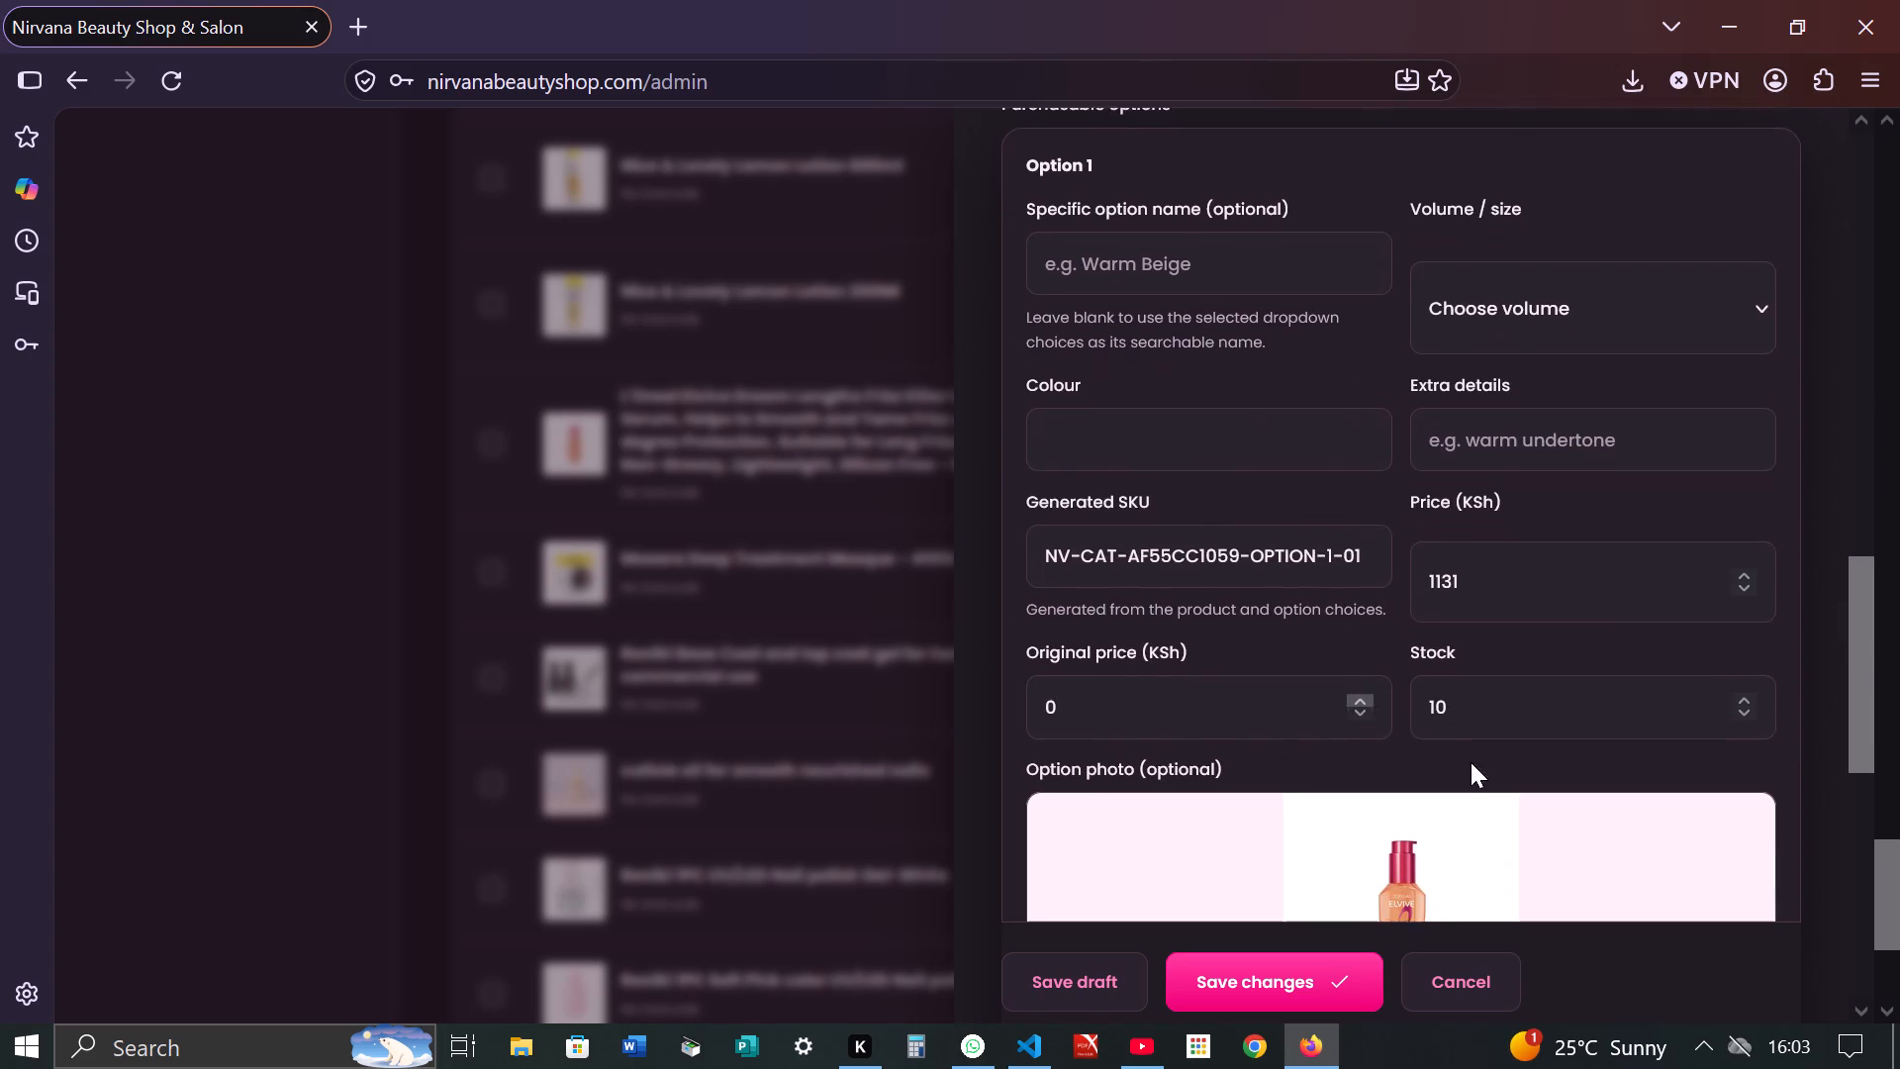
pyautogui.click(1436, 695)
pyautogui.press('BackSpace')
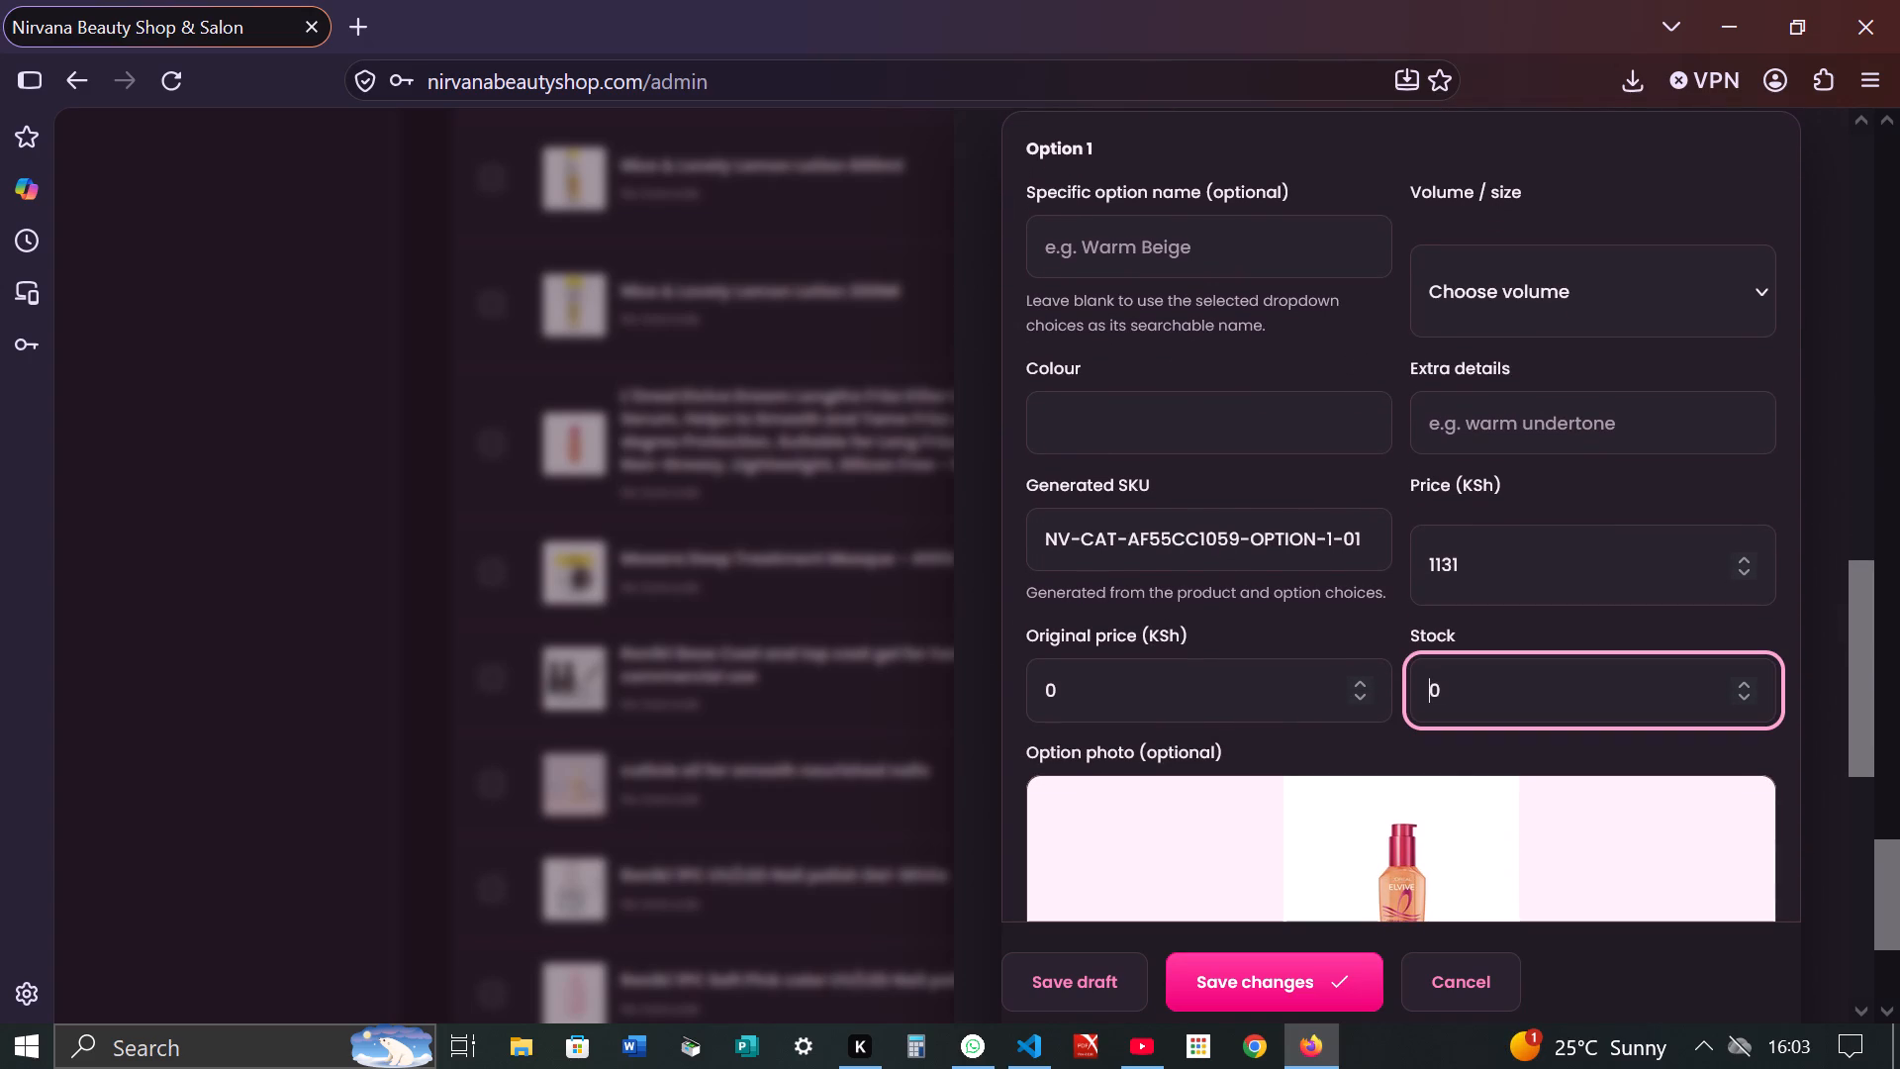
pyautogui.click(1295, 975)
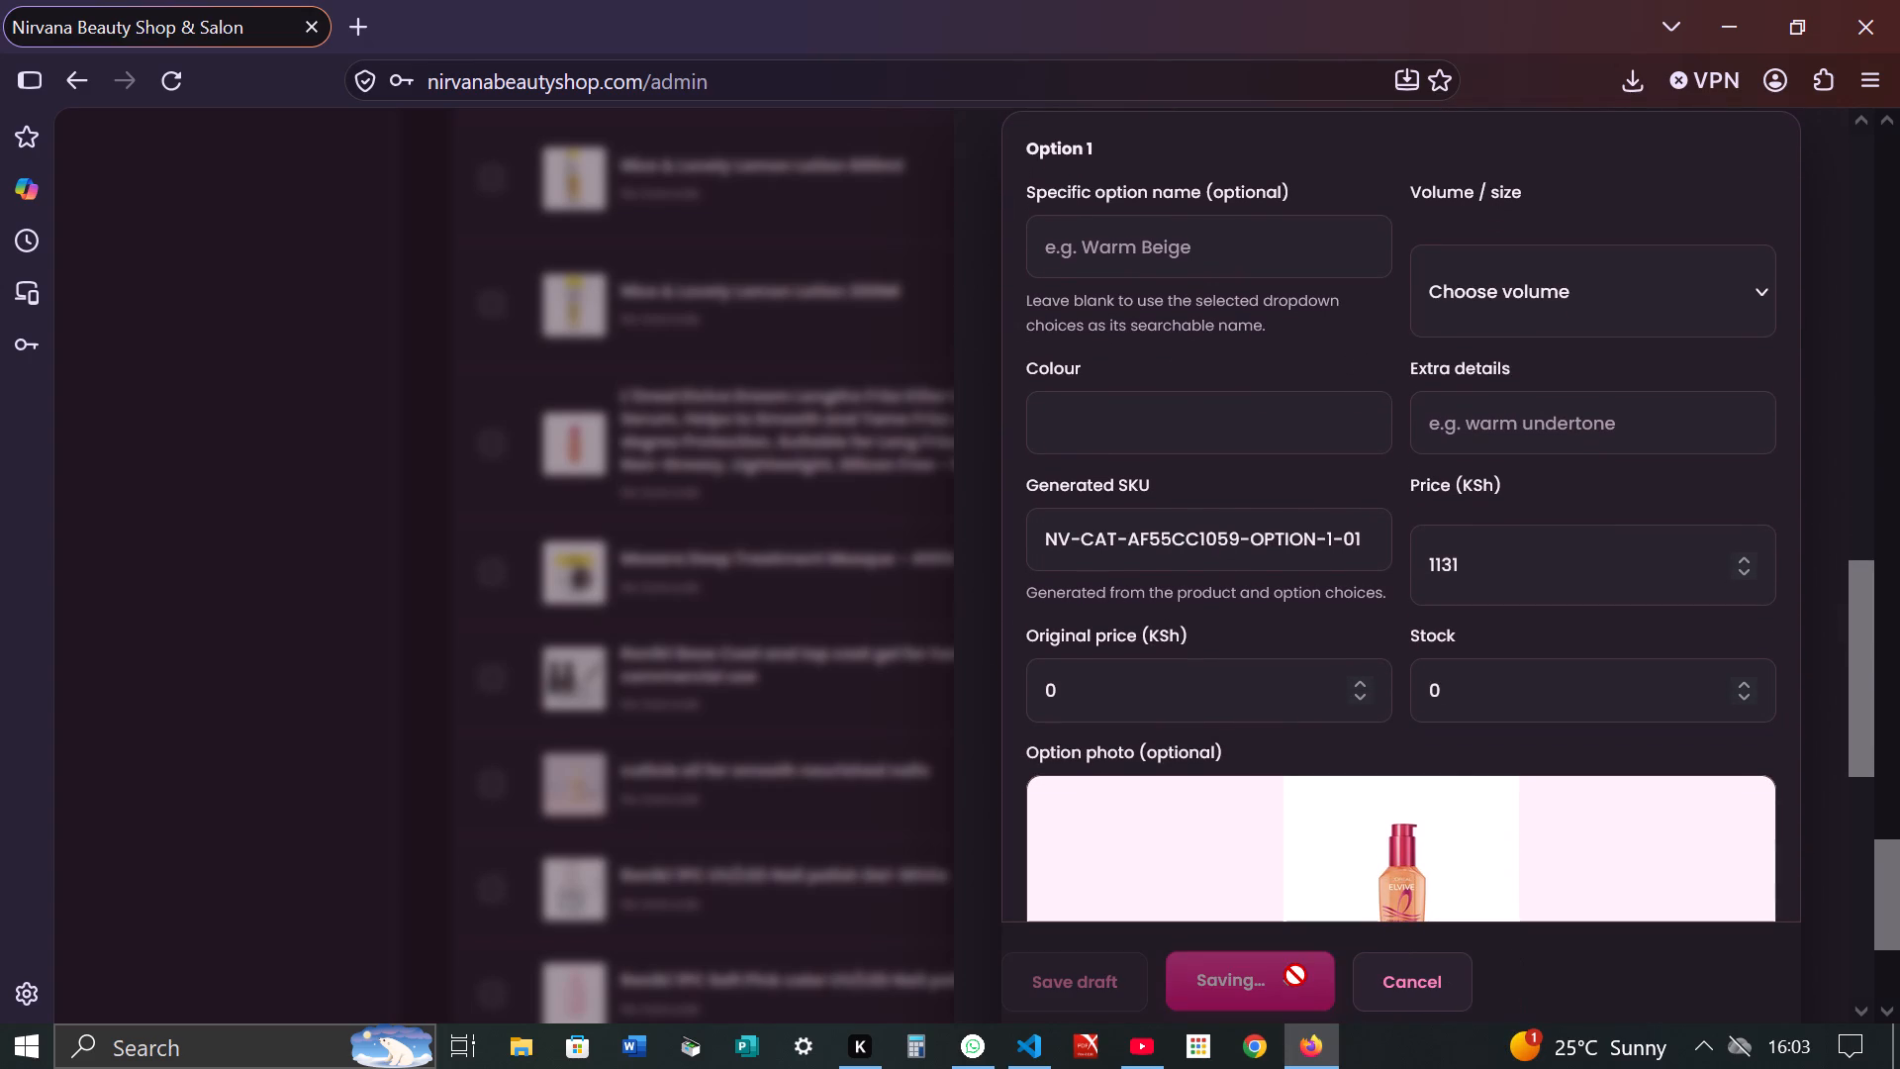
# Shorten the L'Oreal Elvive serum's general product name to end with "Frizz Killer Leave-In Serum- 100ml", and save the record.
pyautogui.scroll(5, 1403, 474)
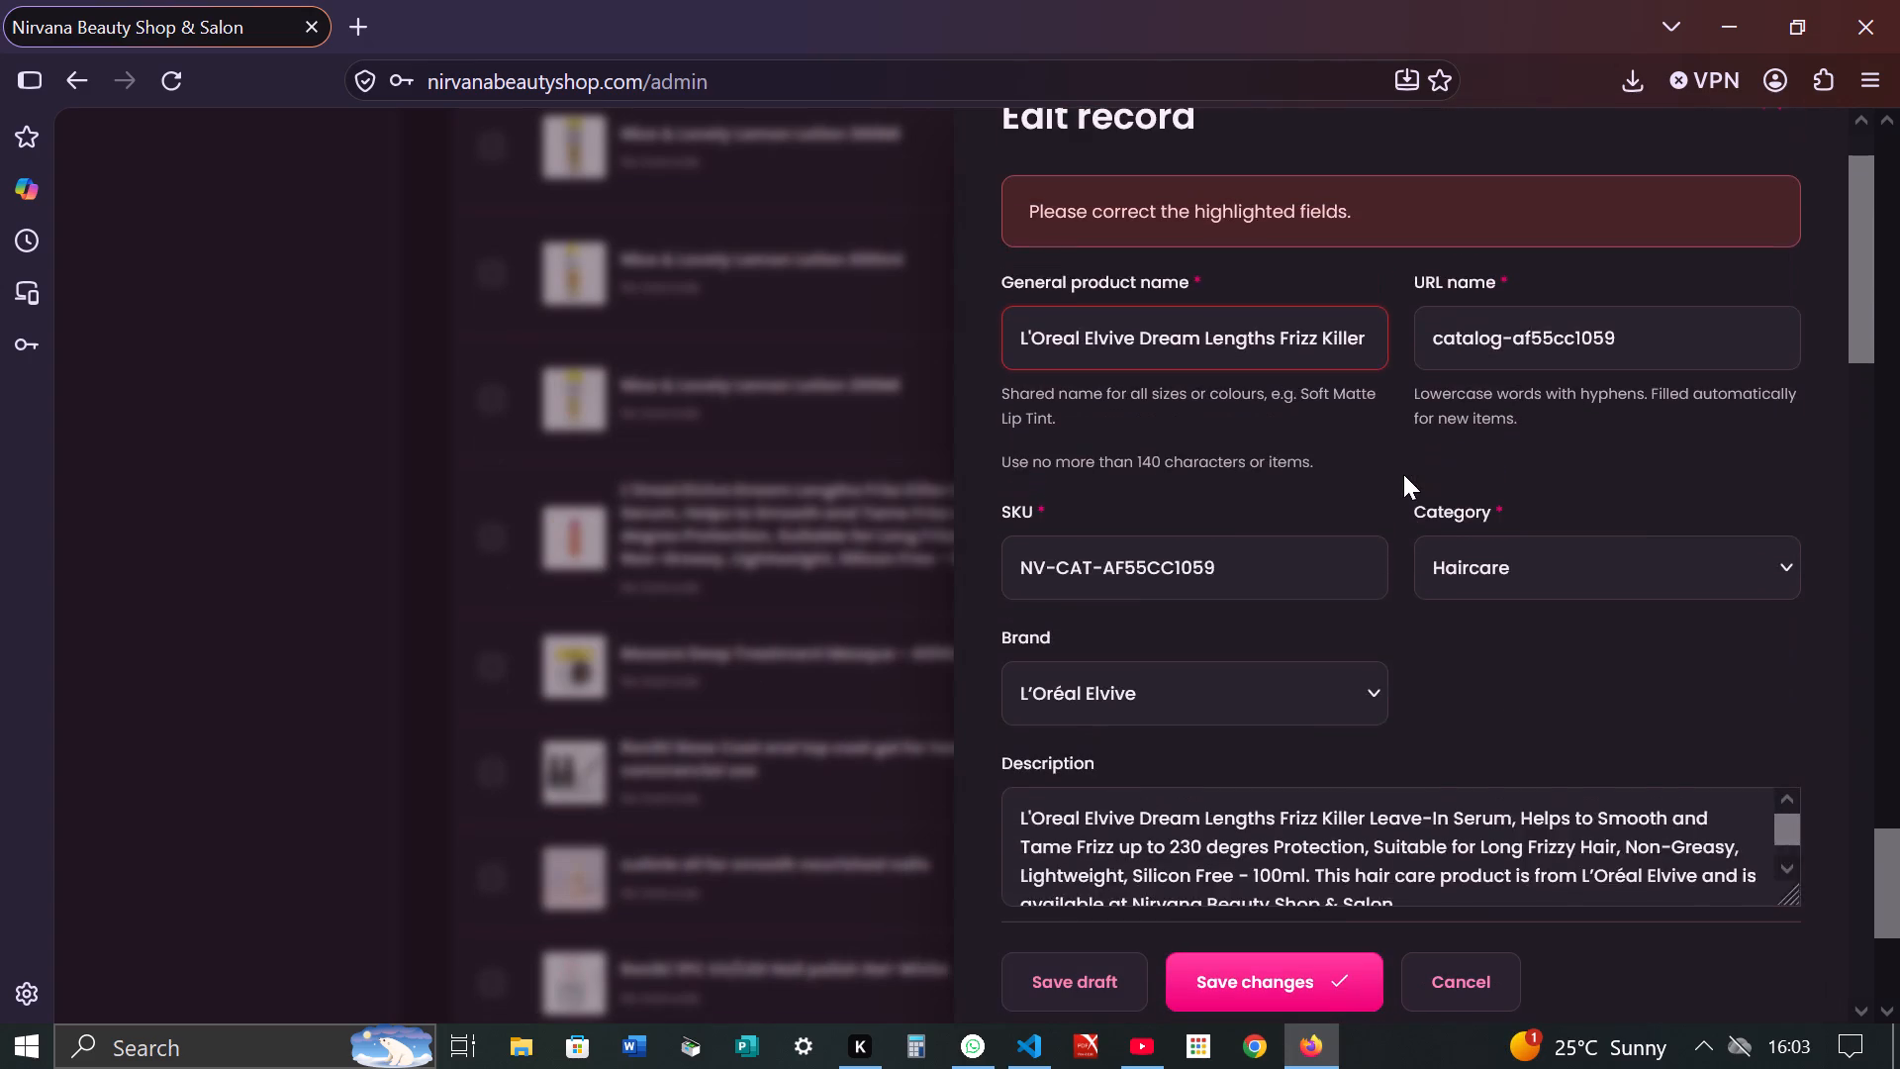
pyautogui.scroll(1, 1403, 474)
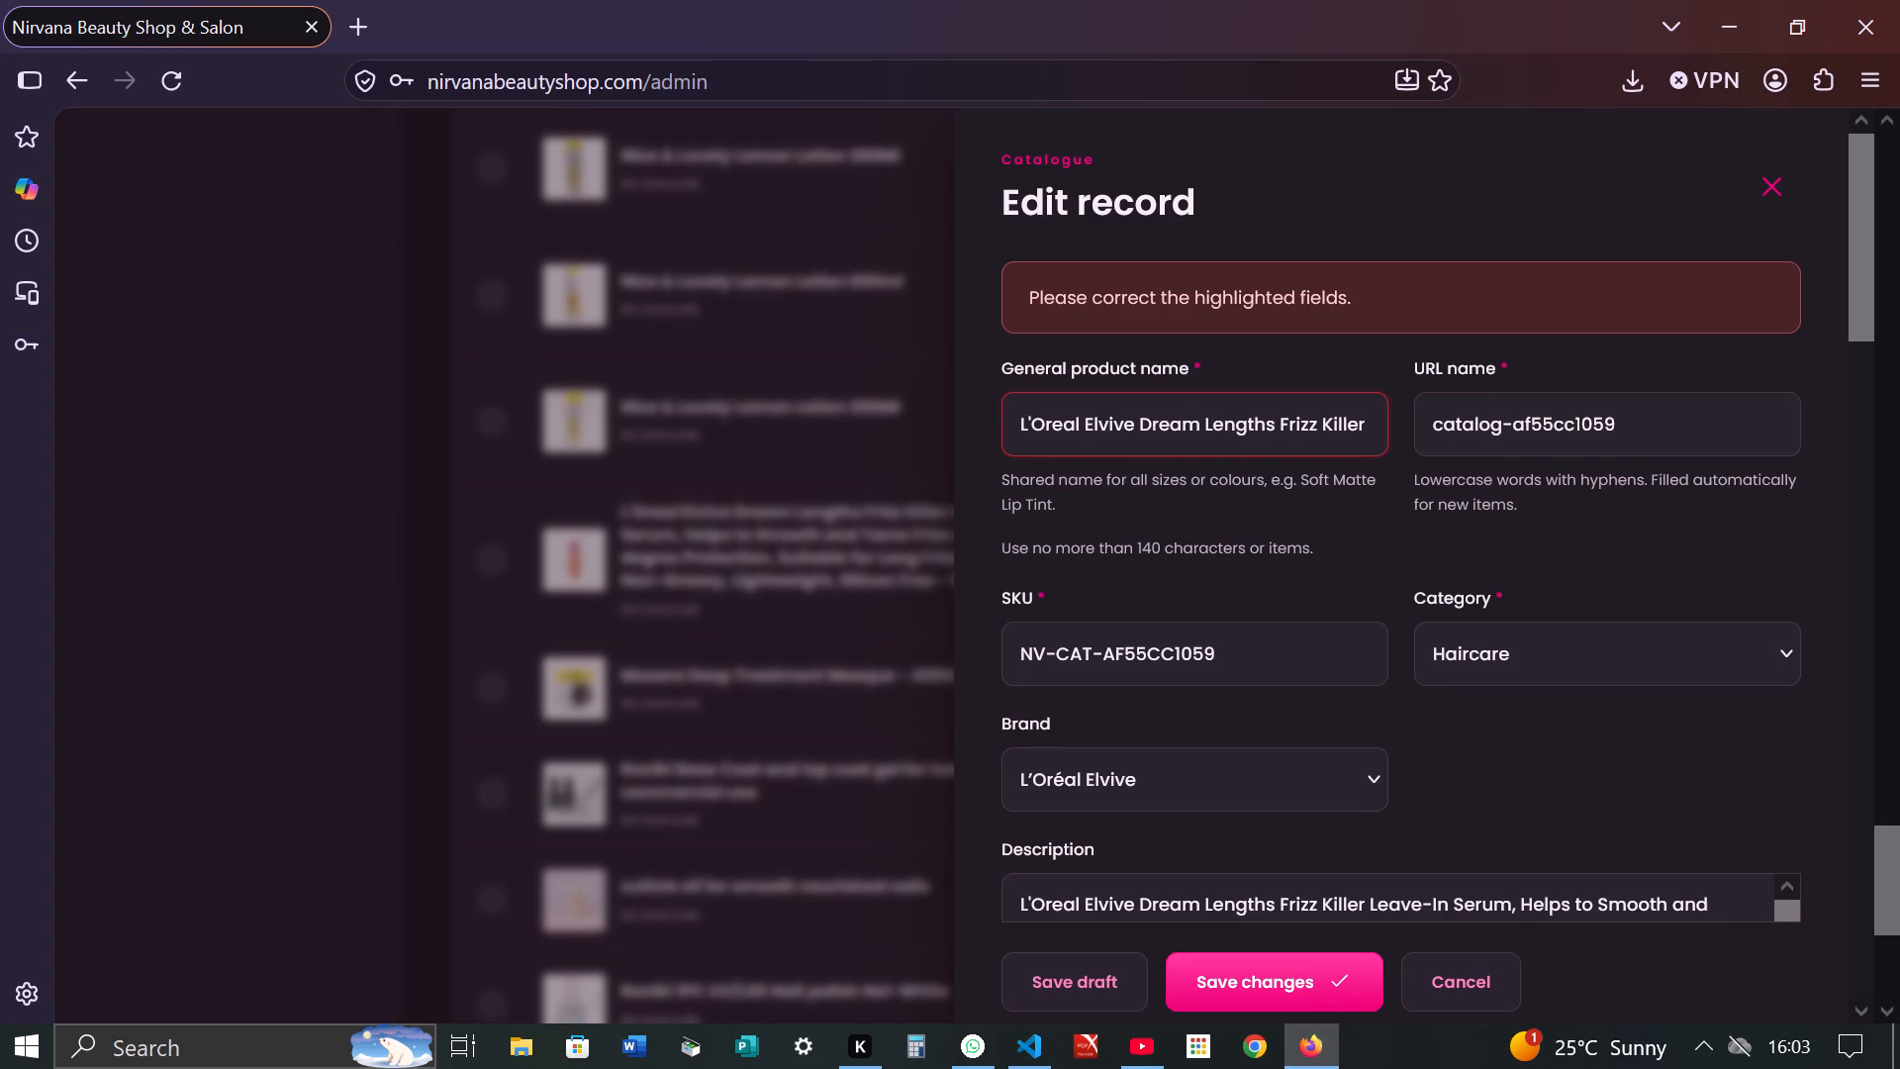
pyautogui.click(1365, 424)
pyautogui.press('Right')
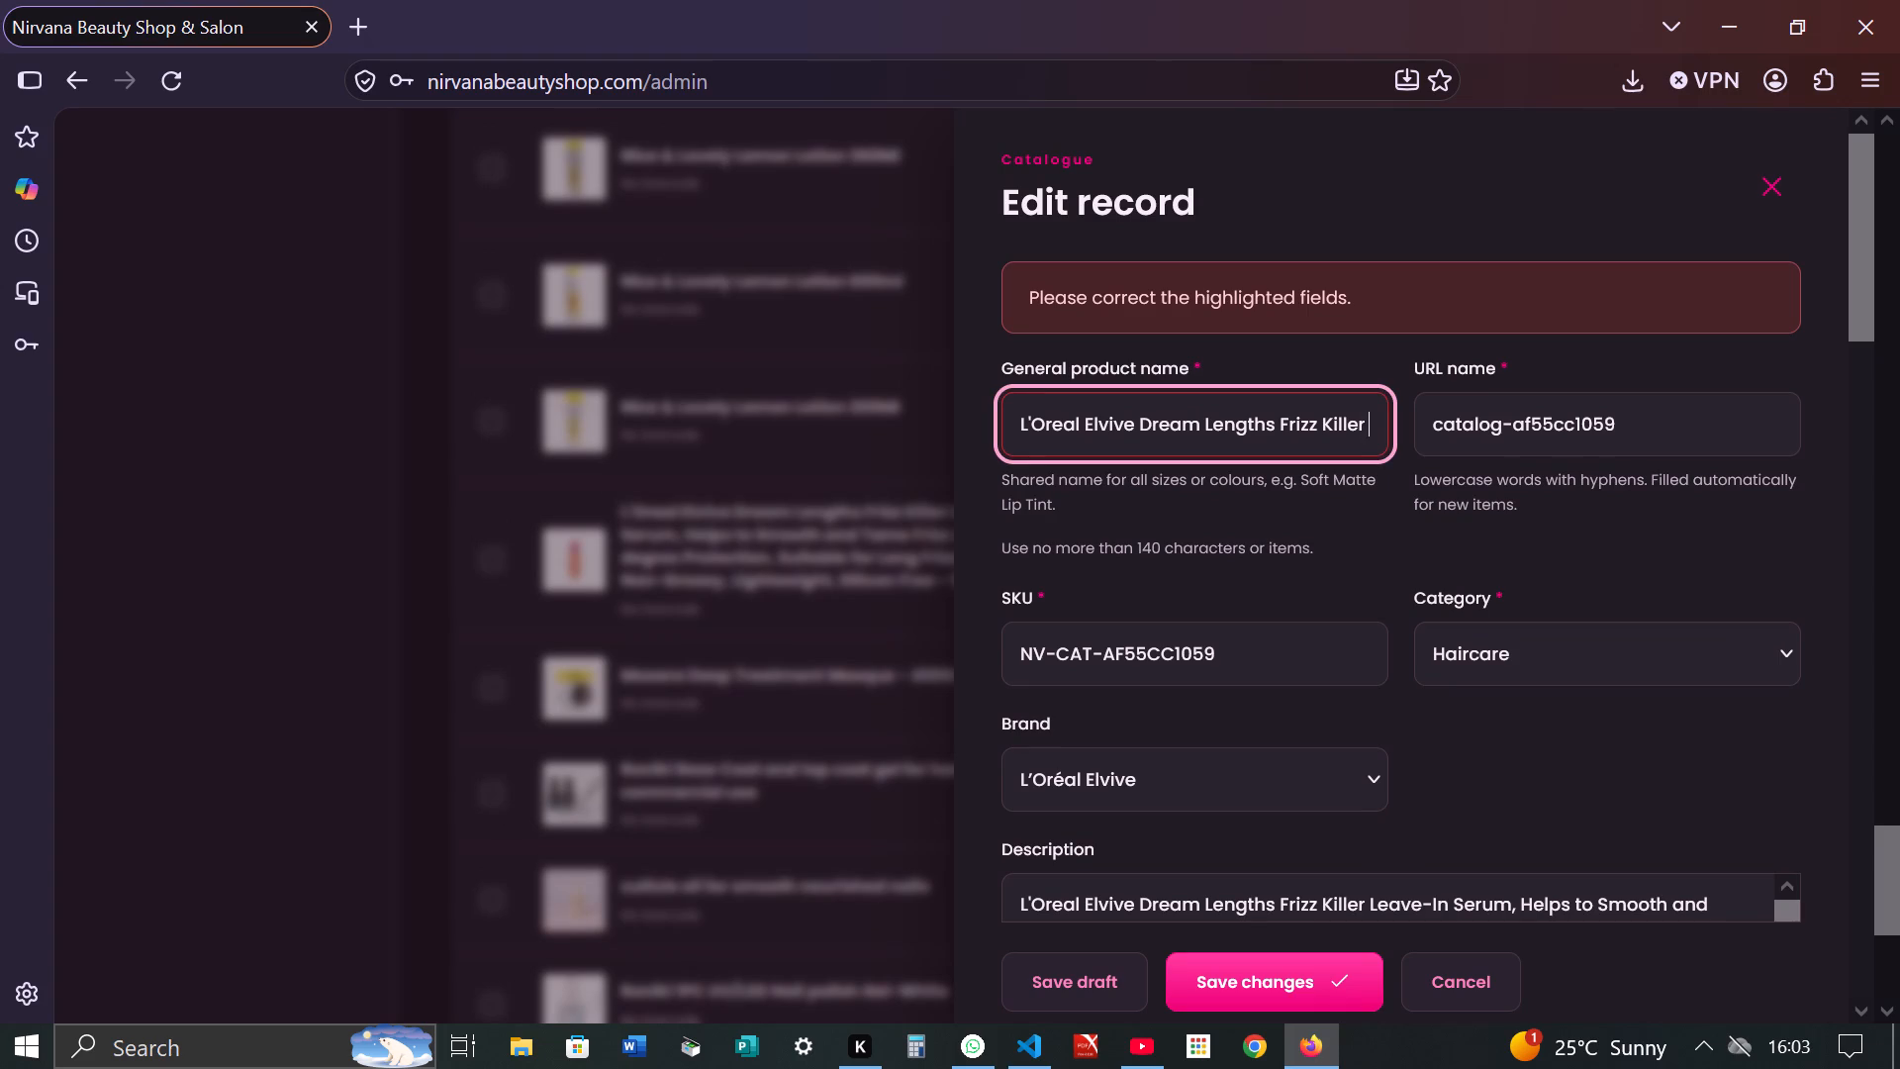
pyautogui.press('Right')
pyautogui.press('Right')
pyautogui.press('Right')
pyautogui.press('Right')
pyautogui.press('Right')
pyautogui.press('Right')
pyautogui.press('Right')
pyautogui.press('Right')
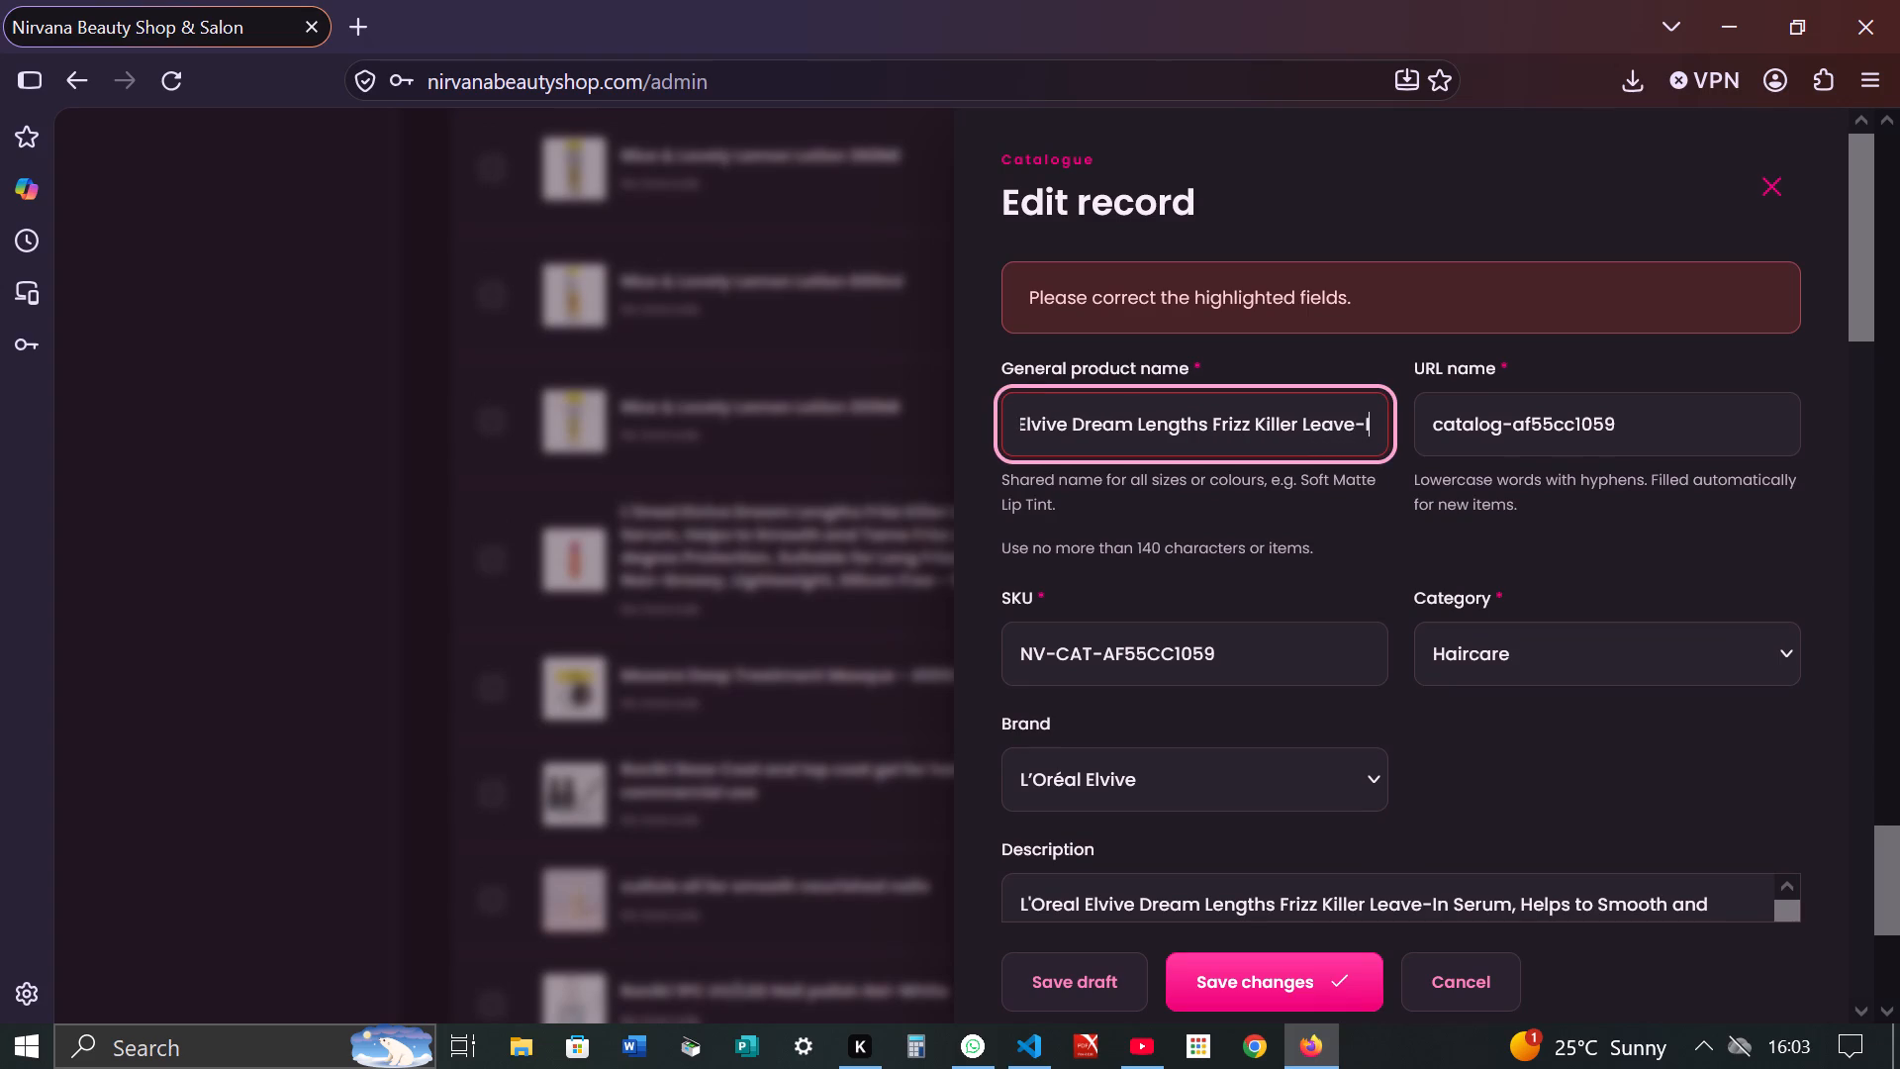
pyautogui.press('Right')
pyautogui.press('Right')
pyautogui.press('Right')
pyautogui.press('Right')
pyautogui.press('Right')
pyautogui.press('Right')
pyautogui.press('Right')
pyautogui.press('Right')
pyautogui.press('Right')
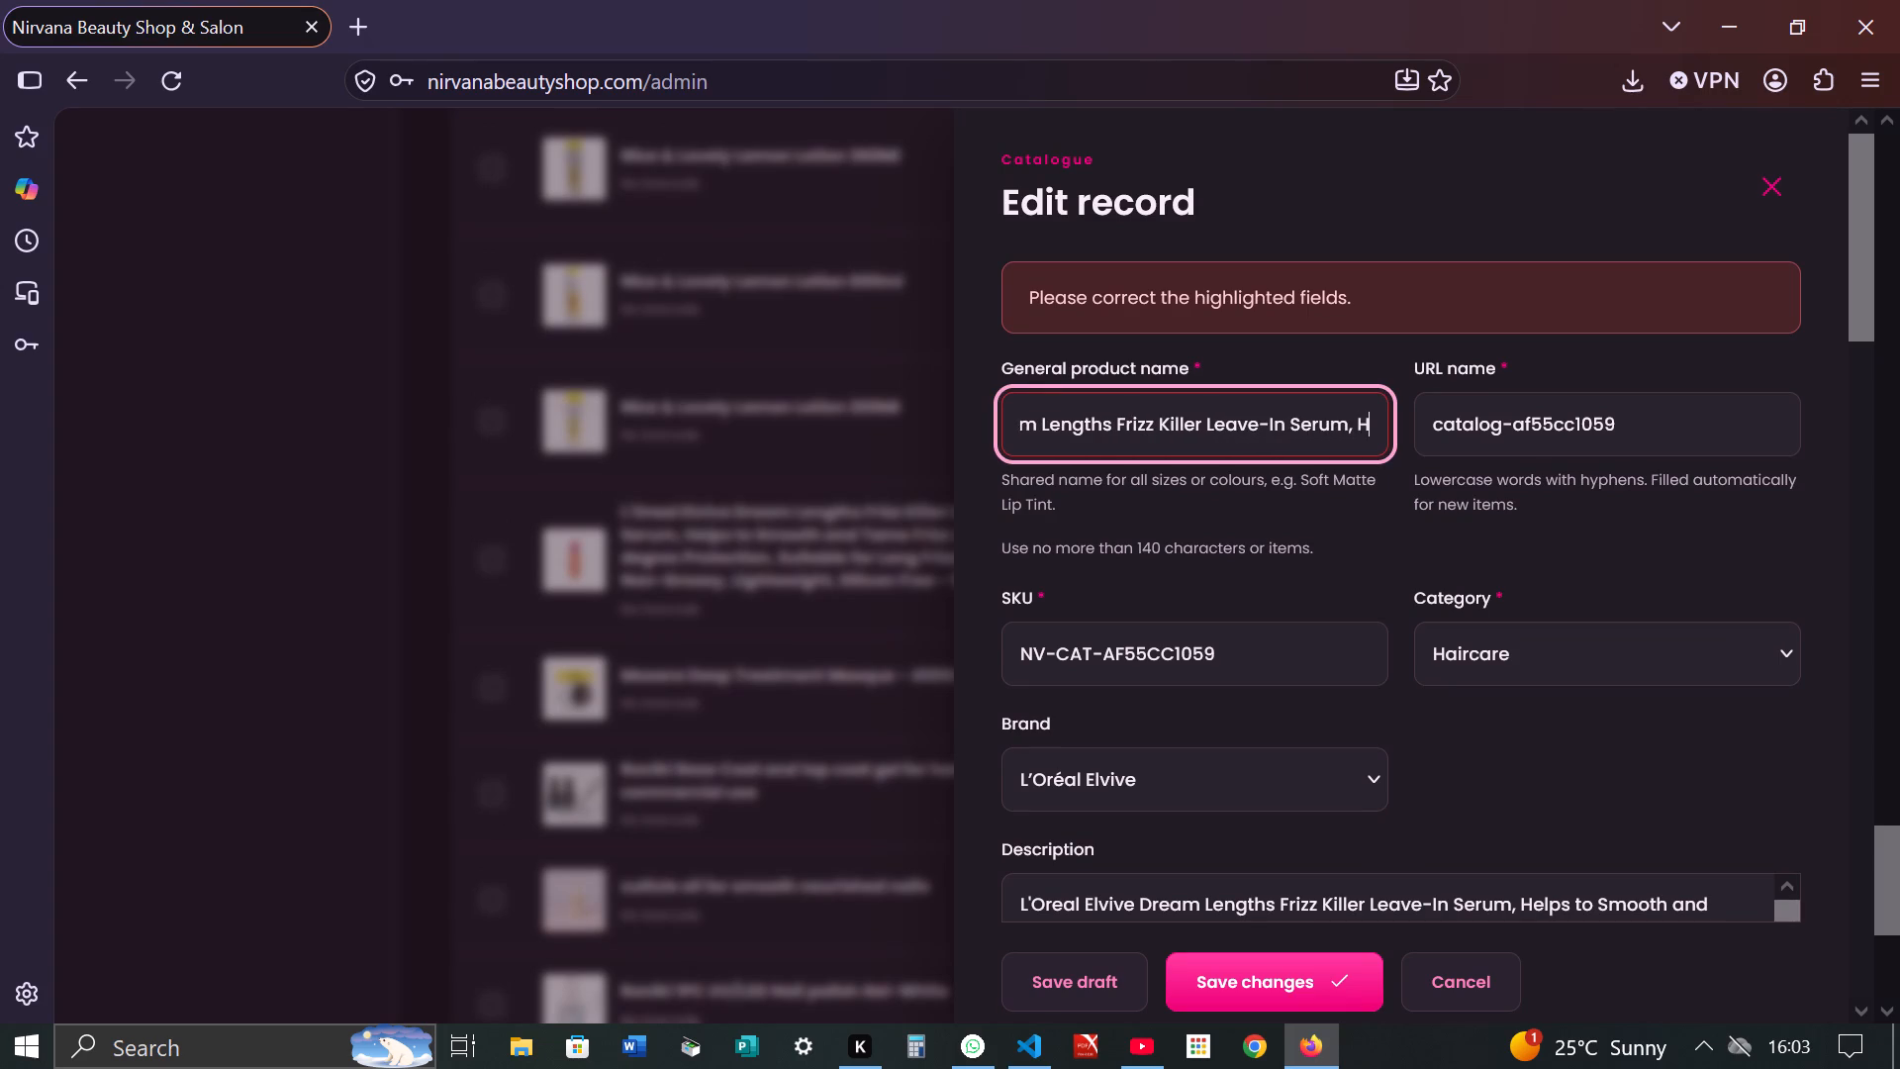
pyautogui.press('Right')
pyautogui.press('Right')
pyautogui.press('Right')
pyautogui.press('Right')
pyautogui.press('Right')
pyautogui.press('Right')
pyautogui.press('Right')
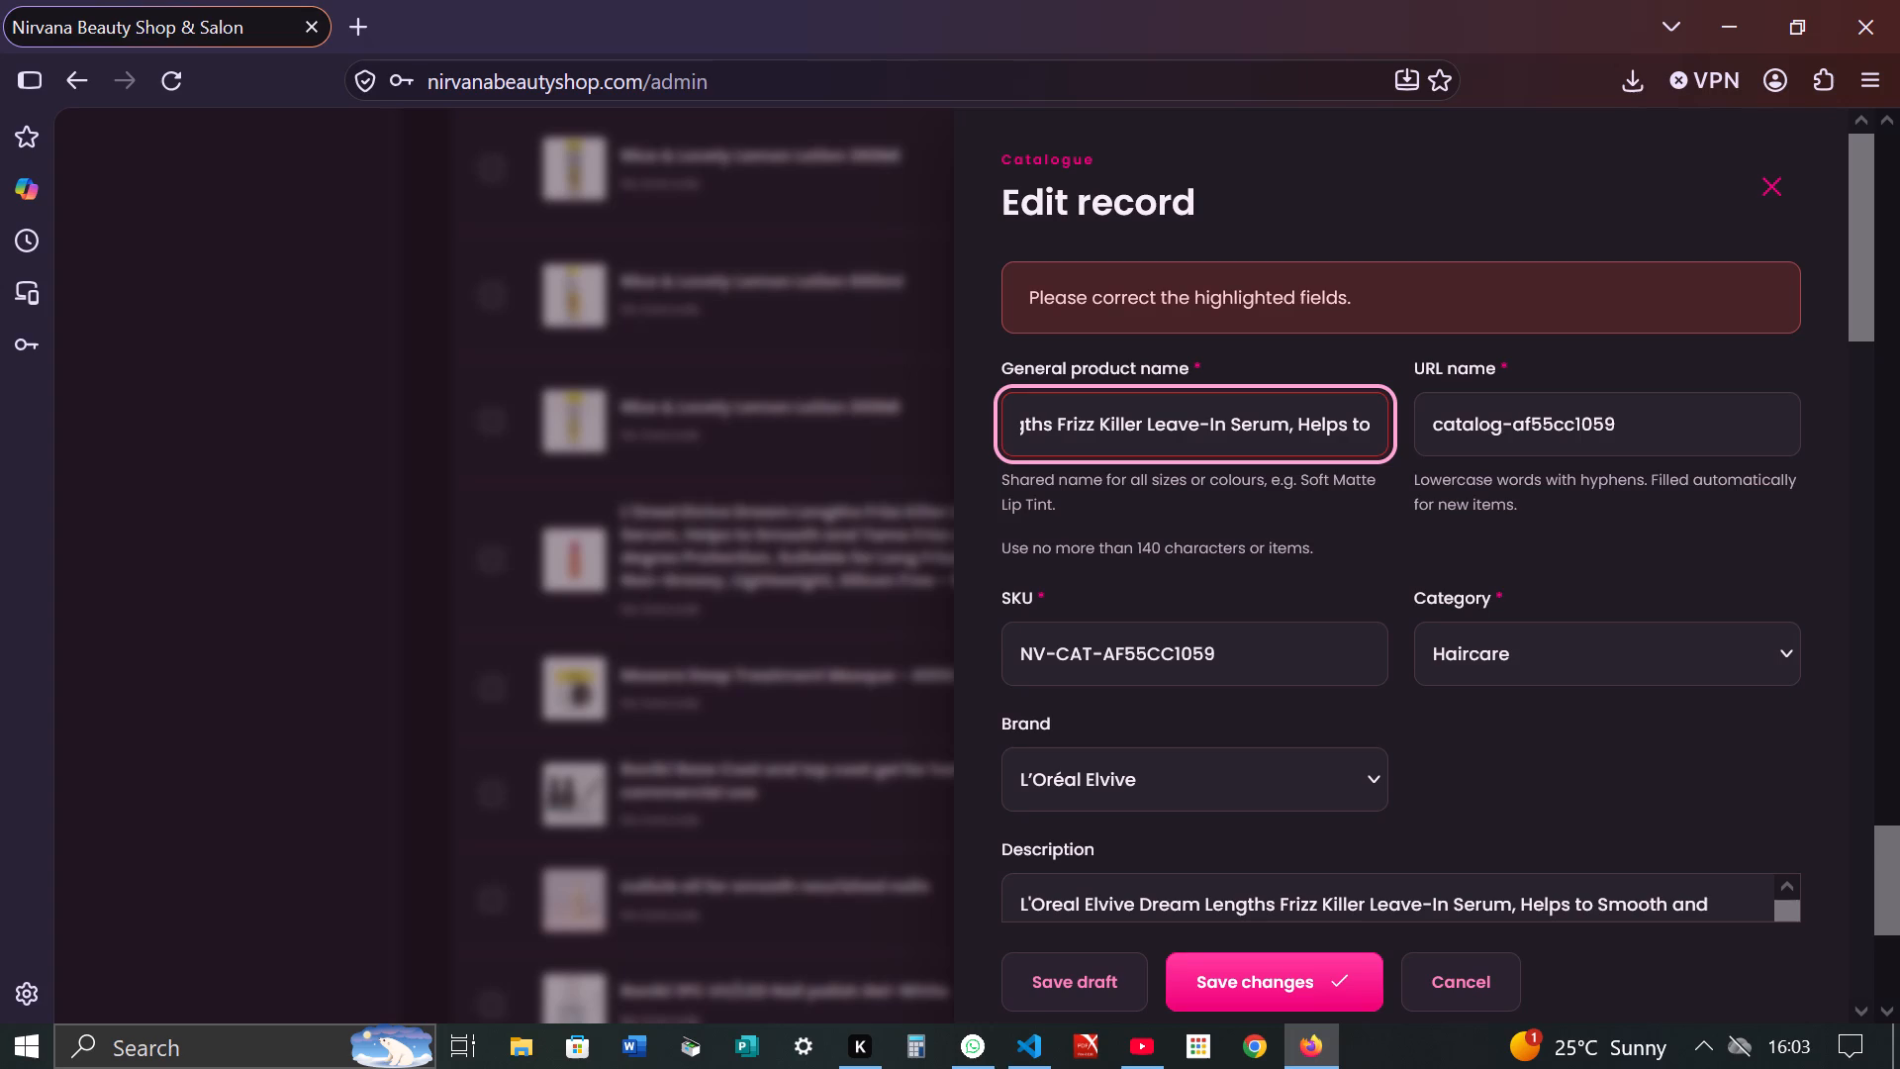
pyautogui.moveTo(1286, 426); pyautogui.dragTo(1432, 421)
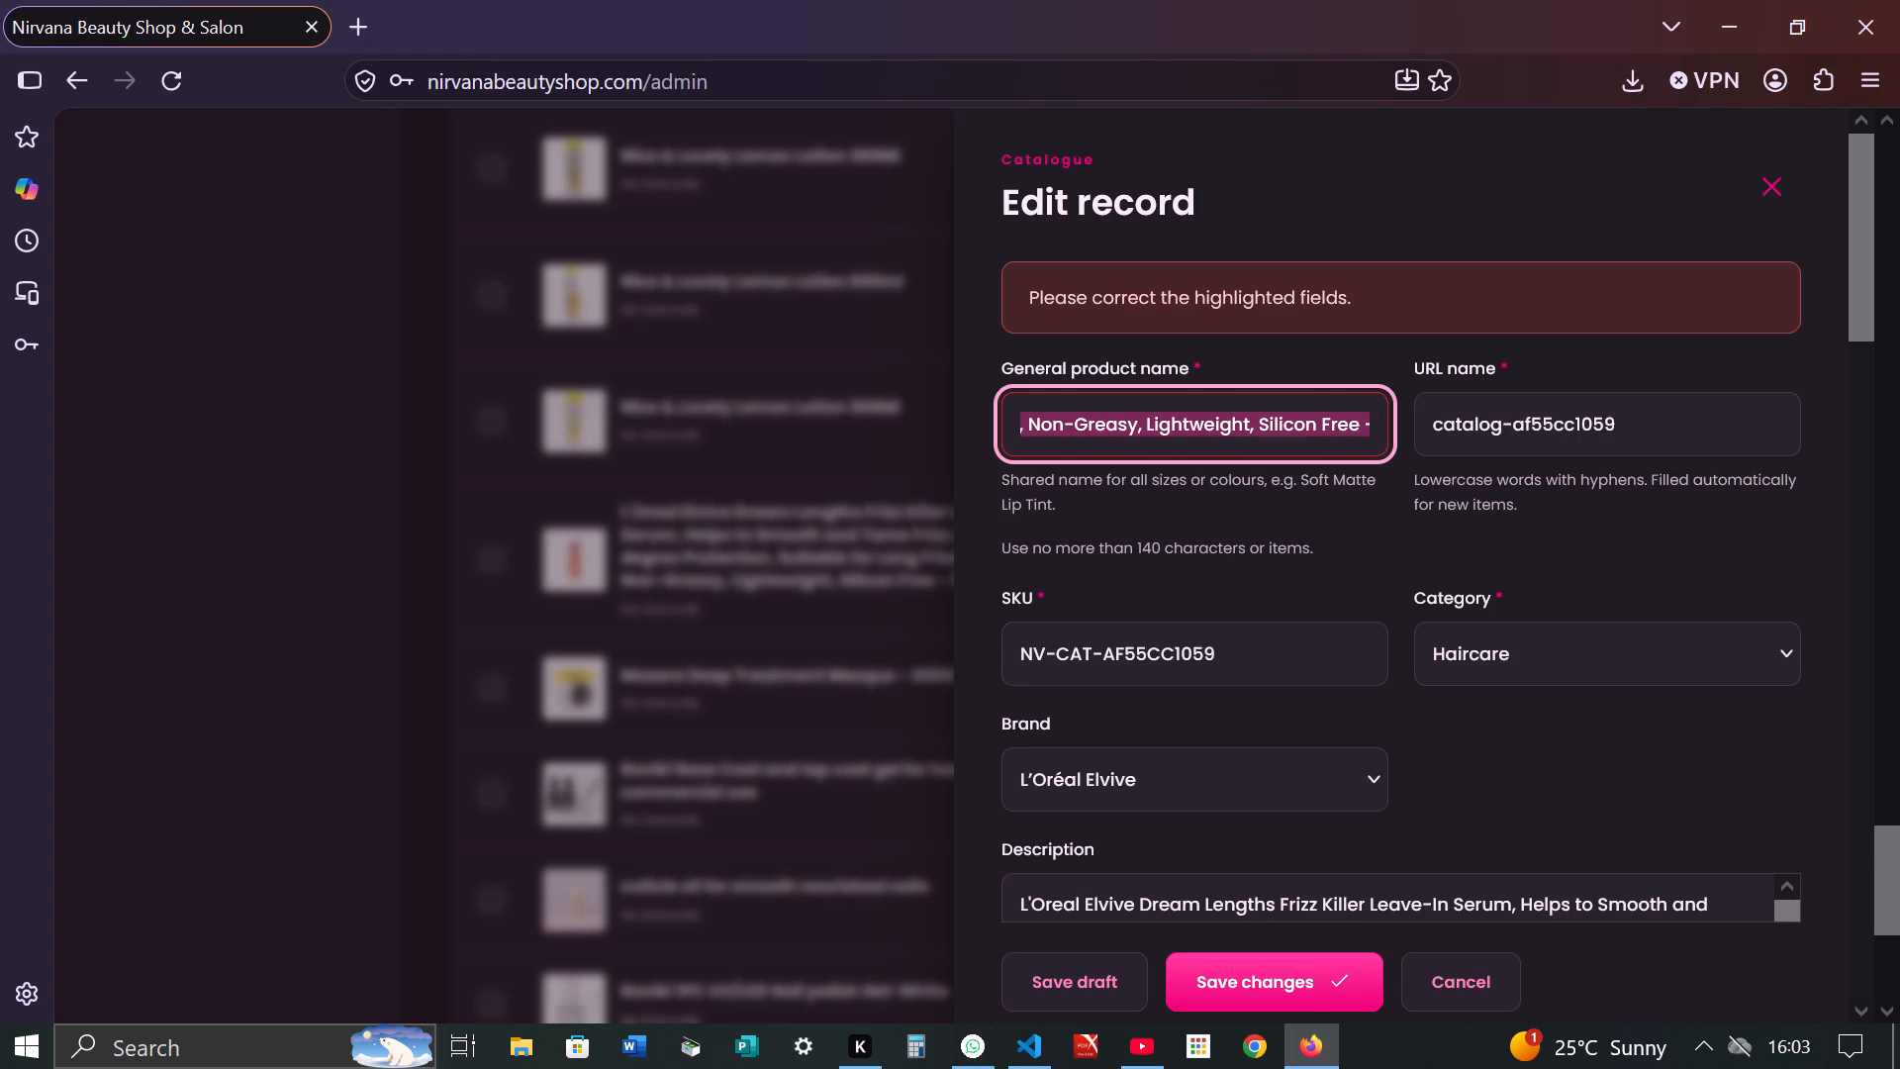
pyautogui.moveTo(1432, 421); pyautogui.dragTo(1300, 427)
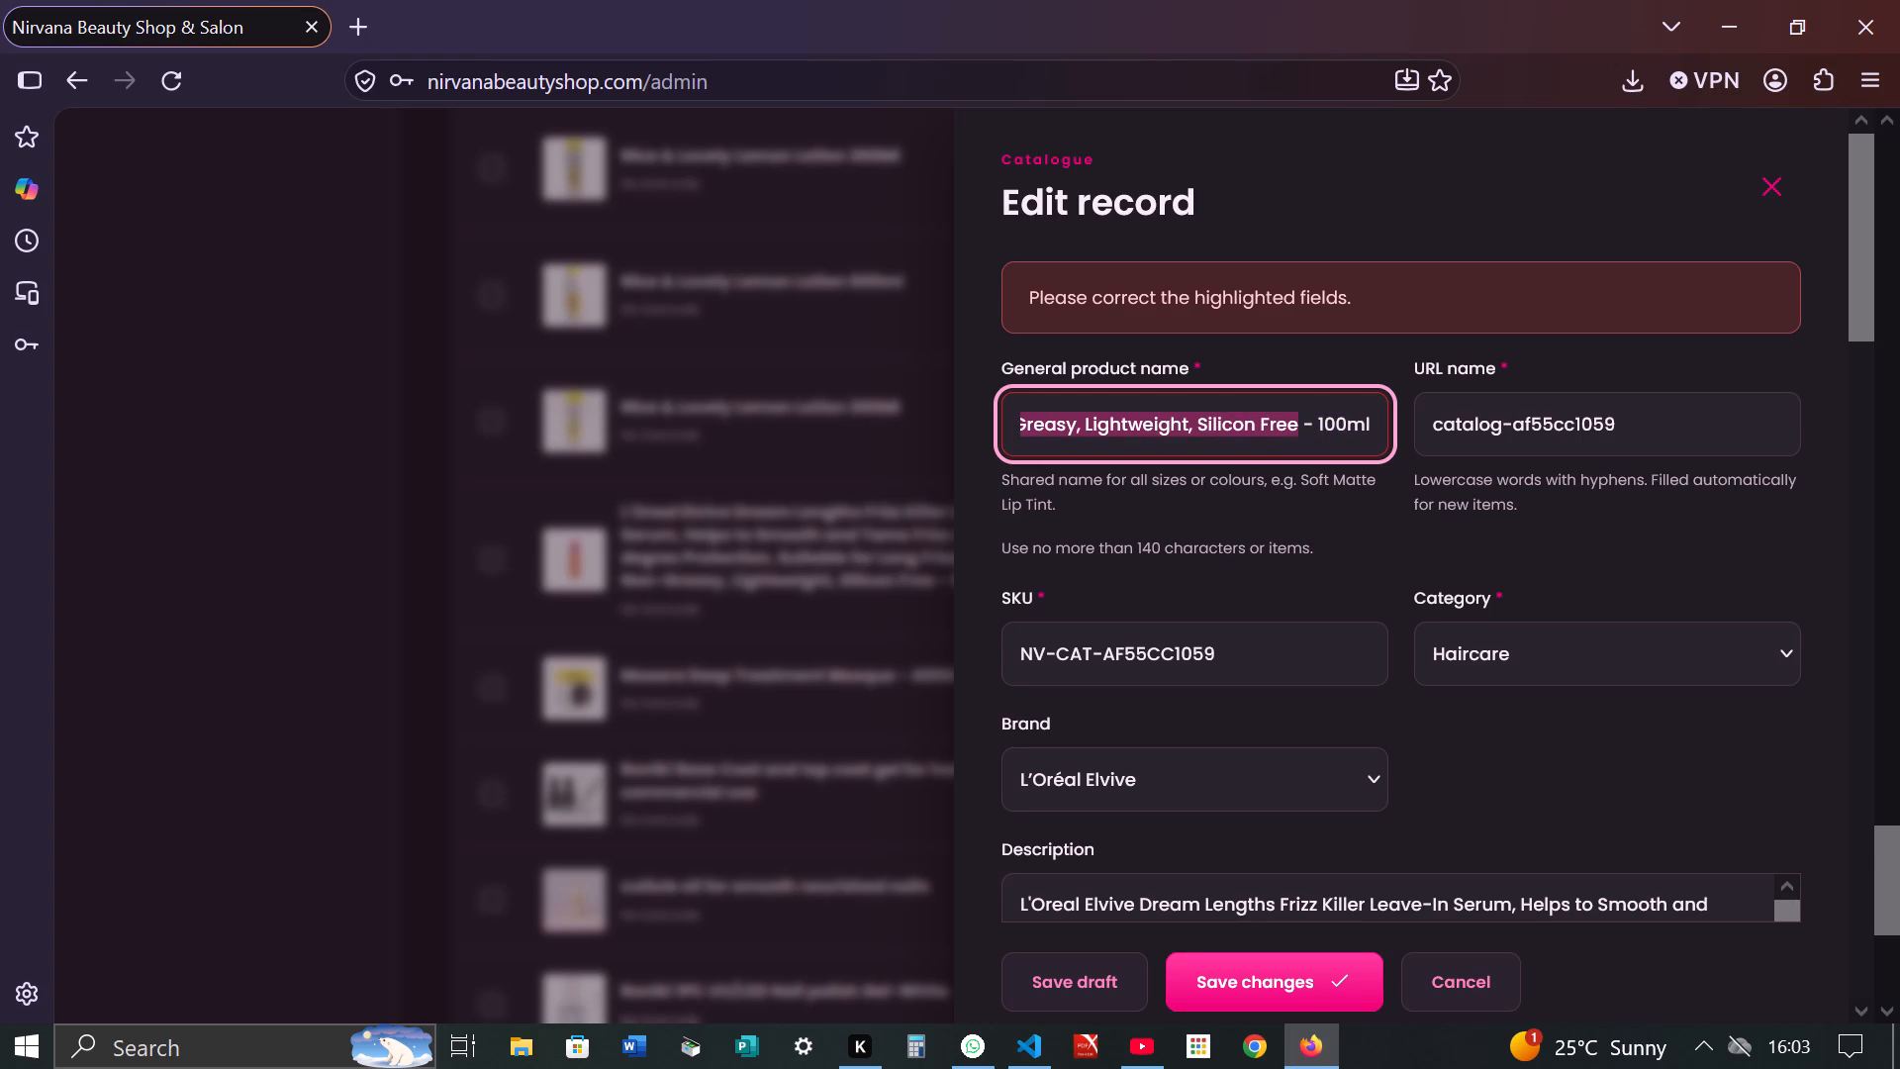
pyautogui.moveTo(1300, 427); pyautogui.dragTo(1301, 430)
pyautogui.press('BackSpace')
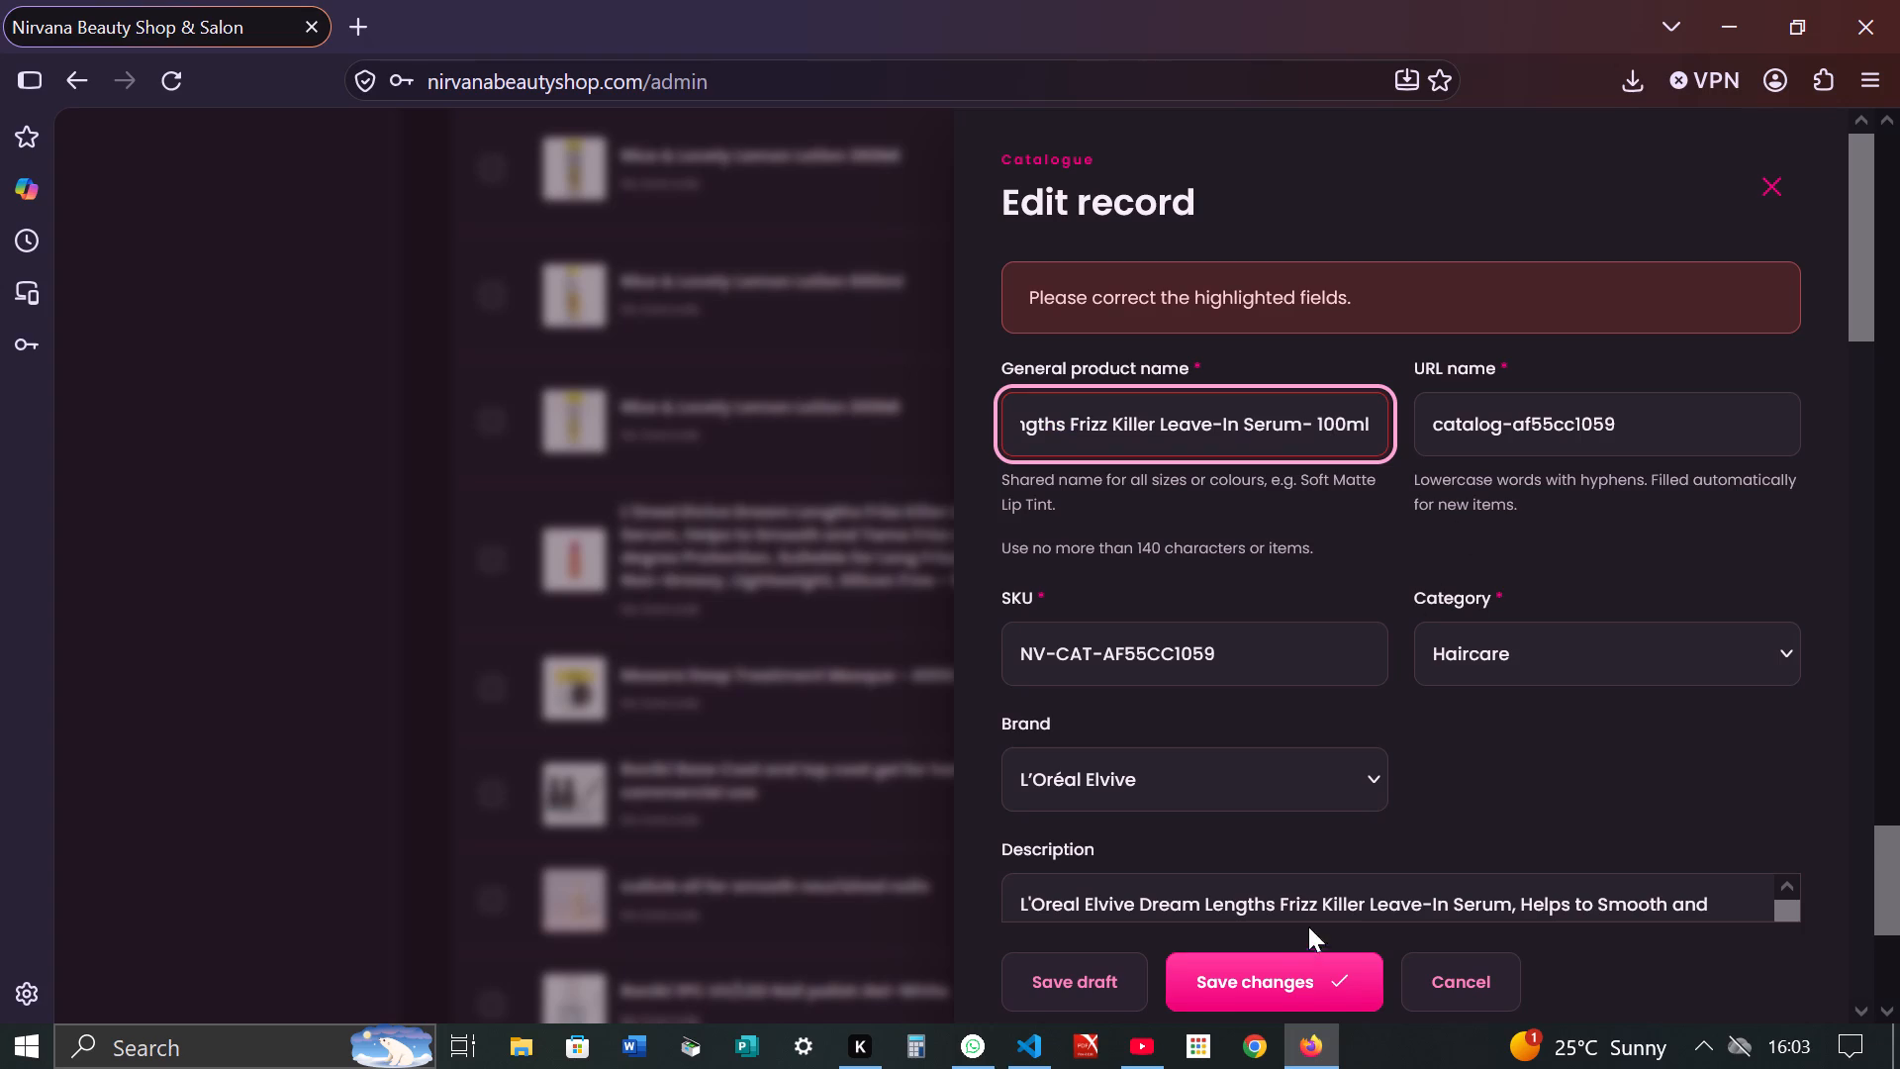
pyautogui.click(1276, 975)
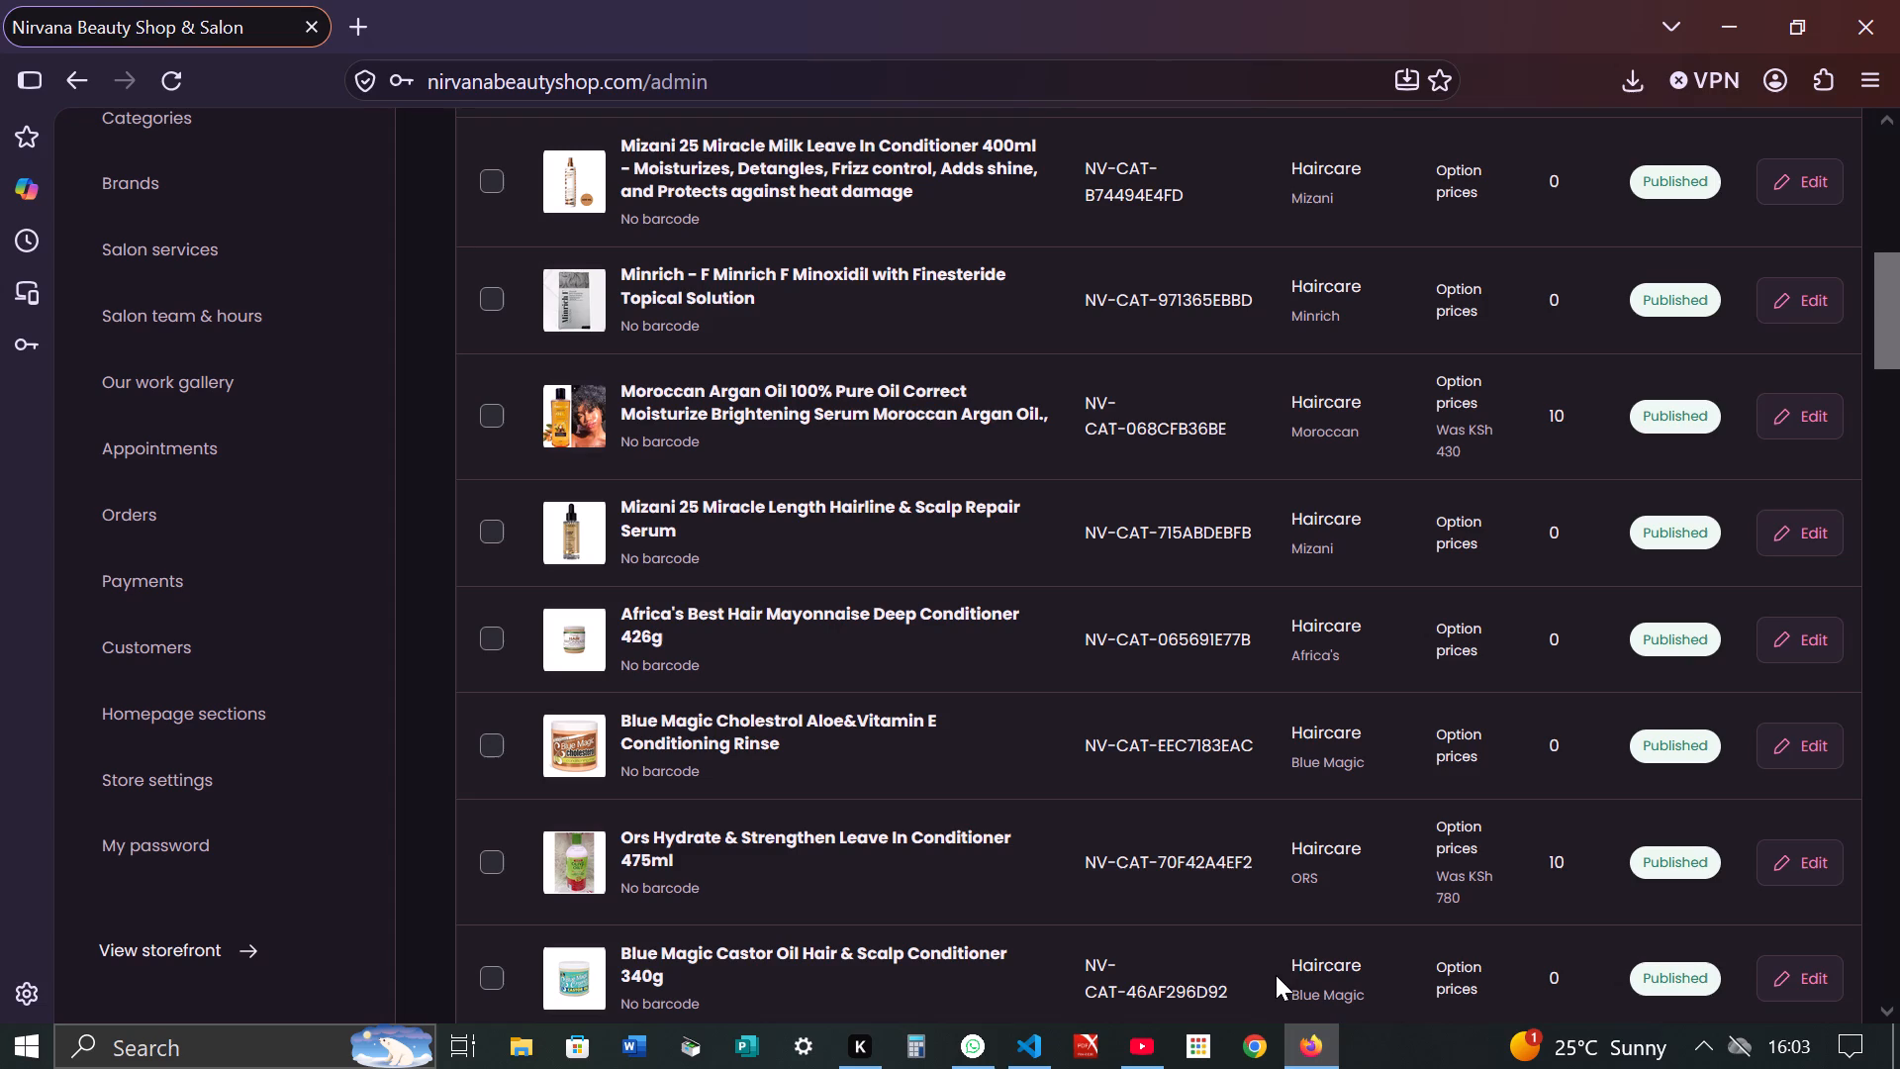
# Return to page 3 of the catalogue product list and open the Mosara Deep Treatment Masque - 400G record for editing.
pyautogui.scroll(-7, 1239, 858)
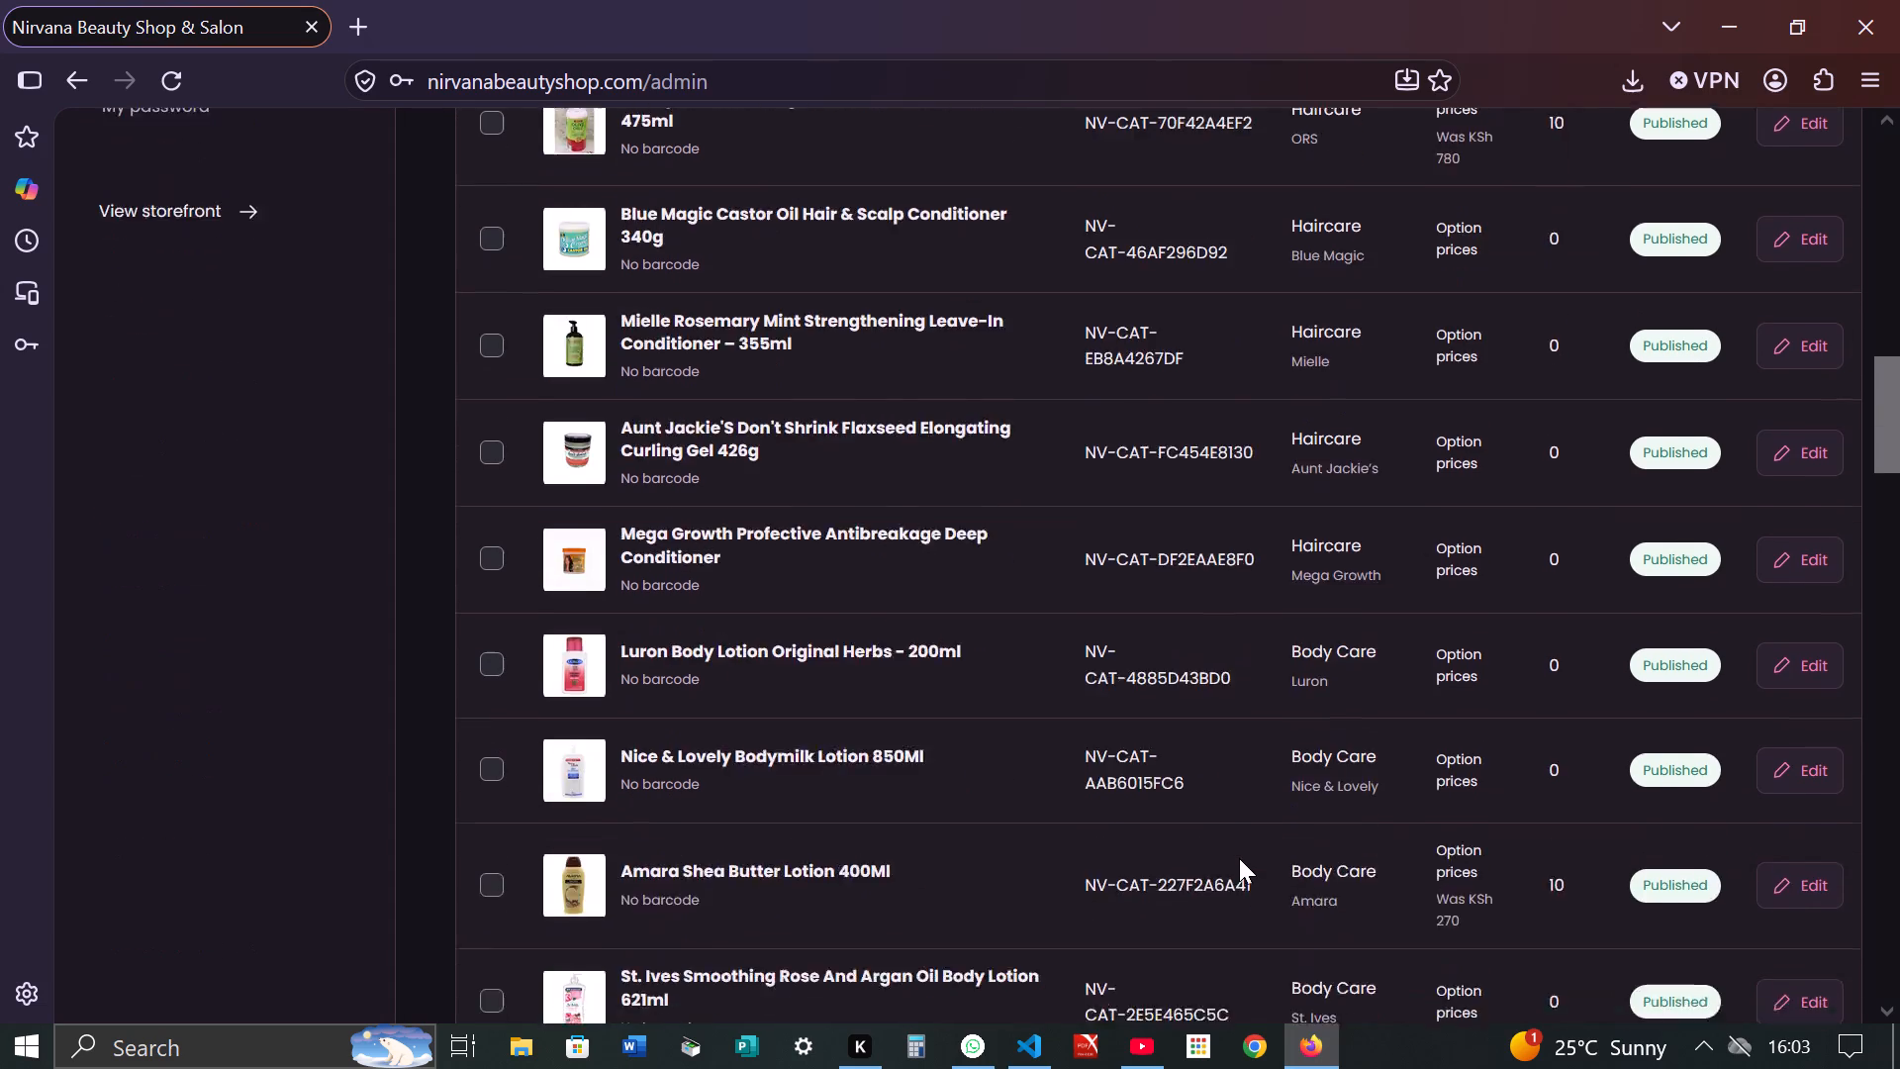
pyautogui.scroll(-9, 1239, 858)
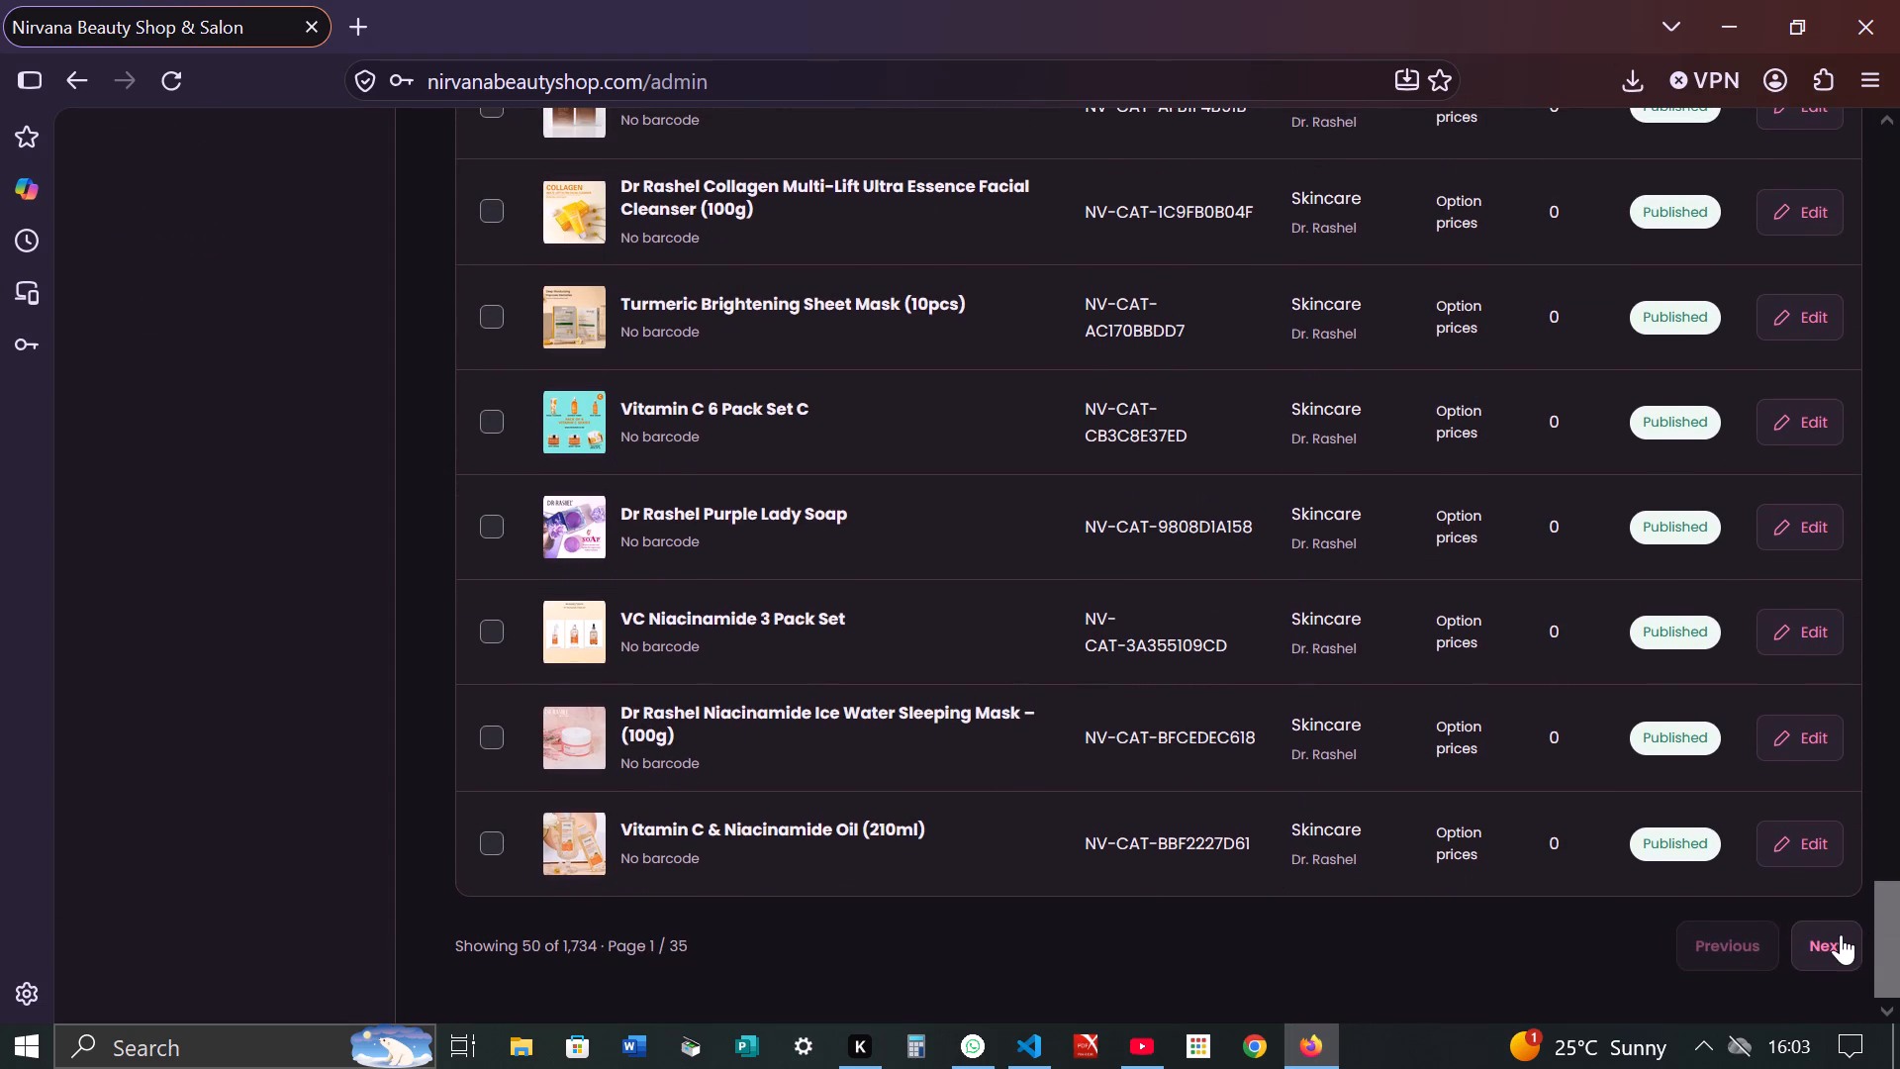
pyautogui.click(1831, 935)
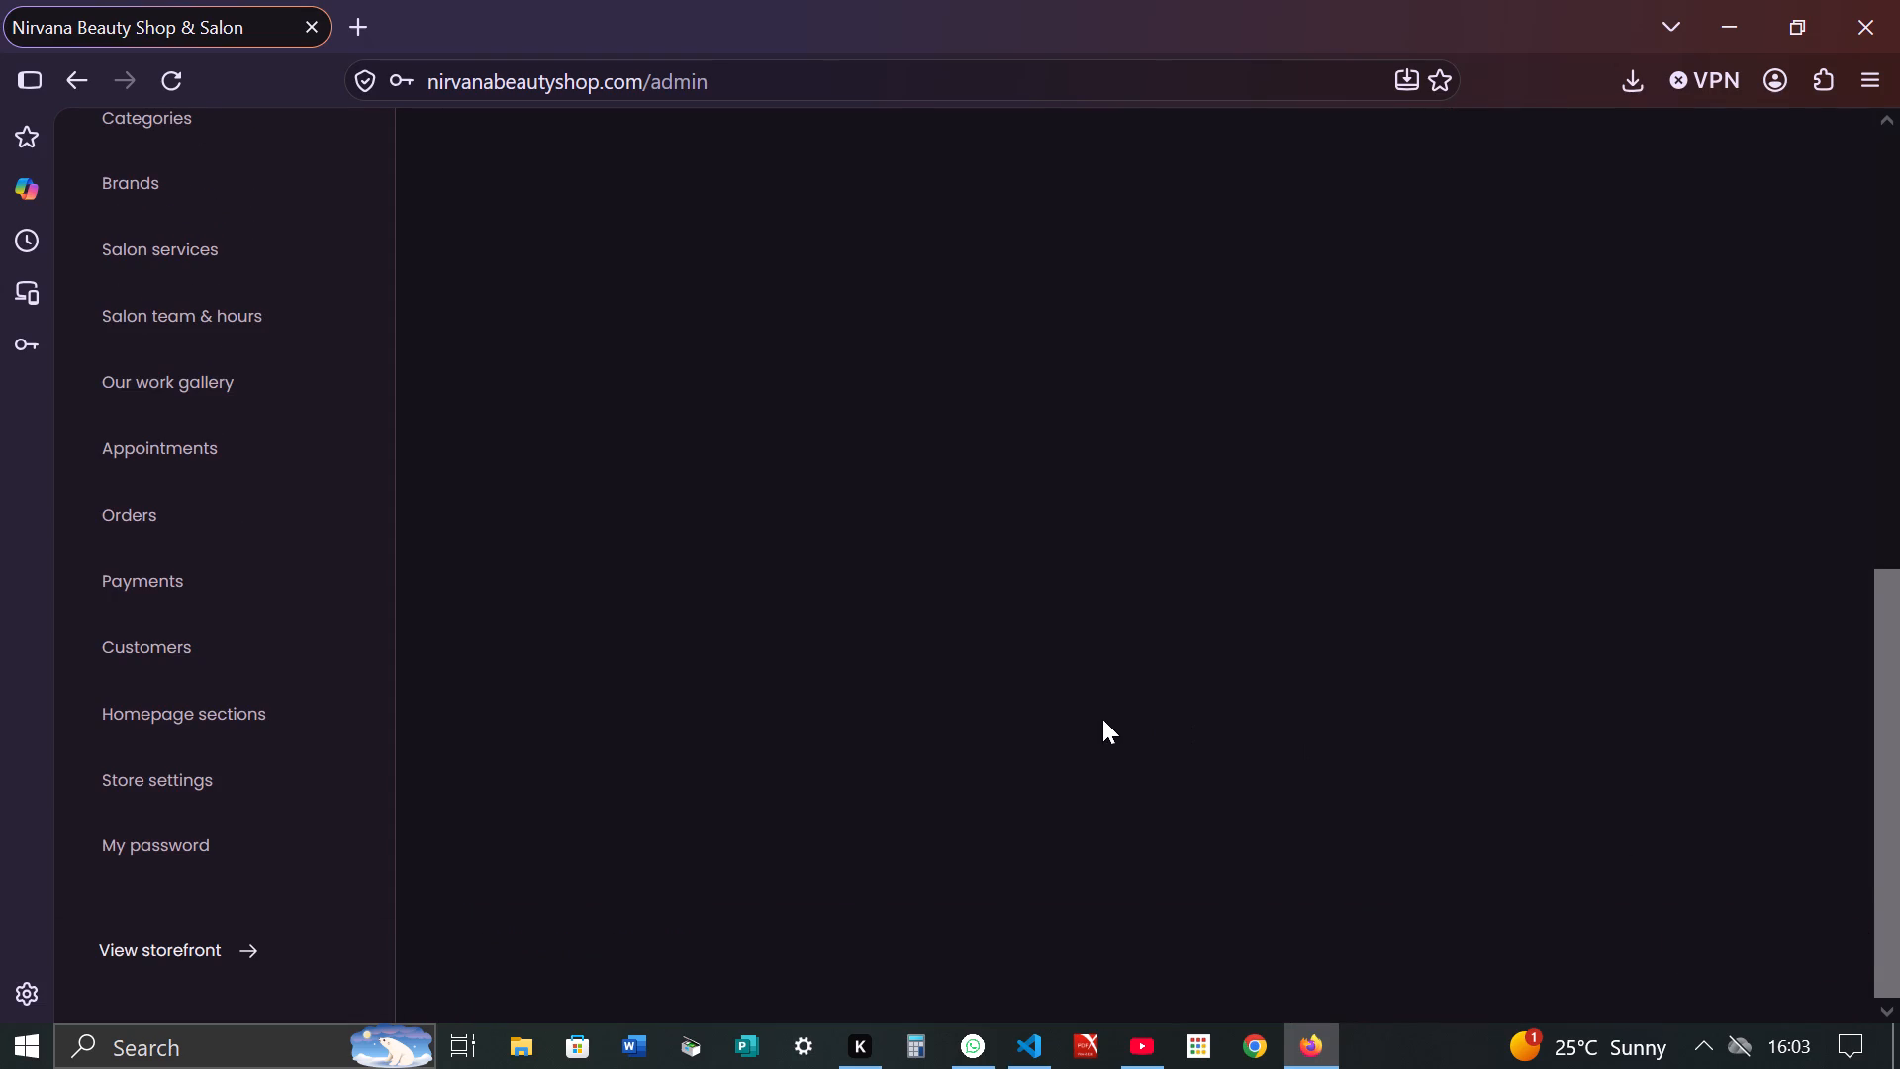
pyautogui.scroll(-15, 1102, 719)
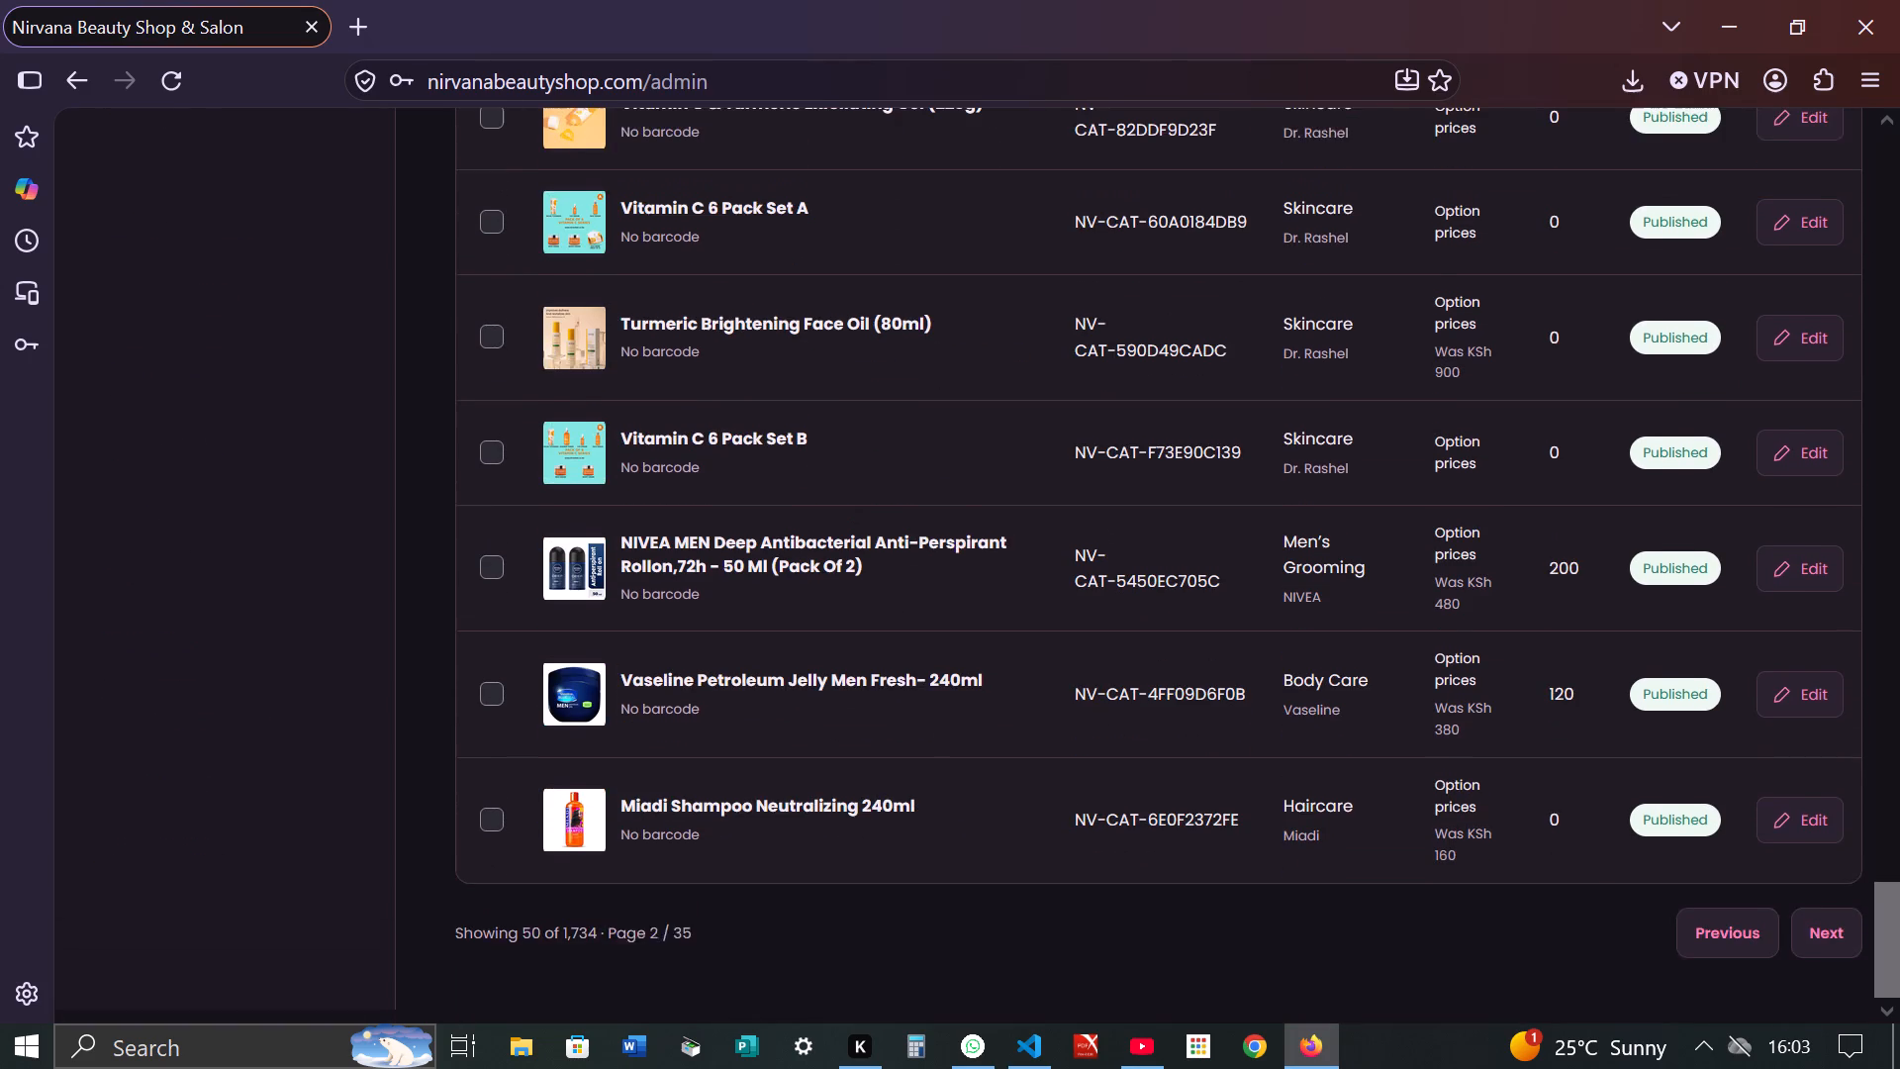
pyautogui.click(1823, 934)
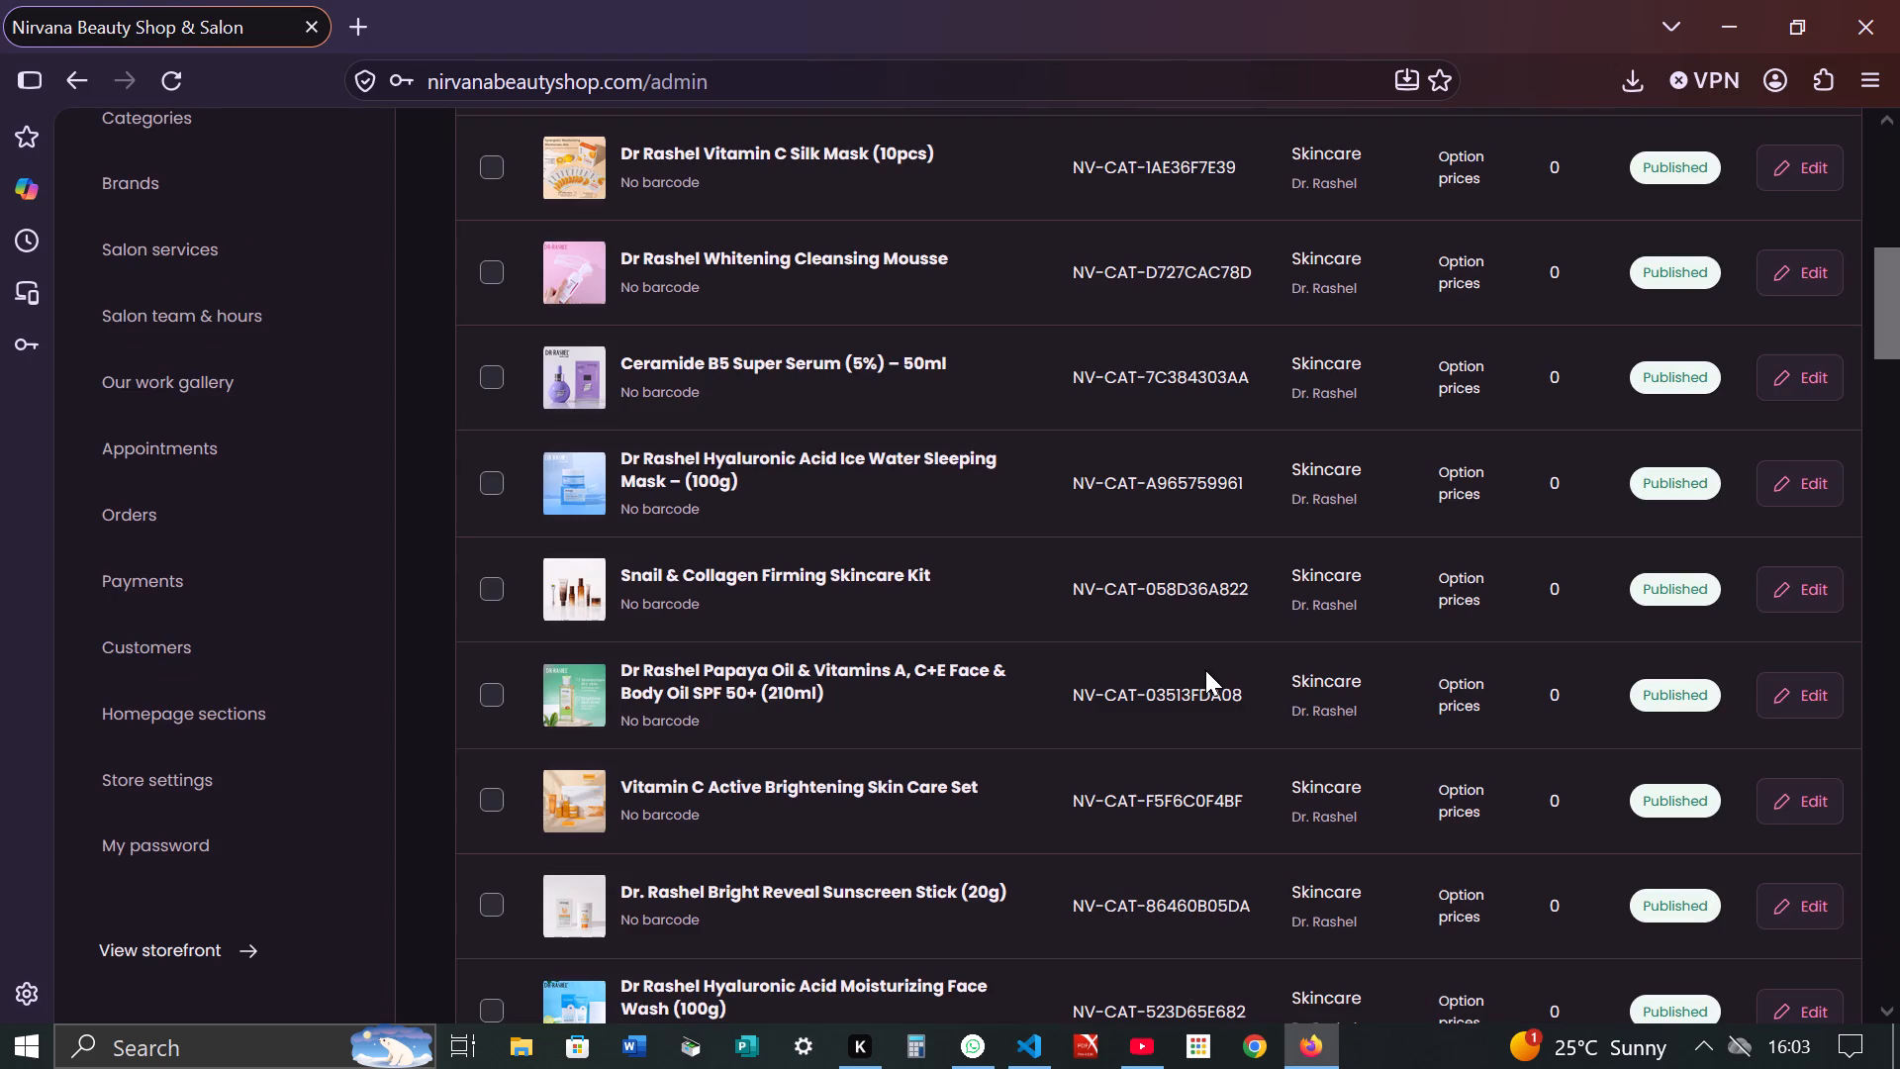
pyautogui.scroll(-5, 1205, 670)
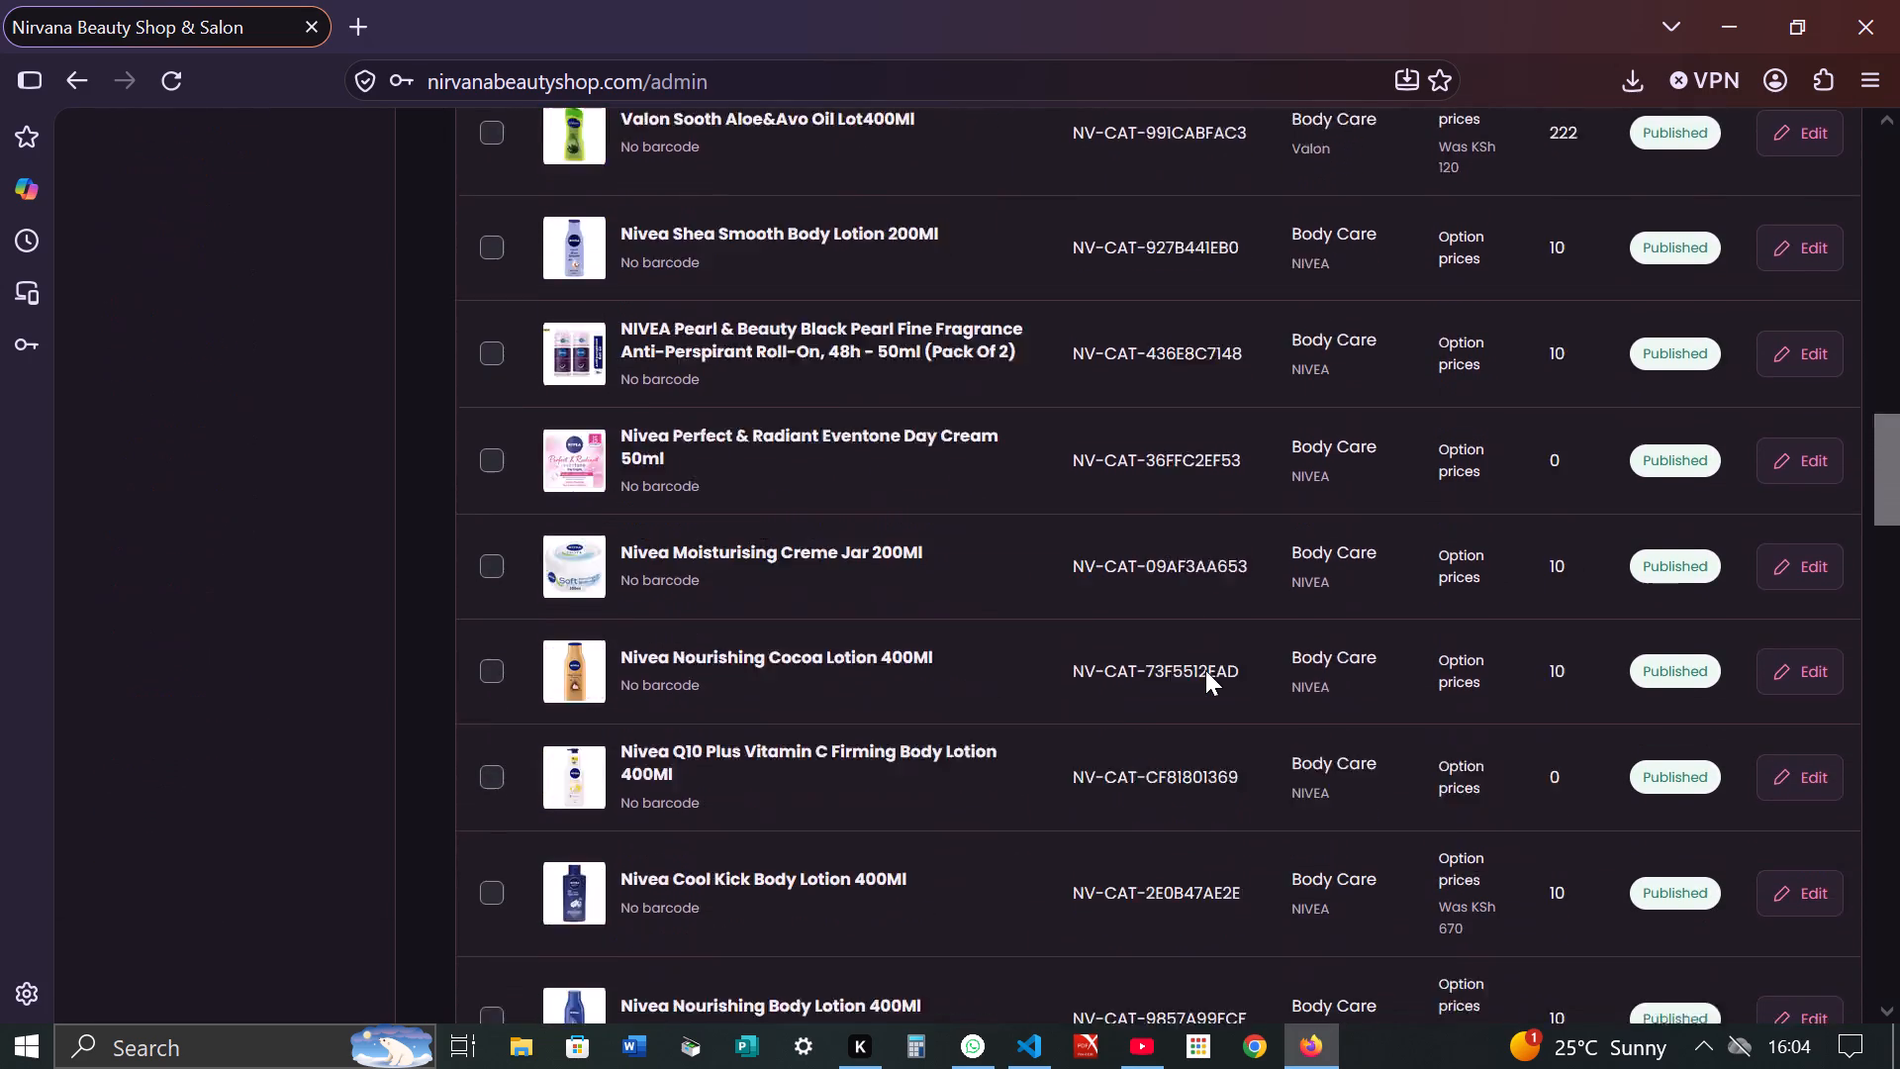
pyautogui.scroll(-8, 1205, 670)
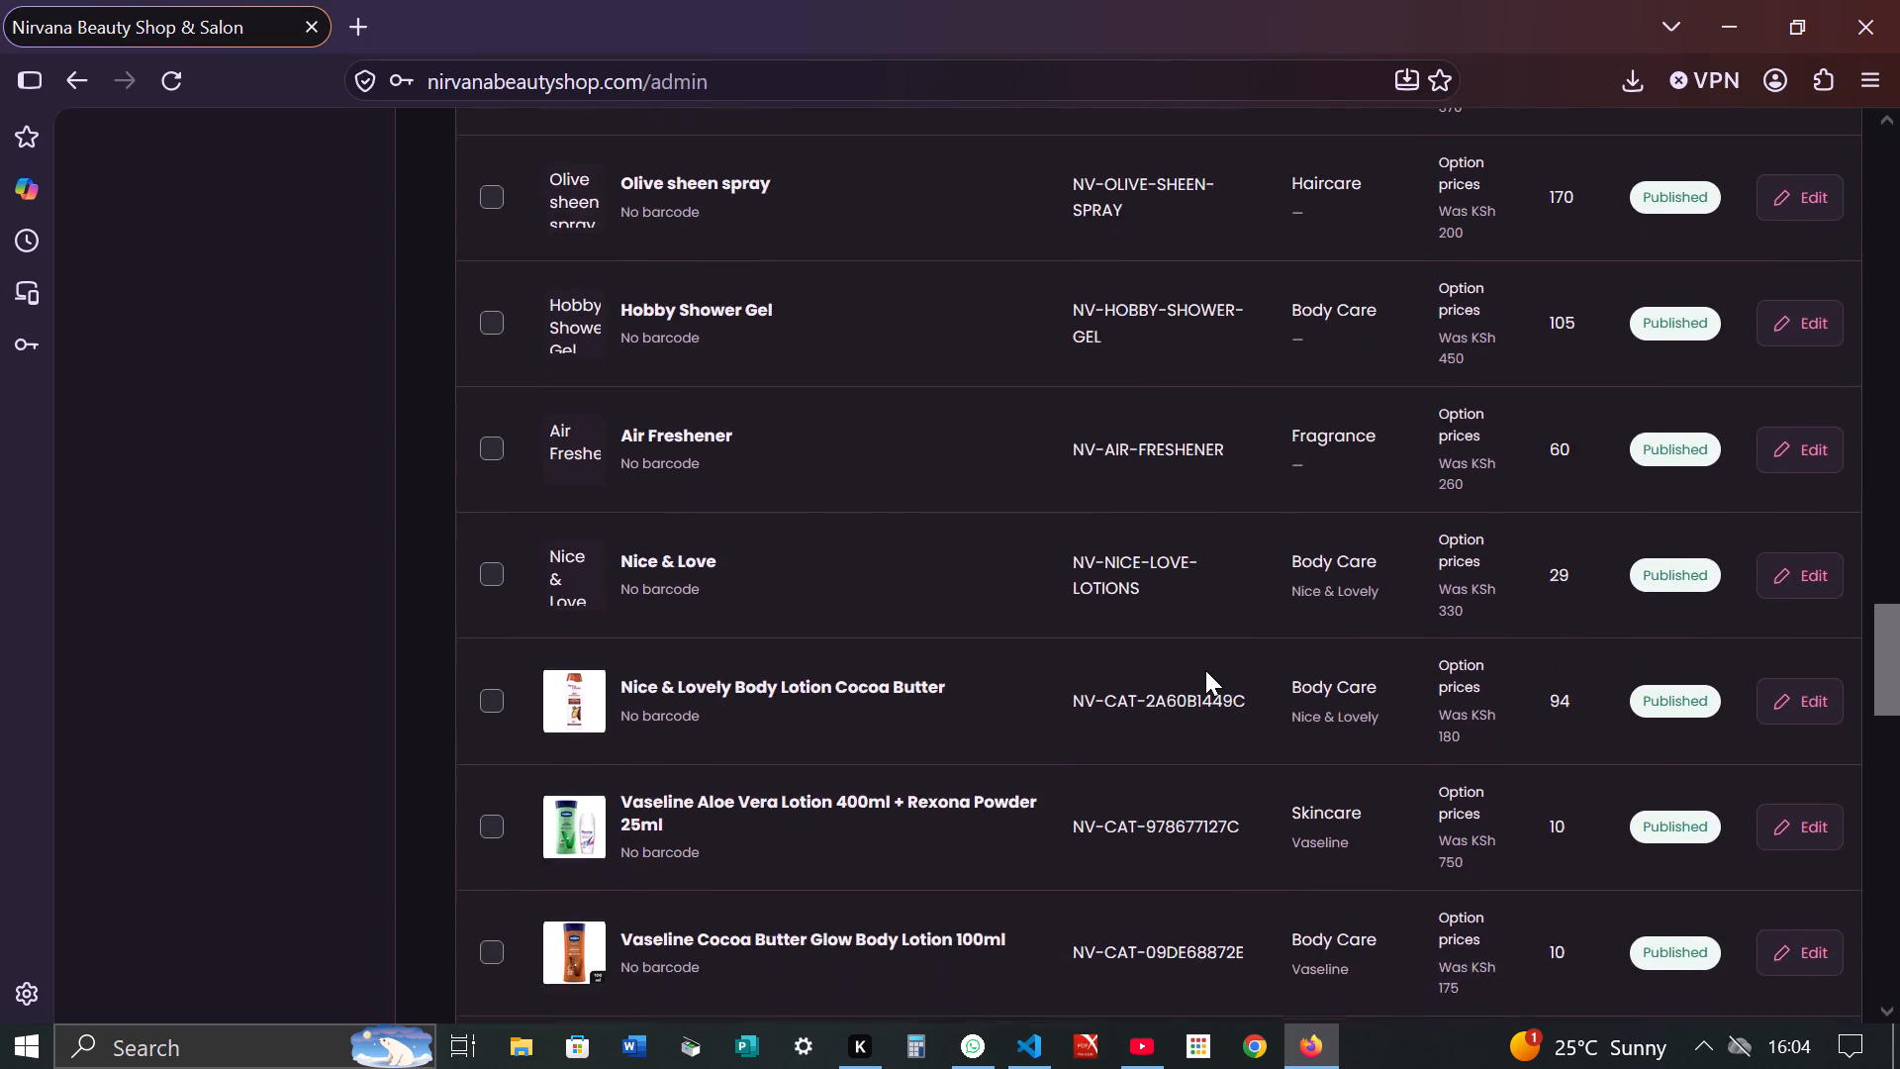
pyautogui.scroll(-5, 1205, 670)
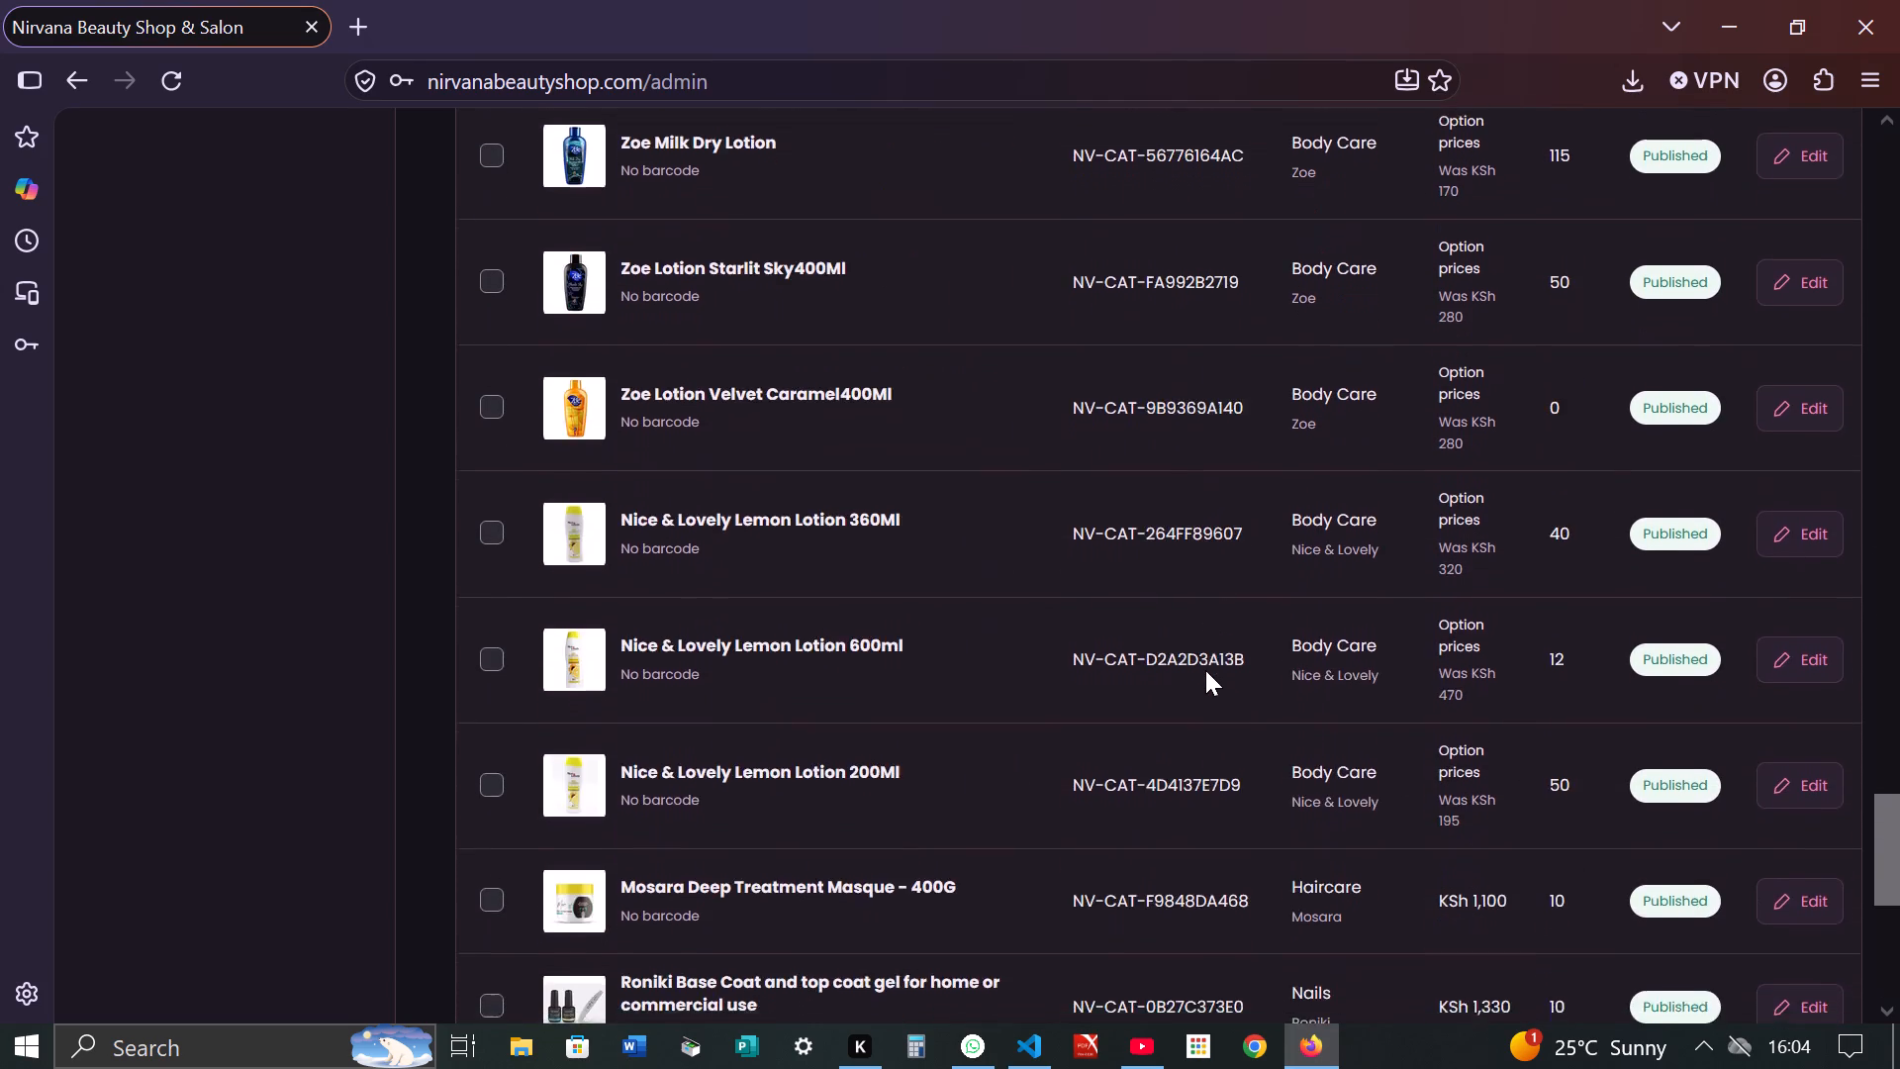
pyautogui.scroll(-3, 1205, 670)
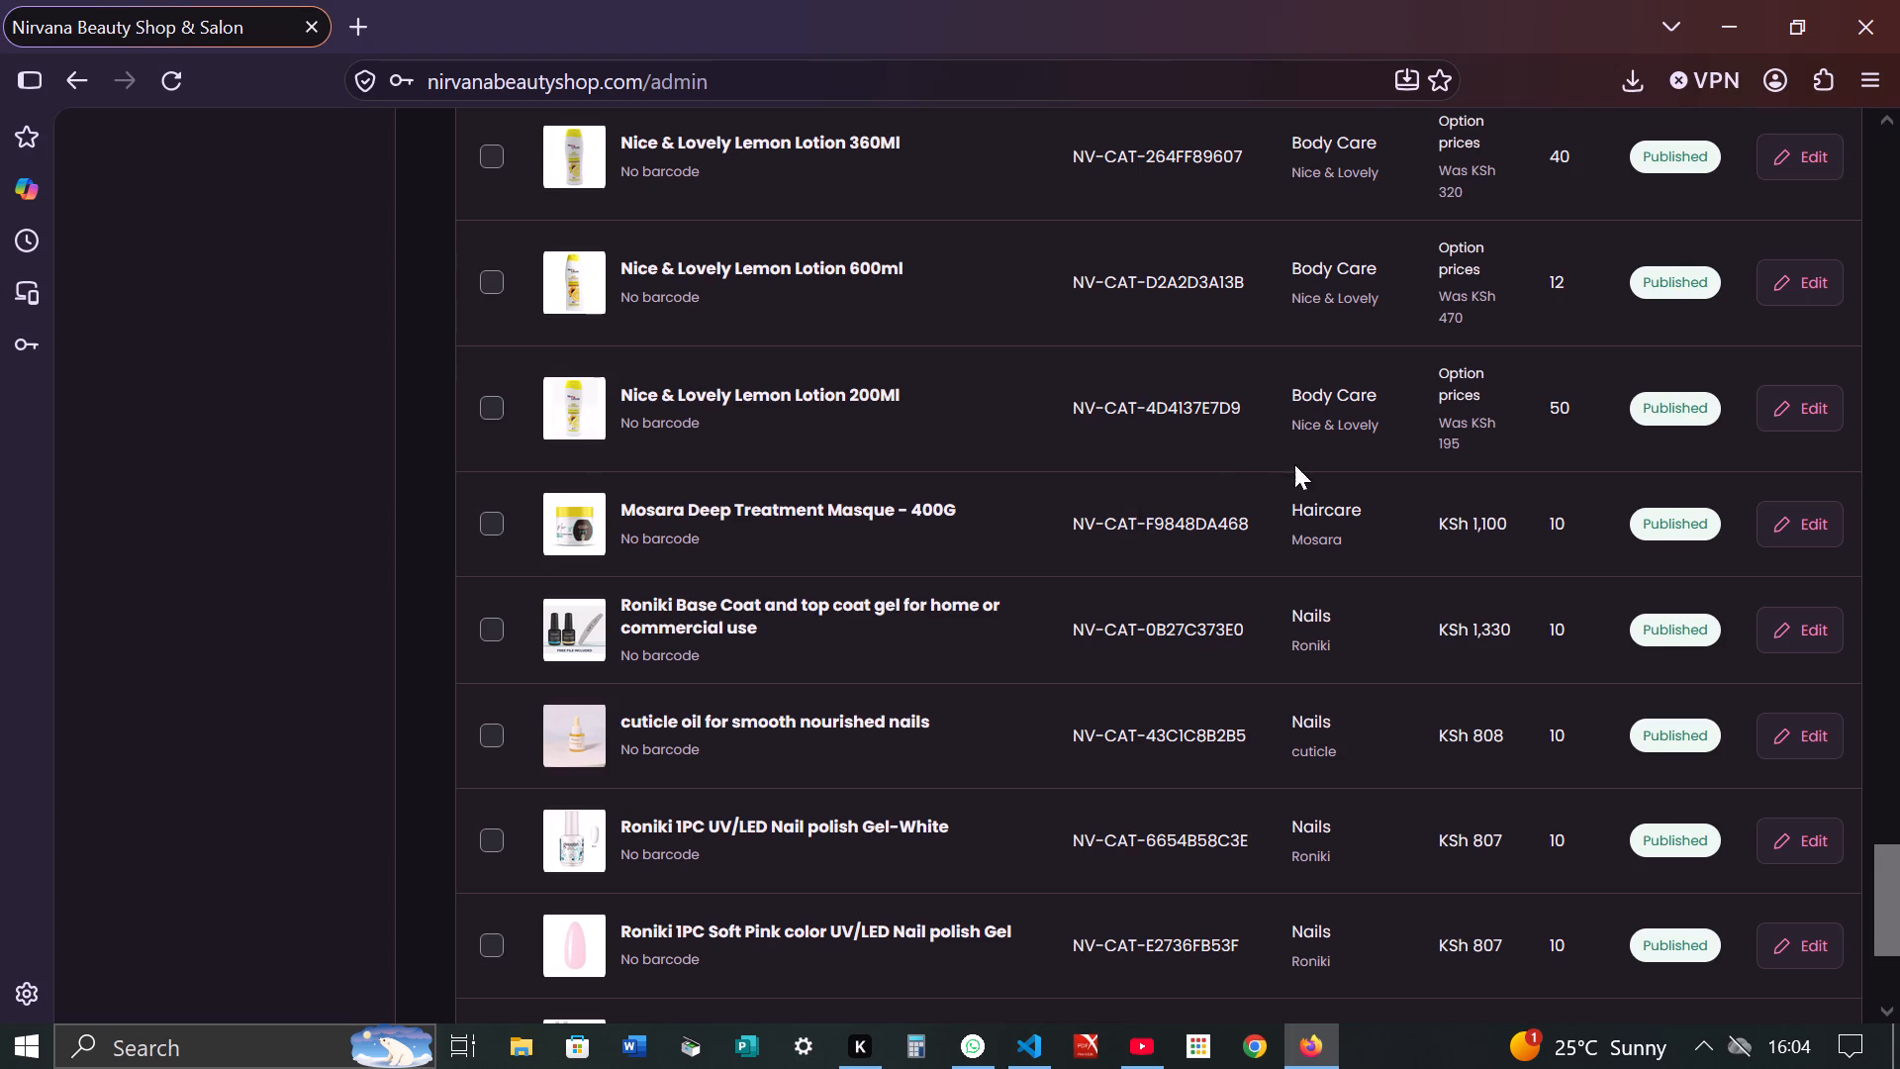
pyautogui.click(1812, 512)
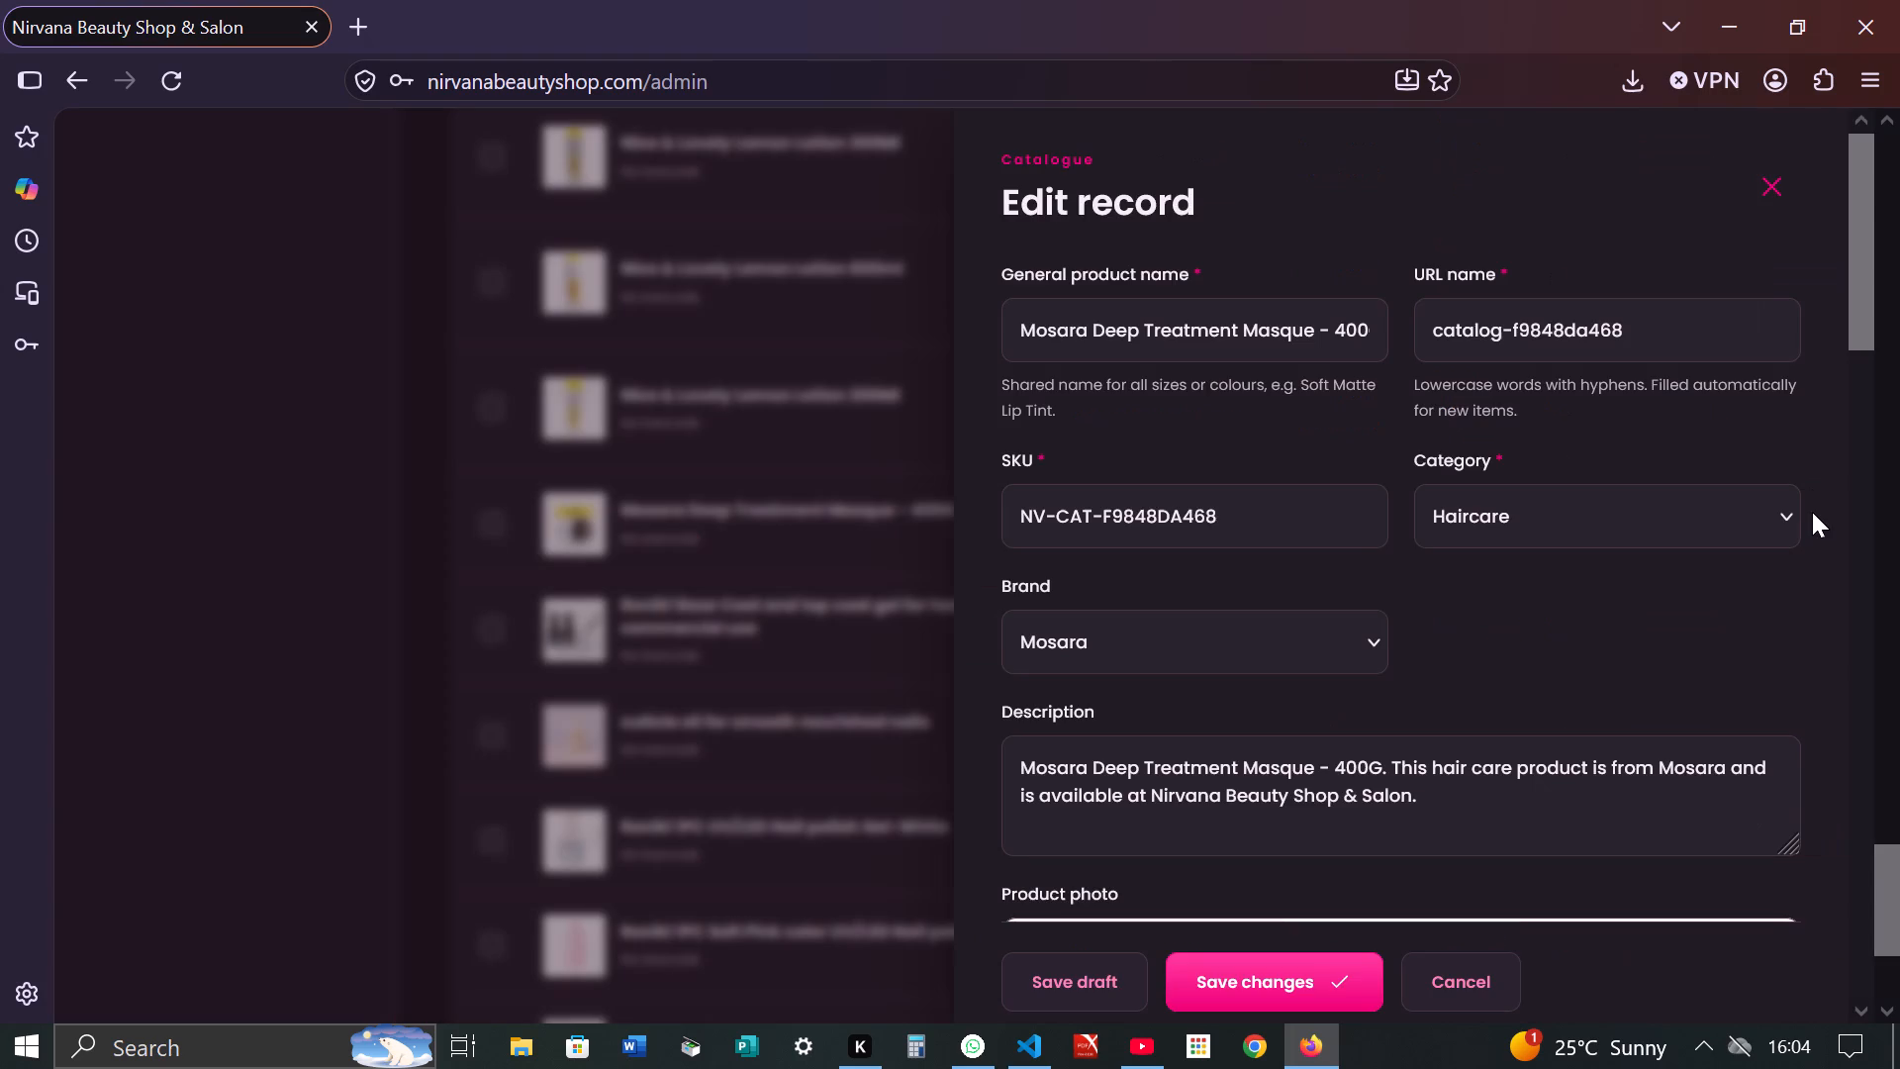
# Set the stock of the Mosara masque's Option 1 to 0 and save the record.
pyautogui.scroll(-4, 1580, 622)
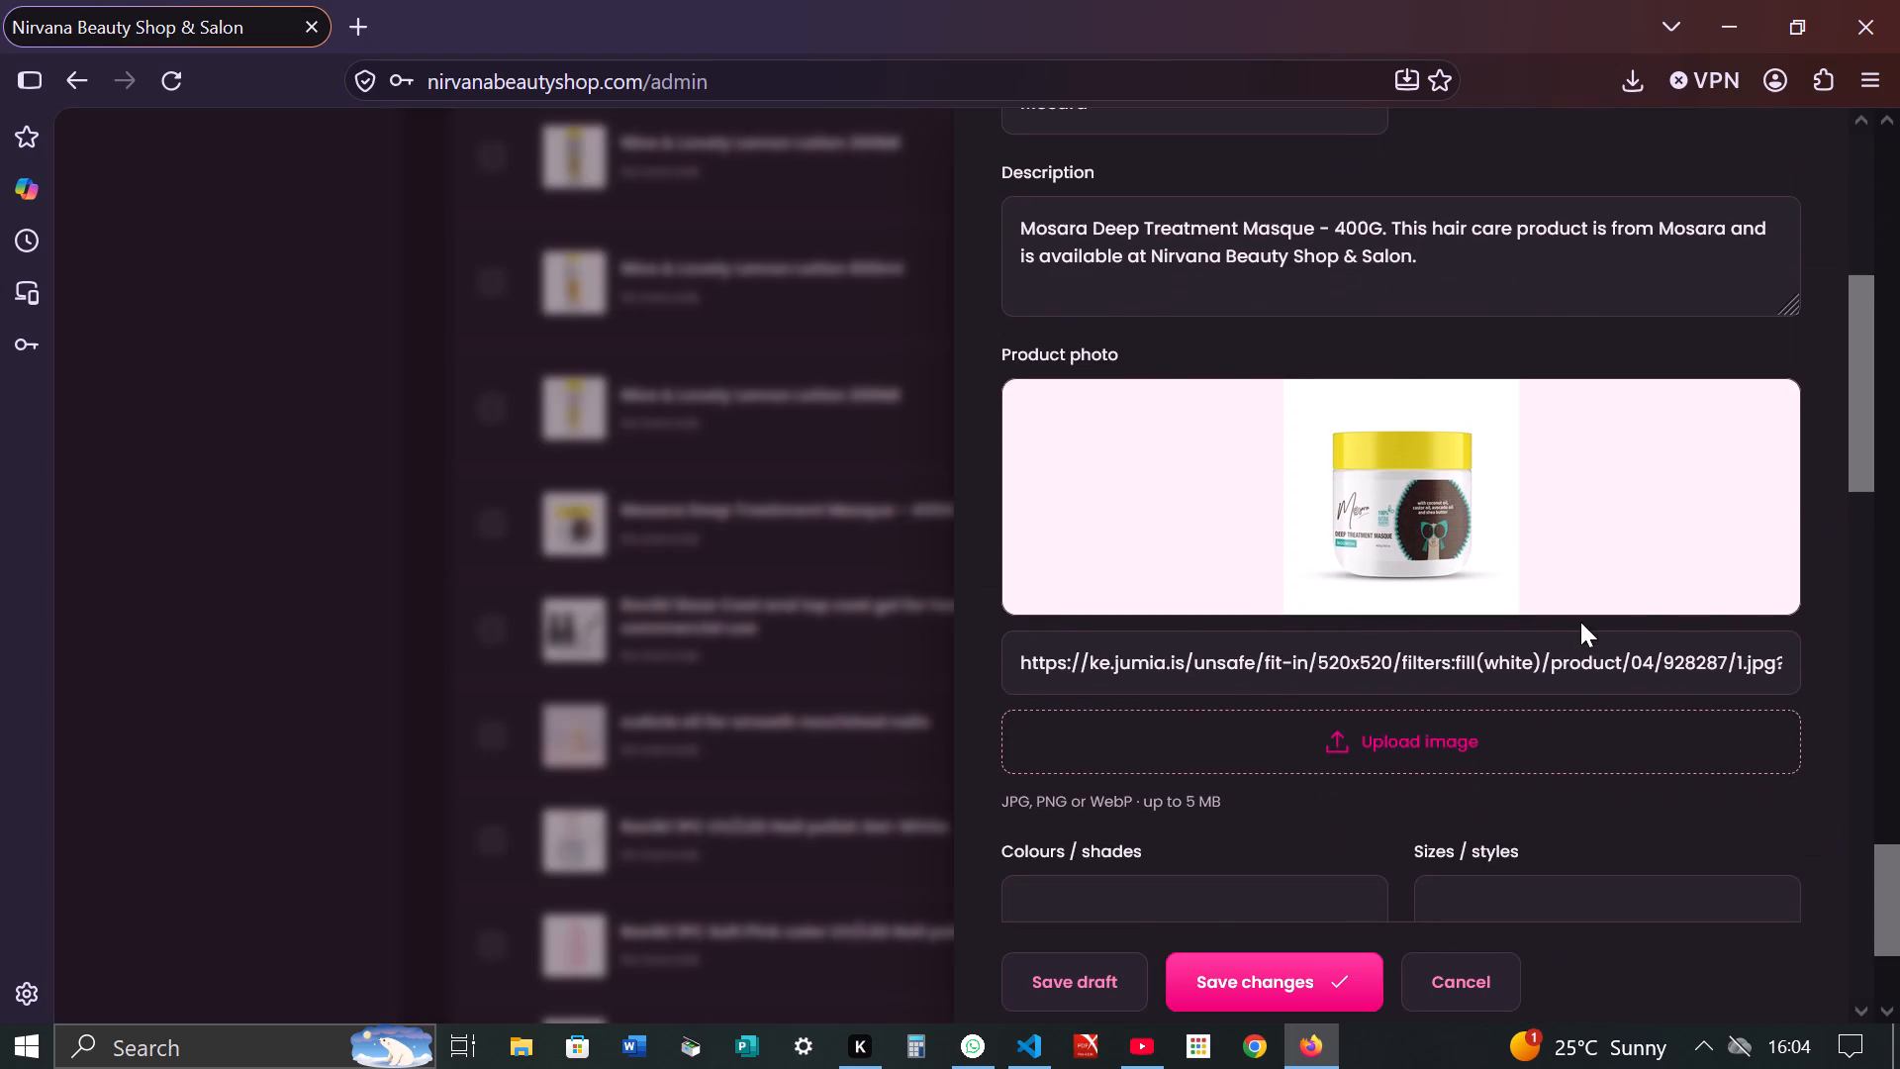
pyautogui.scroll(-3, 1581, 598)
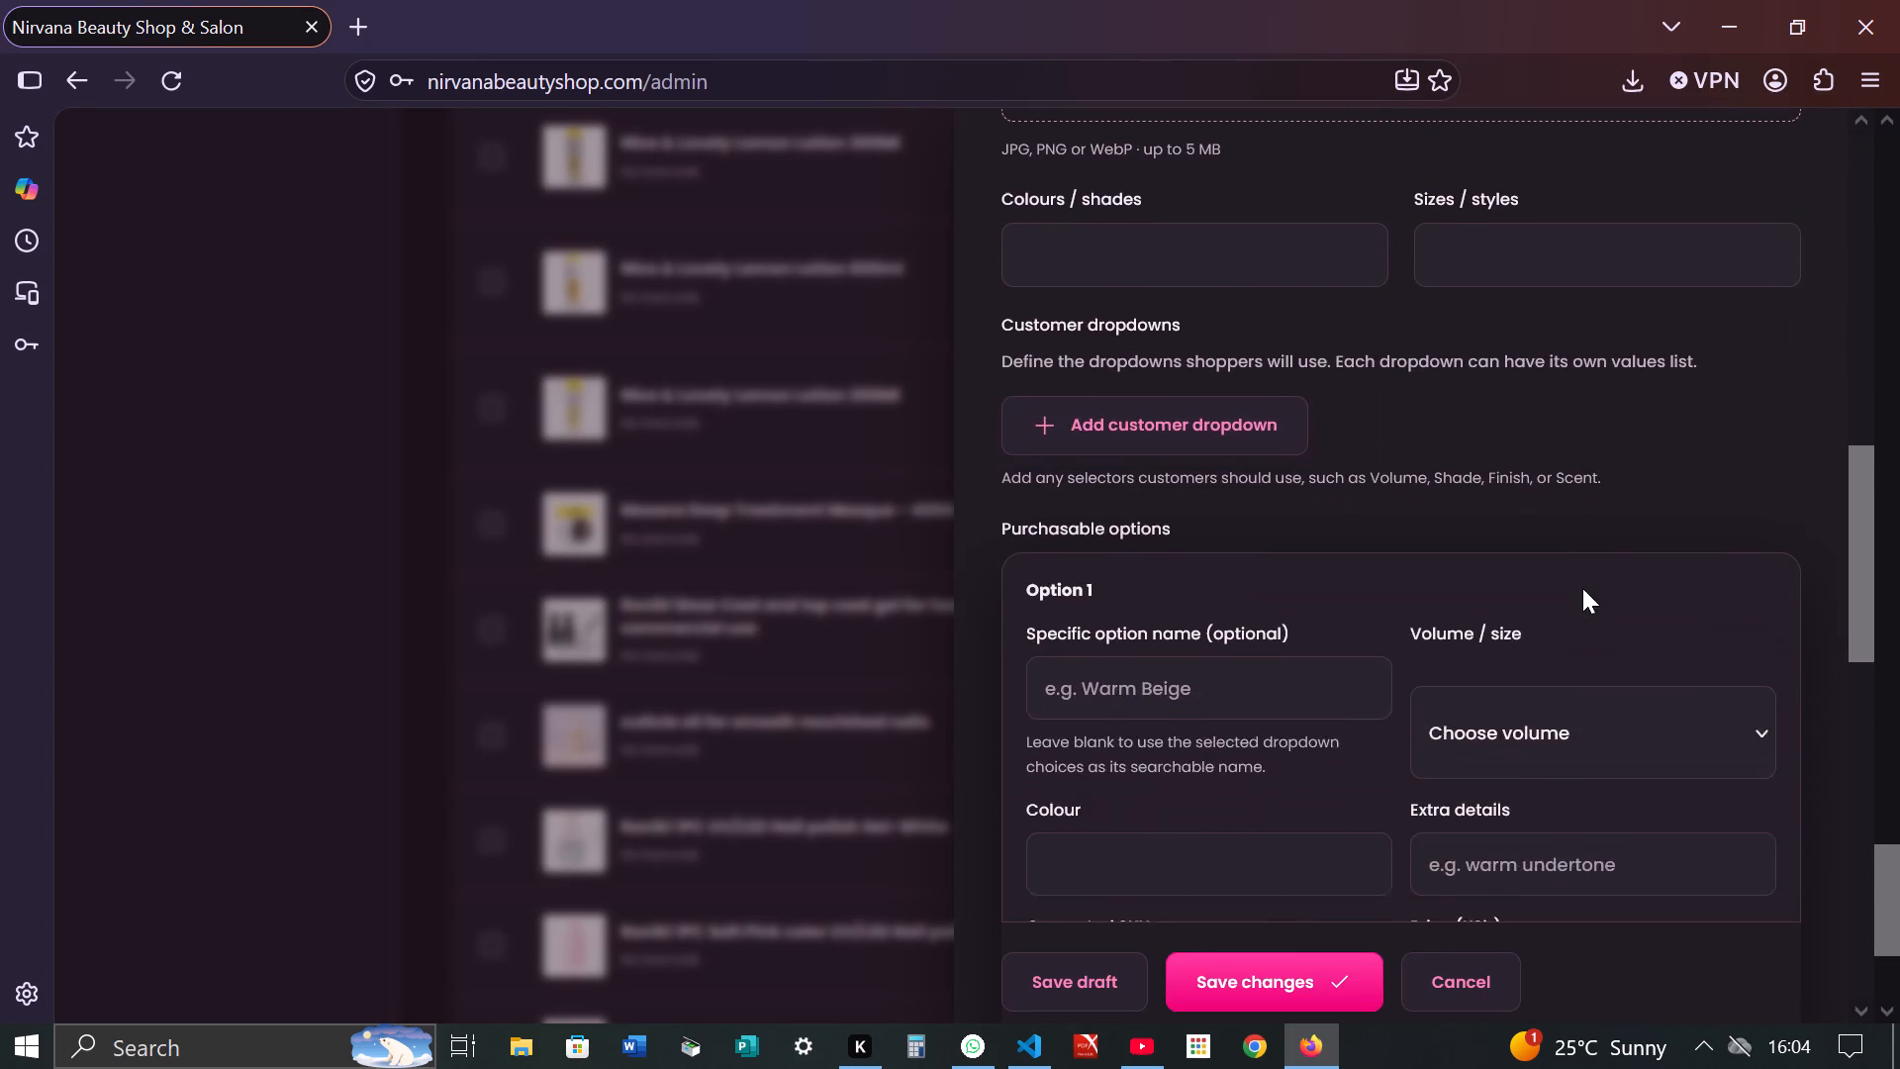
pyautogui.scroll(-2, 1582, 588)
pyautogui.click(1443, 753)
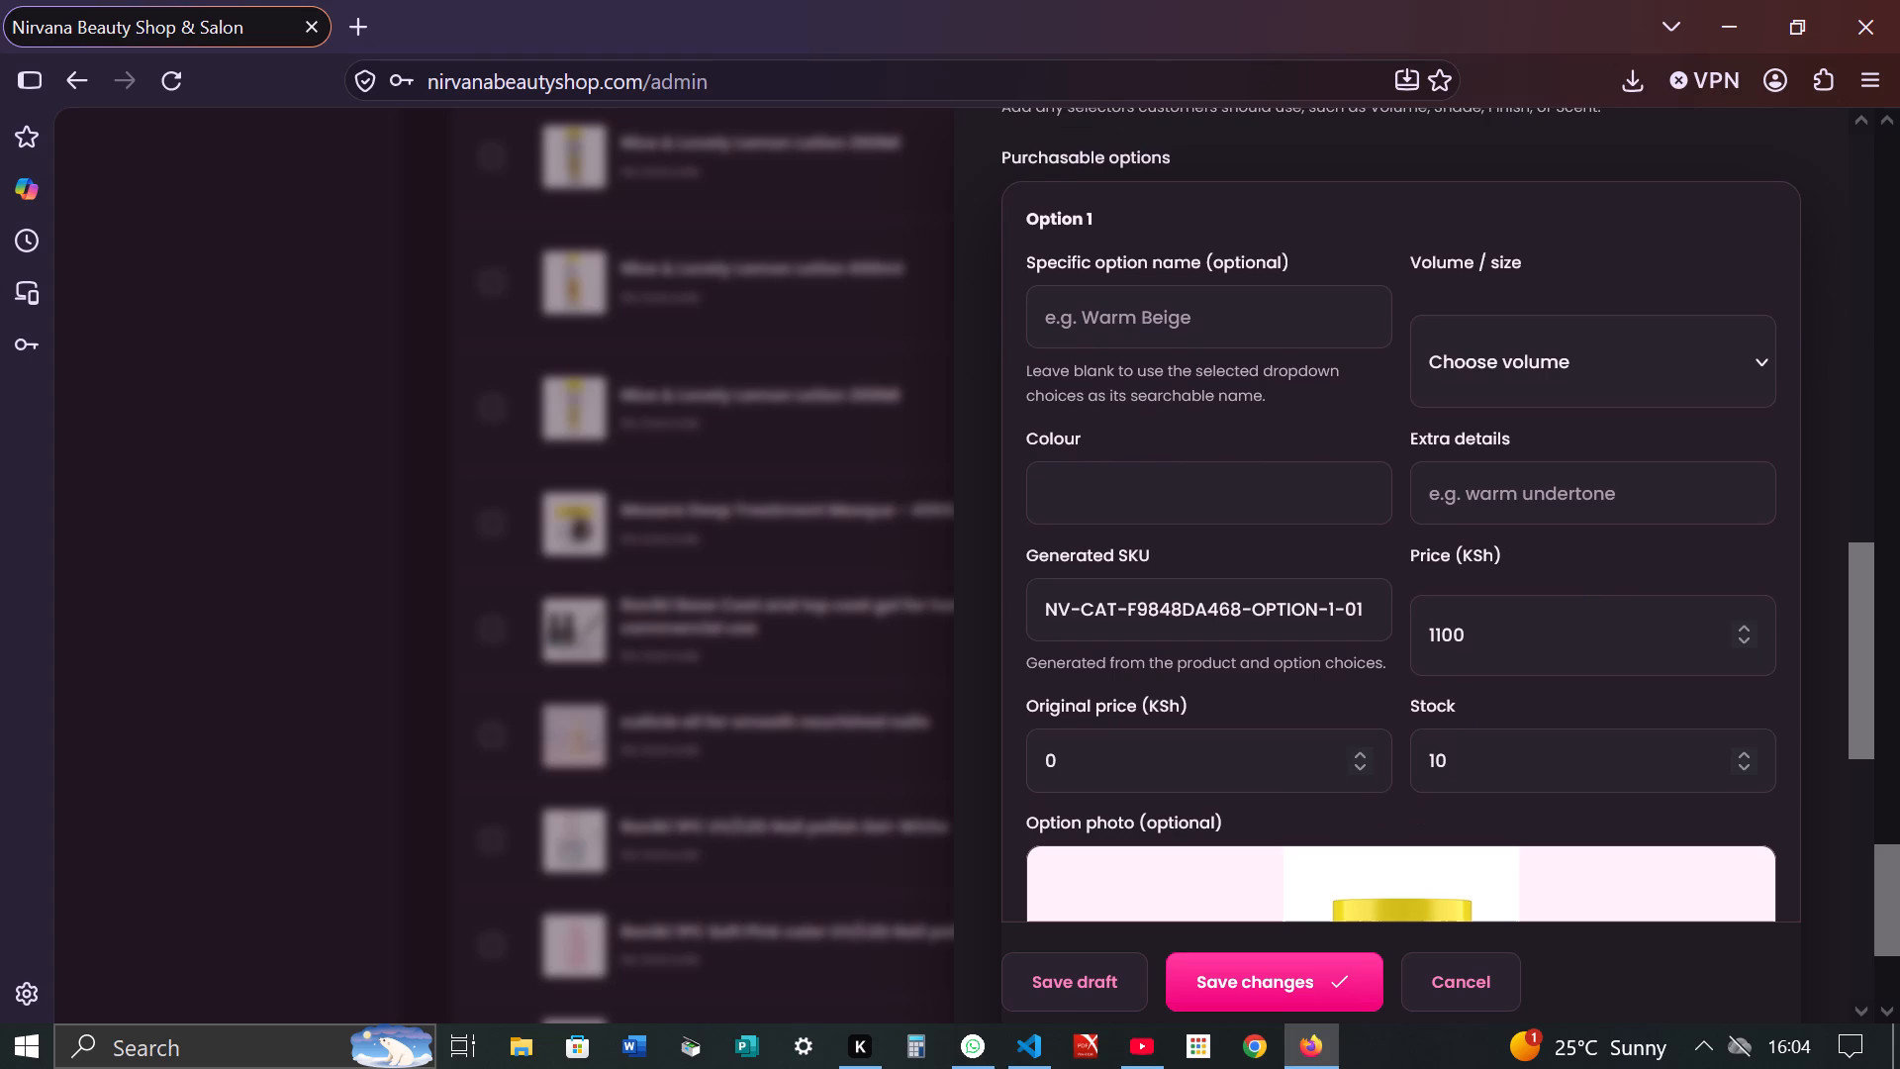
pyautogui.press('BackSpace')
pyautogui.press('BackSpace')
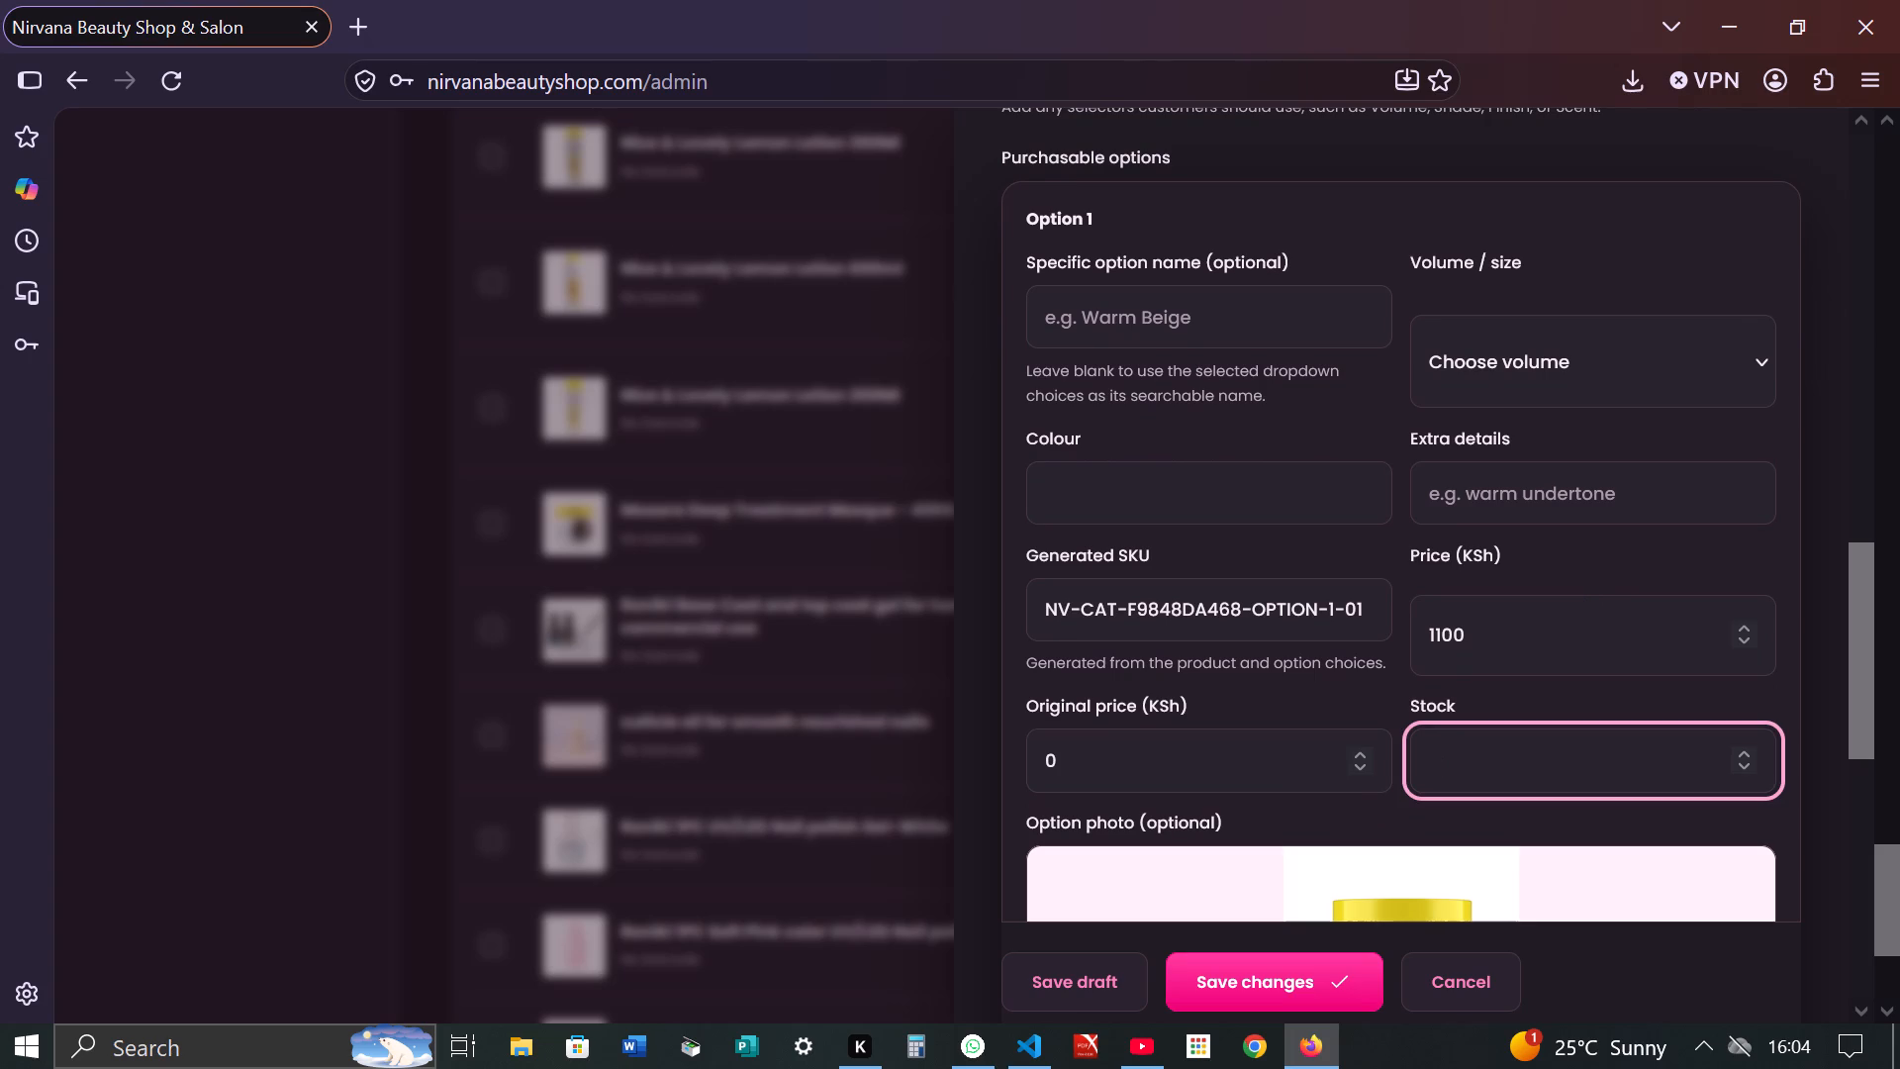
pyautogui.press('0')
pyautogui.click(1244, 1004)
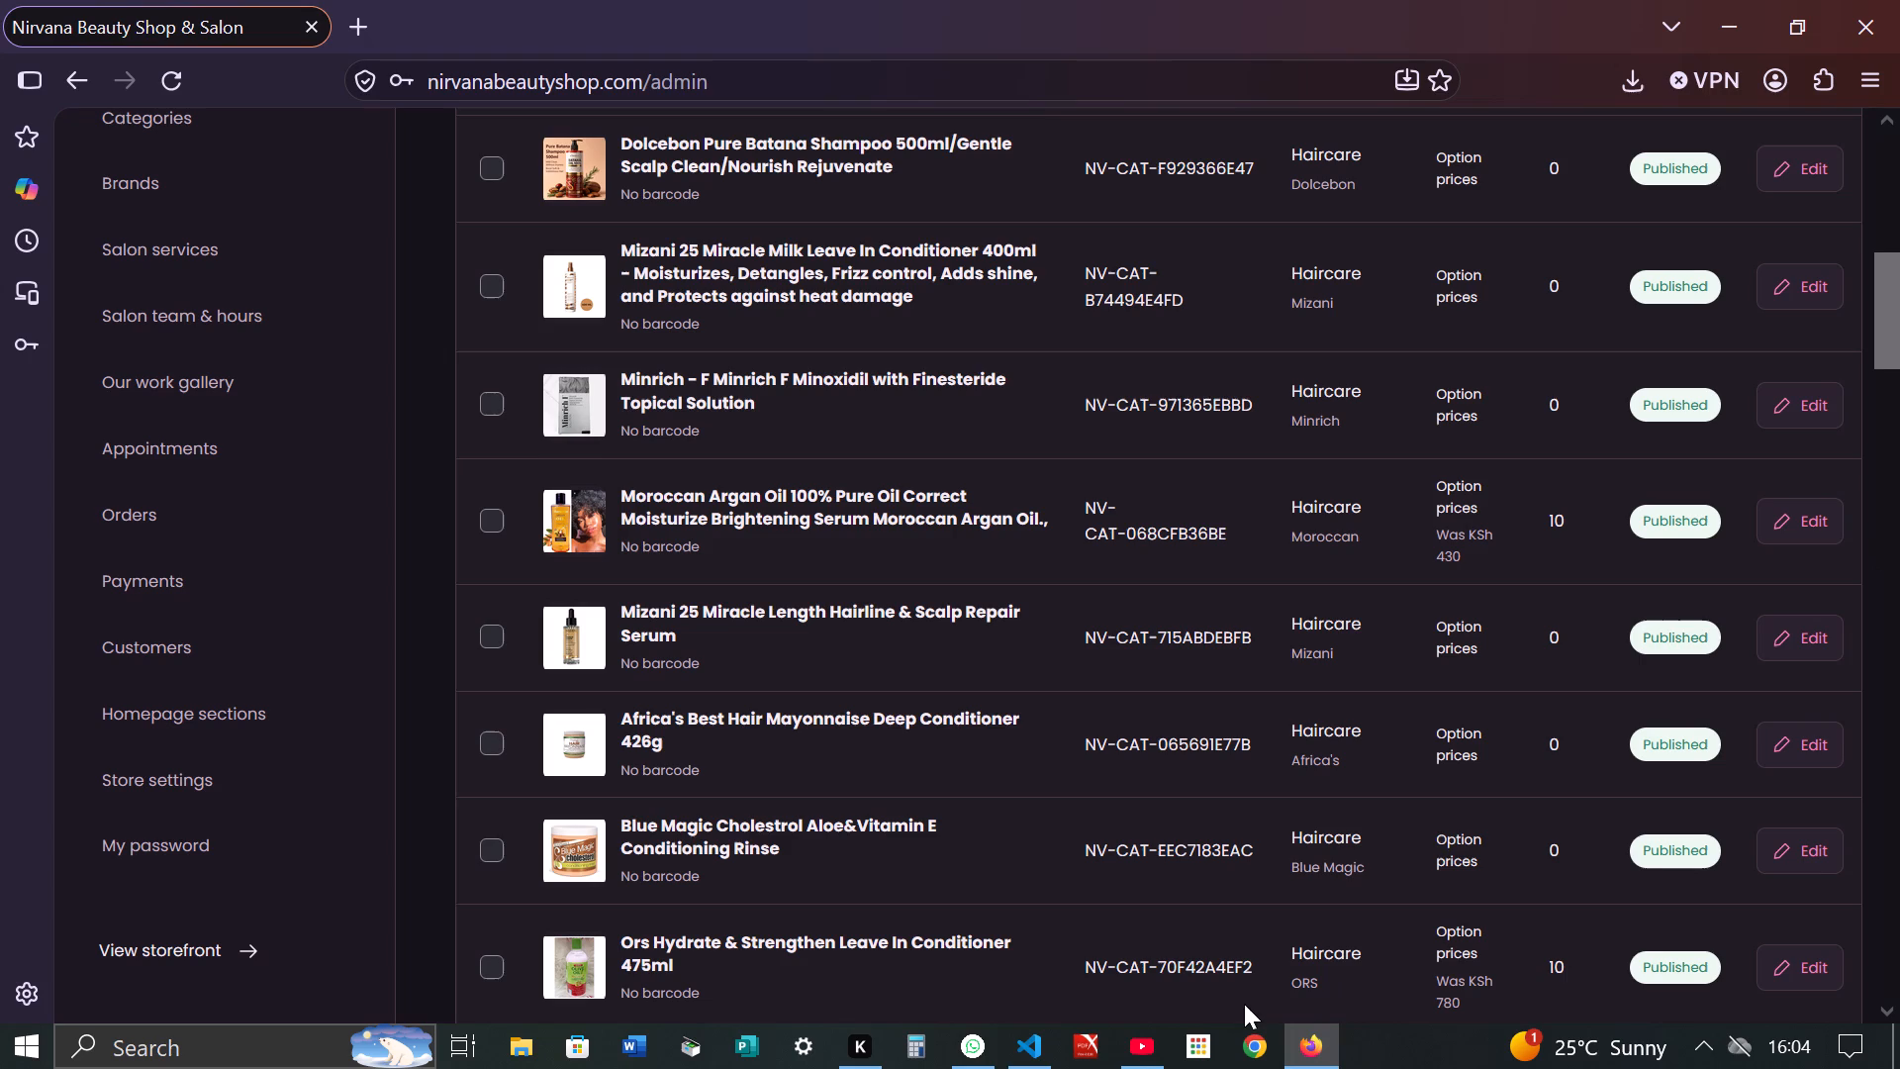
# Return to page 3 of the catalogue product list and open the Roniki Base Coat and top coat gel record for editing.
pyautogui.scroll(-17, 1004, 876)
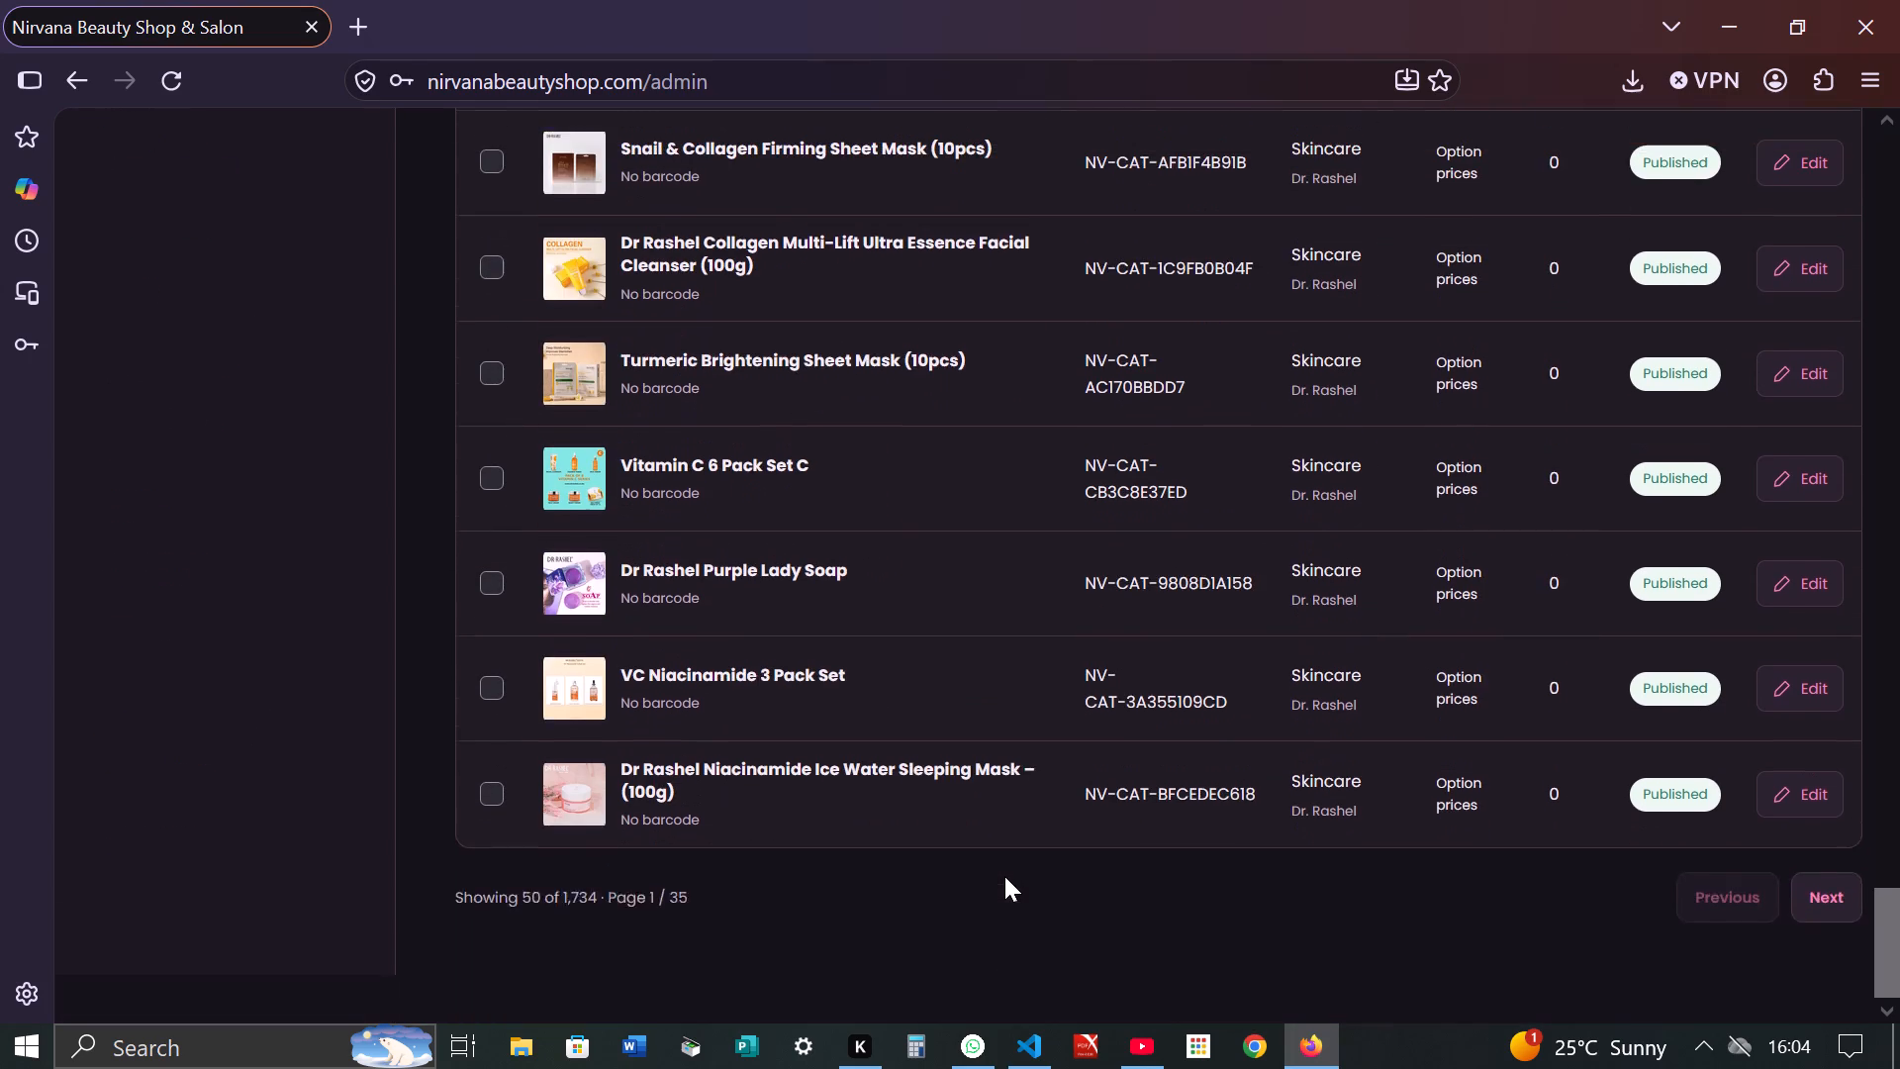
pyautogui.scroll(-2, 1004, 876)
pyautogui.click(1835, 924)
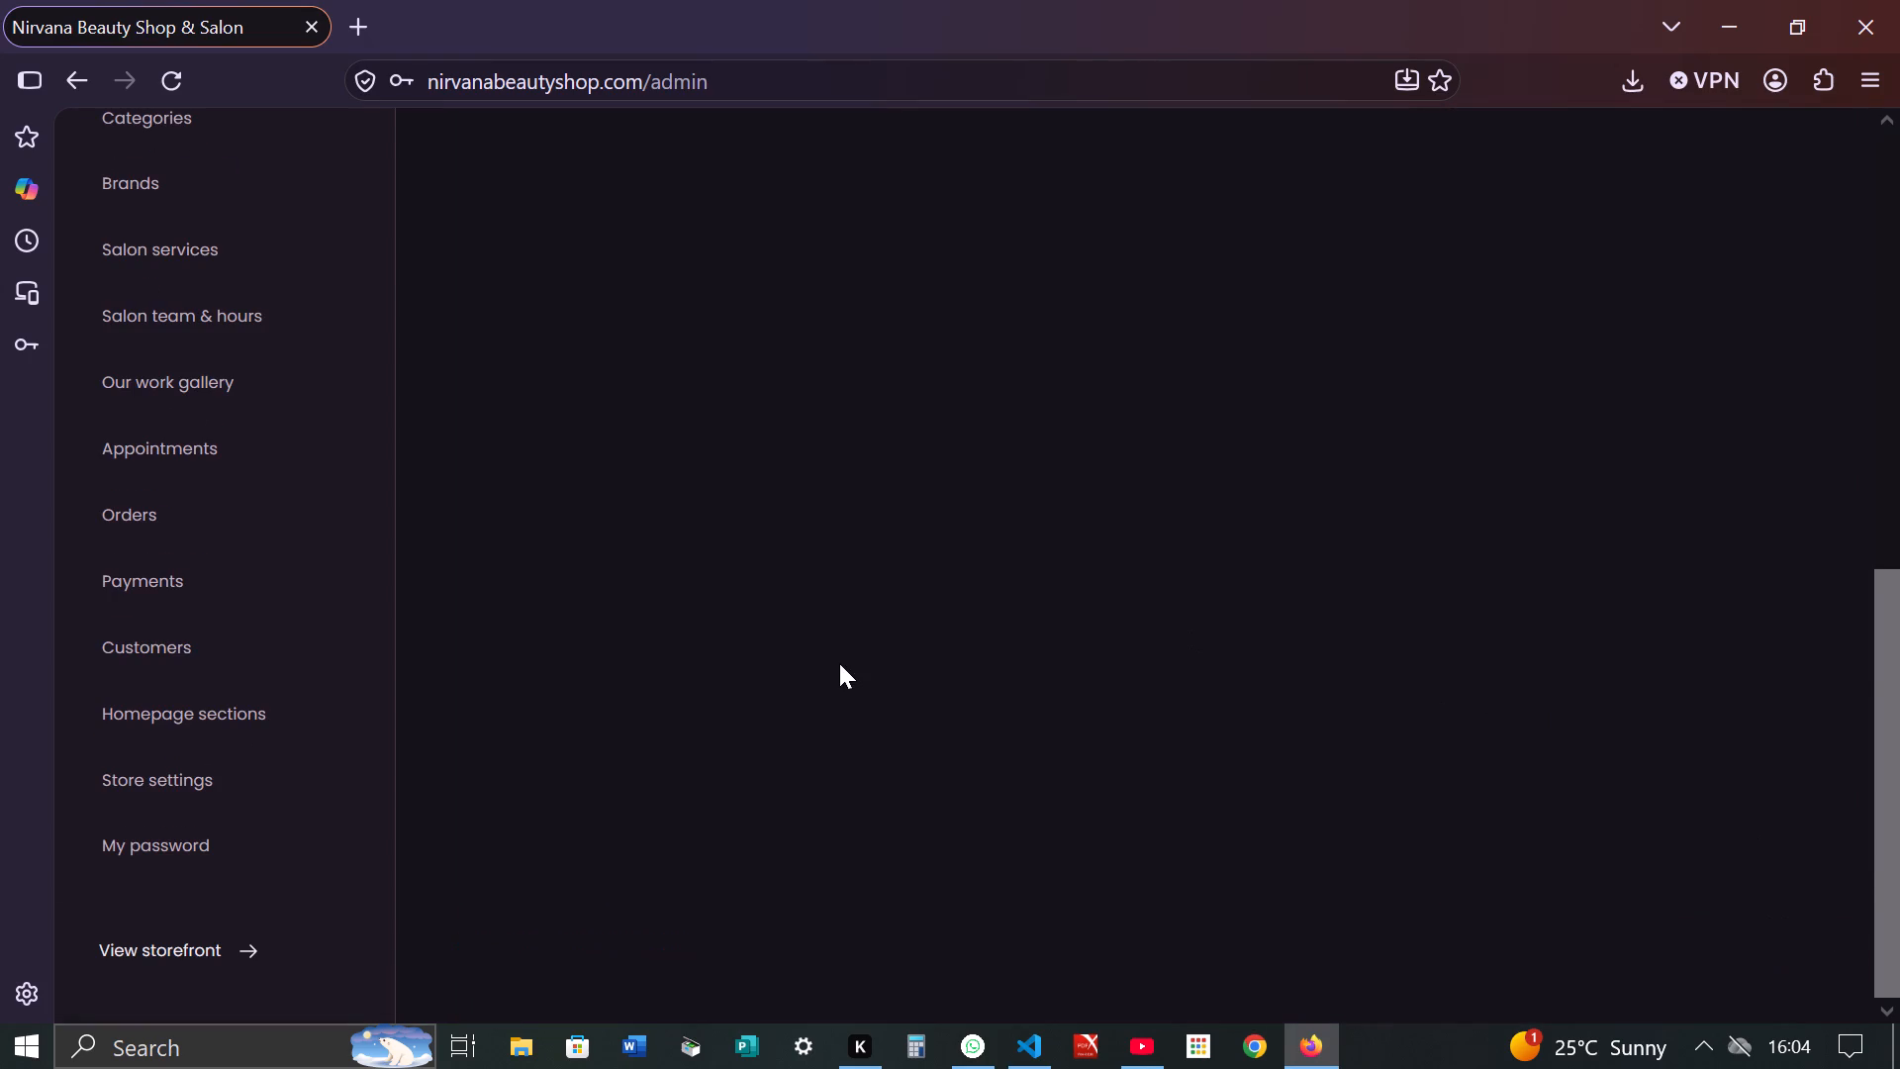
pyautogui.scroll(-12, 839, 663)
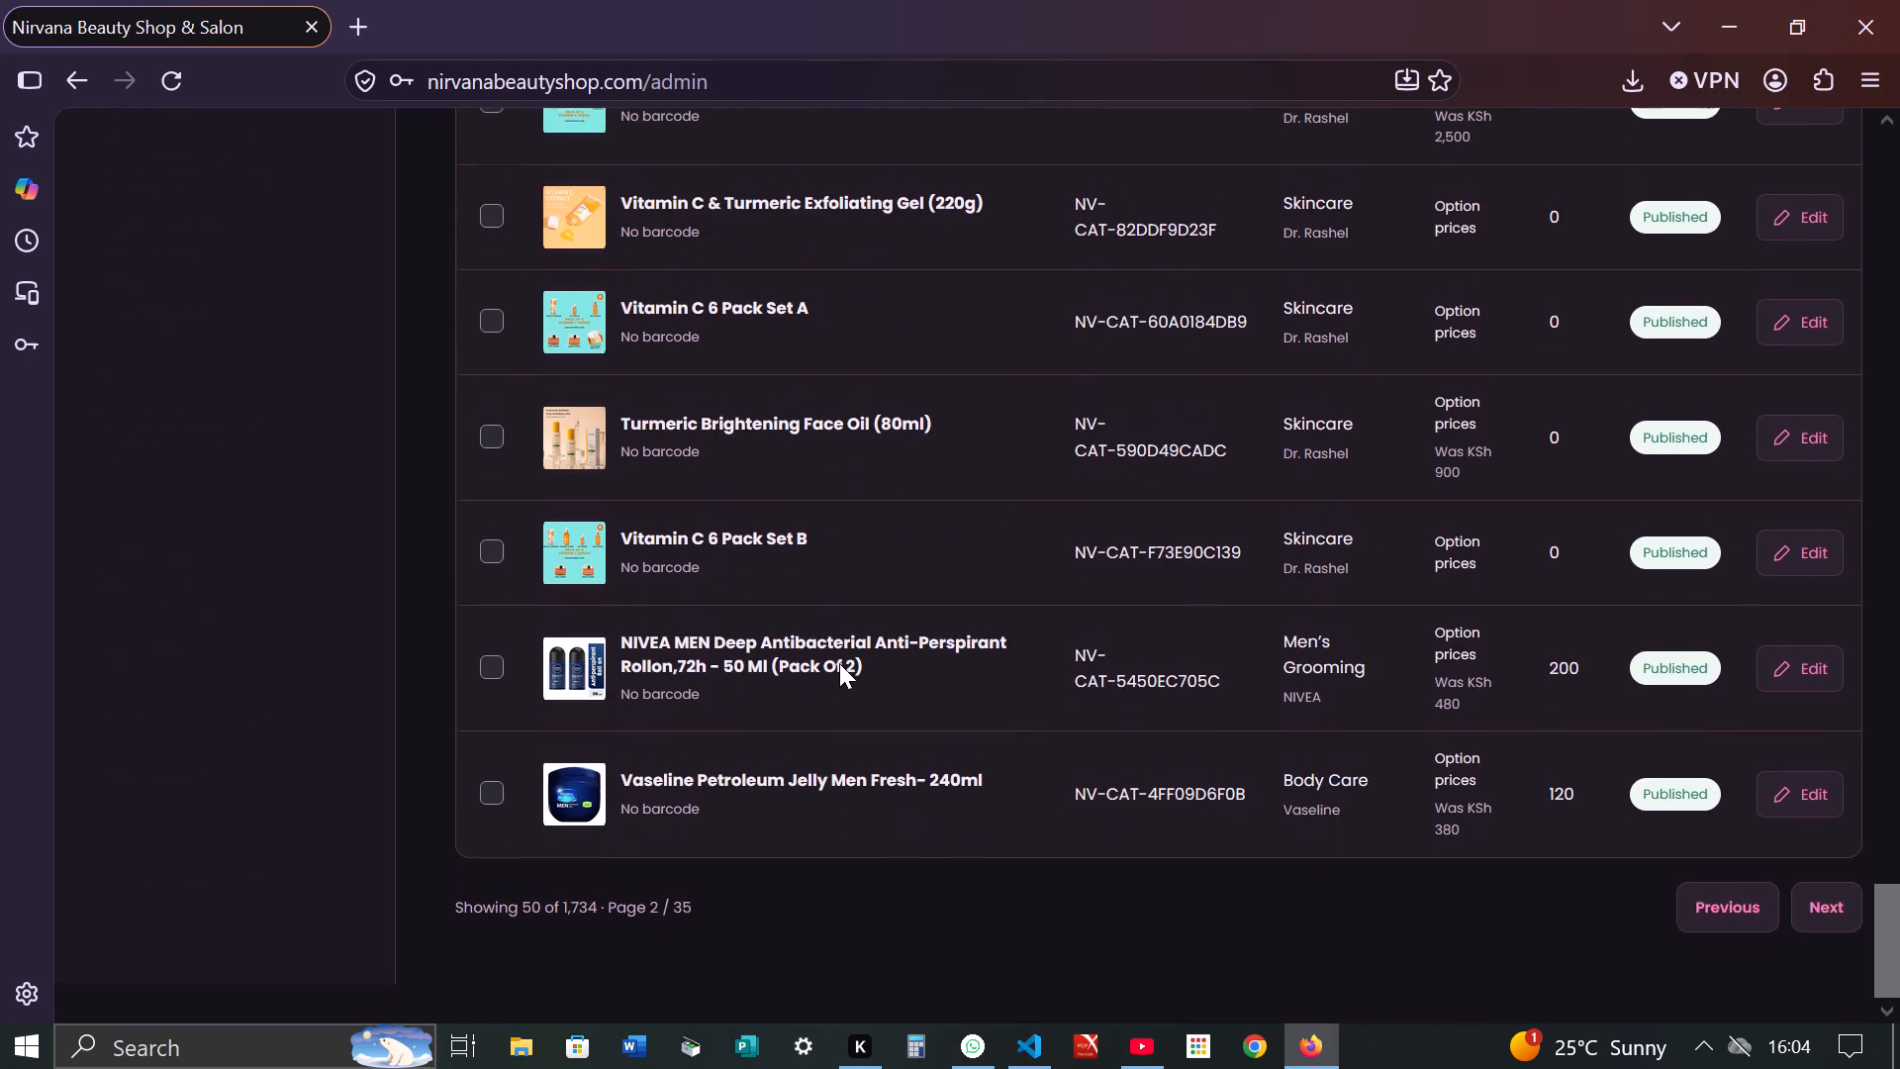
pyautogui.click(1811, 944)
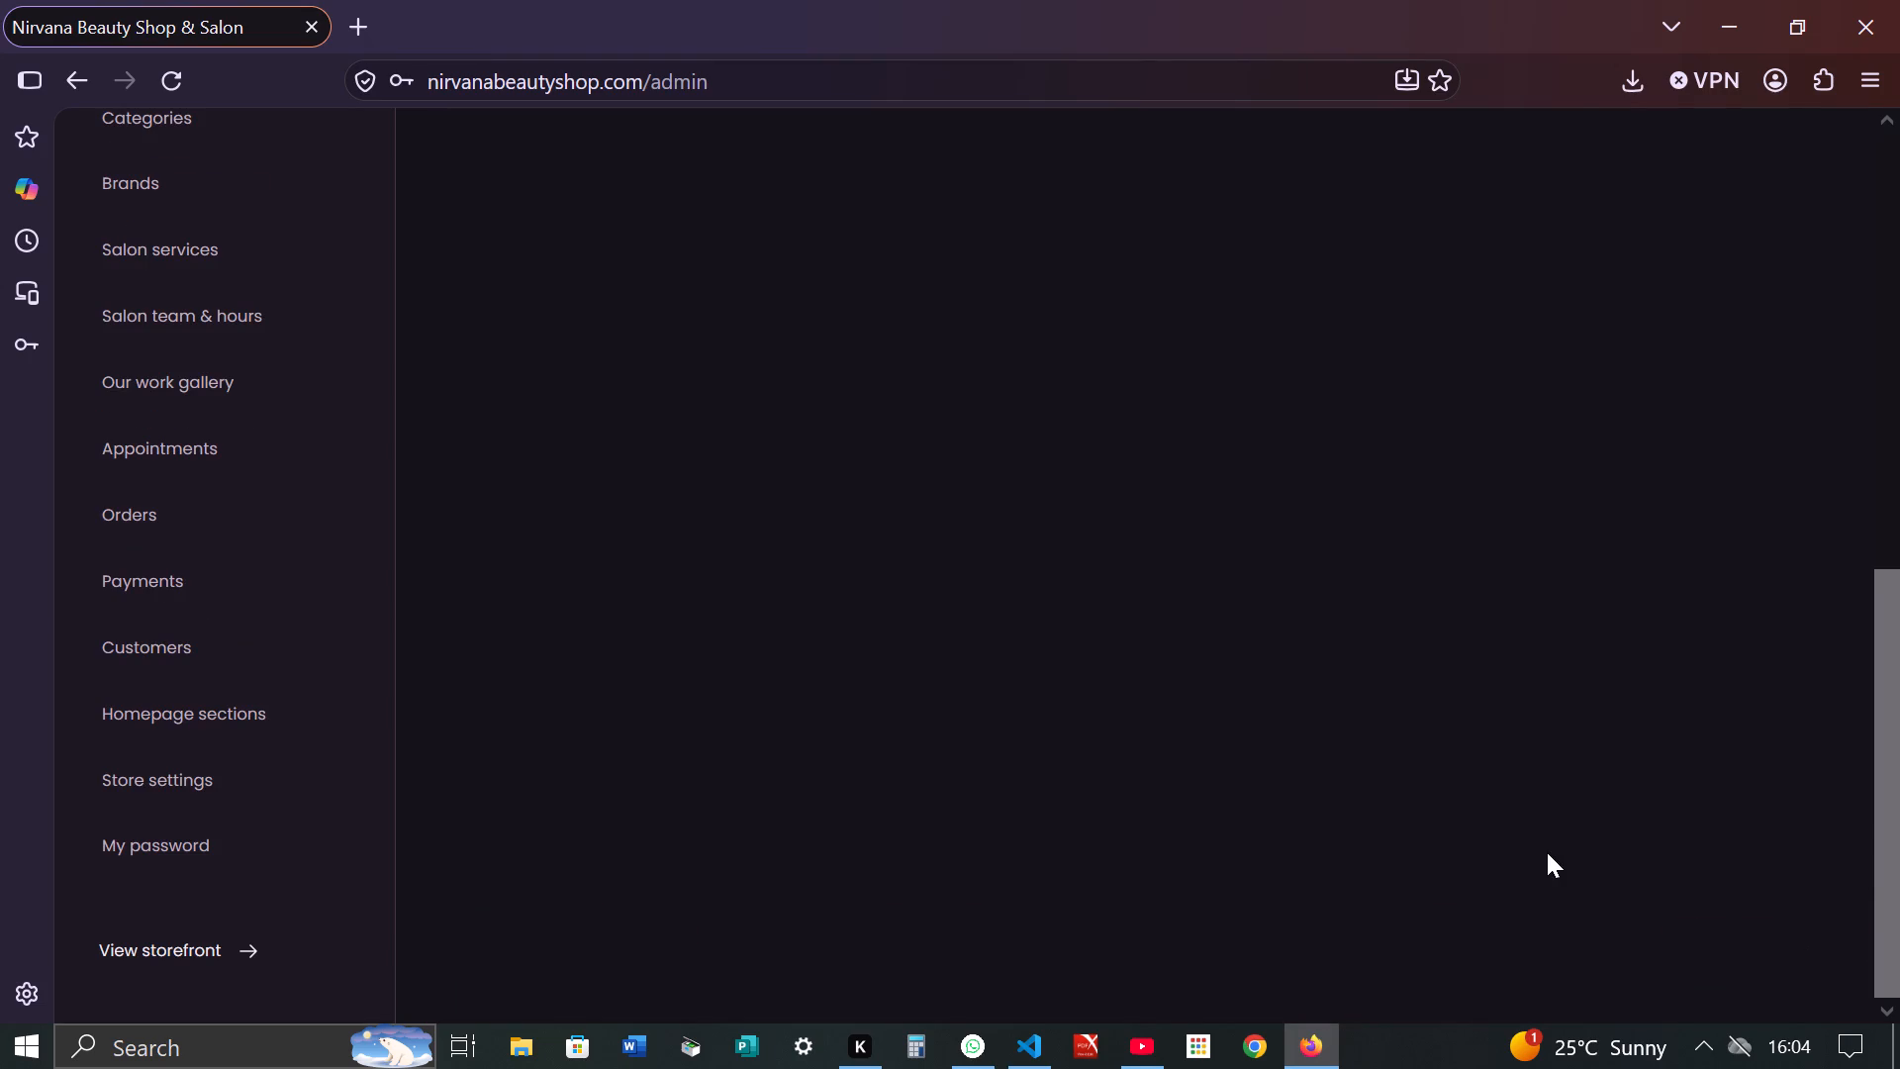
pyautogui.scroll(-3, 1393, 820)
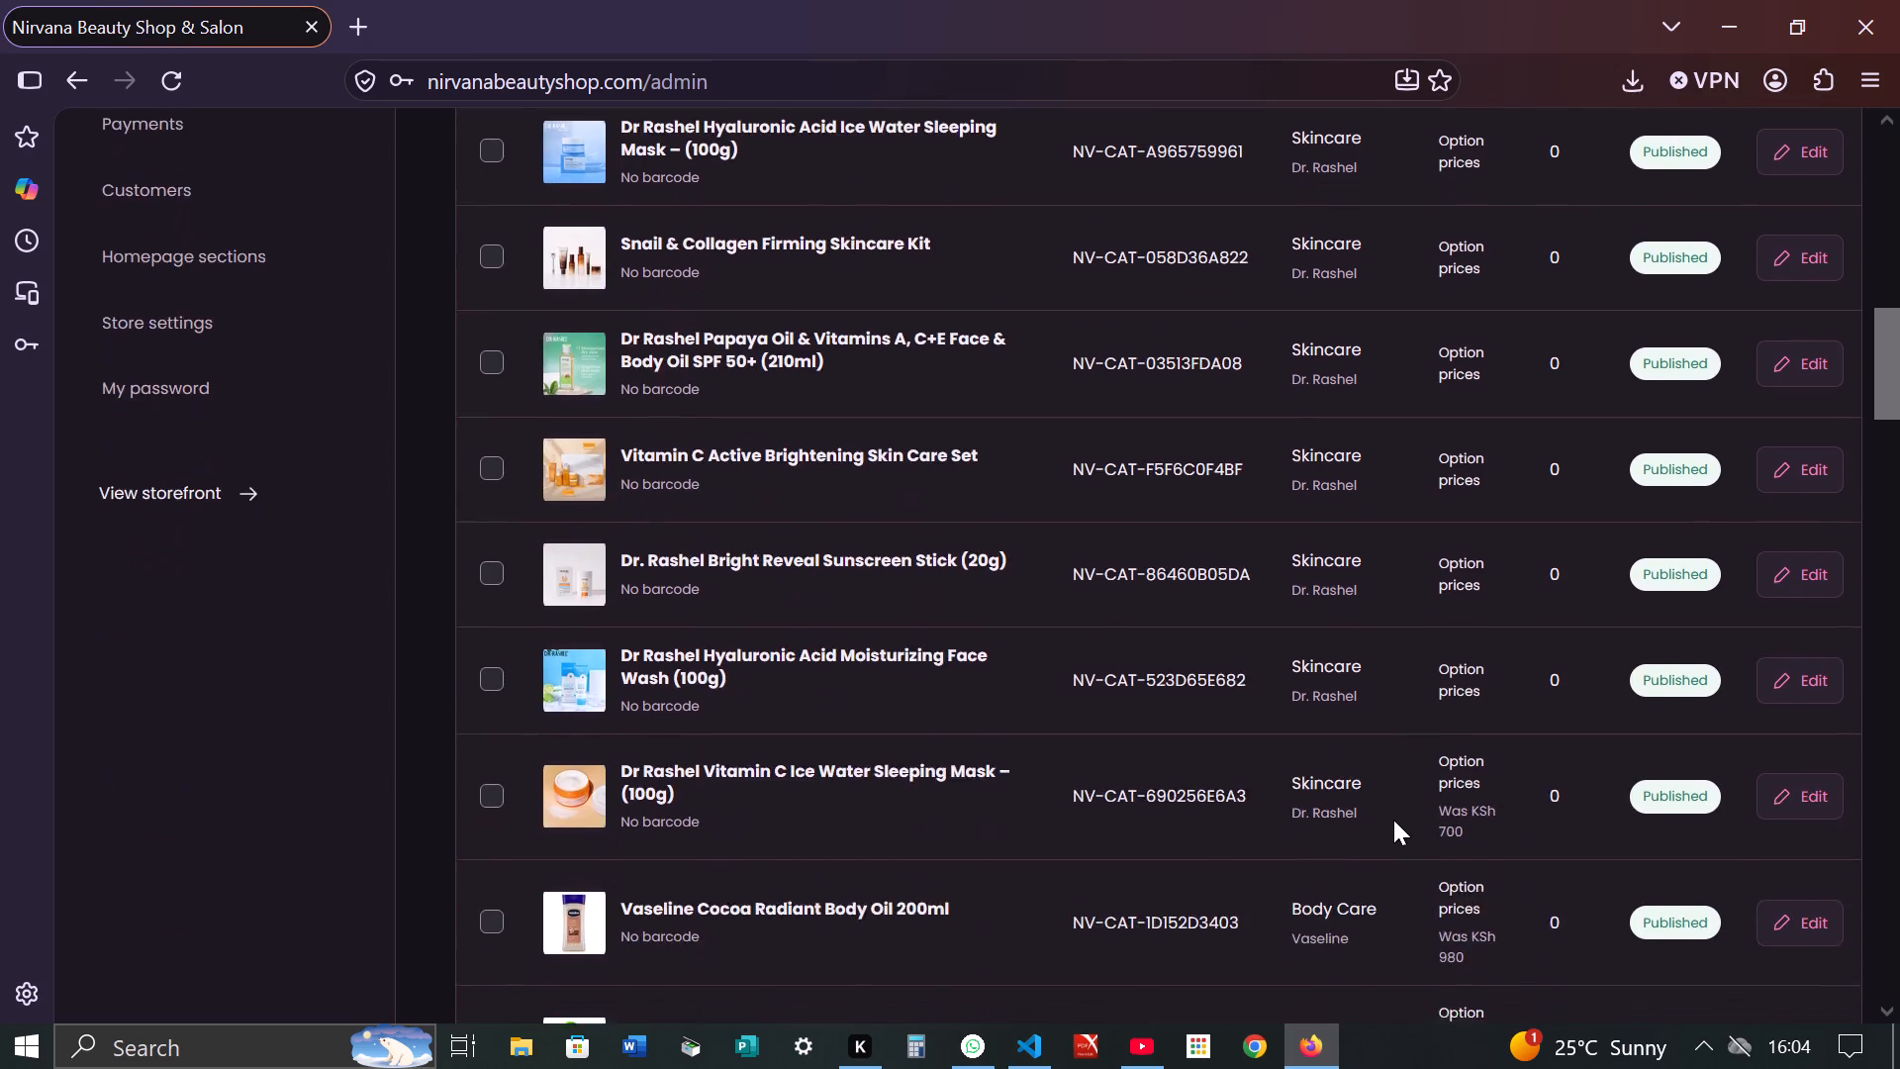
pyautogui.scroll(-9, 1393, 820)
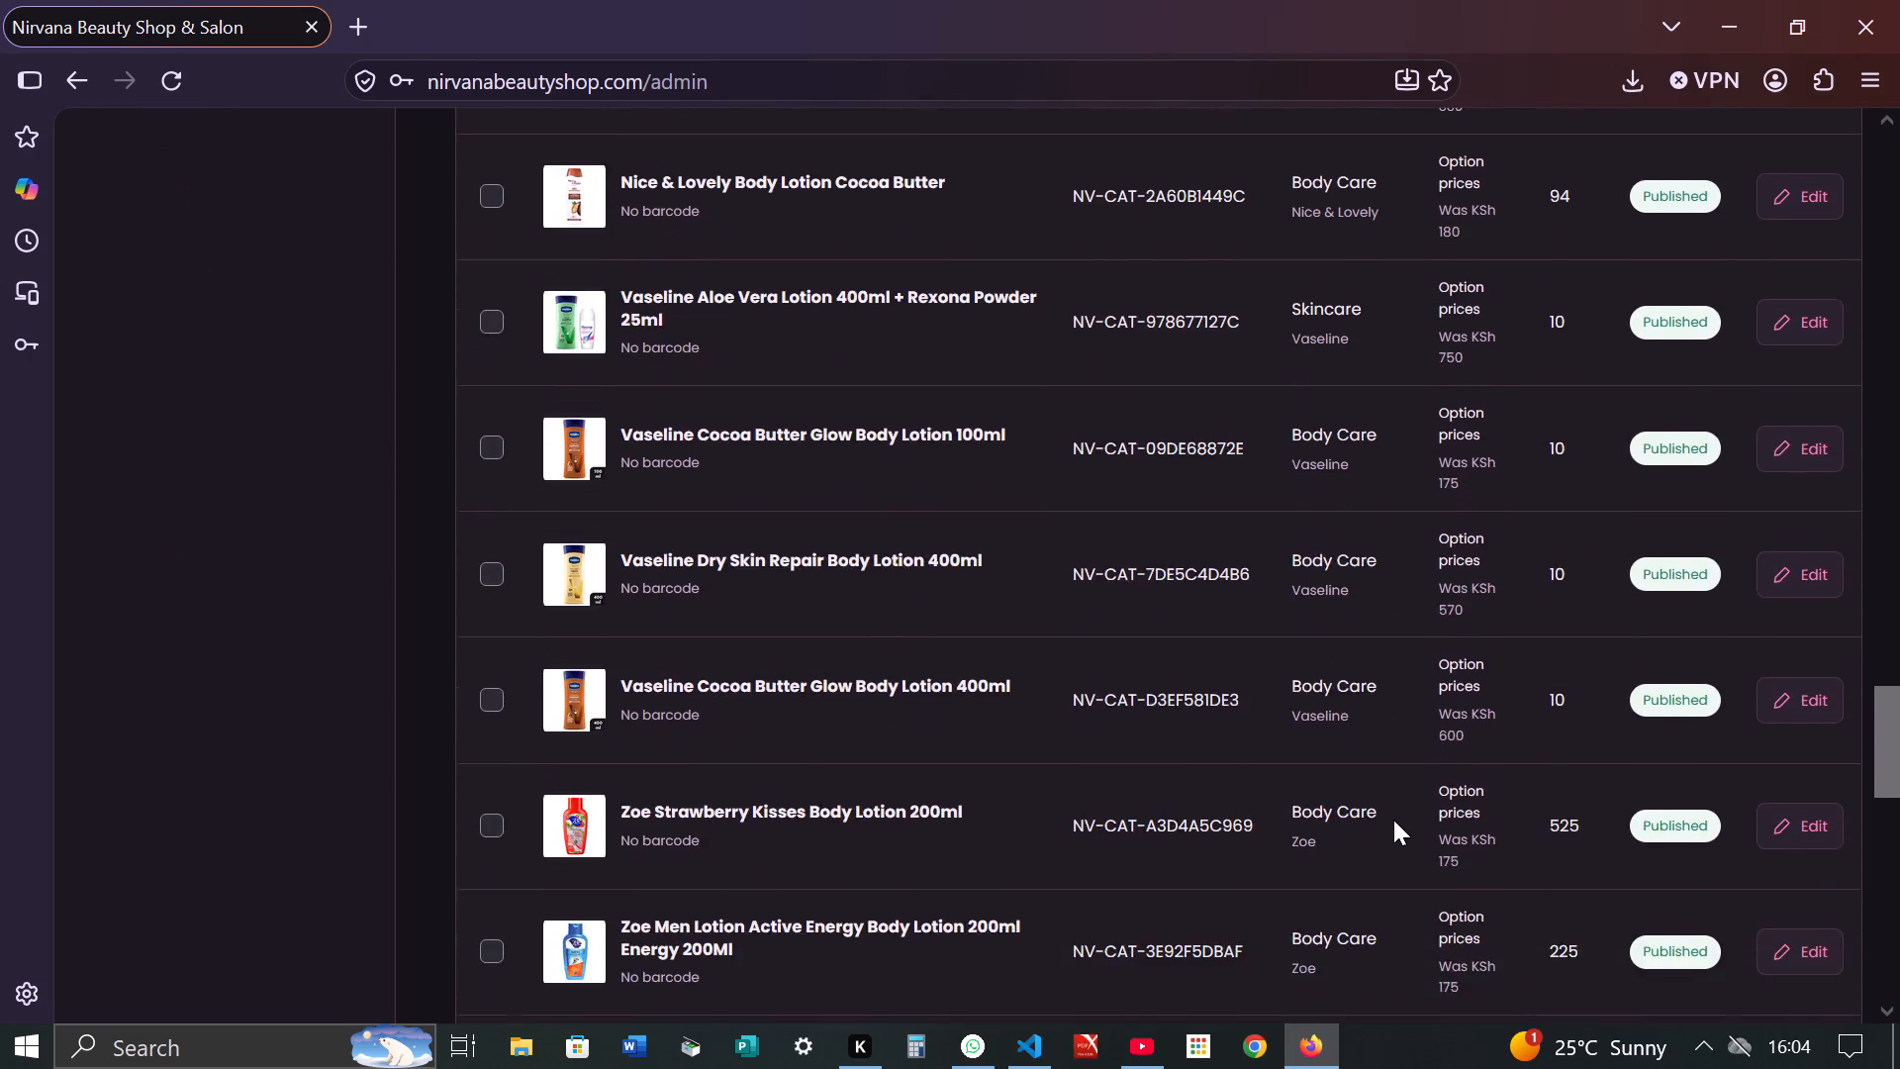
pyautogui.scroll(-7, 1393, 820)
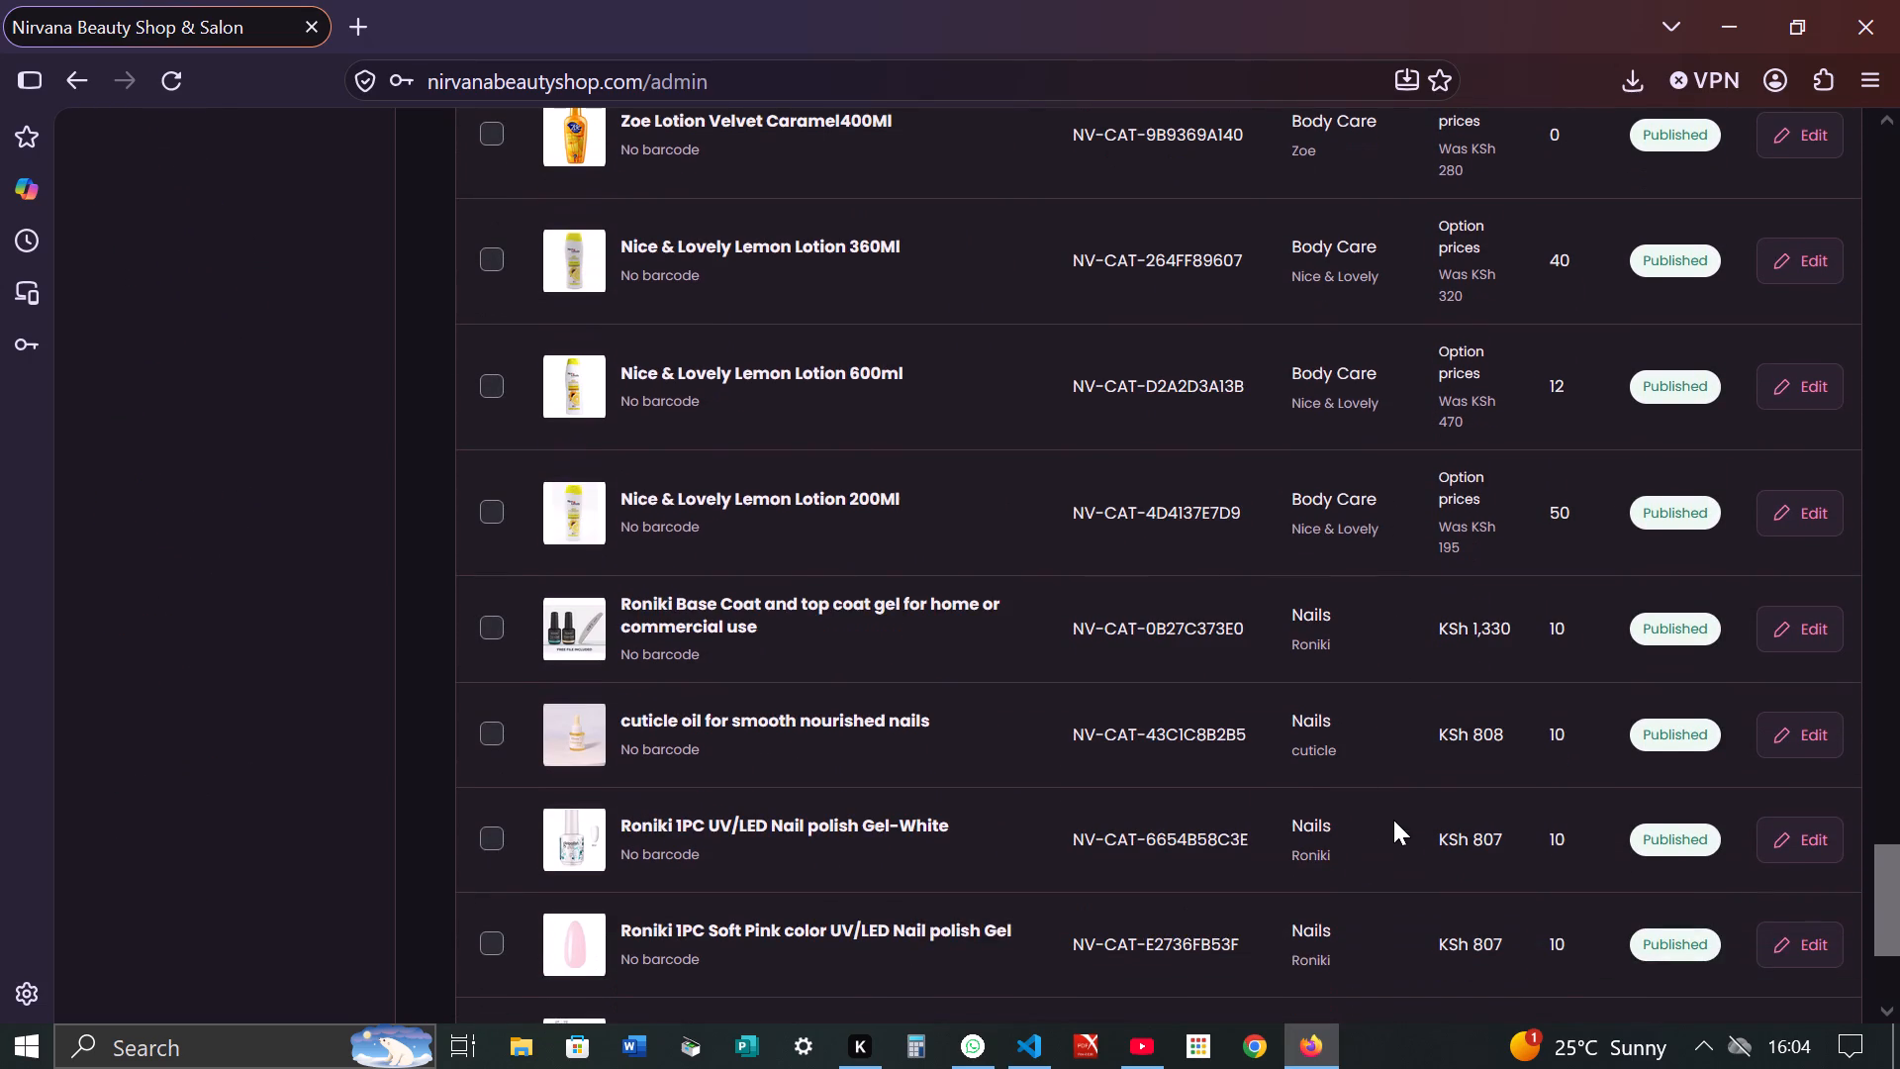
pyautogui.scroll(-1, 1393, 820)
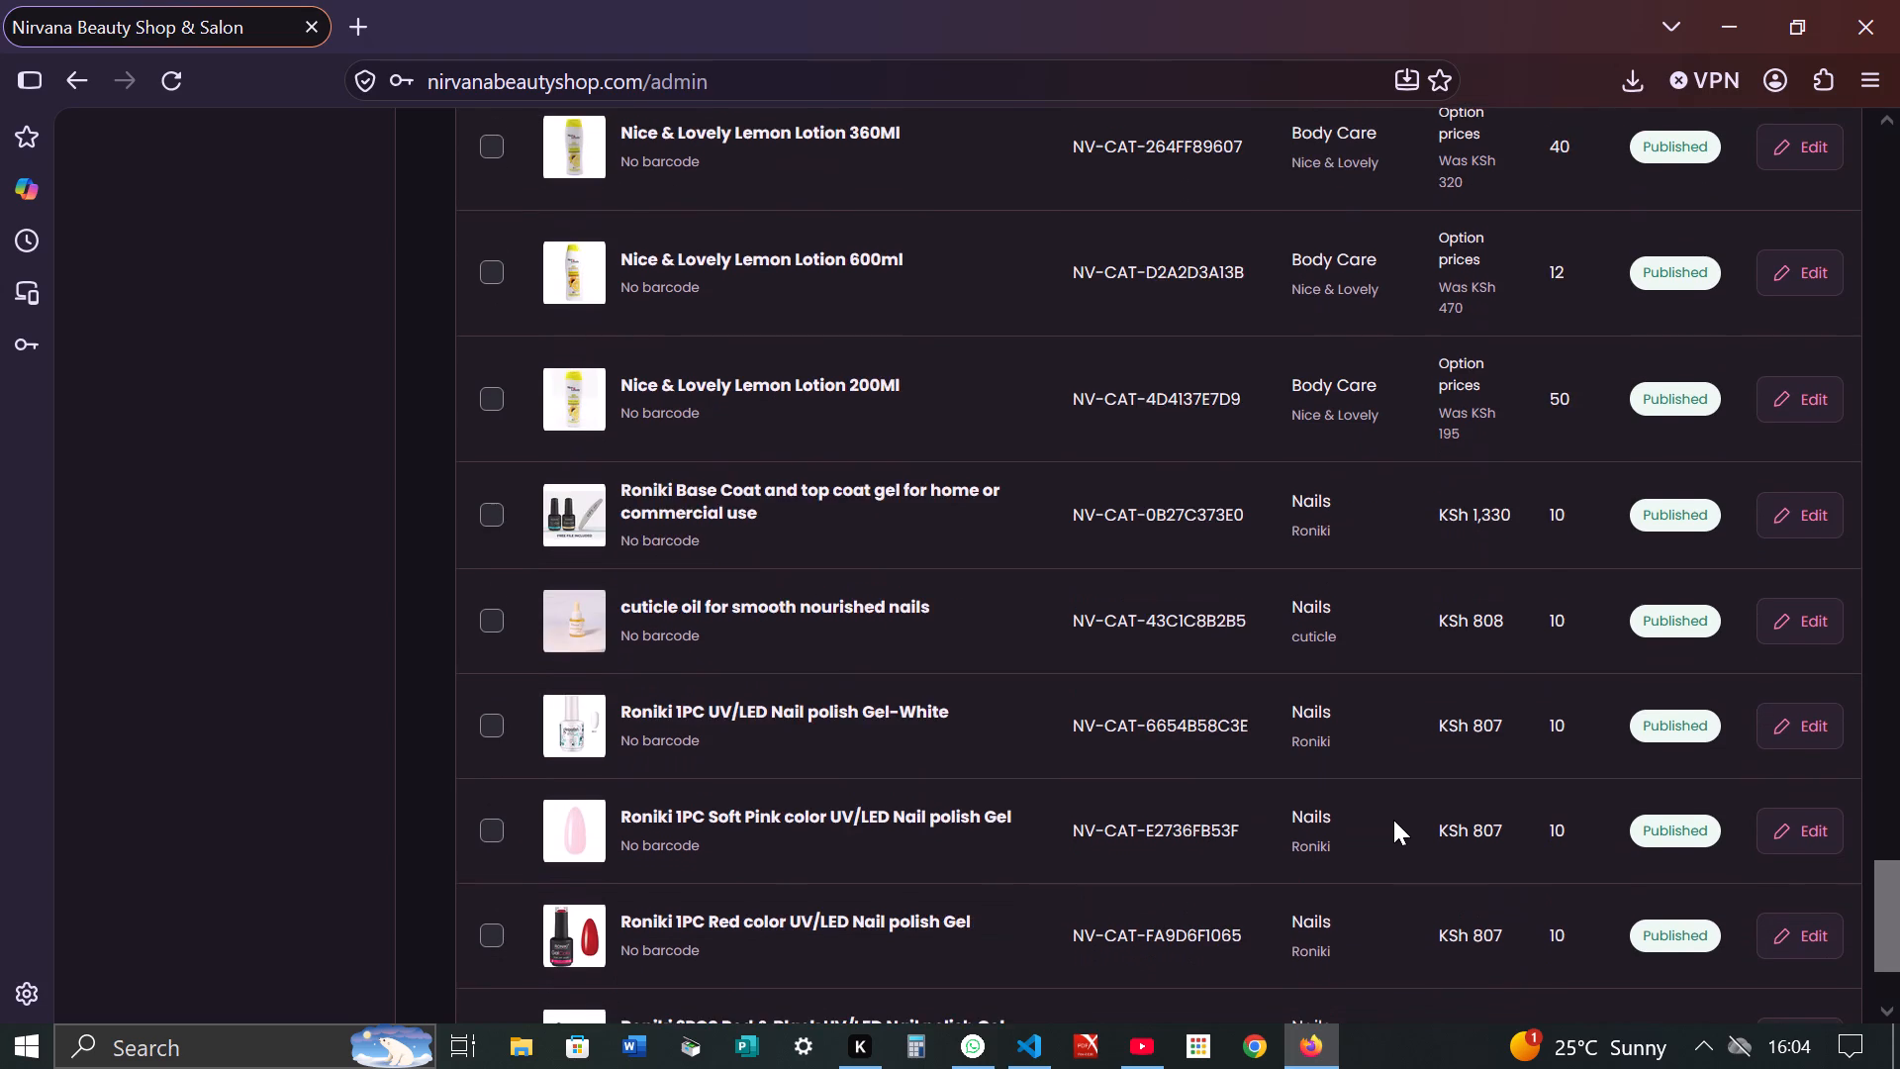
pyautogui.scroll(-2, 1393, 820)
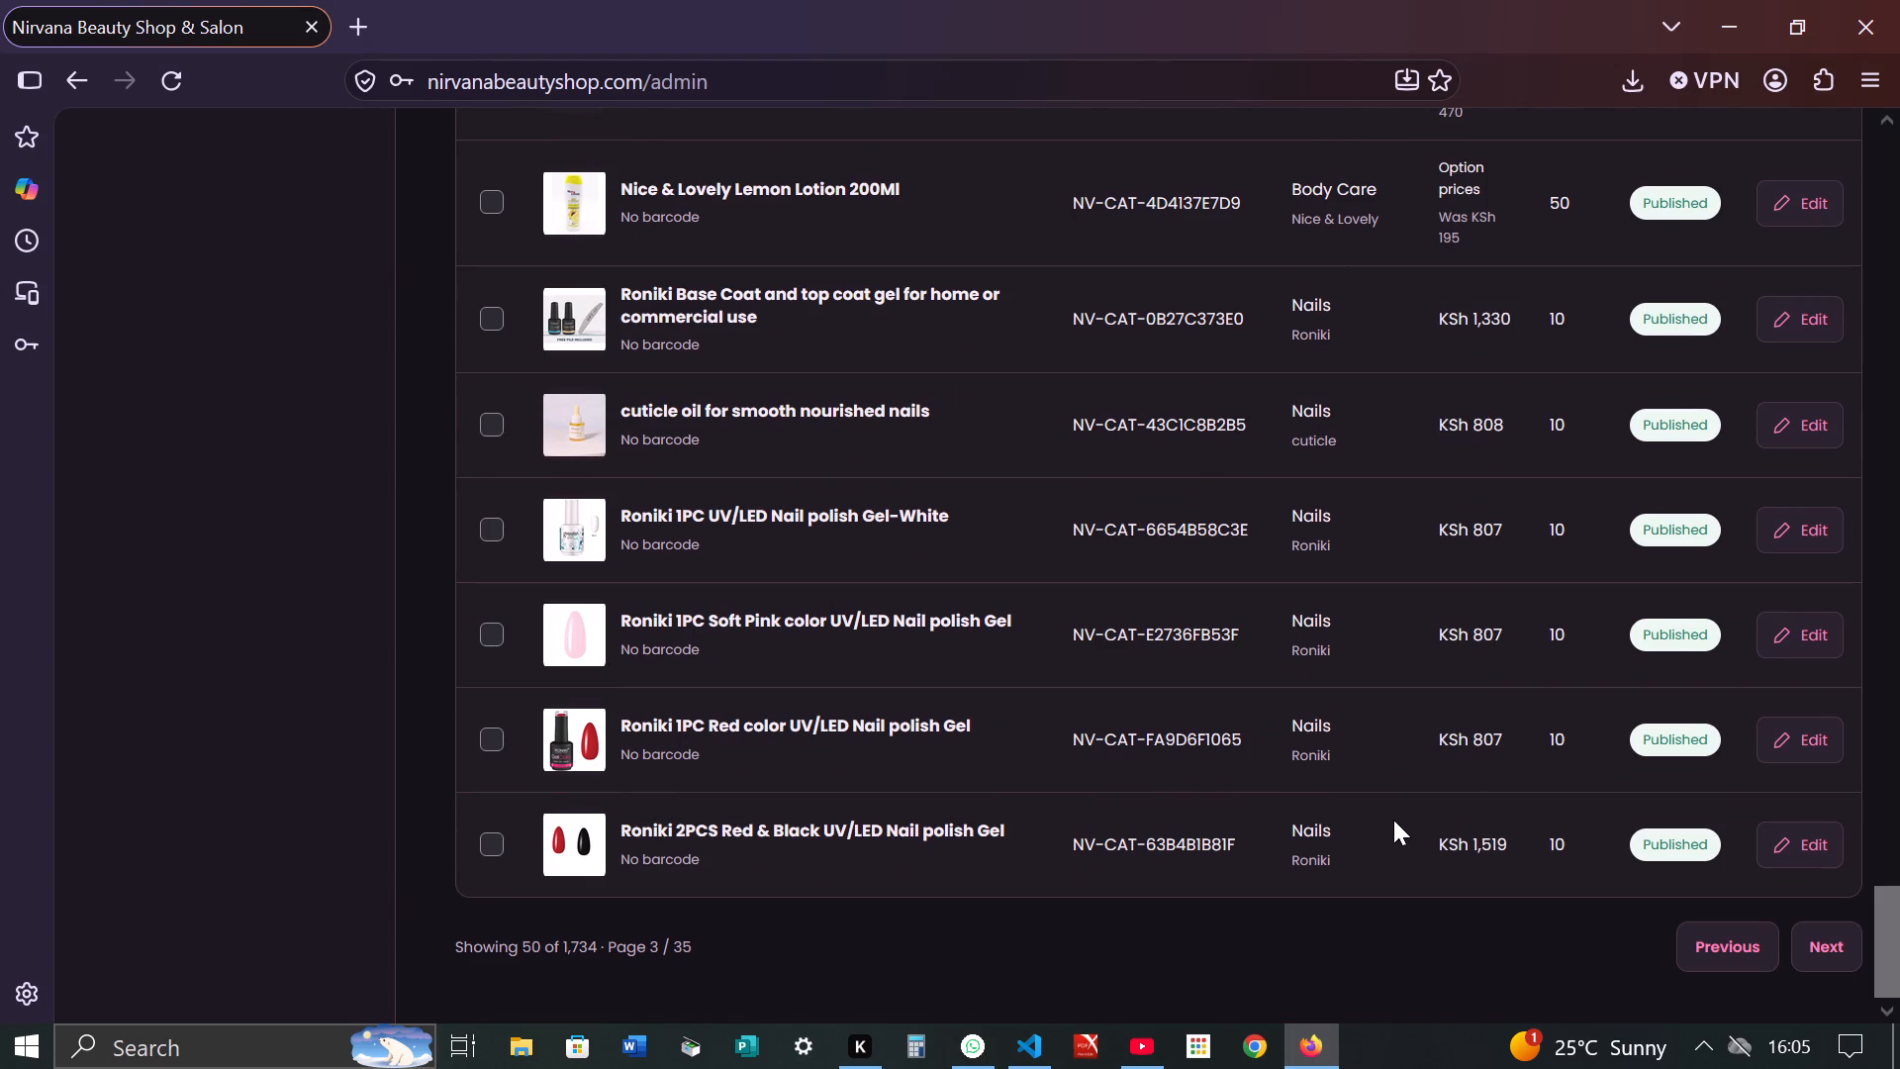
pyautogui.scroll(1, 1393, 820)
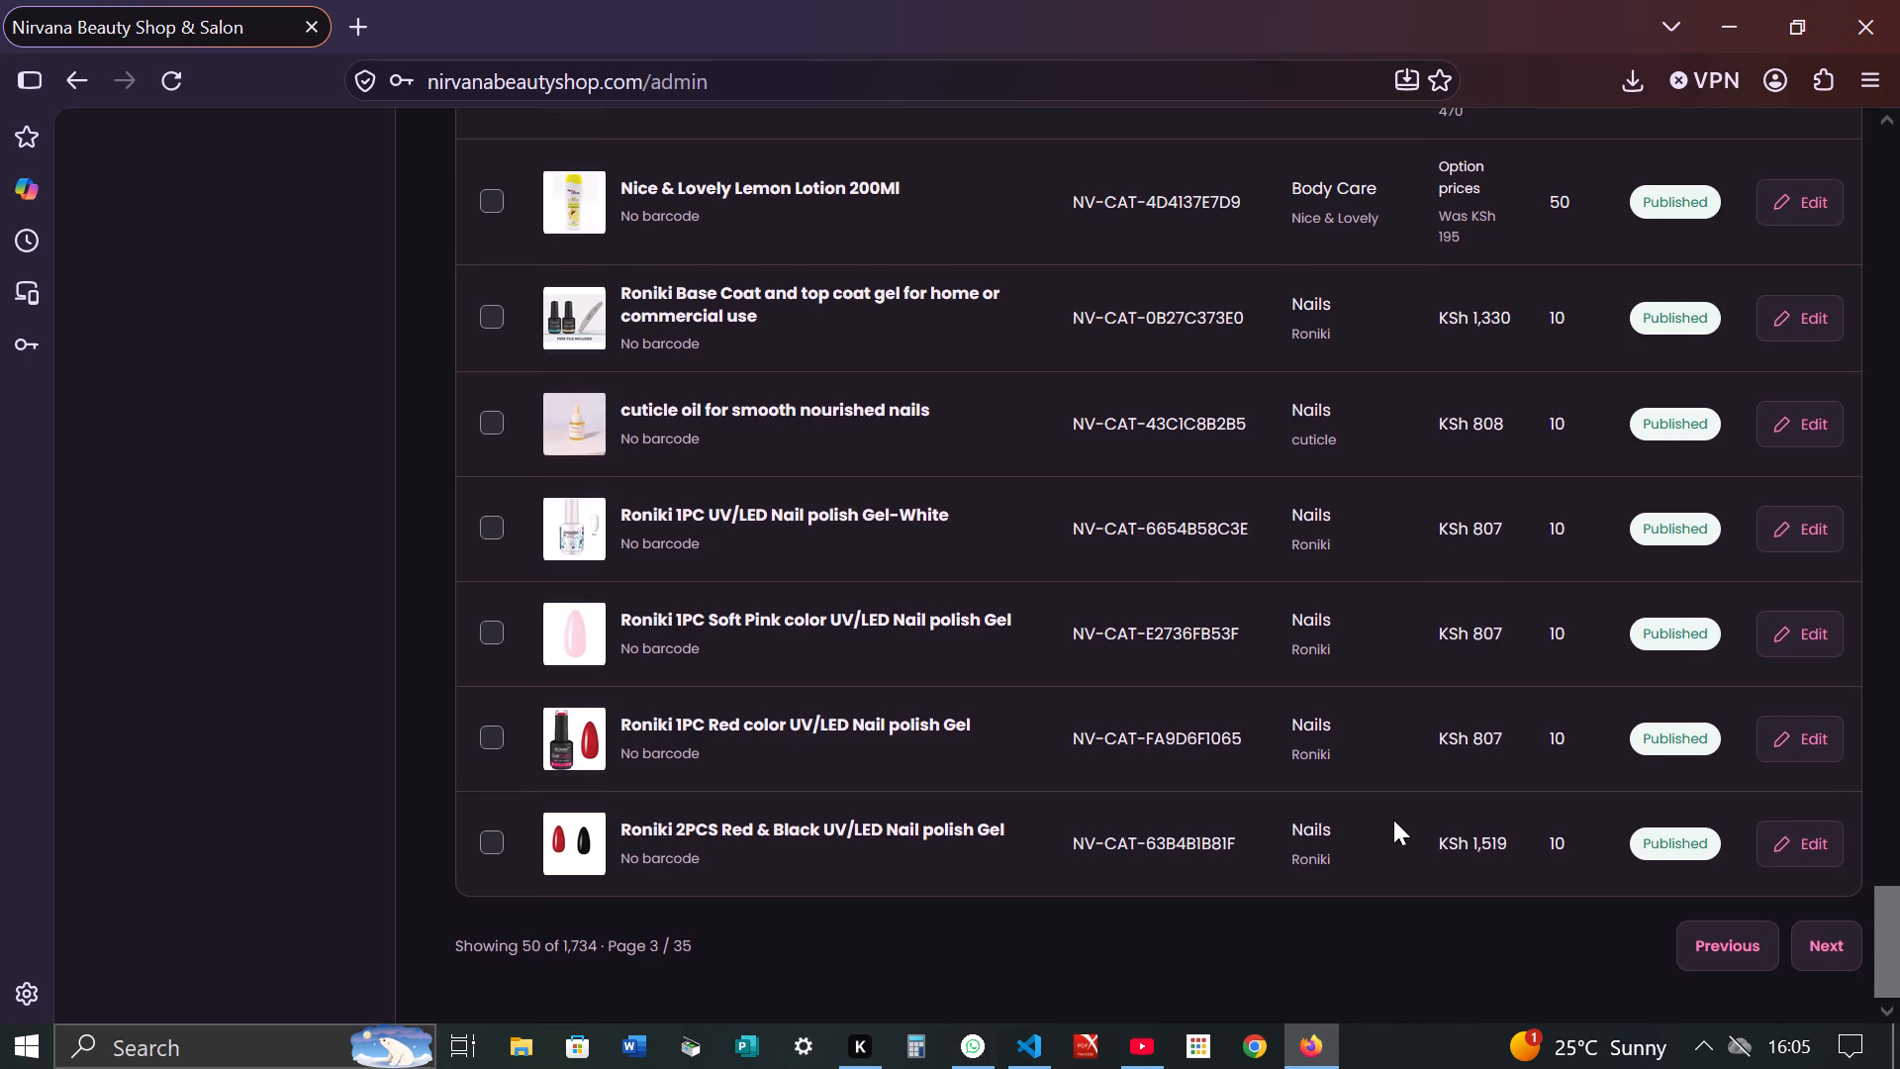
pyautogui.scroll(1, 1393, 820)
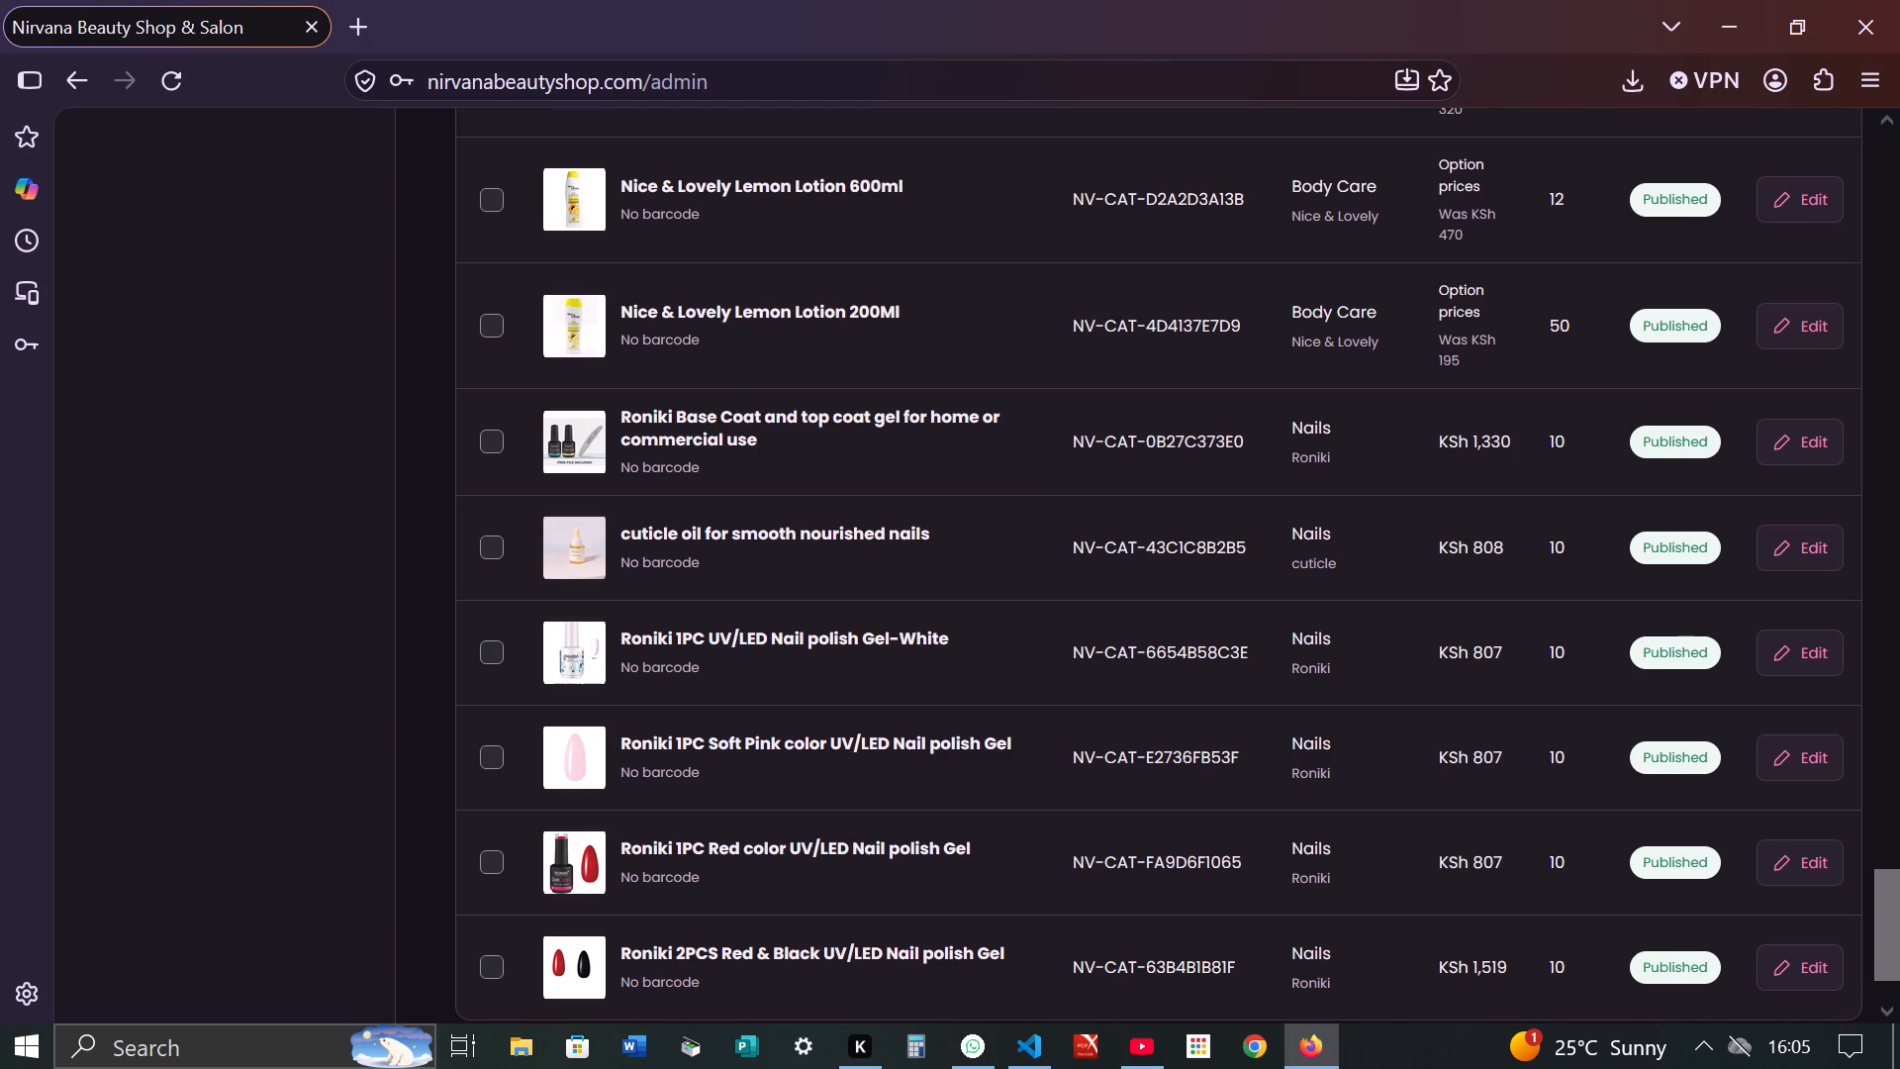
pyautogui.click(1816, 450)
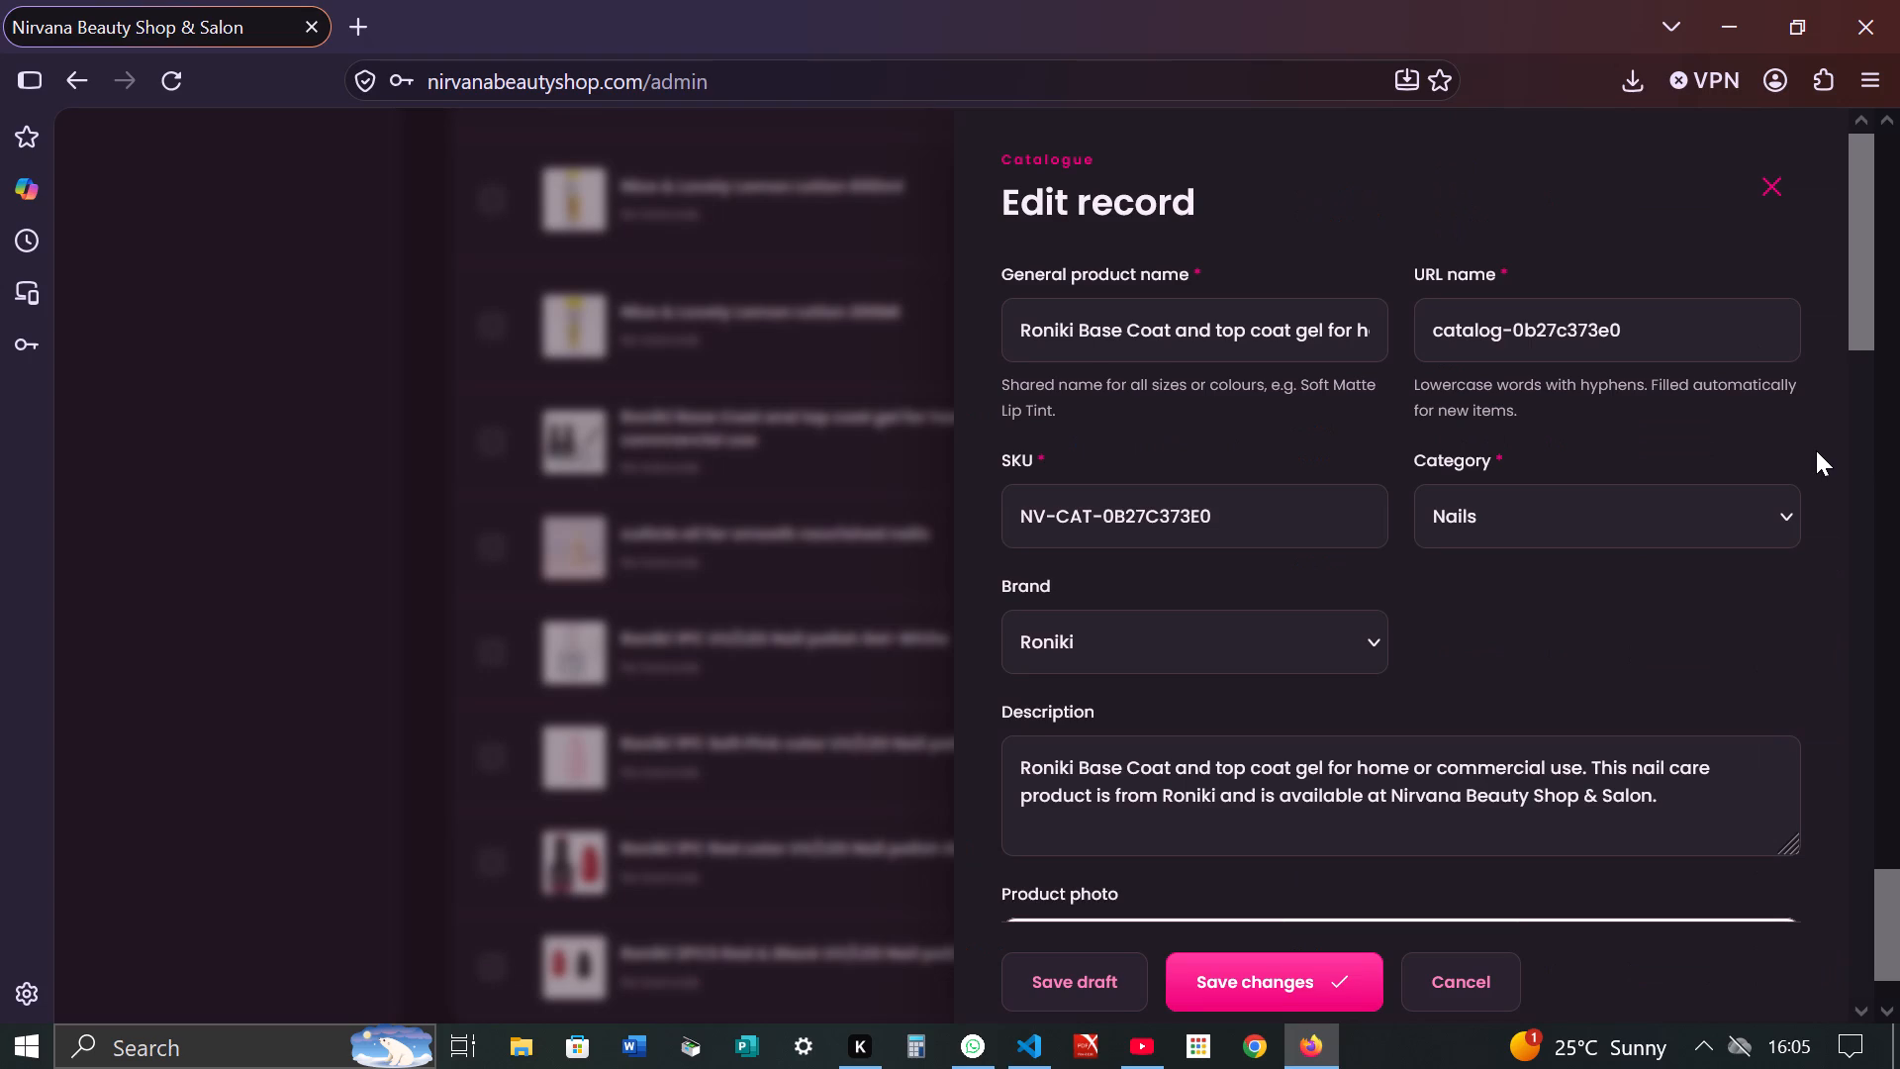
pyautogui.scroll(-3, 1816, 450)
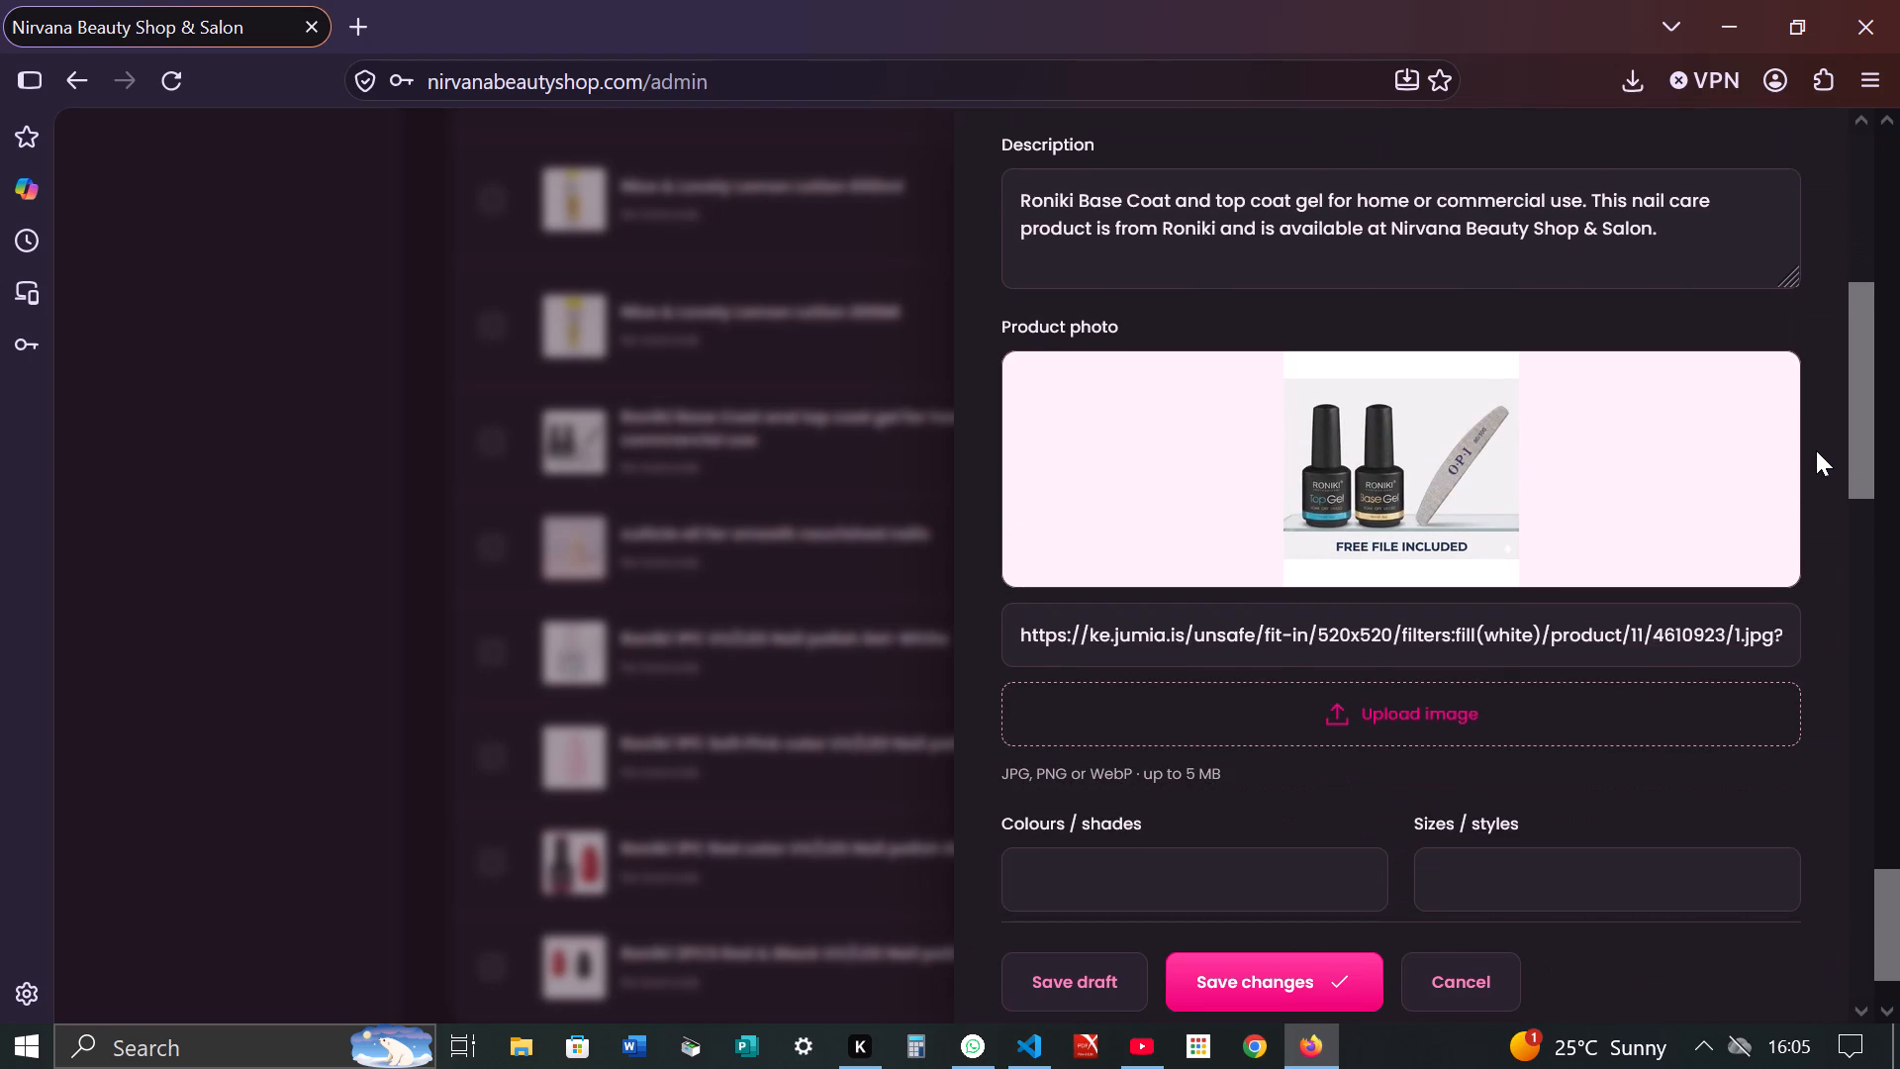
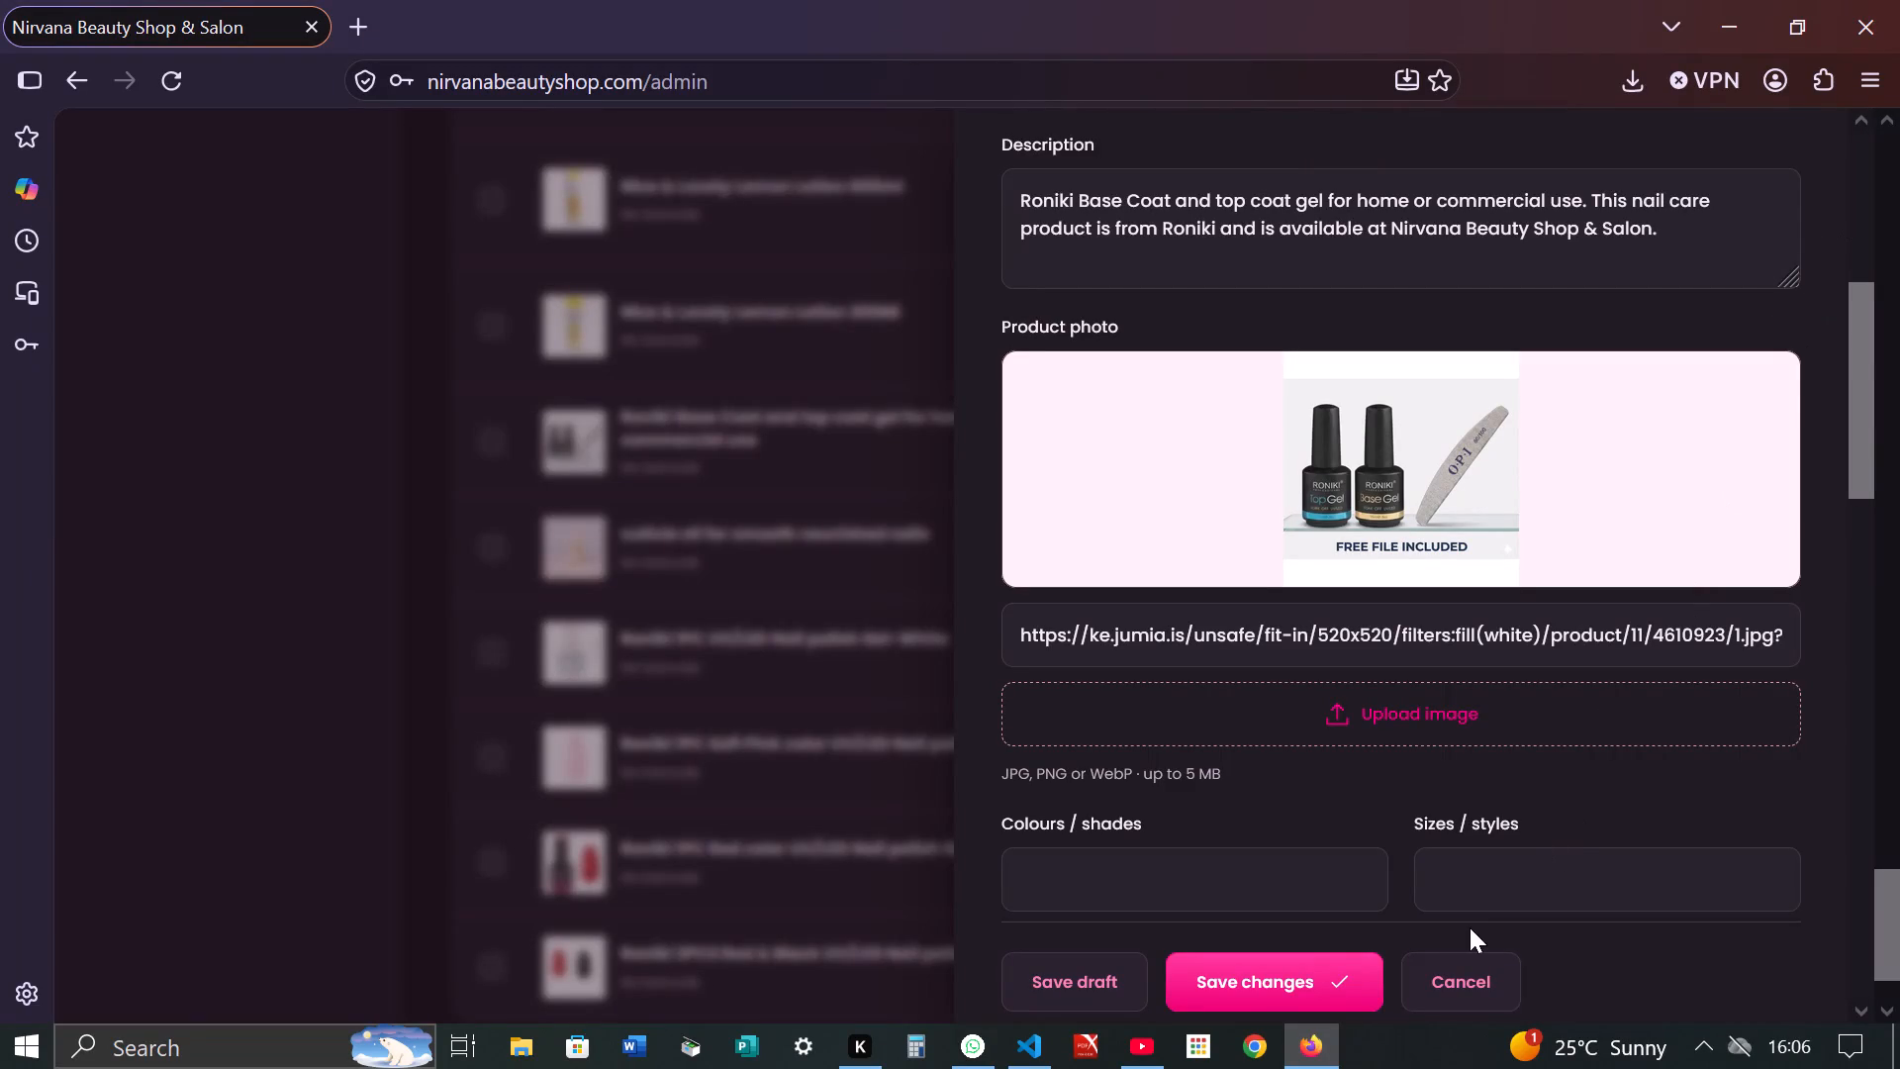
# Reopen the Roniki Base Coat and top coat gel record, turn off its visibility in the shop, and save the record.
pyautogui.click(1452, 971)
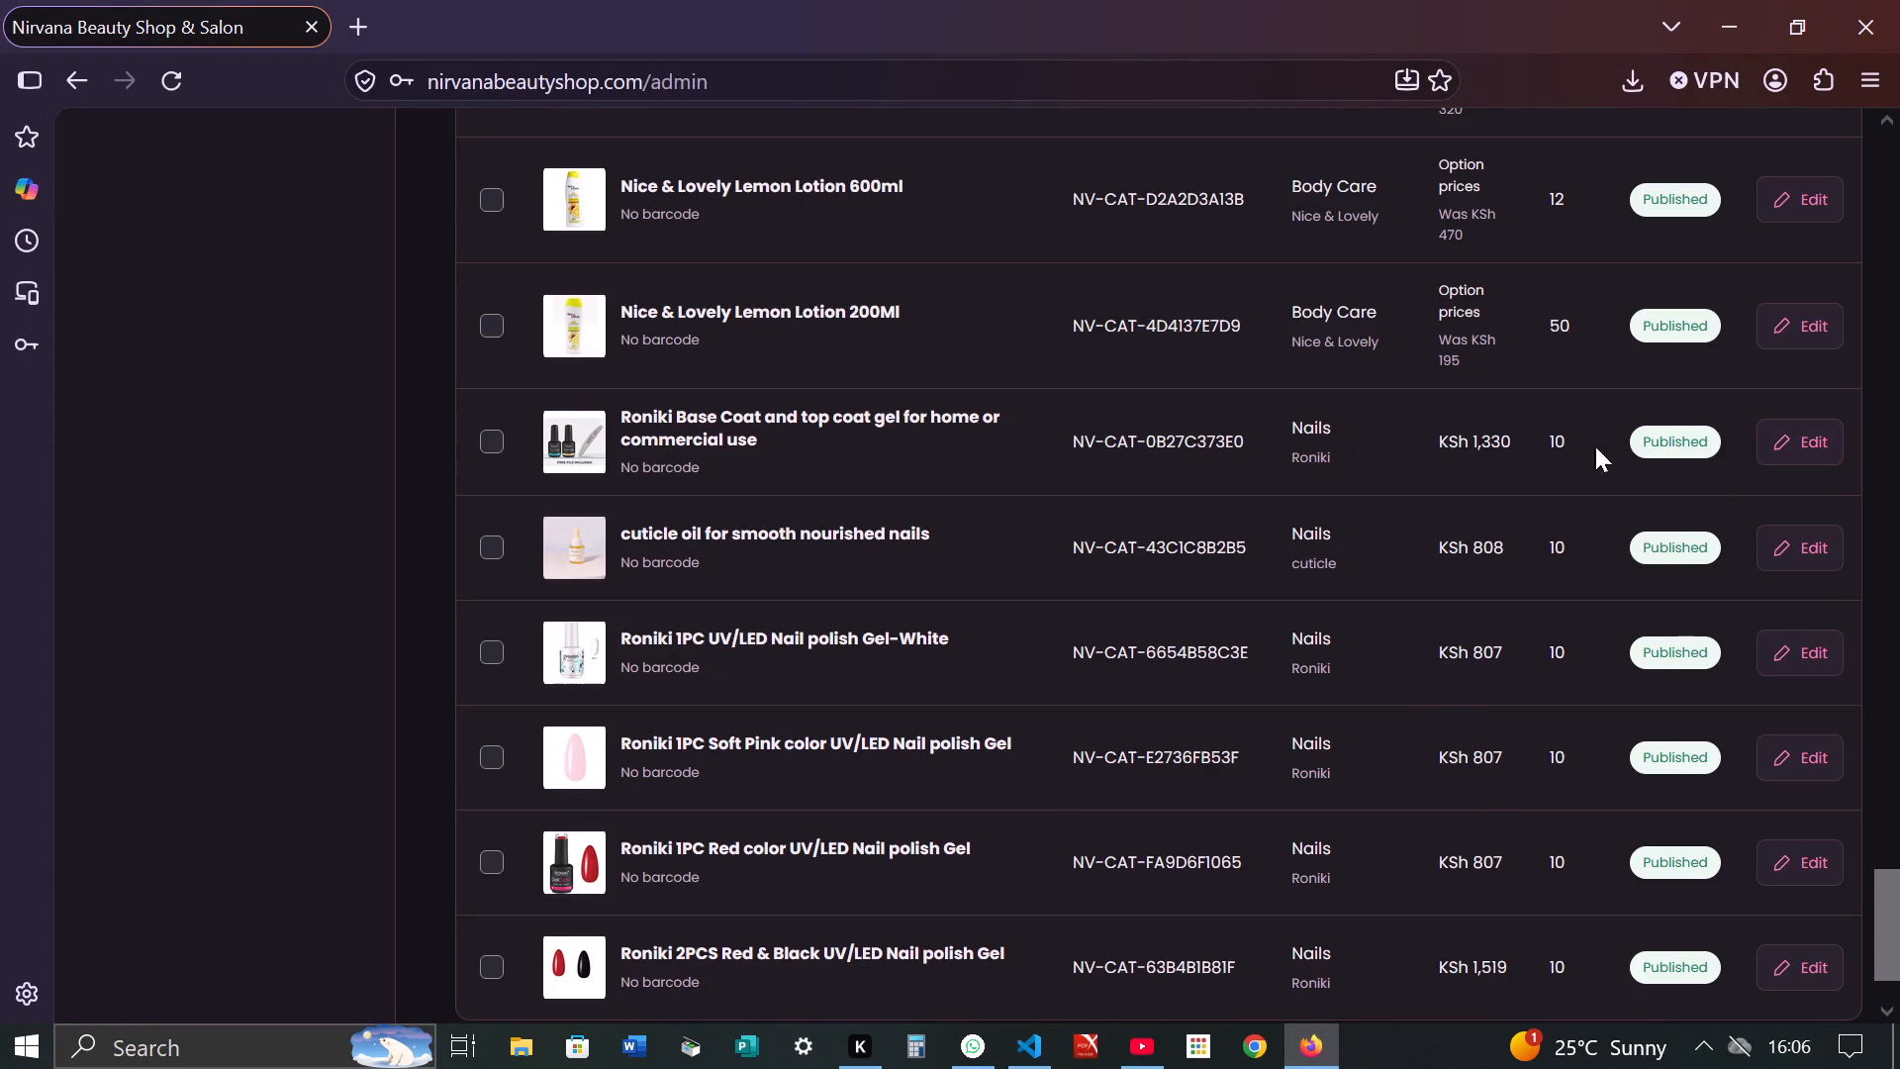
pyautogui.click(1788, 440)
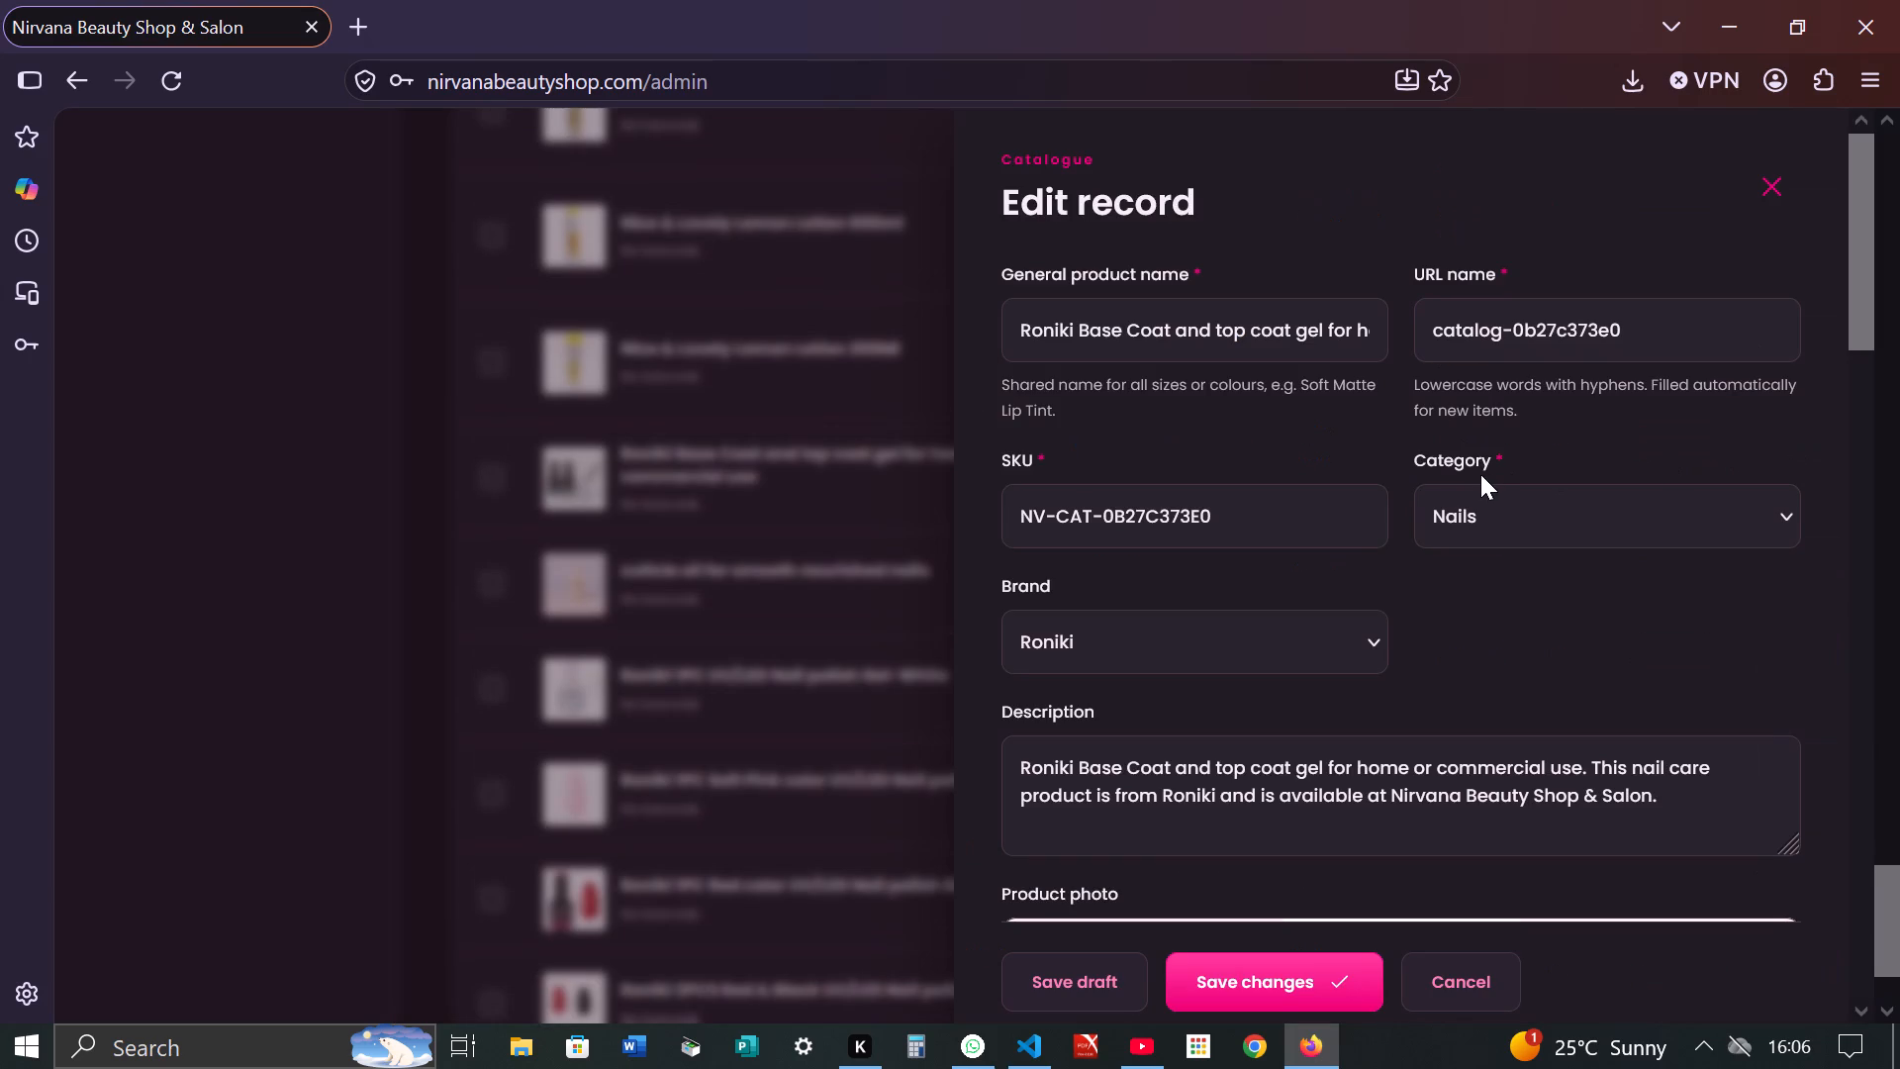
pyautogui.scroll(-2, 1480, 474)
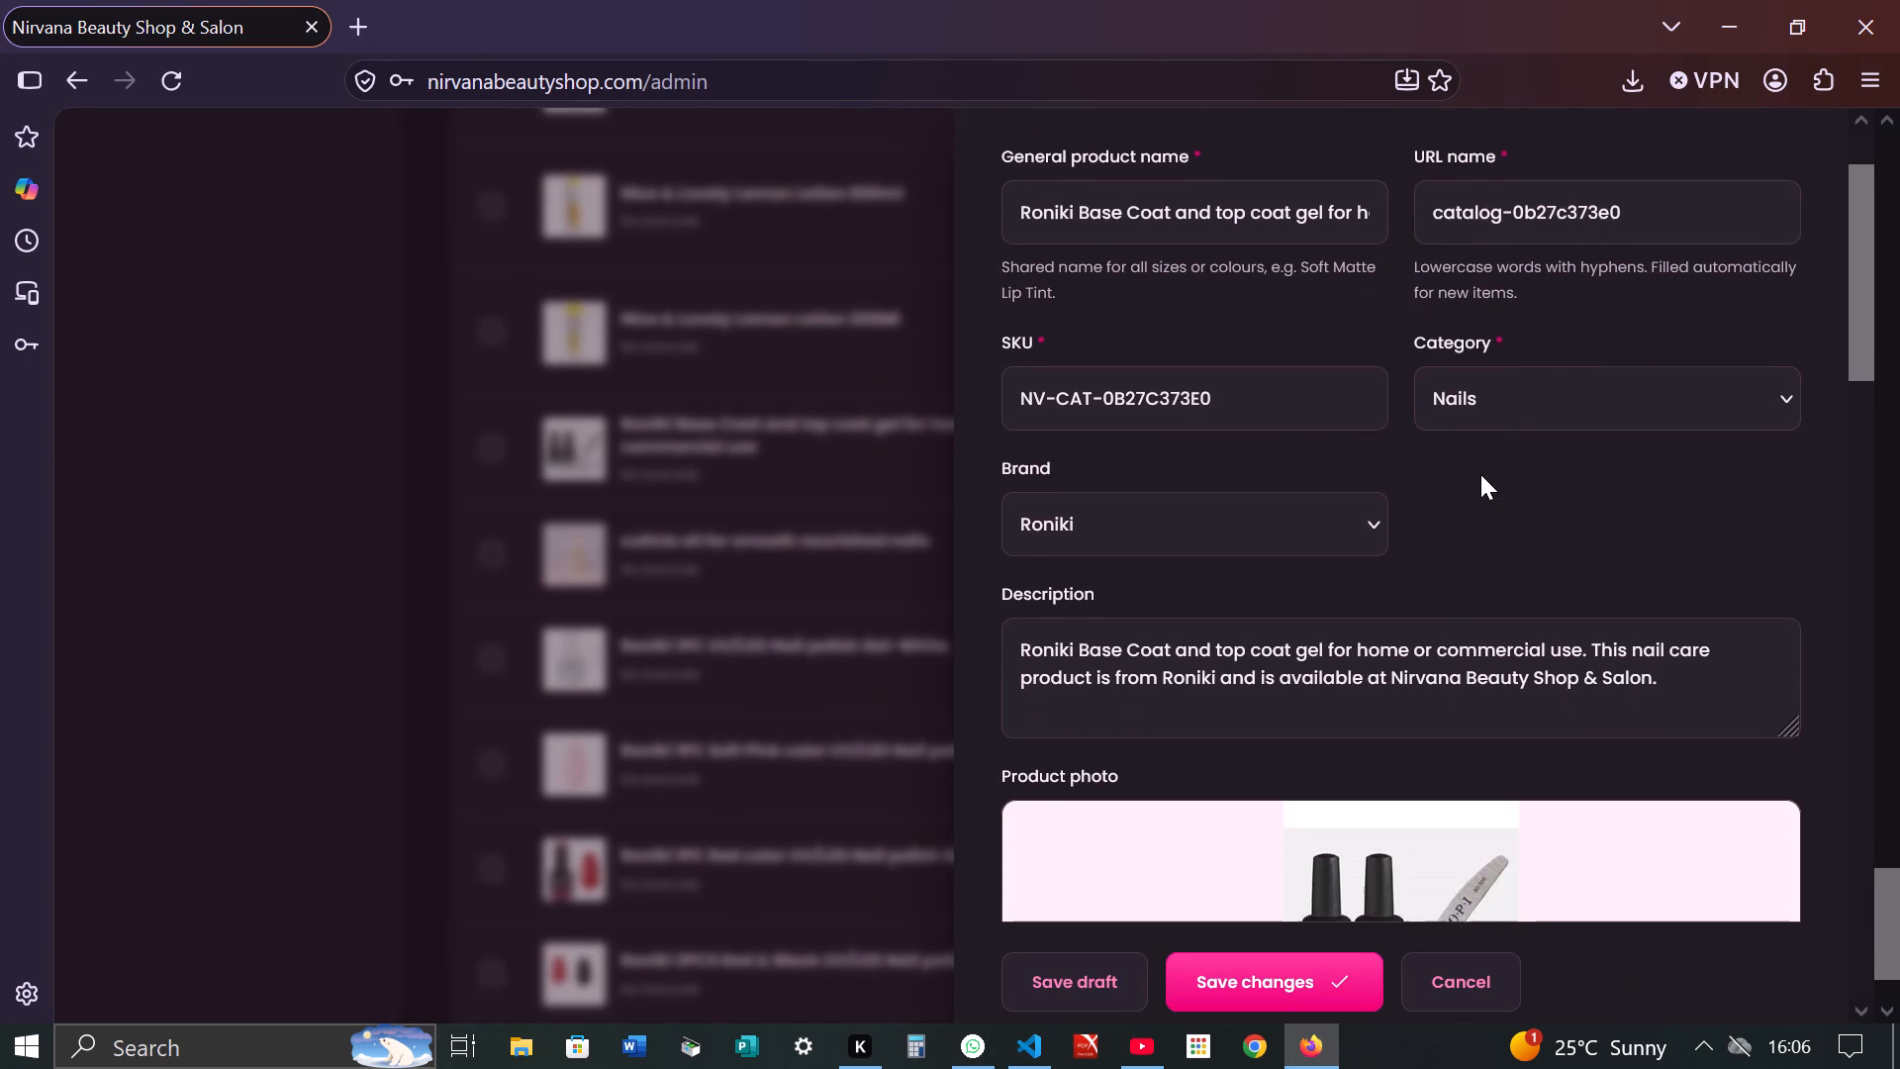
pyautogui.scroll(-3, 1480, 474)
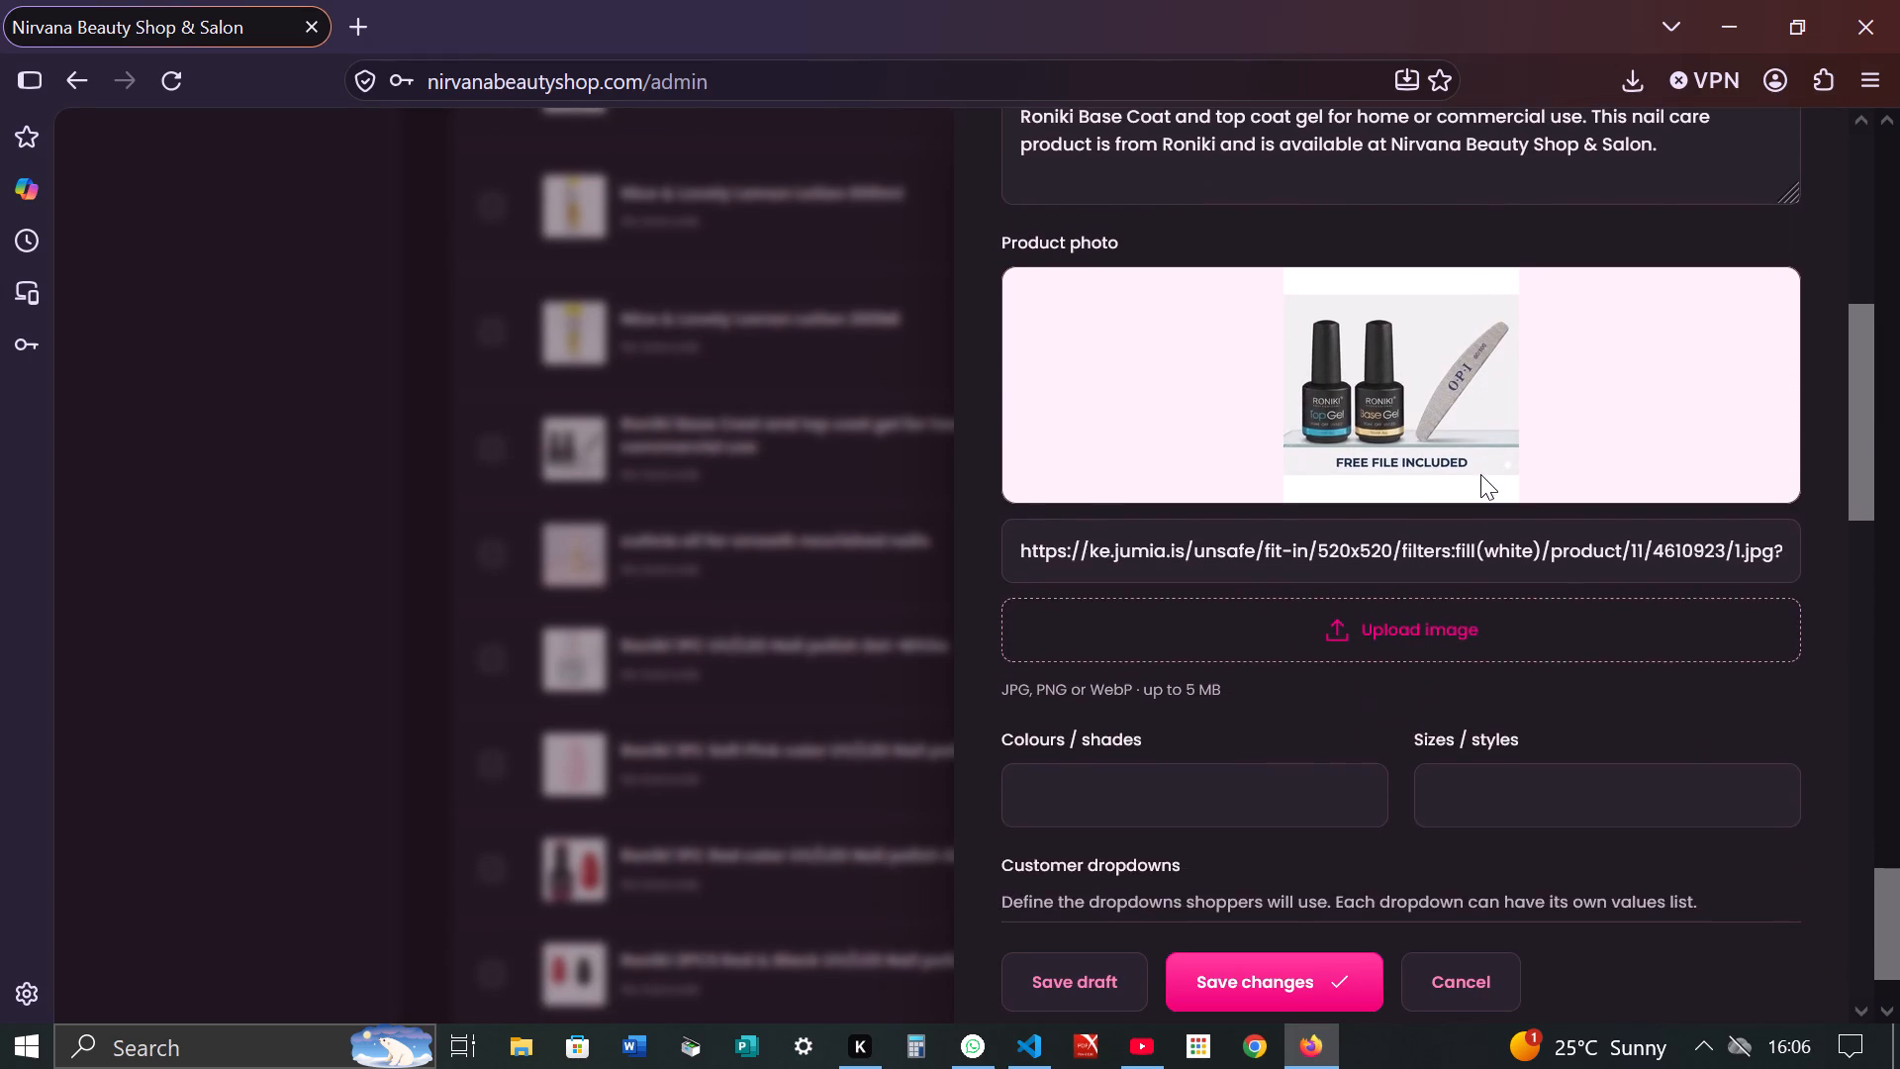
pyautogui.scroll(-3, 1480, 474)
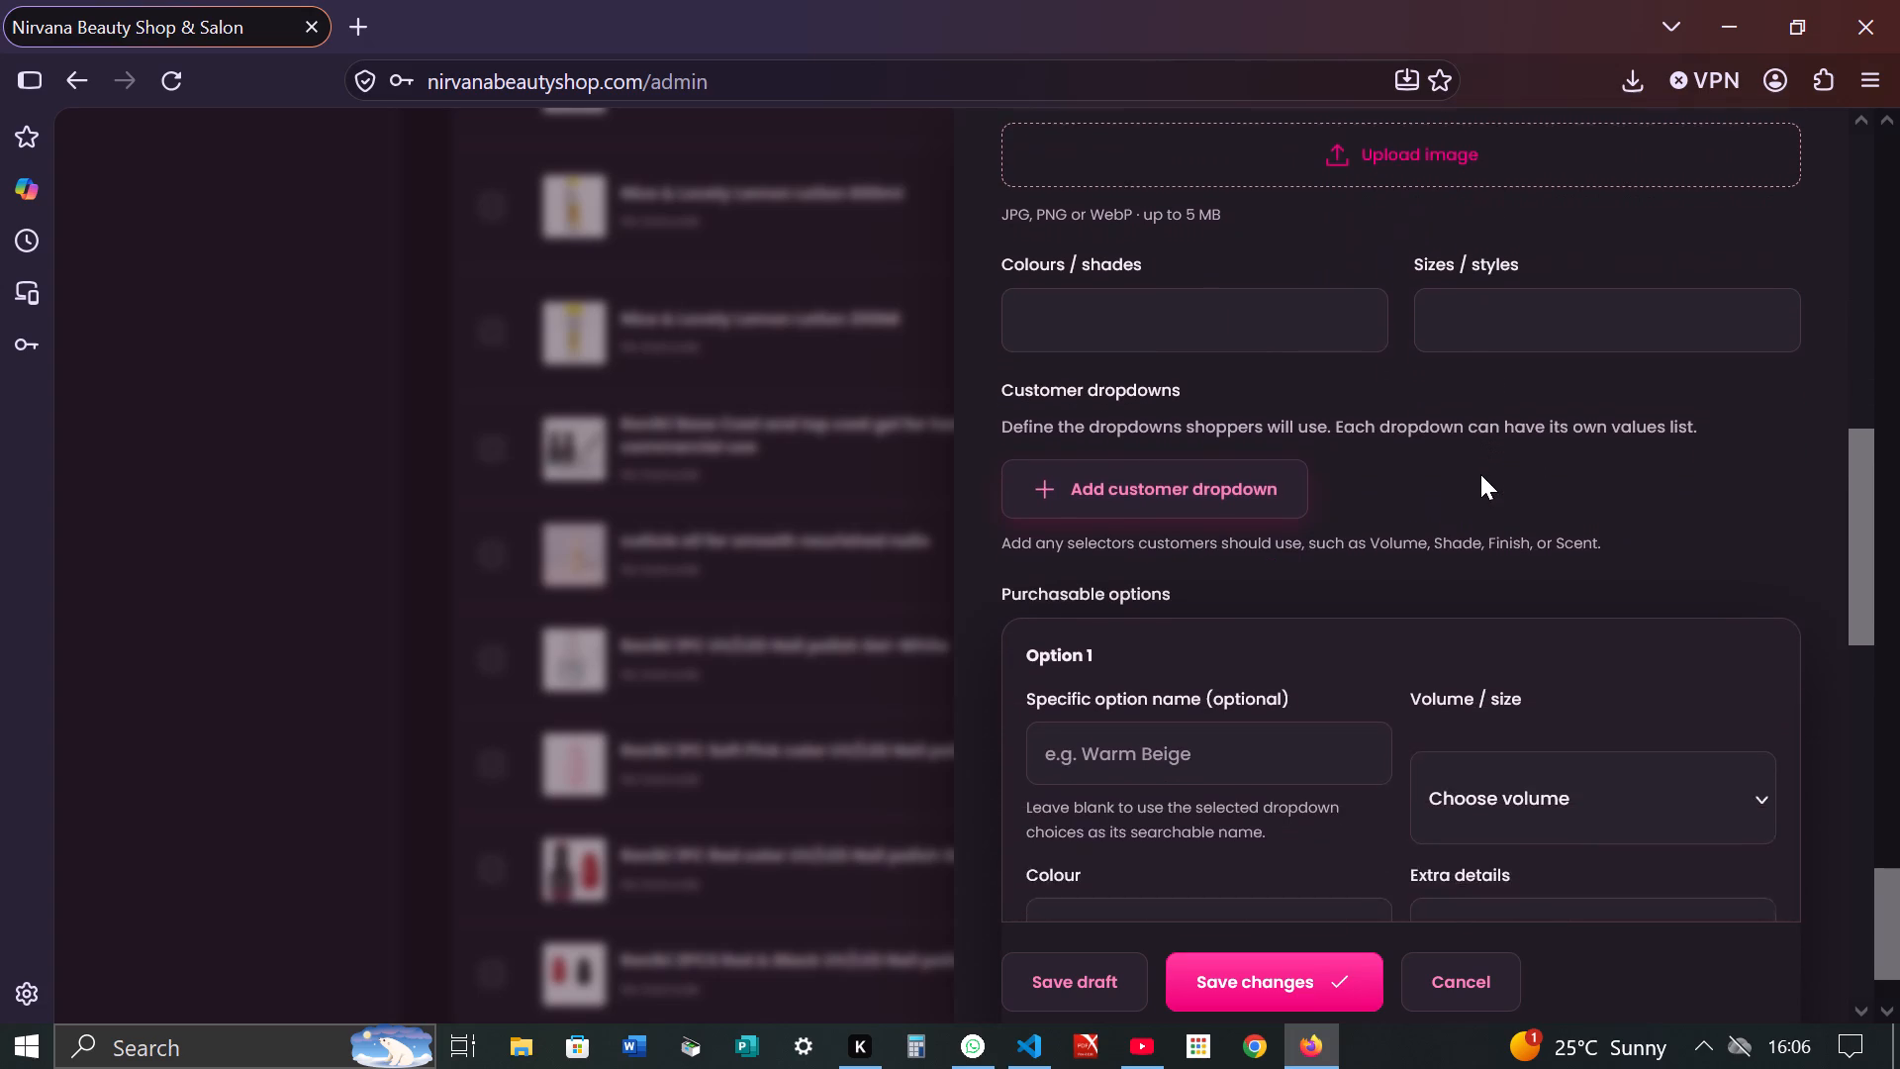
pyautogui.scroll(-4, 1480, 474)
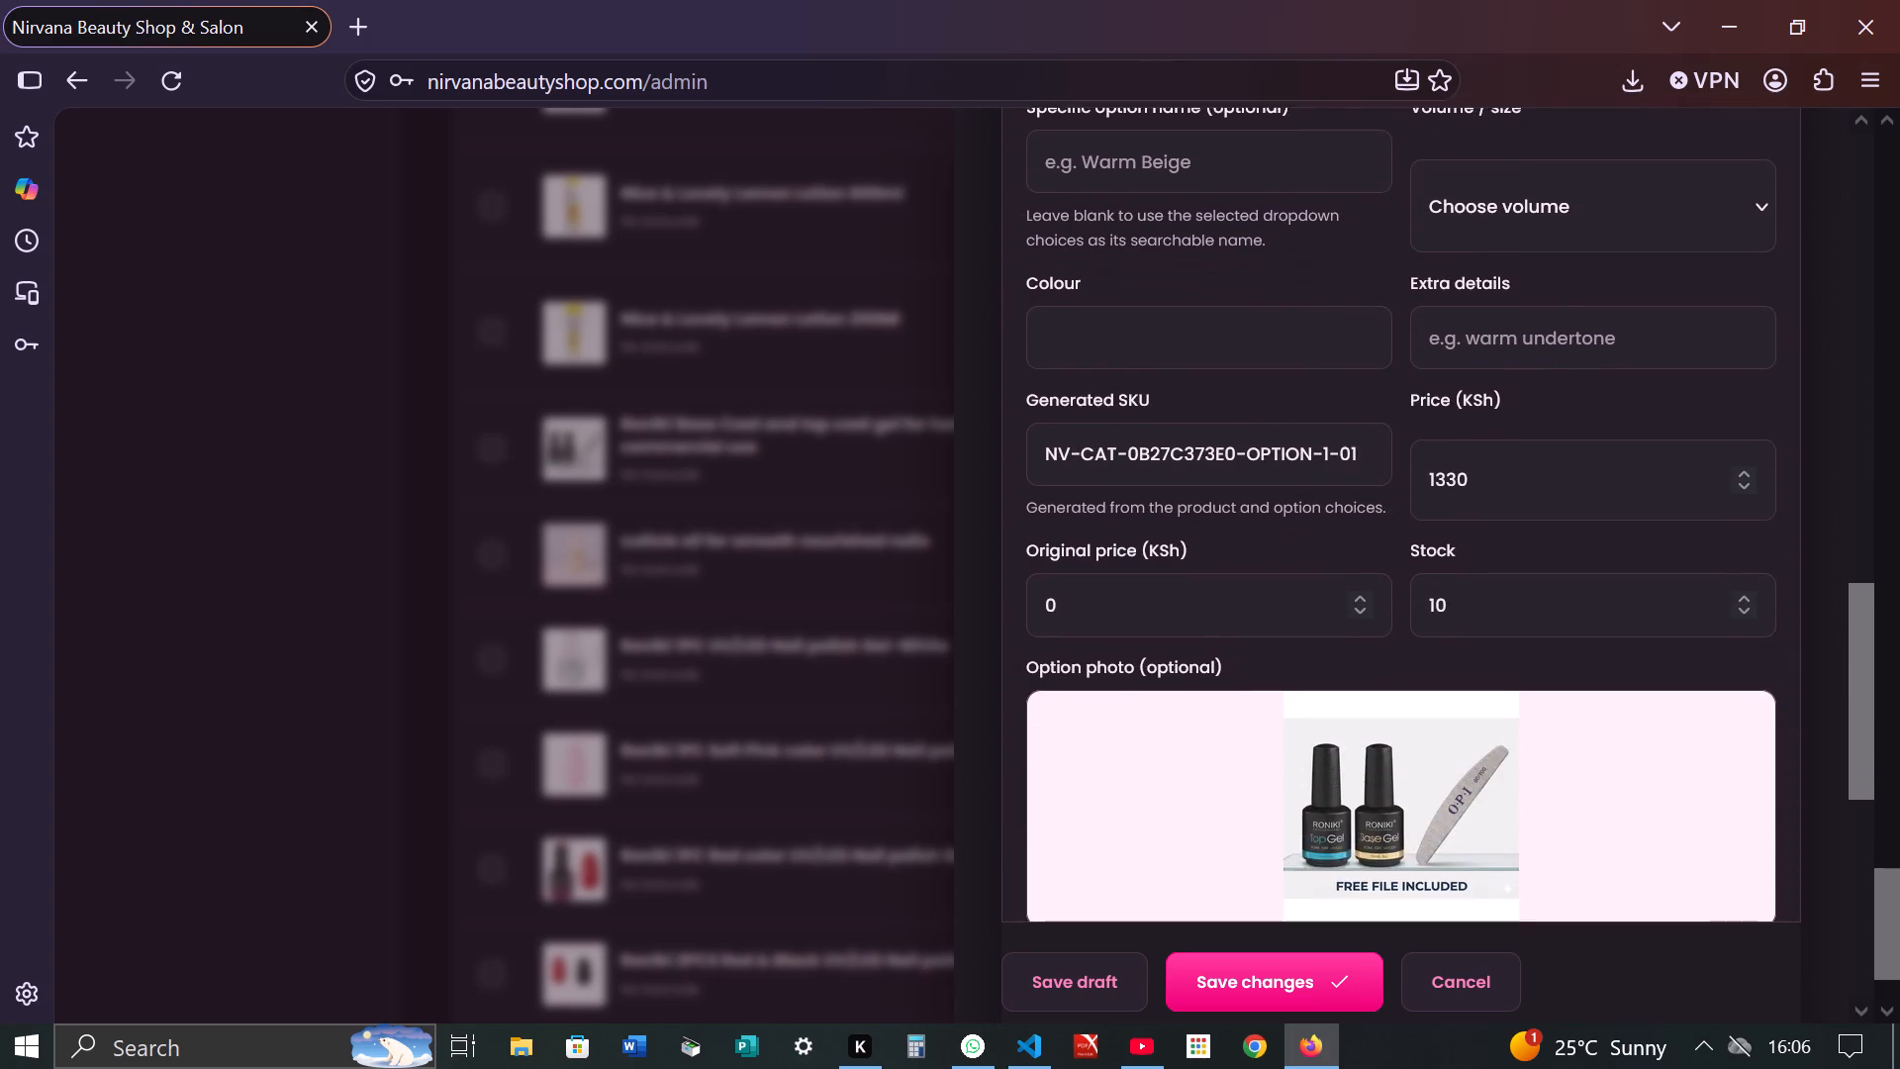
pyautogui.scroll(-6, 1480, 474)
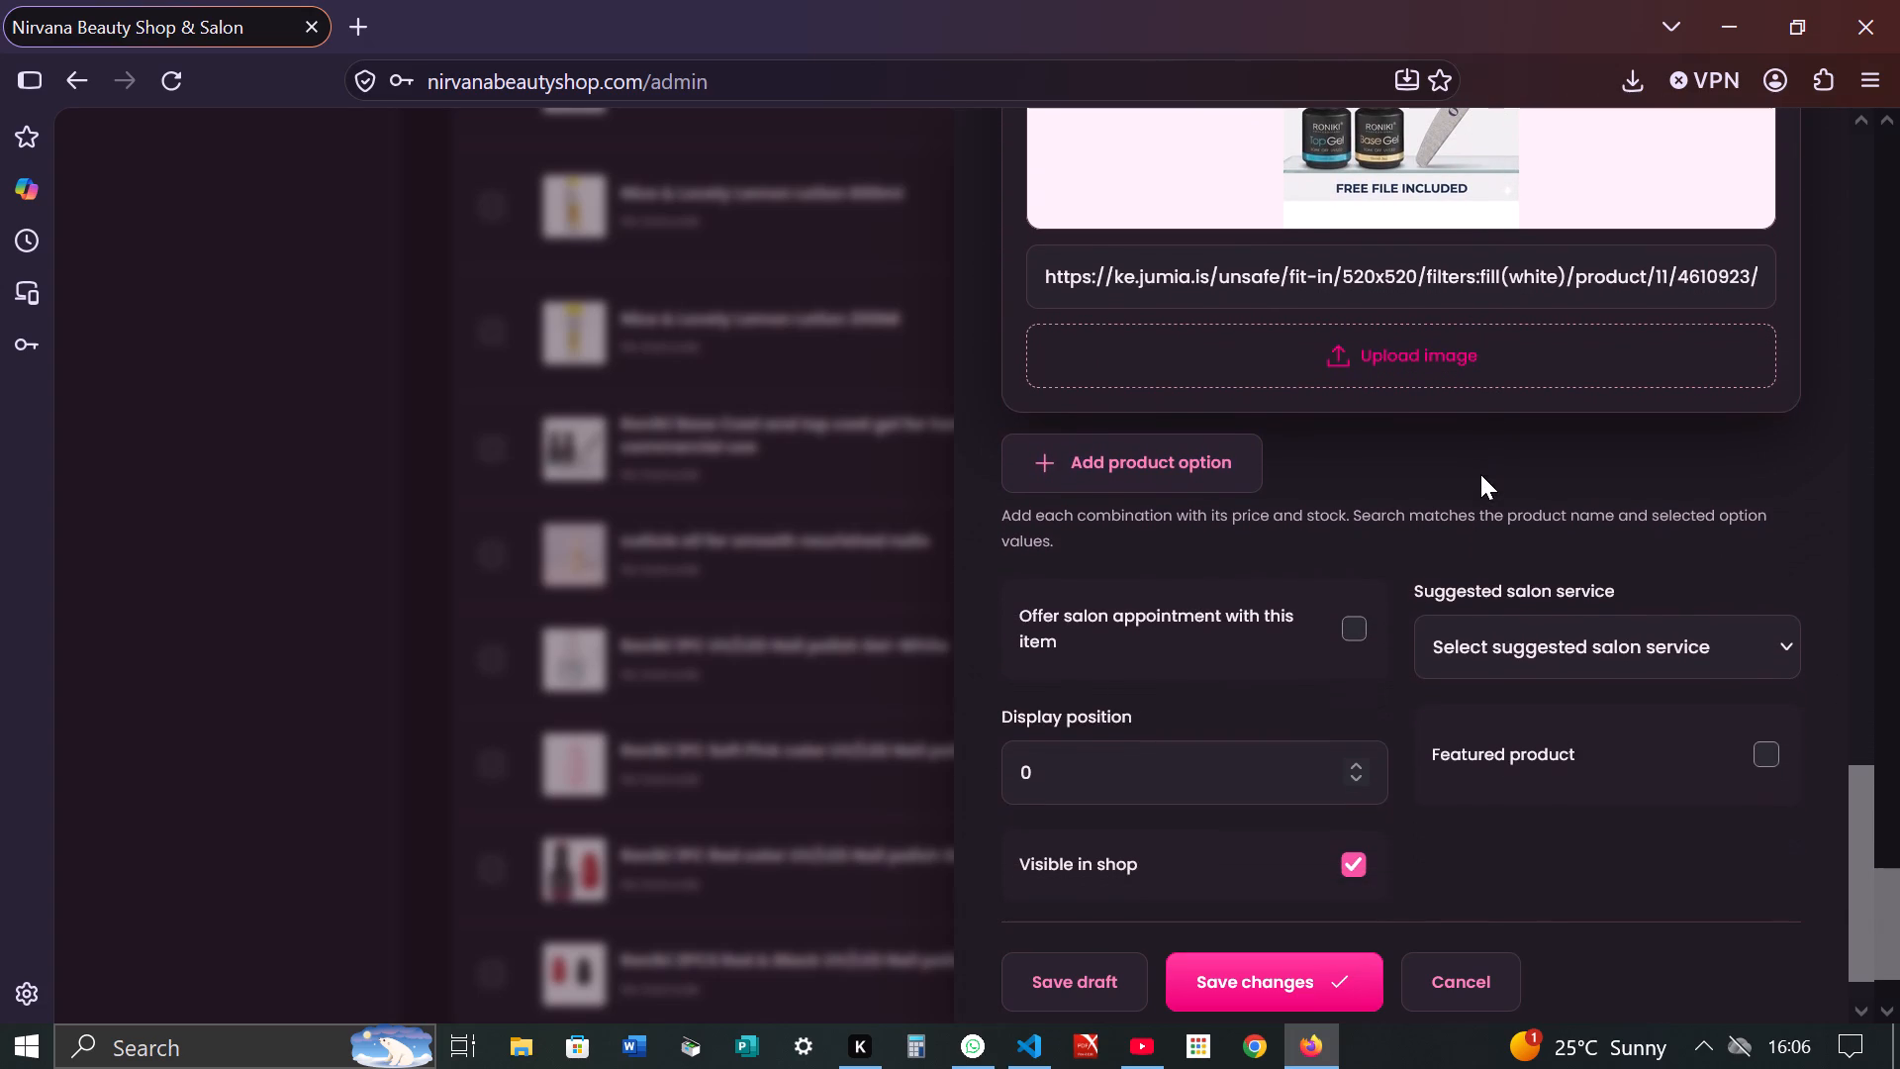
pyautogui.scroll(-1, 1480, 474)
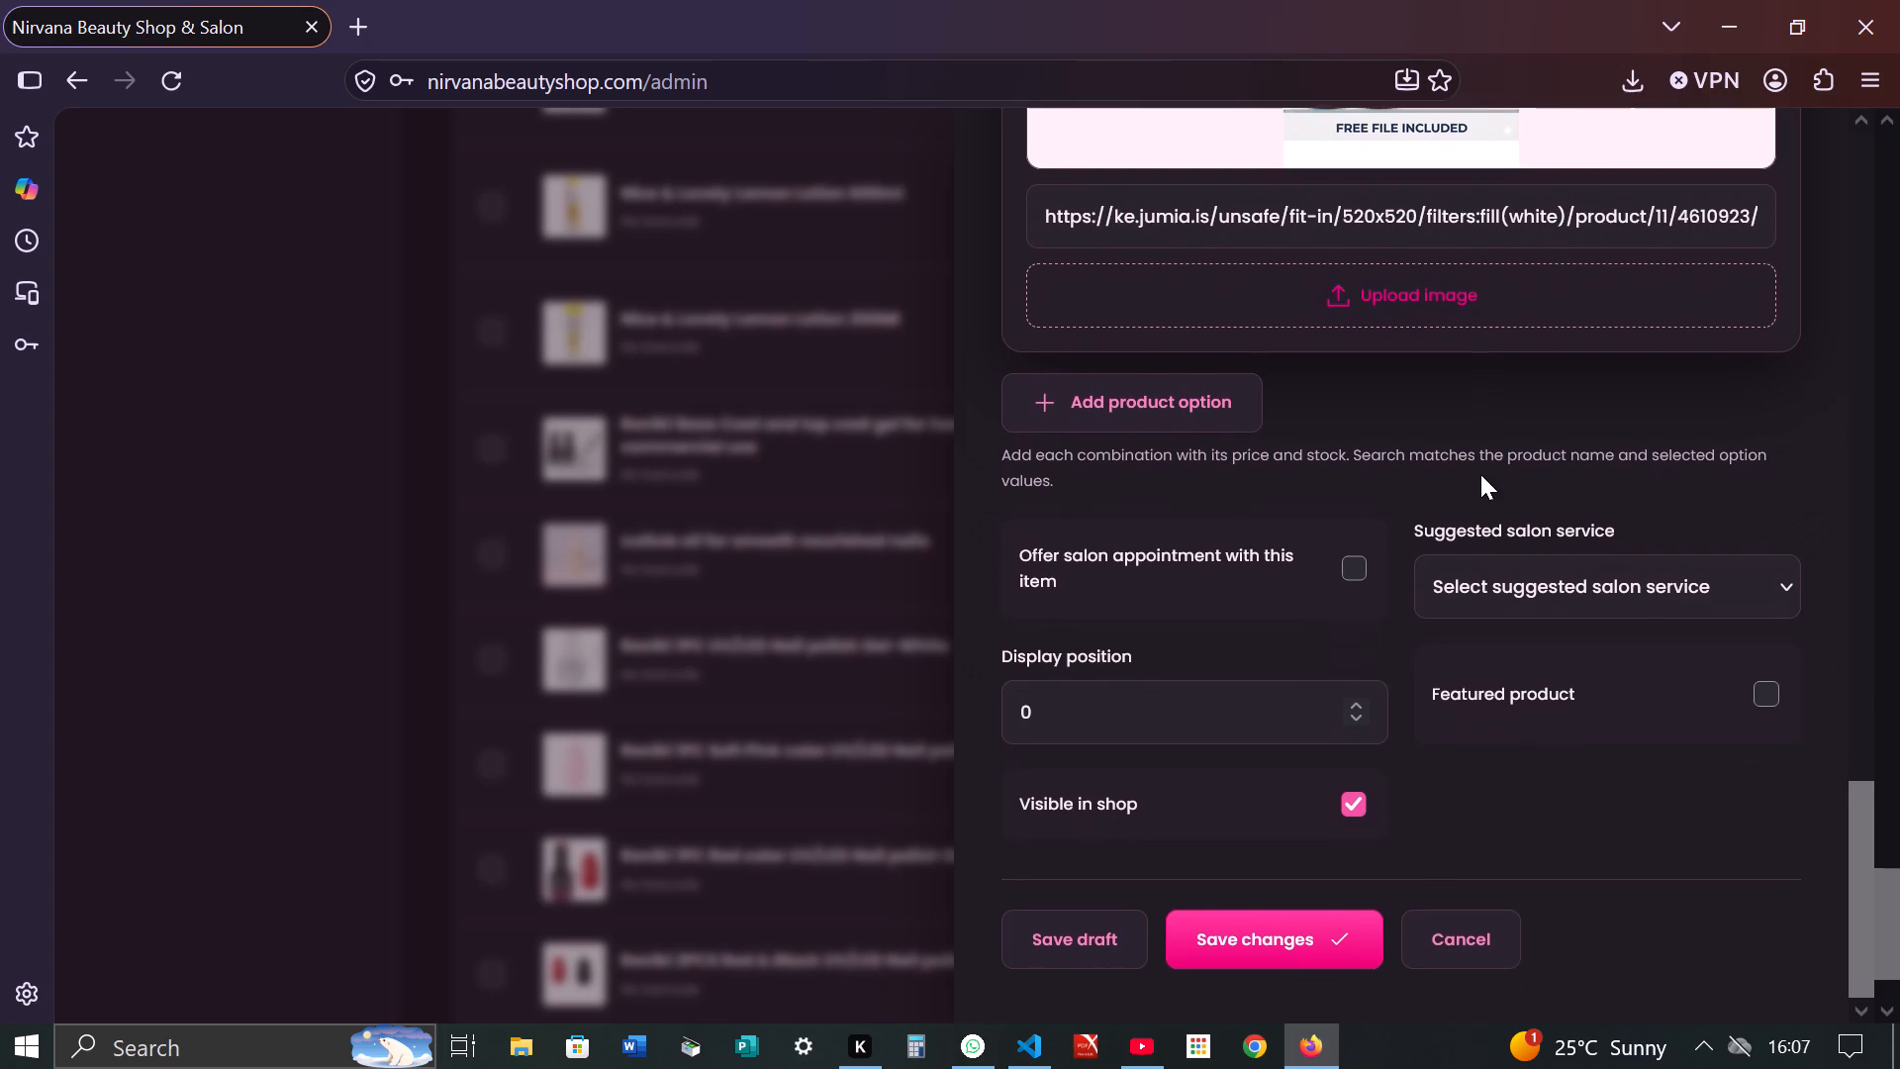
pyautogui.scroll(-3, 1480, 474)
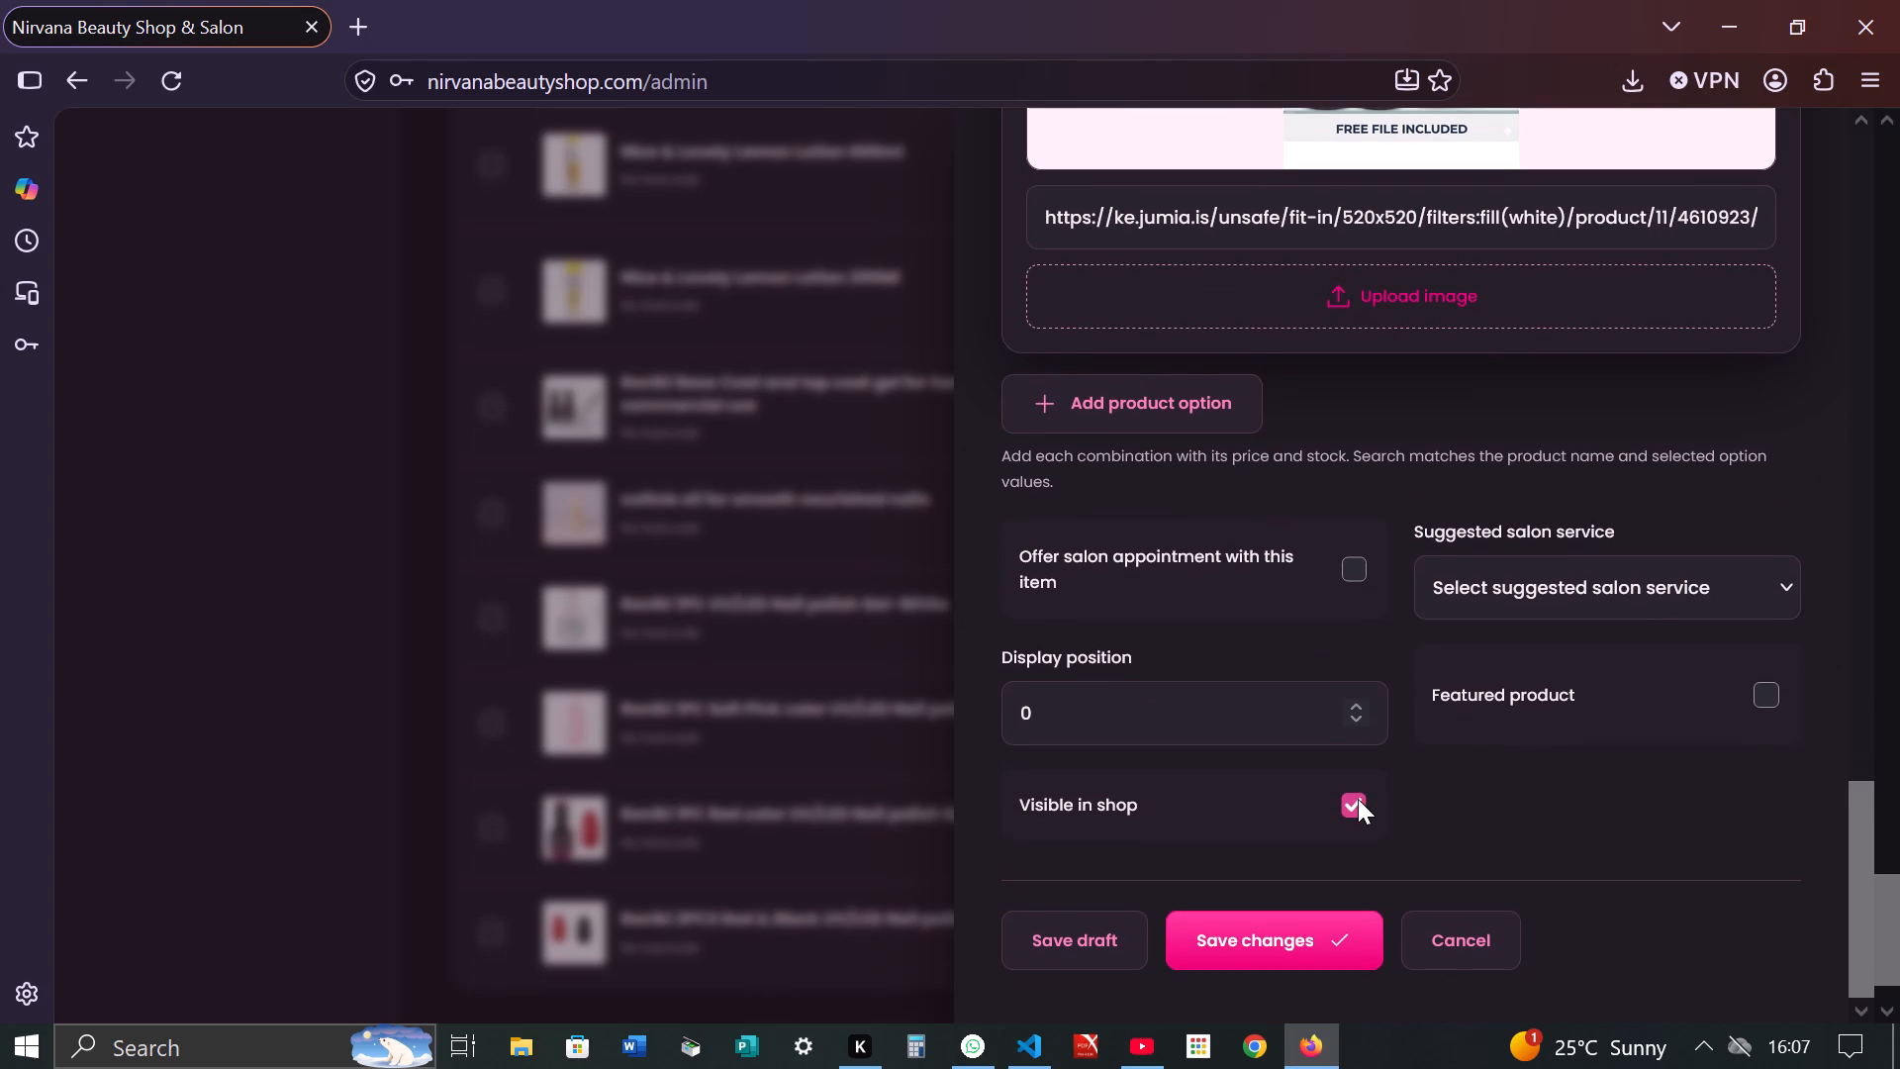
pyautogui.click(1351, 801)
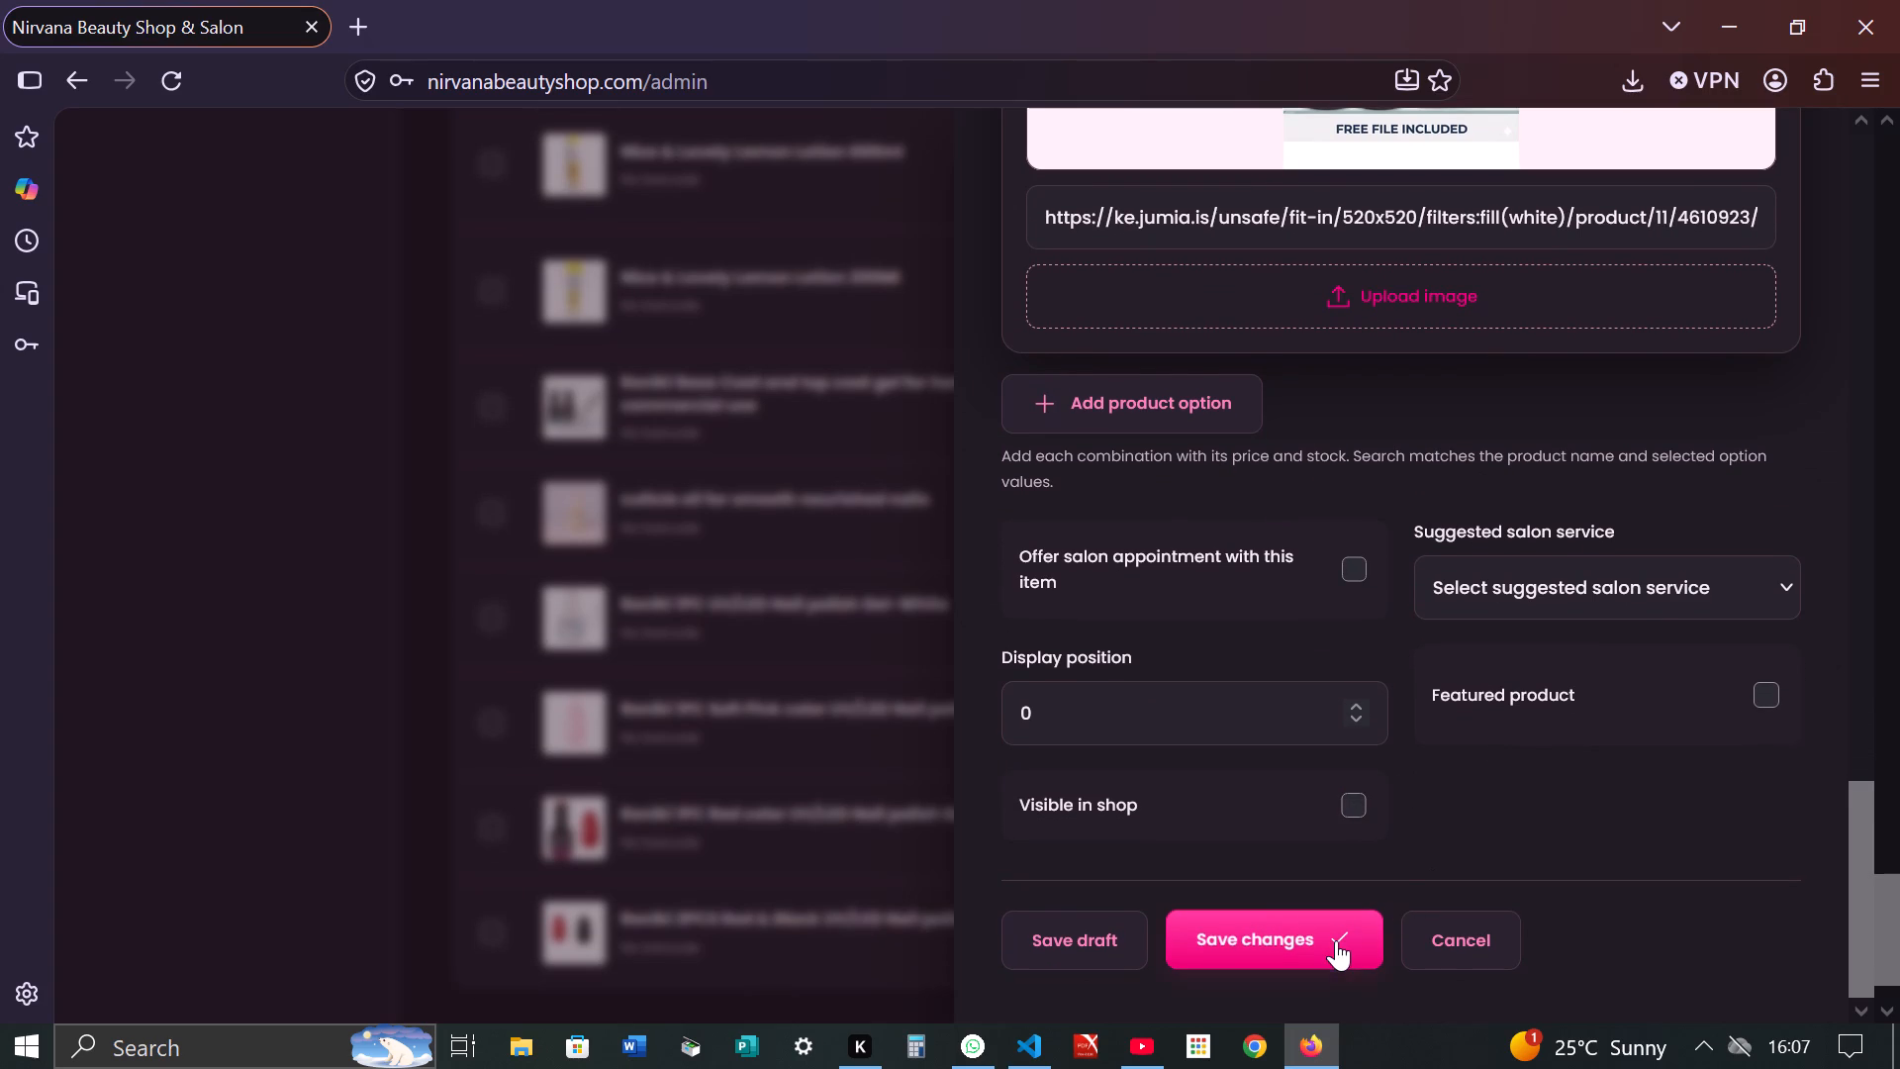
pyautogui.click(1336, 940)
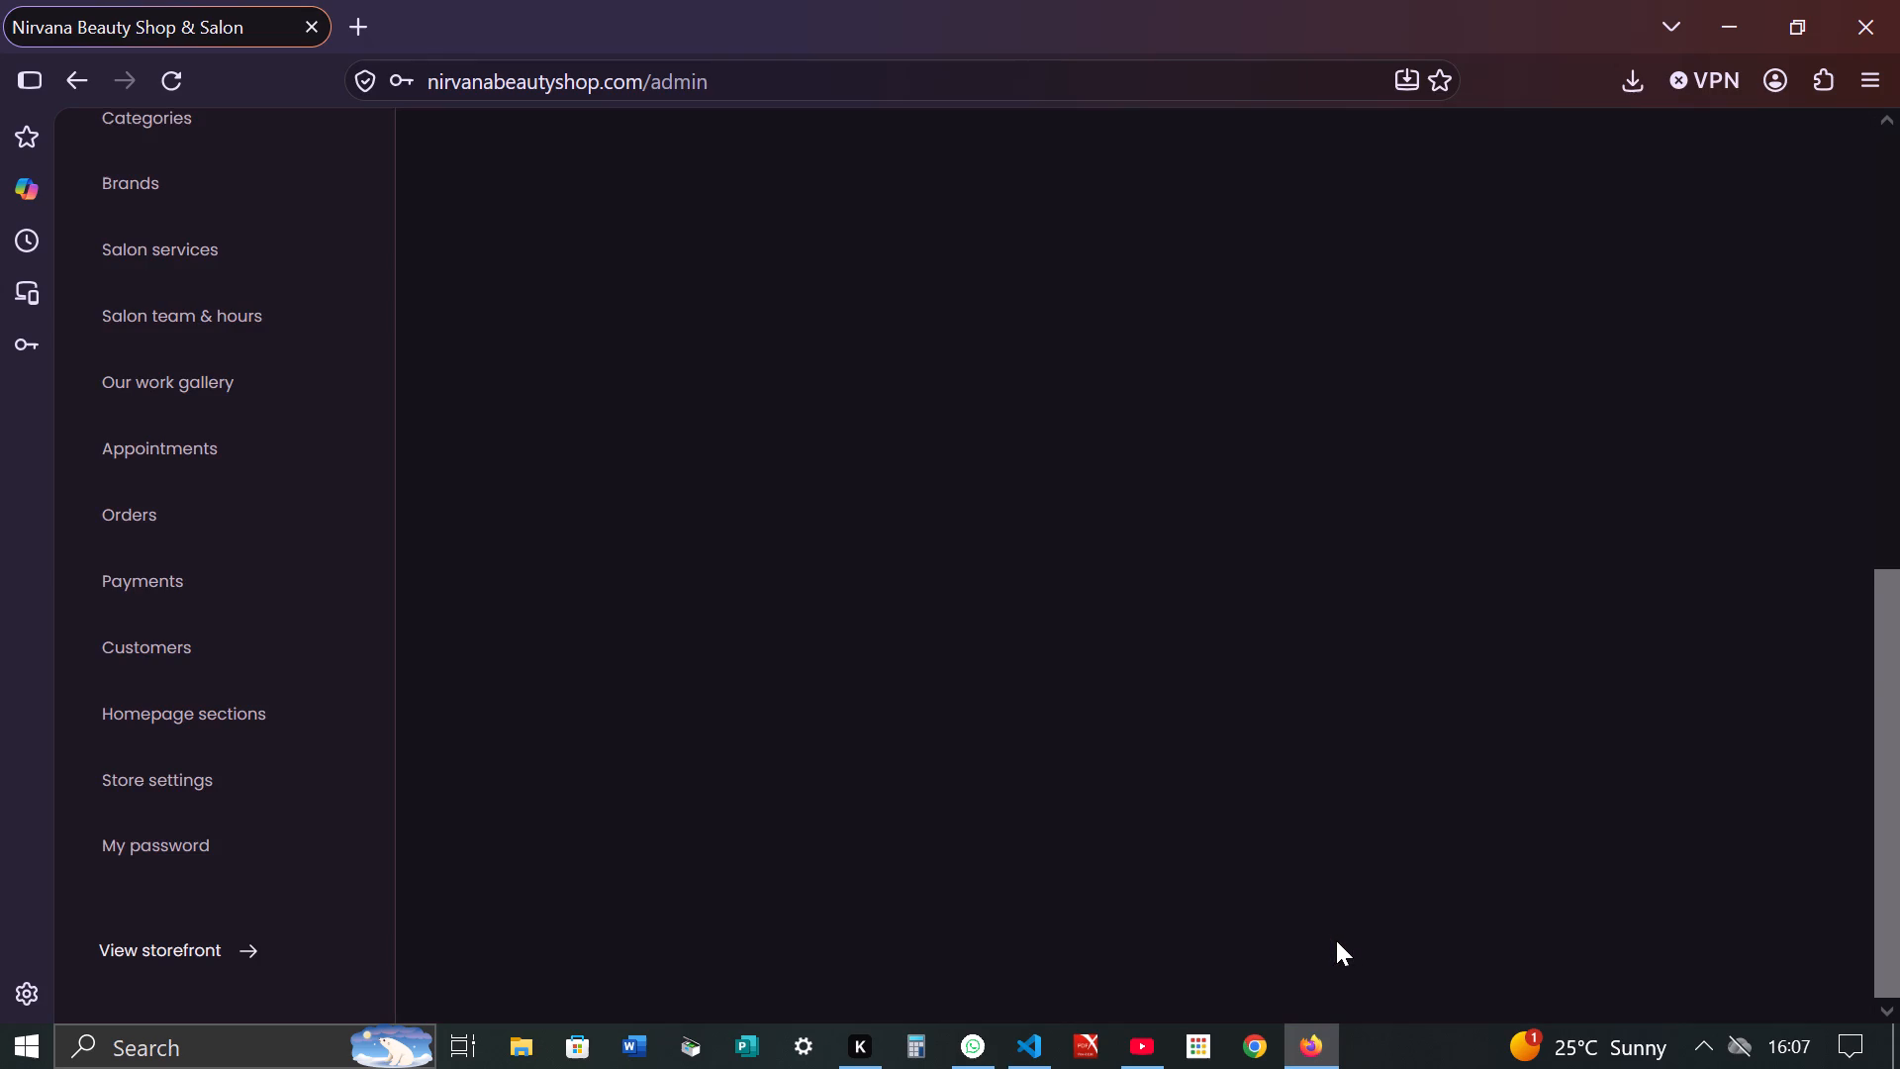
# Return to page 3 of the catalogue product list and open the "cuticle oil for smooth nourished nails" record for editing.
pyautogui.scroll(2, 1213, 826)
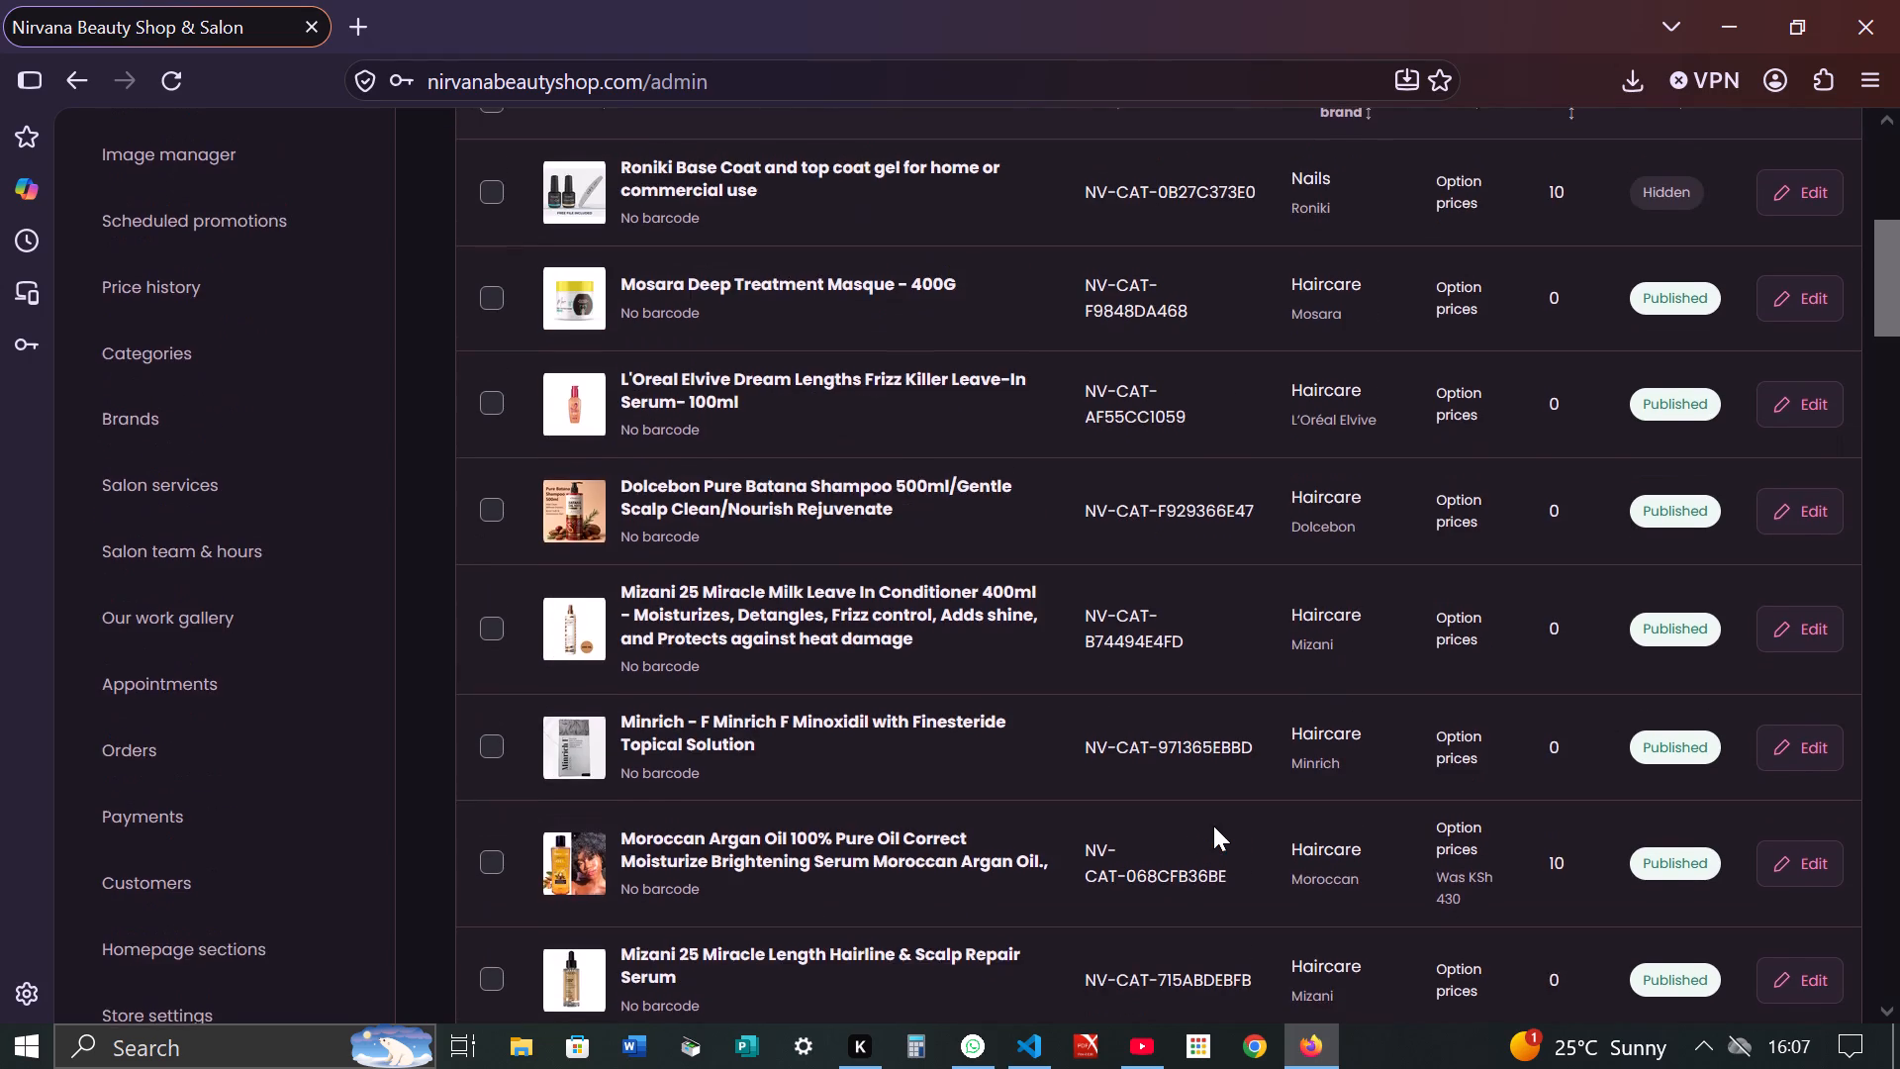
pyautogui.scroll(2, 1213, 826)
pyautogui.scroll(-1, 1213, 826)
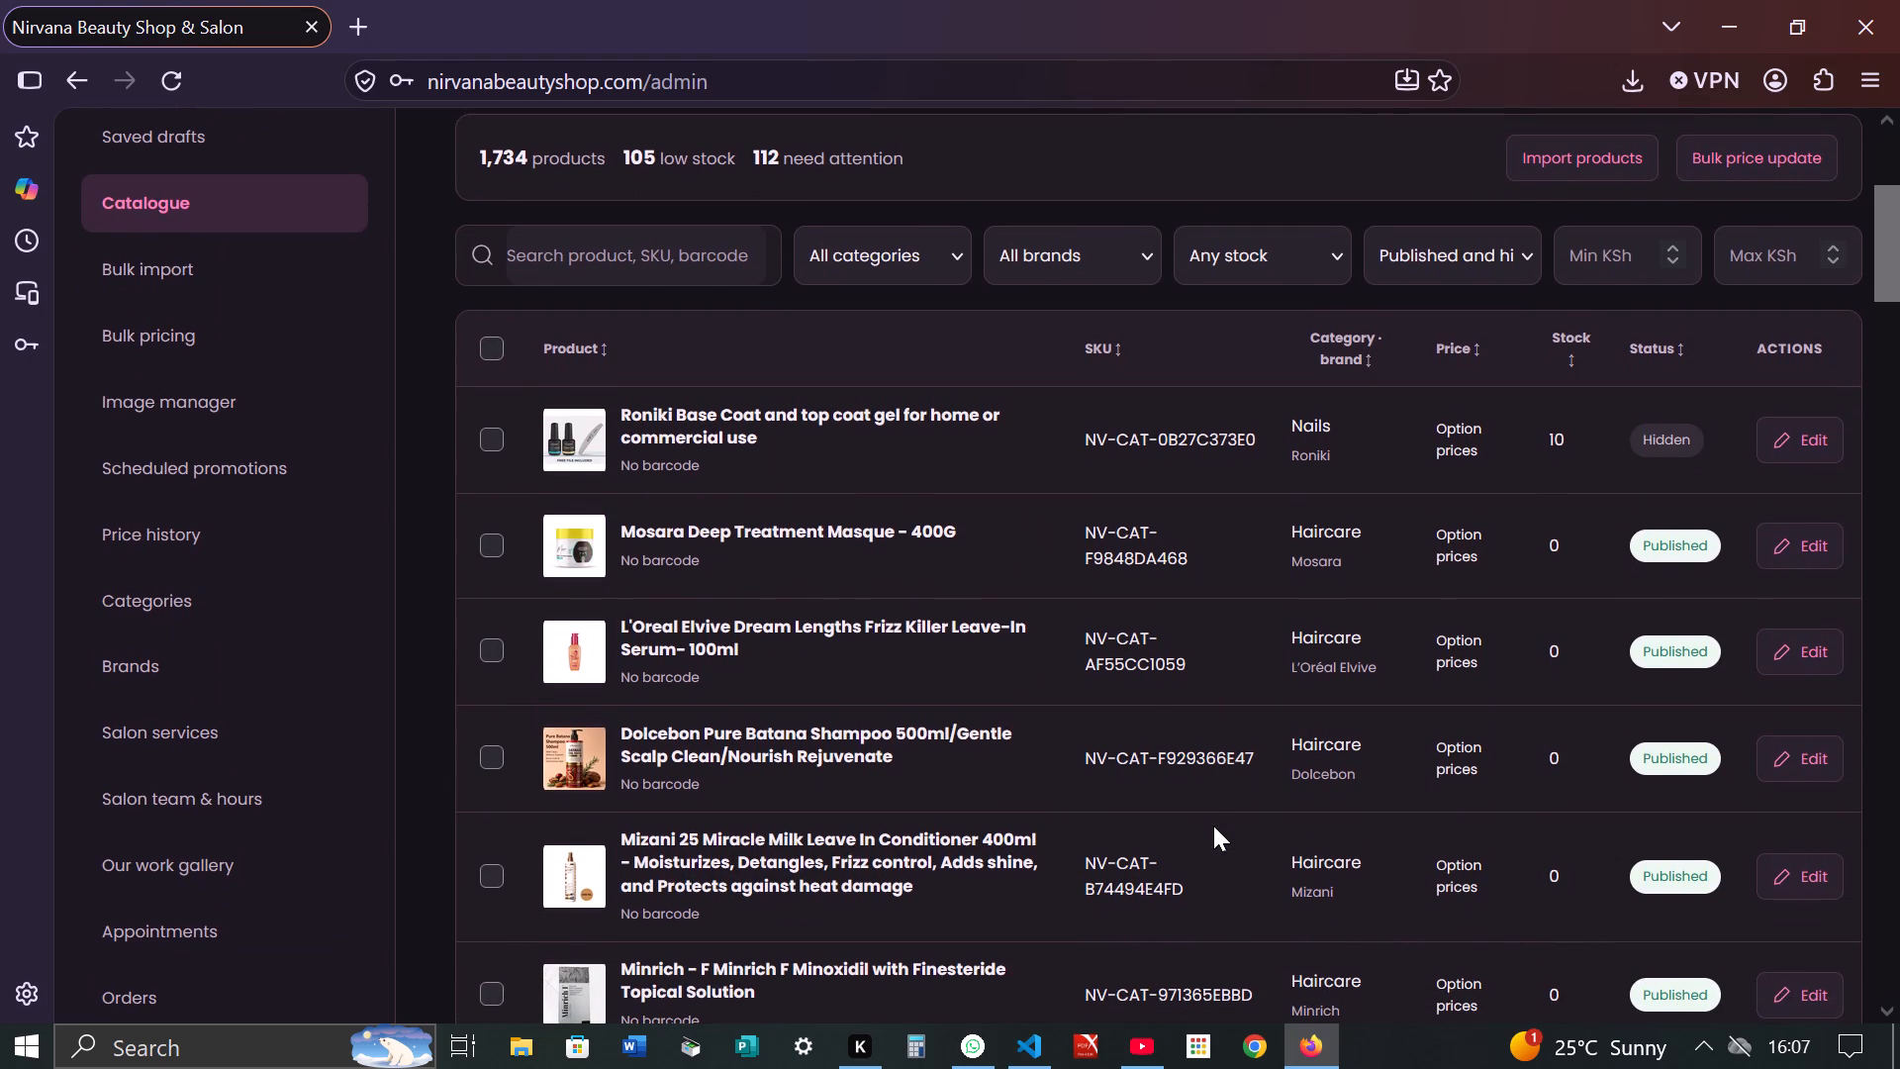
pyautogui.scroll(-13, 1213, 826)
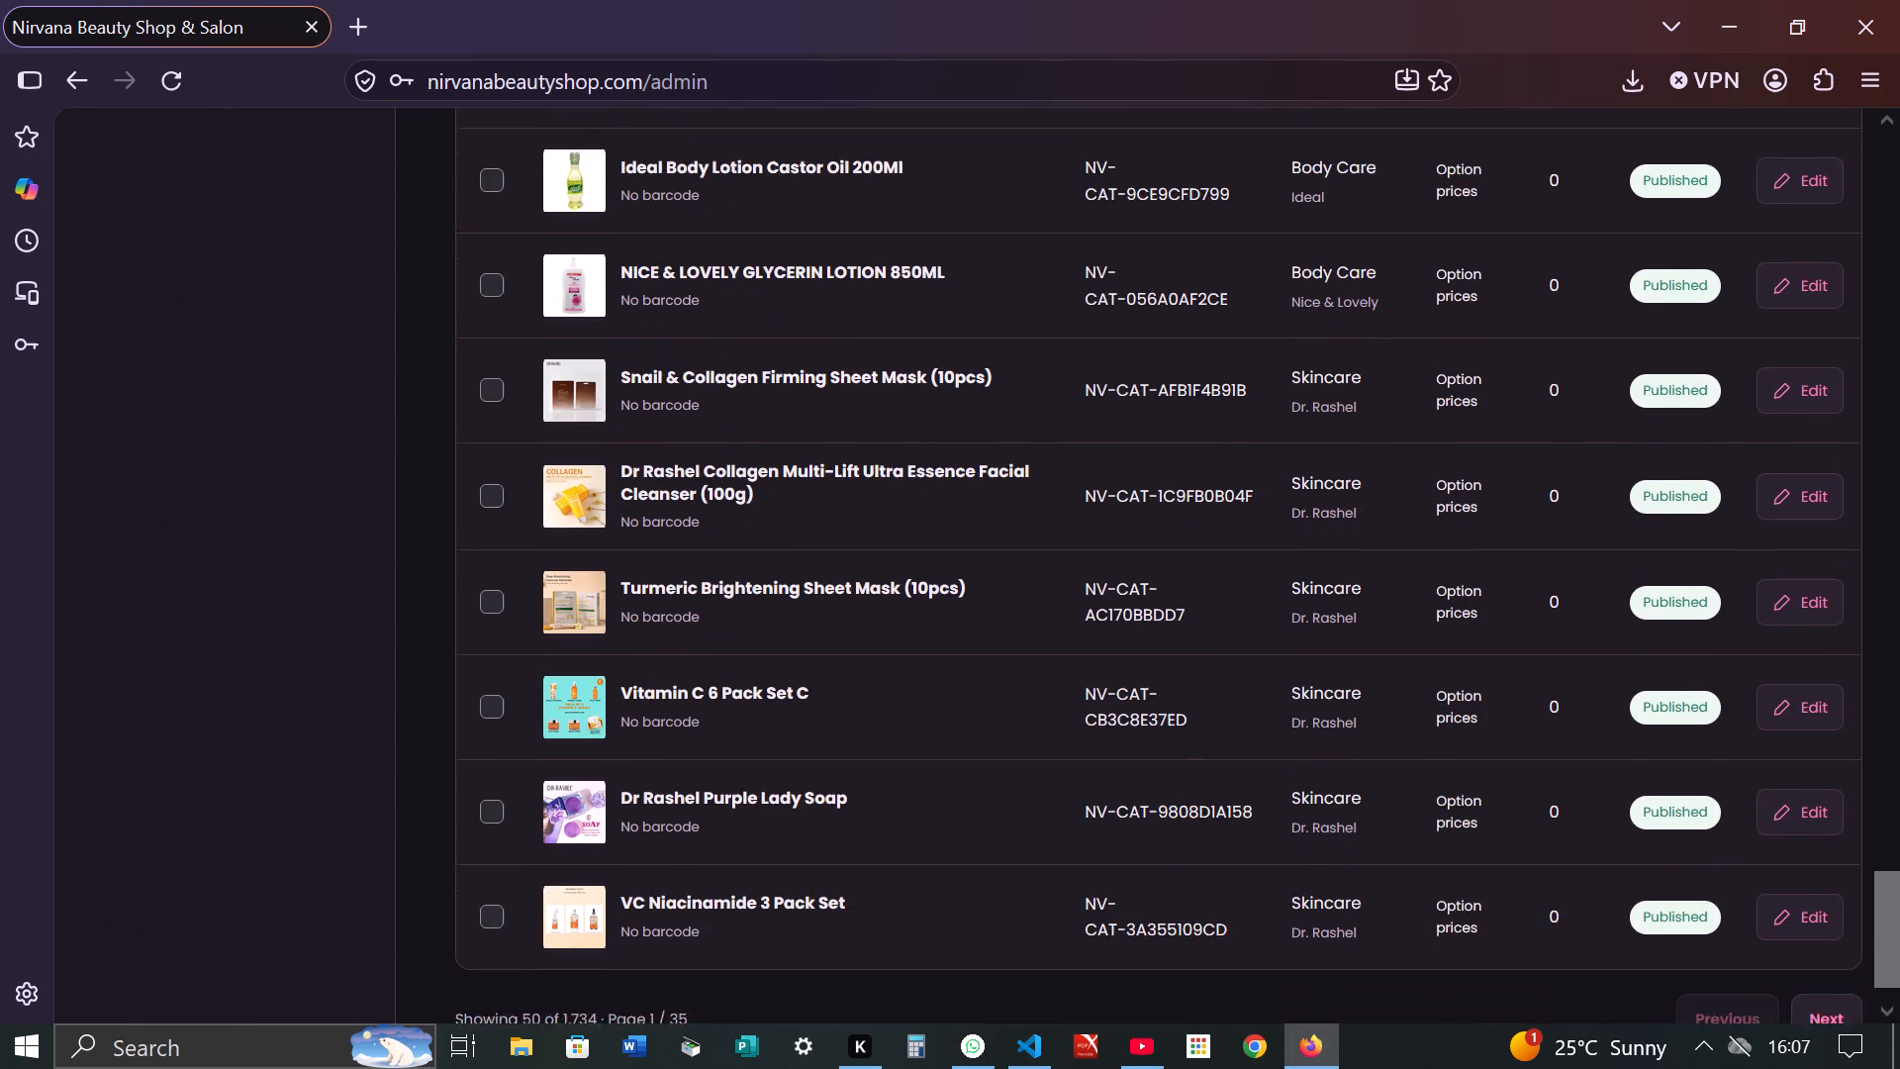
pyautogui.click(1825, 954)
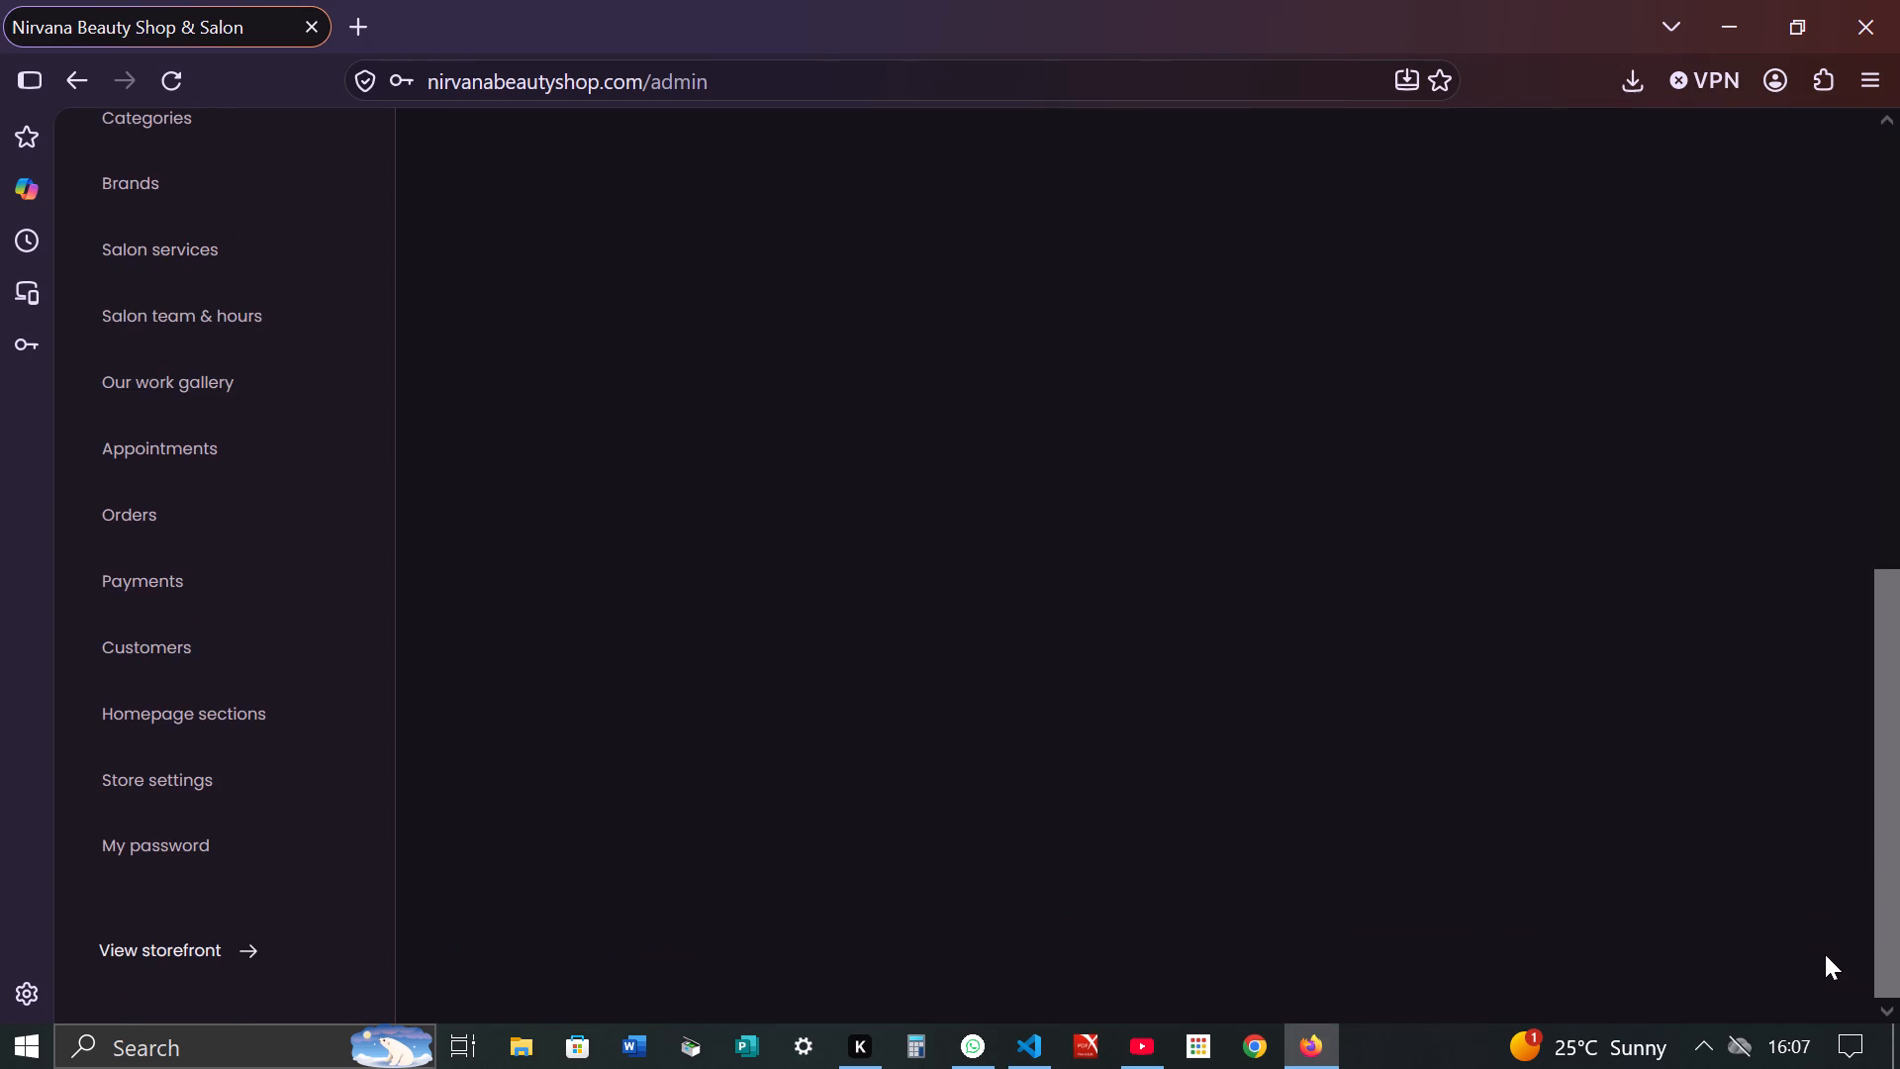
pyautogui.scroll(-8, 1214, 839)
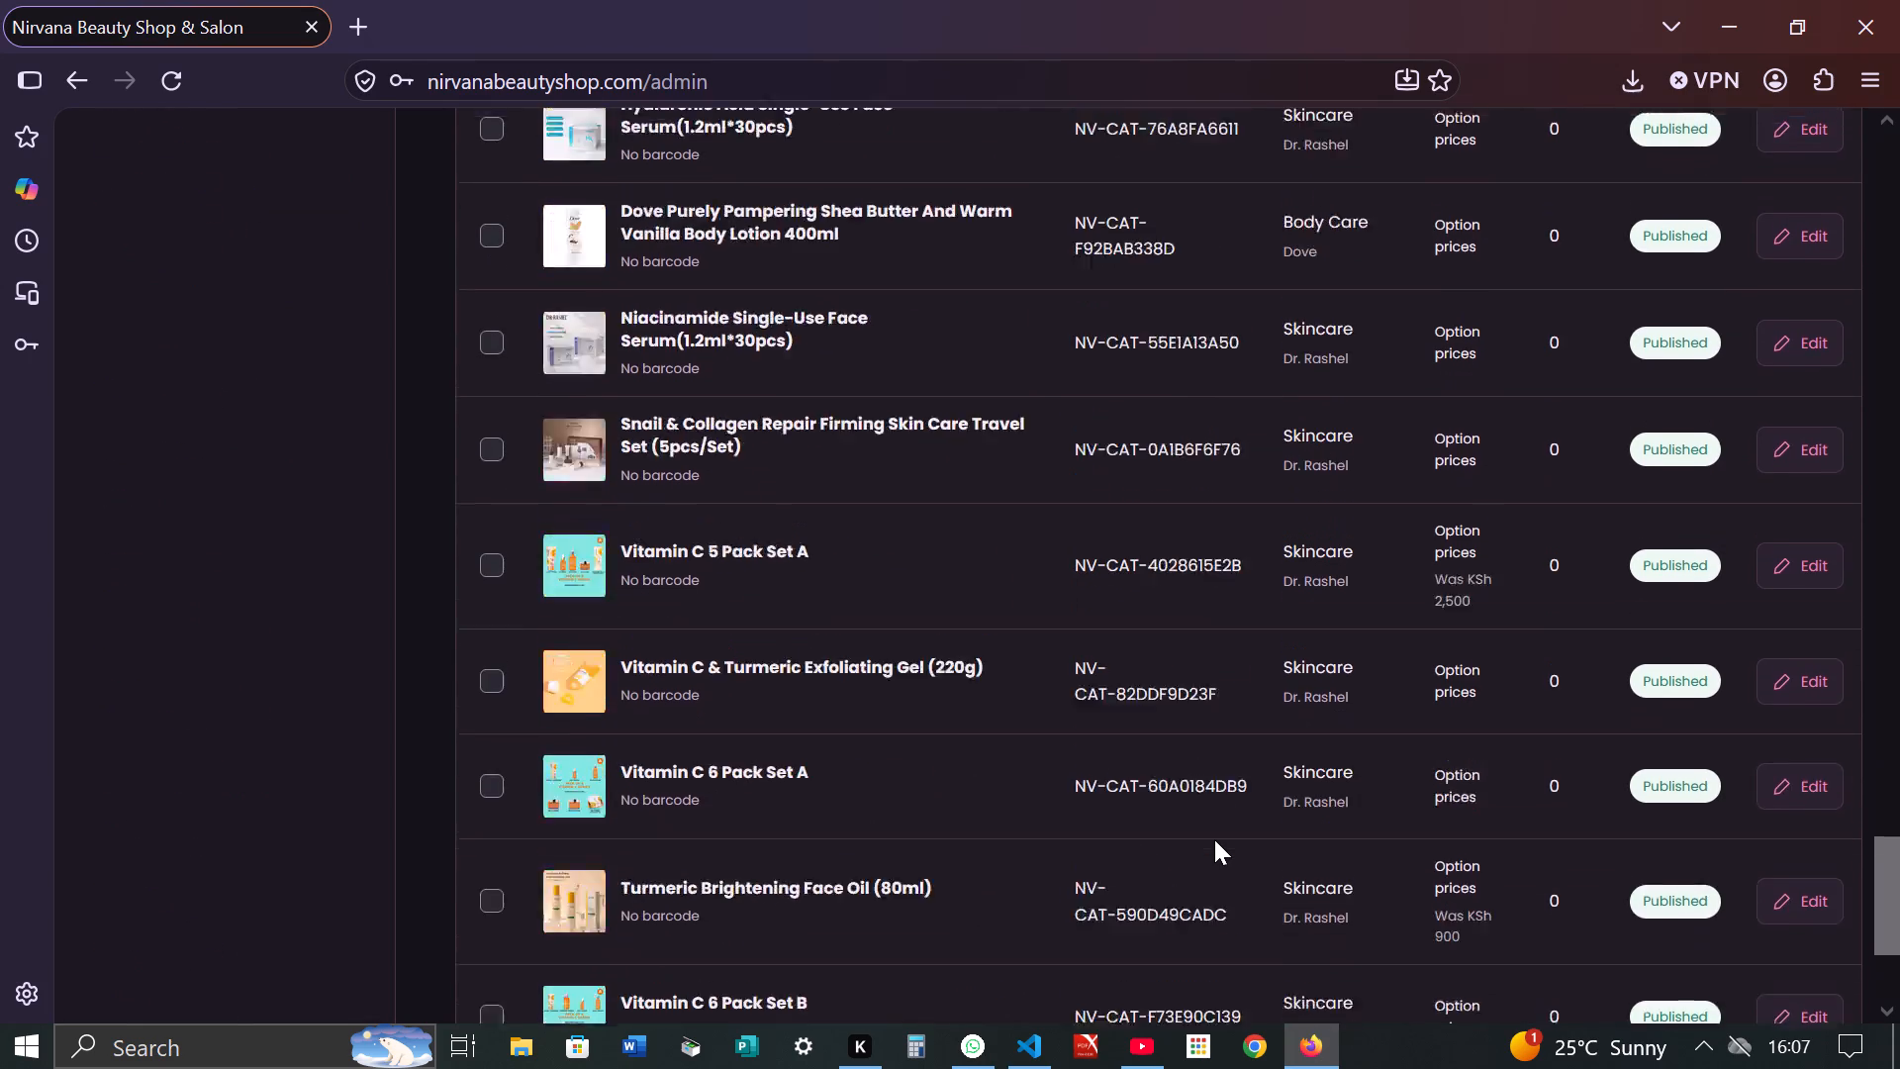
pyautogui.click(1827, 951)
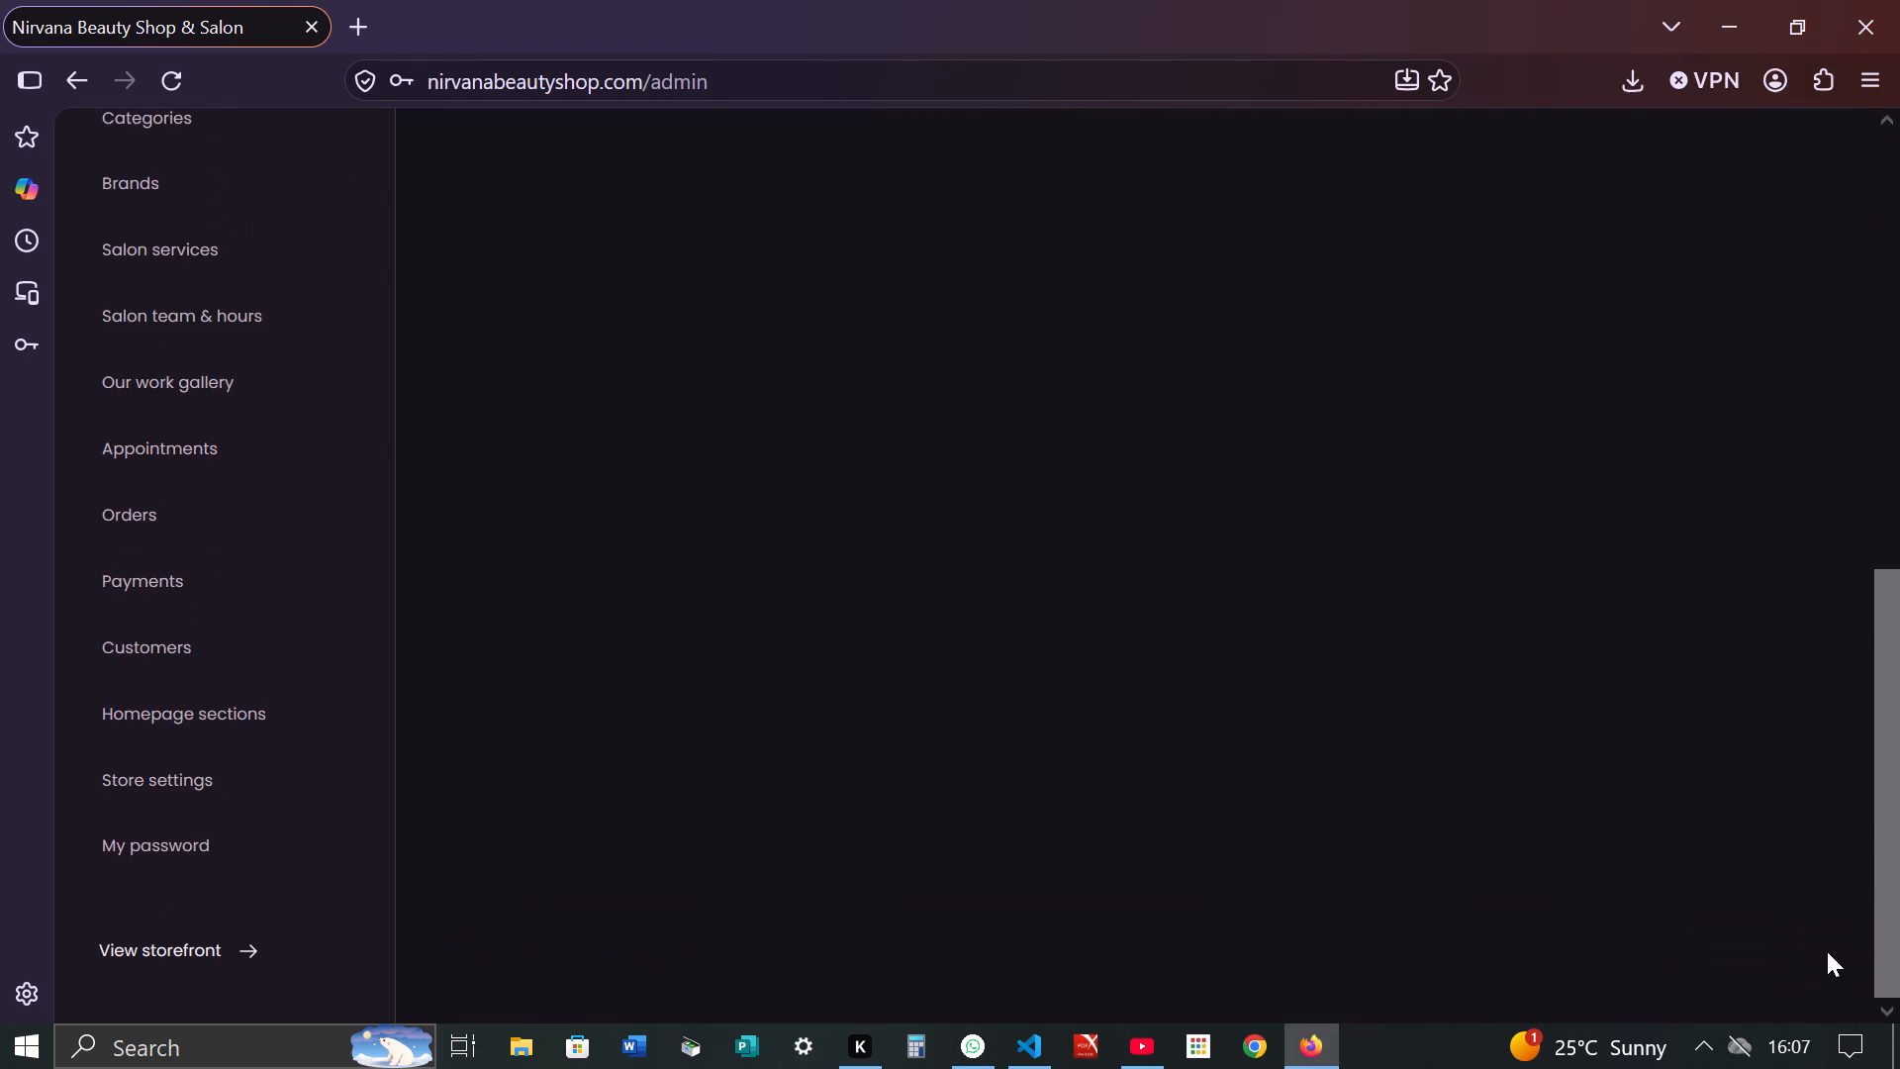
pyautogui.scroll(-4, 1442, 709)
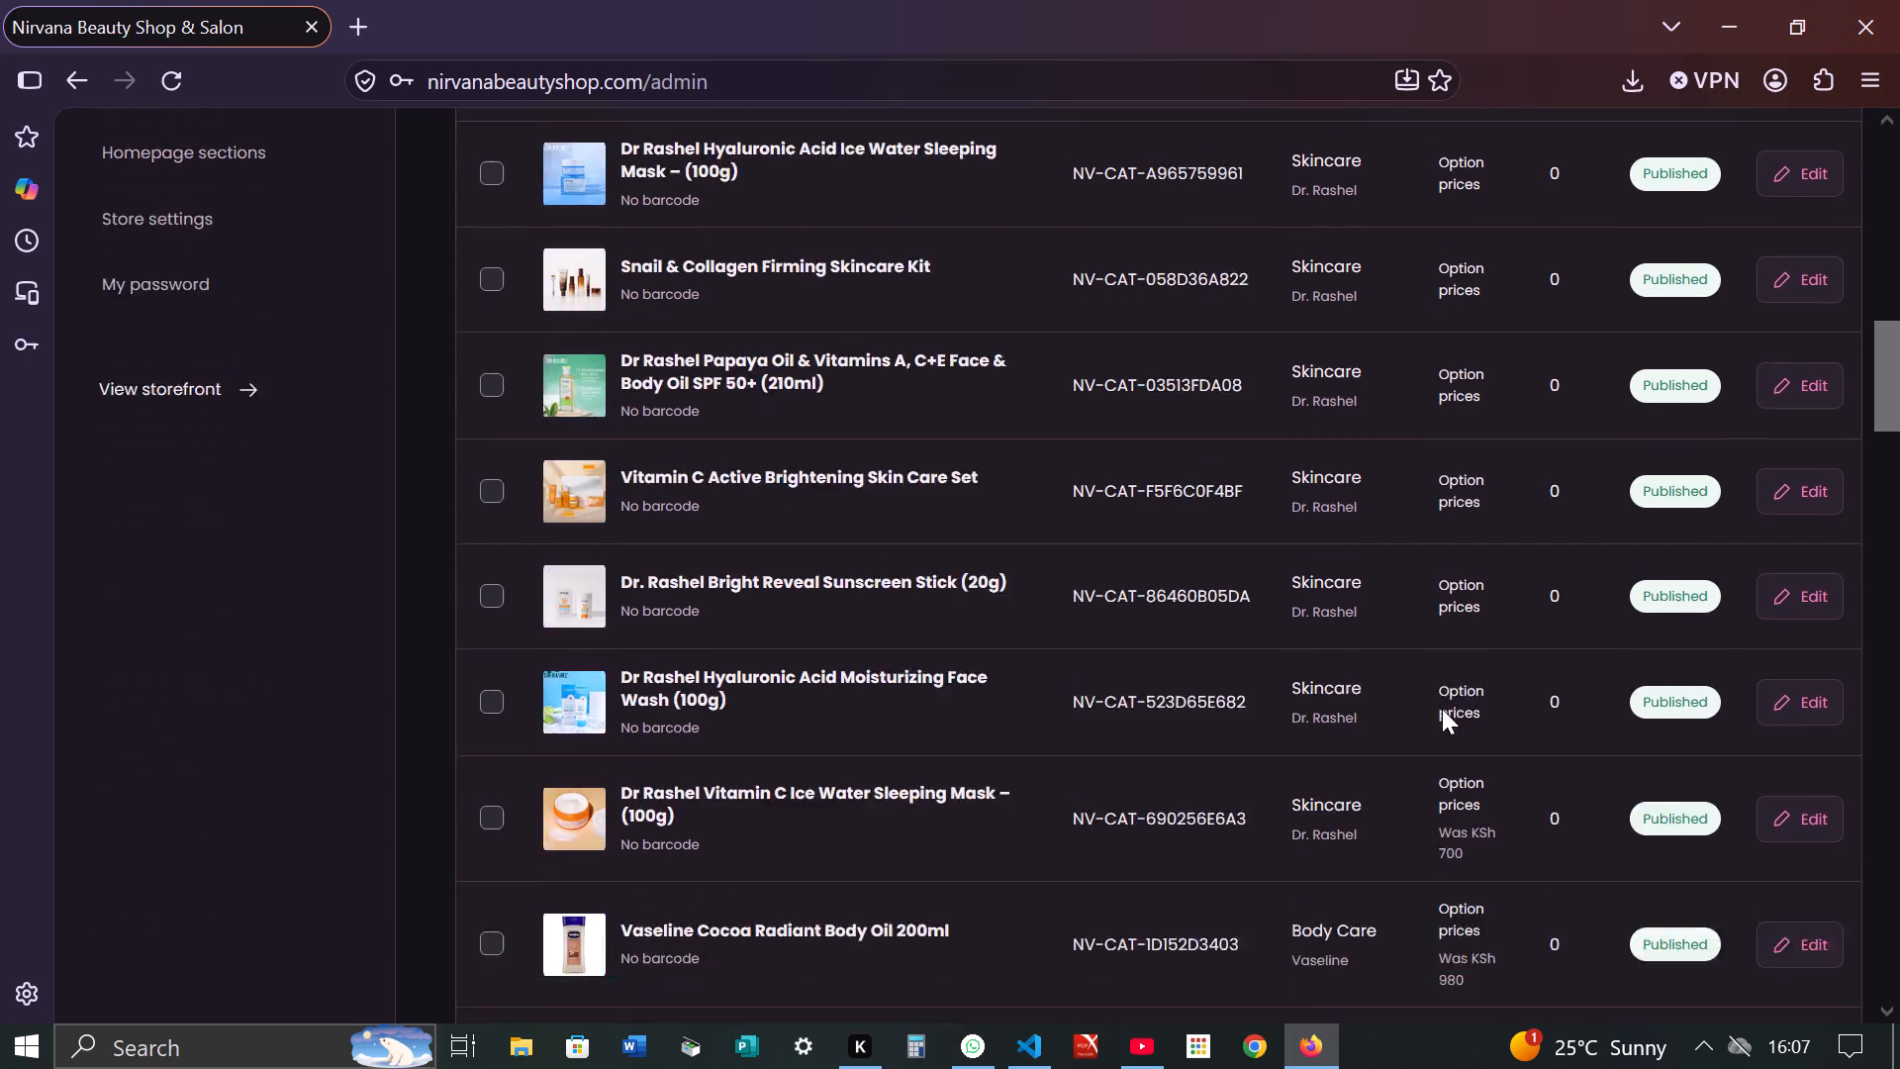
pyautogui.scroll(-5, 1442, 709)
pyautogui.scroll(2, 1067, 589)
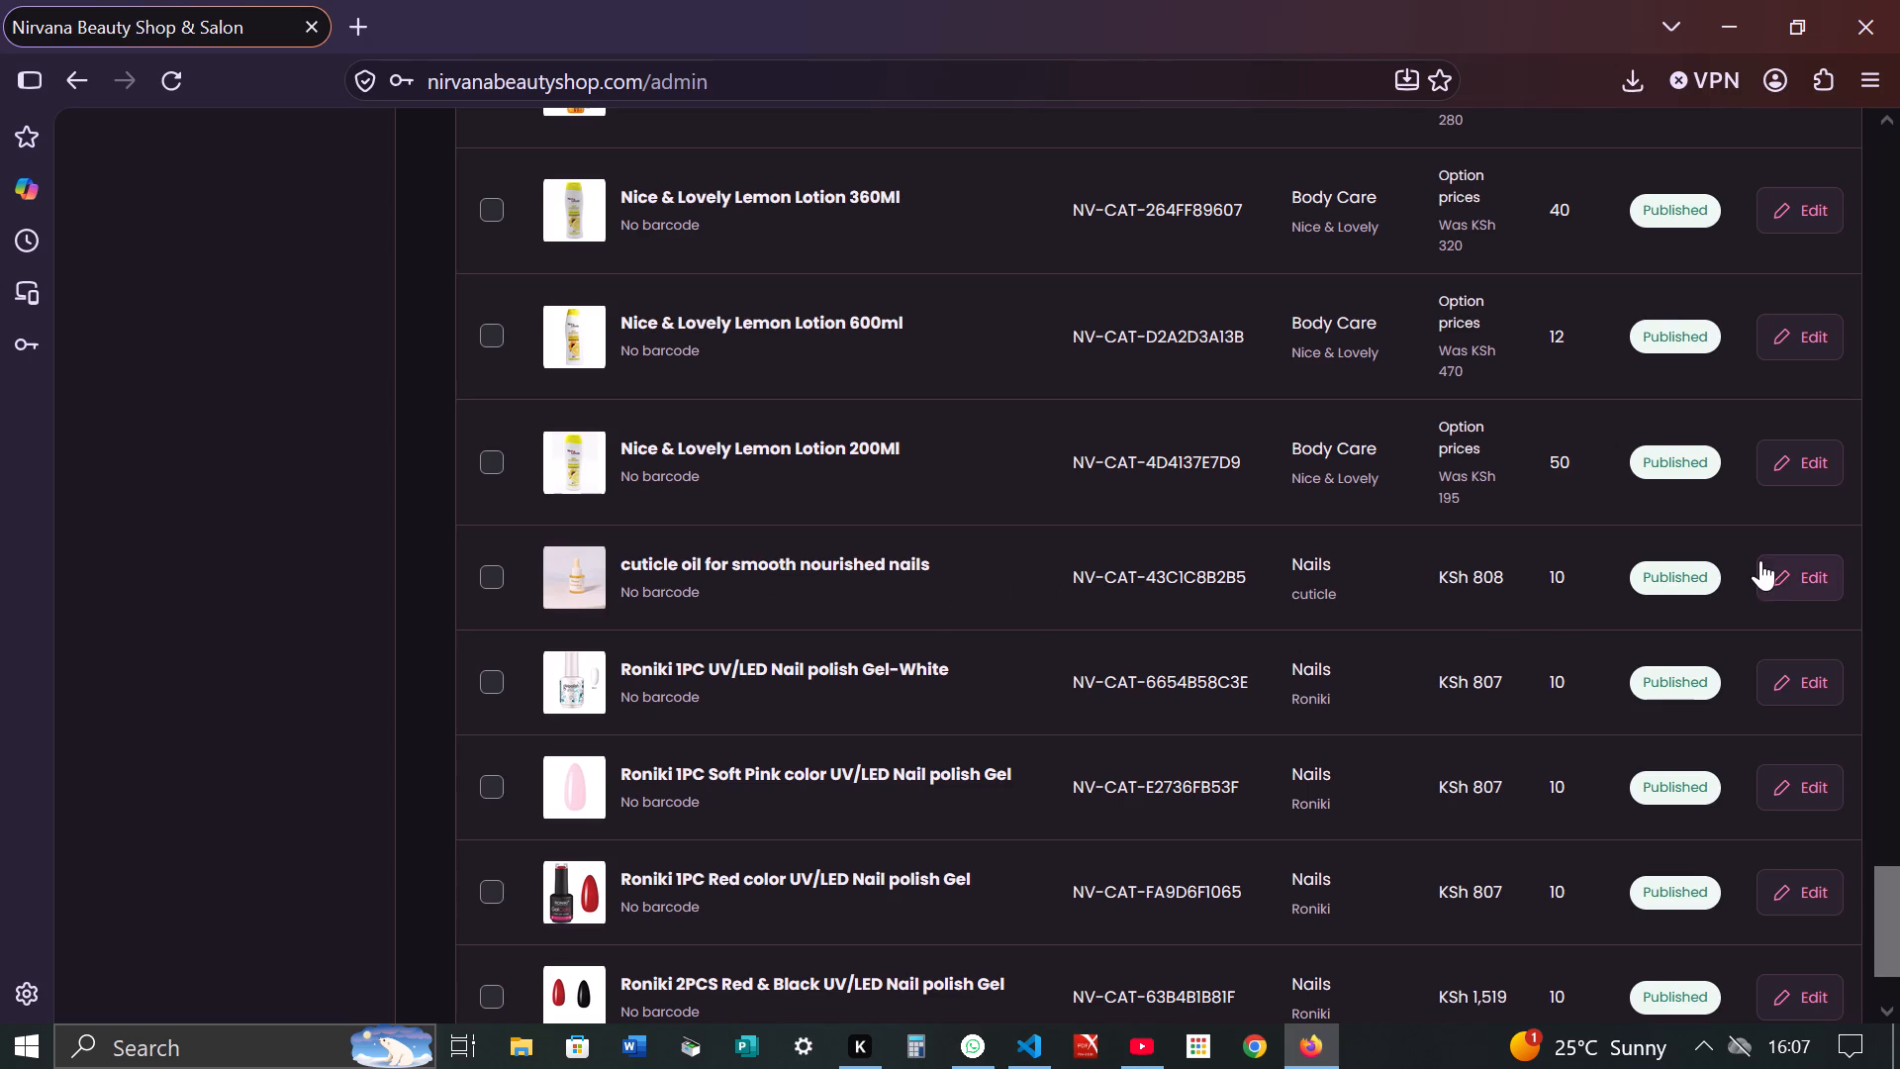
pyautogui.click(1797, 570)
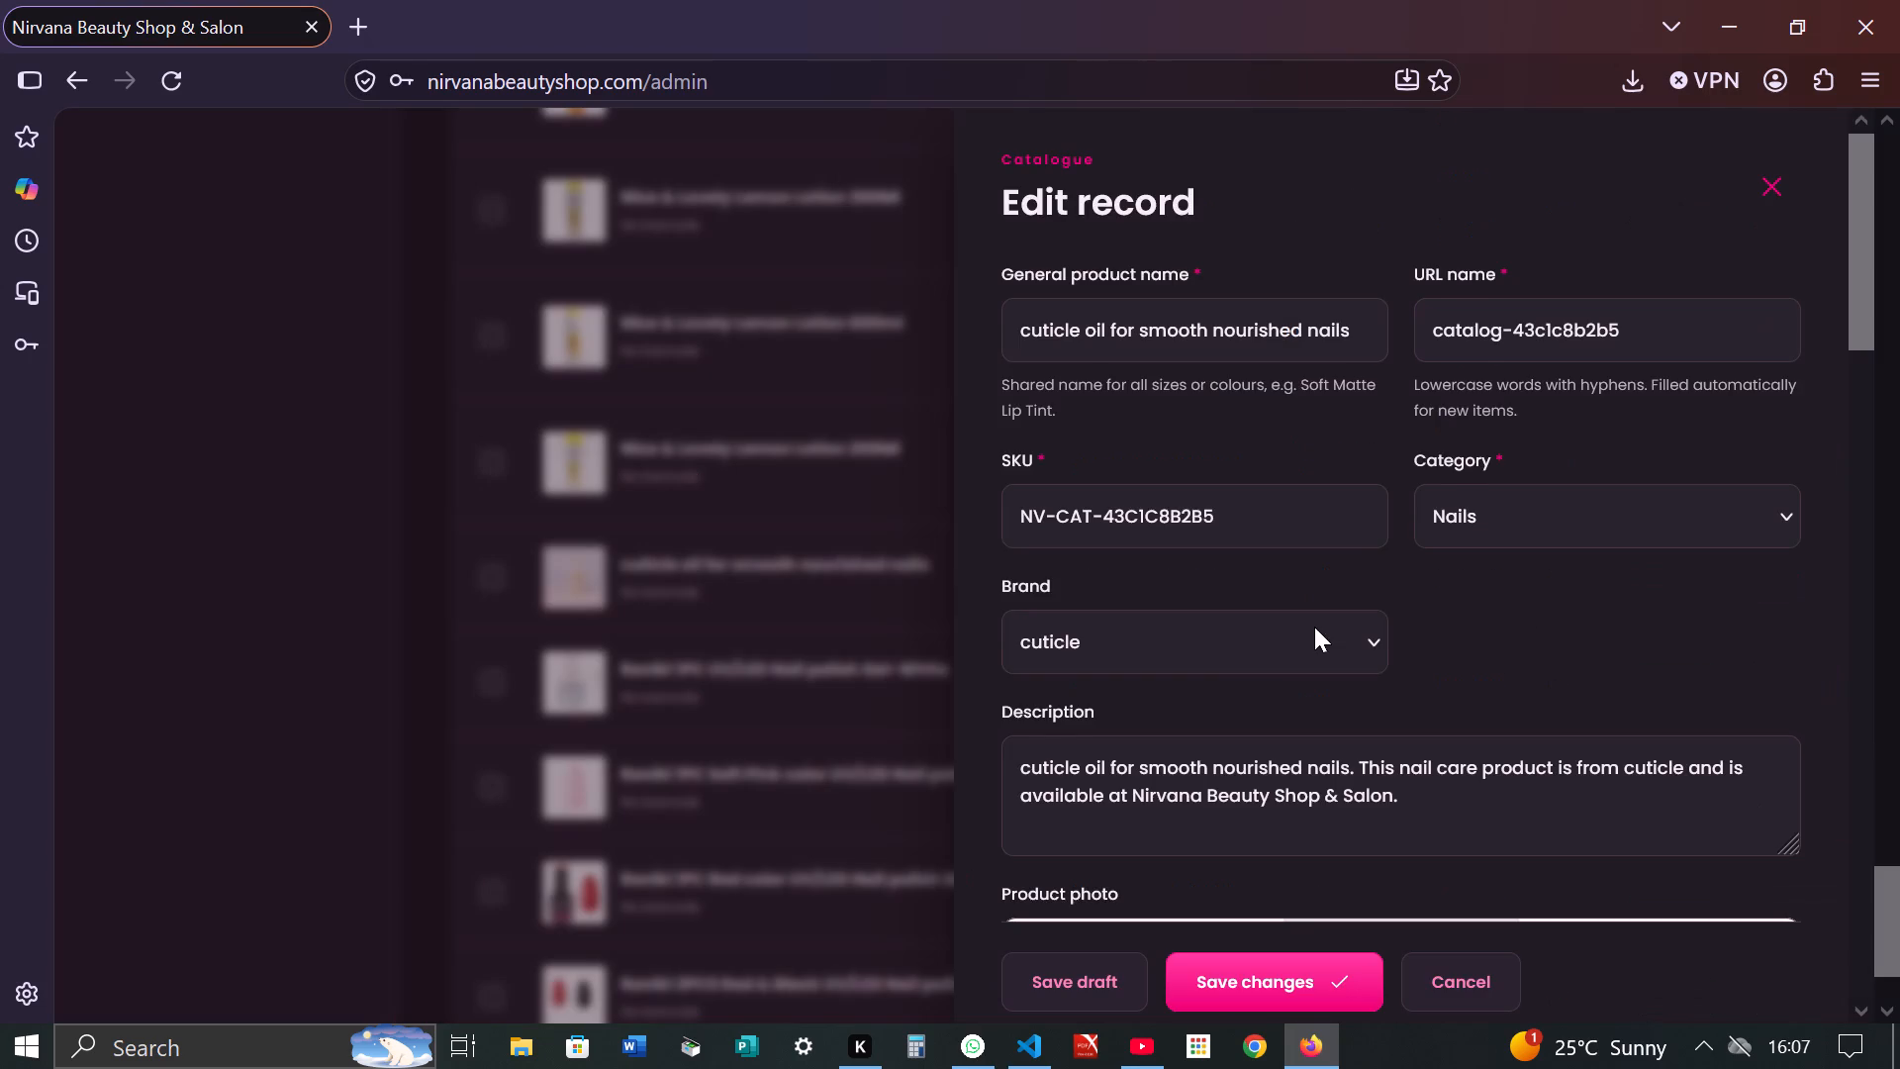
# Set the stock of the cuticle oil's Option 1 to 0 and save the record.
pyautogui.scroll(-6, 1314, 627)
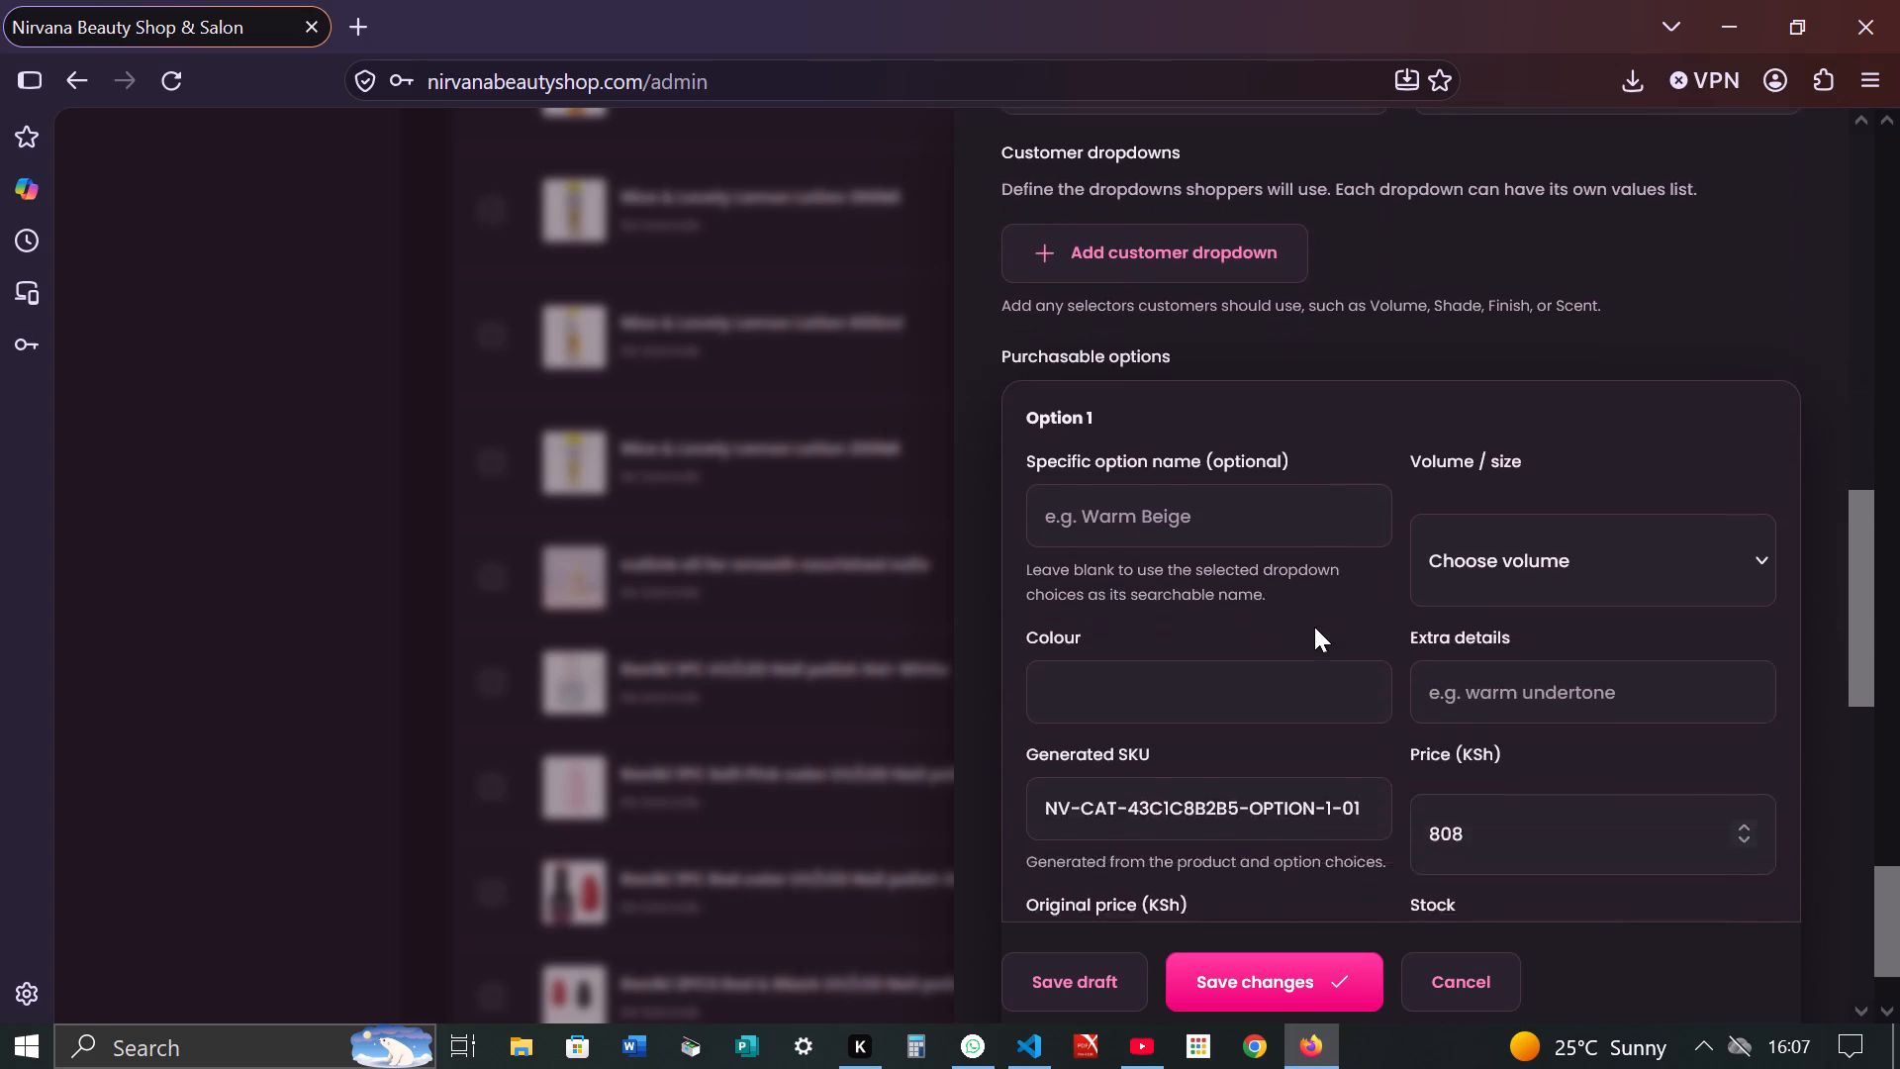
pyautogui.scroll(-3, 1314, 627)
pyautogui.click(1465, 590)
pyautogui.press('BackSpace')
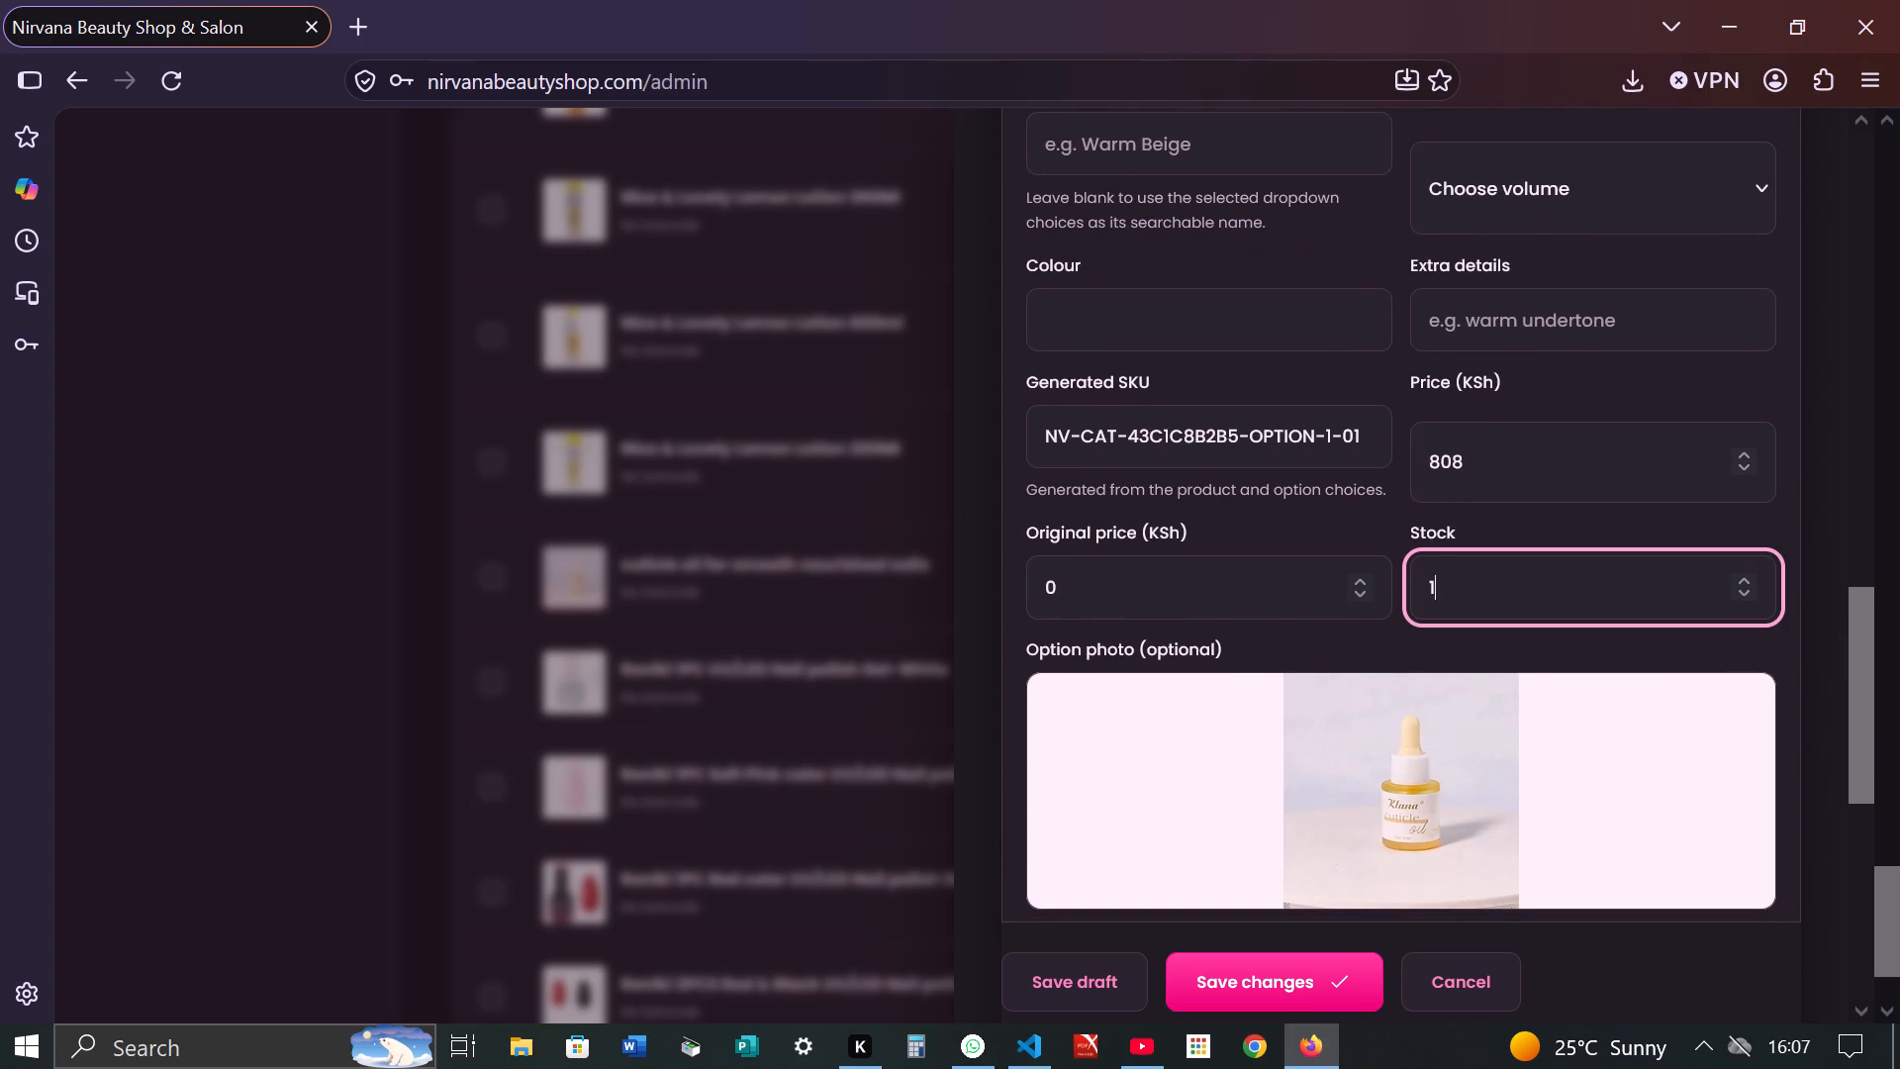
pyautogui.press('BackSpace')
pyautogui.press('0')
pyautogui.click(1248, 970)
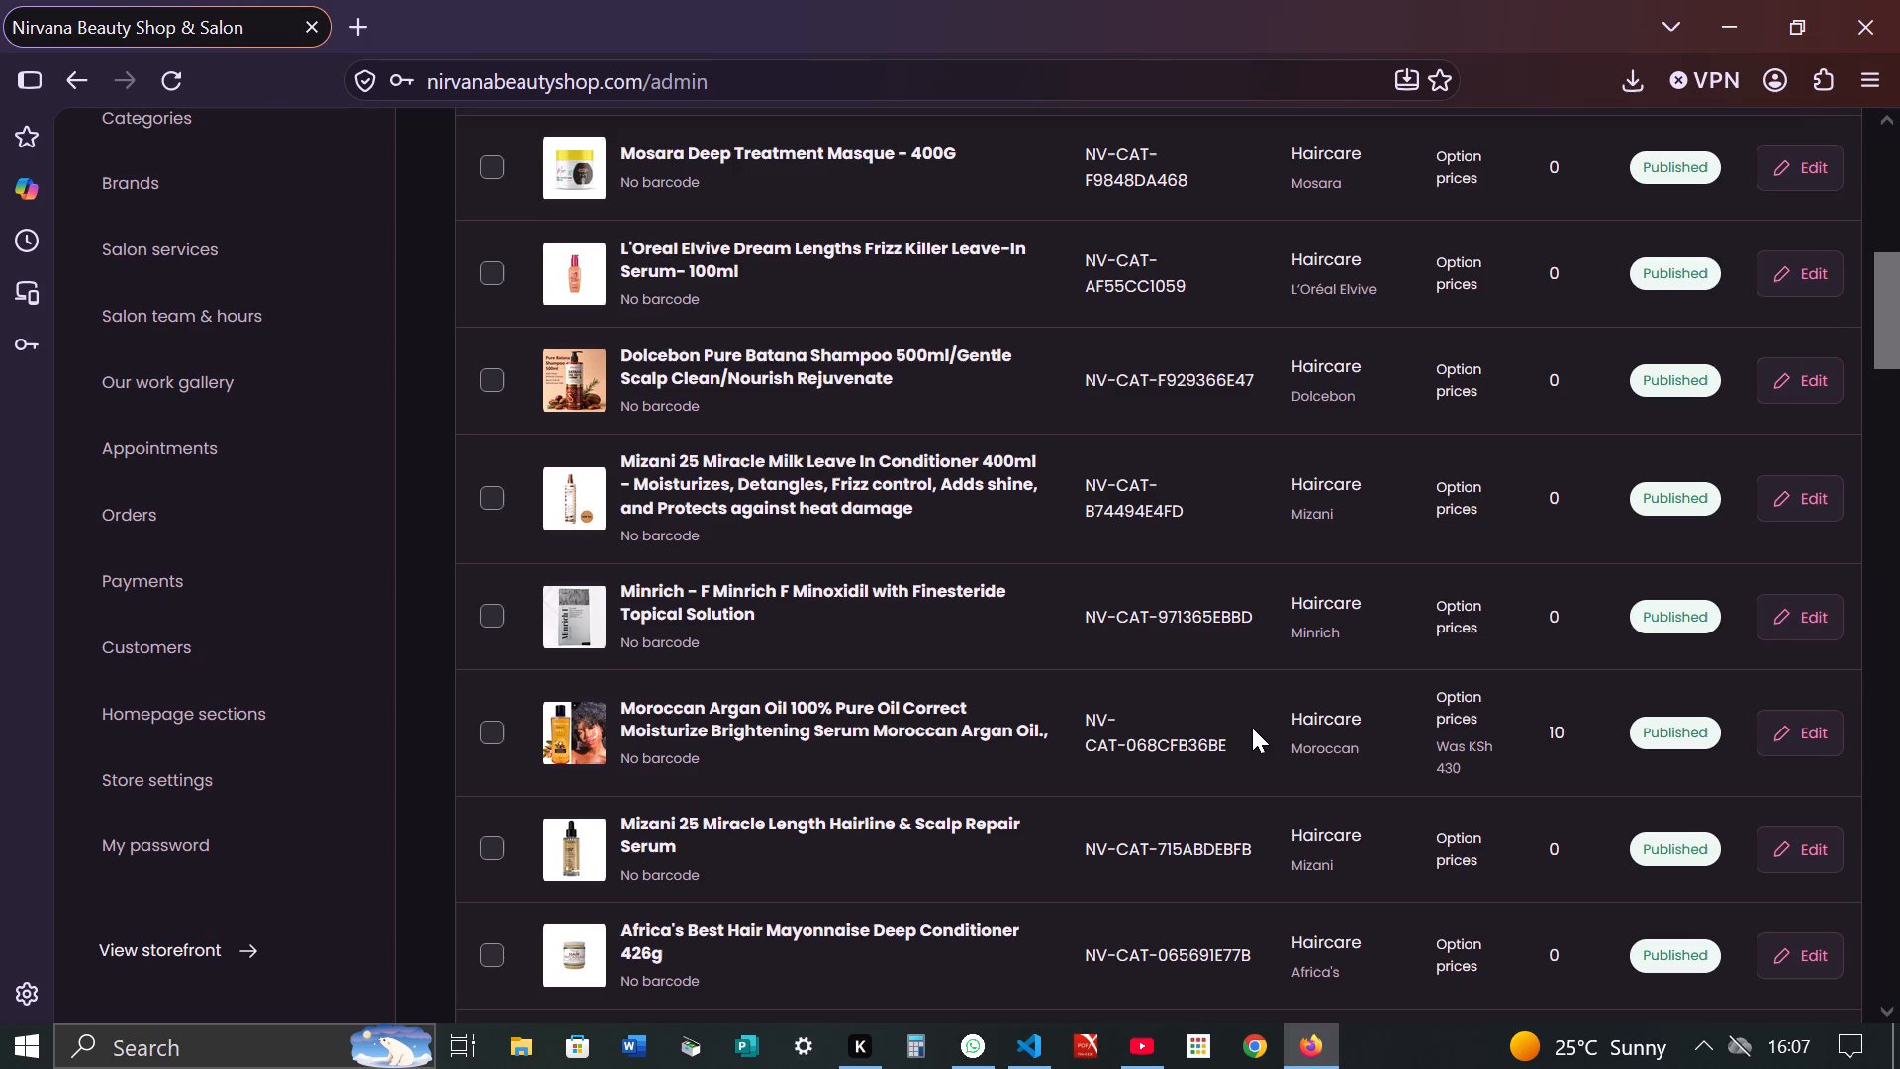
# Return to page 3 of the catalogue product list and open the Roniki 1PC UV/LED Nail polish Gel-White record for editing.
pyautogui.scroll(-14, 1252, 728)
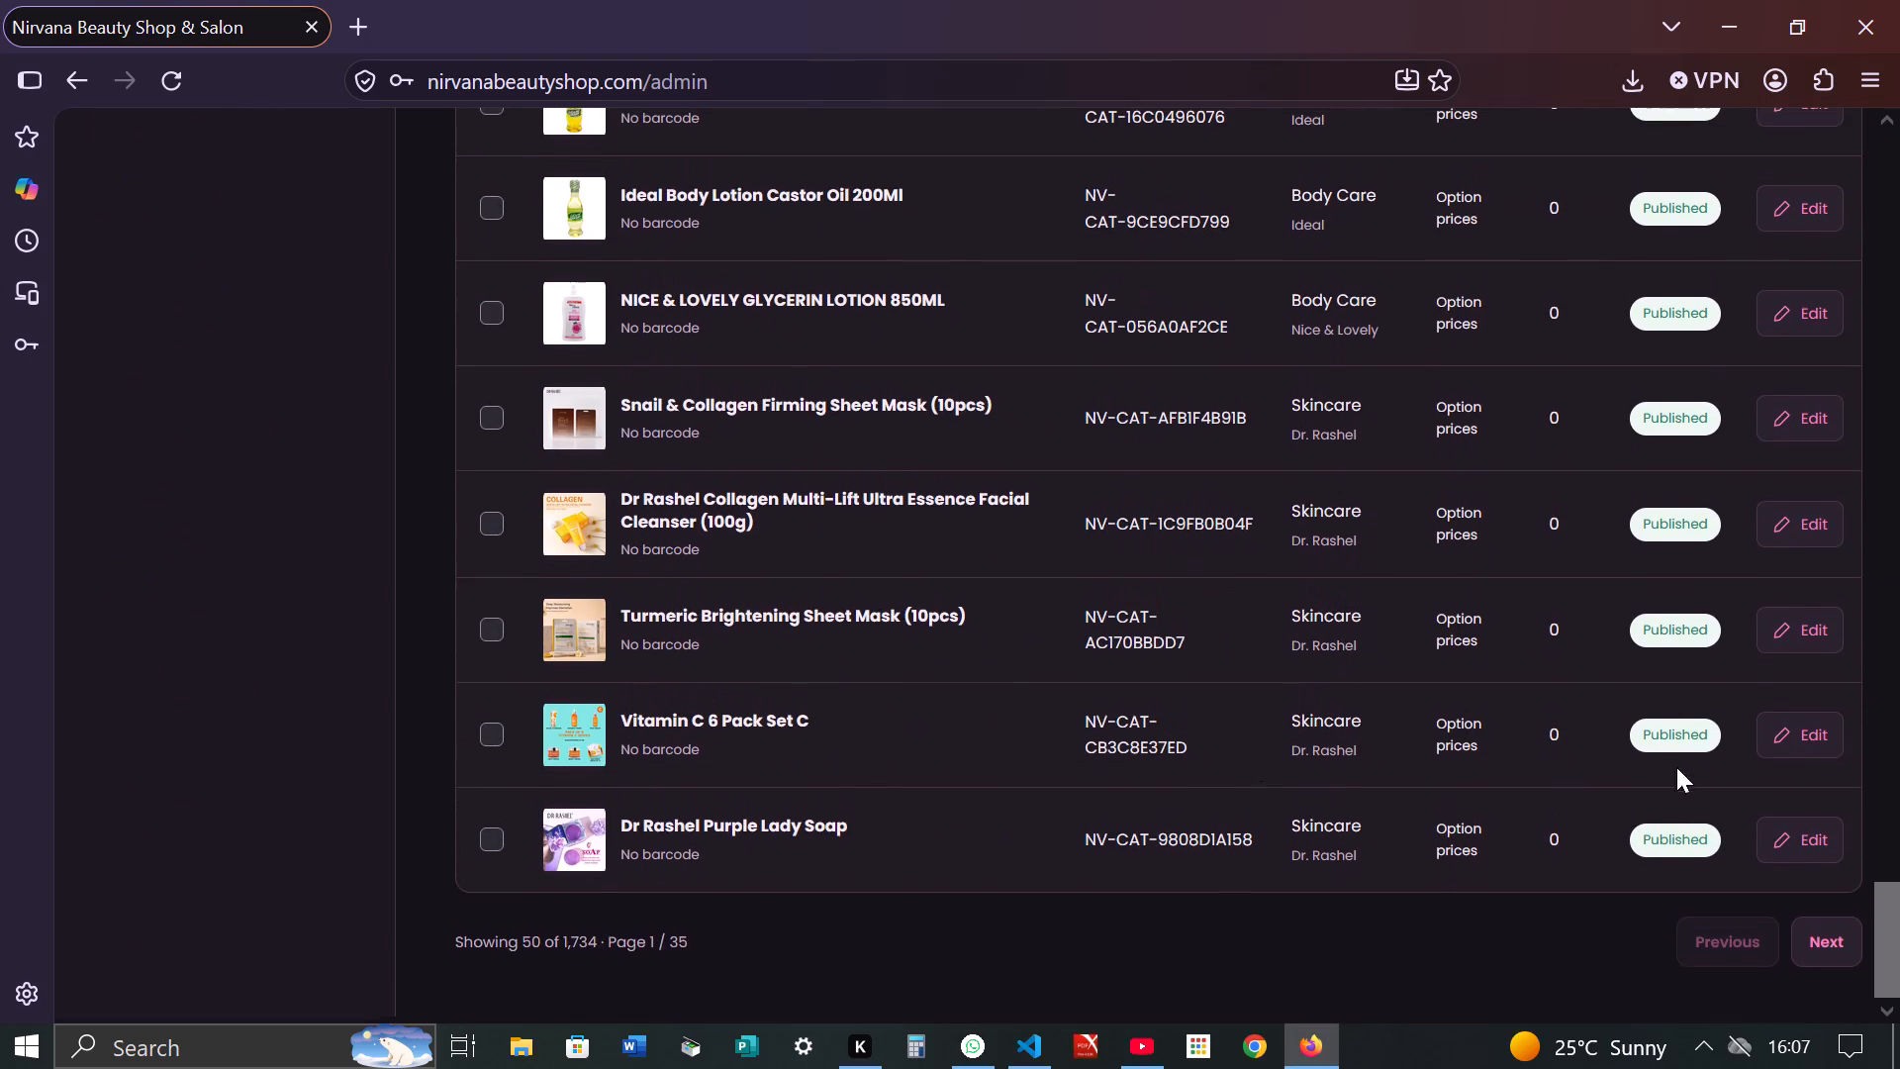
pyautogui.click(1817, 934)
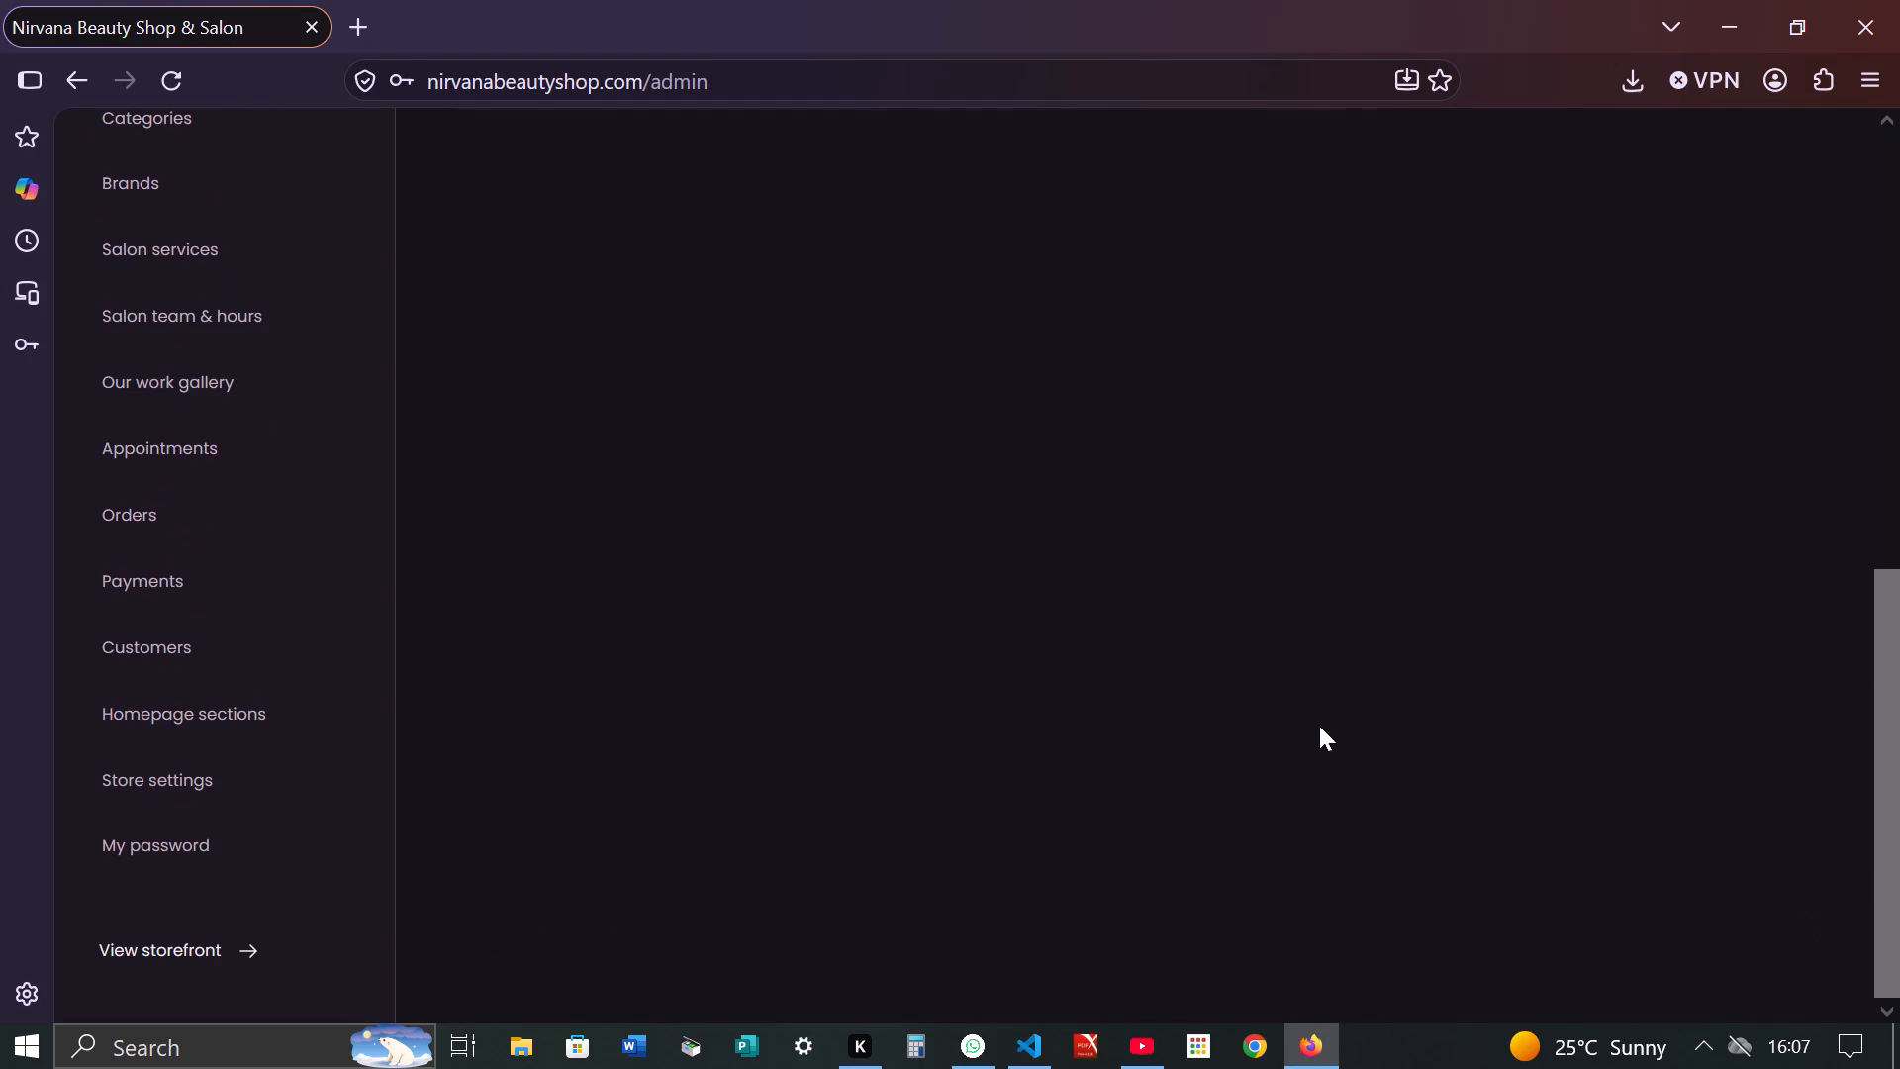
pyautogui.scroll(-13, 1106, 664)
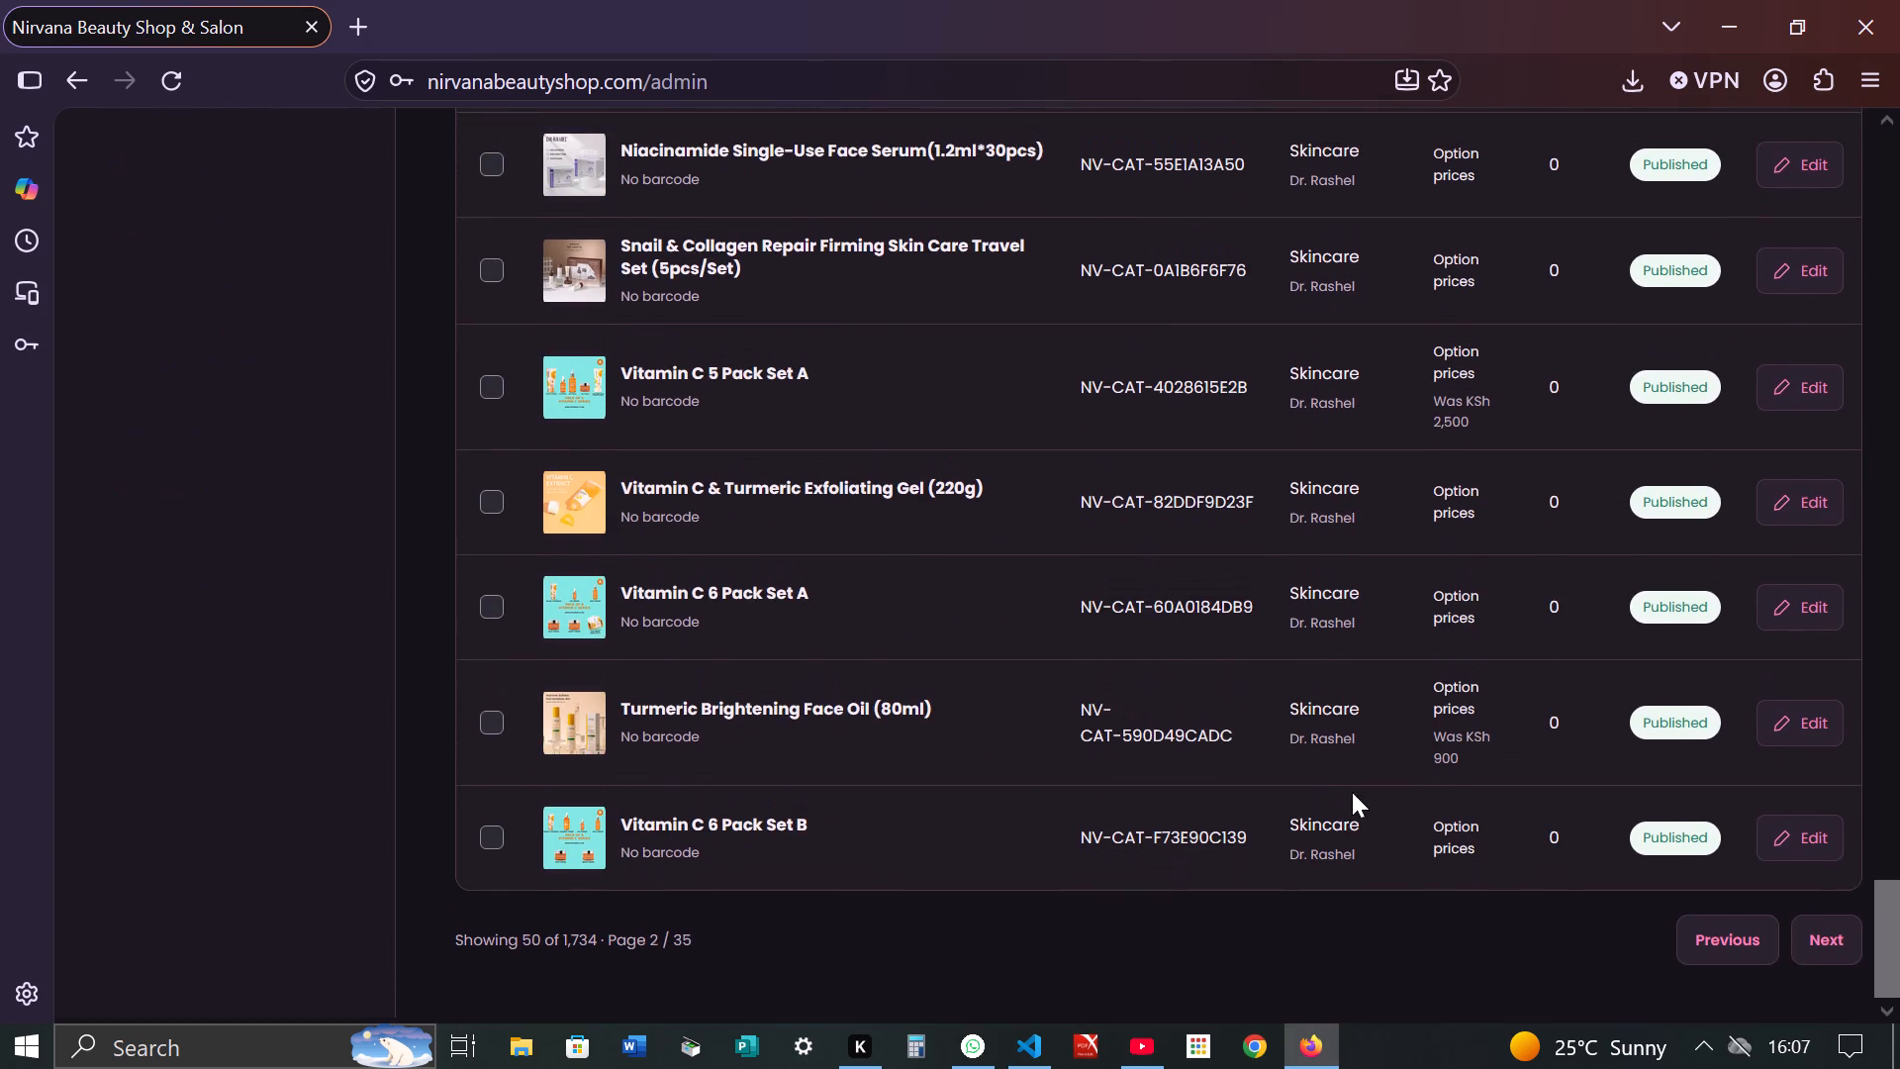
pyautogui.click(1812, 937)
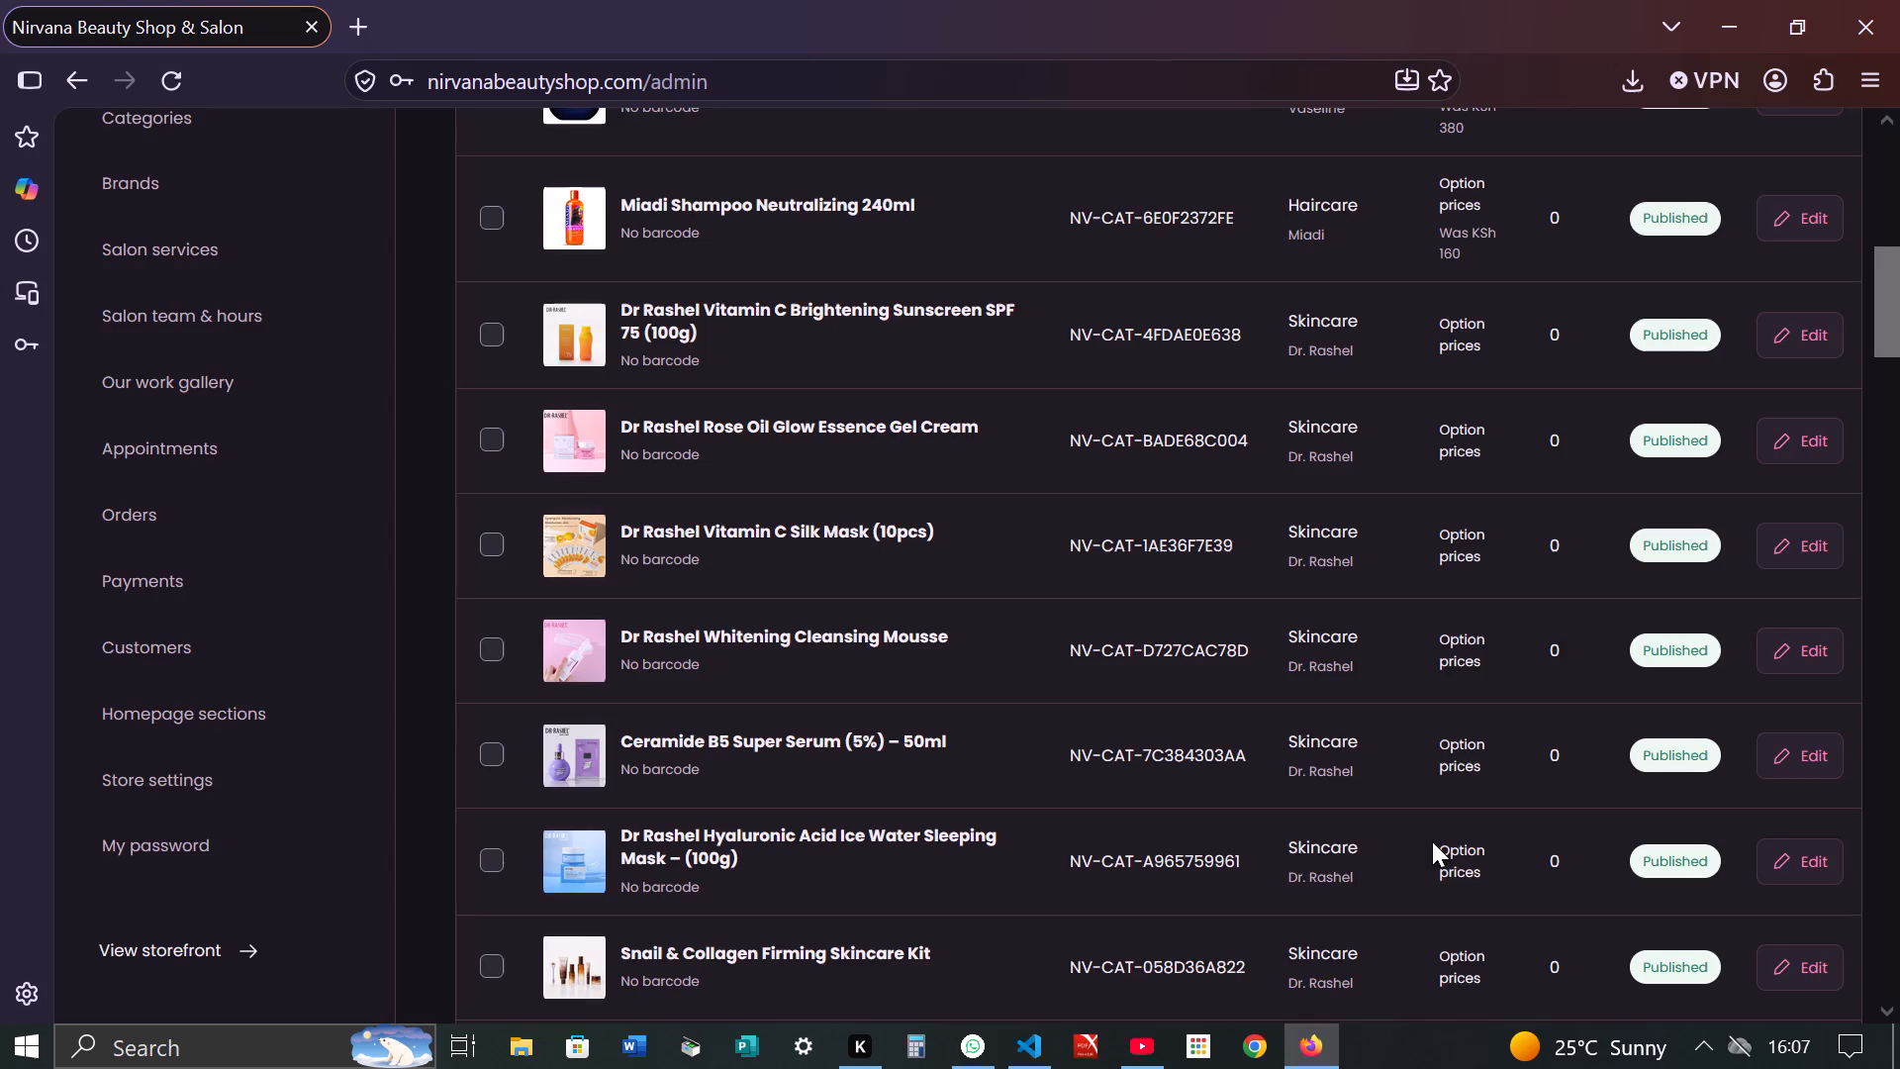
pyautogui.scroll(-5, 1432, 841)
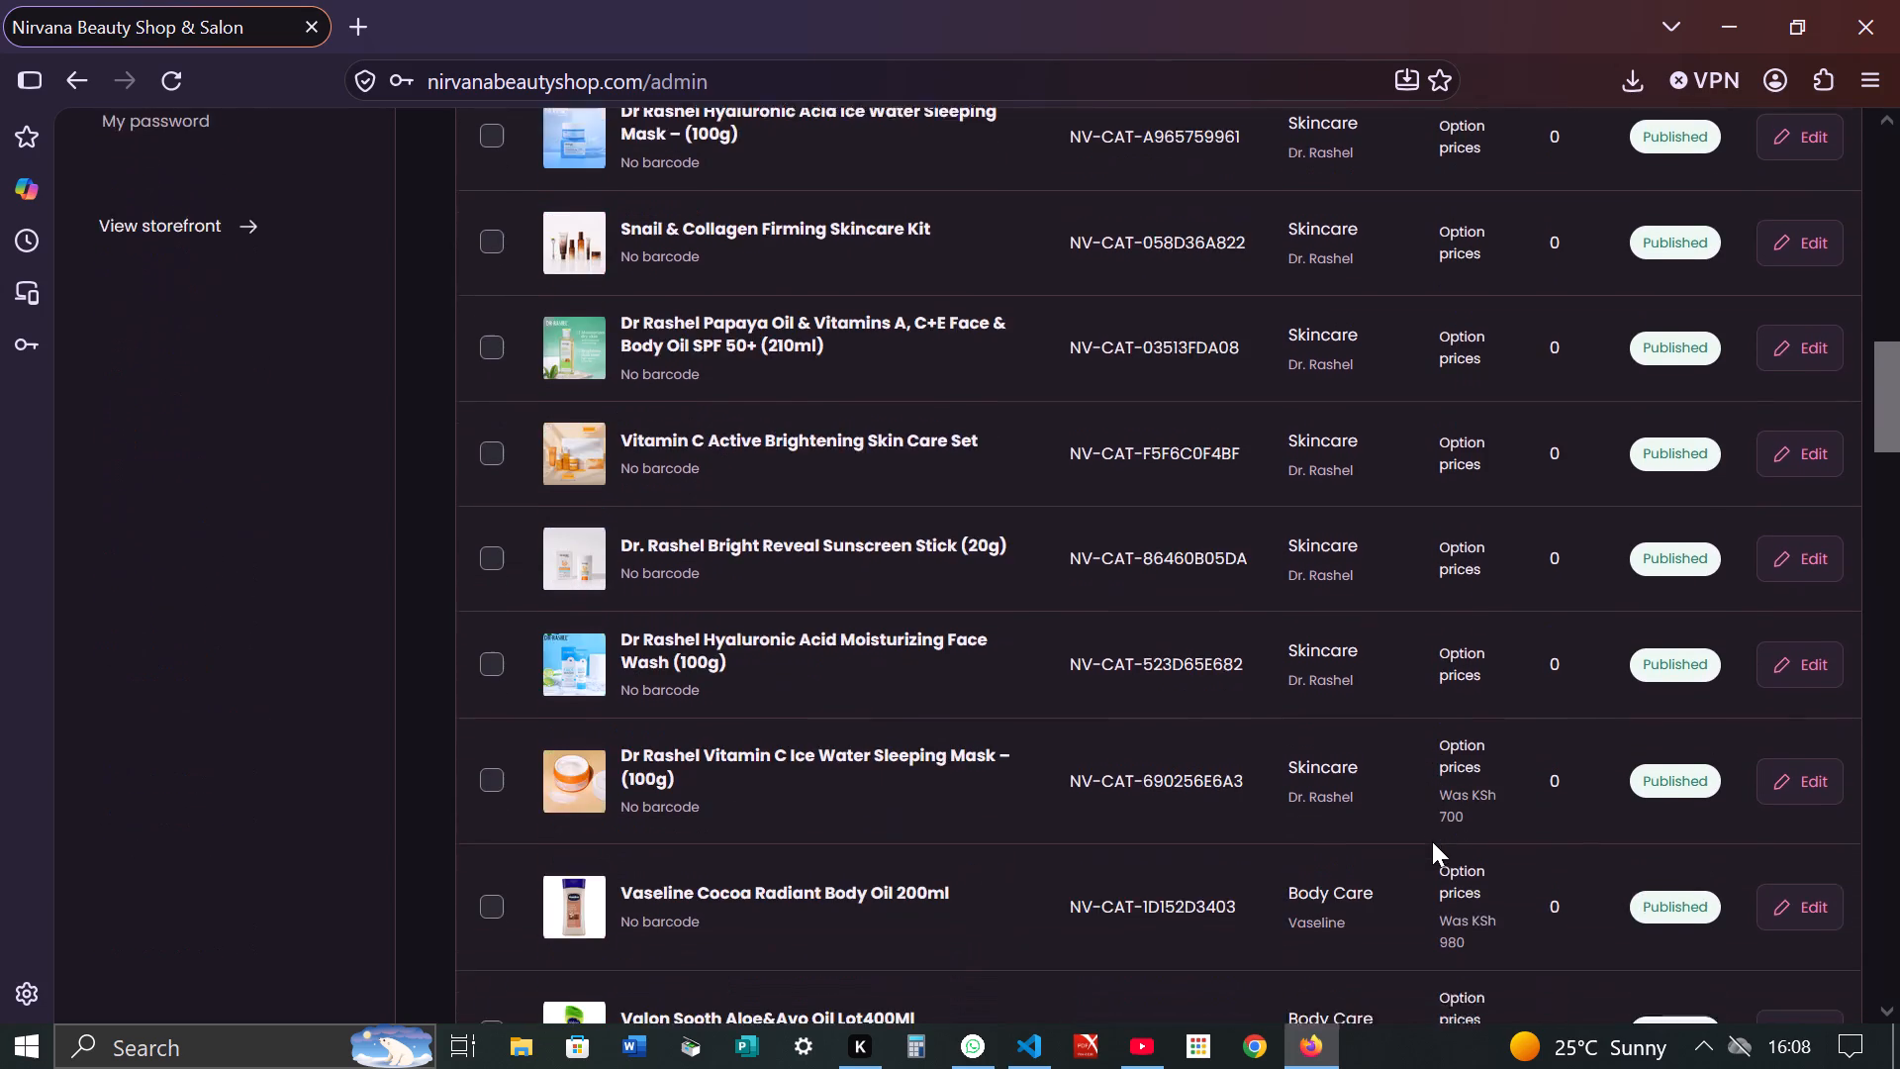
pyautogui.scroll(-10, 1432, 841)
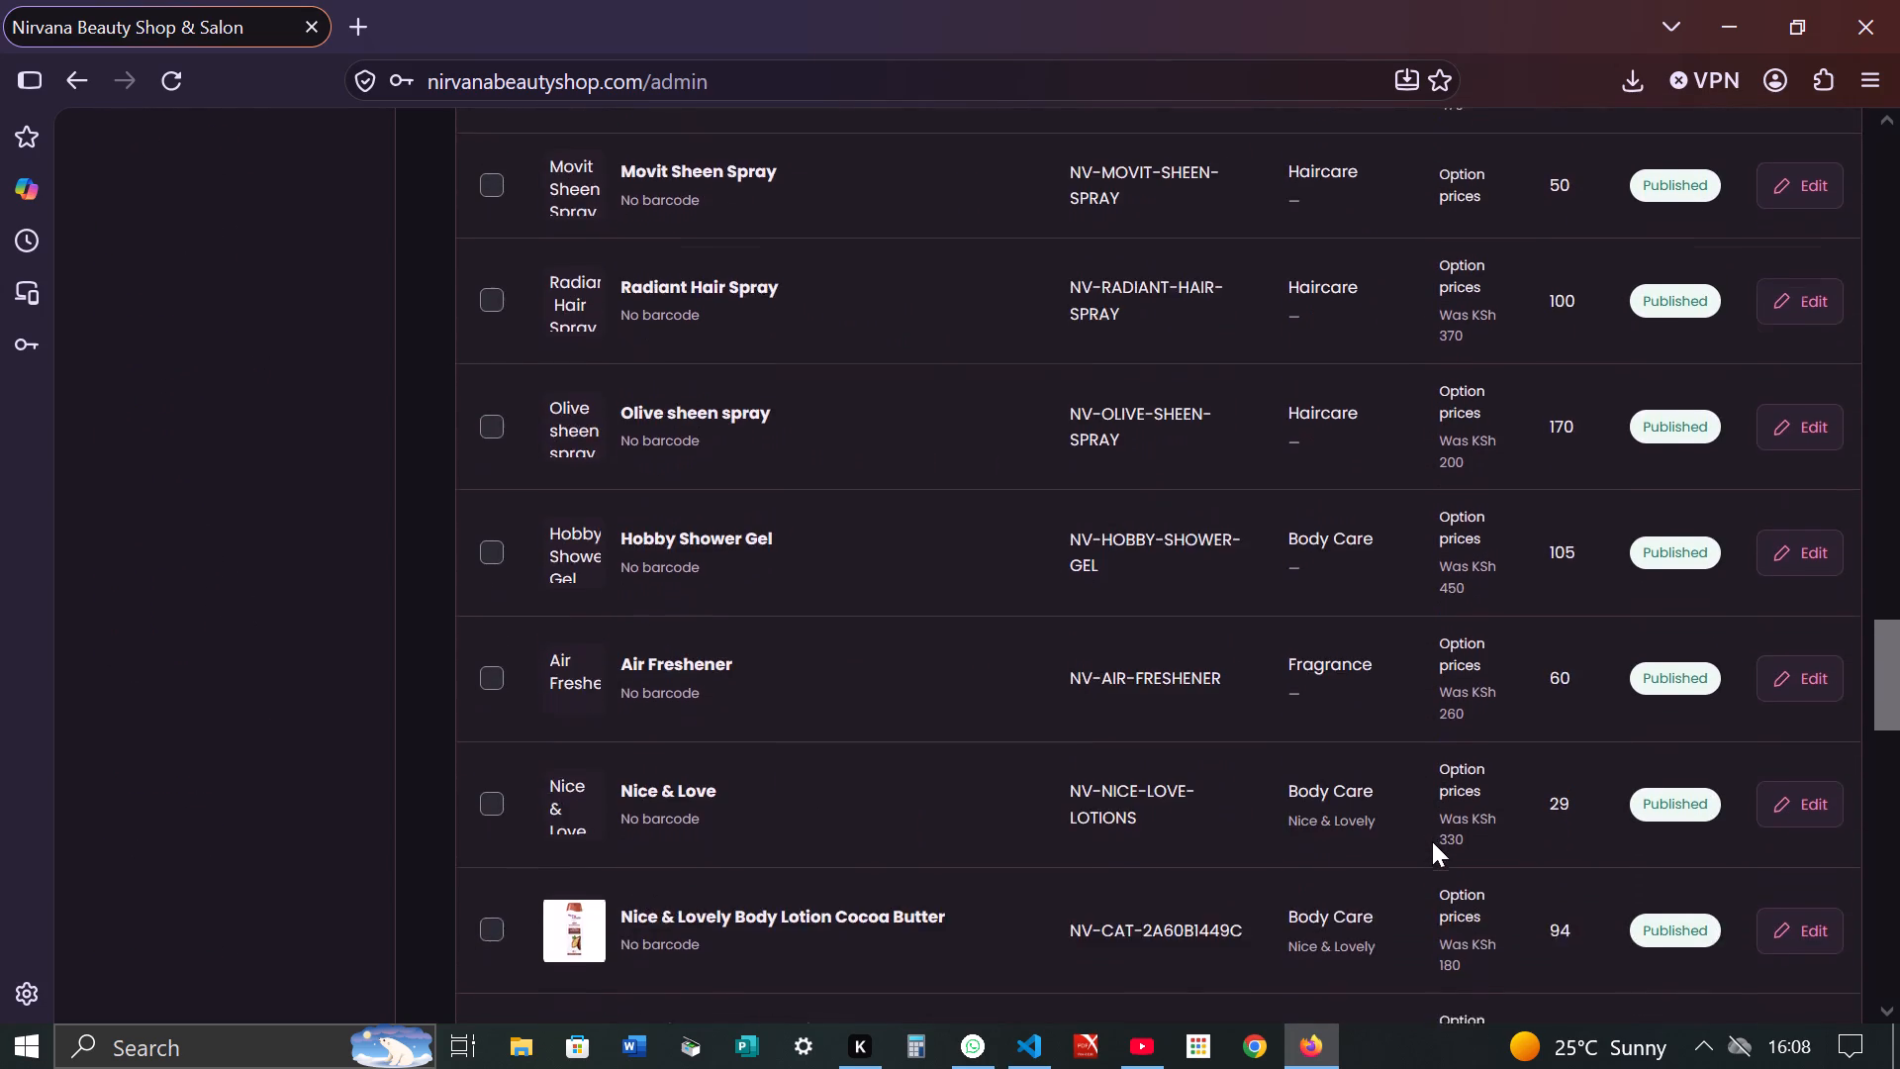
pyautogui.scroll(-5, 1432, 841)
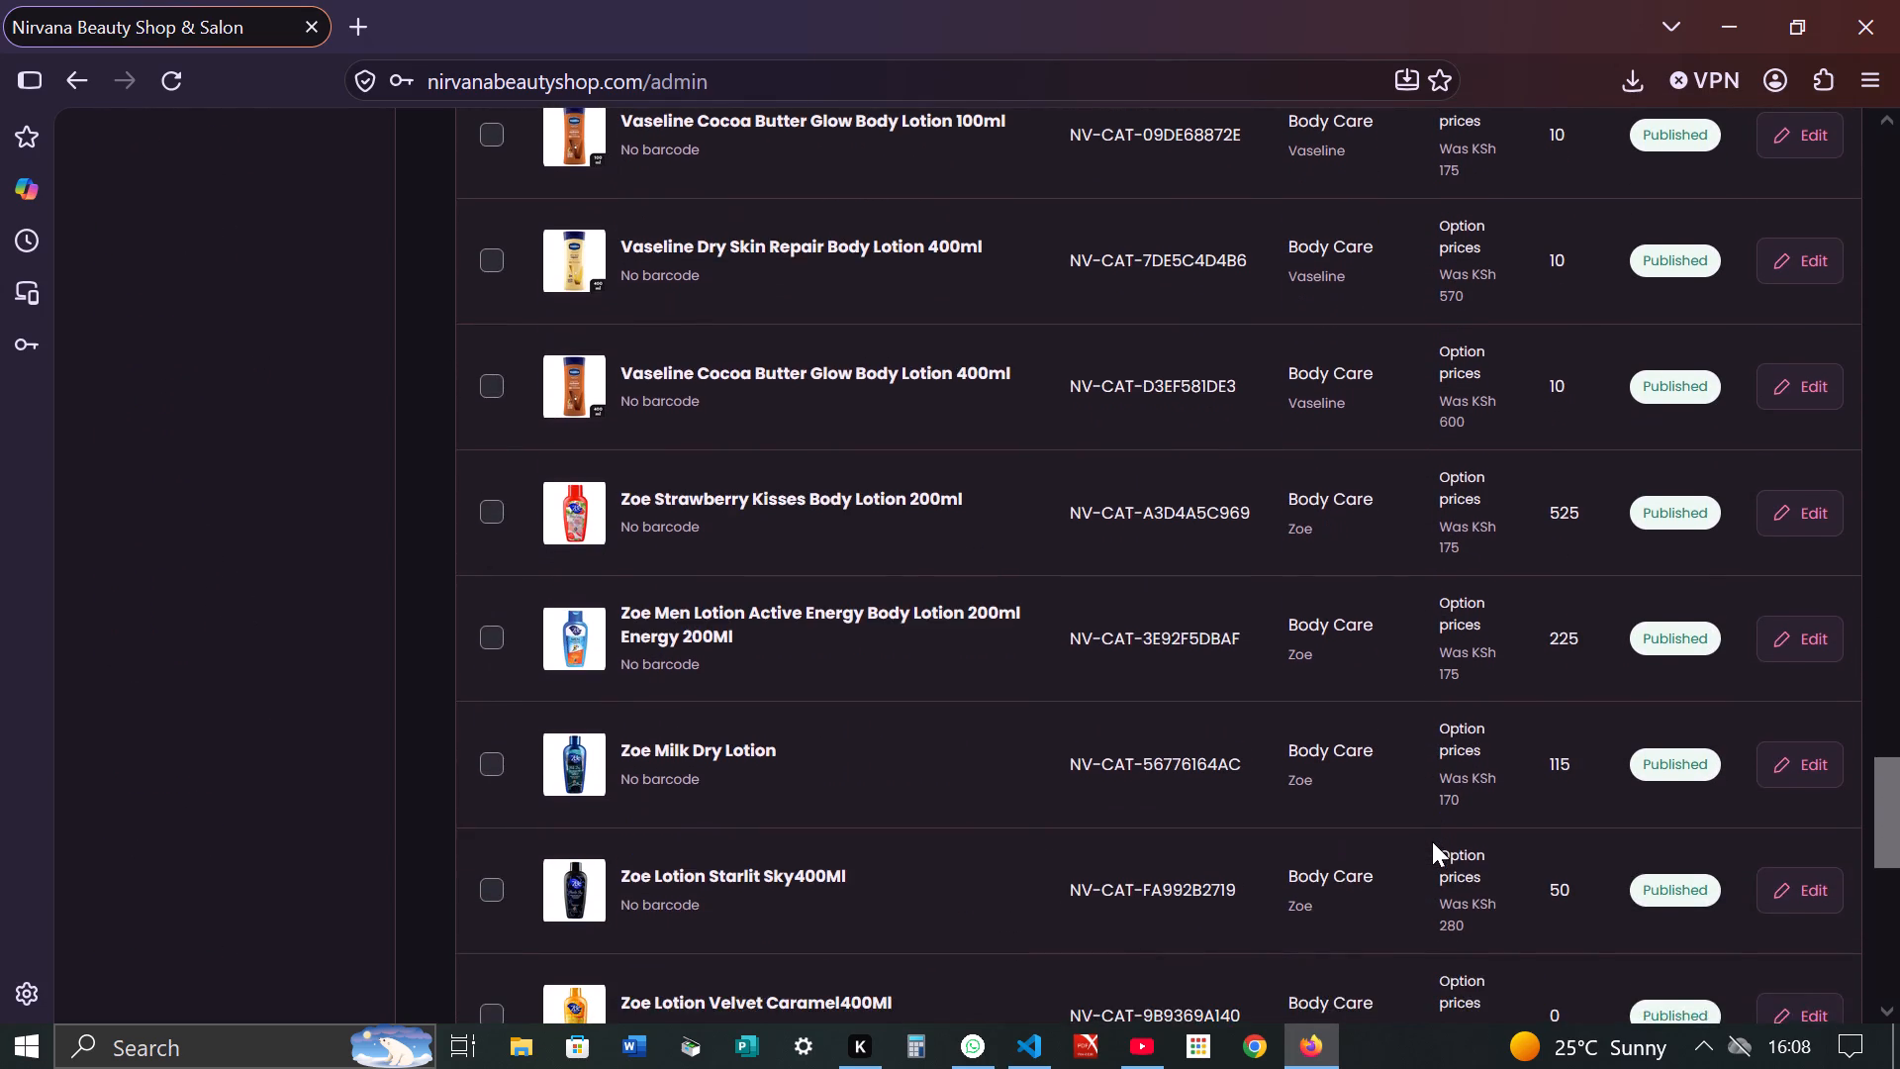
pyautogui.scroll(-5, 1432, 841)
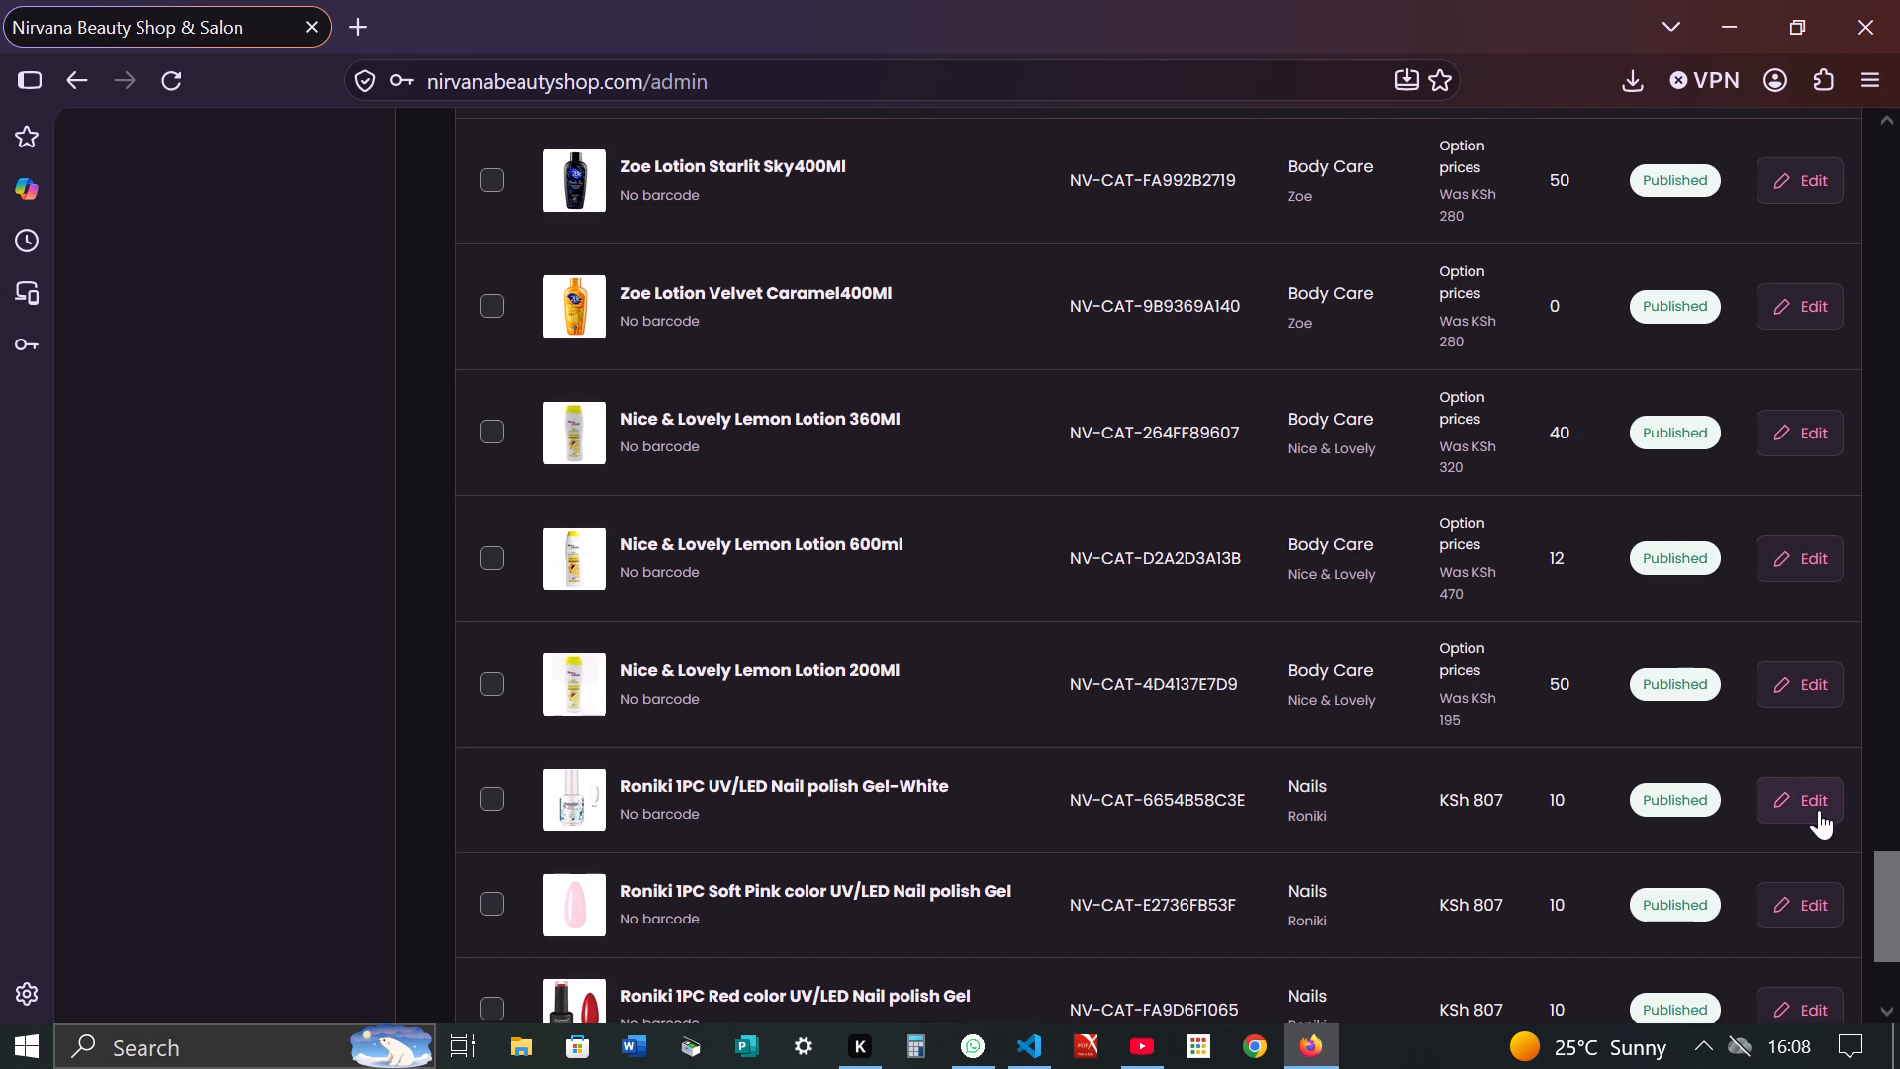
pyautogui.click(1788, 790)
# Set the price of the white Roniki gel polish's Option 1 to KSh 450 and save the record.
pyautogui.scroll(-4, 1478, 726)
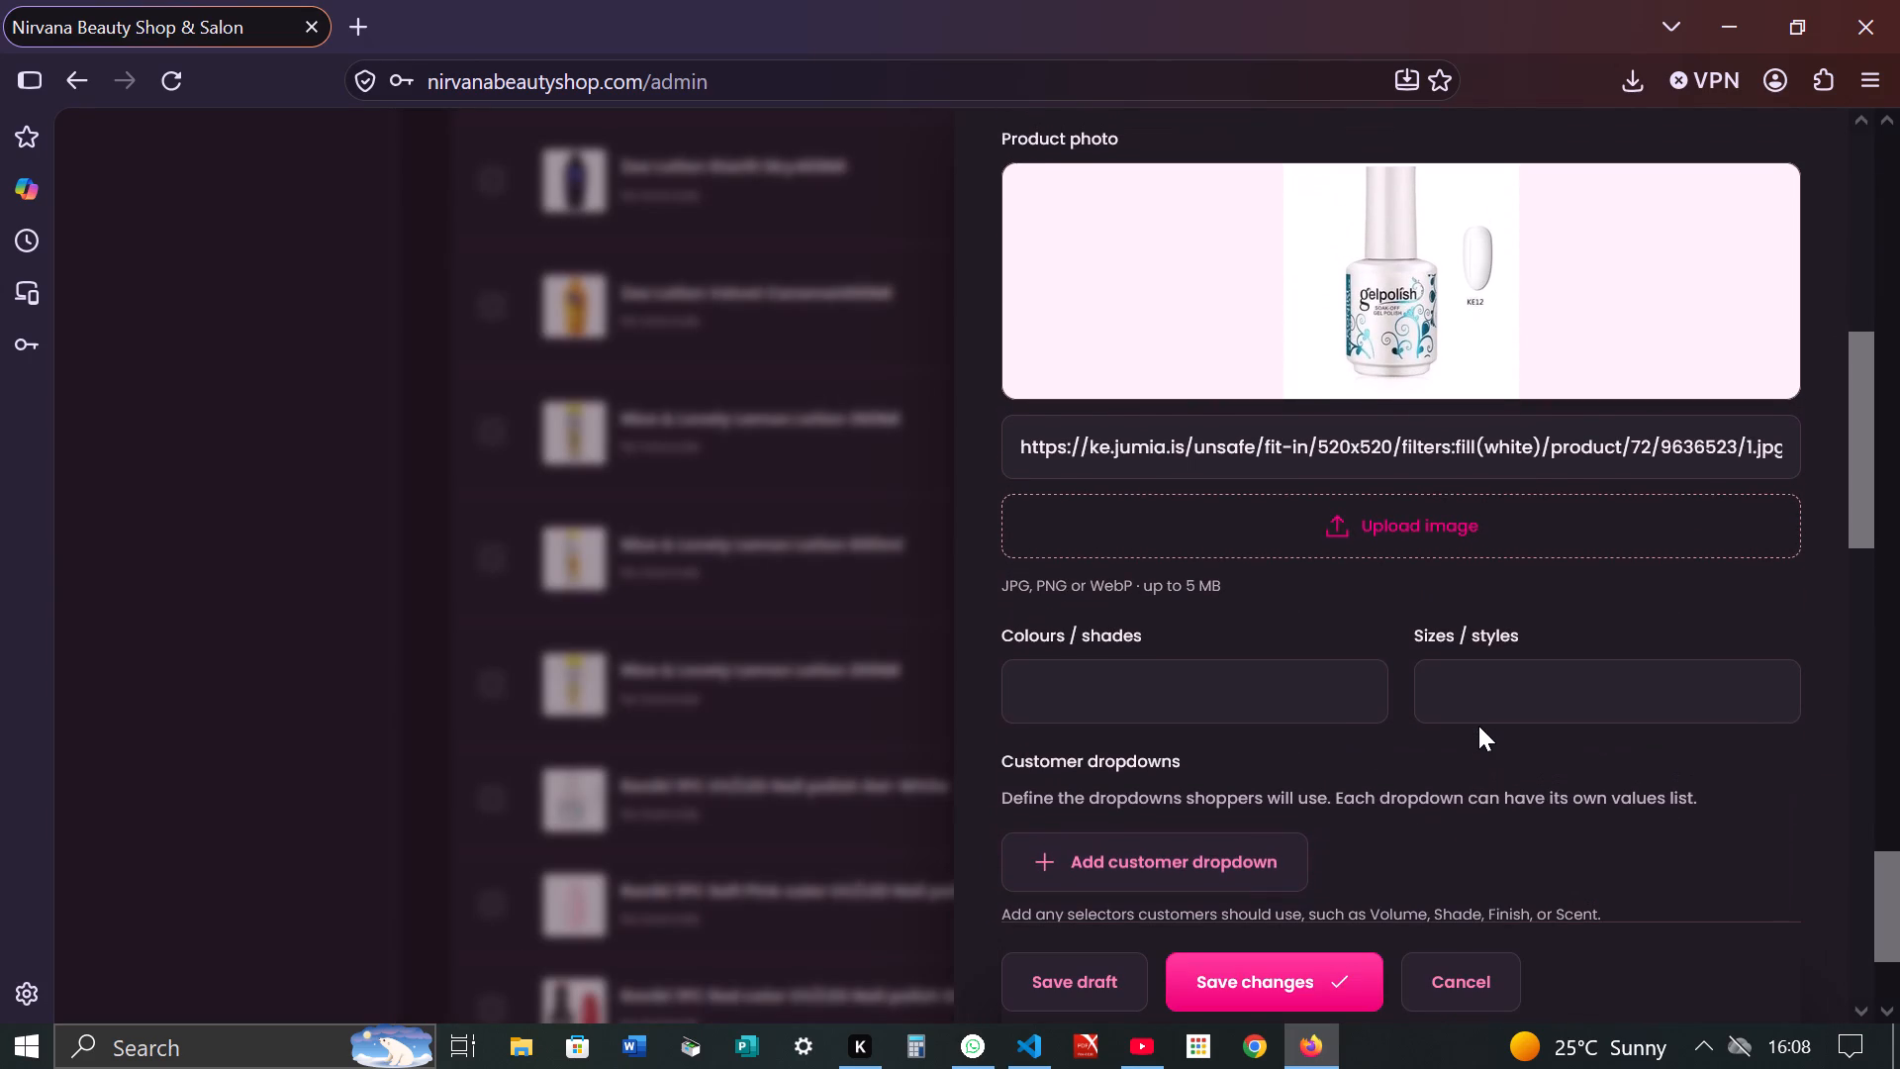
pyautogui.scroll(-5, 1478, 726)
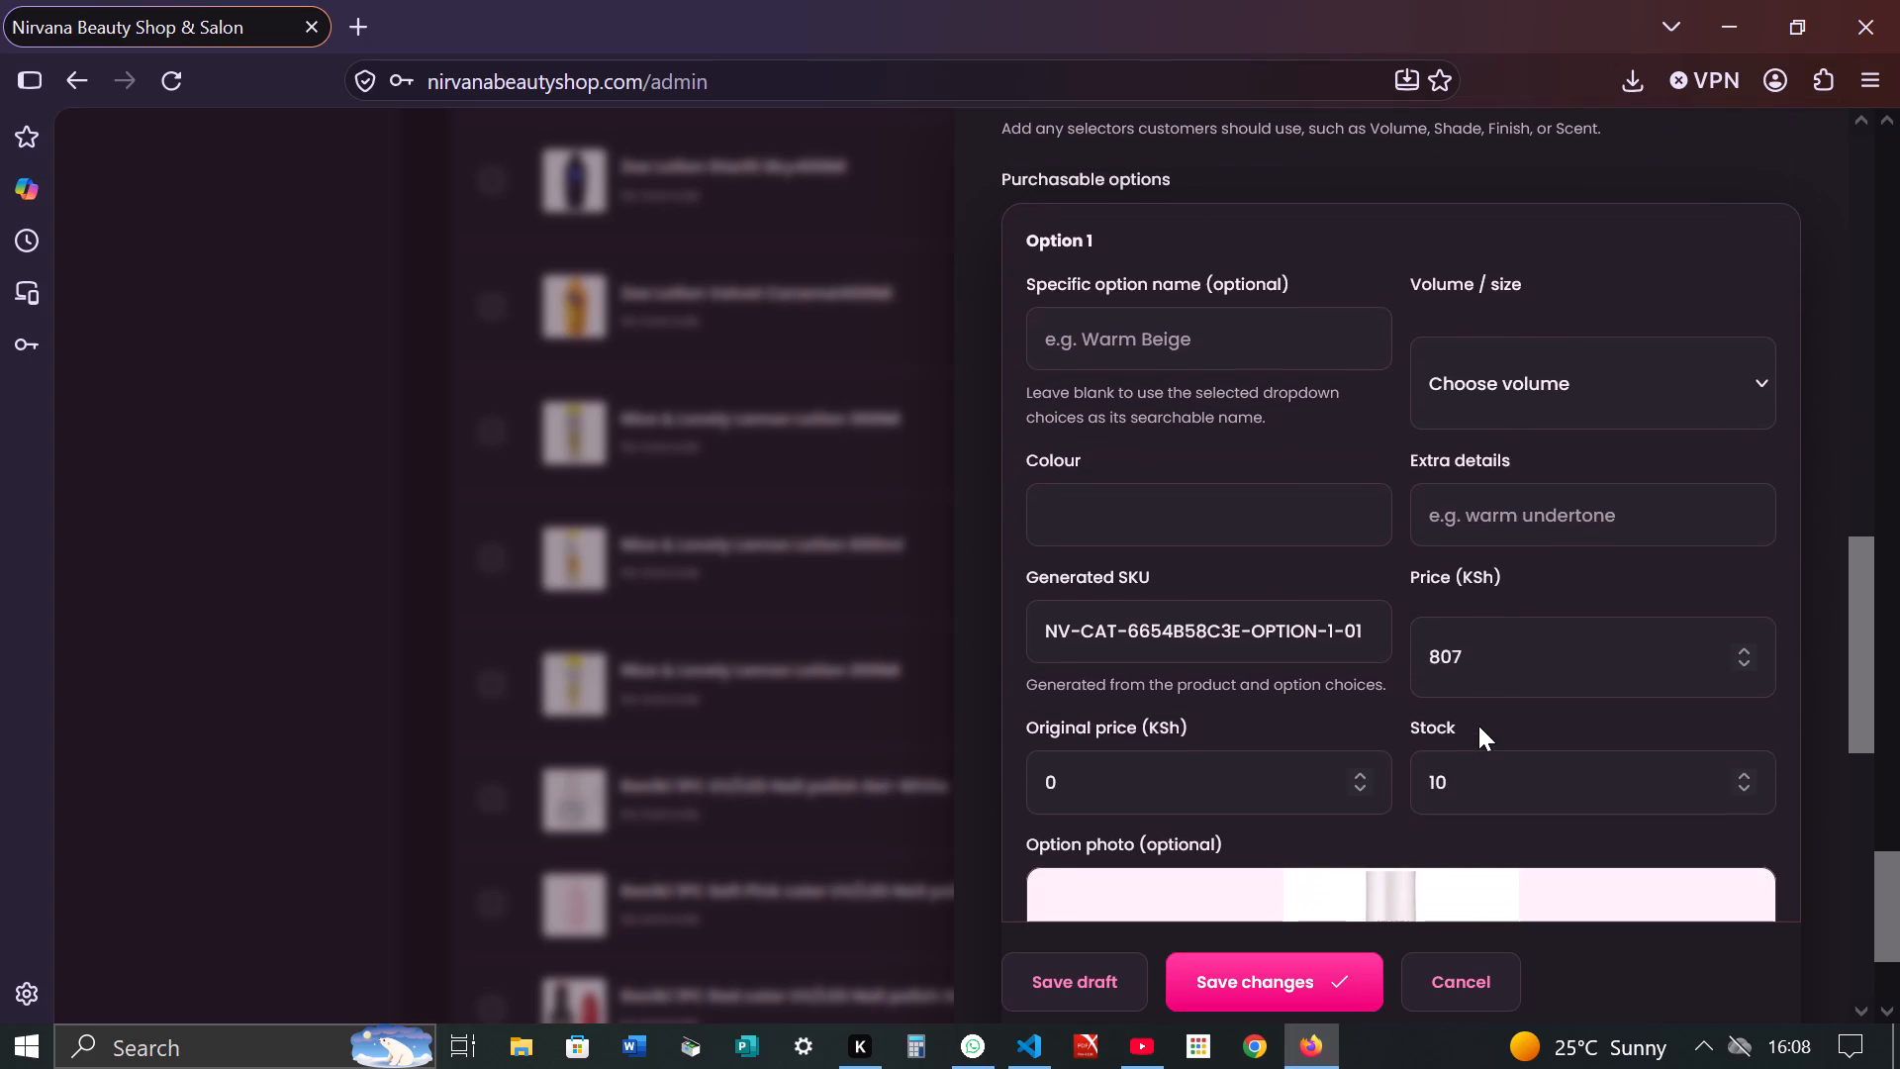
pyautogui.scroll(5, 1466, 661)
pyautogui.scroll(-1, 1466, 661)
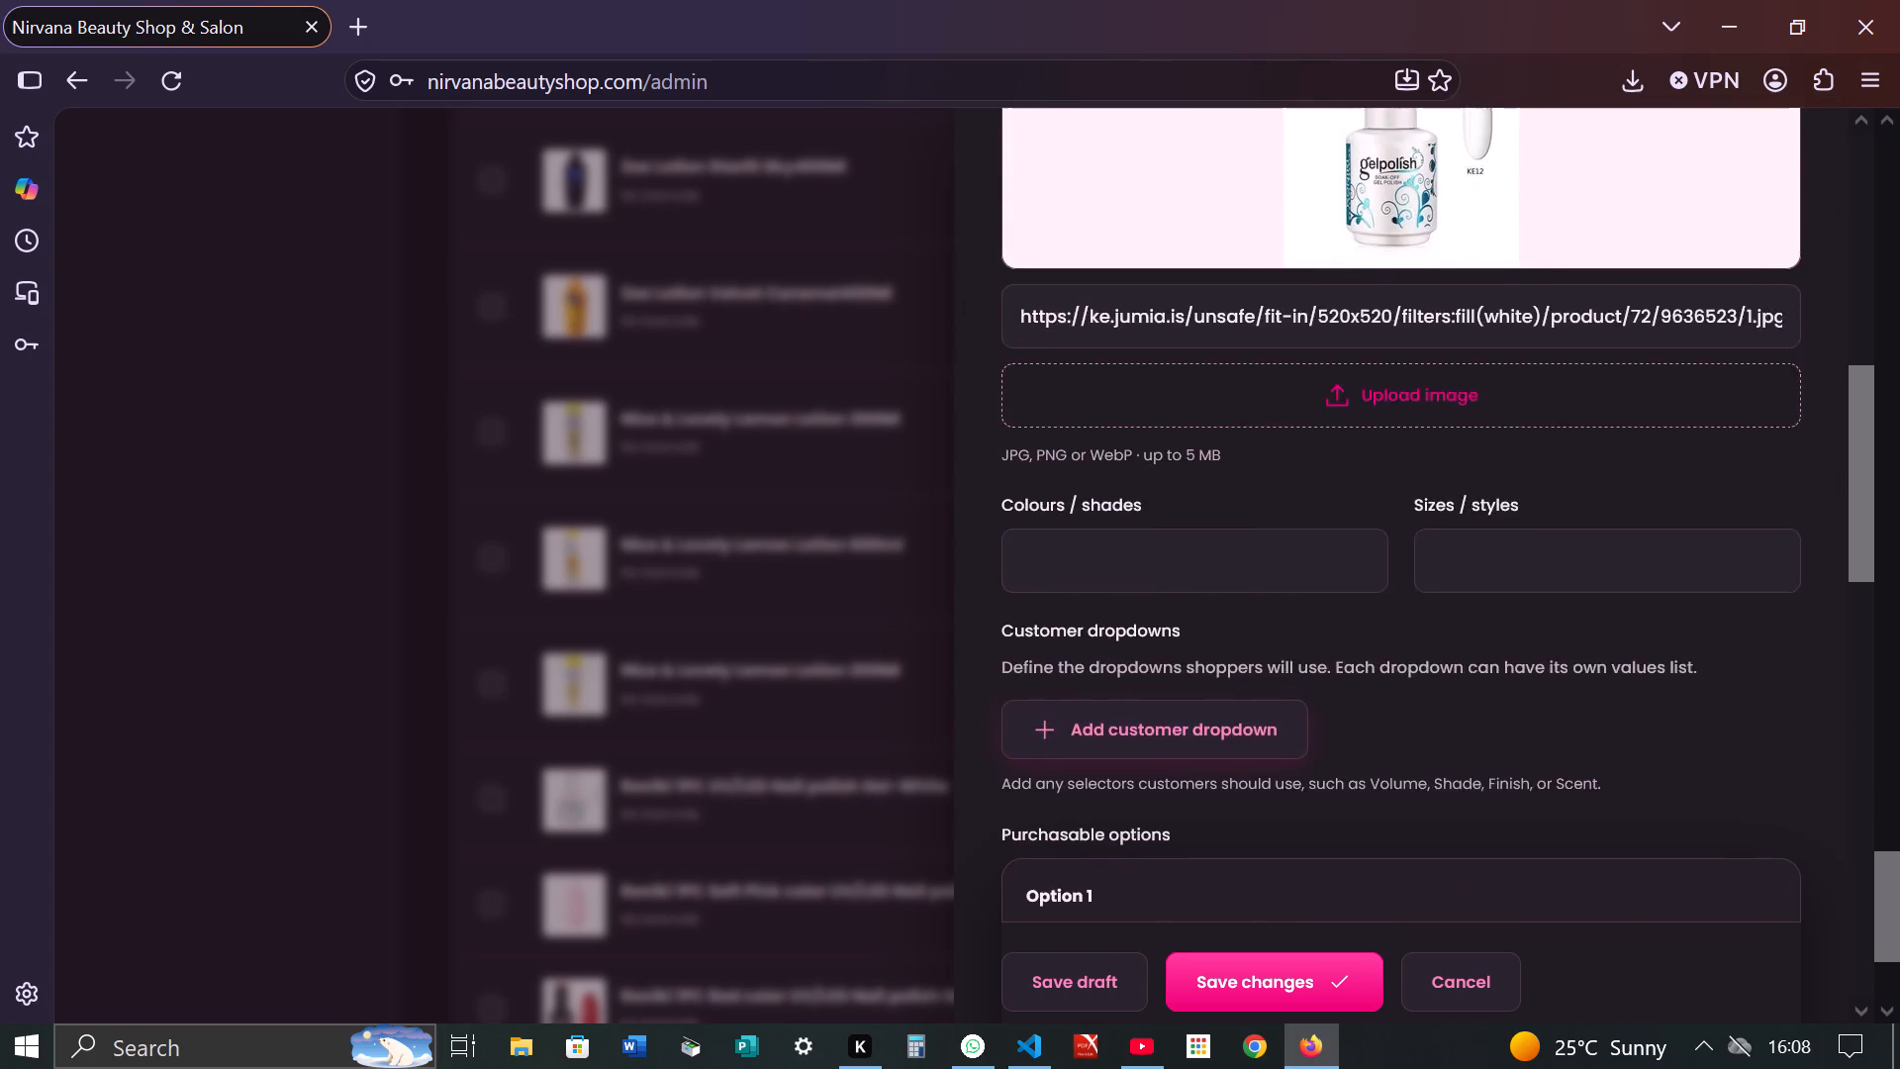
pyautogui.scroll(-3, 1466, 661)
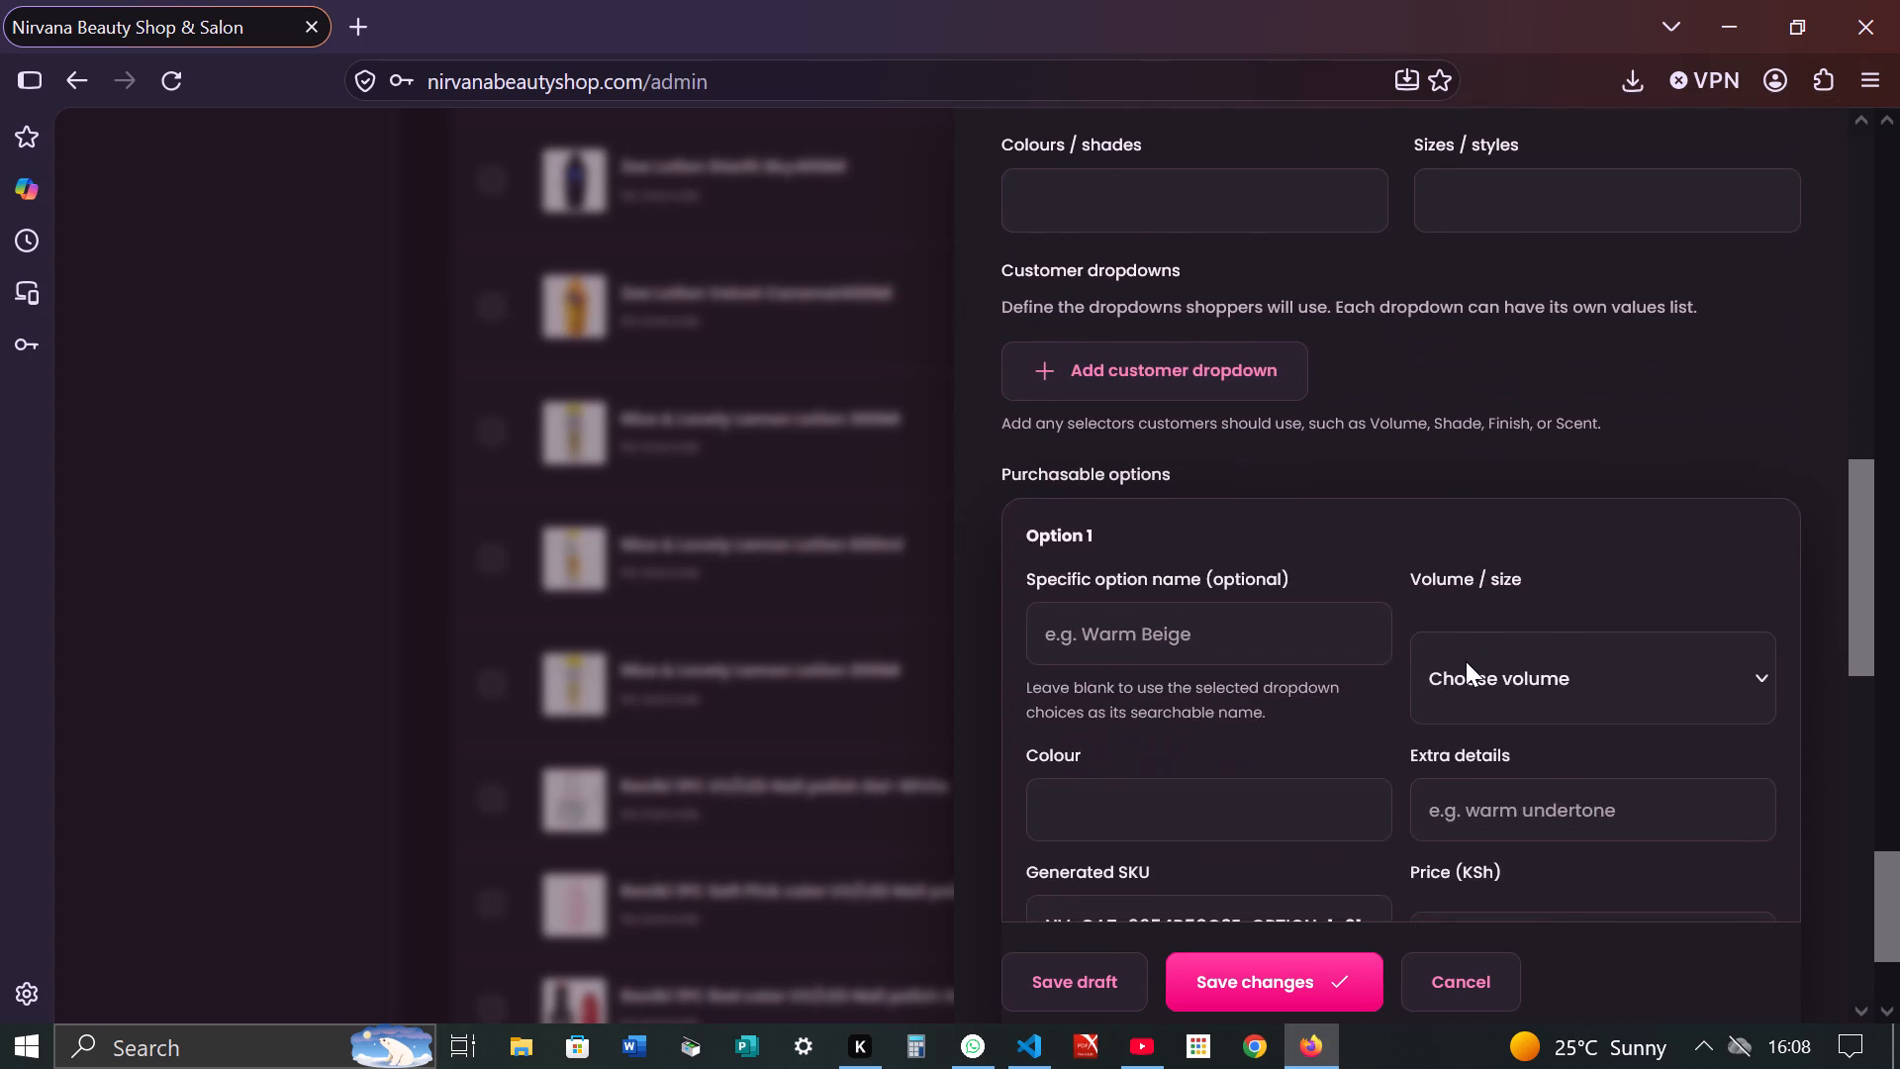
pyautogui.scroll(-1, 1466, 661)
pyautogui.scroll(1, 1466, 661)
pyautogui.scroll(-2, 1466, 661)
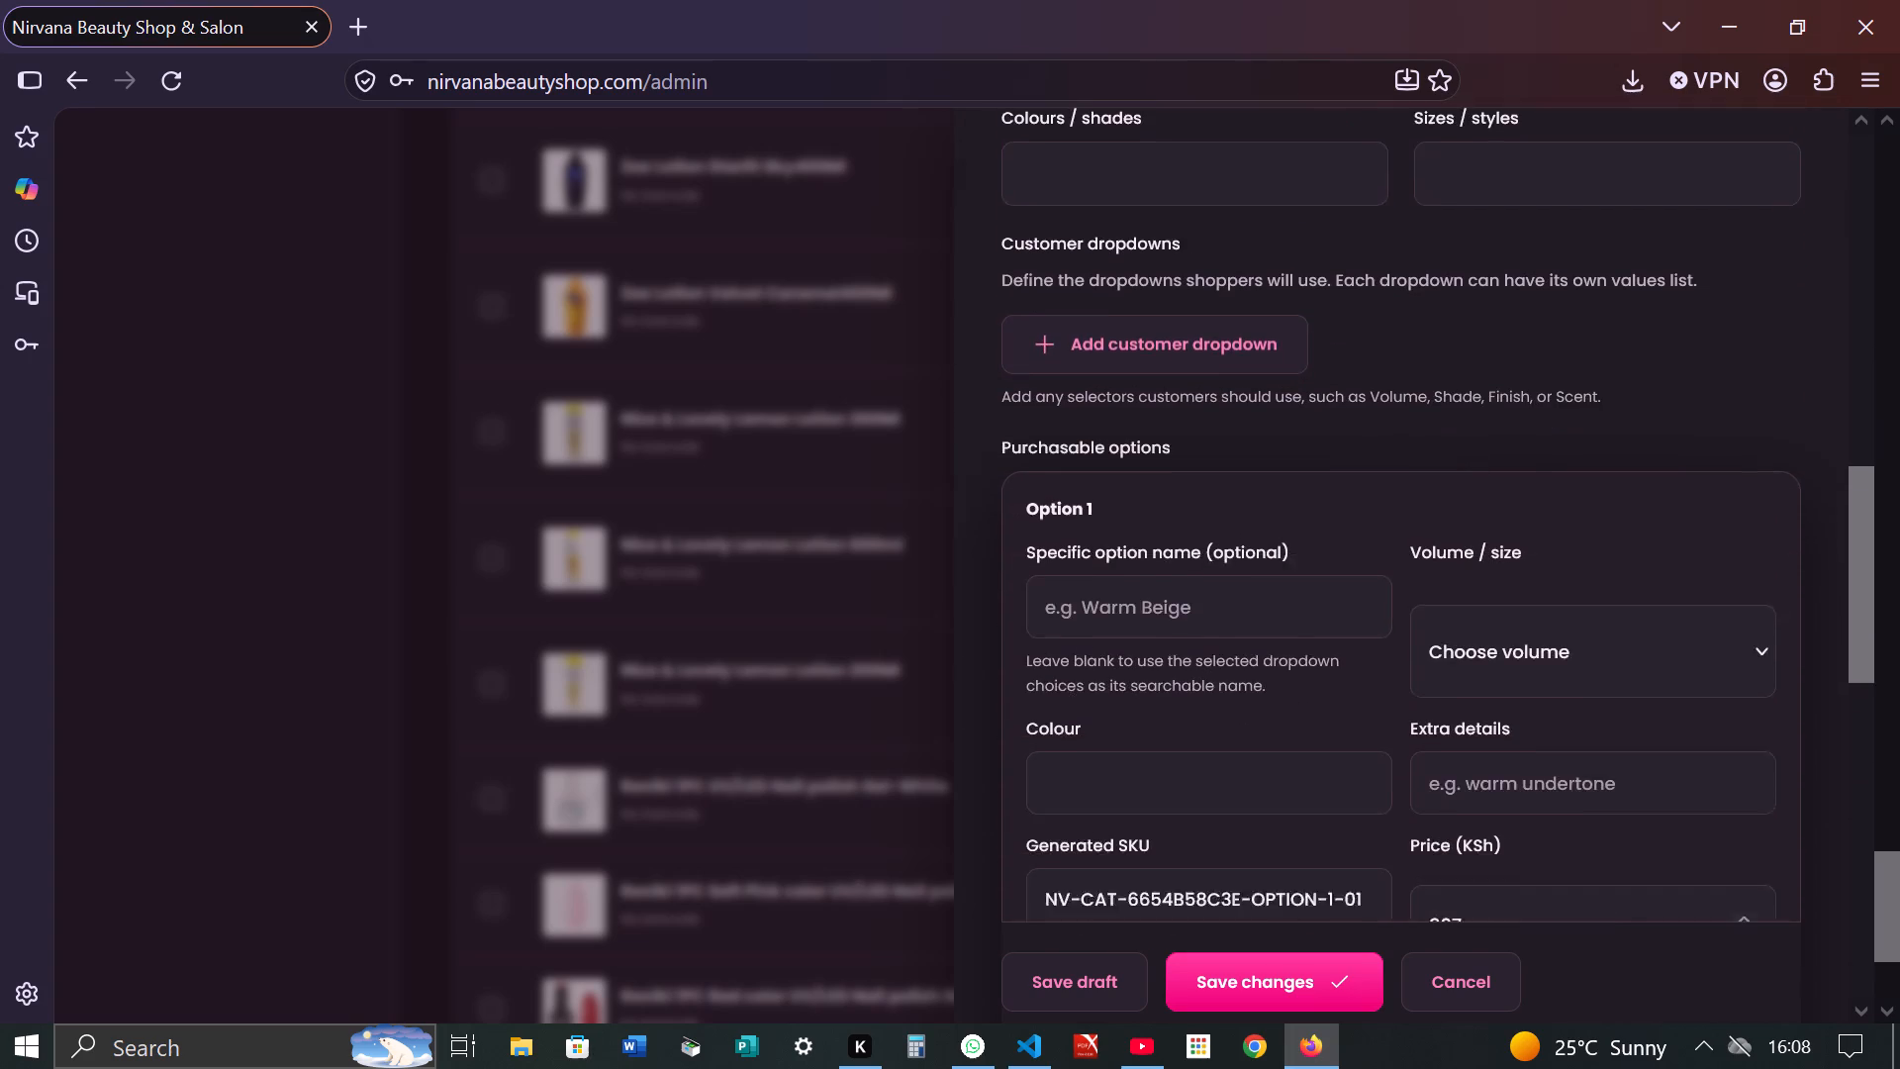
pyautogui.scroll(-3, 1466, 661)
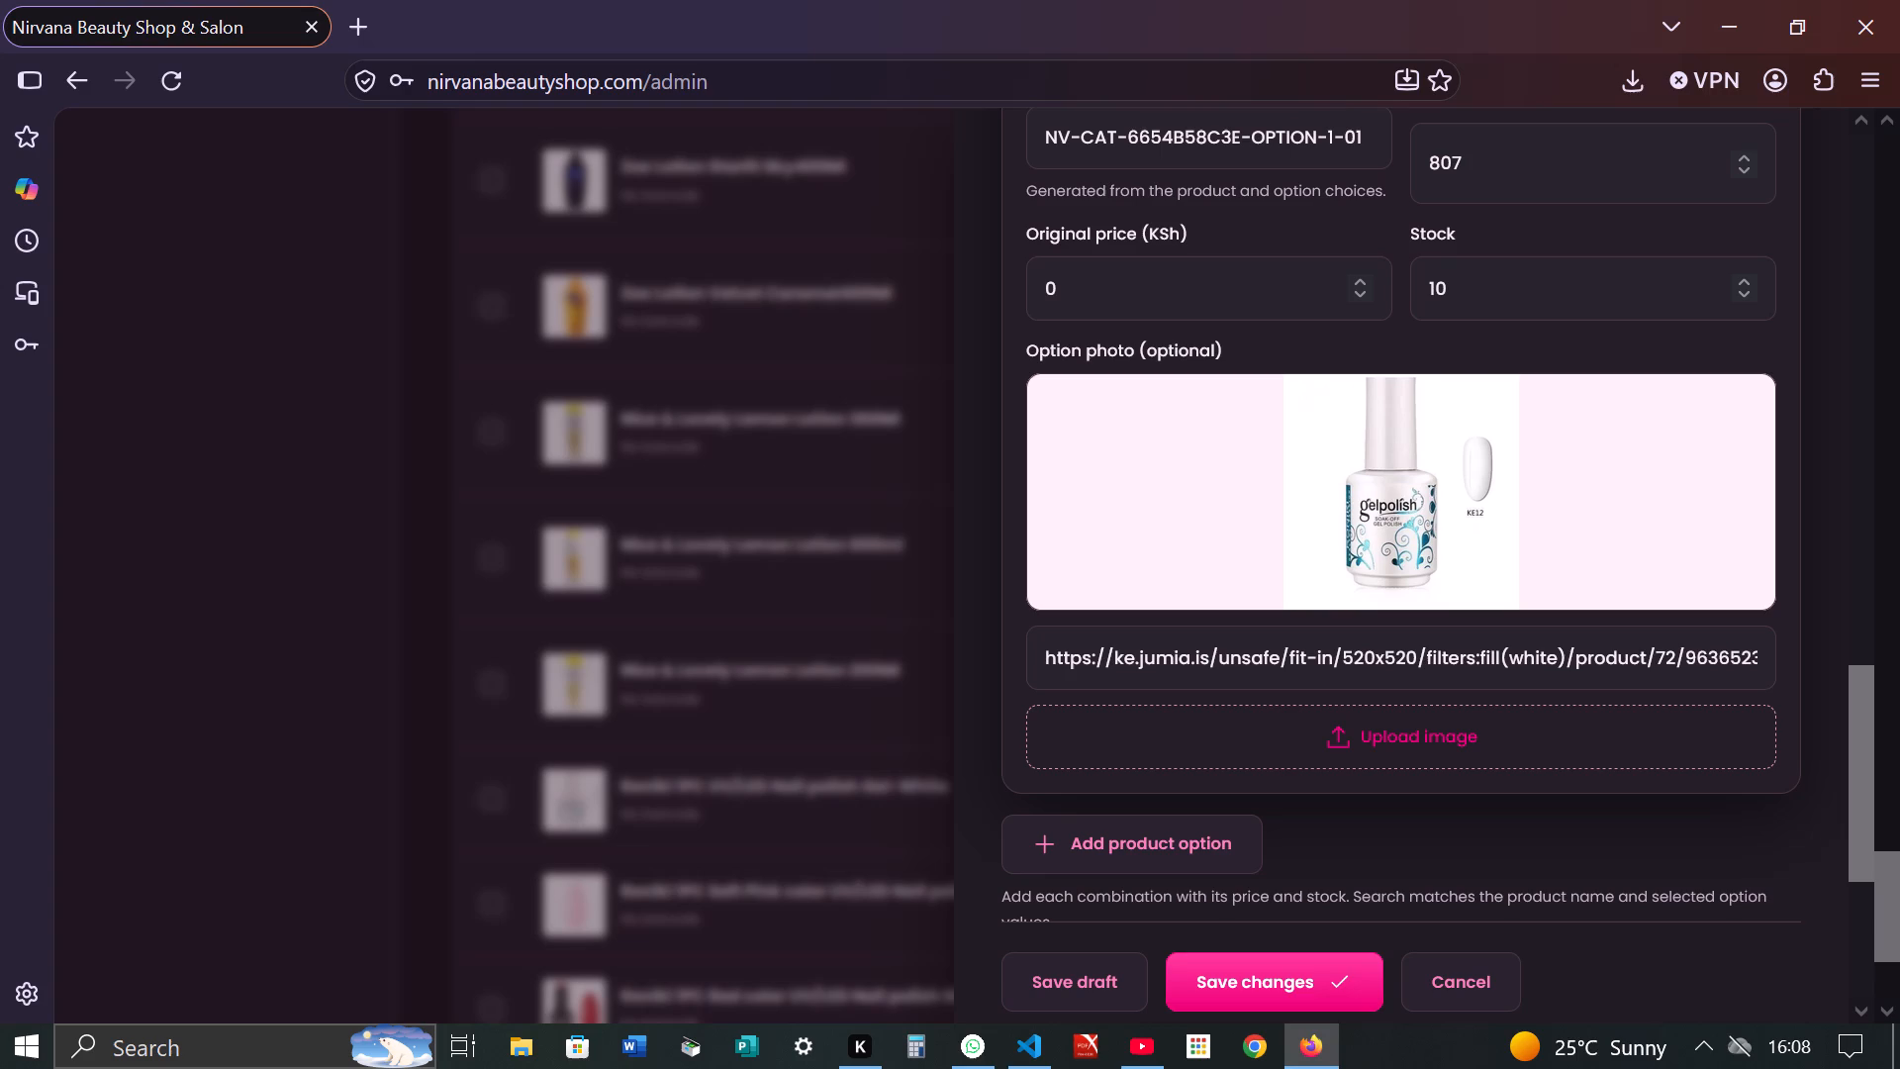
pyautogui.scroll(-2, 1466, 661)
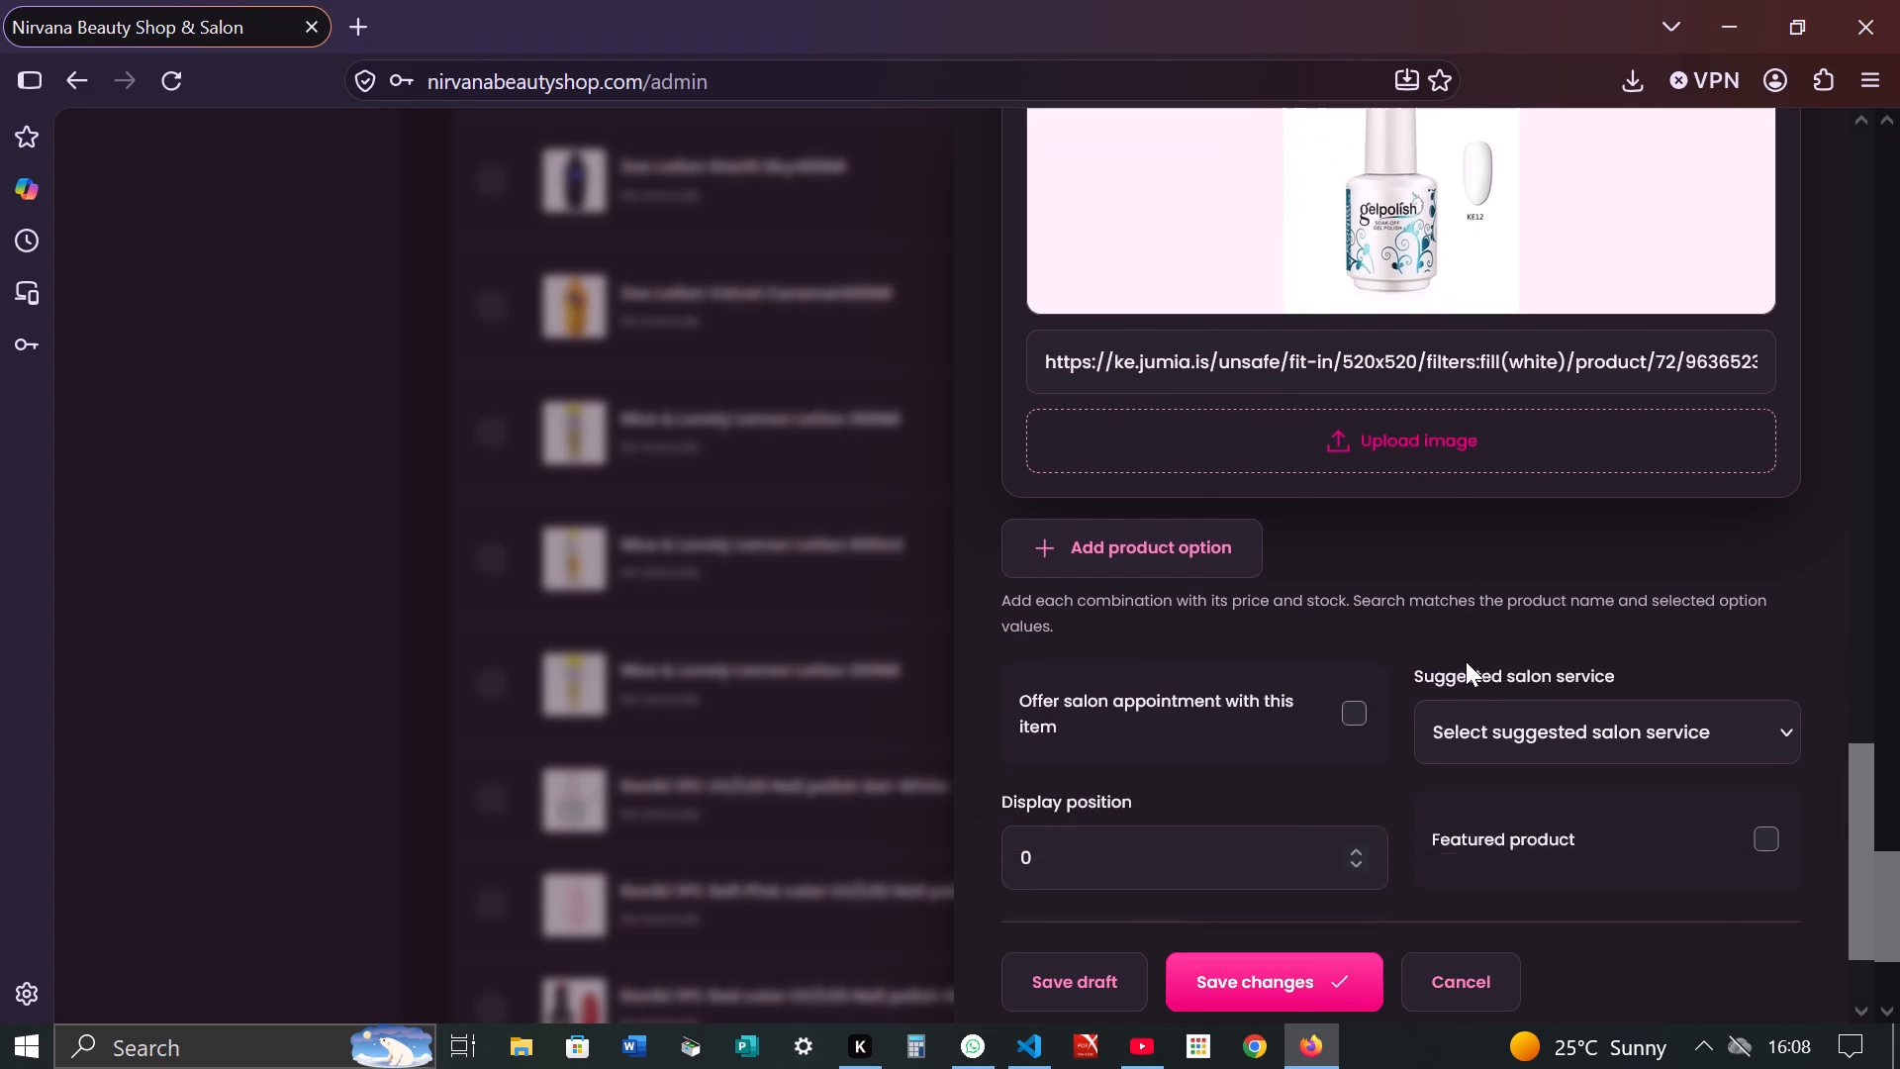
pyautogui.scroll(-5, 1466, 661)
pyautogui.scroll(2, 1466, 661)
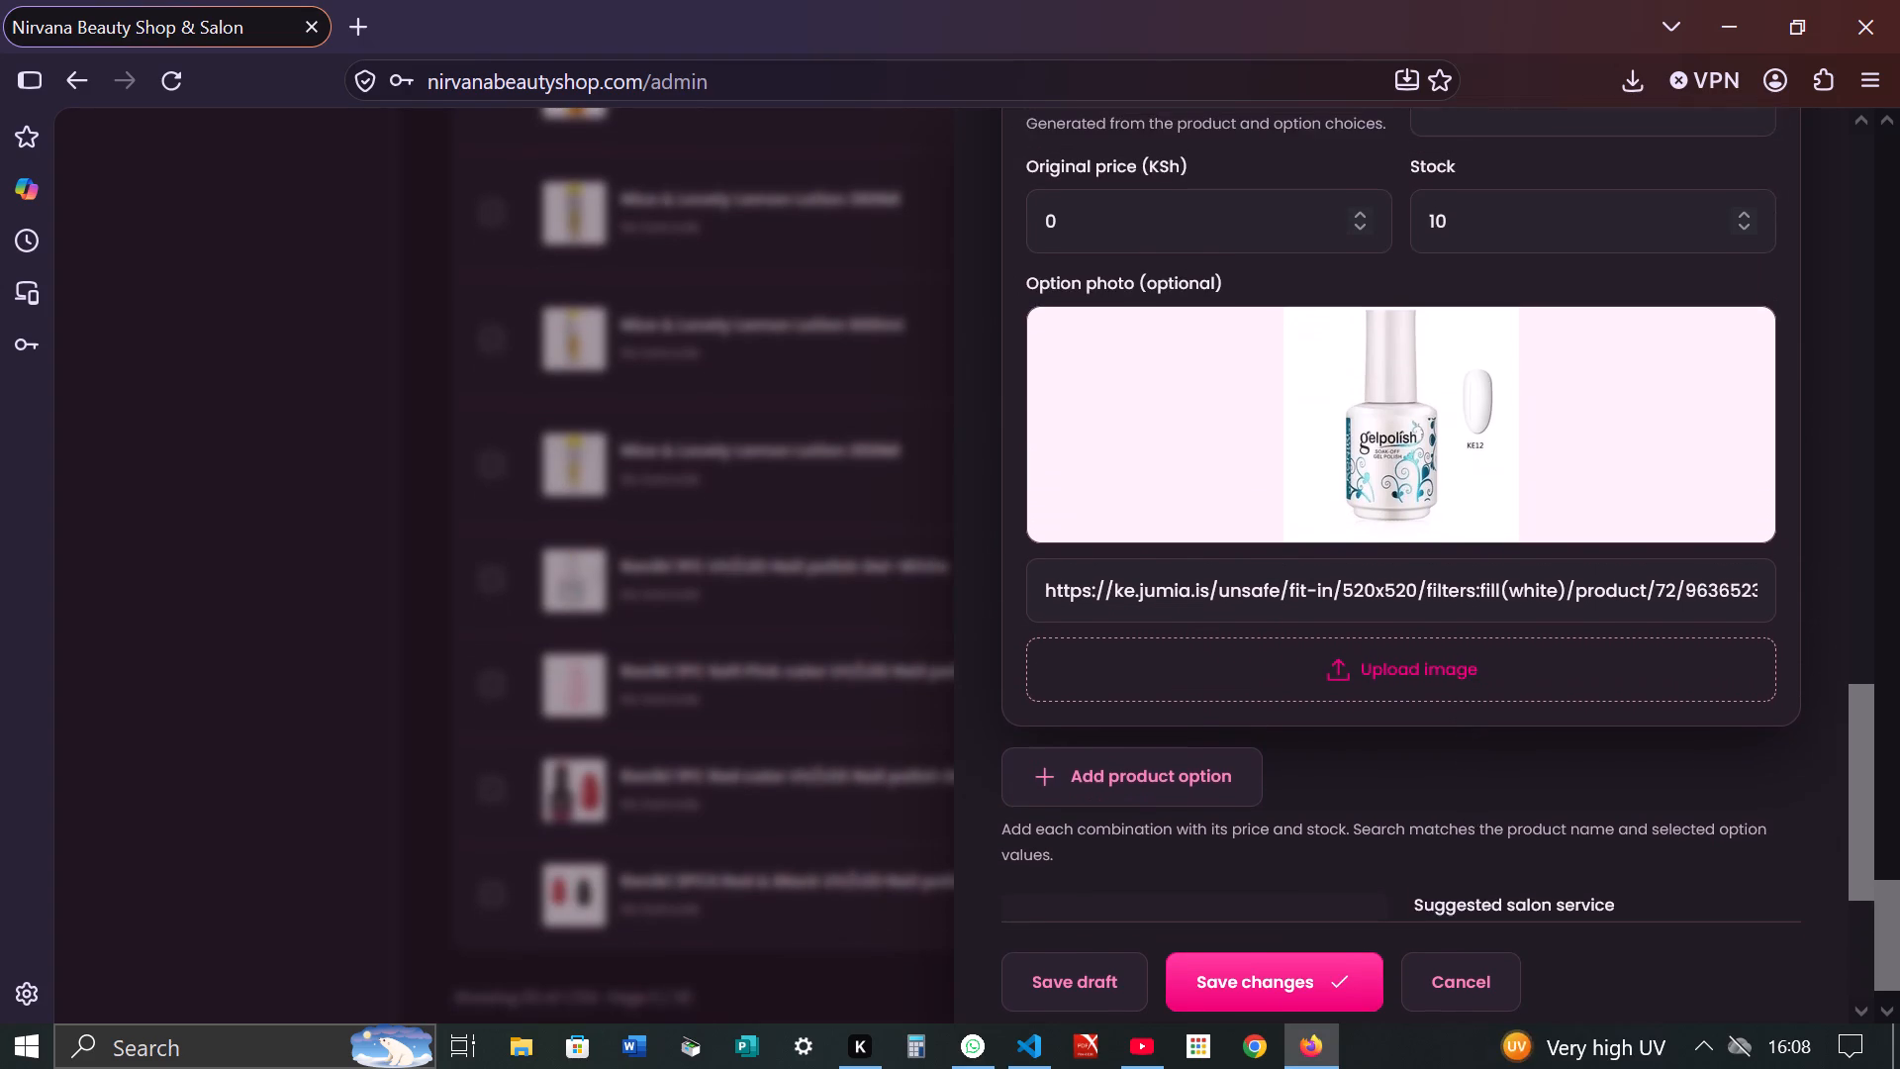
pyautogui.scroll(2, 1466, 661)
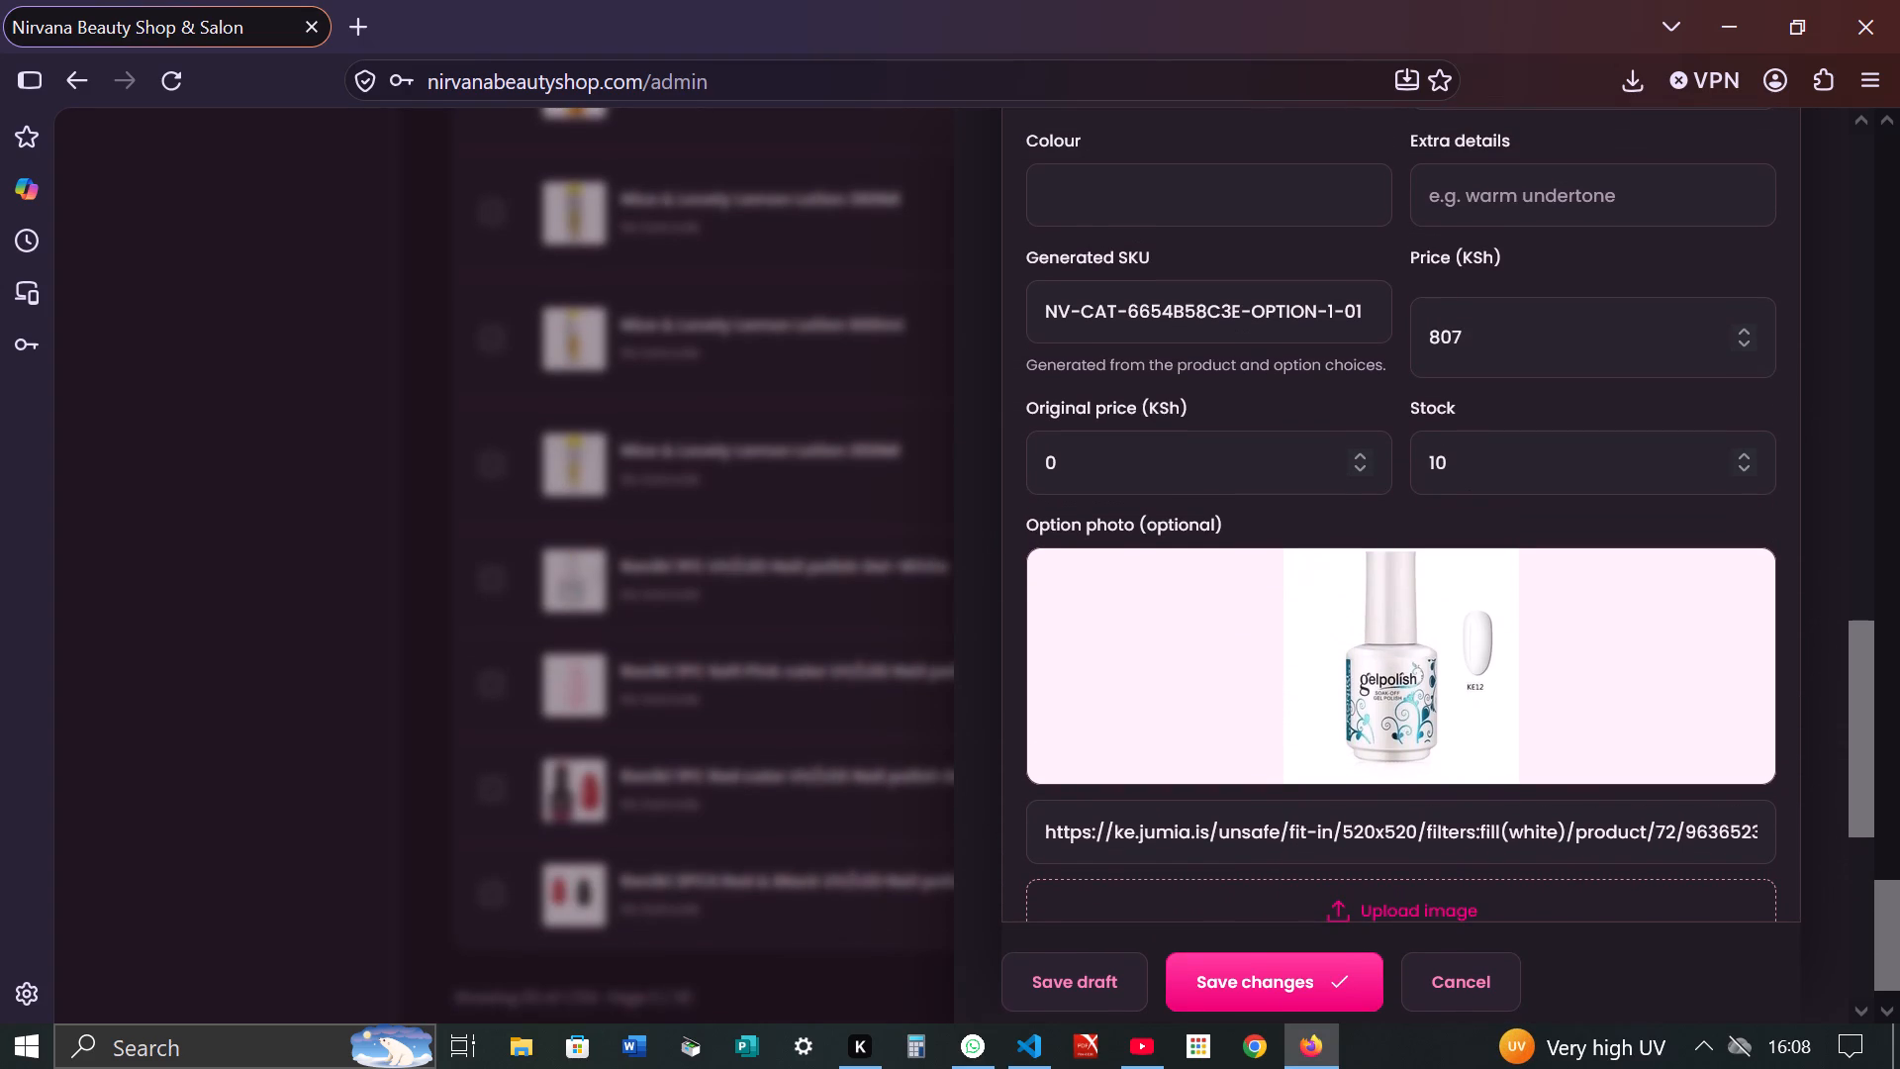
pyautogui.click(1467, 343)
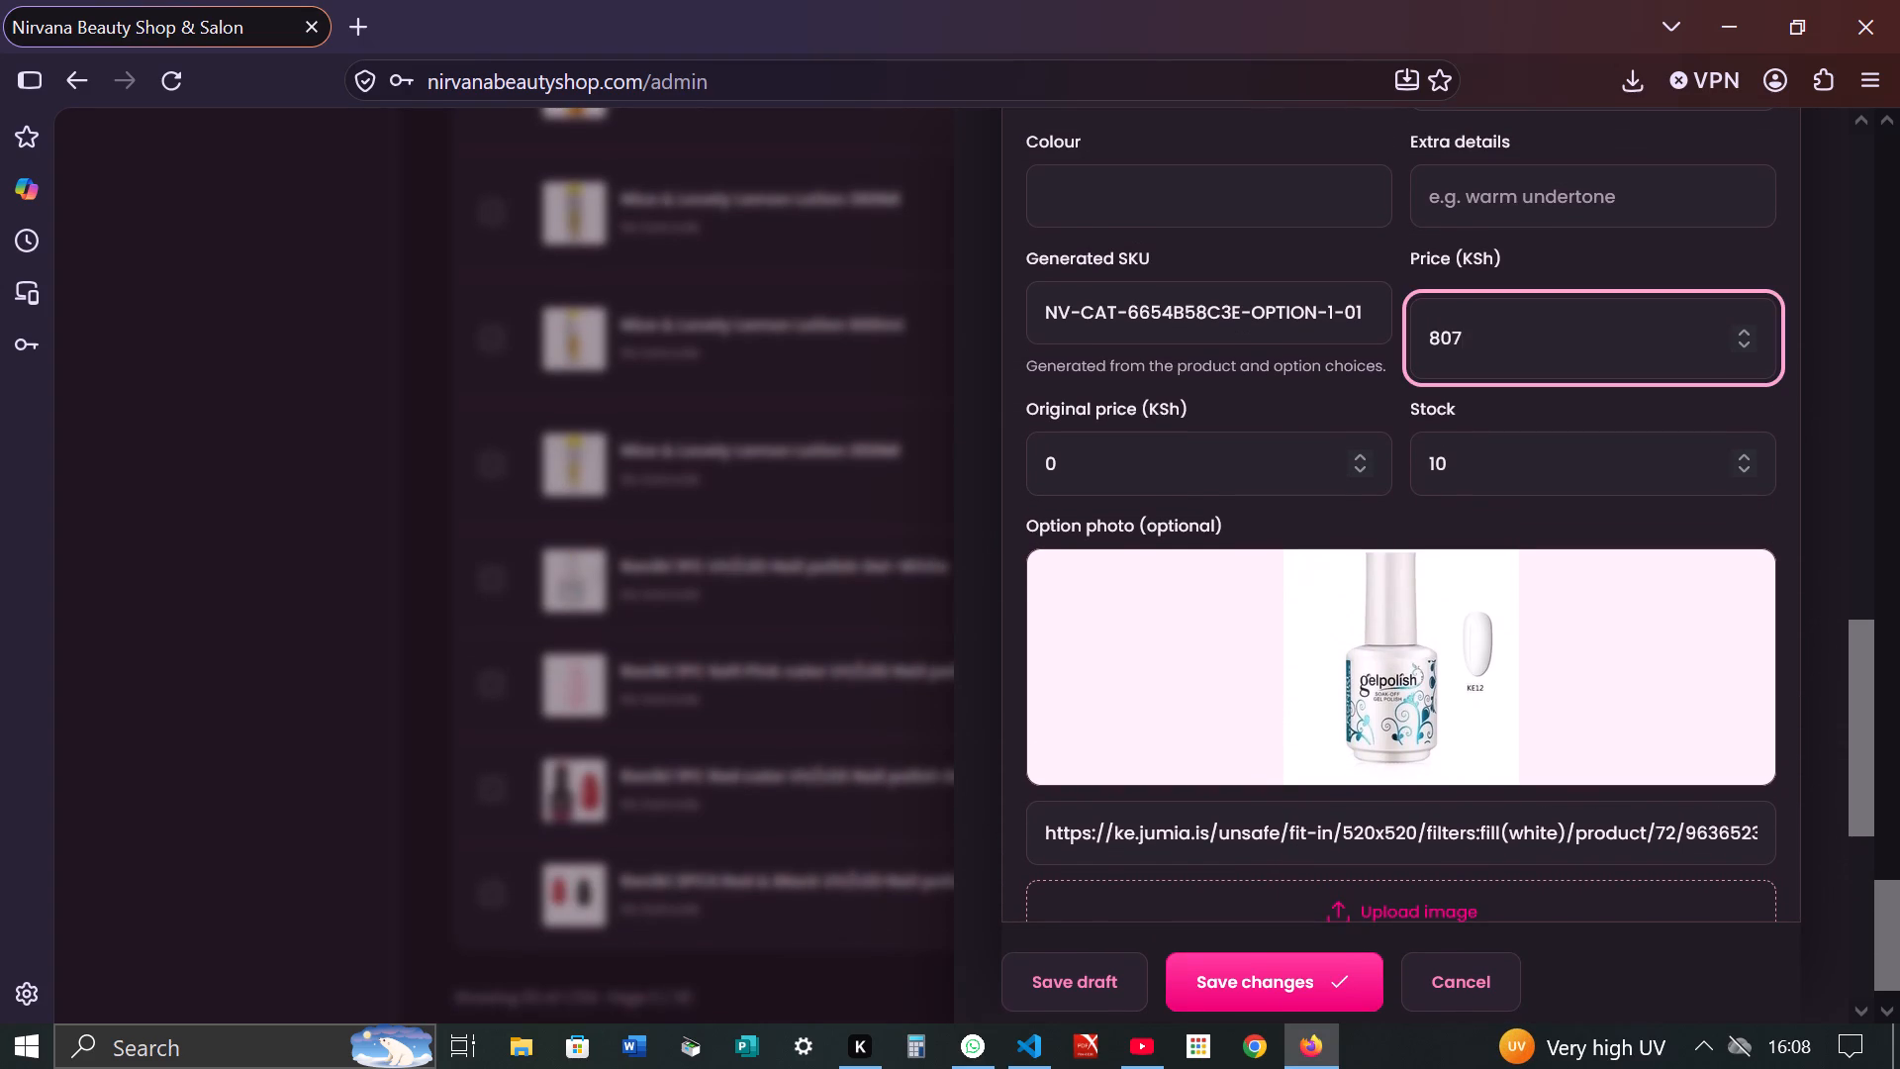
pyautogui.press('BackSpace')
pyautogui.press('BackSpace')
pyautogui.press('BackSpace')
pyautogui.write('45')
pyautogui.press('0')
pyautogui.scroll(-3, 1467, 343)
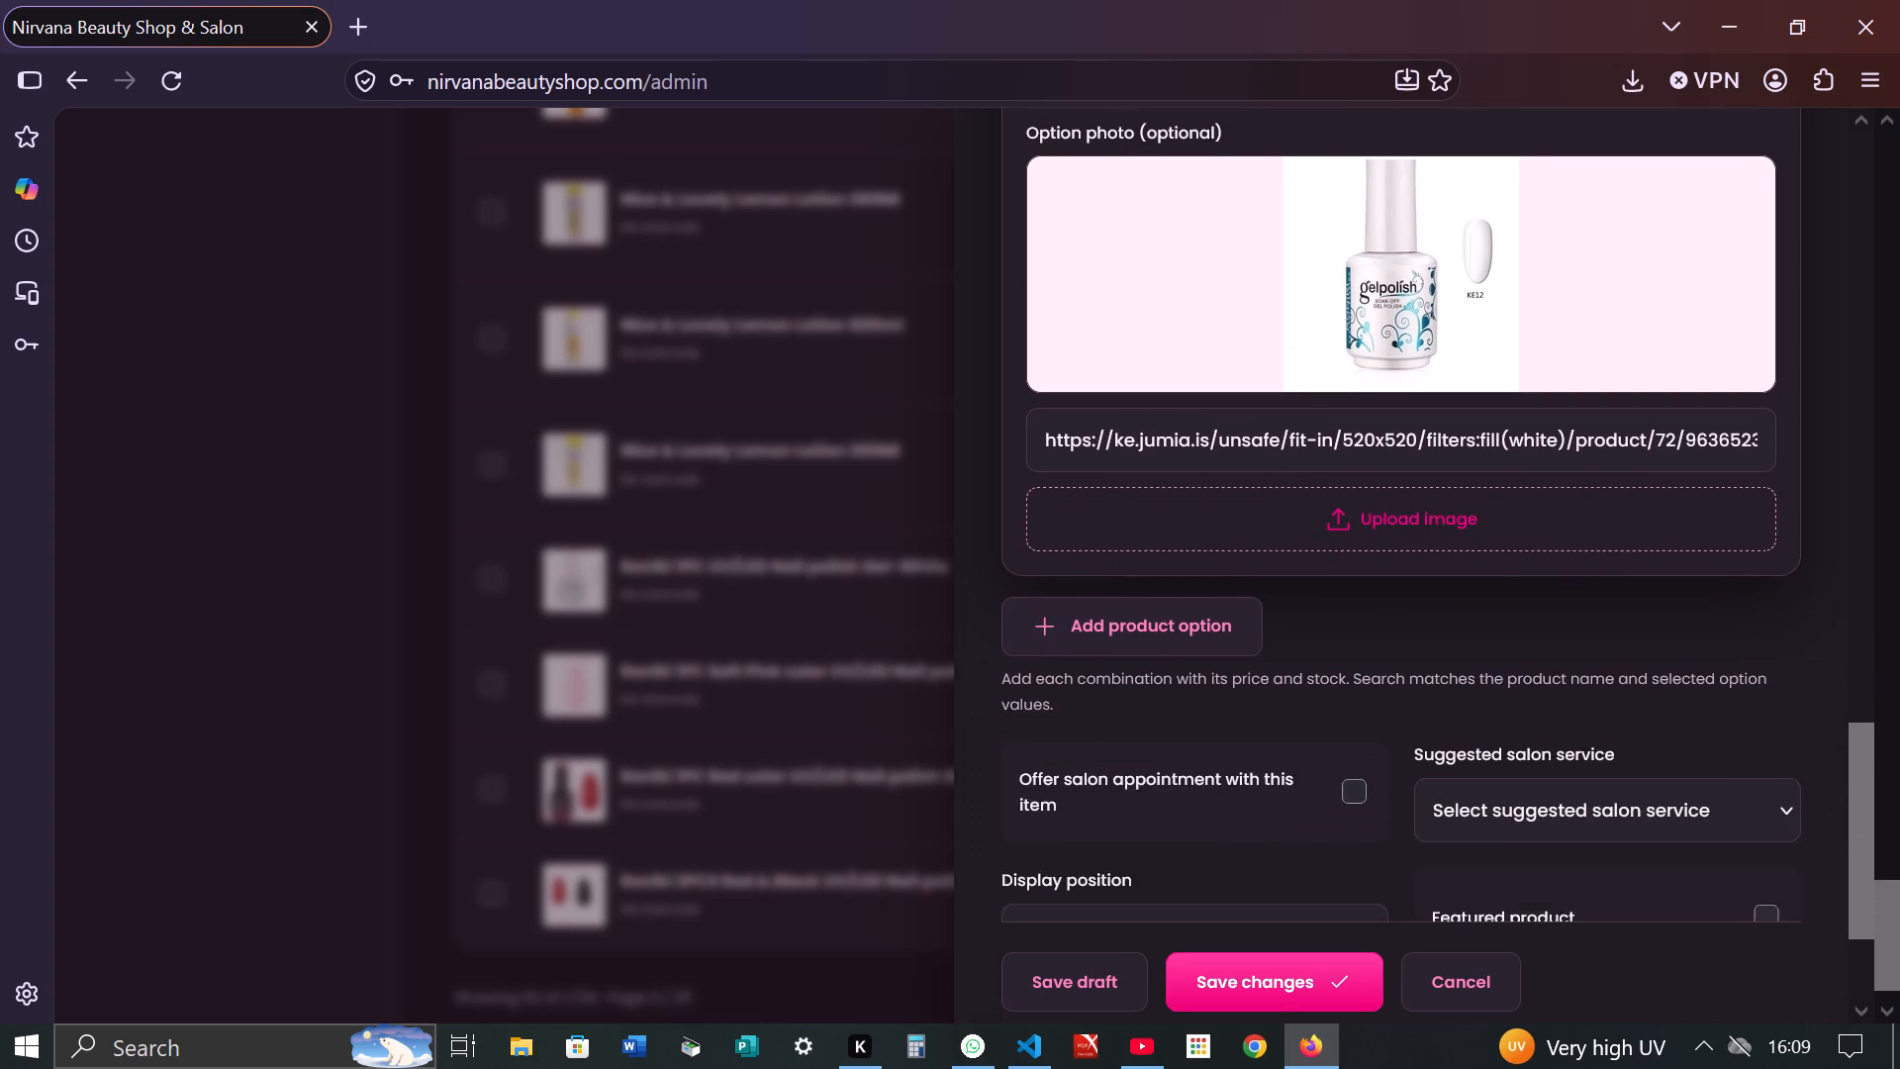
pyautogui.scroll(-3, 1467, 343)
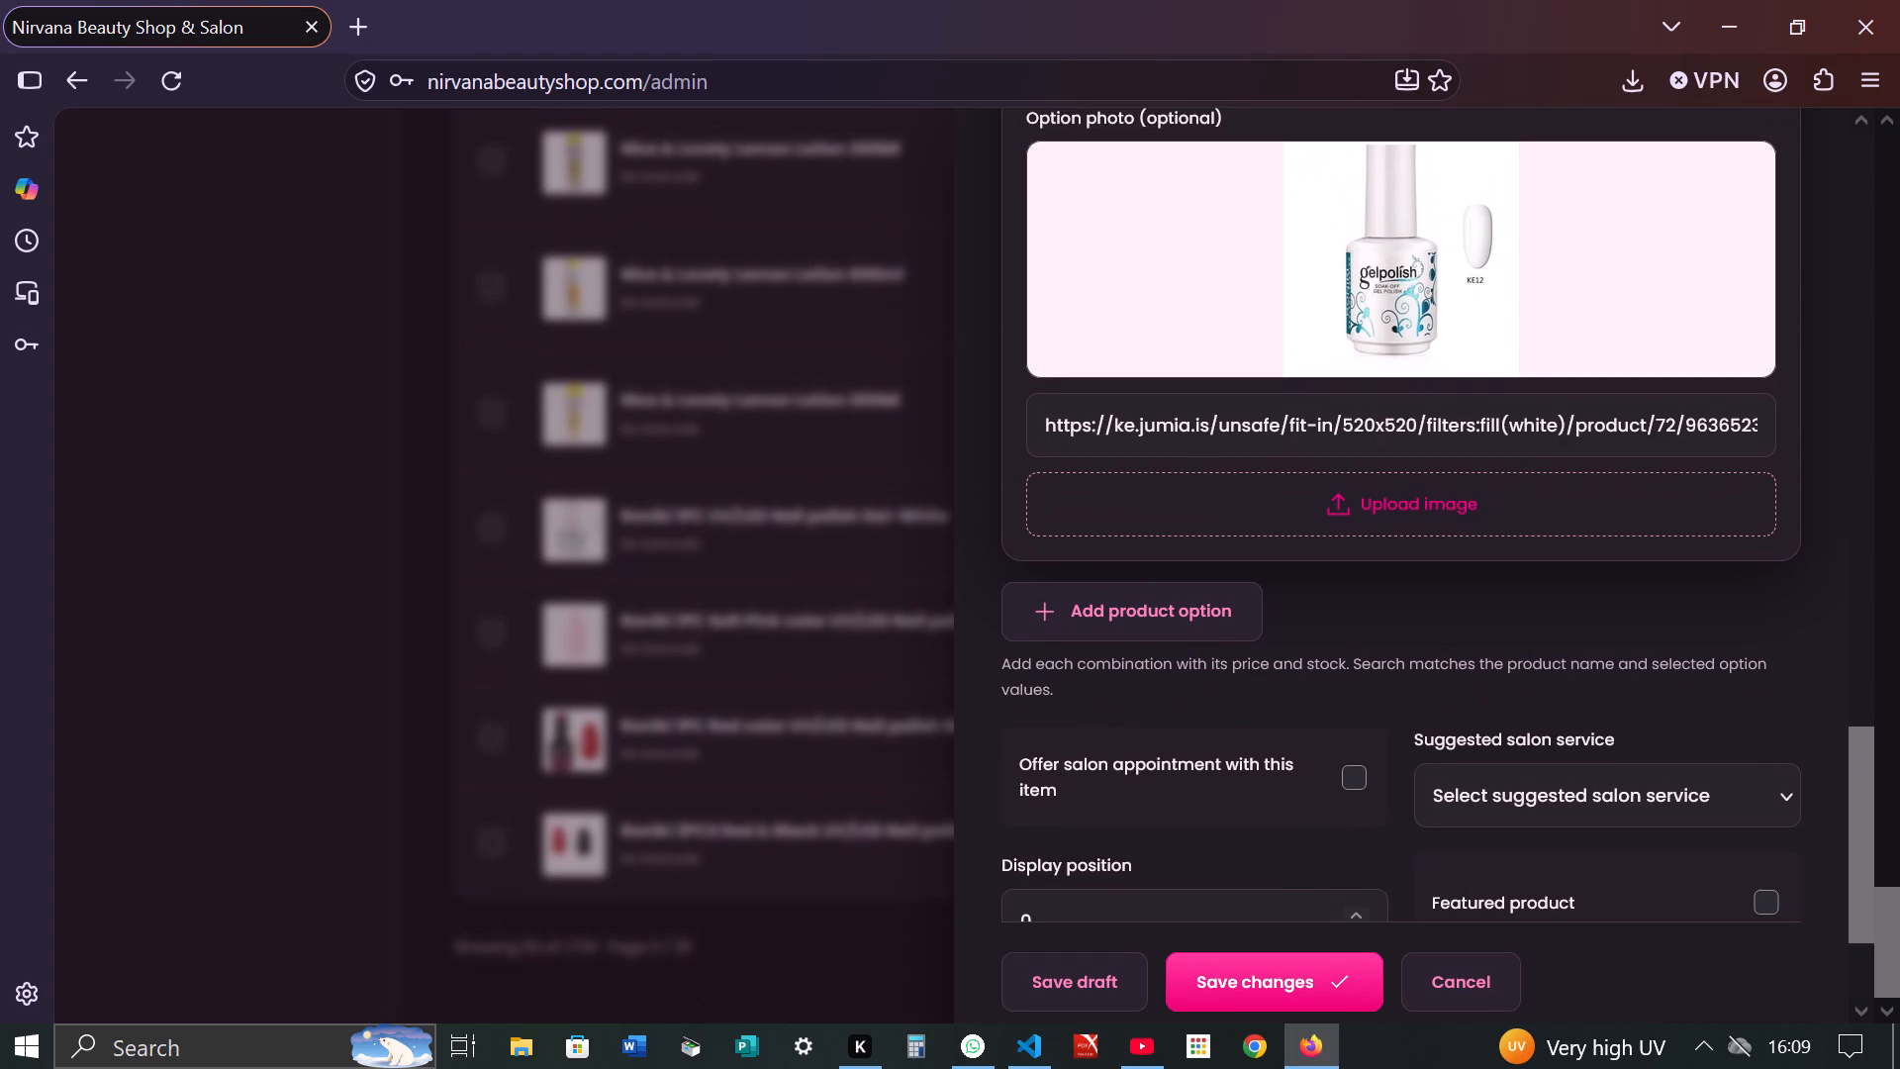
pyautogui.scroll(-1, 1467, 343)
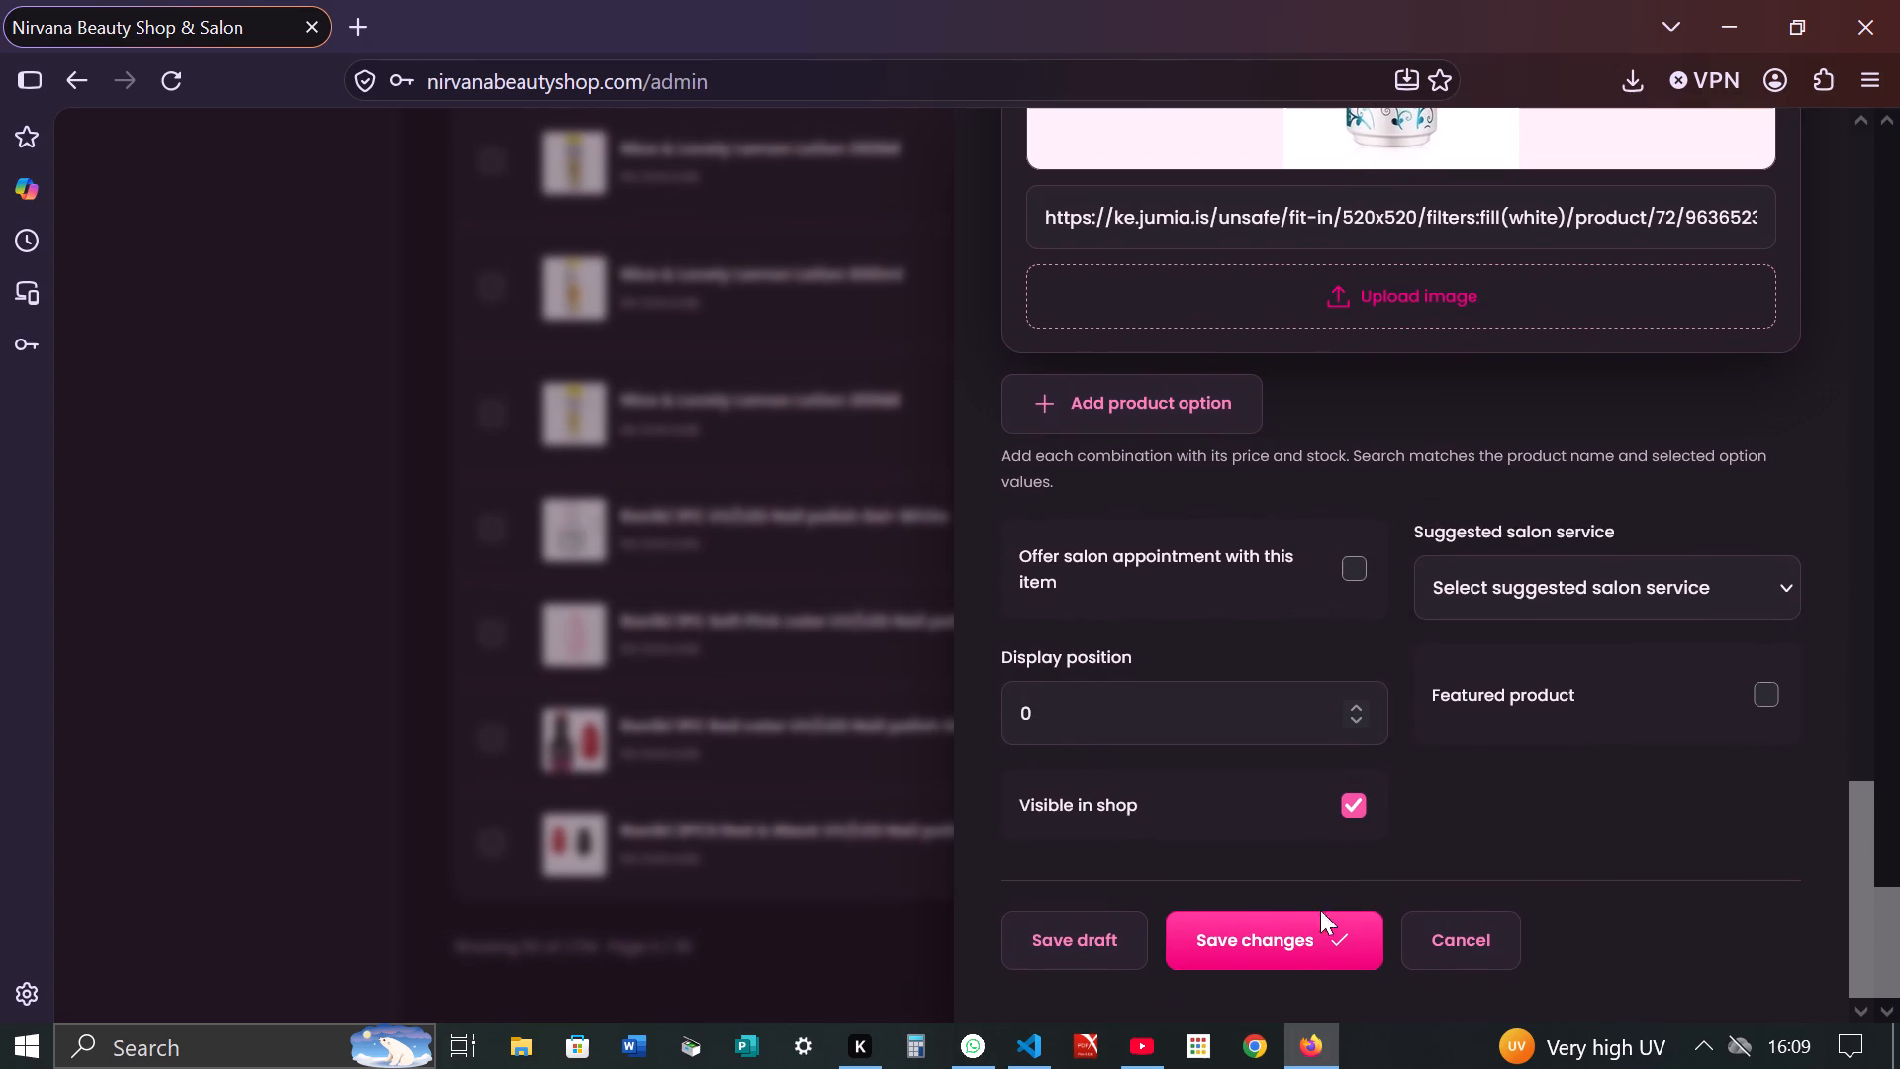
pyautogui.click(1308, 925)
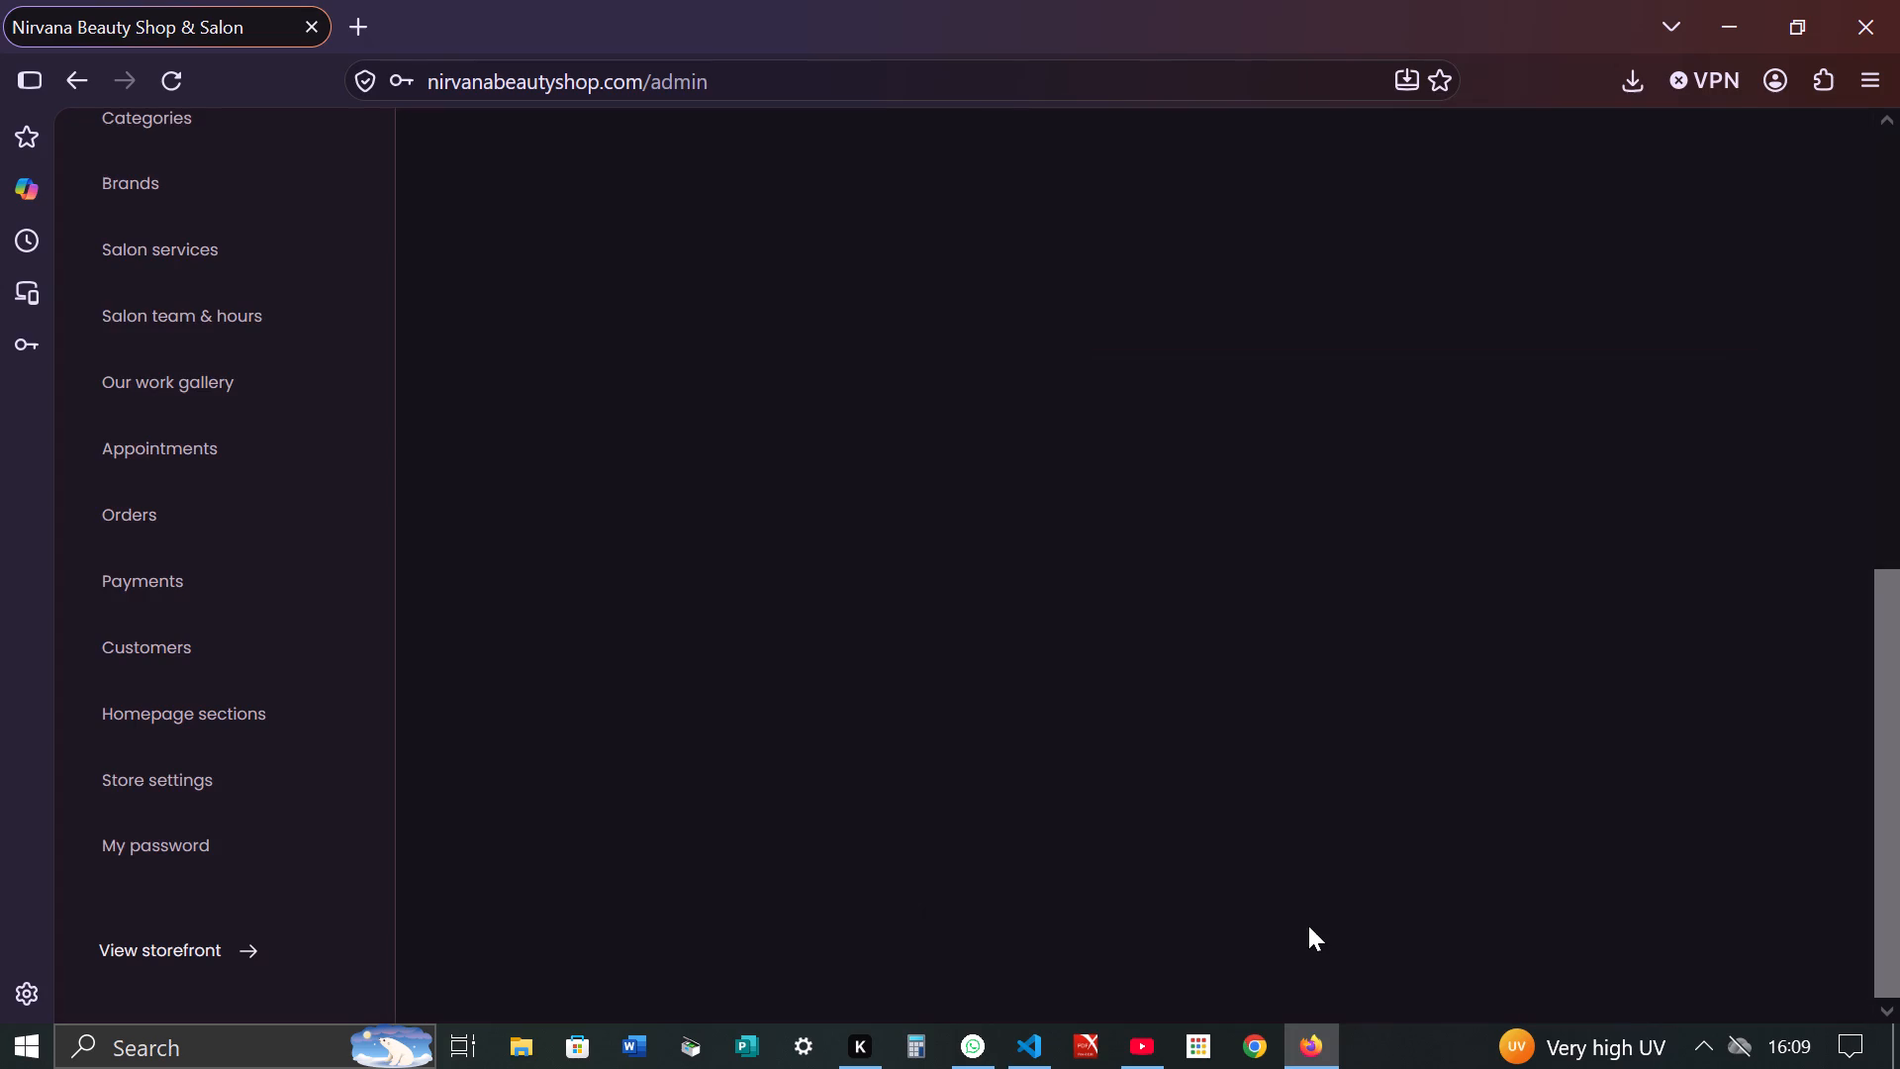
# Return to page 3 of the catalogue product list and open the Turmeric Oil record for editing.
pyautogui.scroll(-10, 1025, 611)
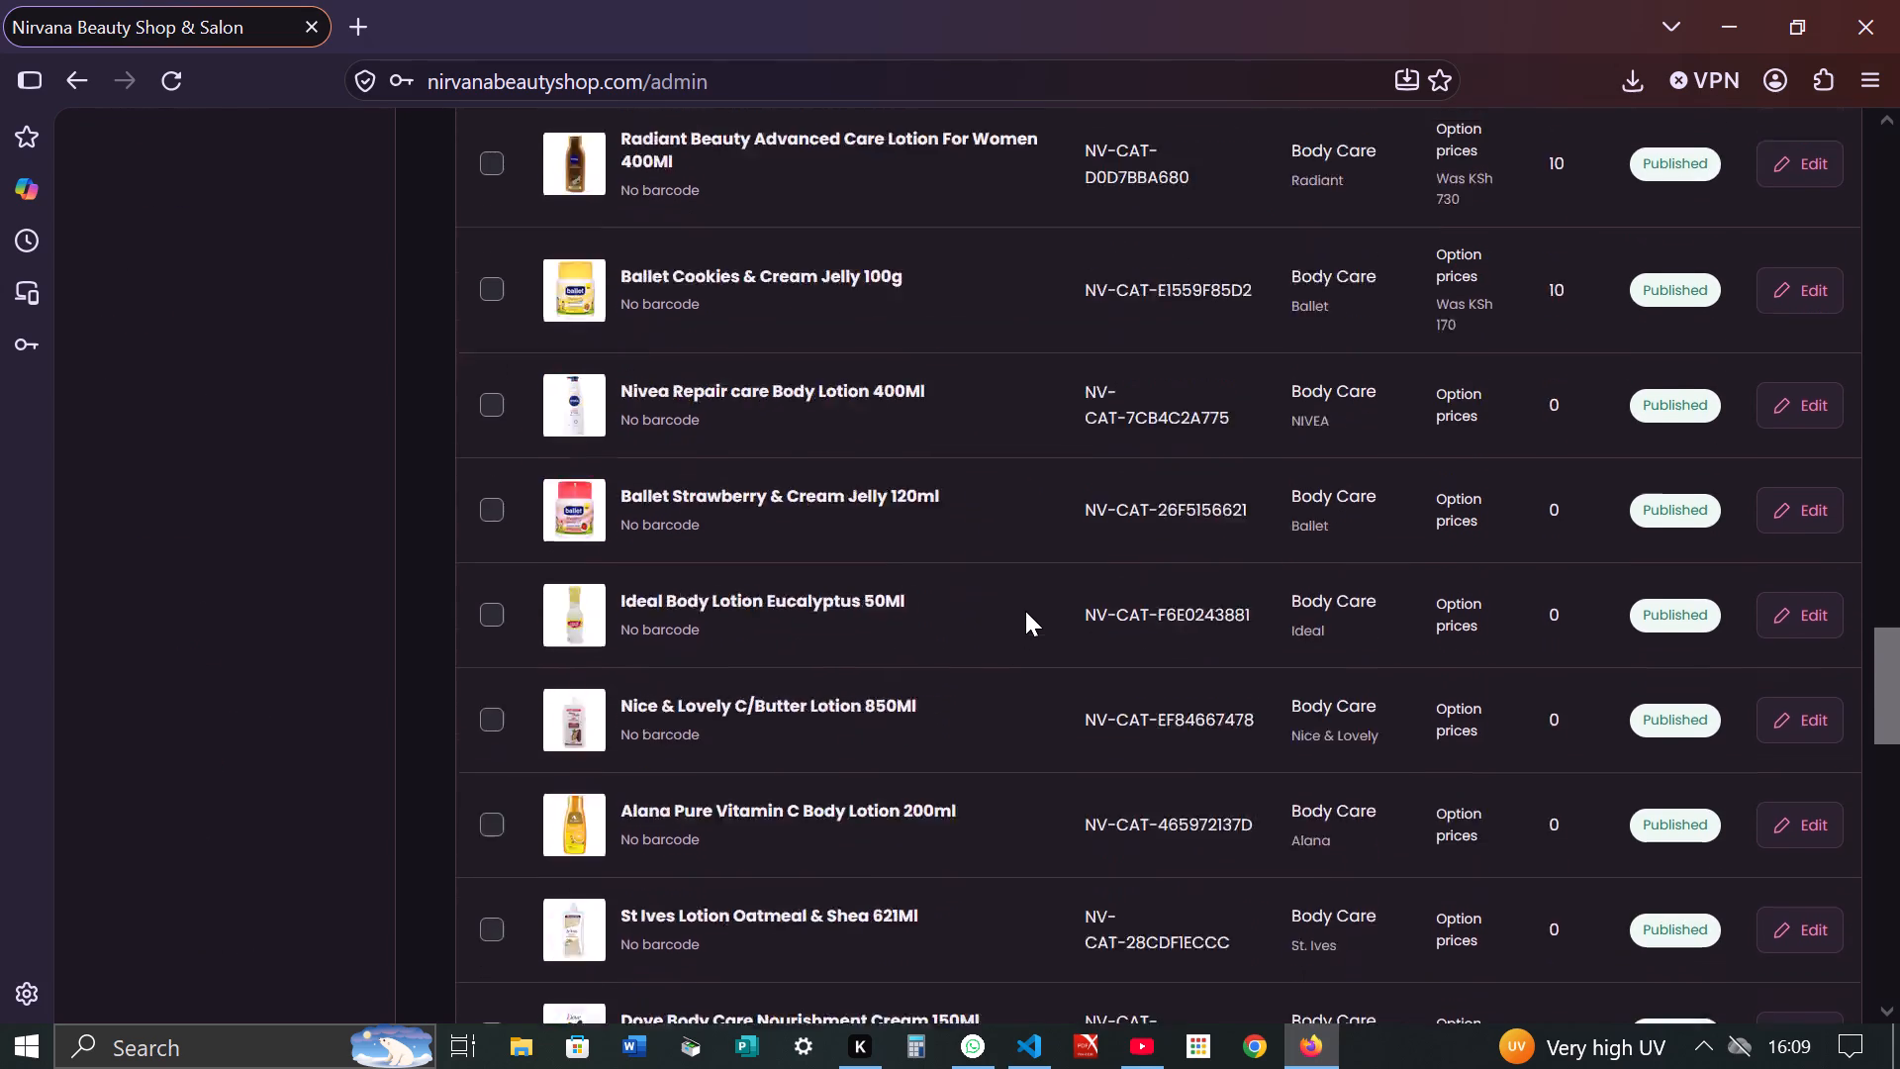
pyautogui.scroll(-7, 1025, 611)
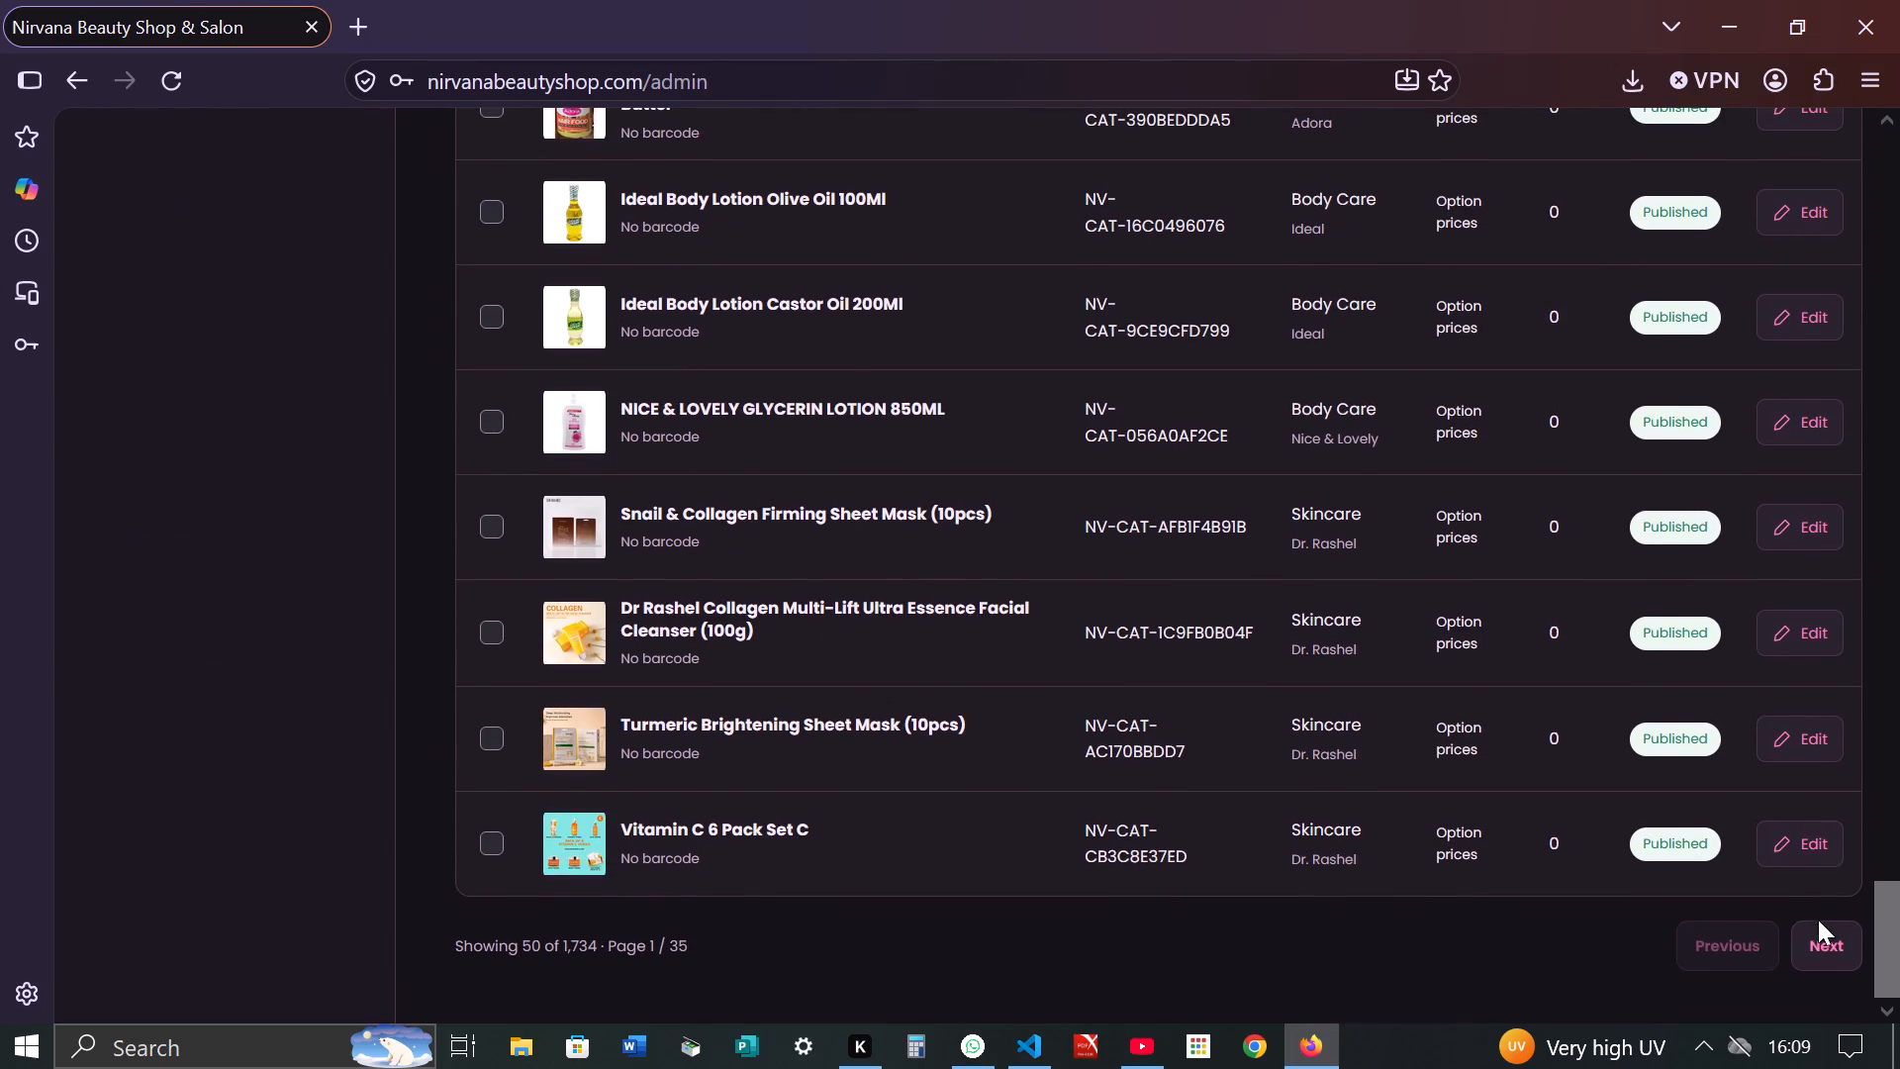
pyautogui.click(1825, 932)
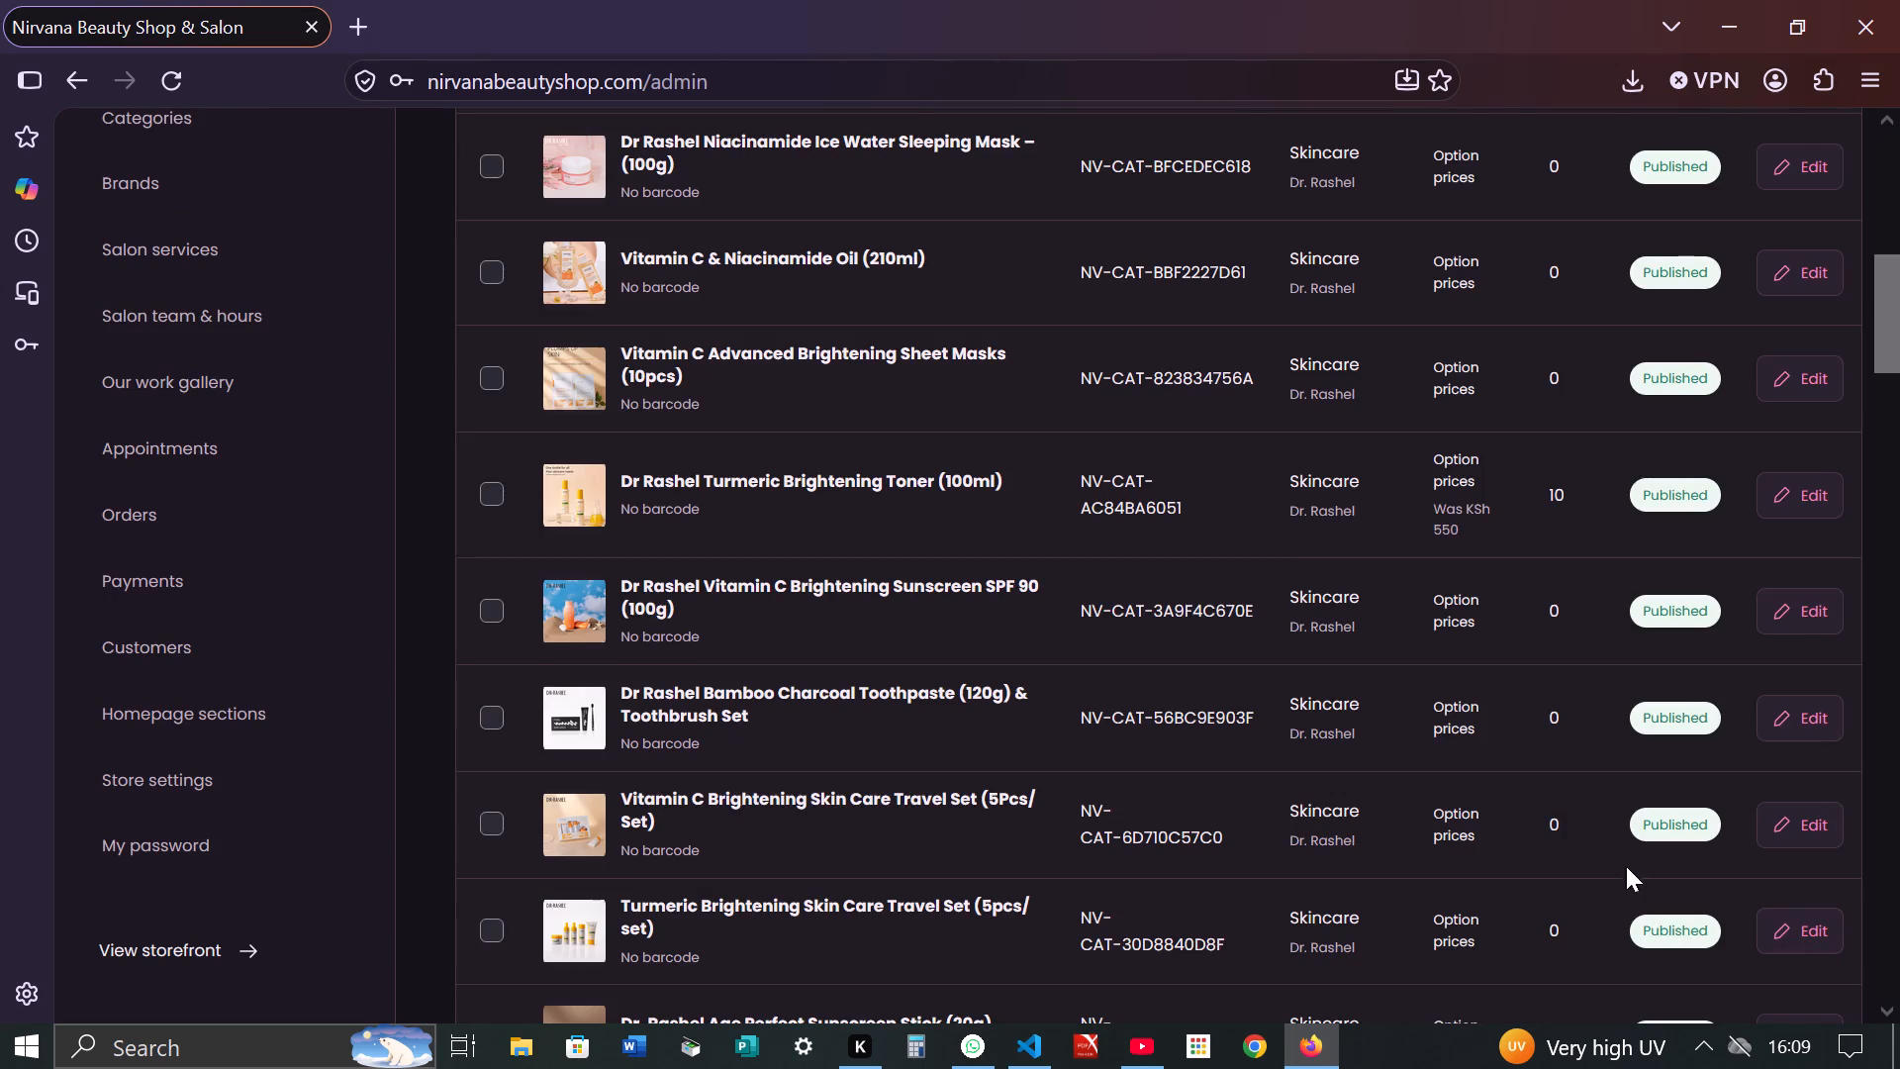
pyautogui.scroll(-15, 1209, 785)
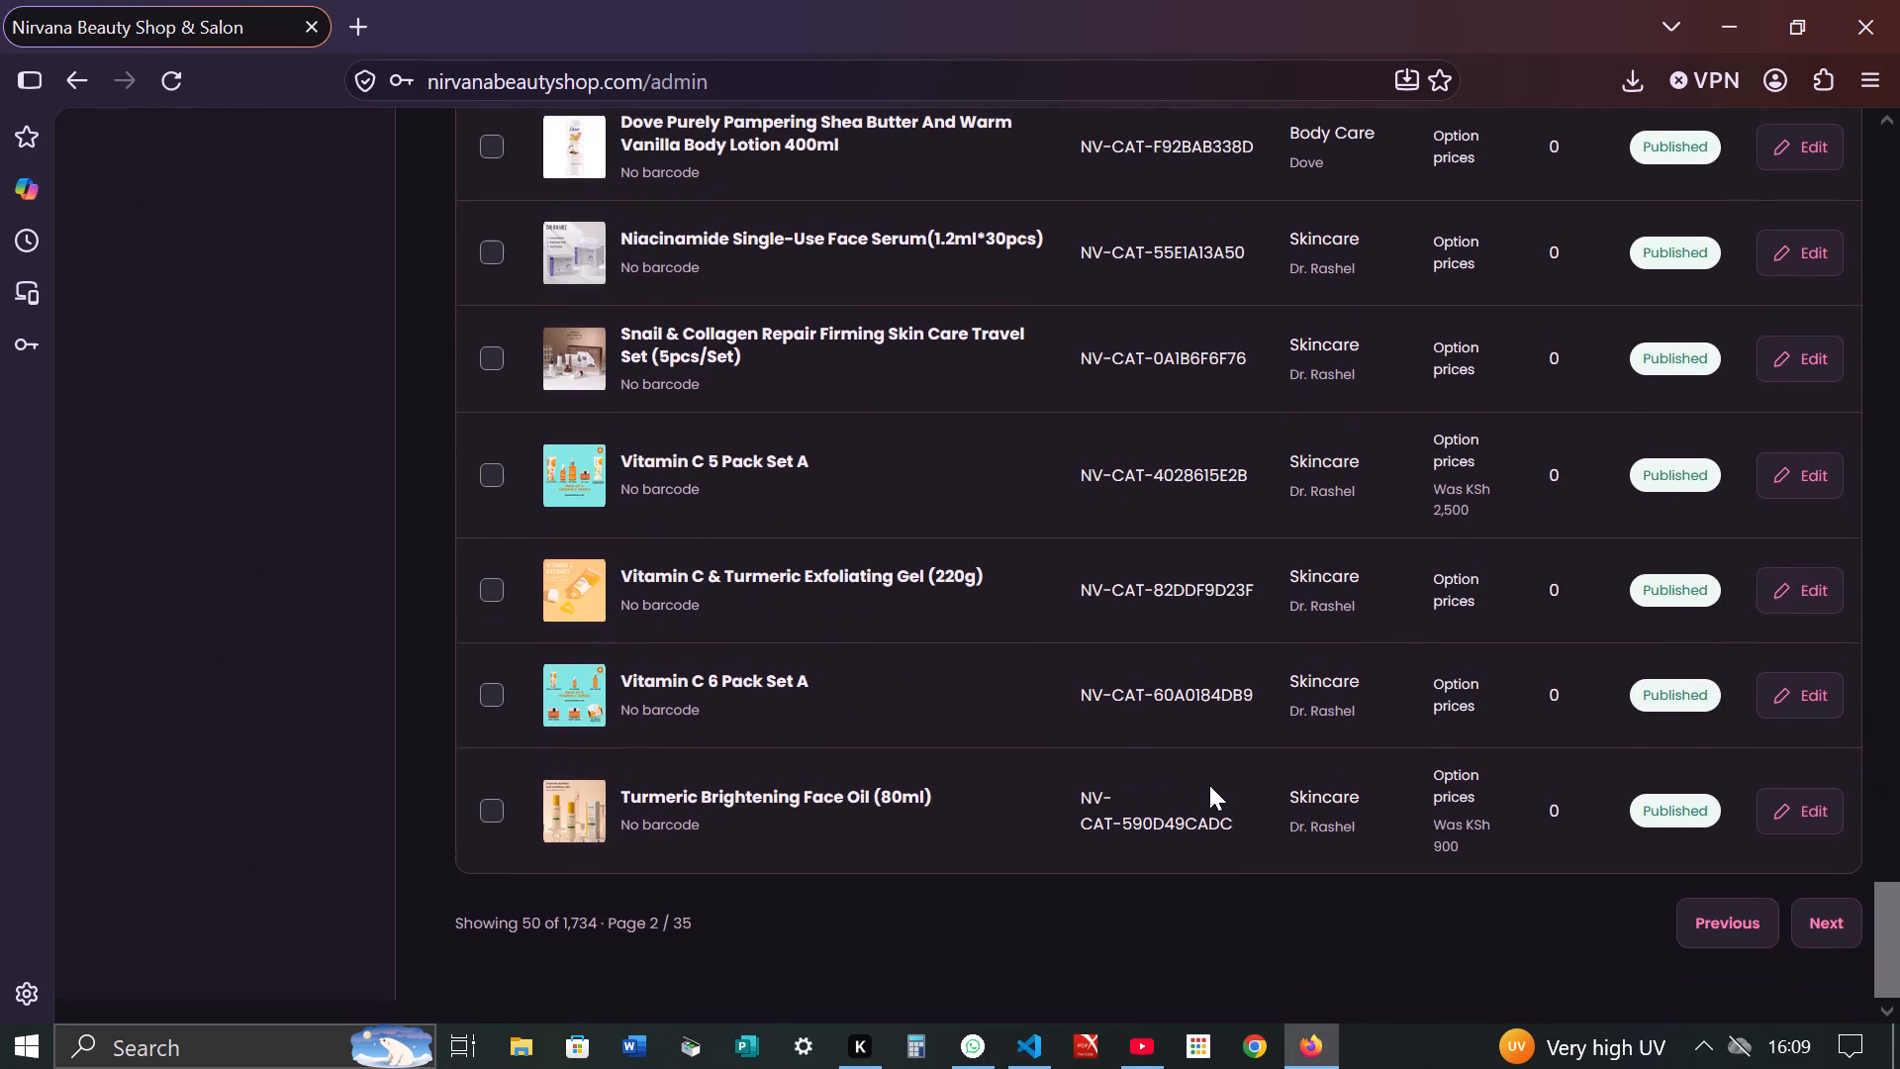
pyautogui.click(1836, 935)
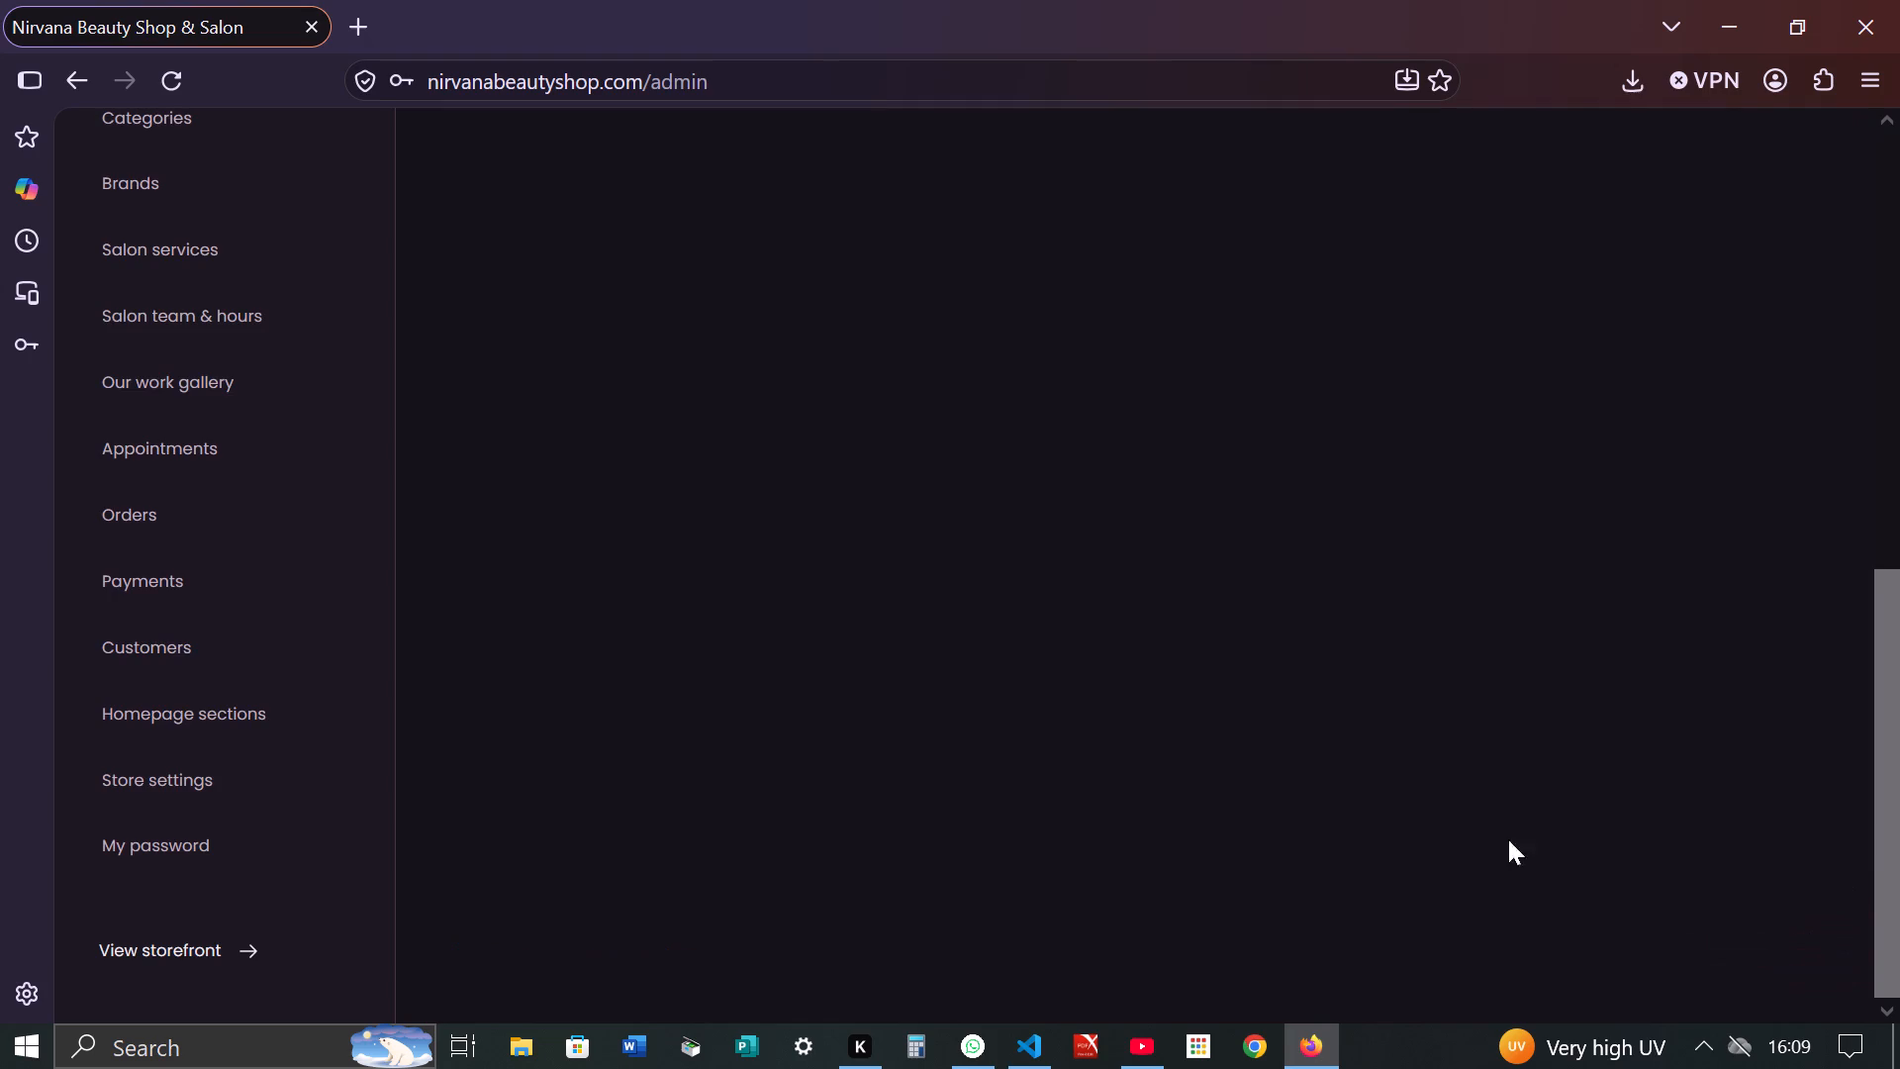
pyautogui.scroll(-4, 993, 808)
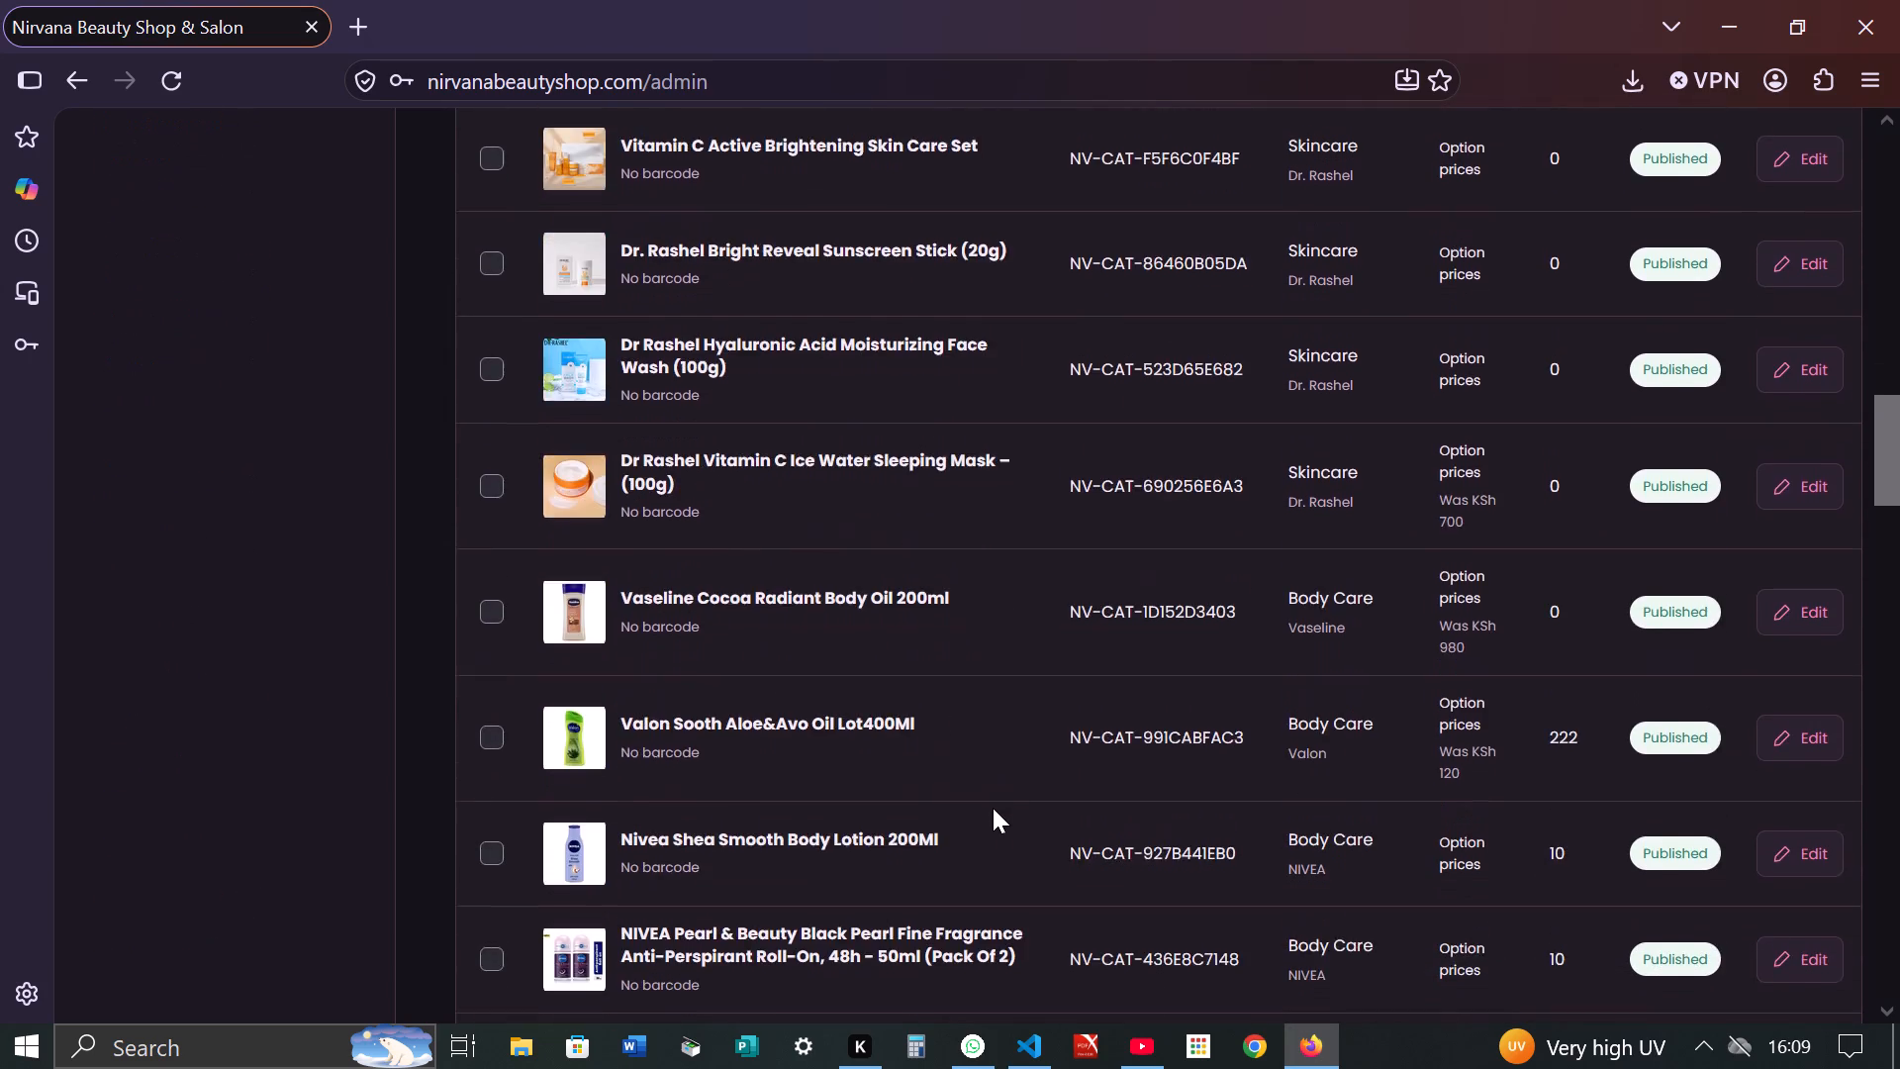
pyautogui.scroll(-6, 993, 808)
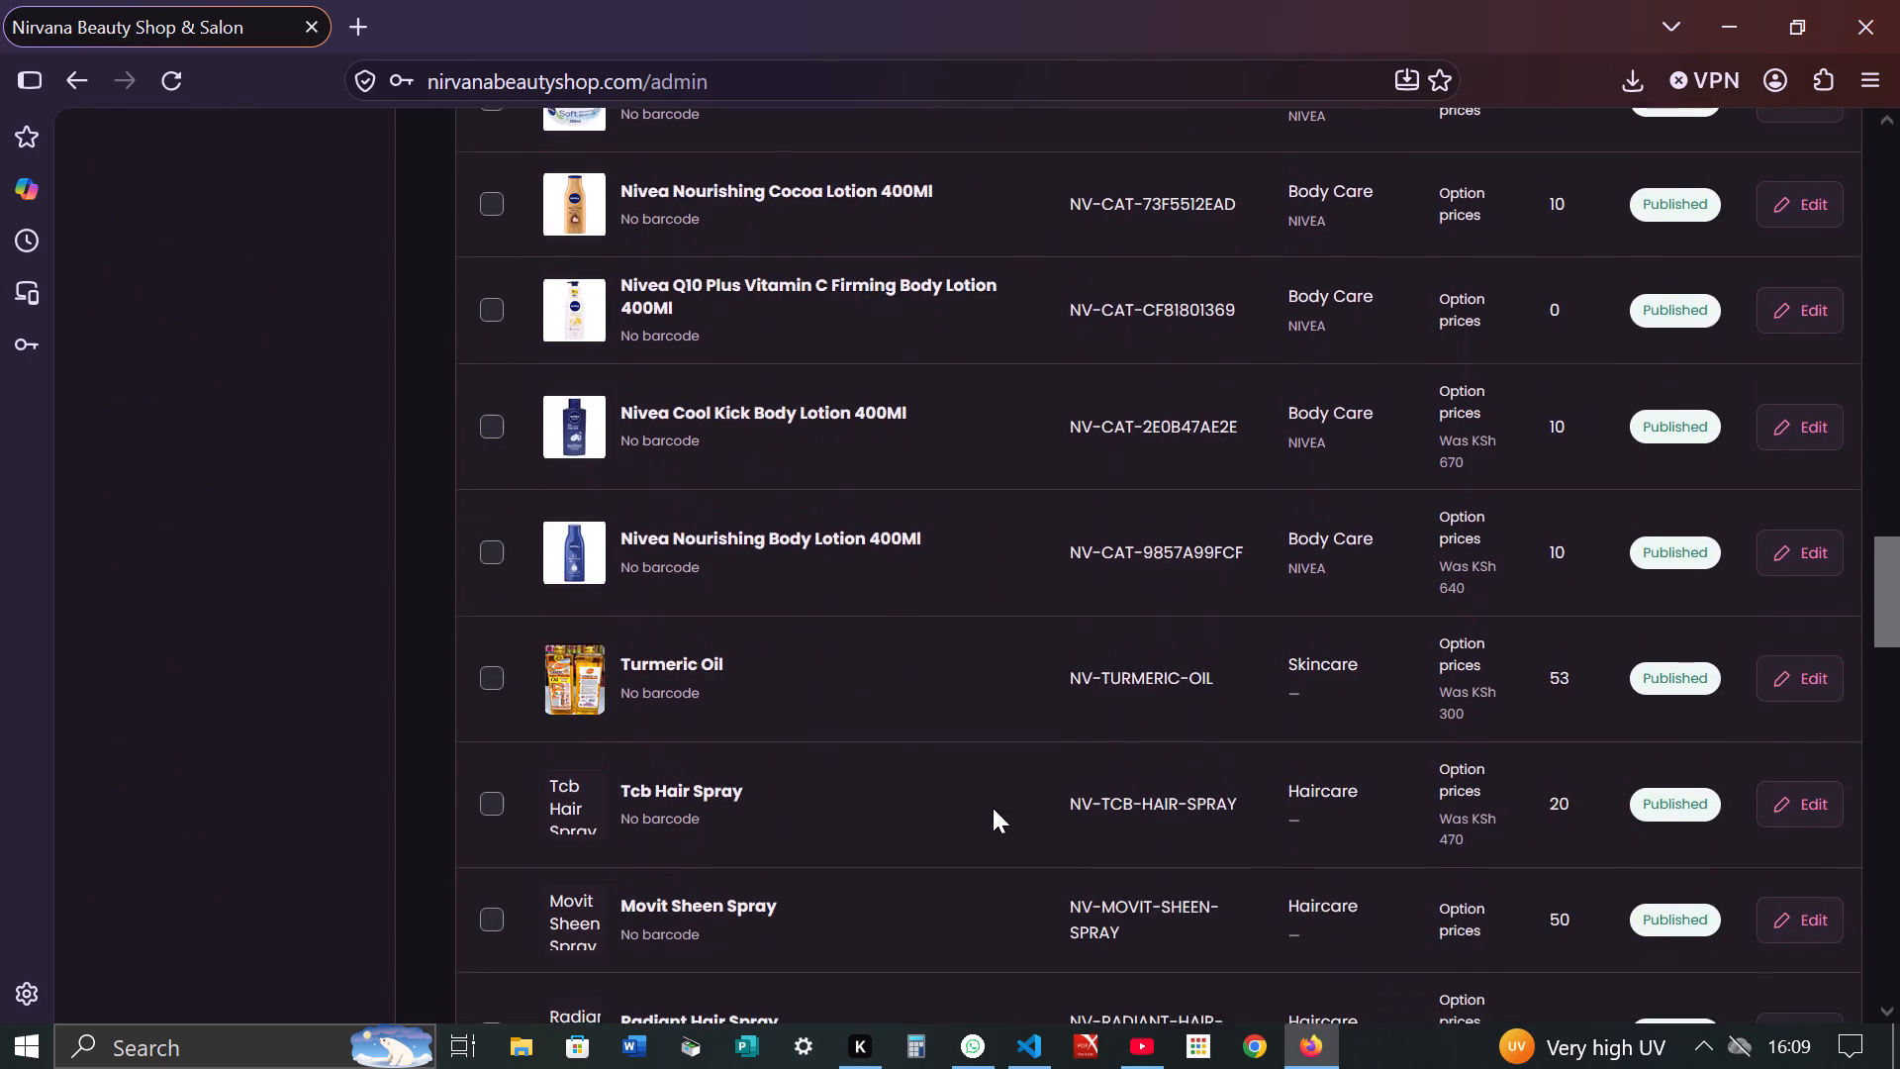
pyautogui.scroll(-4, 993, 808)
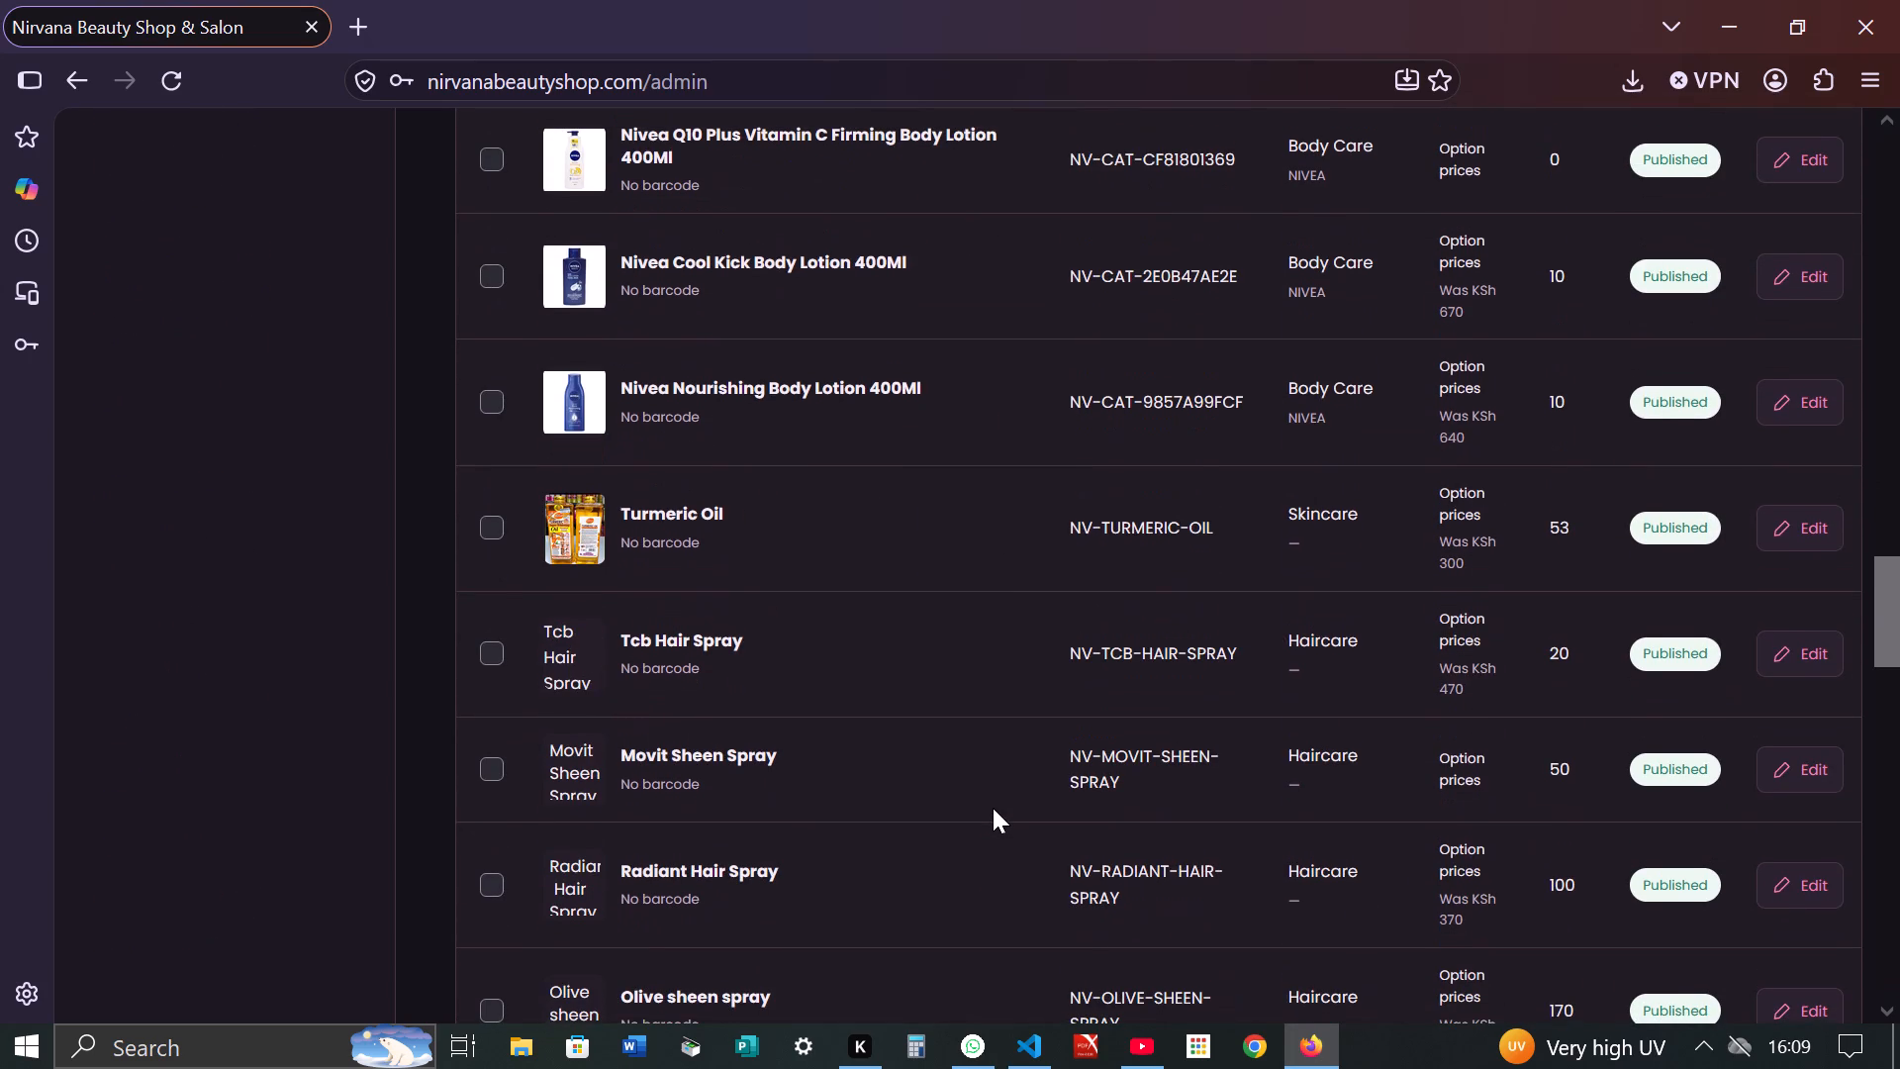
pyautogui.scroll(-1, 993, 808)
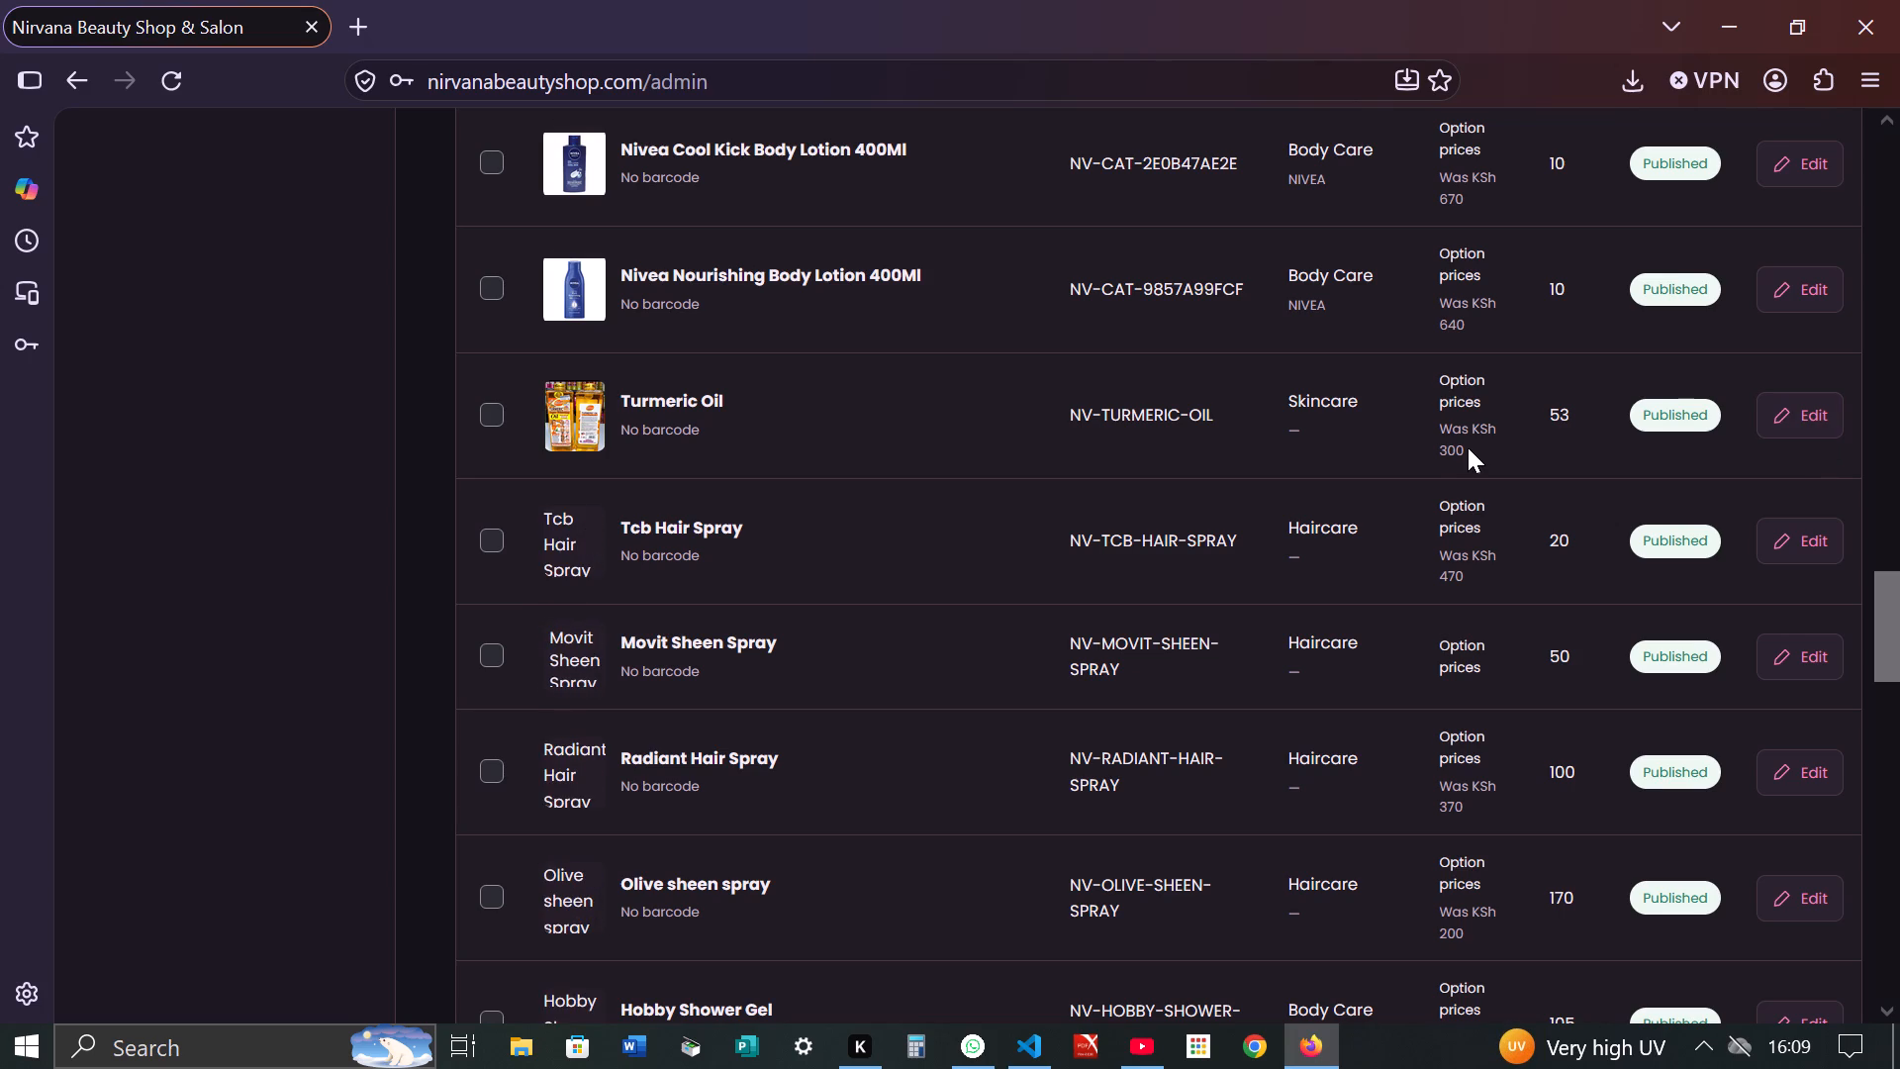
pyautogui.click(1823, 401)
# Review the Turmeric Oil record's product details, customer dropdown choices and purchasable options, and close it without saving.
pyautogui.scroll(-2, 1608, 513)
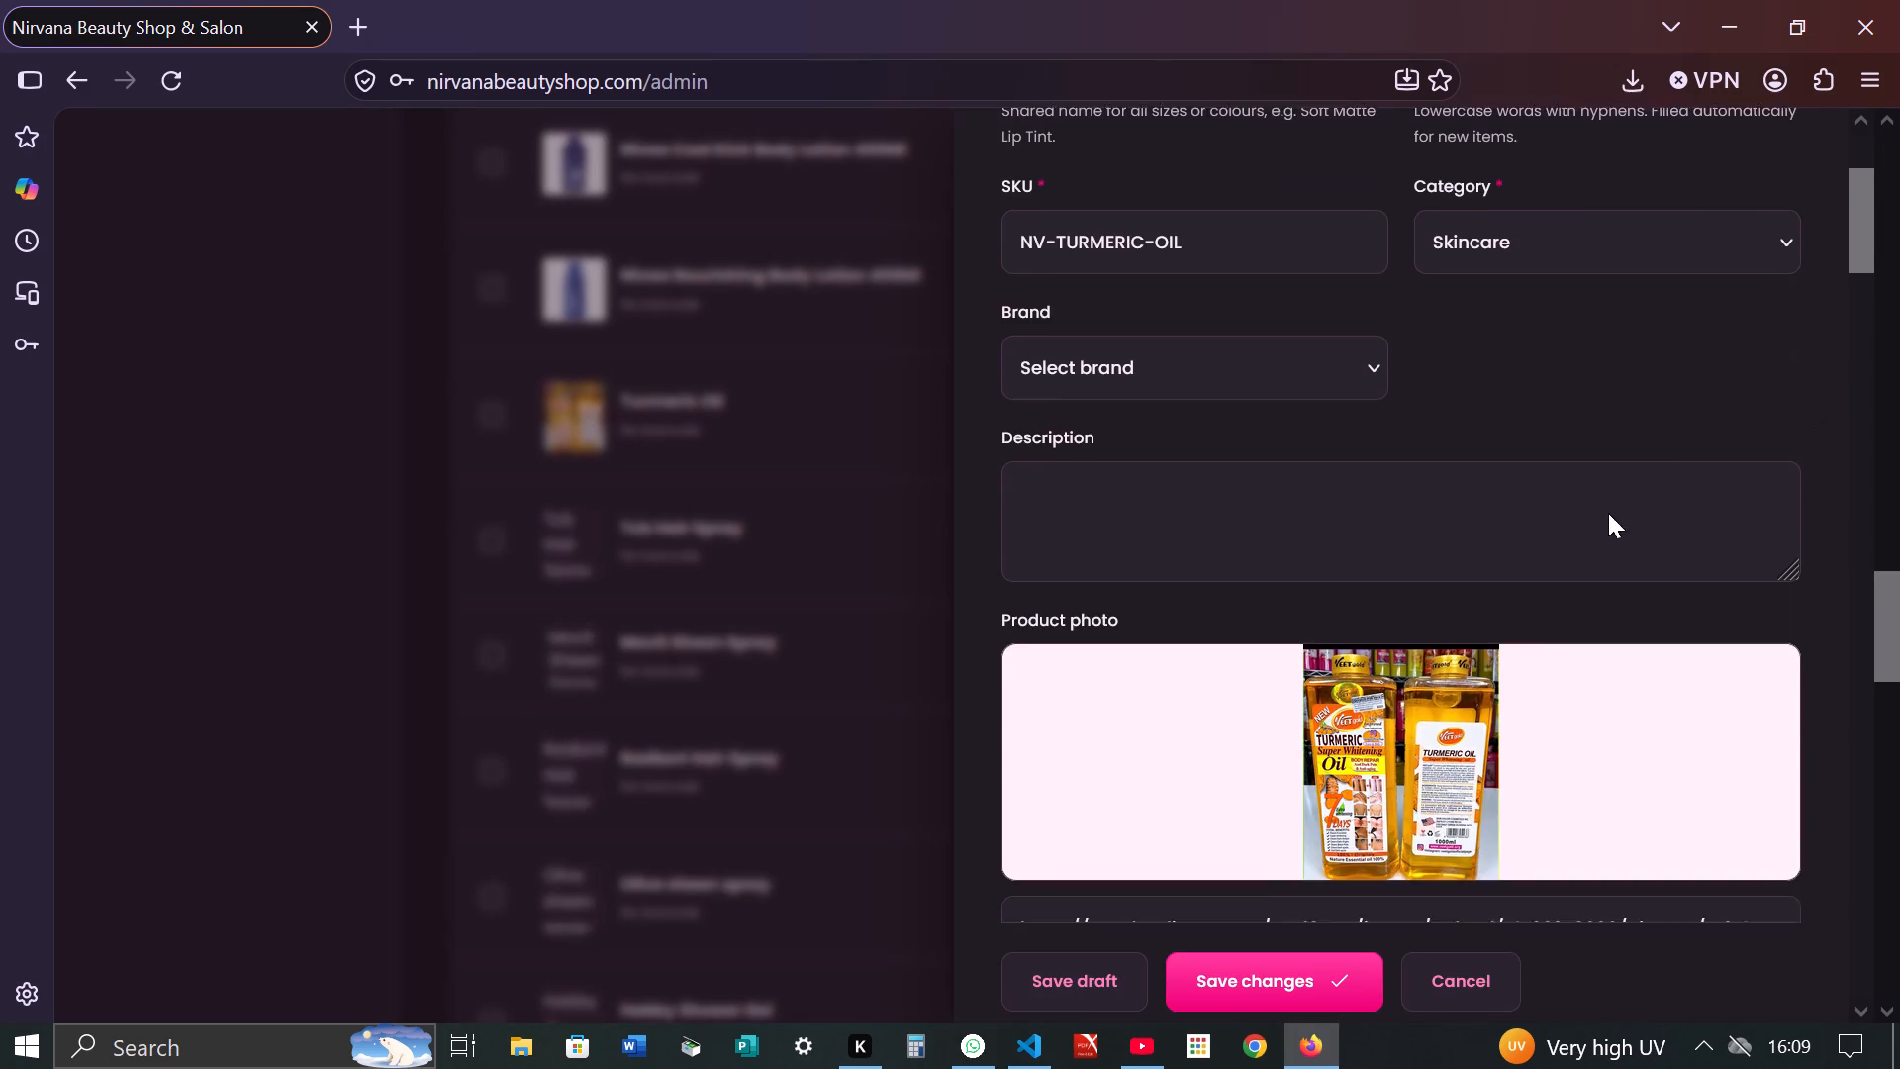
pyautogui.scroll(-8, 1608, 513)
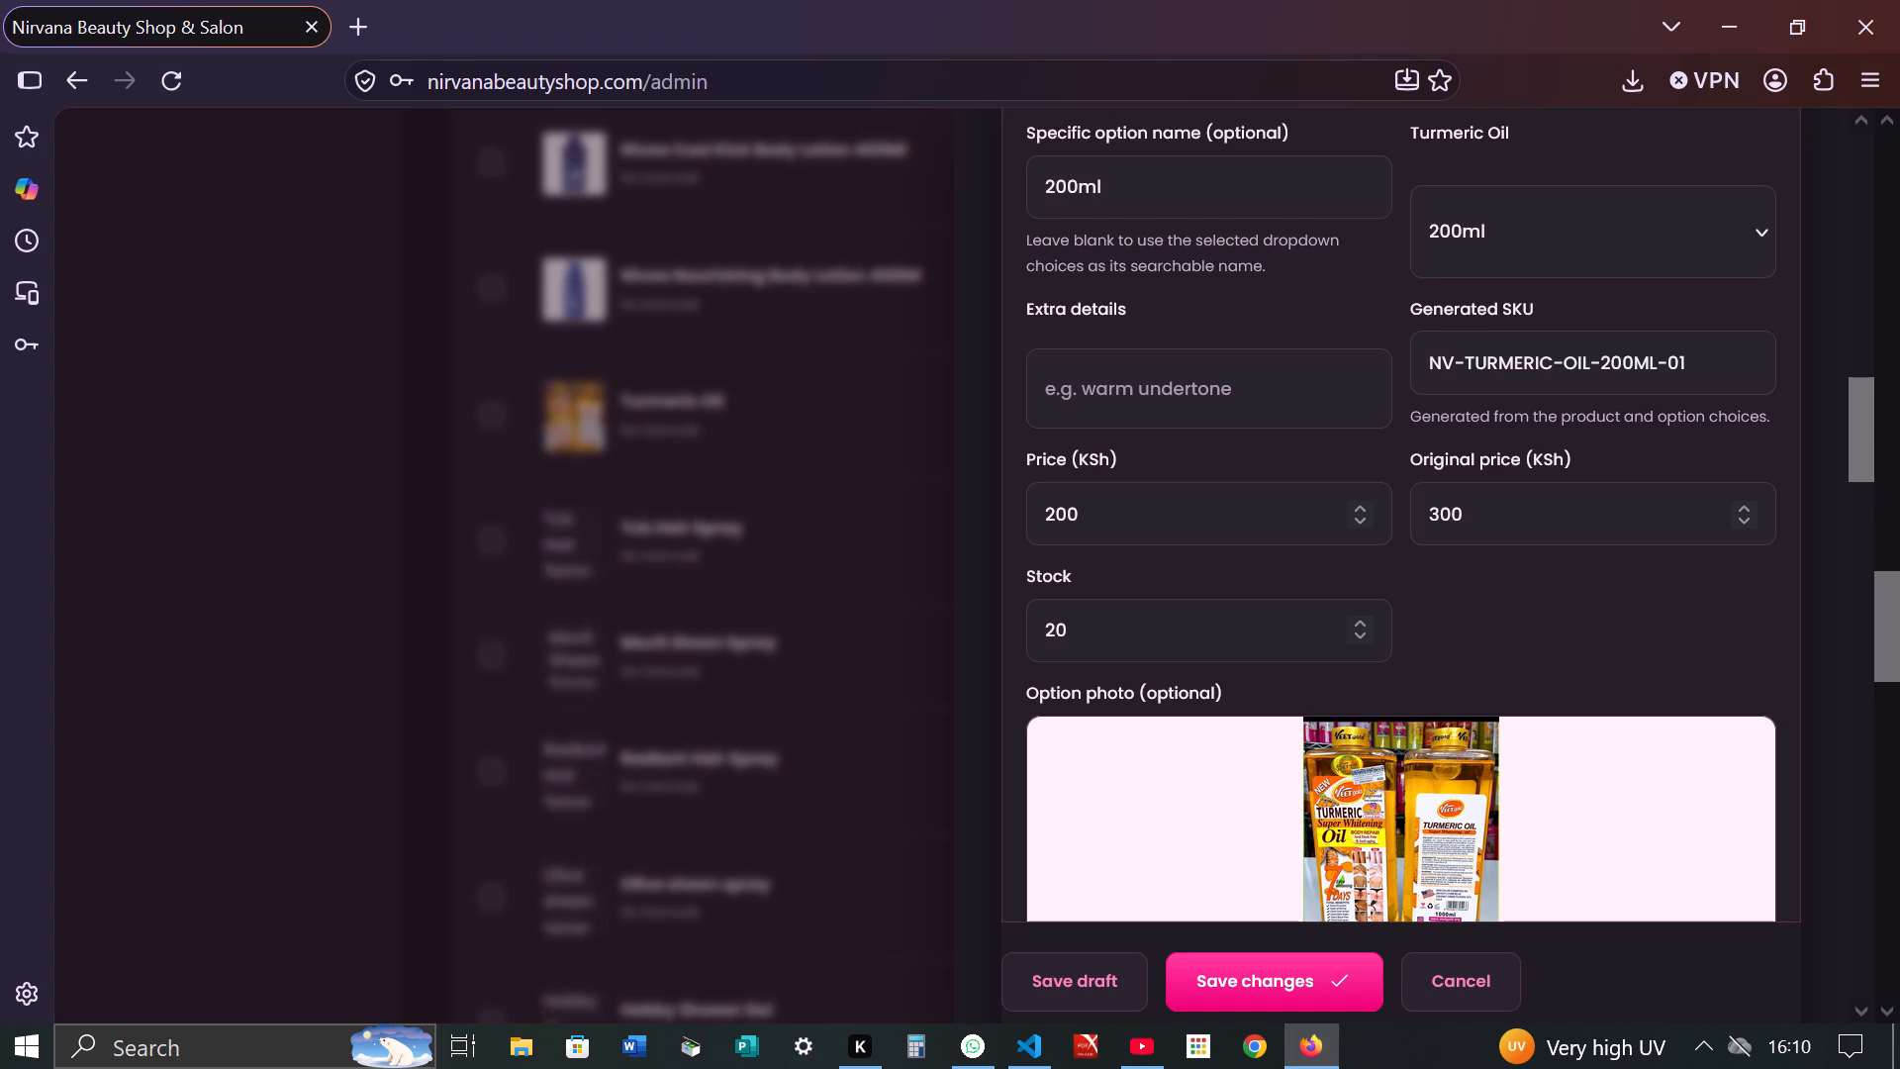
pyautogui.scroll(5, 1608, 513)
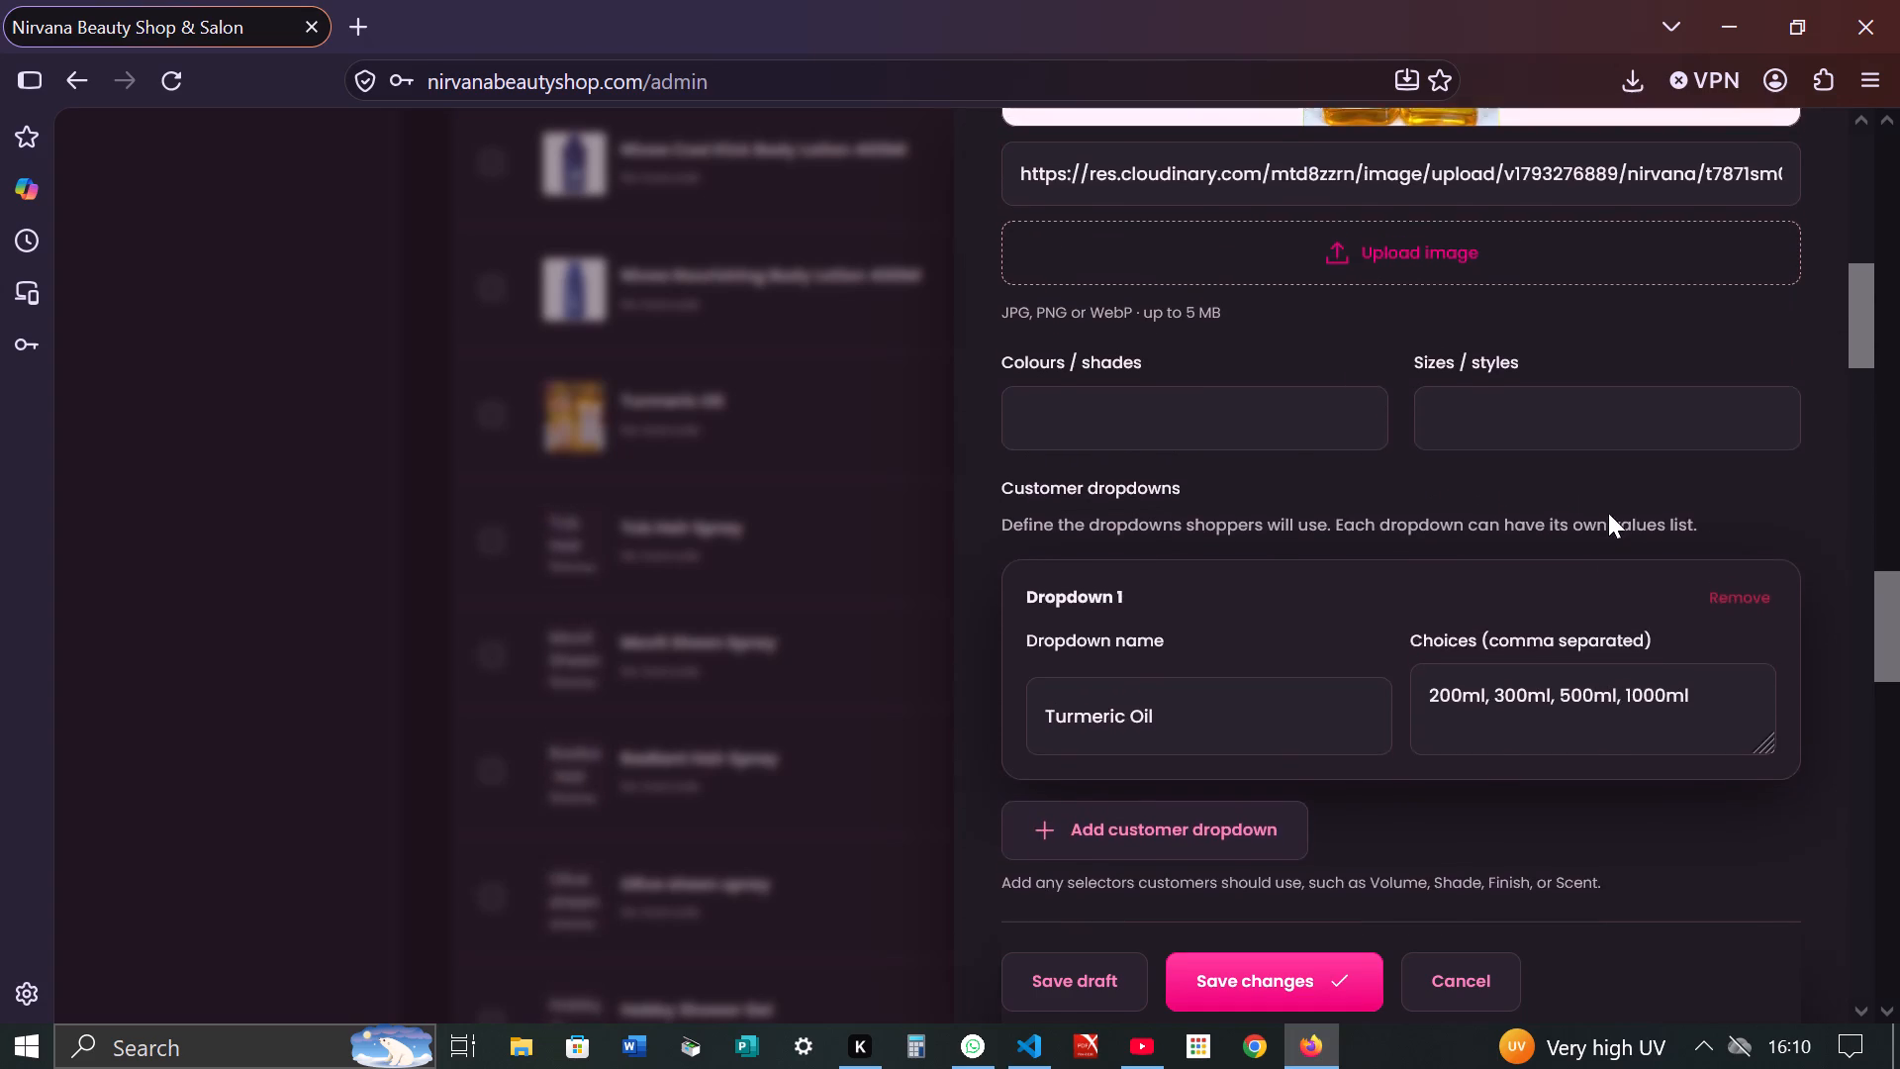
pyautogui.scroll(5, 1608, 513)
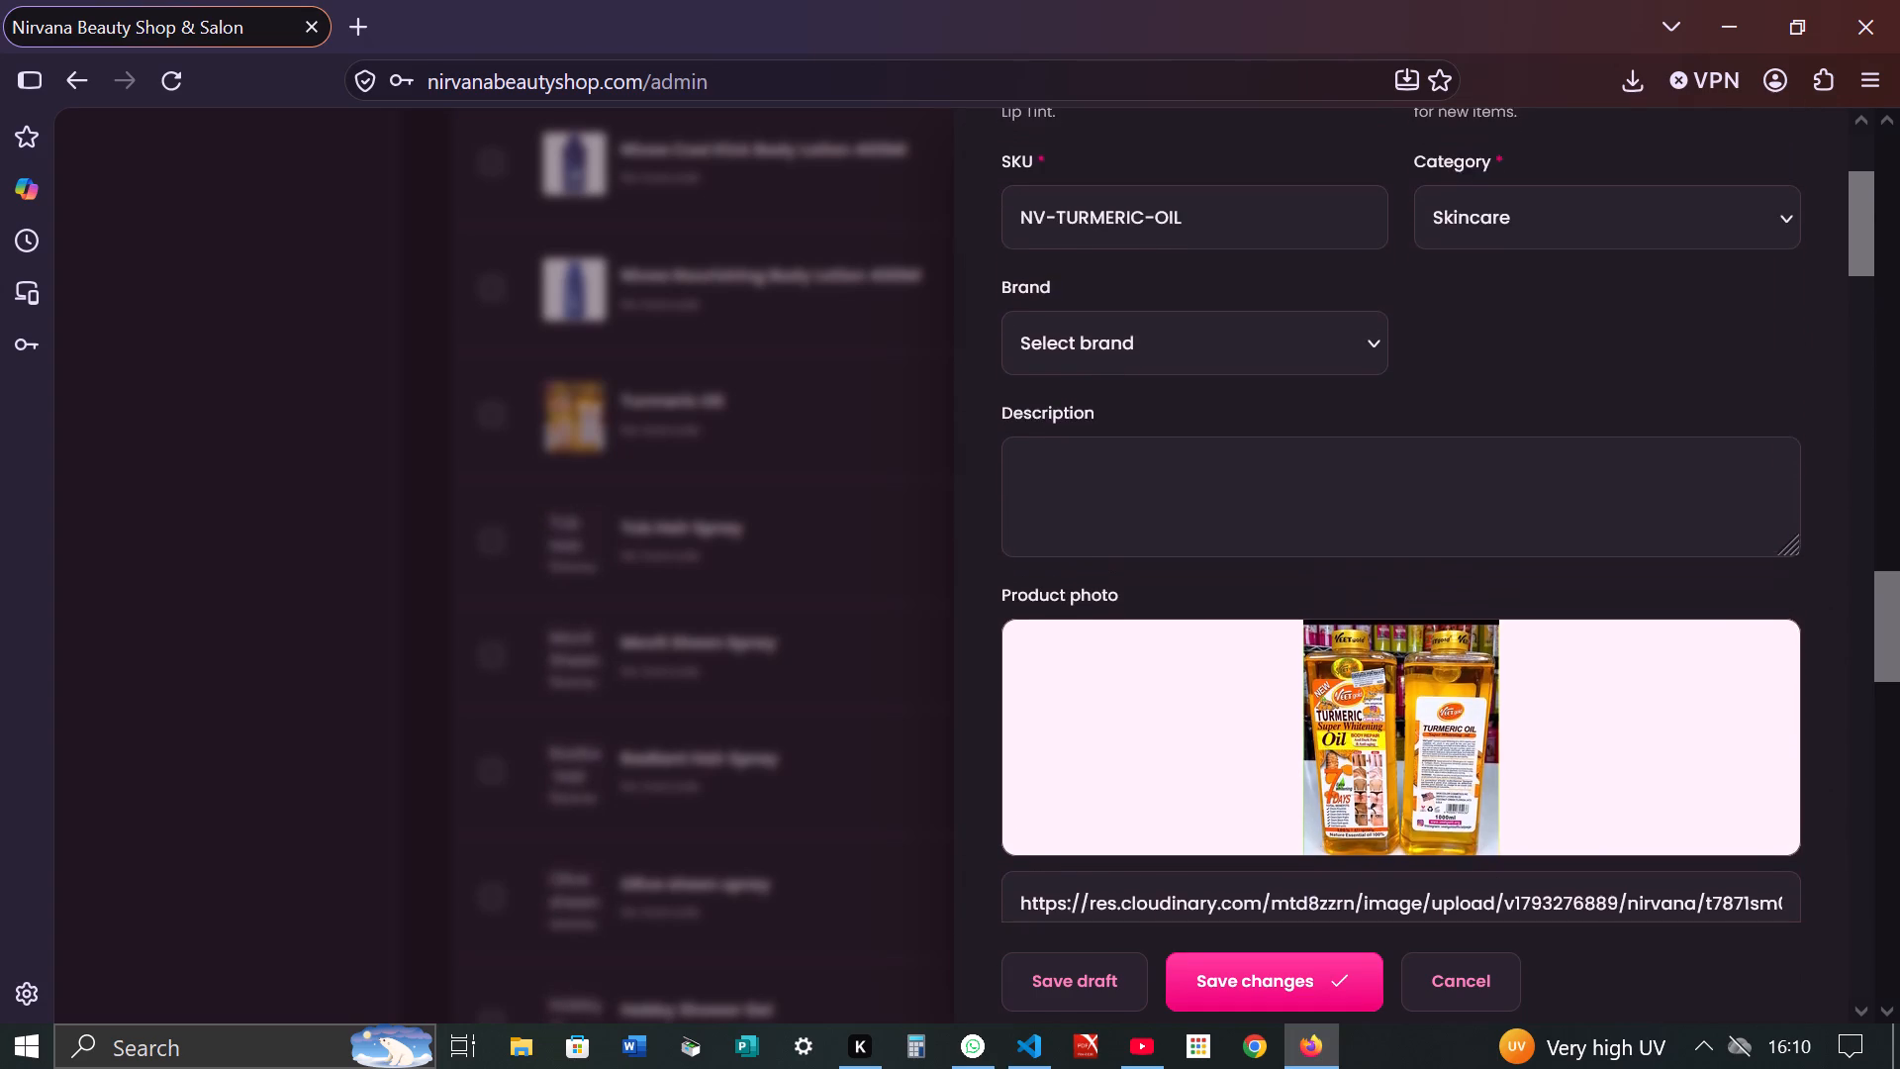
pyautogui.scroll(2, 1608, 513)
pyautogui.scroll(-3, 1608, 513)
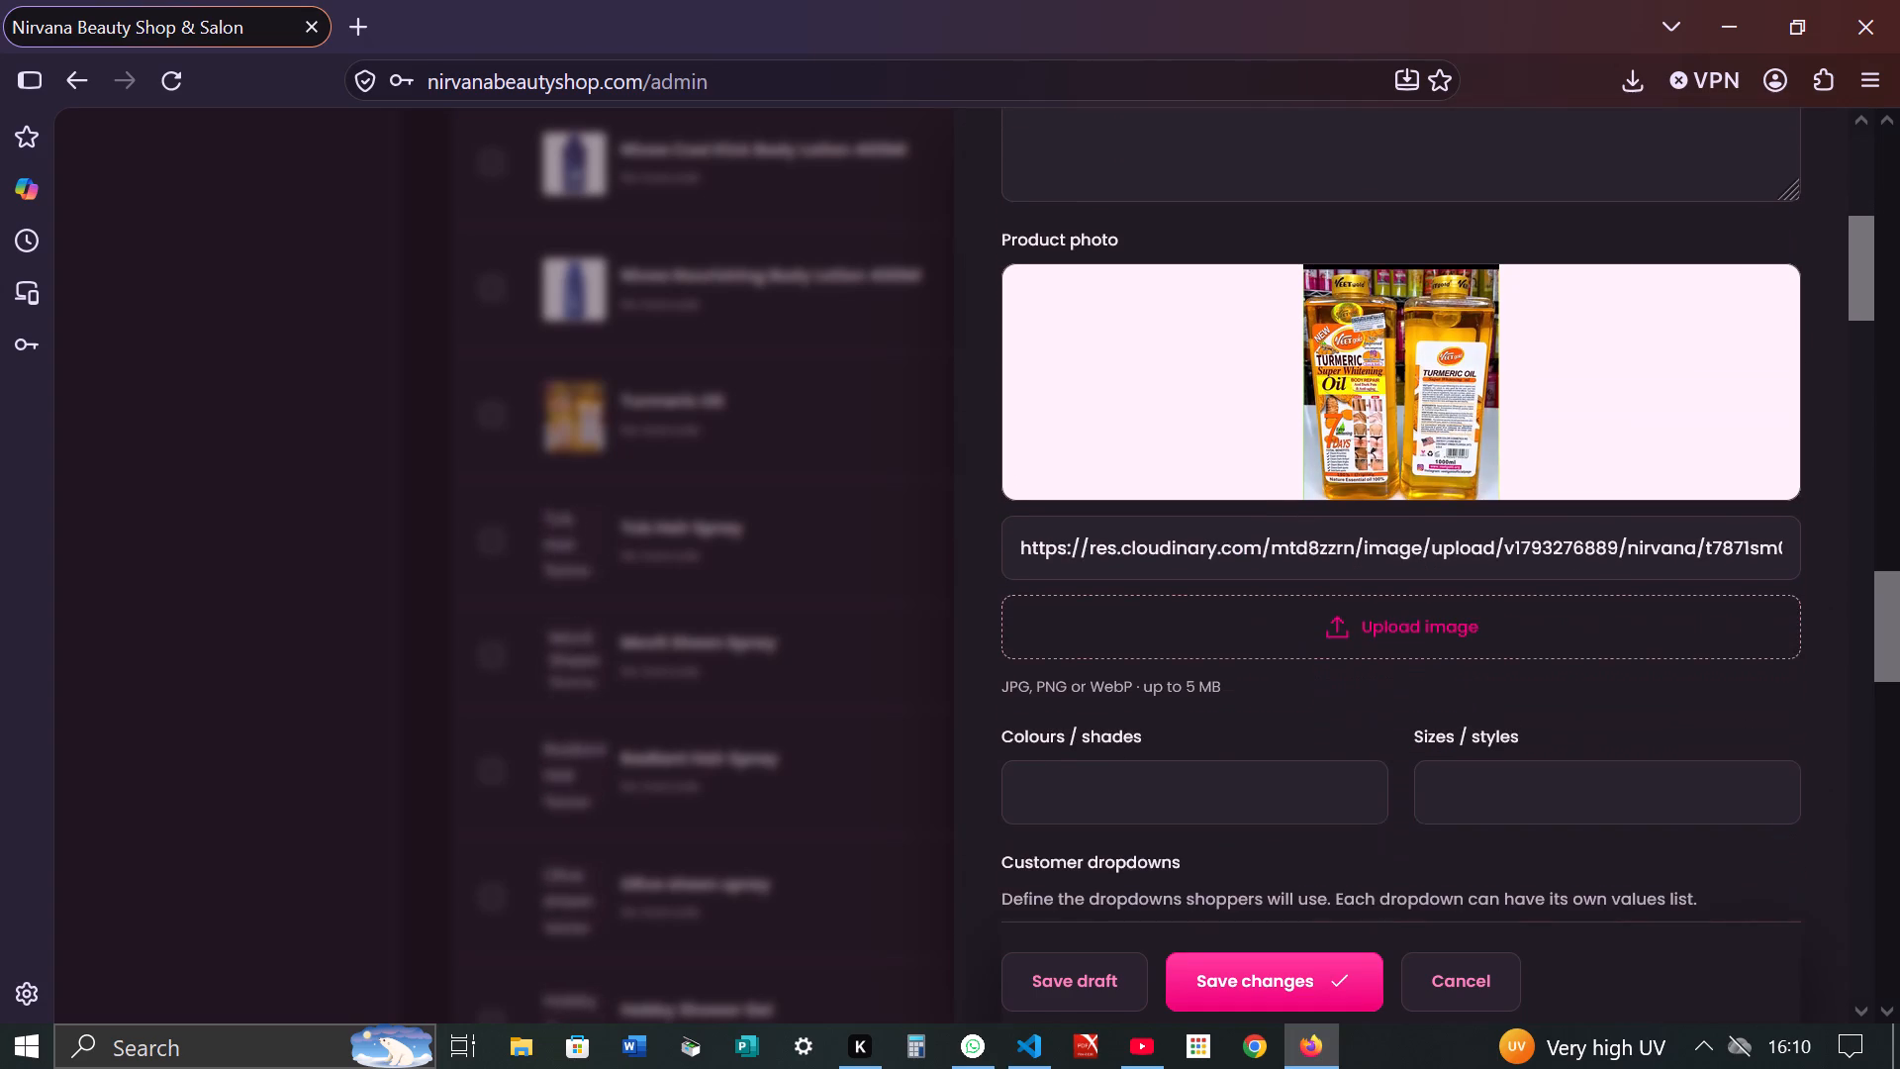
pyautogui.scroll(-3, 1608, 513)
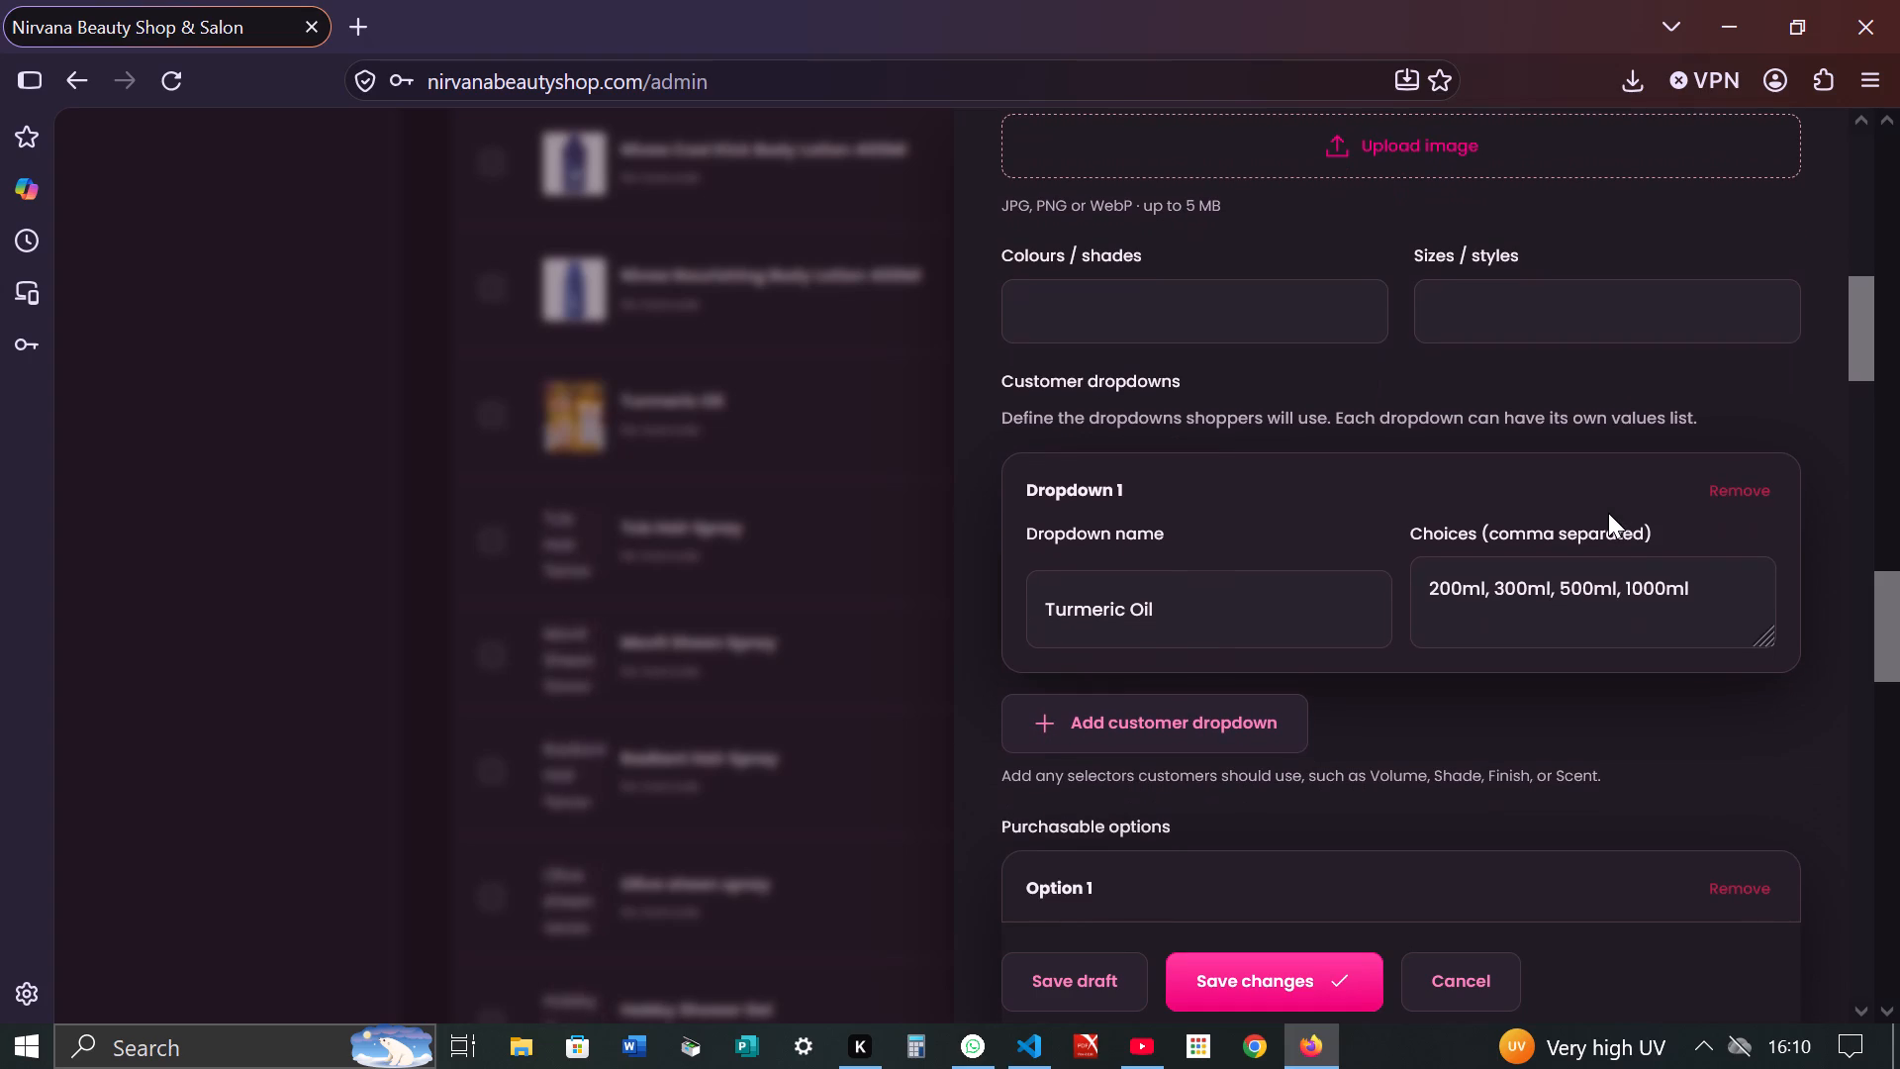
pyautogui.scroll(-1, 1608, 513)
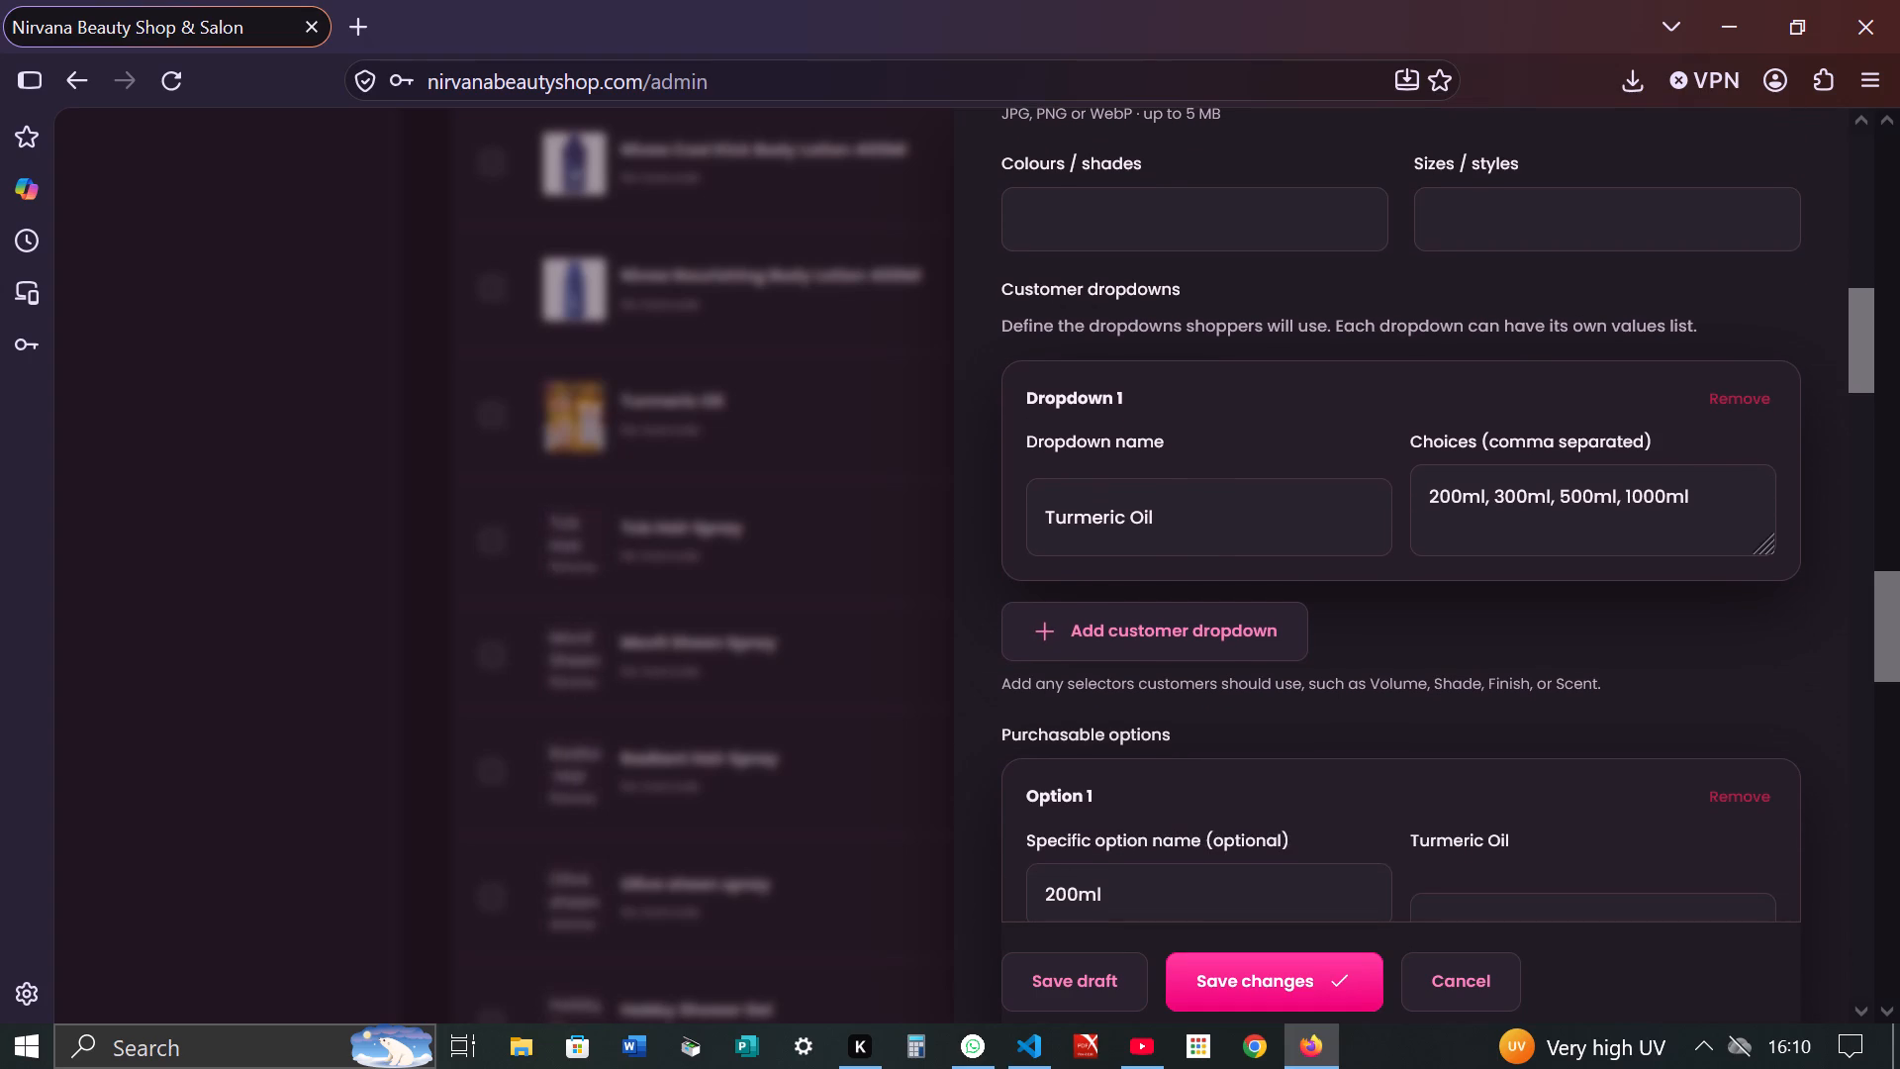
pyautogui.scroll(-3, 1608, 513)
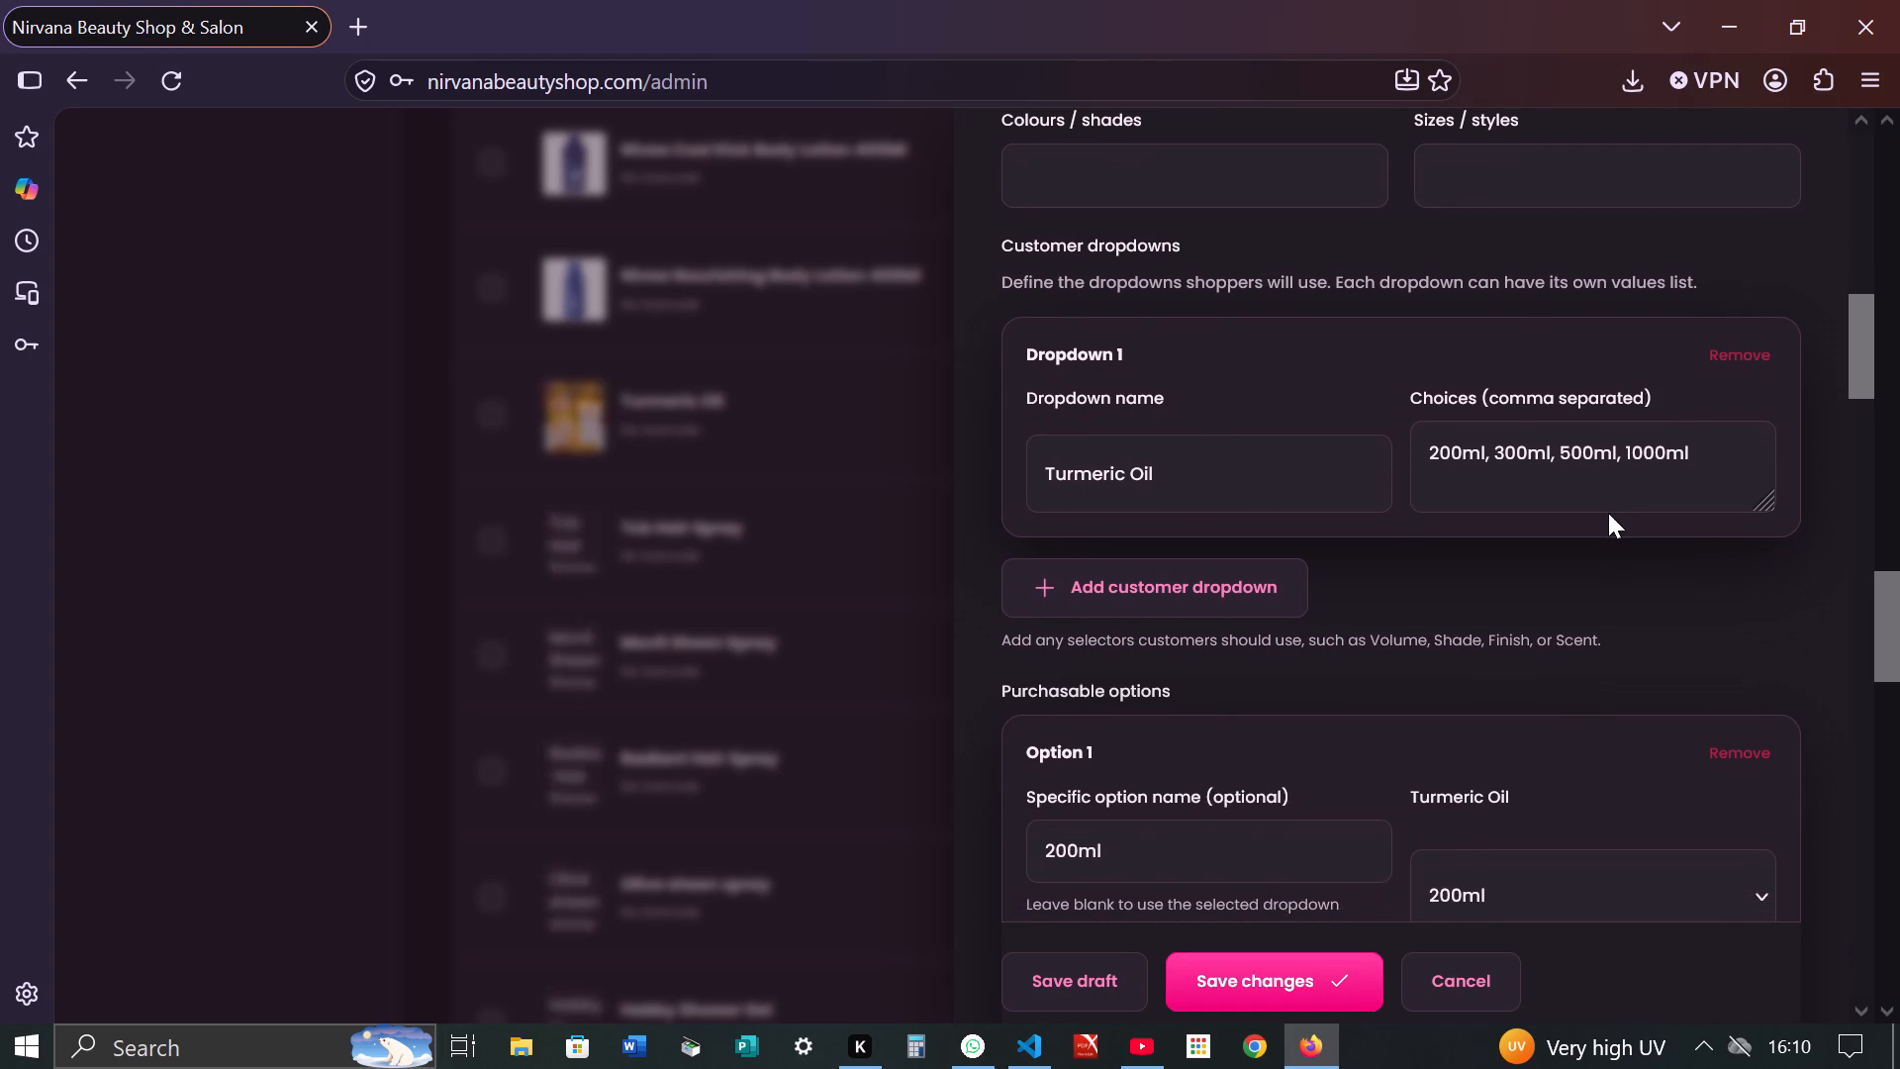
pyautogui.scroll(-5, 1608, 513)
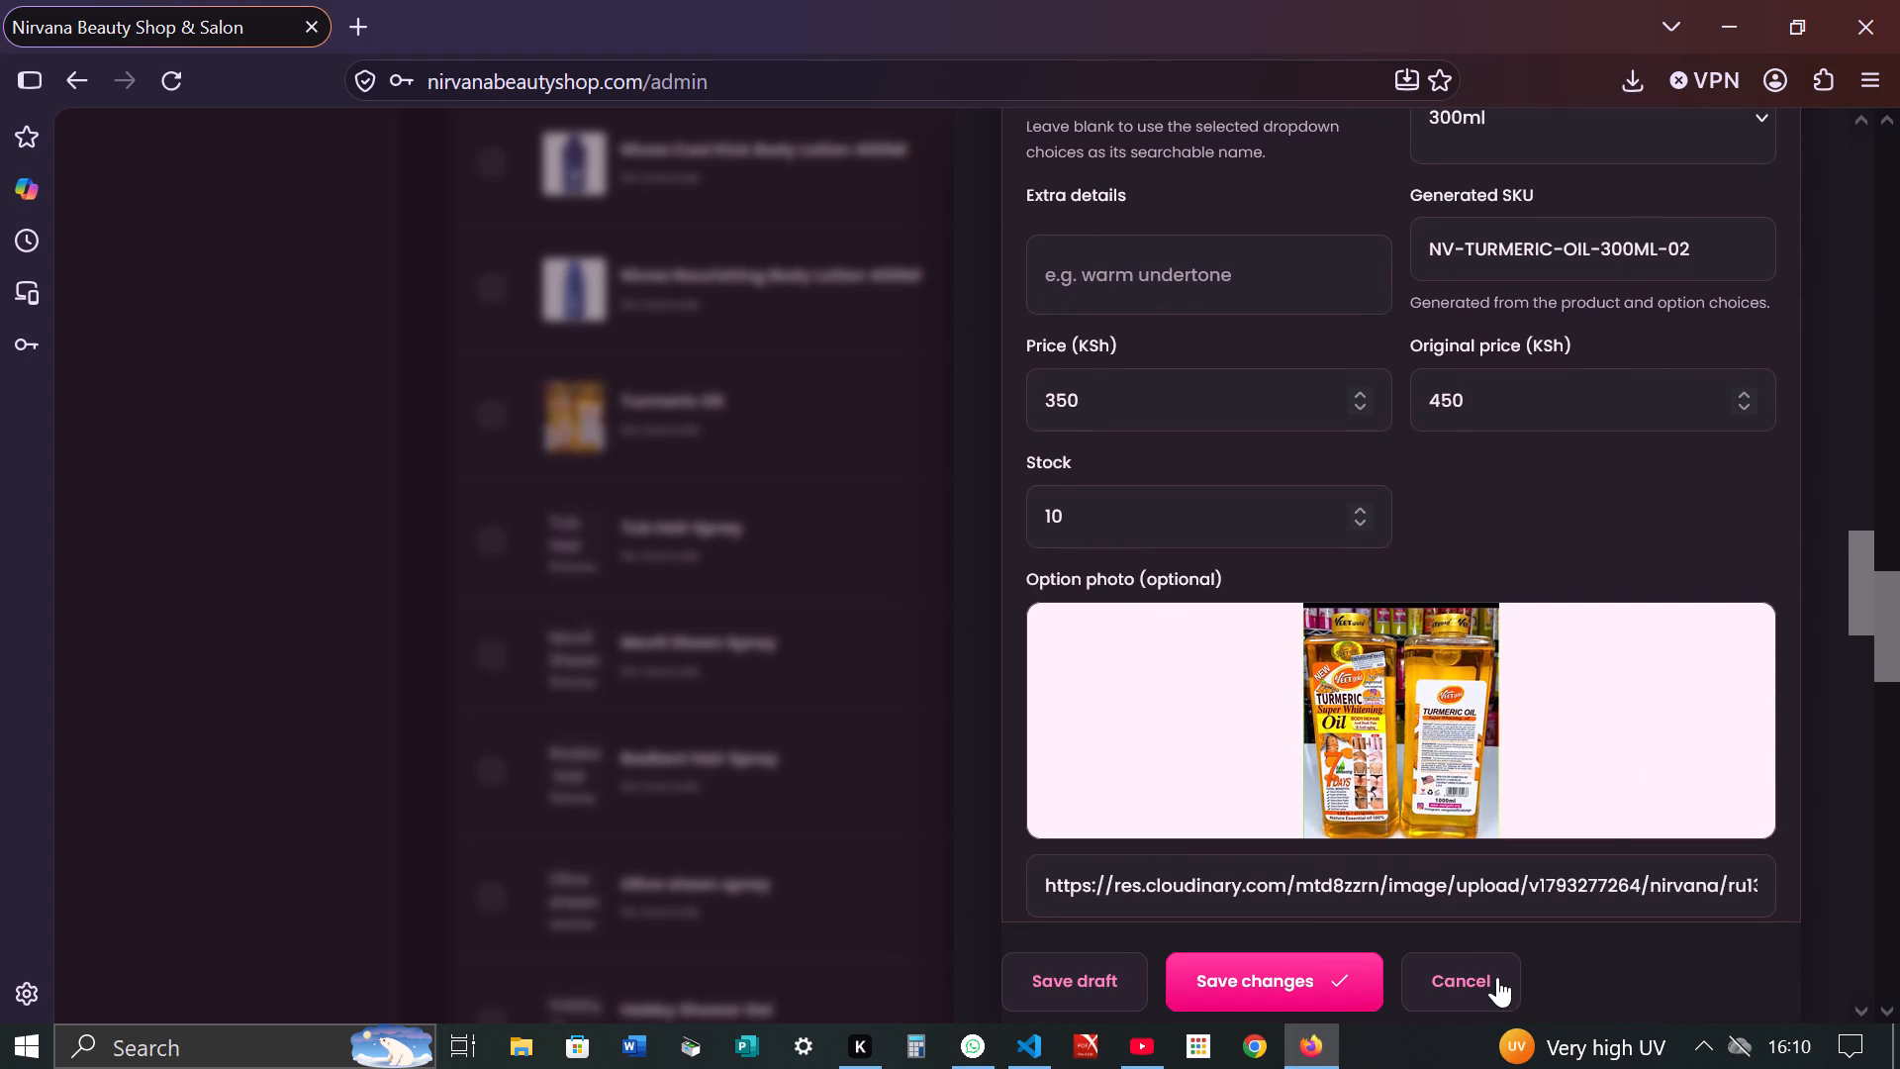
pyautogui.click(1490, 973)
# Set the stock of Option 1 to 0 for Roniki 1PC Soft Pink color UV/LED Nail polish Gel and save the record.
pyautogui.scroll(-4, 1087, 686)
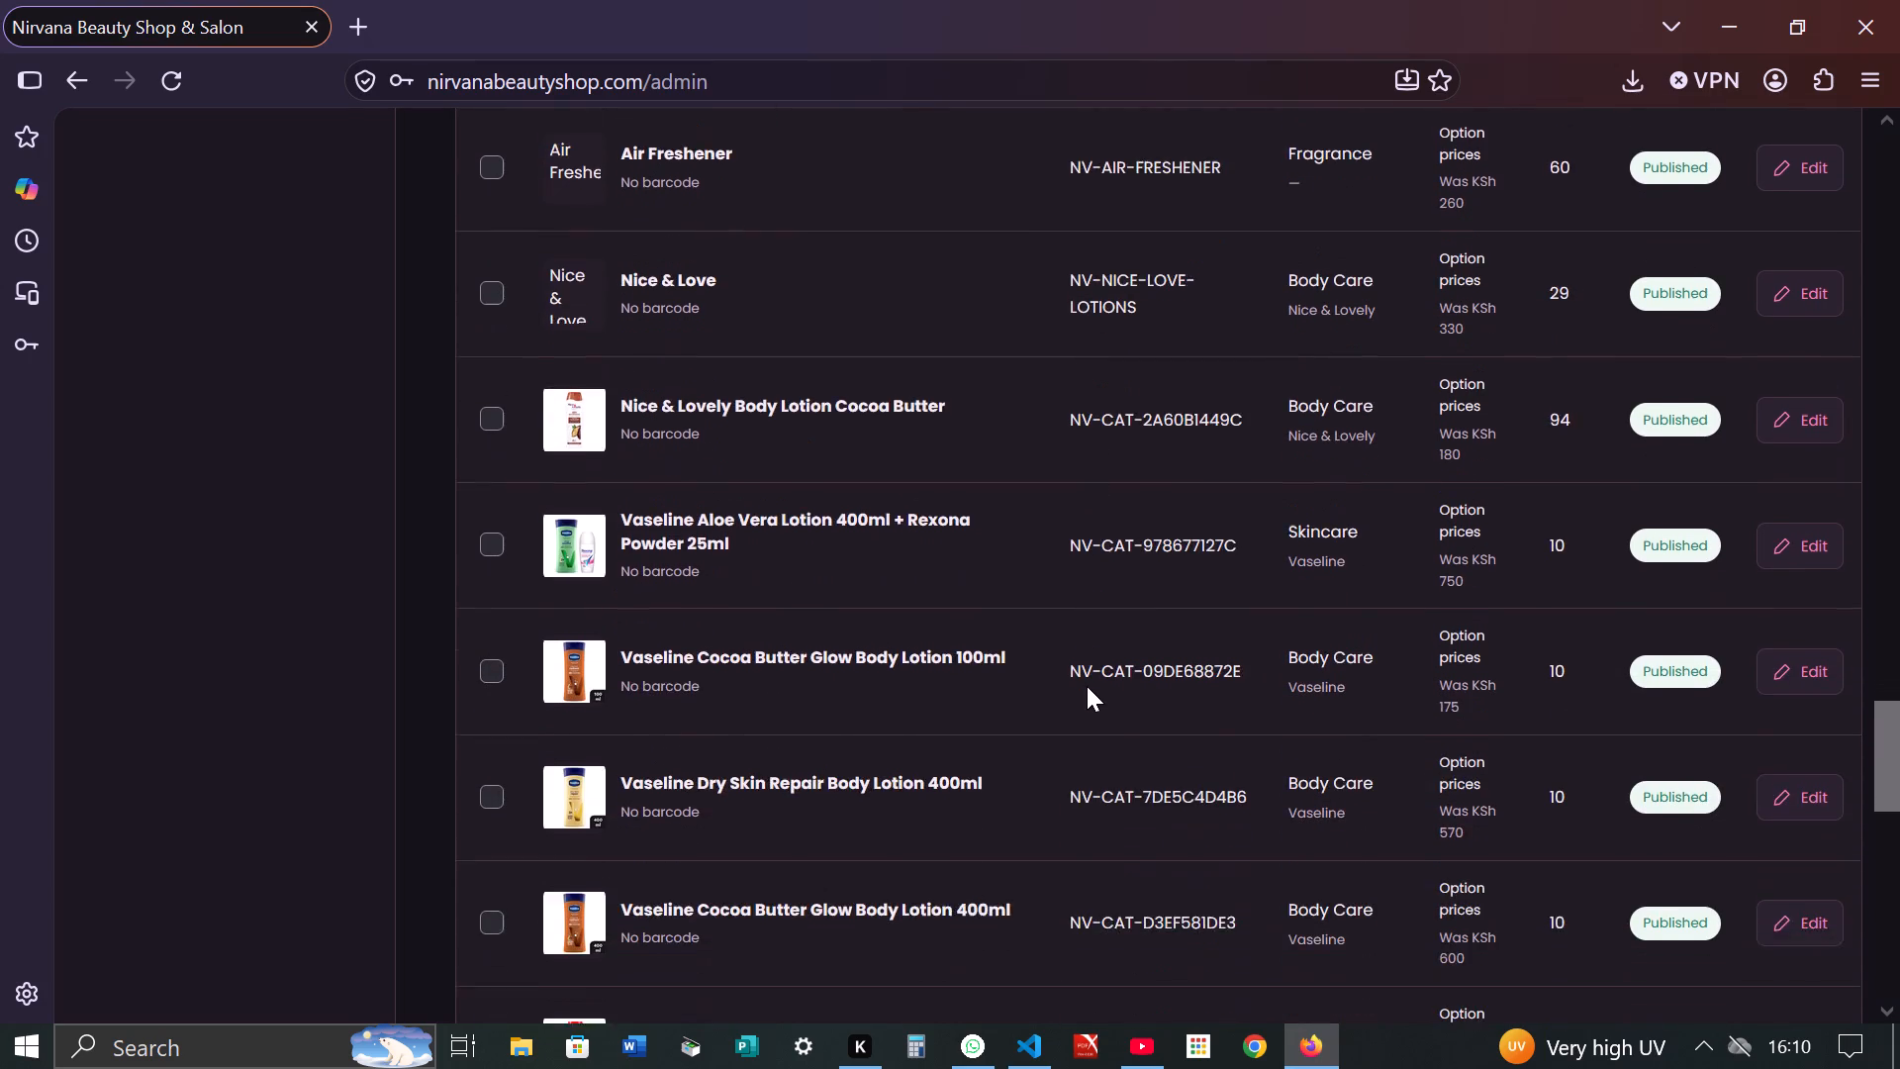
pyautogui.scroll(-5, 1087, 686)
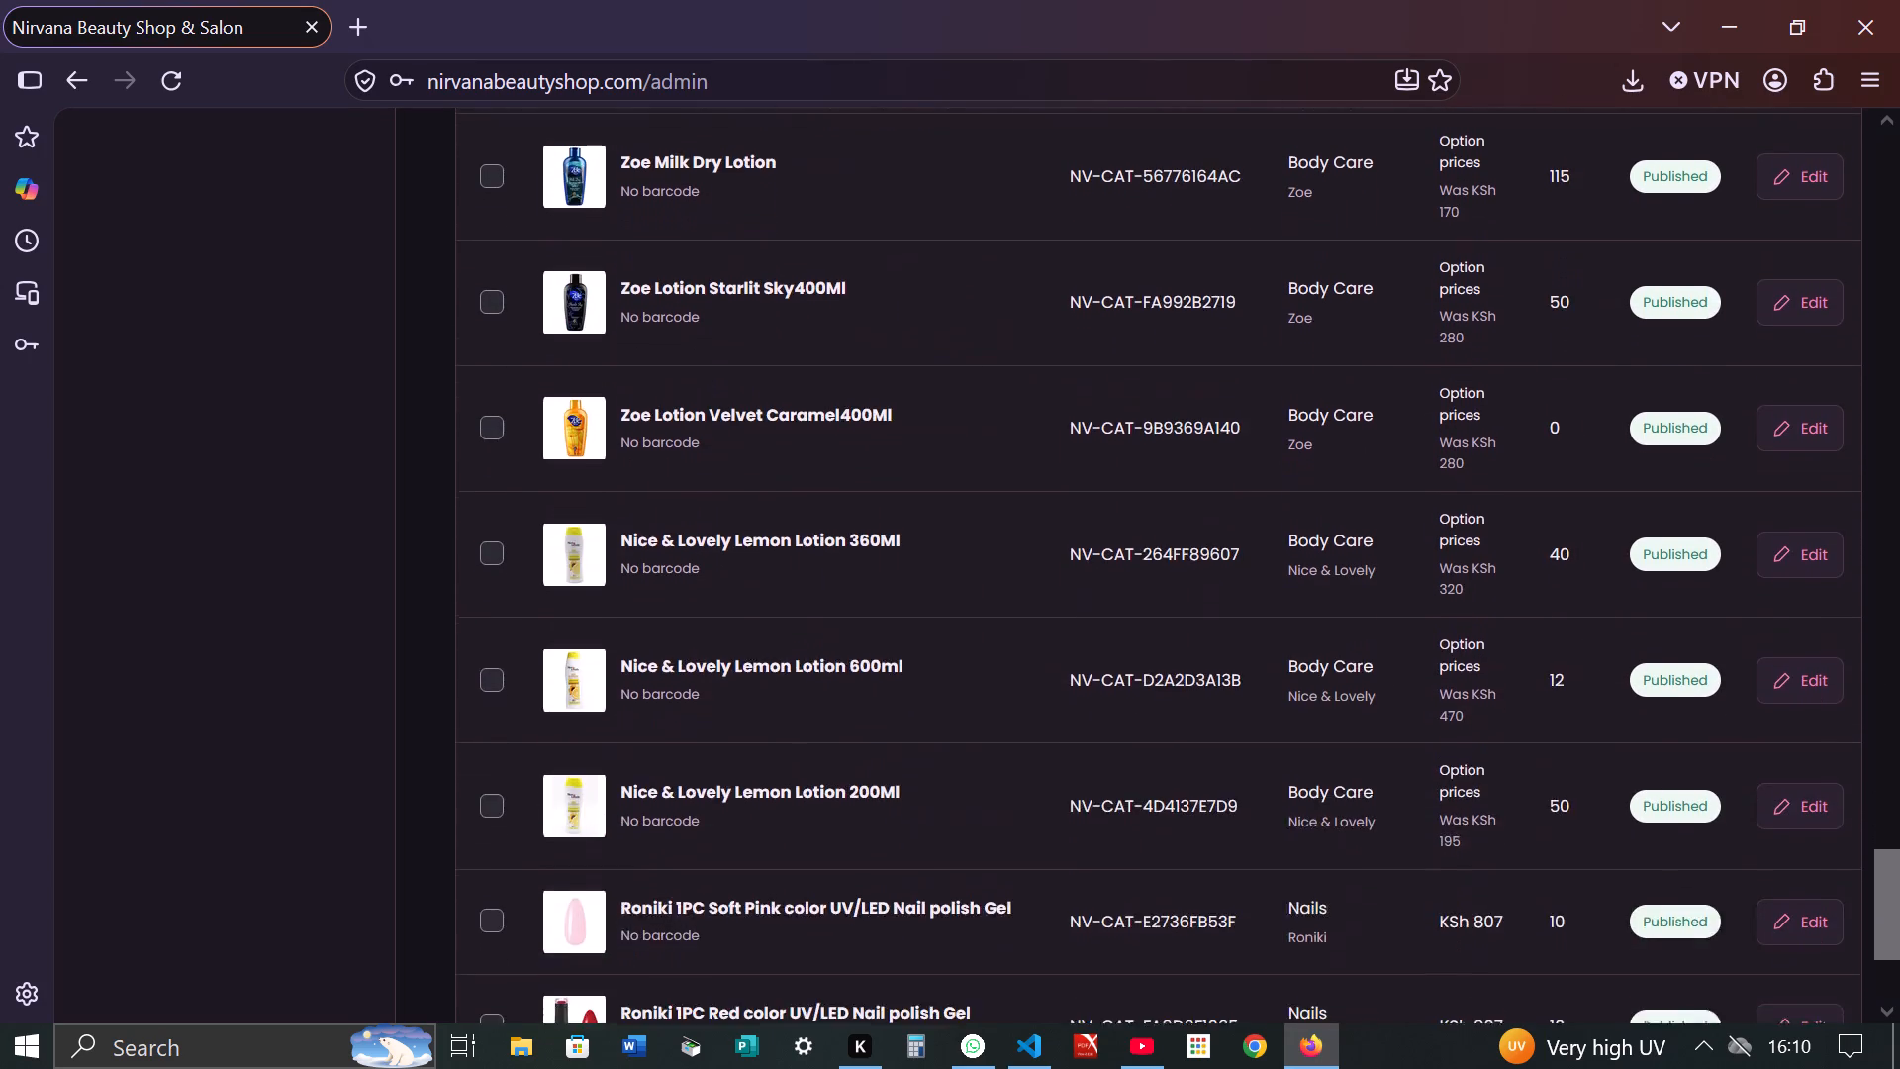
pyautogui.scroll(-2, 1087, 686)
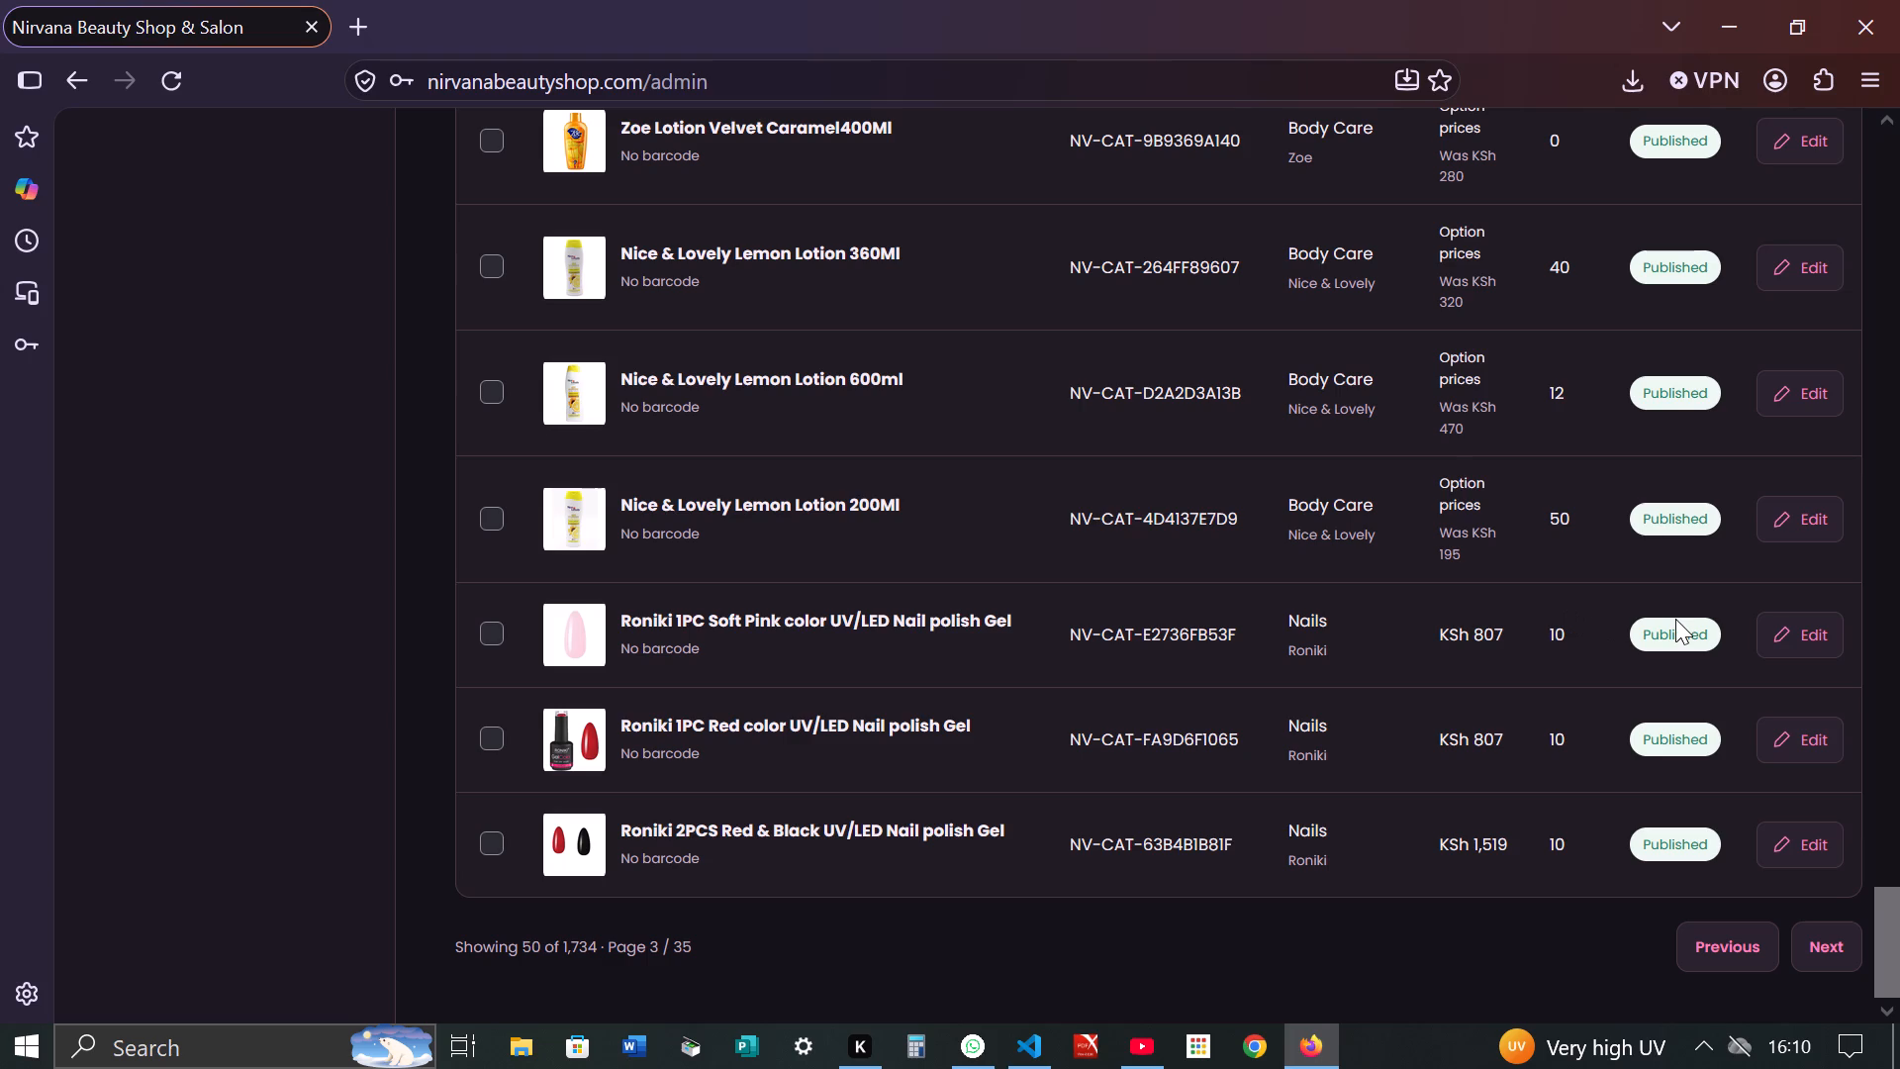
pyautogui.click(1788, 632)
pyautogui.scroll(-2, 1453, 707)
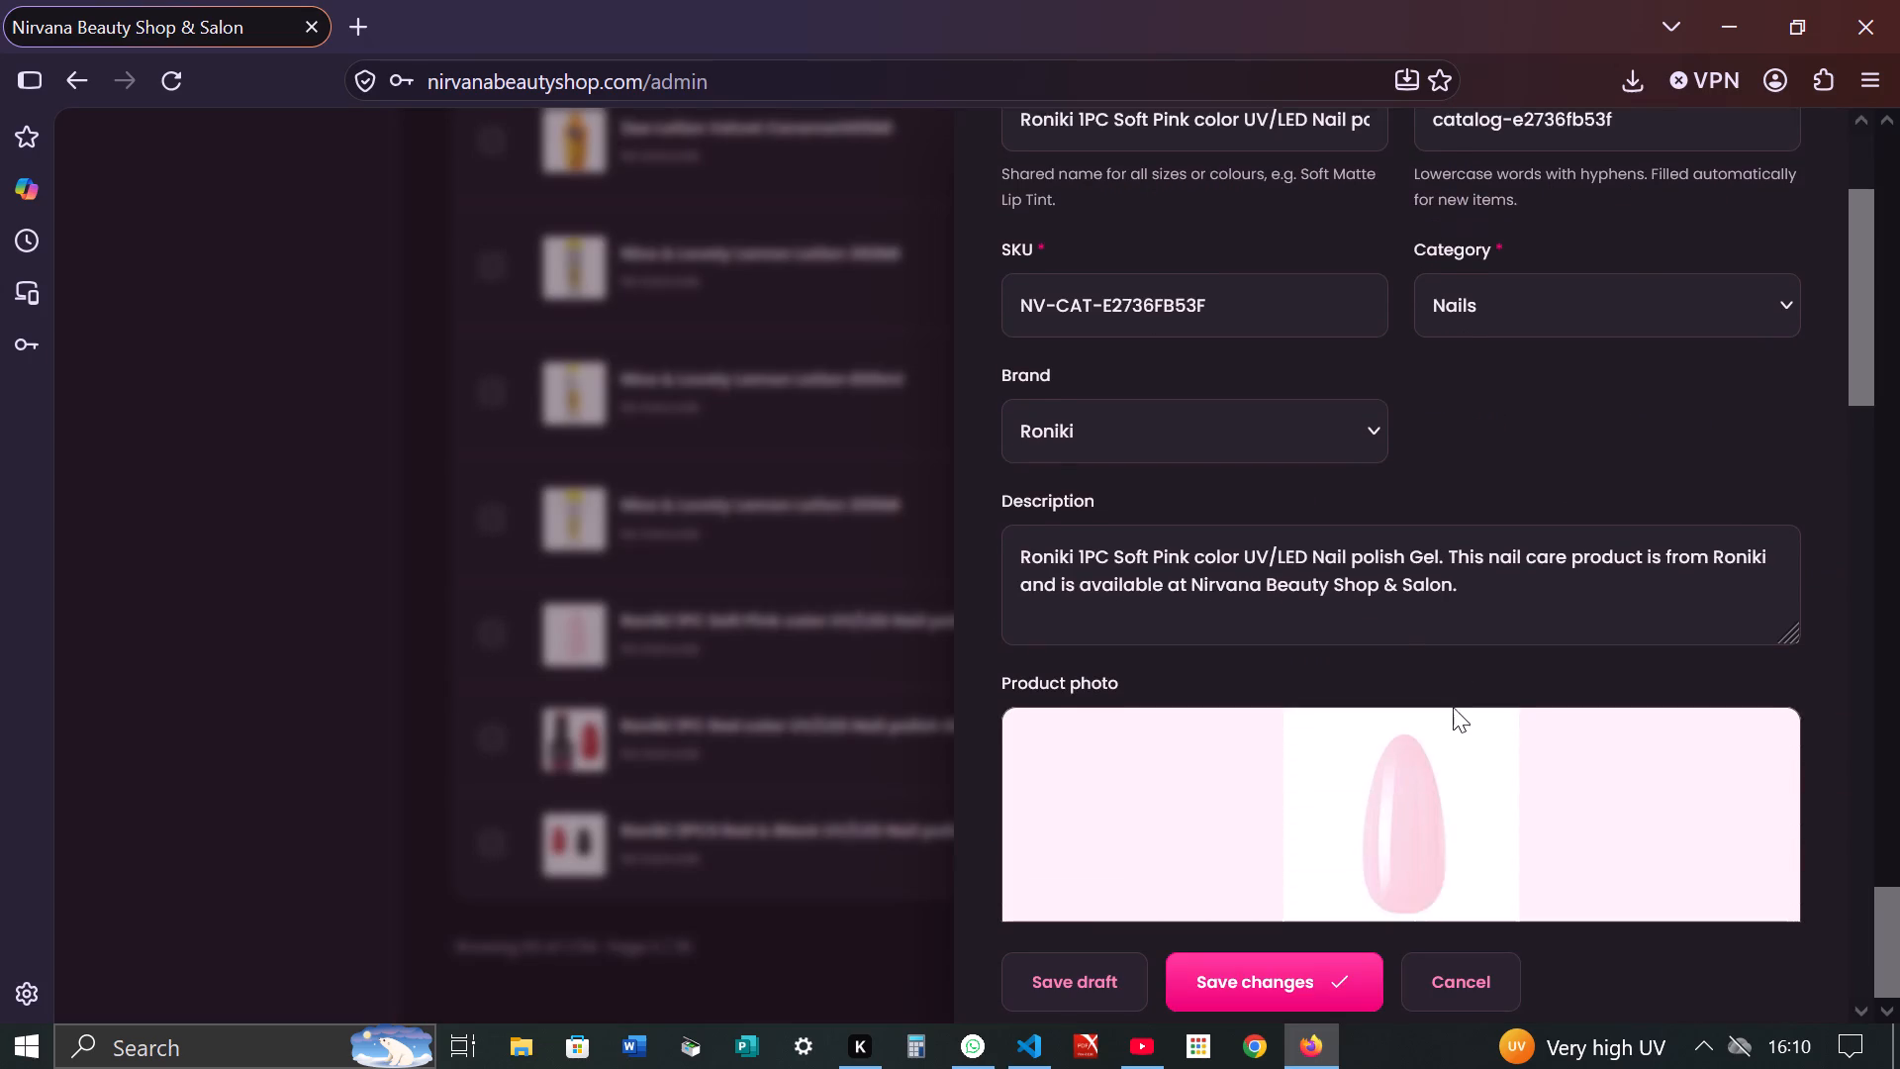
pyautogui.scroll(-6, 1453, 707)
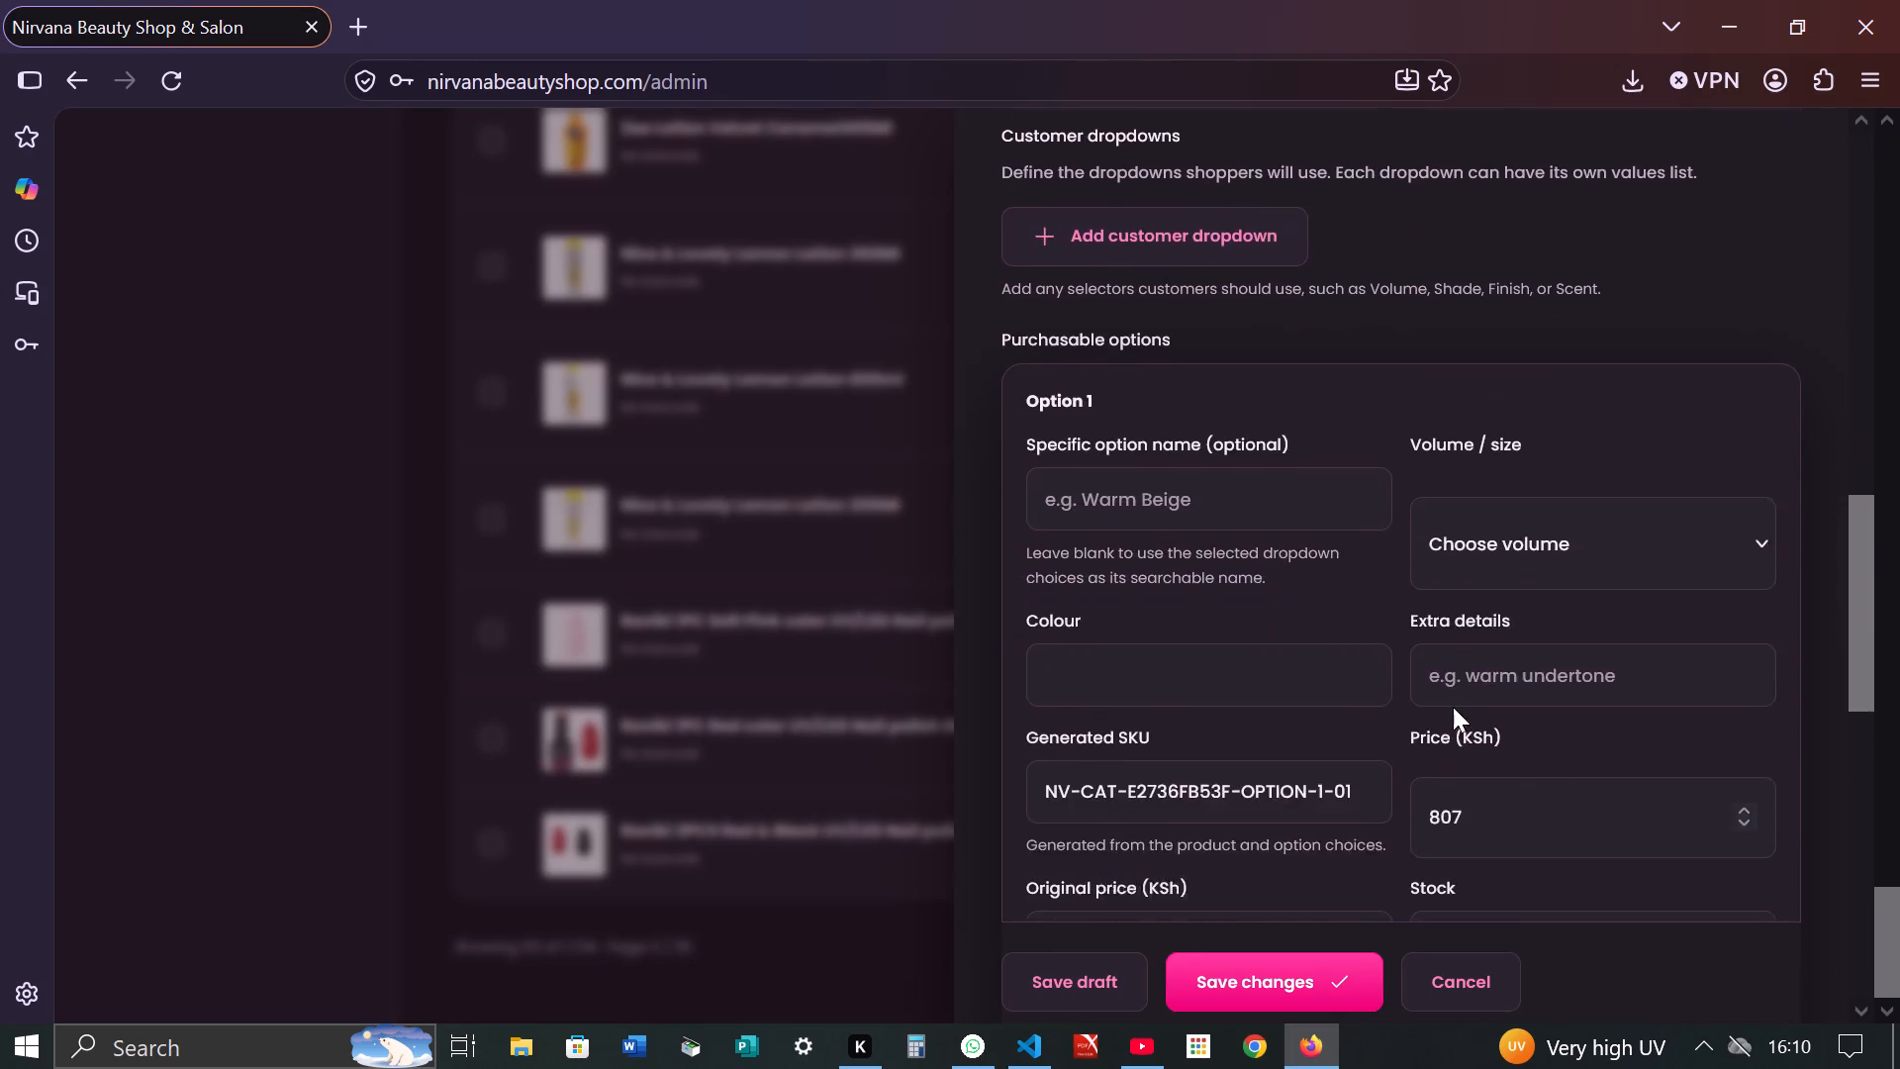
pyautogui.scroll(-3, 1453, 707)
pyautogui.click(1437, 528)
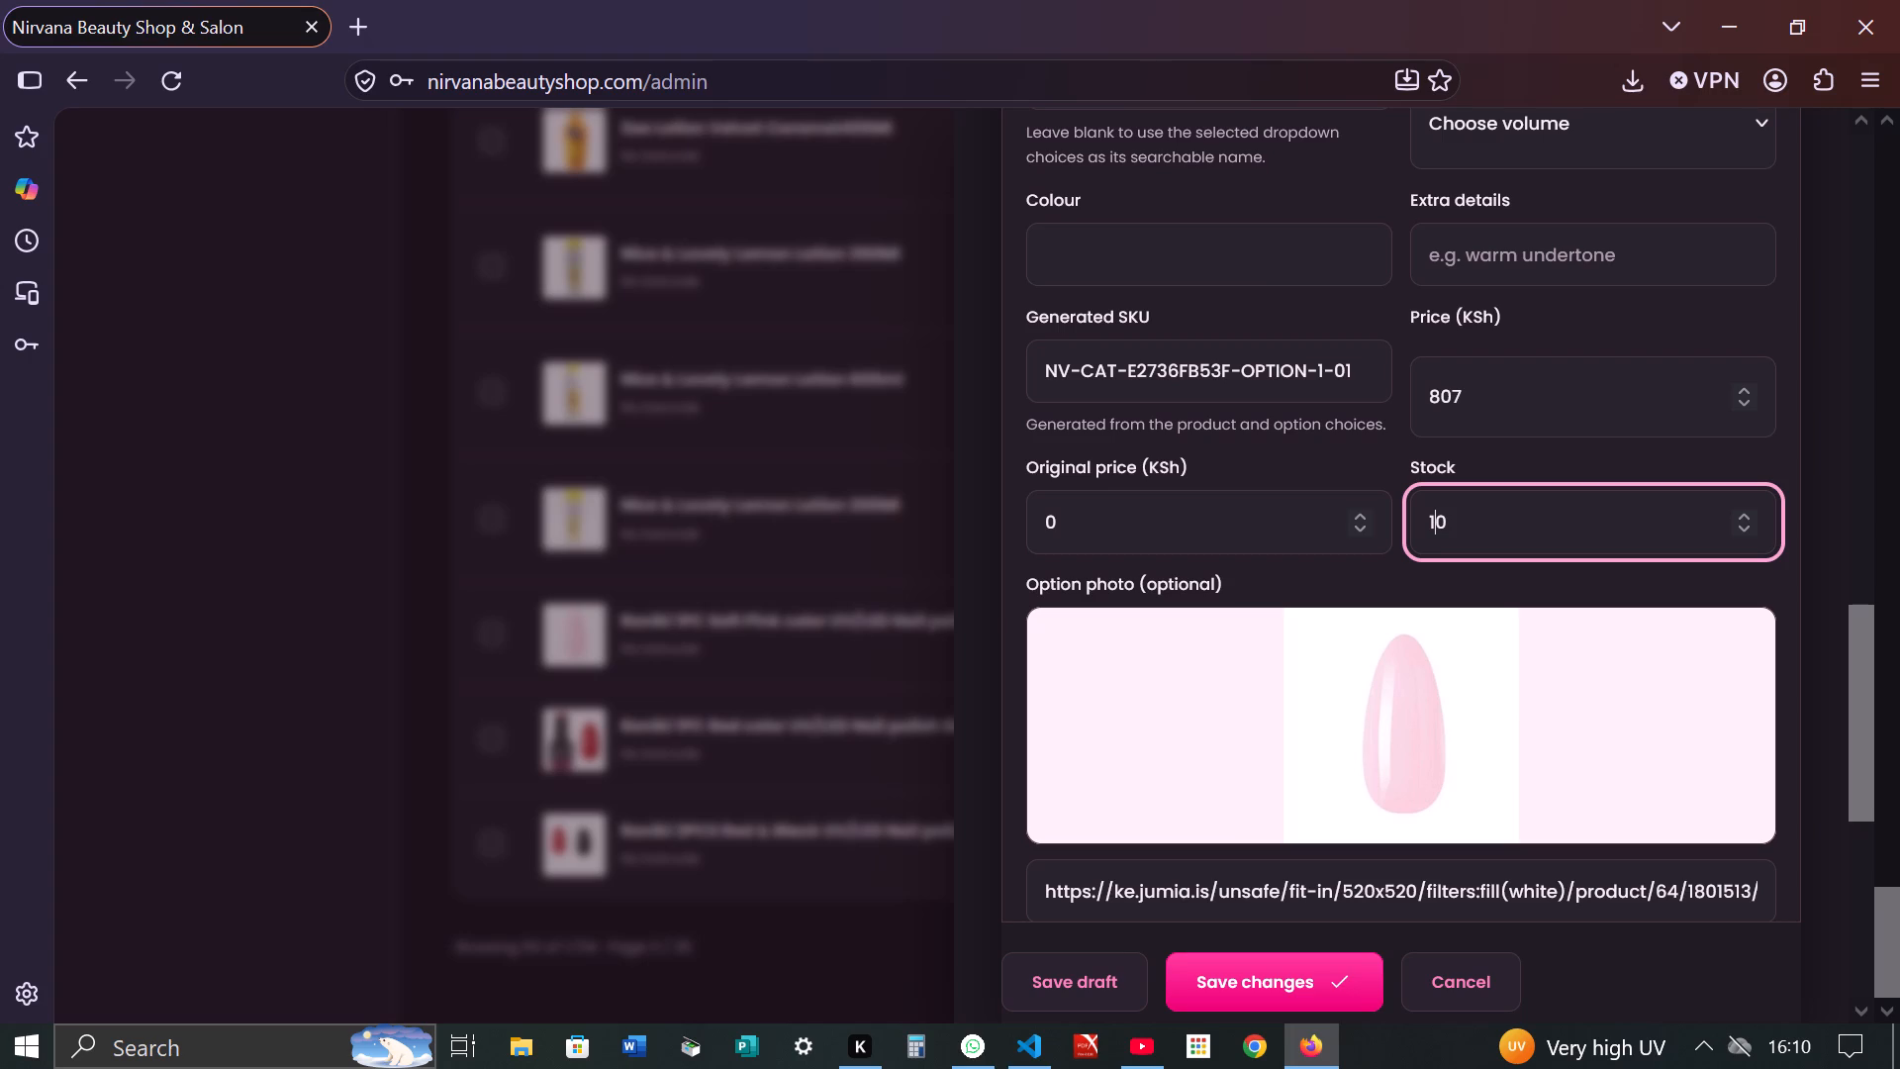
pyautogui.press('BackSpace')
pyautogui.click(1269, 972)
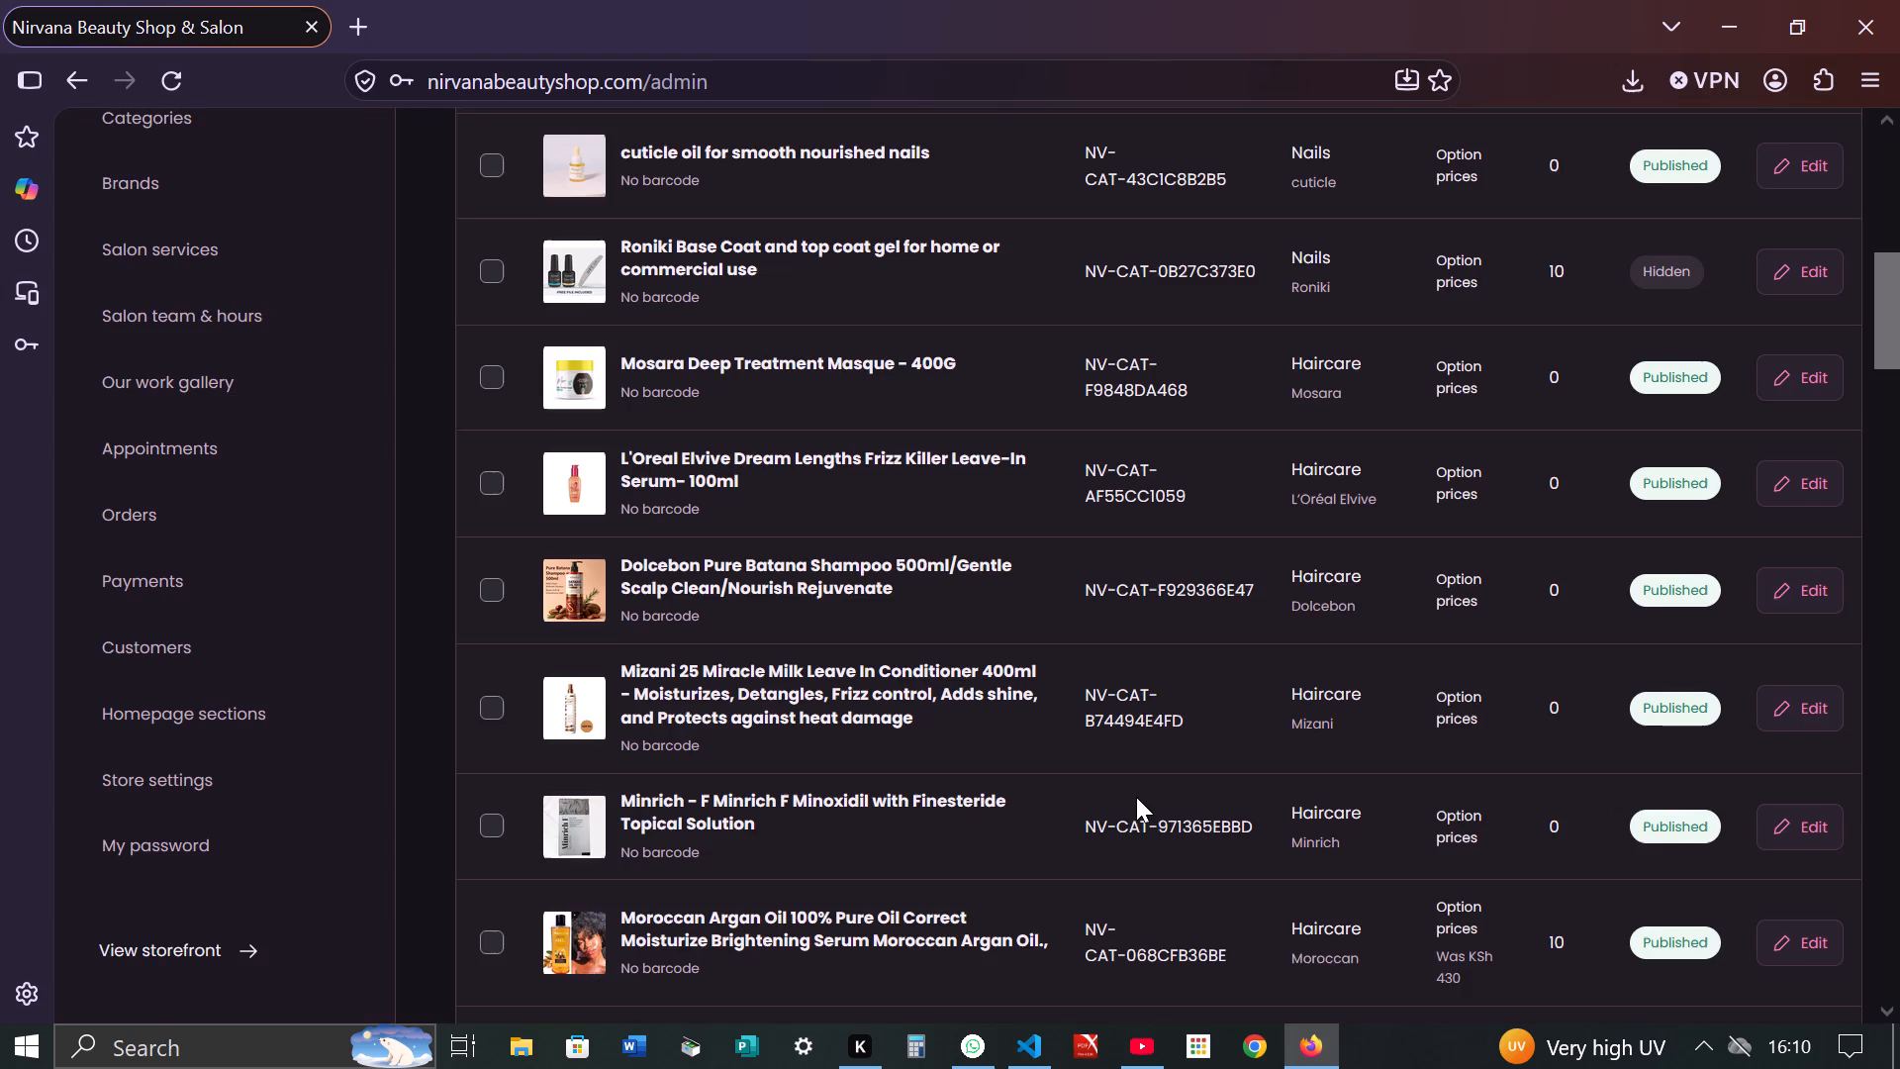
# Return to page 3 of the catalogue product list and open the Roniki 1PC Red color UV/LED Nail polish Gel record for editing.
pyautogui.scroll(-14, 1136, 797)
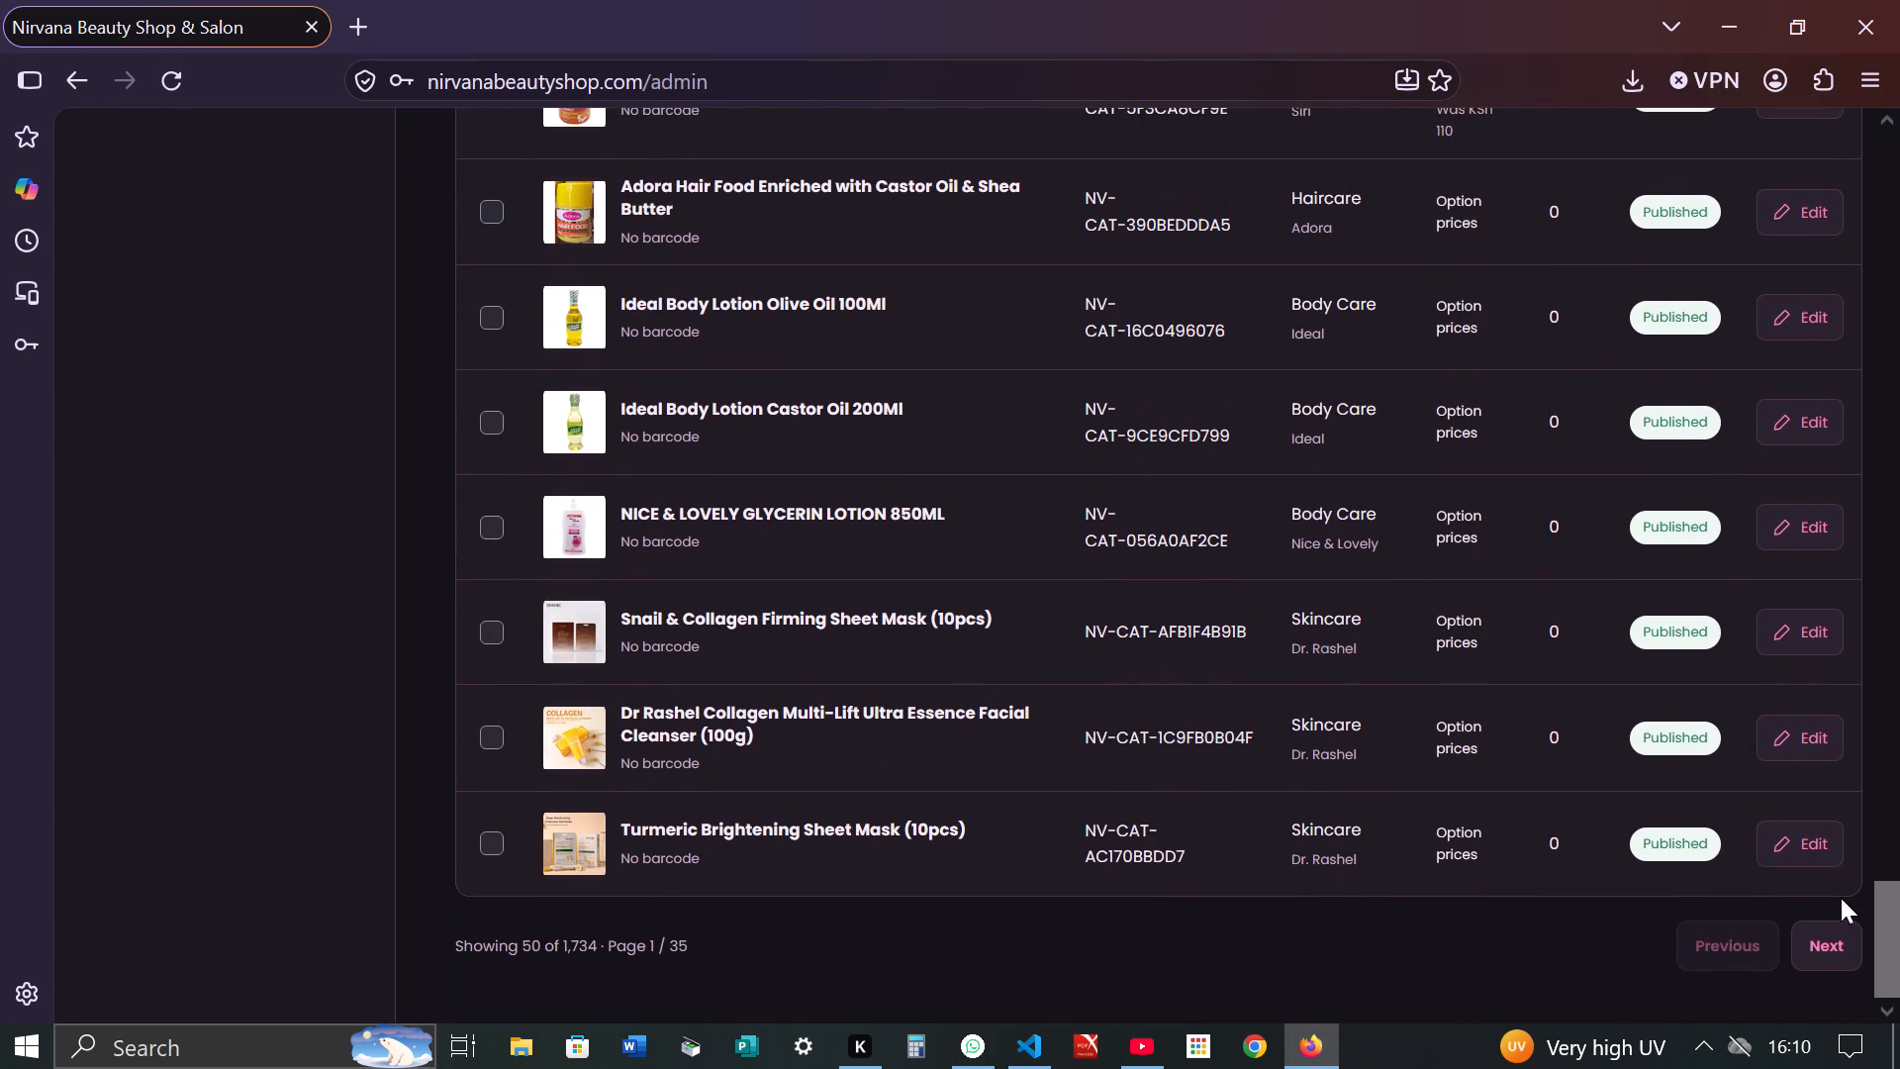
pyautogui.click(1828, 956)
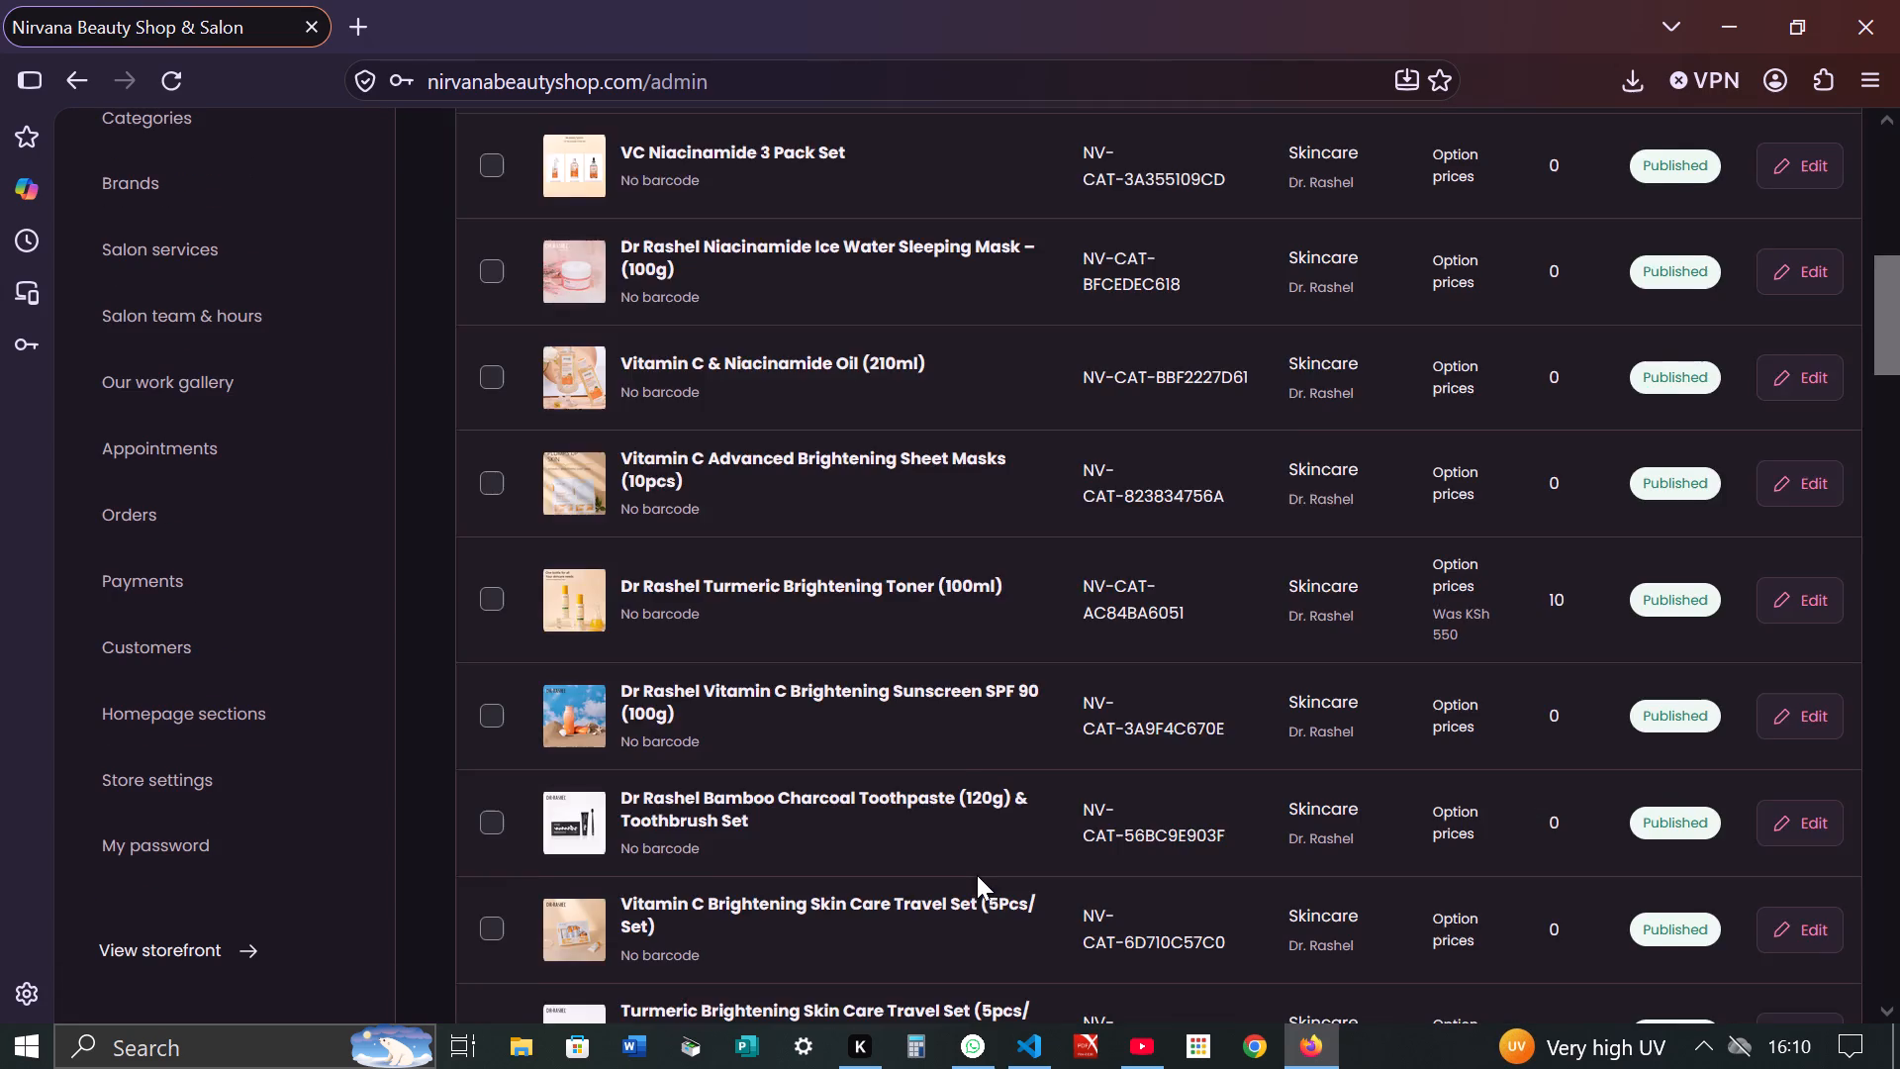
pyautogui.scroll(-10, 977, 875)
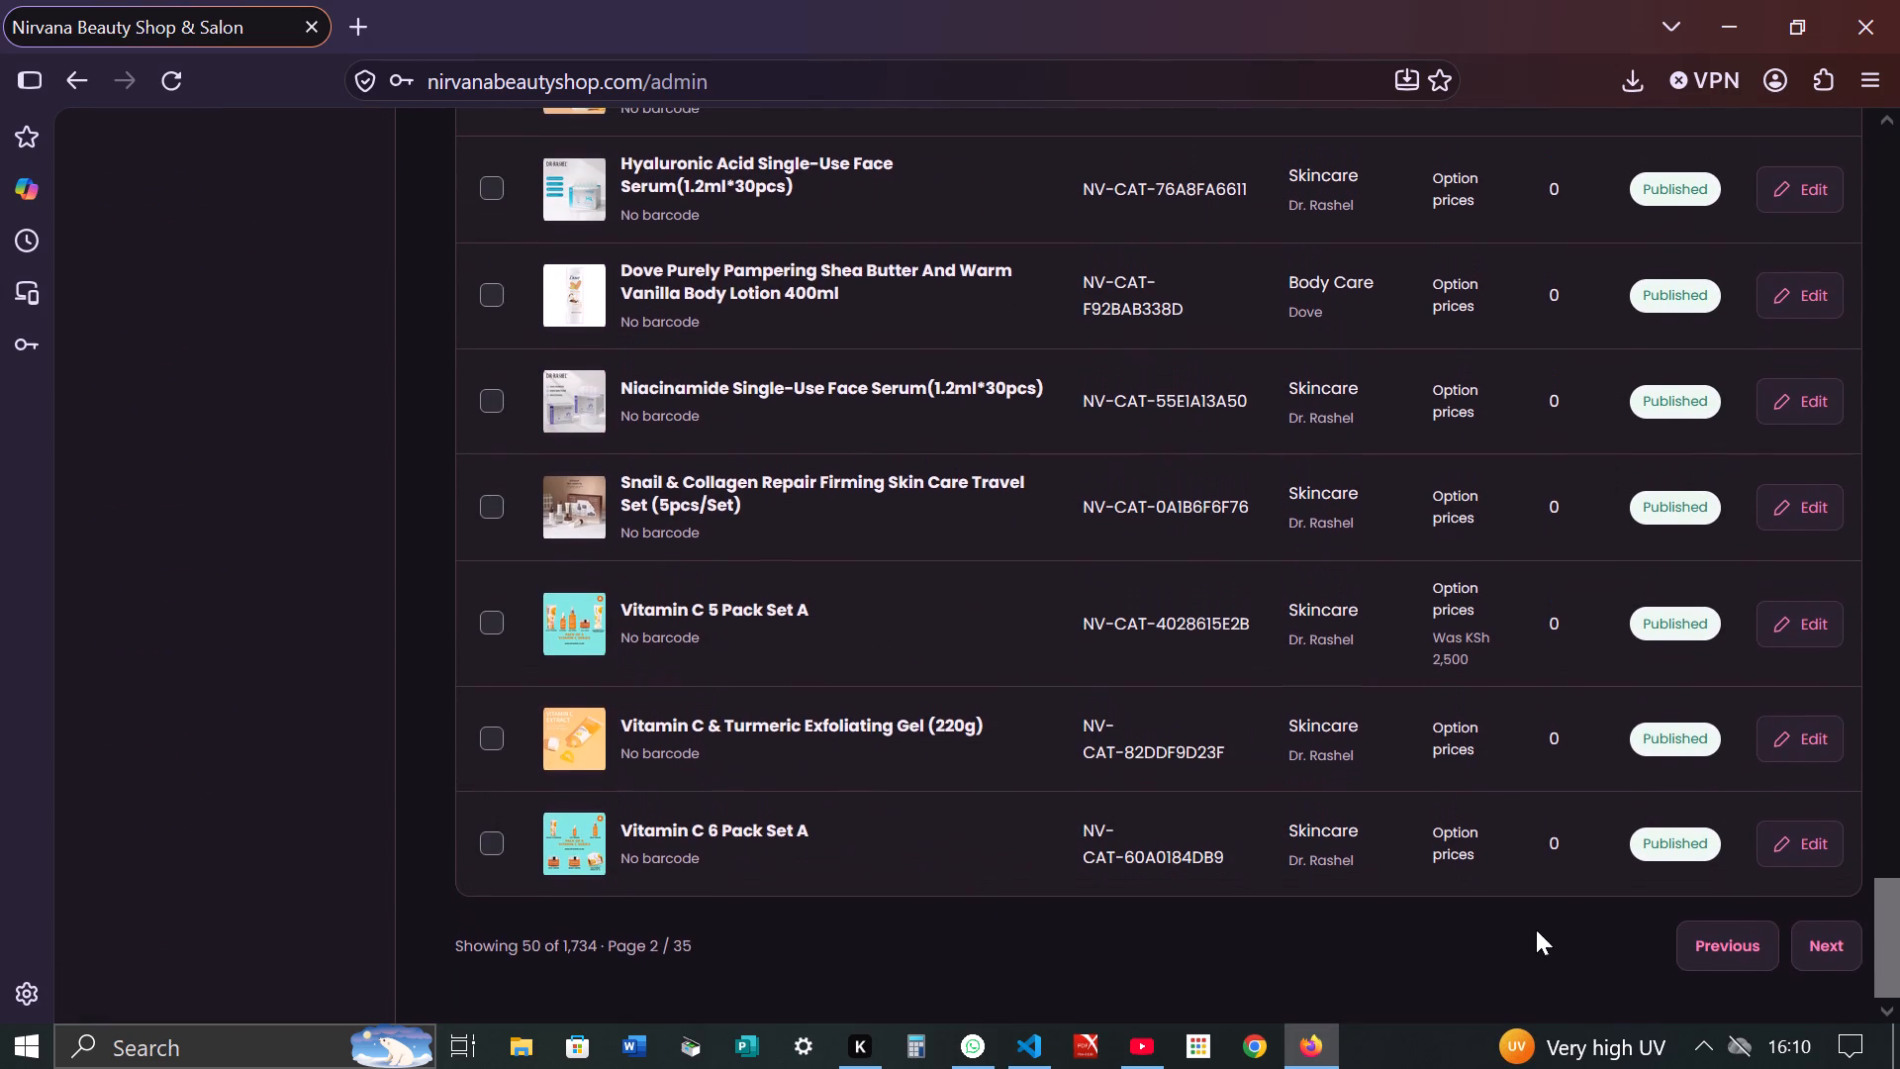
pyautogui.click(1823, 929)
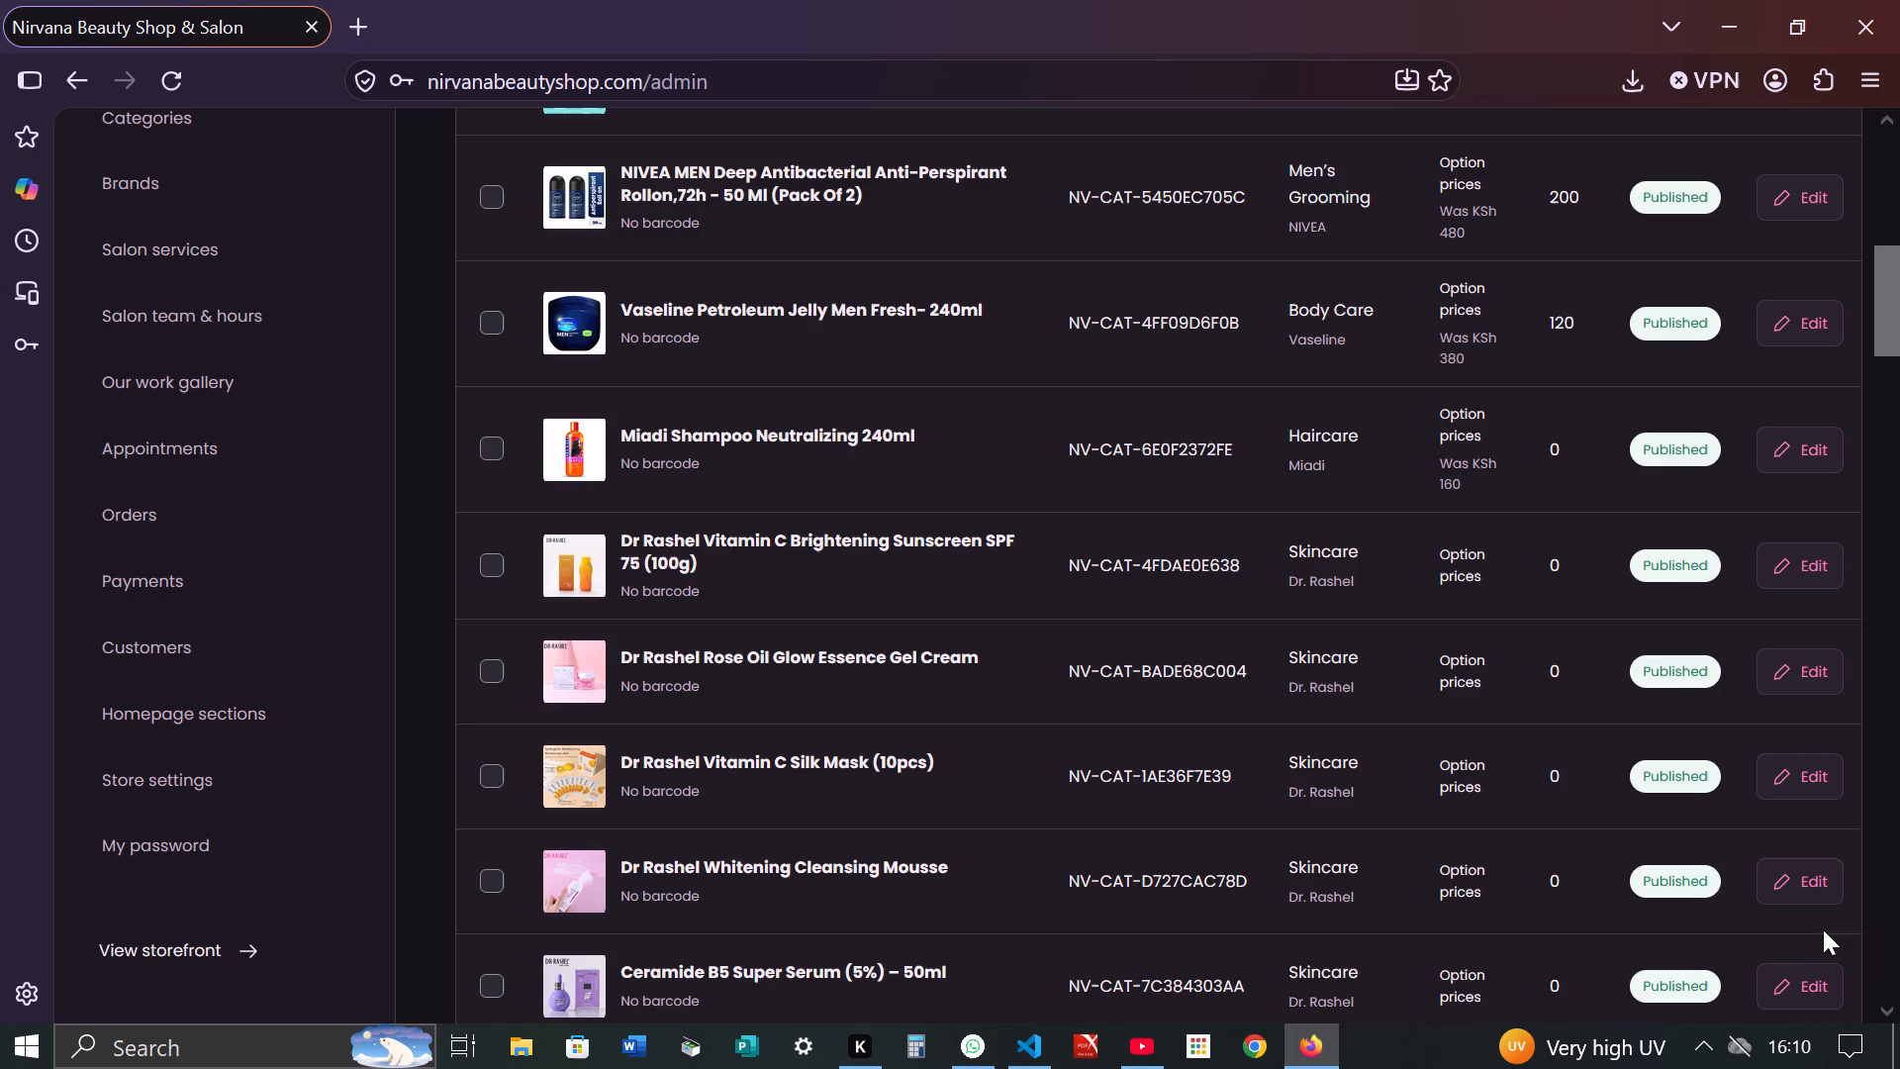
pyautogui.scroll(-12, 1341, 793)
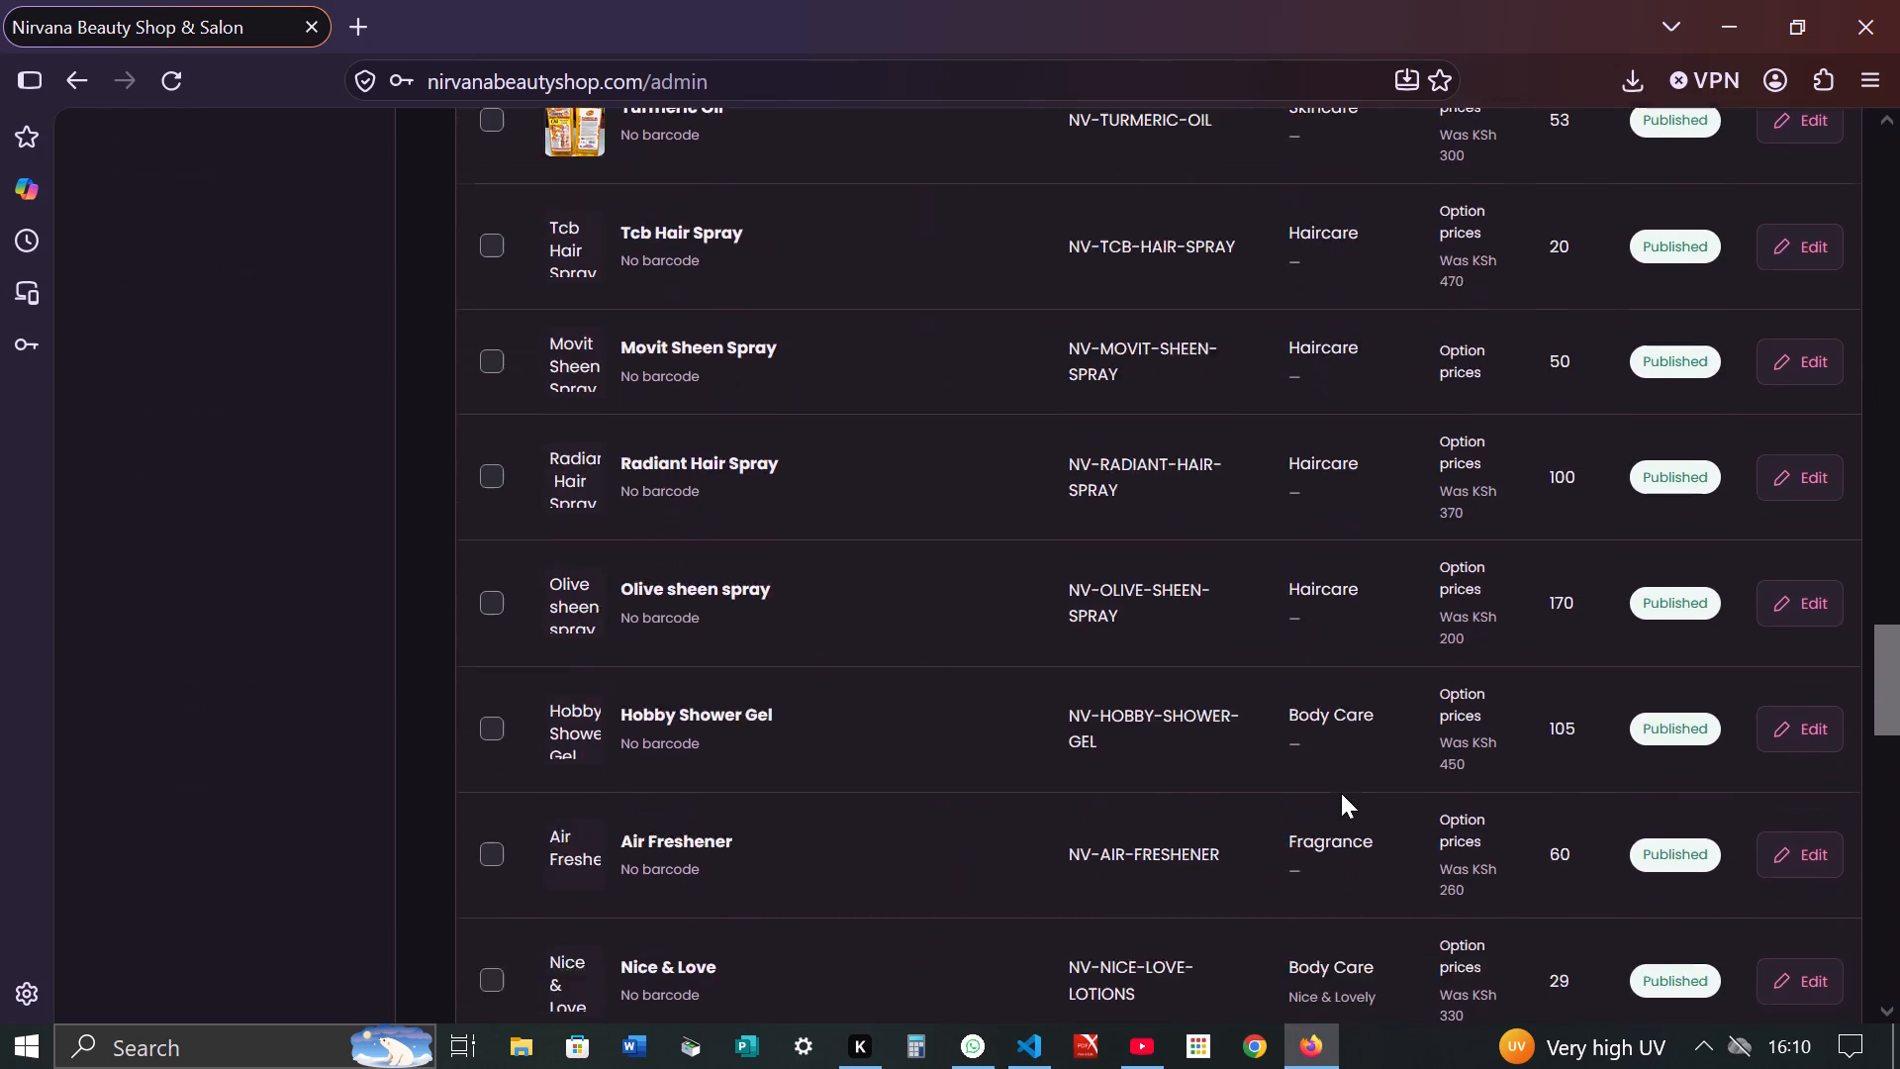
pyautogui.scroll(-6, 1341, 793)
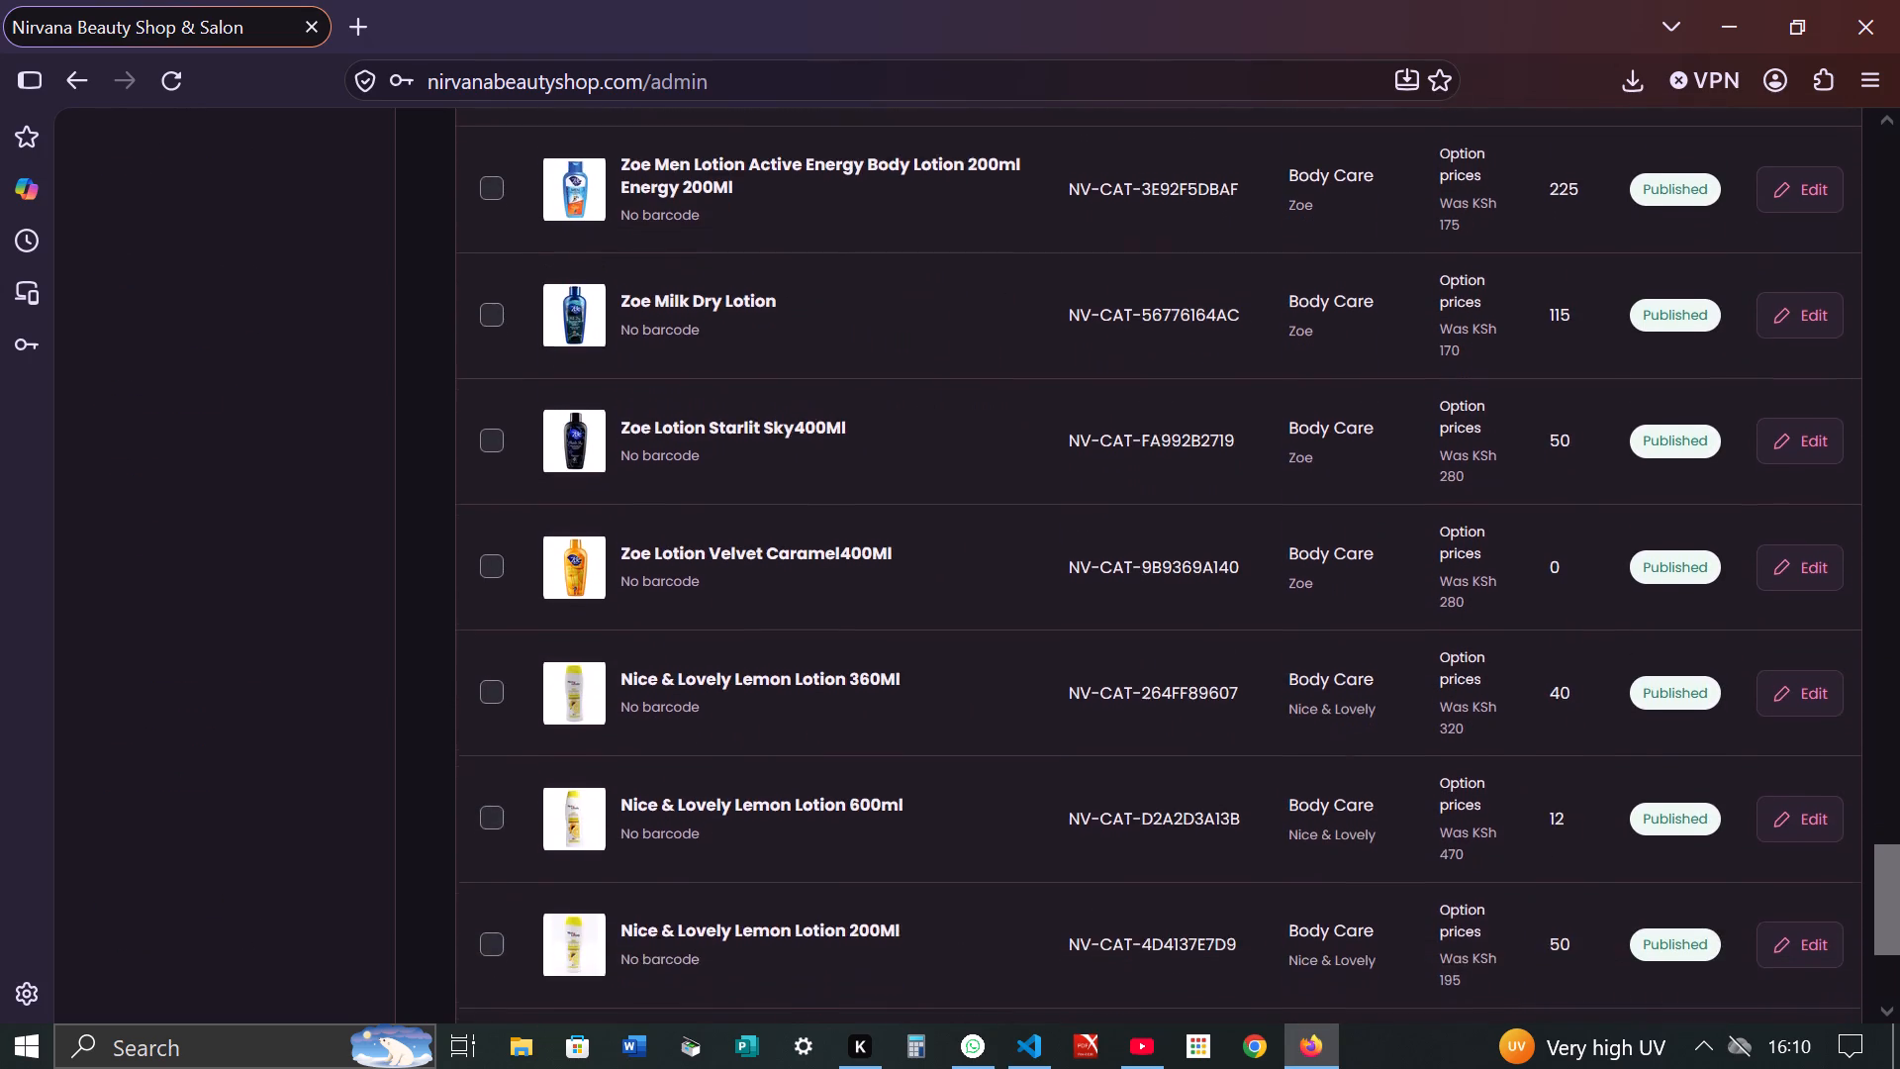
pyautogui.scroll(-3, 1341, 793)
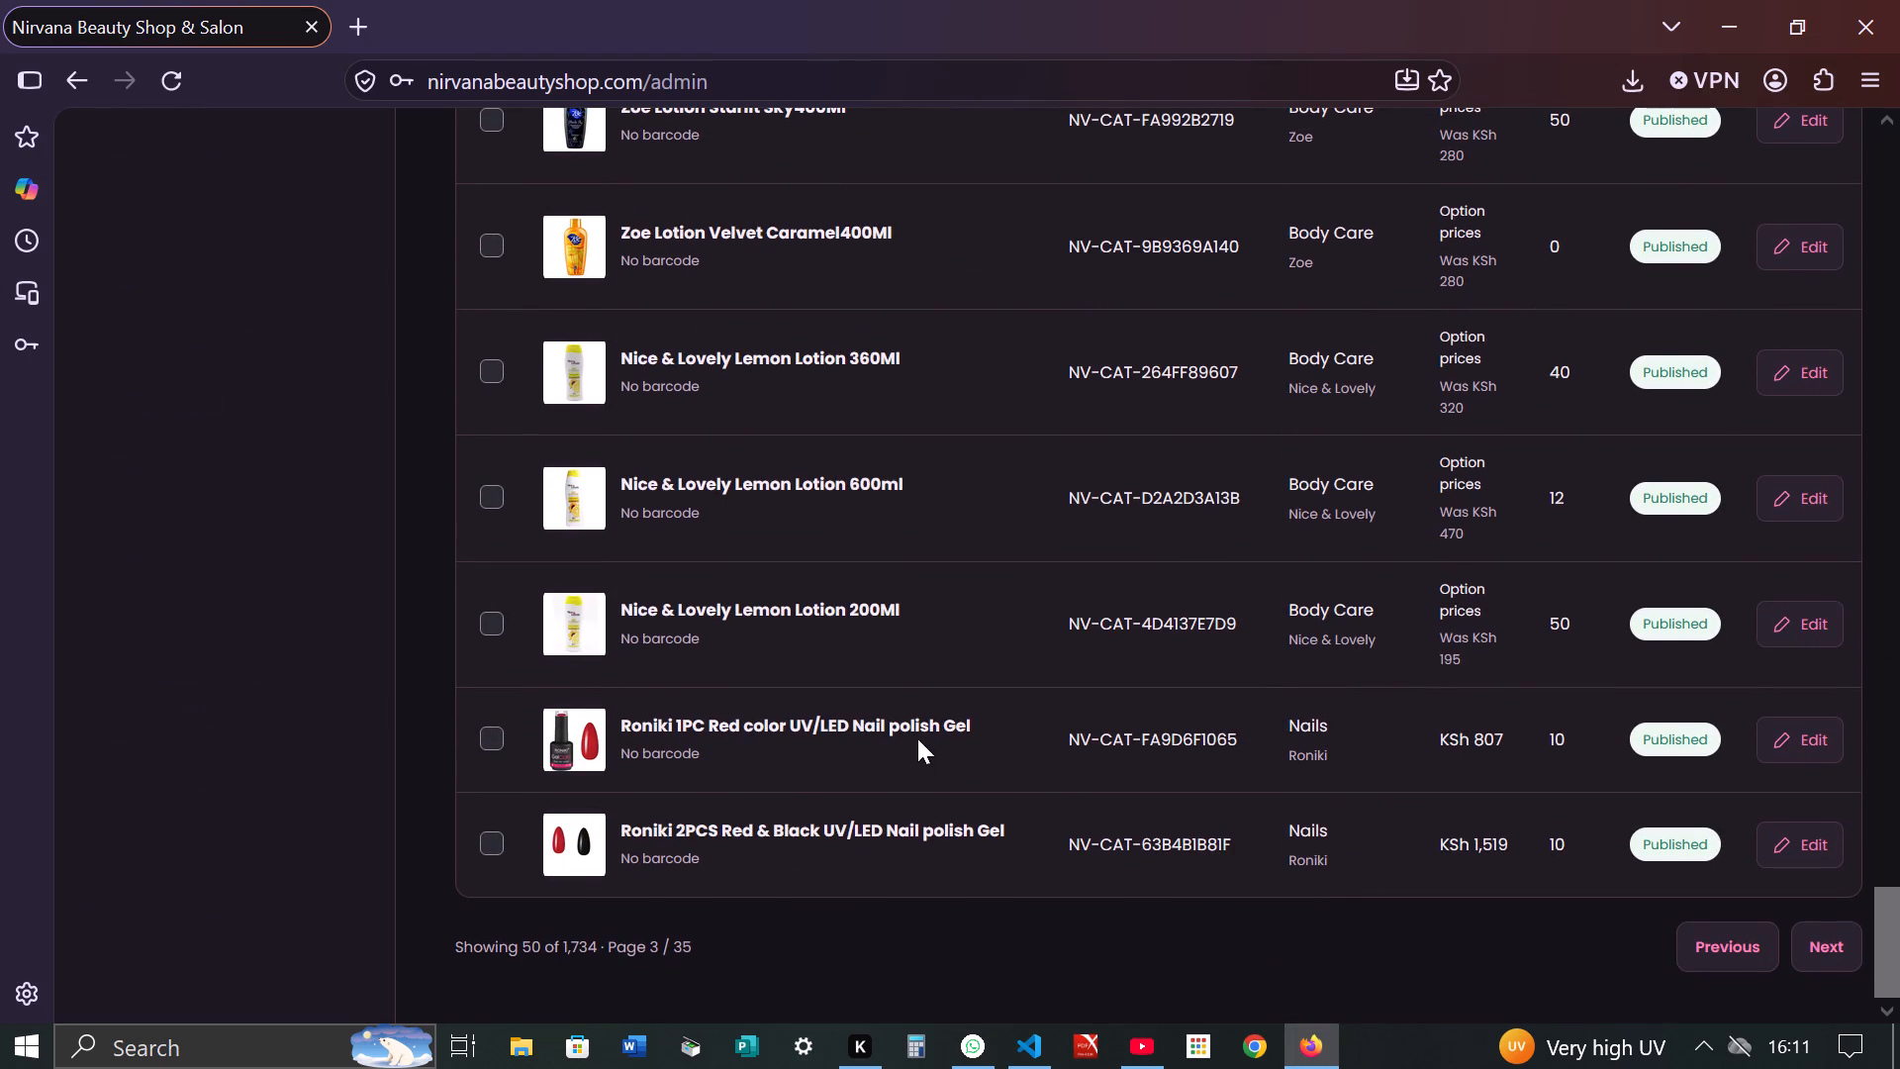
pyautogui.click(1770, 741)
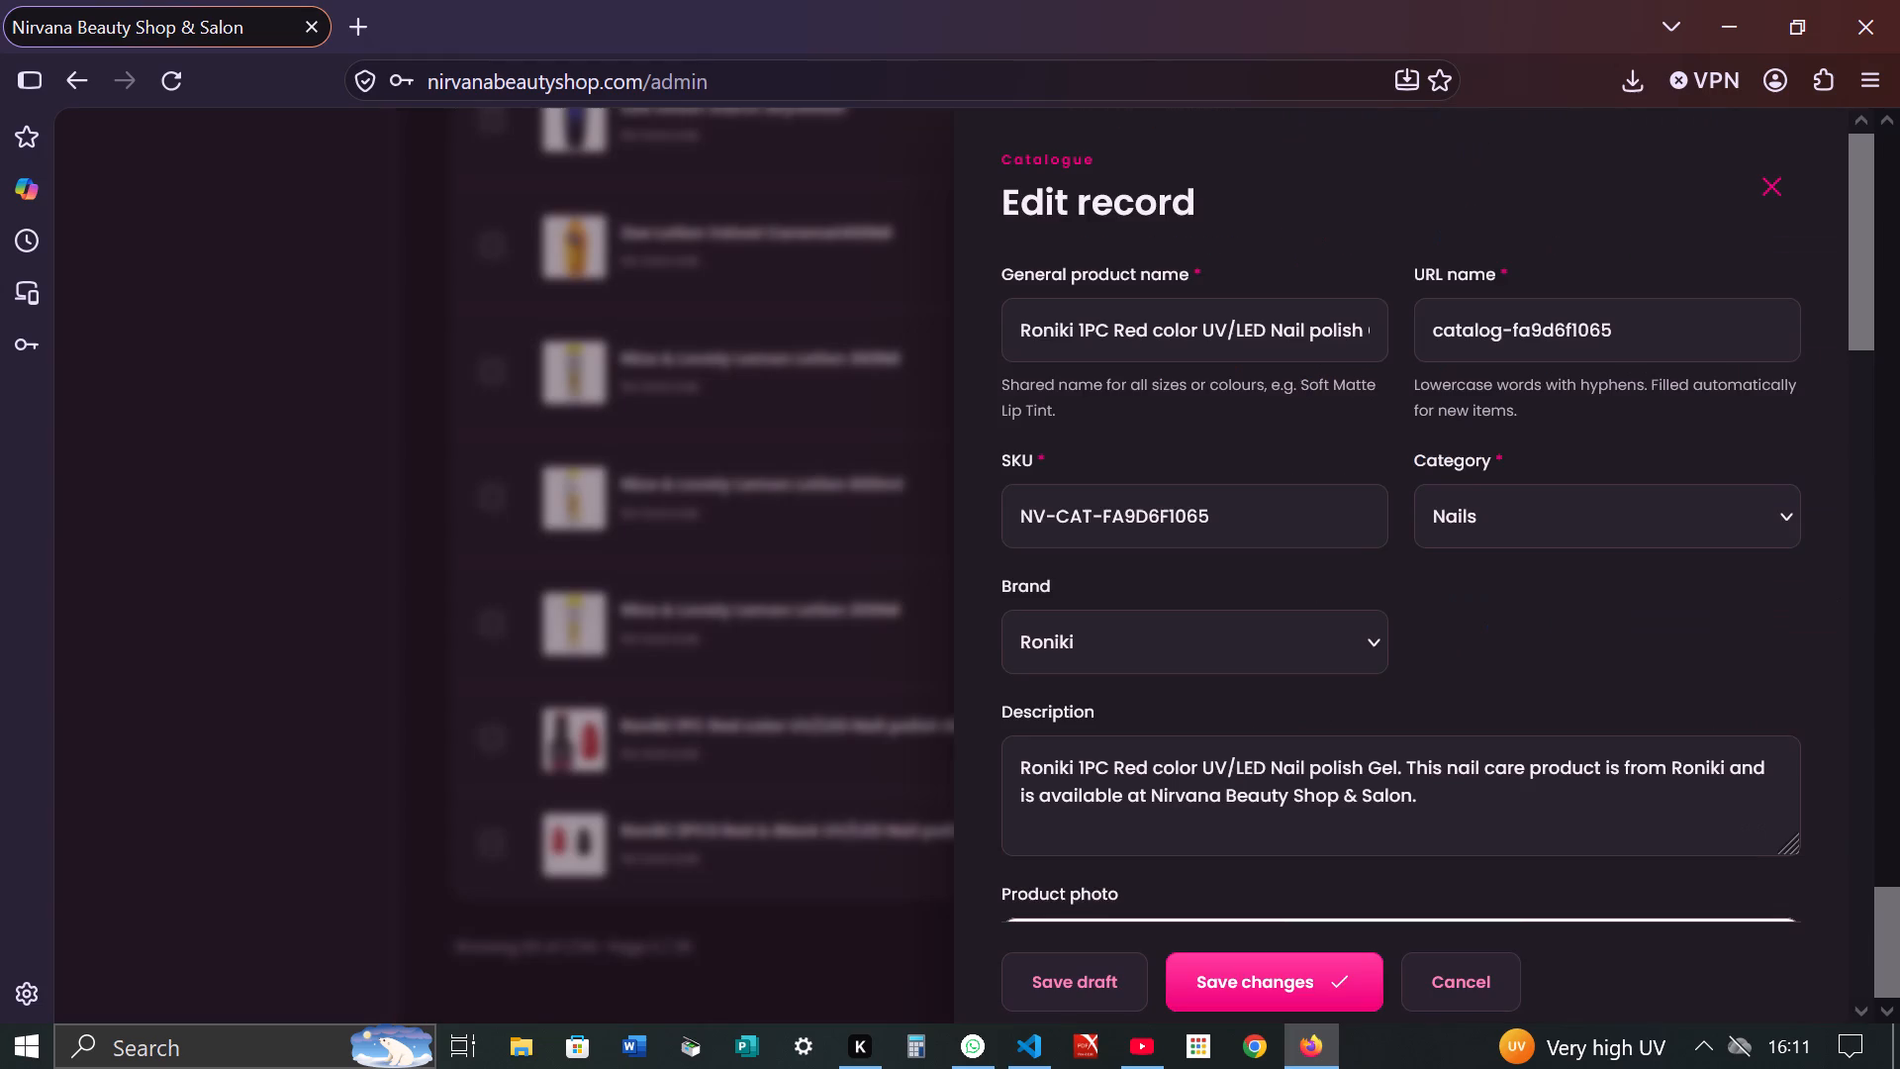
# Set the red Roniki gel polish's Option 1 price to KSh 500 and original price to KSh 530, and save the record.
pyautogui.scroll(-6, 1432, 751)
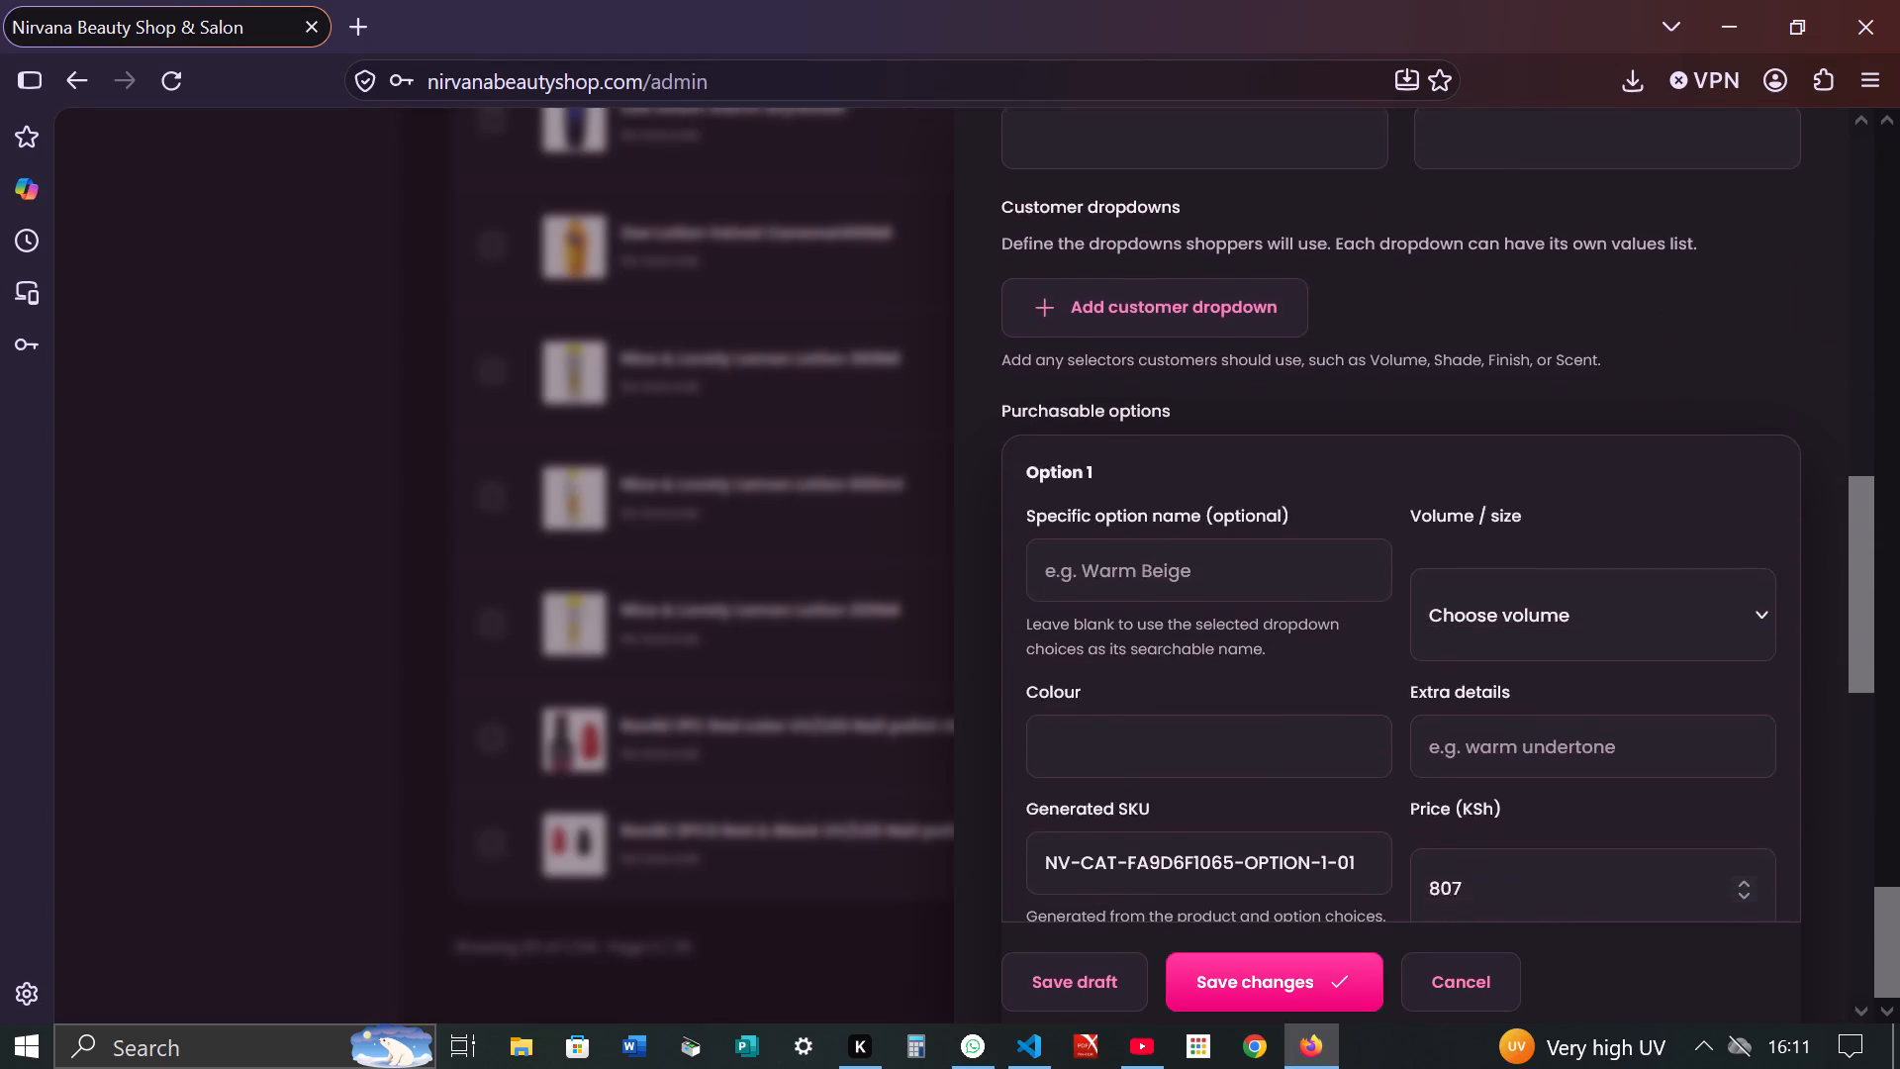
pyautogui.scroll(-5, 1432, 751)
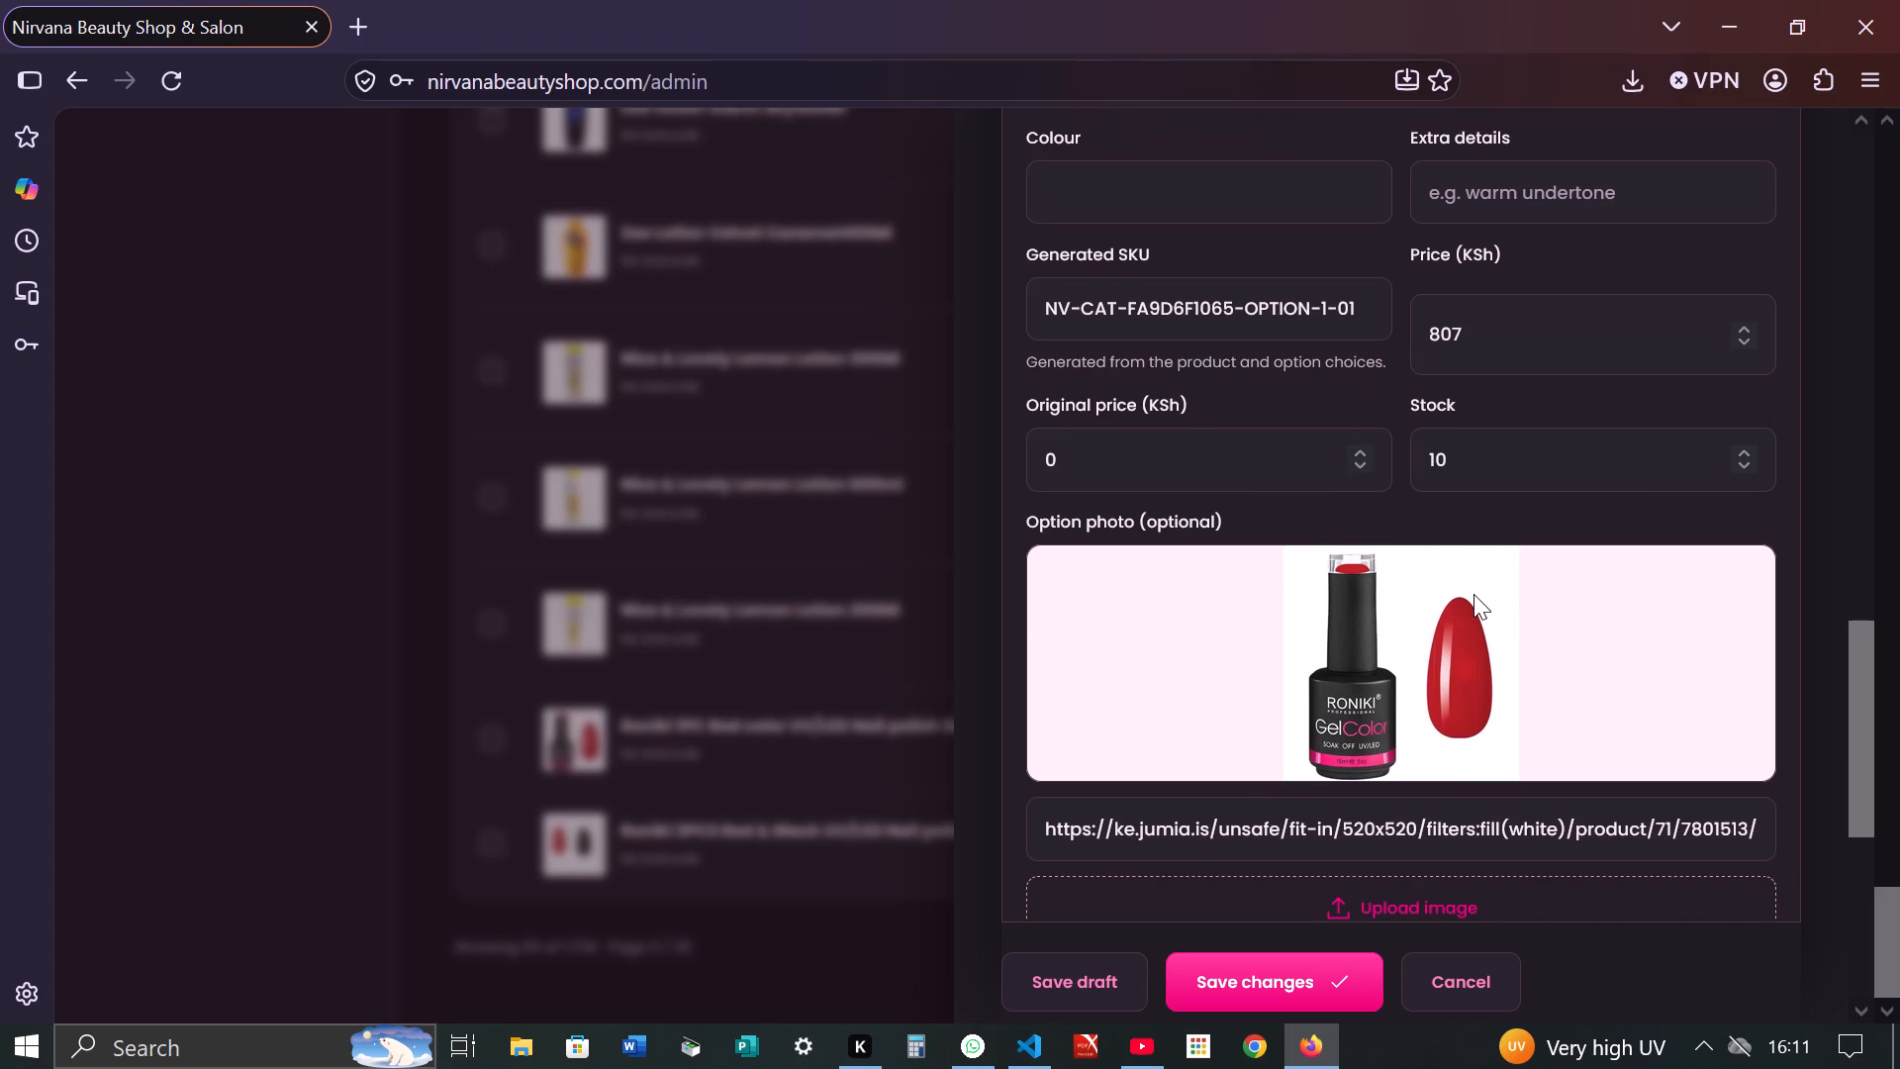
pyautogui.scroll(7, 1473, 594)
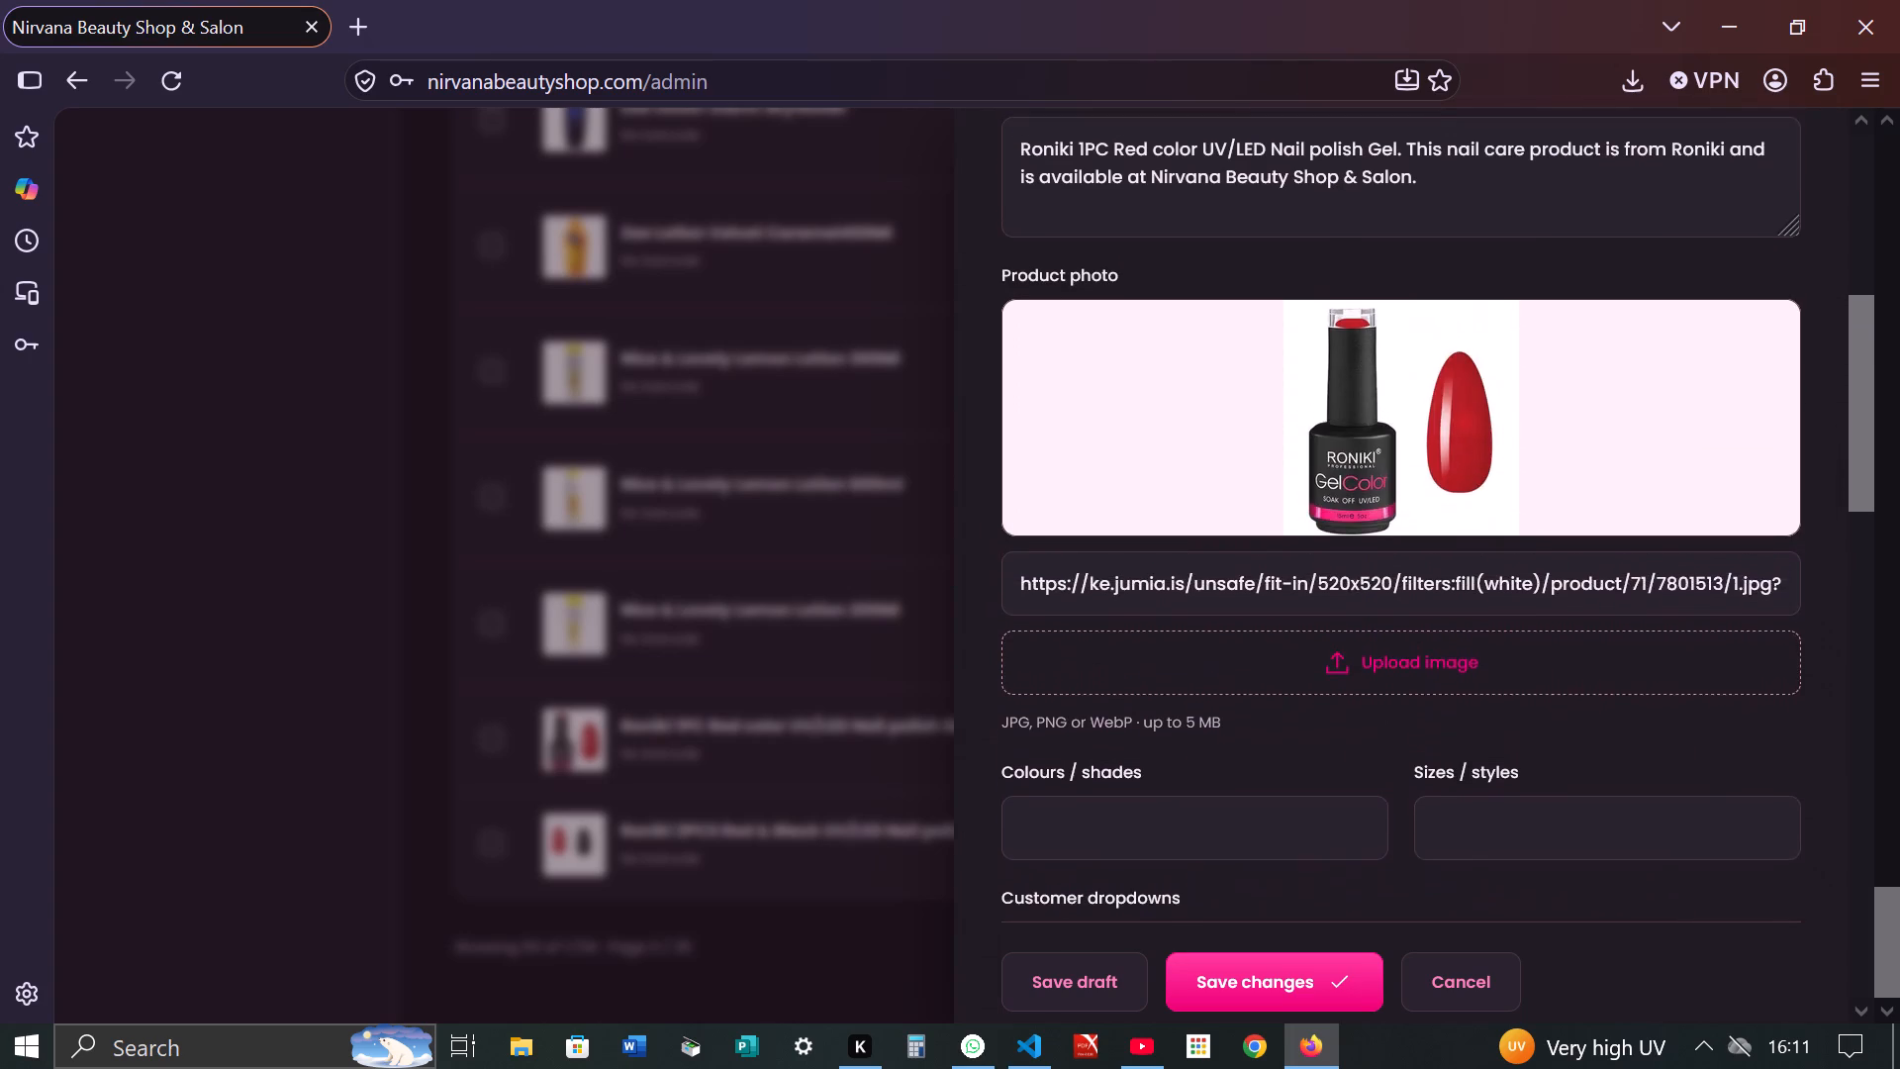
pyautogui.scroll(3, 1473, 594)
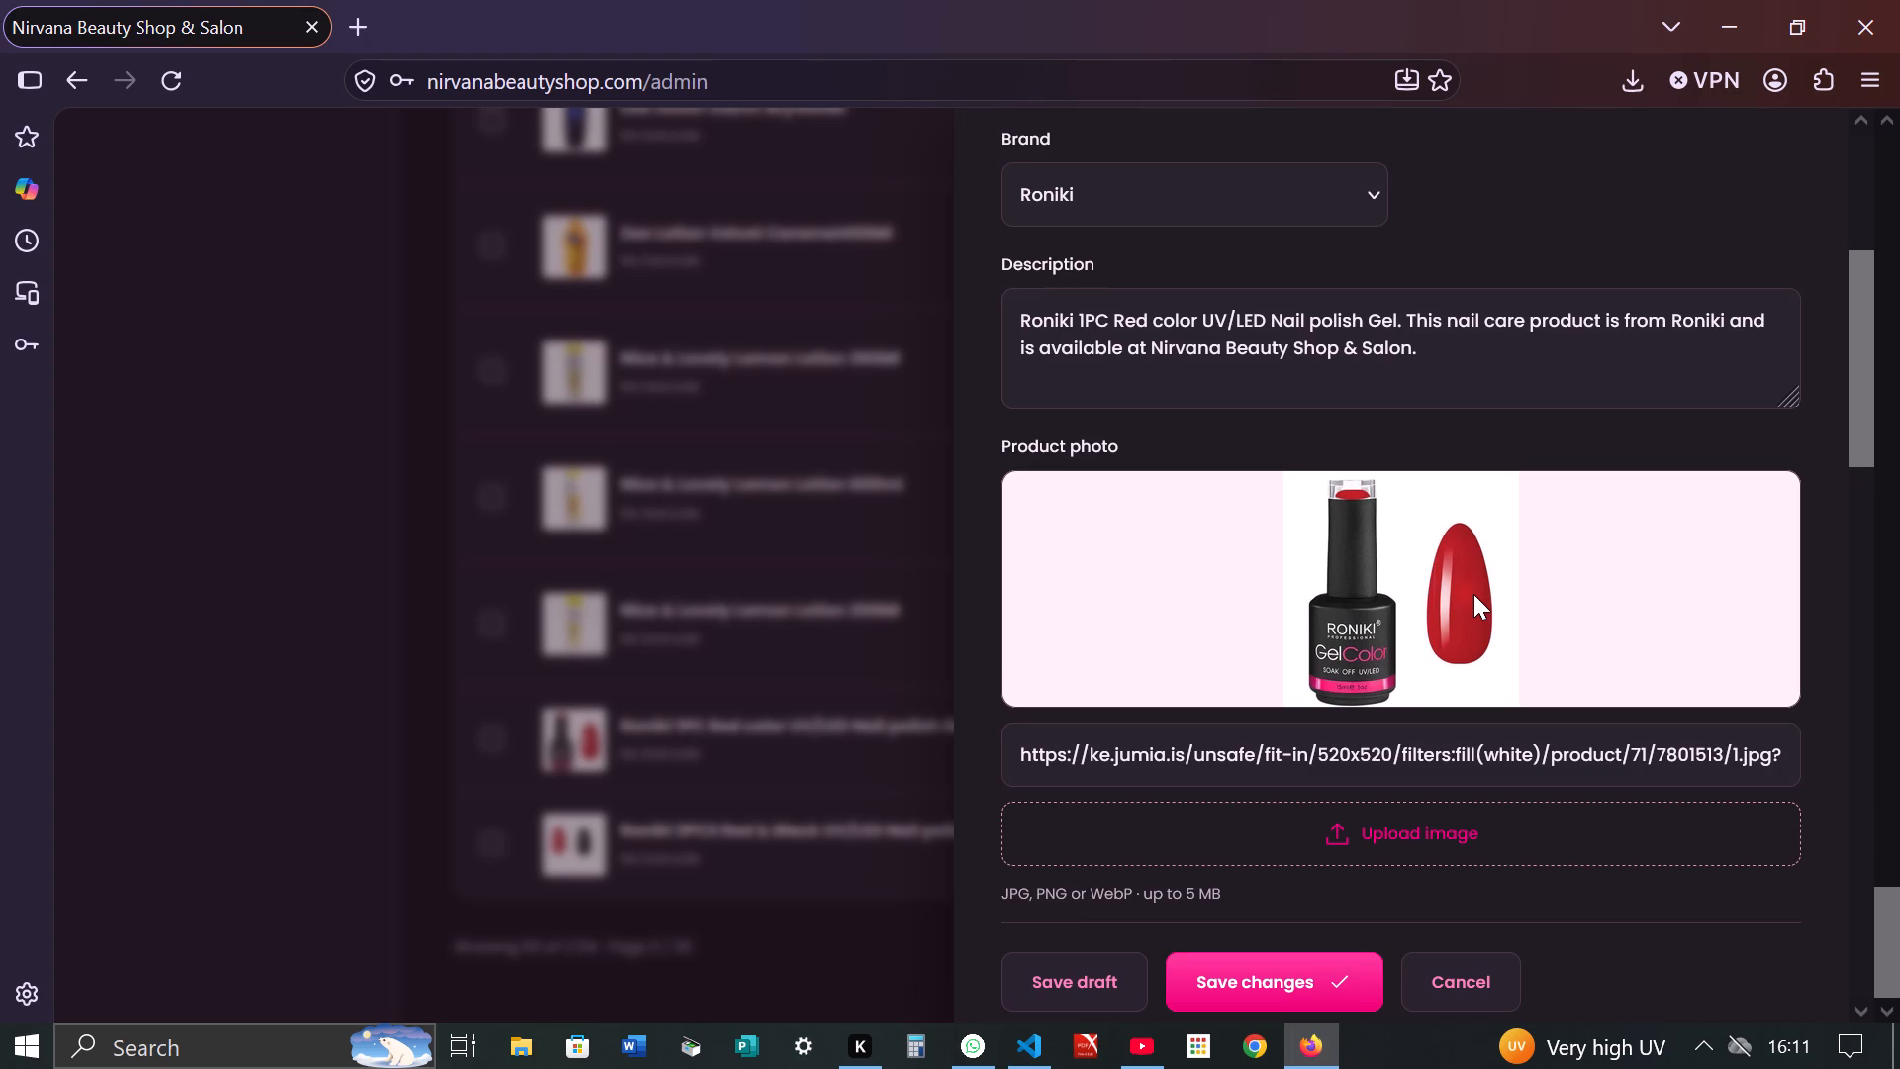
pyautogui.scroll(-4, 1473, 594)
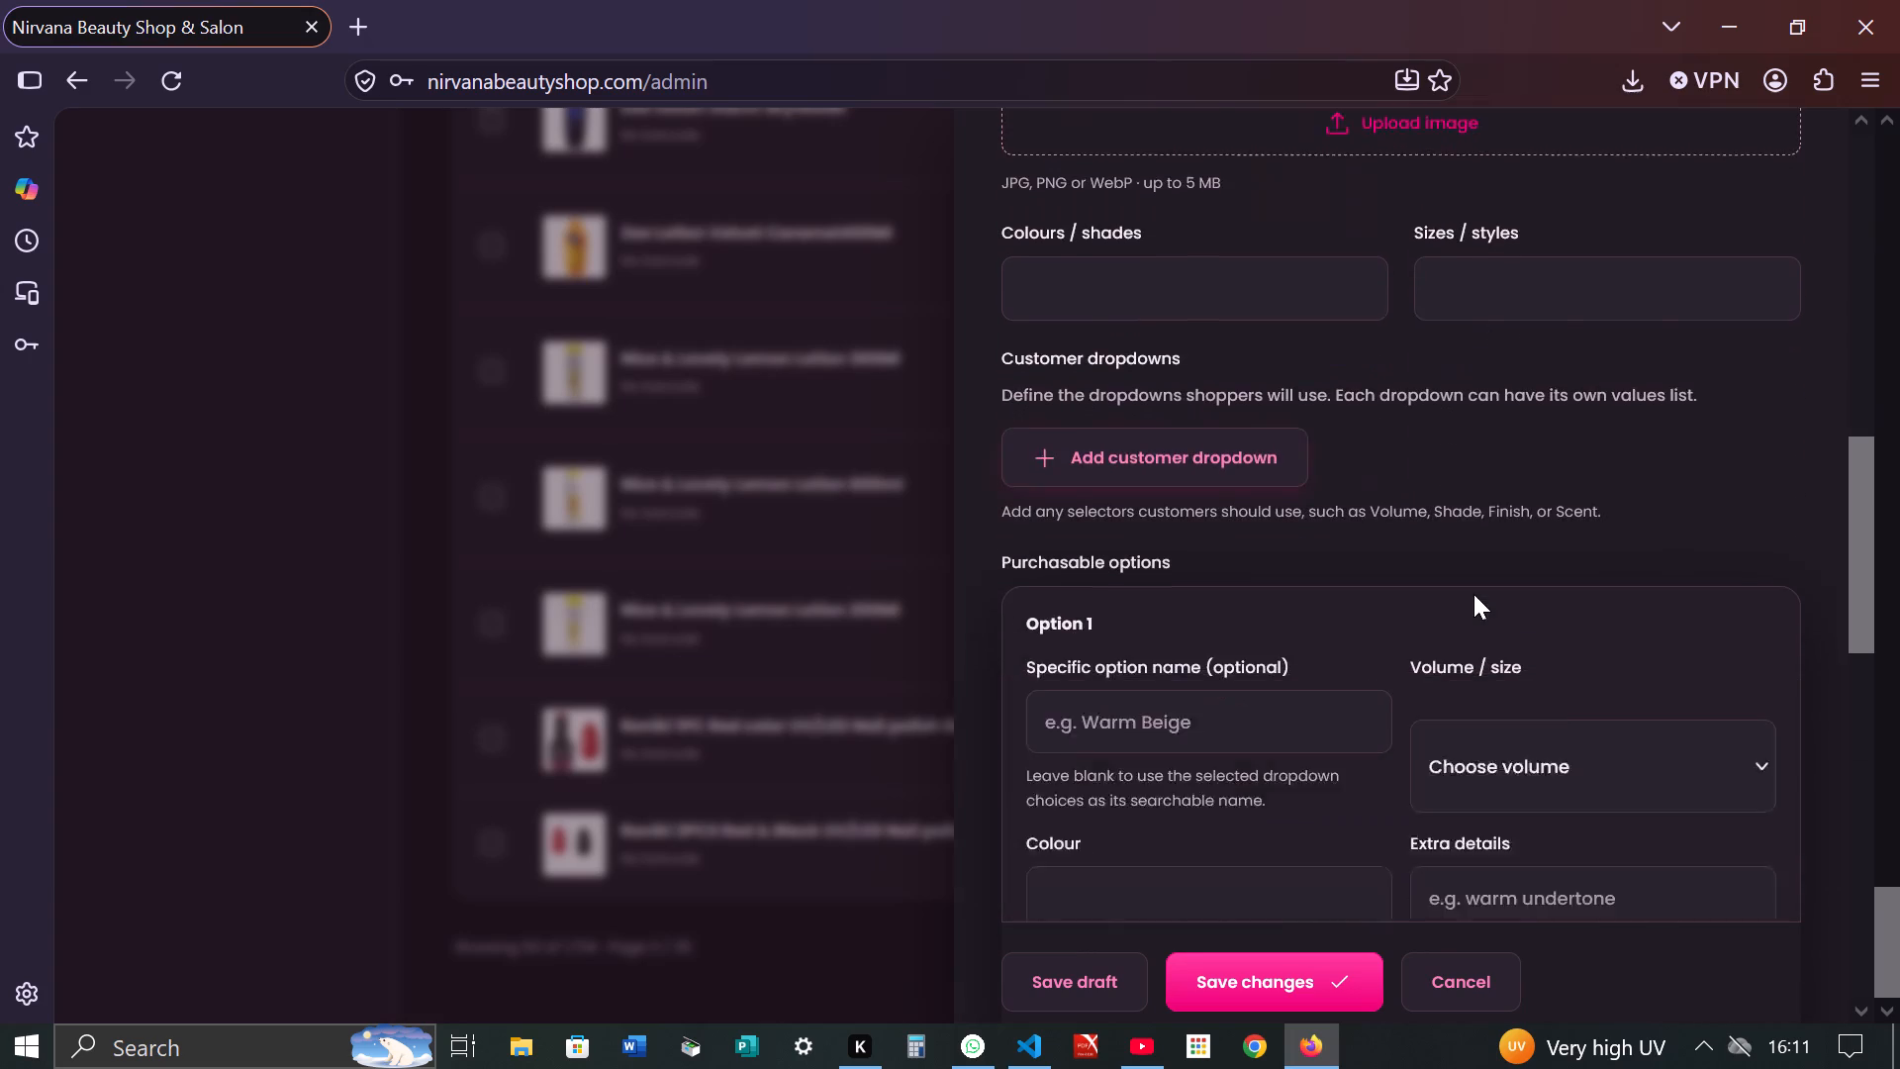
pyautogui.scroll(-5, 1473, 594)
pyautogui.click(1478, 492)
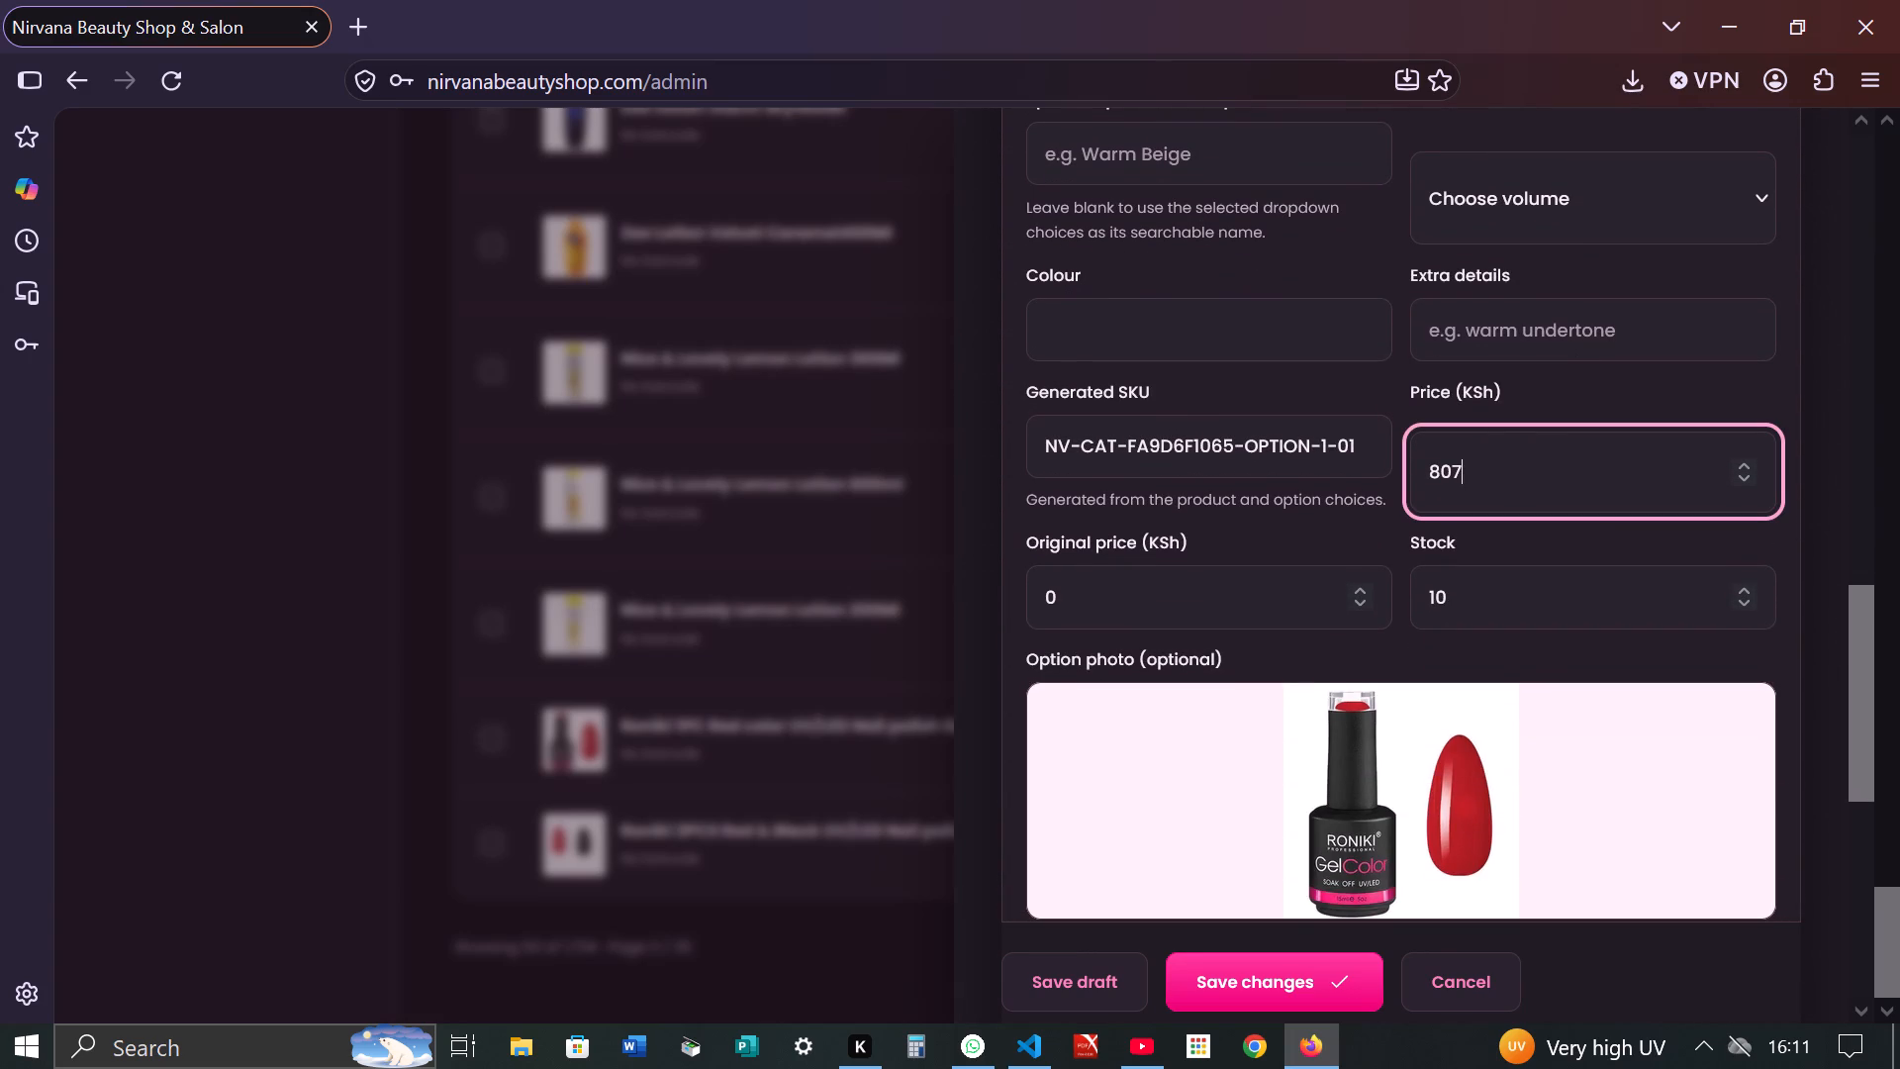
pyautogui.press('BackSpace')
pyautogui.press('BackSpace')
pyautogui.press('BackSpace')
pyautogui.write('500')
pyautogui.click(1078, 618)
pyautogui.press('5')
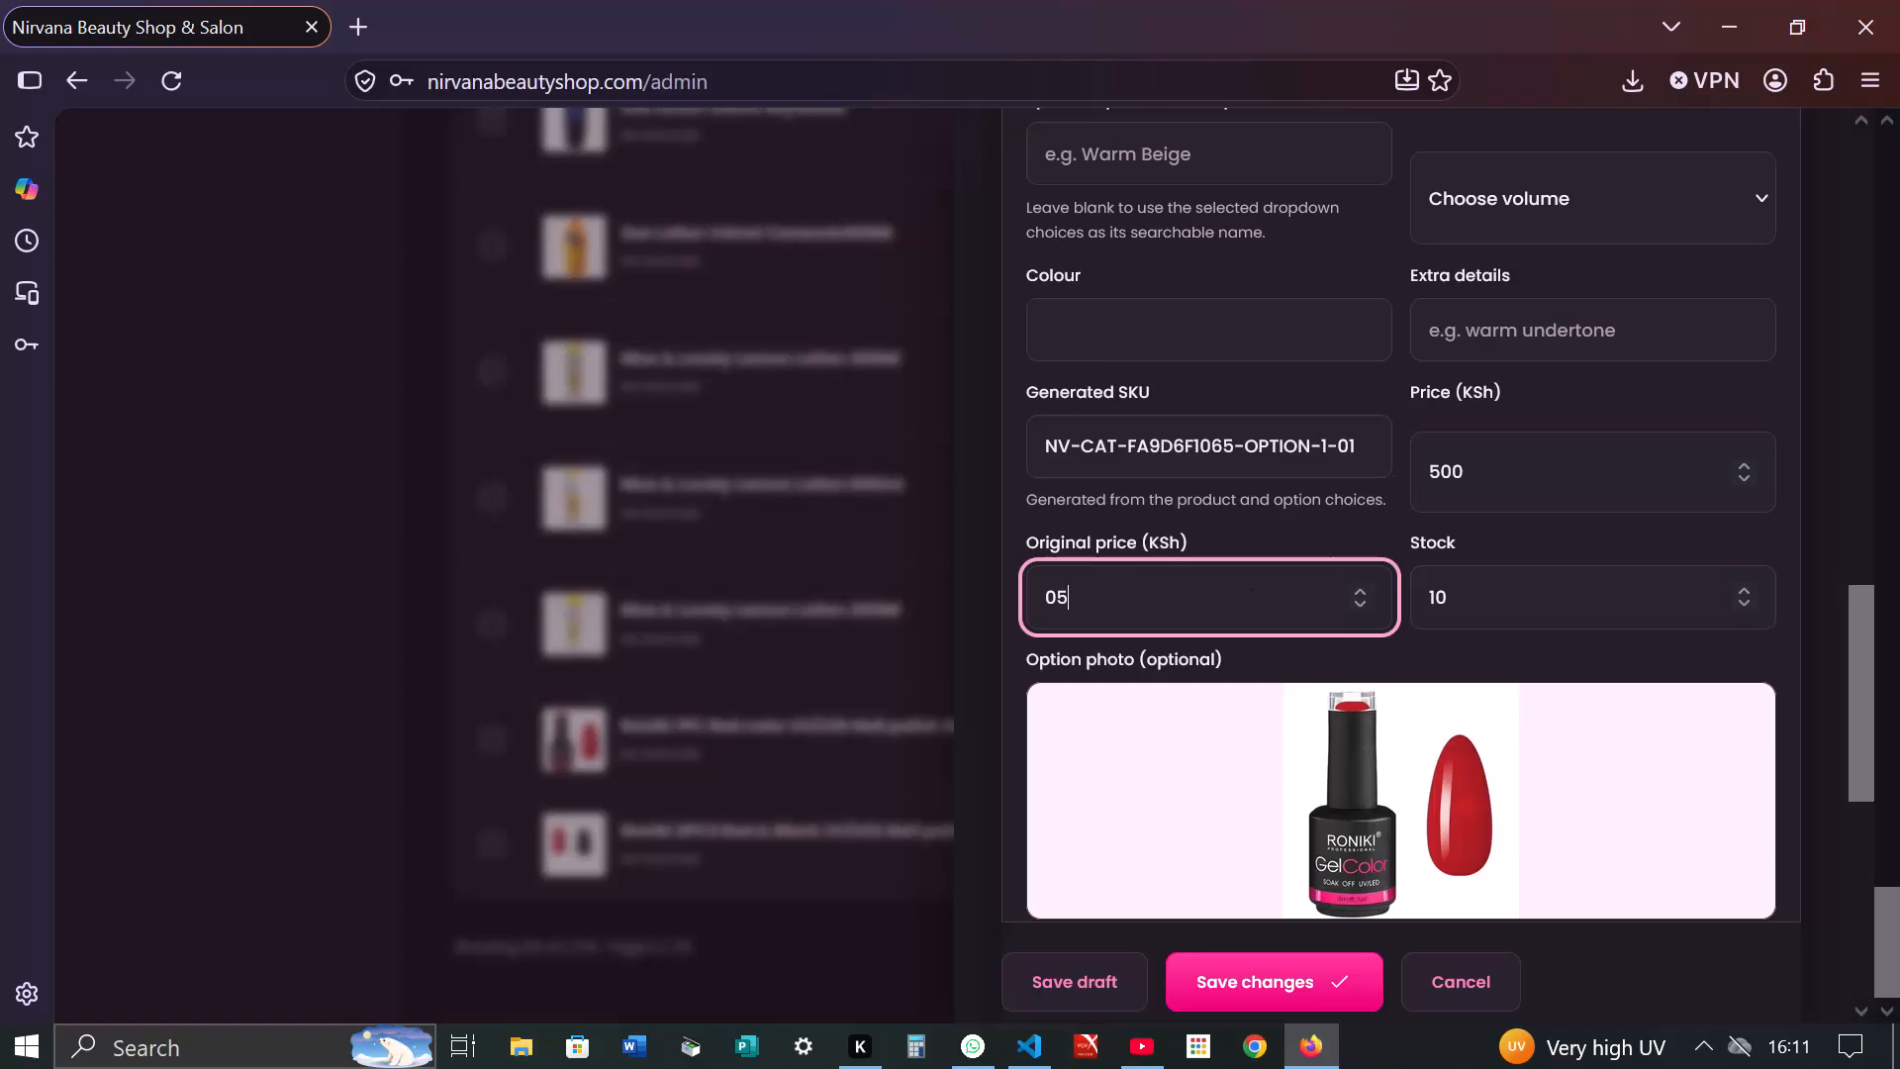
pyautogui.press('BackSpace')
pyautogui.press('BackSpace')
pyautogui.write('530')
pyautogui.click(1251, 978)
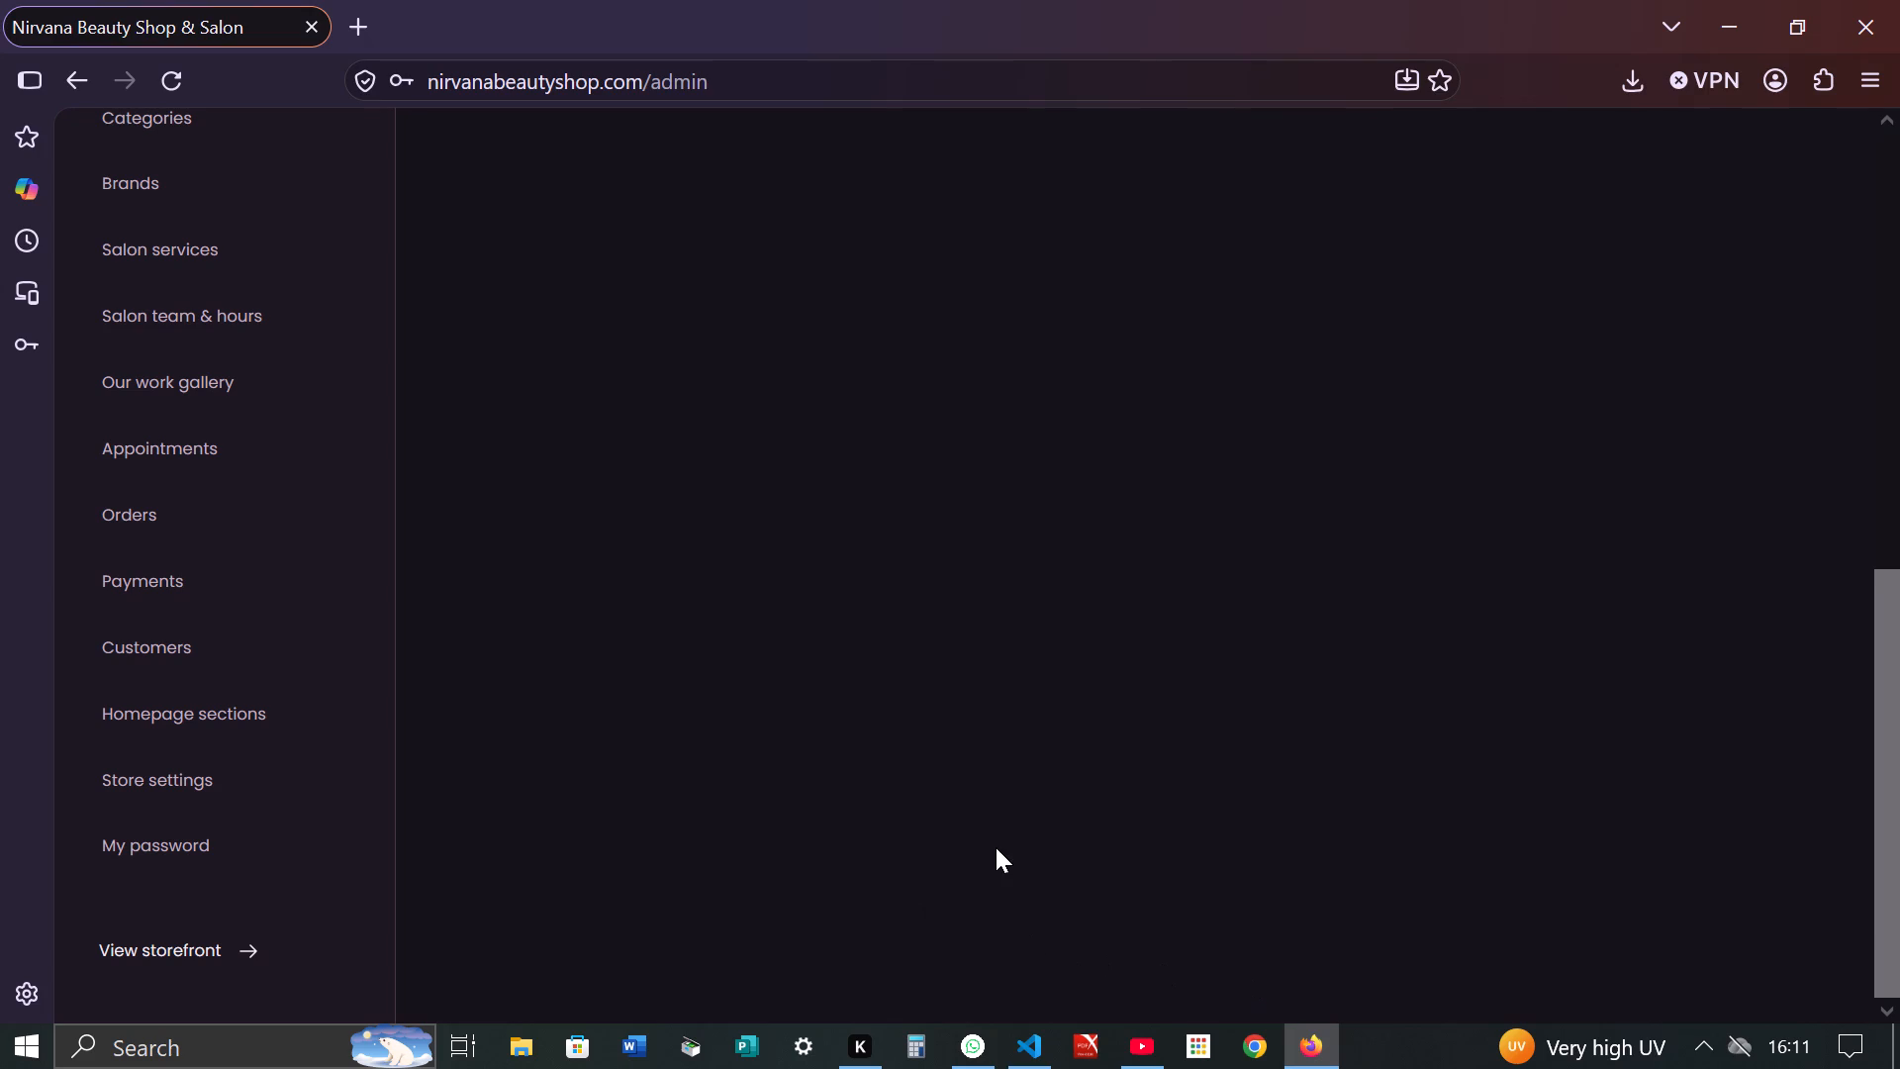
# Return to page 3 of the catalogue list and open the Roniki 2PCS Red & Black UV/LED Nail polish Gel record for editing.
pyautogui.scroll(-15, 996, 847)
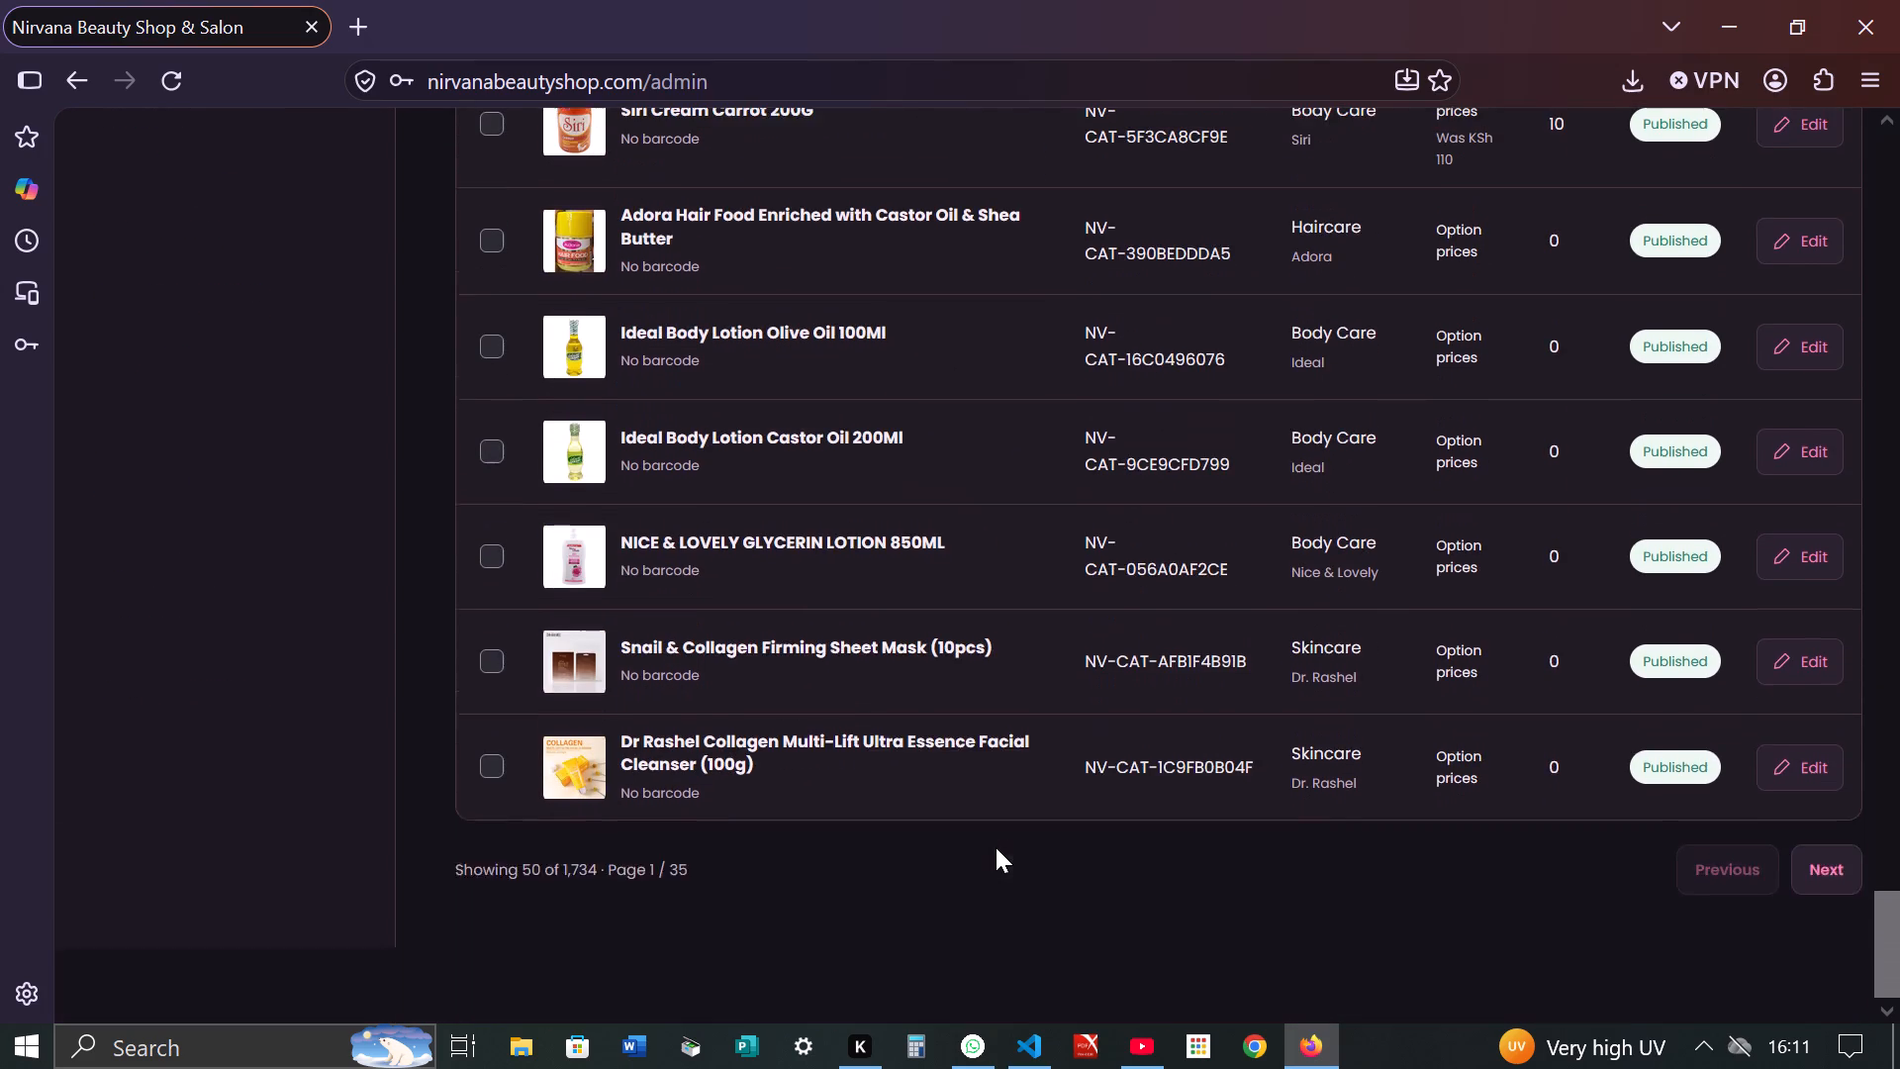
pyautogui.click(1812, 944)
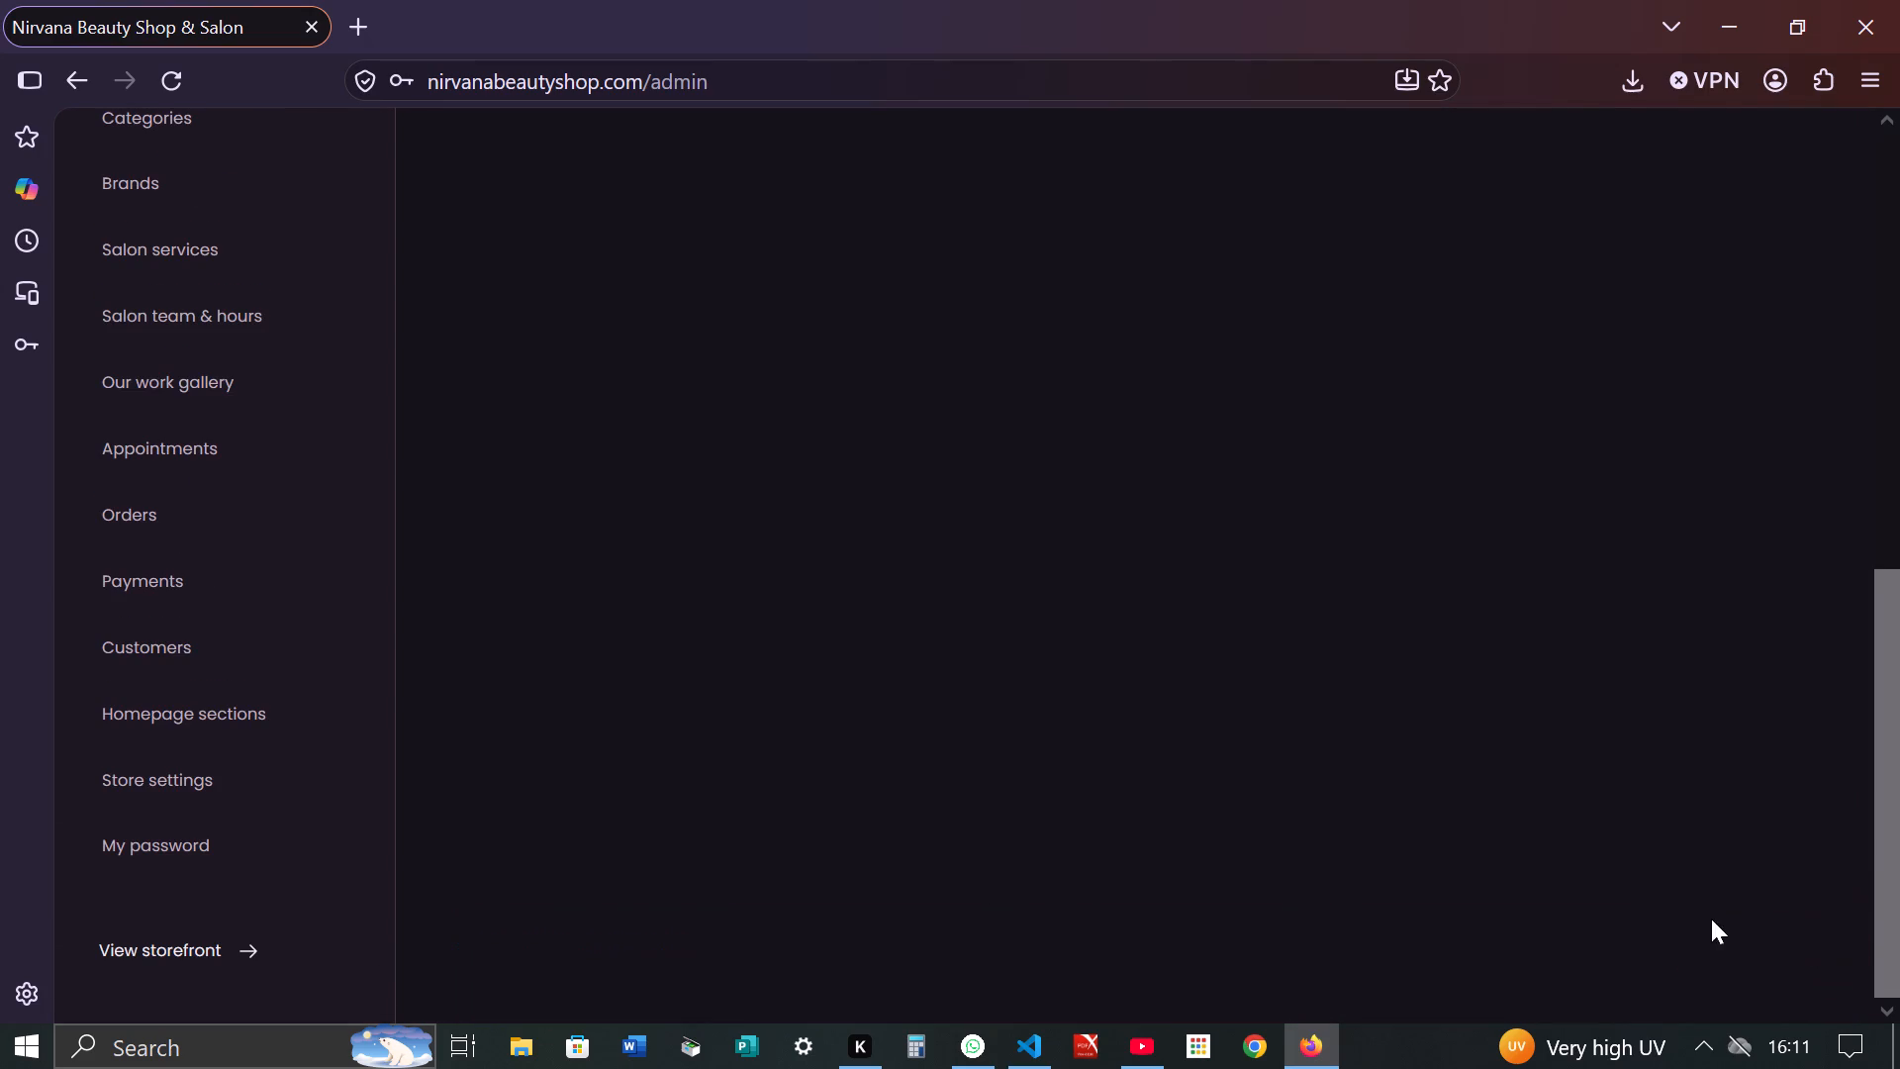
pyautogui.scroll(-3, 1265, 850)
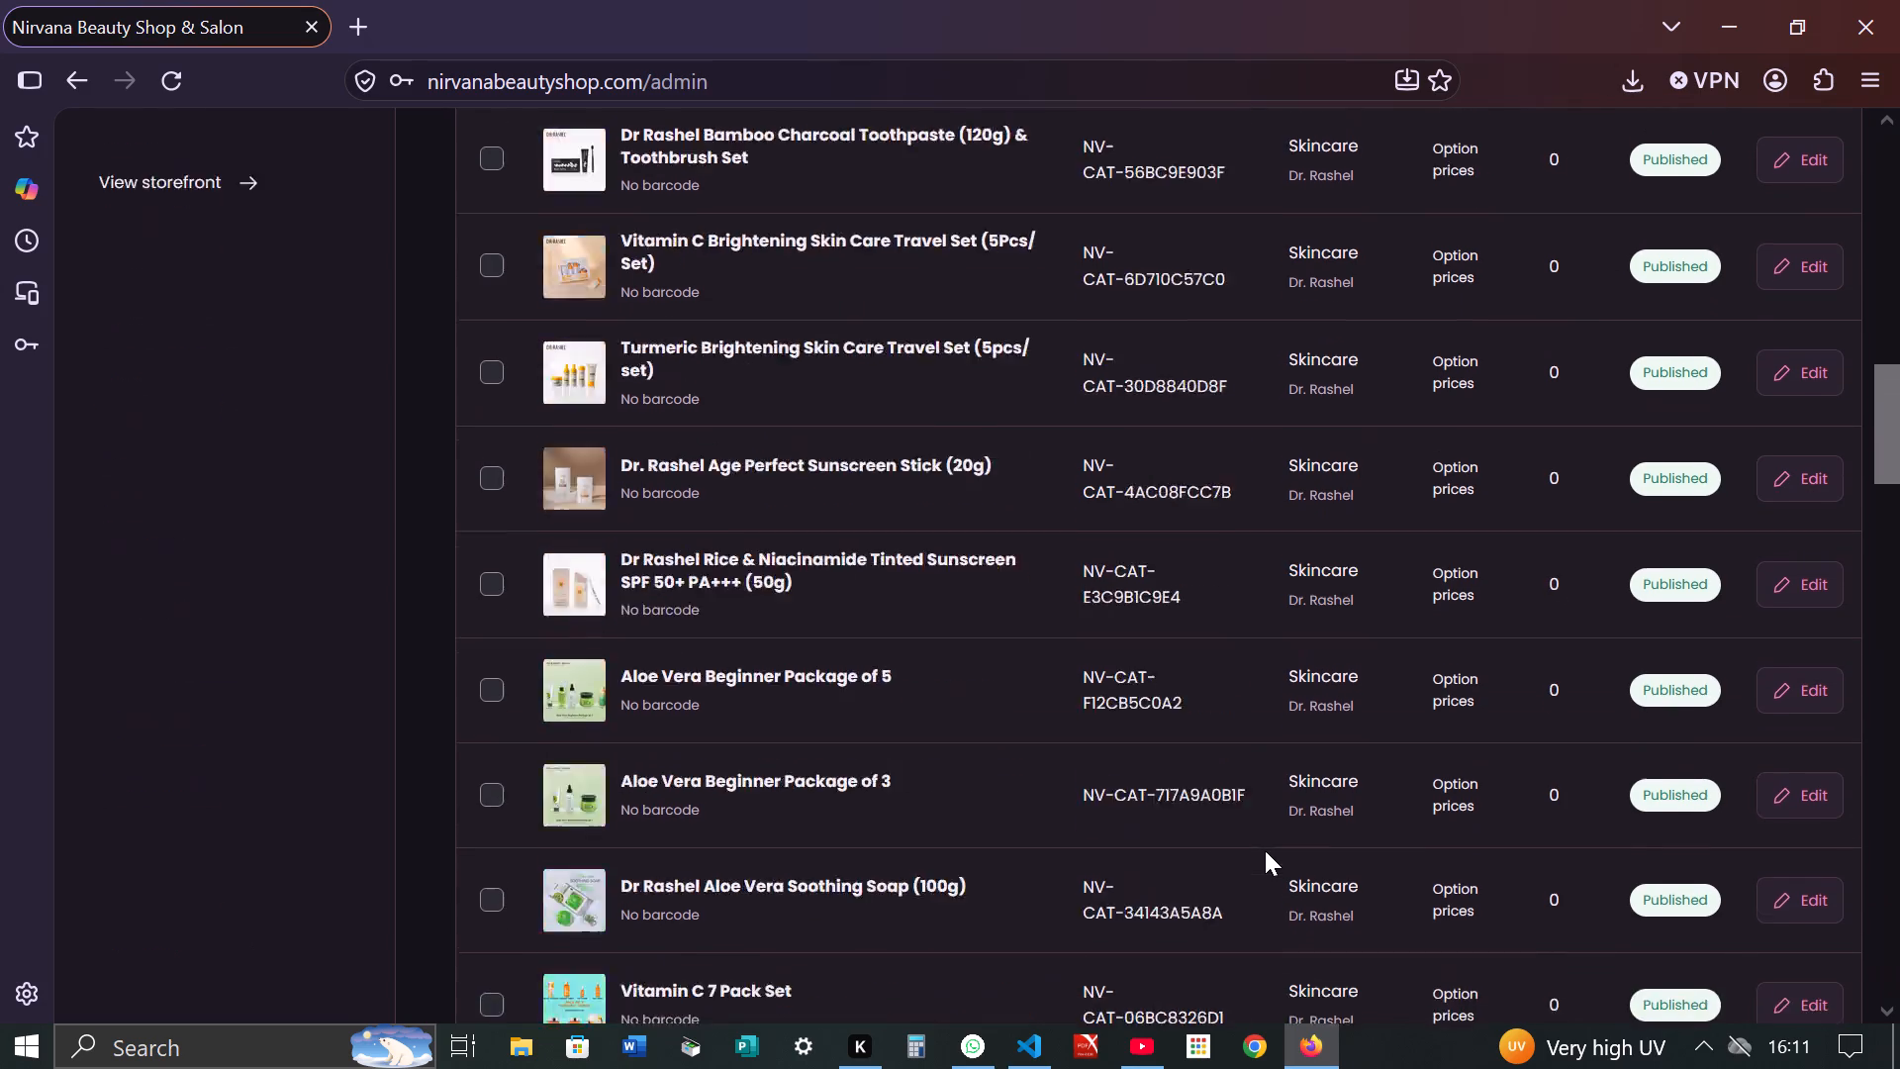
pyautogui.scroll(-6, 1265, 850)
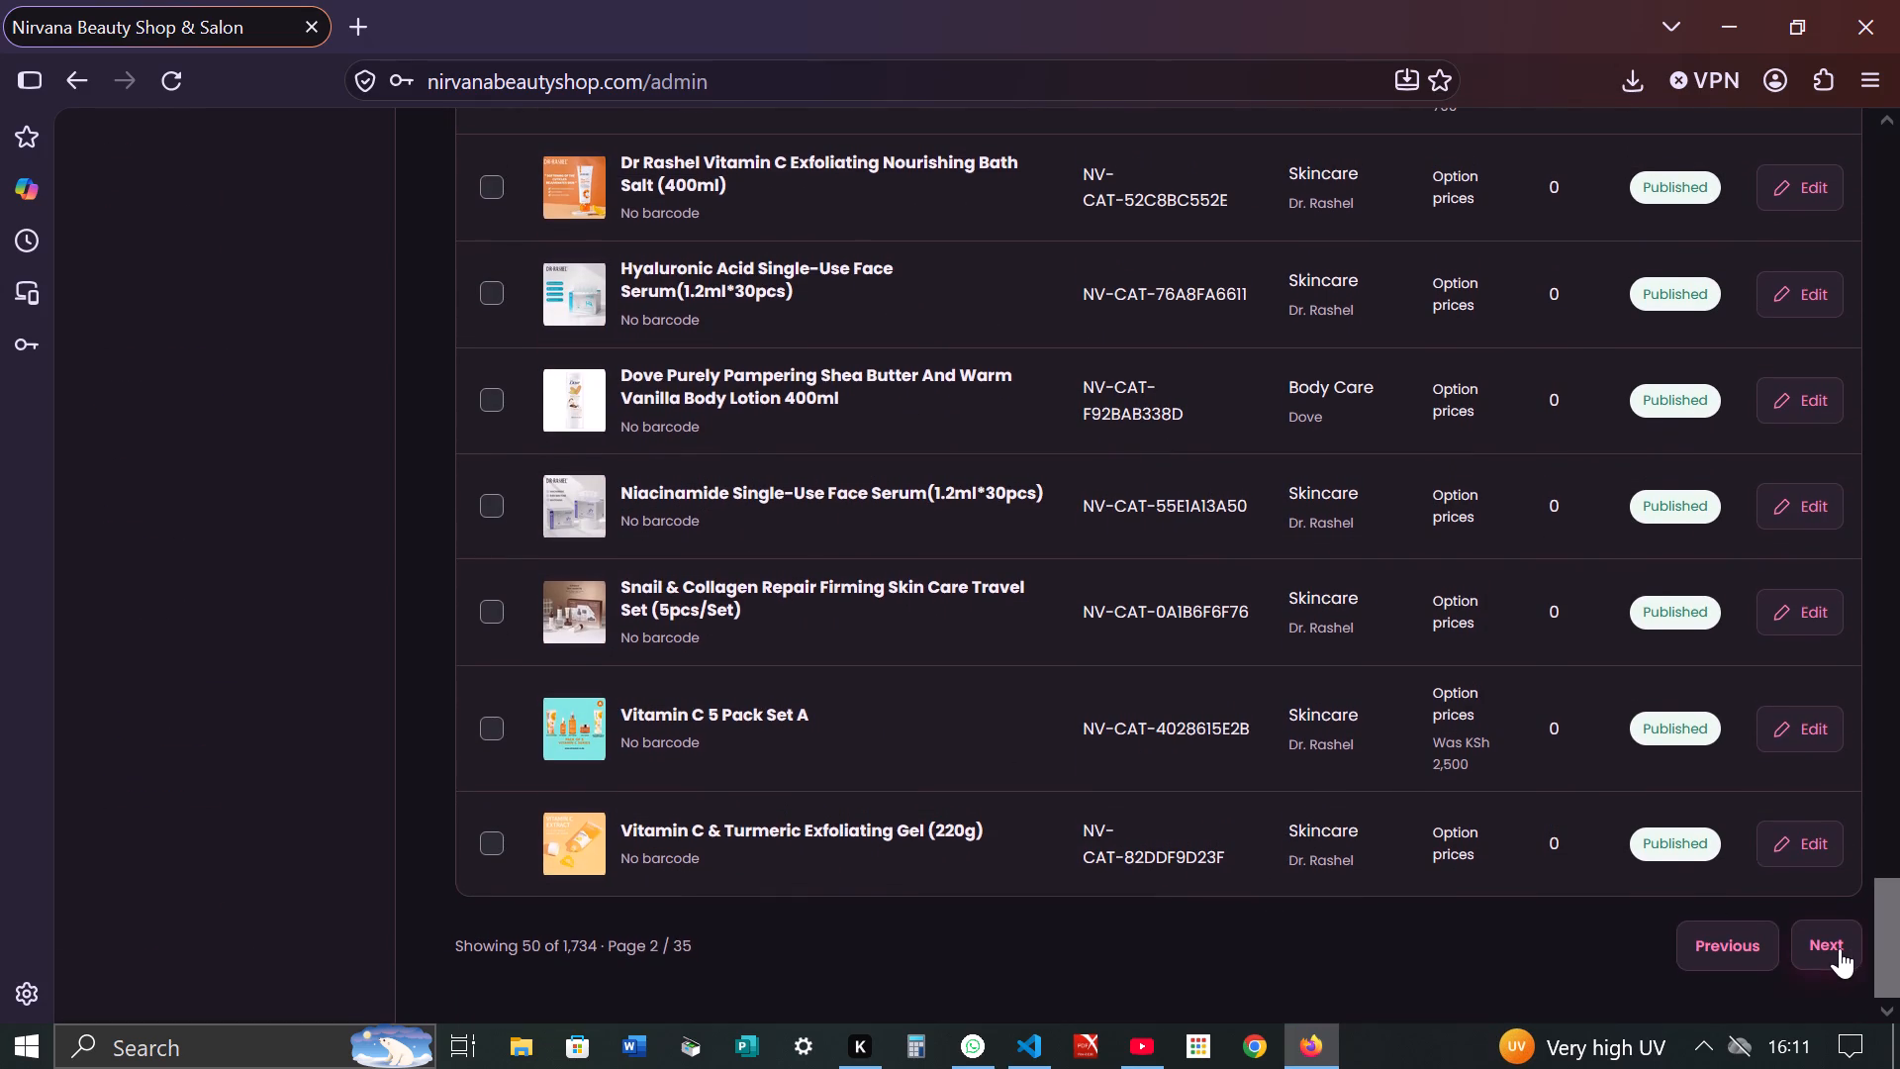
pyautogui.click(1840, 948)
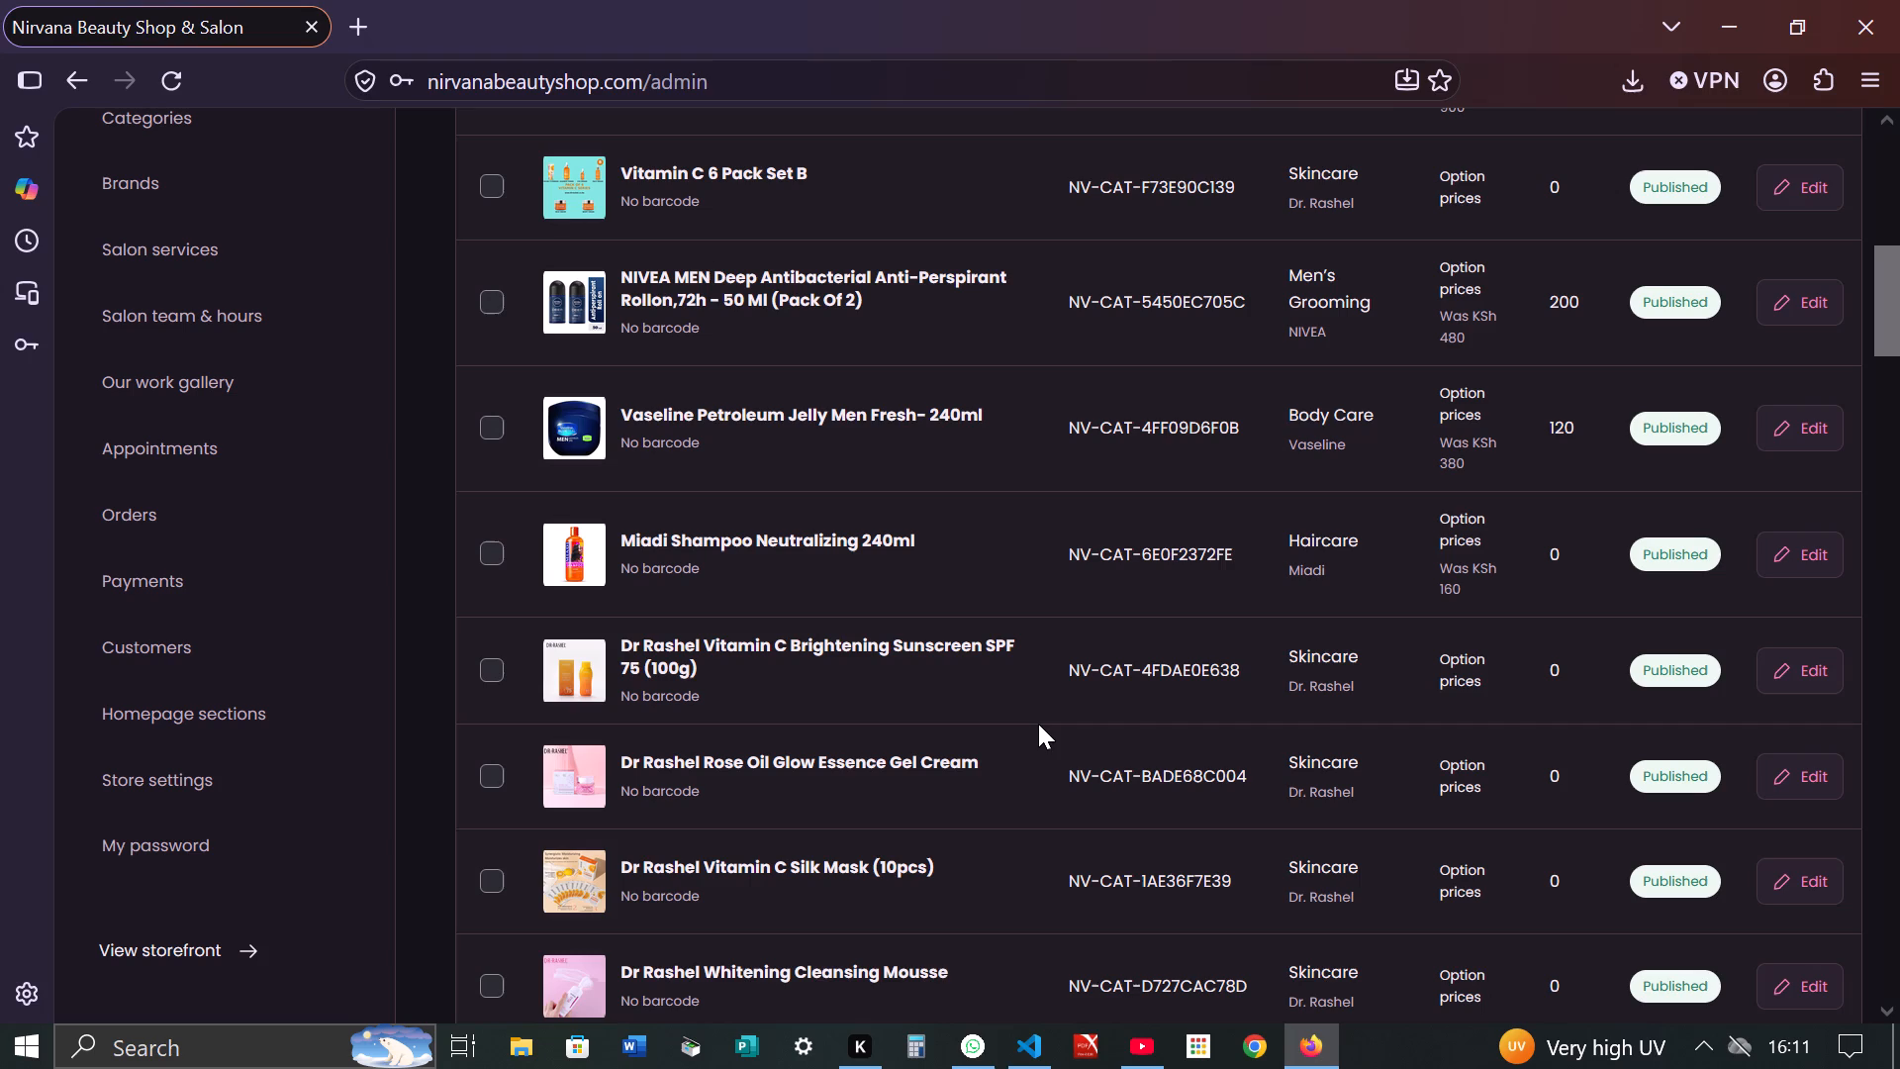
pyautogui.scroll(-8, 729, 774)
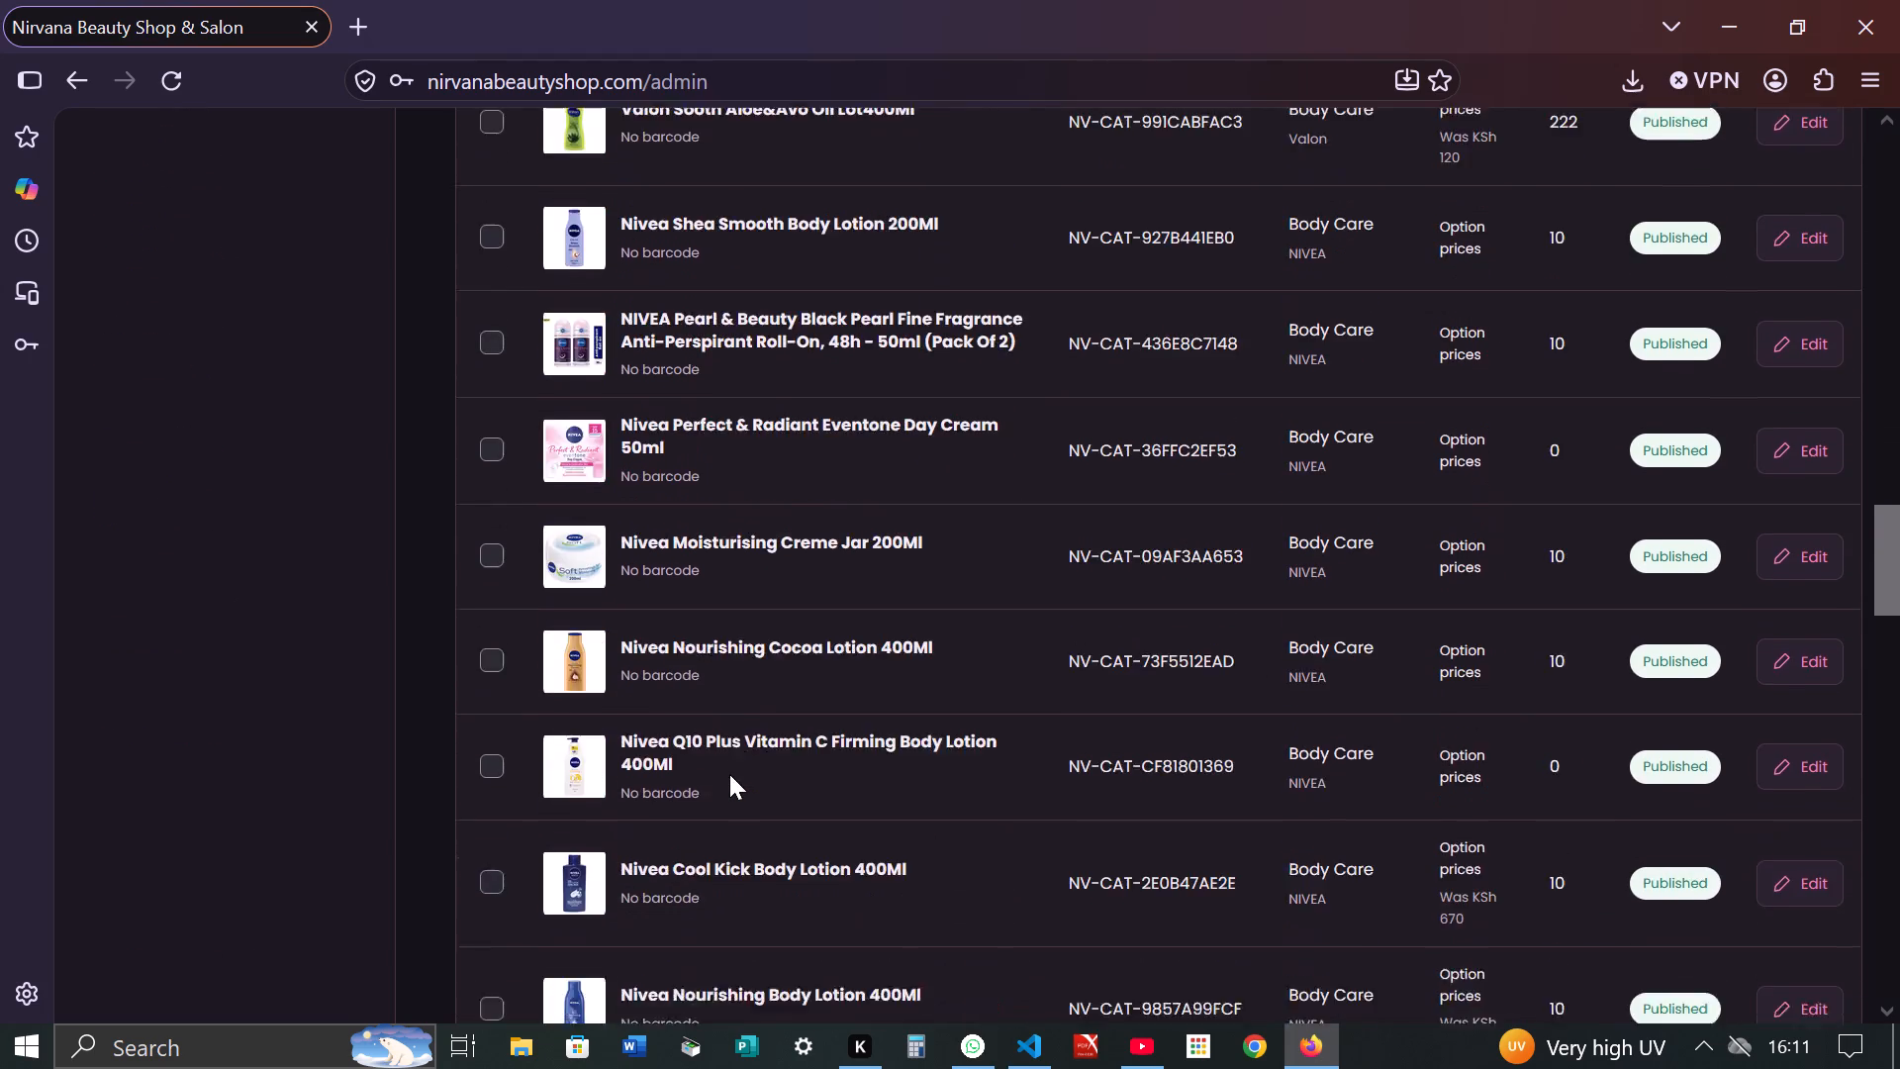
pyautogui.scroll(-9, 729, 774)
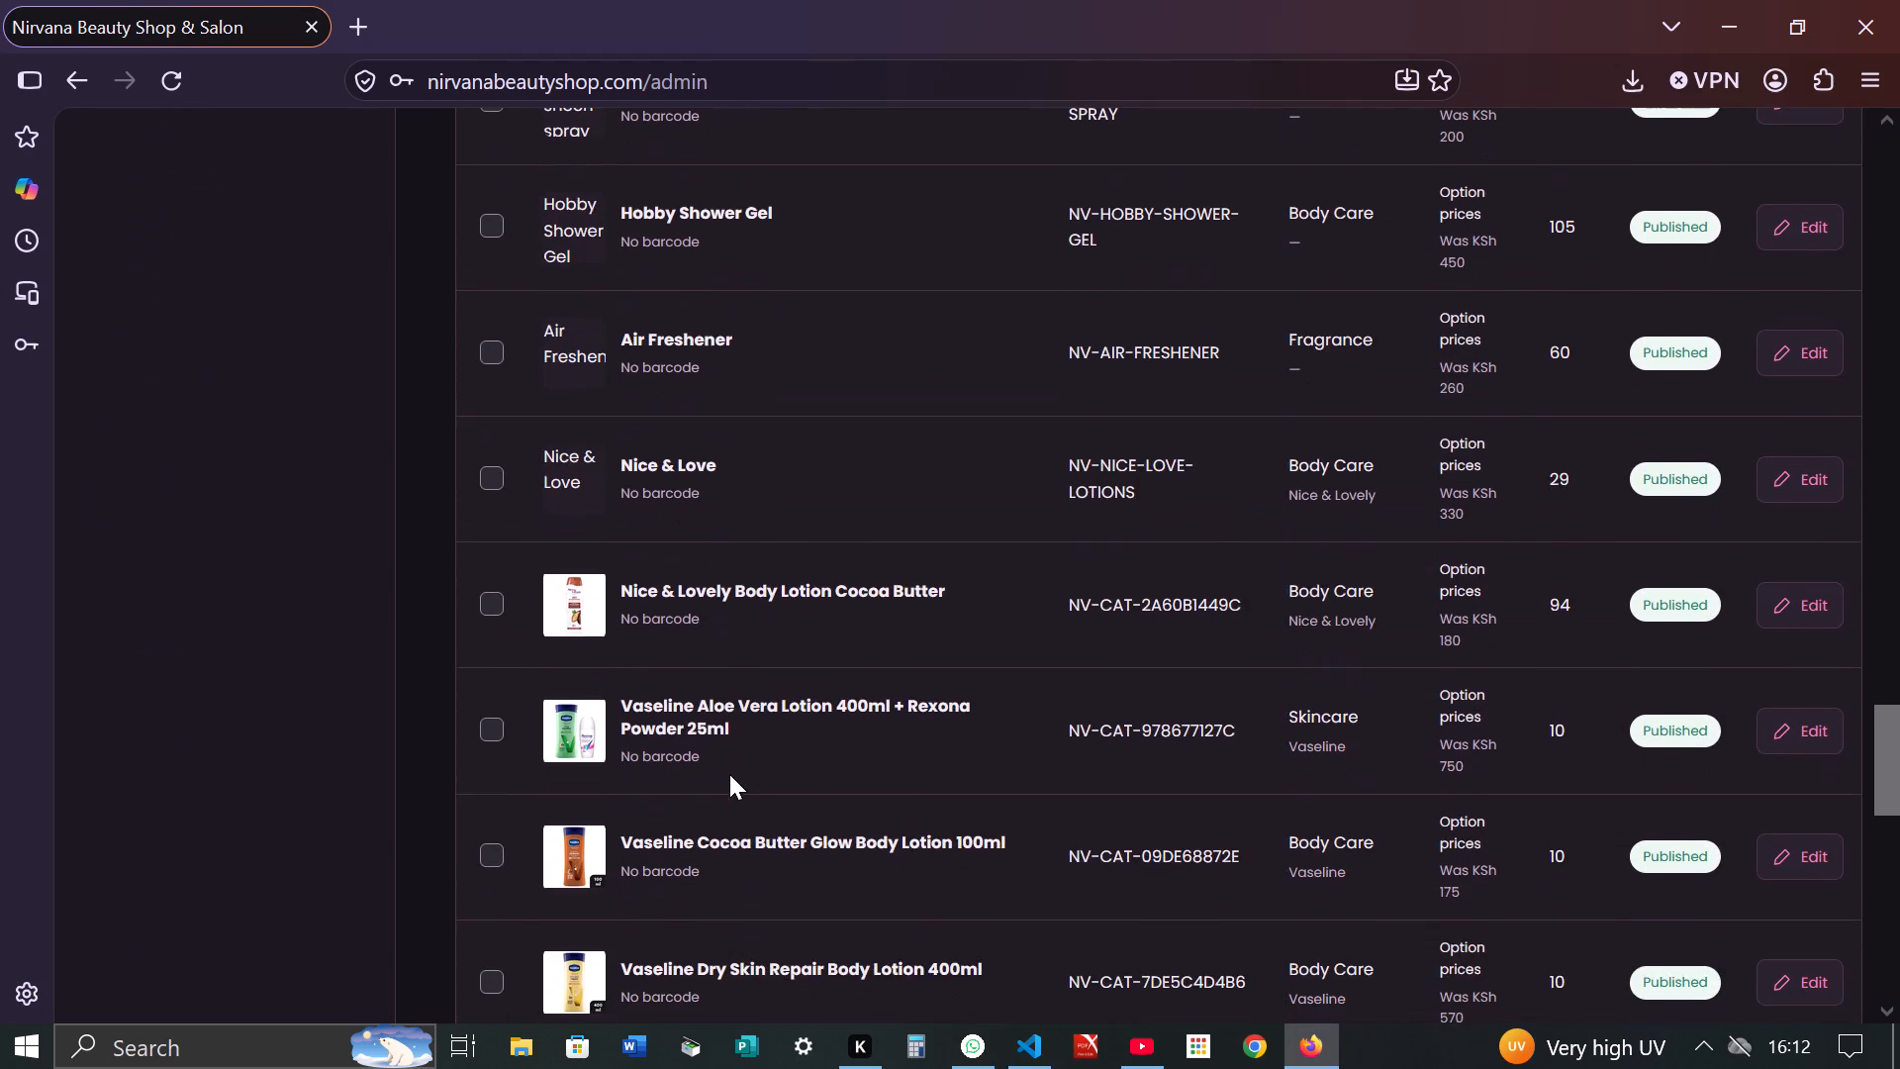
pyautogui.scroll(-1, 729, 774)
pyautogui.scroll(-3, 643, 769)
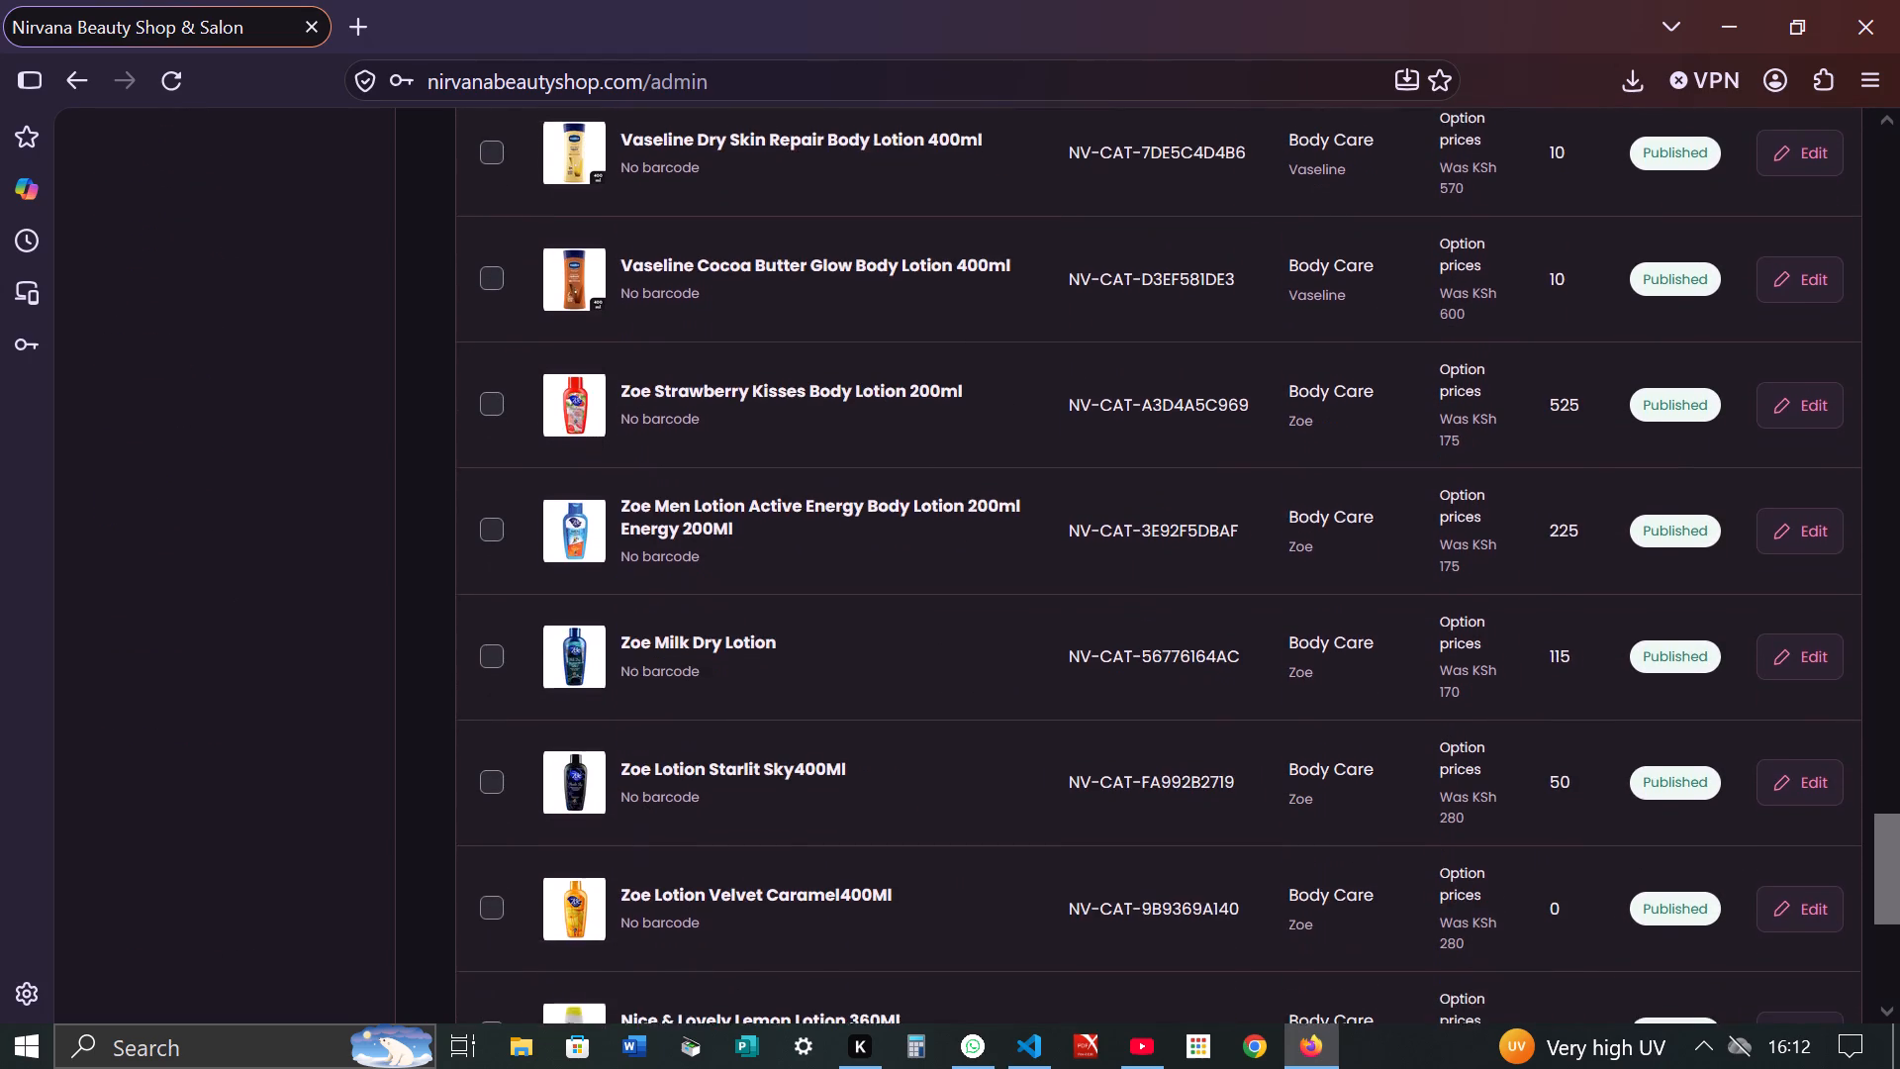
pyautogui.scroll(-6, 643, 769)
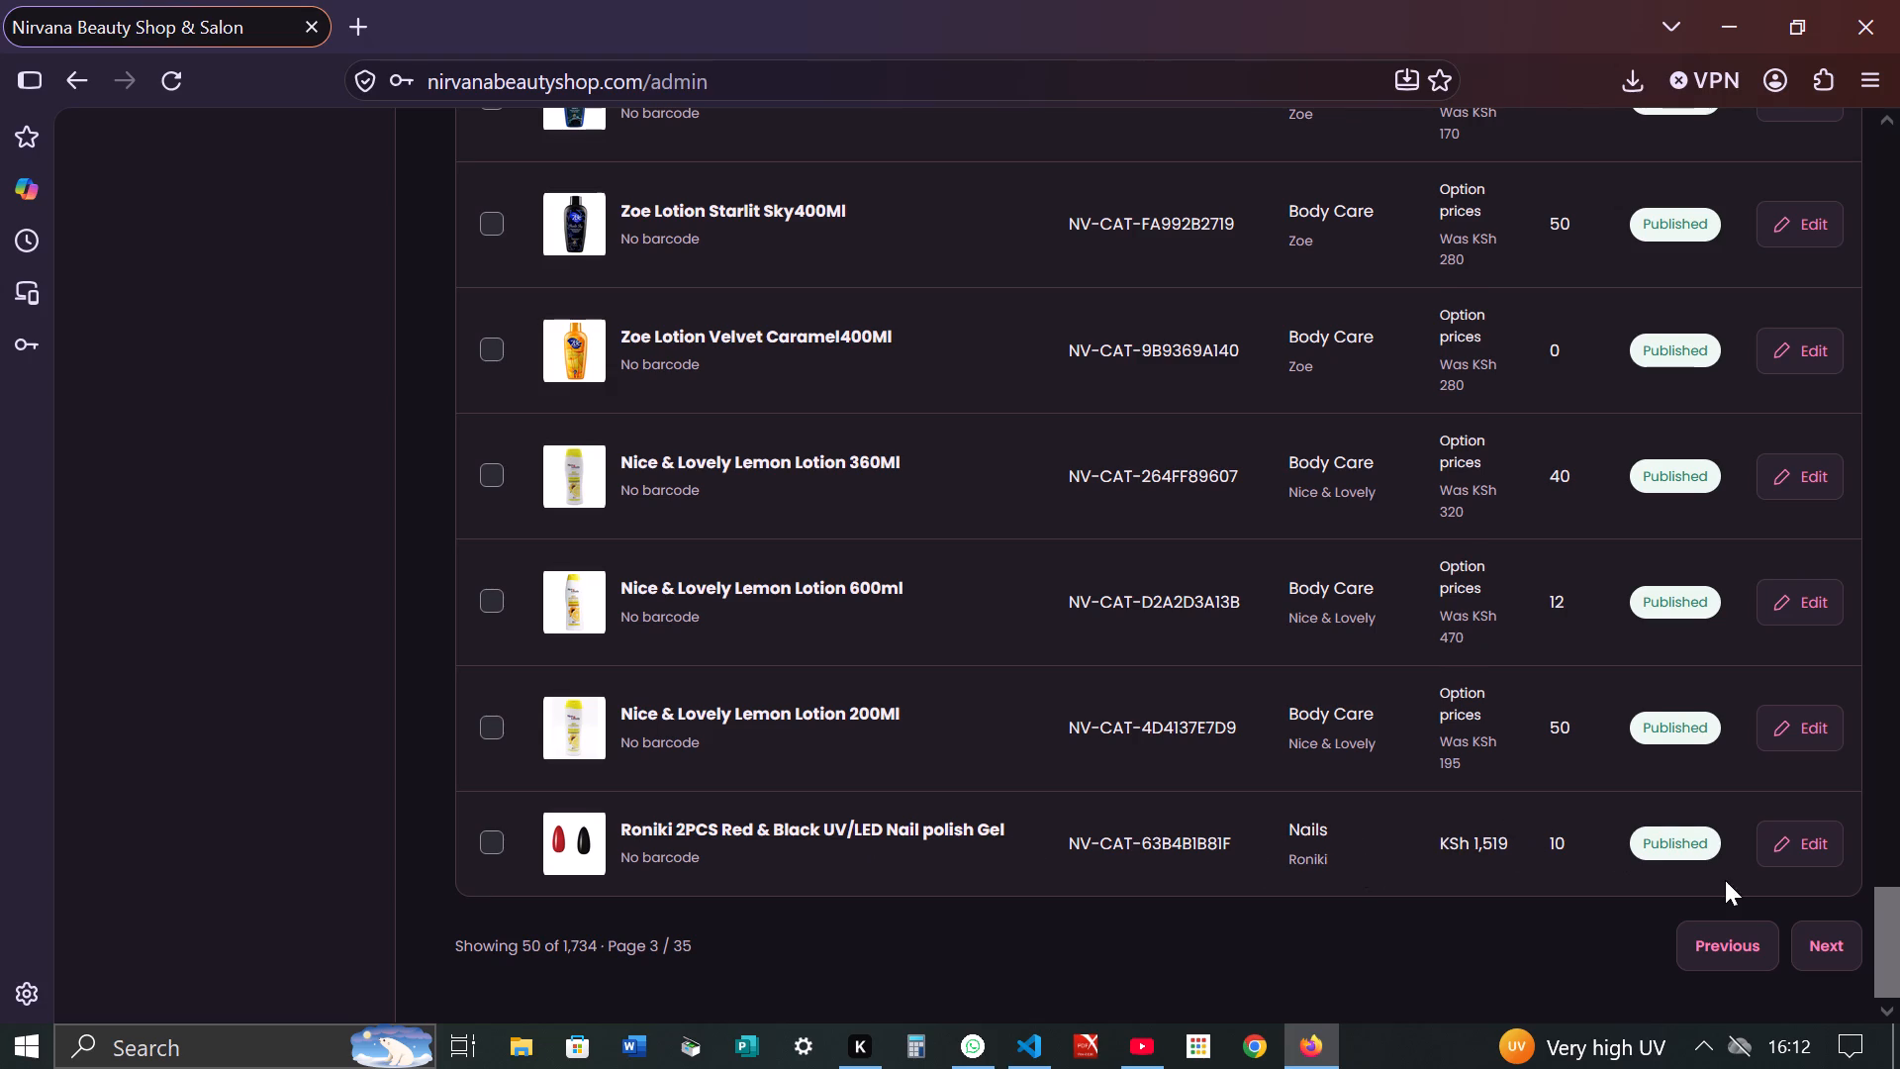
pyautogui.click(1801, 845)
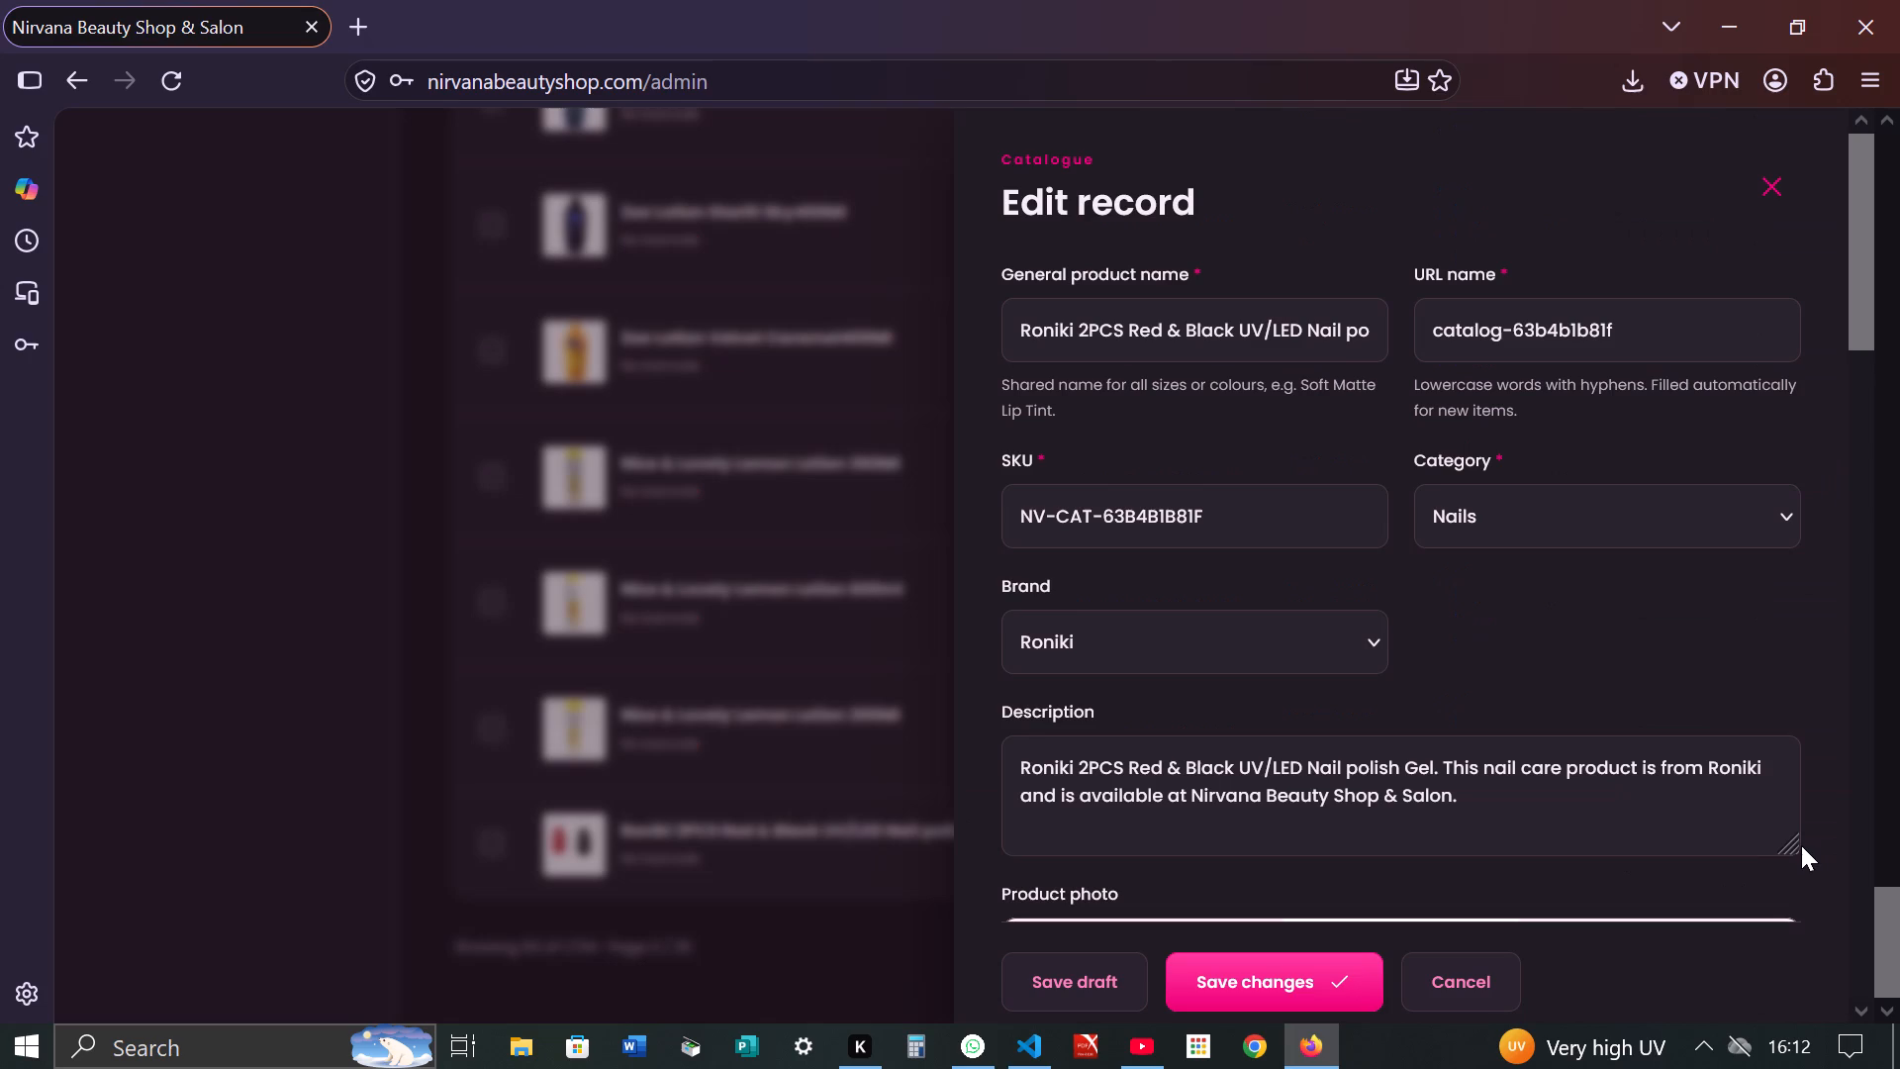
# Set the Option 1 price of the Roniki 2PCS Red & Black gel polish to KSh 1200.
pyautogui.scroll(-4, 1356, 849)
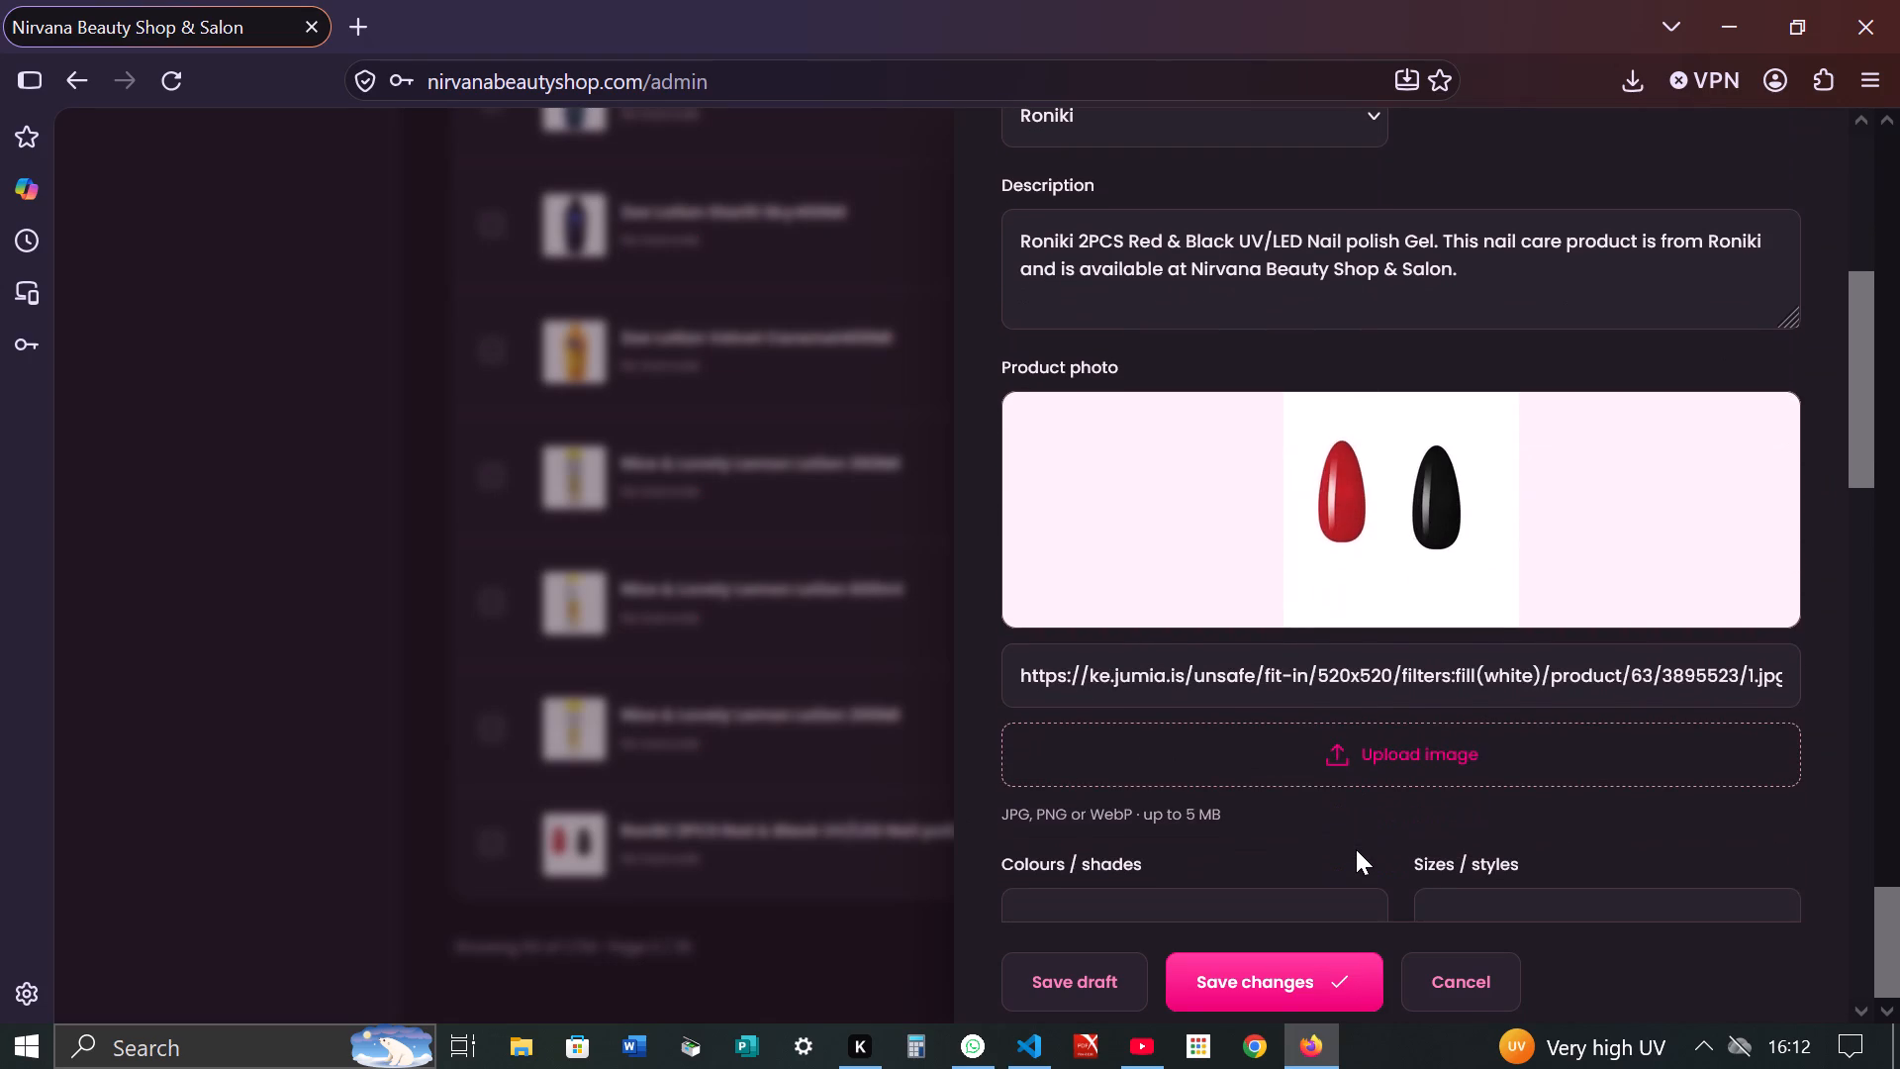
pyautogui.scroll(-3, 1356, 849)
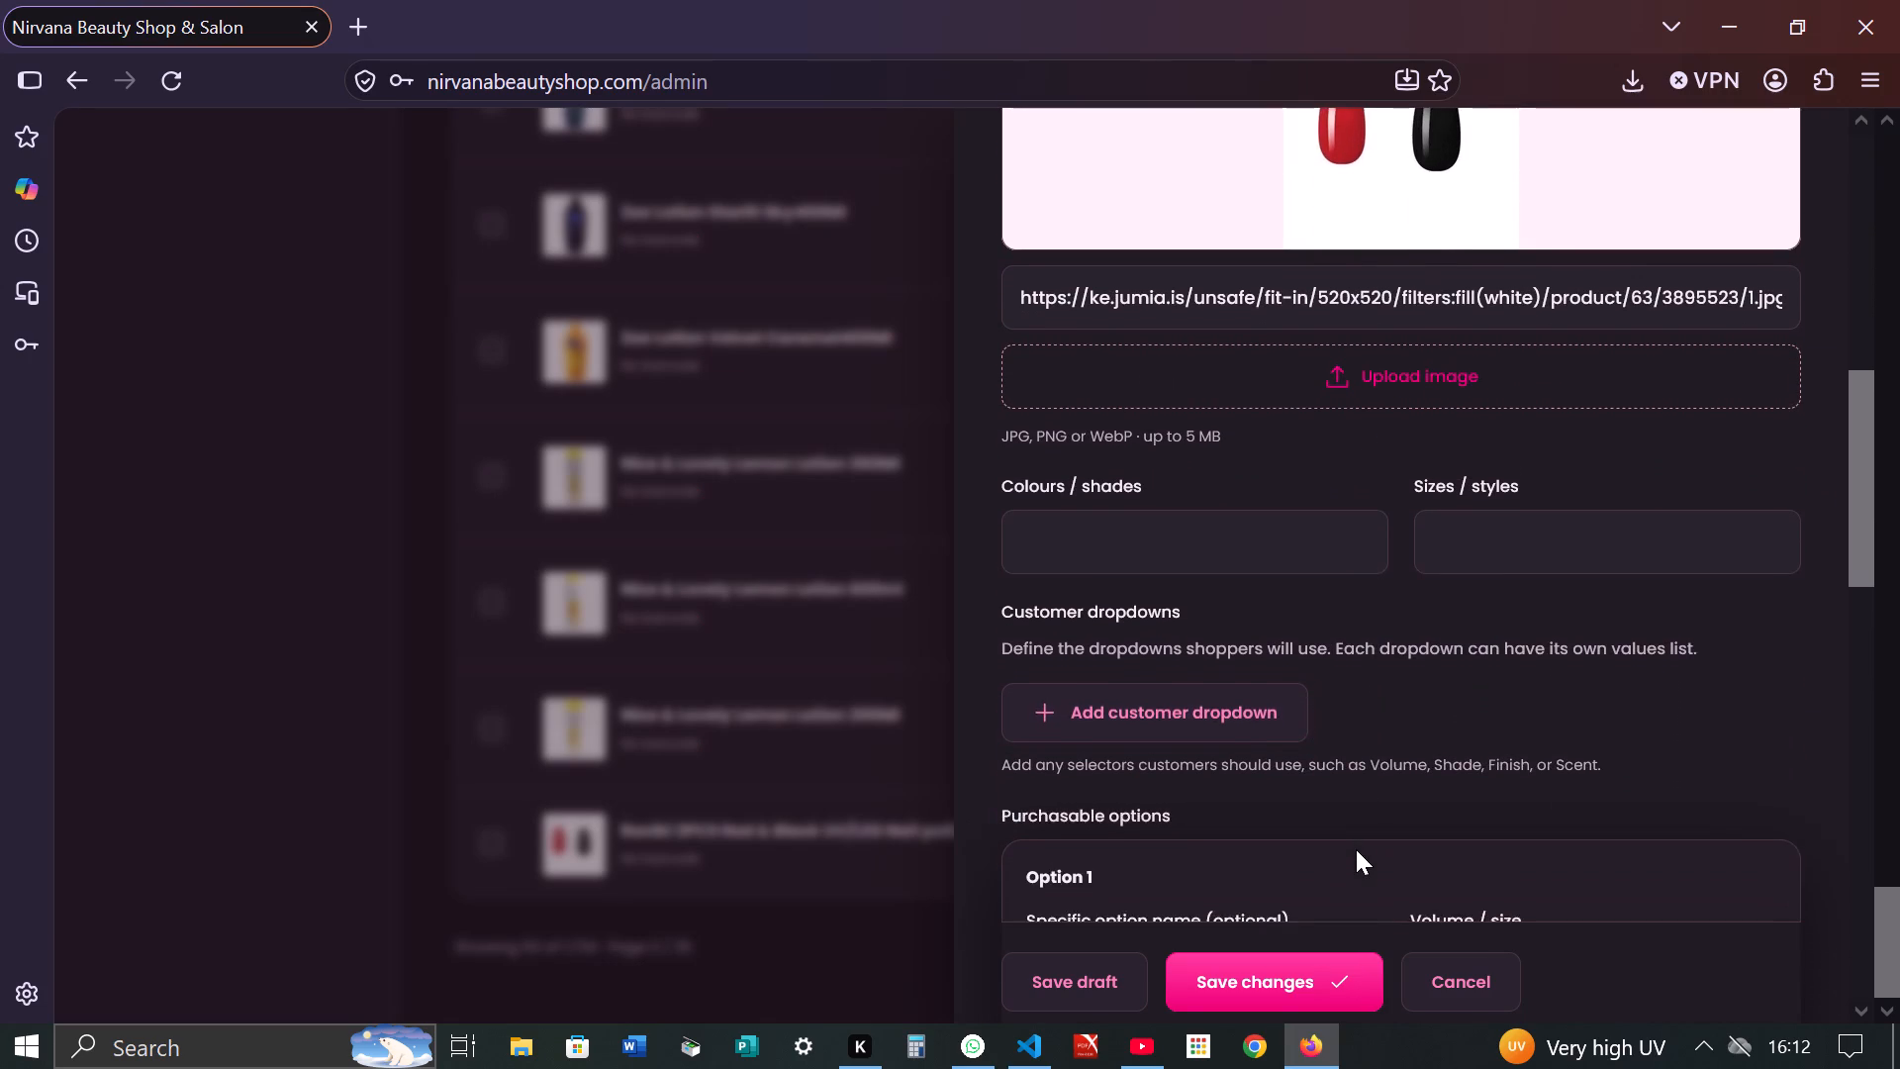
pyautogui.scroll(-1, 1356, 849)
pyautogui.scroll(2, 1356, 849)
pyautogui.scroll(-5, 1356, 849)
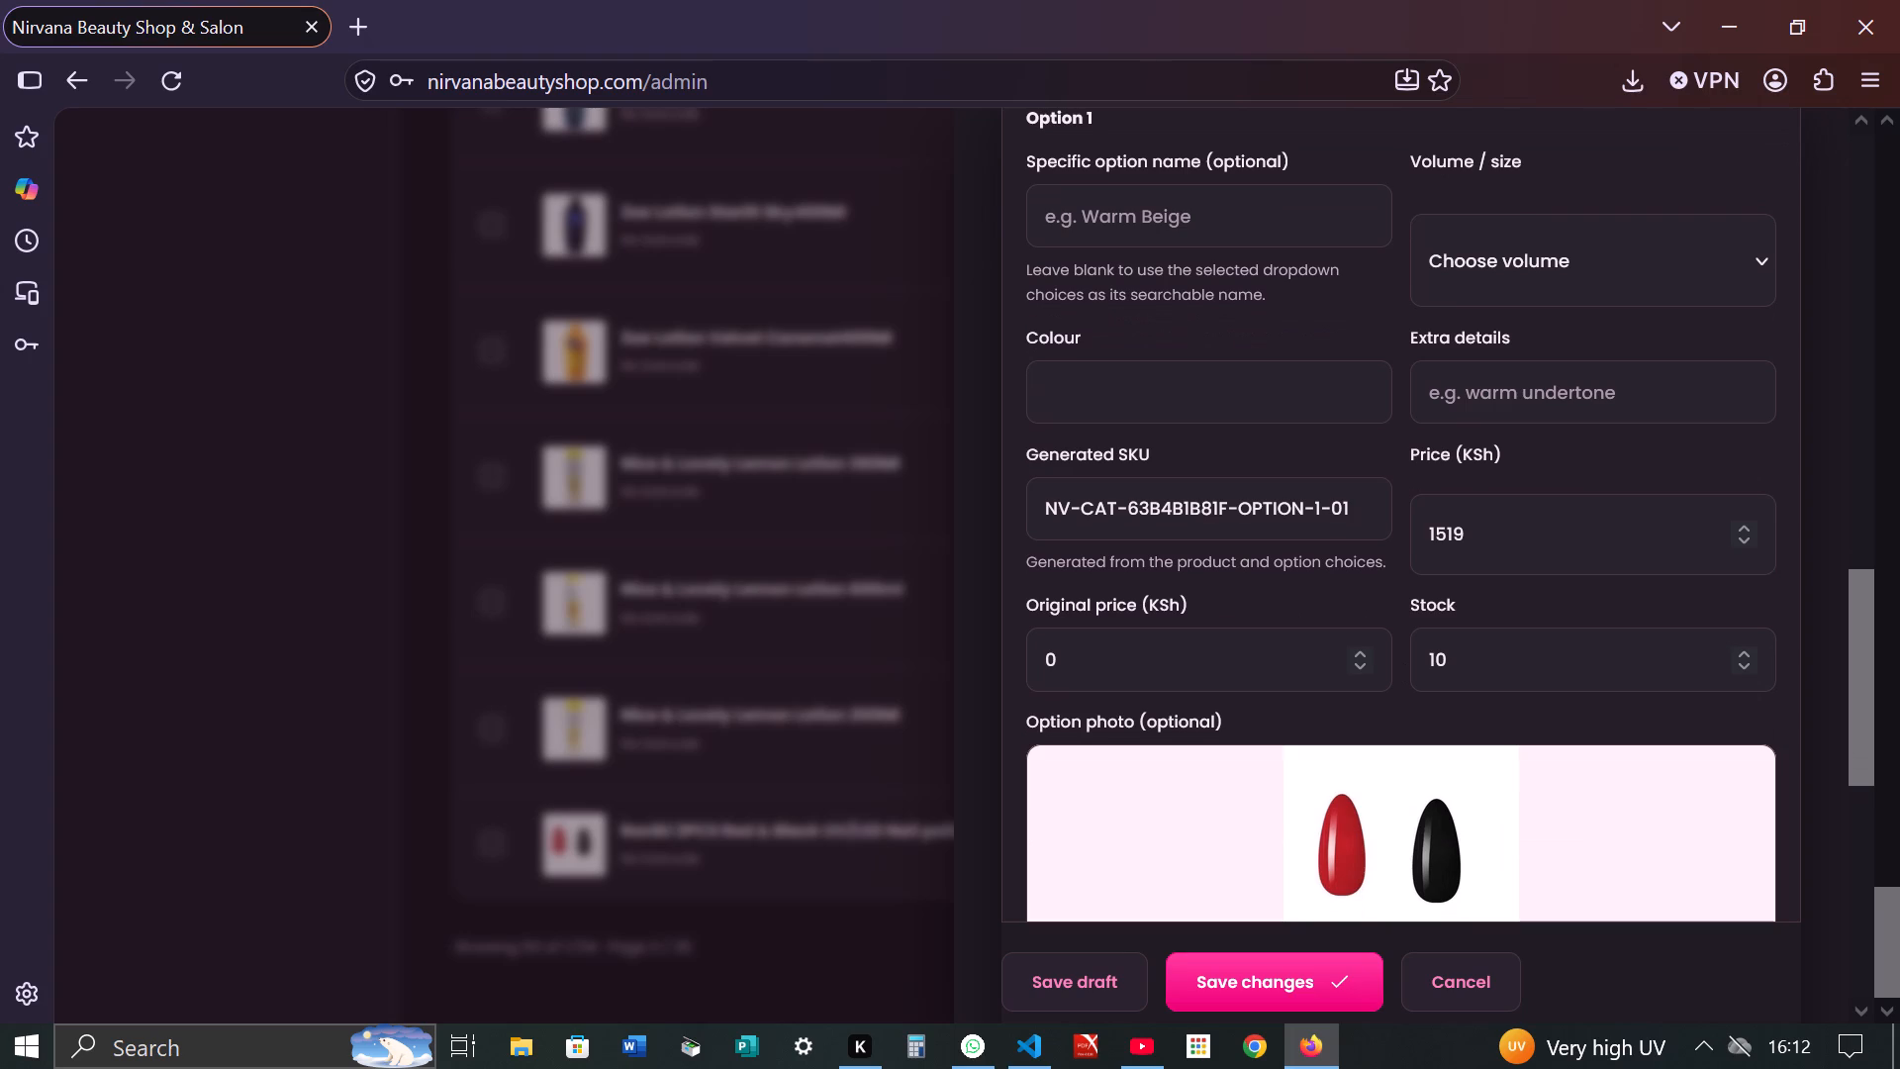
pyautogui.scroll(-1, 1477, 532)
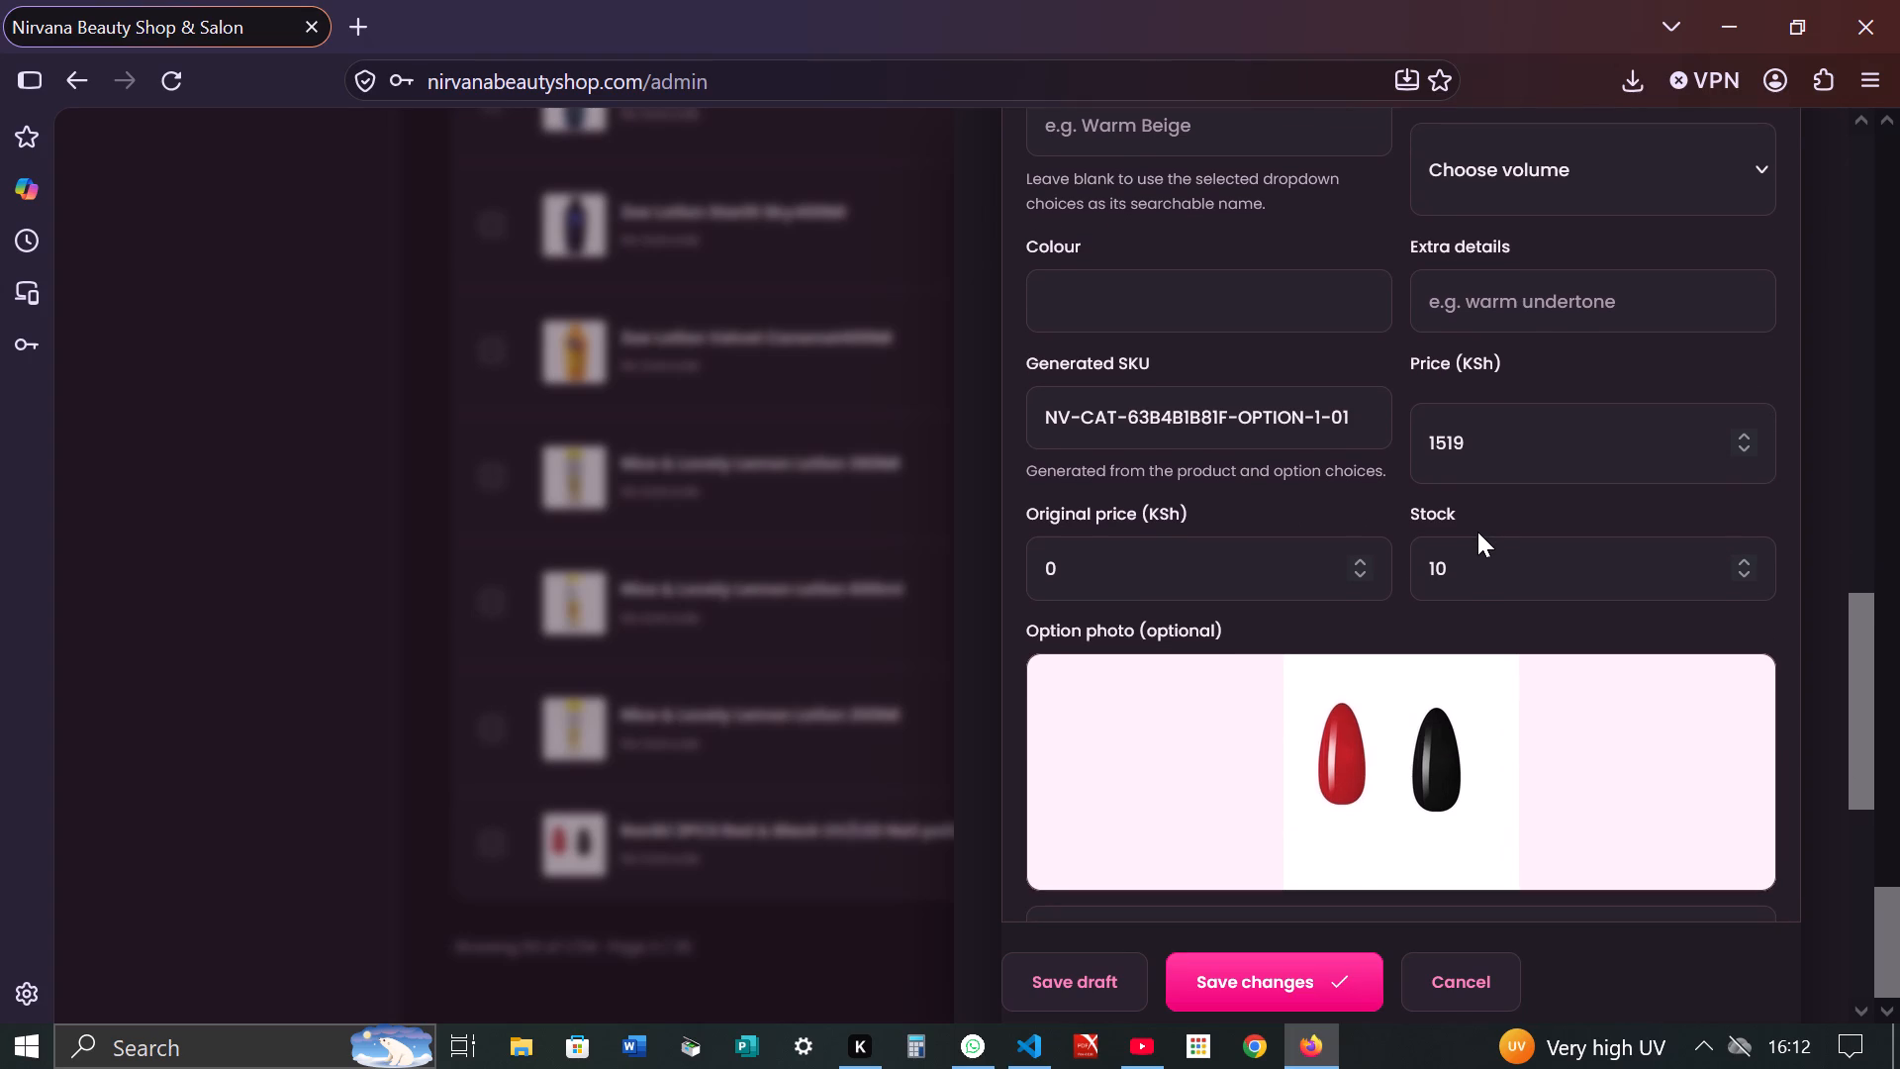
pyautogui.scroll(-1, 1477, 532)
pyautogui.click(1480, 464)
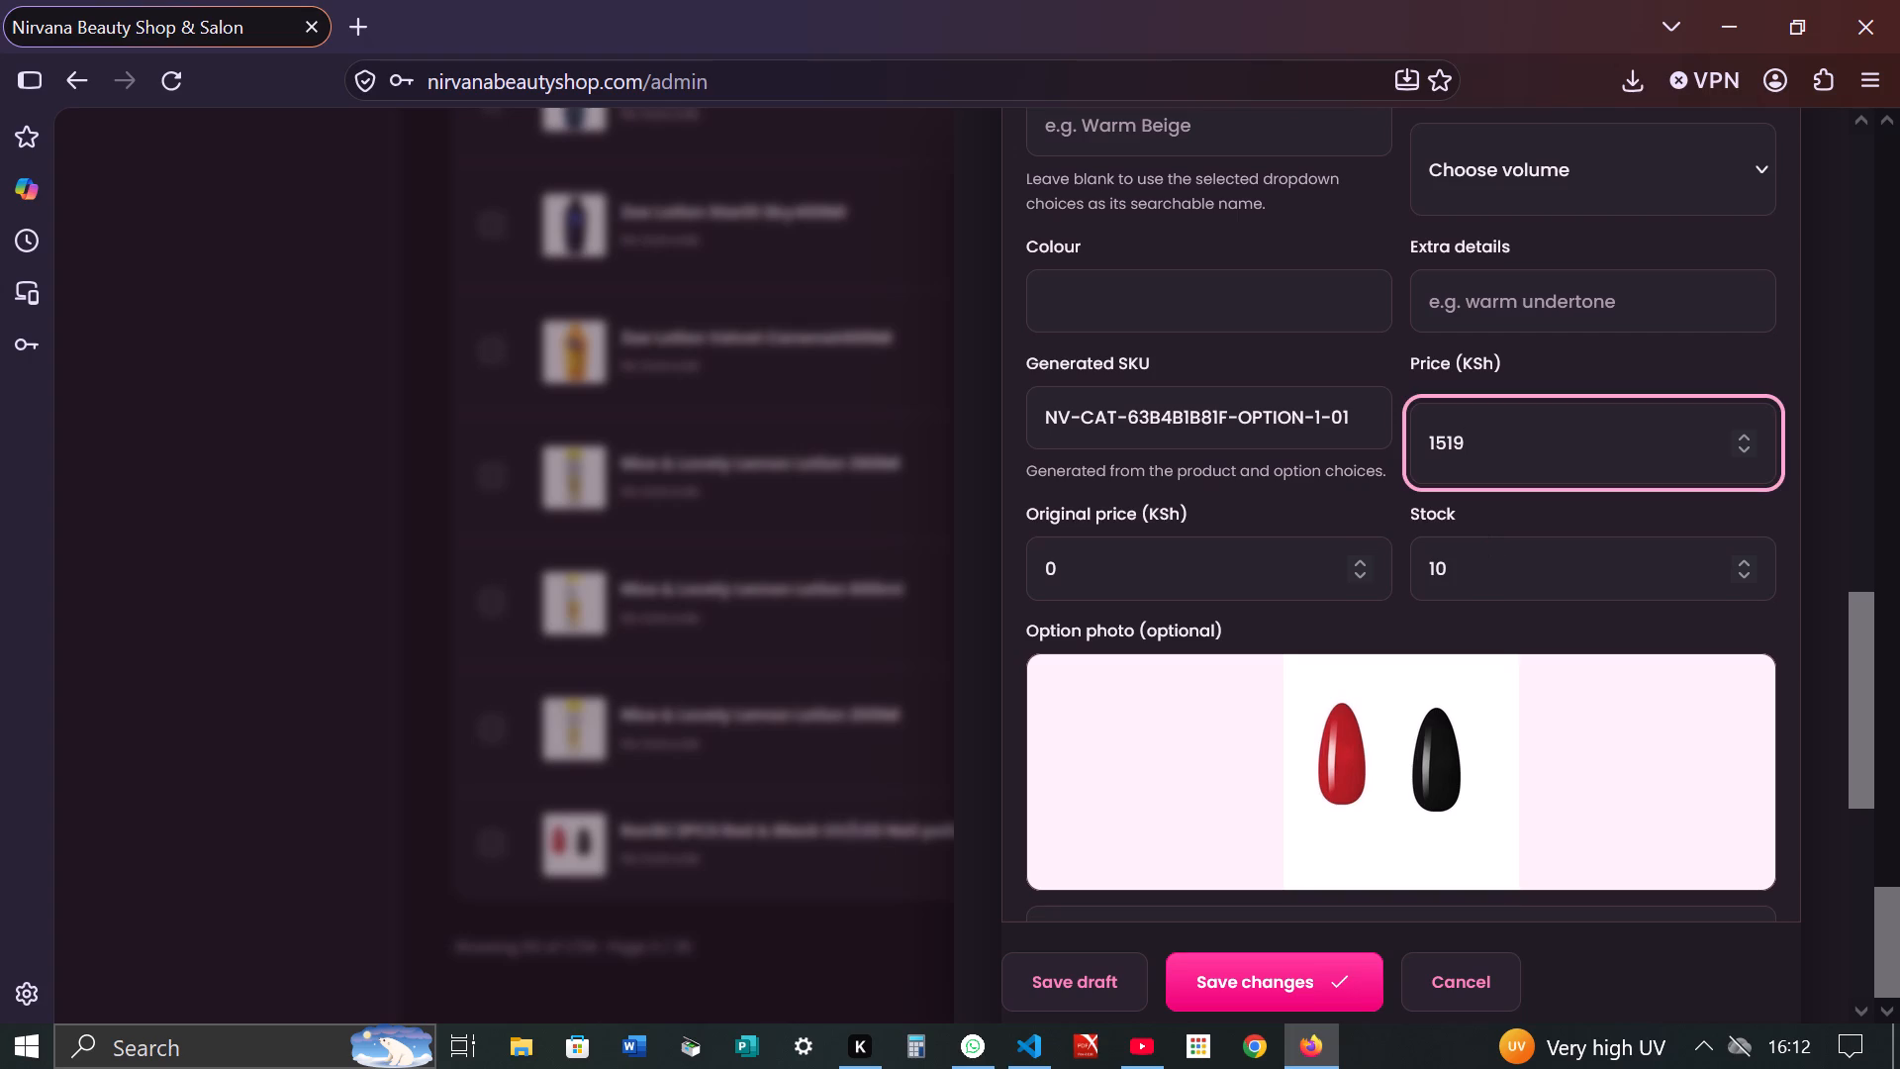
pyautogui.press('BackSpace')
pyautogui.press('BackSpace')
pyautogui.press('BackSpace')
pyautogui.write('200')
# Set the original price of Option 1 to KSh 1300 and save the record.
pyautogui.click(1151, 571)
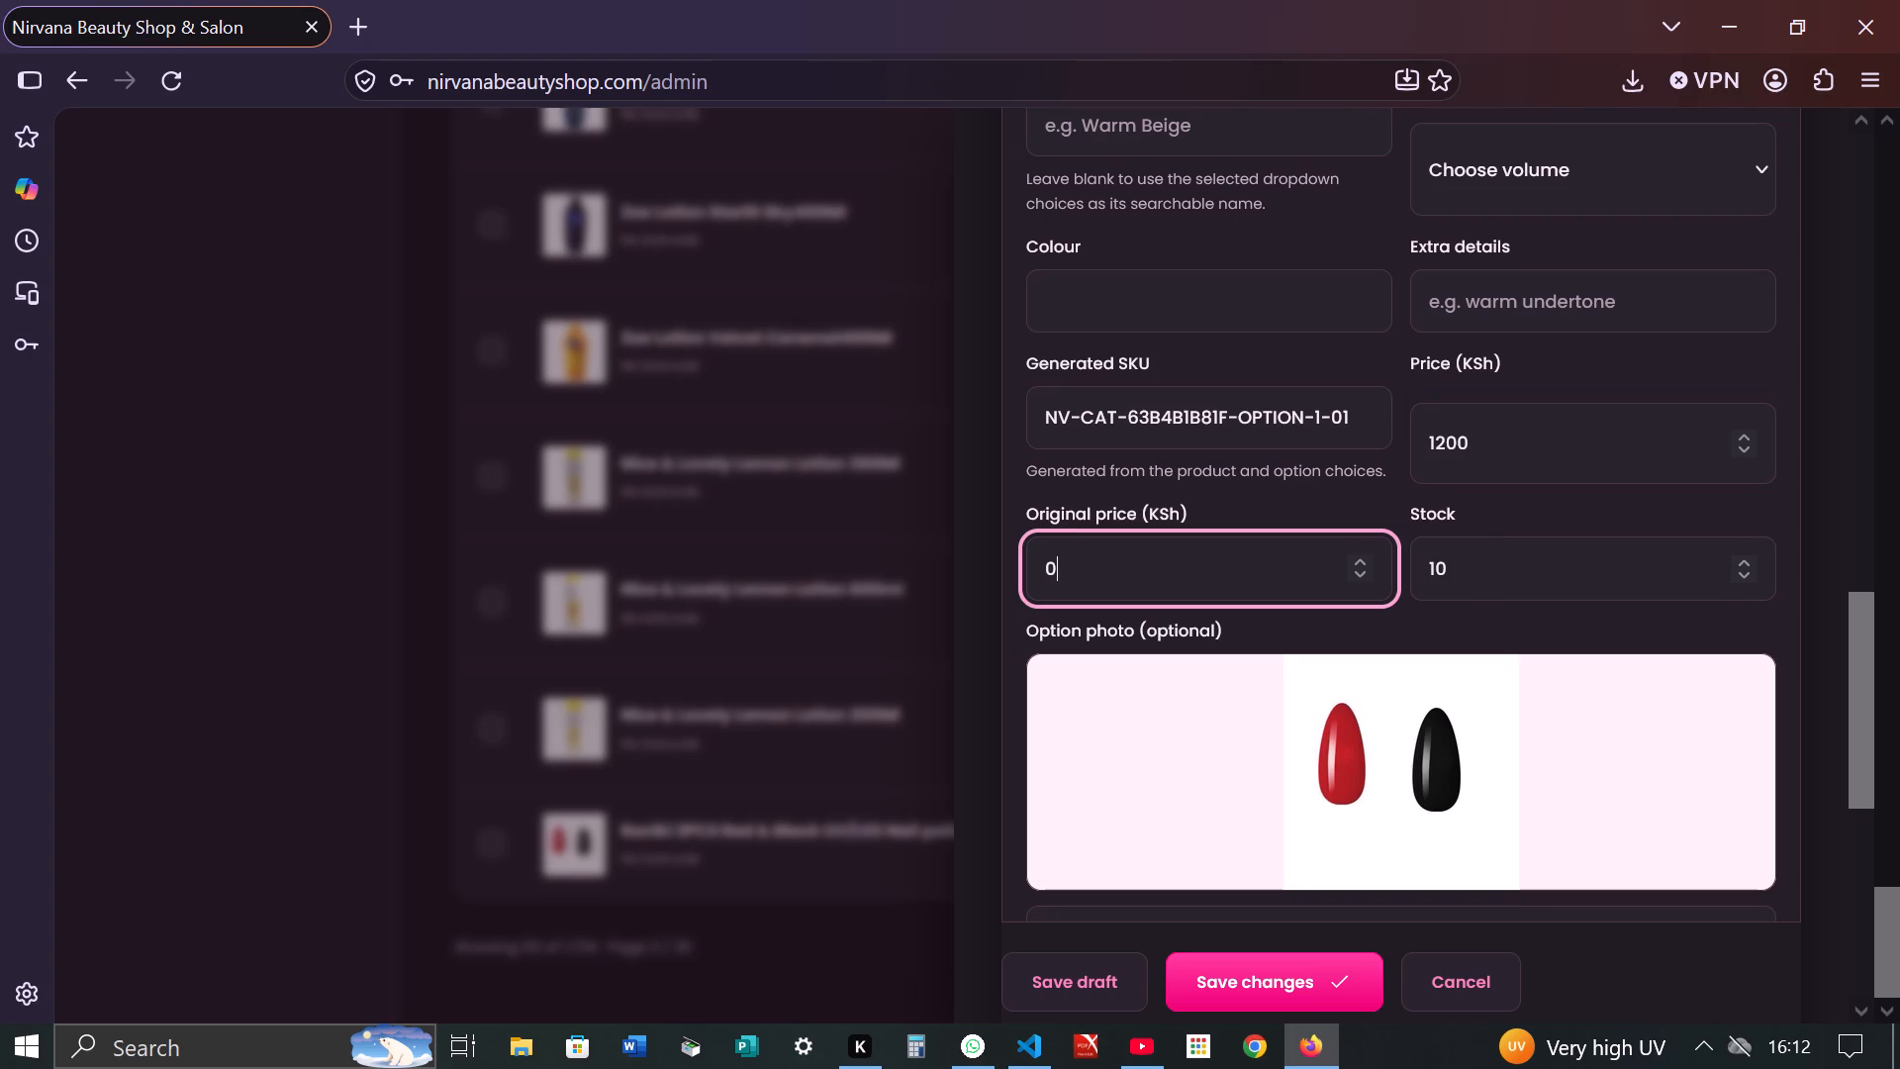
pyautogui.press('BackSpace')
pyautogui.write('12')
pyautogui.press('BackSpace')
pyautogui.press('BackSpace')
pyautogui.write('1300')
pyautogui.click(1259, 971)
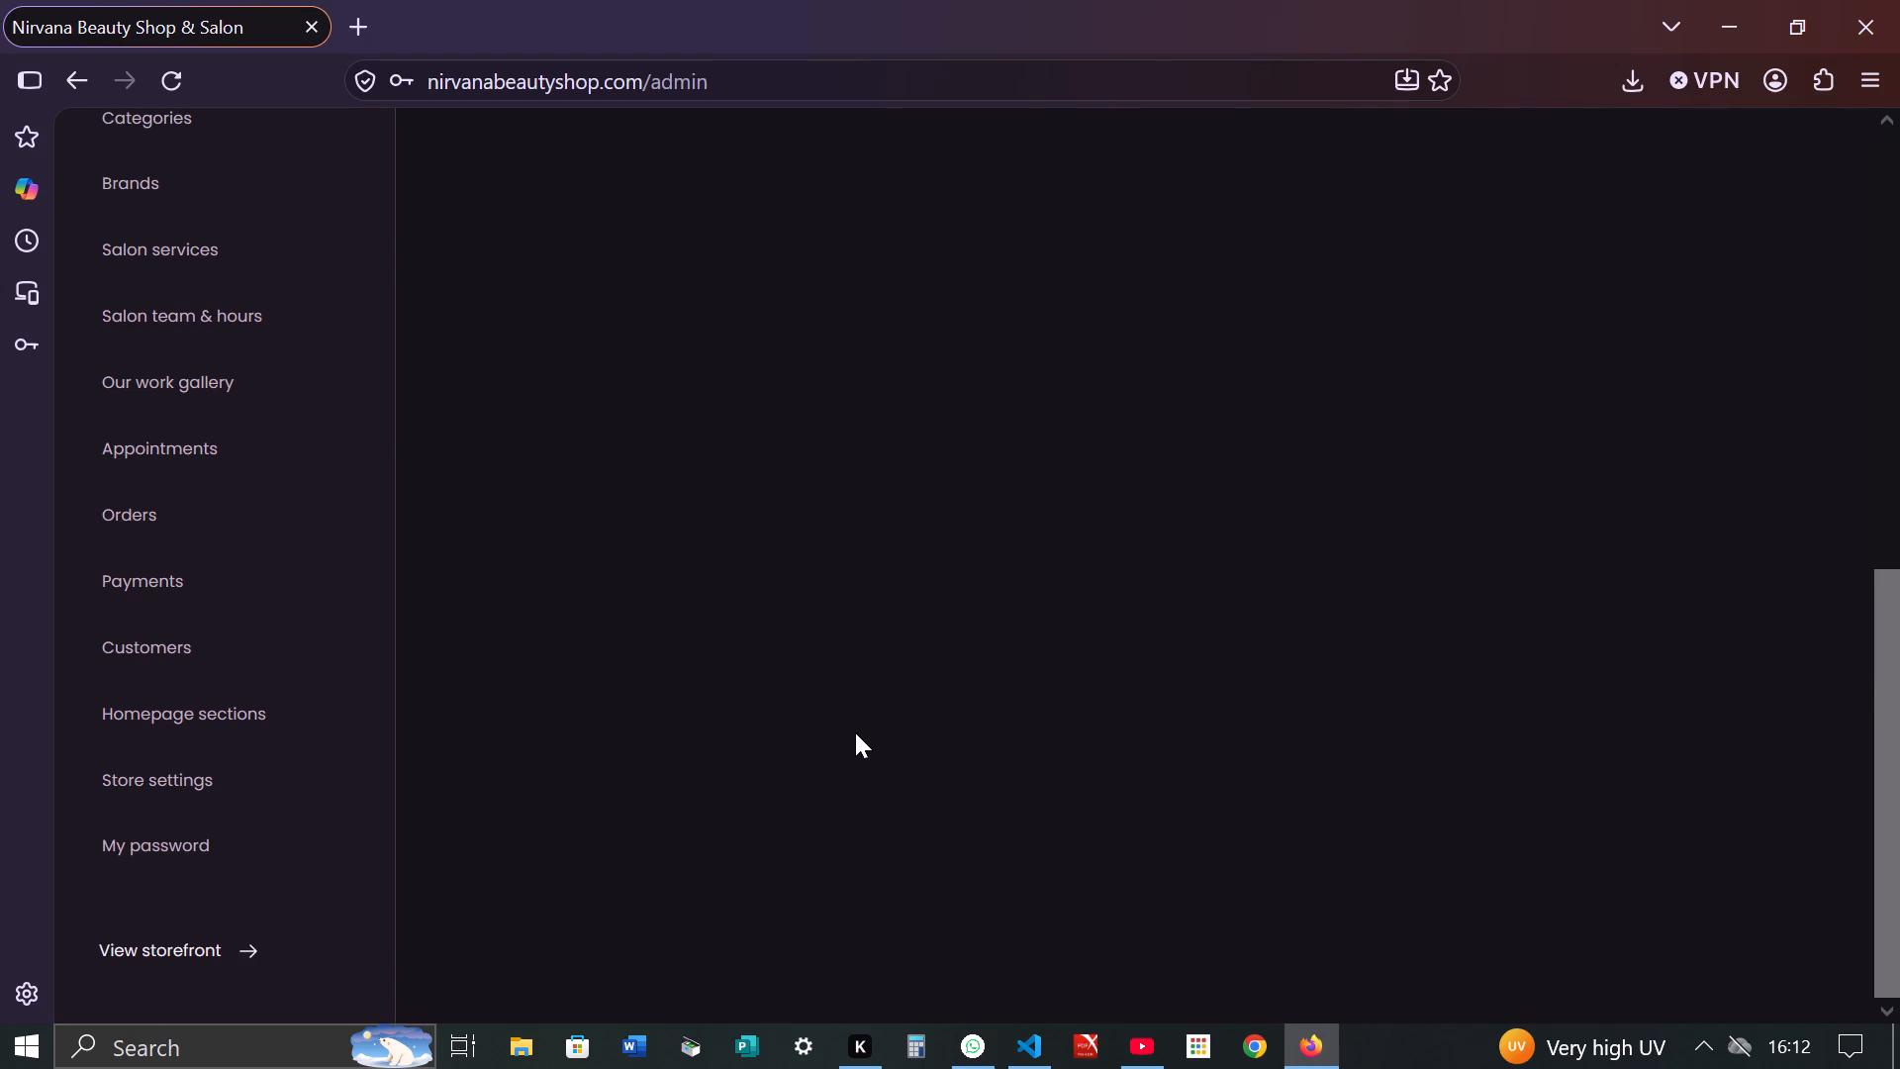
# Advance through the catalogue product list to page 4.
pyautogui.scroll(-15, 855, 732)
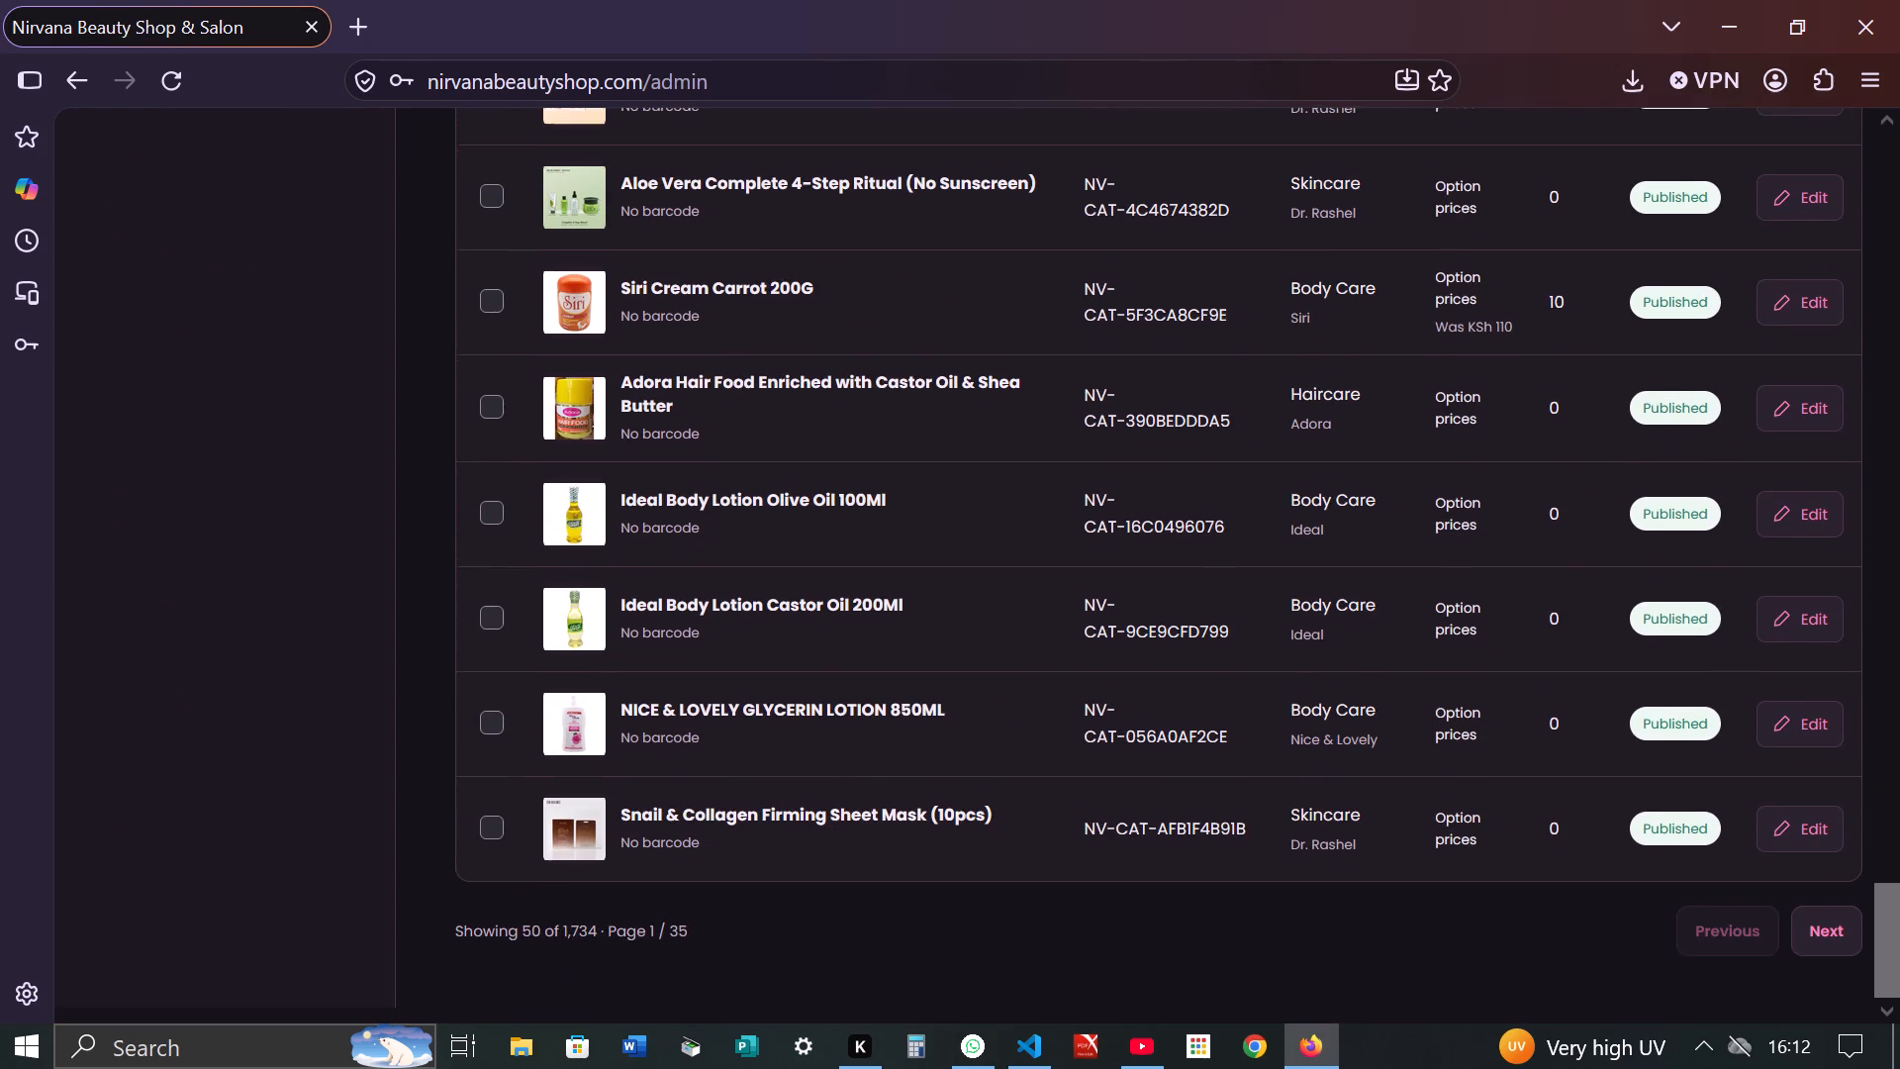
pyautogui.click(1816, 939)
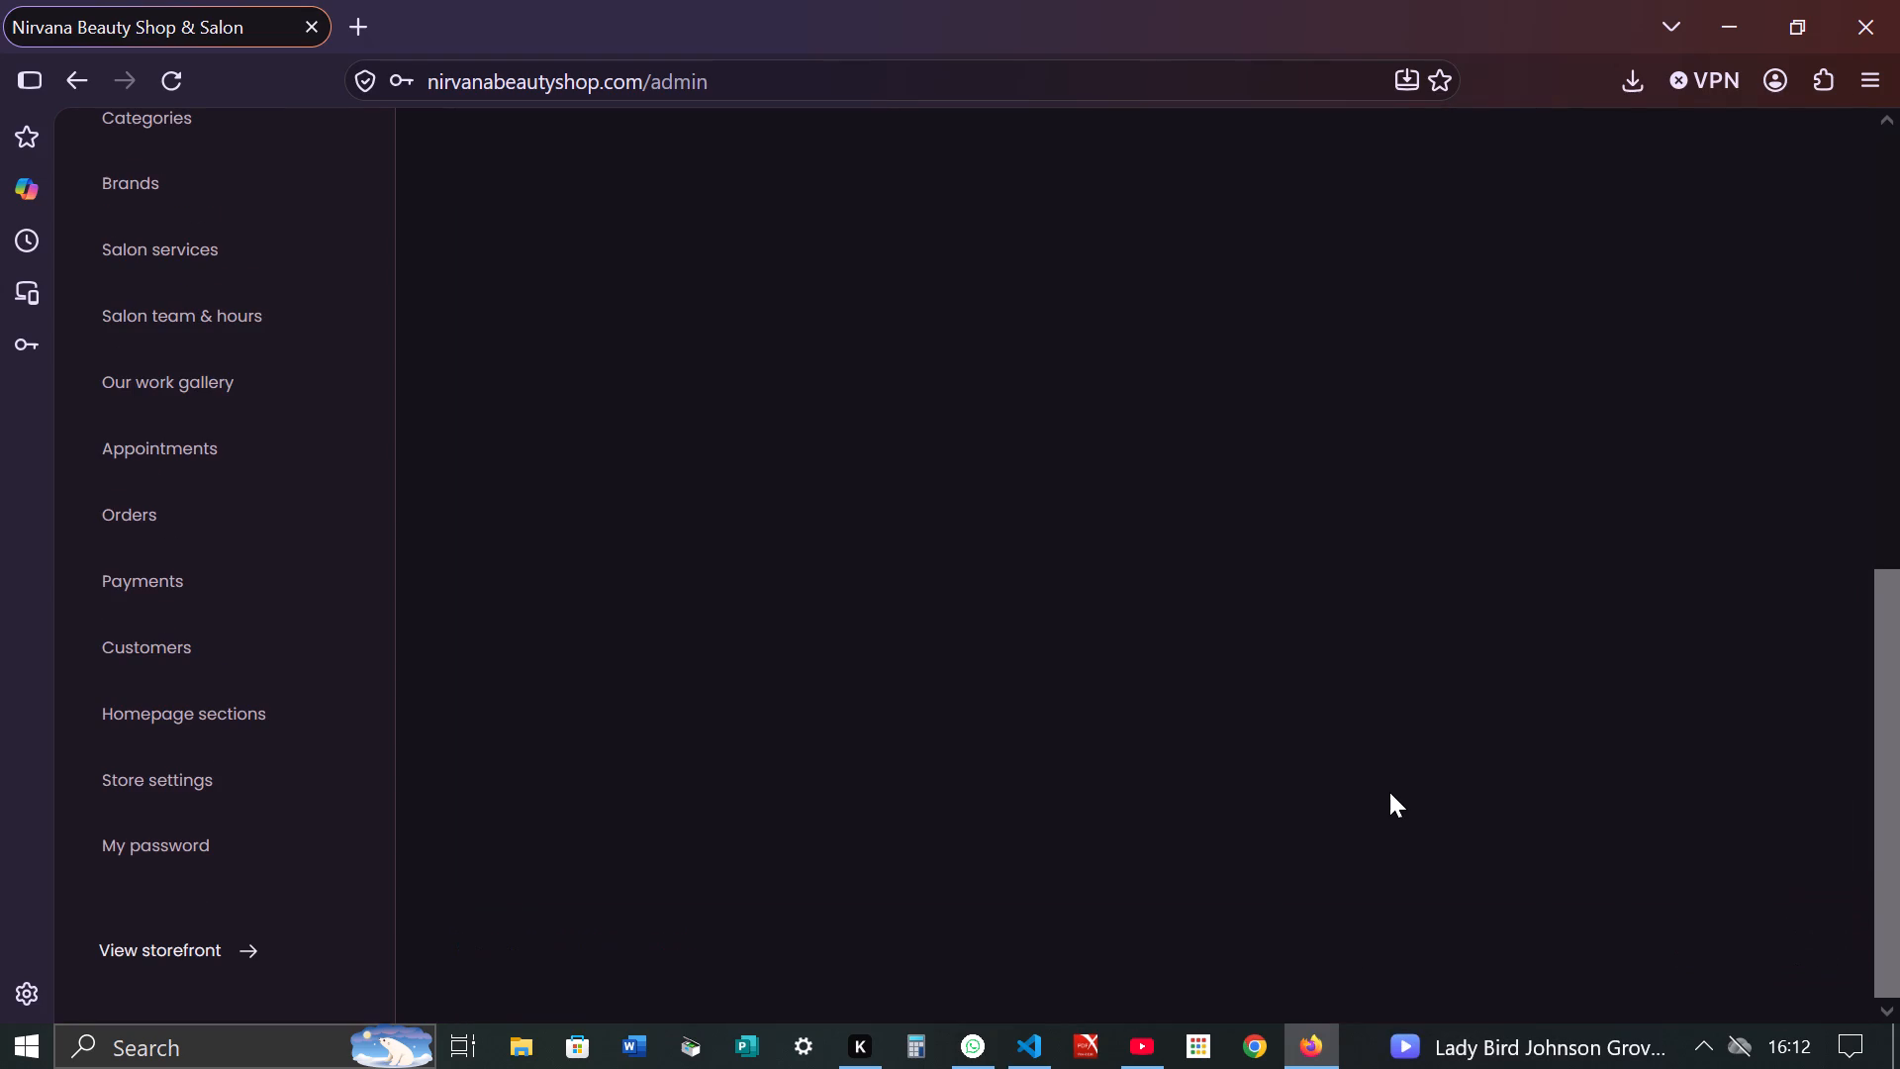
pyautogui.scroll(-16, 1389, 792)
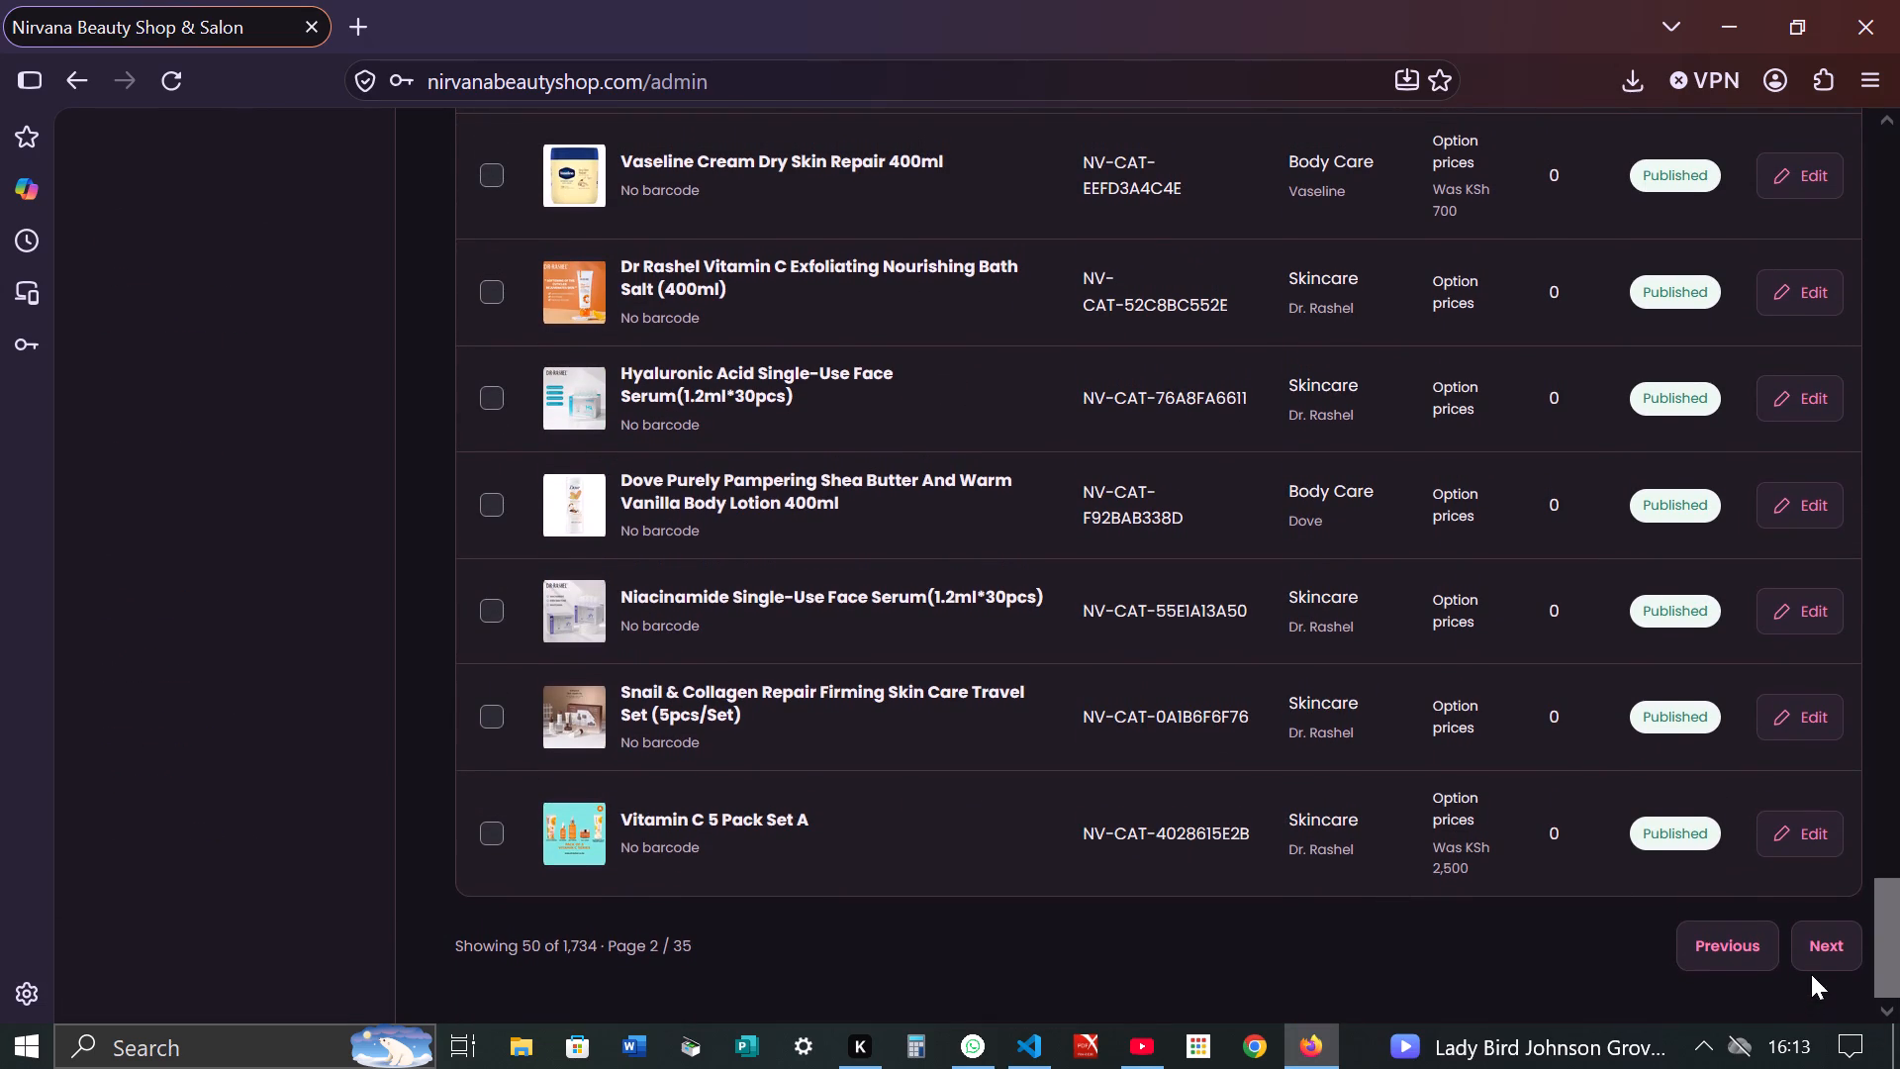
pyautogui.click(1823, 951)
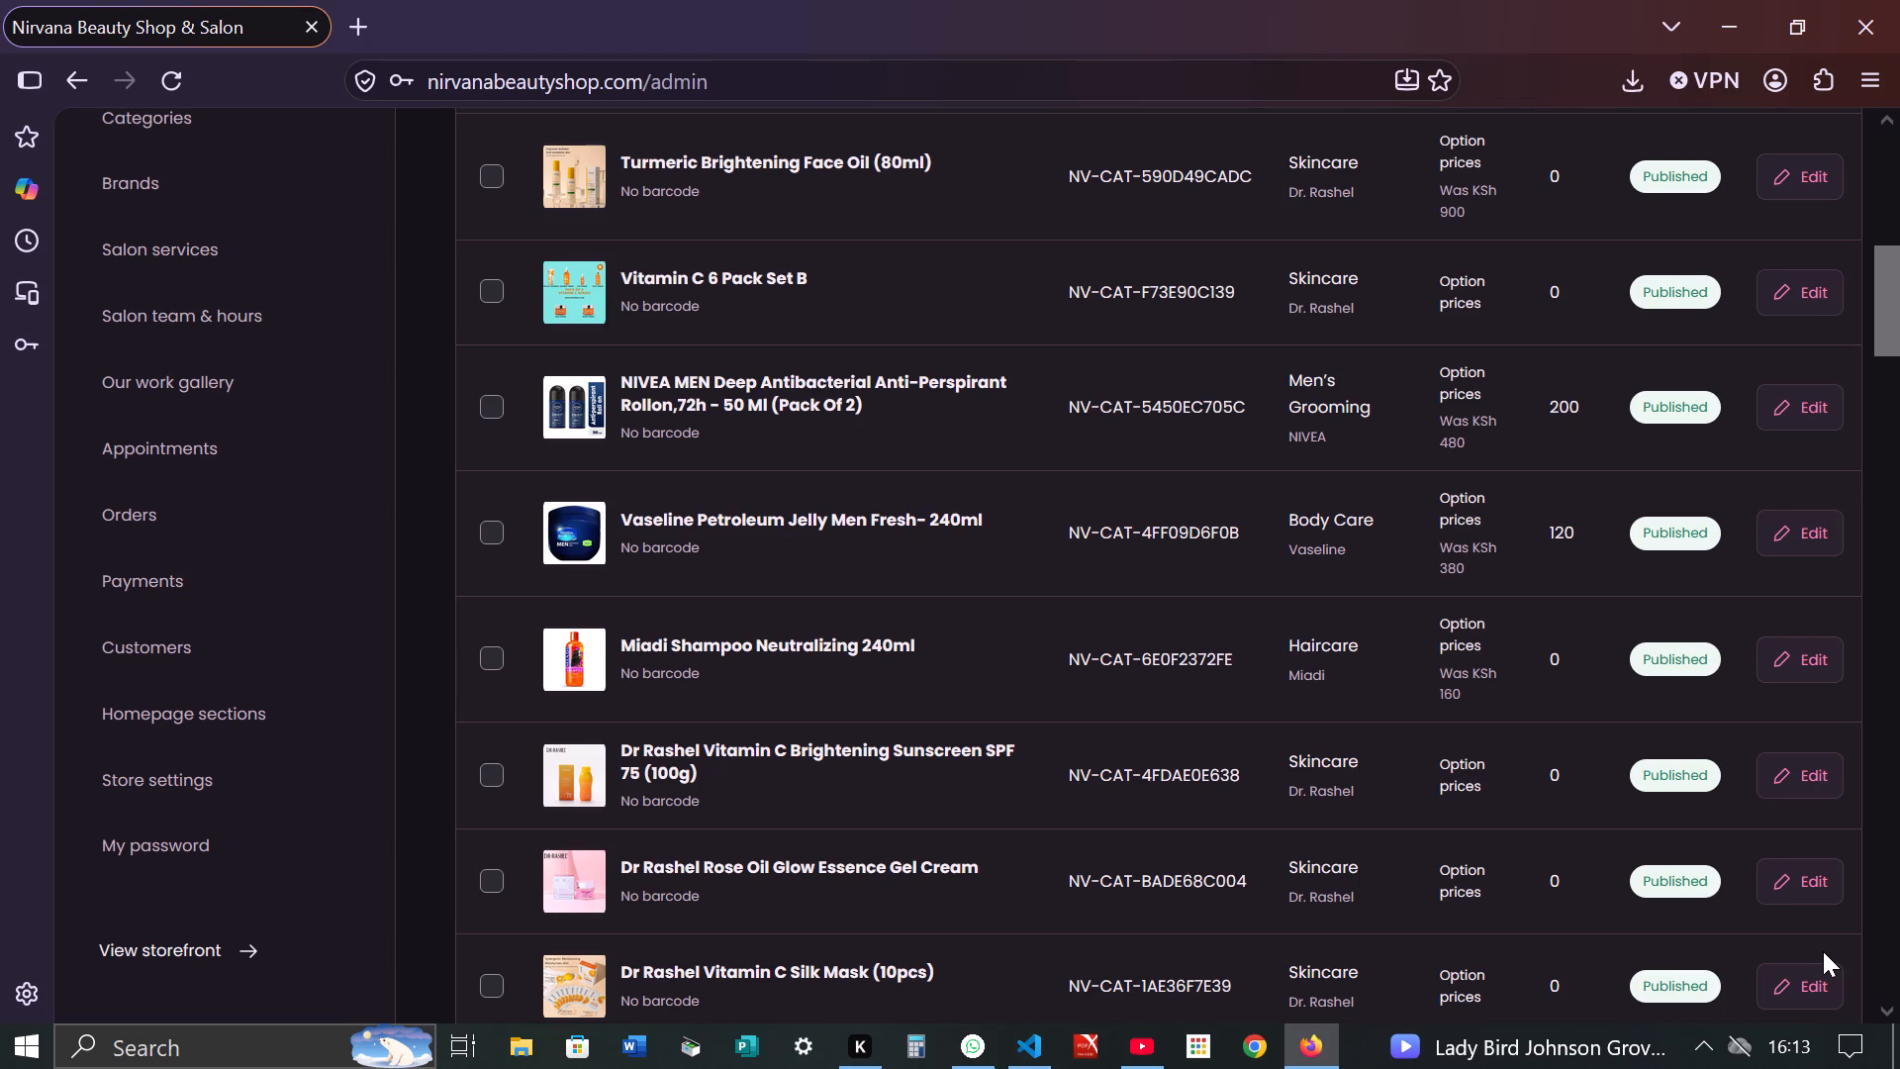
pyautogui.scroll(-15, 1823, 951)
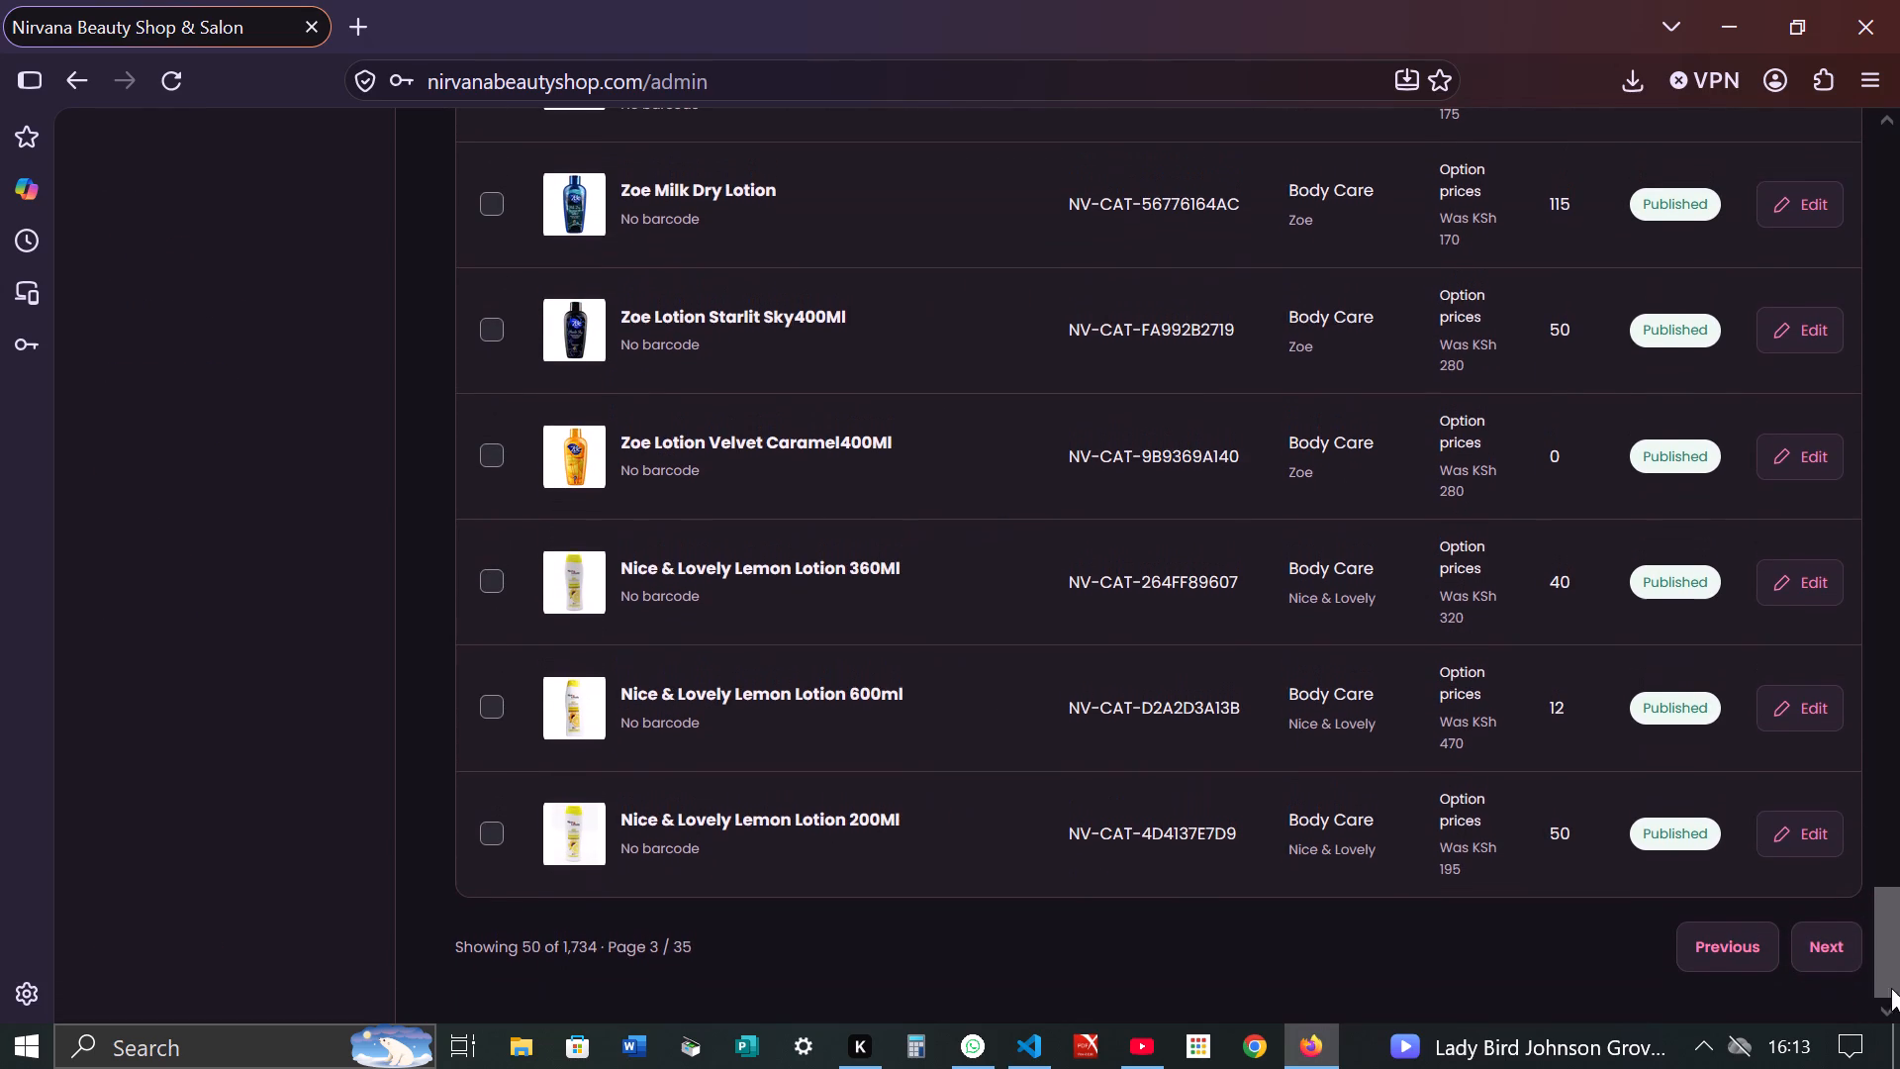
pyautogui.click(1838, 941)
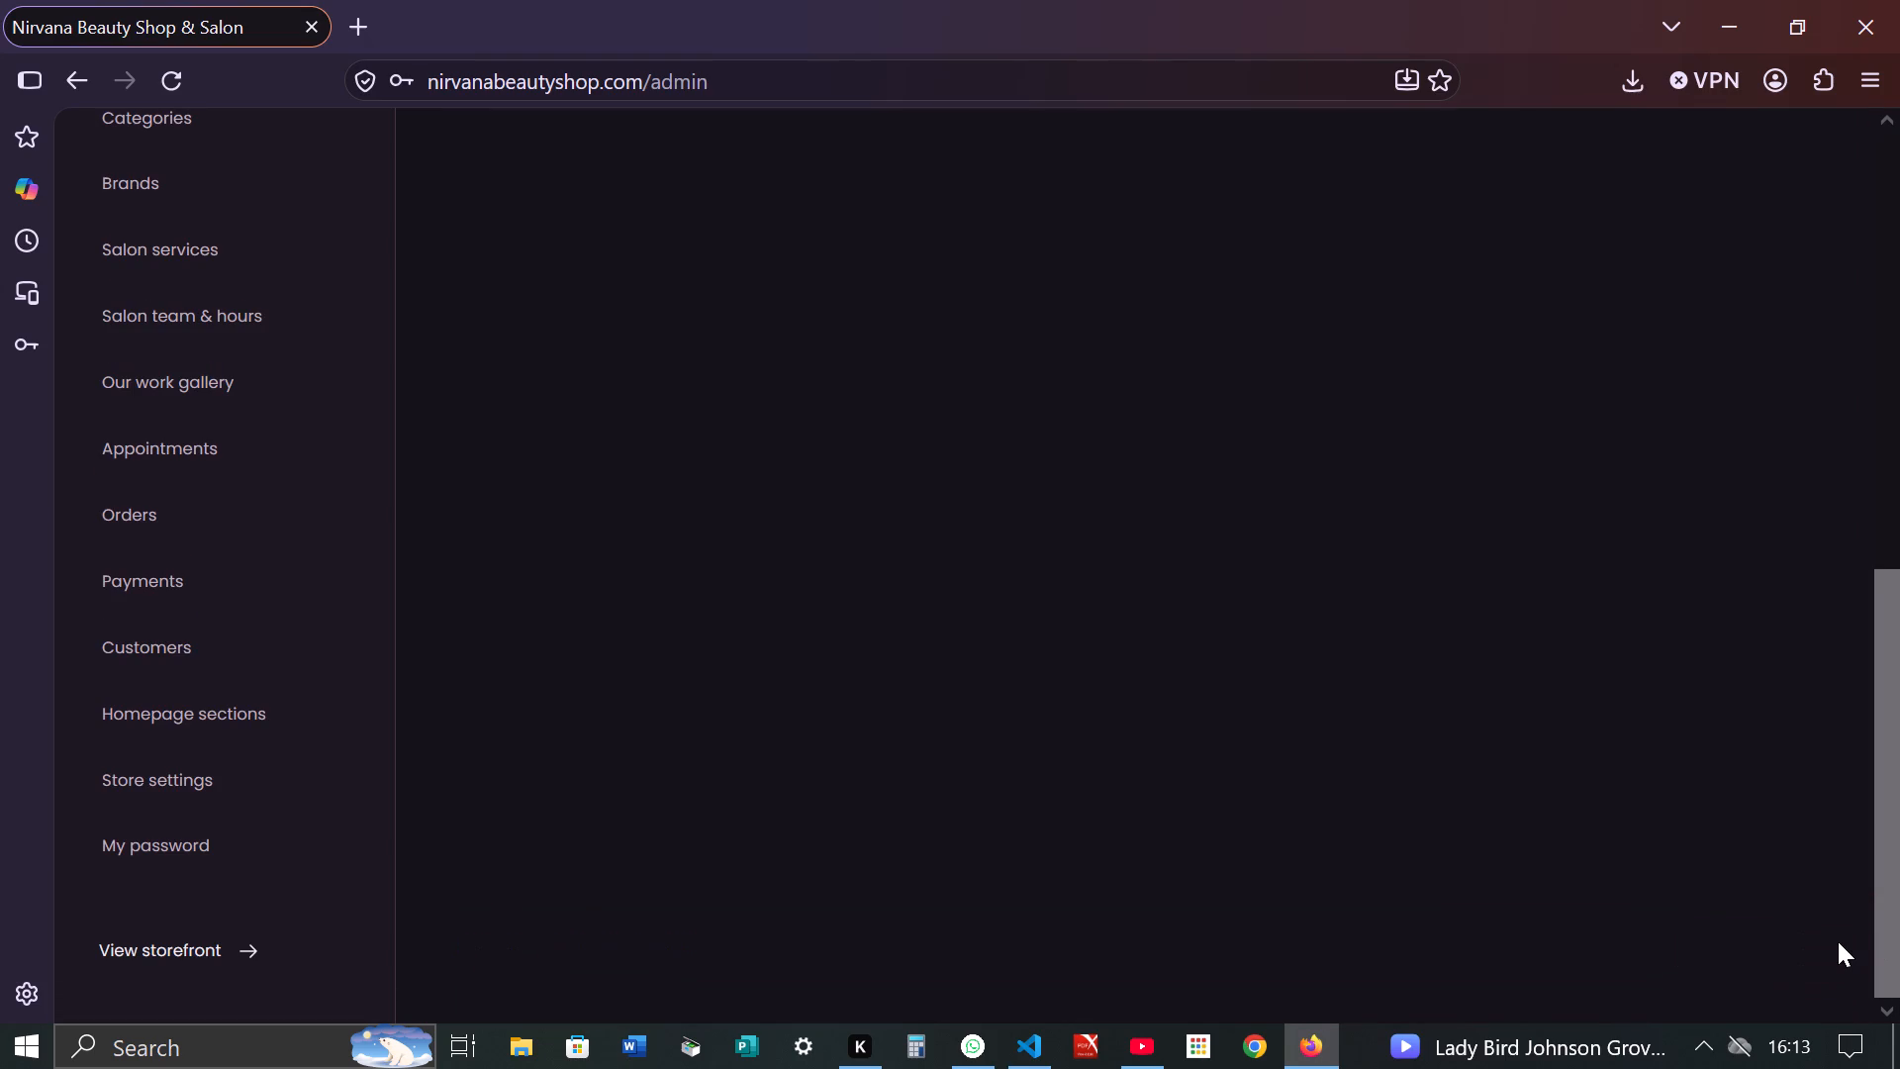
# Look through the nail products on page 4 of the catalogue, checking their names, prices and stock.
pyautogui.scroll(-2, 1363, 729)
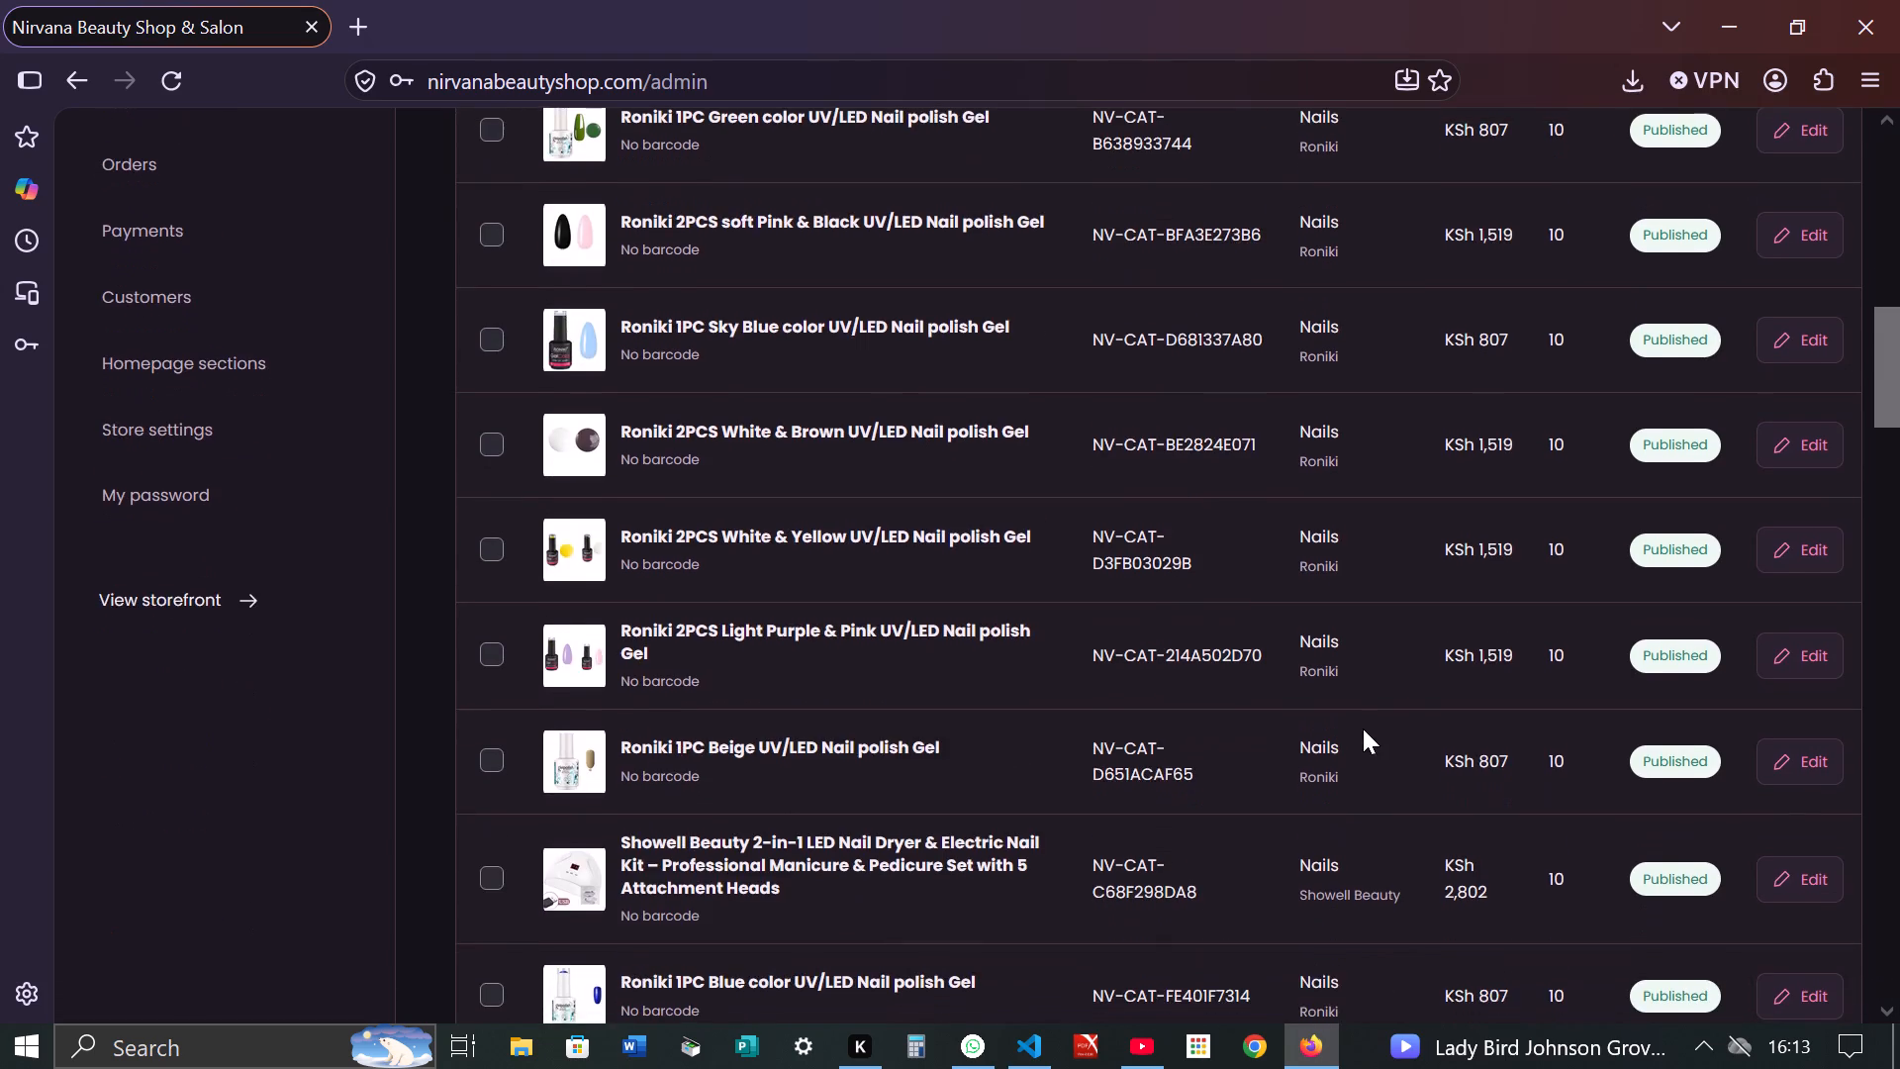
pyautogui.scroll(4, 1363, 729)
pyautogui.scroll(-1, 1363, 729)
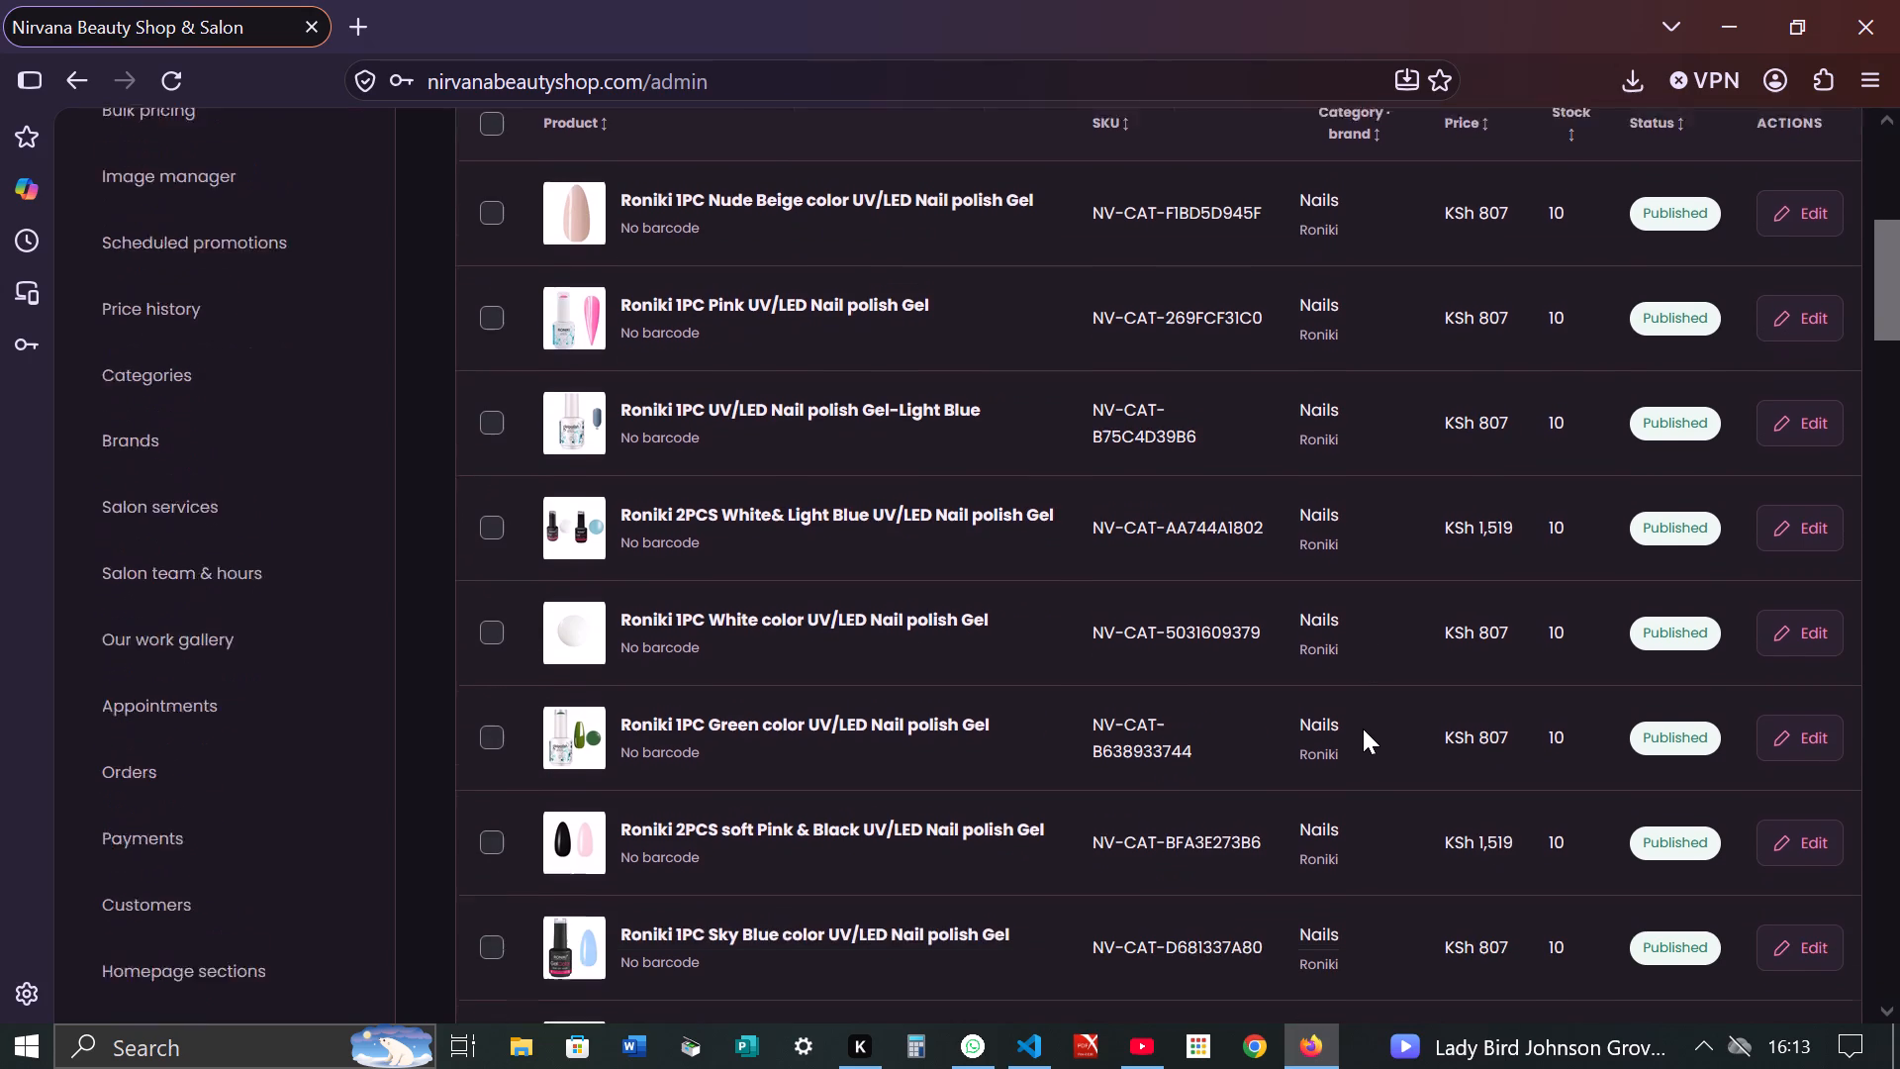
pyautogui.scroll(-7, 1363, 729)
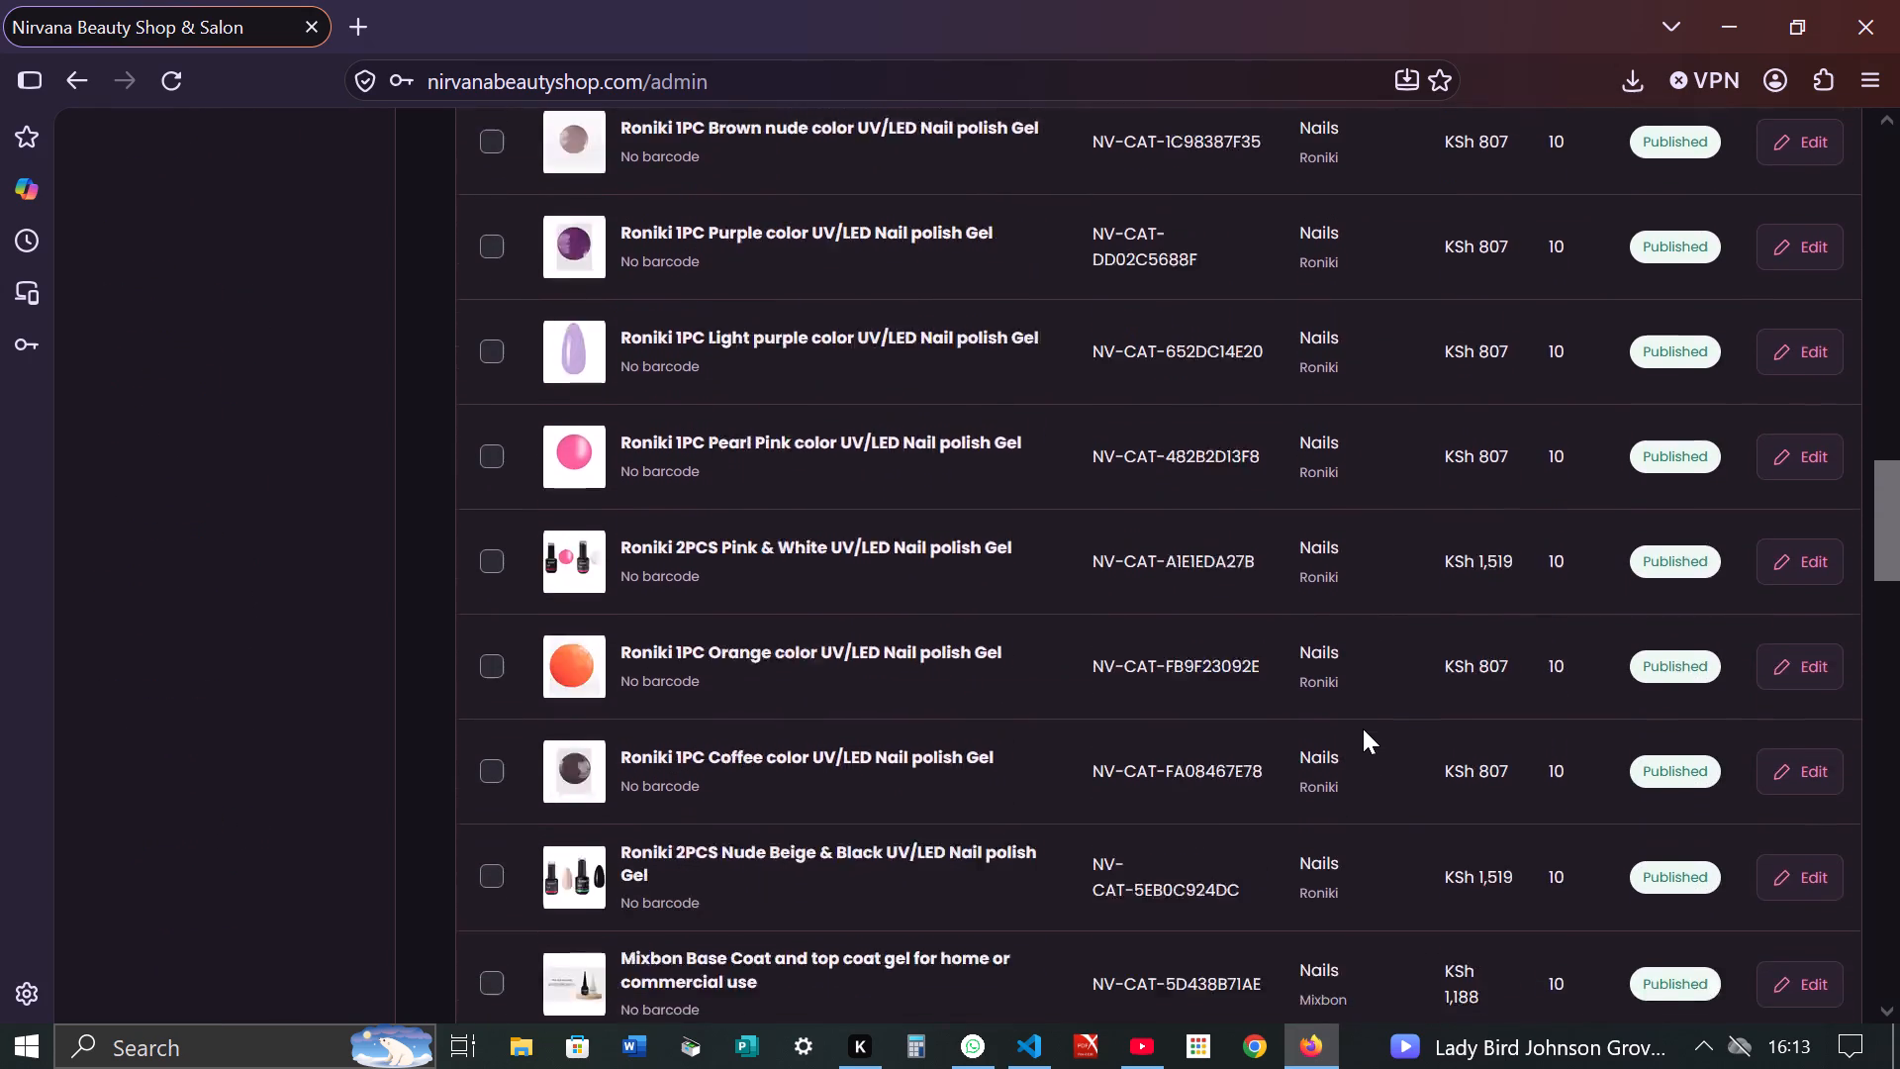
pyautogui.scroll(-4, 1363, 729)
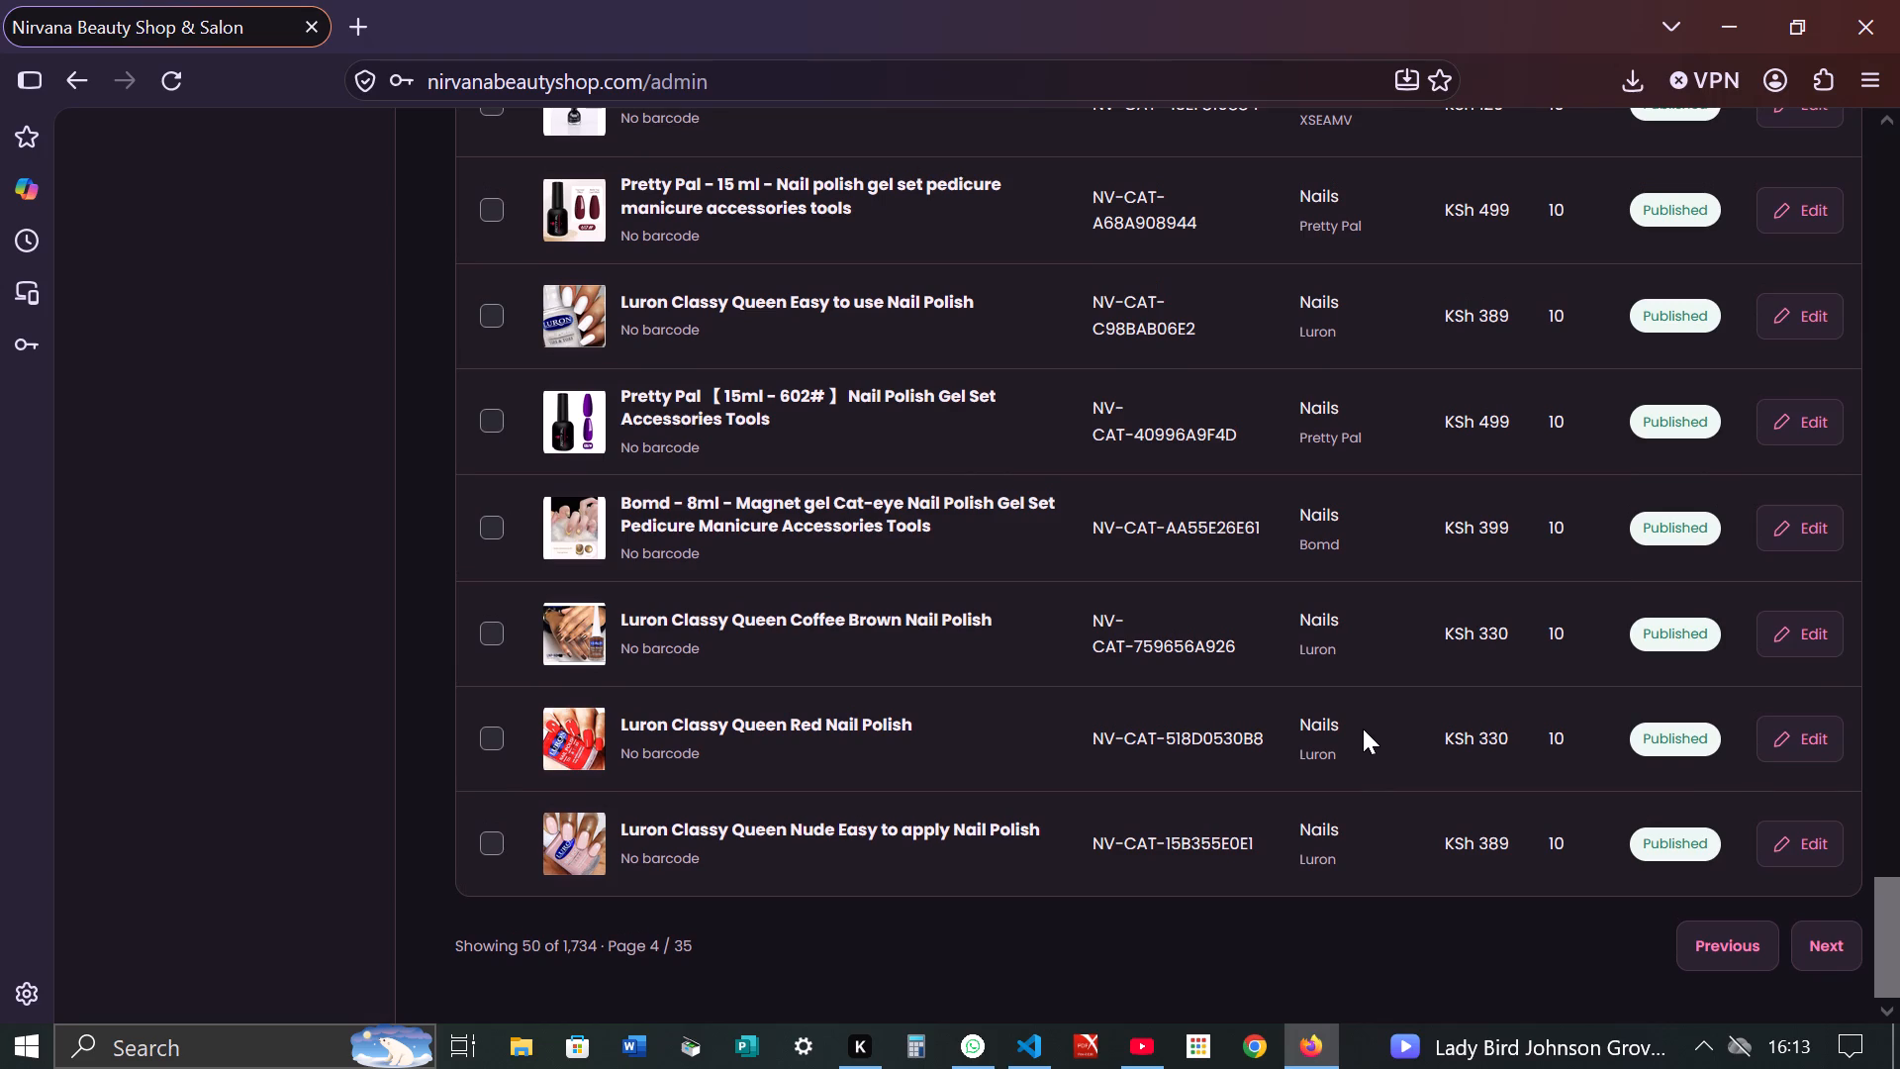
pyautogui.scroll(8, 1363, 729)
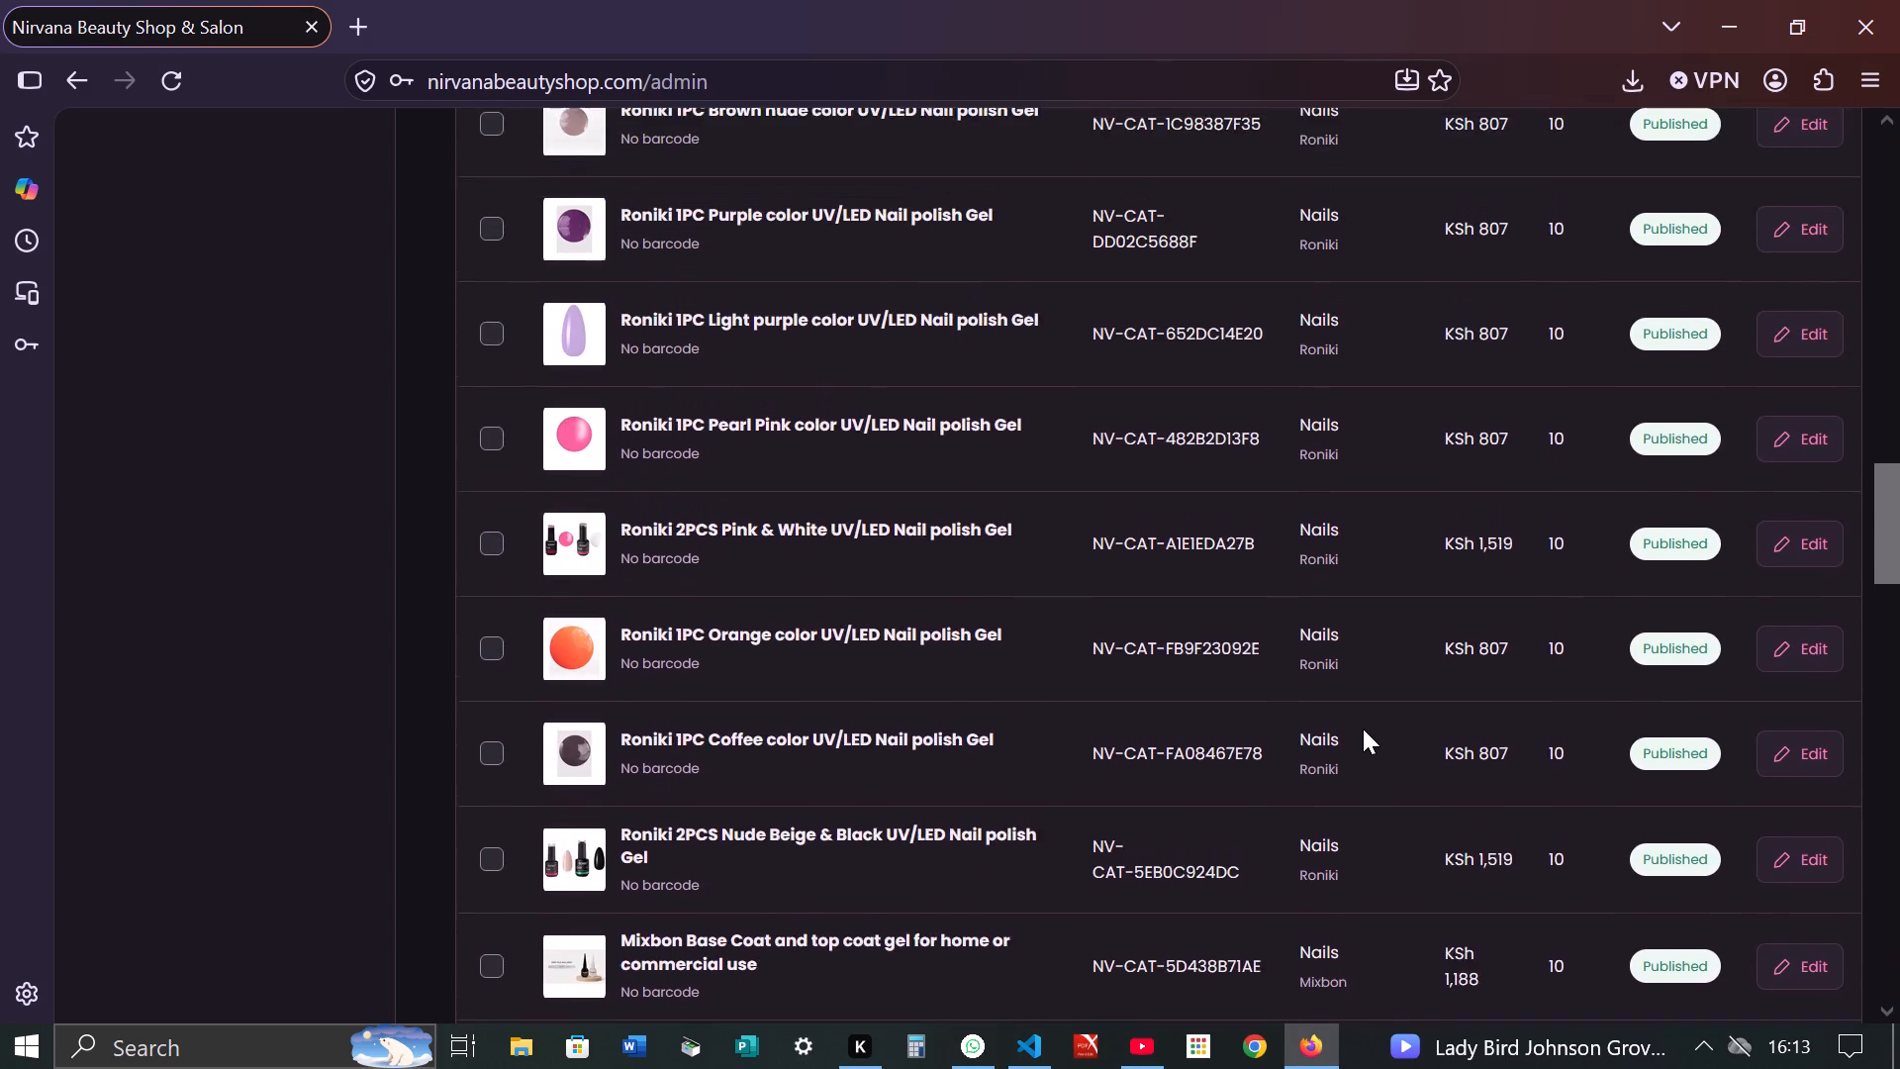
pyautogui.scroll(3, 1363, 729)
pyautogui.scroll(-1, 1363, 729)
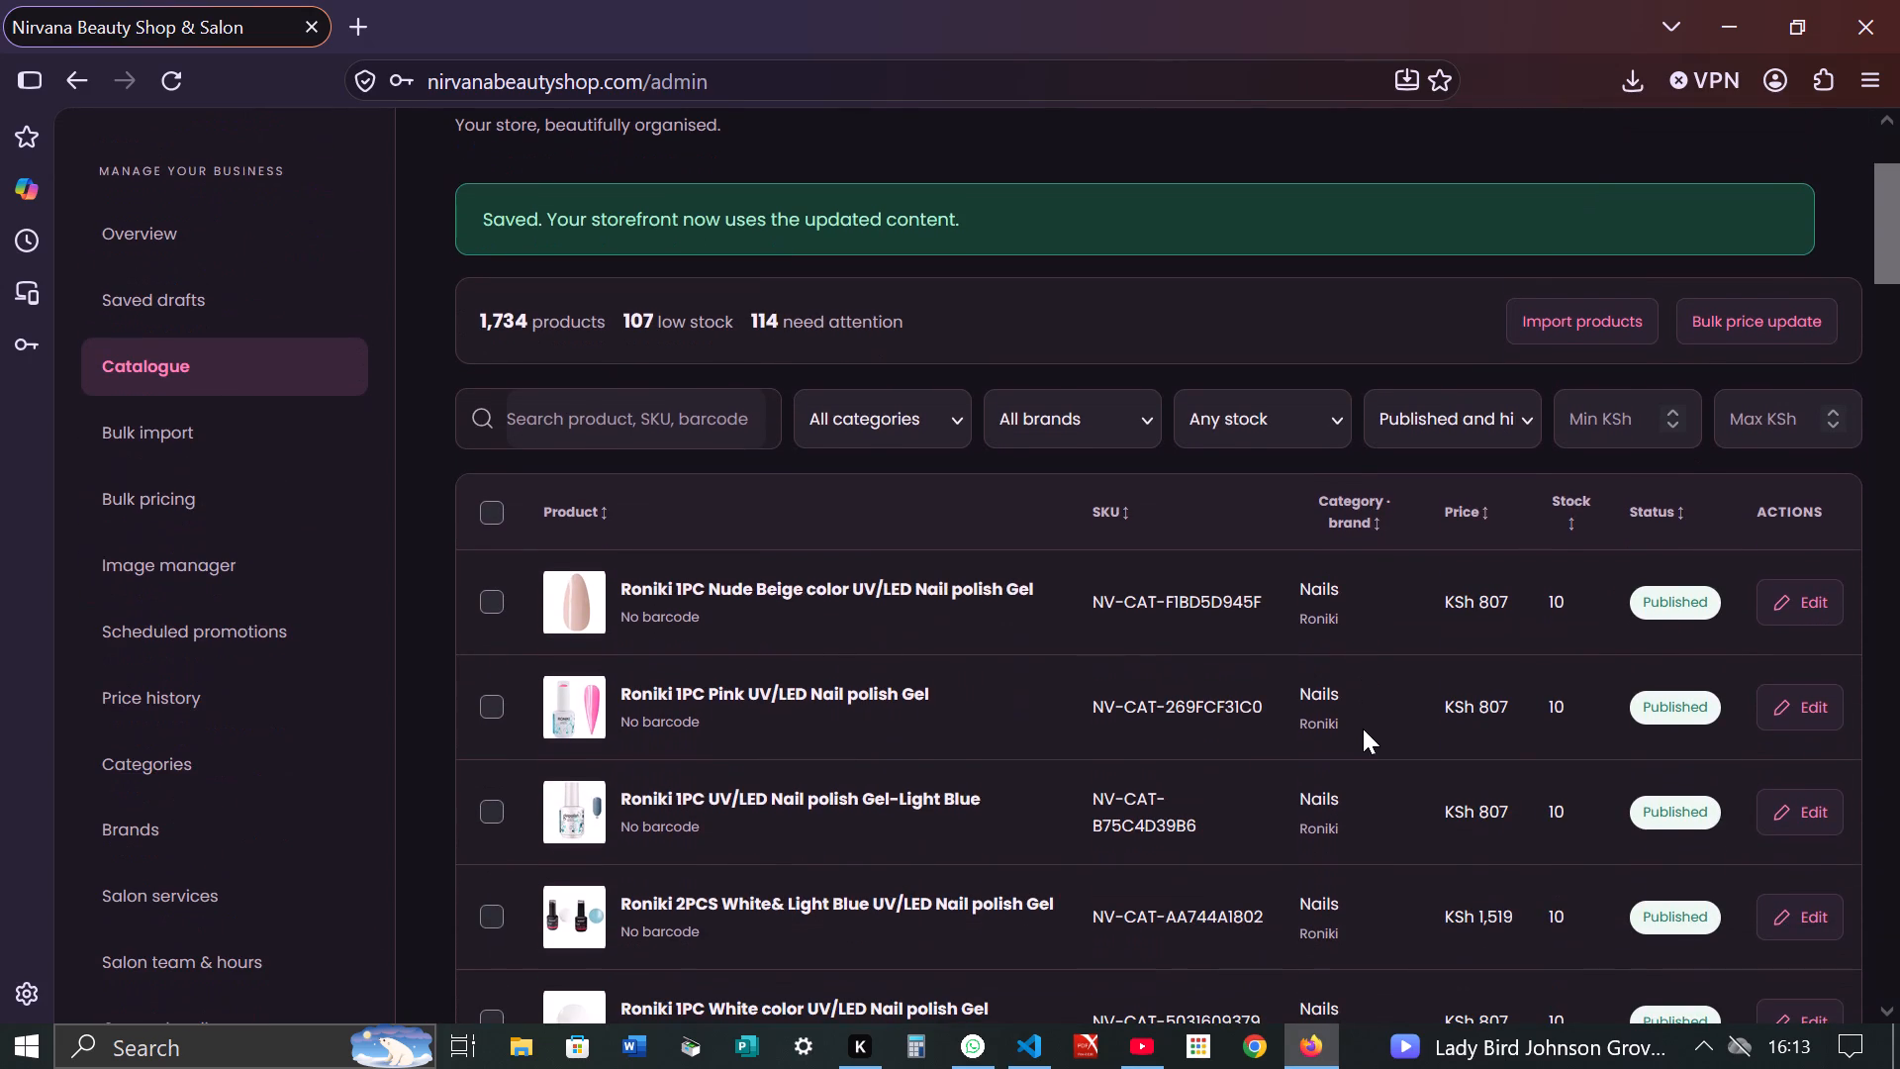
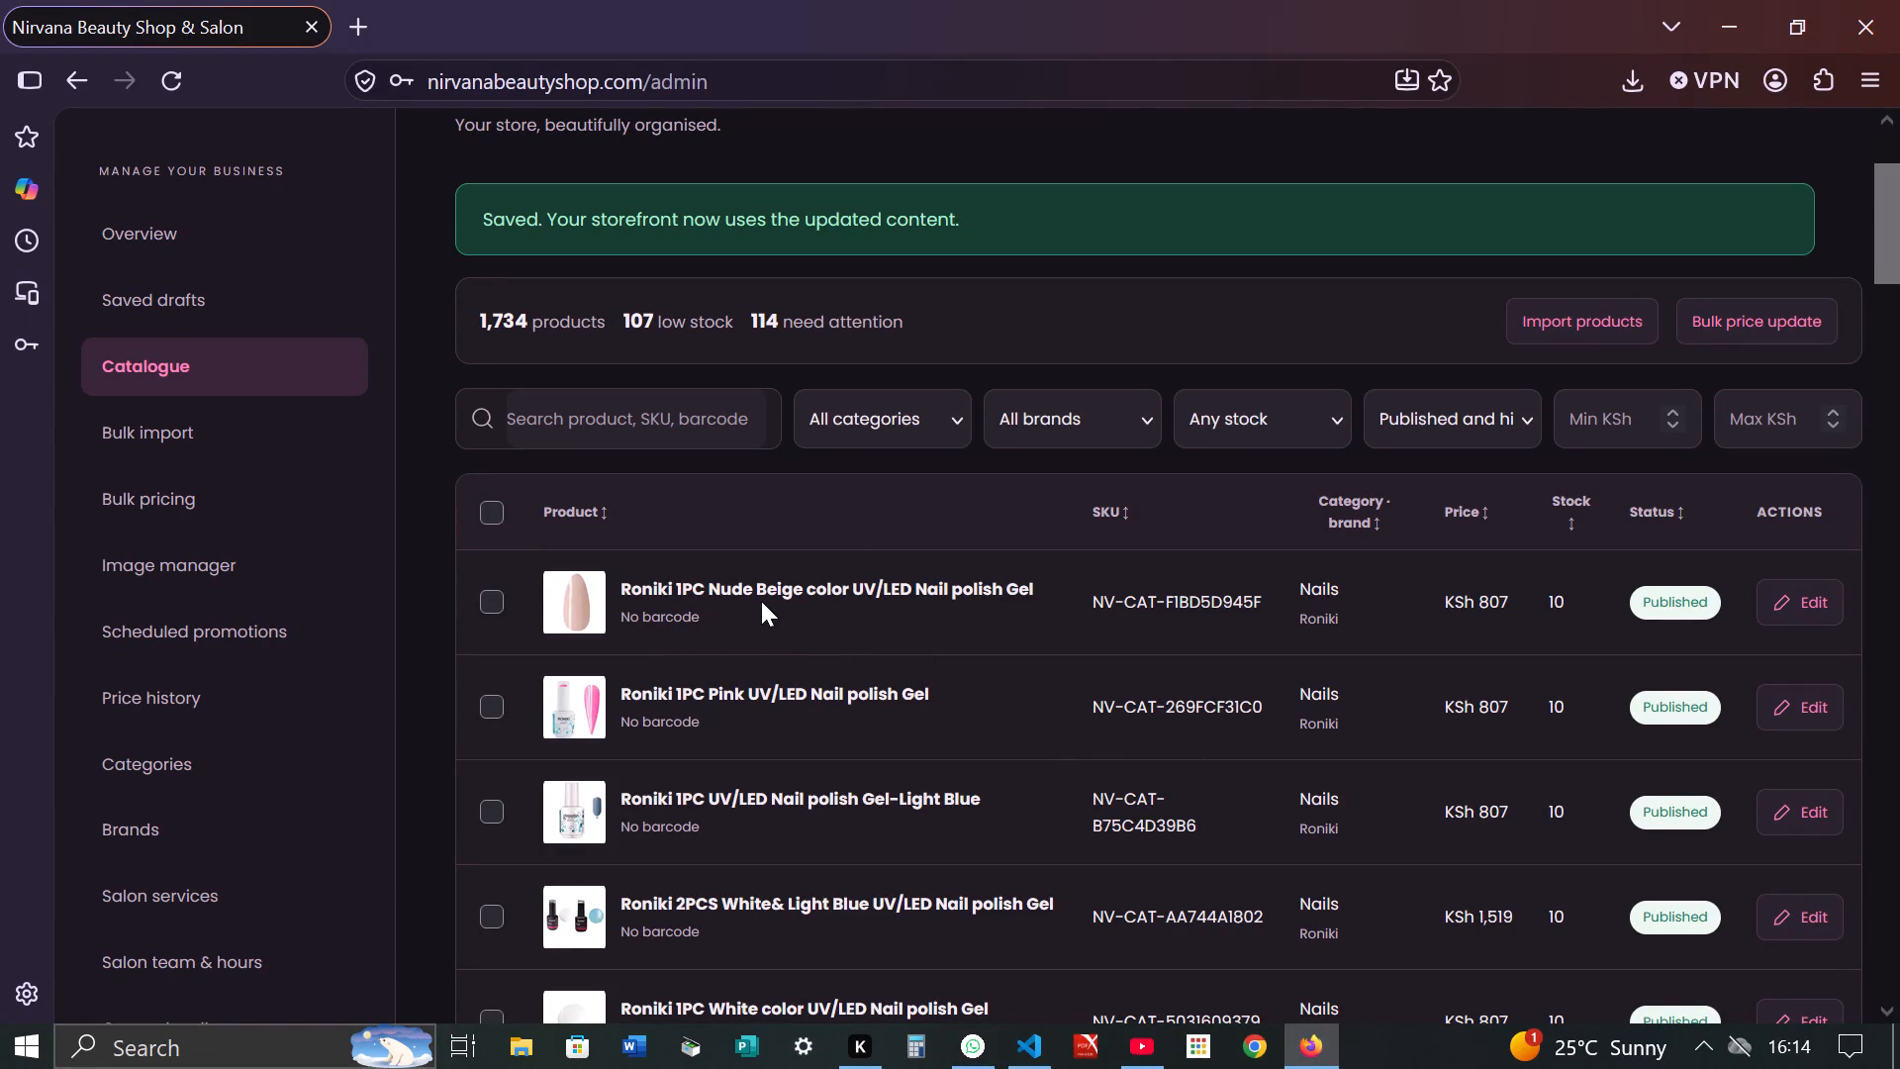
# Set the Option 1 stock of the Roniki 1PC Nude Beige gel polish to 0 and save the record.
pyautogui.click(1795, 599)
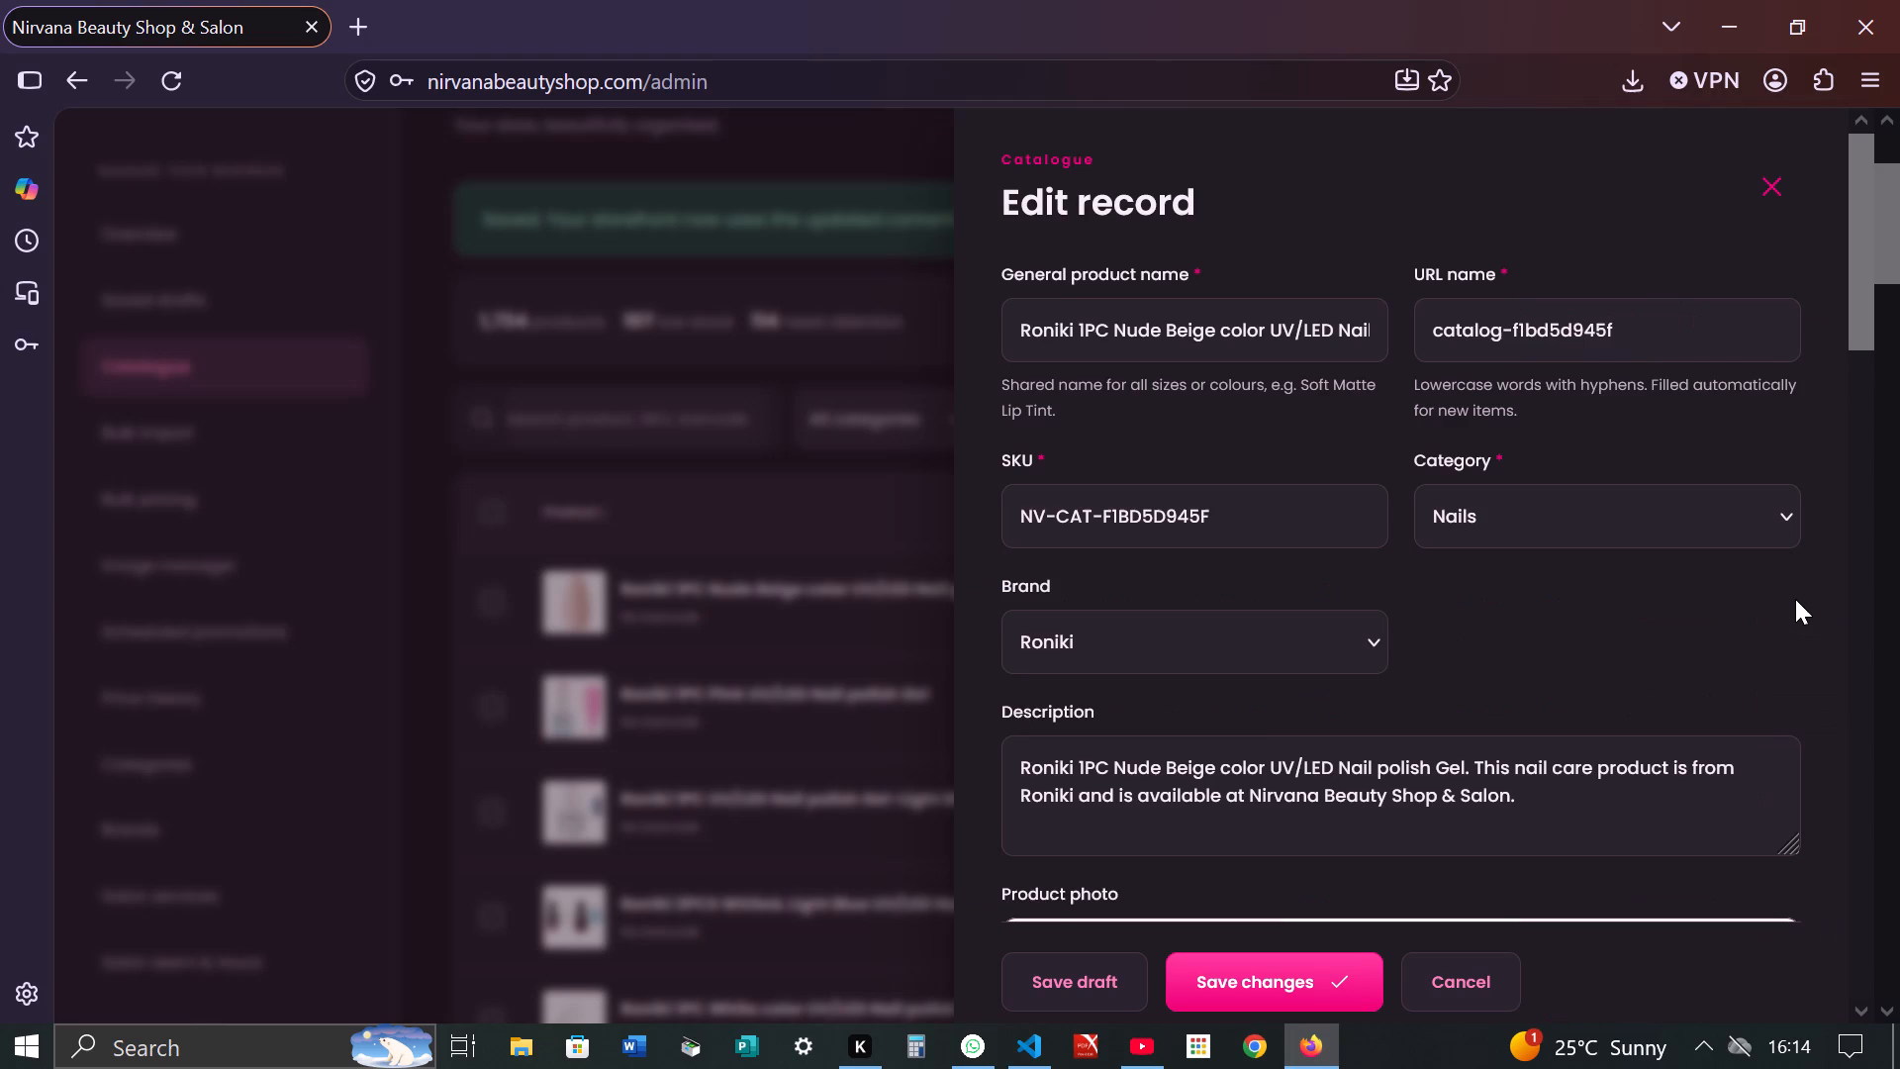
pyautogui.scroll(-4, 1435, 596)
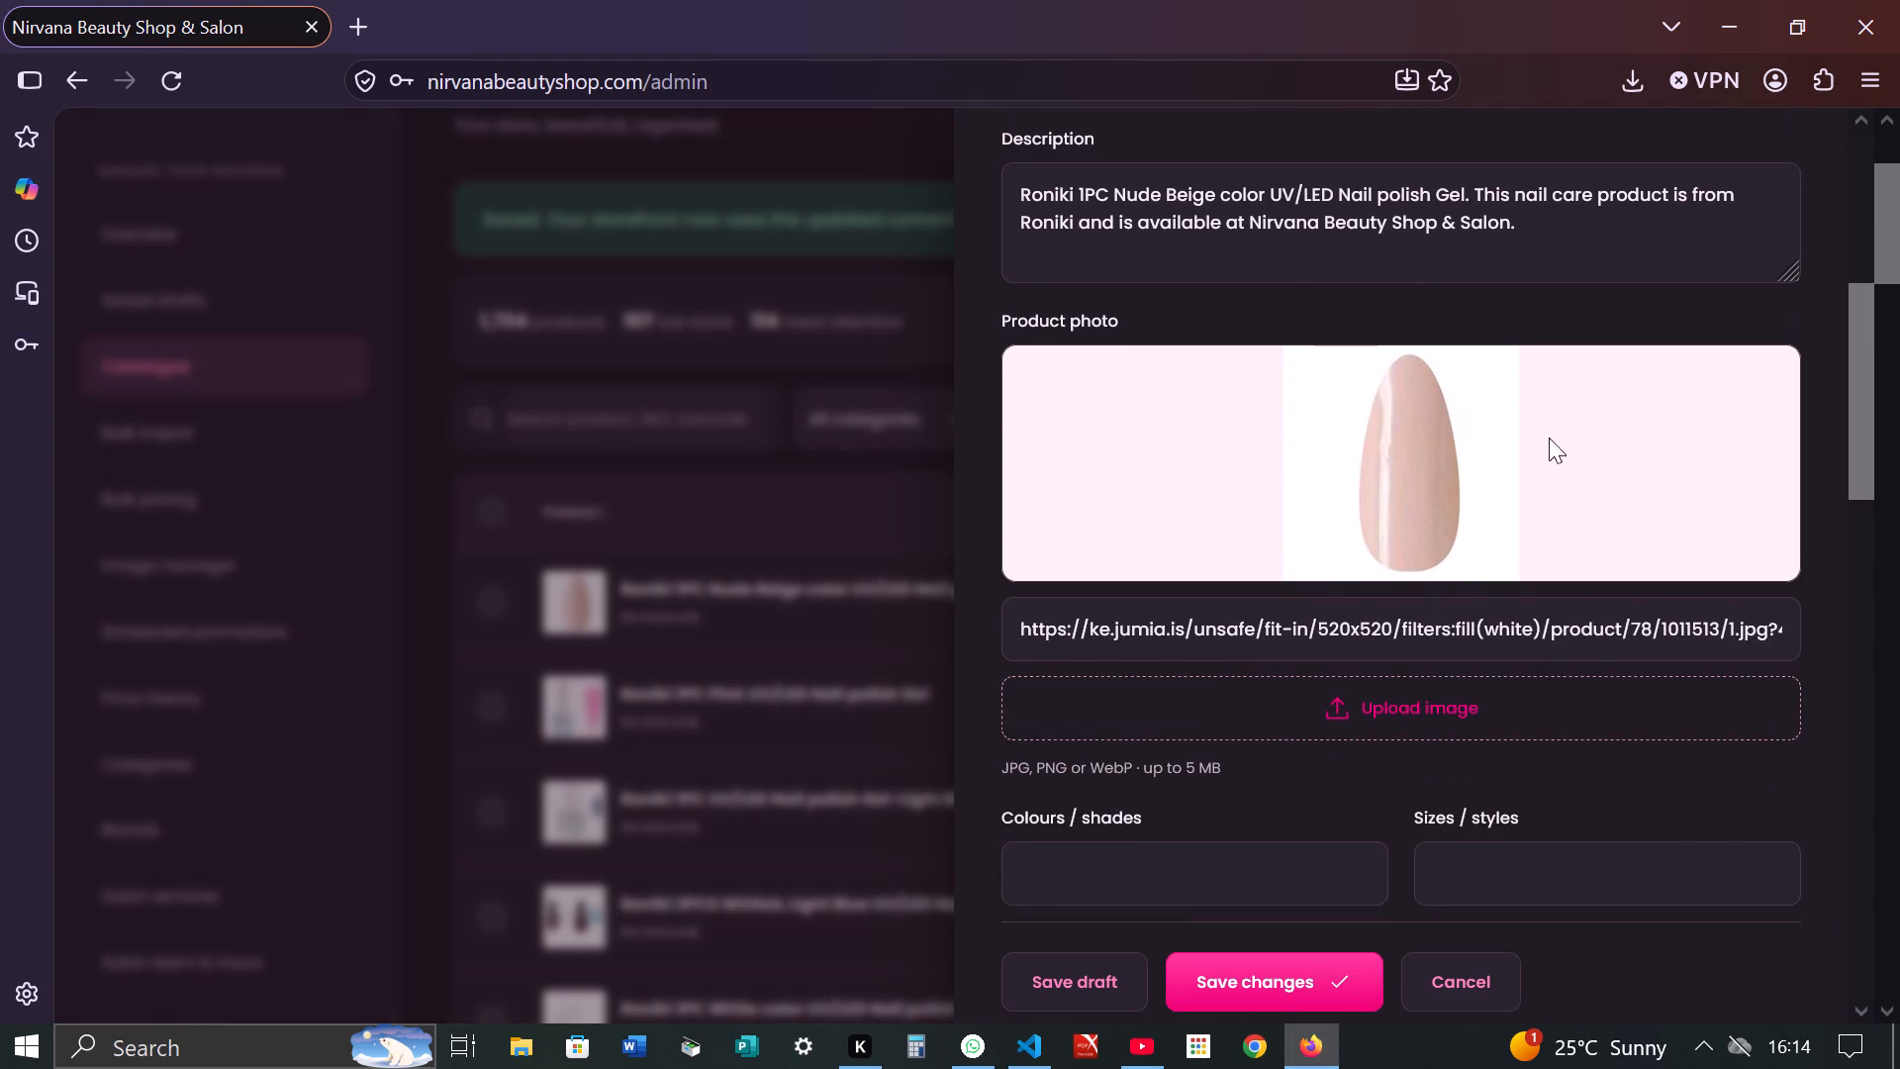
pyautogui.scroll(-4, 1418, 786)
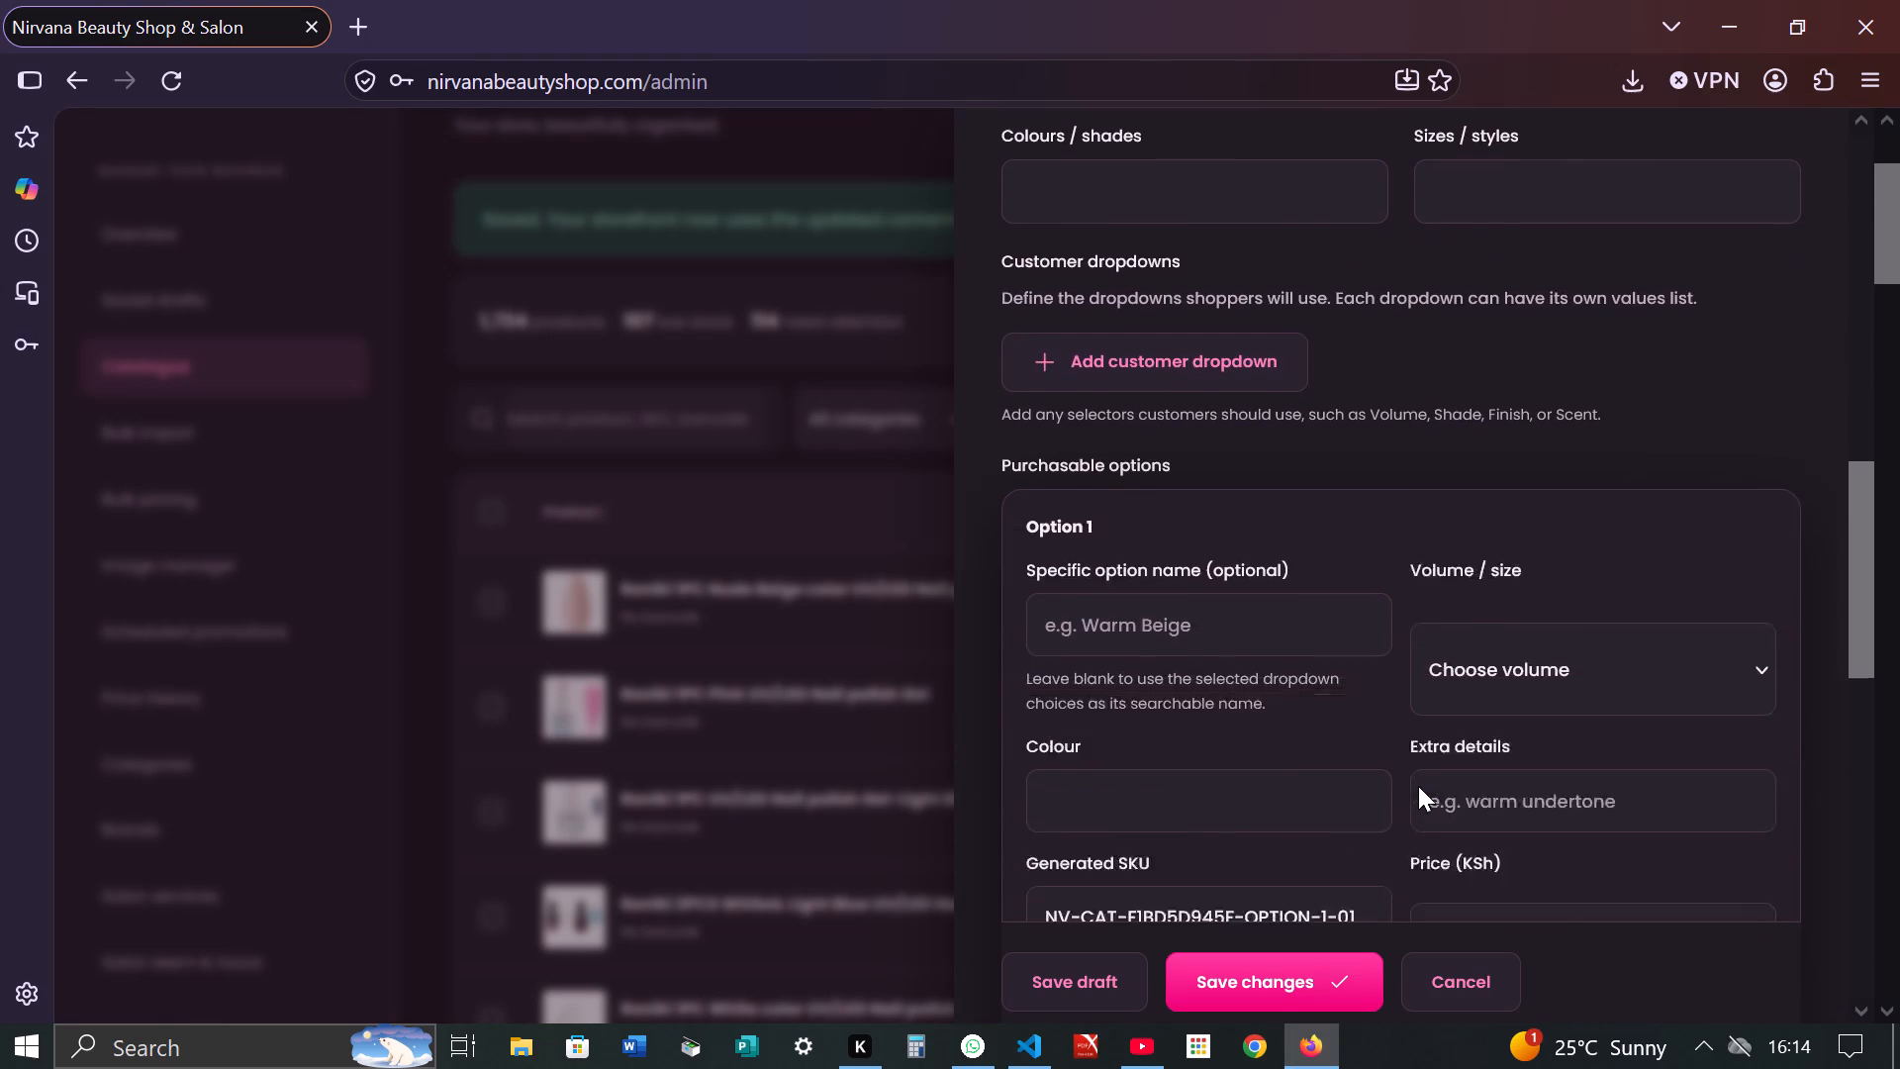
pyautogui.scroll(-4, 1418, 786)
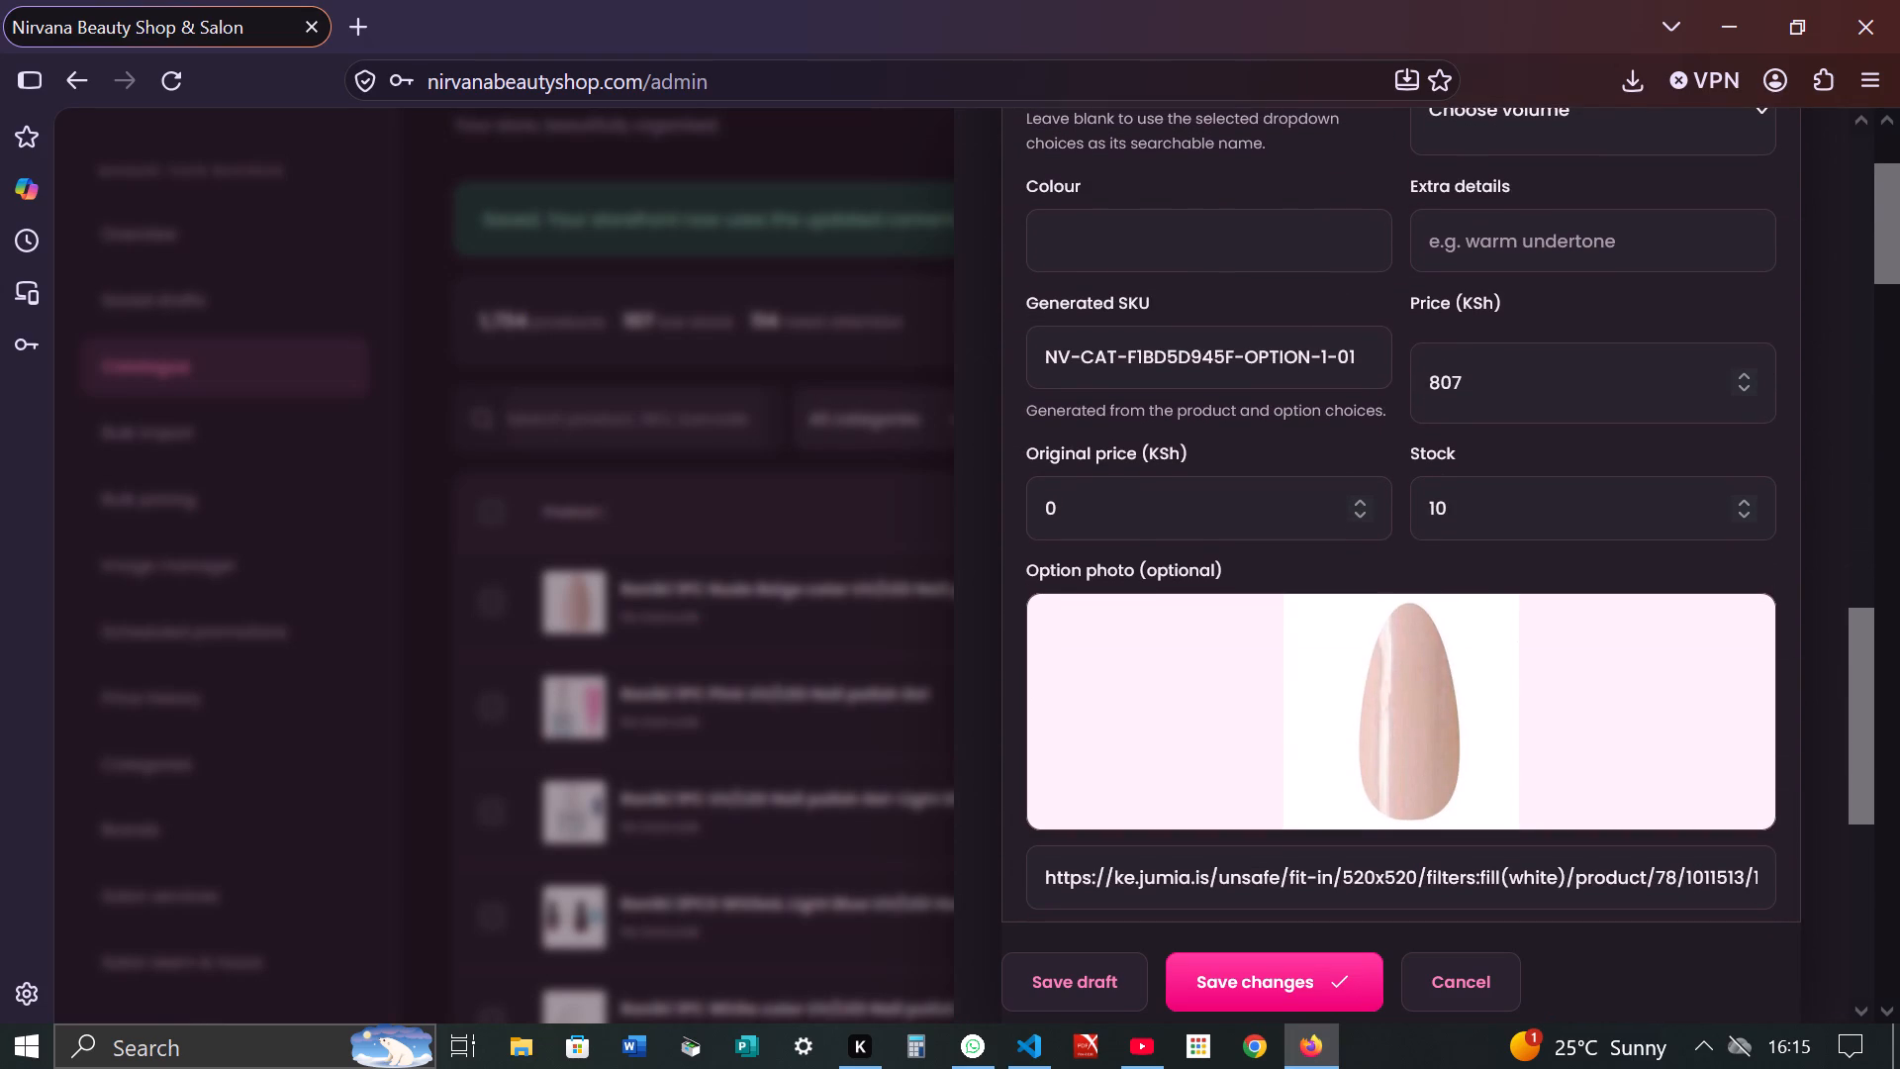
pyautogui.click(1432, 512)
pyautogui.press('Right')
pyautogui.press('BackSpace')
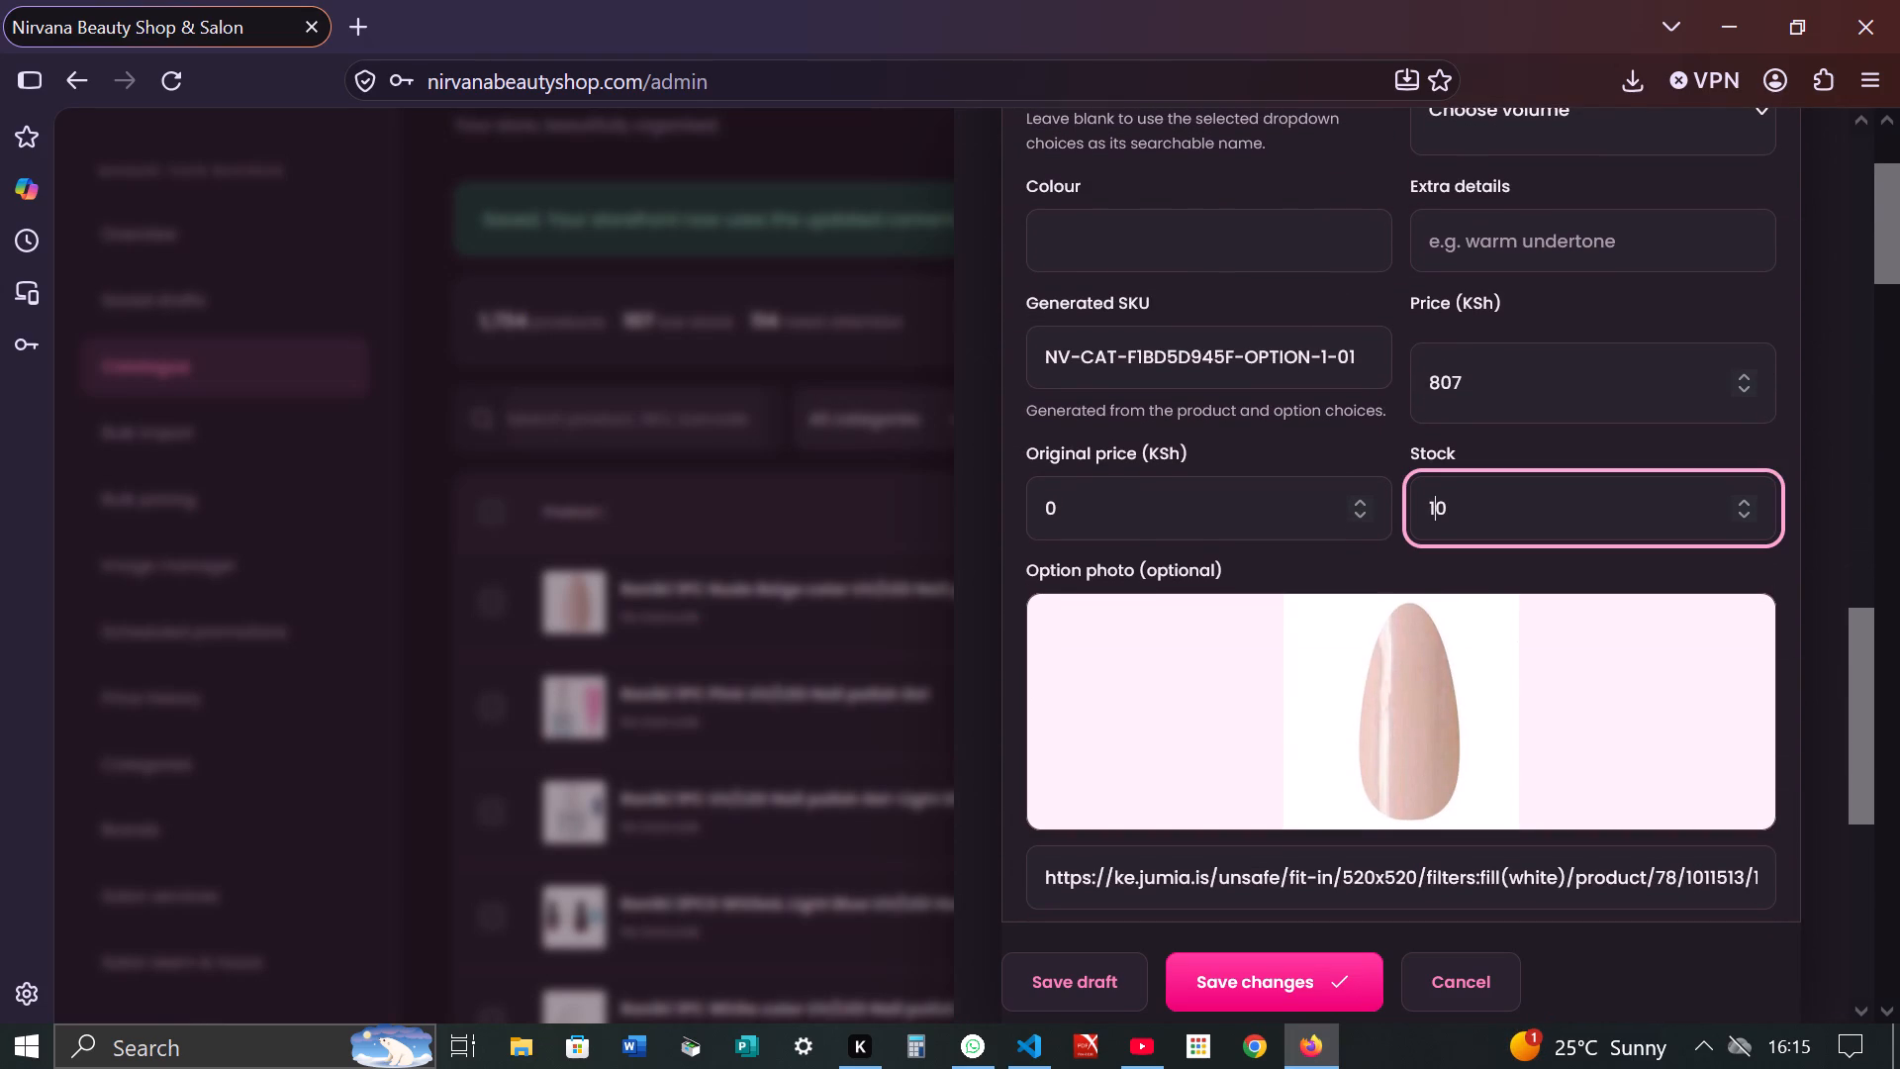
pyautogui.click(1272, 991)
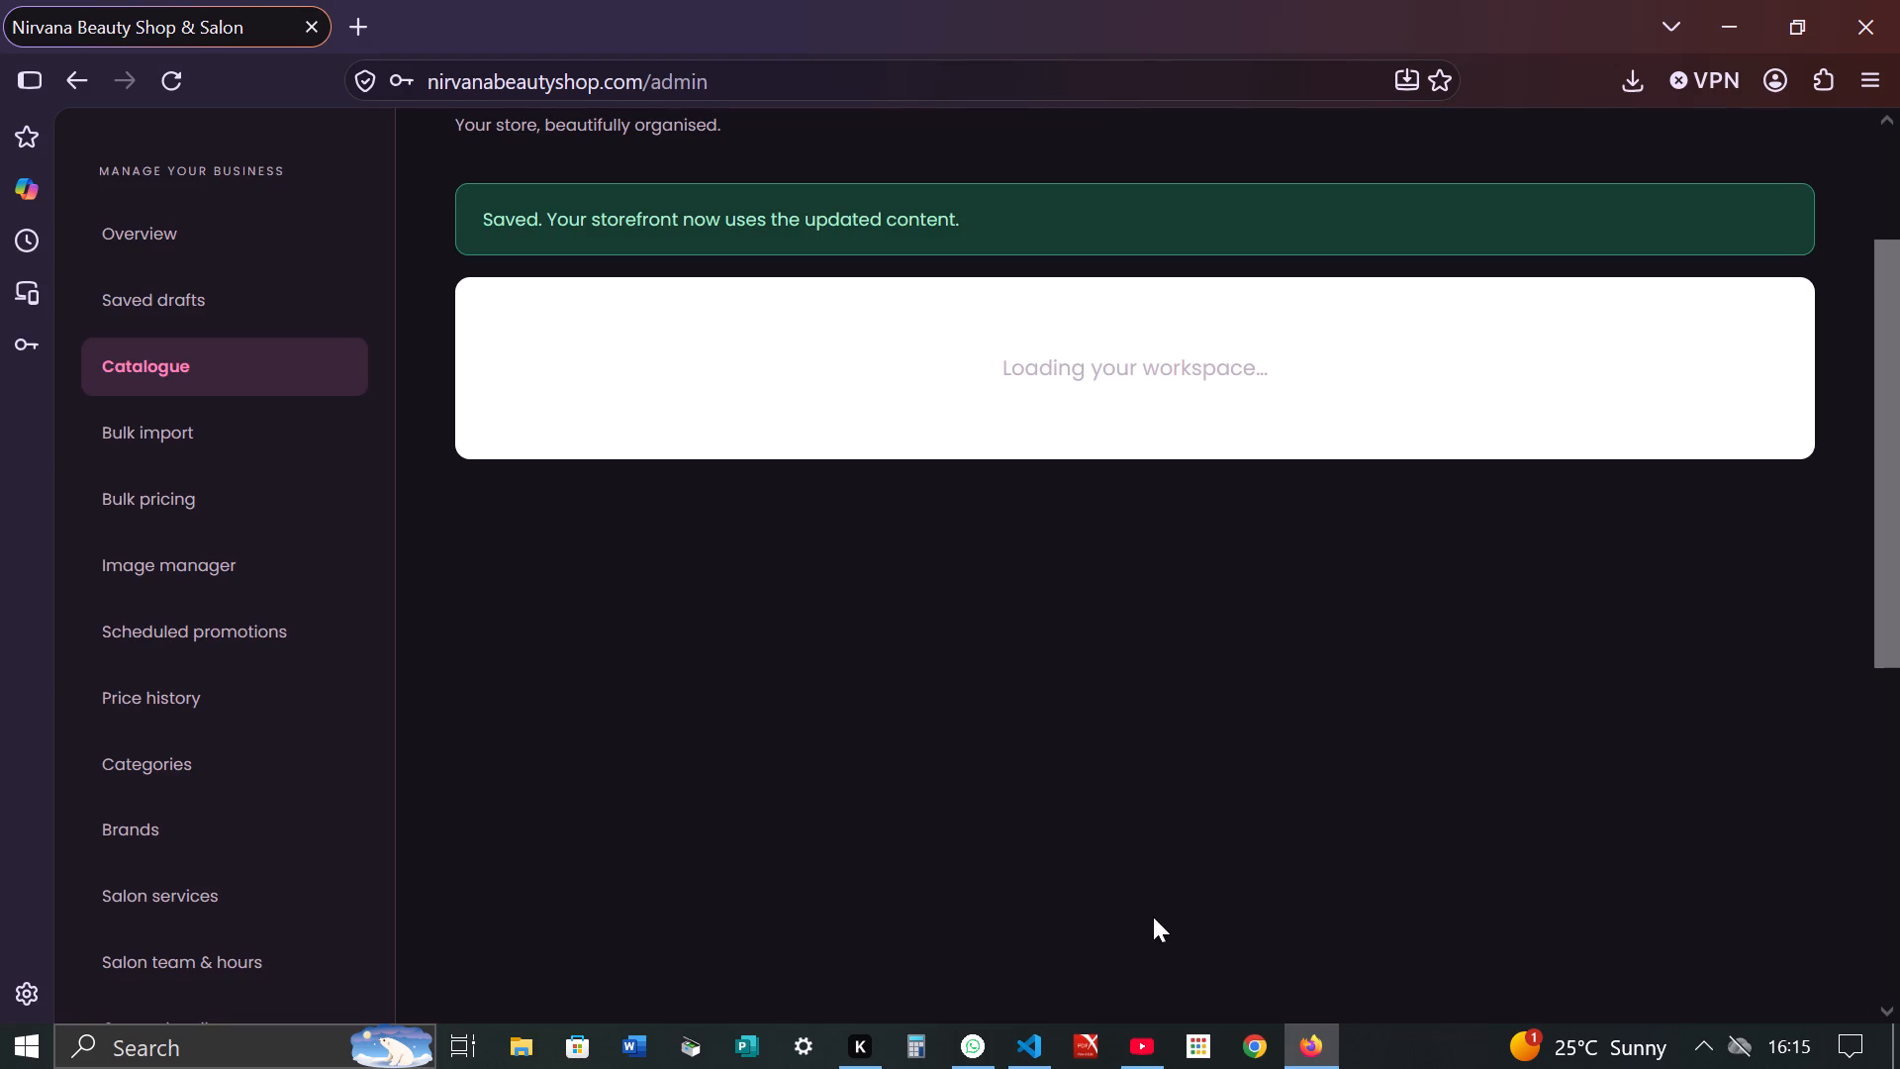
# Look over the Roniki gel polishes at the top of the catalogue list, checking their names, prices and stock.
pyautogui.scroll(-1, 1270, 783)
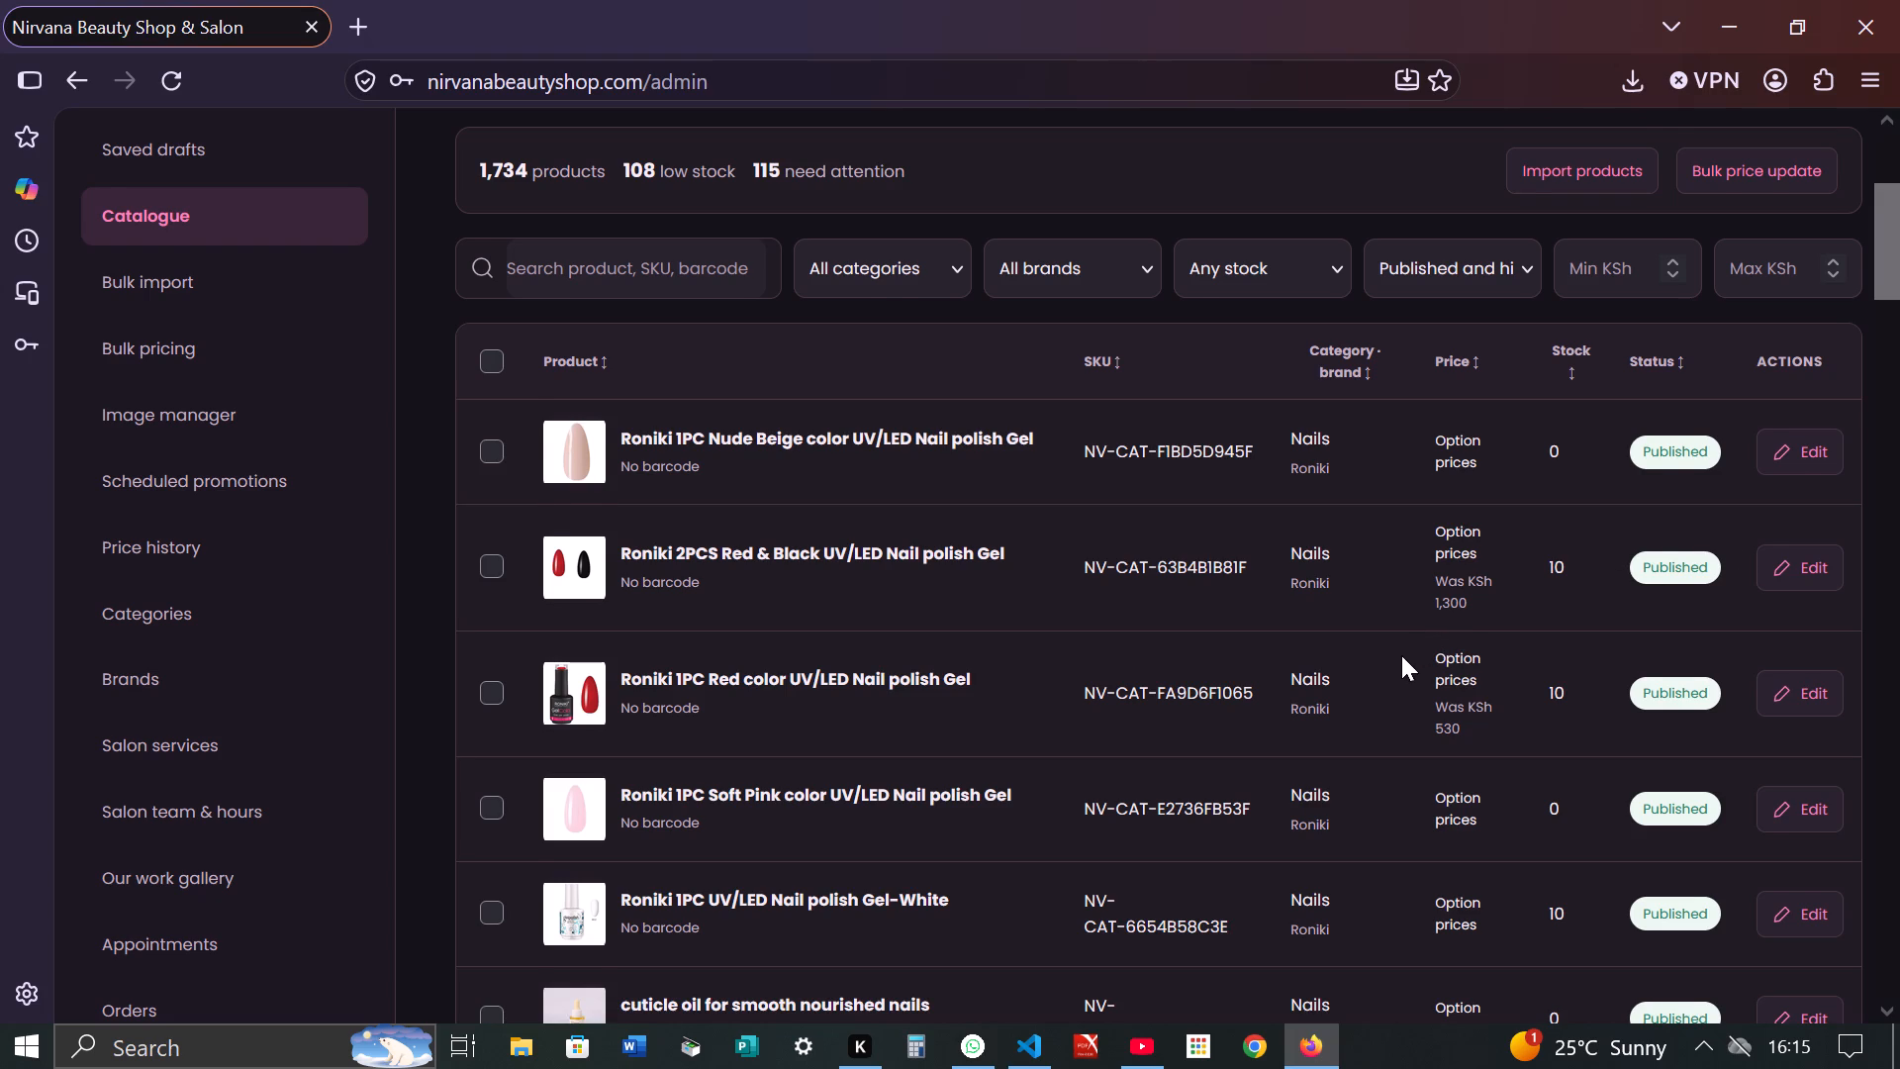
pyautogui.scroll(-2, 1401, 655)
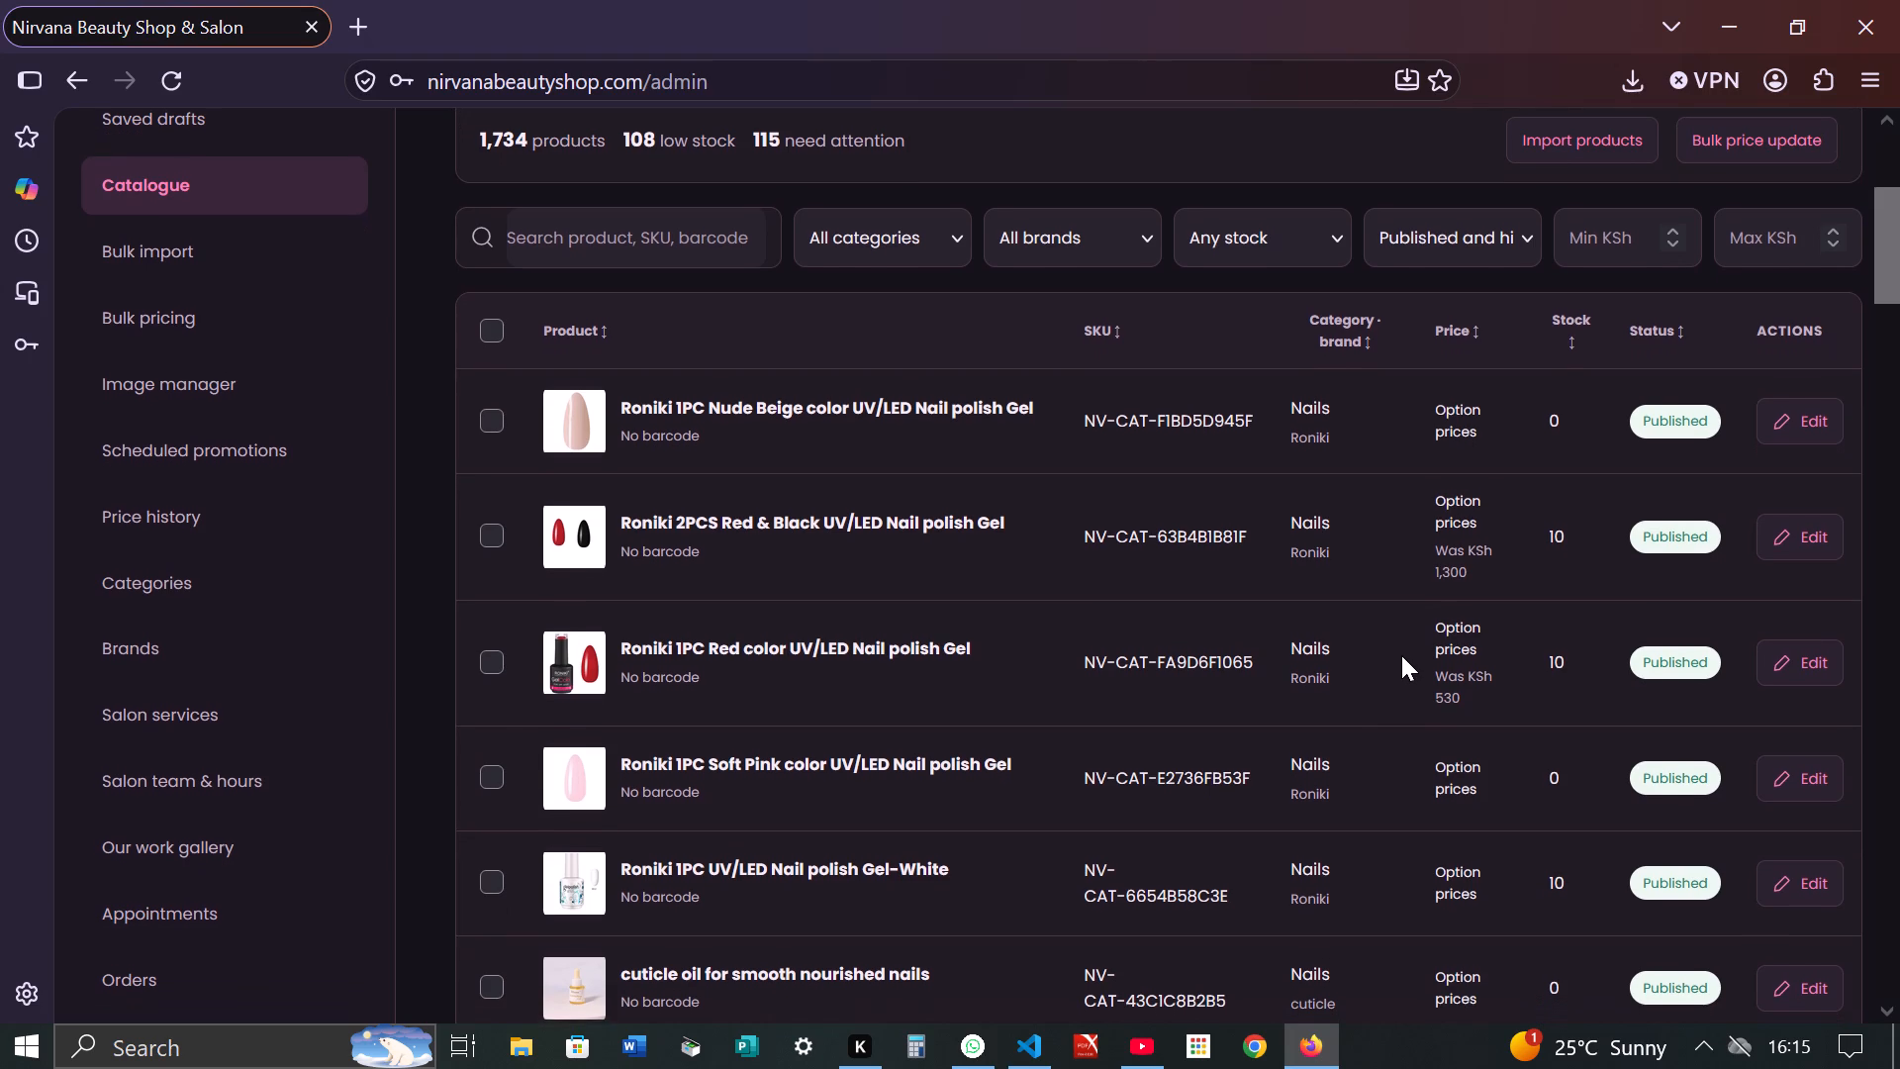
pyautogui.scroll(-2, 1401, 655)
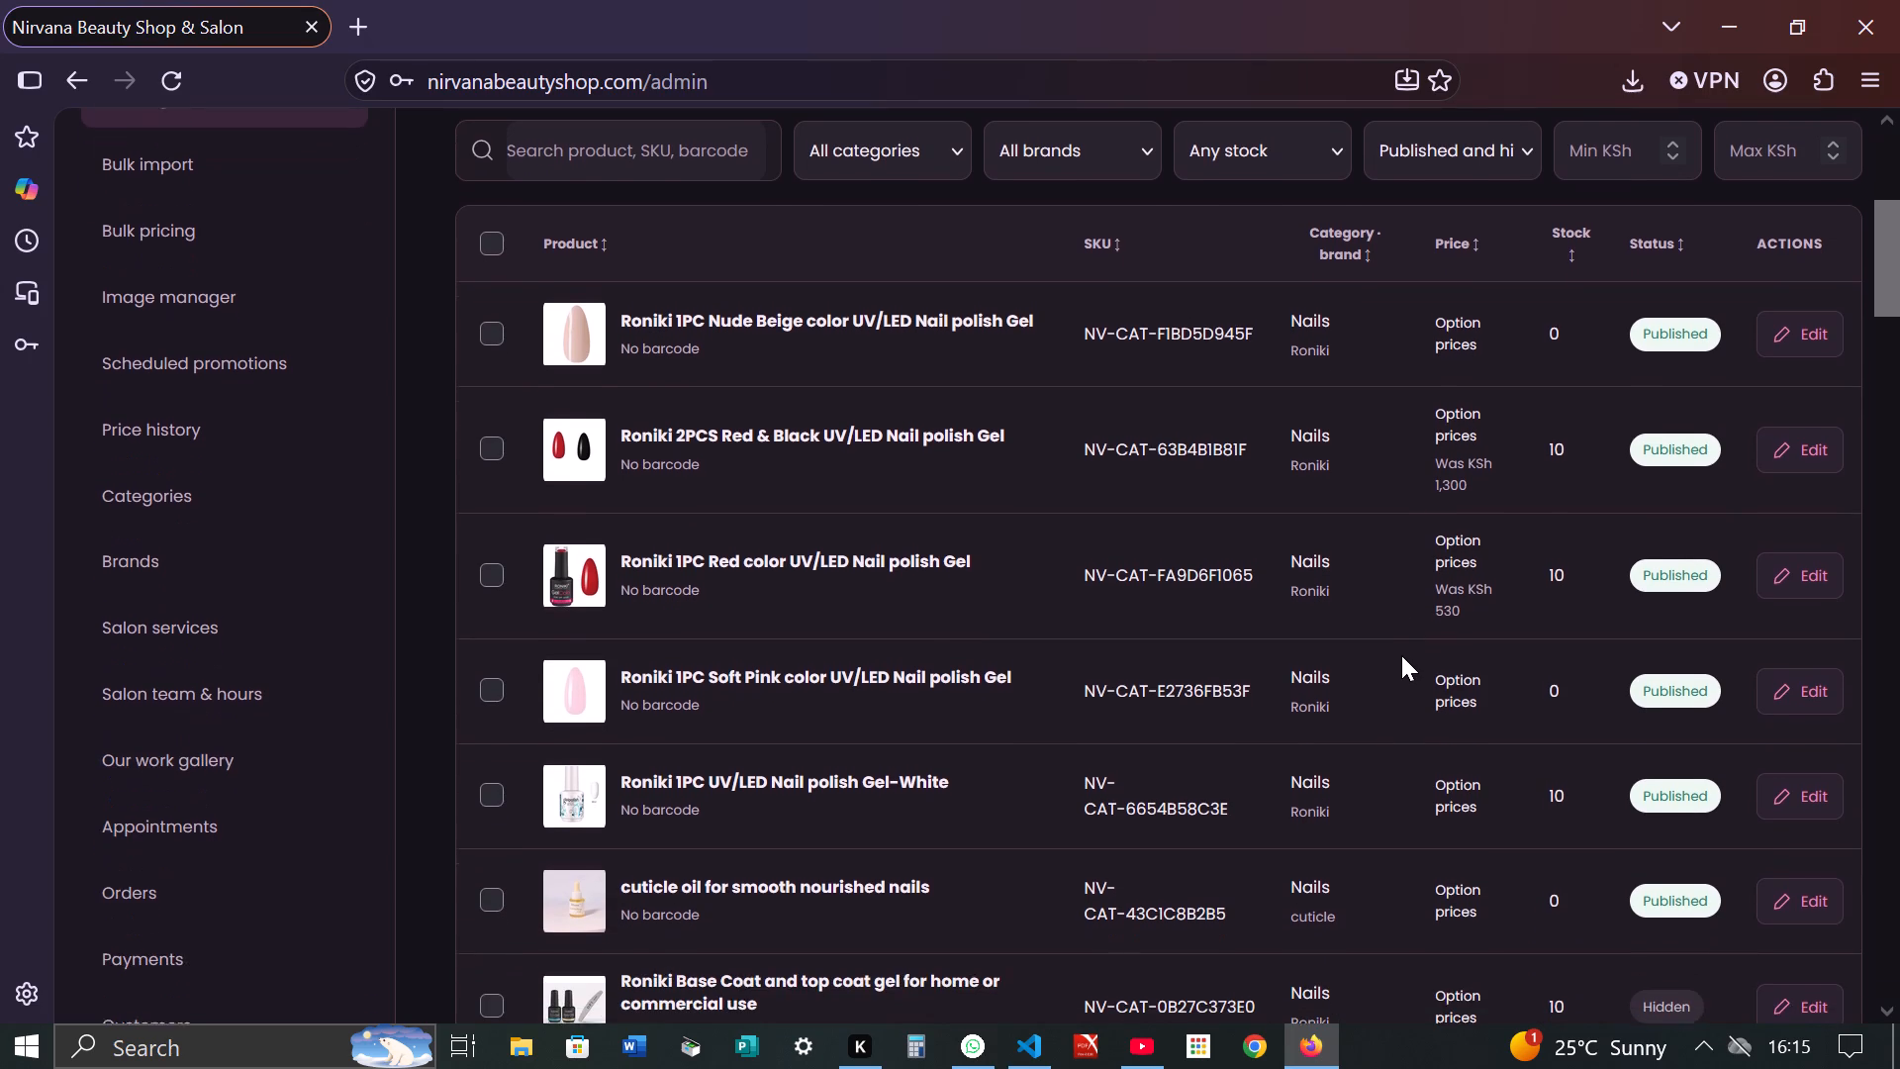
pyautogui.scroll(-1, 1401, 655)
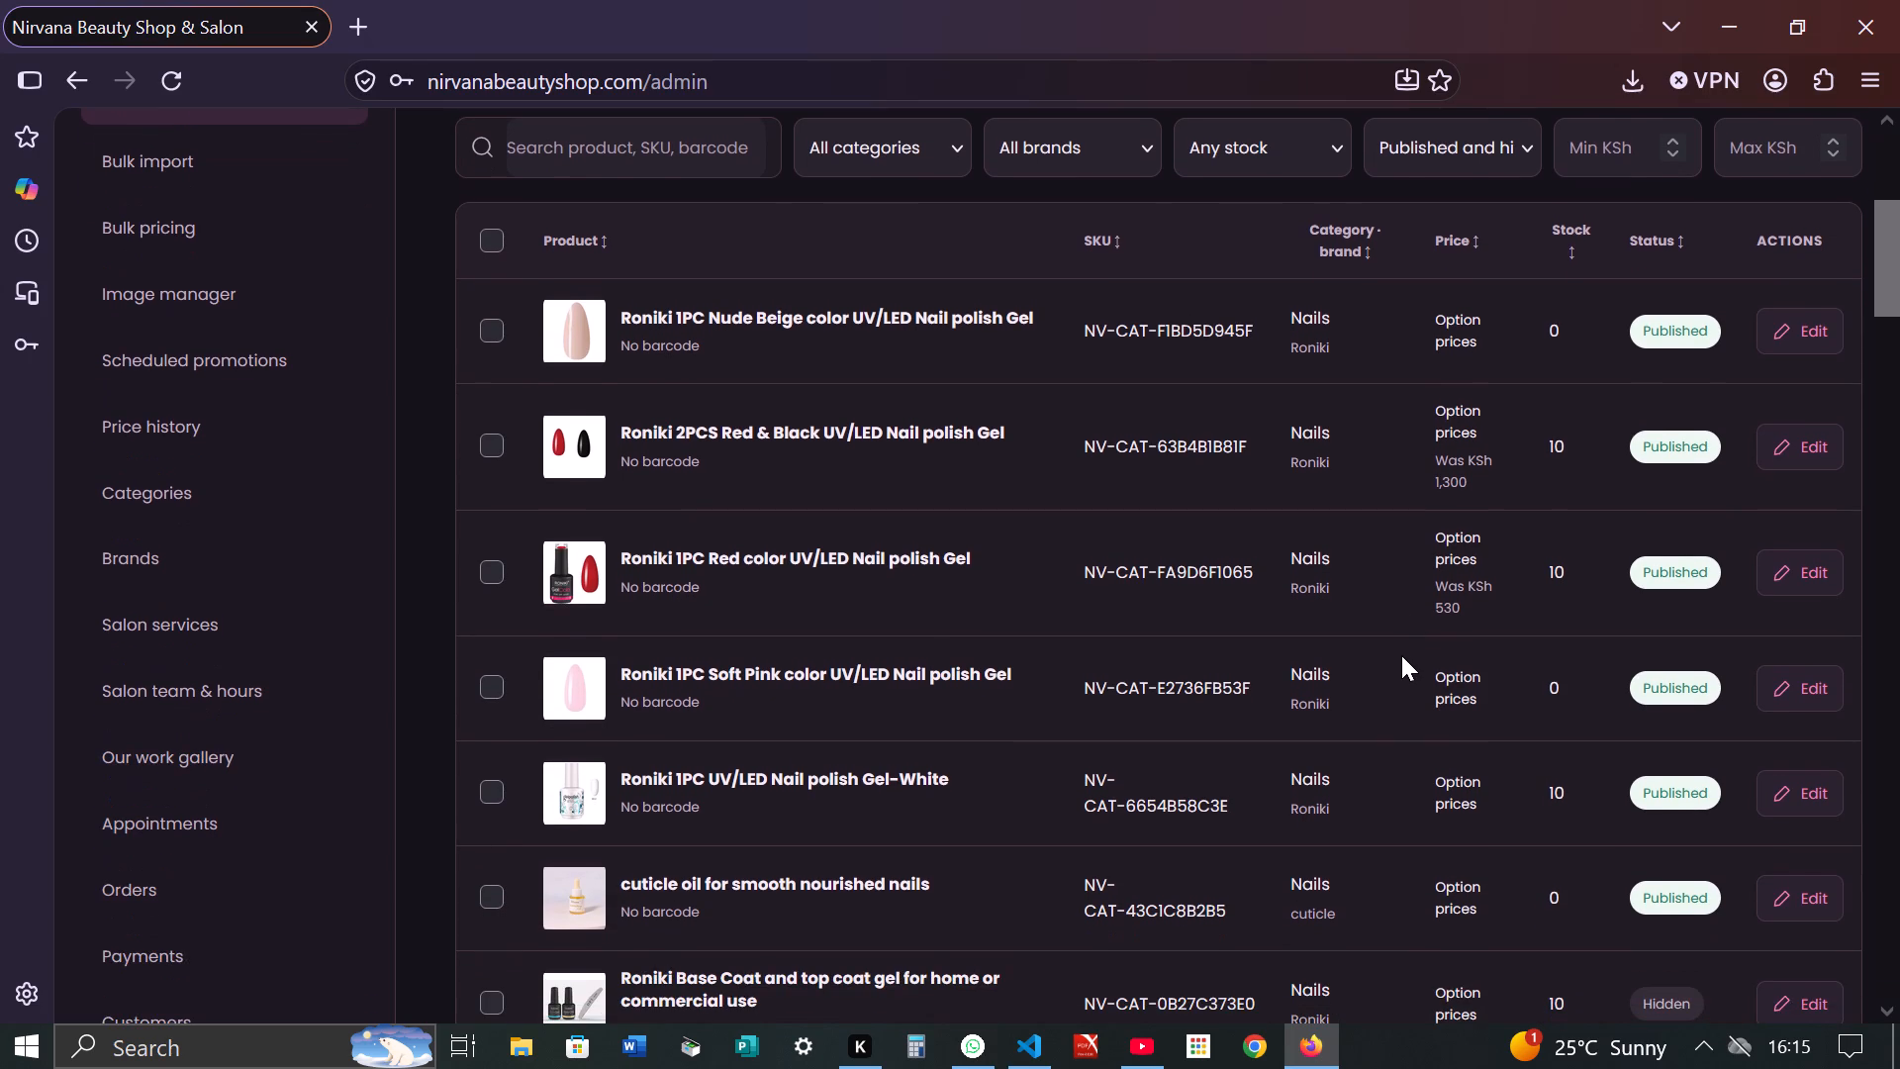
pyautogui.scroll(1, 1401, 655)
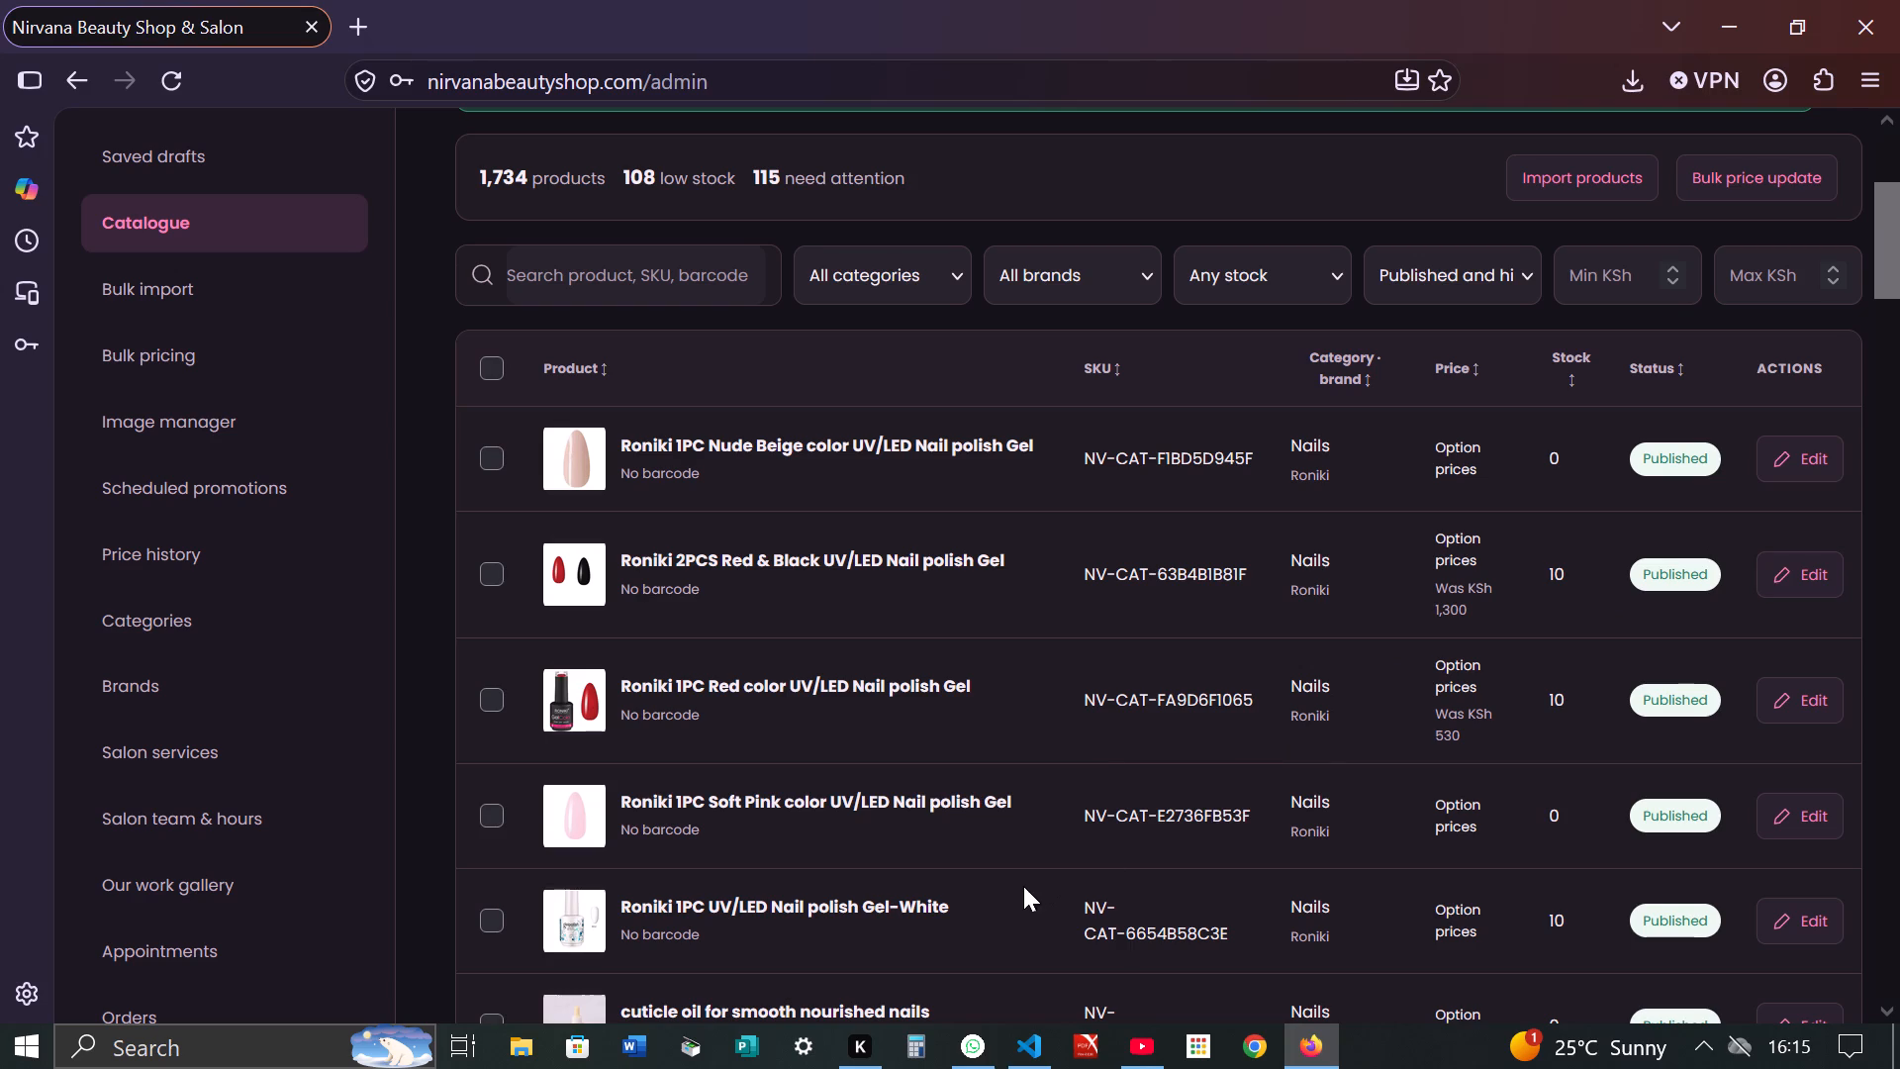
pyautogui.scroll(-1, 1040, 809)
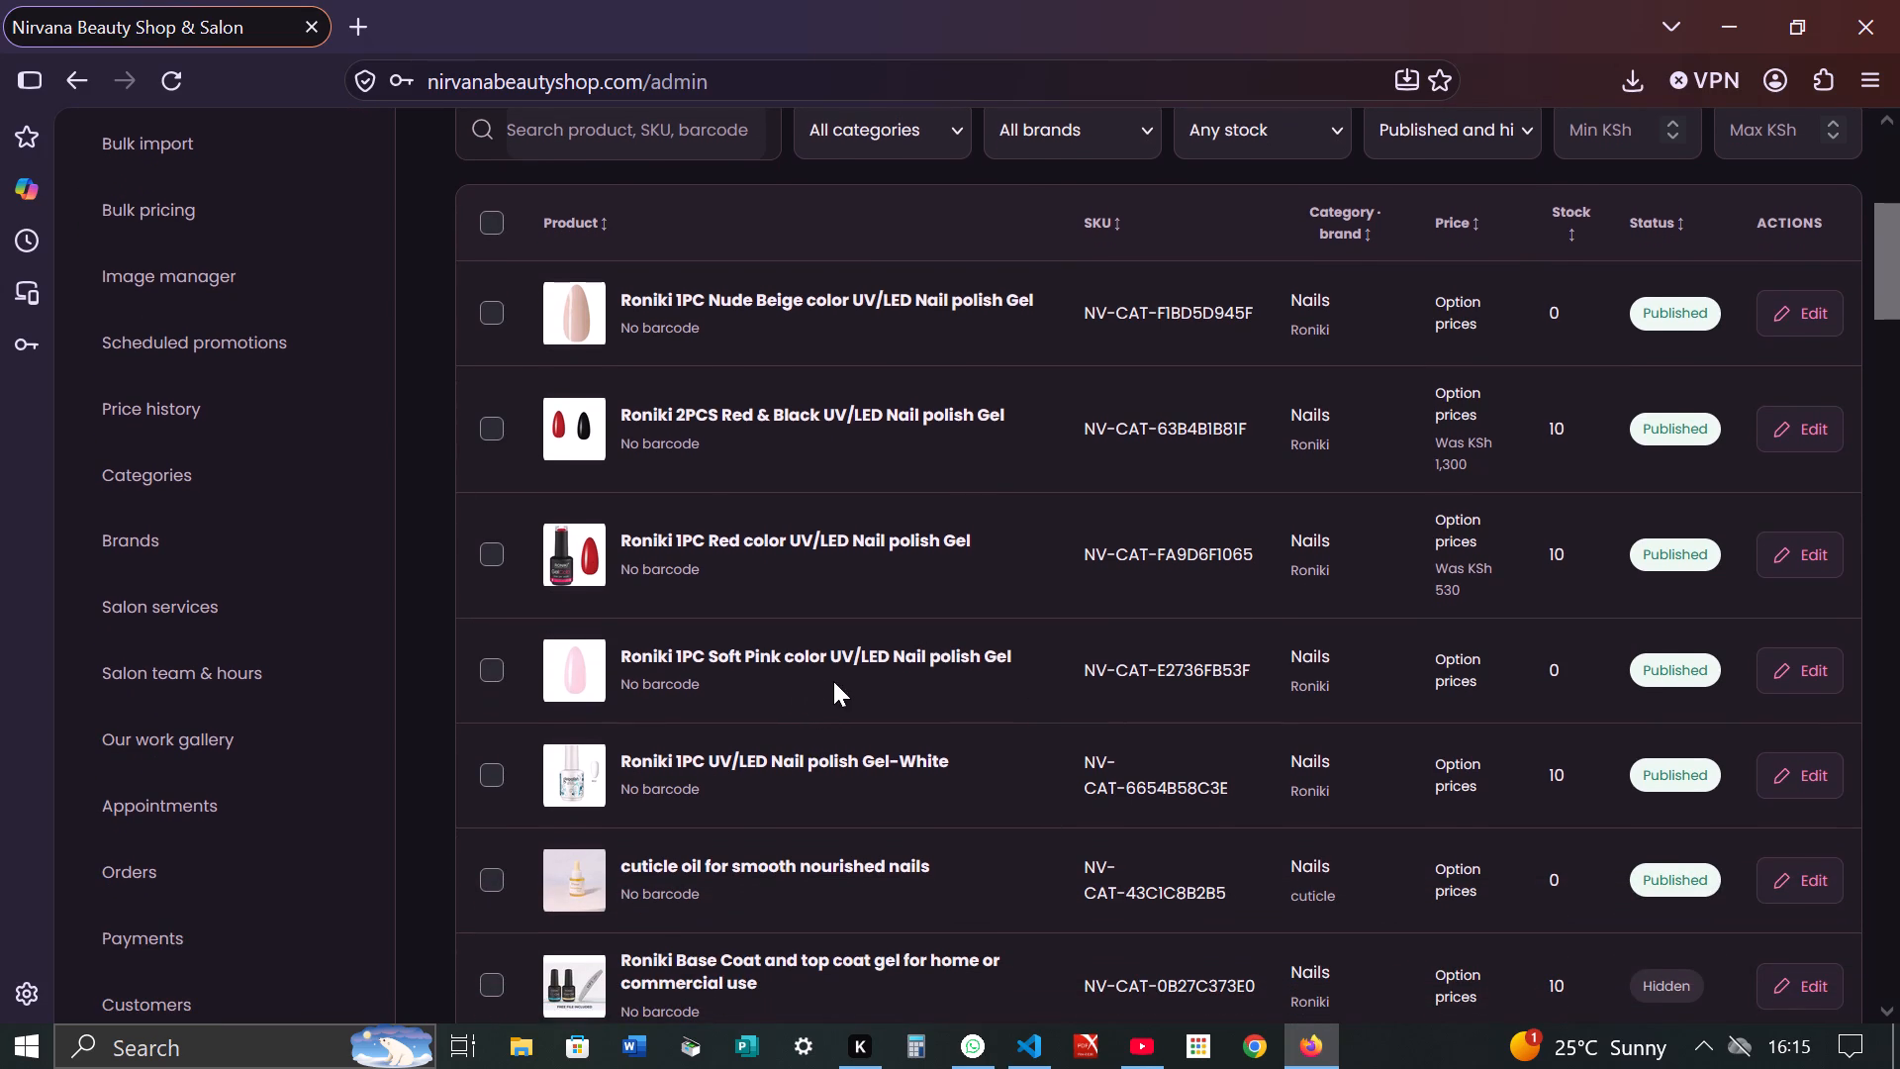
# Inspect the Roniki 1PC Soft Pink gel polish record and its product photo, closing it without saving.
pyautogui.click(1785, 659)
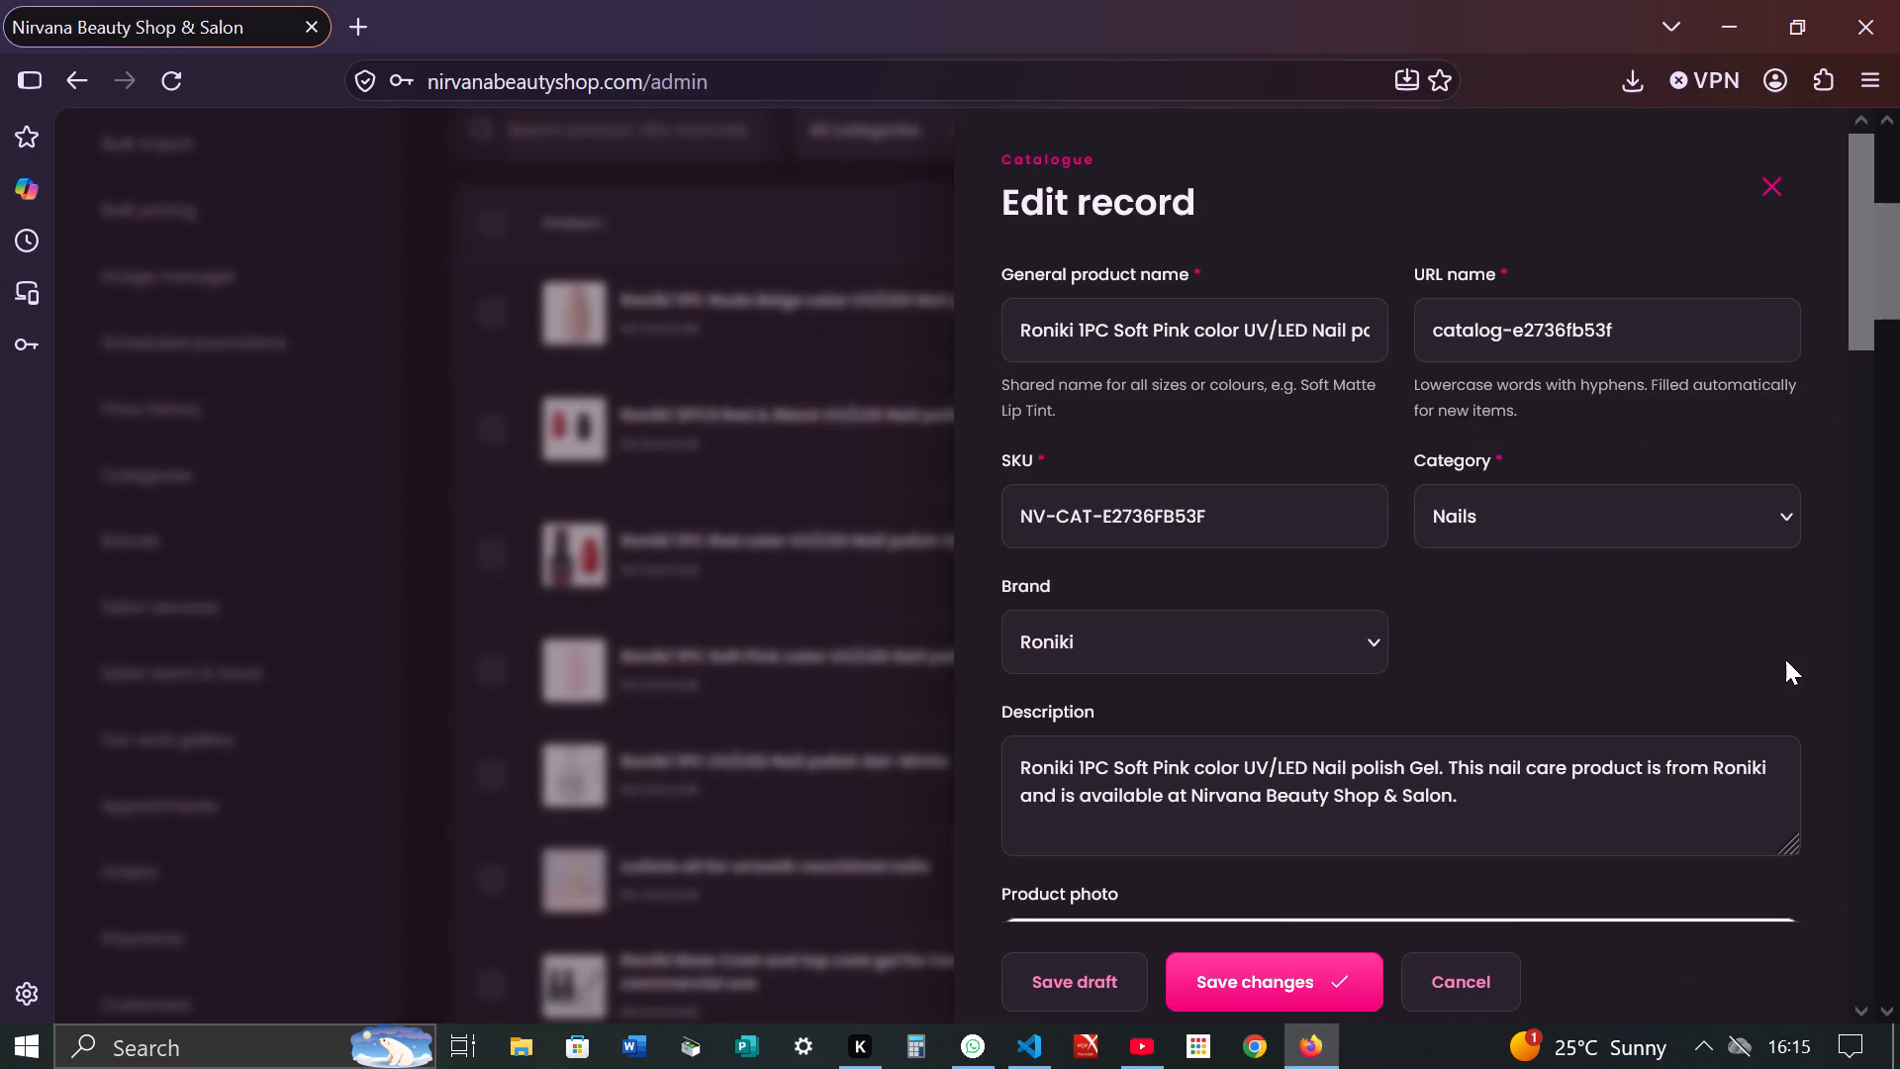
pyautogui.scroll(-5, 1498, 680)
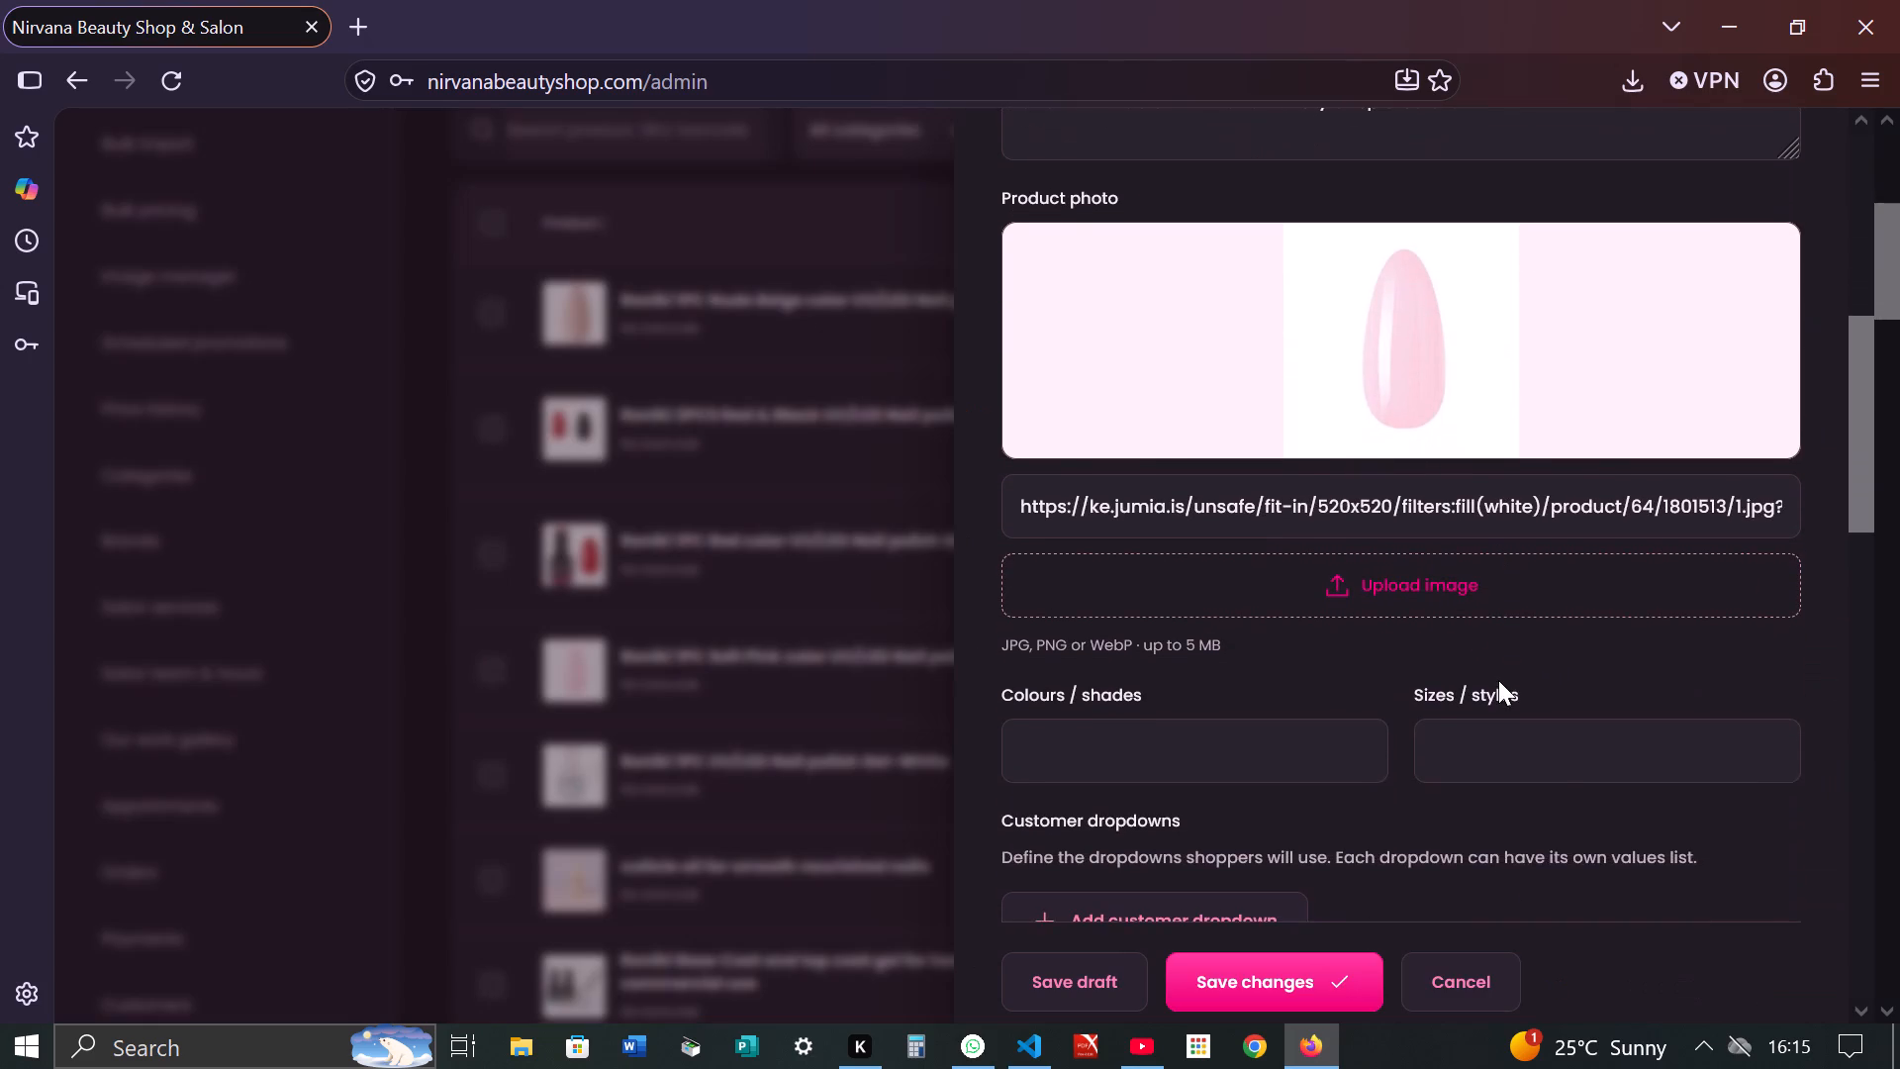
pyautogui.scroll(-1, 1498, 680)
pyautogui.scroll(1, 1498, 680)
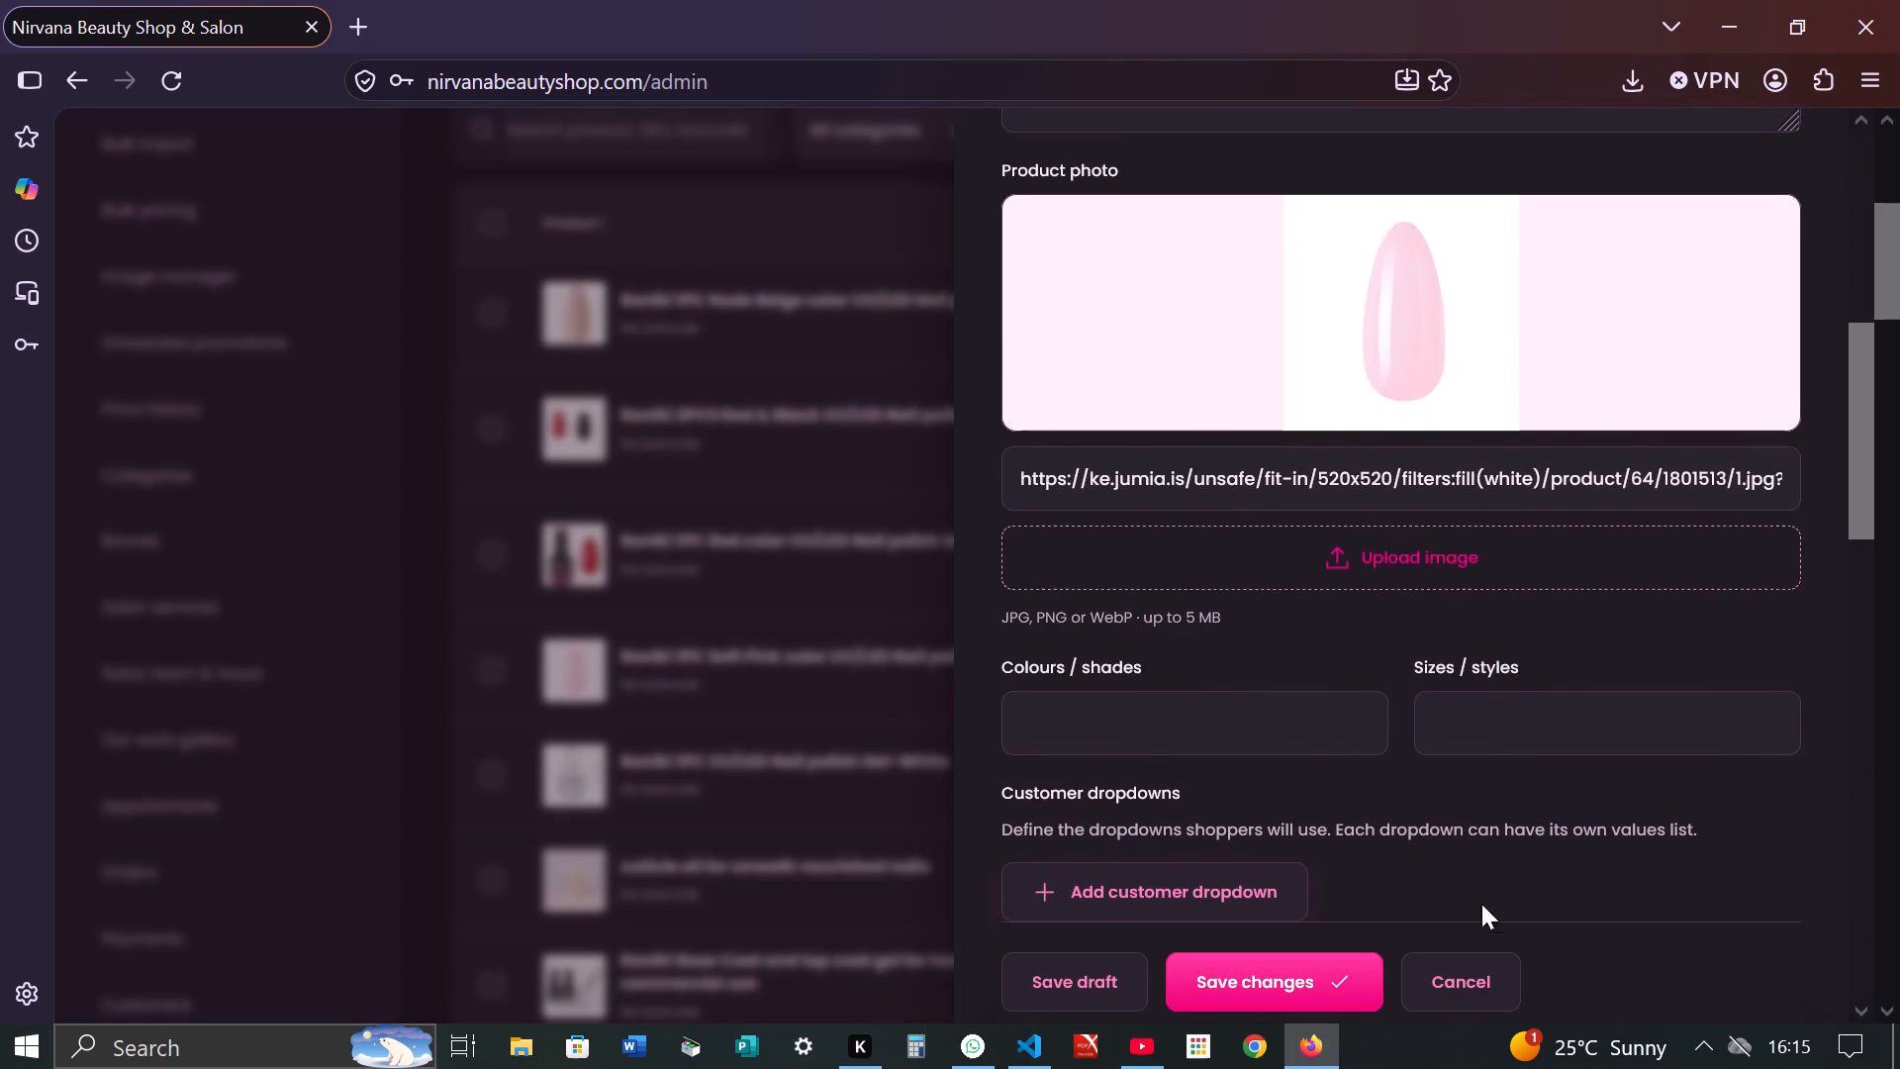
pyautogui.click(1469, 964)
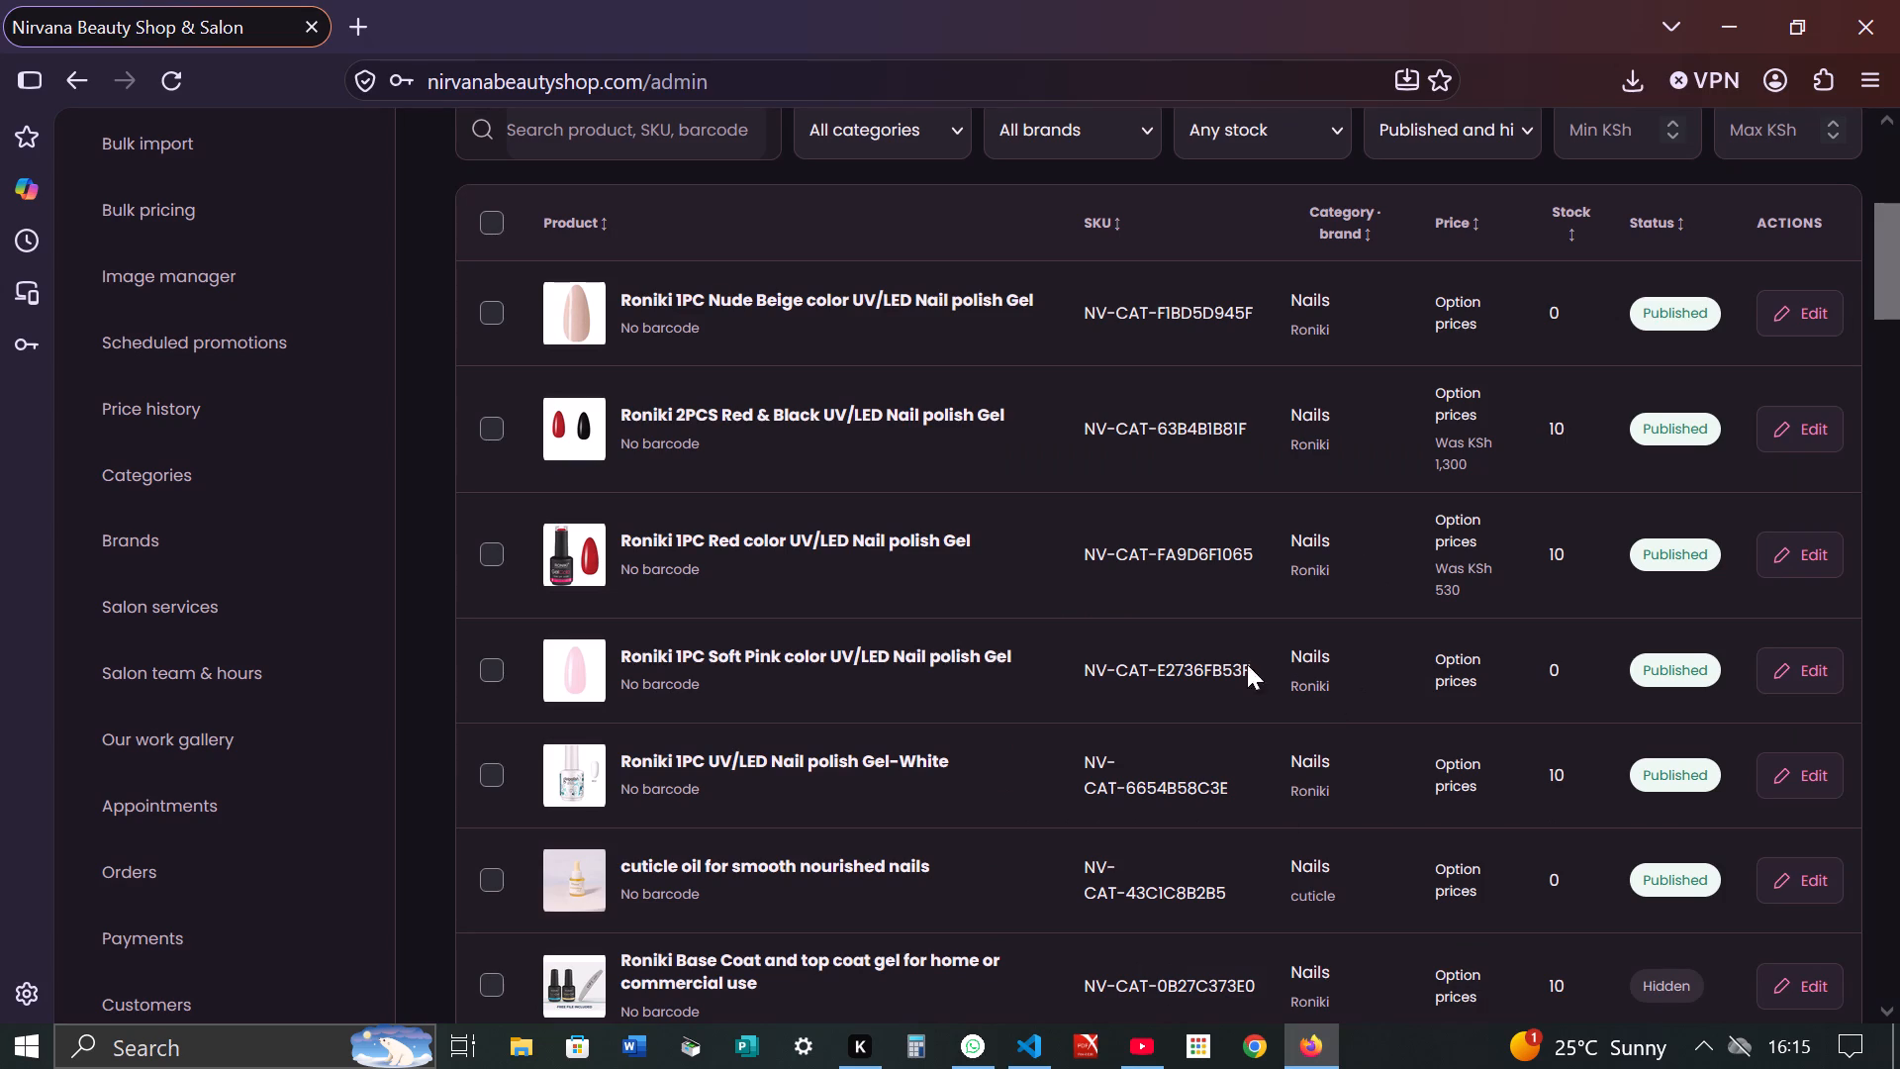
# Check the Roniki 1PC Soft Pink record's name, description and photo once more, closing it without saving.
pyautogui.click(1794, 675)
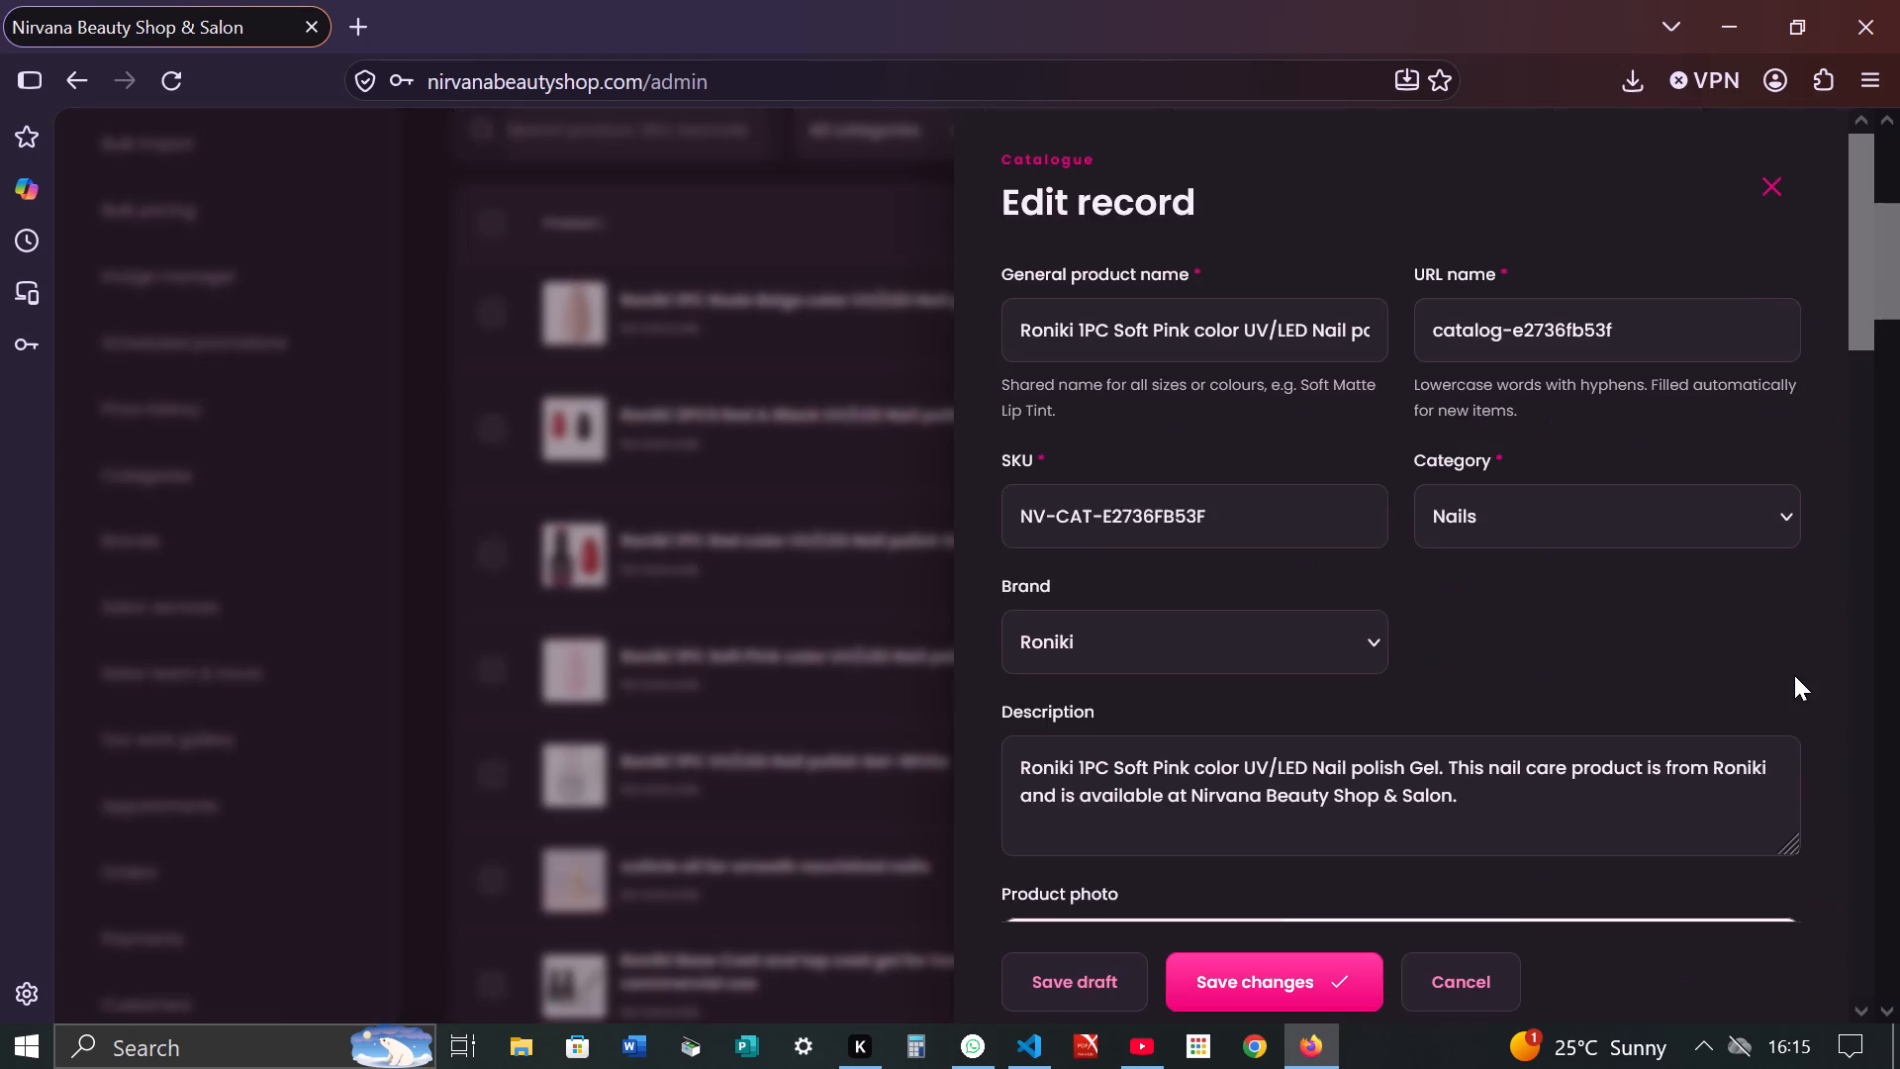
pyautogui.scroll(-4, 1472, 676)
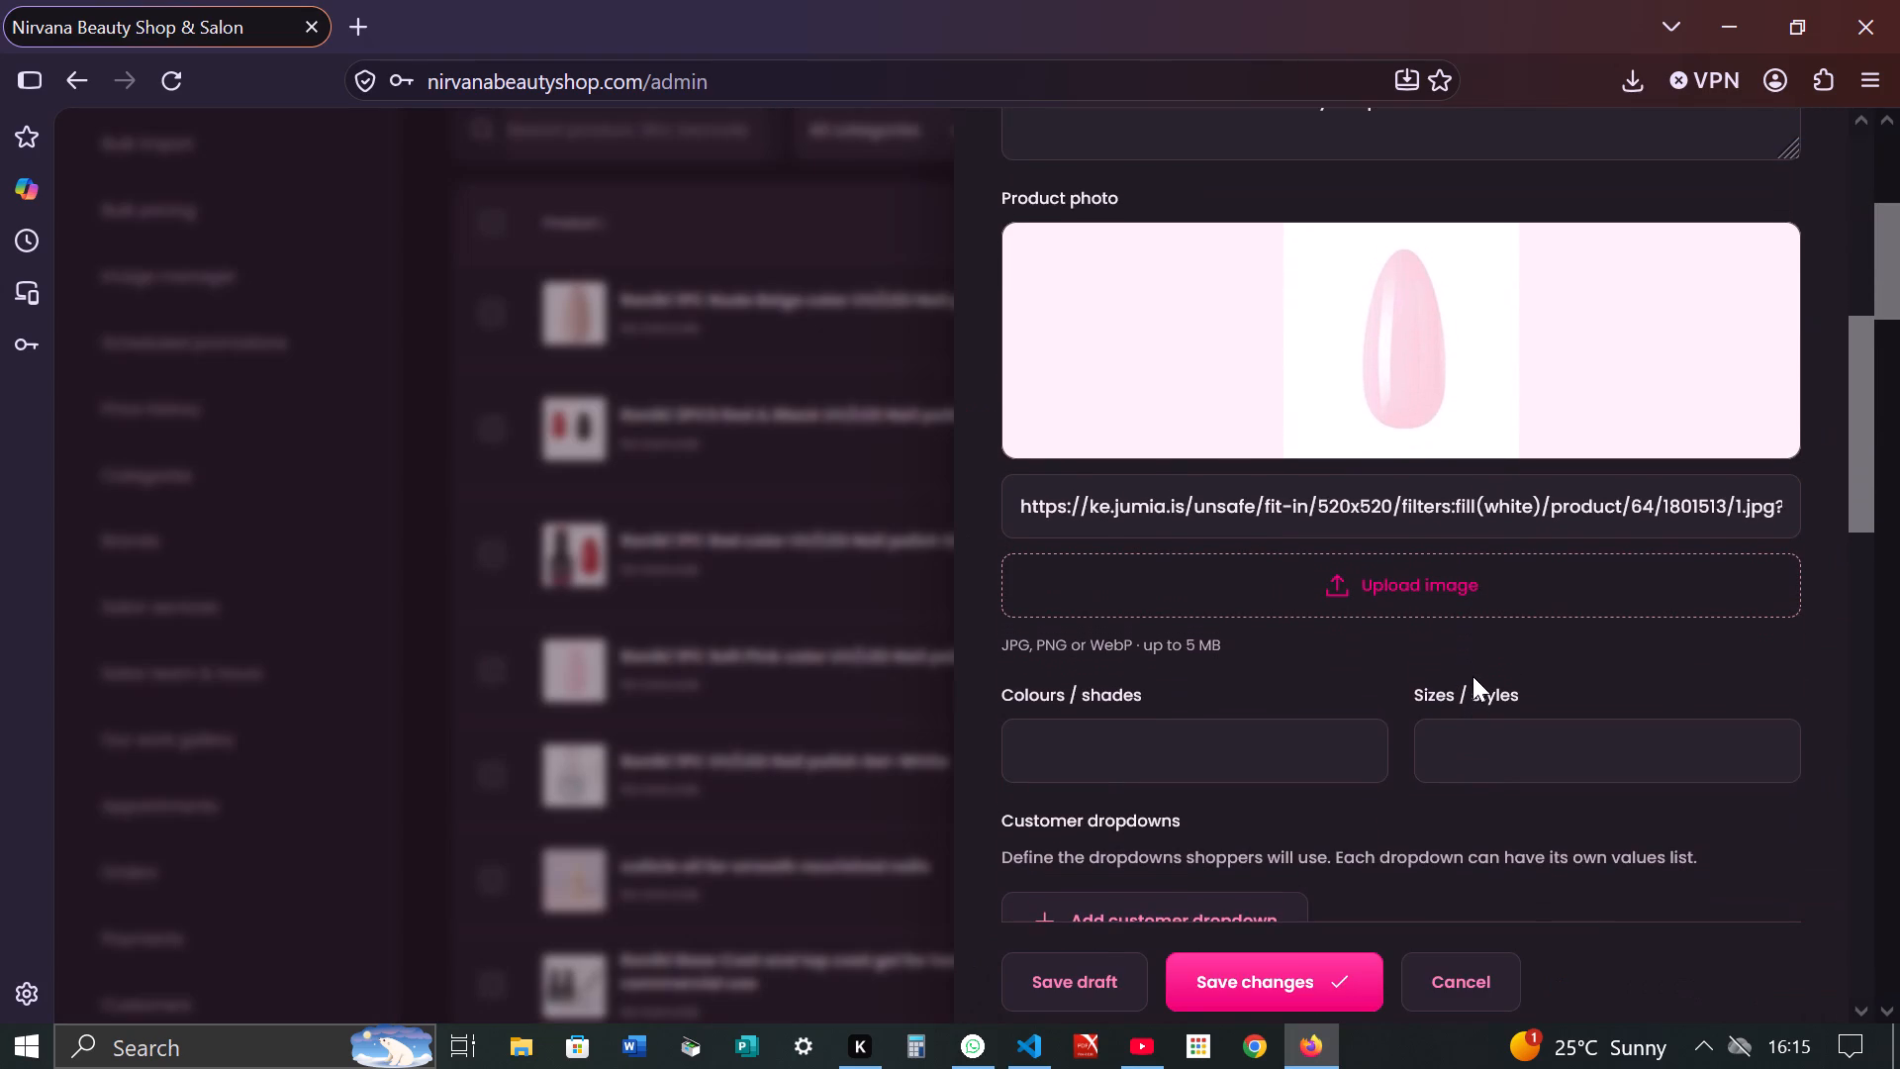
pyautogui.scroll(2, 1472, 676)
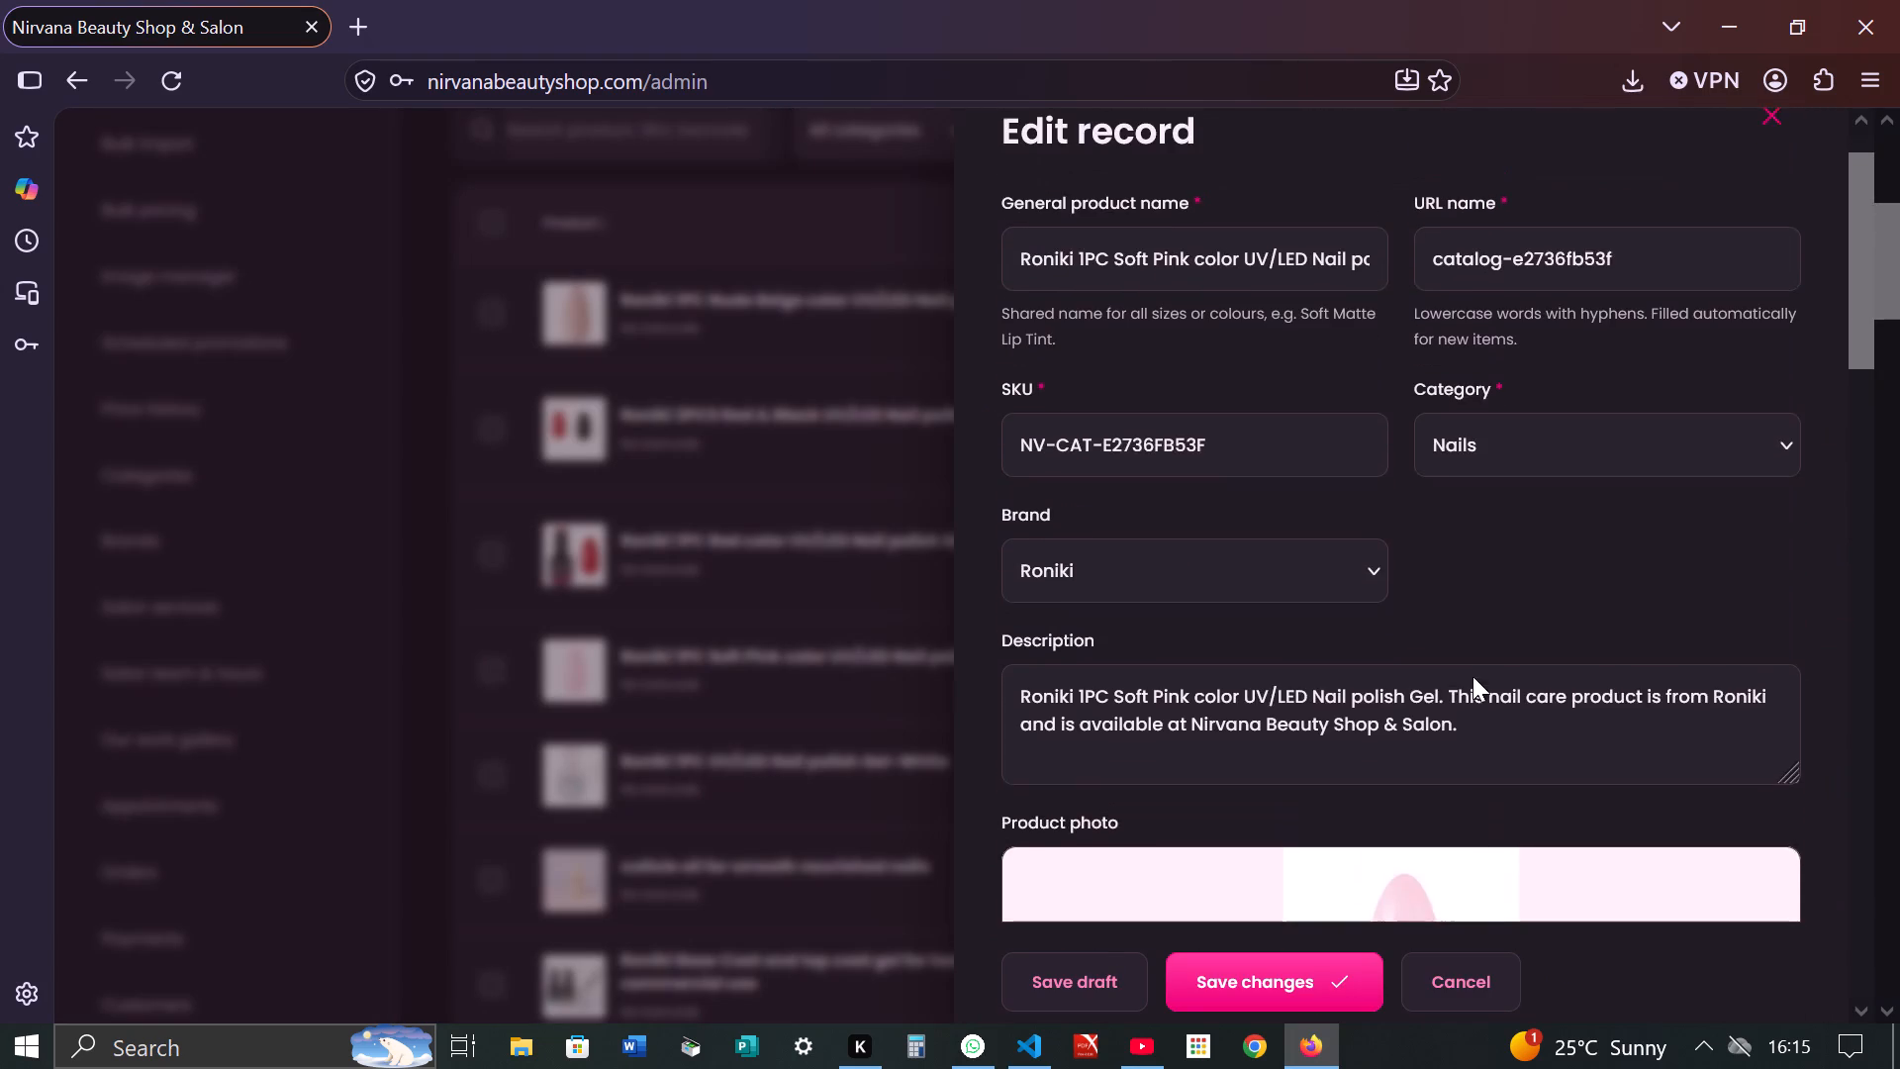
pyautogui.scroll(2, 1472, 676)
pyautogui.scroll(-3, 1472, 676)
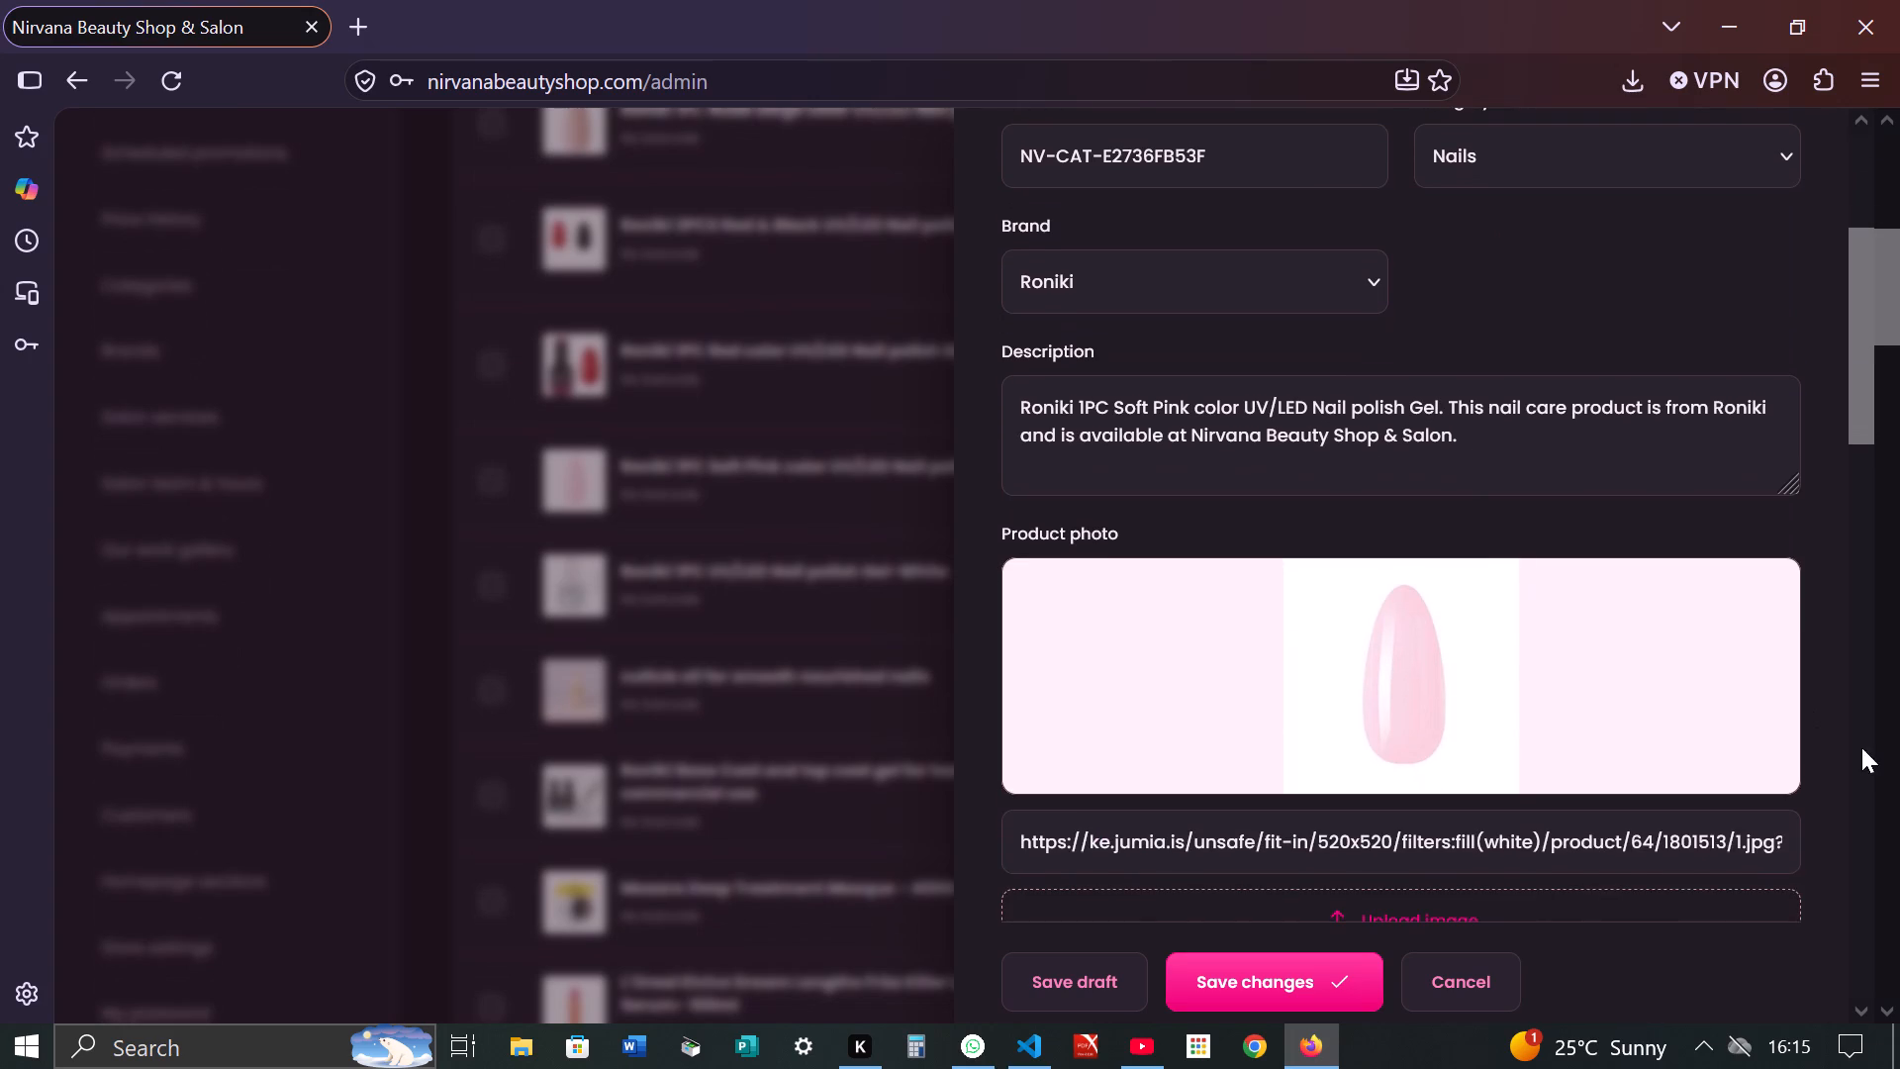
pyautogui.click(1492, 1000)
# Reload the admin page and reopen the Catalogue section.
pyautogui.scroll(-1, 1129, 769)
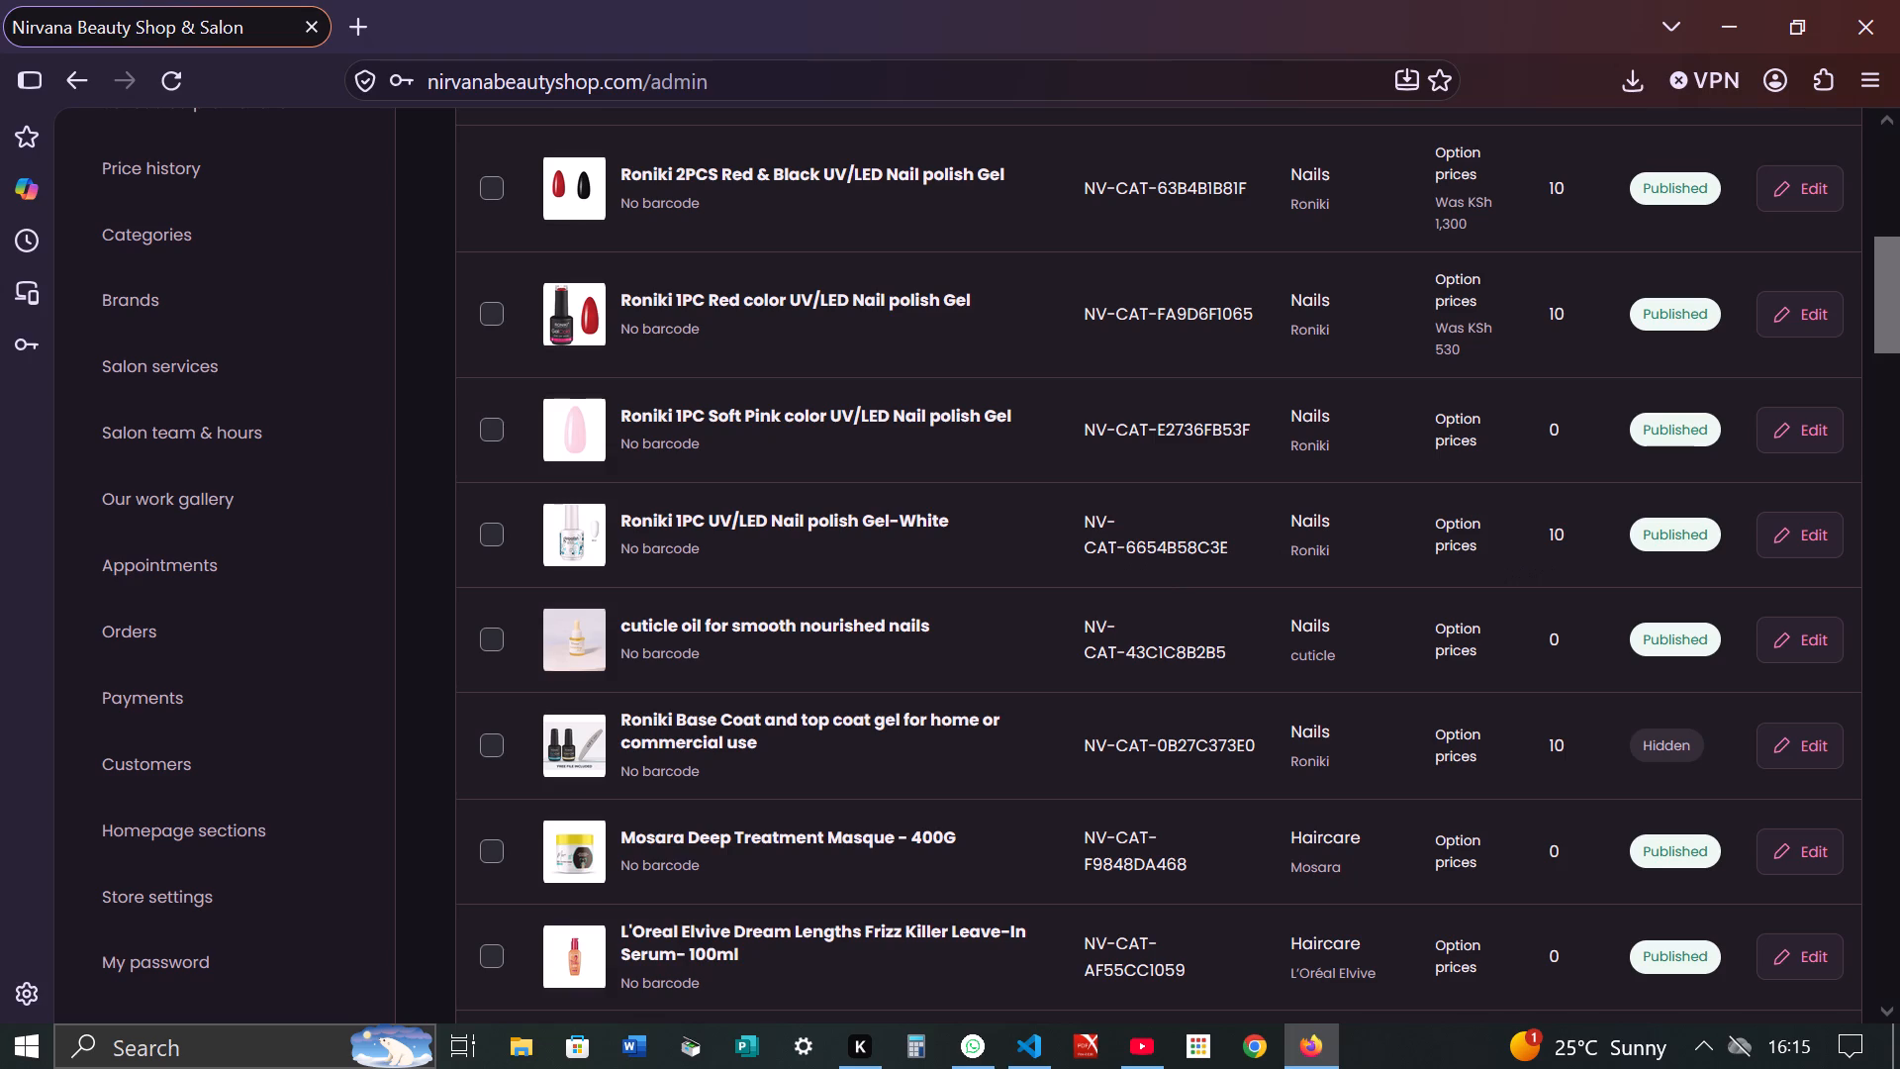
pyautogui.press('F5')
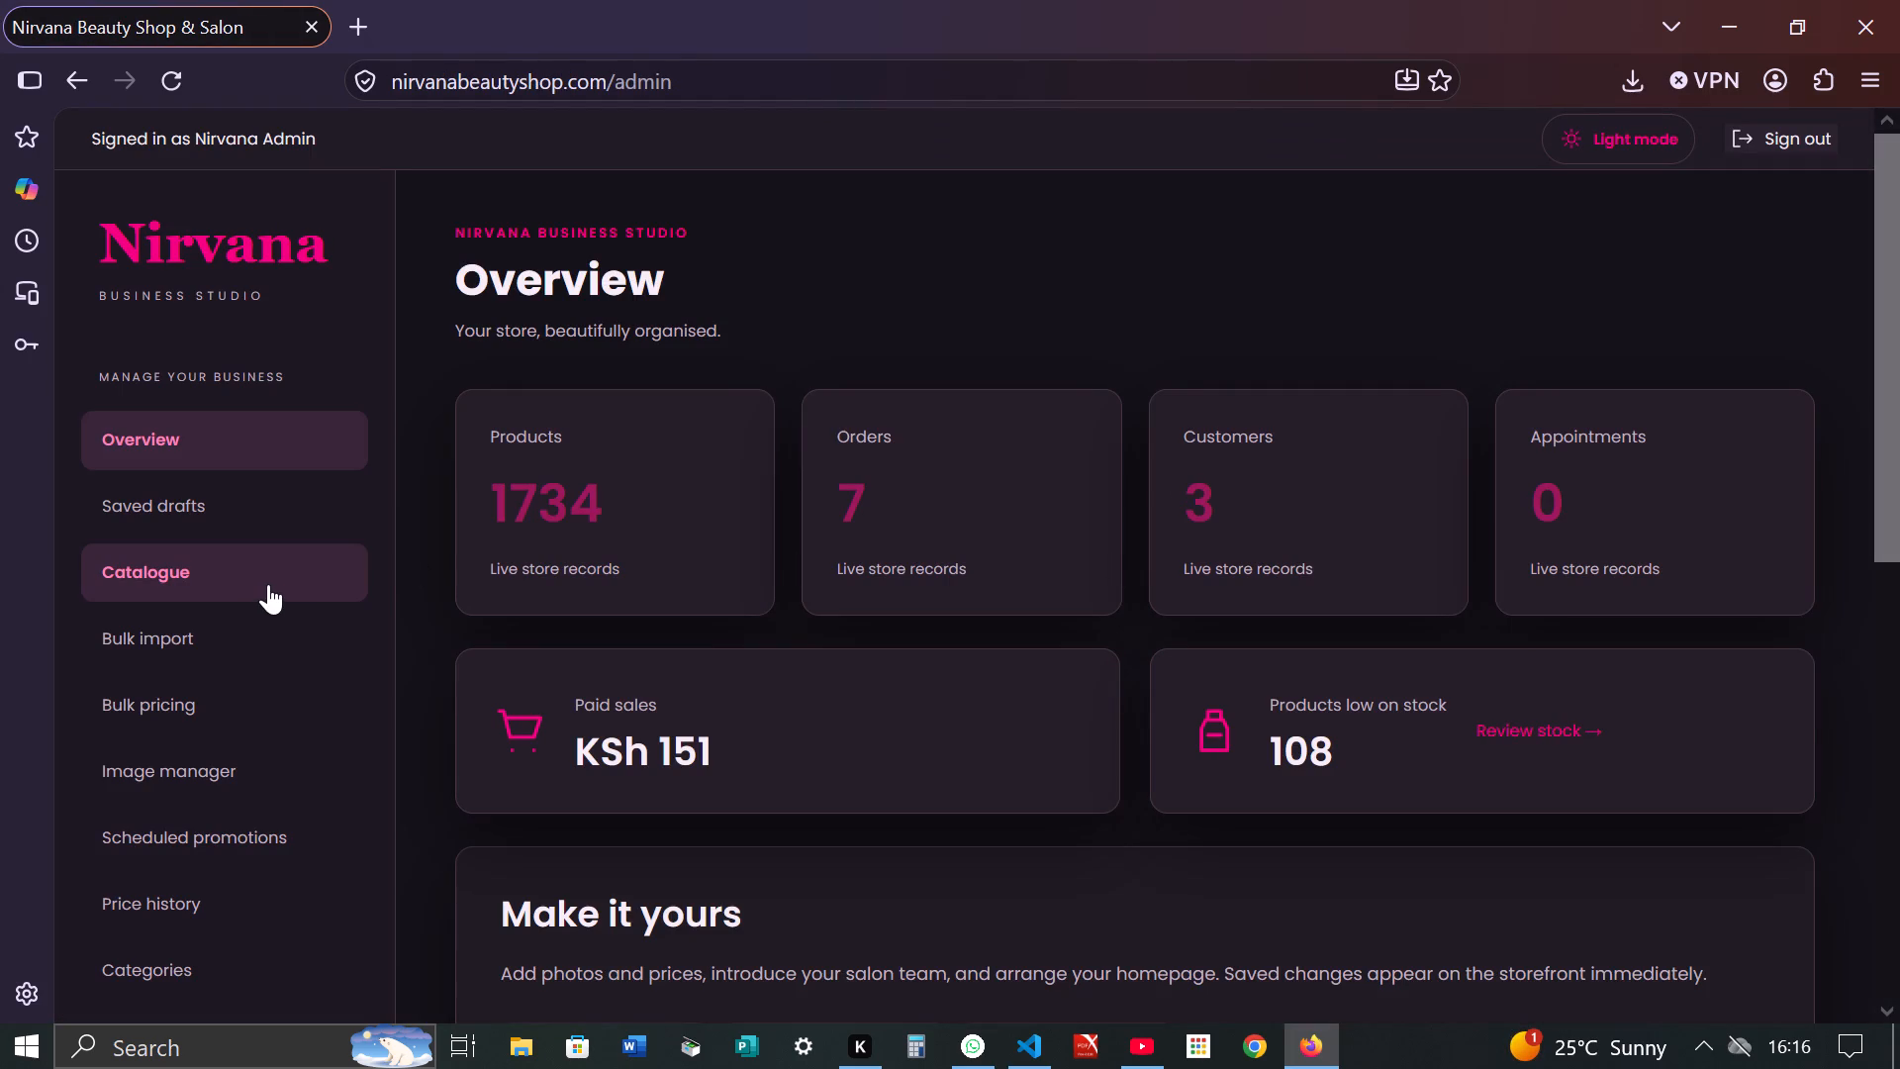
pyautogui.click(268, 584)
# Advance through the catalogue product list from page 1 to page 4.
pyautogui.scroll(-1, 1079, 534)
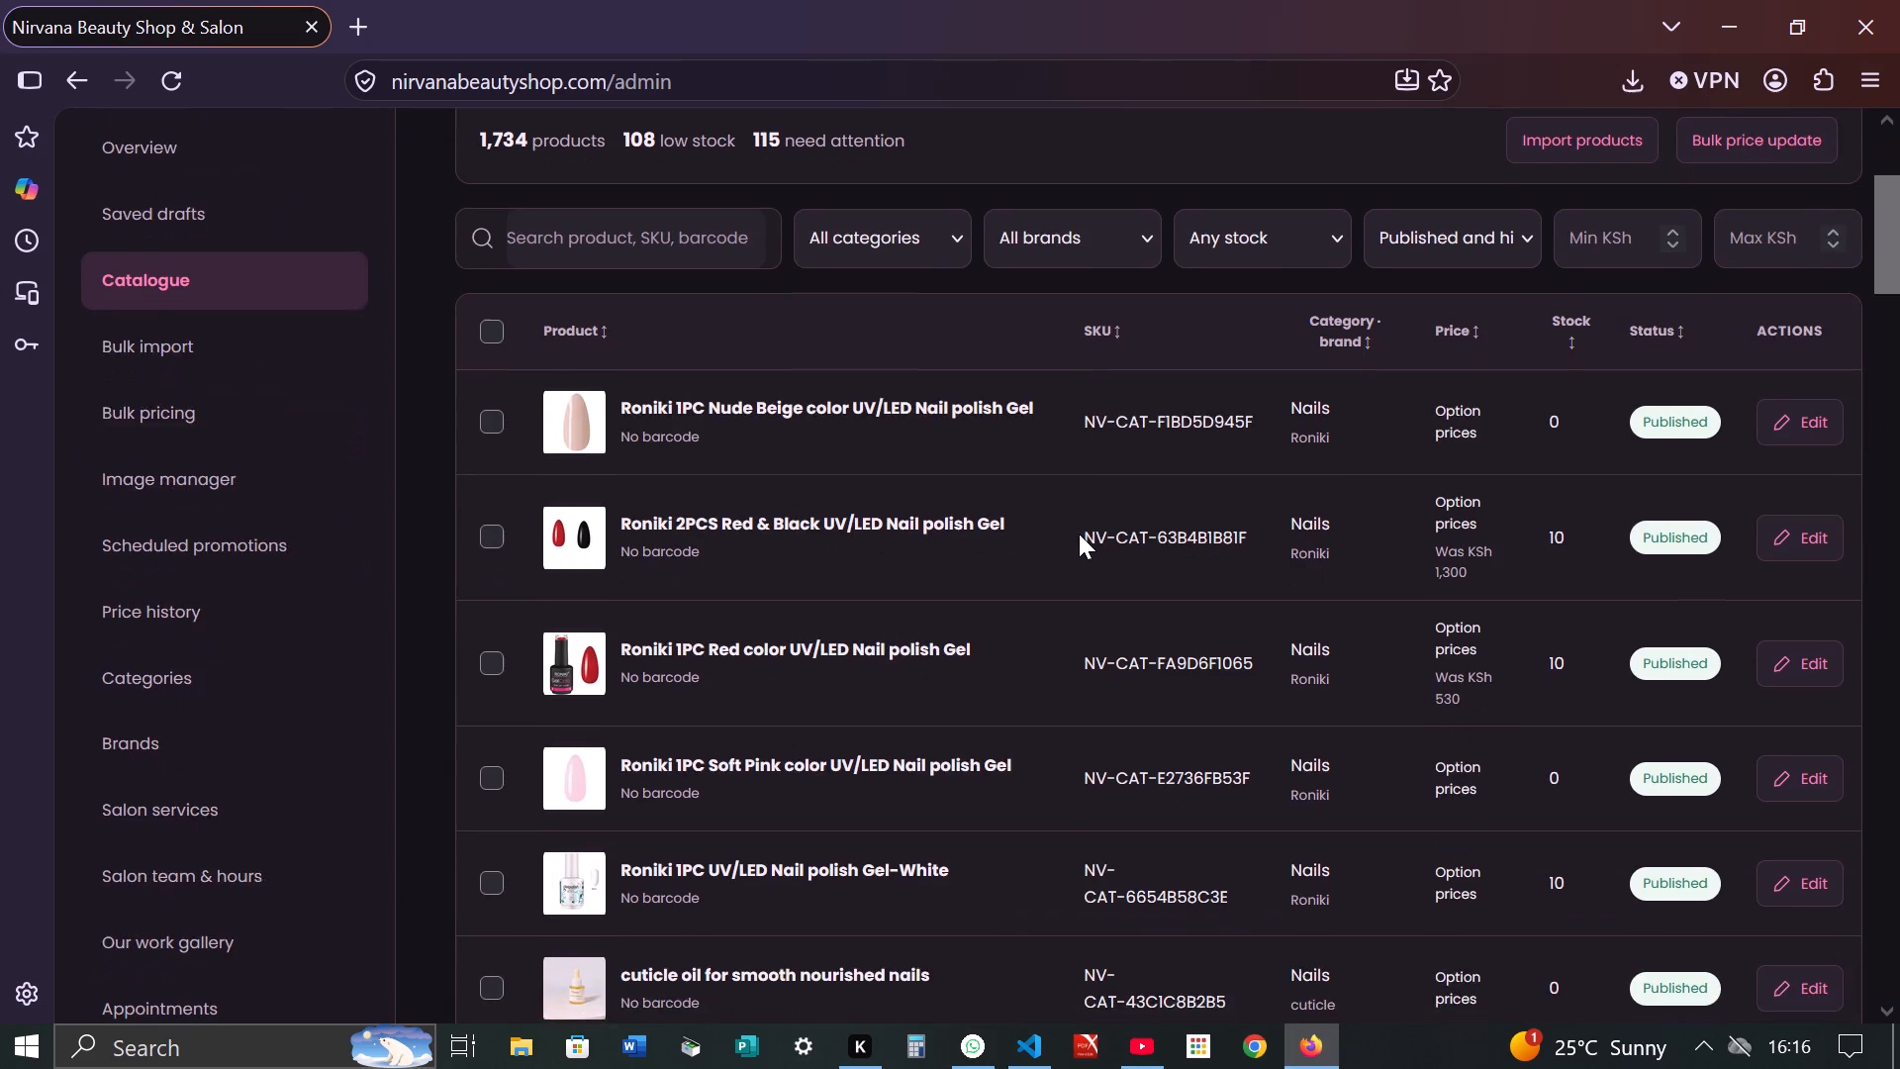
pyautogui.scroll(-11, 1079, 534)
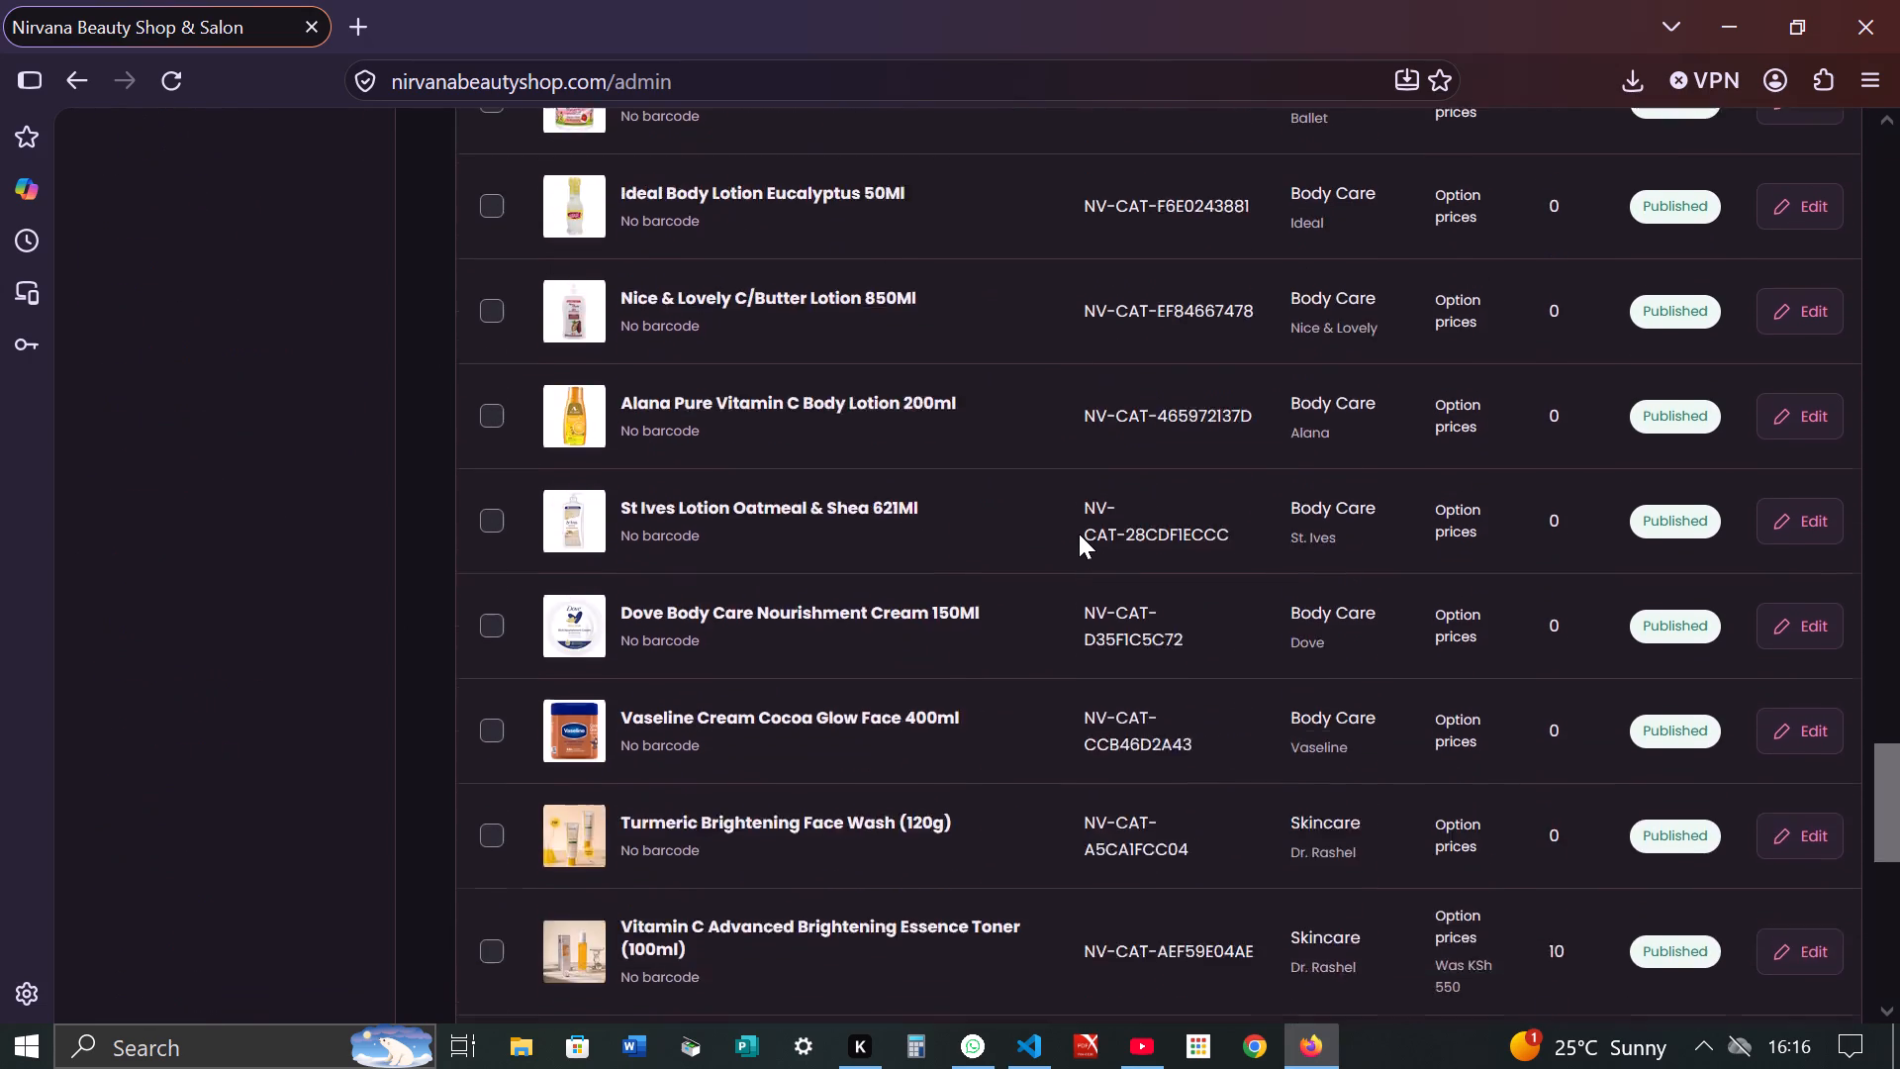
pyautogui.scroll(-6, 1079, 534)
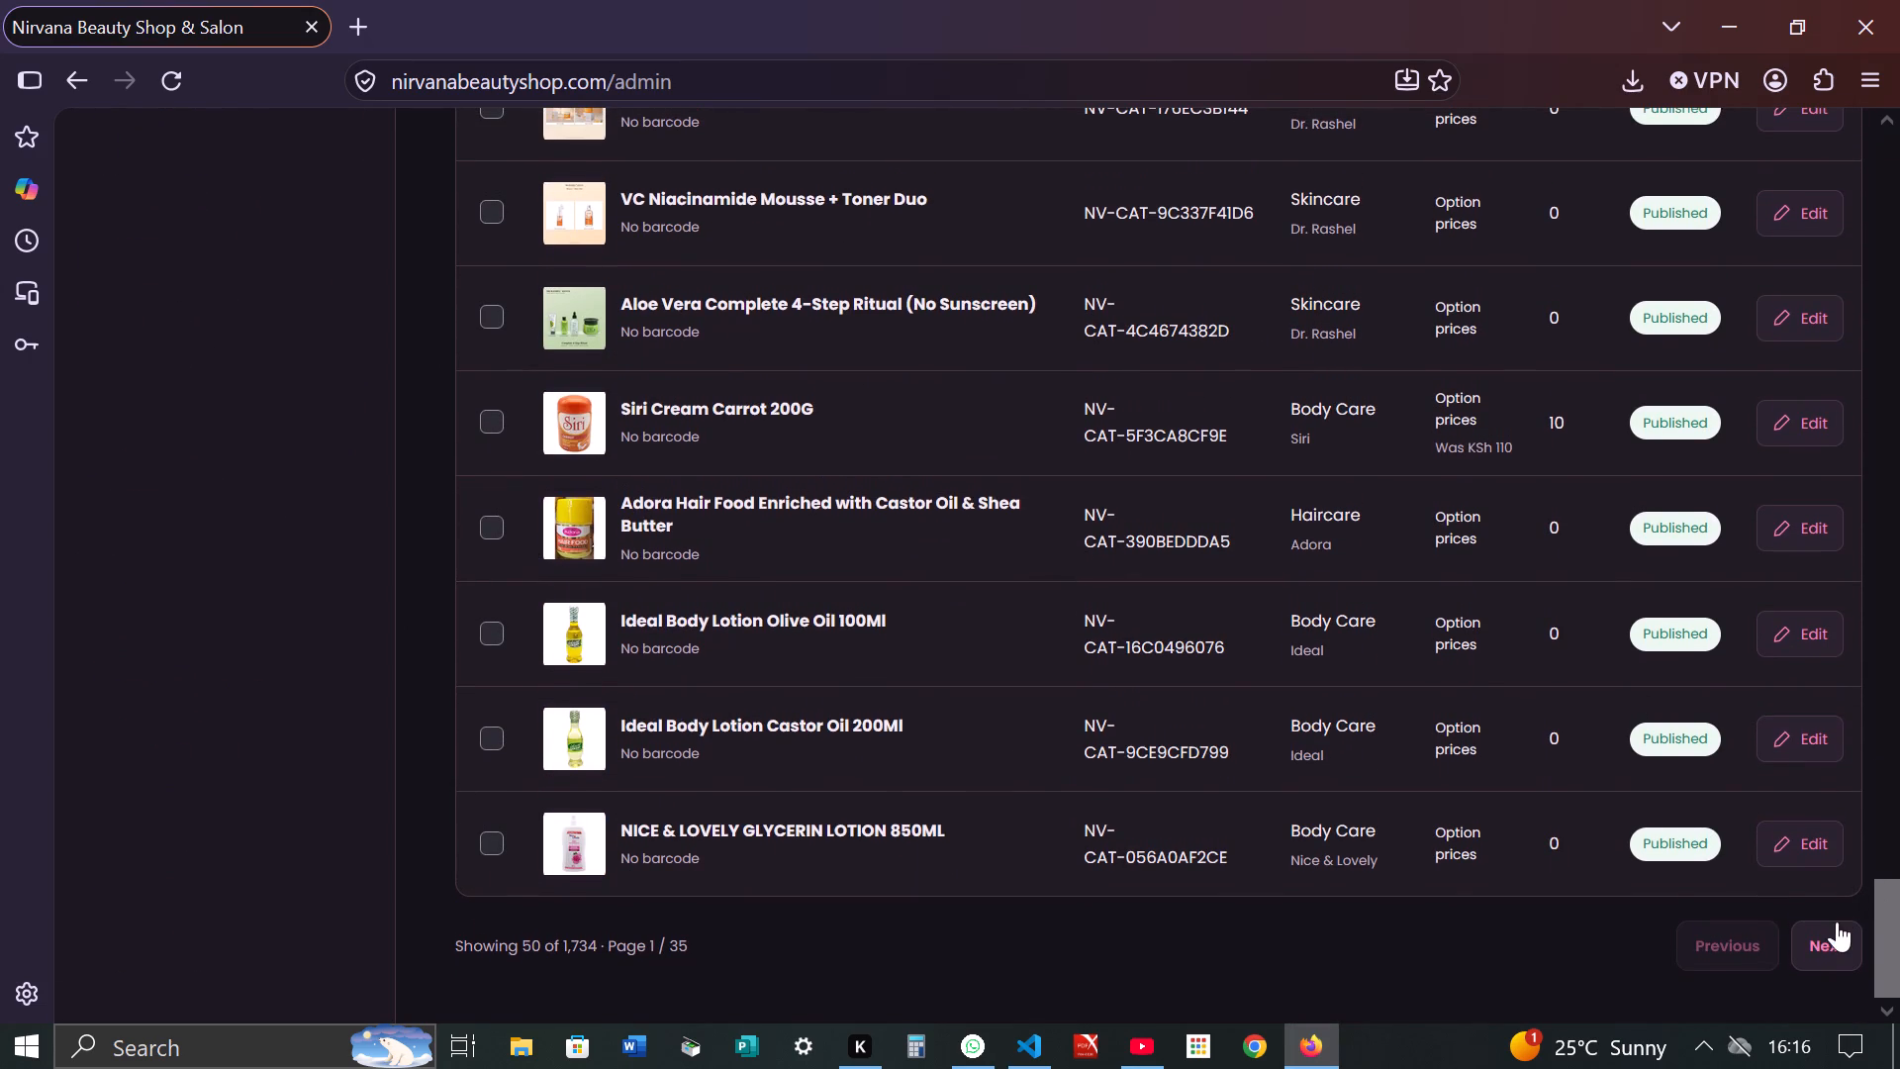
pyautogui.click(1832, 925)
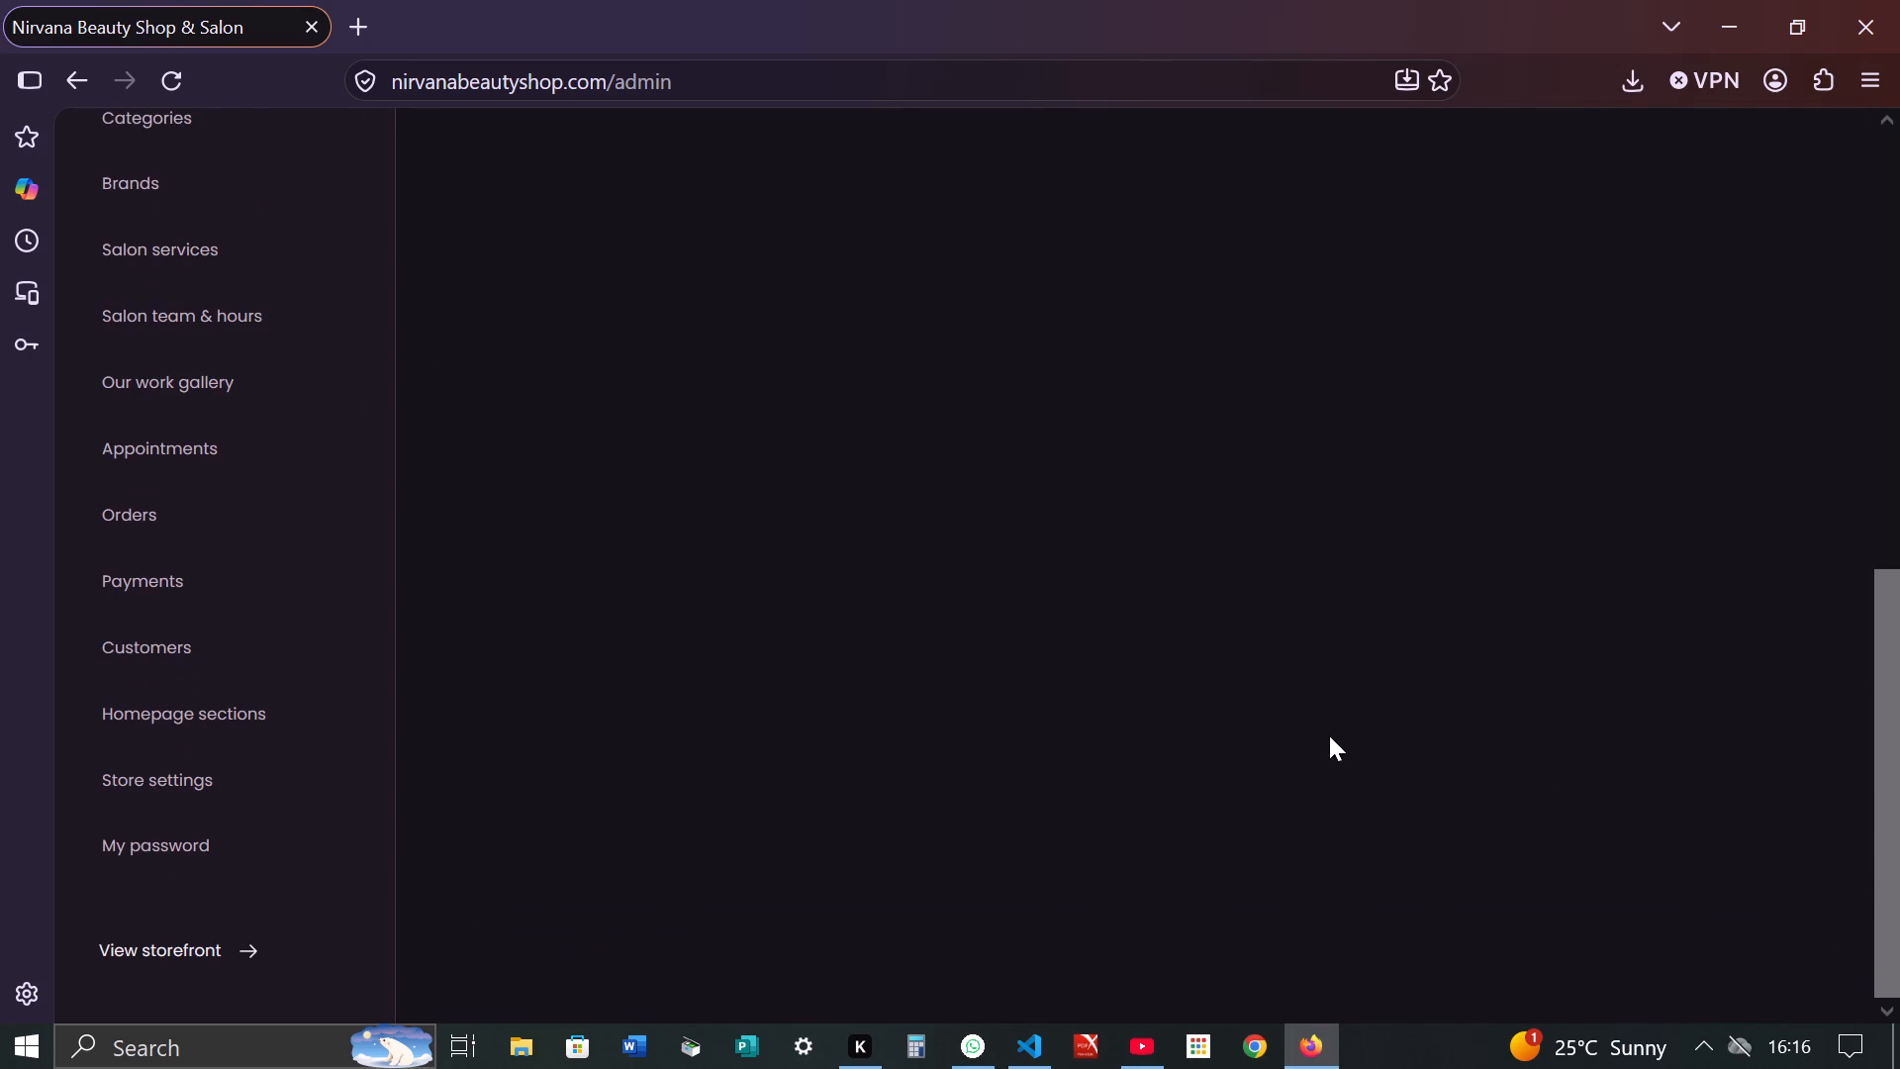
pyautogui.scroll(-10, 1329, 735)
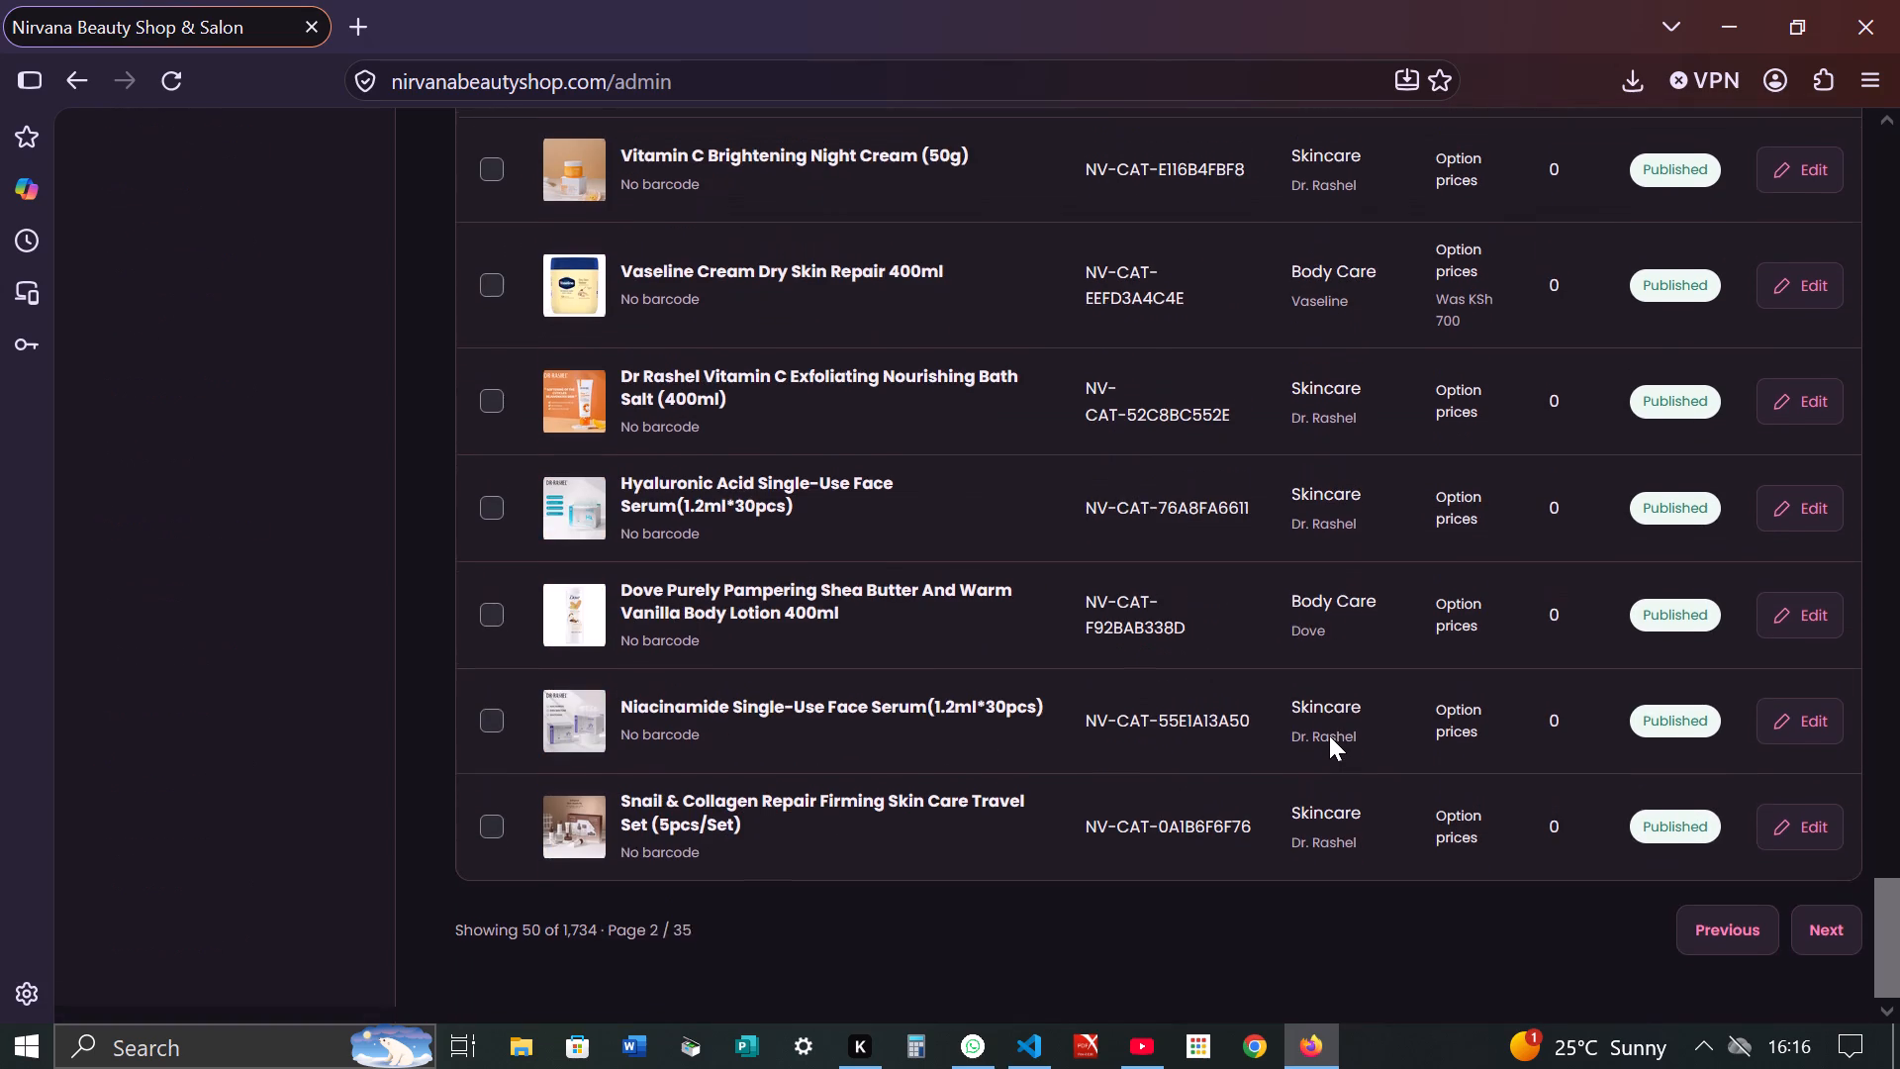
pyautogui.click(1817, 940)
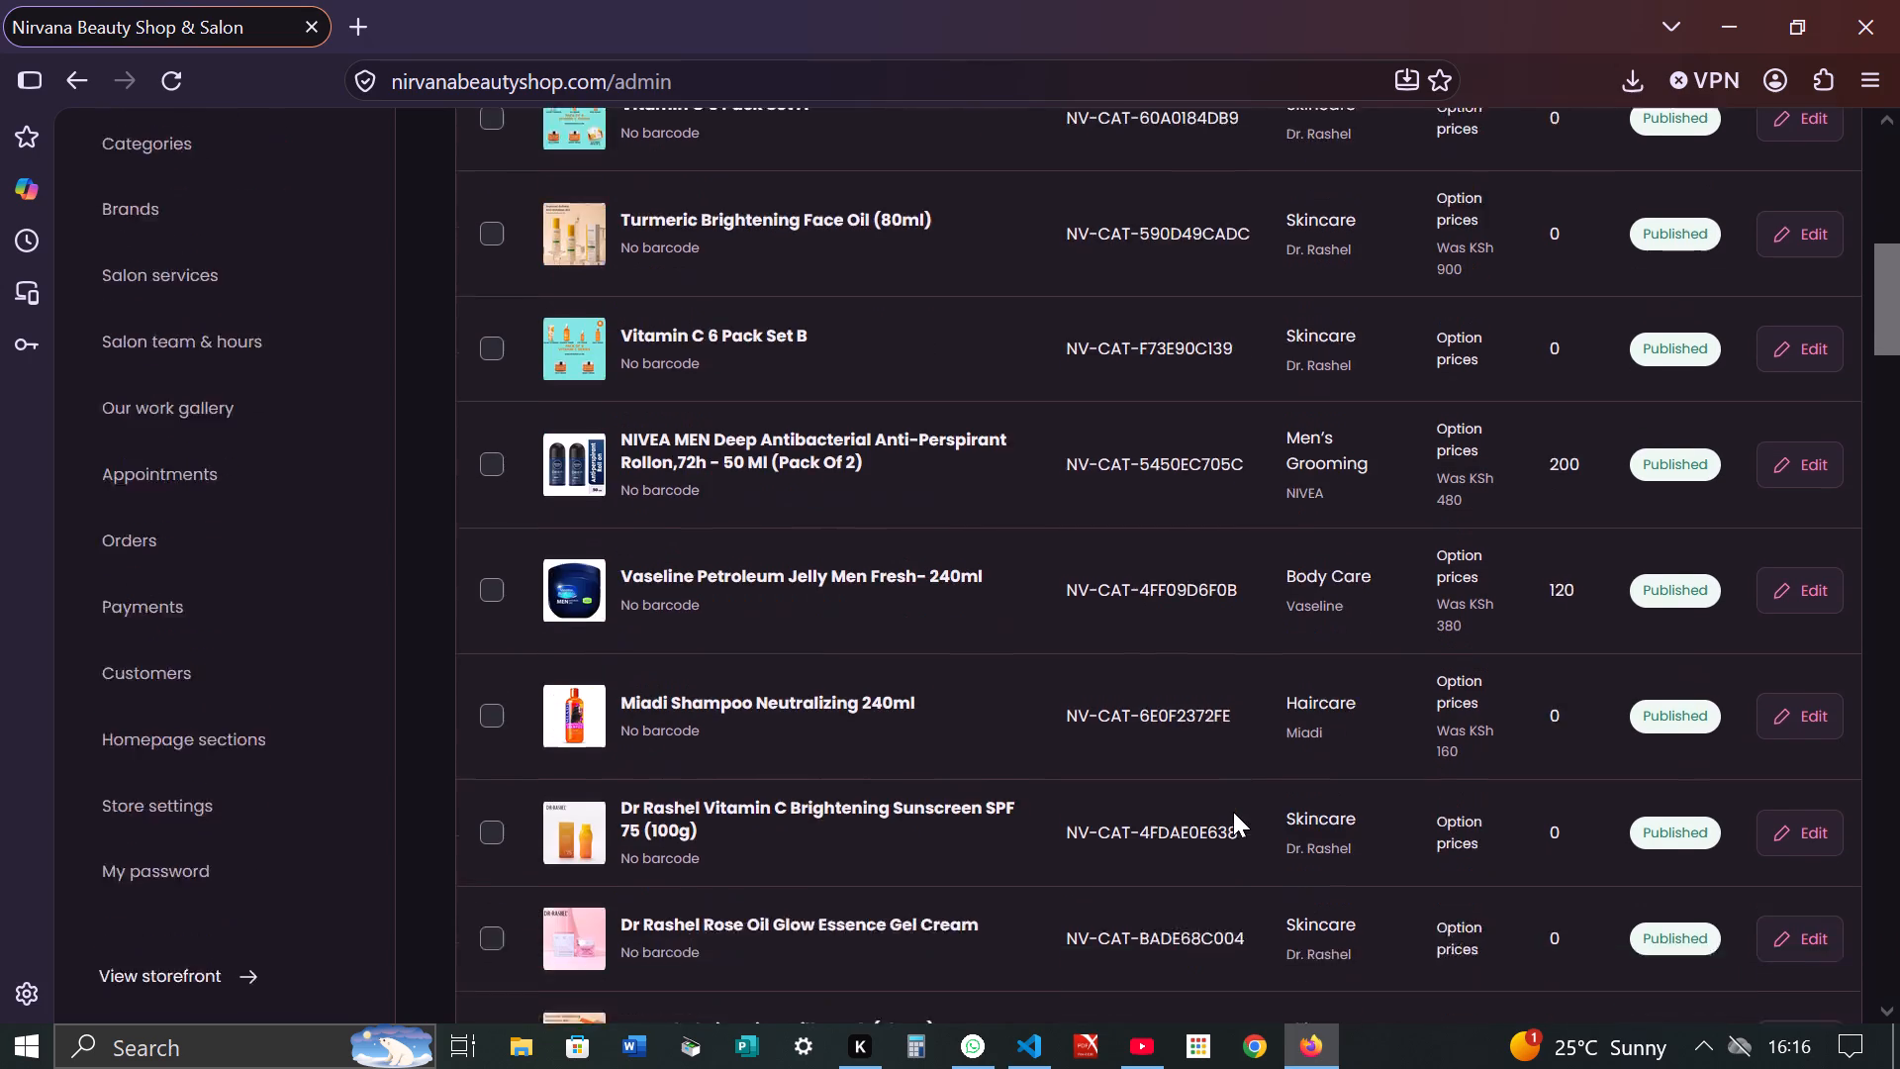
pyautogui.scroll(-6, 1233, 812)
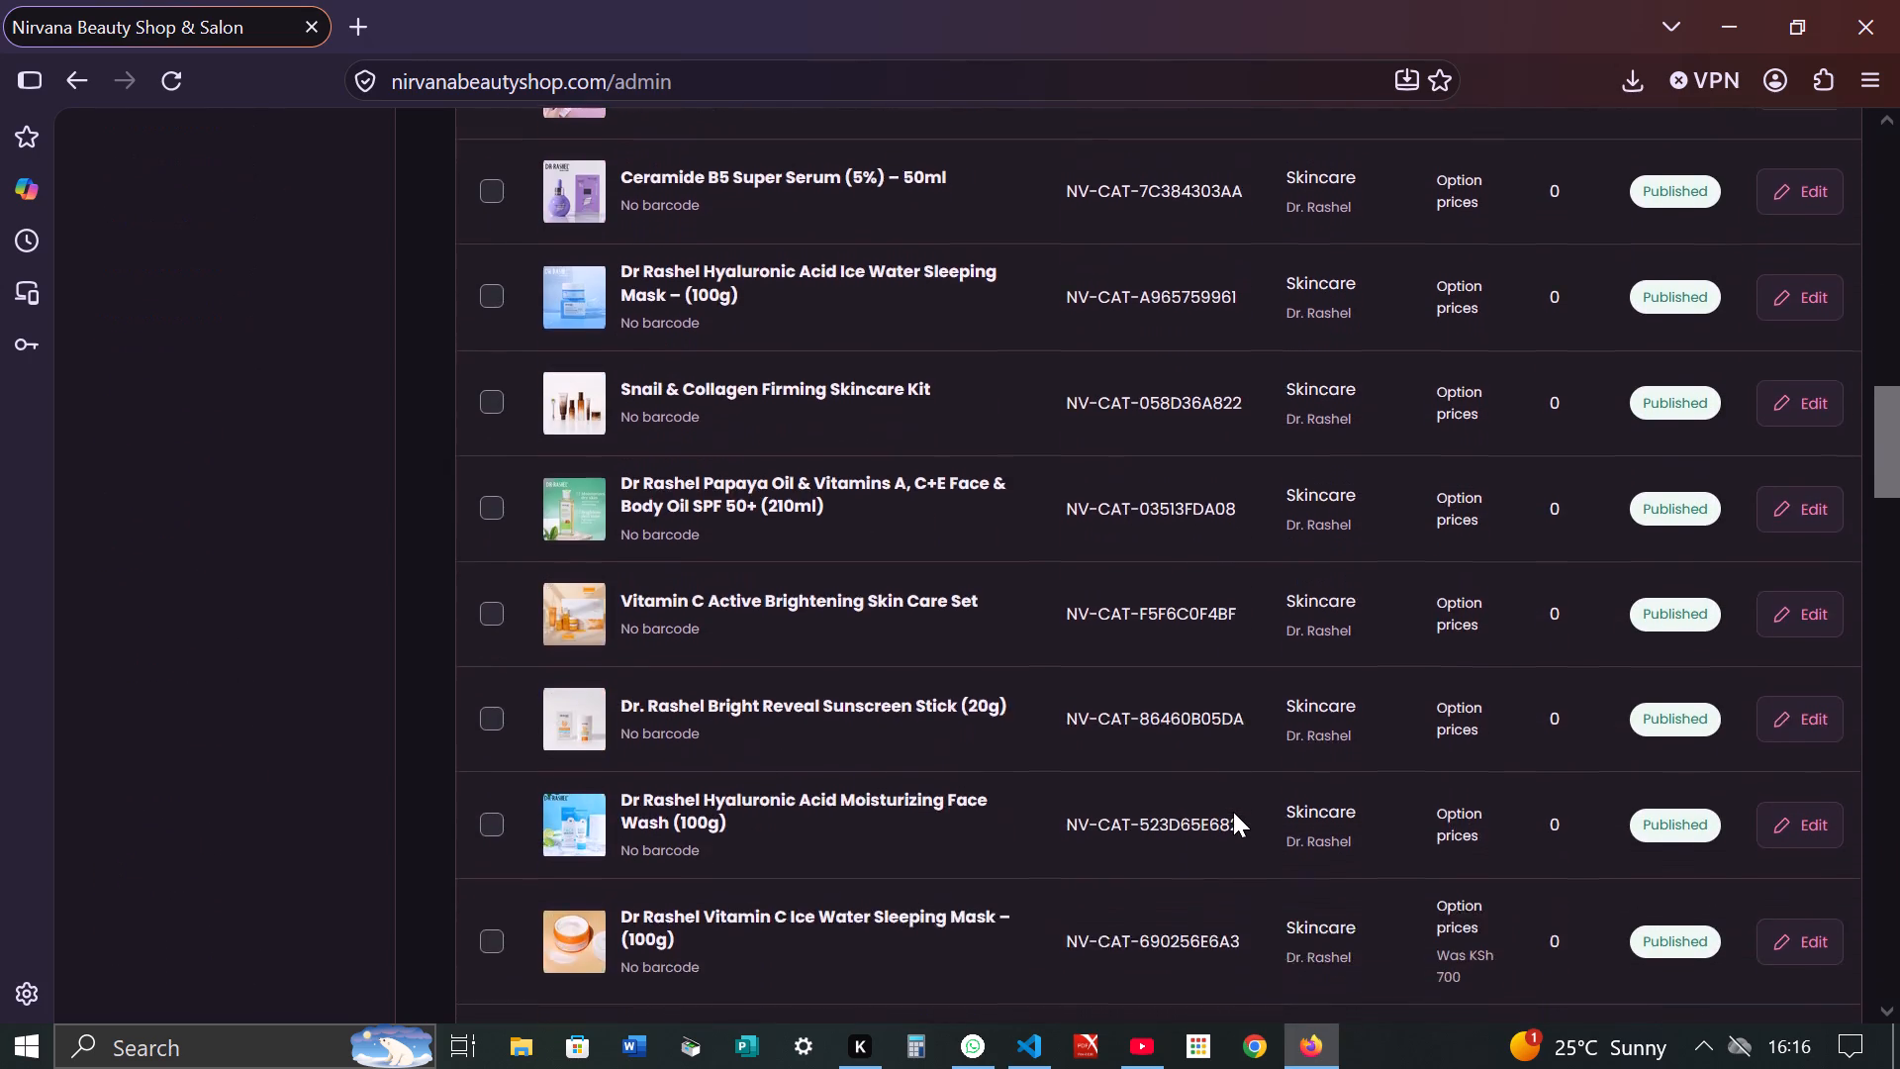
pyautogui.scroll(-7, 1233, 812)
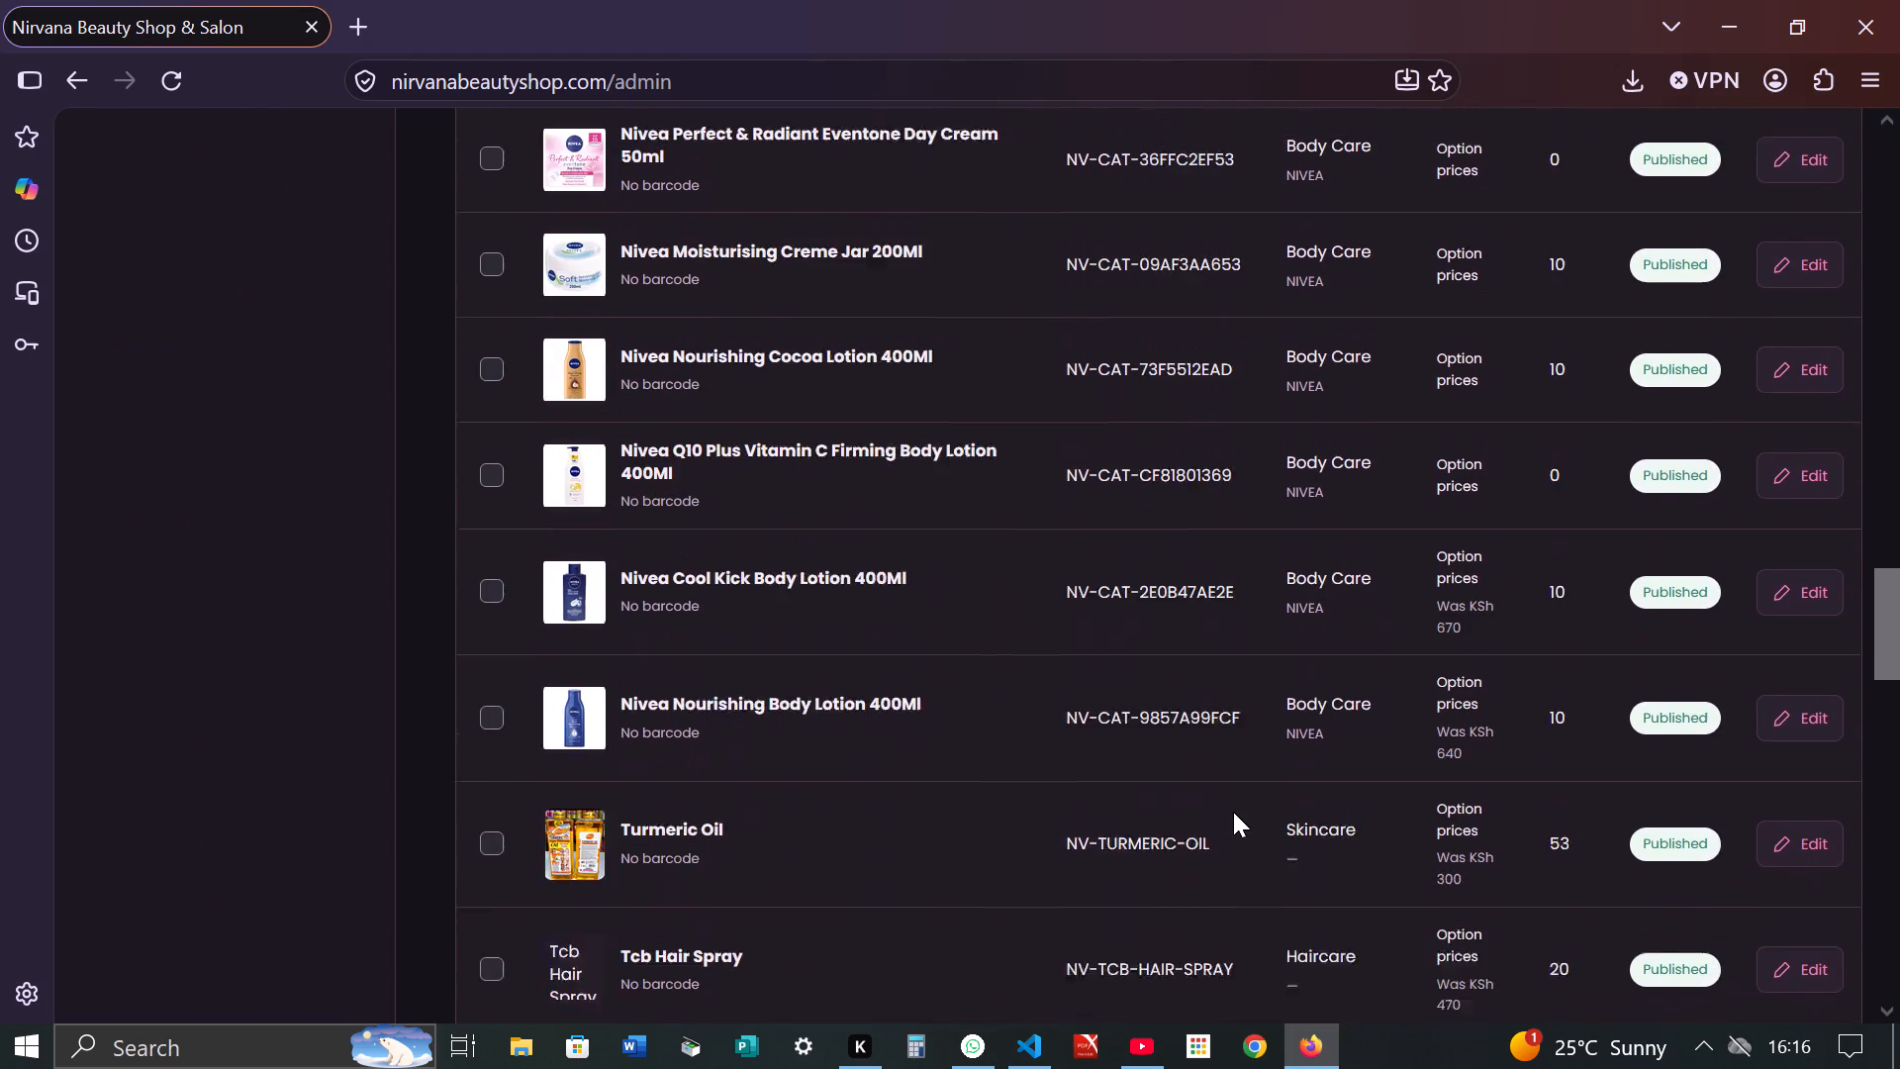
pyautogui.scroll(-7, 1233, 812)
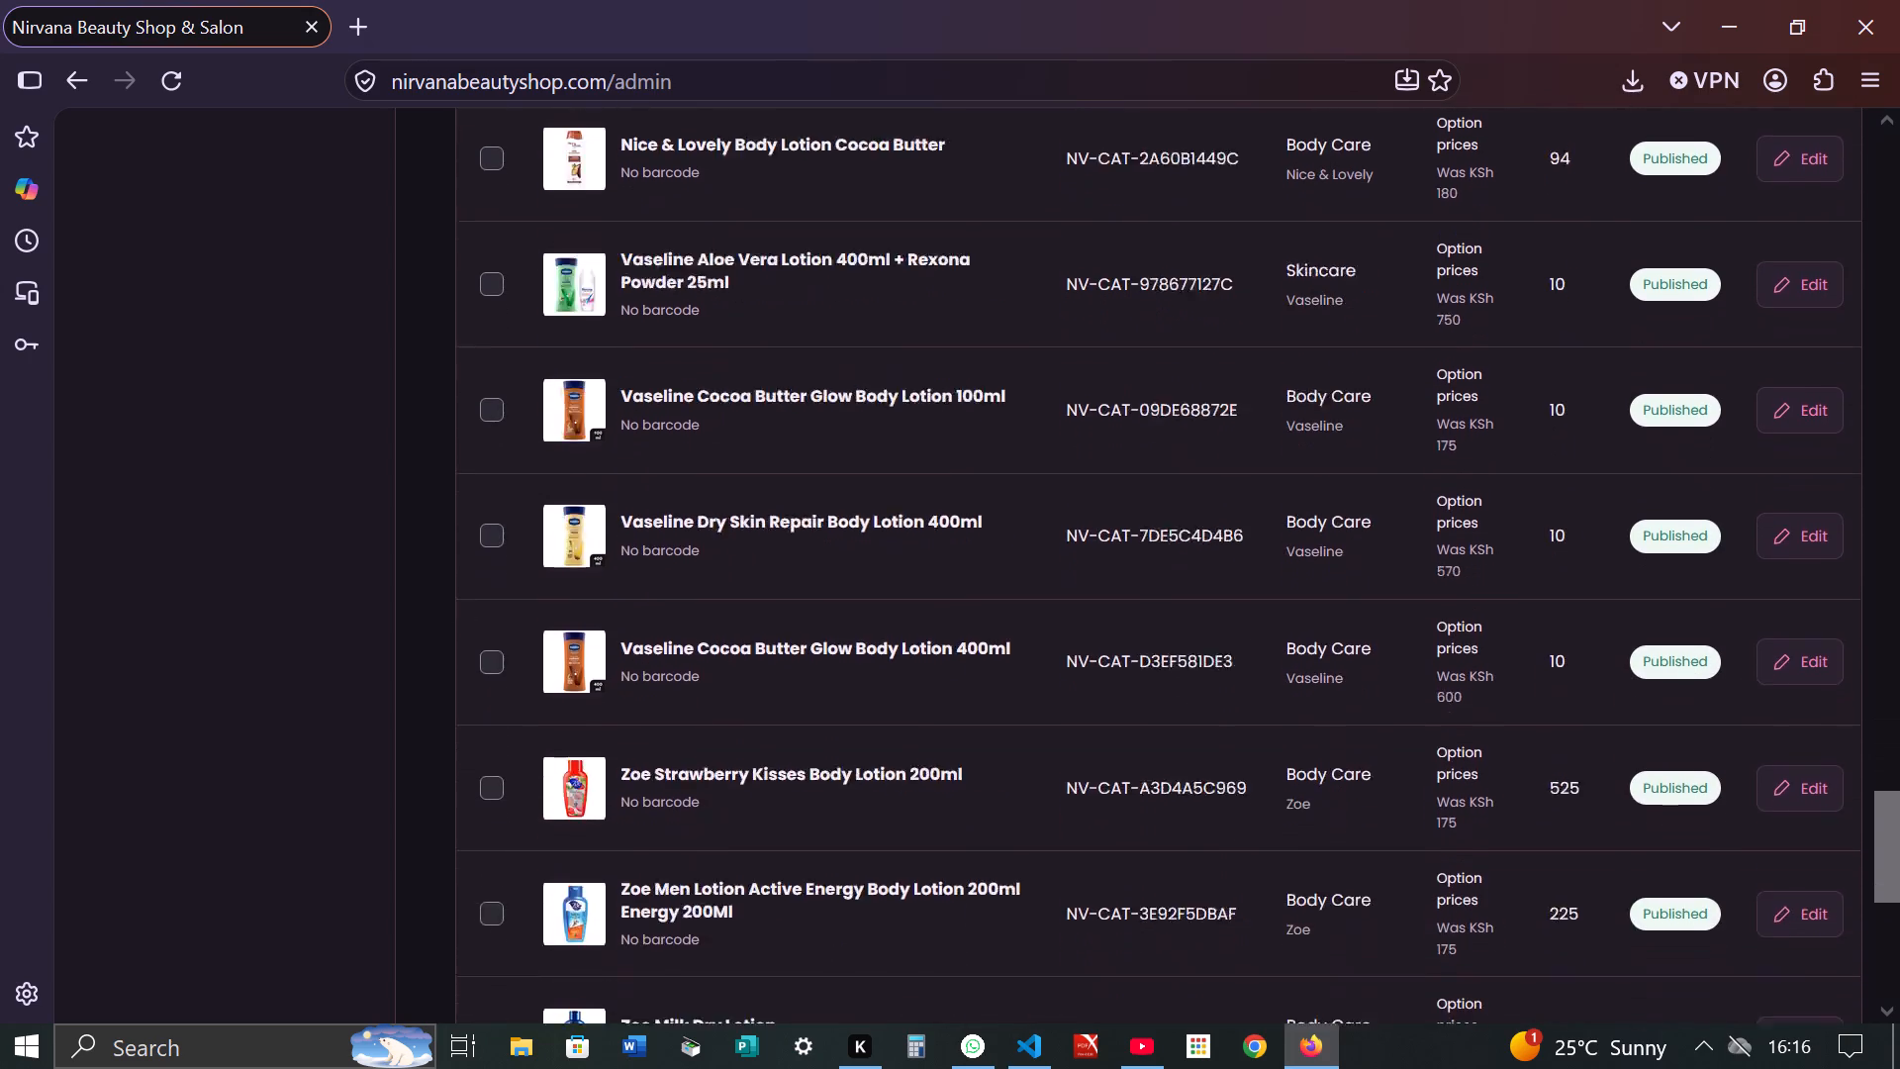
pyautogui.scroll(-5, 1233, 812)
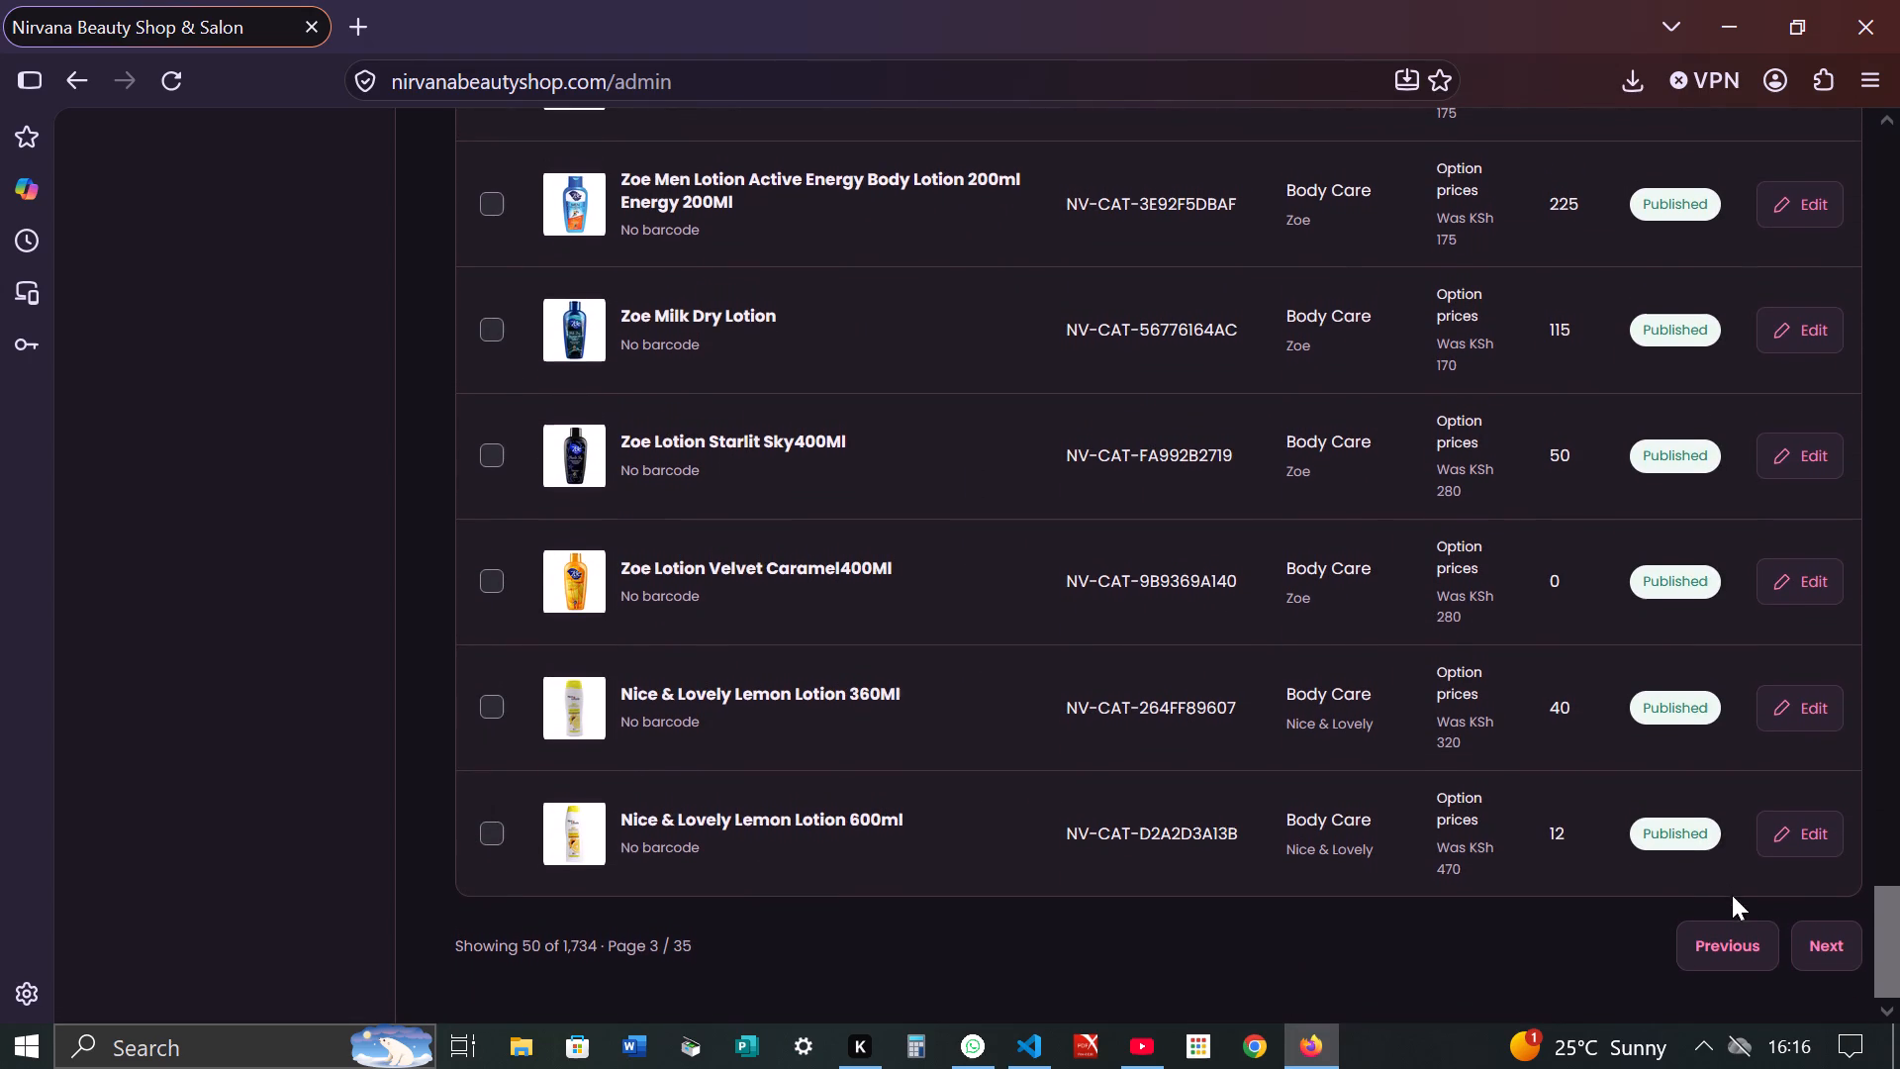
pyautogui.click(1820, 945)
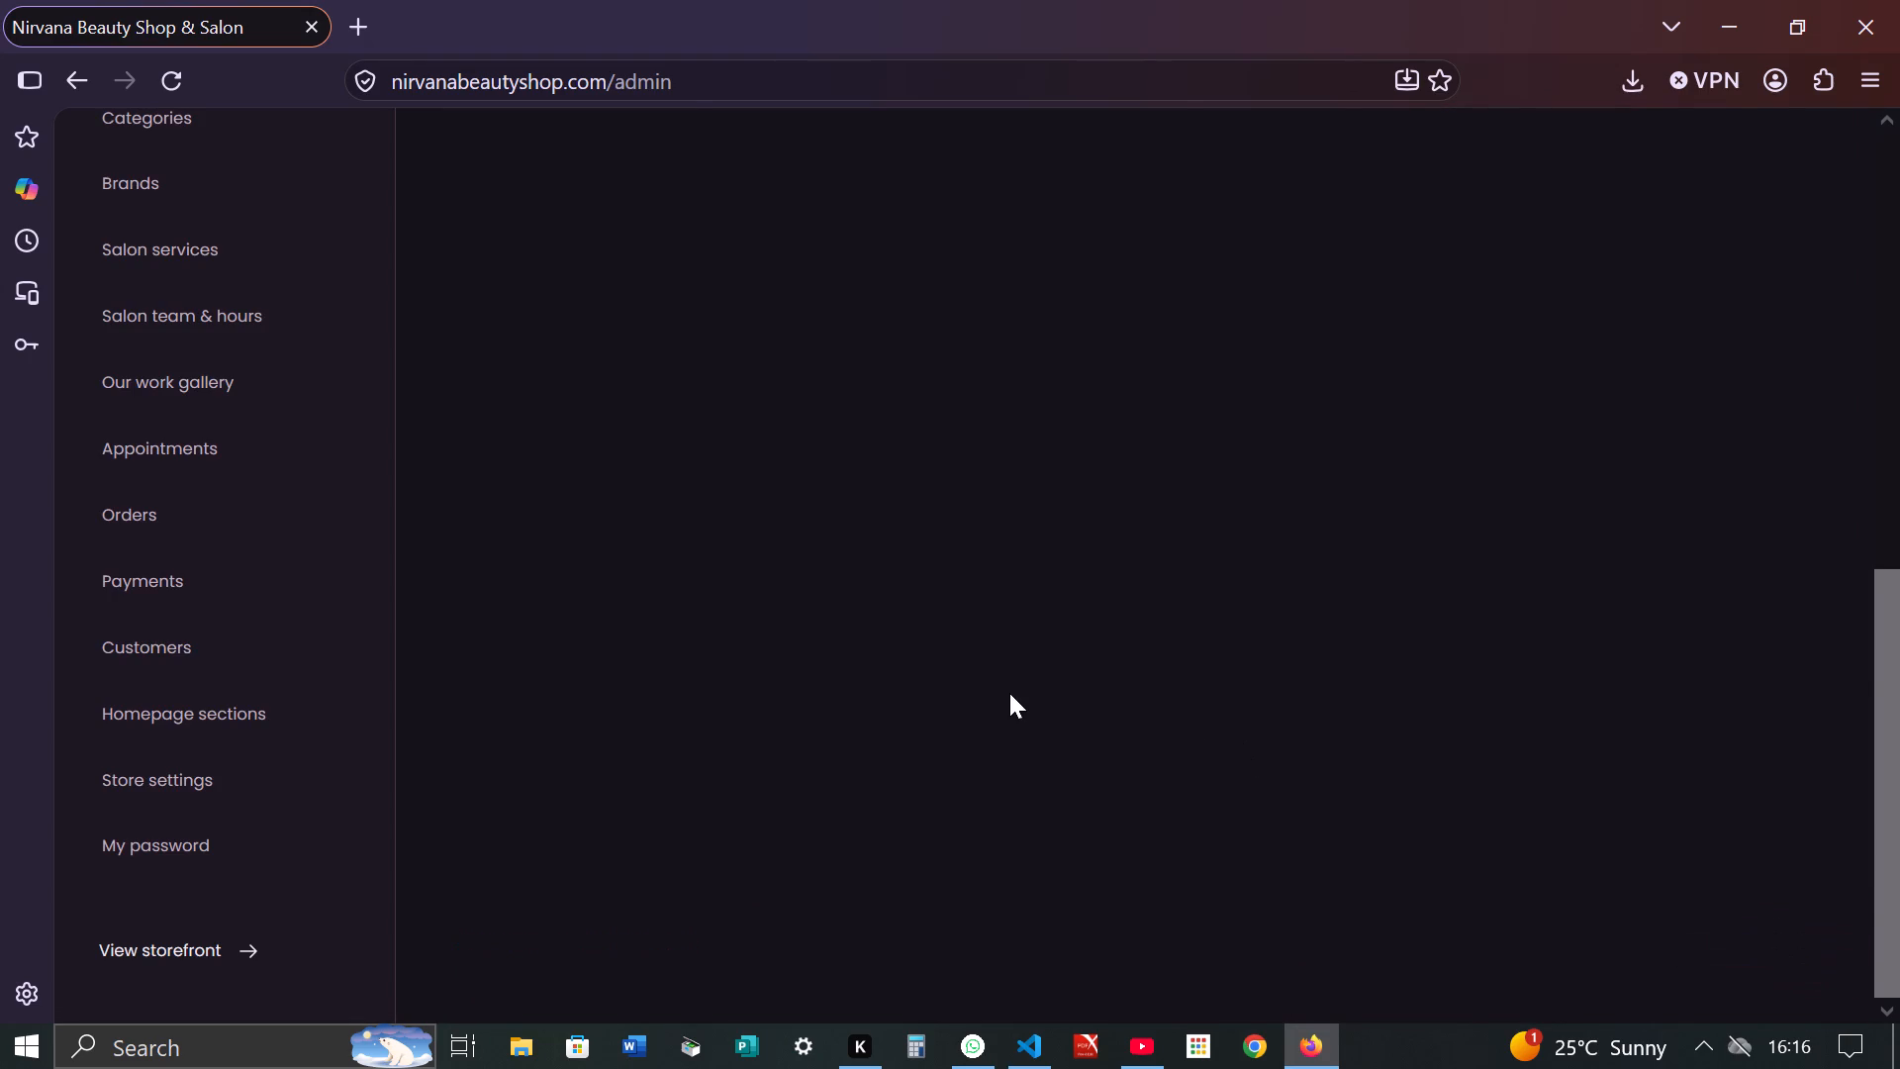
# Open the Roniki 1PC Pink UV/LED Nail polish Gel record and set its Option 1 price to KSh 550.
pyautogui.scroll(2, 809, 601)
pyautogui.scroll(-2, 809, 601)
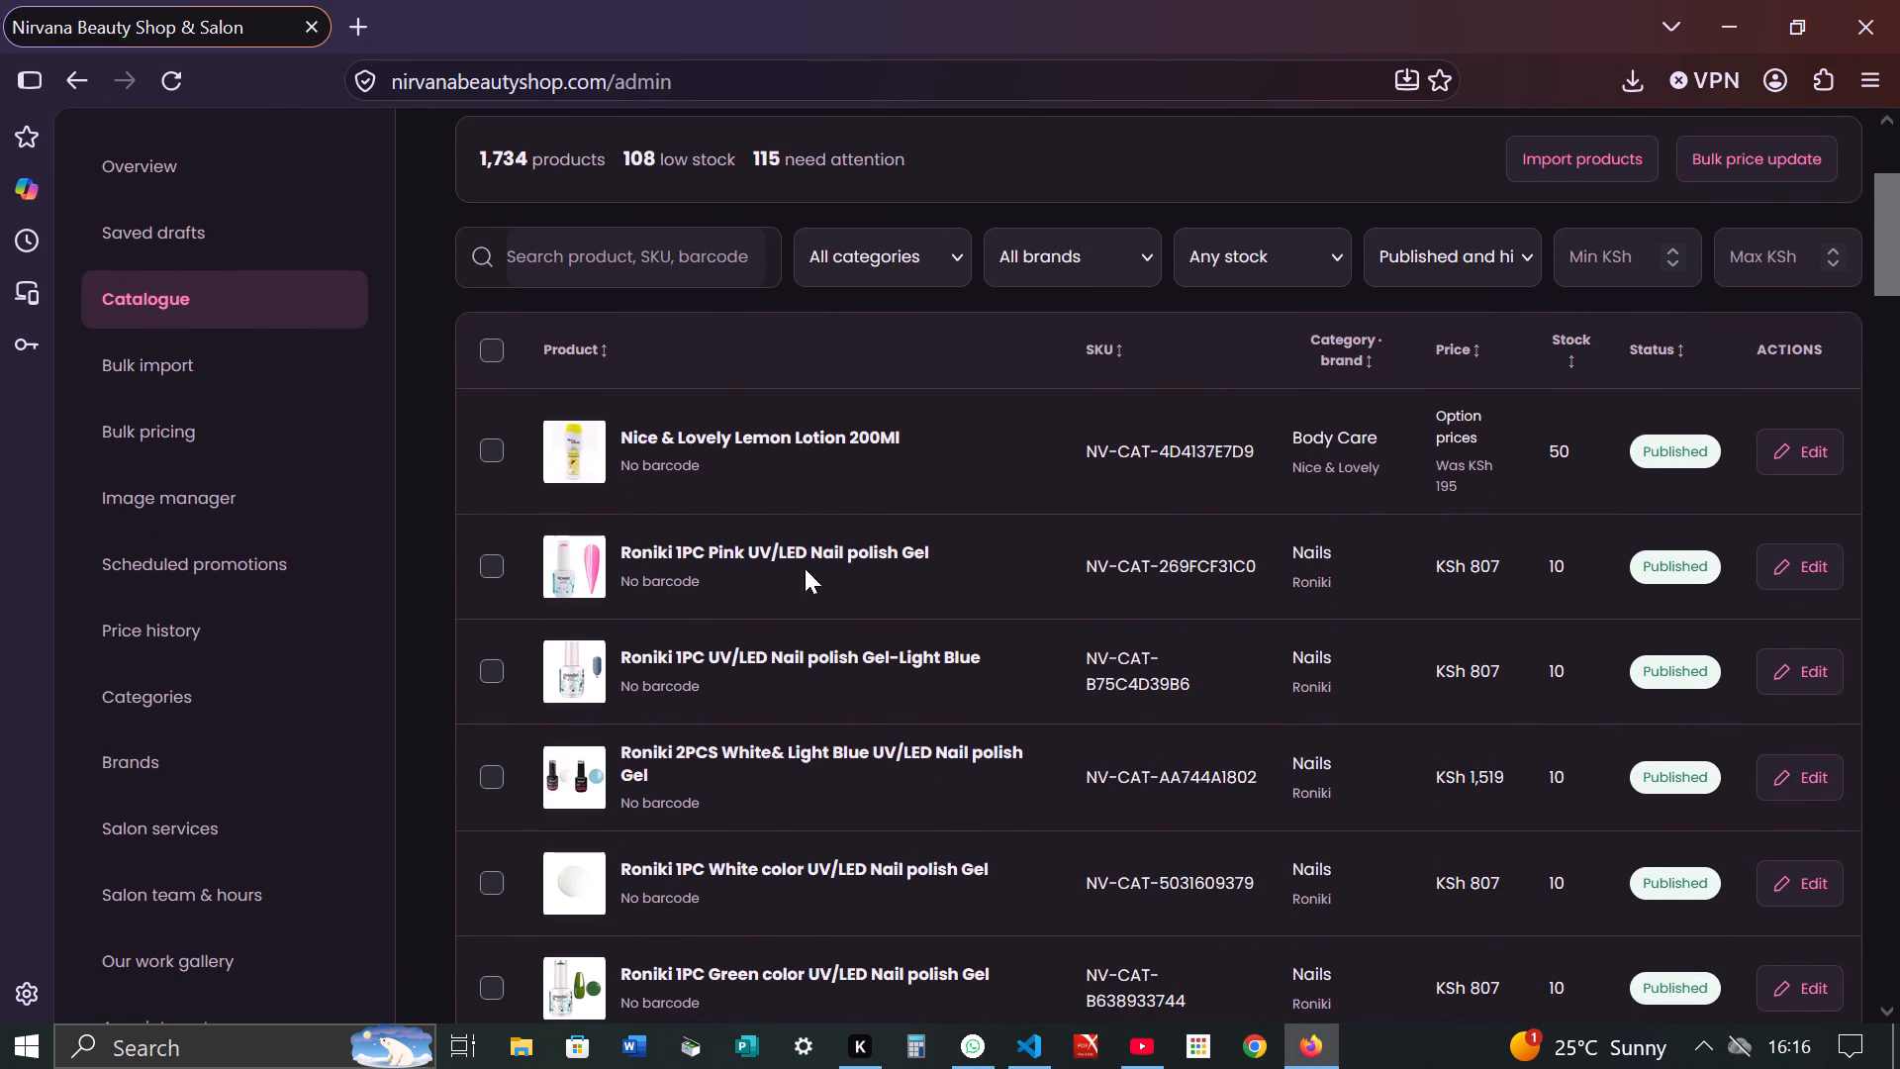
pyautogui.click(1784, 556)
pyautogui.scroll(-4, 1317, 561)
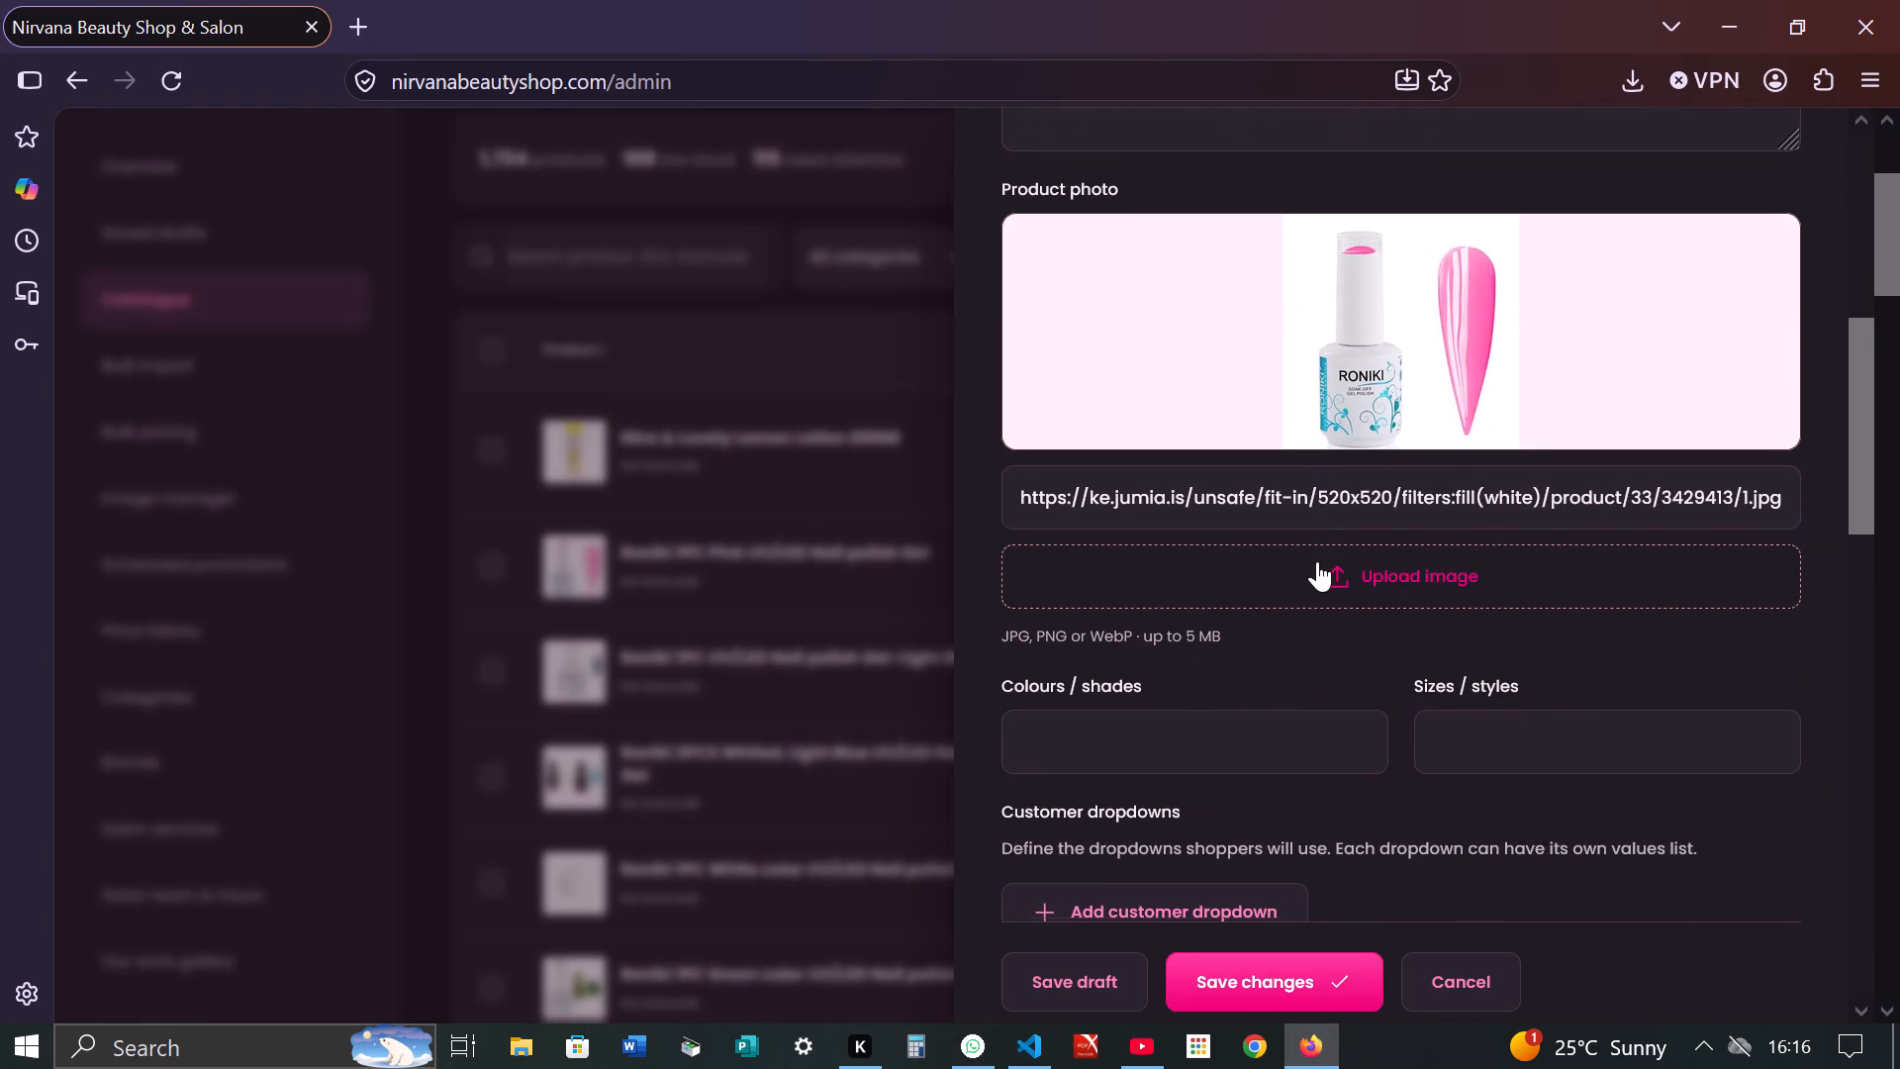
pyautogui.scroll(-1, 1556, 824)
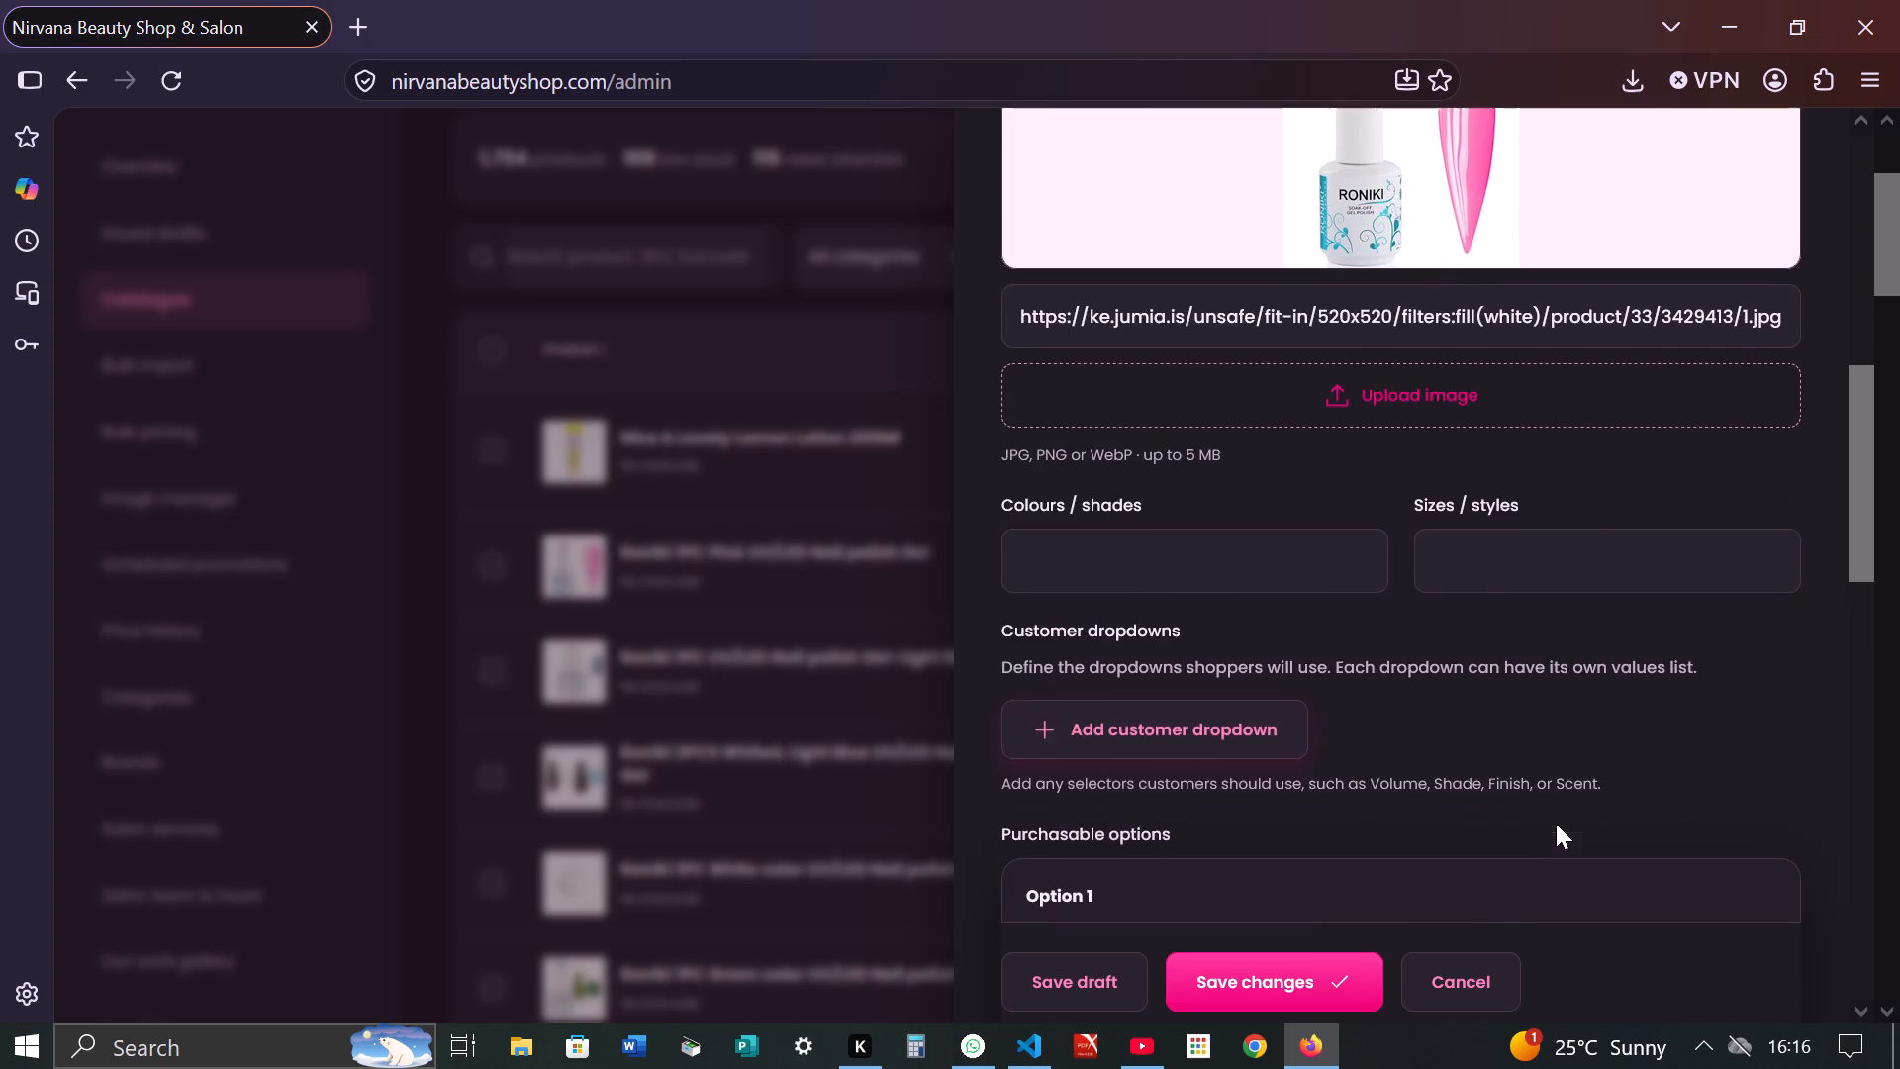
pyautogui.scroll(-2, 1556, 824)
pyautogui.scroll(1, 1556, 824)
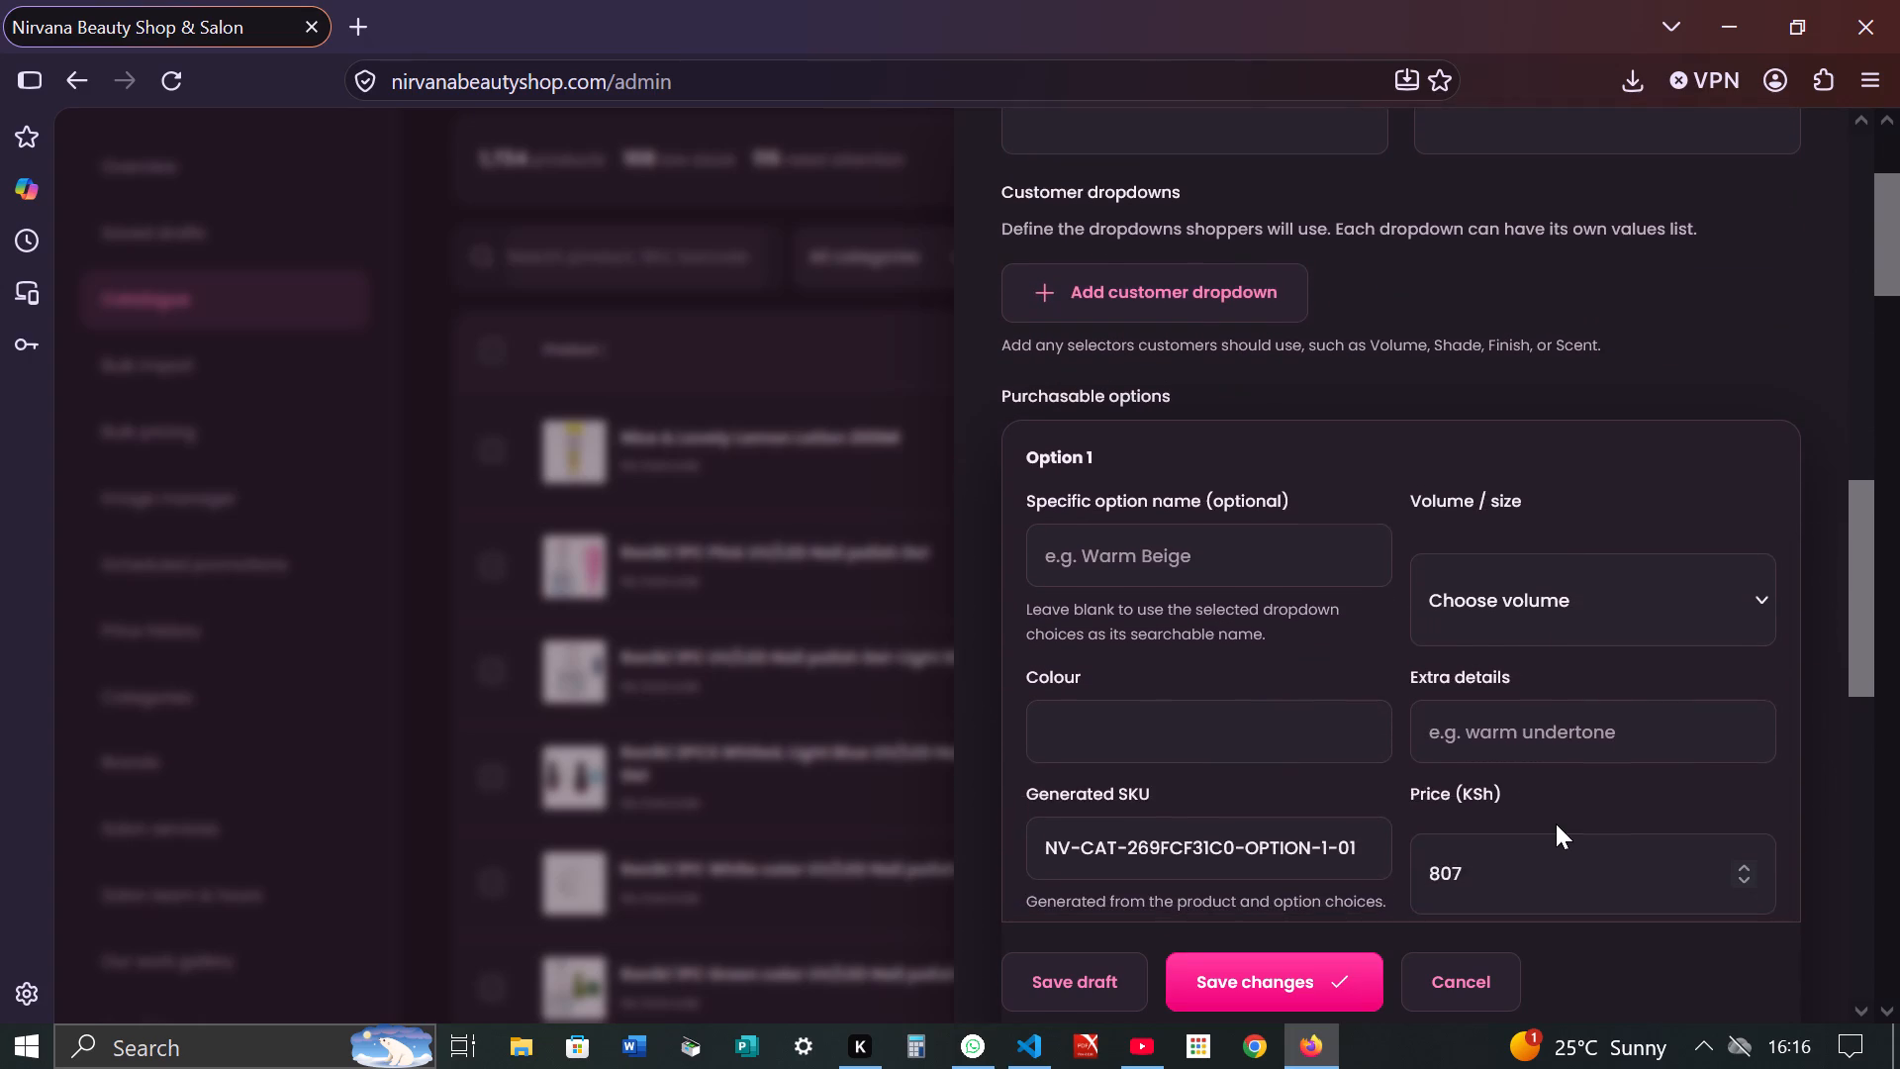
pyautogui.scroll(3, 1556, 824)
pyautogui.scroll(-1, 1556, 824)
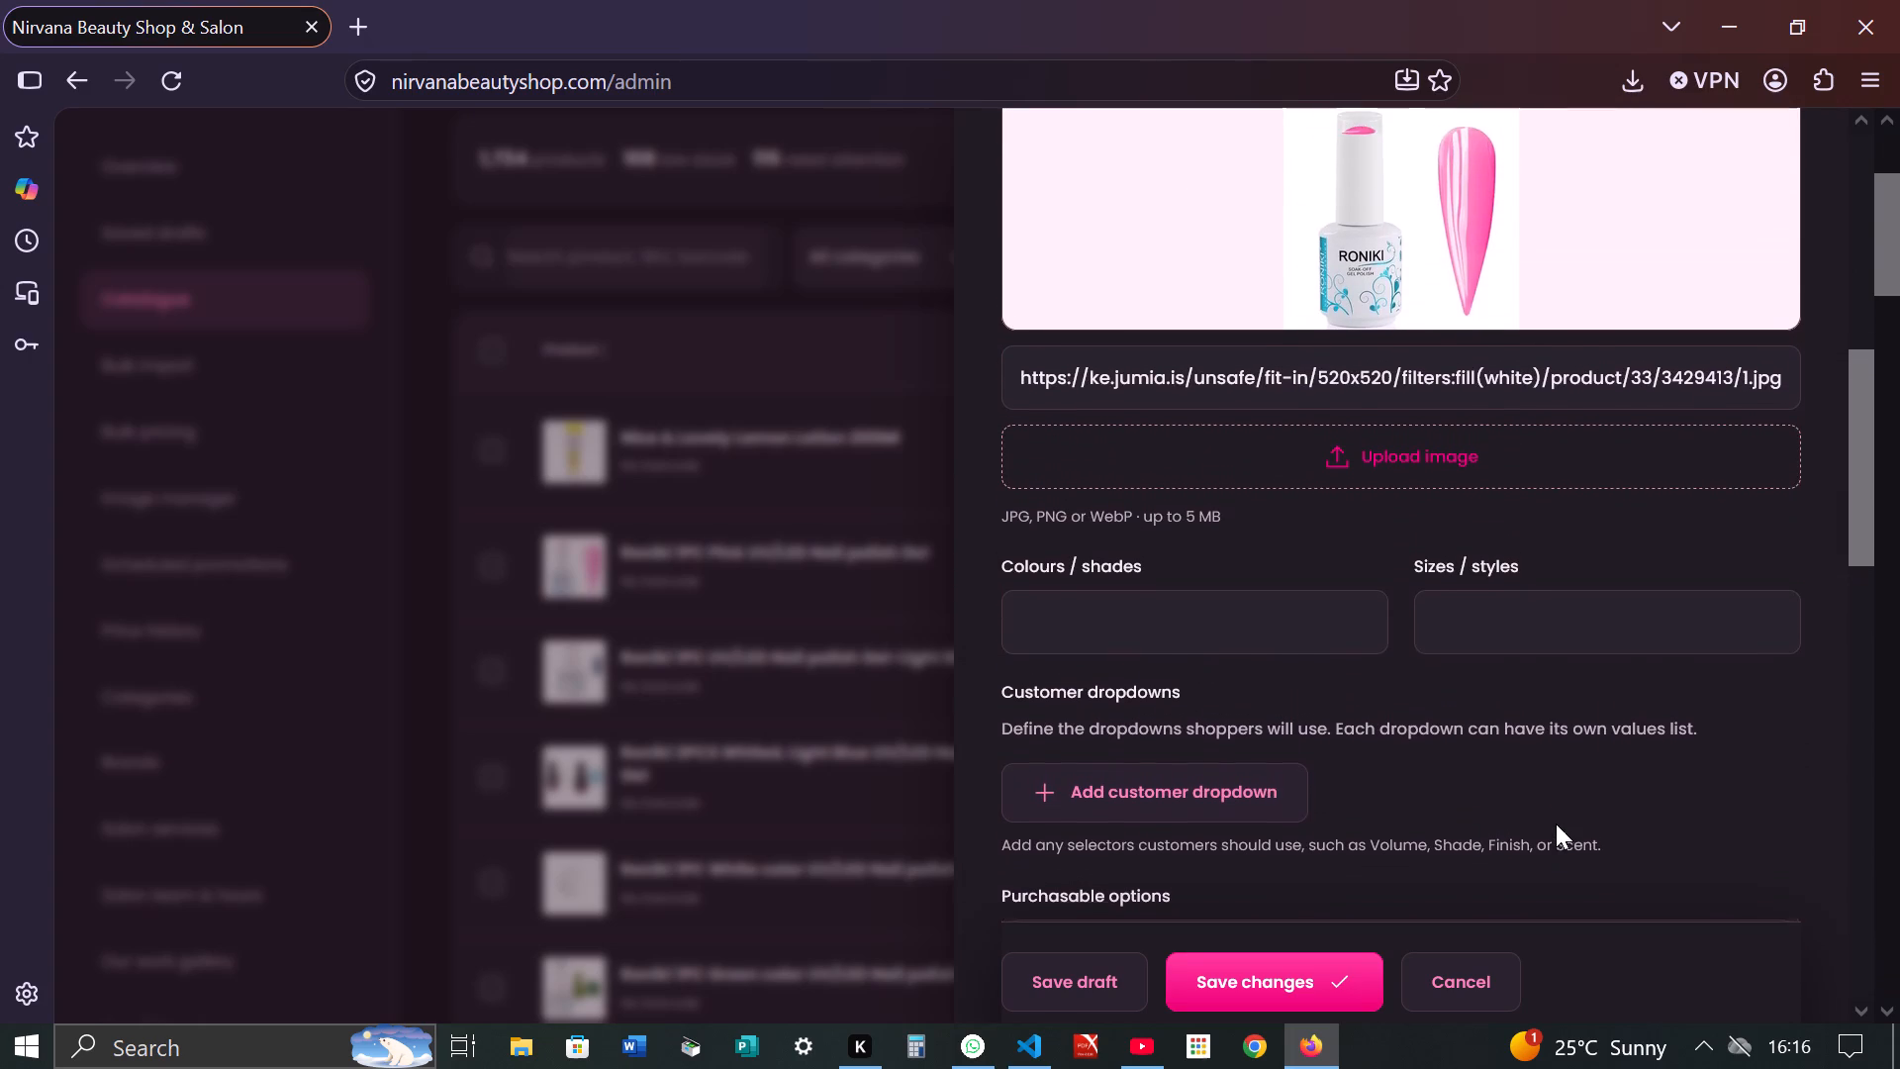
pyautogui.scroll(-1, 1556, 824)
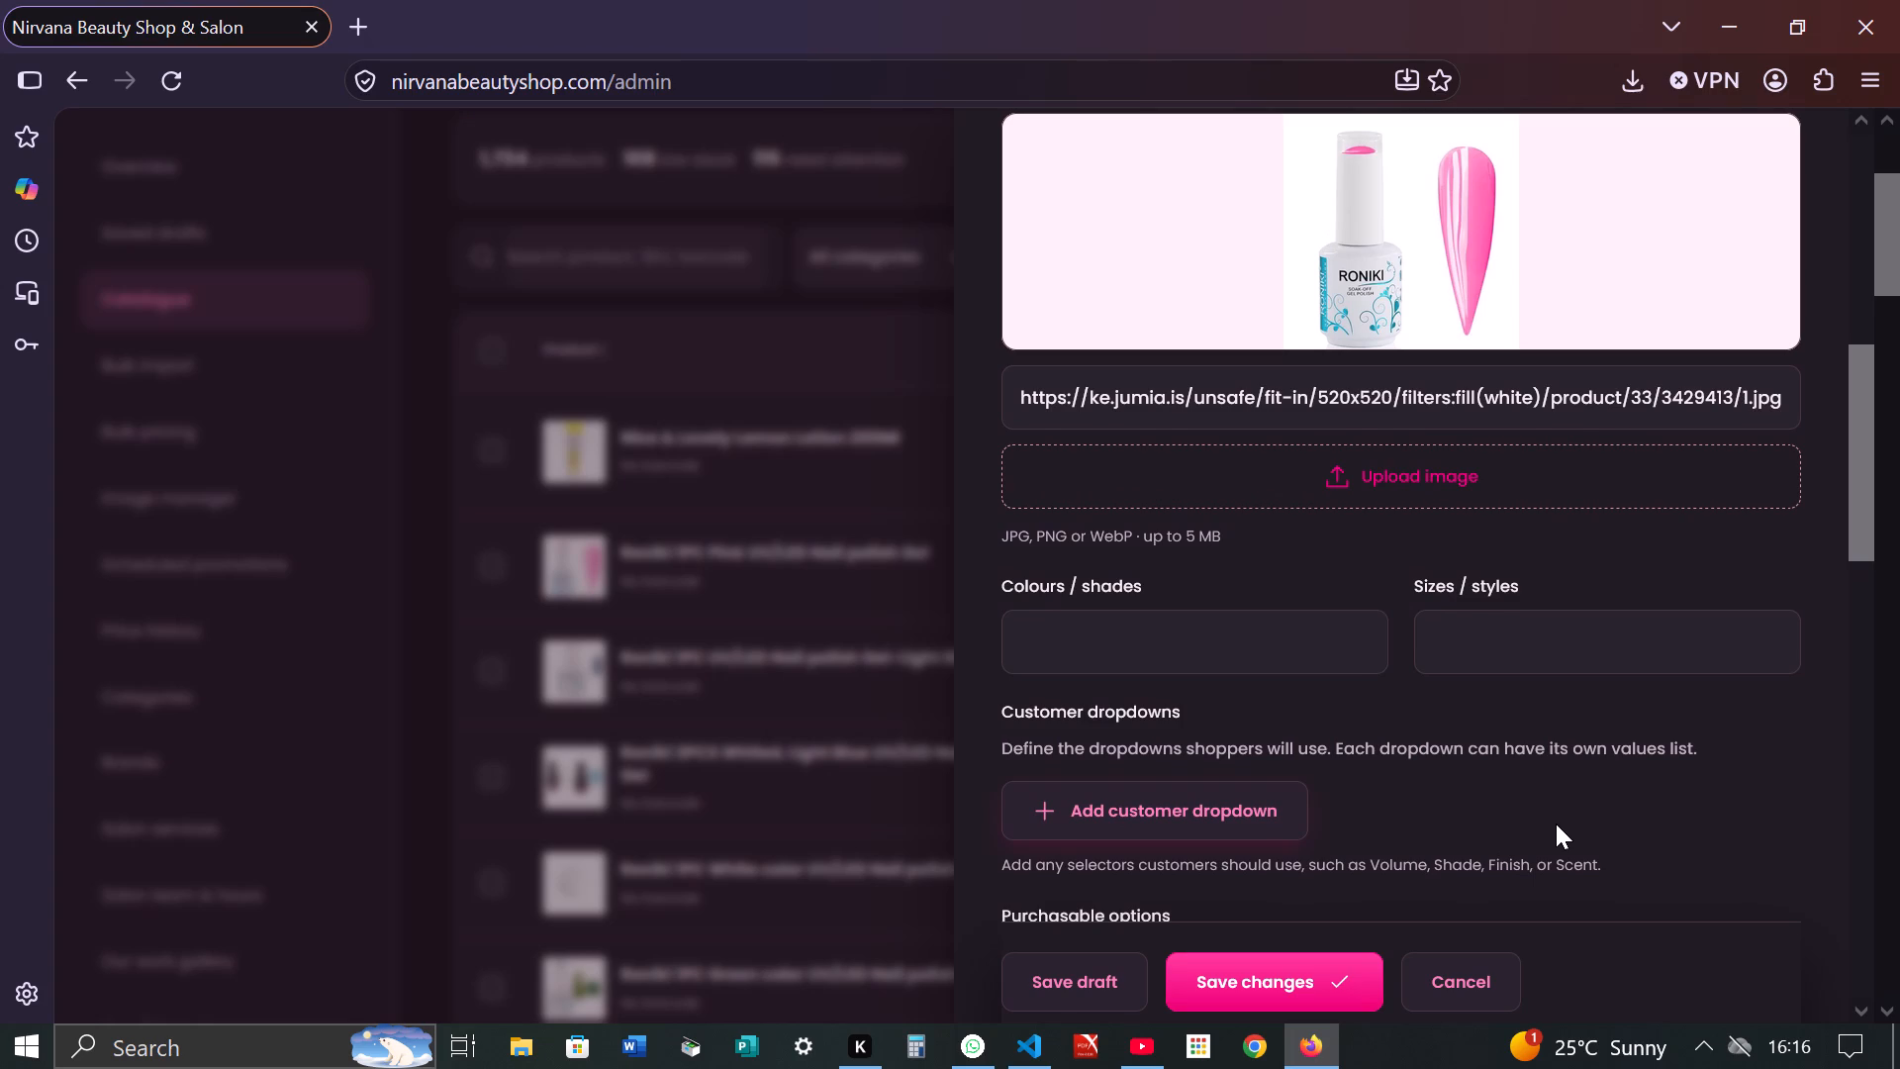
pyautogui.scroll(-2, 1556, 824)
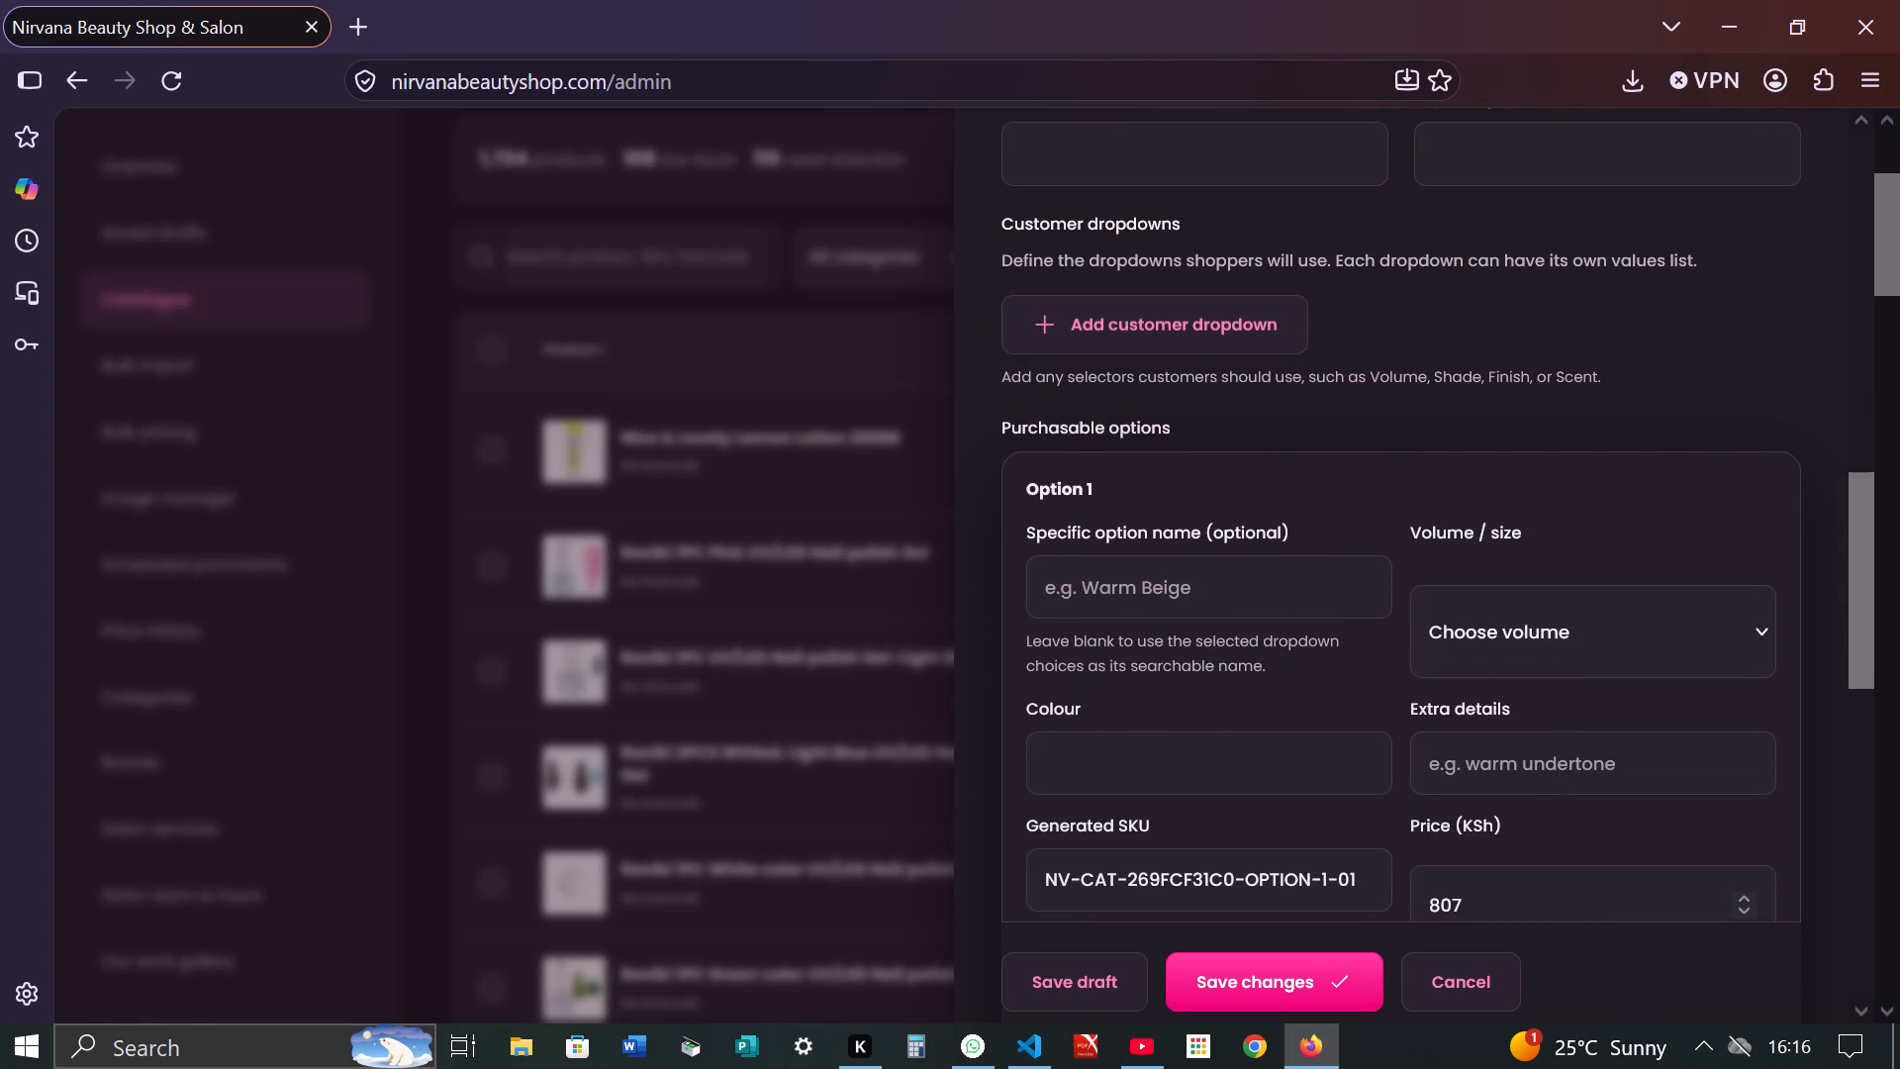
pyautogui.click(1472, 905)
pyautogui.press('BackSpace')
pyautogui.press('BackSpace')
pyautogui.press('BackSpace')
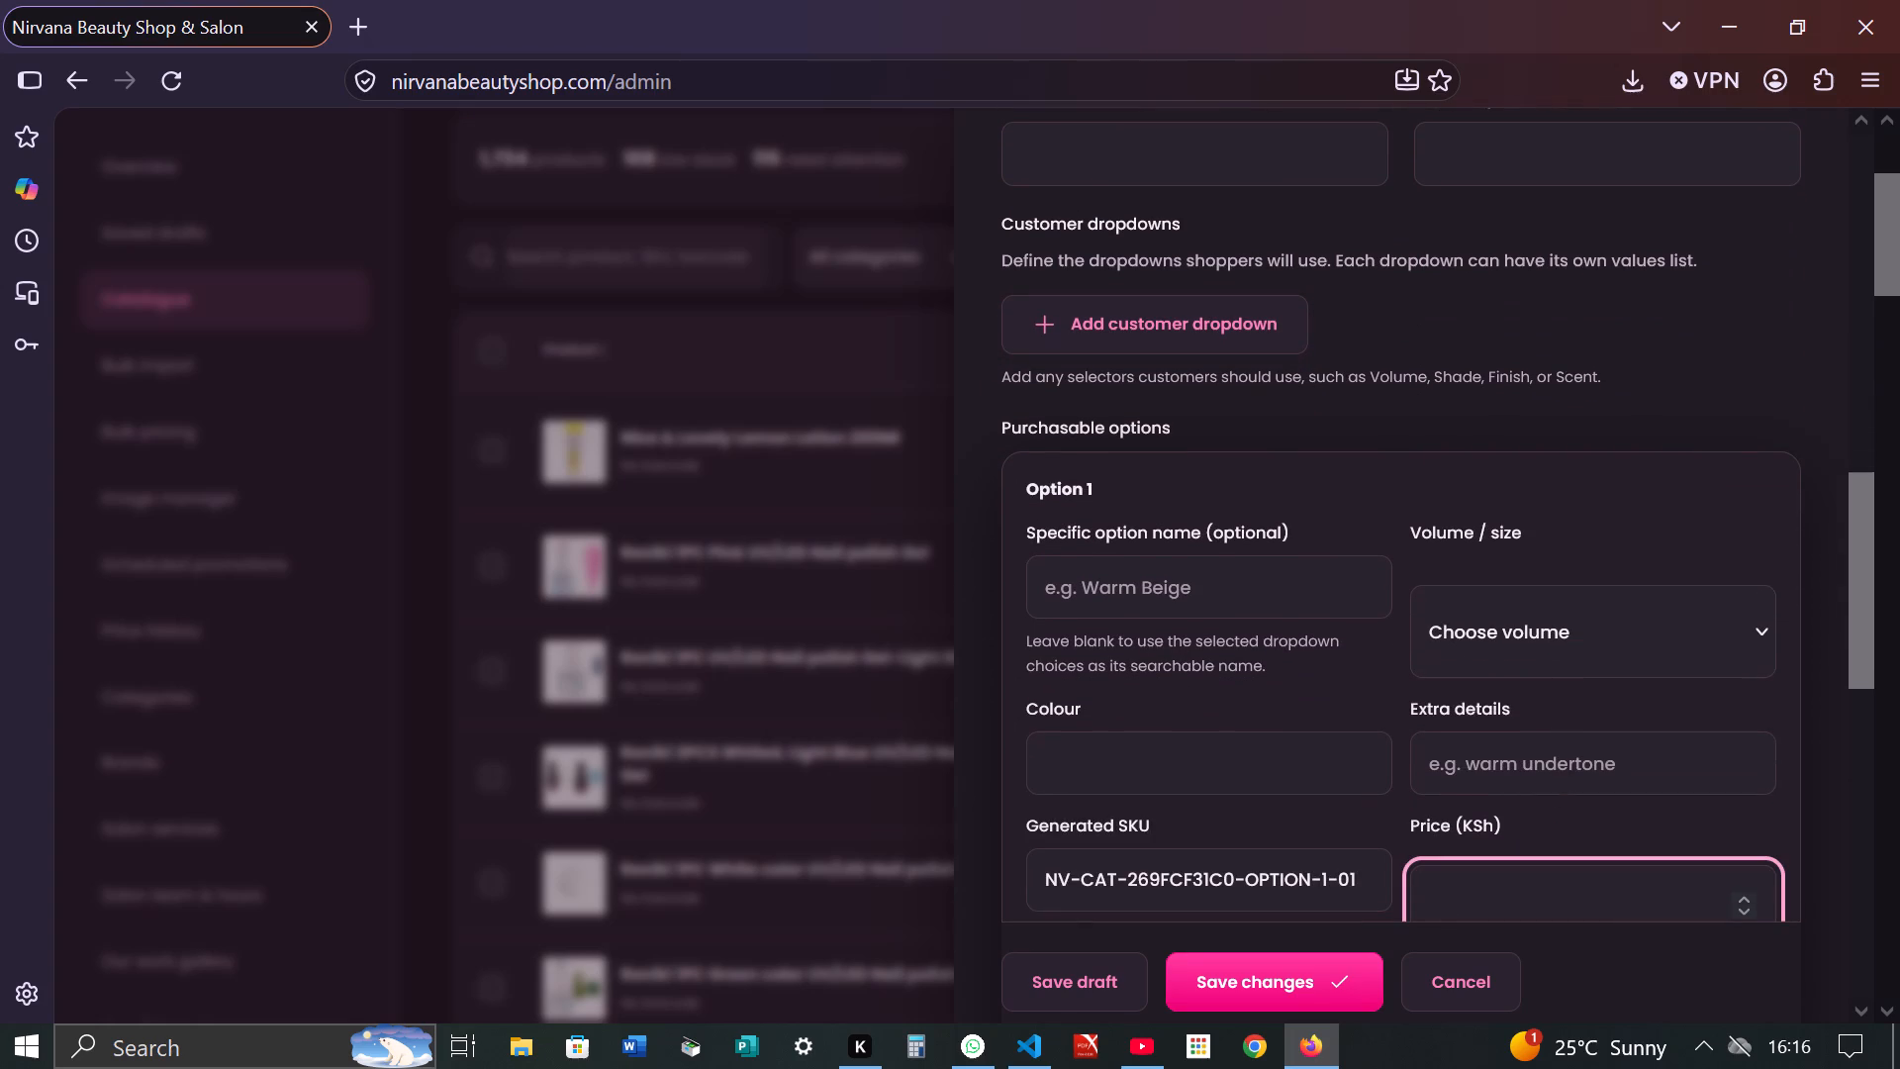
pyautogui.write('500')
pyautogui.scroll(-1, 1472, 905)
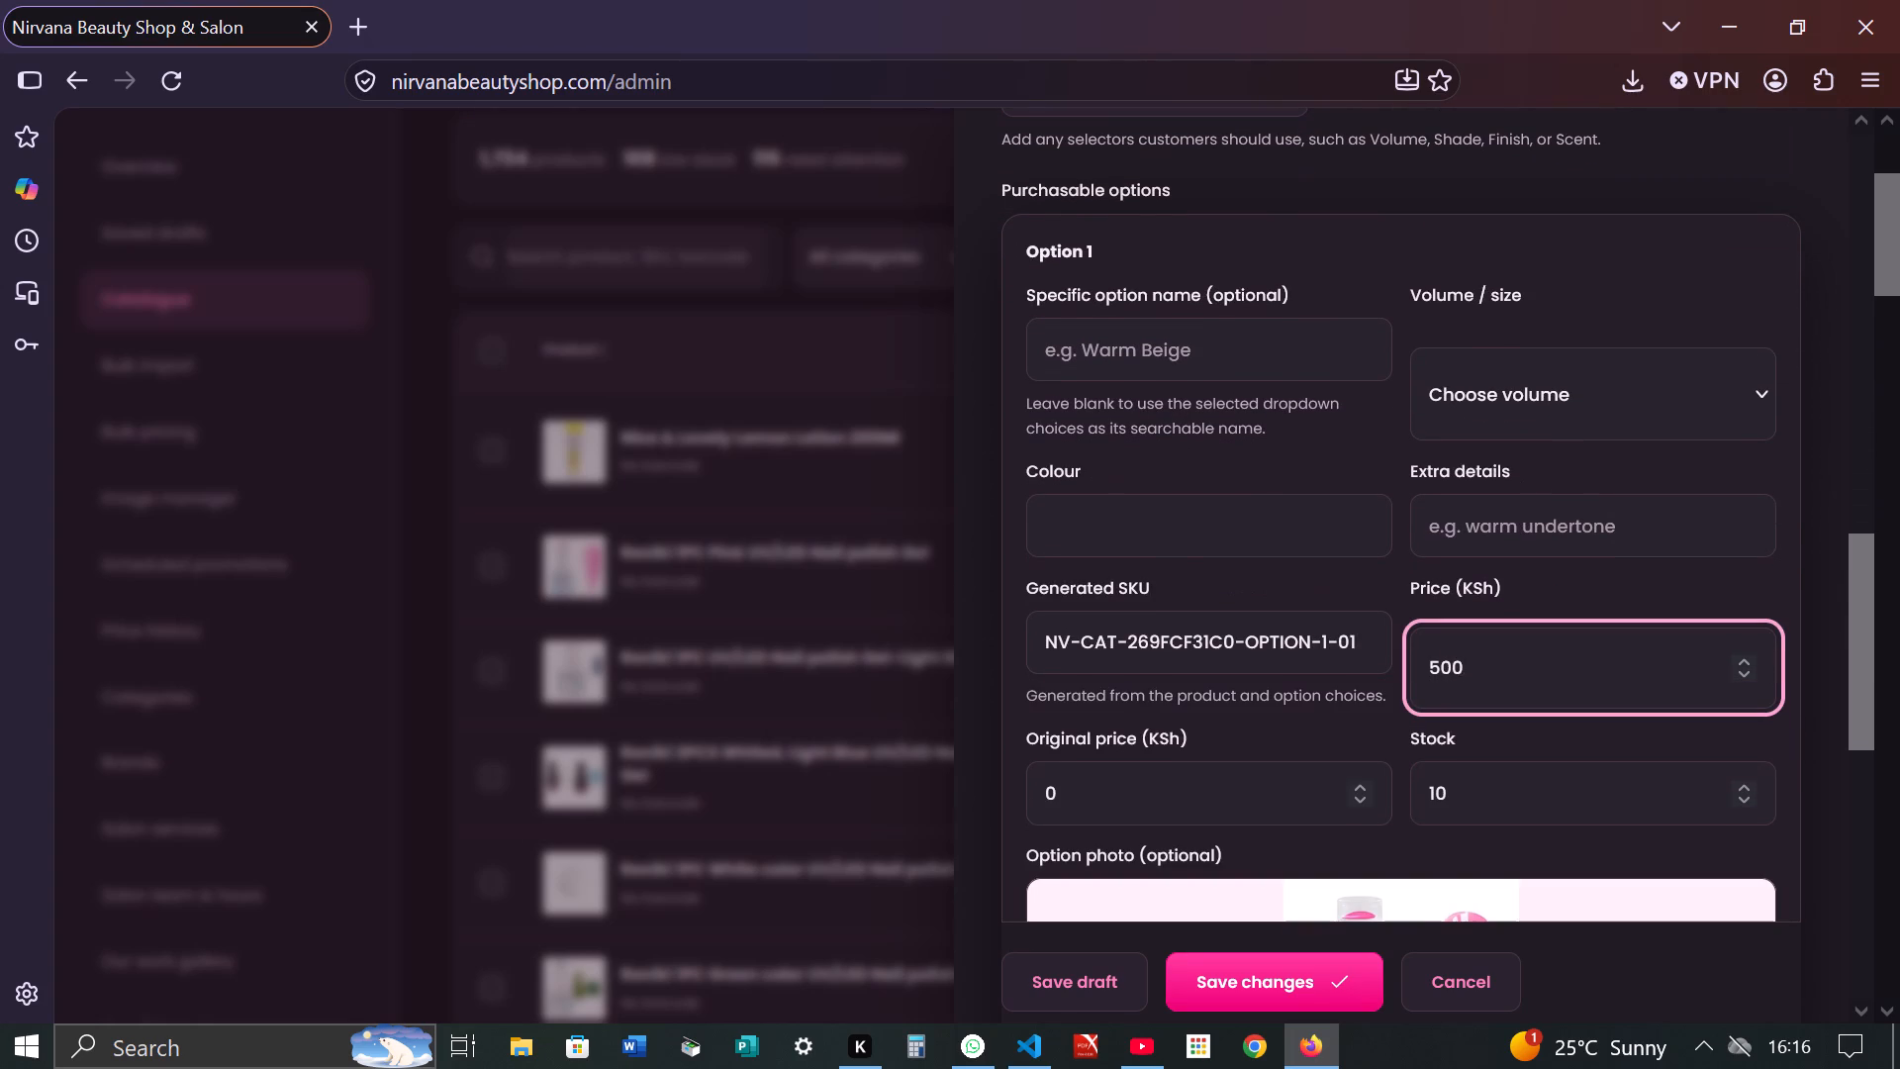
pyautogui.press('BackSpace')
pyautogui.press('BackSpace')
pyautogui.write('50')
# Set Option 1's original price to KSh 600 and save the Roniki 1PC Pink record.
pyautogui.scroll(-1, 1472, 905)
pyautogui.click(1104, 666)
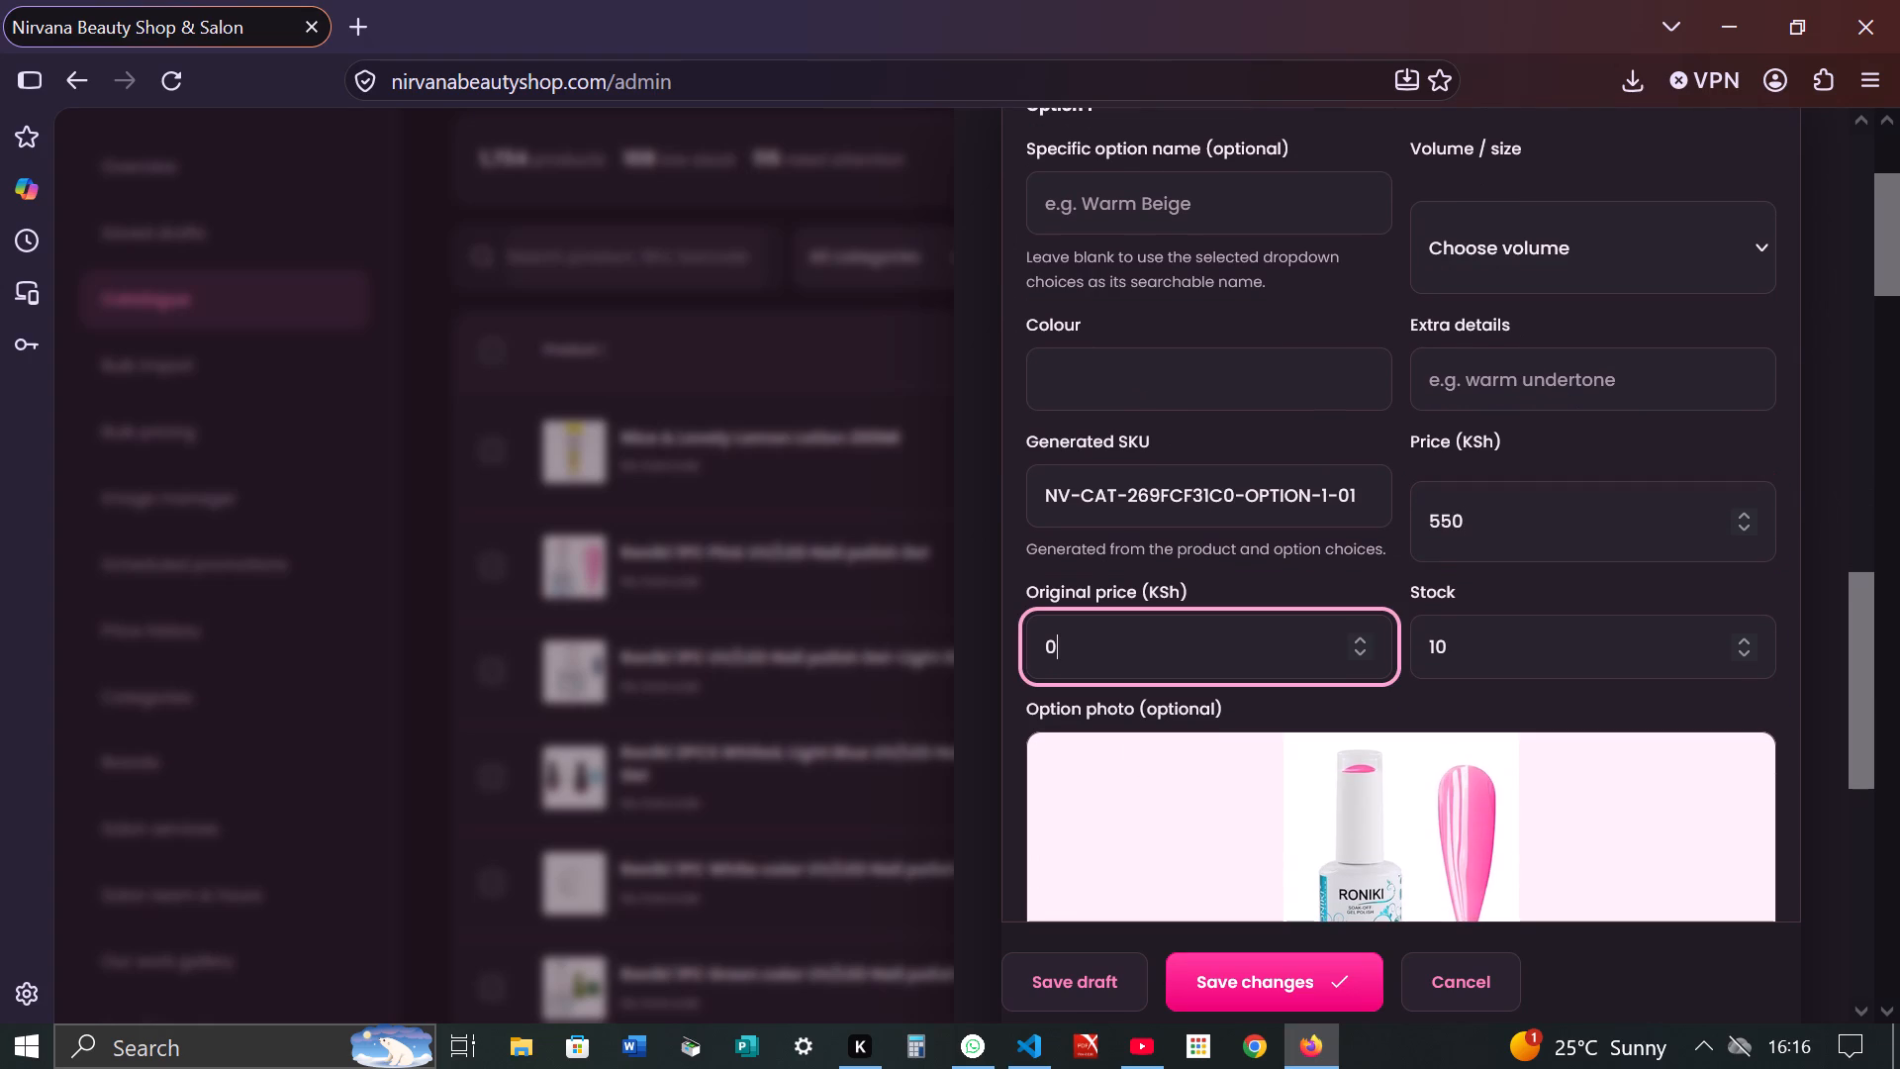
pyautogui.press('BackSpace')
pyautogui.press('BackSpace')
pyautogui.write('600')
pyautogui.click(1221, 972)
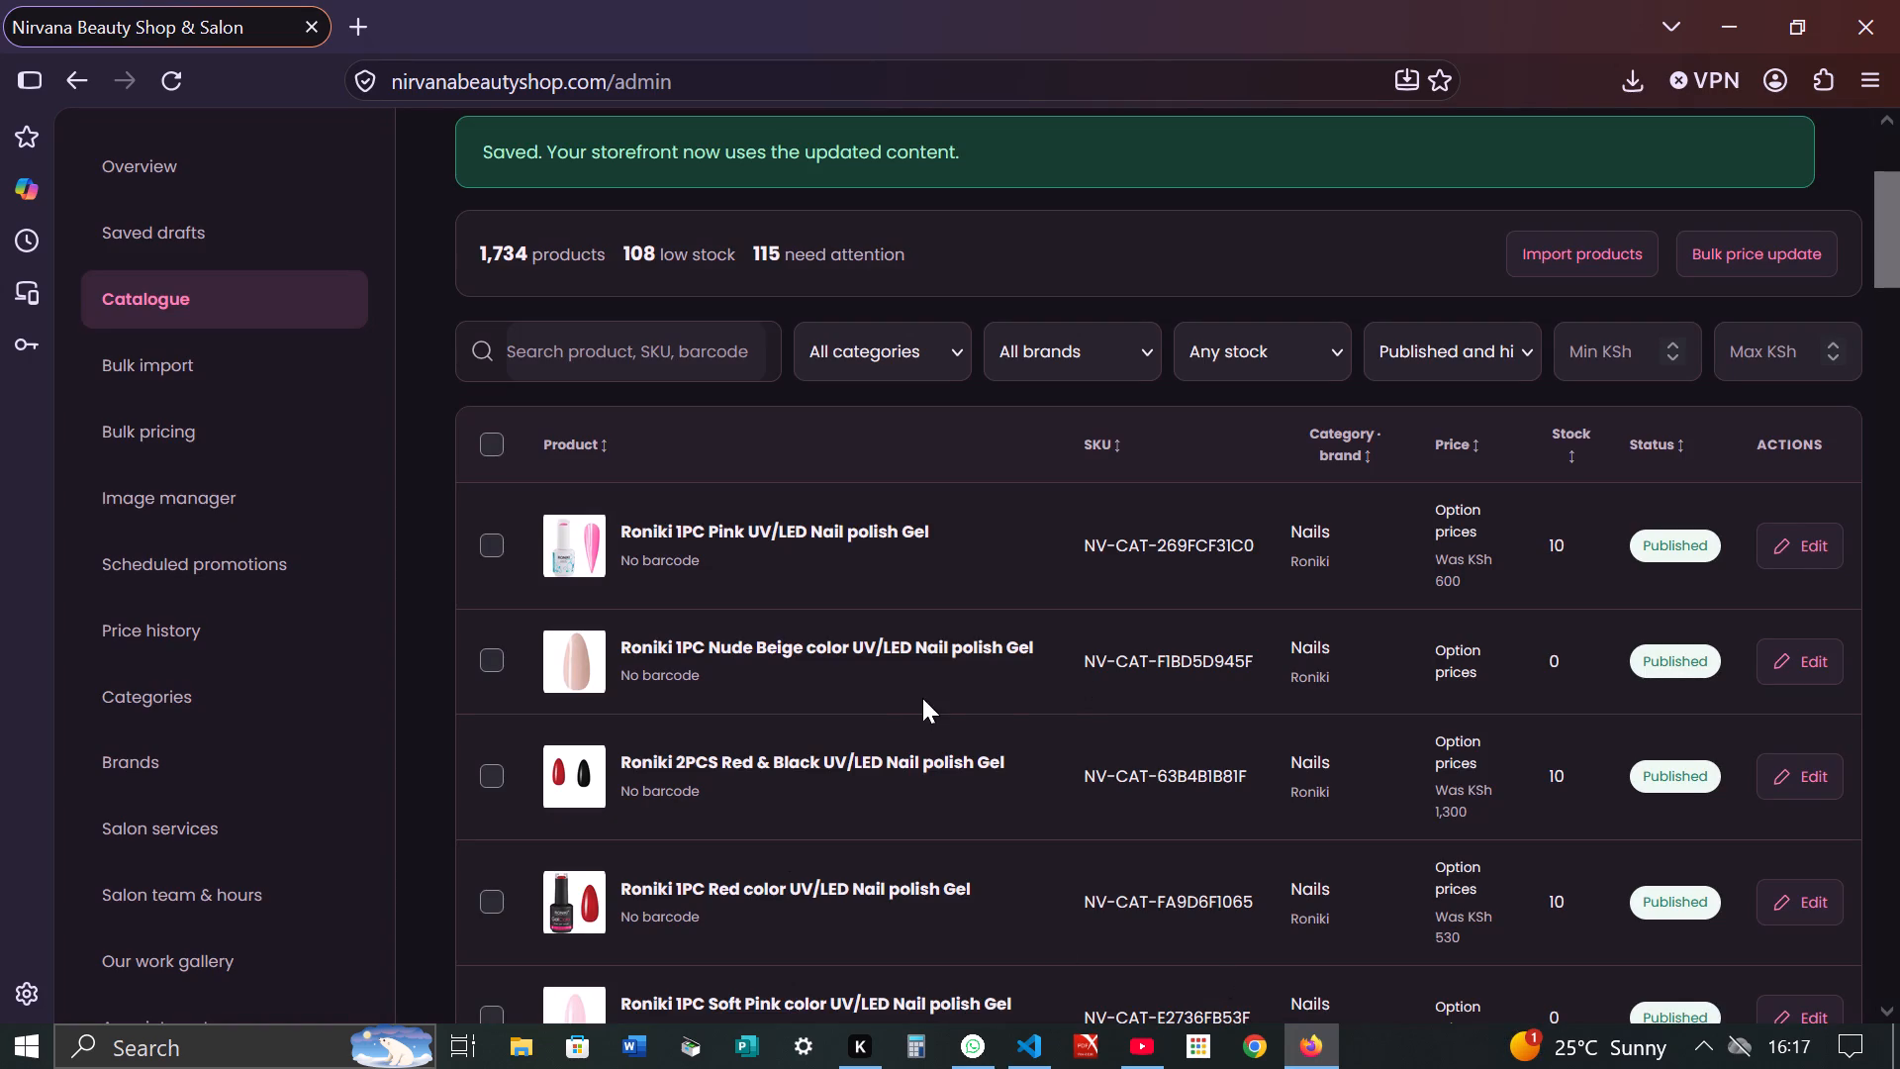
# Advance through the catalogue product list from page 1 to page 4.
pyautogui.scroll(-18, 1106, 812)
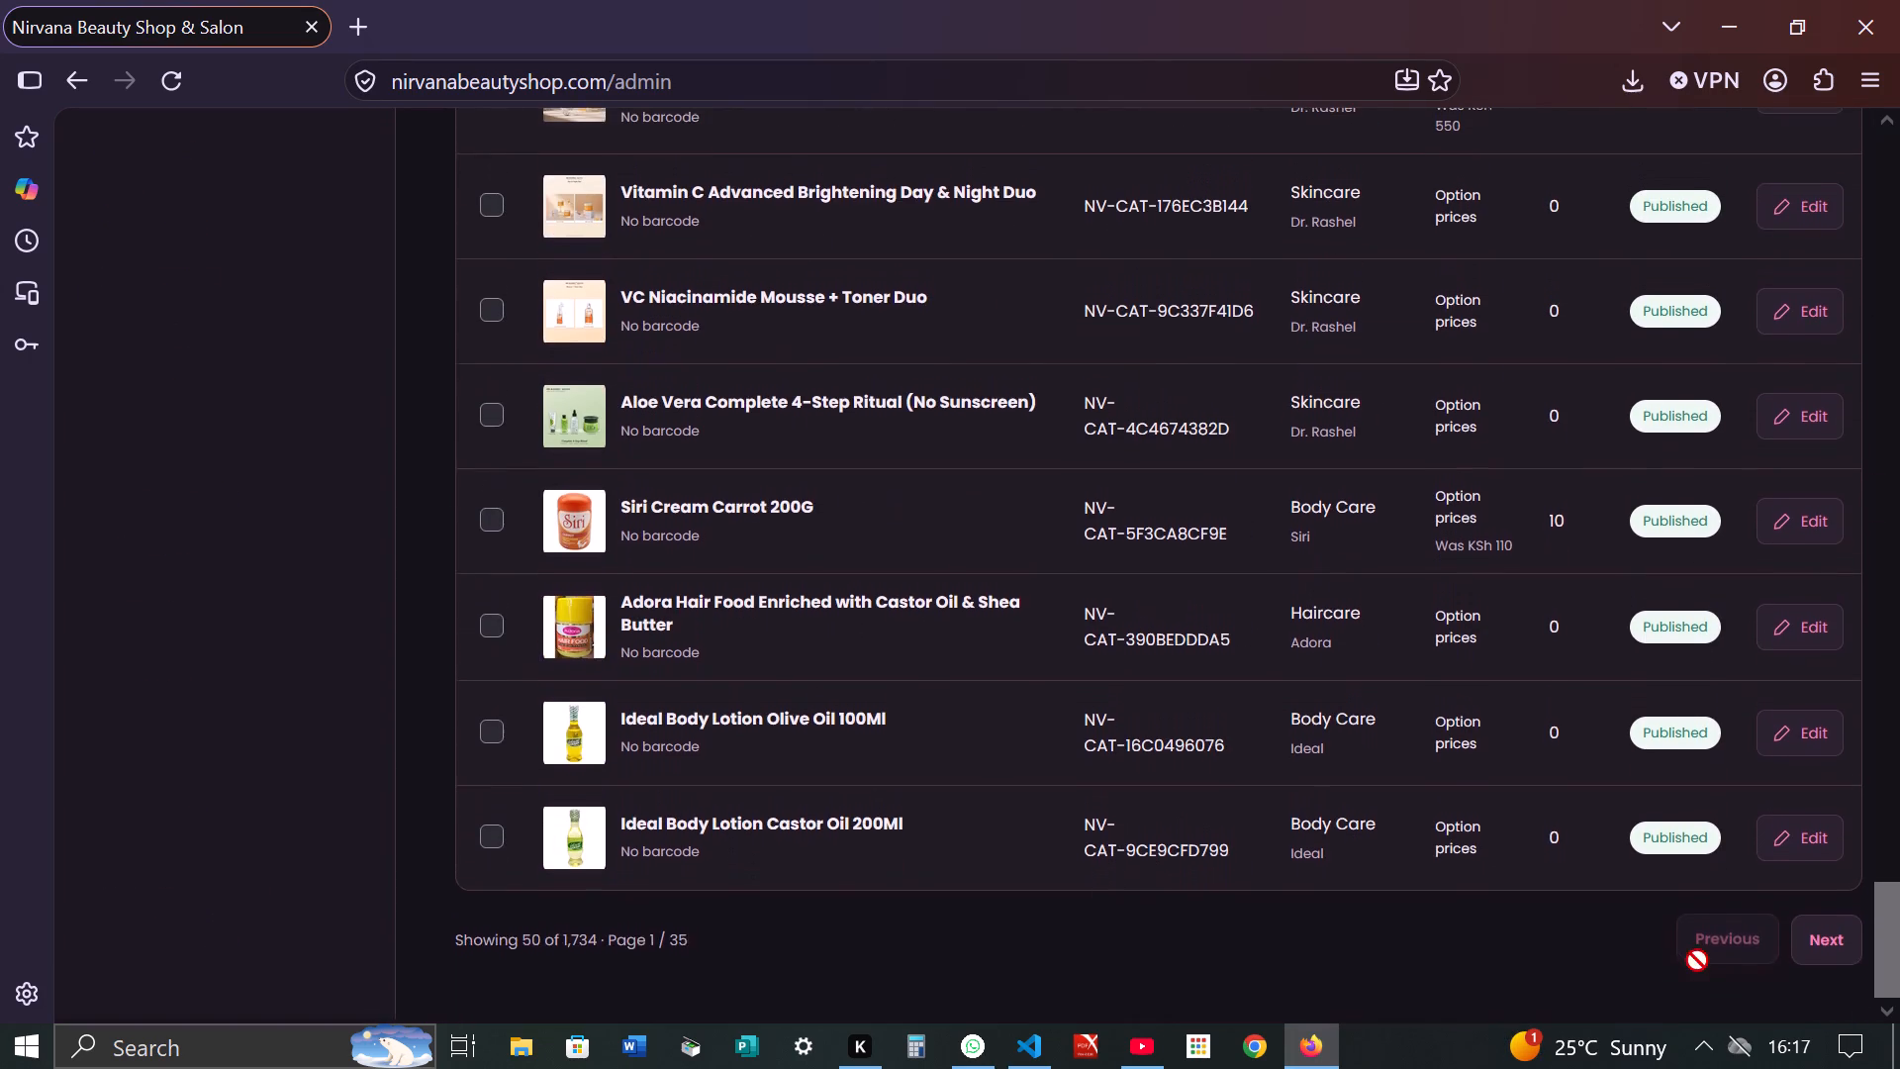
pyautogui.click(1817, 954)
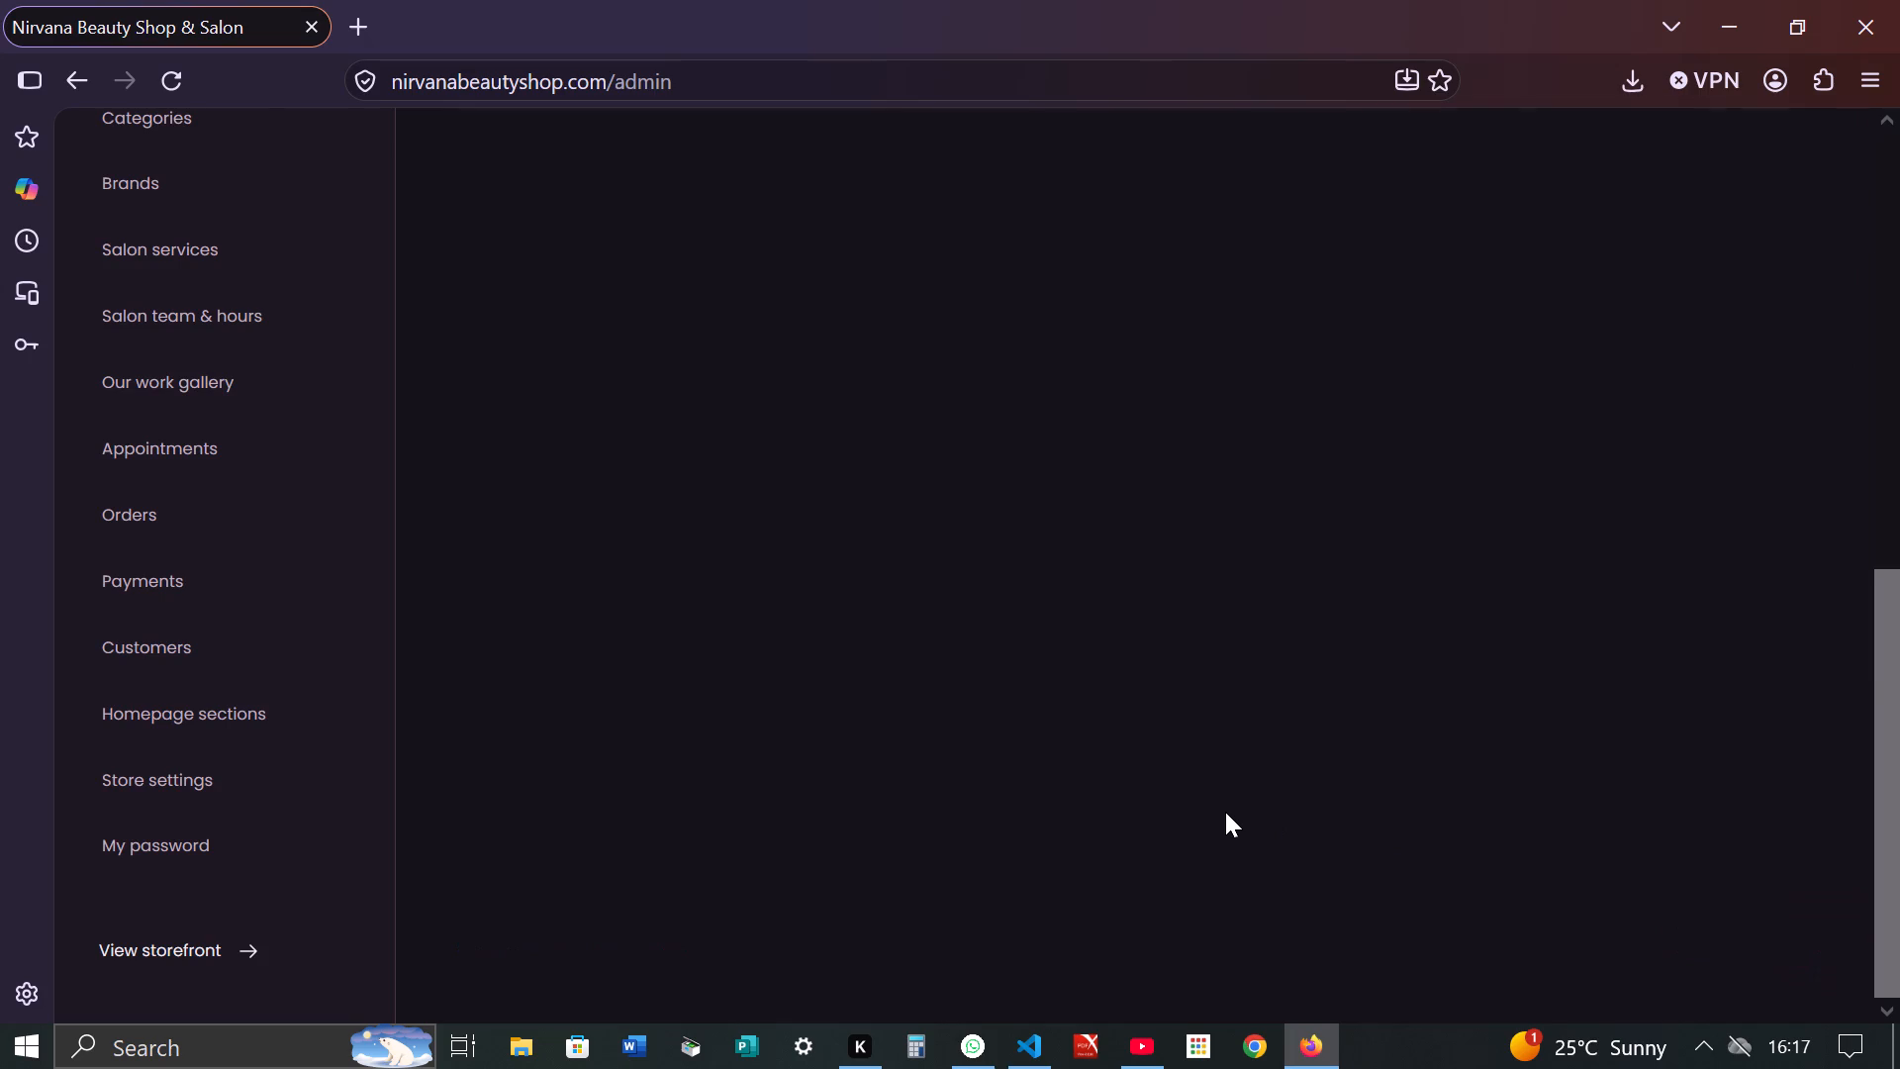
pyautogui.scroll(-11, 1225, 812)
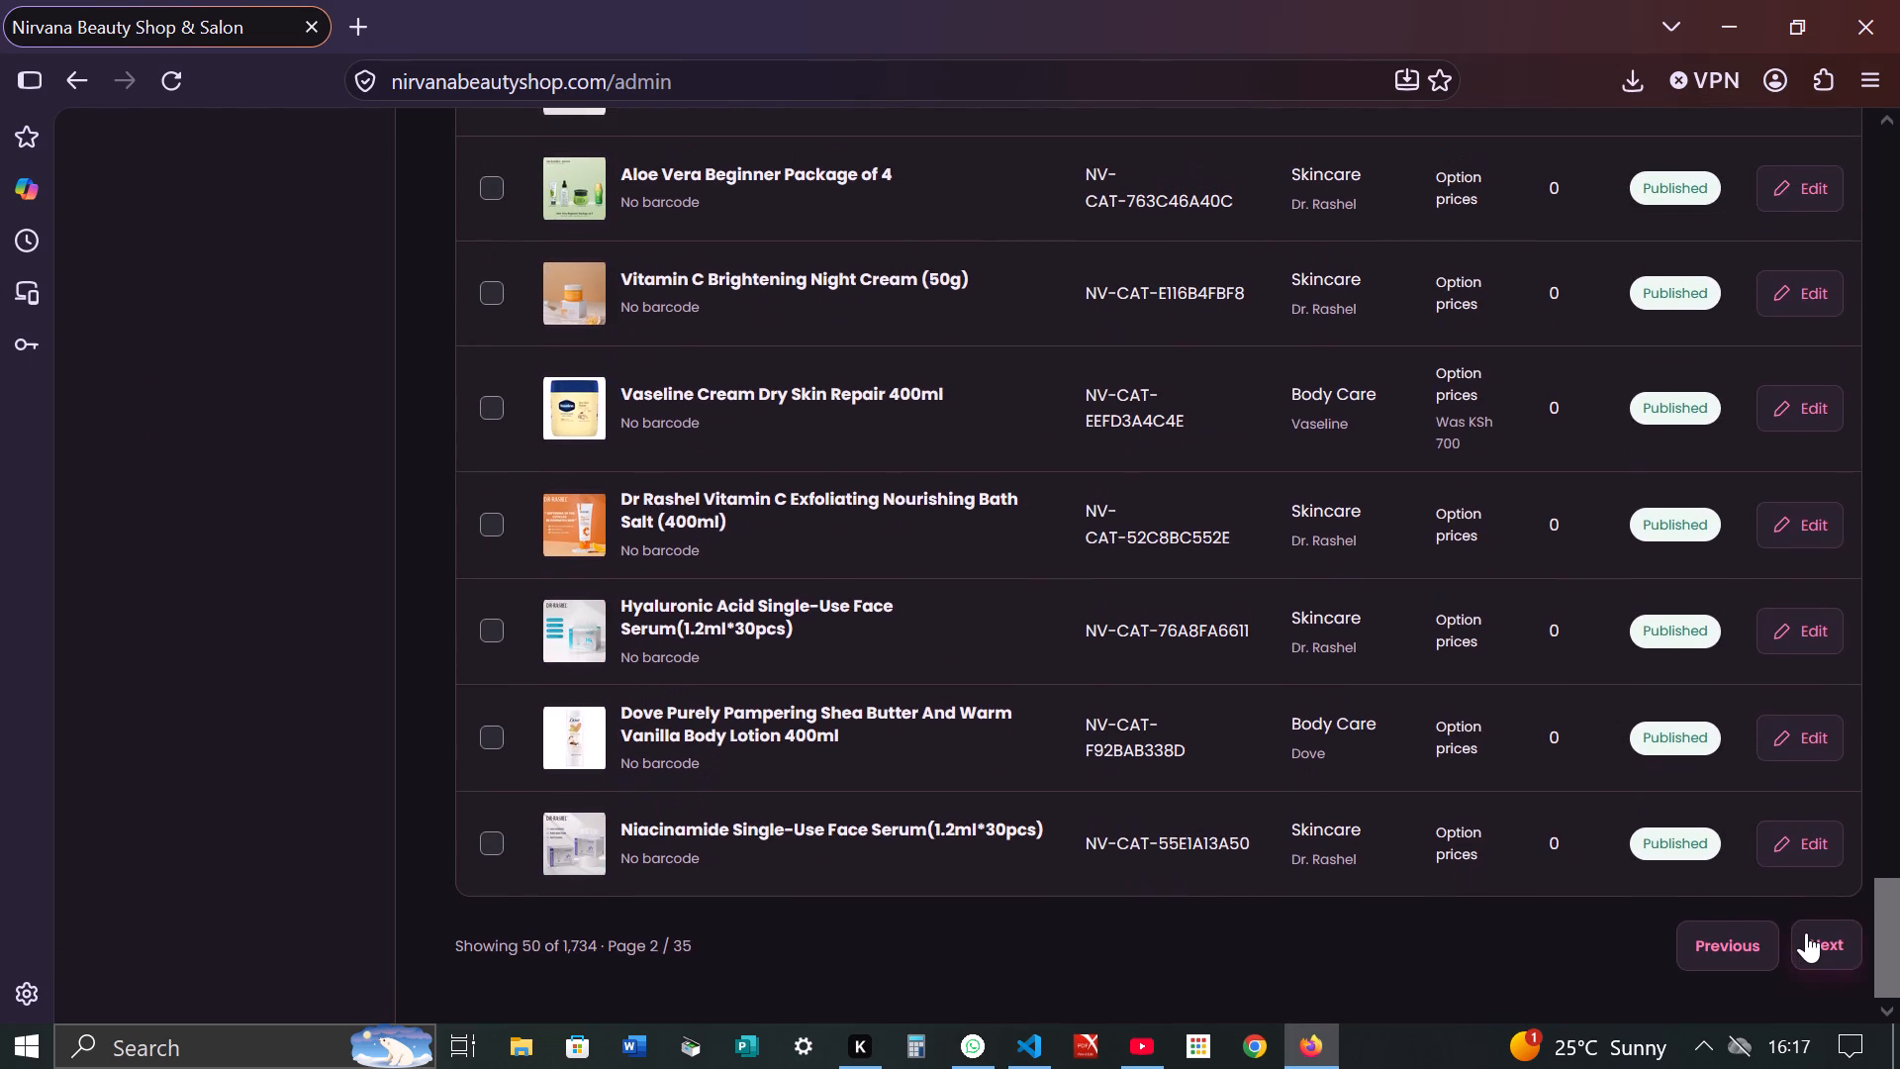
pyautogui.click(1806, 932)
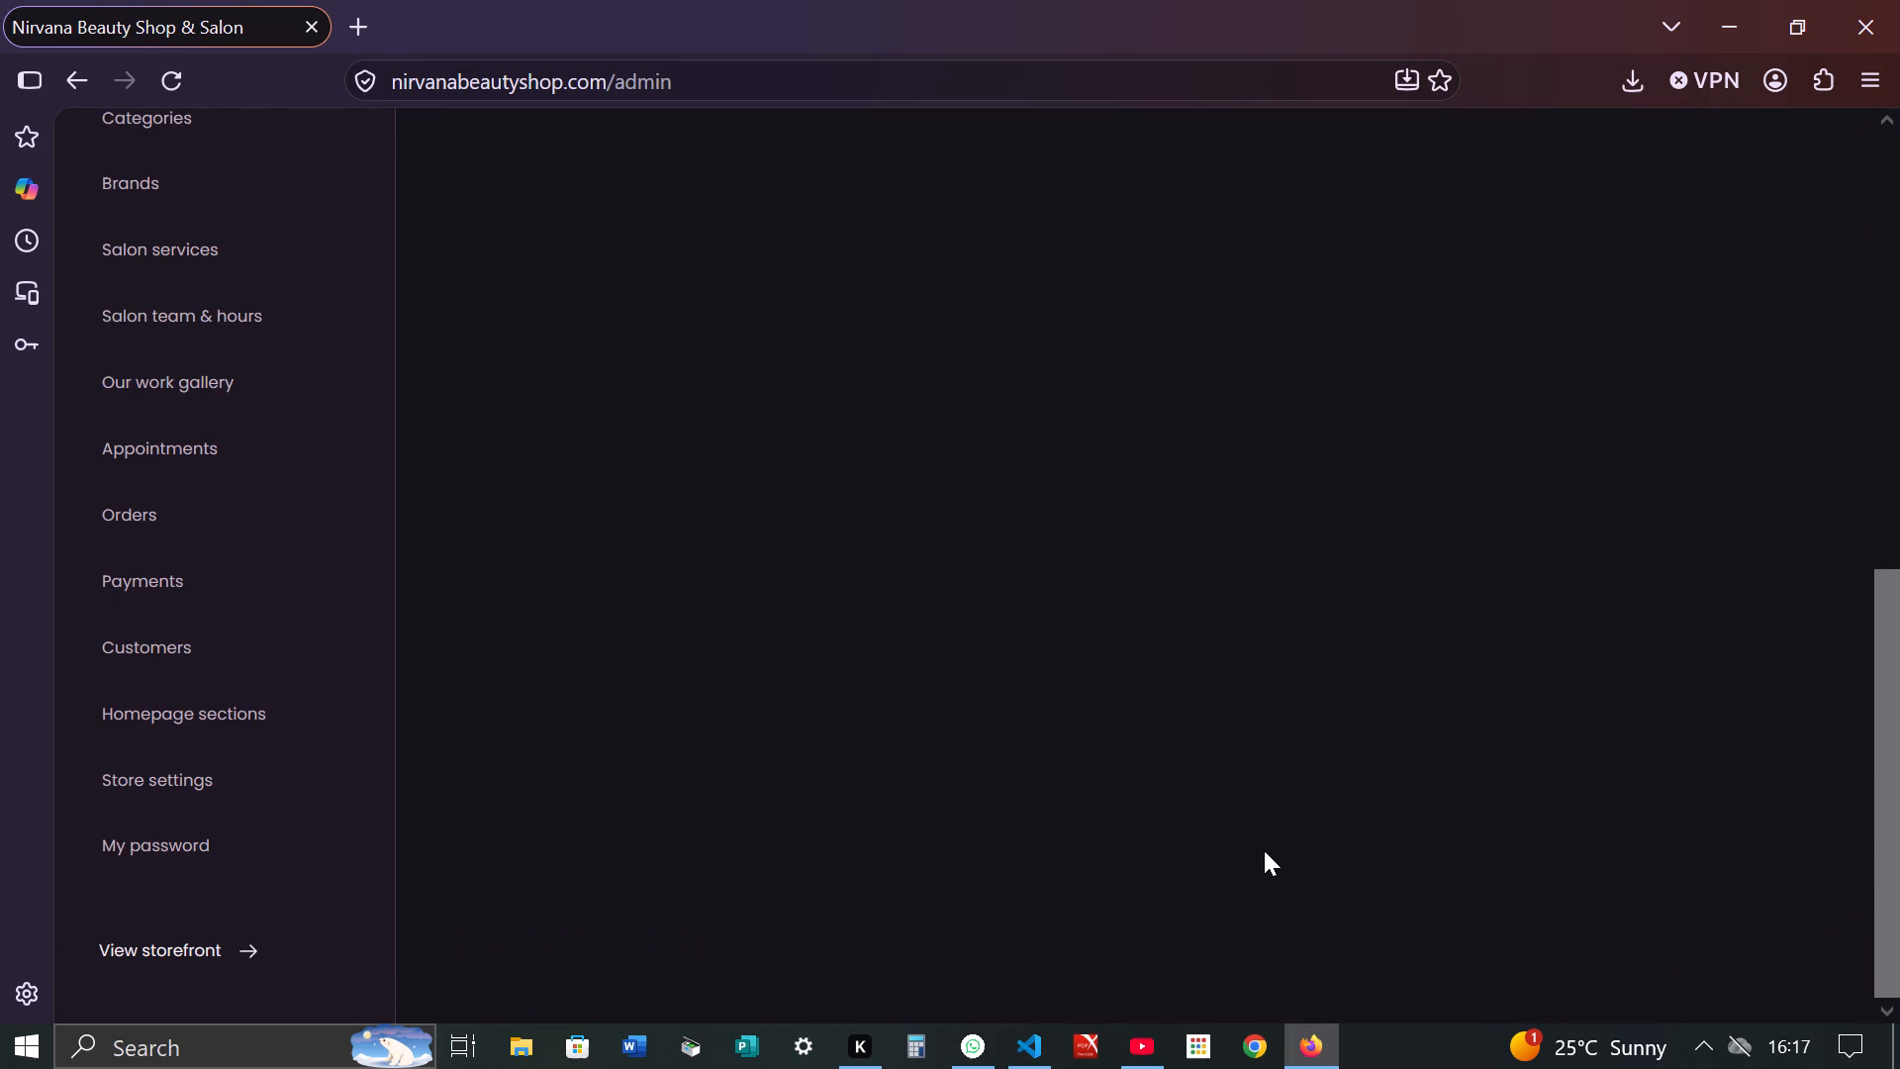
pyautogui.scroll(-11, 1264, 850)
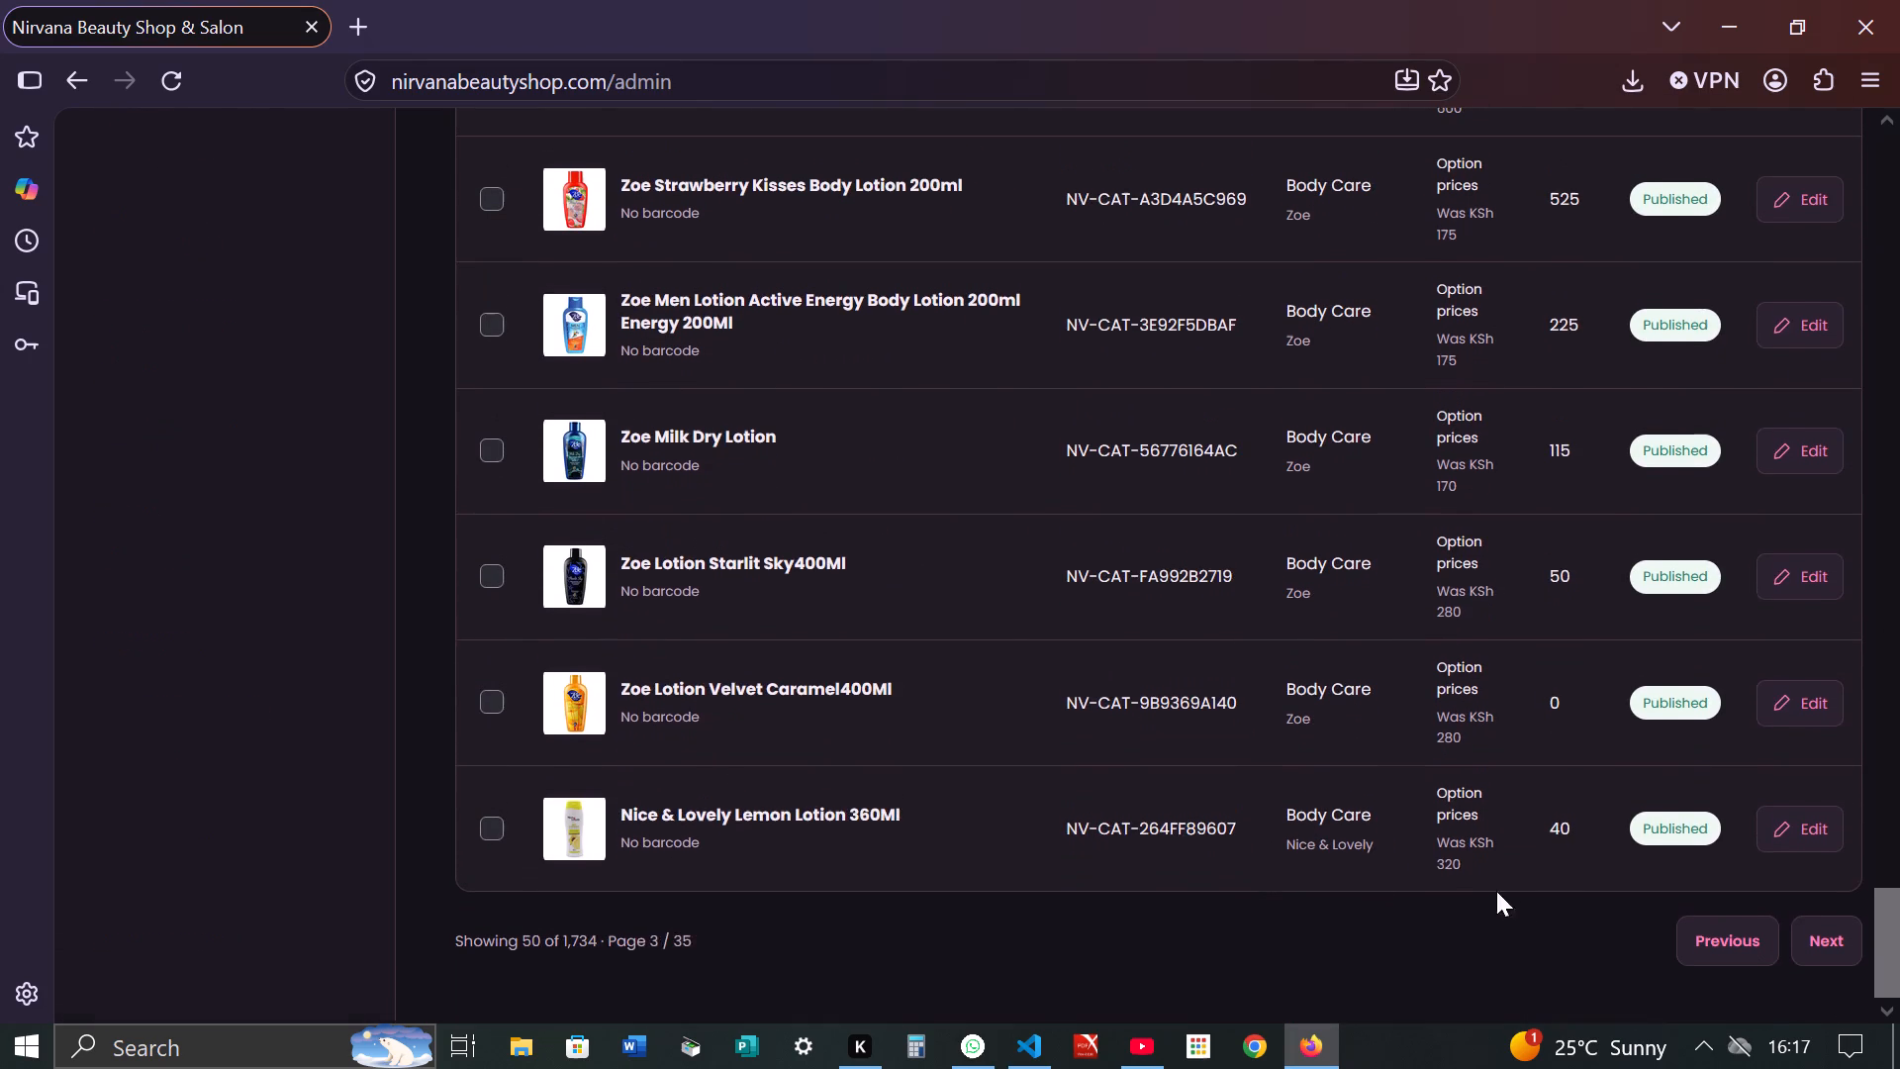
pyautogui.click(1816, 932)
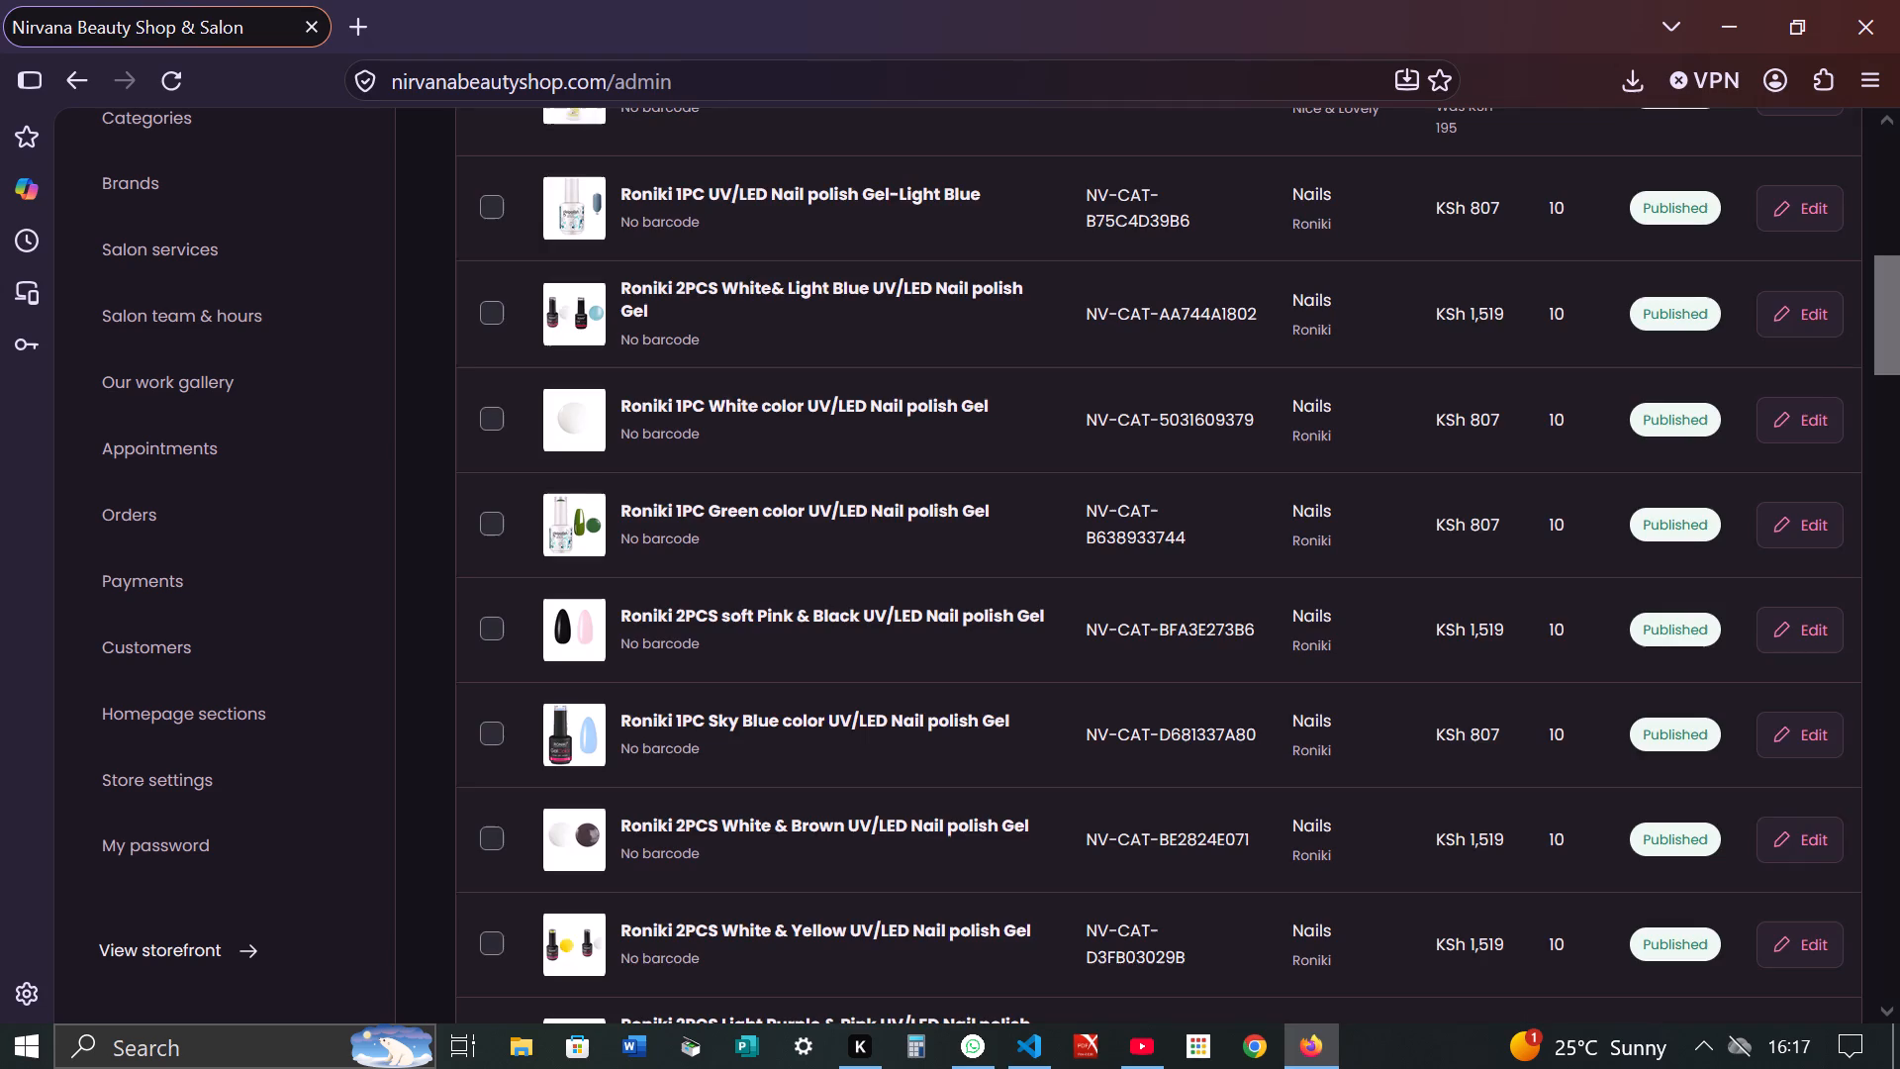
# Open the Roniki 1PC UV/LED Nail polish Gel-Light Blue record, set its Option 1 stock to 0 and save it.
pyautogui.scroll(2, 694, 710)
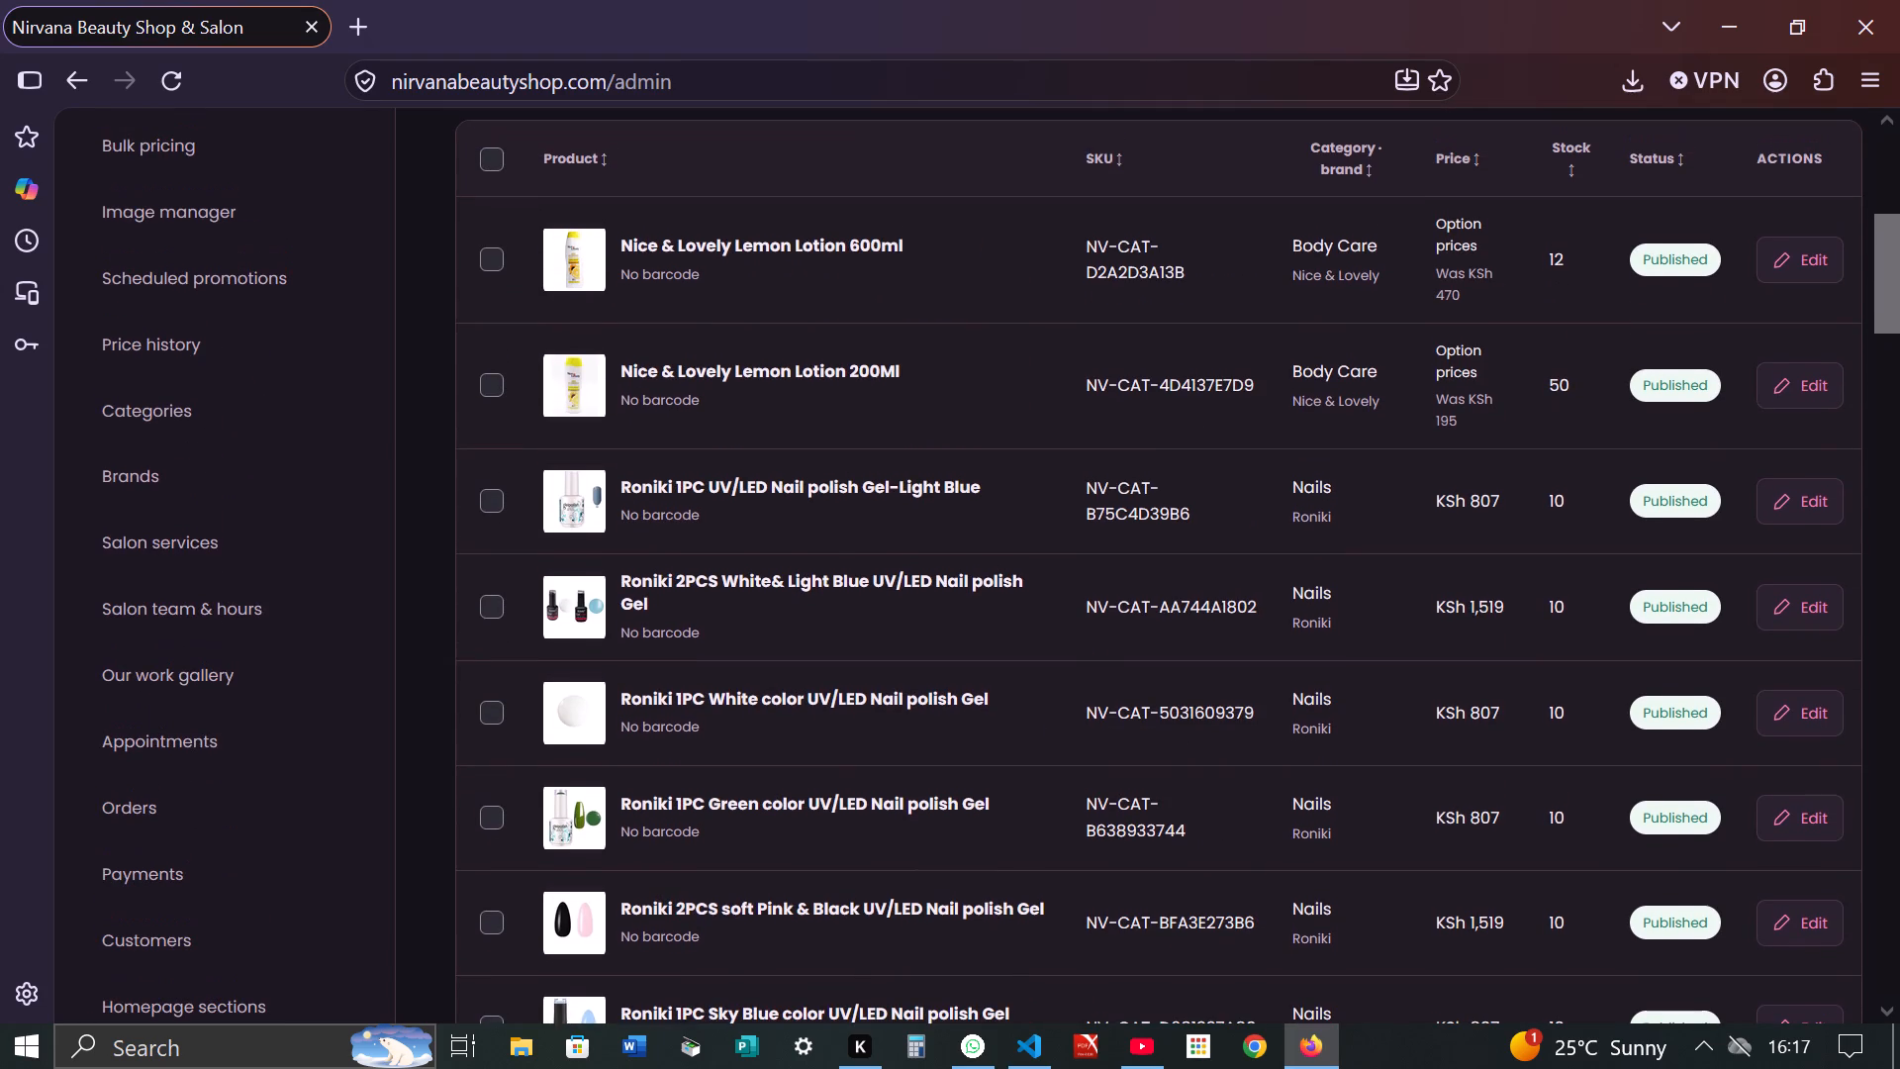
pyautogui.click(1788, 495)
pyautogui.scroll(-4, 1372, 754)
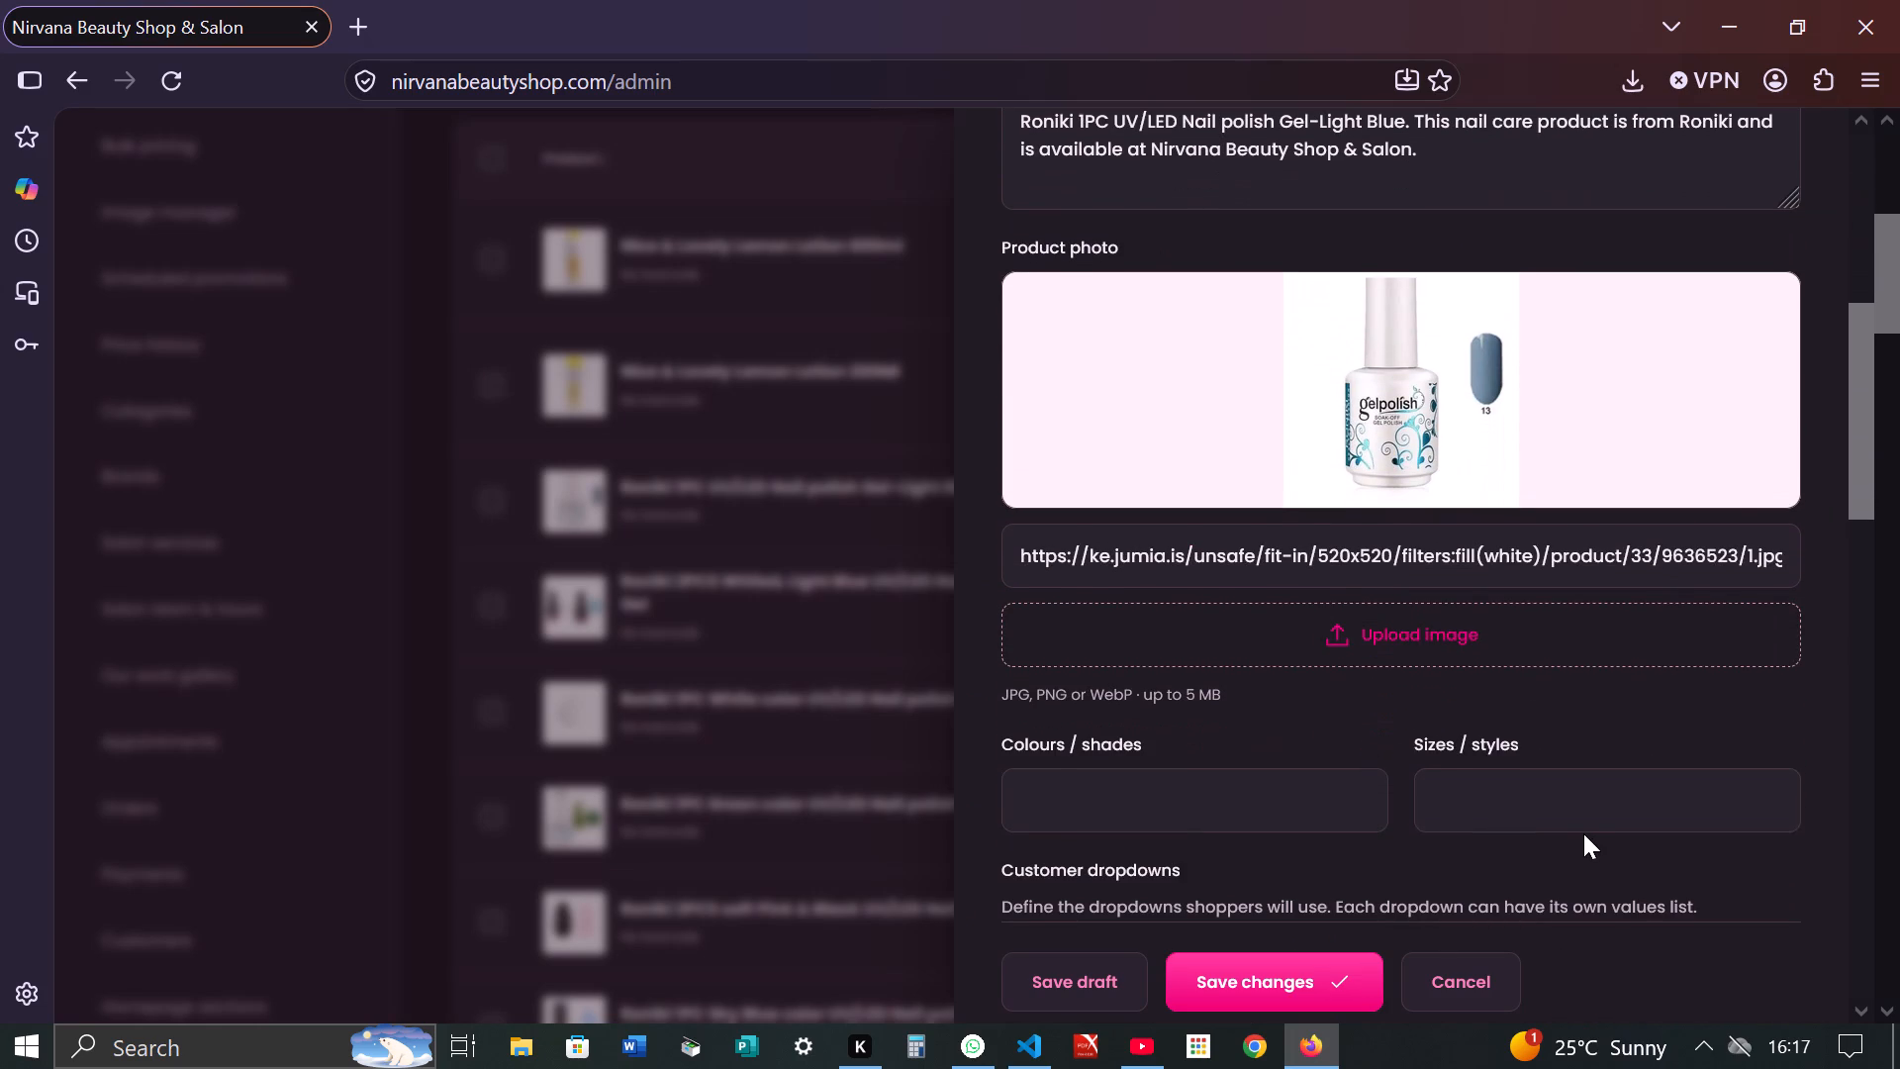
pyautogui.scroll(-5, 1583, 833)
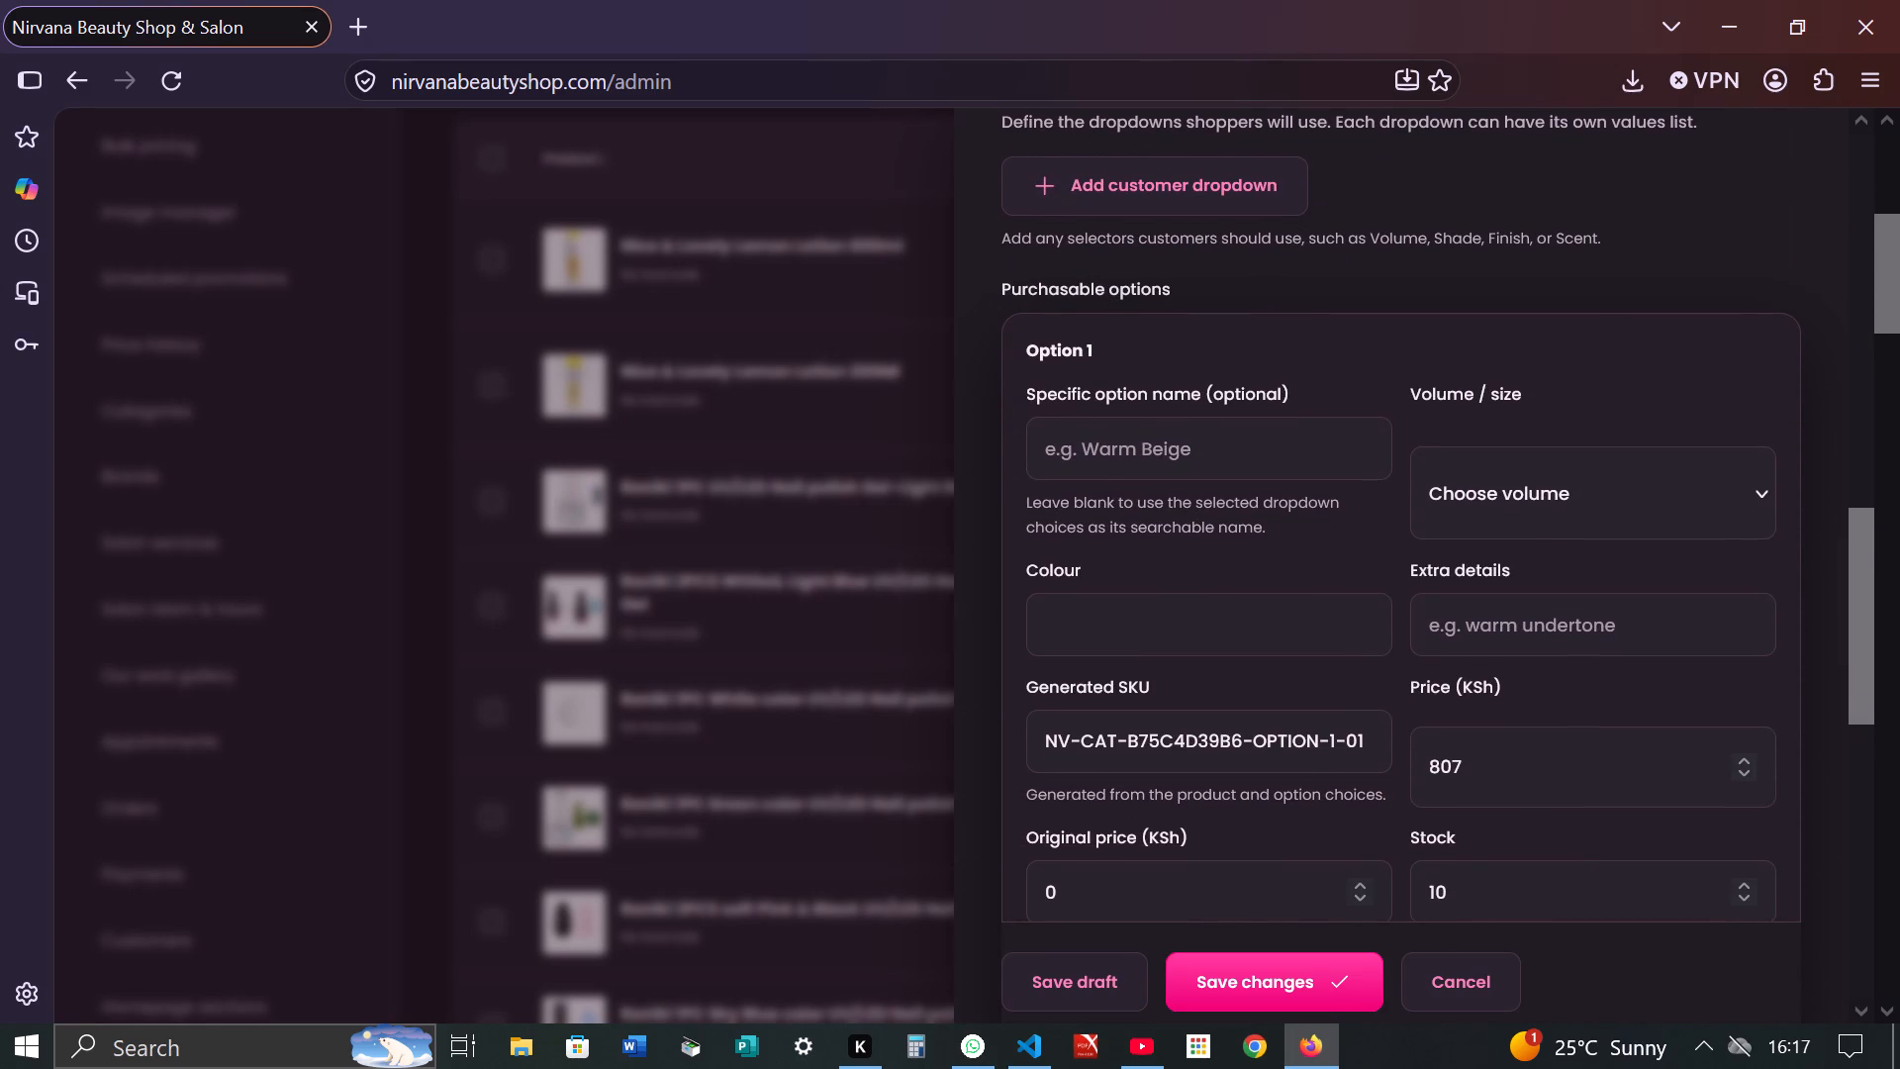
pyautogui.click(1464, 892)
pyautogui.press('BackSpace')
pyautogui.press('BackSpace')
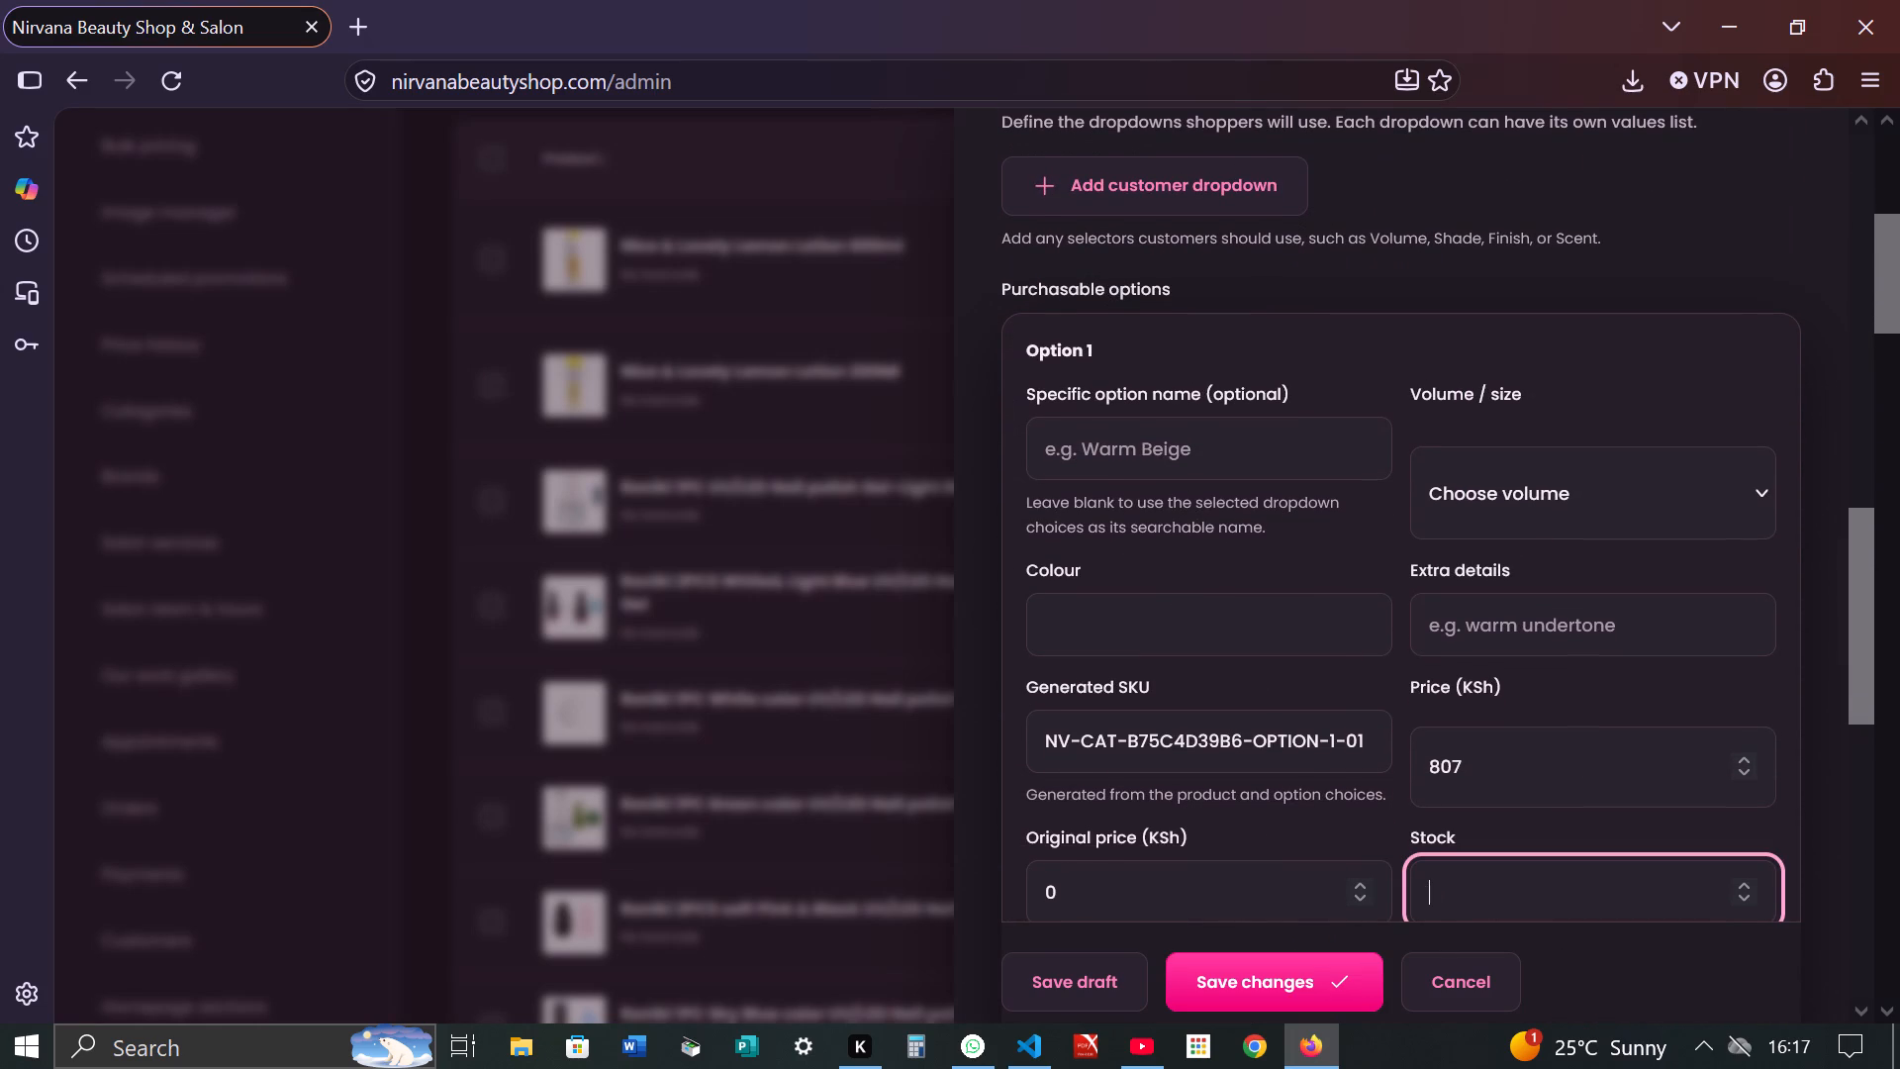
pyautogui.press('0')
pyautogui.click(1315, 960)
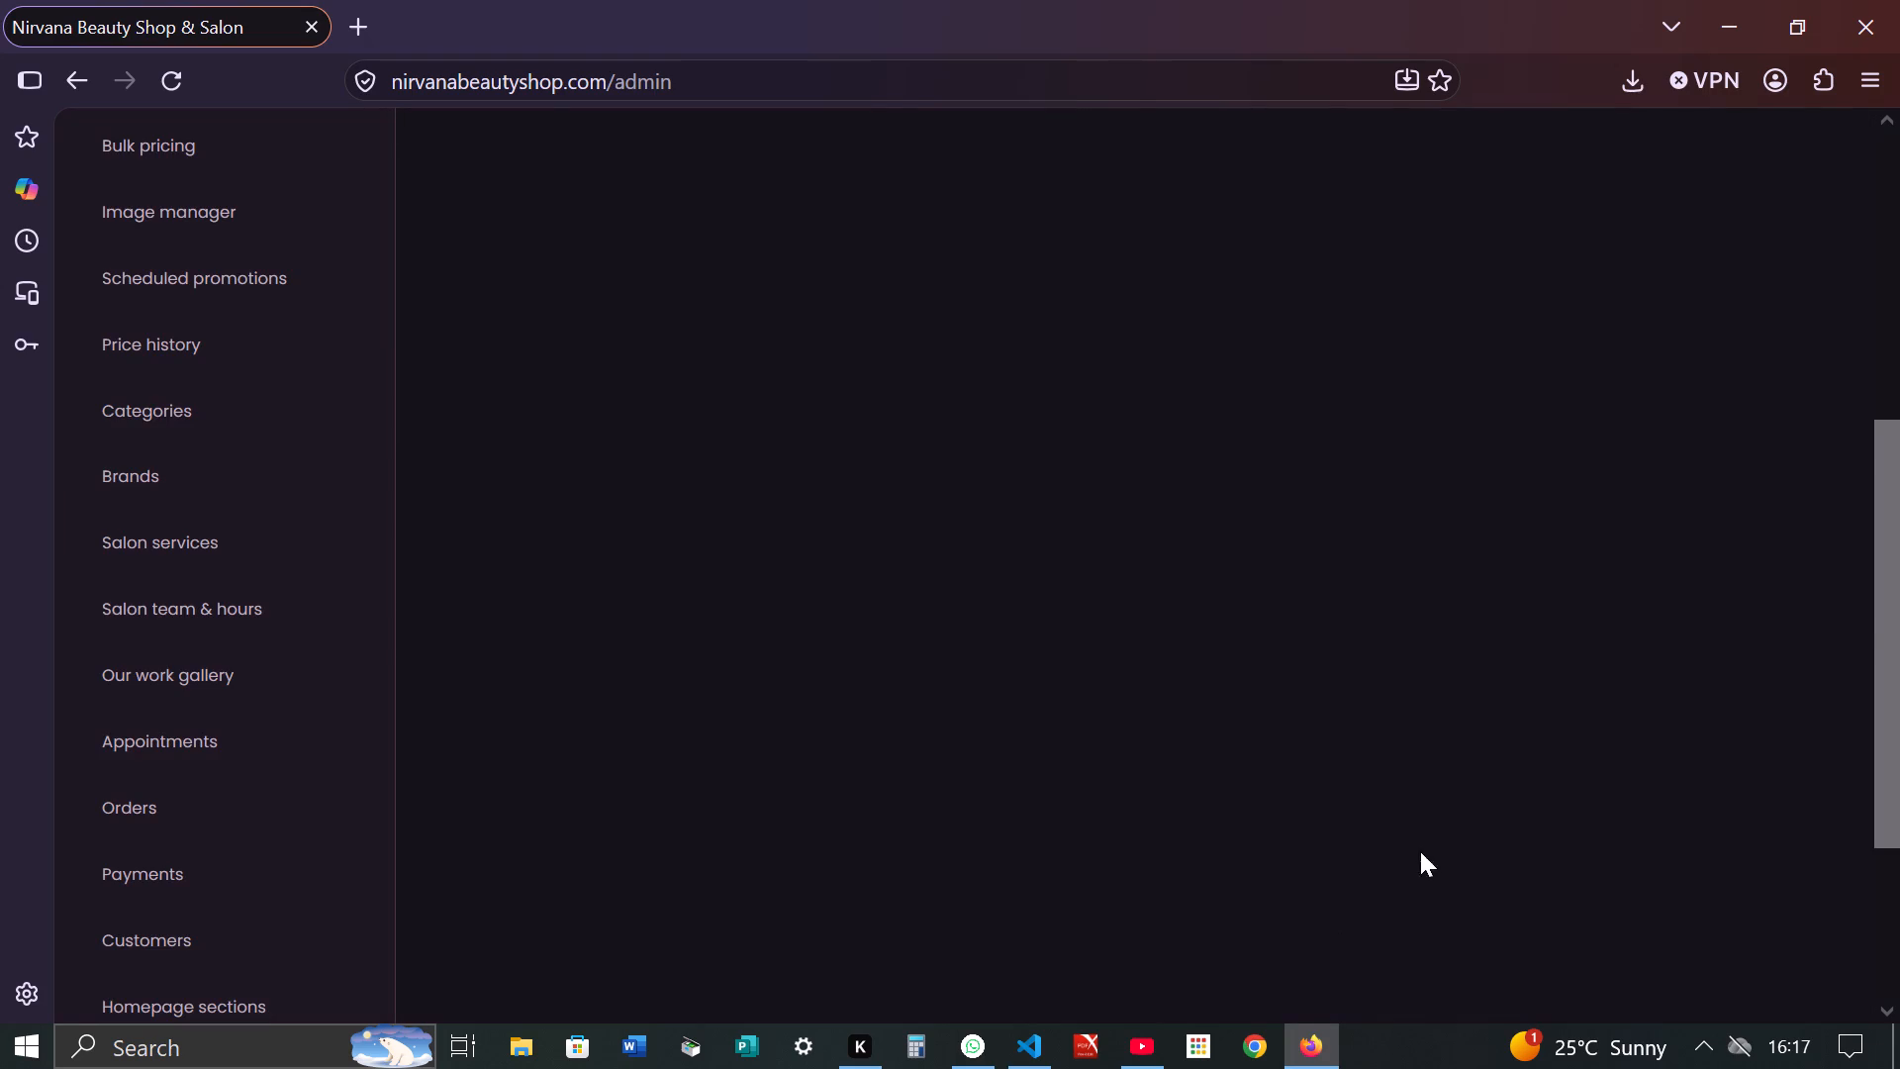
# Return through the catalogue product list from page 1 to page 4.
pyautogui.scroll(-12, 1318, 788)
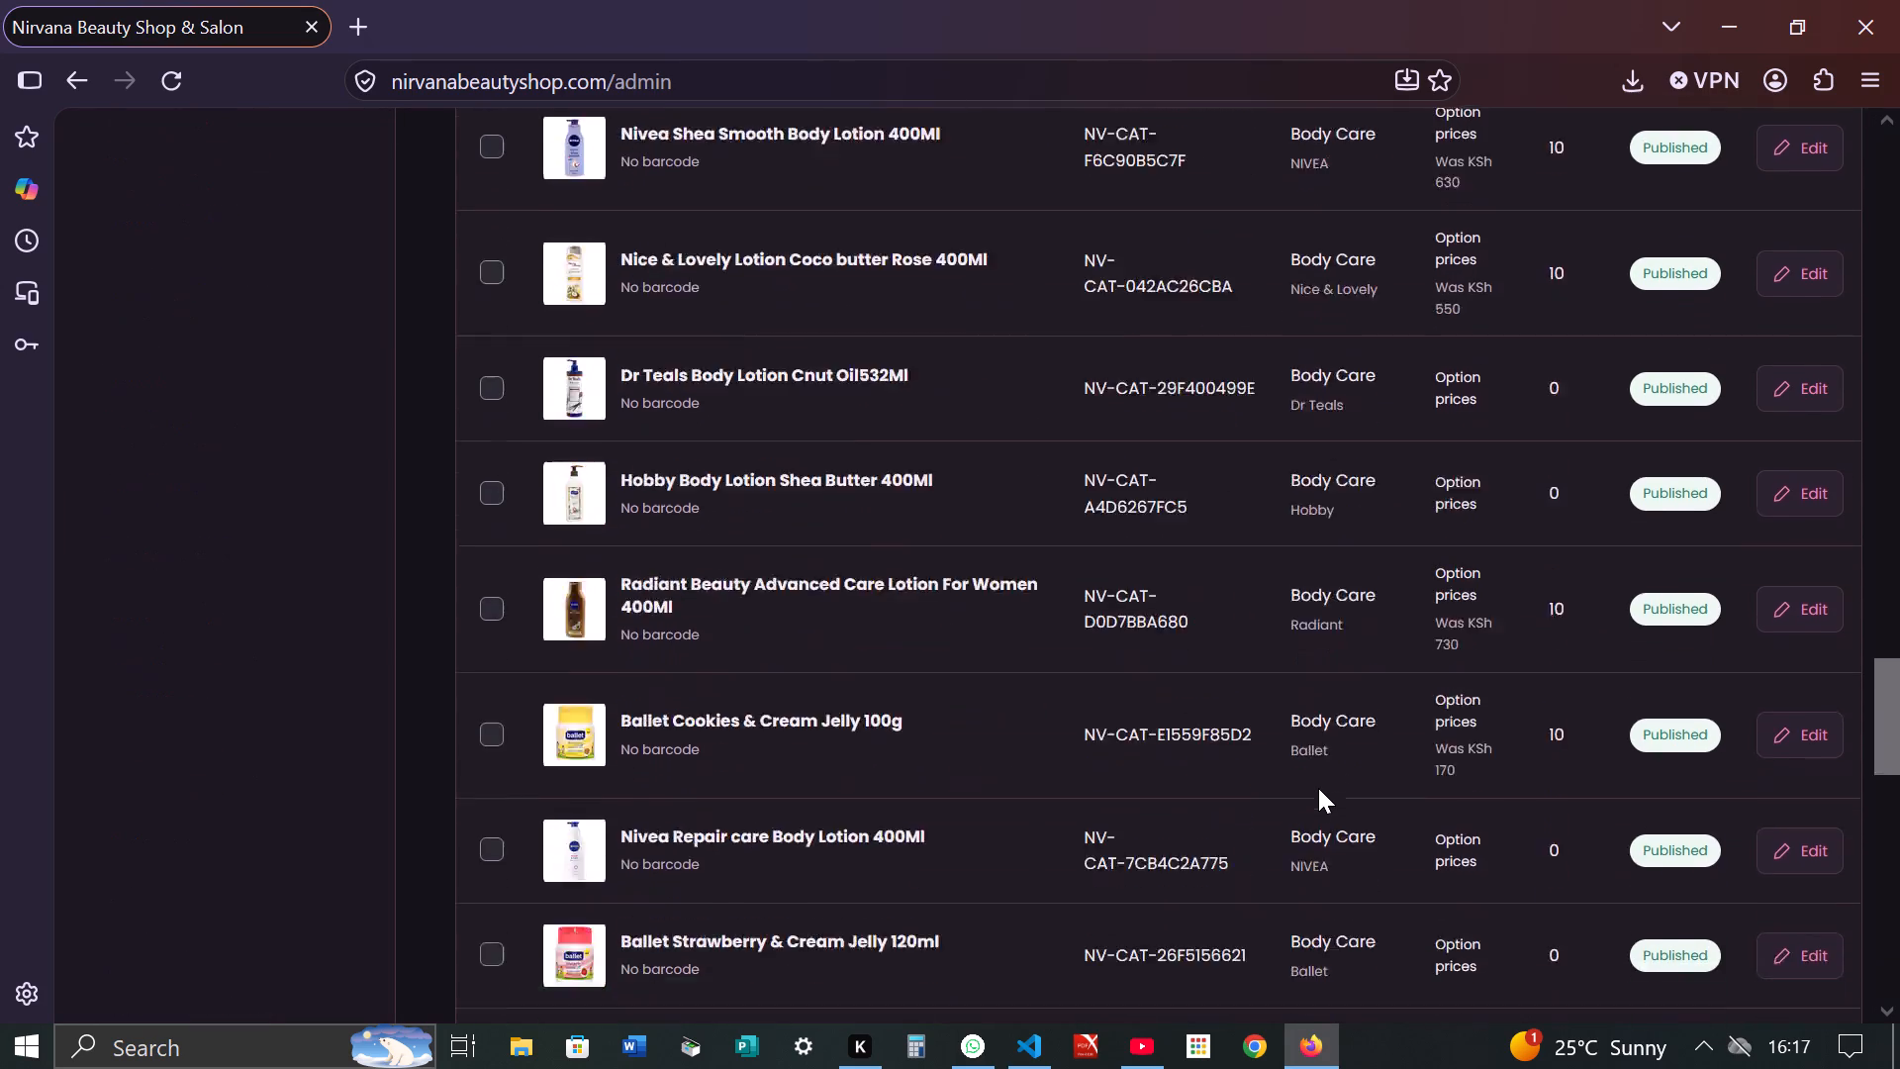
pyautogui.click(1833, 955)
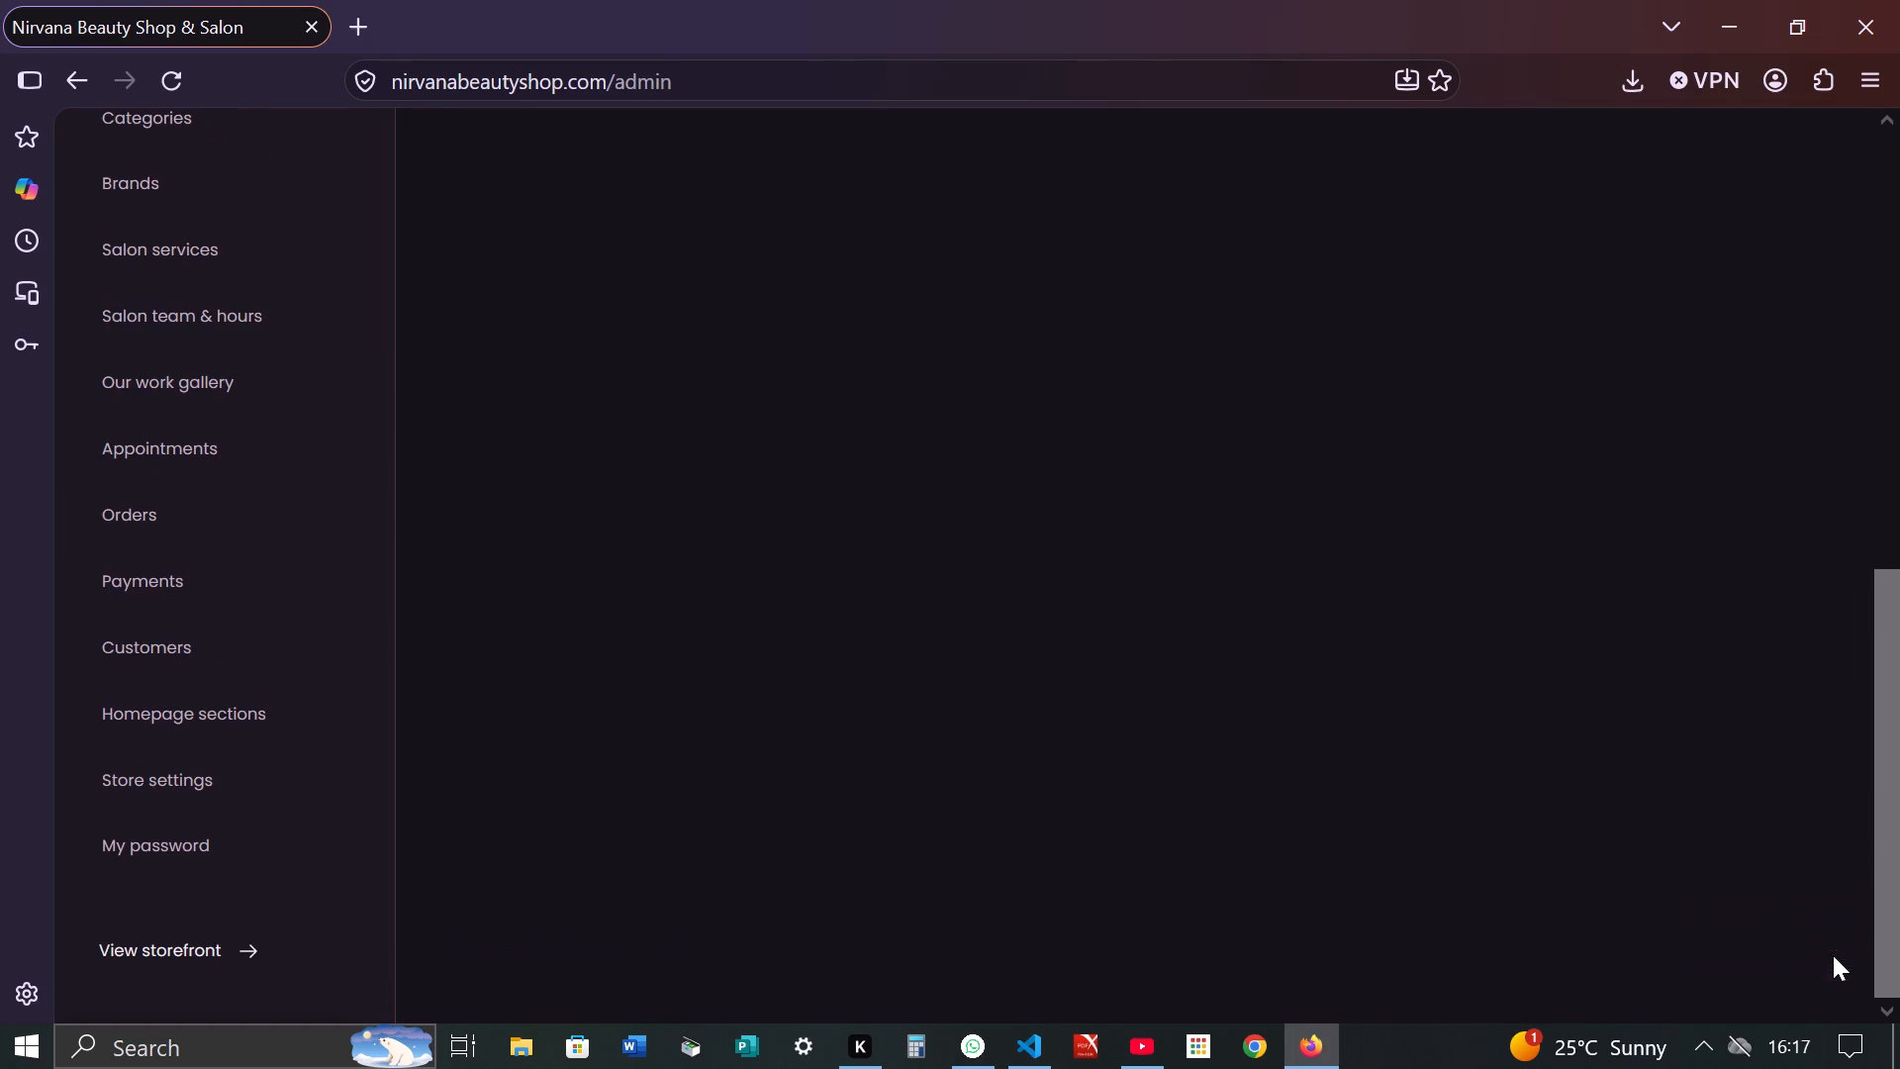
pyautogui.scroll(-5, 1472, 845)
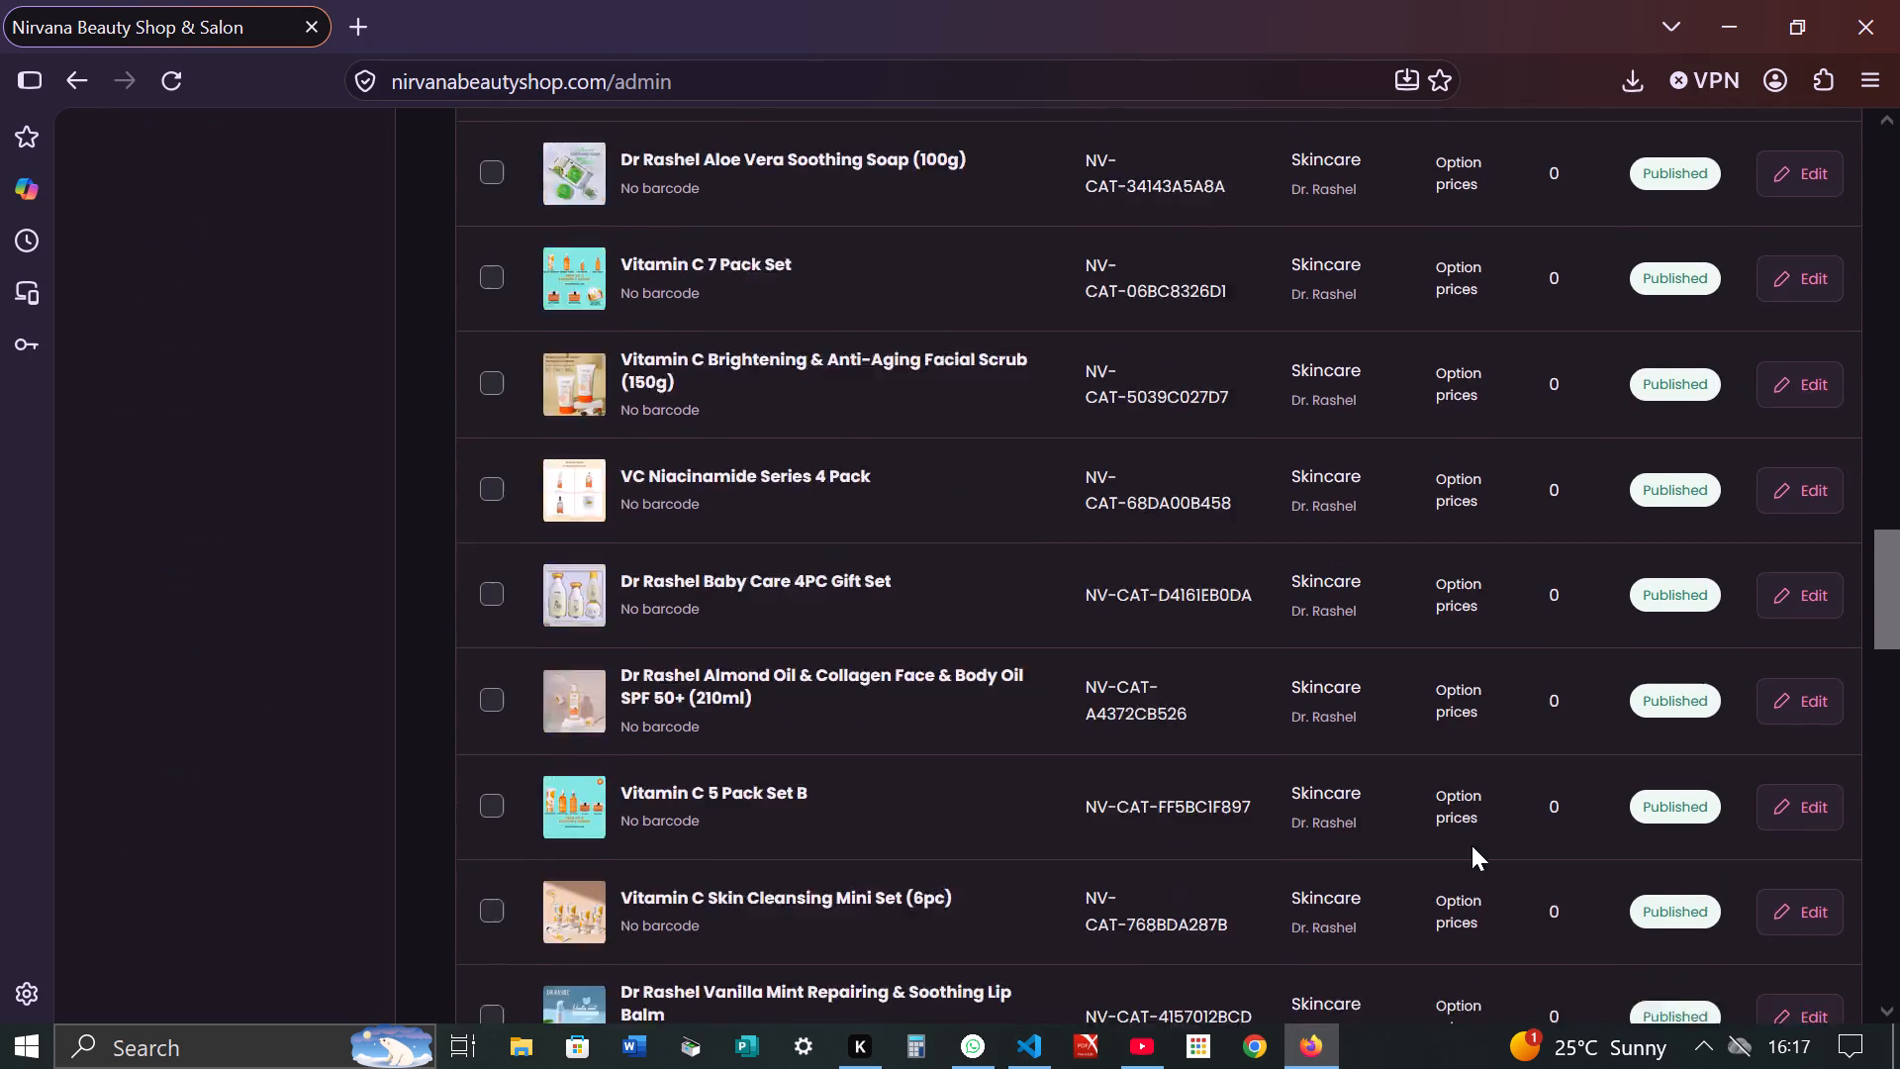
pyautogui.scroll(-7, 1472, 845)
pyautogui.click(1811, 928)
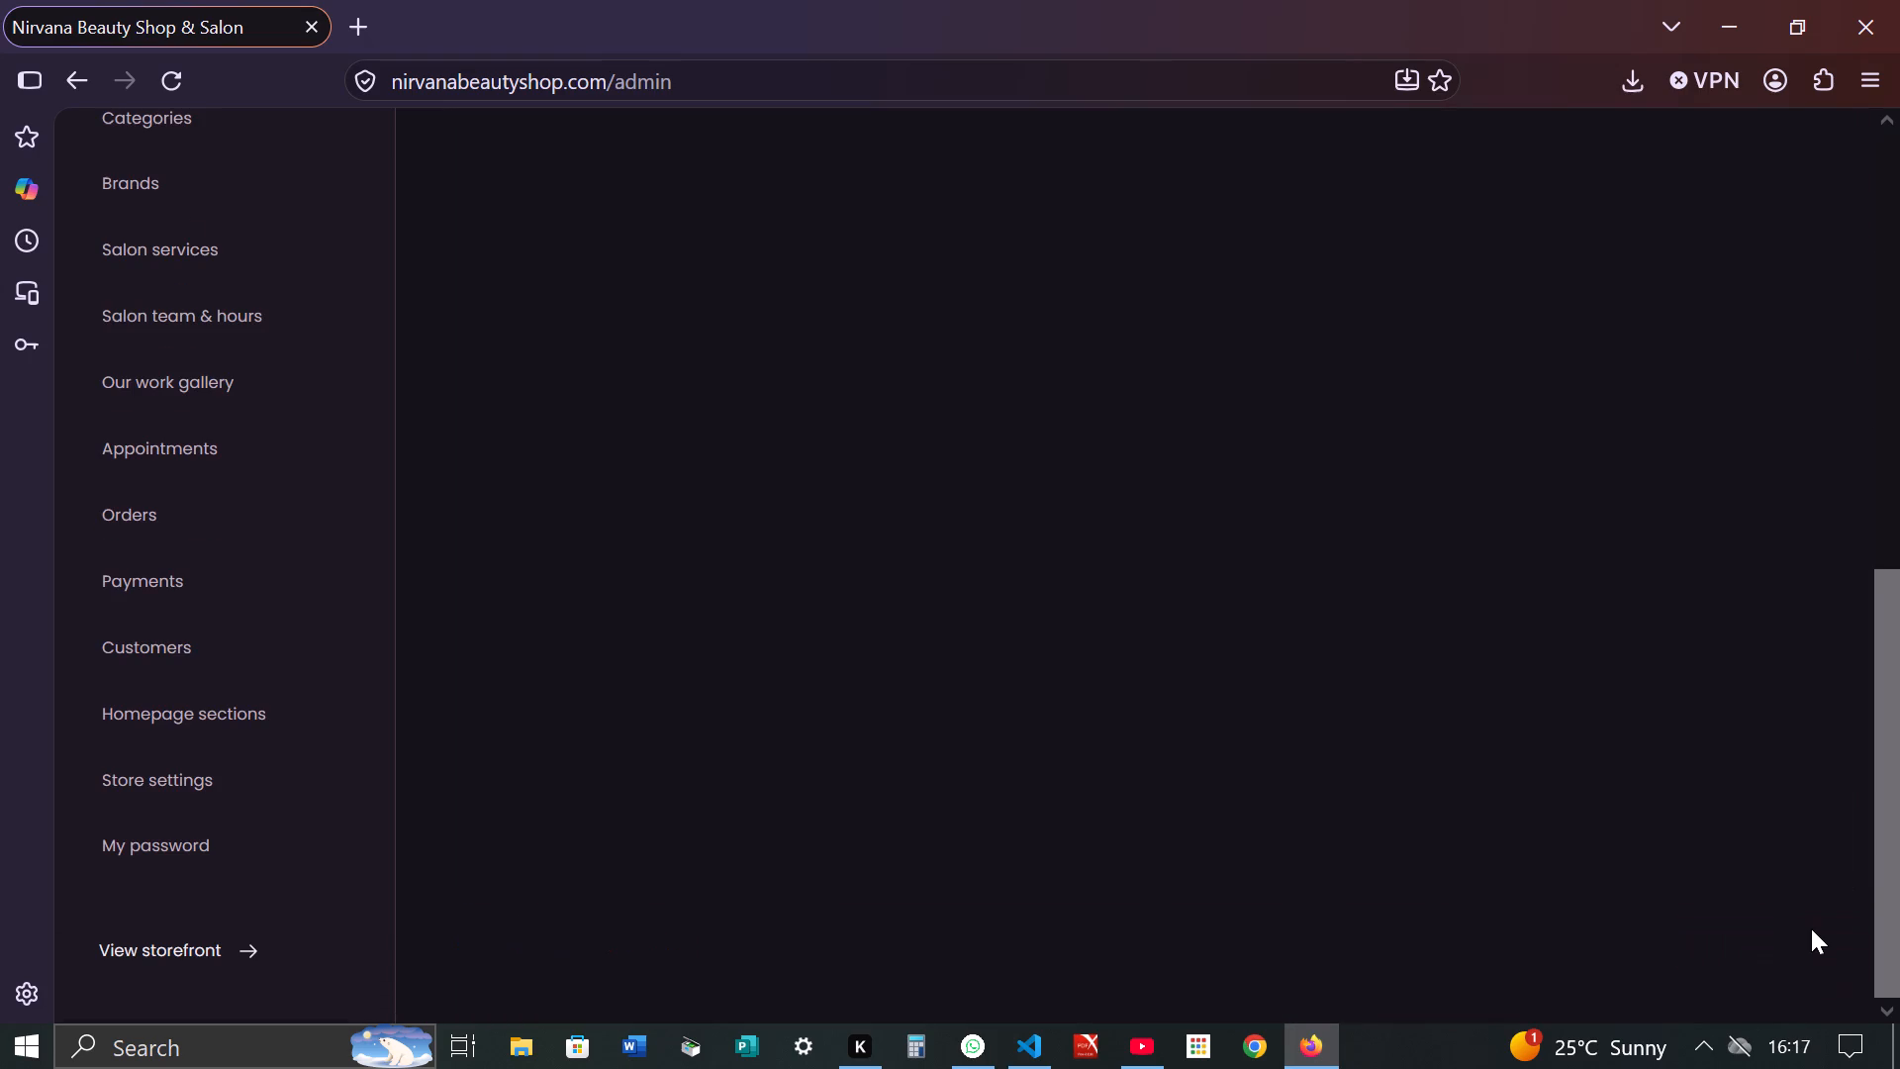
pyautogui.scroll(-1, 1462, 920)
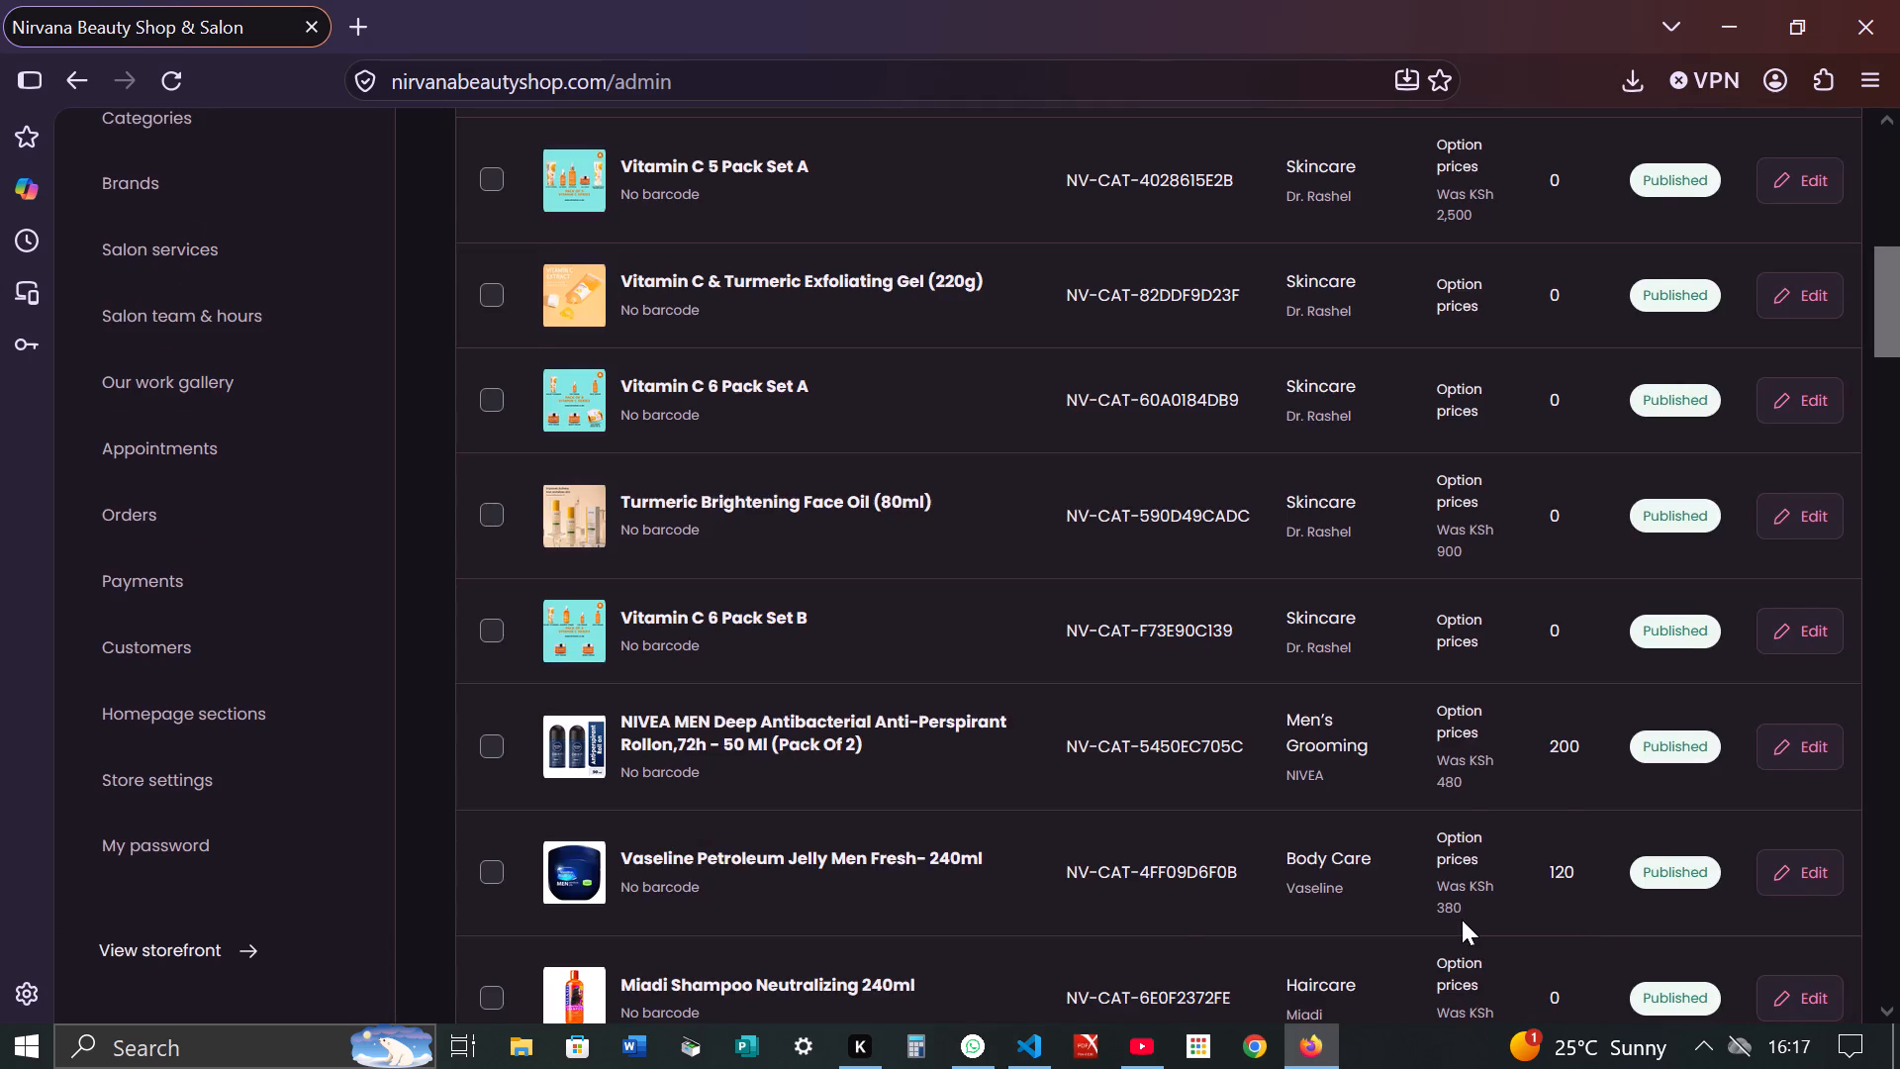
pyautogui.scroll(-11, 1462, 920)
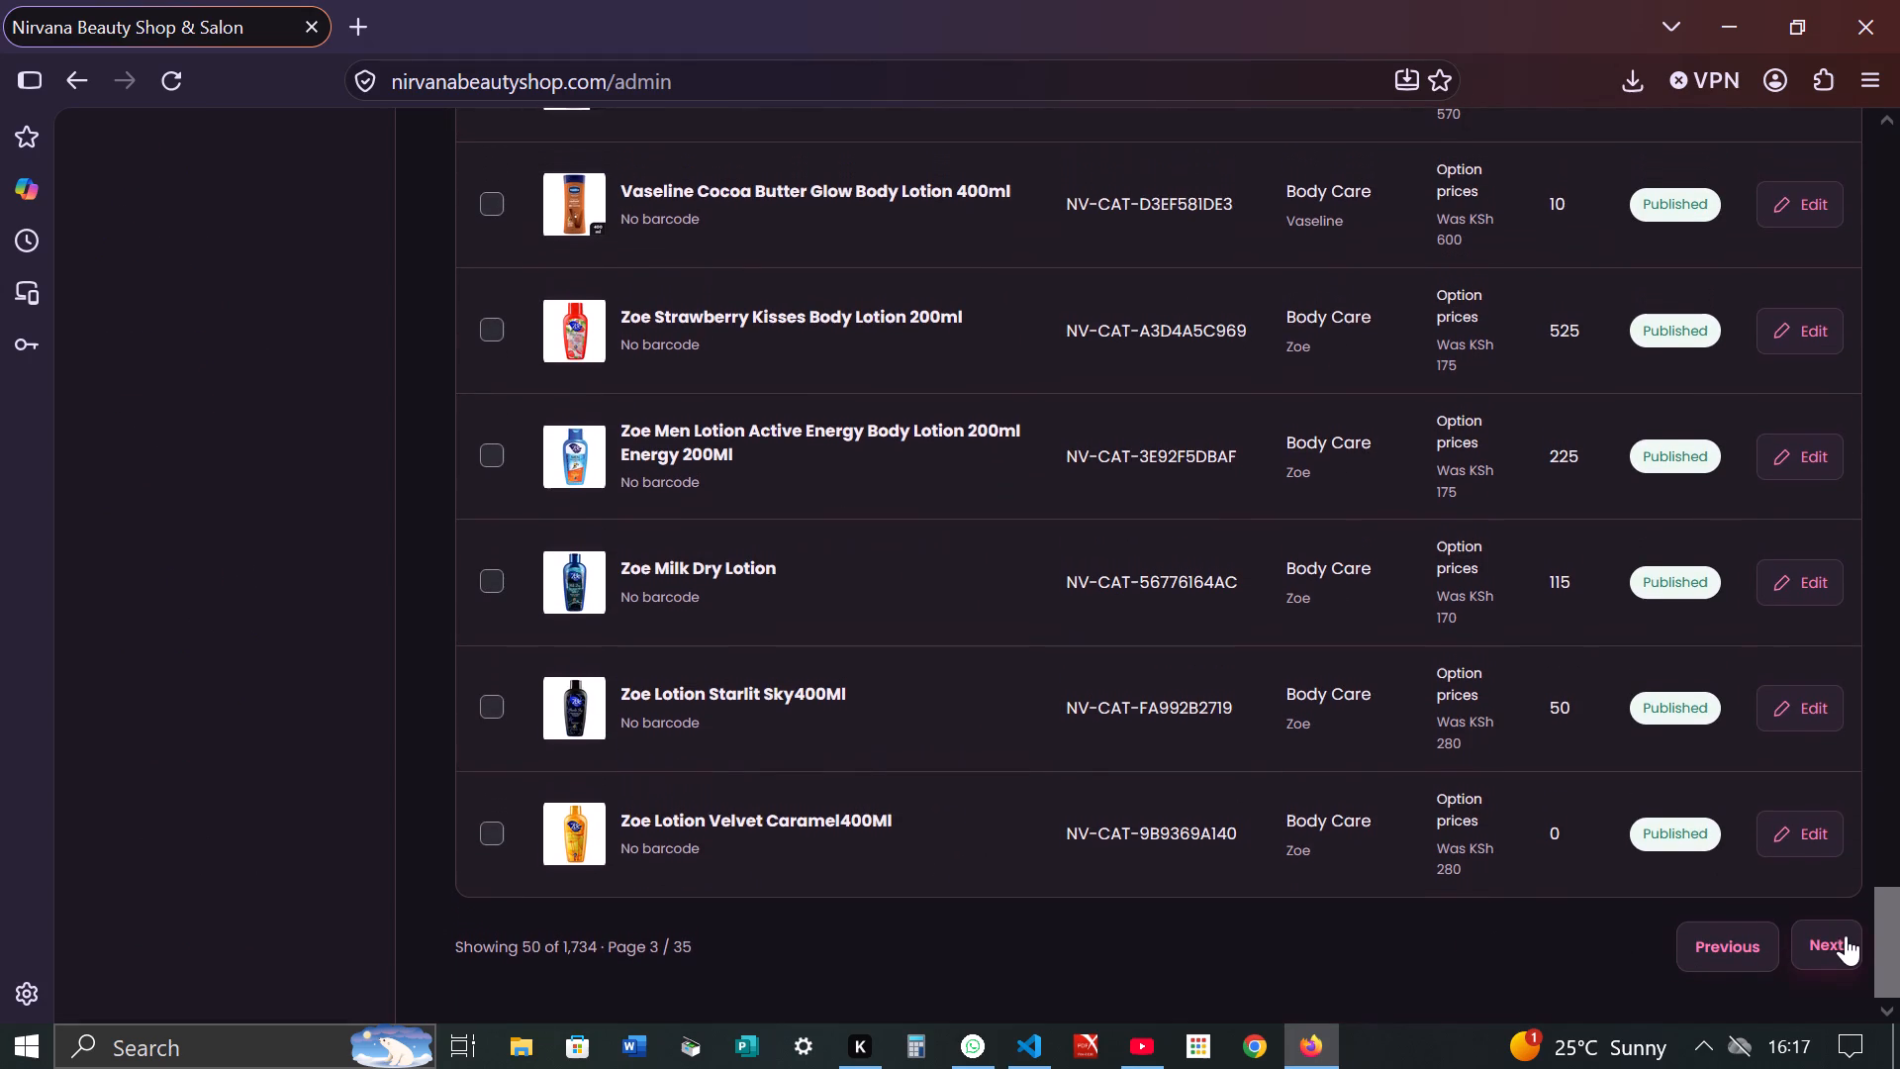
pyautogui.click(1831, 939)
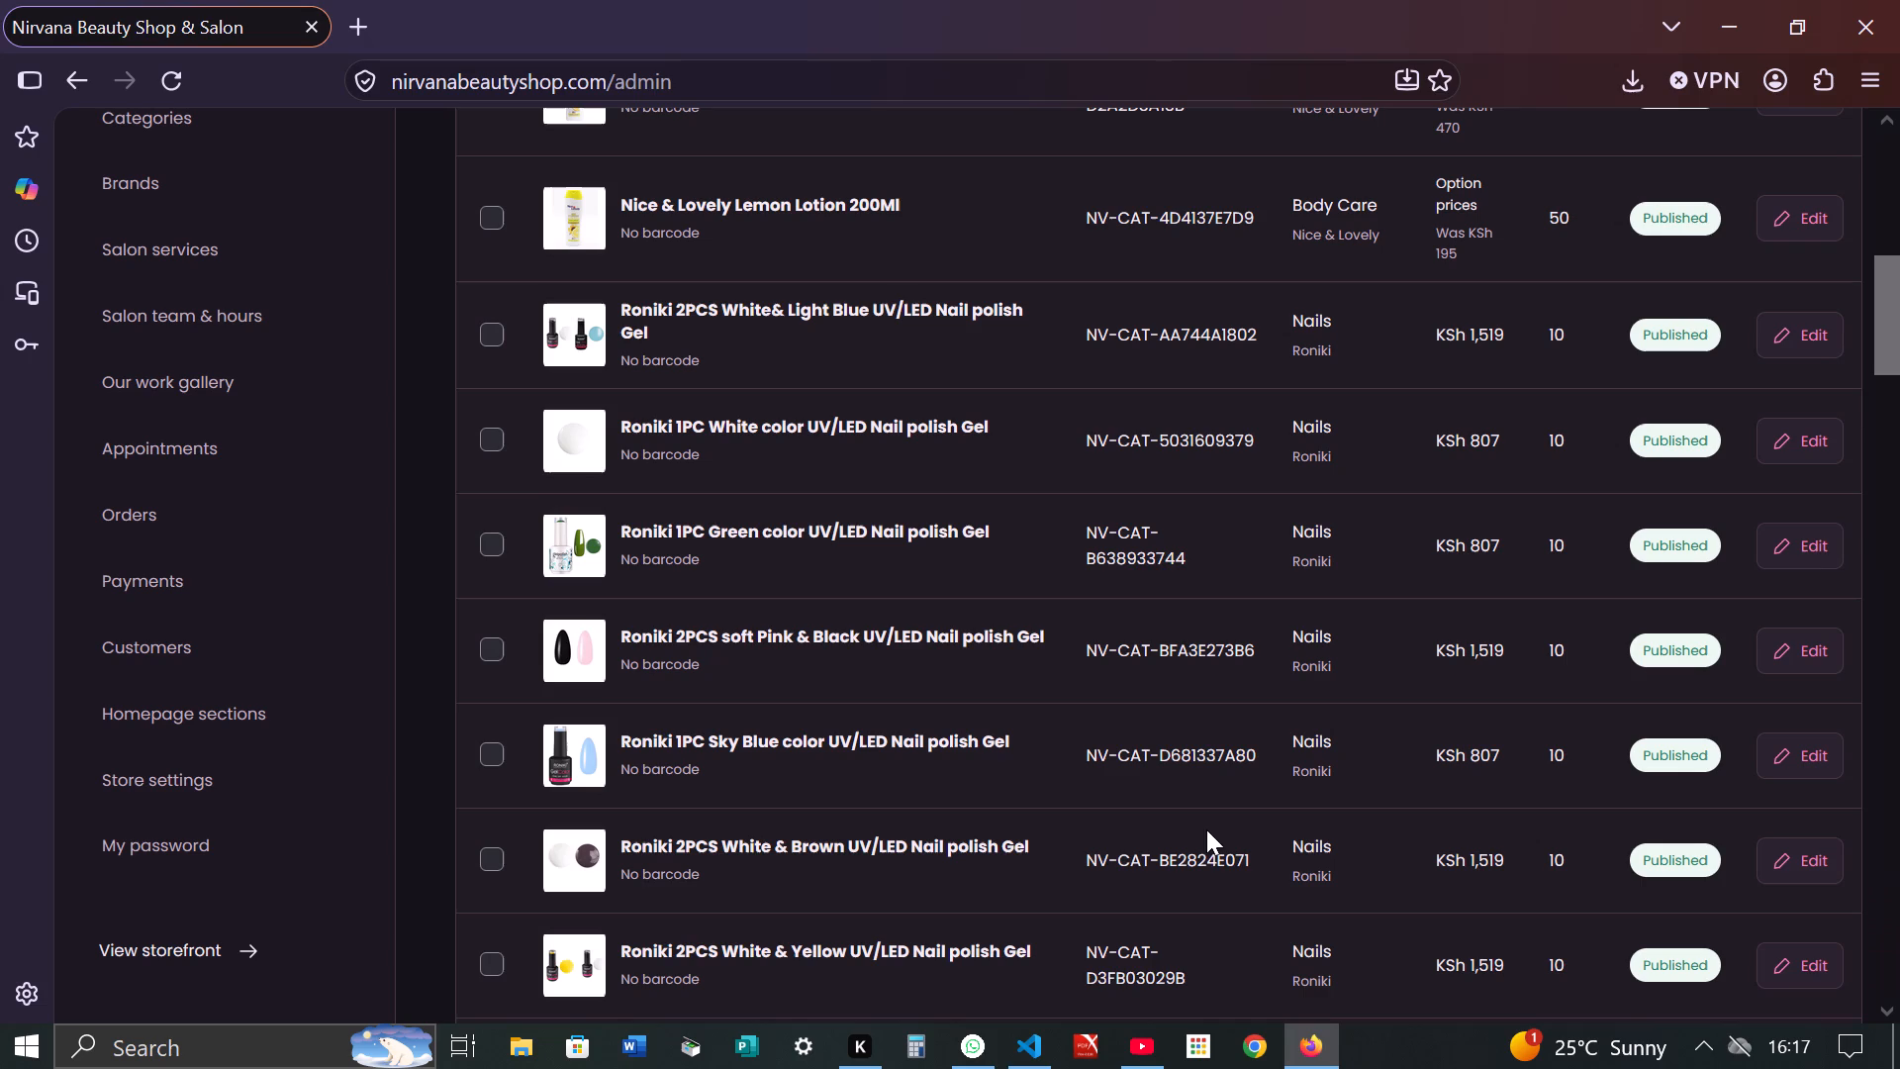
# Open the Roniki 2PCS White& Light Blue UV/LED Nail polish Gel record and set its Option 1 price to KSh 1200.
pyautogui.scroll(-2, 1199, 859)
pyautogui.scroll(1, 1199, 859)
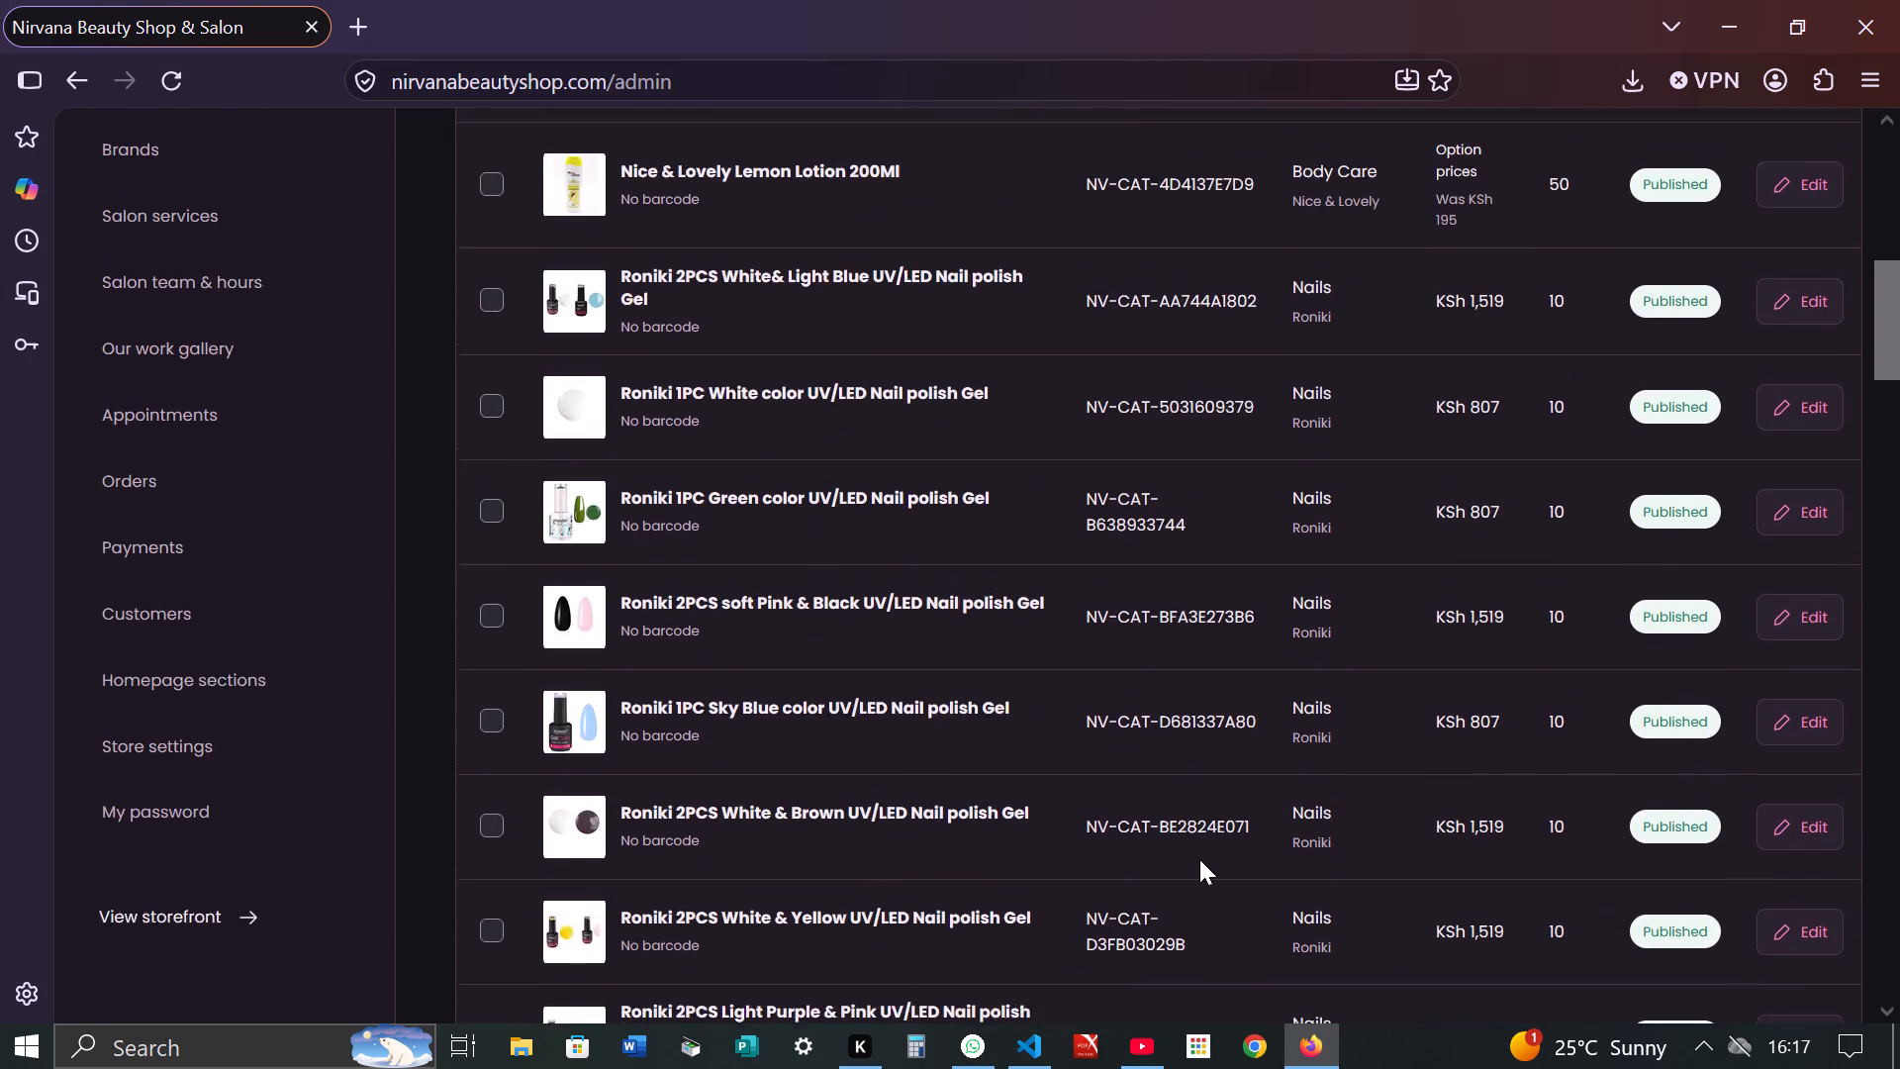
pyautogui.scroll(1, 1199, 859)
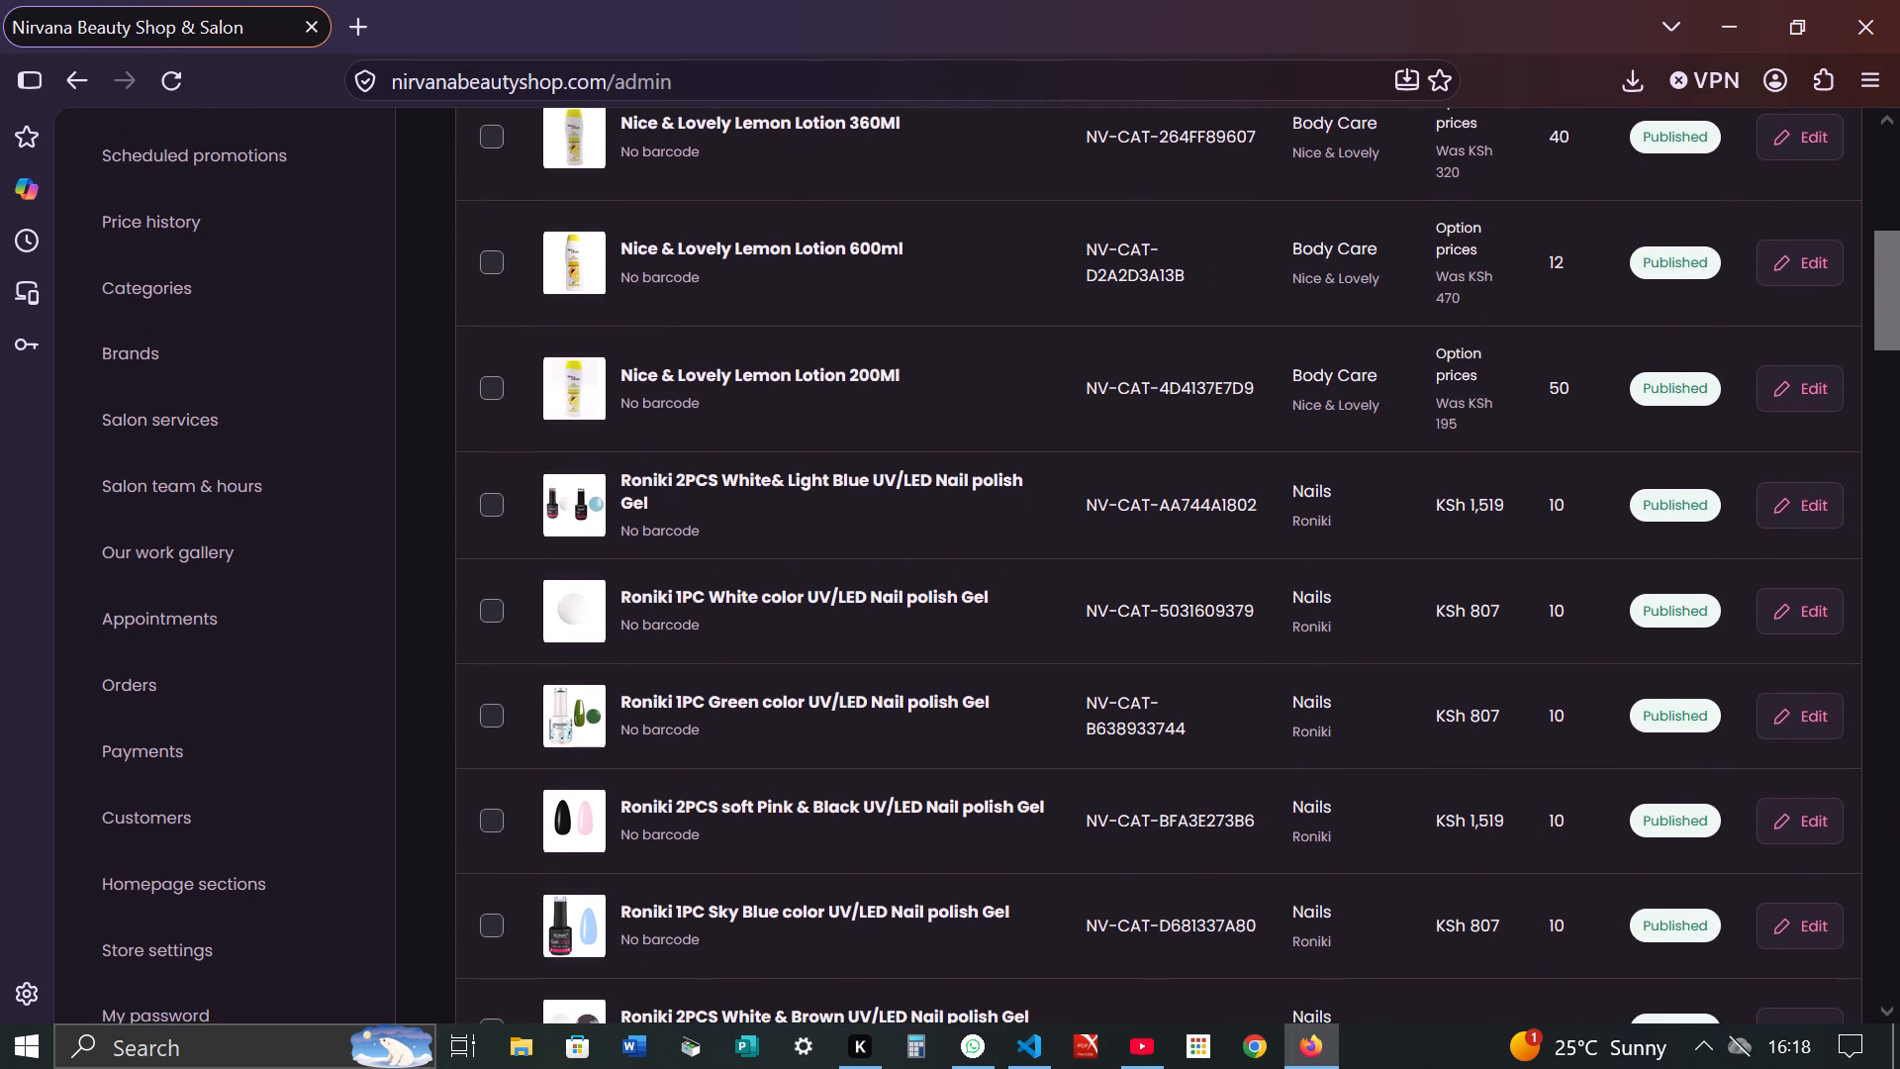
pyautogui.click(1788, 492)
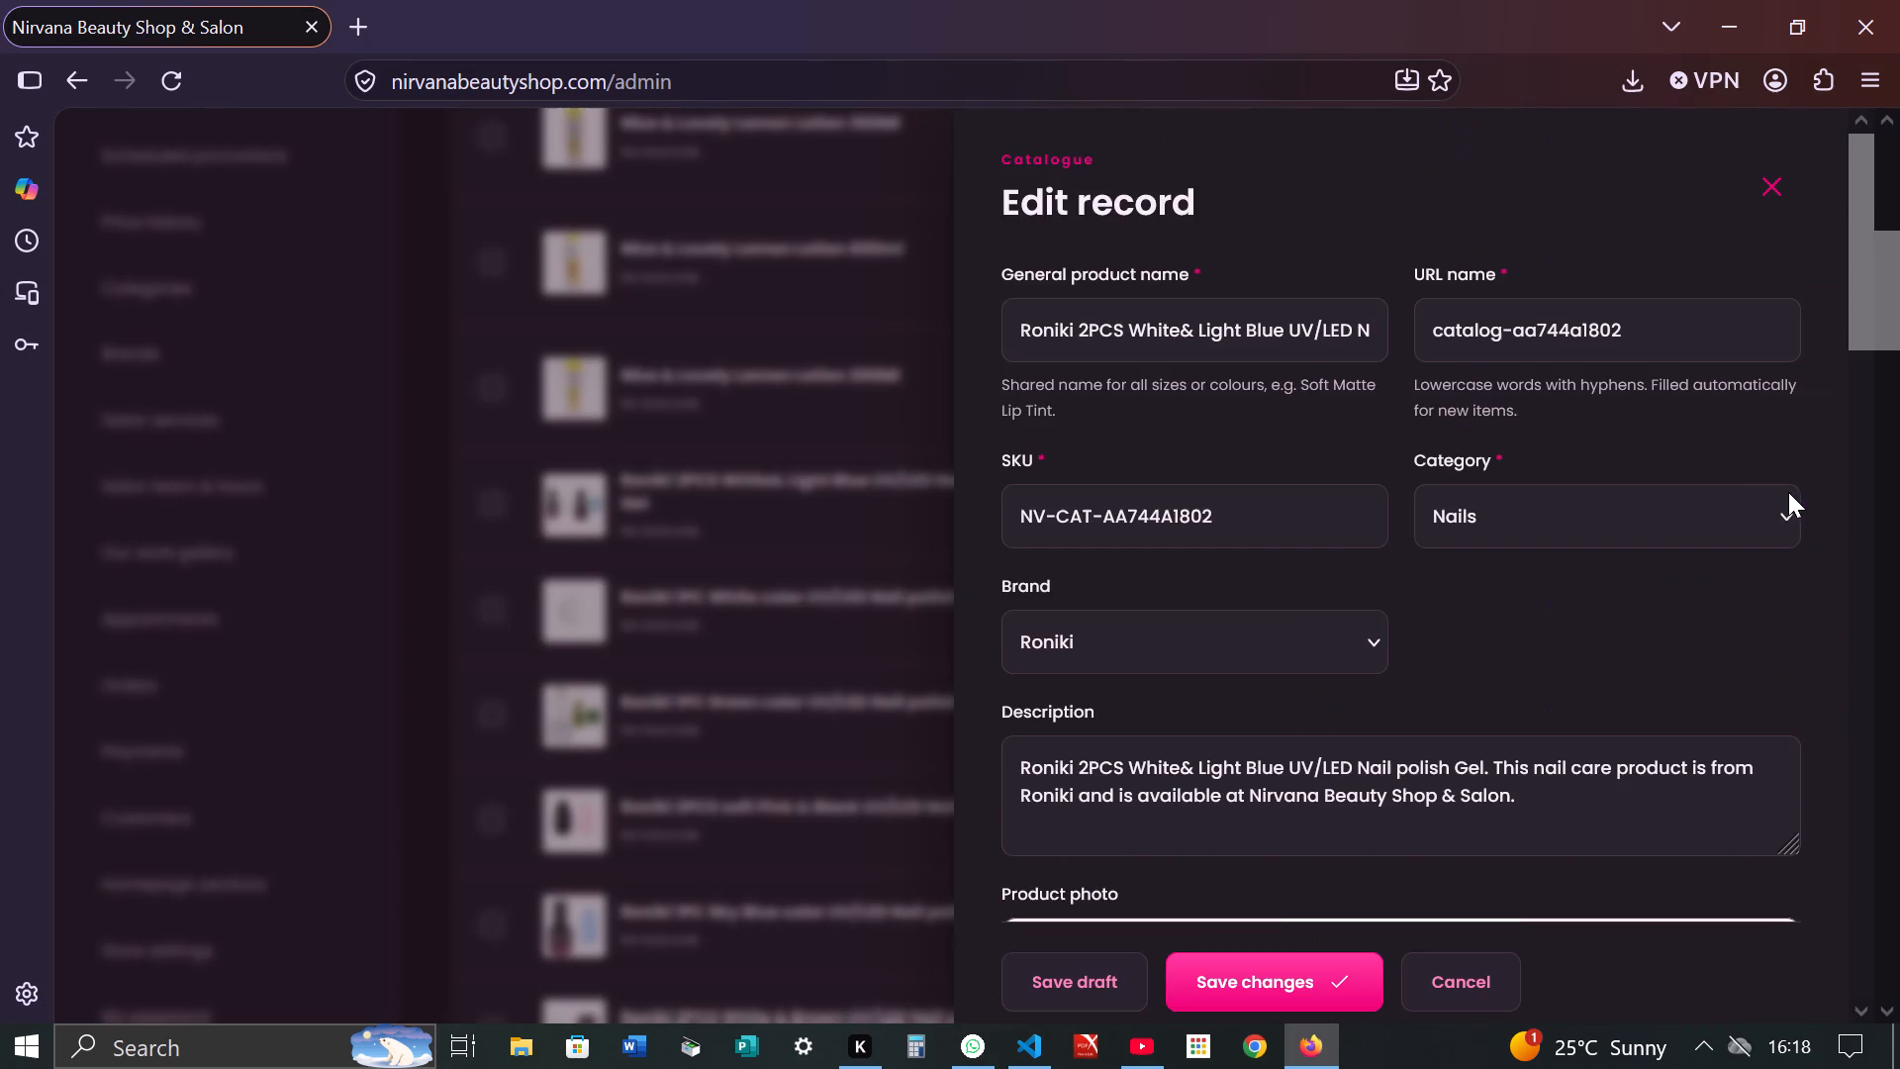
pyautogui.scroll(-3, 1476, 455)
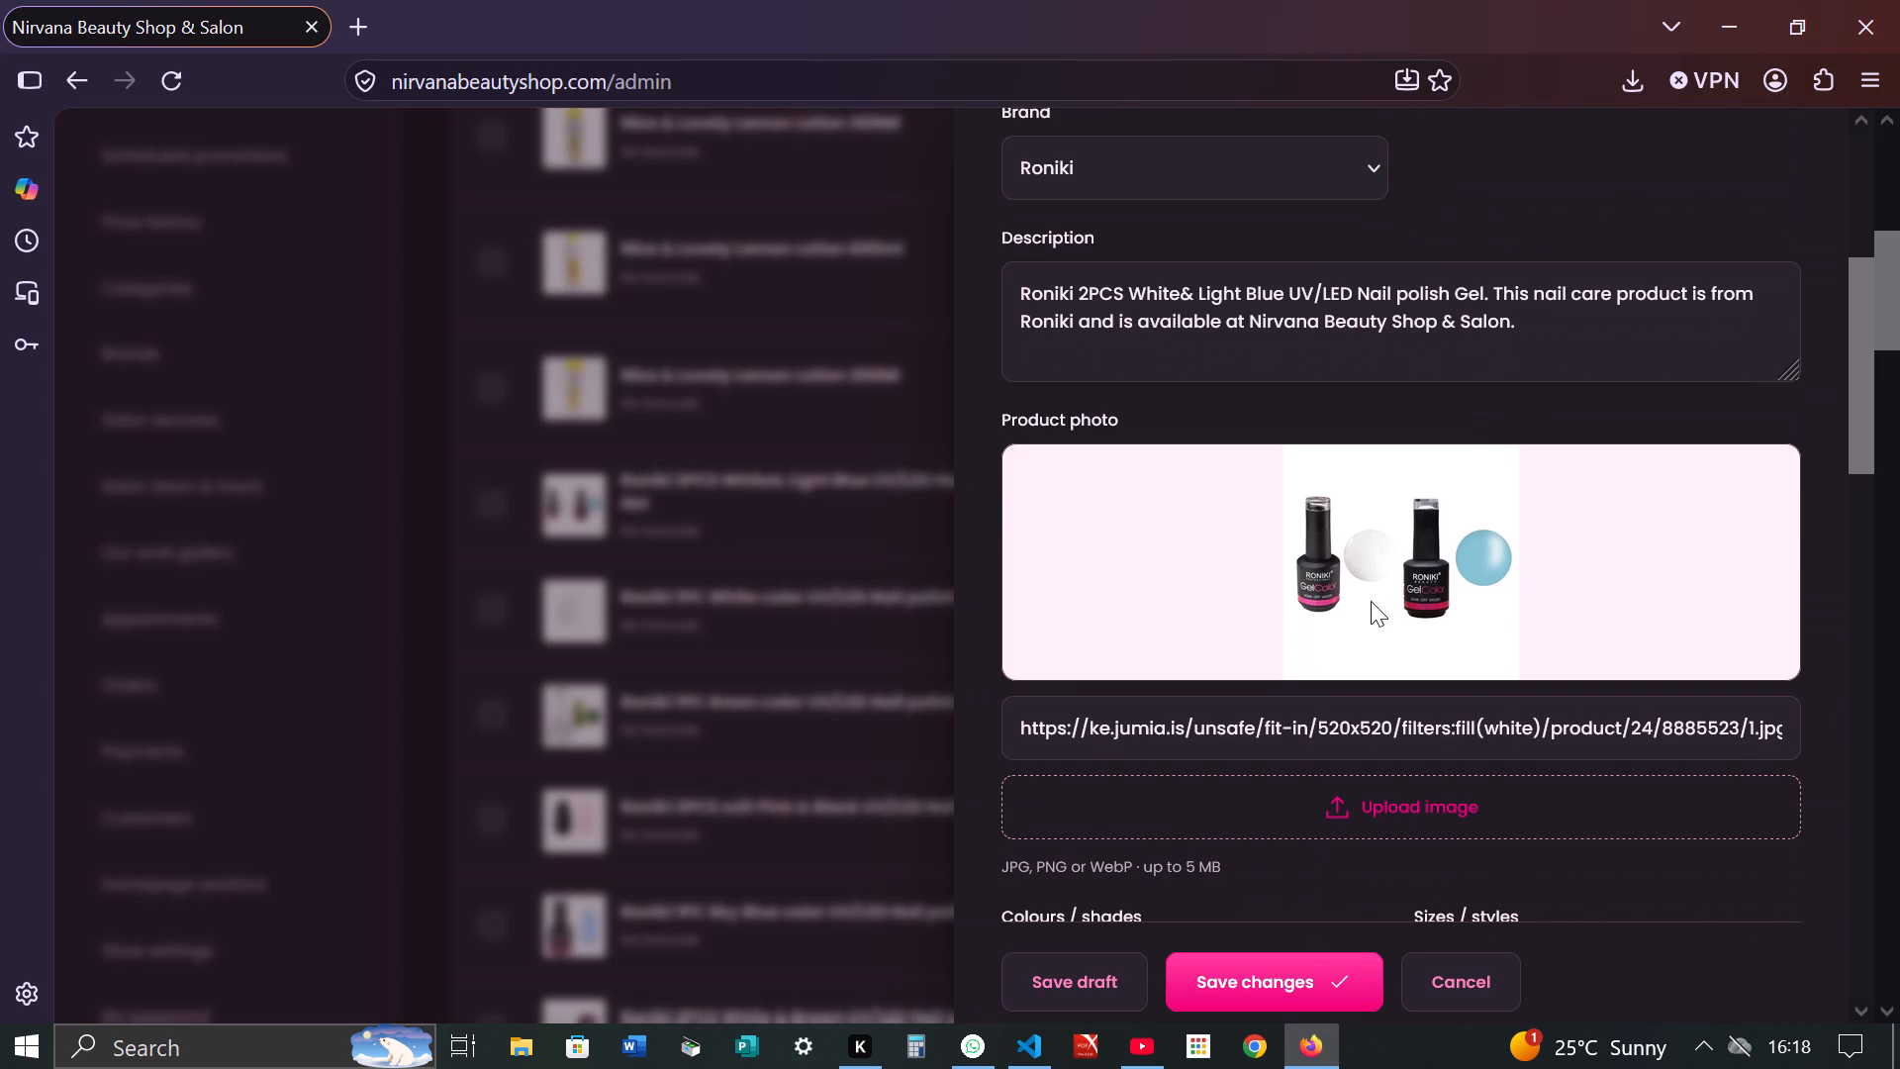
pyautogui.scroll(-1, 1487, 620)
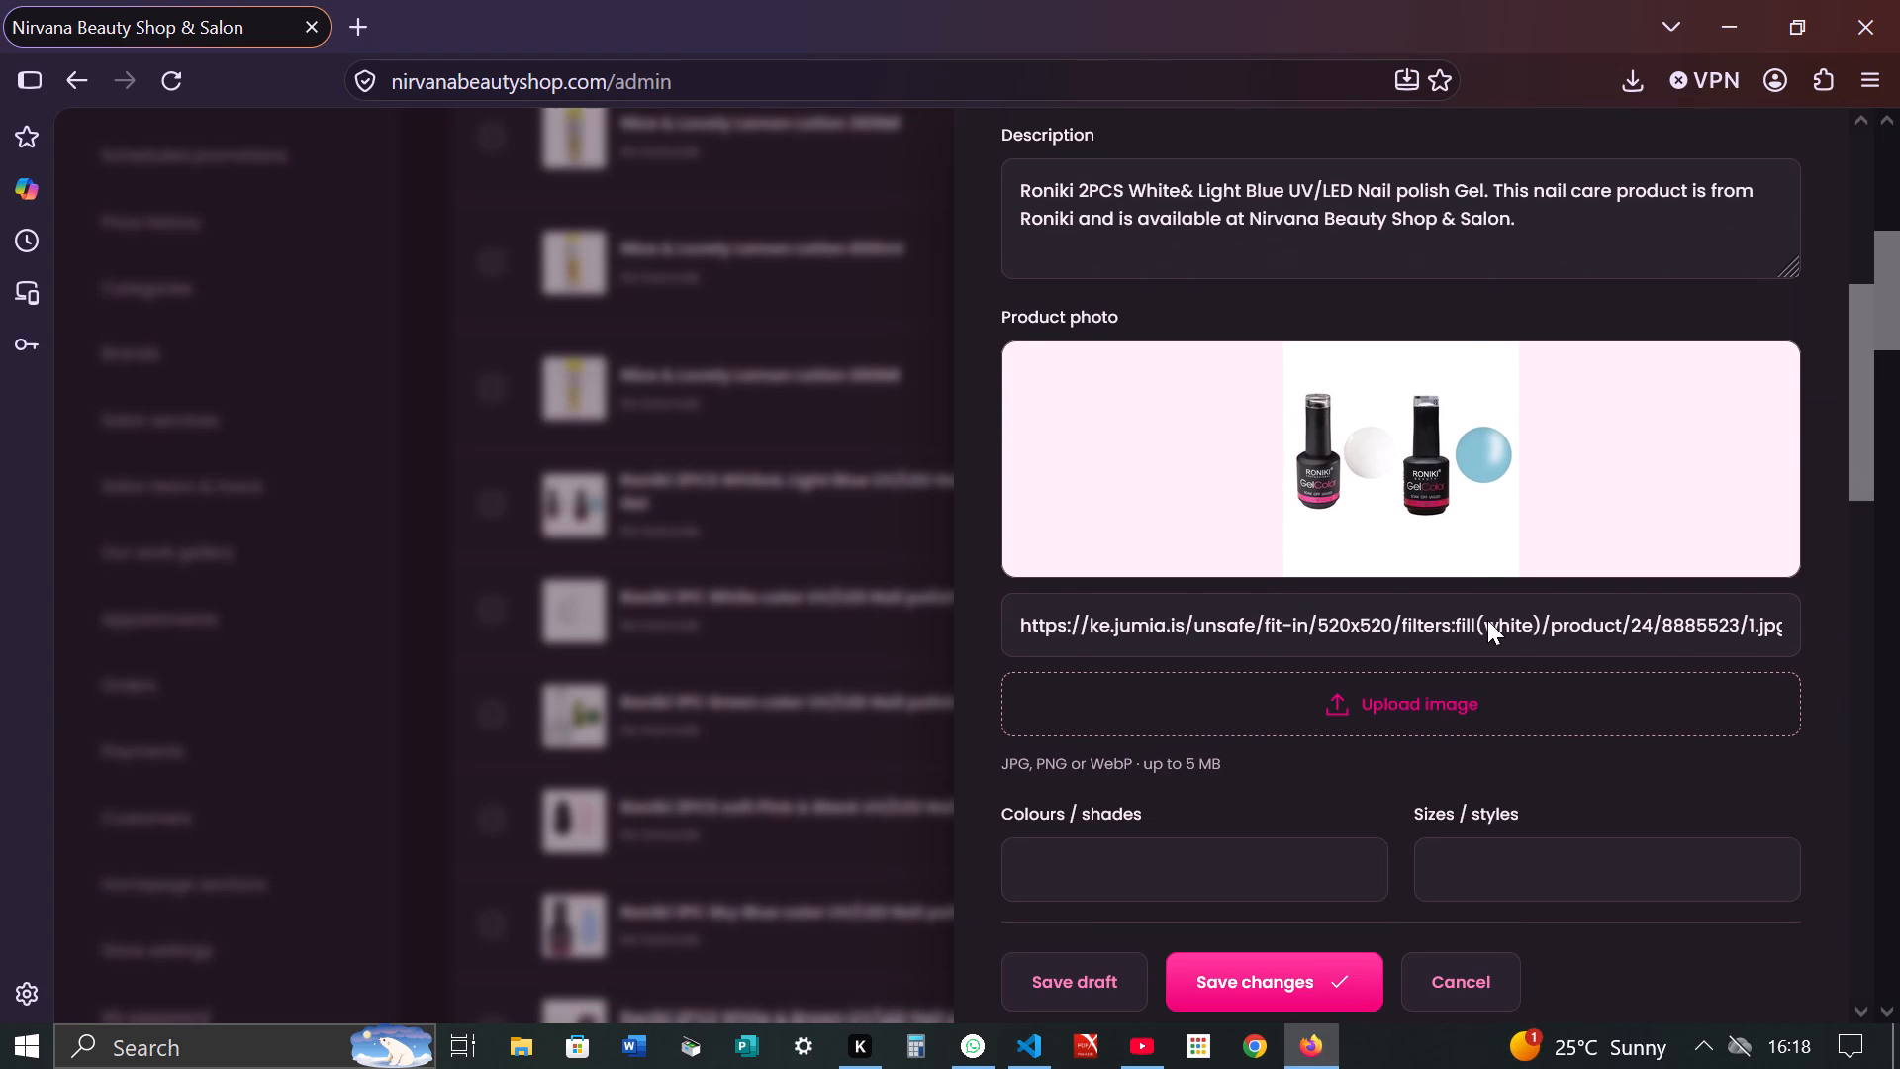
pyautogui.scroll(-1, 1487, 620)
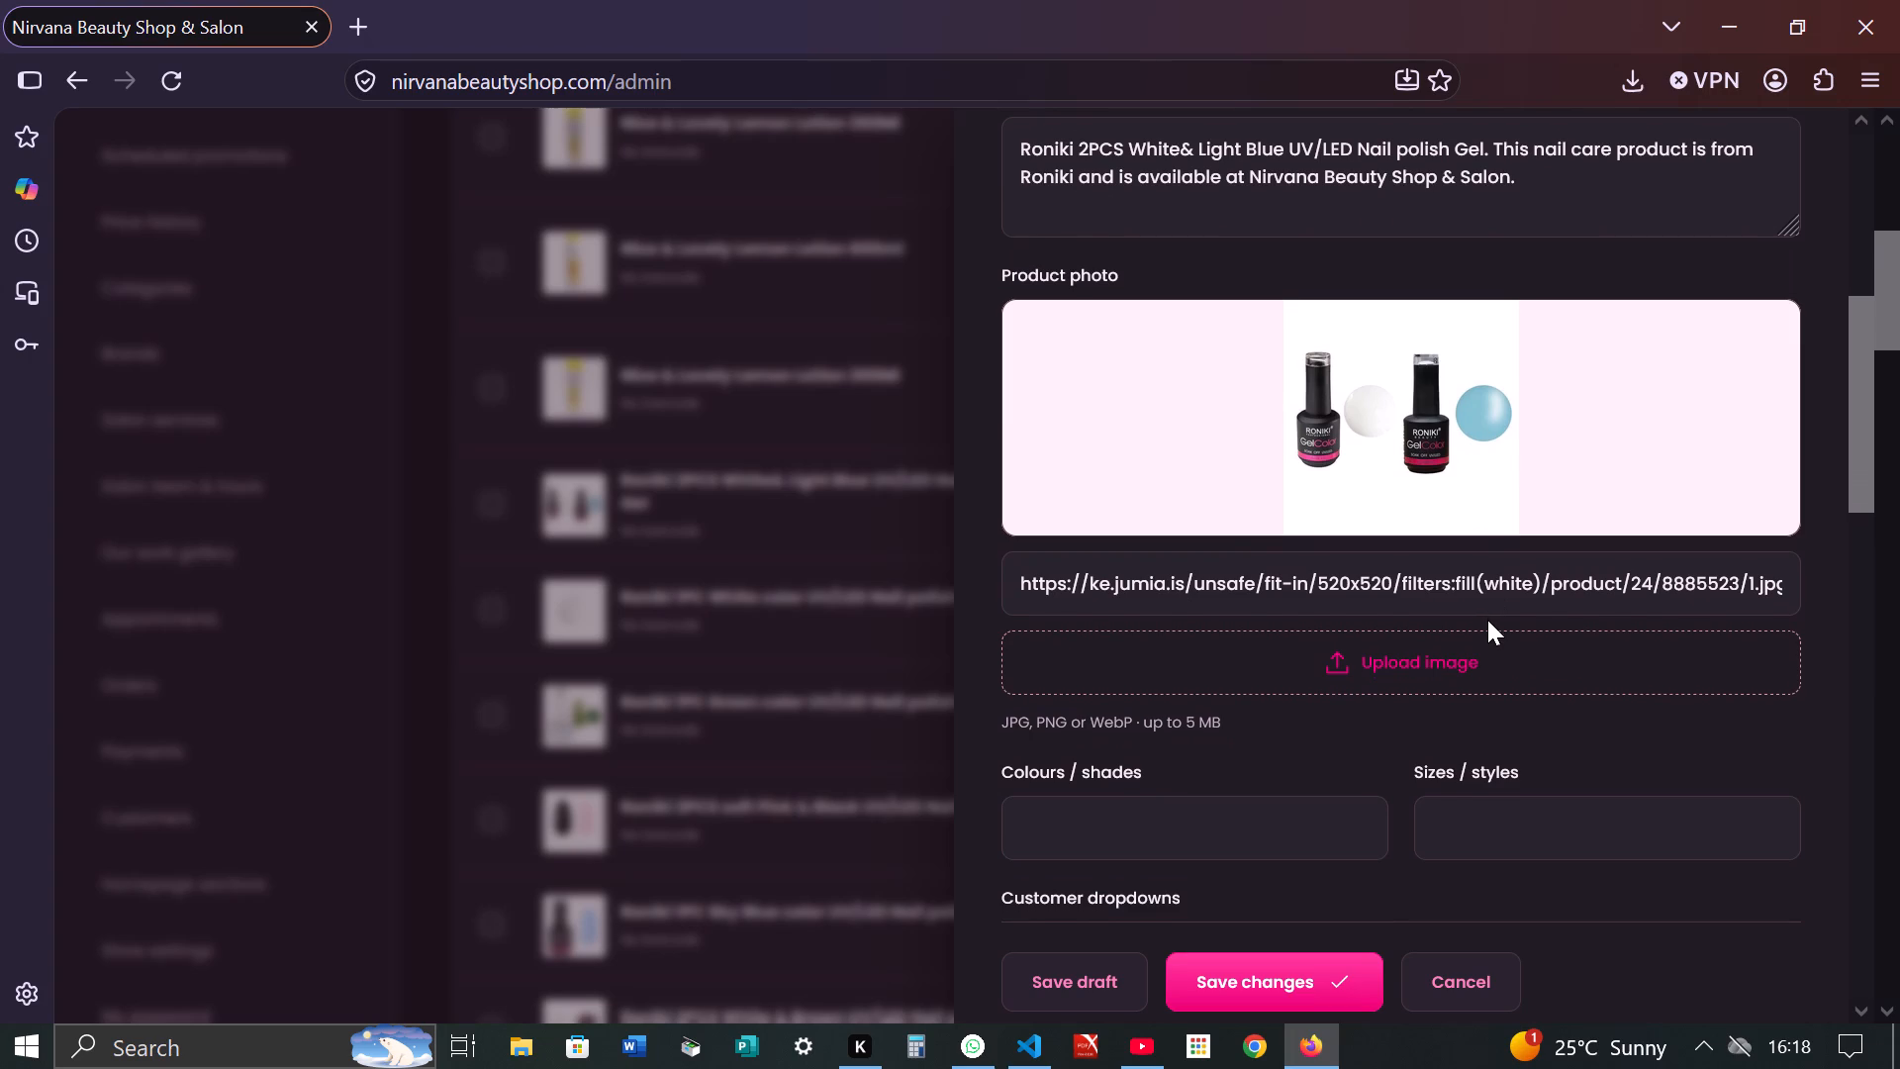
pyautogui.scroll(-4, 1487, 620)
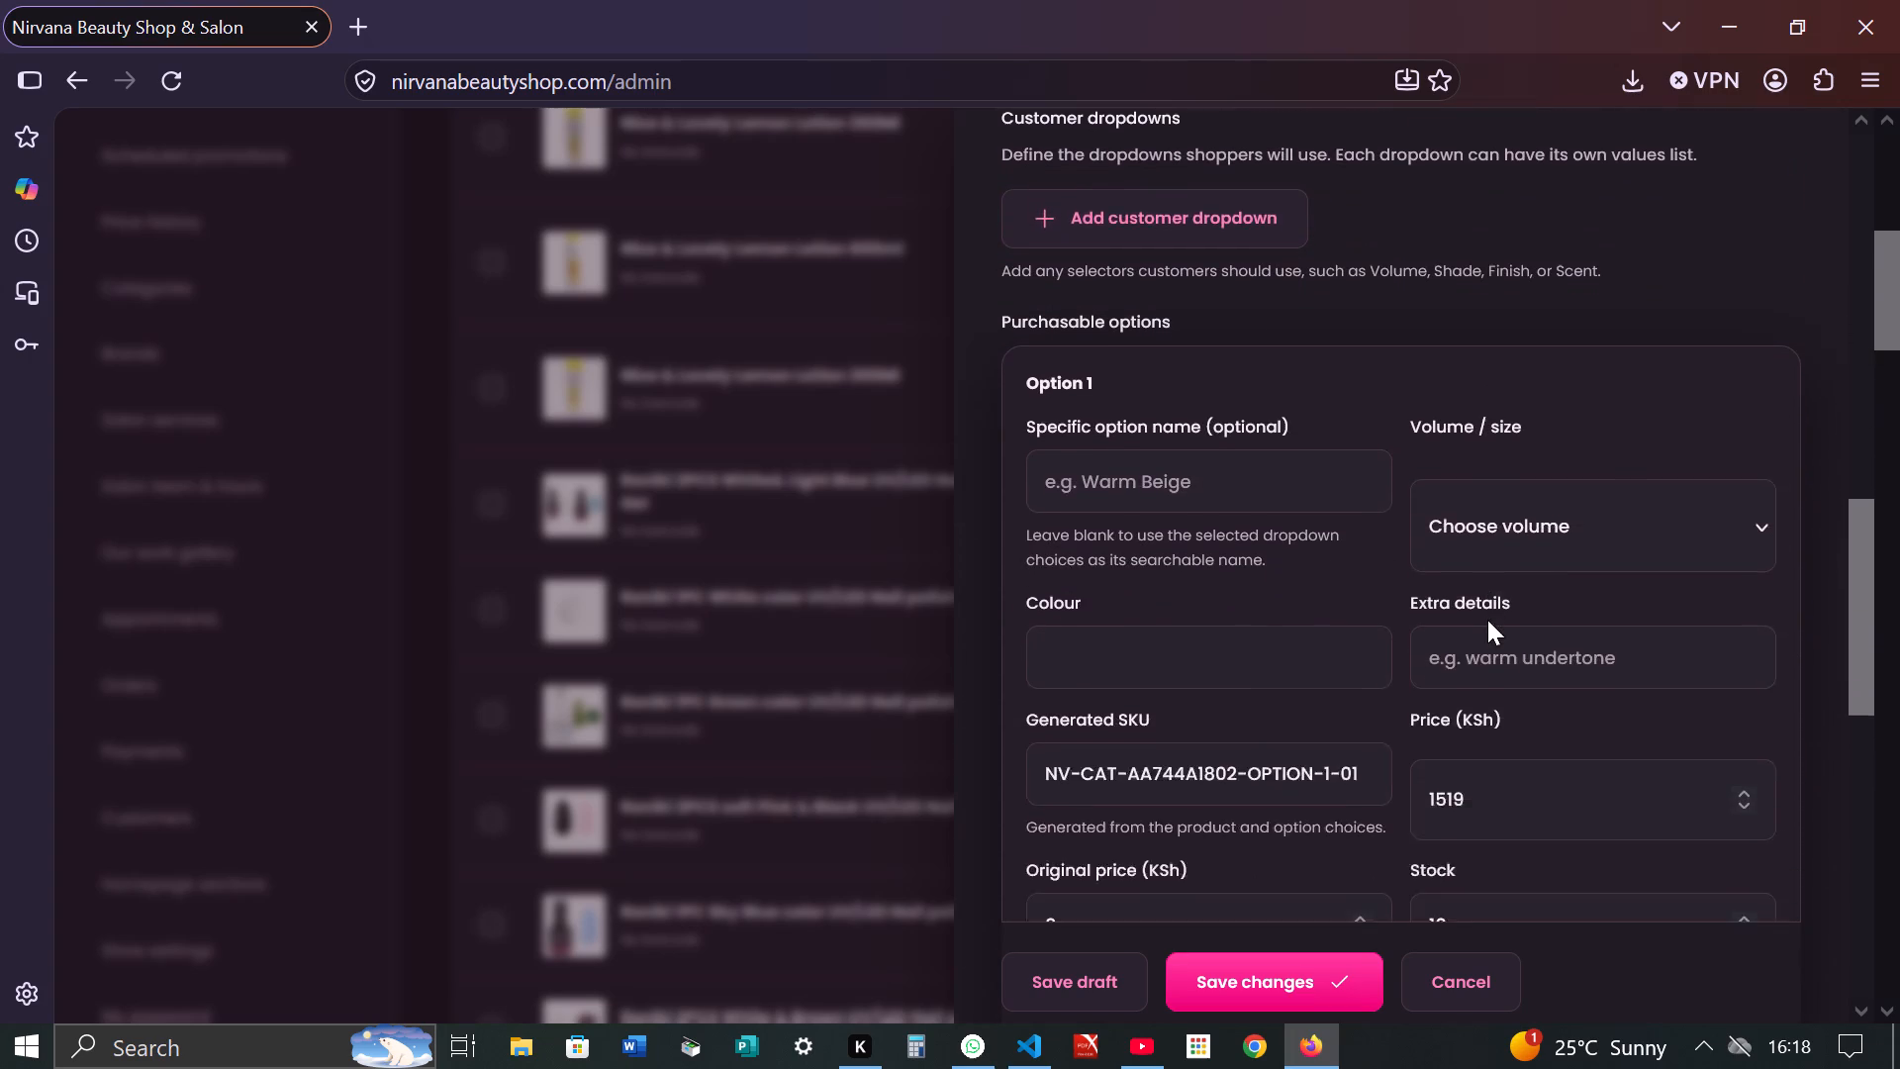
pyautogui.scroll(-2, 1487, 620)
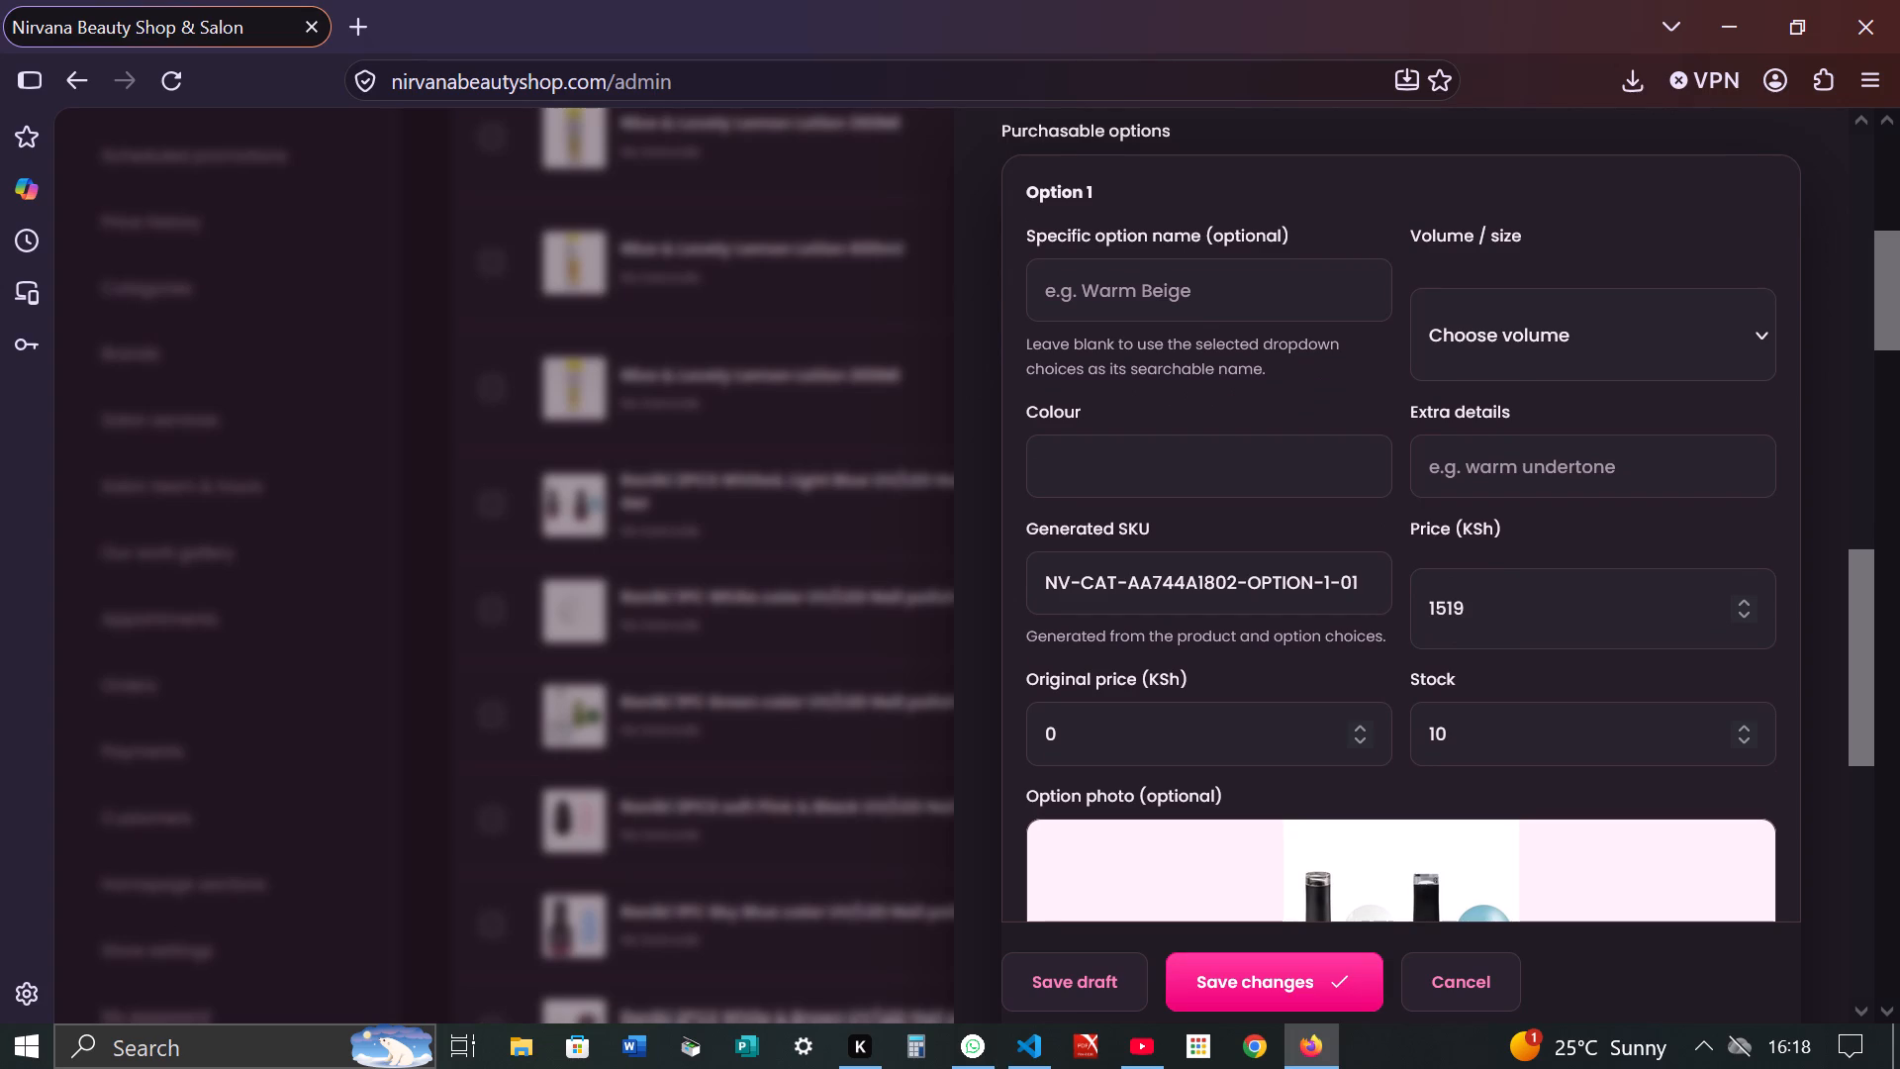
pyautogui.press('BackSpace')
pyautogui.press('BackSpace')
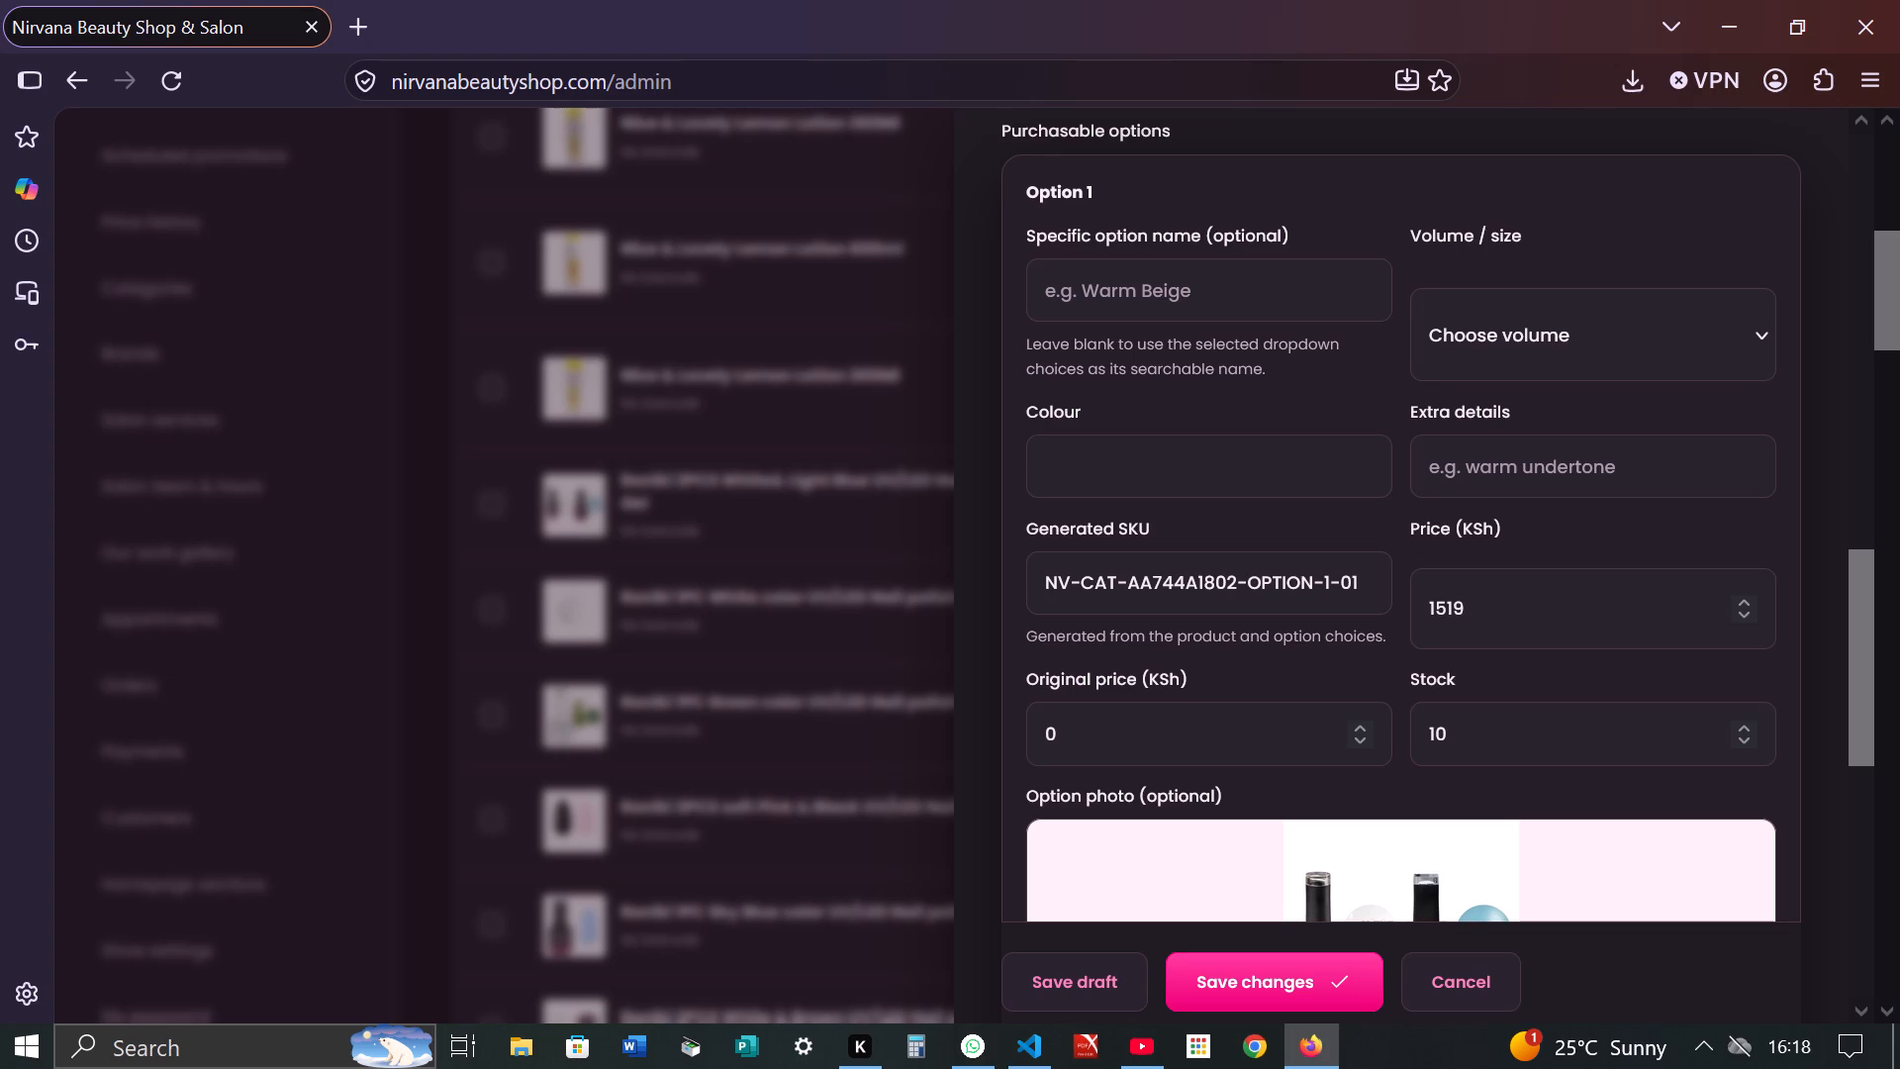
pyautogui.click(1476, 614)
pyautogui.press('BackSpace')
pyautogui.press('BackSpace')
pyautogui.press('BackSpace')
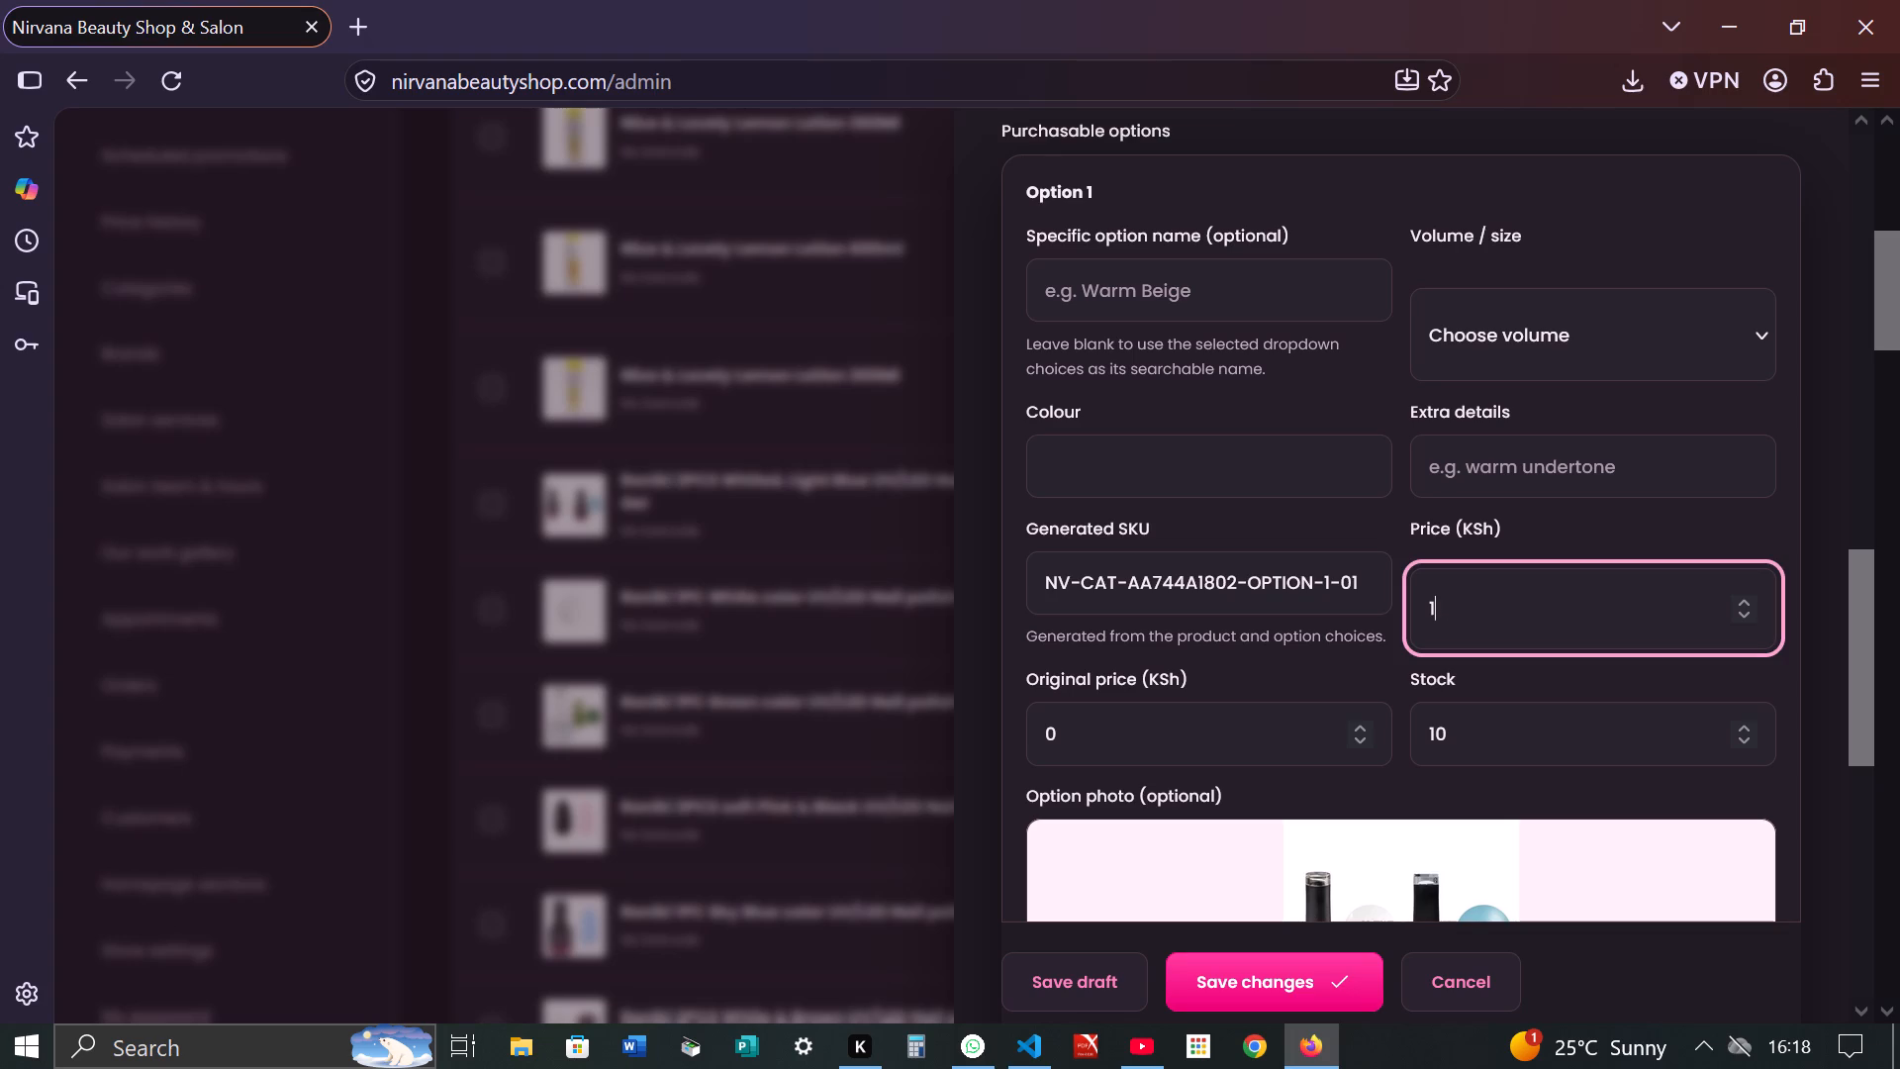
pyautogui.press('1')
pyautogui.press('BackSpace')
pyautogui.write('200')
# Set Option 1's original price to KSh 1300 and save the Roniki 2PCS White& Light Blue record.
pyautogui.moveTo(1129, 785); pyautogui.dragTo(1094, 720)
pyautogui.click(1094, 720)
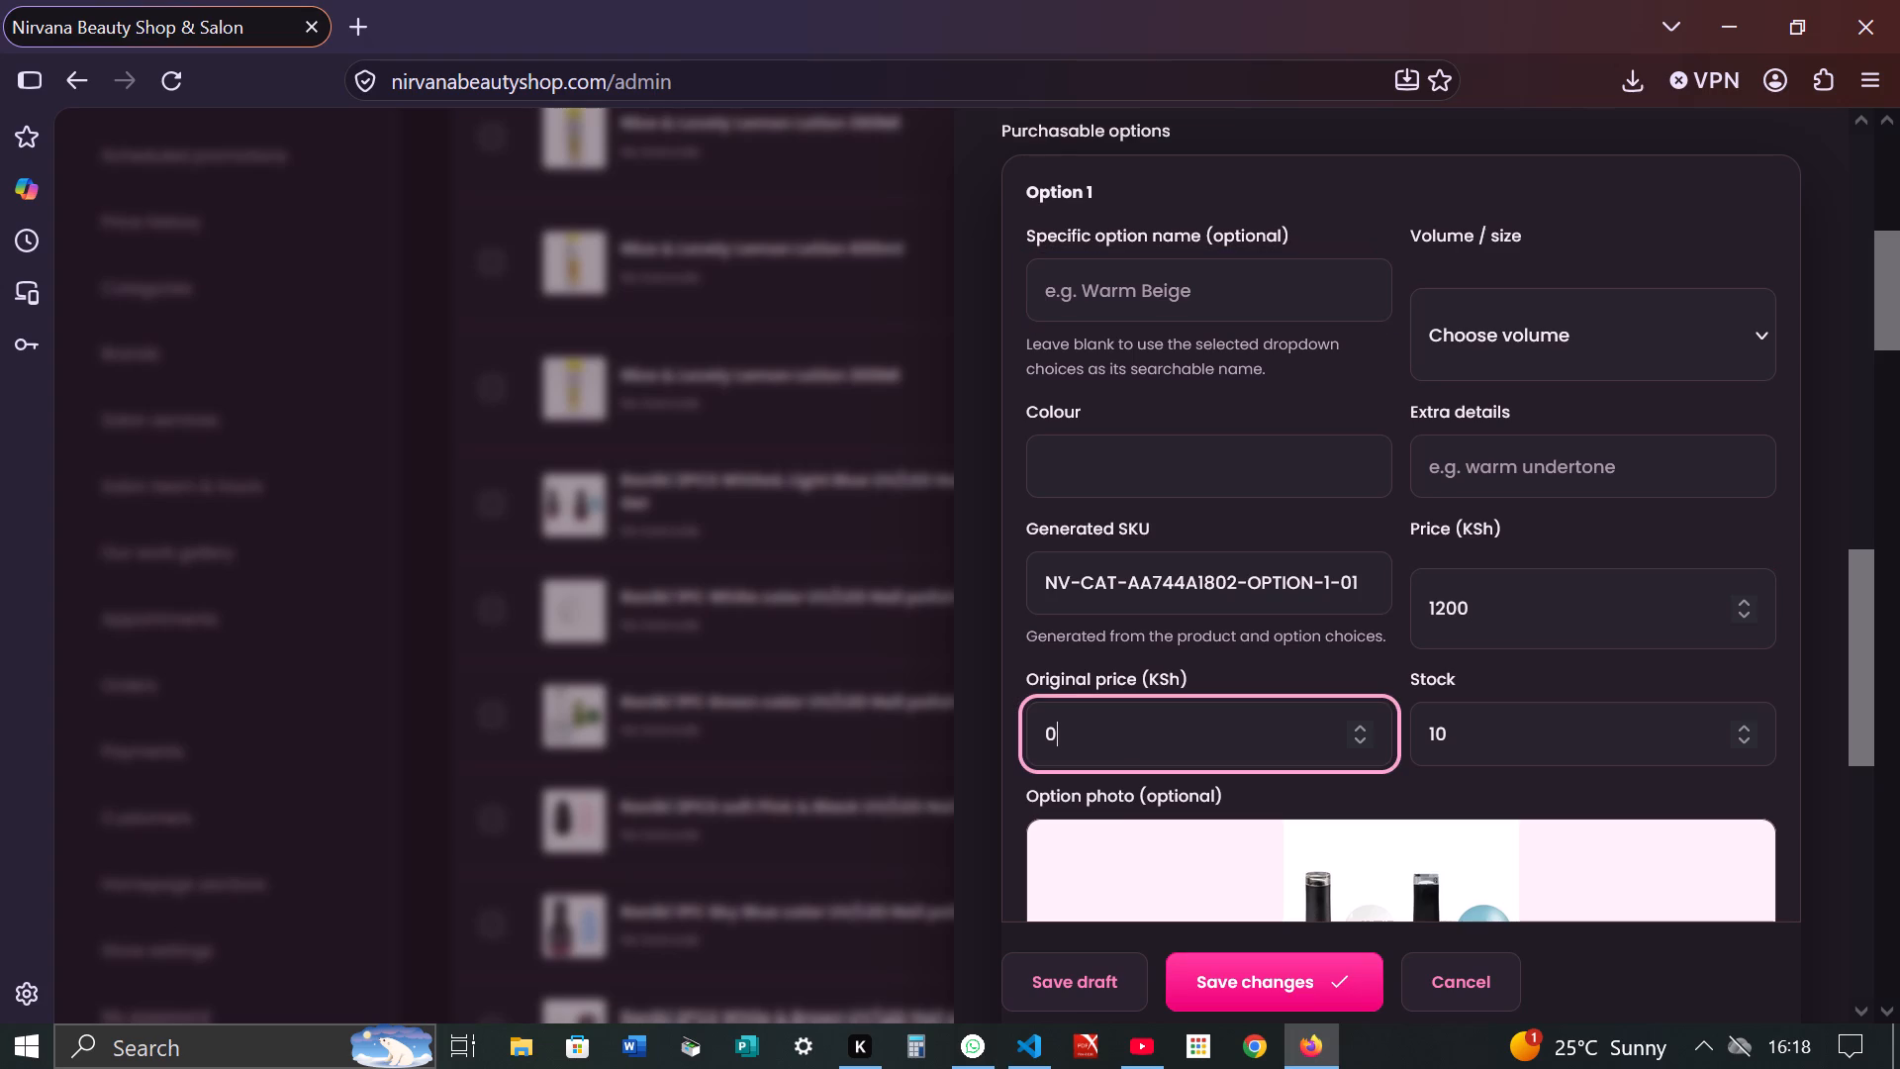
pyautogui.press('BackSpace')
pyautogui.write('1300')
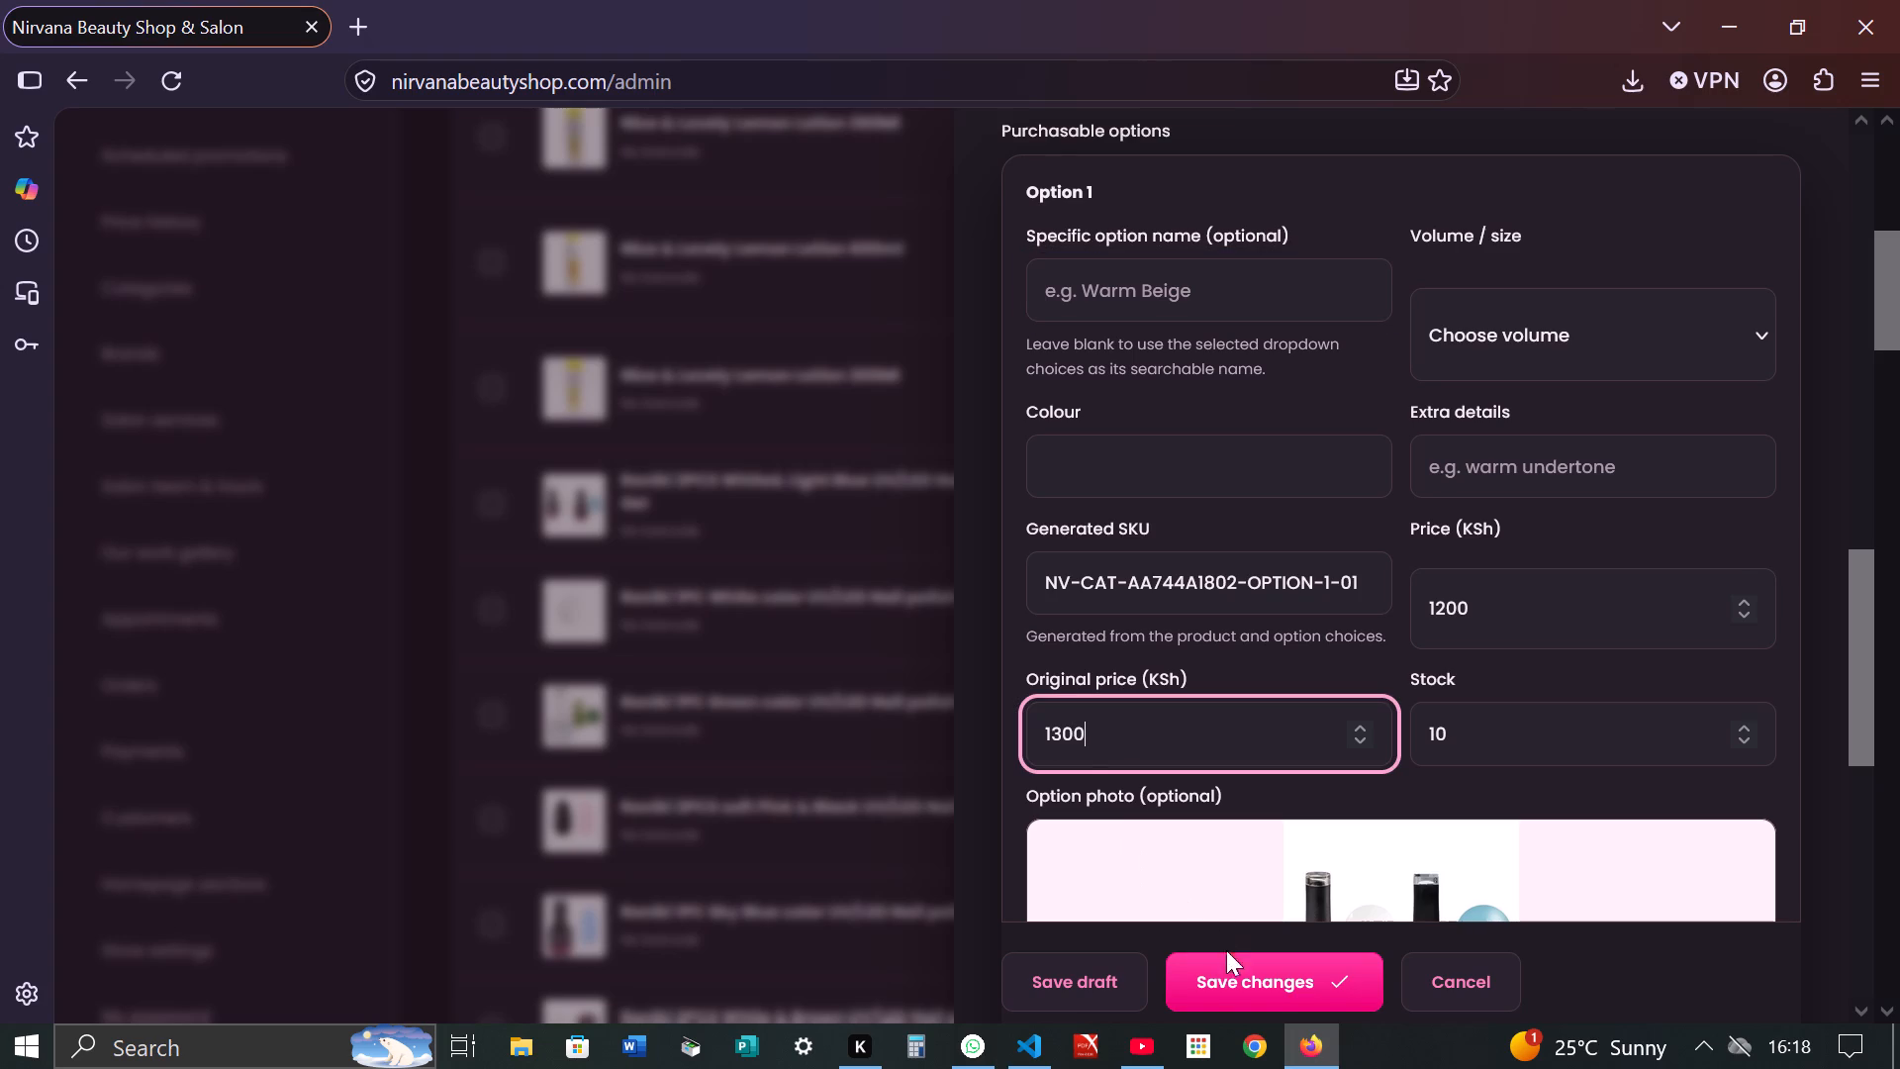
pyautogui.click(1226, 958)
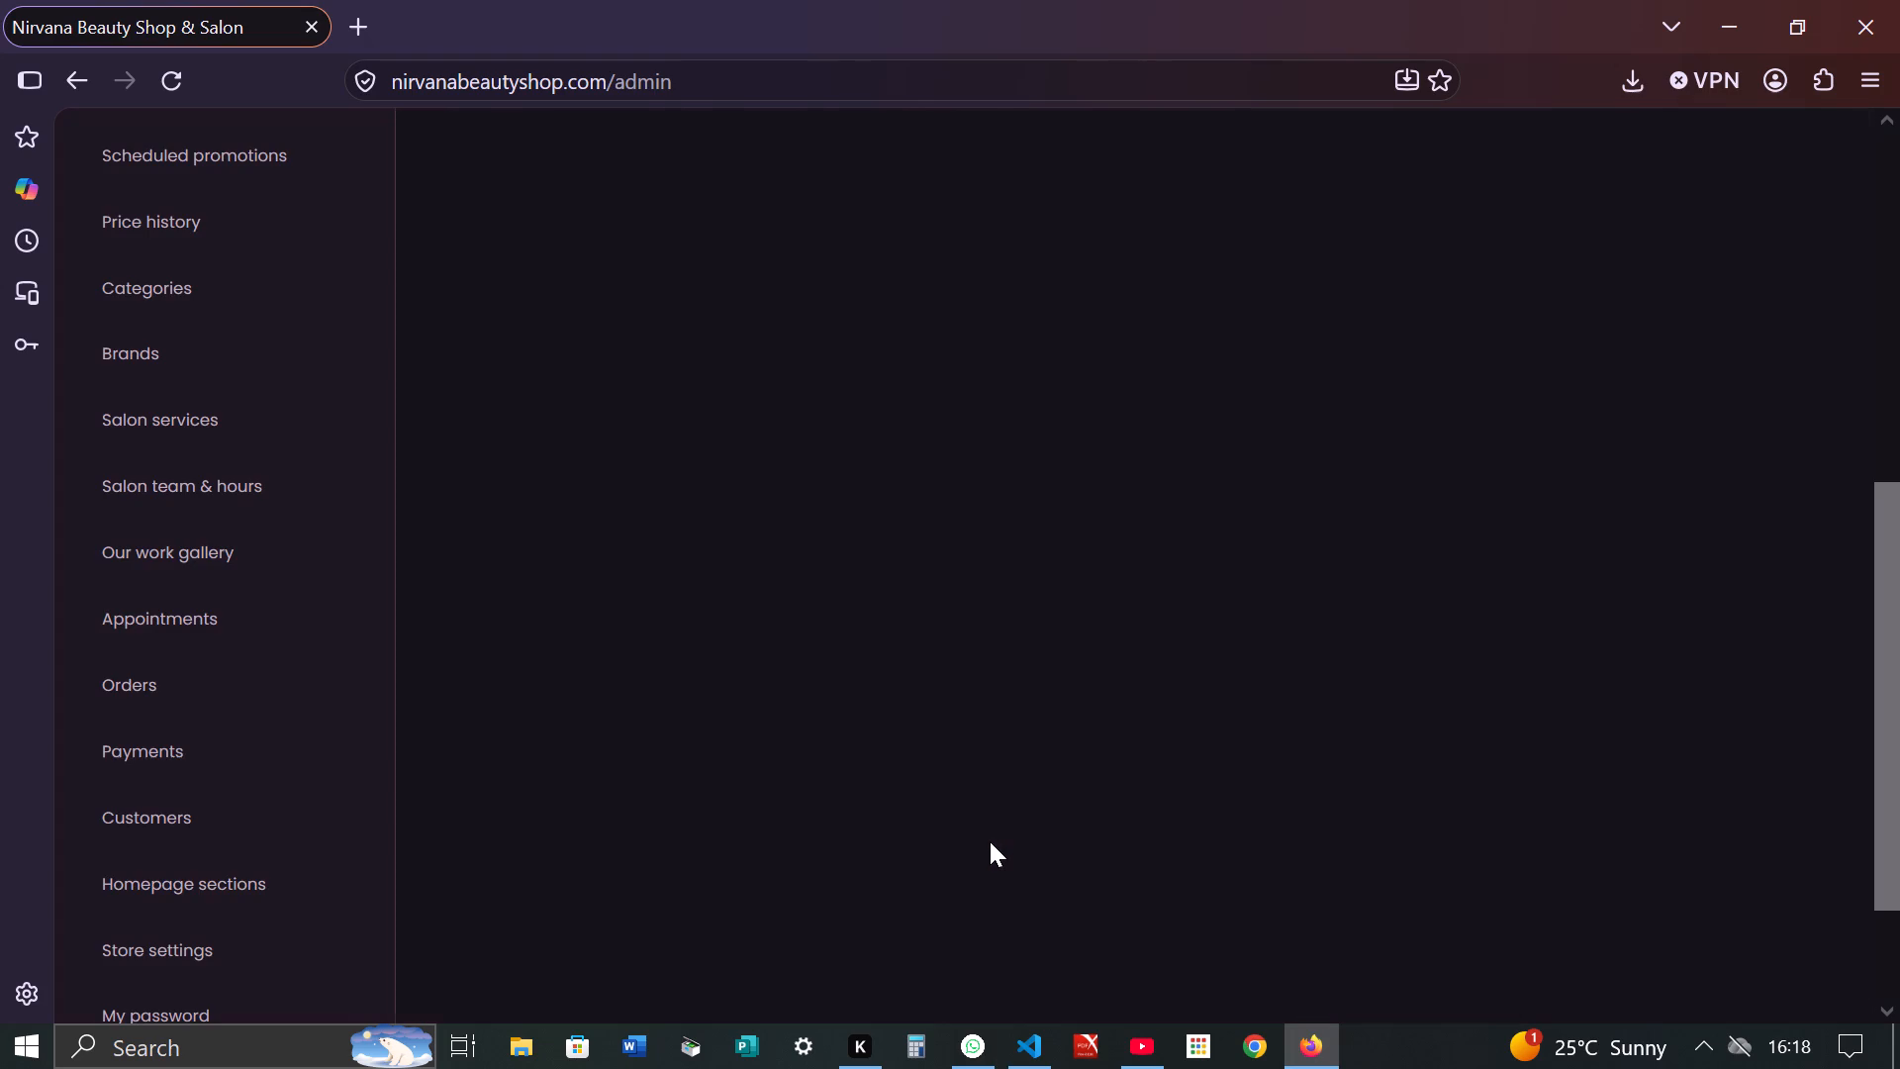
# Advance through the catalogue product list from page 1 to page 4.
pyautogui.scroll(-8, 990, 841)
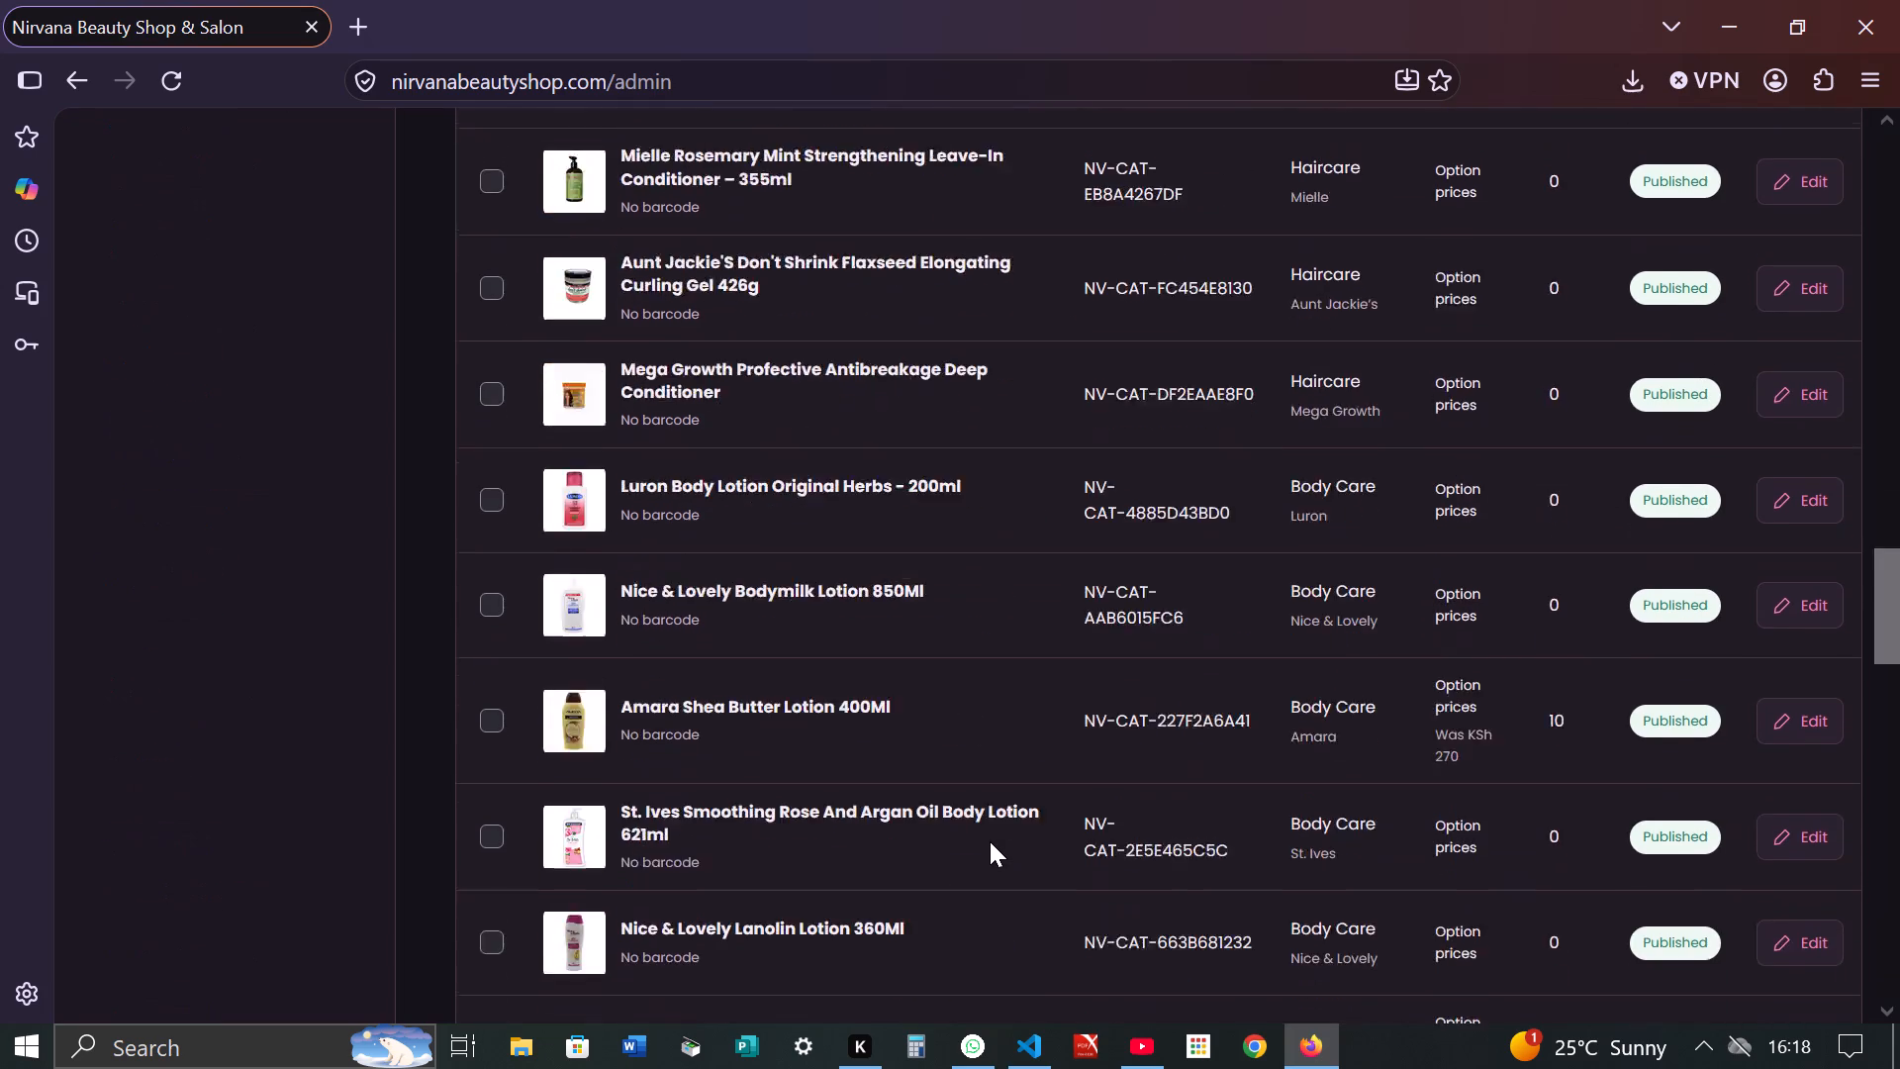
pyautogui.scroll(-7, 990, 841)
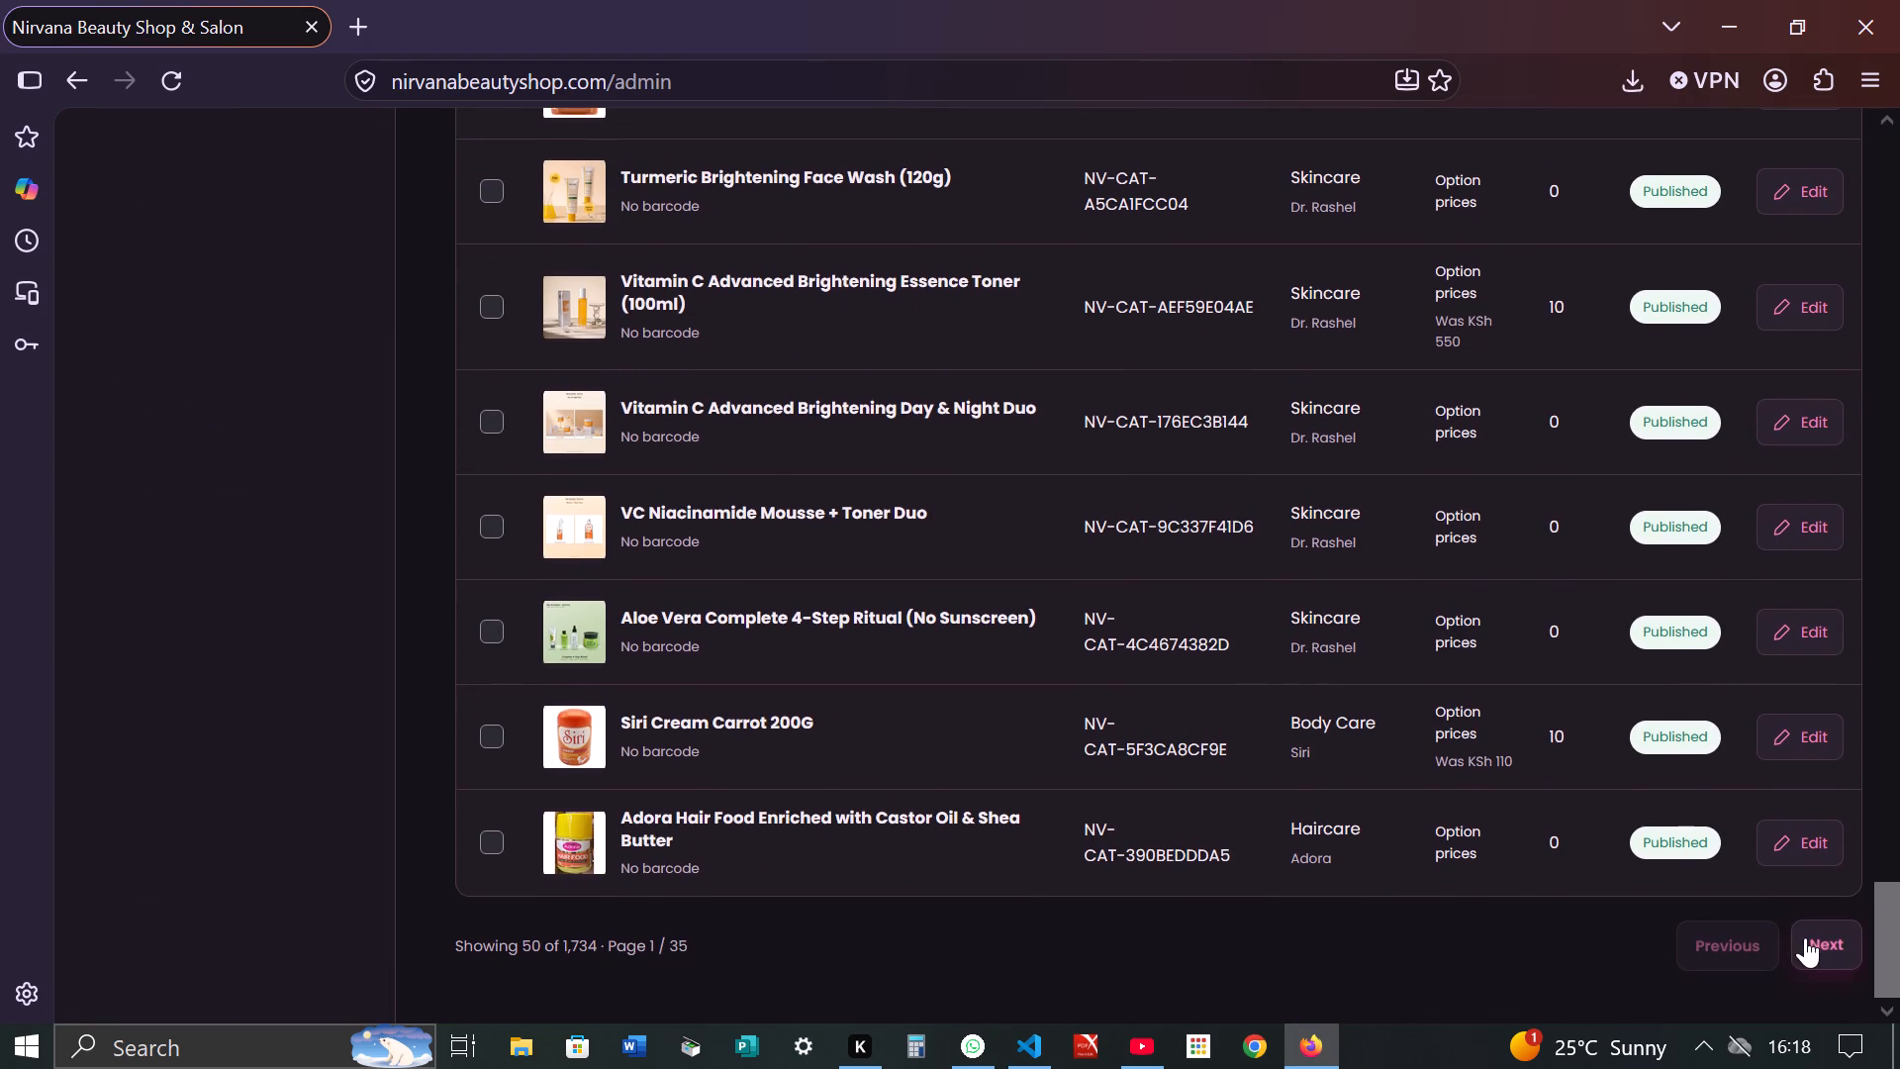
pyautogui.click(1805, 937)
pyautogui.scroll(-6, 1345, 843)
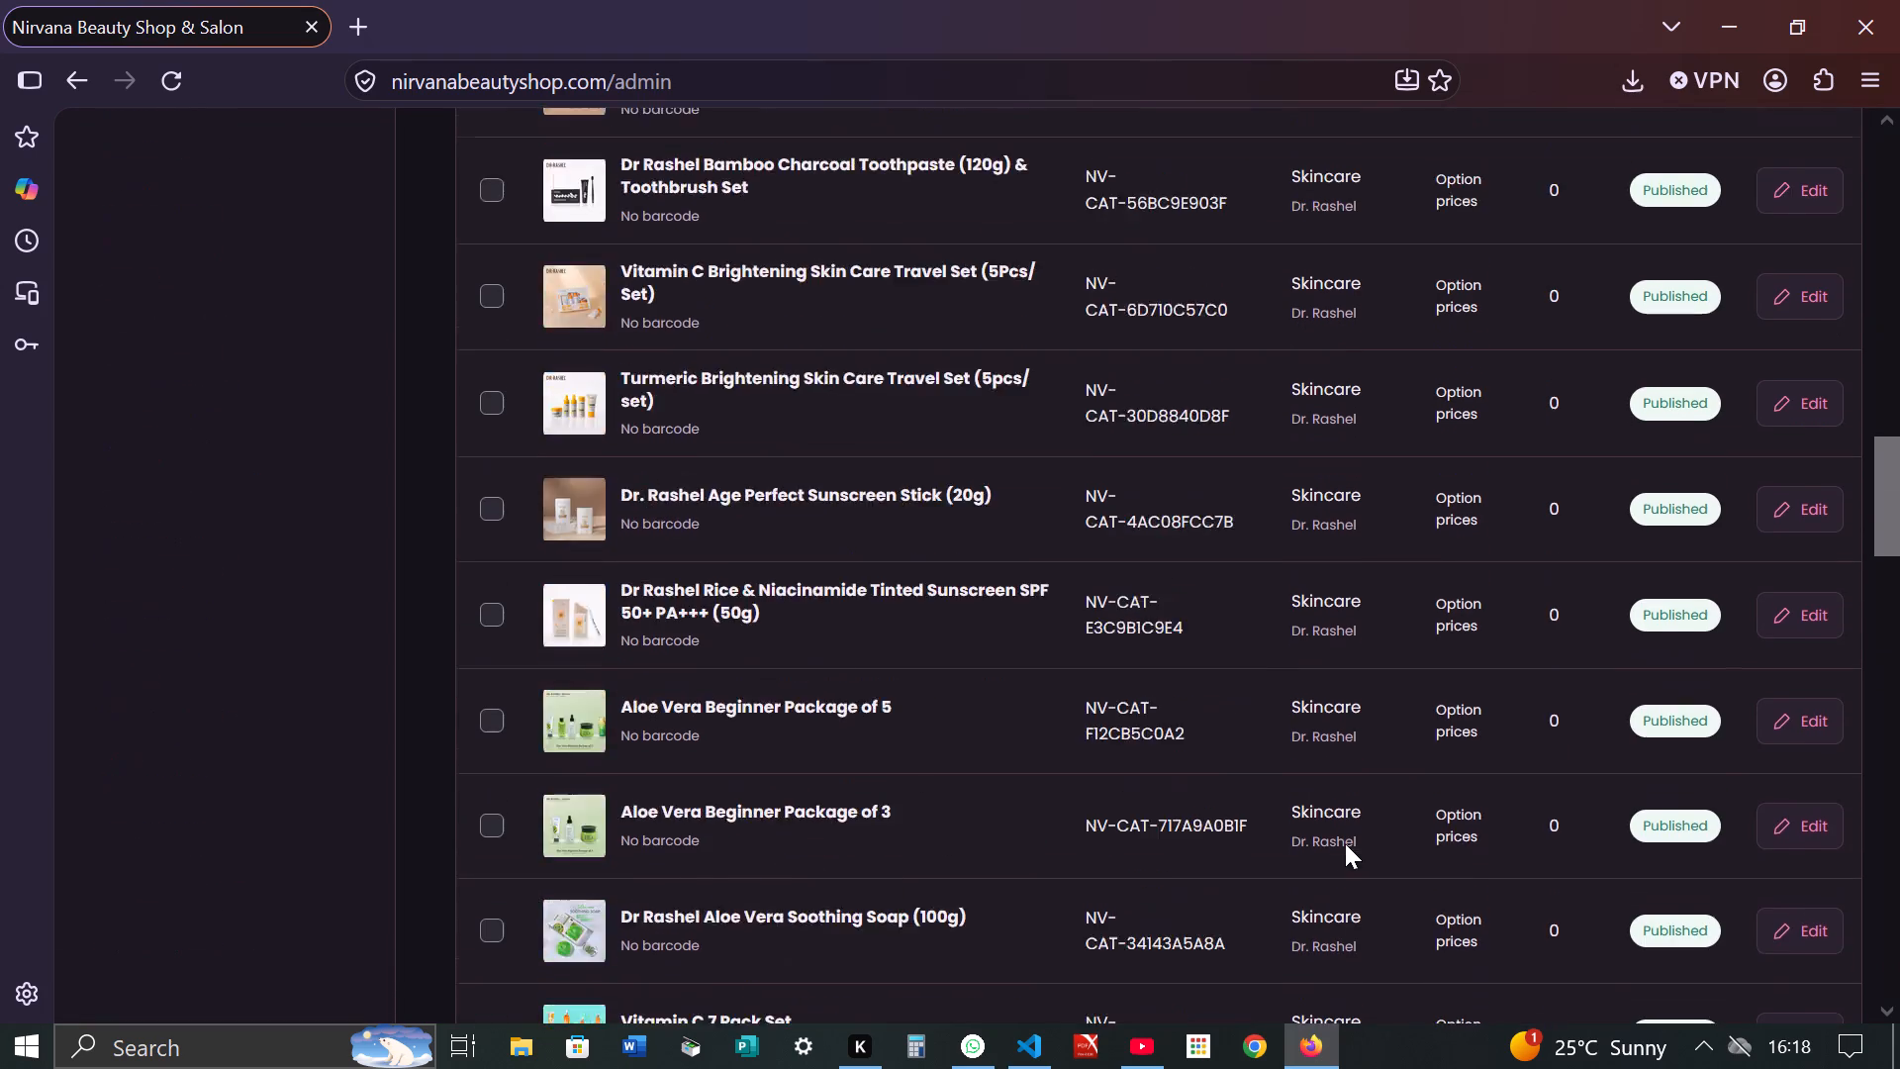
pyautogui.scroll(-6, 1345, 843)
pyautogui.click(1840, 930)
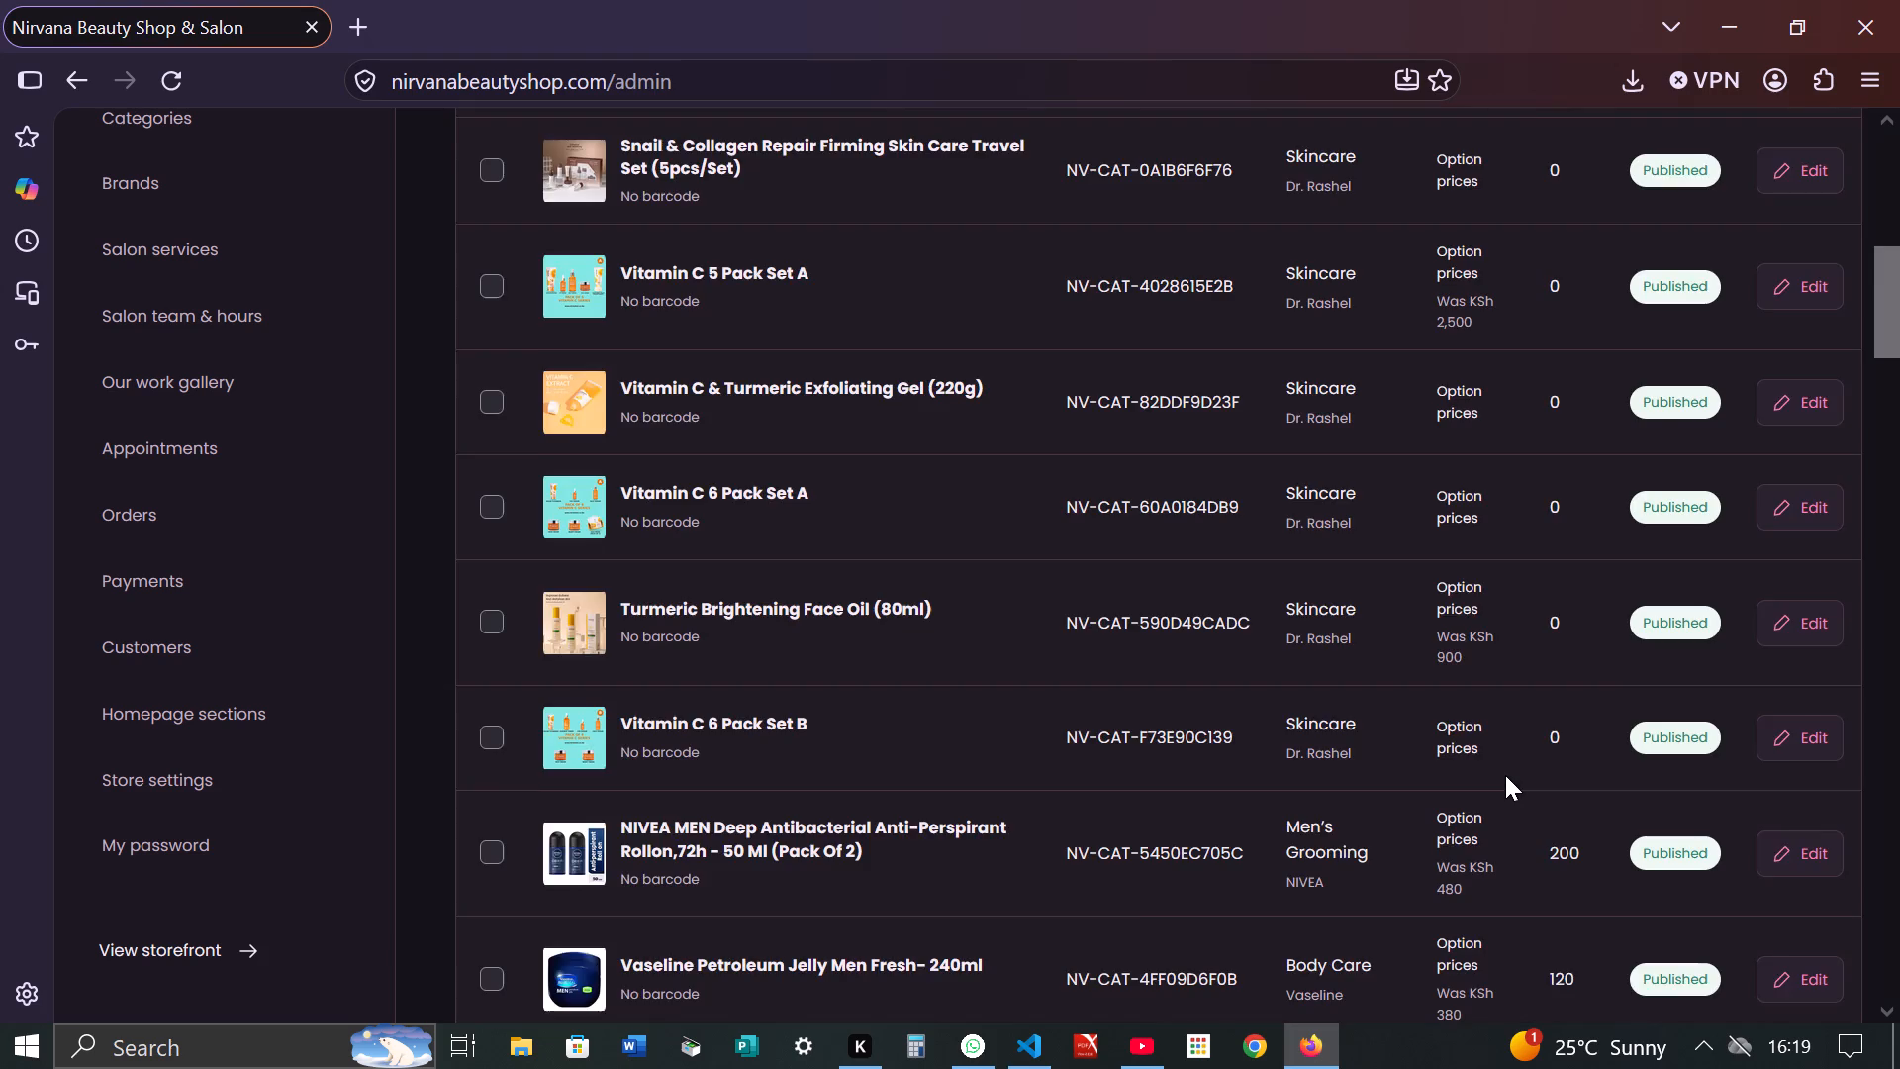
pyautogui.scroll(-16, 1505, 775)
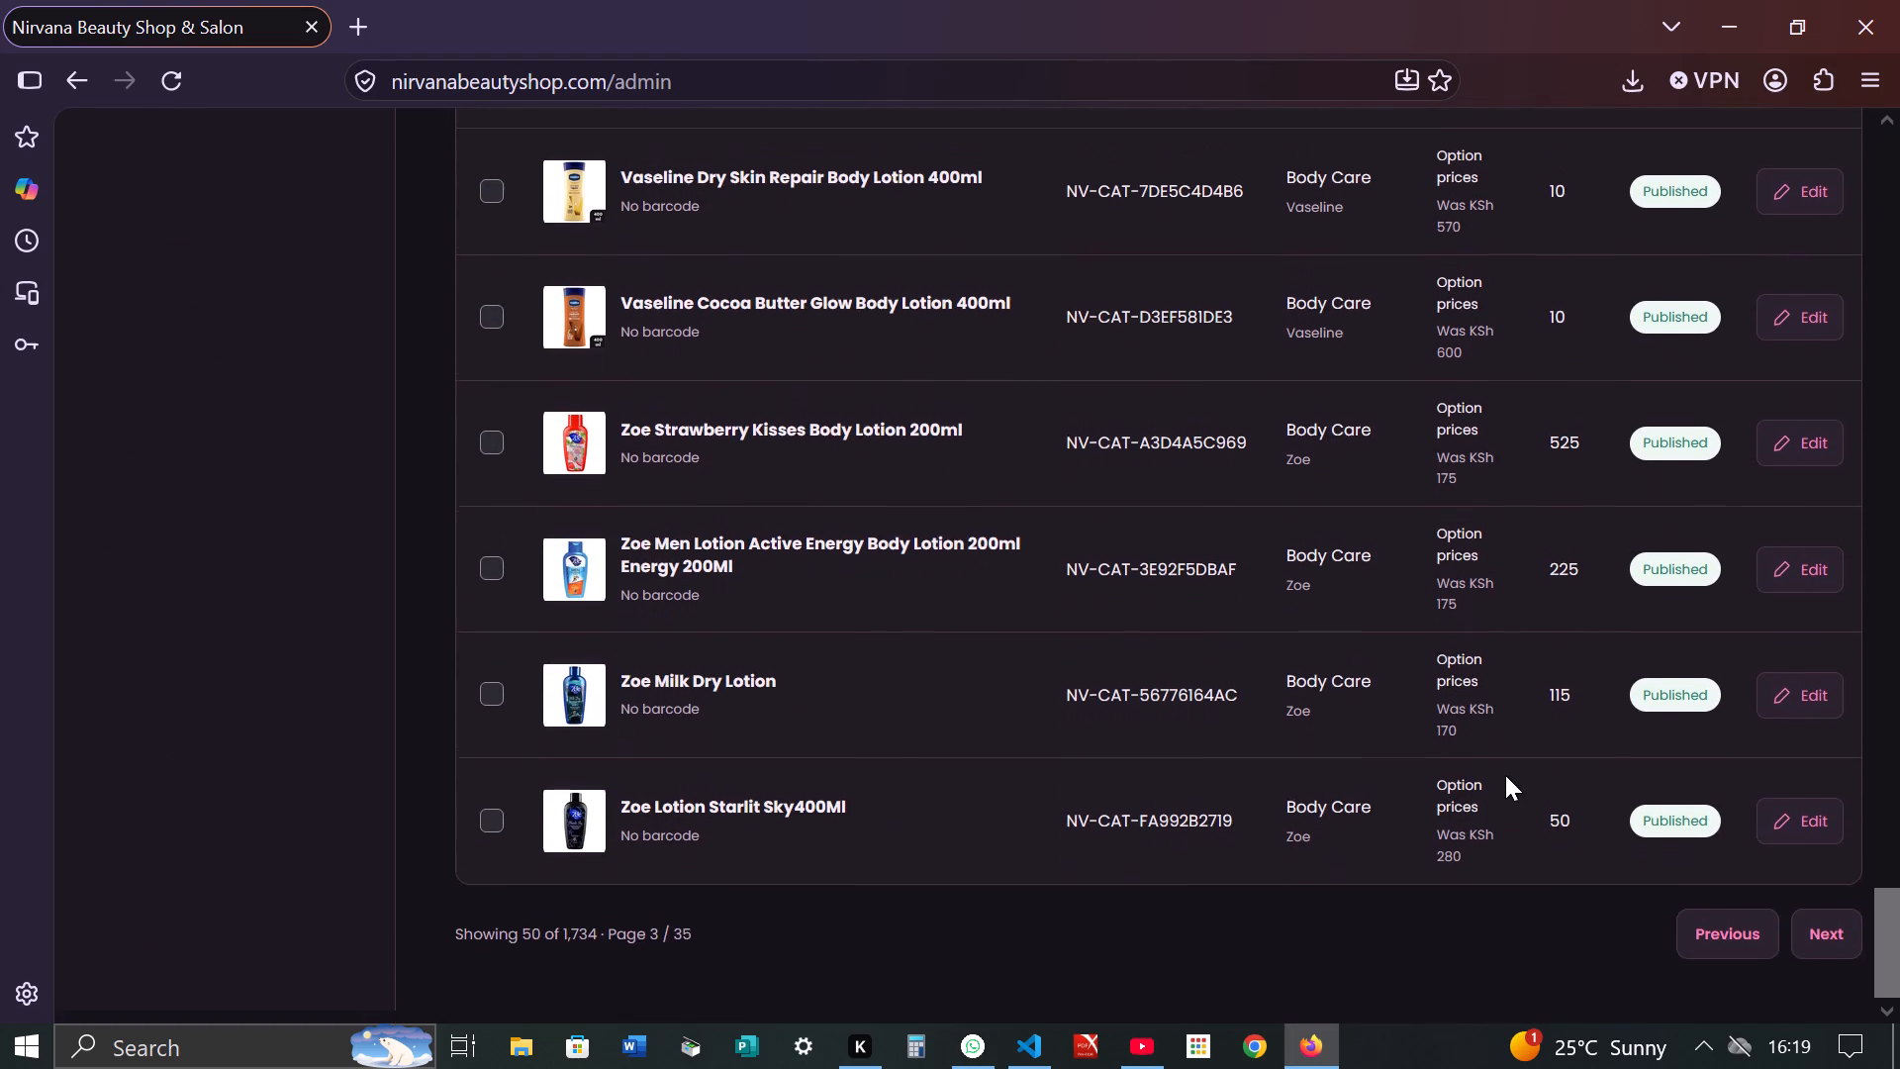
pyautogui.click(1825, 928)
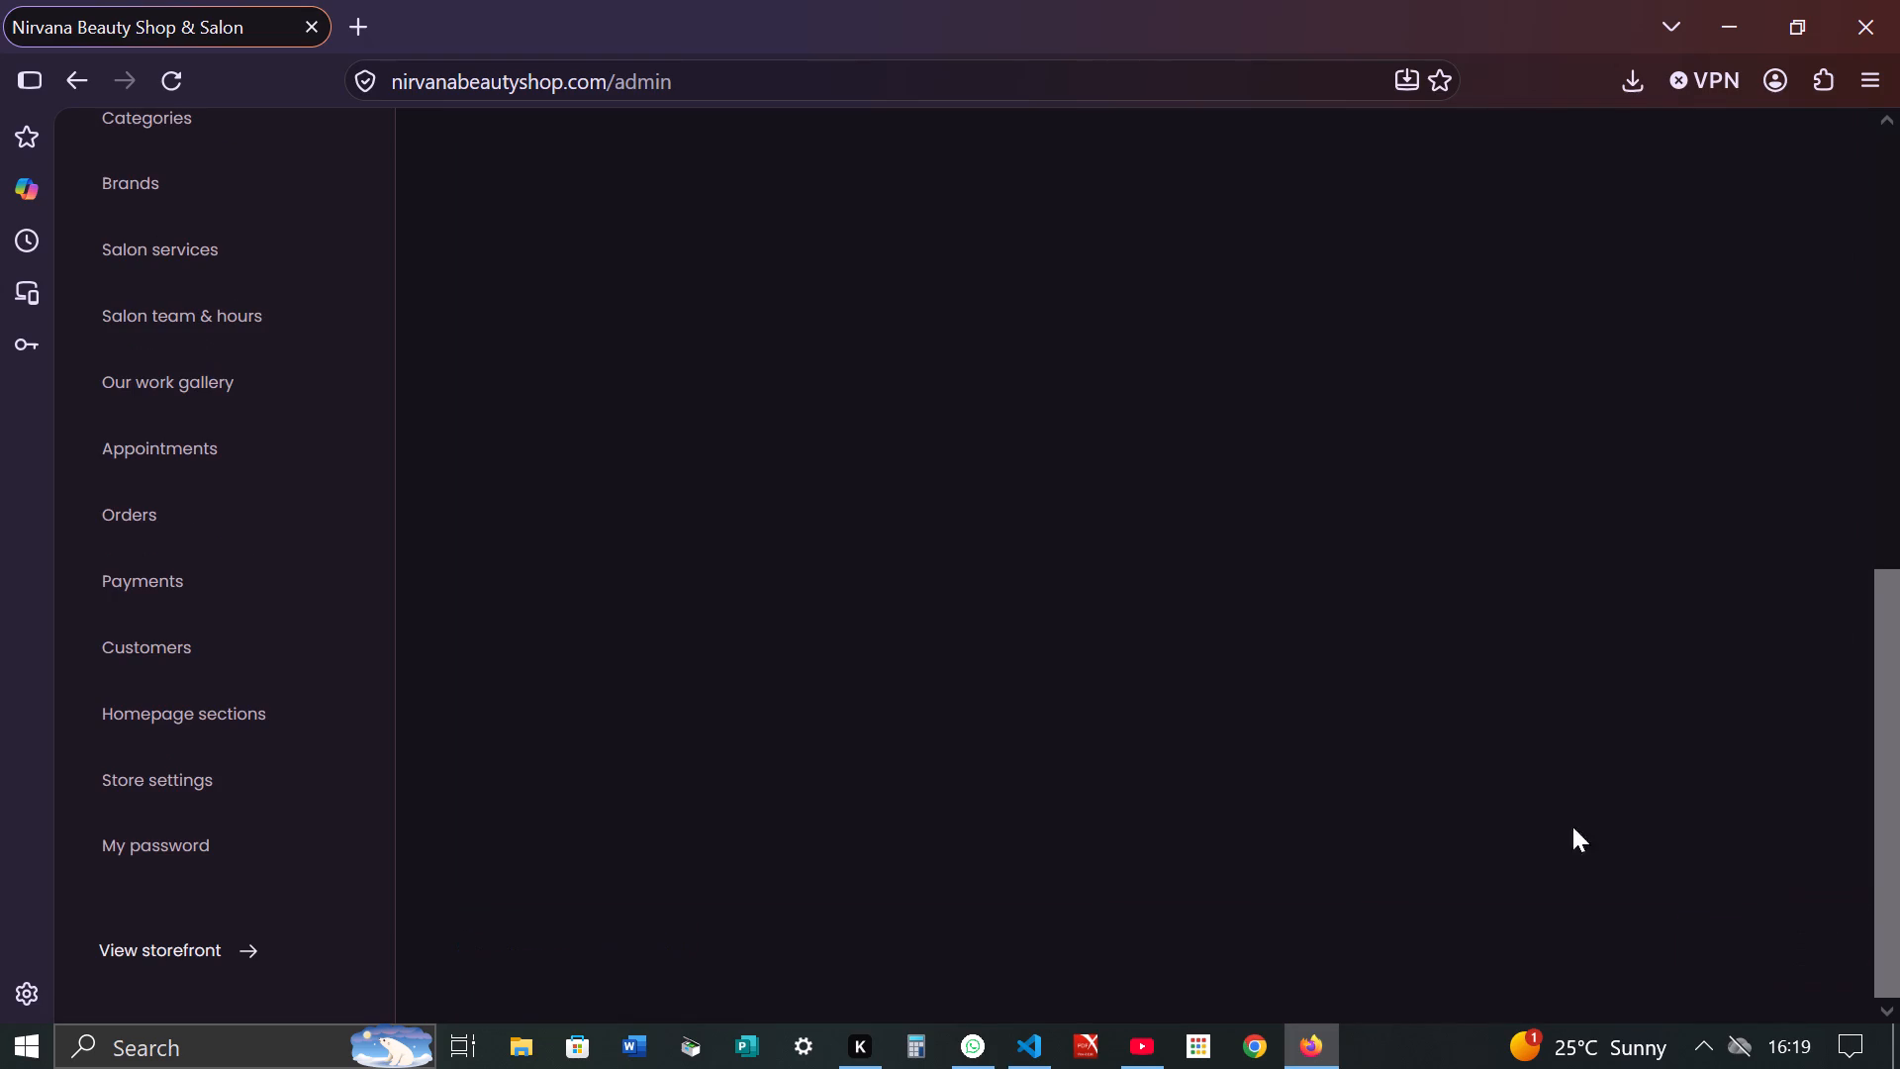
# Open the Roniki 1PC White color UV/LED Nail polish Gel record and set its Option 1 price to KSh 500.
pyautogui.scroll(-1, 1084, 684)
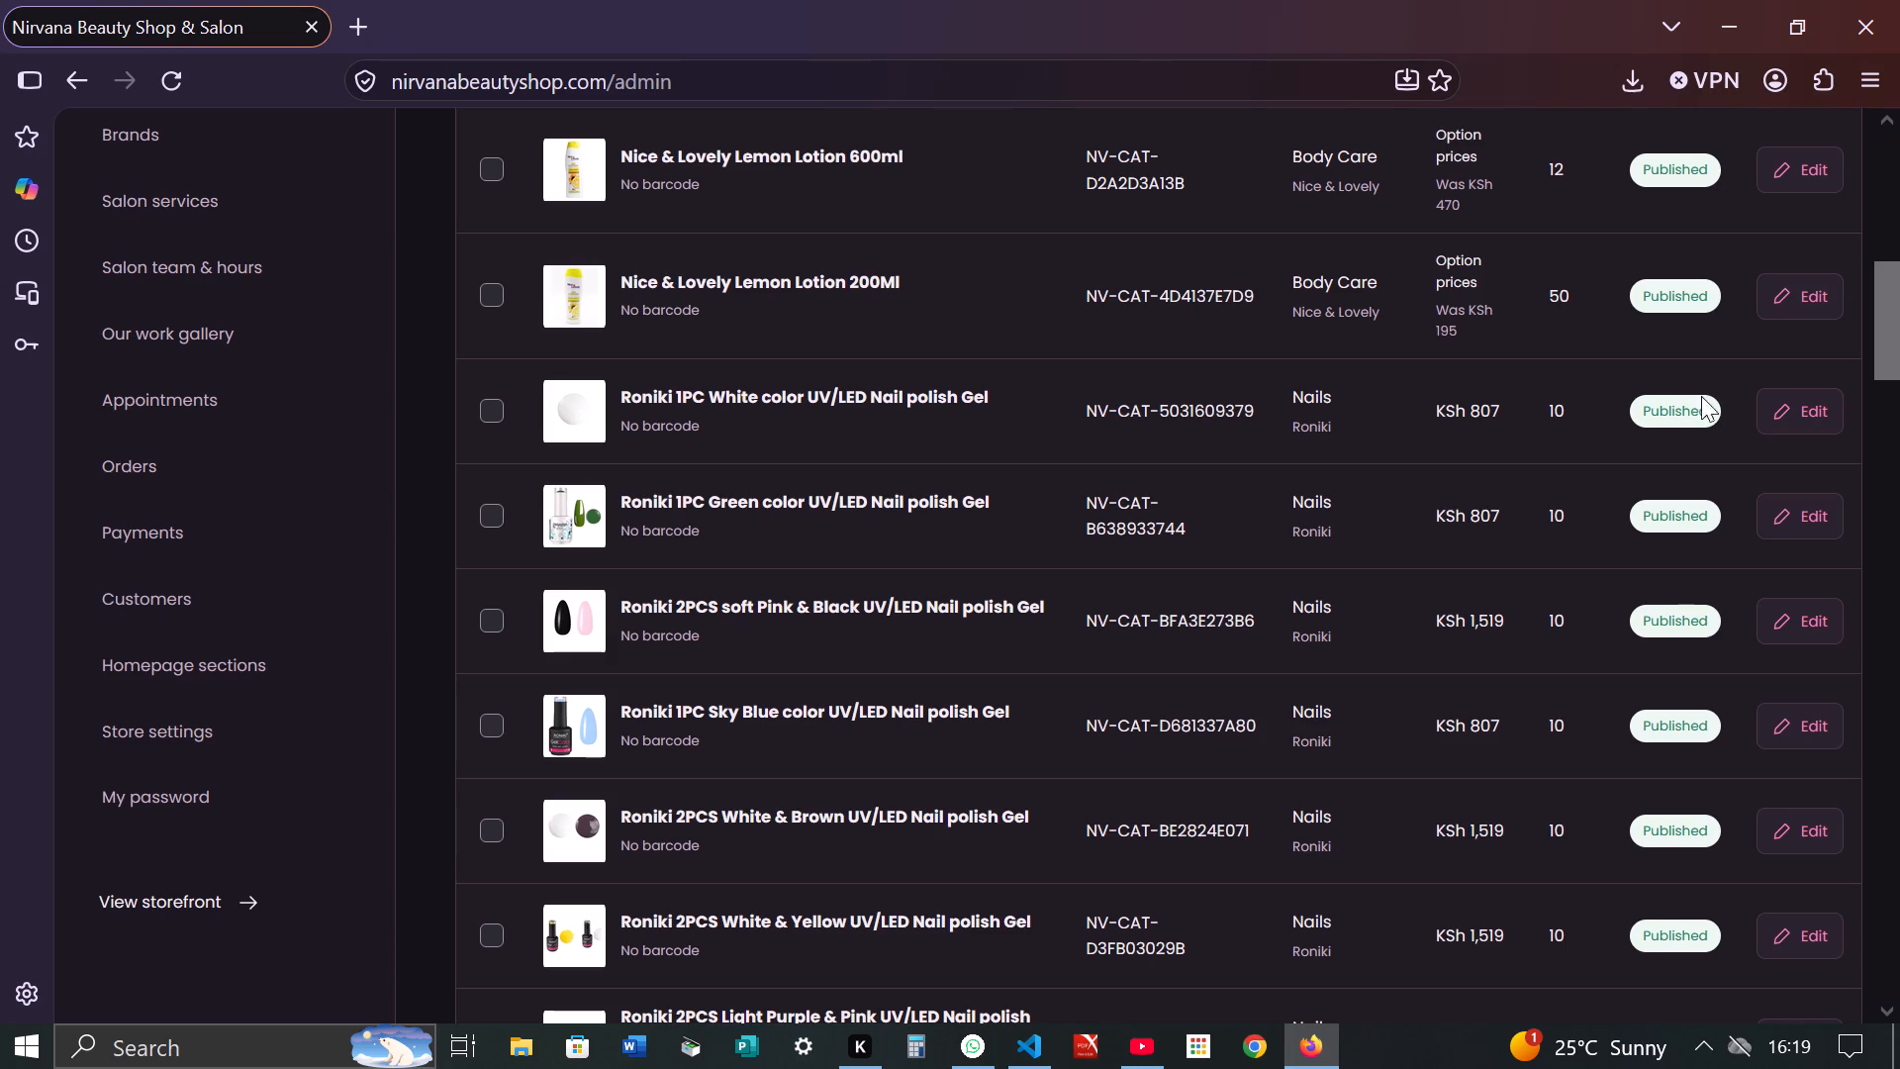
pyautogui.click(1790, 397)
pyautogui.scroll(-1, 1320, 609)
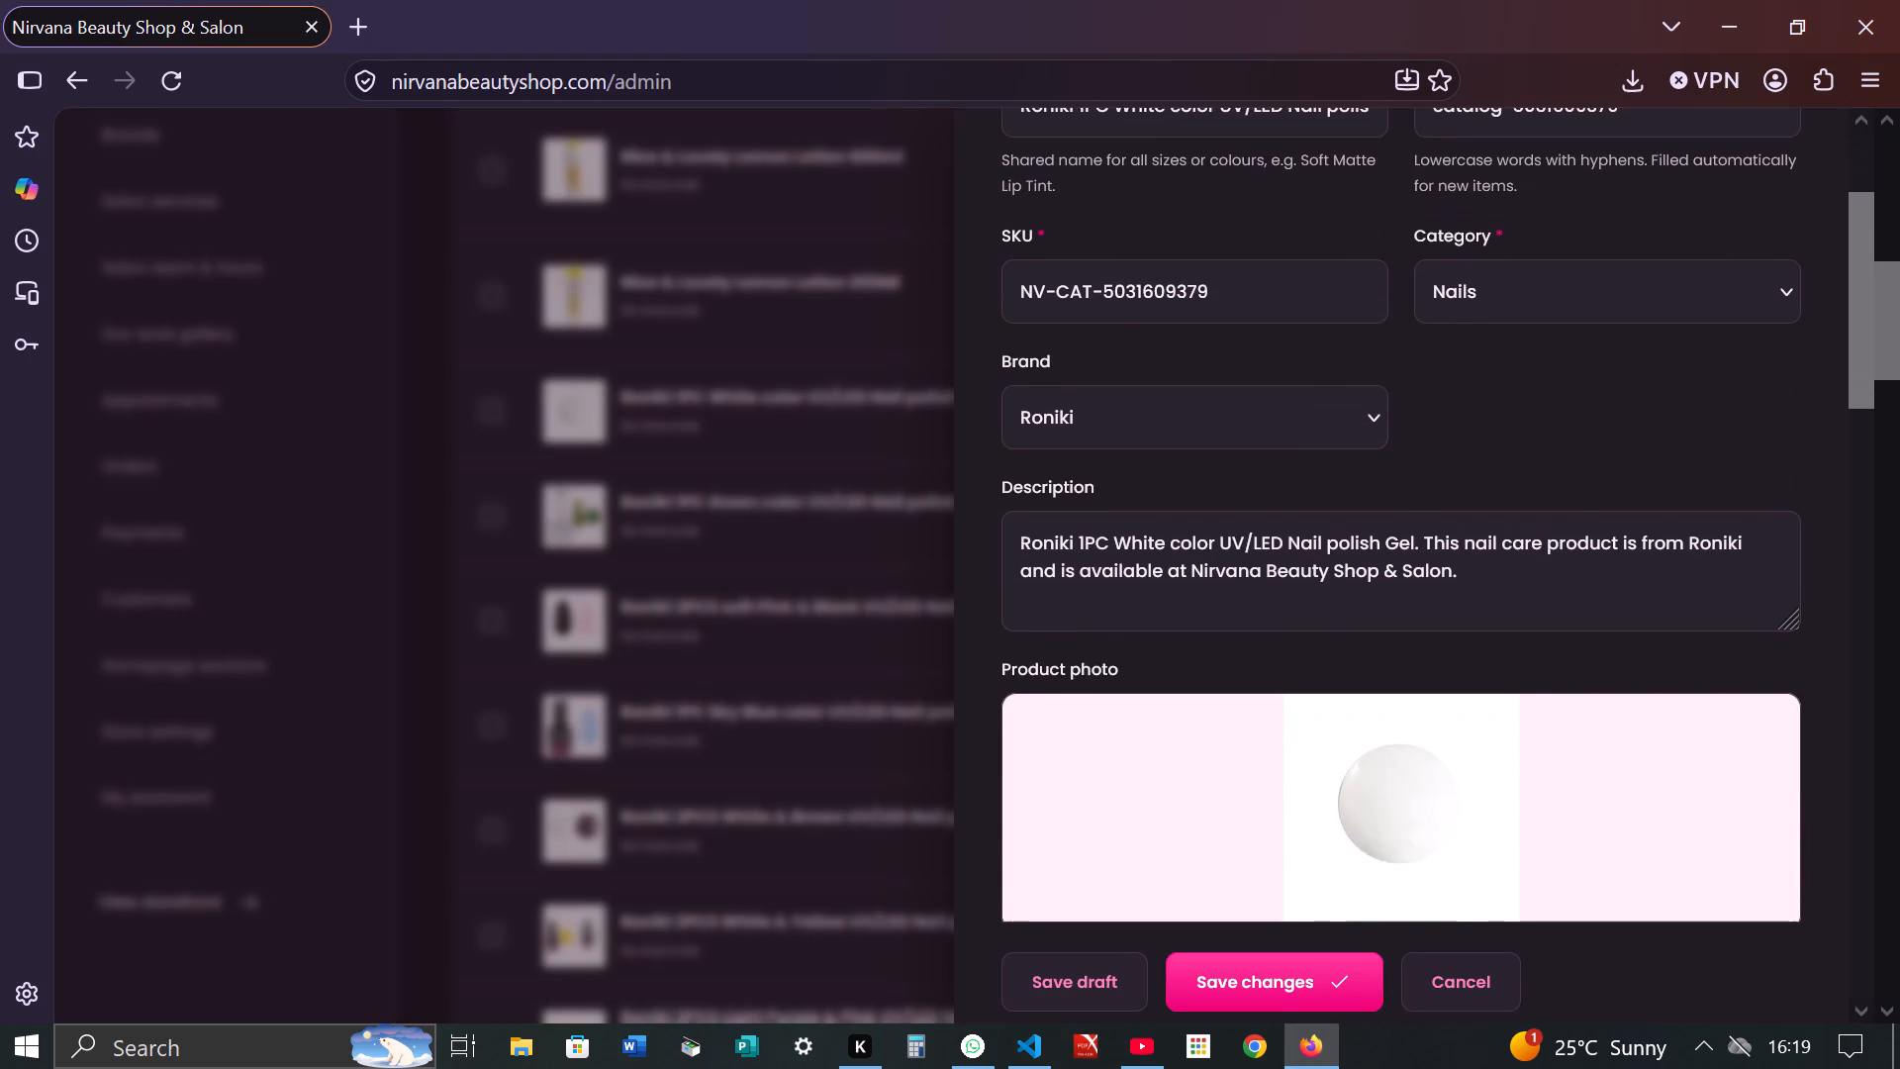
pyautogui.scroll(-2, 1320, 609)
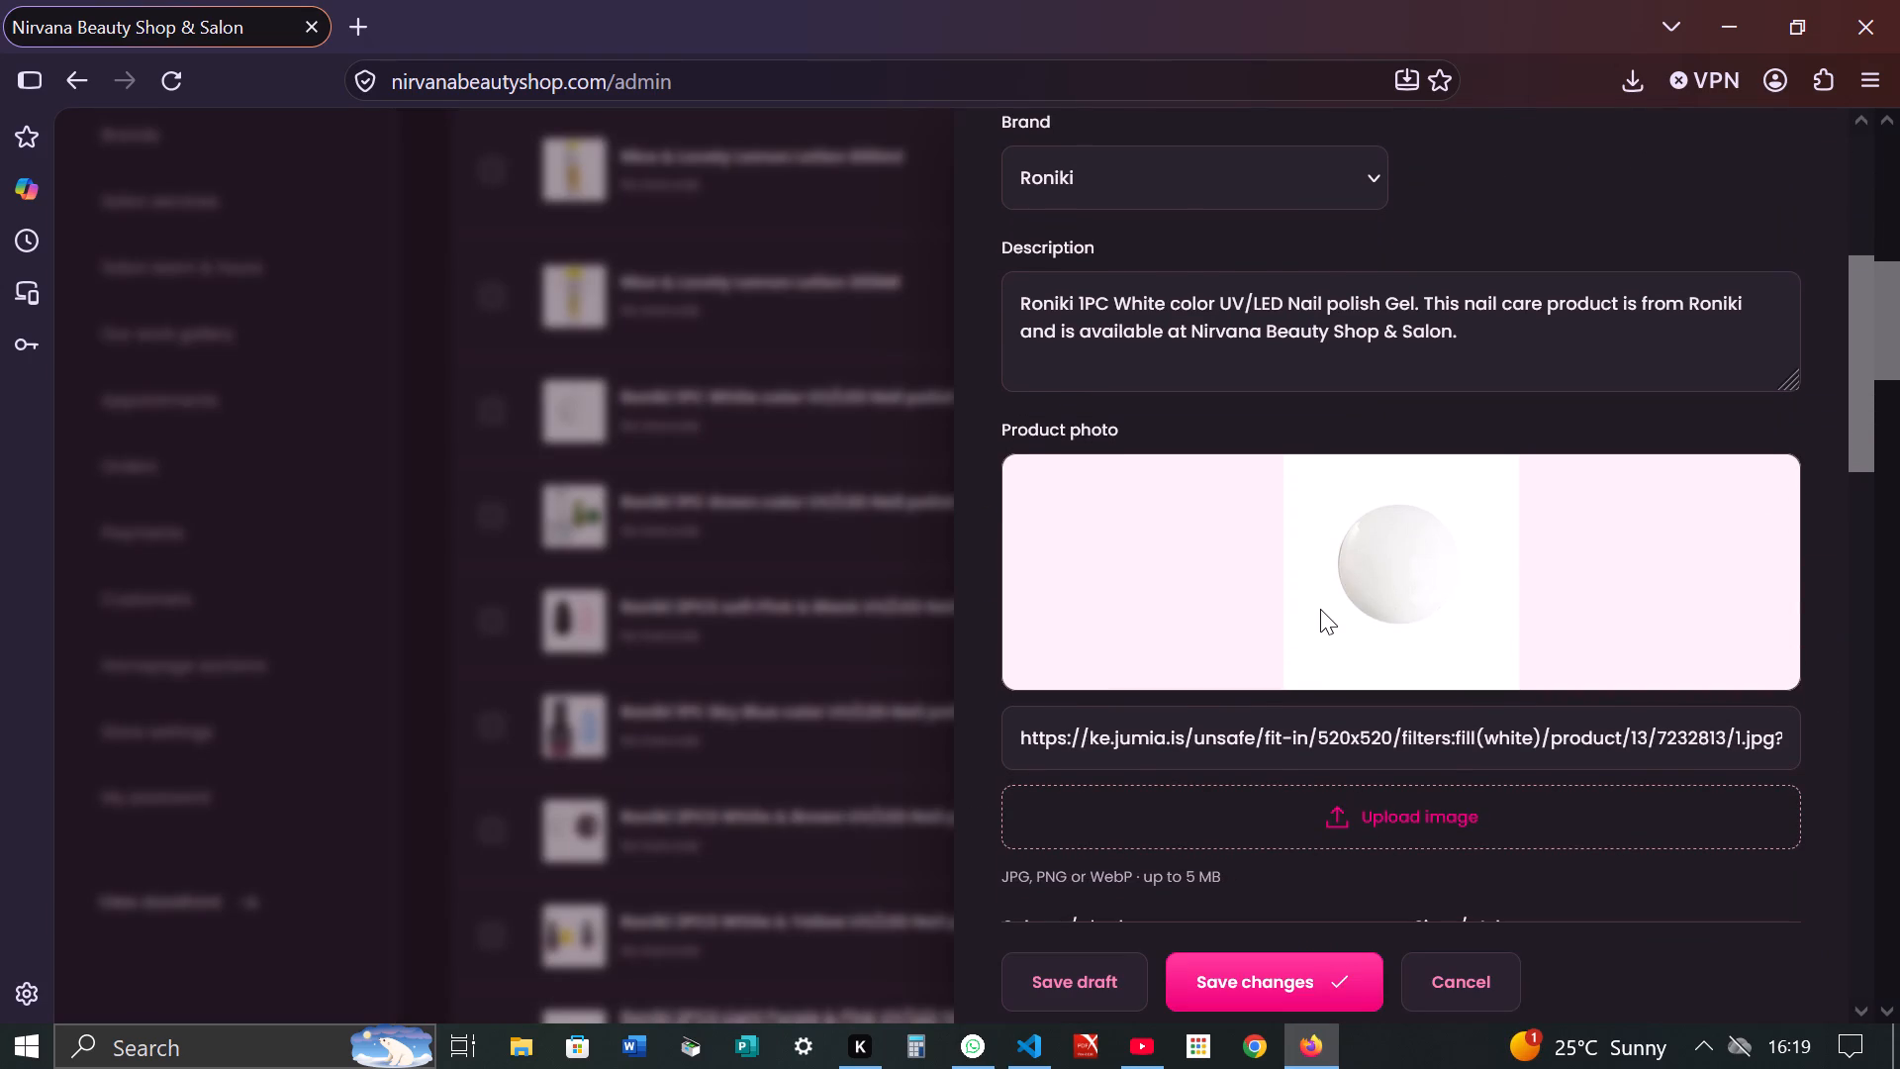
pyautogui.scroll(-1, 1375, 623)
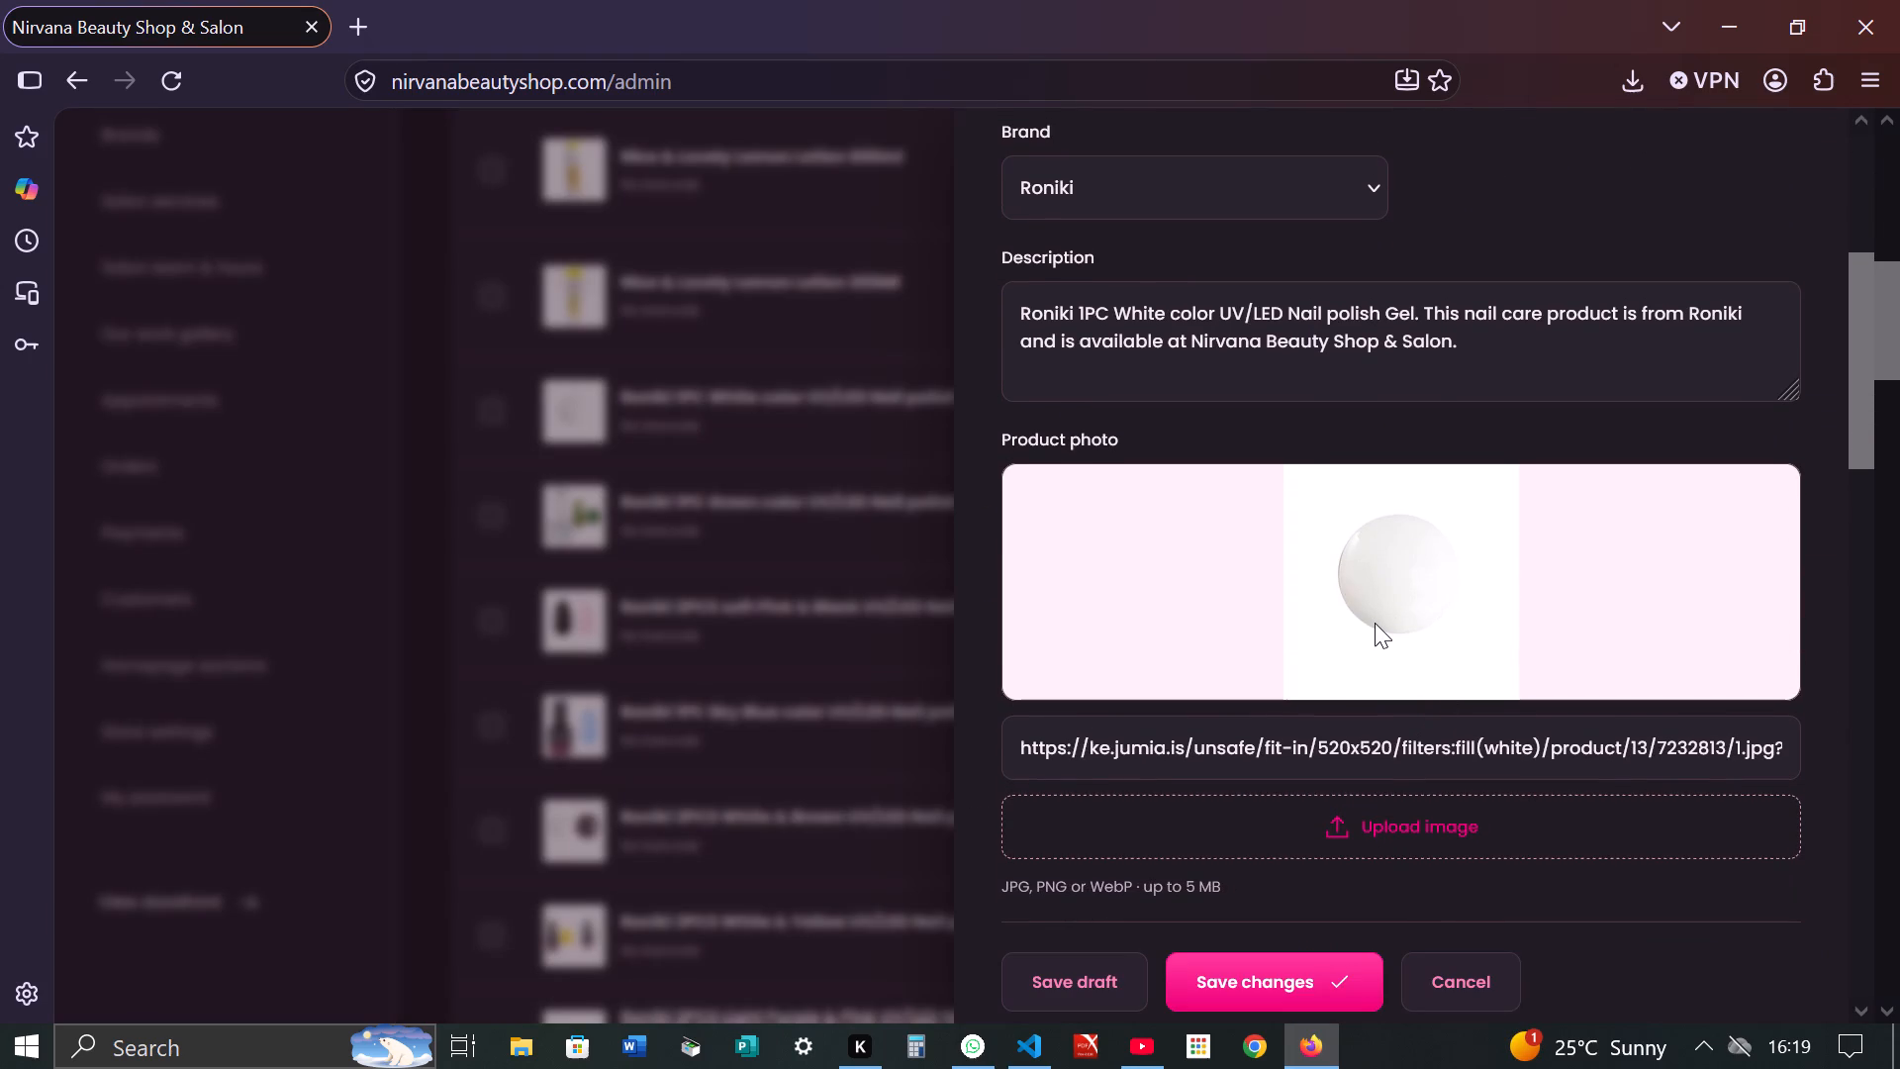
pyautogui.scroll(-2, 1375, 623)
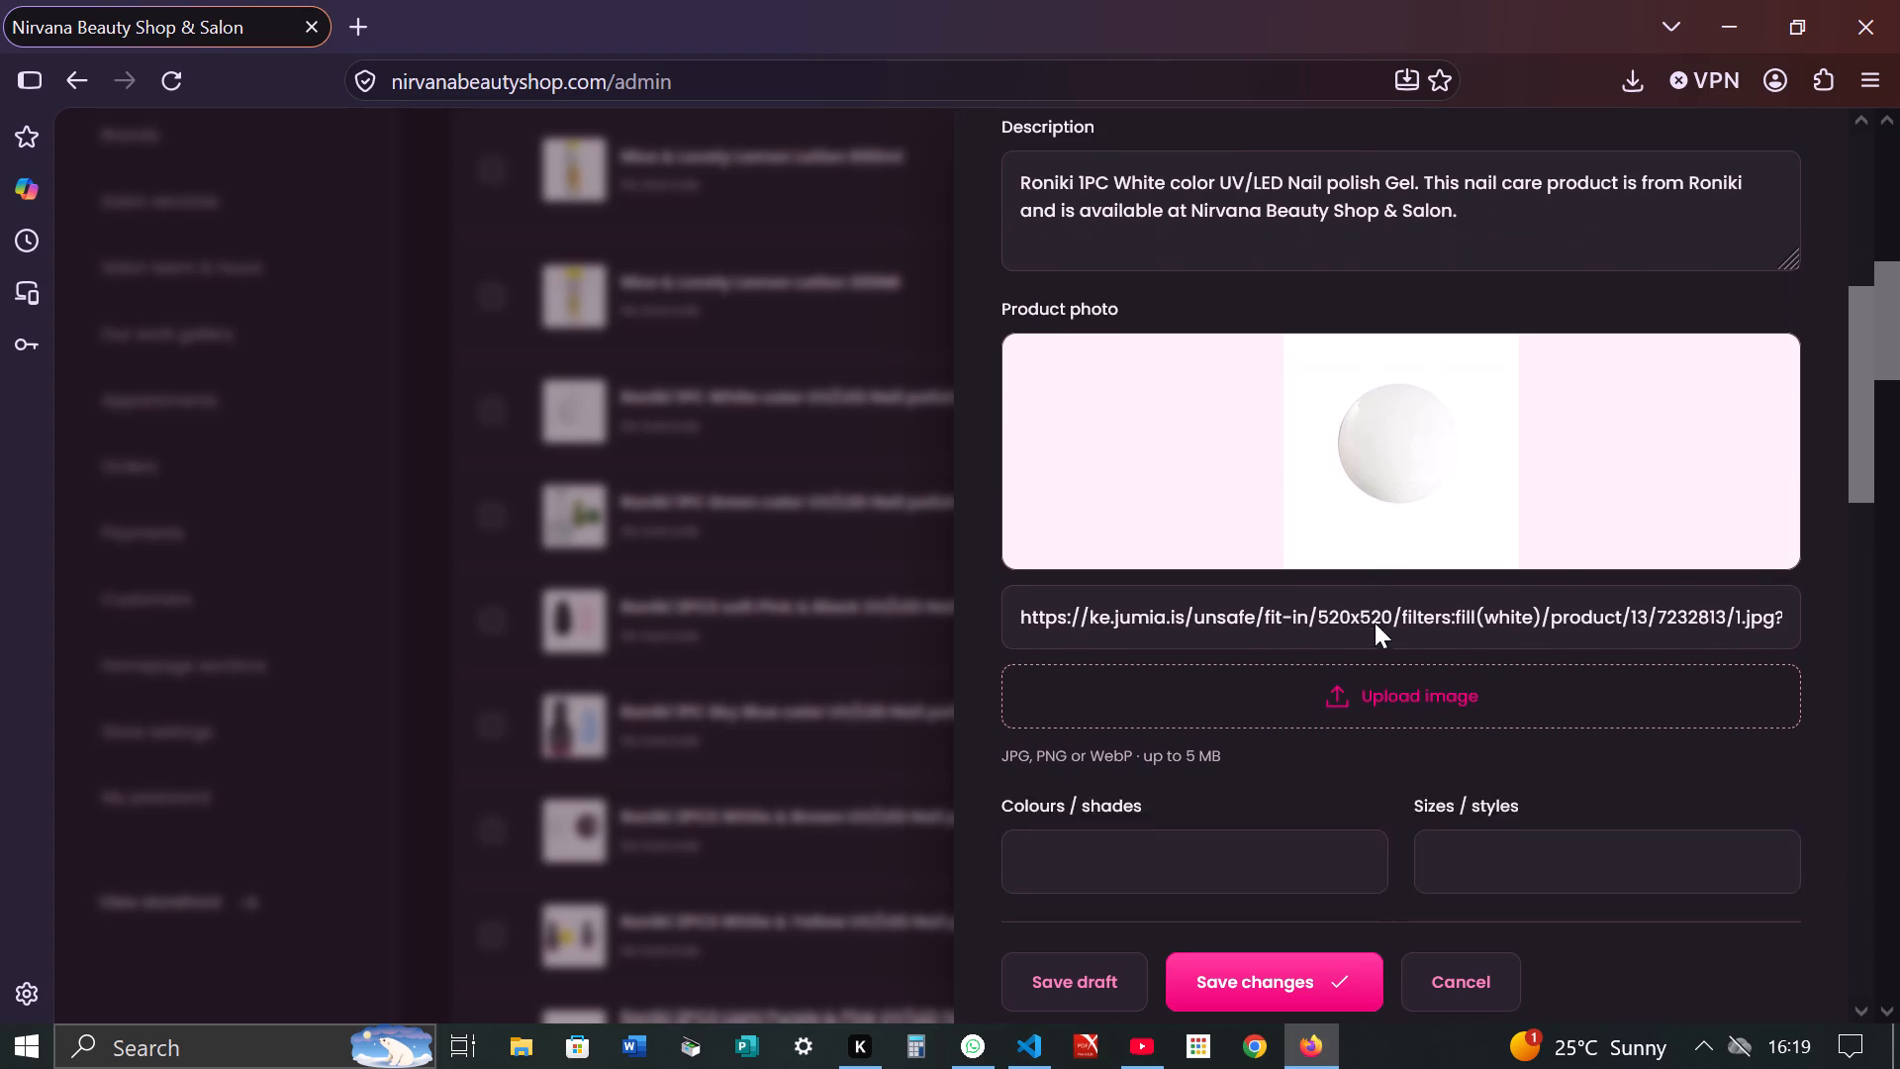
pyautogui.scroll(-4, 1375, 623)
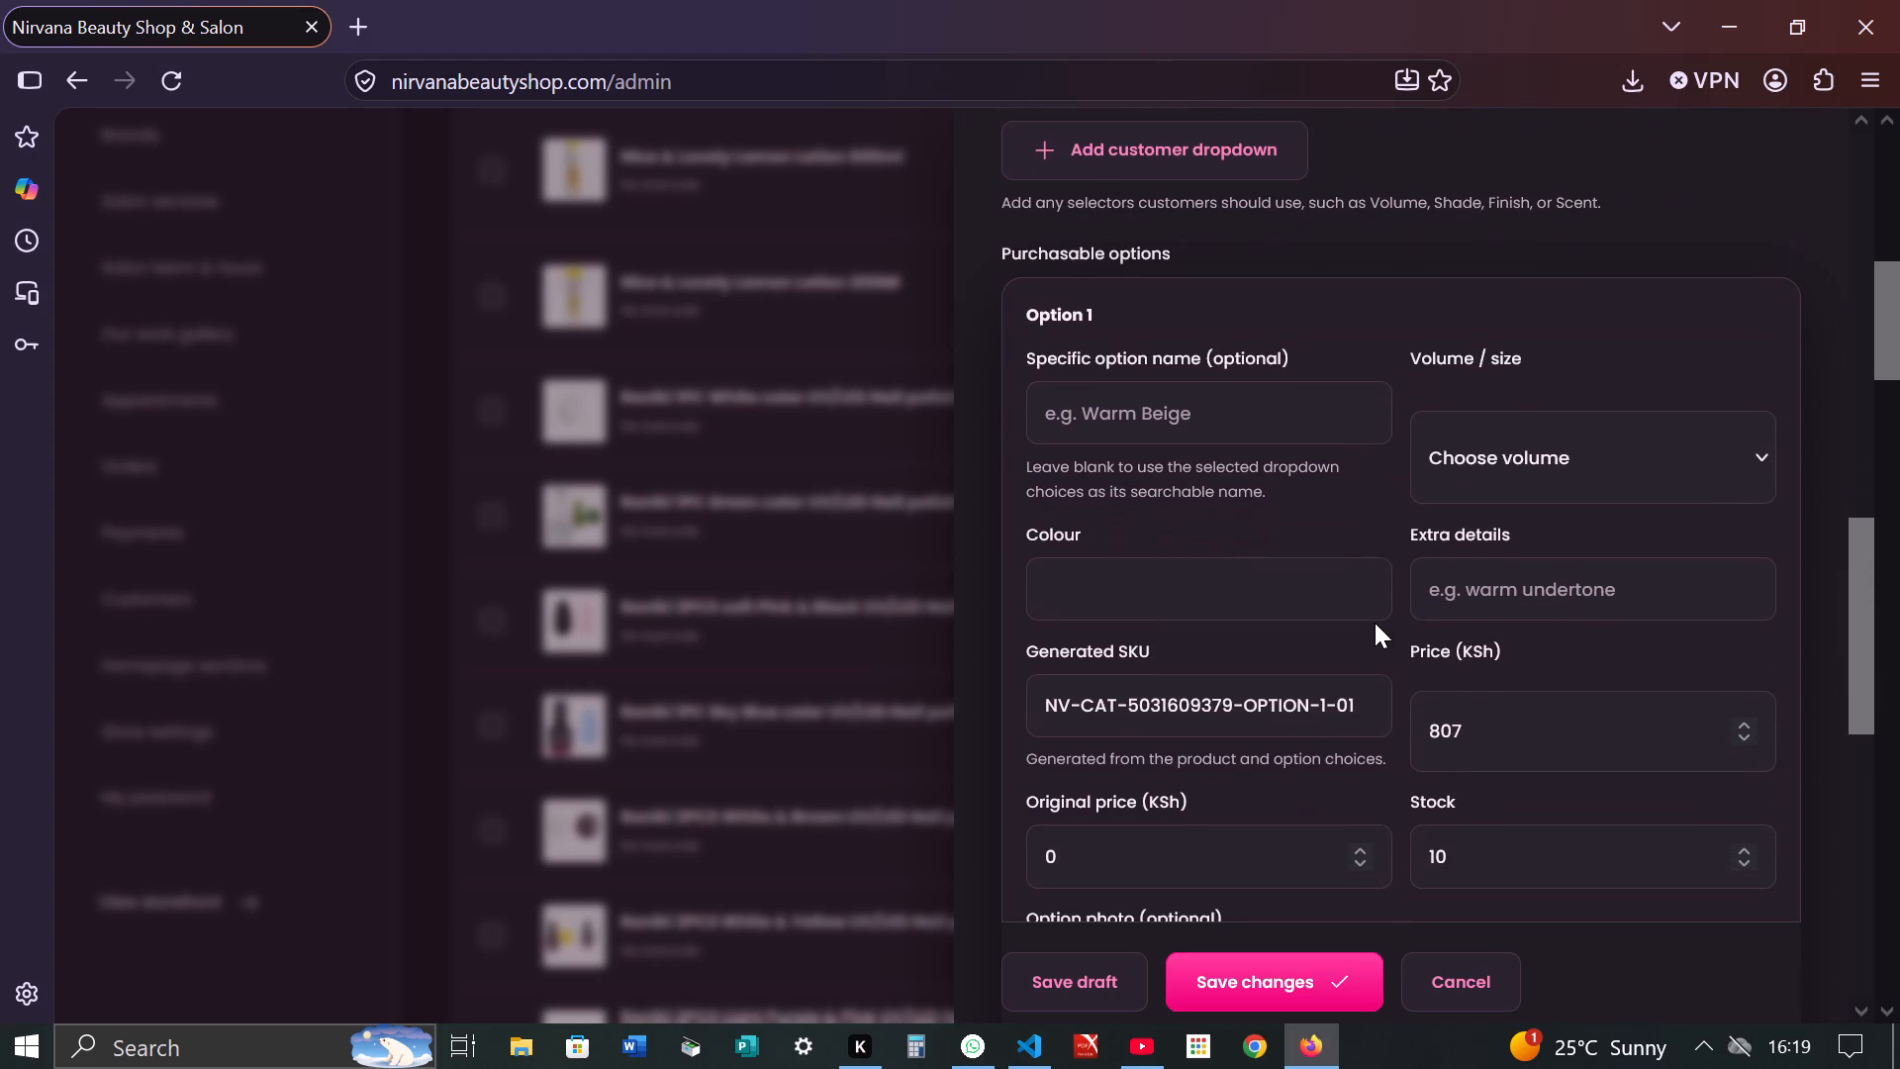
pyautogui.scroll(-2, 1375, 623)
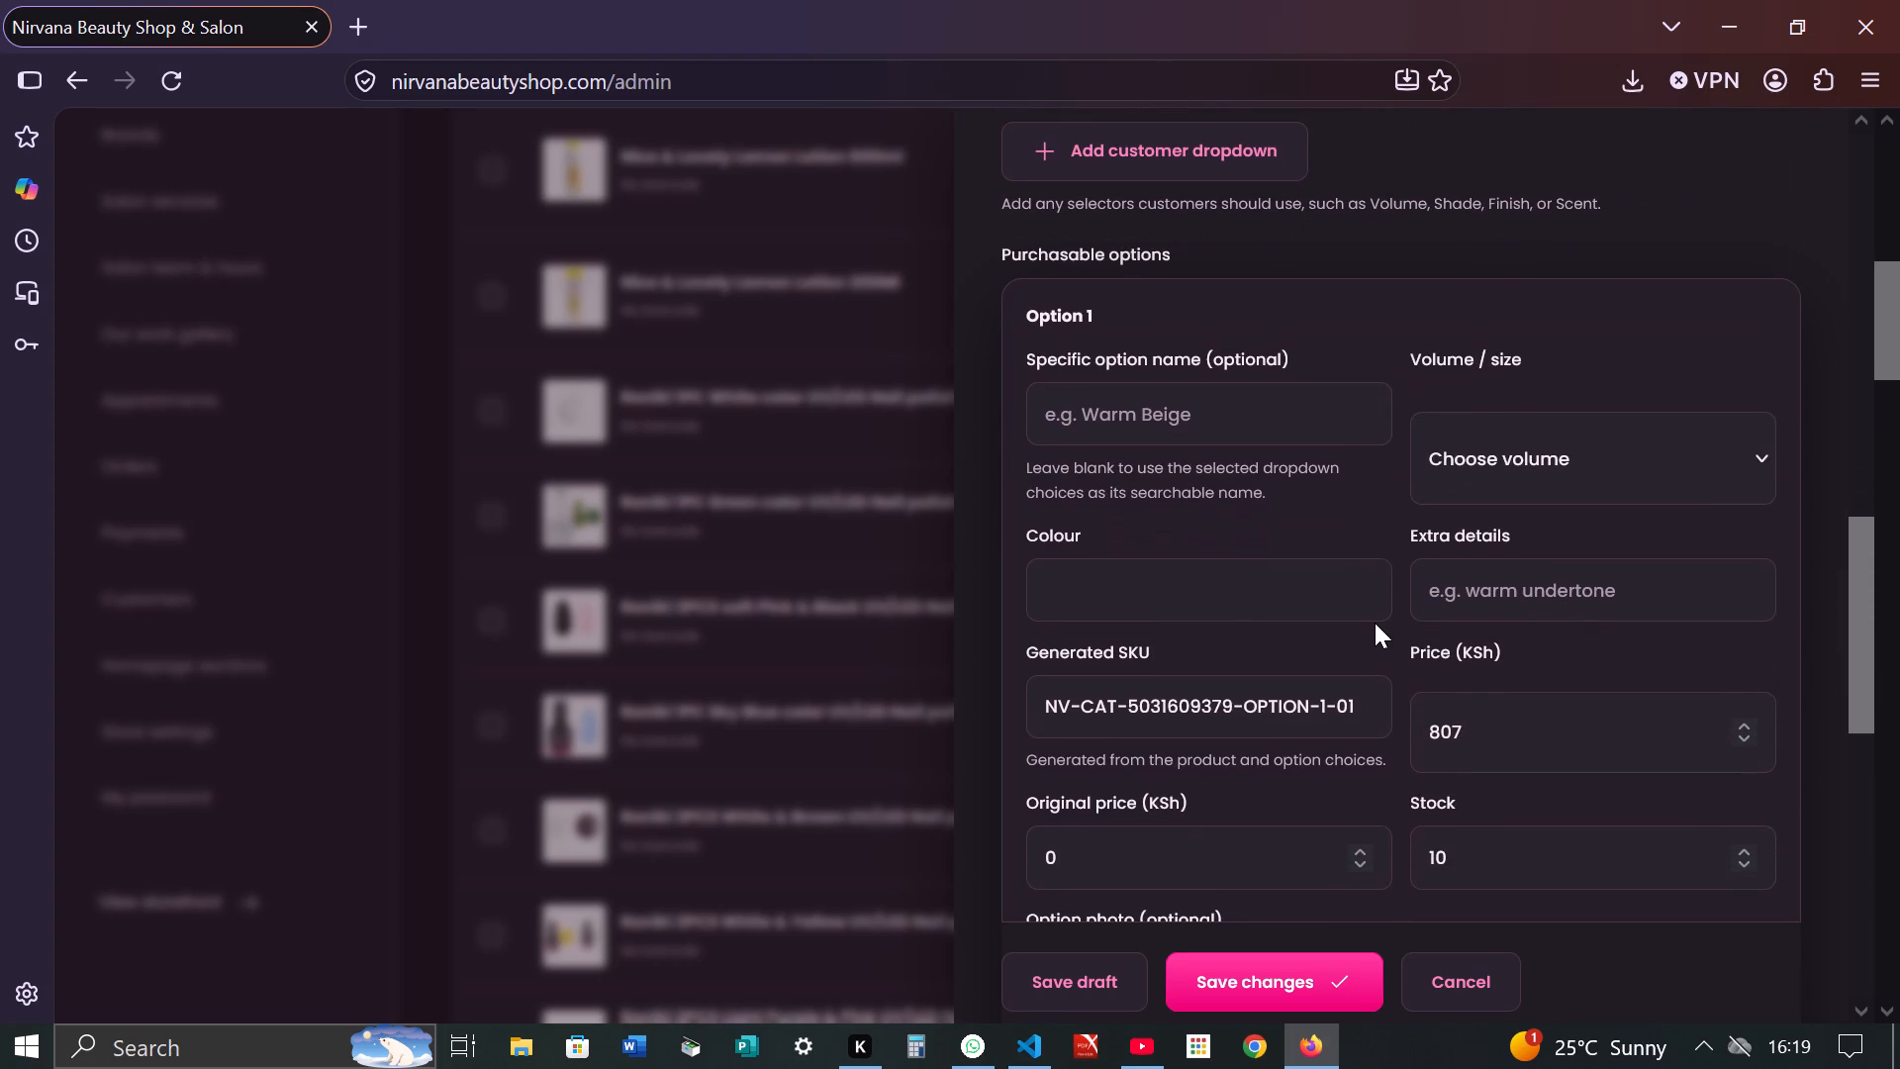
pyautogui.scroll(-1, 1375, 623)
pyautogui.click(1490, 738)
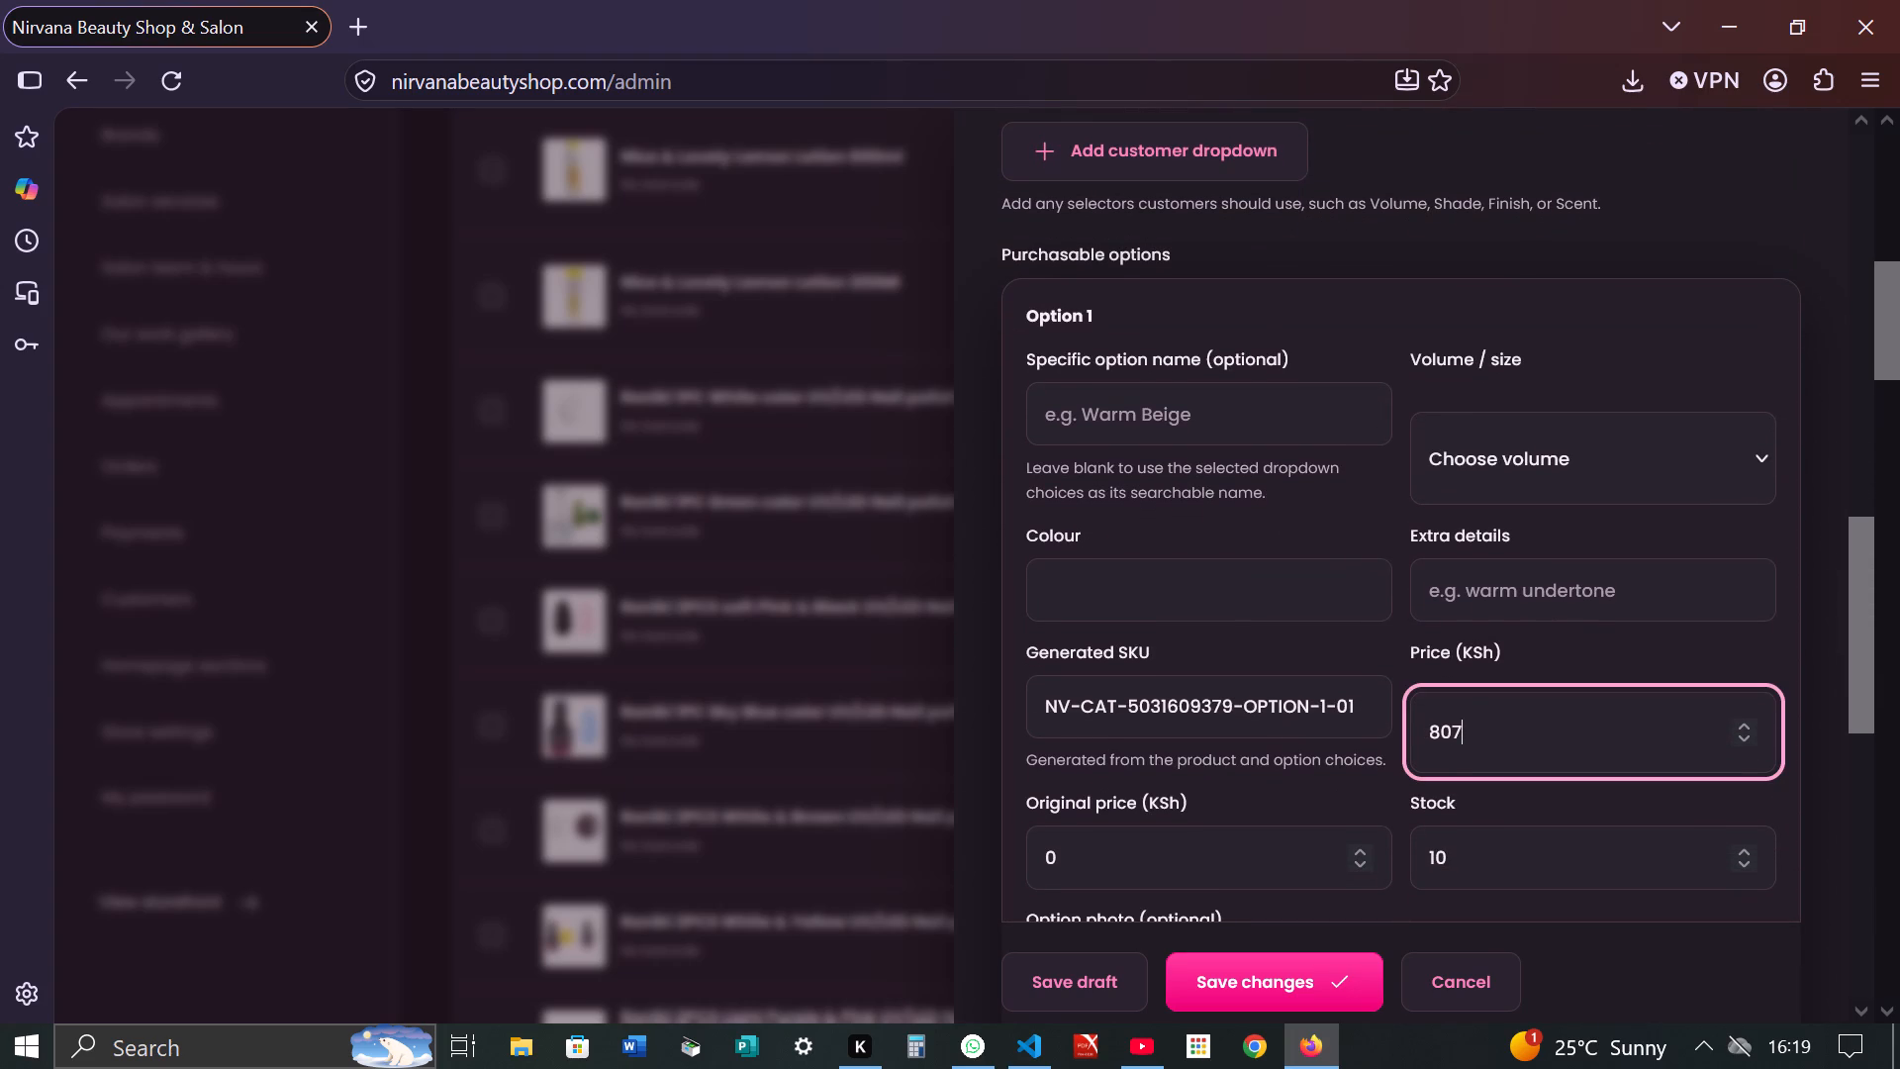
pyautogui.press('BackSpace')
pyautogui.press('BackSpace')
pyautogui.press('BackSpace')
pyautogui.write('500')
# Set Option 1's original price to KSh 550 and save the Roniki 1PC White color record.
pyautogui.click(1149, 825)
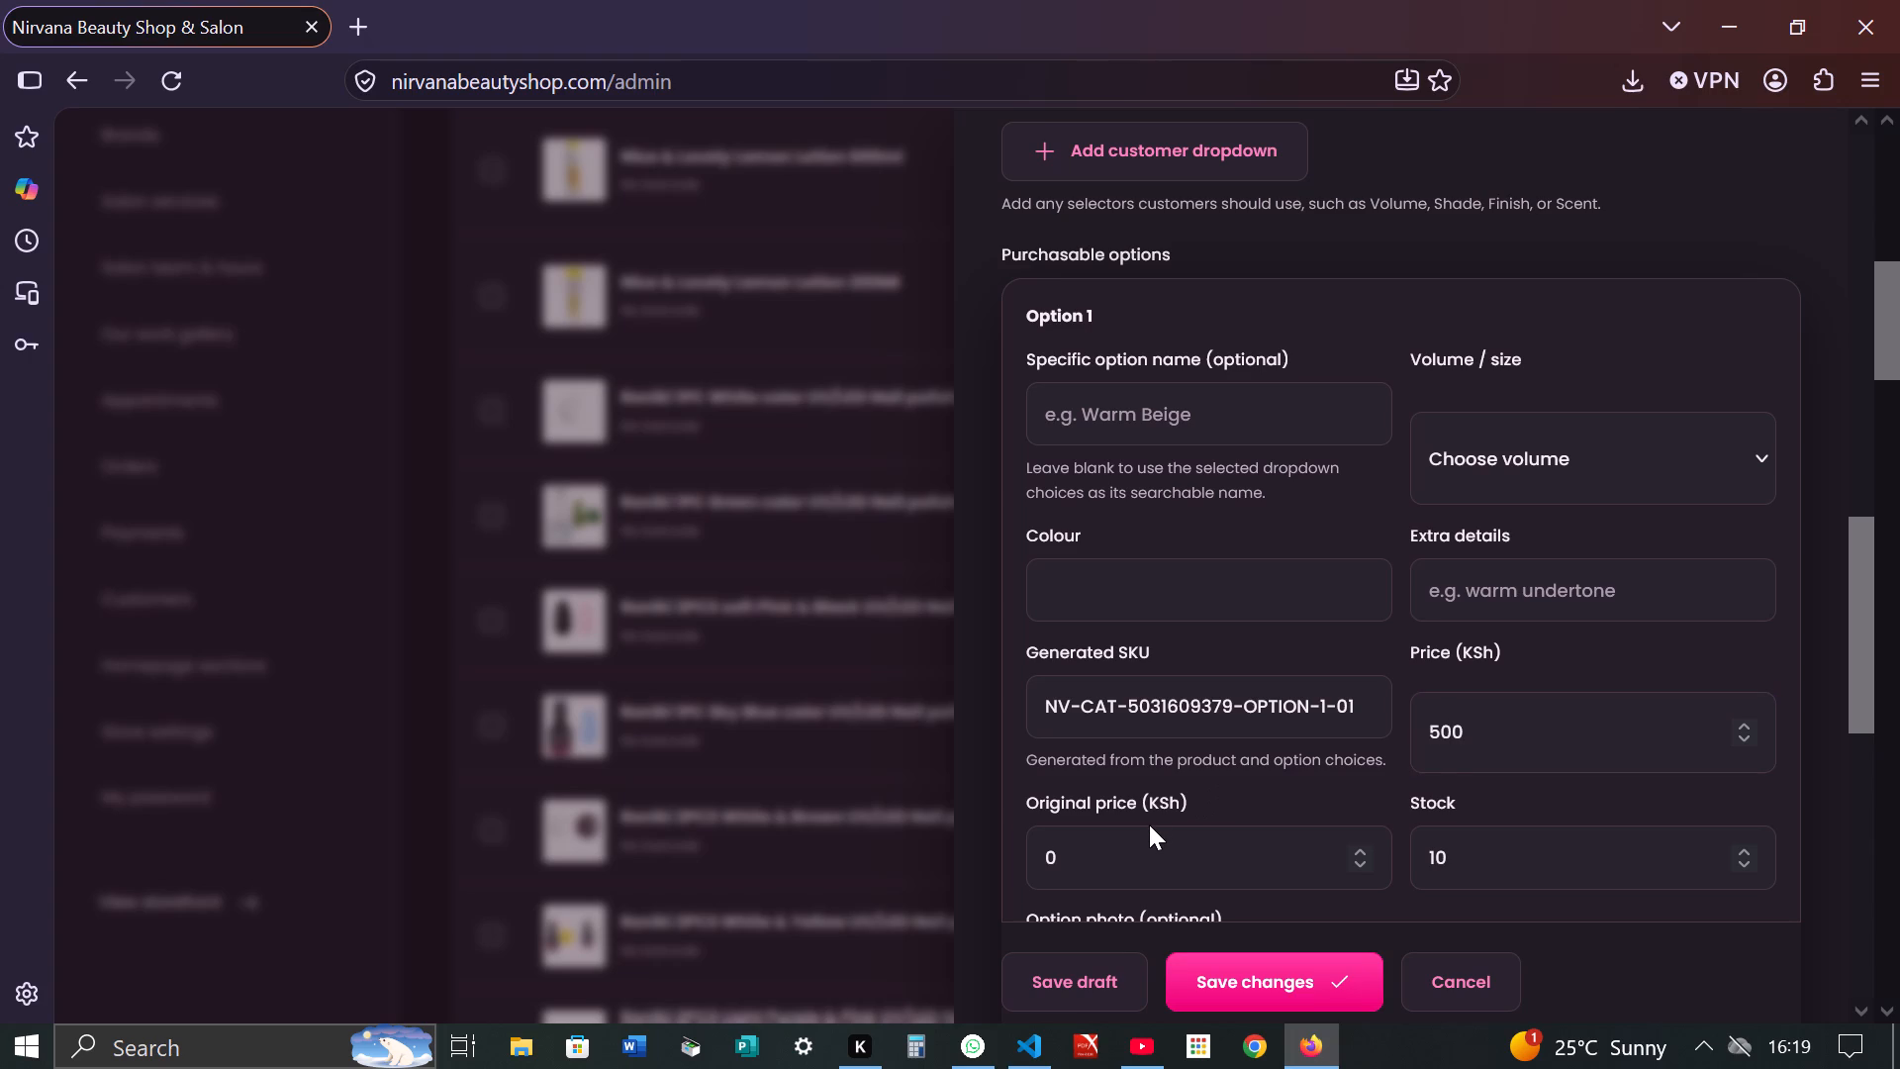
pyautogui.press('BackSpace')
pyautogui.write('550')
pyautogui.click(1222, 973)
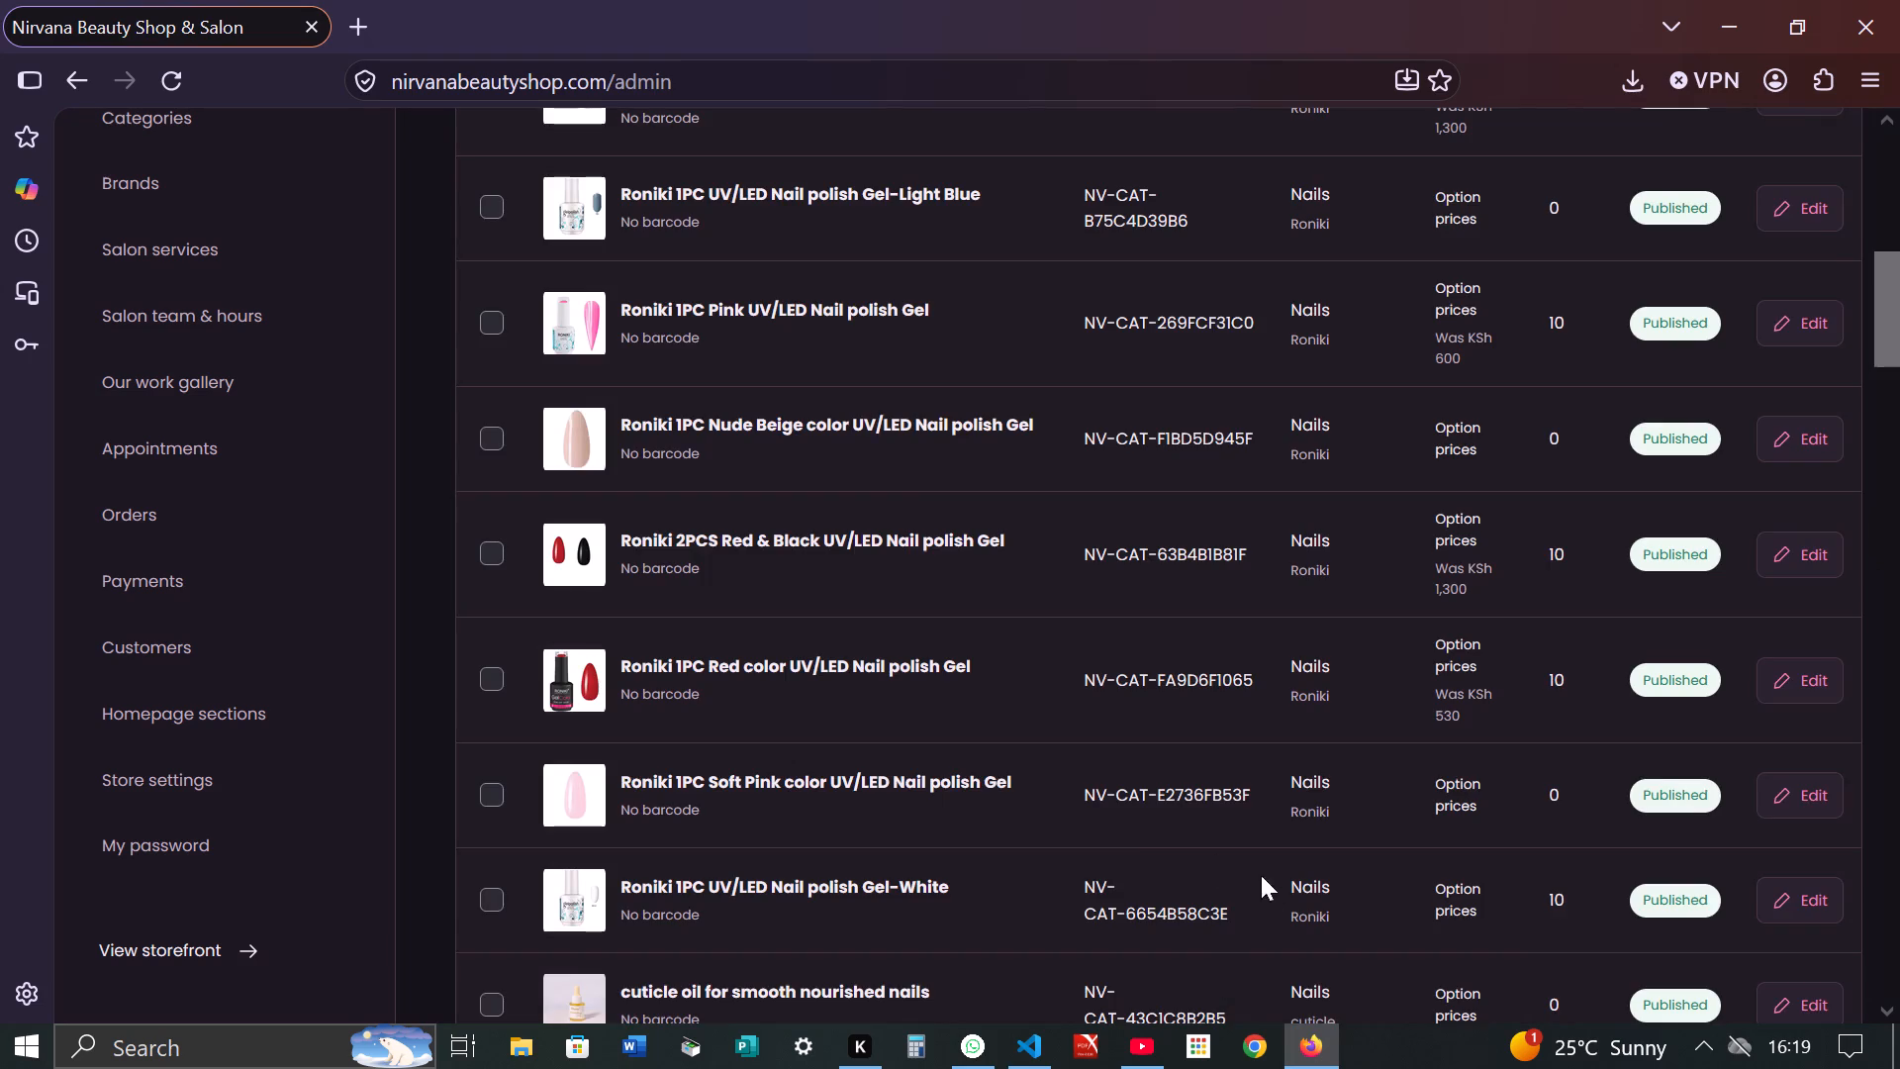
# Advance through the catalogue product list from page 1 to page 4.
pyautogui.scroll(-14, 1124, 824)
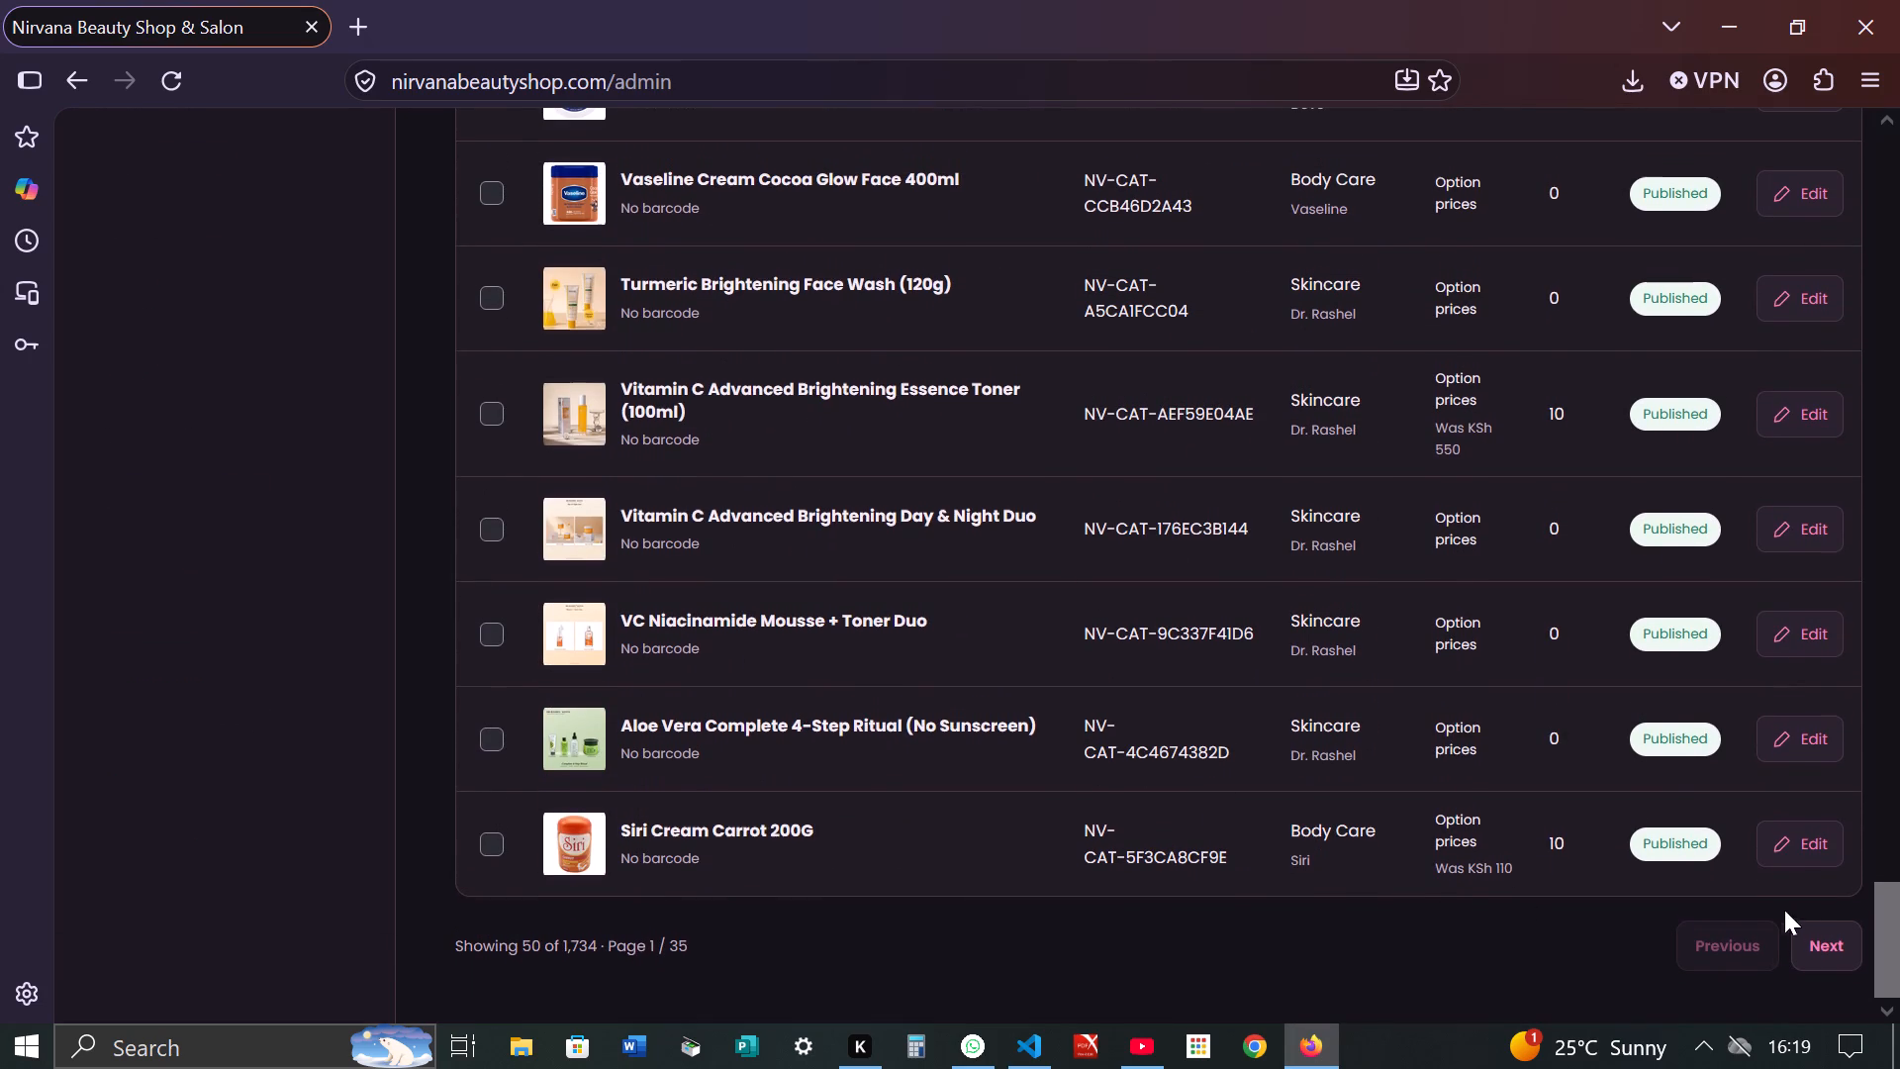
pyautogui.click(1824, 931)
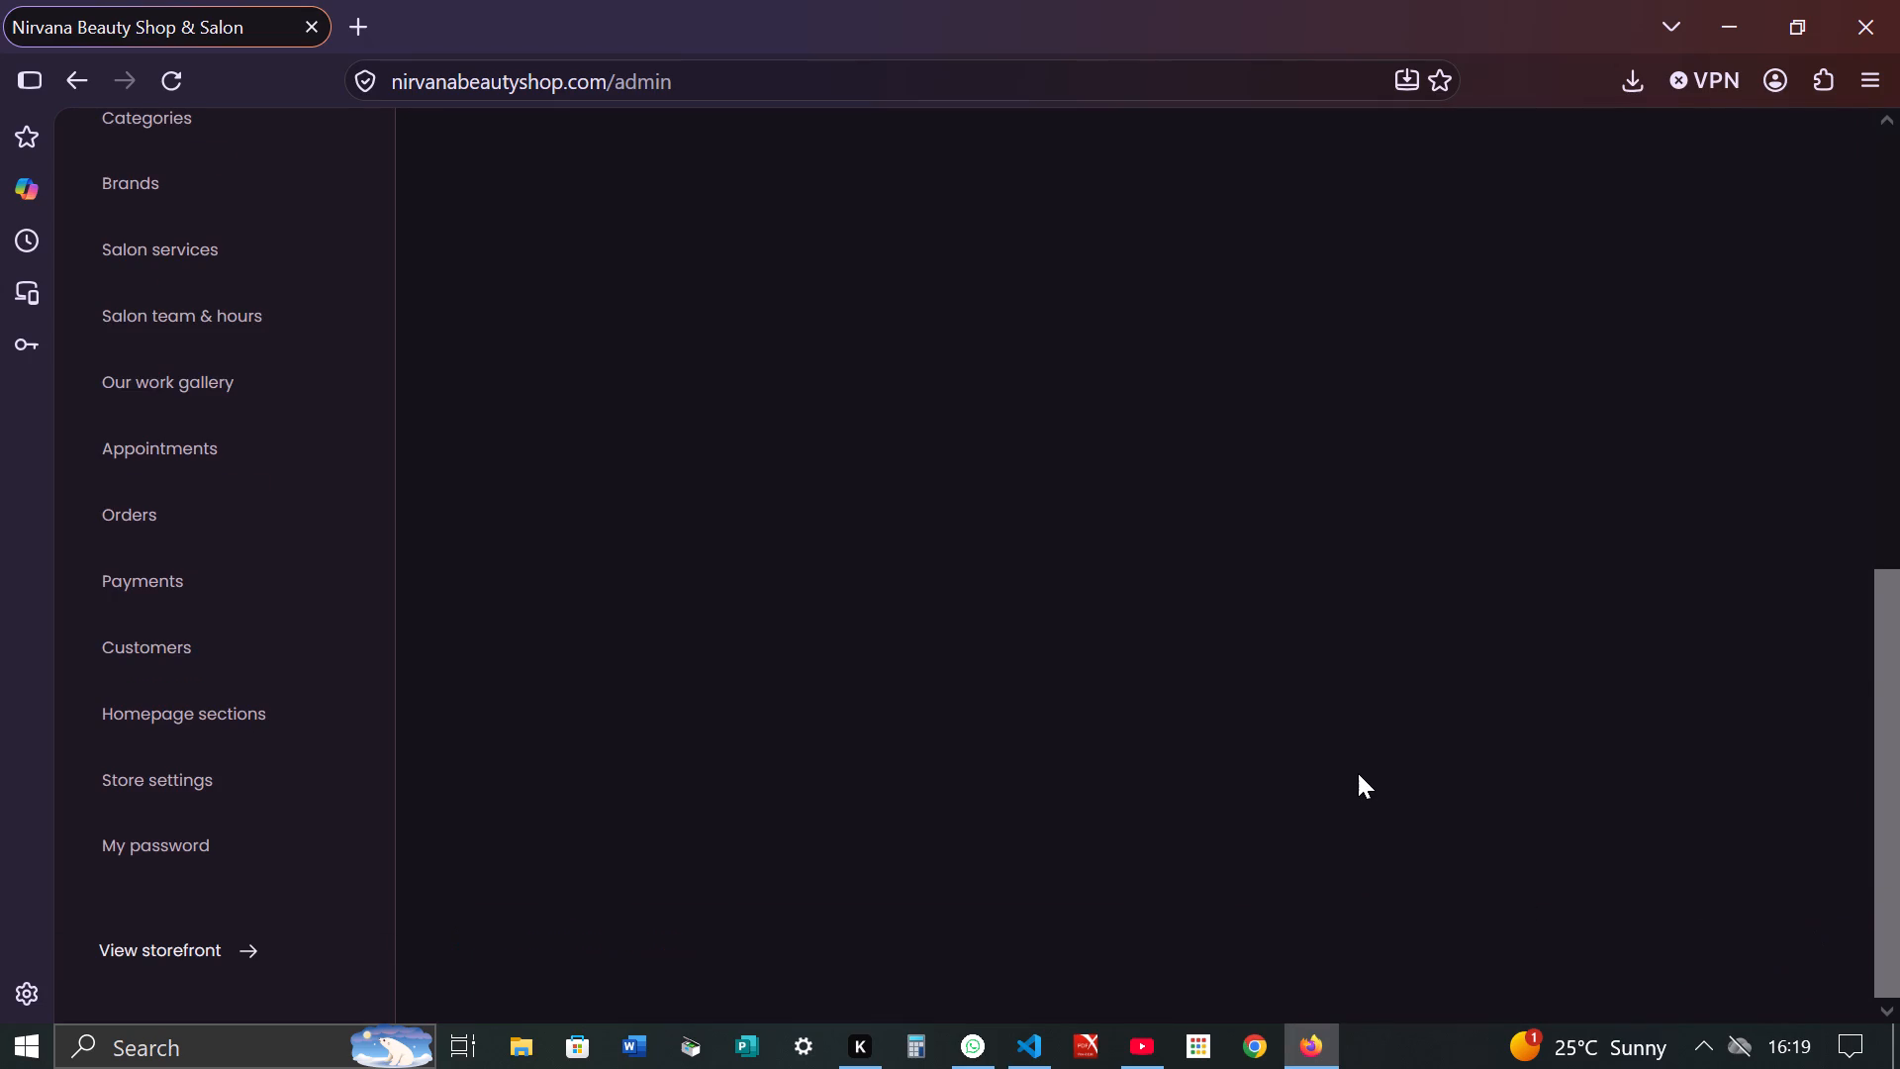
pyautogui.scroll(-10, 1358, 773)
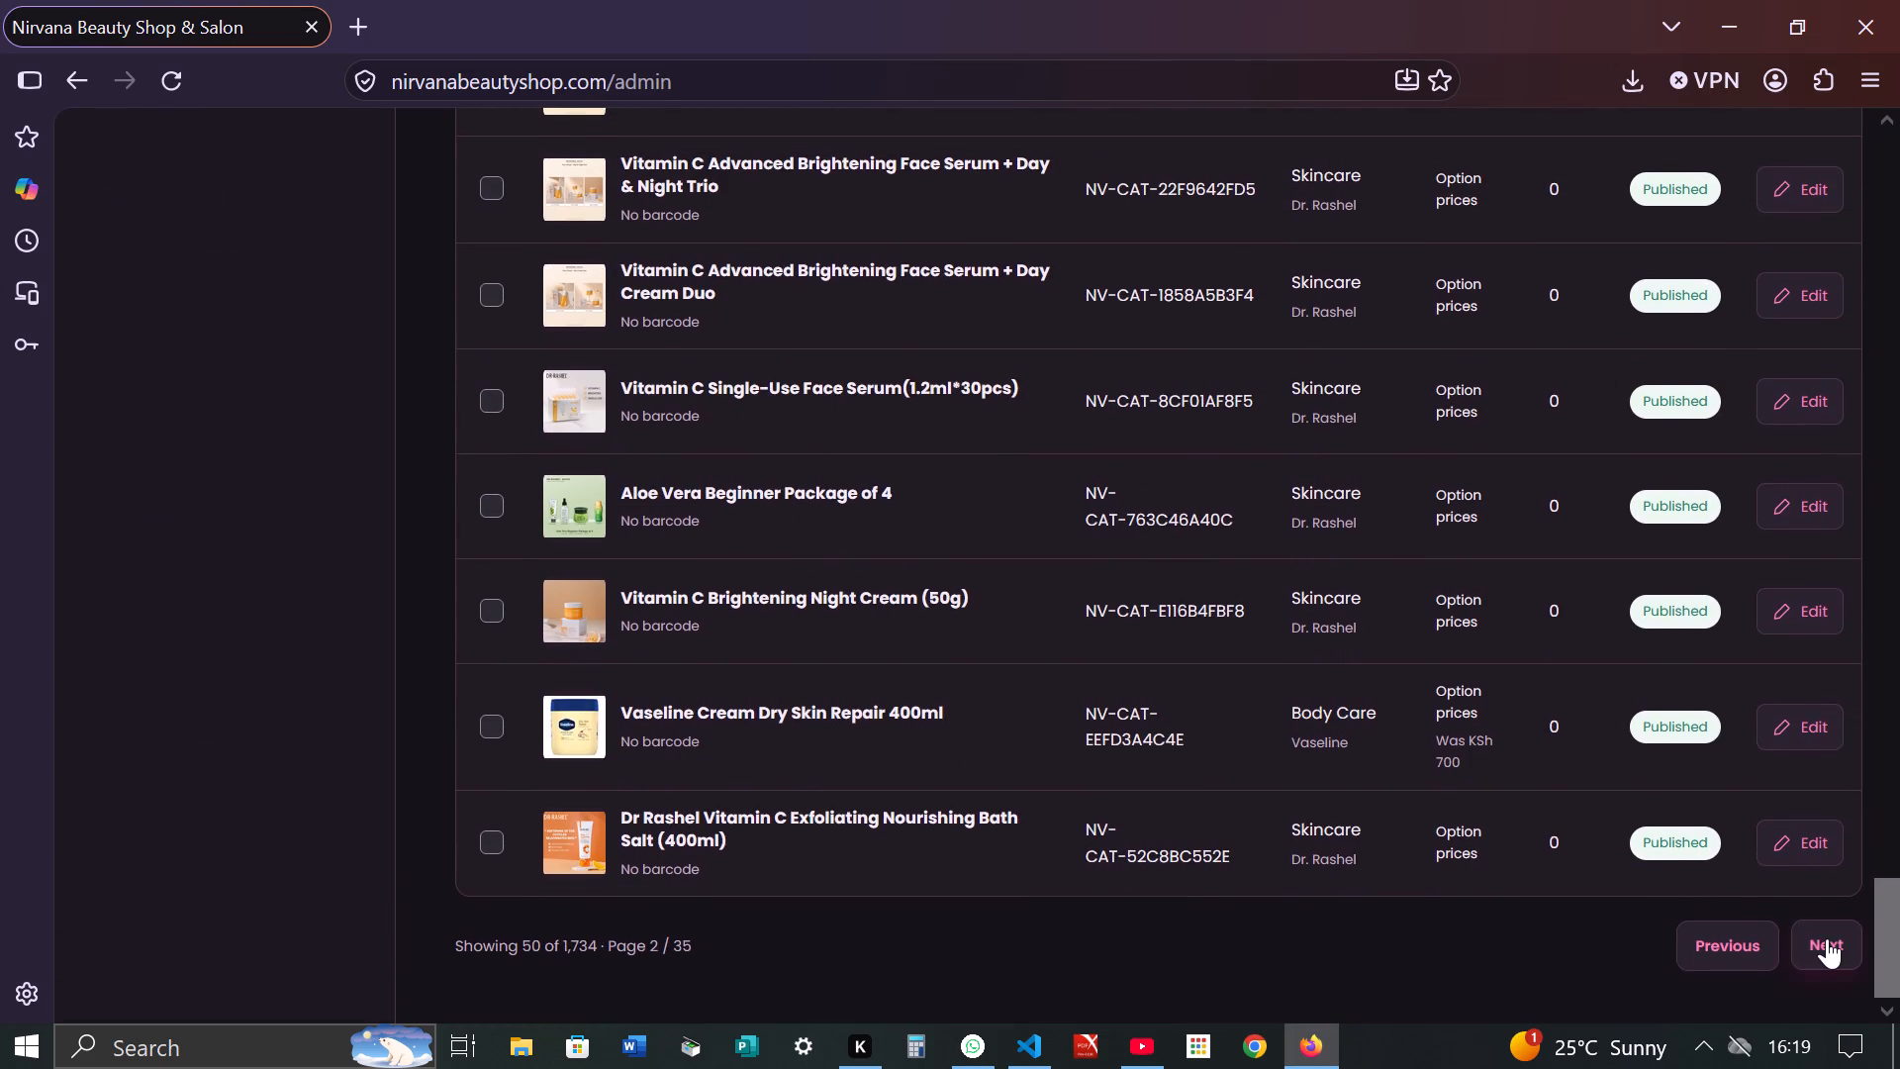
pyautogui.click(1827, 938)
pyautogui.scroll(-4, 1371, 789)
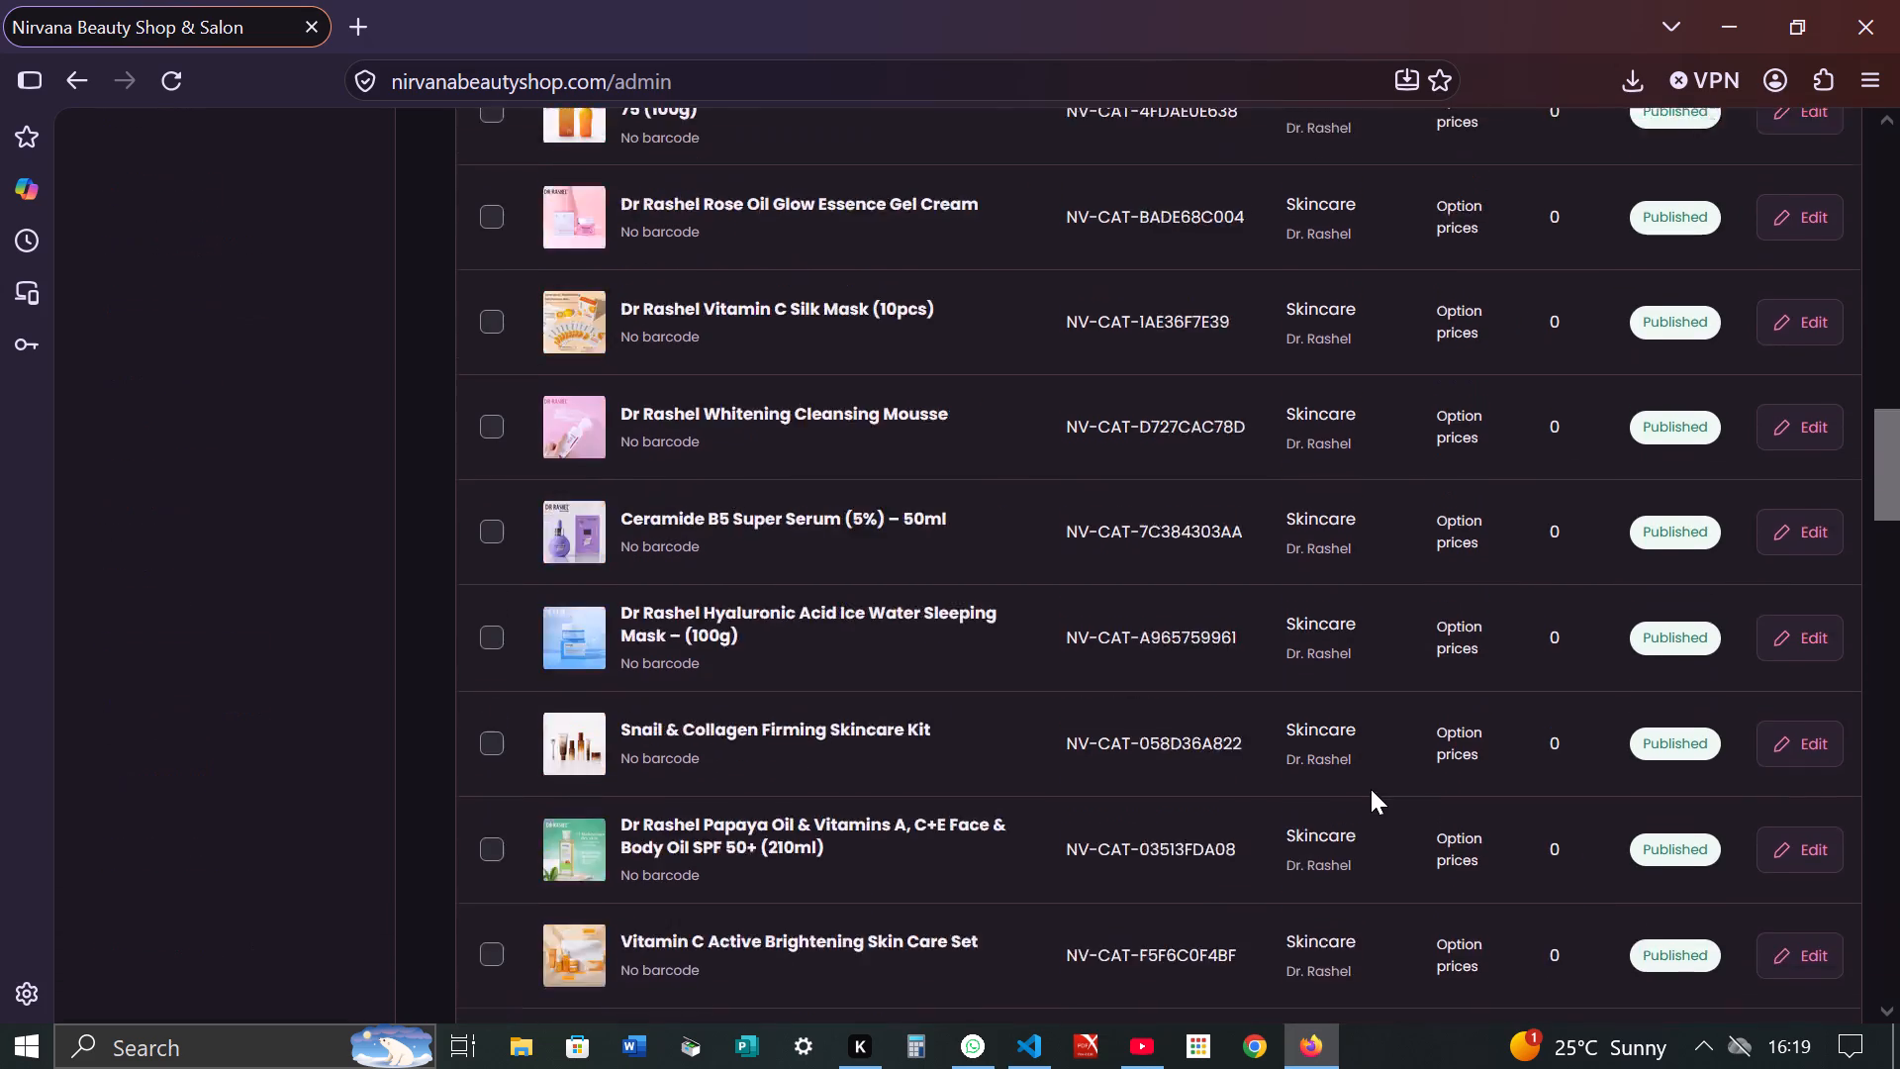
pyautogui.scroll(-5, 1371, 789)
pyautogui.click(1822, 945)
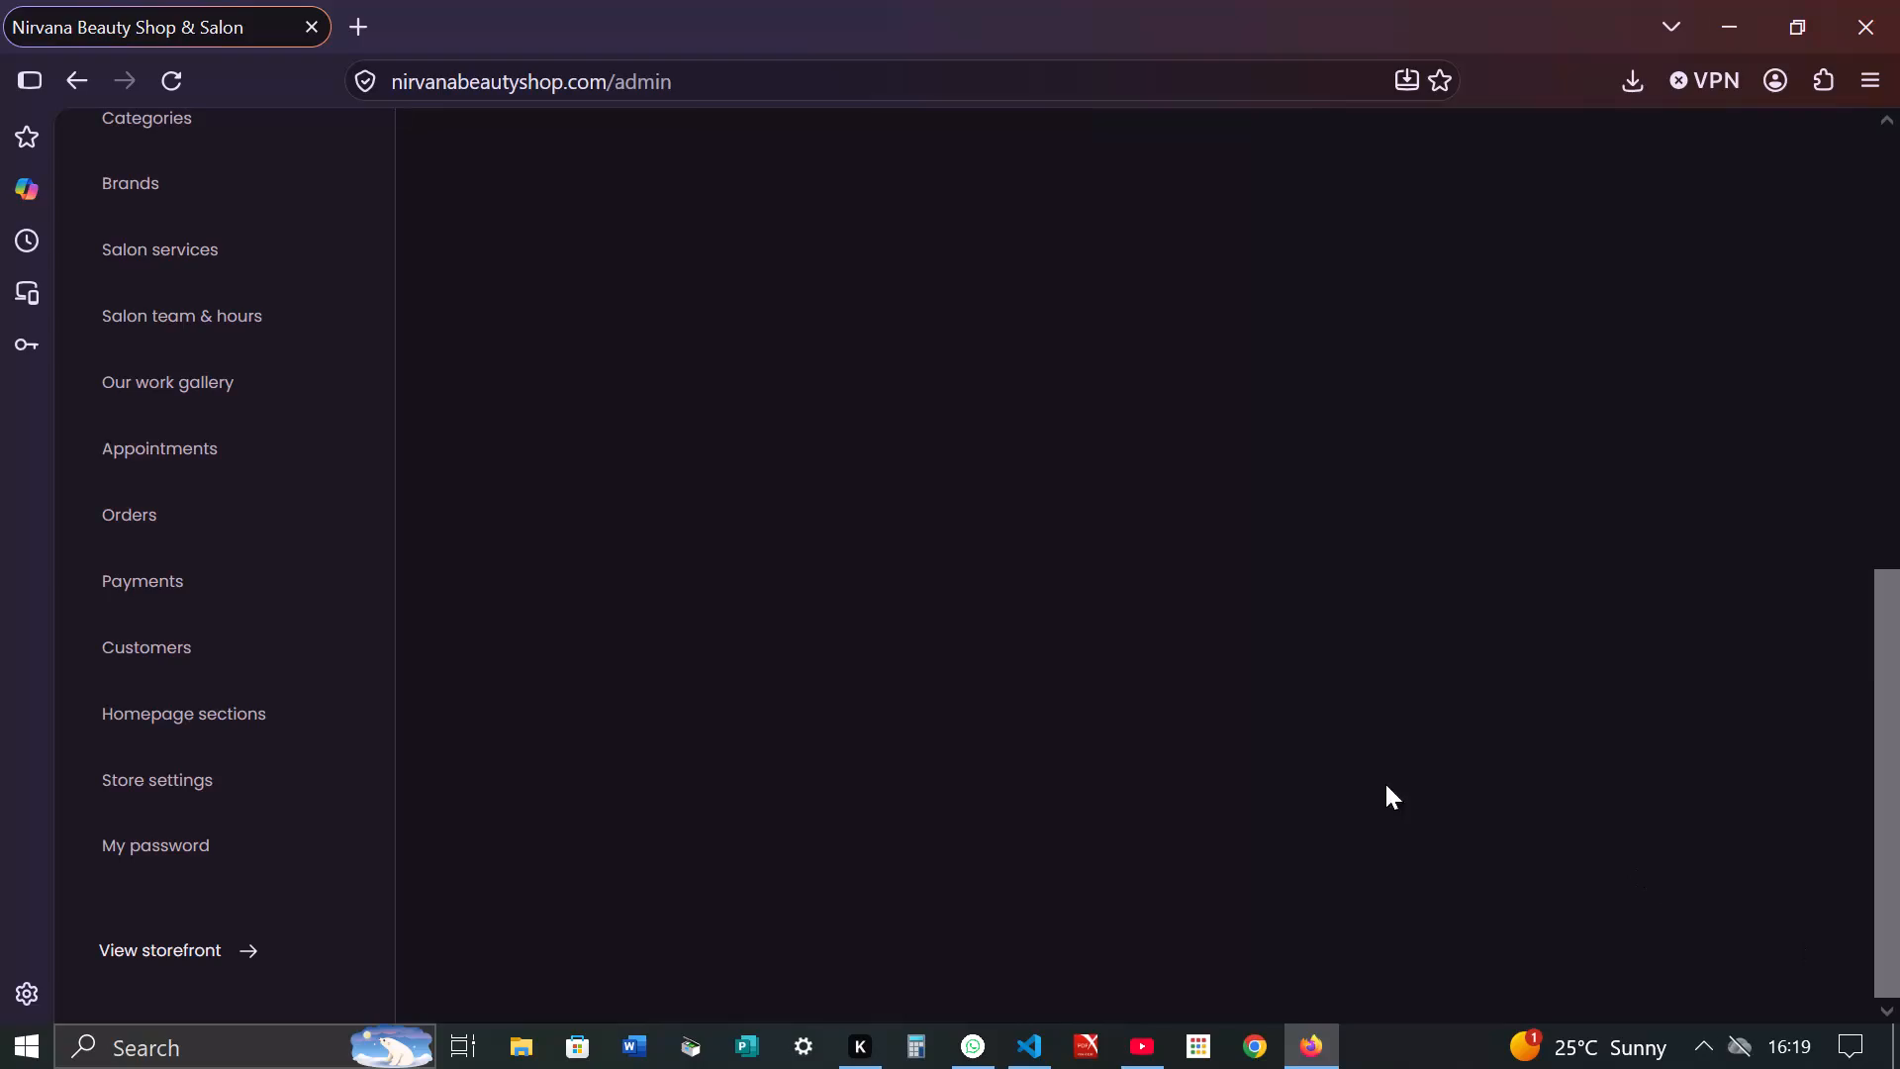
# Open the Roniki 1PC Green color UV/LED Nail polish Gel record, set Option 1's stock to 0 and save the record.
pyautogui.scroll(-1, 1252, 775)
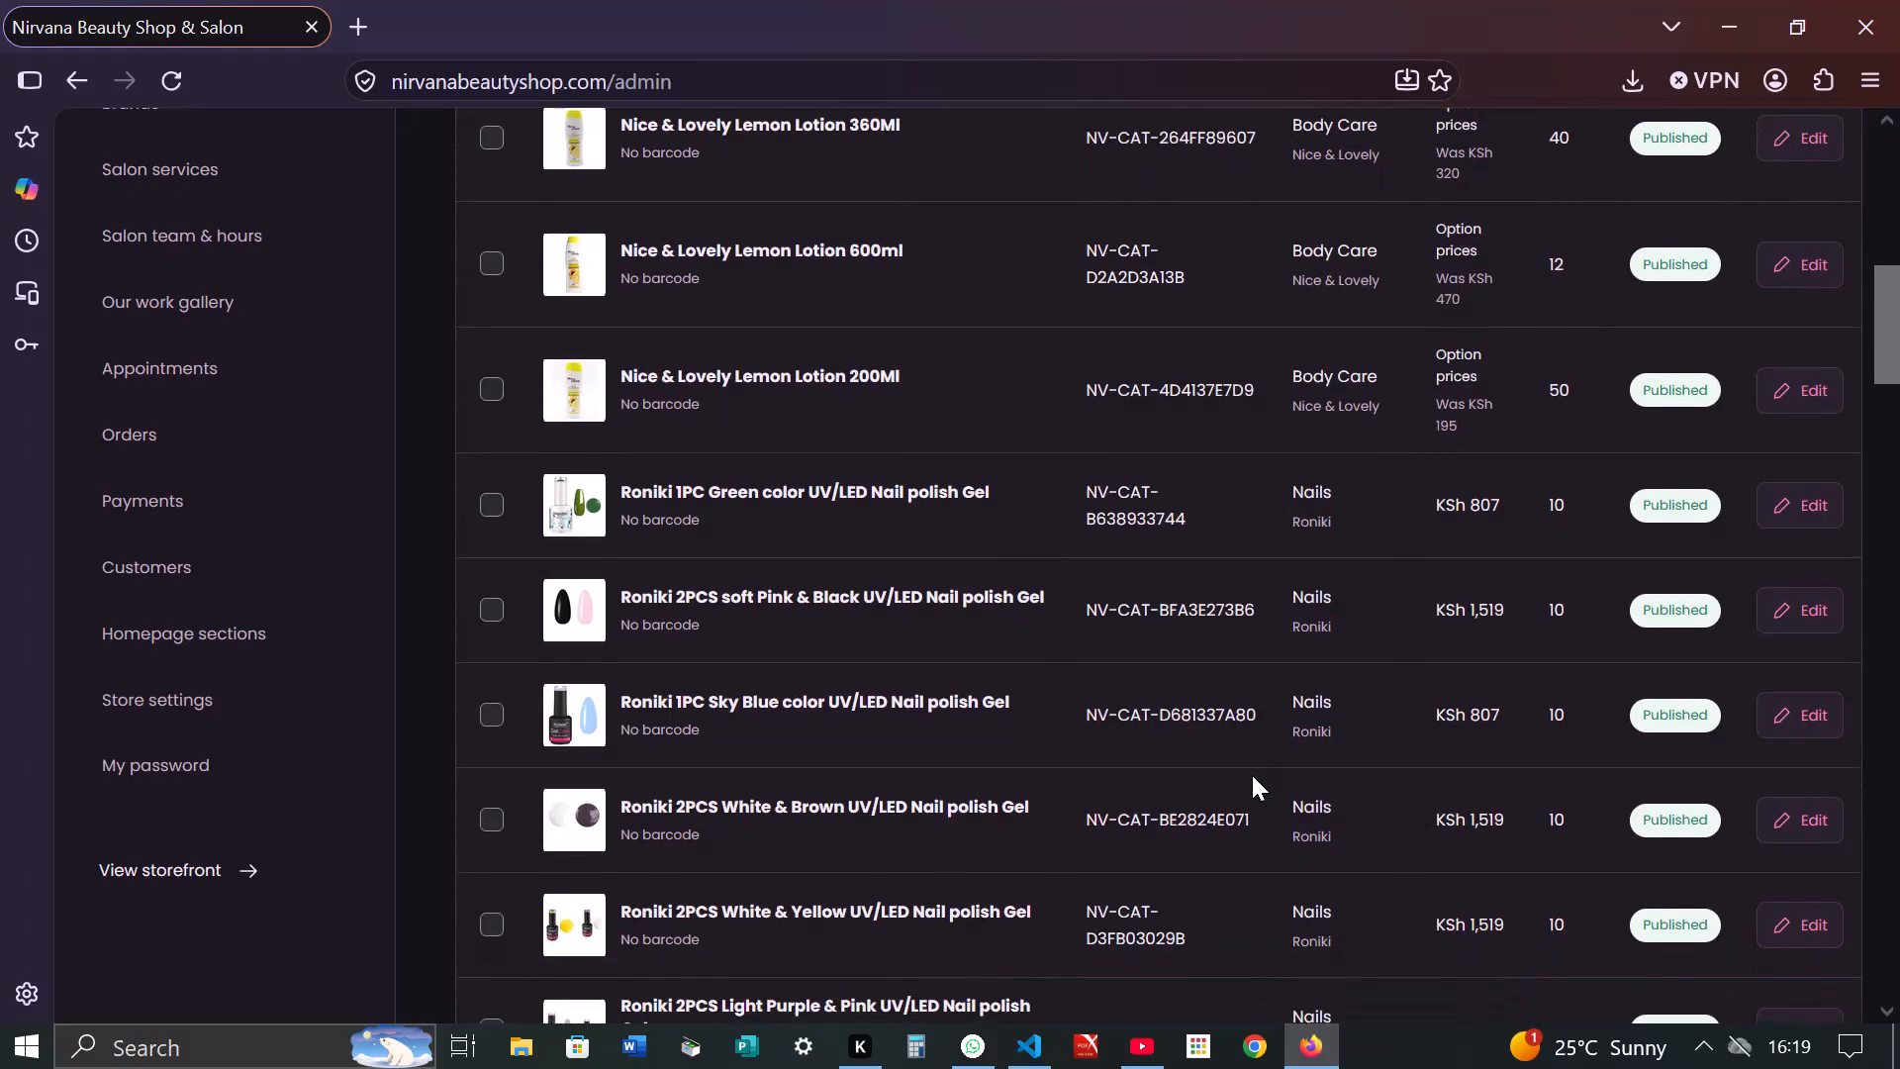
pyautogui.scroll(-1, 1252, 775)
pyautogui.click(1793, 358)
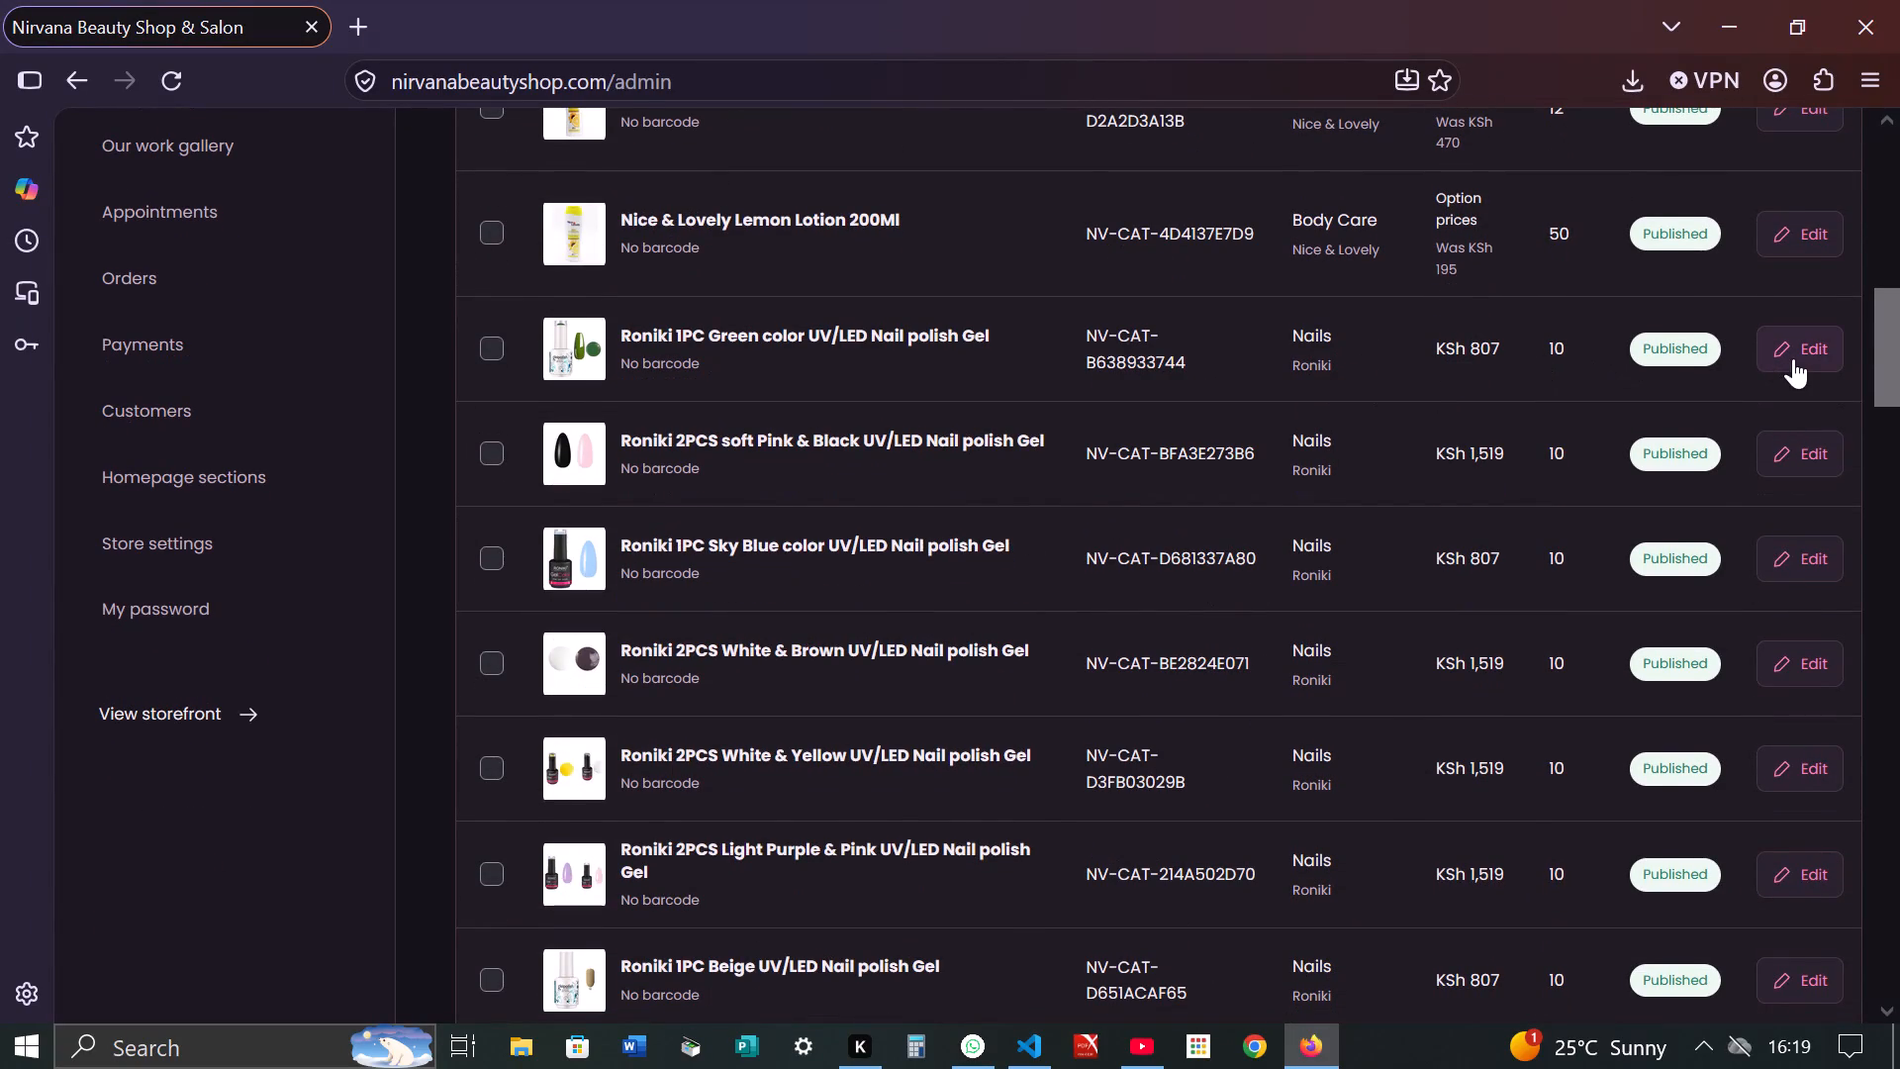
pyautogui.scroll(-3, 1368, 682)
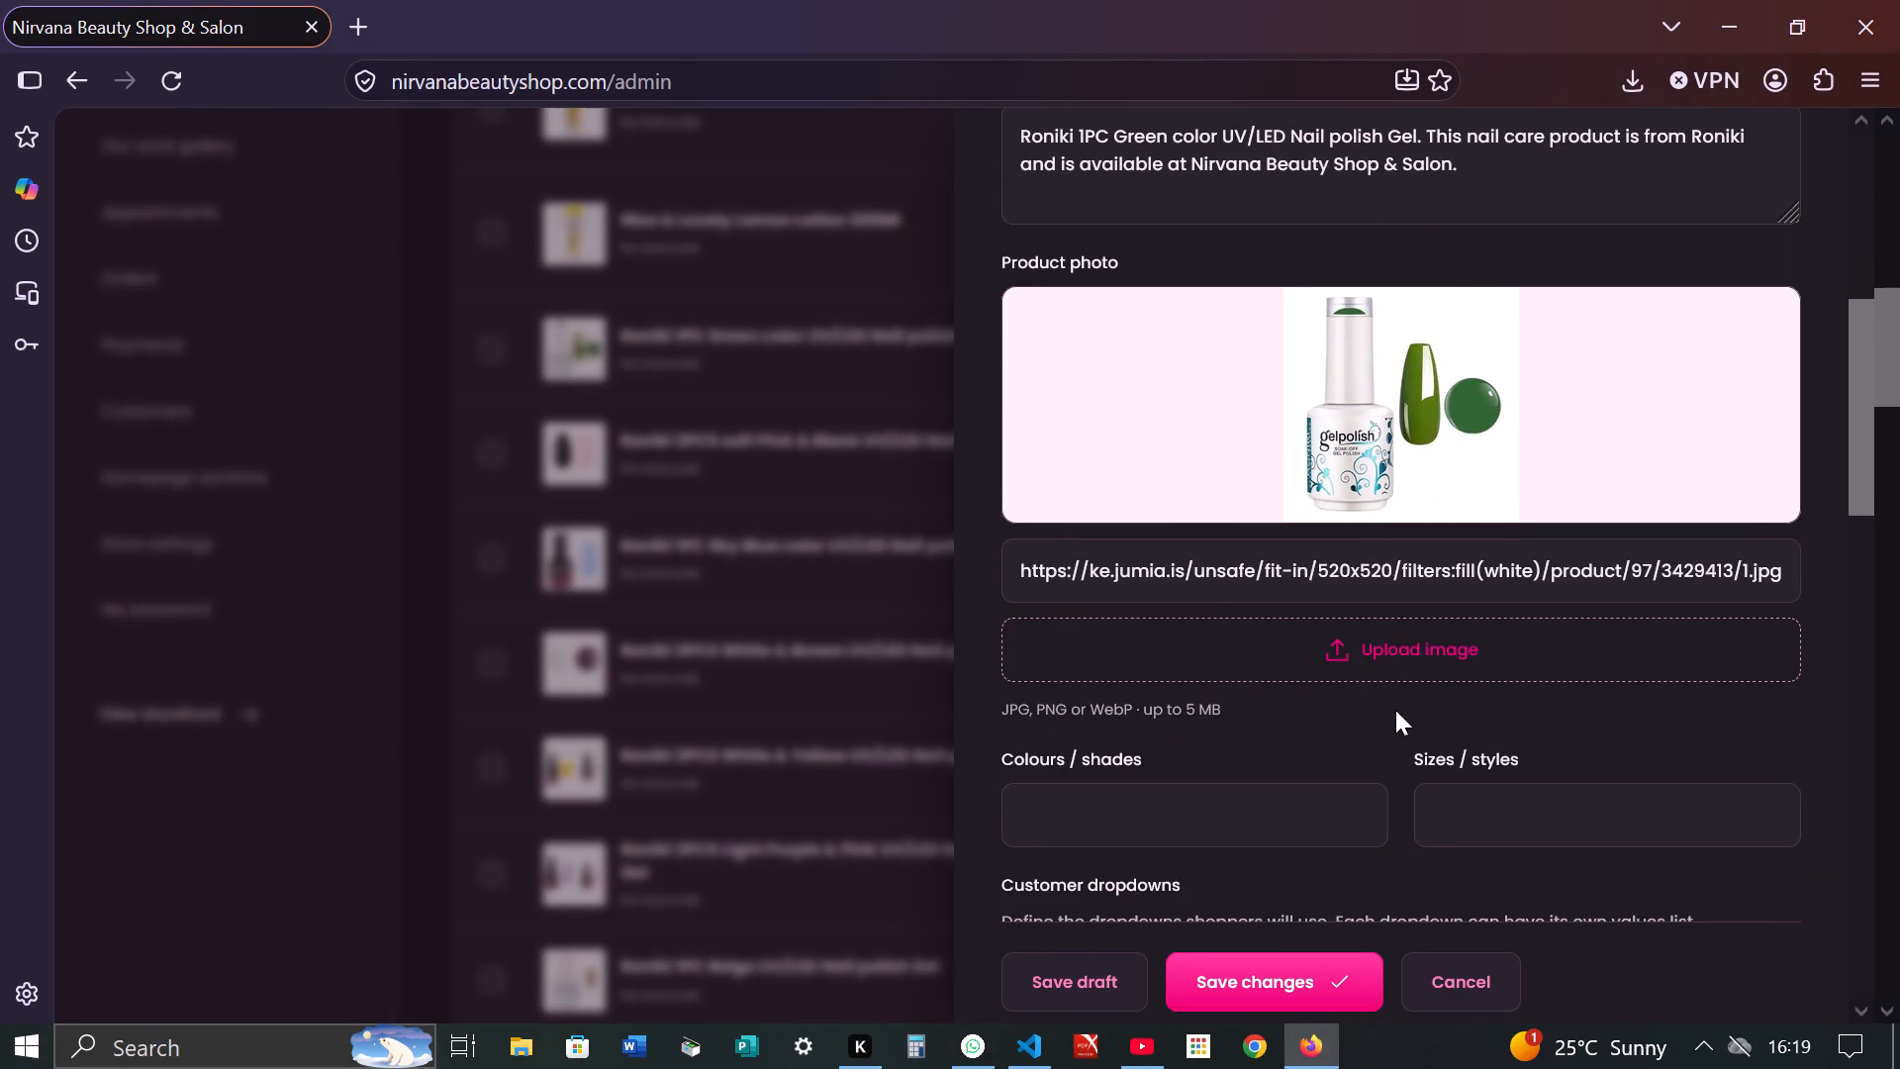
pyautogui.scroll(-2, 1443, 780)
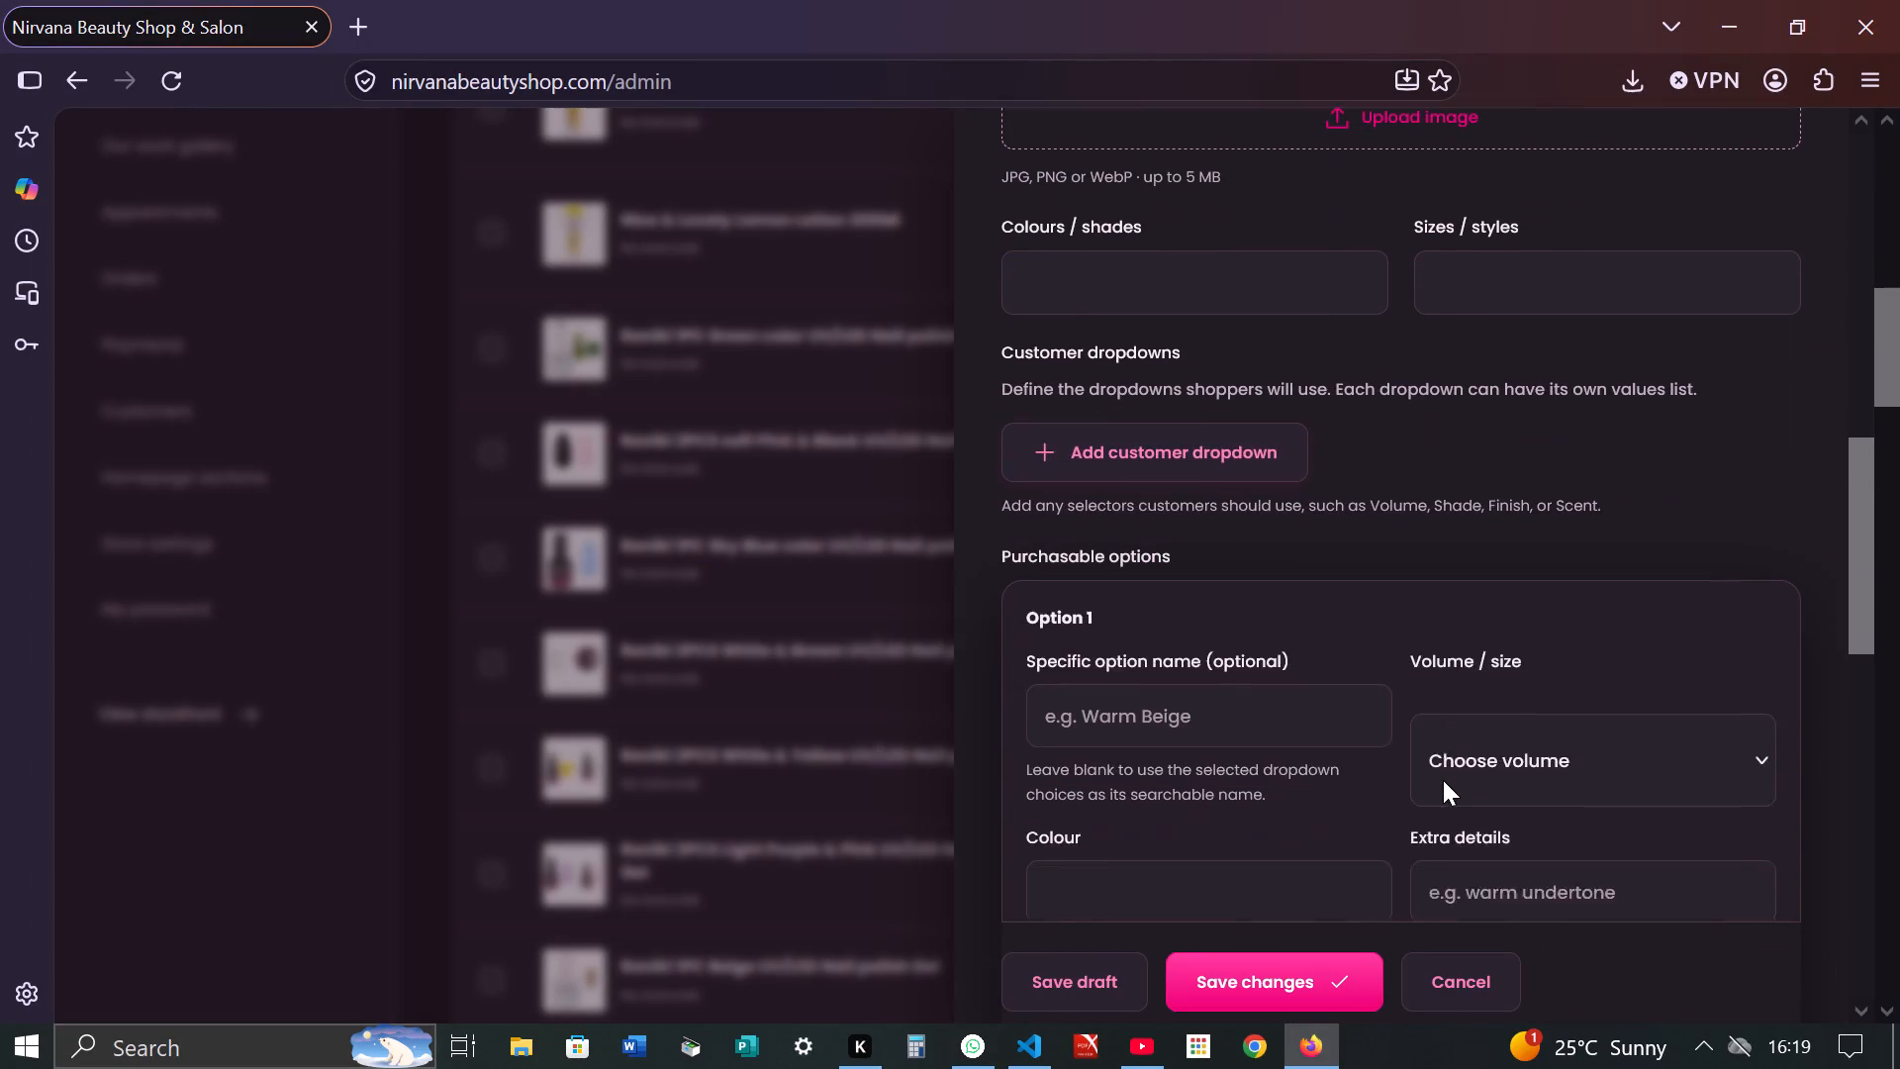
pyautogui.scroll(-2, 1443, 780)
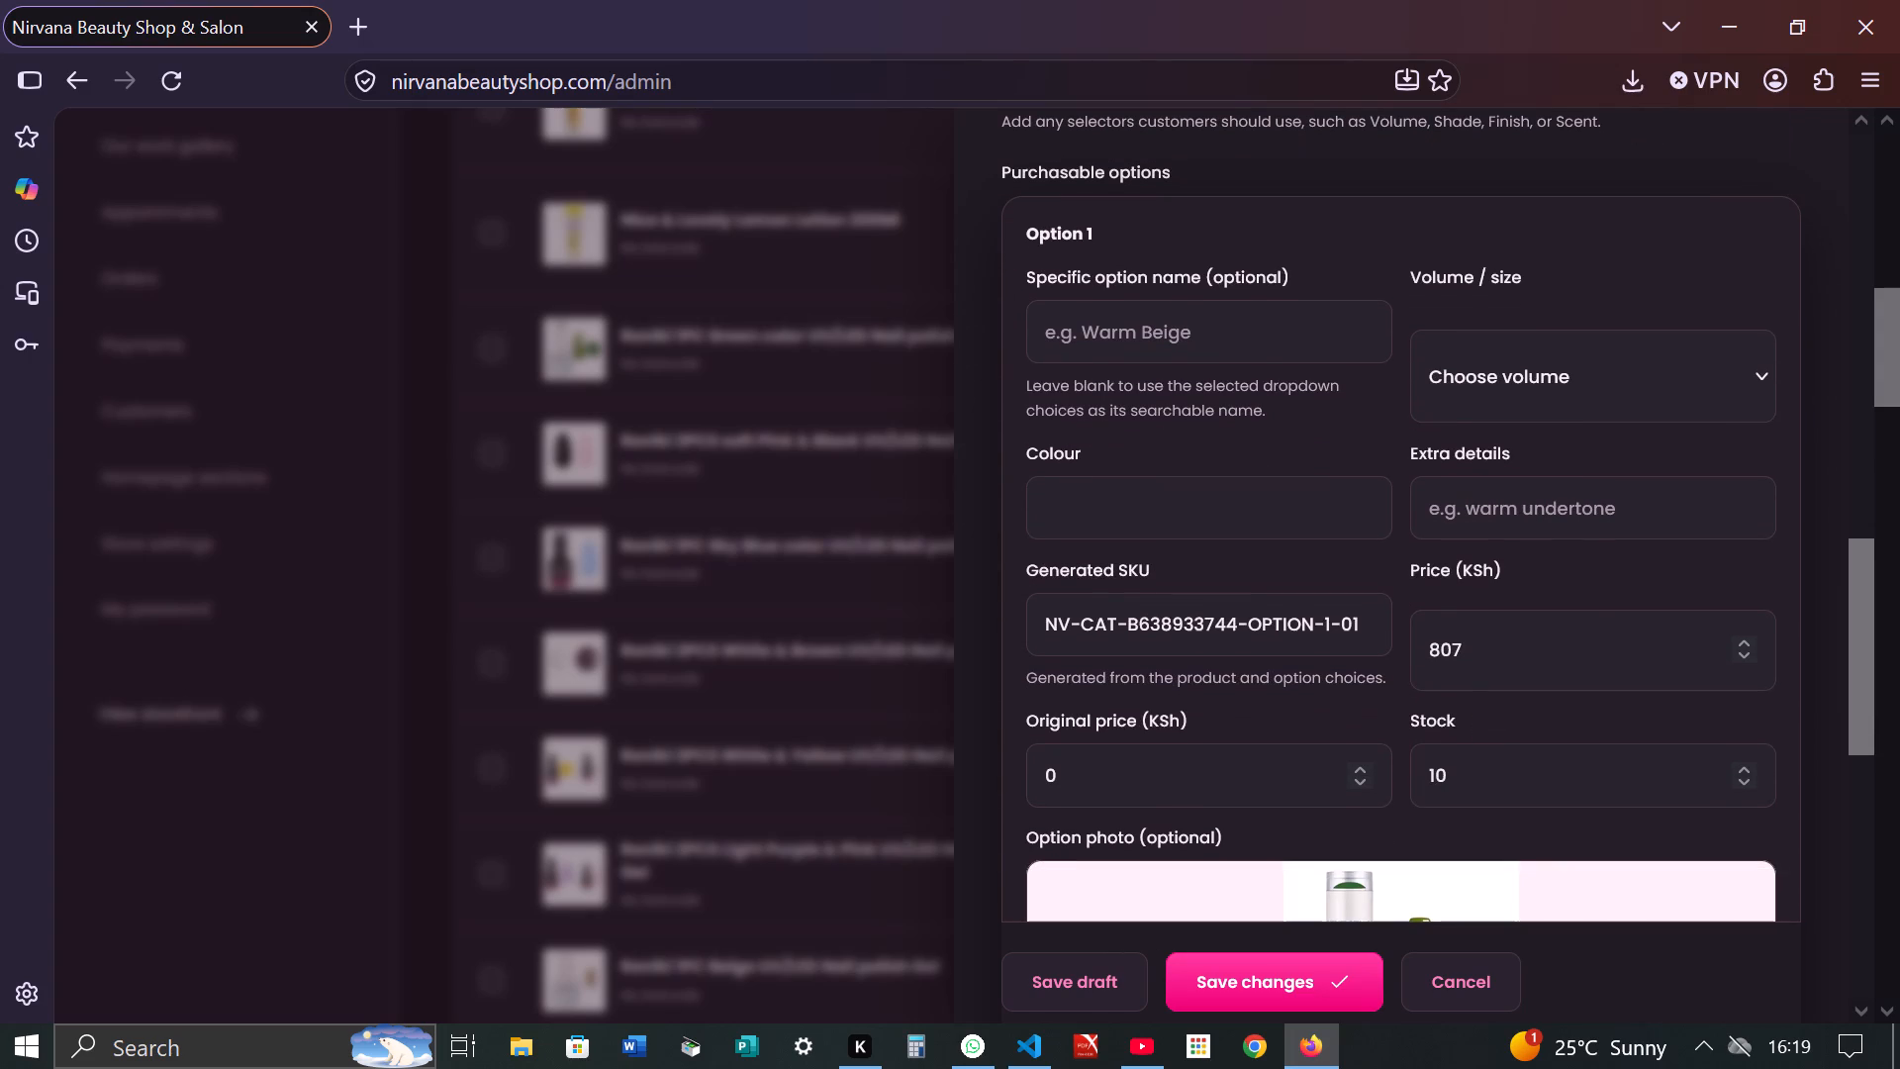
pyautogui.click(1470, 786)
pyautogui.press('BackSpace')
pyautogui.press('BackSpace')
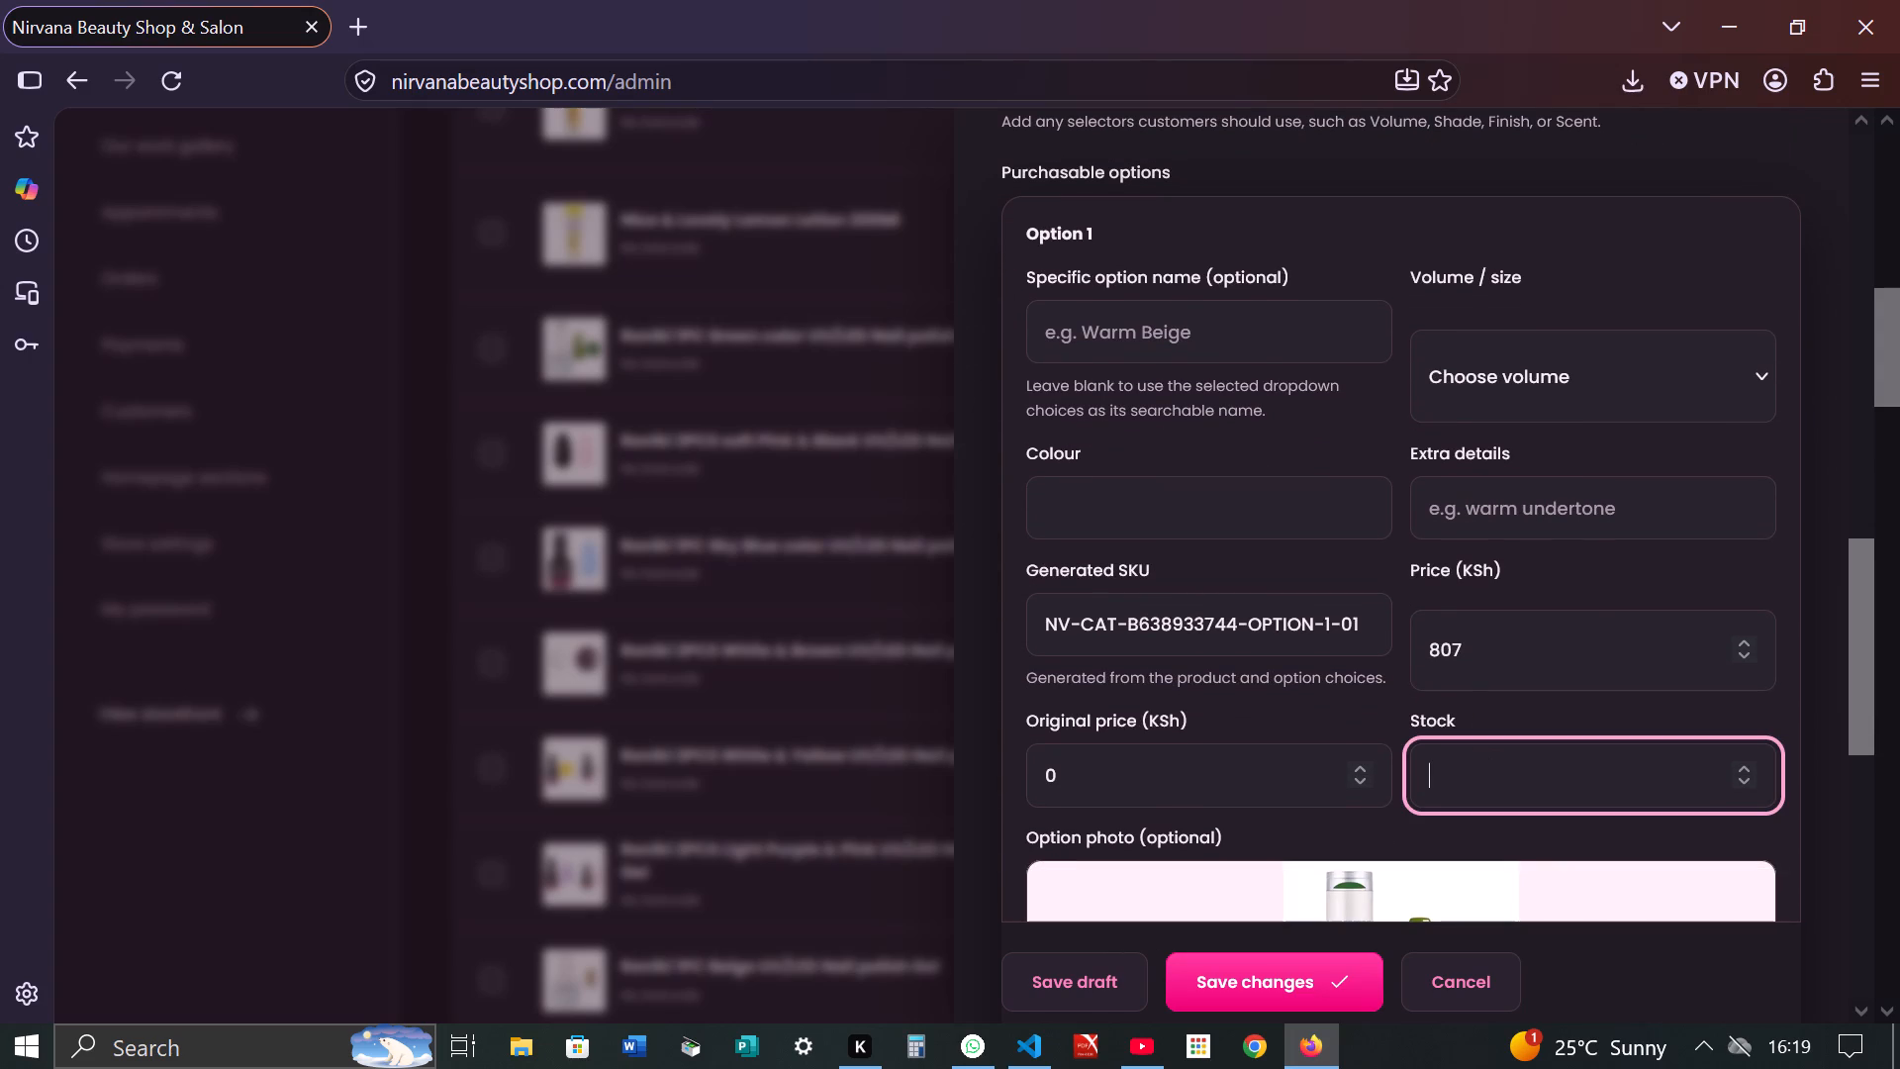
pyautogui.press('0')
pyautogui.click(1309, 962)
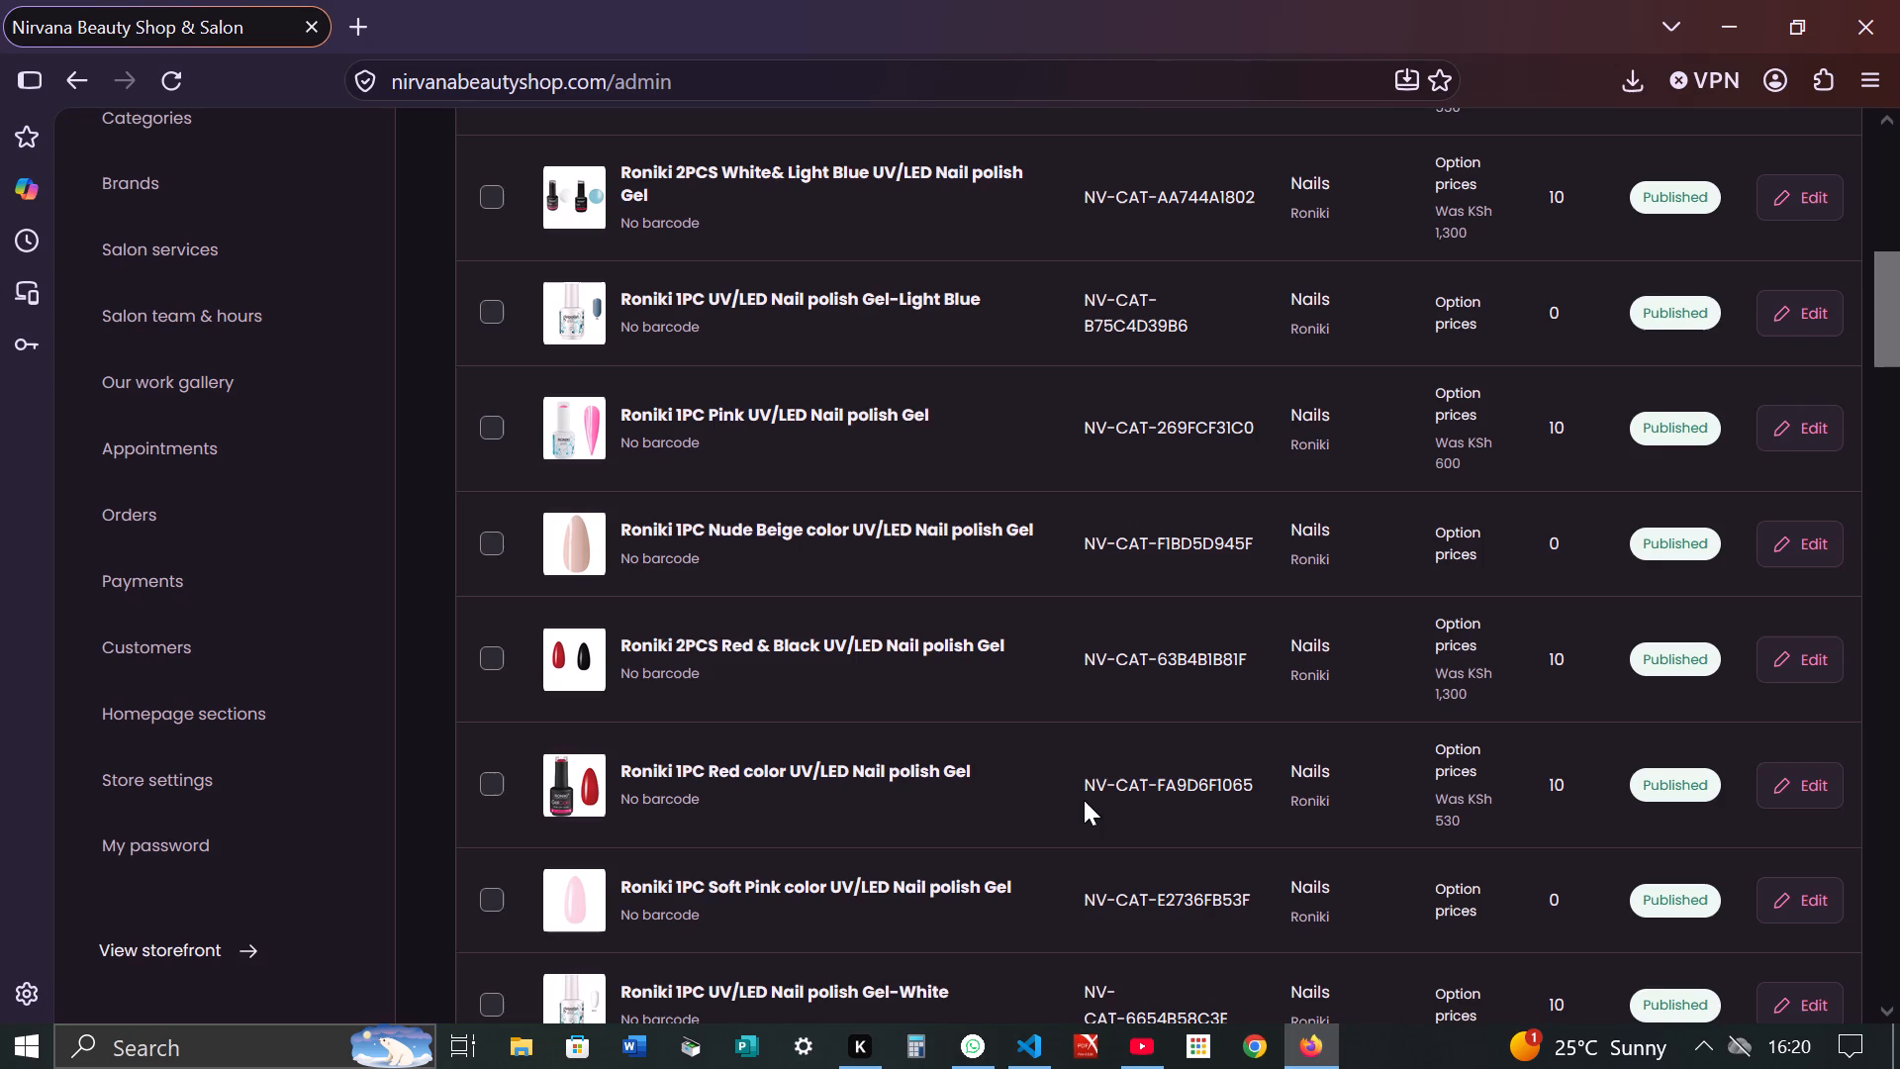
# Advance through the catalogue product list from page 1 to page 4 again.
pyautogui.scroll(-14, 993, 762)
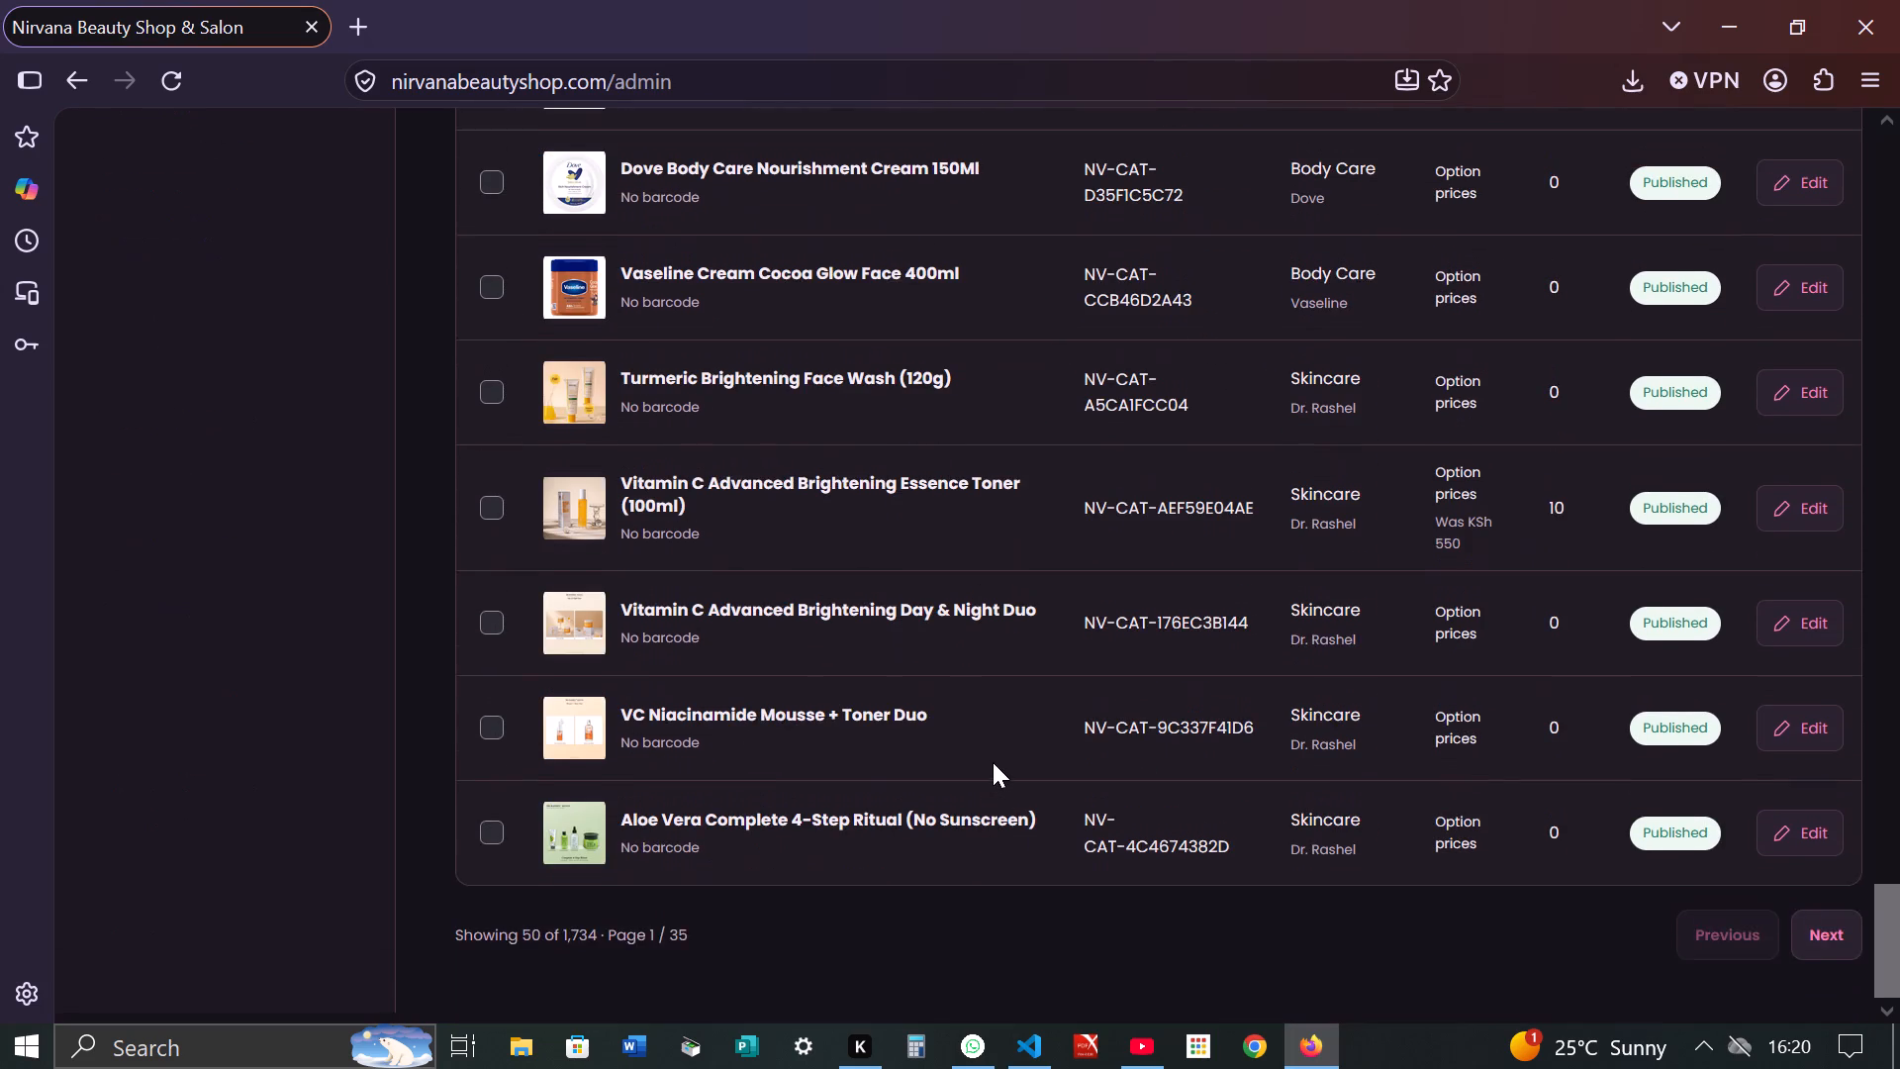
pyautogui.click(1819, 929)
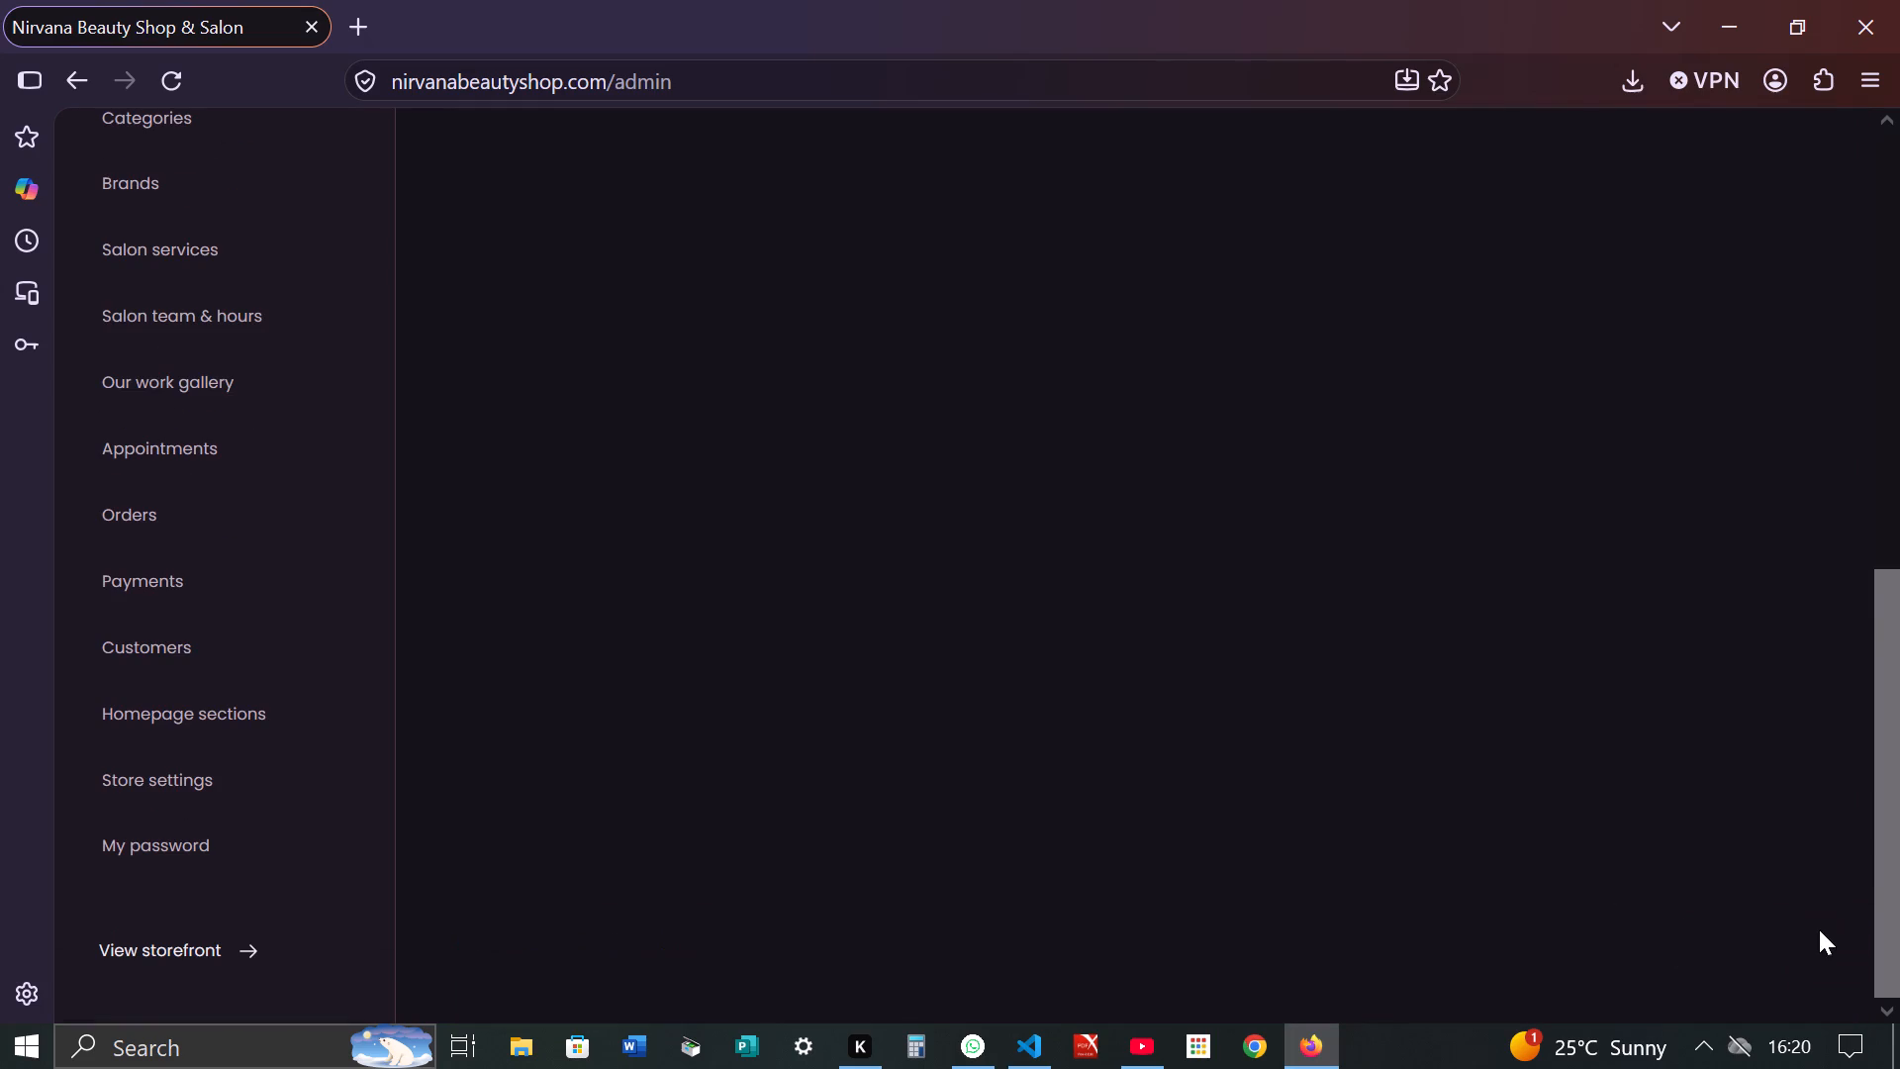
pyautogui.scroll(-9, 1542, 732)
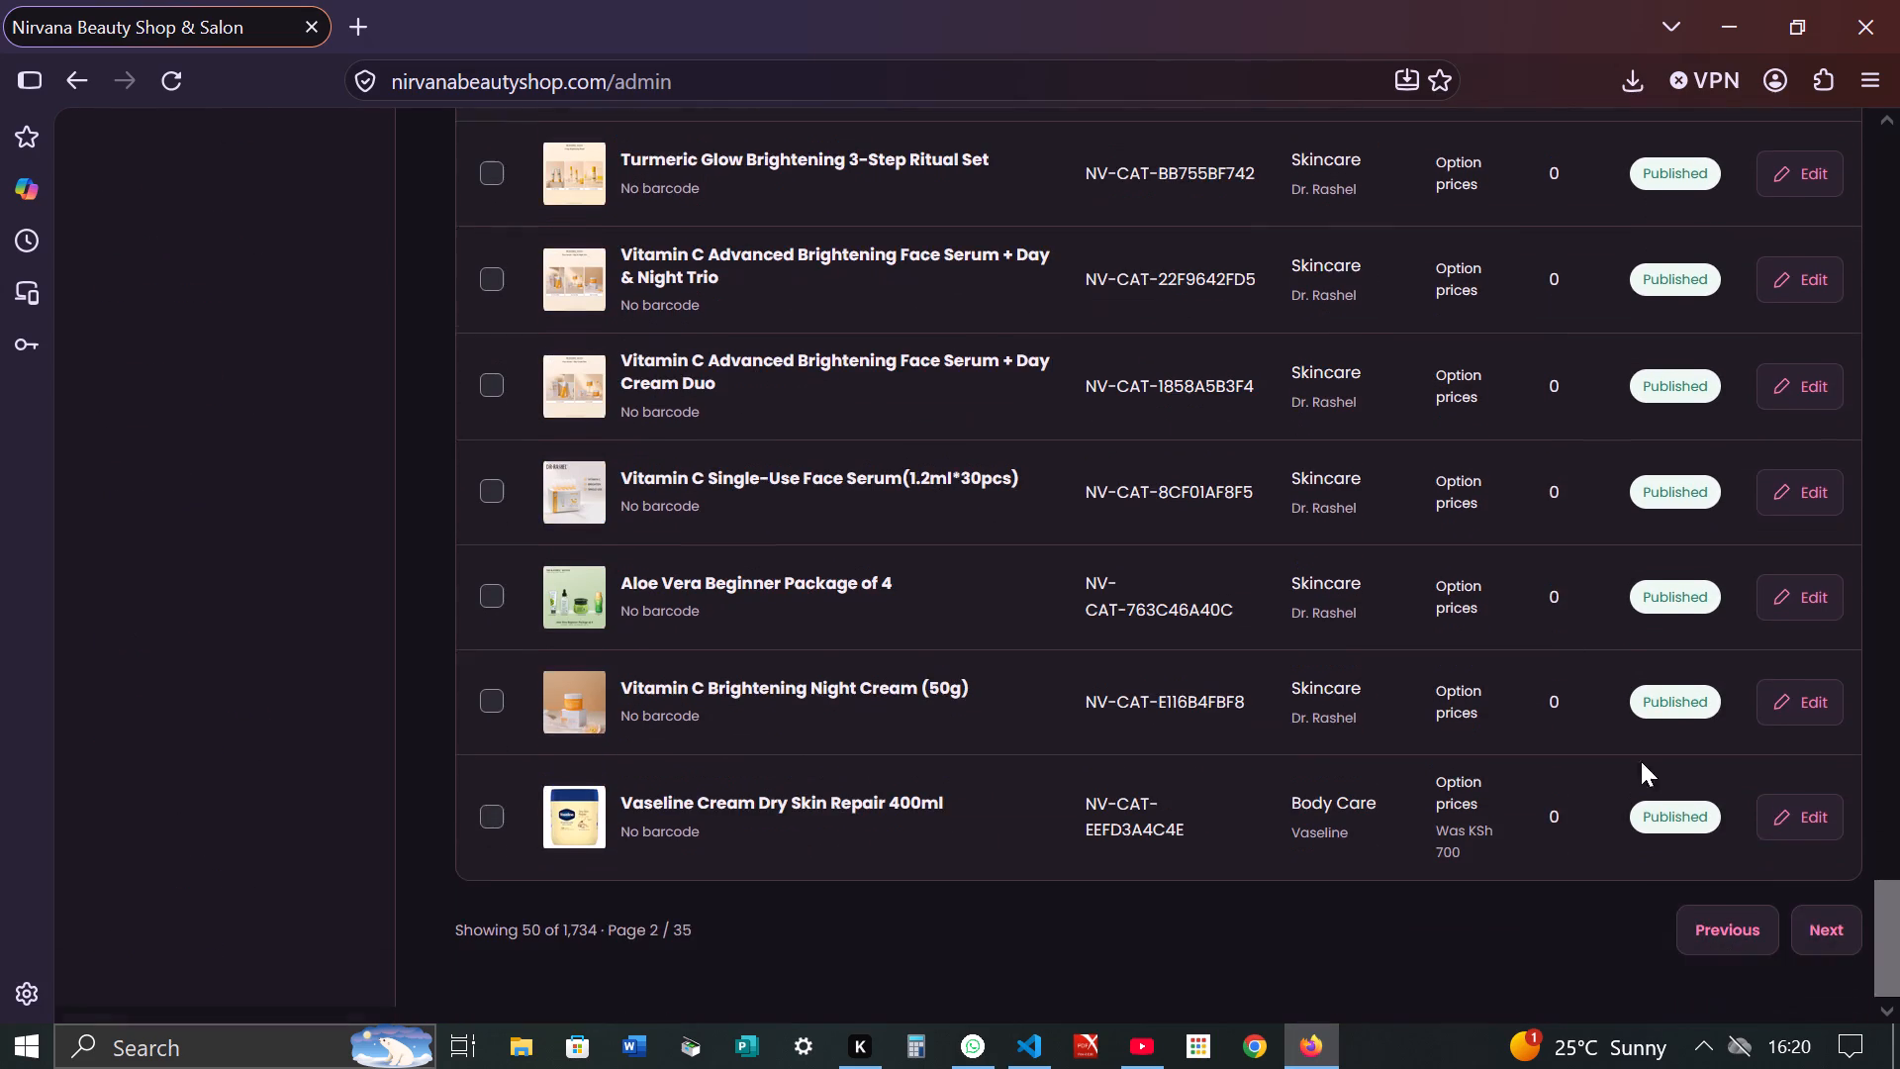
pyautogui.click(1810, 939)
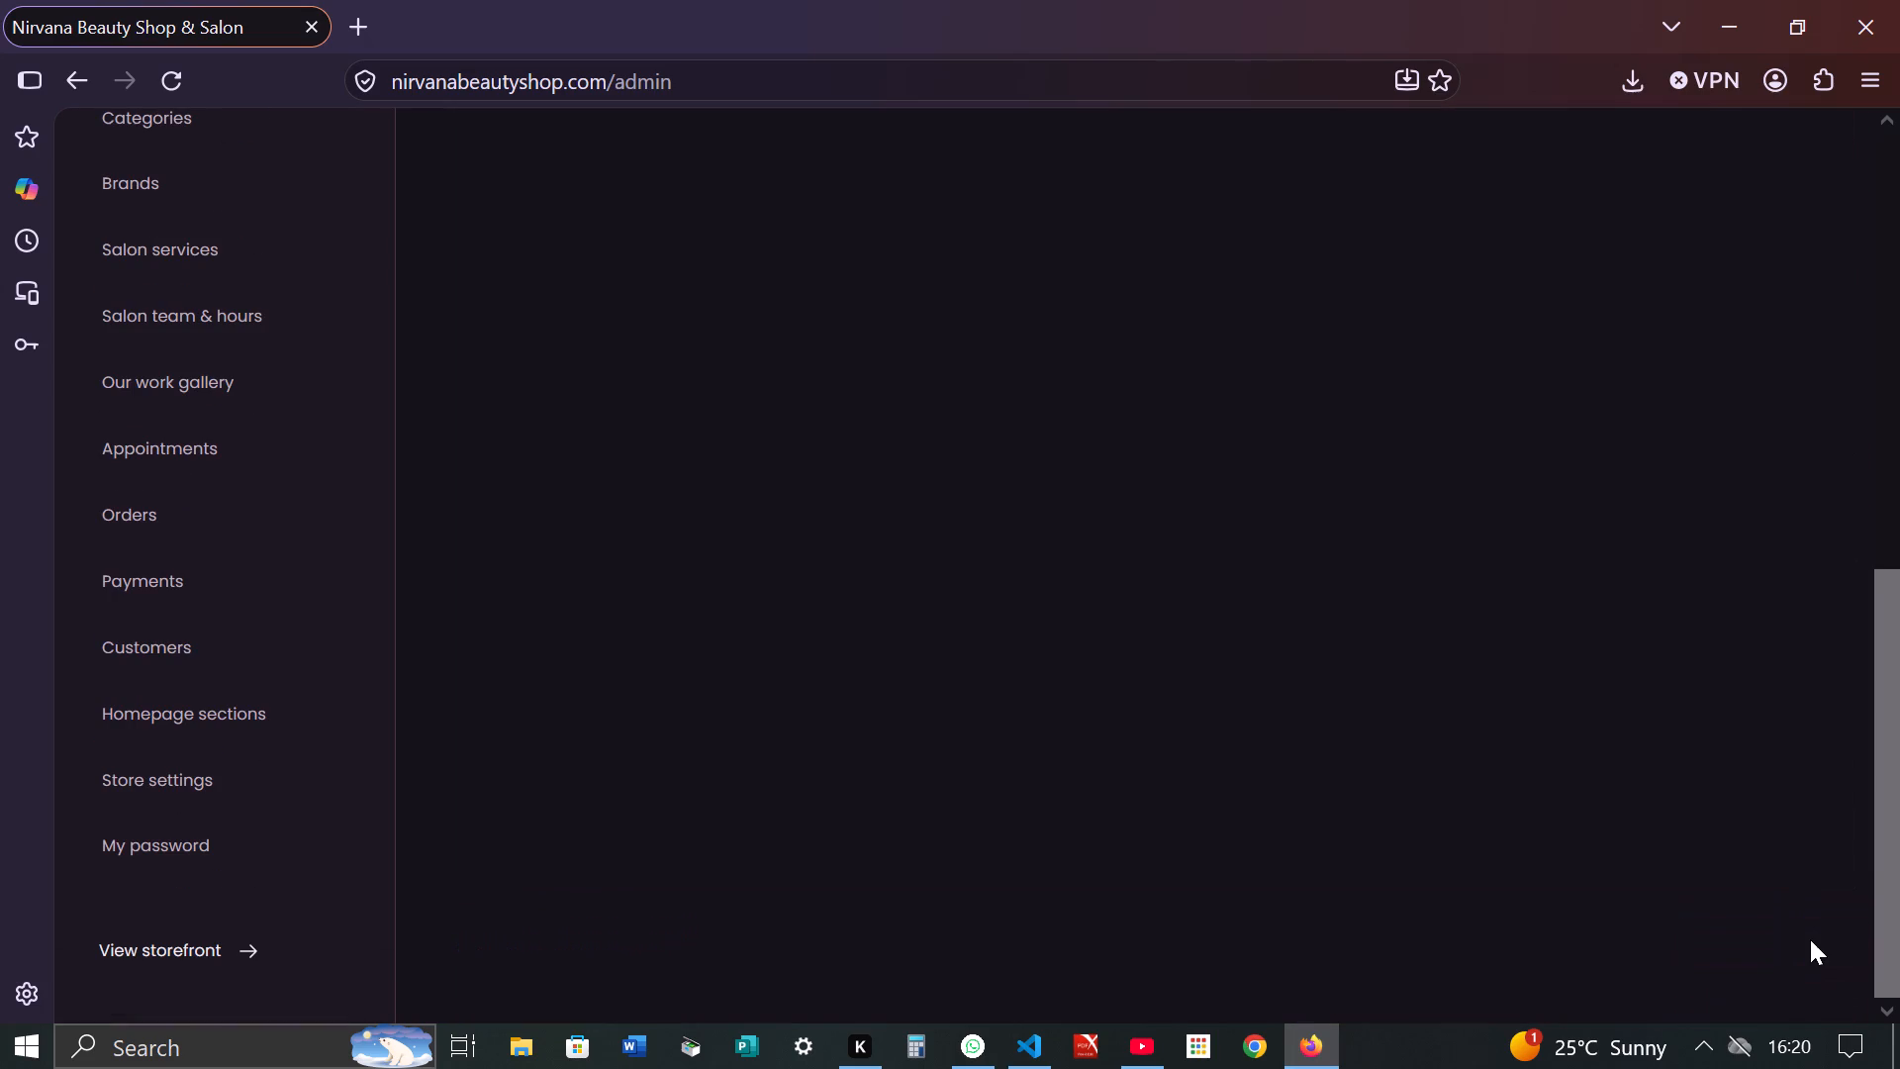
pyautogui.scroll(-11, 1396, 825)
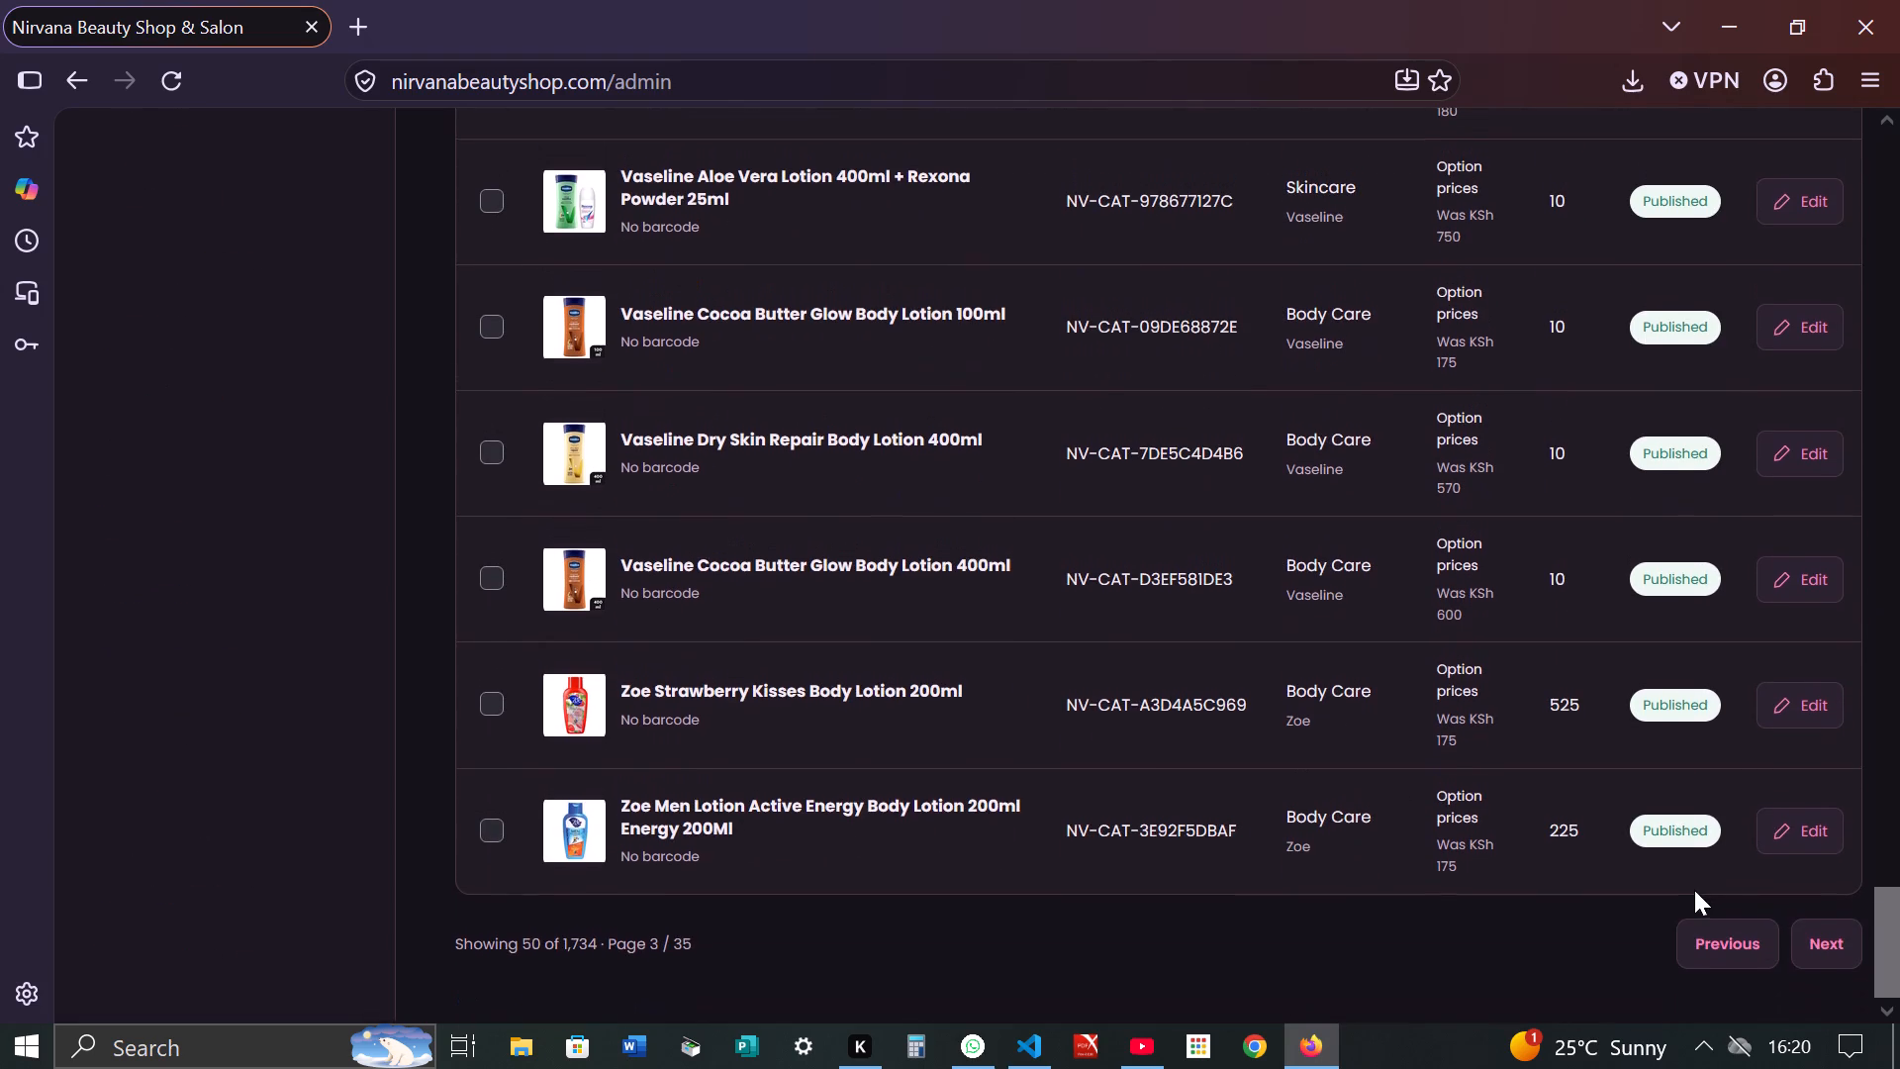
pyautogui.click(1823, 944)
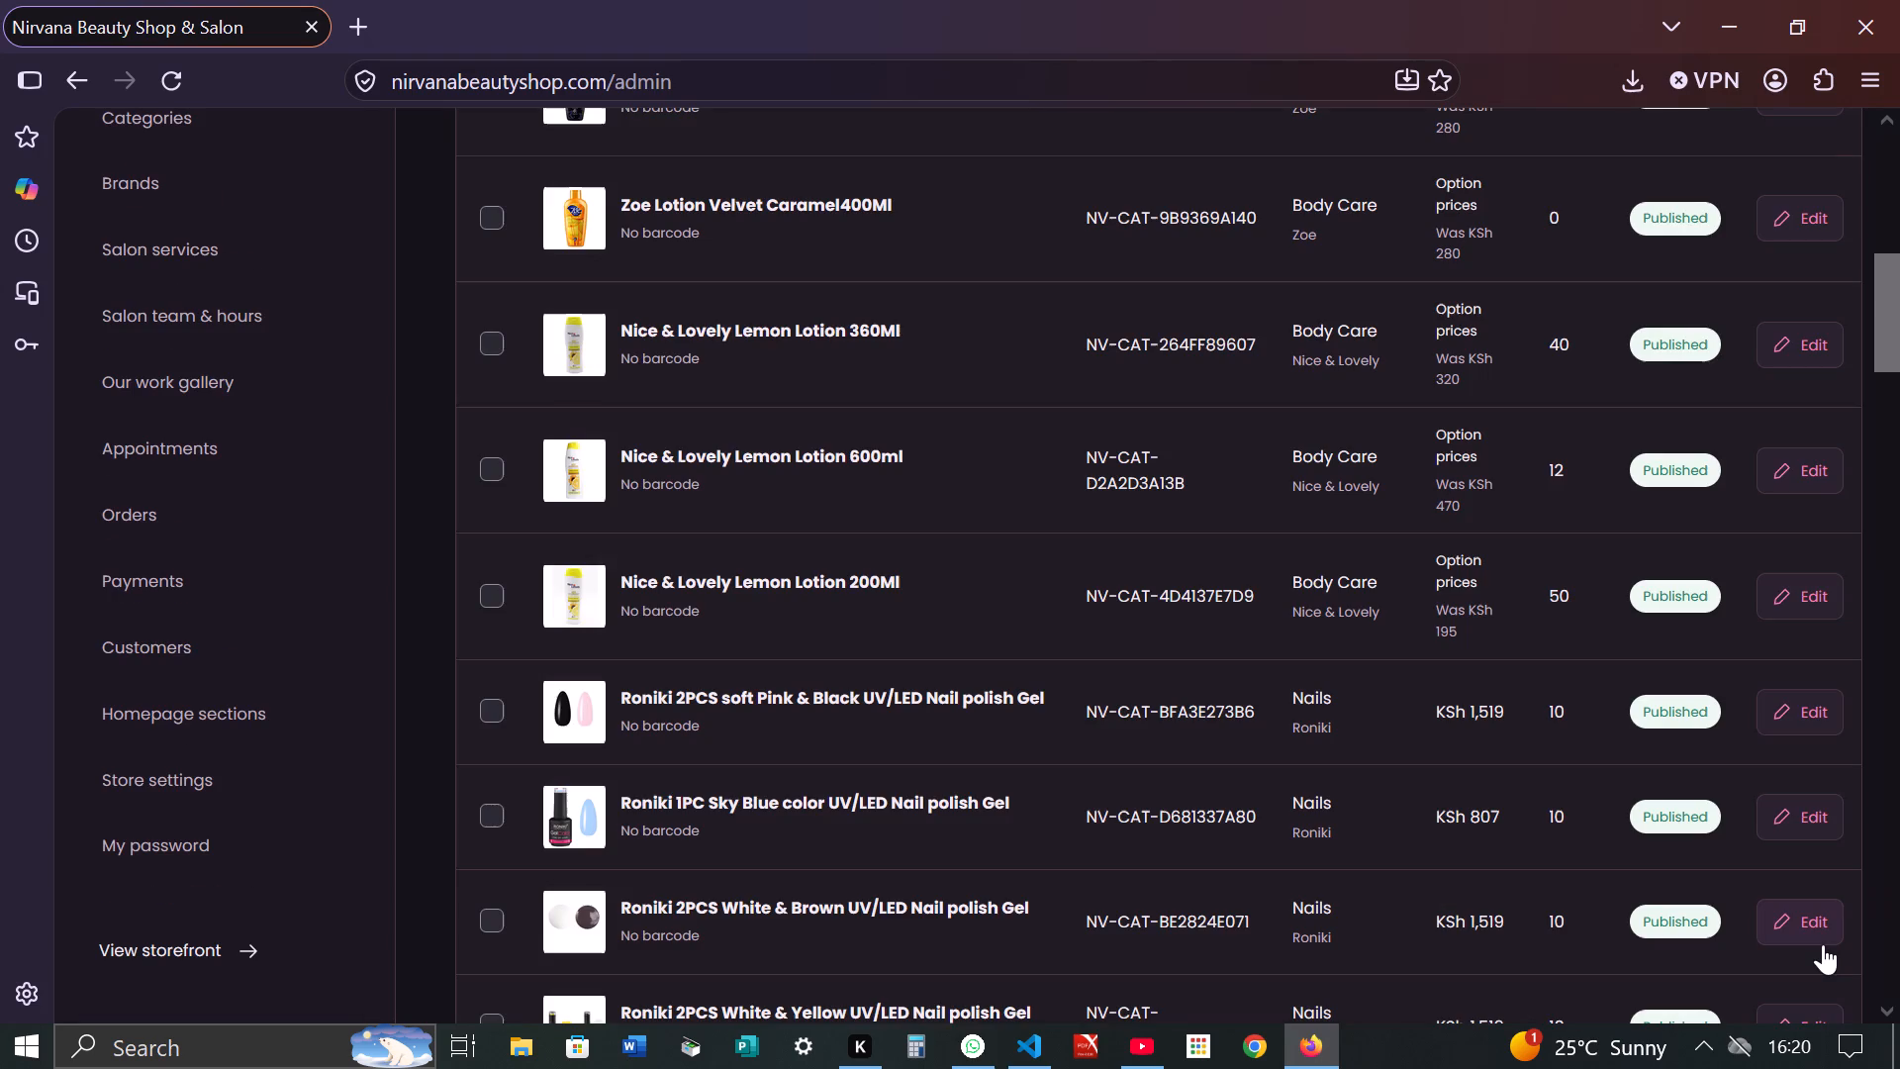
# Open the Roniki 2PCS soft Pink & Black UV/LED Nail polish Gel record, set Option 1's stock to 0 and save the record.
pyautogui.scroll(-2, 1138, 858)
pyautogui.click(1794, 670)
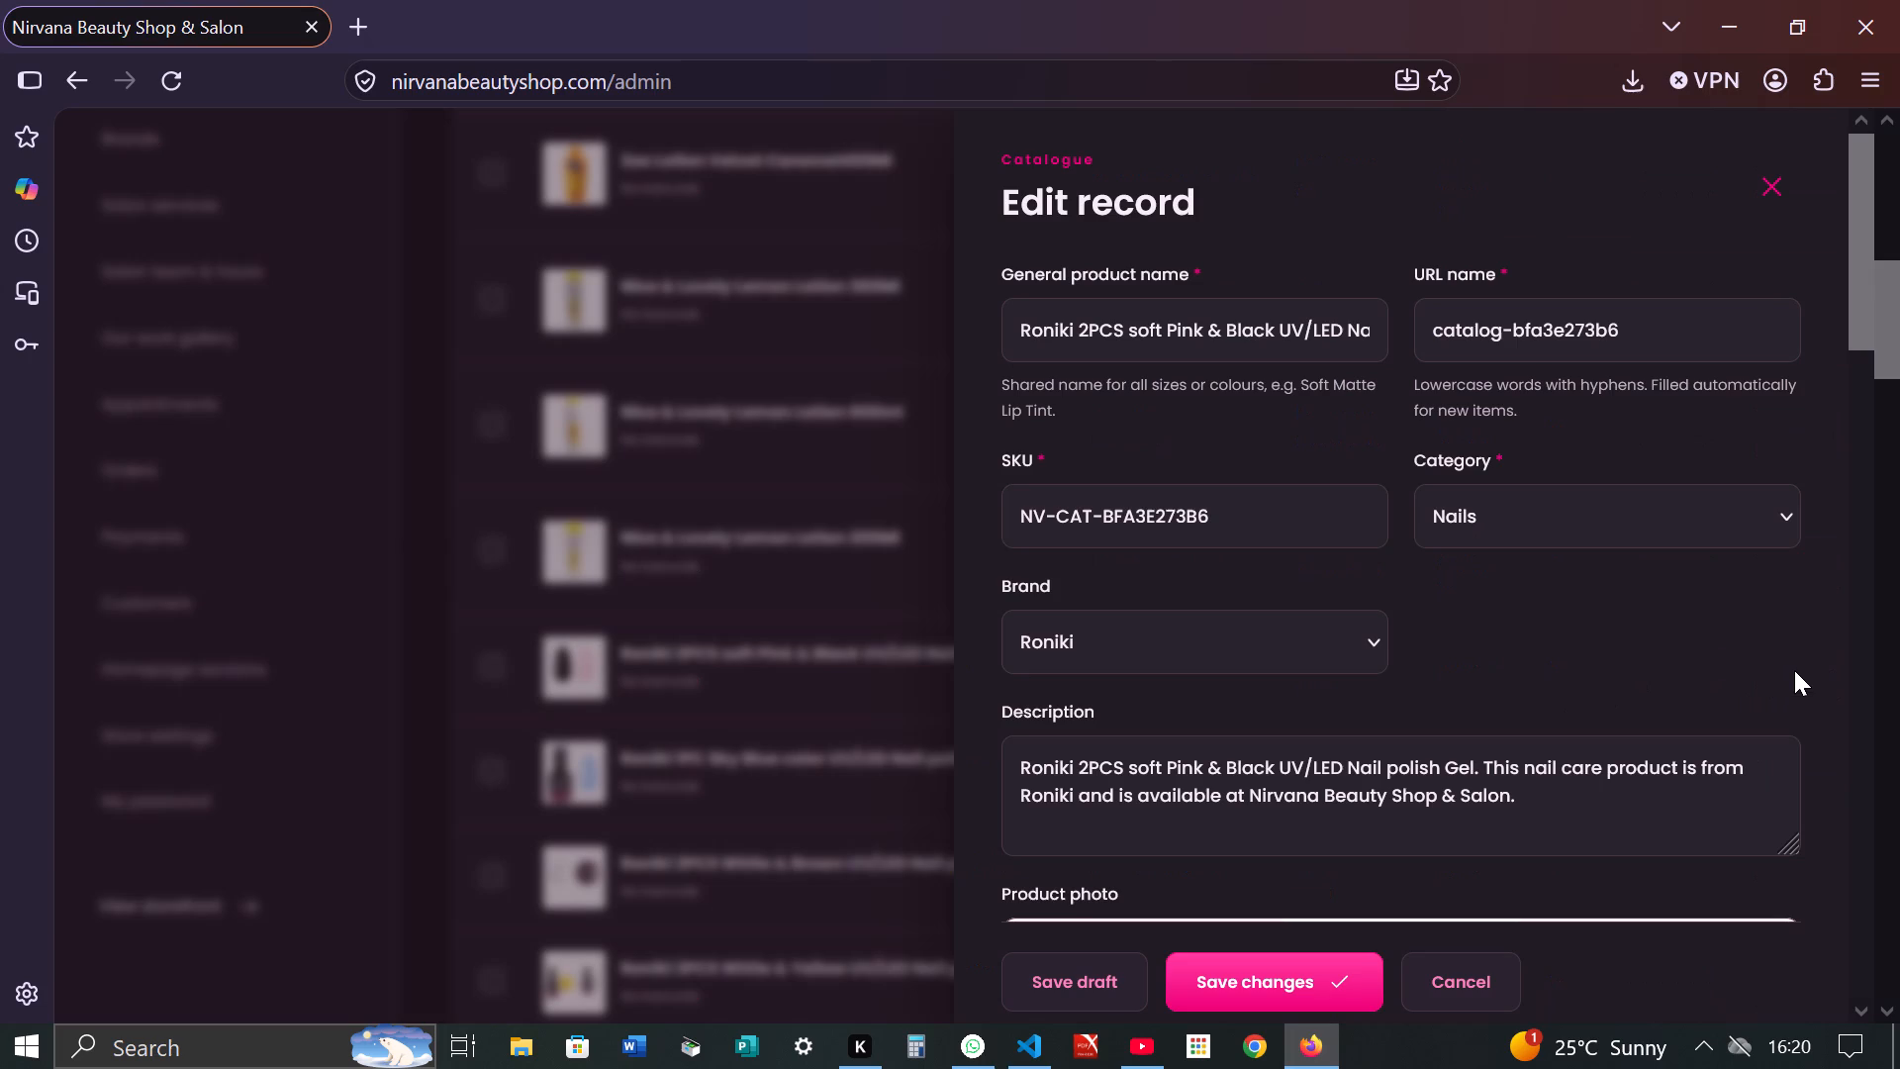
pyautogui.scroll(-3, 1585, 652)
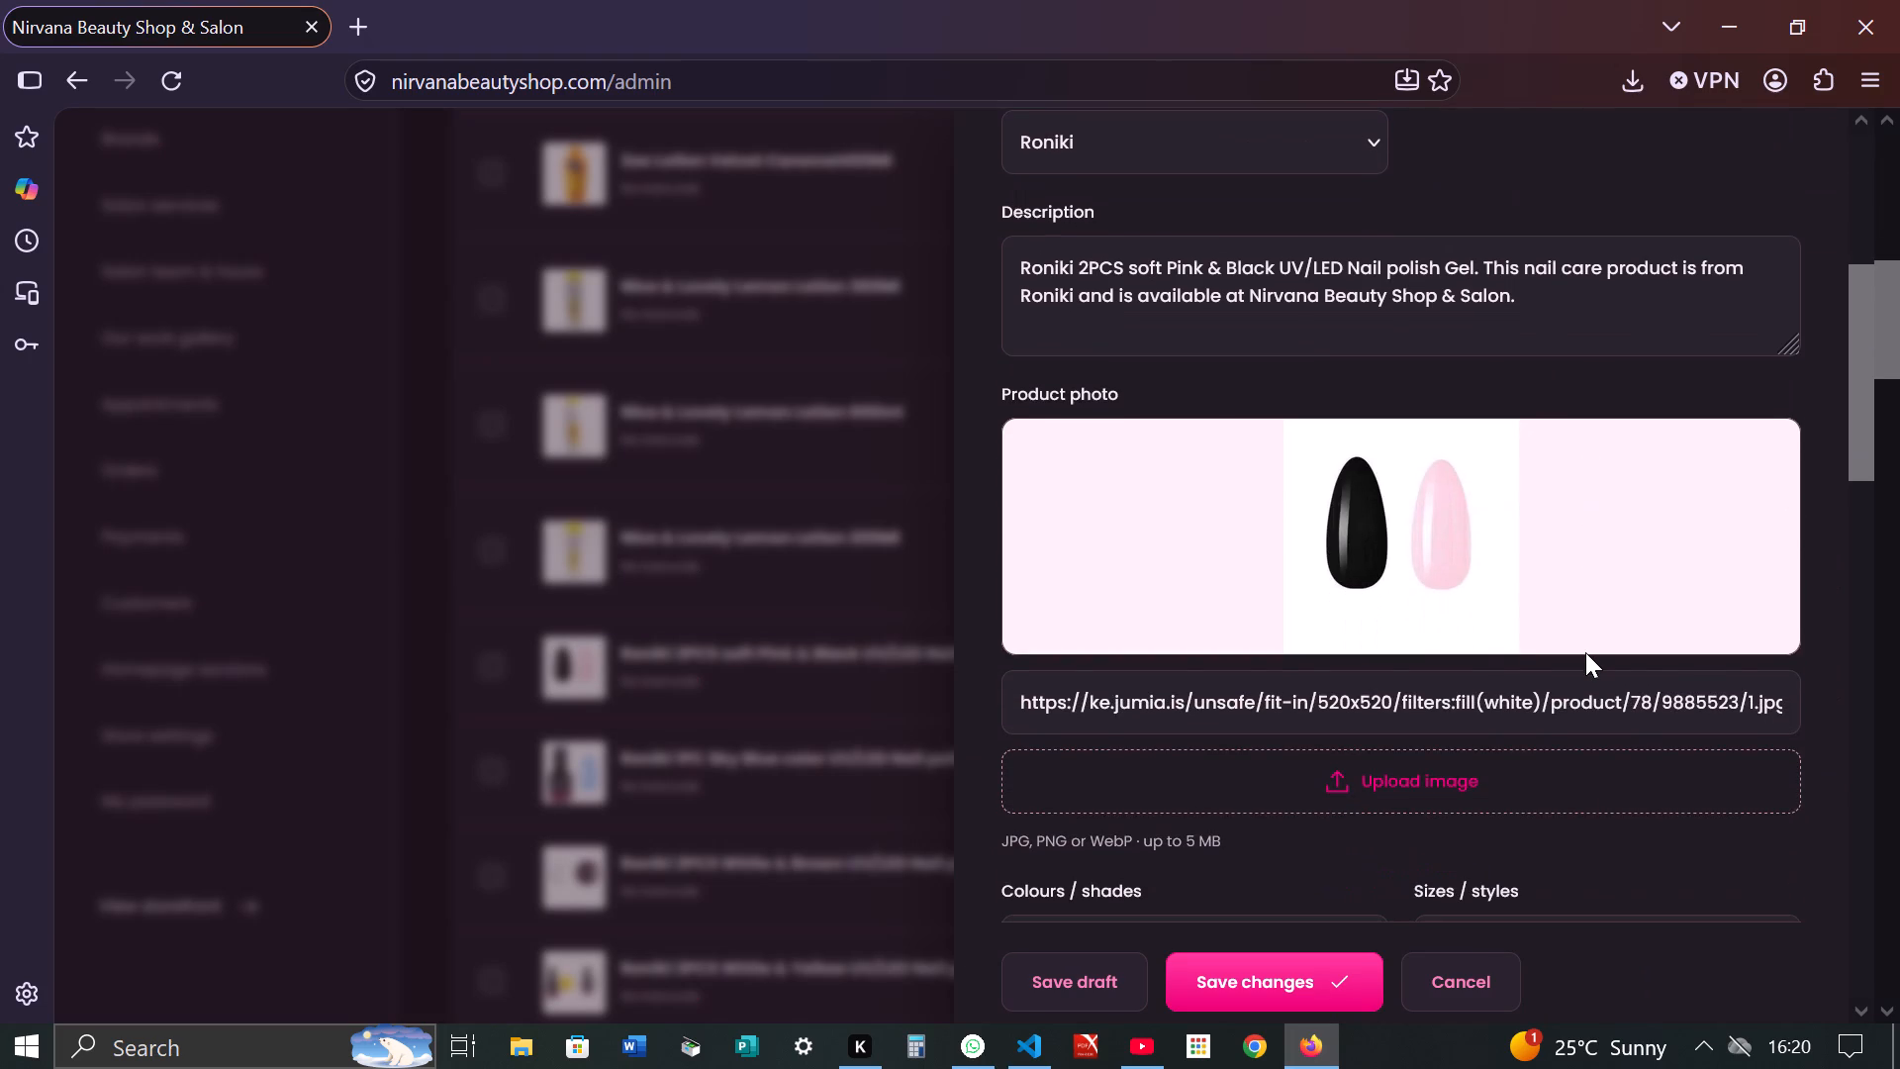
pyautogui.scroll(-3, 1585, 652)
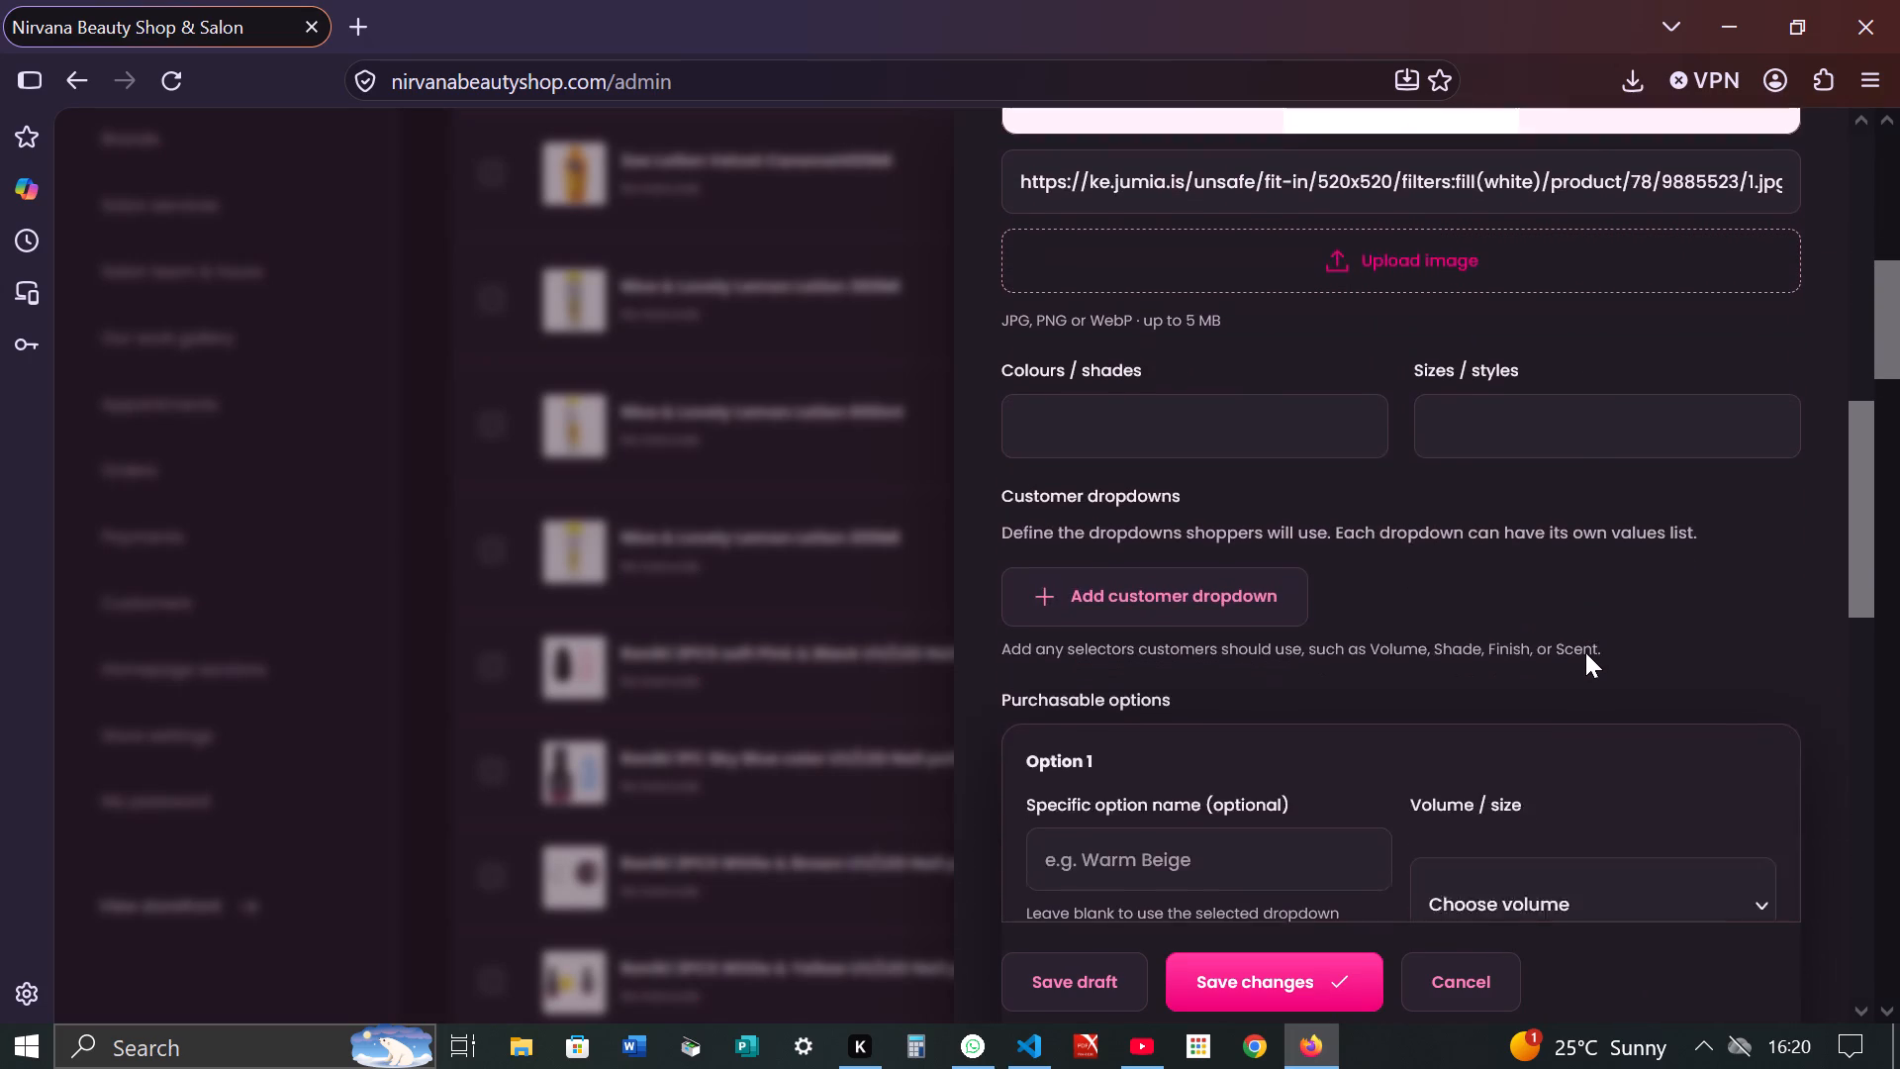
pyautogui.scroll(-3, 1585, 652)
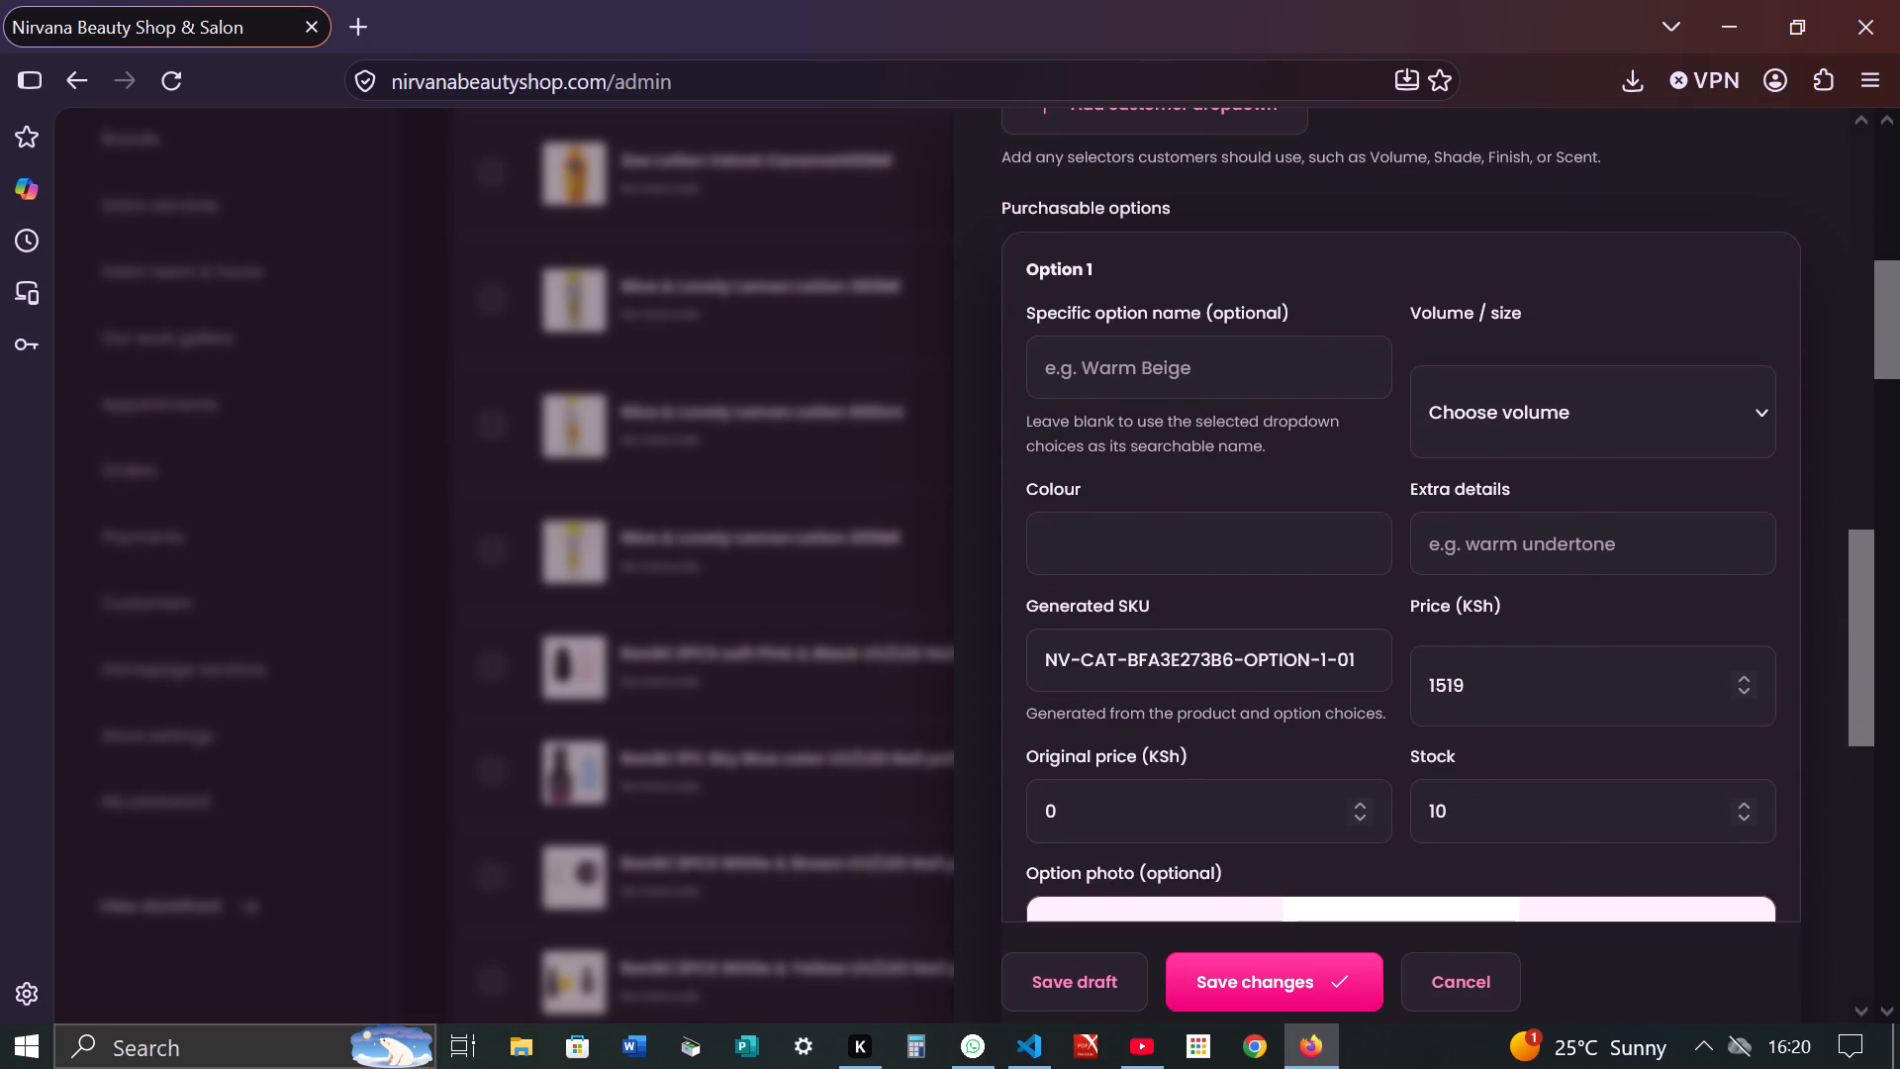
pyautogui.click(1462, 806)
pyautogui.press('BackSpace')
pyautogui.press('BackSpace')
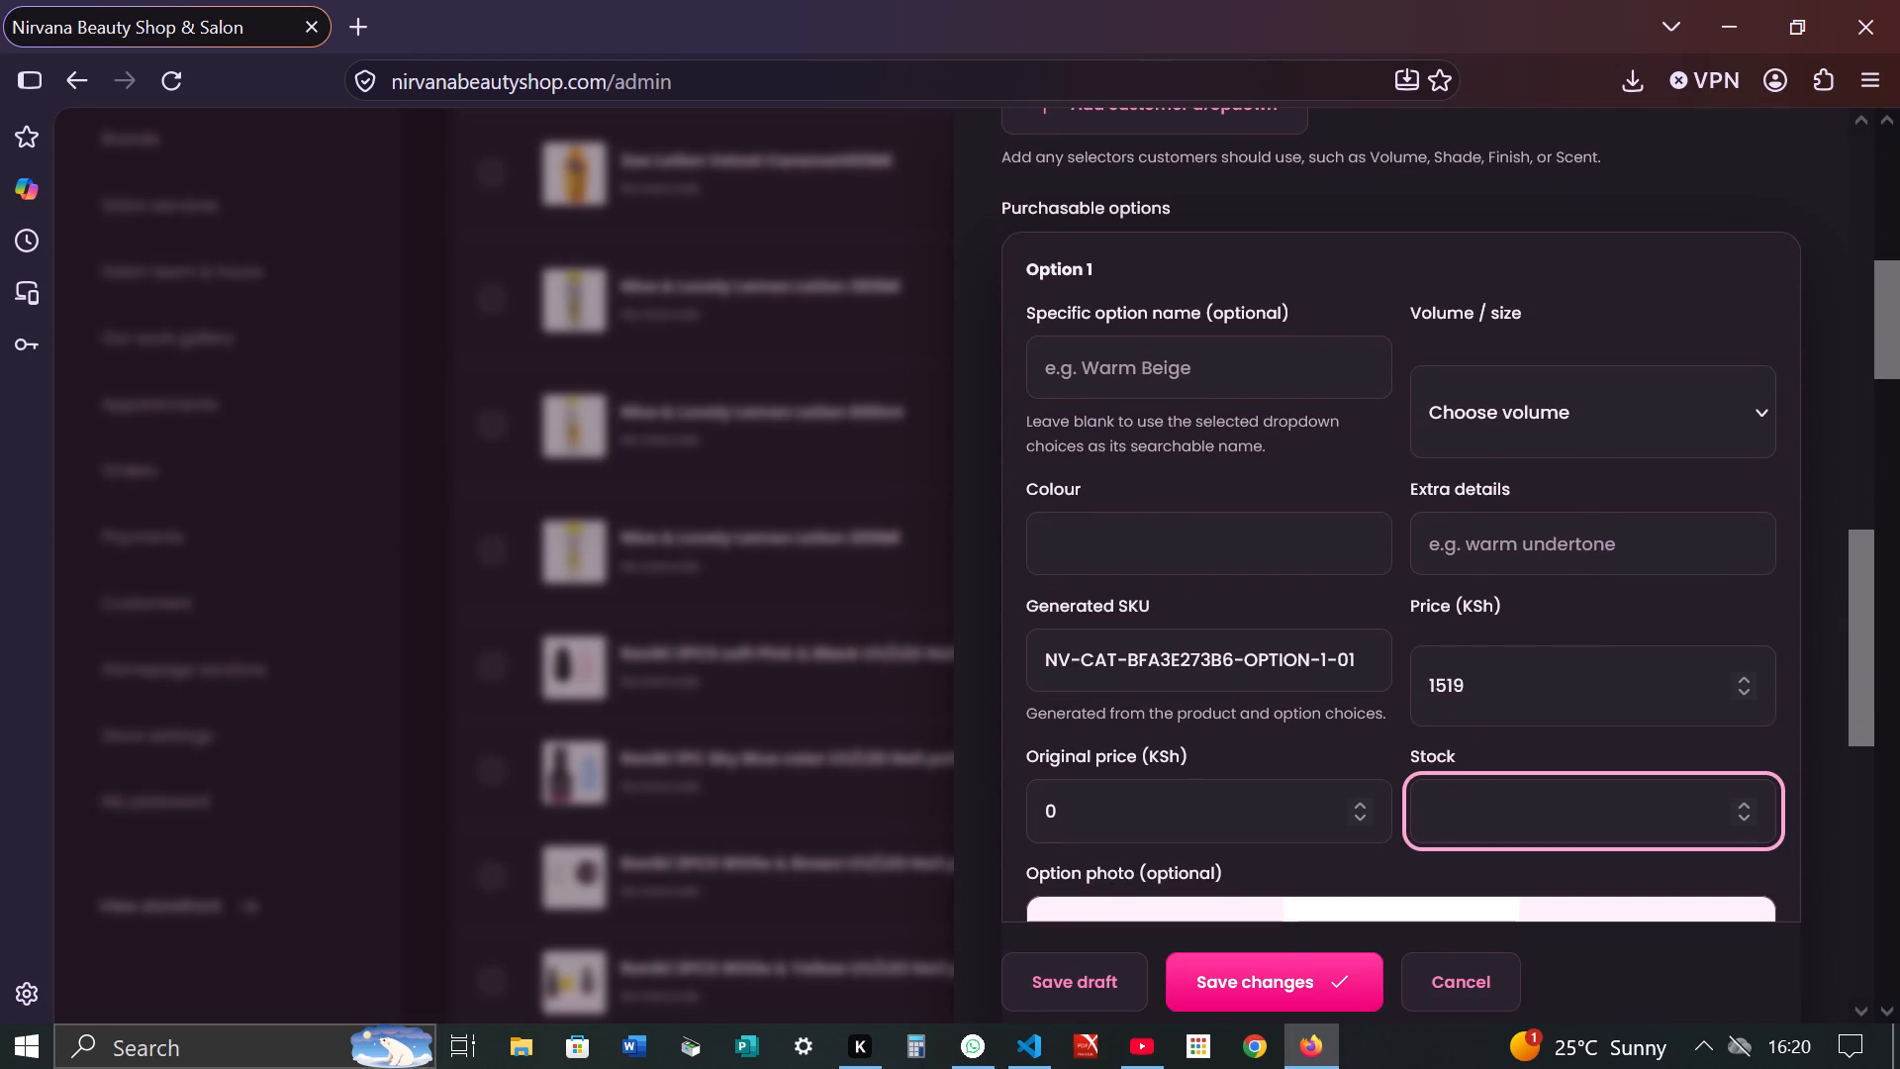
pyautogui.press('0')
pyautogui.click(1315, 969)
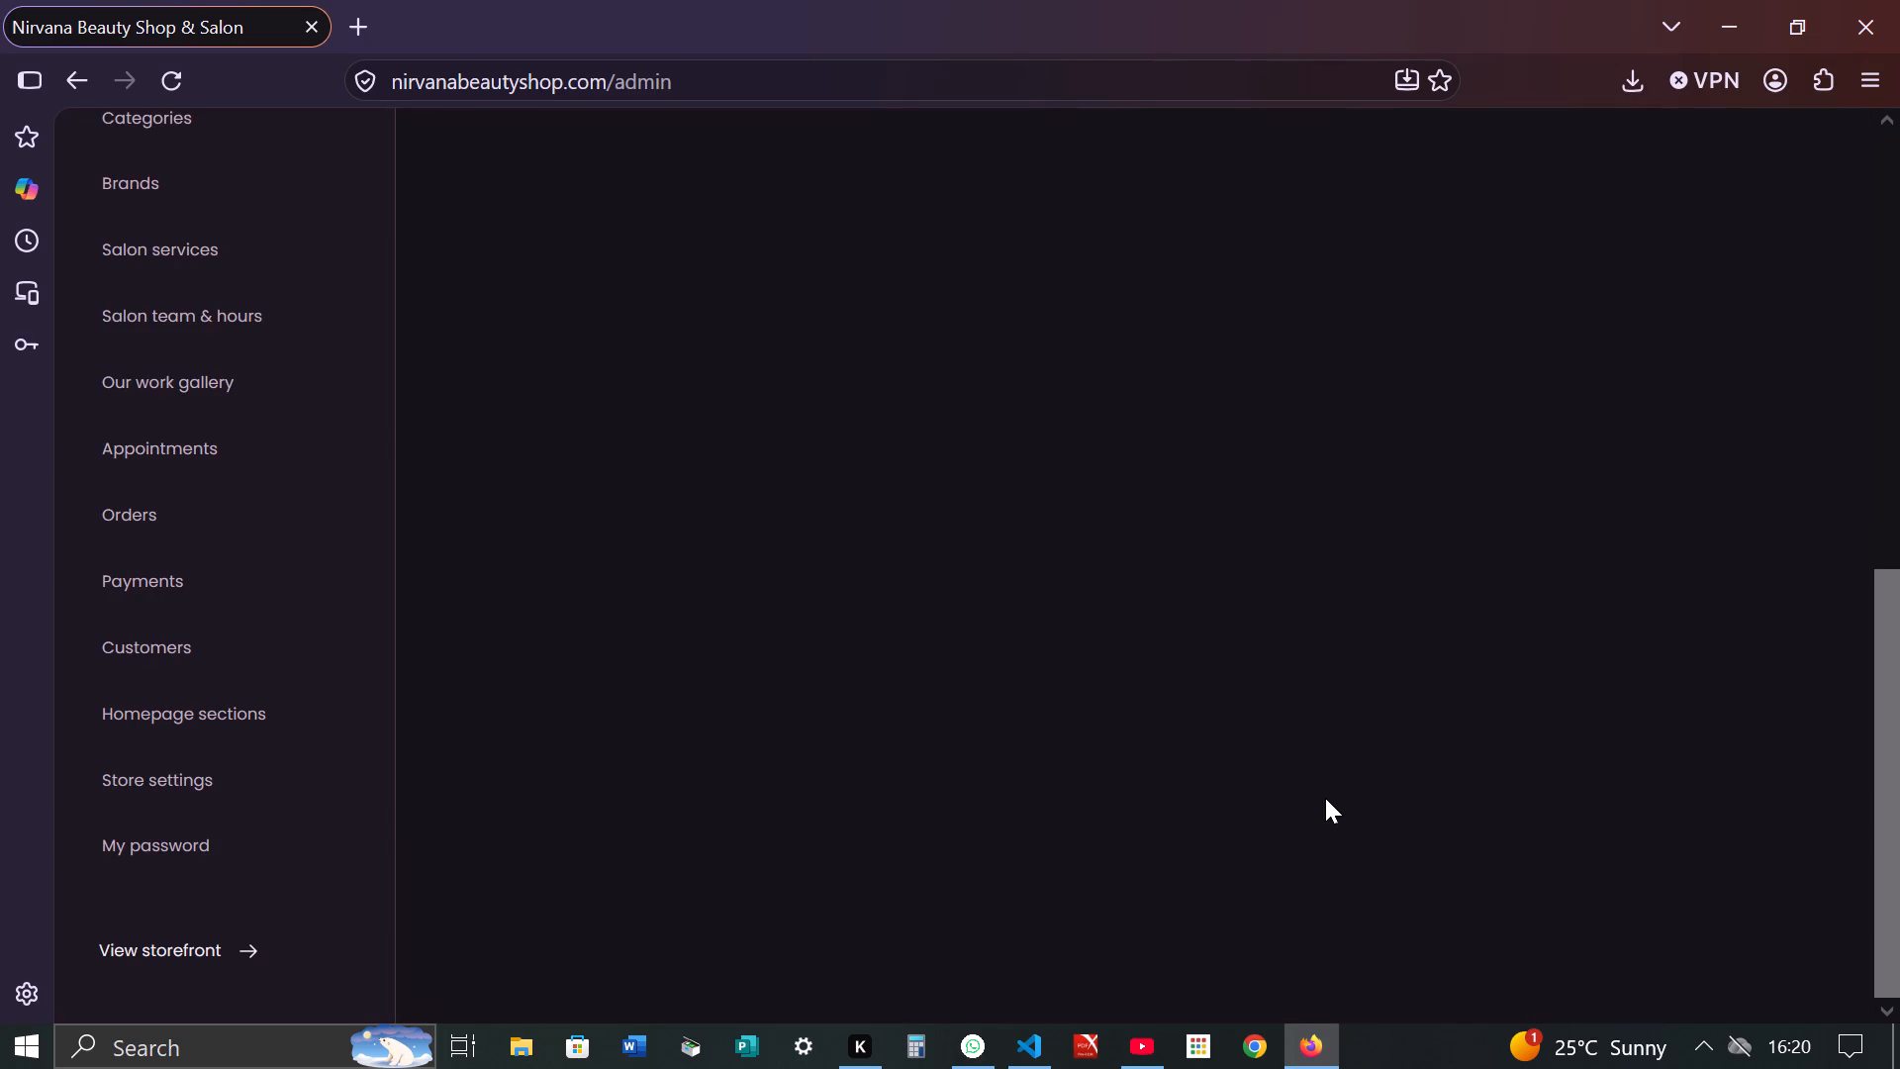
# Return to page 4 of the catalogue product list from page 1.
pyautogui.scroll(-13, 1325, 798)
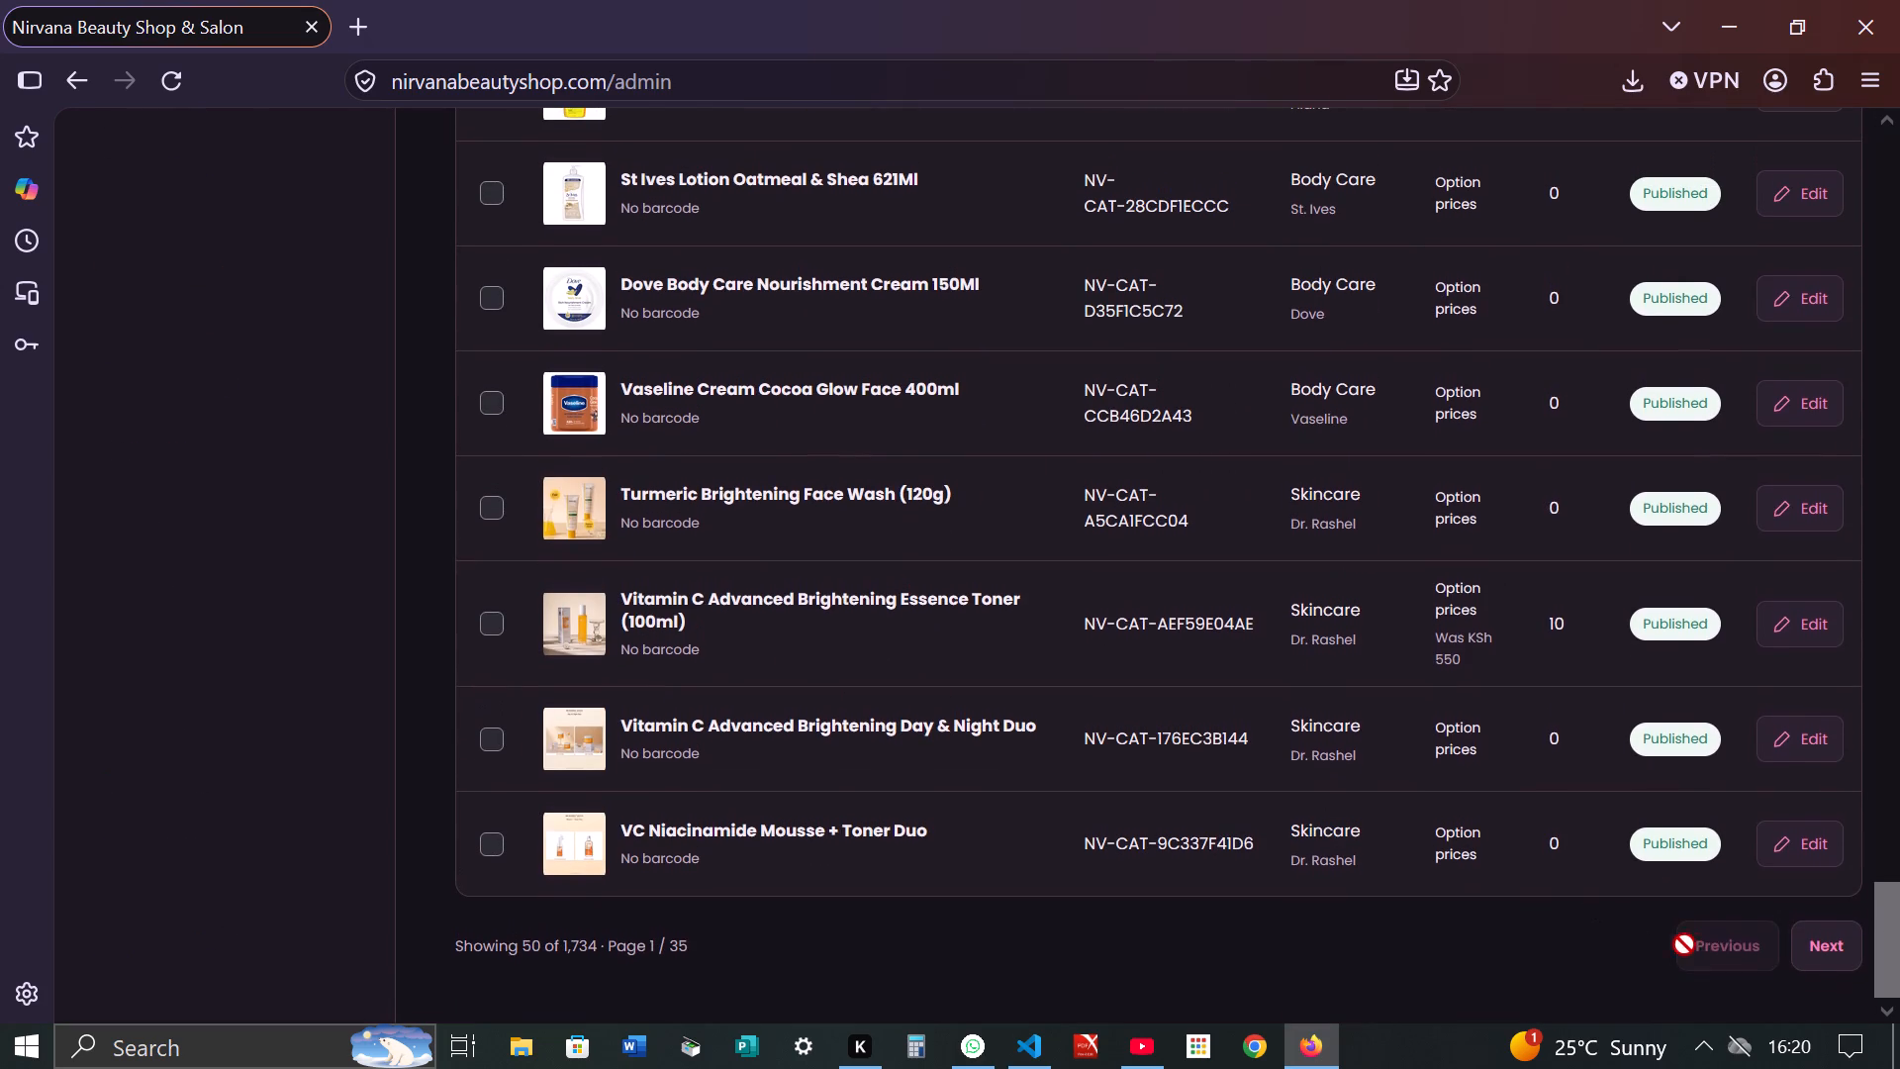
pyautogui.click(1809, 955)
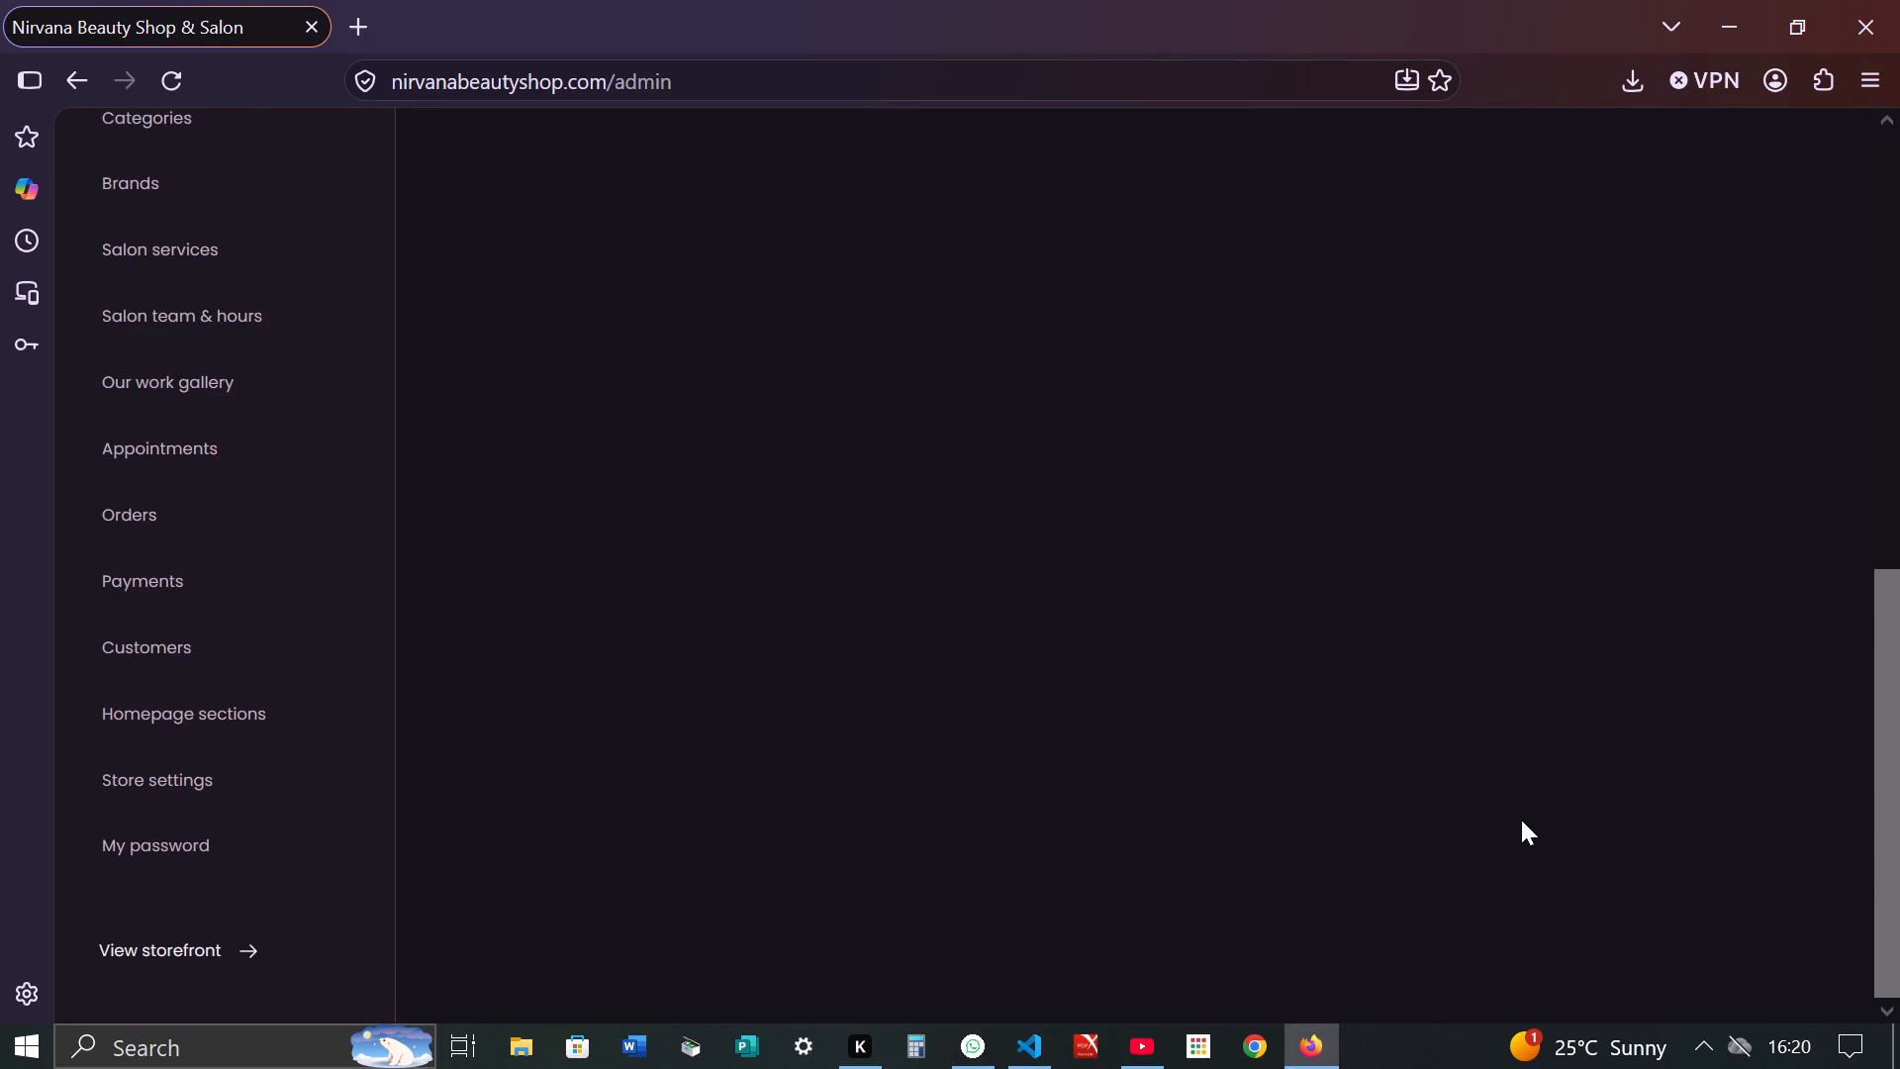
pyautogui.scroll(-13, 1521, 820)
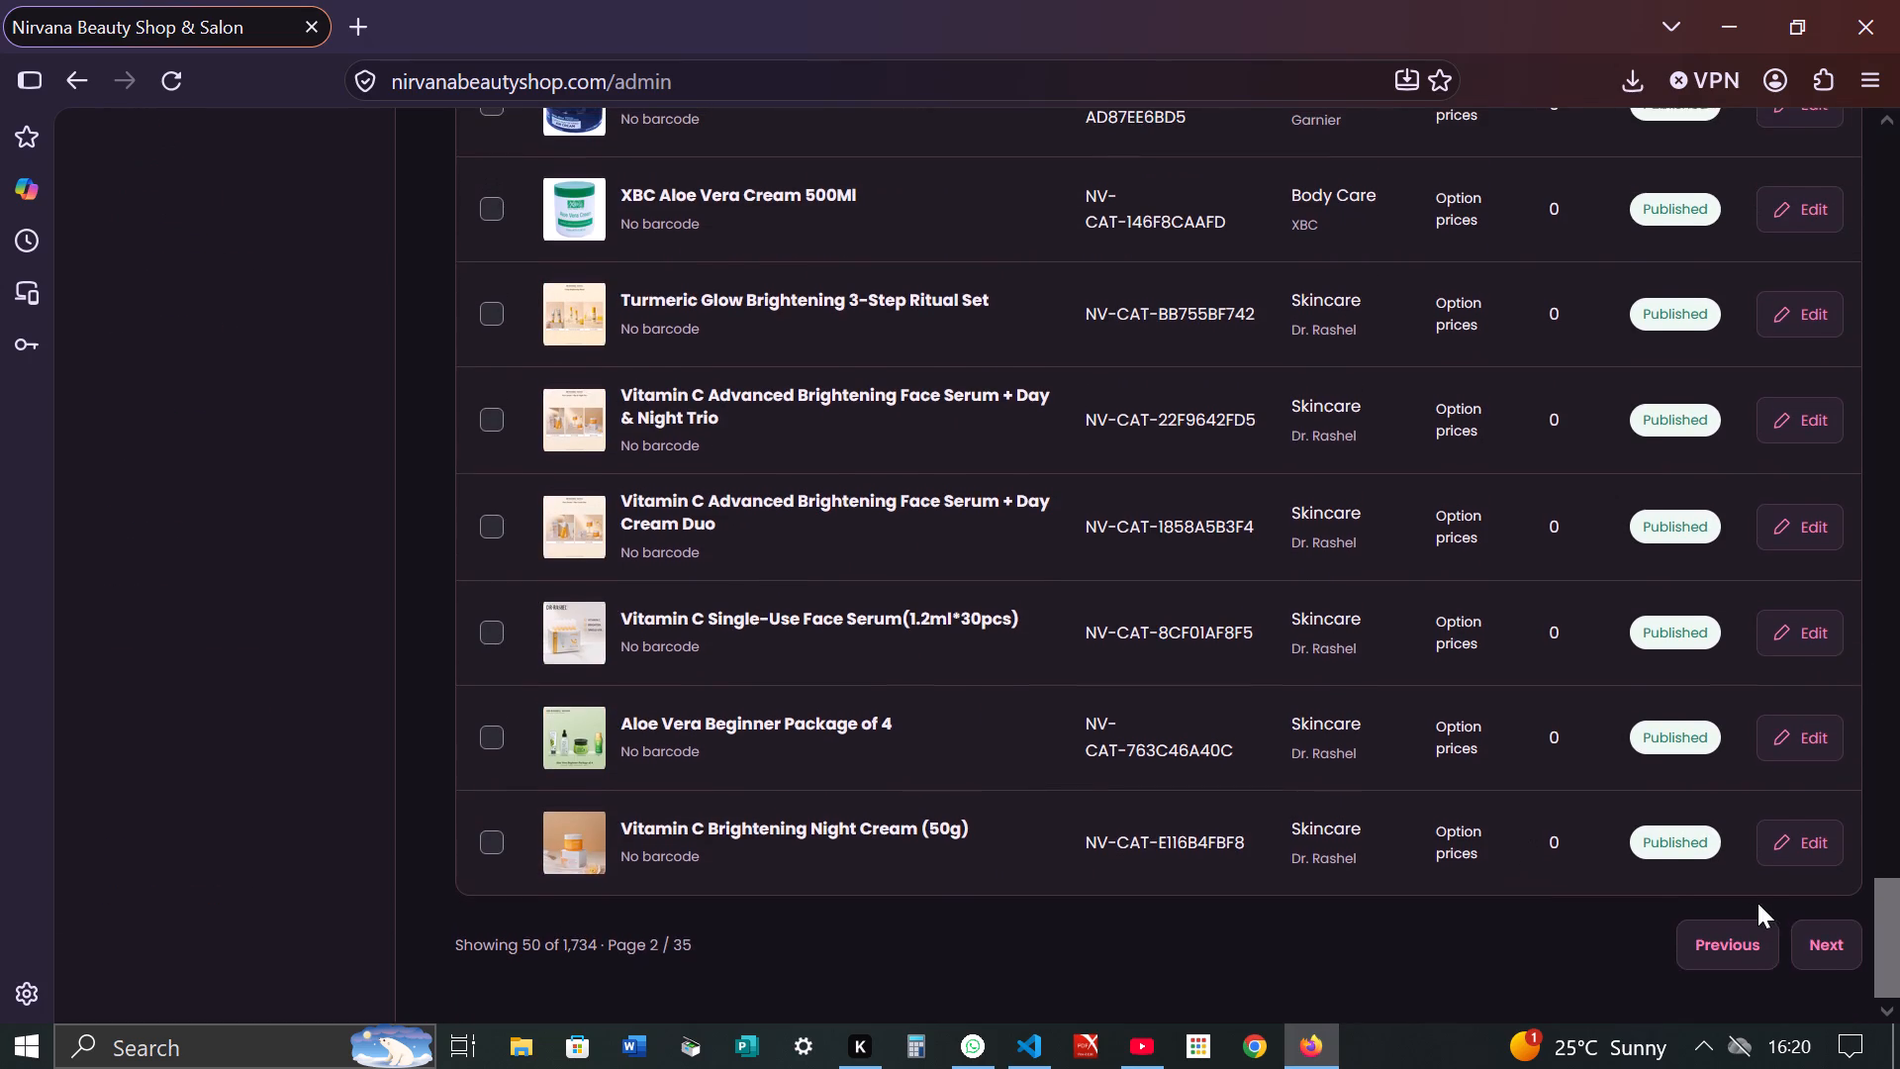
pyautogui.click(1804, 942)
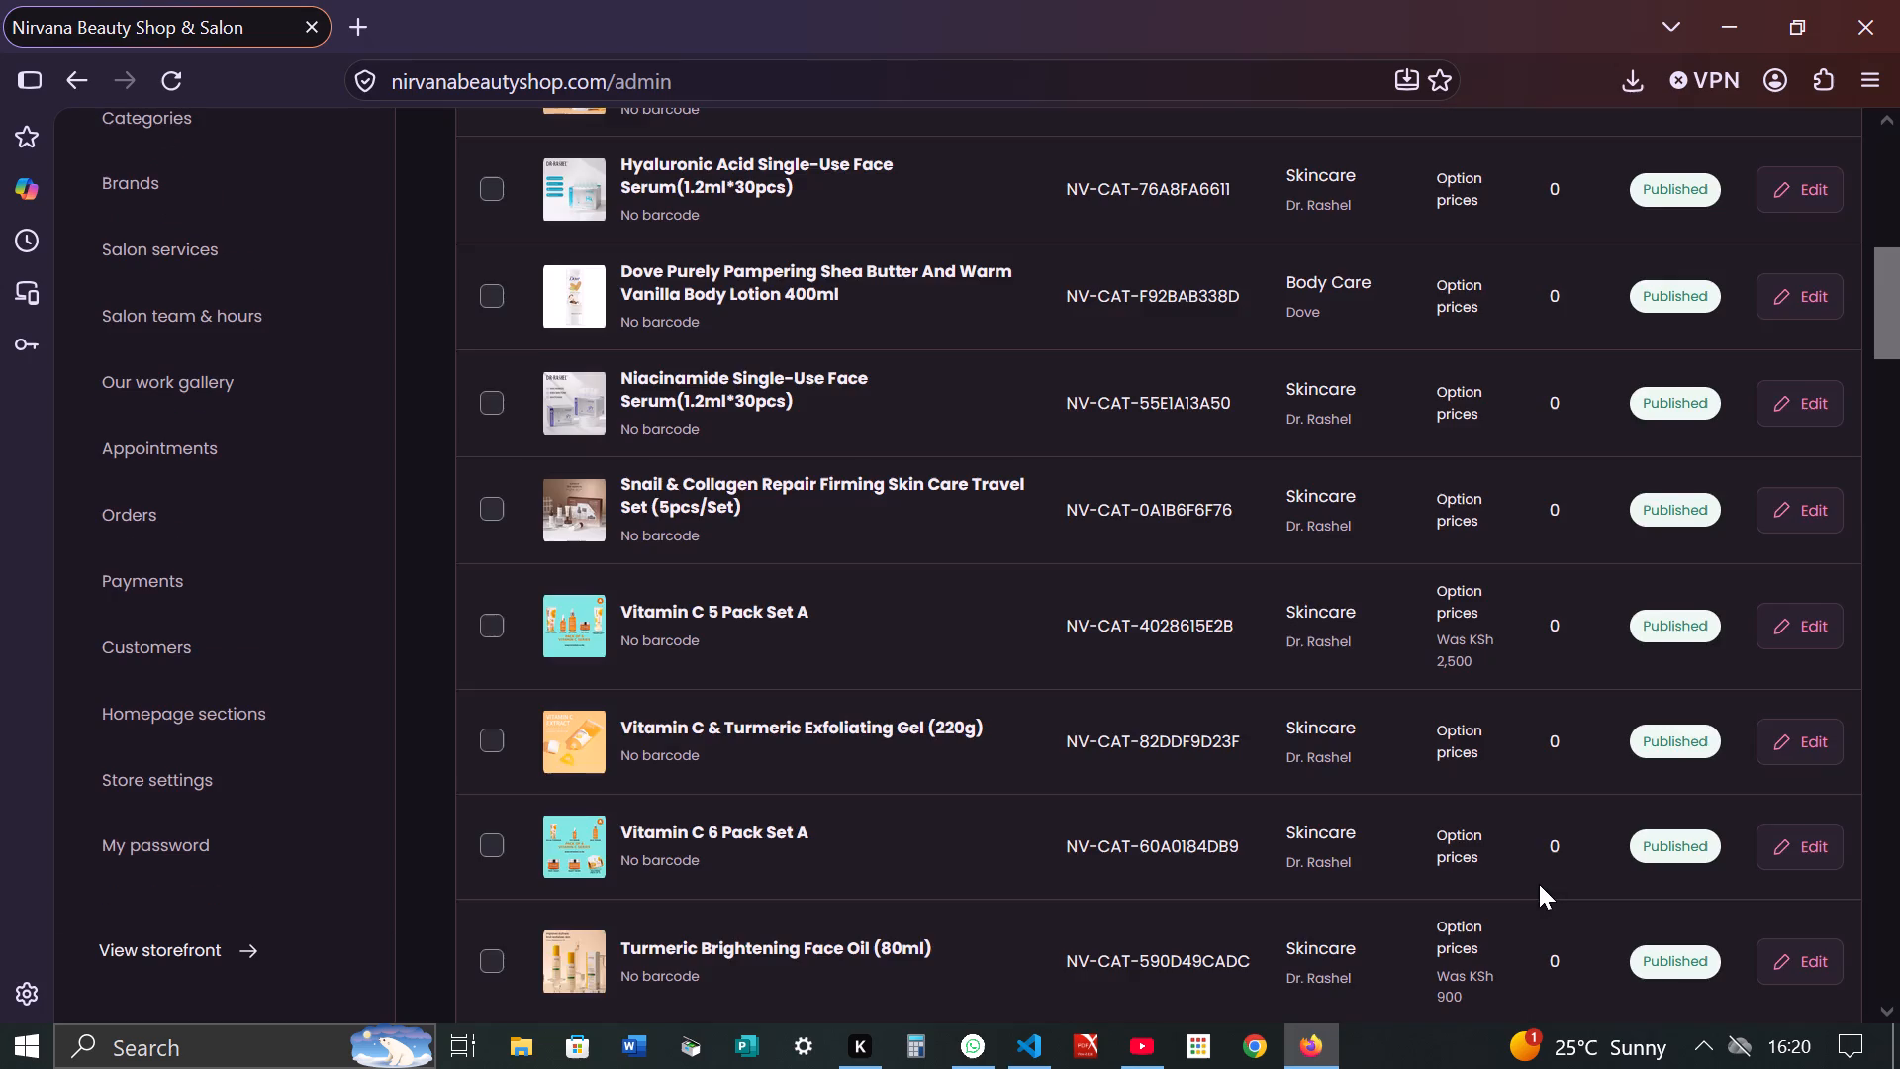
pyautogui.scroll(-12, 1539, 884)
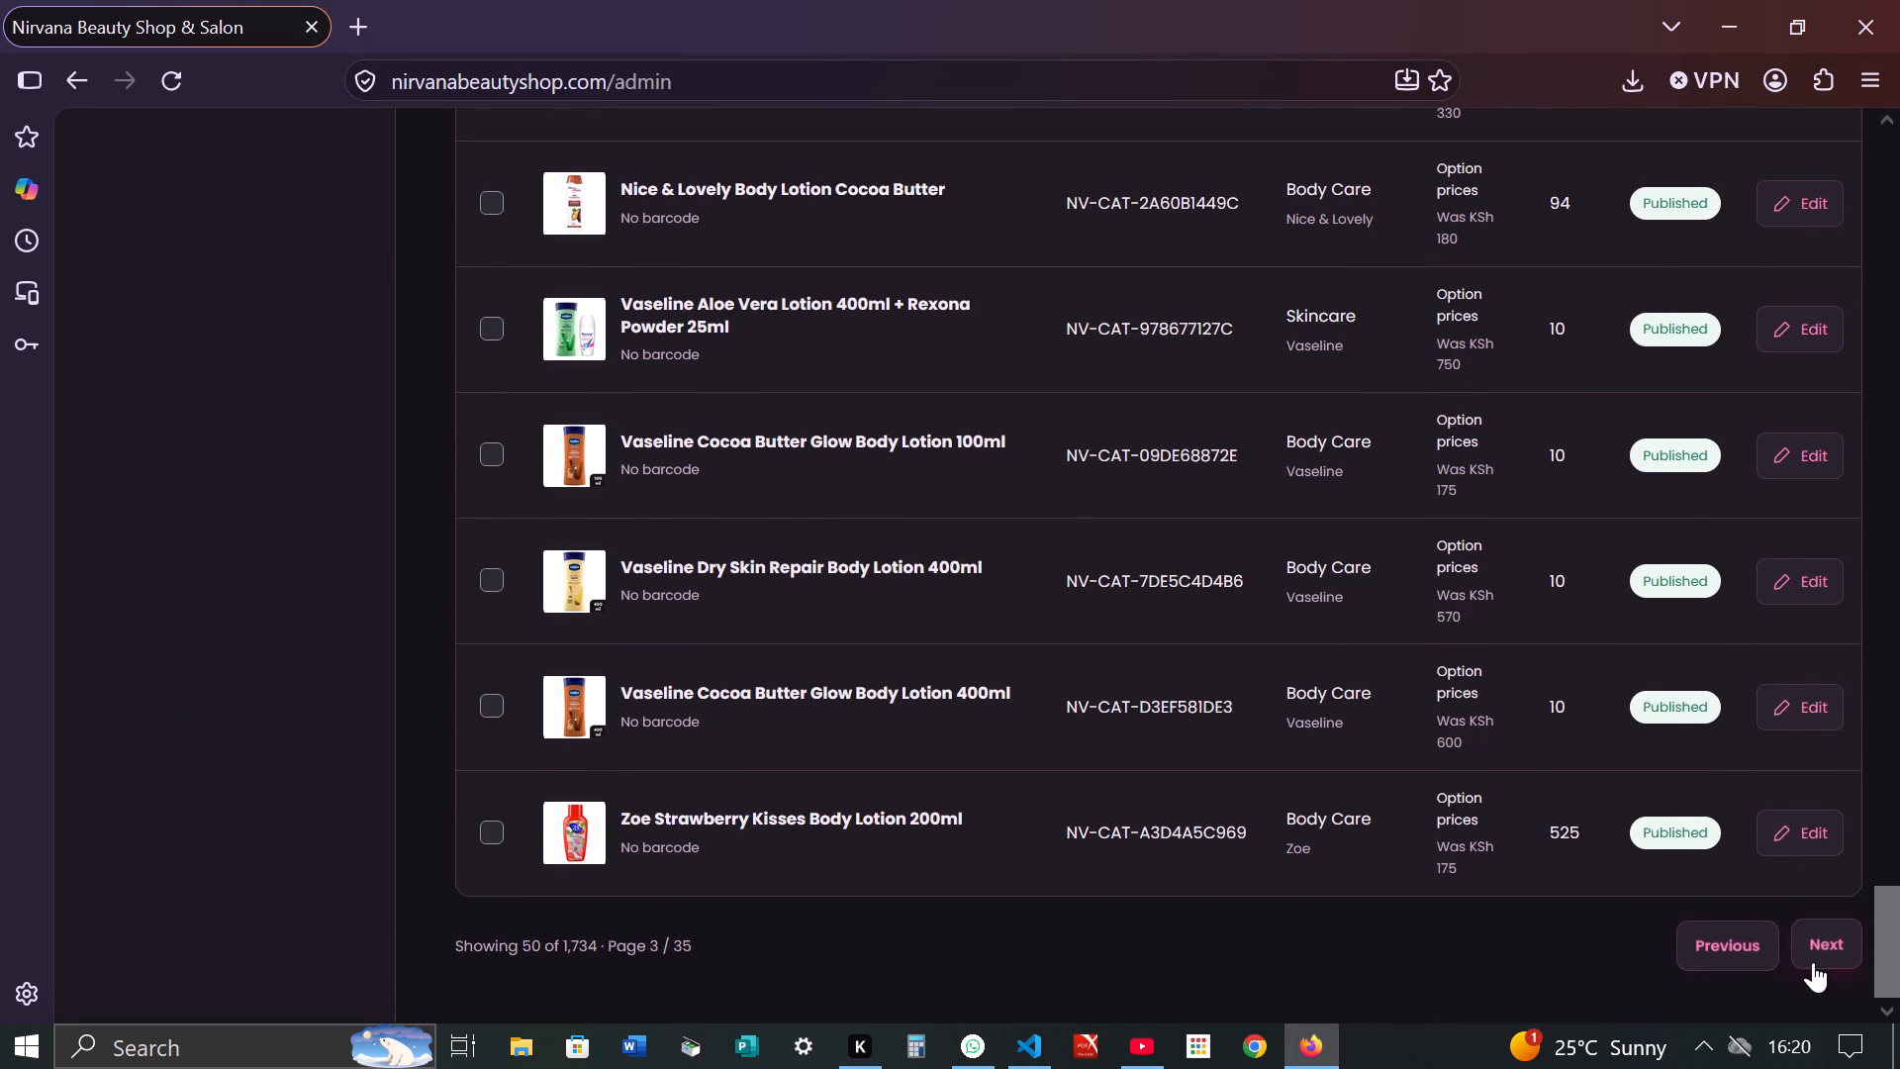
pyautogui.click(1817, 954)
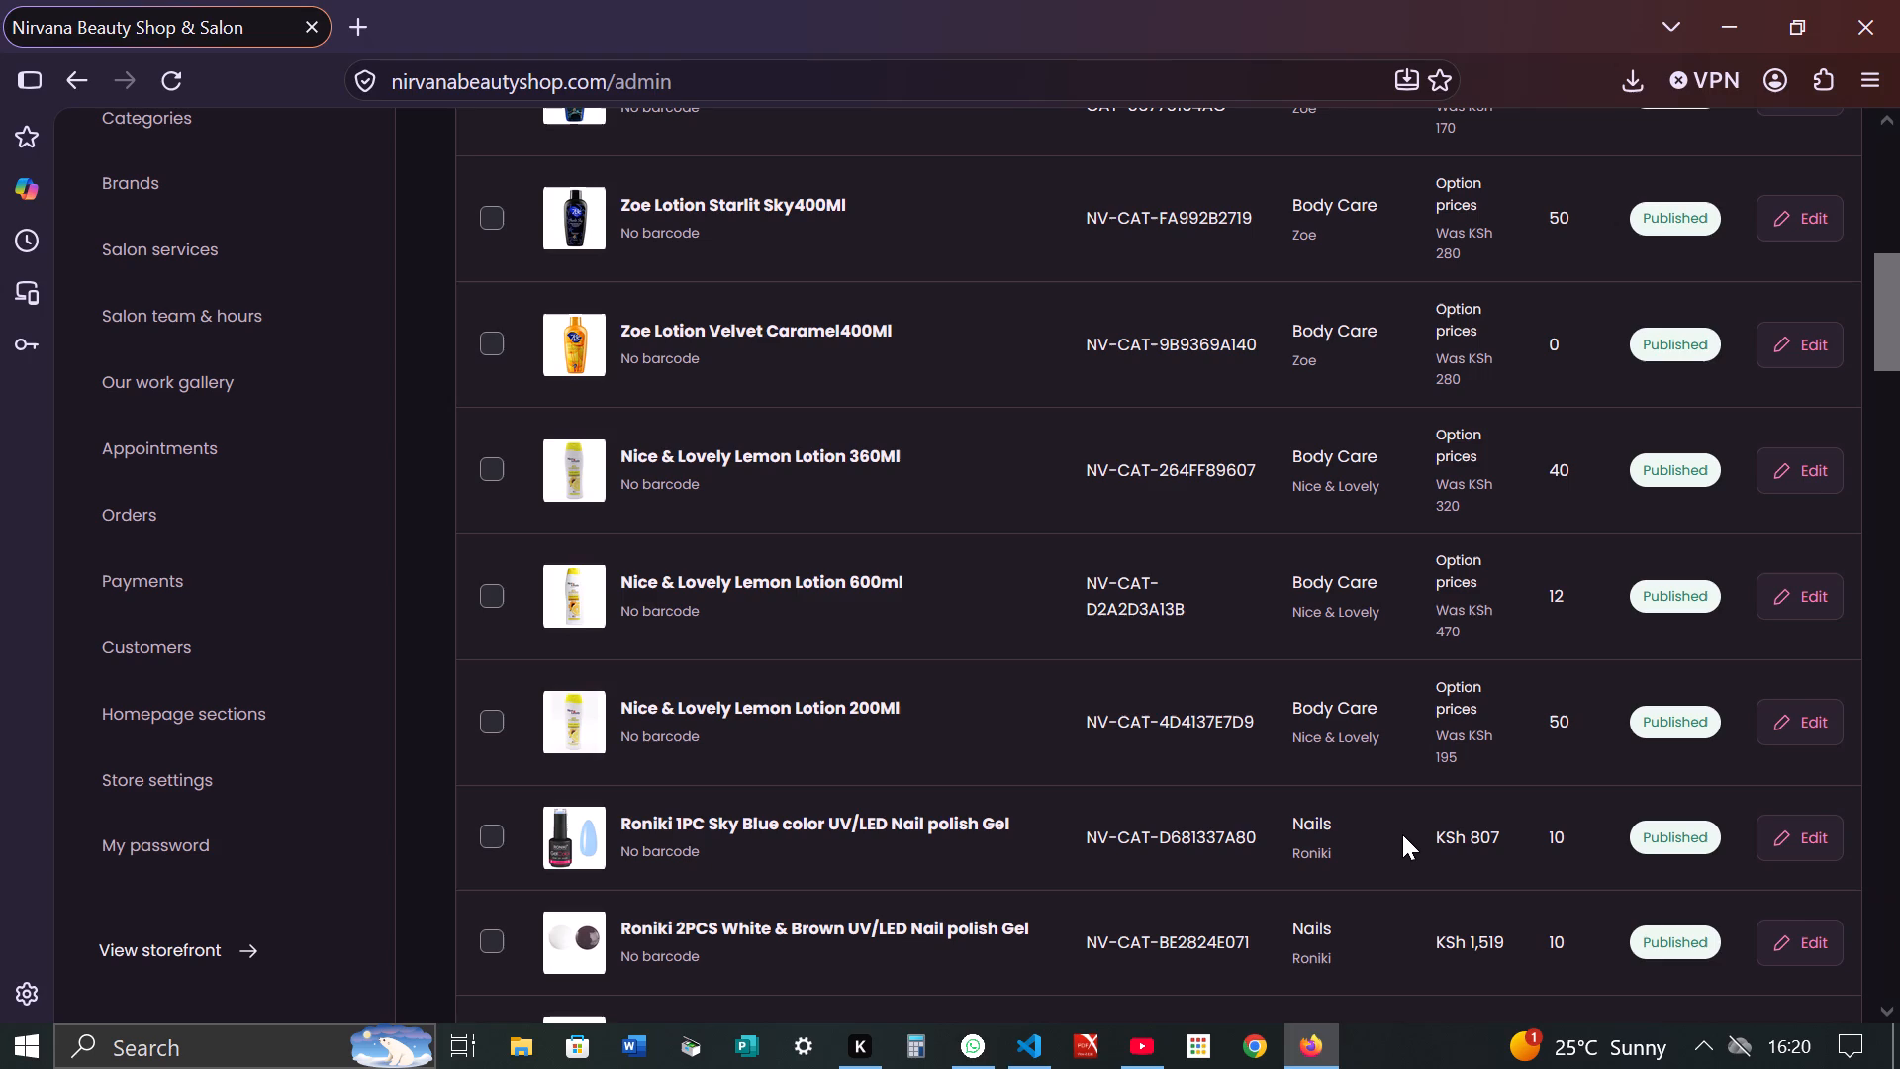
# Look through the Roniki nail polish gel entries on page 4 for the next record to update.
pyautogui.scroll(-5, 1402, 834)
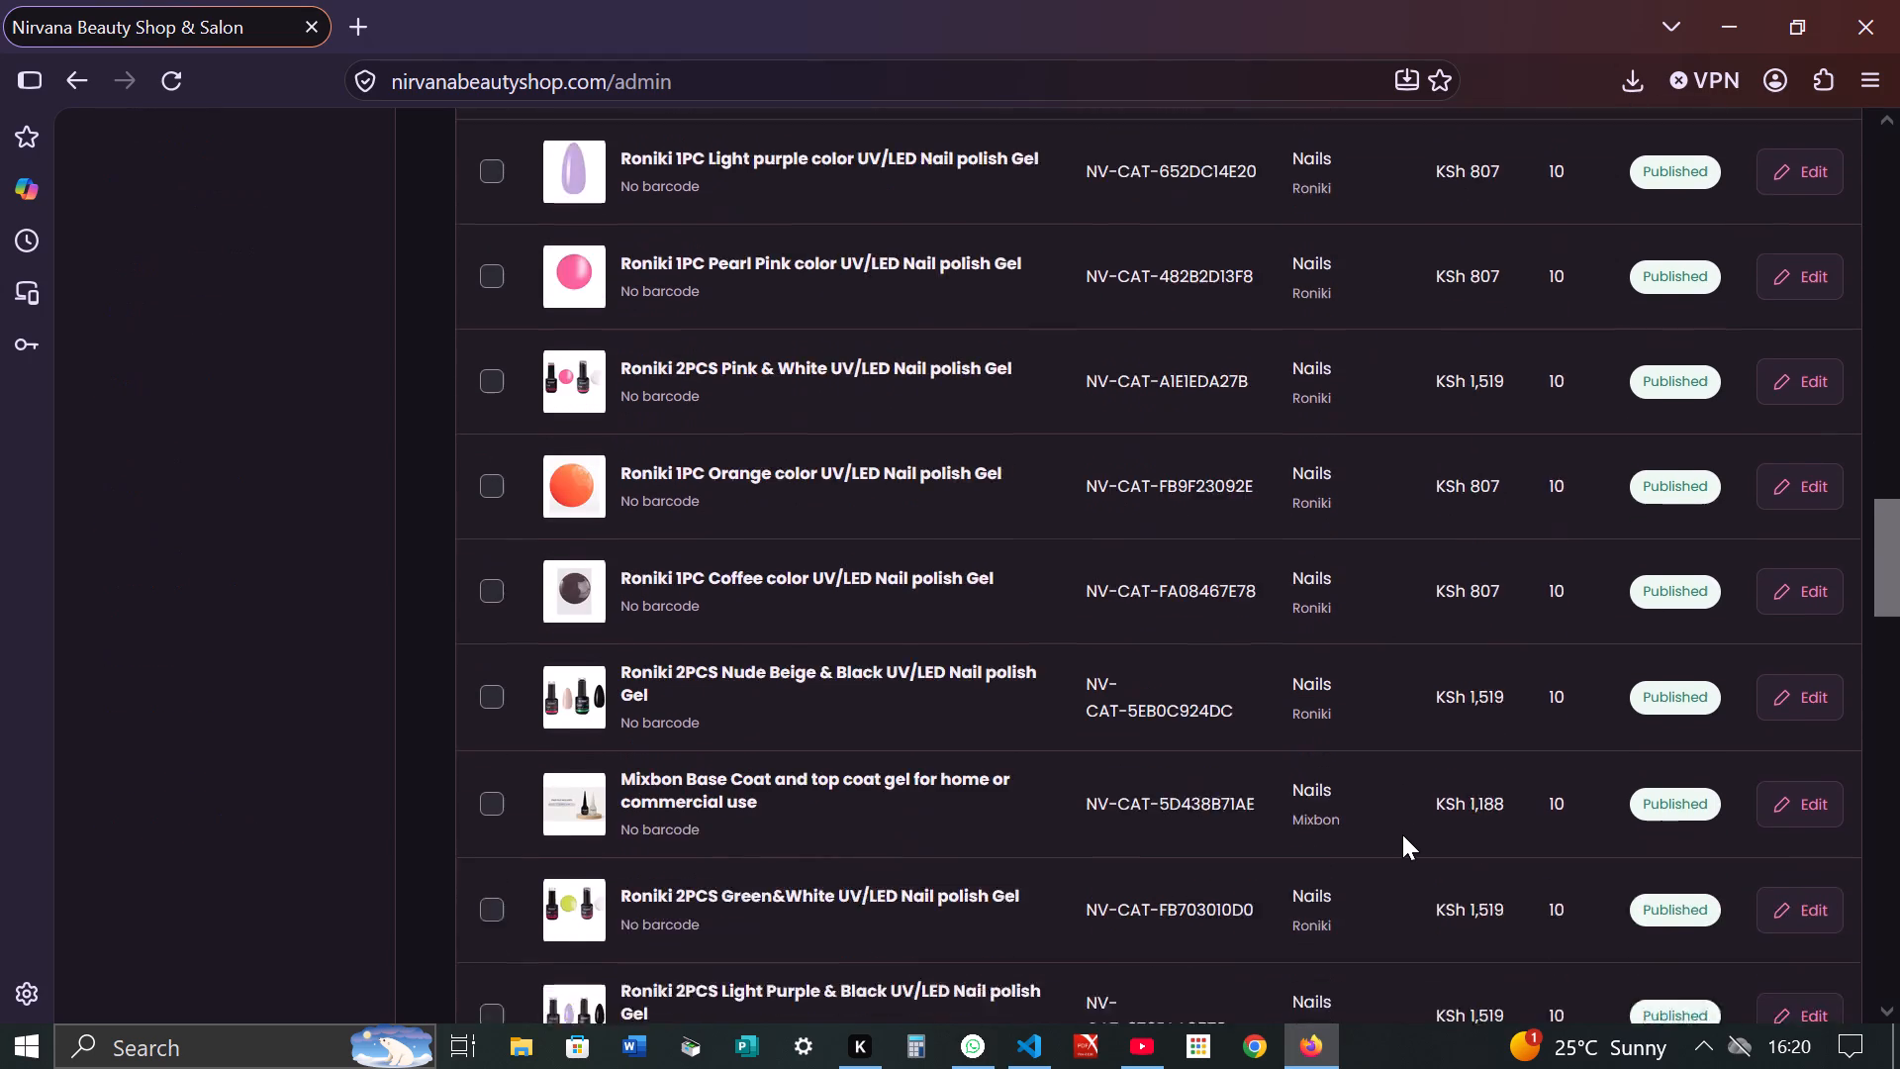
pyautogui.scroll(4, 1402, 834)
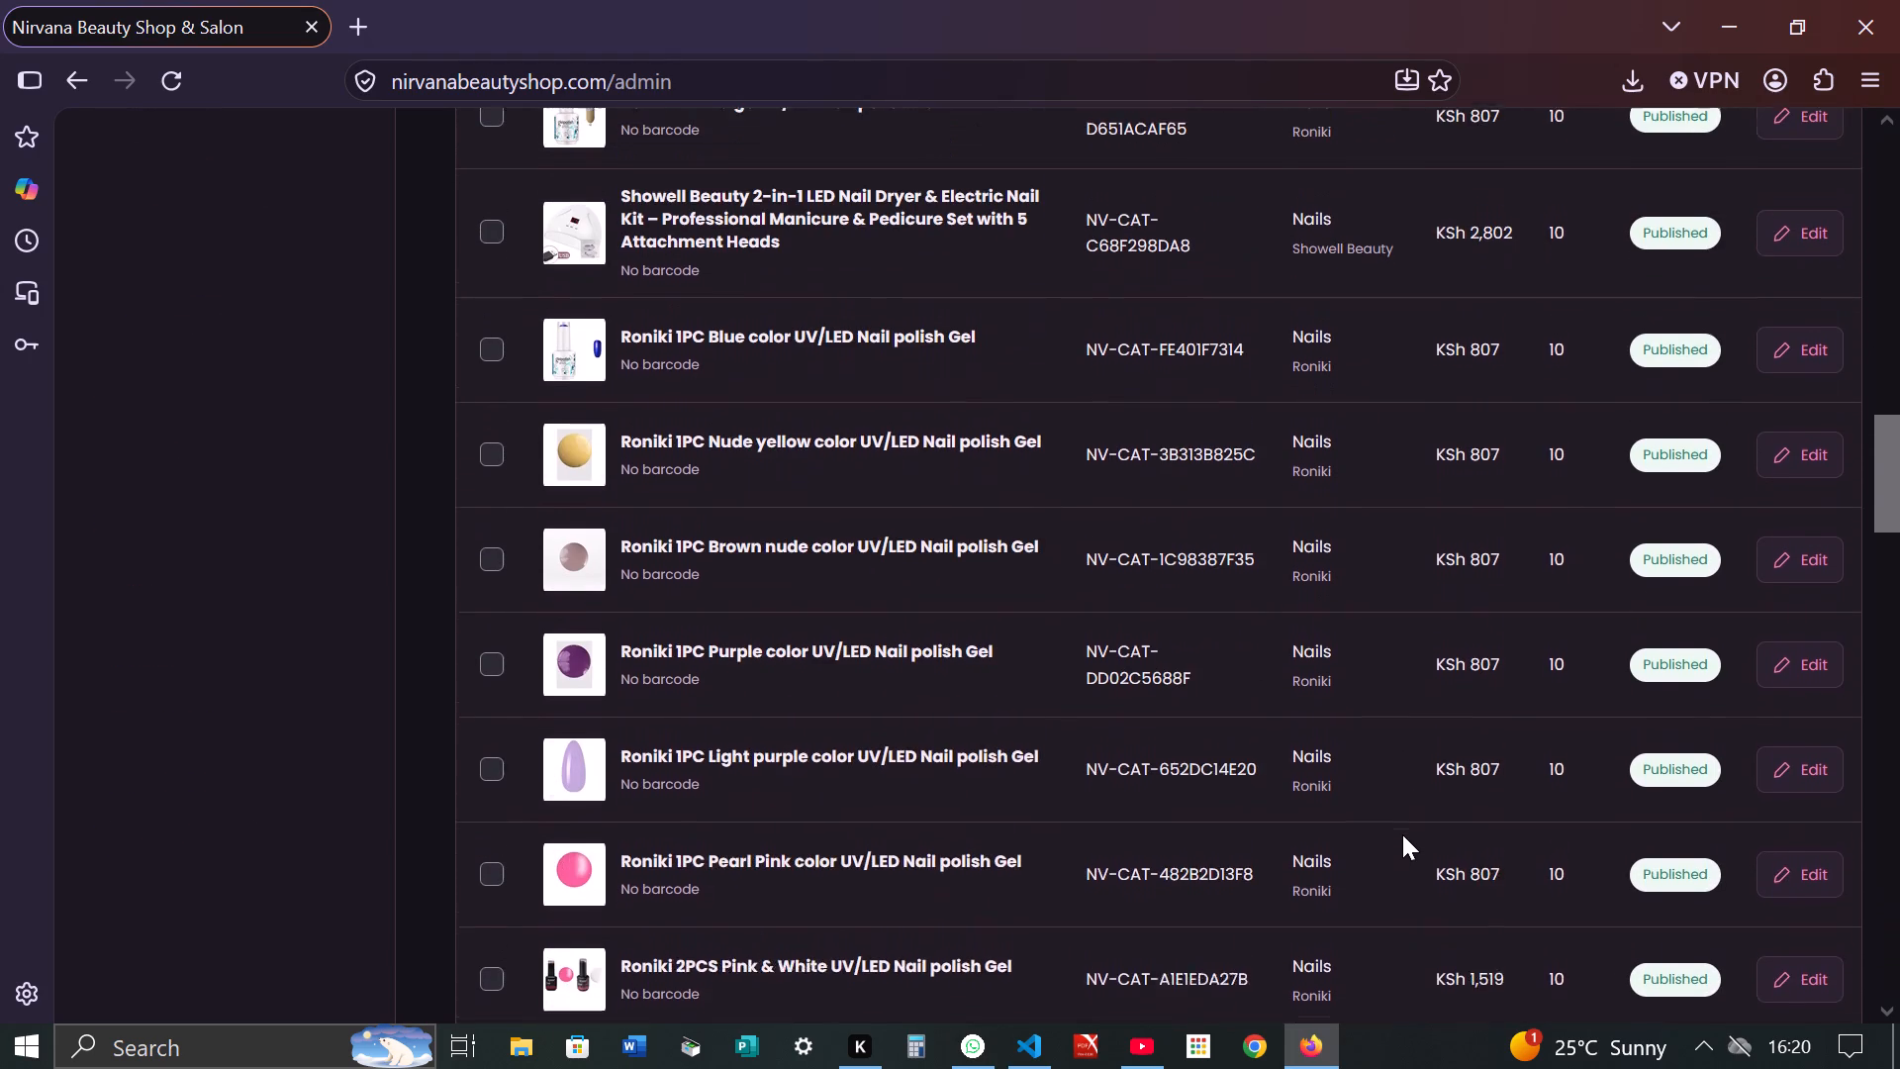
pyautogui.scroll(4, 1402, 834)
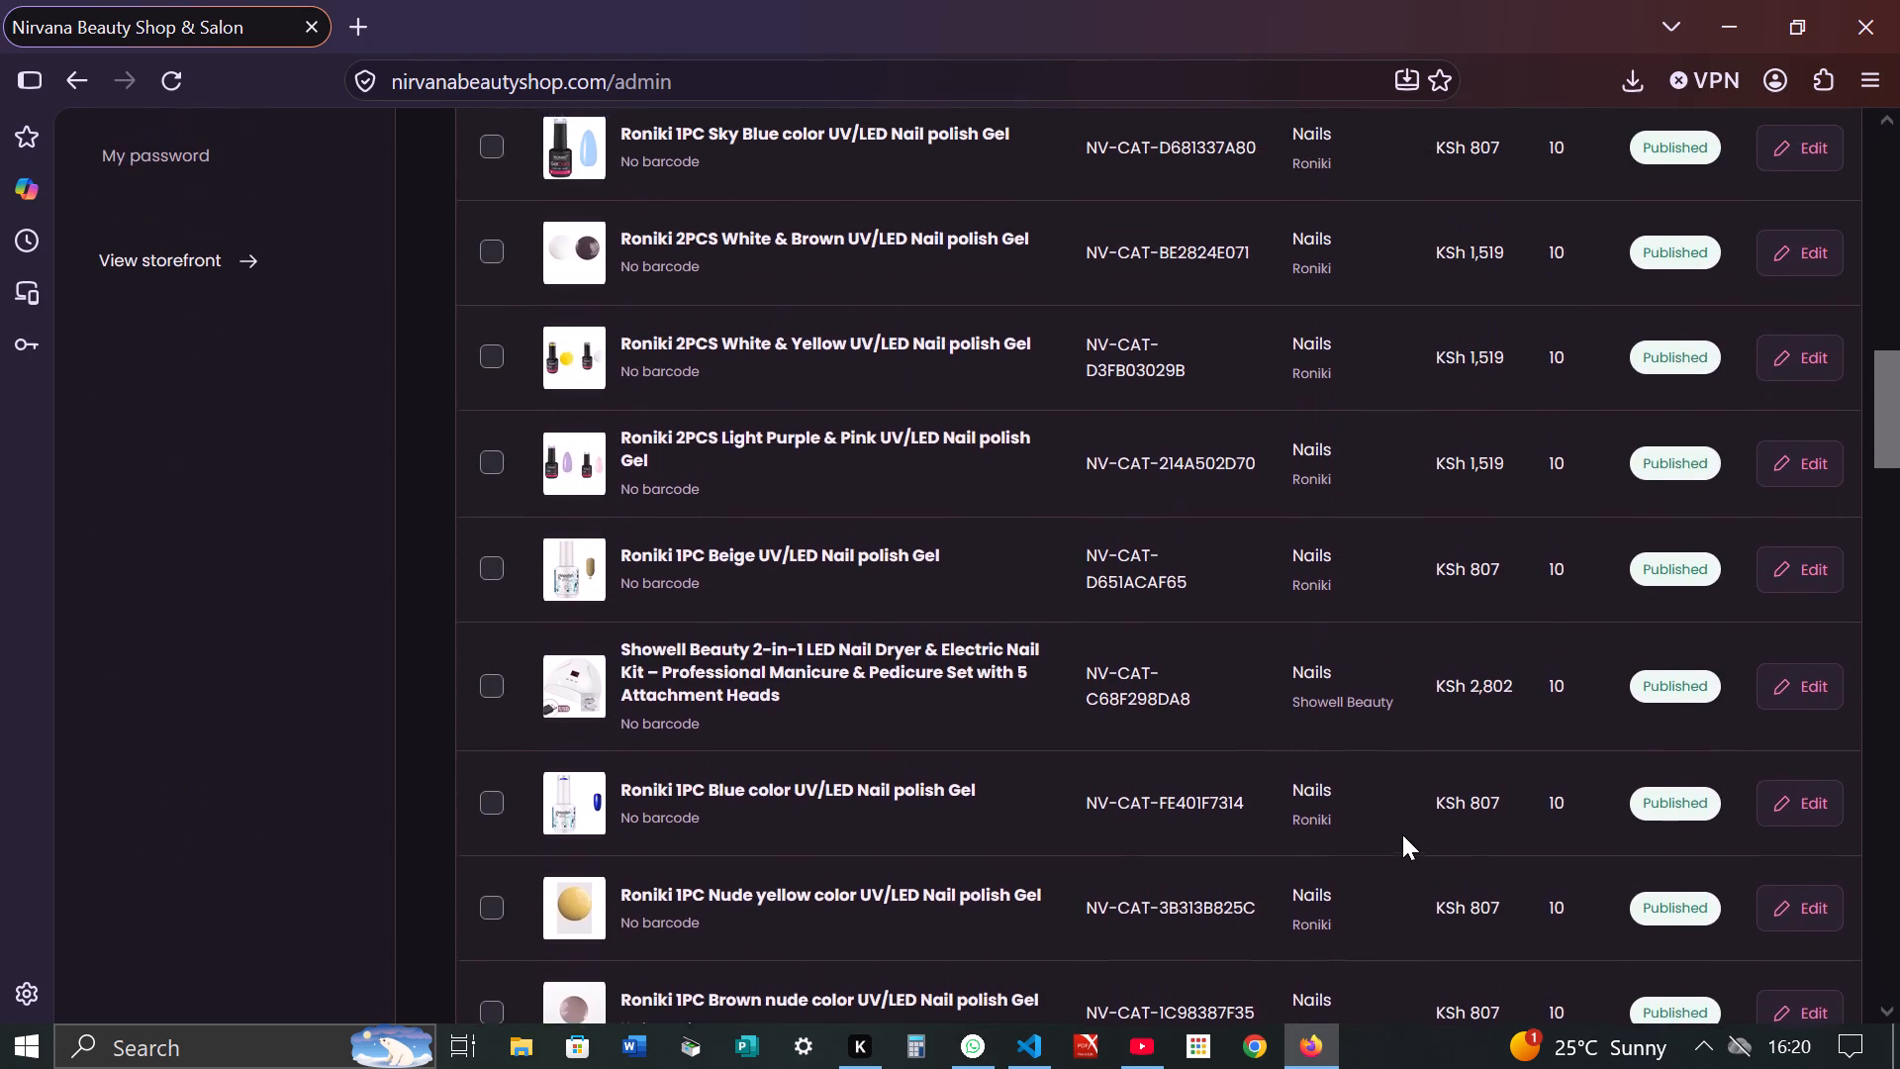
pyautogui.scroll(2, 1402, 834)
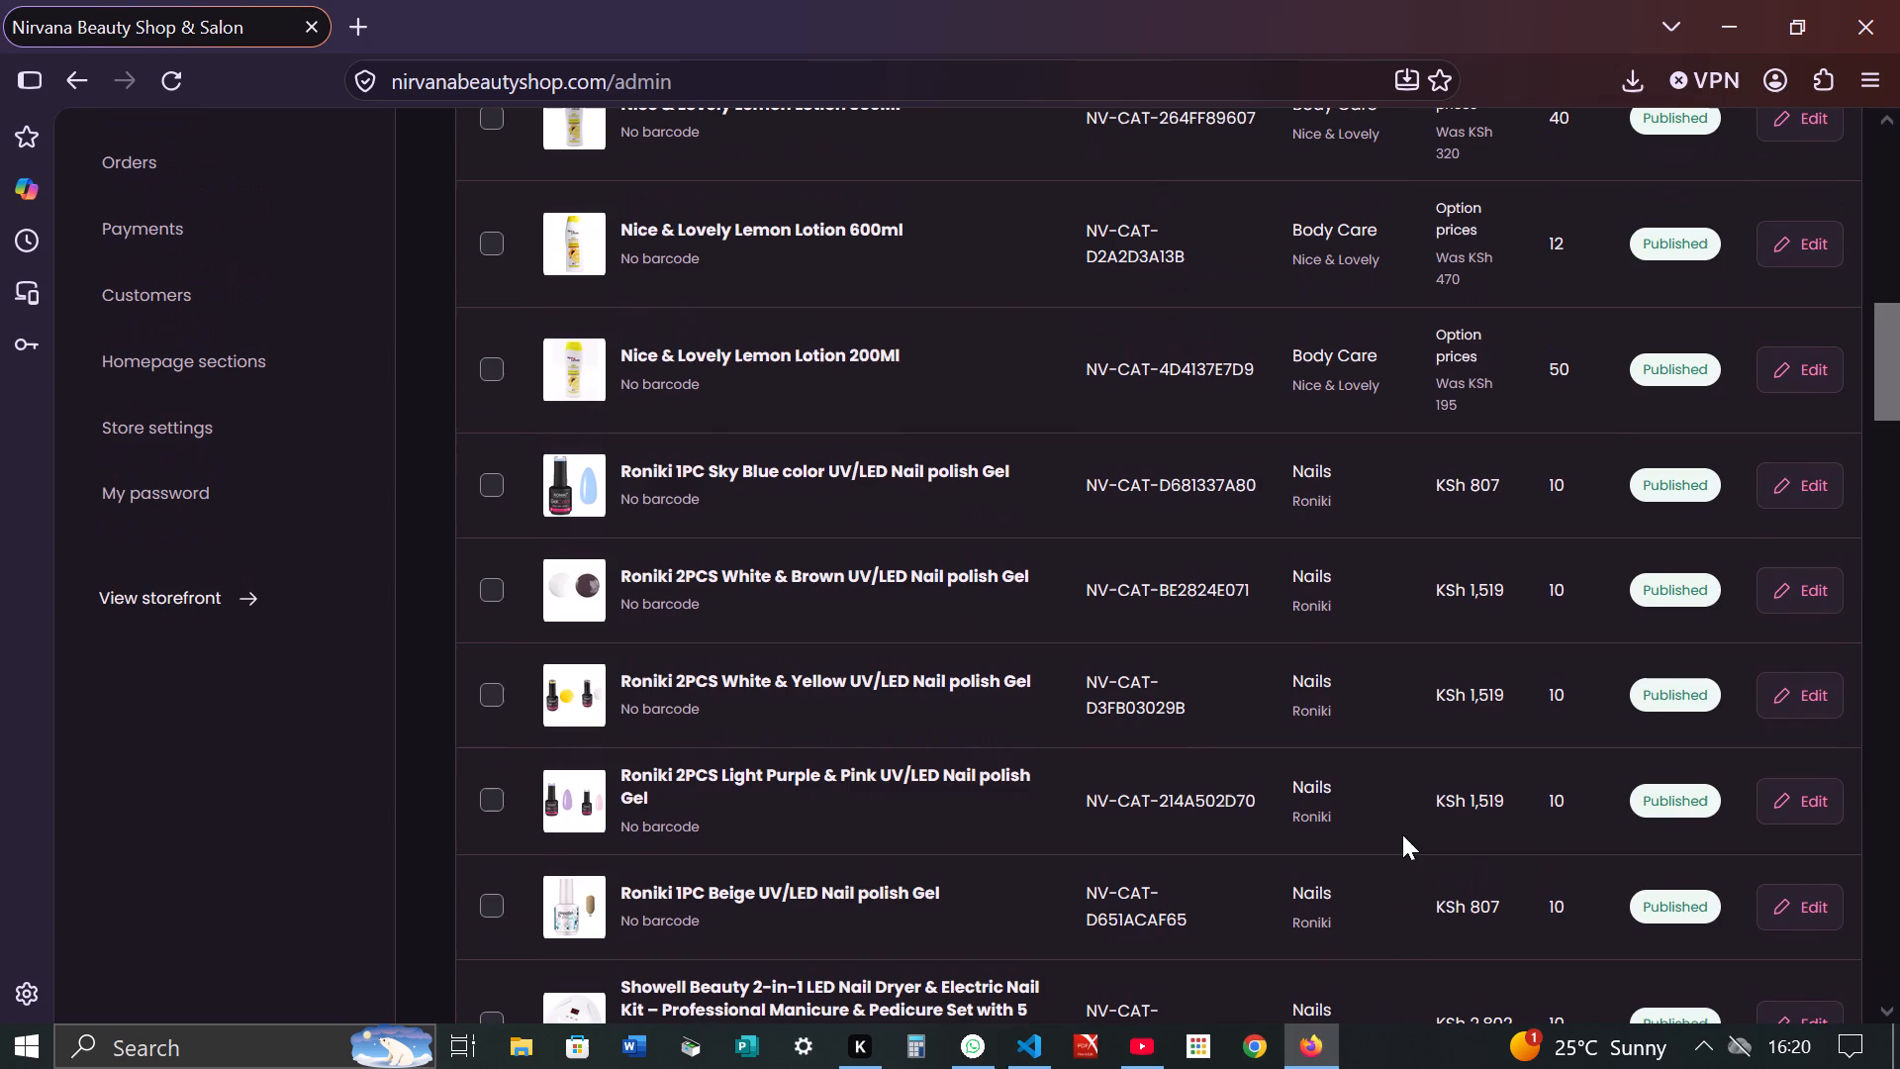
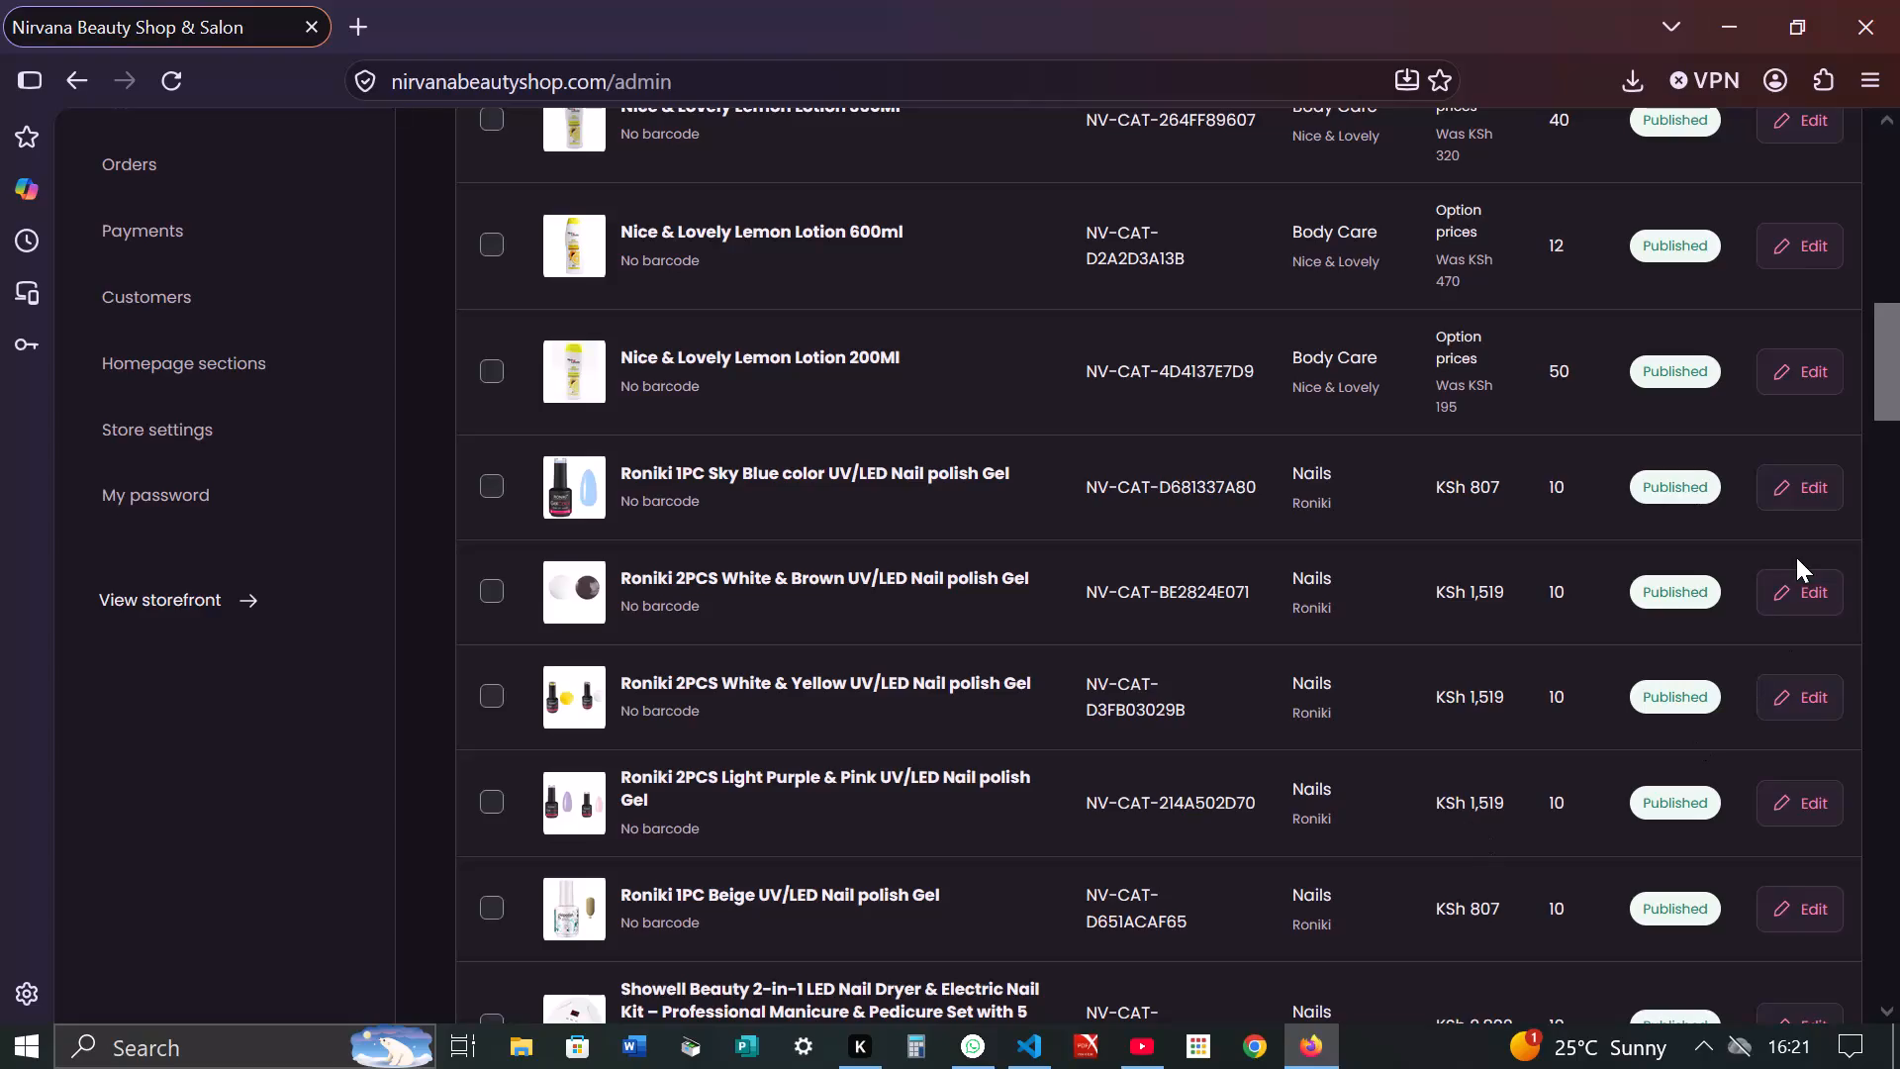
# Set the stock of Roniki 1PC Sky Blue color UV/LED Nail polish Gel to 0 and save the product.
pyautogui.click(1823, 477)
pyautogui.scroll(-3, 1763, 501)
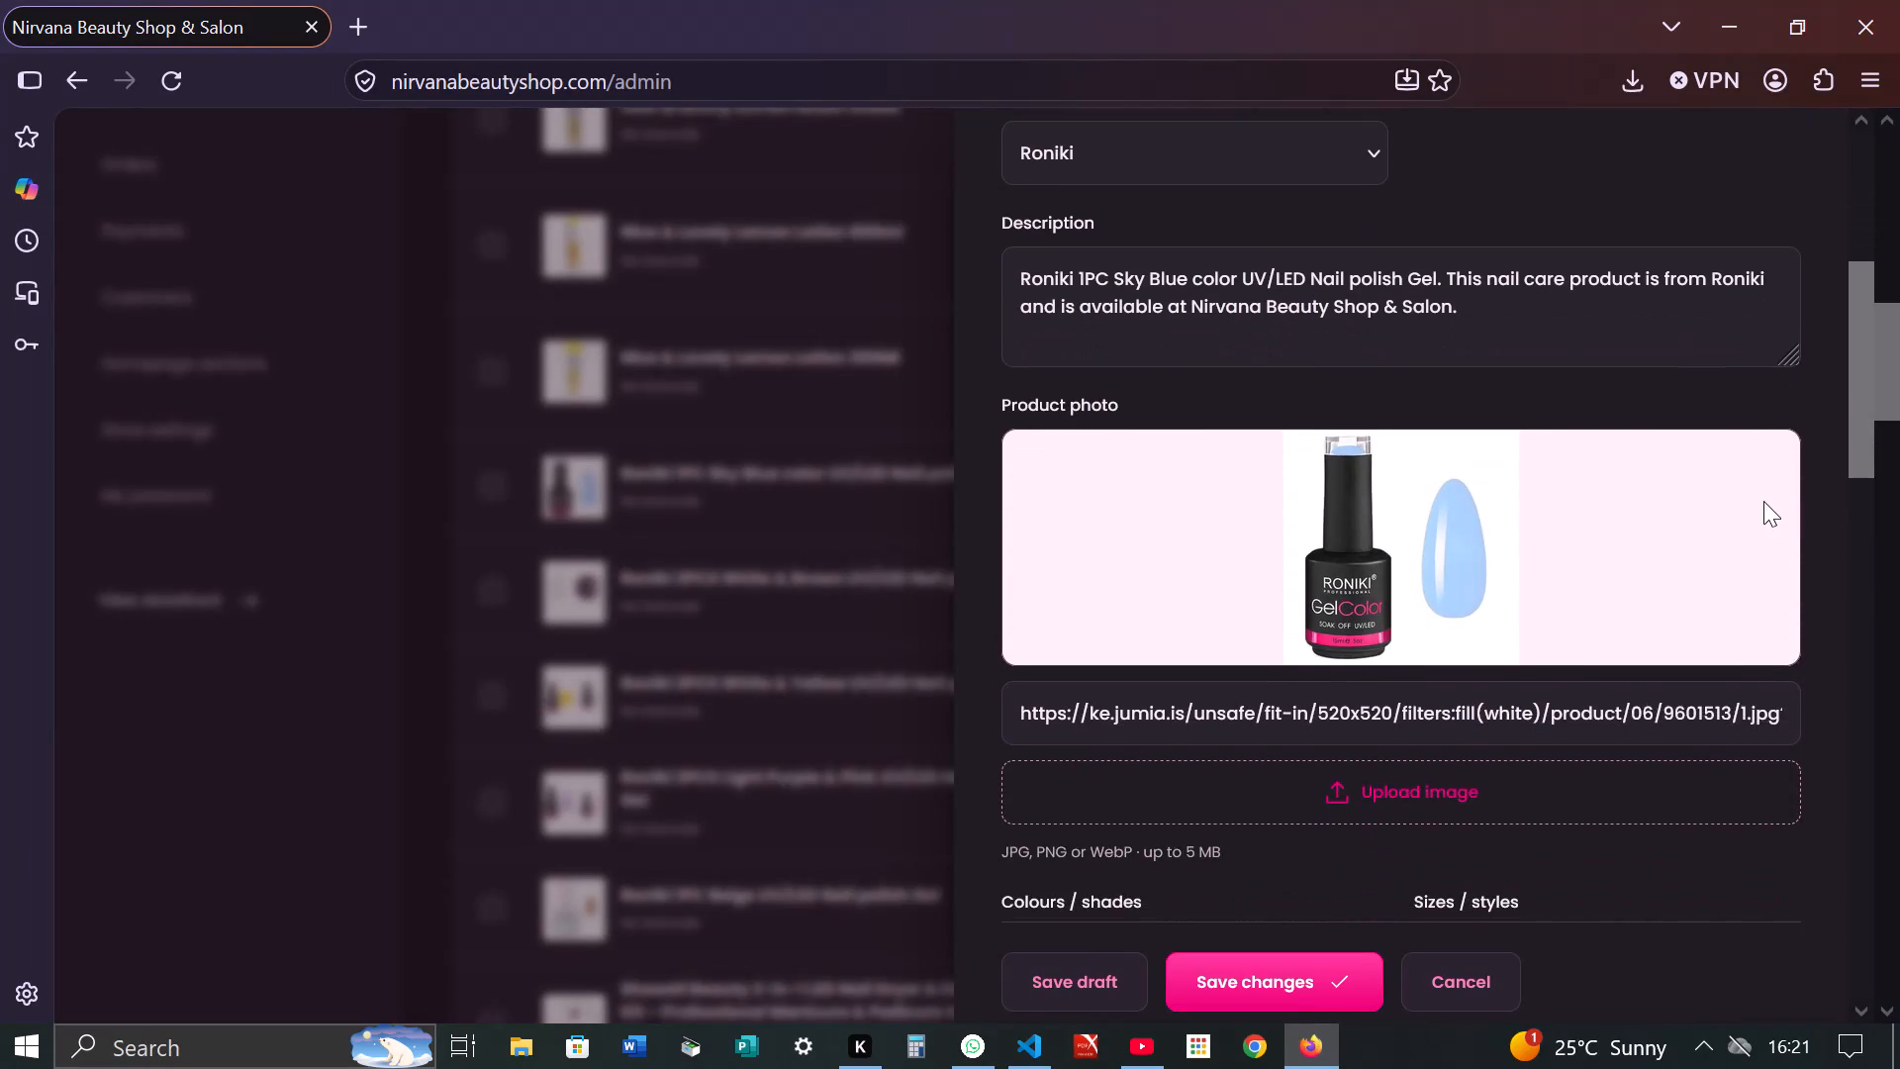
pyautogui.scroll(-1, 1763, 501)
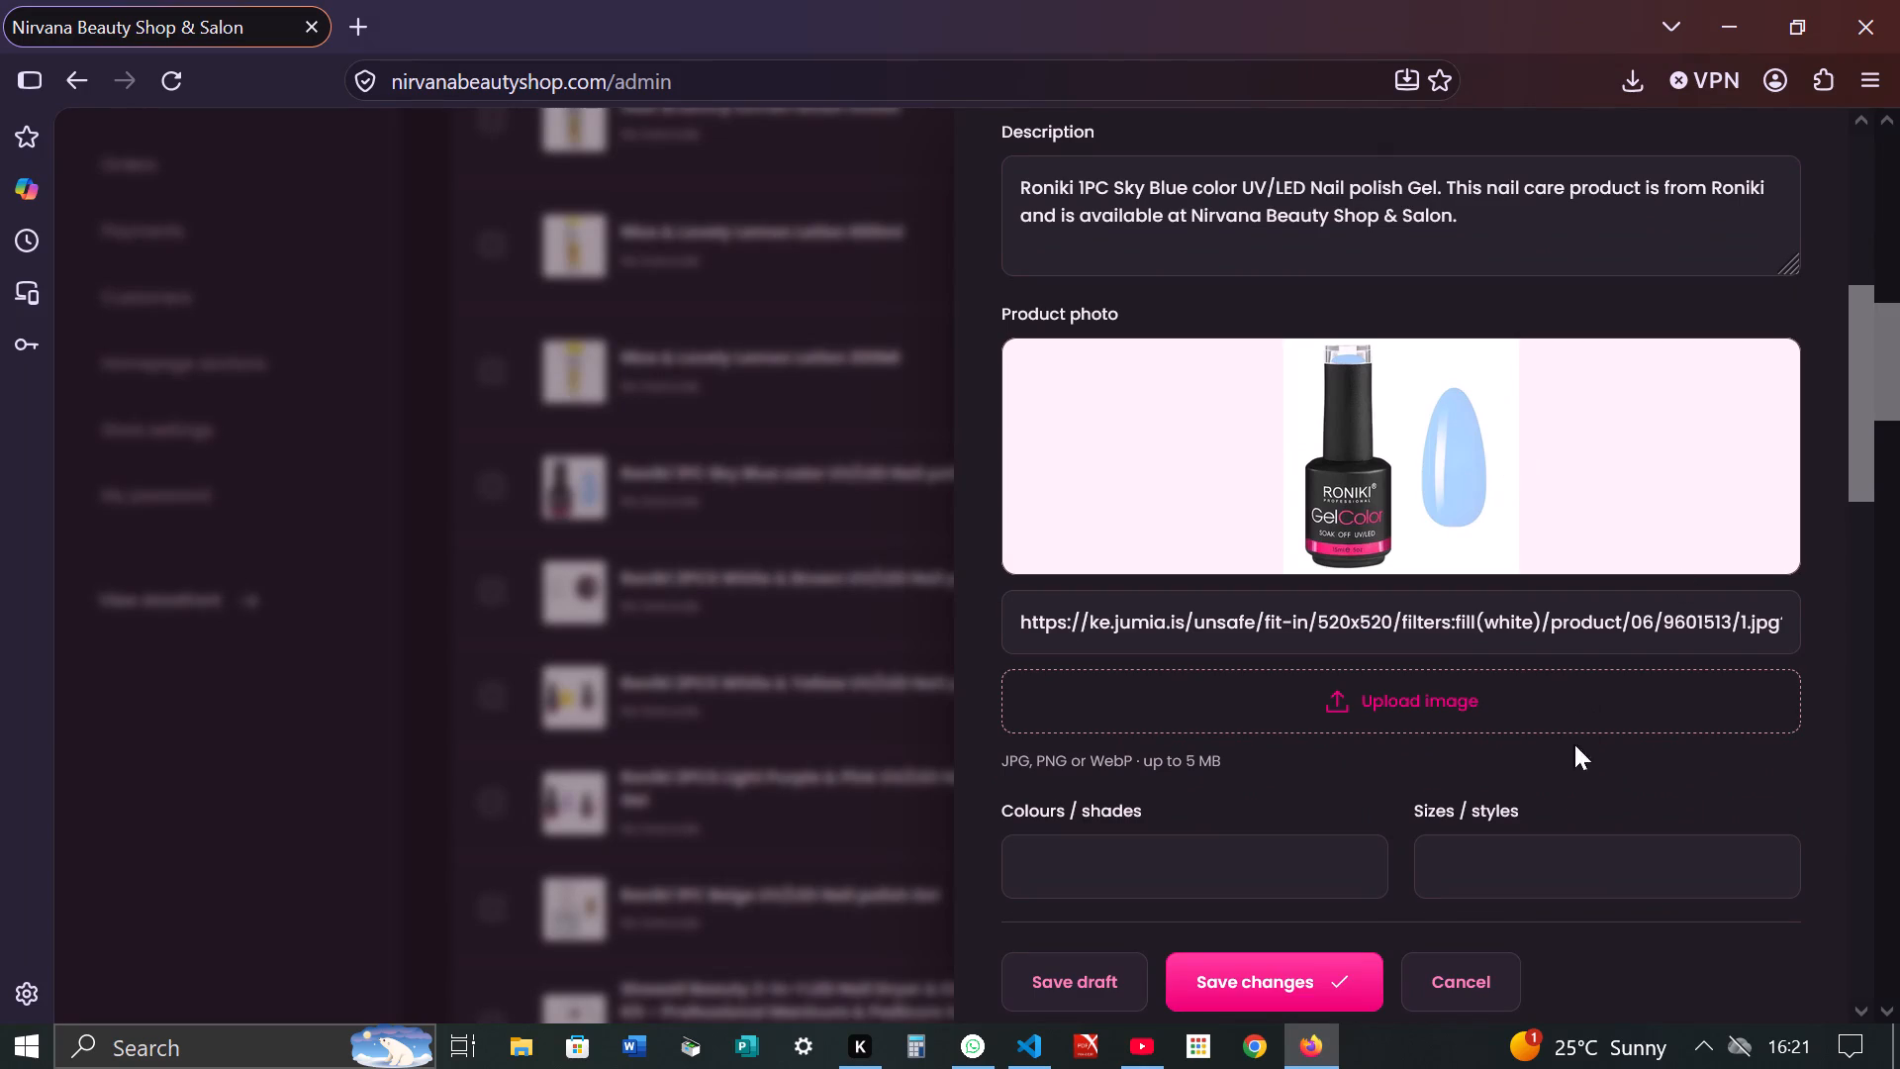
pyautogui.scroll(-5, 1569, 796)
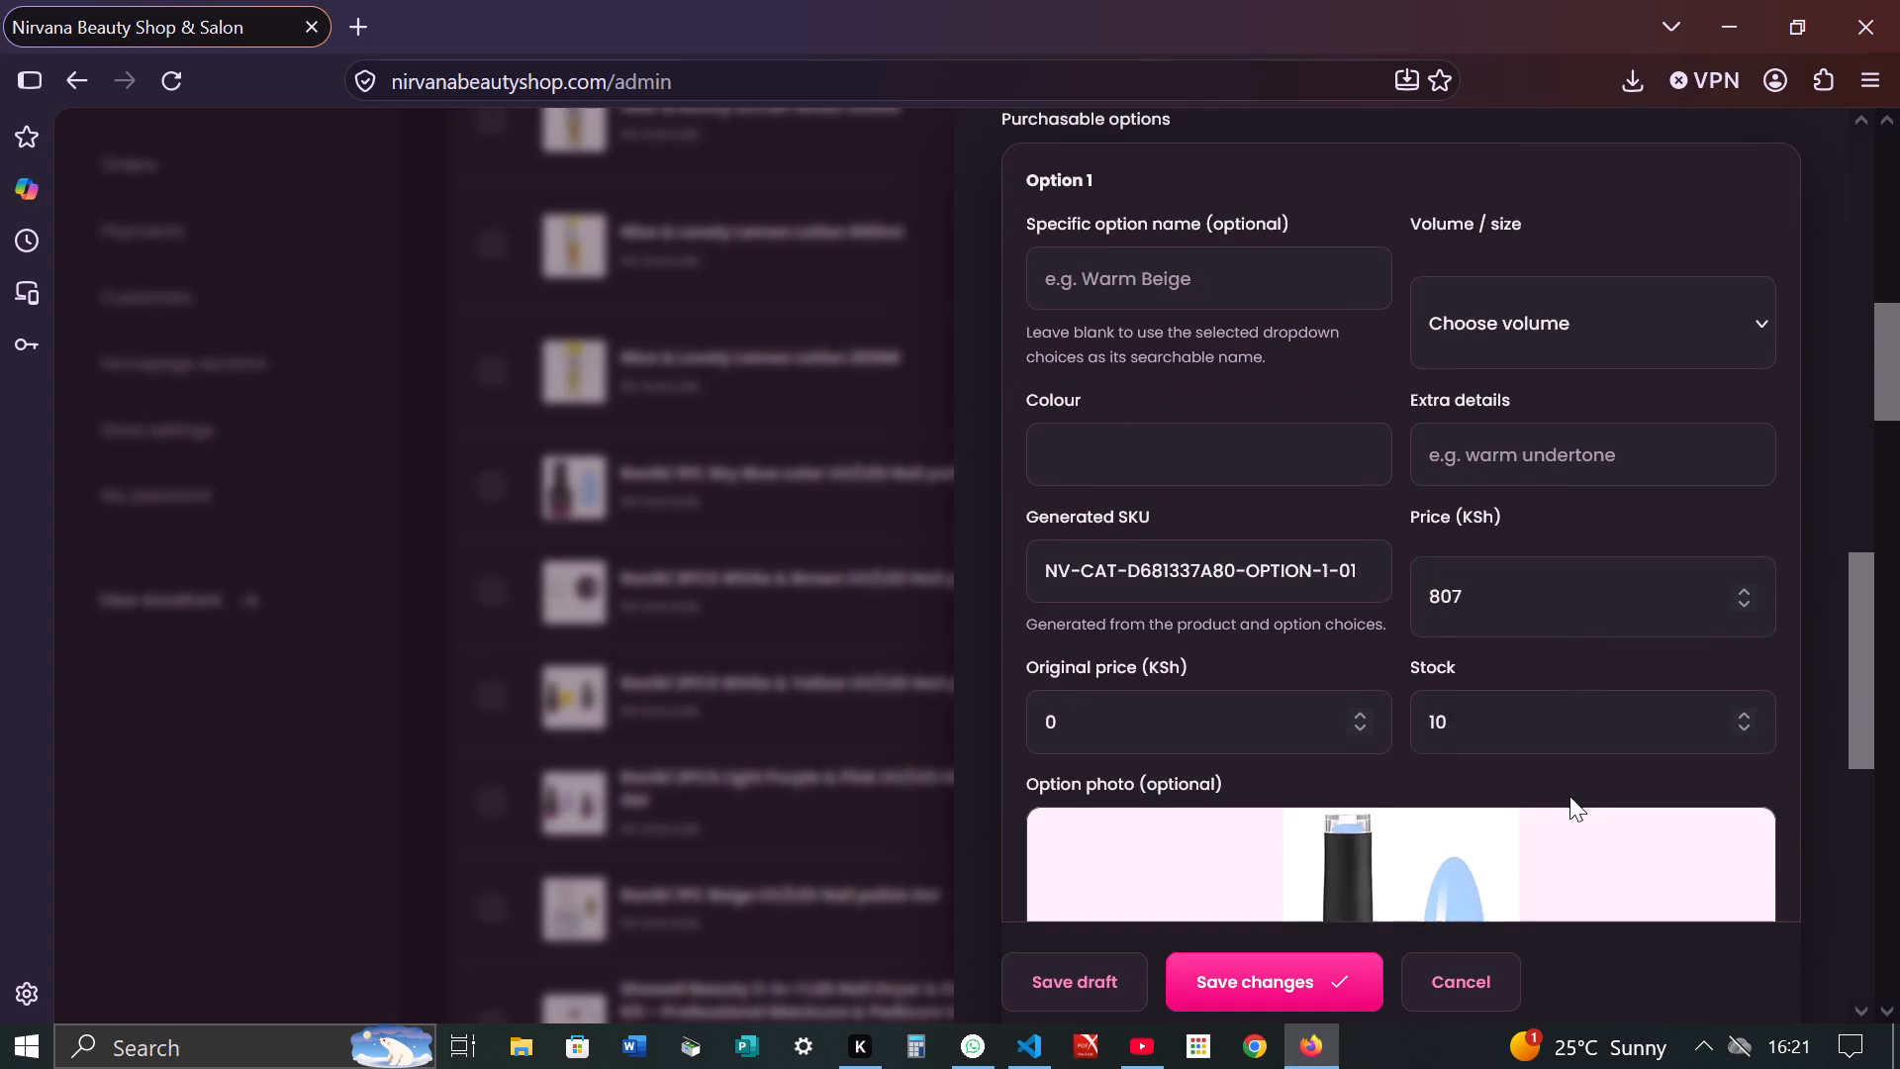
pyautogui.scroll(-2, 1569, 796)
pyautogui.click(1467, 585)
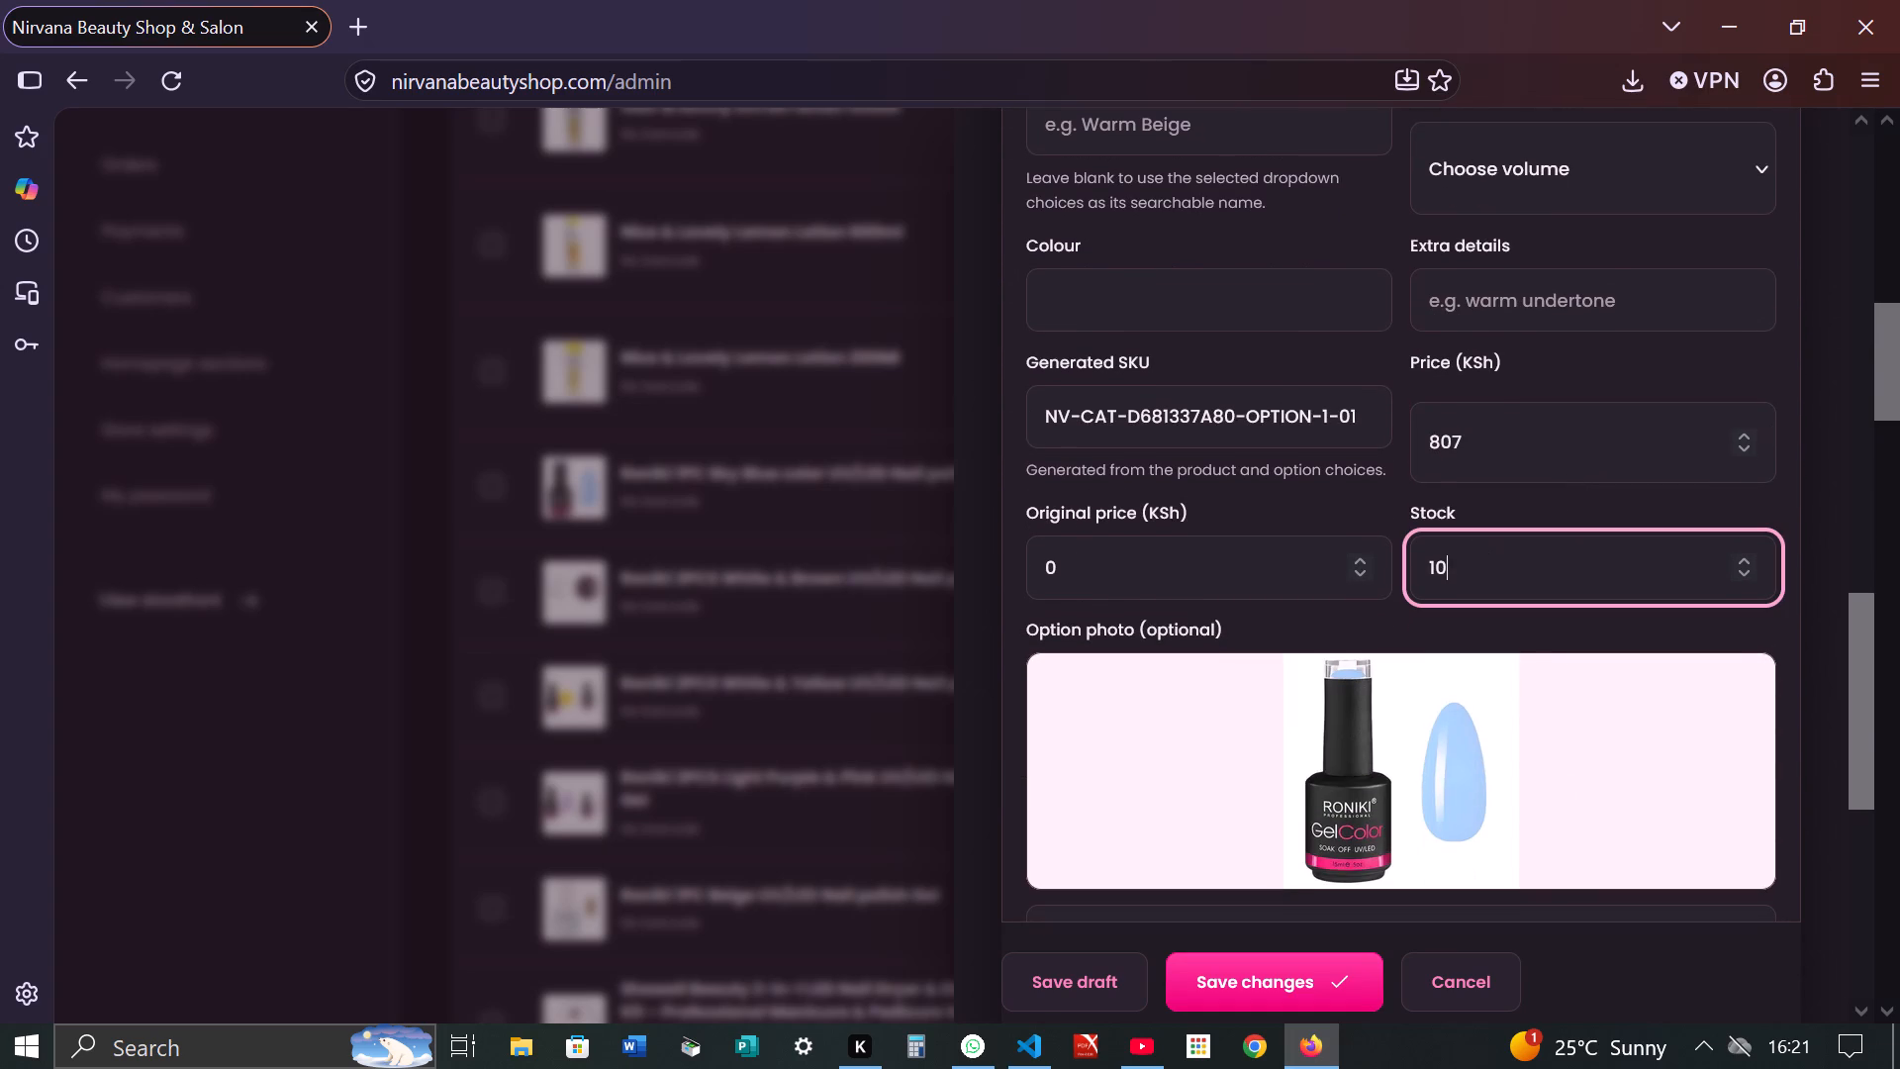
pyautogui.press('BackSpace')
pyautogui.press('BackSpace')
pyautogui.press('0')
pyautogui.click(1251, 981)
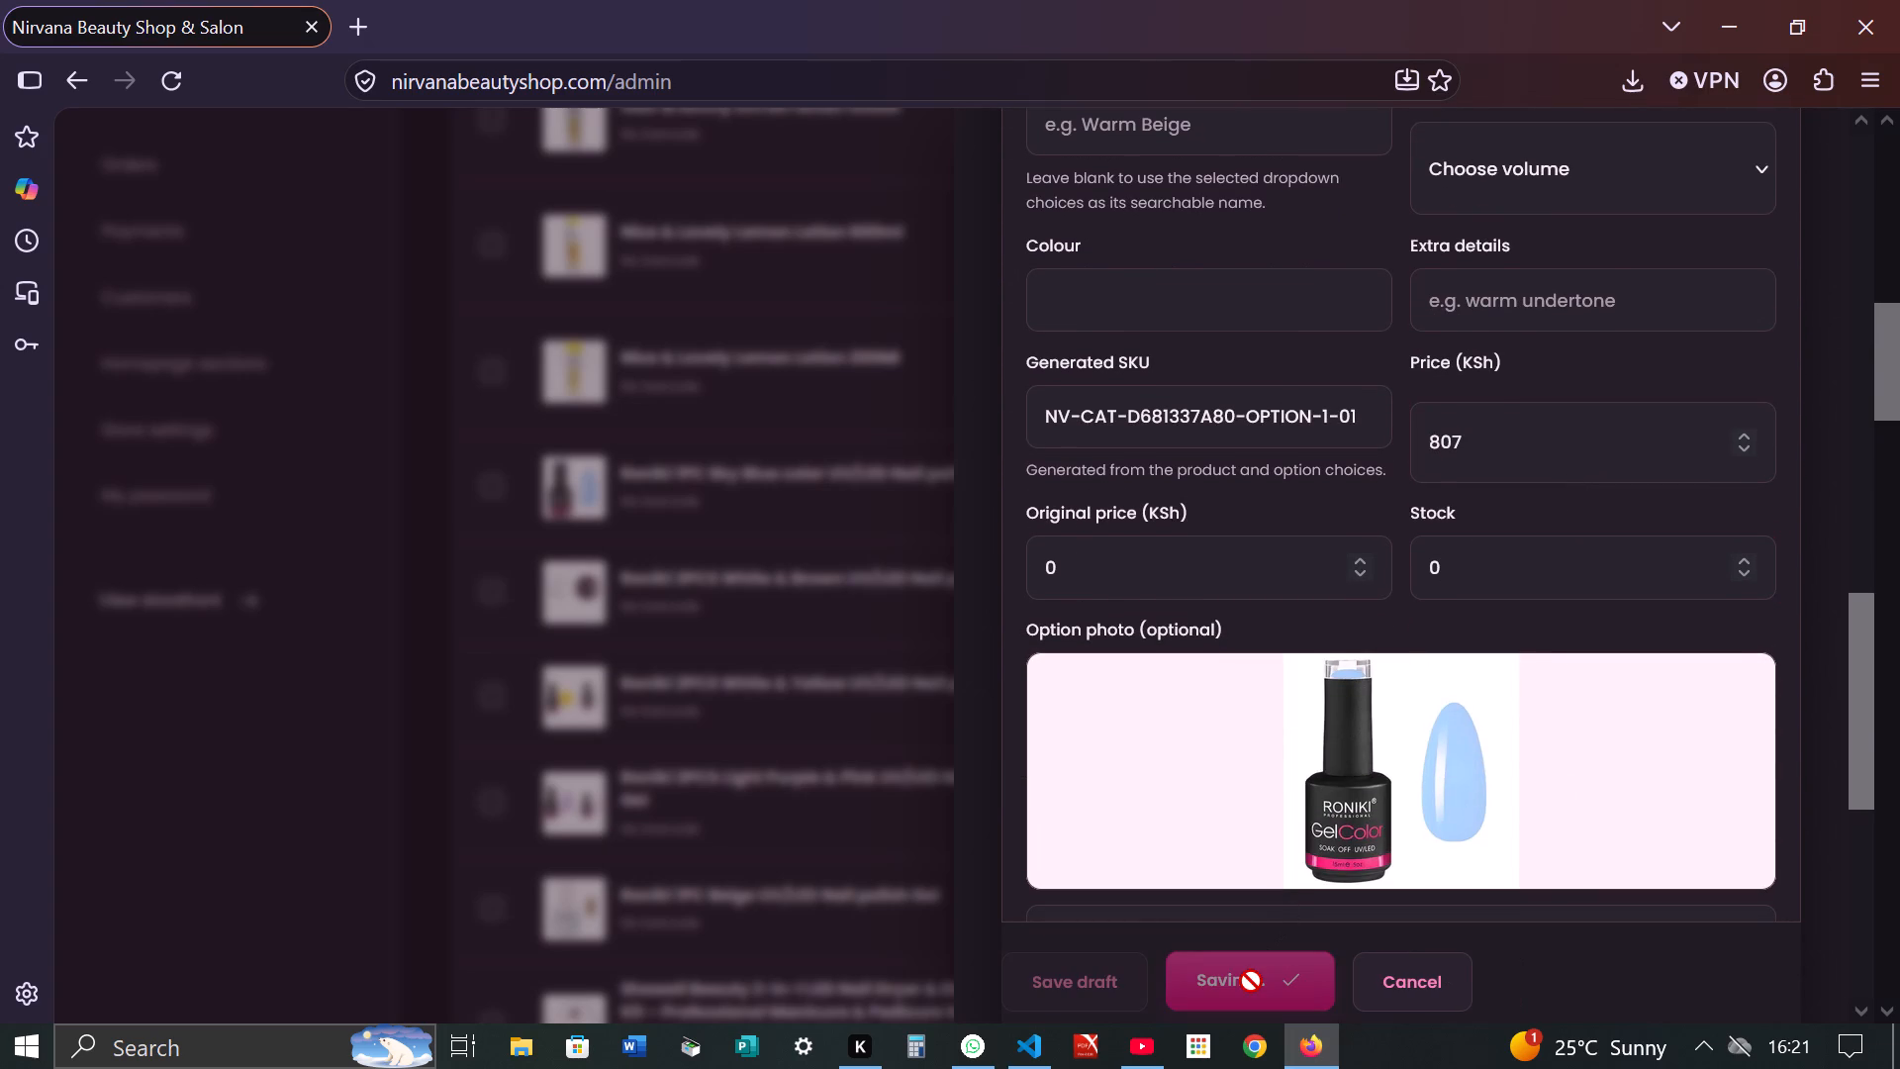
# Advance the catalogue's product list from page 1 to page 4.
pyautogui.scroll(-7, 1253, 855)
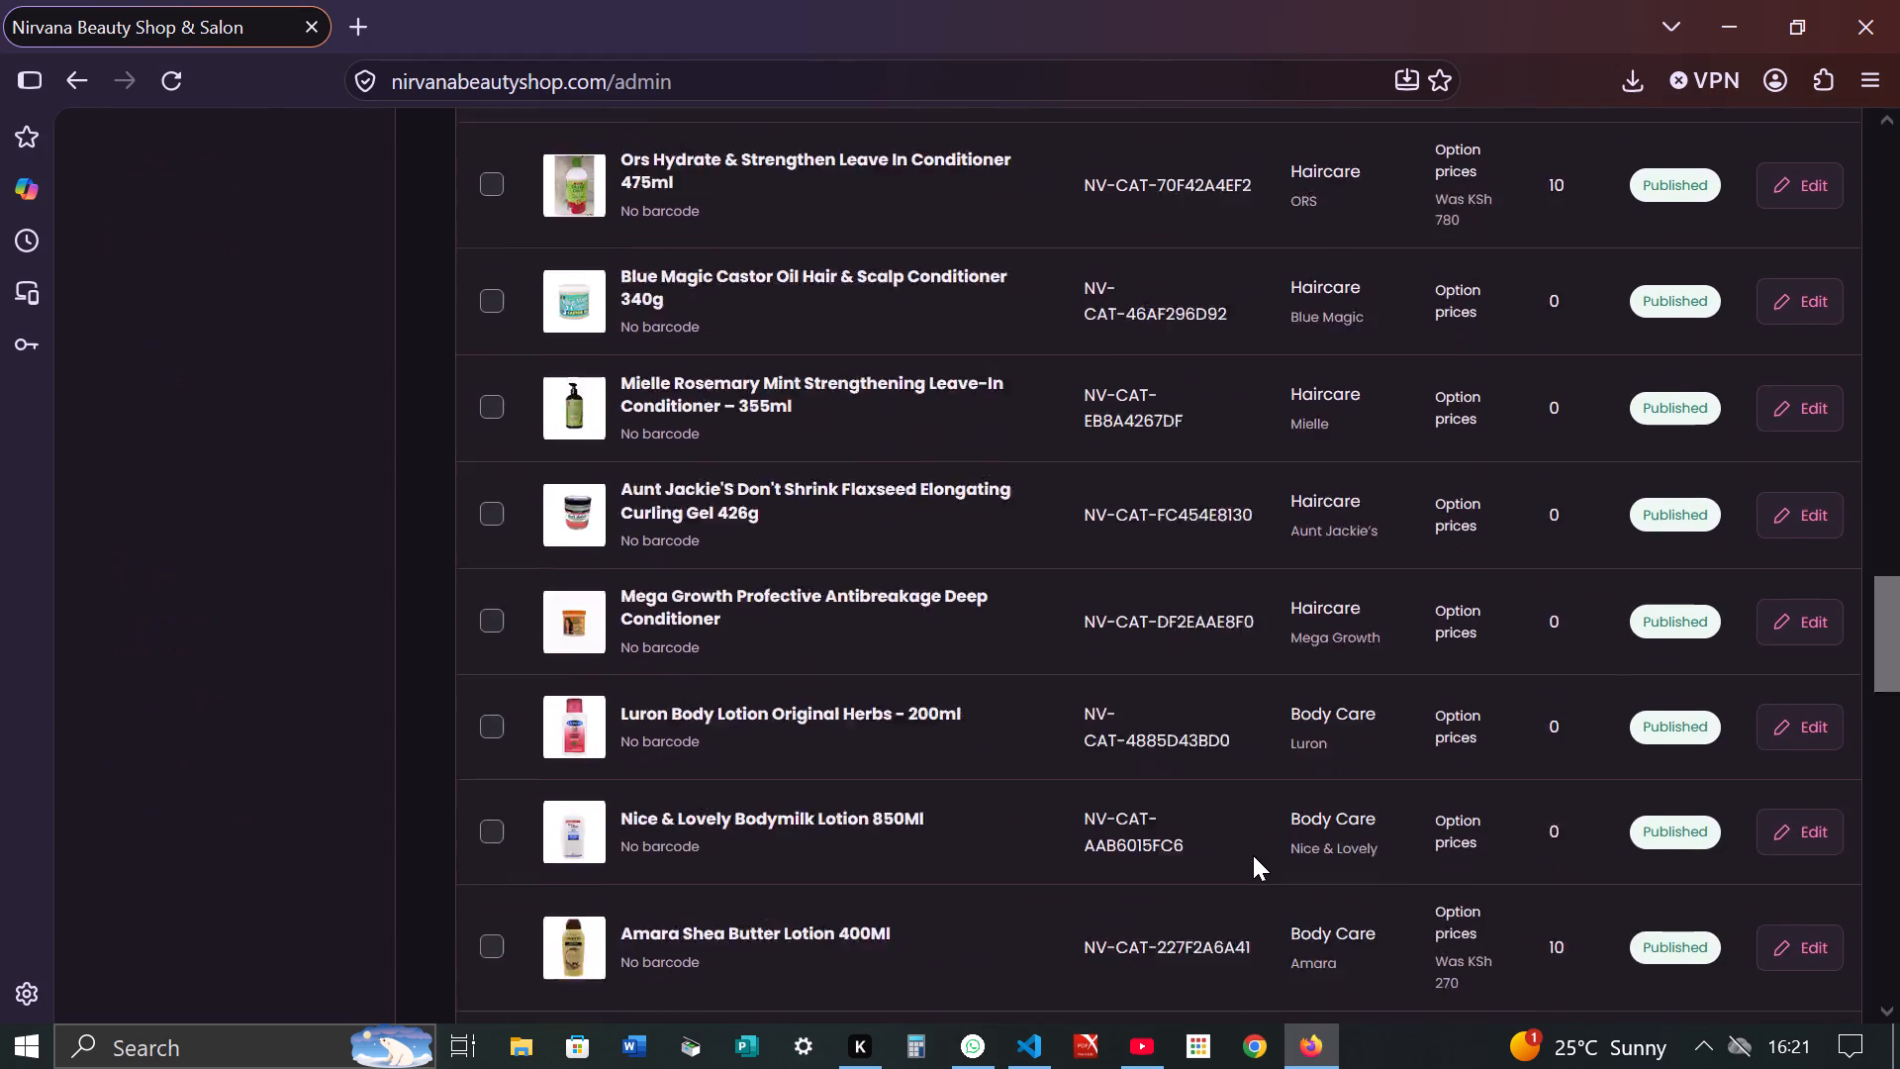
pyautogui.scroll(-2, 1253, 855)
pyautogui.click(1828, 926)
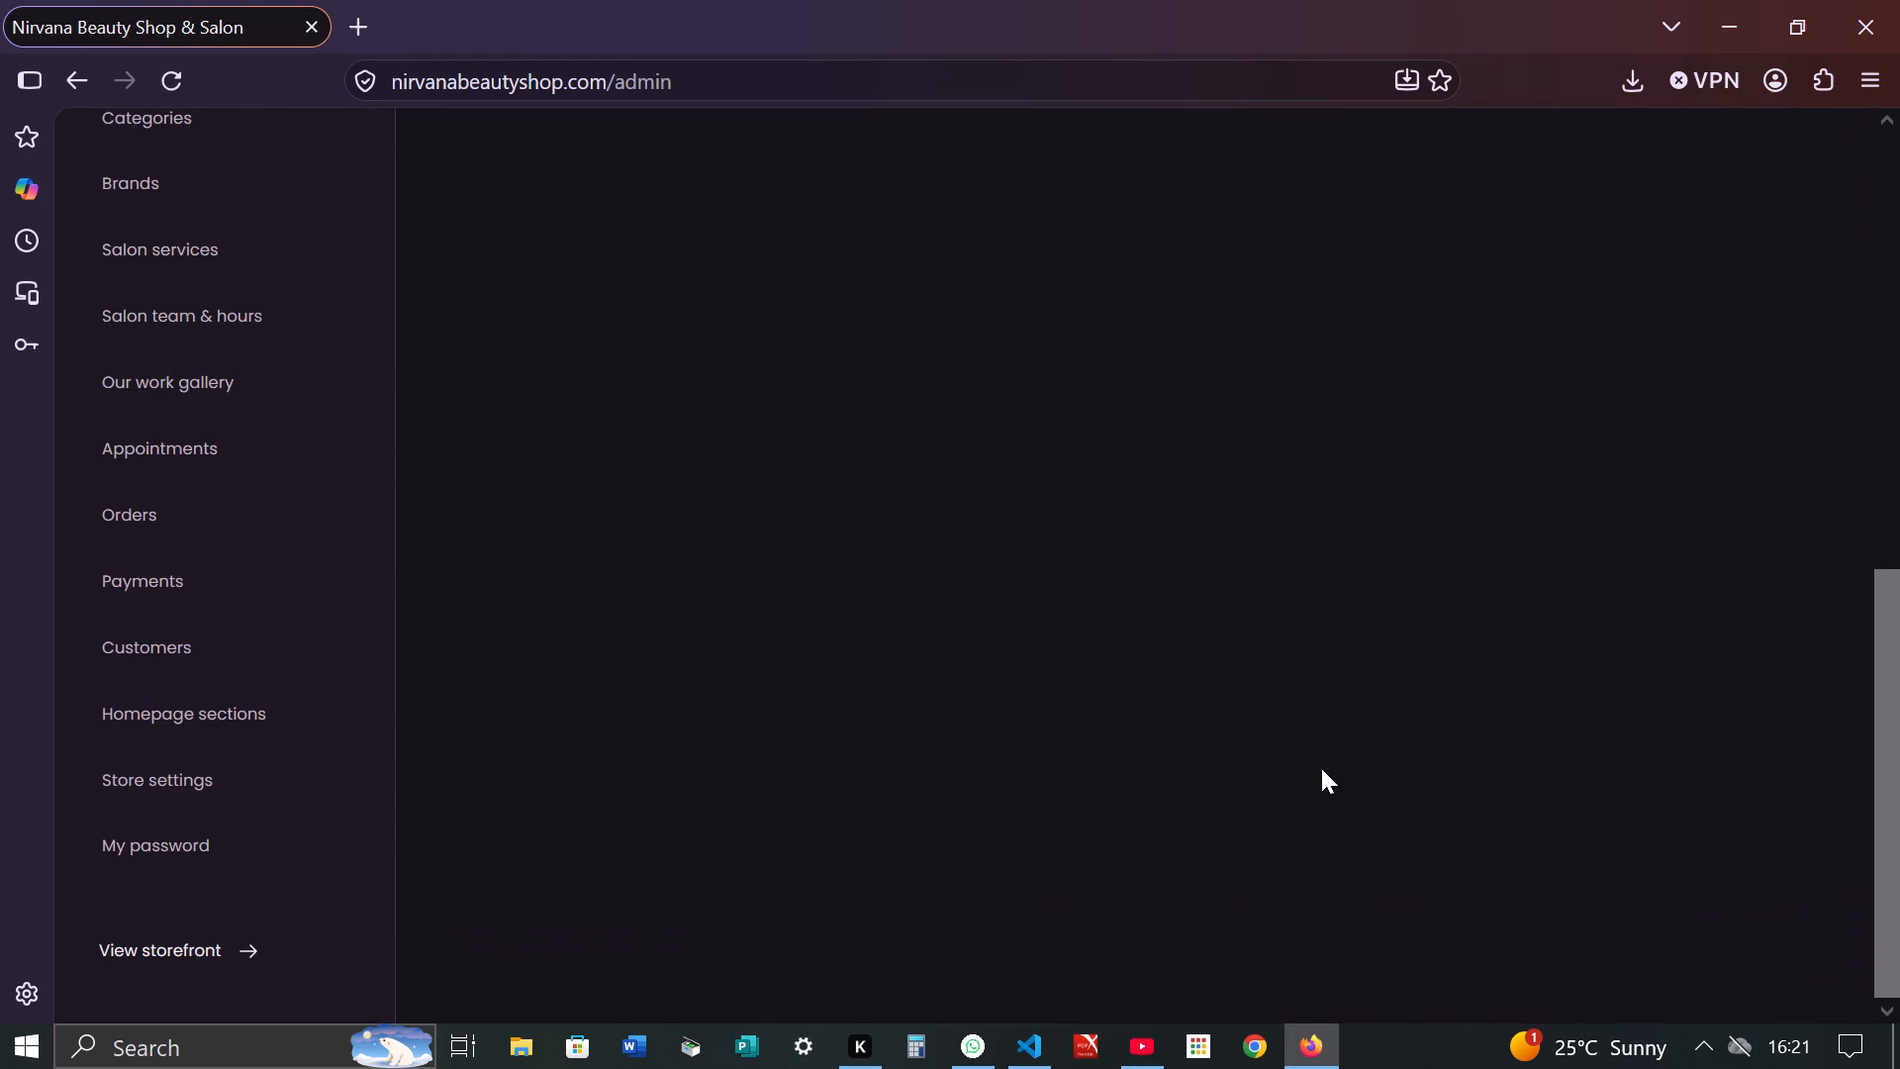
pyautogui.scroll(-16, 1029, 734)
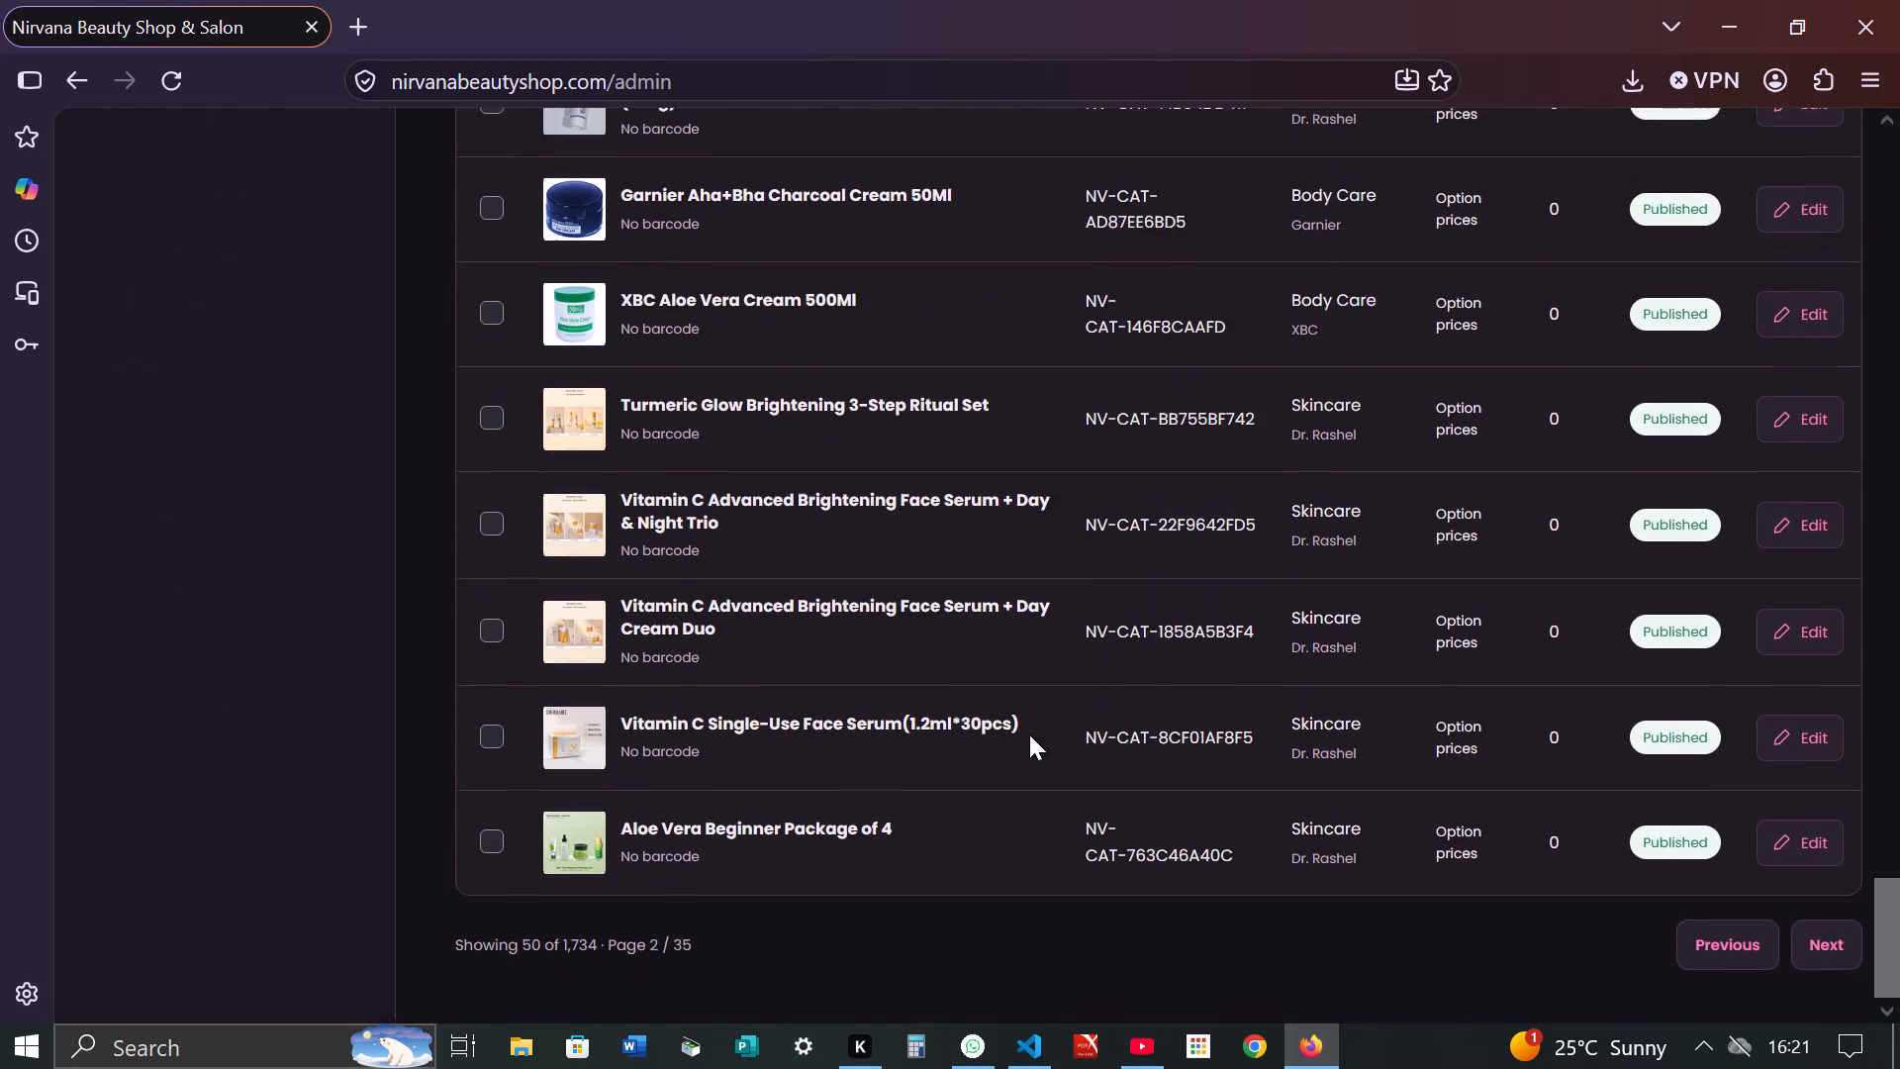
pyautogui.scroll(-2, 1029, 734)
pyautogui.click(1792, 932)
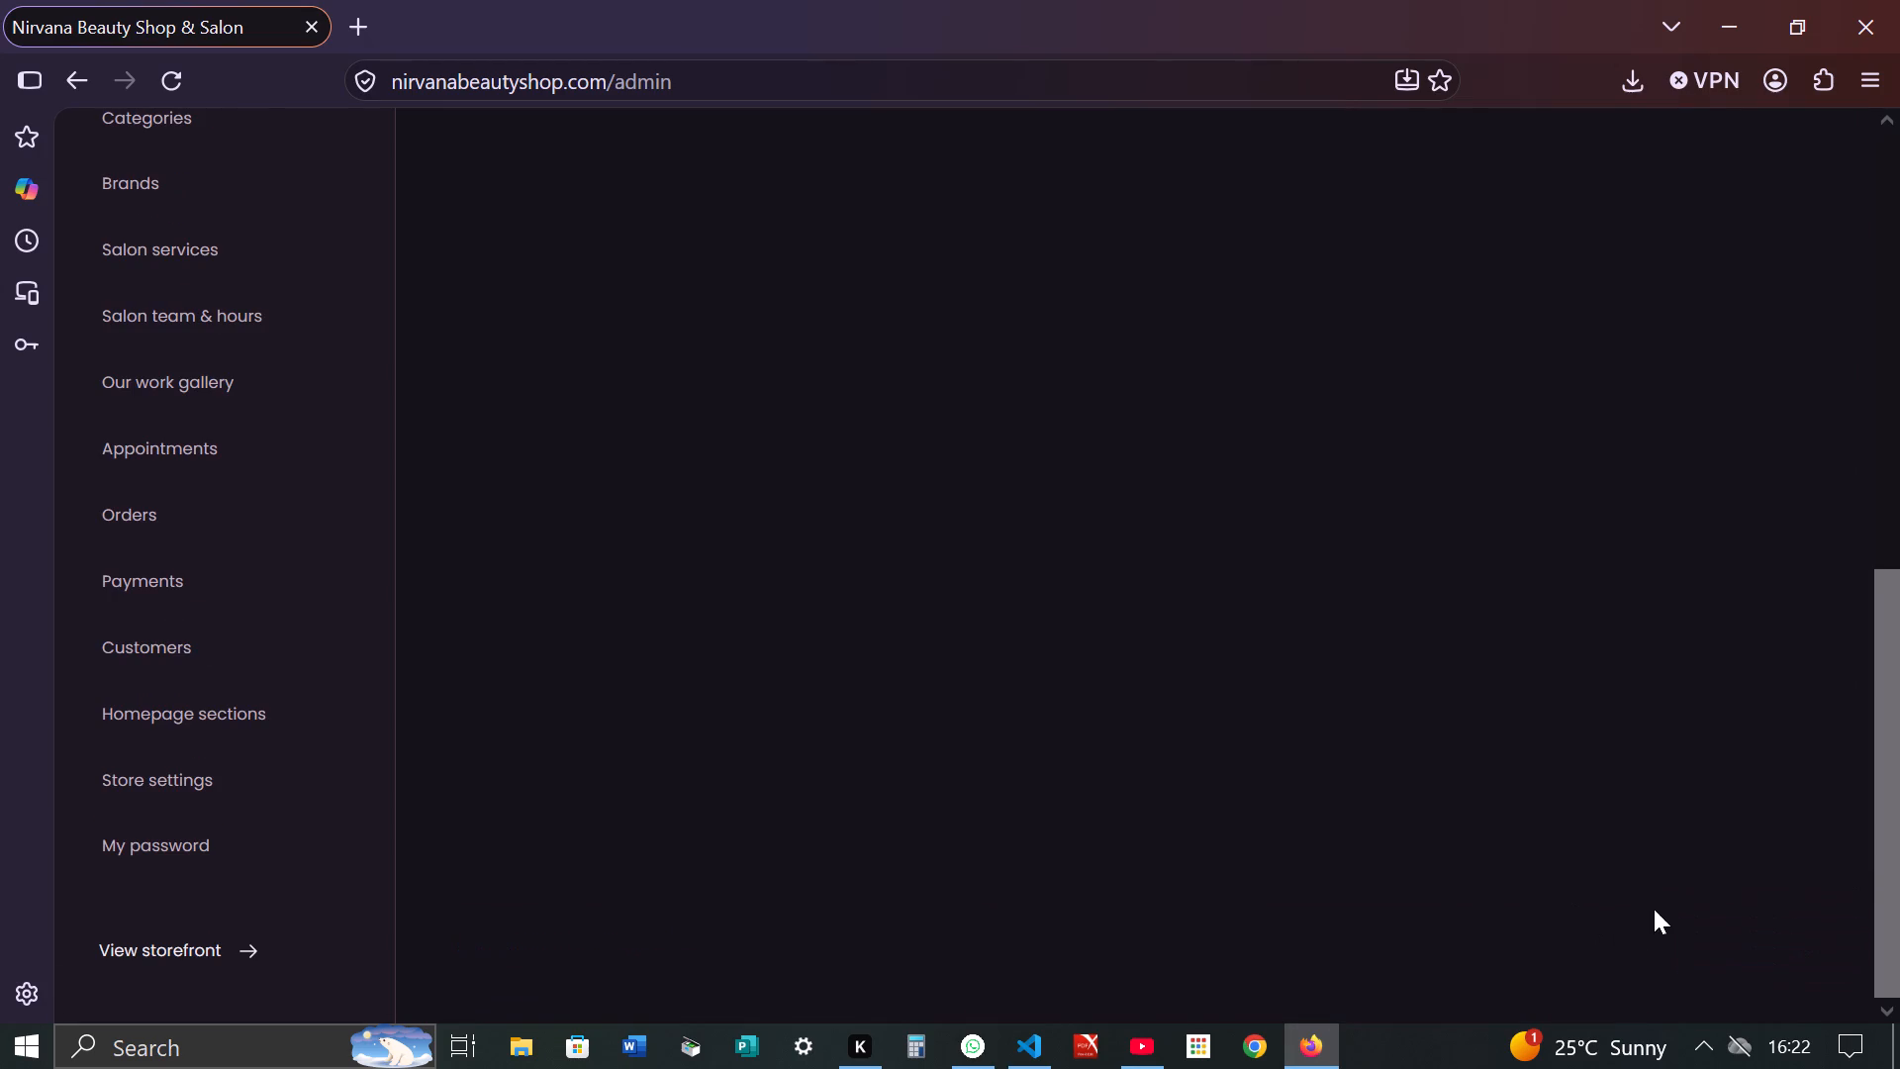
pyautogui.scroll(-15, 1302, 824)
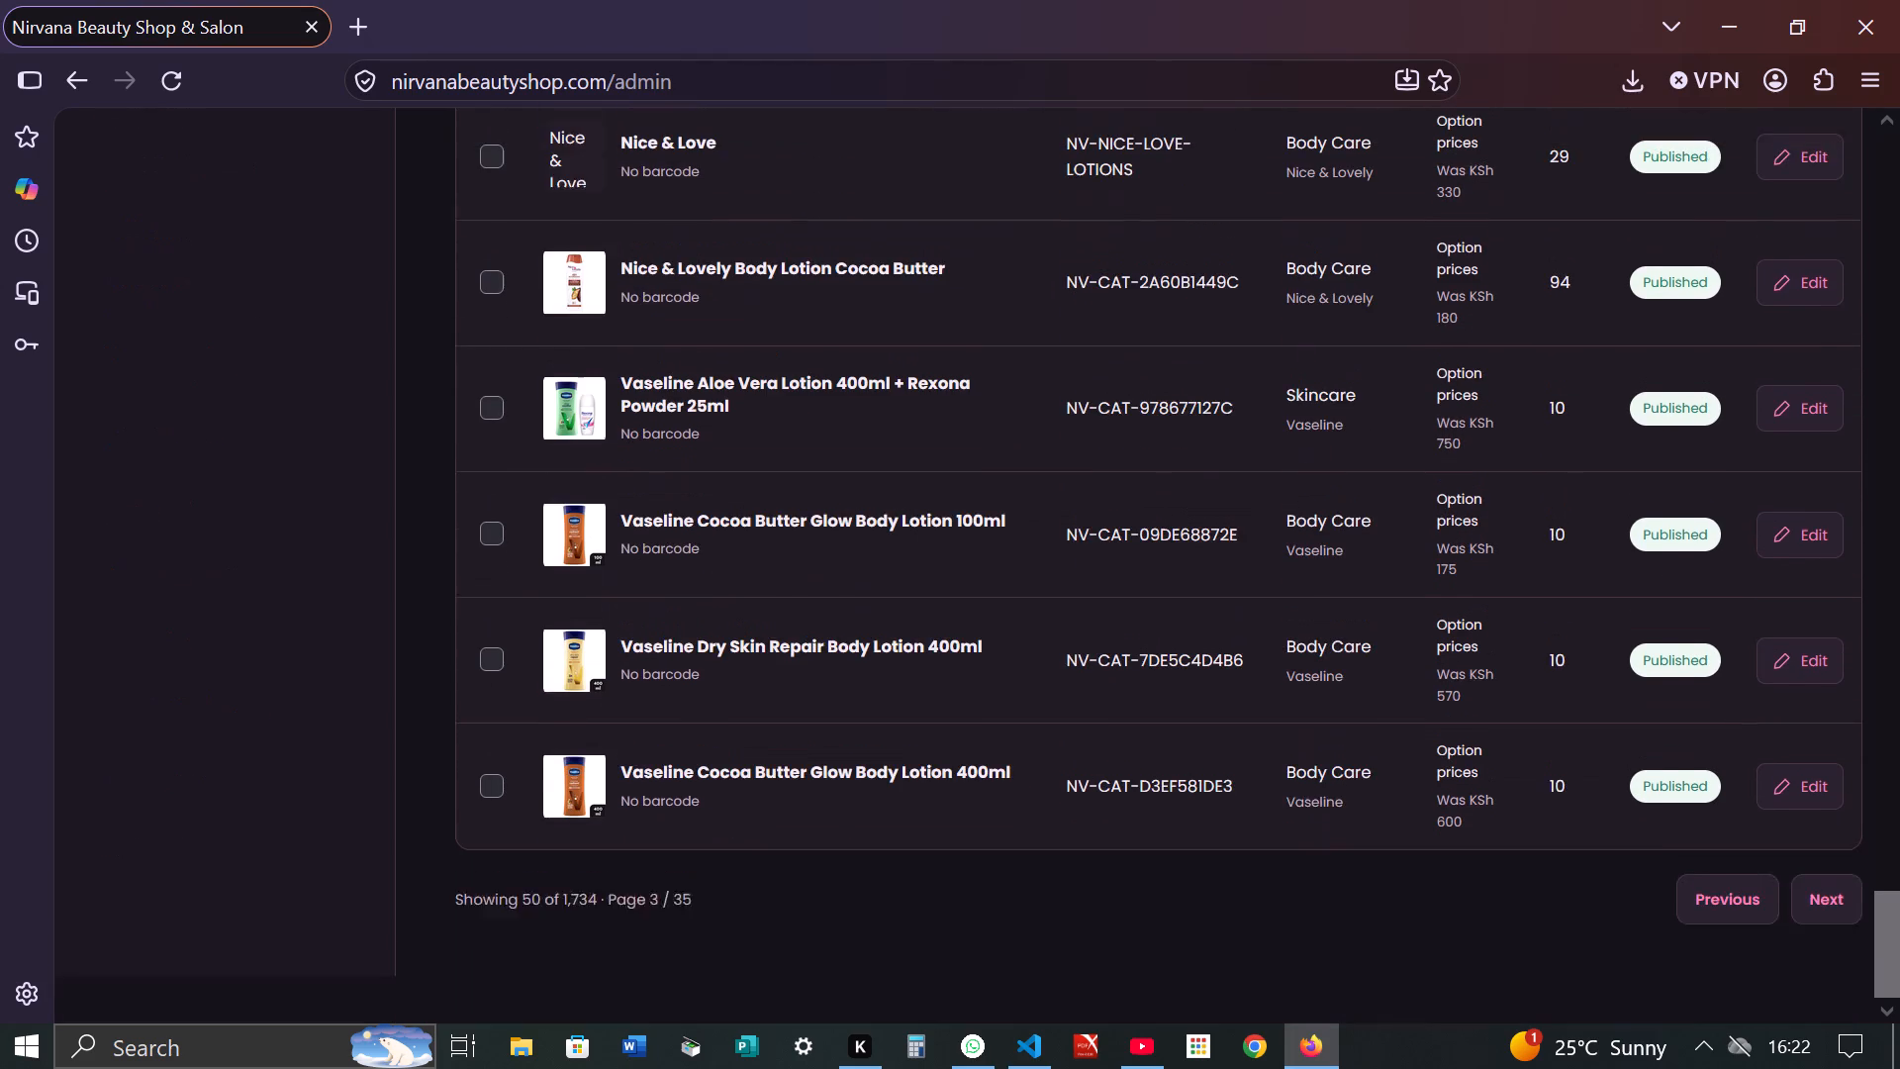
pyautogui.click(1837, 956)
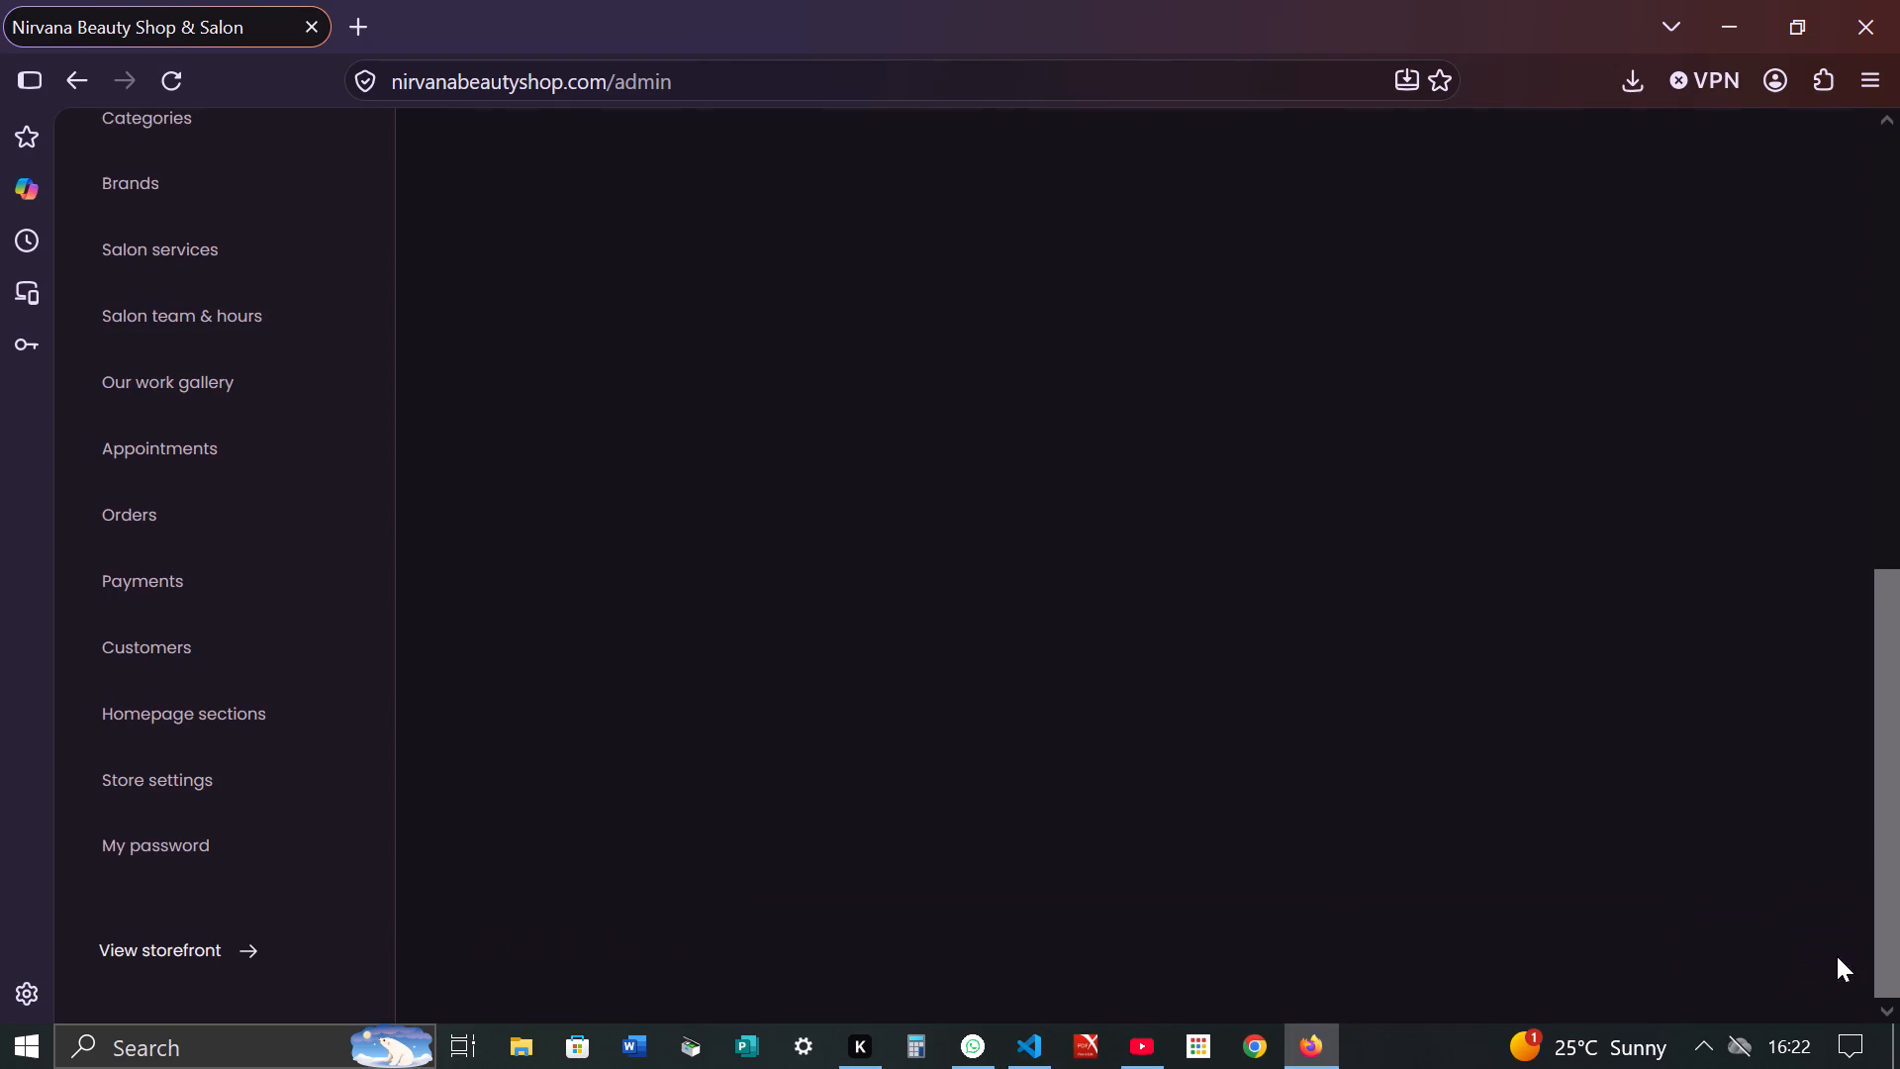
# Set the stock of Roniki 2PCS White & Brown UV/LED Nail polish Gel to 0 and save the product.
pyautogui.scroll(-5, 1128, 829)
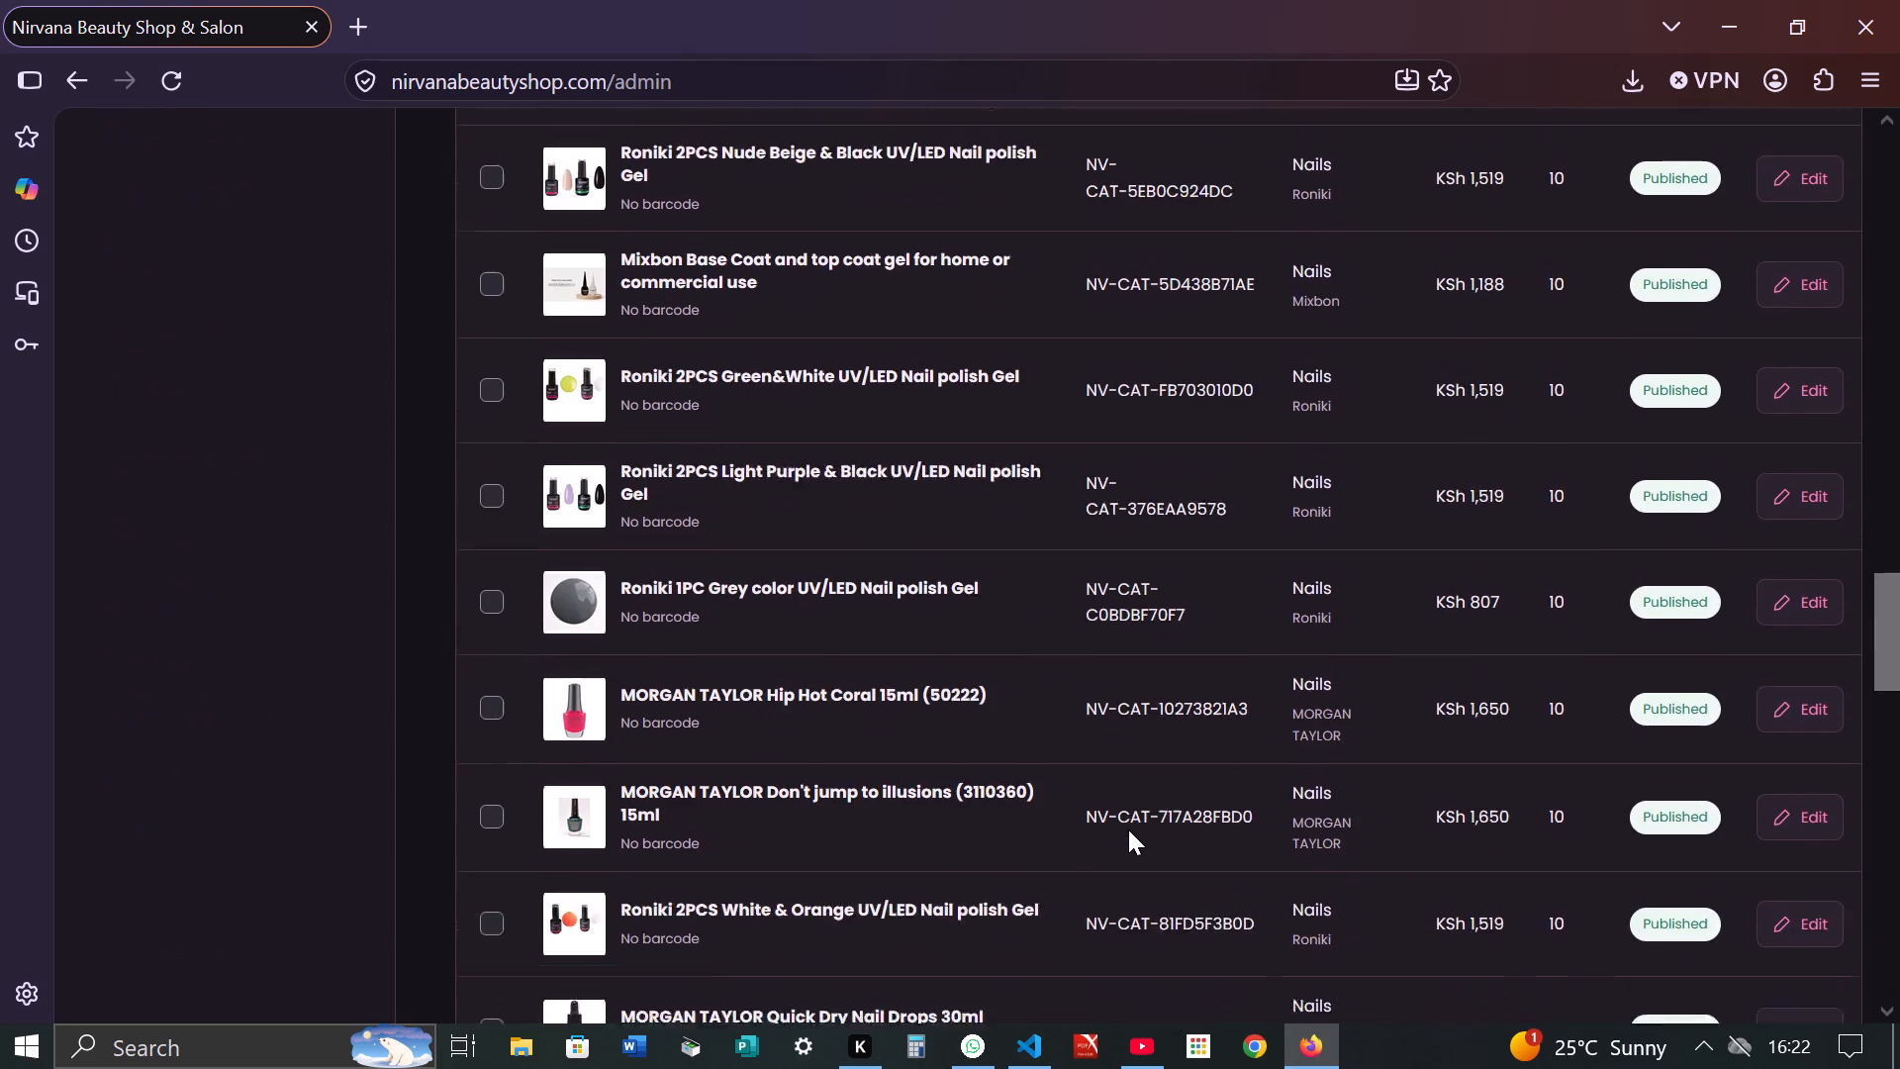
pyautogui.scroll(3, 1128, 829)
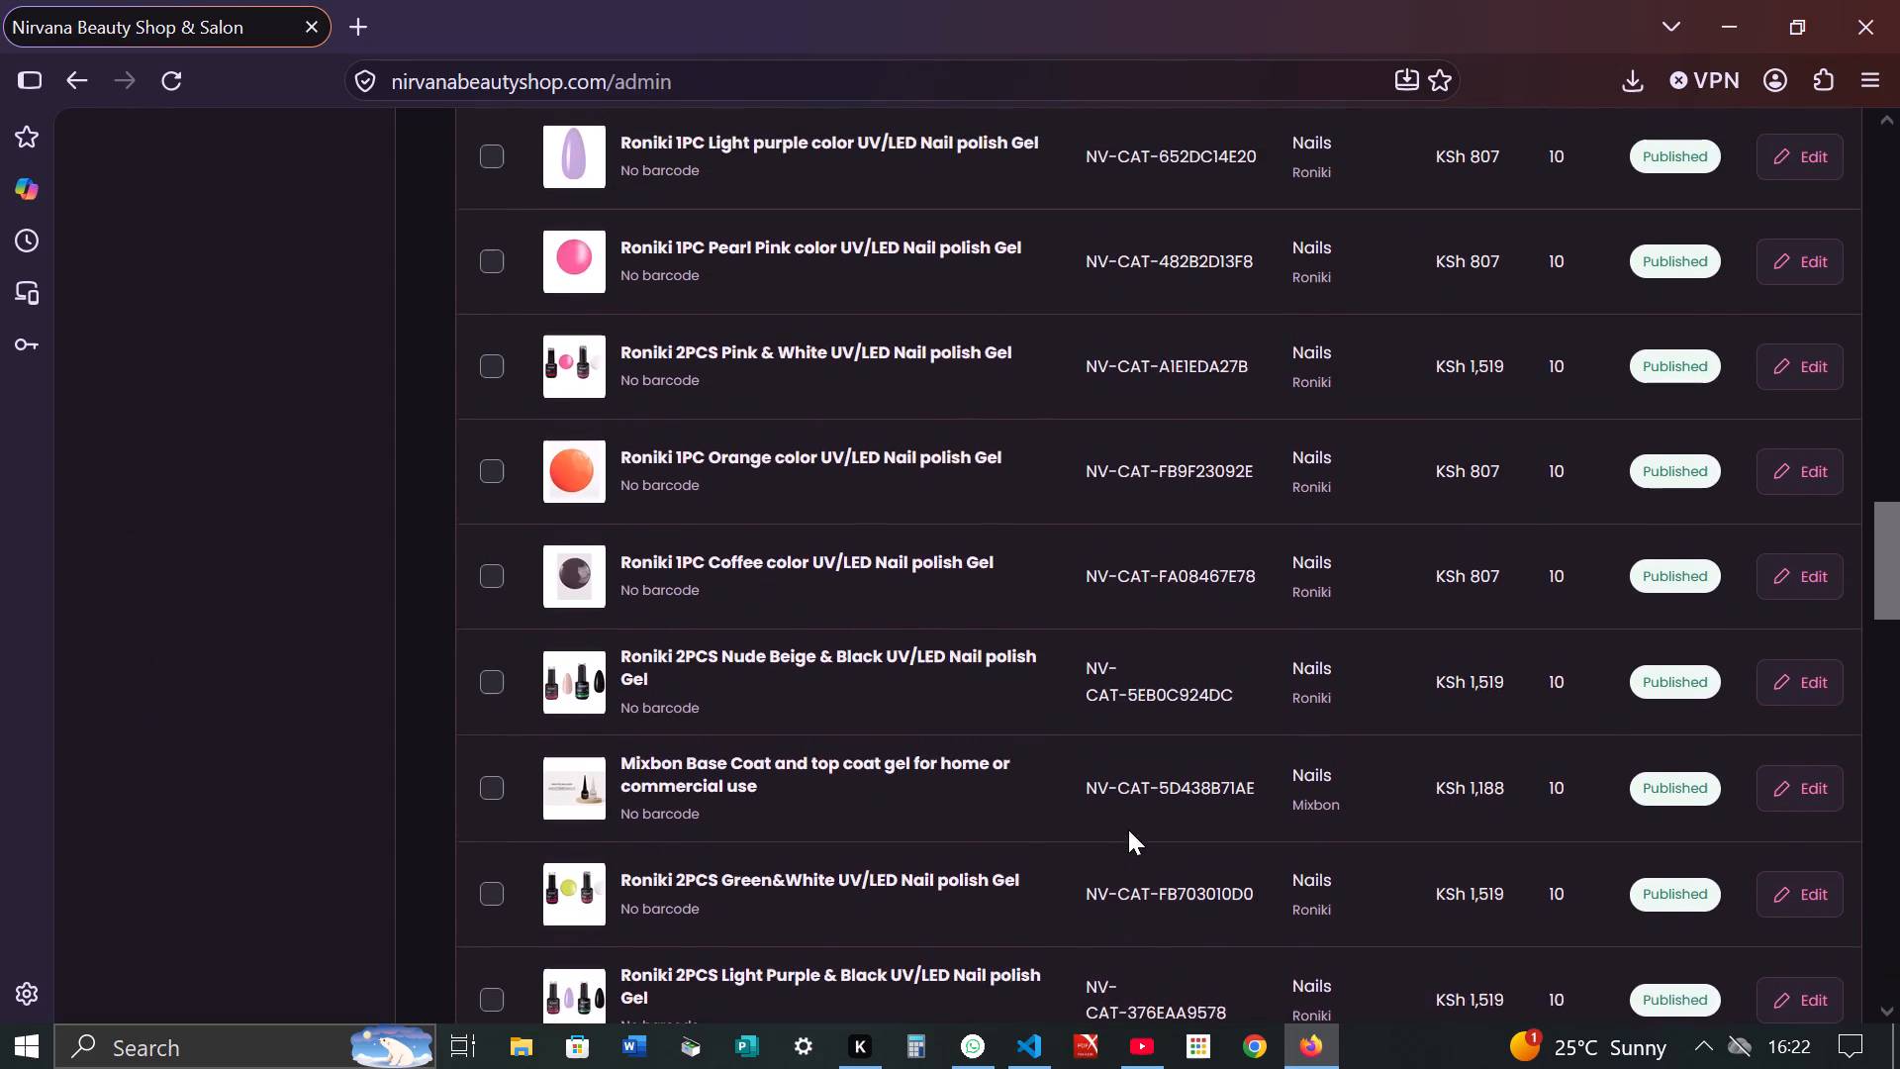
pyautogui.scroll(3, 1128, 829)
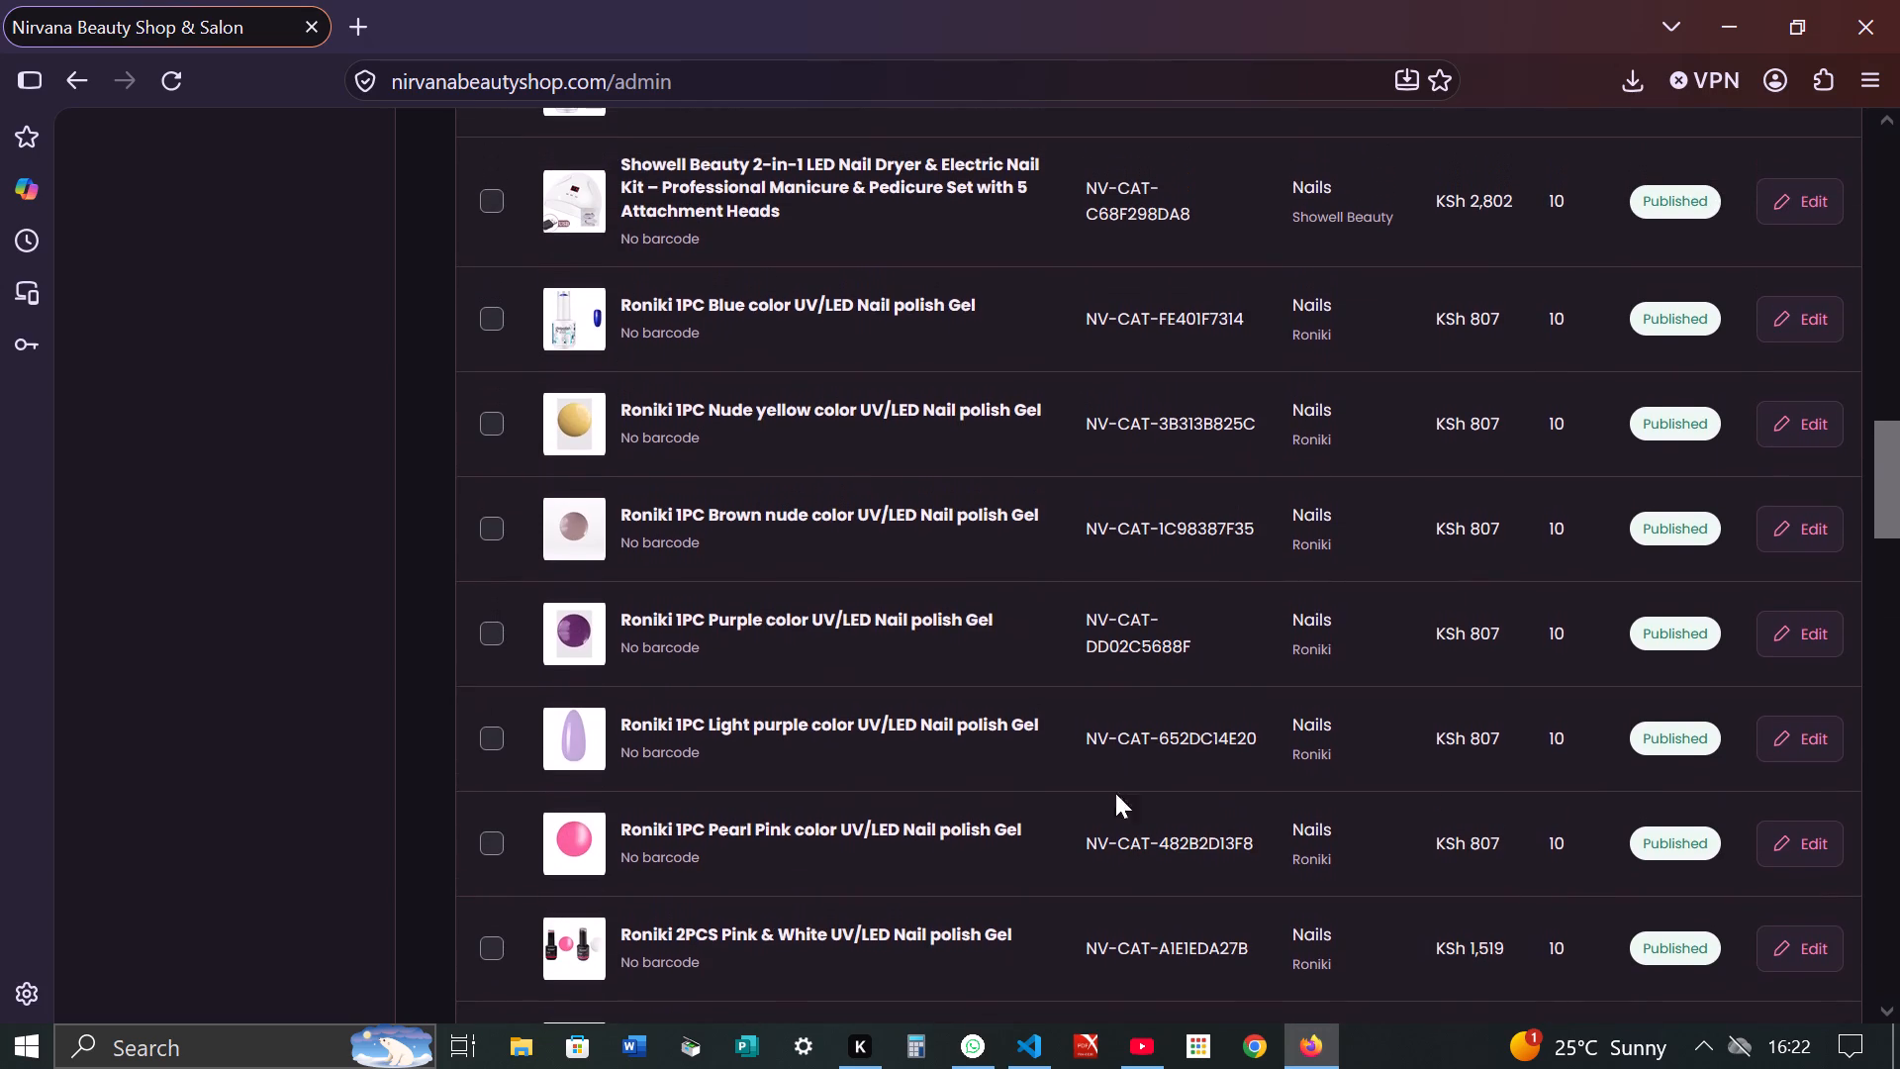
pyautogui.scroll(2, 654, 360)
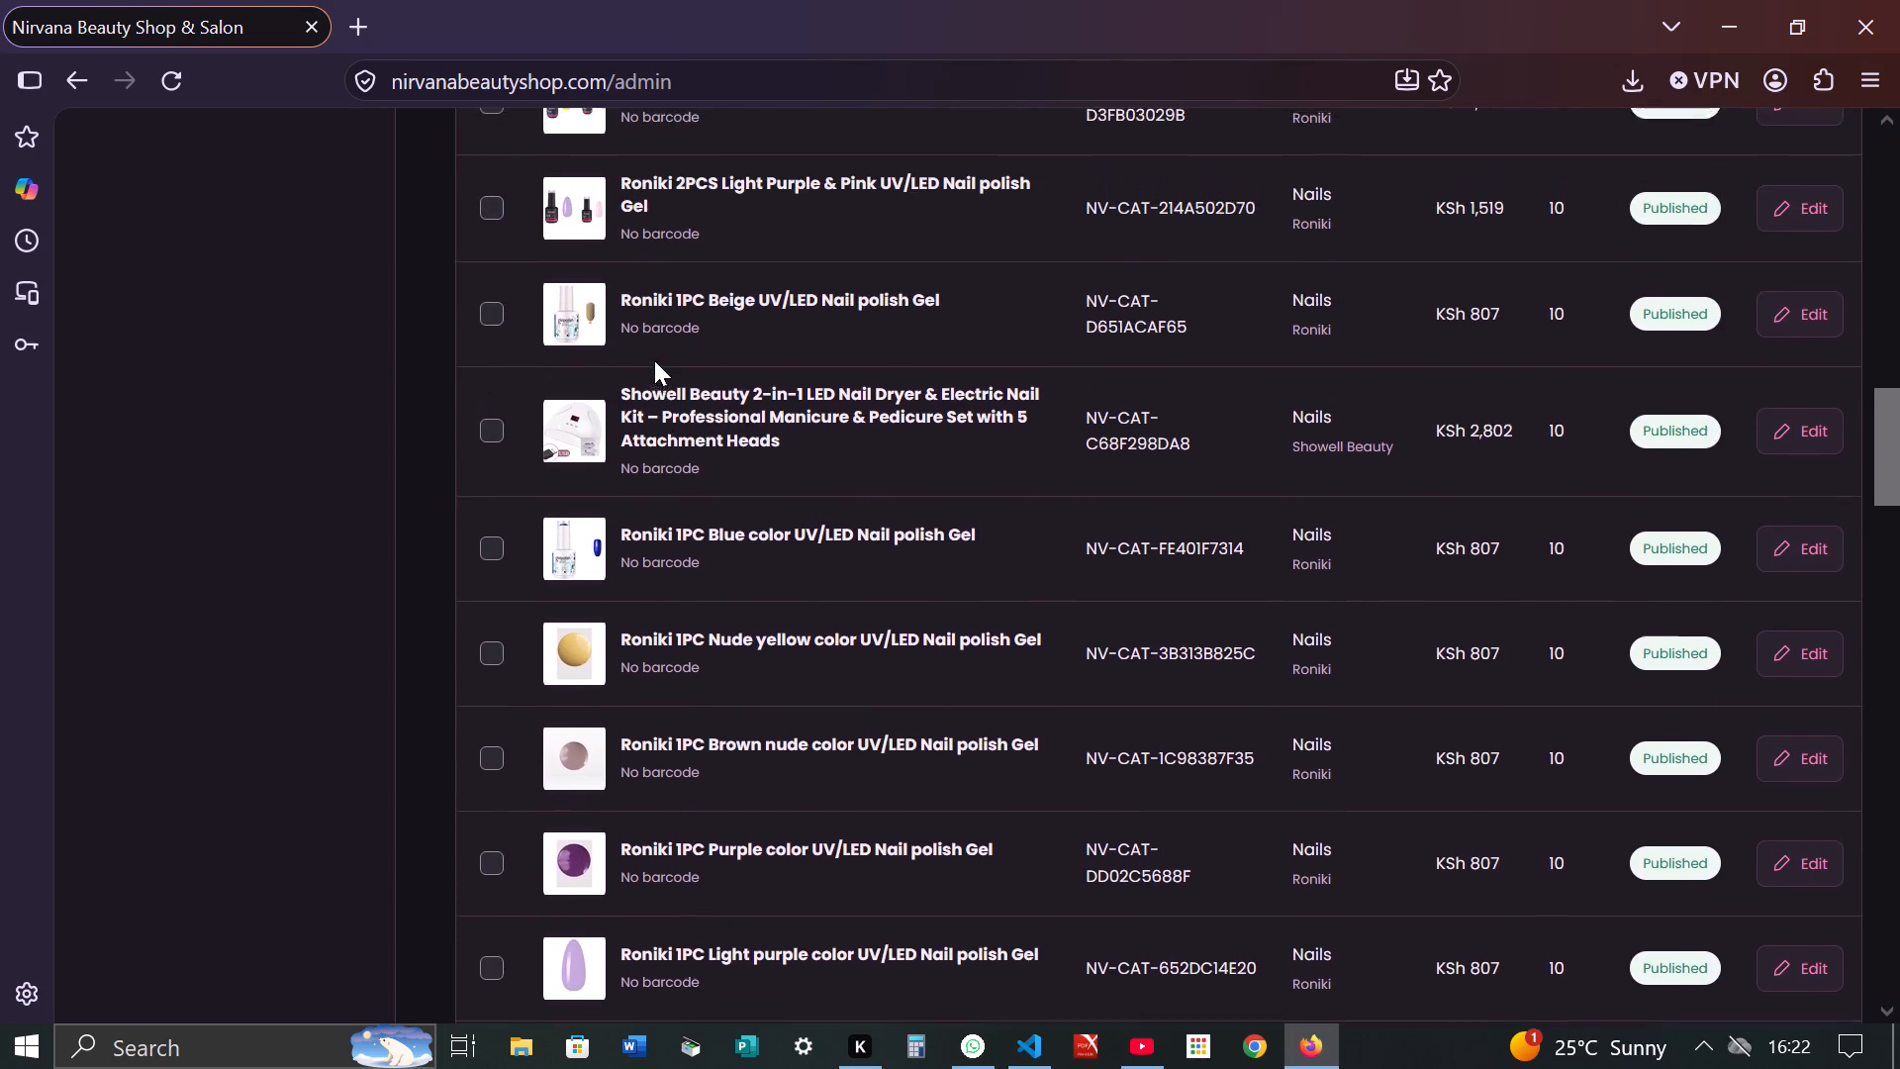
pyautogui.scroll(3, 654, 360)
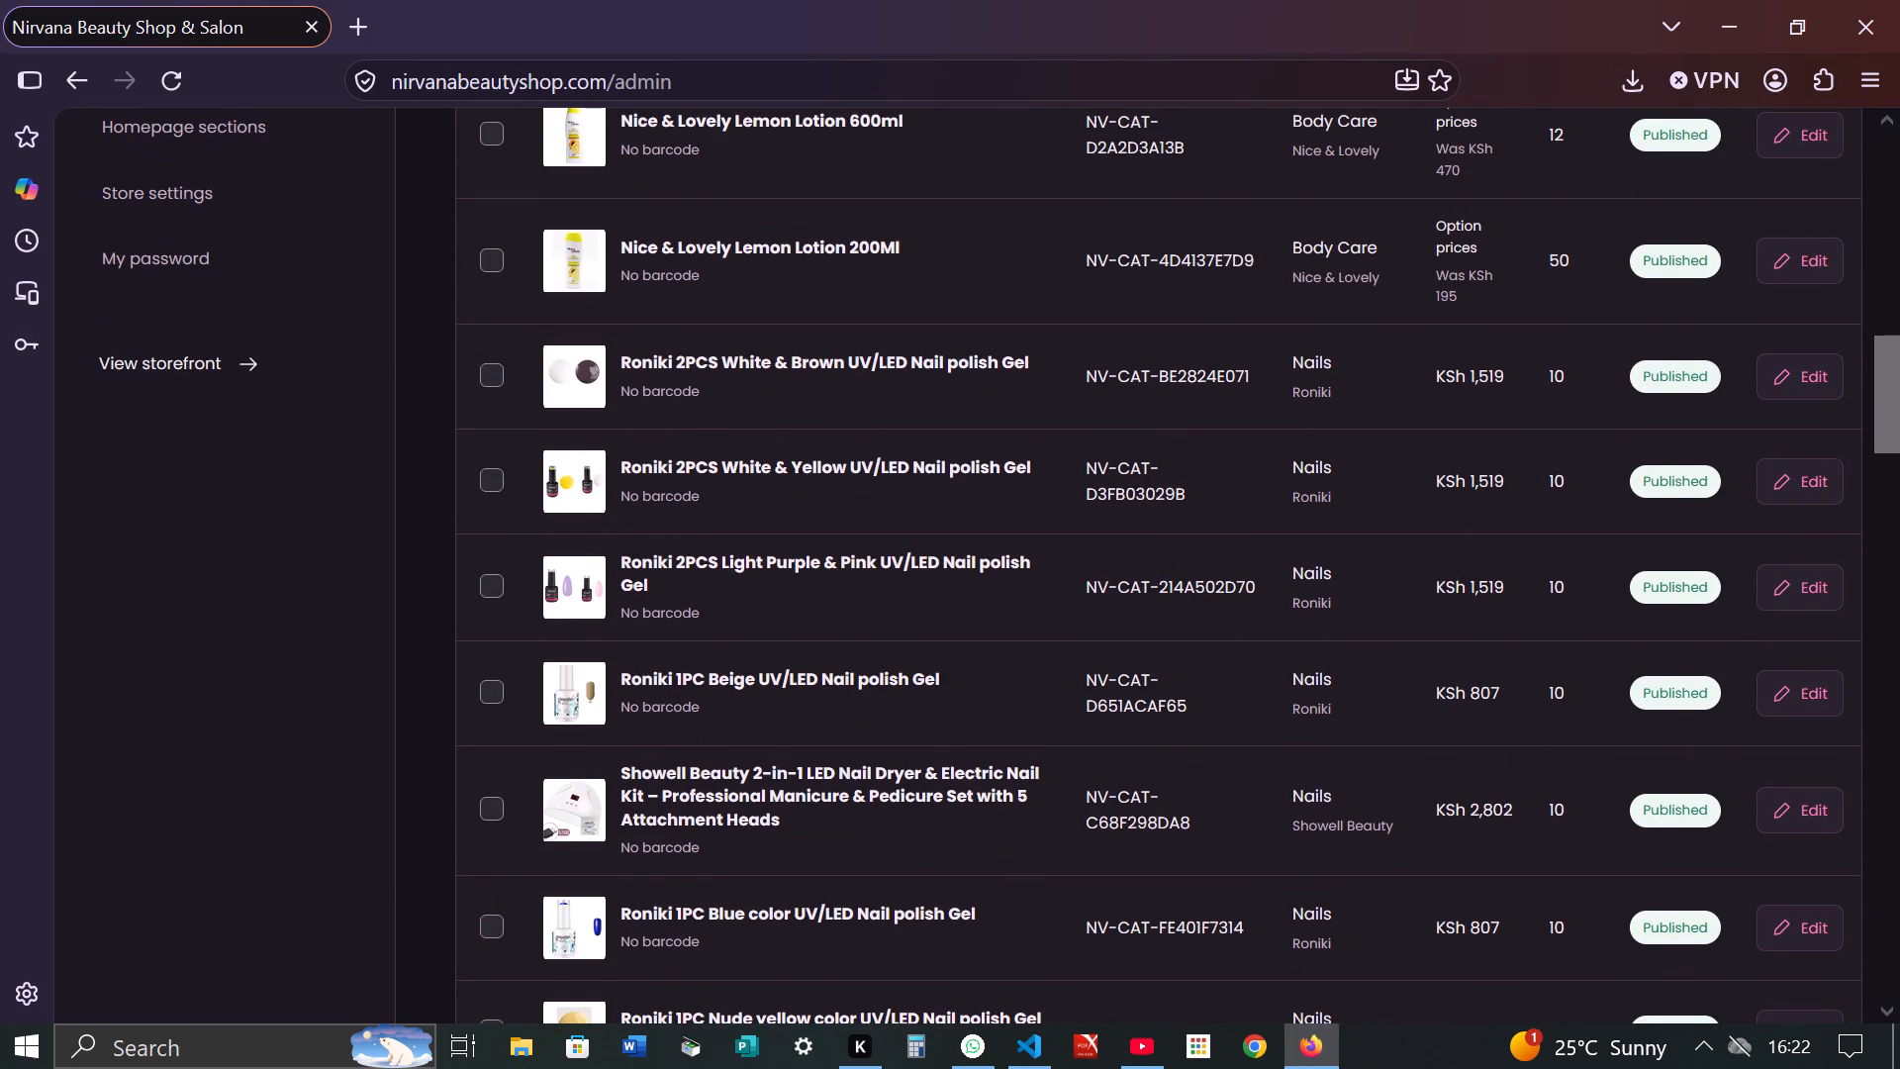
pyautogui.click(1832, 376)
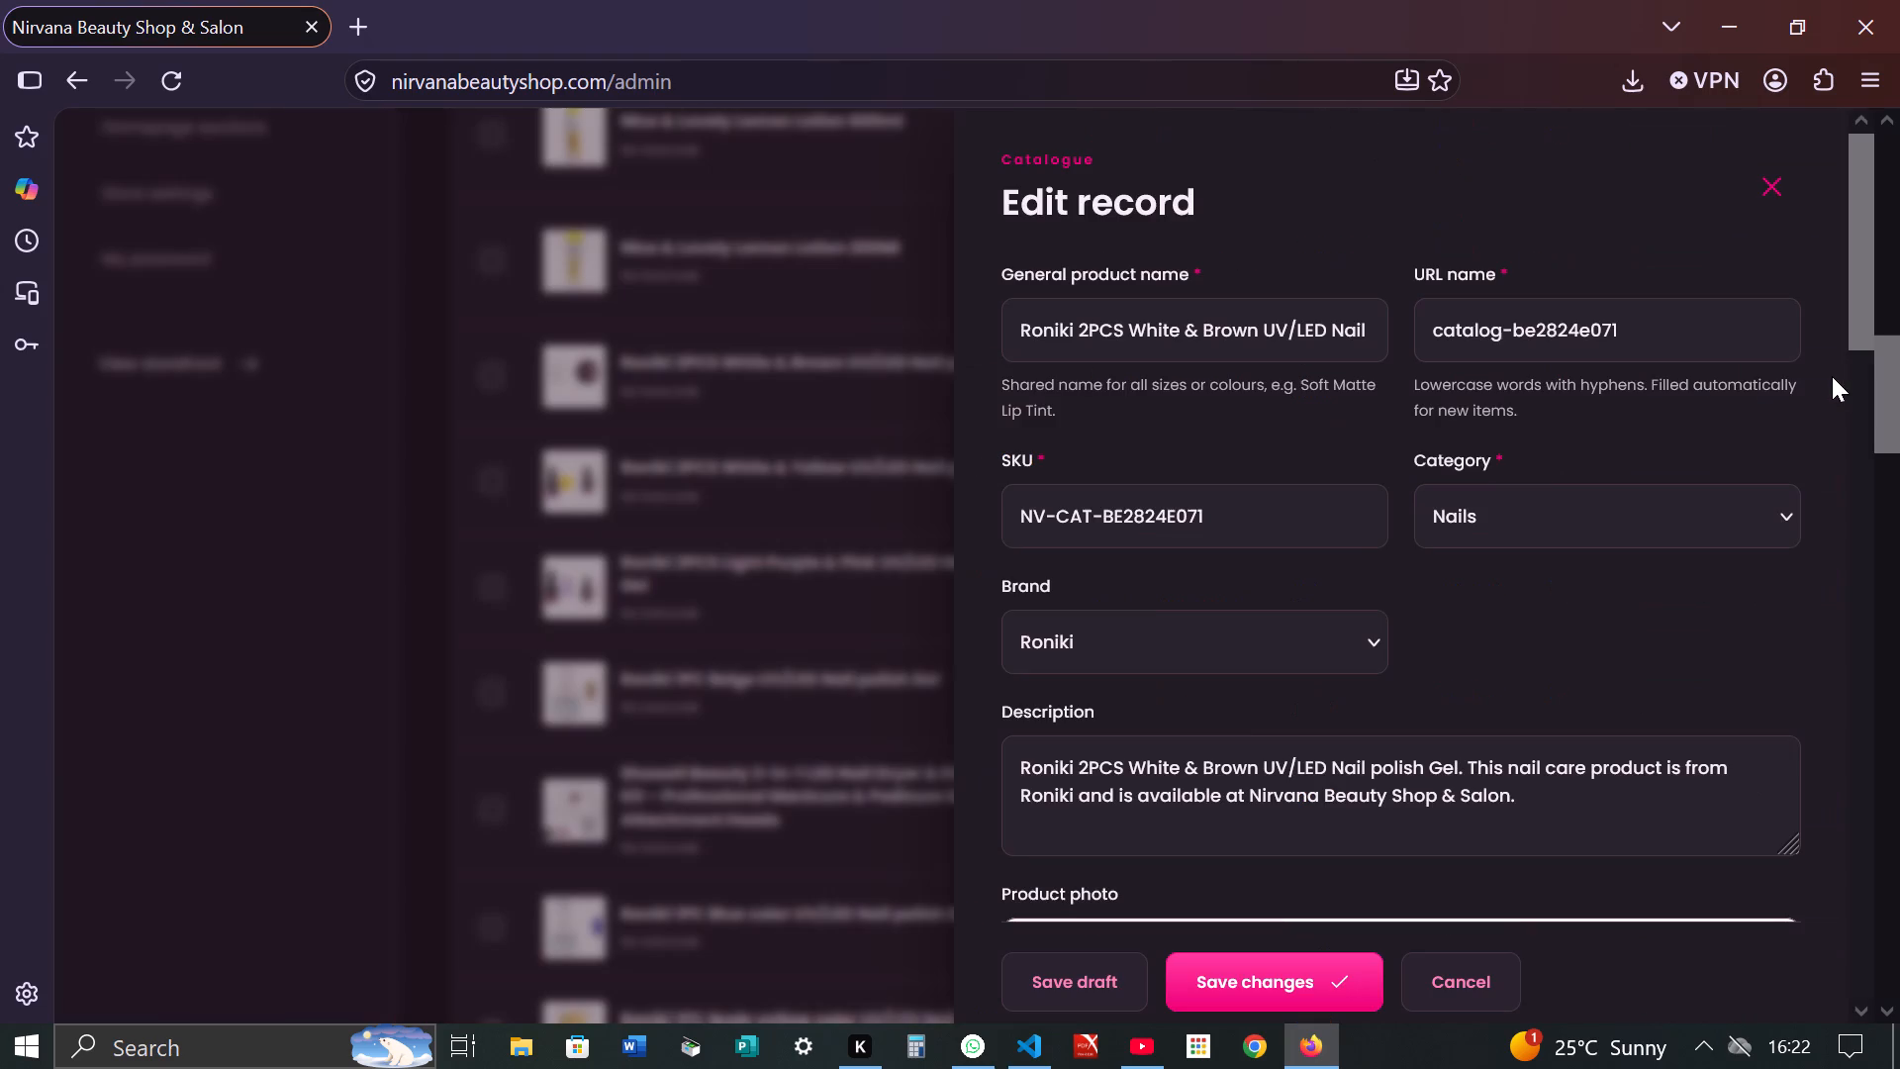
pyautogui.scroll(-6, 1729, 415)
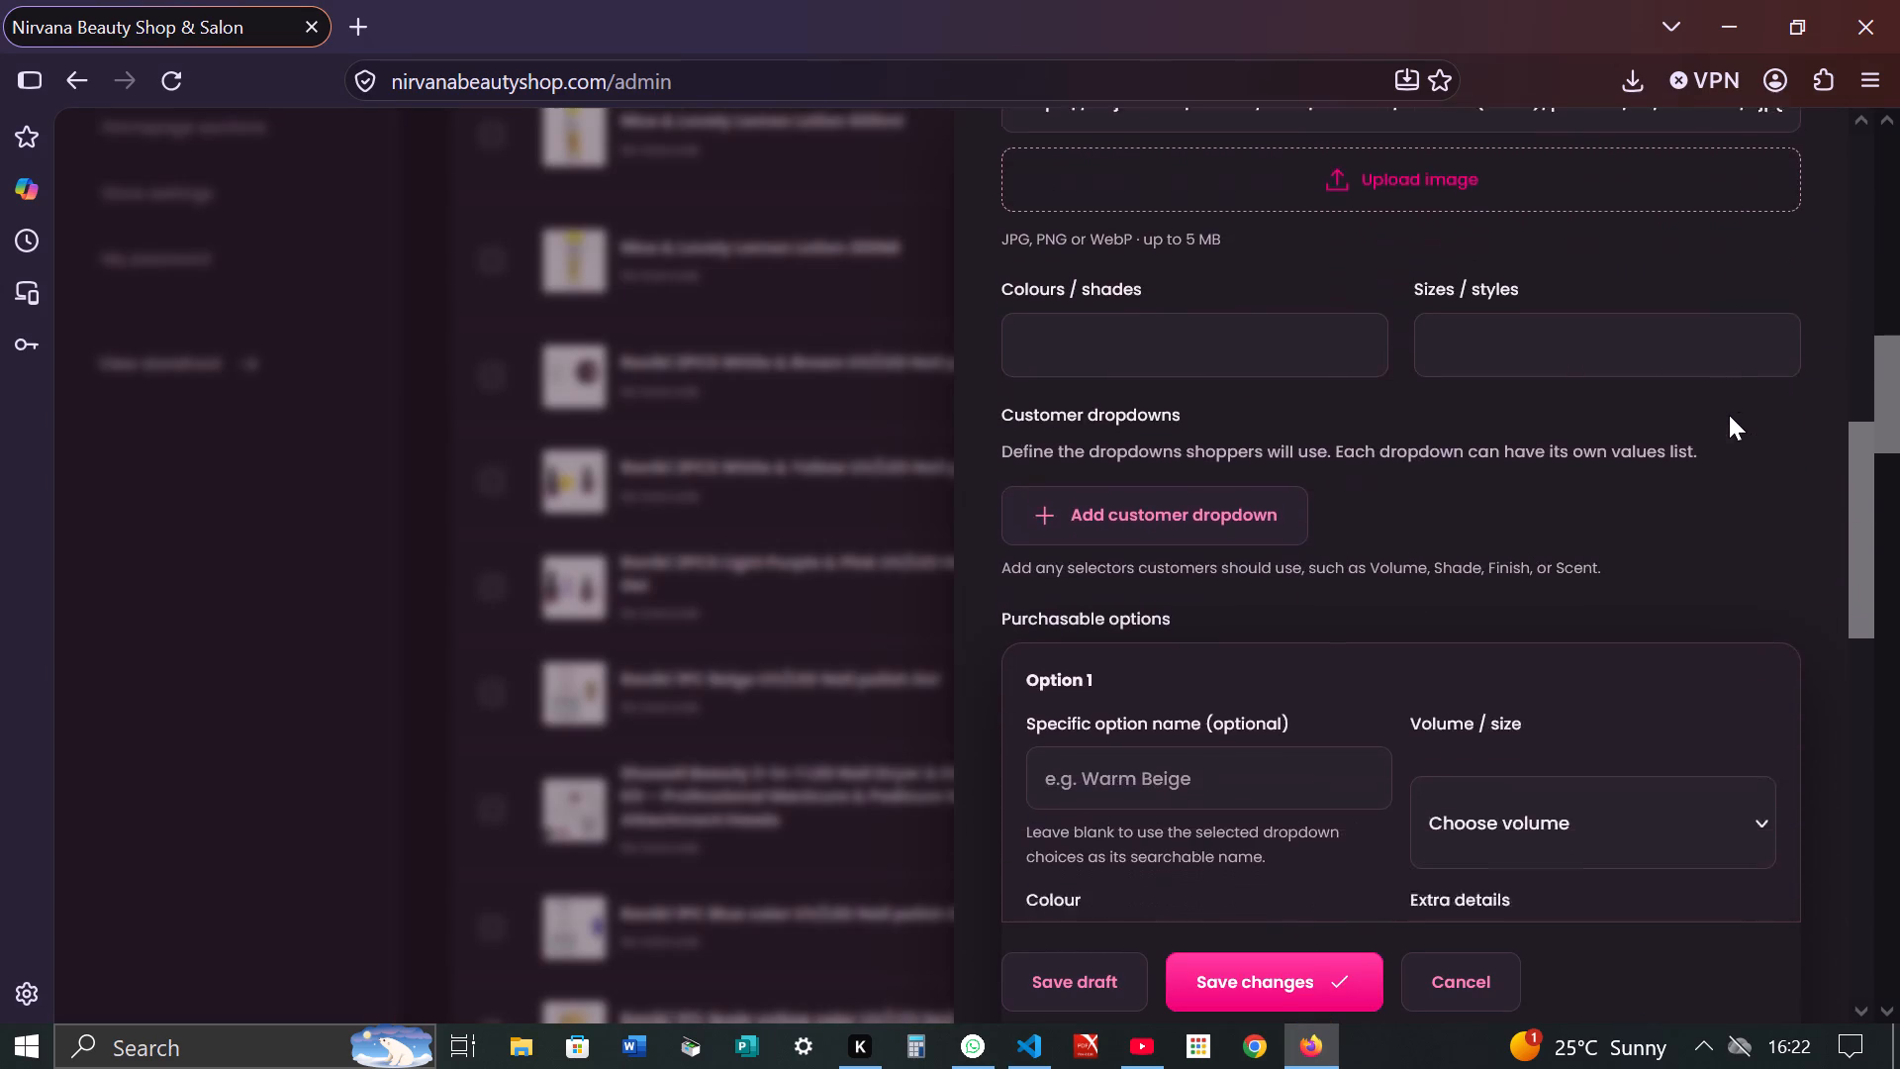
pyautogui.scroll(-4, 1729, 415)
pyautogui.click(1558, 221)
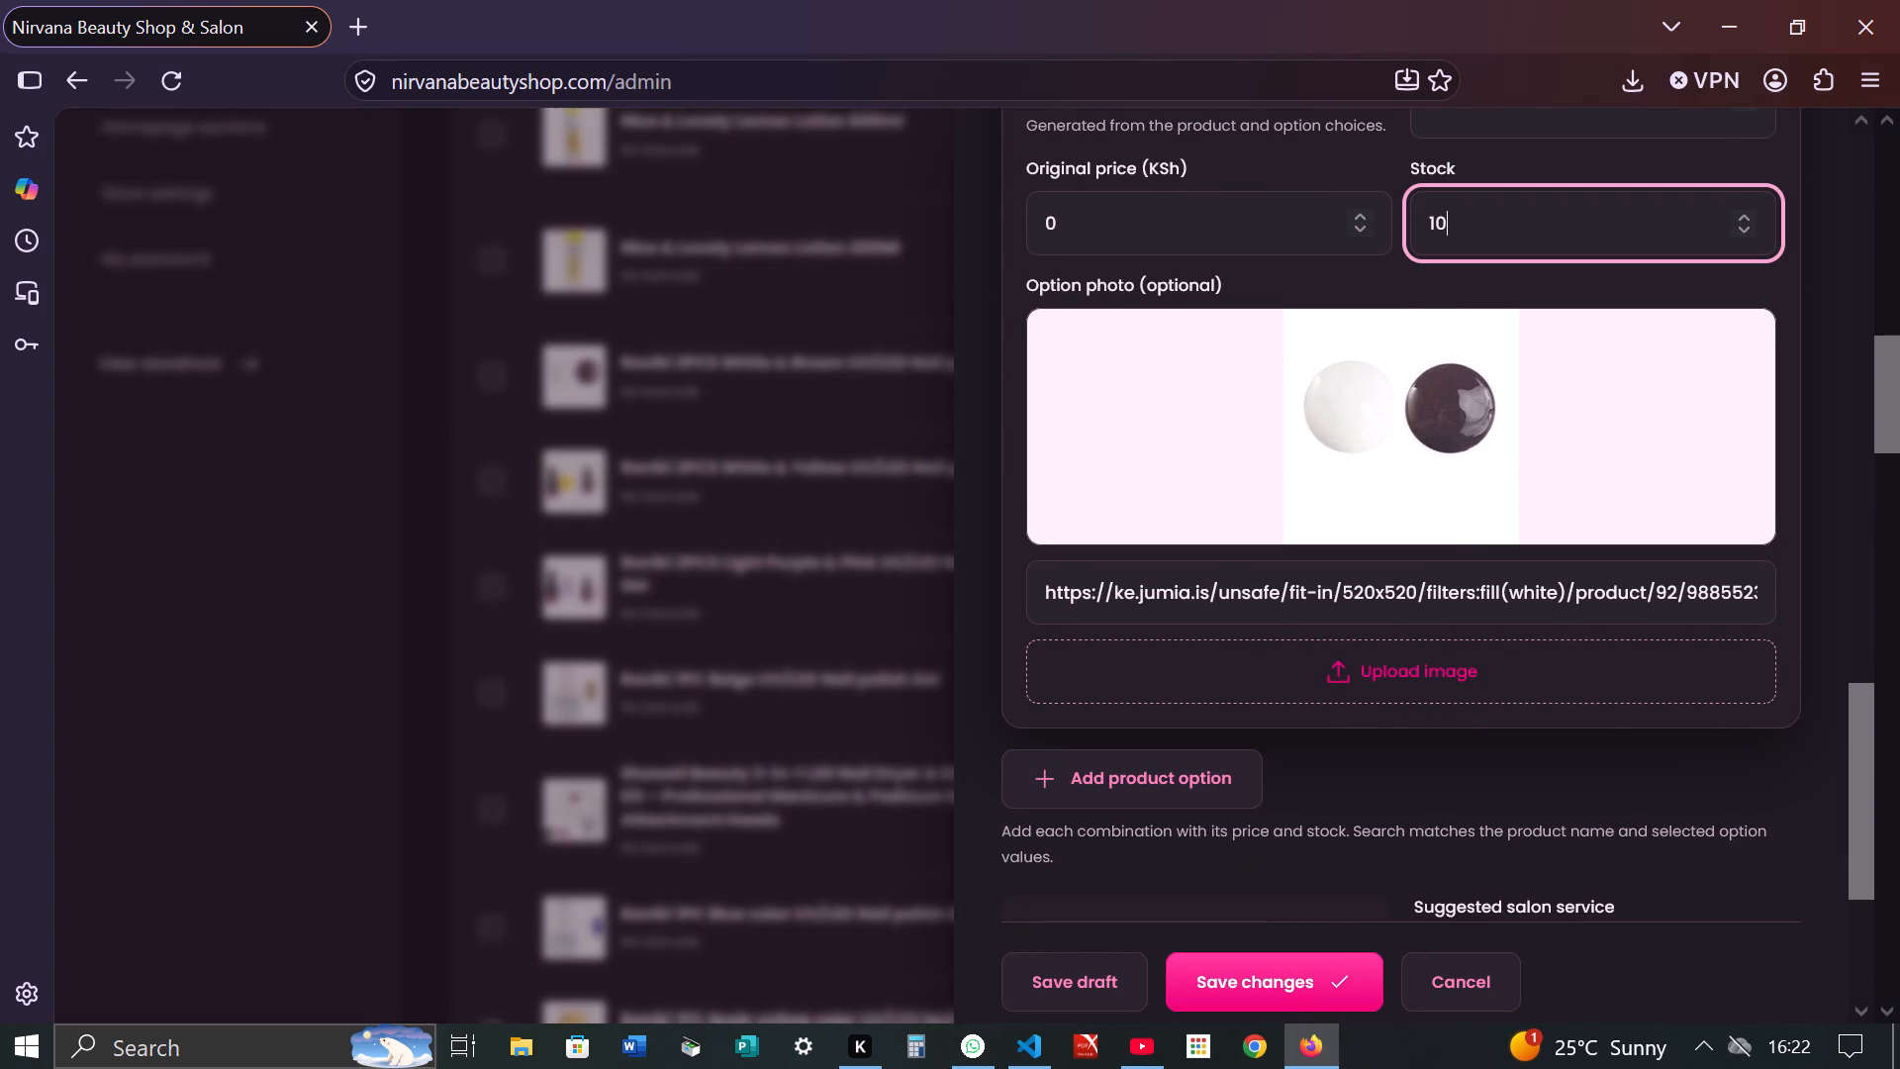
pyautogui.press('BackSpace')
pyautogui.press('BackSpace')
pyautogui.press('0')
pyautogui.click(1265, 988)
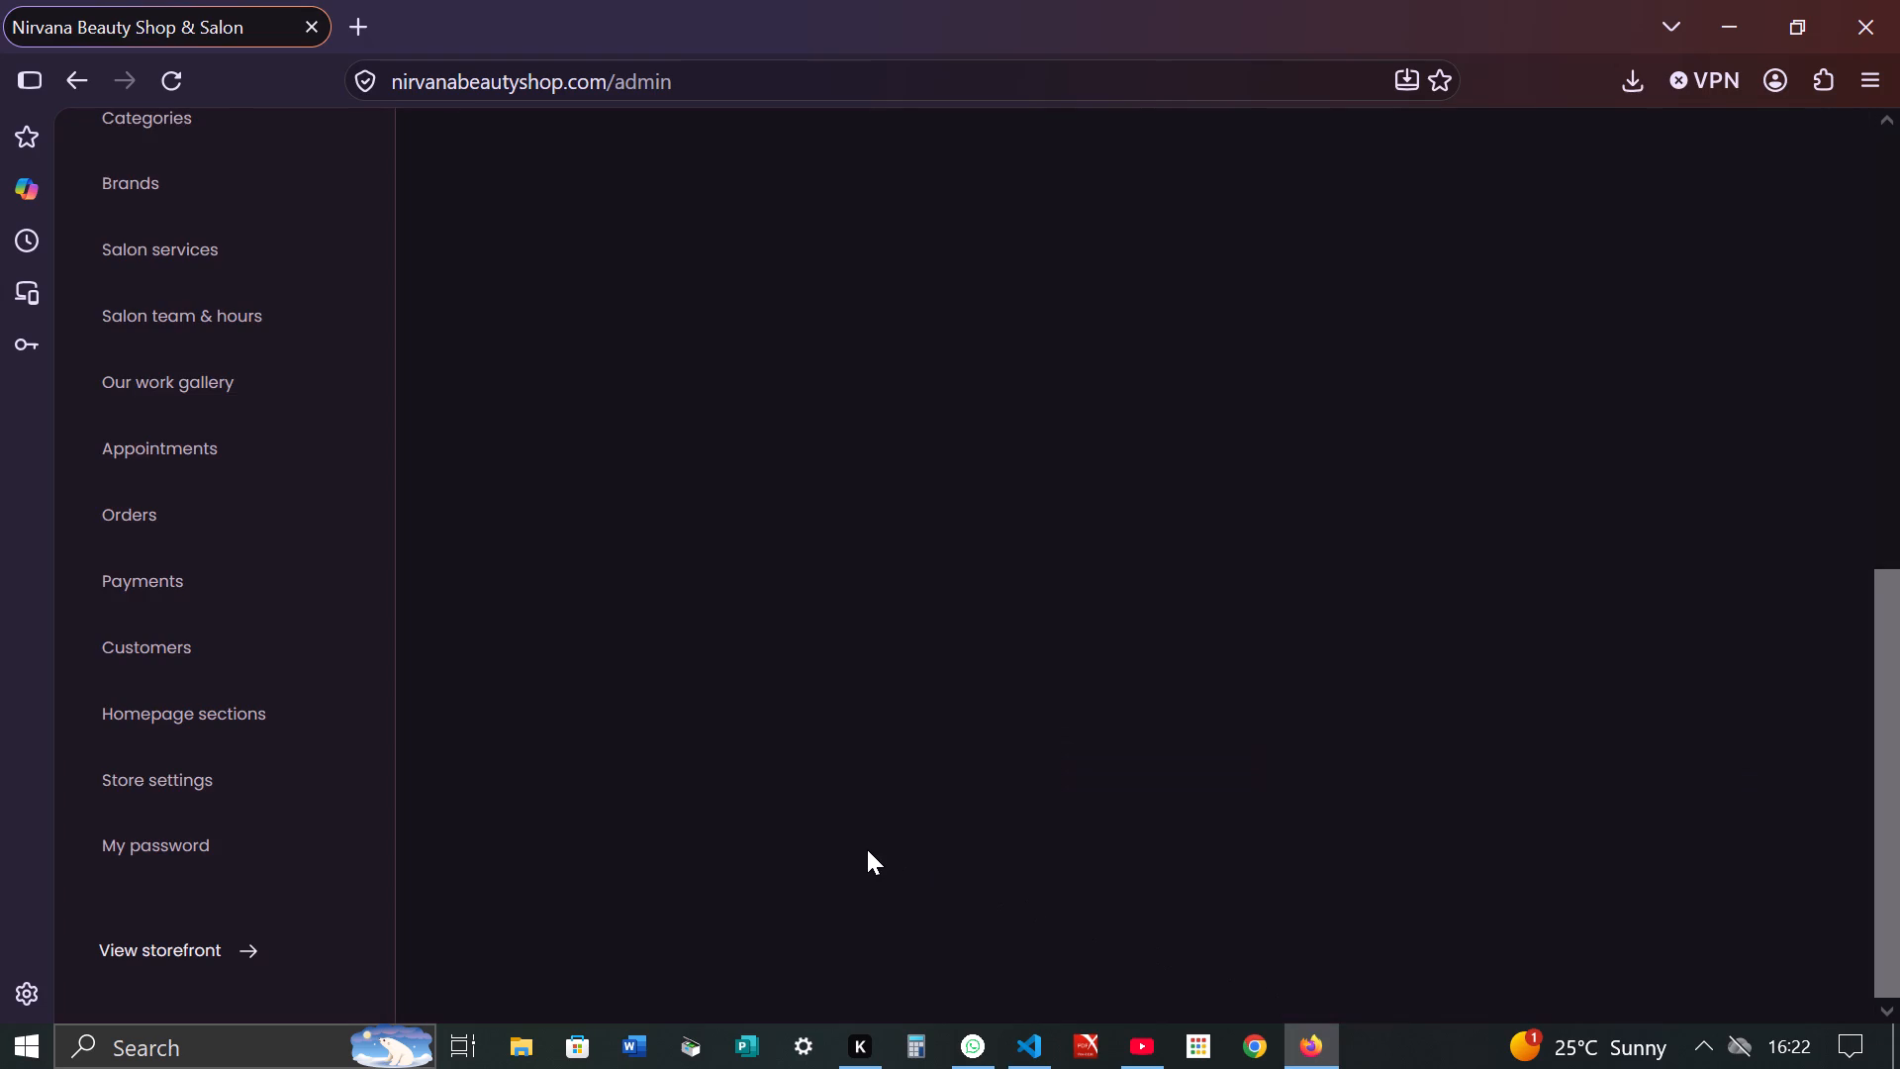
# Advance the reloaded product list from page 1 to page 4 again.
pyautogui.scroll(-8, 867, 849)
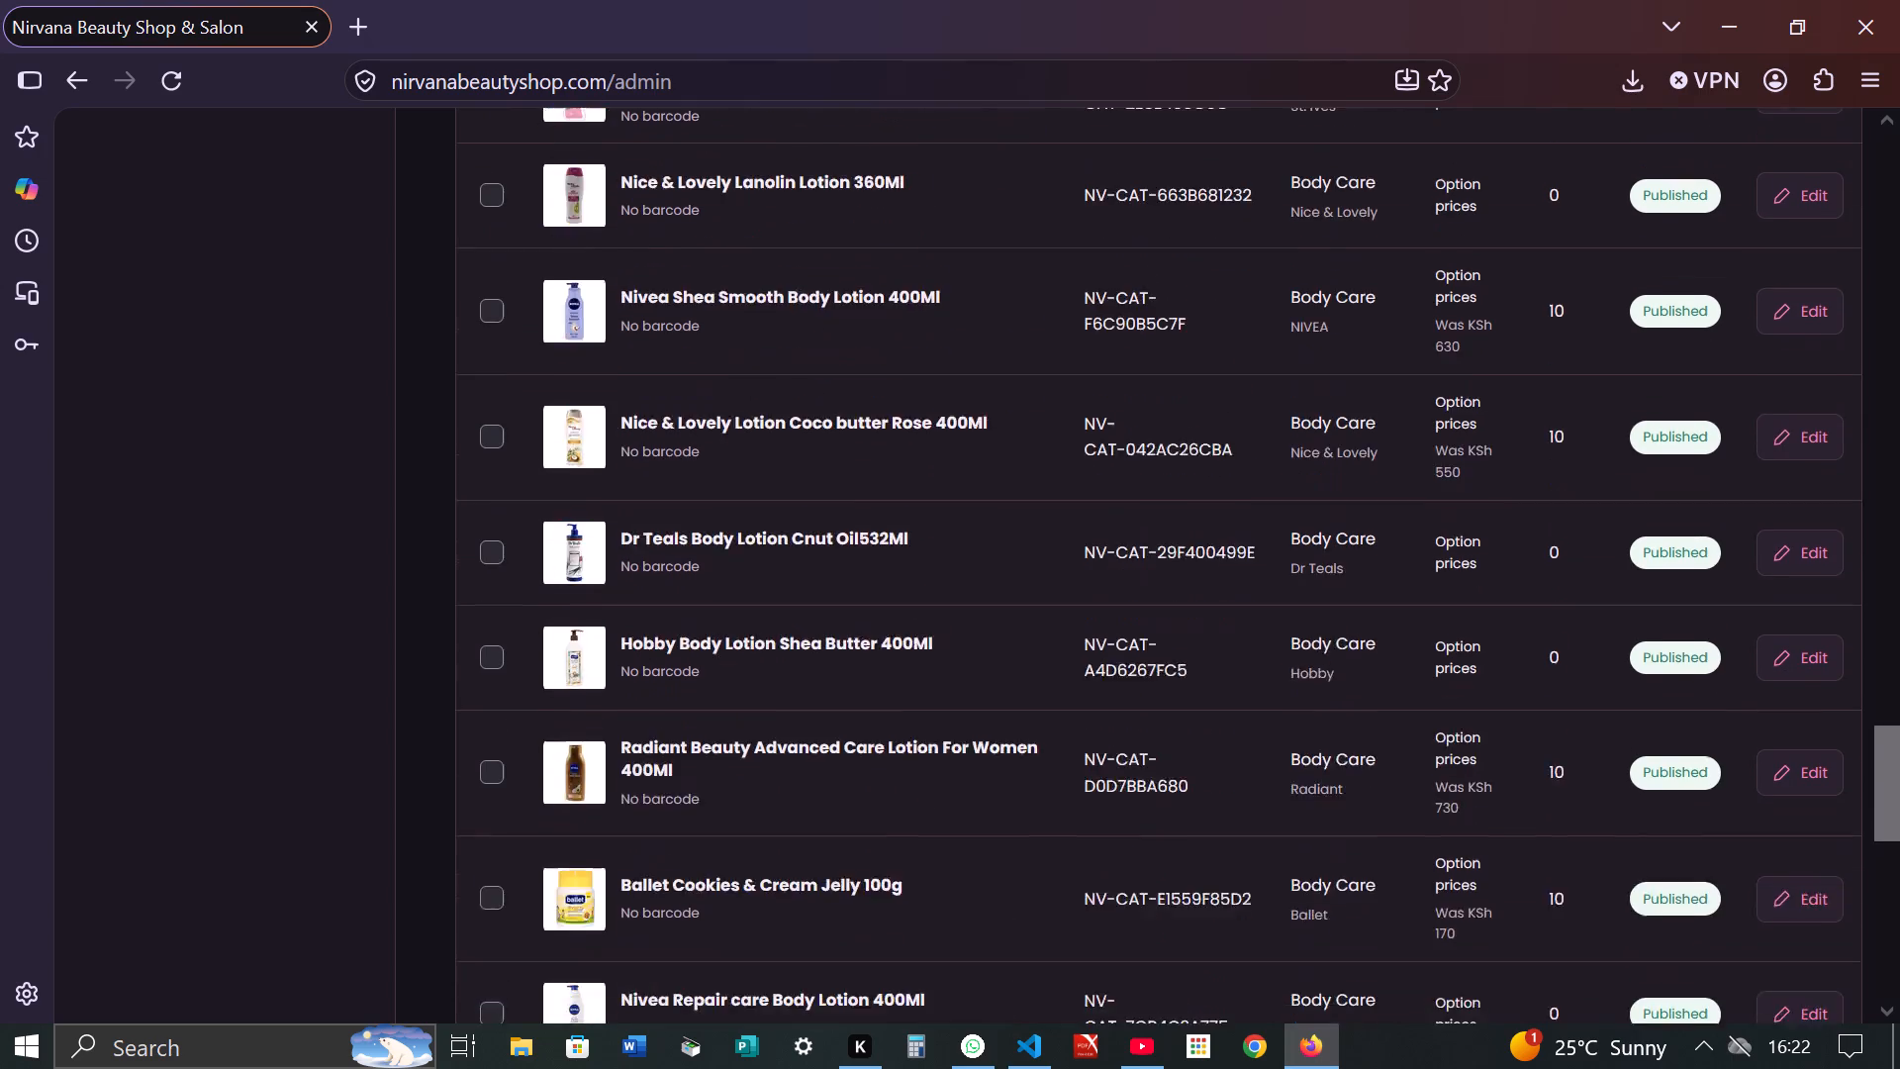
pyautogui.scroll(-5, 867, 849)
pyautogui.click(1820, 937)
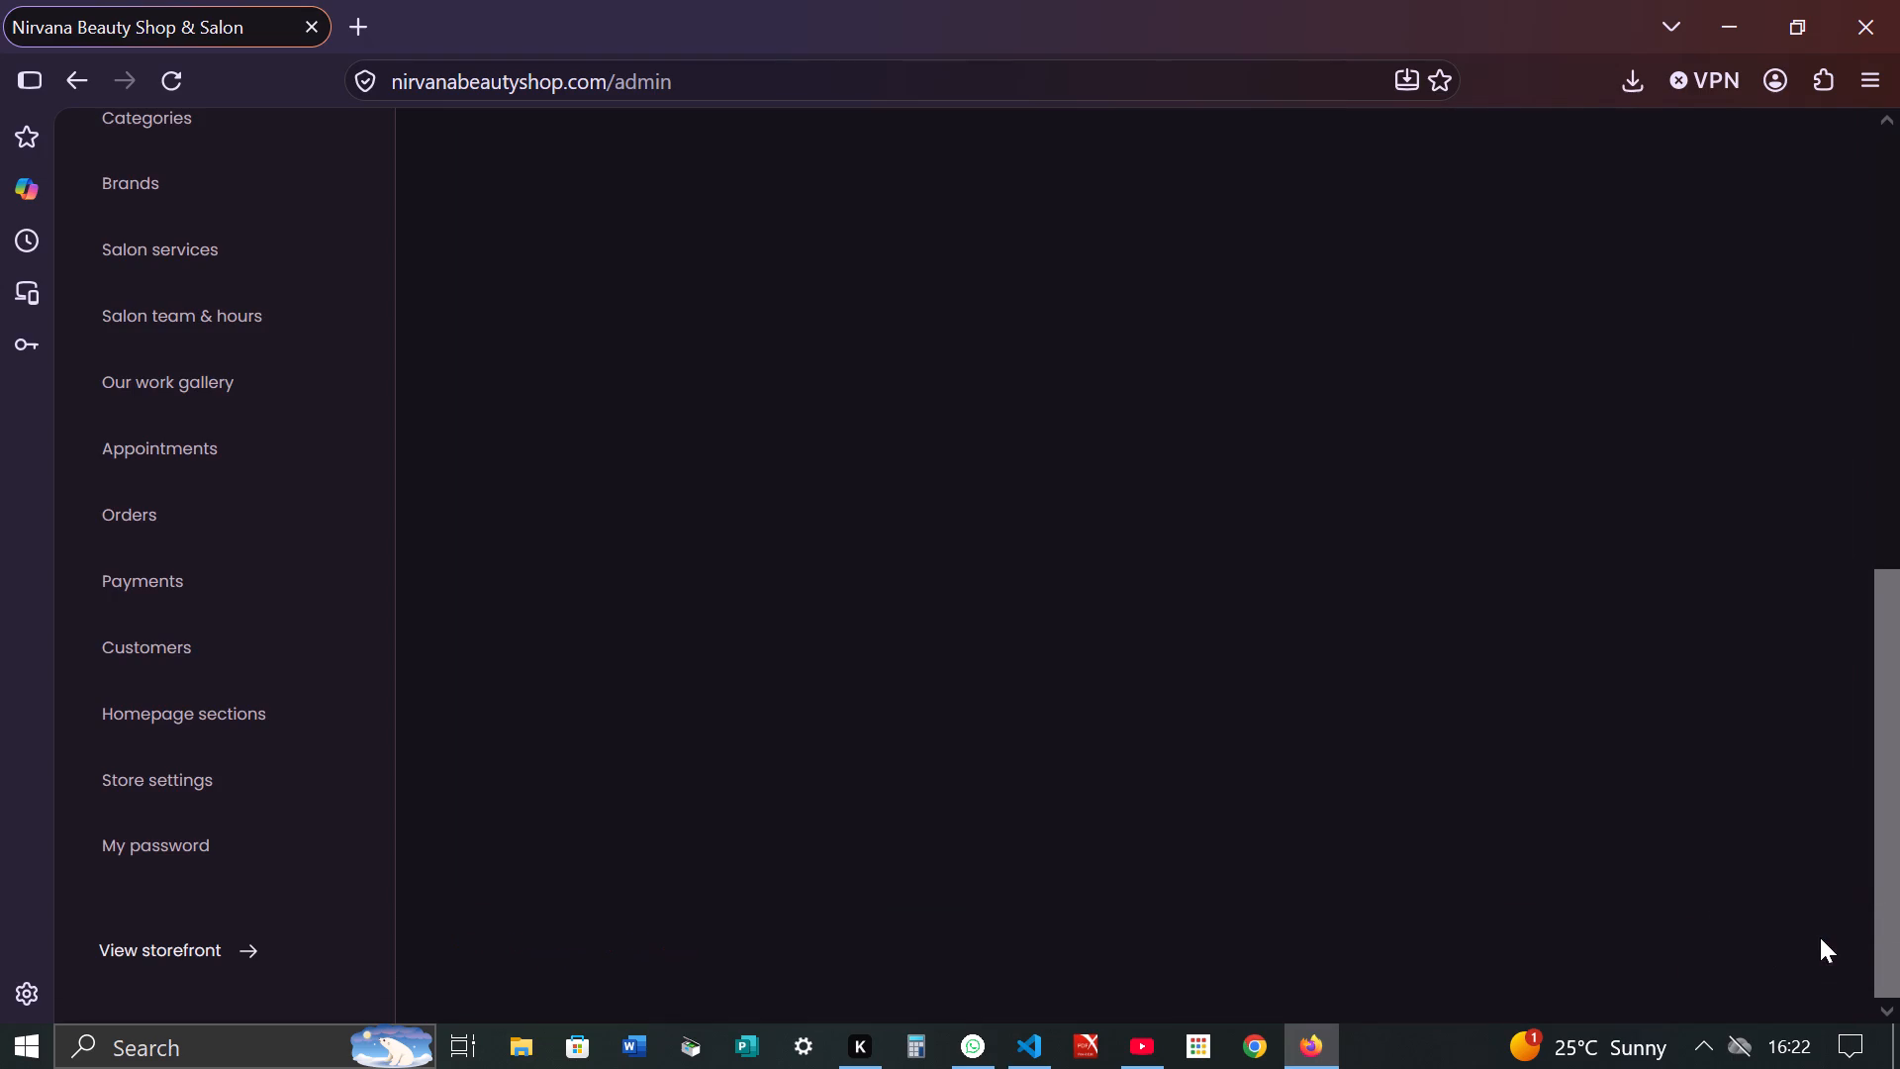
pyautogui.scroll(-6, 1498, 874)
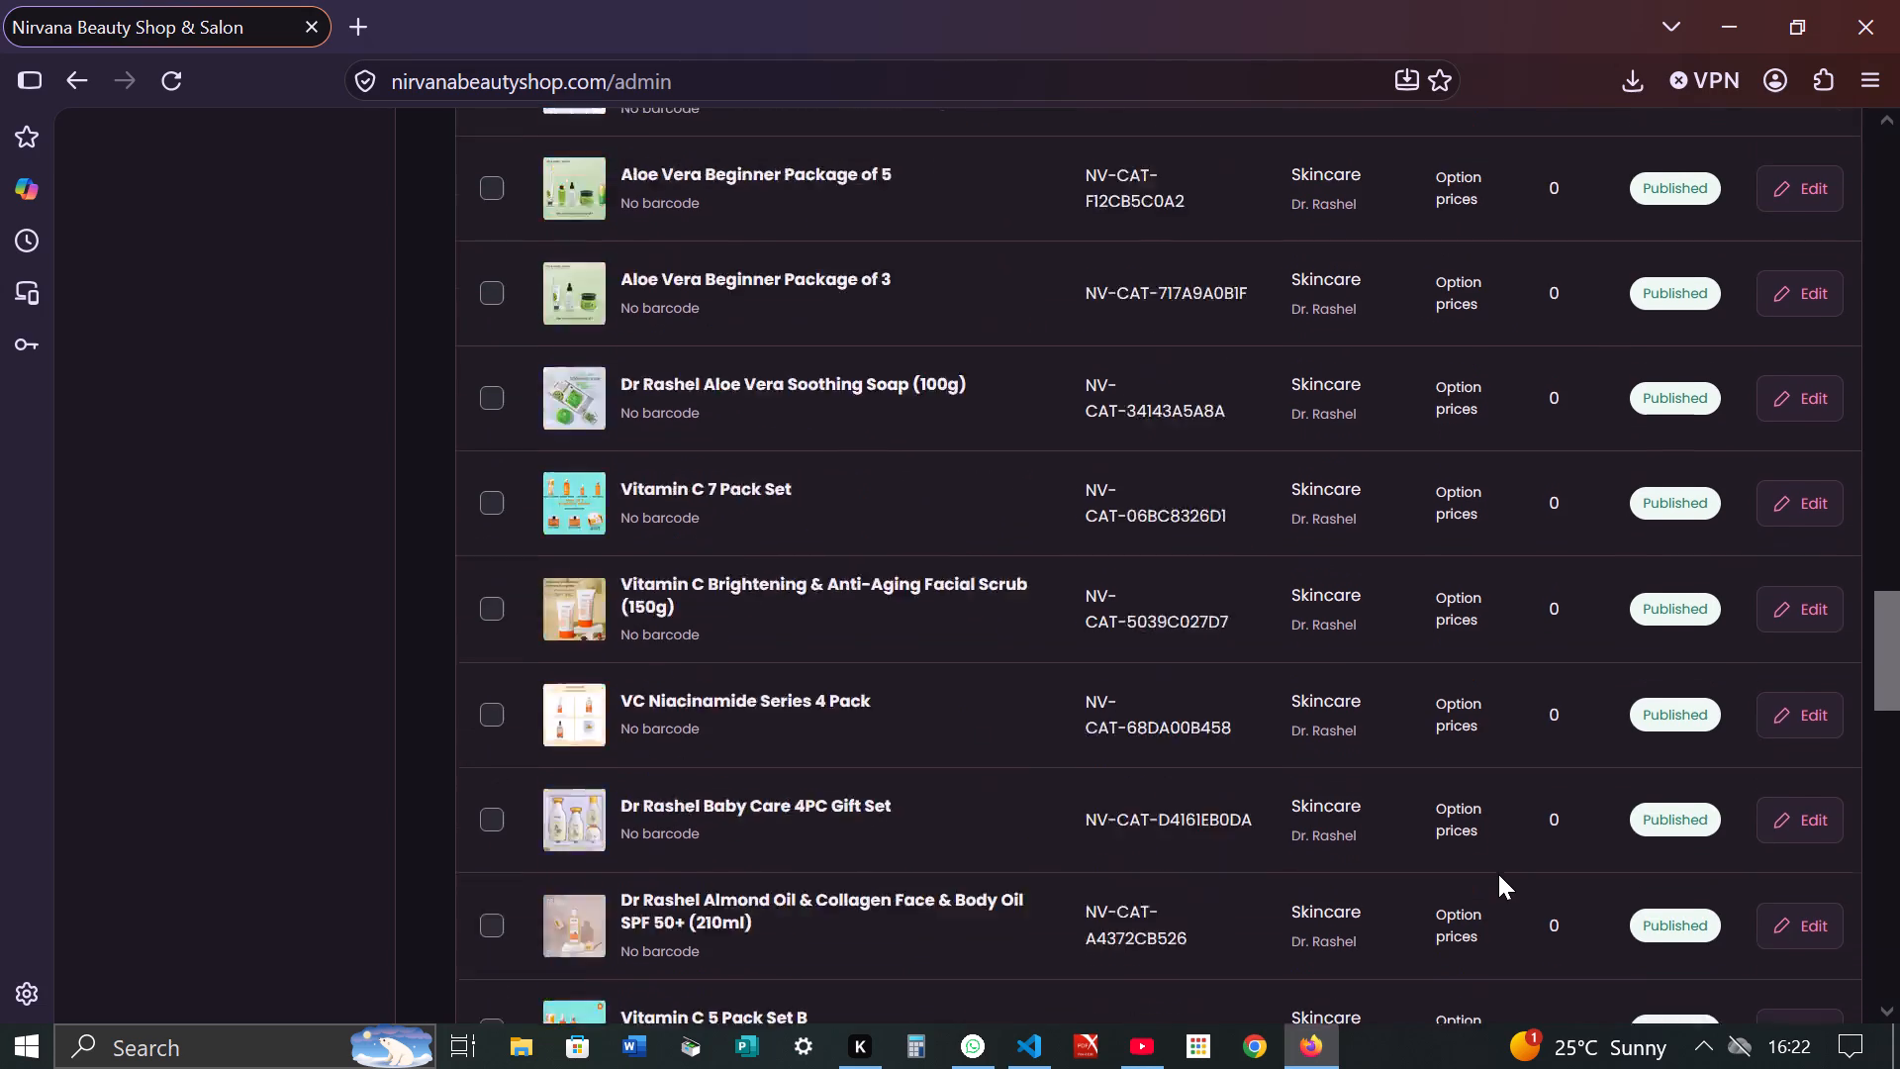
pyautogui.scroll(-6, 1498, 874)
pyautogui.click(1826, 954)
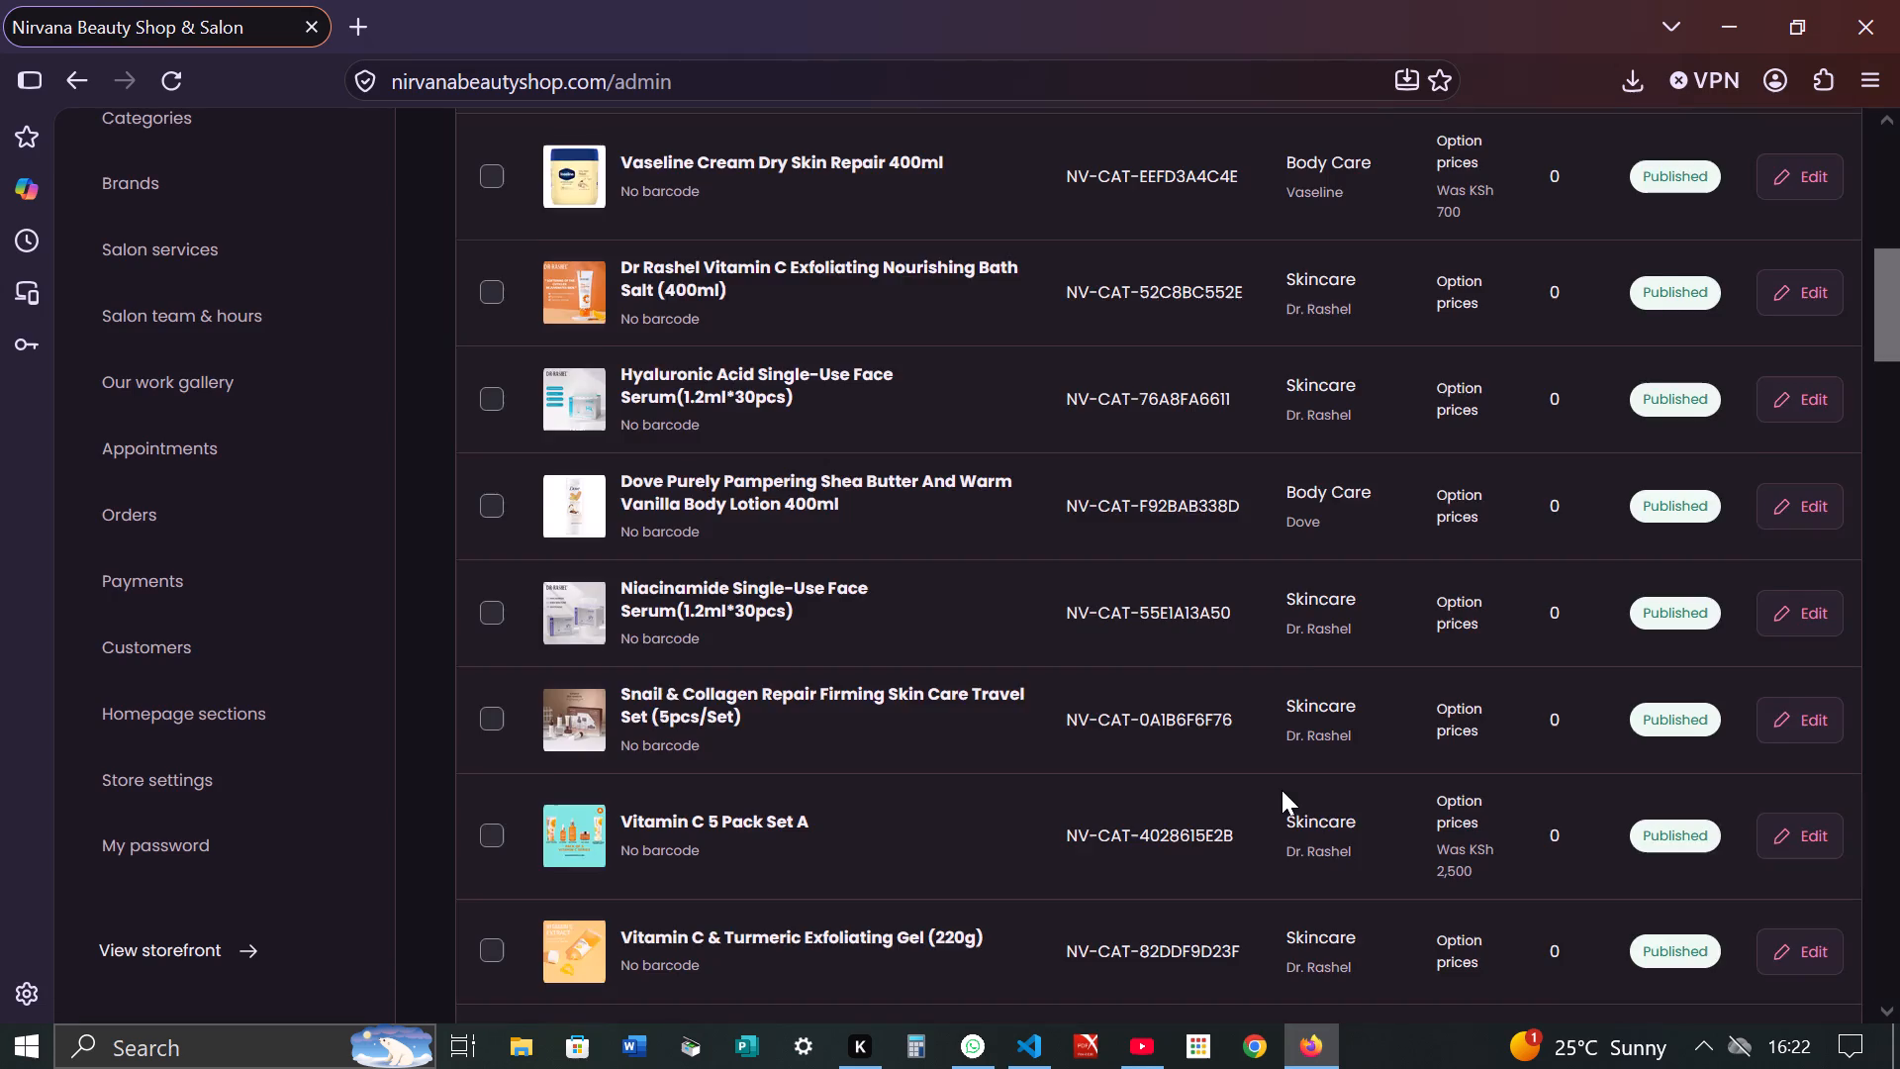
pyautogui.scroll(-11, 1282, 790)
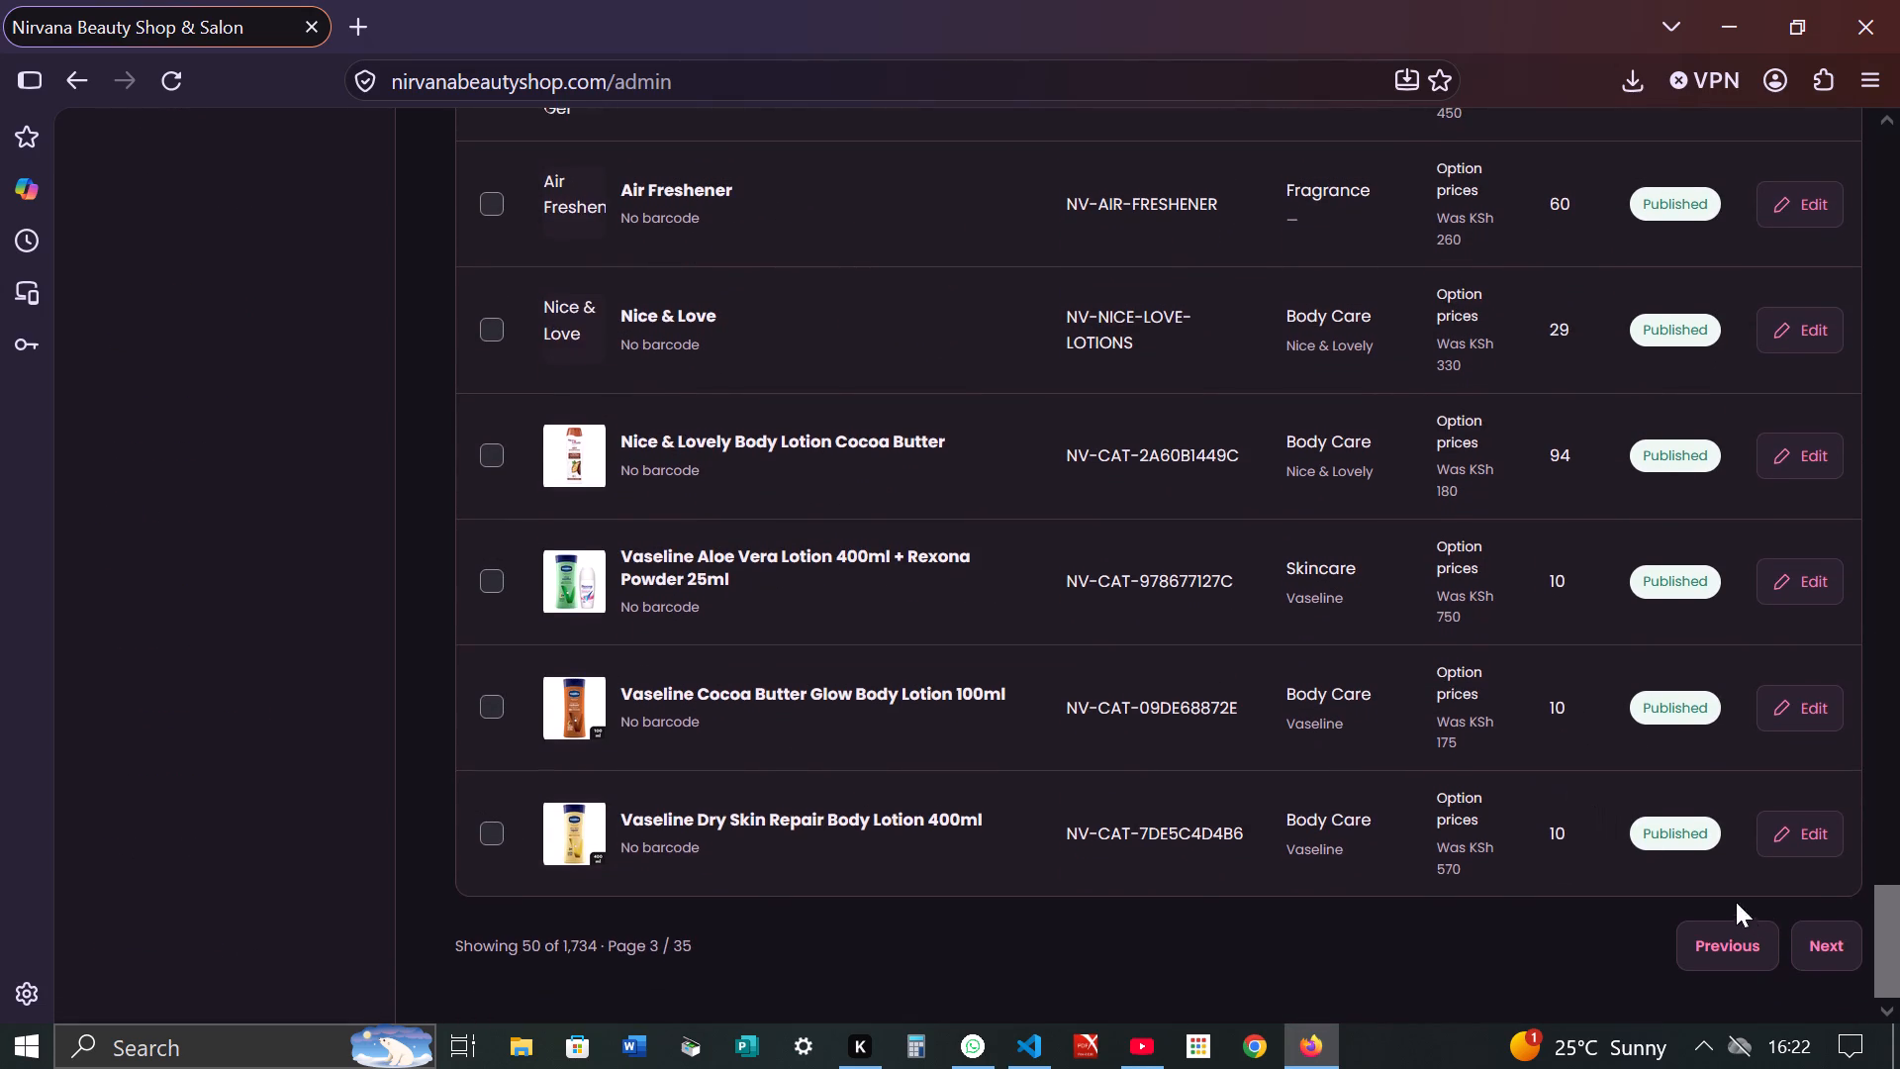
pyautogui.click(1803, 937)
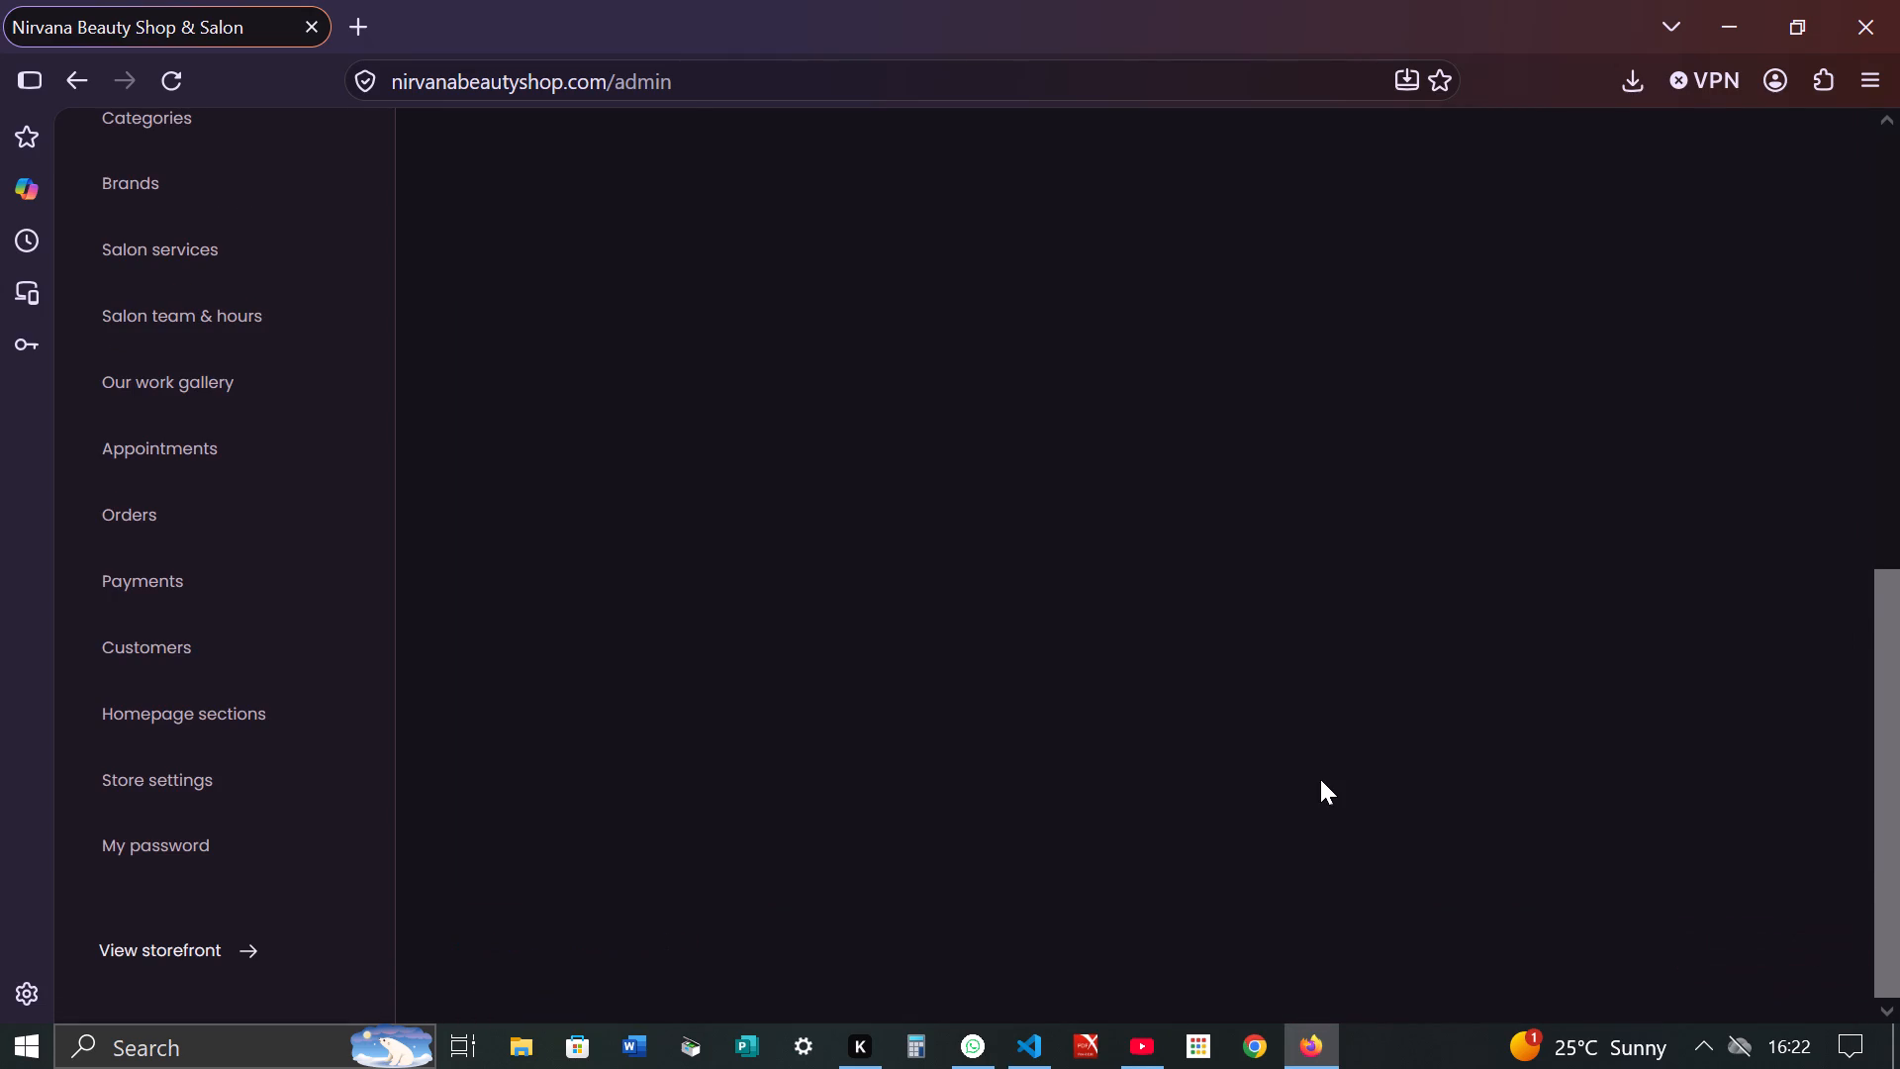
# Set the stock of Roniki 2PCS White & Yellow UV/LED Nail polish Gel to 0 and save the product.
pyautogui.scroll(1, 1320, 779)
pyautogui.scroll(-1, 1320, 779)
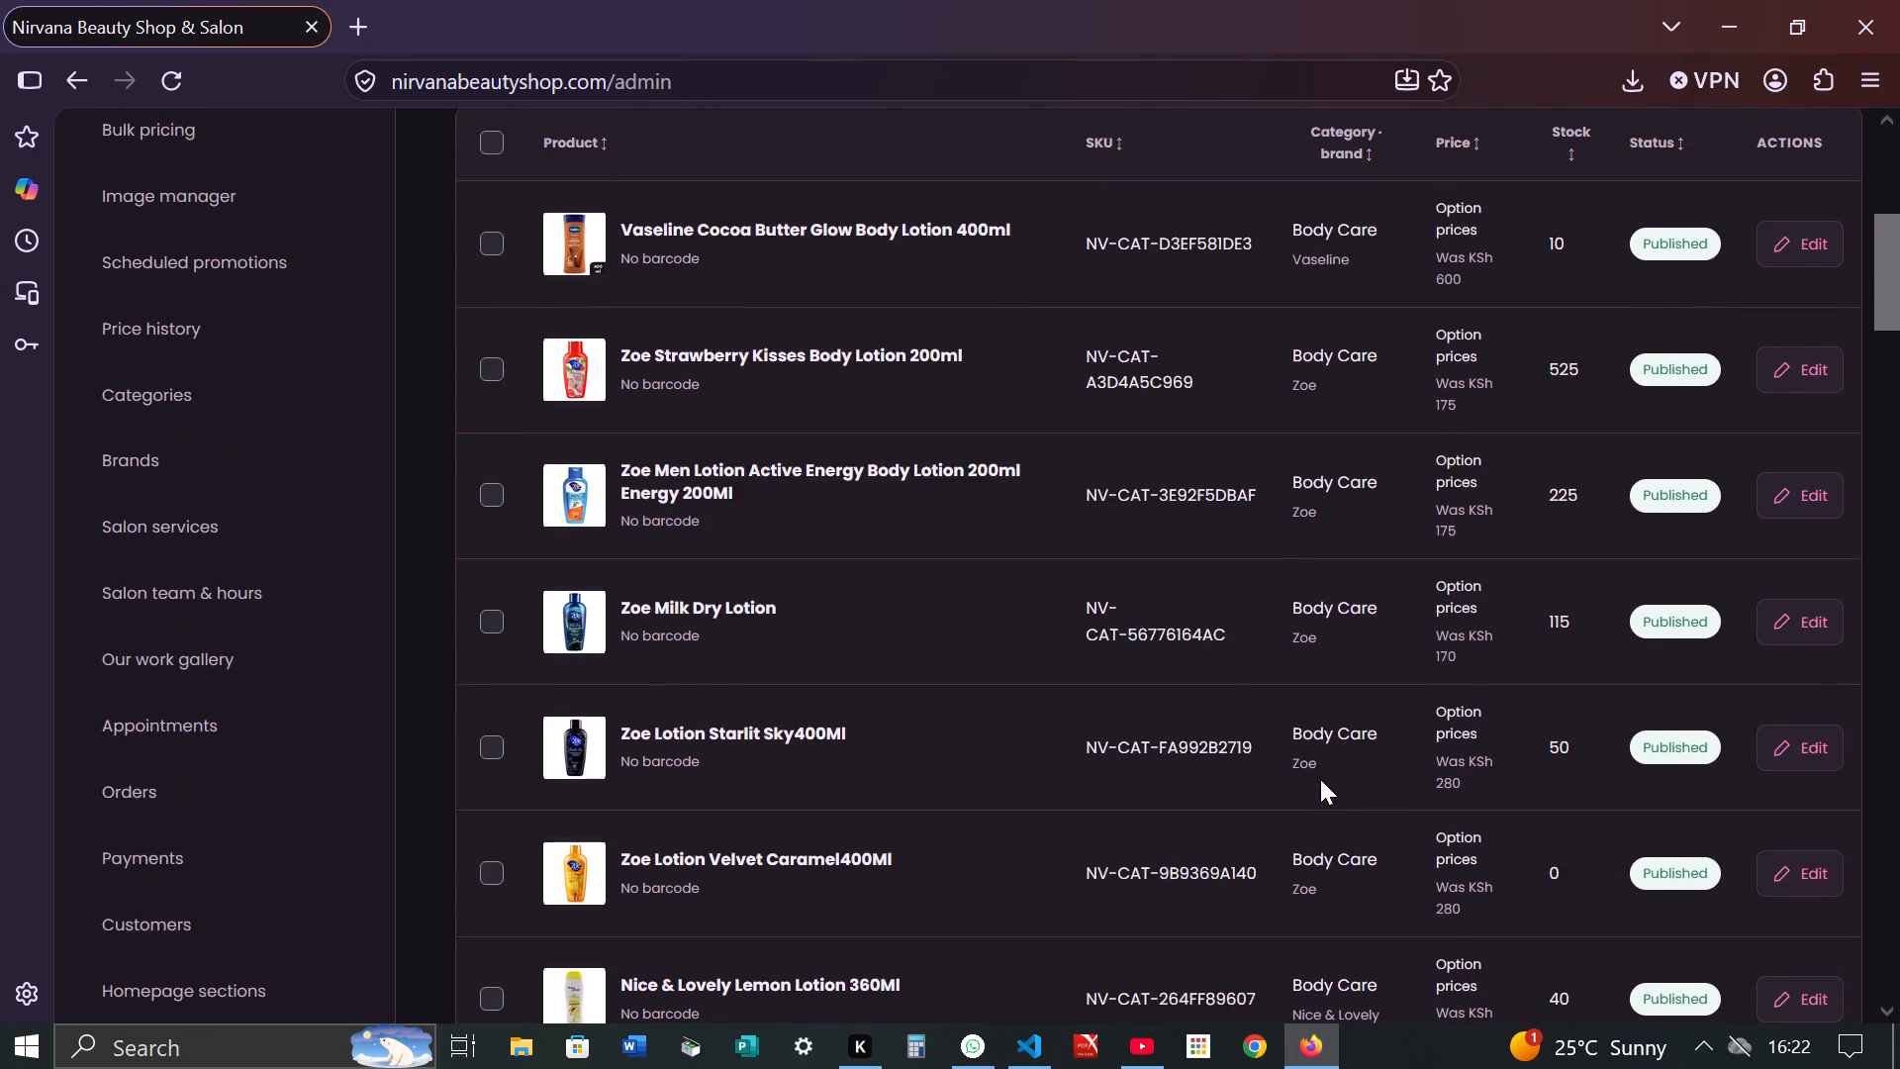
pyautogui.scroll(-1, 1320, 779)
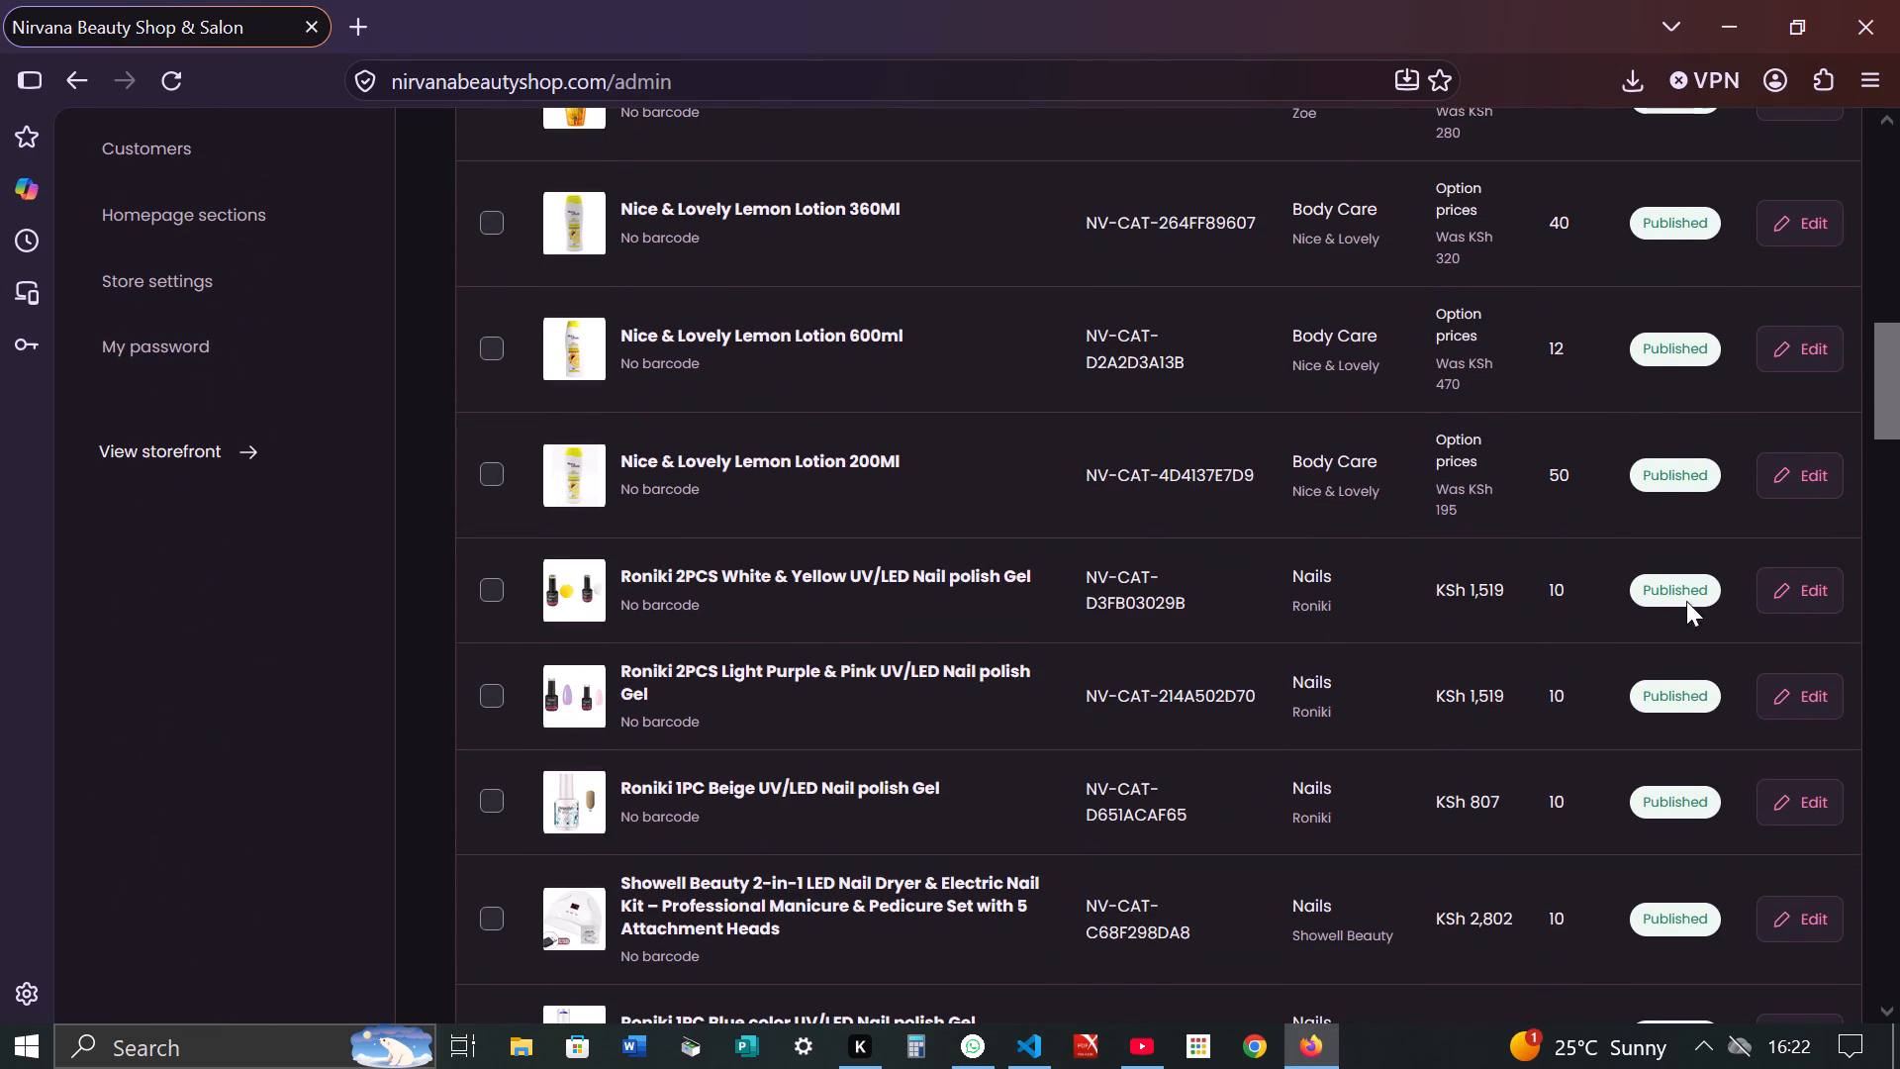
pyautogui.click(1817, 576)
pyautogui.scroll(-2, 1542, 713)
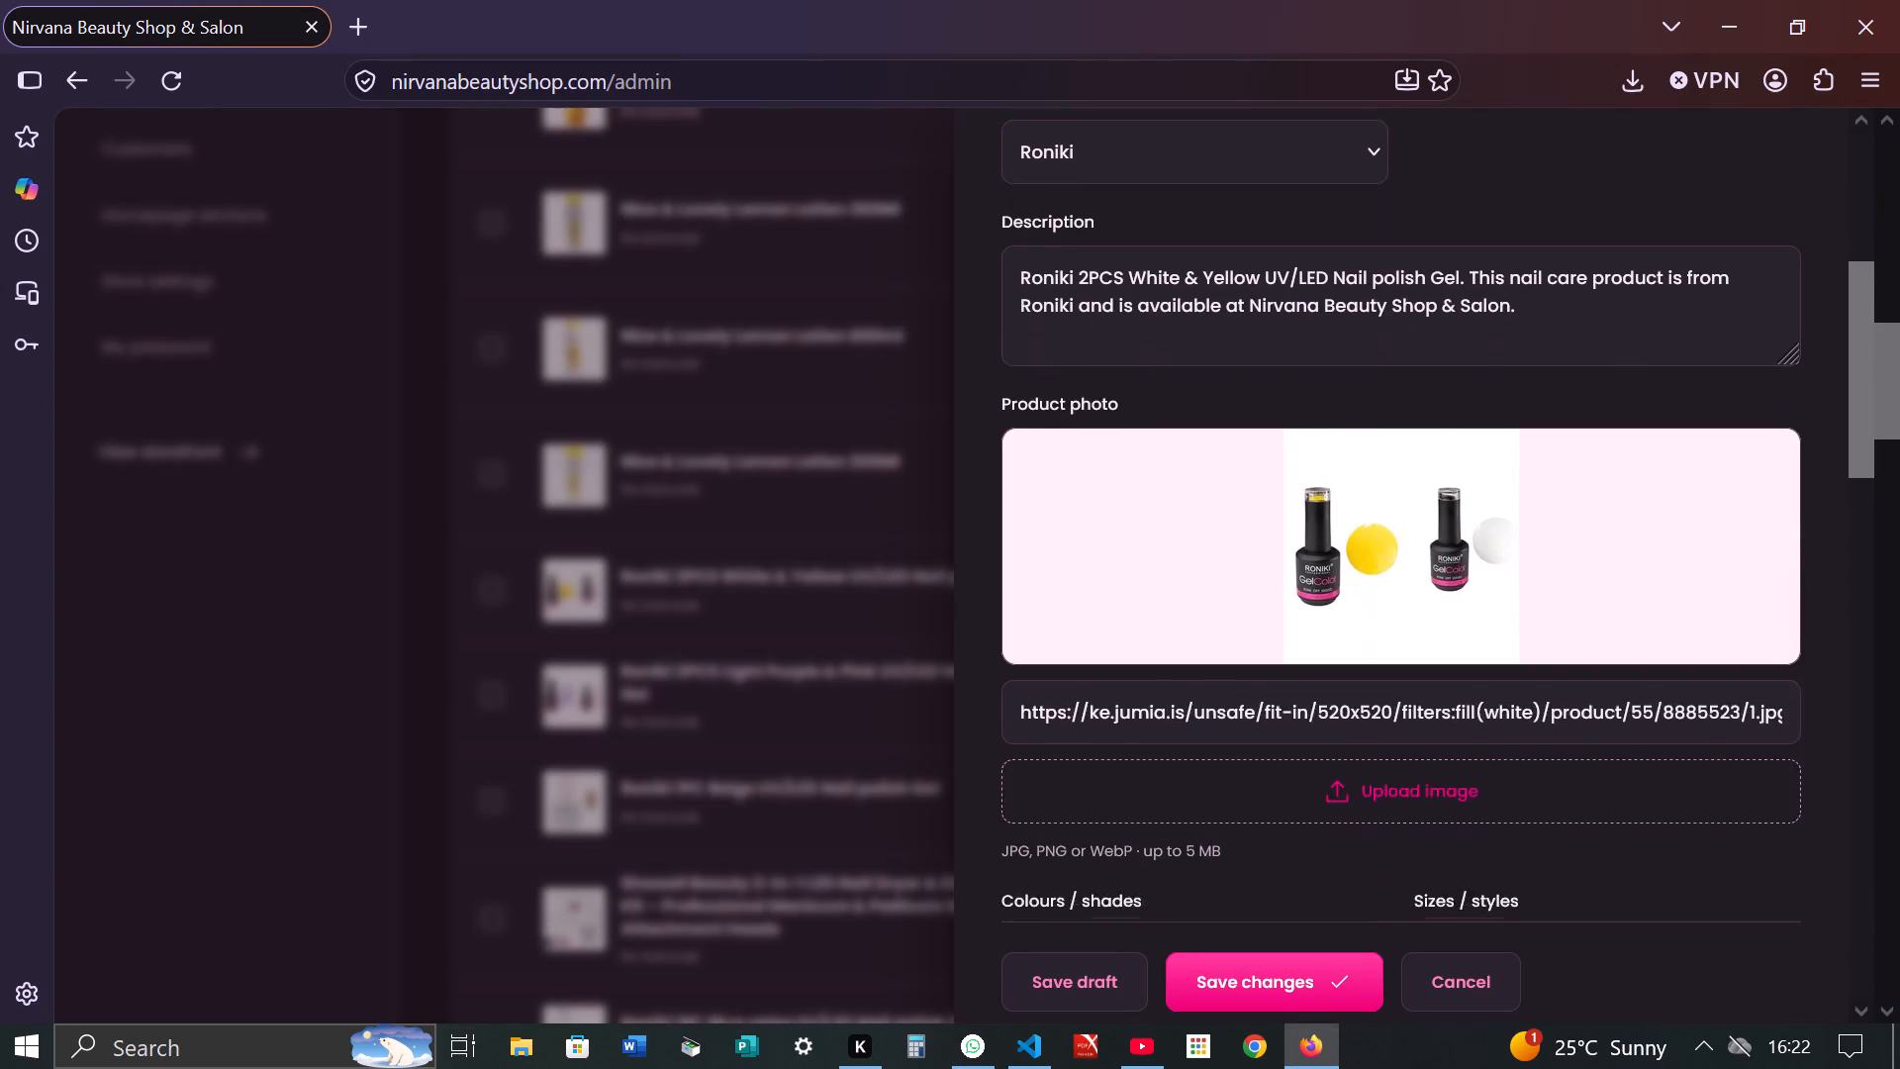
pyautogui.scroll(-7, 1542, 713)
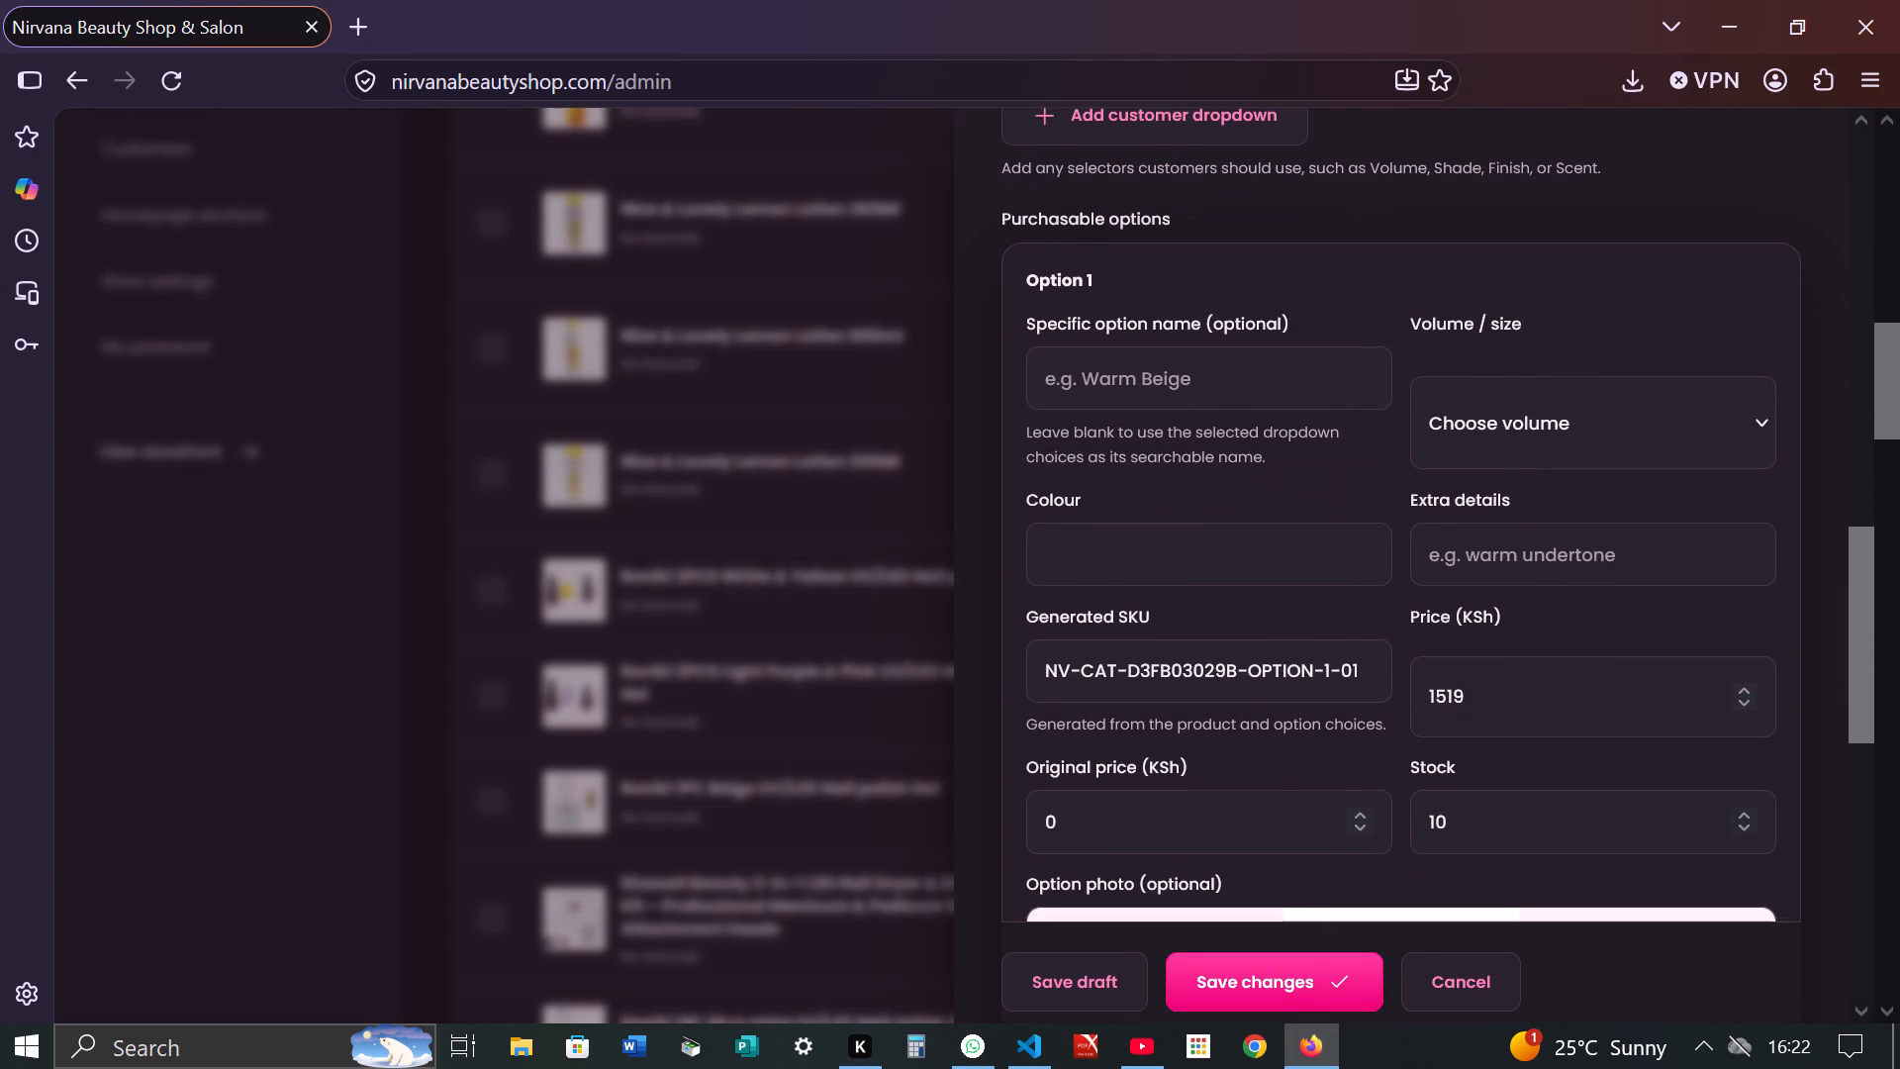
pyautogui.click(1461, 827)
pyautogui.press('BackSpace')
pyautogui.press('BackSpace')
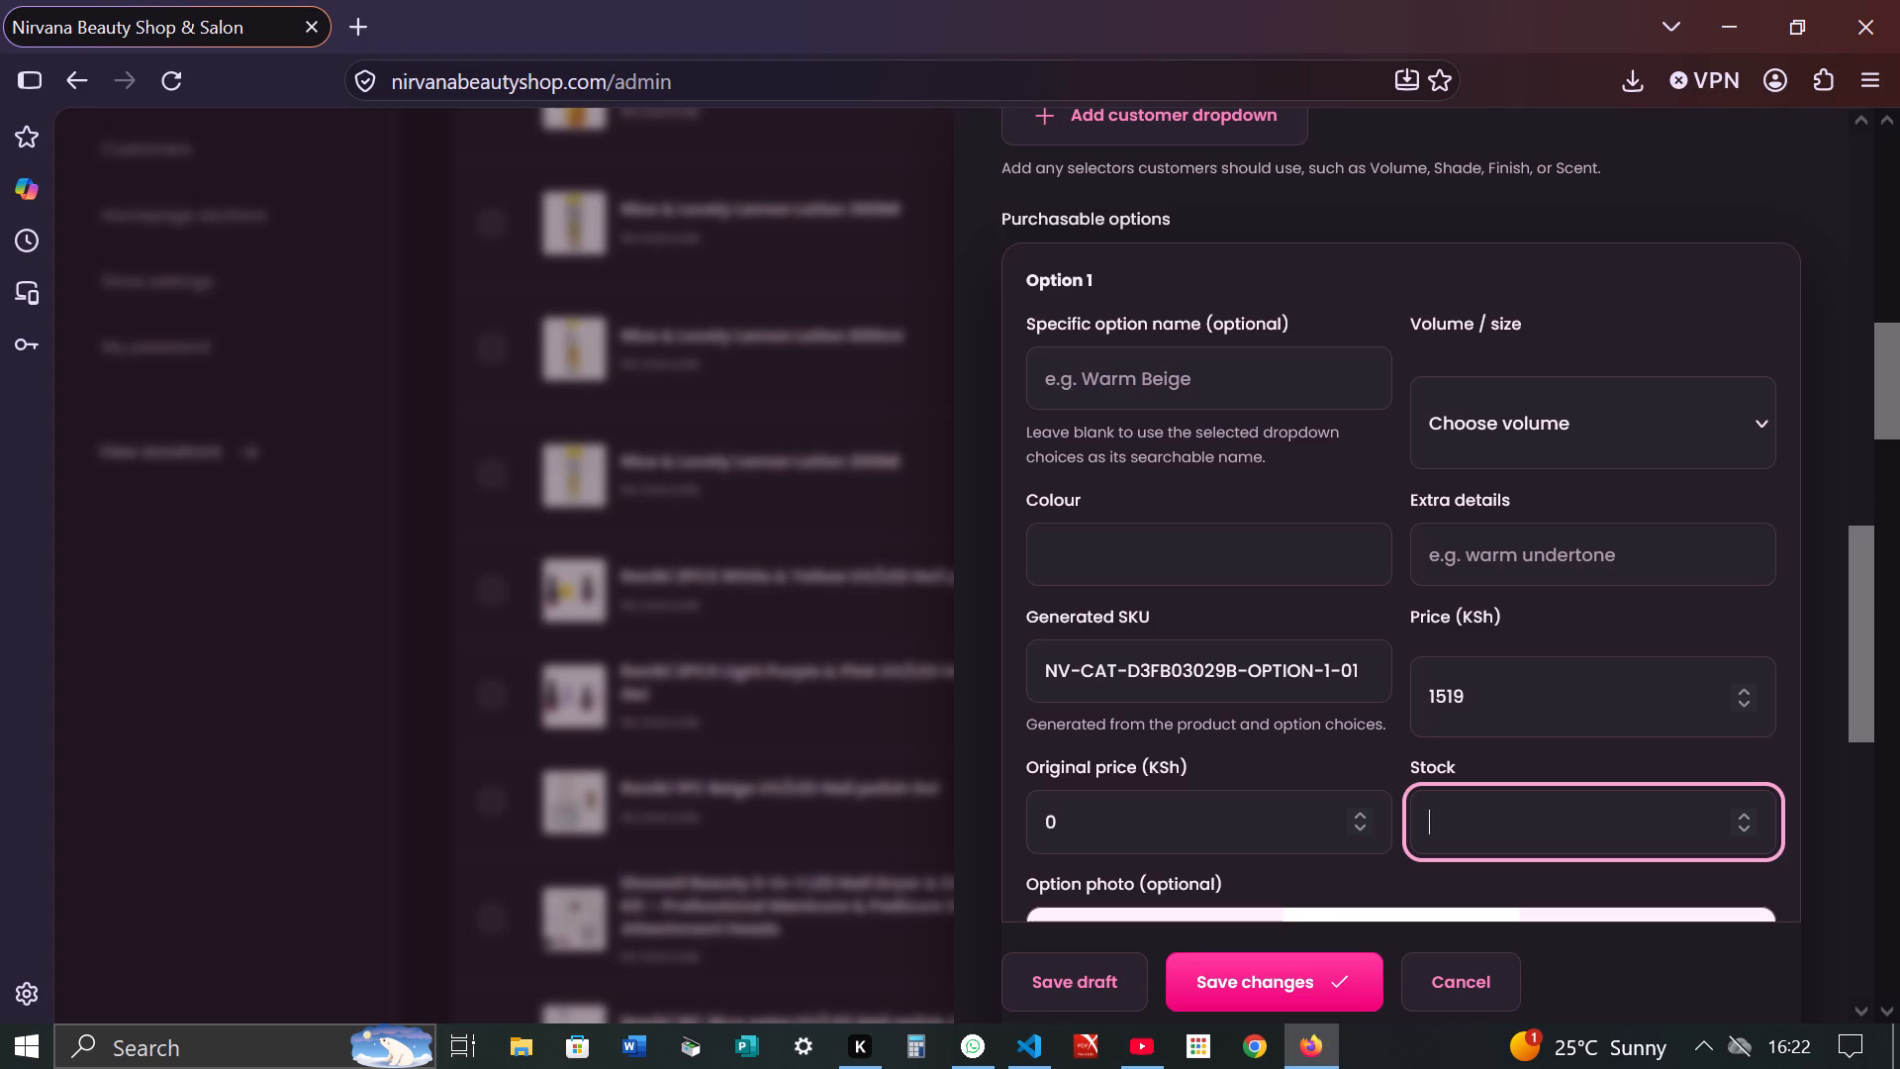
pyautogui.press('0')
pyautogui.click(1309, 961)
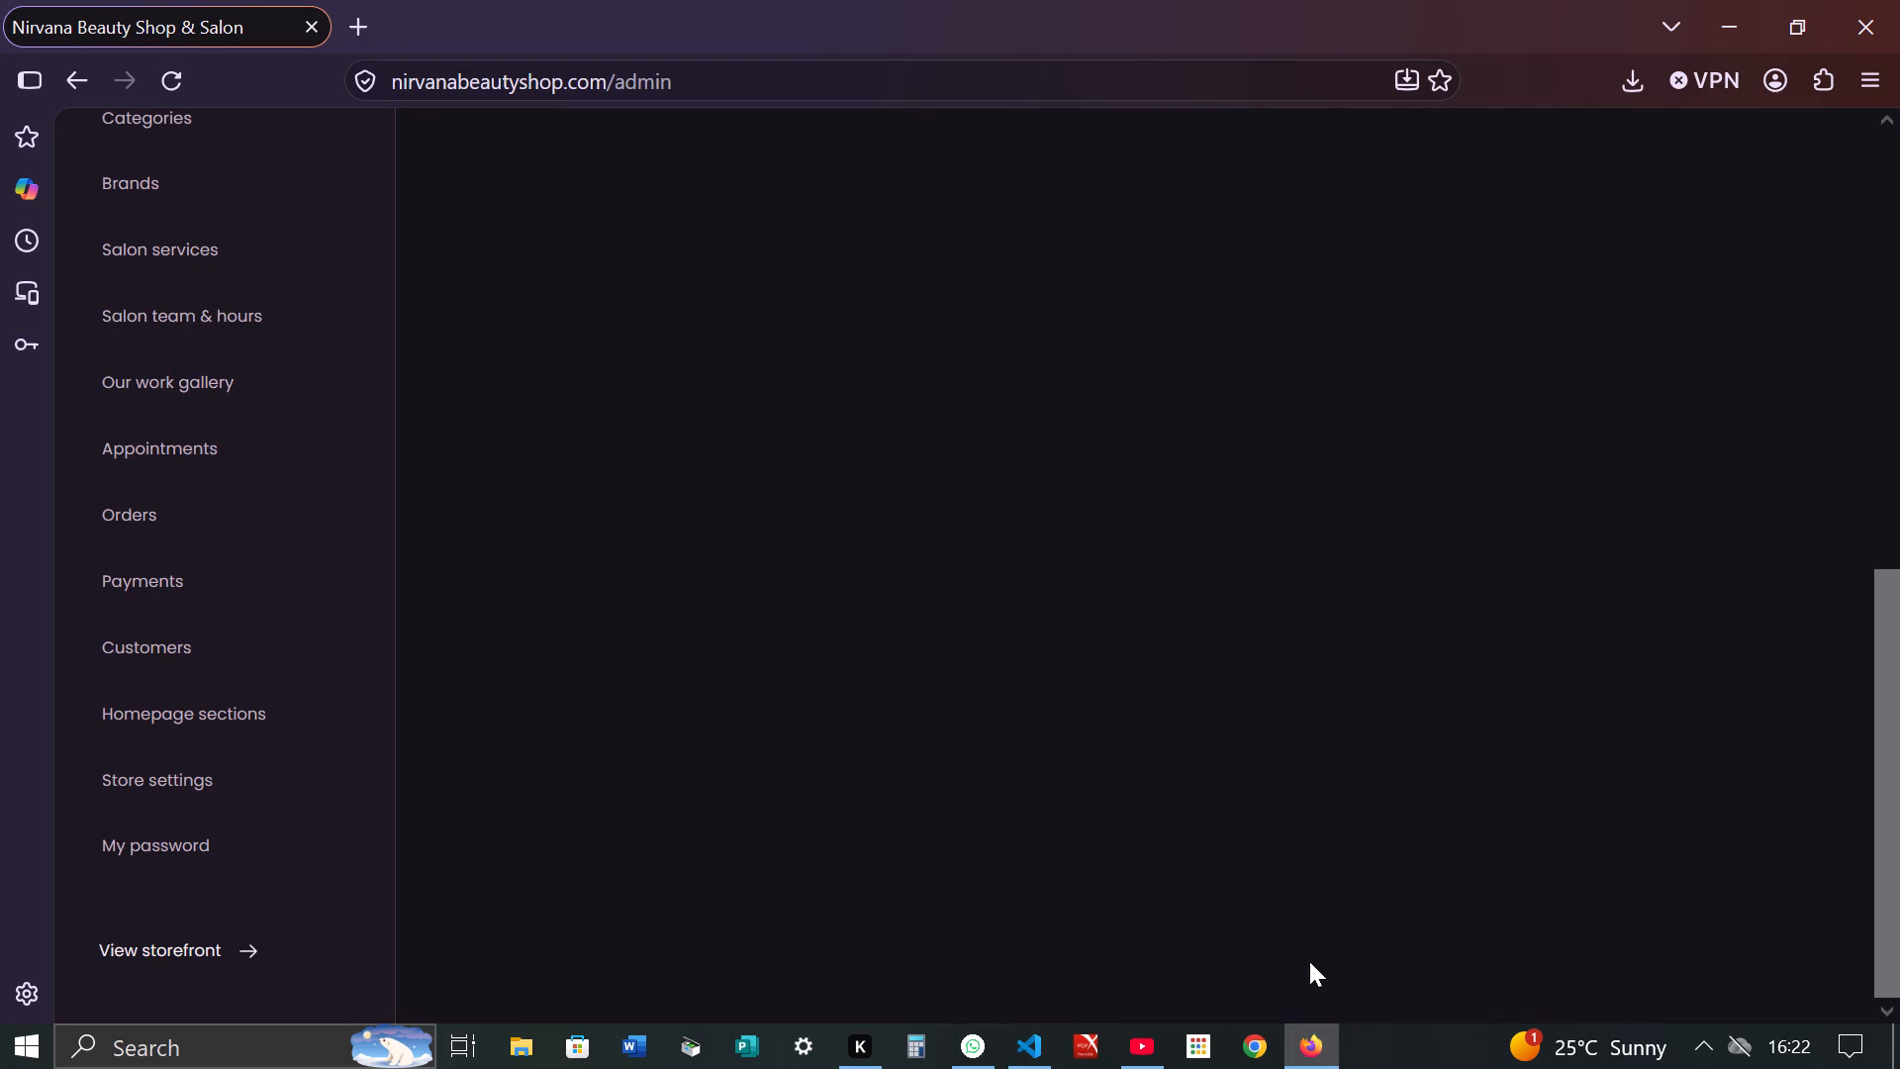
# Advance the reloaded product list from page 1 to page 4.
pyautogui.scroll(-4, 1048, 888)
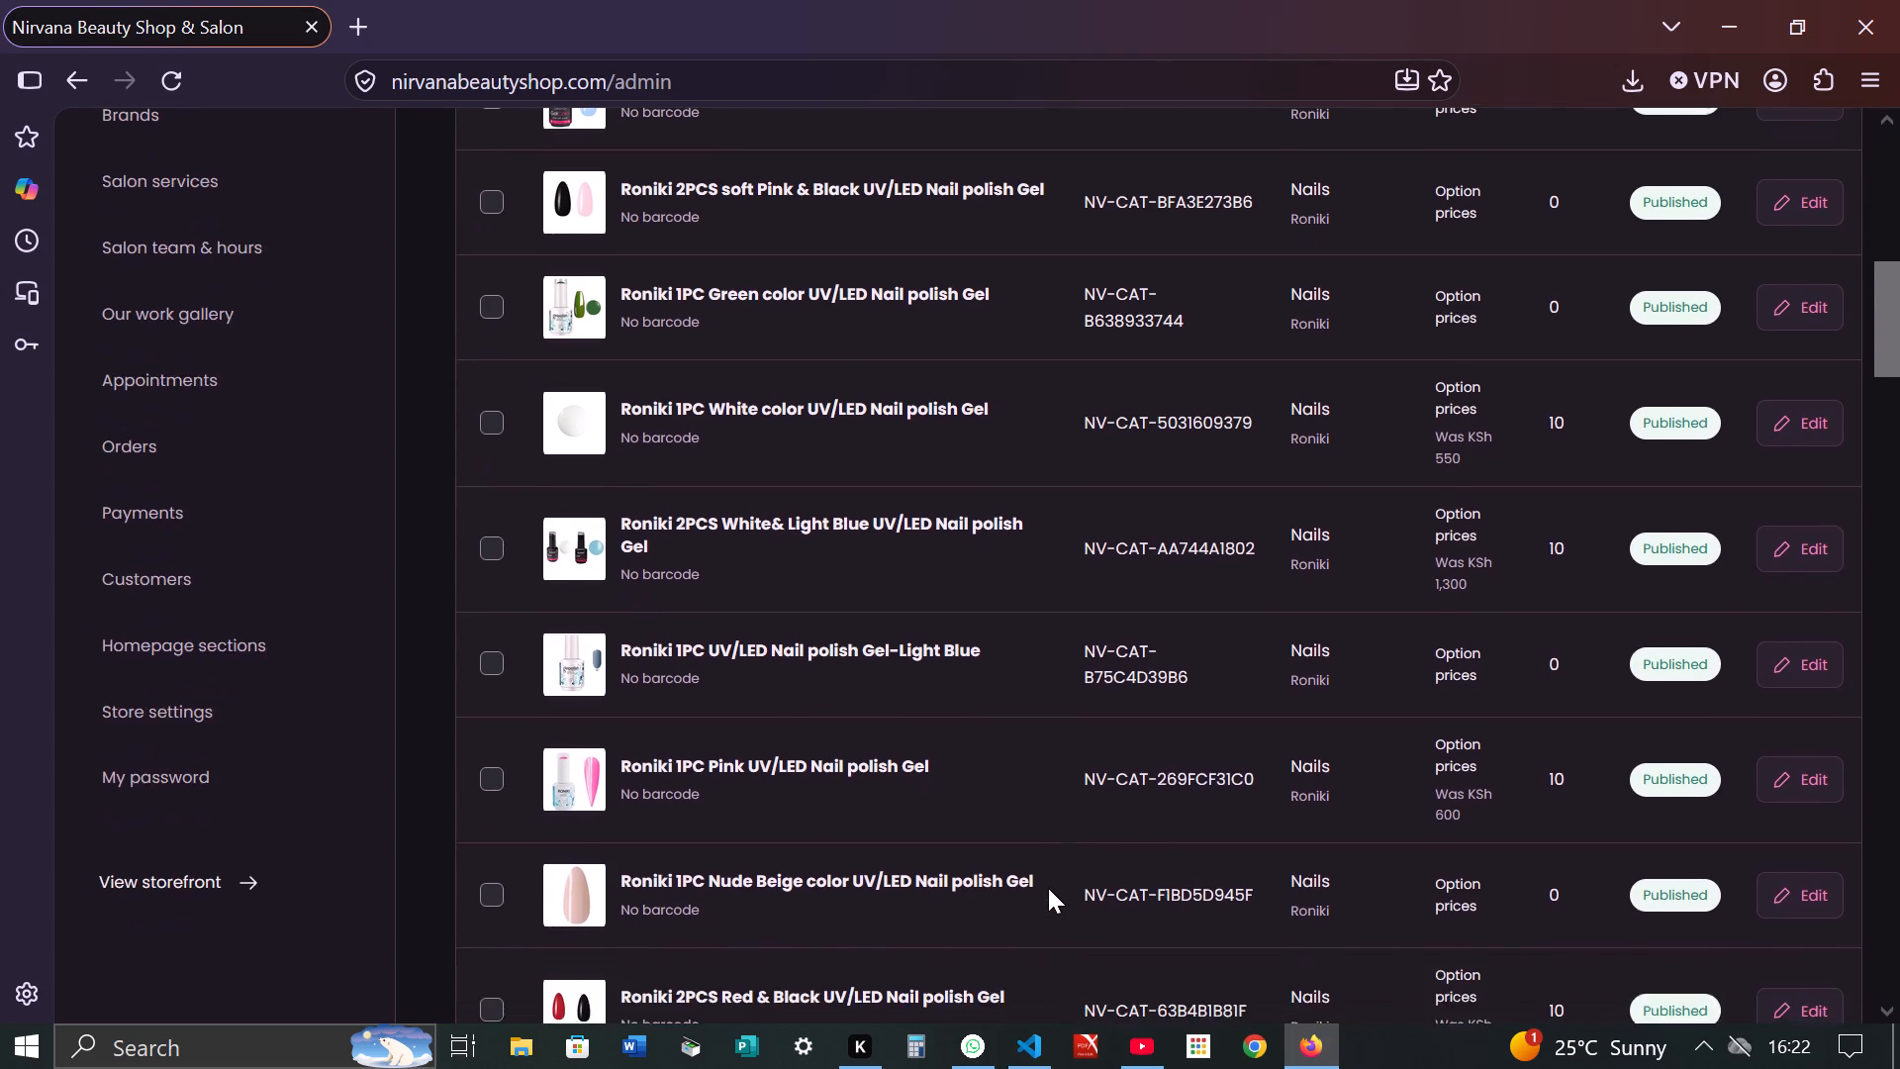
pyautogui.scroll(-8, 1048, 888)
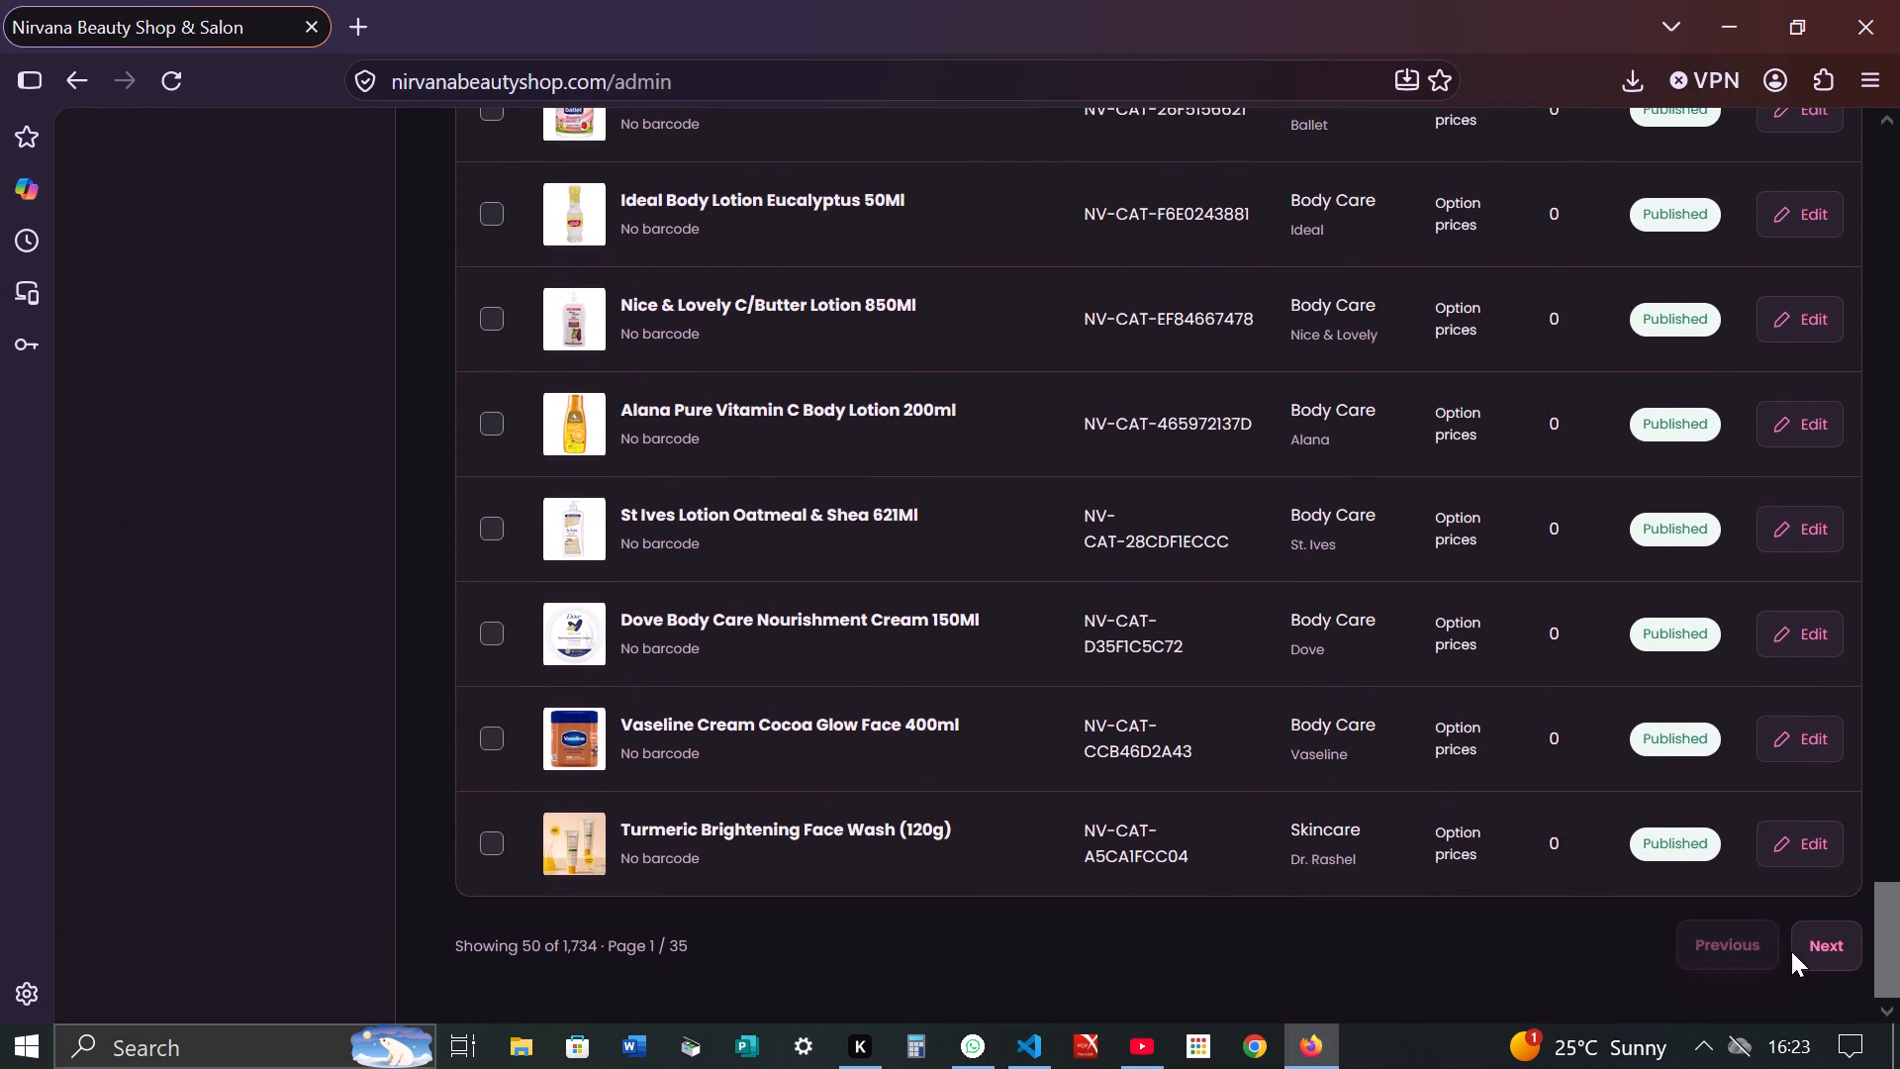
pyautogui.click(1808, 951)
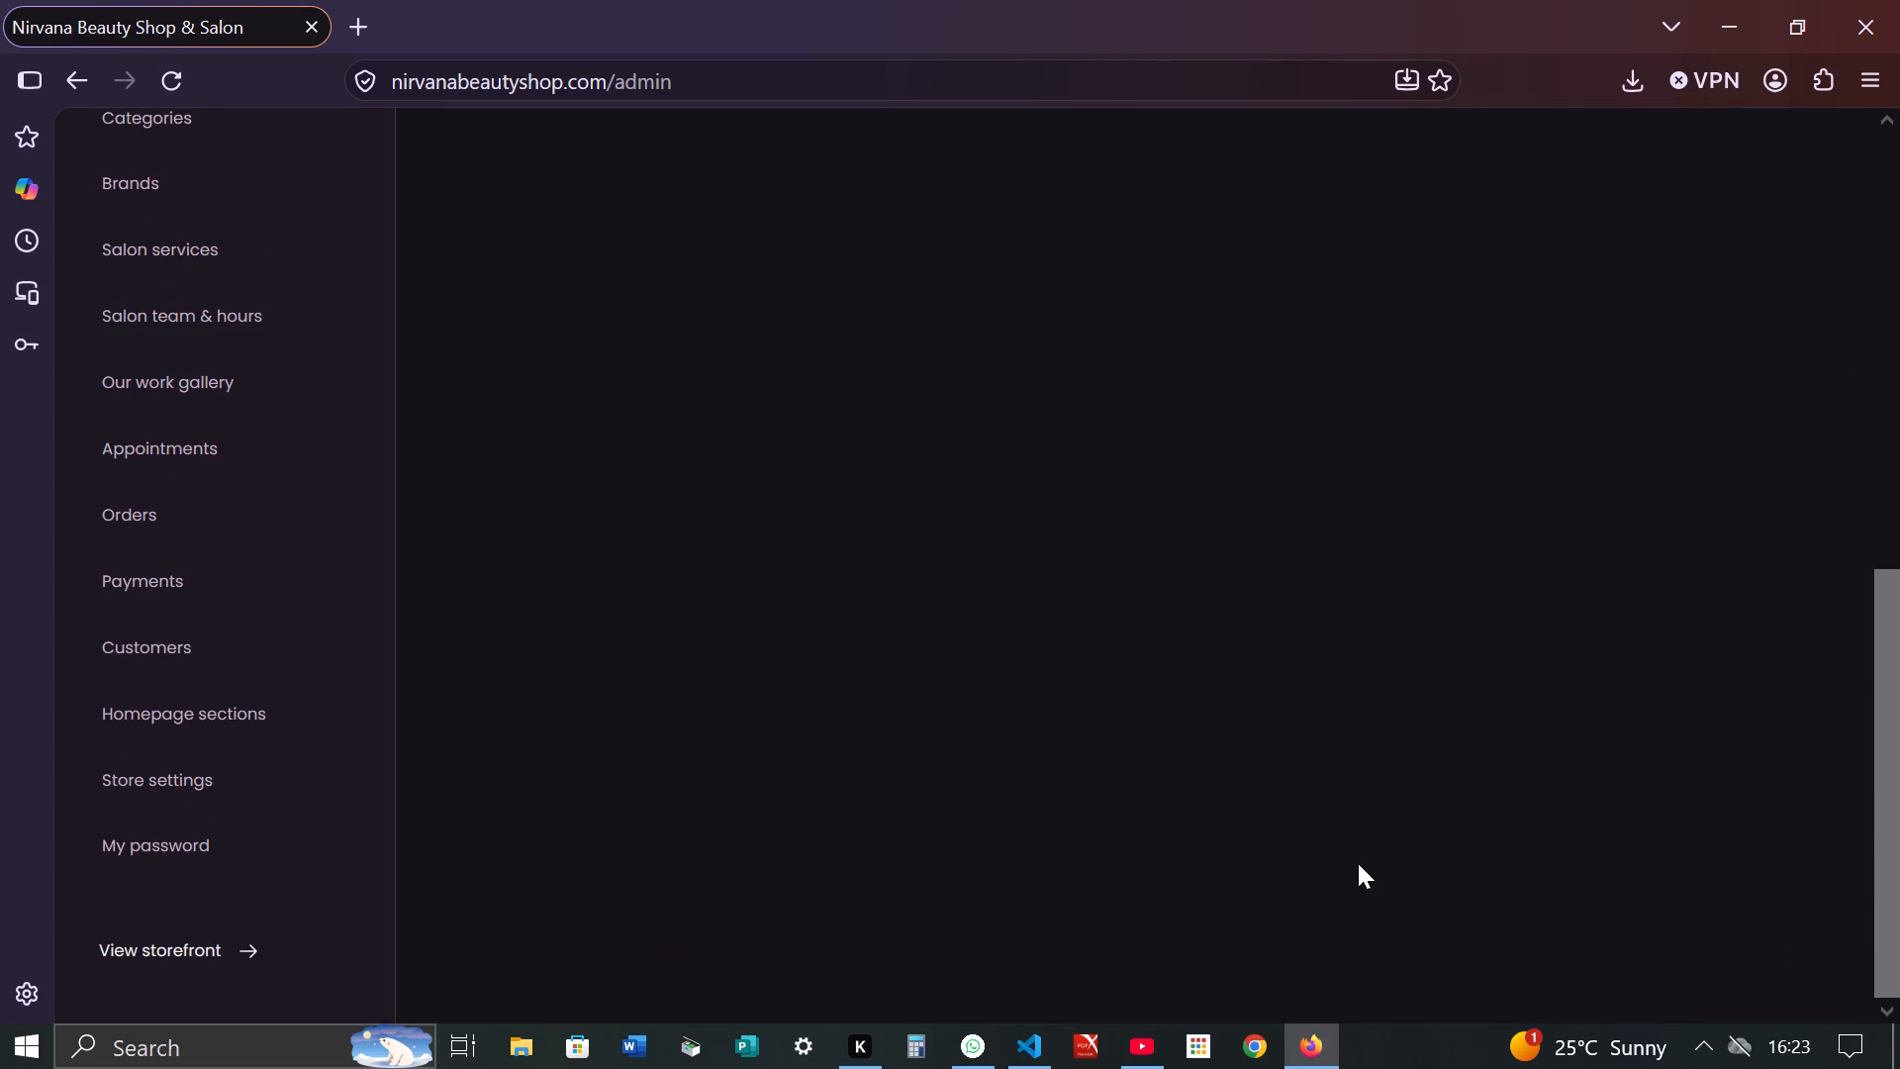
pyautogui.scroll(-8, 1358, 863)
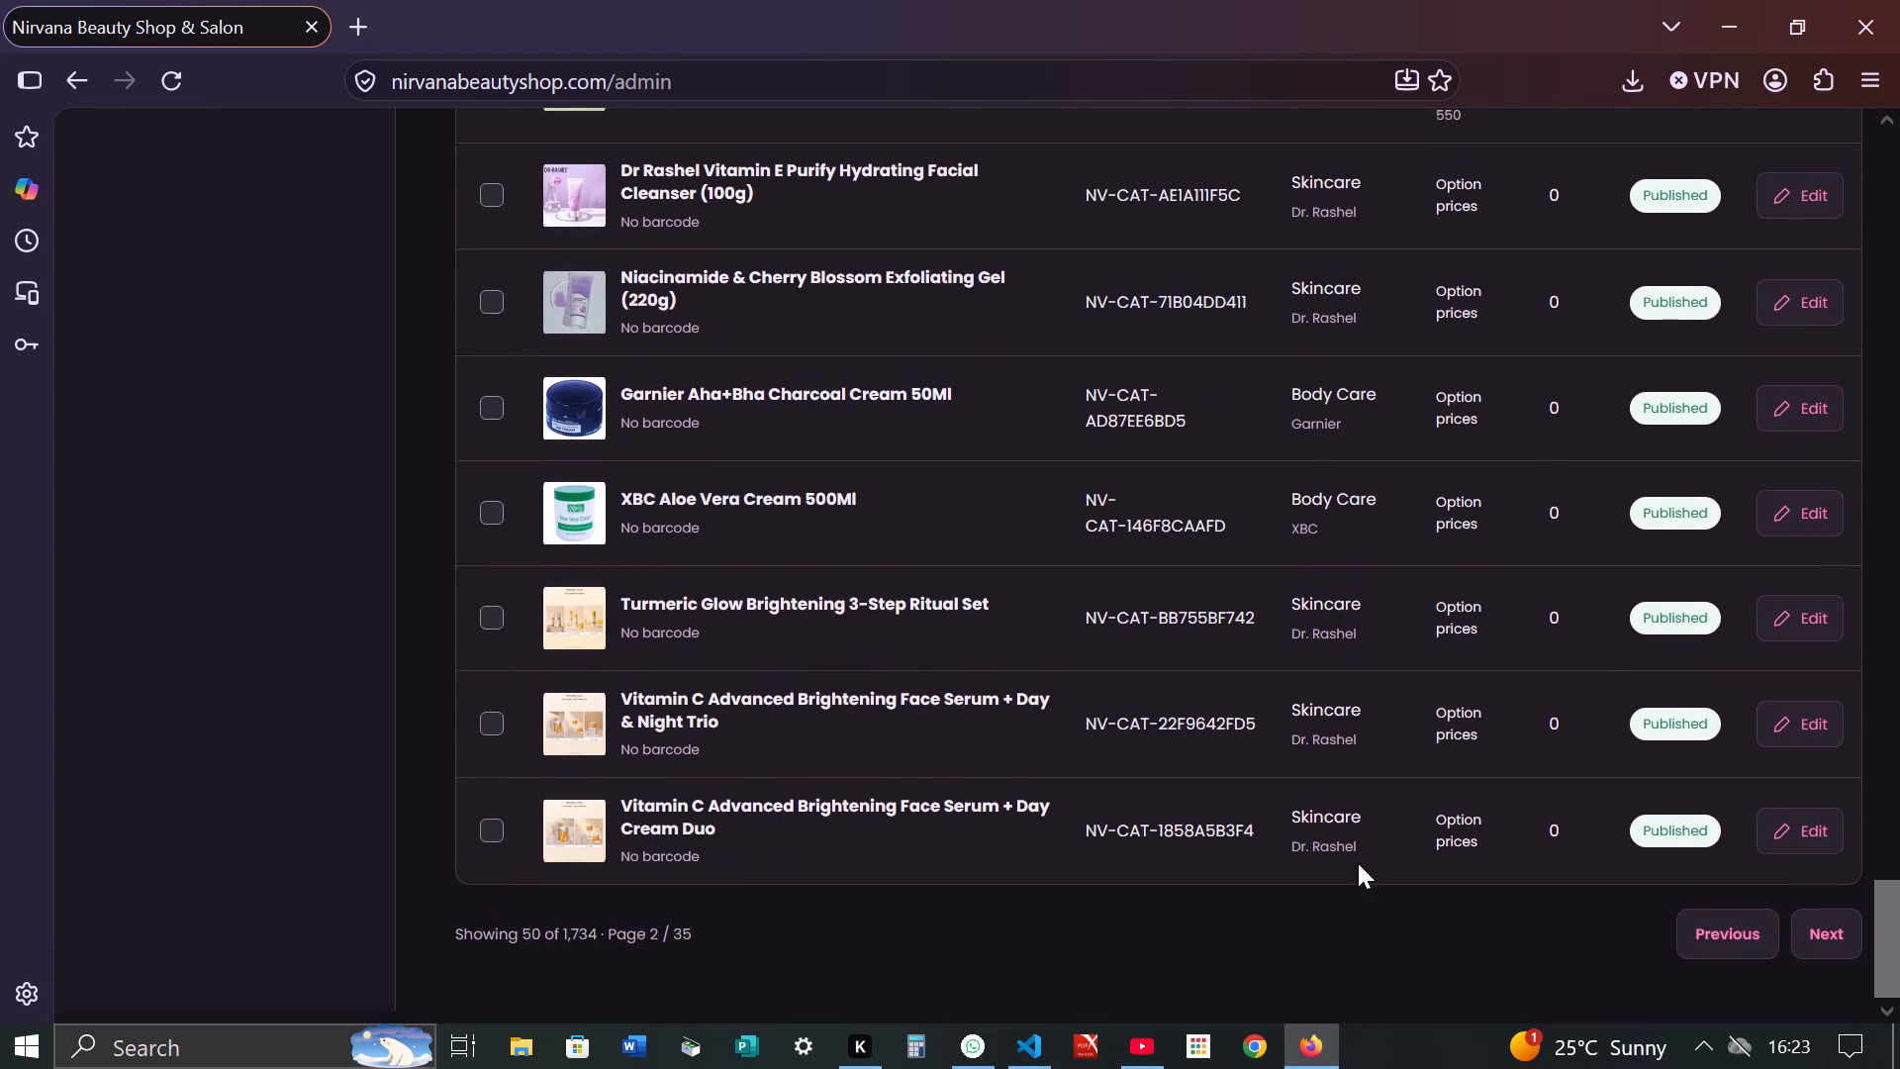
pyautogui.click(1823, 932)
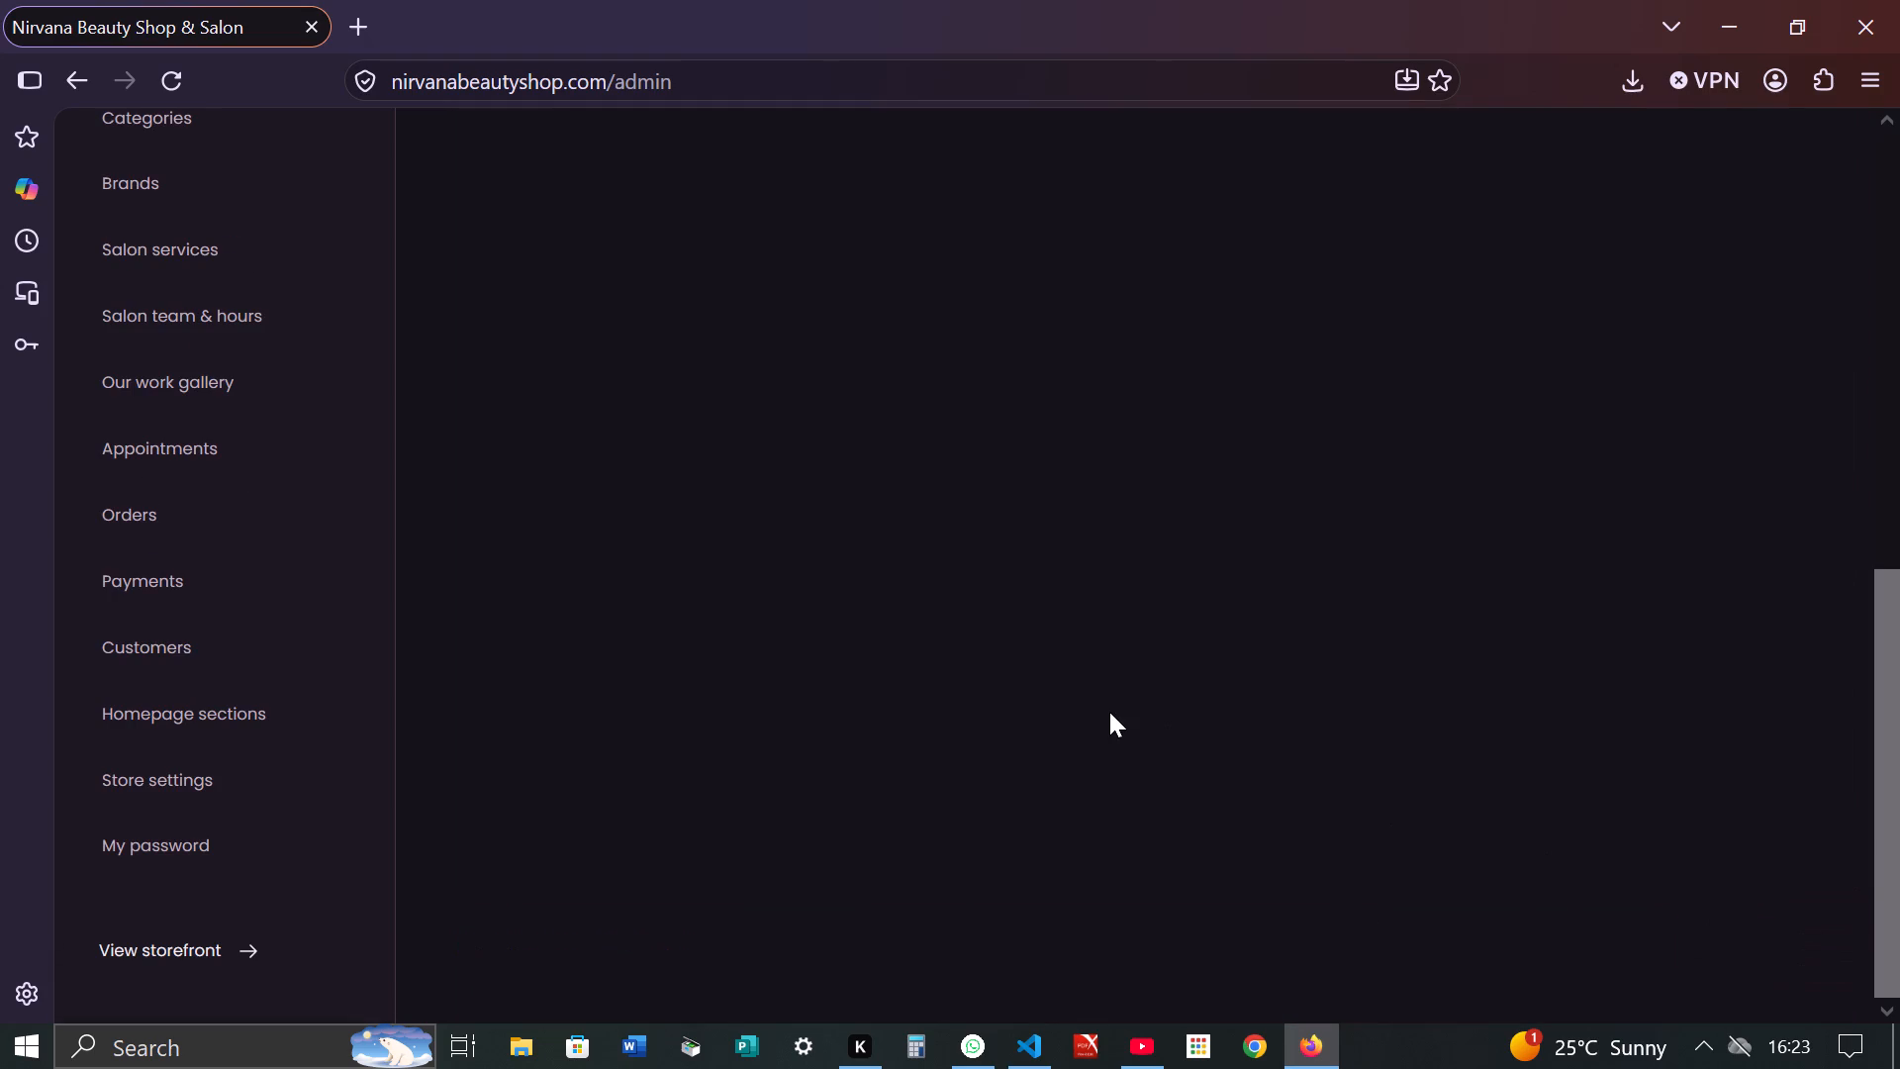
pyautogui.scroll(-9, 1109, 712)
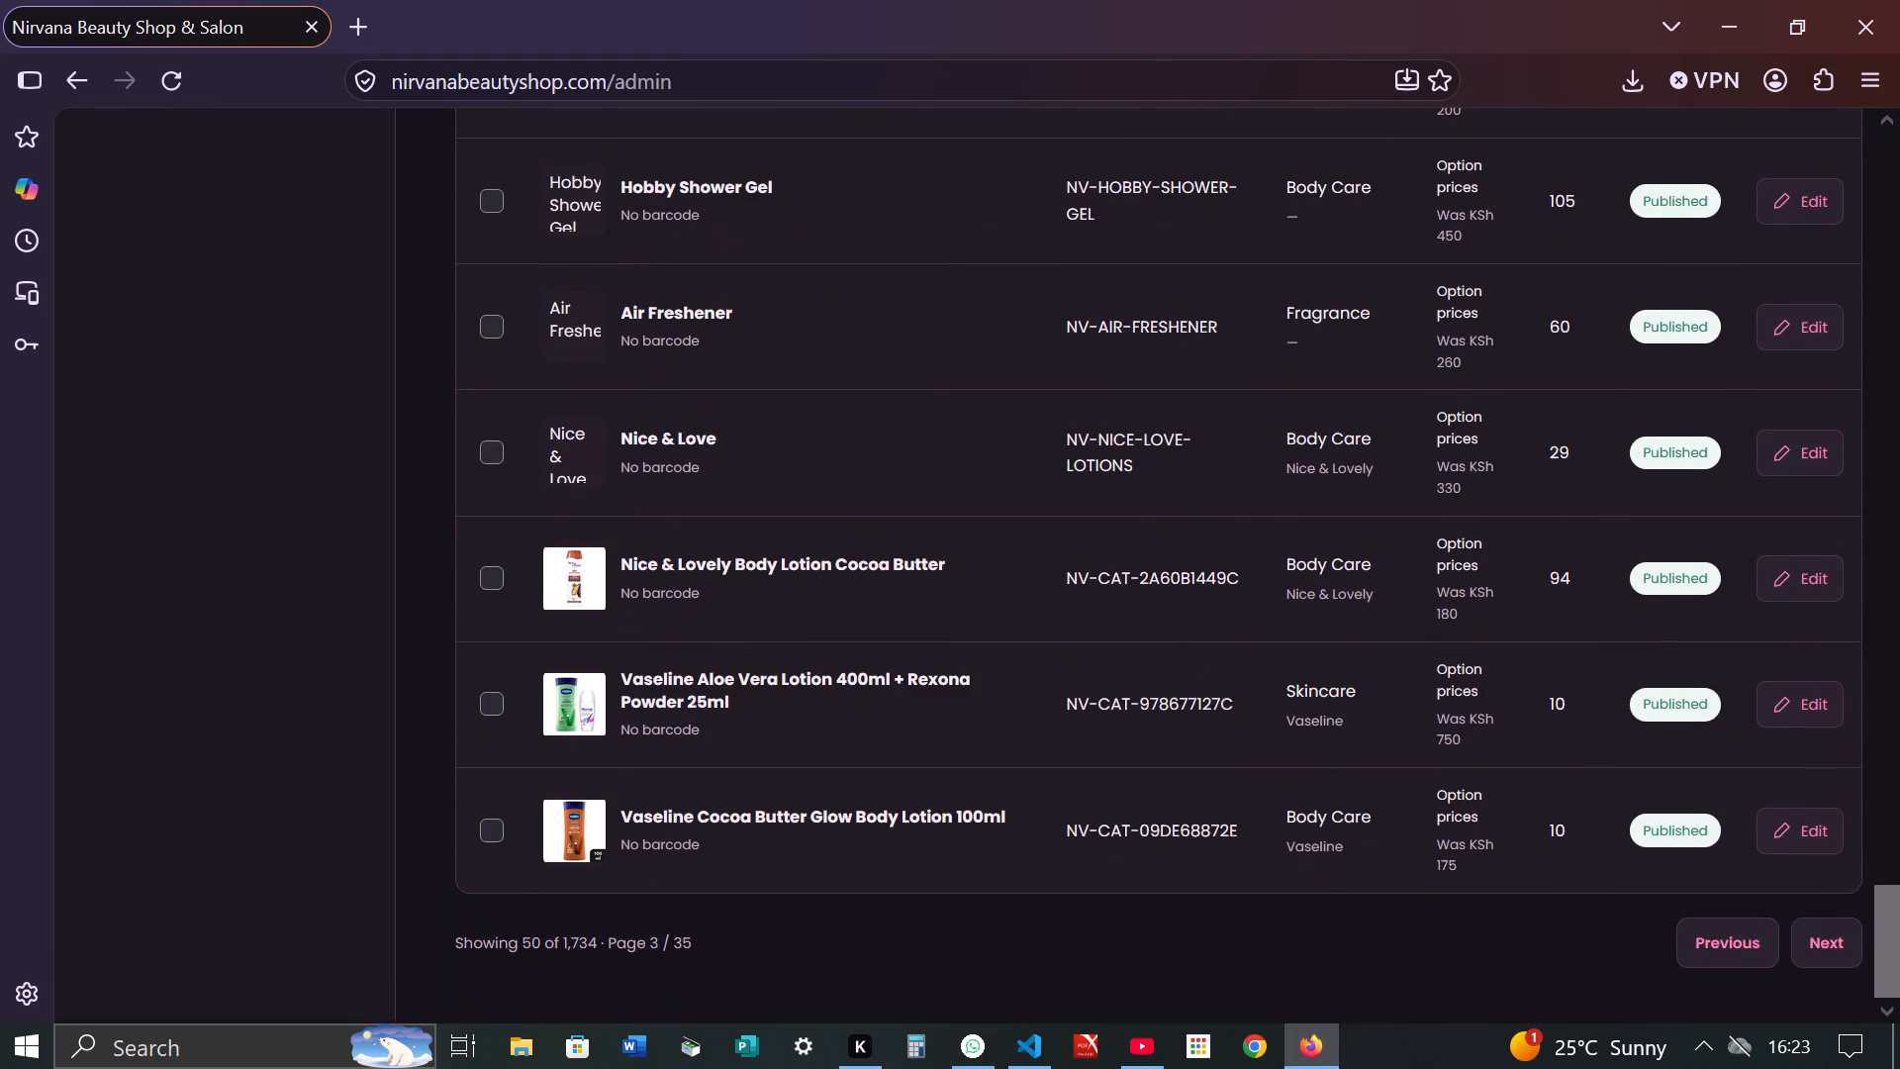
pyautogui.click(1815, 923)
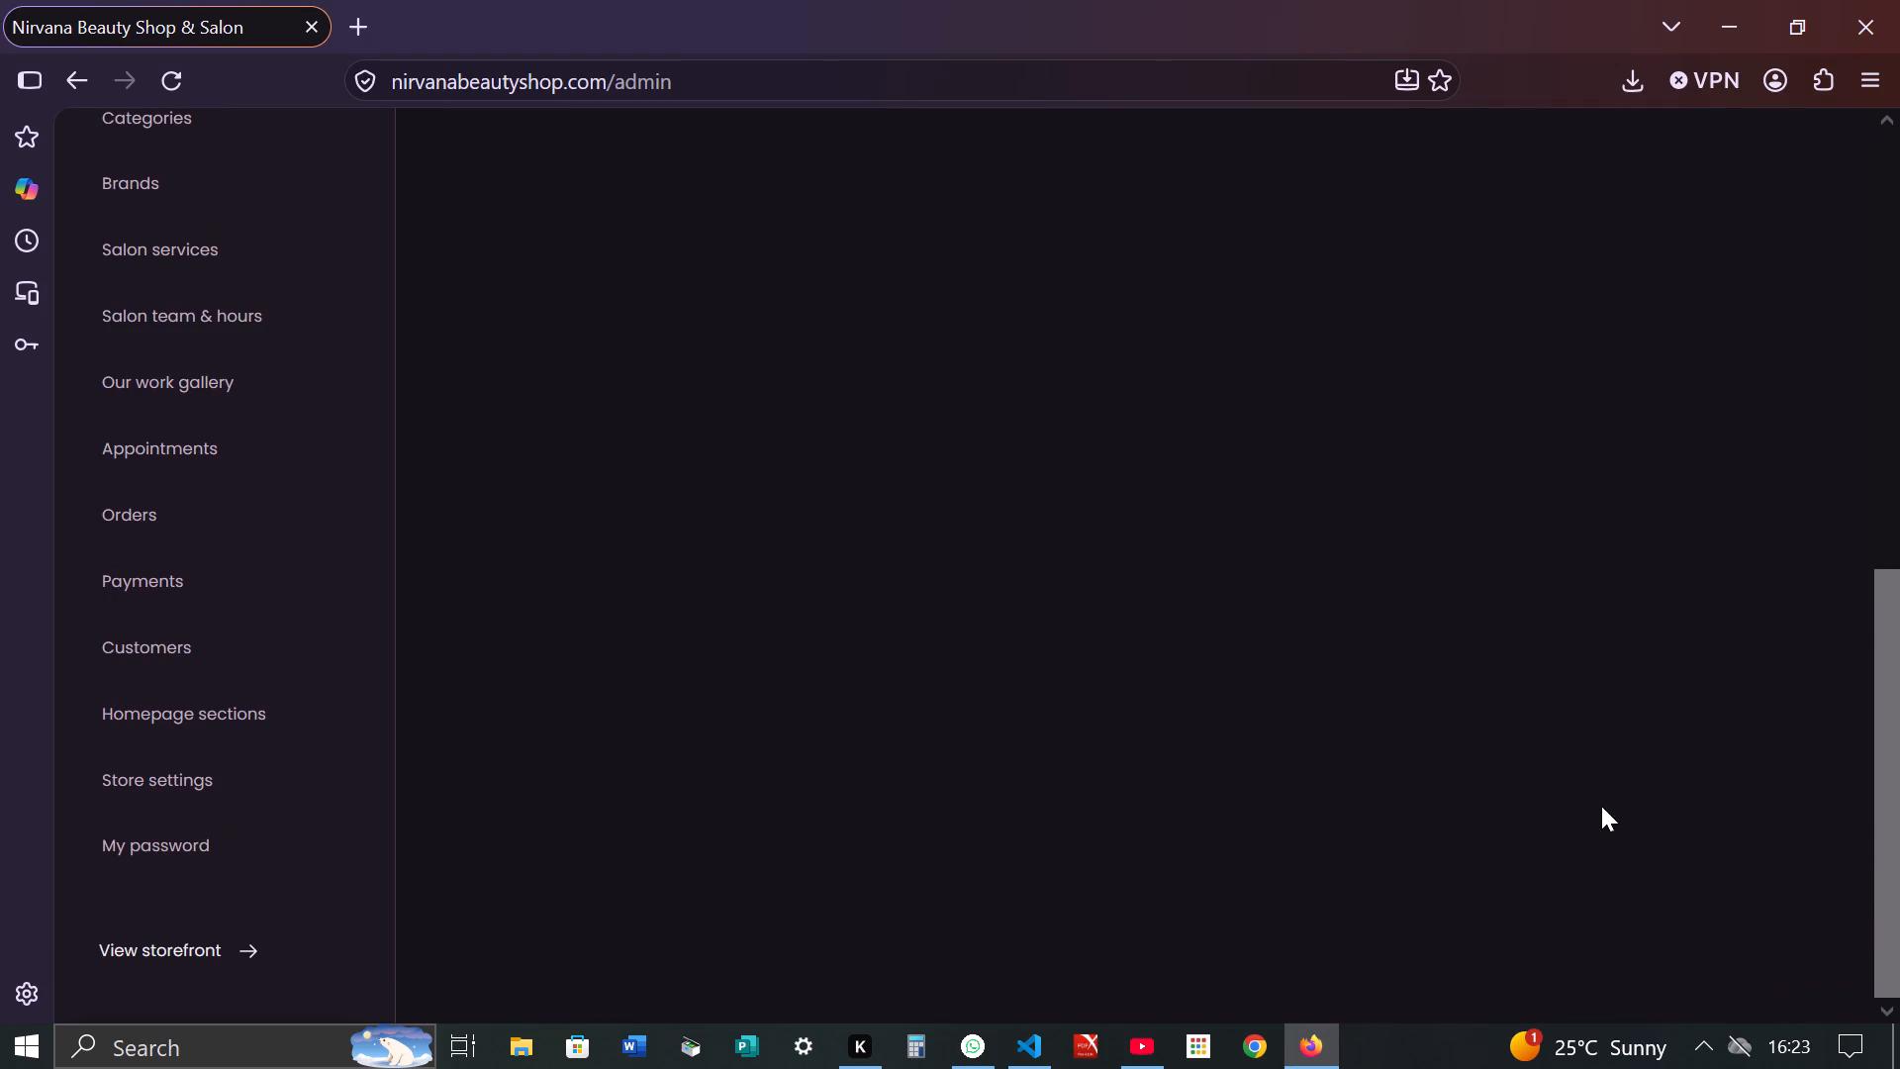
# Set the stock of Roniki 2PCS Light Purple & Pink UV/LED Nail polish Gel to 0 and save the product.
pyautogui.scroll(-2, 1530, 773)
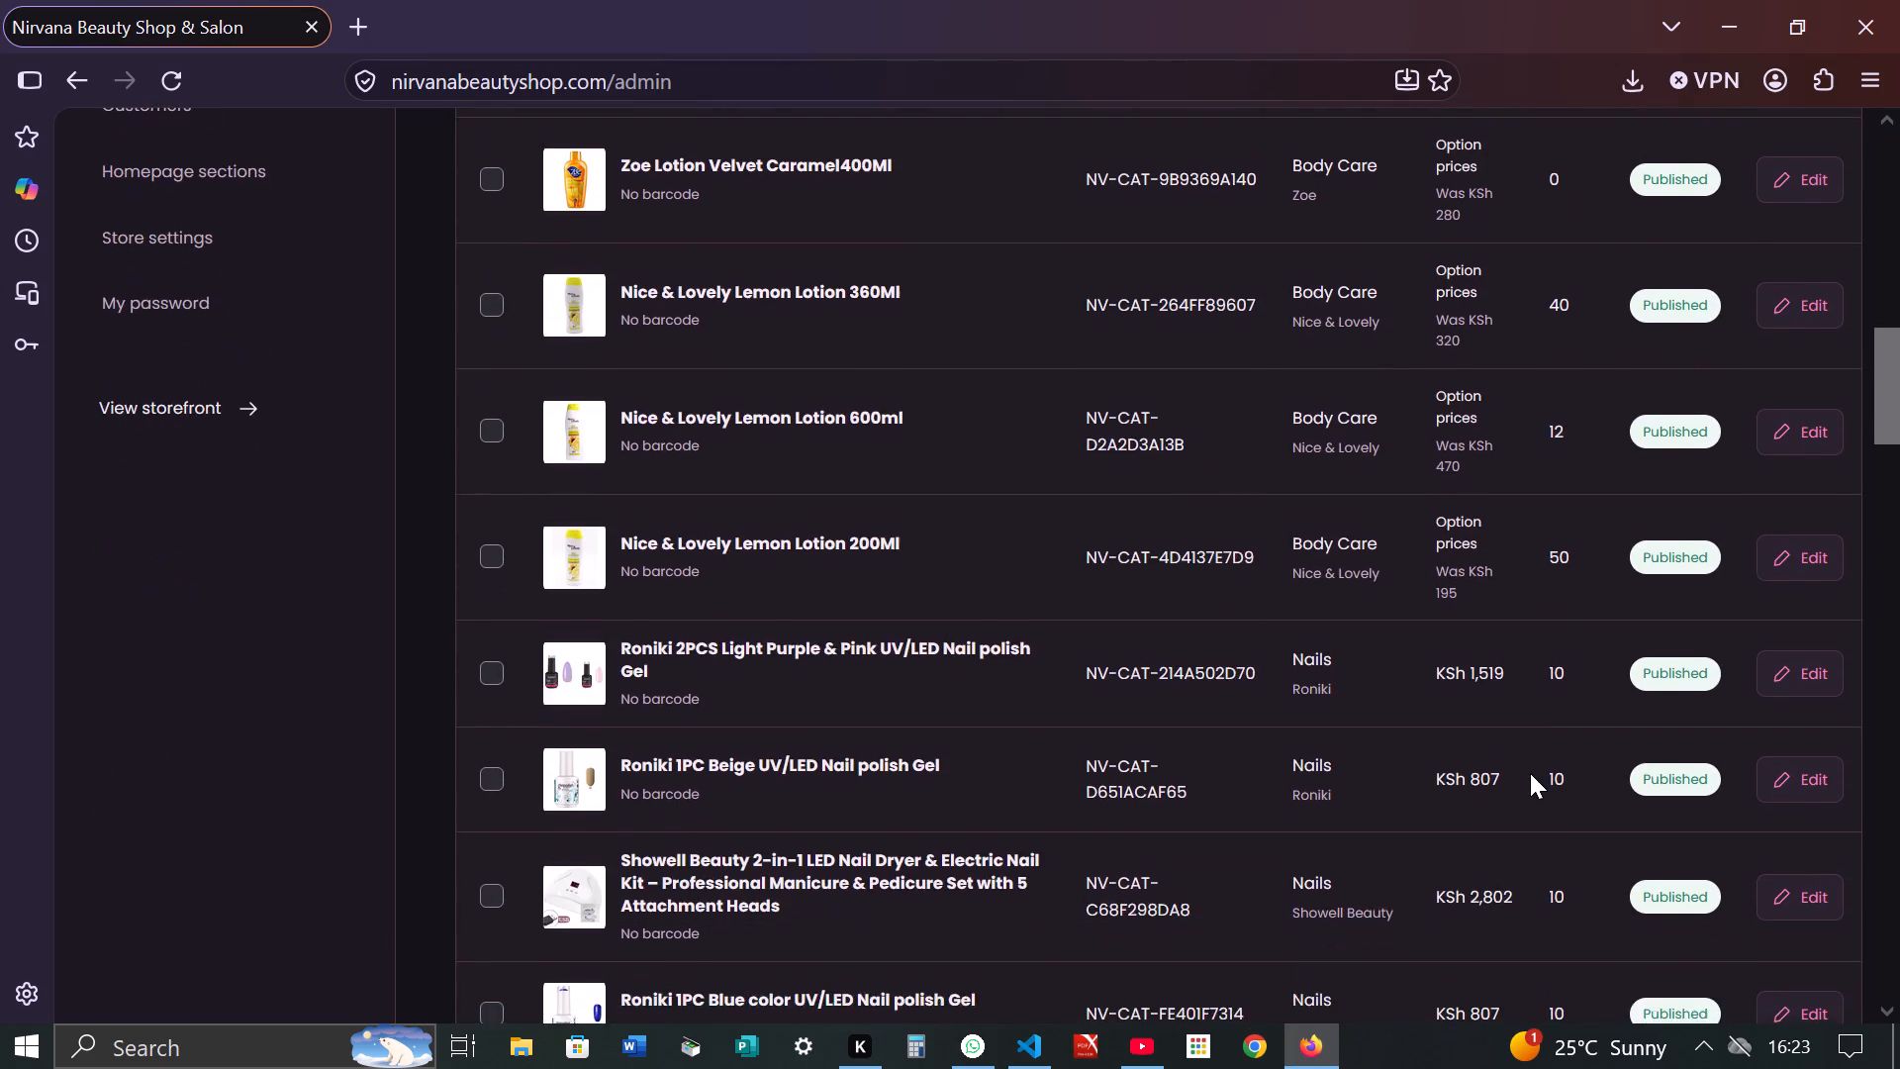
pyautogui.scroll(-1, 1530, 773)
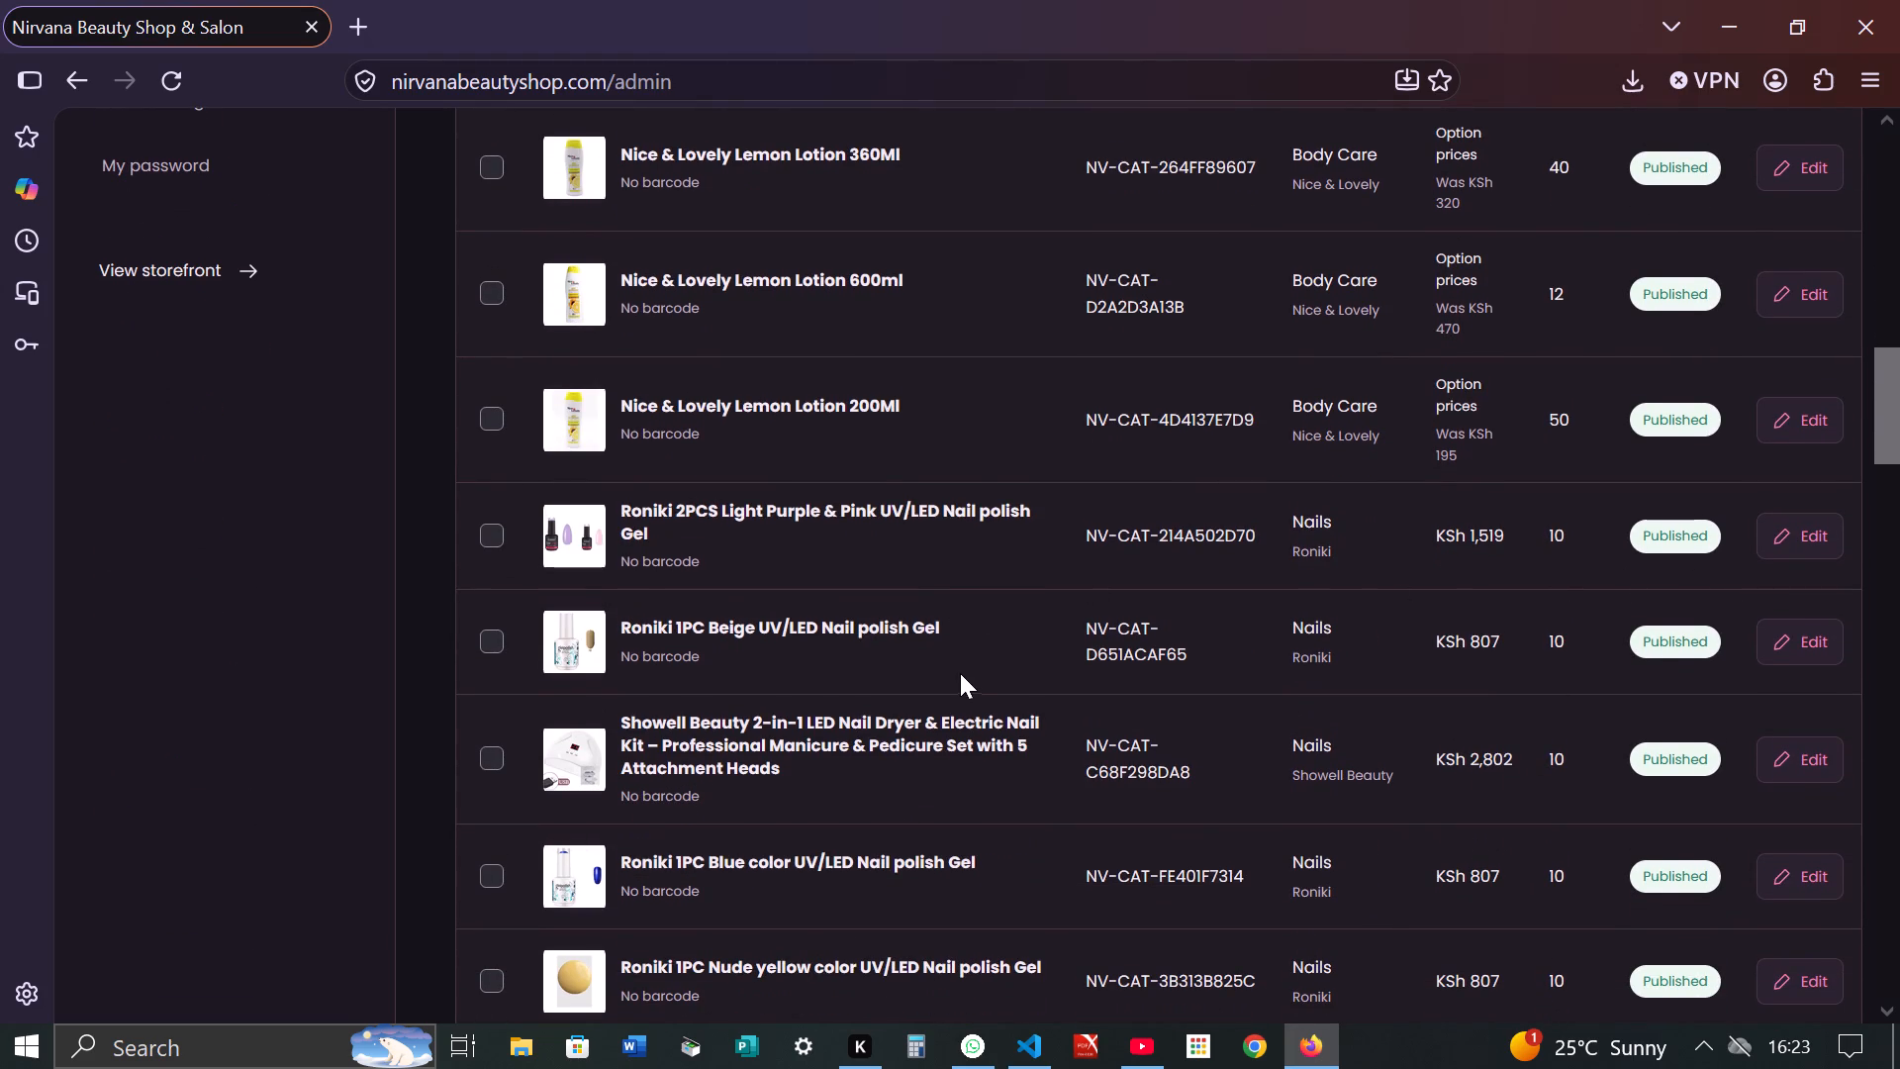
pyautogui.click(1788, 538)
pyautogui.scroll(-6, 1274, 667)
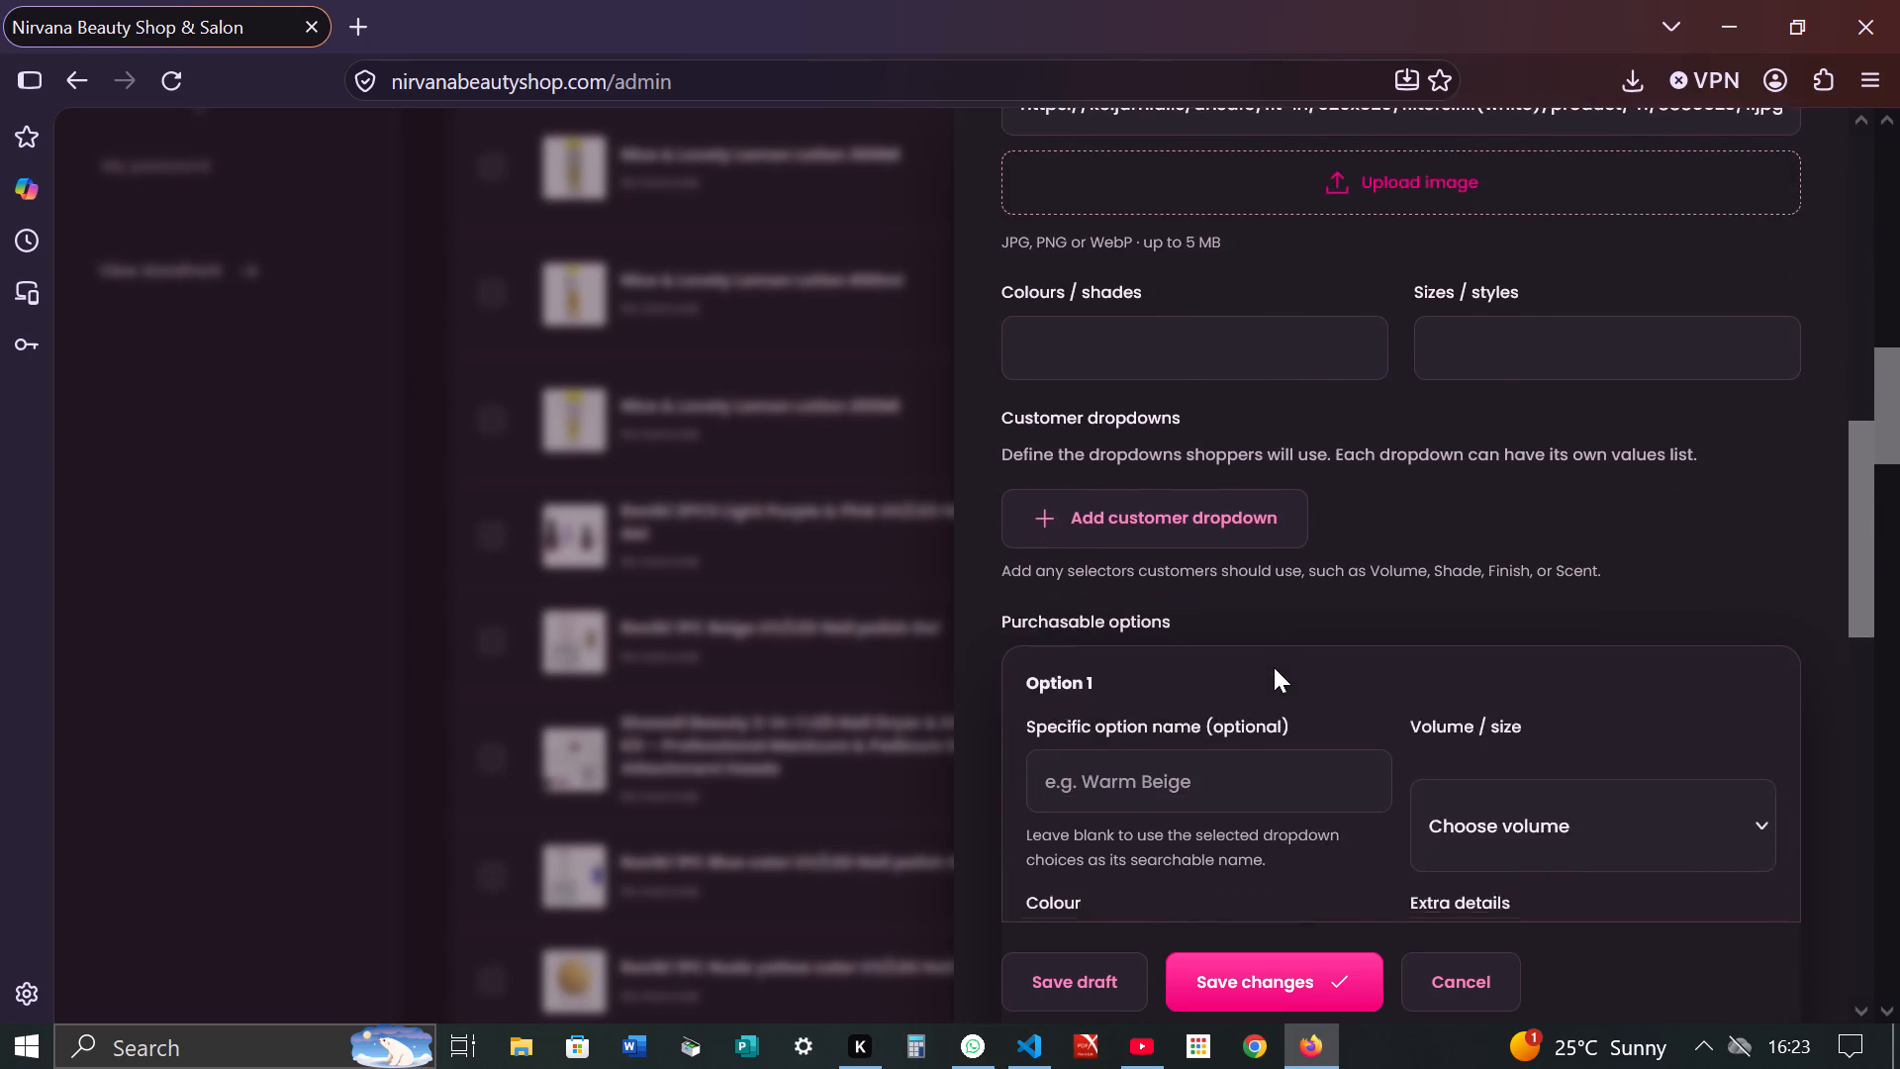
pyautogui.scroll(-6, 1274, 667)
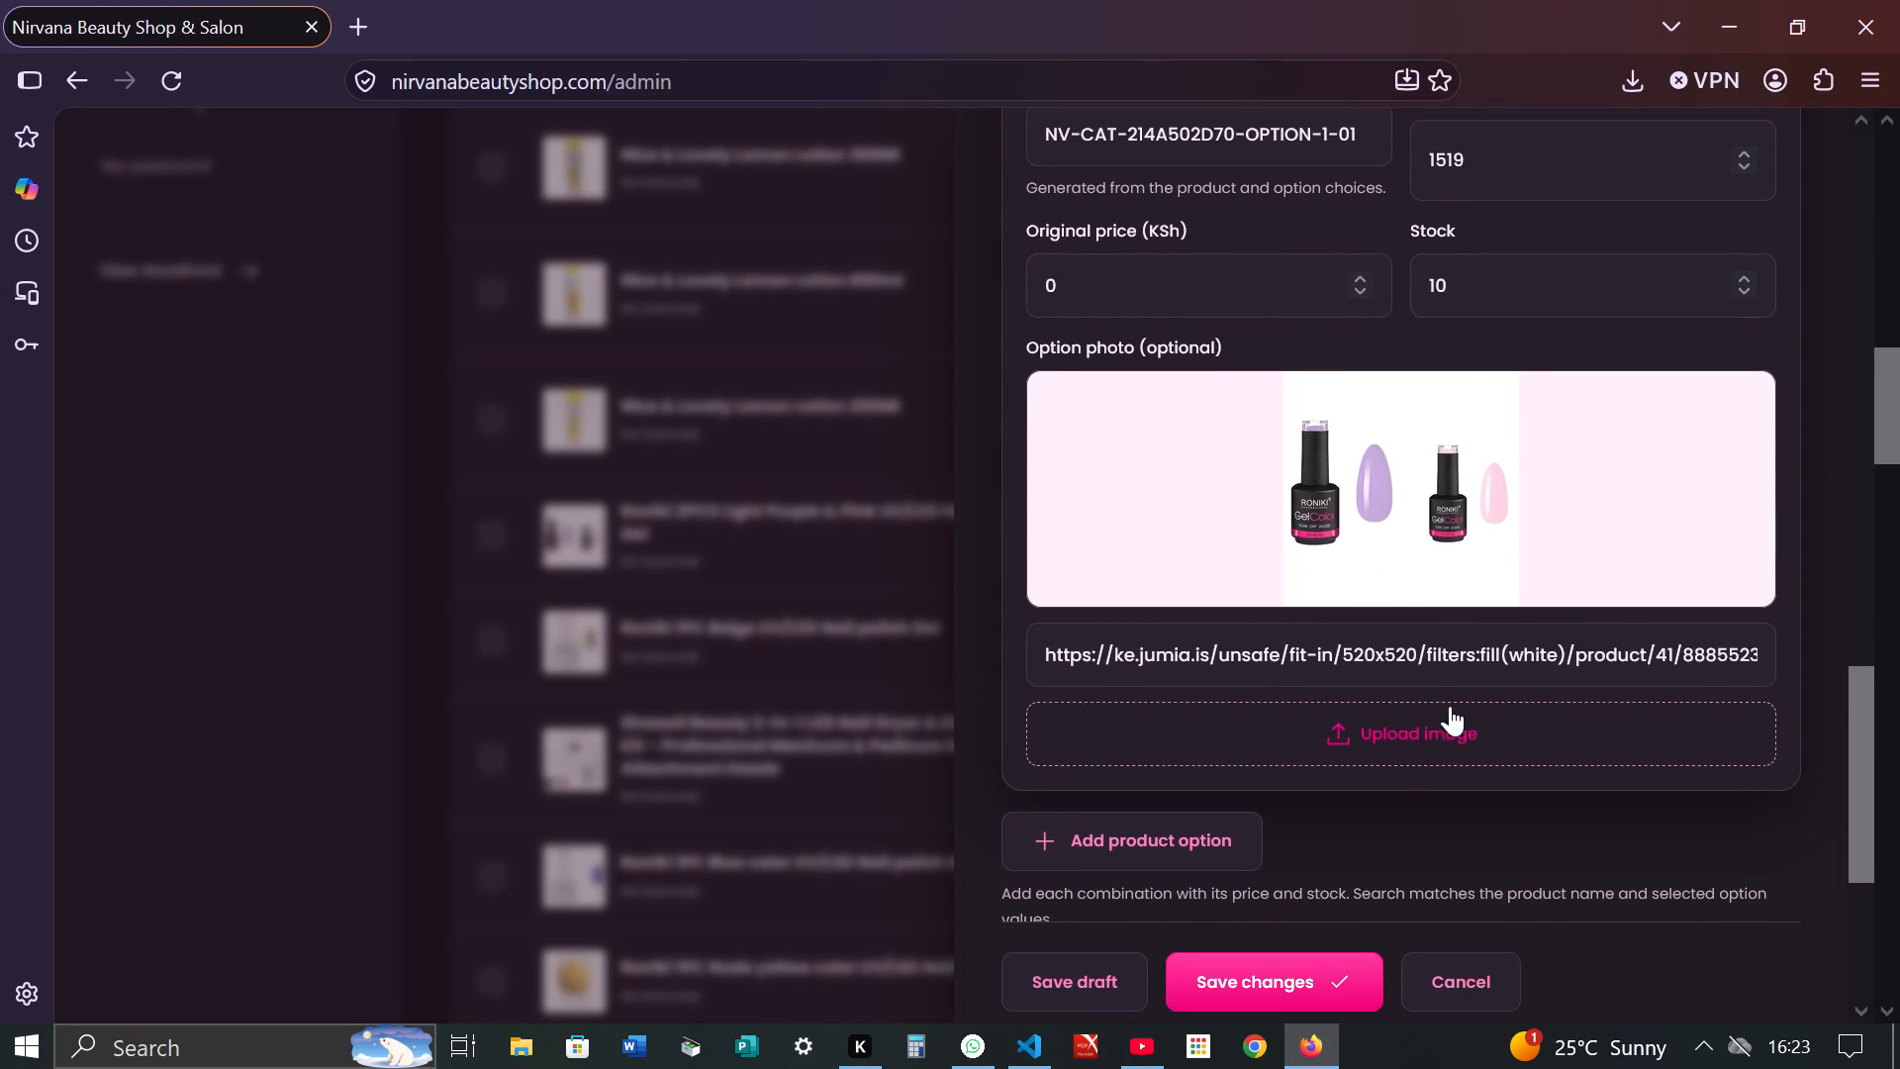
pyautogui.scroll(-2, 1404, 786)
pyautogui.scroll(1, 1472, 770)
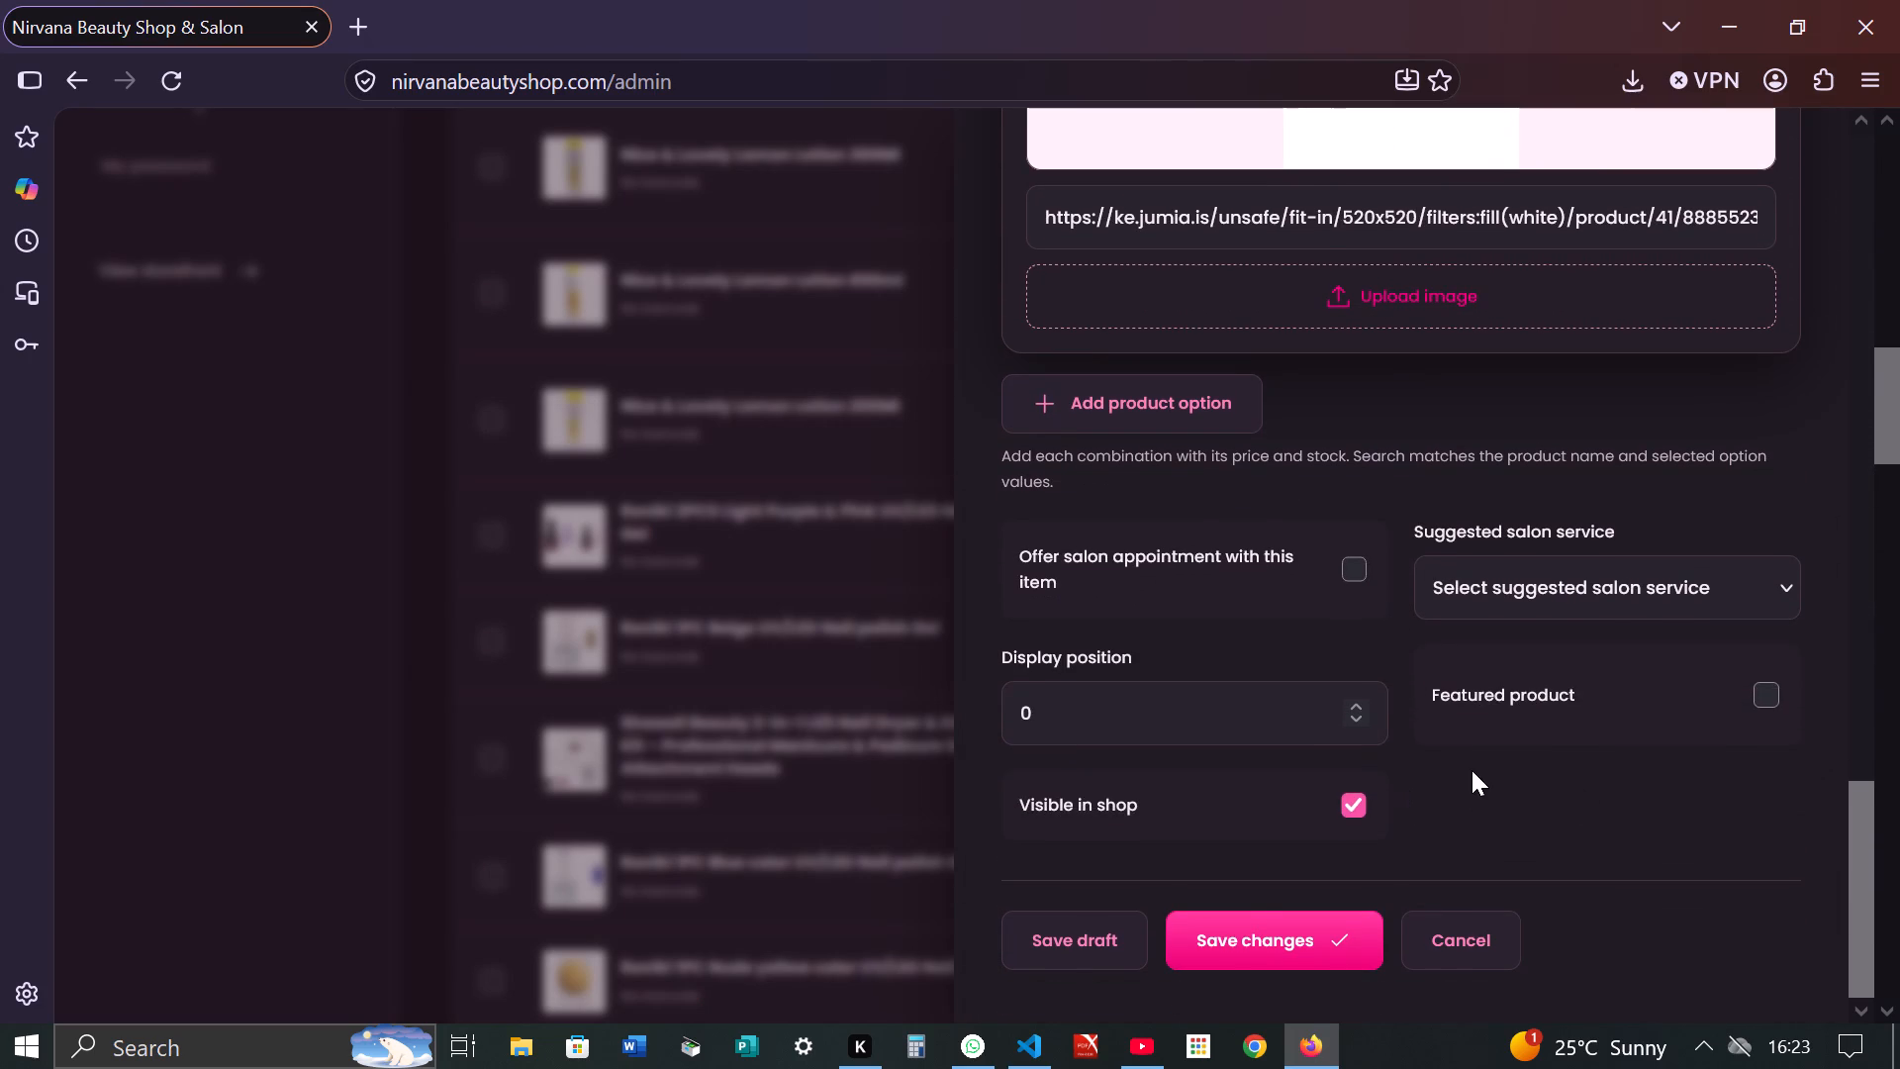
pyautogui.scroll(2, 1472, 770)
pyautogui.click(1472, 567)
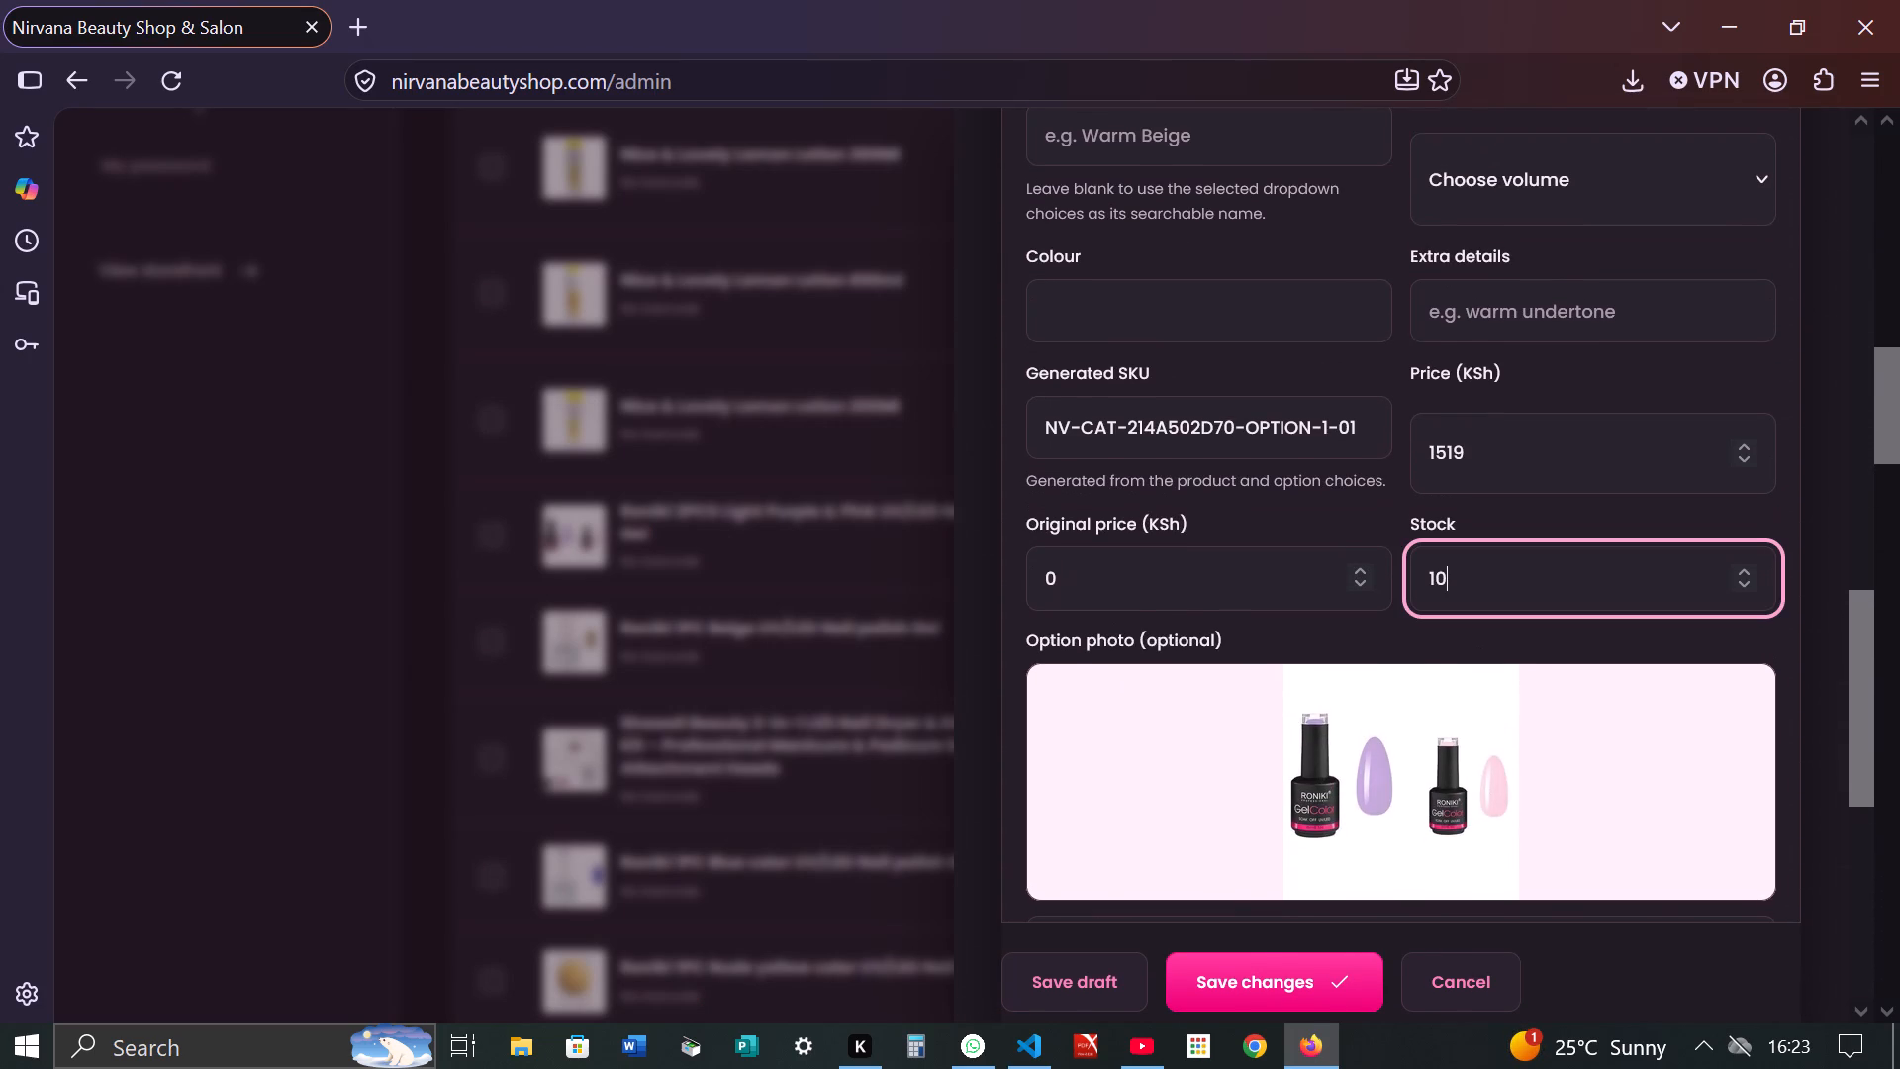
pyautogui.press('BackSpace')
pyautogui.press('BackSpace')
pyautogui.press('0')
pyautogui.click(1252, 995)
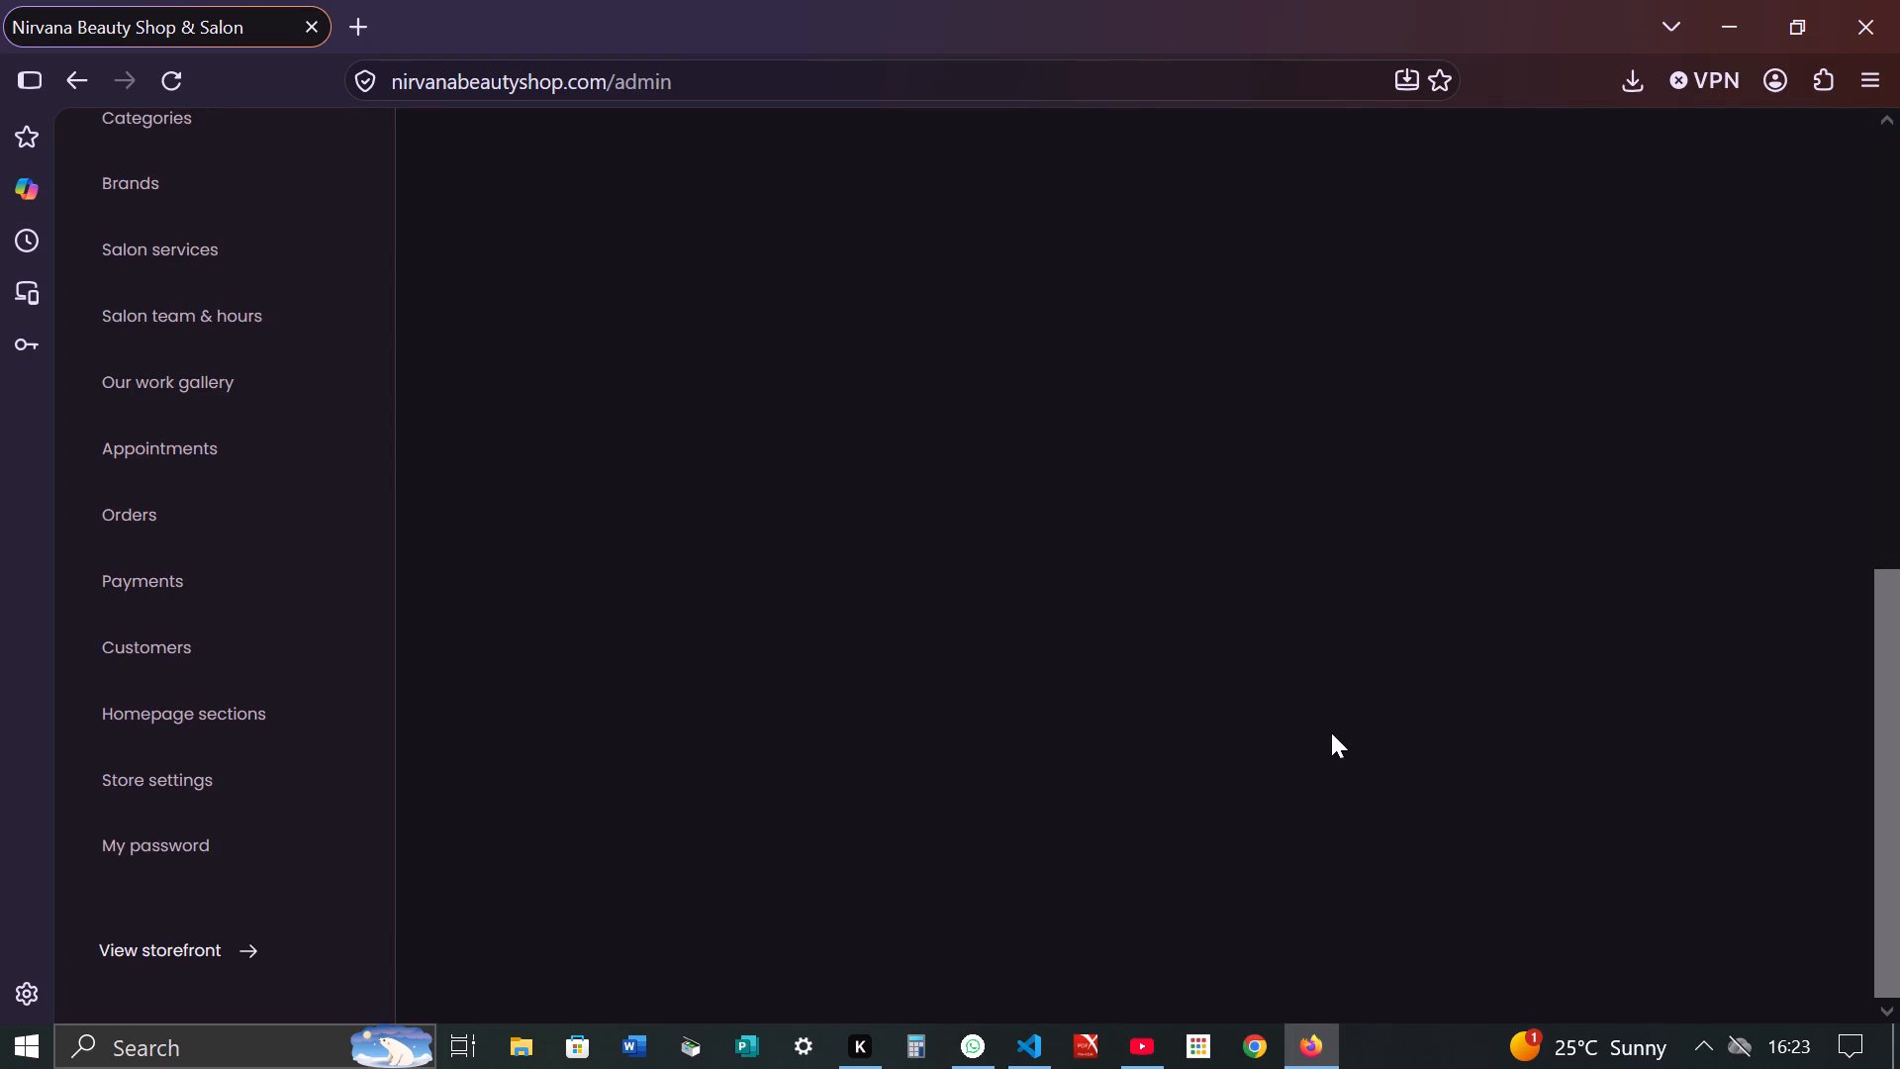
# Advance the reloaded product list from page 1 to page 4 again.
pyautogui.scroll(-9, 1233, 729)
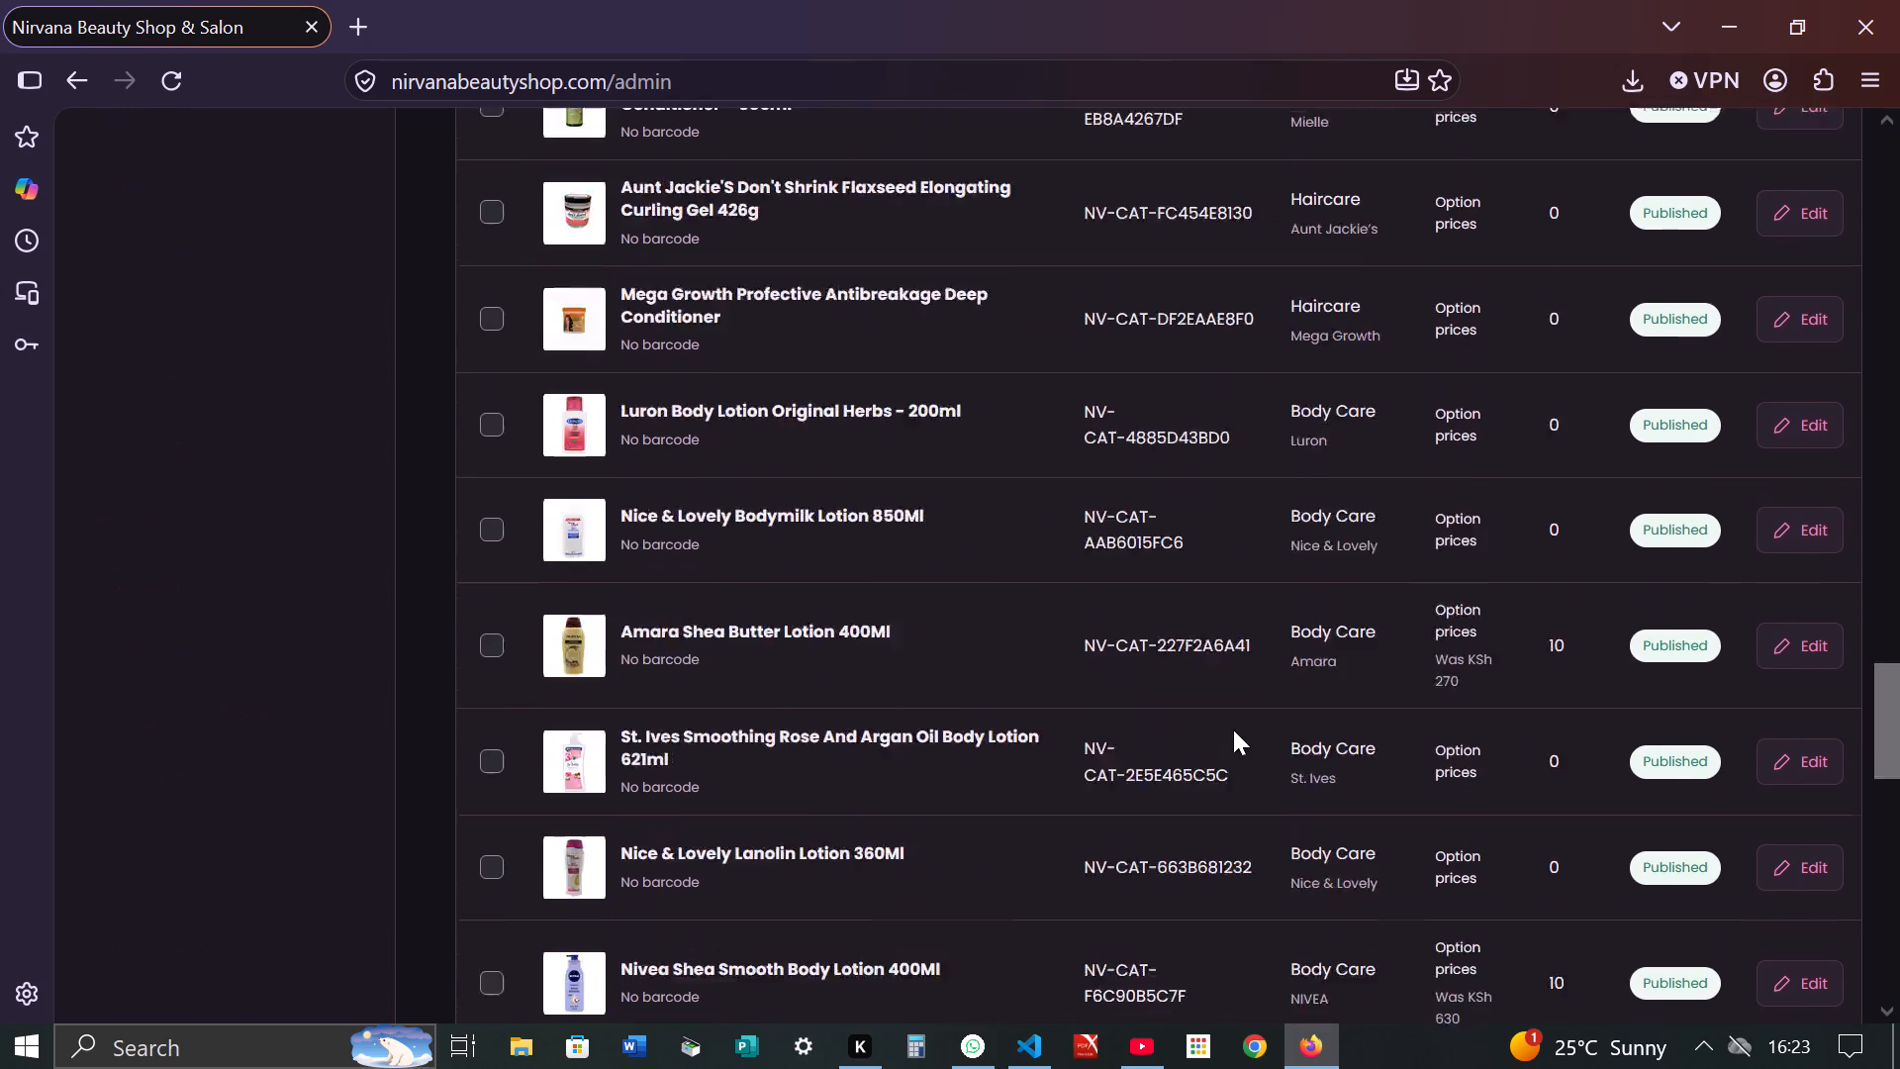
pyautogui.scroll(-9, 1233, 729)
pyautogui.click(1851, 939)
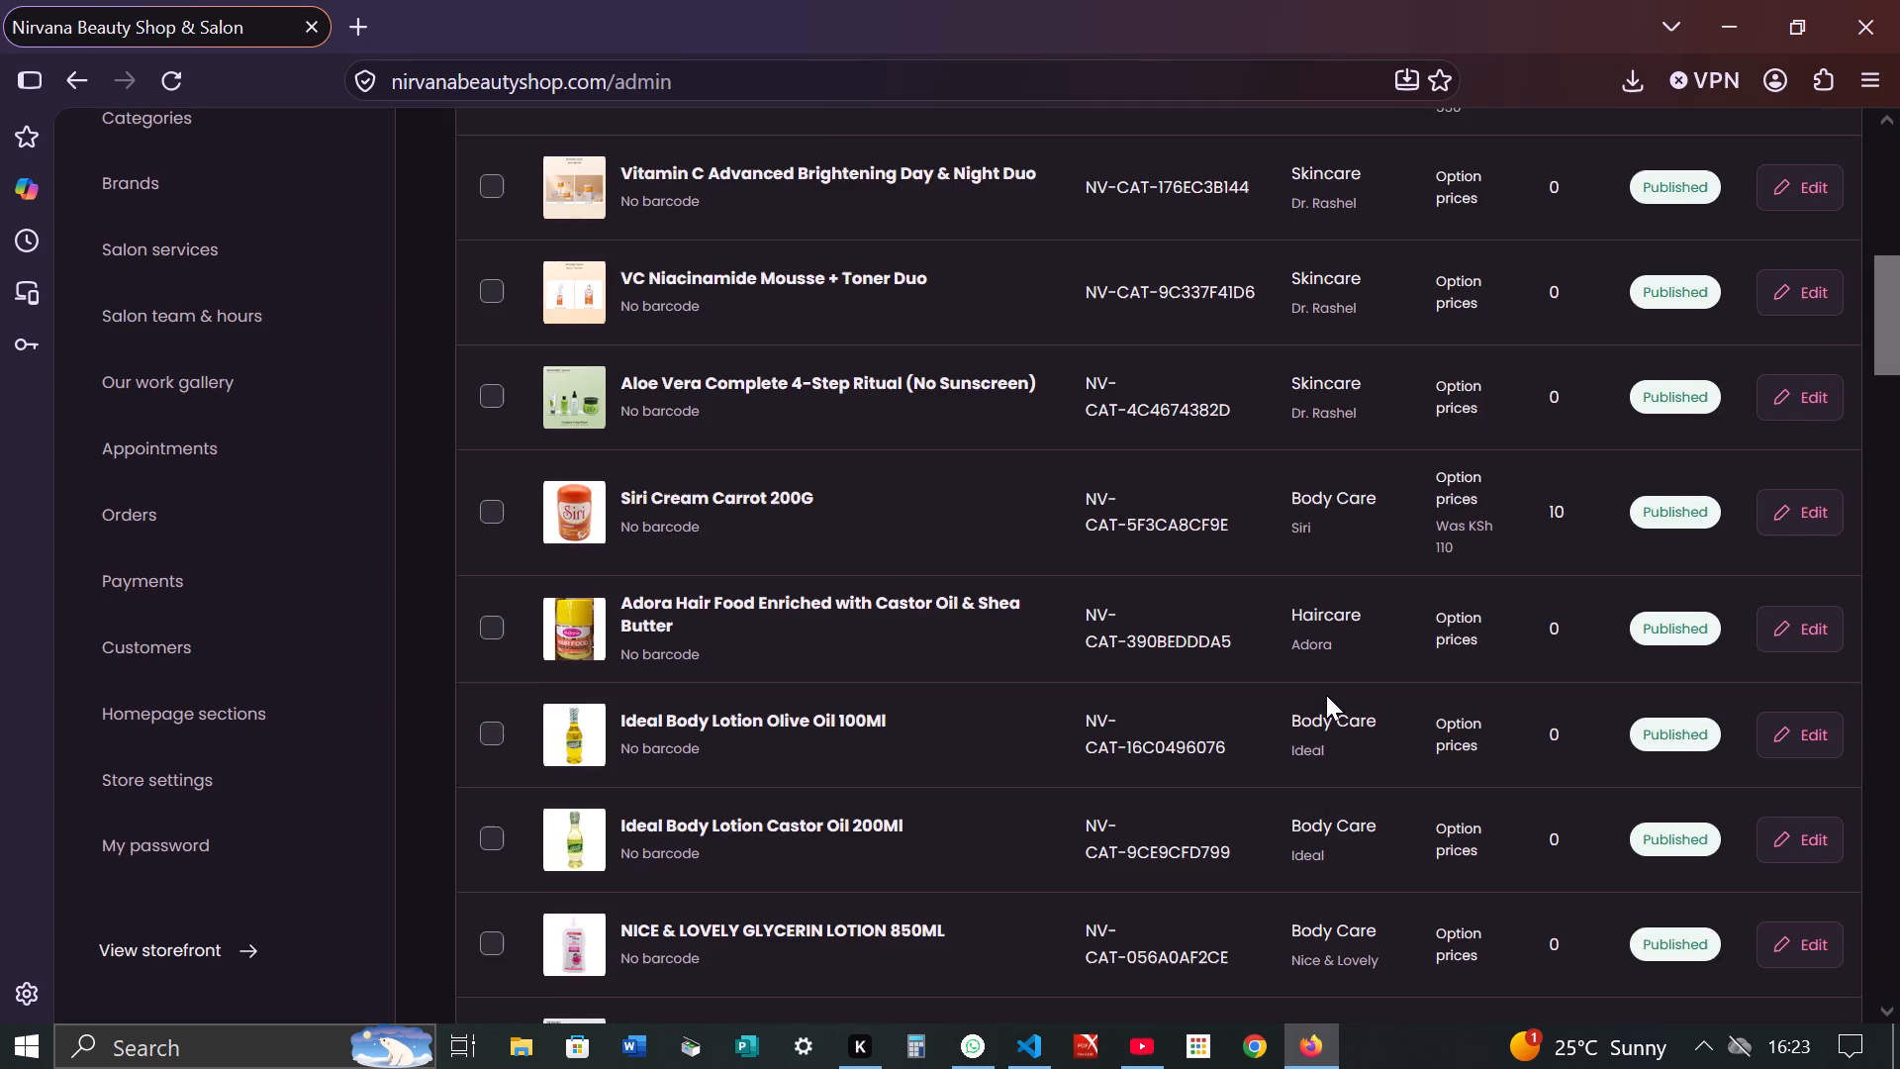
pyautogui.scroll(-16, 1326, 695)
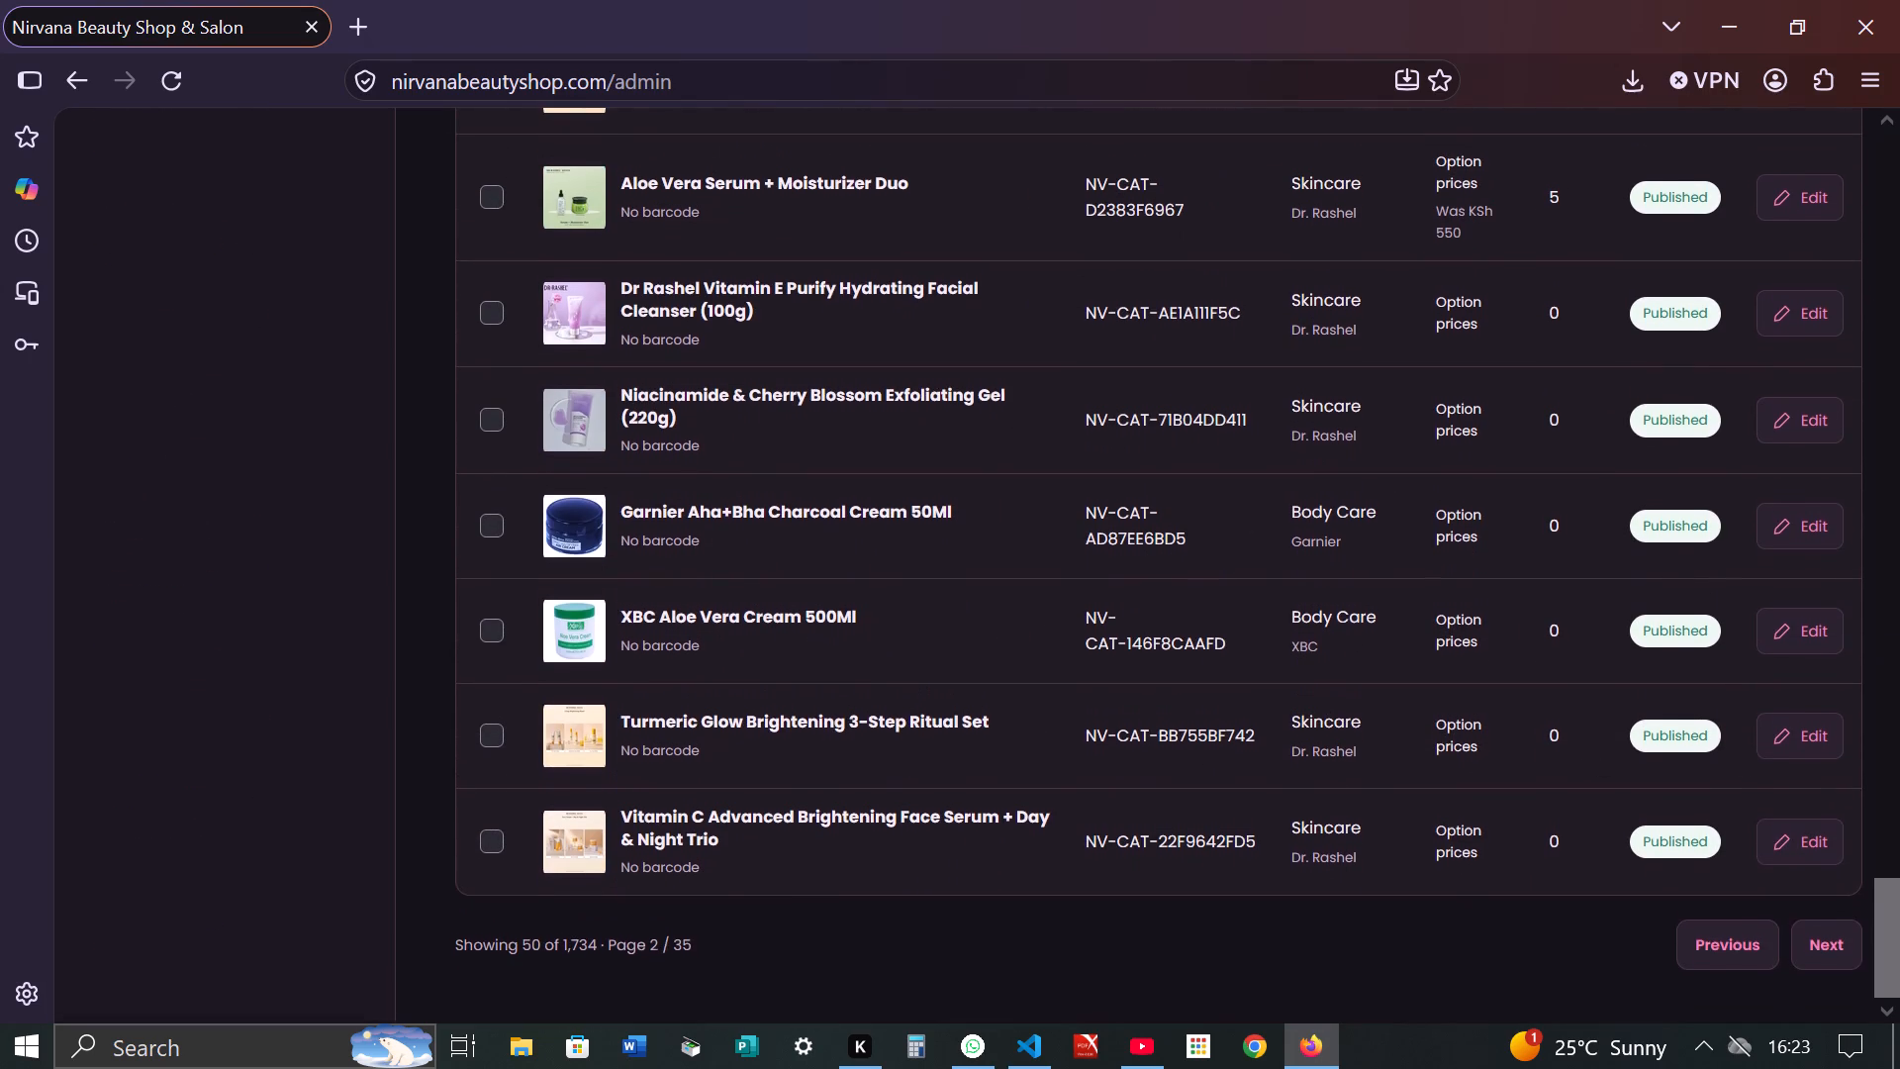
pyautogui.click(1833, 921)
pyautogui.click(1833, 930)
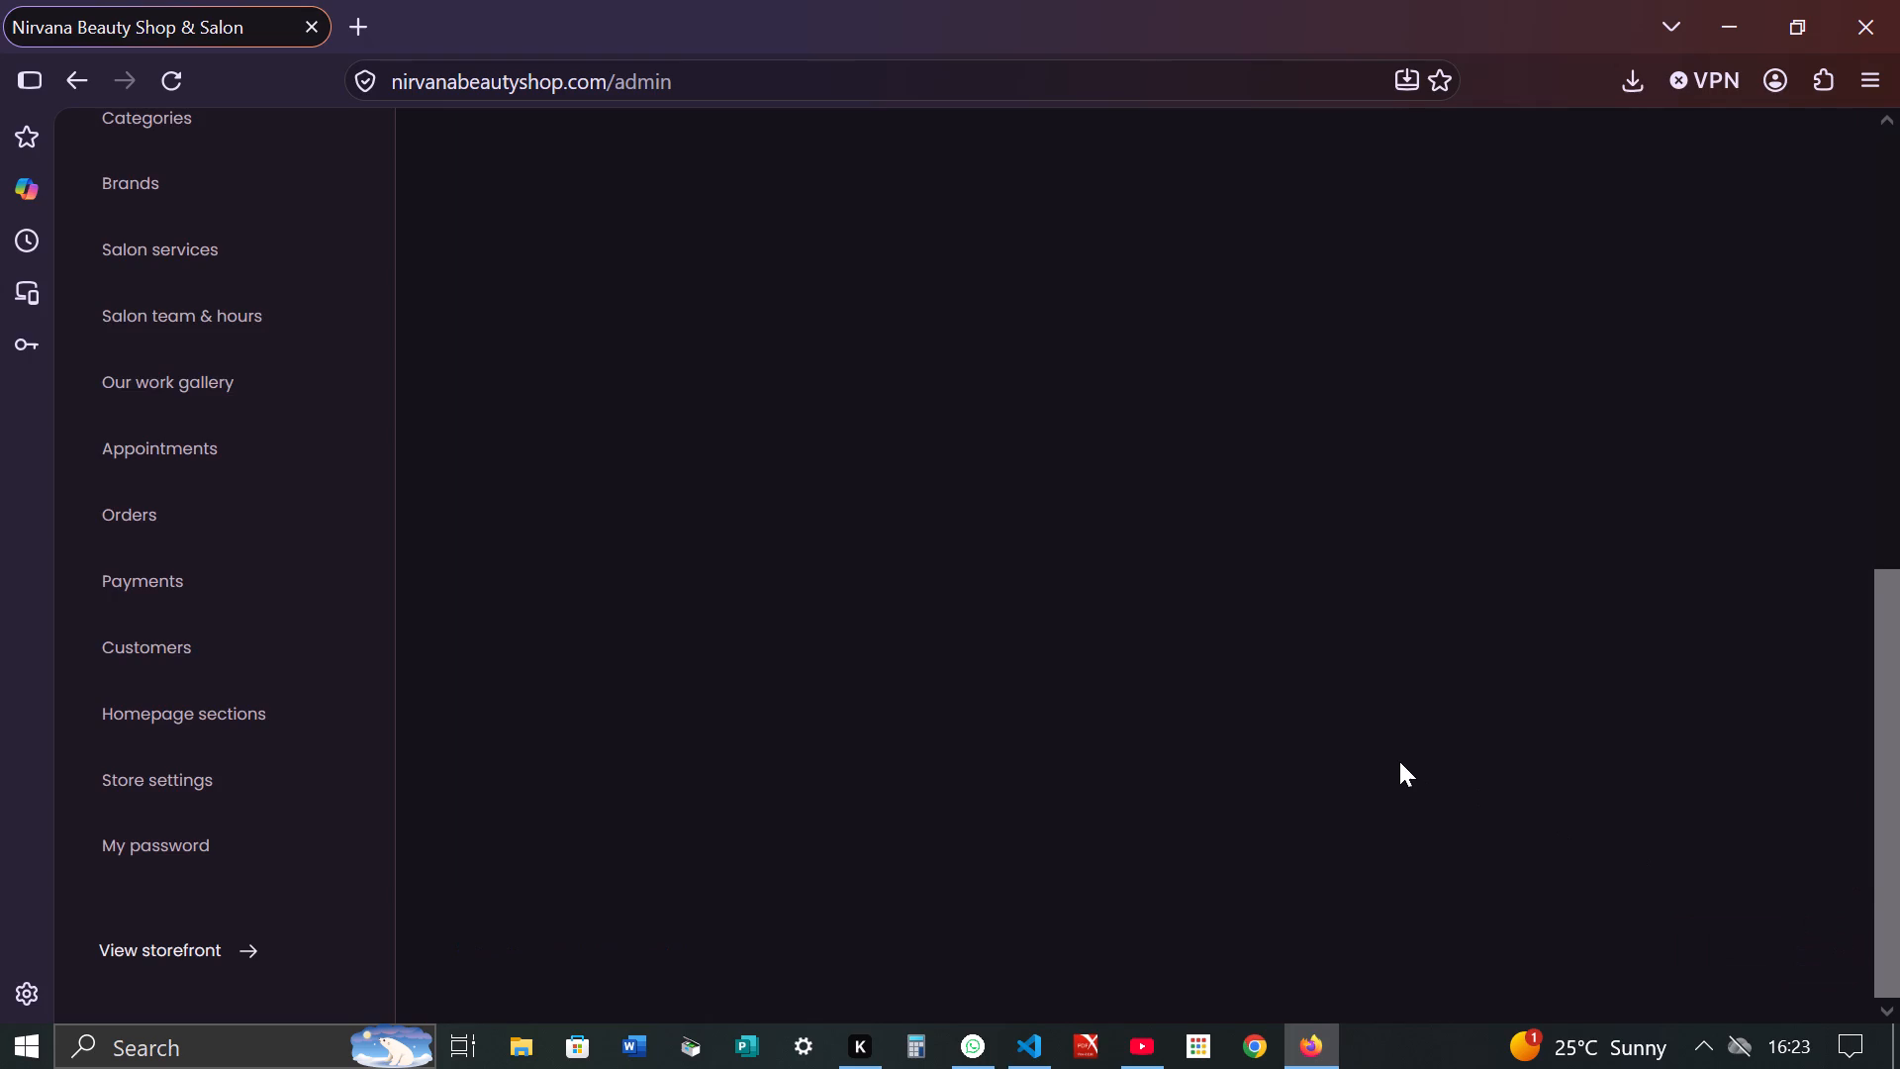
pyautogui.scroll(-13, 1399, 761)
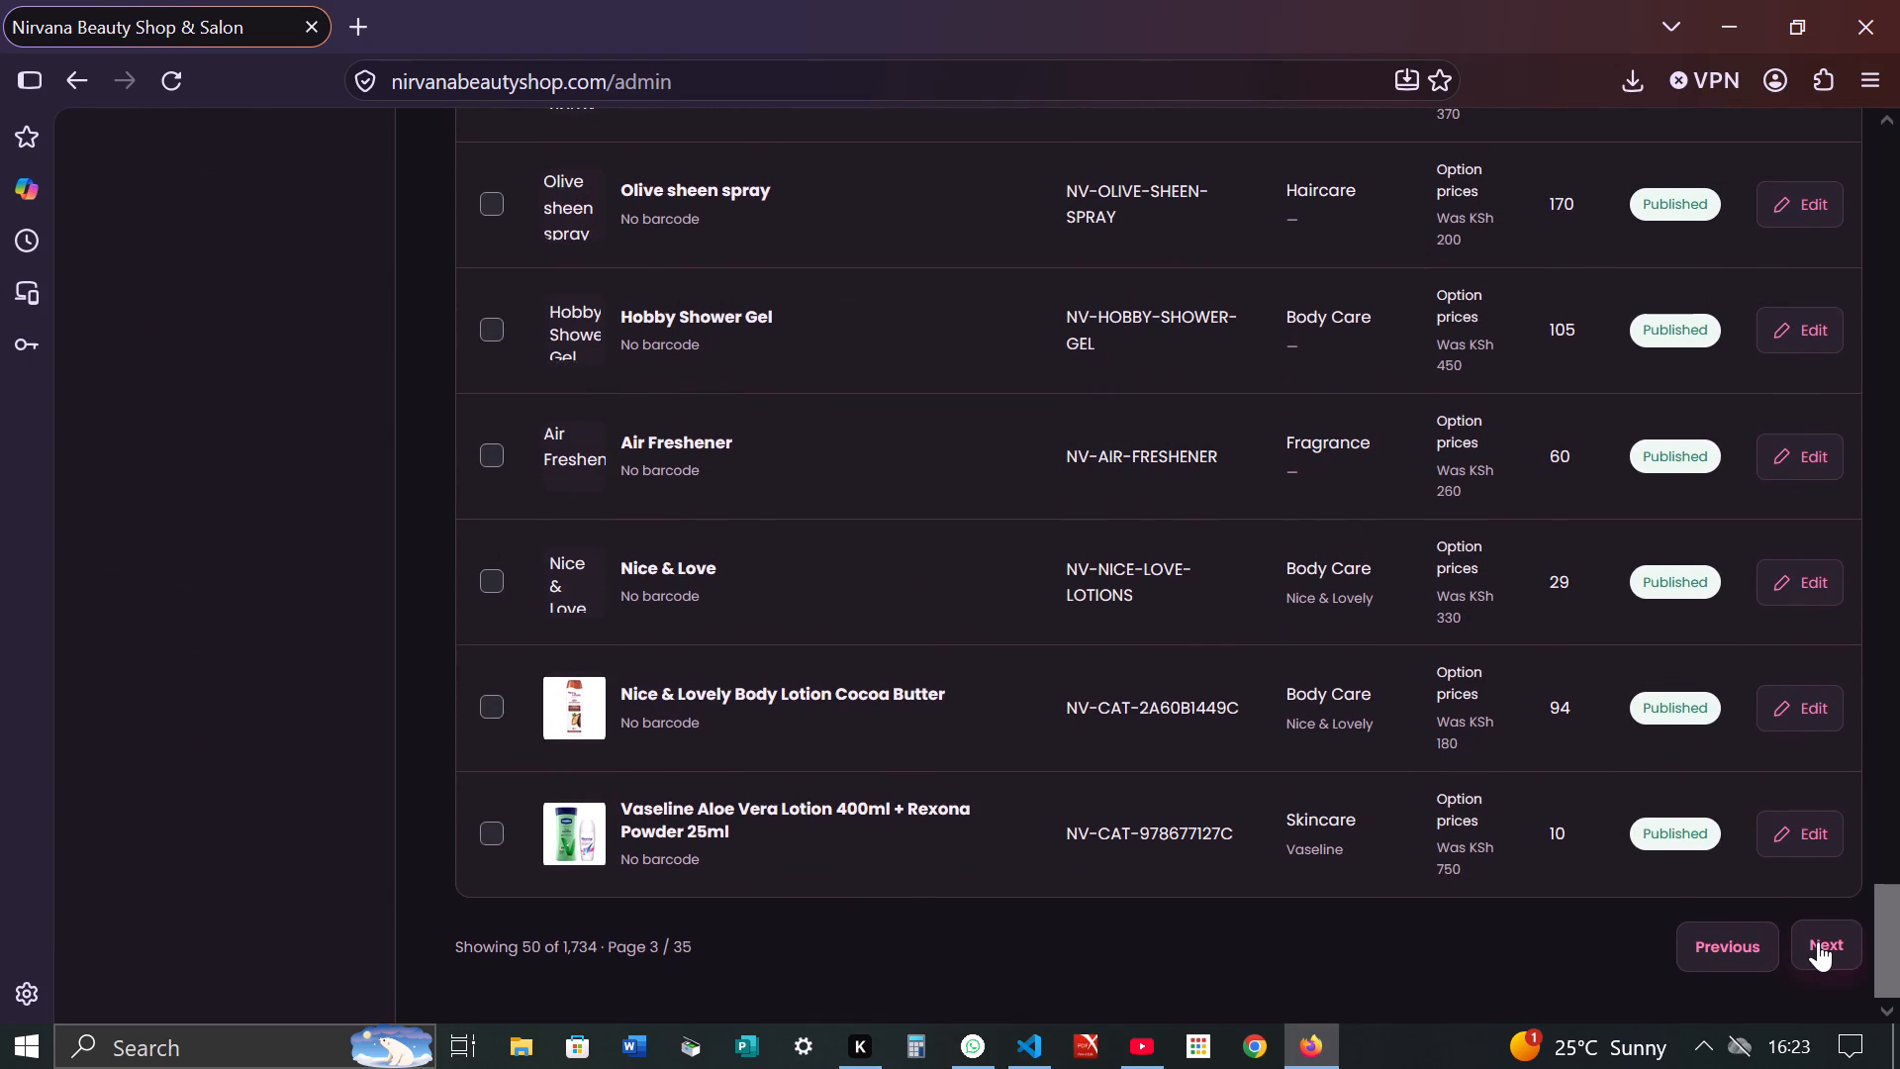
pyautogui.click(1818, 941)
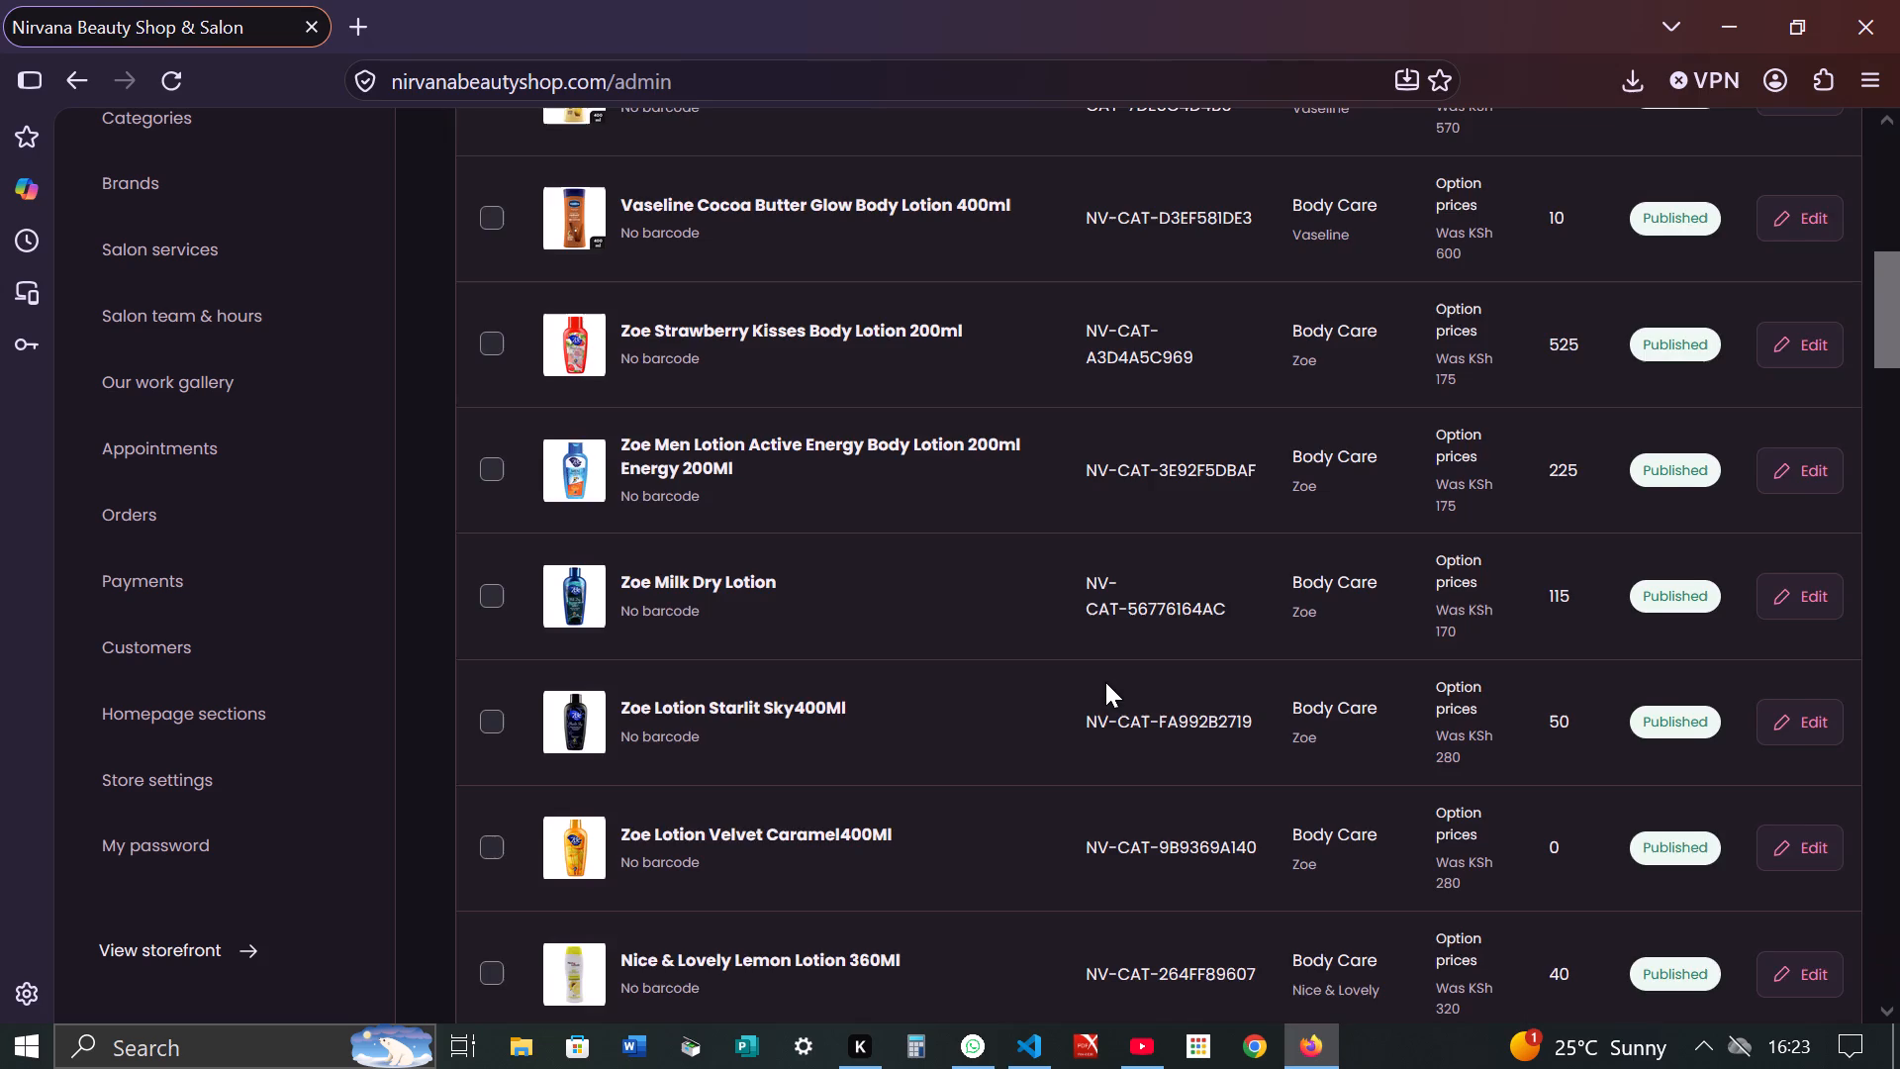
# Set the stock of Roniki 1PC Beige UV/LED Nail polish Gel to 0 and save the product.
pyautogui.scroll(-5, 1105, 682)
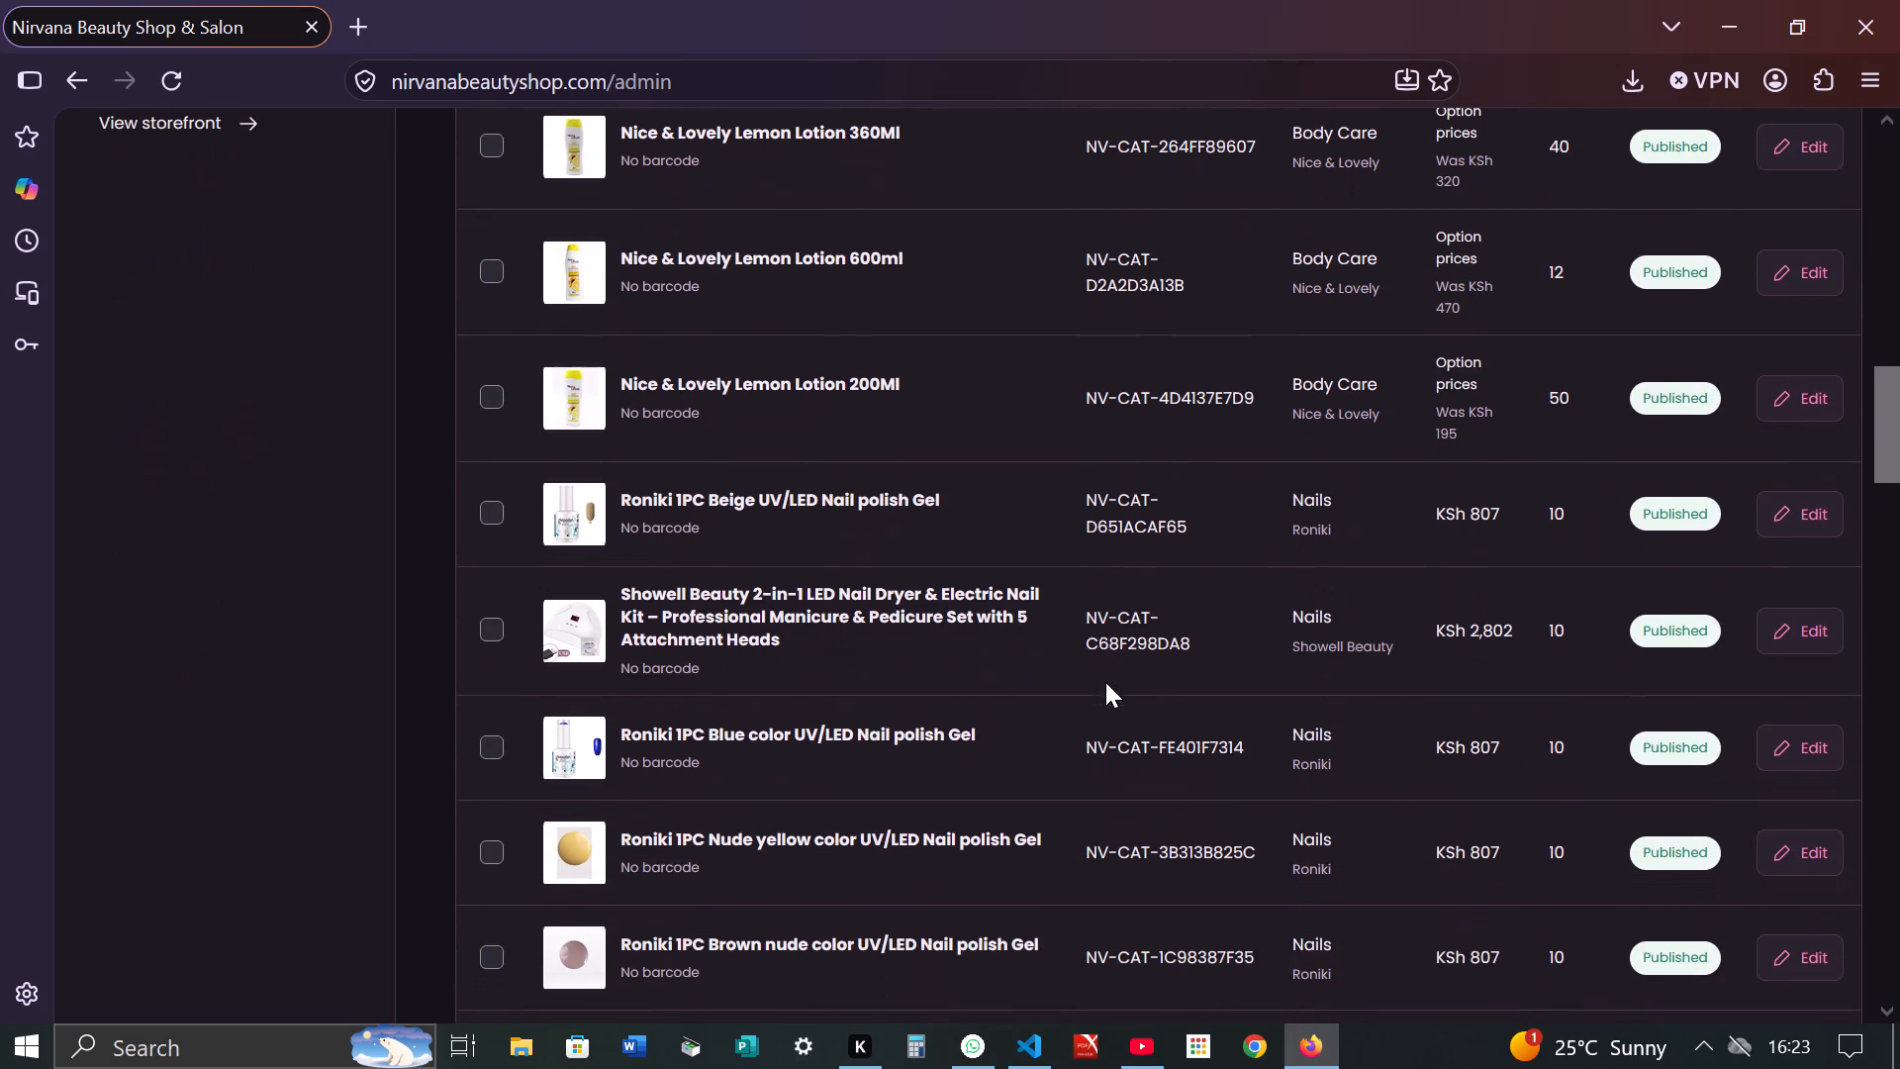
pyautogui.click(1771, 496)
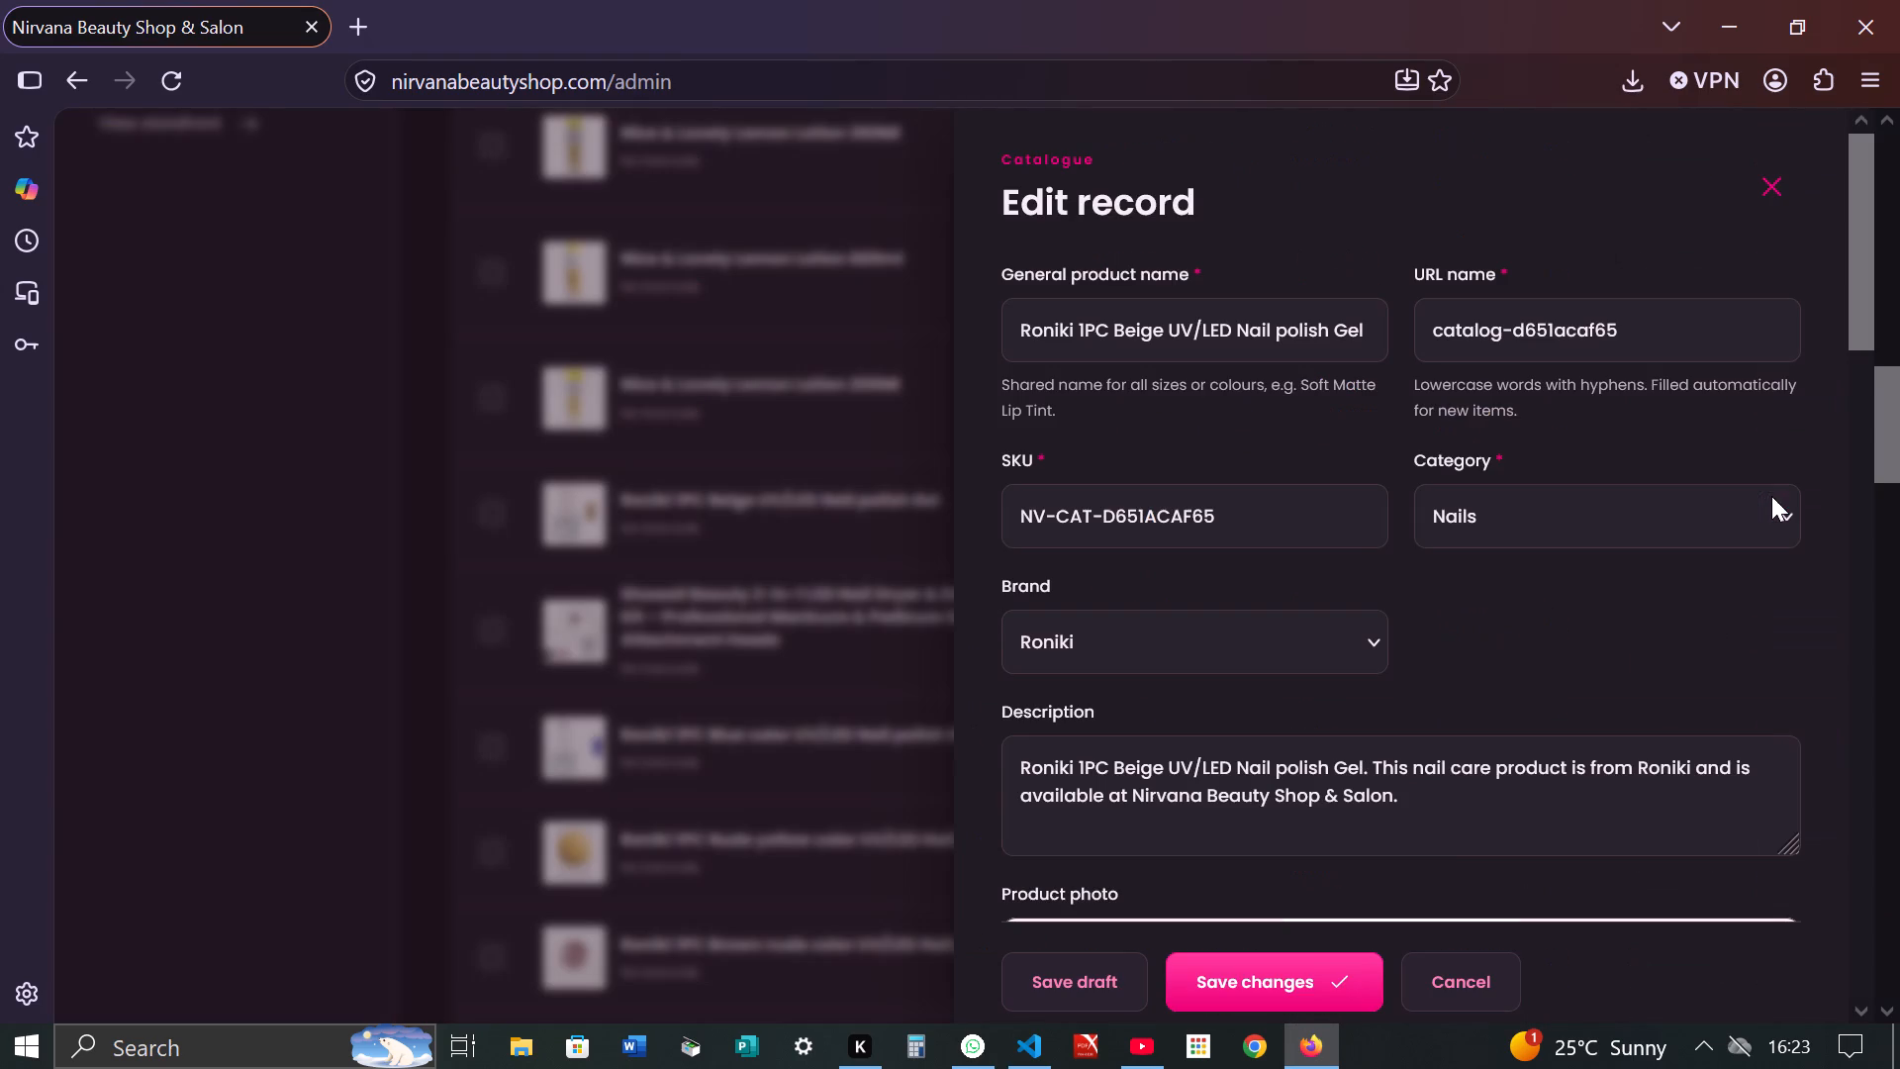
pyautogui.scroll(-6, 1450, 863)
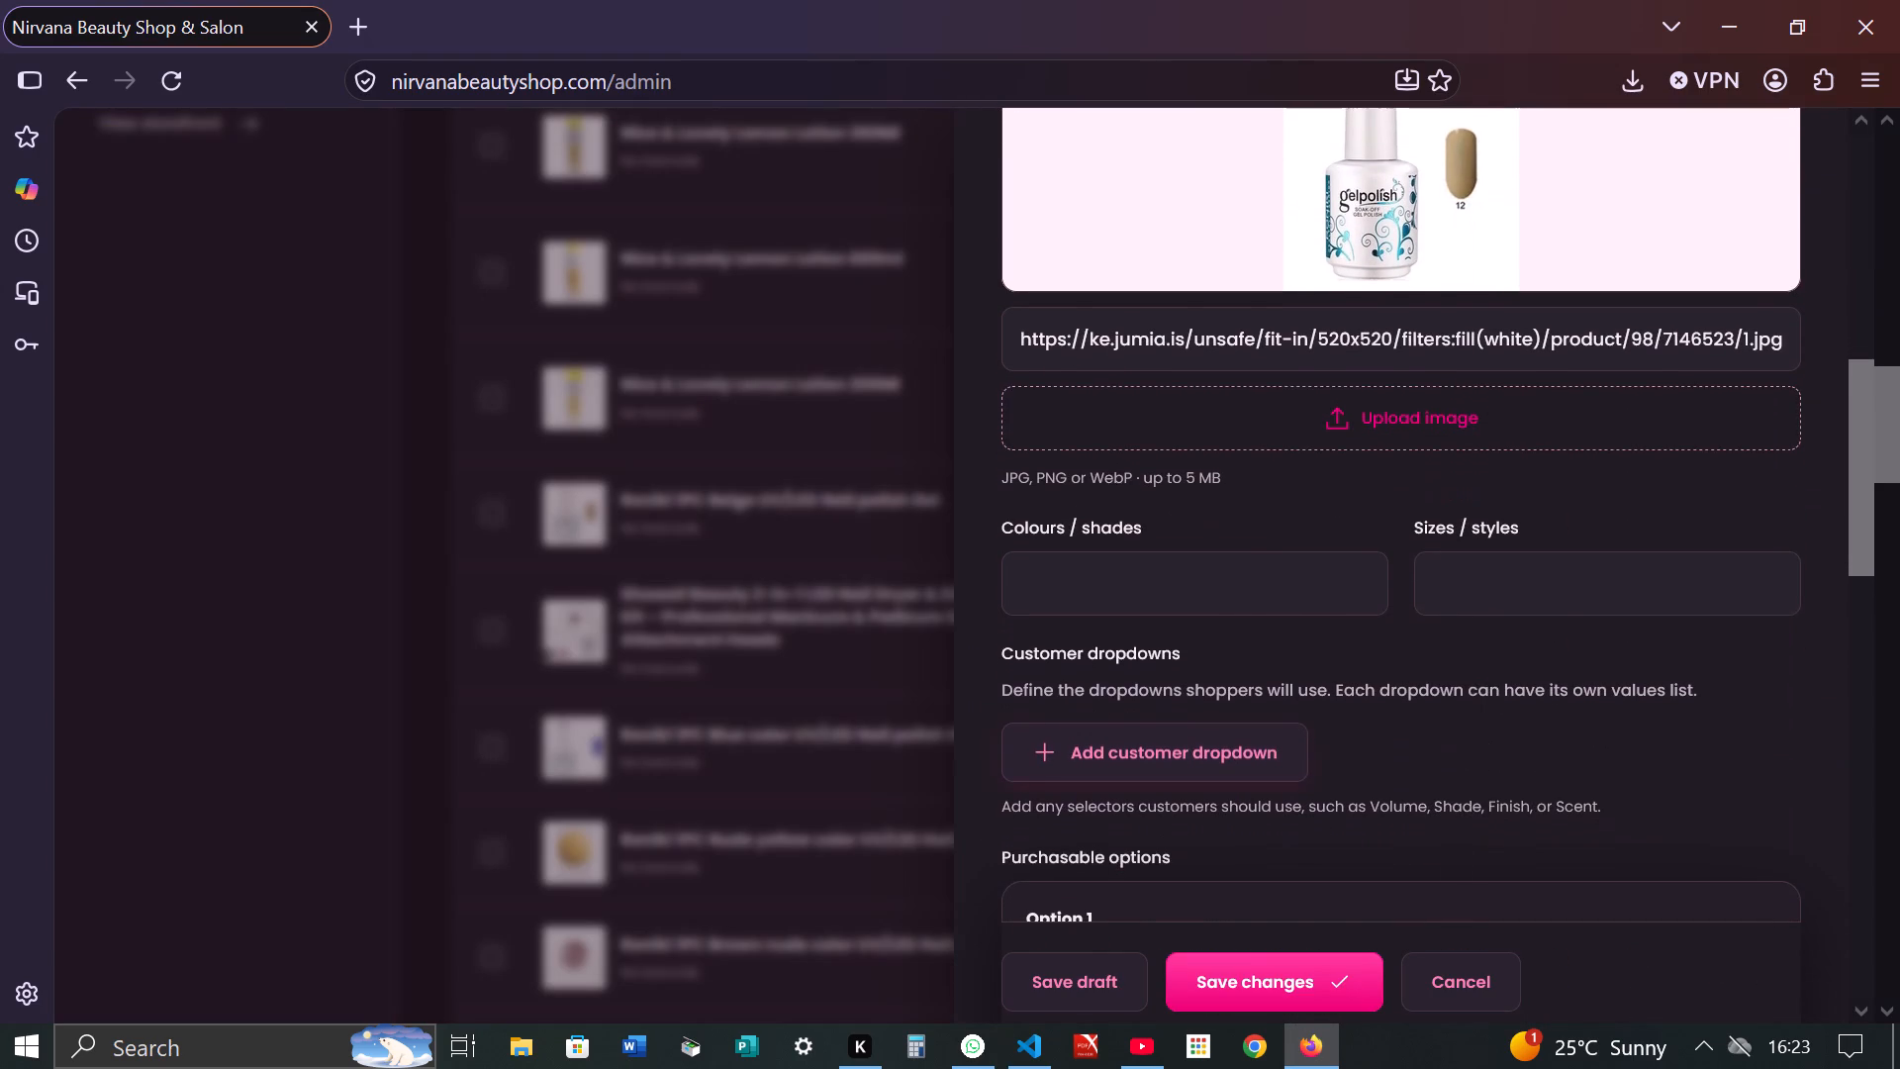
pyautogui.scroll(-4, 1462, 591)
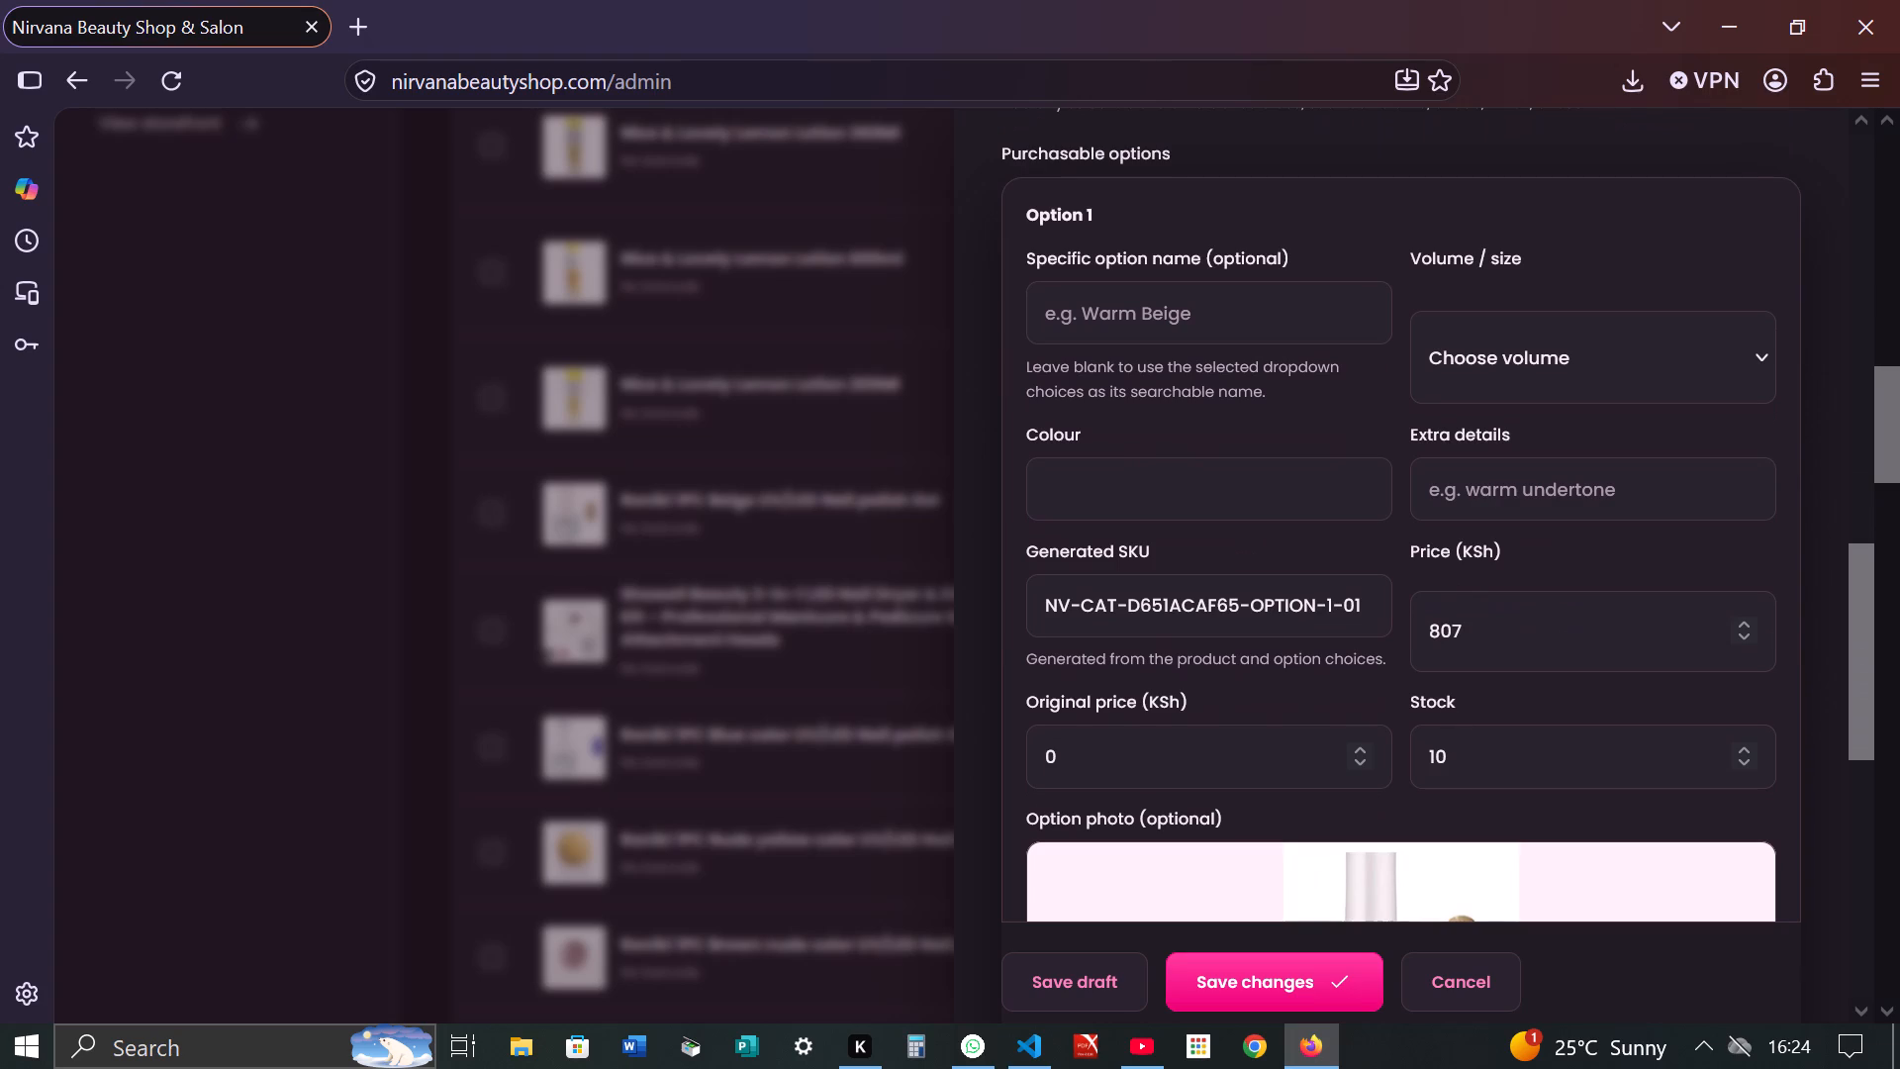
pyautogui.click(1451, 756)
pyautogui.press('BackSpace')
pyautogui.press('BackSpace')
pyautogui.press('0')
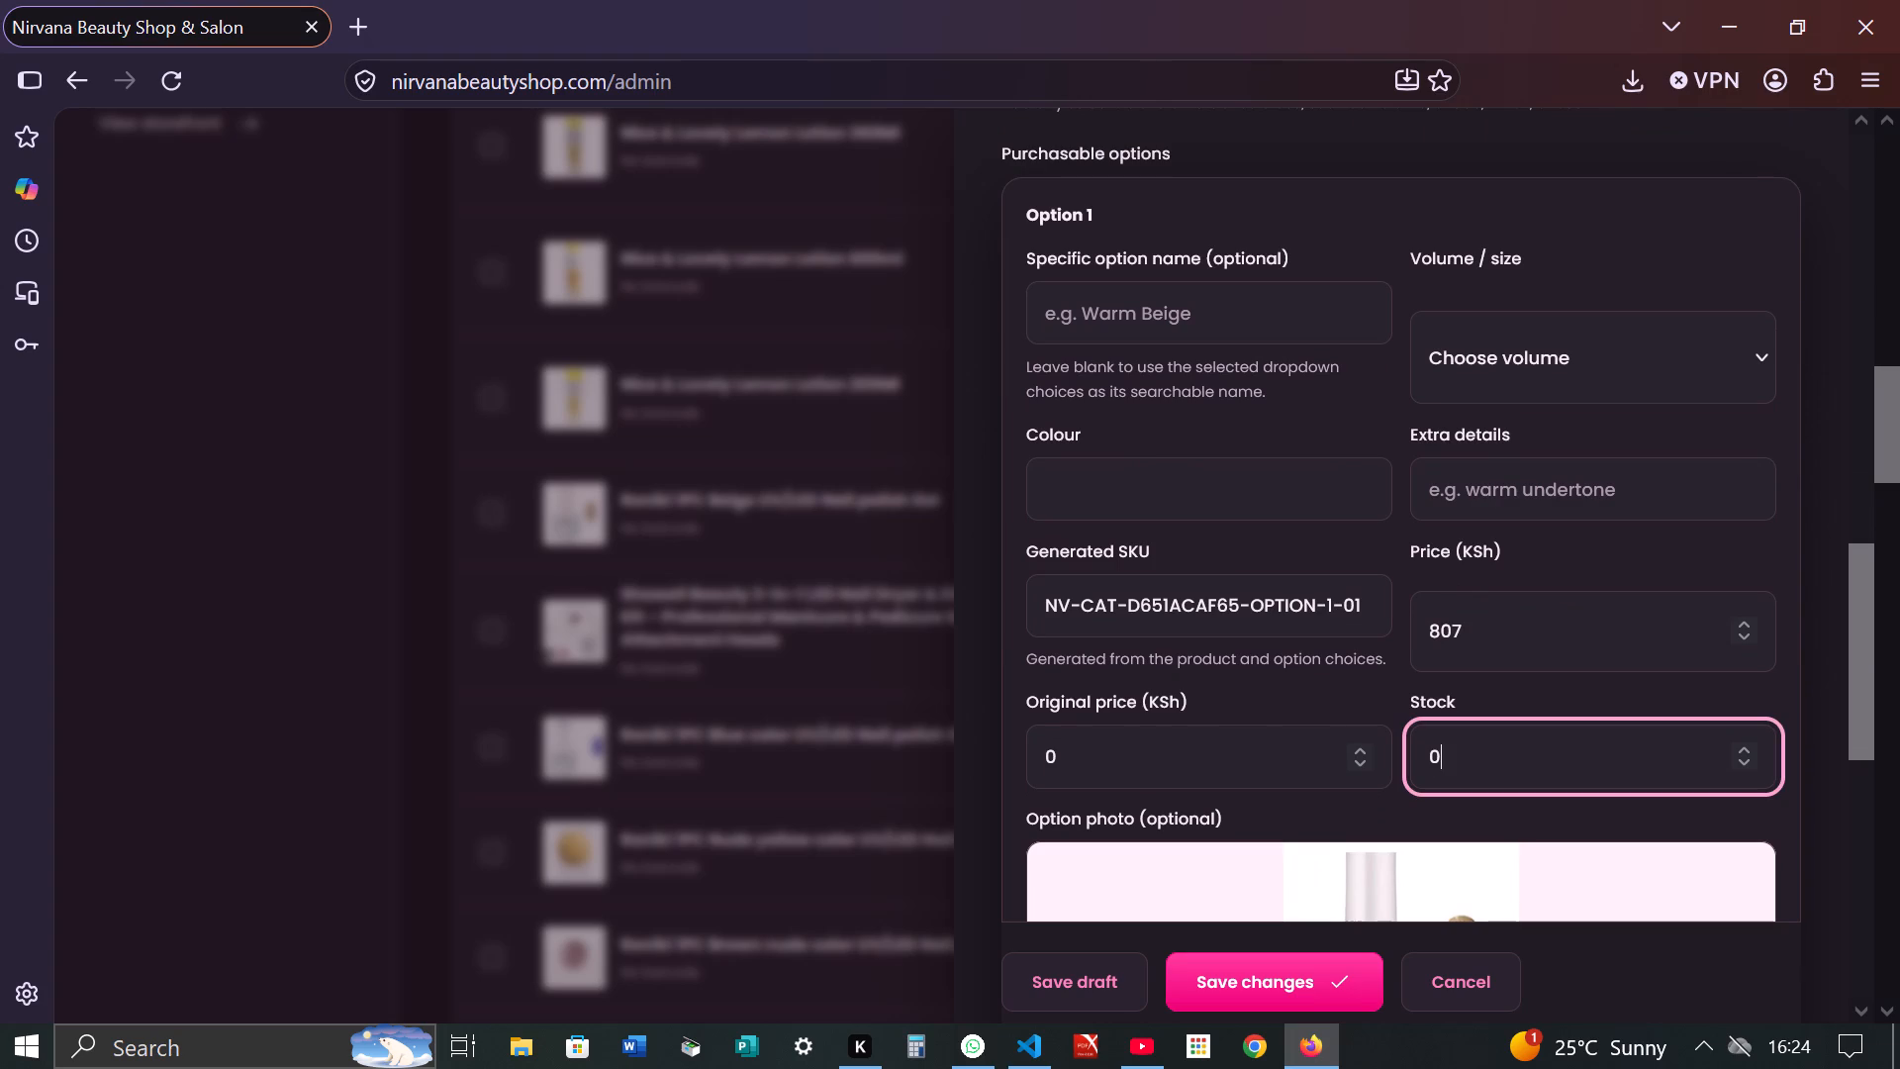
pyautogui.click(1328, 949)
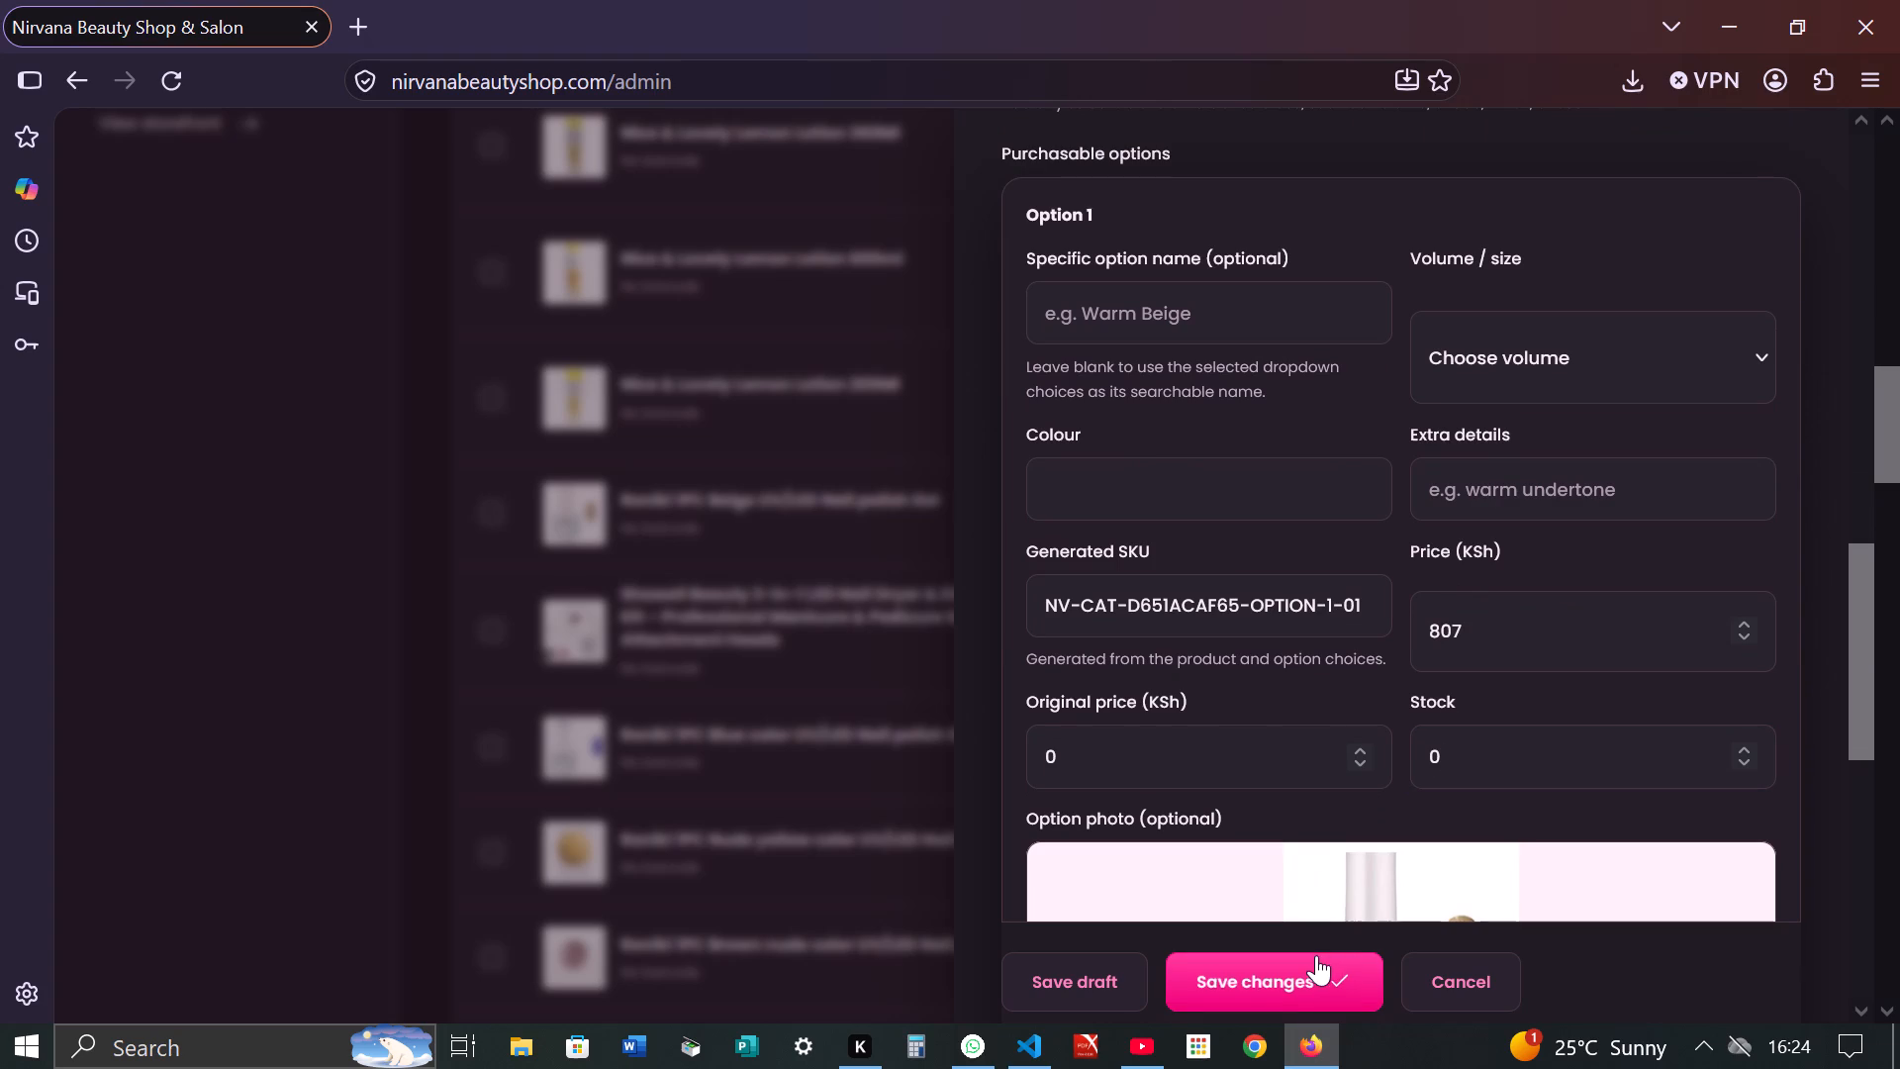
pyautogui.click(1316, 955)
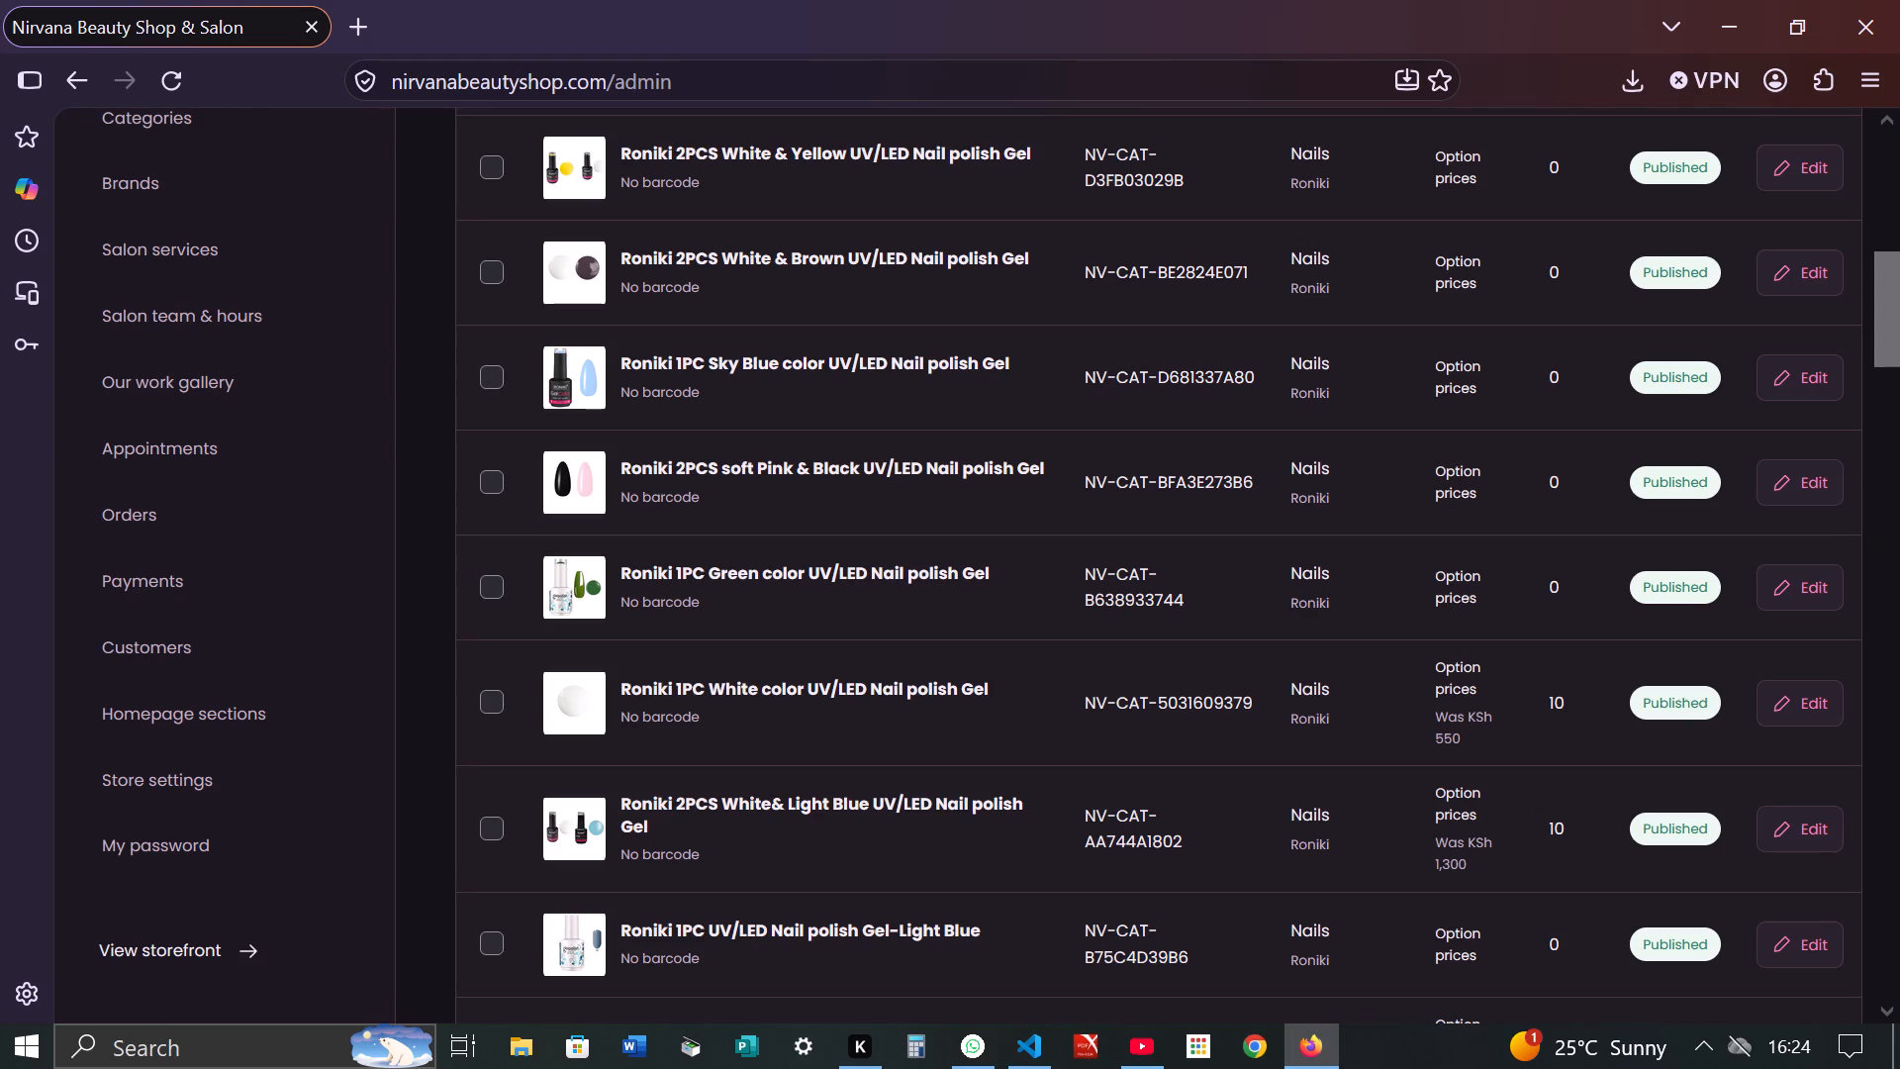
# Advance the reloaded product list from page 1 to page 4 and go to the remaining nail products below the Nice & Lovely lemon lotions.
pyautogui.scroll(-8, 1316, 955)
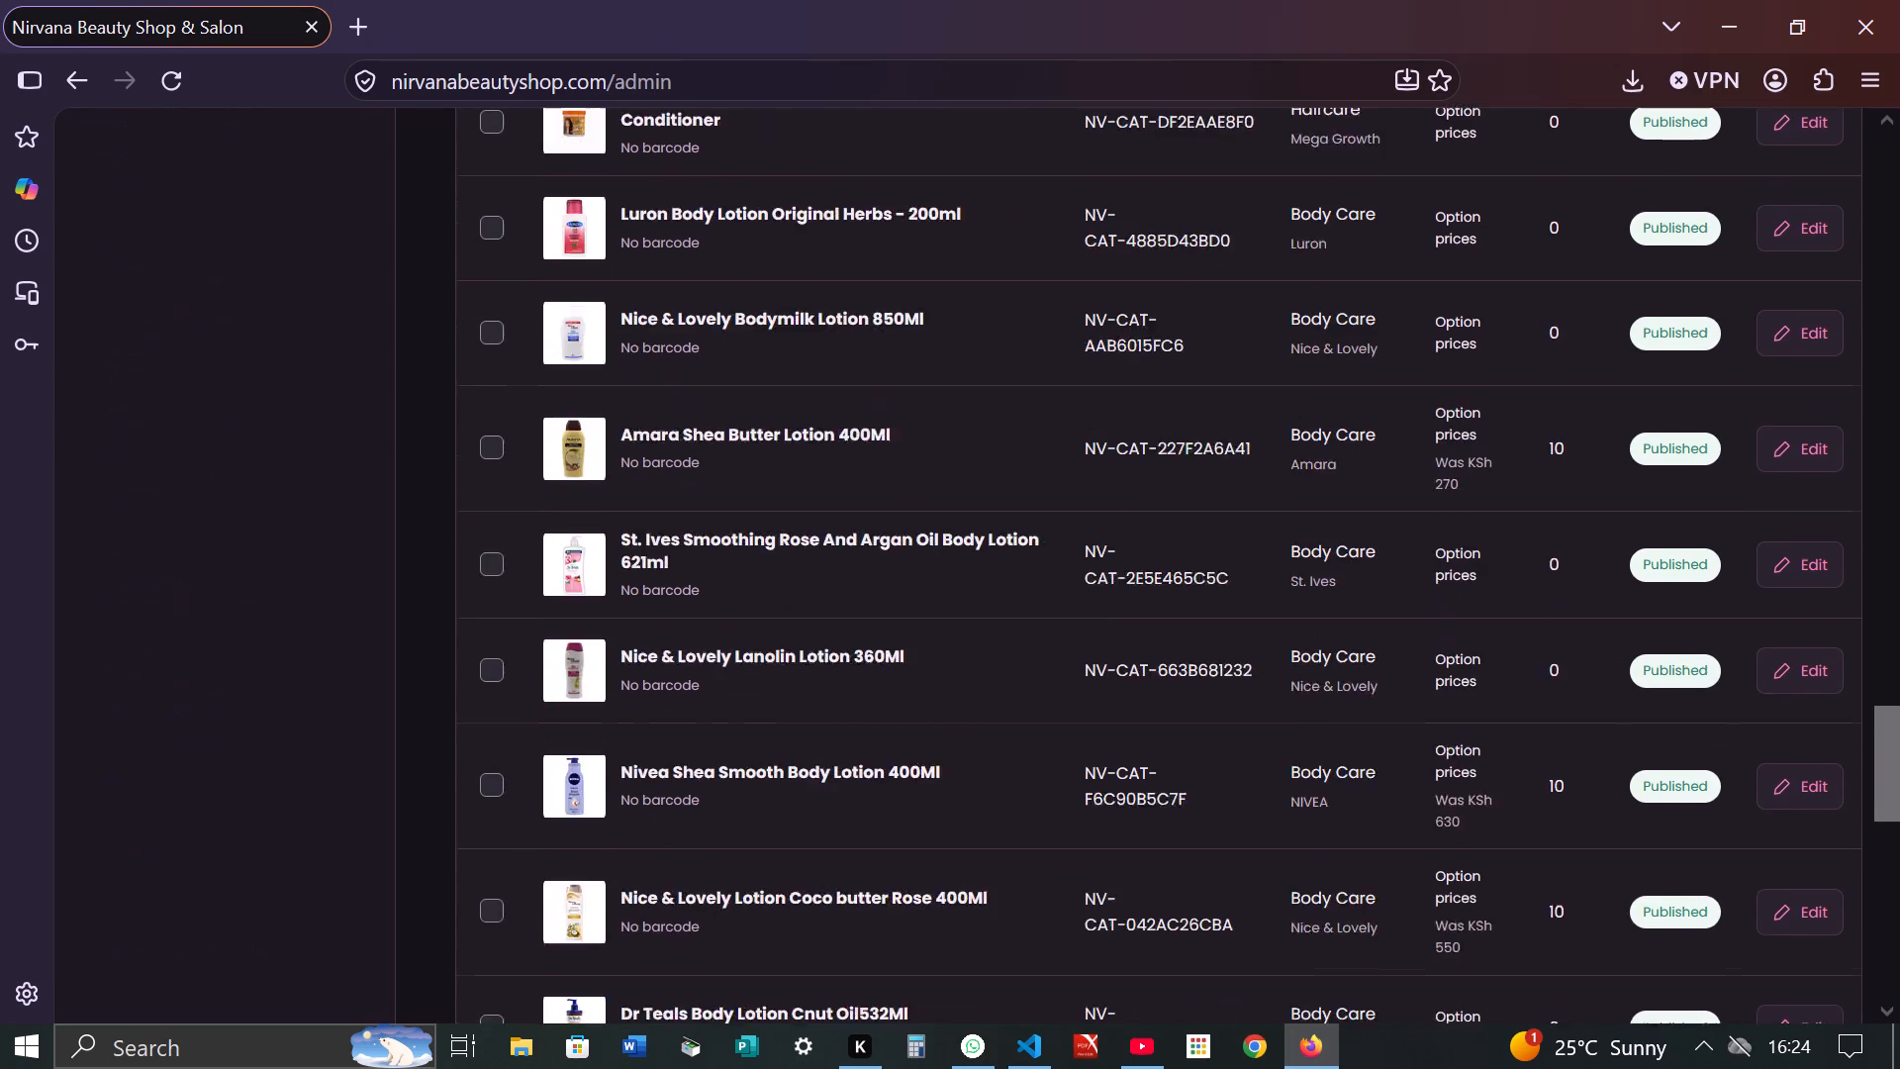
pyautogui.scroll(-5, 1316, 955)
pyautogui.click(1804, 950)
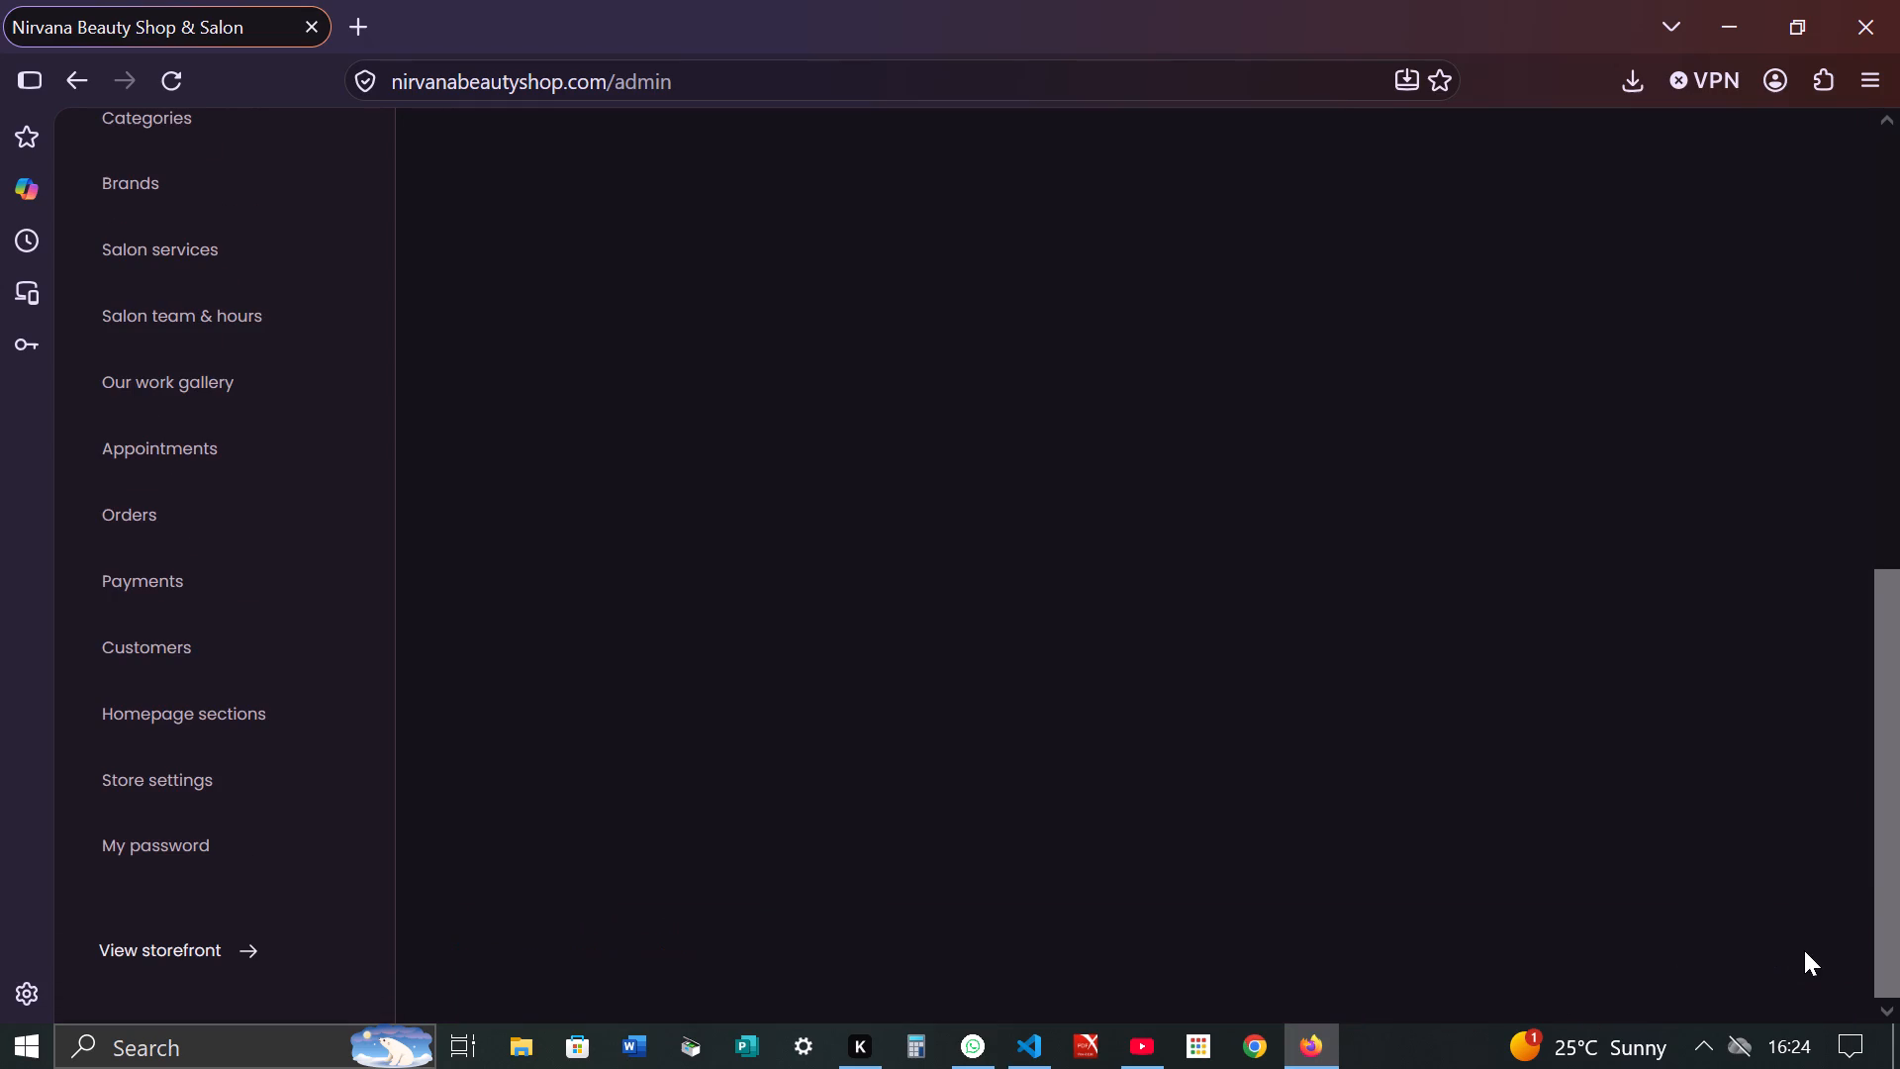
pyautogui.scroll(-6, 1398, 829)
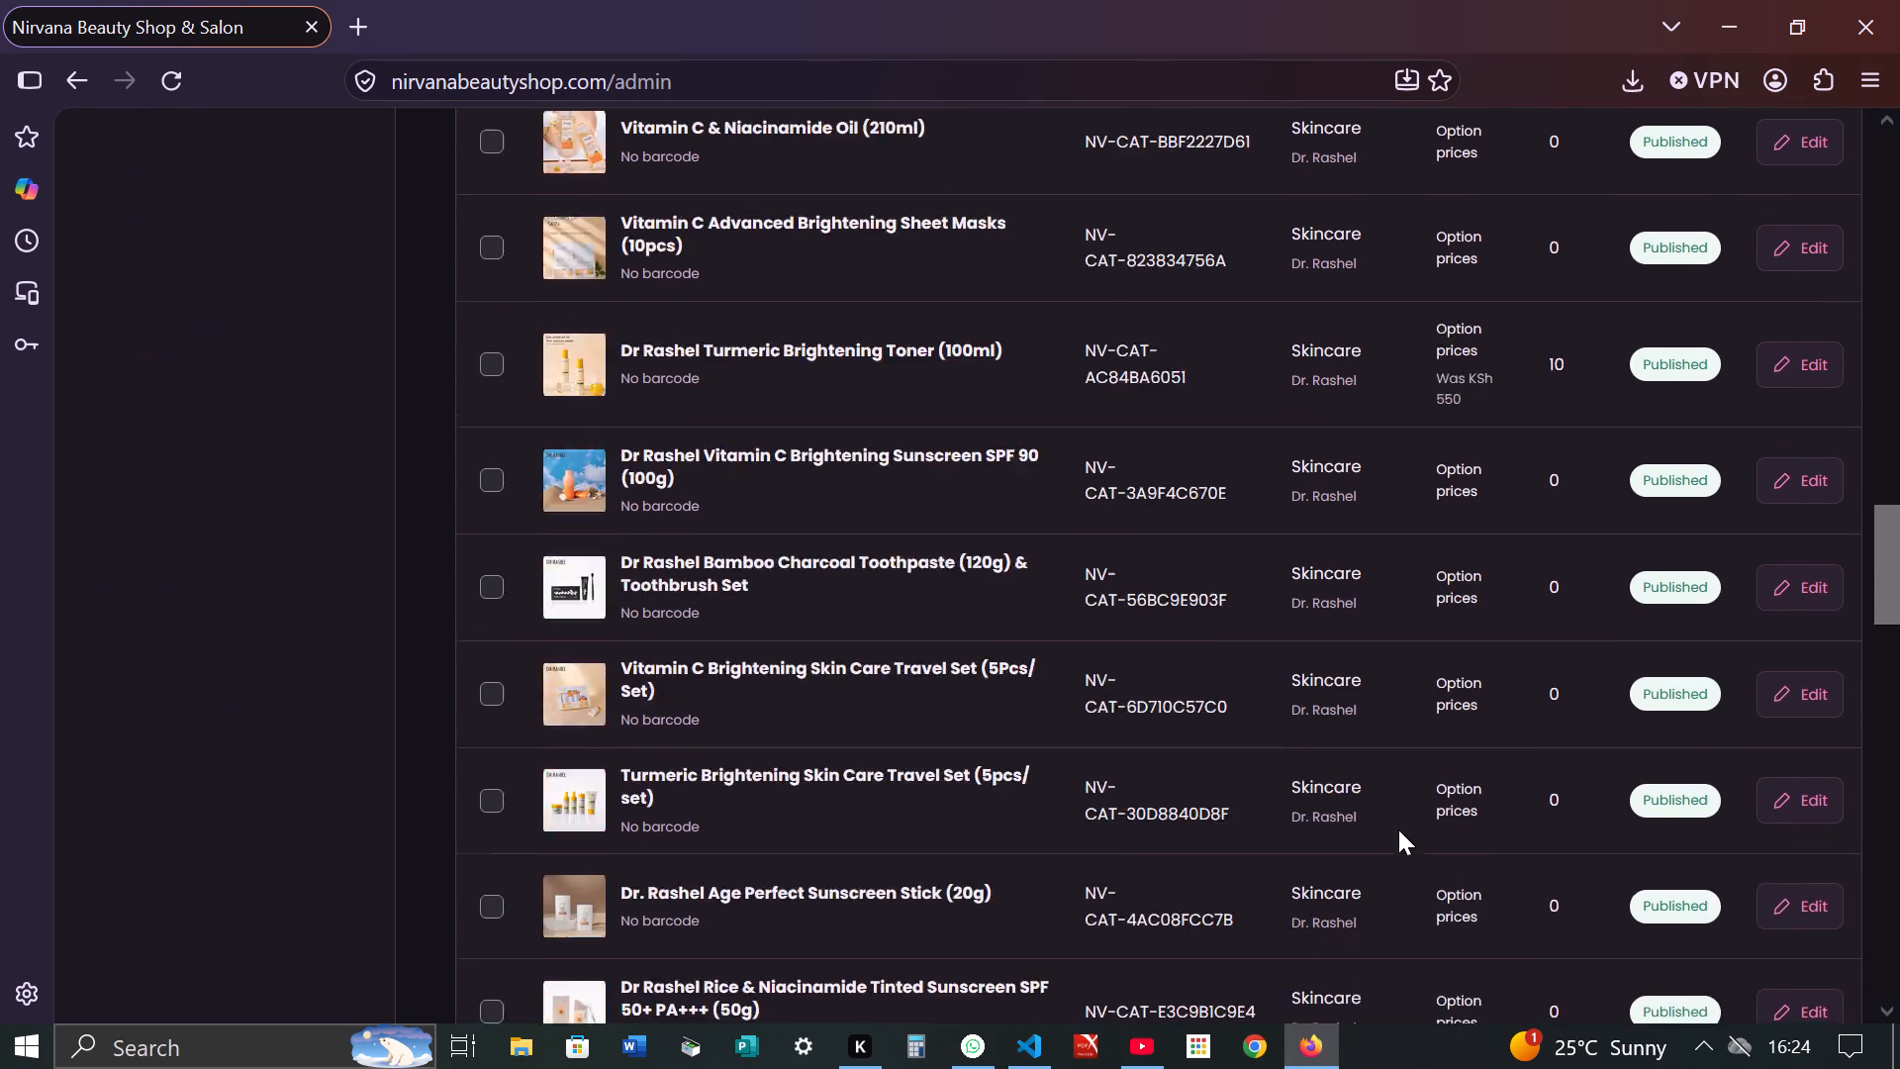
pyautogui.scroll(-4, 1398, 829)
pyautogui.click(1837, 934)
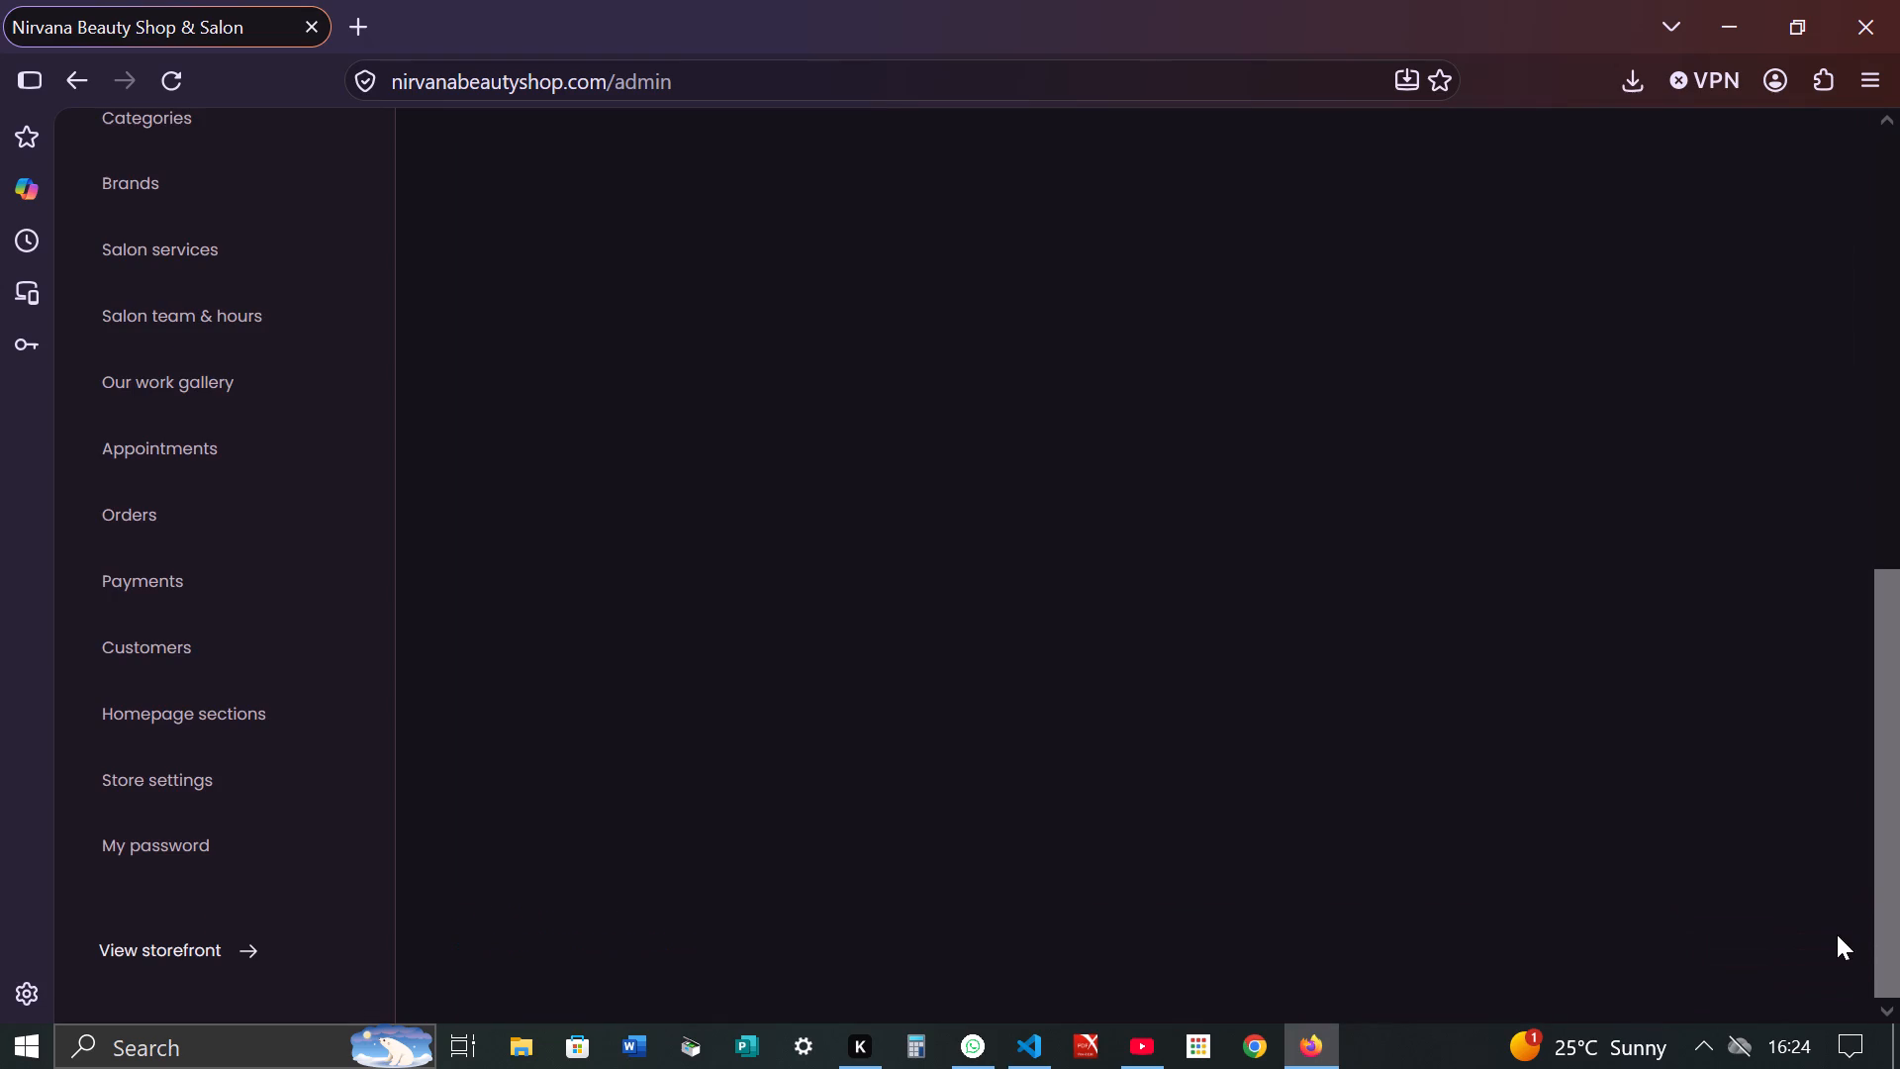
pyautogui.scroll(-13, 1109, 718)
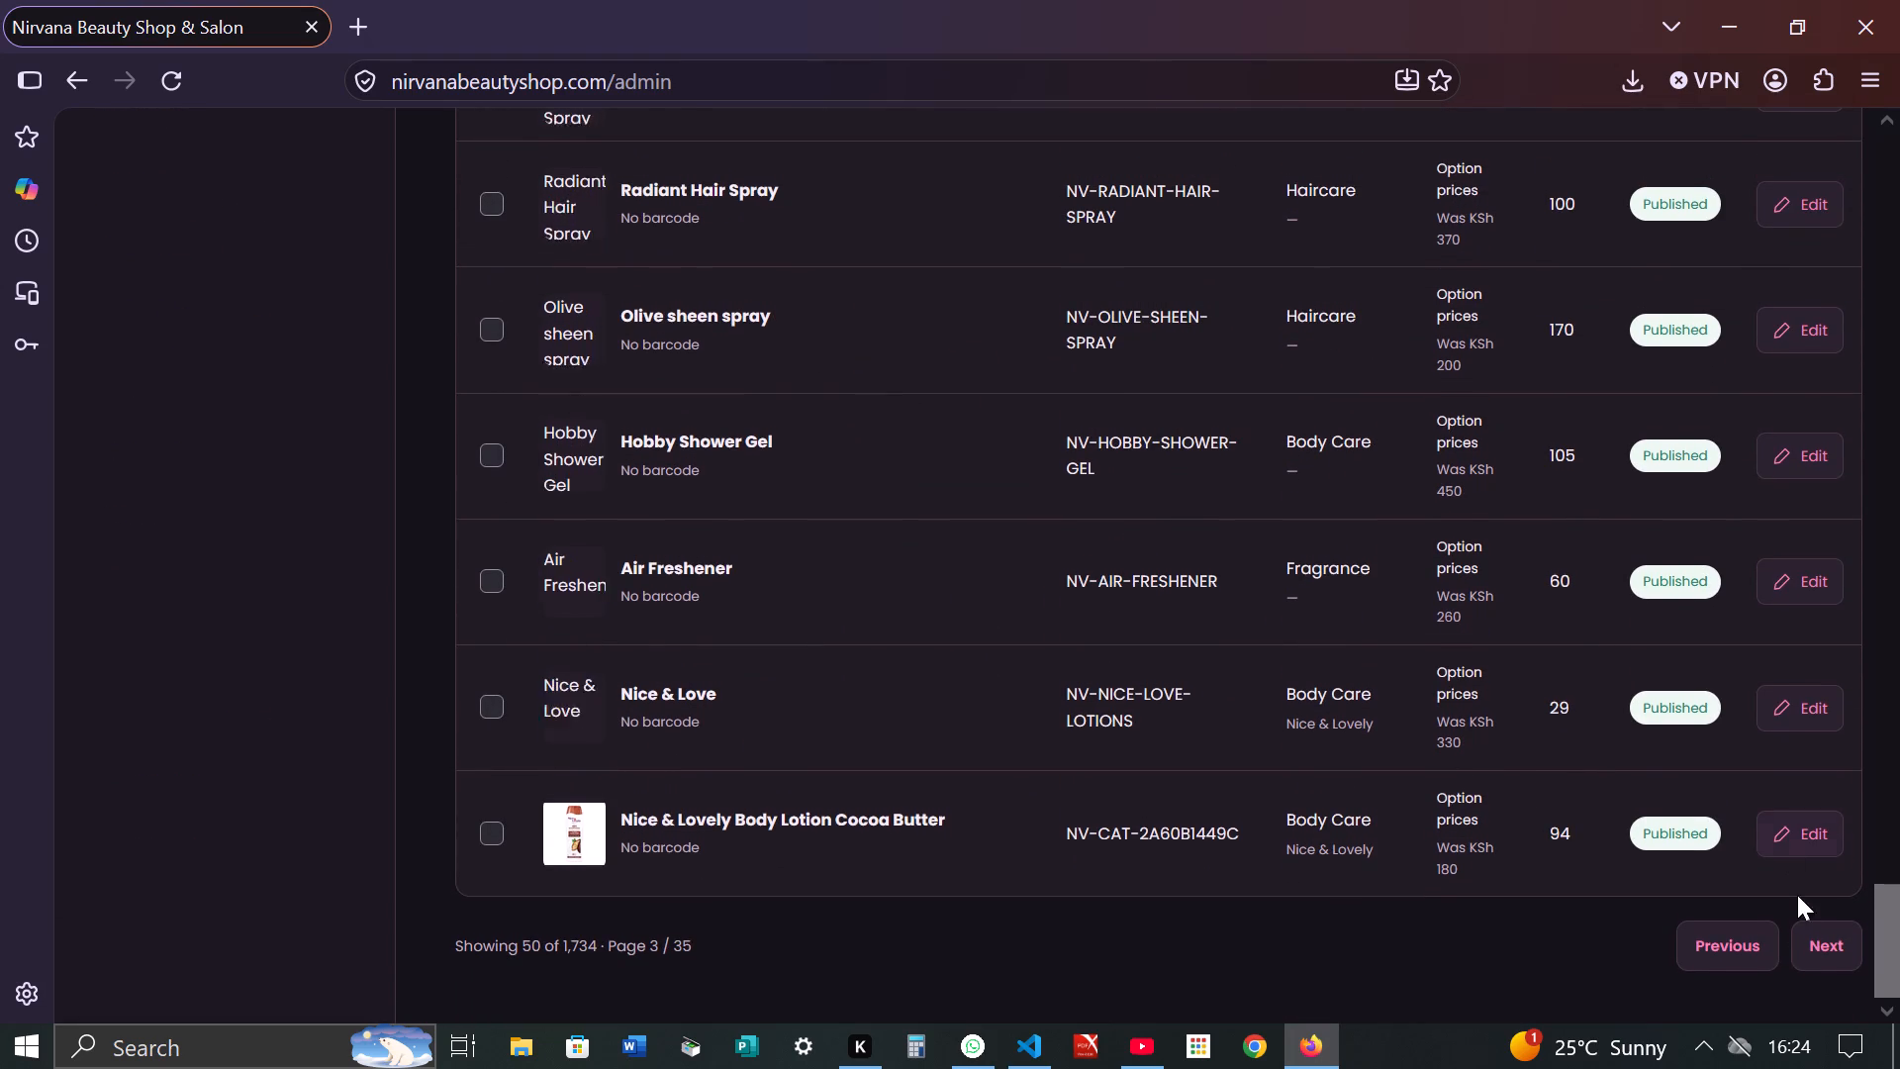
pyautogui.click(1814, 950)
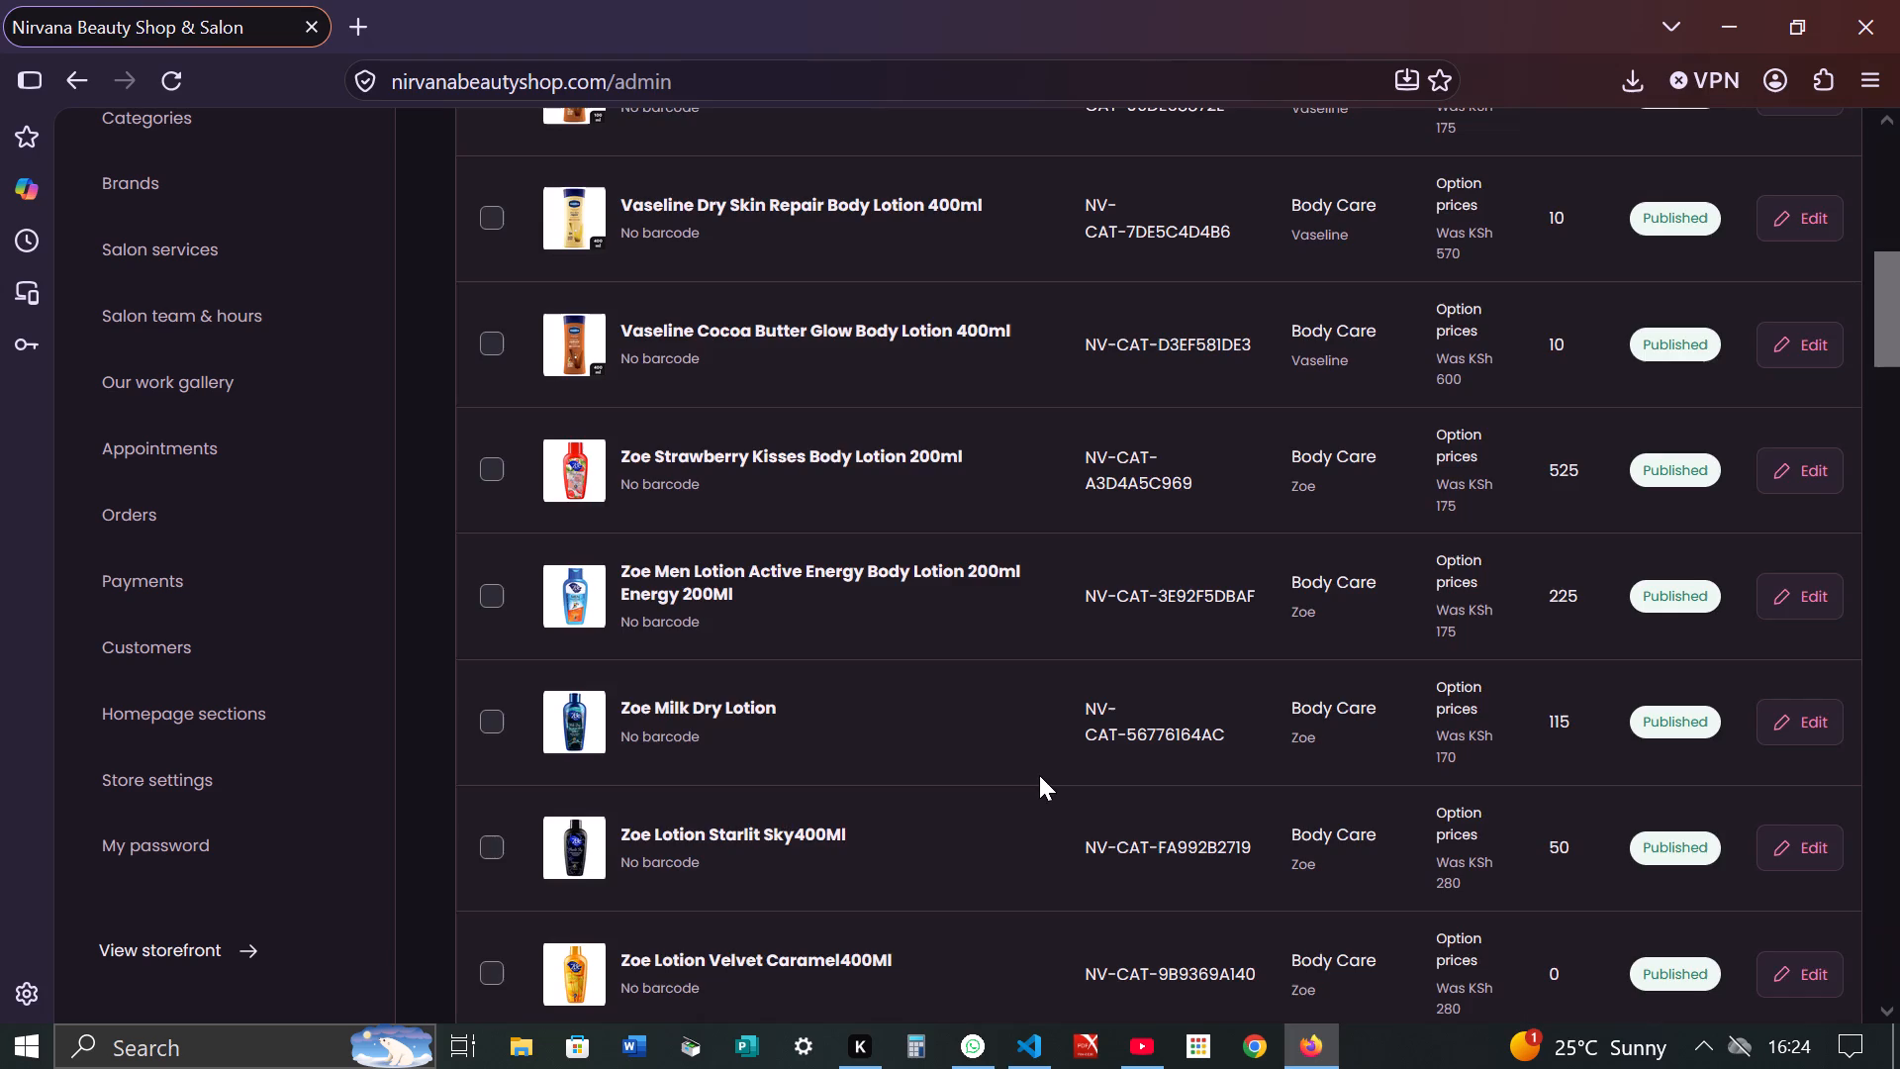
pyautogui.scroll(-5, 1039, 775)
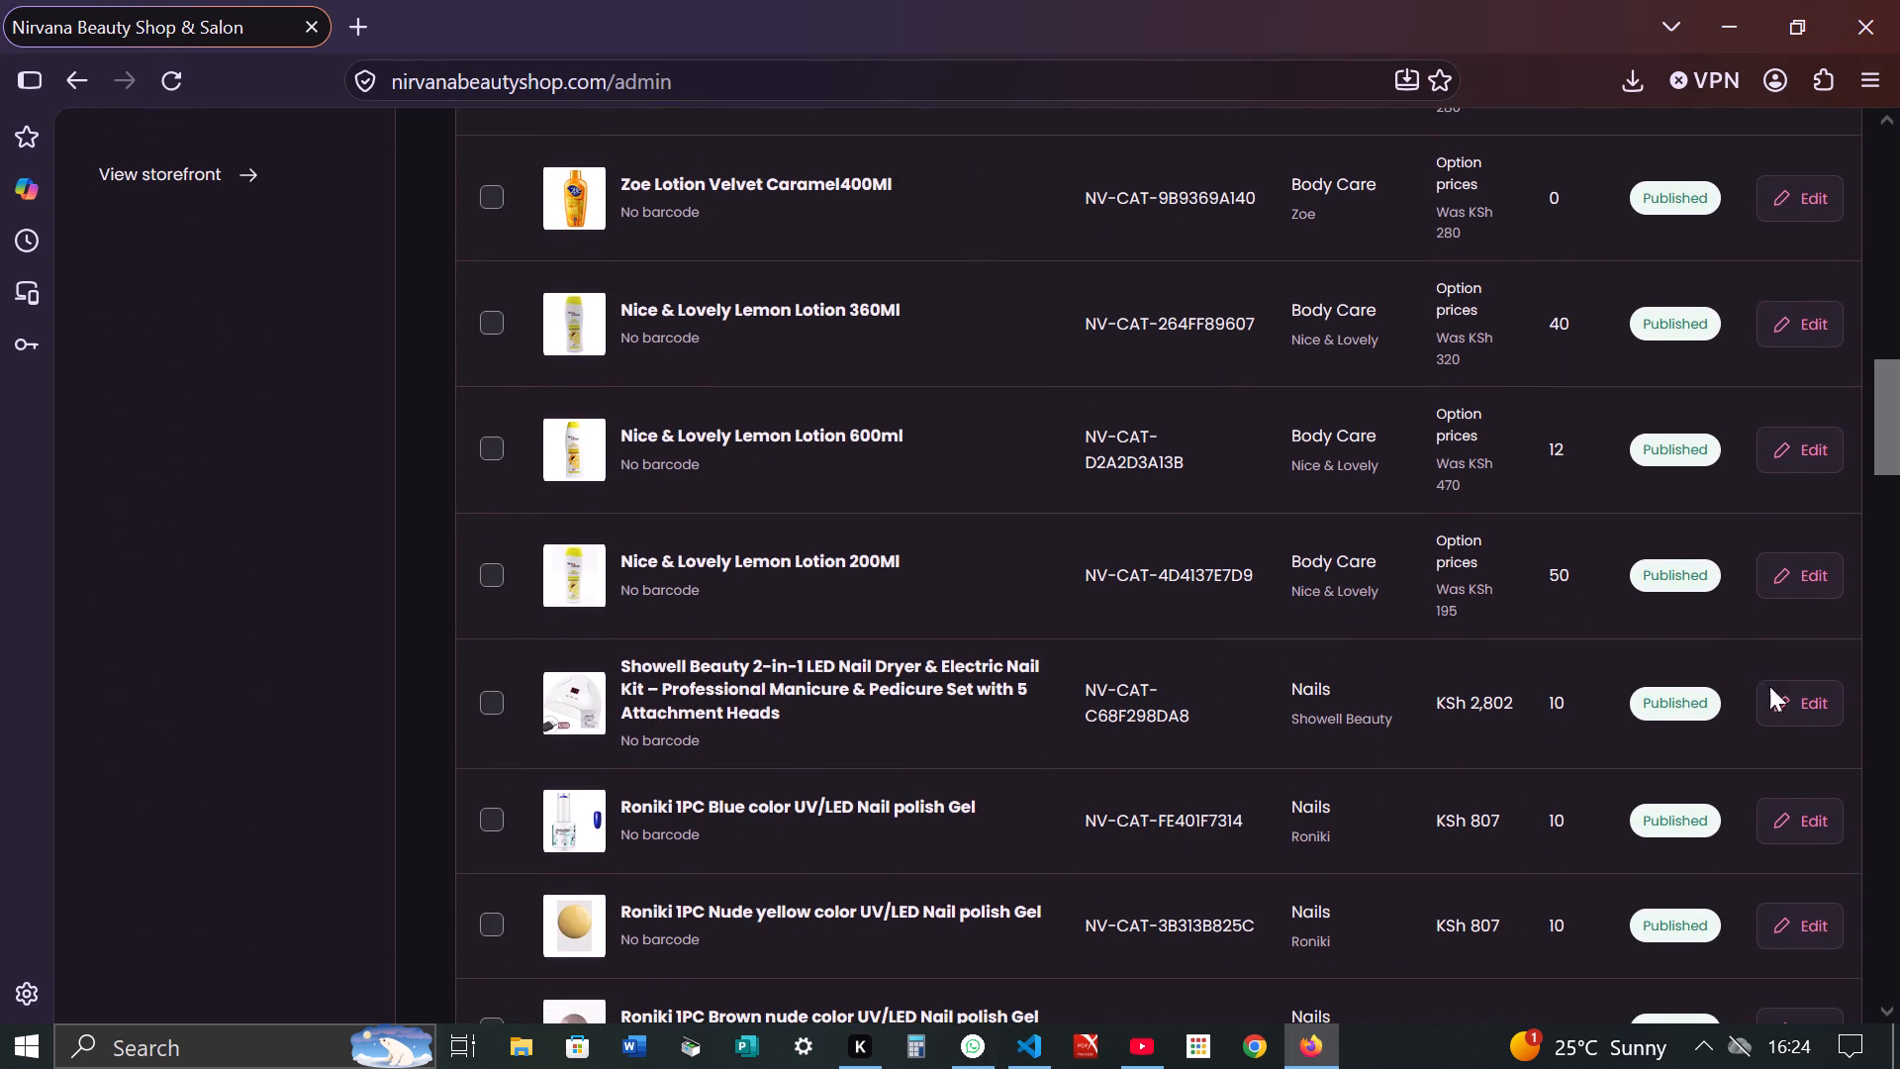
# Set the stock of the Showell Beauty 2-in-1 LED Nail Dryer & Electric Nail Kit to 0 and save the product.
pyautogui.click(1792, 706)
pyautogui.scroll(-3, 1380, 649)
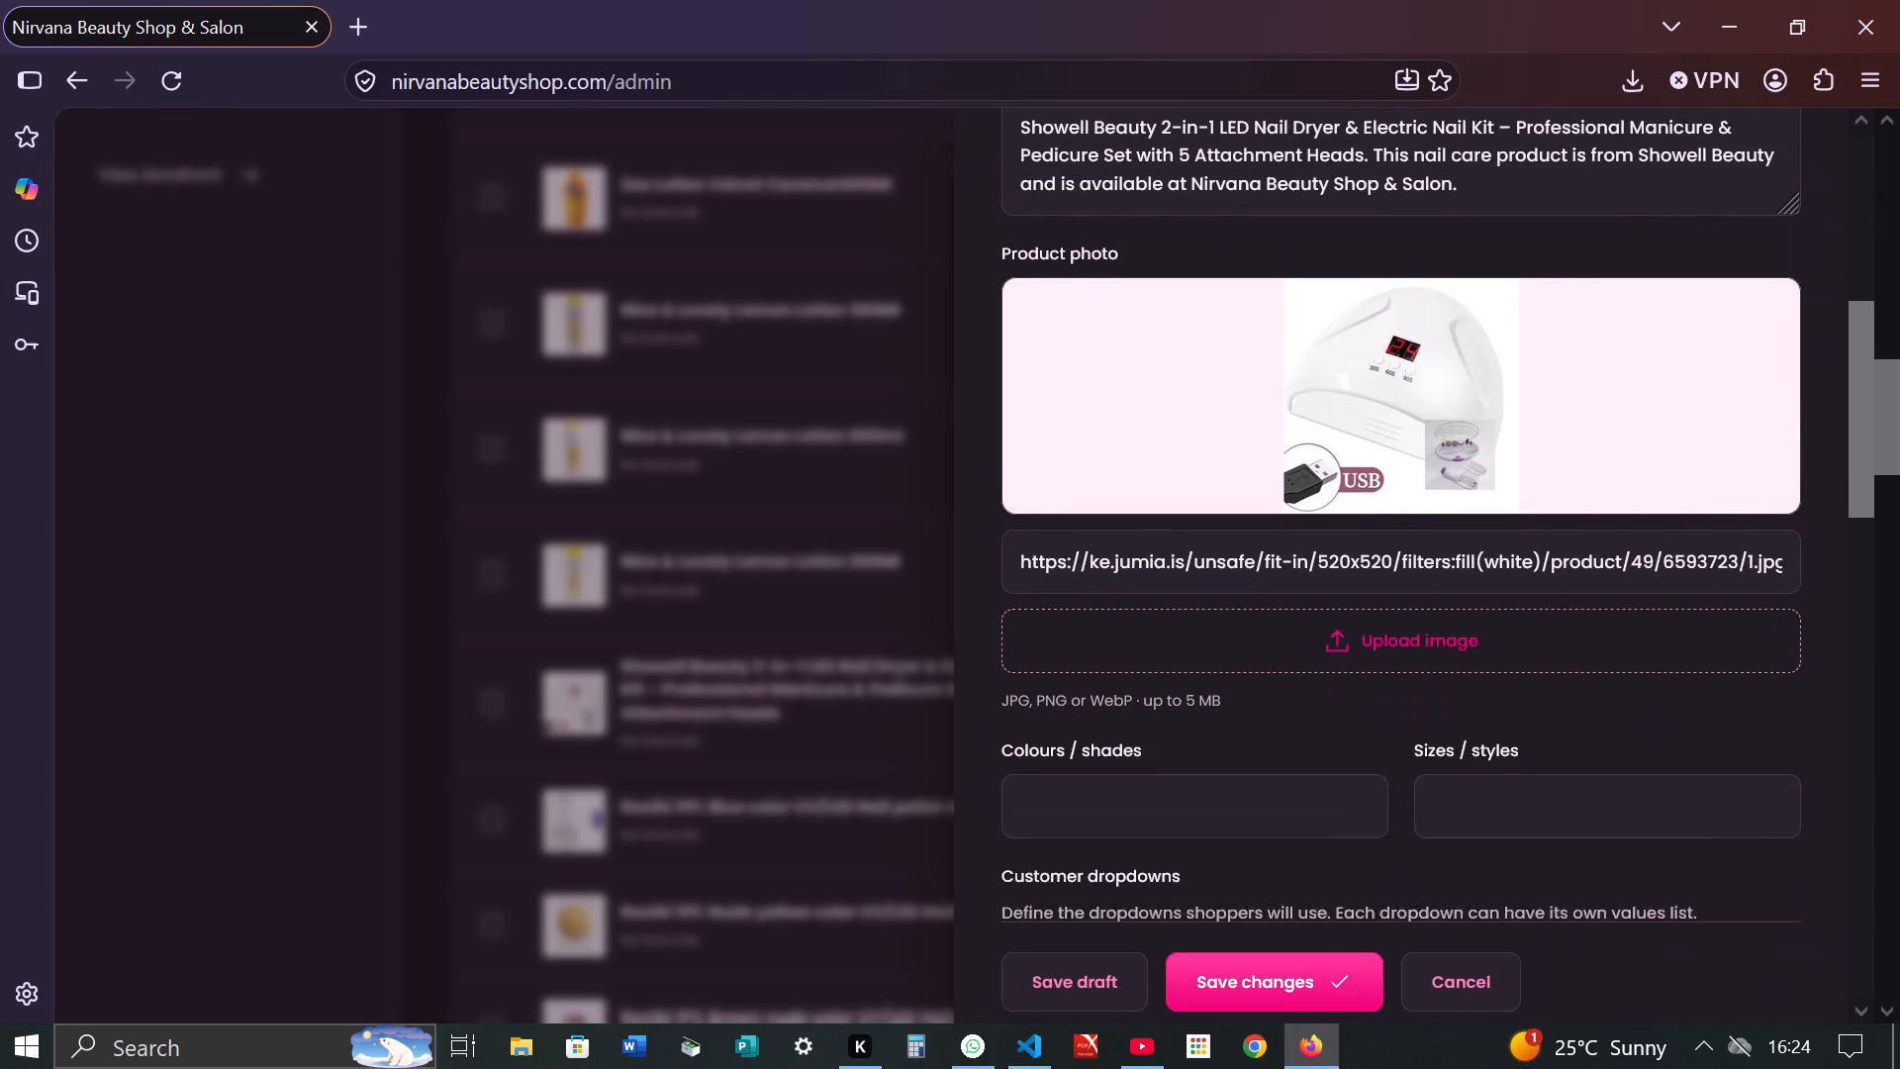
pyautogui.scroll(-1, 1380, 649)
pyautogui.scroll(1, 1380, 649)
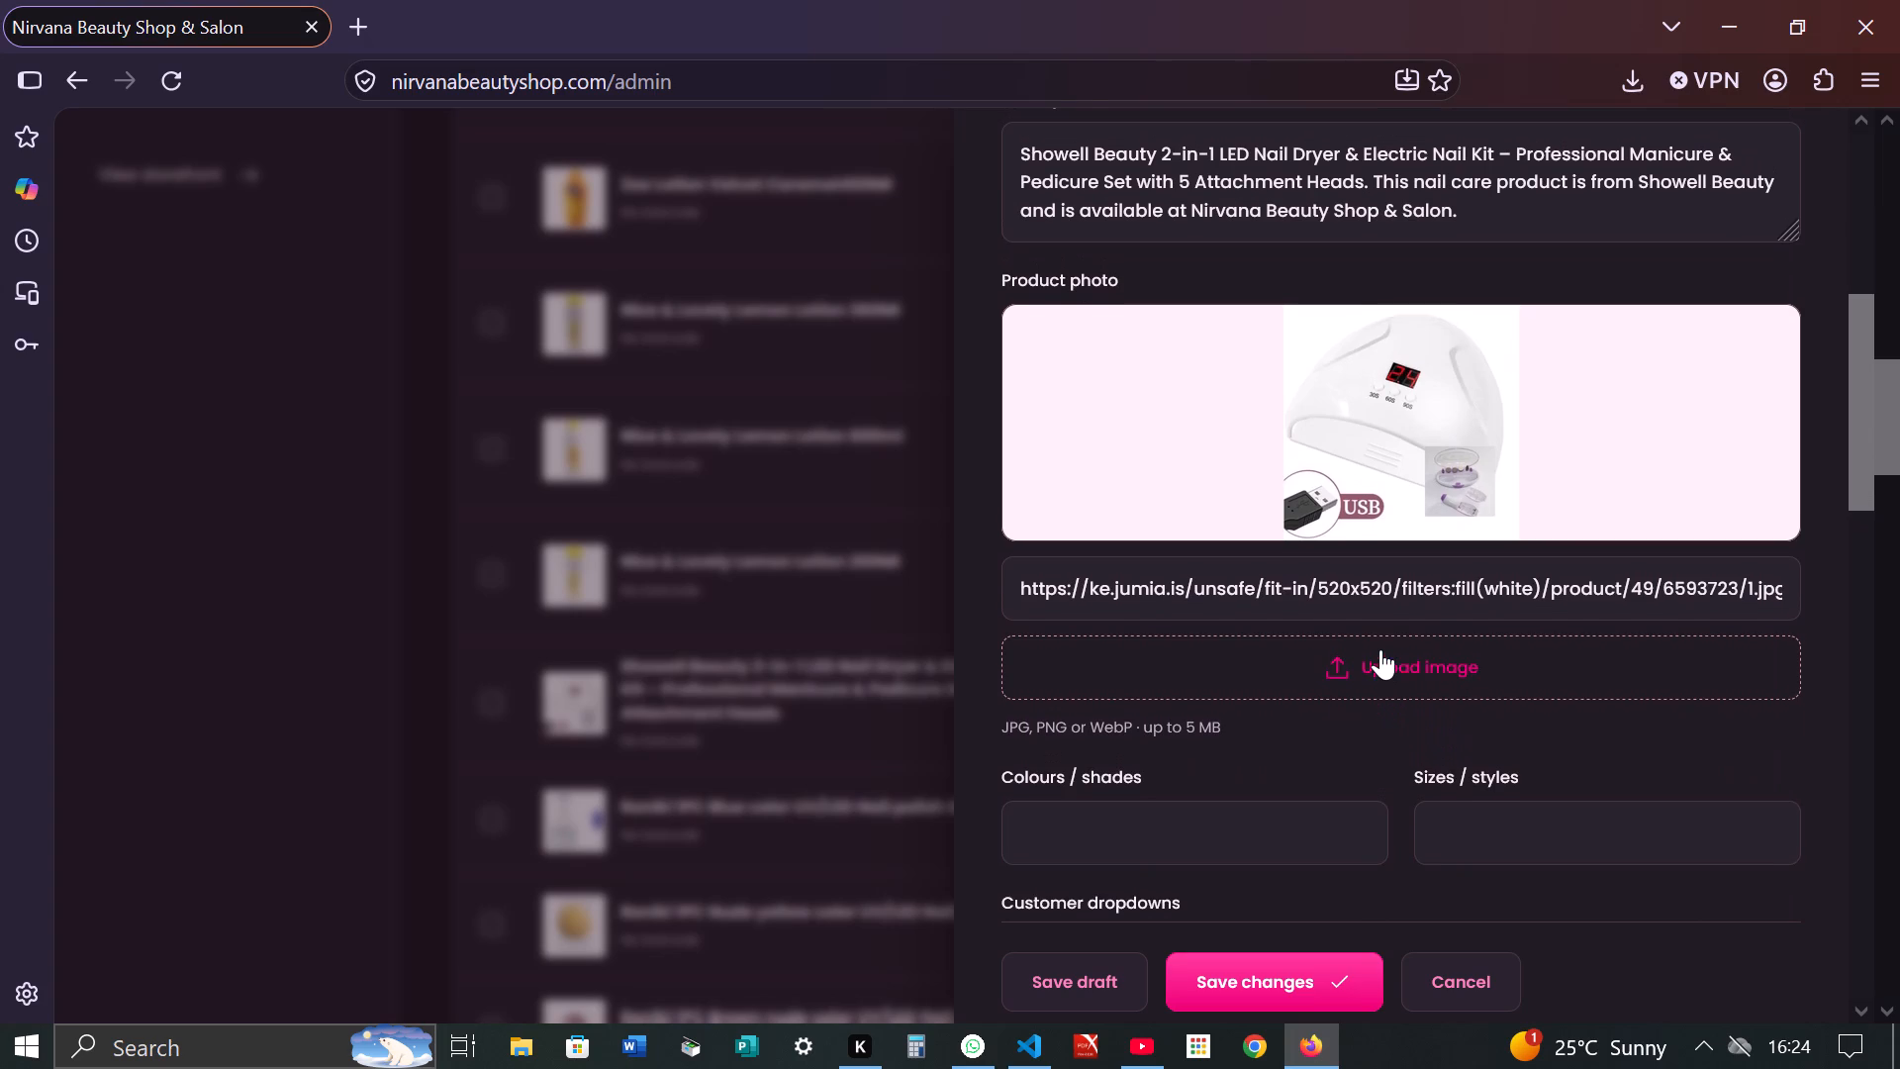
pyautogui.scroll(1, 1380, 649)
pyautogui.scroll(-6, 1483, 679)
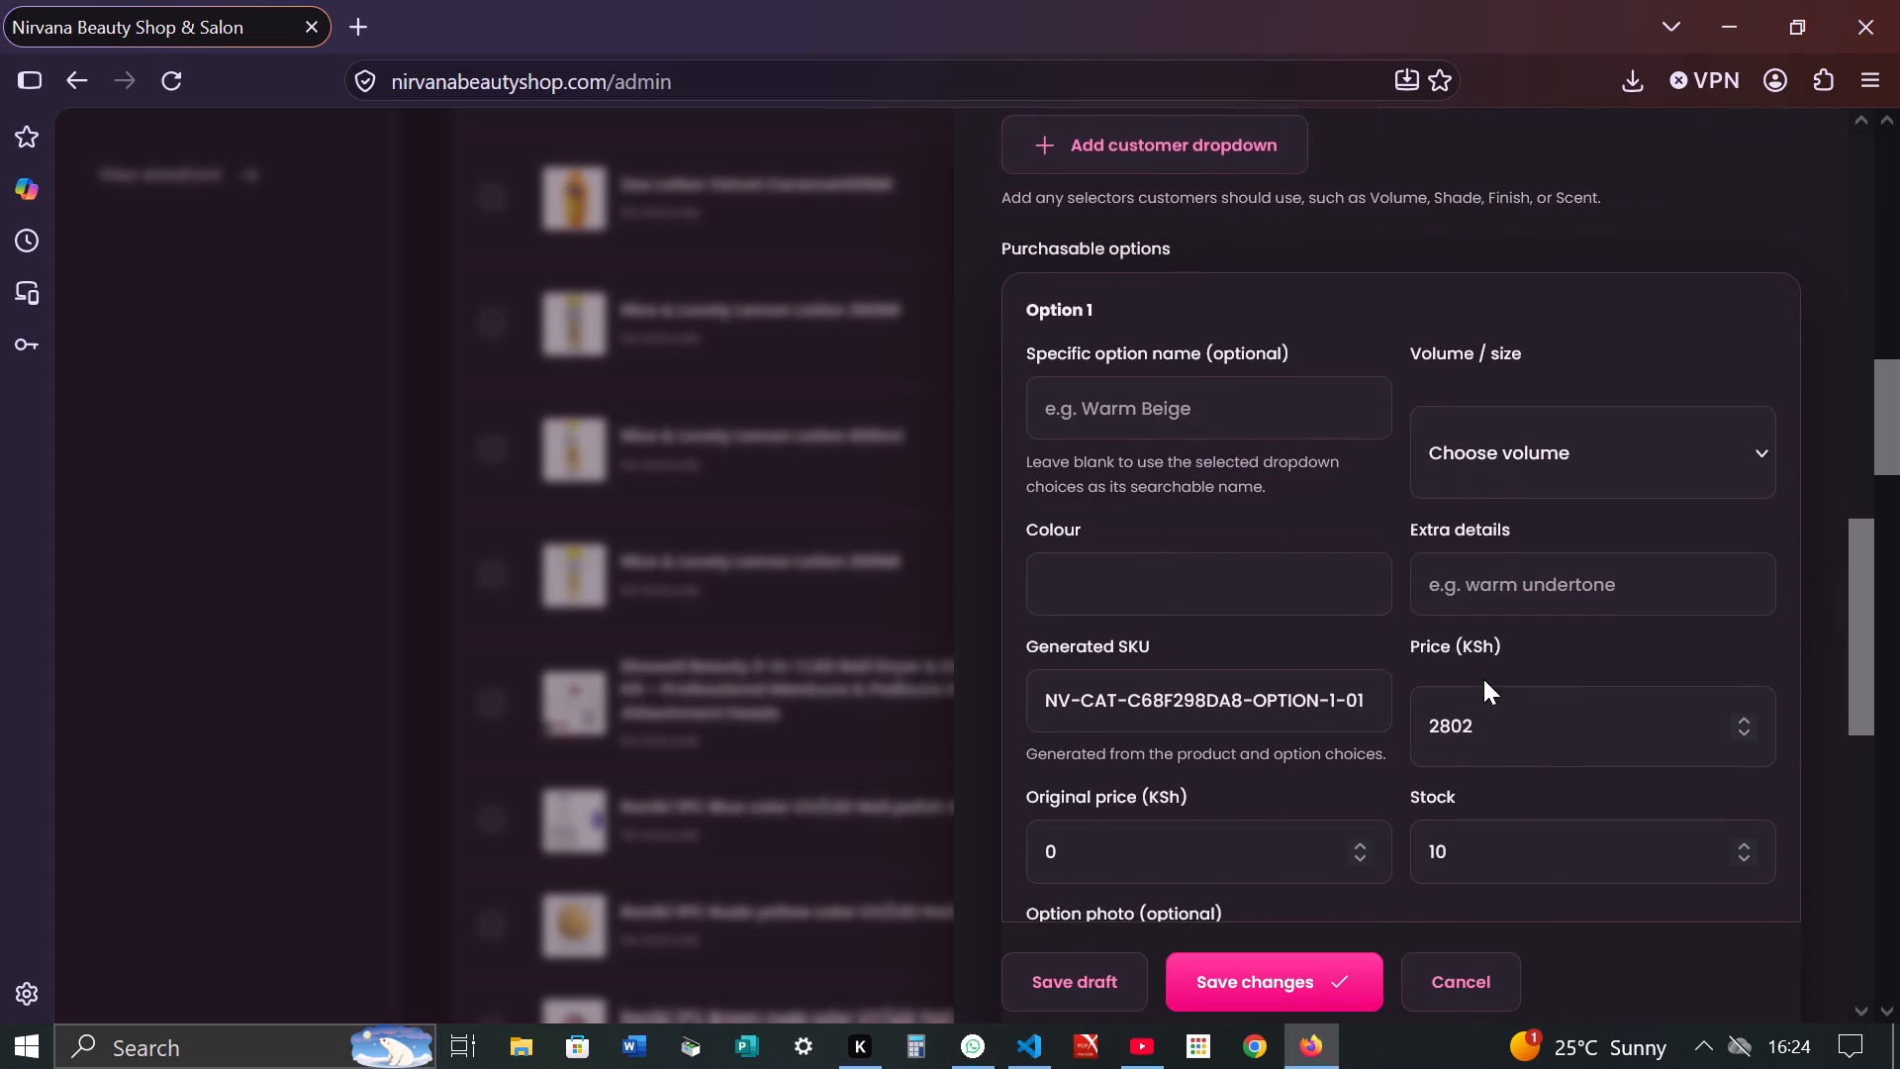
pyautogui.scroll(-1, 1483, 679)
pyautogui.click(1450, 698)
pyautogui.press('BackSpace')
pyautogui.press('BackSpace')
pyautogui.press('BackSpace')
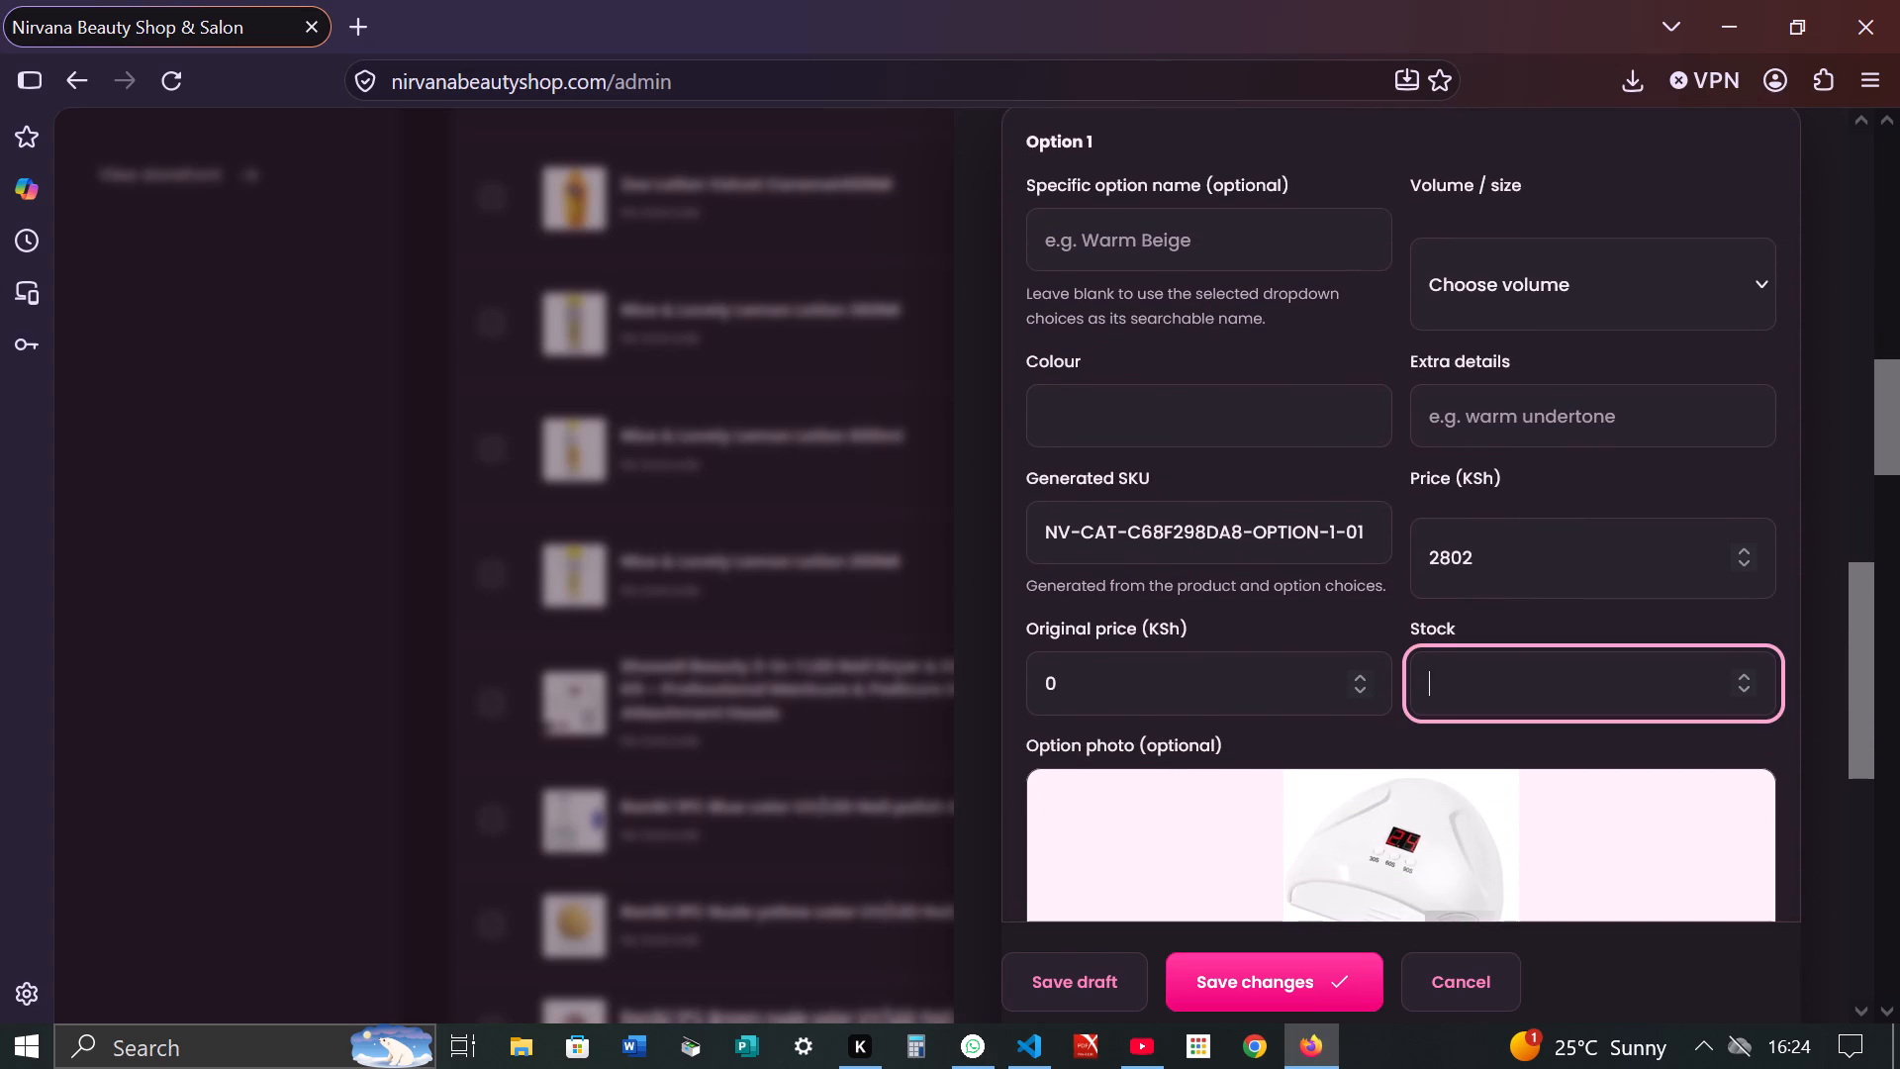
pyautogui.press('0')
pyautogui.click(1346, 974)
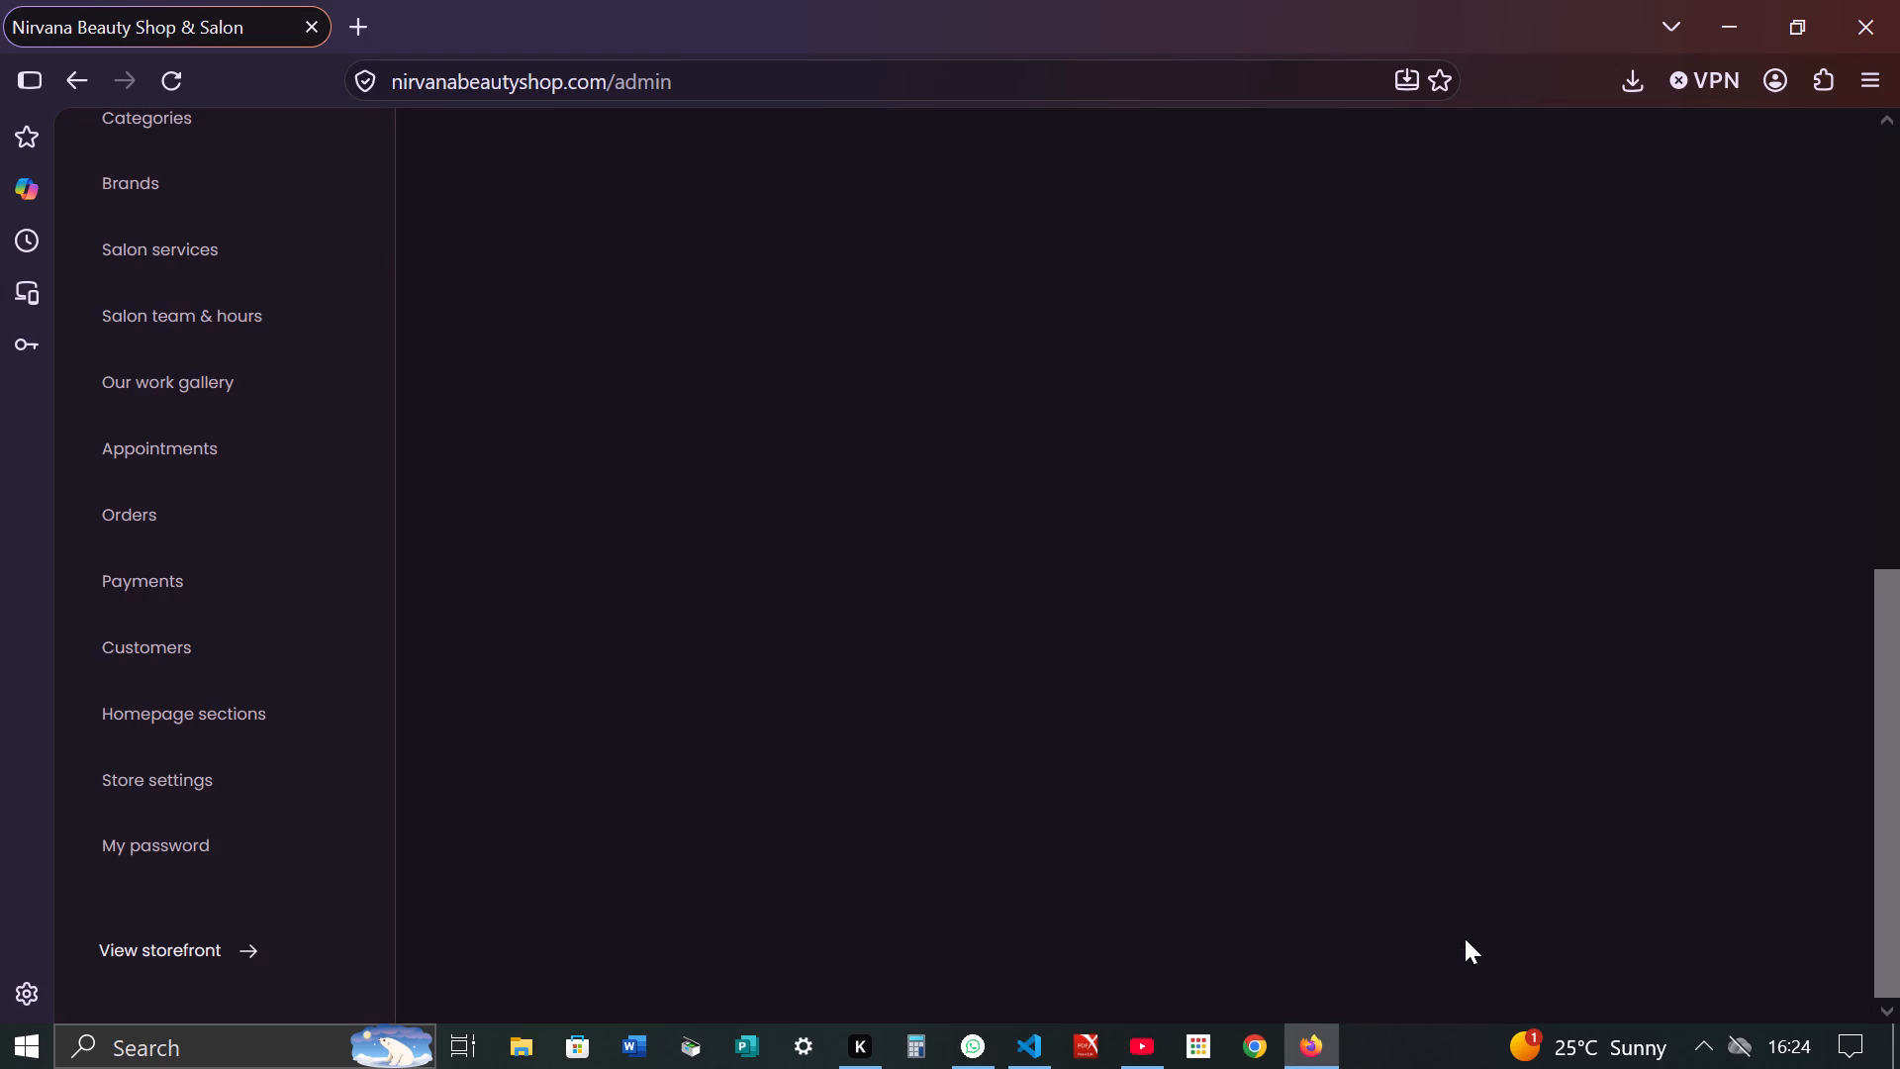
# Advance the reloaded product list from page 1 to page 4 and go to the nail products below the Nice & Lovely lemon lotions.
pyautogui.scroll(-14, 1465, 929)
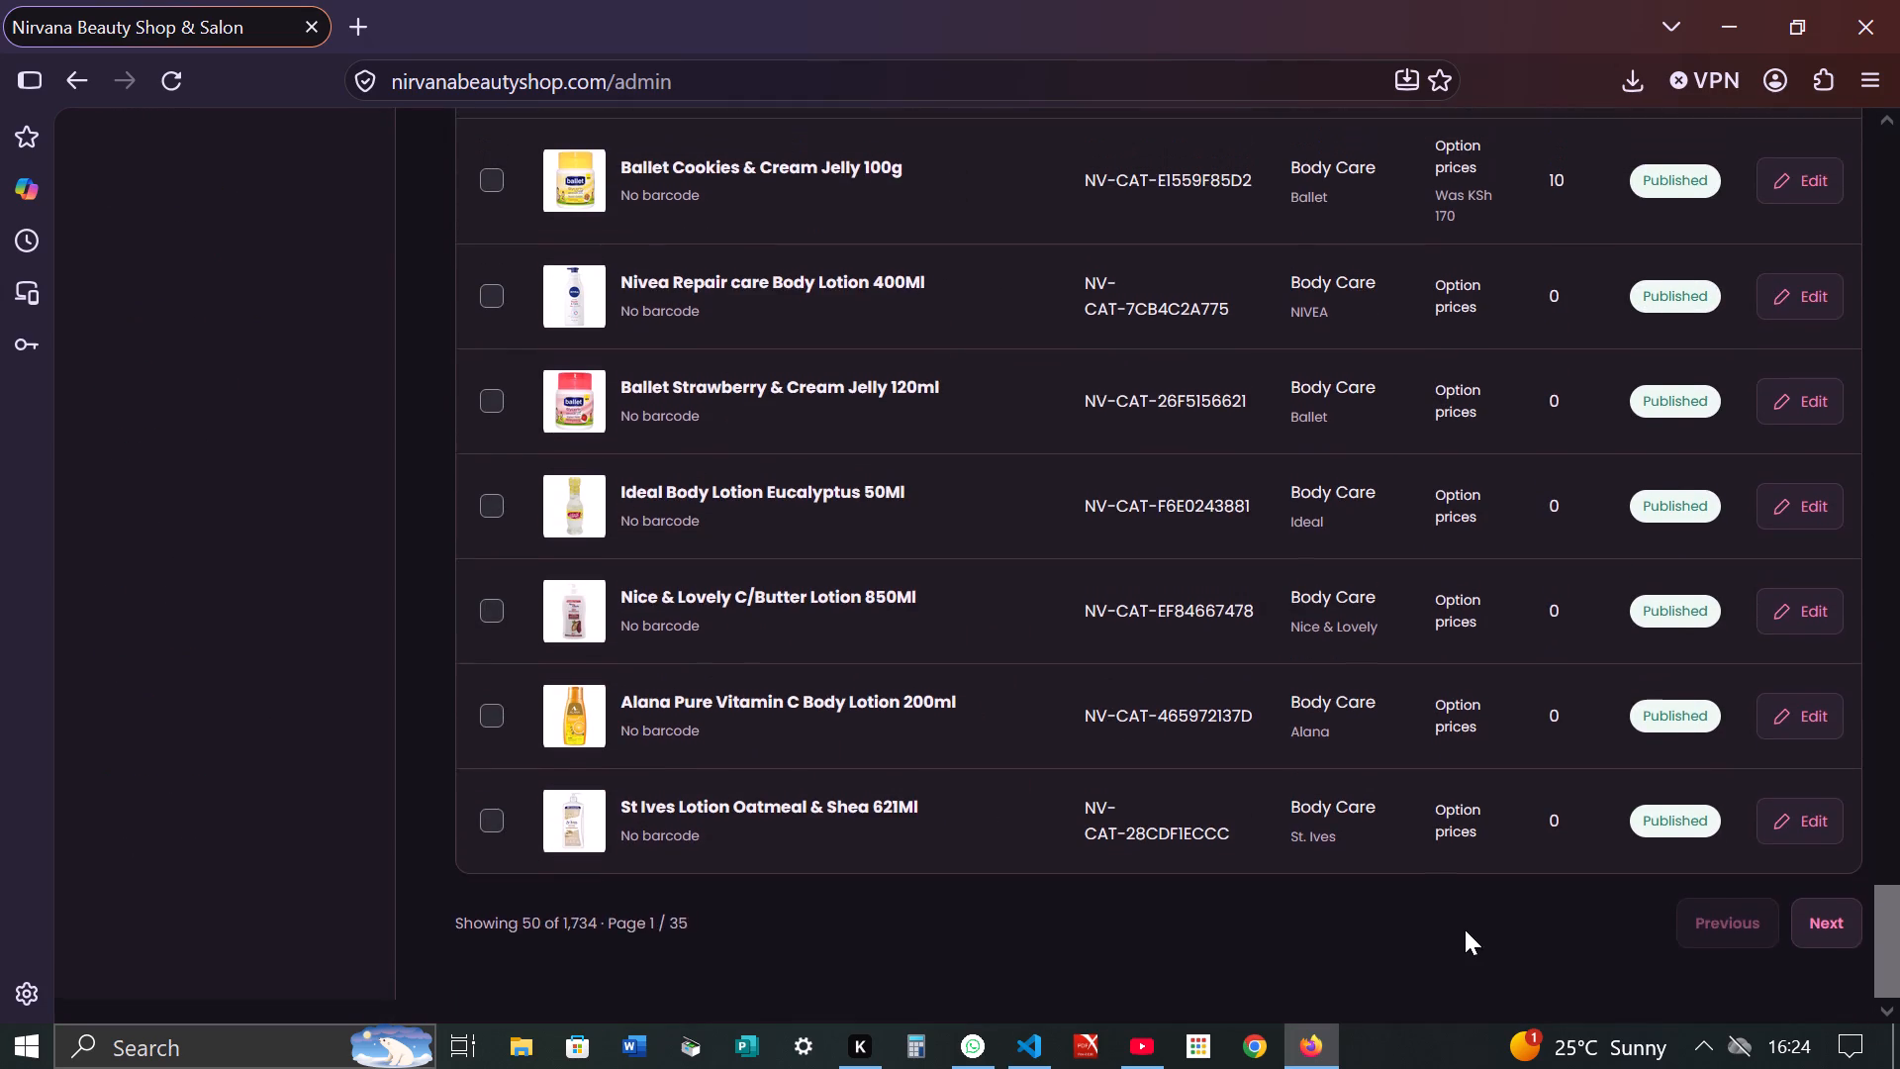
pyautogui.click(1837, 960)
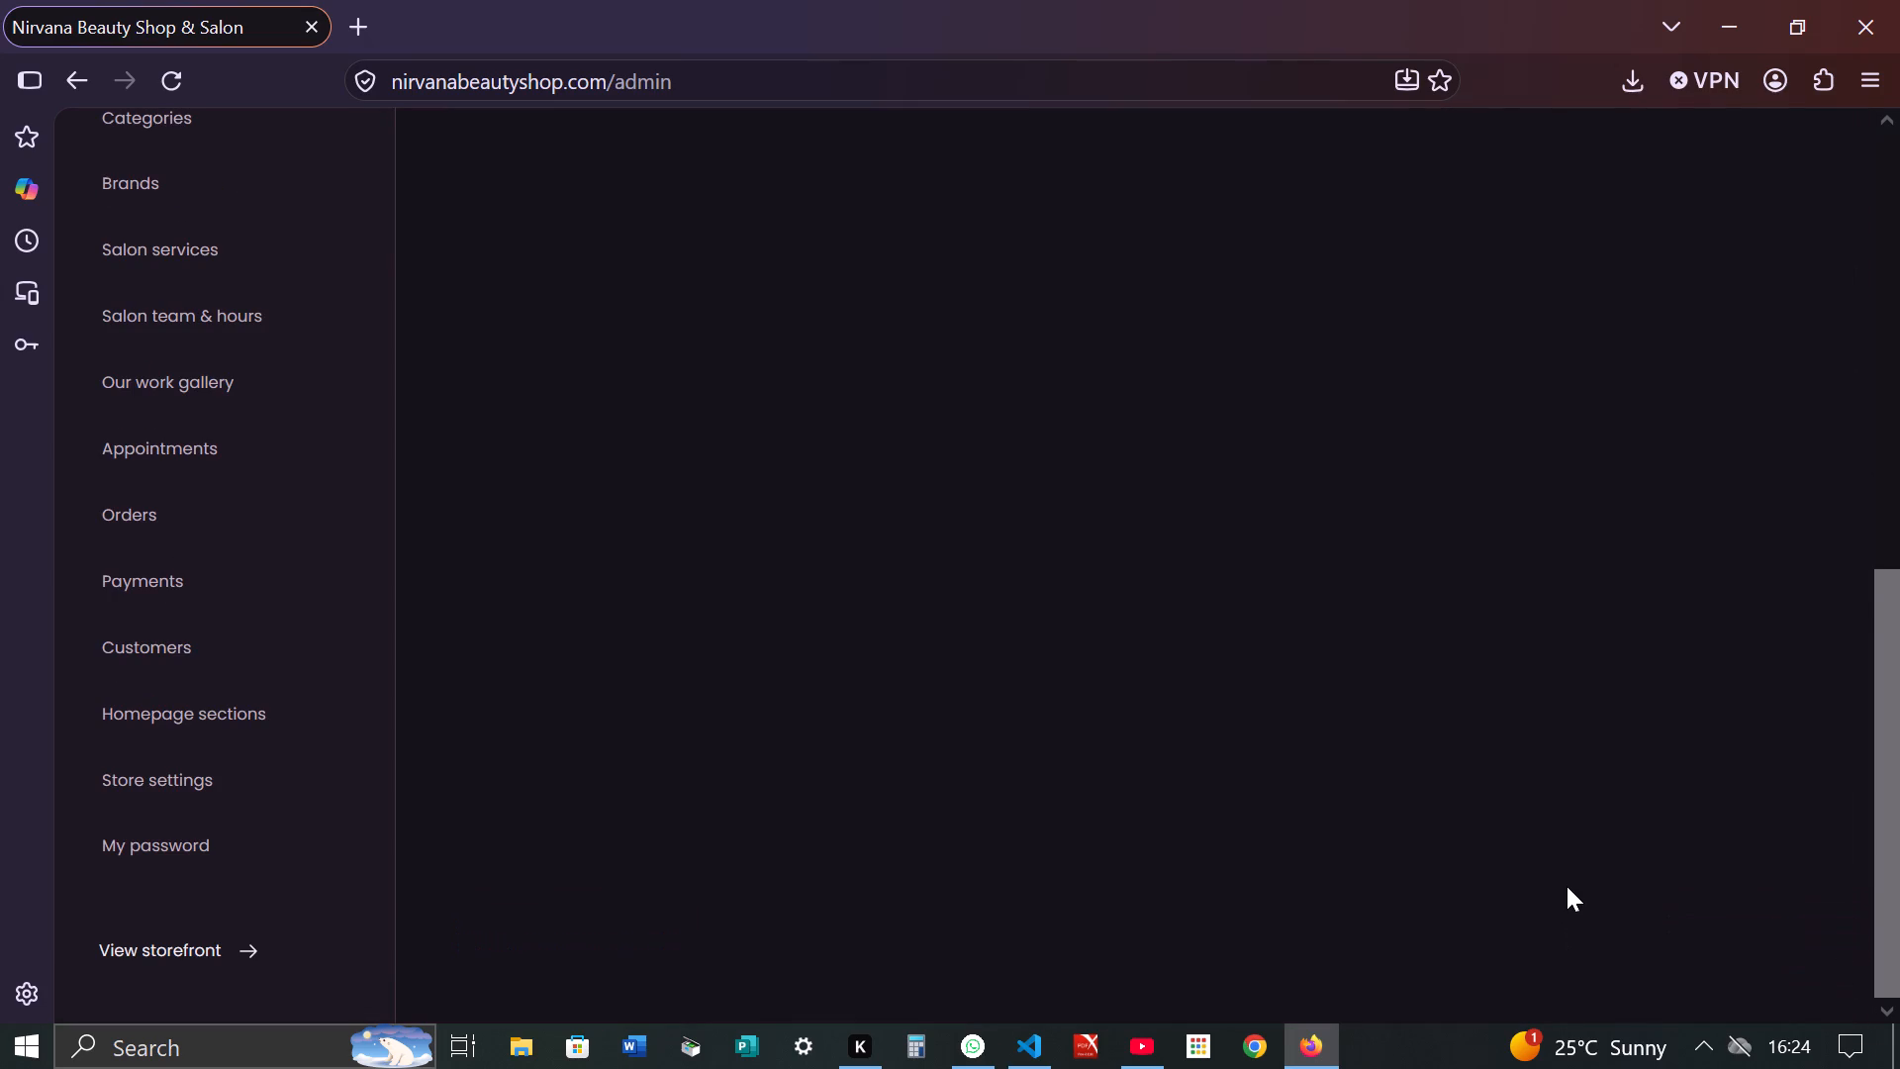
pyautogui.scroll(-11, 1567, 886)
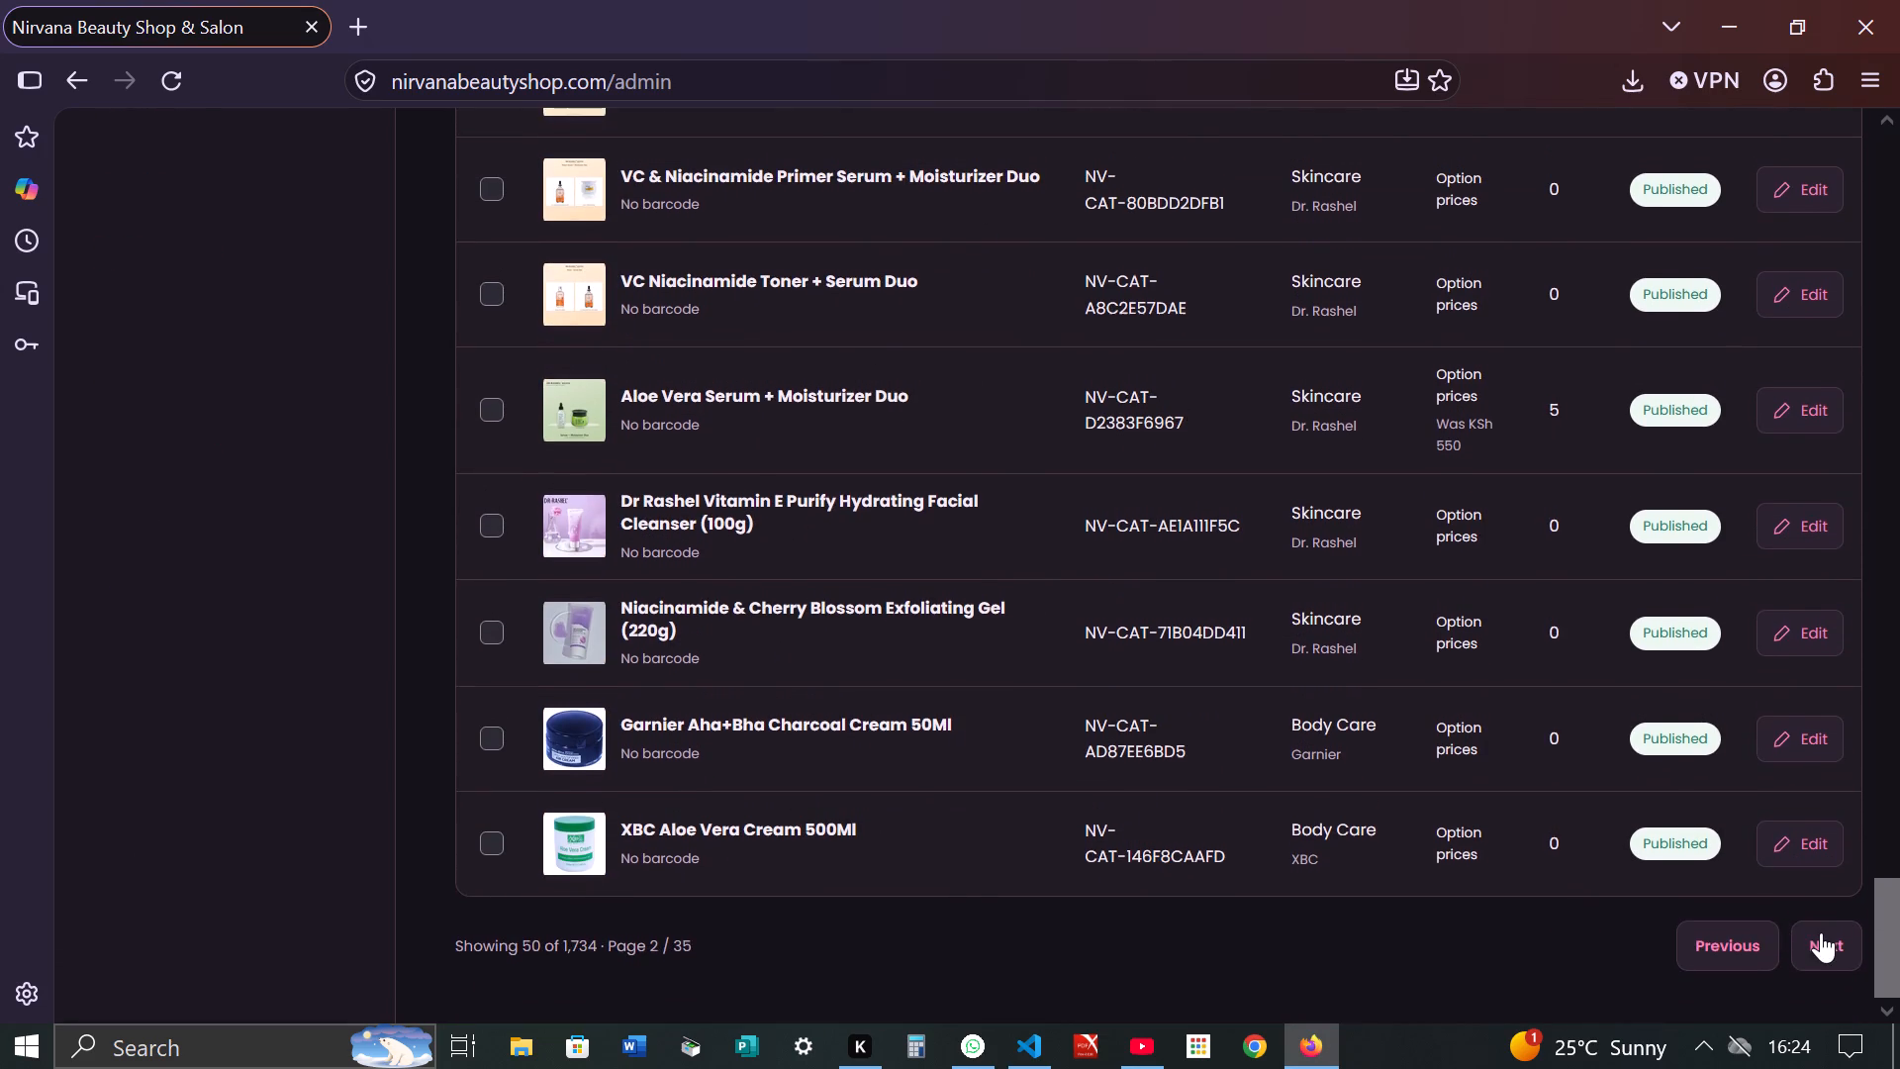
pyautogui.click(1823, 933)
pyautogui.scroll(-4, 1520, 866)
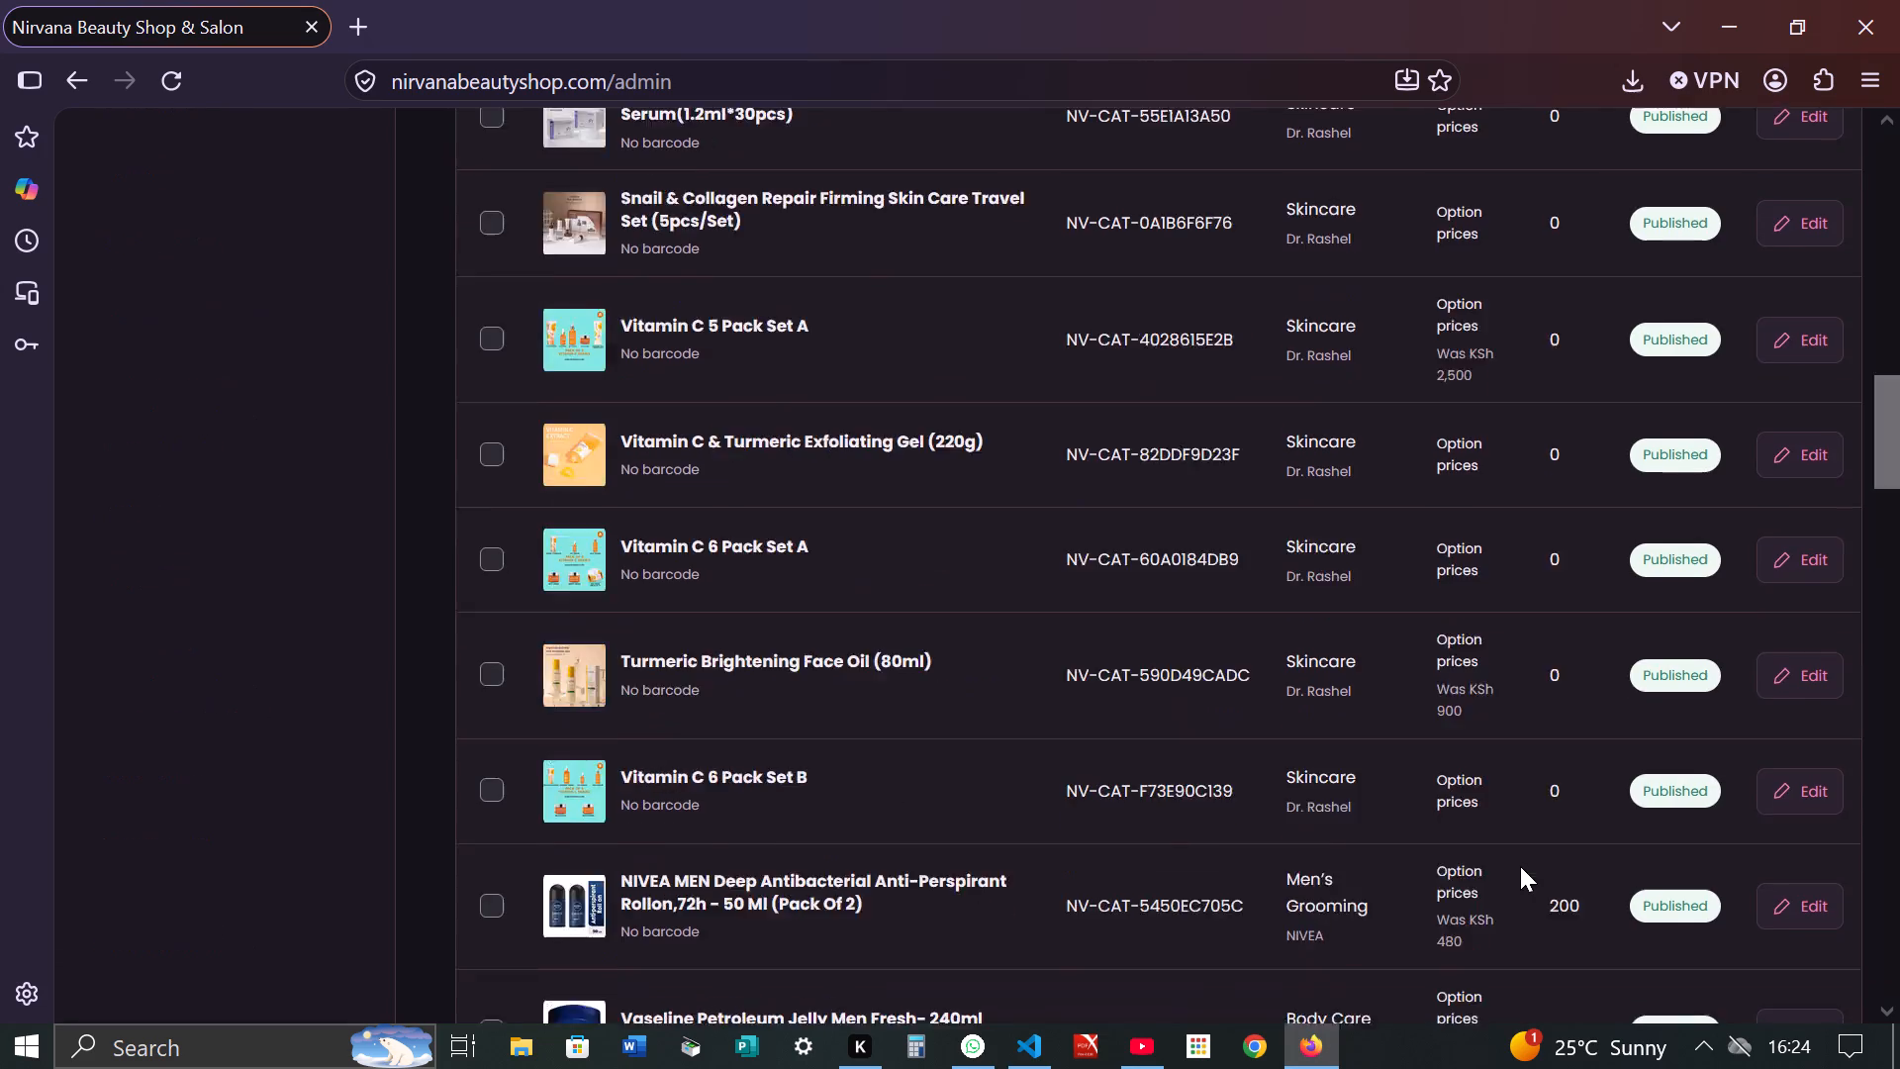
pyautogui.scroll(-7, 1520, 866)
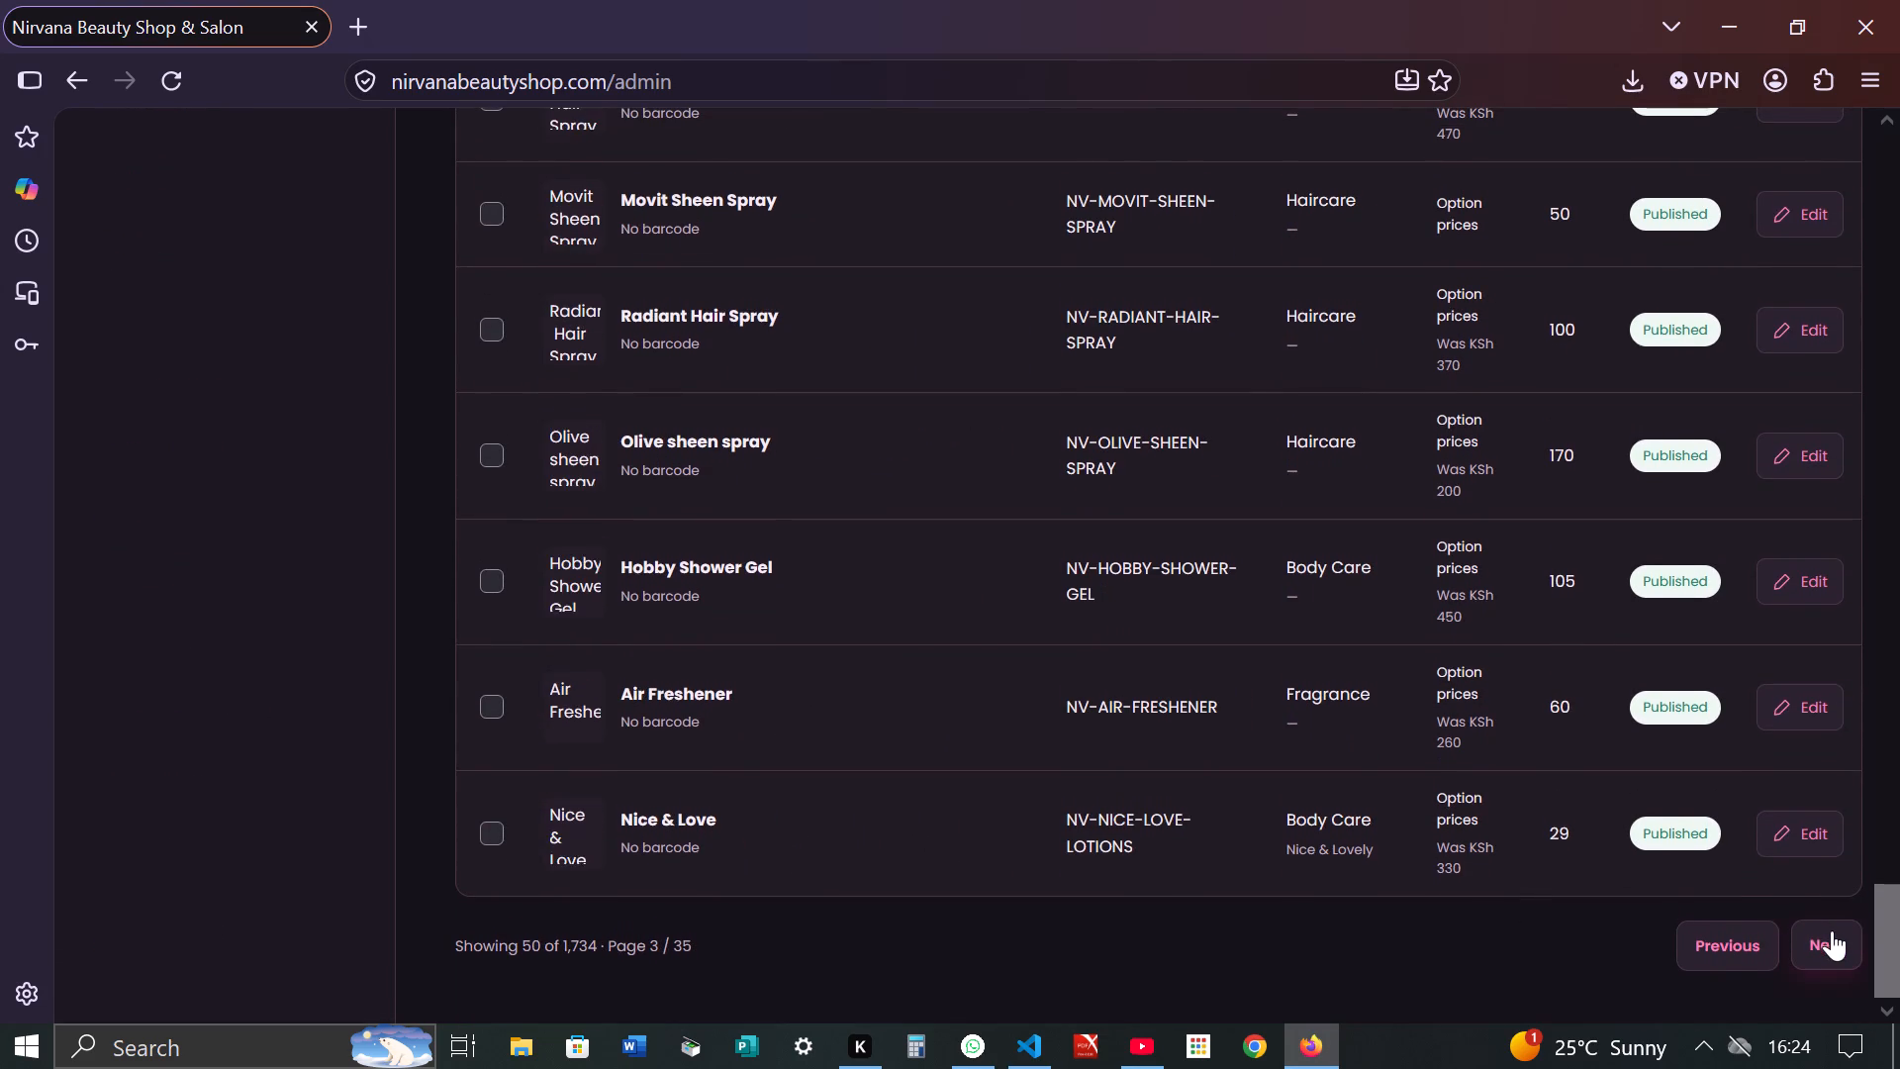
pyautogui.click(1832, 930)
pyautogui.scroll(-1, 1299, 739)
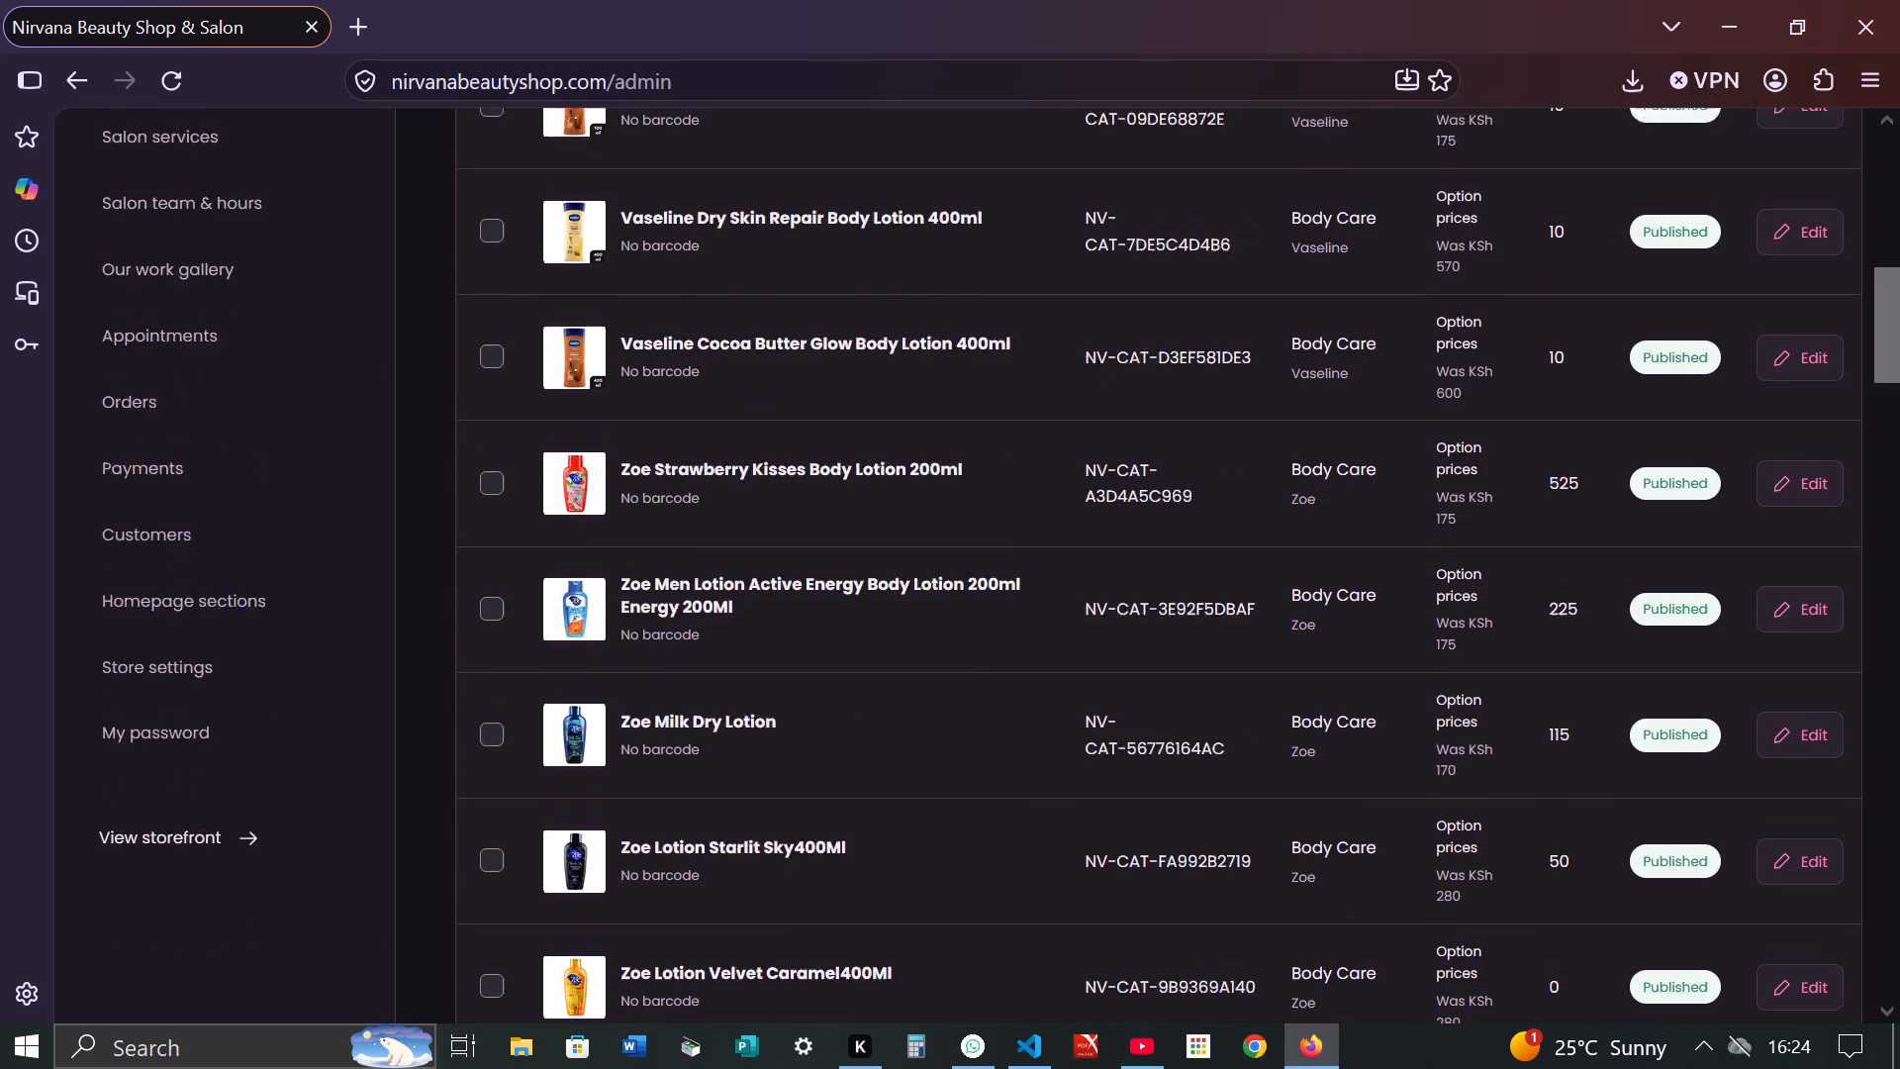
pyautogui.scroll(-5, 1299, 739)
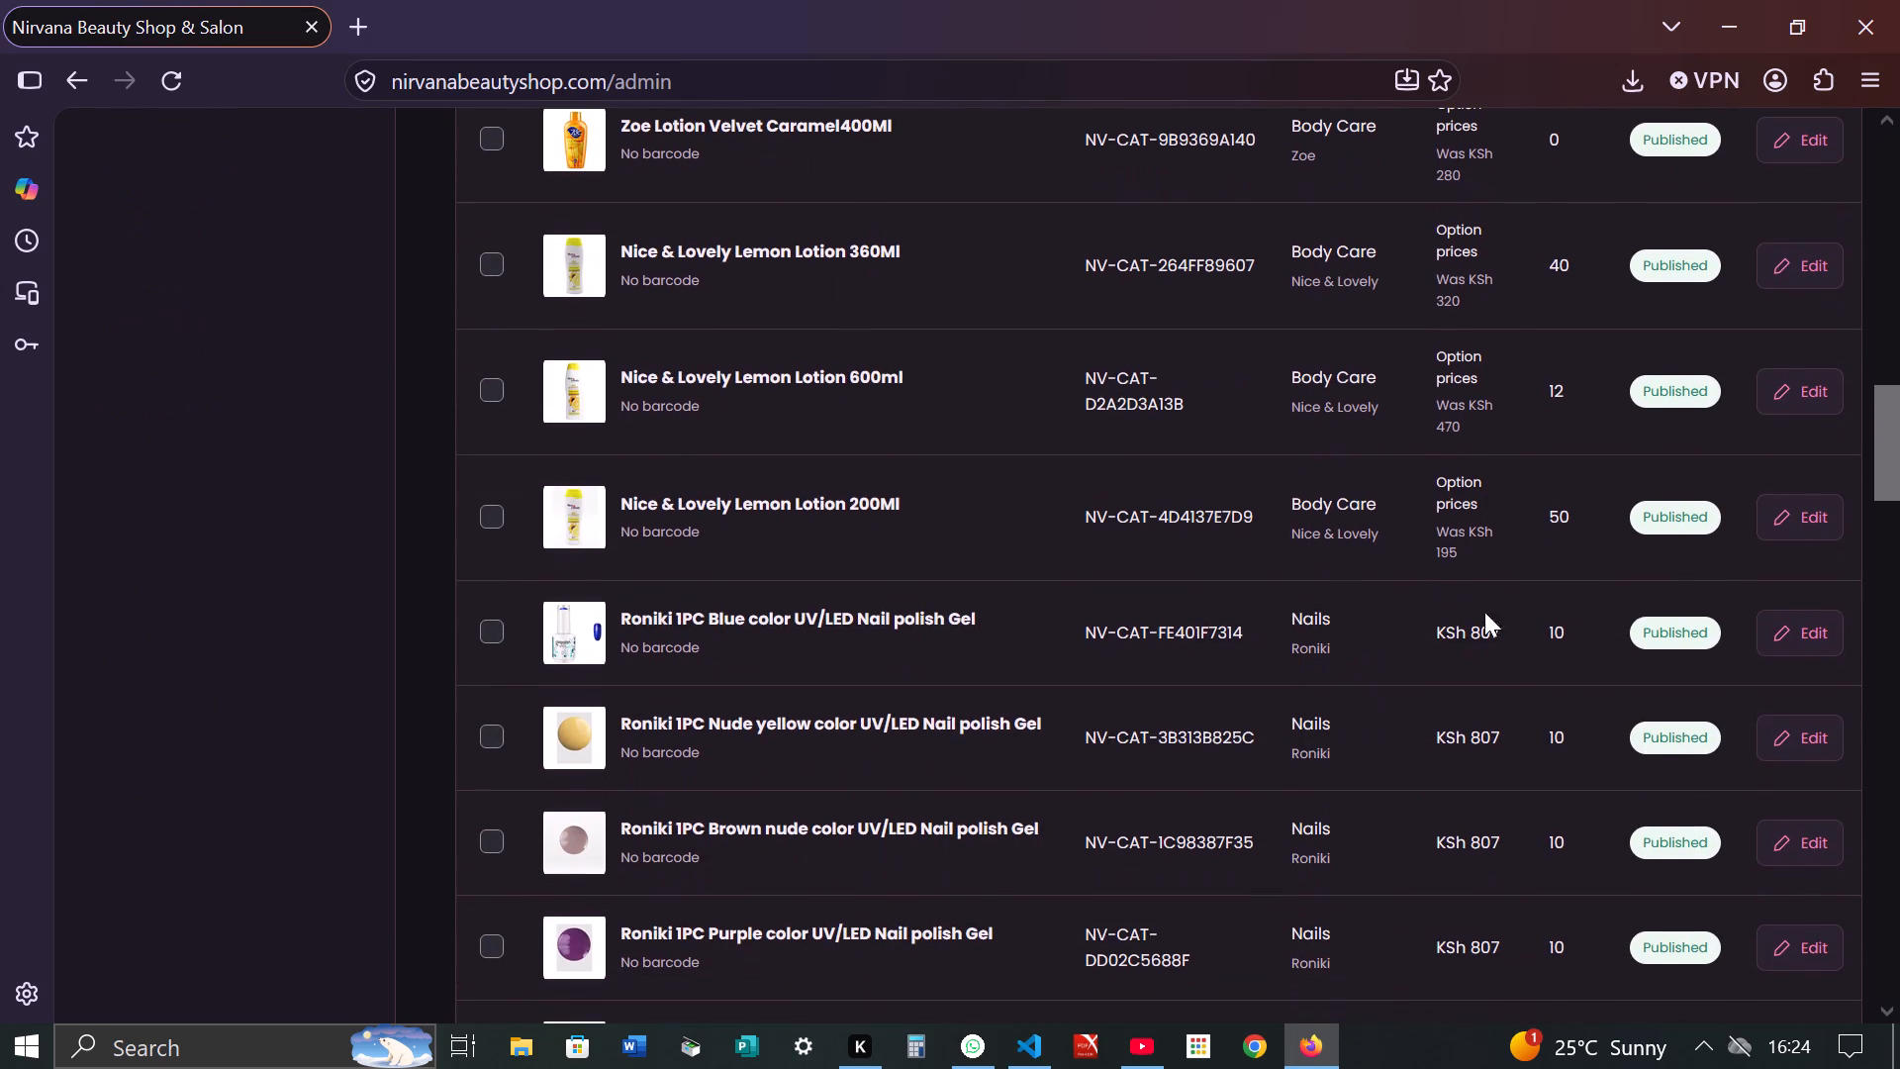
# Set the stock of Roniki 1PC Blue color UV/LED Nail polish Gel to 0 and save the product.
pyautogui.click(1818, 621)
pyautogui.scroll(-2, 1364, 756)
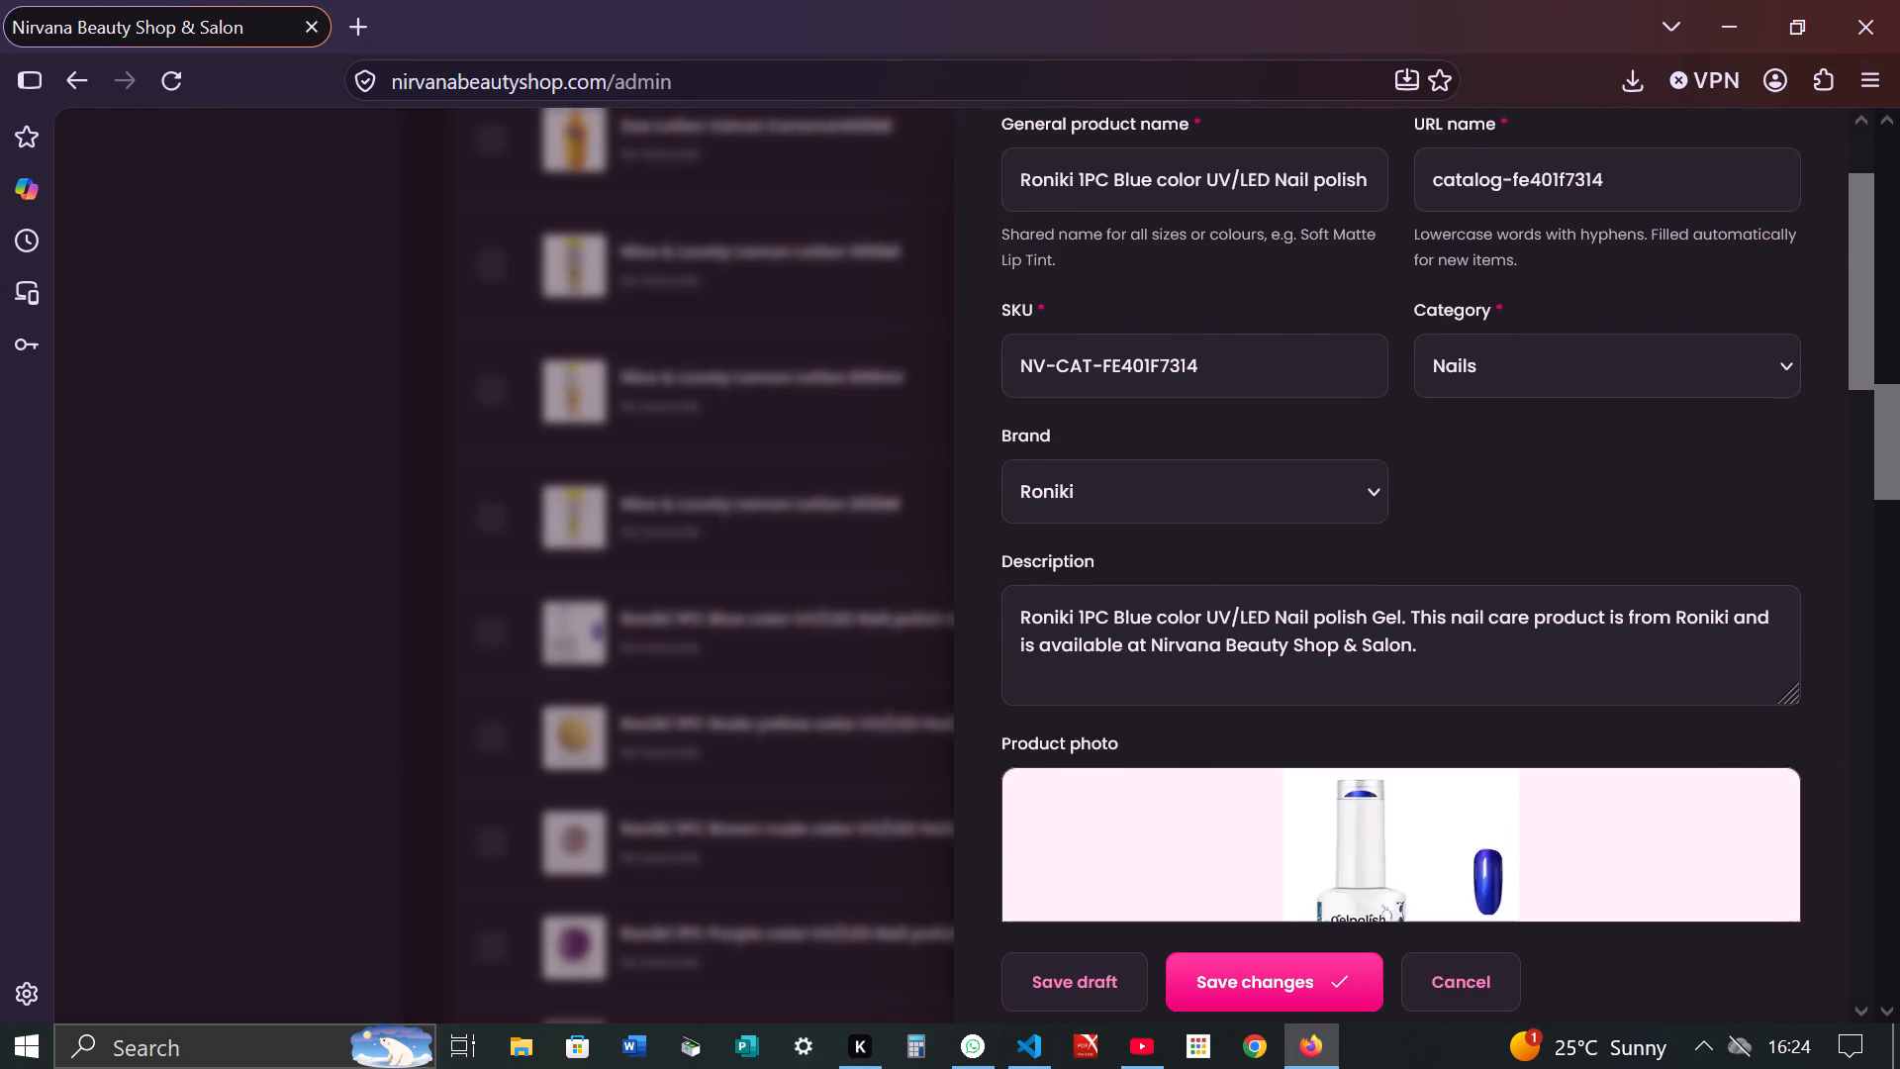
pyautogui.scroll(-8, 1364, 756)
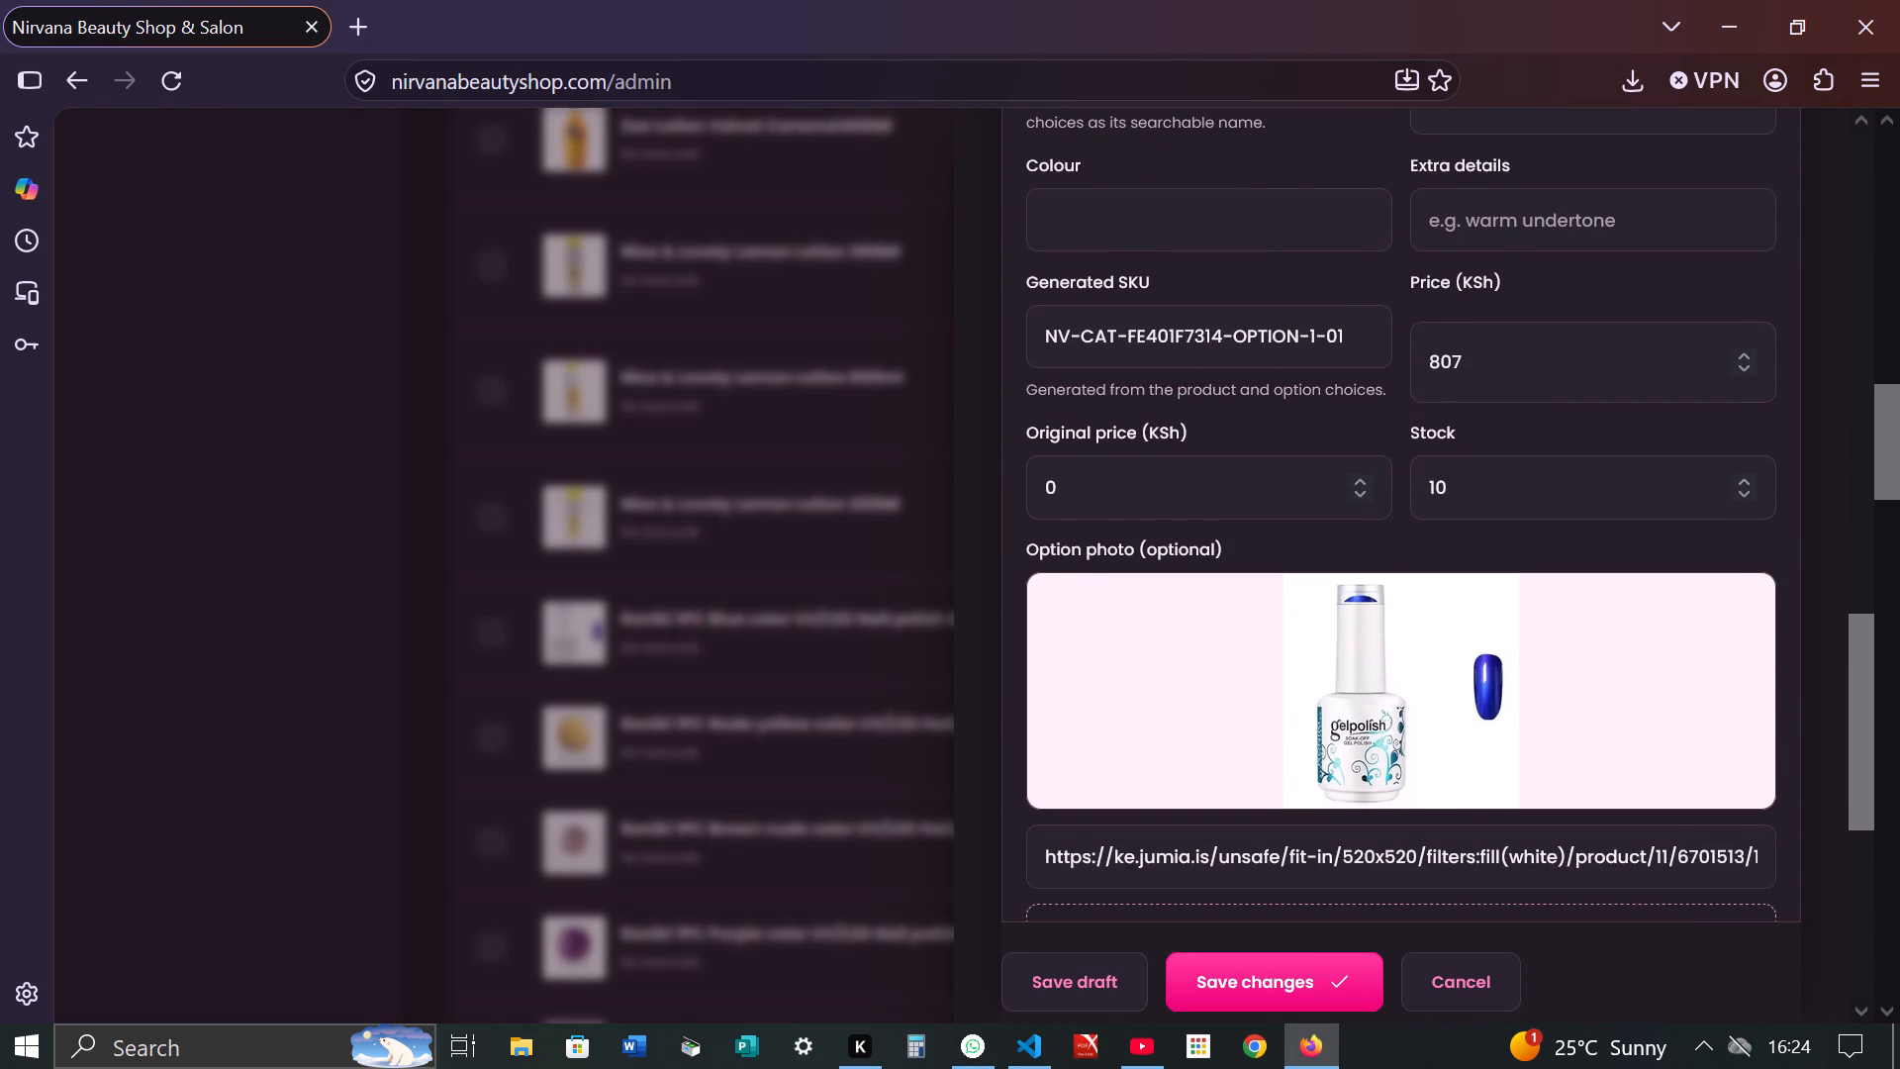
pyautogui.click(1518, 485)
pyautogui.press('BackSpace')
pyautogui.press('BackSpace')
pyautogui.press('0')
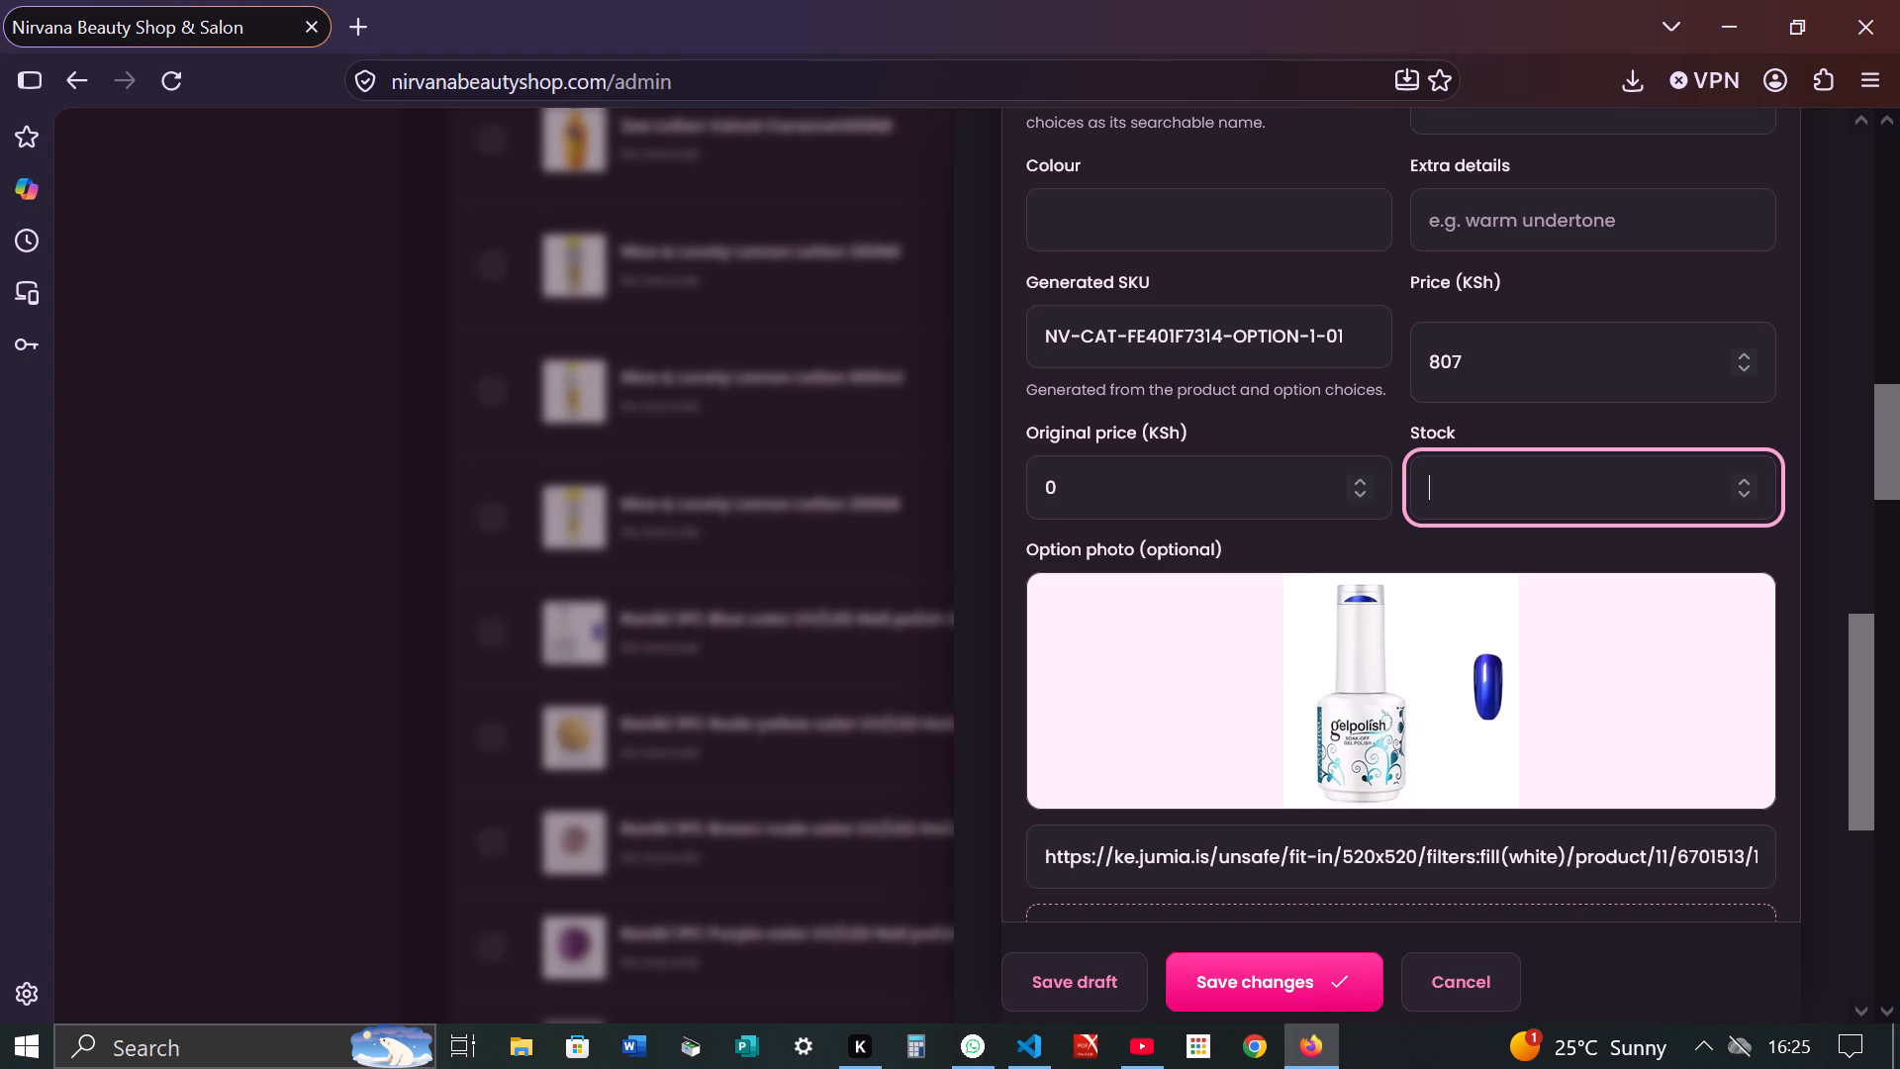
pyautogui.click(1266, 980)
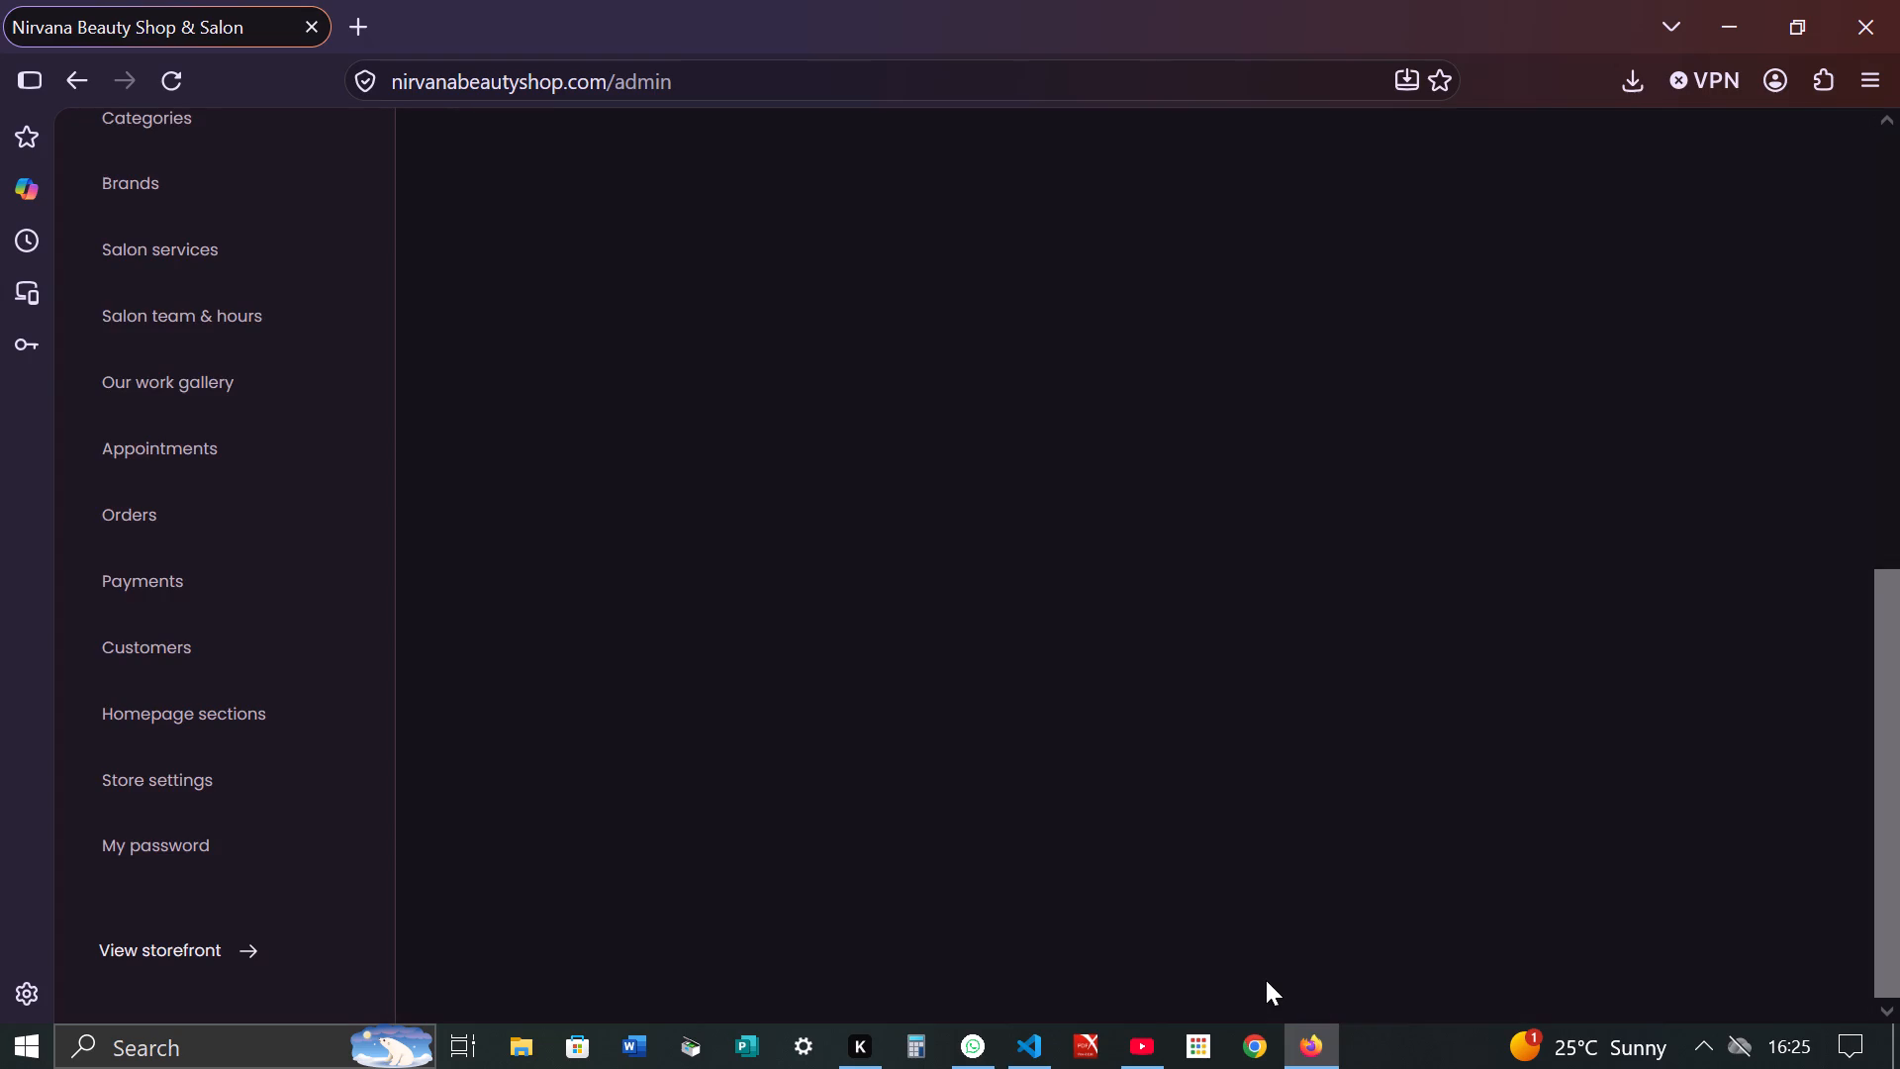
# Advance the reloaded product list from page 1 to page 4 again.
pyautogui.scroll(-3, 1266, 980)
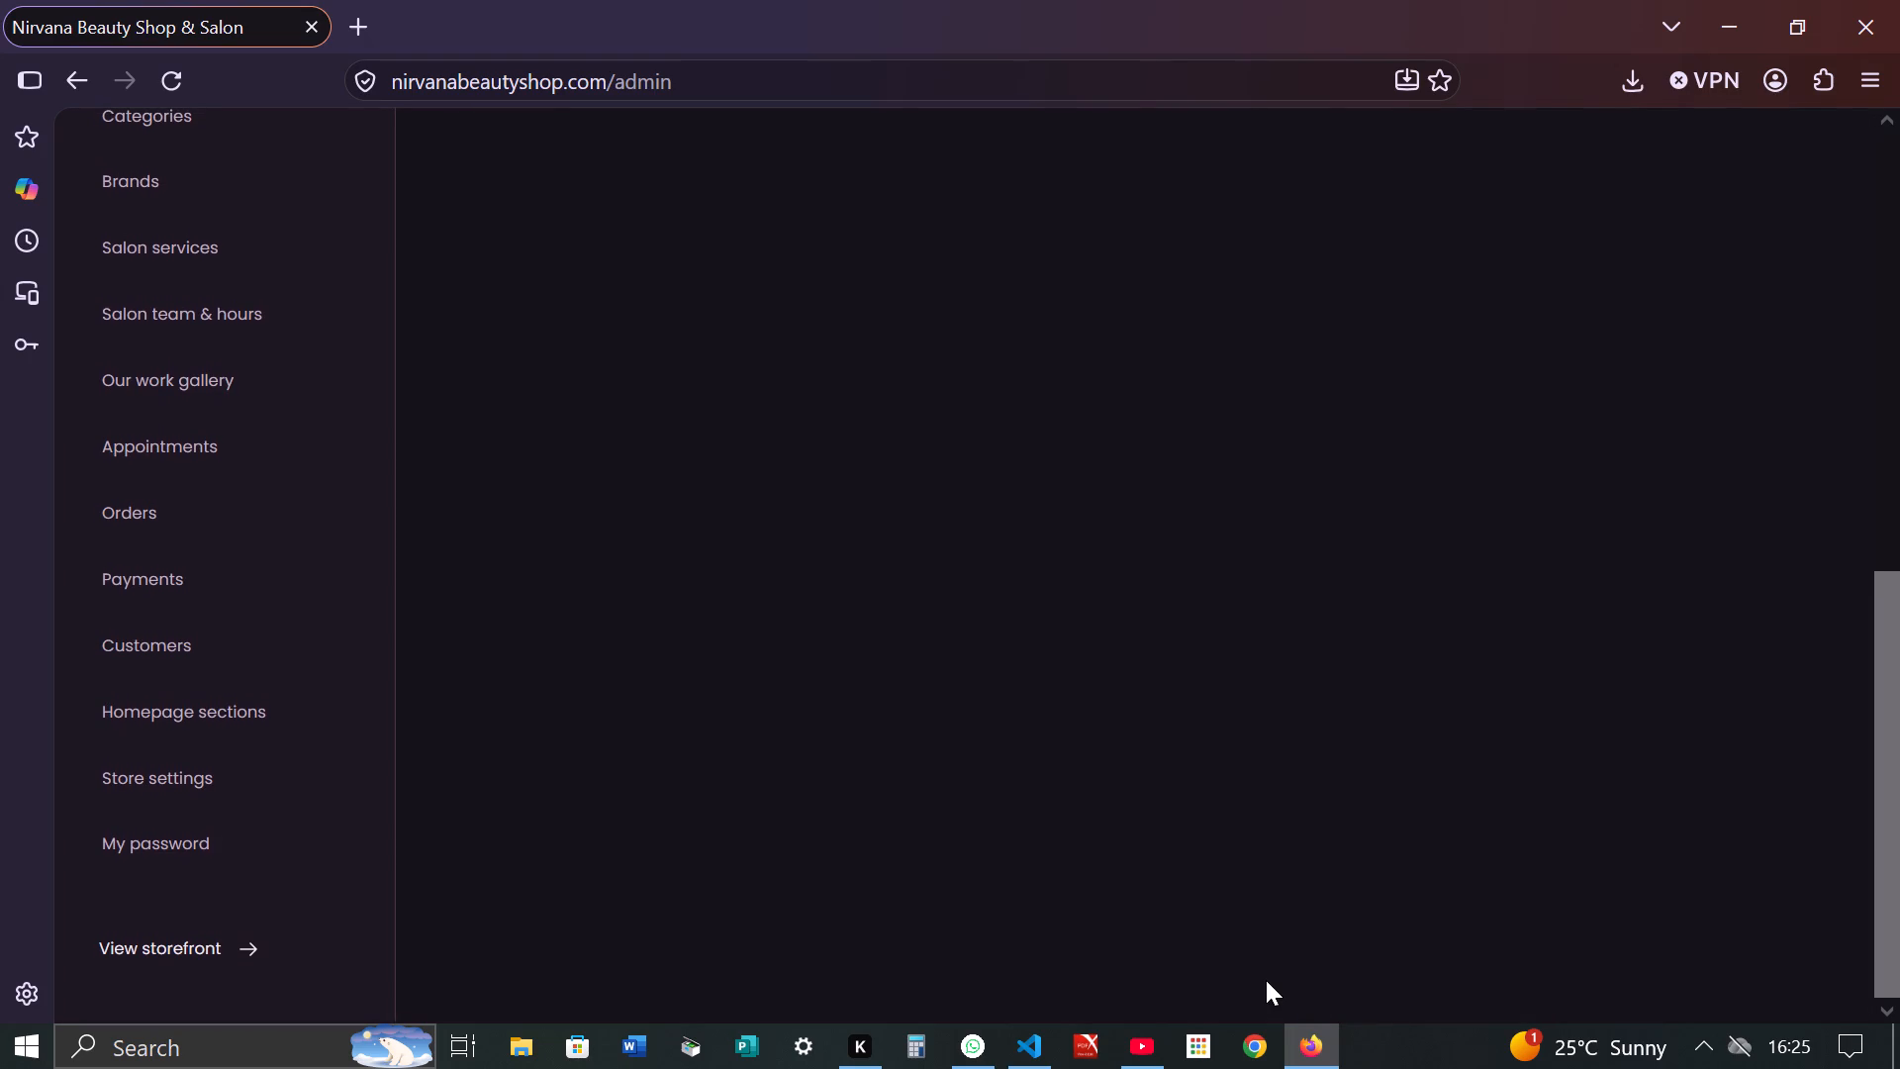
pyautogui.scroll(-12, 1266, 980)
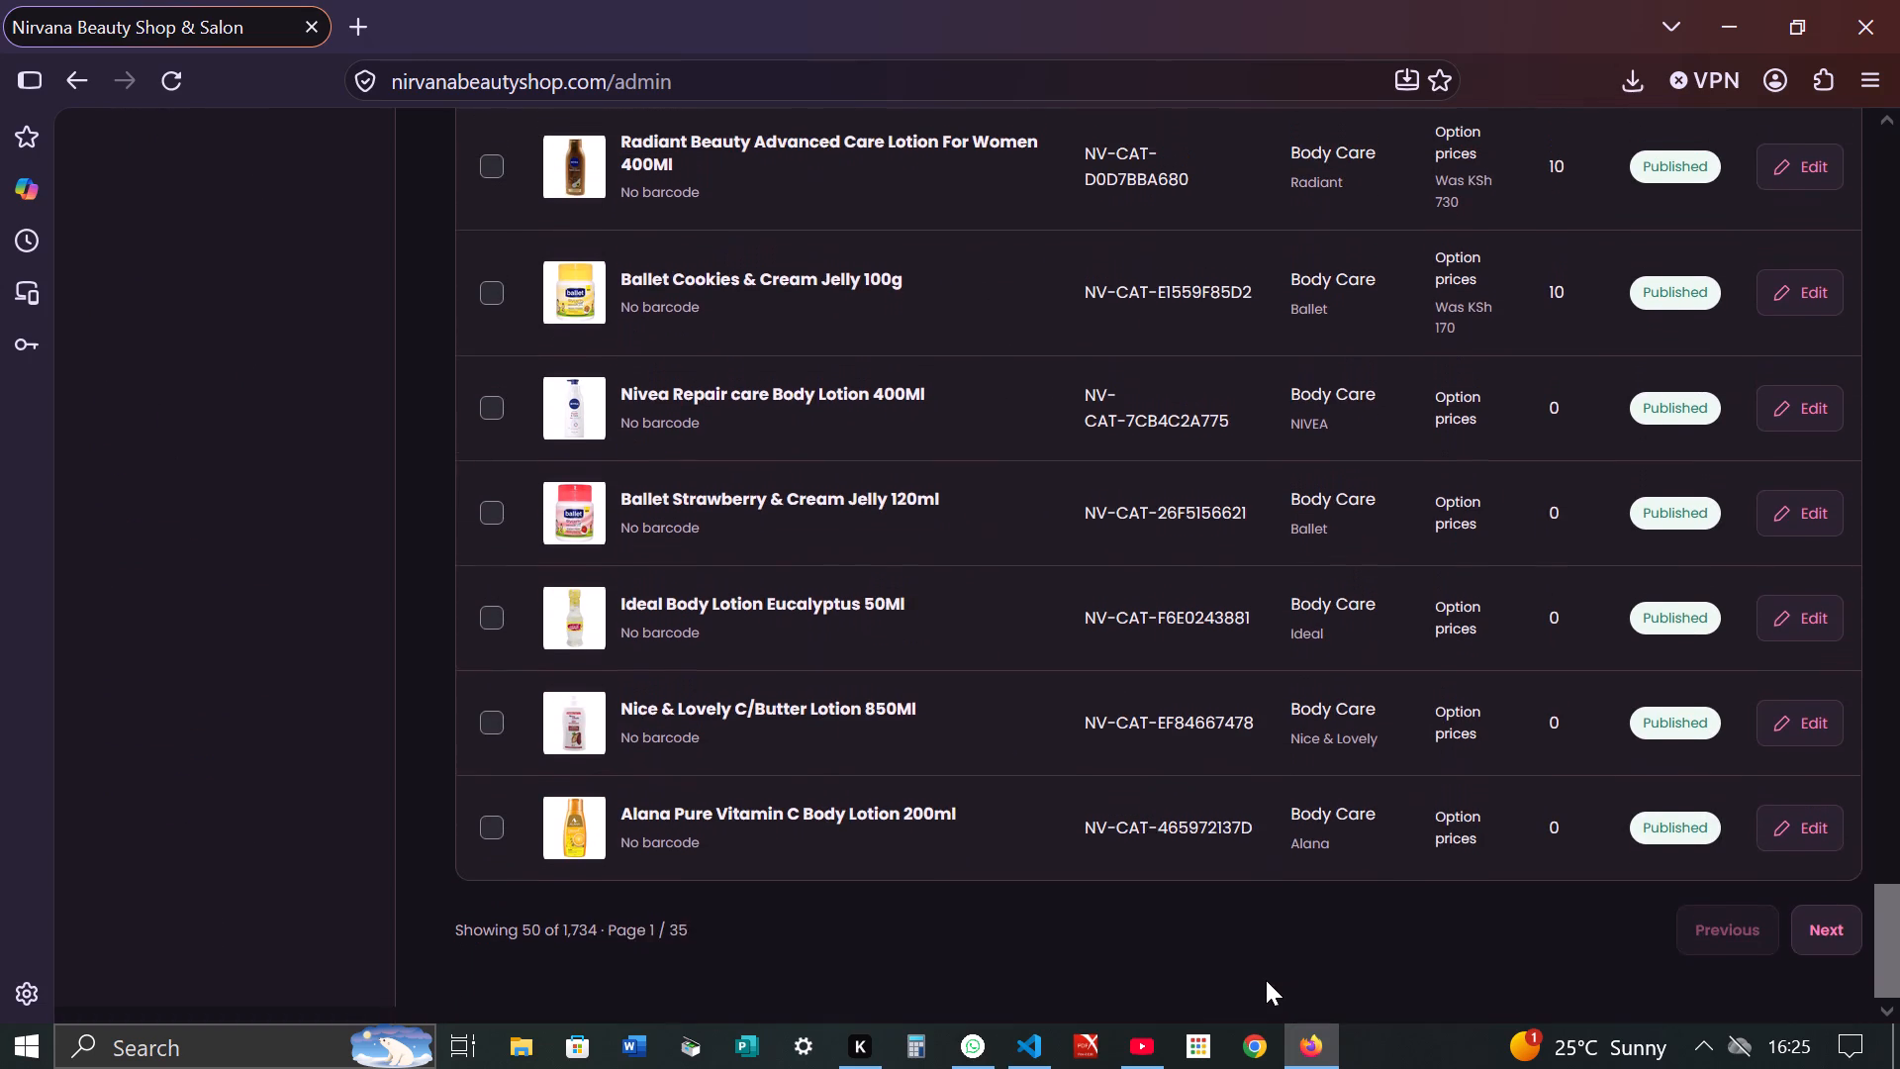
pyautogui.click(1830, 945)
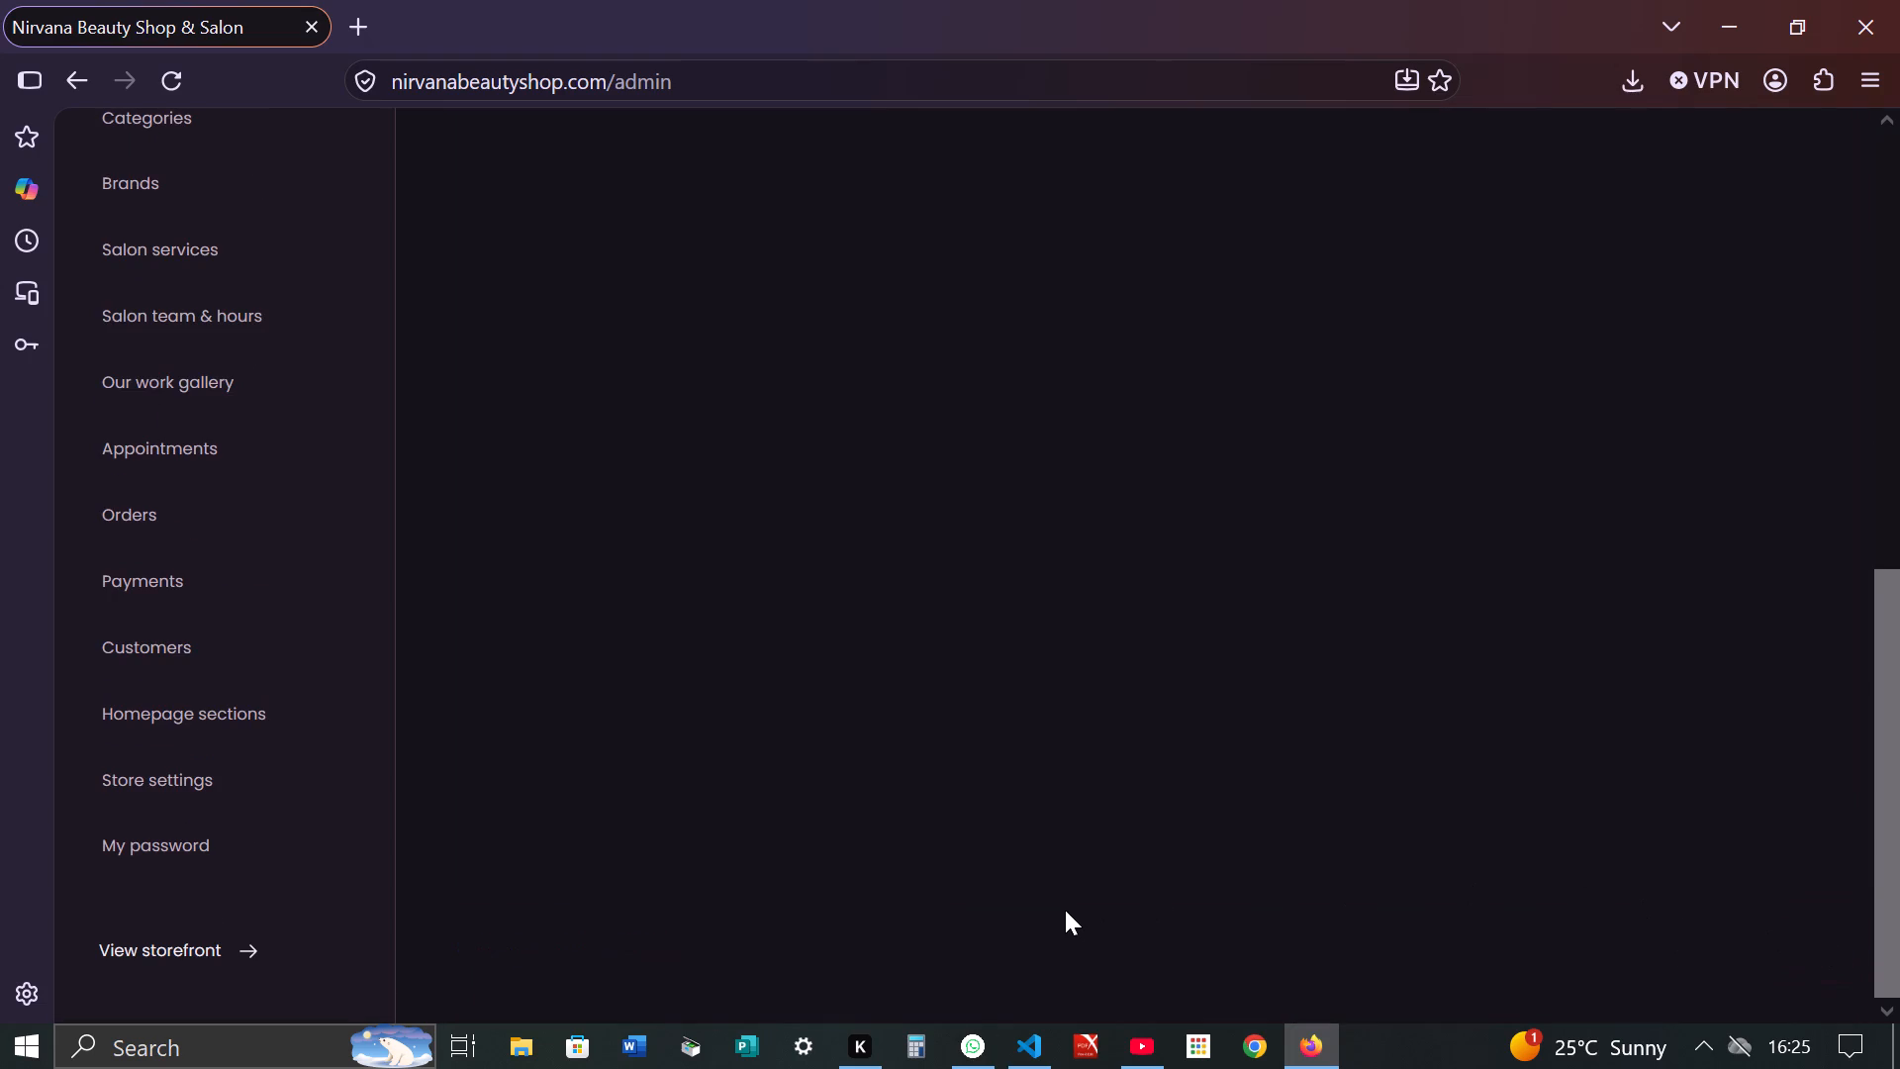
pyautogui.scroll(-15, 1065, 910)
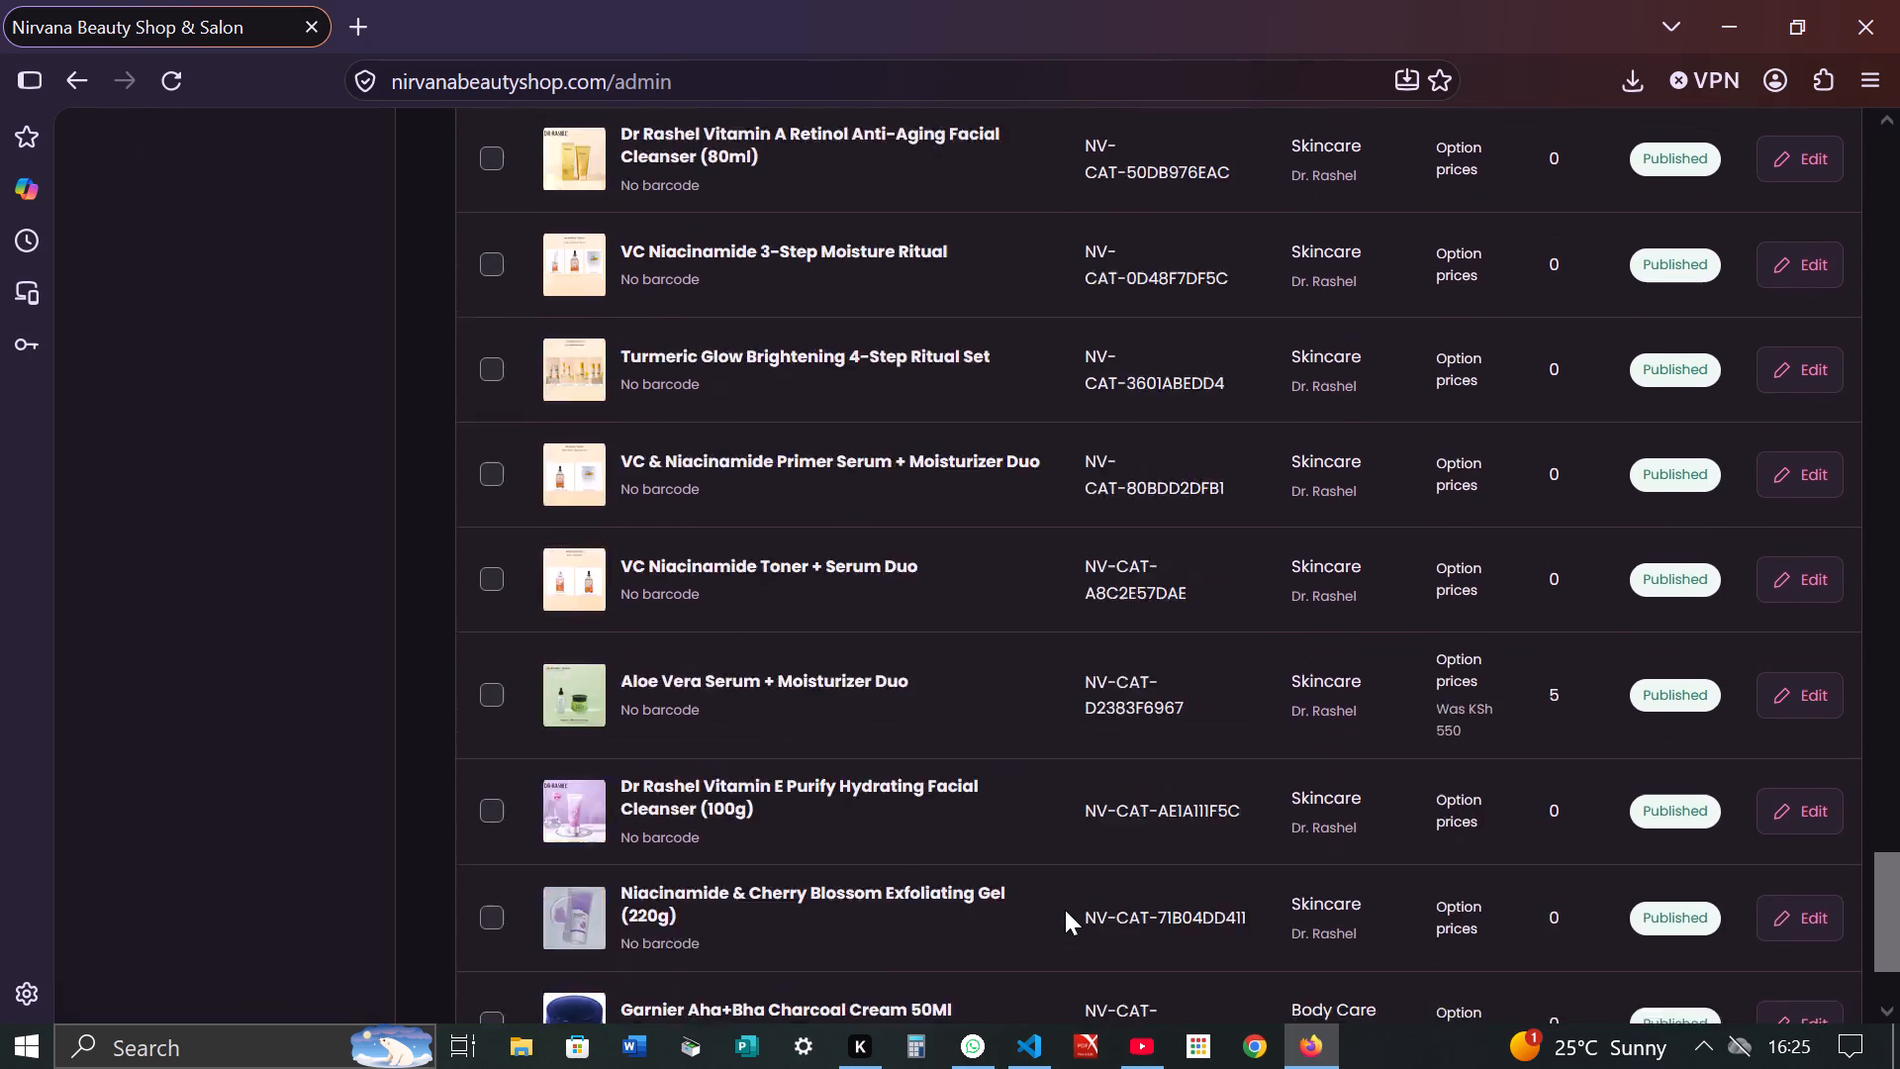
pyautogui.click(1824, 930)
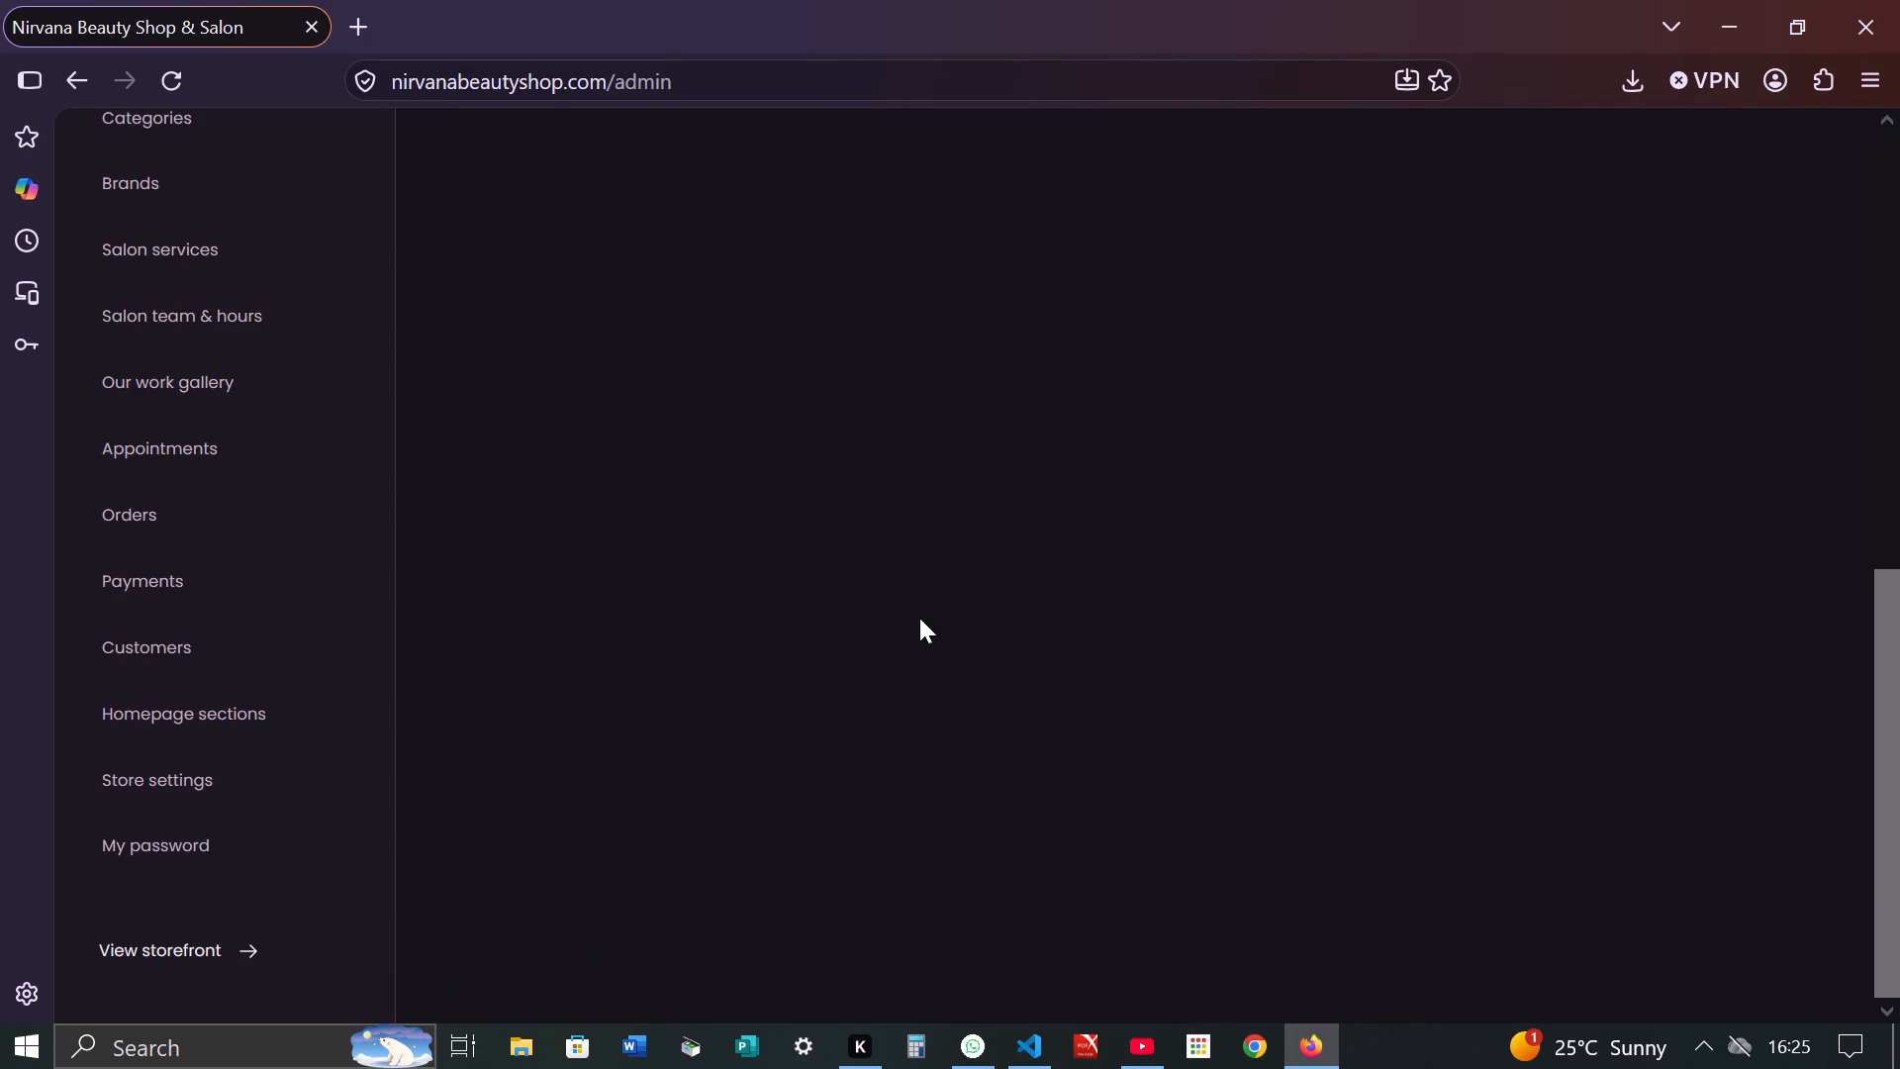
pyautogui.scroll(-2, 919, 618)
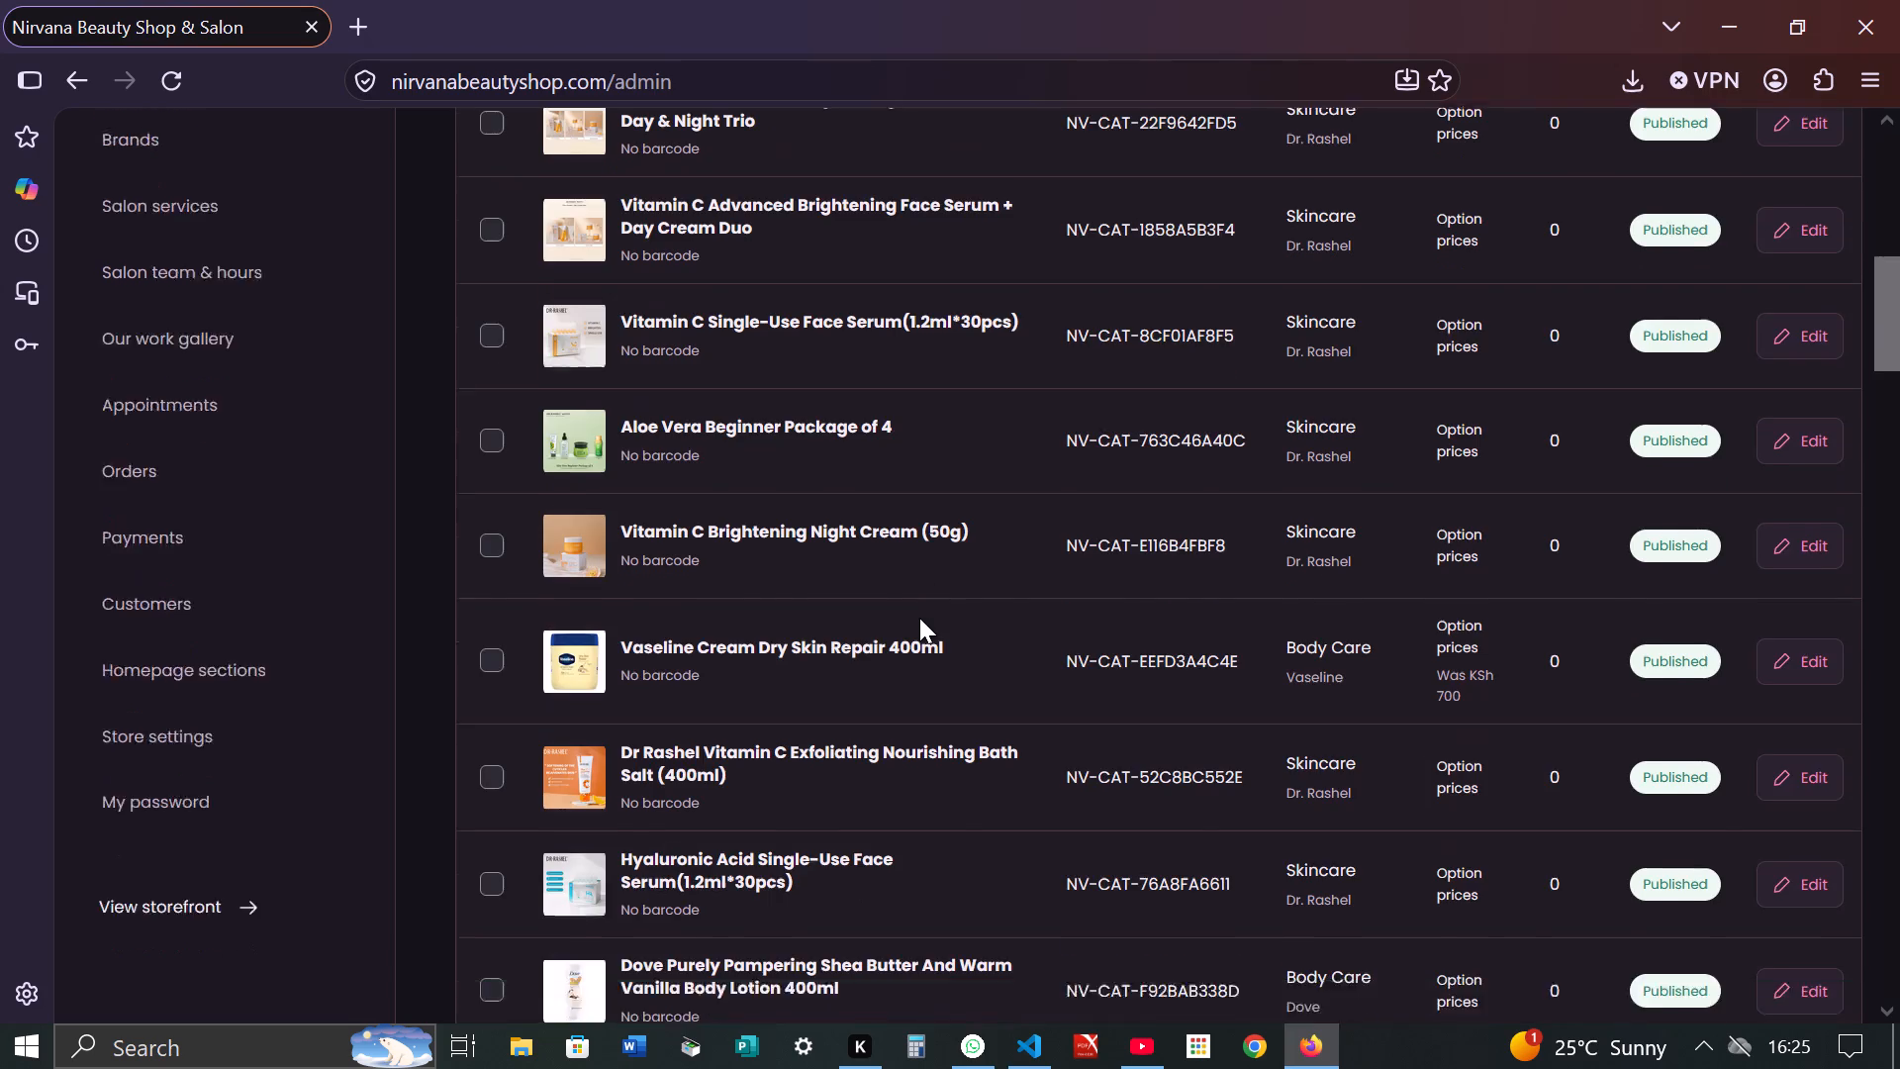
pyautogui.scroll(-16, 919, 618)
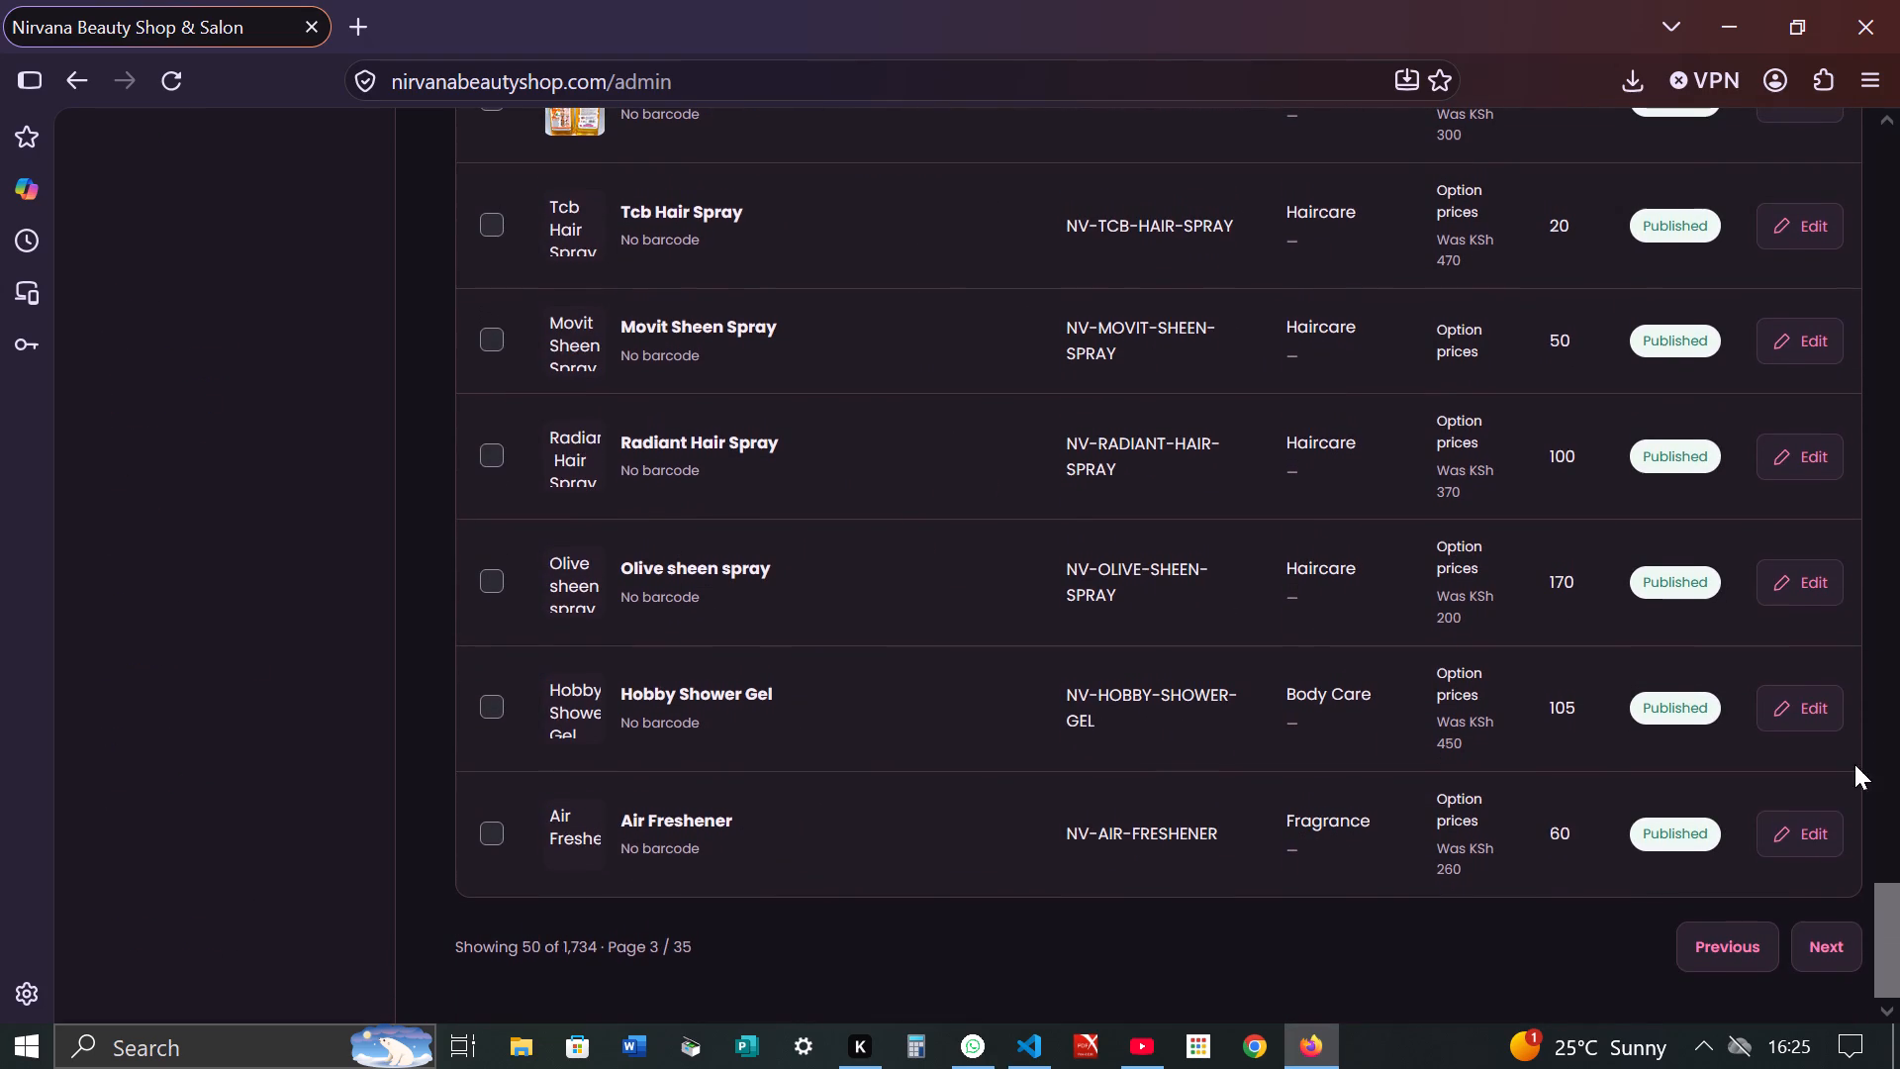
pyautogui.click(1804, 934)
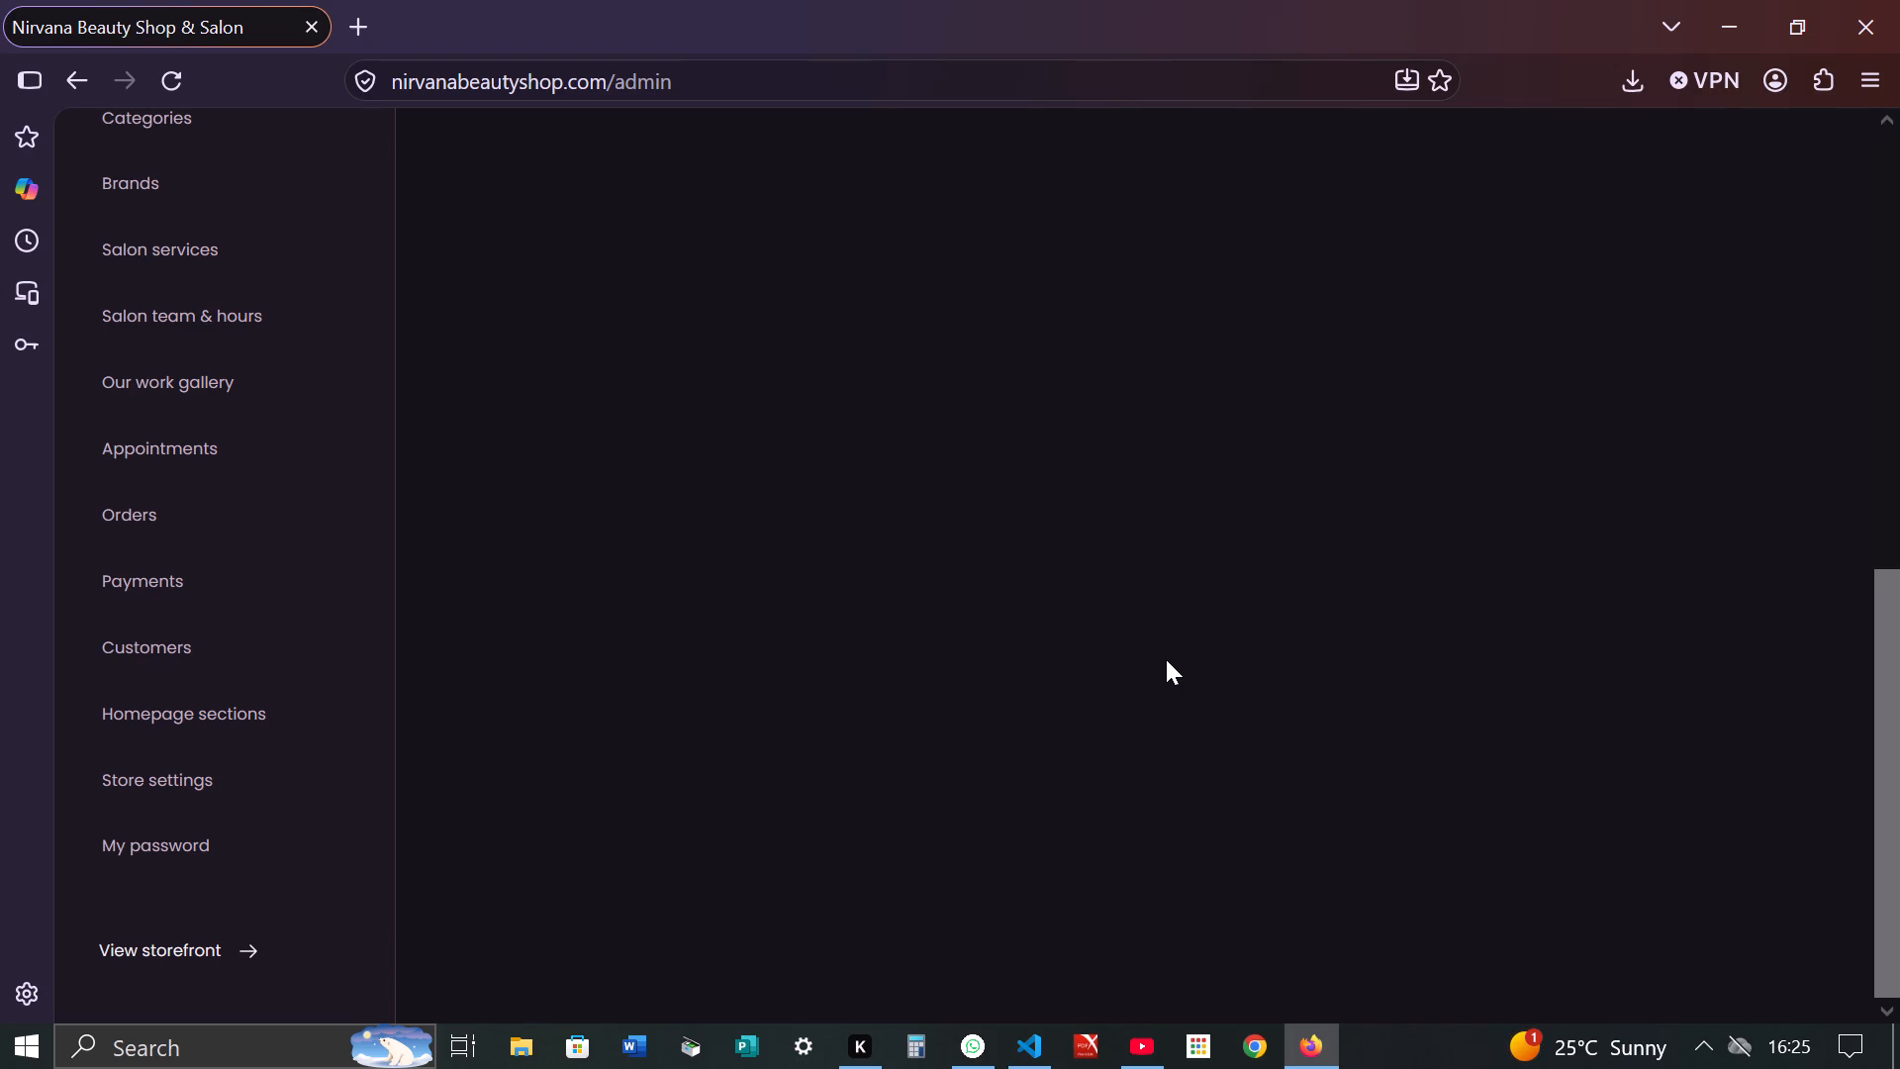
pyautogui.scroll(-14, 1166, 659)
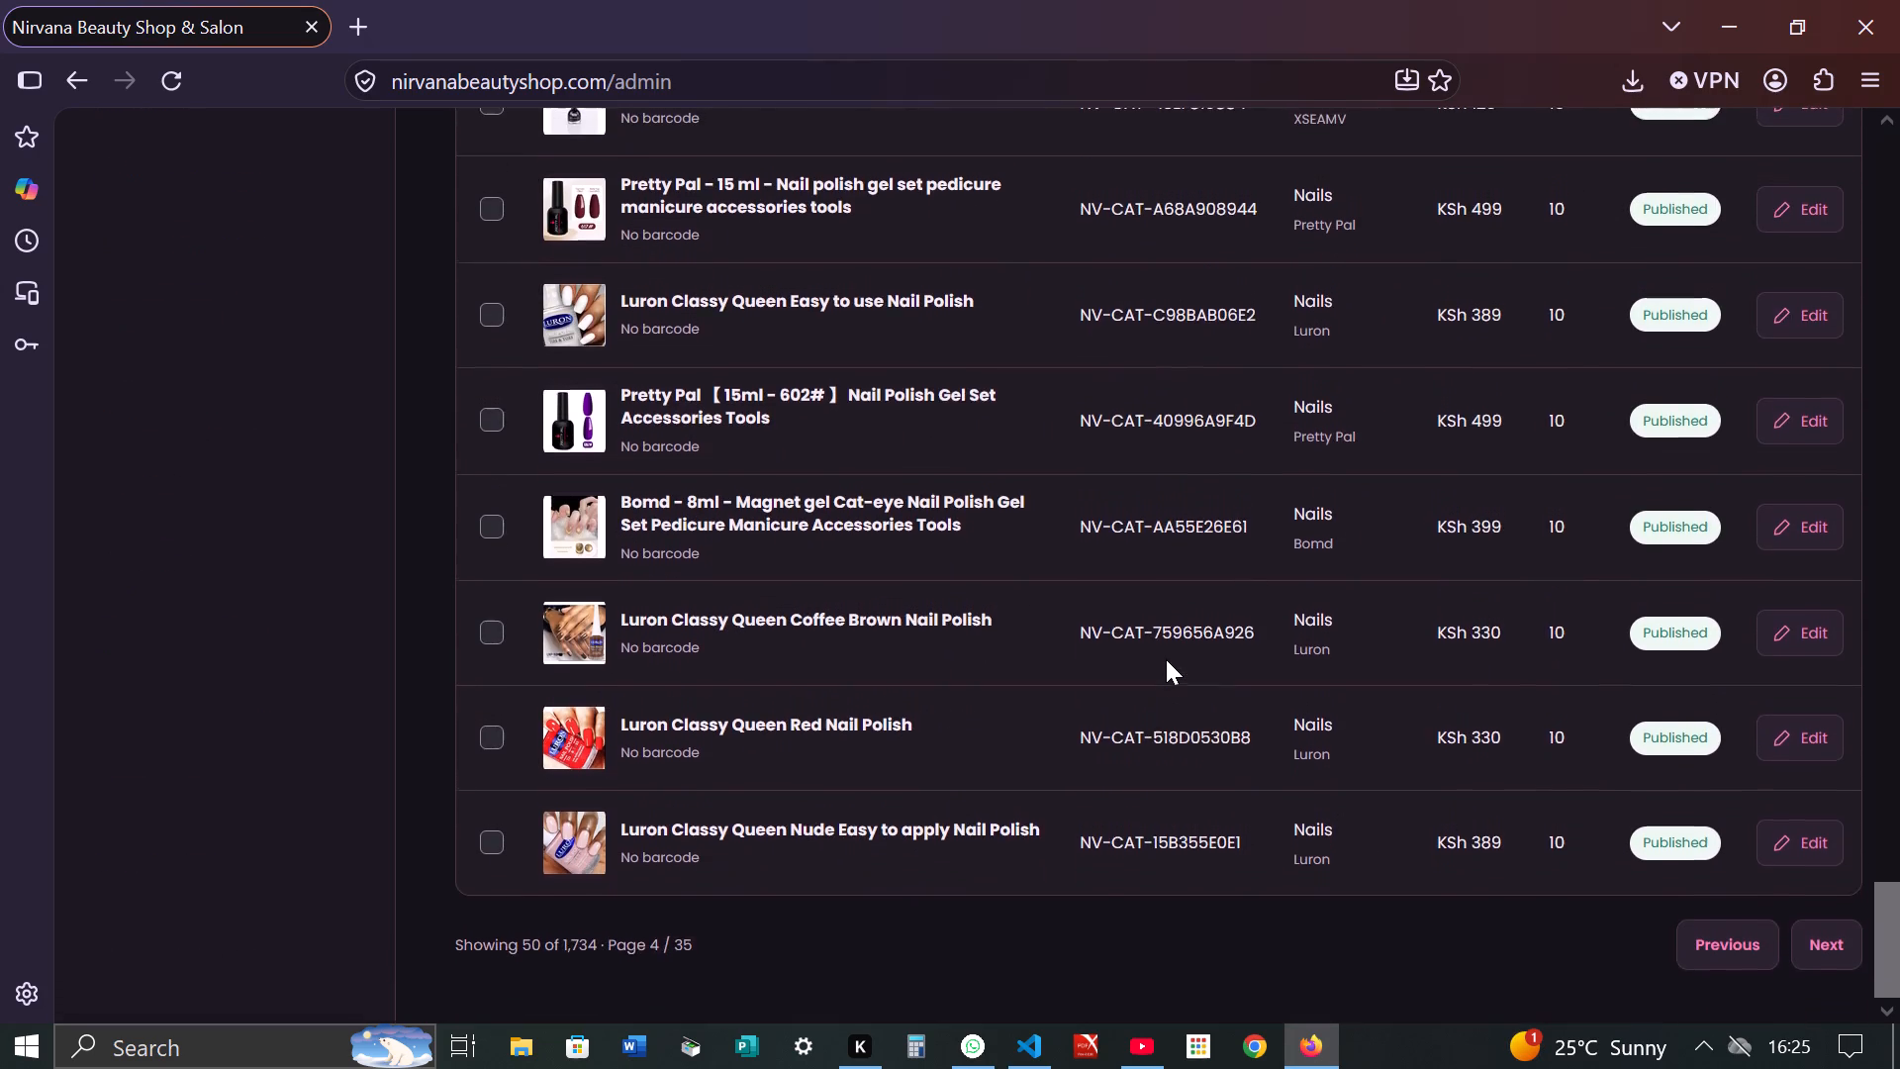
# Look through the nail products on page 4, from the Luron polishes back up to the Roniki gels below the lemon lotions.
pyautogui.scroll(5, 1166, 659)
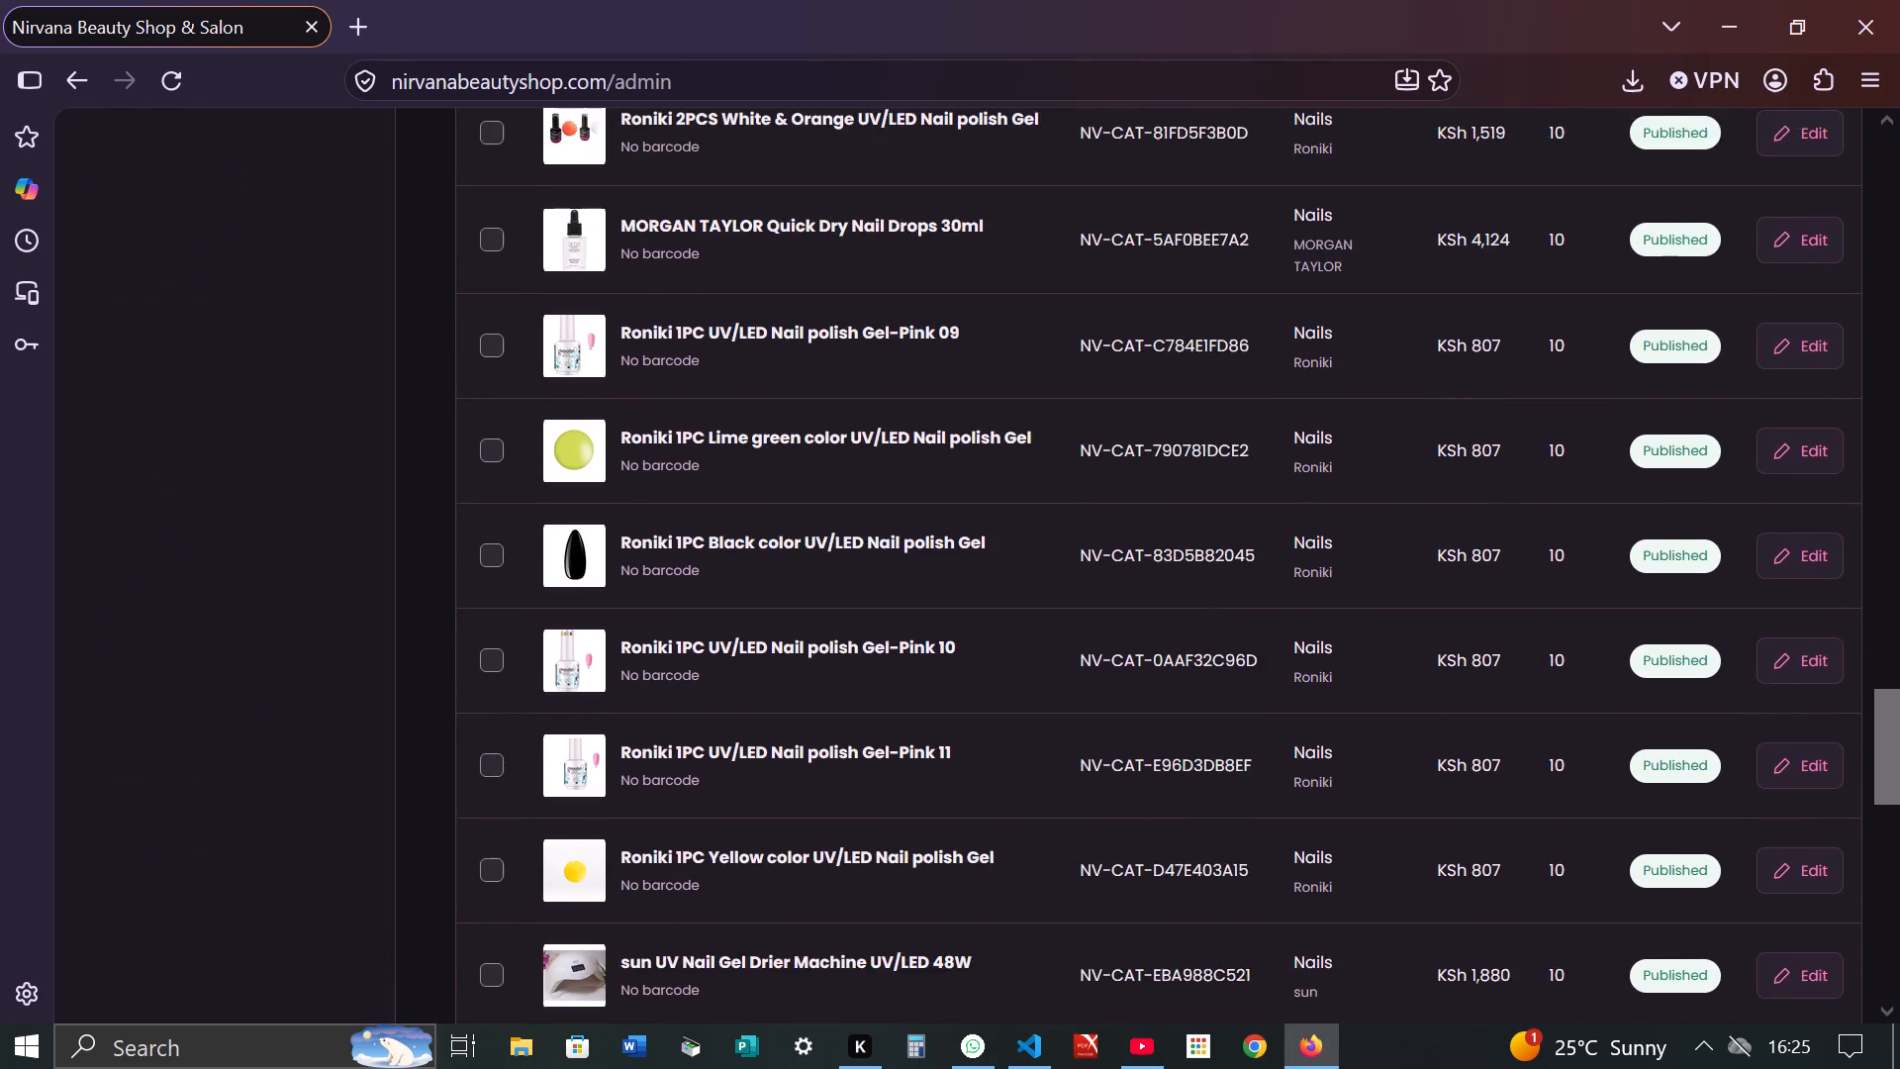
pyautogui.scroll(2, 1166, 659)
pyautogui.scroll(2, 908, 317)
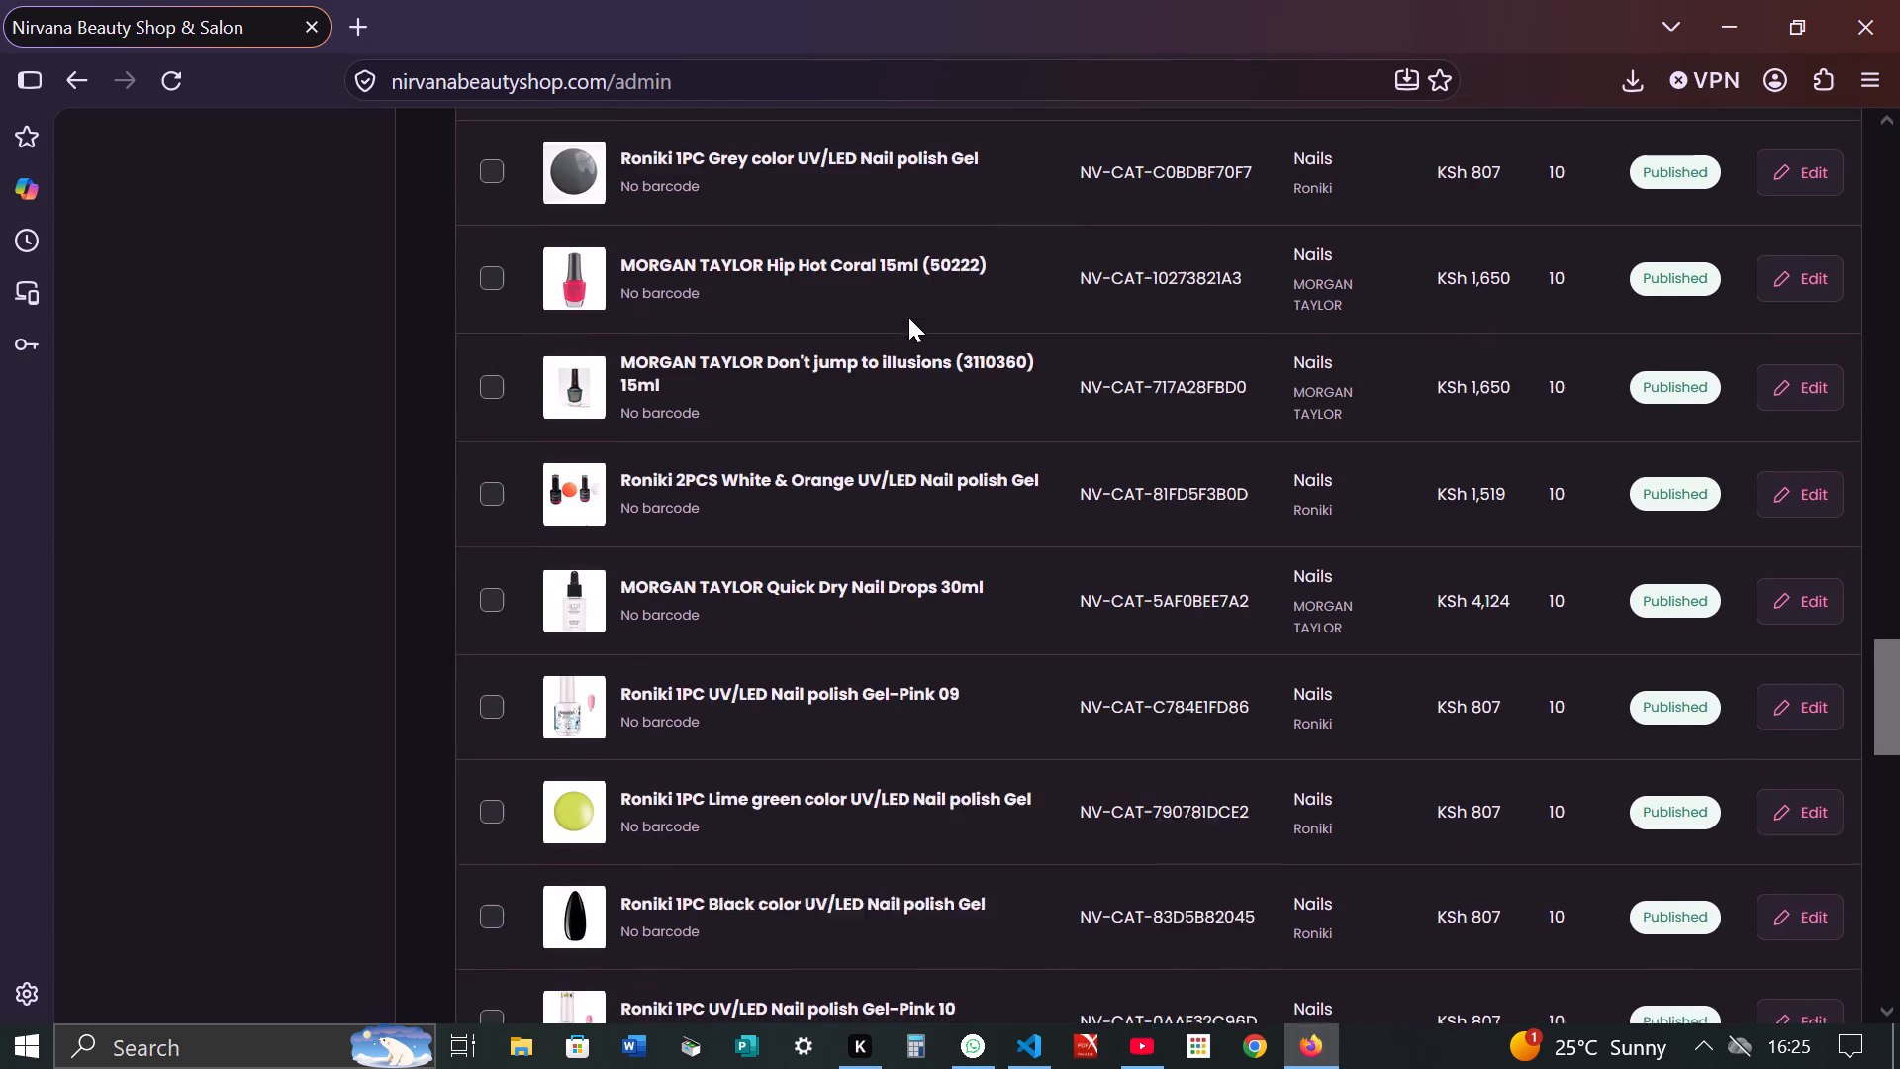
pyautogui.scroll(5, 908, 317)
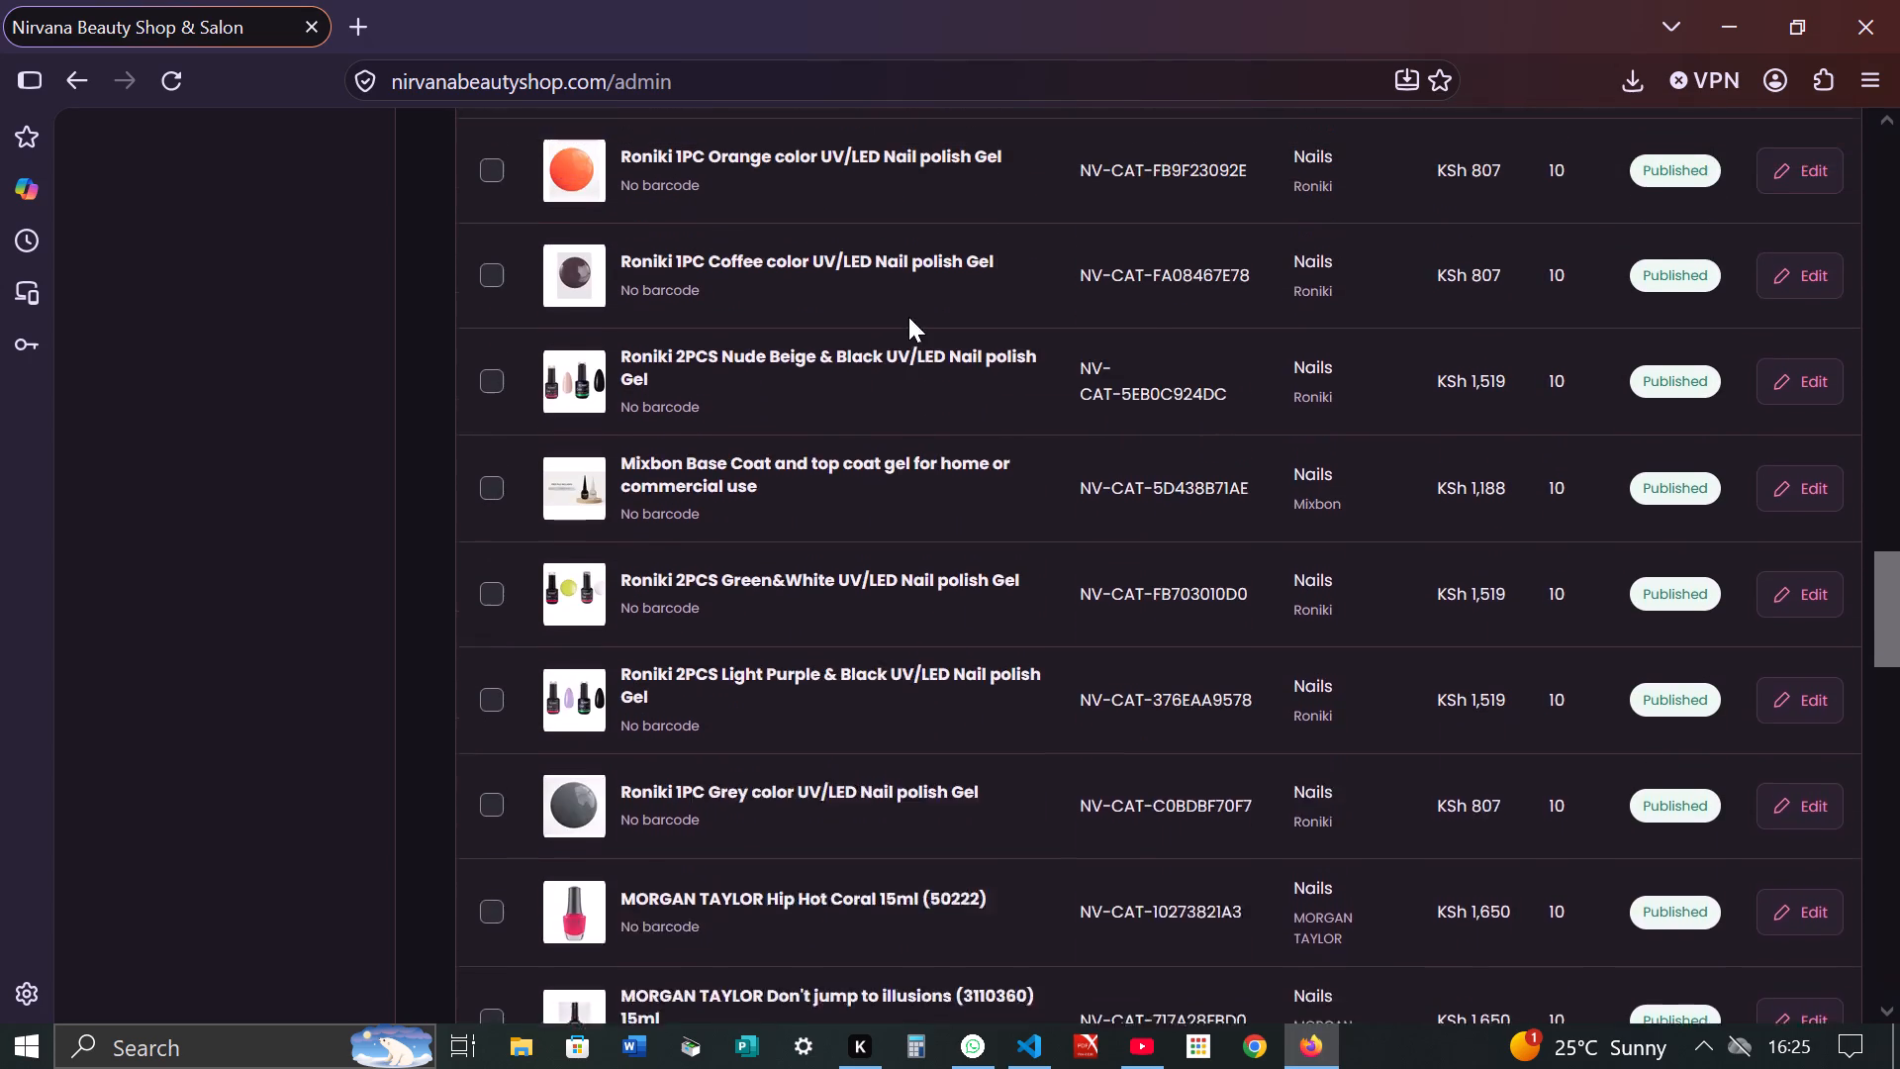
pyautogui.scroll(4, 908, 317)
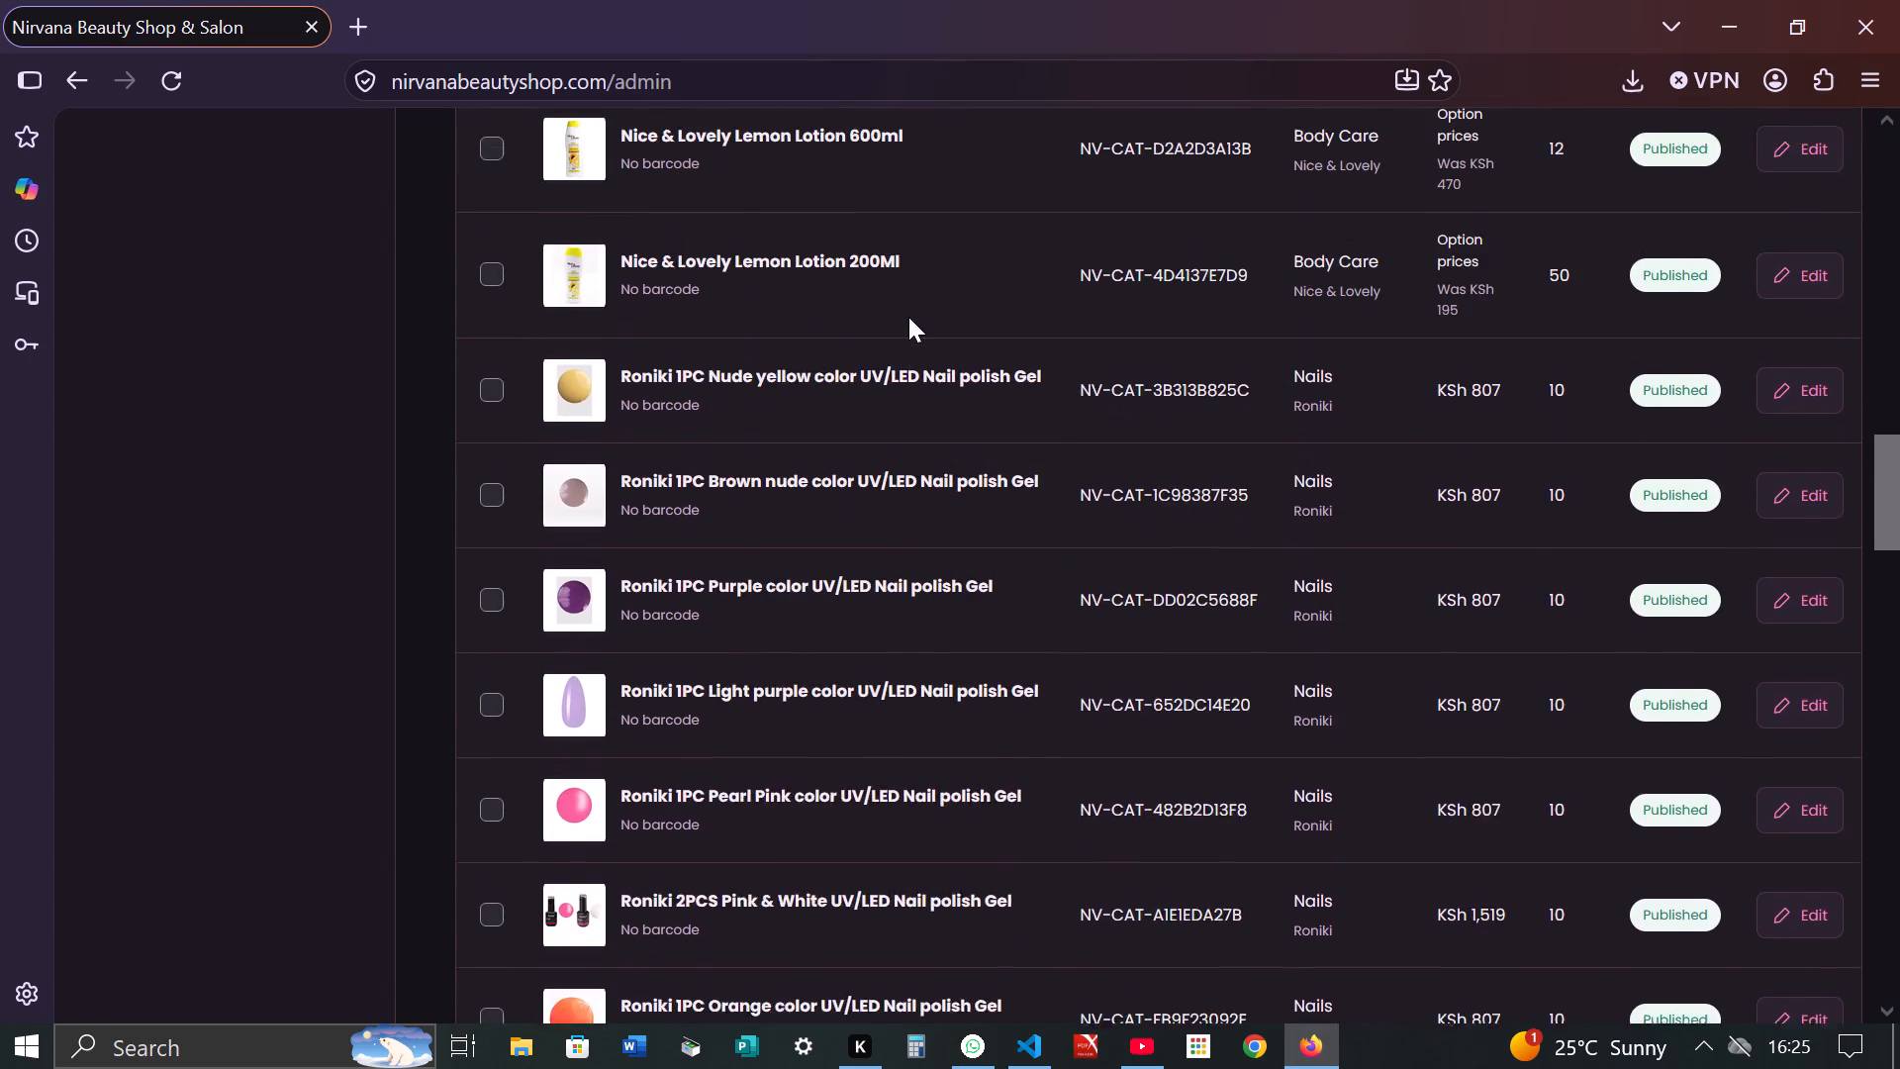
pyautogui.scroll(3, 908, 317)
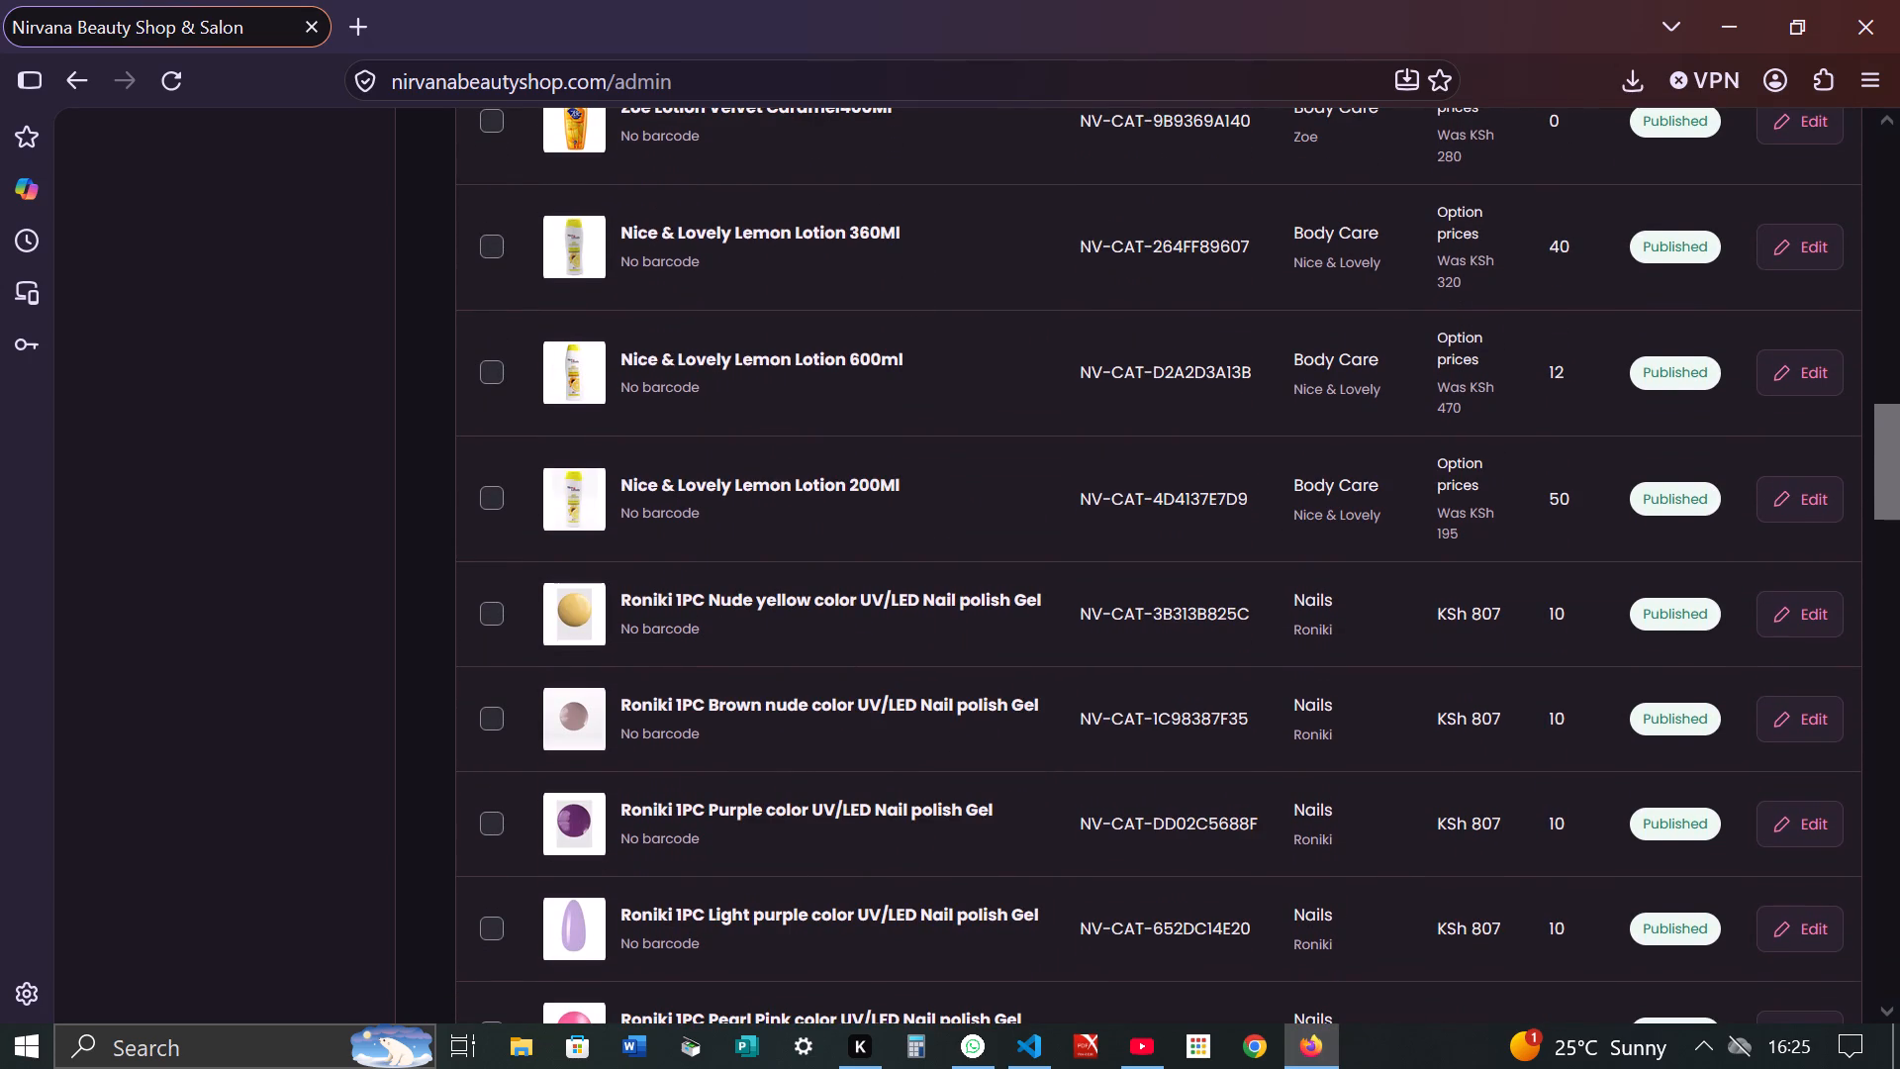
pyautogui.scroll(-1, 666, 716)
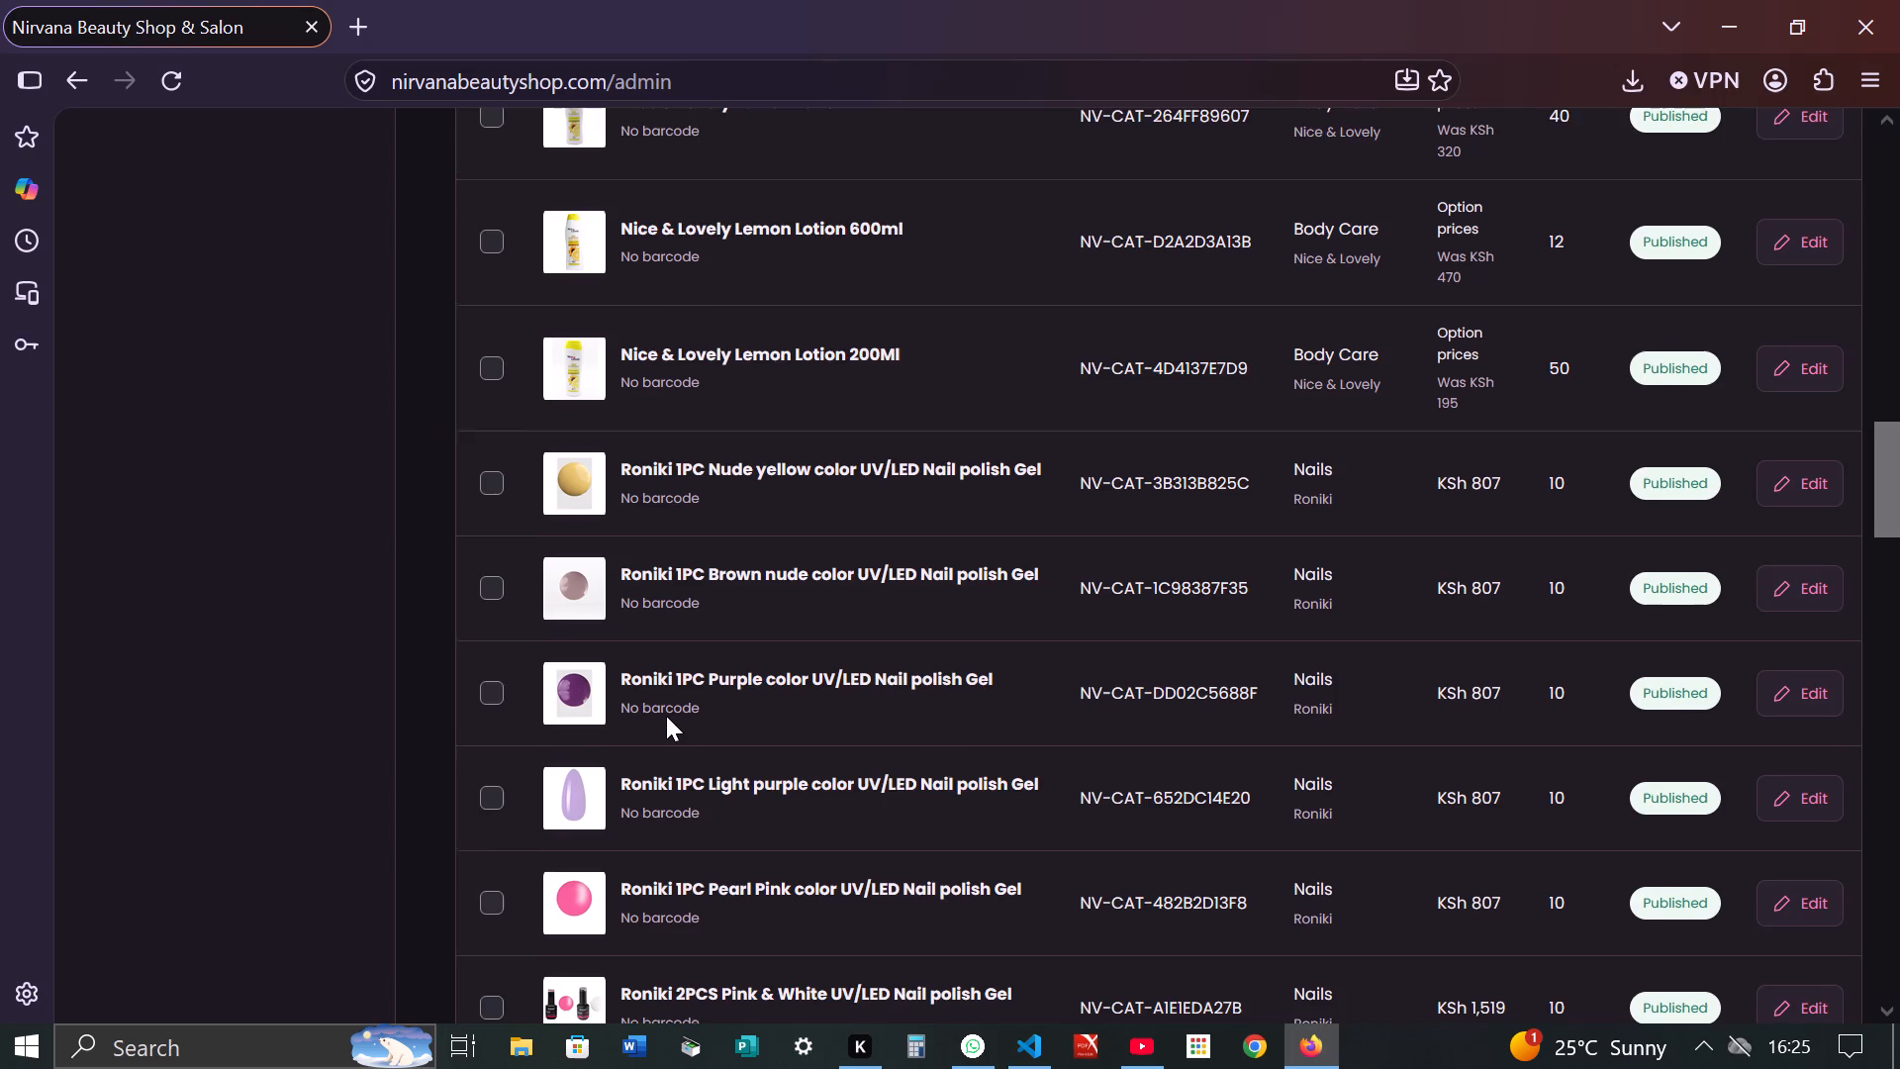
pyautogui.scroll(-2, 666, 716)
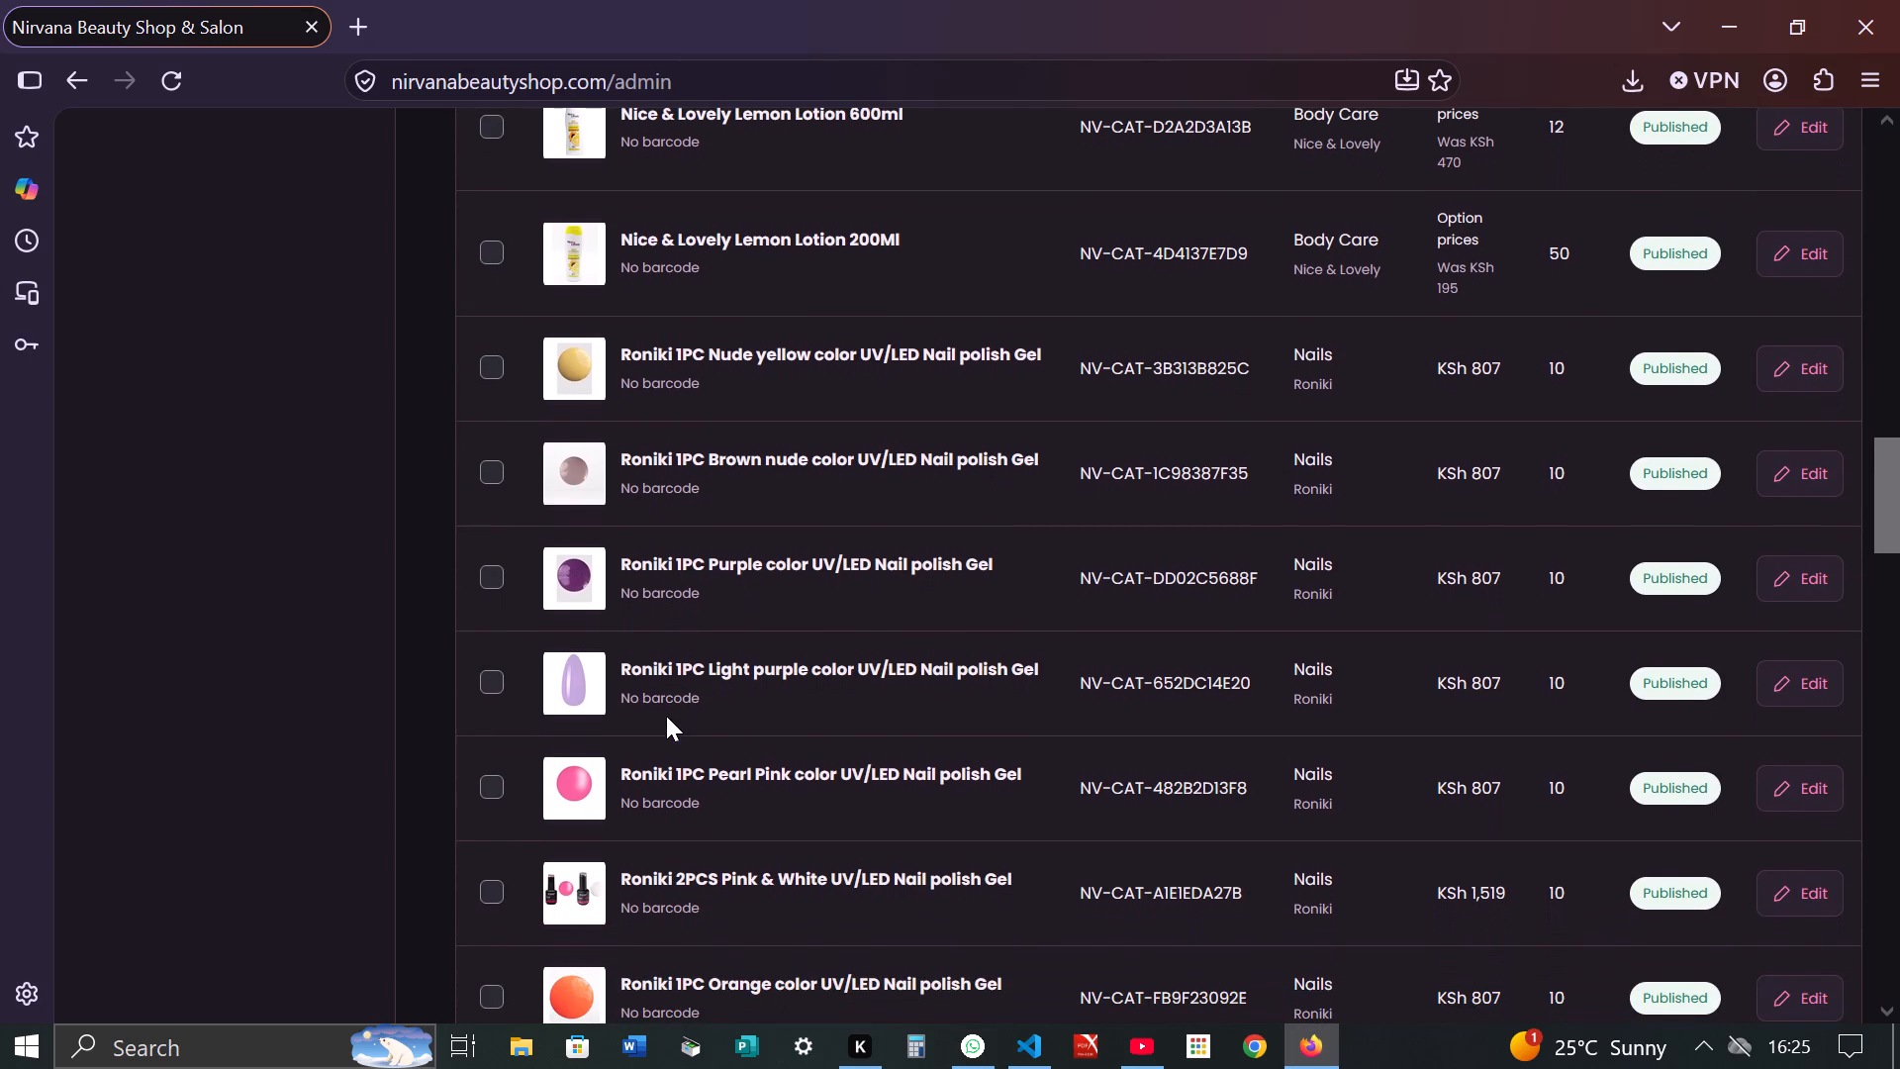
pyautogui.scroll(-1, 666, 716)
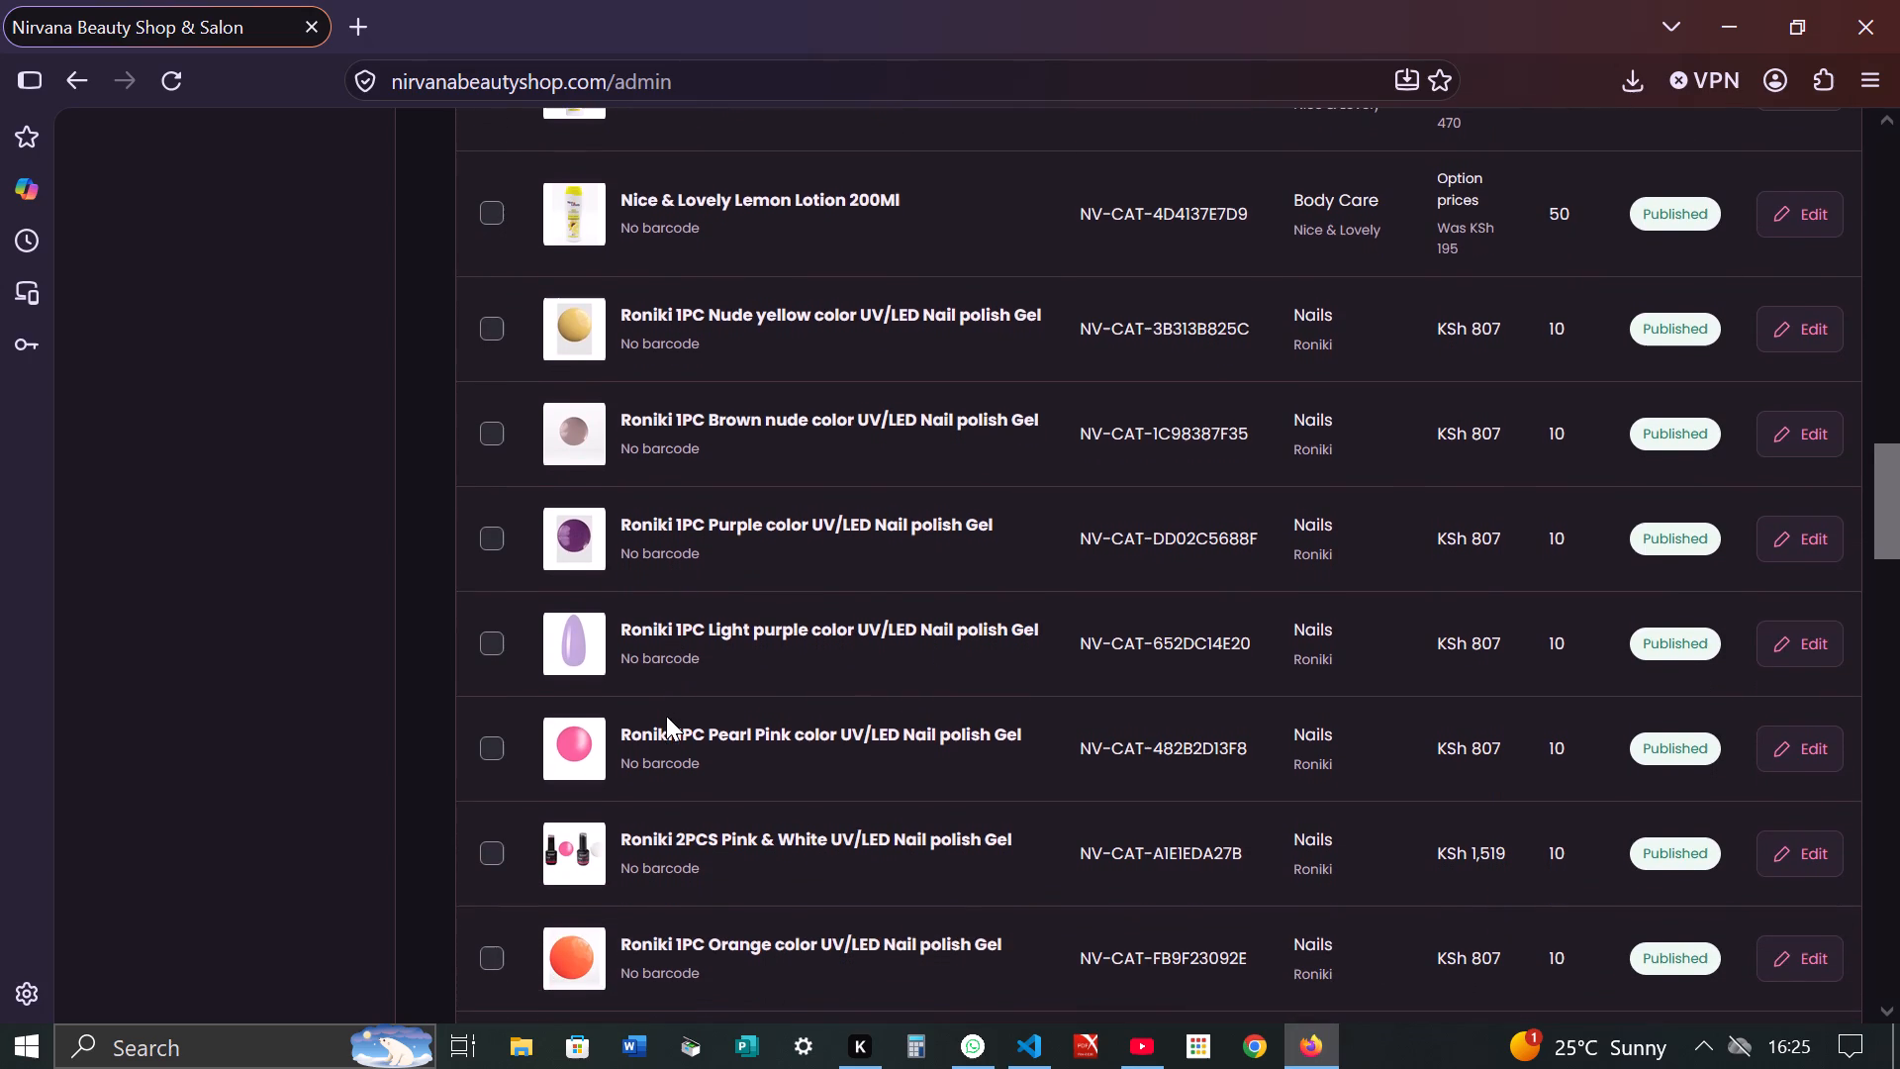
pyautogui.scroll(-1, 666, 716)
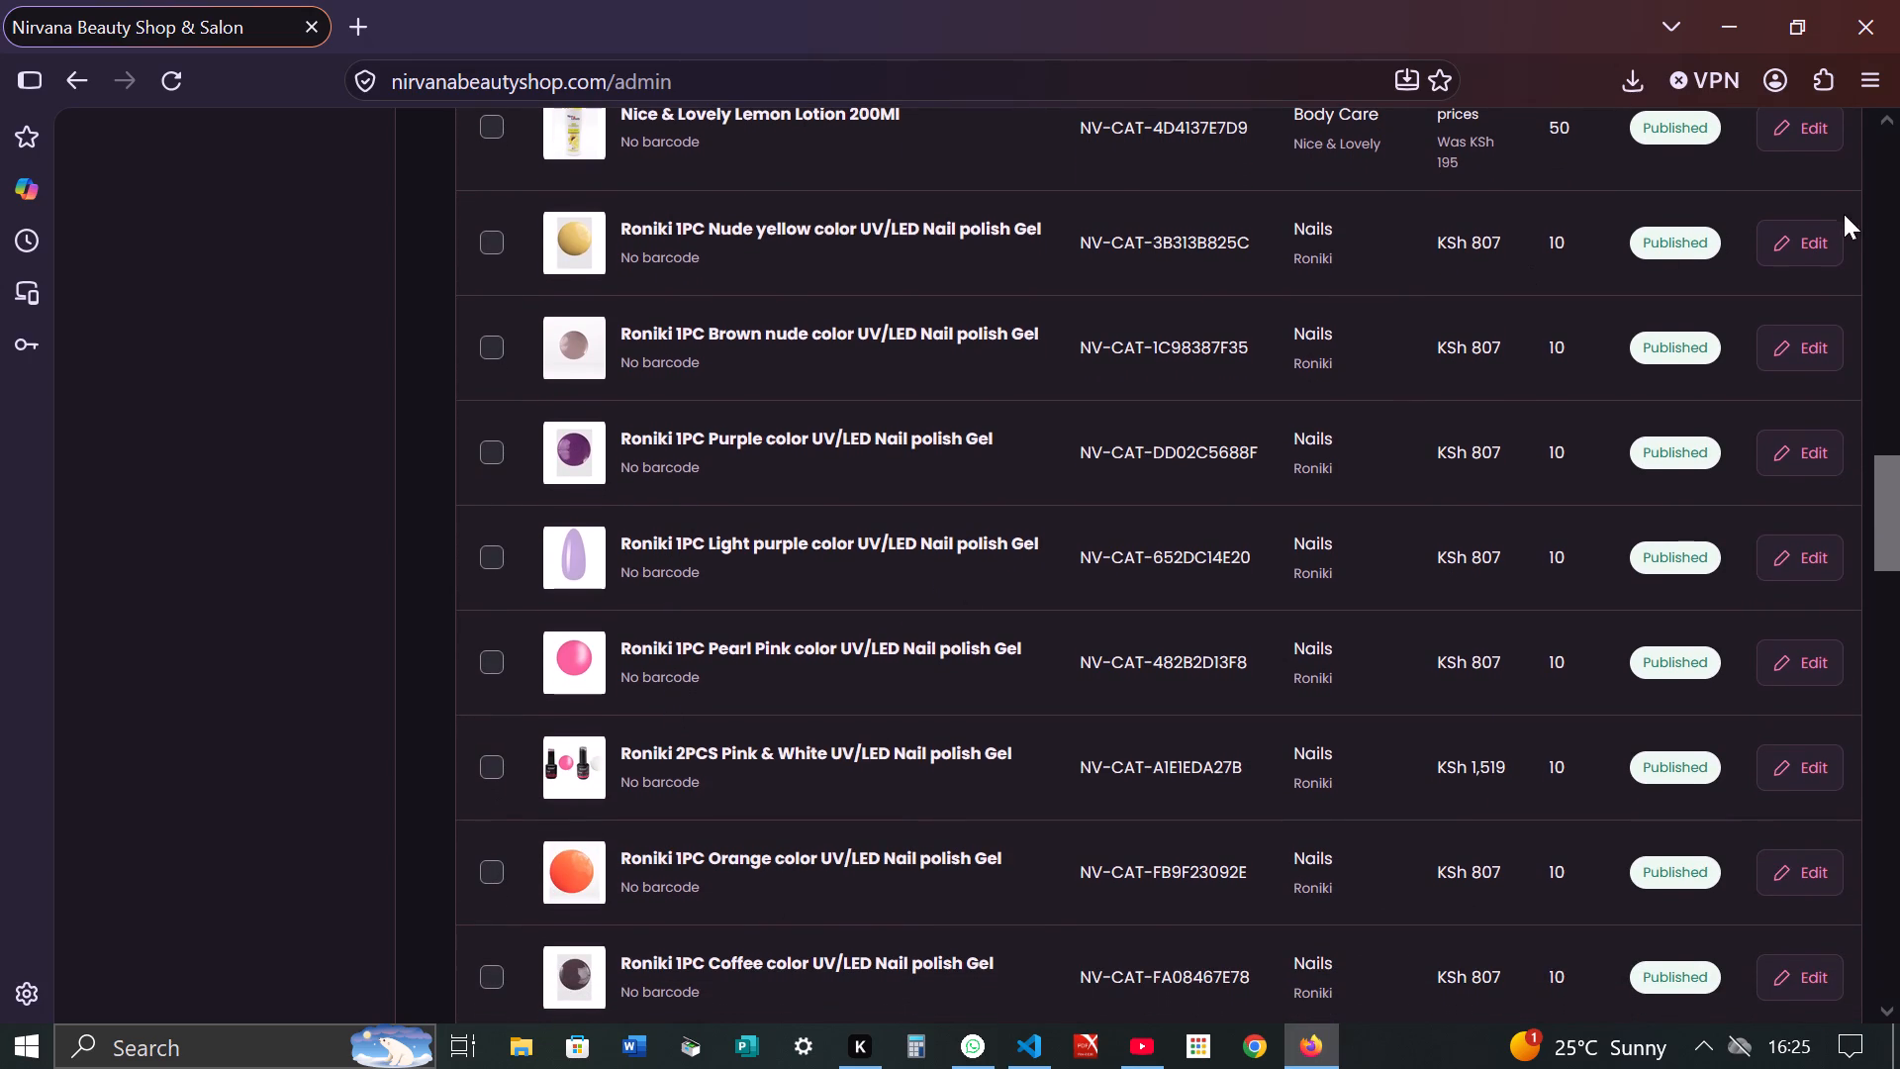
# Set the stock of Roniki 1PC Nude yellow color UV/LED Nail polish Gel to 0 and save the product.
pyautogui.click(1818, 231)
pyautogui.scroll(-1, 1579, 462)
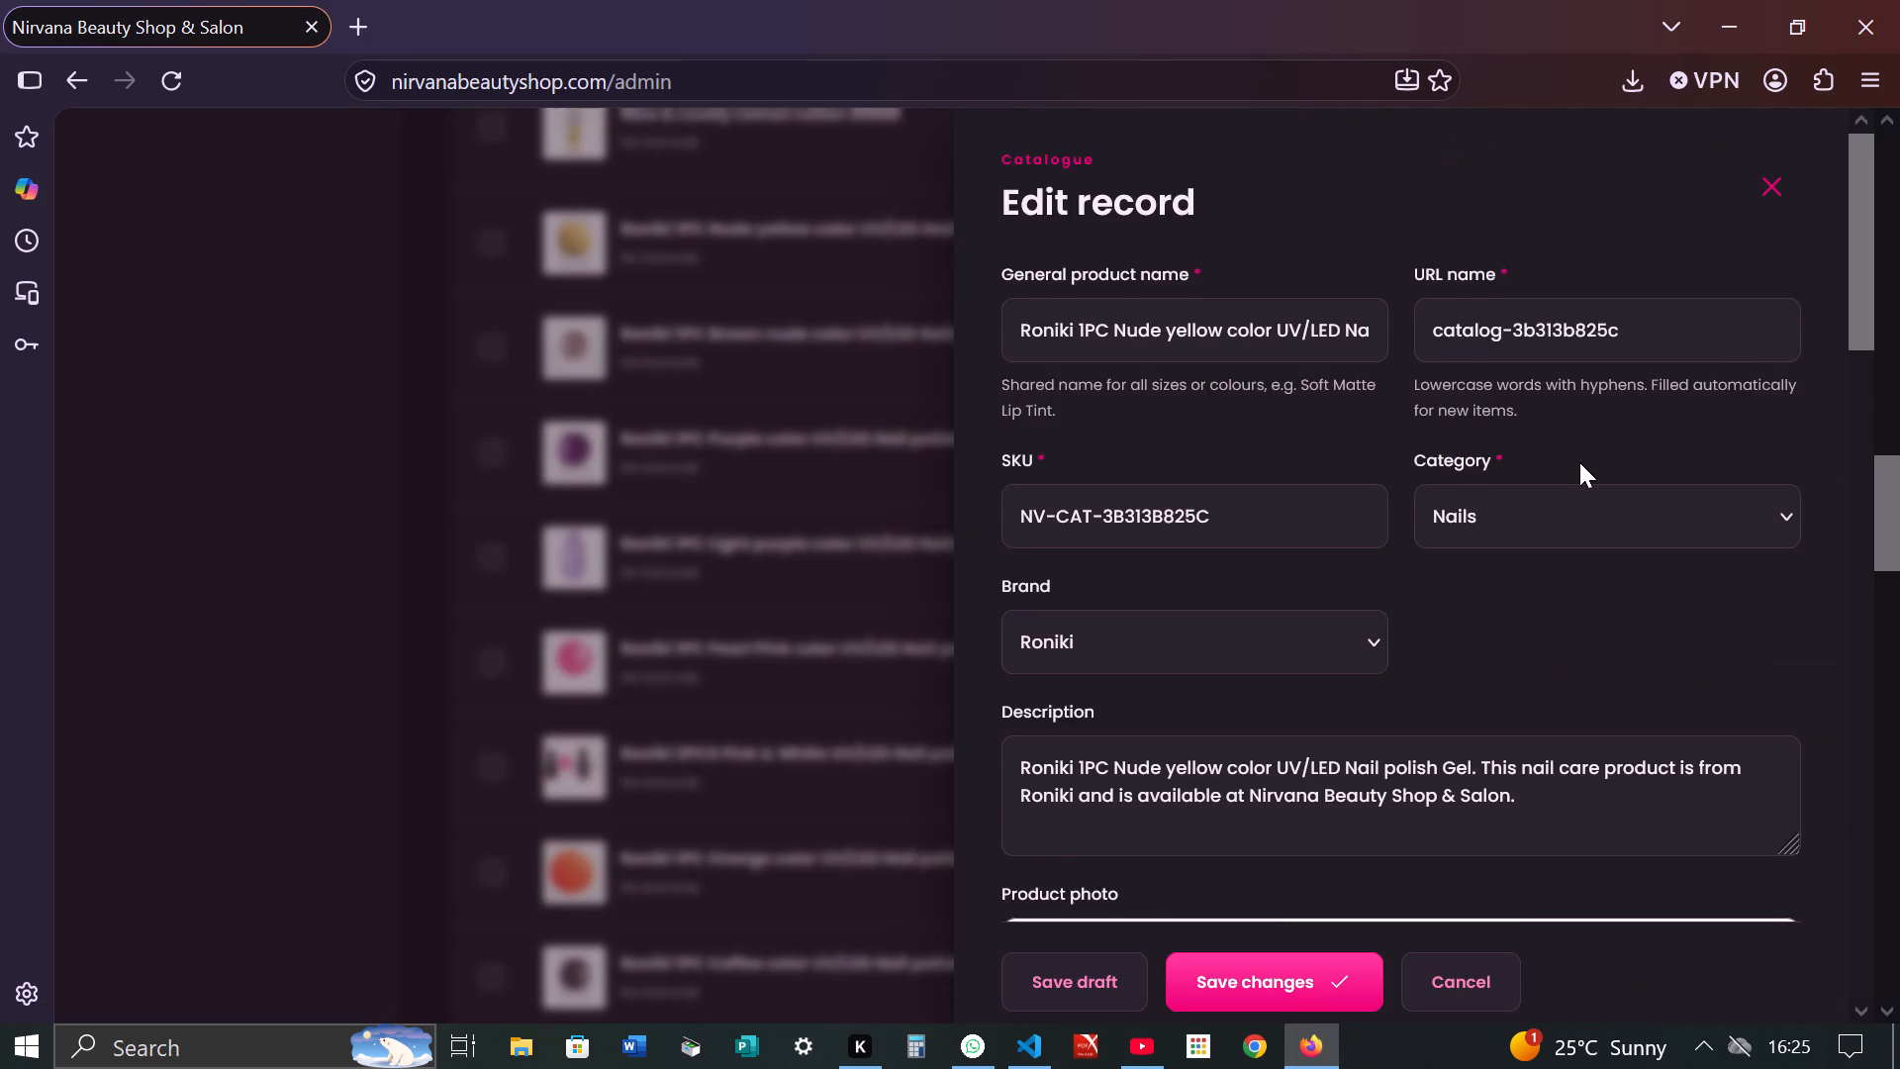
pyautogui.scroll(-4, 1579, 462)
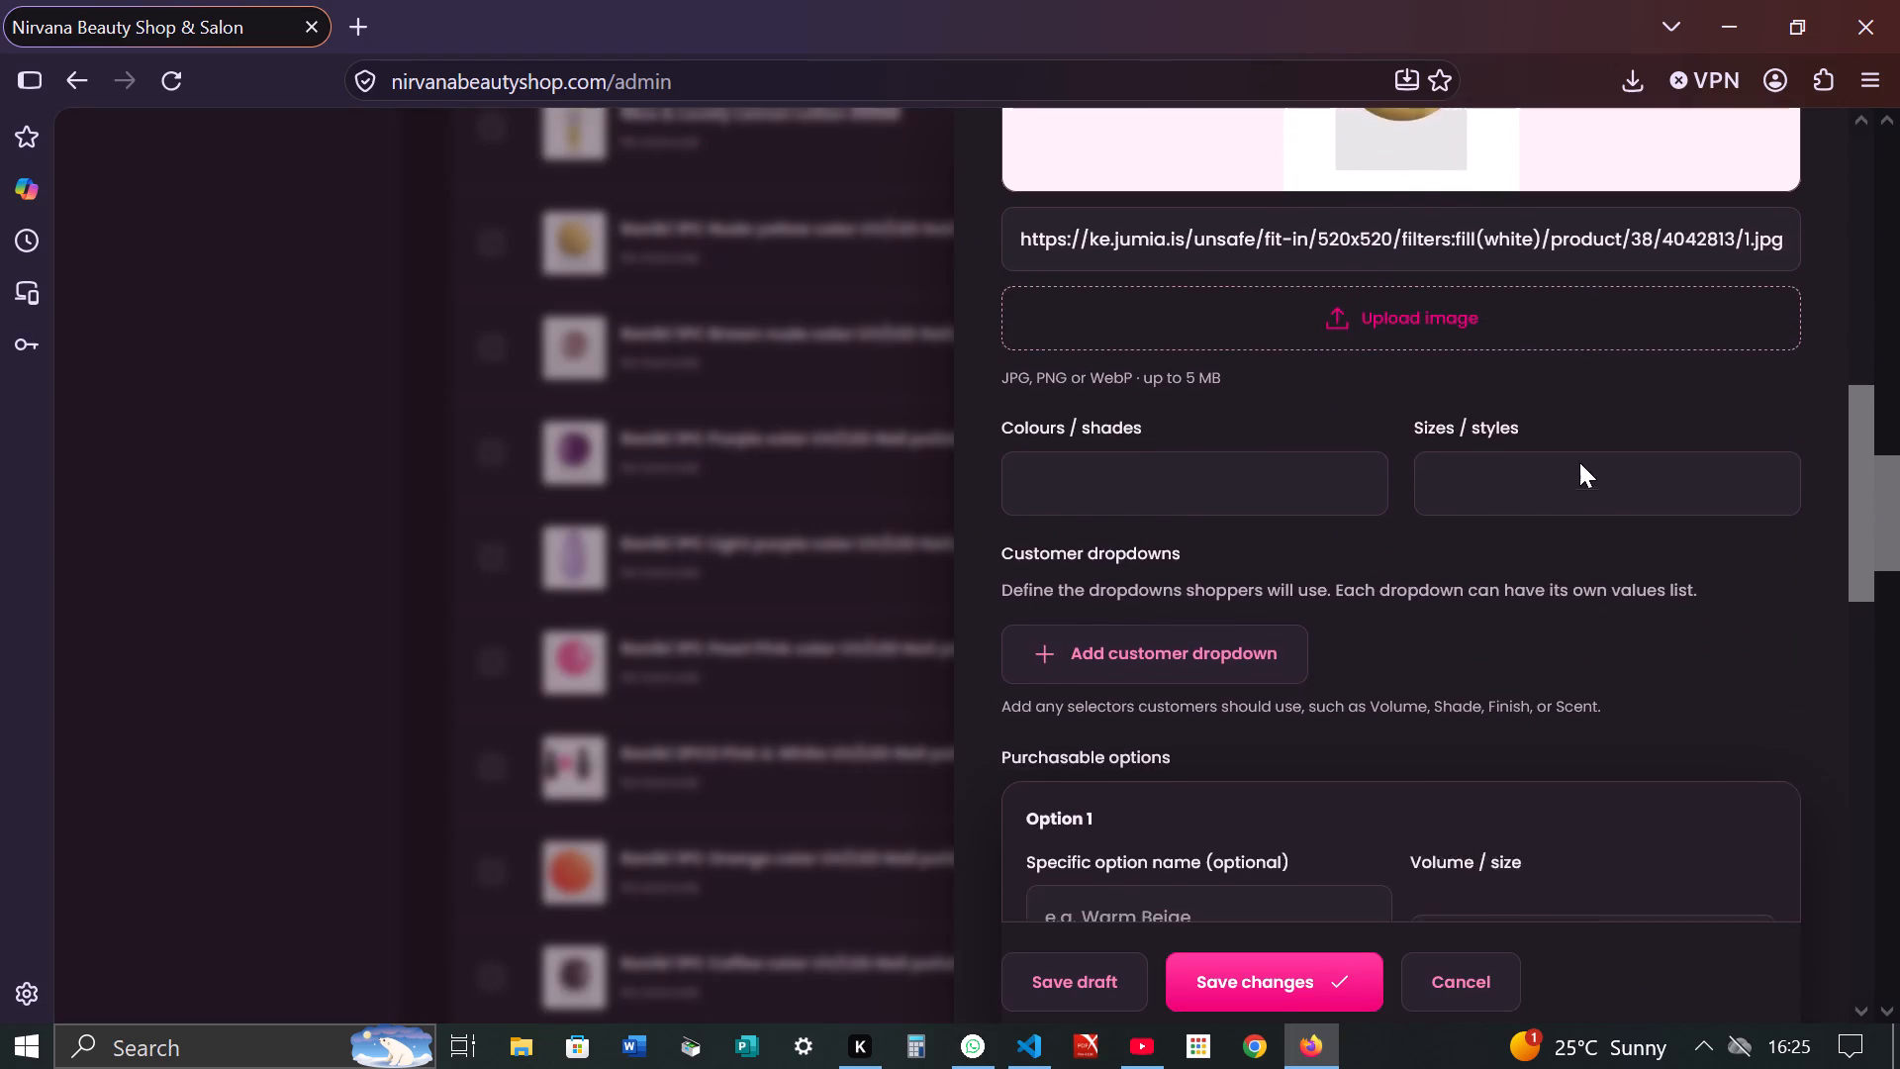
pyautogui.scroll(-3, 1579, 462)
pyautogui.click(1507, 533)
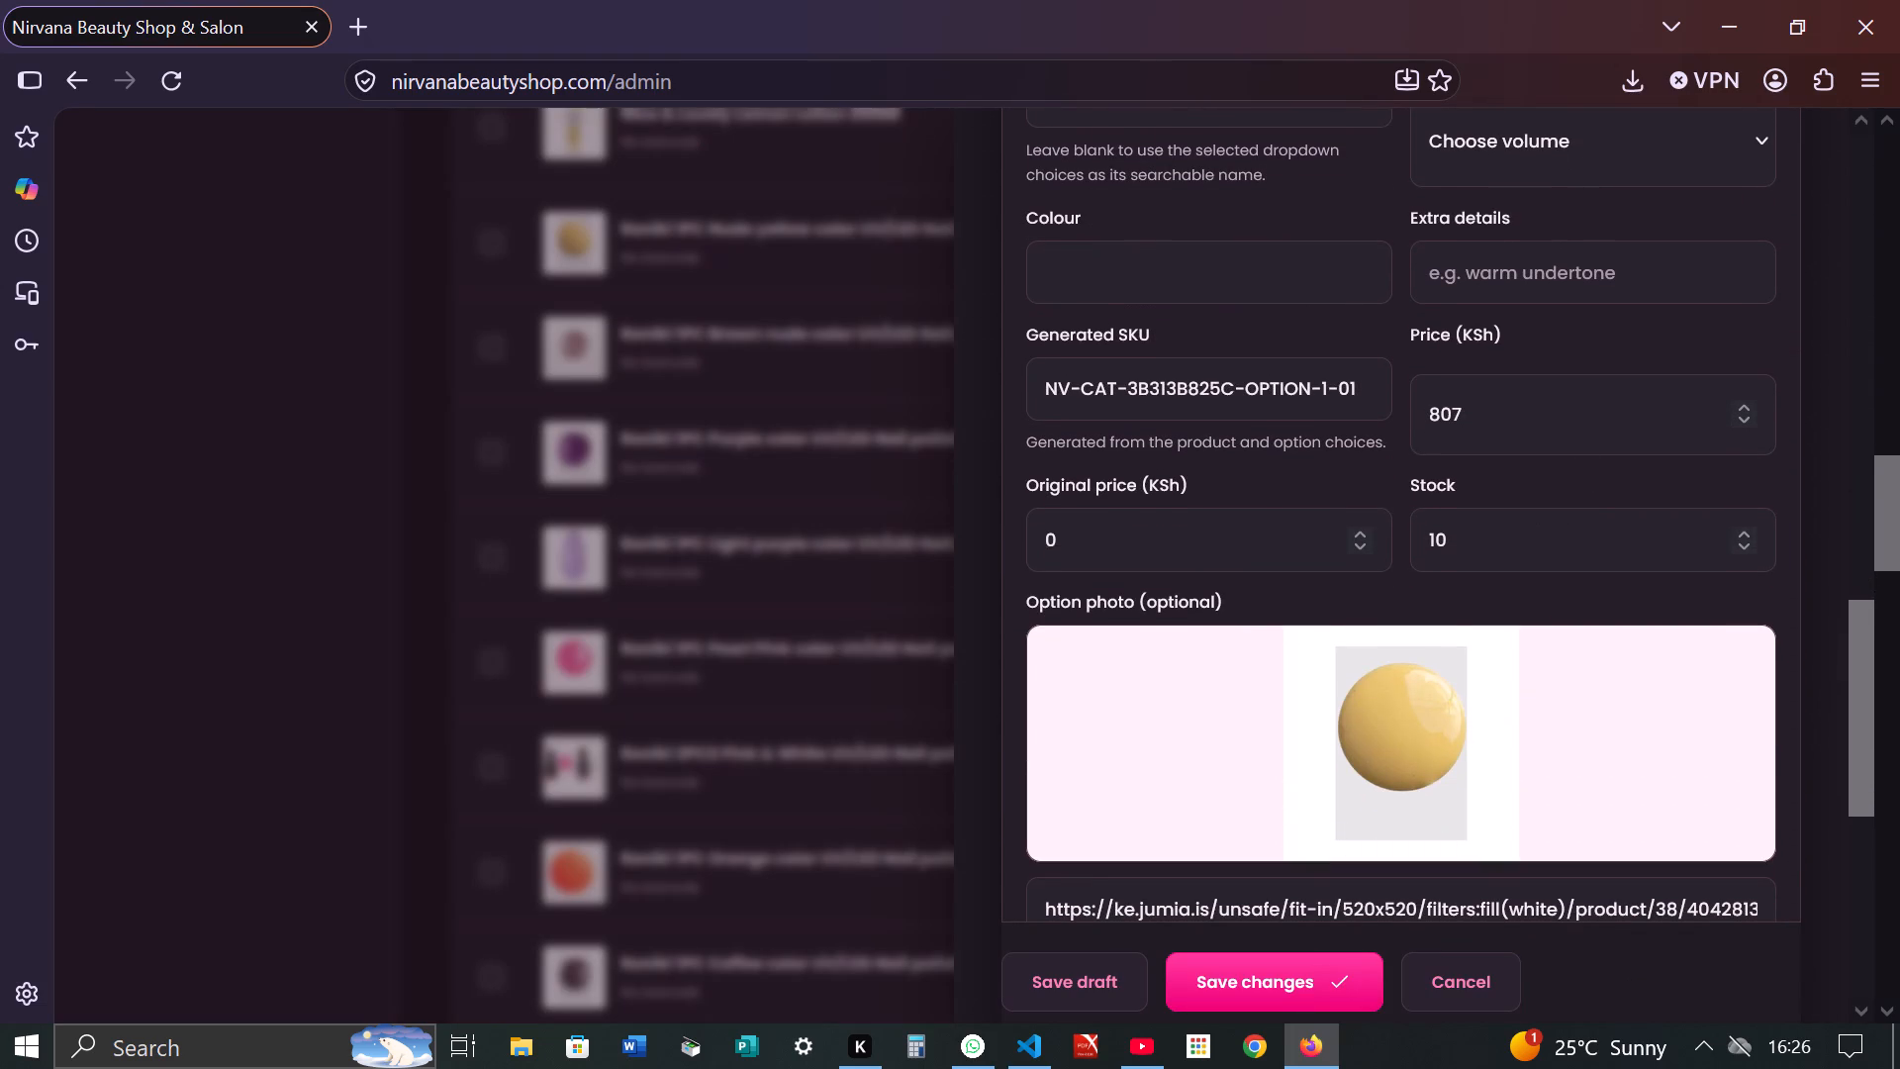
pyautogui.press('BackSpace')
pyautogui.press('BackSpace')
pyautogui.press('0')
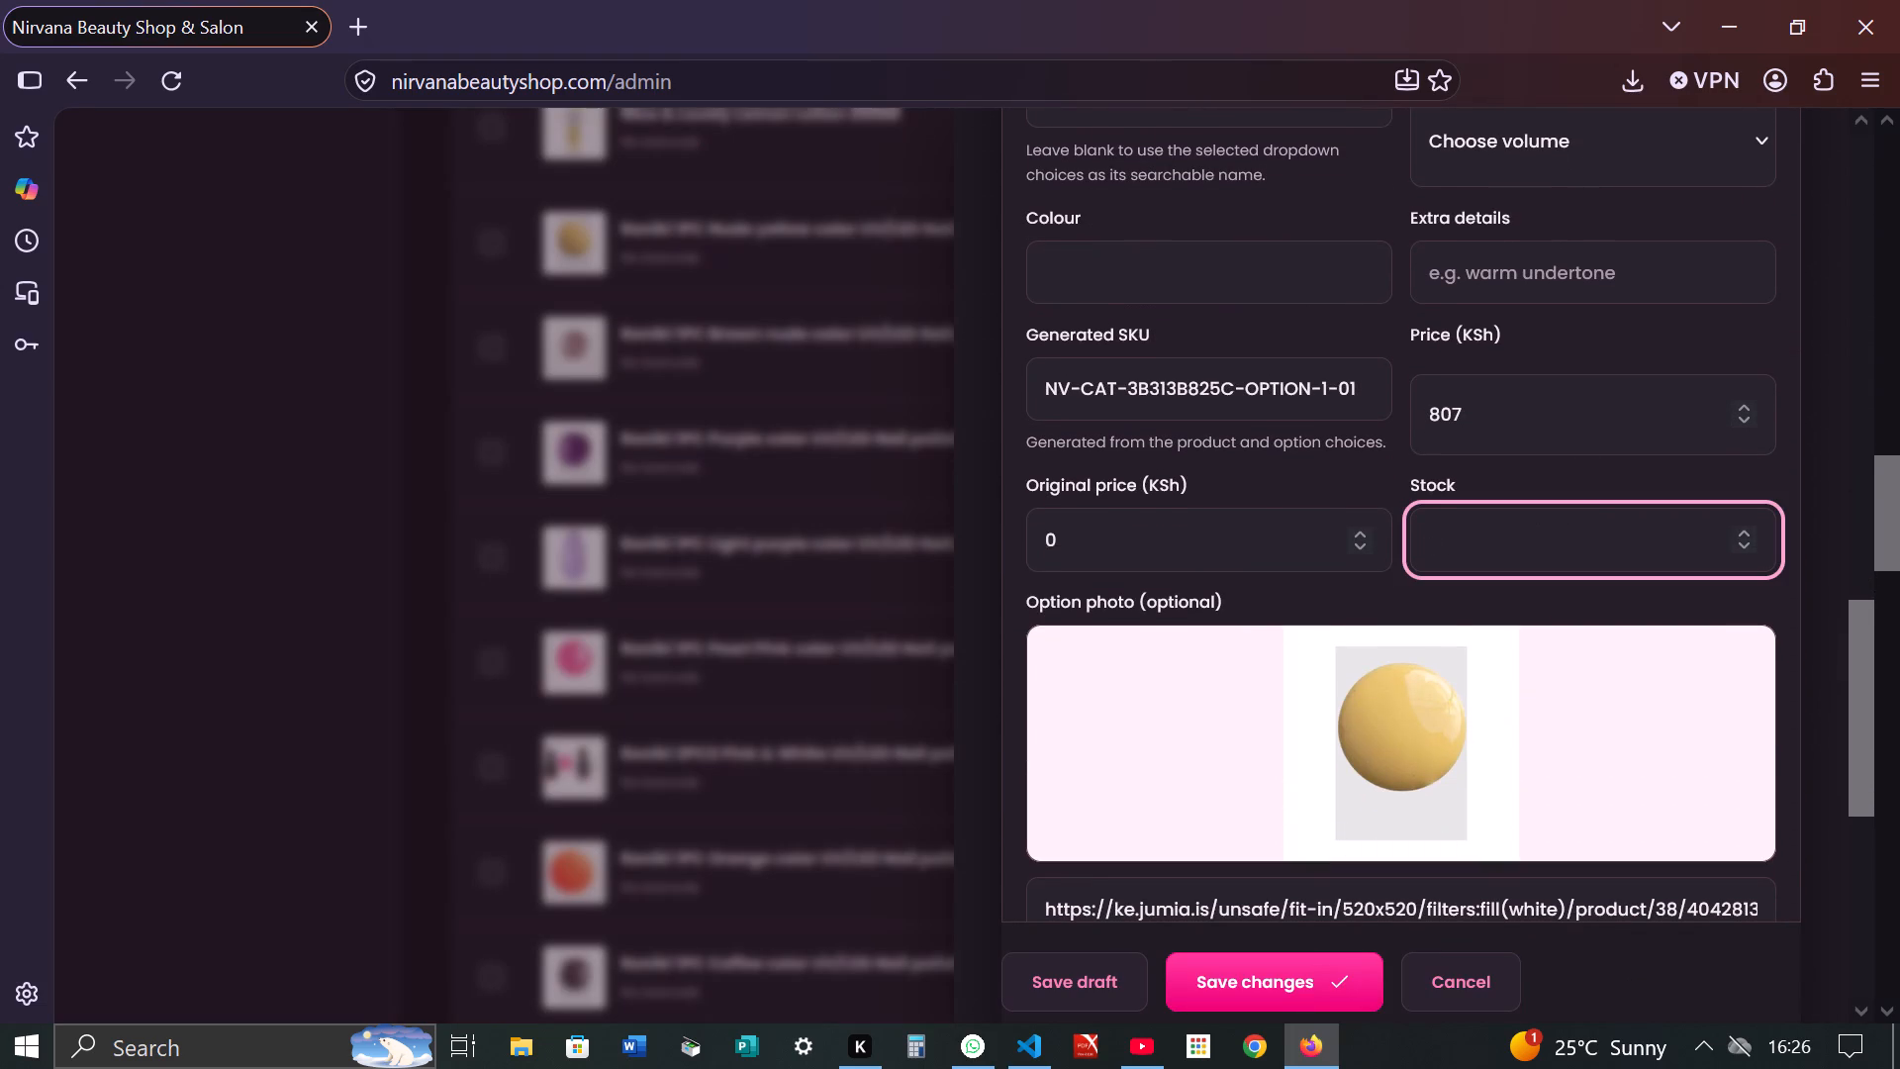
pyautogui.click(1277, 987)
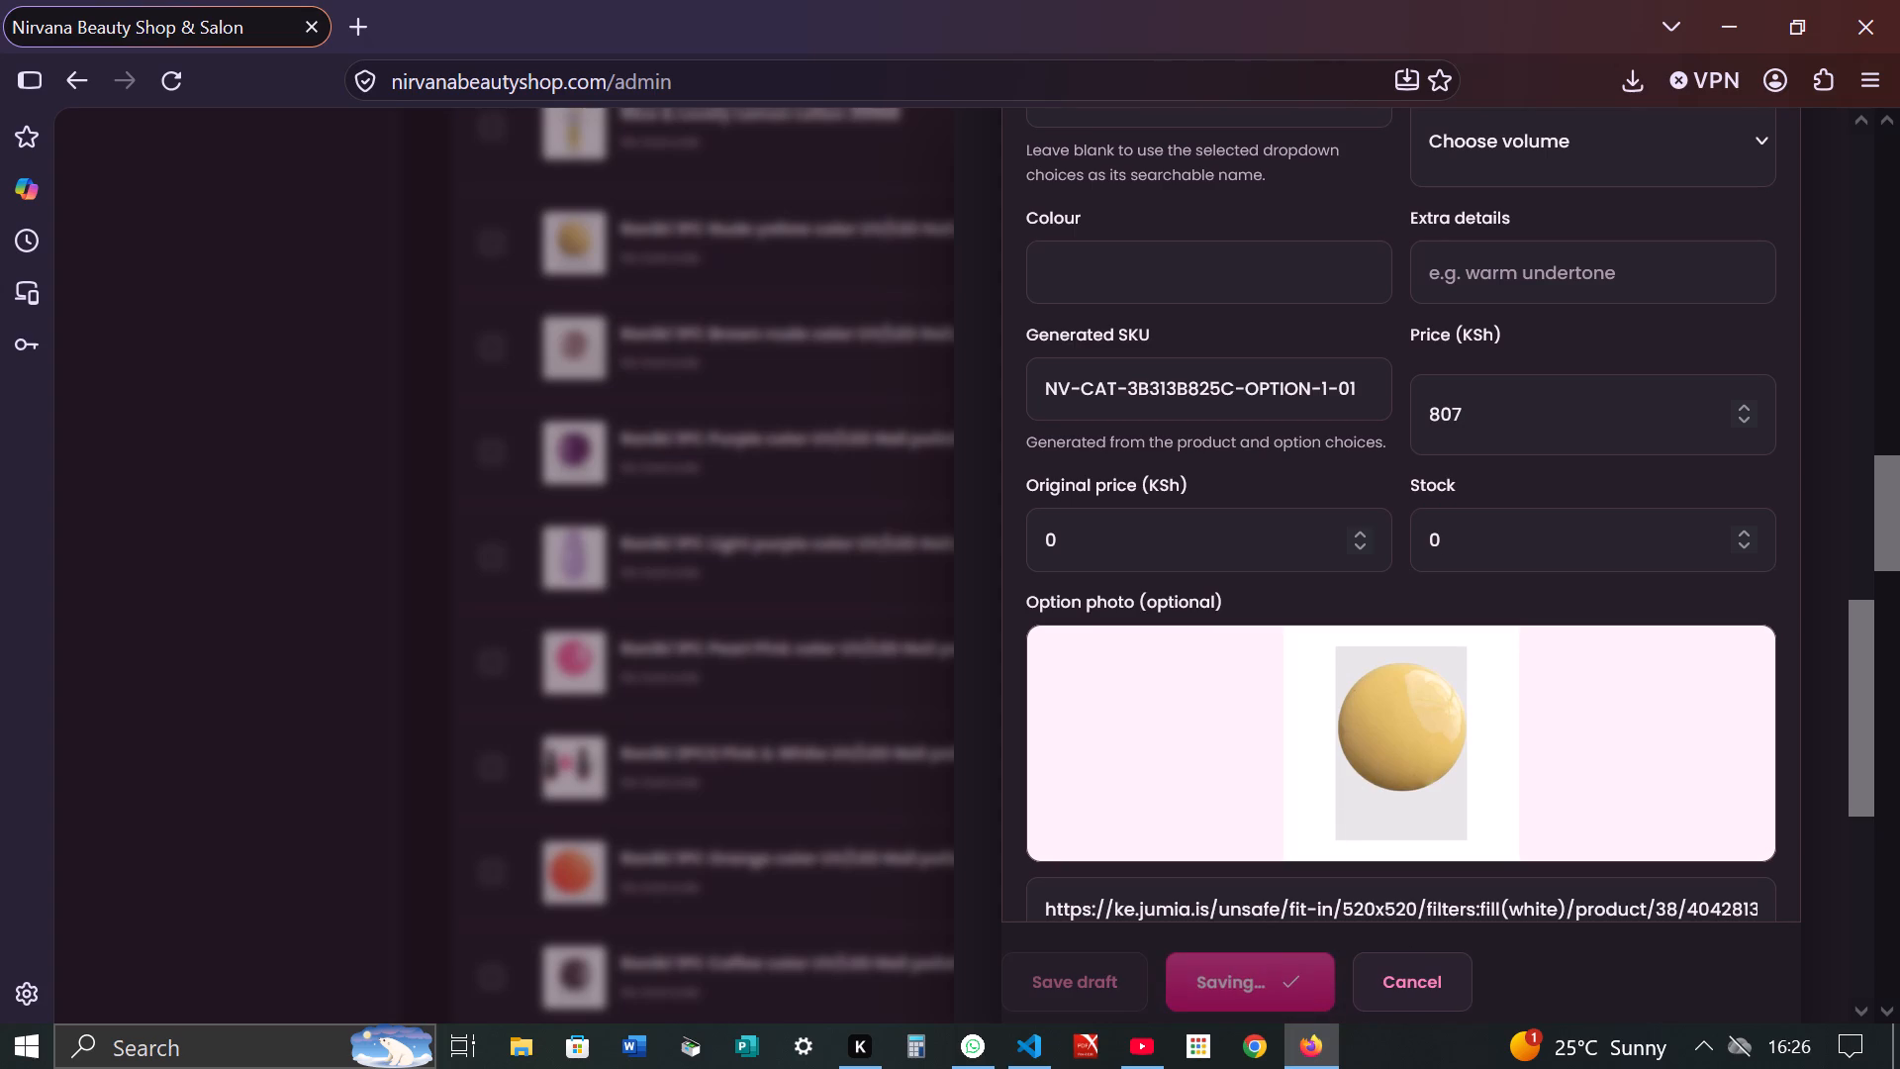
# Advance the reloaded product list from page 1 to page 4 and go to the Roniki gels below the Nice & Lovely lemon lotions.
pyautogui.scroll(-5, 1142, 745)
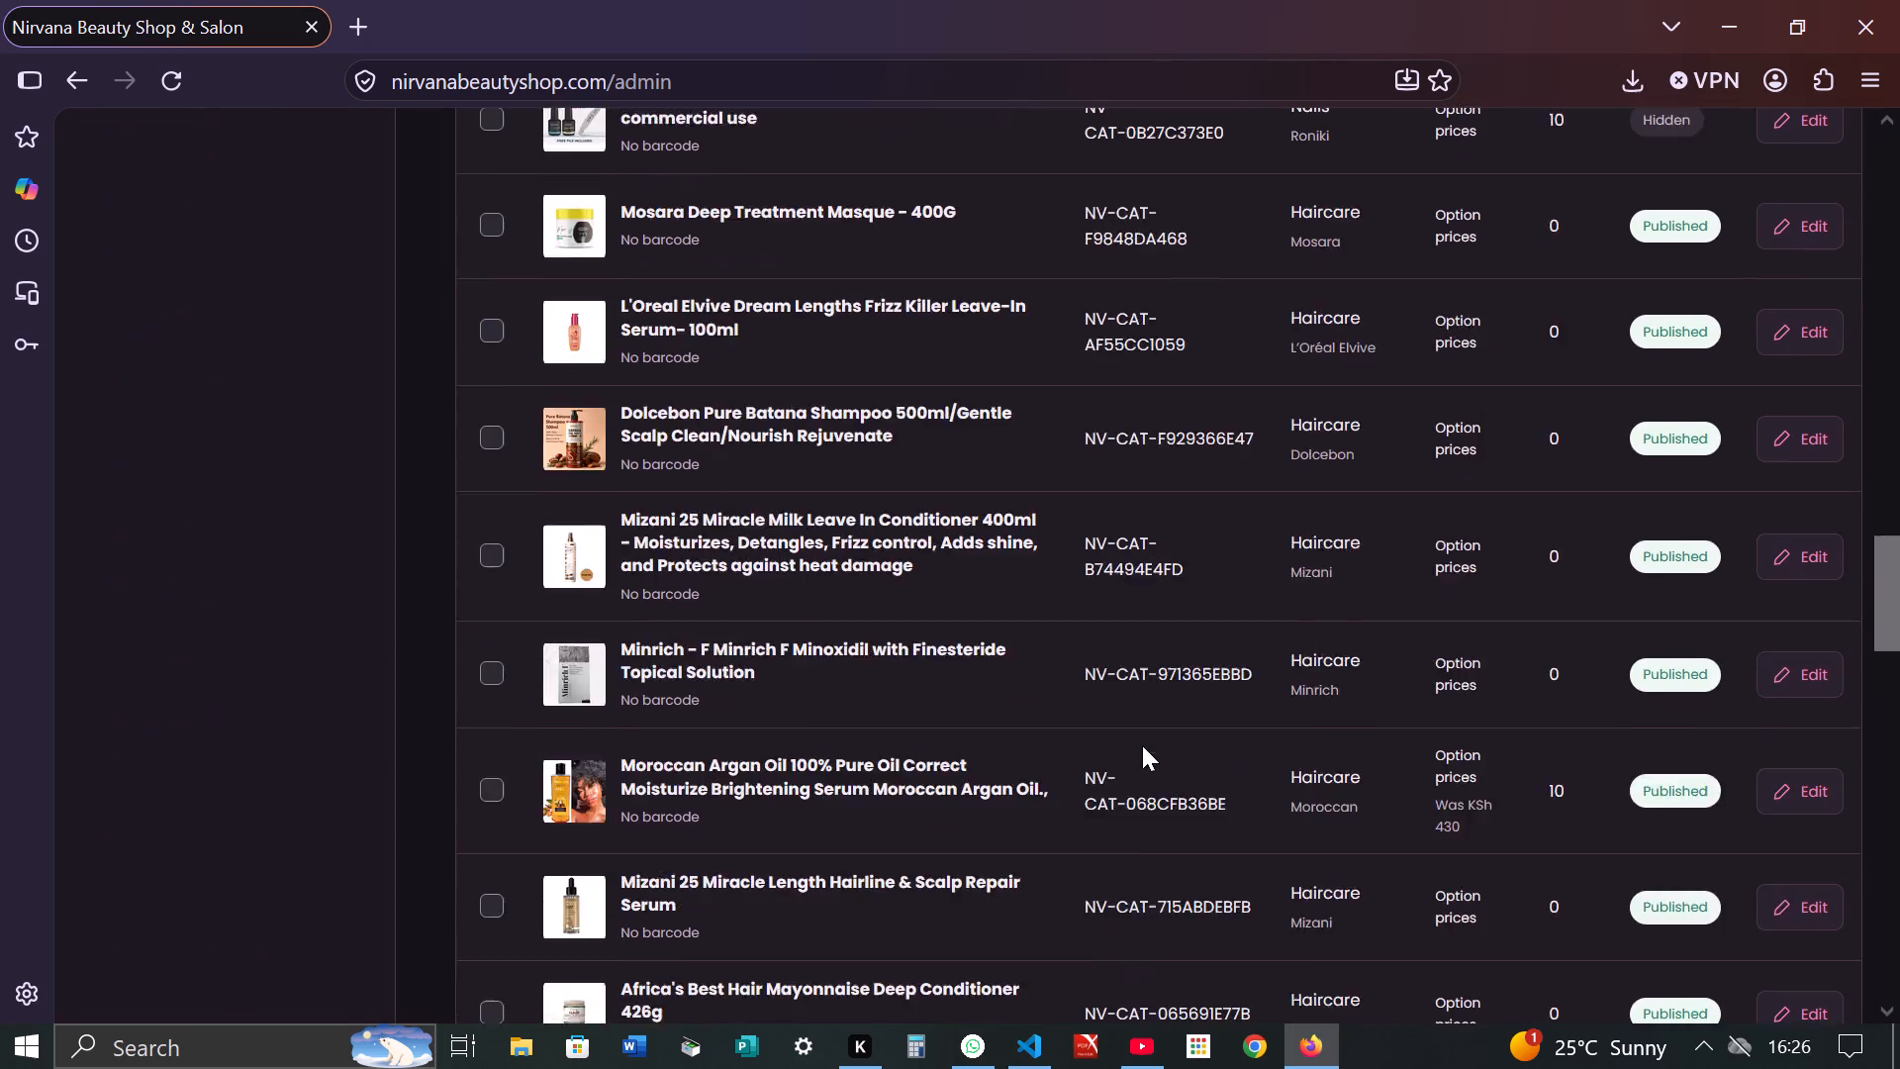
pyautogui.scroll(-10, 1142, 745)
pyautogui.click(1803, 929)
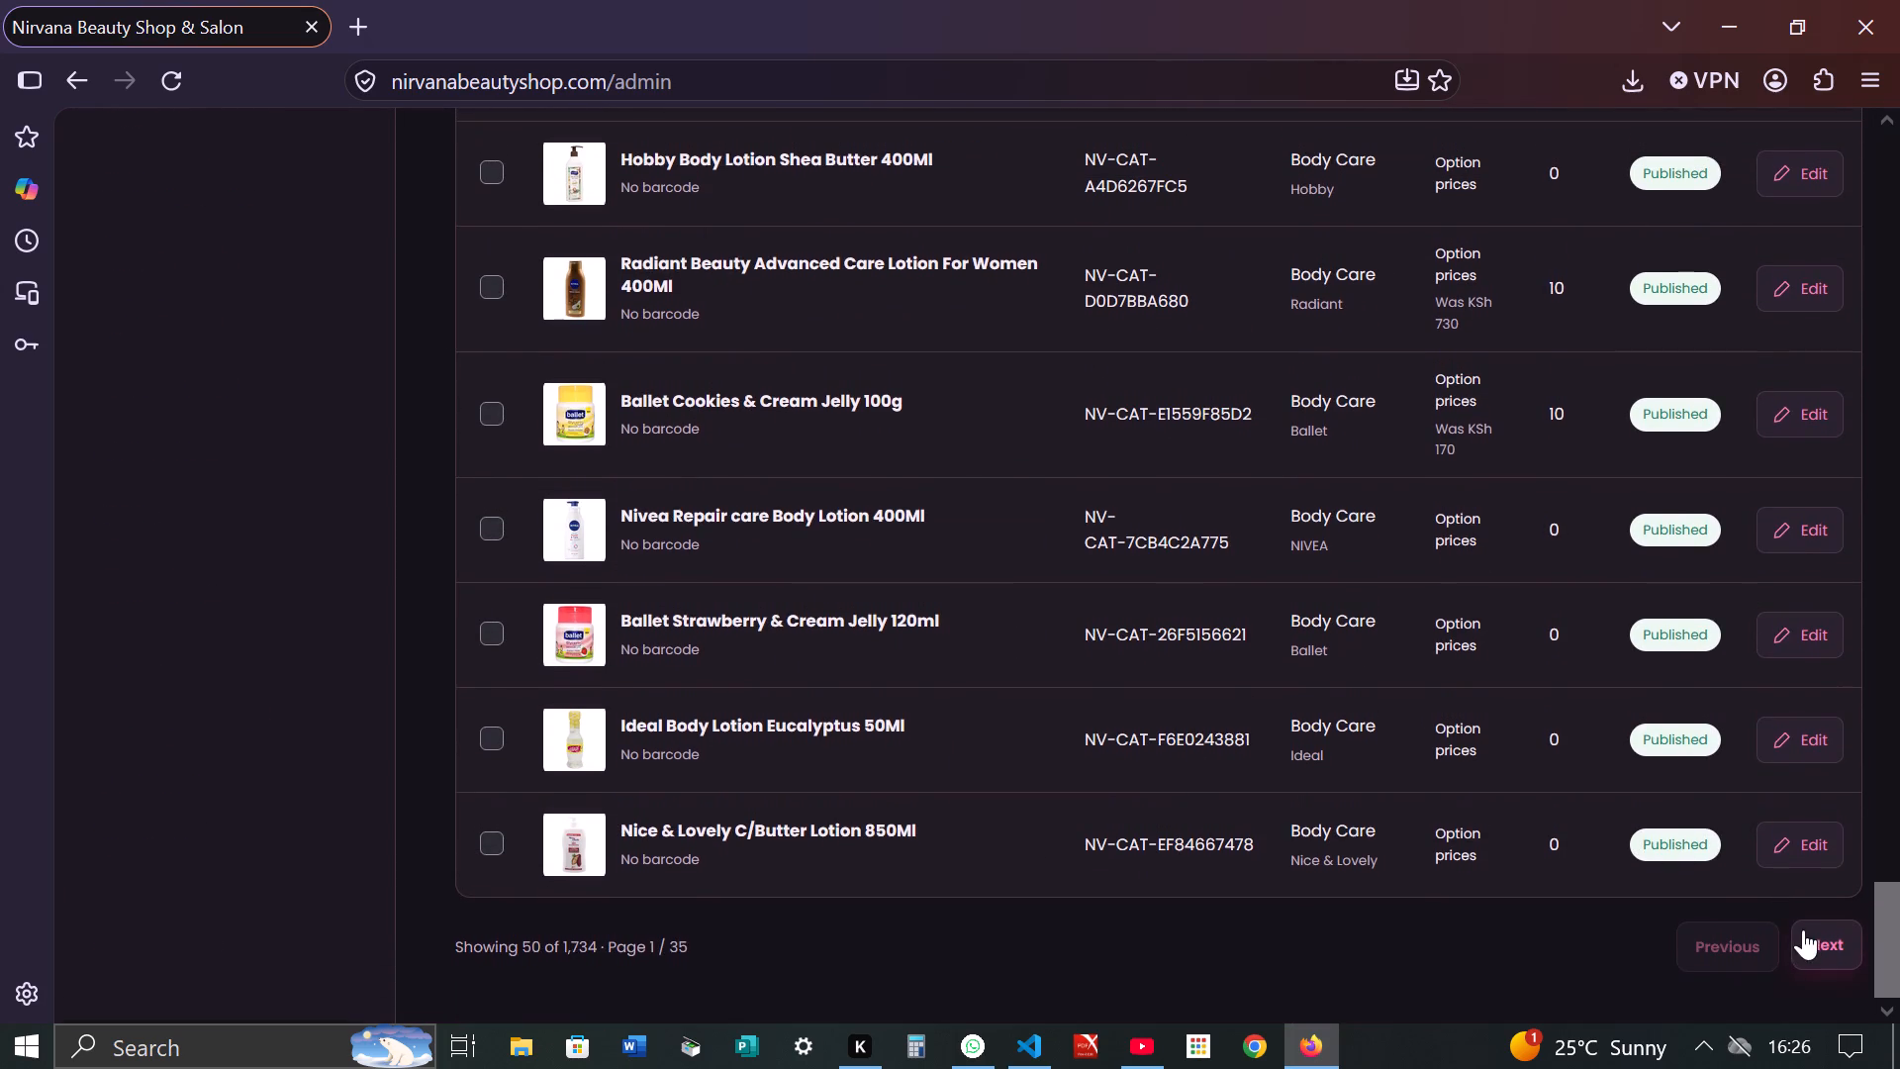
pyautogui.scroll(-5, 1248, 801)
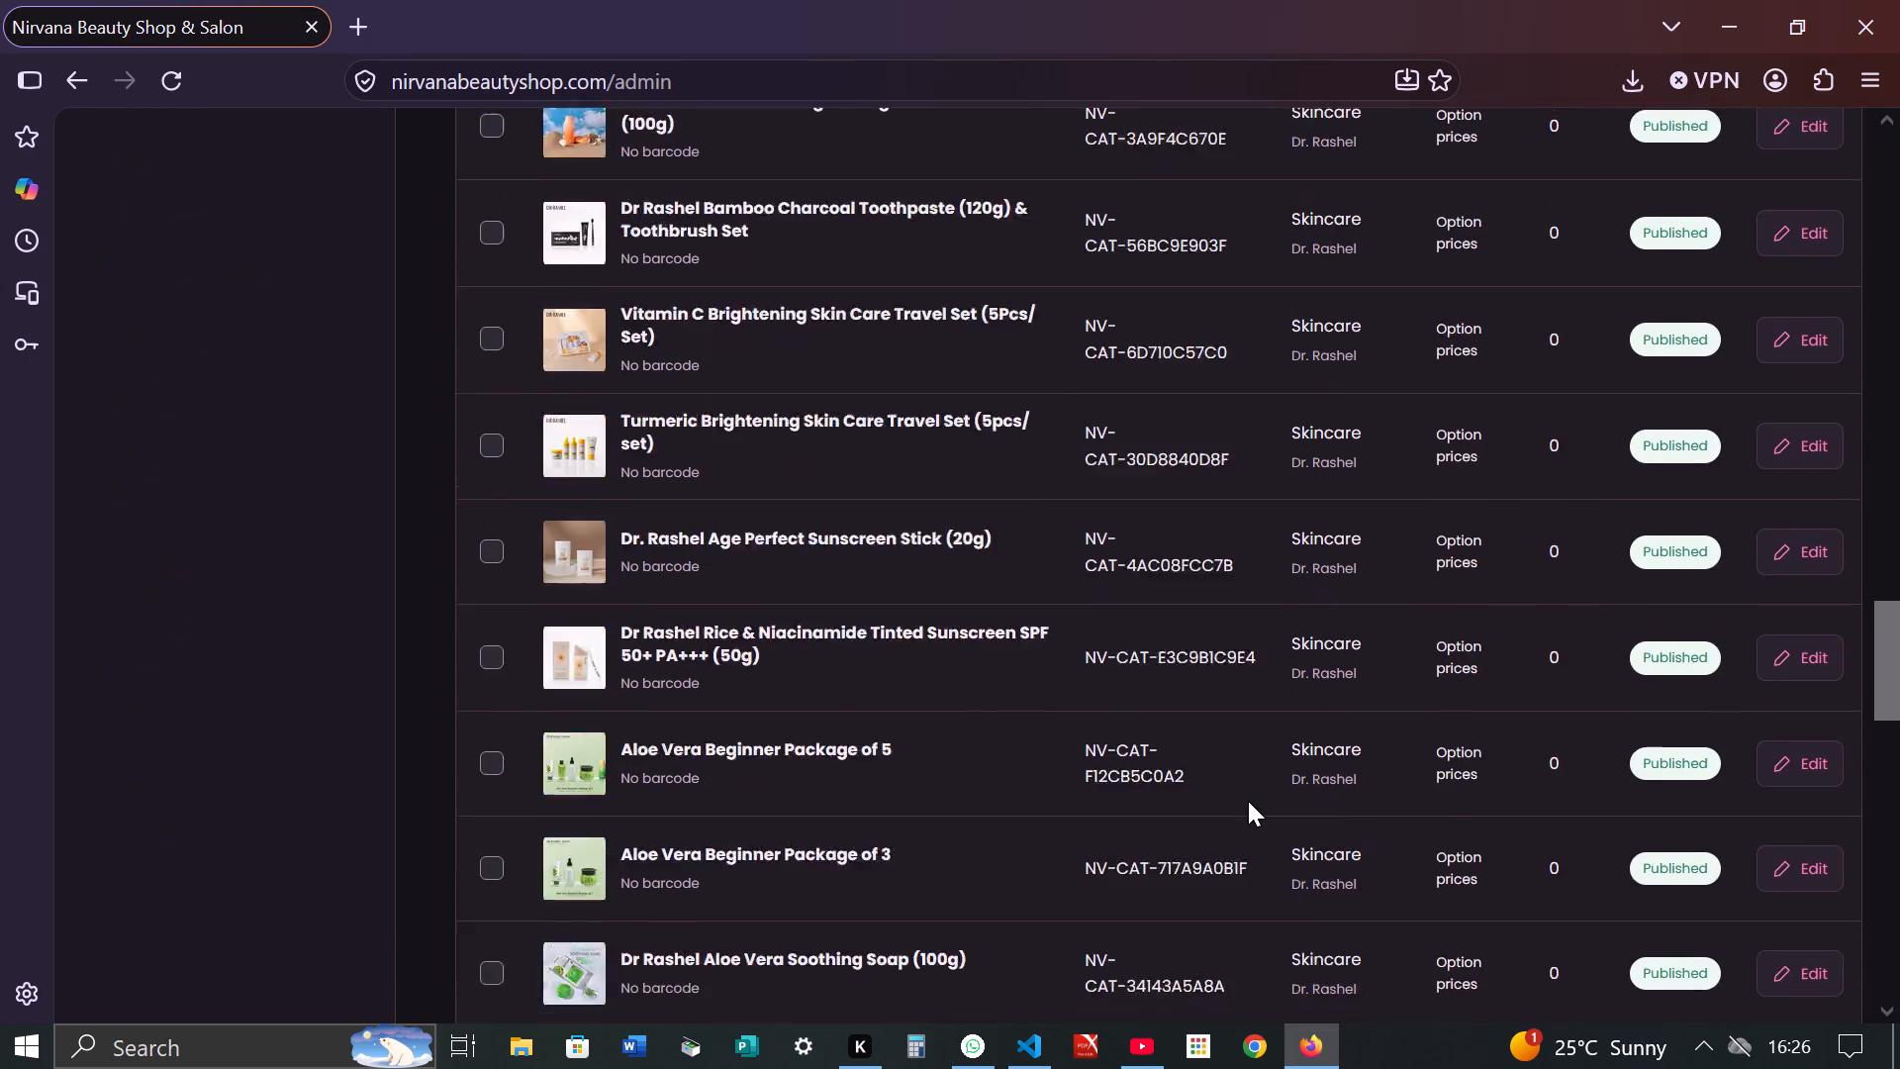
pyautogui.scroll(-5, 1248, 801)
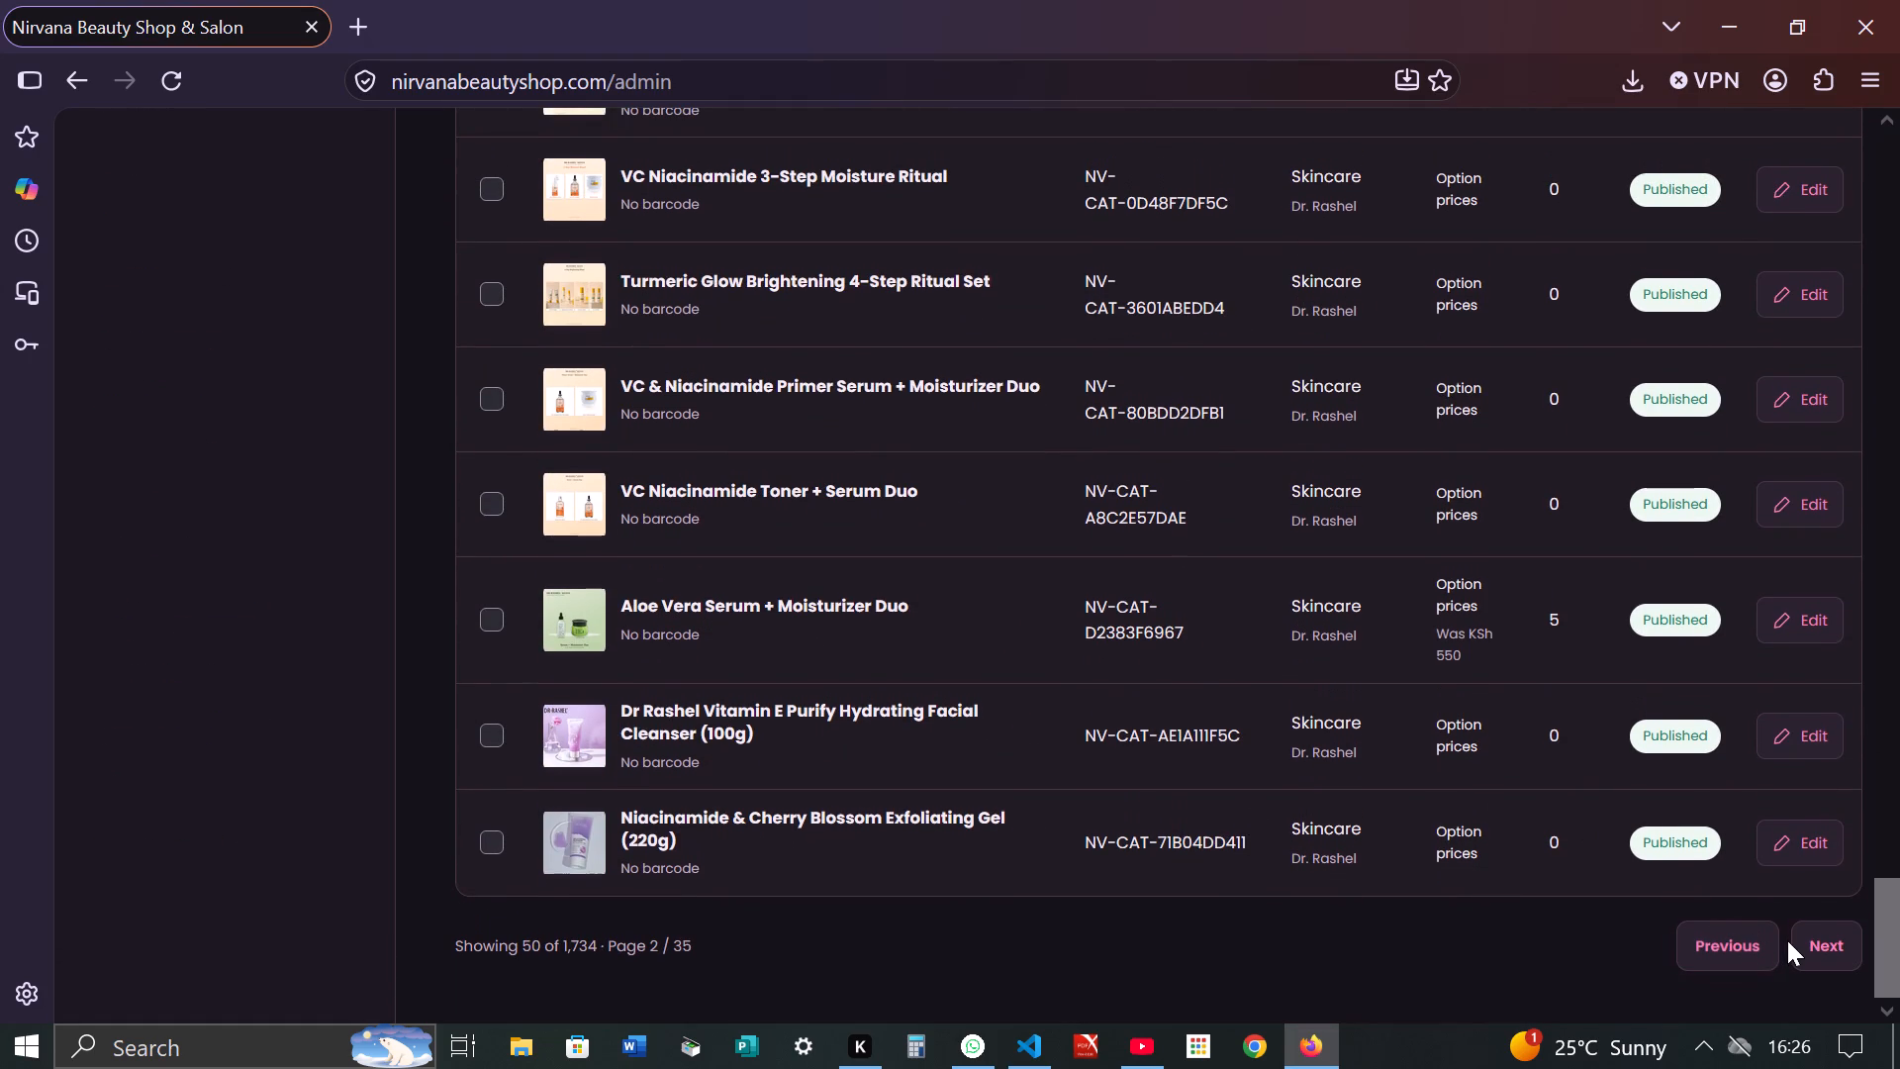
pyautogui.click(1787, 940)
pyautogui.click(1793, 940)
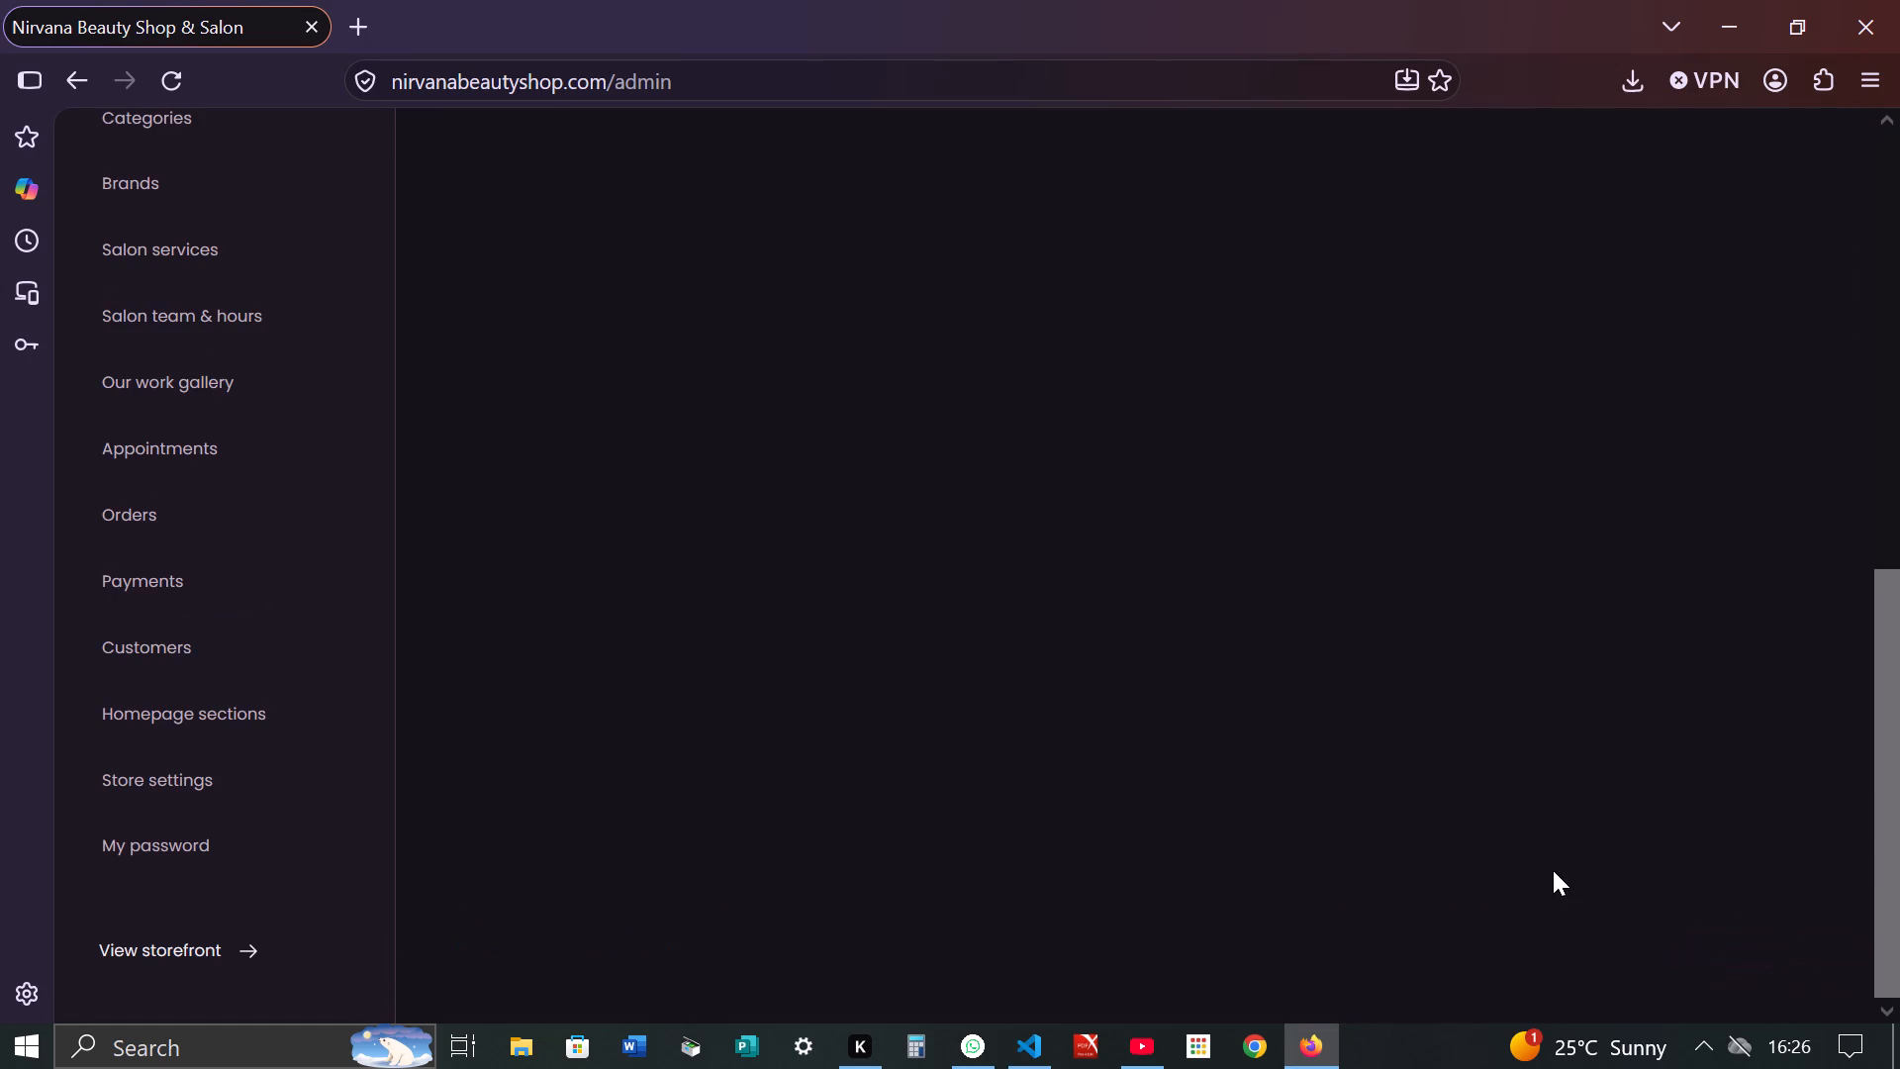
pyautogui.scroll(-14, 1327, 884)
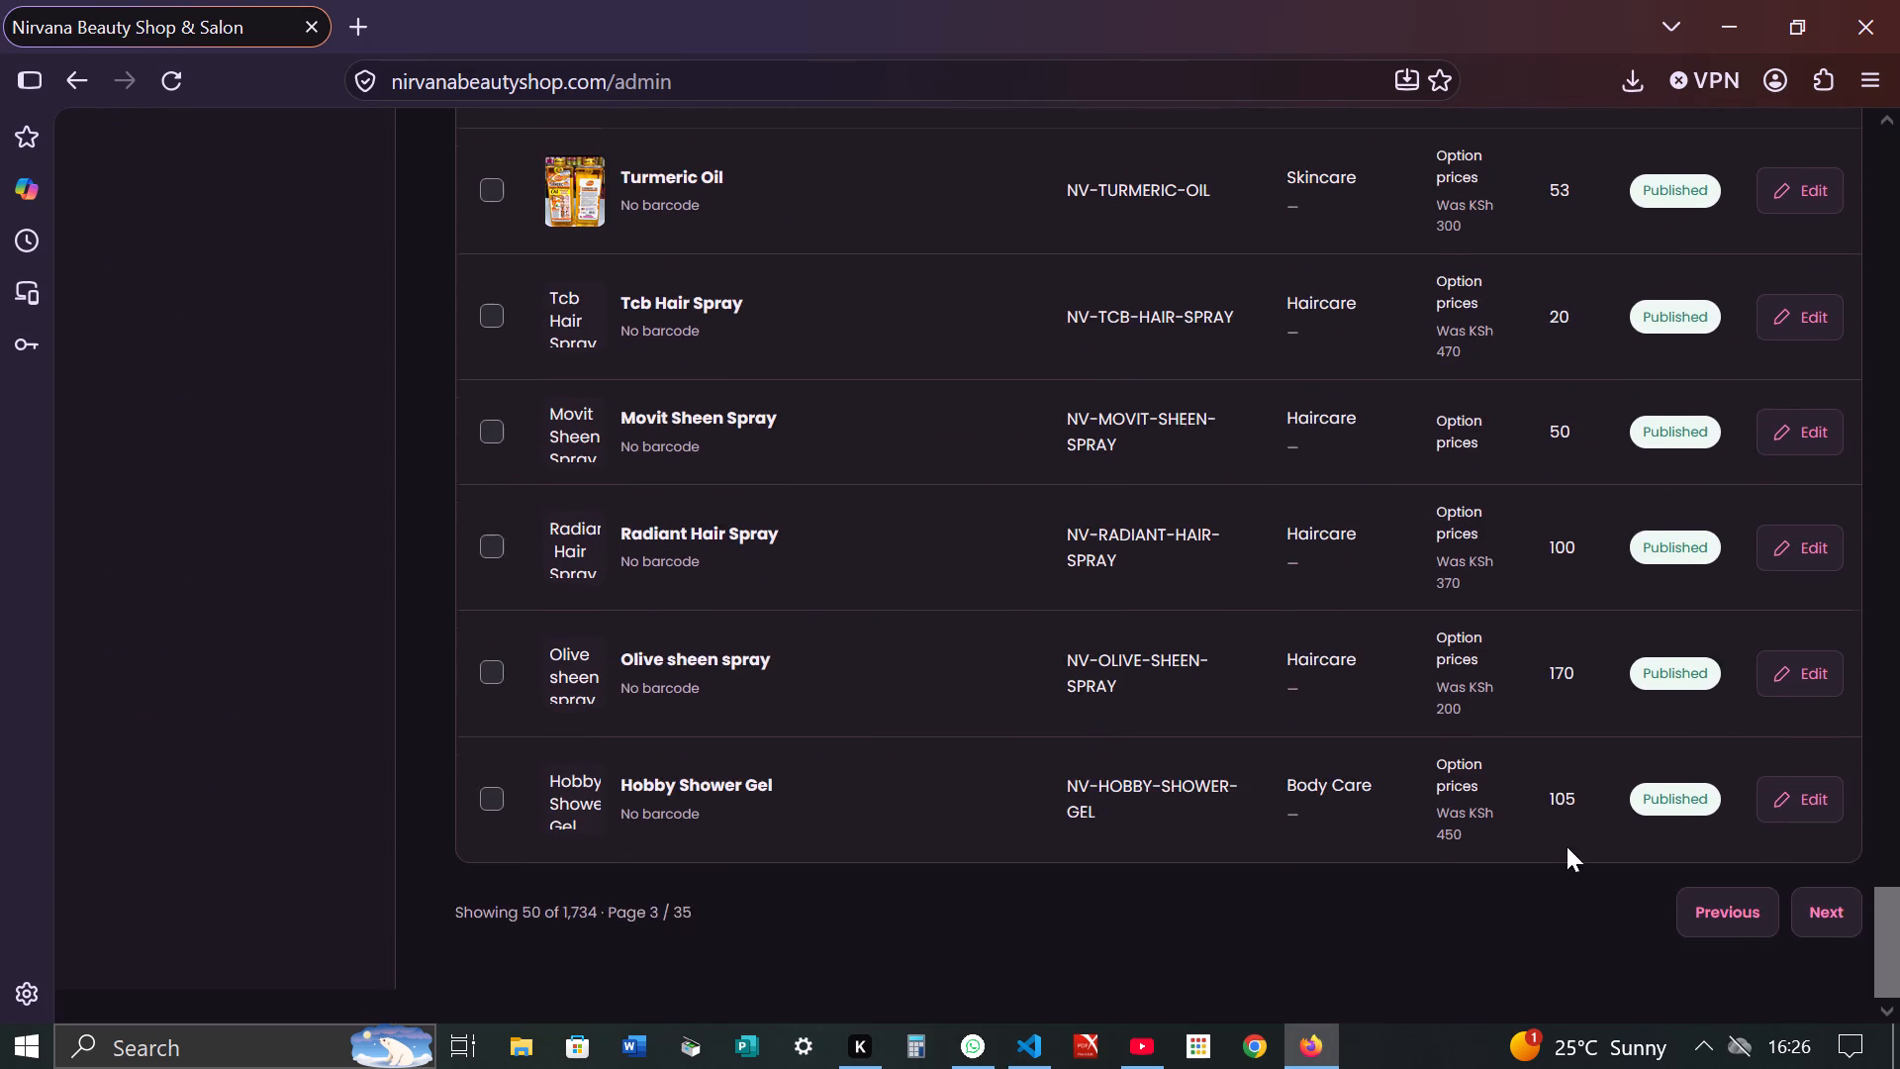
pyautogui.click(1807, 957)
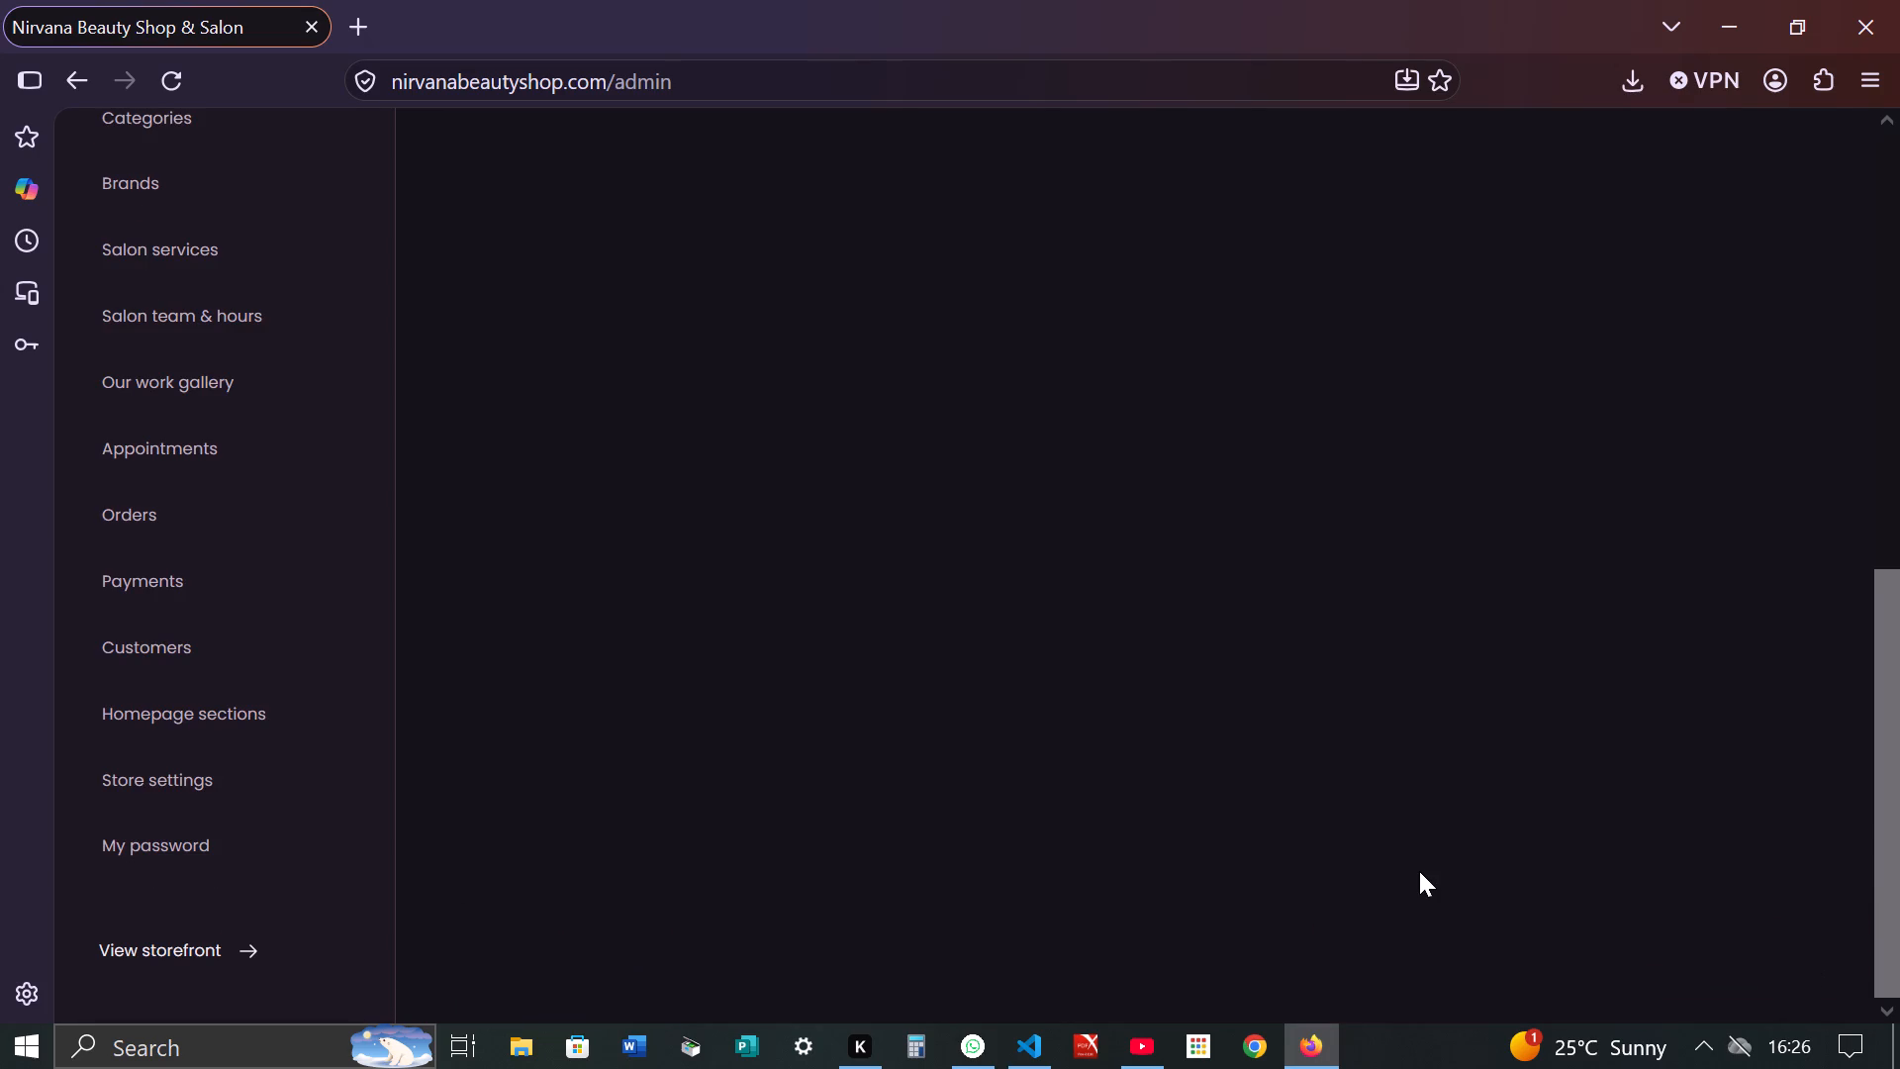
pyautogui.scroll(-12, 1419, 871)
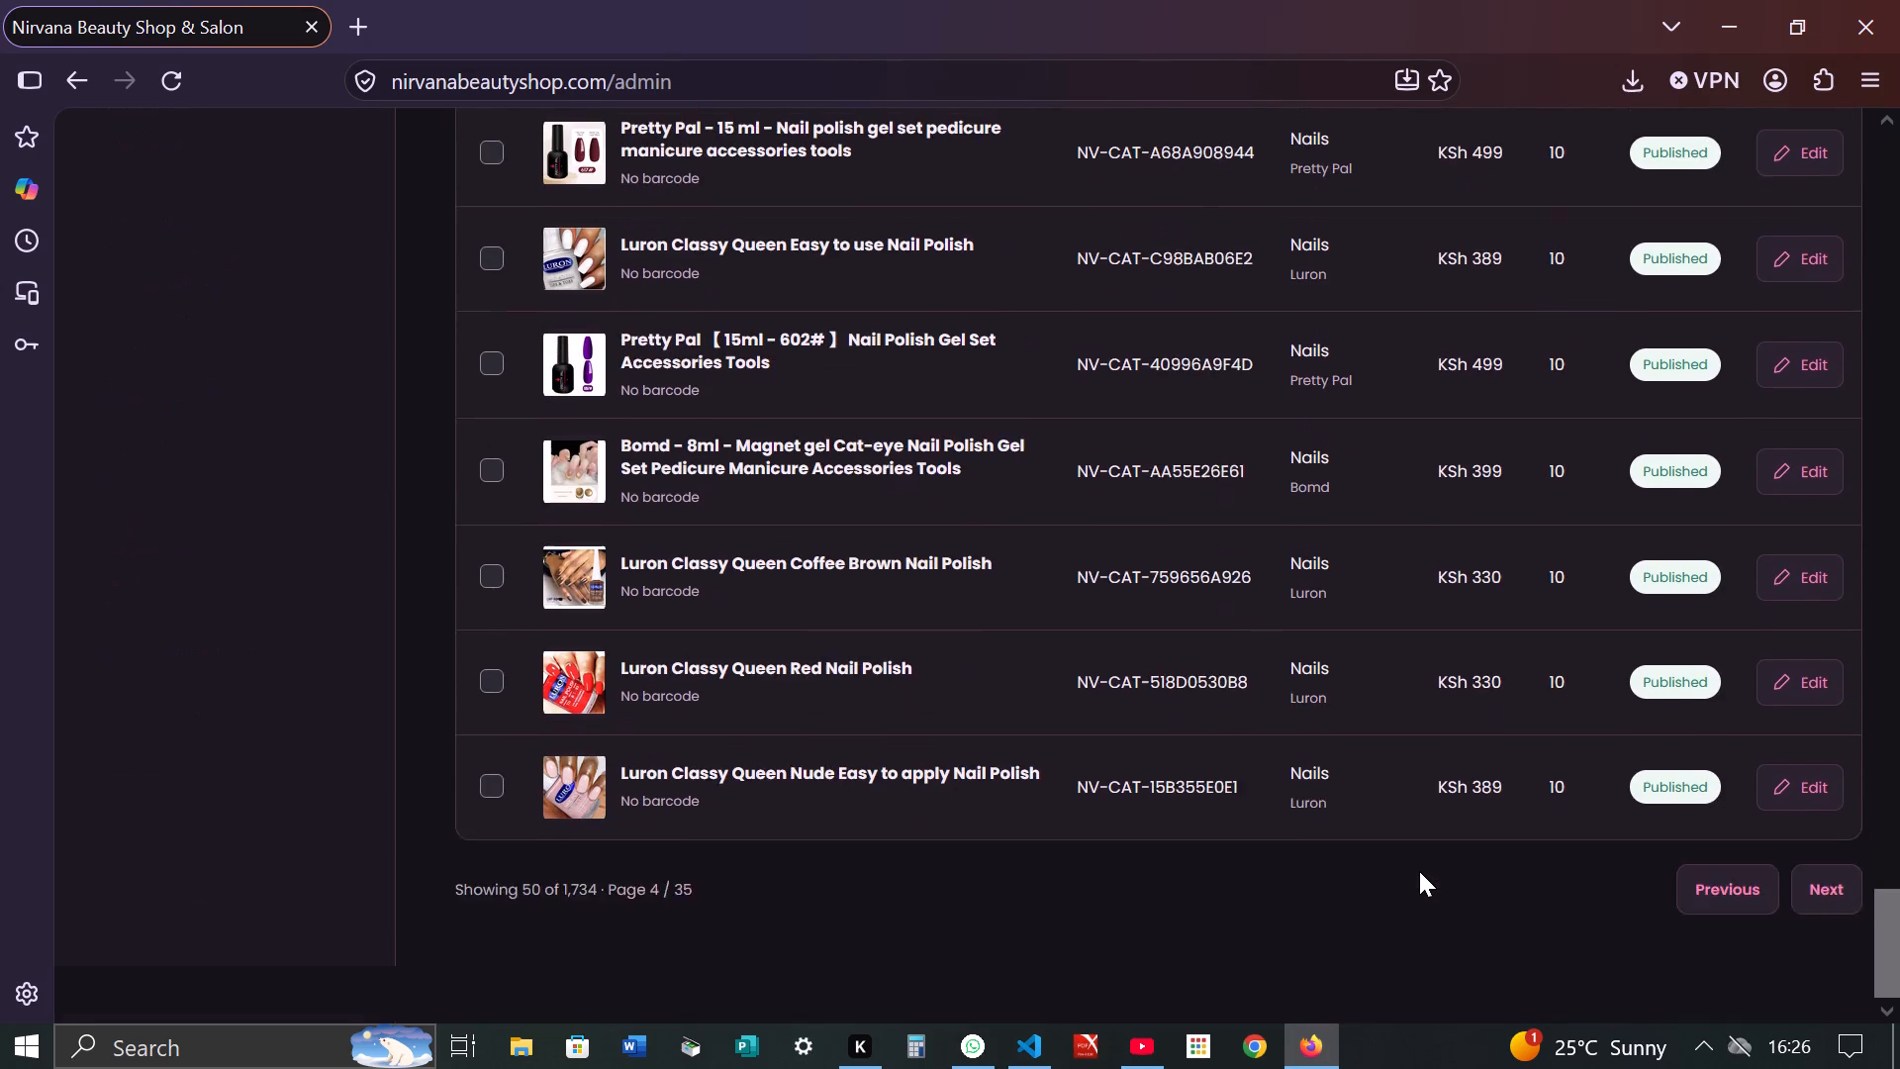
pyautogui.scroll(5, 1419, 871)
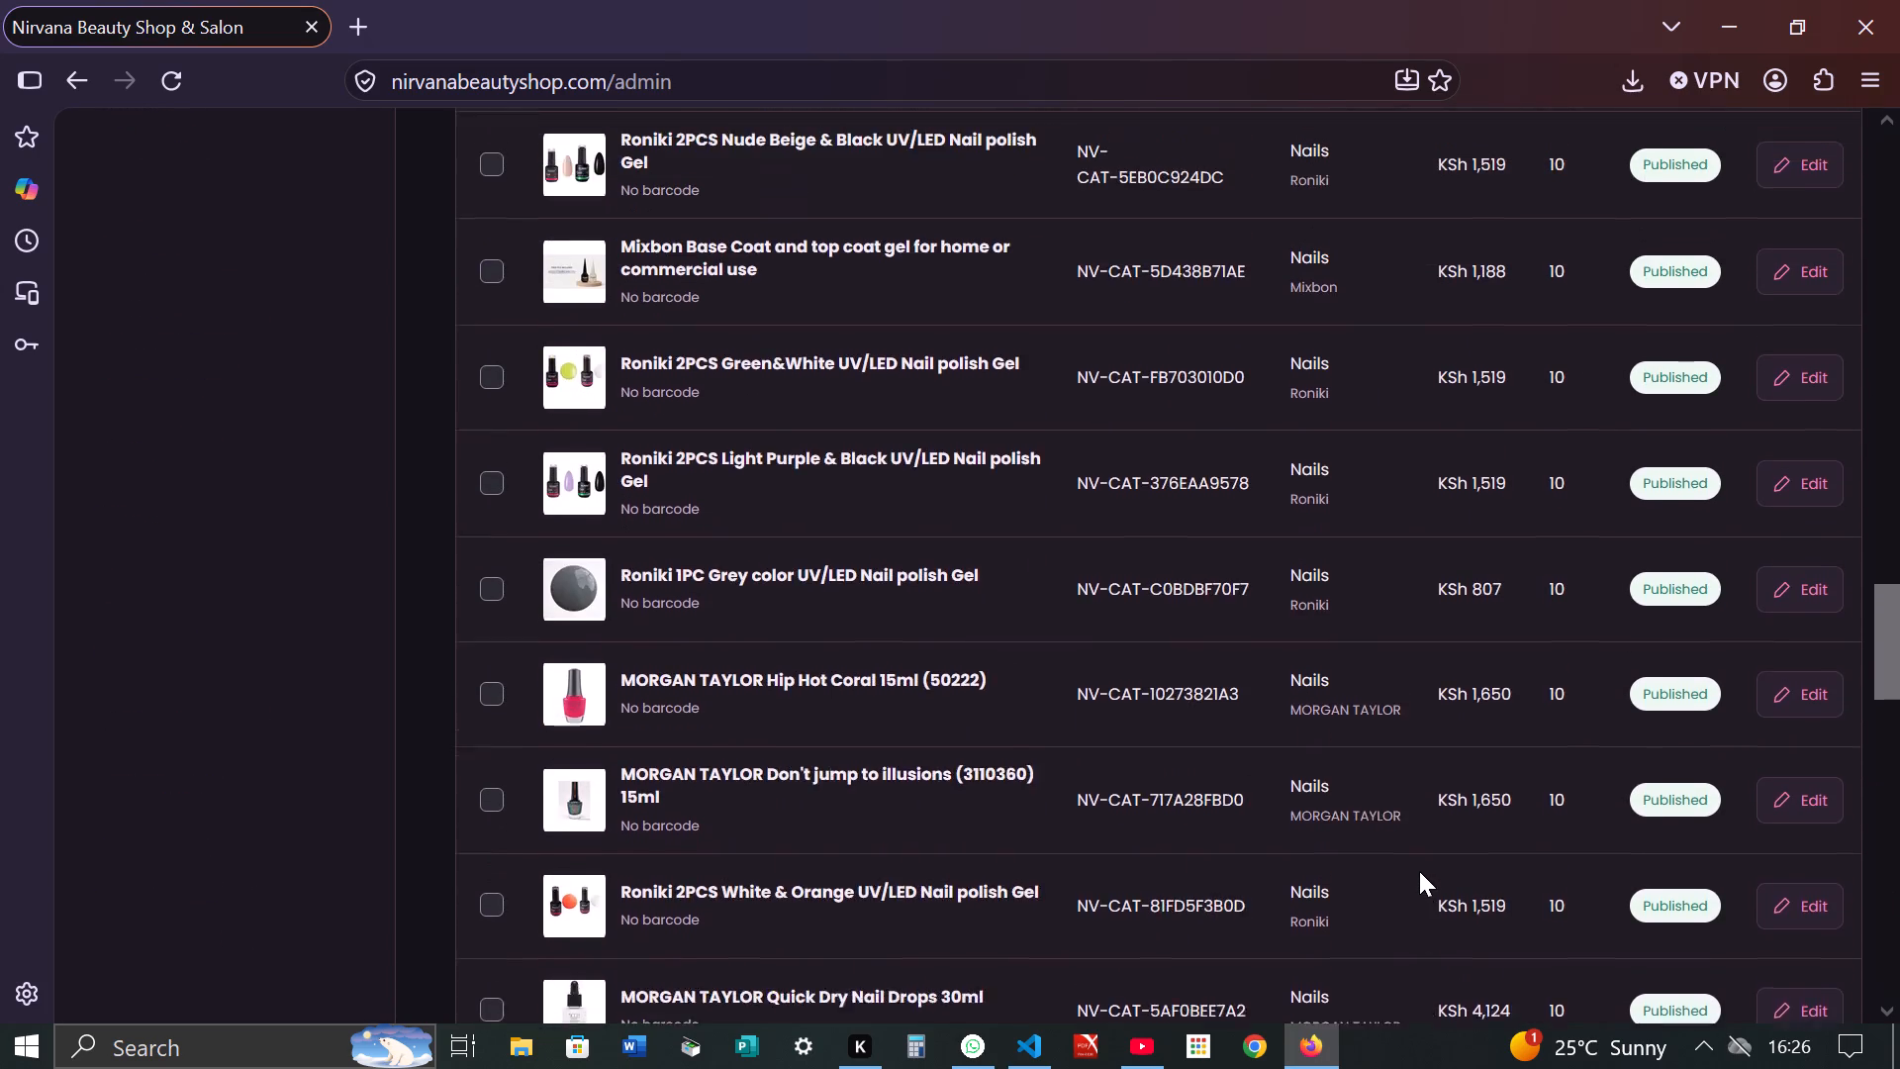
pyautogui.scroll(6, 1419, 871)
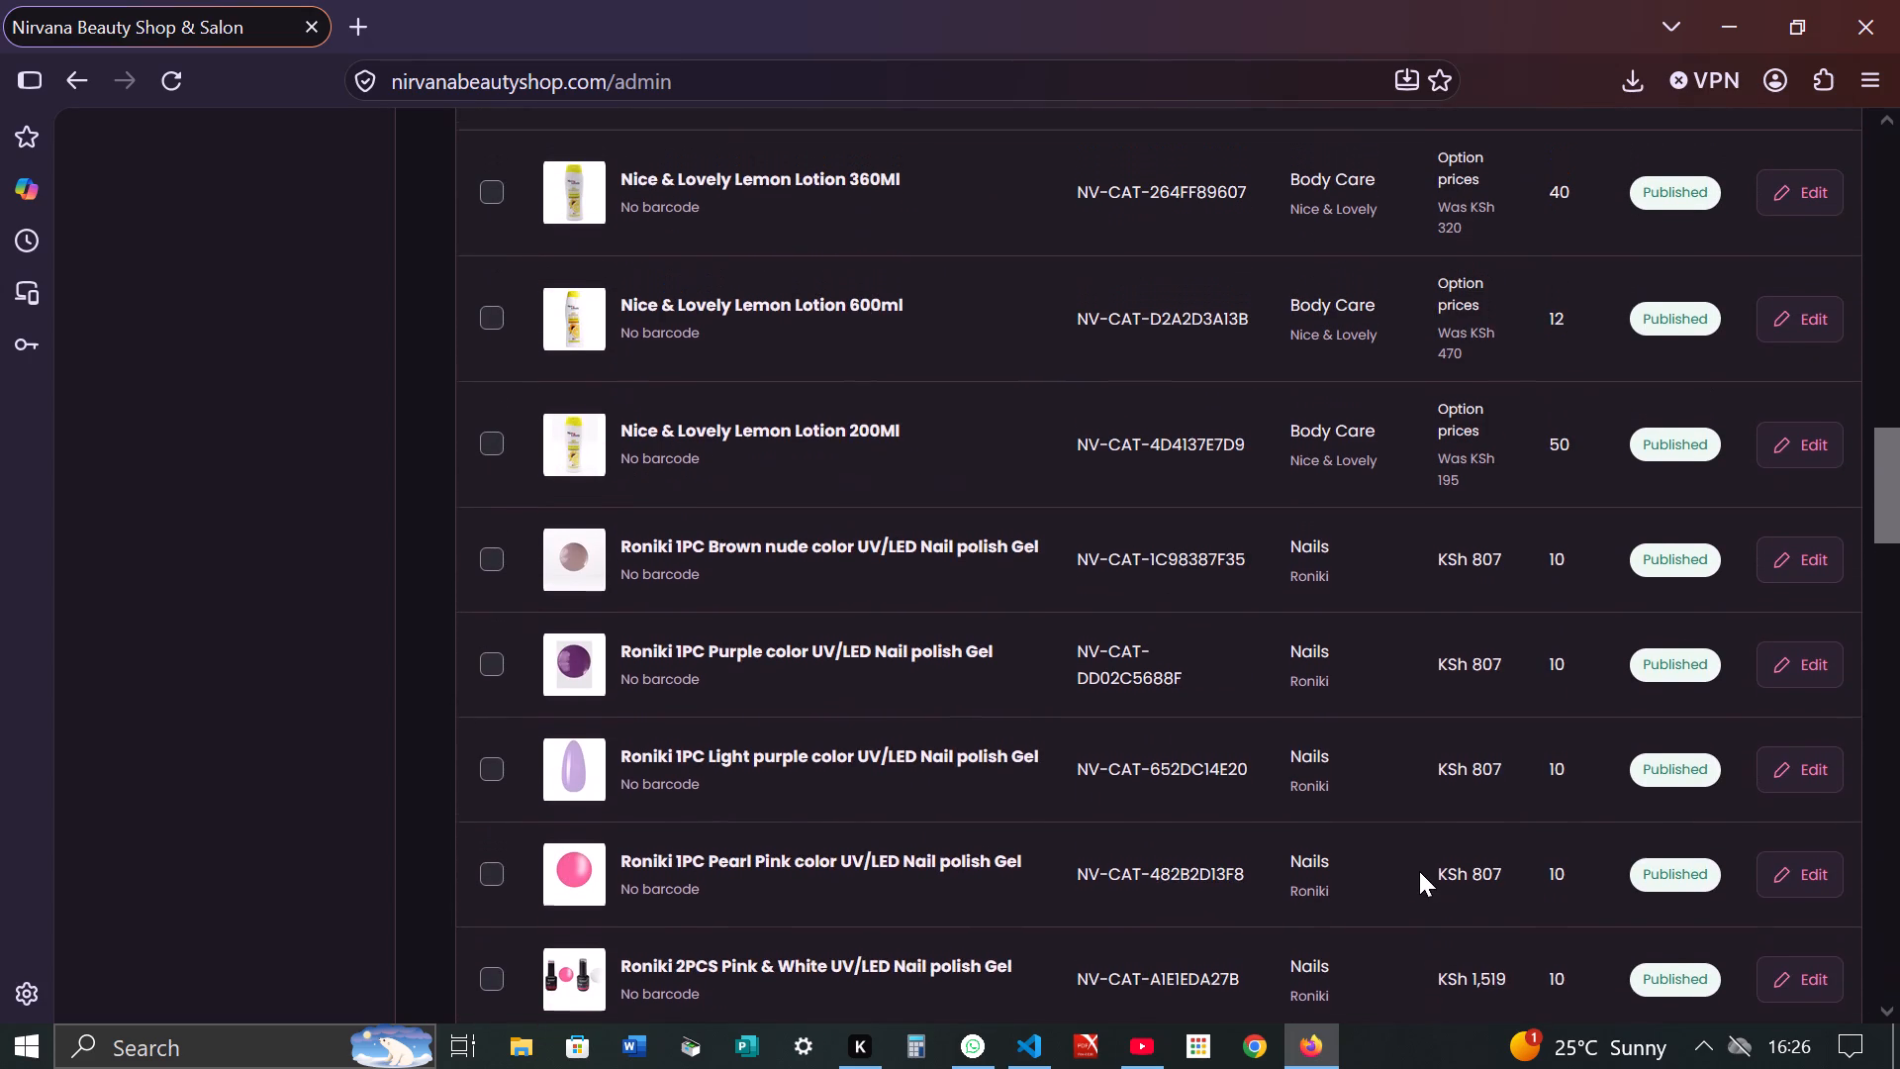
# Set the stock of Roniki 1PC Brown nude color UV/LED Nail polish Gel to 0 and save the product.
pyautogui.click(1776, 569)
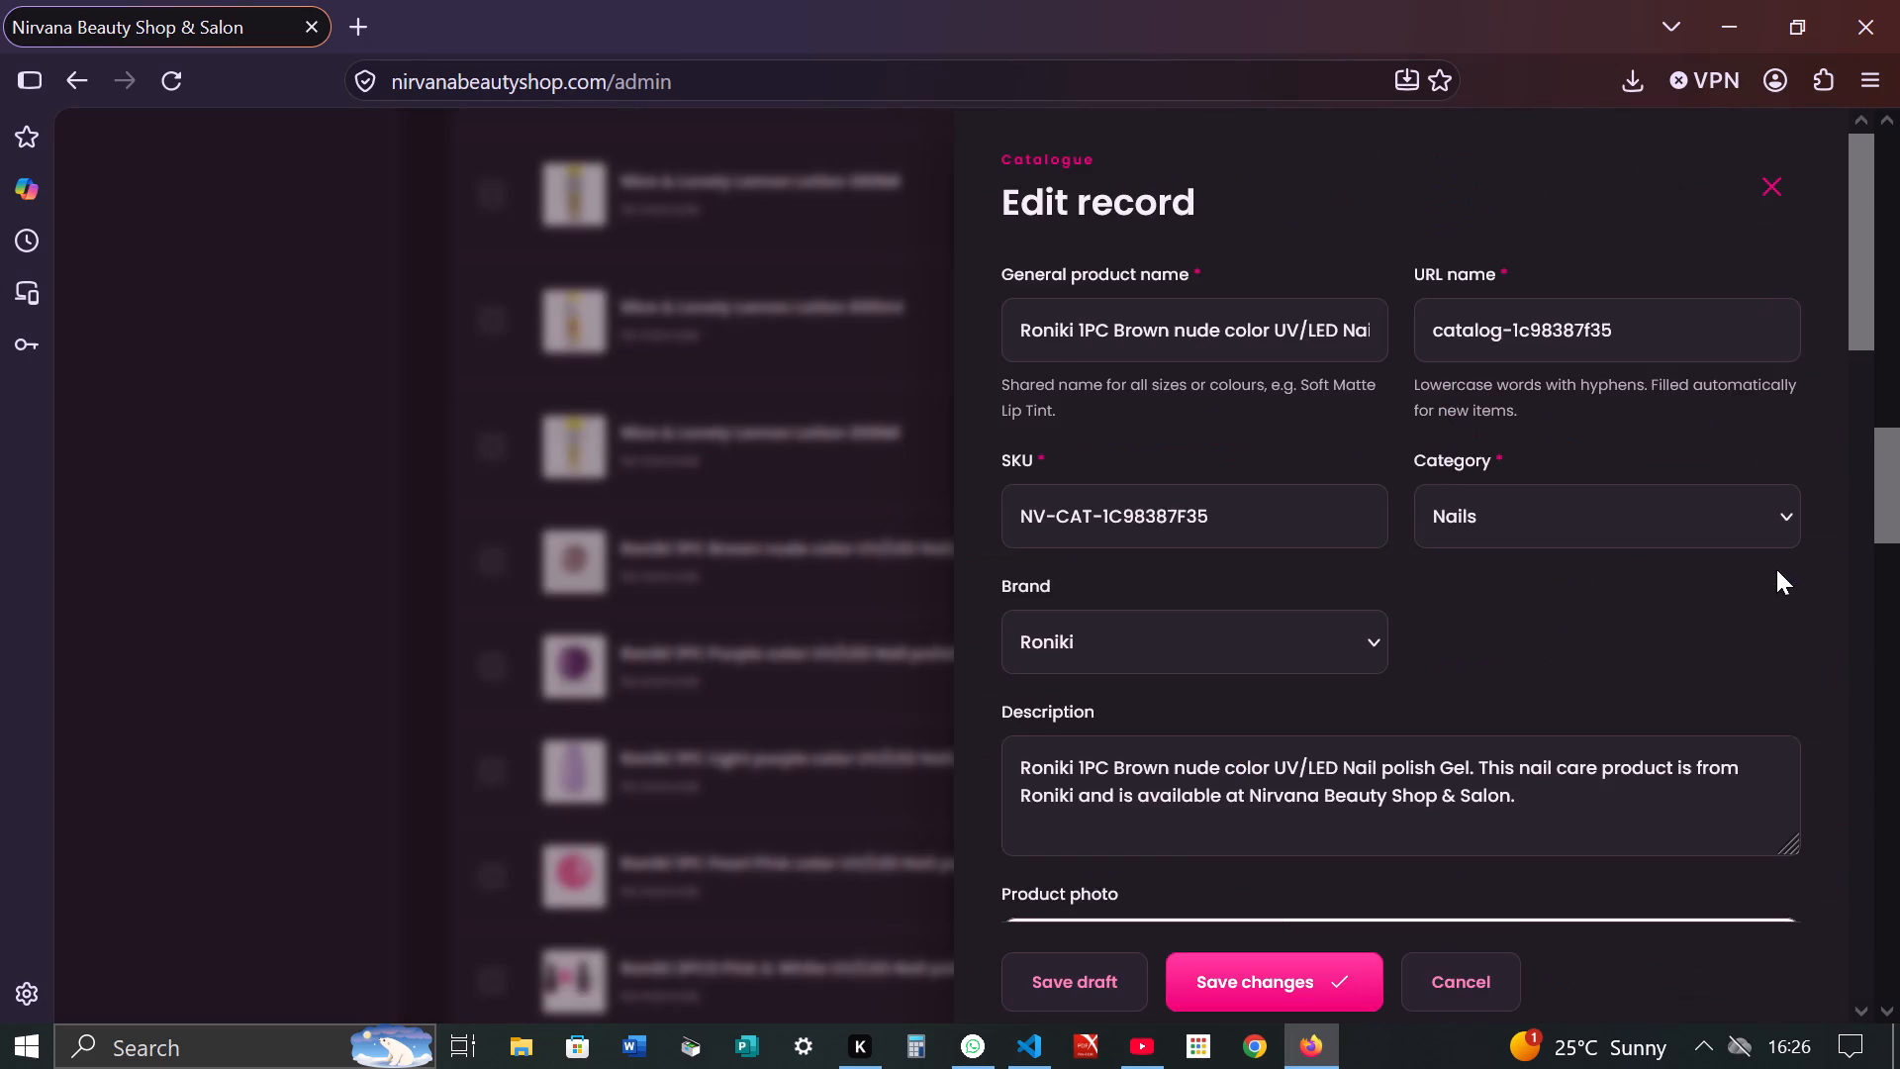
pyautogui.scroll(-10, 1370, 858)
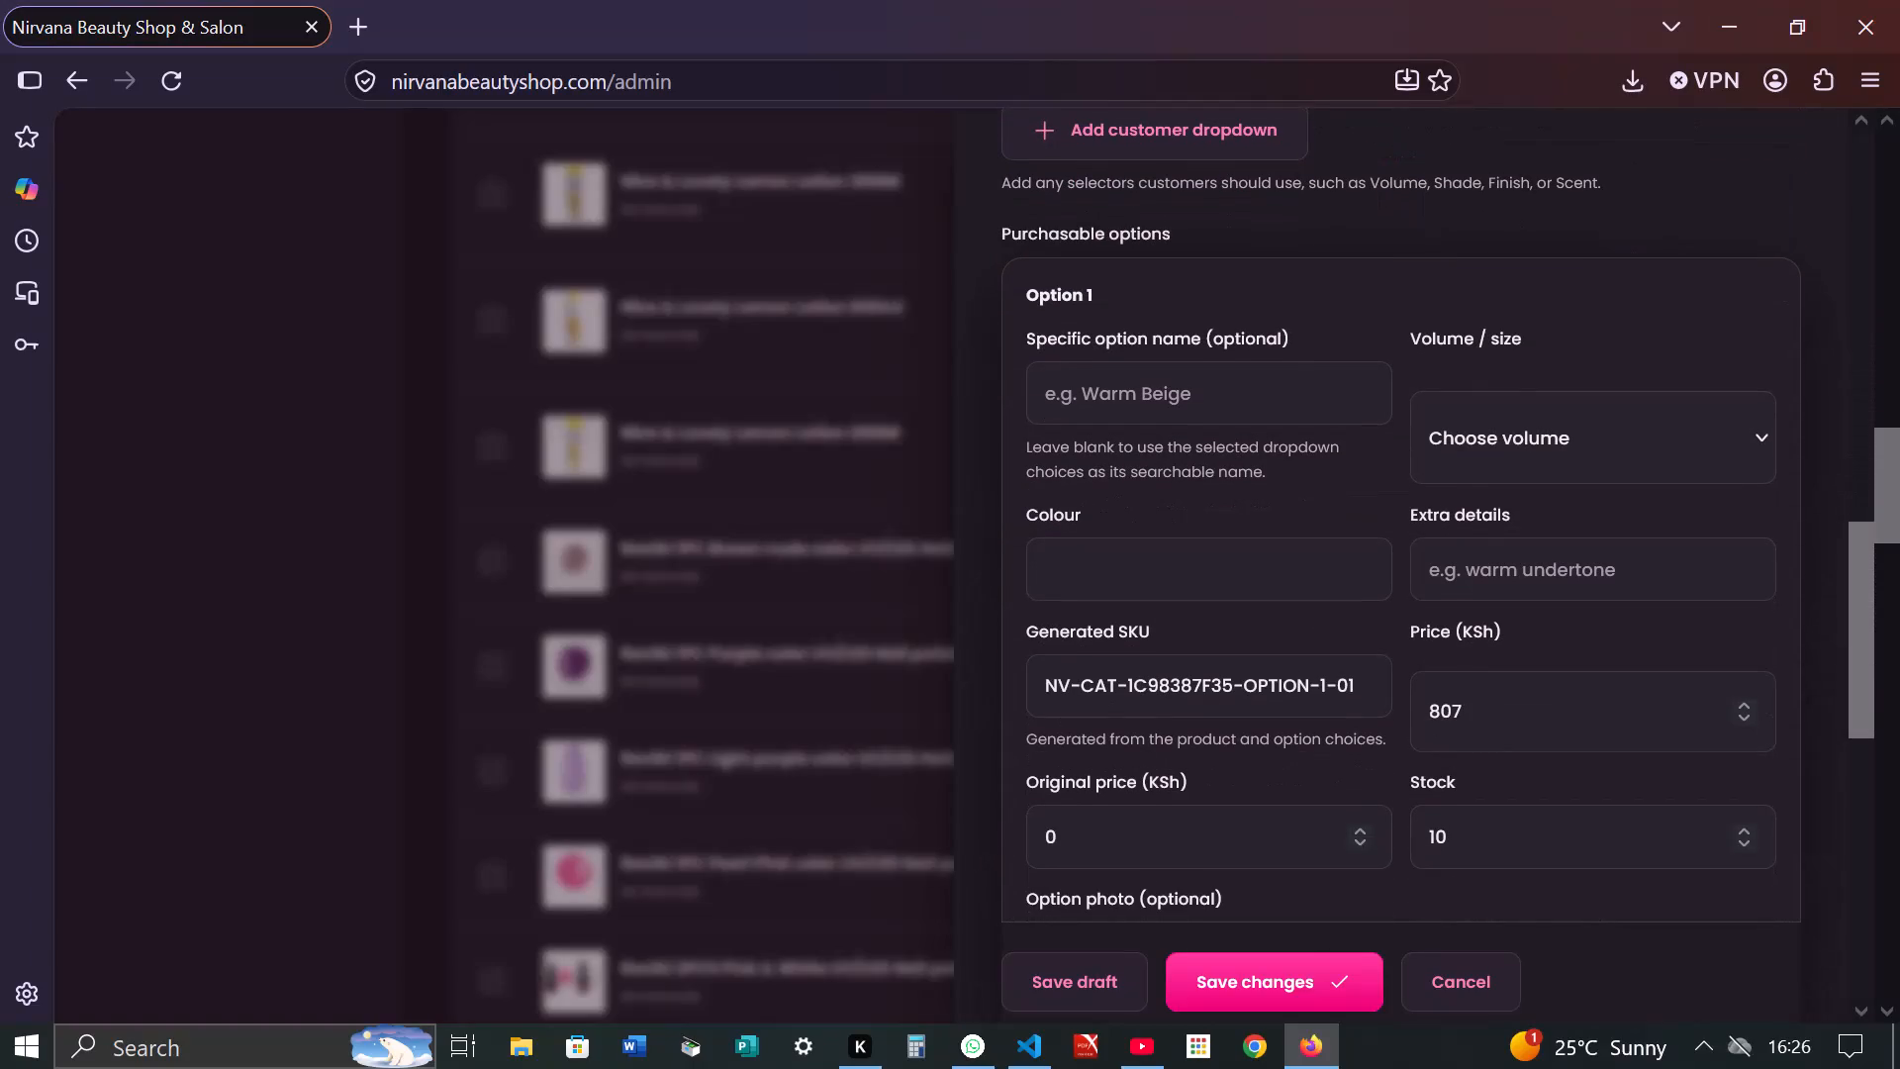
pyautogui.click(1504, 839)
pyautogui.write('00')
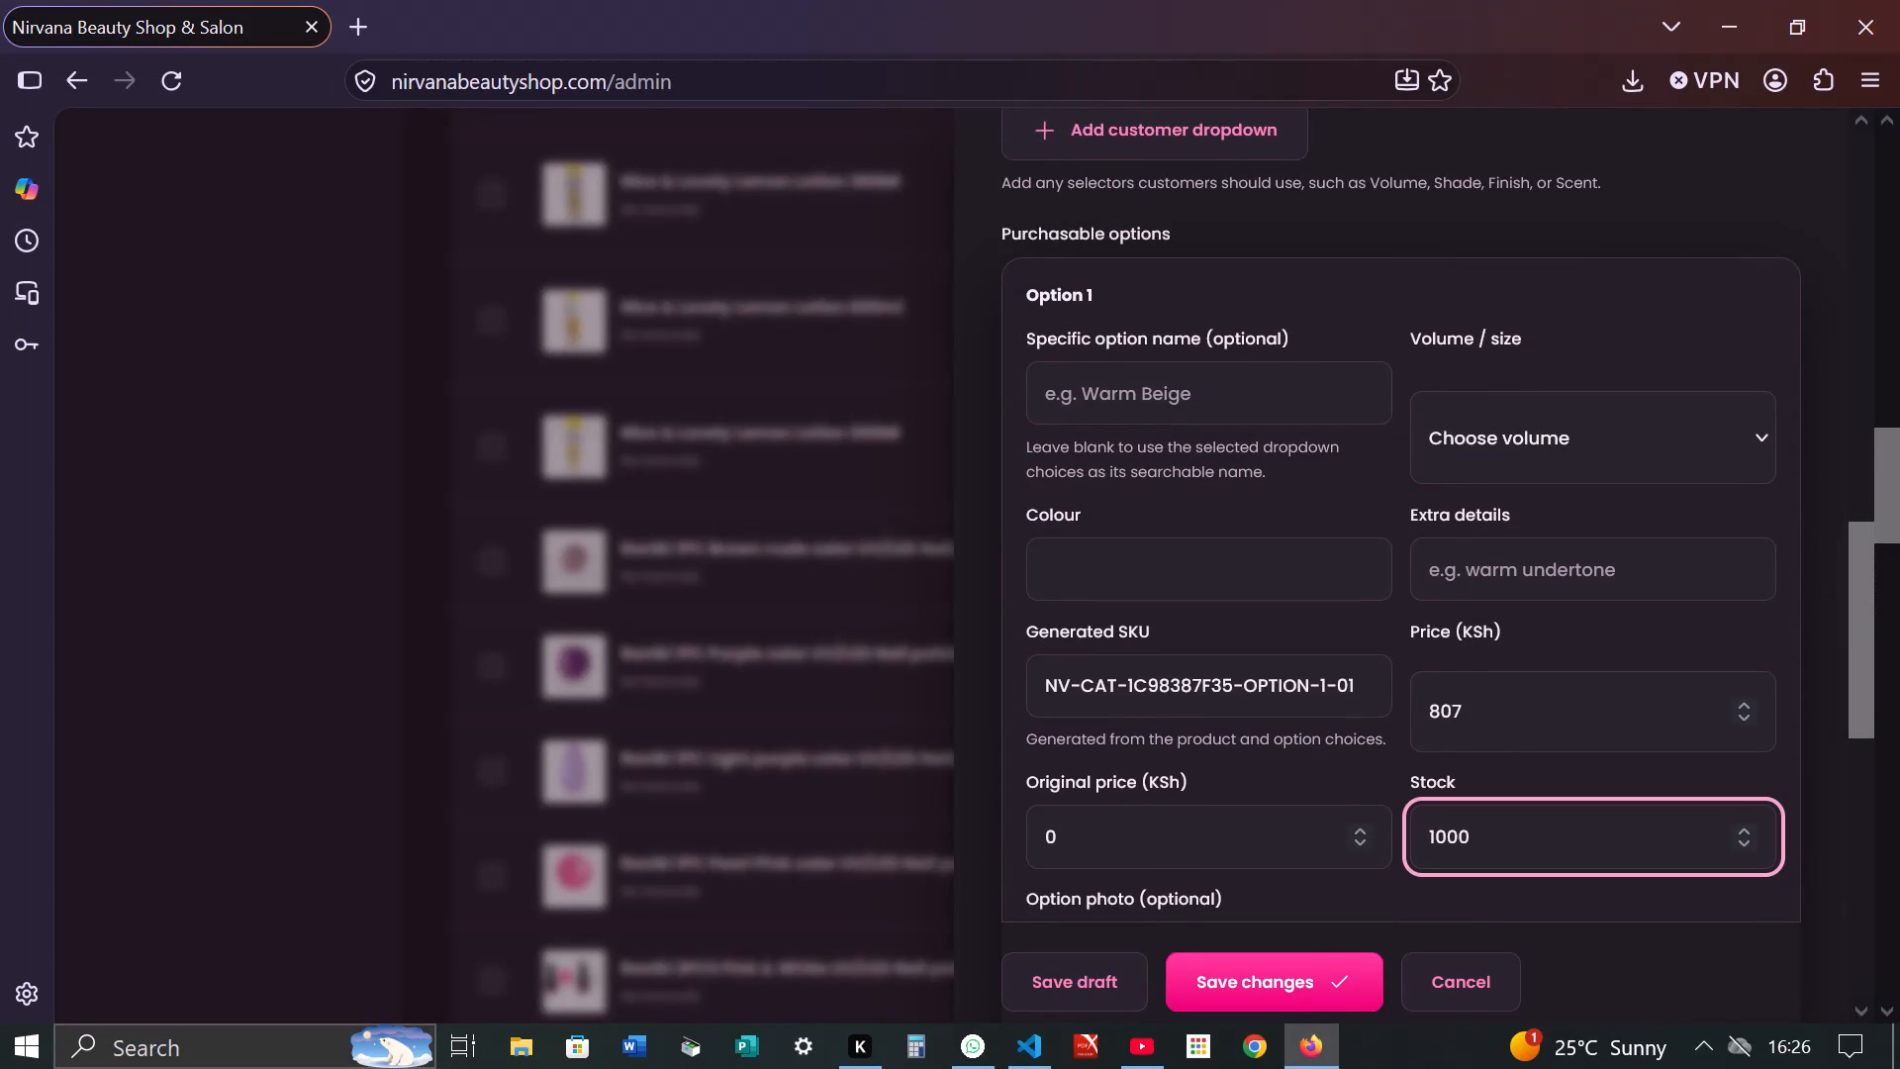
pyautogui.press('BackSpace')
pyautogui.press('BackSpace')
pyautogui.press('BackSpace')
pyautogui.press('BackSpace')
pyautogui.press('0')
pyautogui.click(1339, 946)
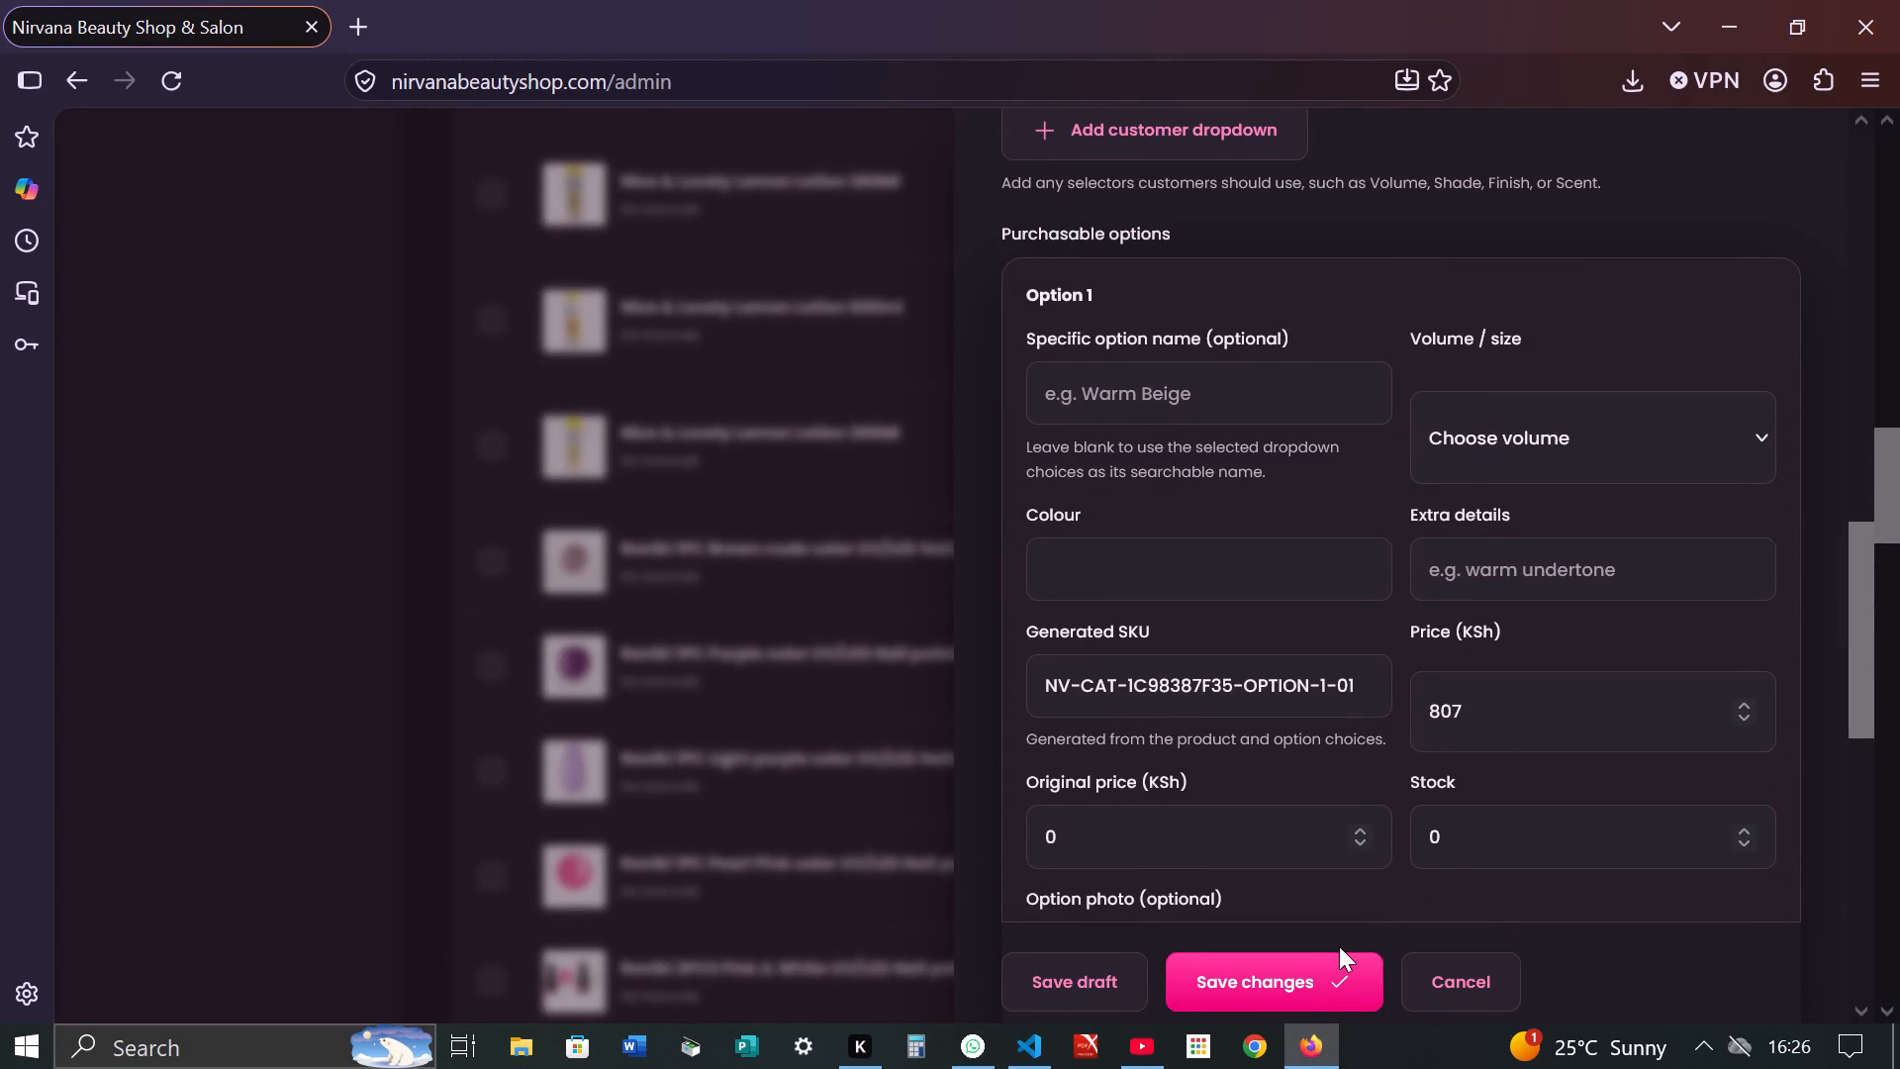
pyautogui.click(1306, 976)
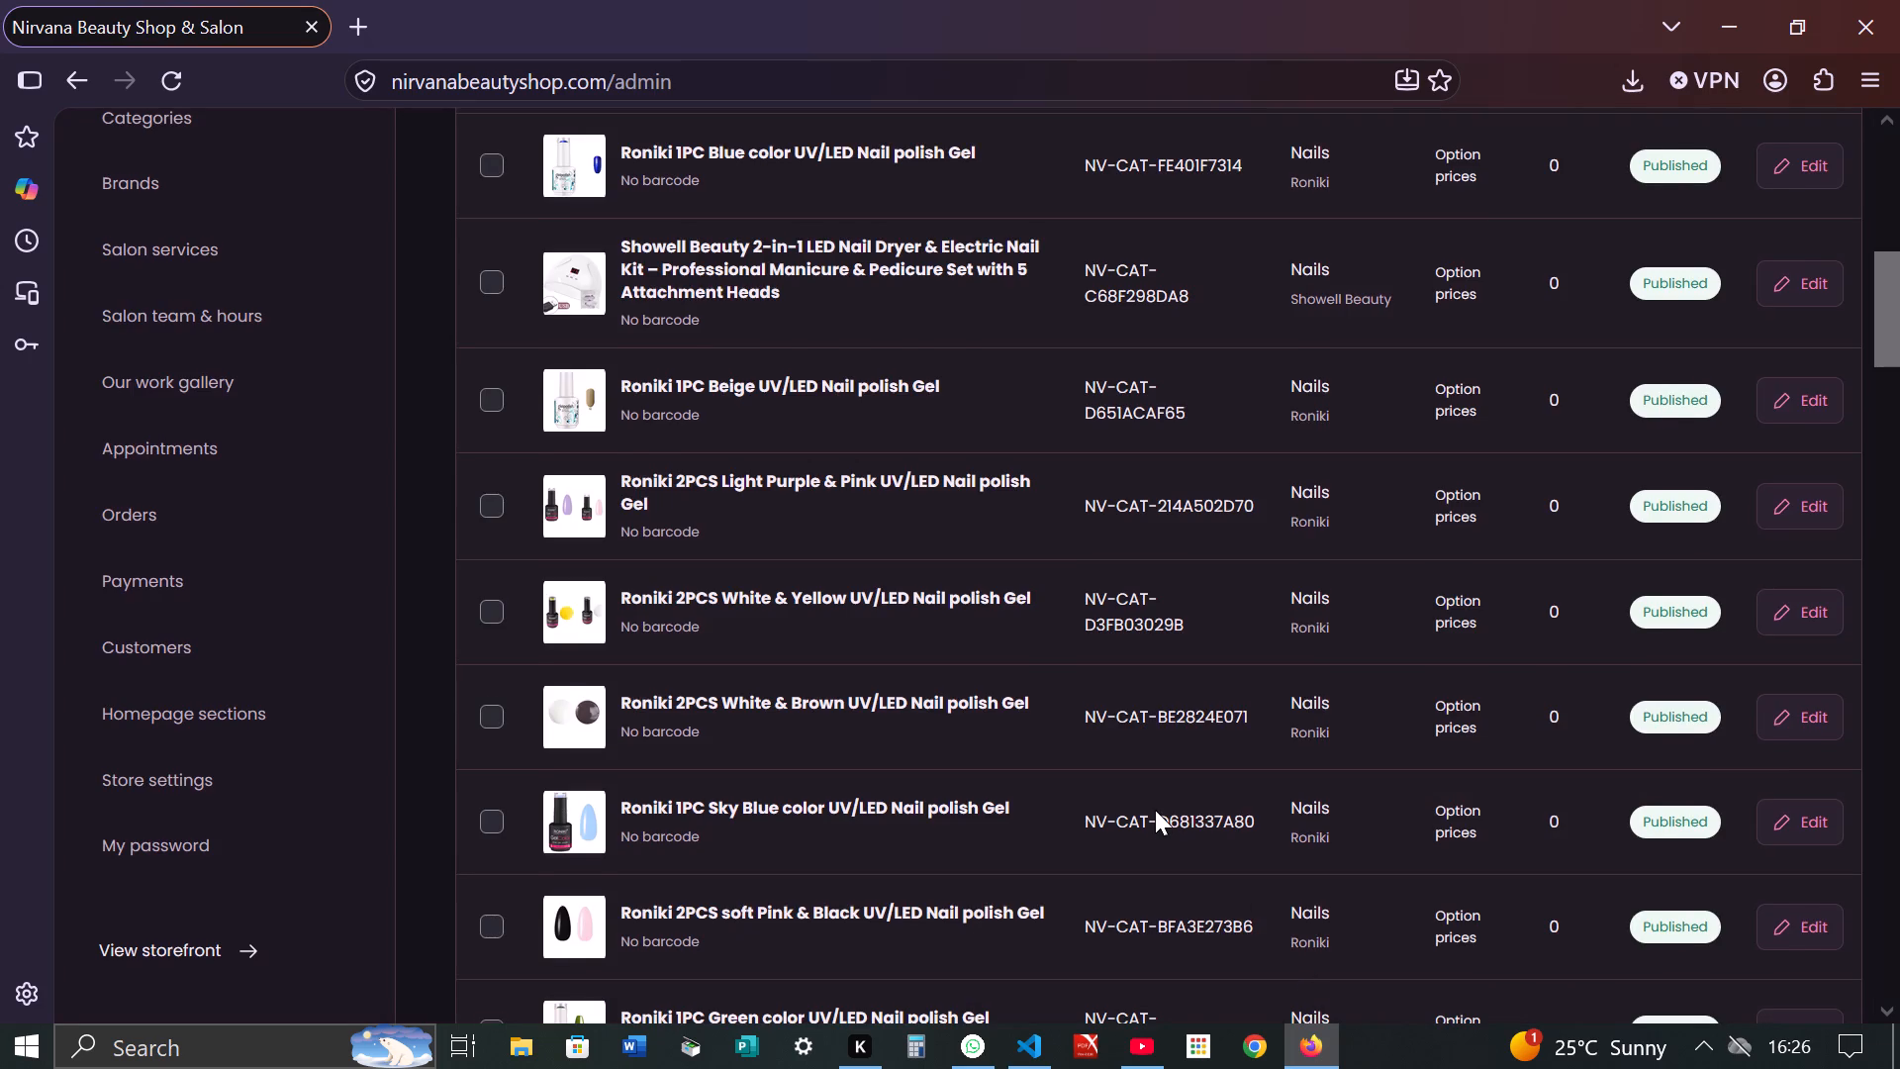
# Advance the reloaded product list from page 1 to page 4 again and go to the Roniki gels below the lemon lotions.
pyautogui.scroll(-14, 1155, 810)
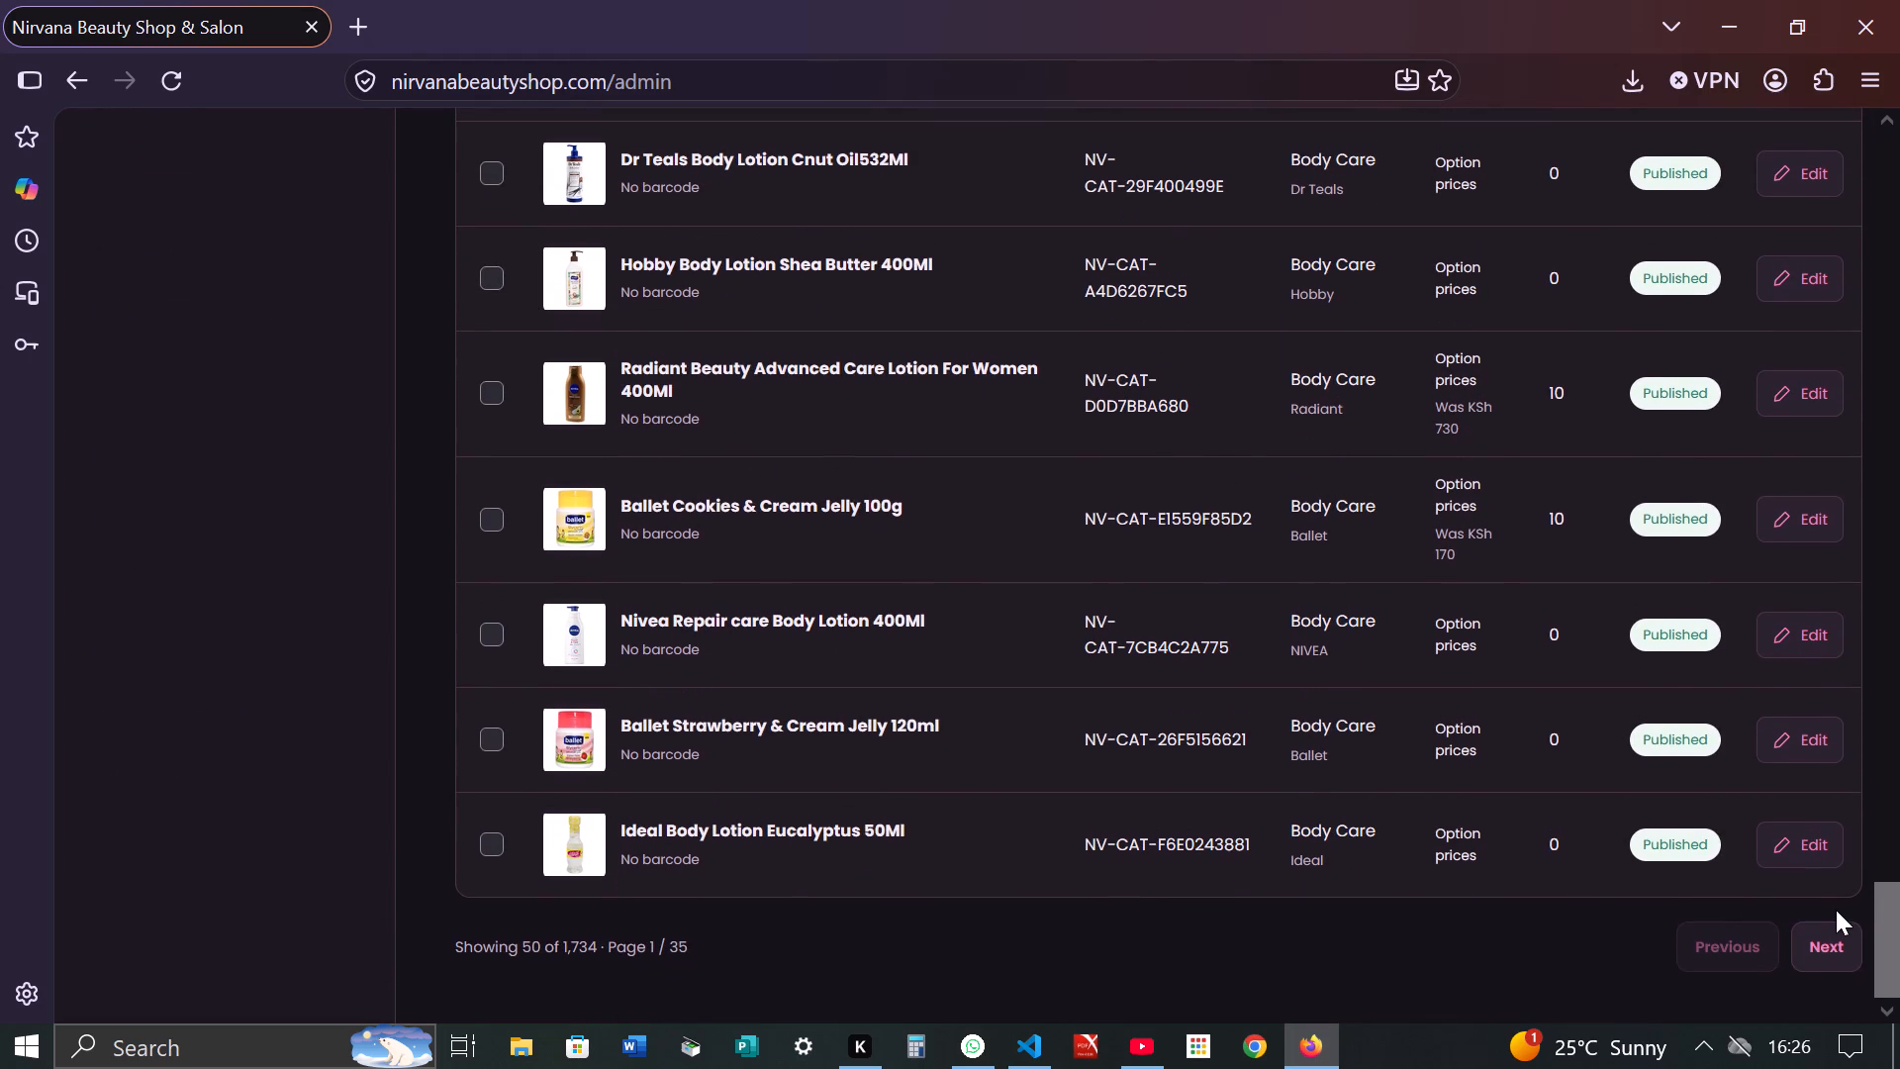
pyautogui.click(1824, 944)
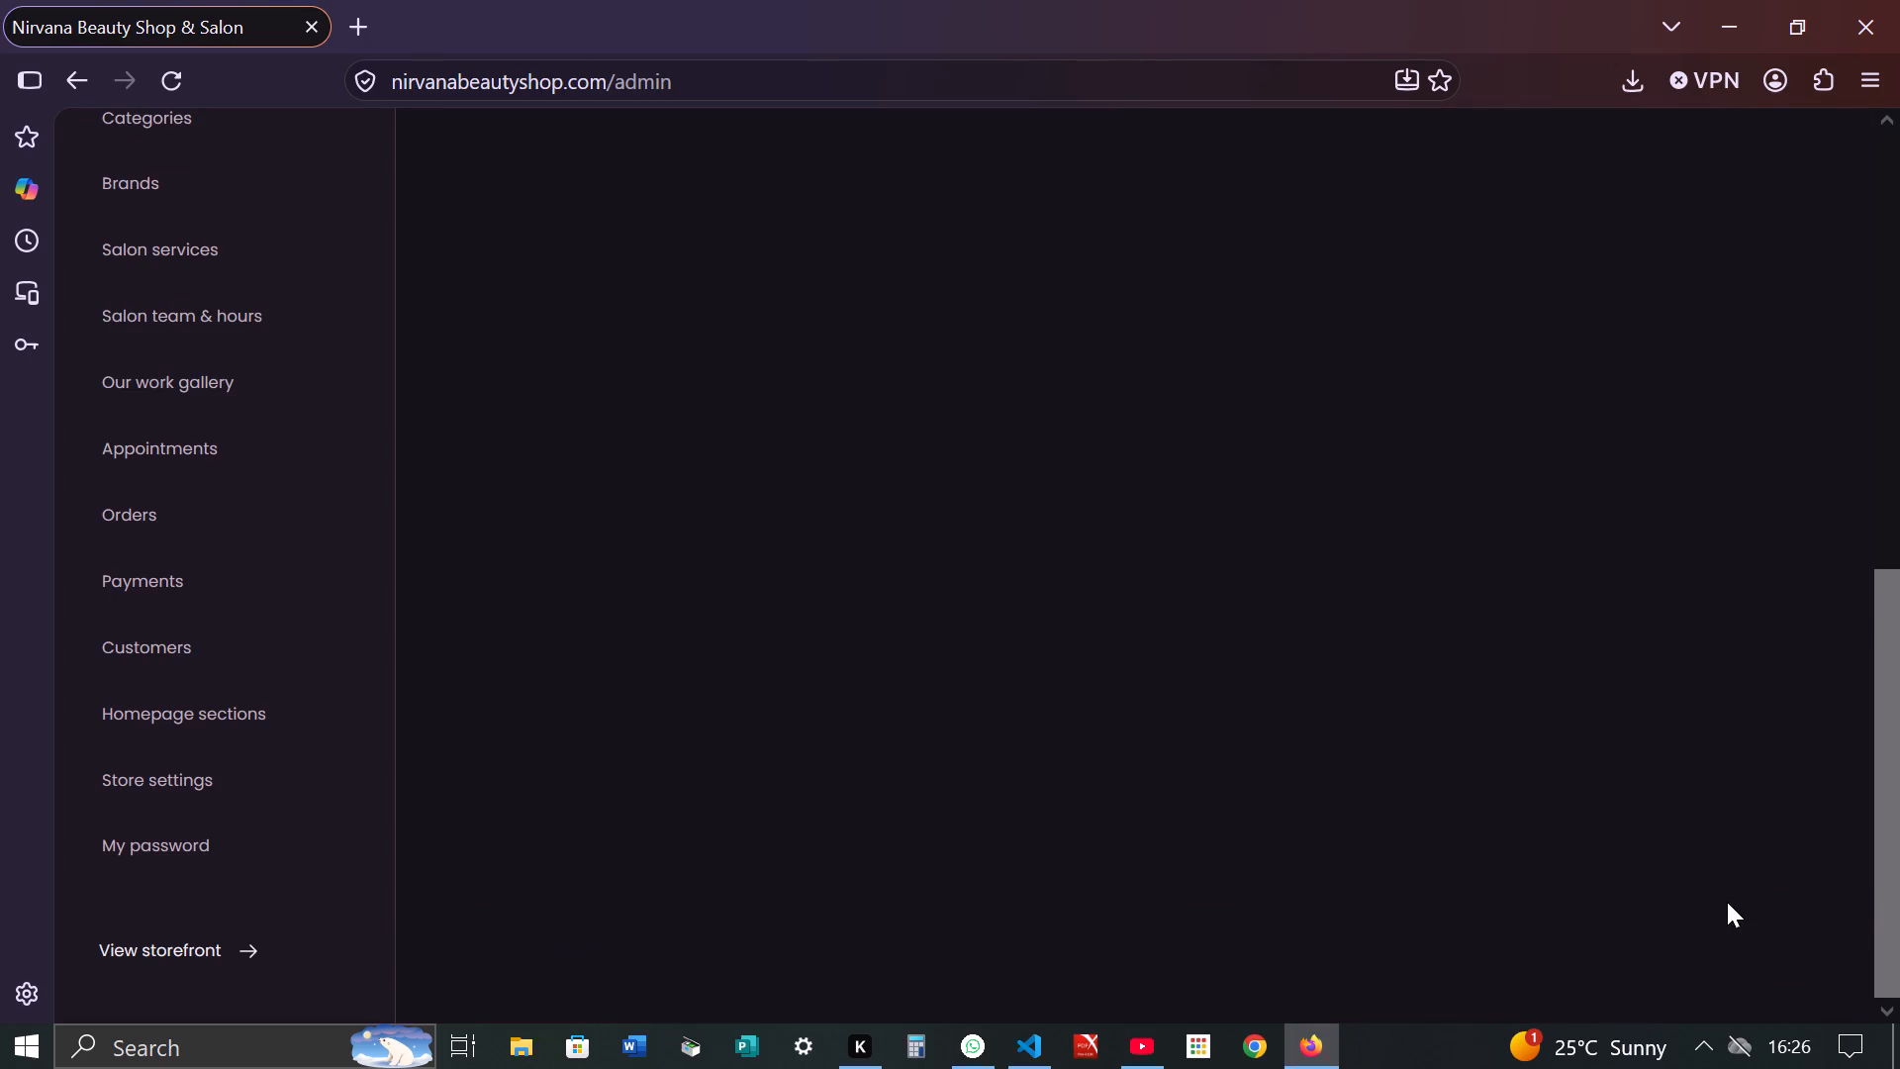
pyautogui.scroll(-14, 1307, 811)
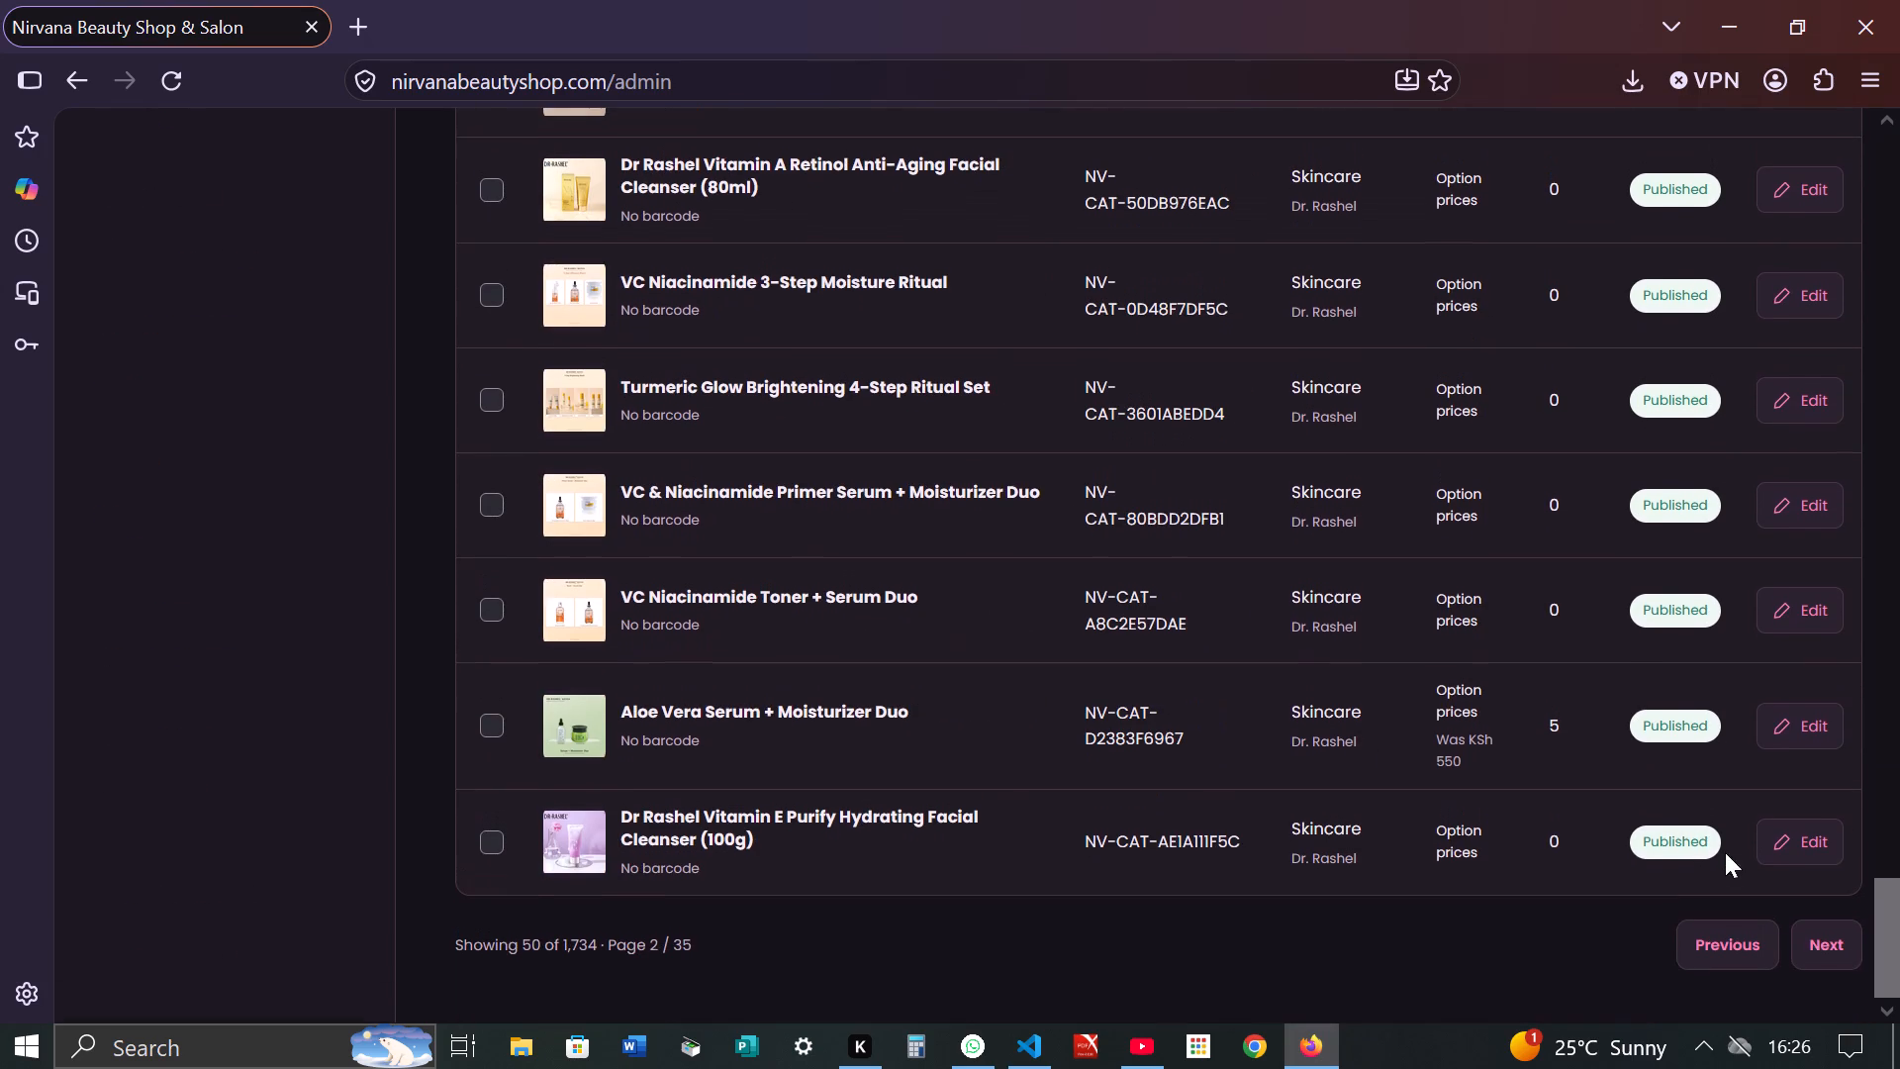
pyautogui.click(1816, 945)
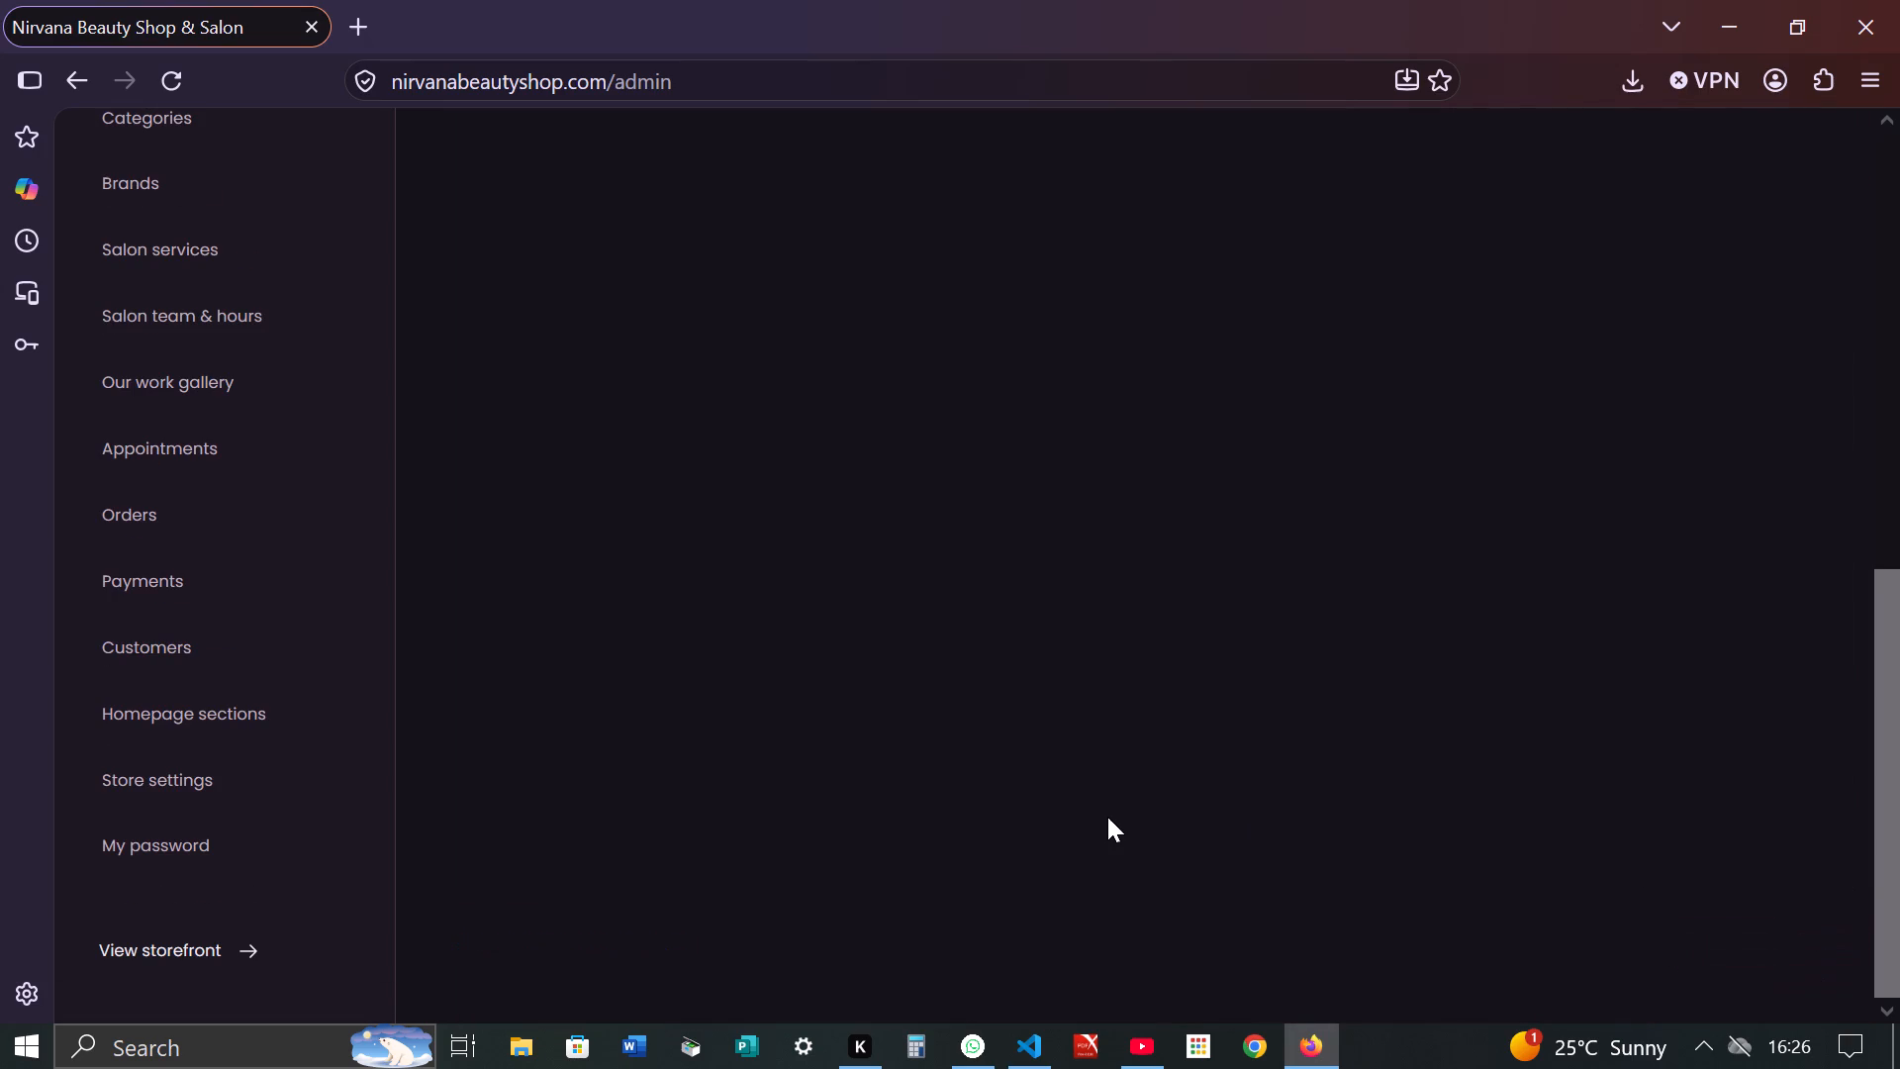
pyautogui.scroll(-9, 1107, 817)
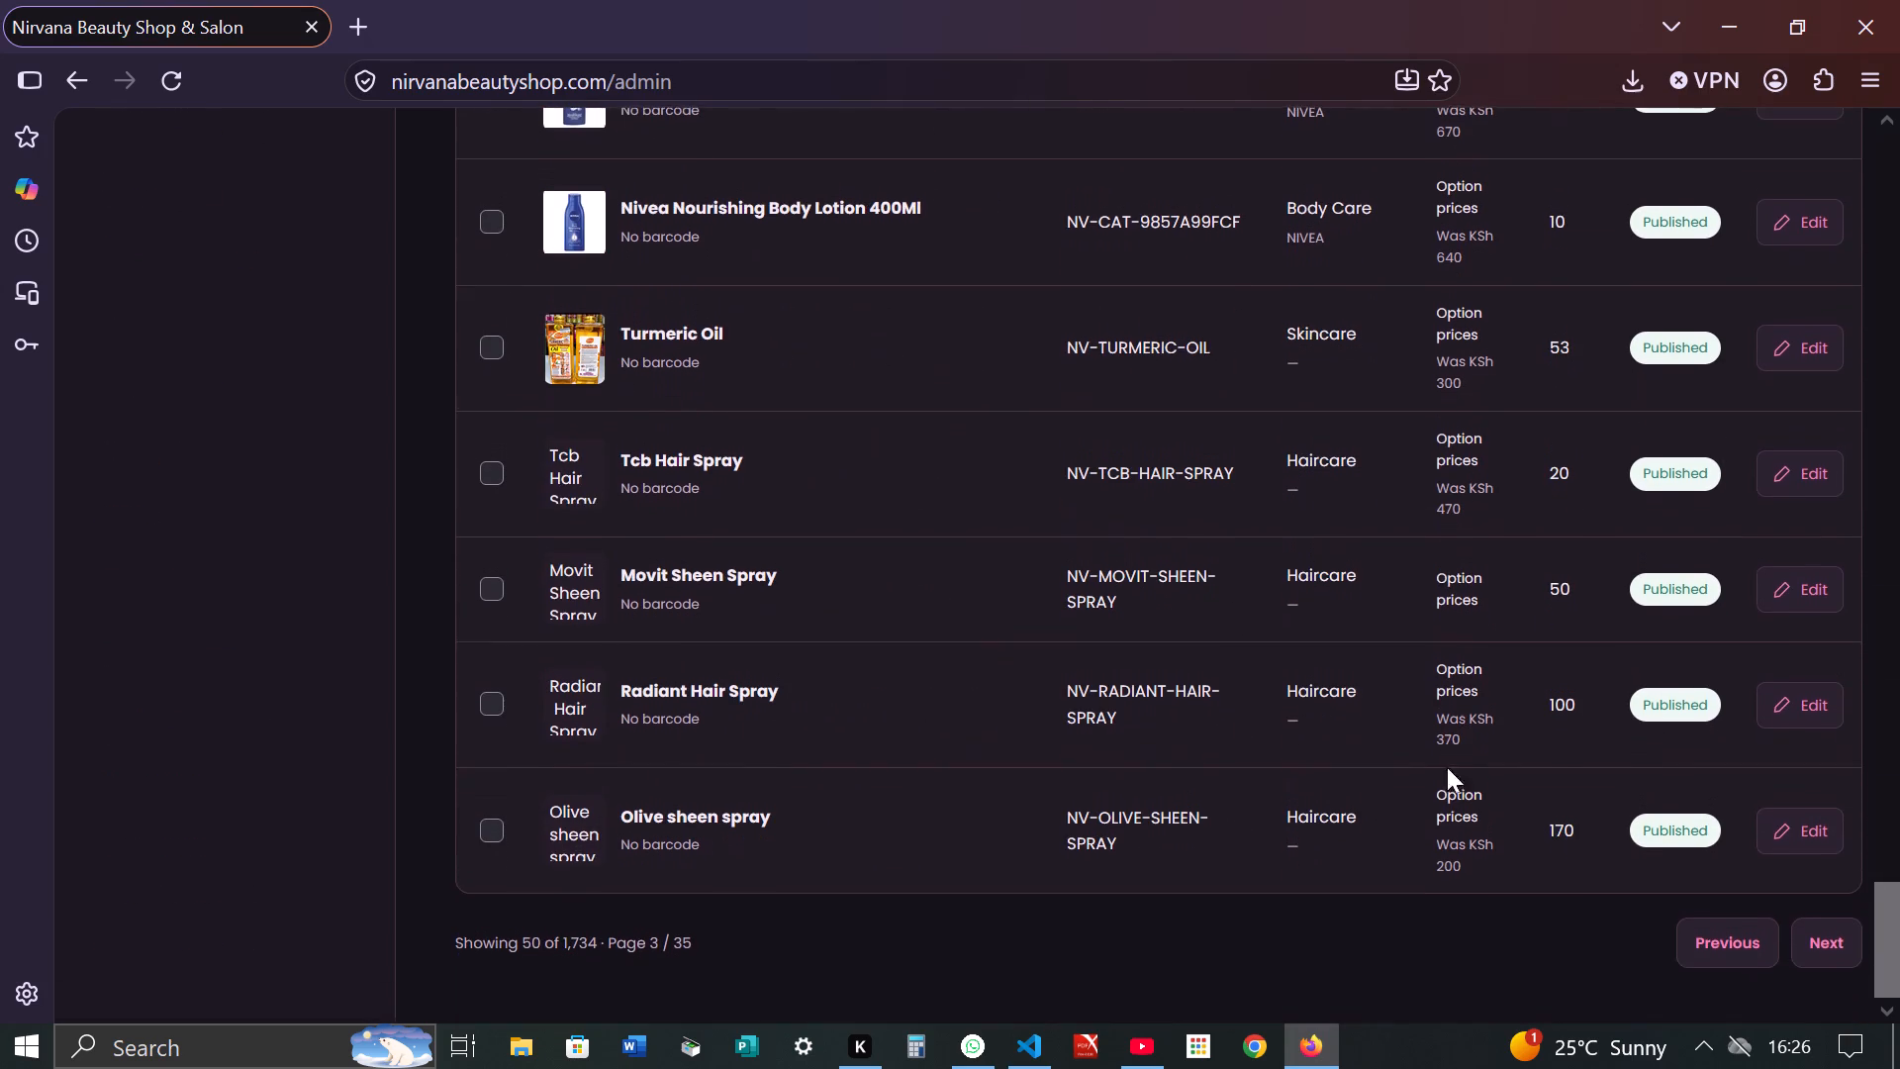
pyautogui.click(1821, 929)
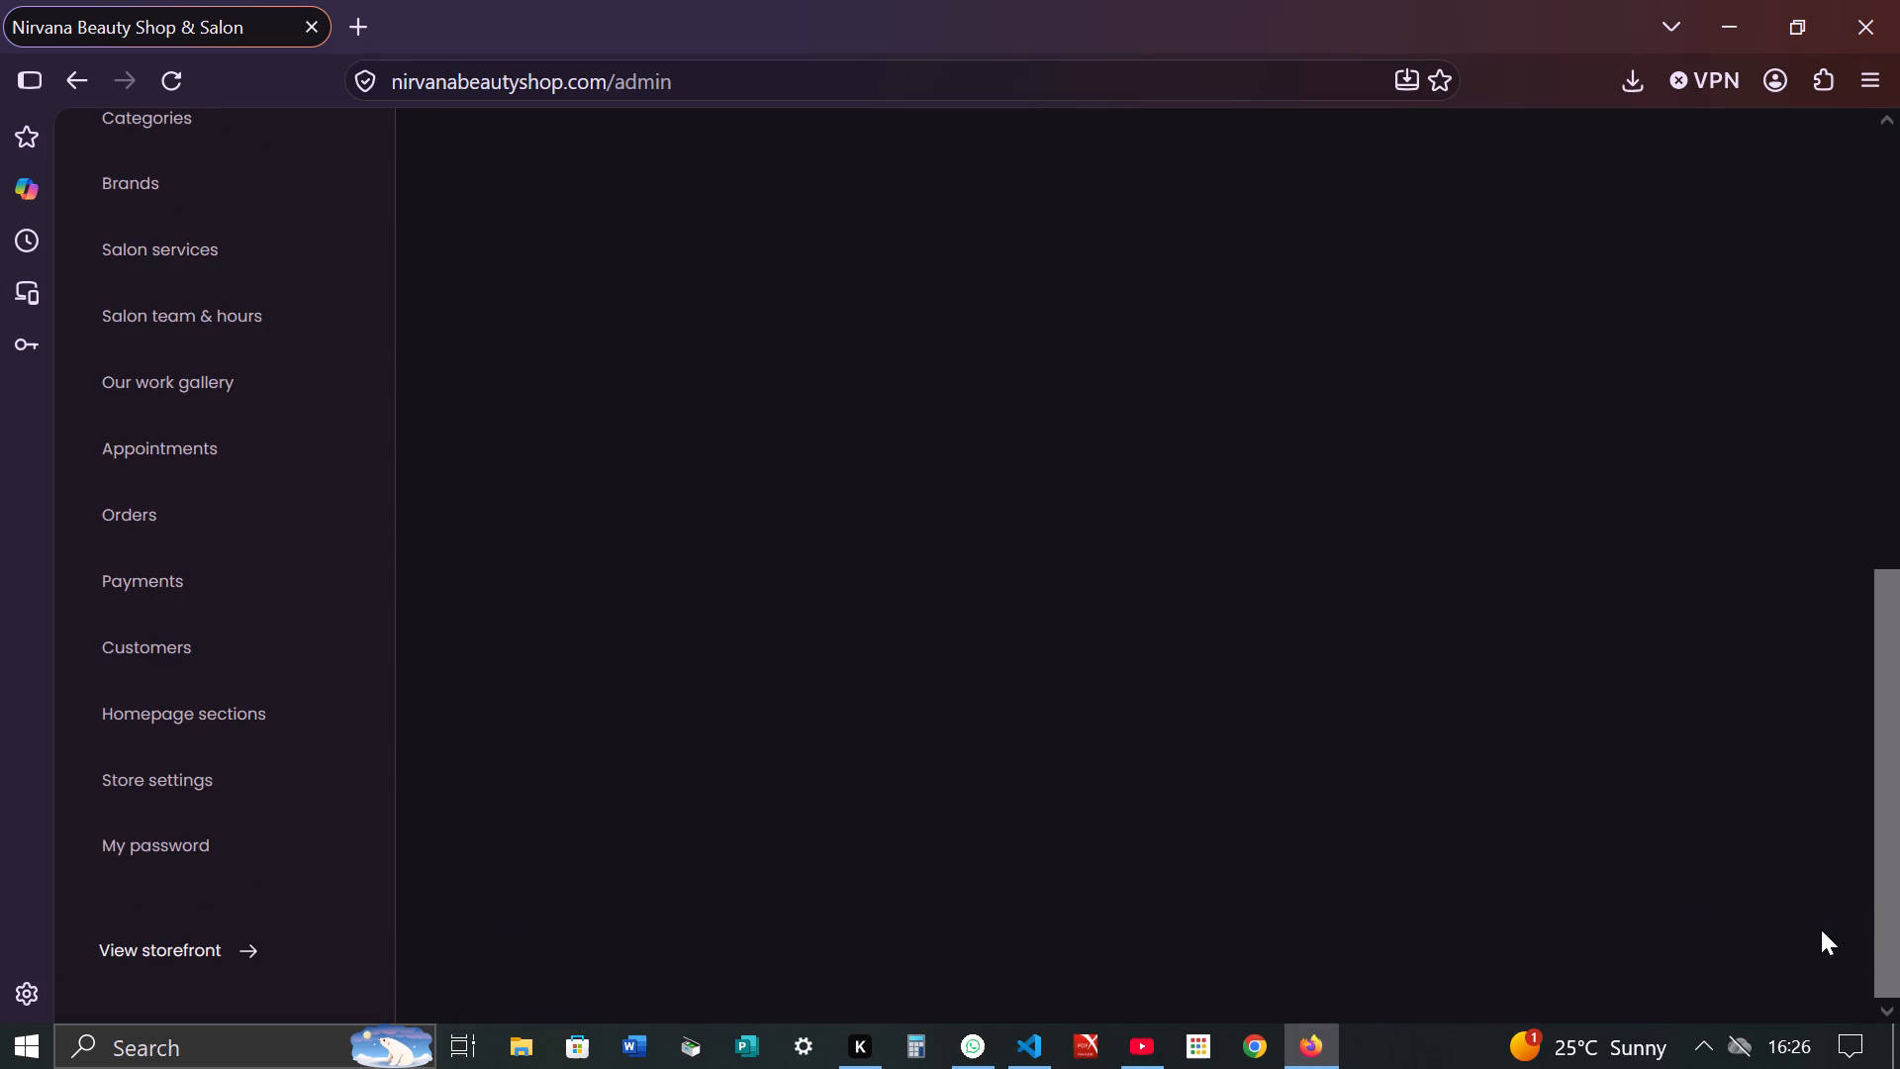
pyautogui.scroll(-2, 1010, 755)
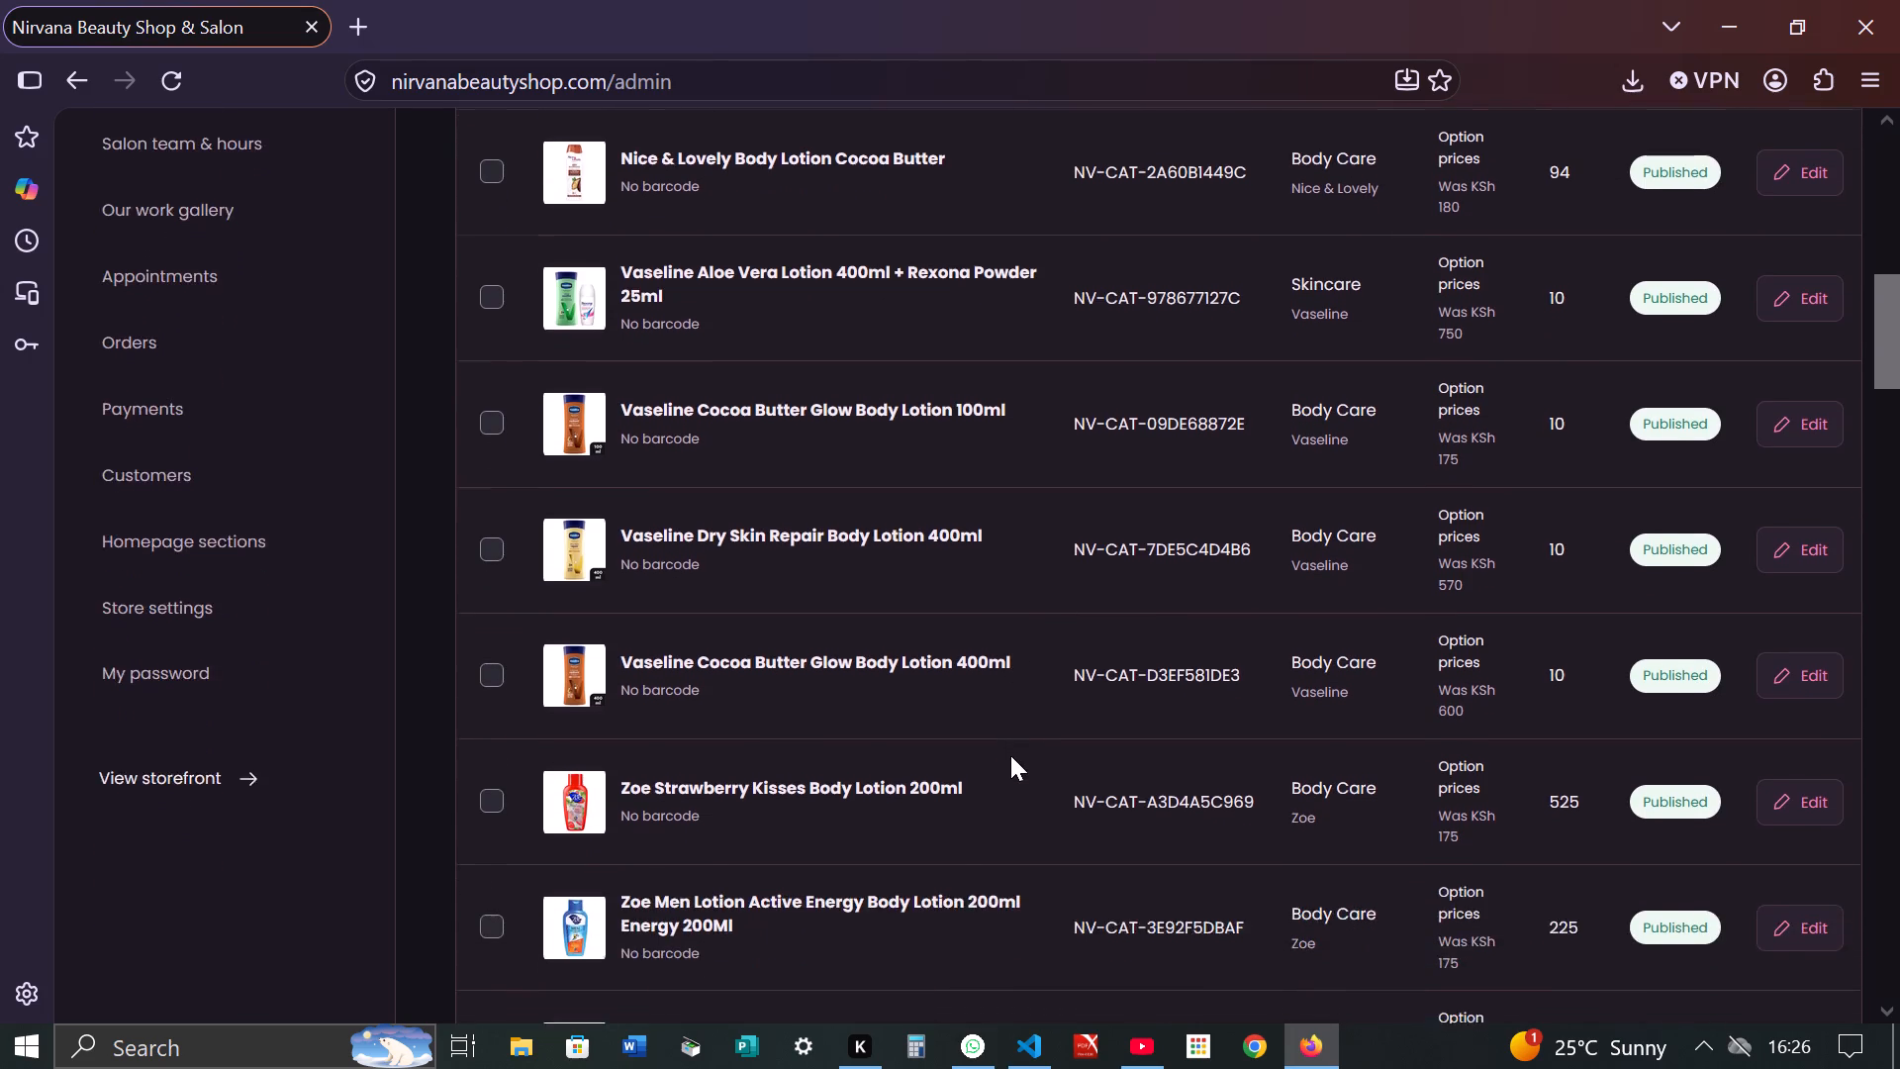
pyautogui.scroll(-7, 1010, 755)
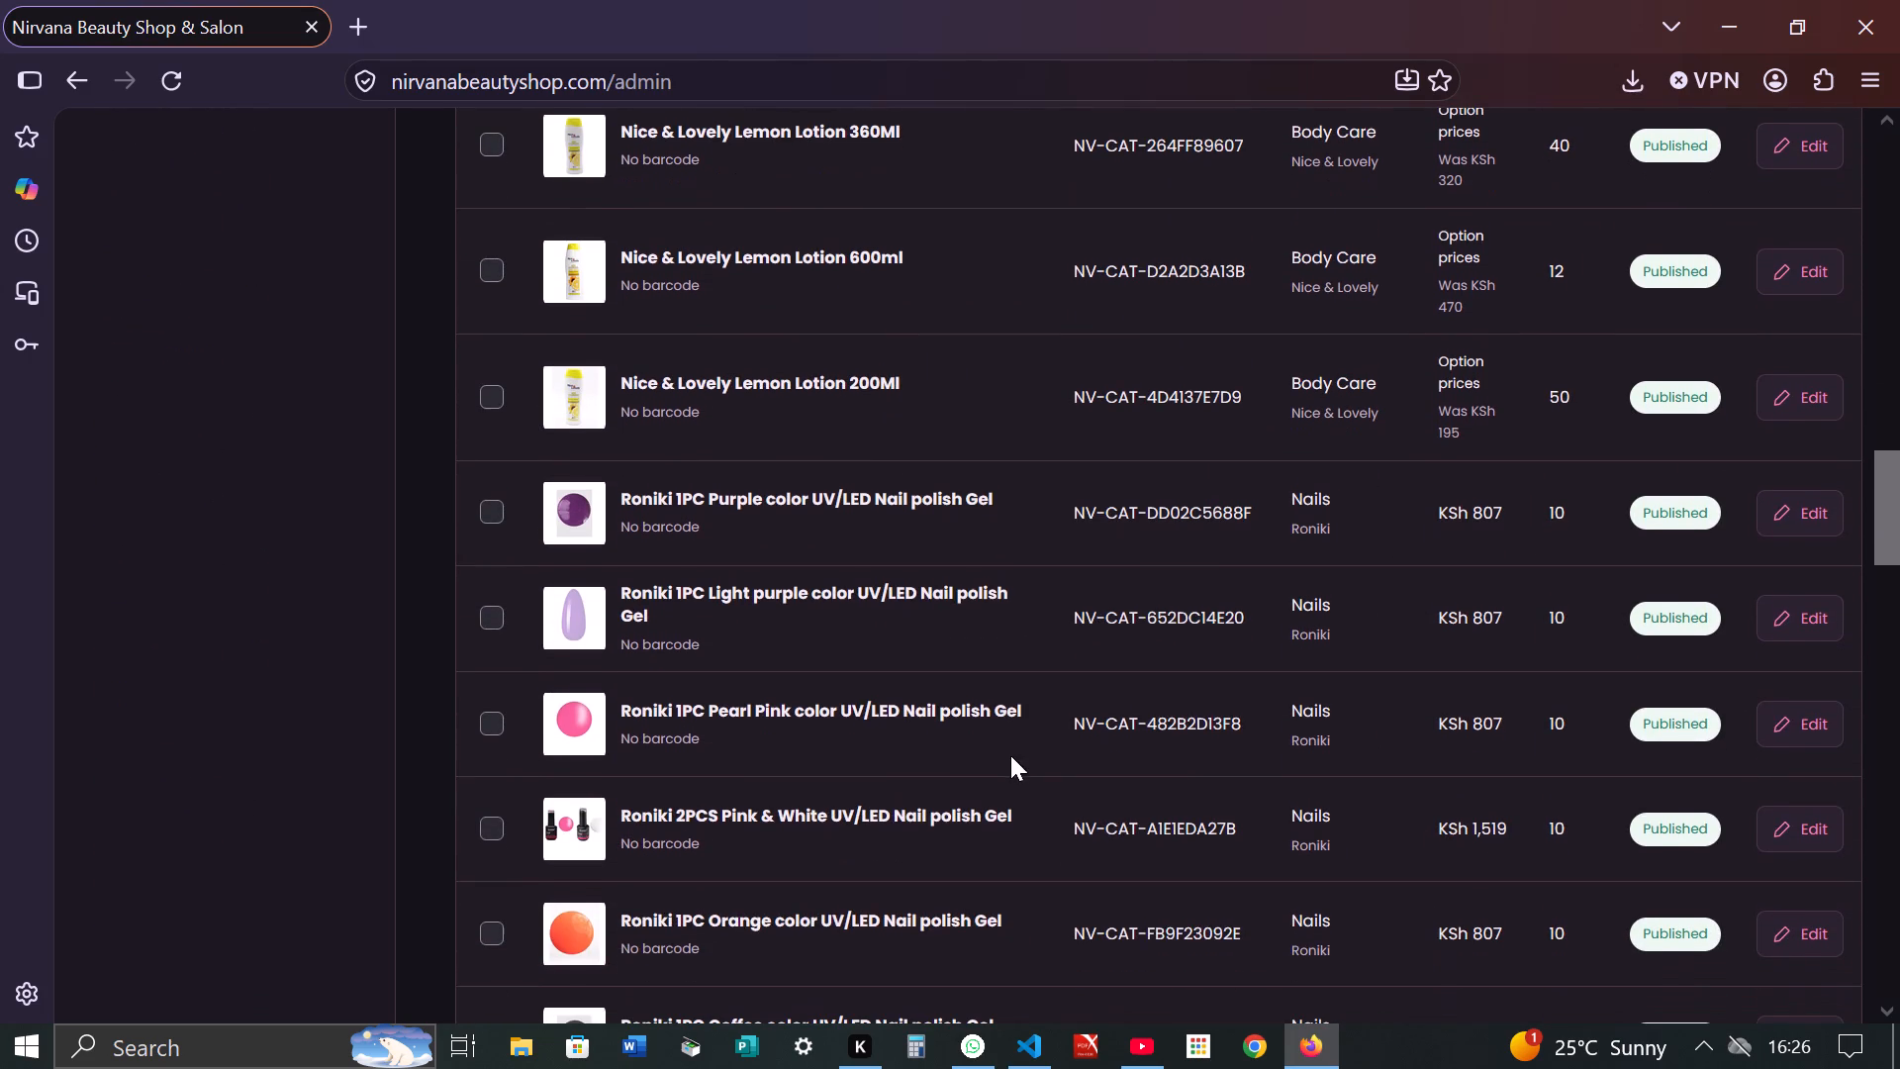
# Set the stock of Roniki 1PC Purple color UV/LED Nail polish Gel to 0 and save the product.
pyautogui.click(1822, 509)
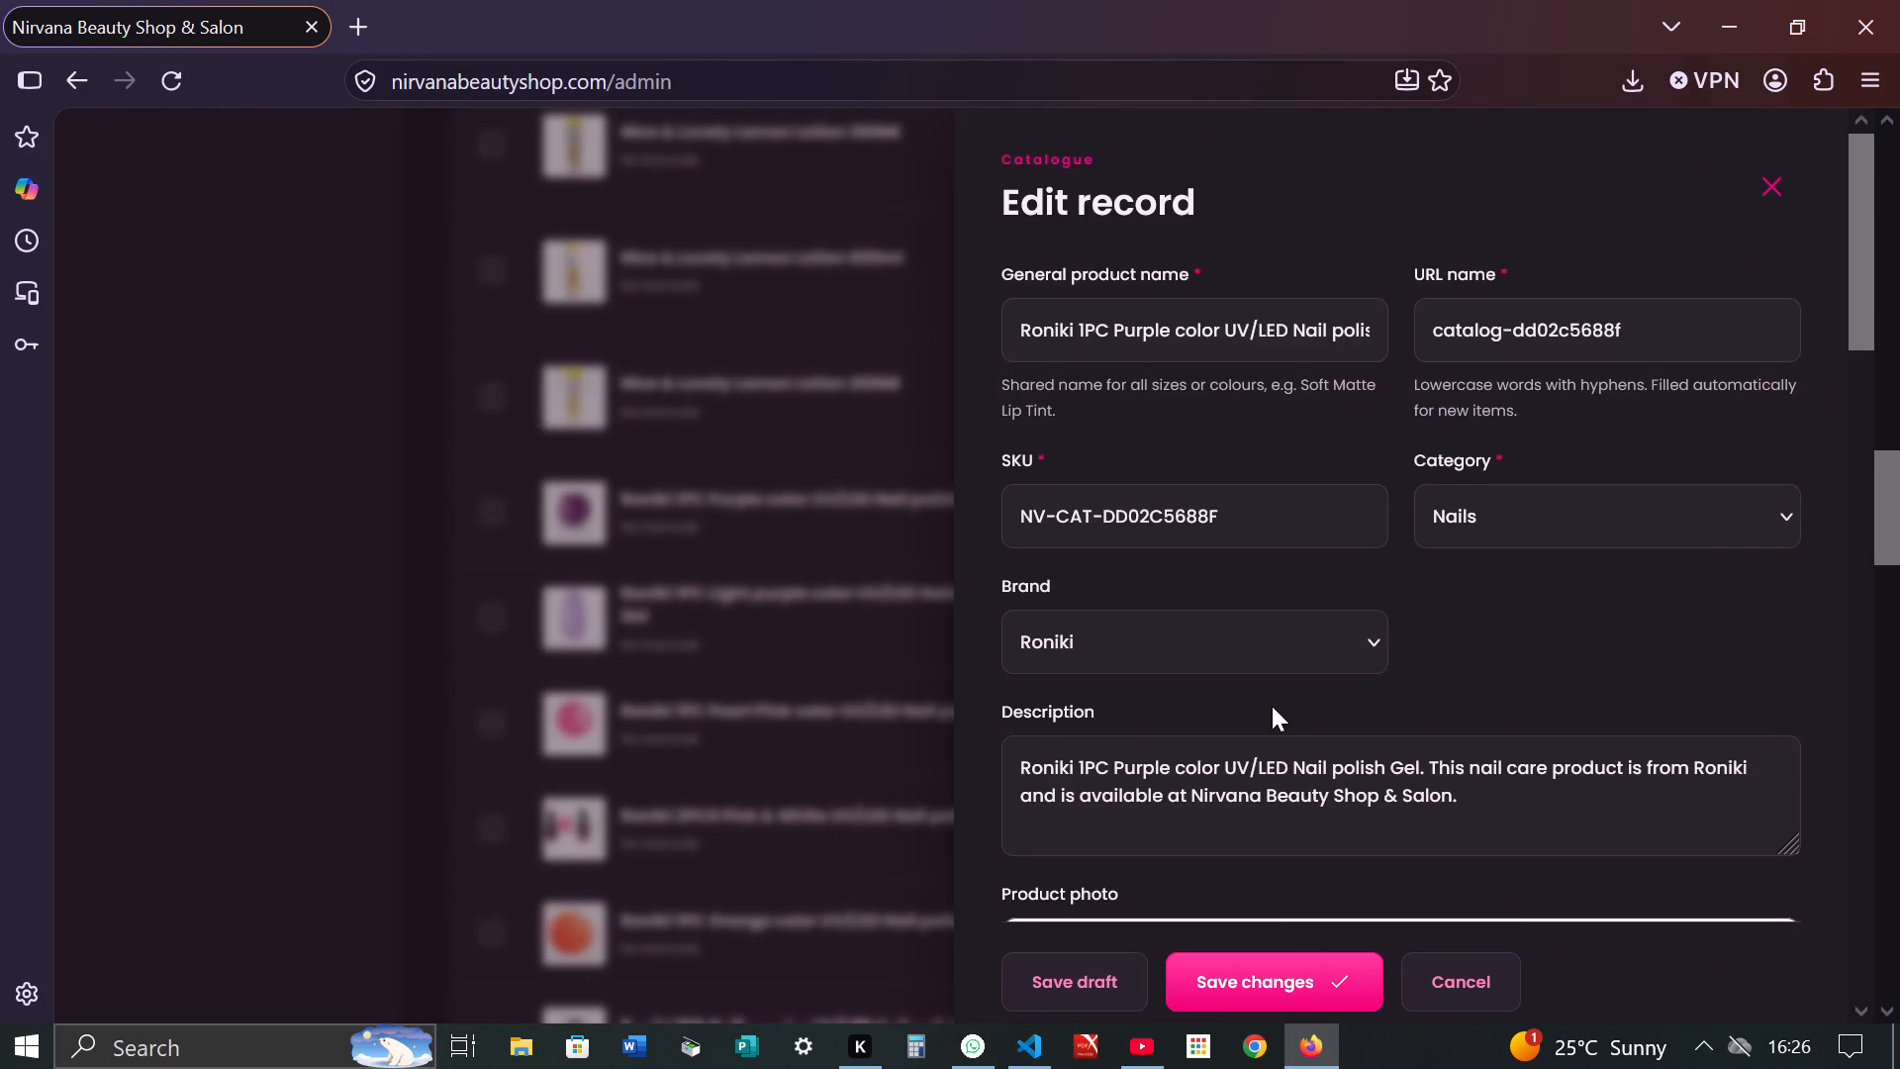
pyautogui.scroll(-8, 1272, 706)
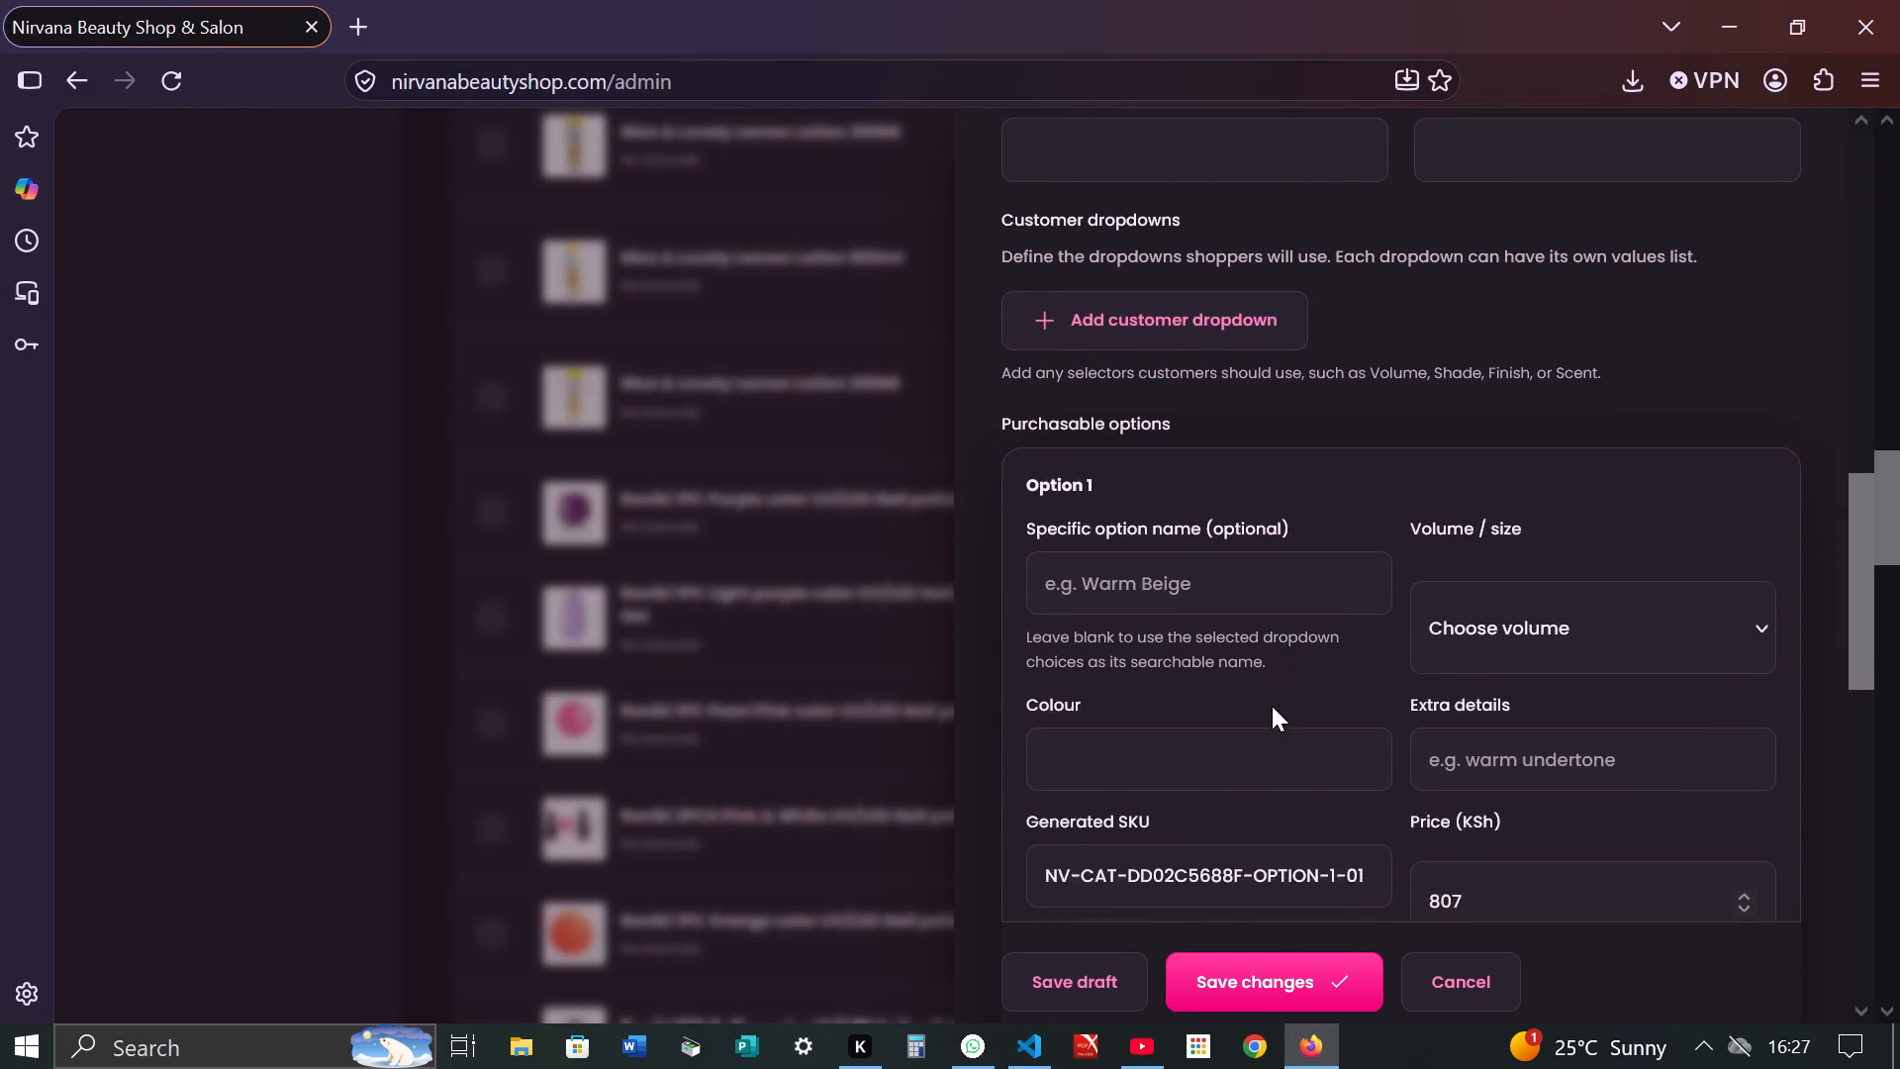
pyautogui.scroll(-2, 1272, 706)
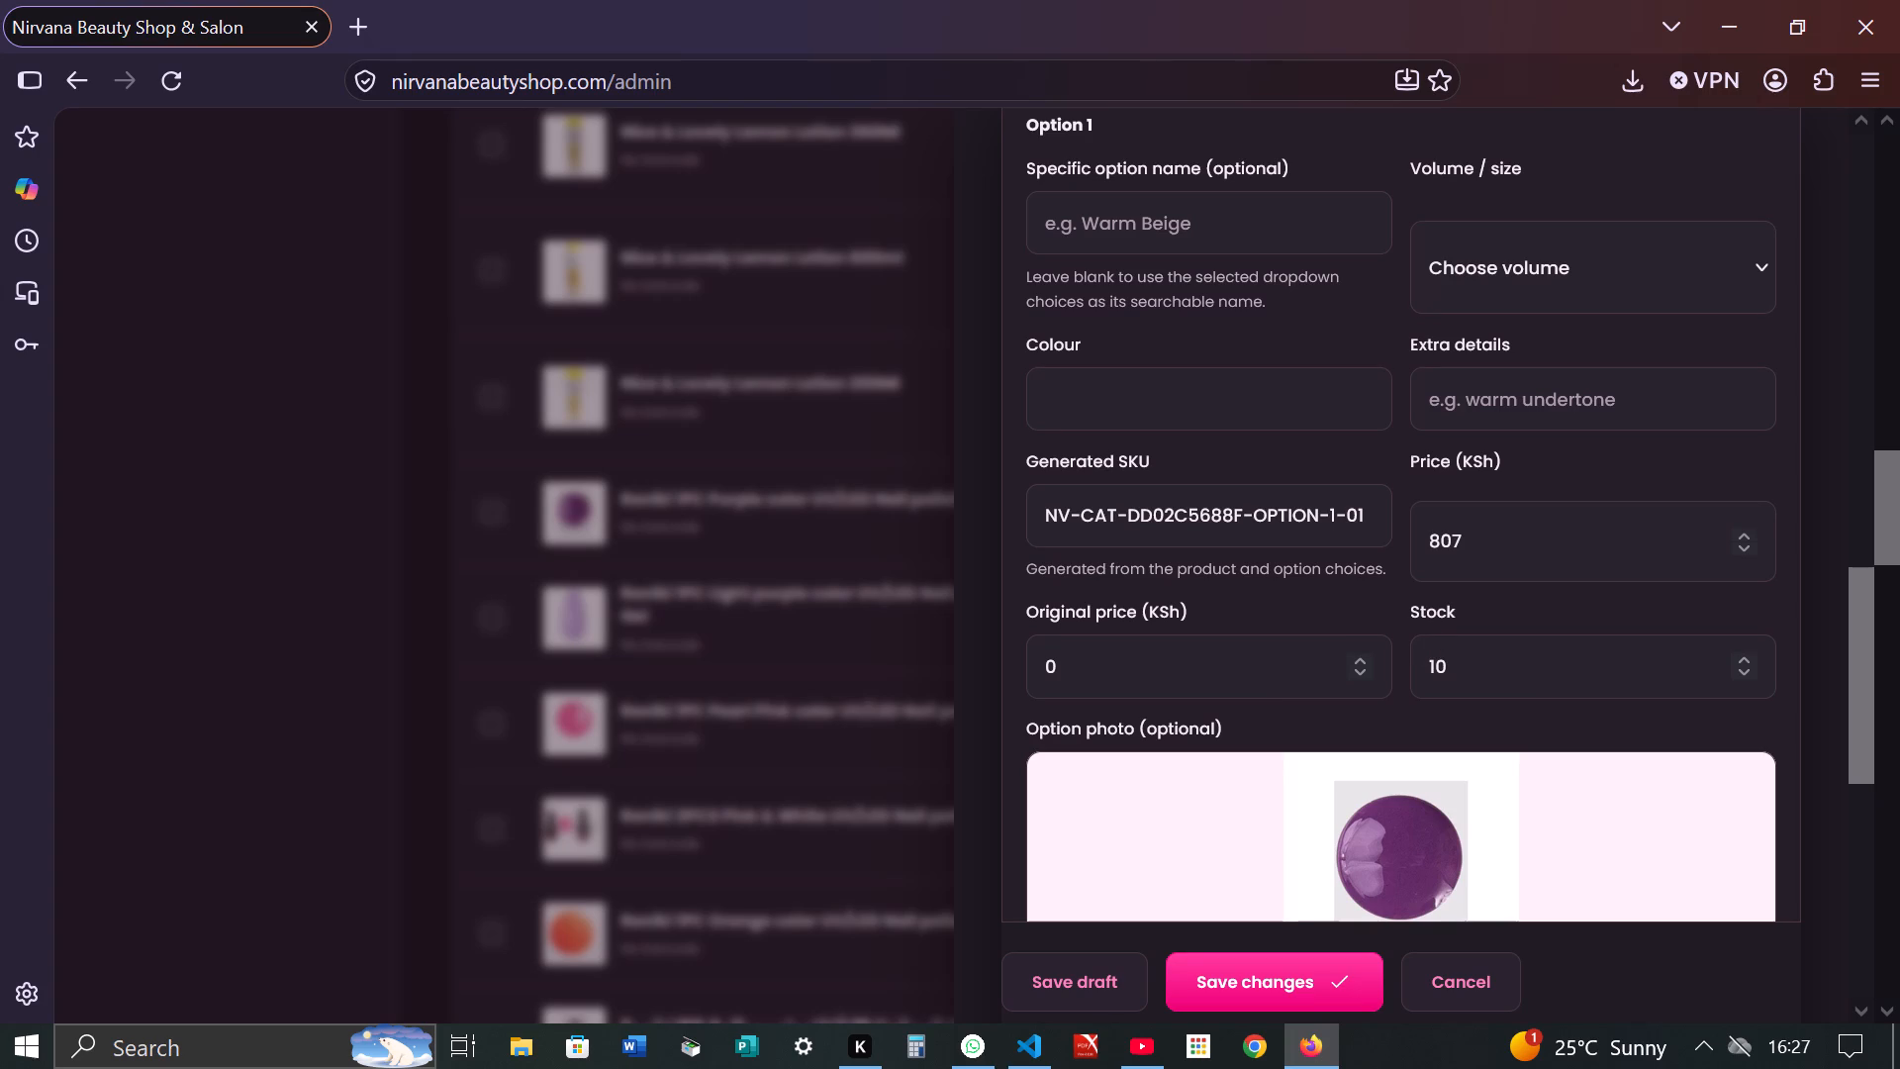
pyautogui.click(1440, 670)
pyautogui.press('BackSpace')
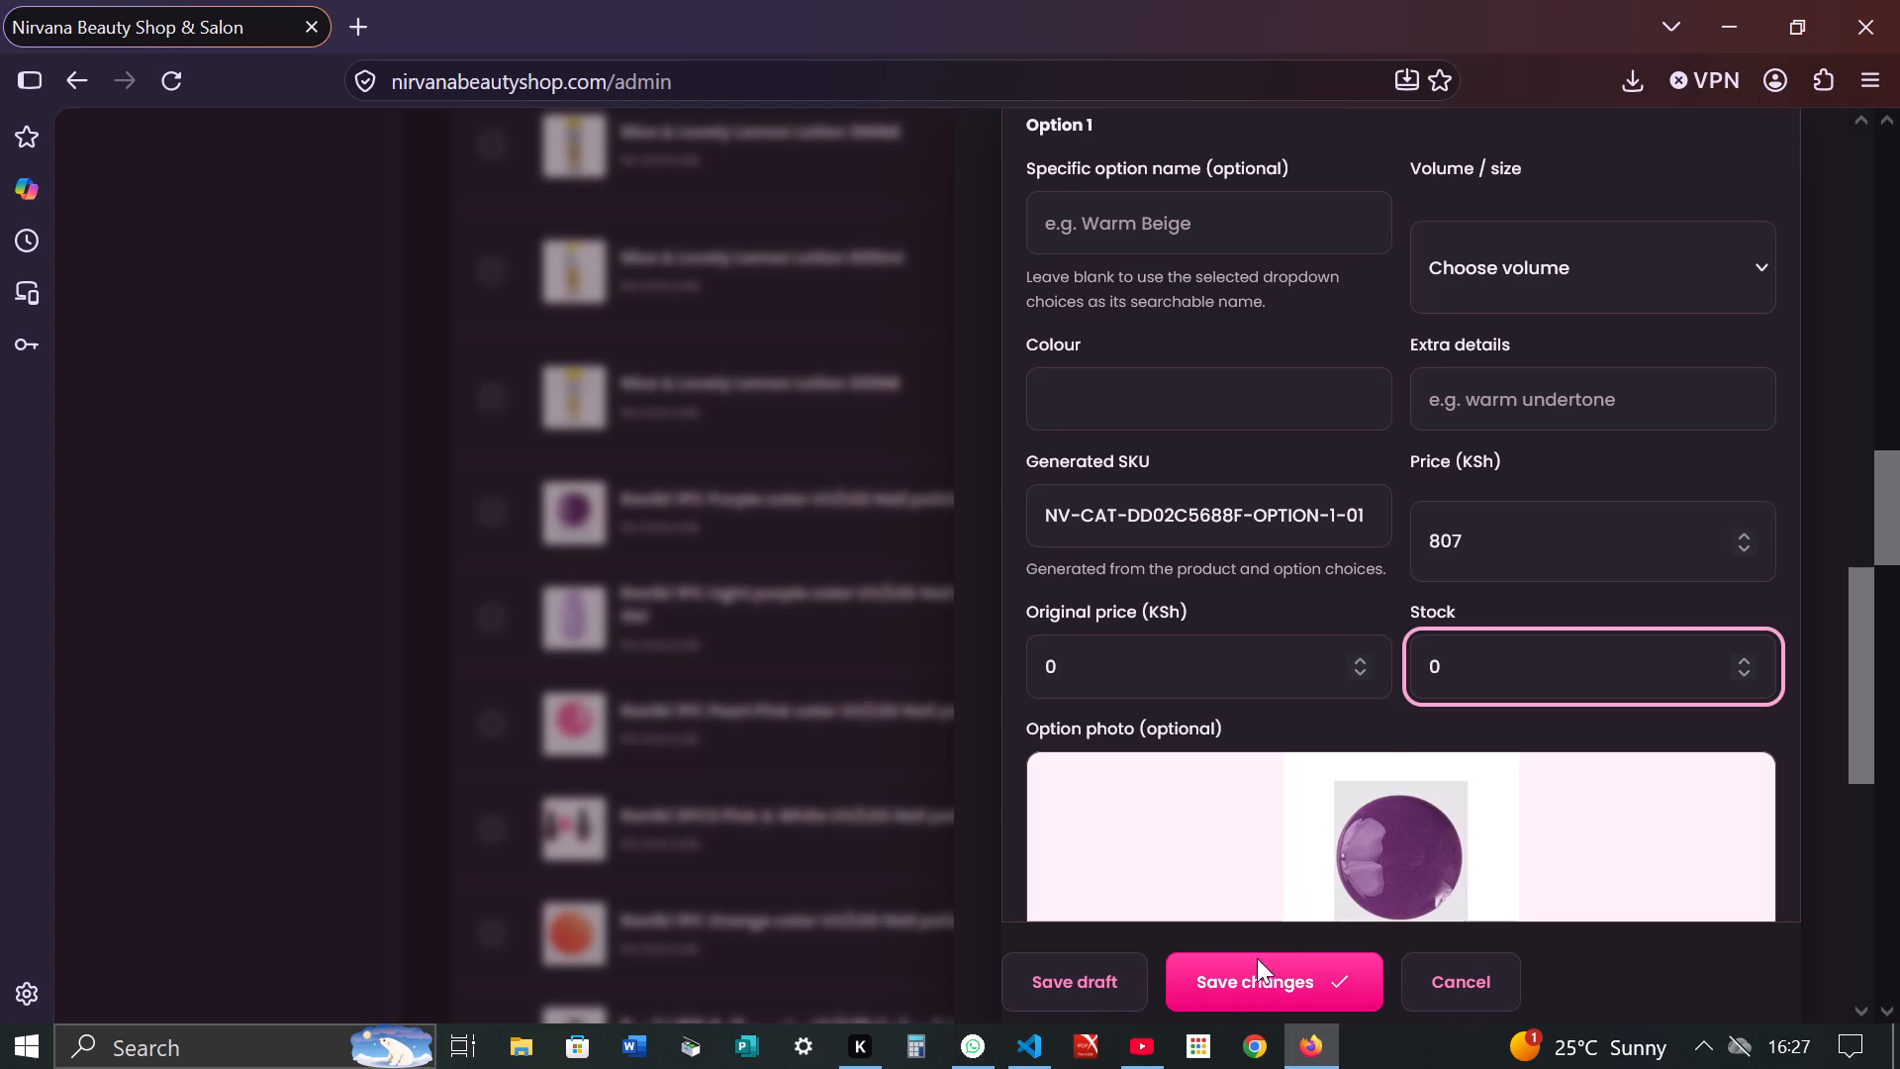
pyautogui.click(1252, 966)
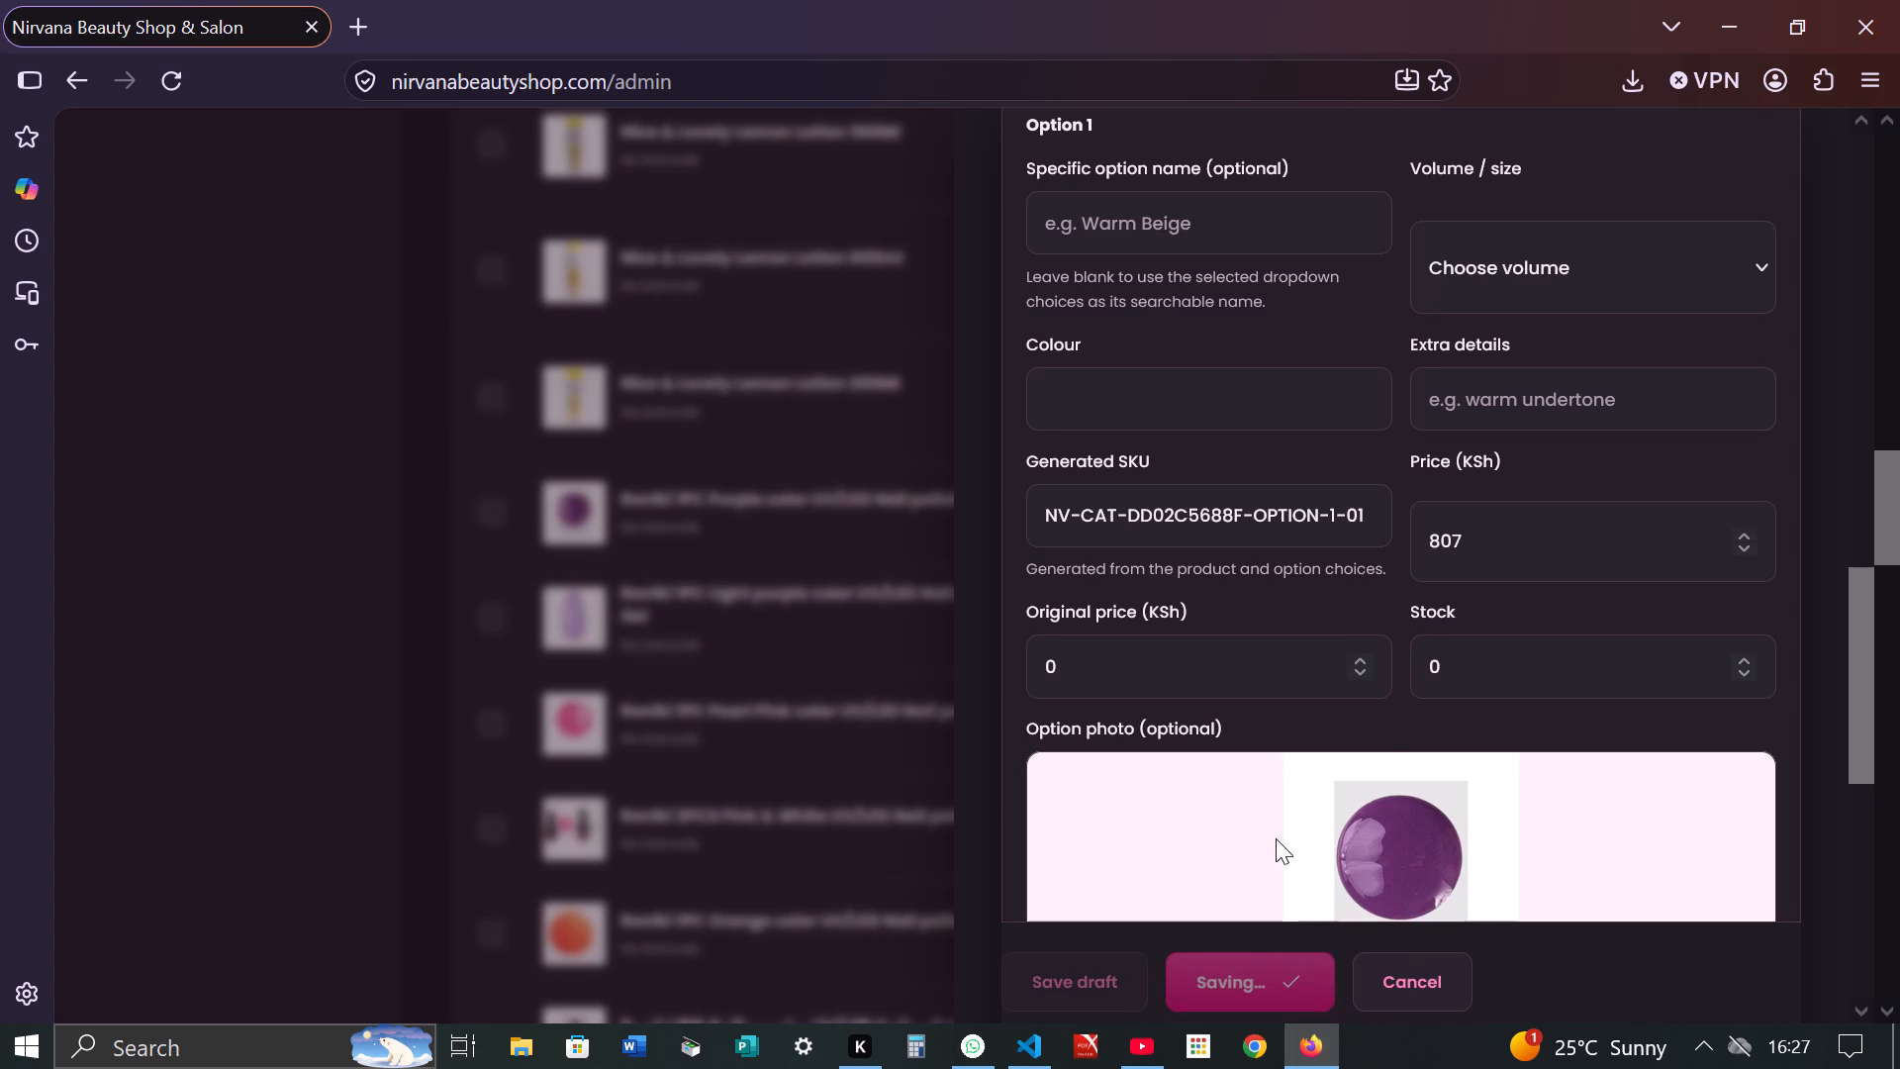
pyautogui.scroll(-1, 1276, 838)
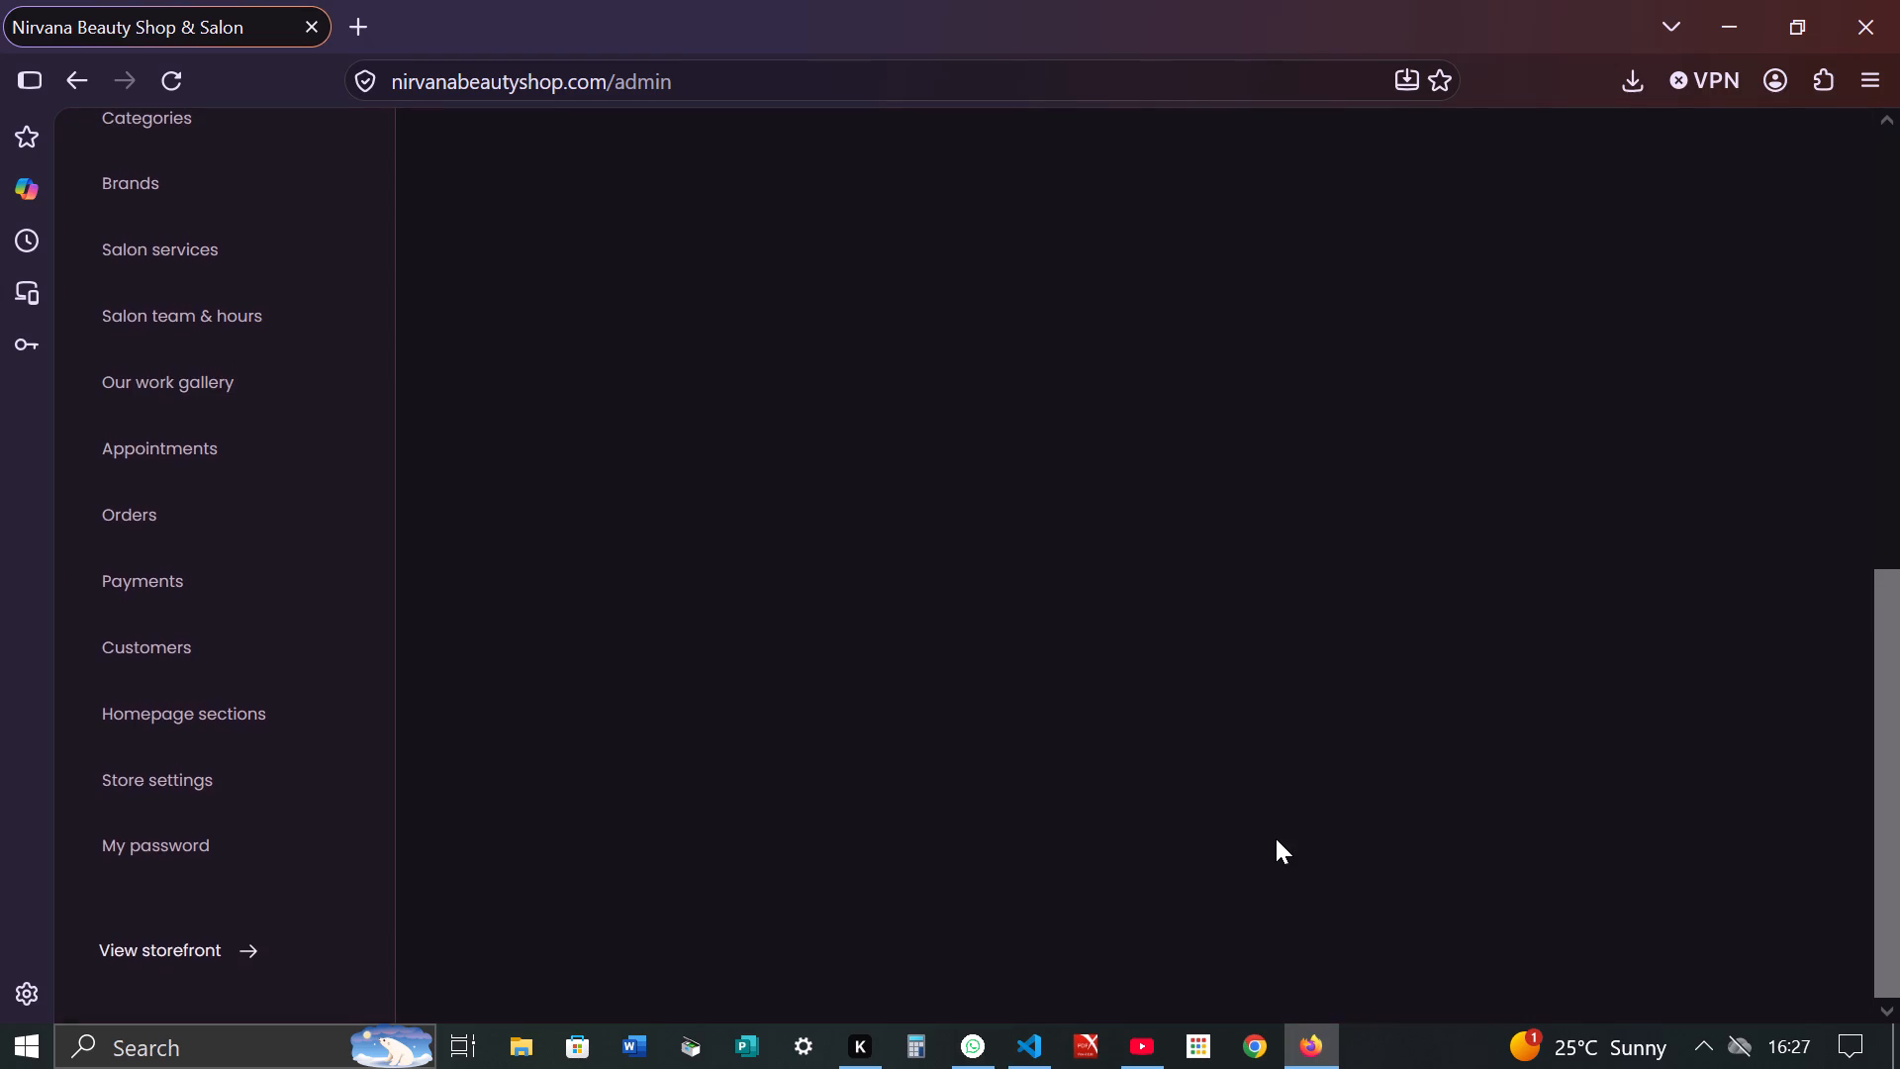
# Advance the reloaded product list from page 1 to page 4 and go to the Roniki gels below the Nice & Lovely lemon lotions.
pyautogui.scroll(-10, 1276, 838)
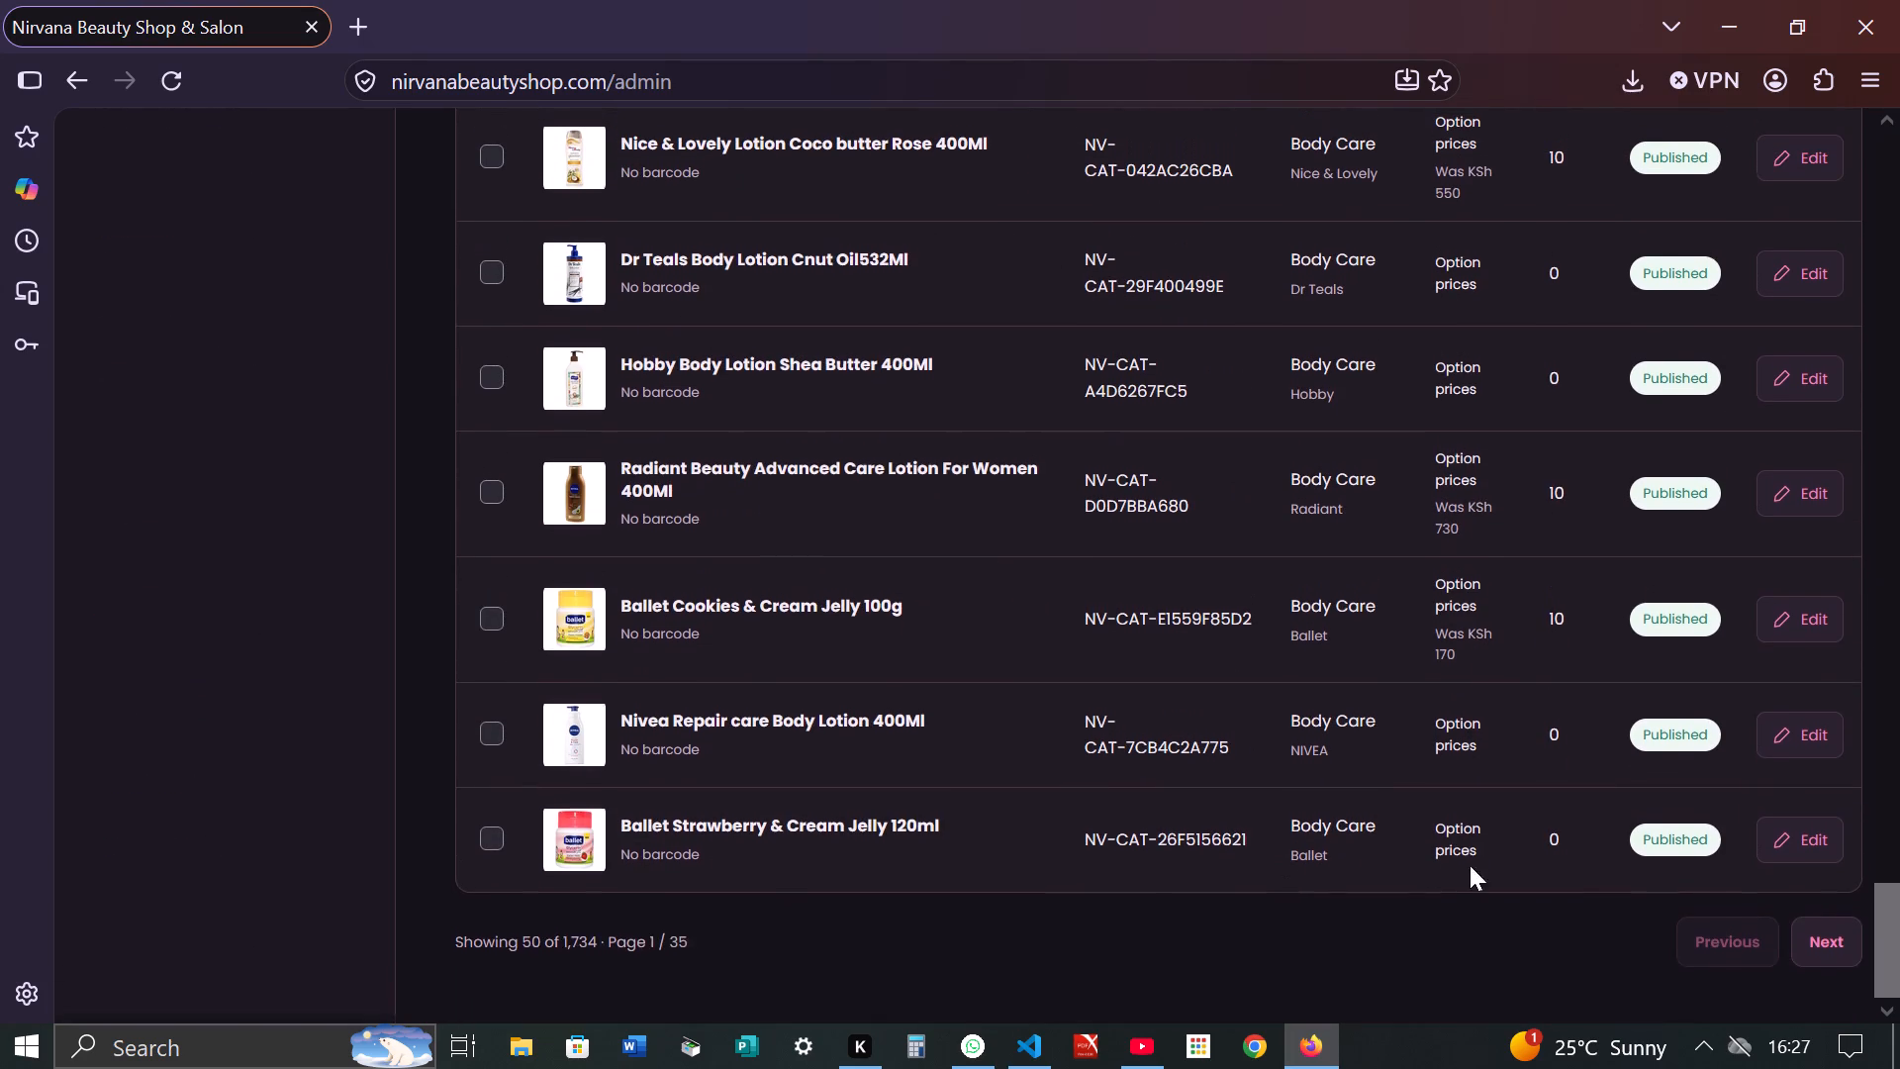
pyautogui.click(1832, 944)
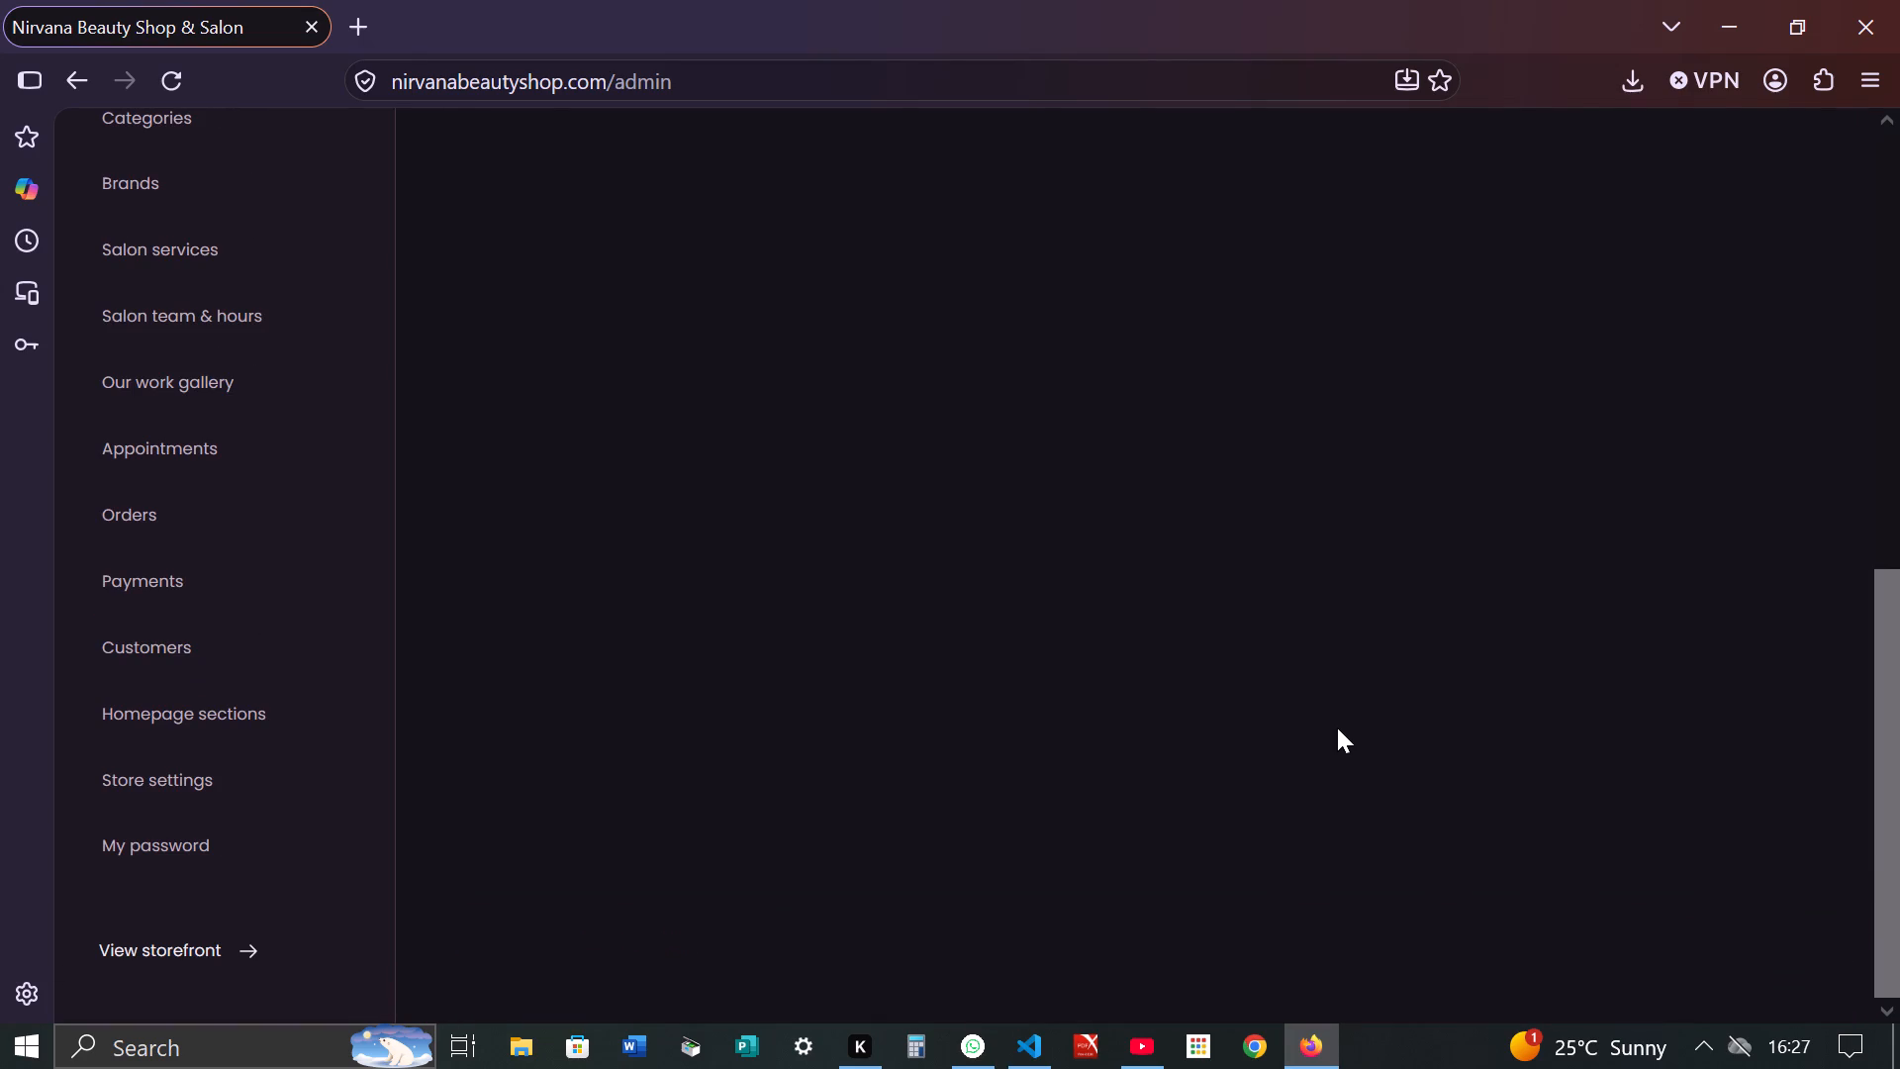
pyautogui.scroll(-4, 1337, 728)
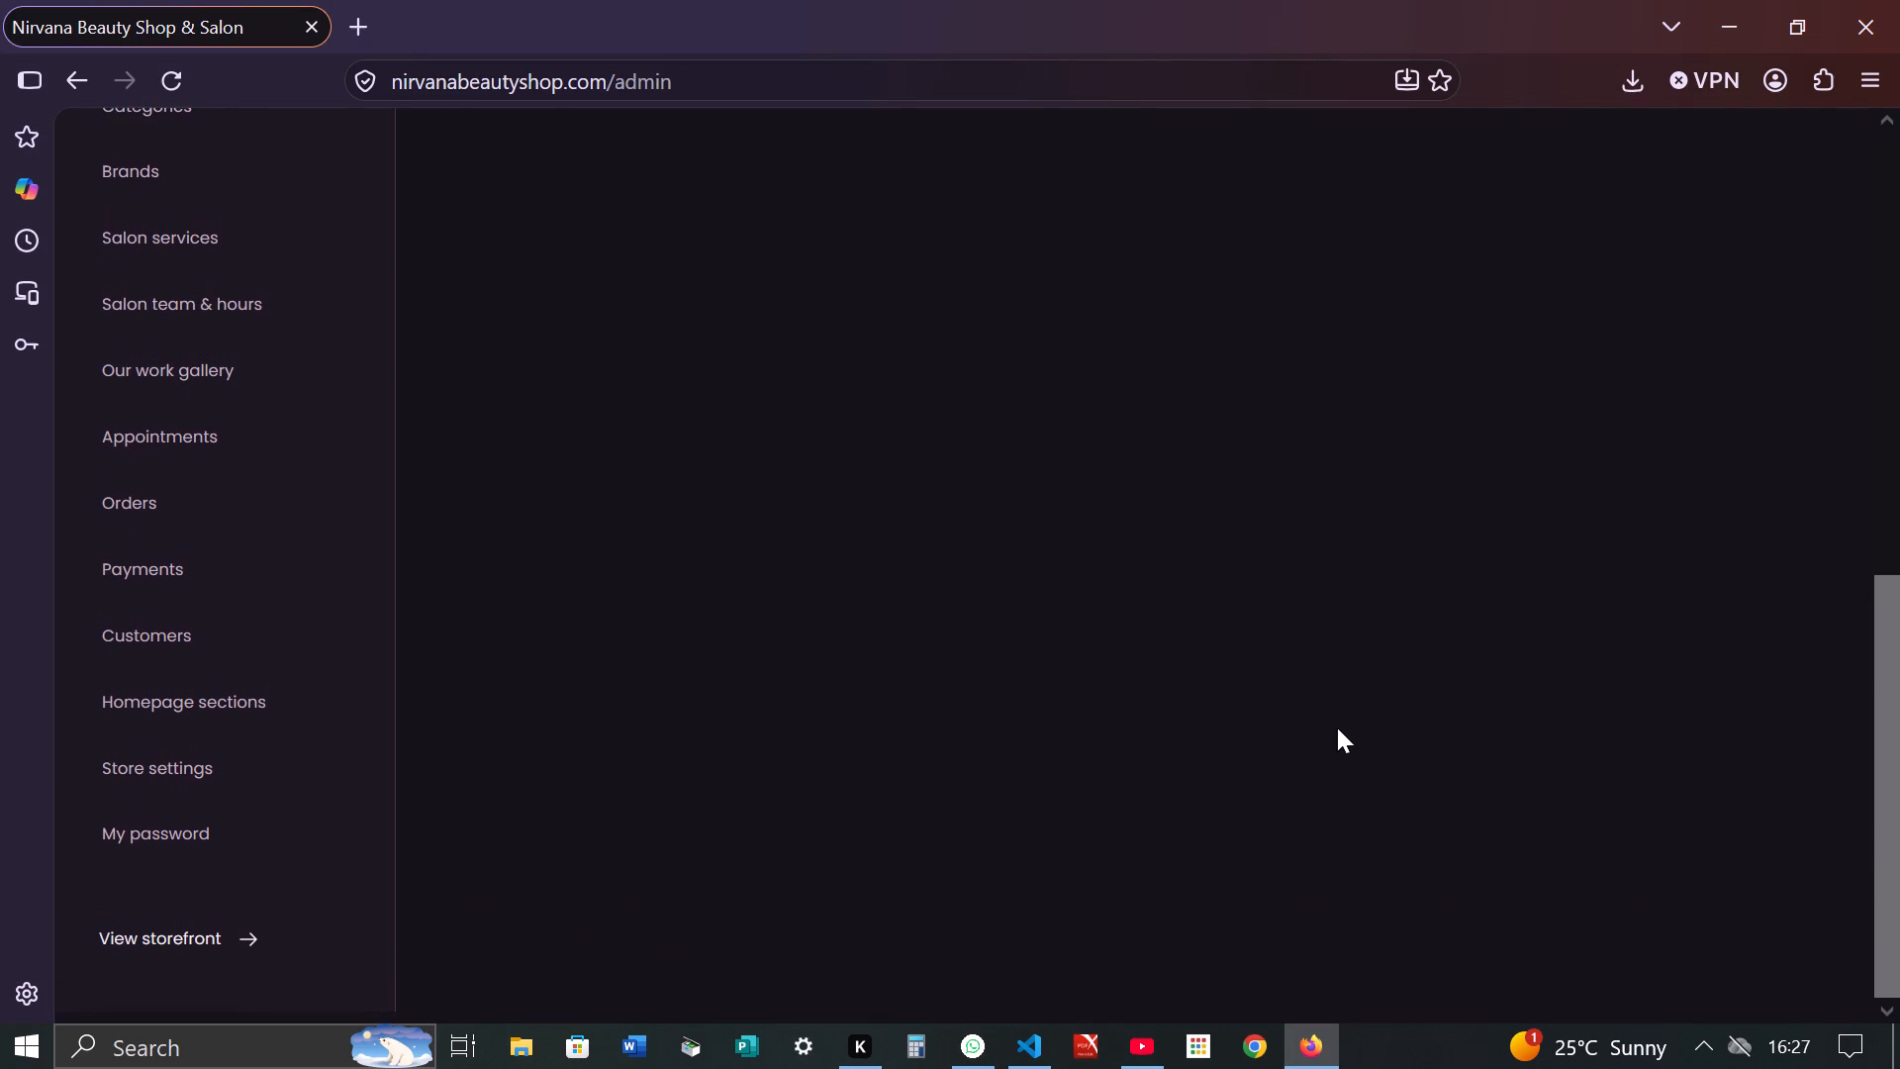
pyautogui.scroll(-2, 1337, 728)
pyautogui.click(1337, 728)
pyautogui.scroll(-5, 1337, 728)
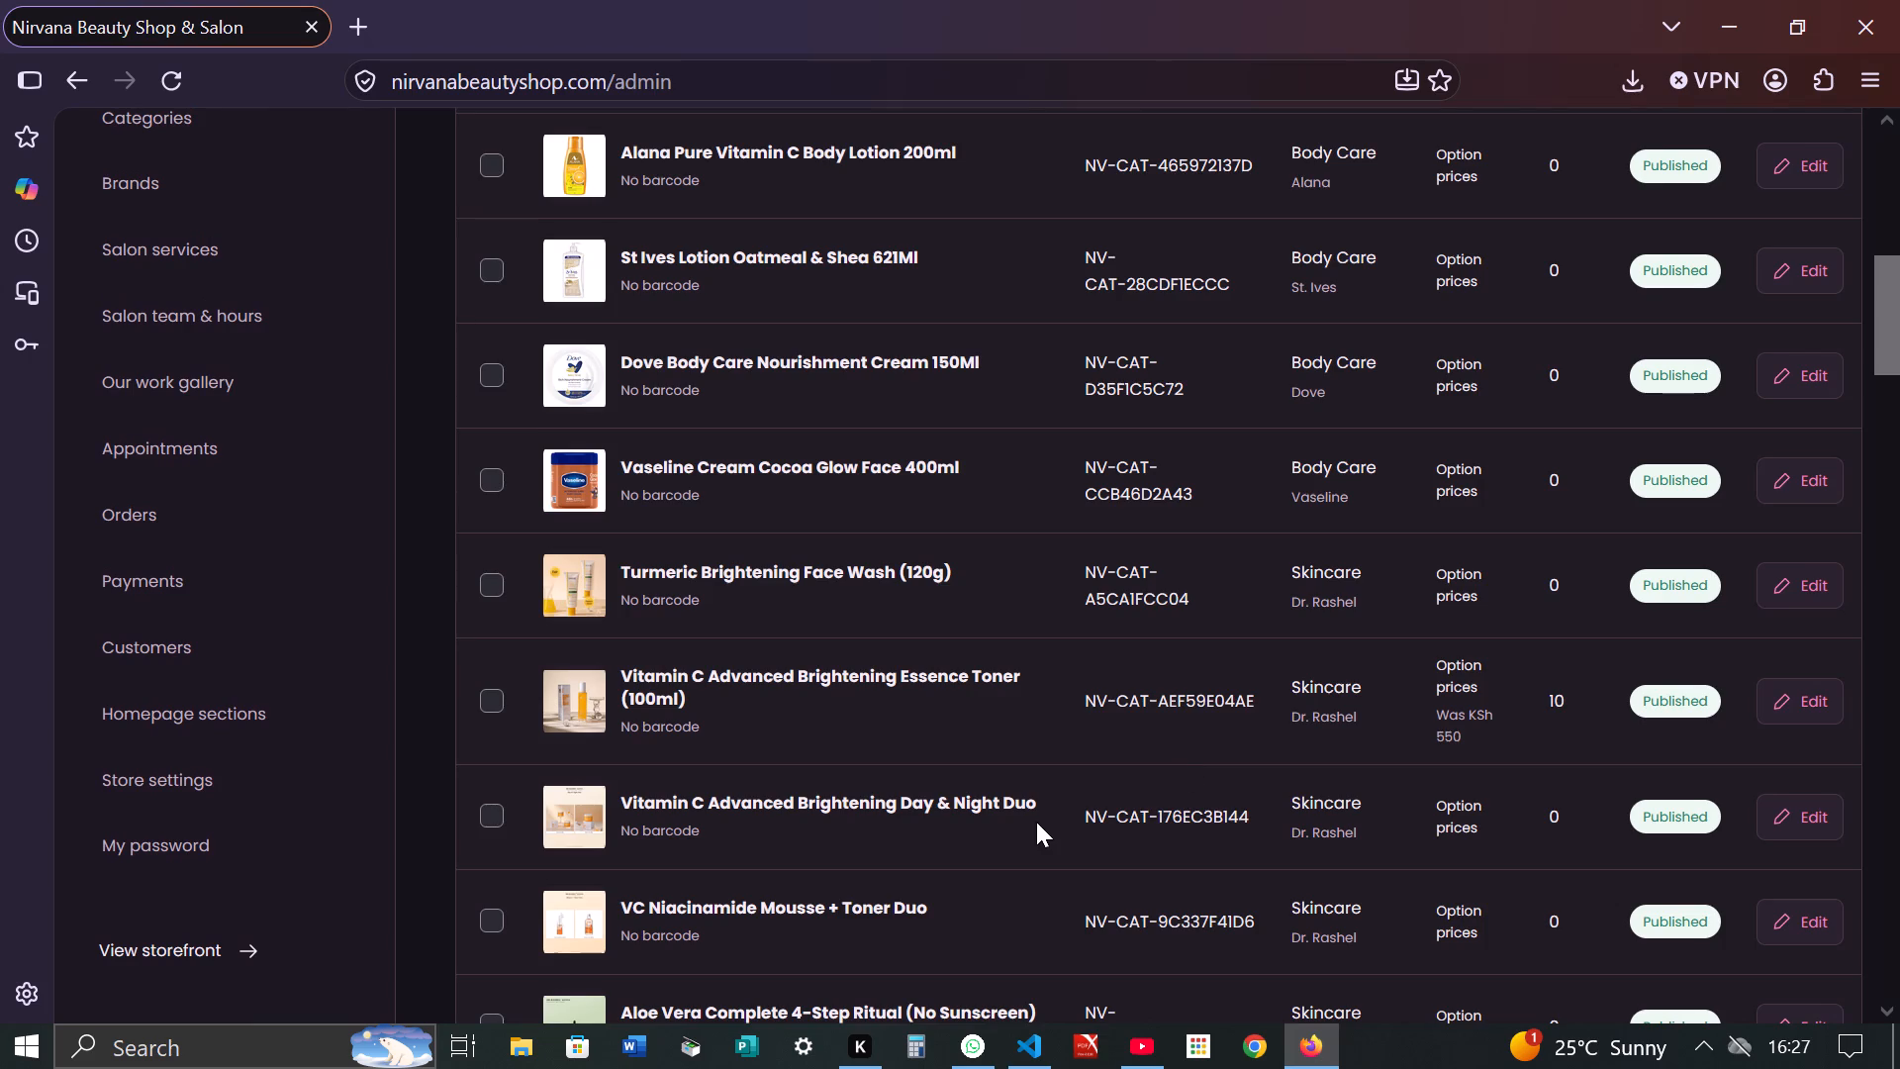
pyautogui.scroll(-18, 1036, 822)
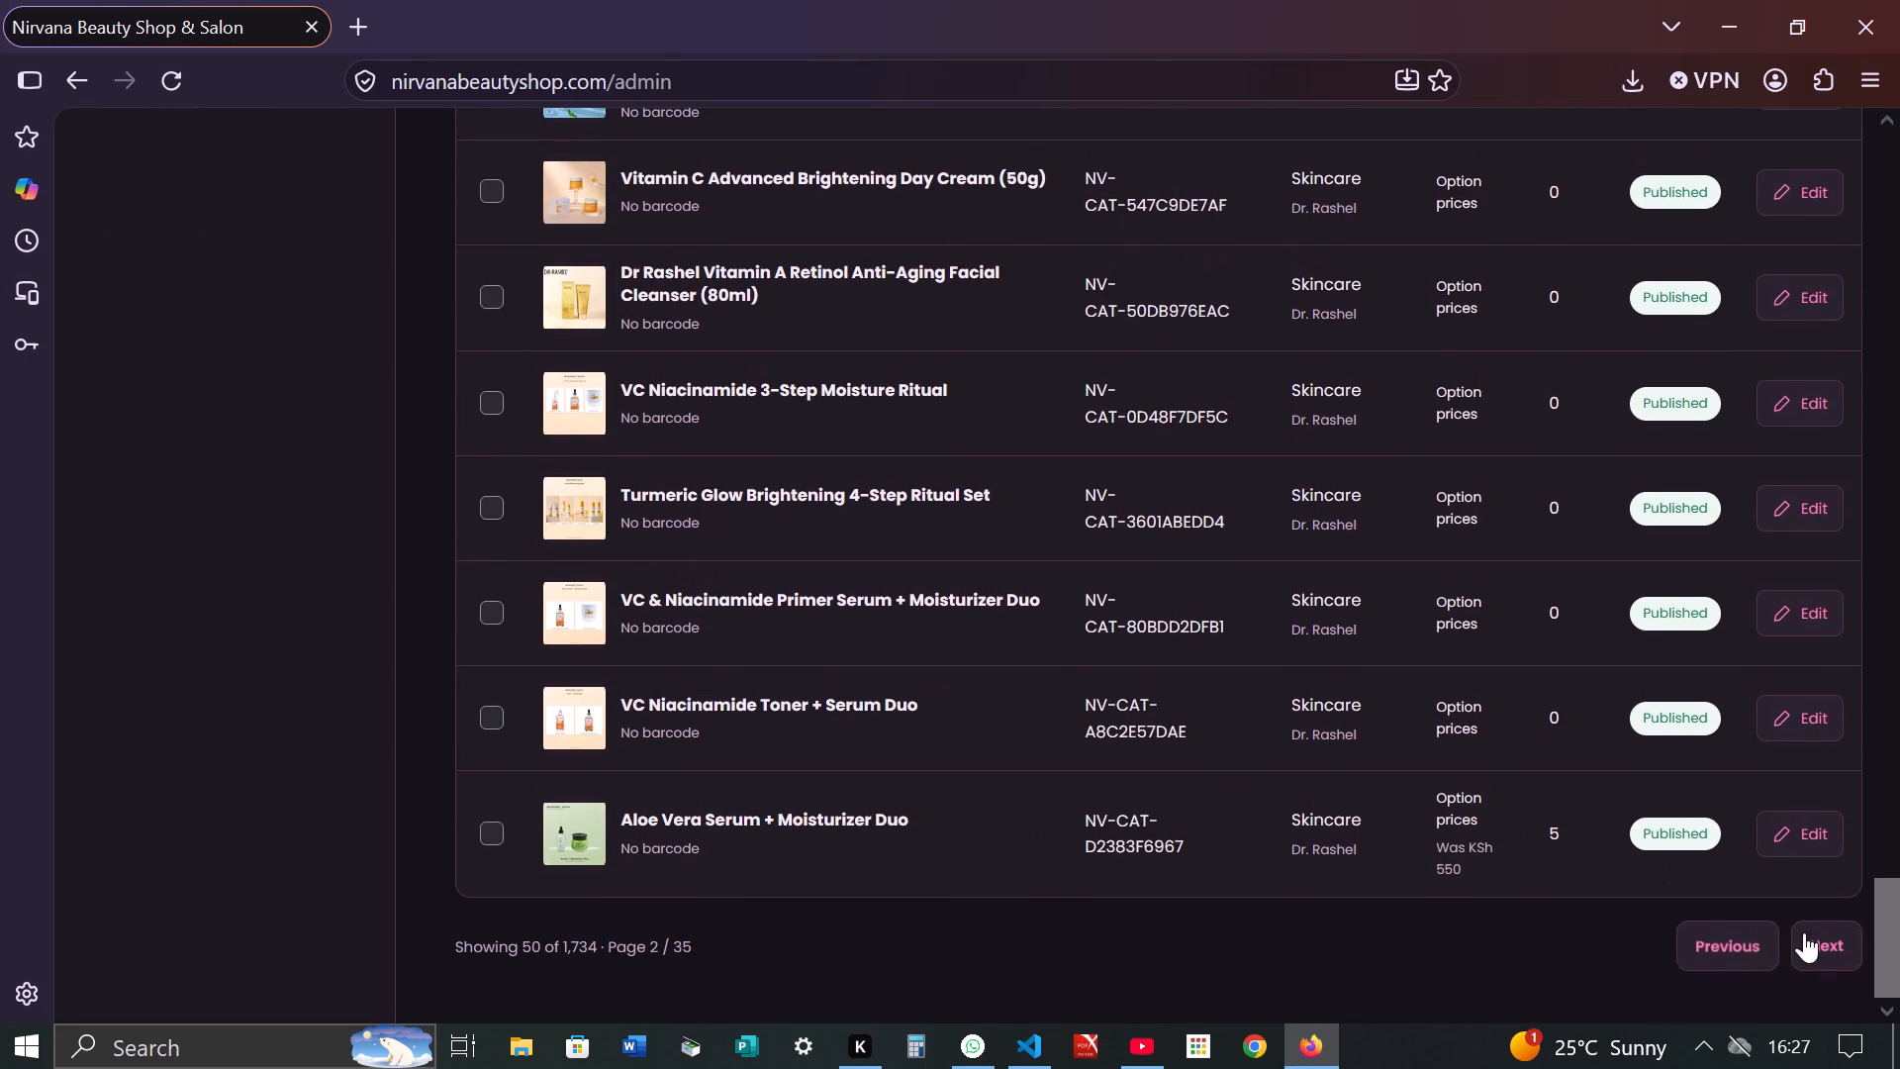
pyautogui.click(1836, 947)
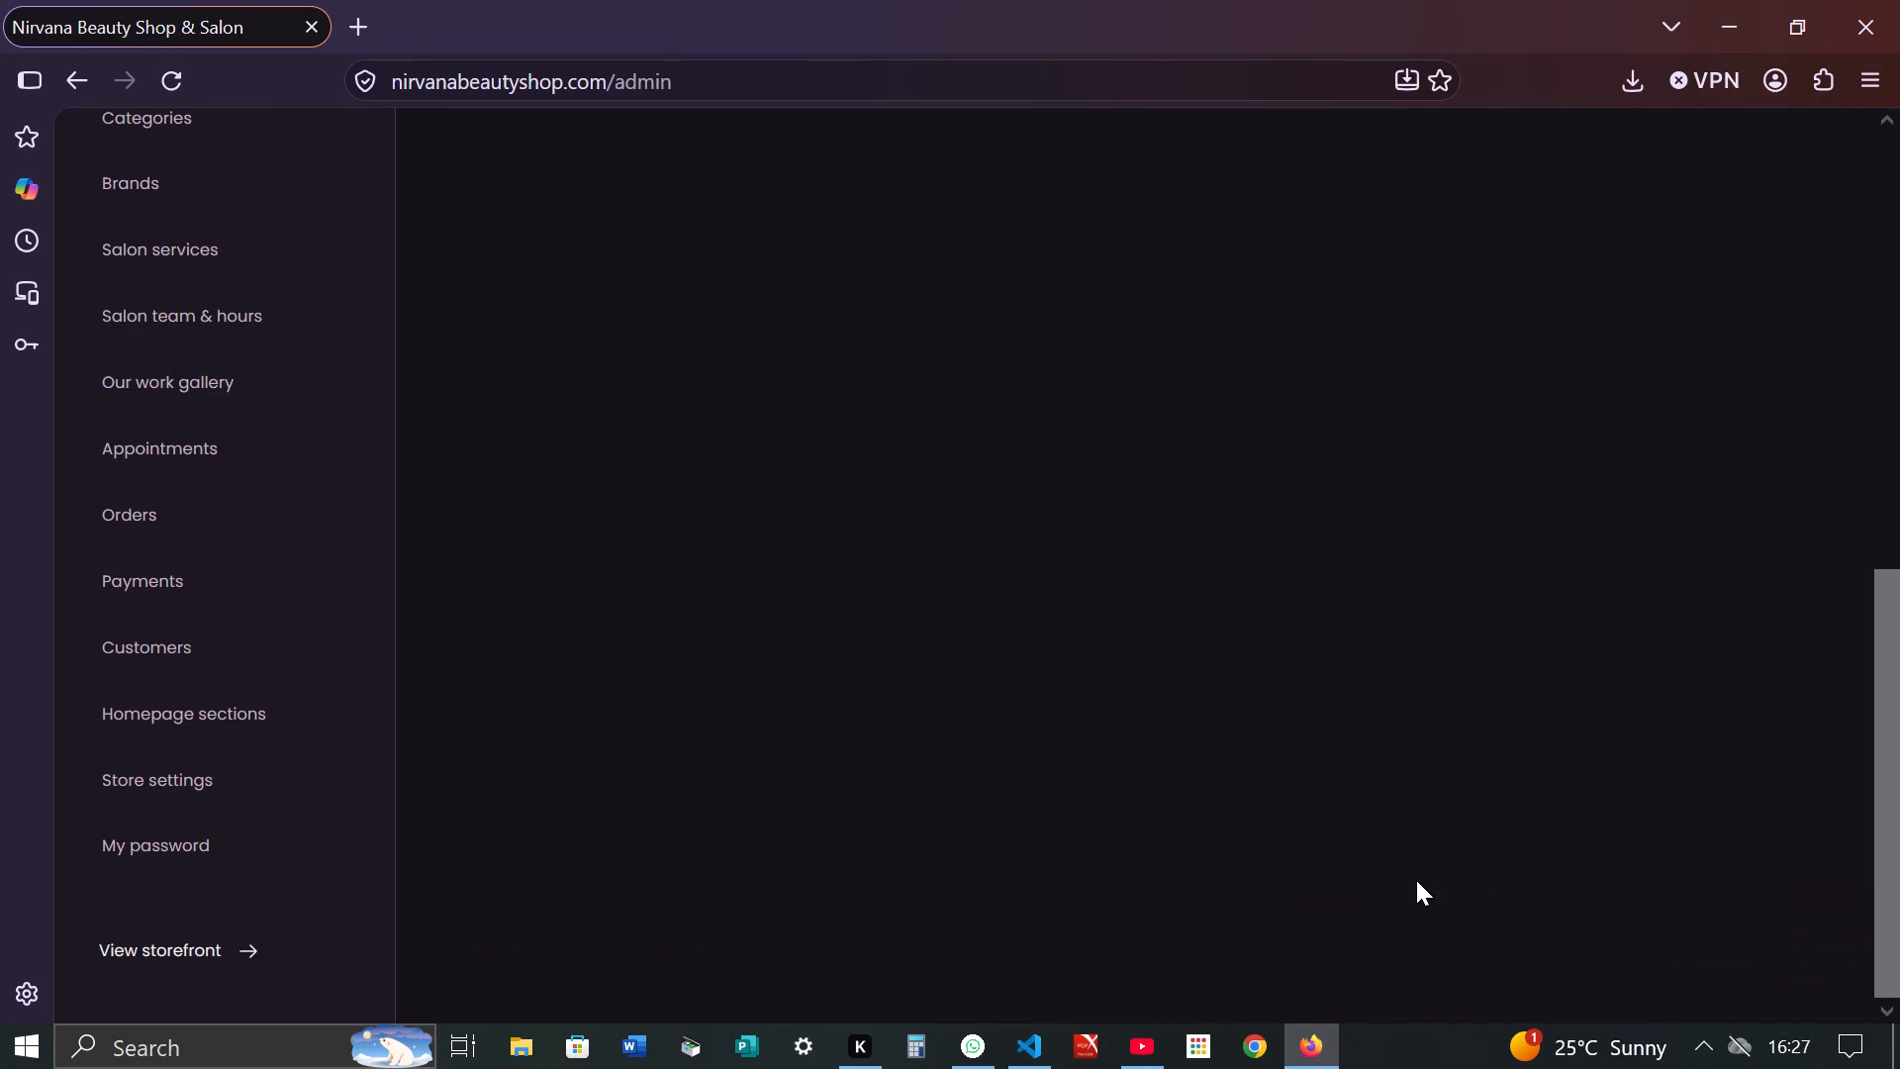
pyautogui.scroll(-15, 1416, 880)
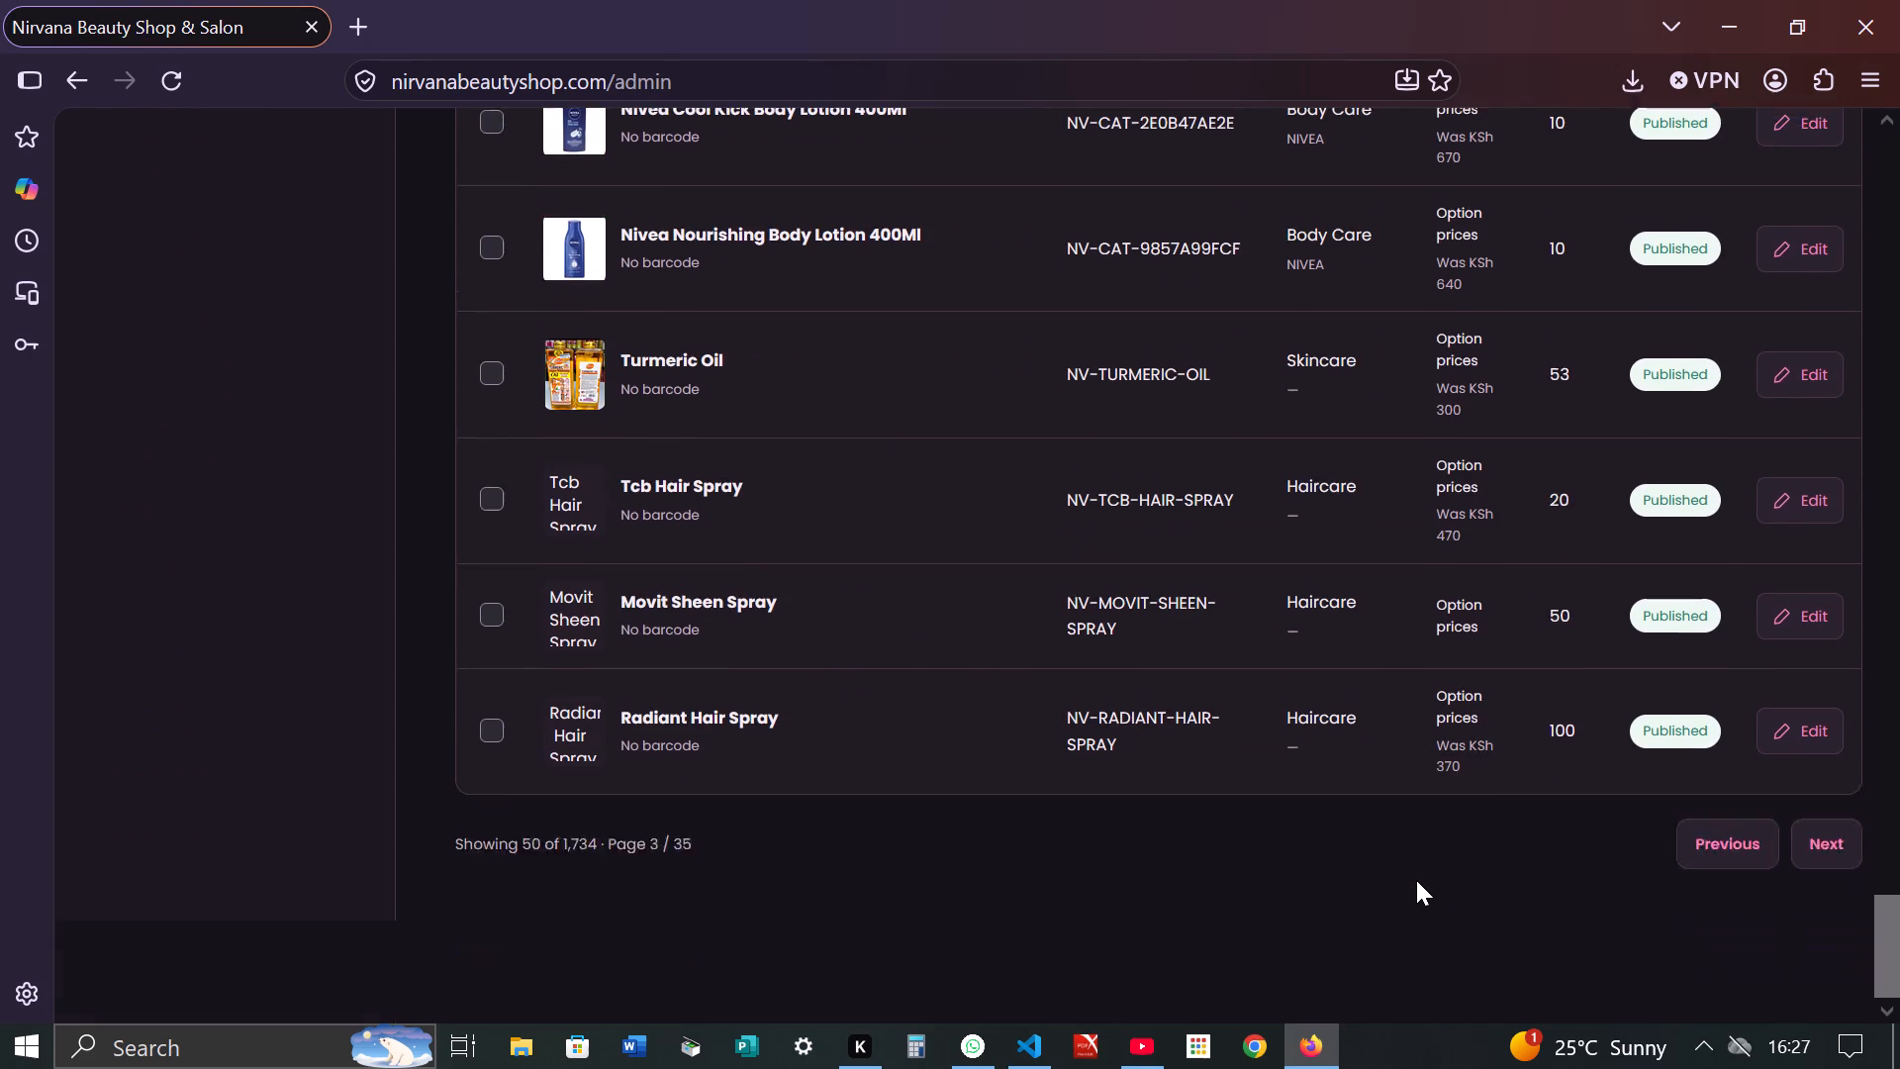
pyautogui.hscroll(1, 1416, 880)
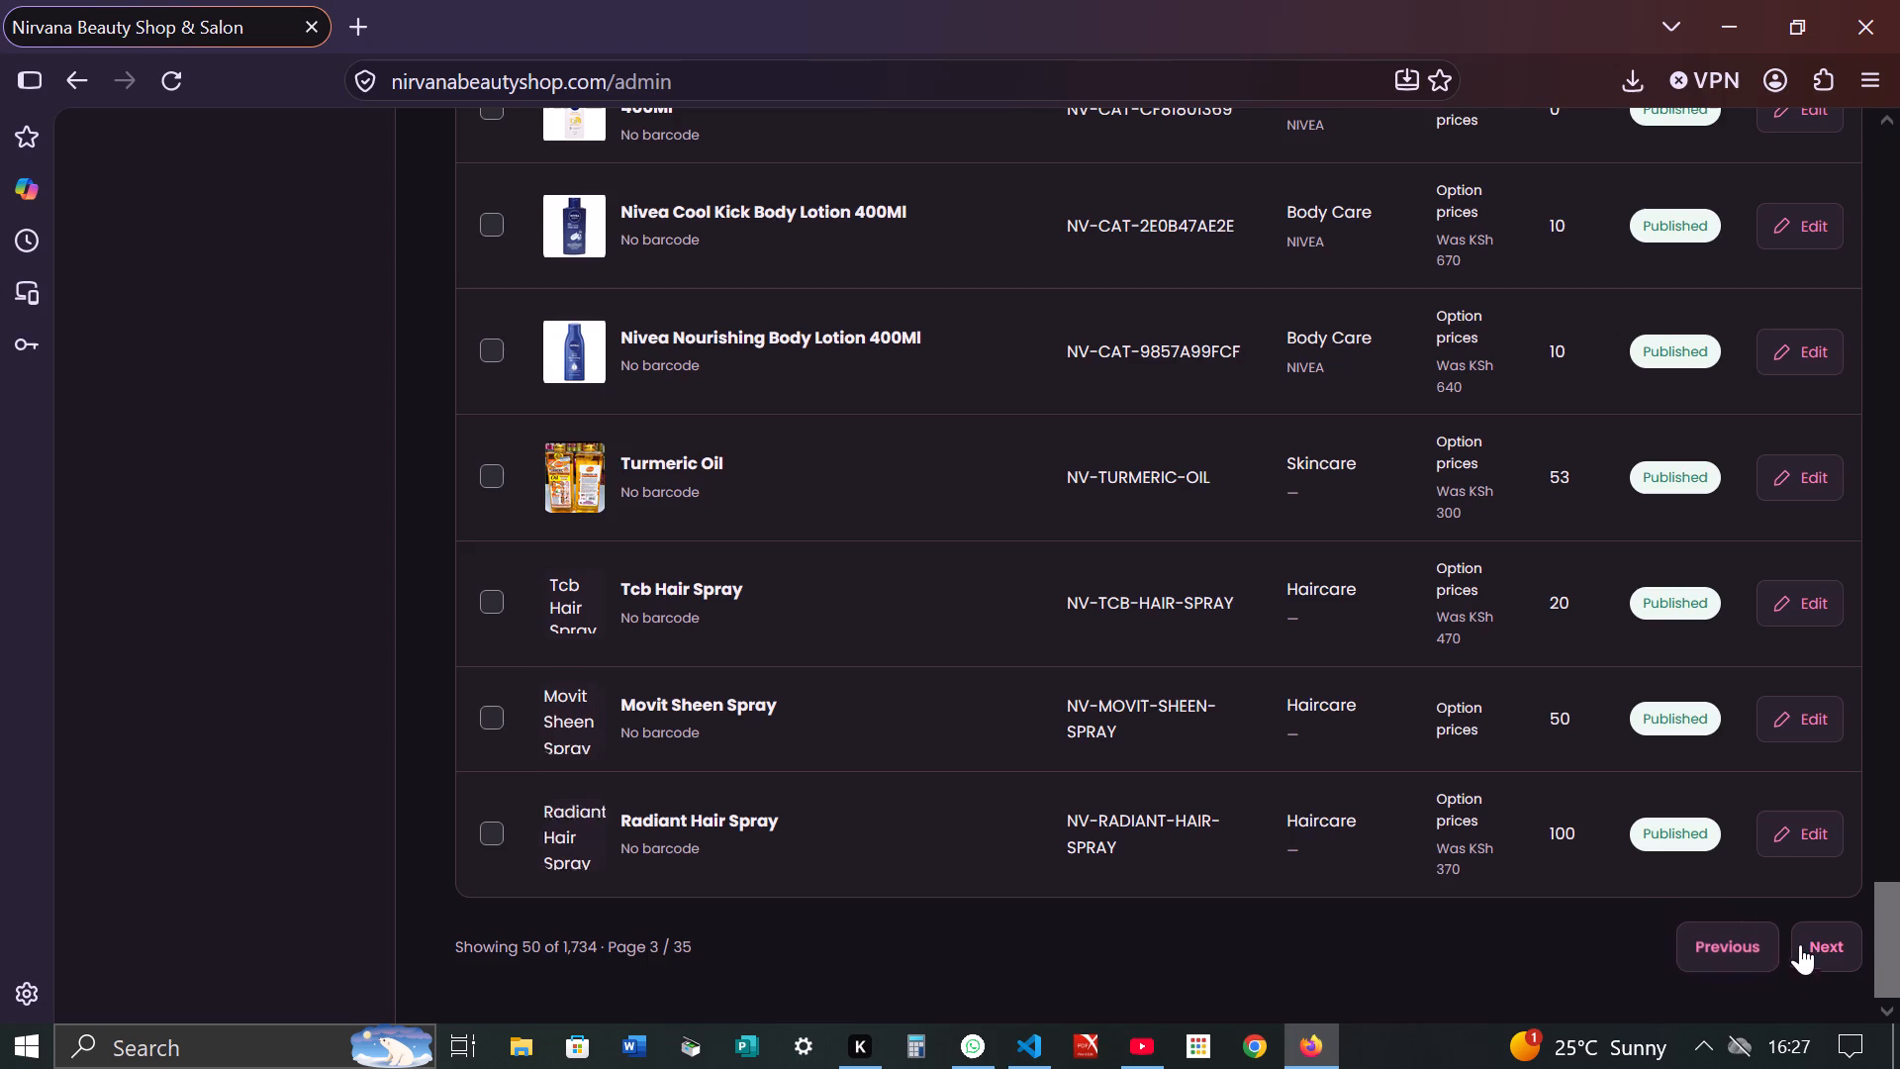
pyautogui.click(1805, 946)
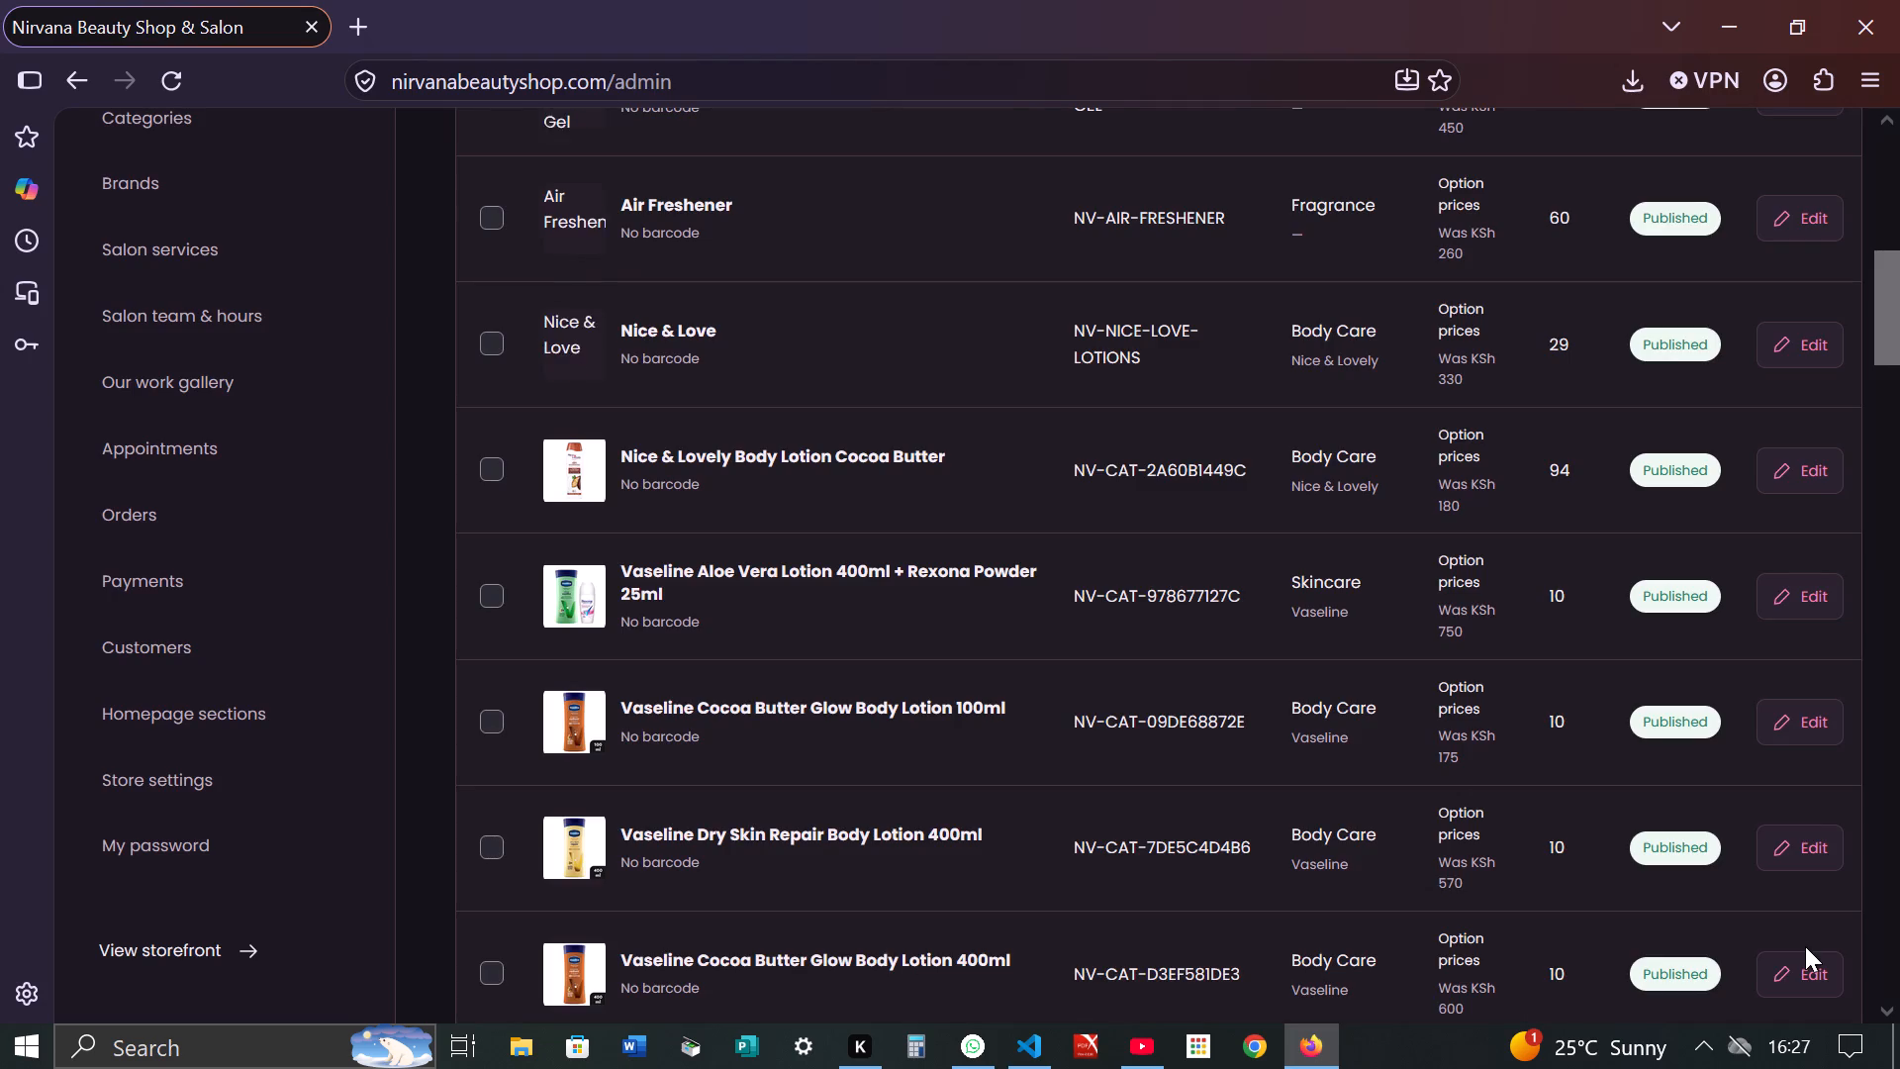
pyautogui.scroll(-3, 1805, 946)
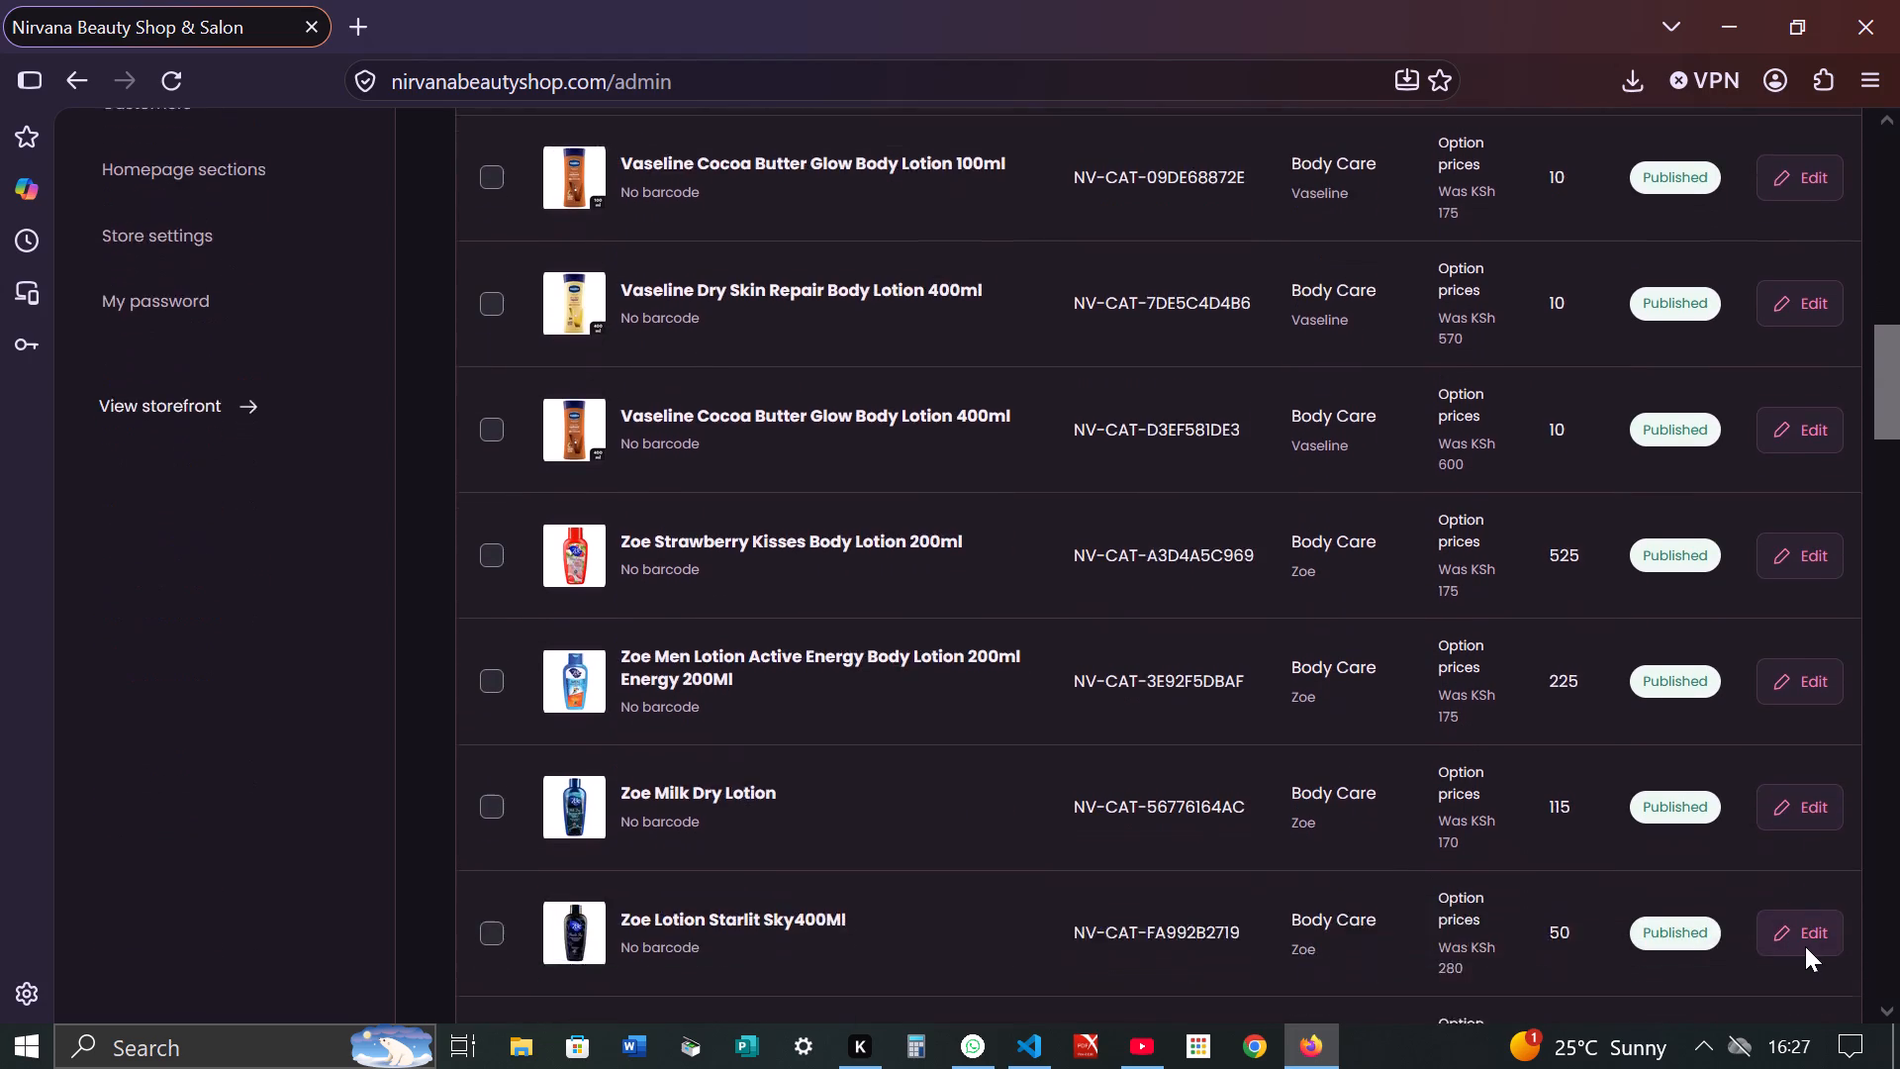
pyautogui.scroll(-6, 1805, 946)
pyautogui.scroll(3, 1805, 946)
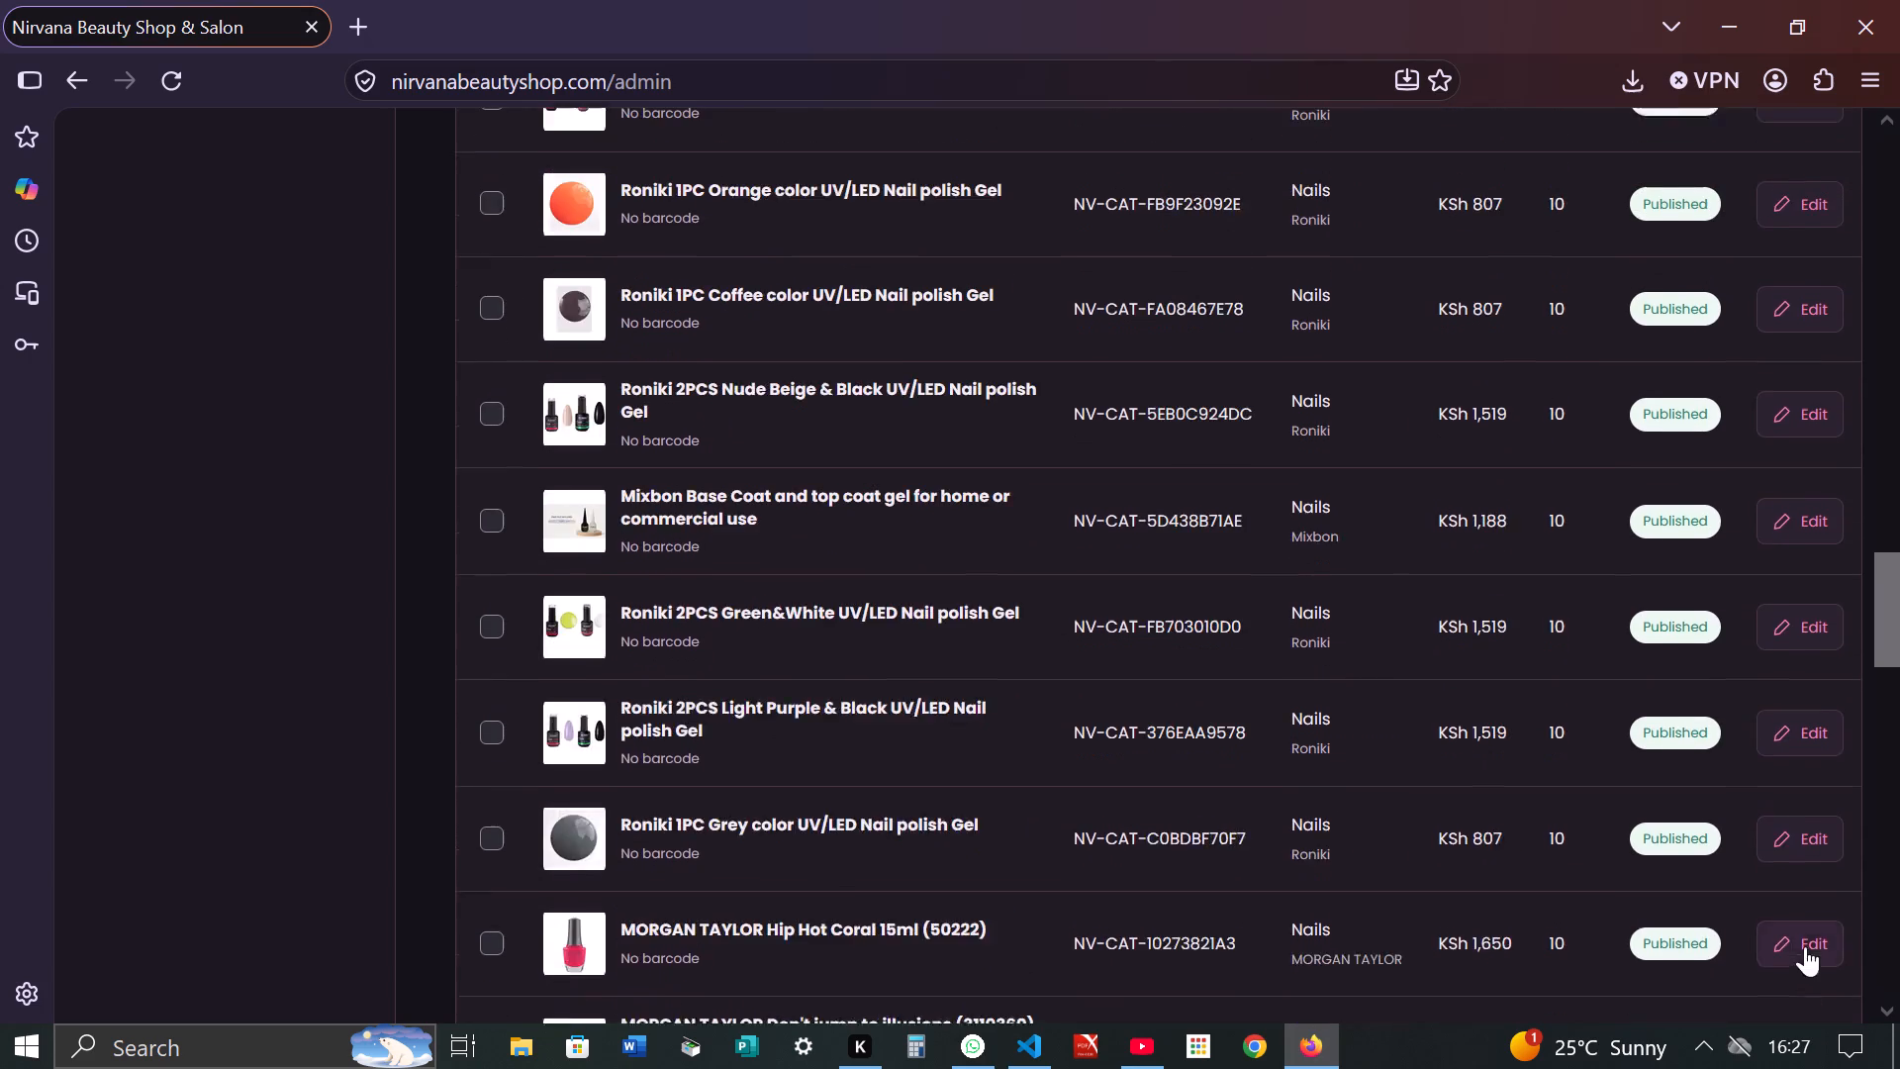
pyautogui.scroll(5, 1805, 946)
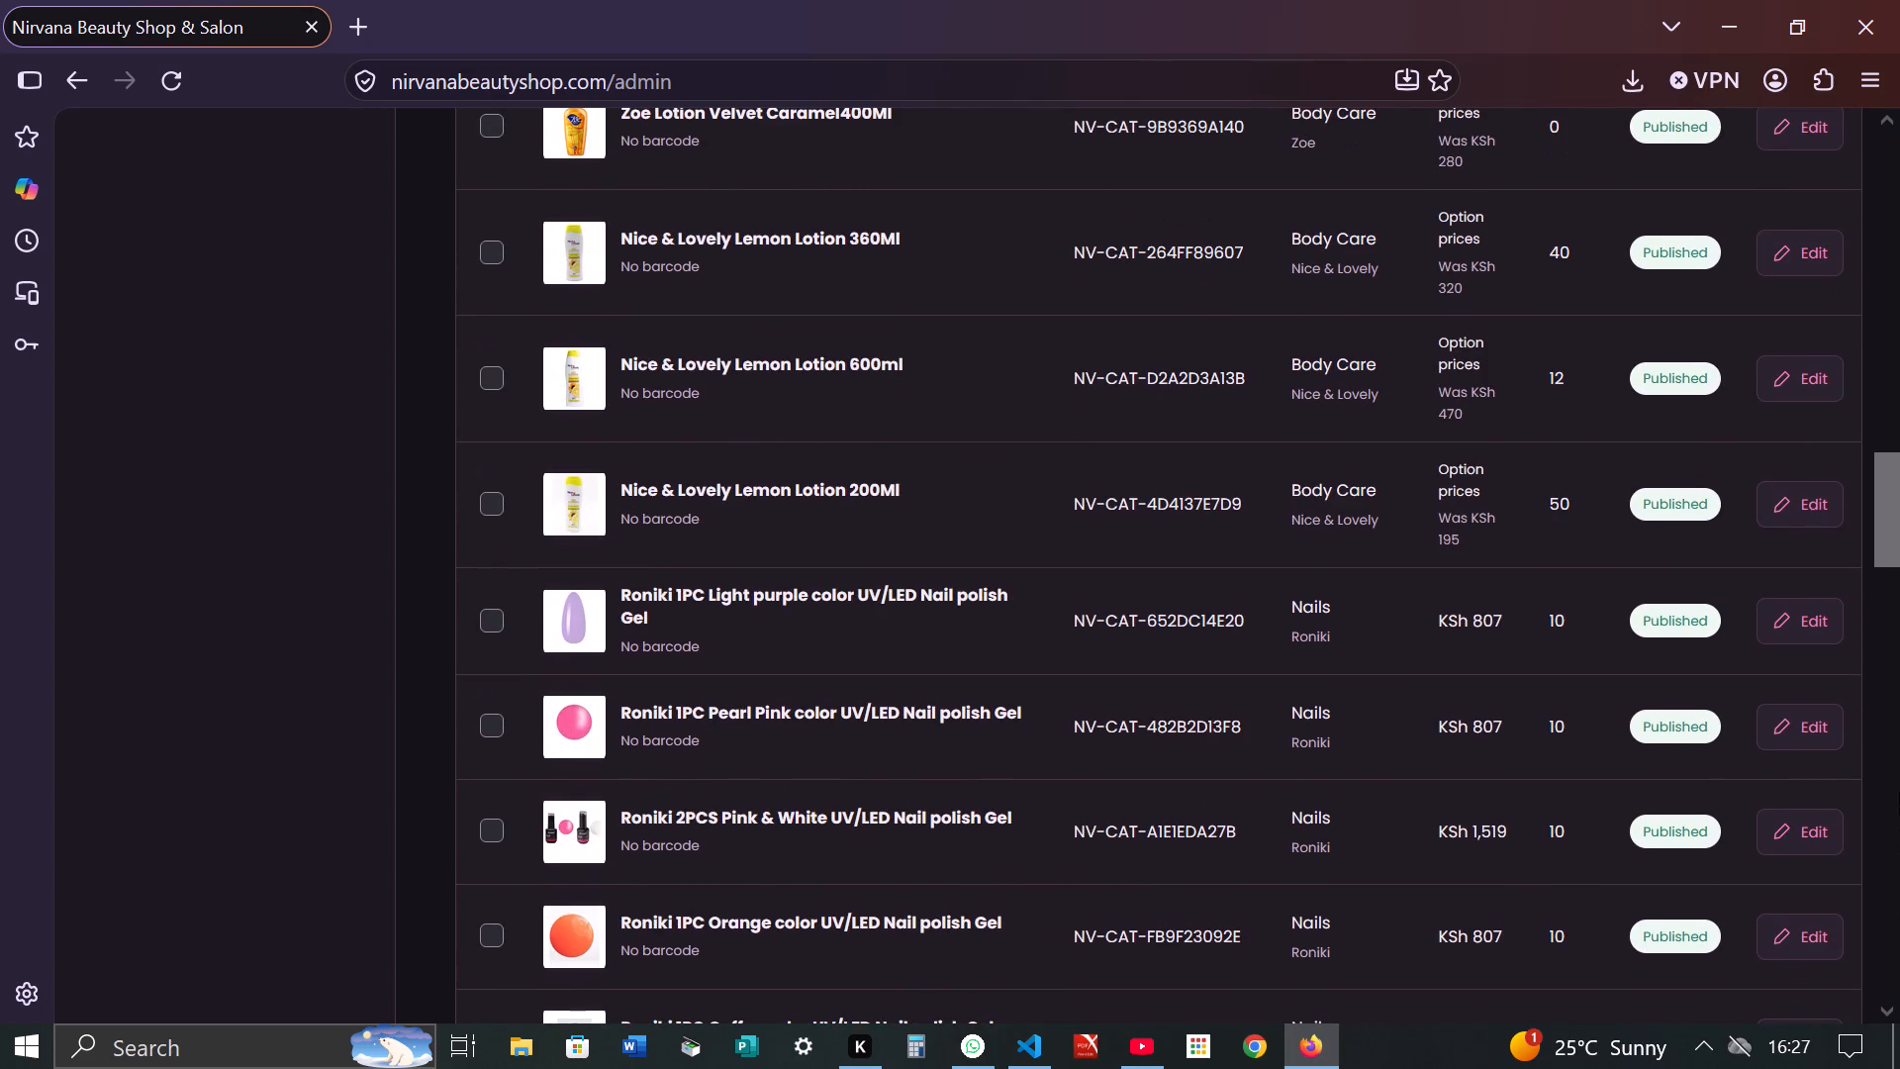
# Set the stock of Roniki 1PC Light purple color UV/LED Nail polish Gel to 0 and save the product.
pyautogui.click(1783, 635)
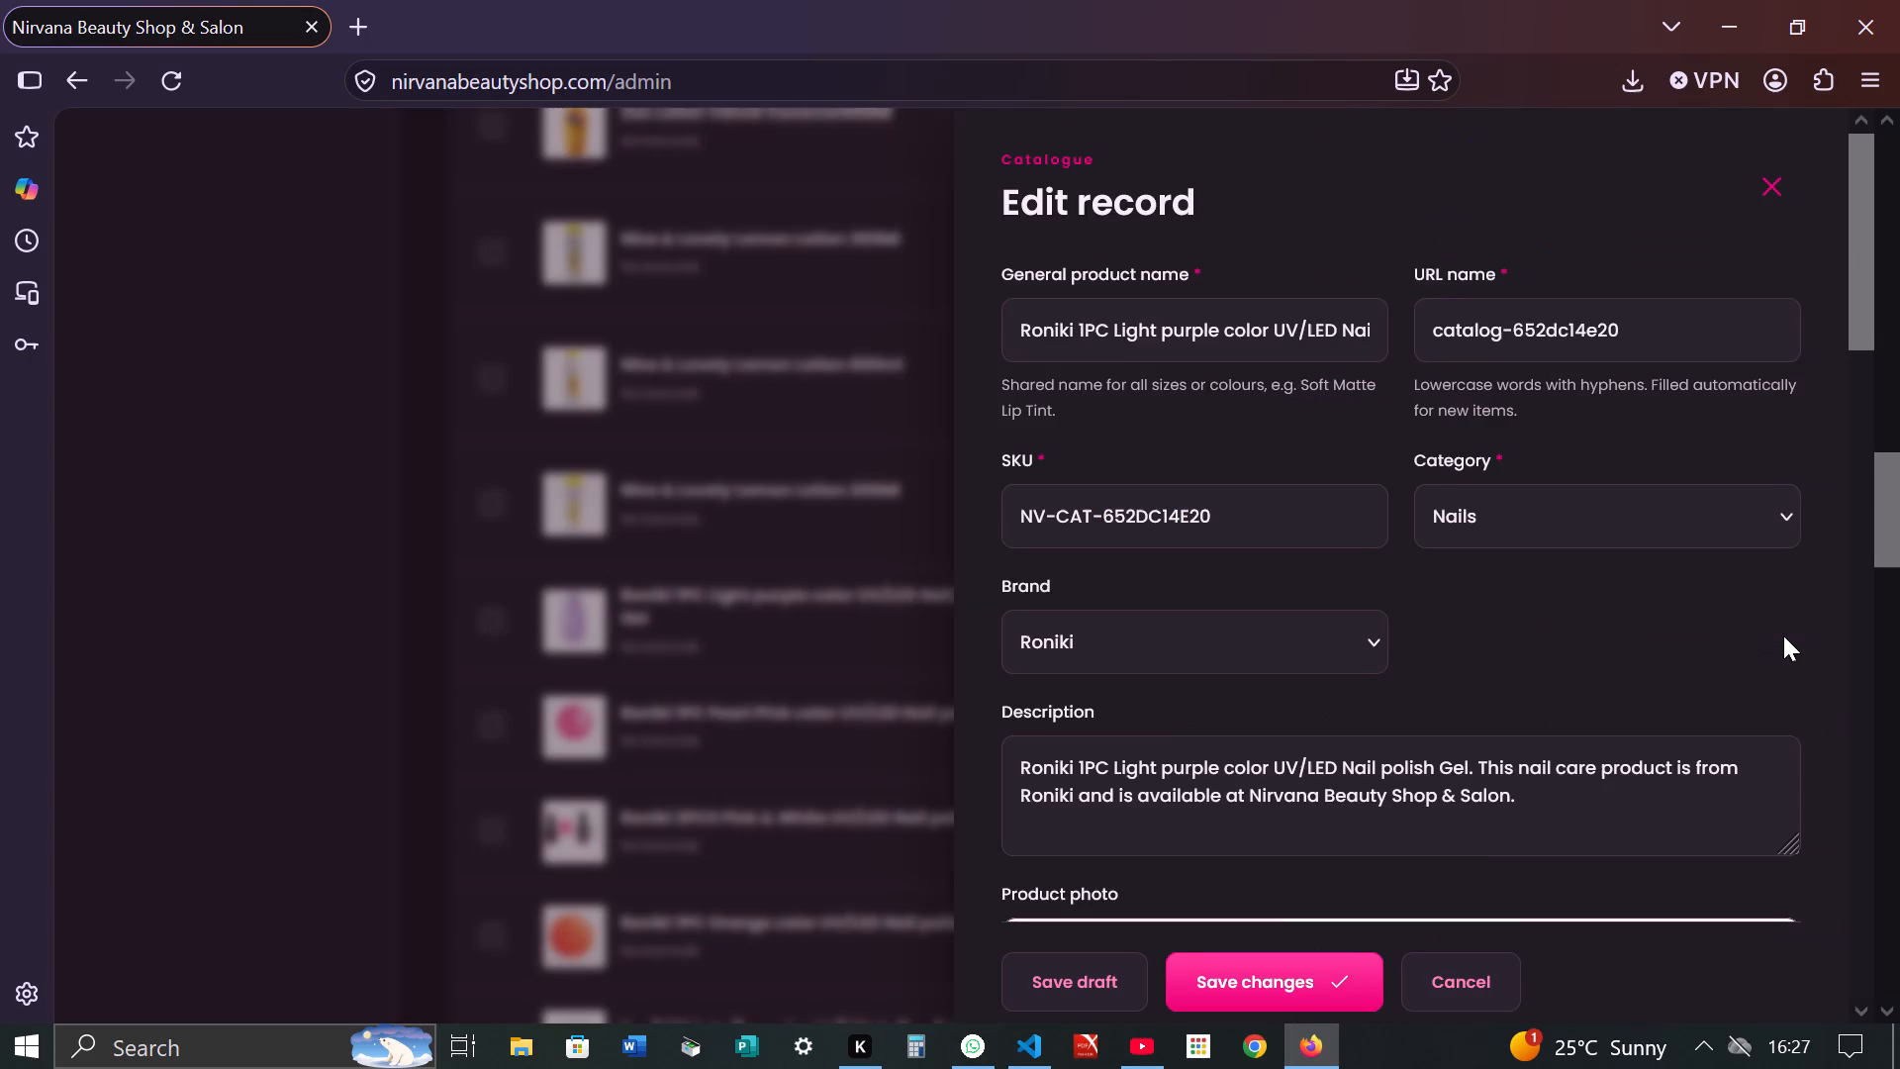
pyautogui.scroll(-6, 1435, 966)
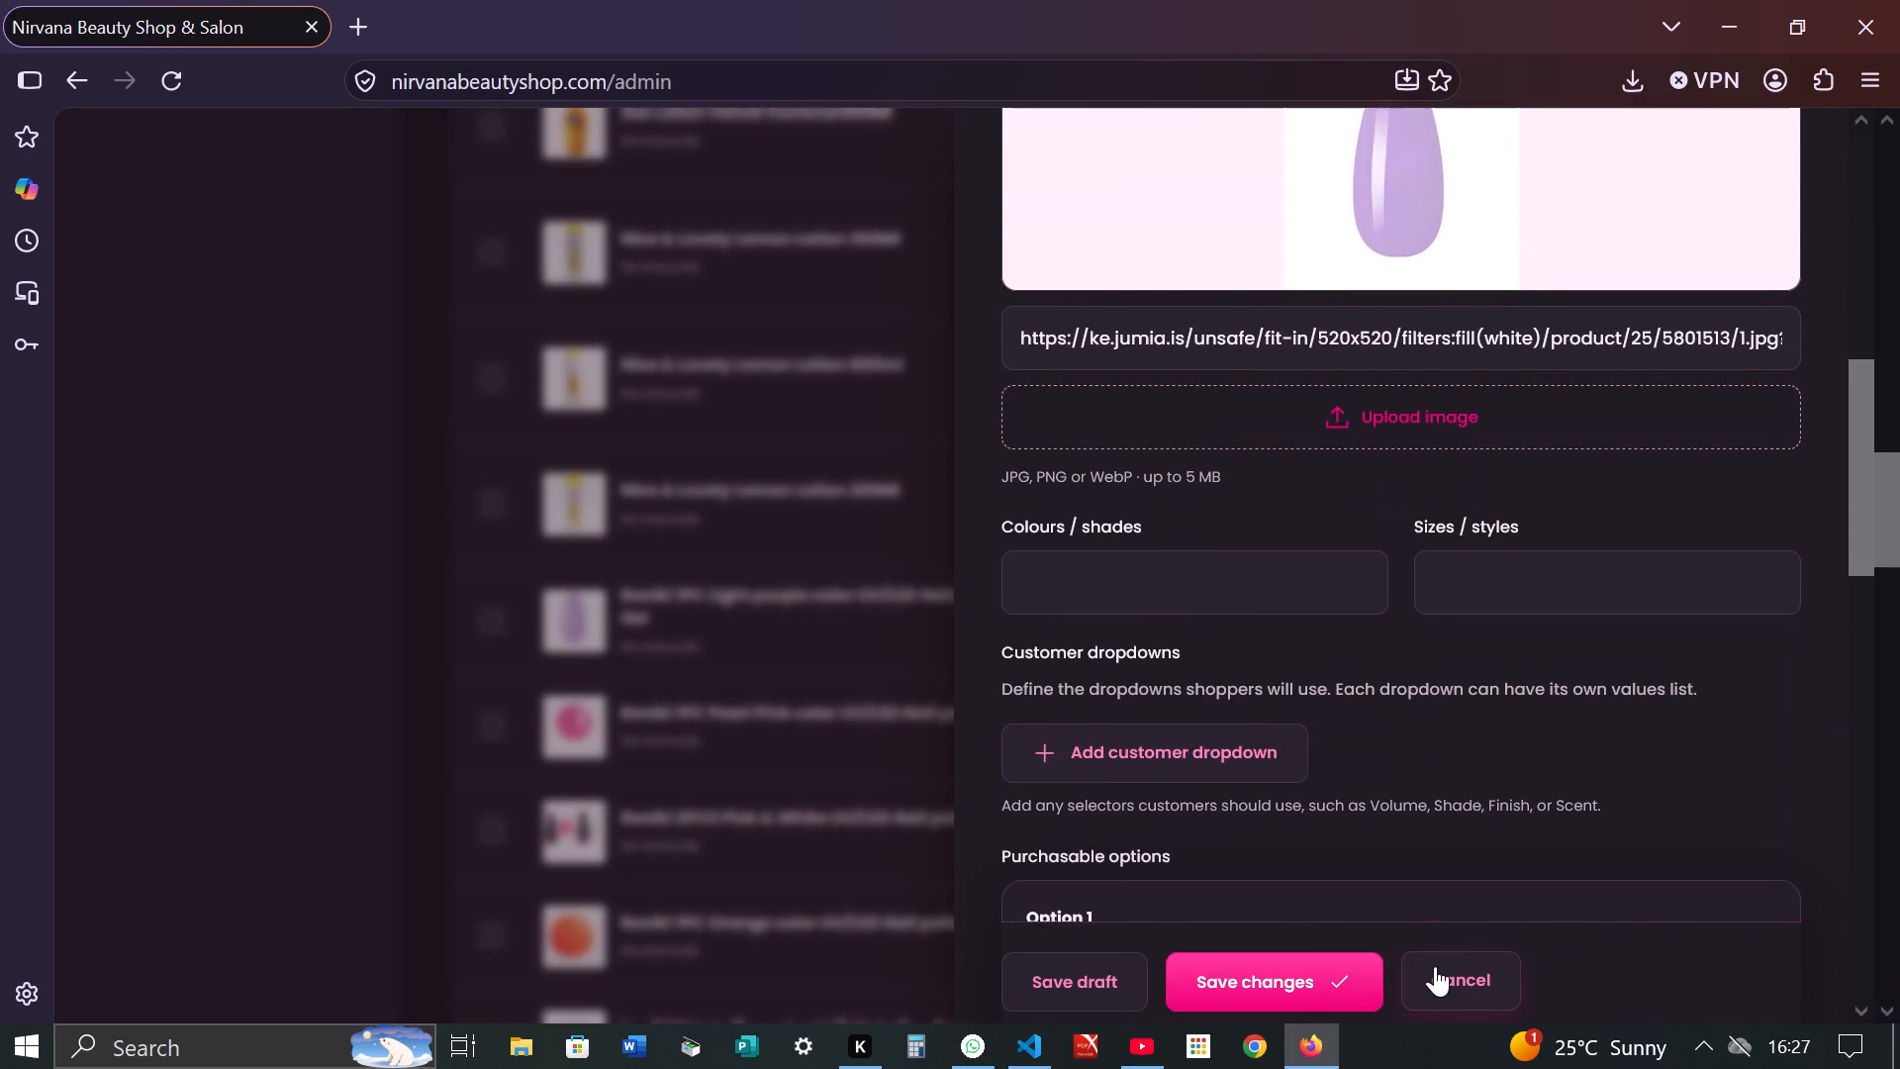
pyautogui.scroll(-4, 1525, 661)
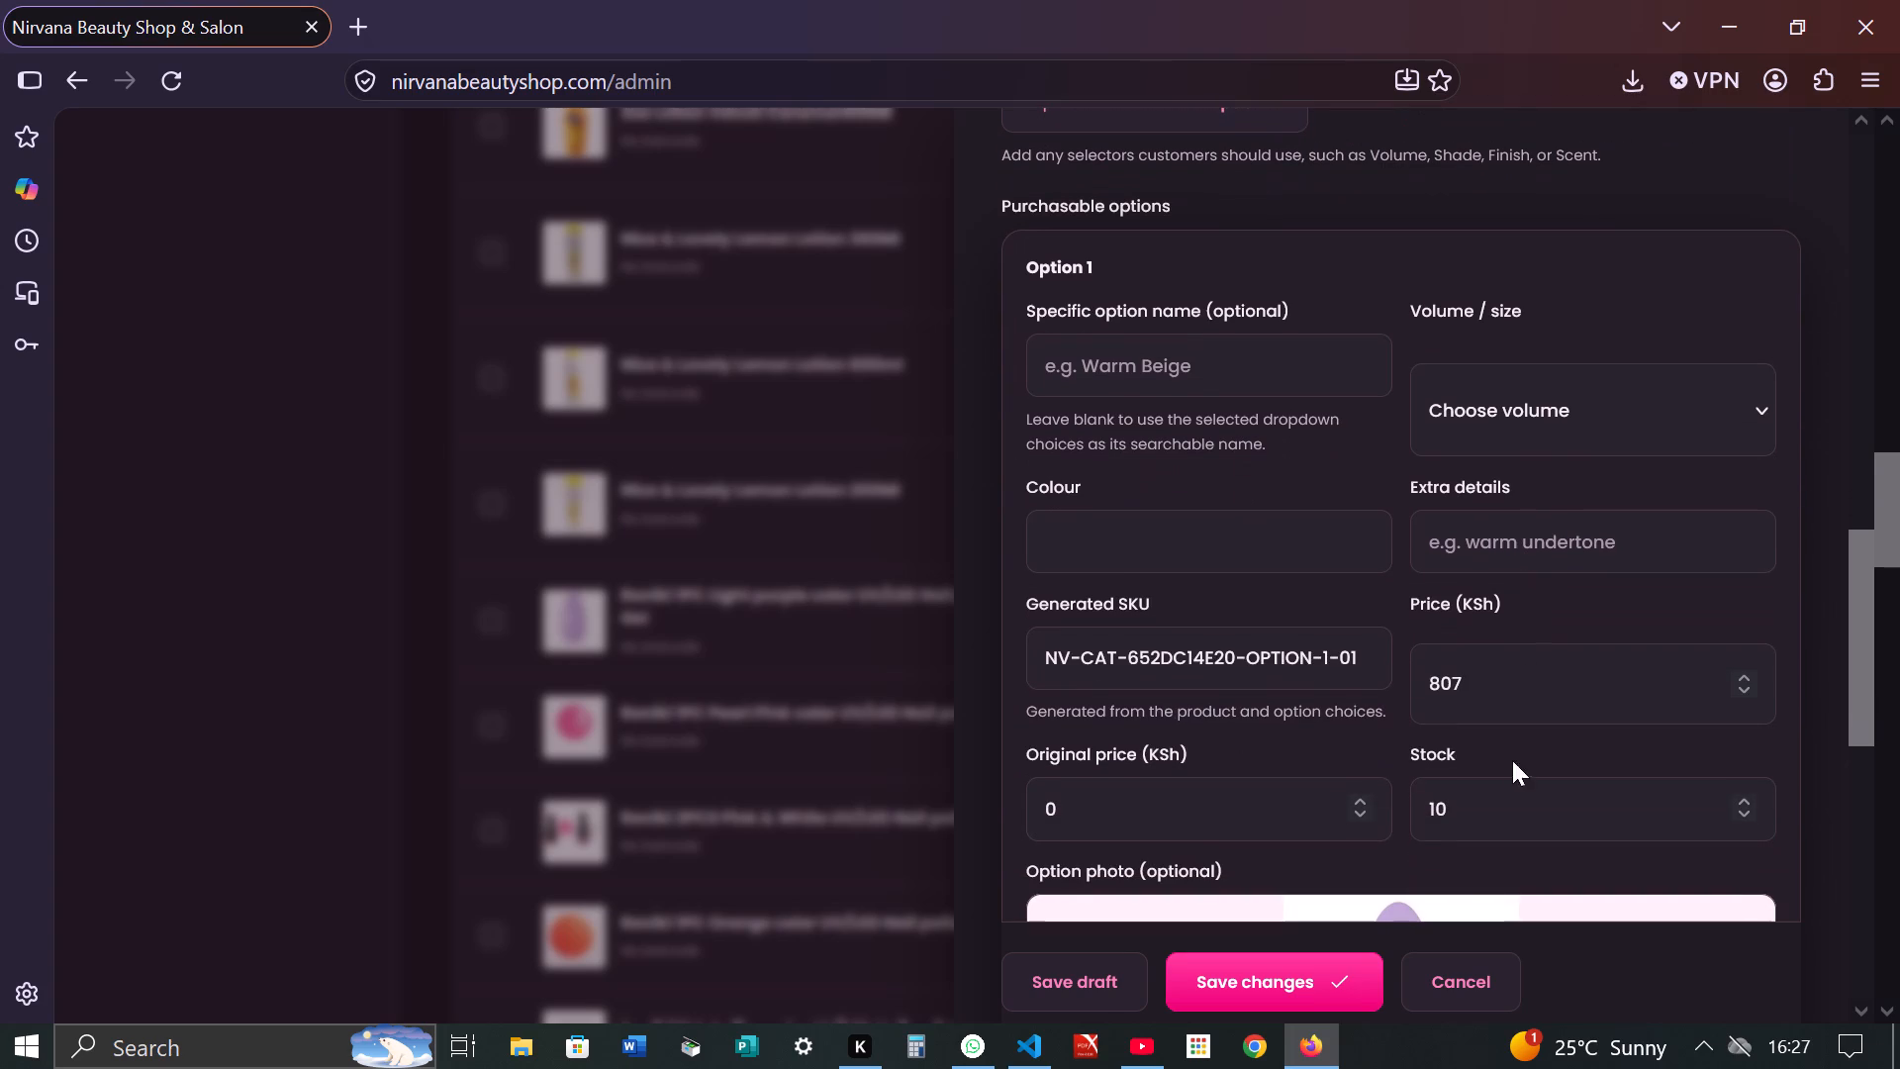
pyautogui.click(1482, 802)
pyautogui.press('BackSpace')
pyautogui.press('BackSpace')
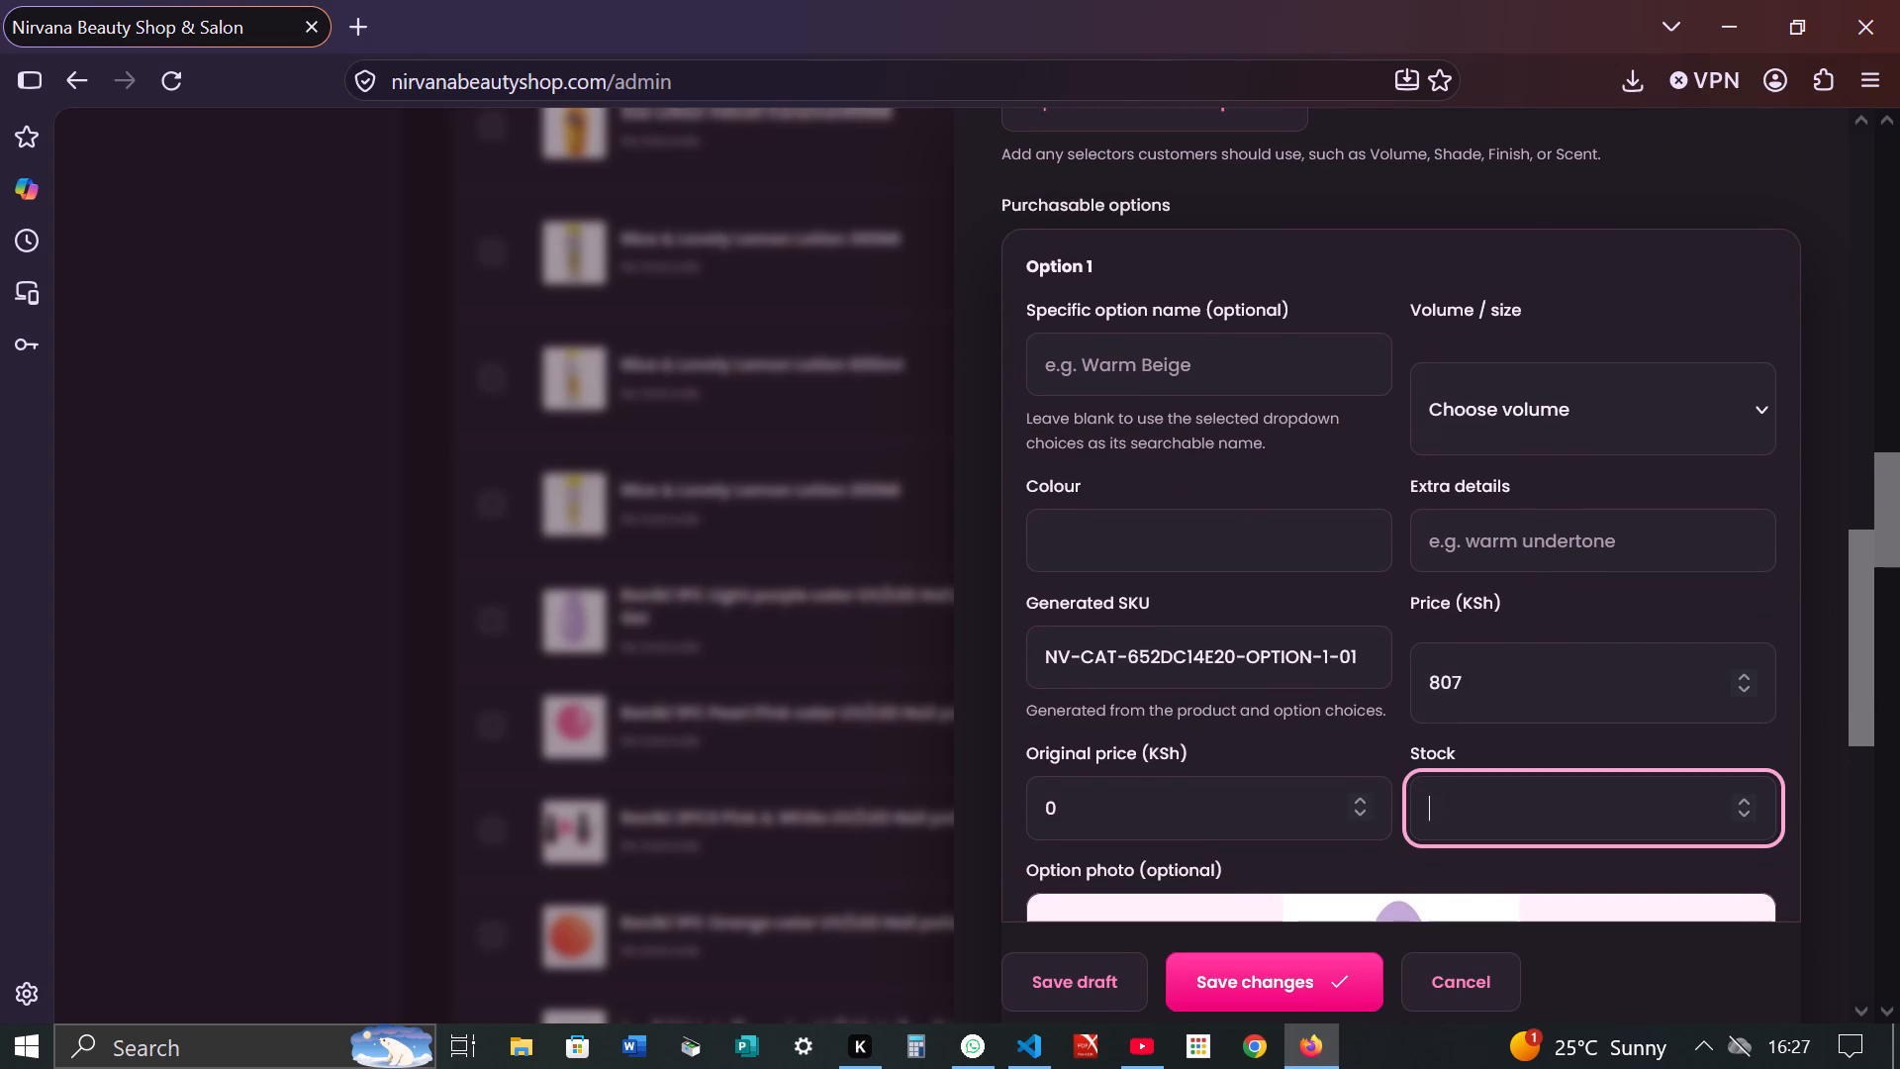
pyautogui.press('0')
pyautogui.click(1291, 970)
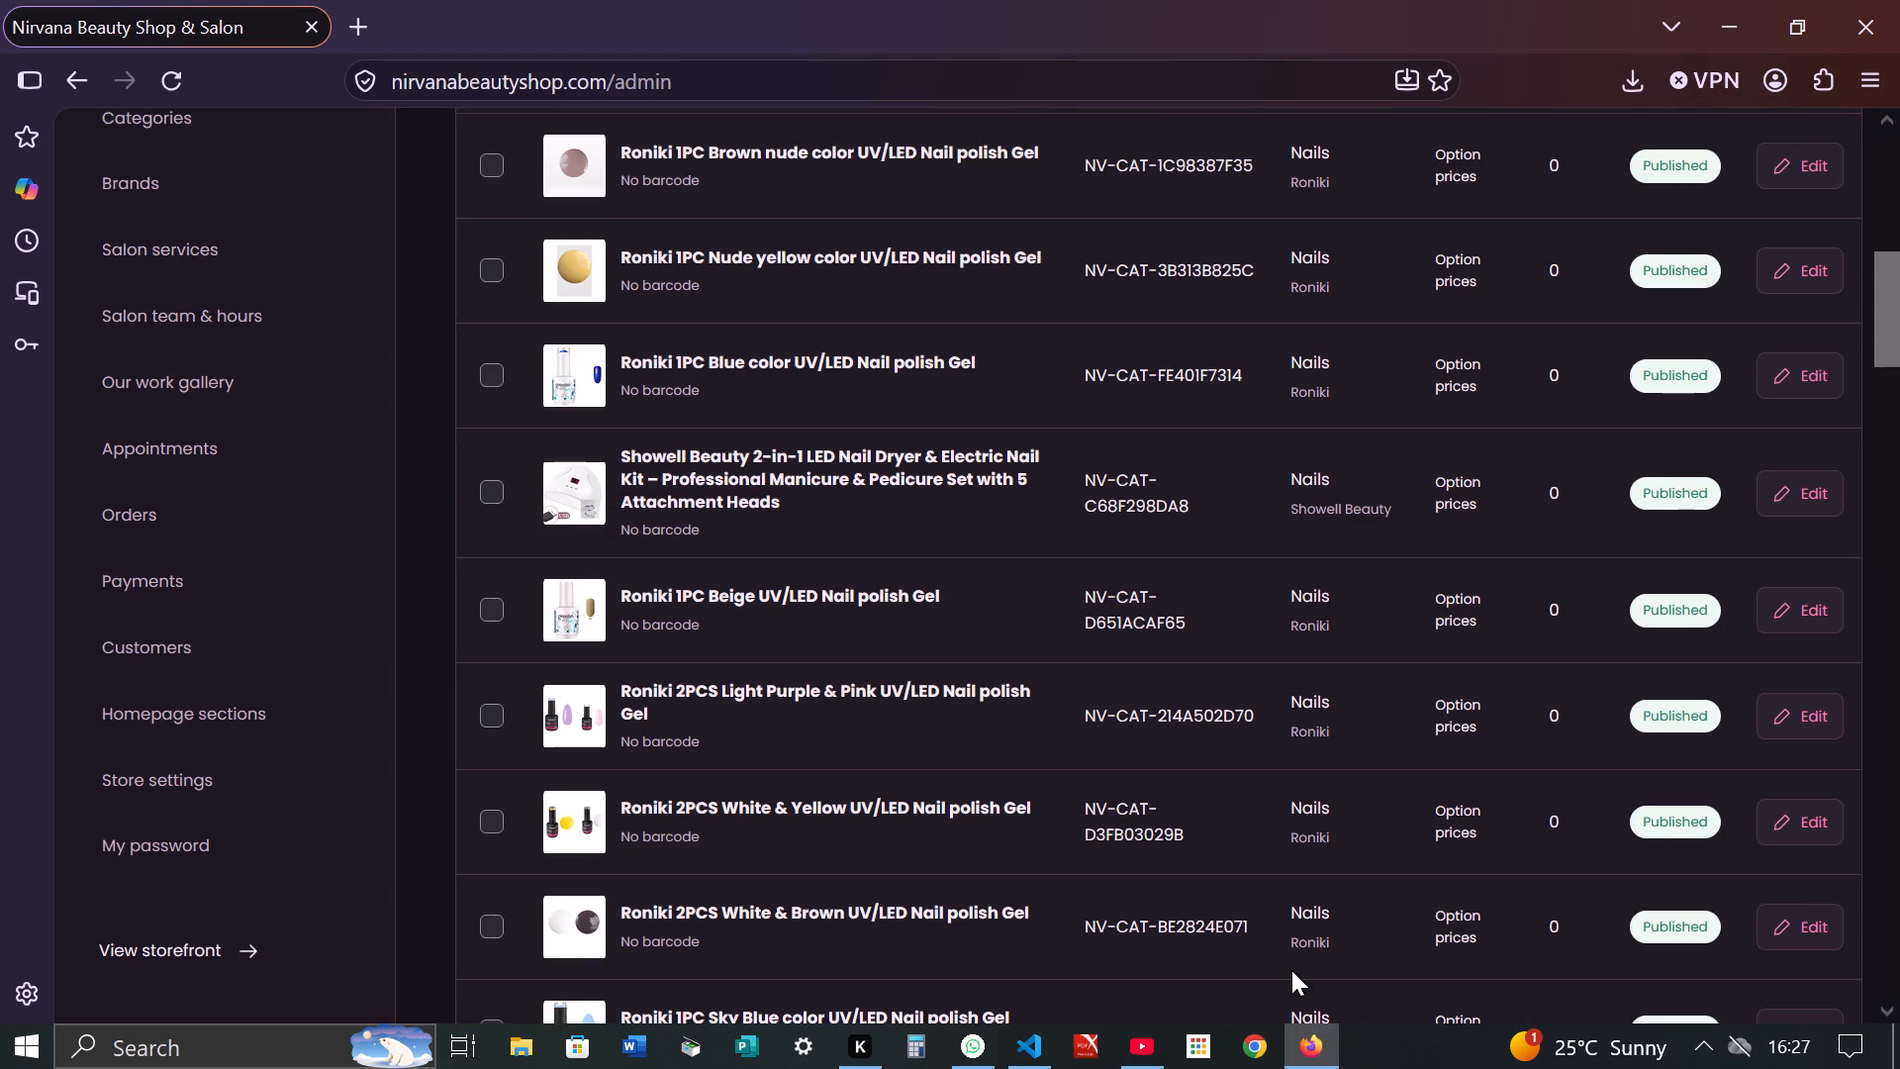
# Advance the reloaded product list from page 1 to page 4 again and go to the Roniki gels below the lemon lotions.
pyautogui.scroll(1, 1291, 970)
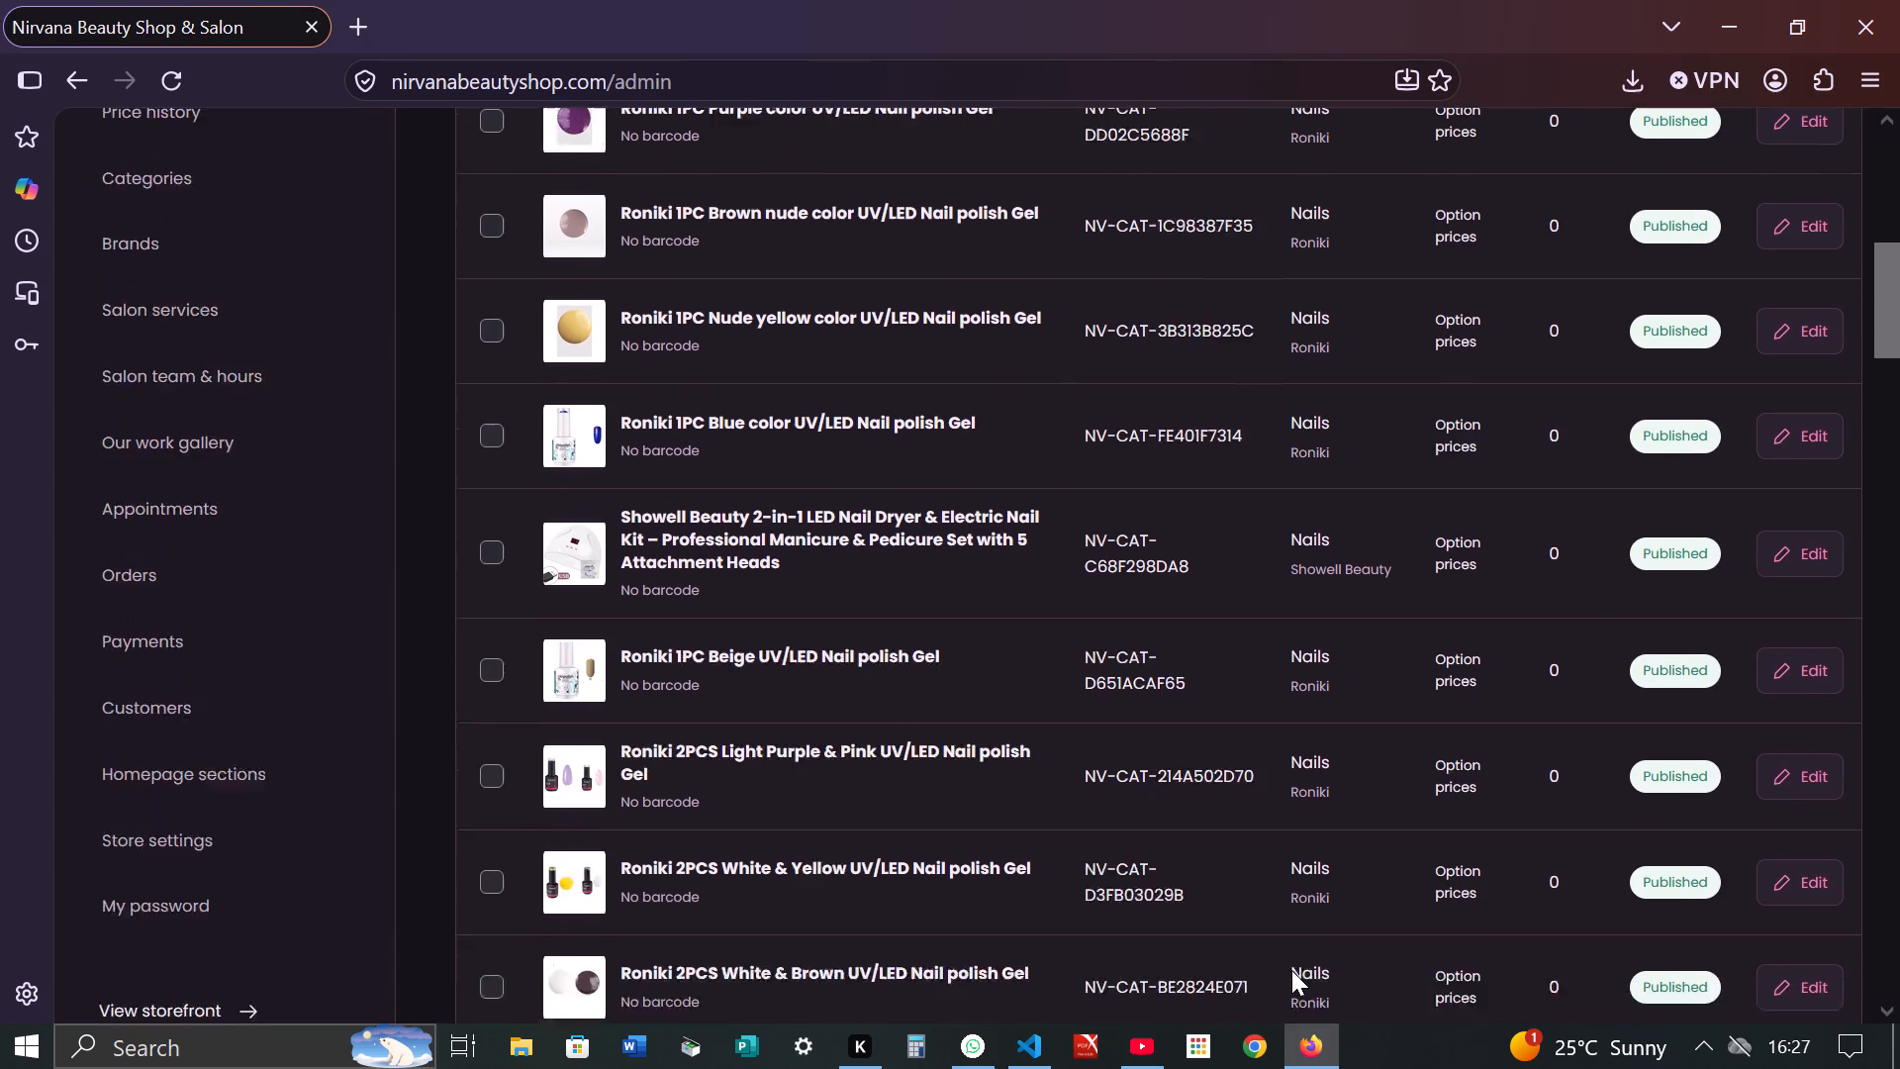
pyautogui.scroll(1, 1291, 970)
pyautogui.scroll(-12, 1291, 970)
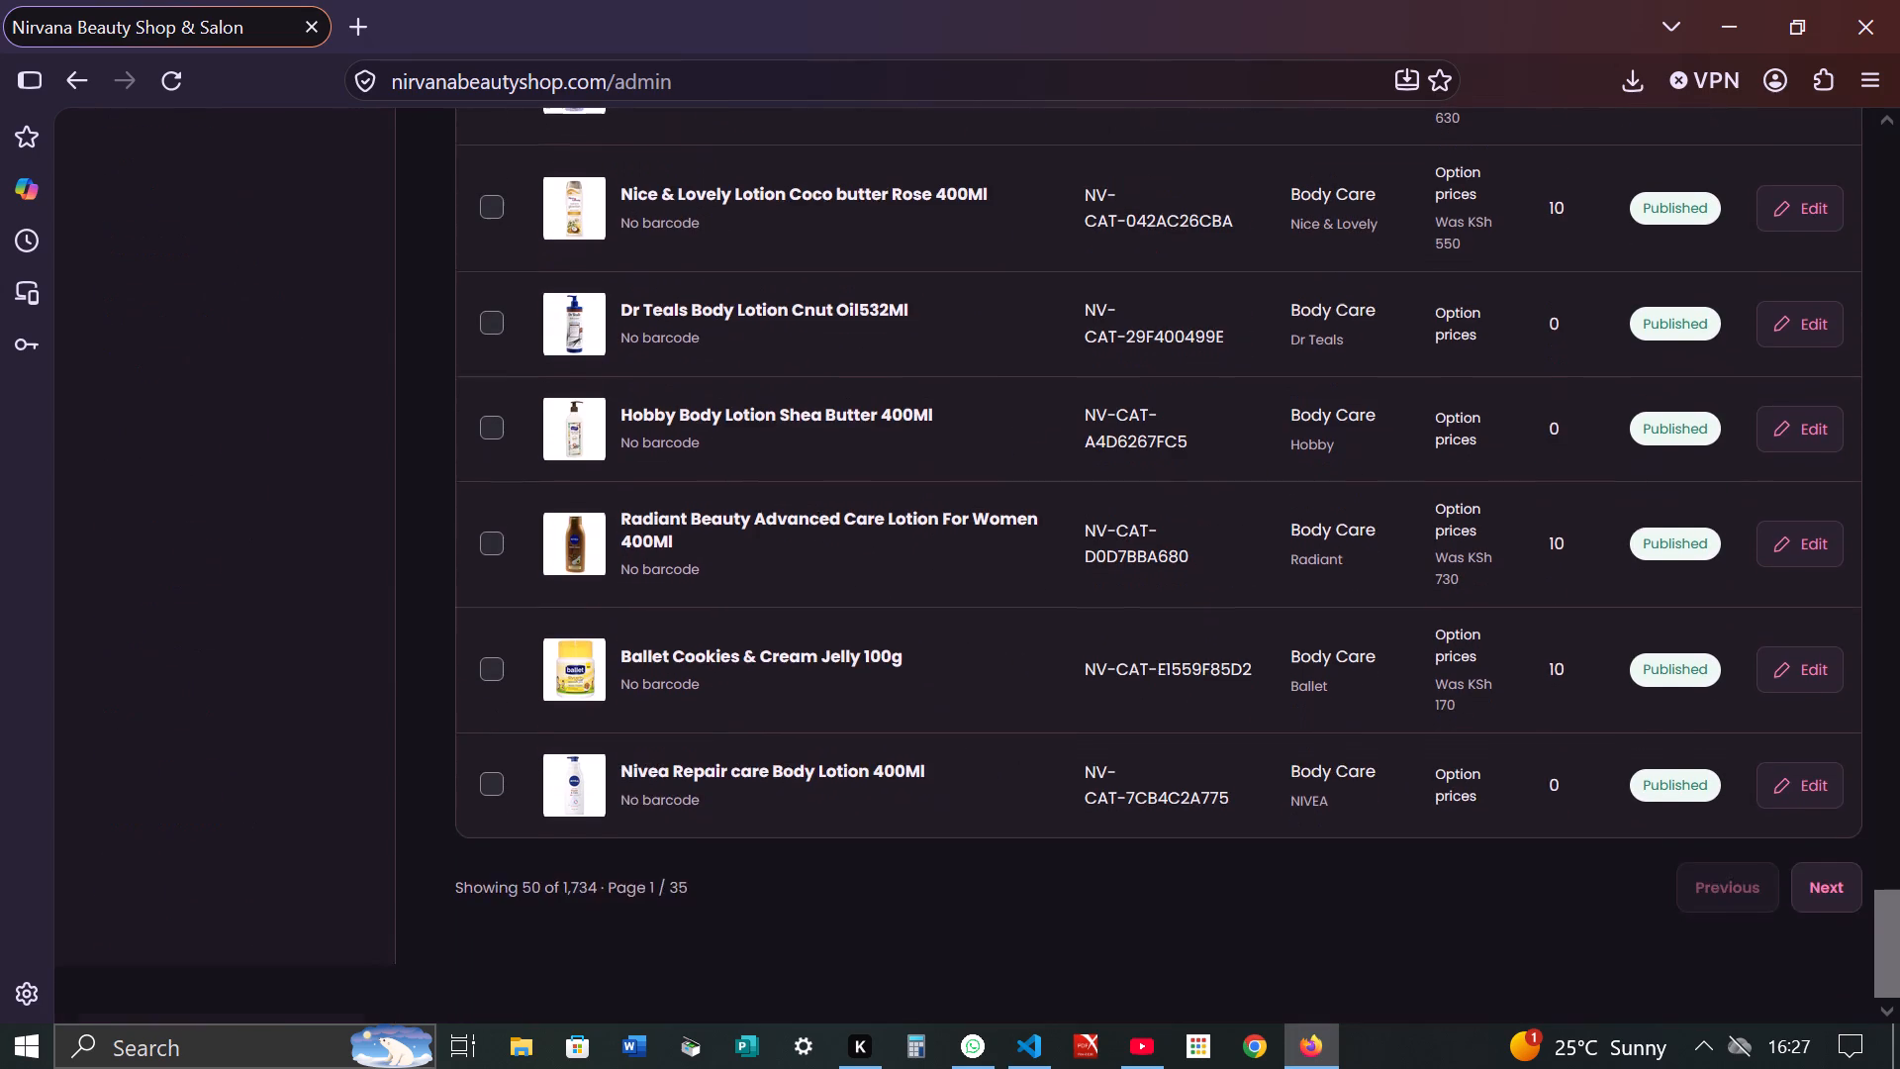
pyautogui.scroll(-4, 1291, 970)
pyautogui.click(1808, 948)
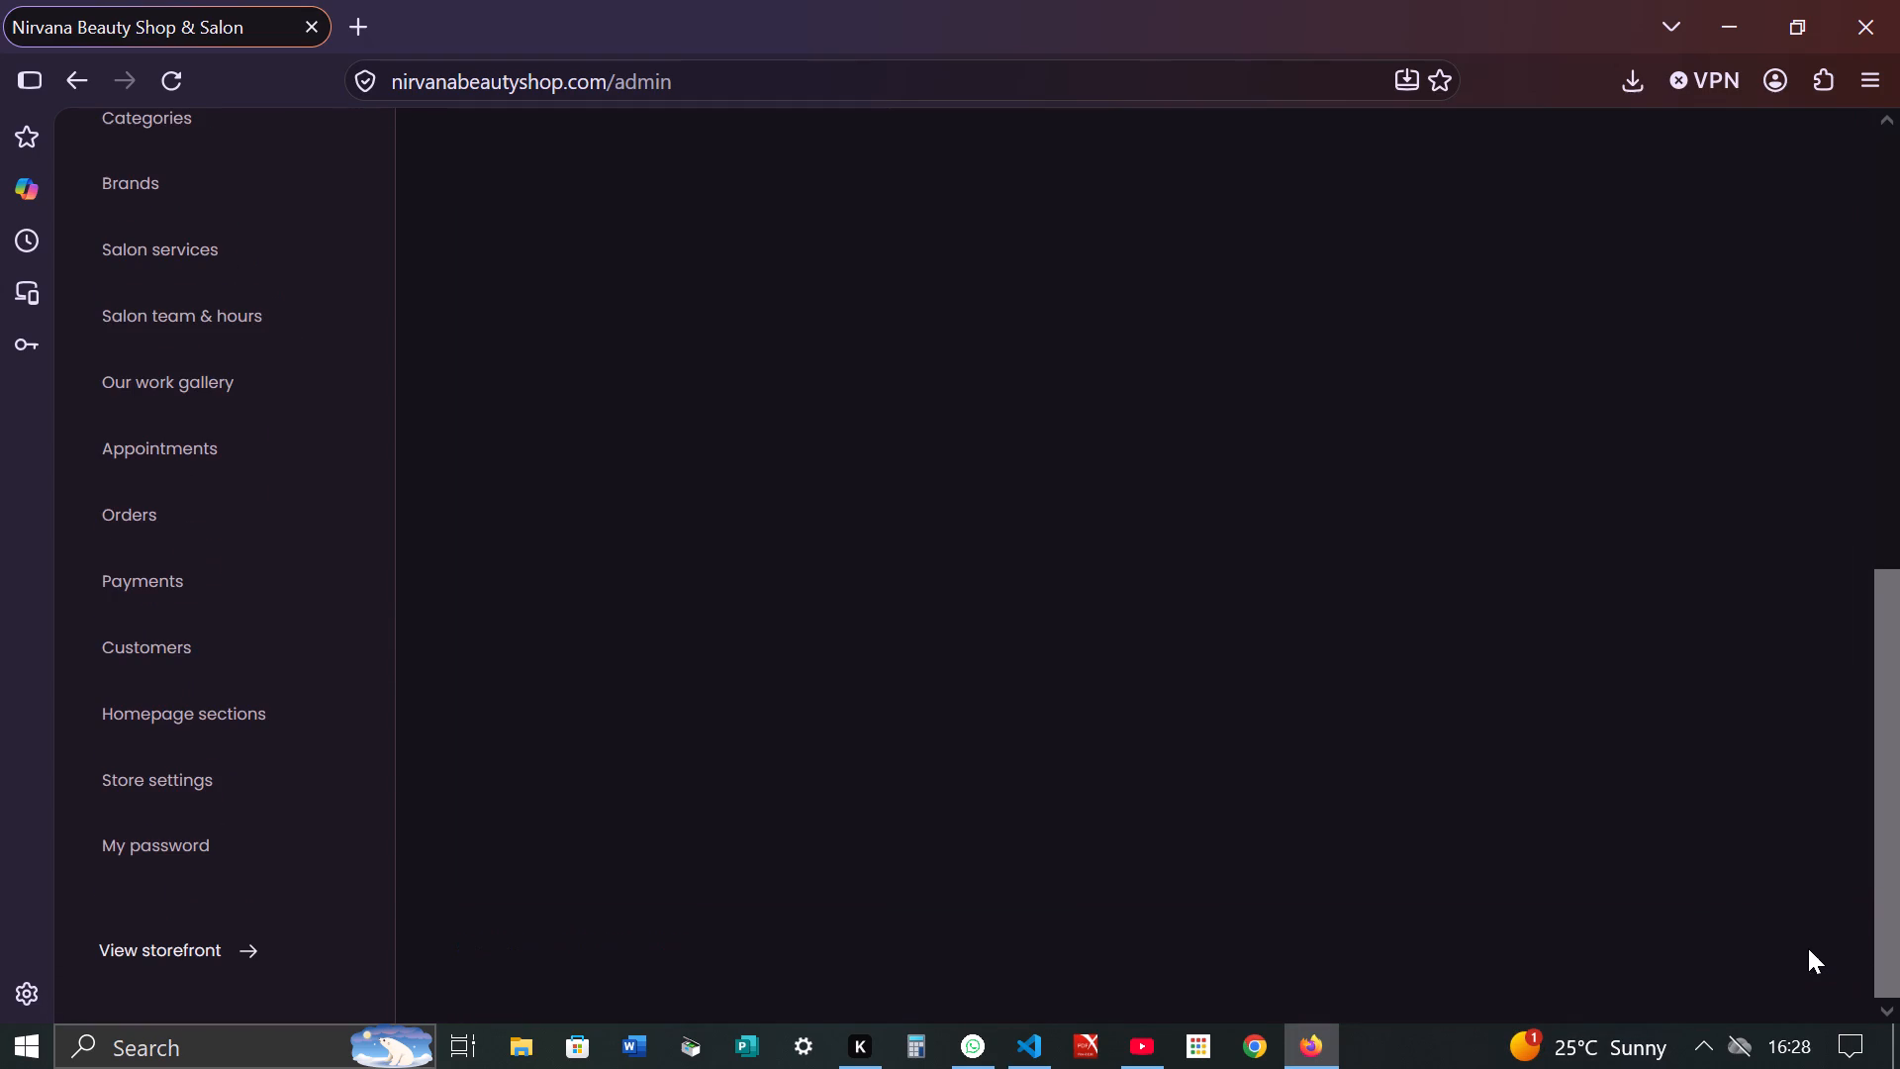
pyautogui.scroll(-7, 1132, 775)
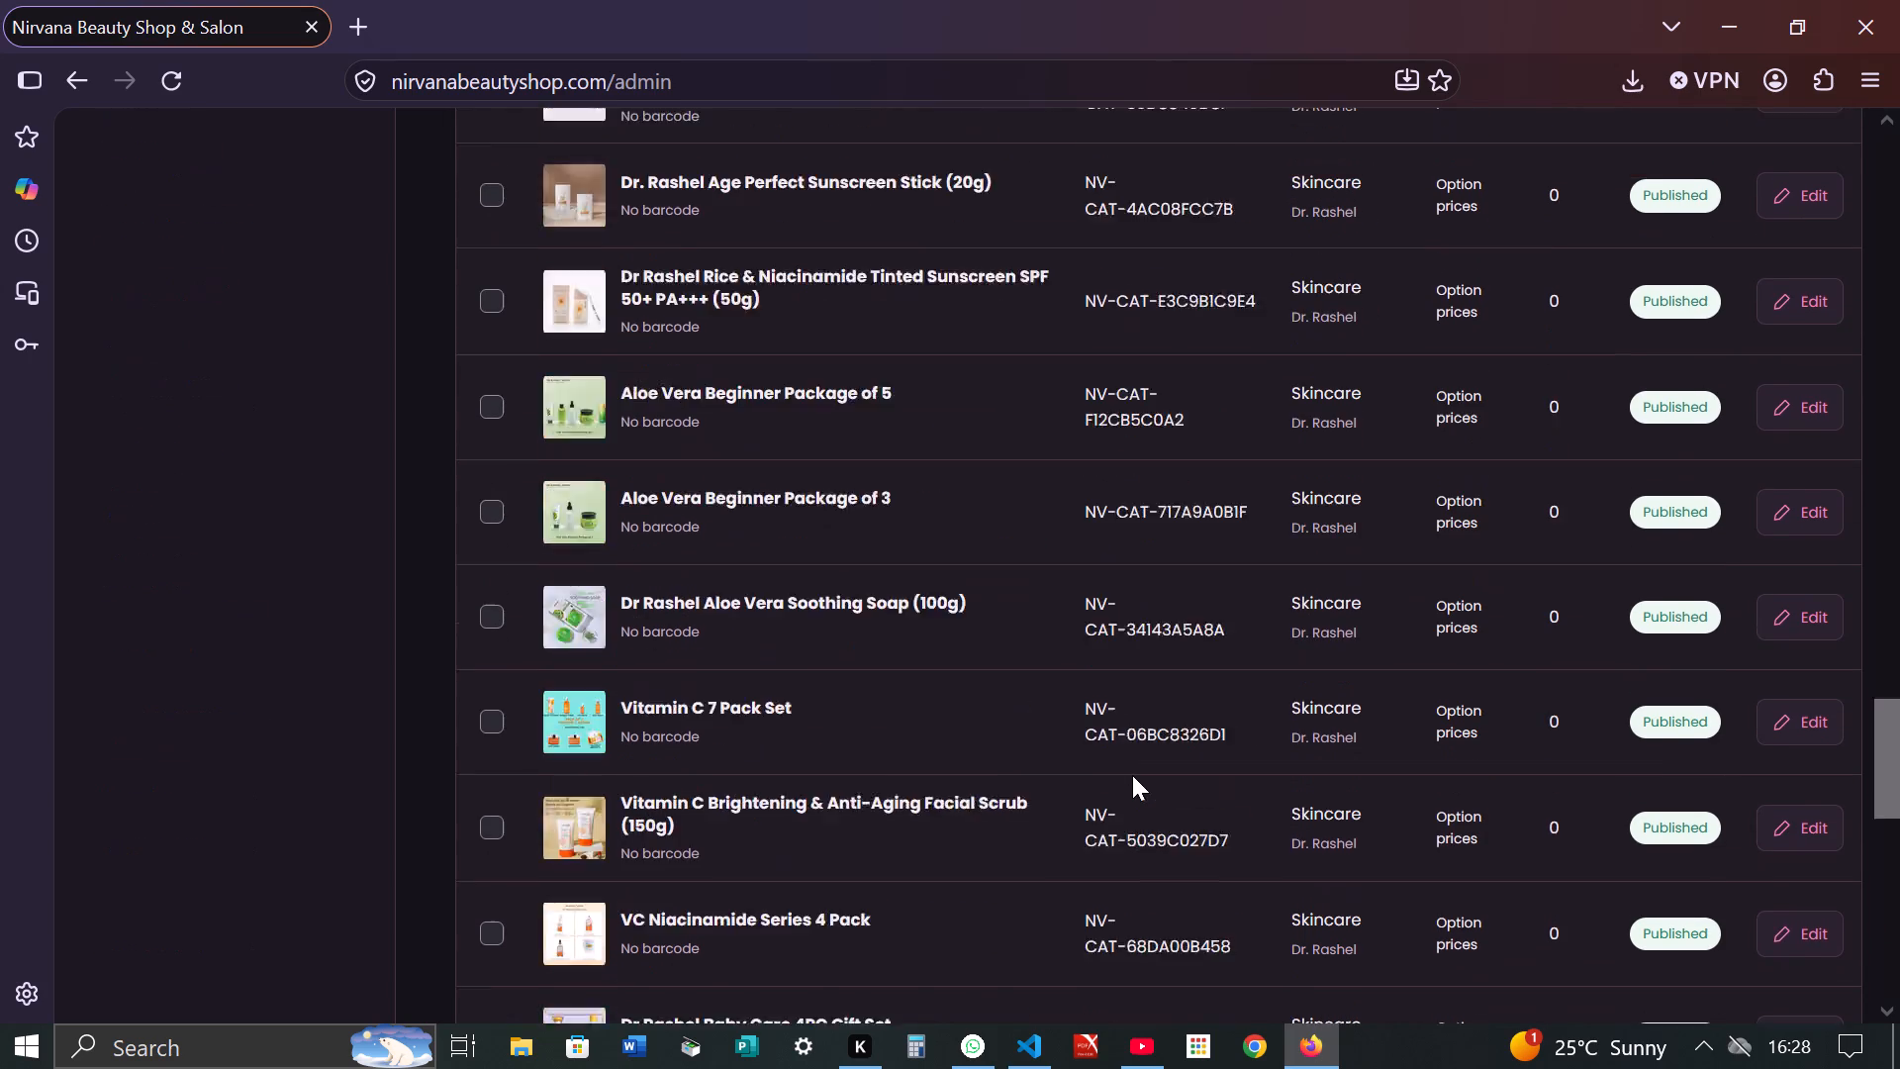
pyautogui.scroll(-5, 1132, 775)
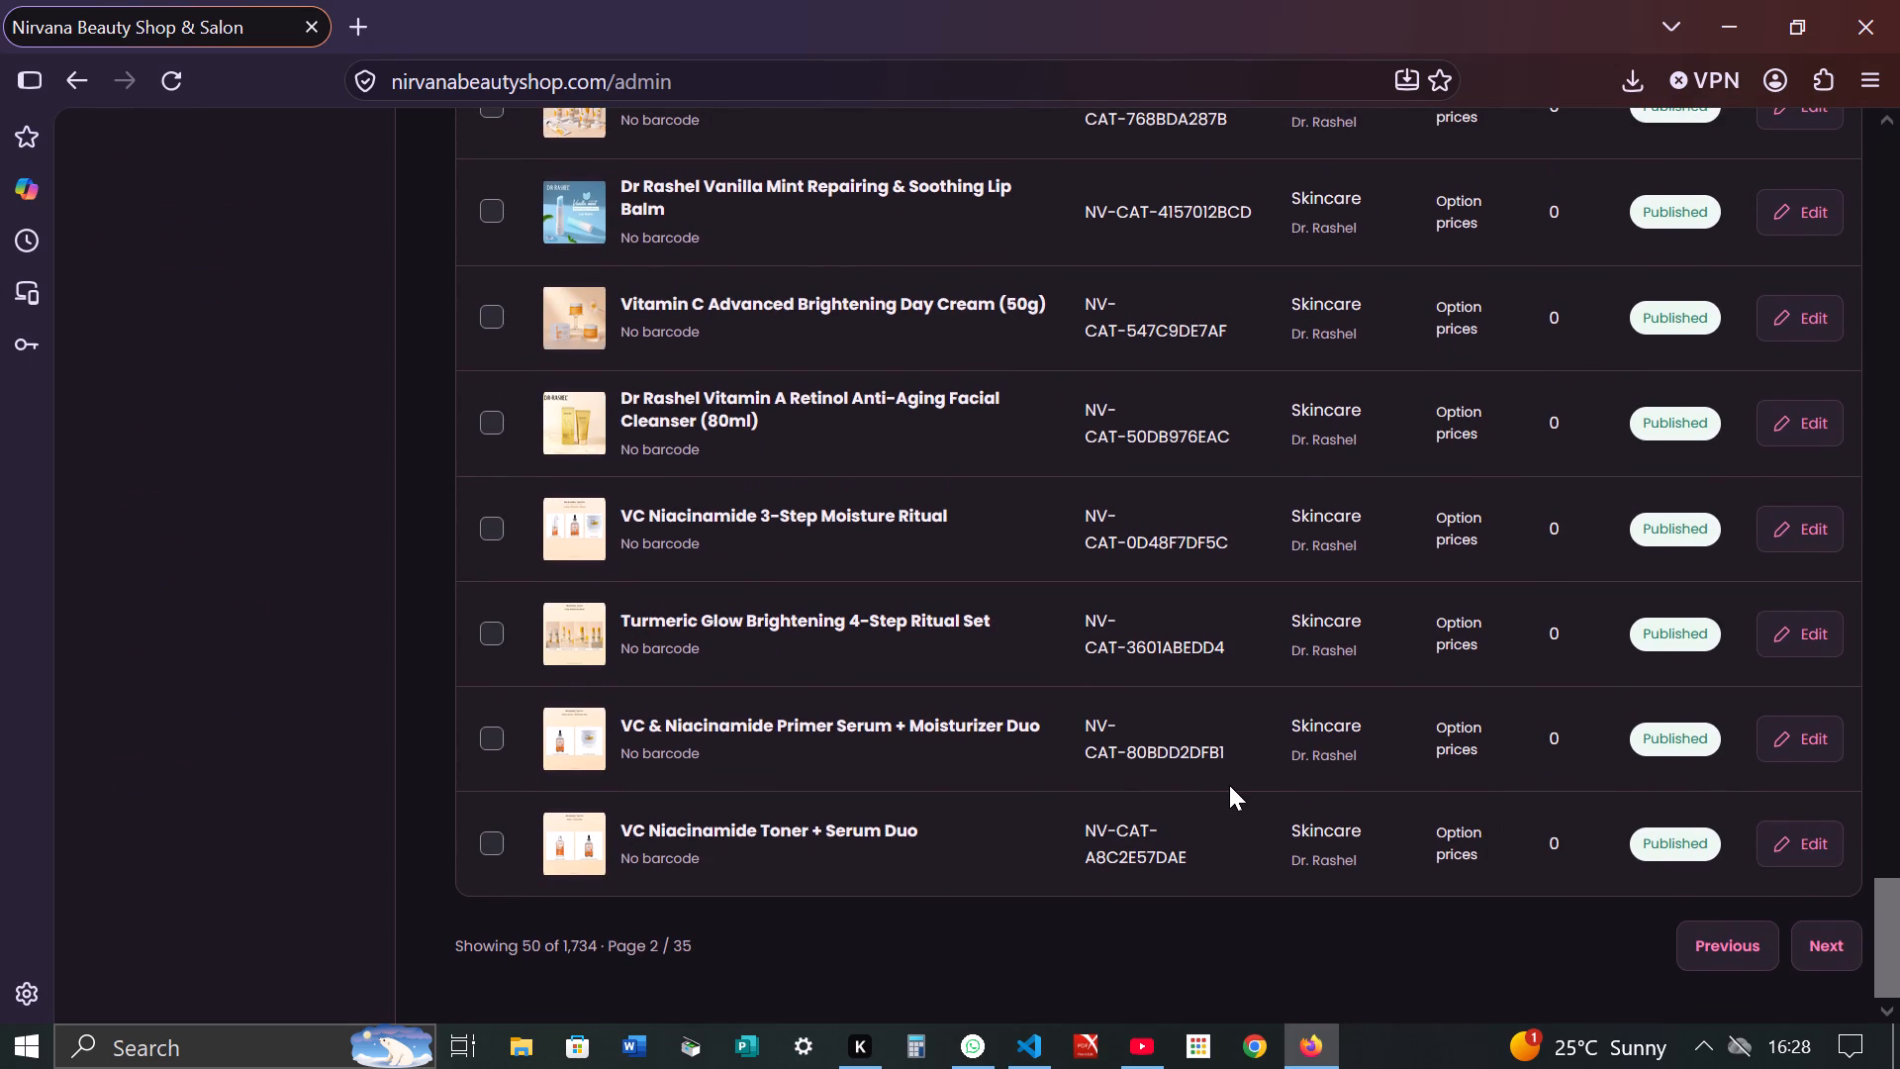
pyautogui.click(1825, 924)
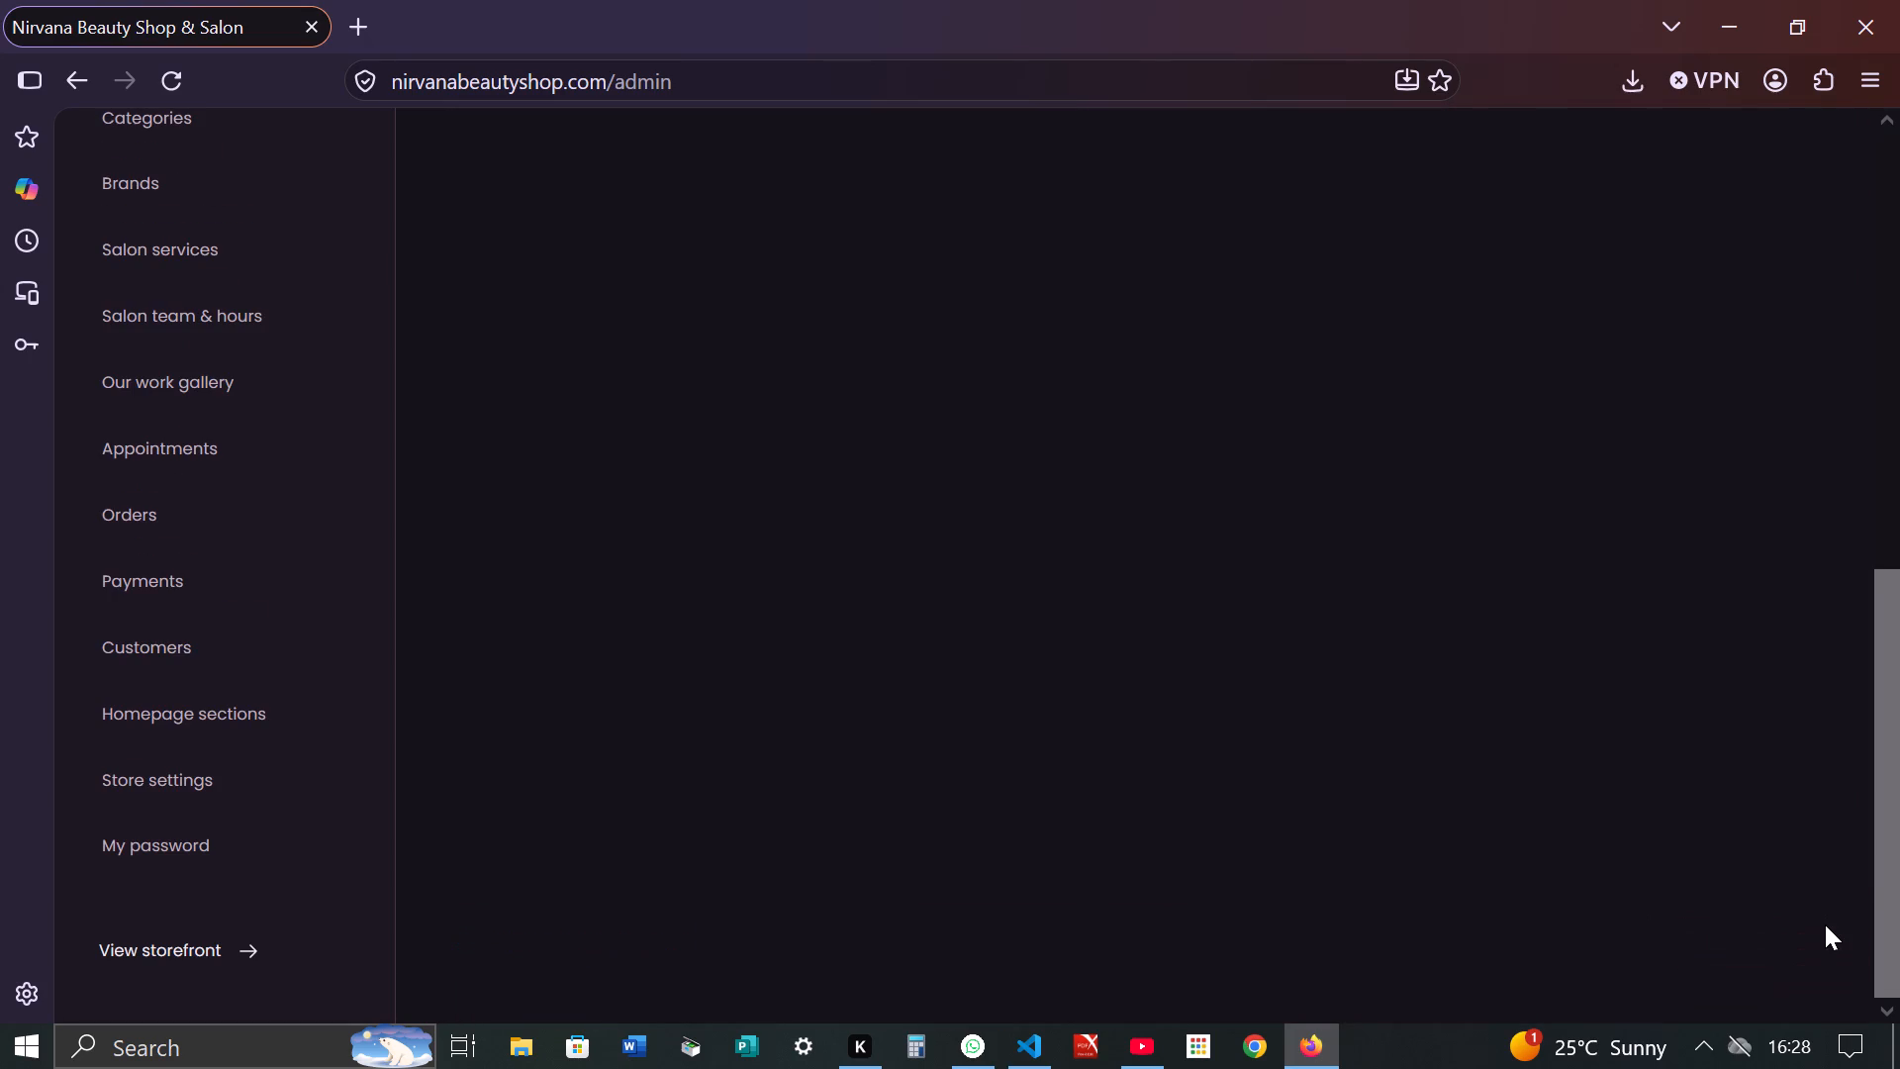
pyautogui.scroll(-7, 1529, 856)
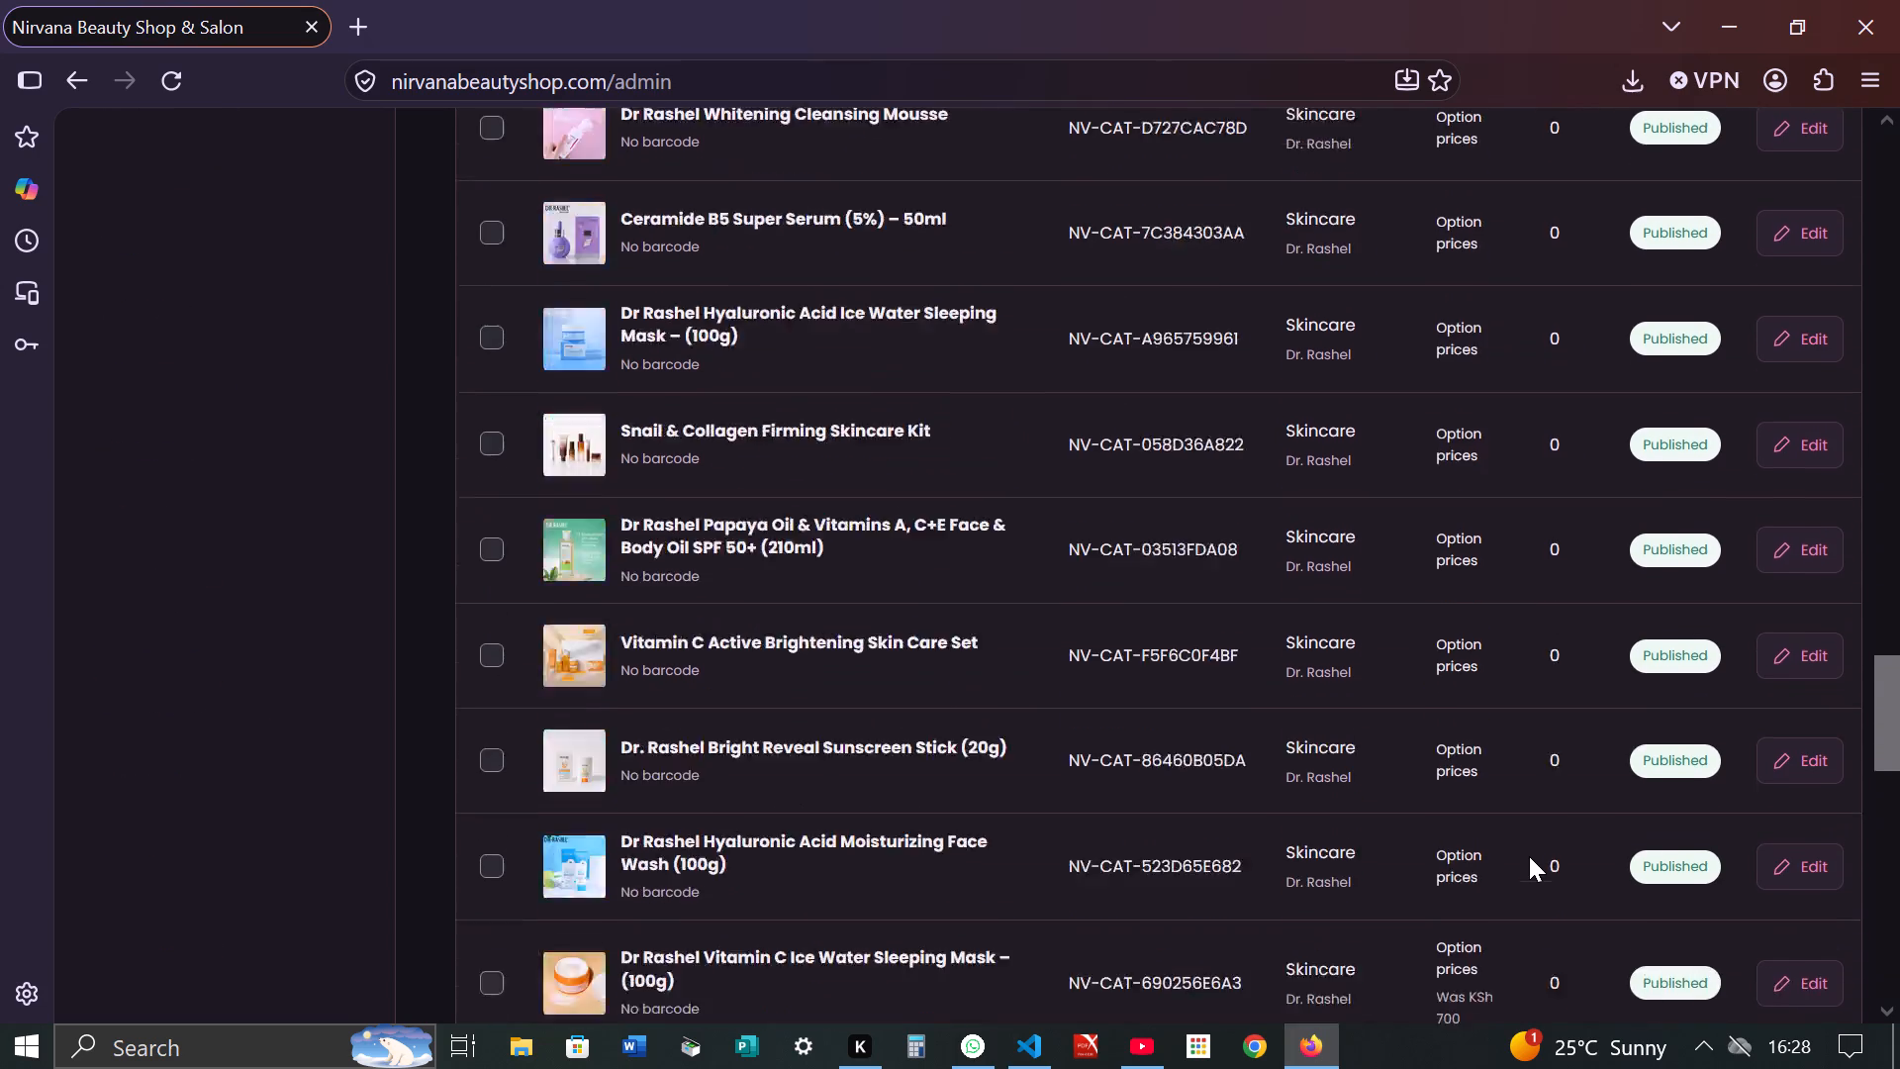
pyautogui.scroll(-4, 1529, 856)
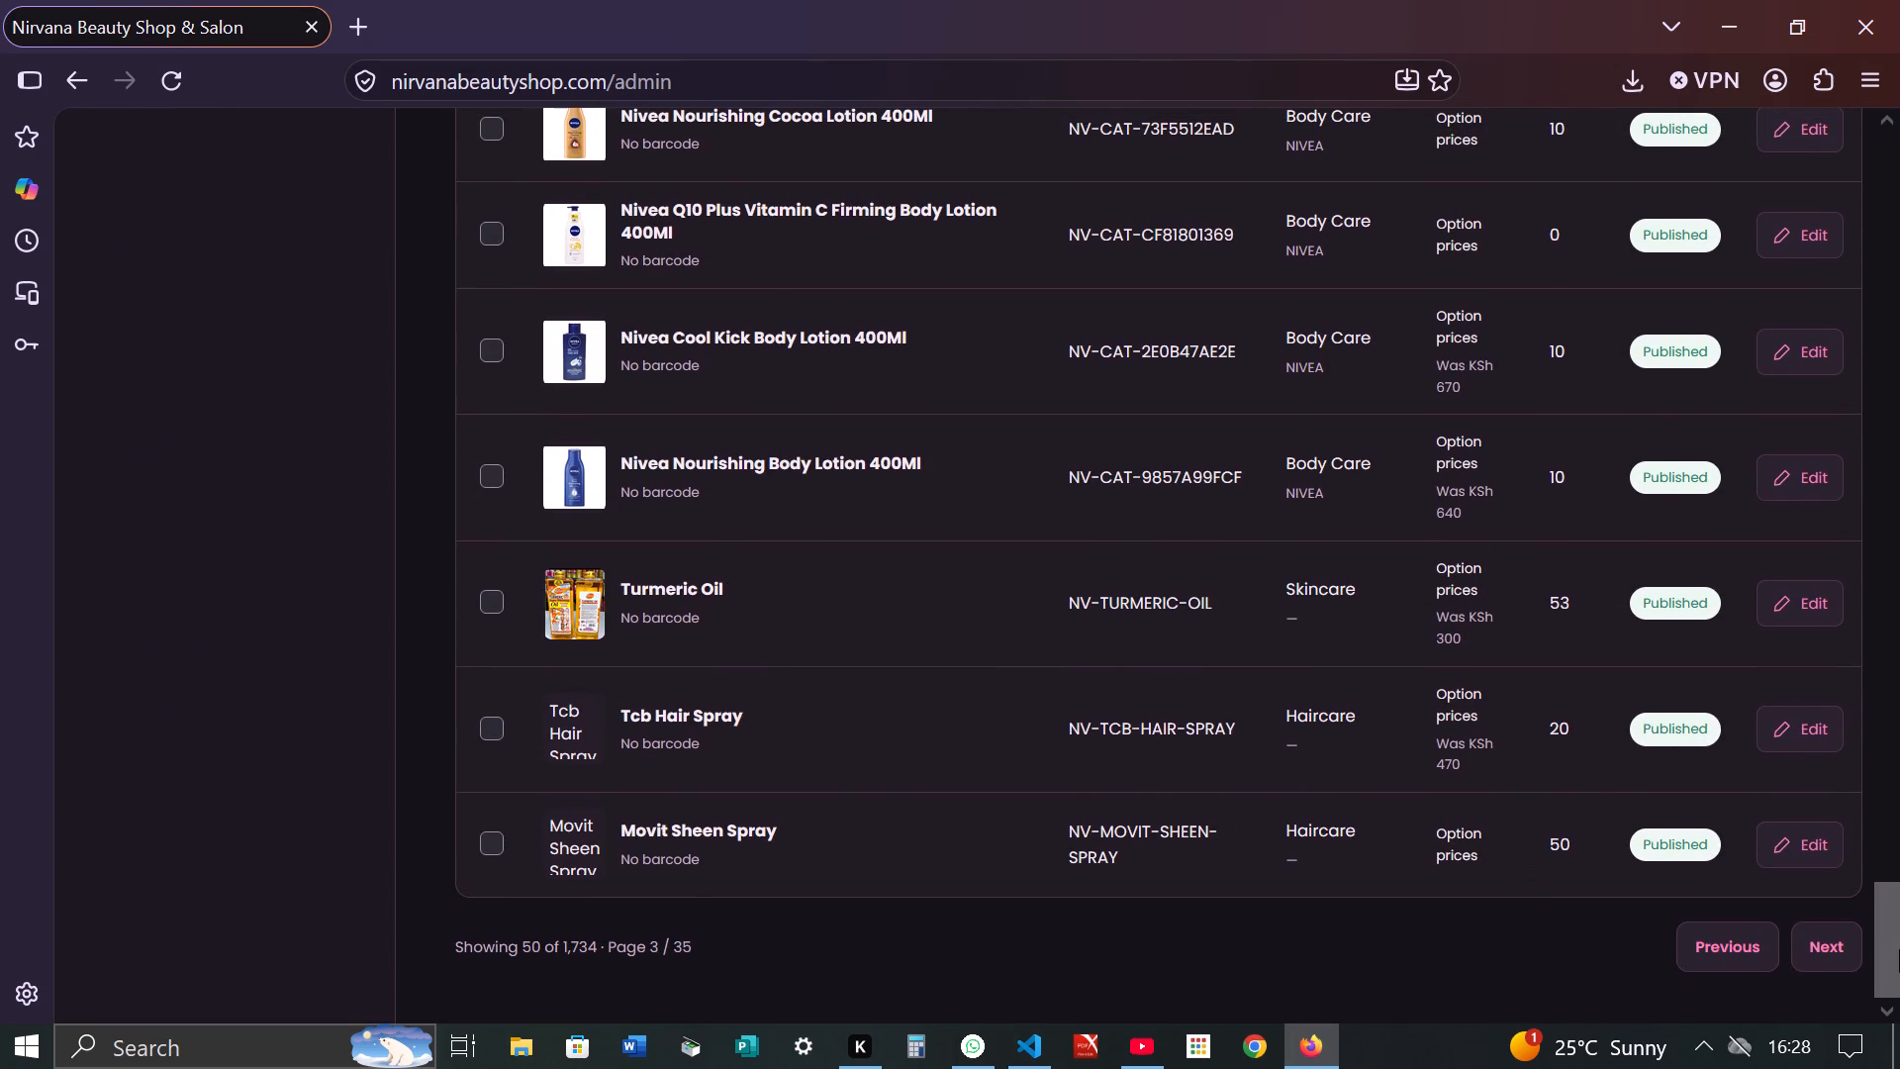
pyautogui.click(1823, 931)
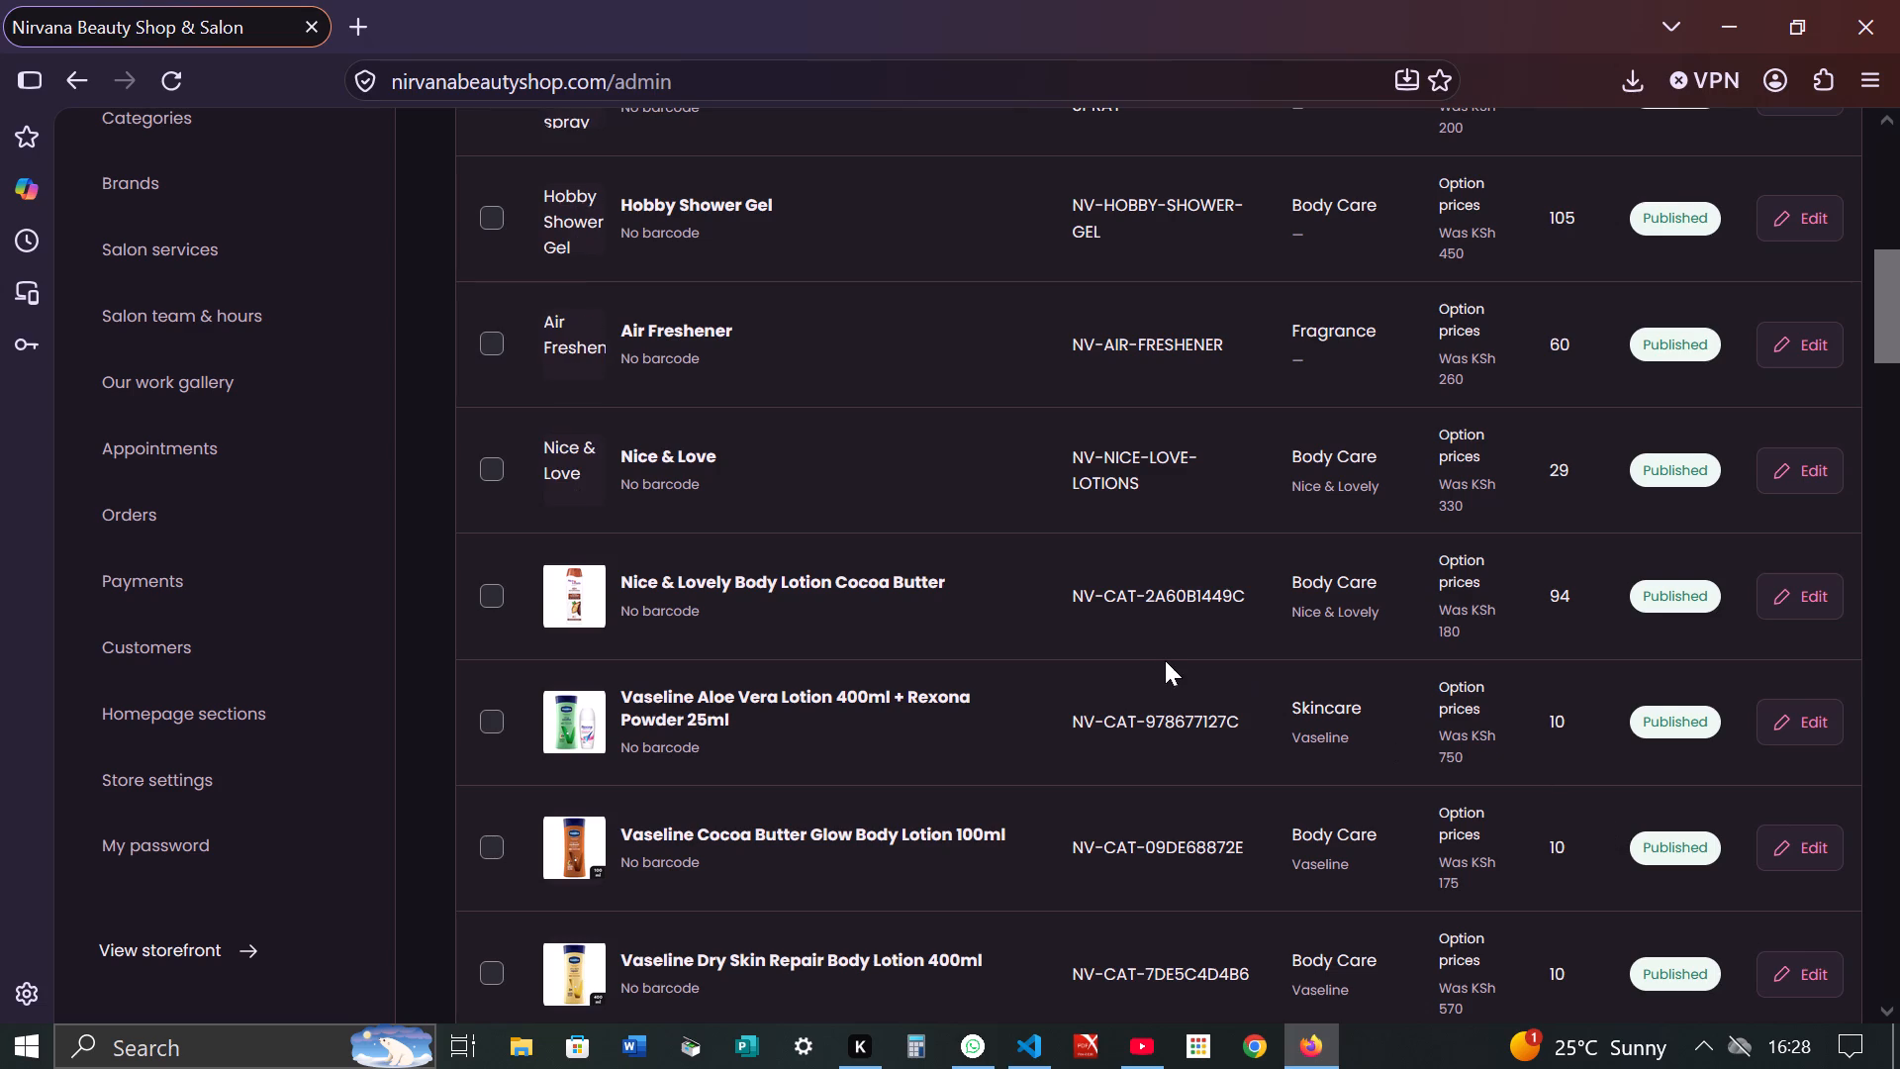
pyautogui.scroll(-6, 1151, 660)
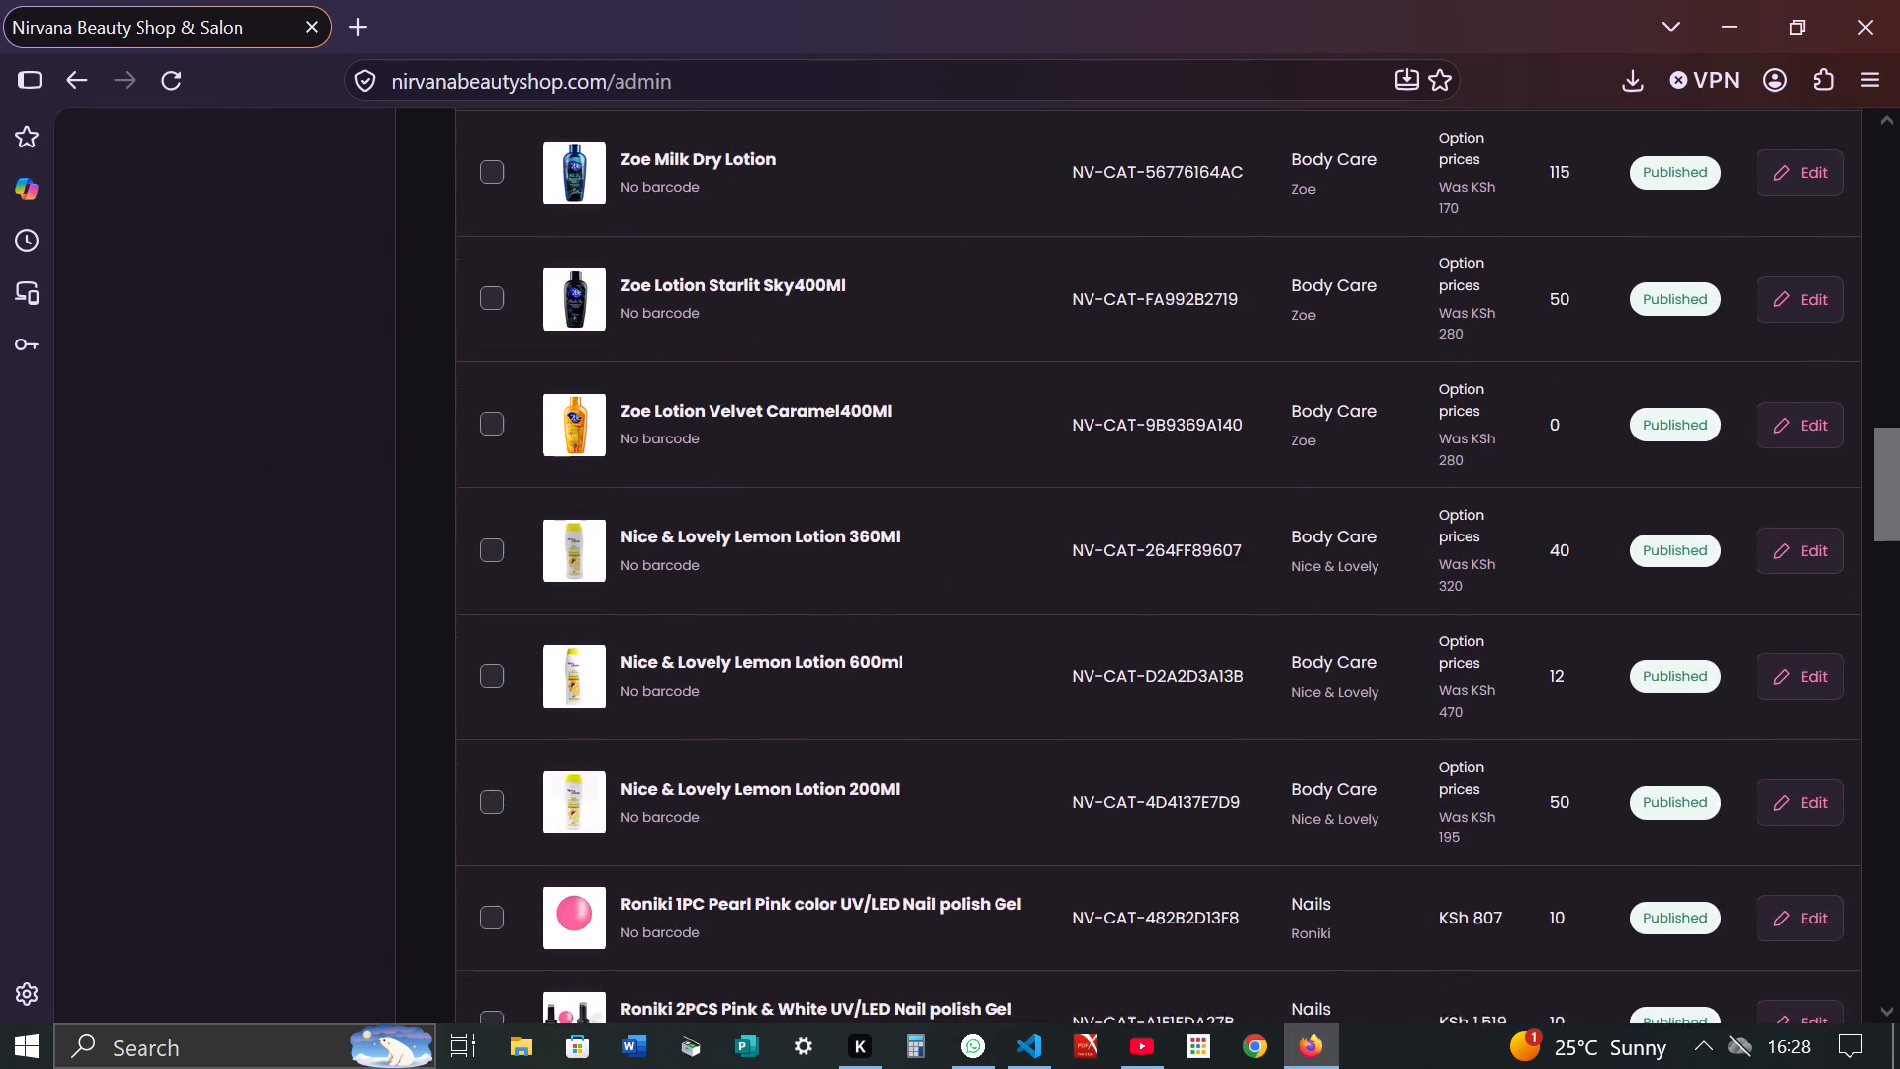
pyautogui.scroll(-3, 1151, 660)
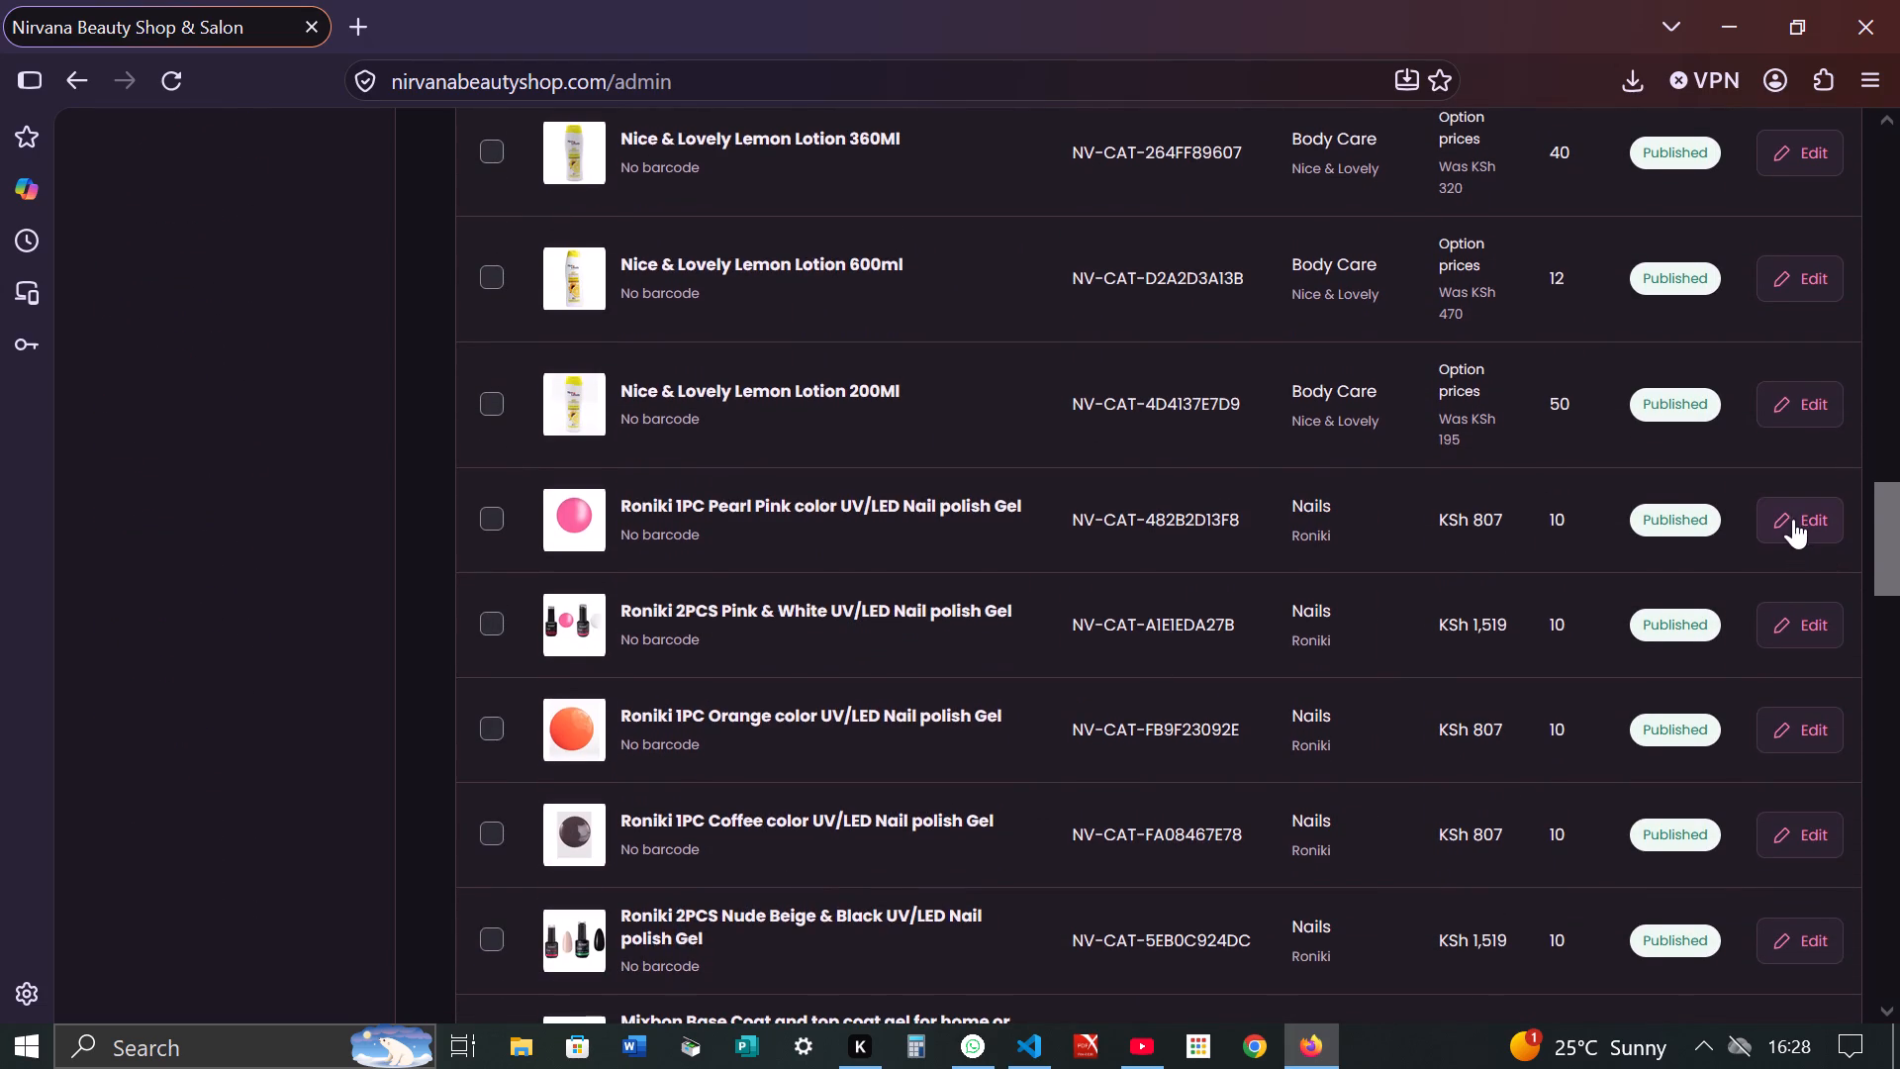
# Set the stock of Roniki 1PC Pearl Pink color UV/LED Nail polish Gel to 0 and save the product.
pyautogui.click(1790, 517)
pyautogui.scroll(-2, 1233, 753)
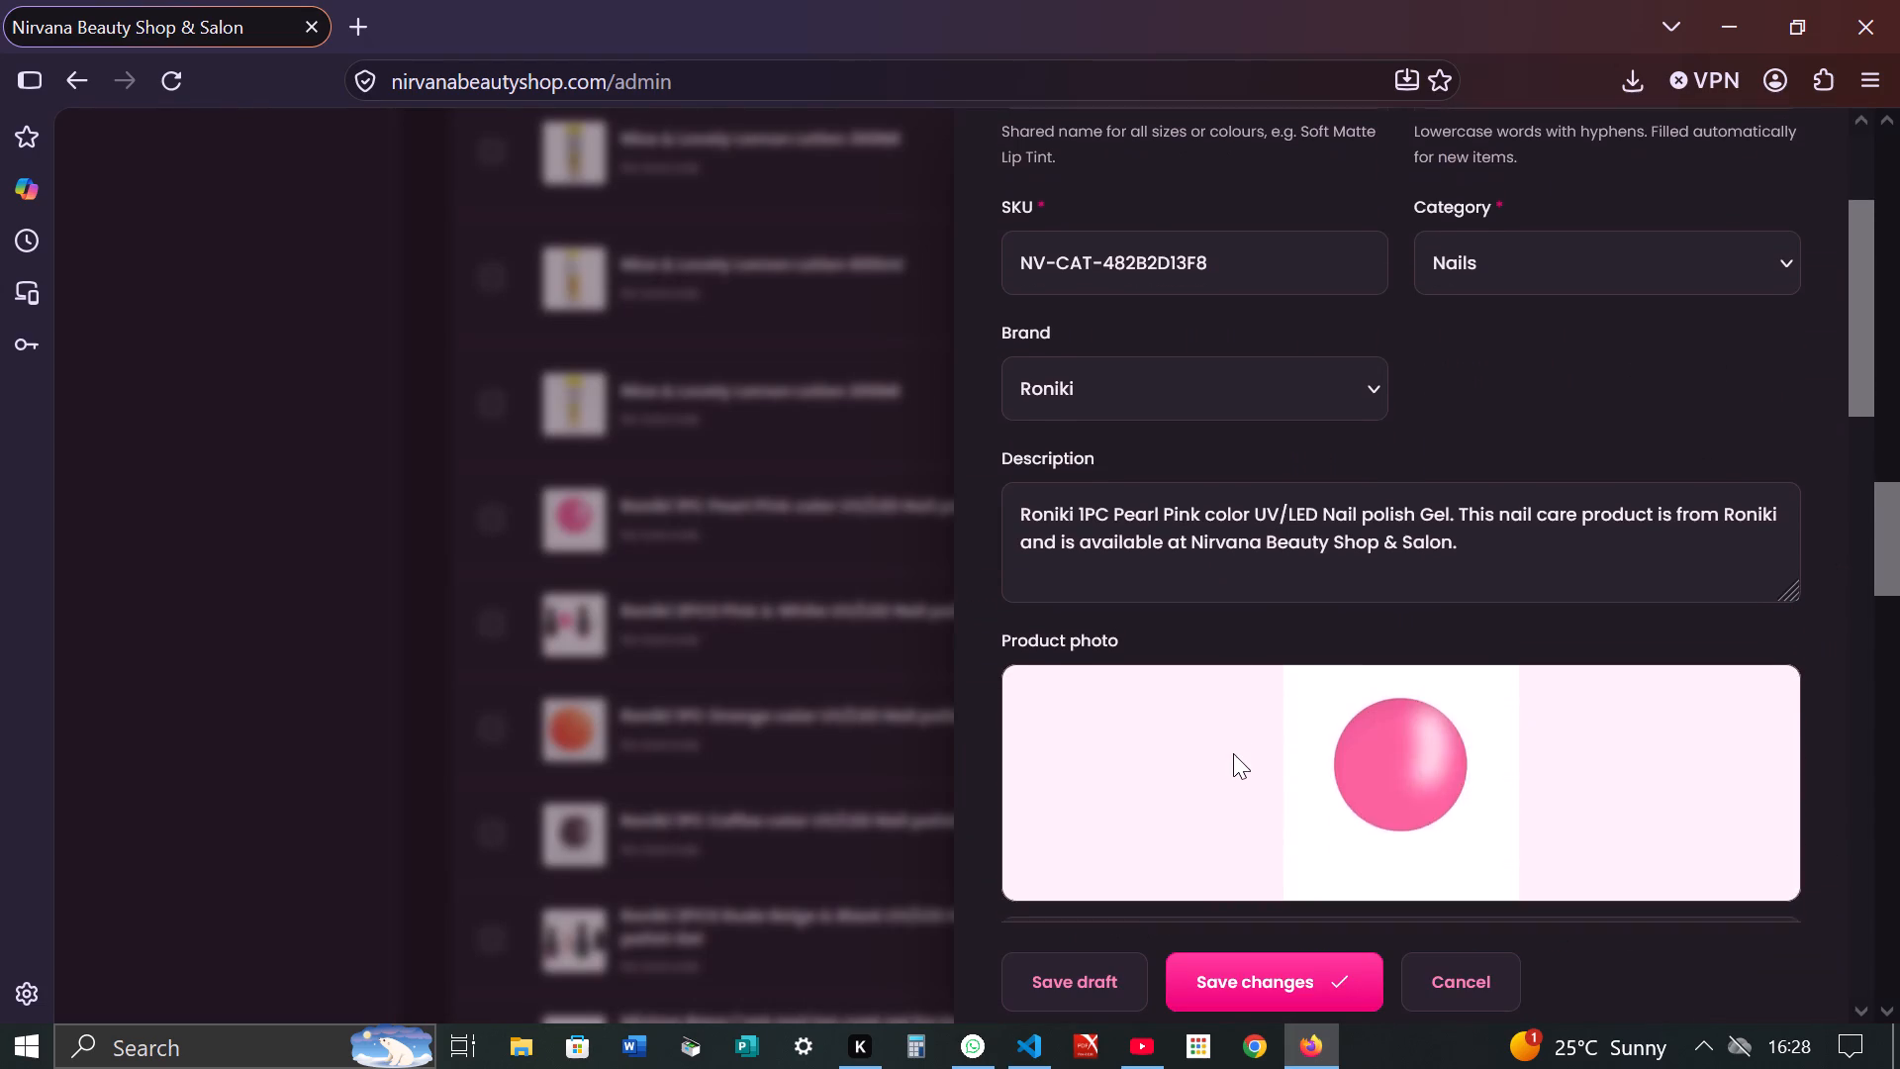
pyautogui.scroll(-3, 1233, 753)
pyautogui.scroll(-3, 1307, 463)
pyautogui.click(1335, 394)
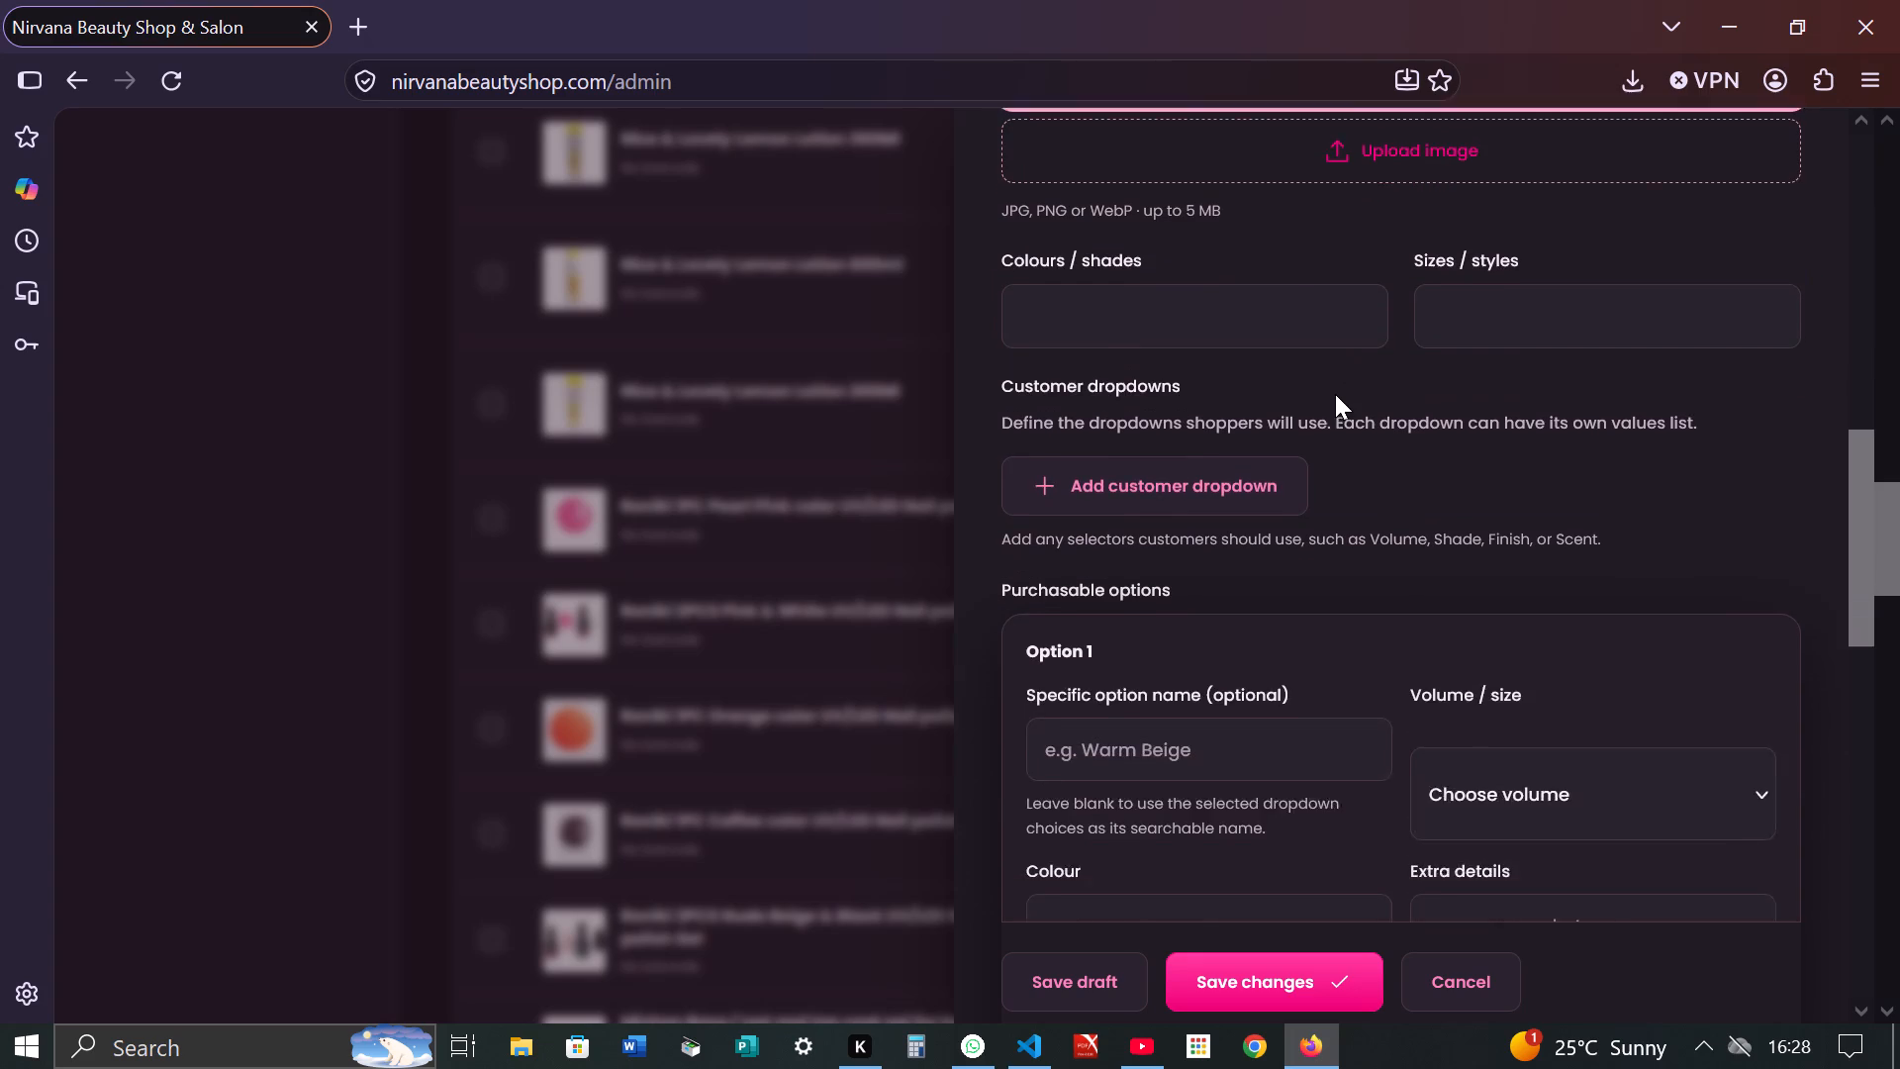
pyautogui.scroll(-3, 1335, 394)
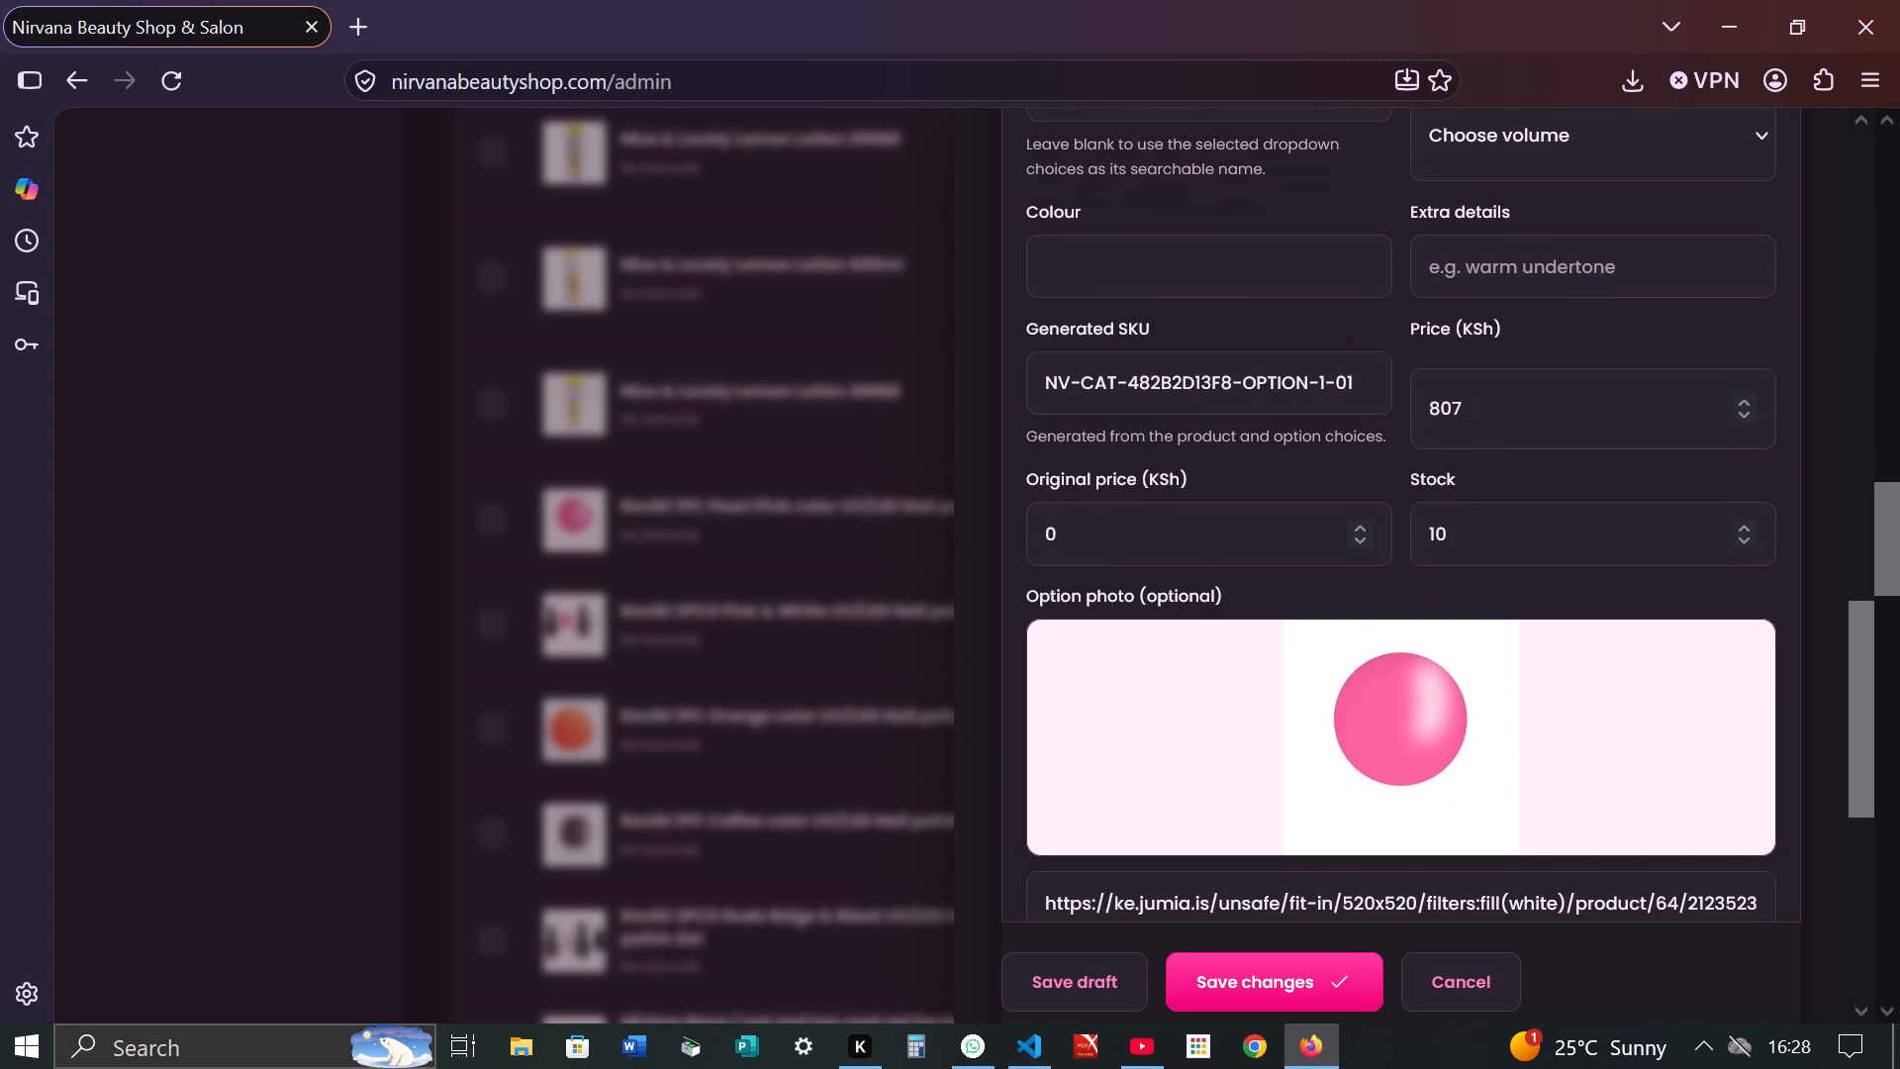
pyautogui.click(1451, 522)
pyautogui.press('BackSpace')
pyautogui.press('BackSpace')
pyautogui.press('0')
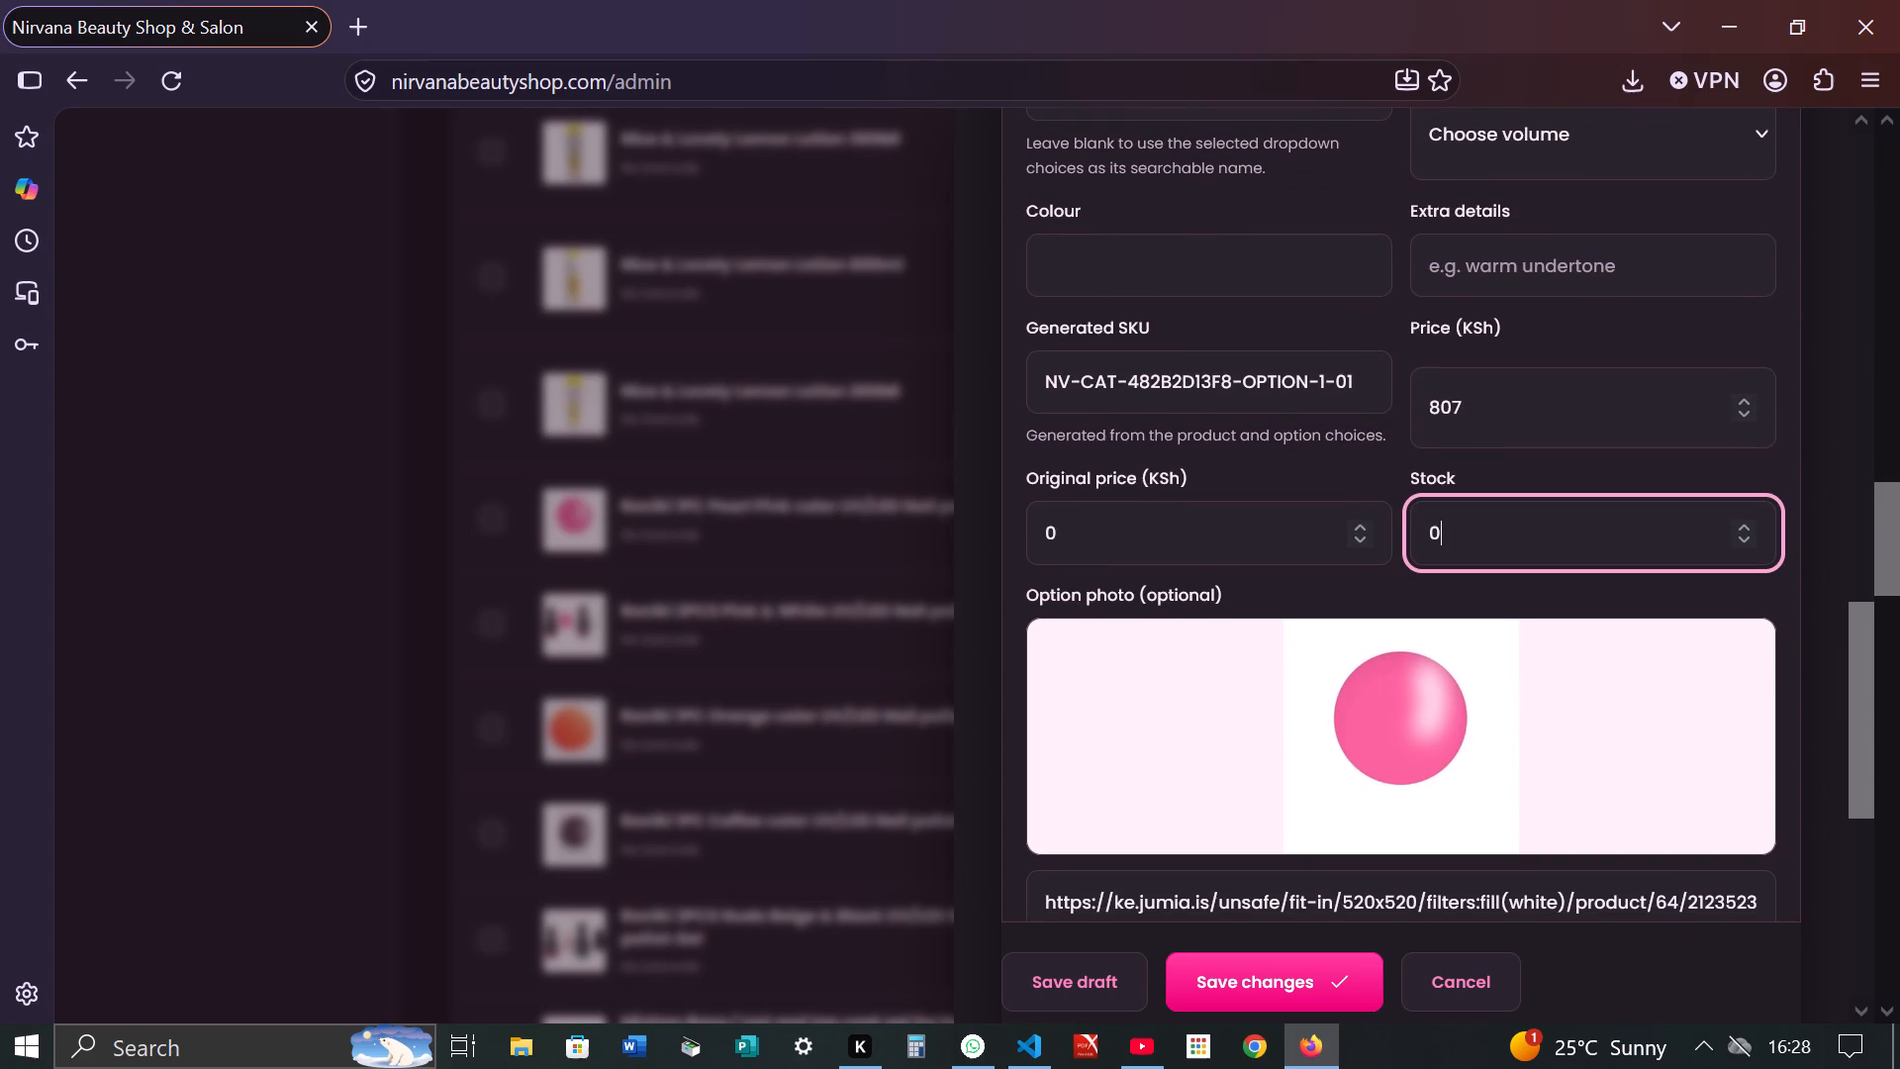
pyautogui.click(1239, 995)
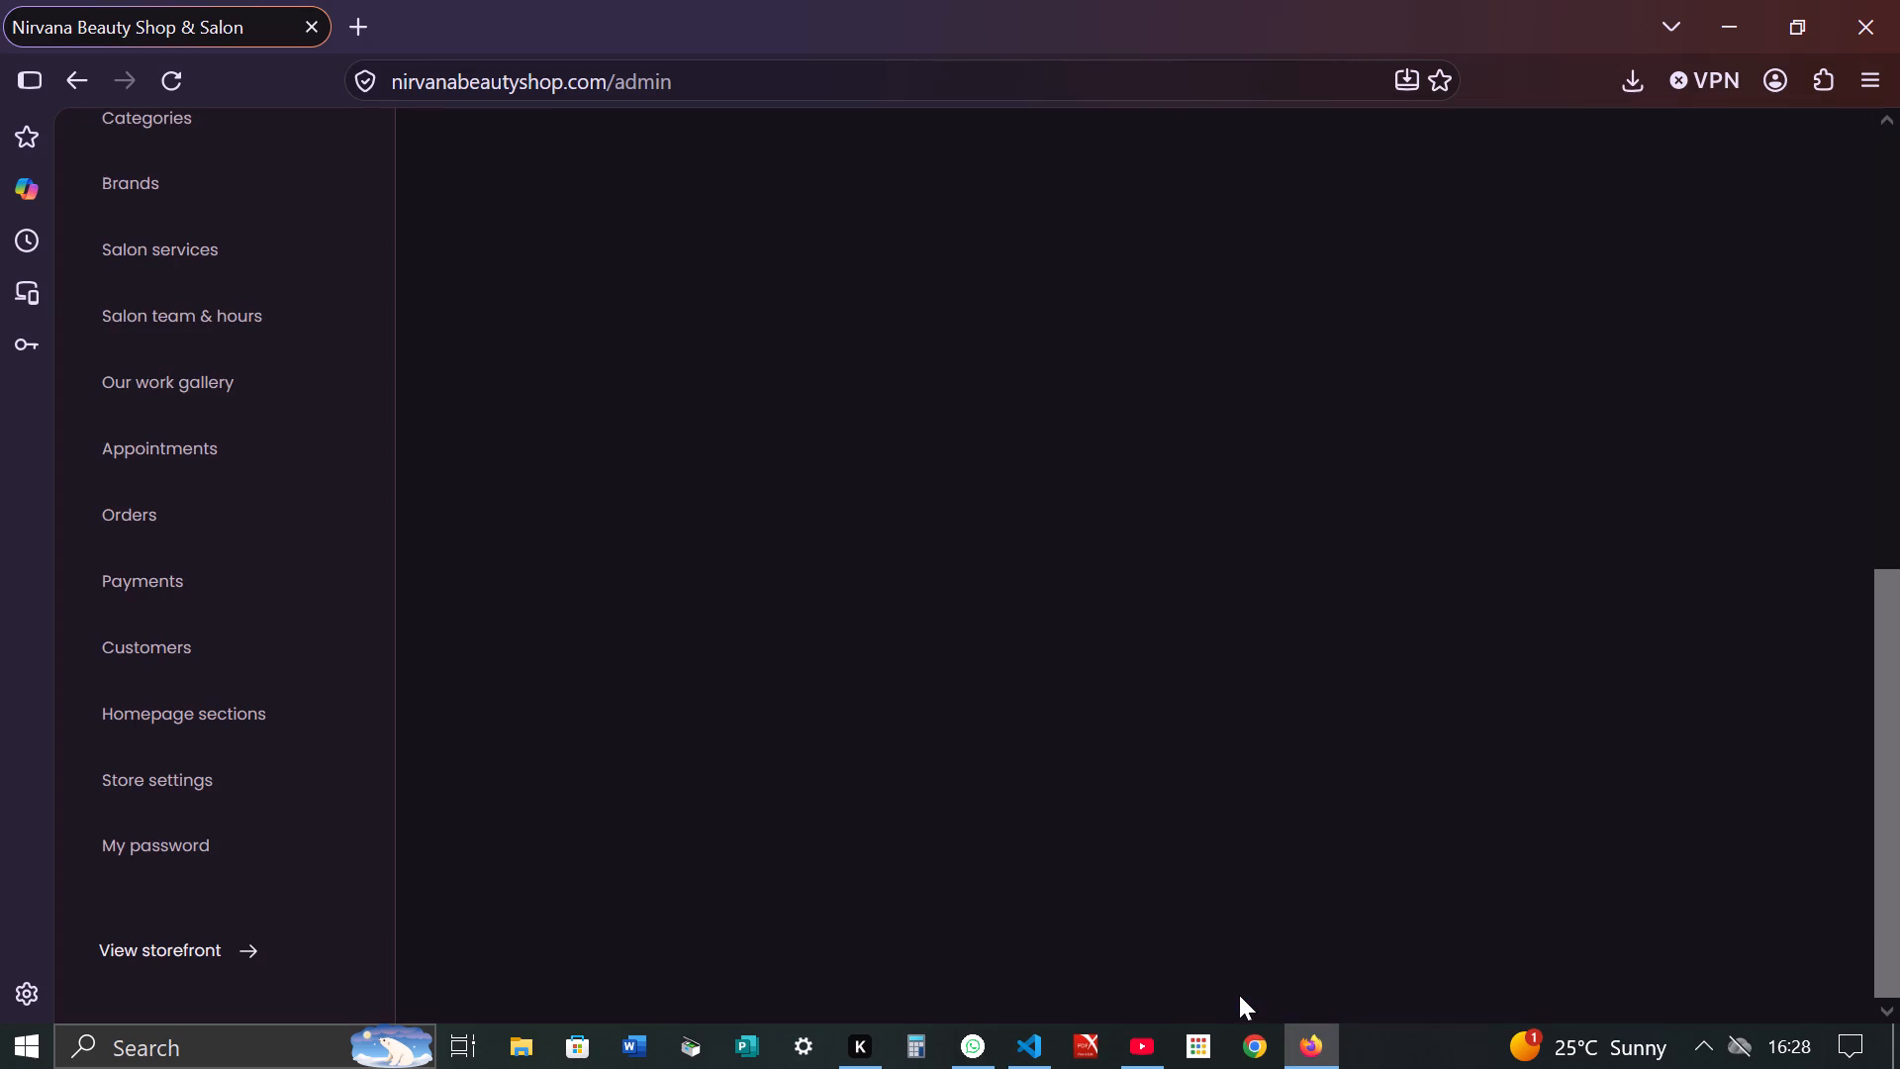
# Advance the reloaded product list from page 1 to page 4 and go to the Roniki gels below the Nice & Lovely lemon lotions.
pyautogui.scroll(-1, 1239, 995)
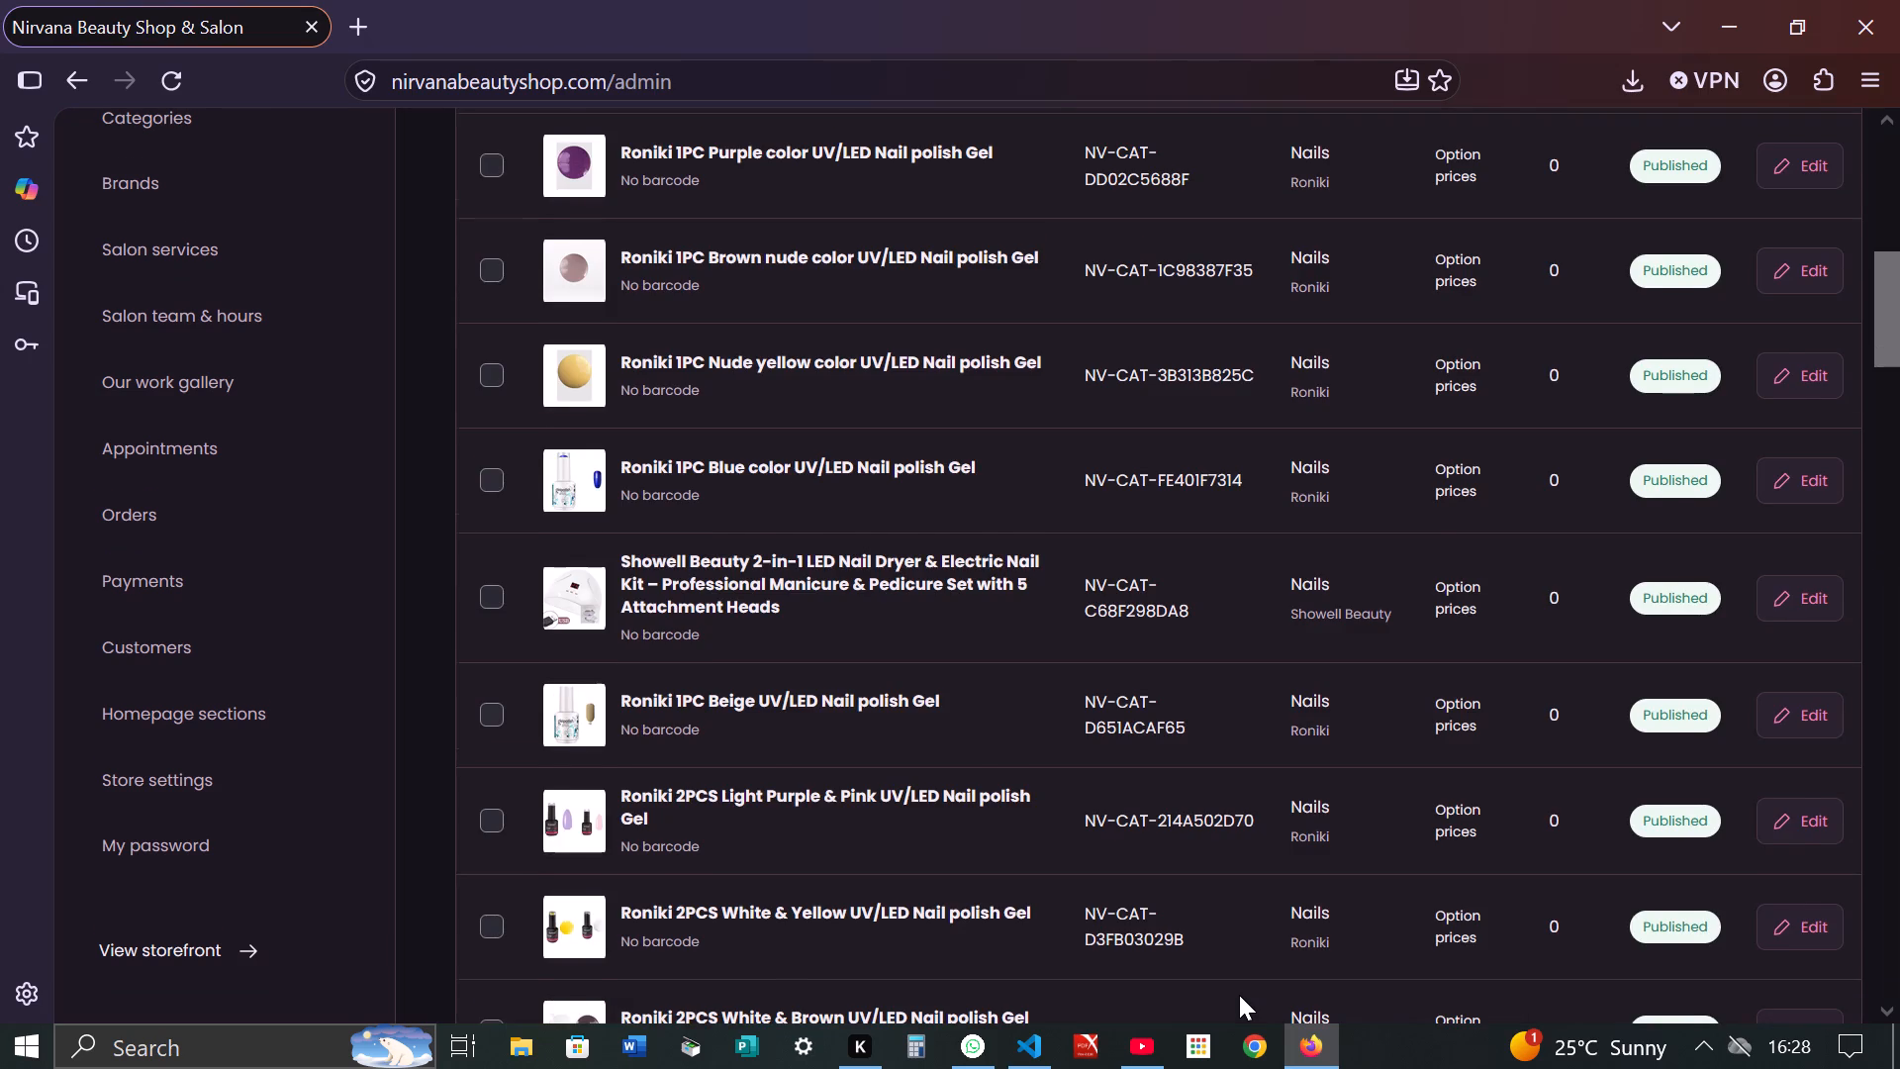
pyautogui.scroll(-16, 1239, 995)
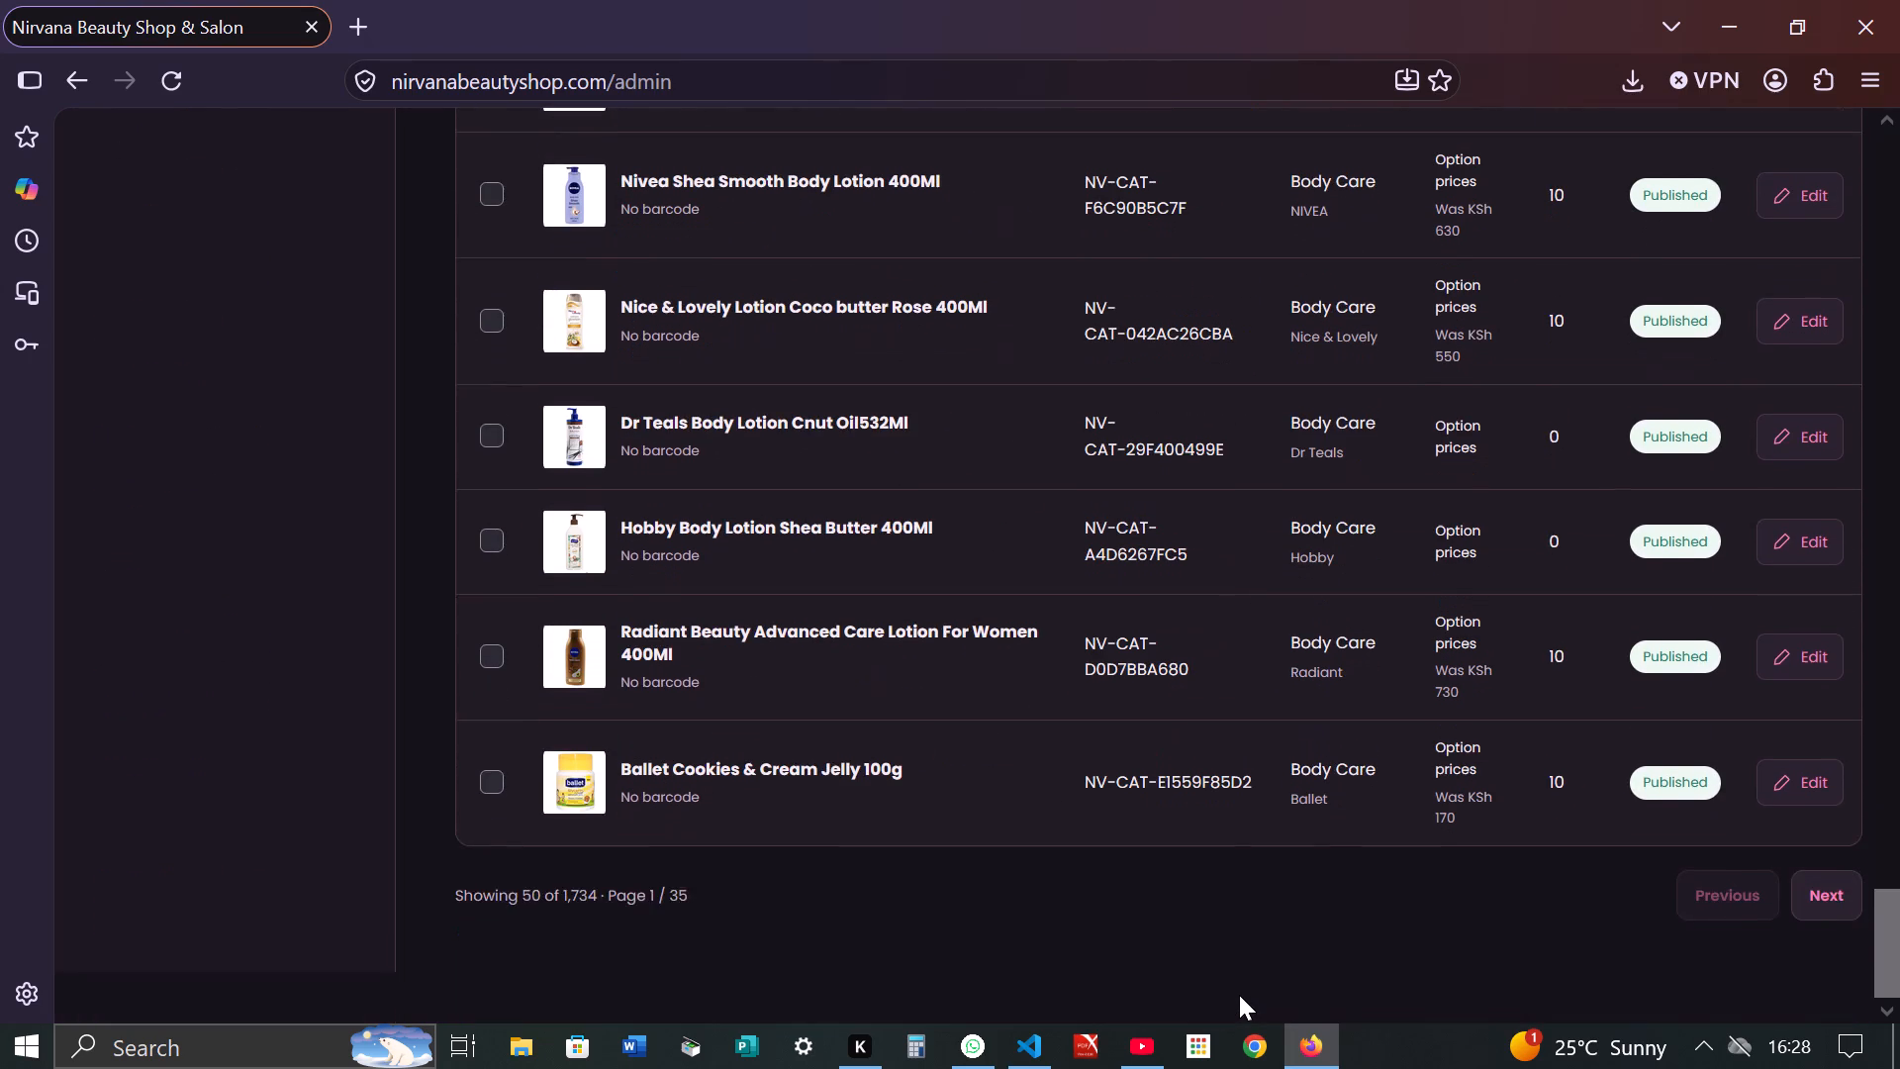
pyautogui.click(1836, 958)
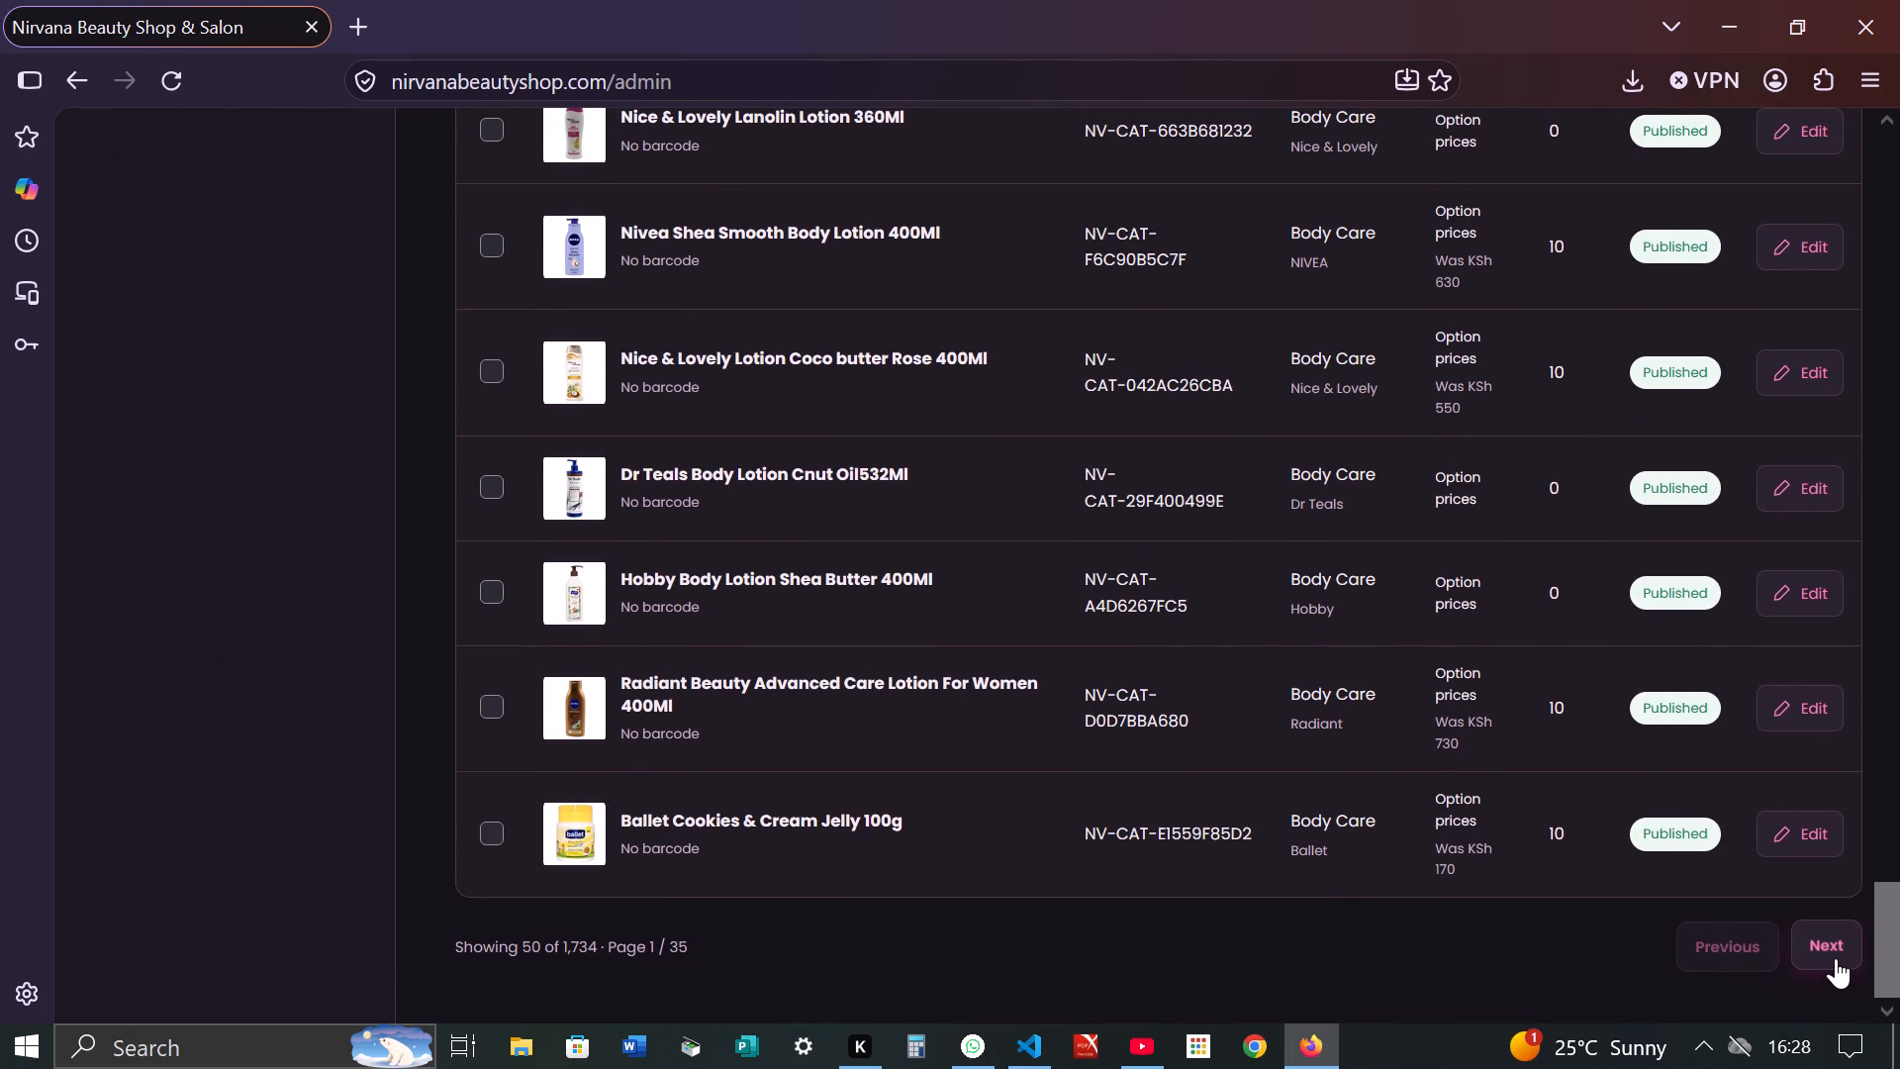
pyautogui.scroll(-3, 1348, 861)
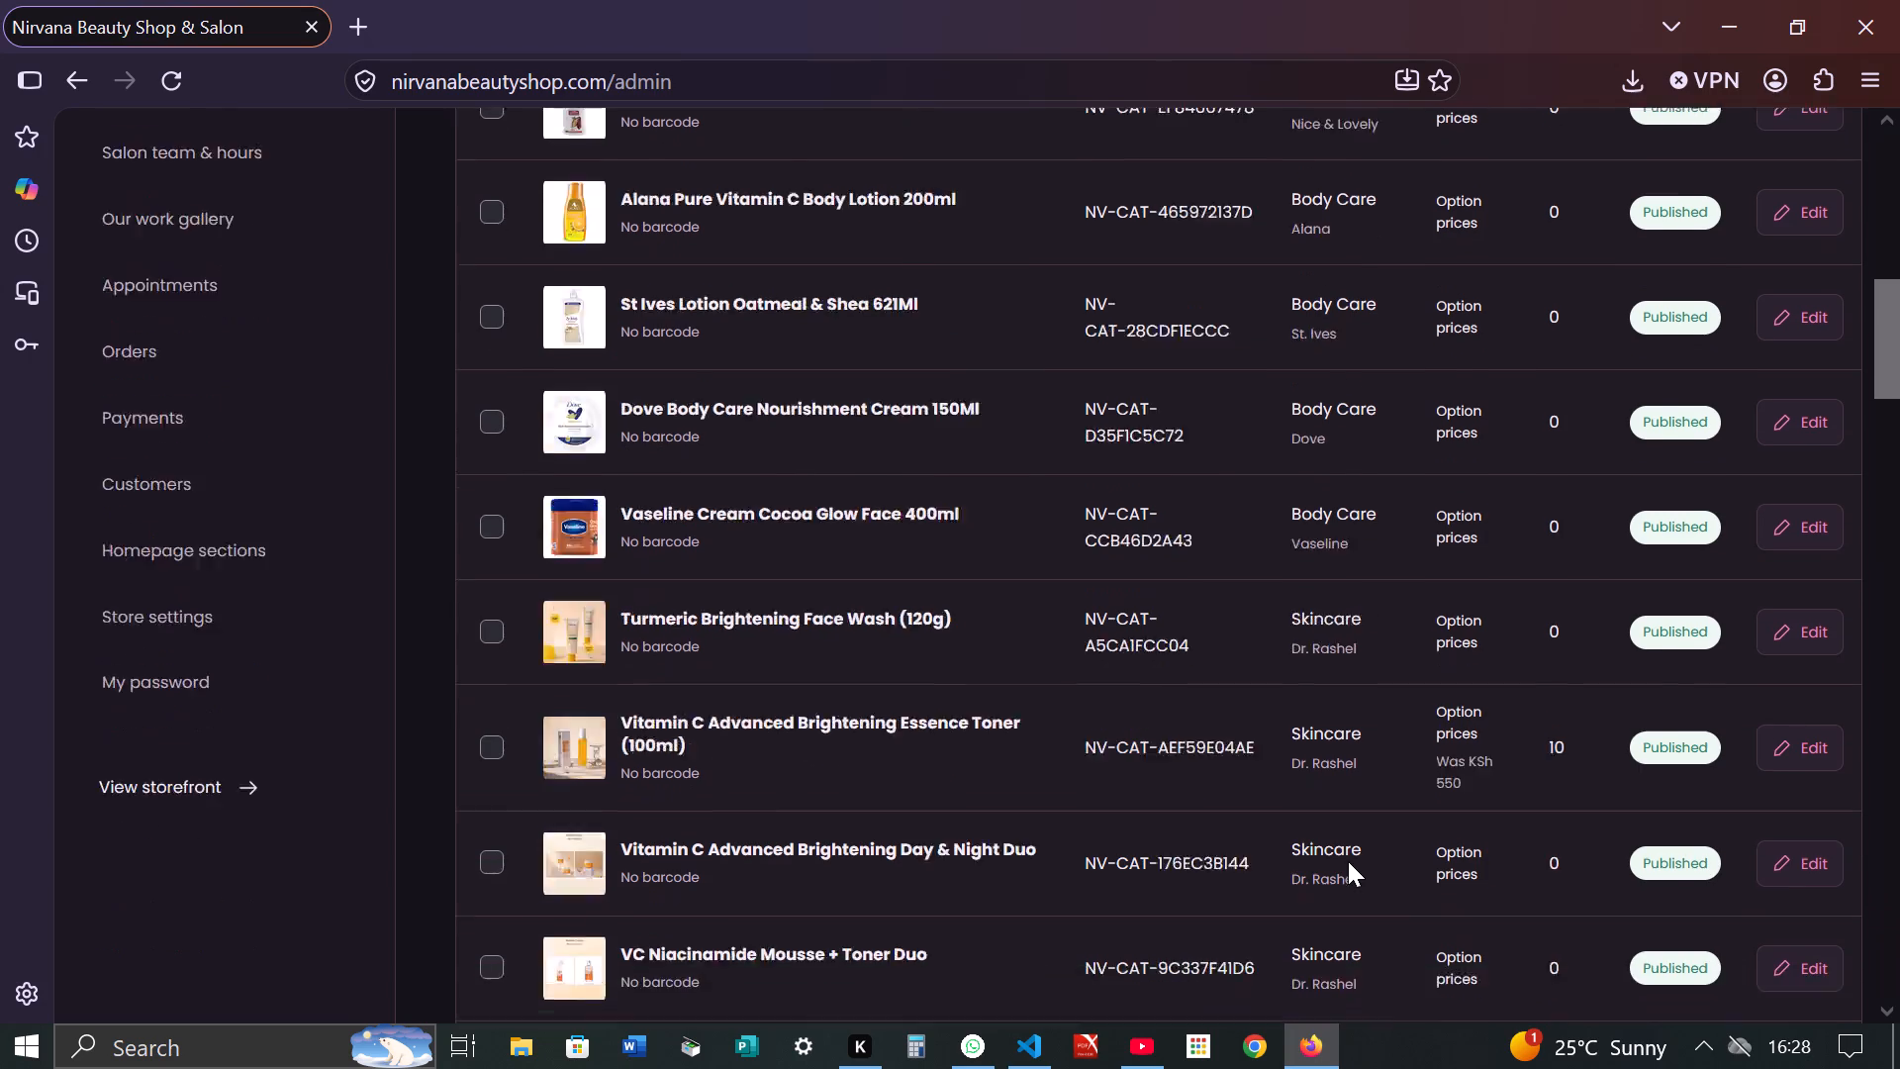
pyautogui.scroll(-12, 1348, 861)
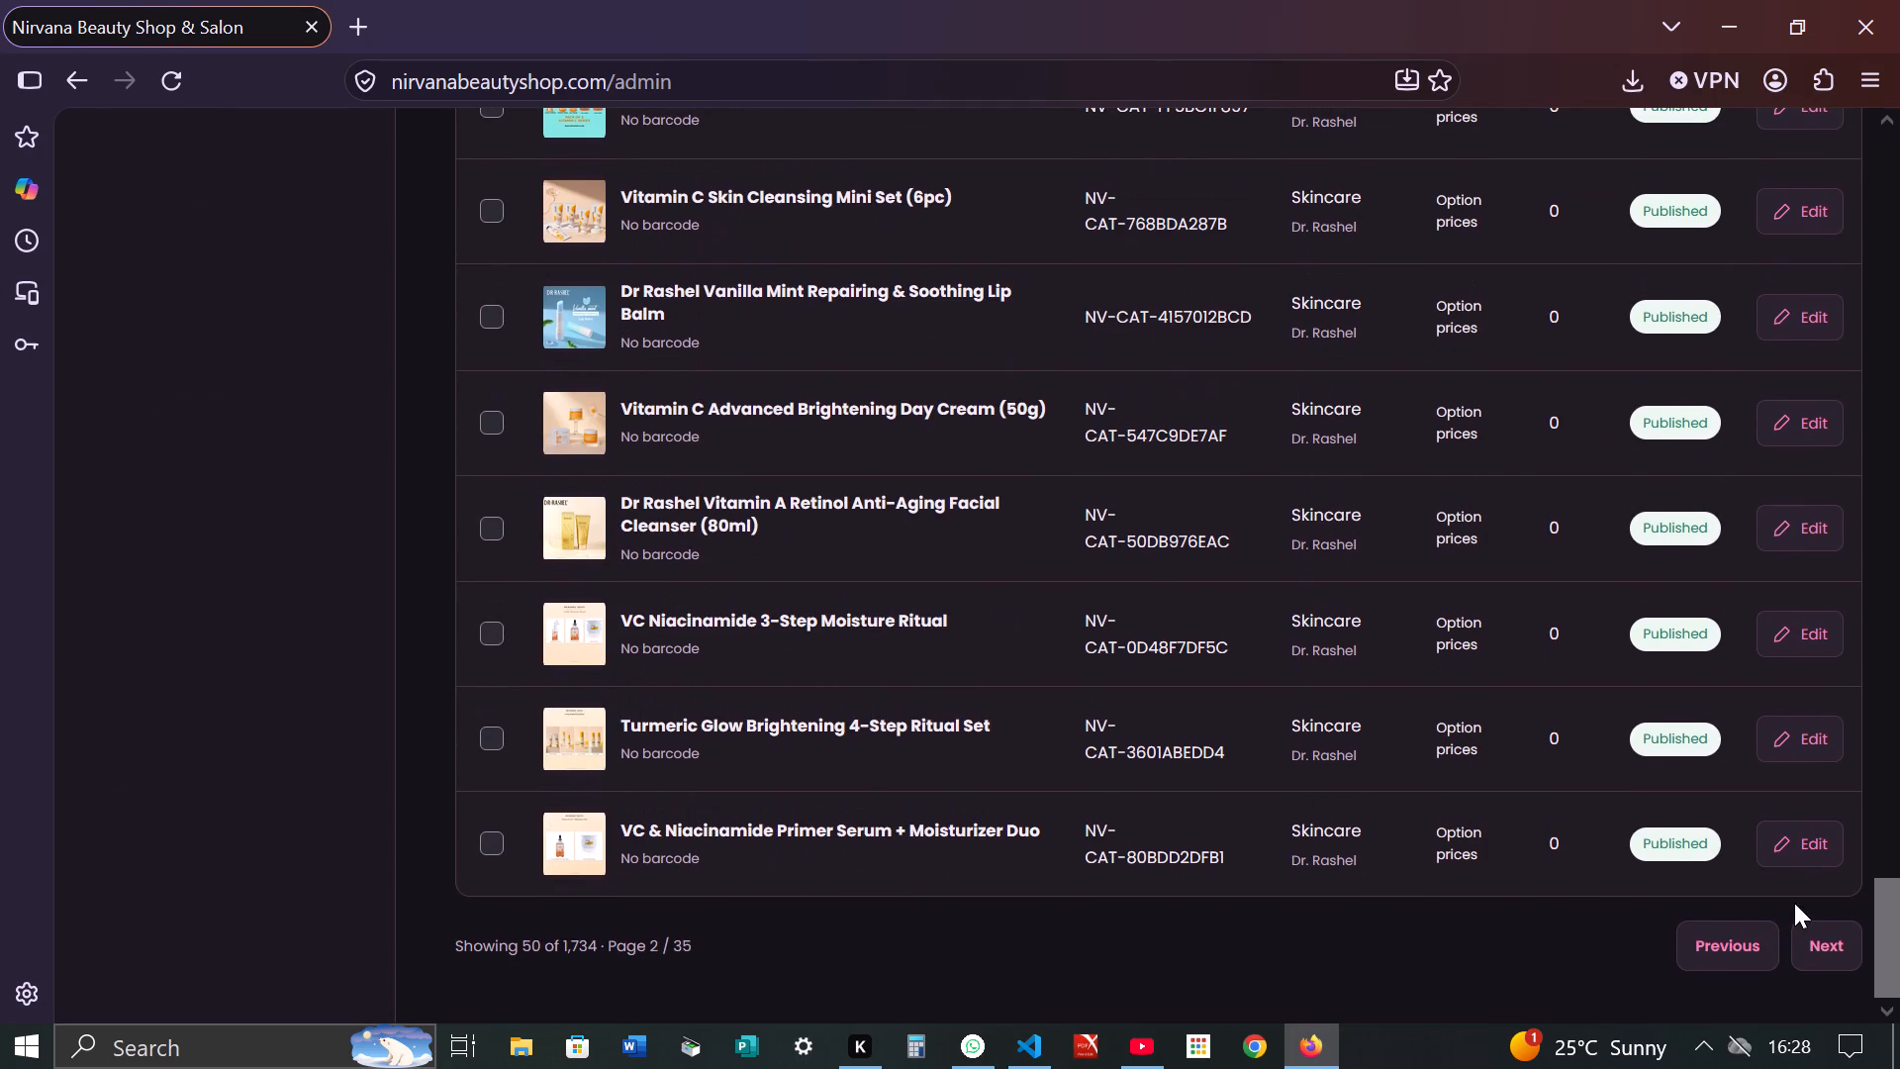
pyautogui.click(1826, 936)
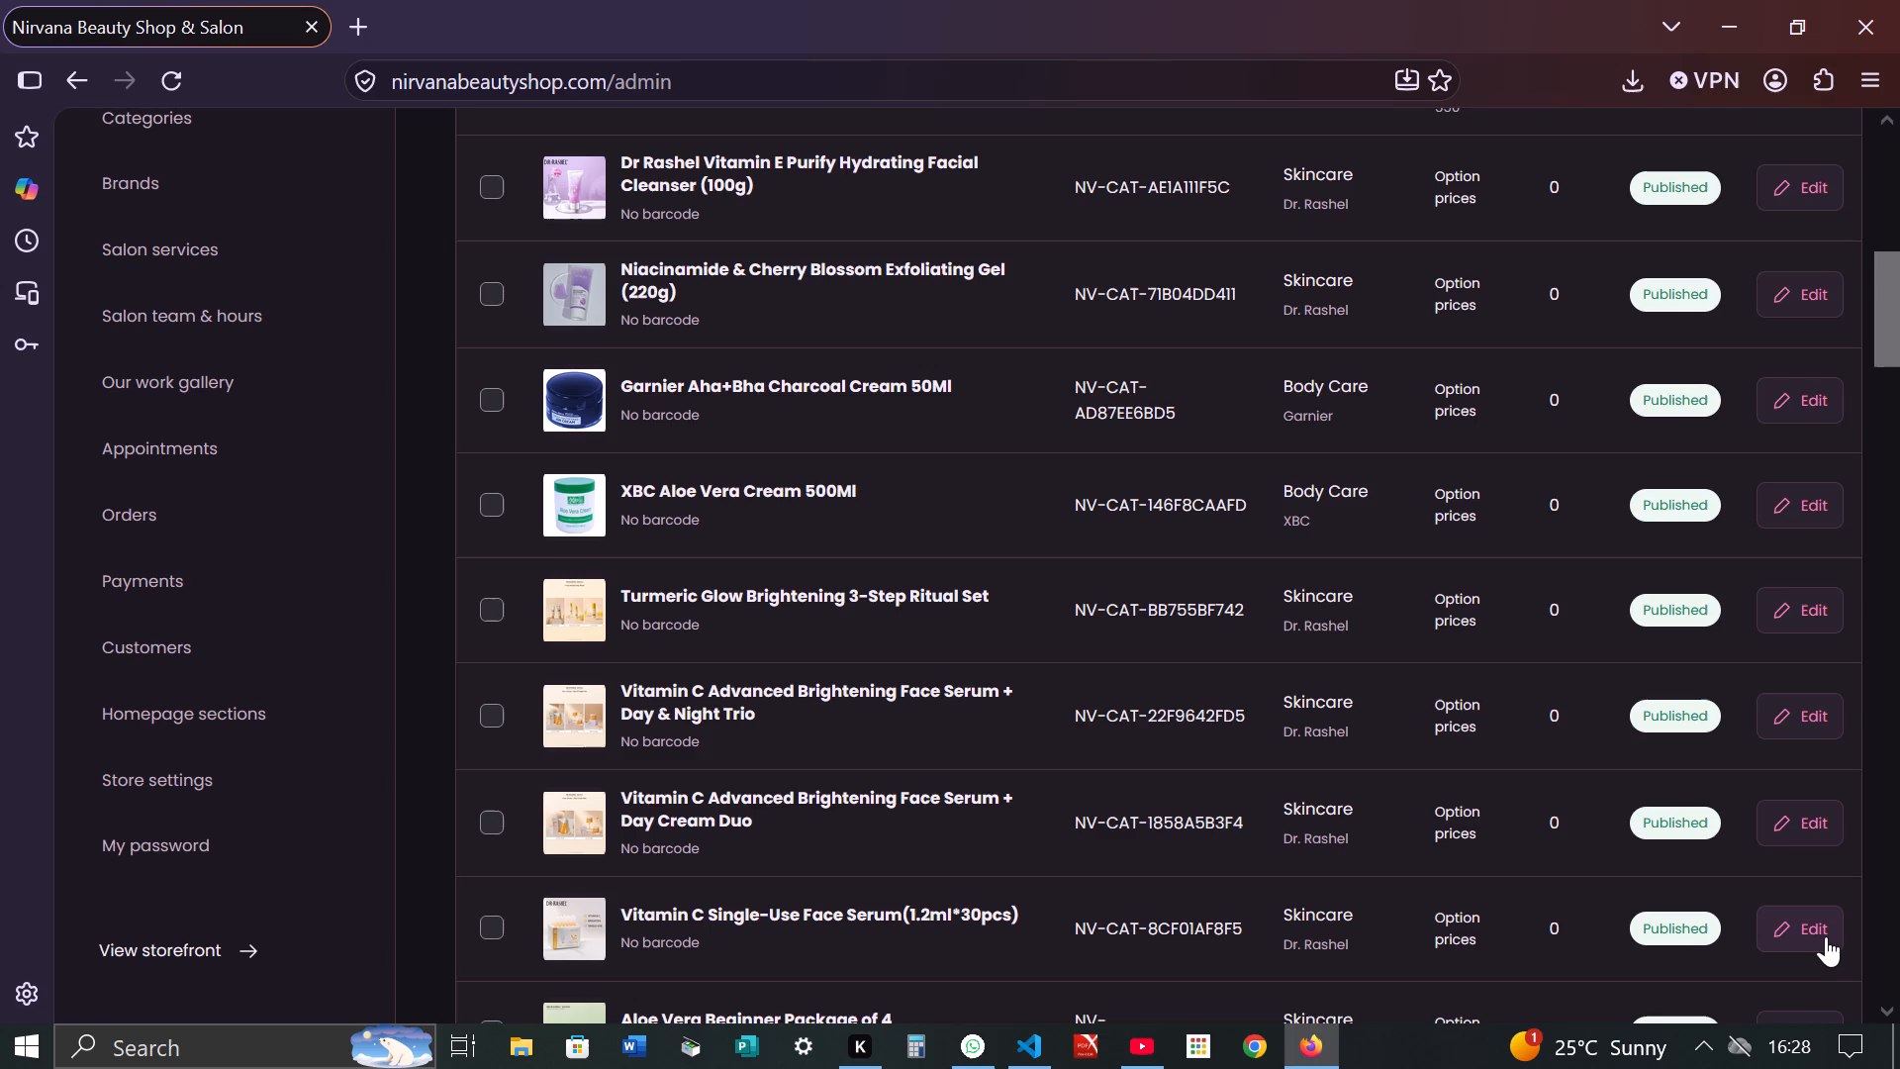
pyautogui.scroll(-8, 1197, 808)
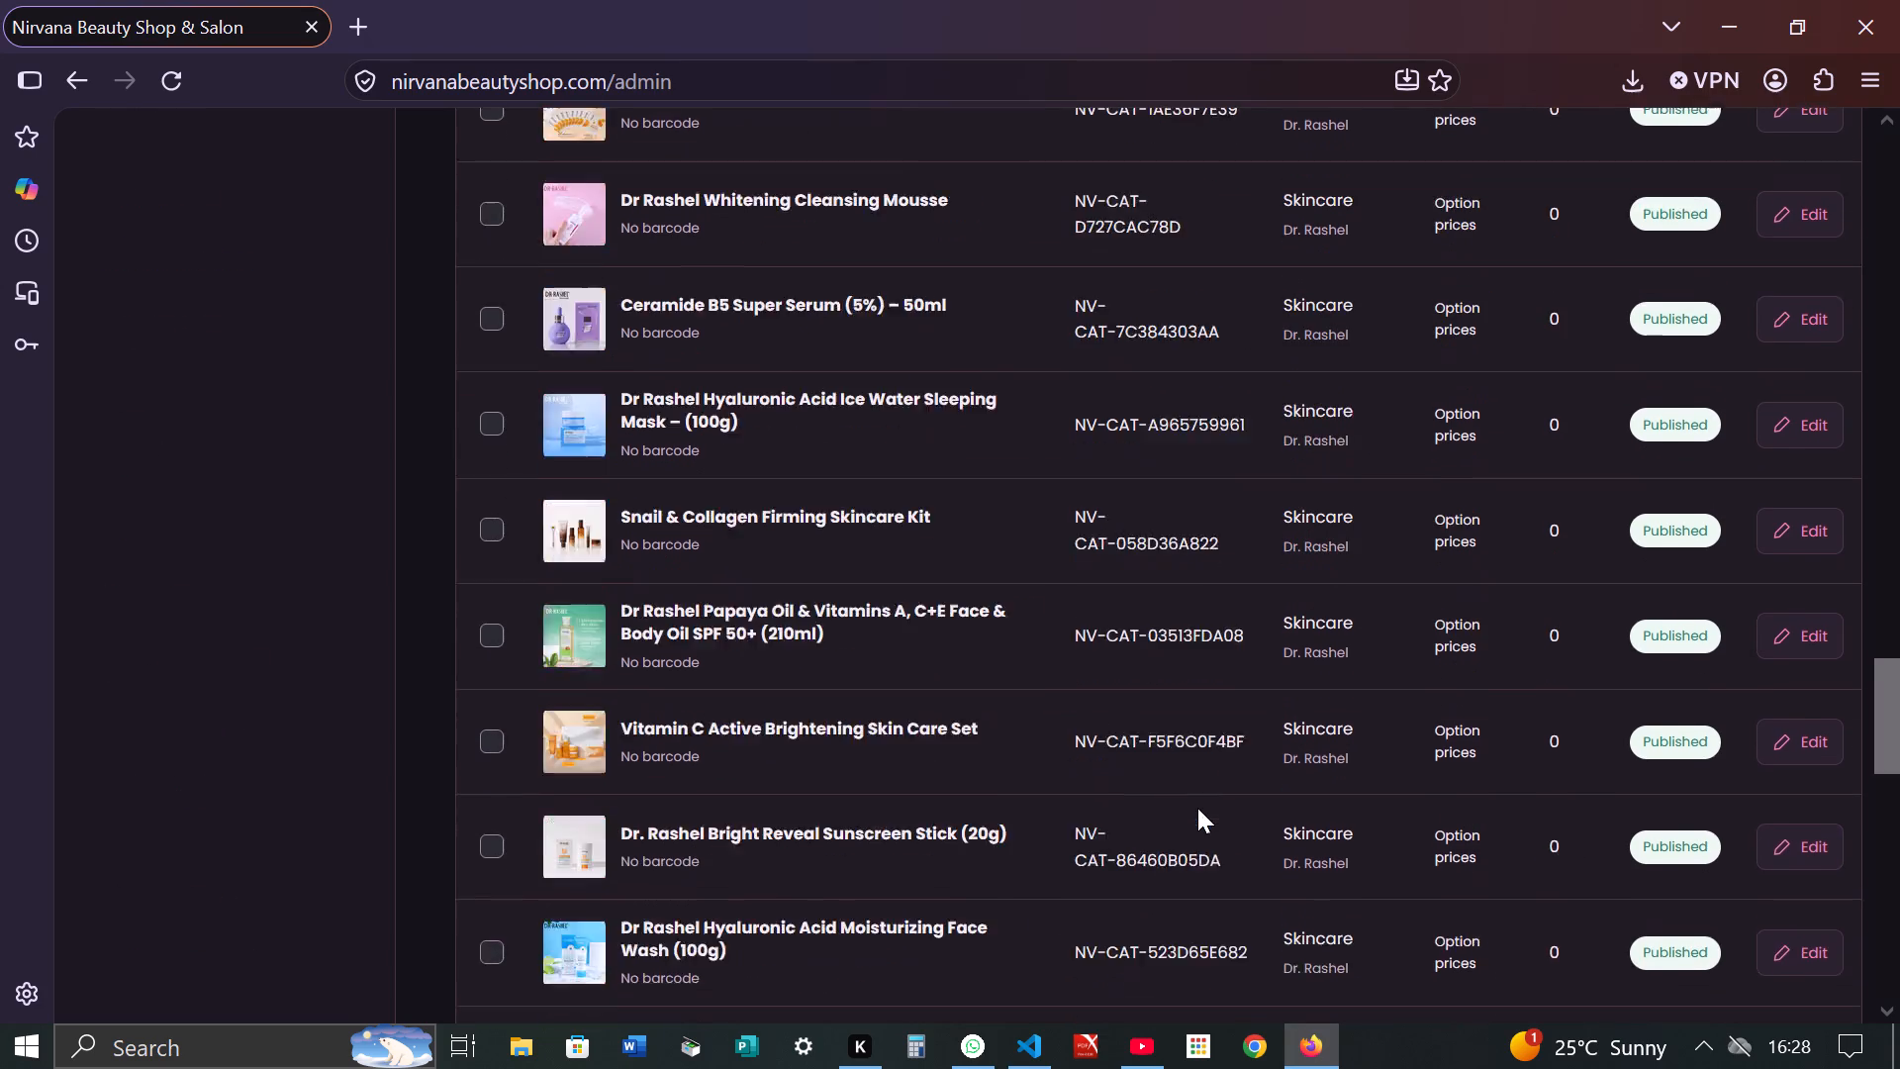
pyautogui.scroll(-6, 1197, 808)
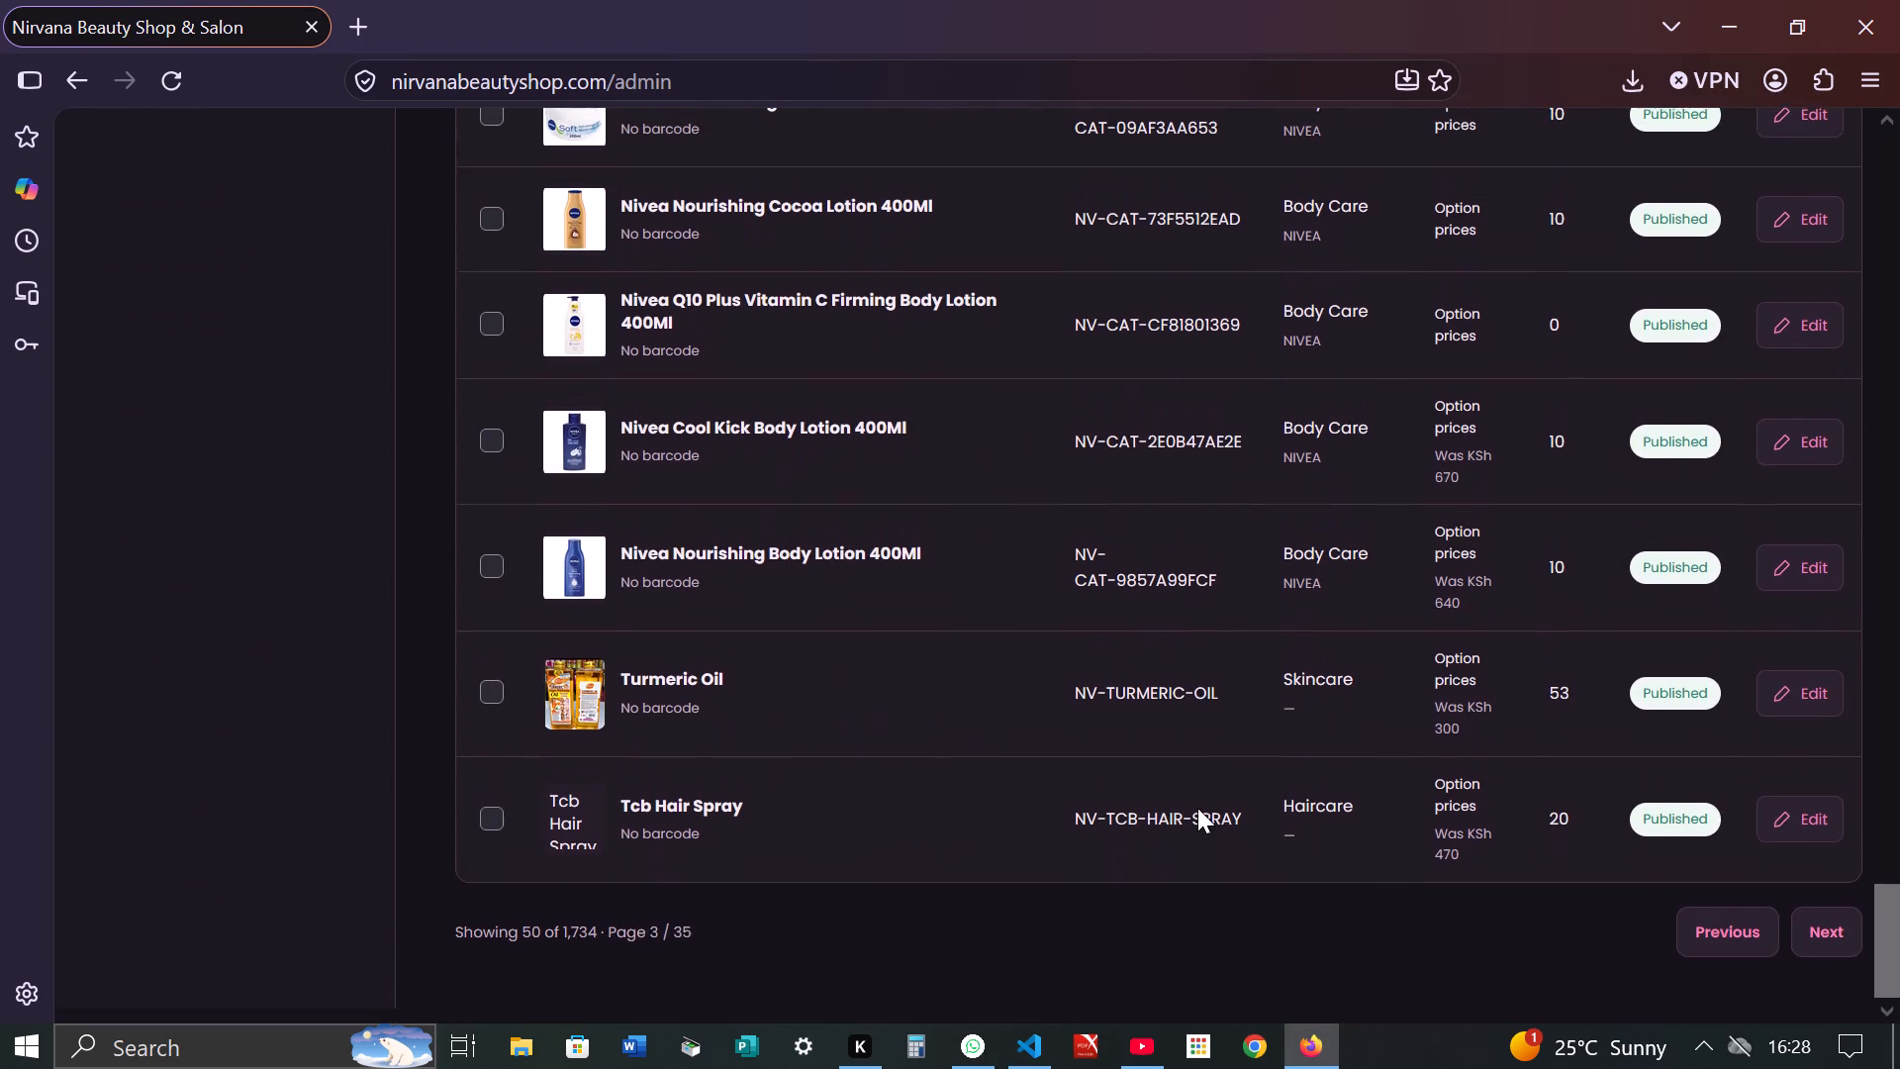
pyautogui.click(1840, 930)
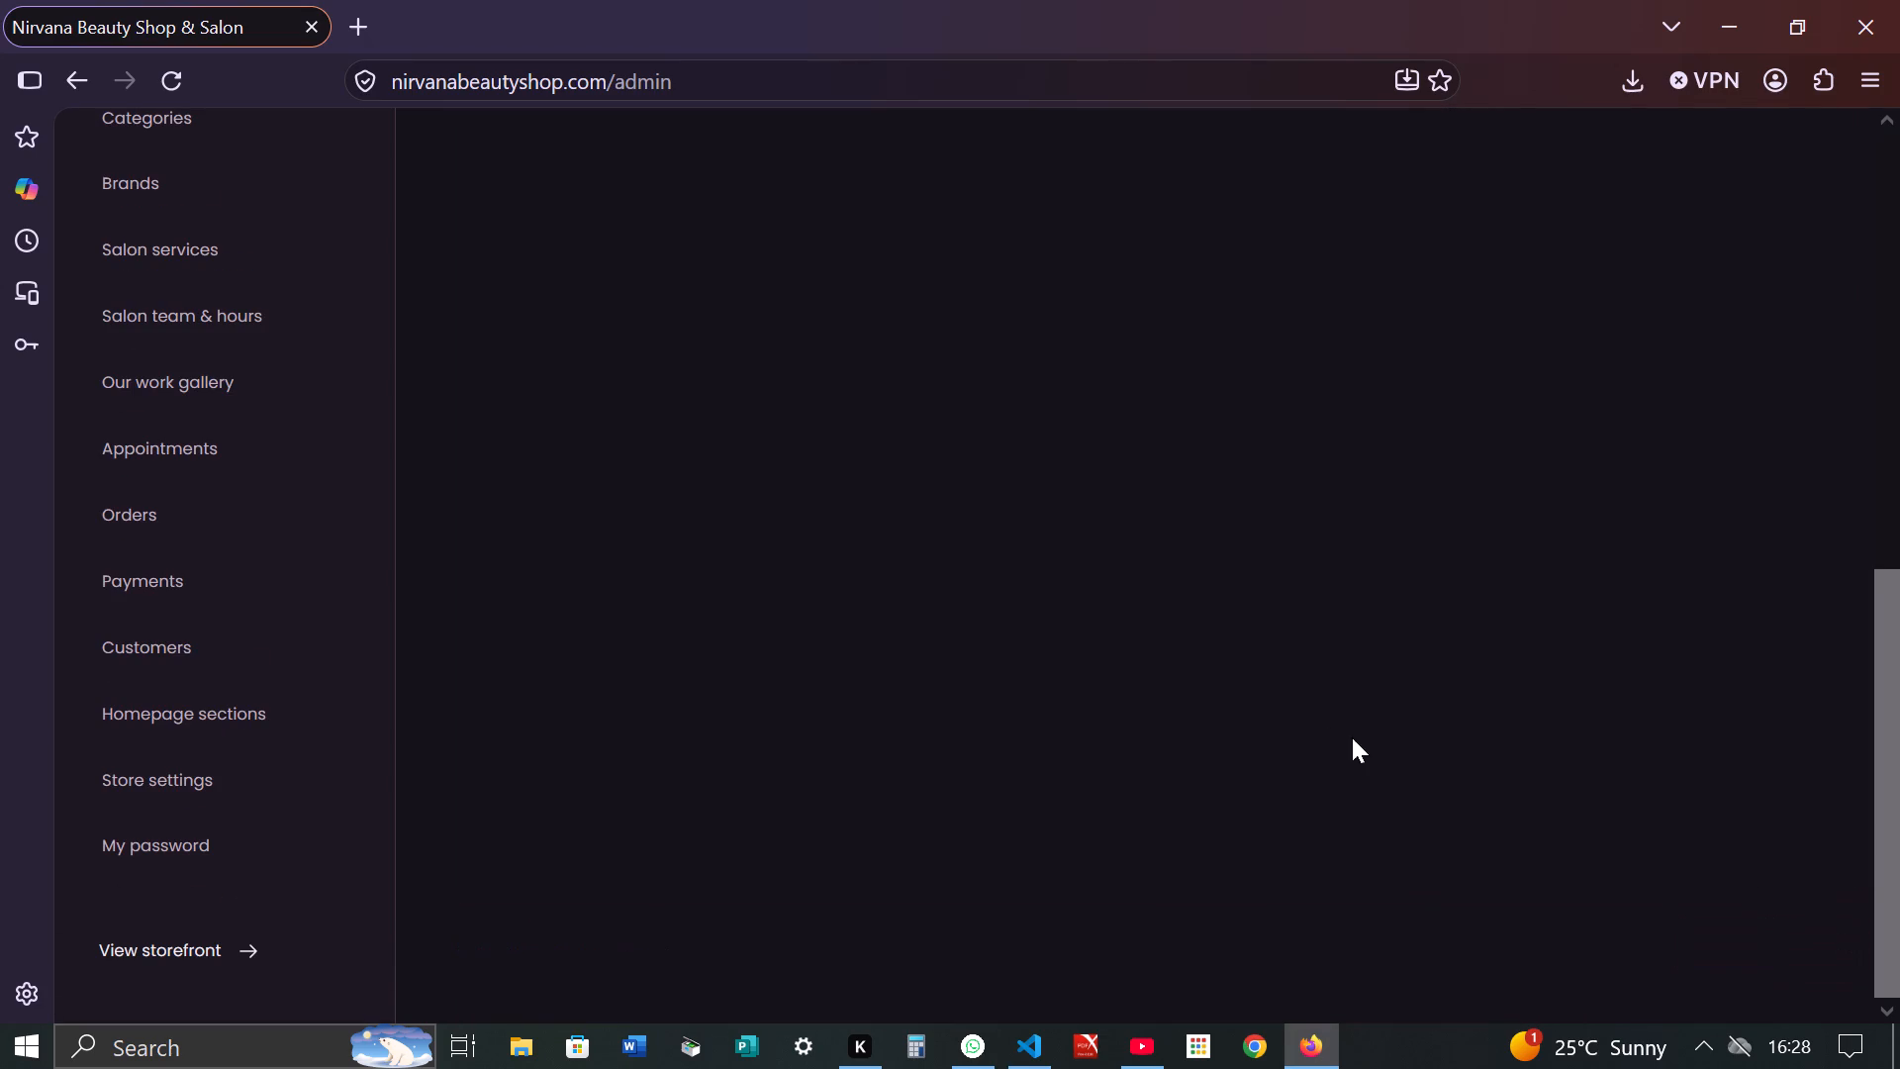
pyautogui.scroll(-4, 1139, 684)
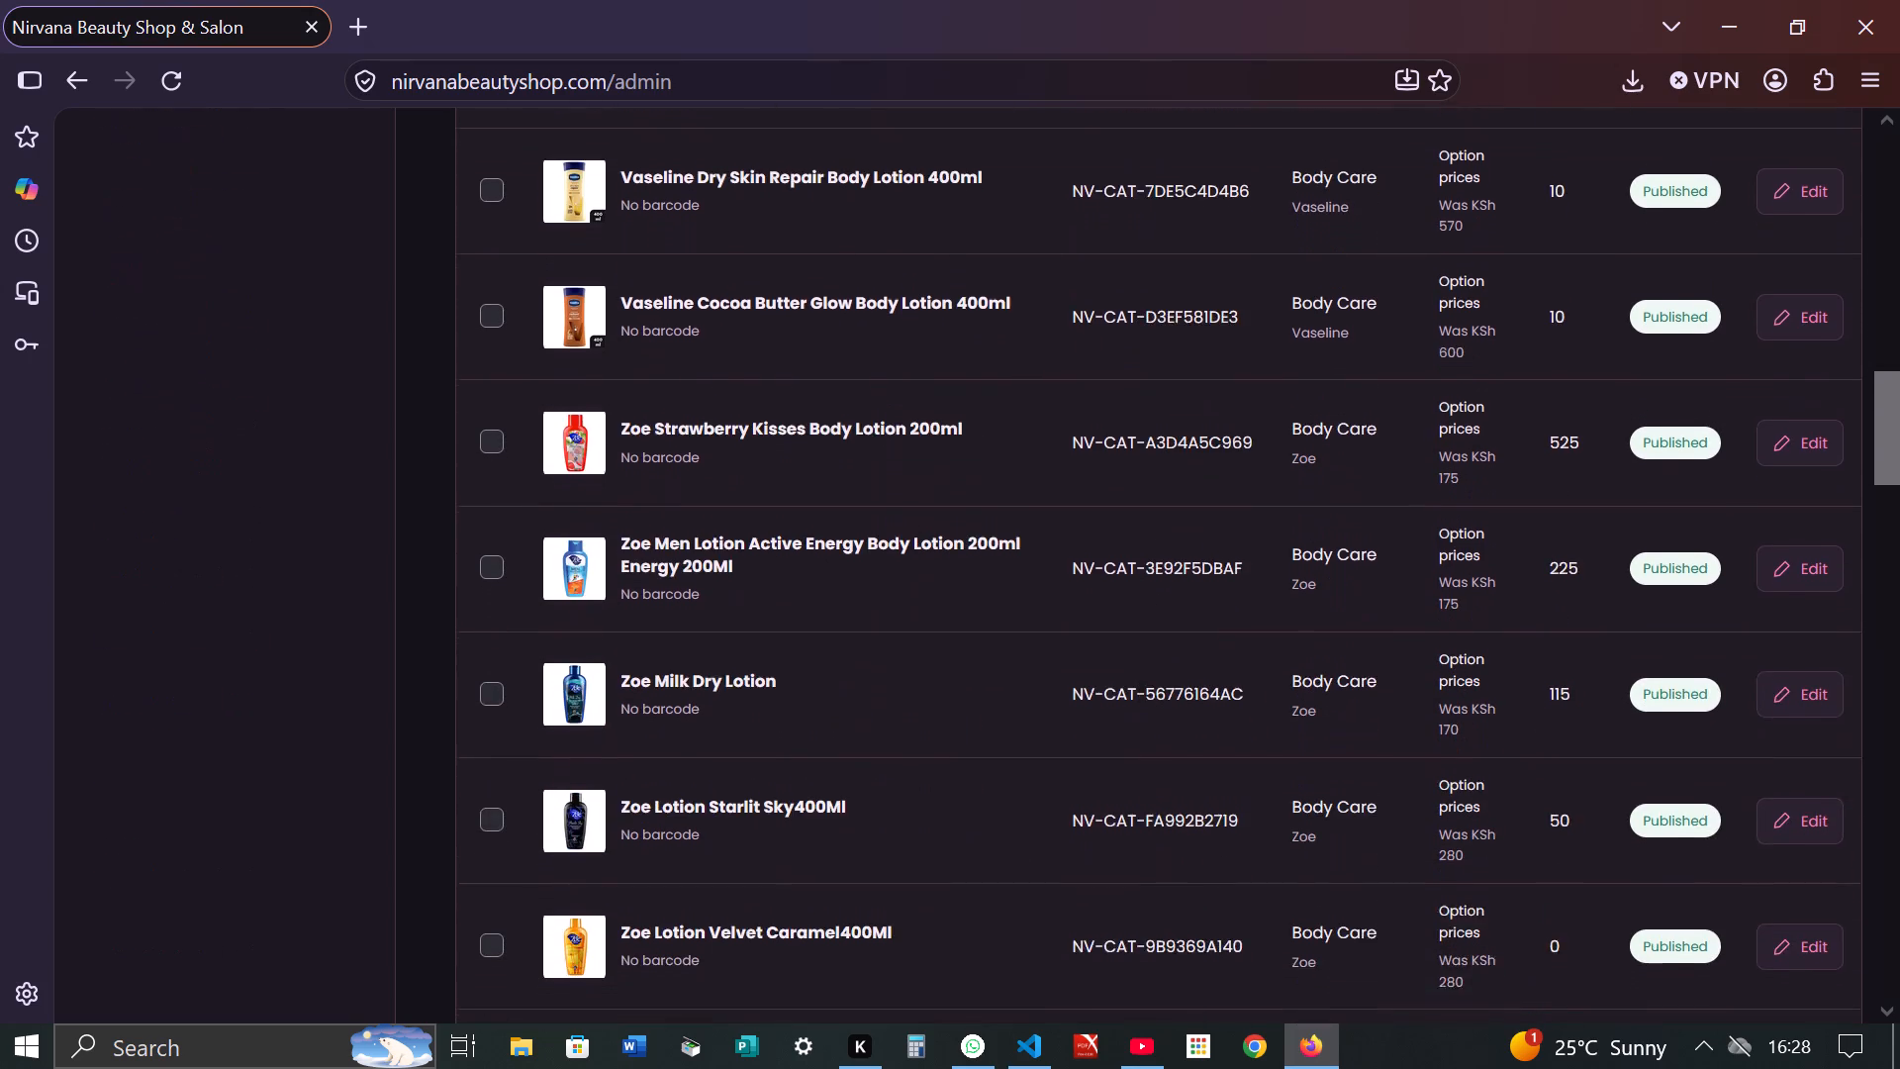
pyautogui.scroll(-5, 1139, 684)
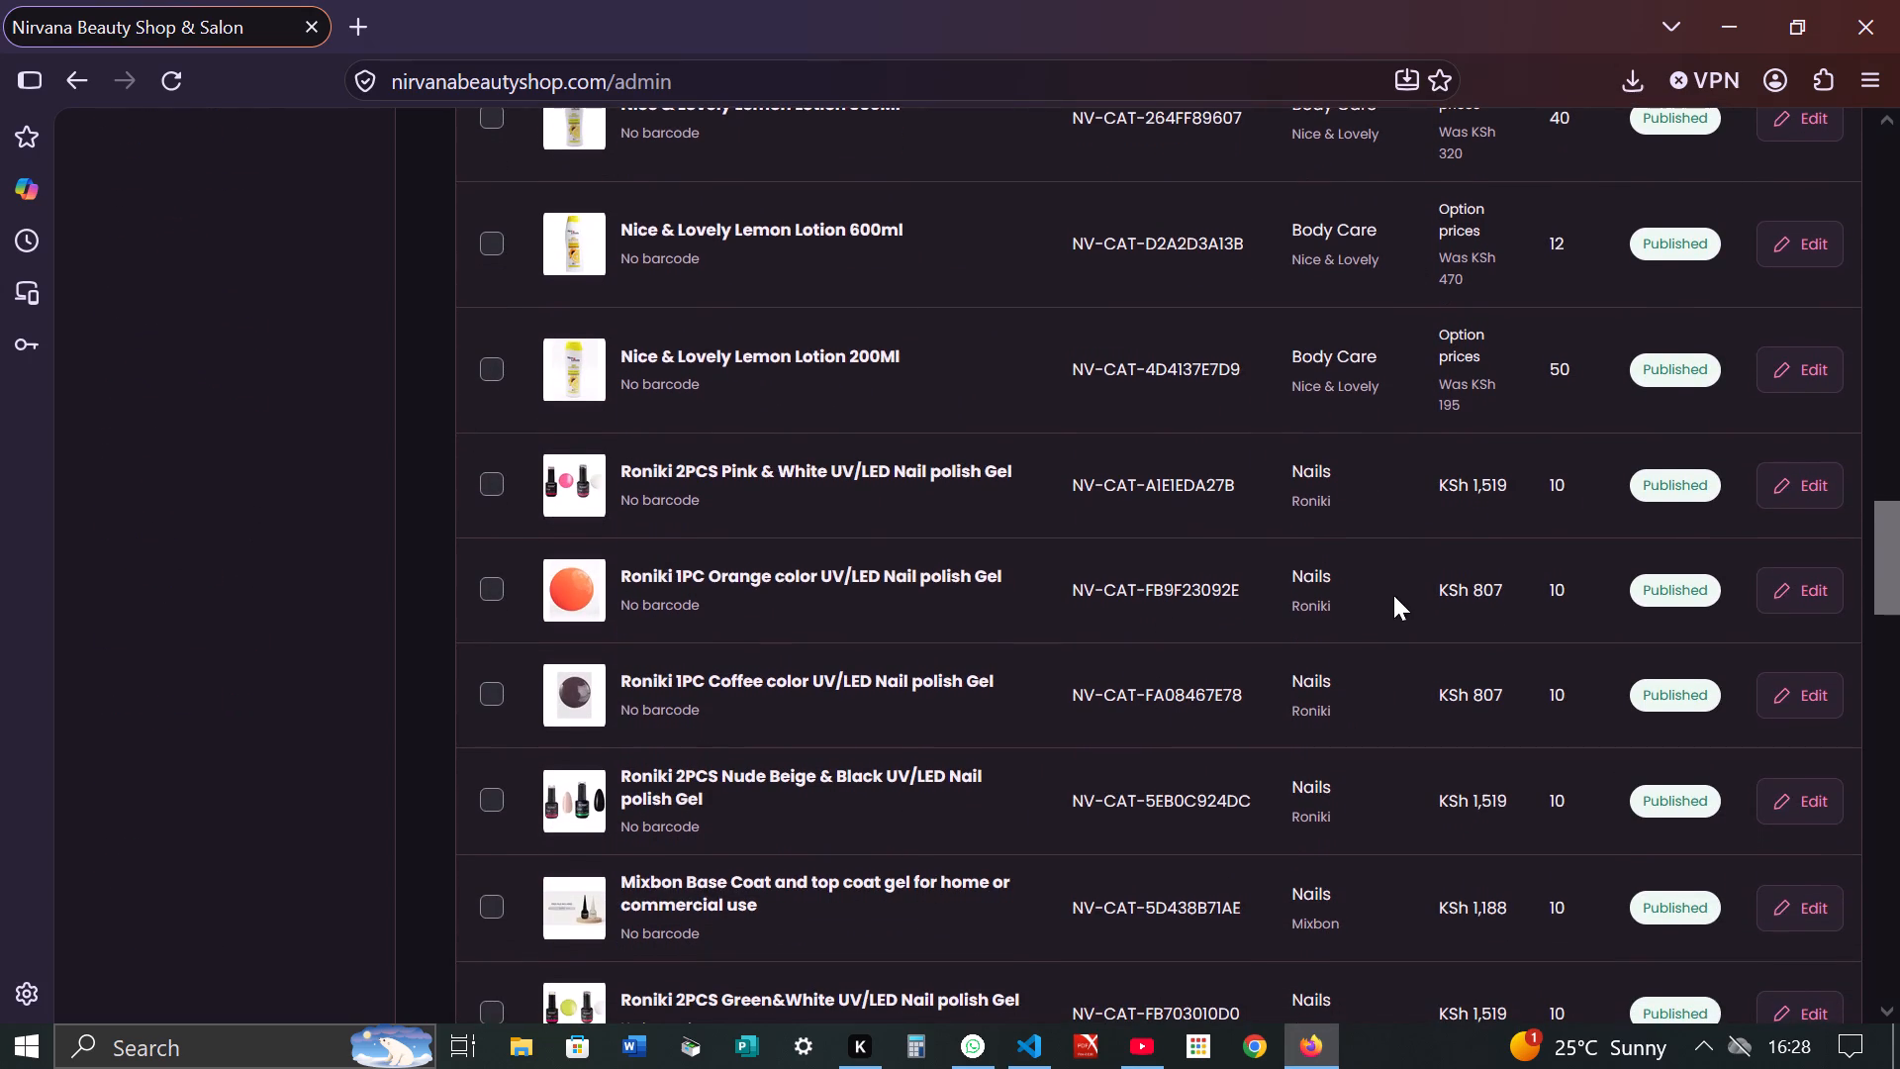
# Set the stock of Roniki 2PCS Pink & White UV/LED Nail polish Gel to 0 and save the product.
pyautogui.click(1787, 493)
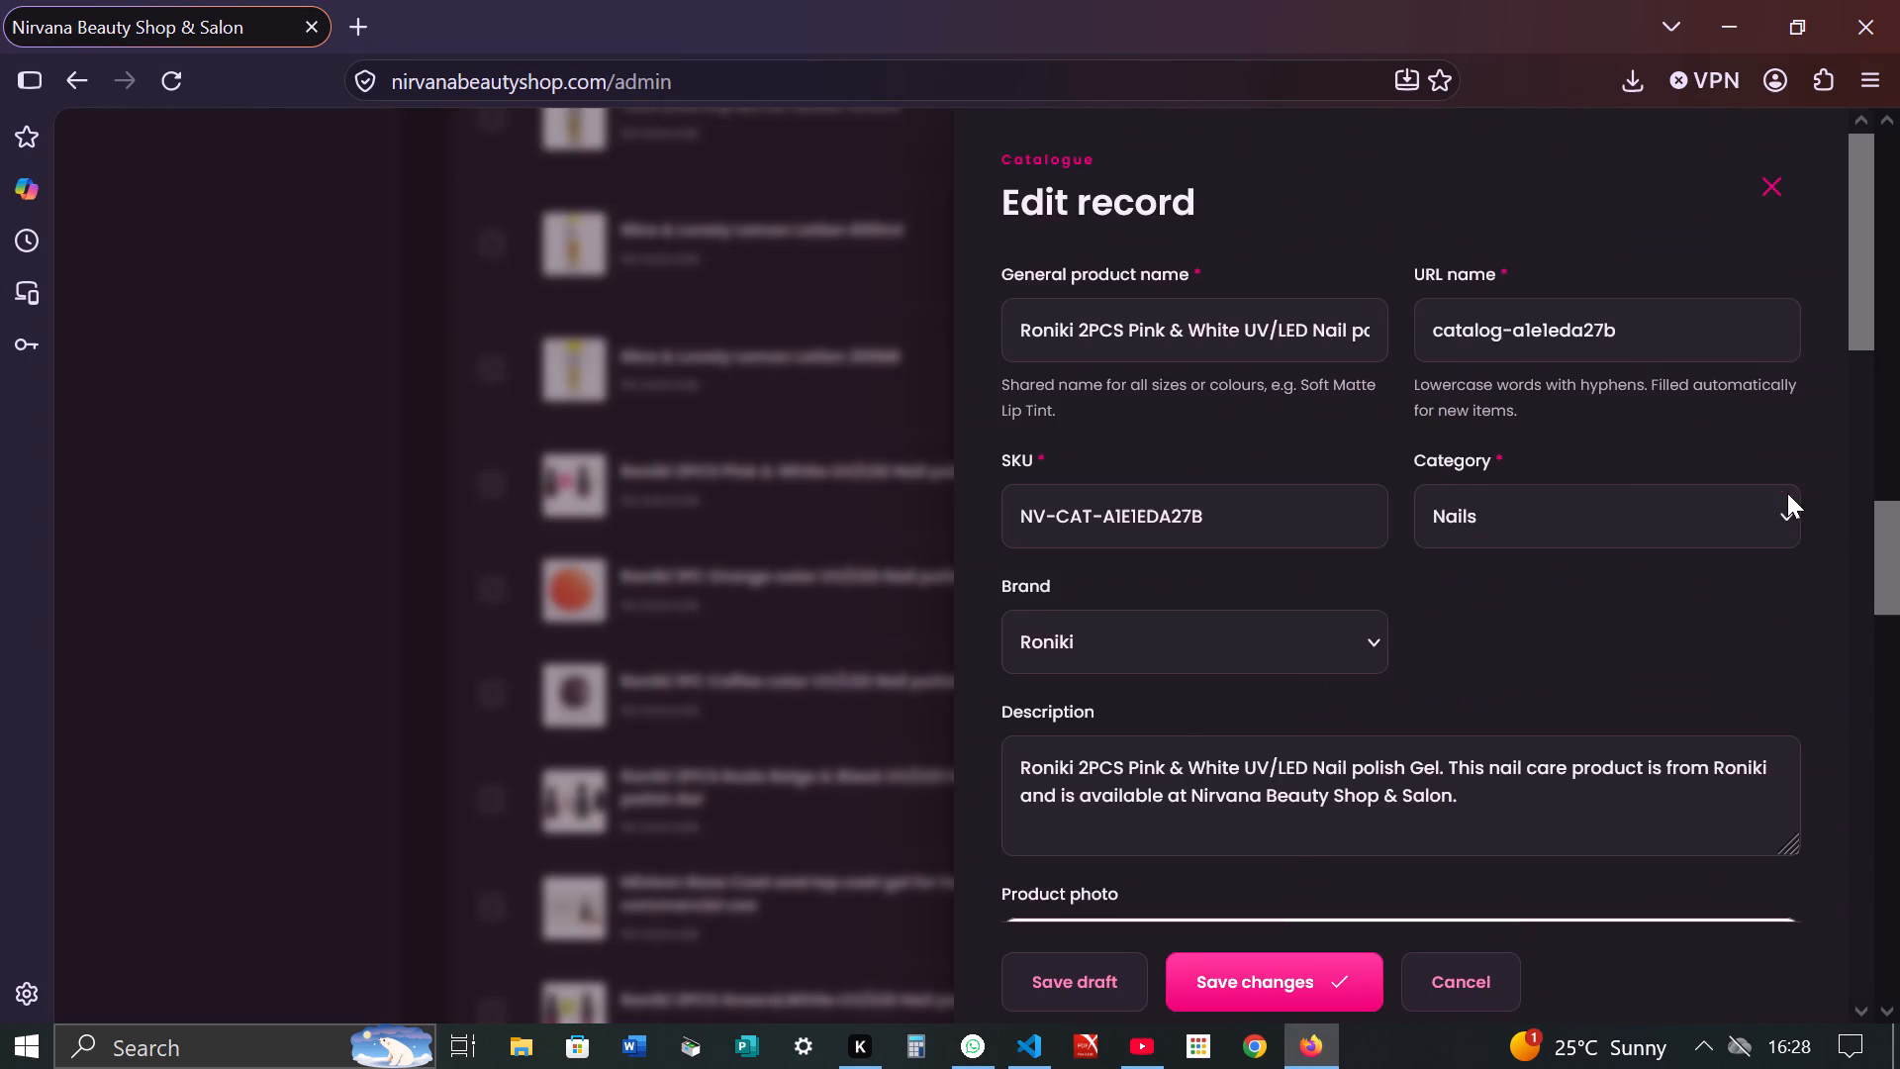
pyautogui.scroll(-5, 1162, 714)
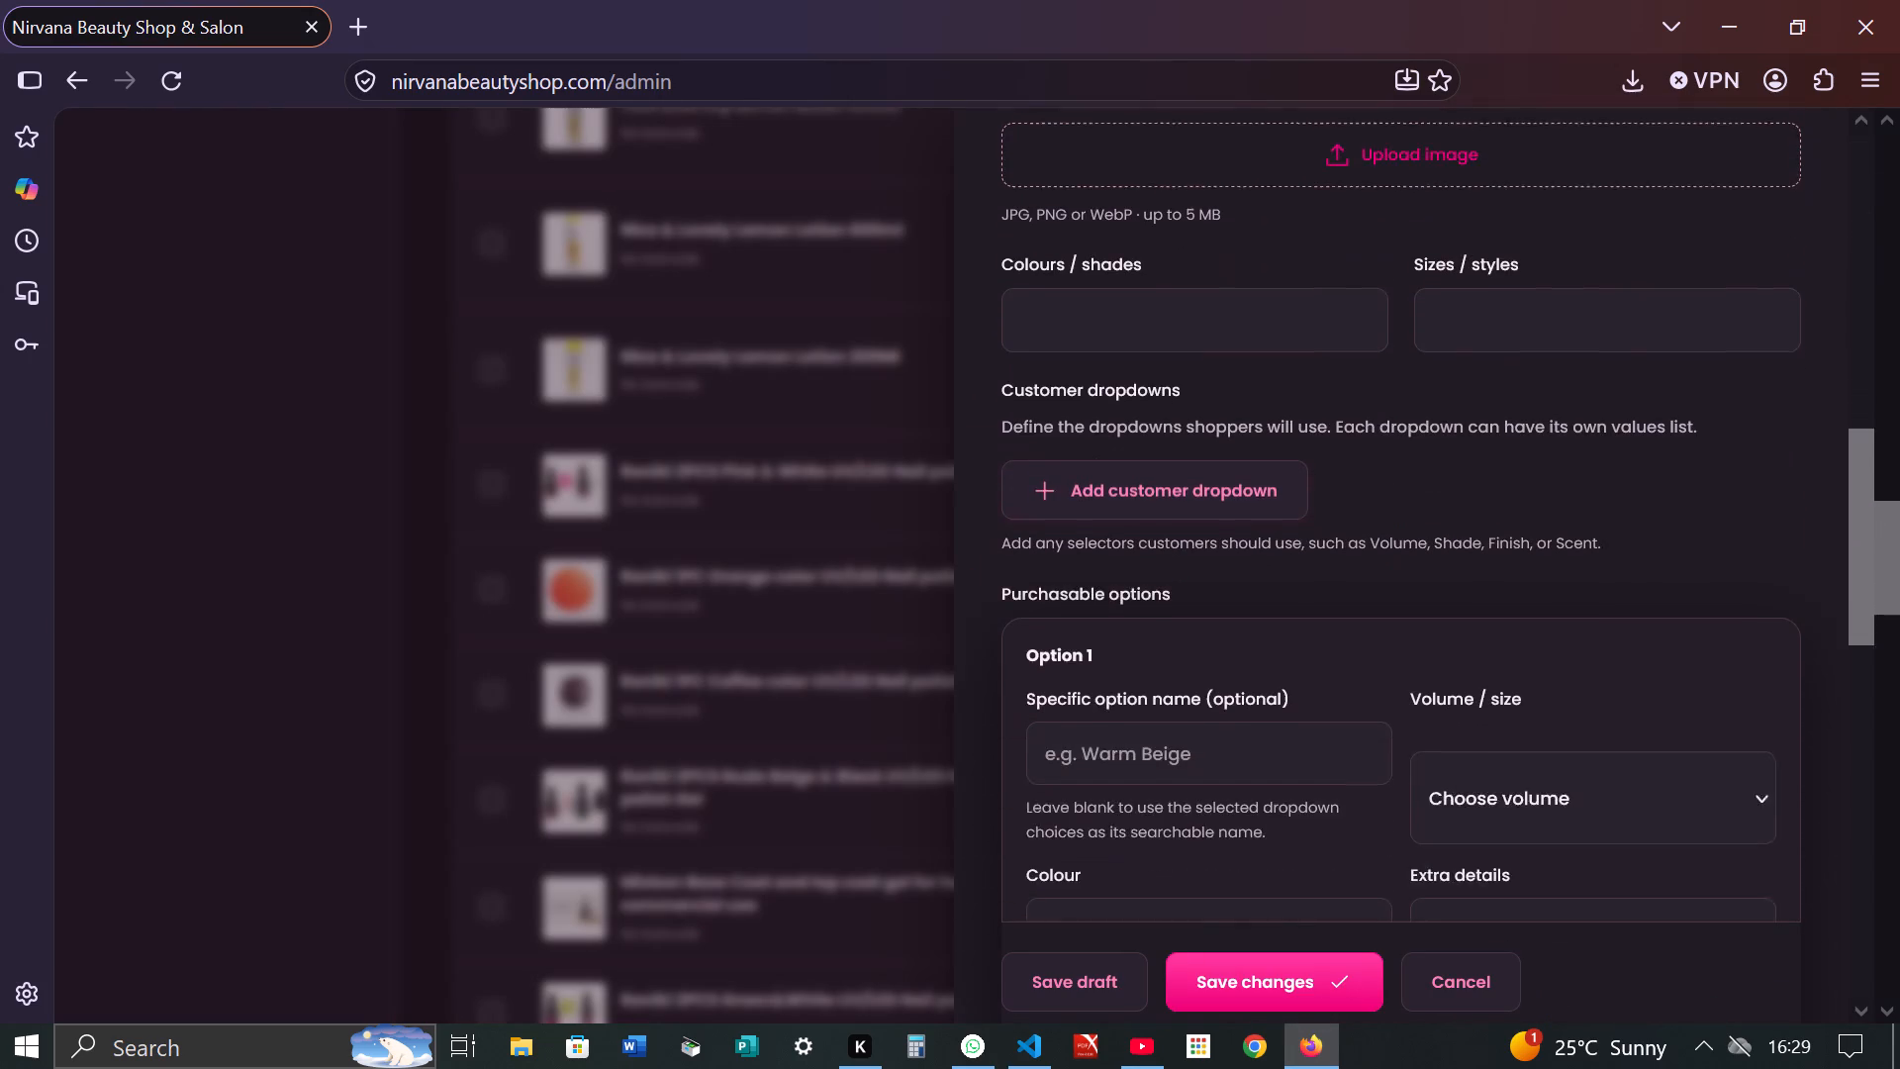
pyautogui.scroll(-3, 1162, 714)
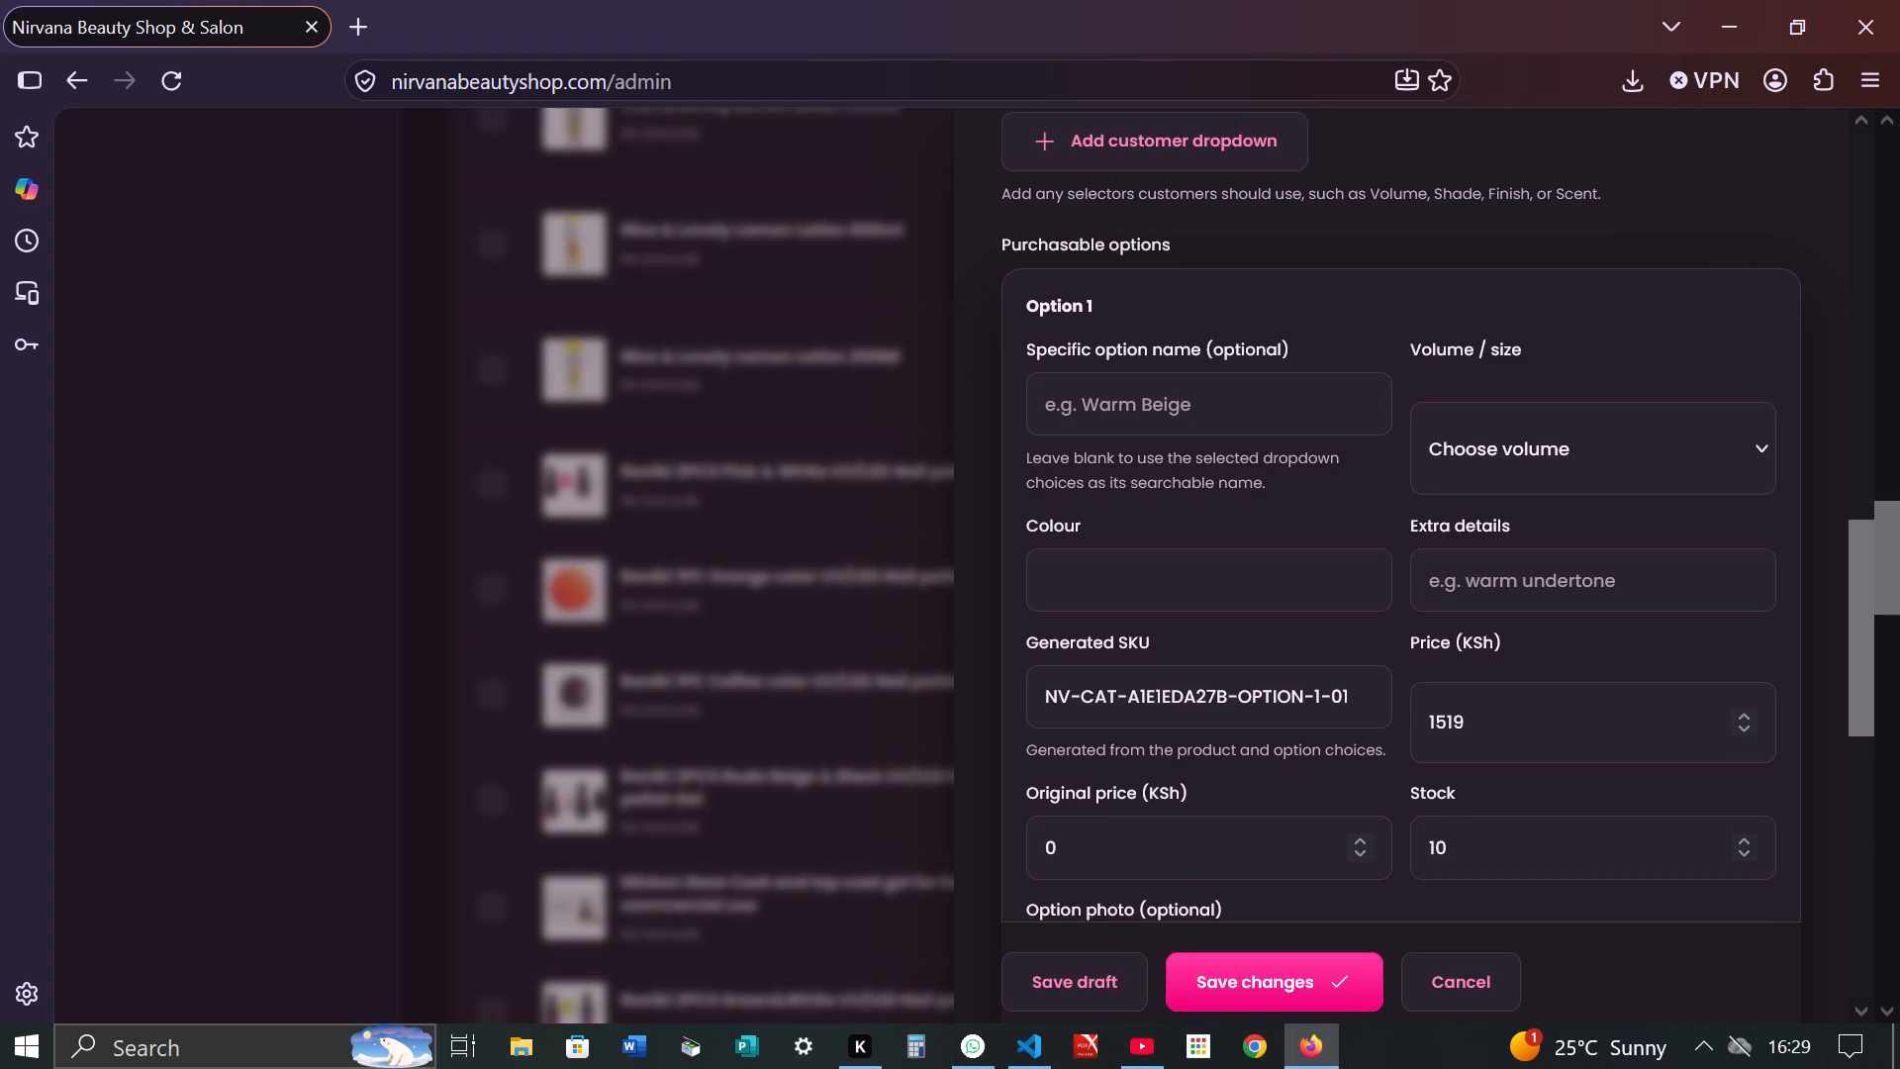
pyautogui.click(1435, 831)
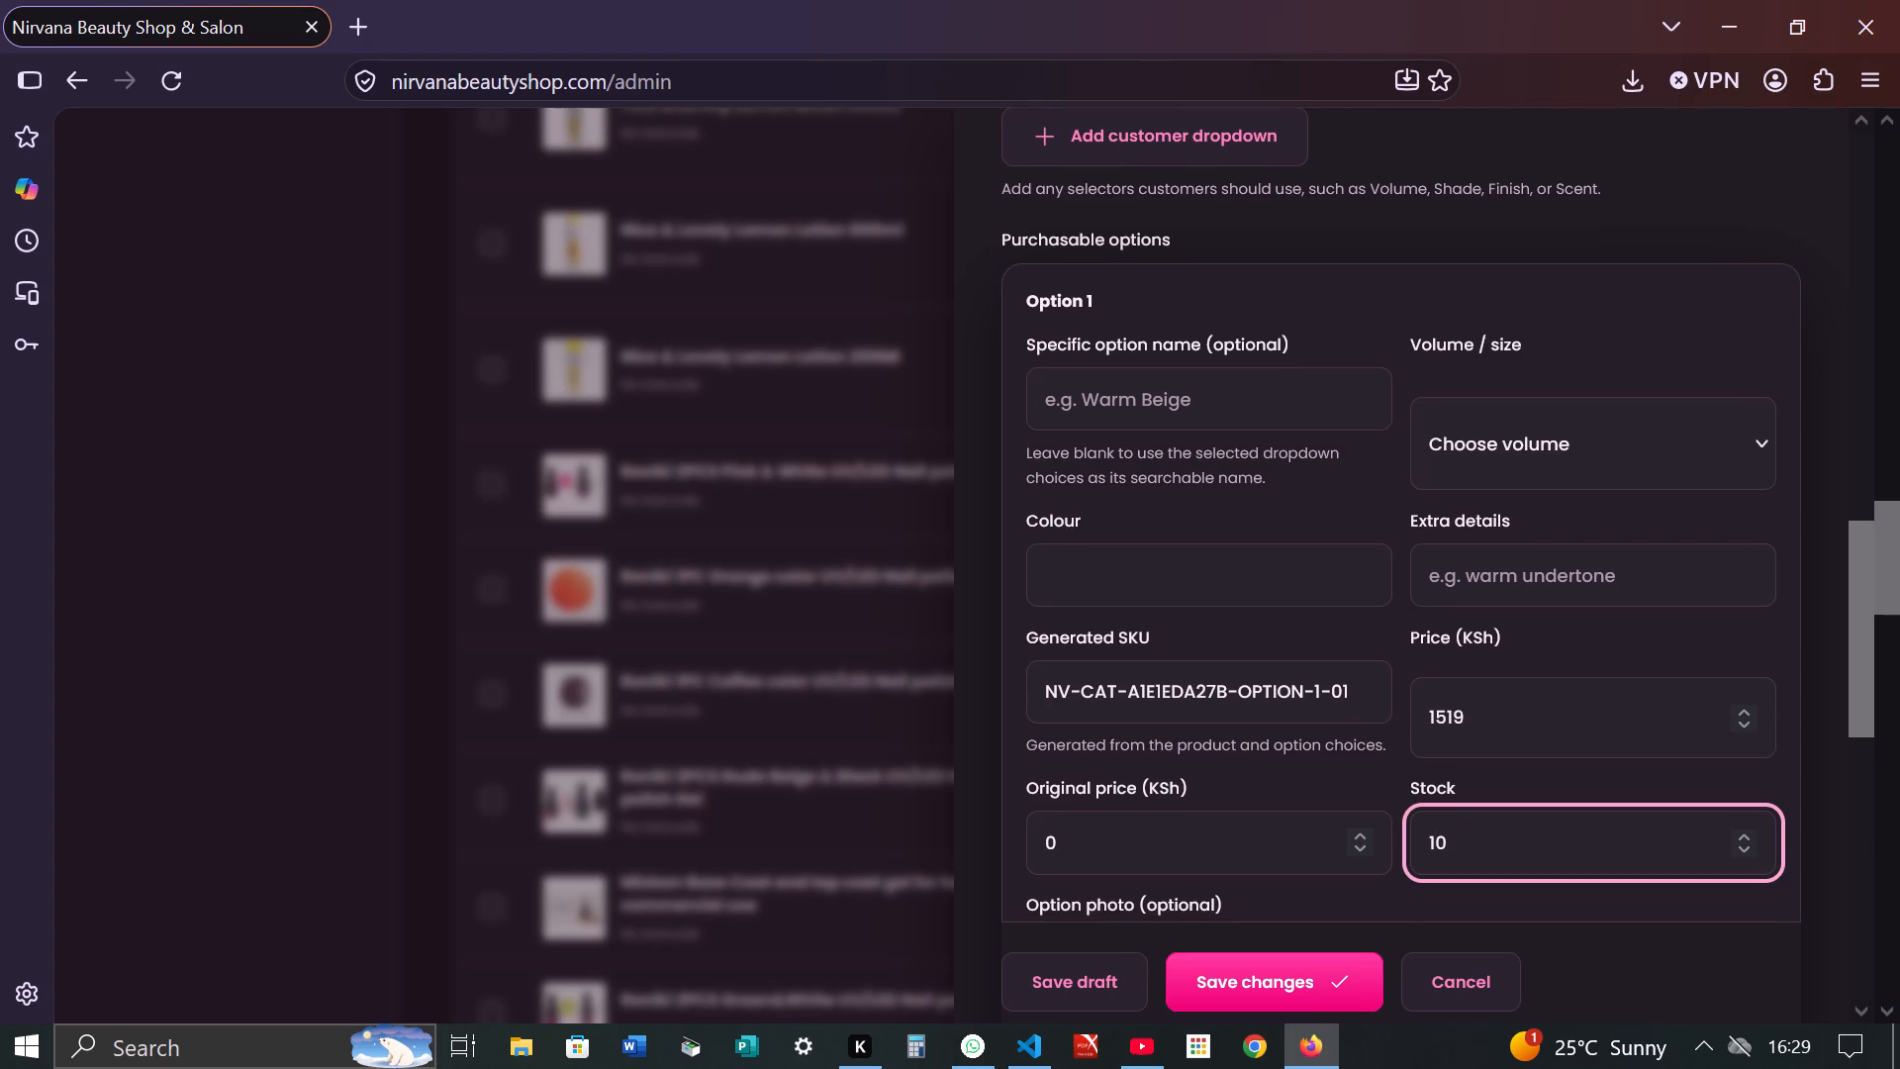
pyautogui.press('BackSpace')
pyautogui.click(1312, 960)
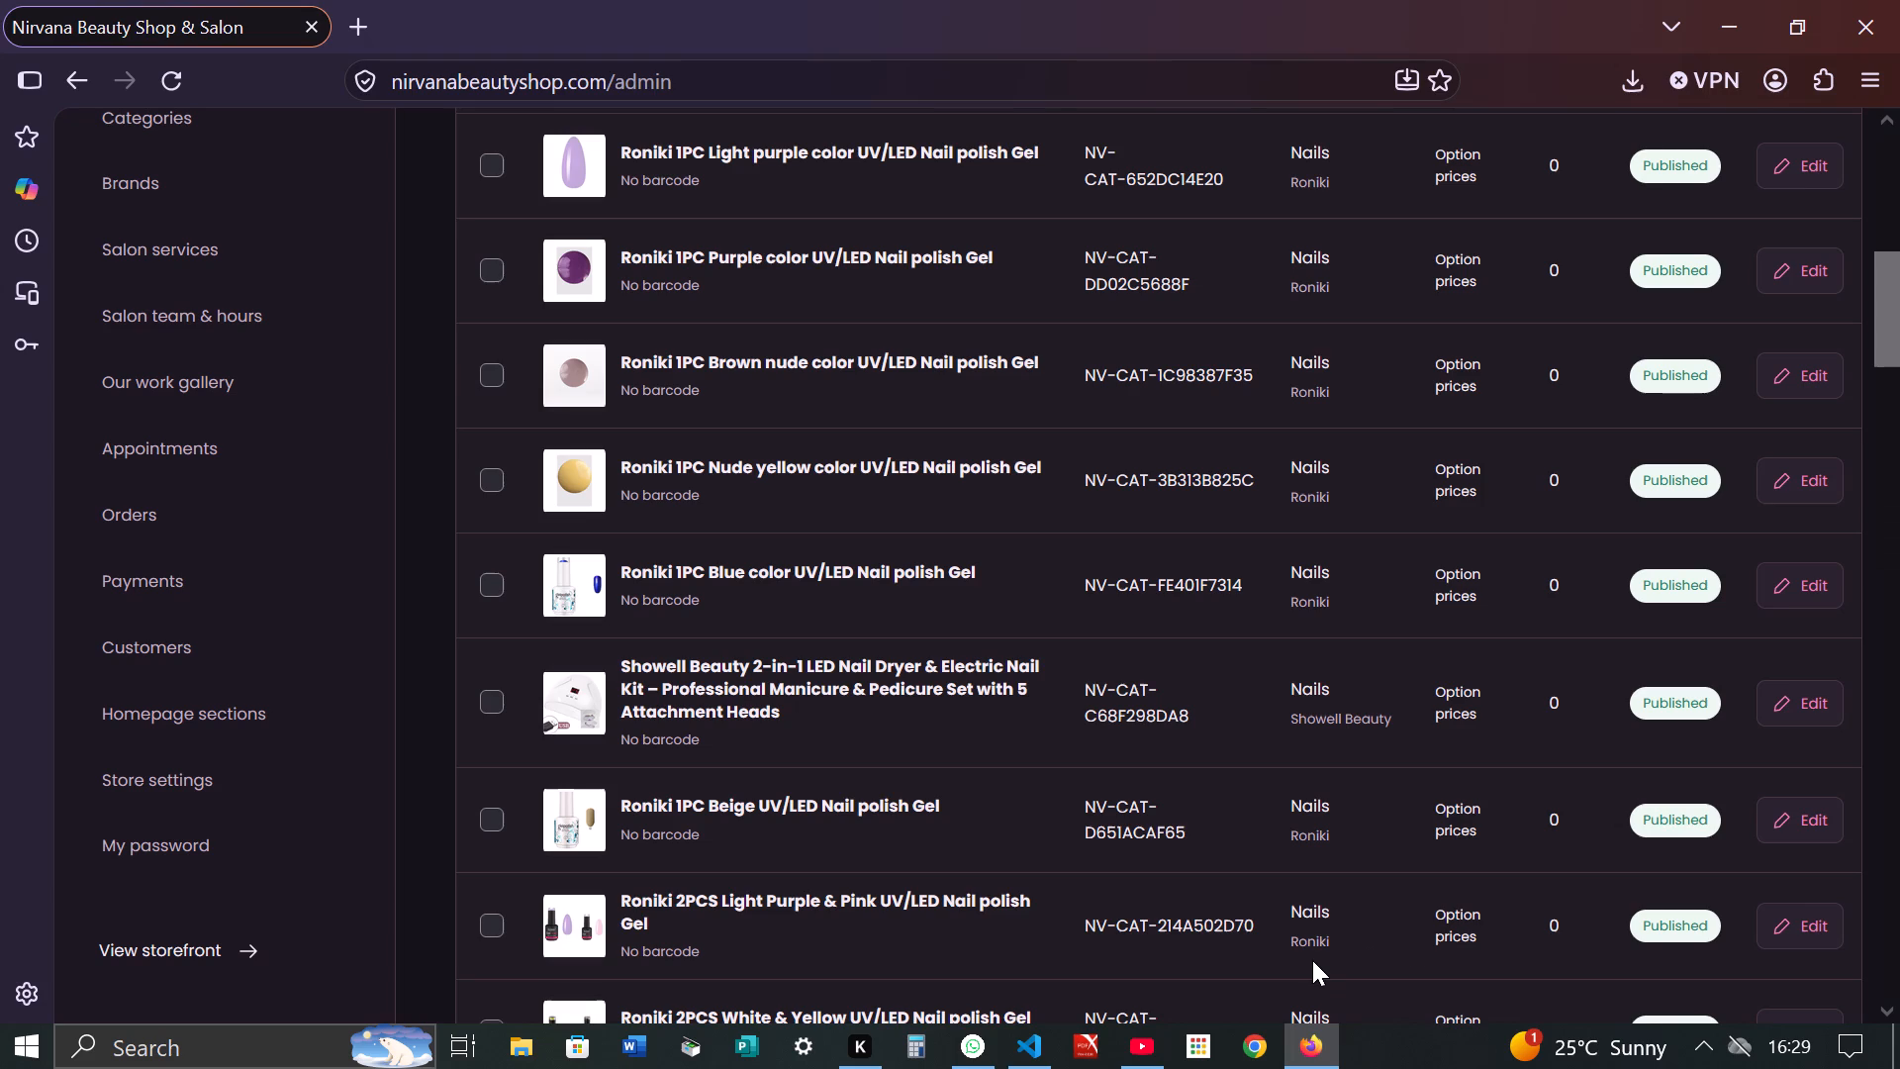
# Advance the reloaded product list from page 1 to page 4 again and go to the Roniki gels below the lemon lotions.
pyautogui.scroll(-10, 1269, 892)
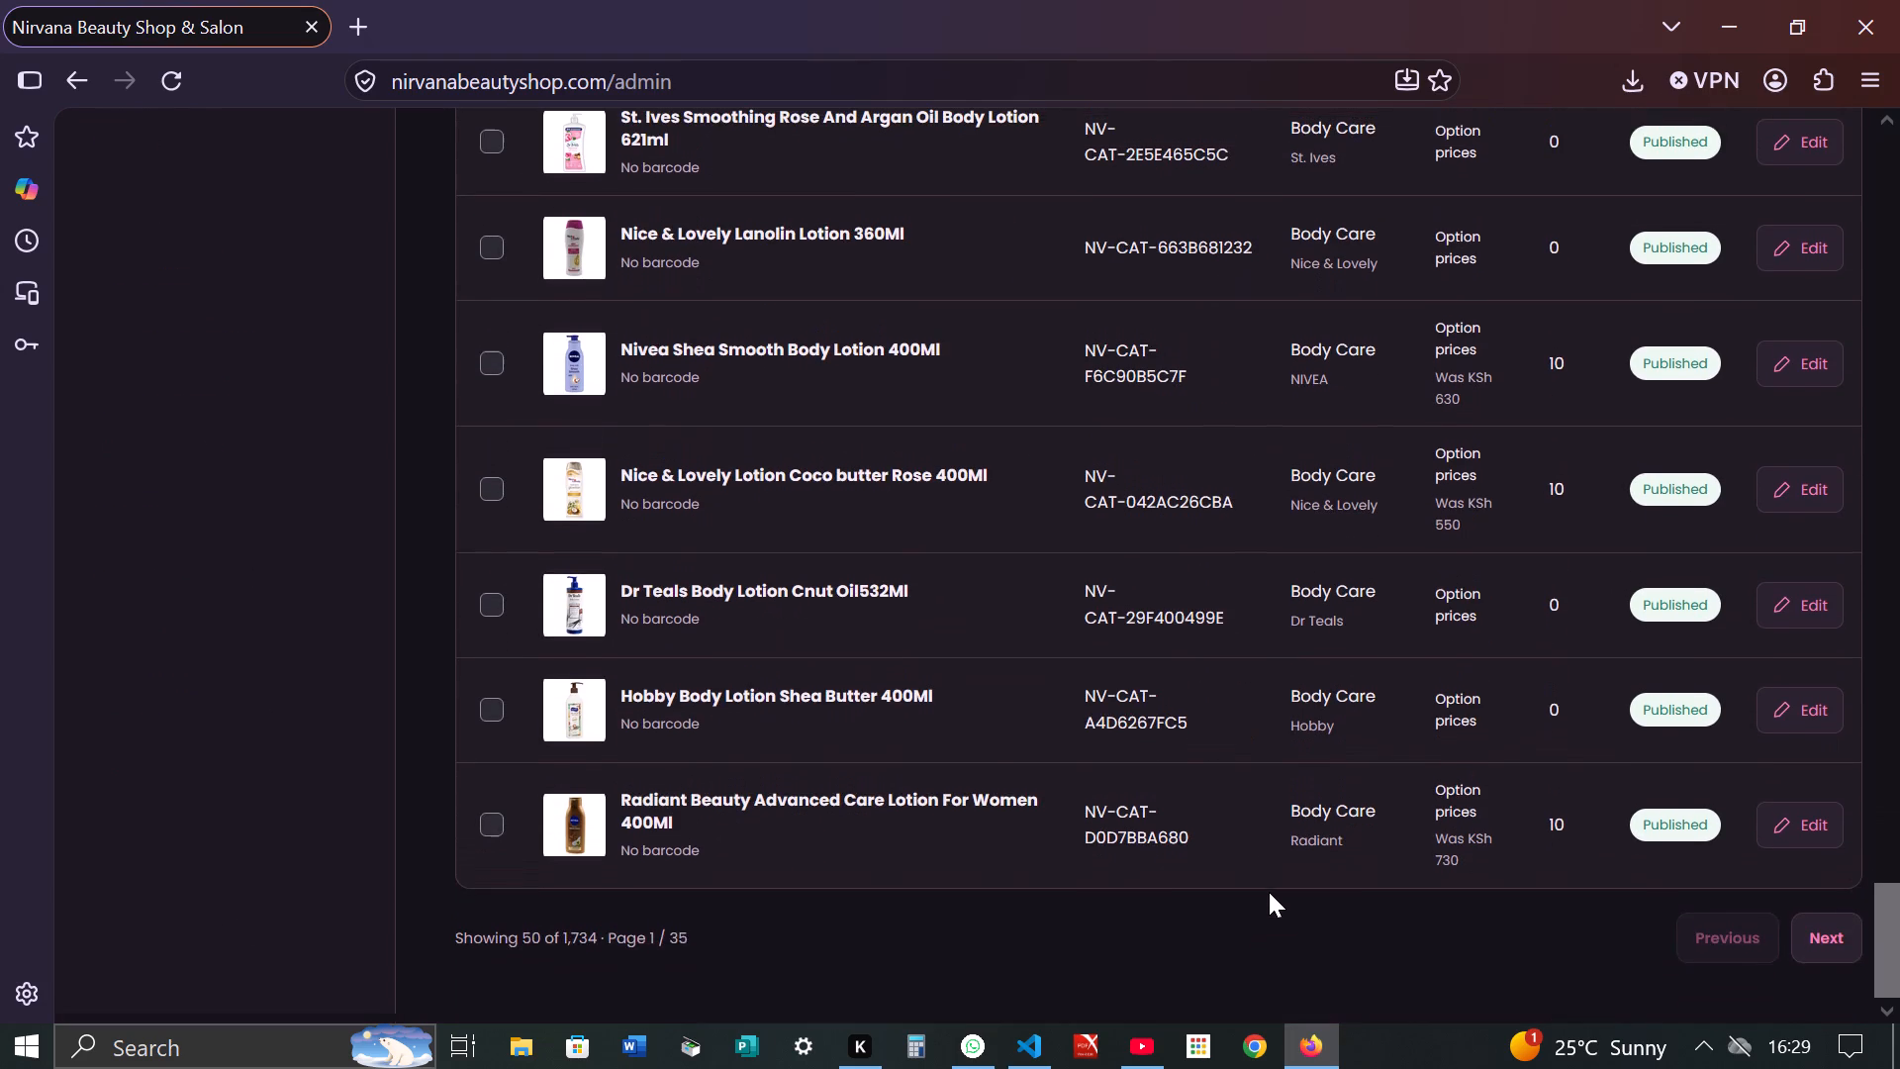
pyautogui.click(1809, 965)
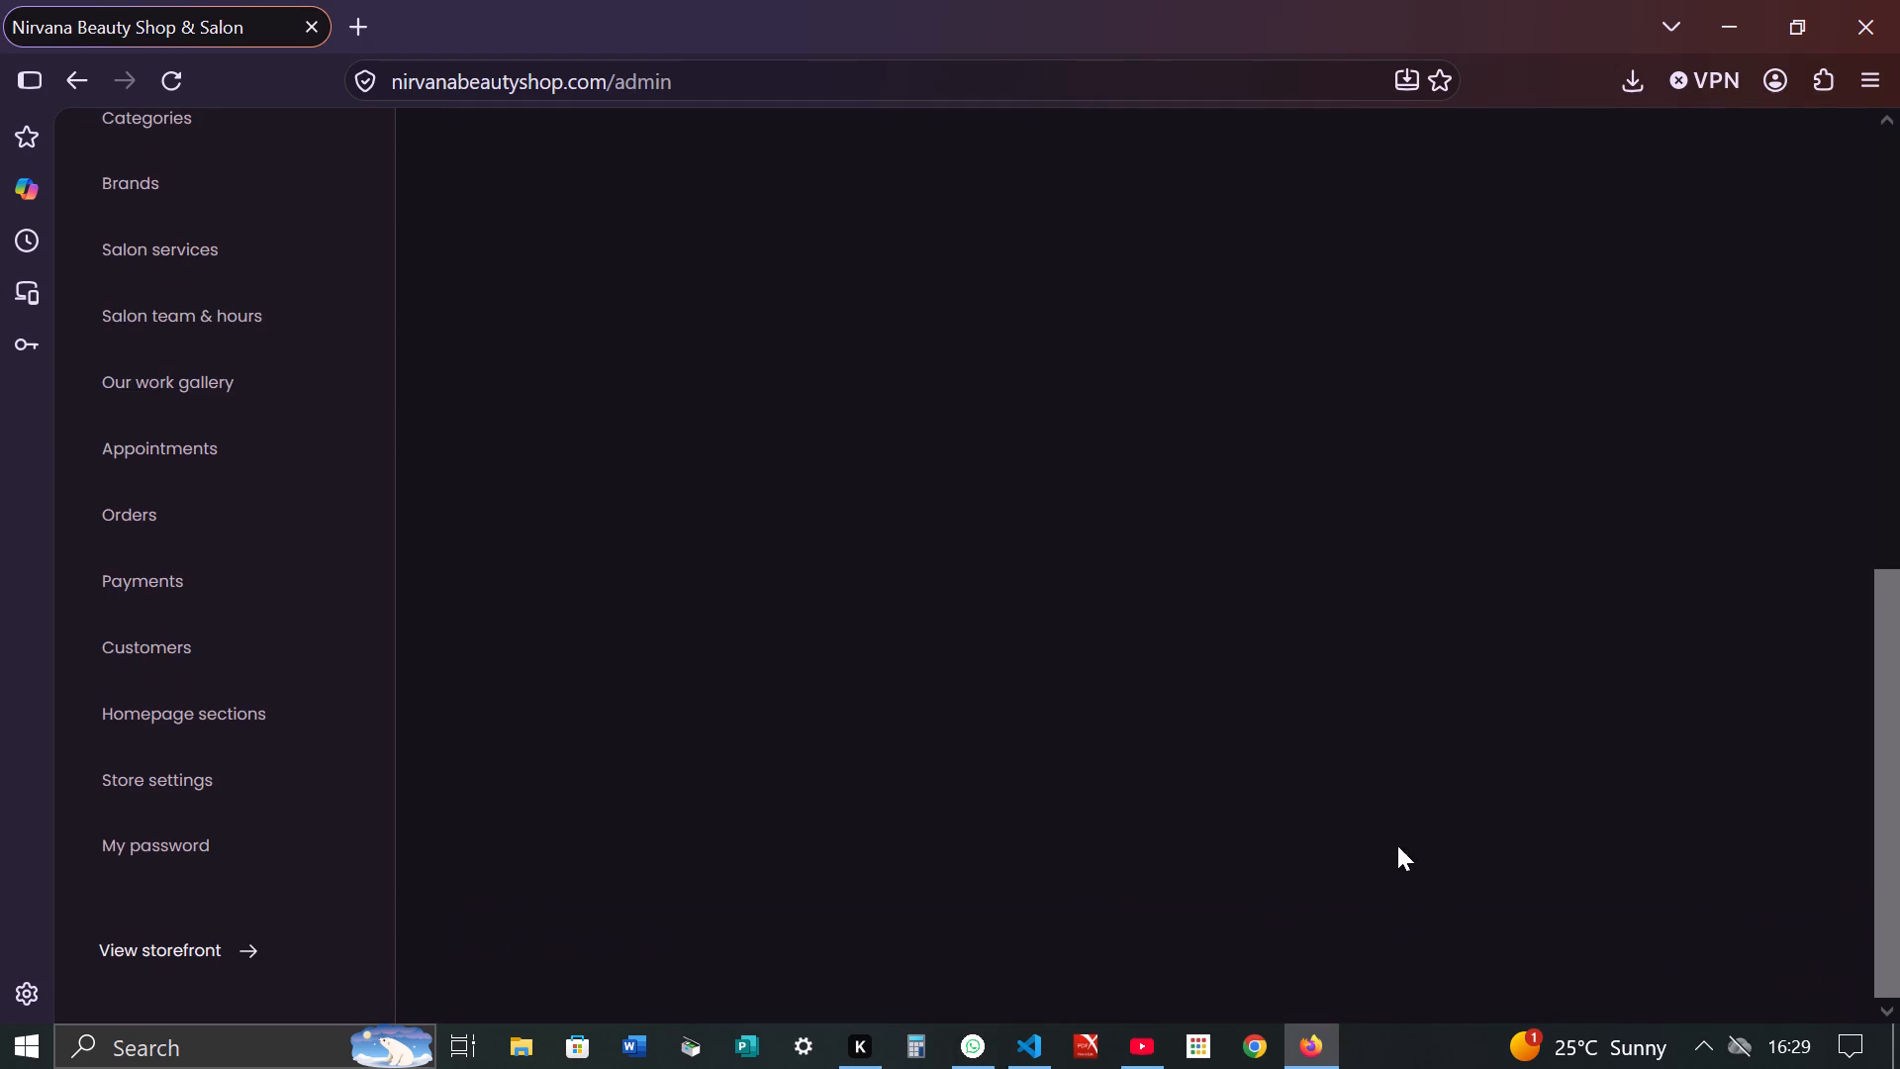
pyautogui.scroll(-6, 1259, 800)
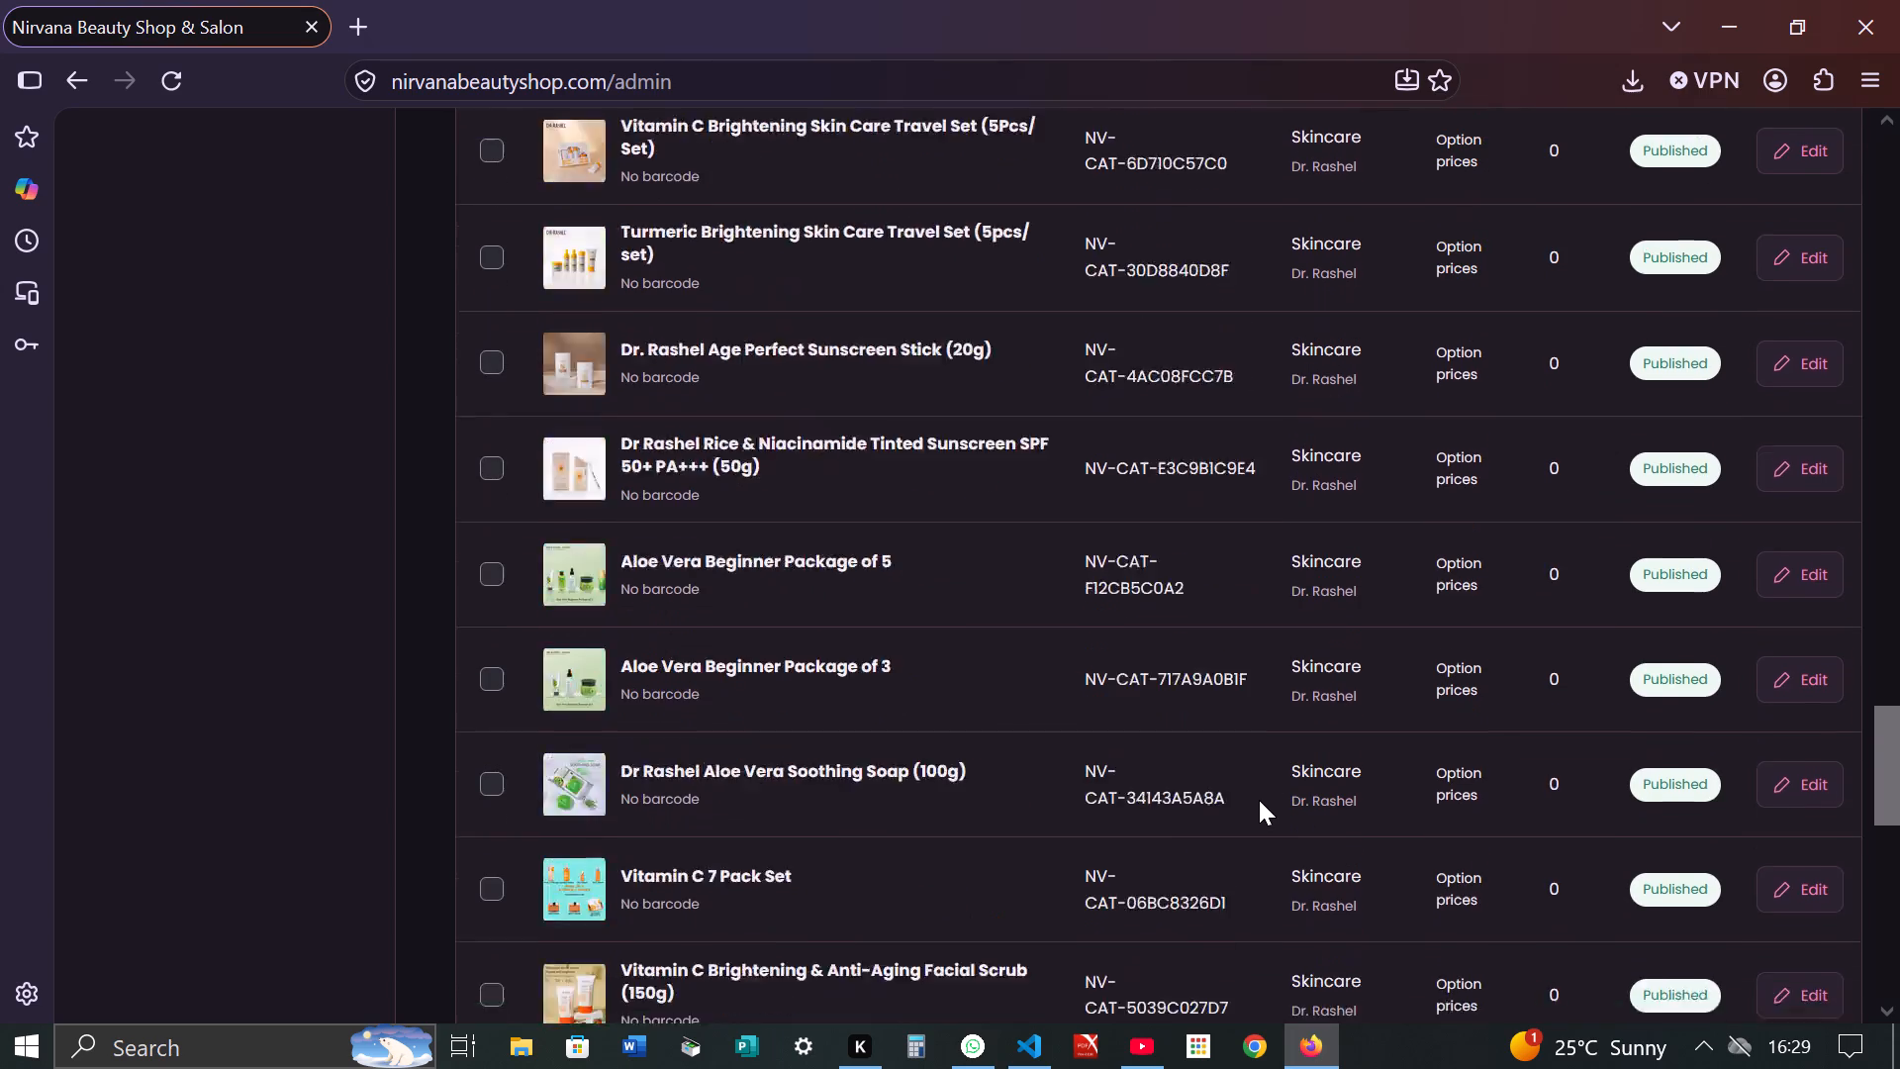
pyautogui.scroll(-1, 1259, 800)
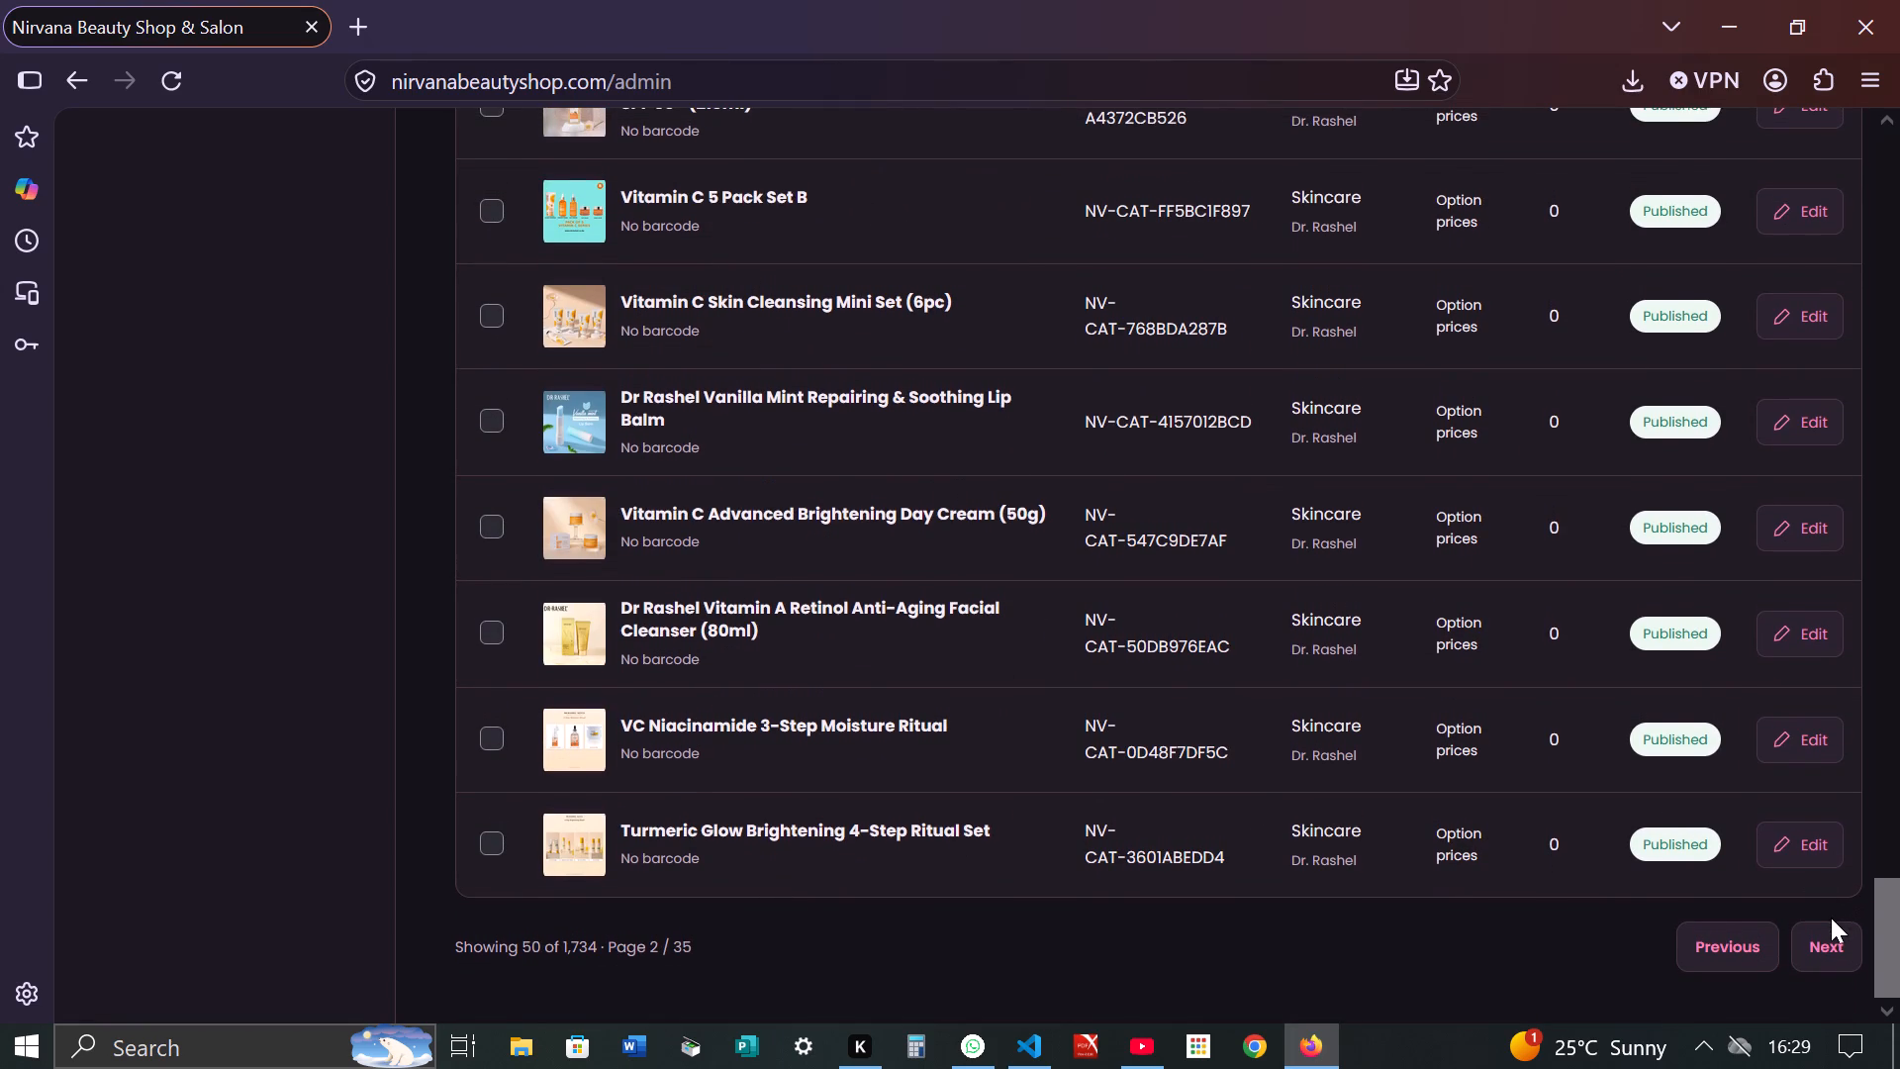
pyautogui.click(1831, 918)
pyautogui.click(1831, 924)
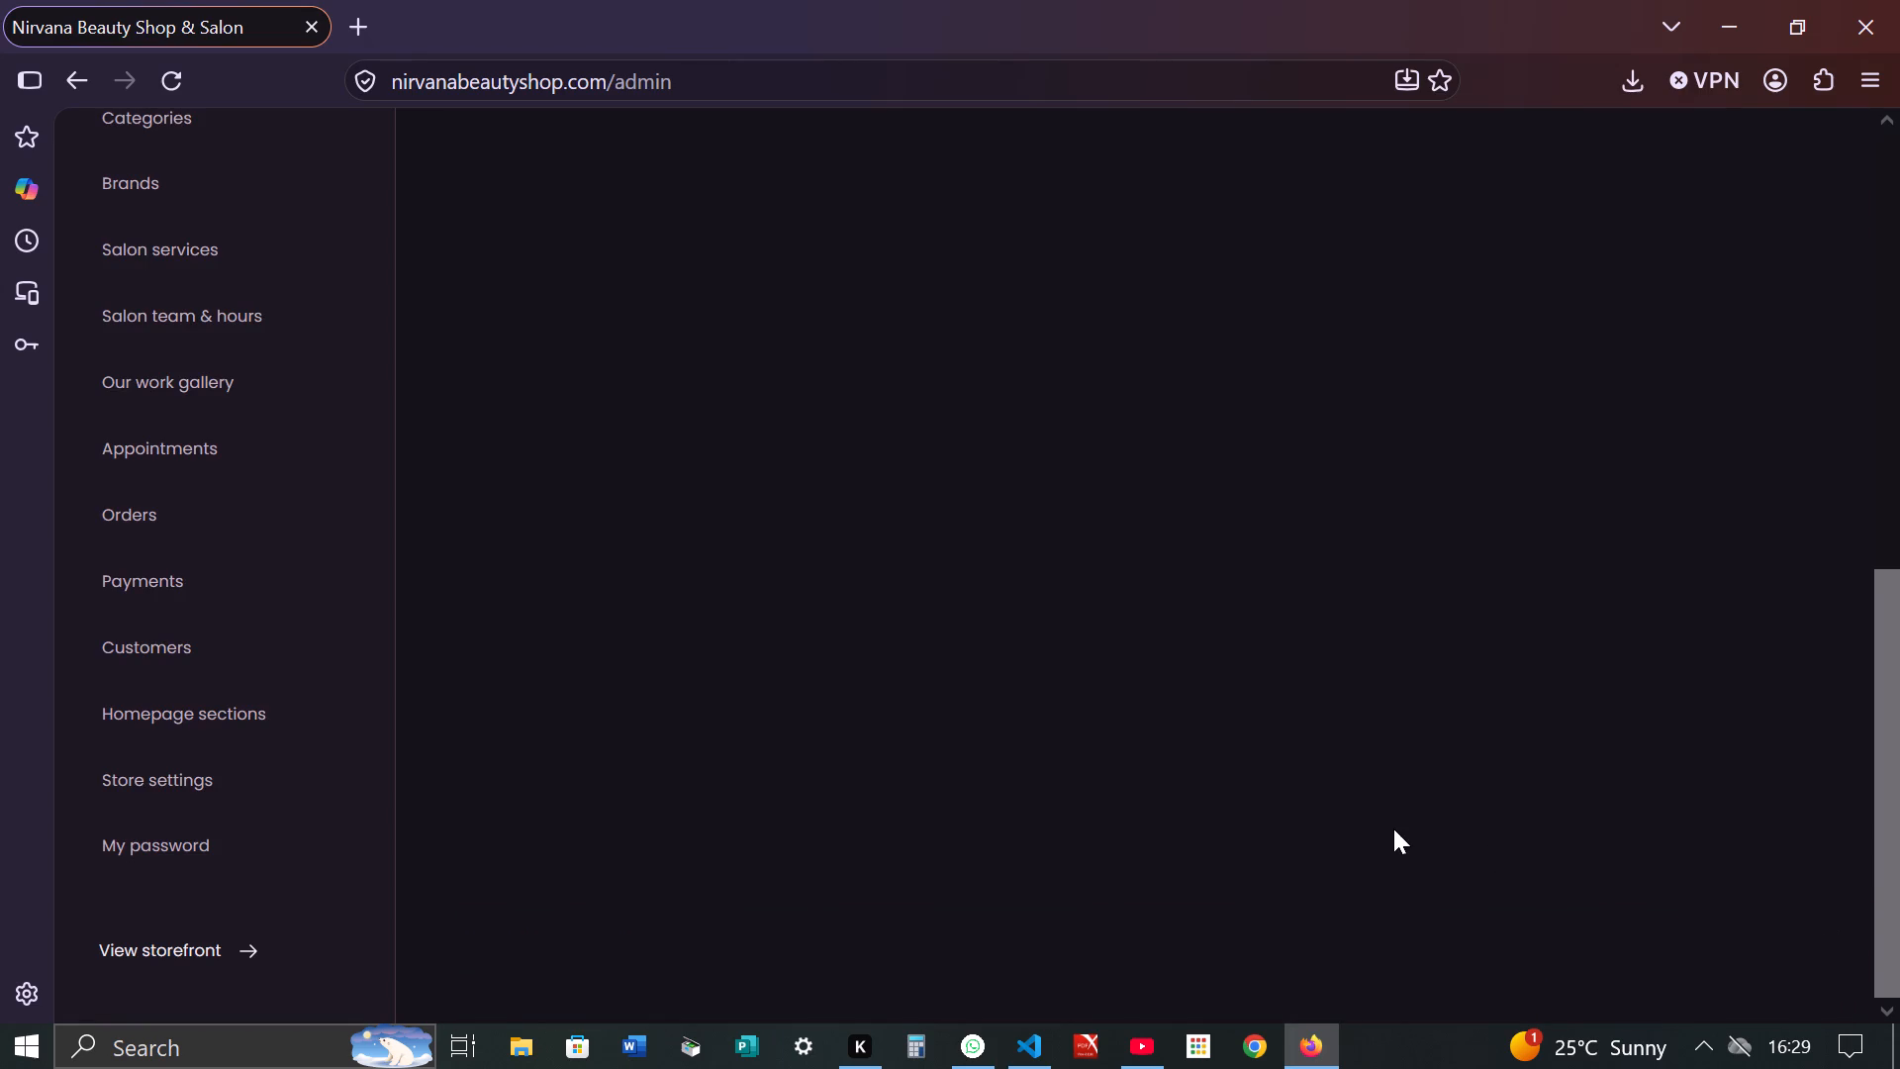
pyautogui.scroll(-10, 1393, 828)
pyautogui.scroll(3, 1393, 828)
pyautogui.scroll(-5, 1393, 828)
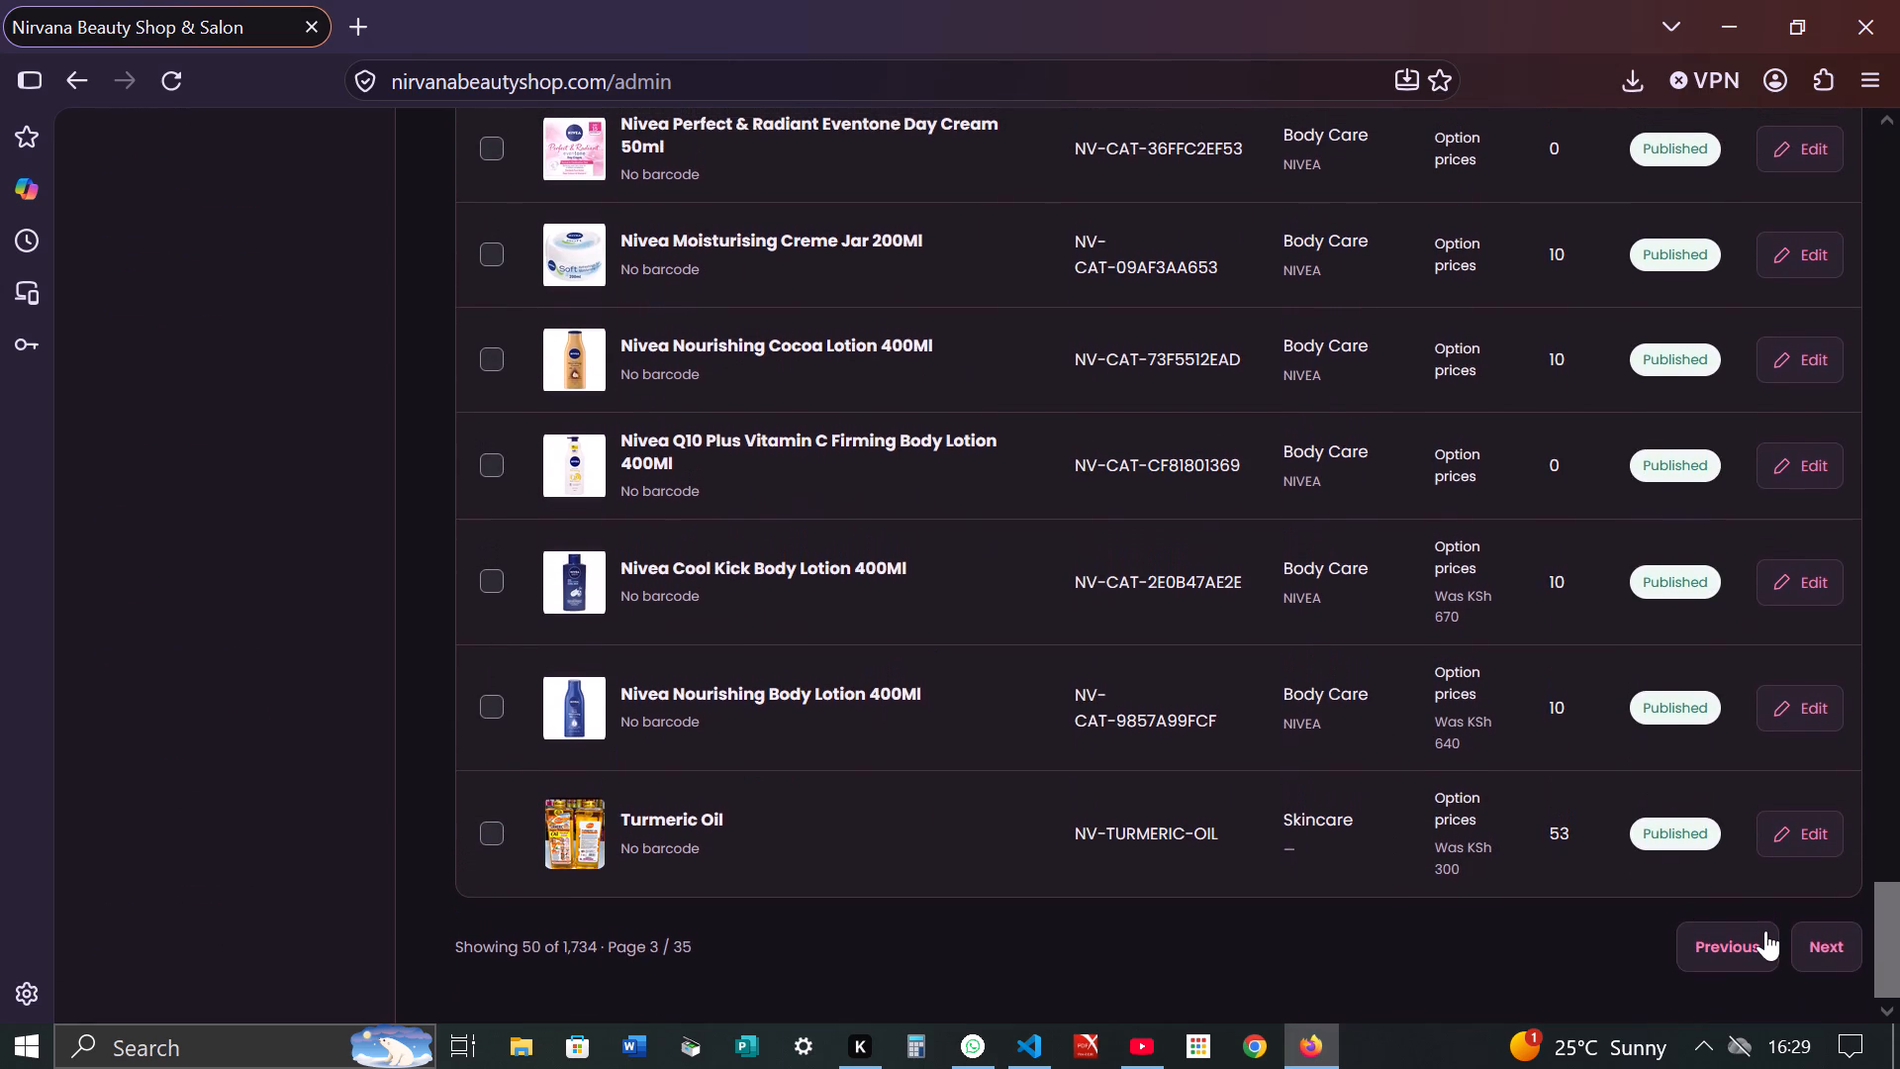
pyautogui.click(1819, 947)
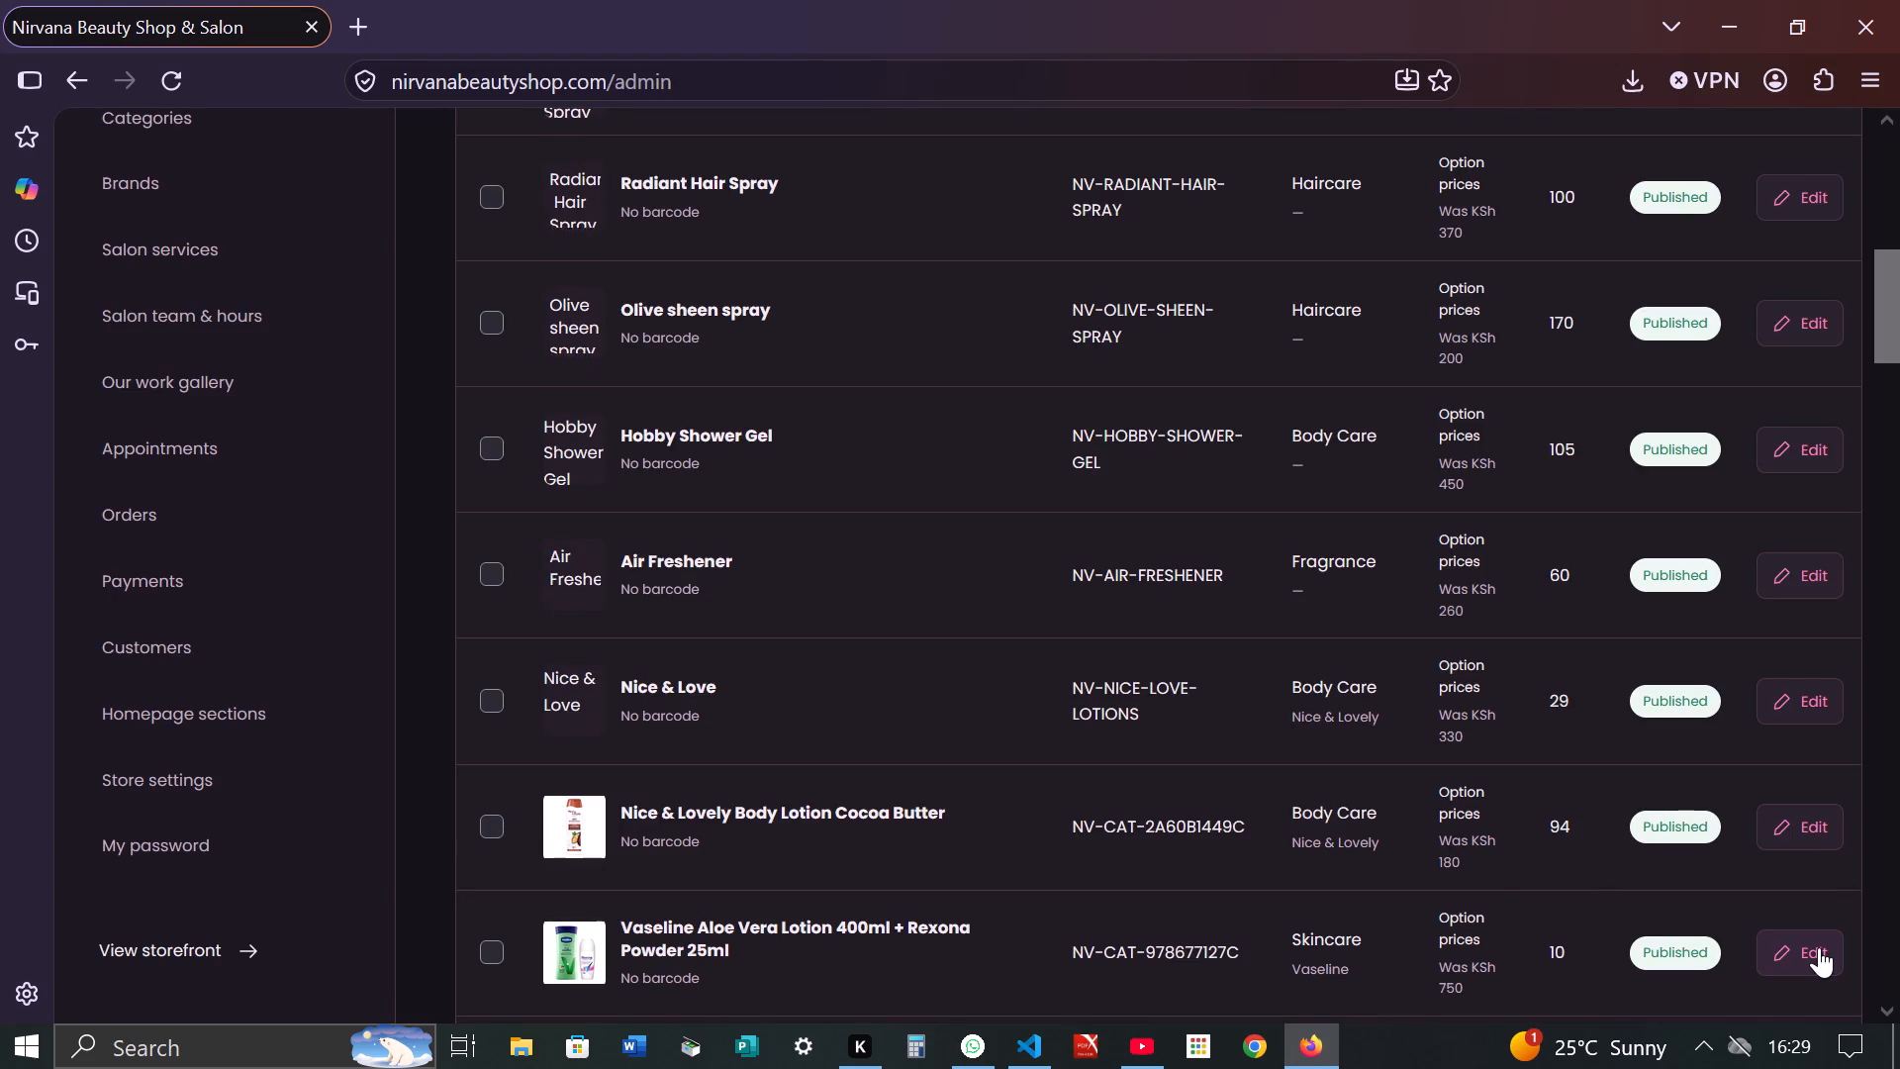
pyautogui.scroll(-2, 1494, 892)
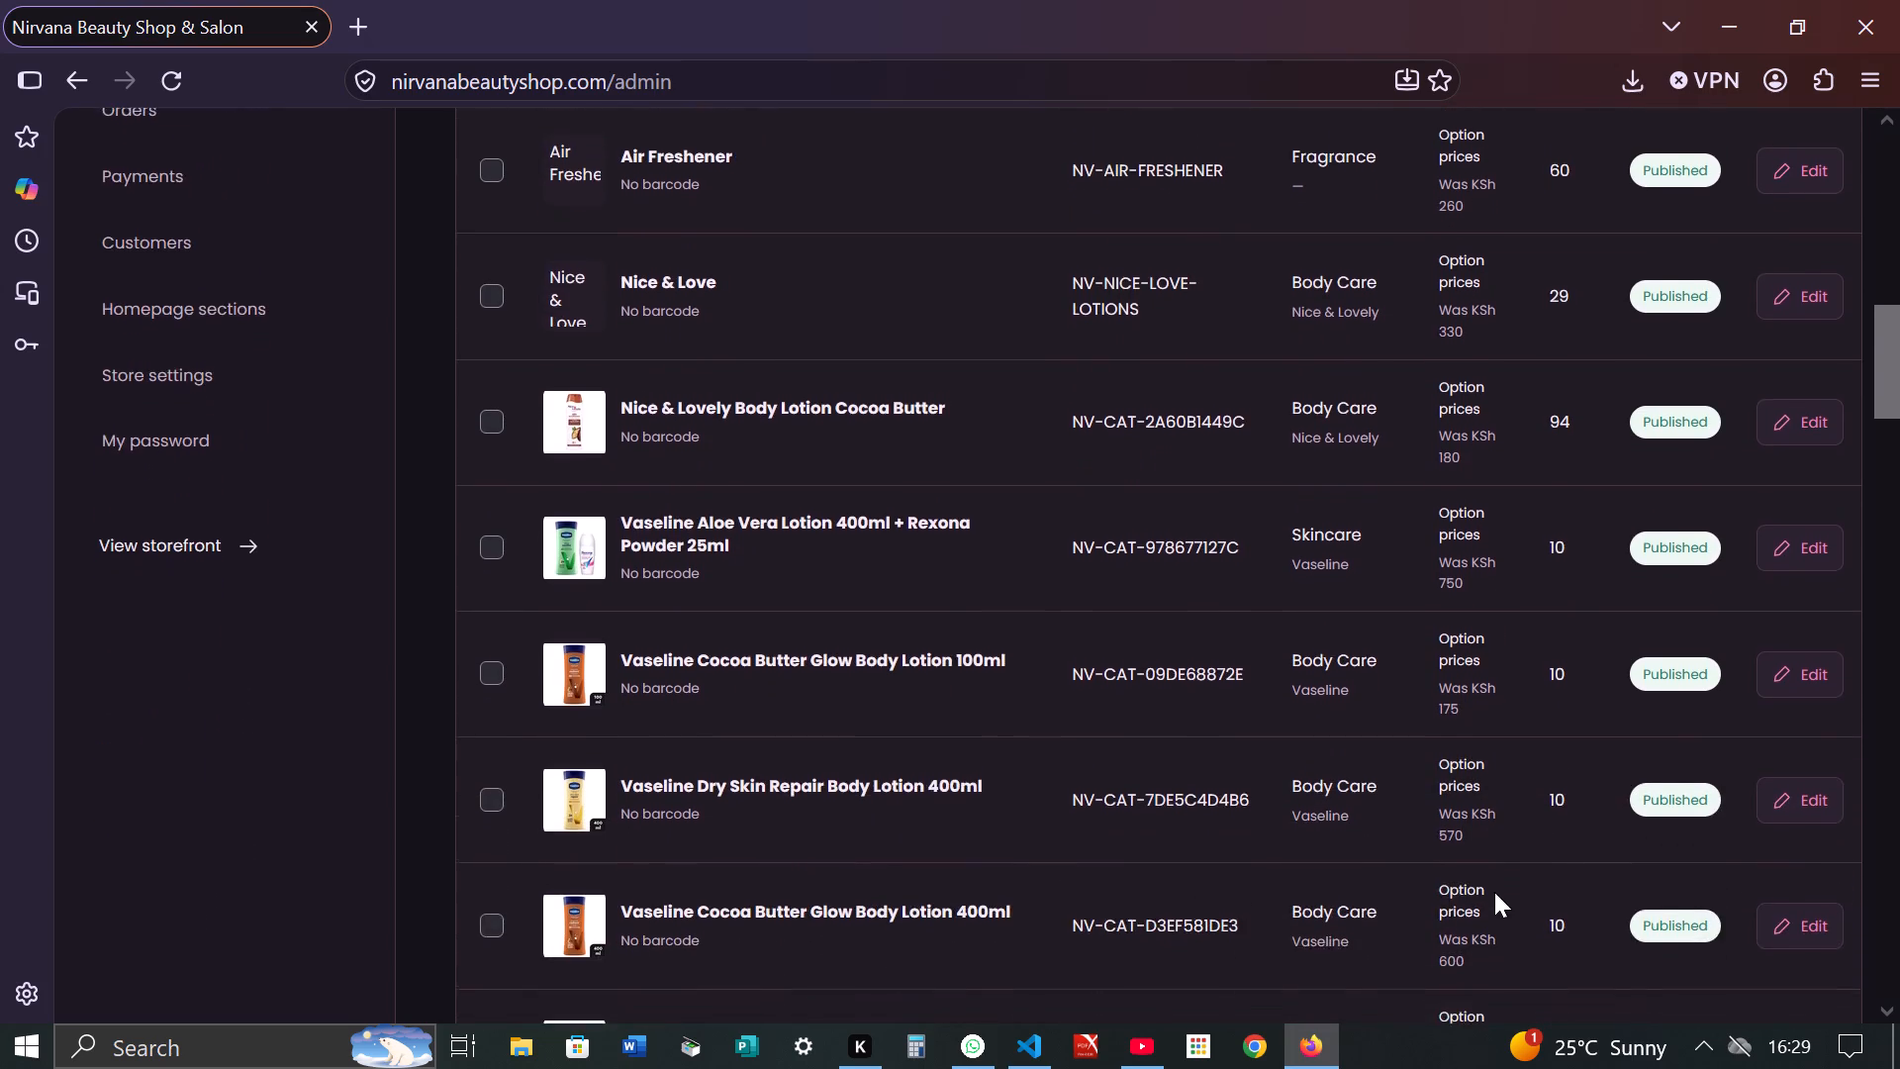
pyautogui.scroll(-6, 1494, 892)
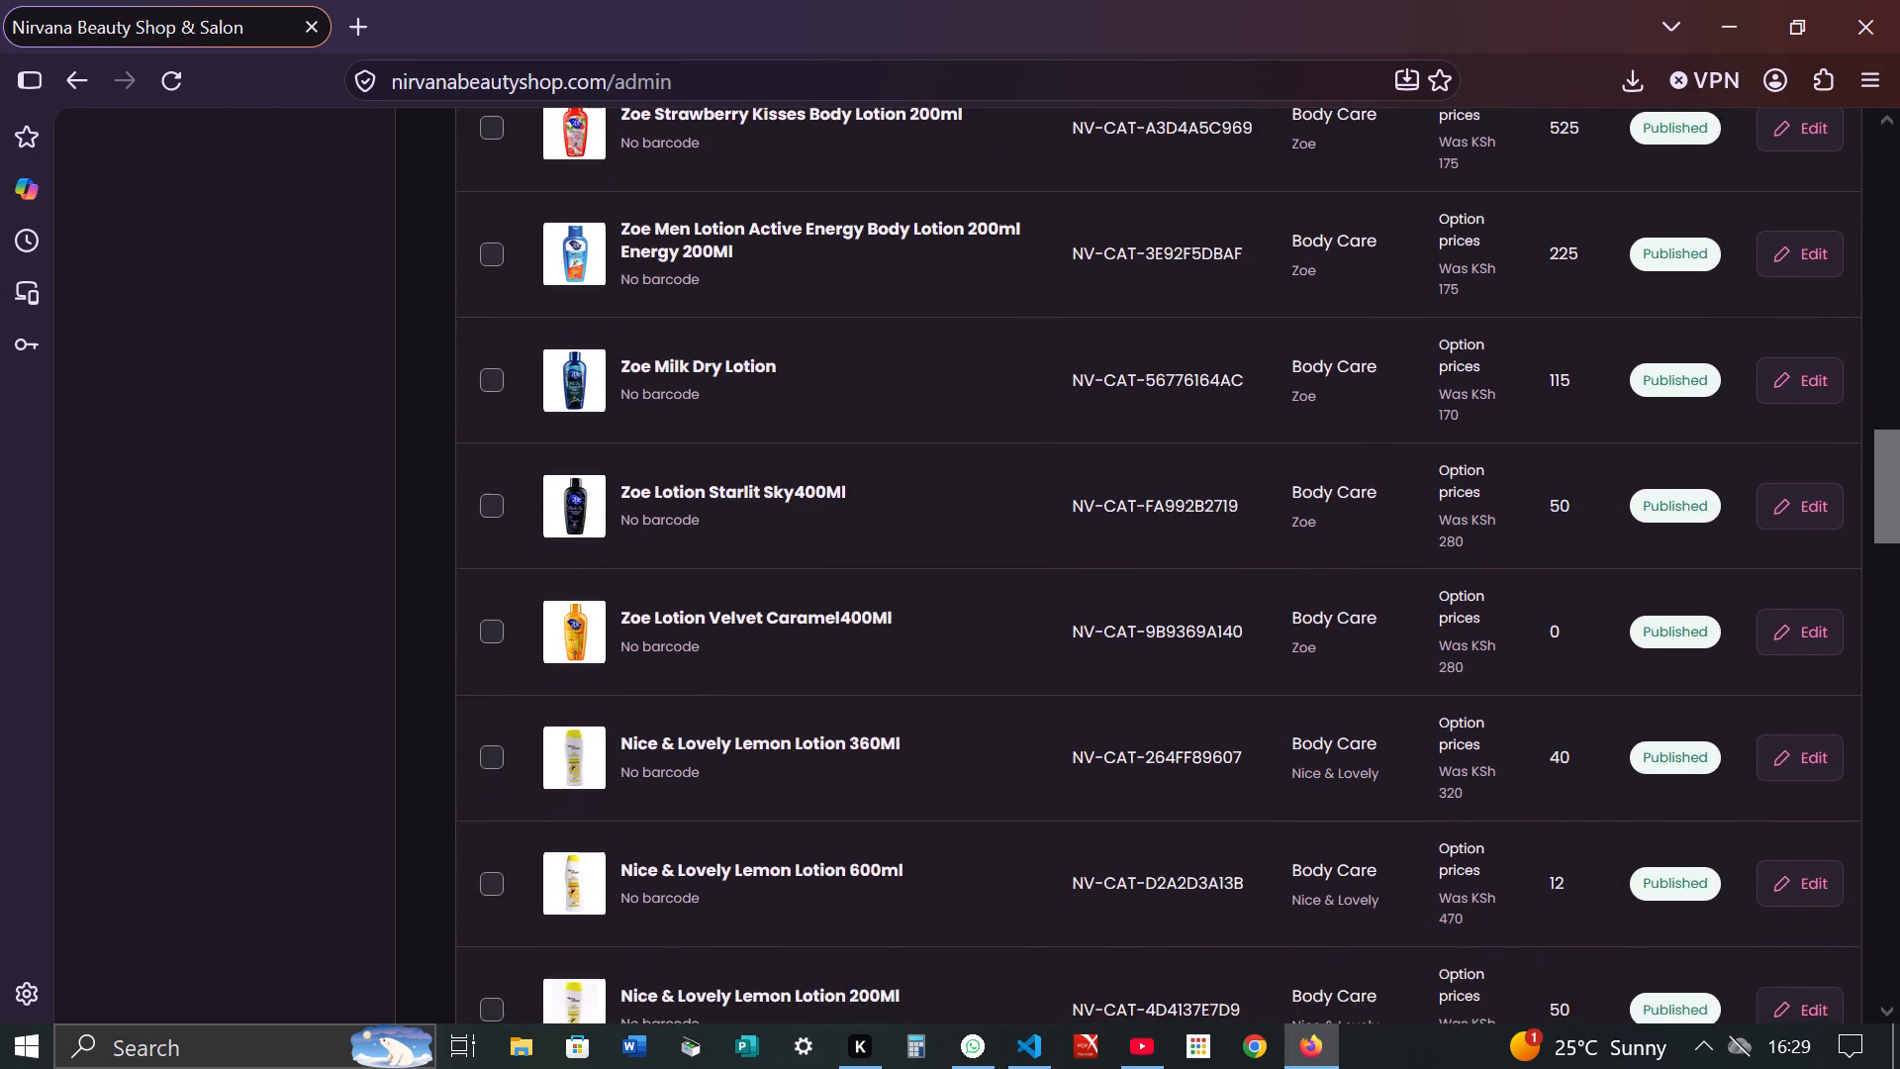
pyautogui.scroll(-3, 1494, 892)
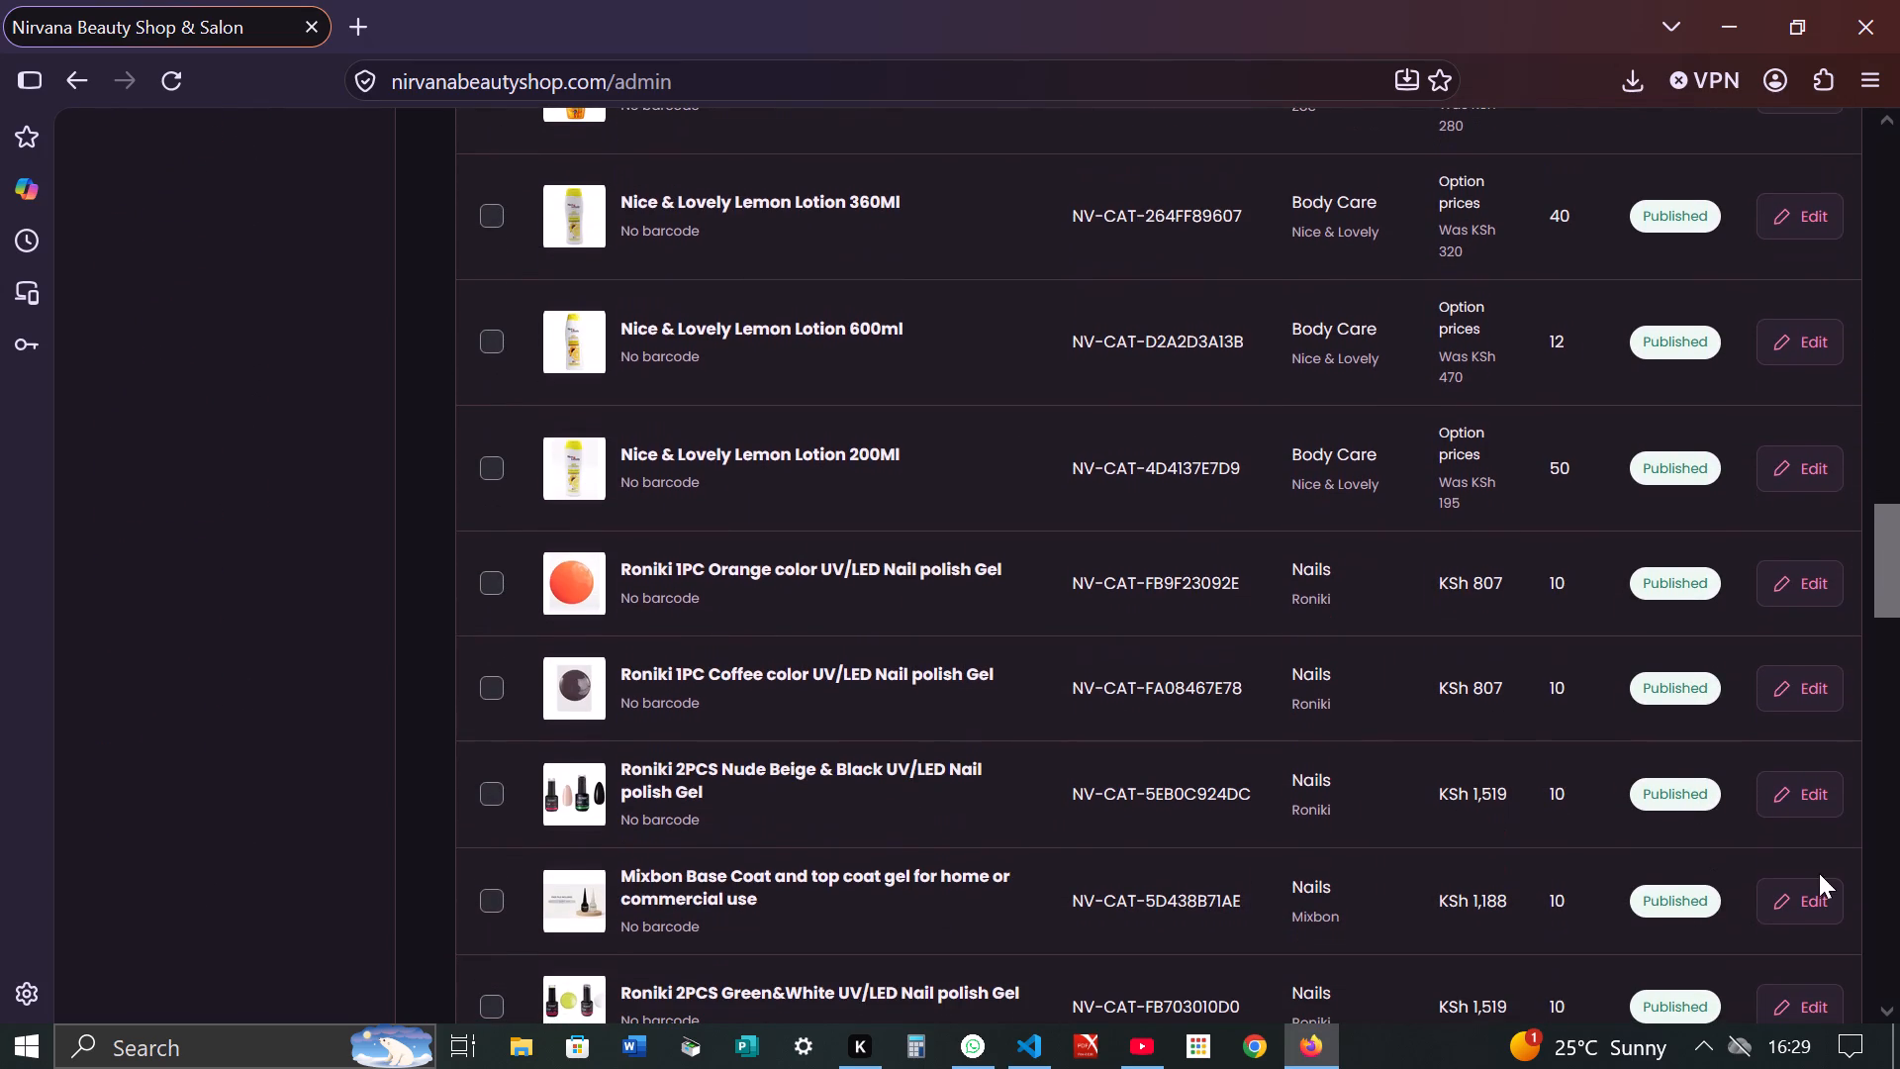
# Set the stock of Roniki 1PC Orange color UV/LED Nail polish Gel to 0 and save the product.
pyautogui.click(1811, 584)
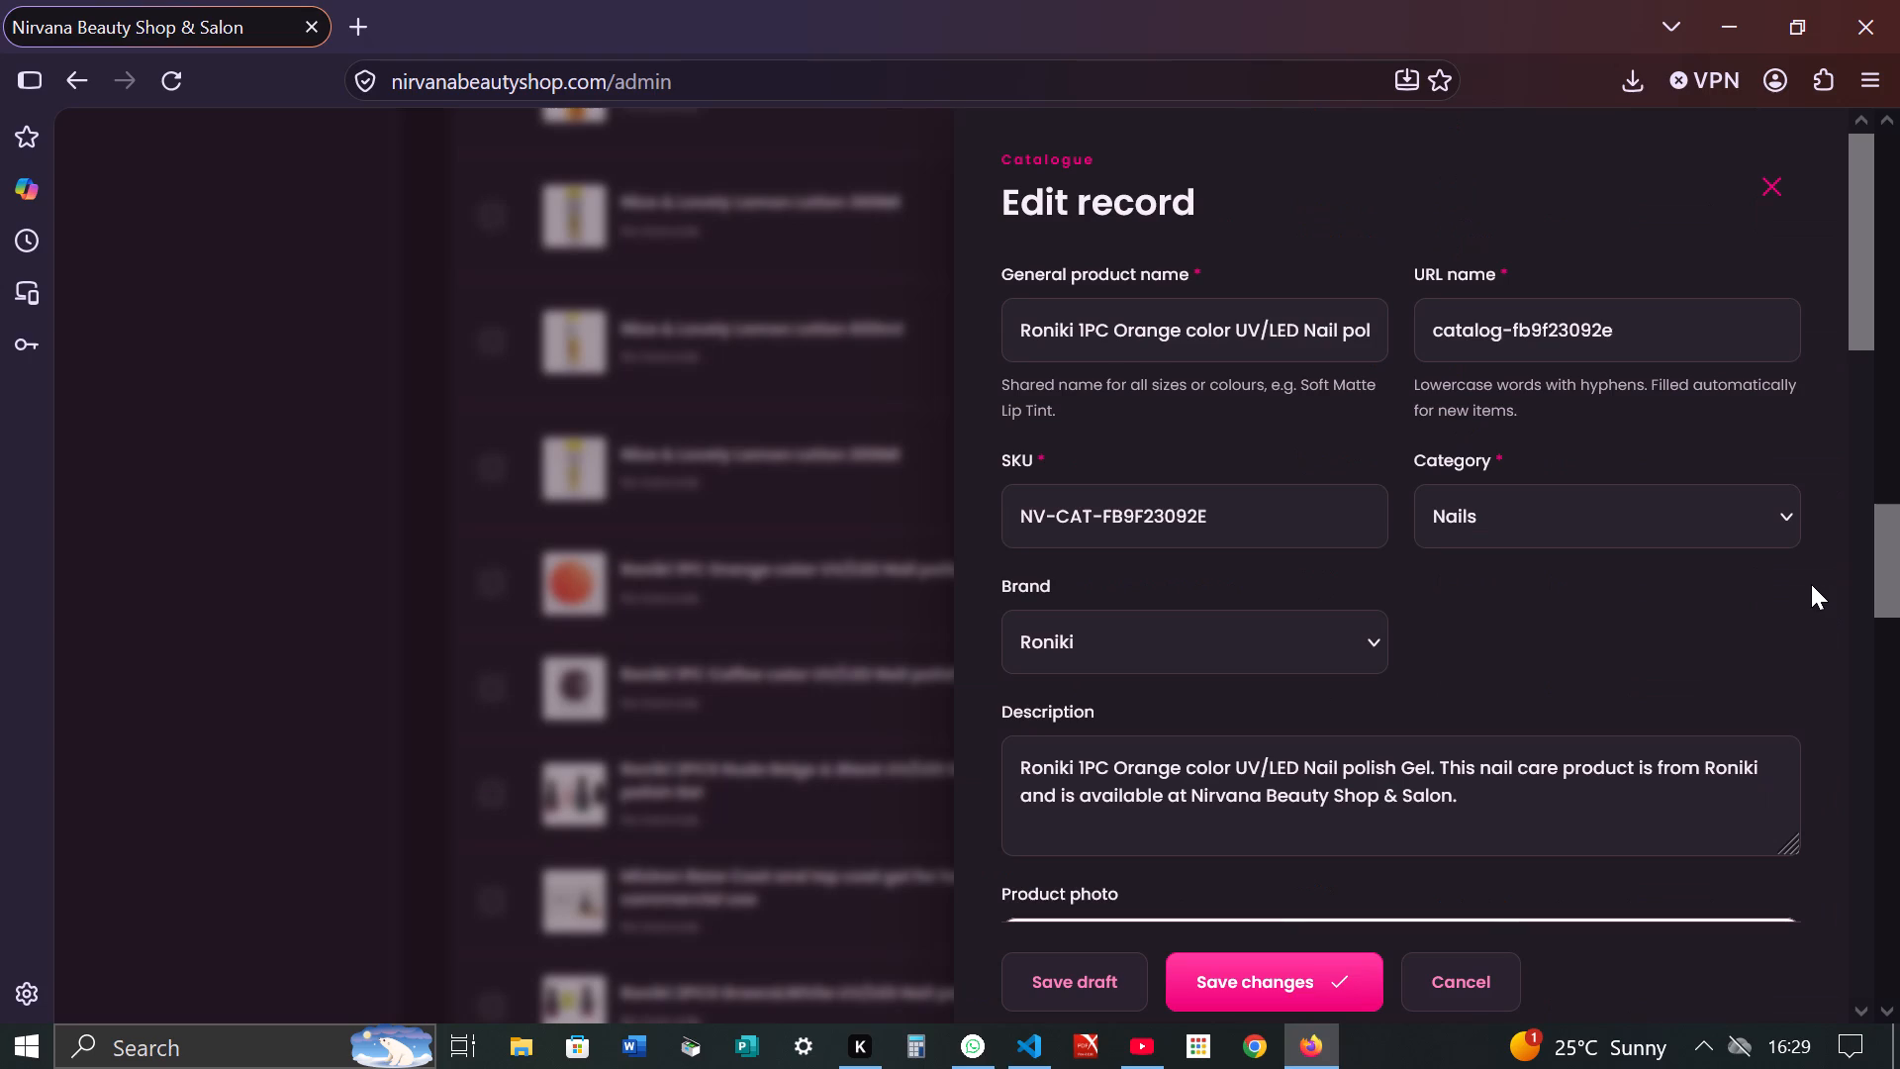
pyautogui.scroll(-1, 1509, 749)
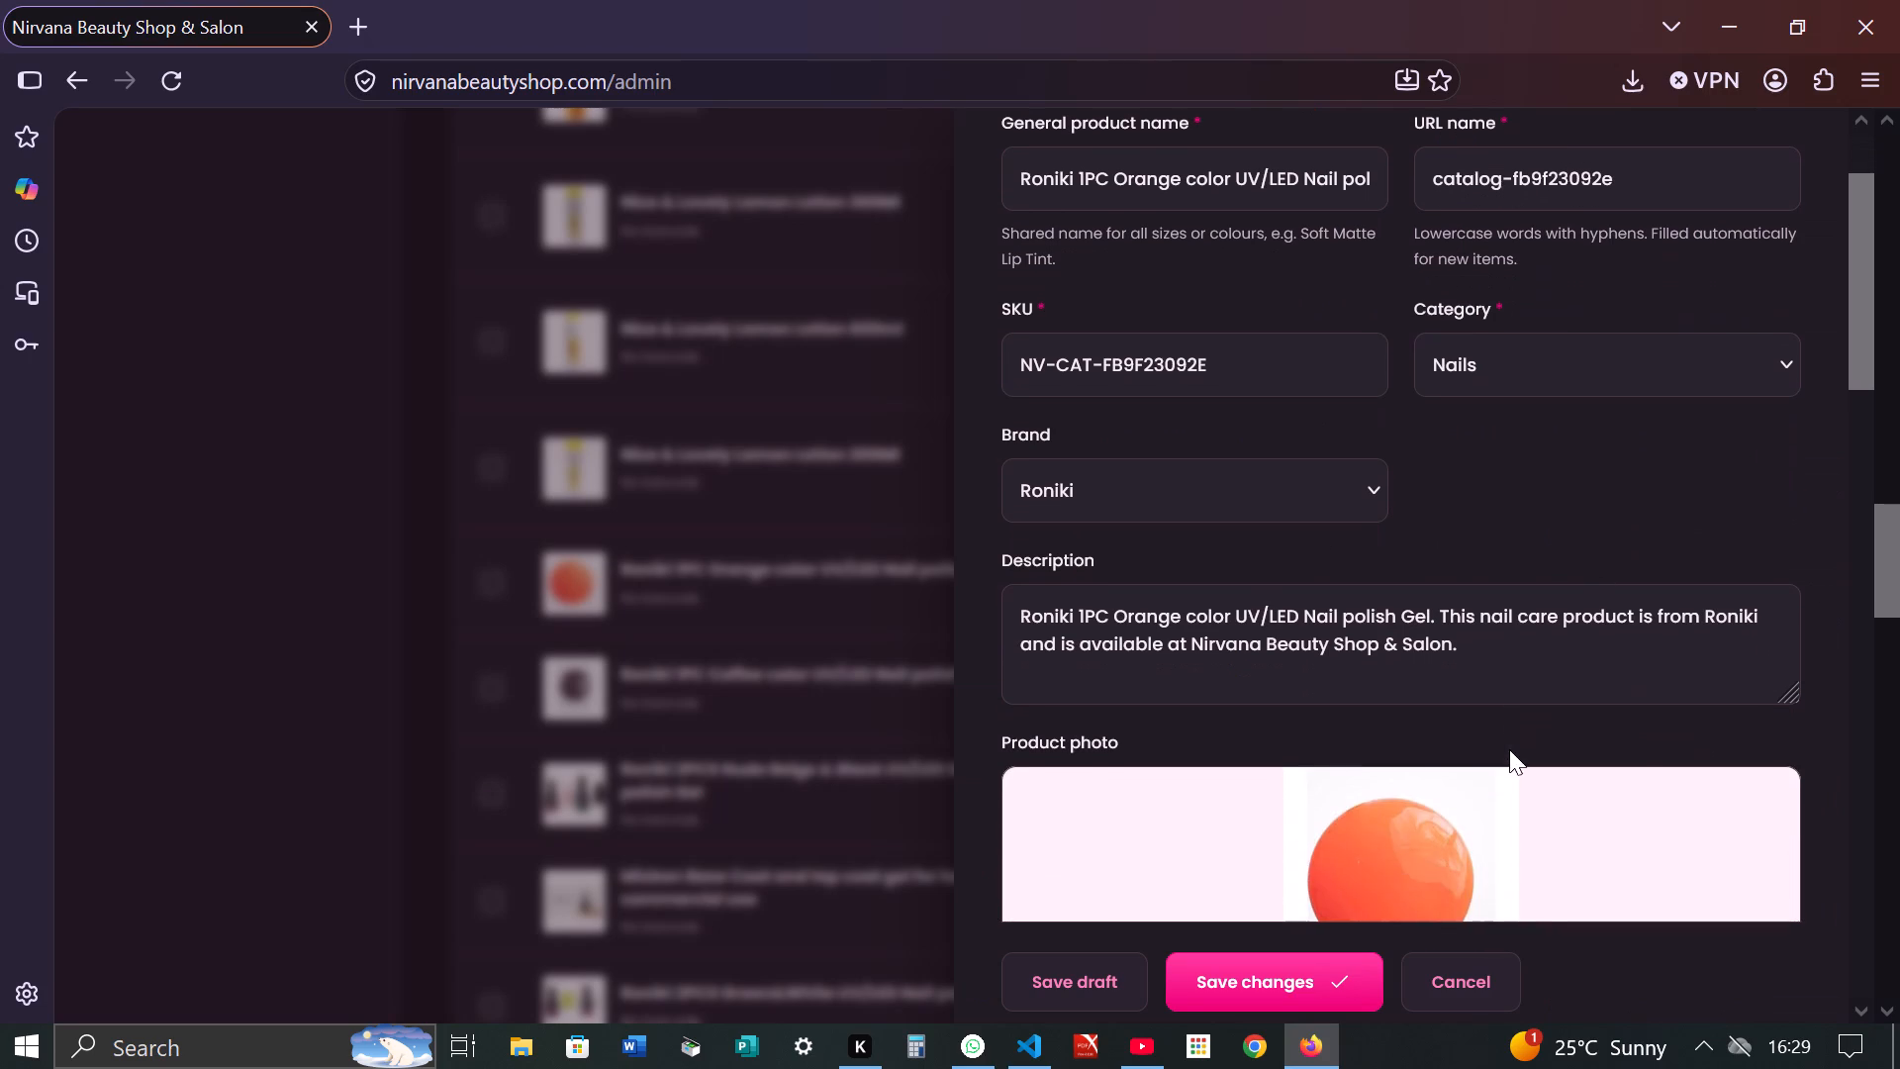
pyautogui.scroll(-6, 1509, 749)
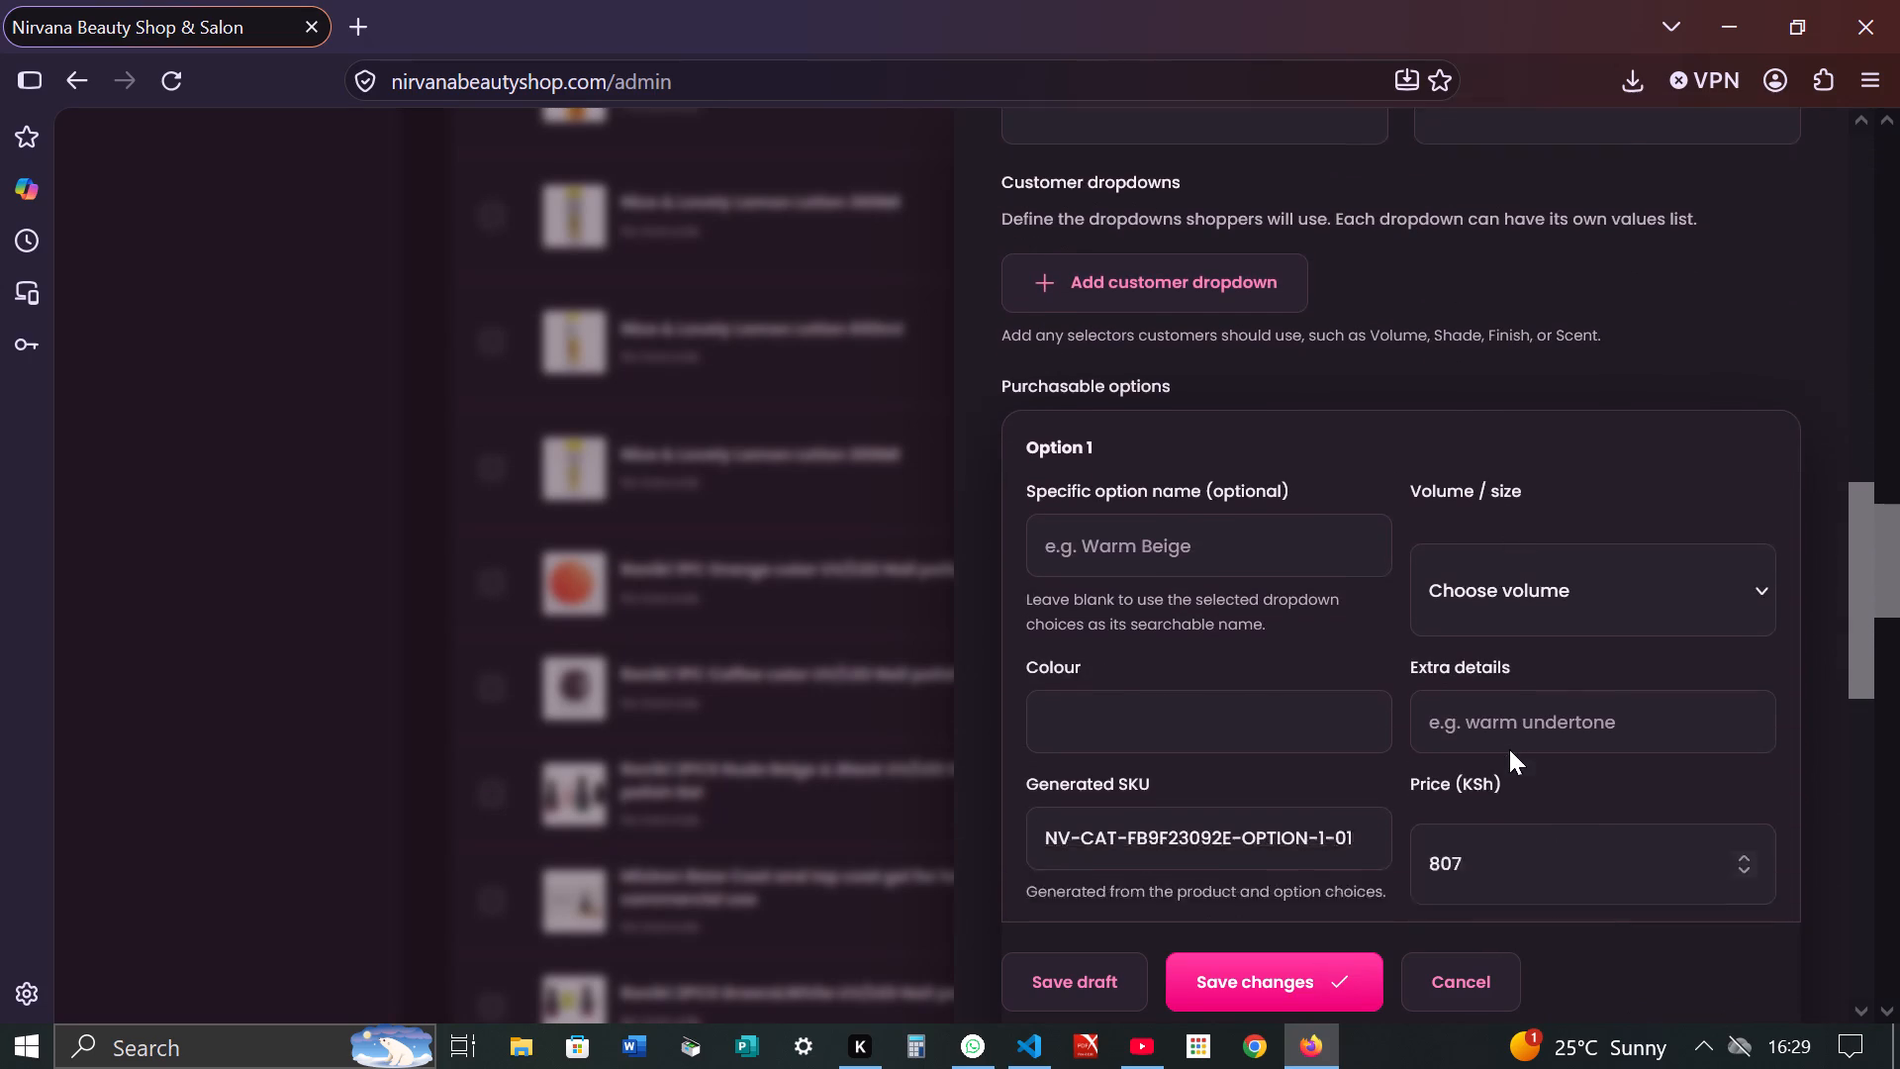
pyautogui.scroll(-2, 1509, 749)
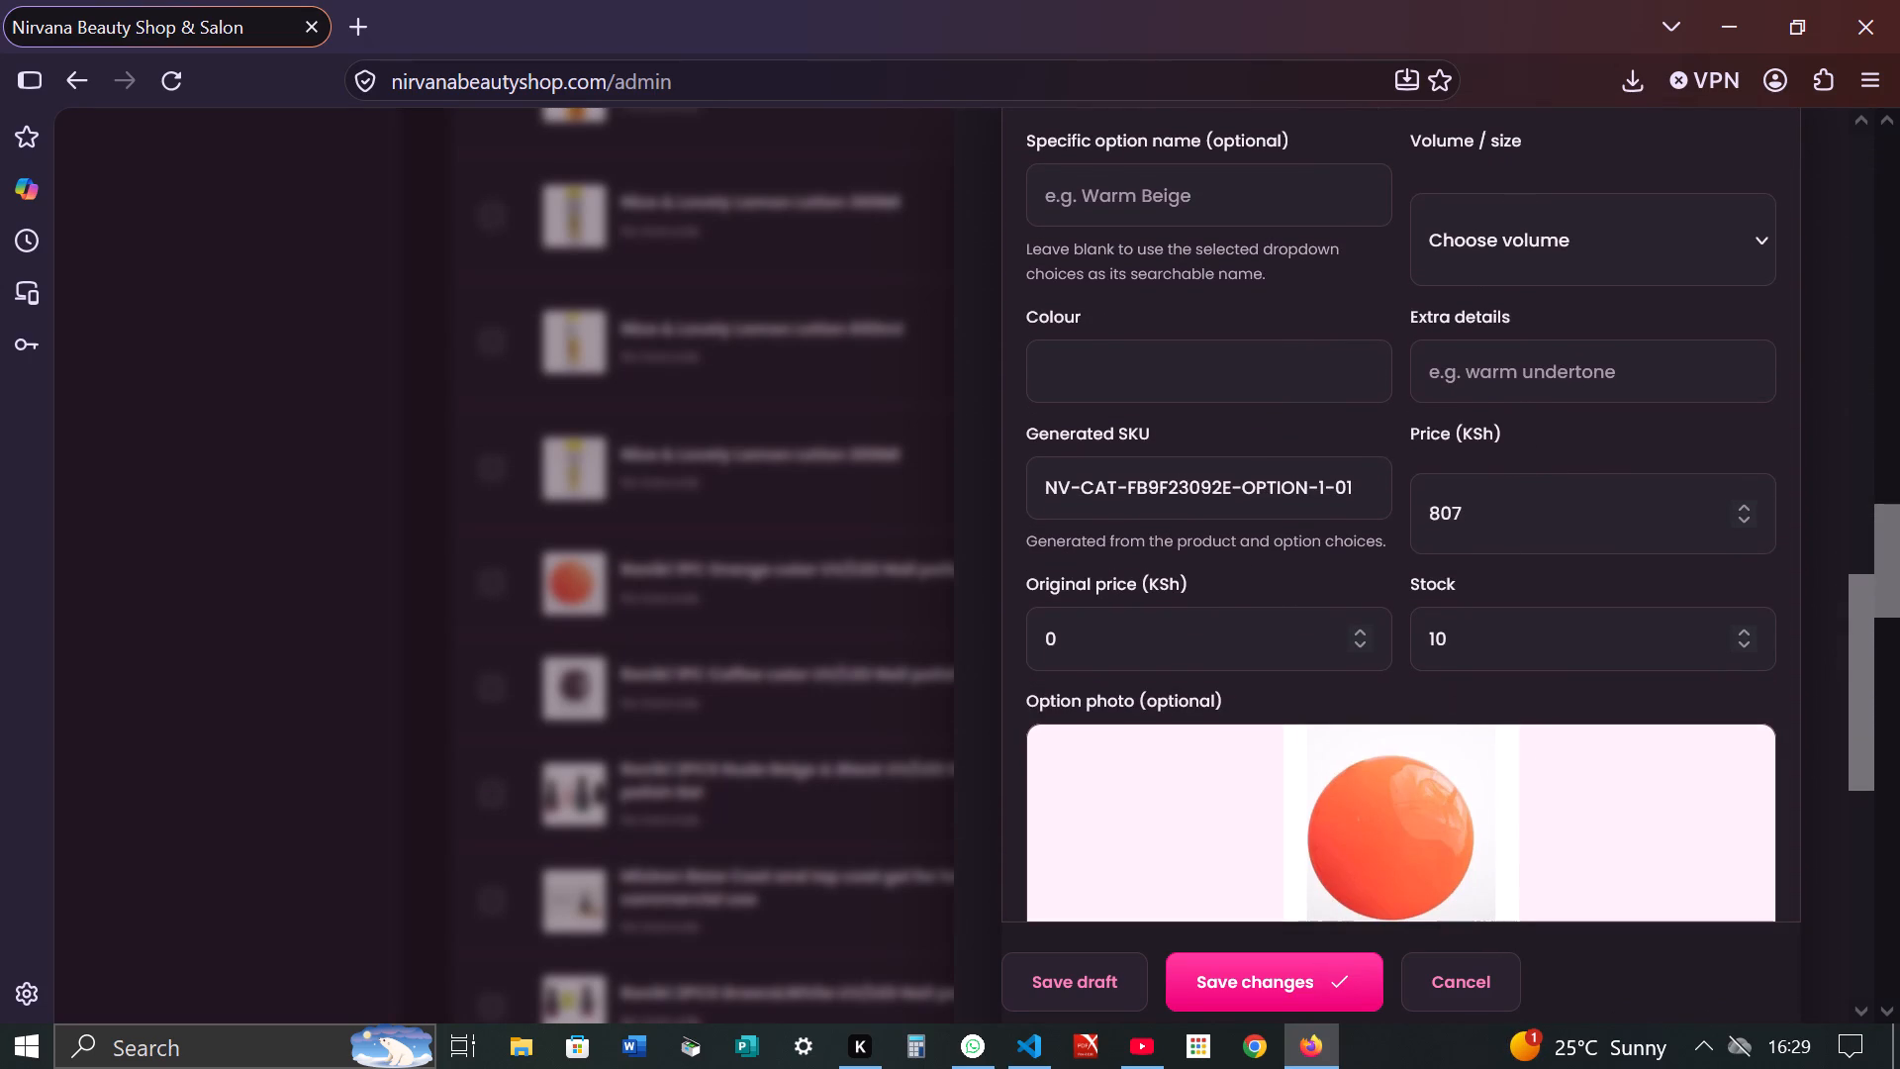
pyautogui.click(1434, 627)
pyautogui.press('BackSpace')
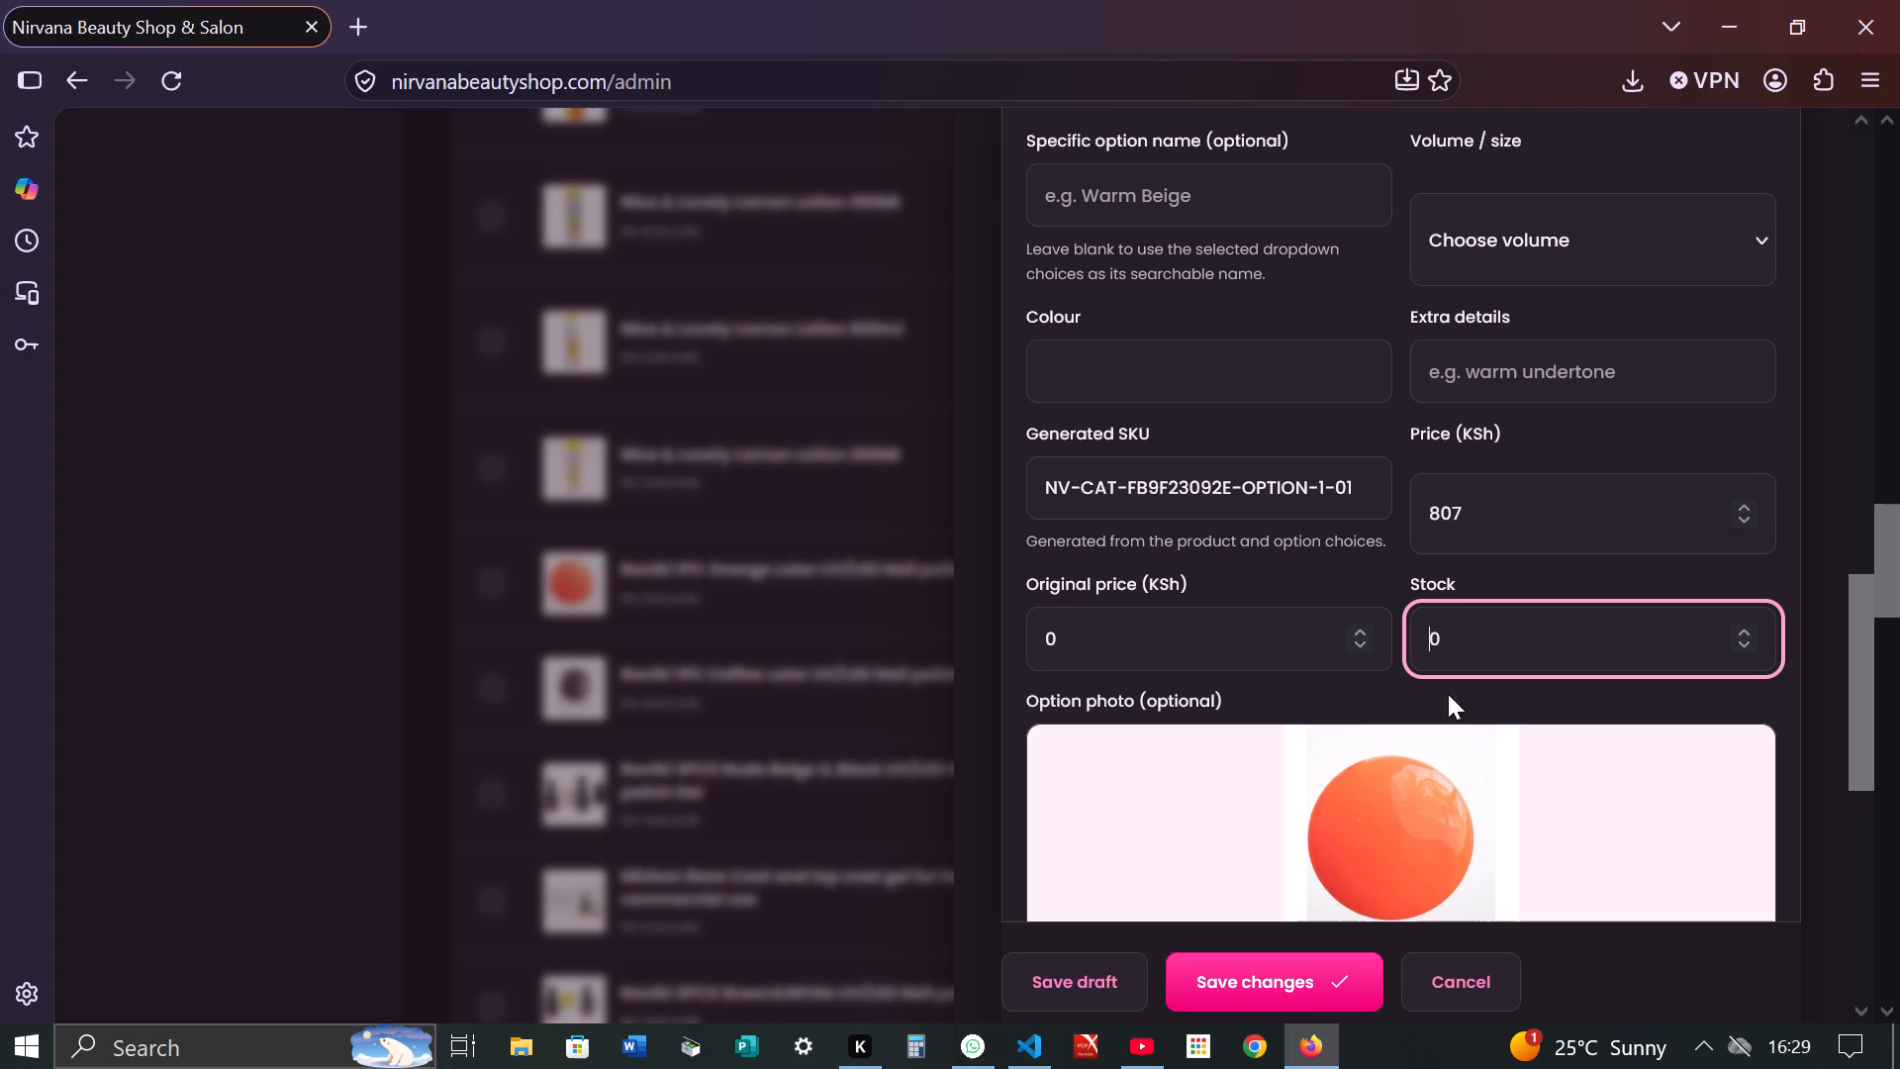
pyautogui.click(1233, 970)
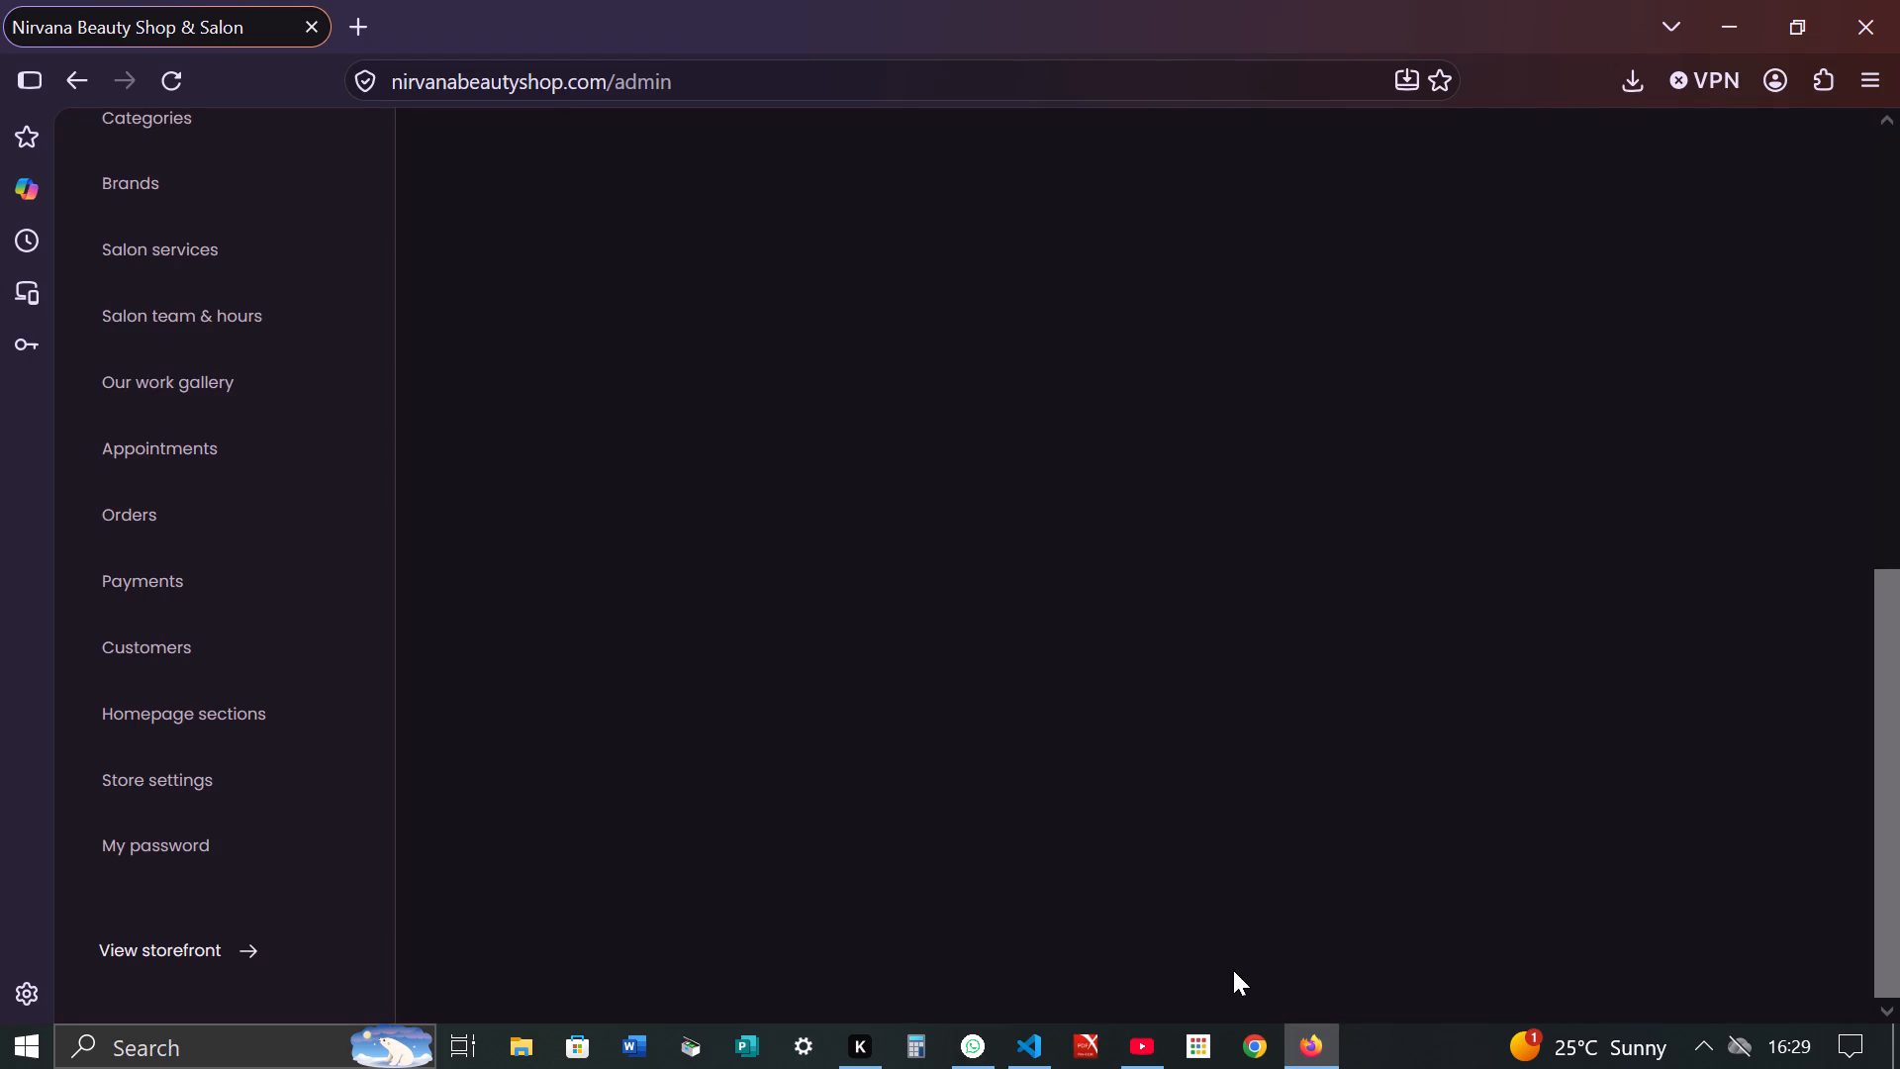
# Advance the reloaded product list from page 1 to page 4 and go to the Roniki gels below the Nice & Lovely lemon lotions.
pyautogui.scroll(-5, 1221, 838)
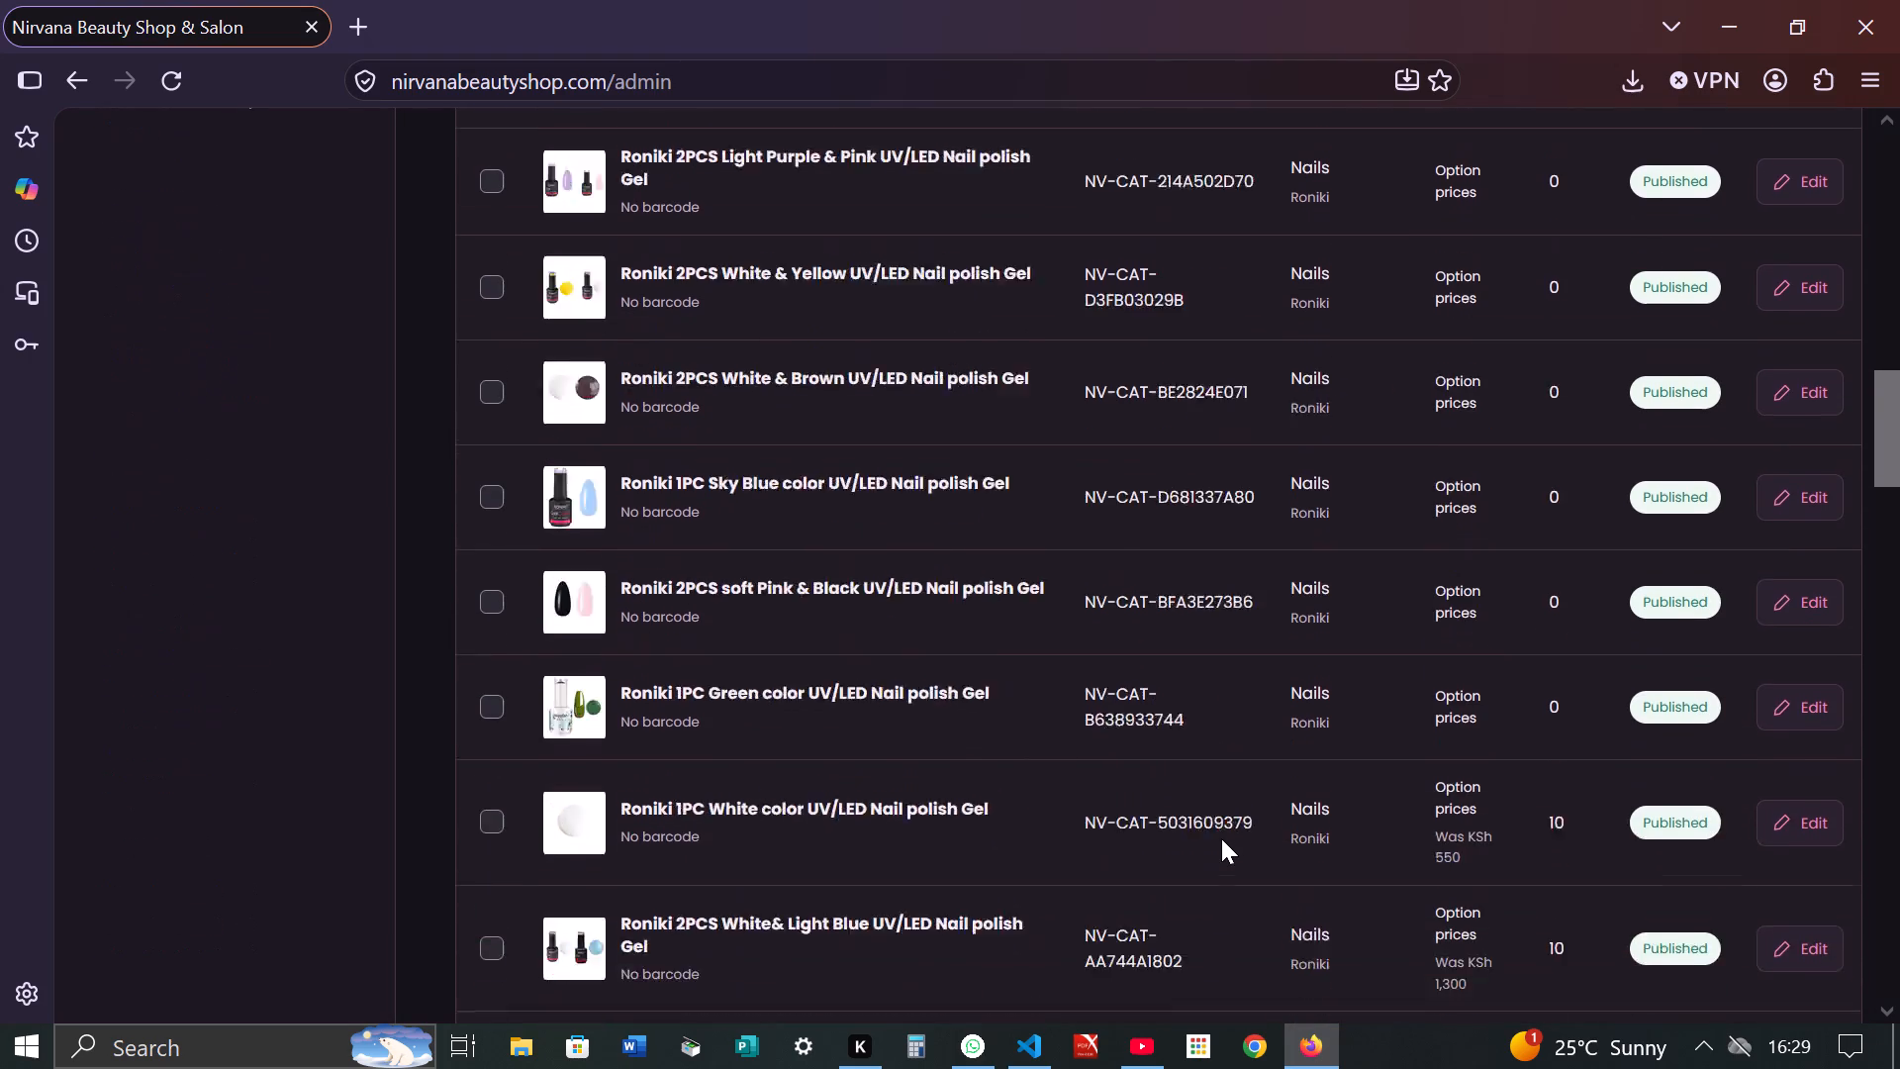
pyautogui.scroll(-3, 1221, 838)
pyautogui.scroll(-5, 1365, 803)
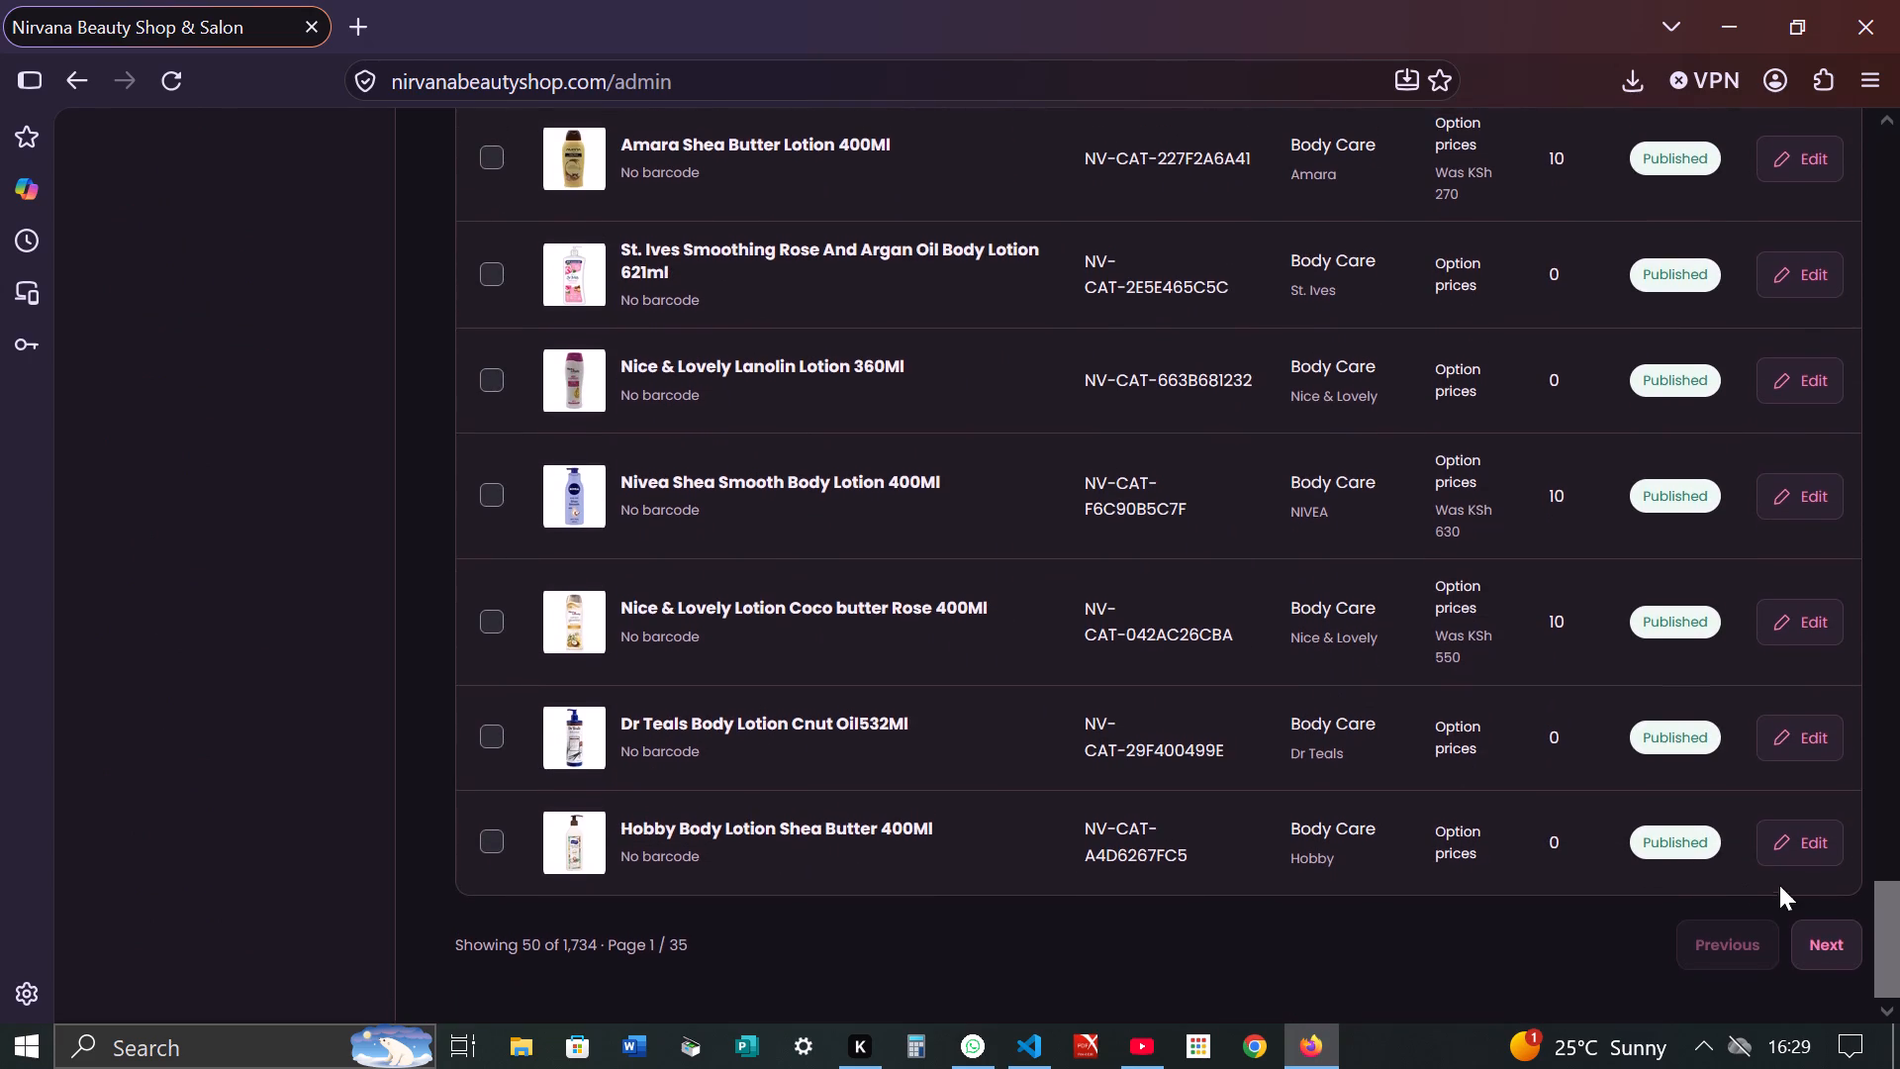
pyautogui.click(1818, 937)
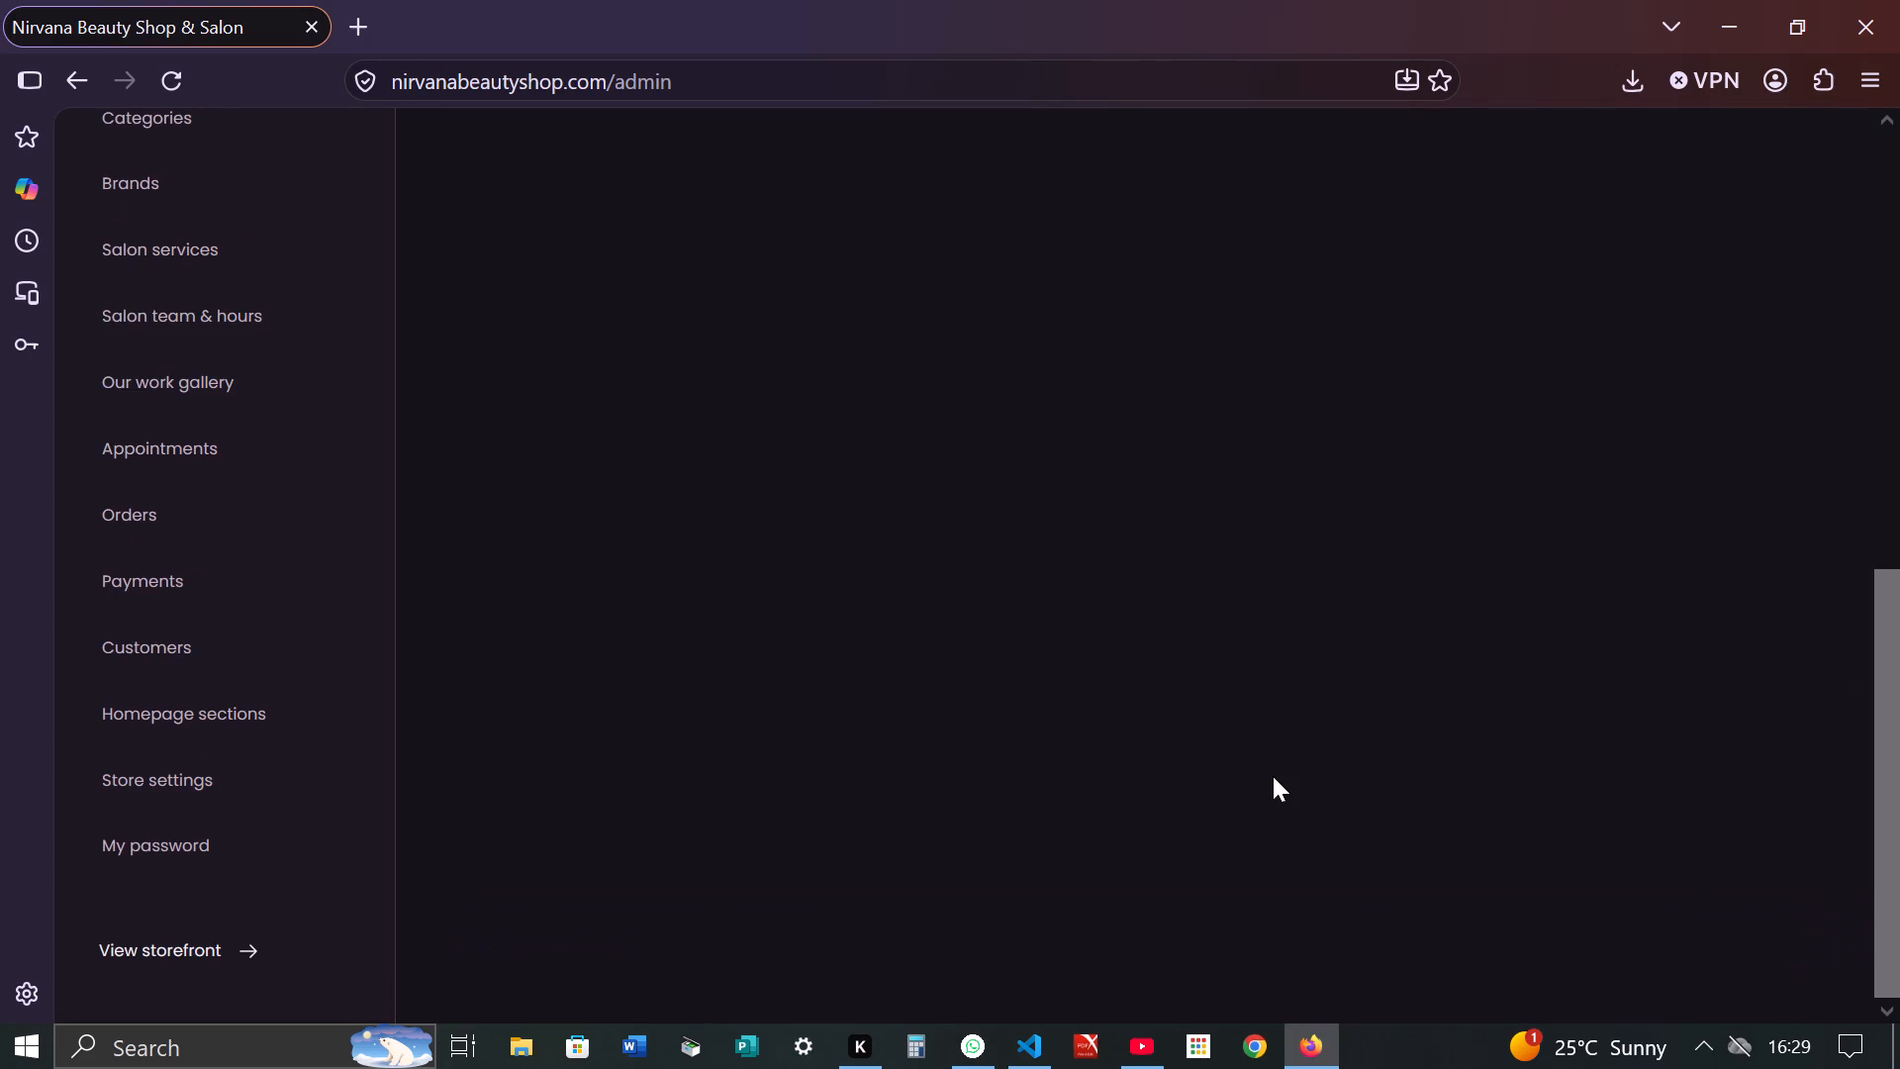
pyautogui.scroll(-7, 1273, 776)
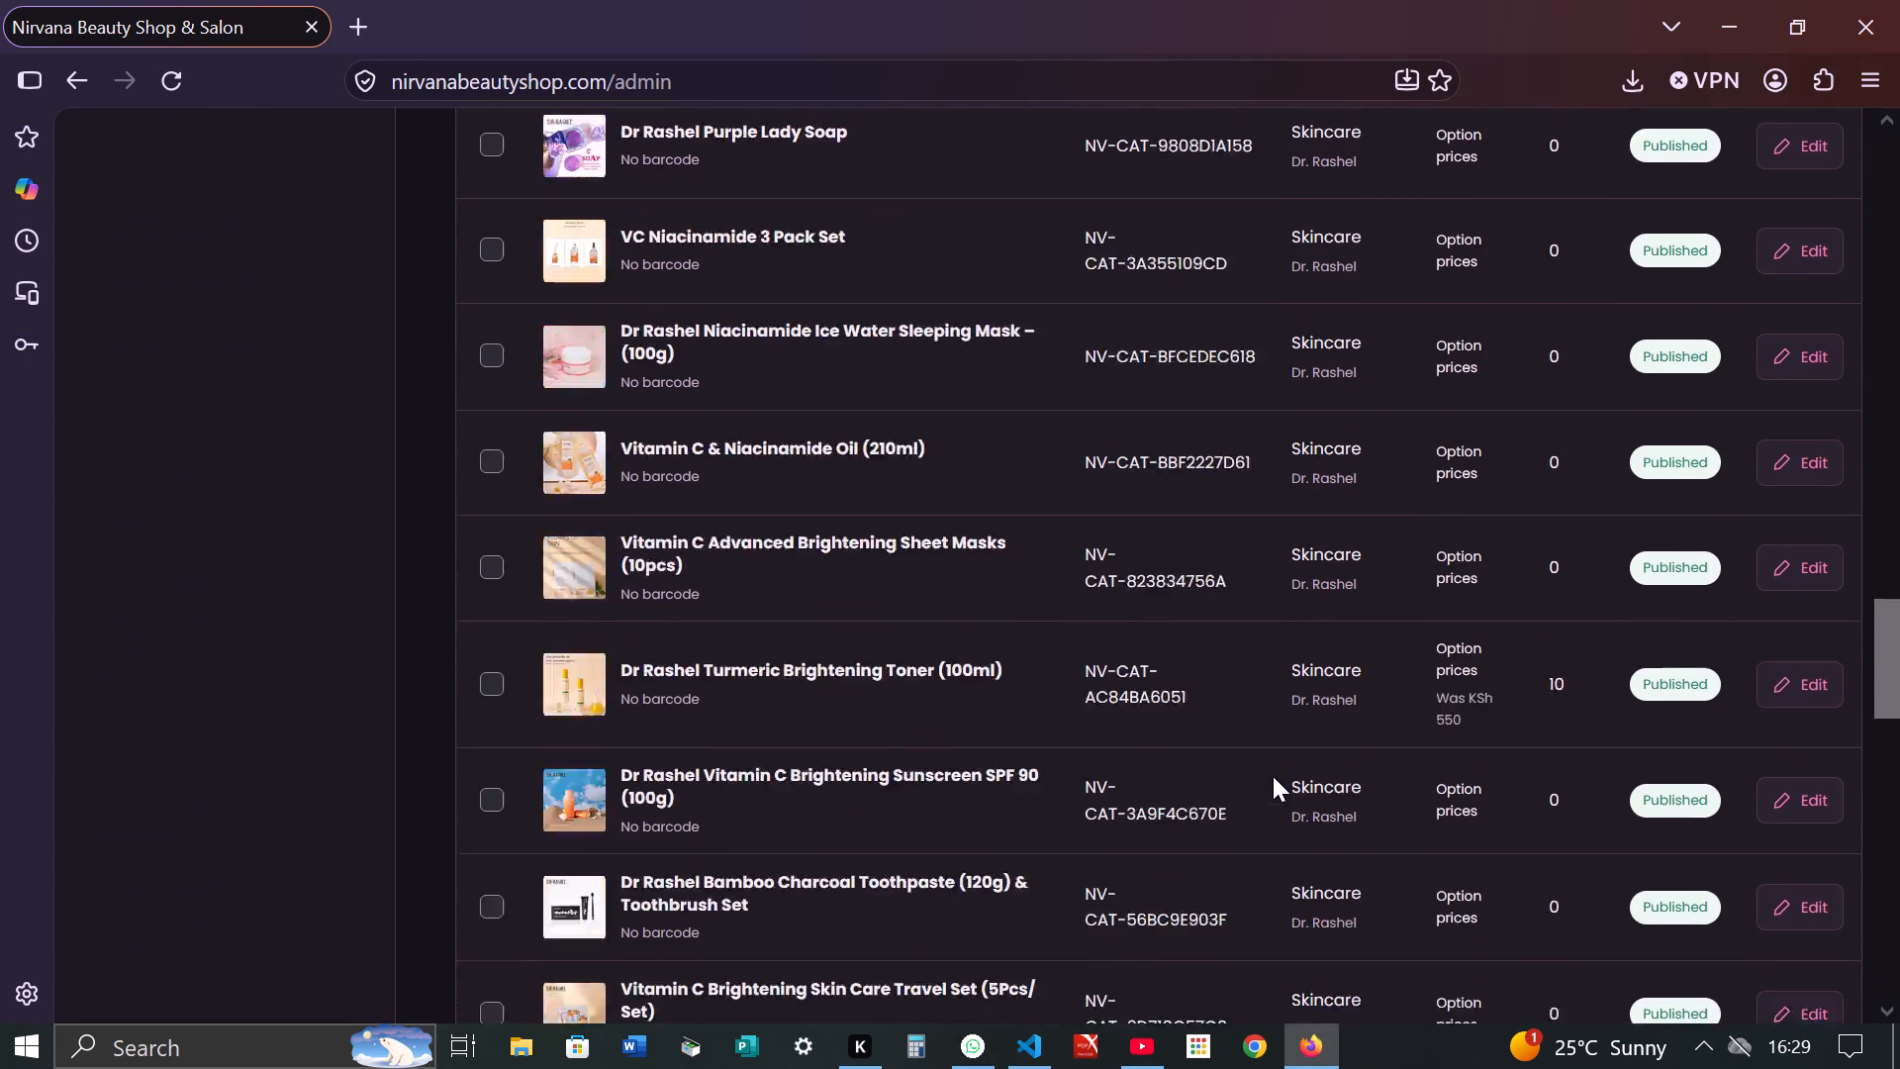
pyautogui.scroll(-3, 1273, 776)
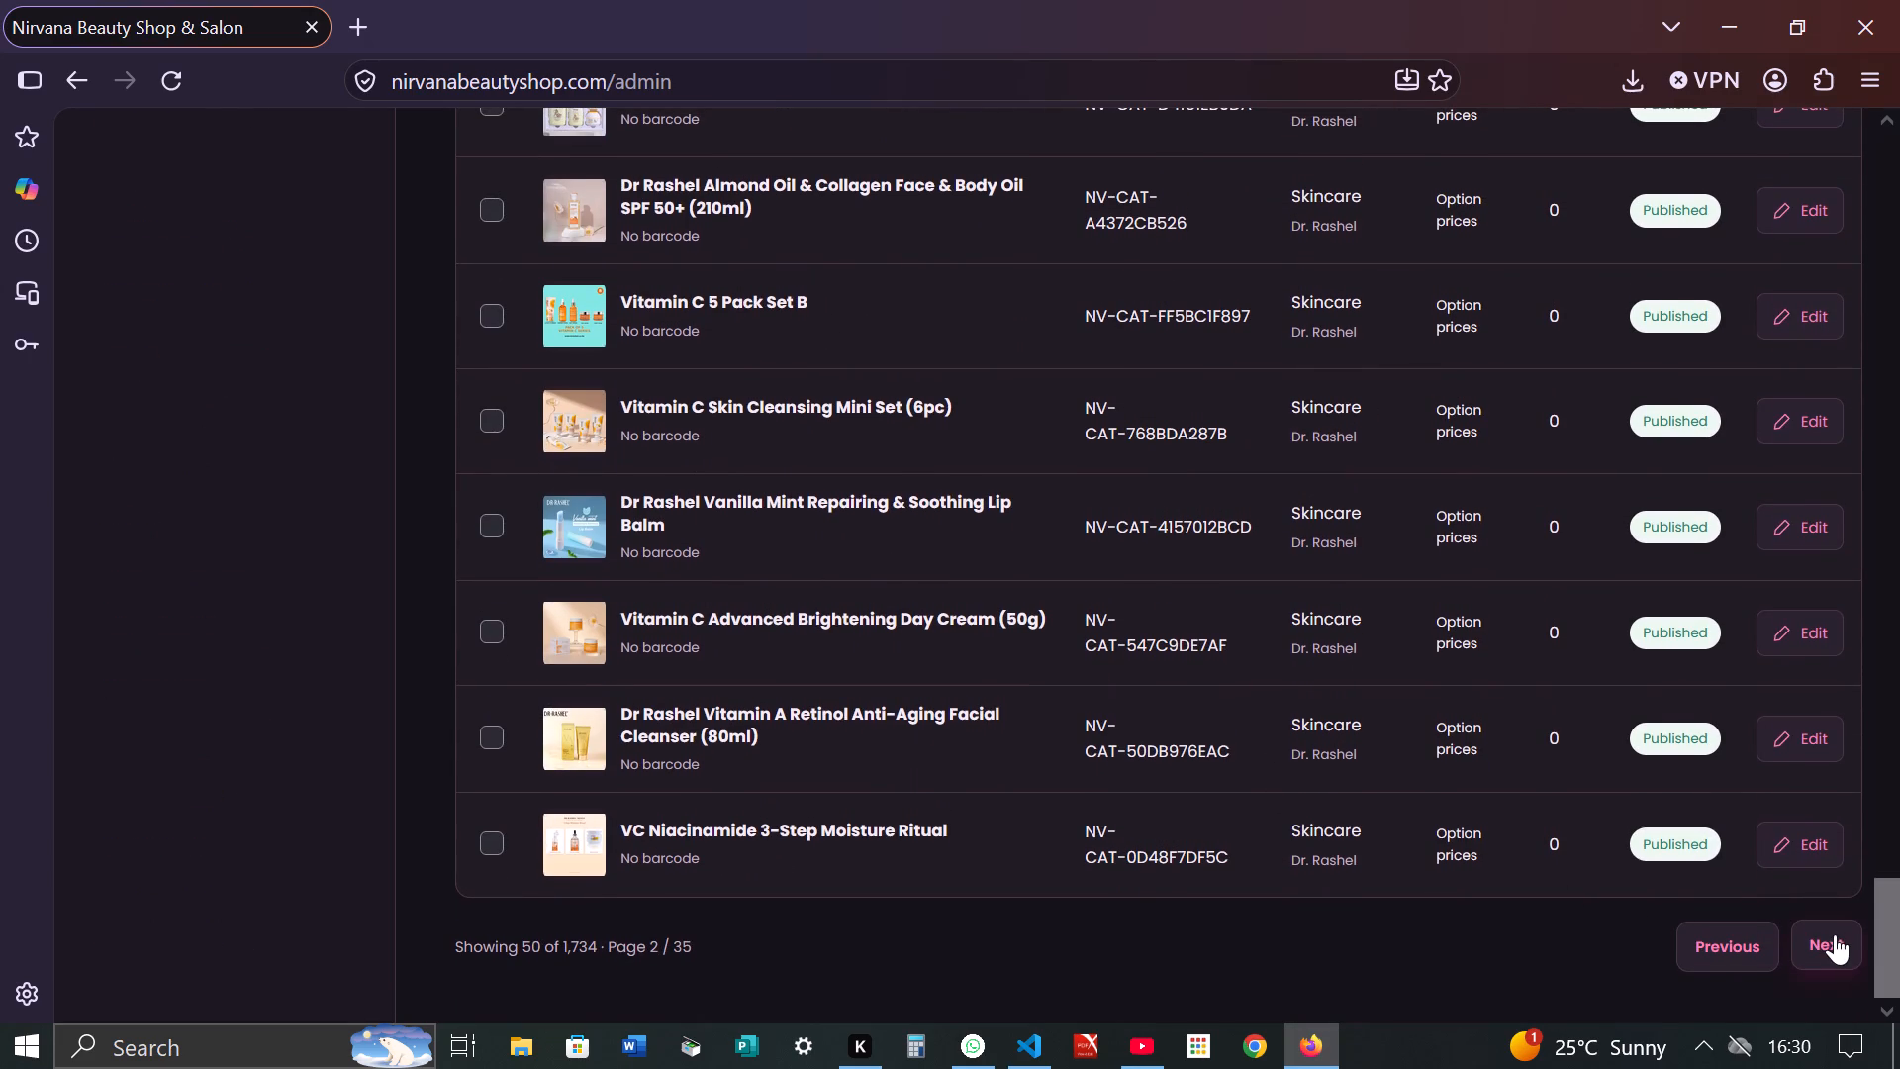
pyautogui.click(1835, 934)
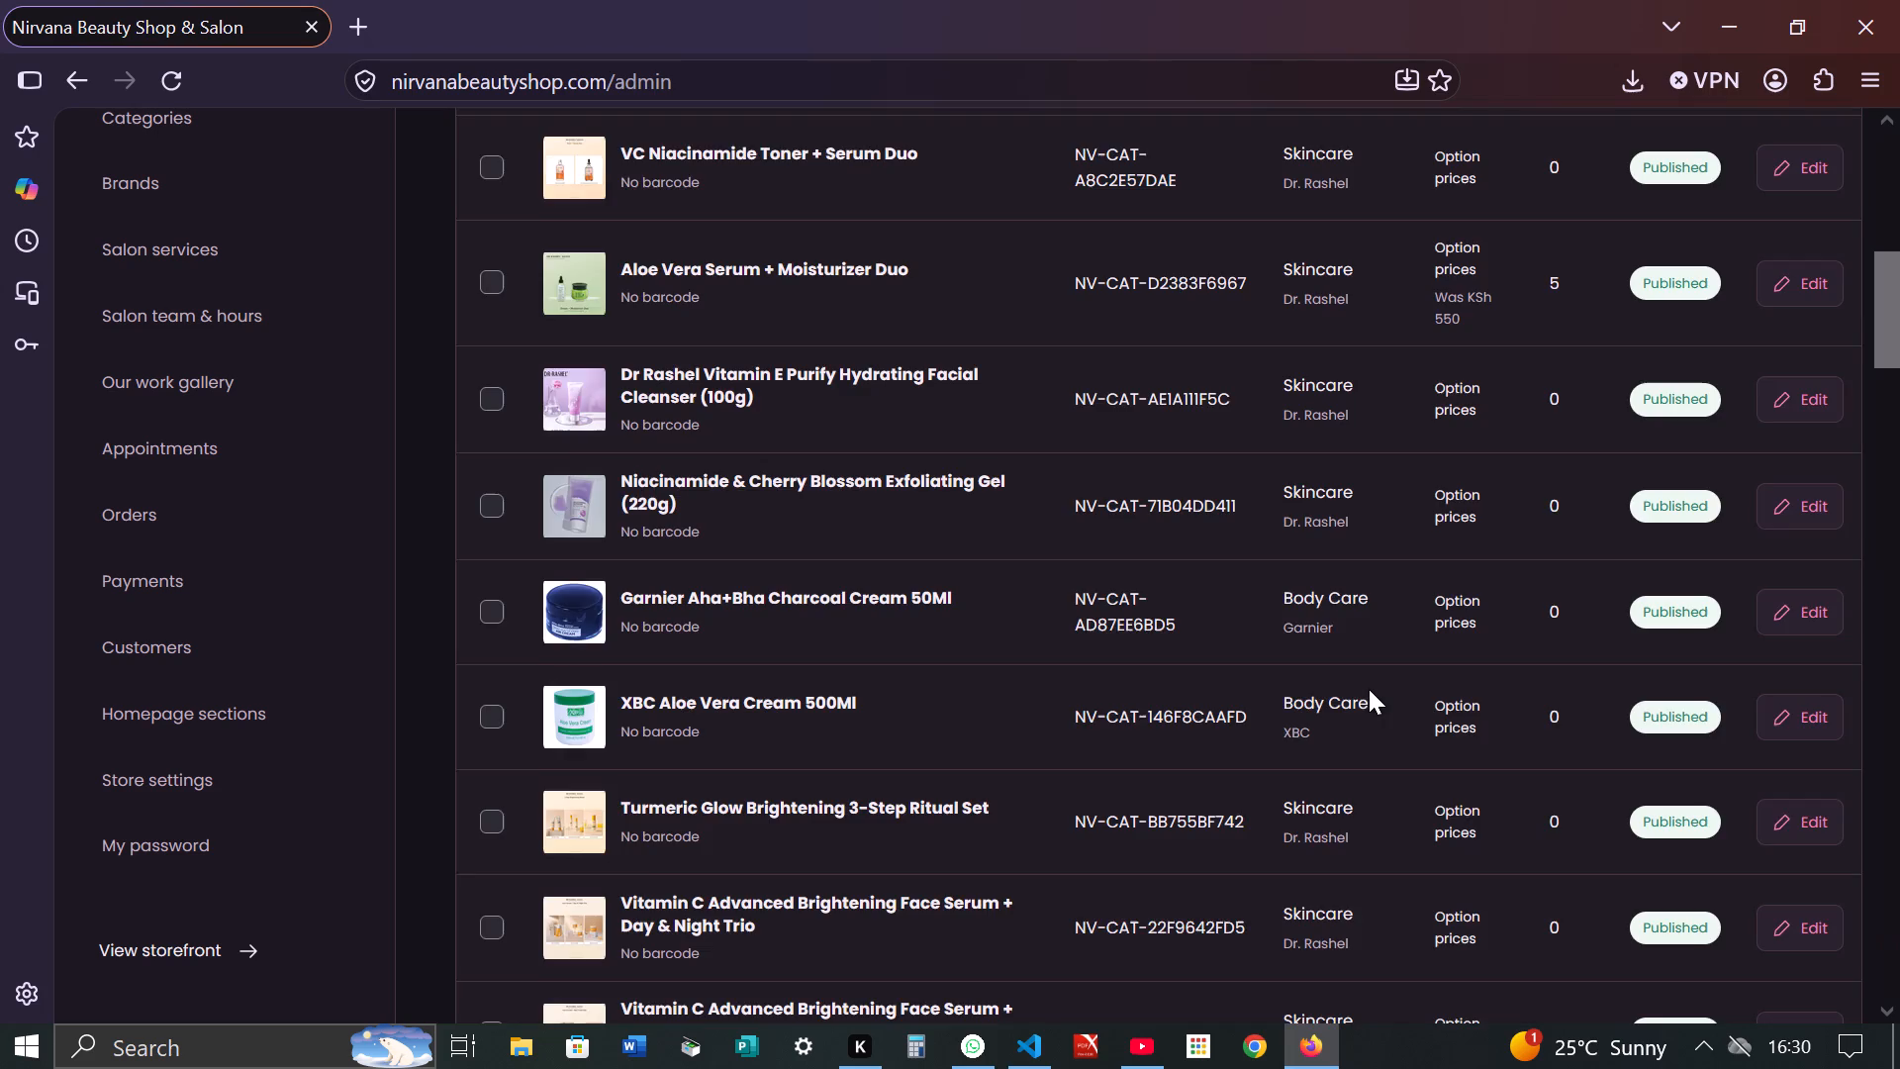
pyautogui.scroll(-8, 1369, 689)
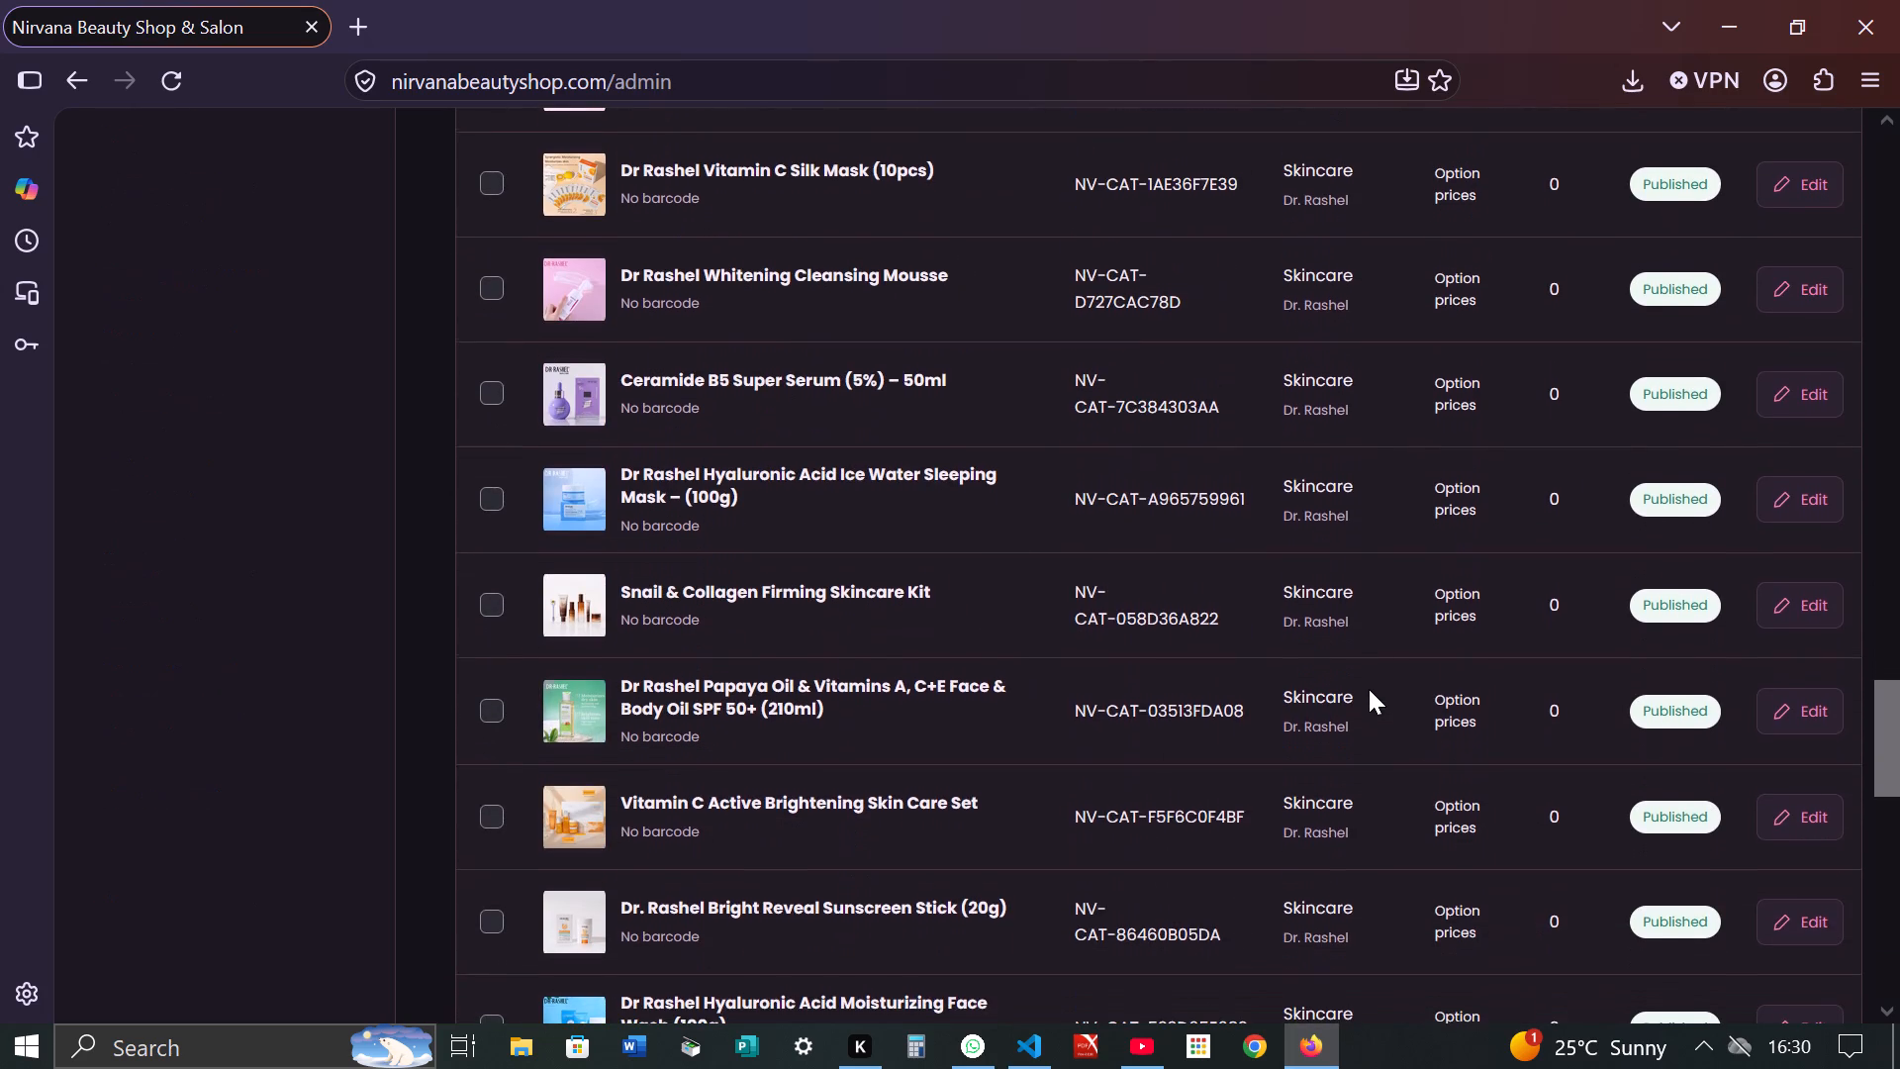
pyautogui.scroll(-4, 1369, 689)
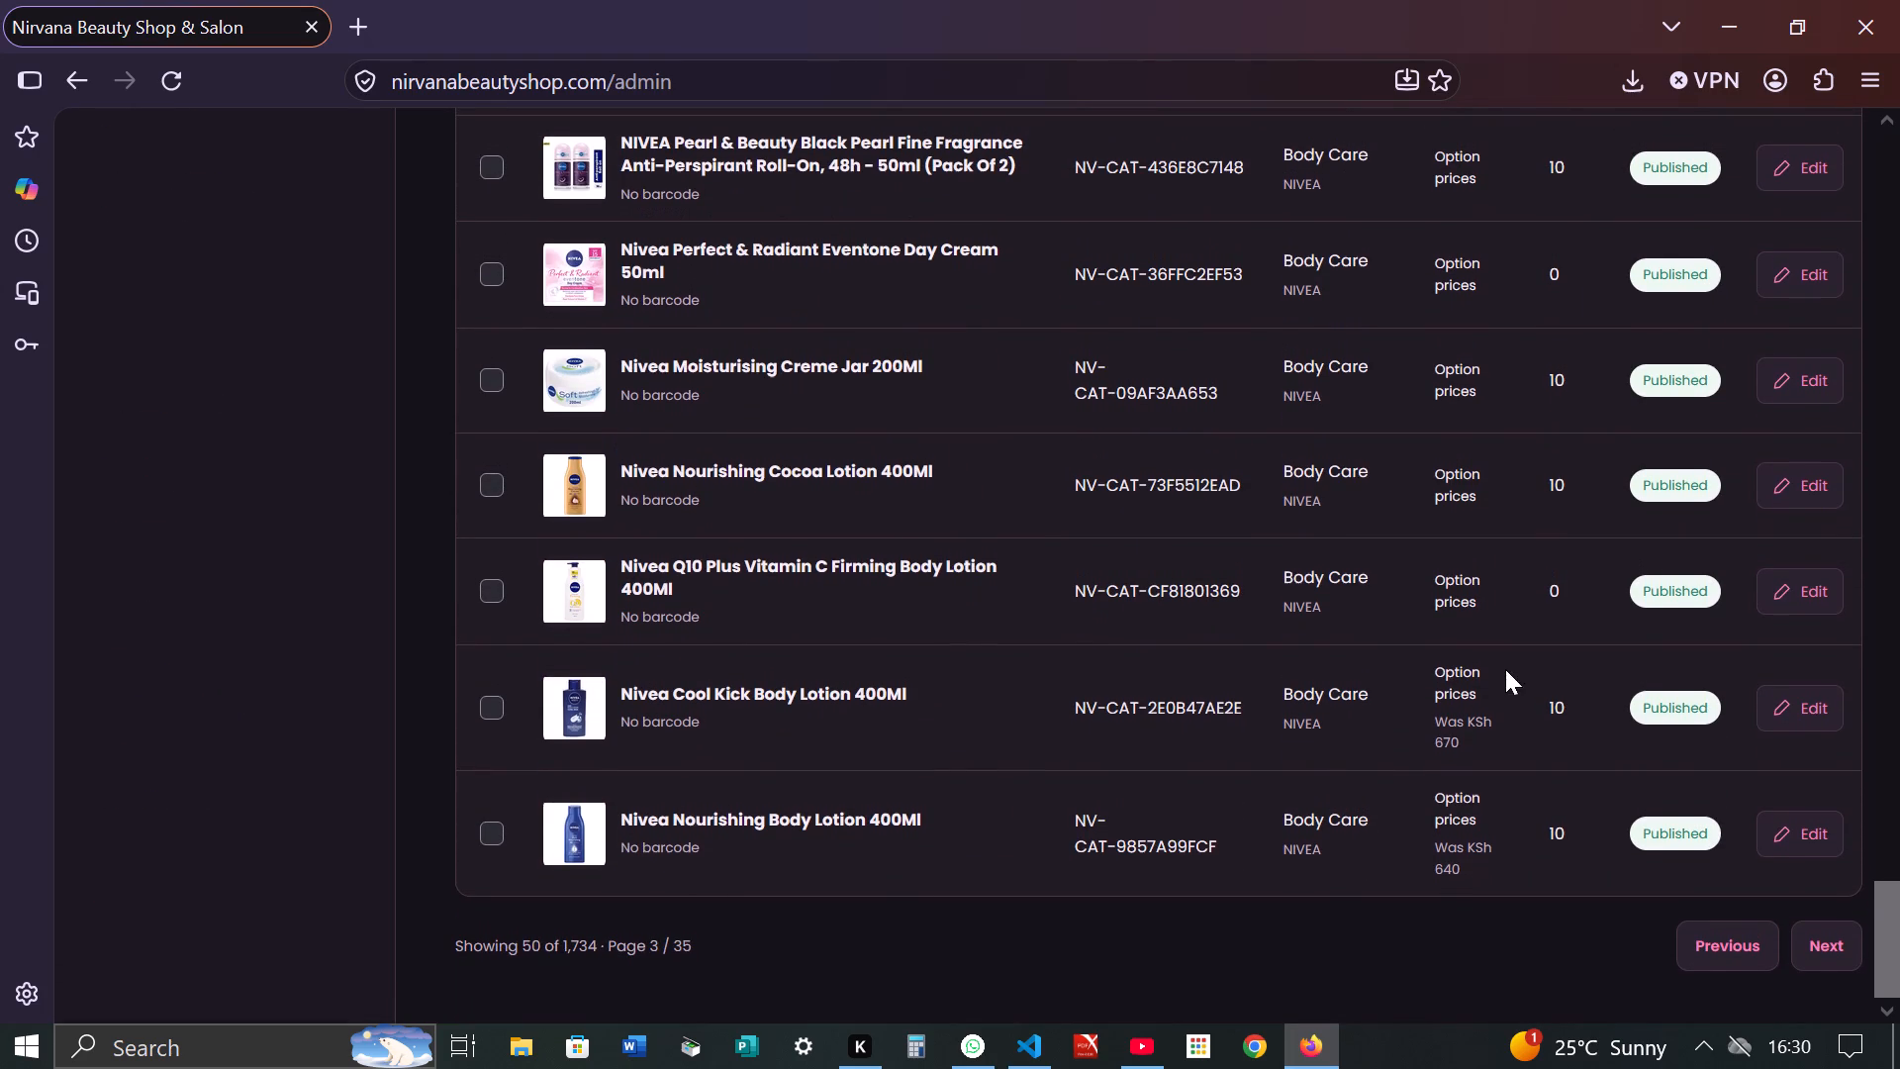
pyautogui.click(1829, 933)
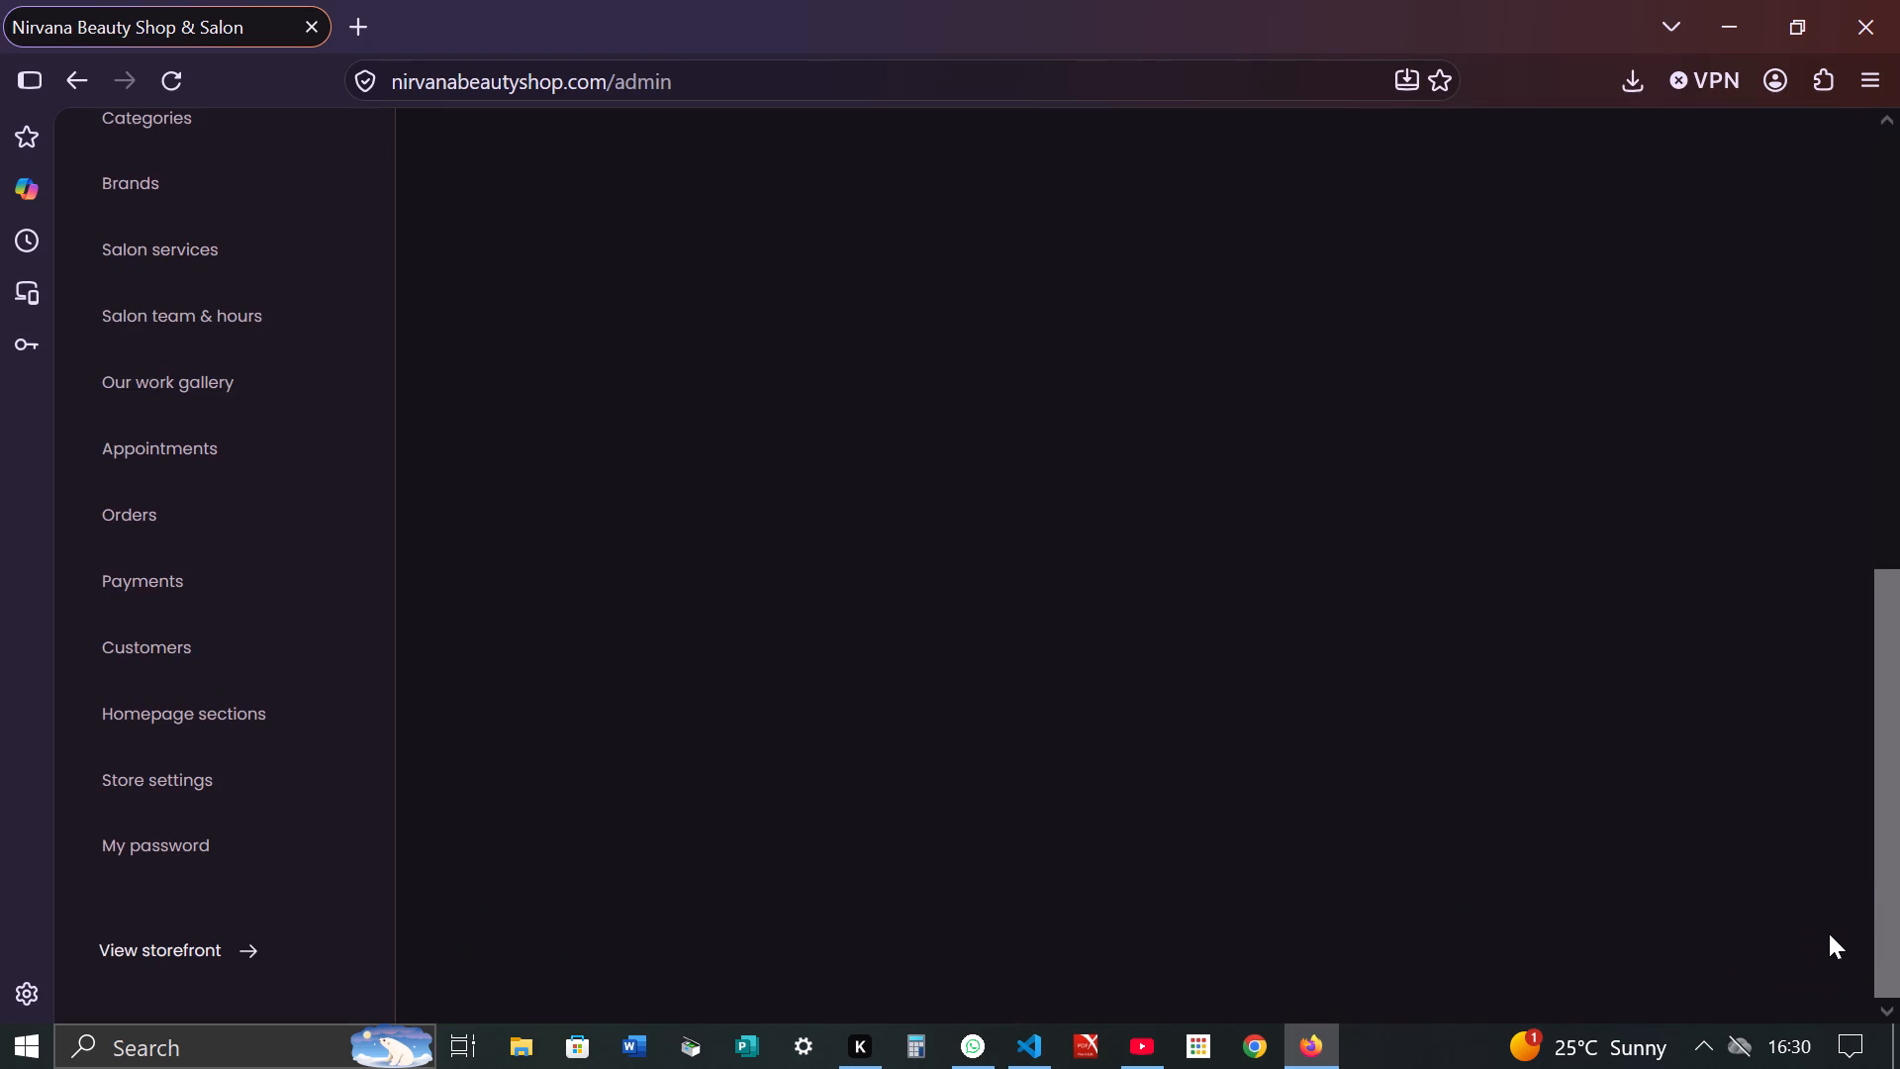
pyautogui.scroll(-1, 1829, 933)
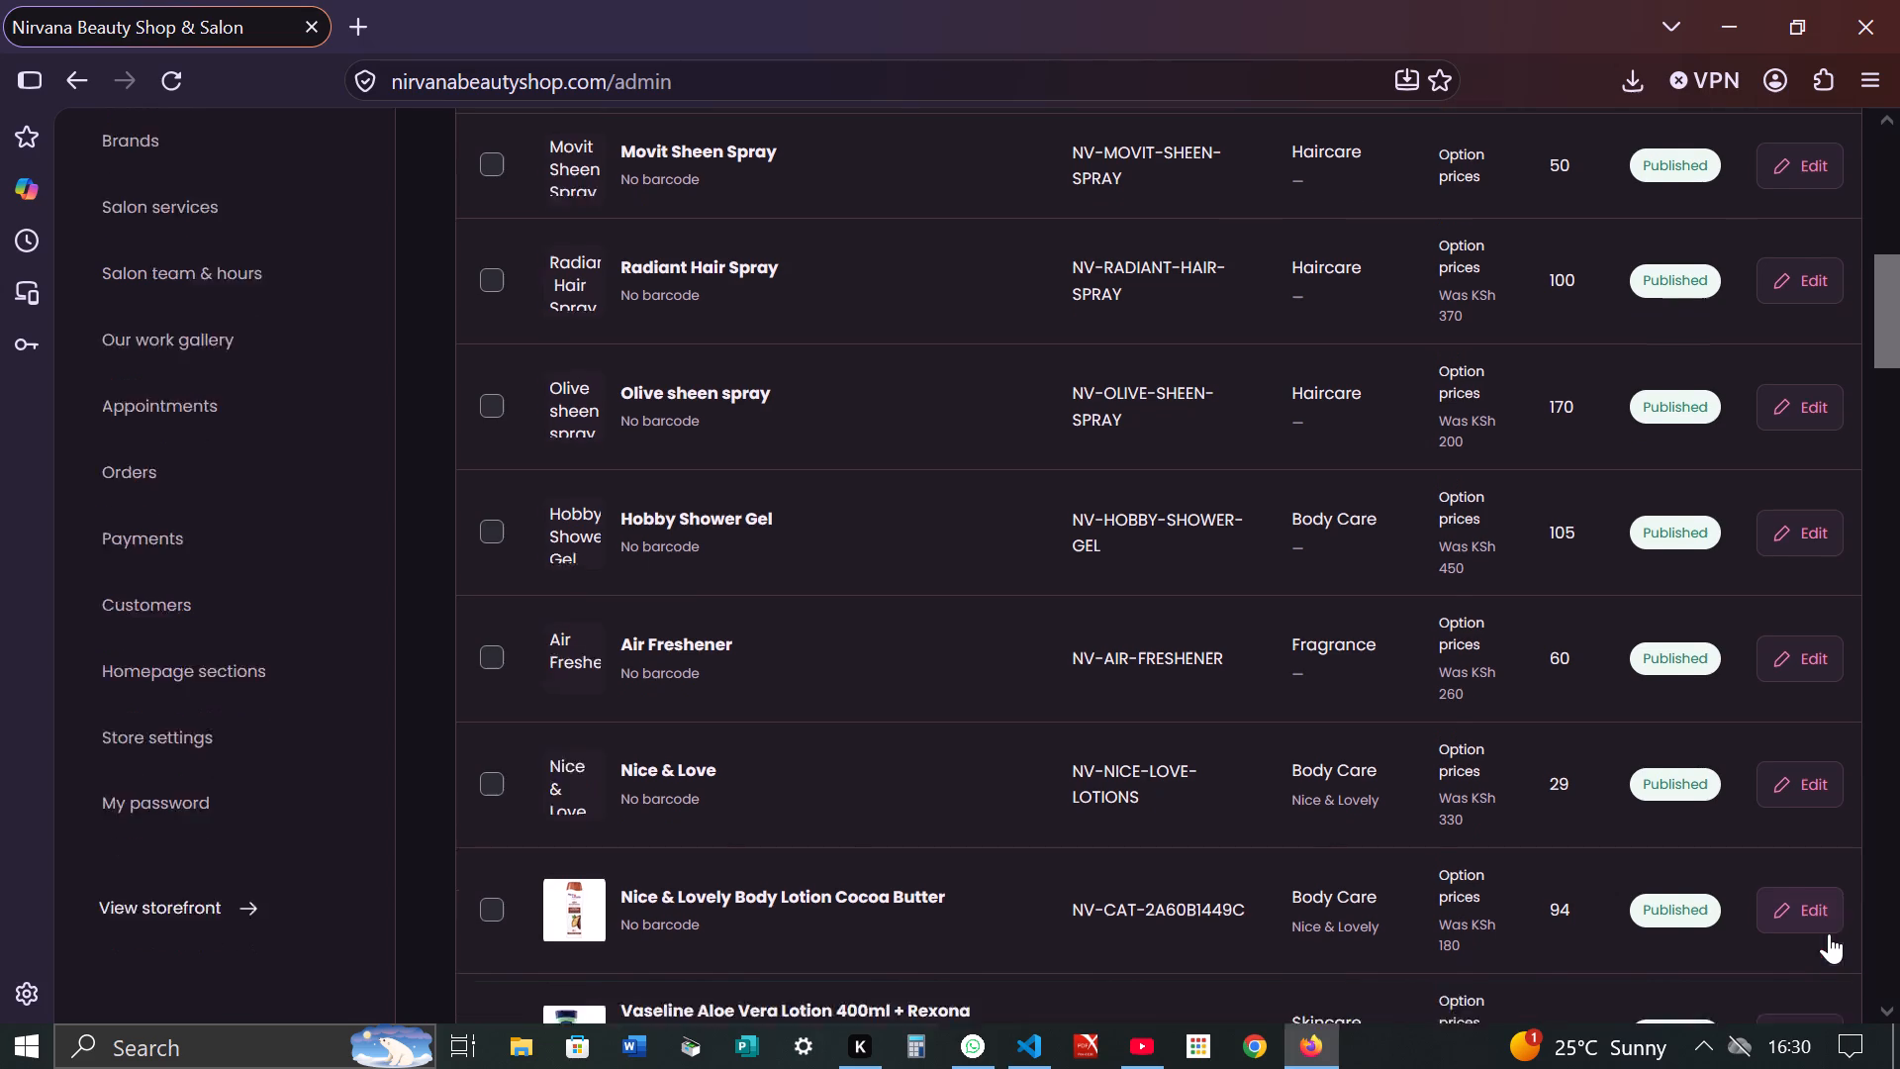
pyautogui.scroll(-8, 1829, 933)
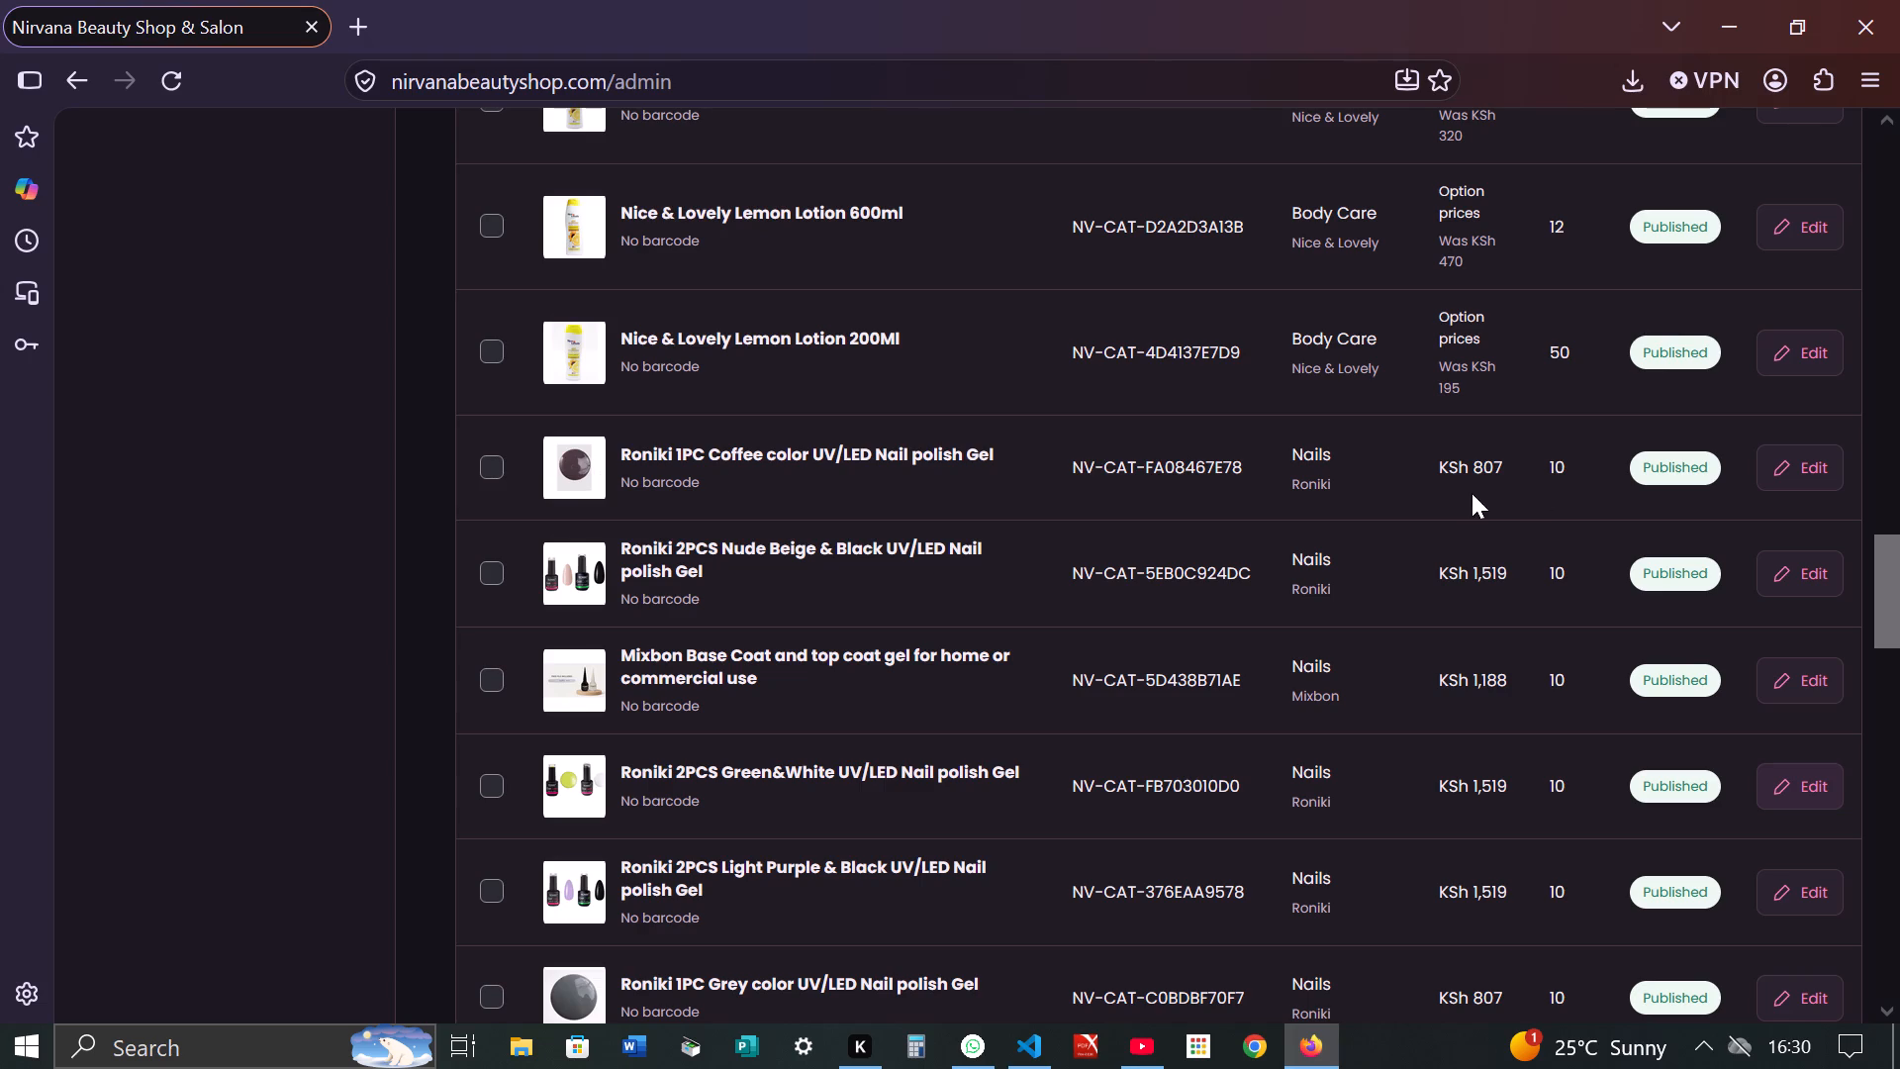
# Set the stock of Roniki 1PC Coffee color UV/LED Nail polish Gel to 0 and save the product.
pyautogui.click(1801, 468)
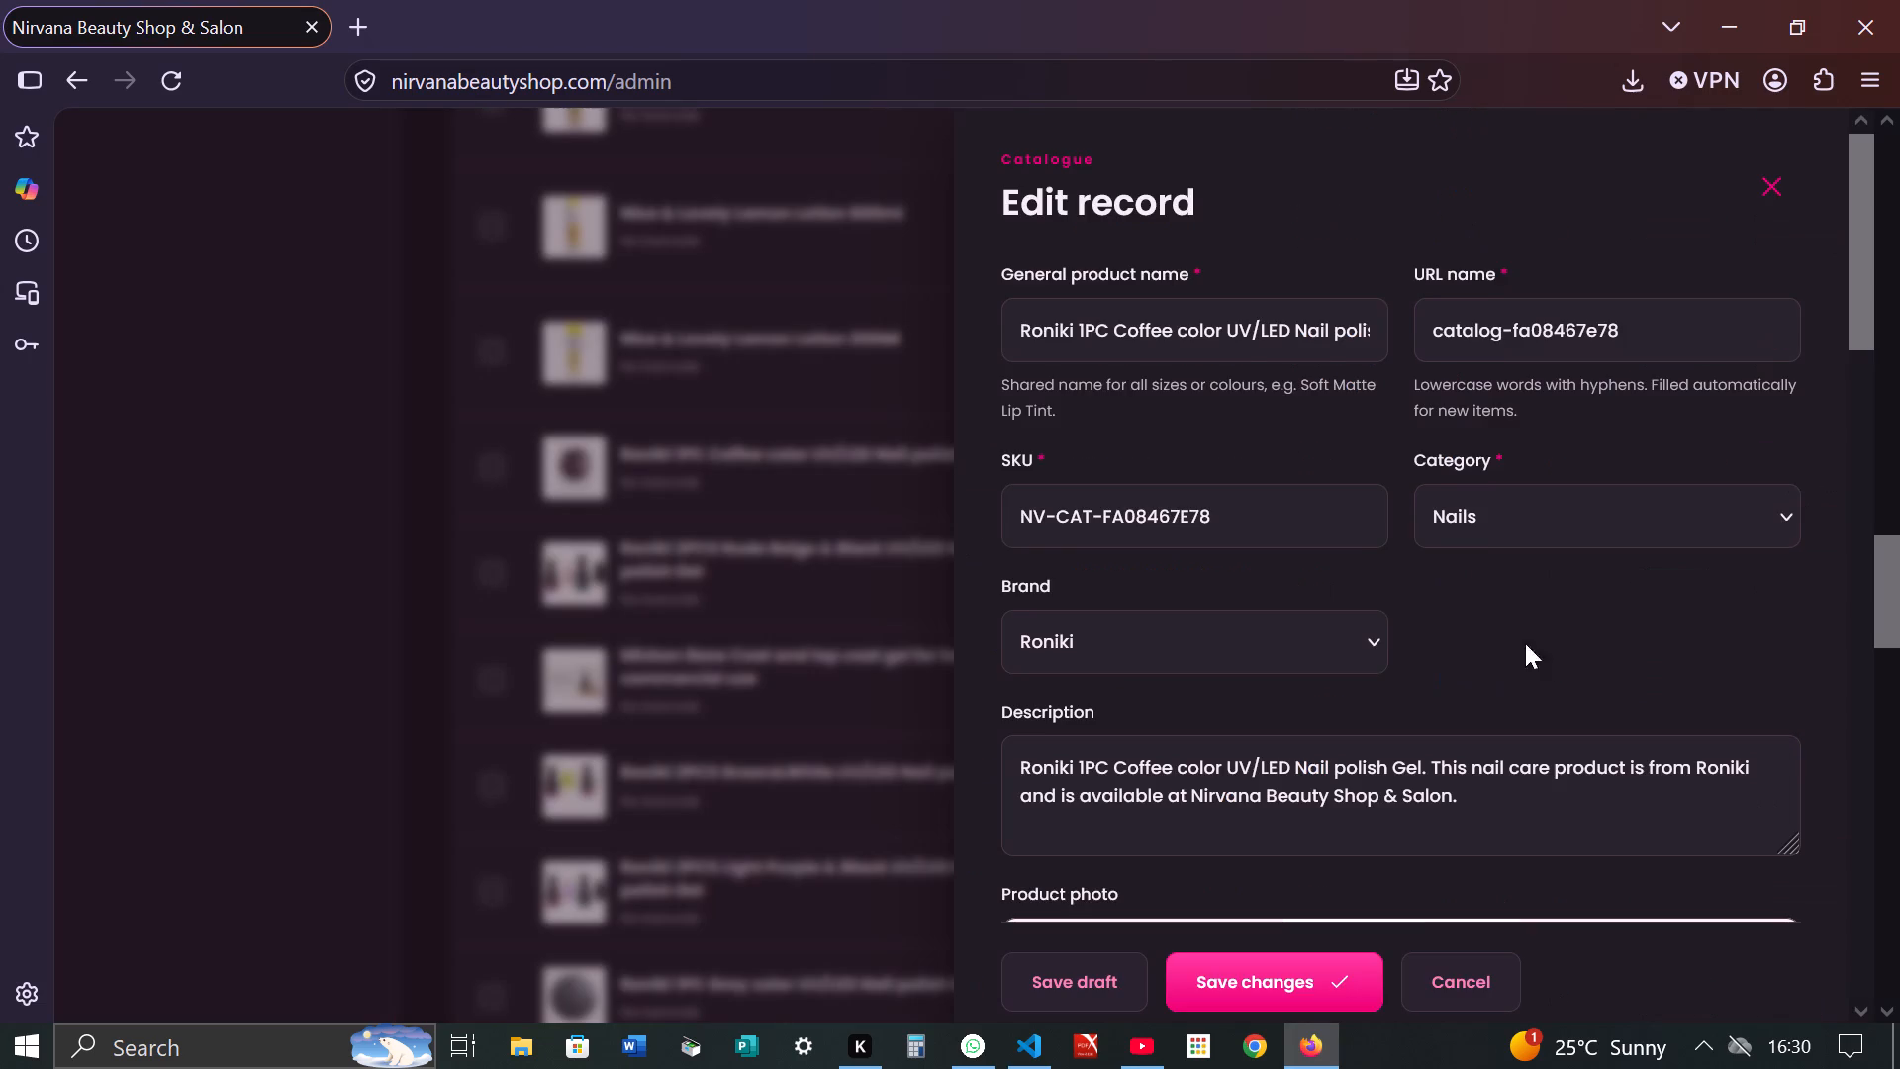
pyautogui.scroll(-4, 1490, 691)
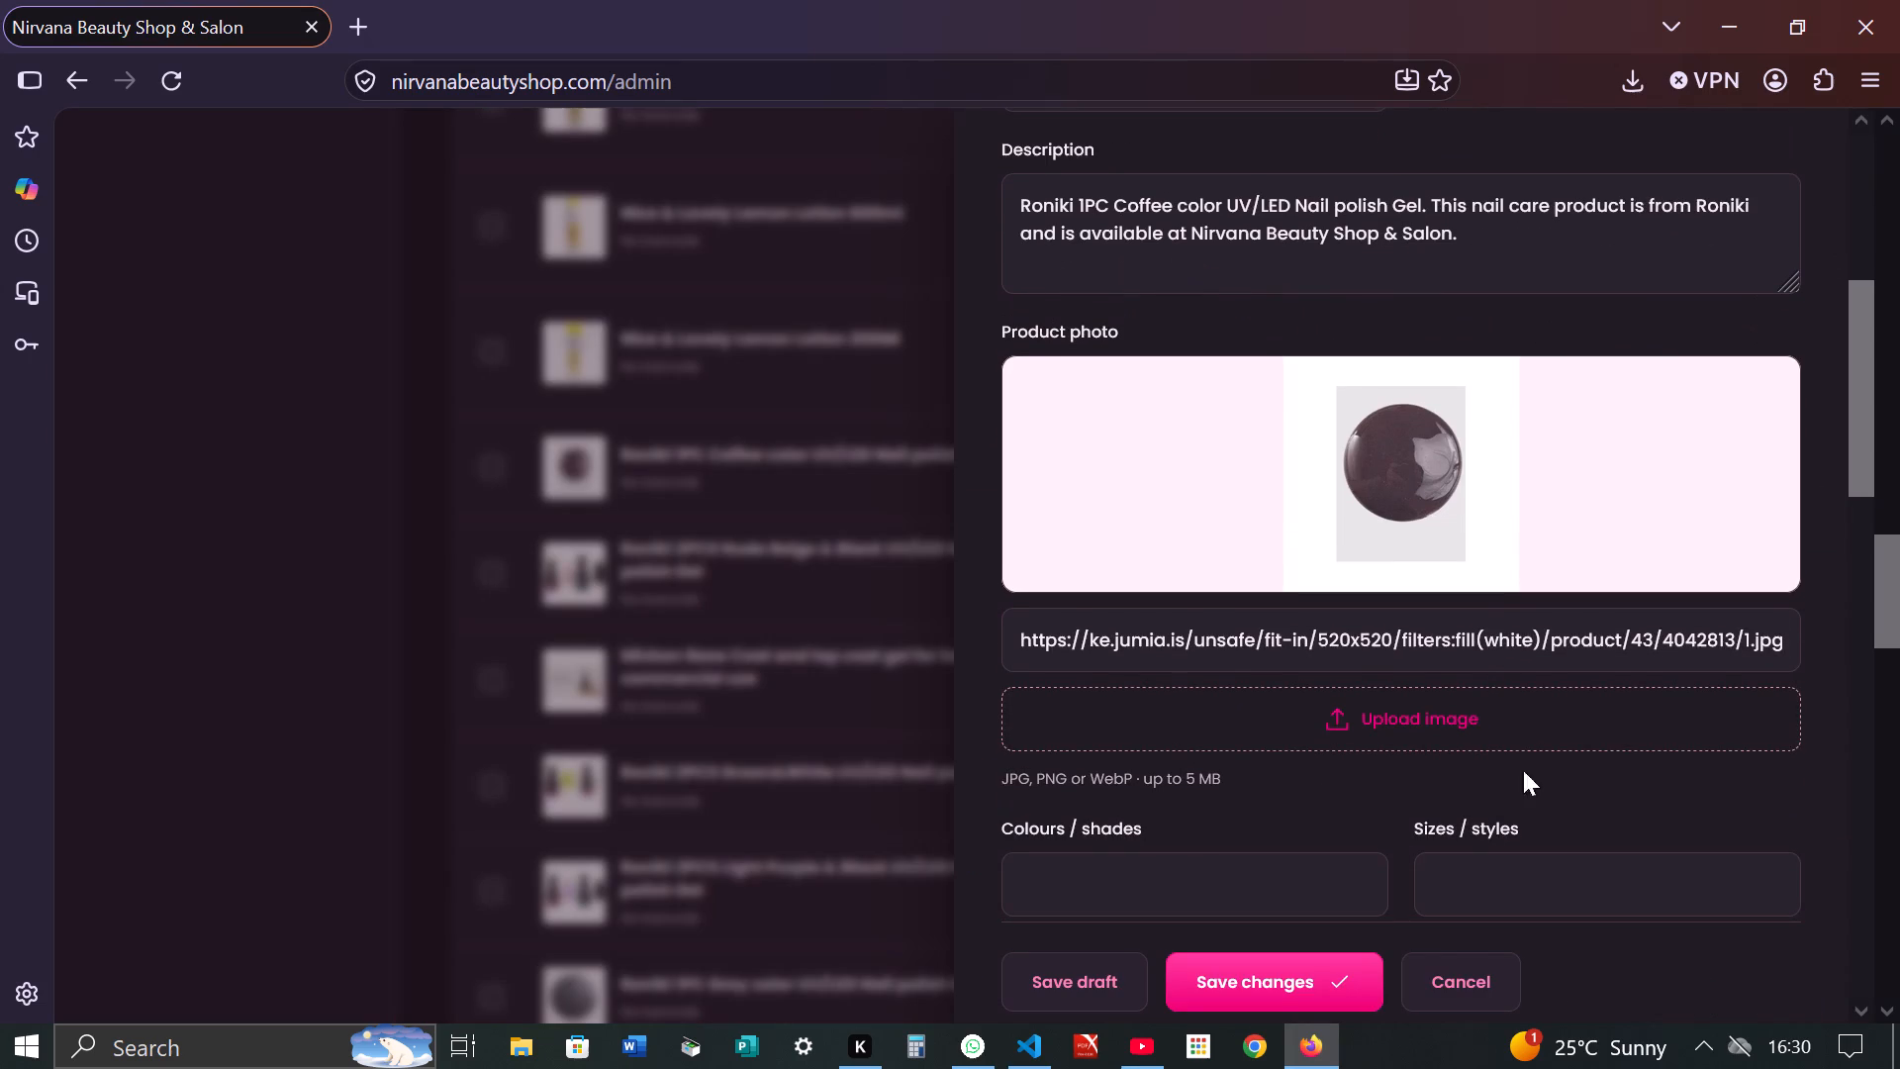
pyautogui.scroll(-3, 1440, 907)
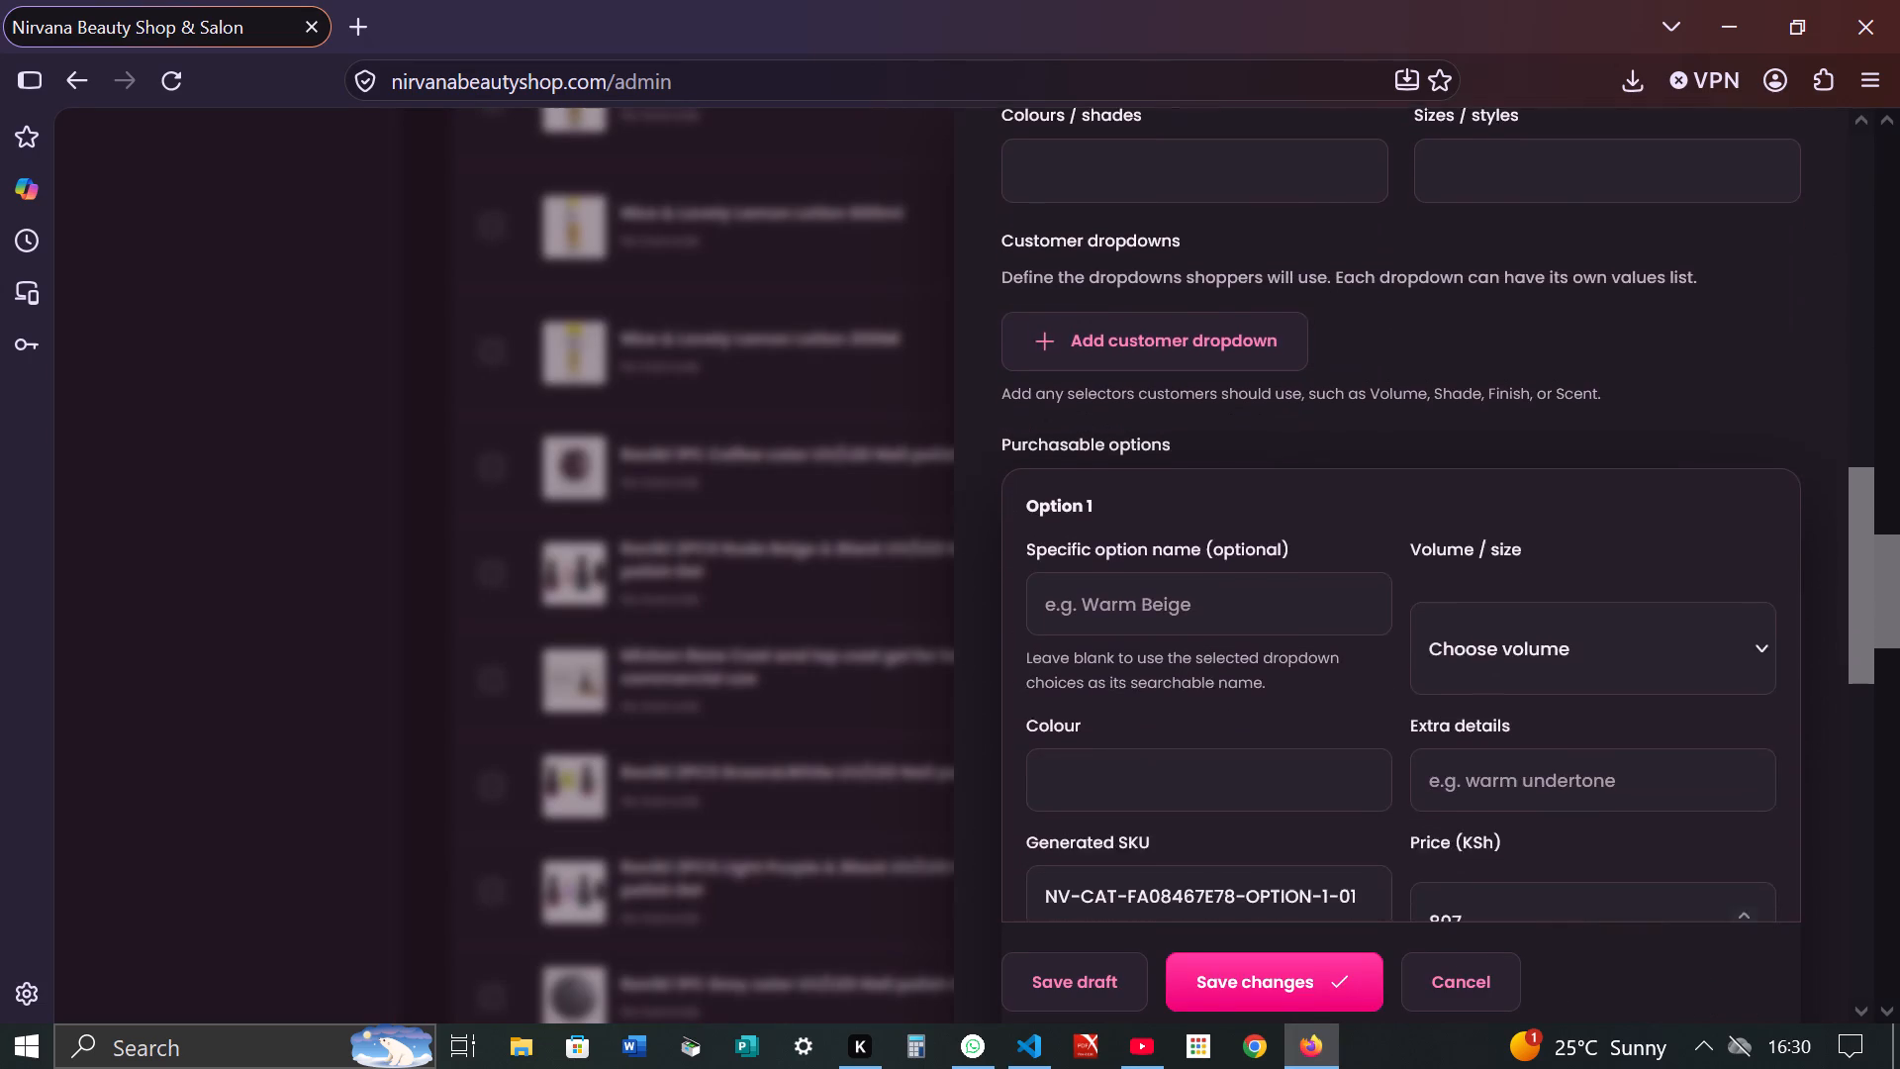
pyautogui.scroll(-2, 1440, 907)
pyautogui.click(1453, 800)
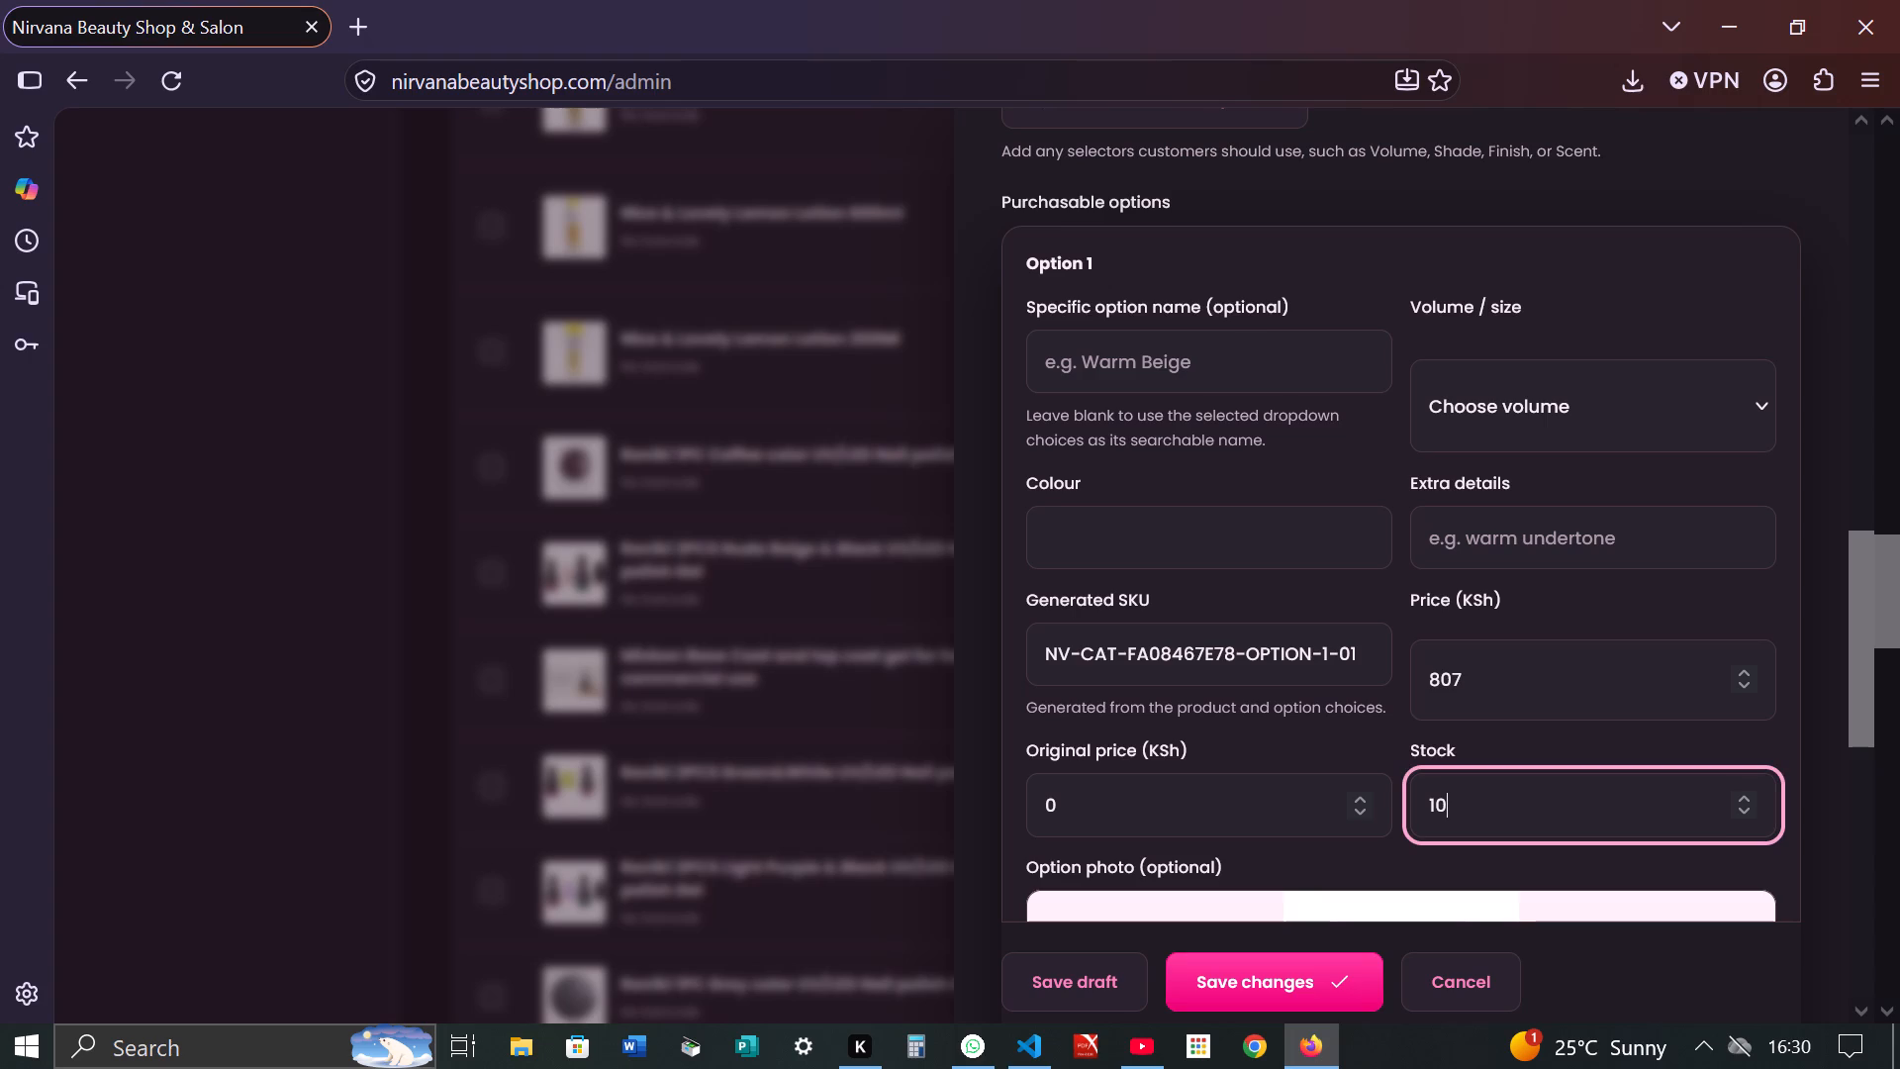
pyautogui.press('BackSpace')
pyautogui.press('BackSpace')
pyautogui.press('0')
pyautogui.click(1277, 982)
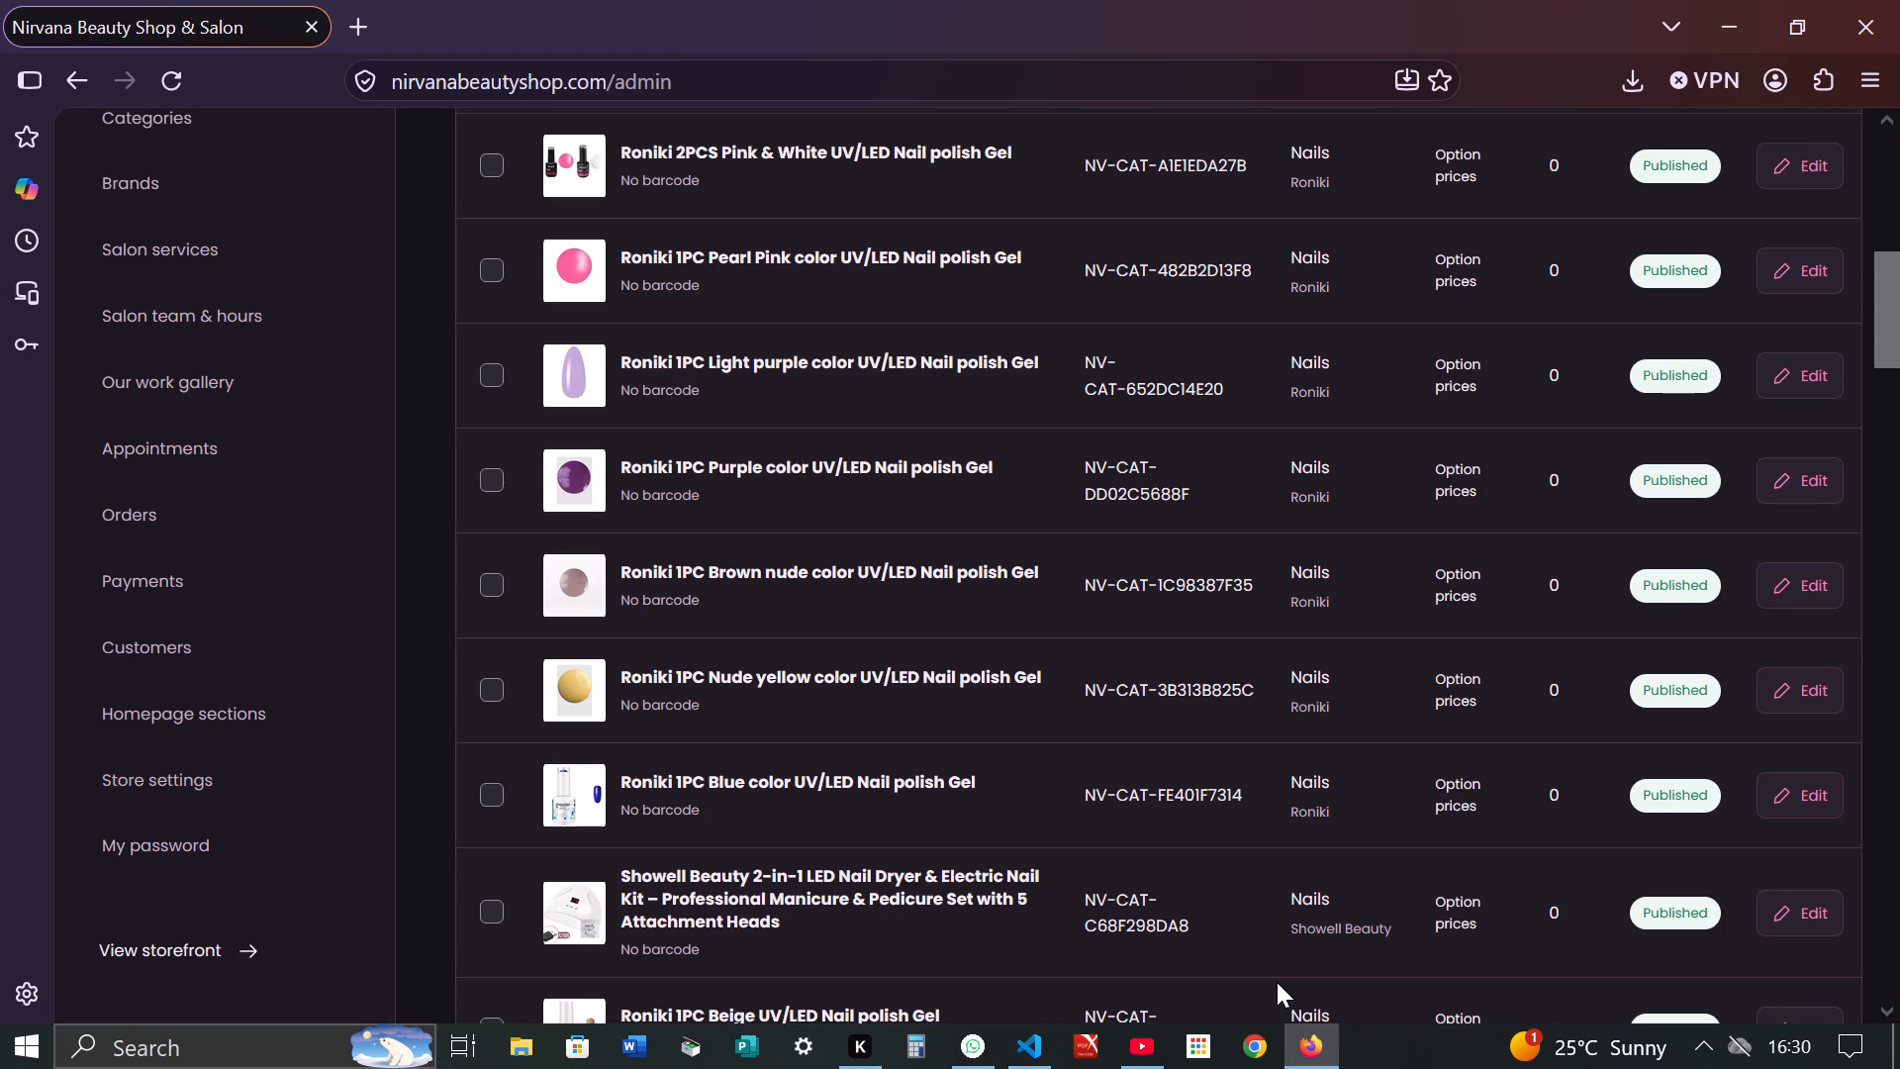
# Advance the reloaded product list from page 1 to page 4 again and go to the Roniki gels below the lemon lotions.
pyautogui.scroll(-4, 1277, 982)
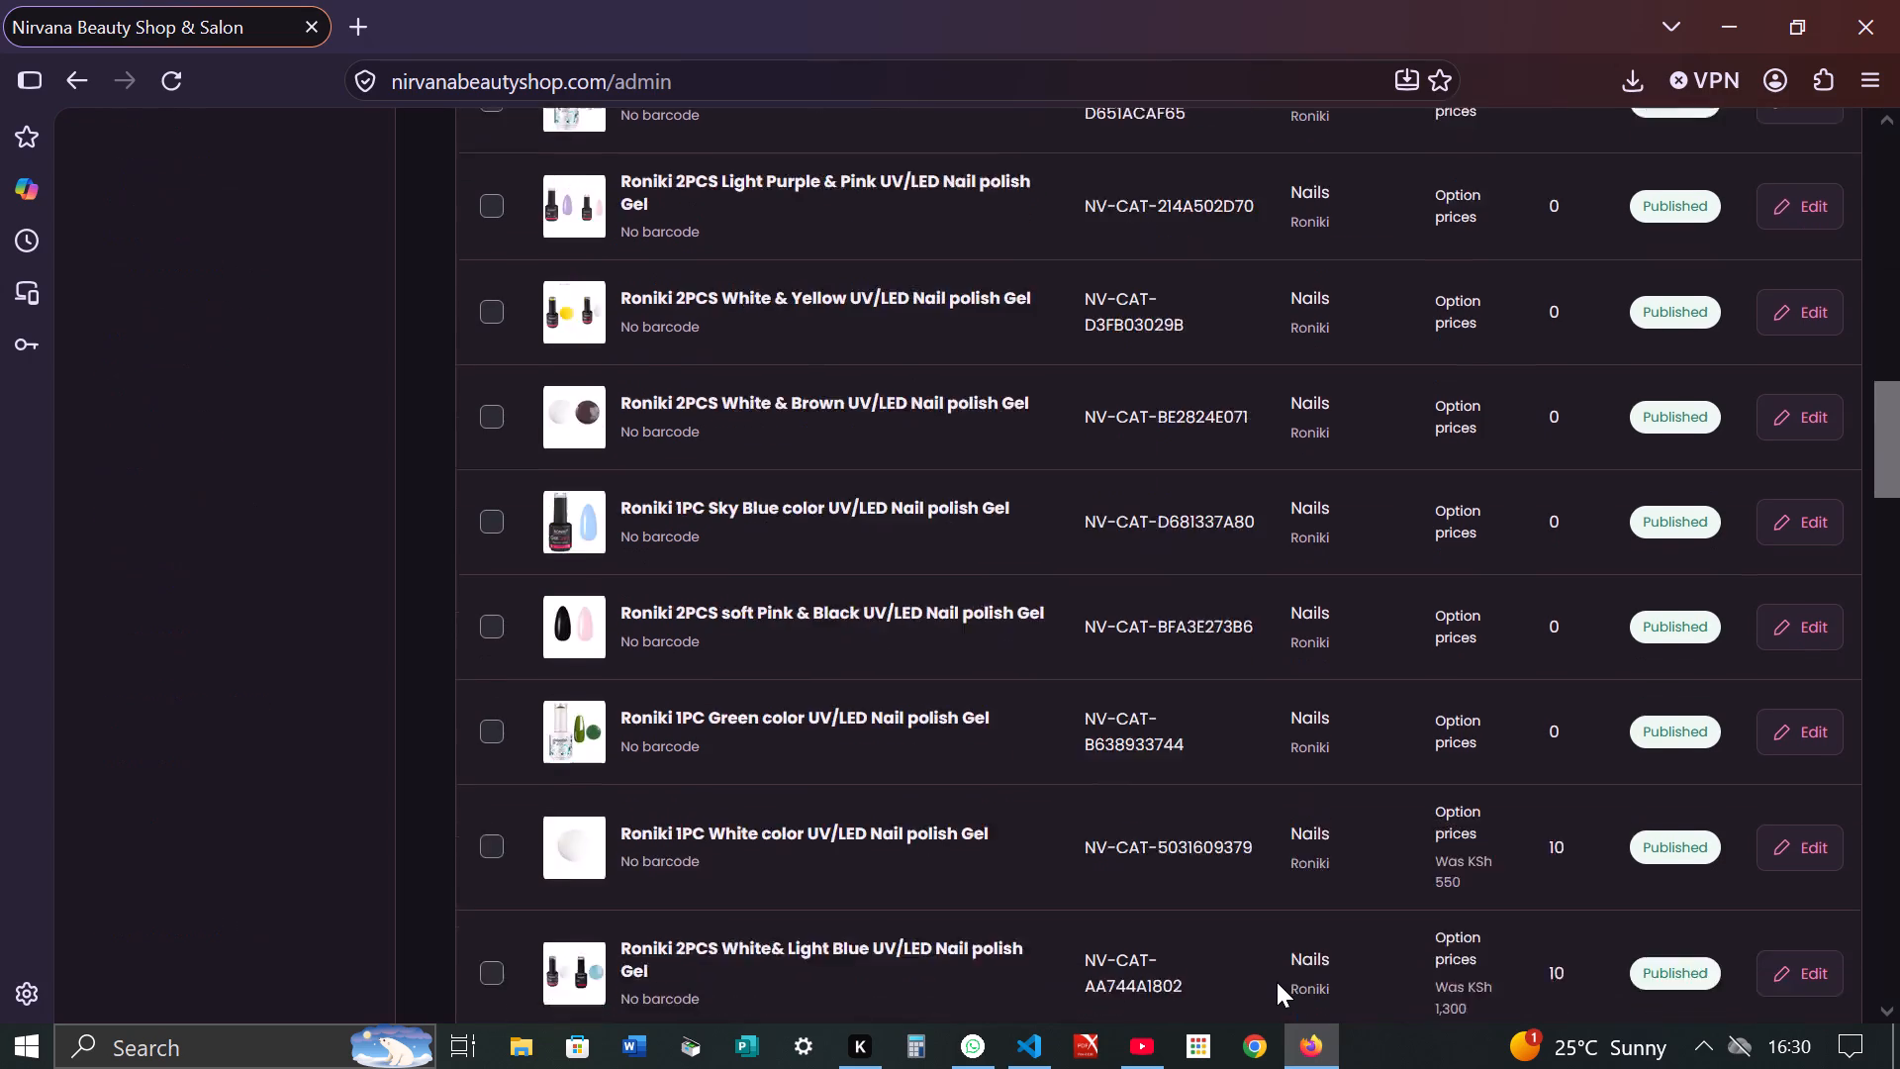
pyautogui.scroll(-7, 1277, 982)
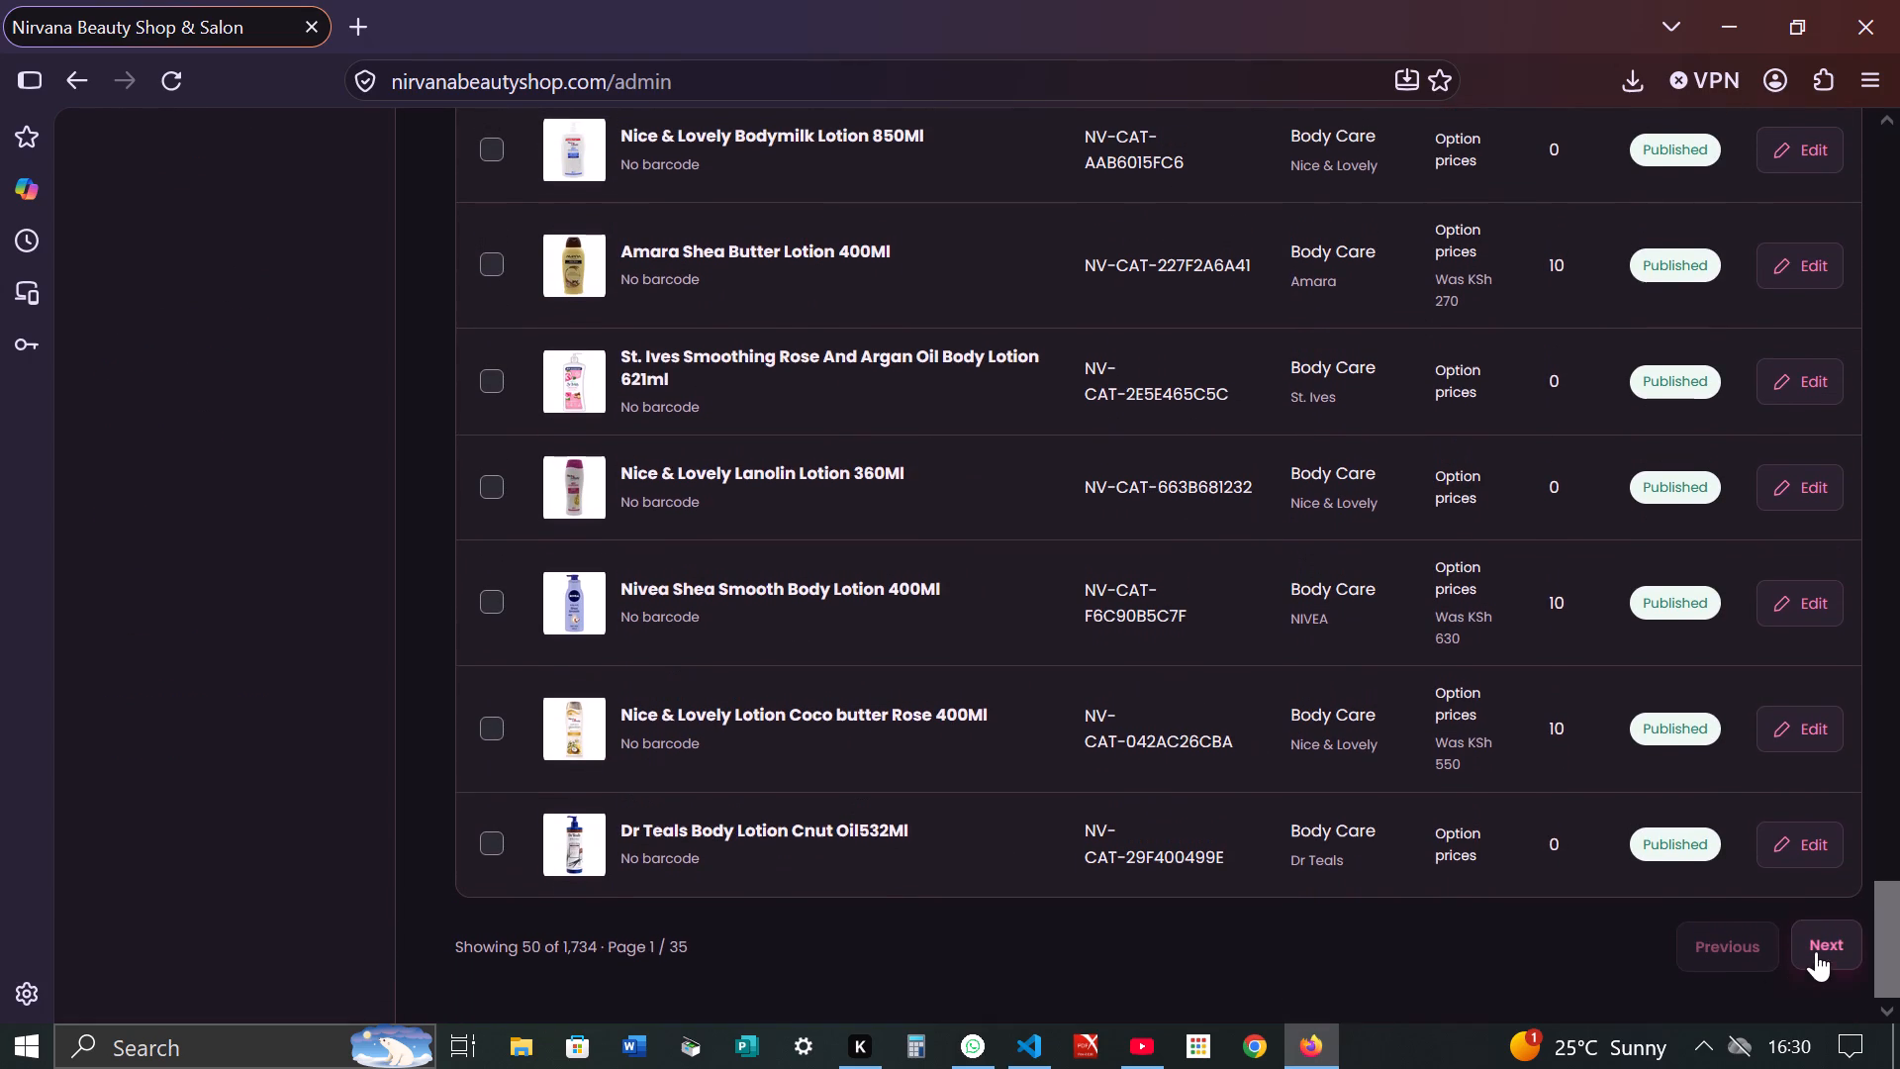
pyautogui.click(1816, 951)
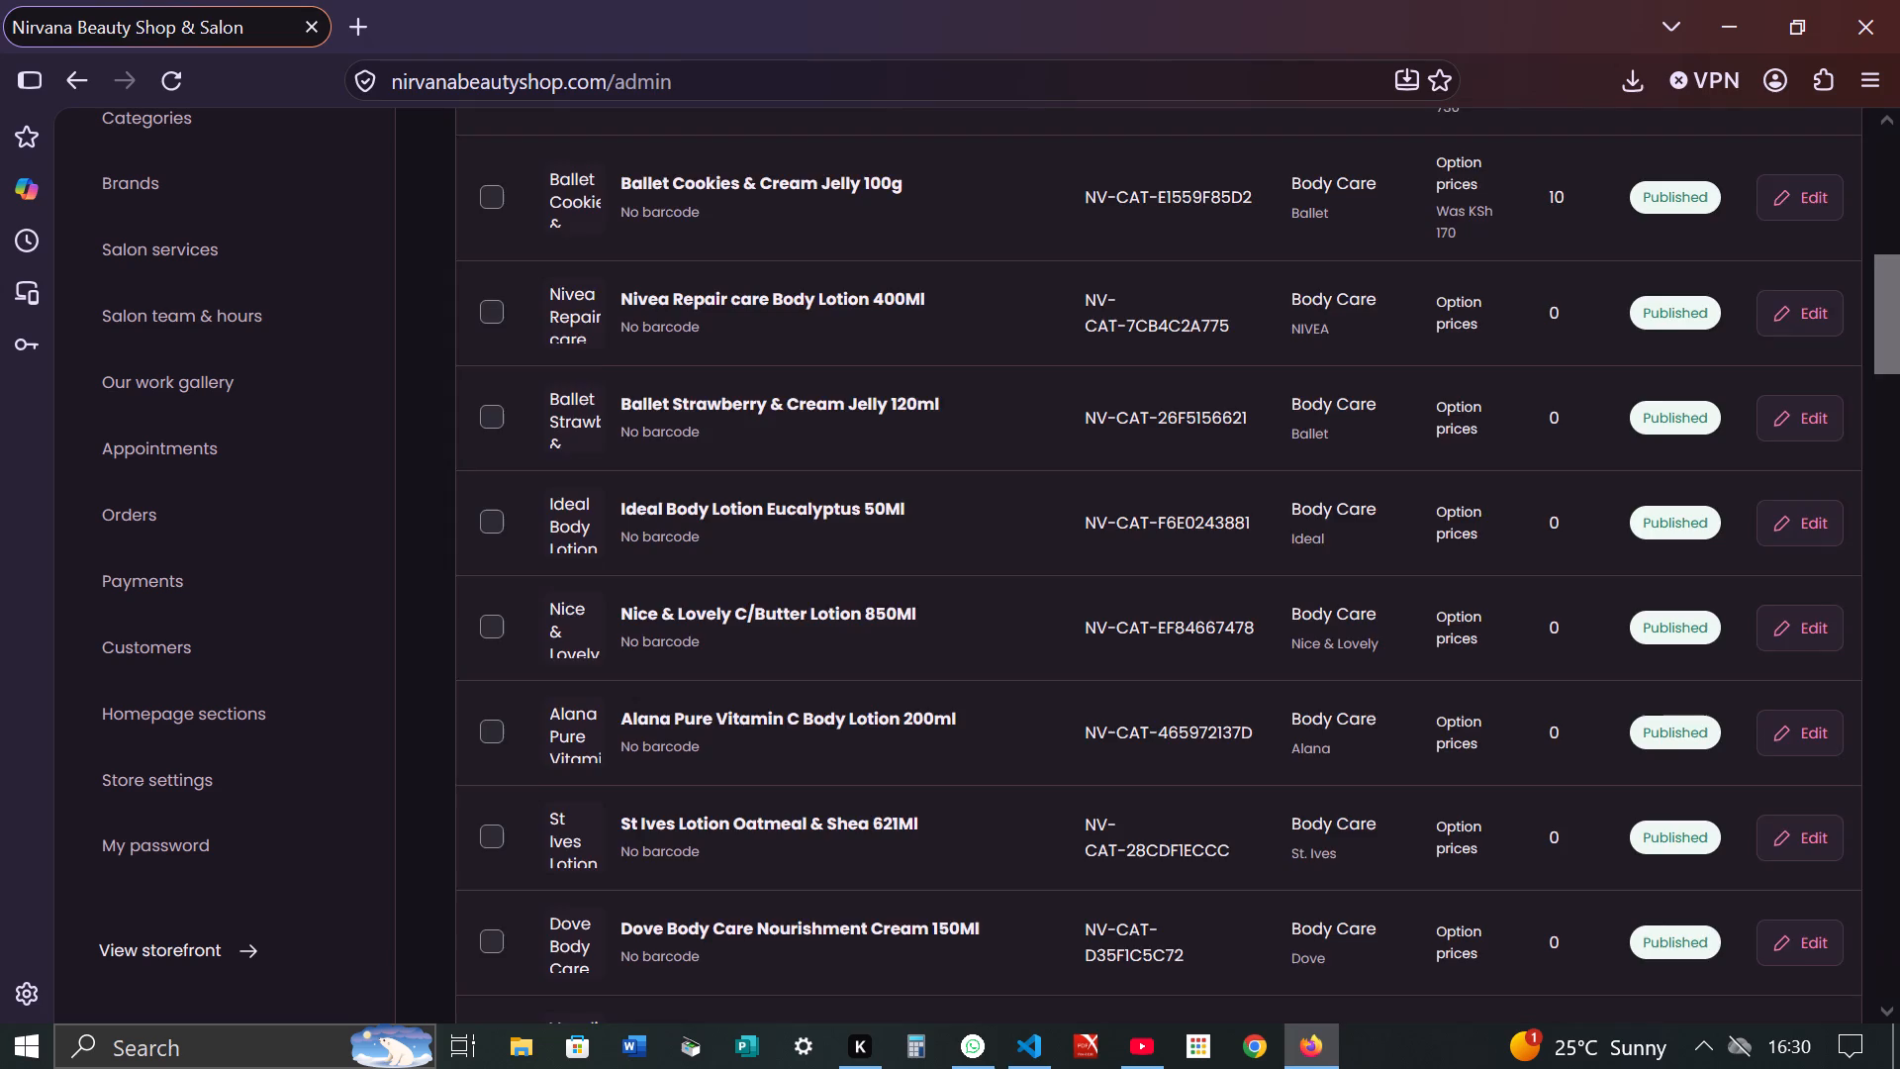
pyautogui.scroll(-14, 1220, 849)
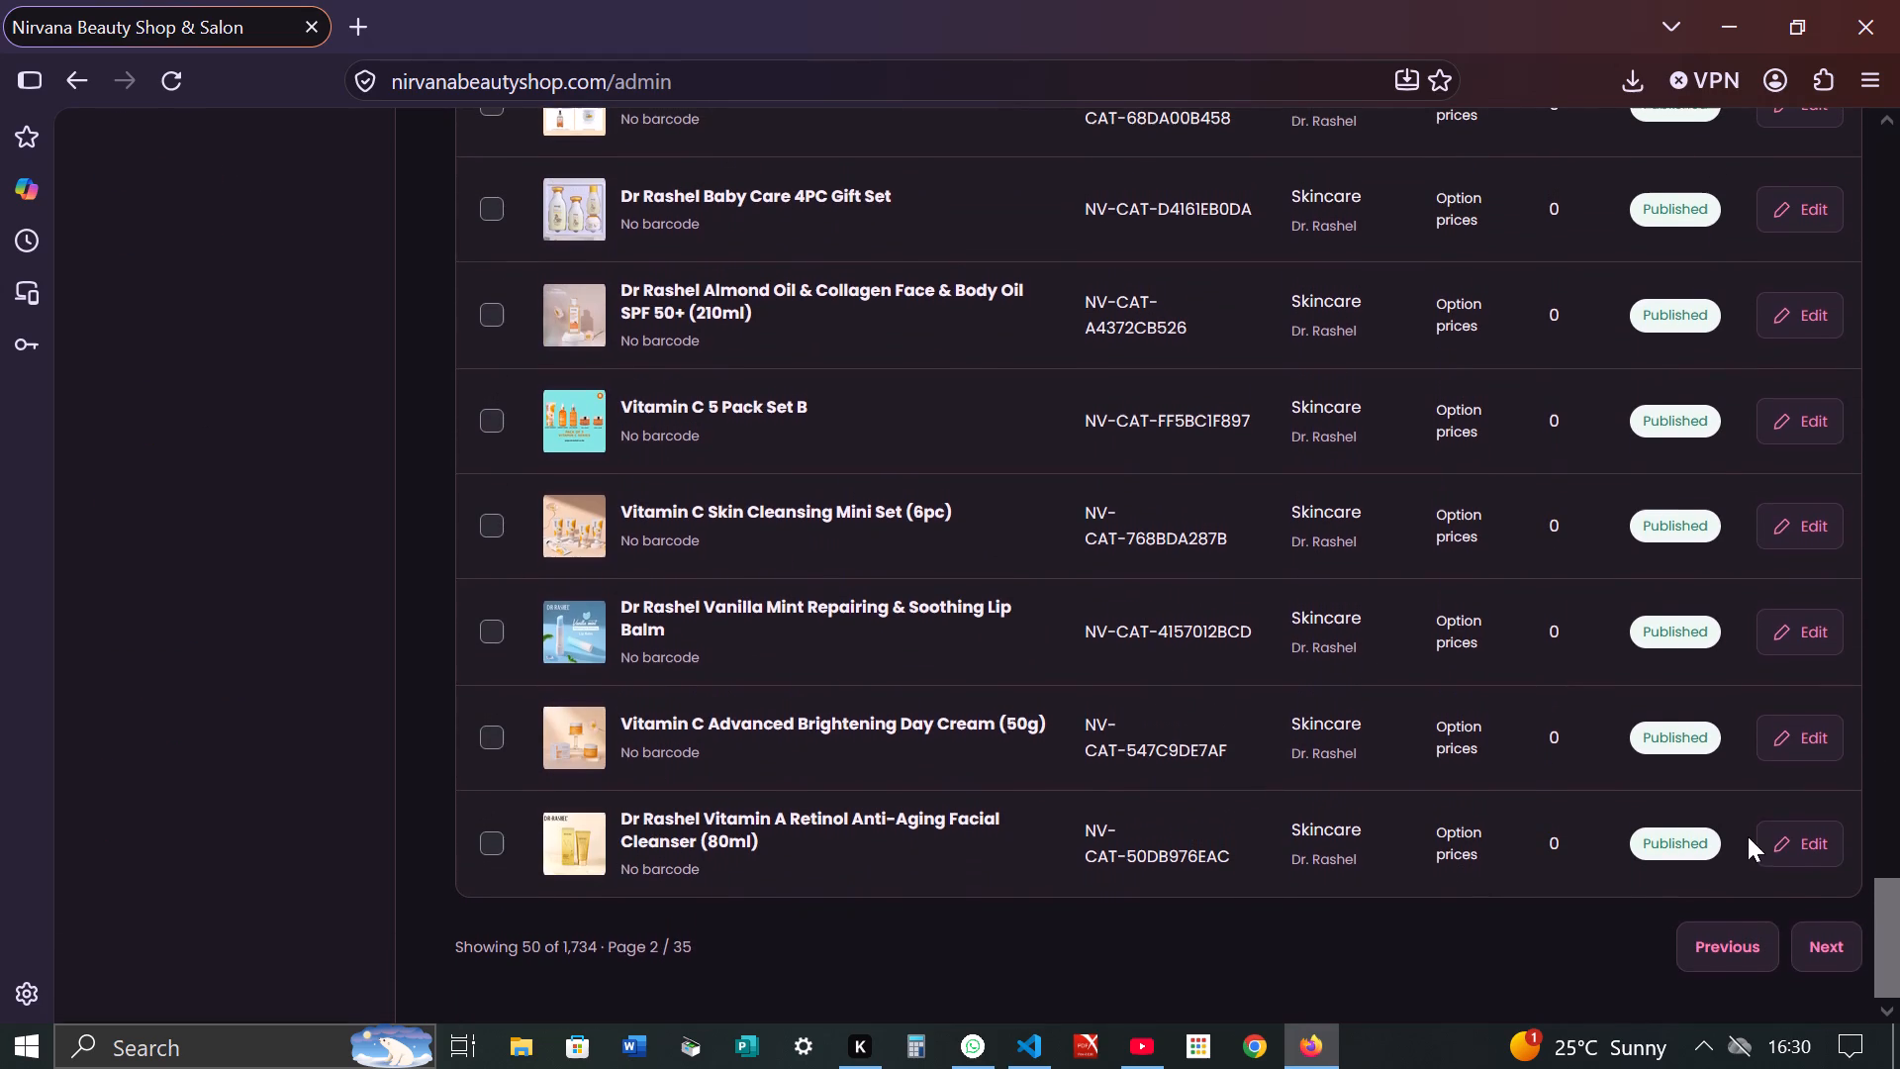
pyautogui.click(1828, 944)
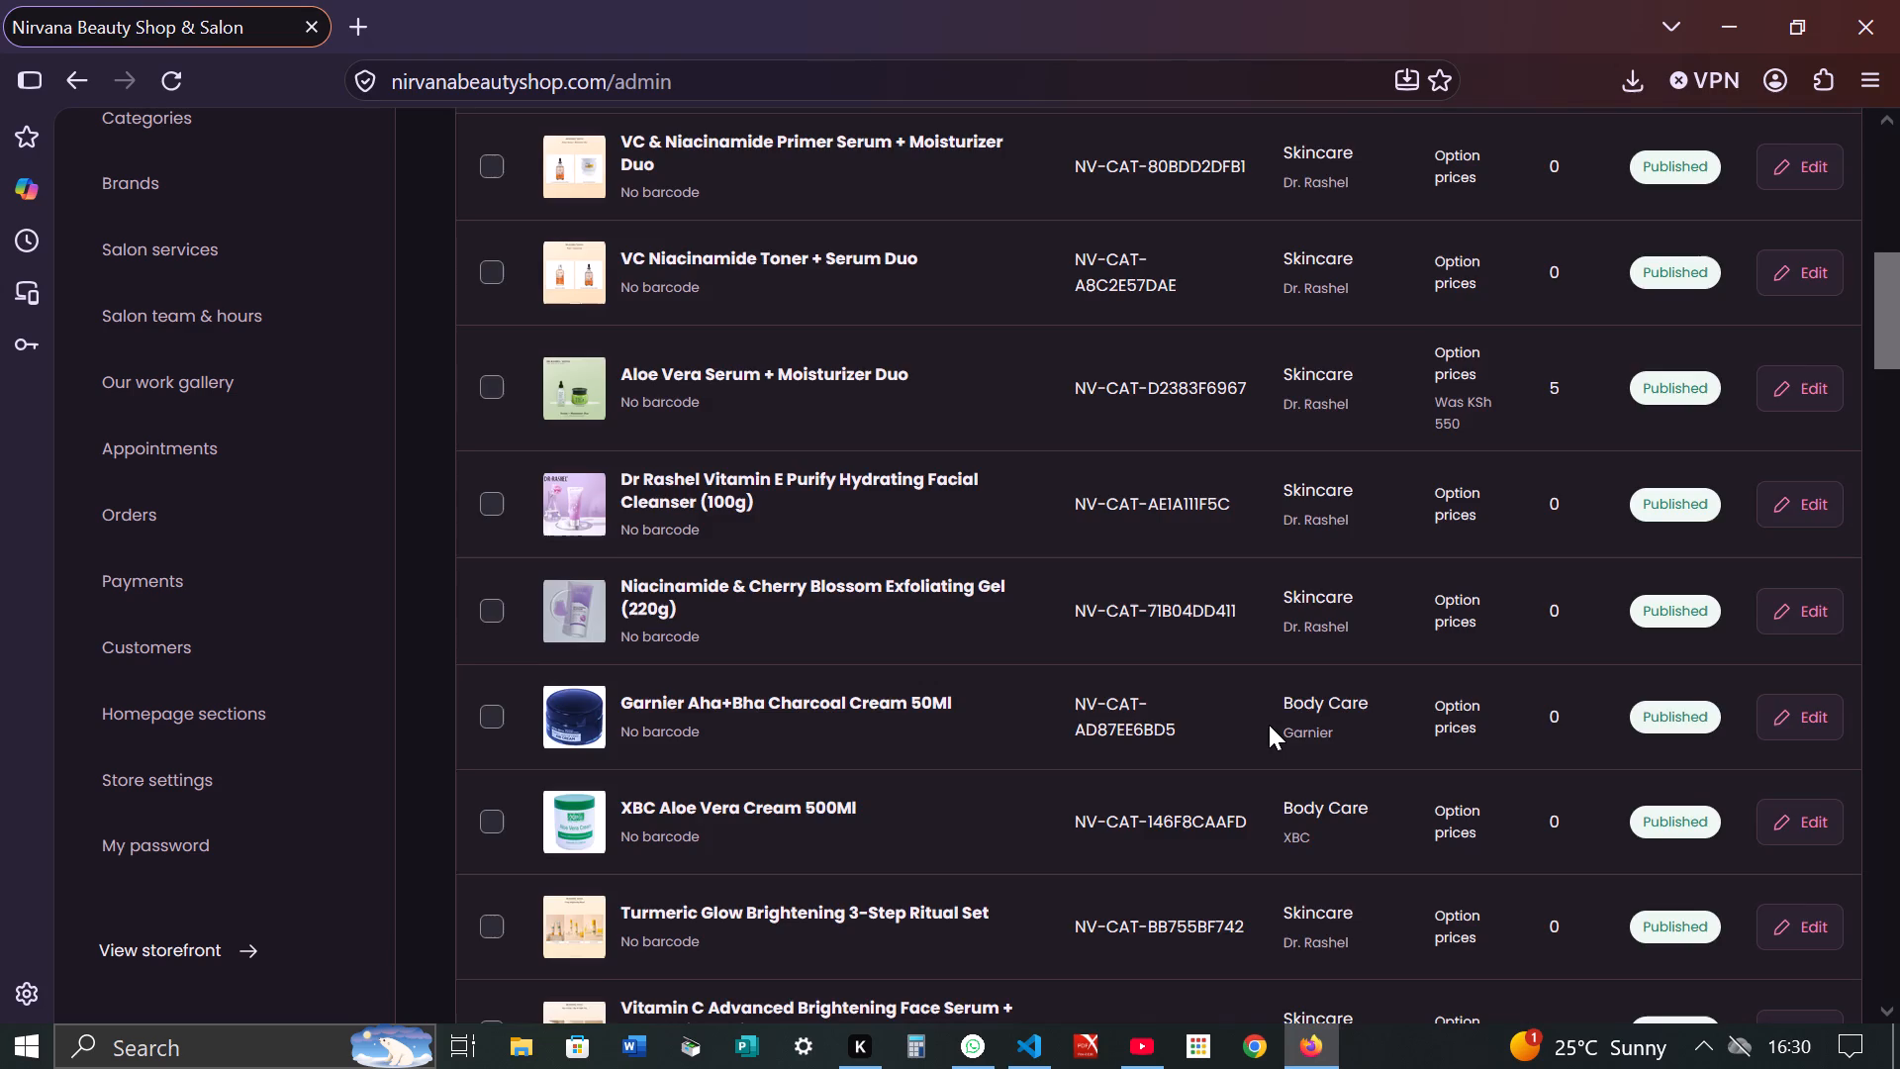
pyautogui.scroll(-2, 1173, 791)
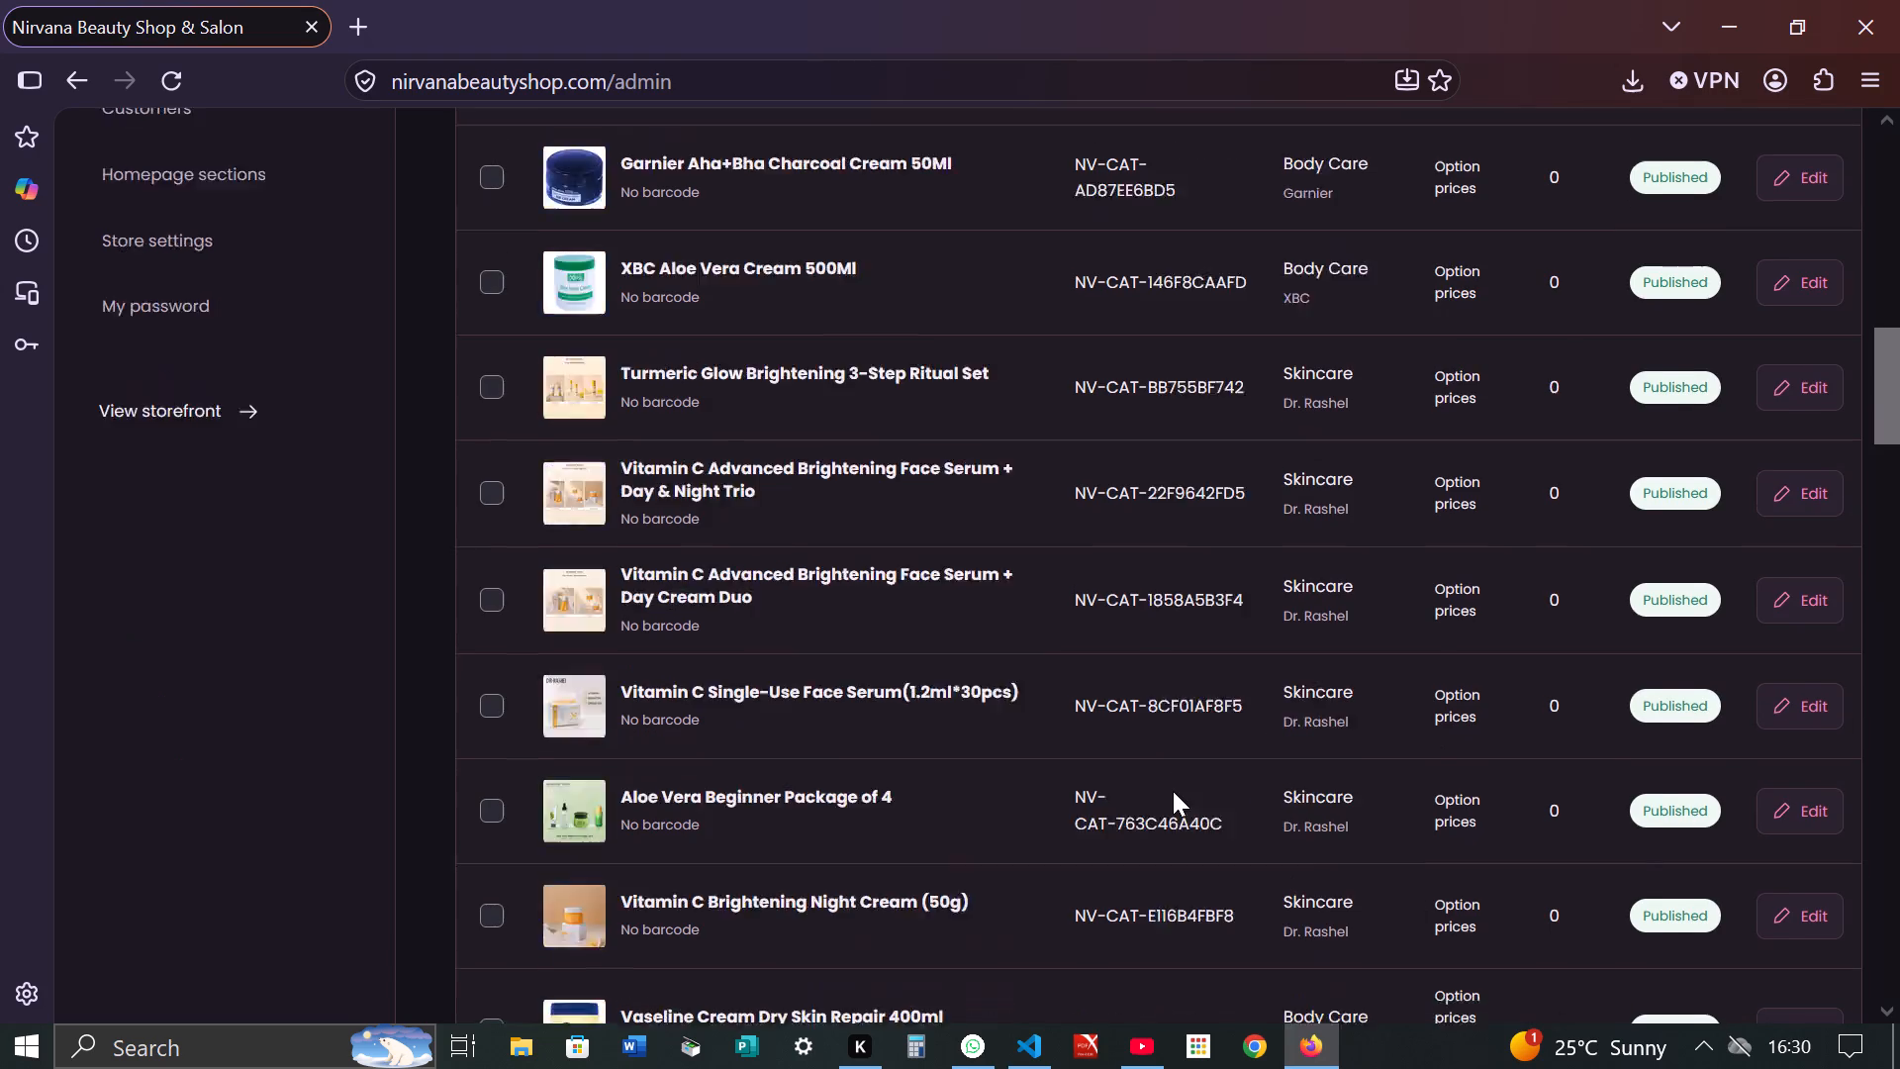
pyautogui.scroll(-7, 1173, 791)
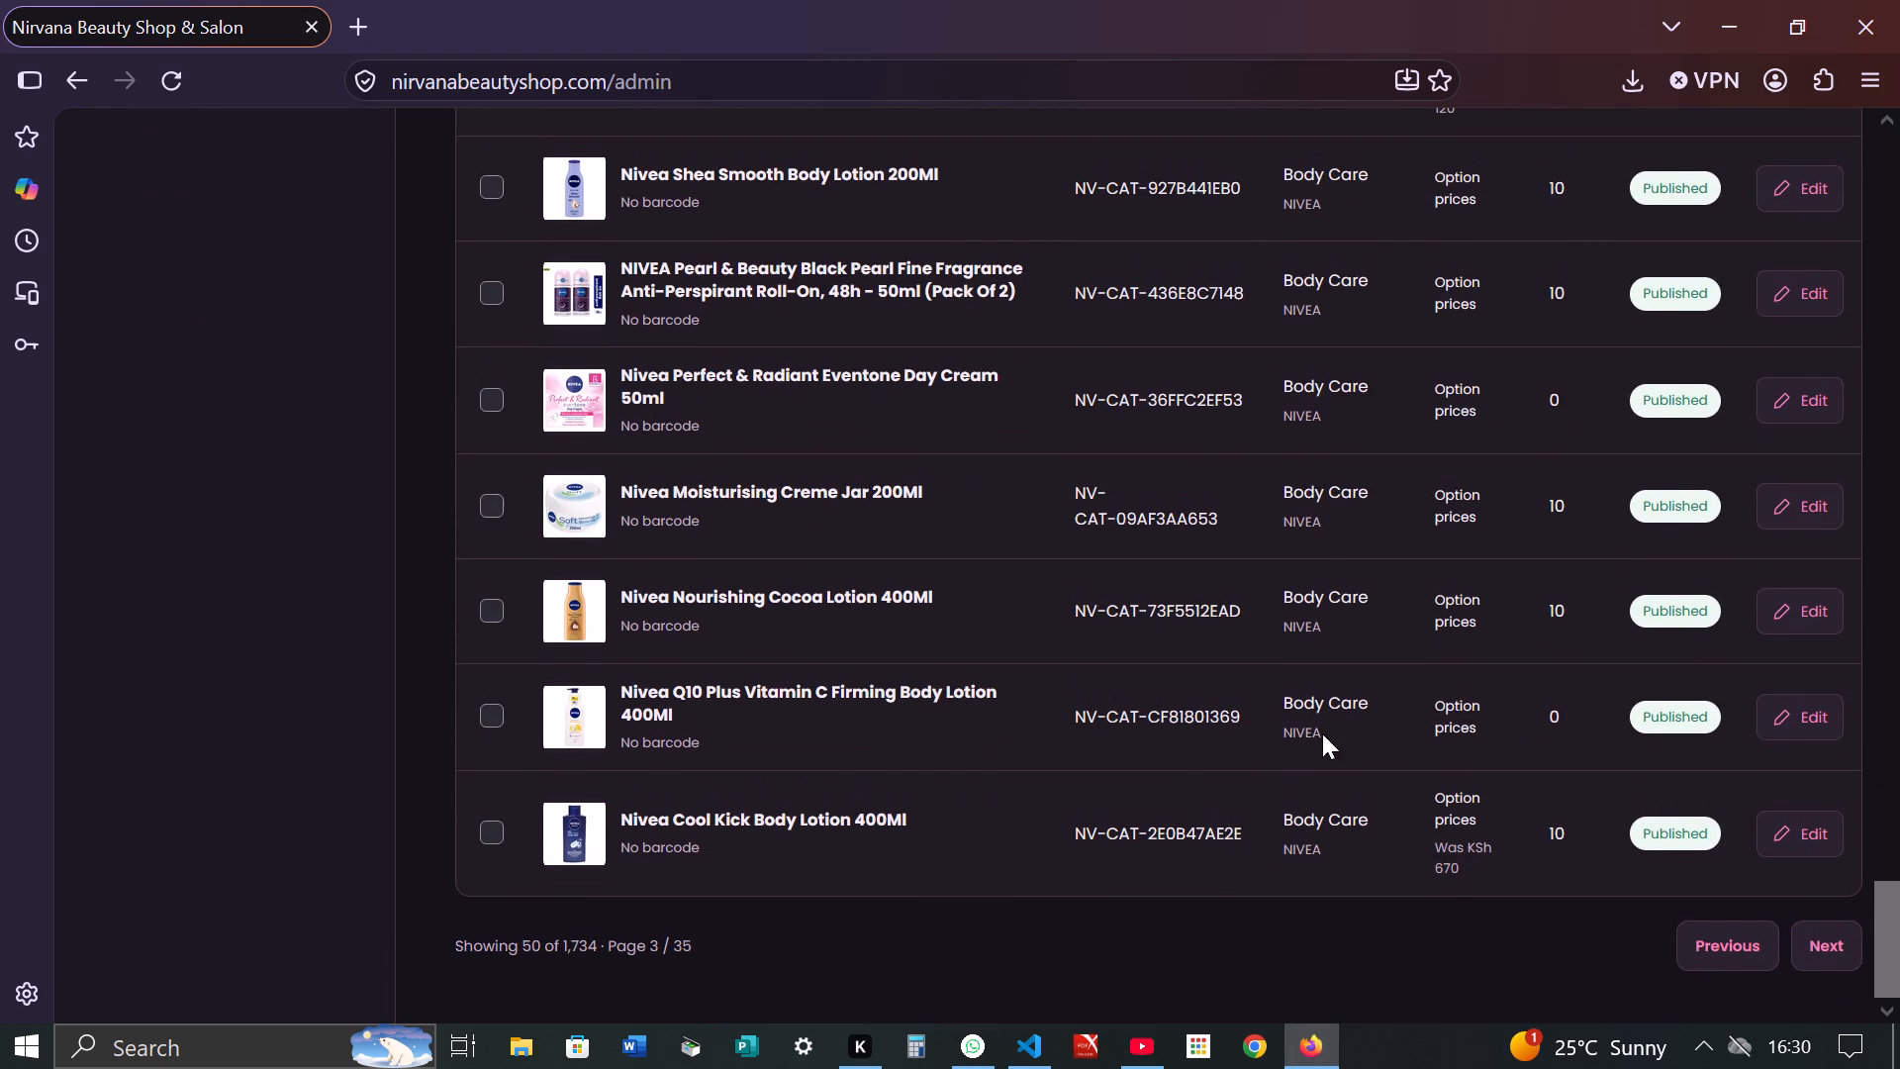
pyautogui.click(1817, 948)
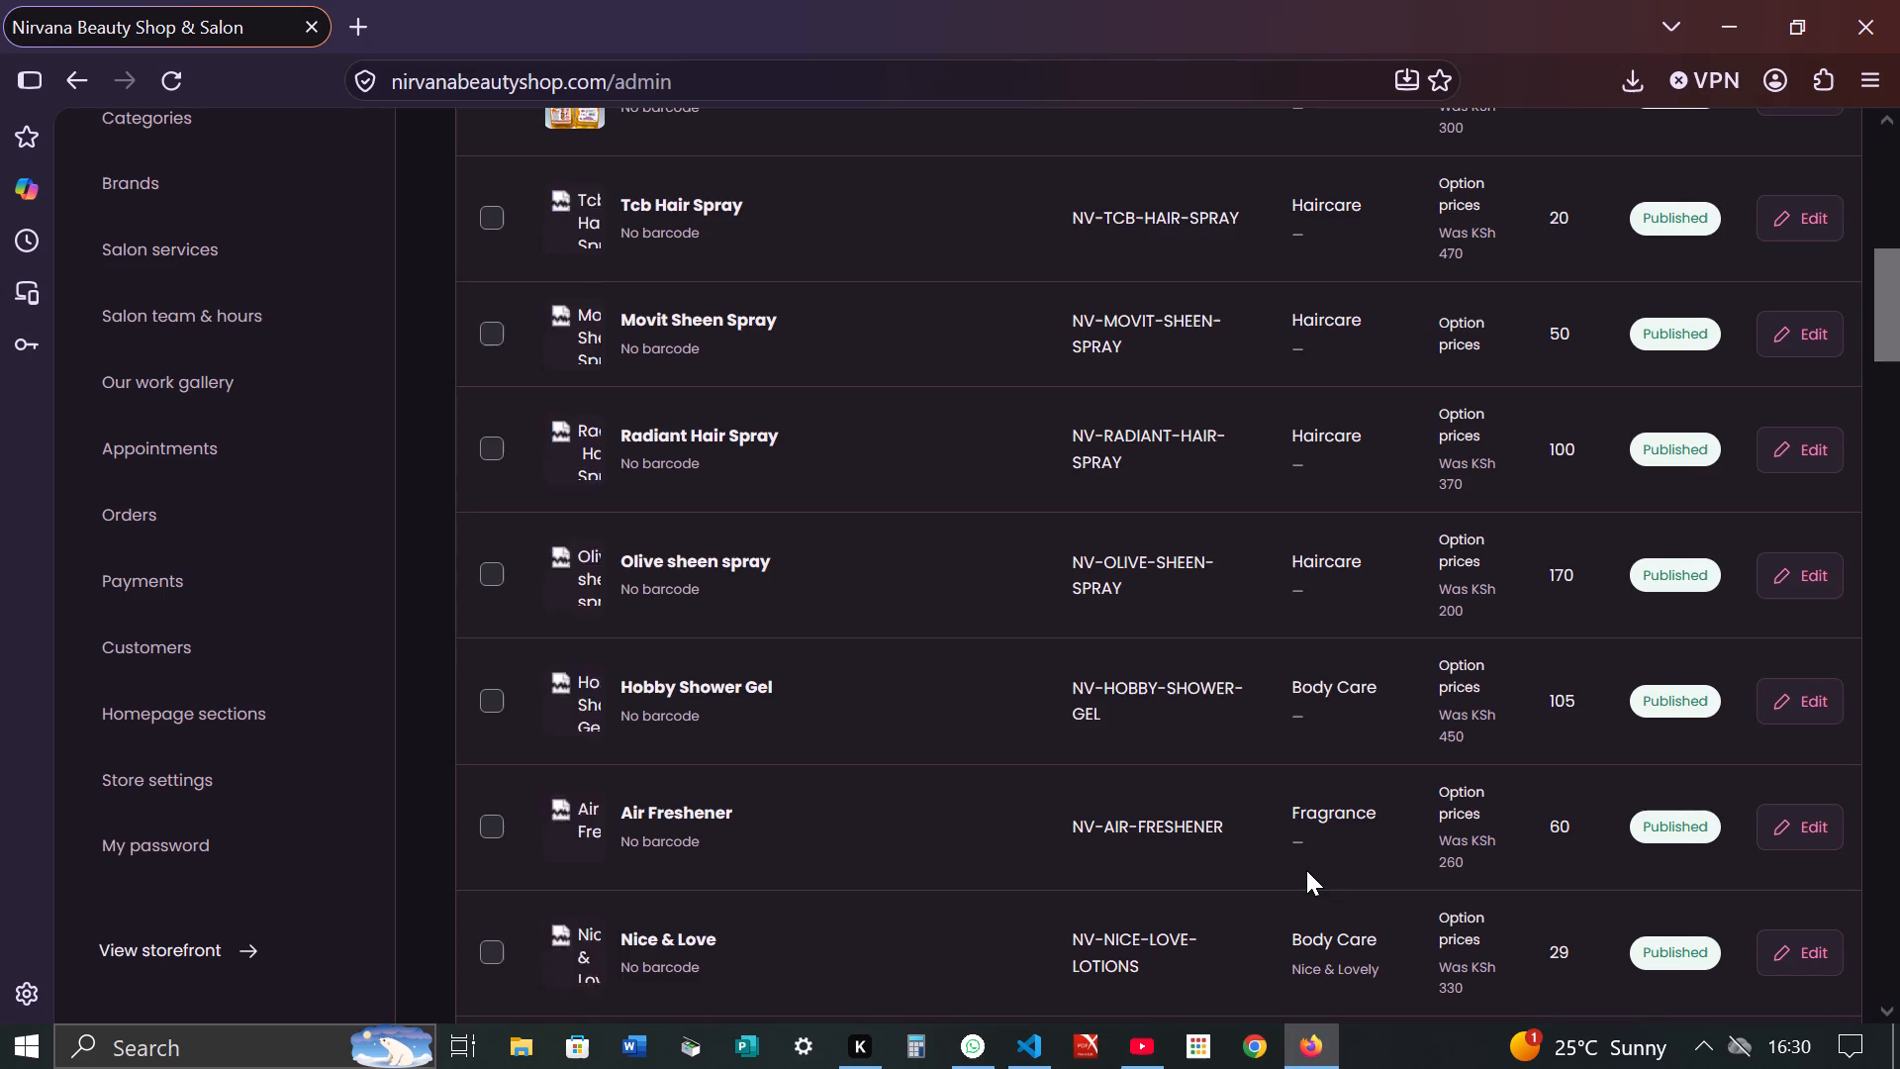
pyautogui.scroll(-6, 1306, 870)
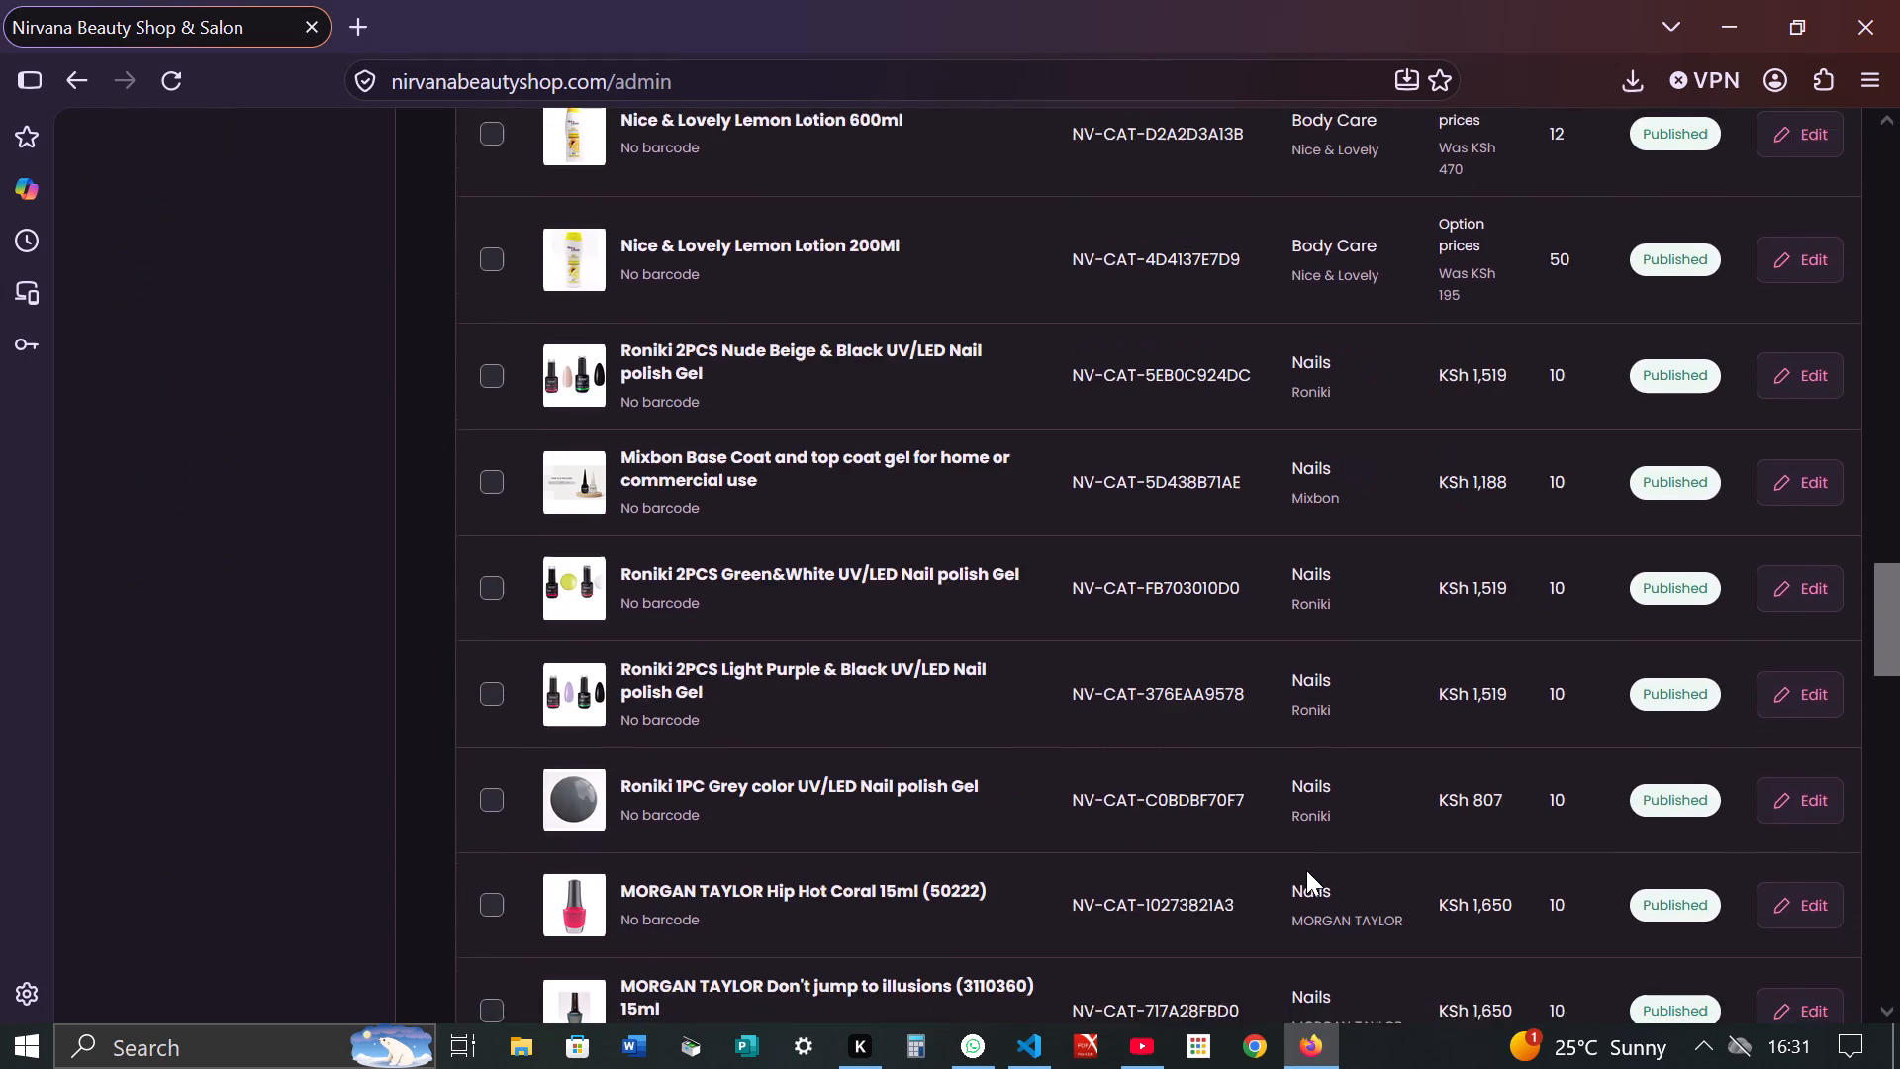
pyautogui.scroll(1, 1306, 870)
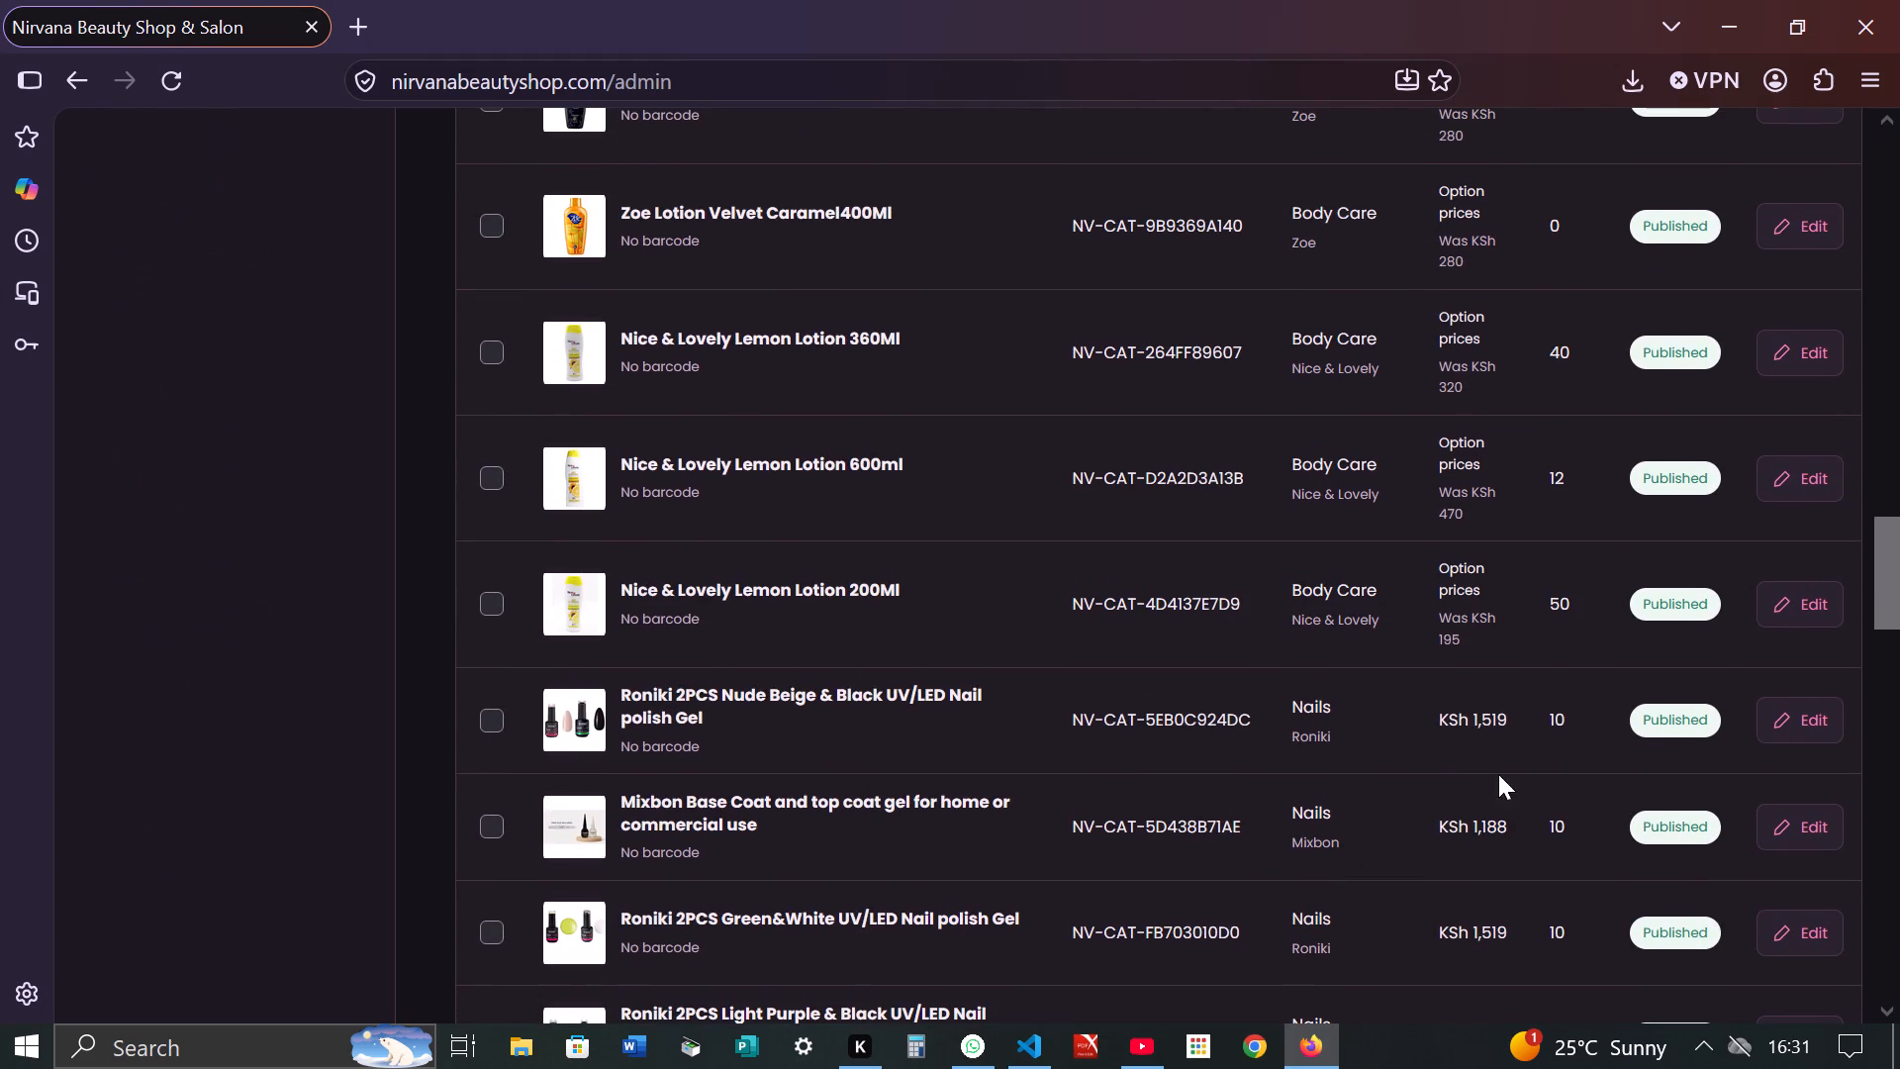
# Set the stock of Roniki 2PCS Nude Beige & Black UV/LED Nail polish Gel to 0 and save the product.
pyautogui.click(1785, 715)
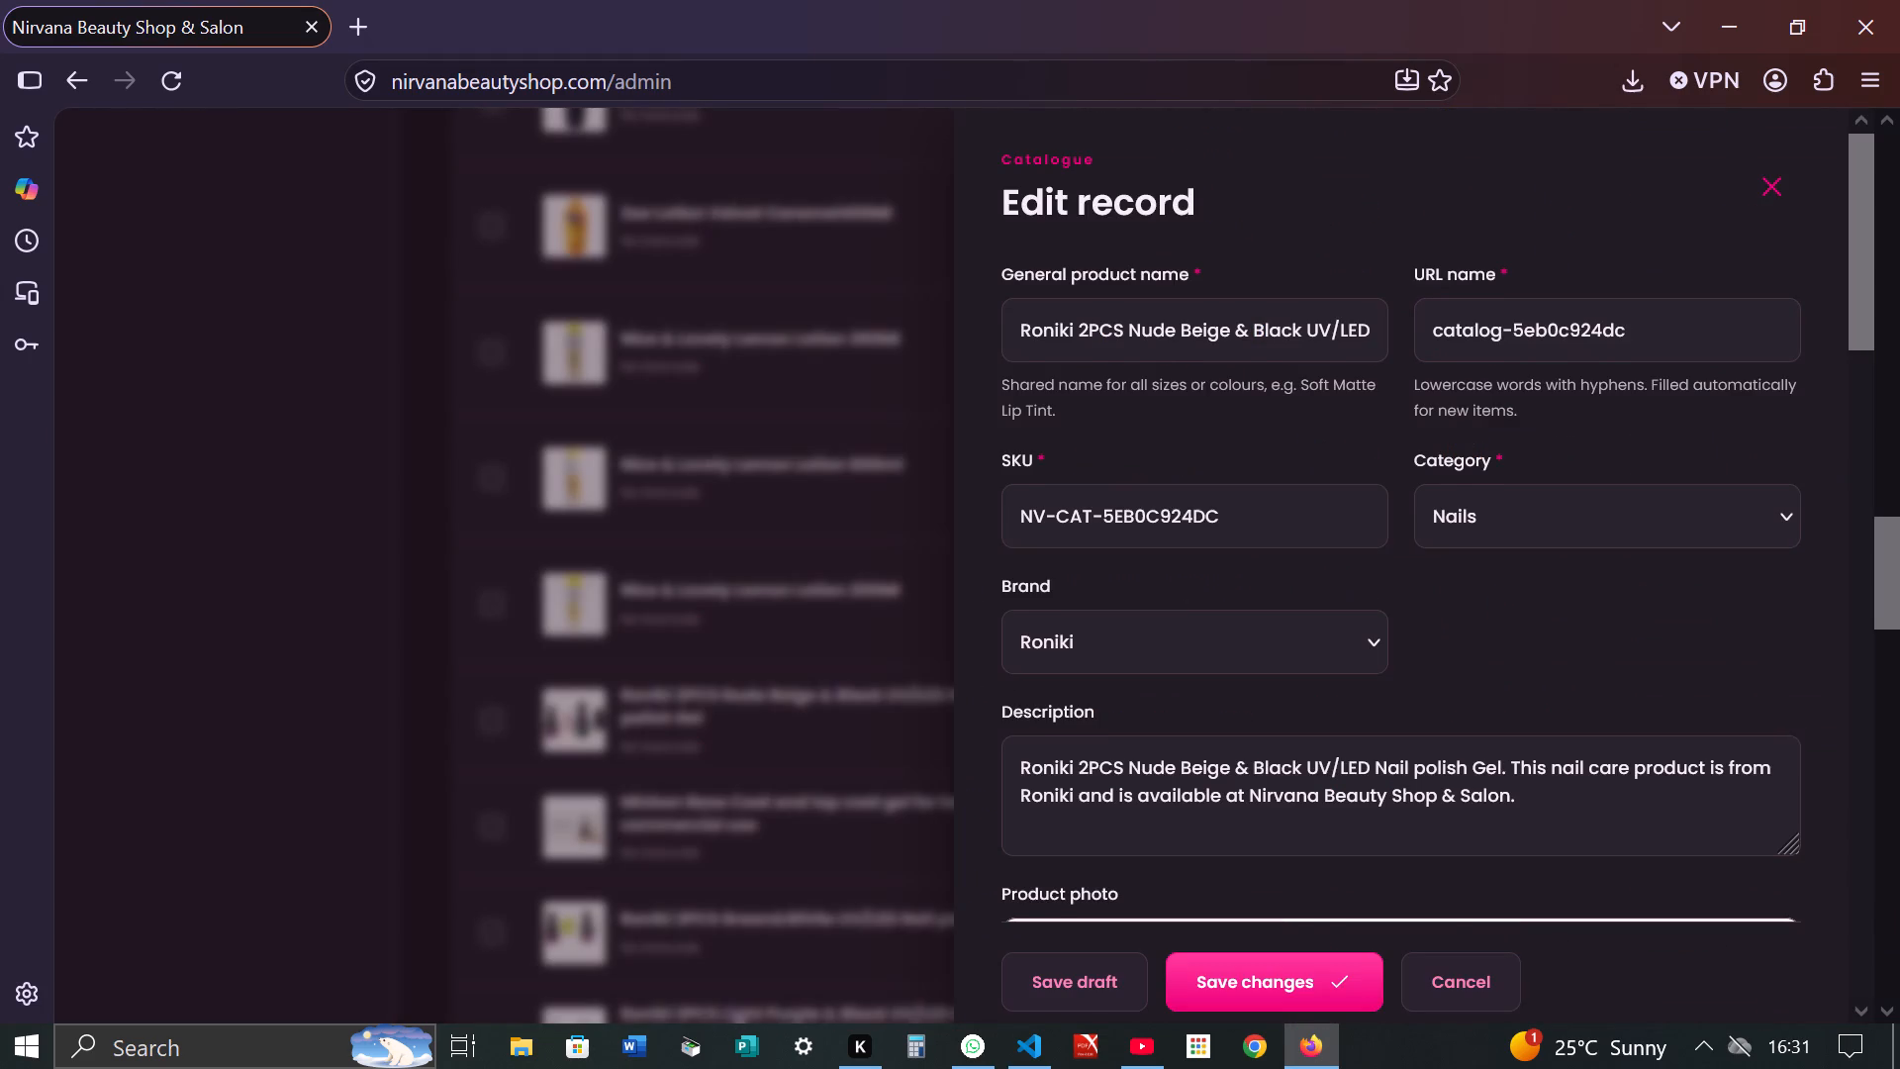
pyautogui.scroll(-6, 1247, 759)
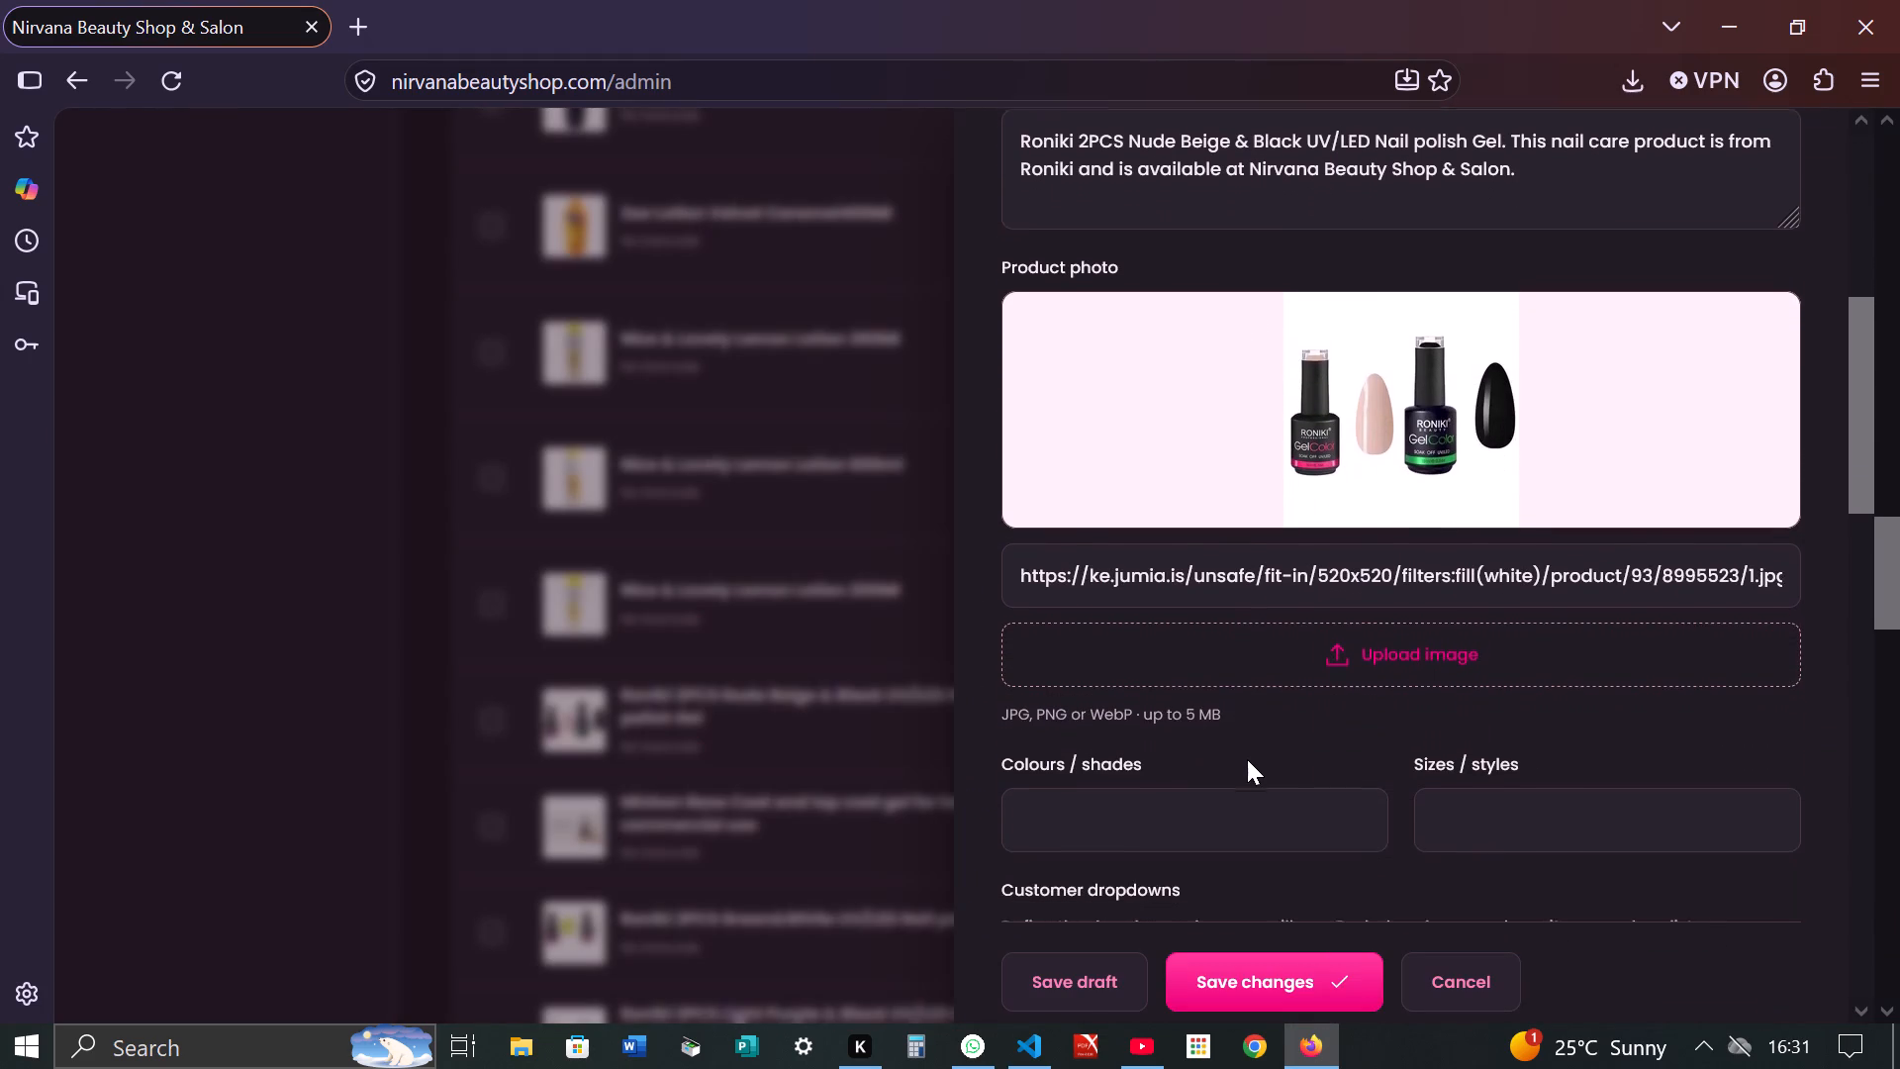
pyautogui.scroll(-4, 1247, 759)
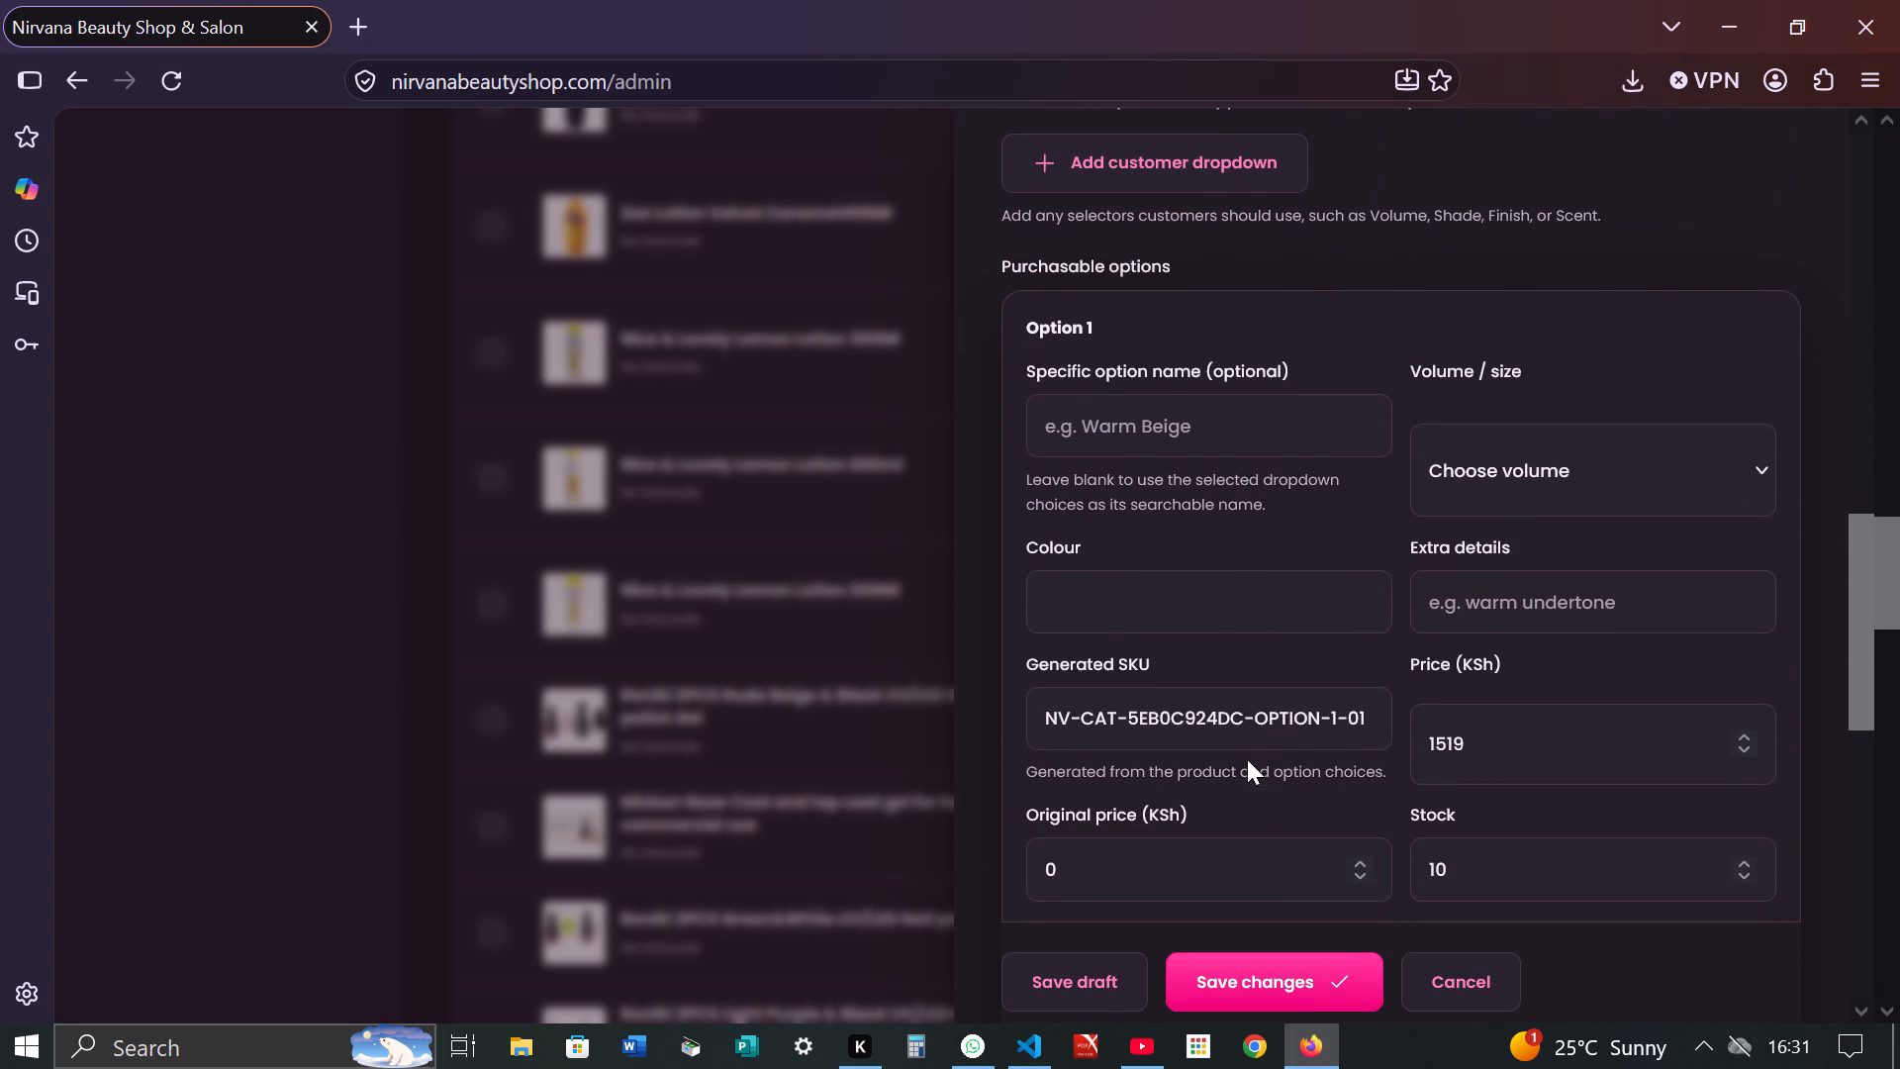
pyautogui.click(1438, 870)
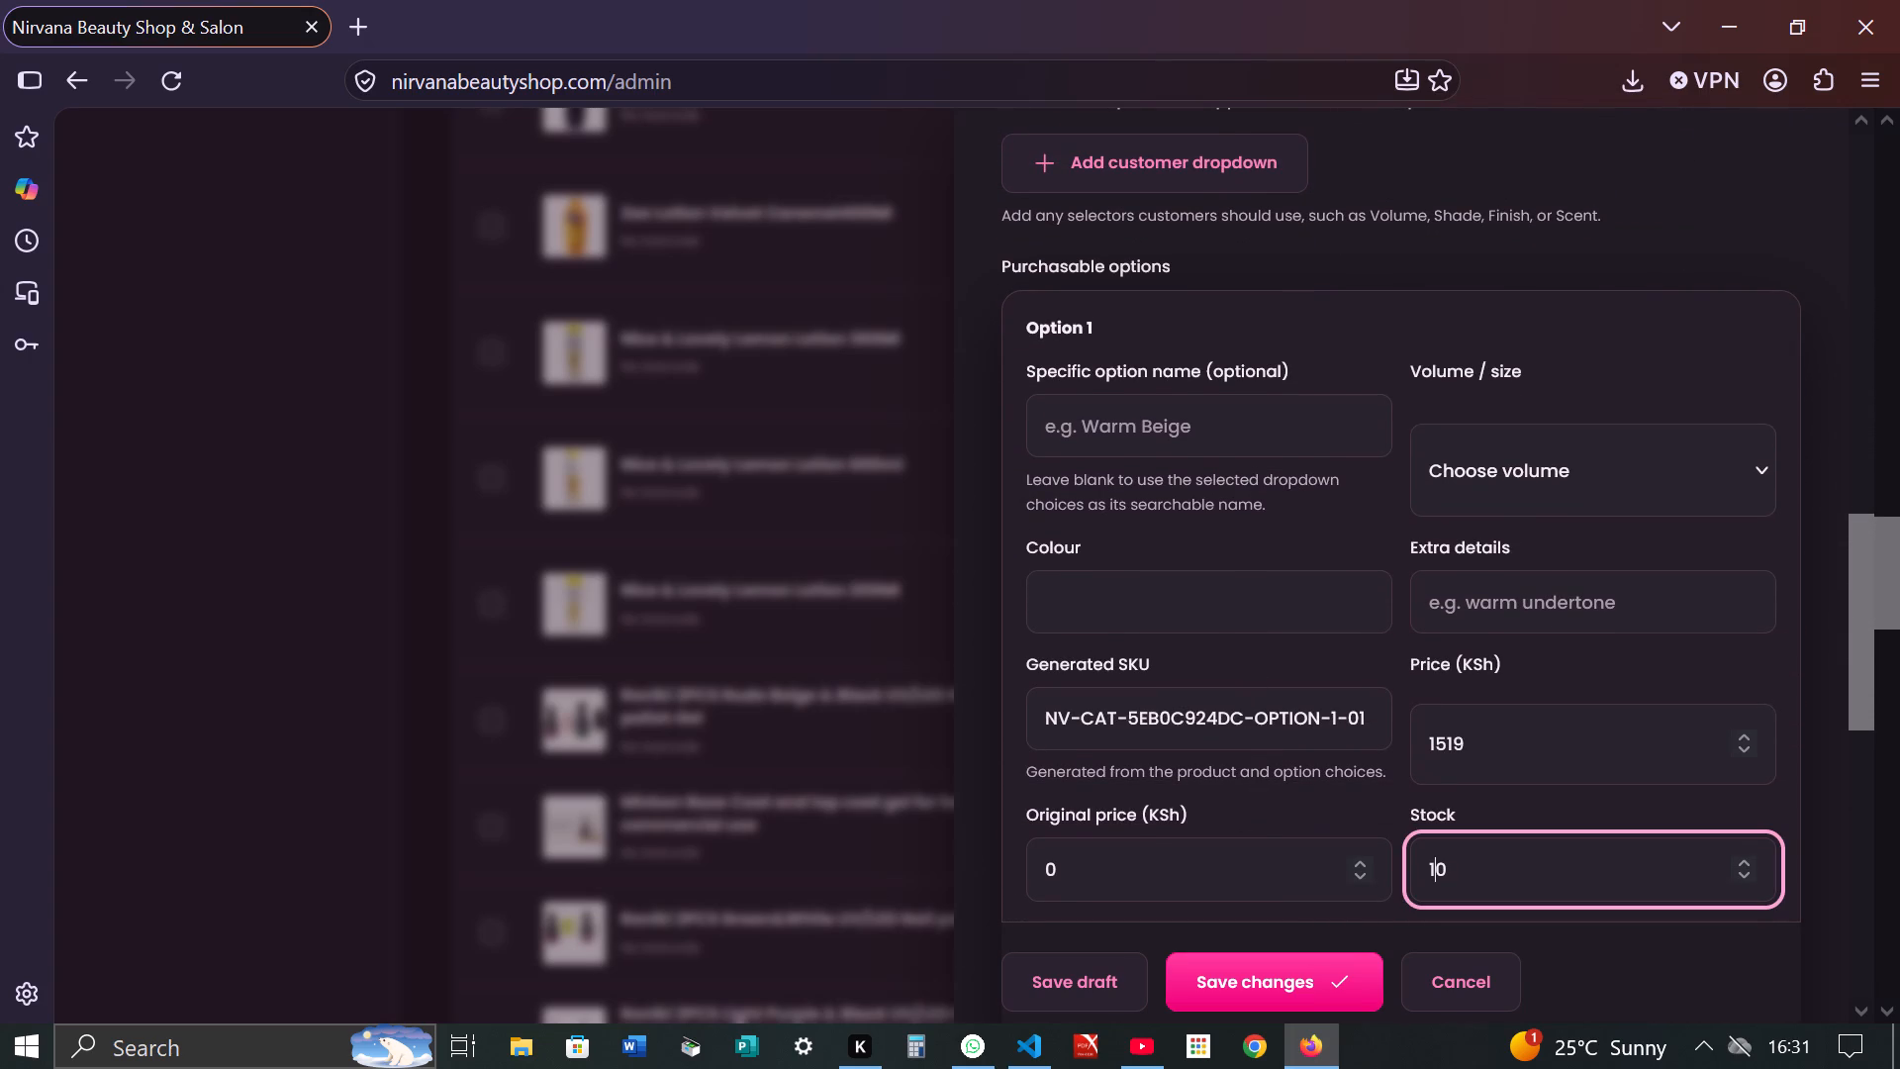
pyautogui.press('BackSpace')
pyautogui.scroll(-1, 1438, 870)
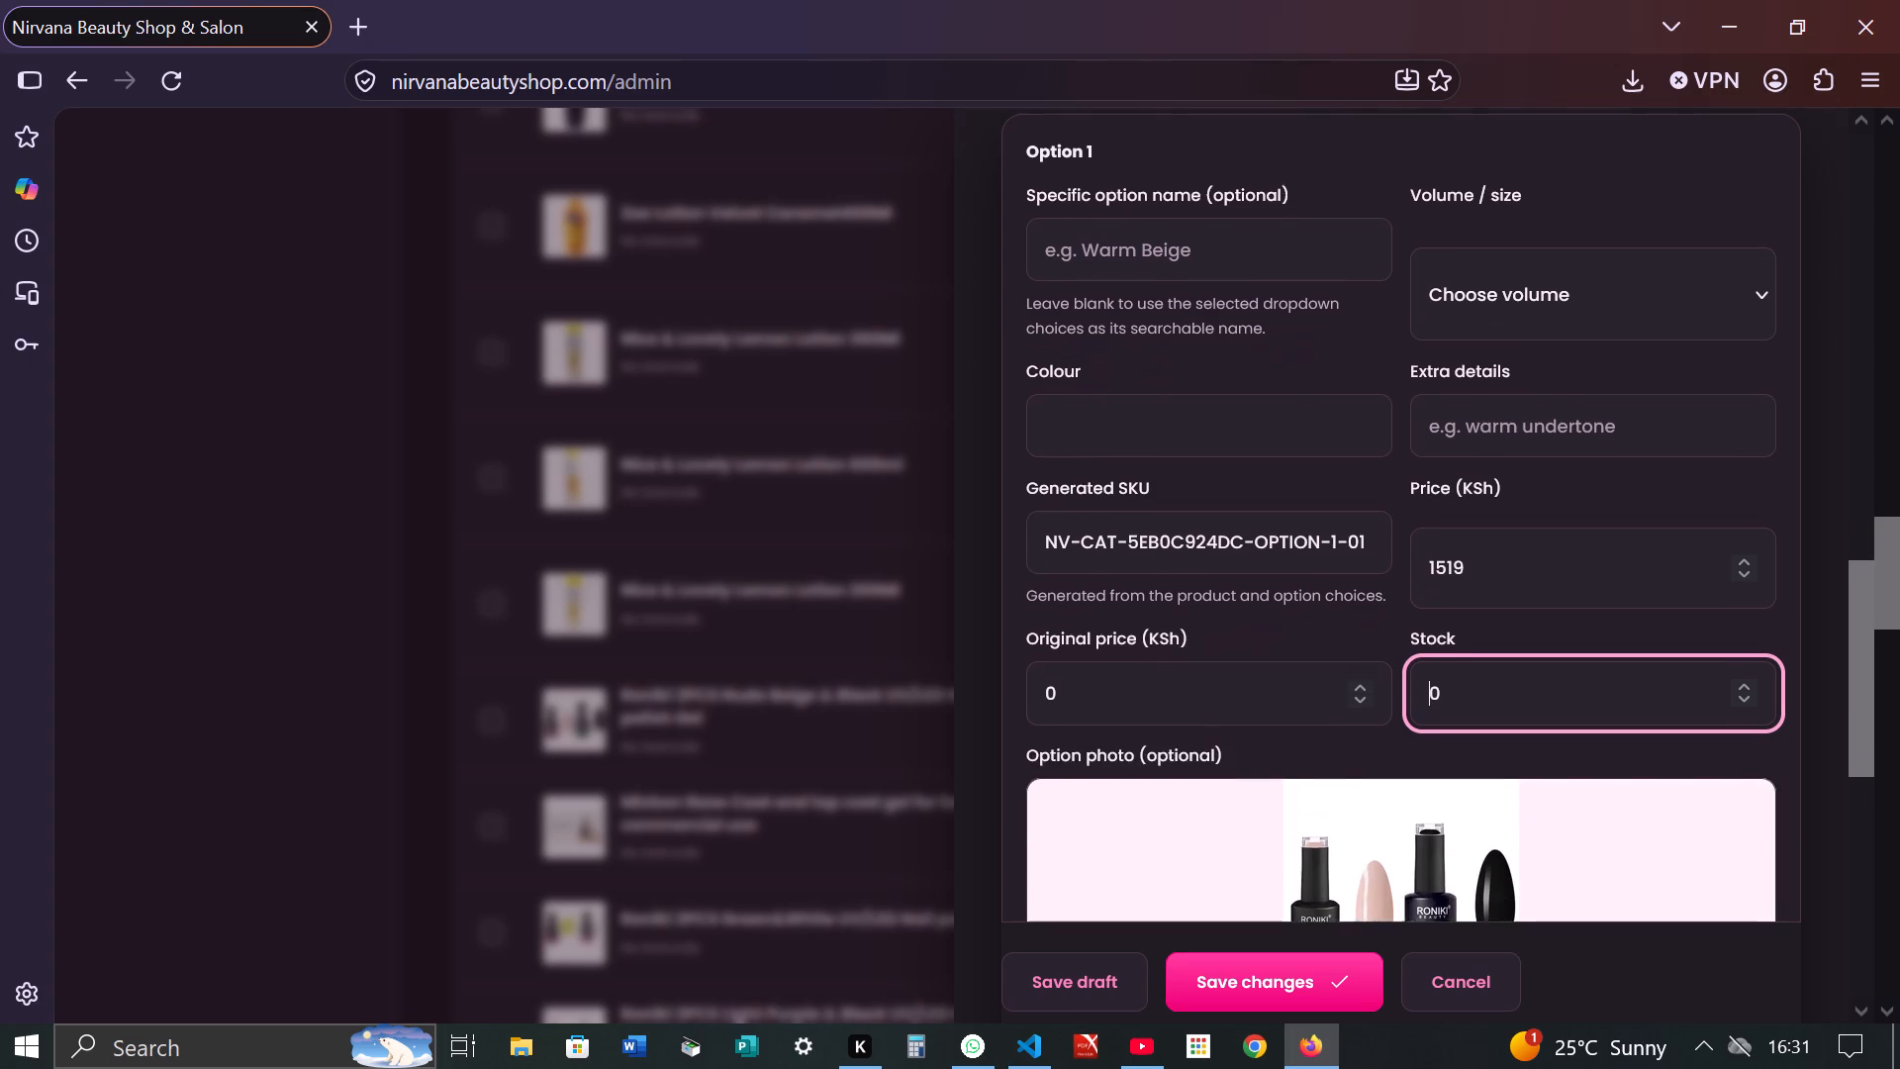
pyautogui.scroll(-2, 1438, 870)
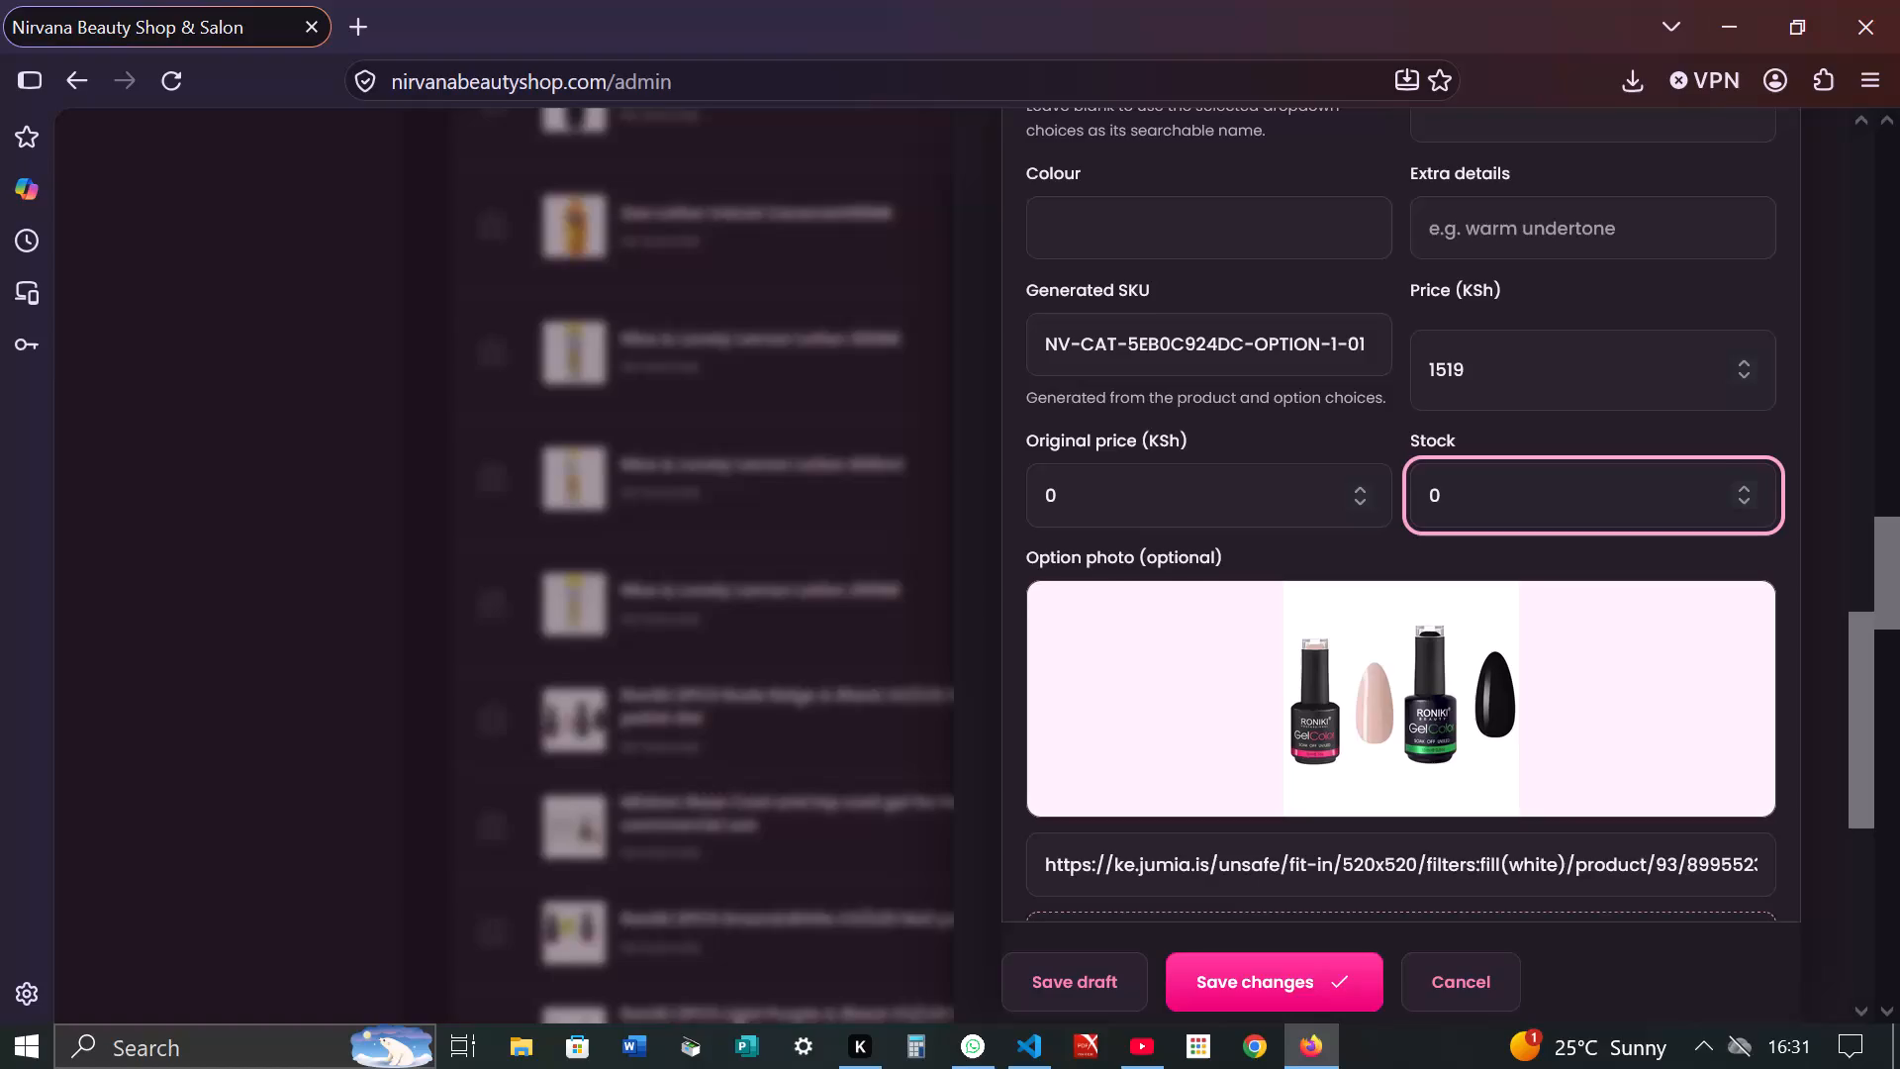
pyautogui.scroll(-1, 1438, 870)
pyautogui.click(1301, 968)
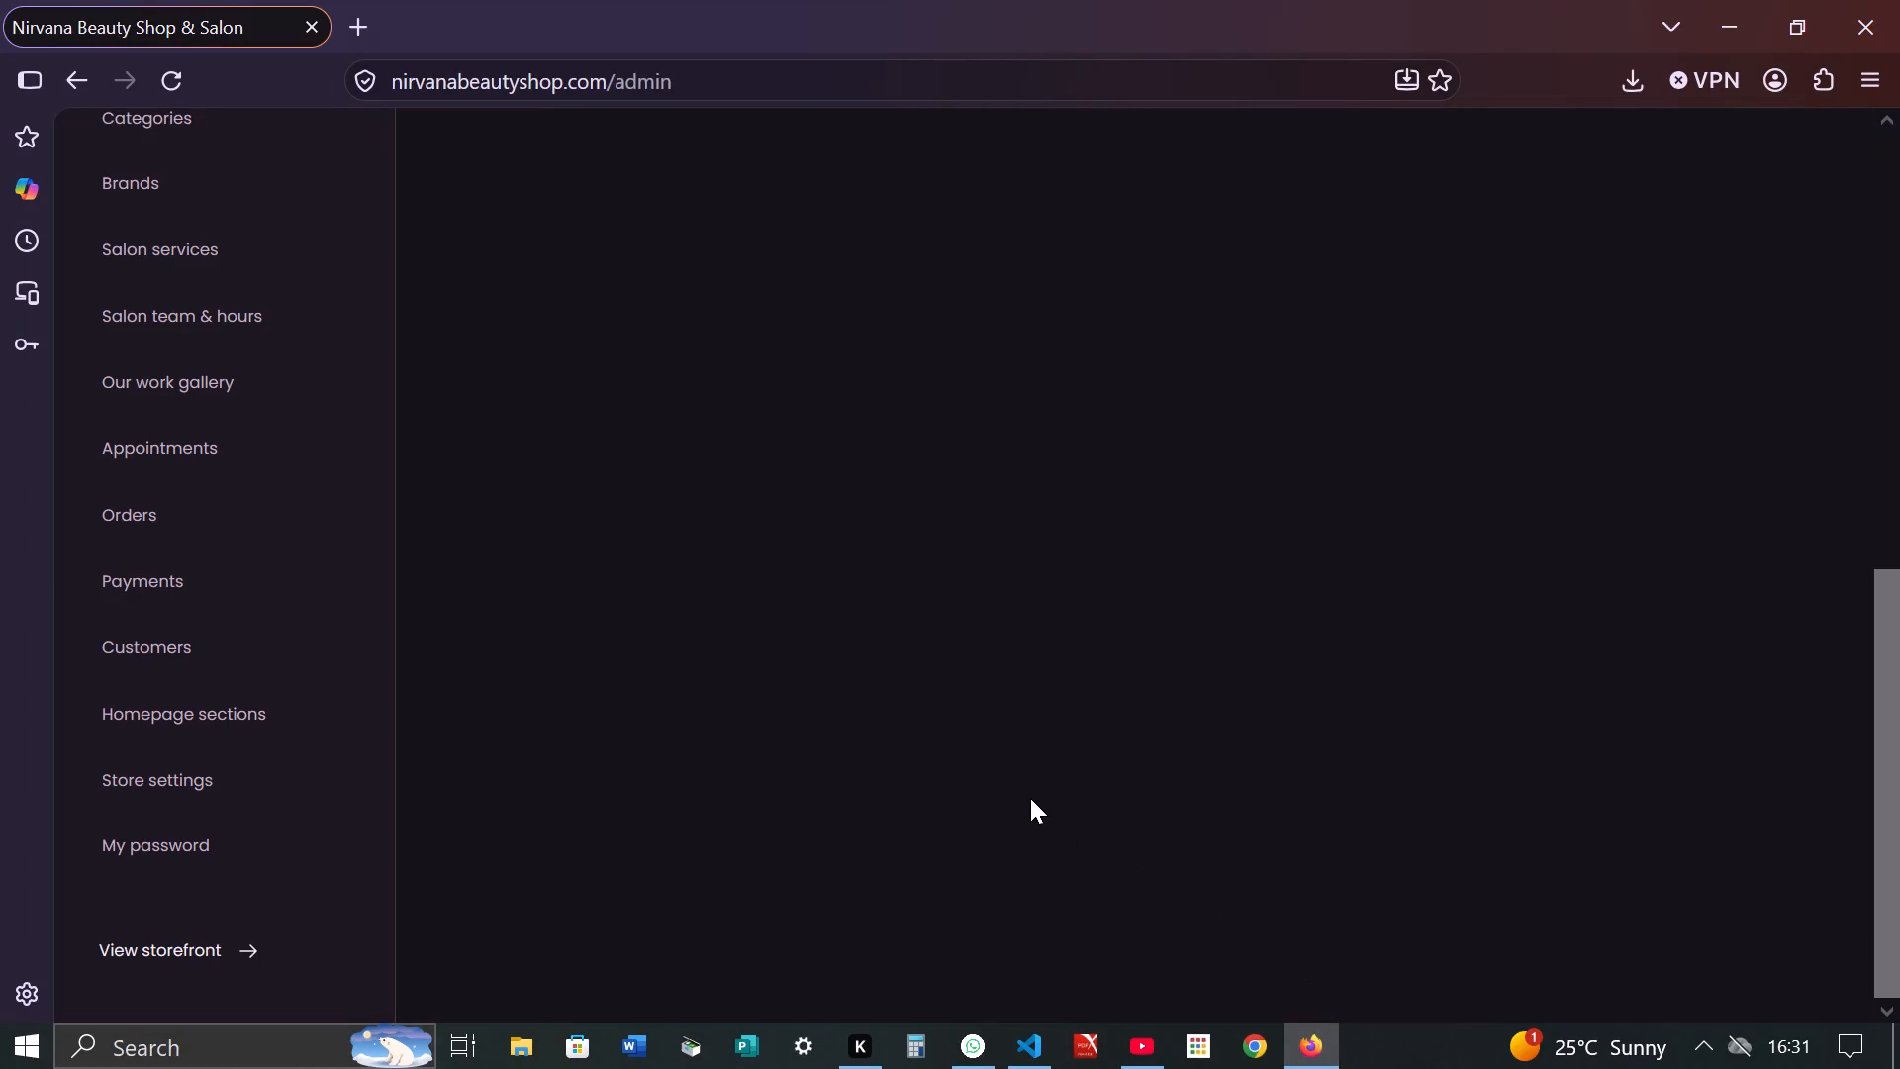
# Advance the reloaded product list from page 1 to page 4 and go to the nail products below the Nice & Lovely lemon lotions.
pyautogui.scroll(-14, 835, 766)
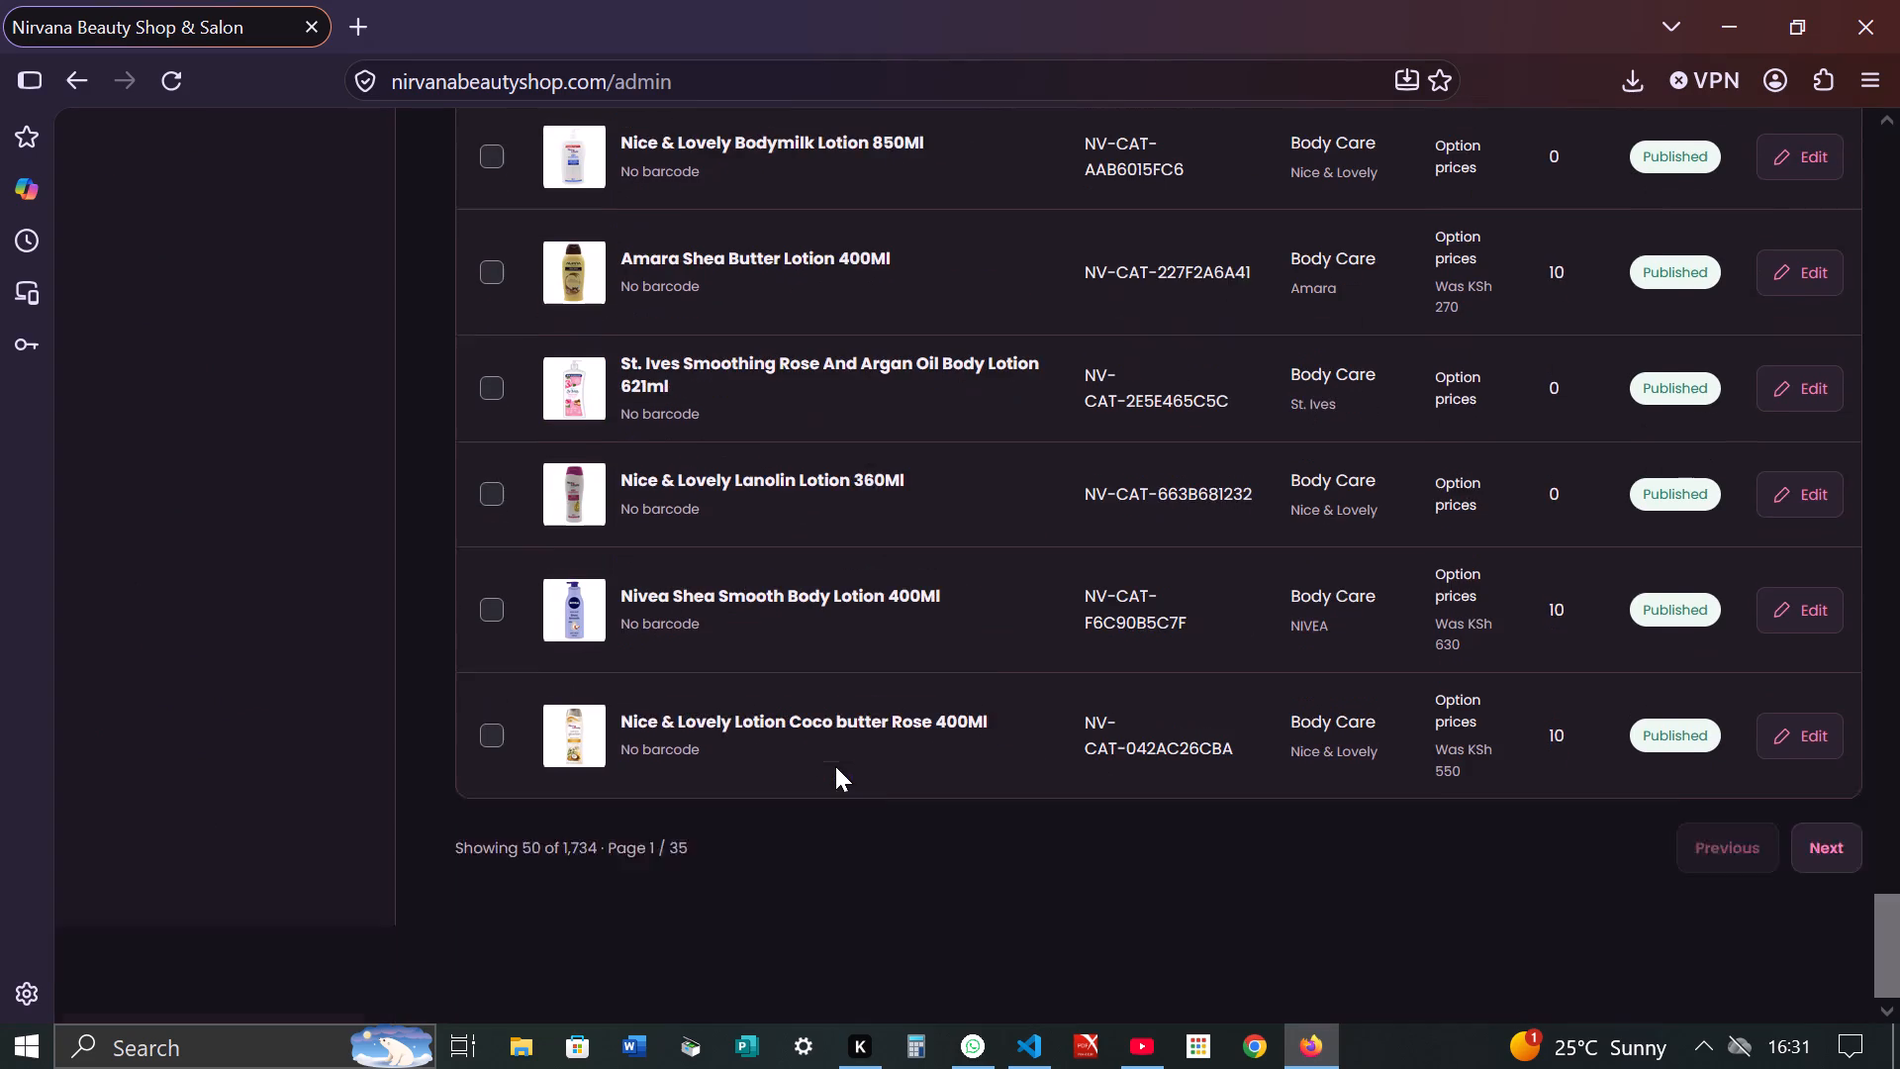
pyautogui.scroll(-4, 835, 766)
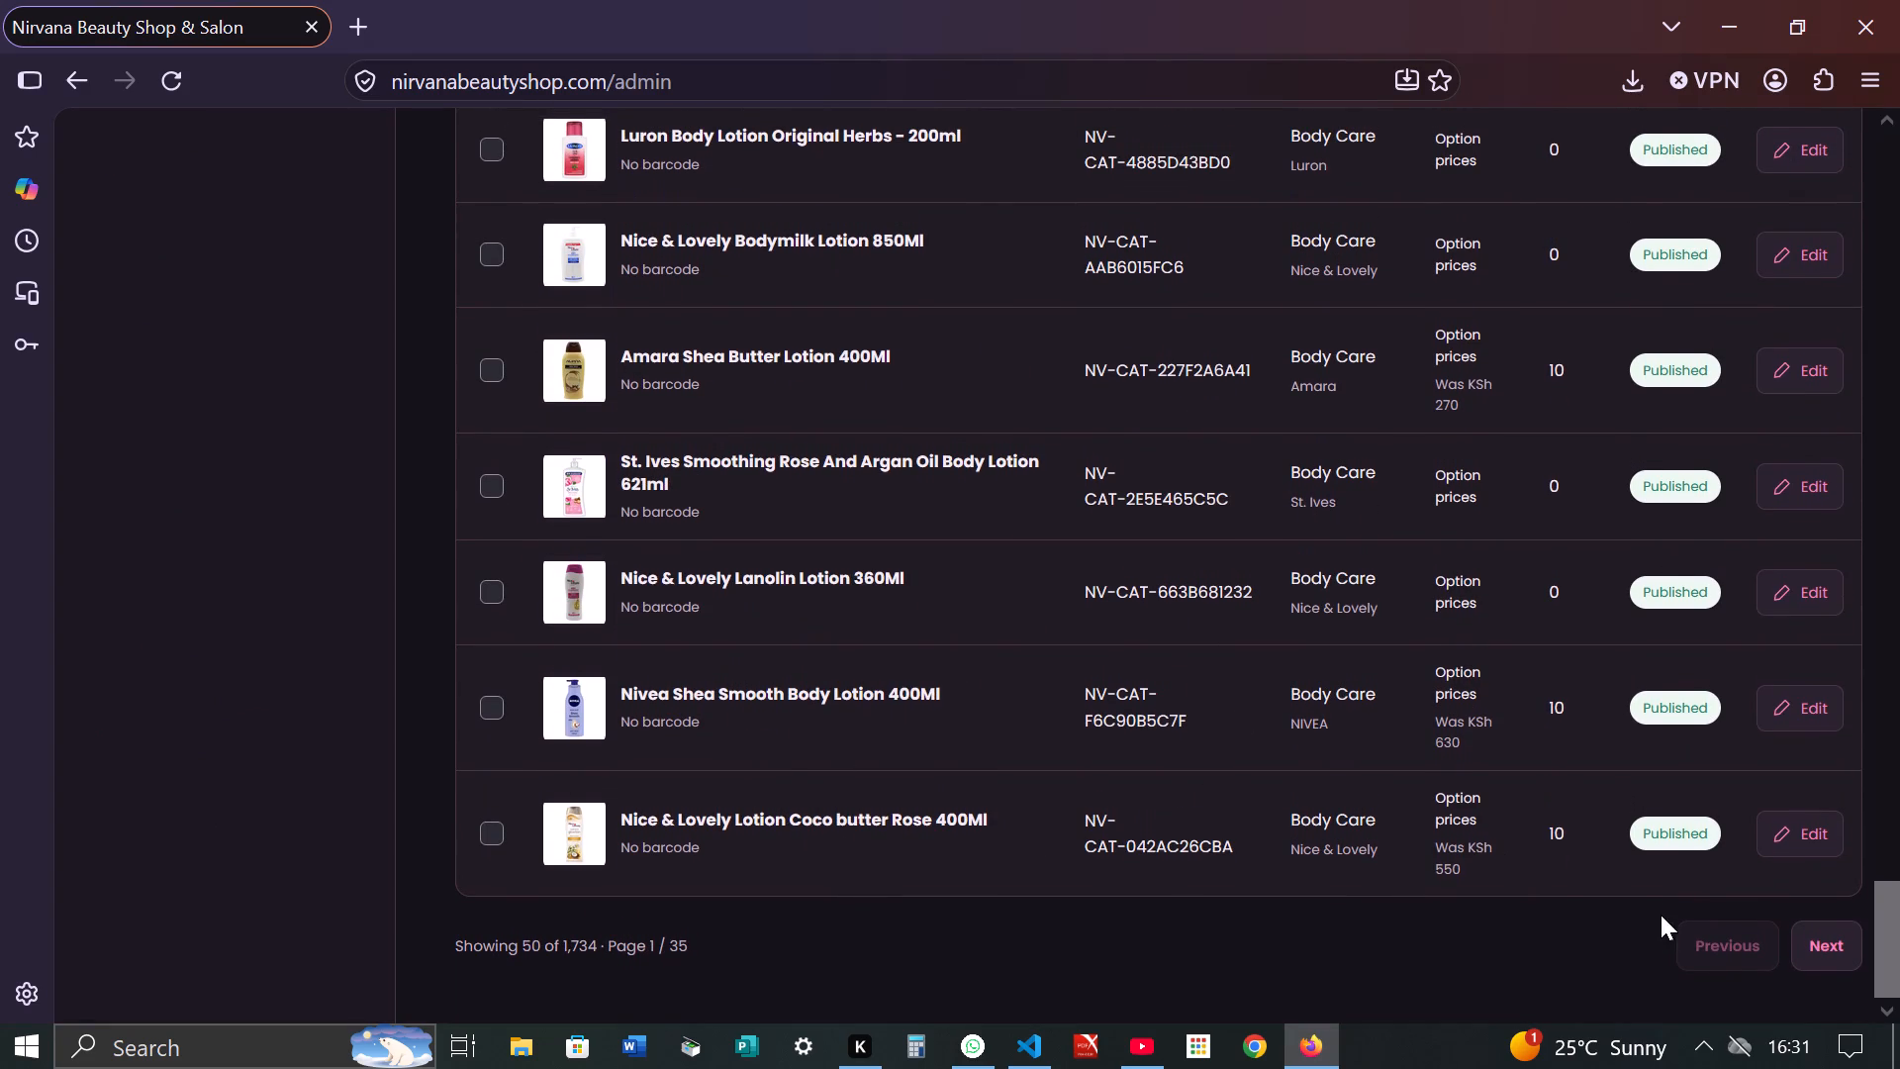
pyautogui.click(1829, 942)
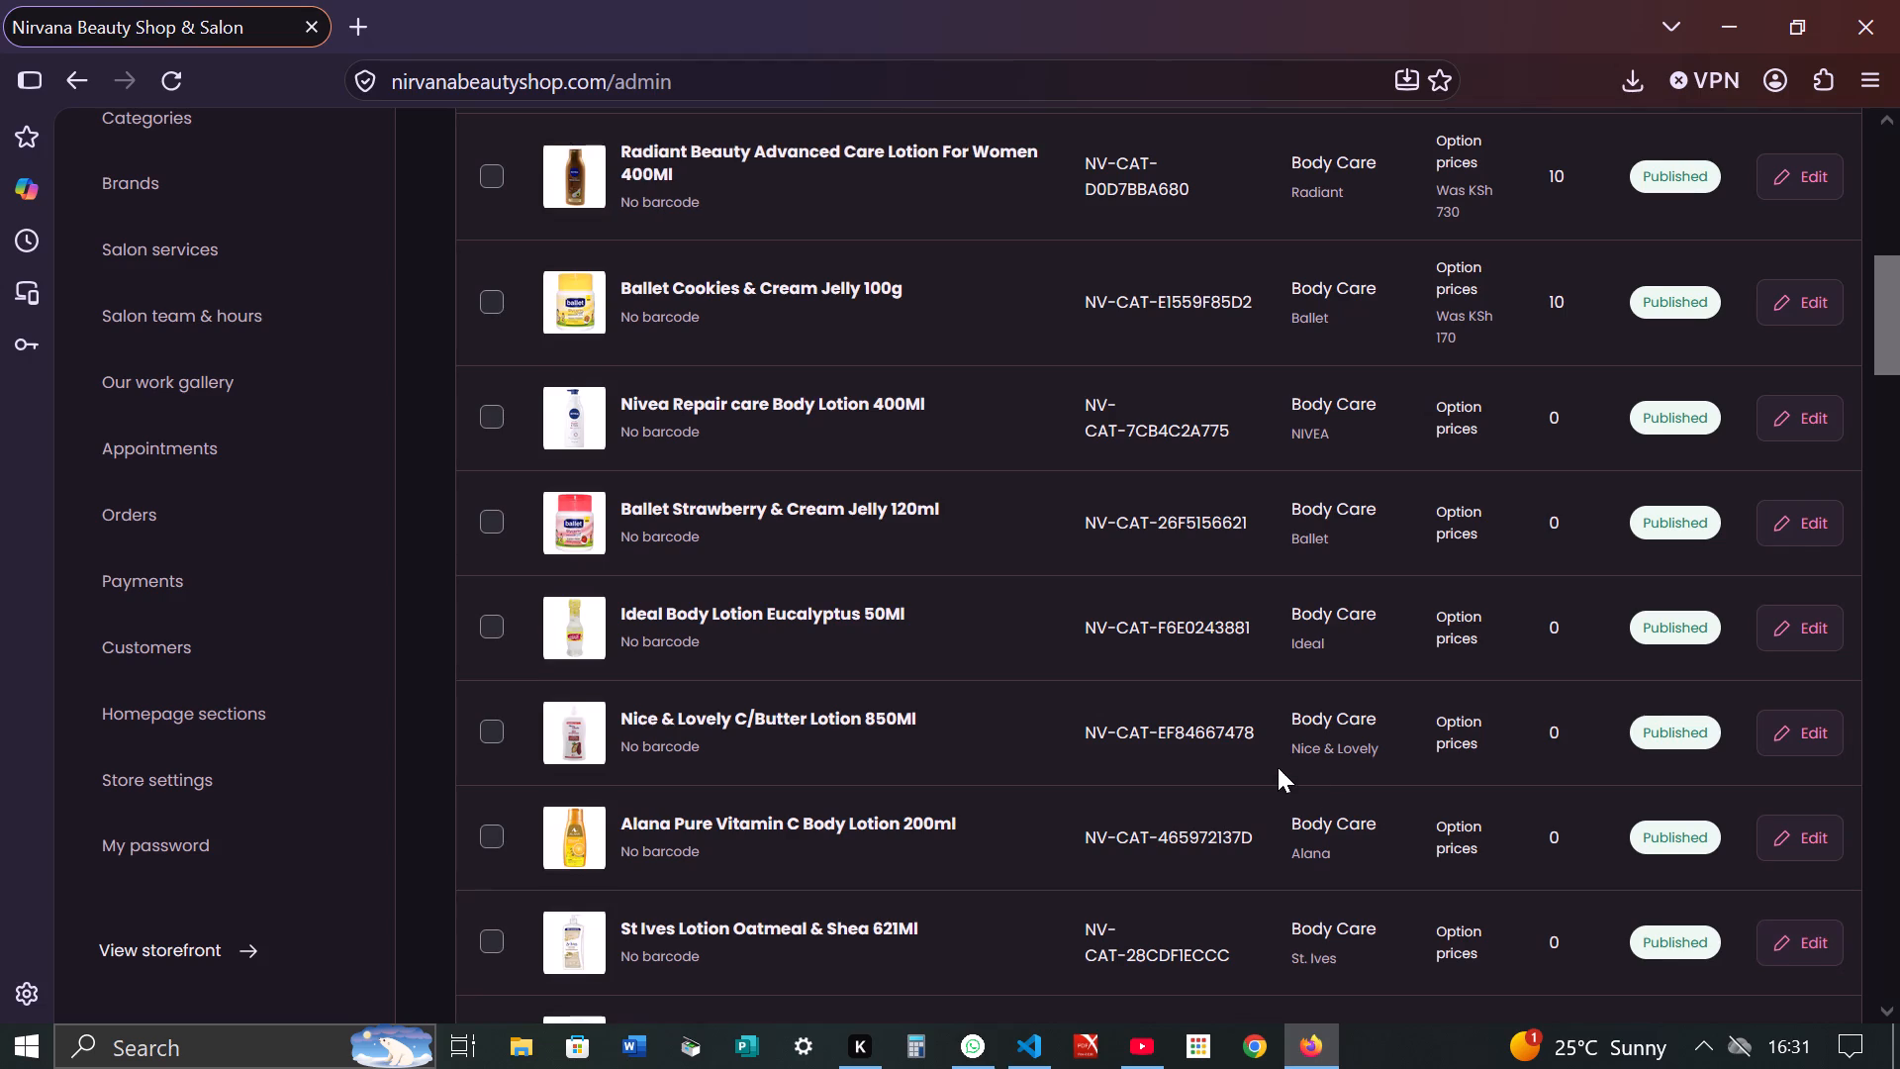
pyautogui.scroll(-7, 1278, 767)
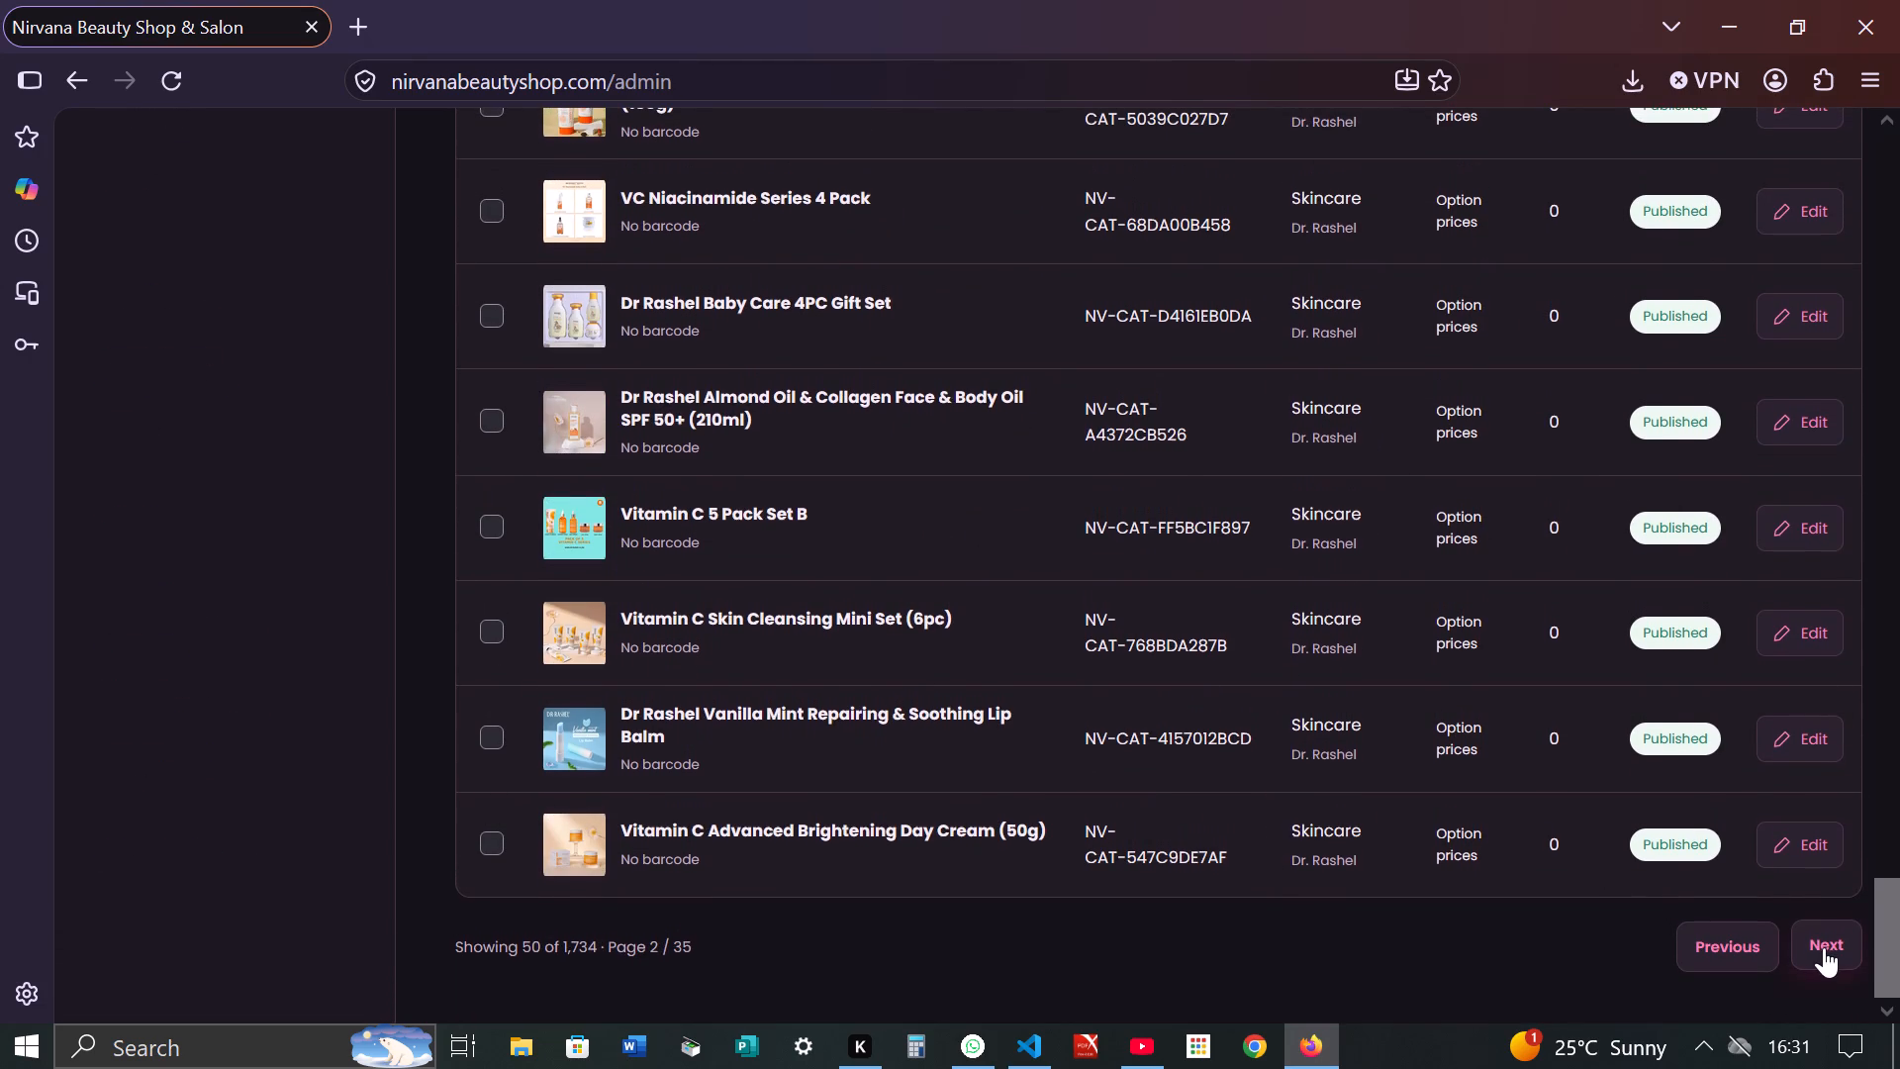
pyautogui.click(1824, 948)
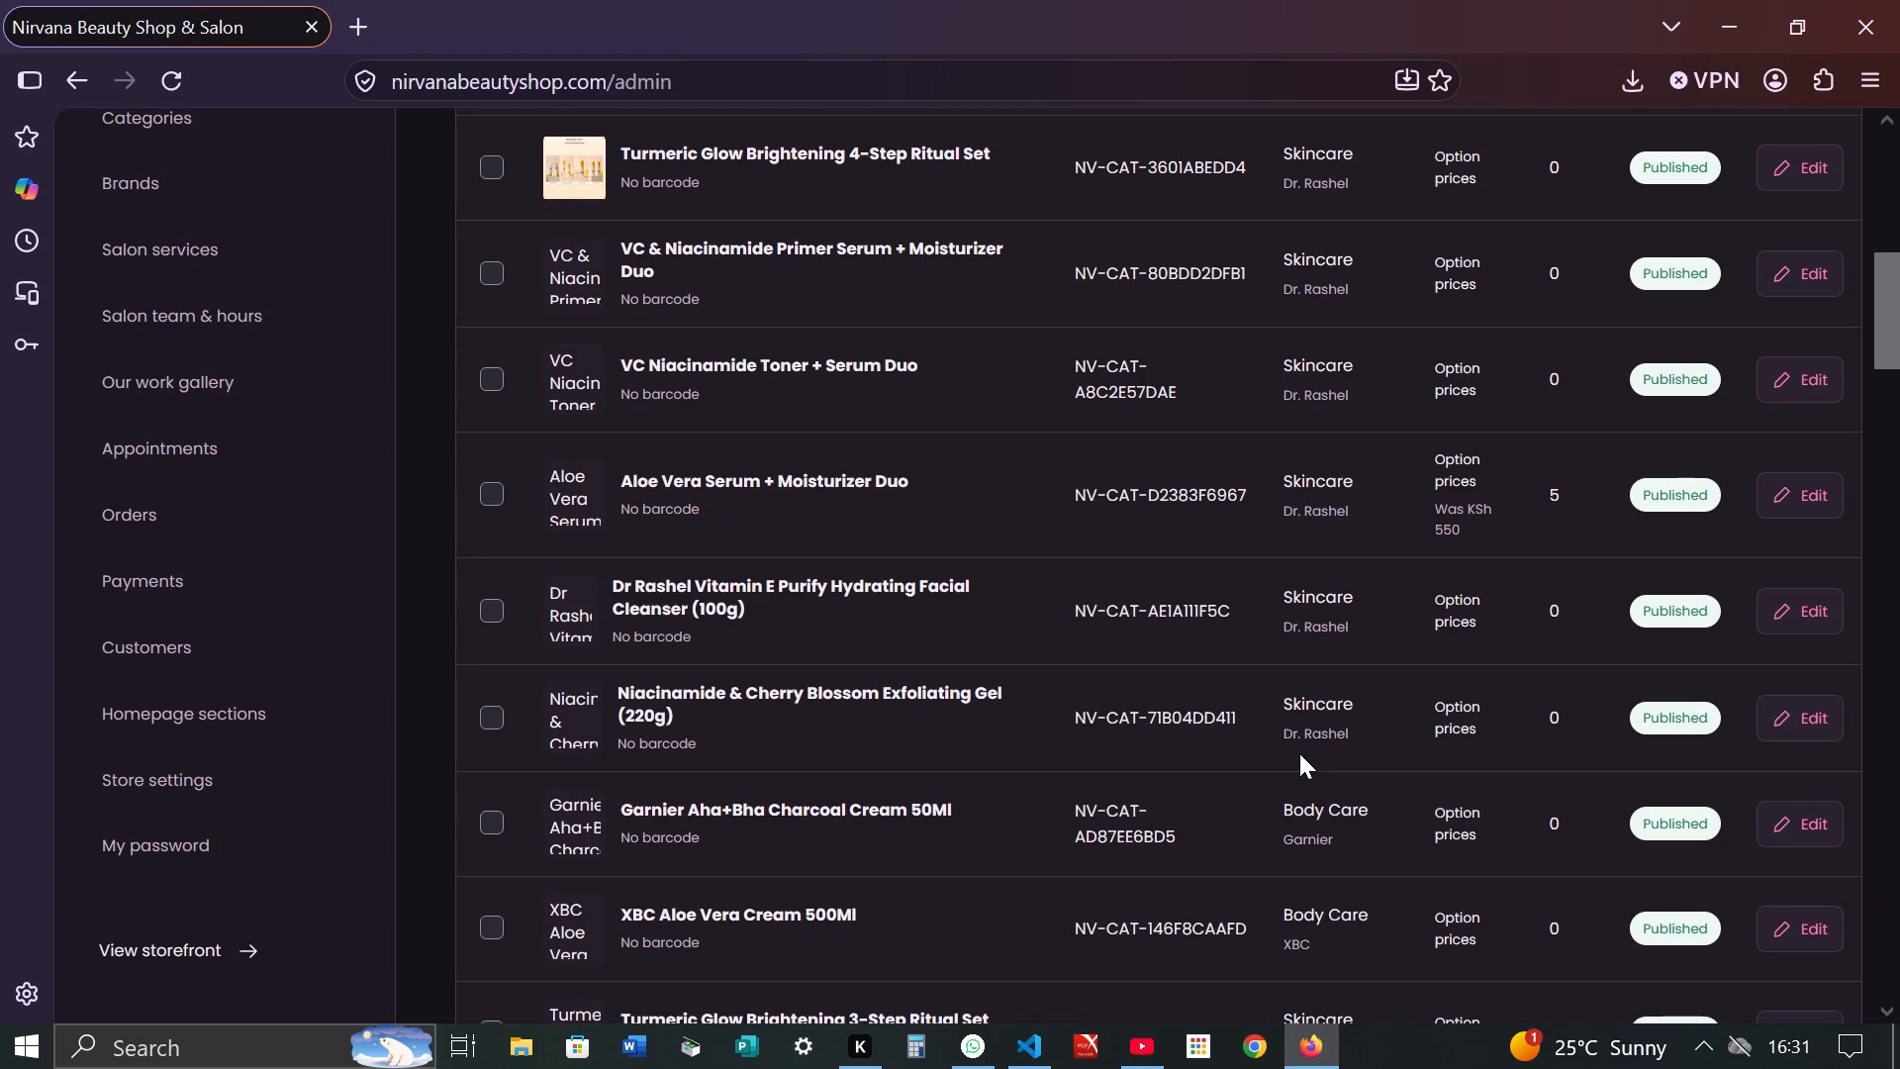
pyautogui.scroll(-12, 1299, 753)
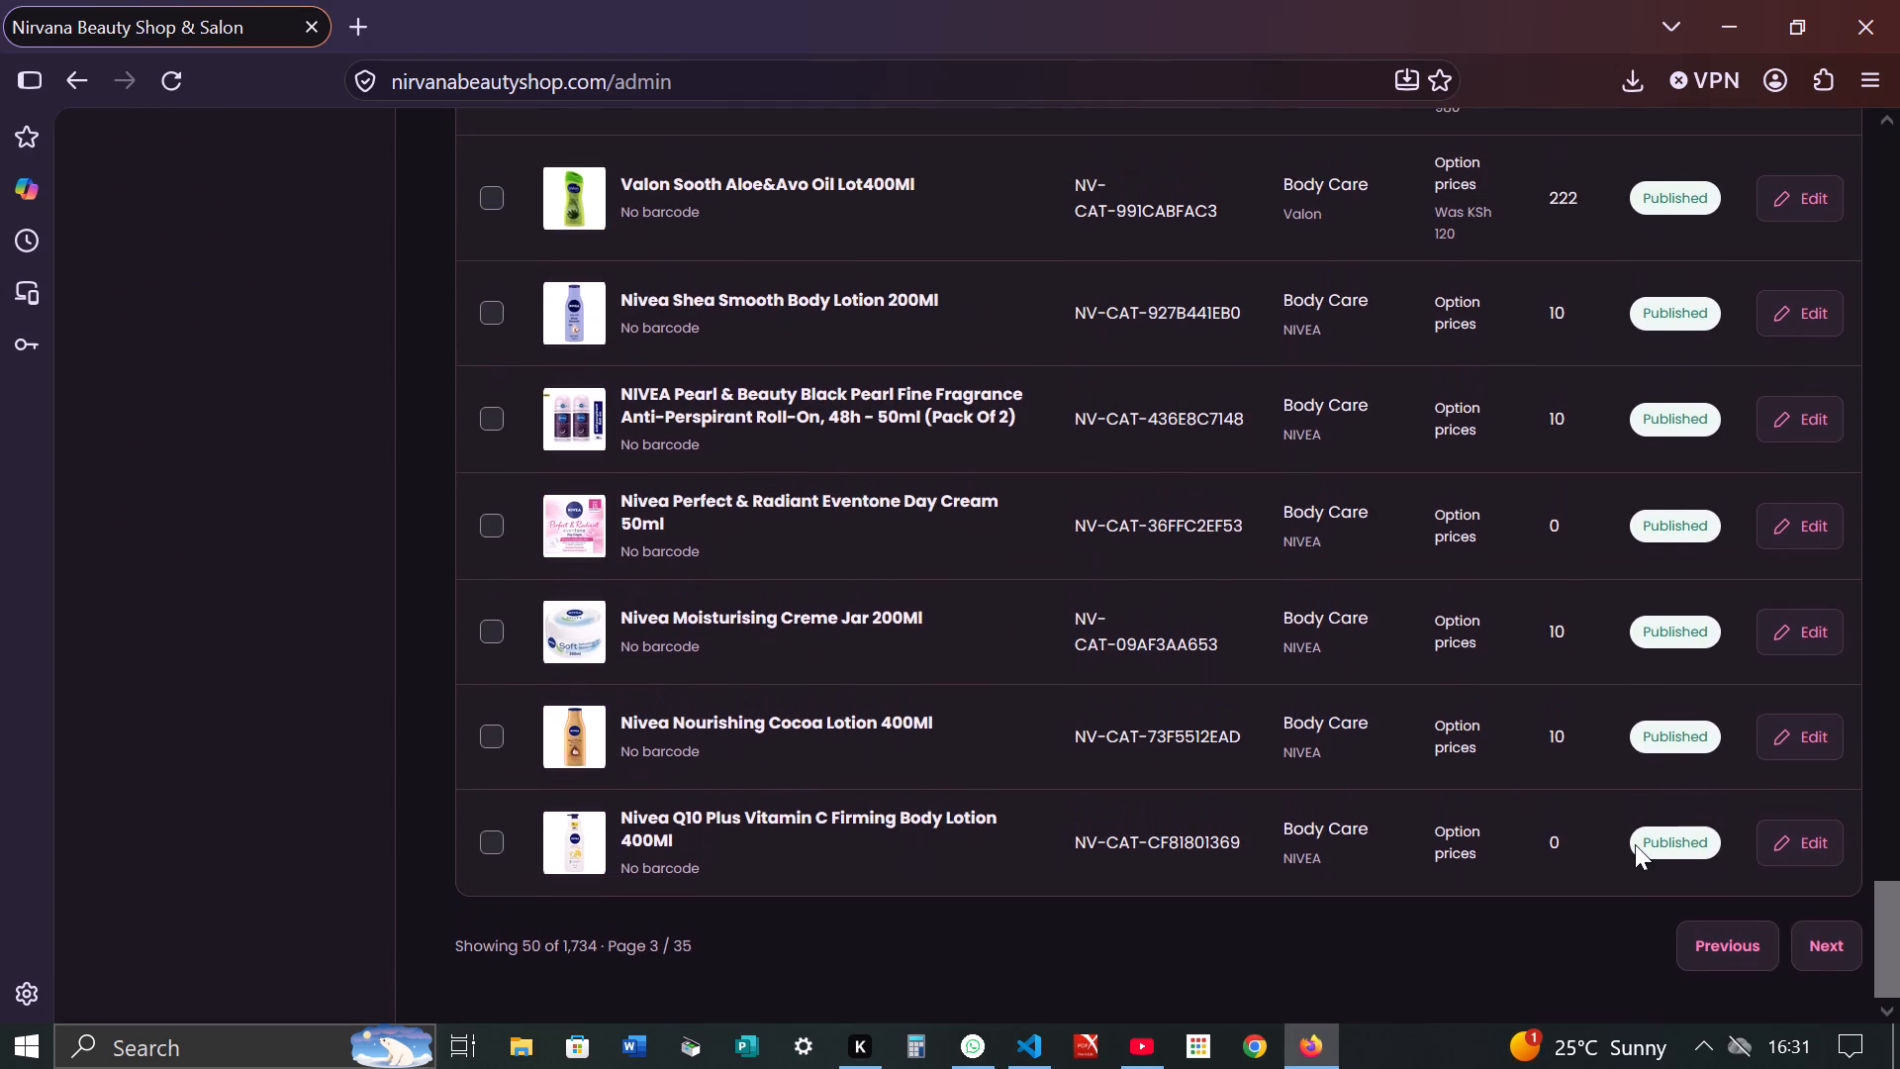
pyautogui.click(1846, 946)
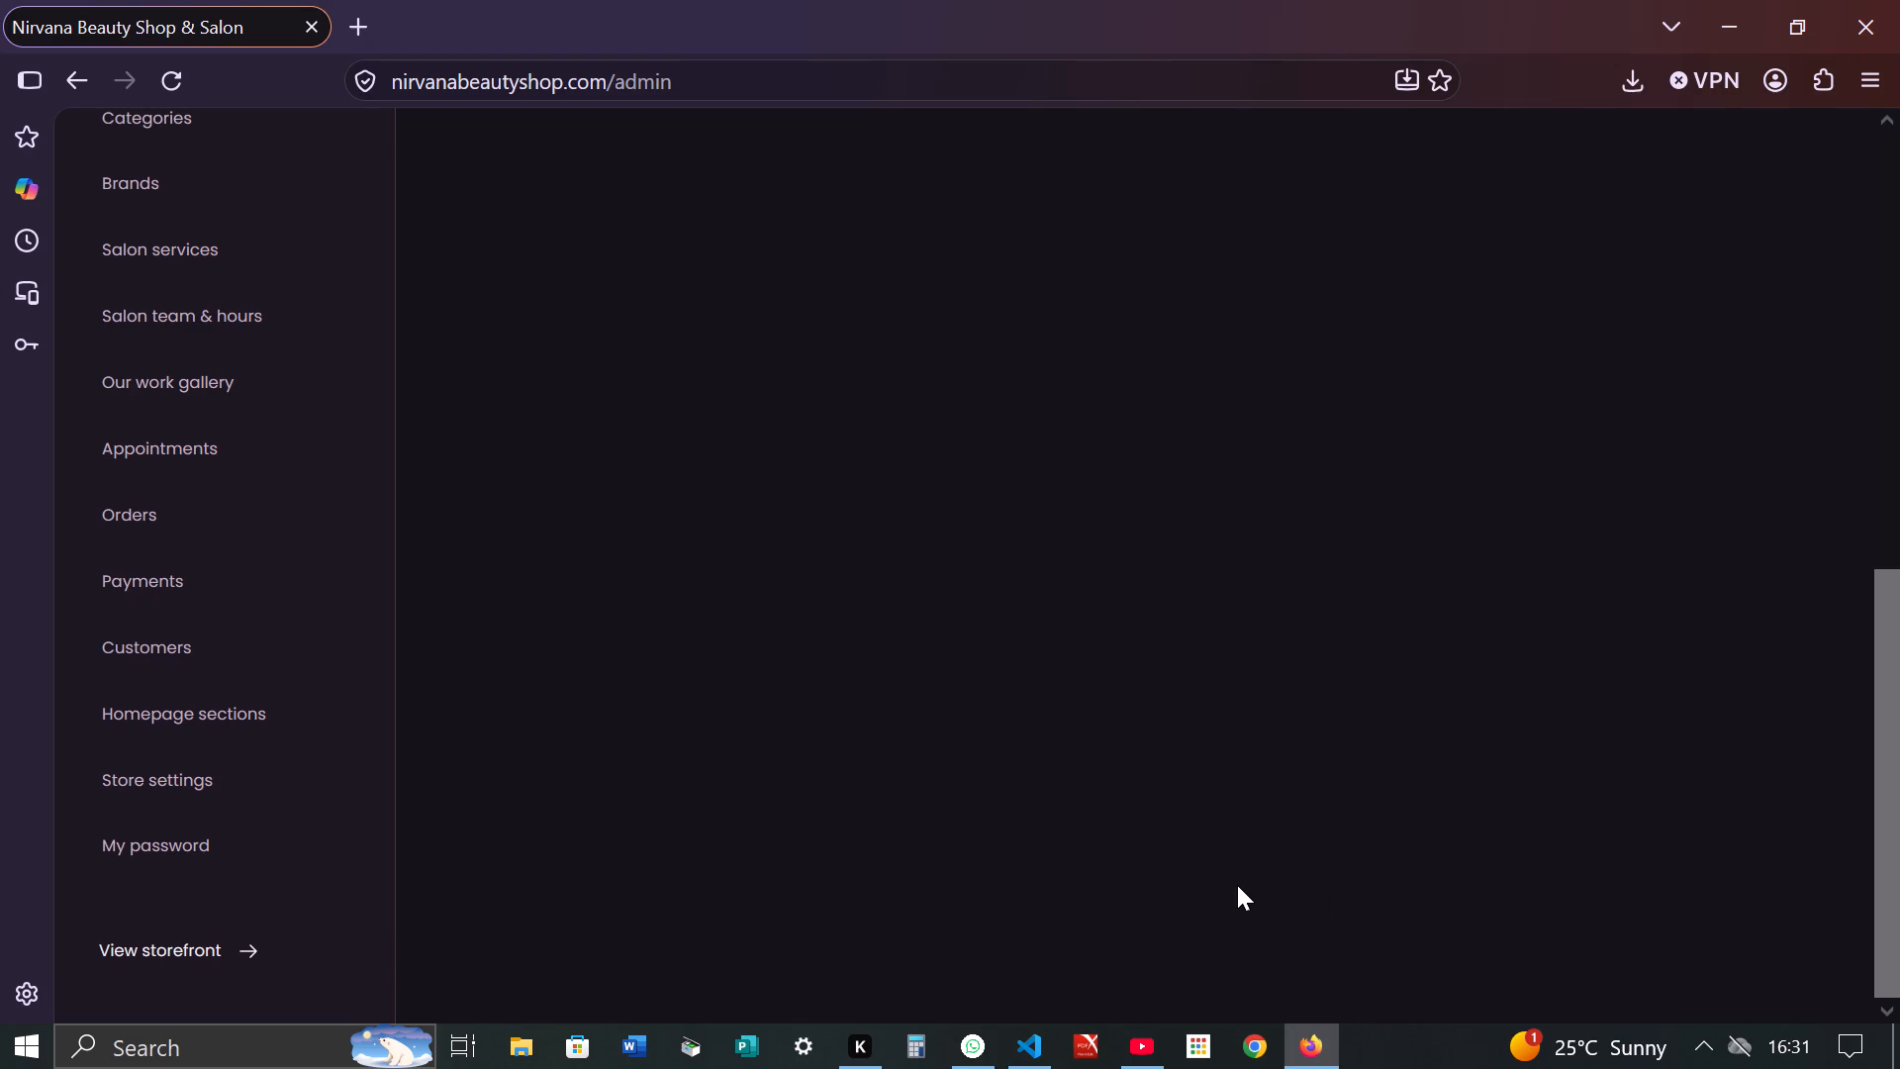
pyautogui.scroll(-2, 1237, 885)
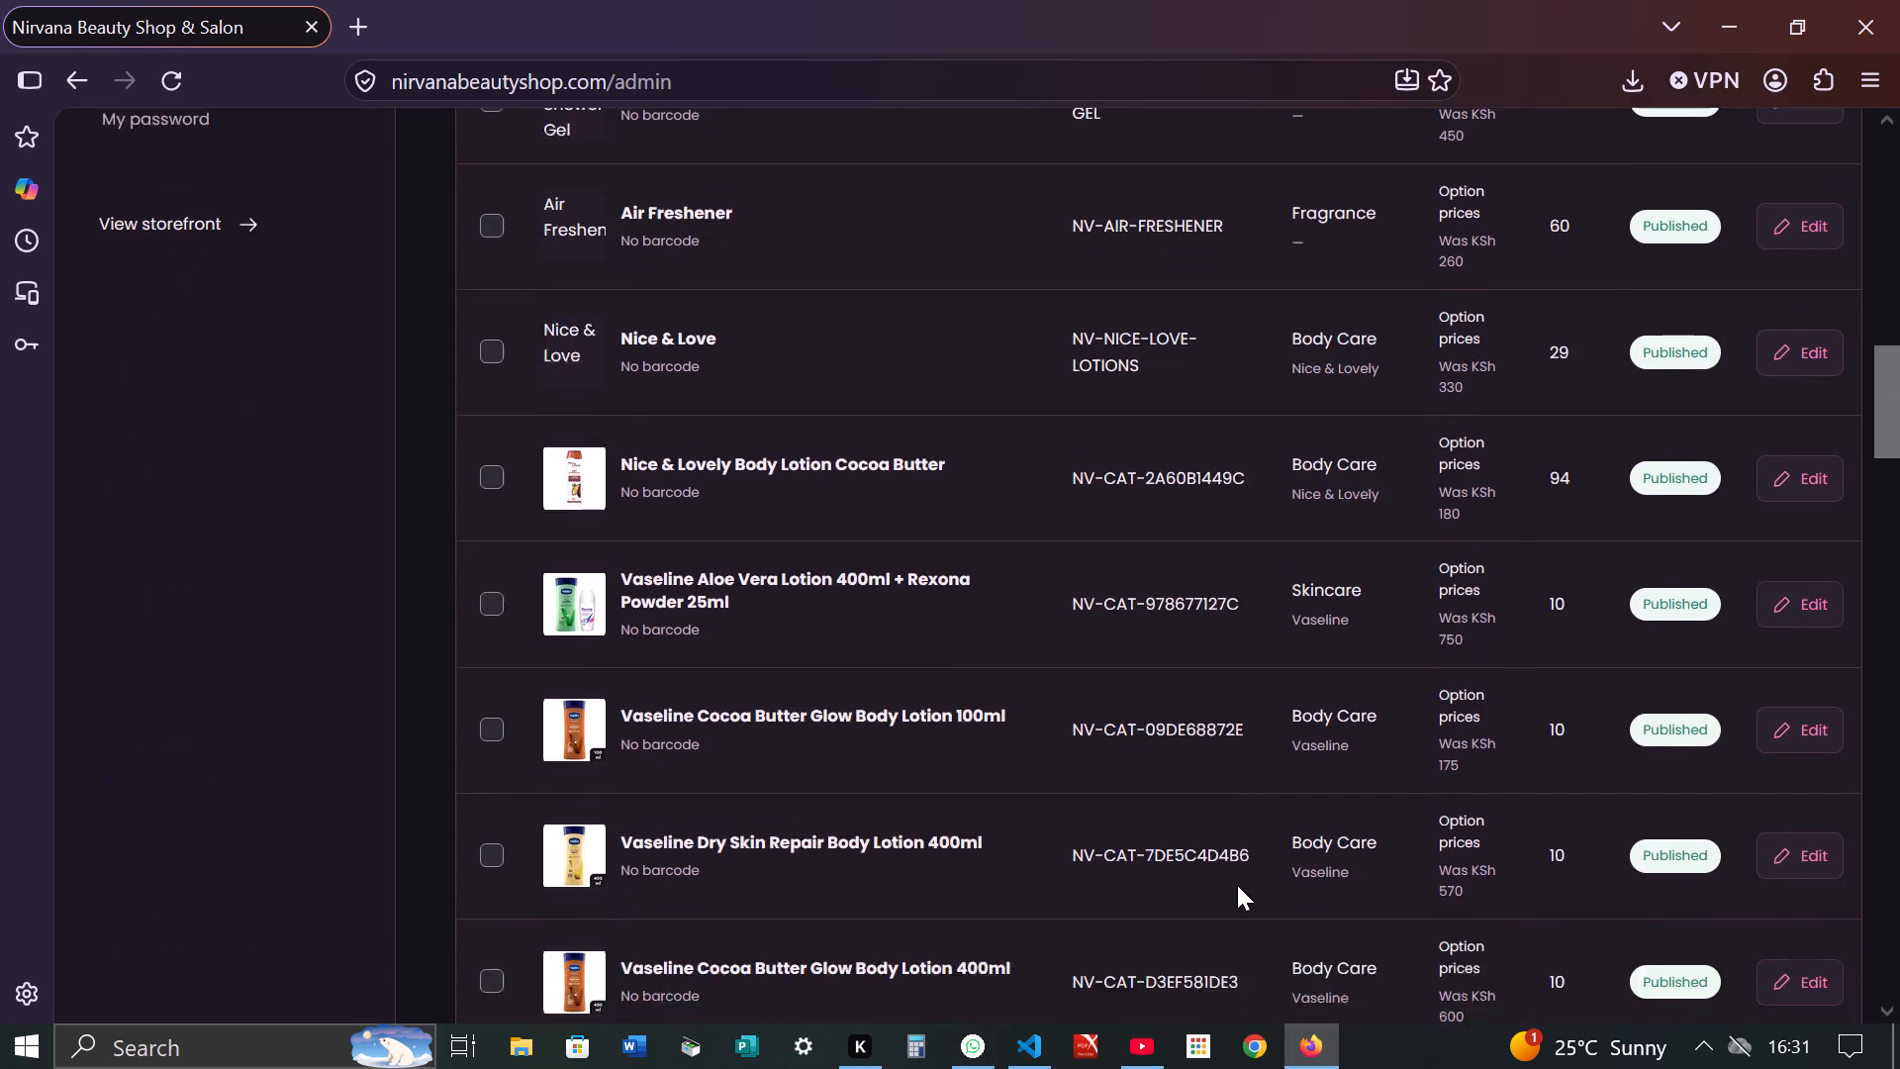
pyautogui.scroll(-9, 1237, 885)
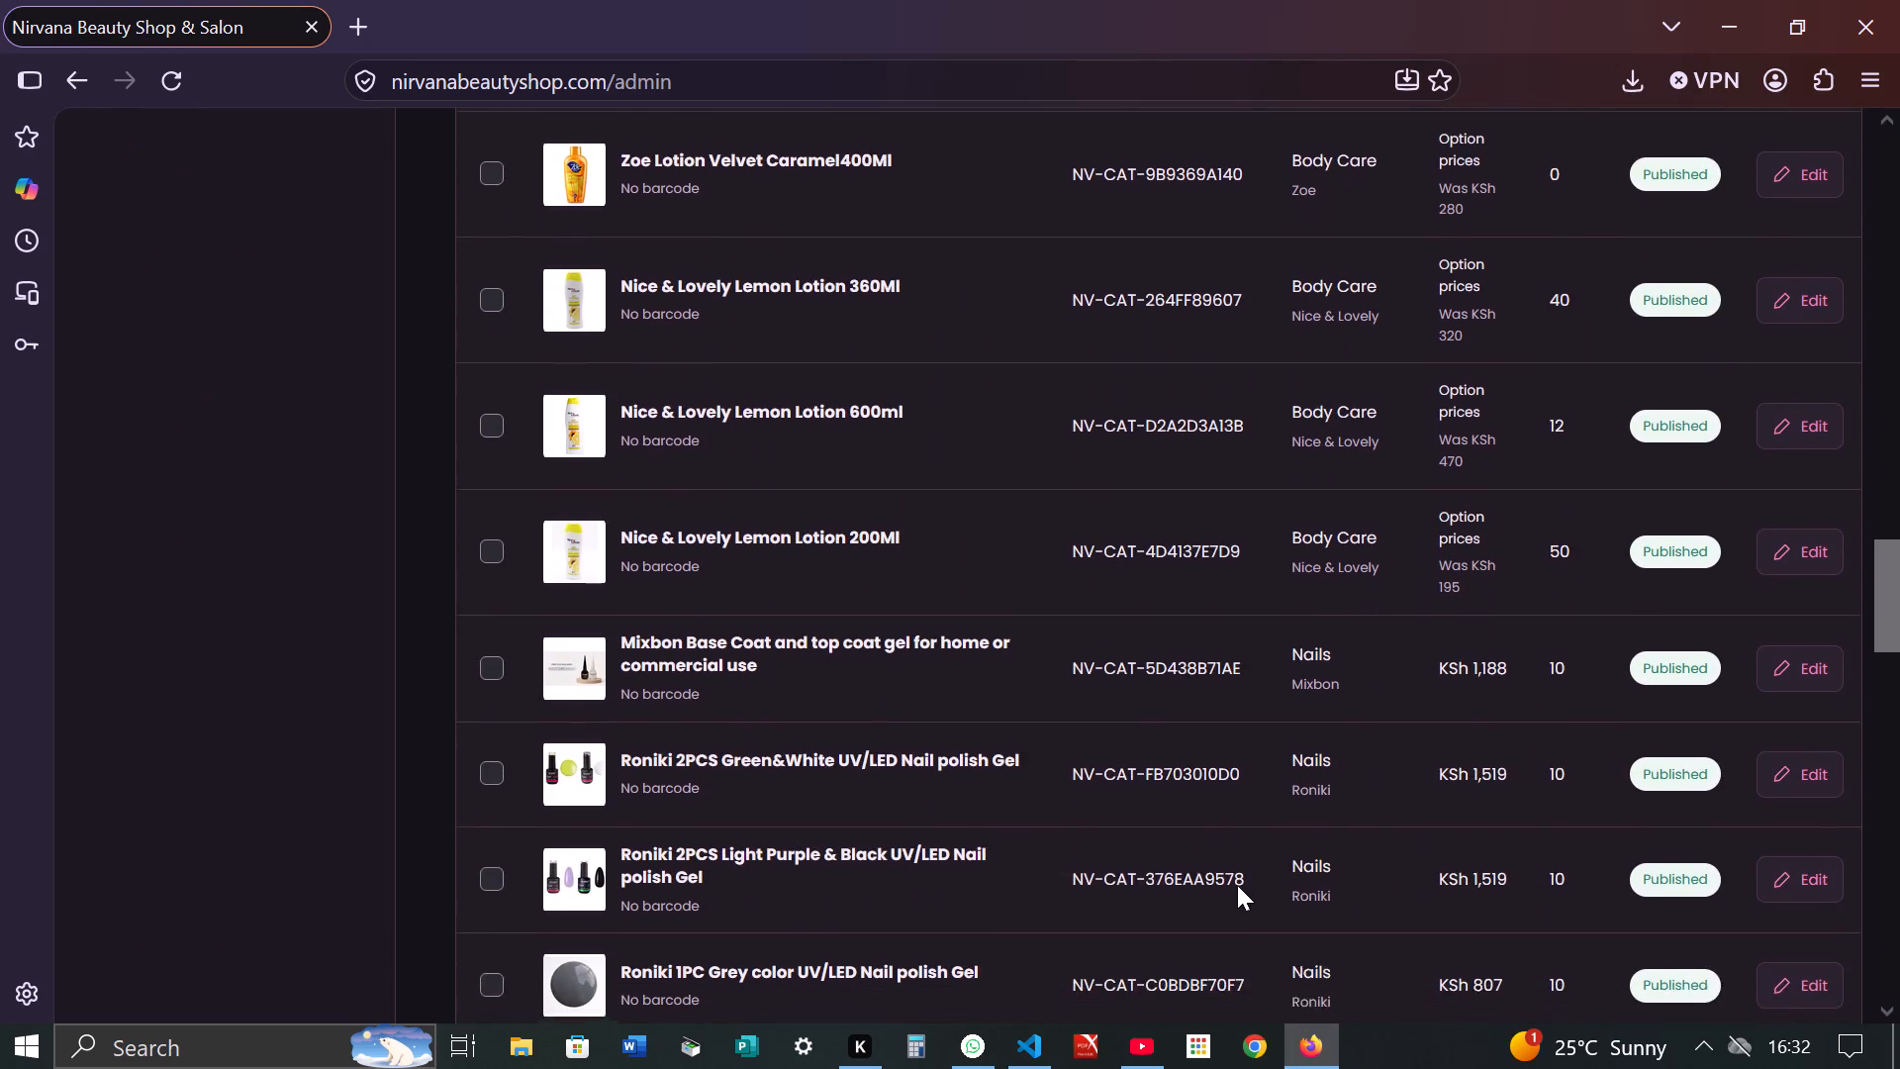
pyautogui.scroll(-2, 1237, 885)
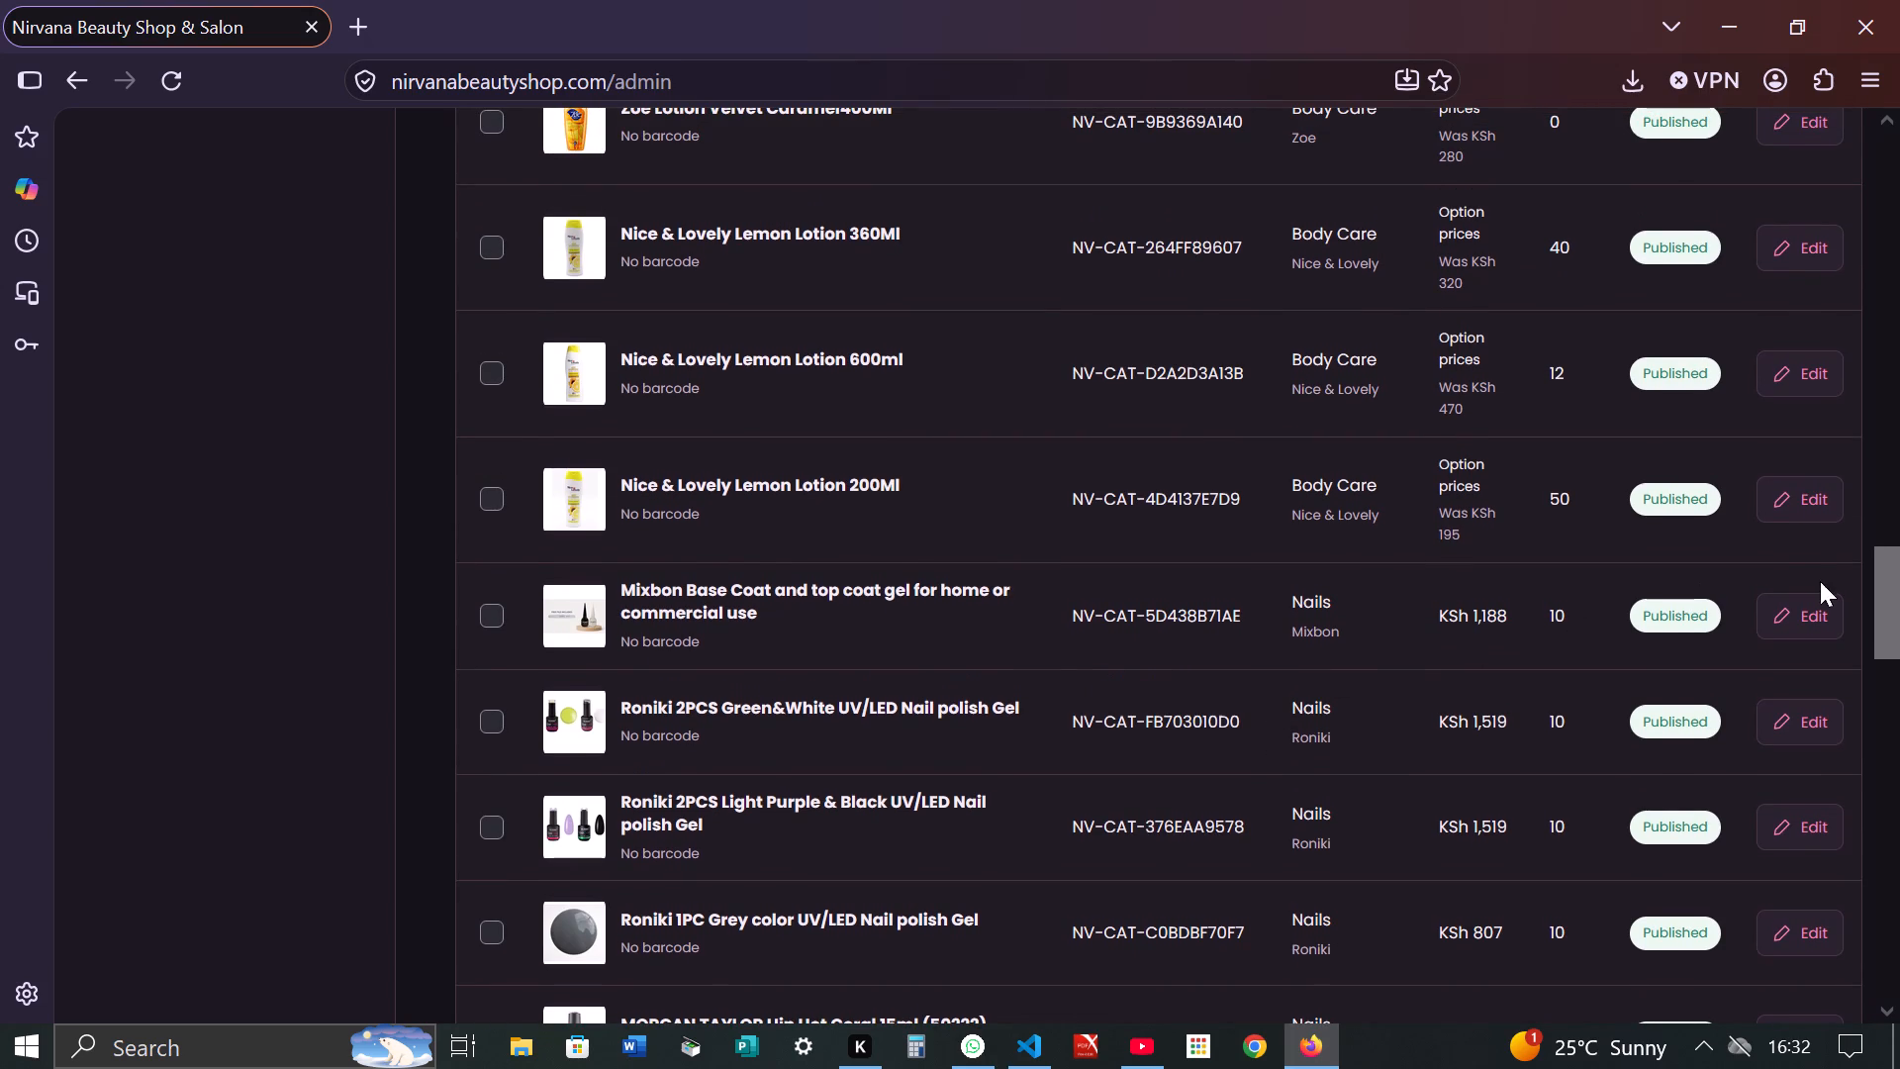
# Set the stock of Mixbon Base Coat and top coat gel for home or commercial use to 0 and save the product.
pyautogui.click(1803, 602)
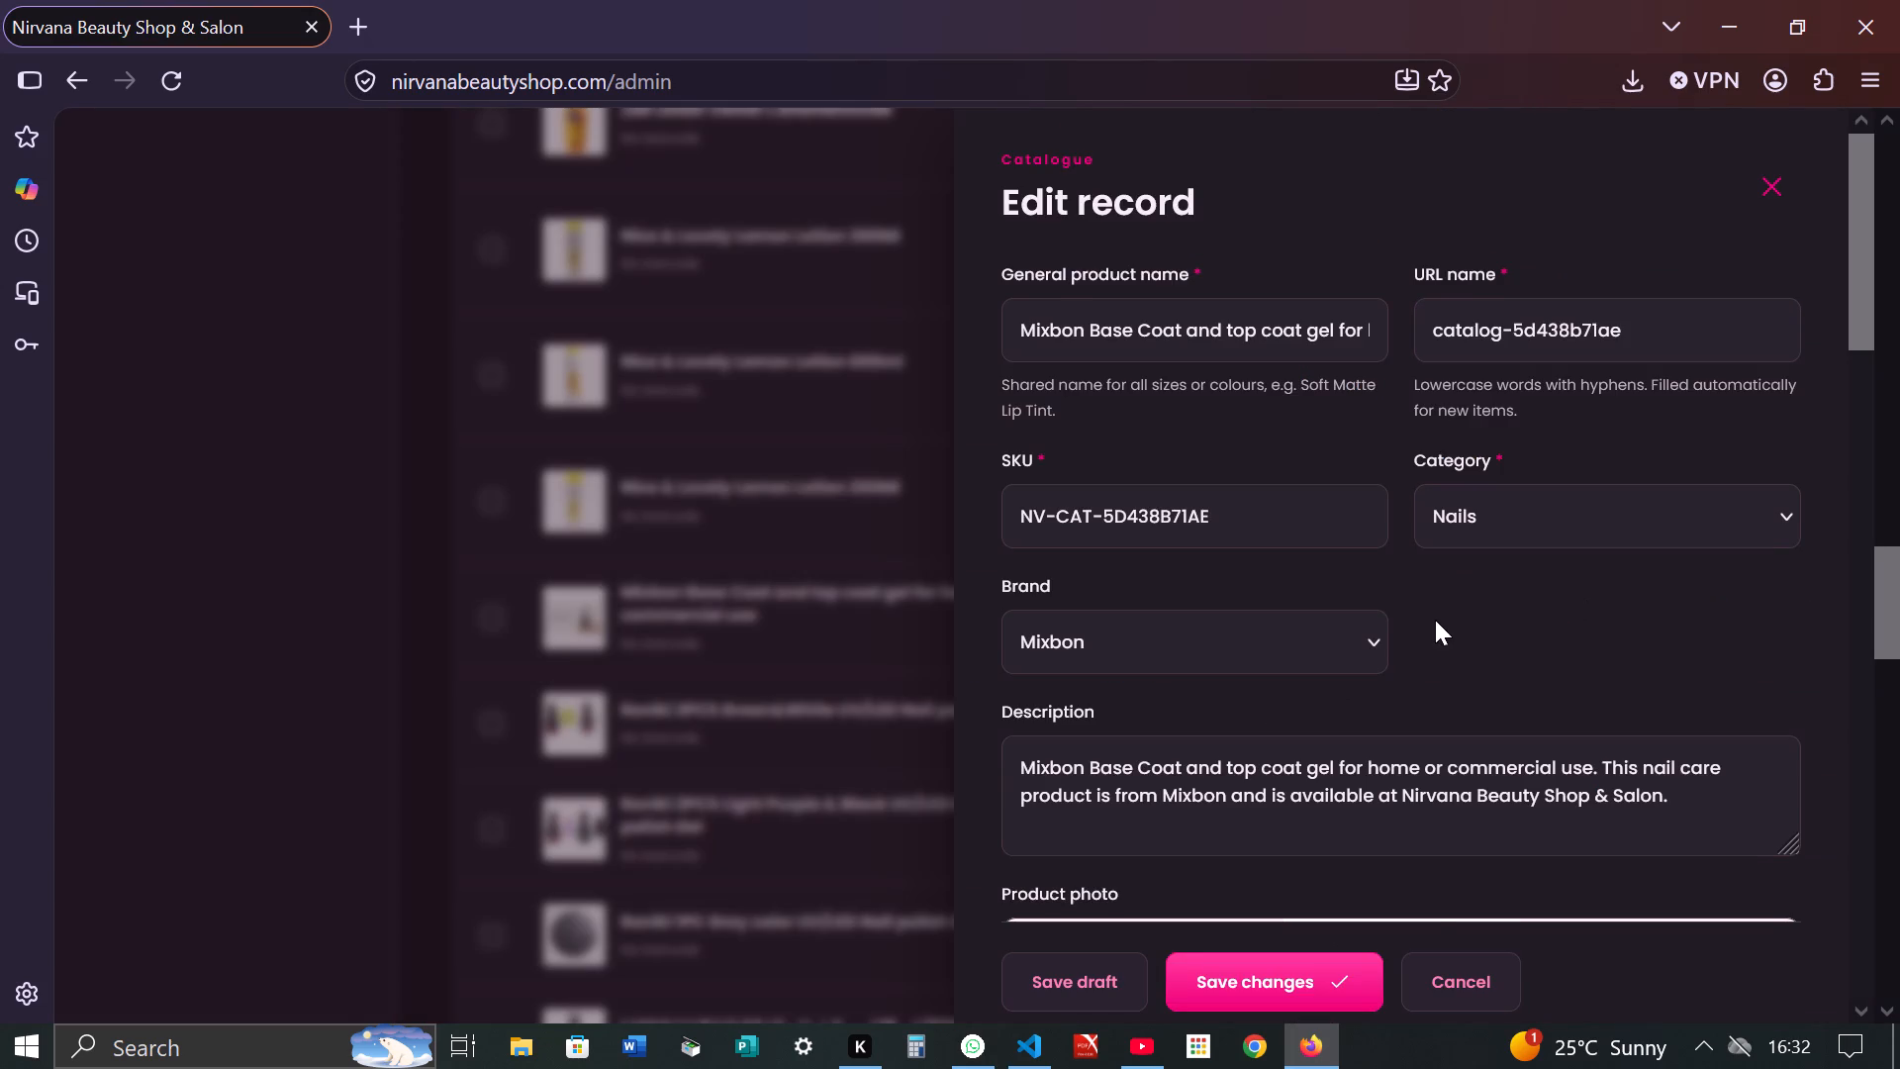
pyautogui.scroll(-3, 1435, 620)
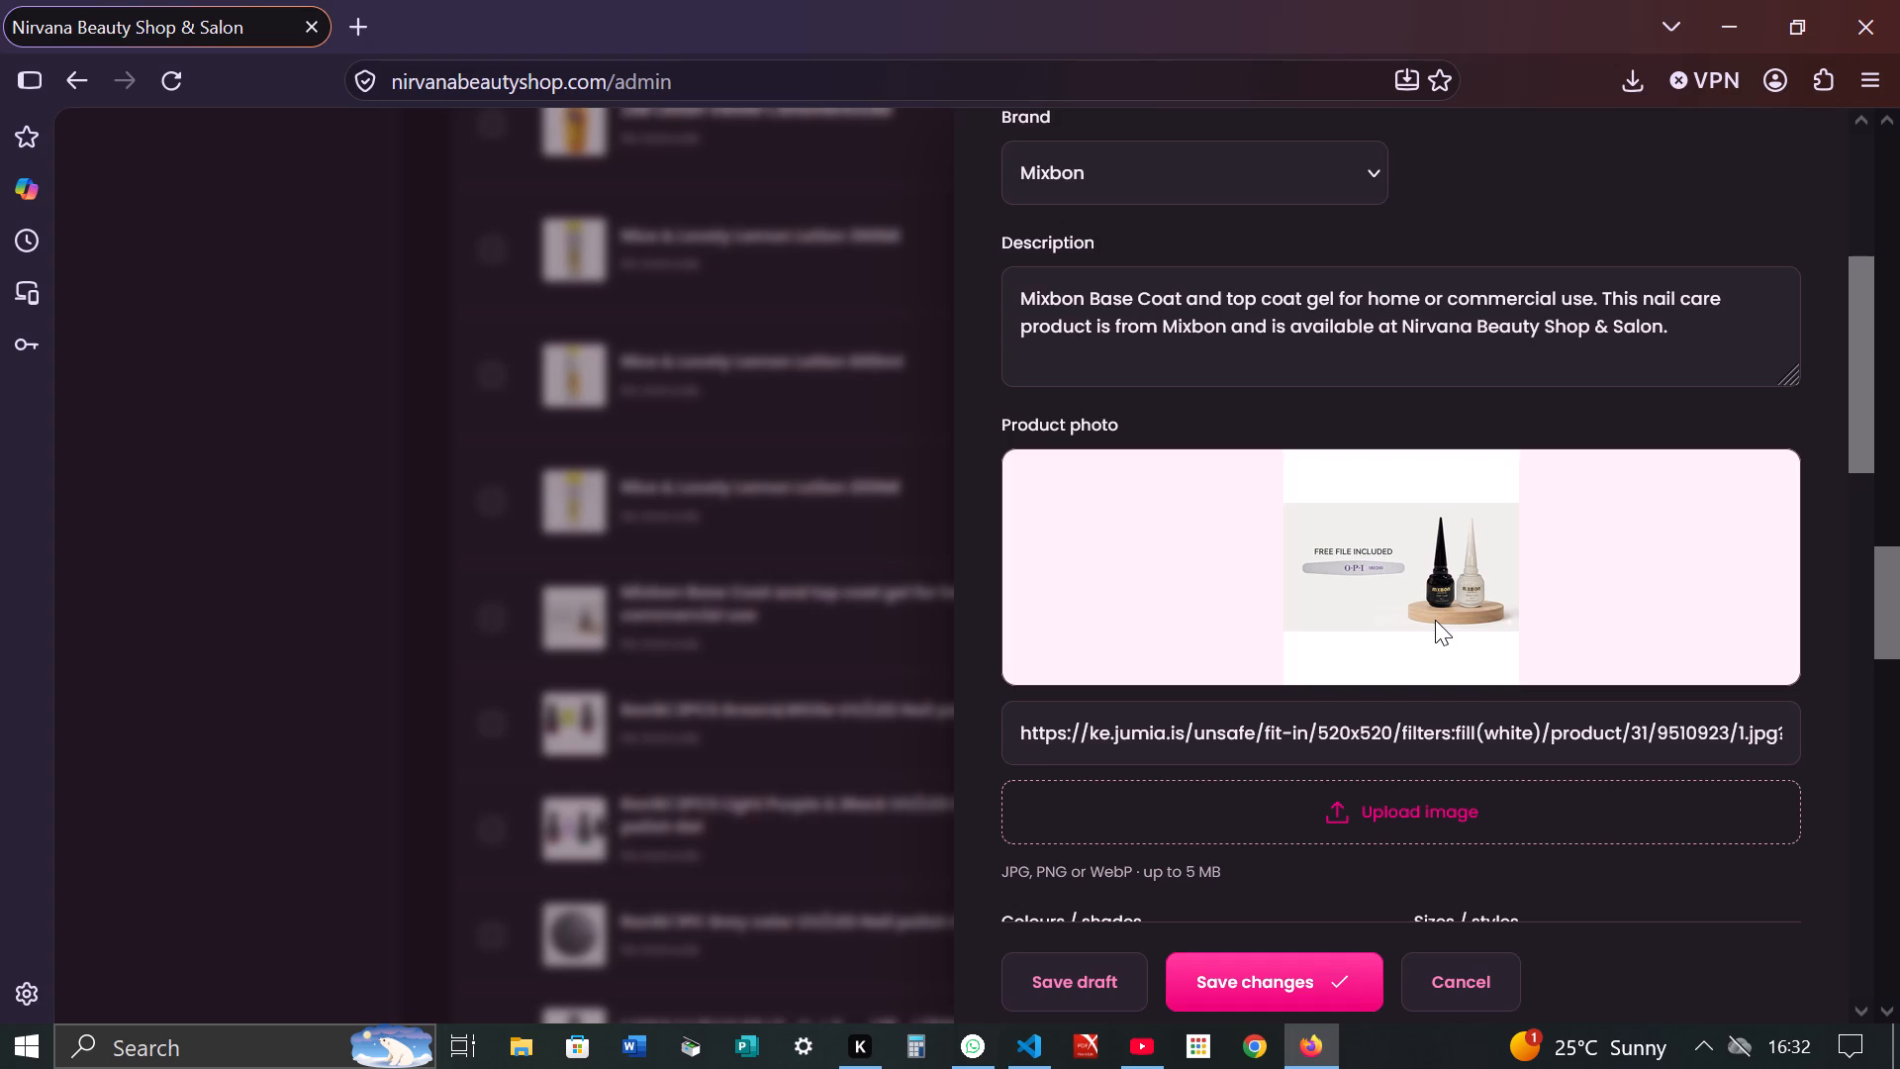
pyautogui.scroll(-3, 1435, 620)
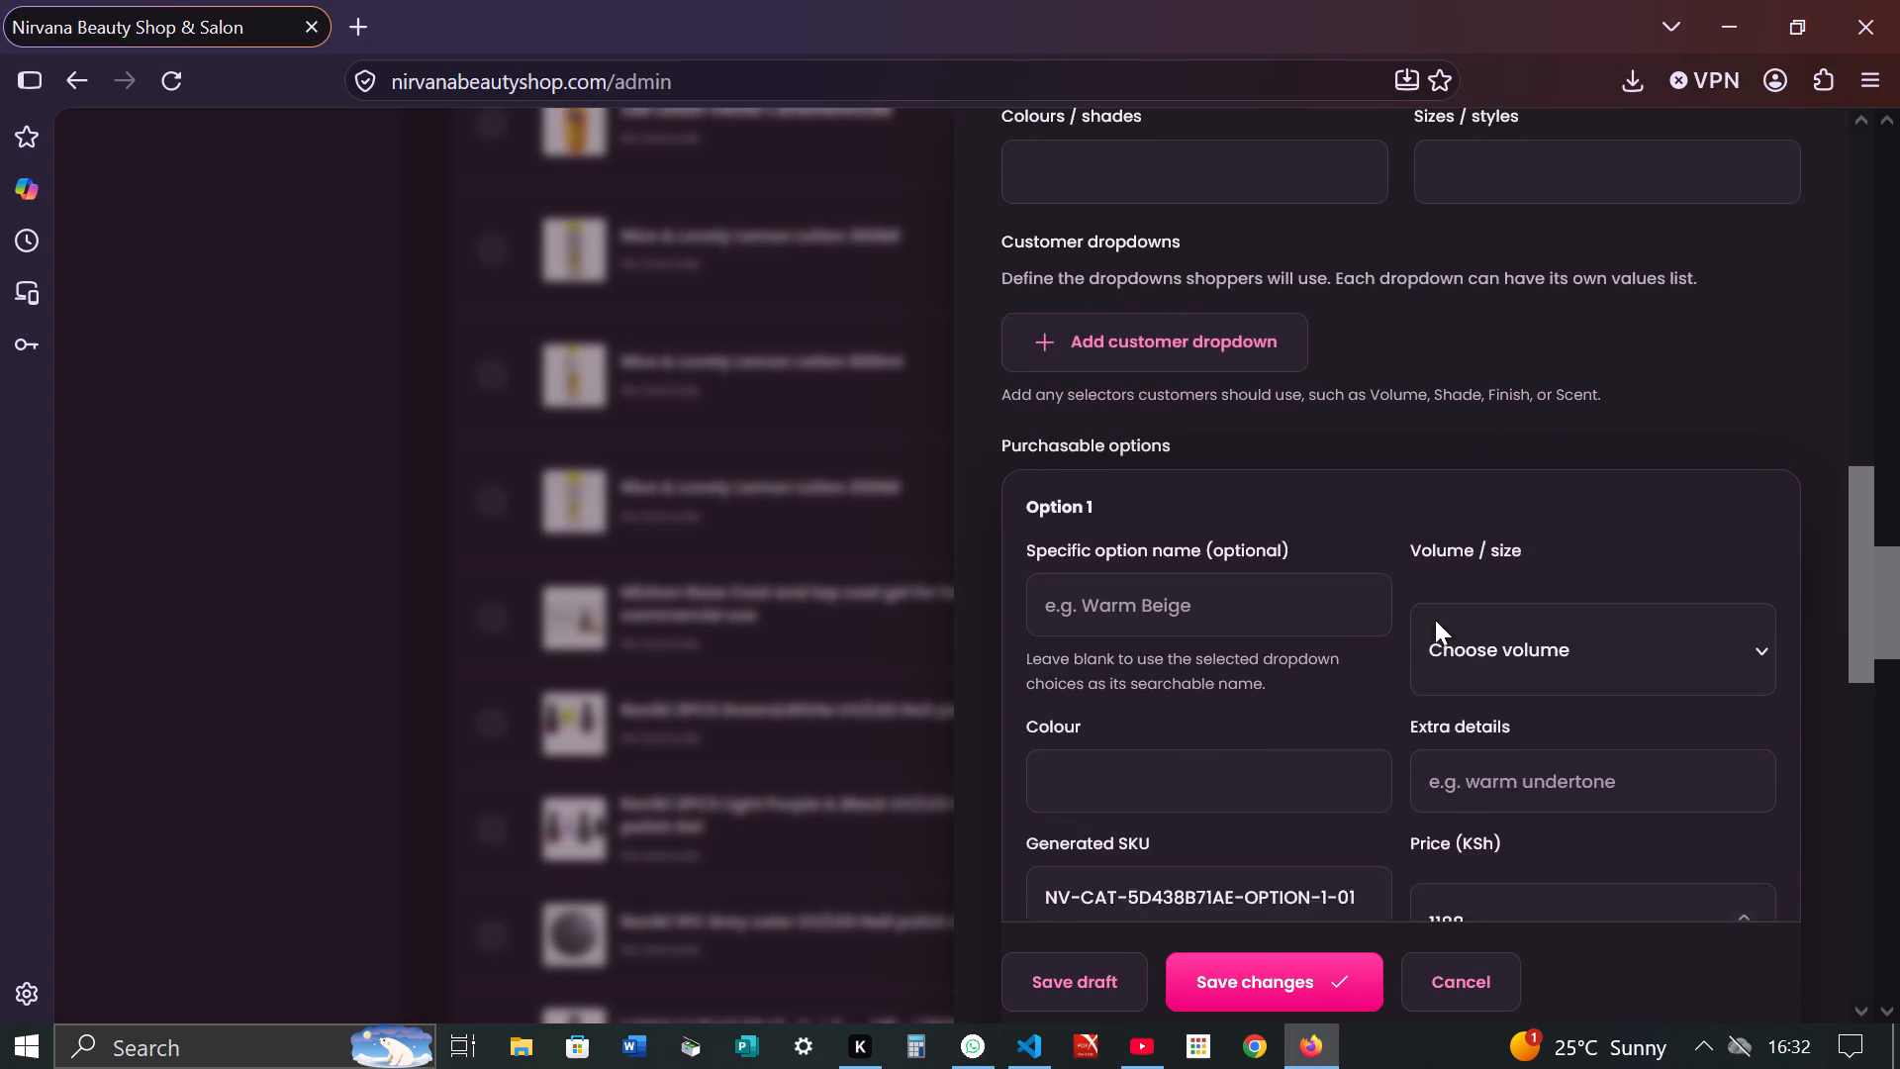
pyautogui.scroll(-3, 1435, 620)
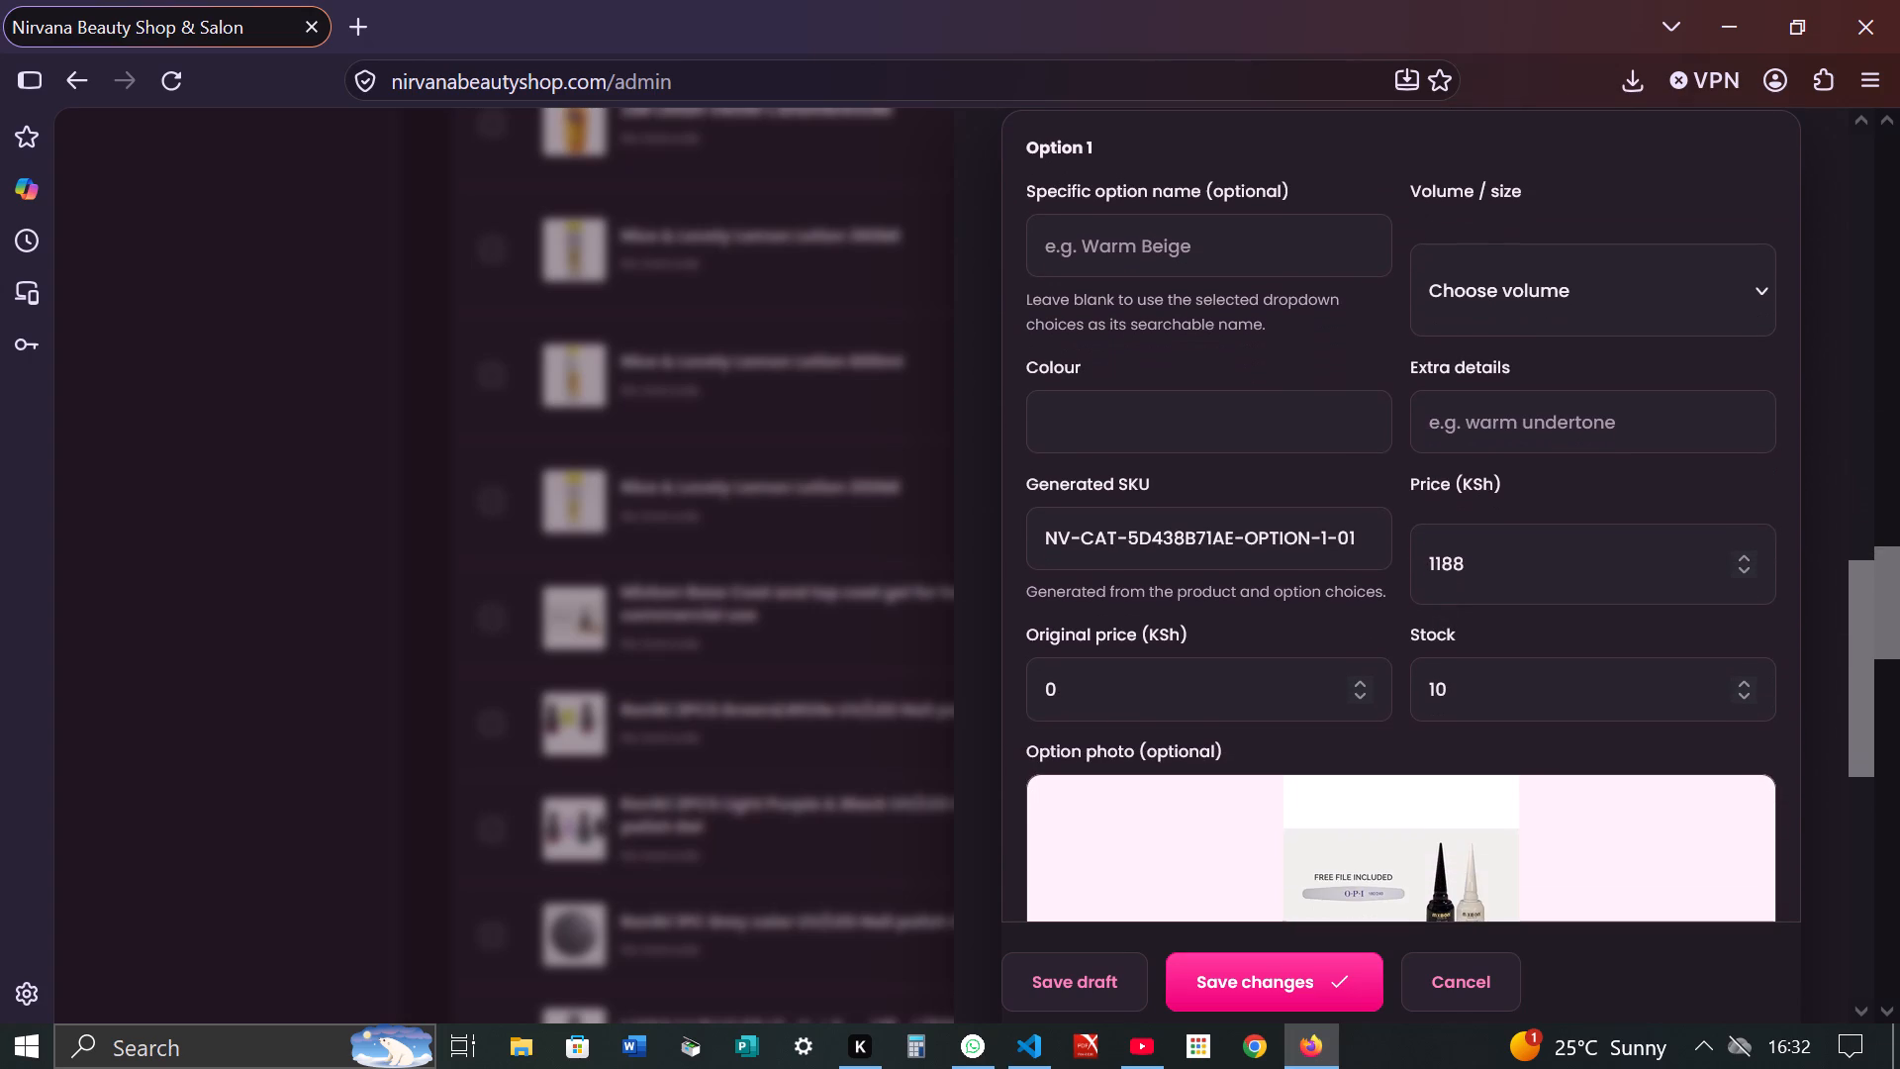
pyautogui.click(1436, 691)
pyautogui.press('BackSpace')
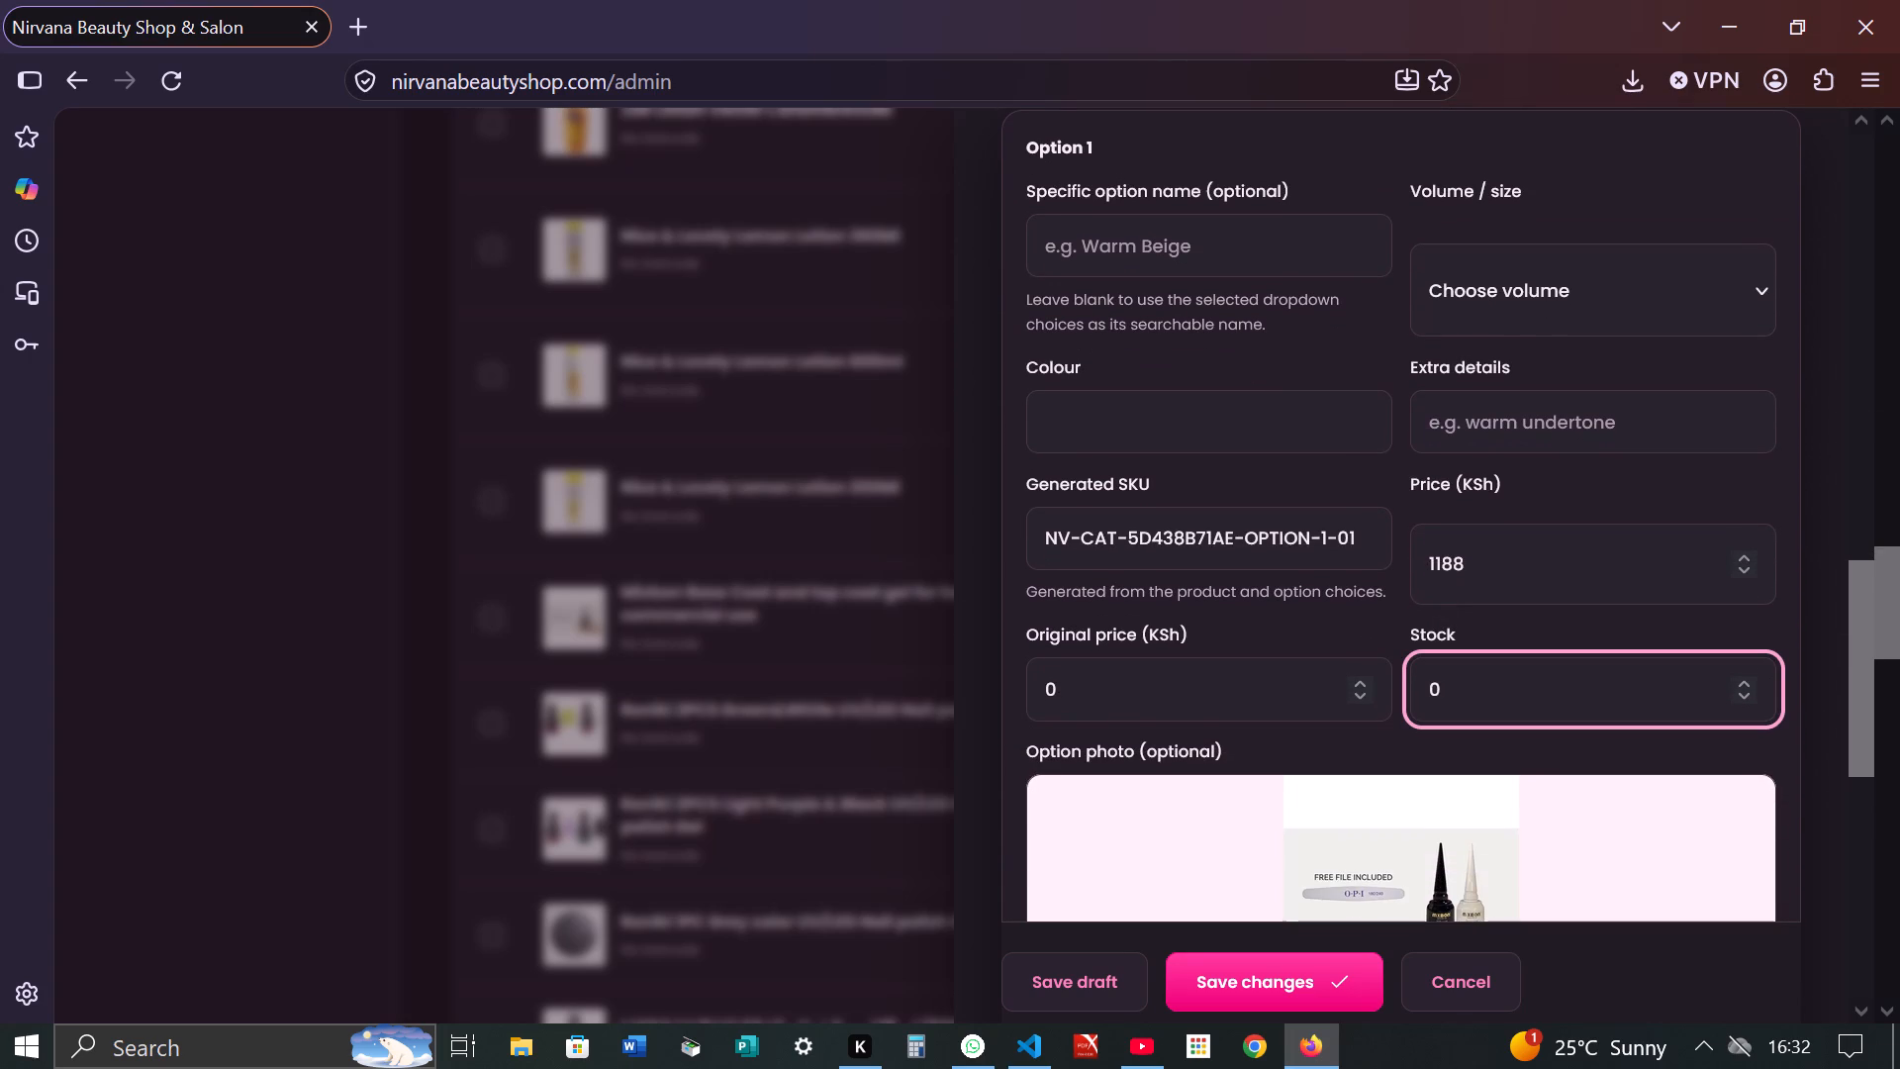
pyautogui.click(1296, 970)
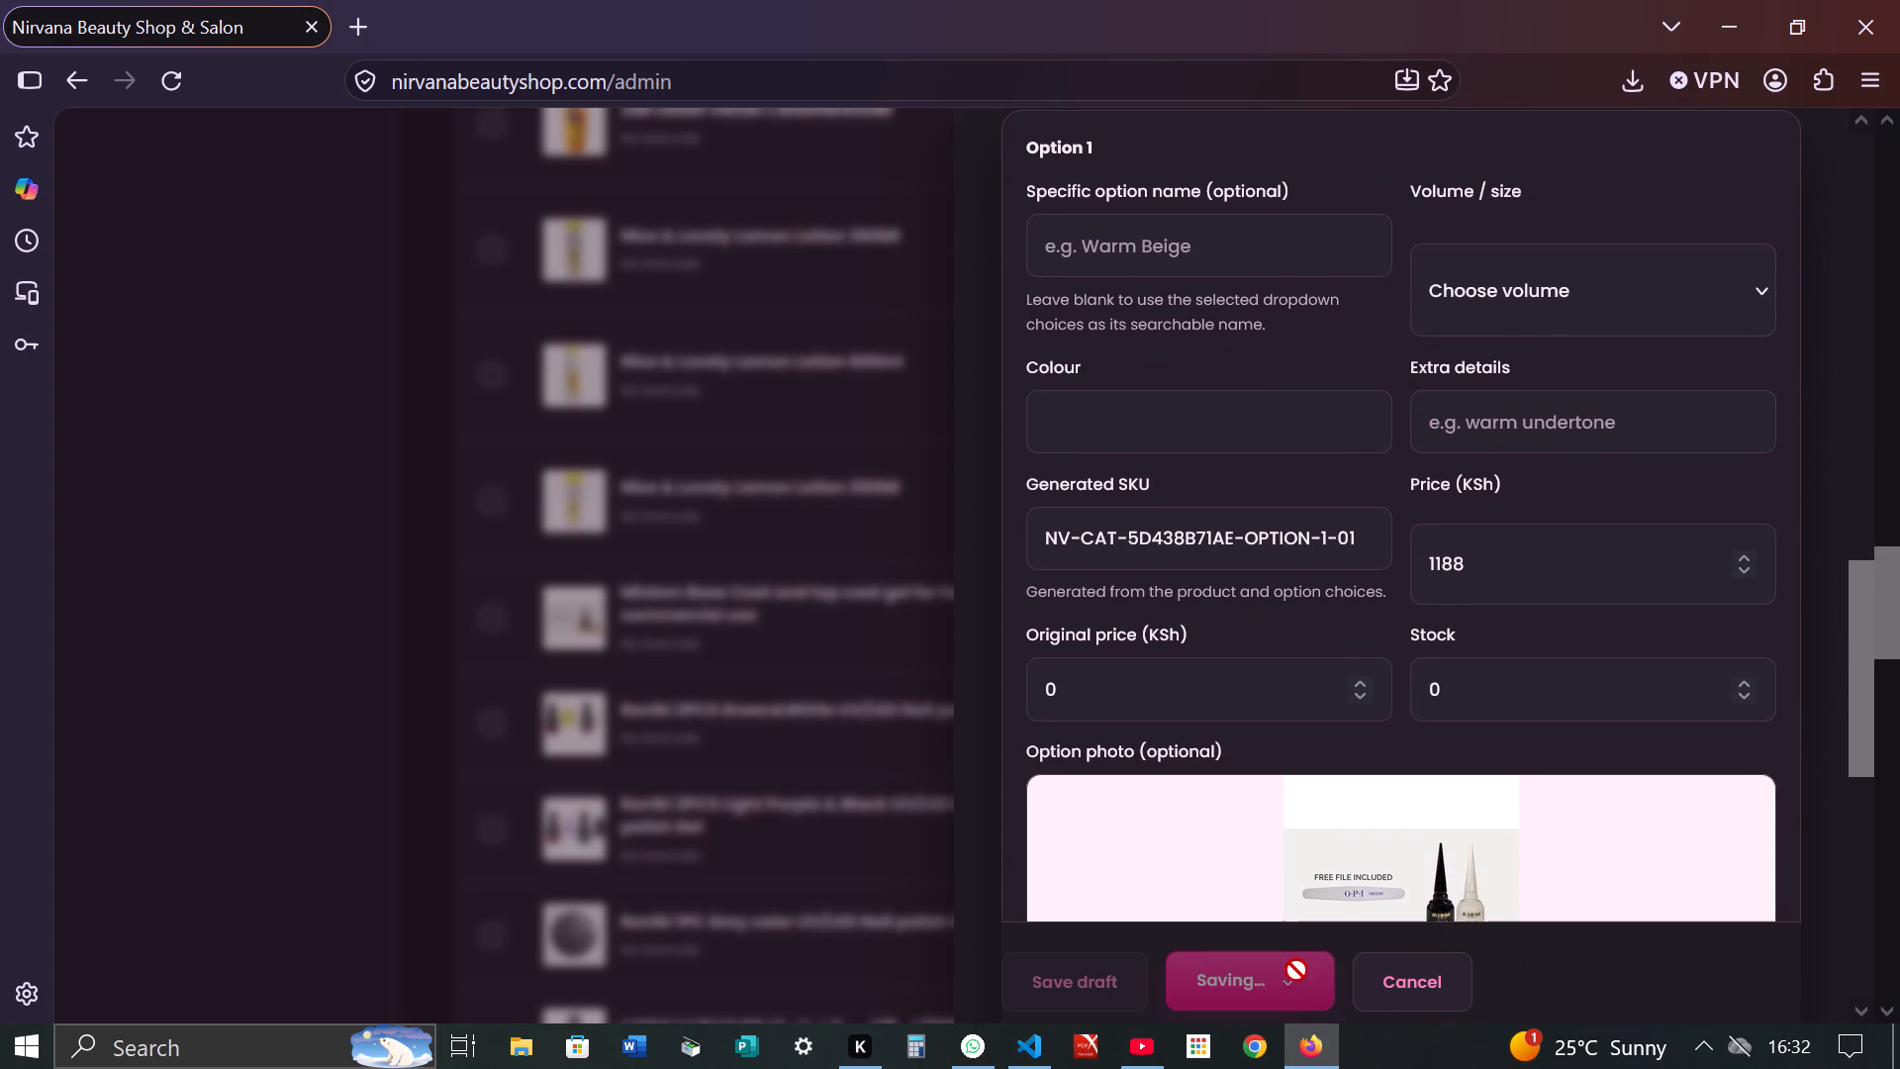
# Advance the reloaded product list from page 1 to page 4 again and go to the Roniki gels below the lemon lotions.
pyautogui.scroll(-13, 1472, 688)
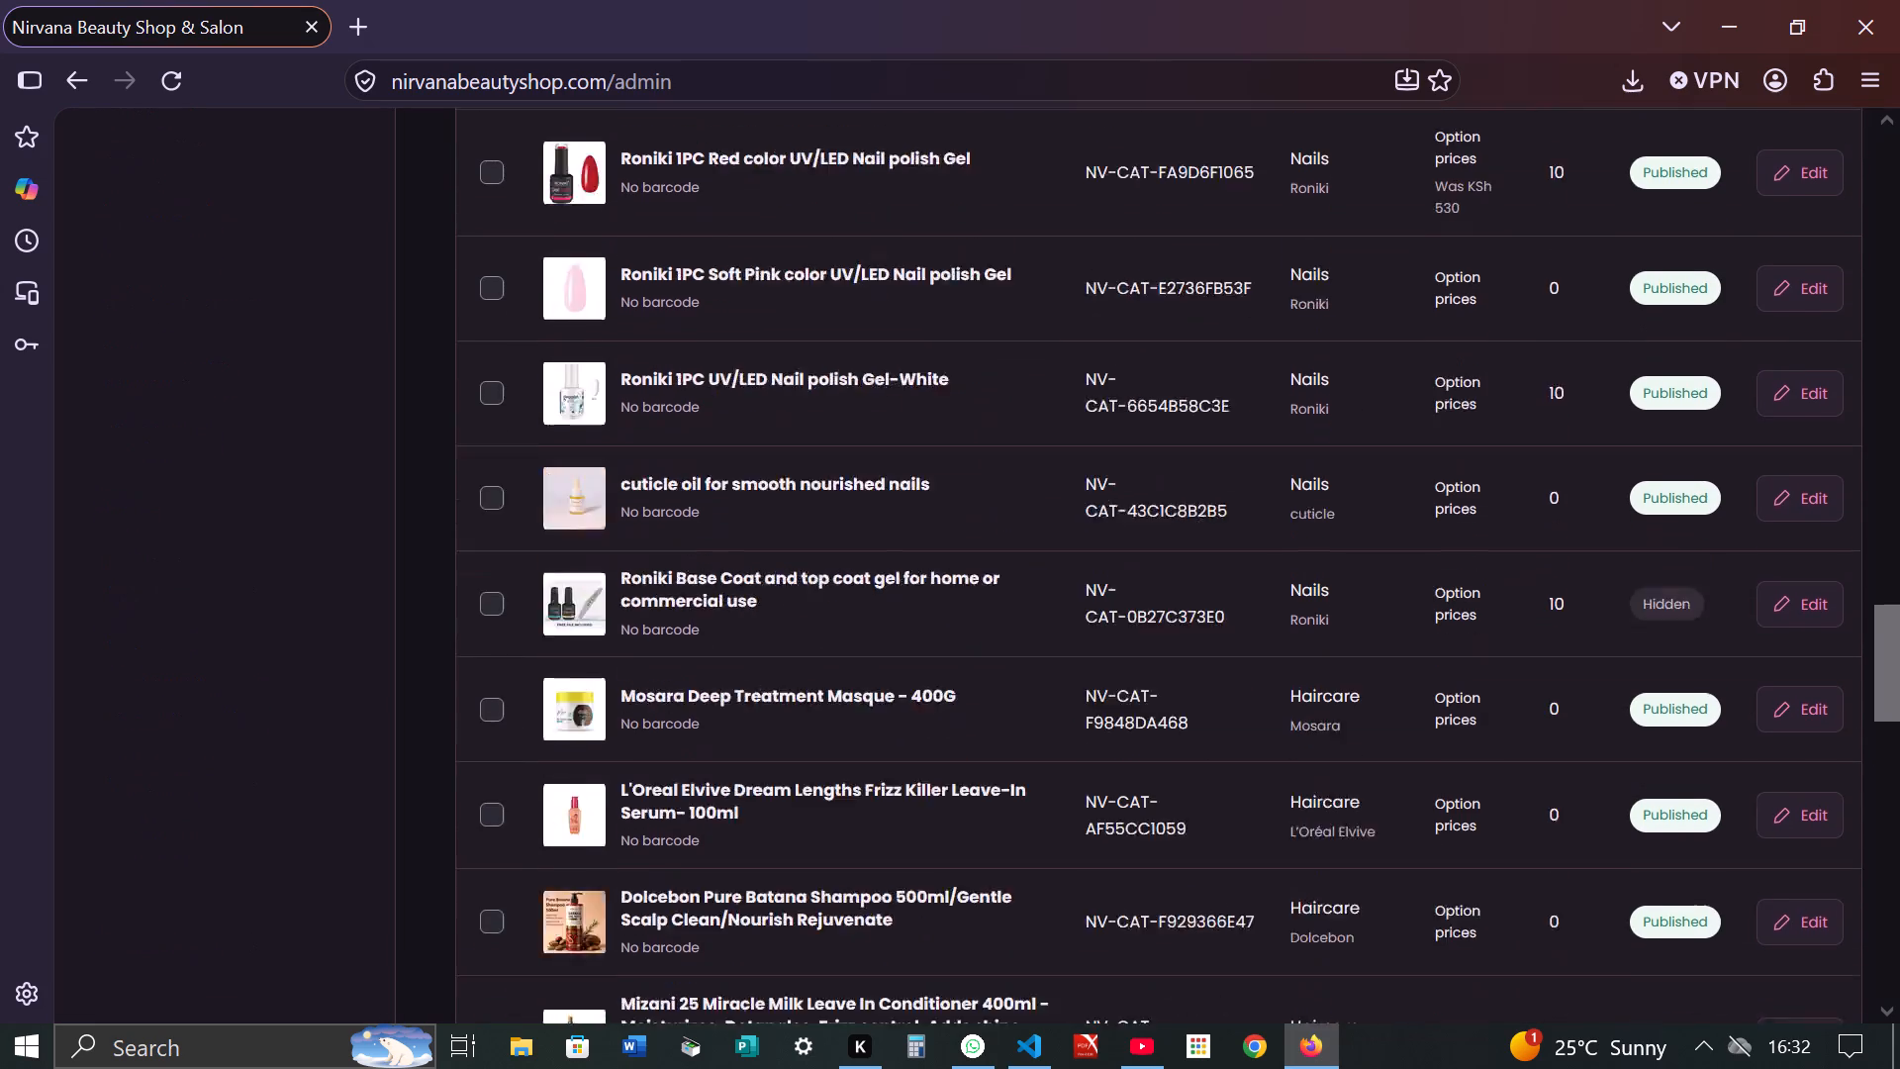
pyautogui.scroll(-6, 1472, 688)
pyautogui.click(1807, 942)
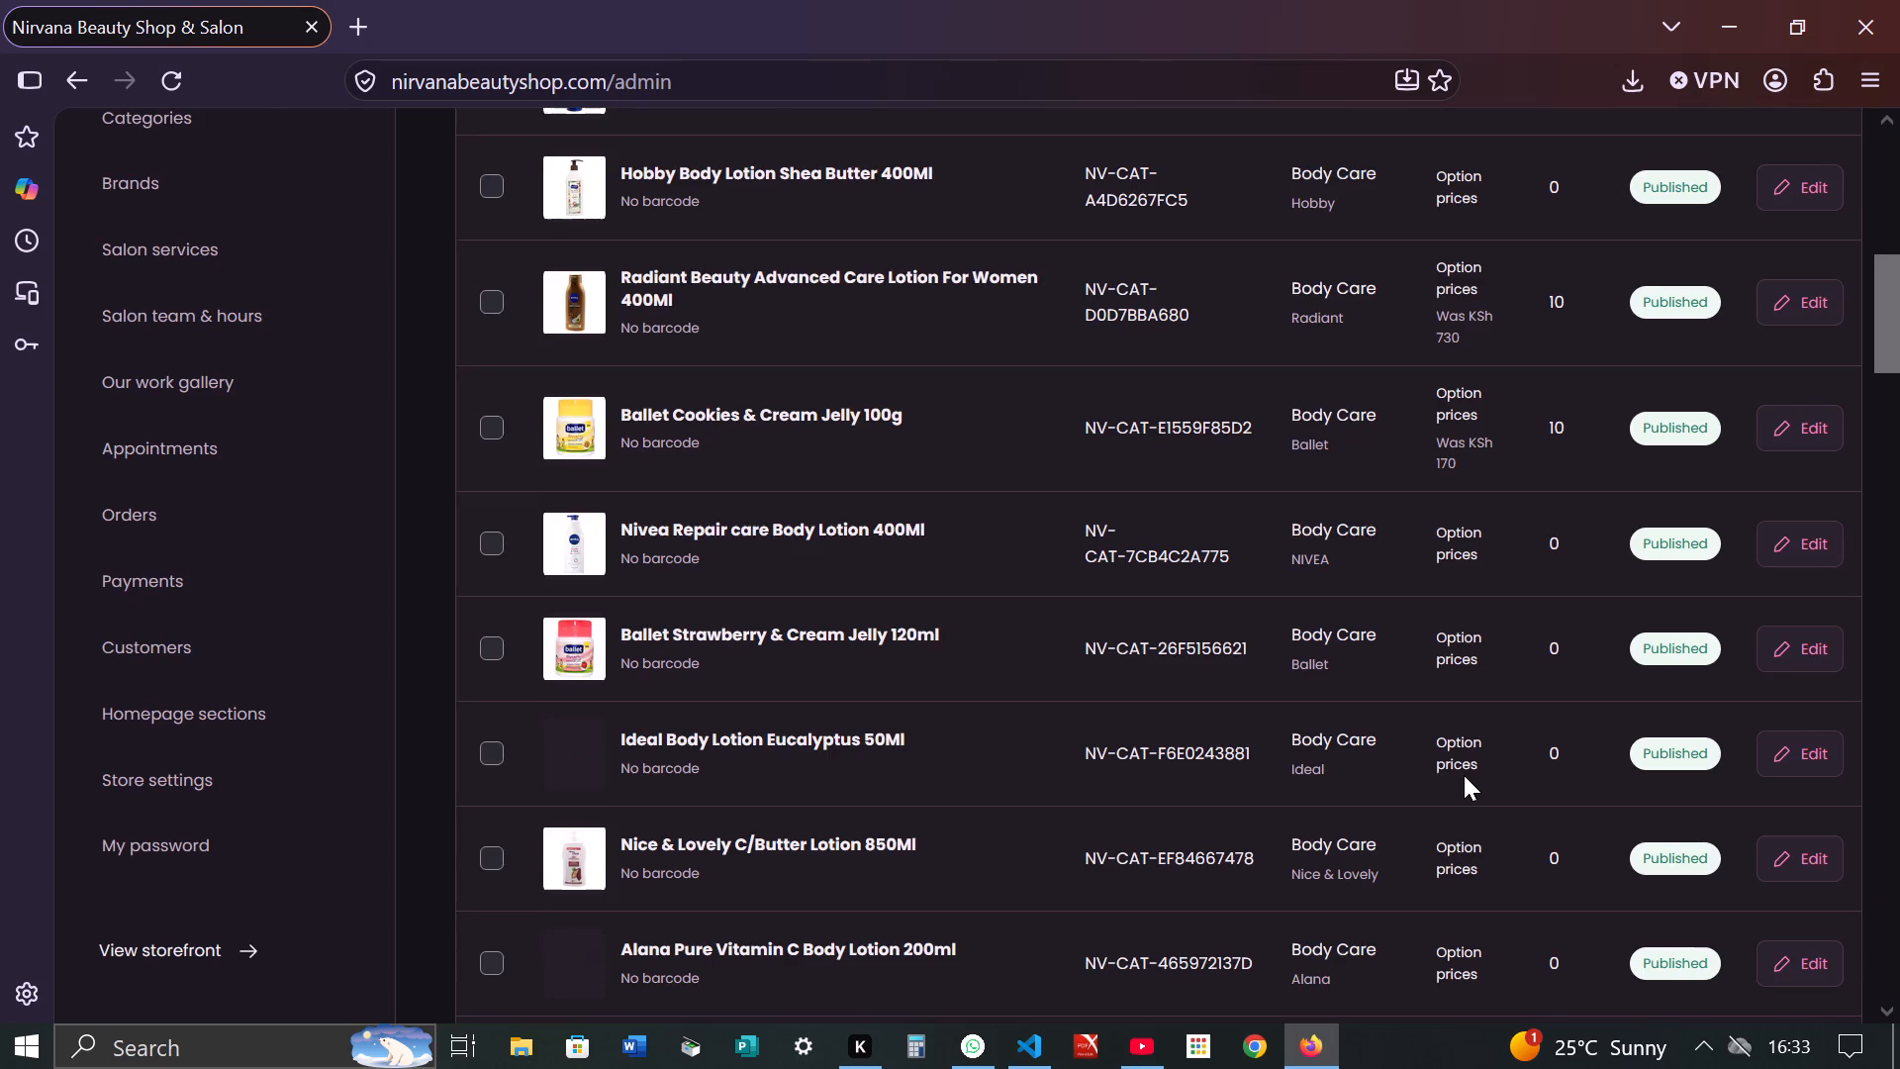
pyautogui.scroll(-14, 1464, 775)
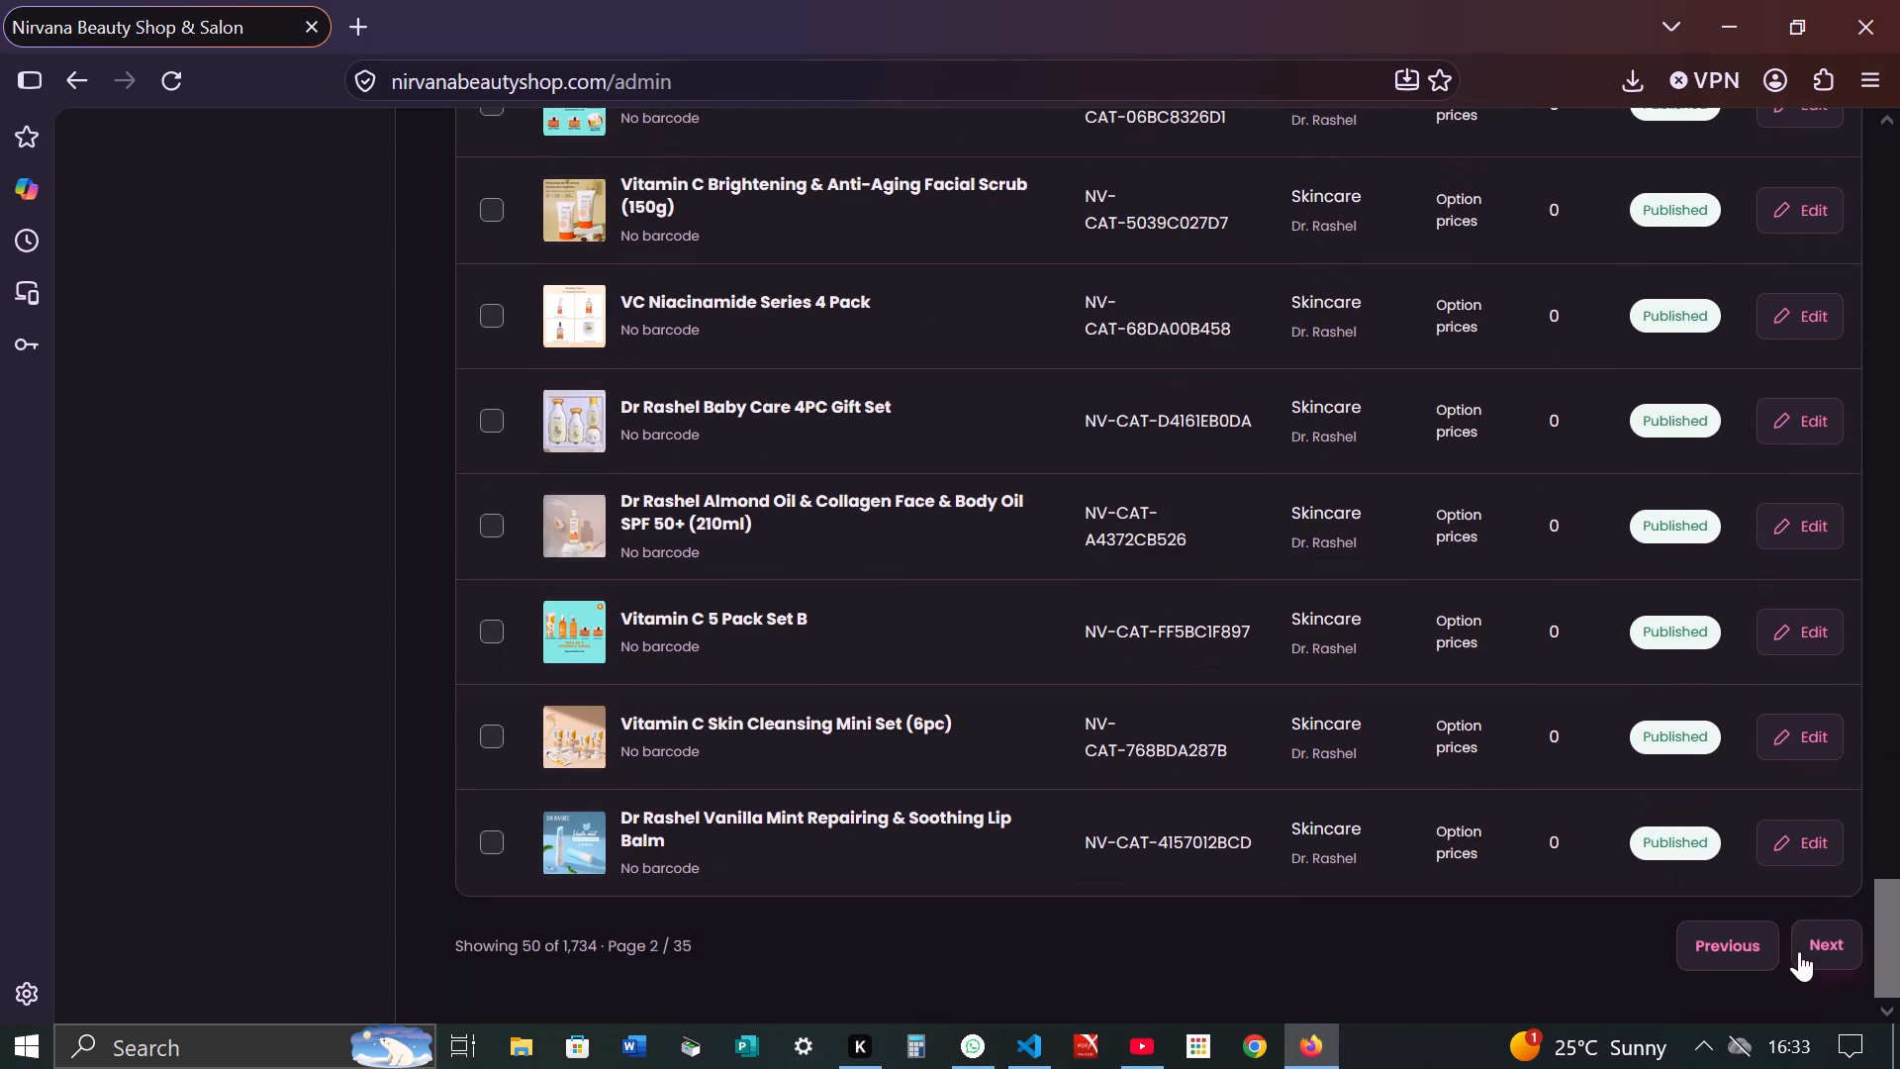
pyautogui.click(1799, 951)
pyautogui.scroll(-2, 1355, 811)
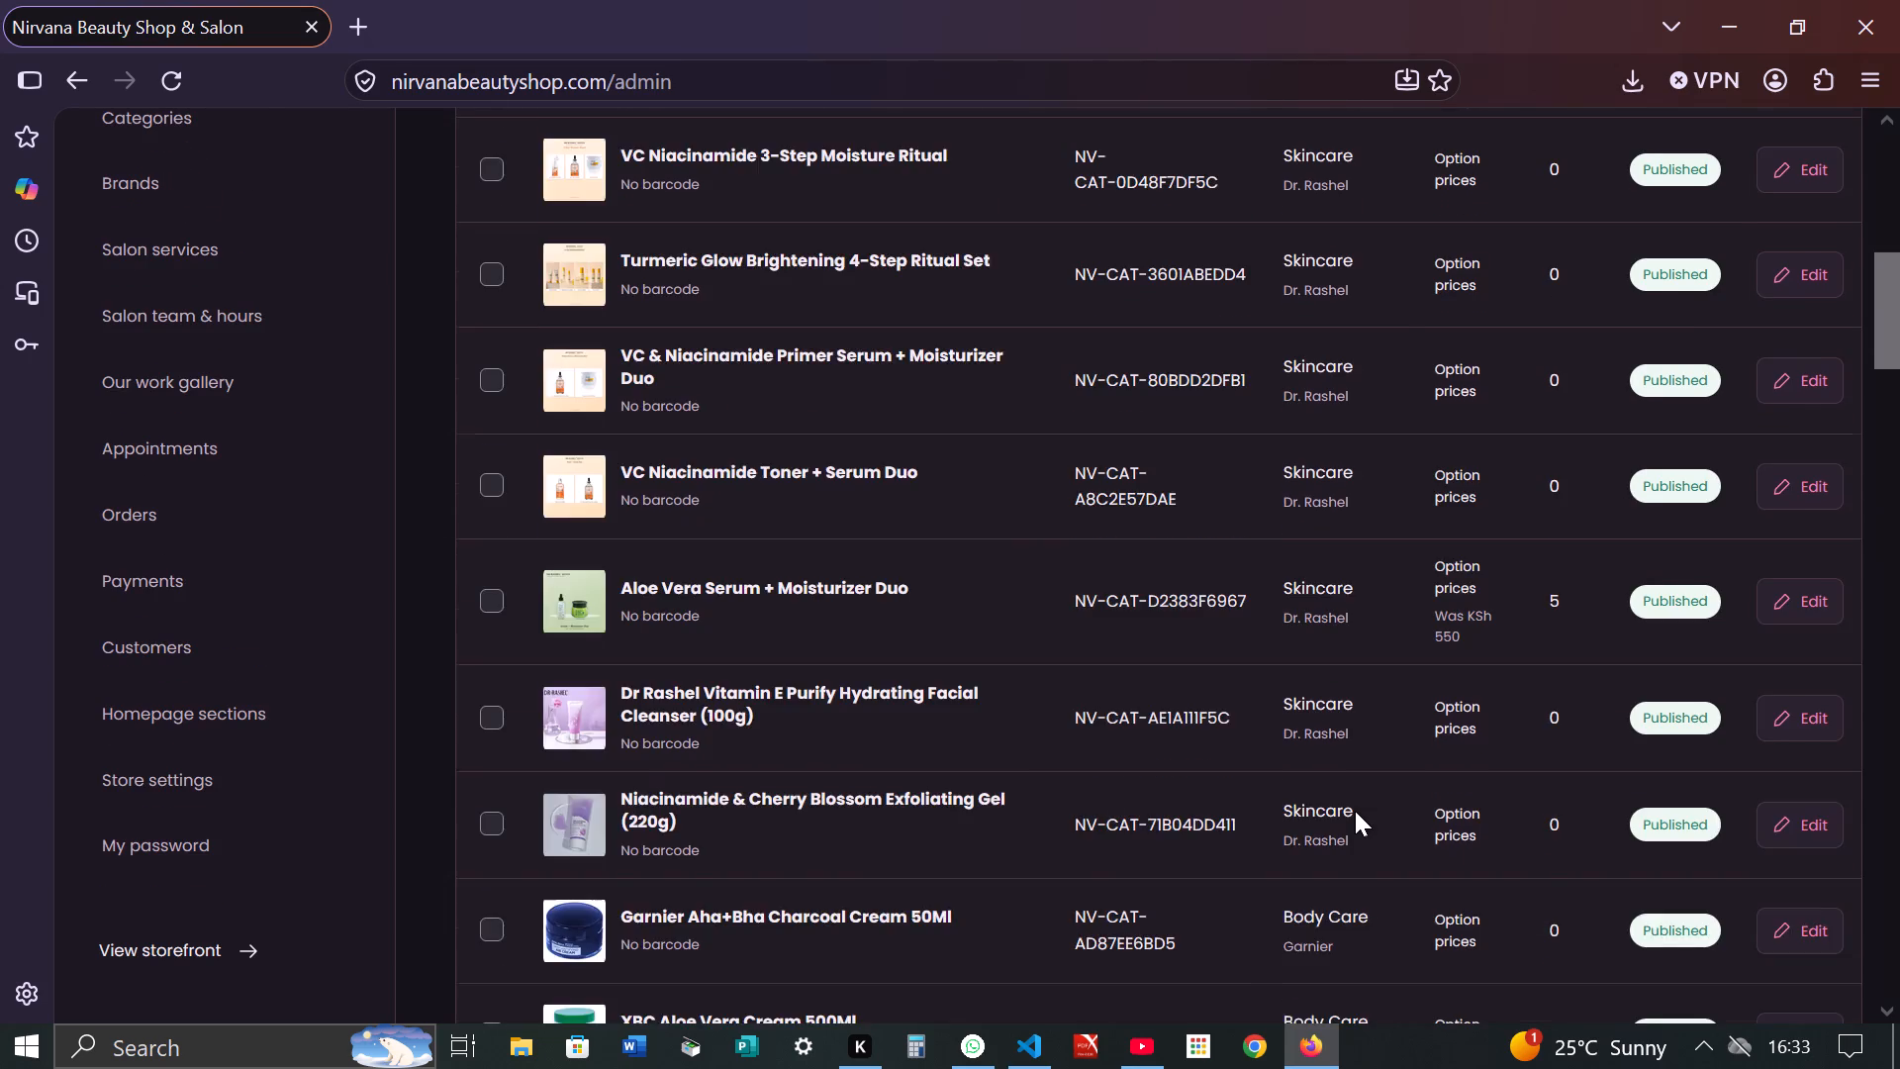
pyautogui.scroll(-8, 1355, 811)
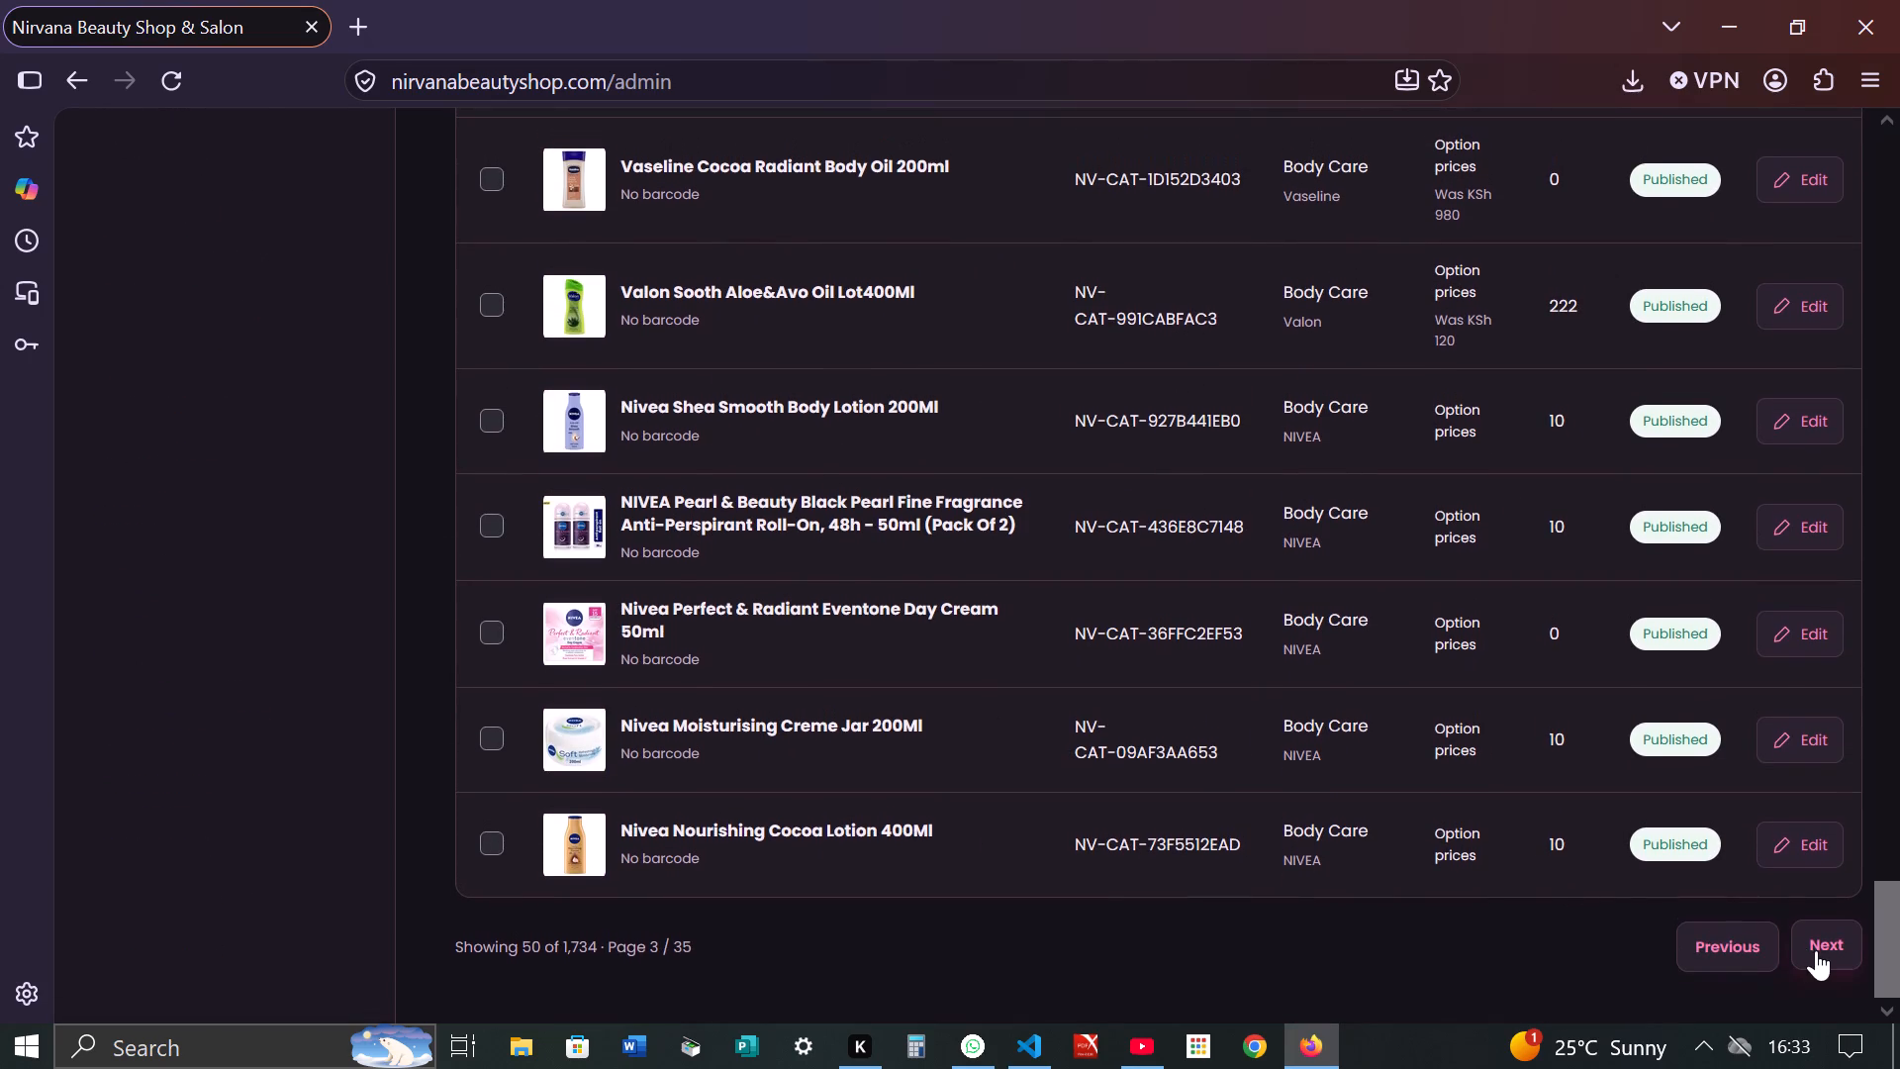
pyautogui.click(1816, 950)
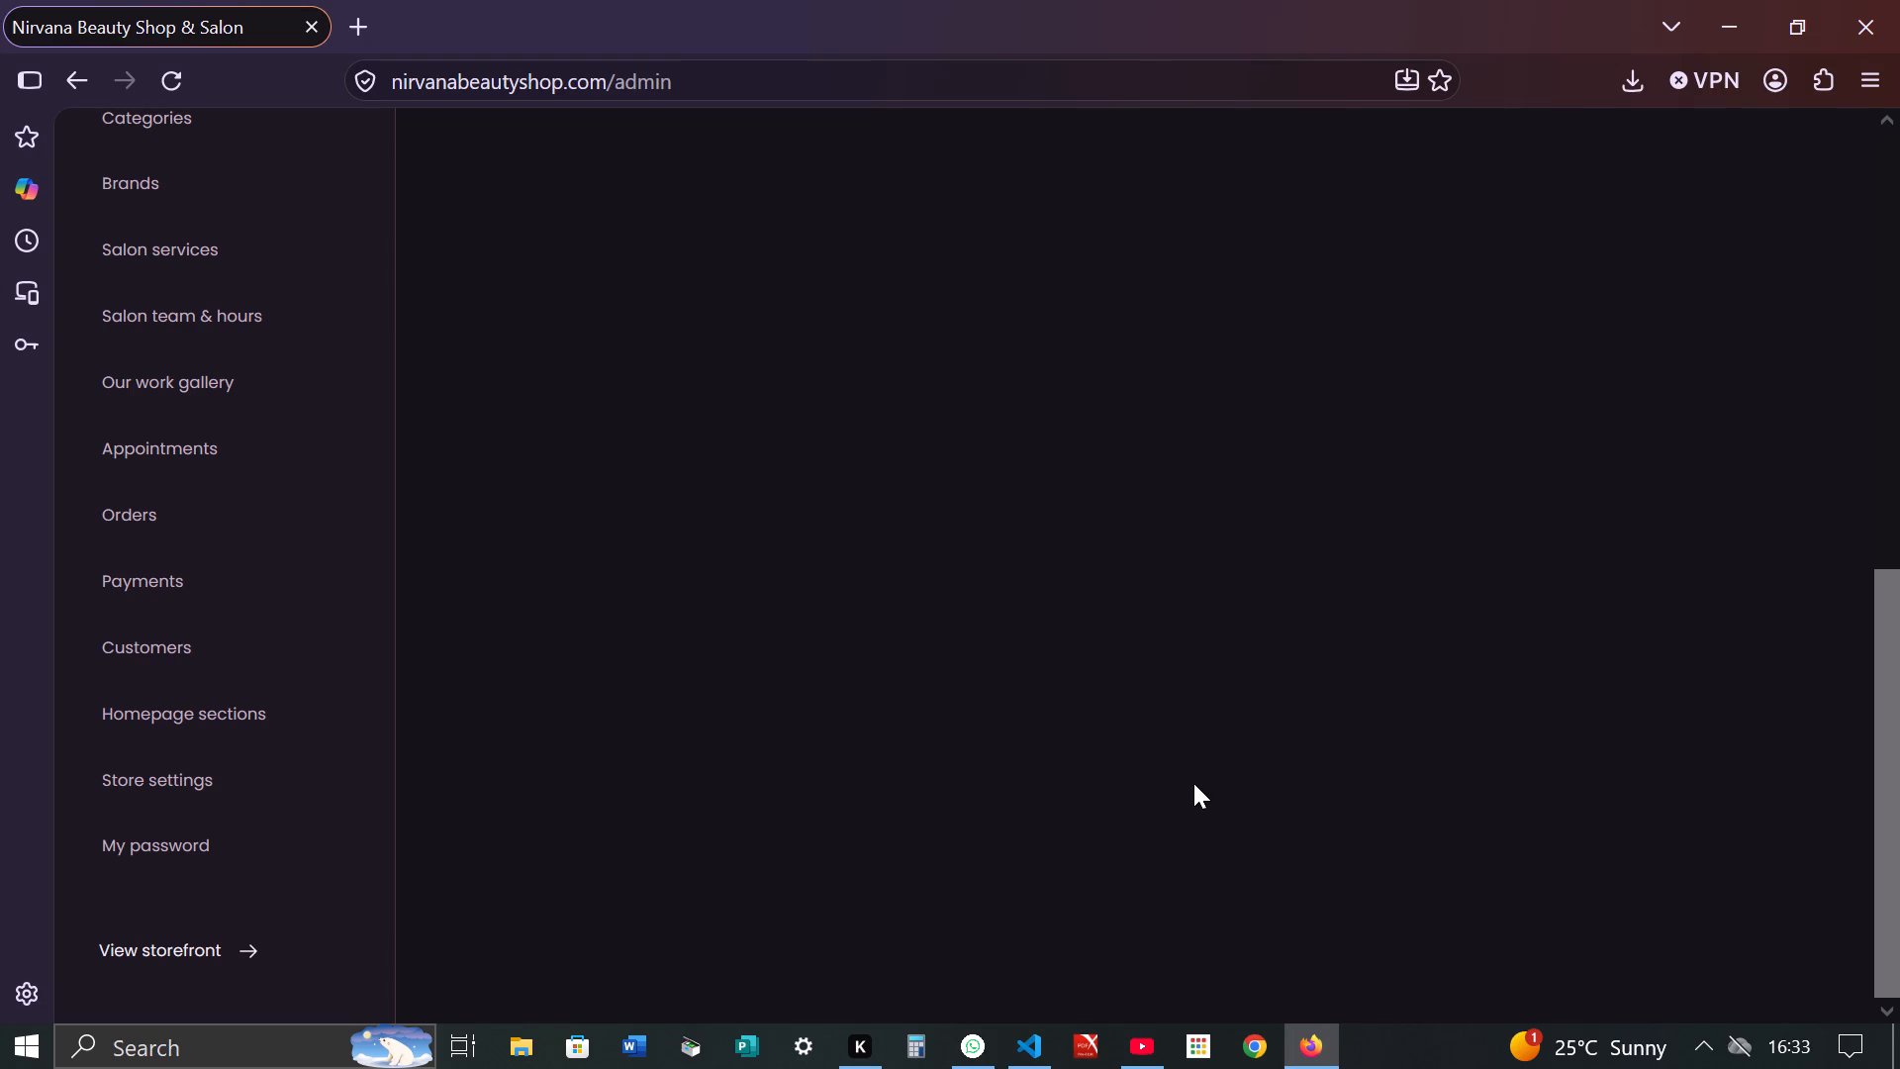
pyautogui.scroll(-4, 1064, 804)
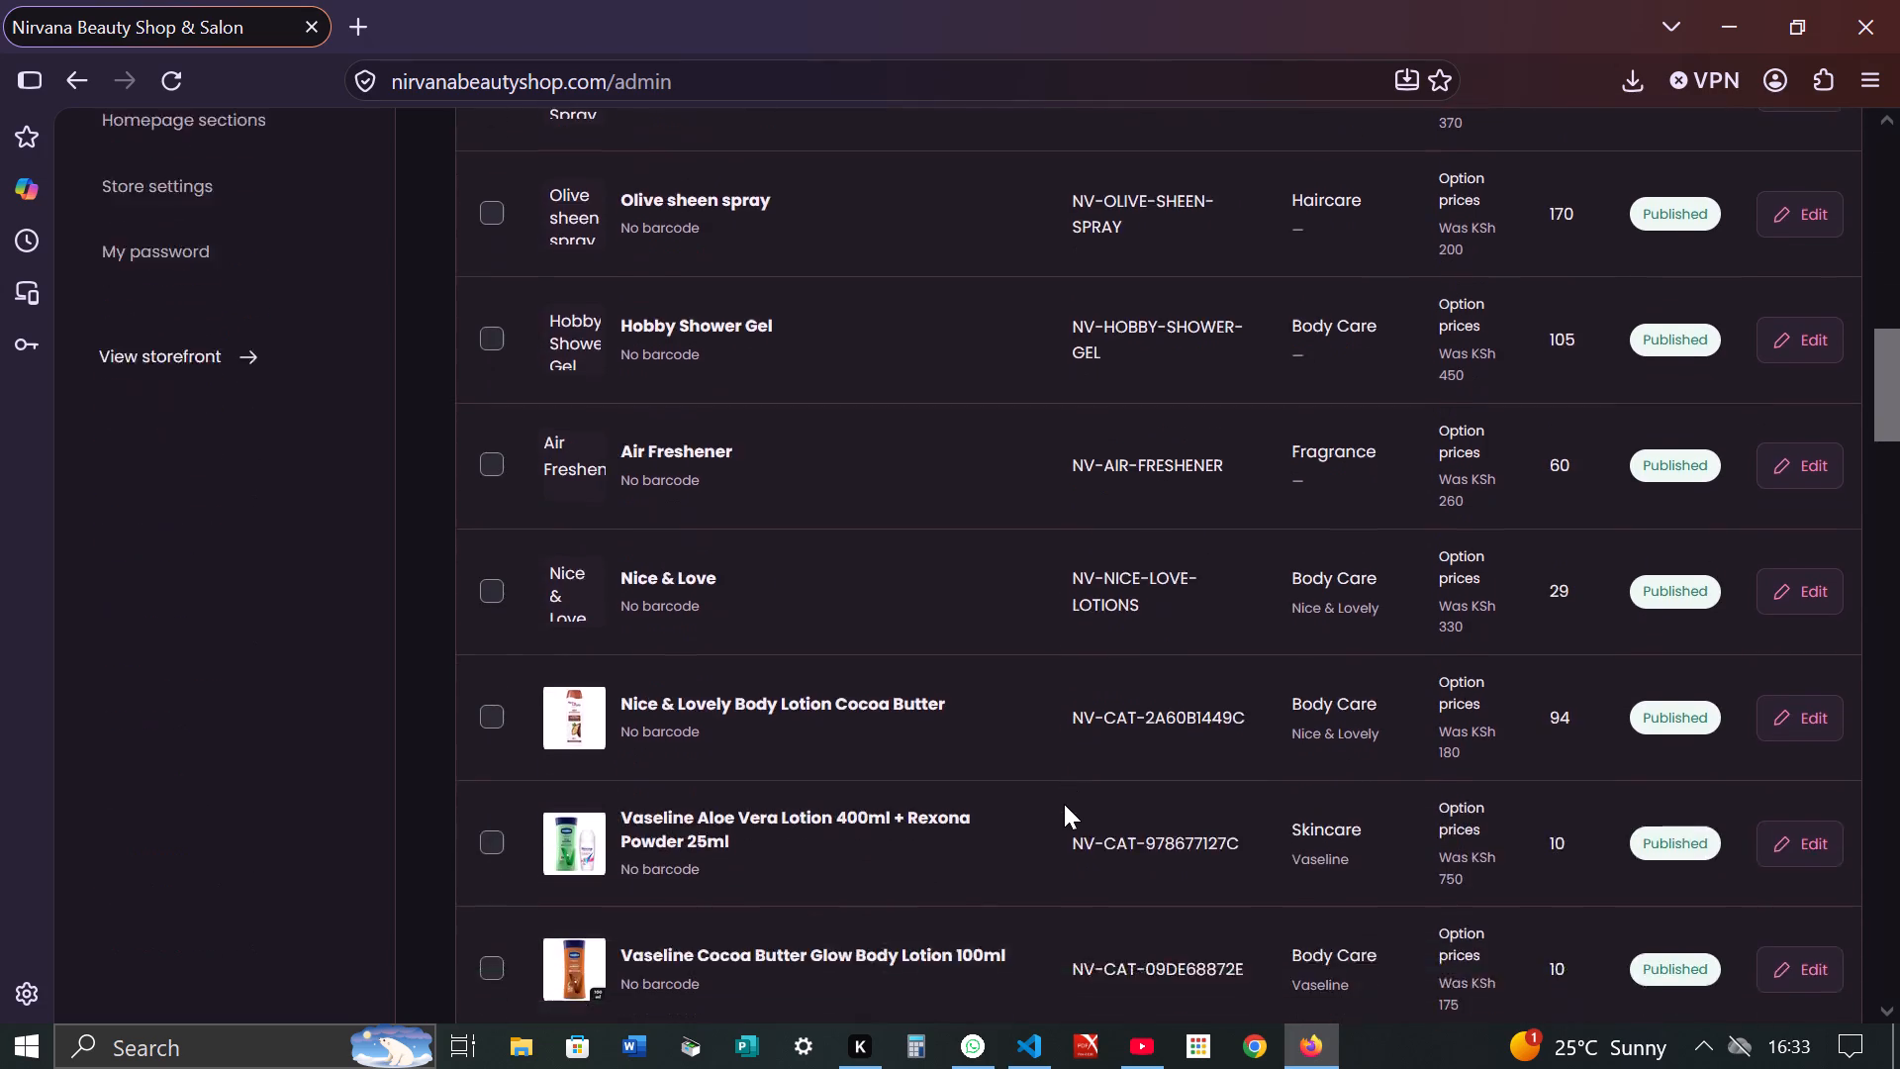
pyautogui.scroll(-10, 1064, 804)
pyautogui.scroll(1, 1064, 804)
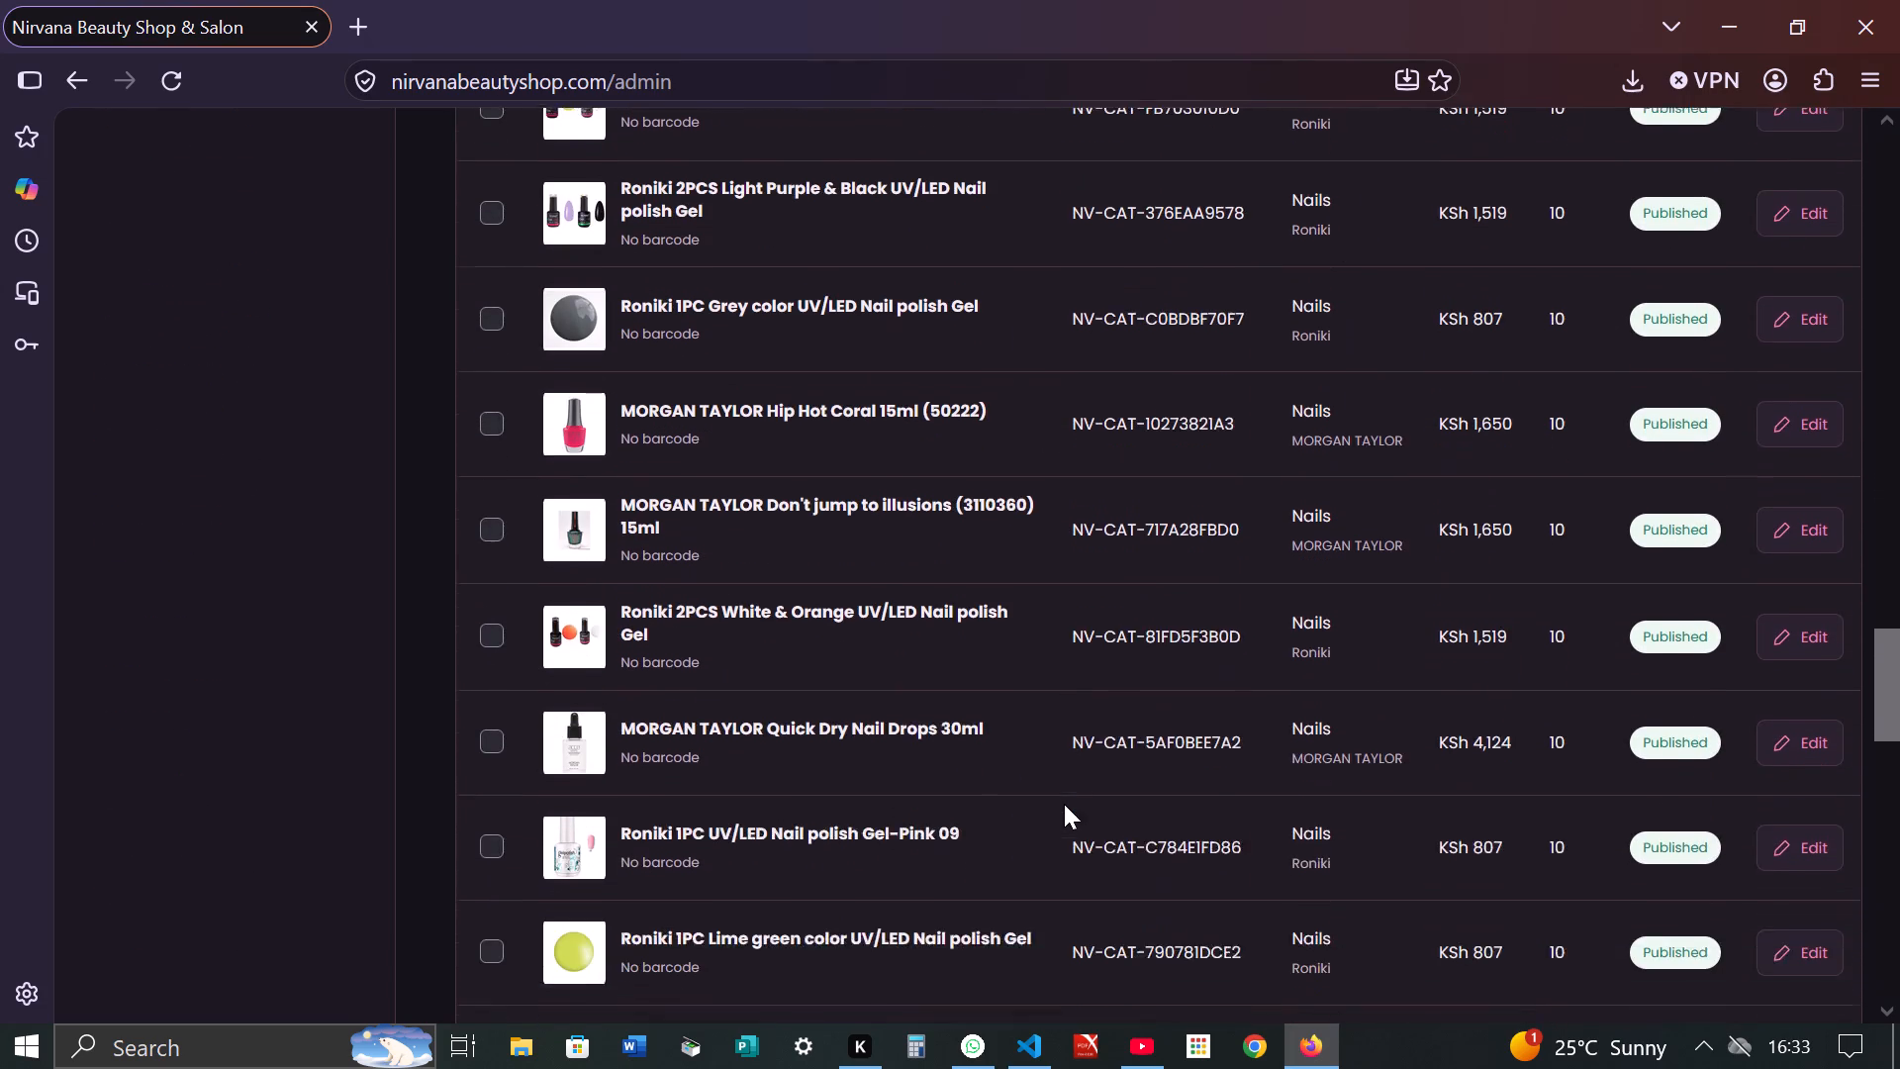
pyautogui.scroll(3, 1064, 804)
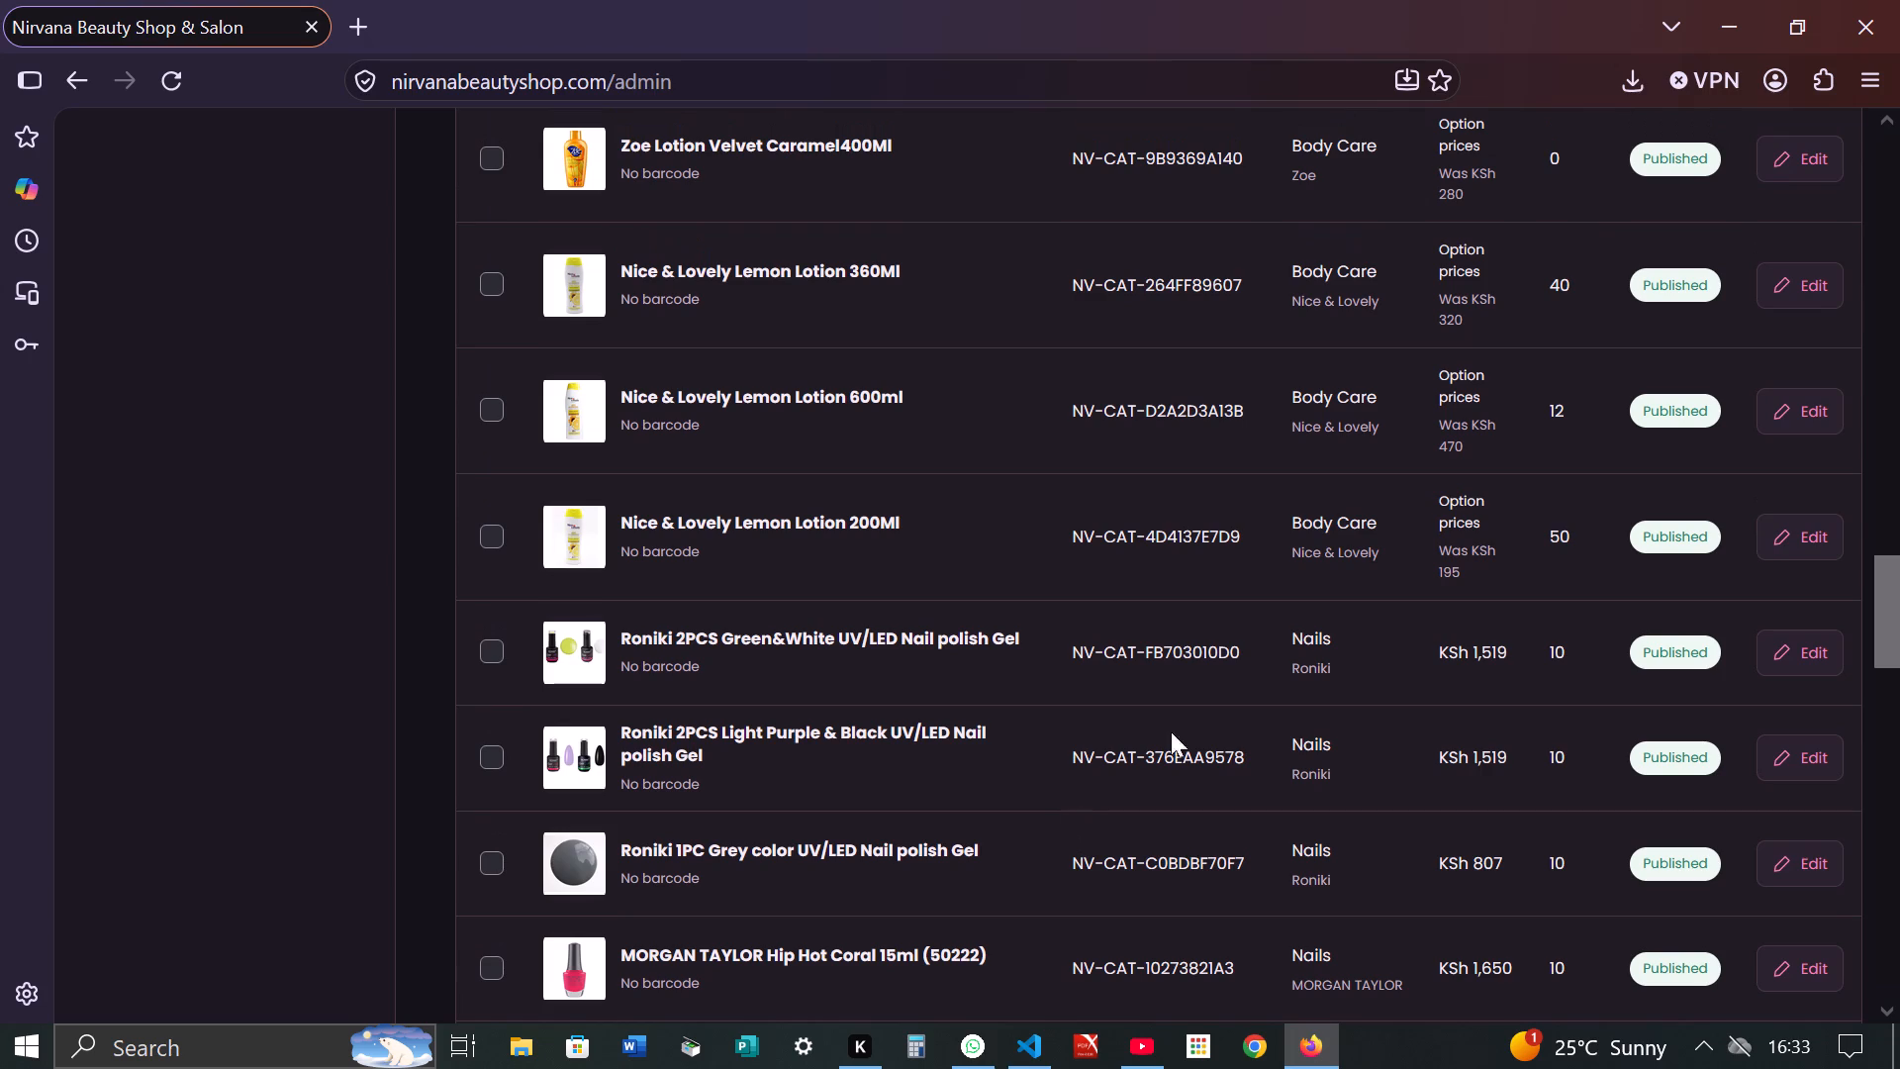
# Set the stock of Roniki 2PCS Green&White UV/LED Nail polish Gel to 0 and save the product.
pyautogui.click(1808, 662)
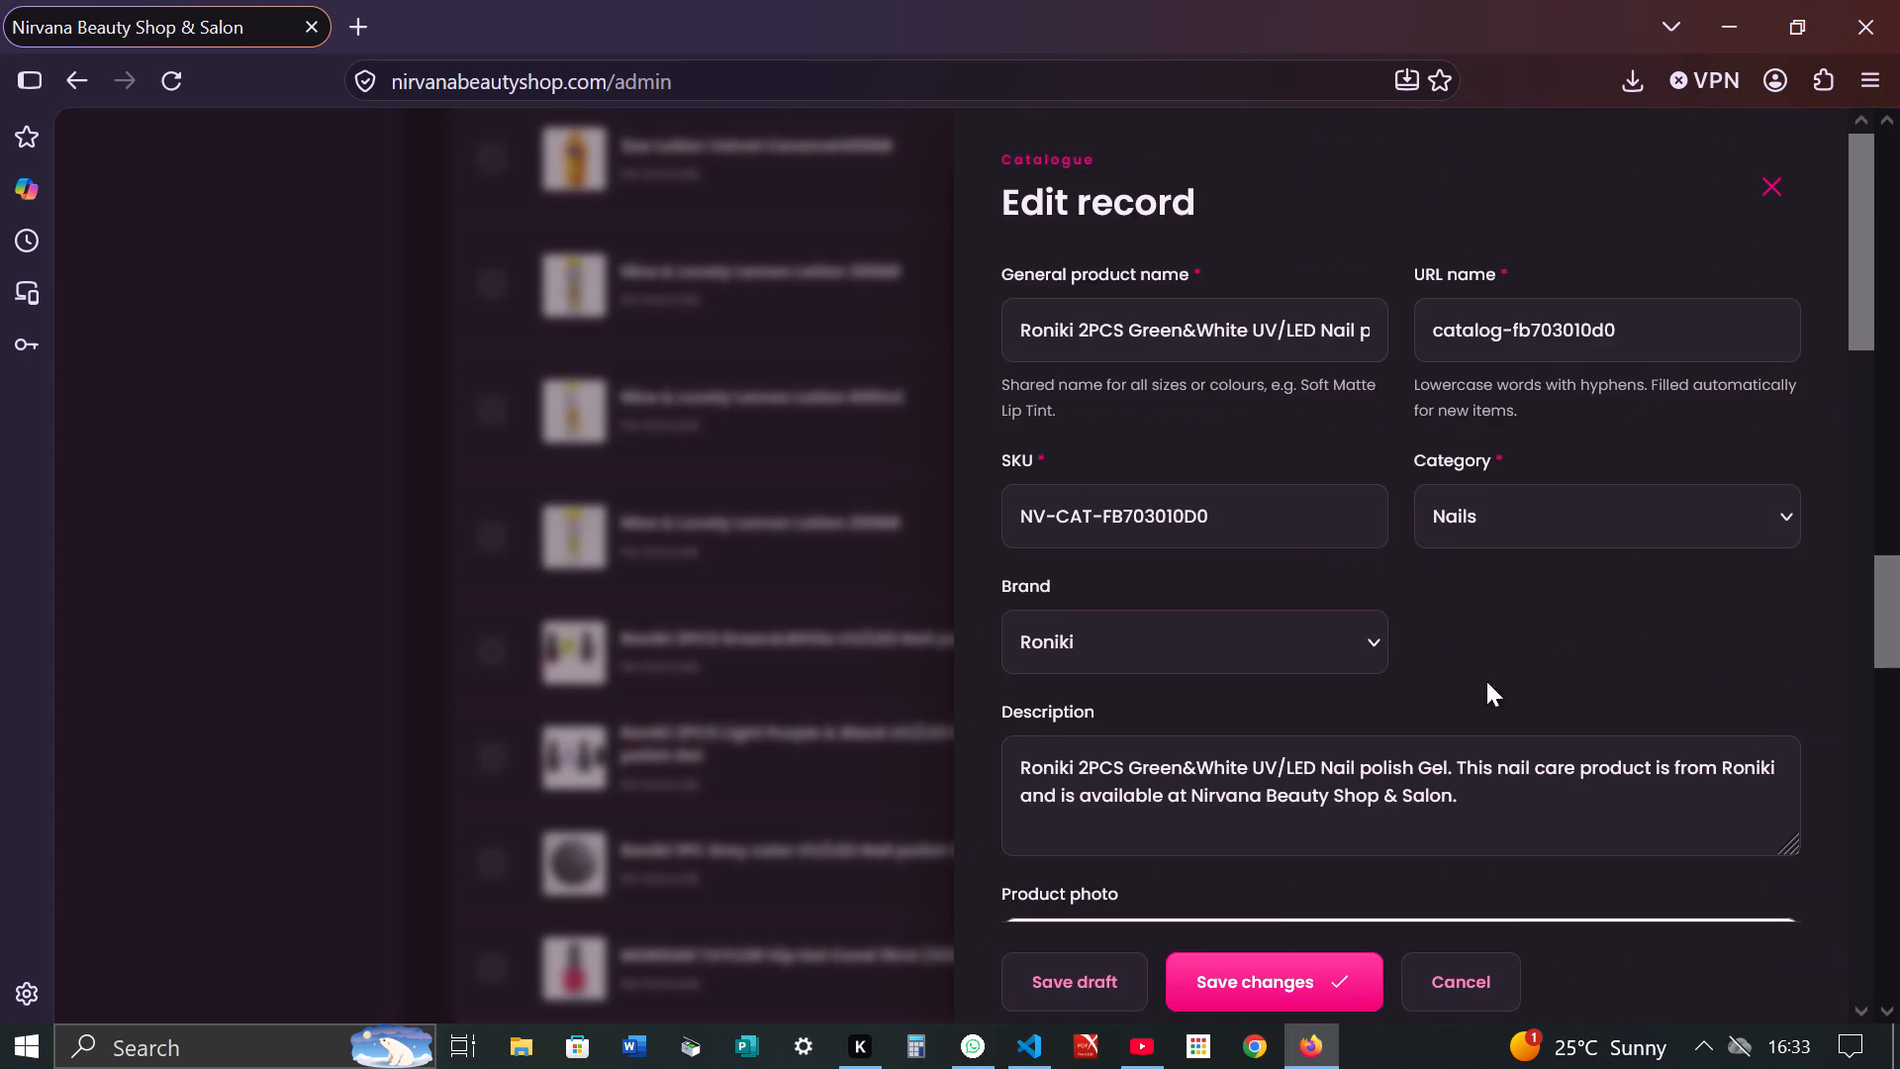
pyautogui.scroll(-5, 1409, 693)
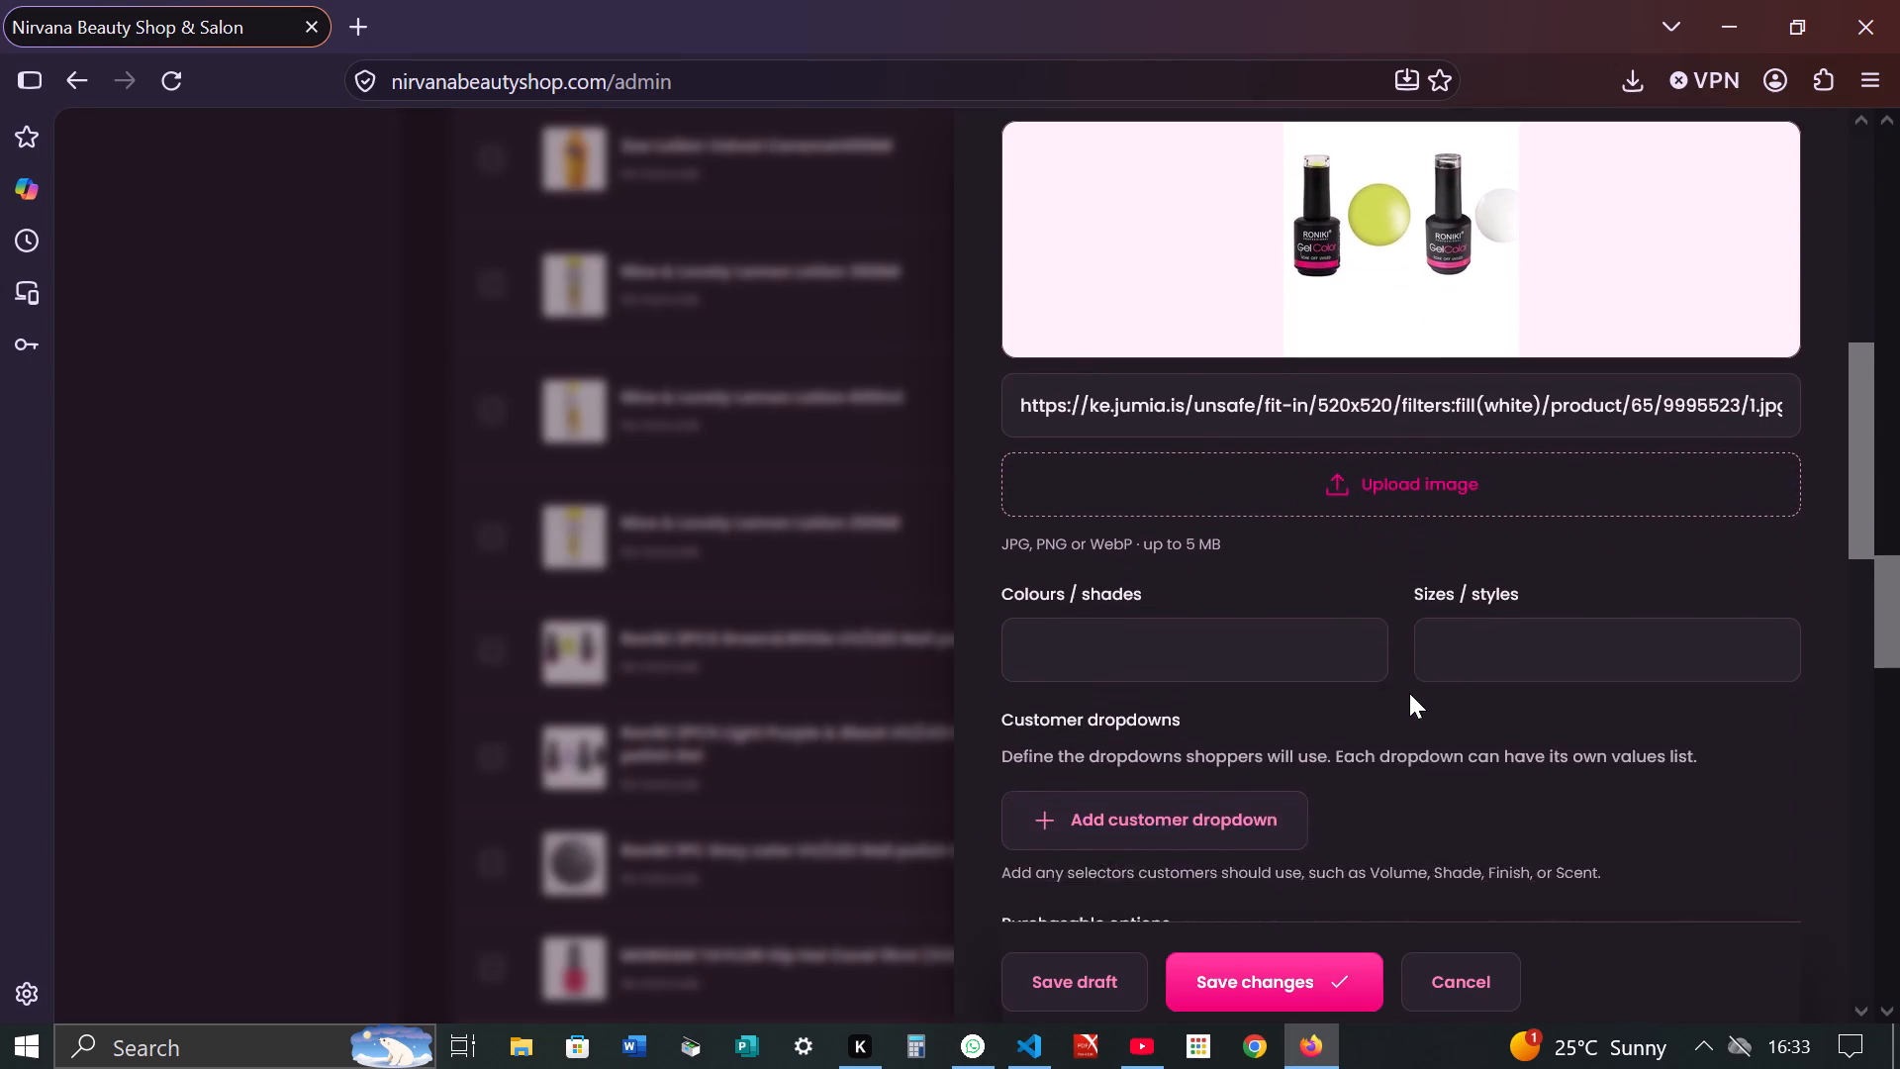
pyautogui.scroll(-4, 1409, 693)
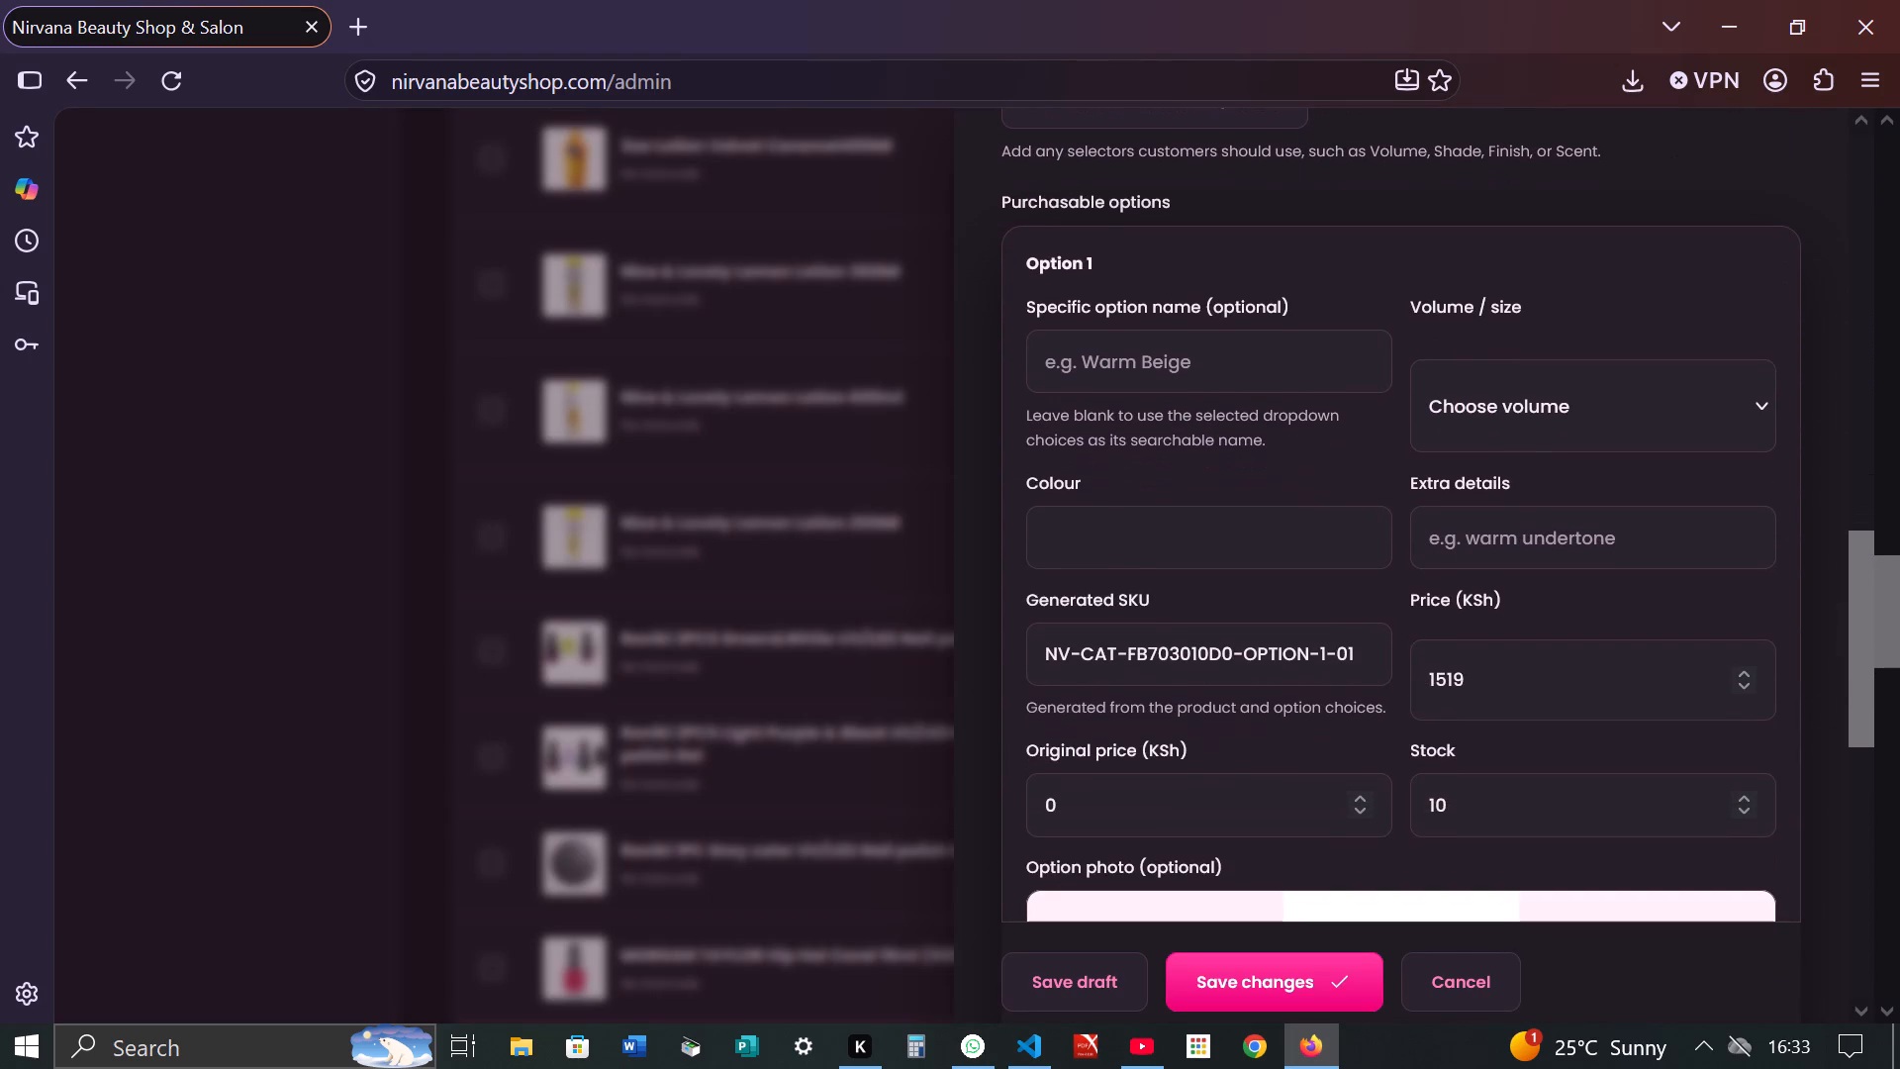
pyautogui.click(1437, 809)
pyautogui.press('BackSpace')
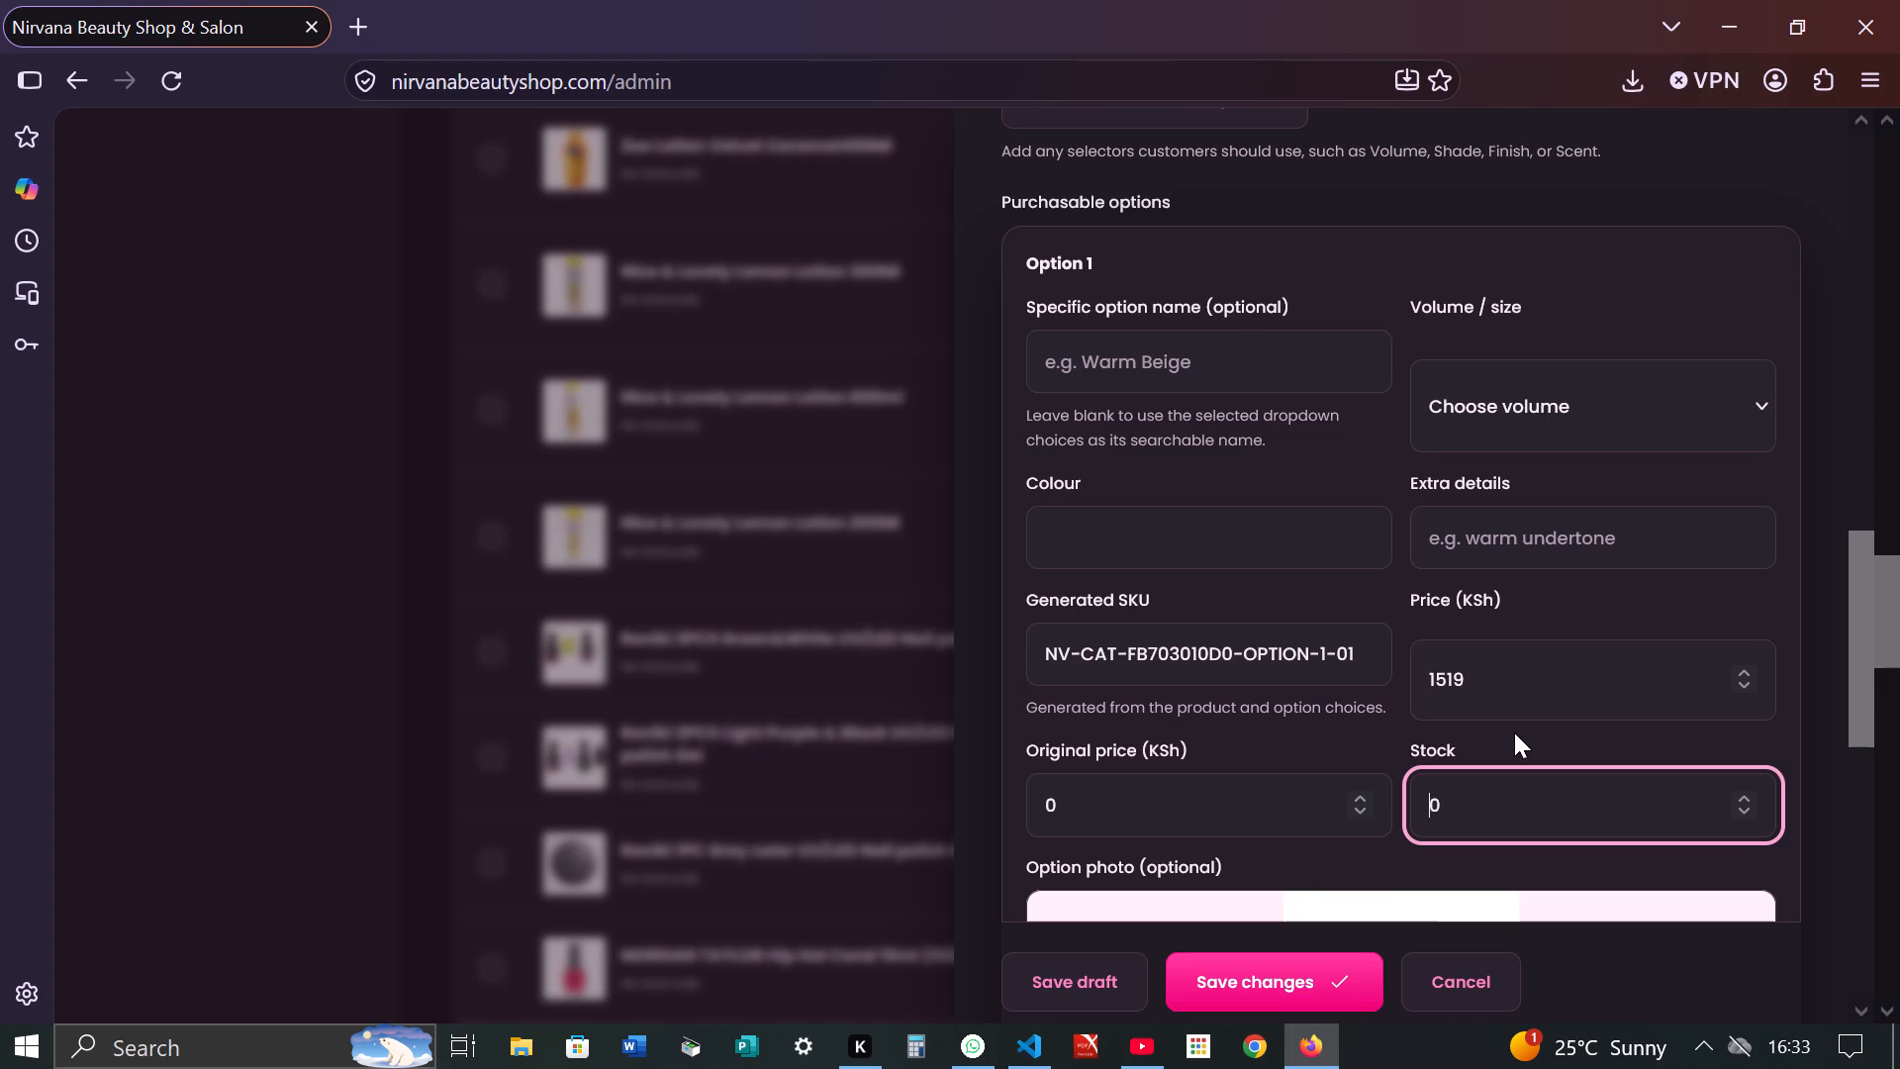
pyautogui.click(1253, 993)
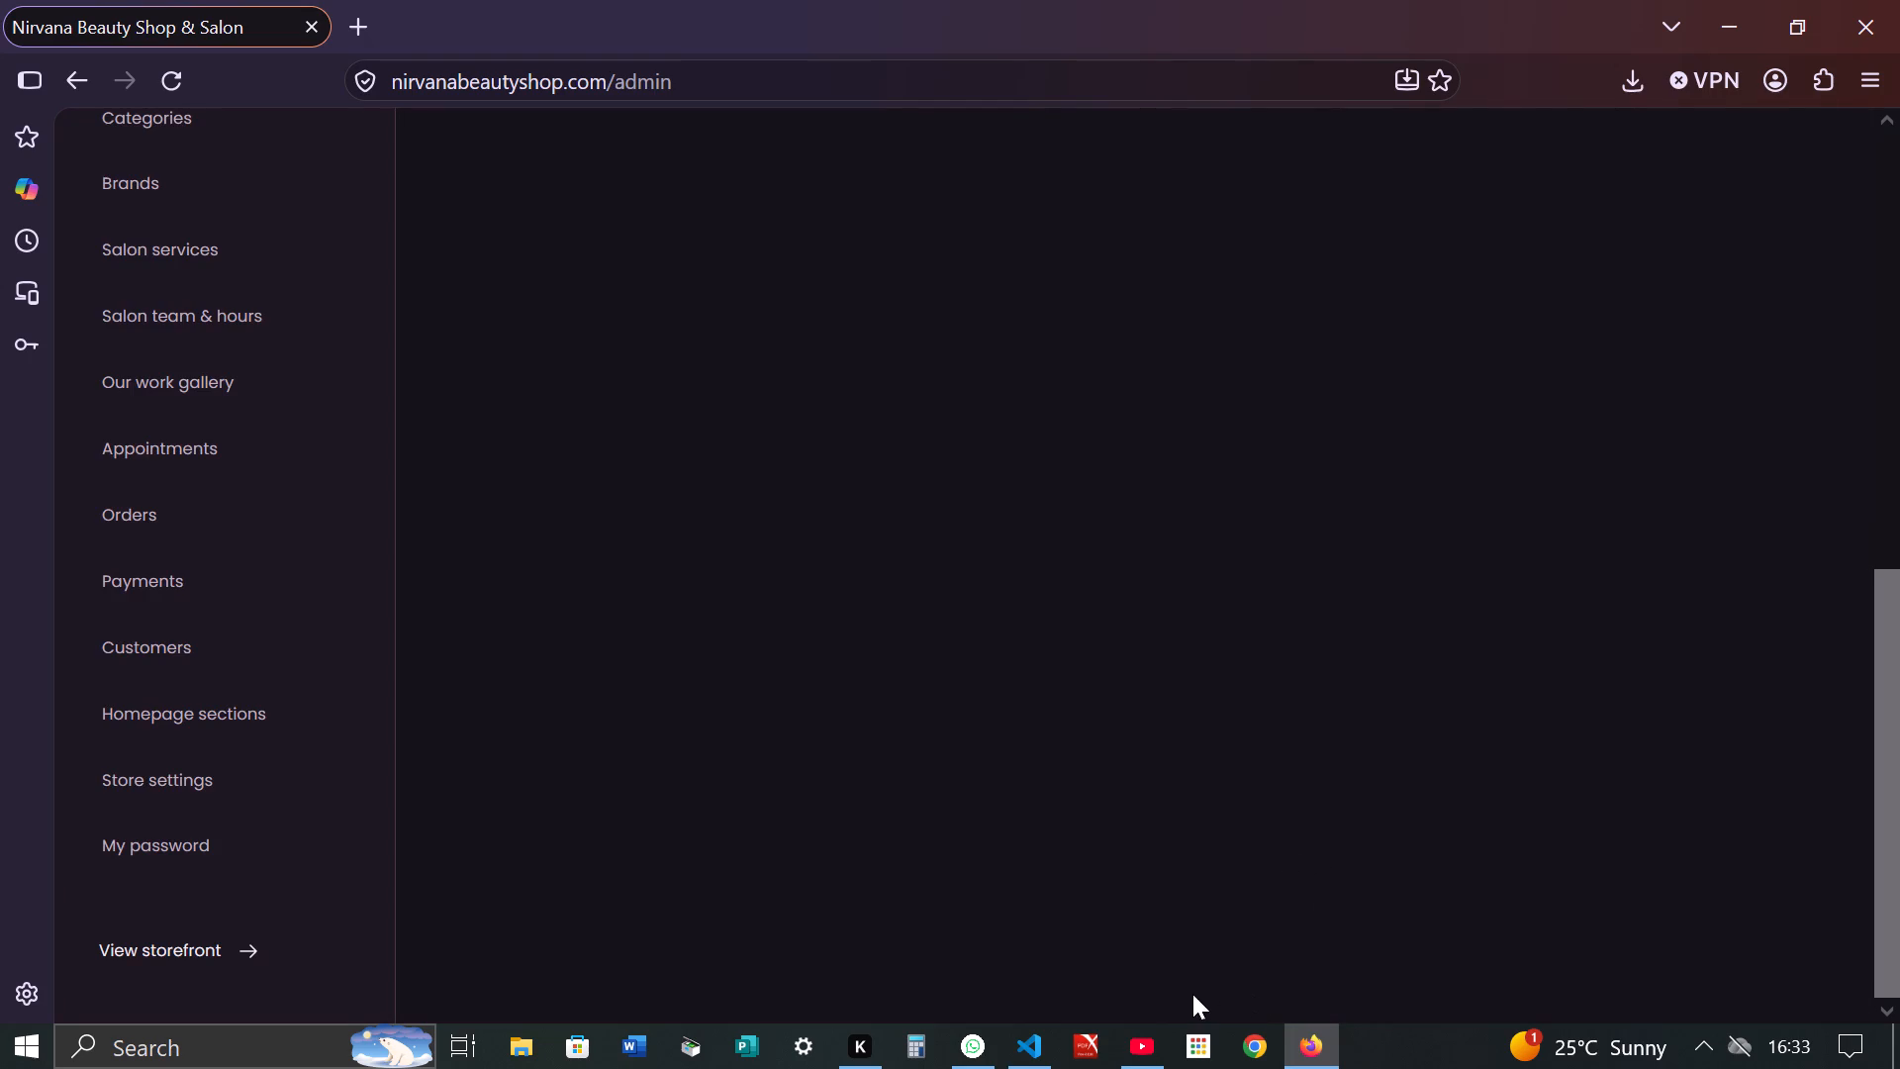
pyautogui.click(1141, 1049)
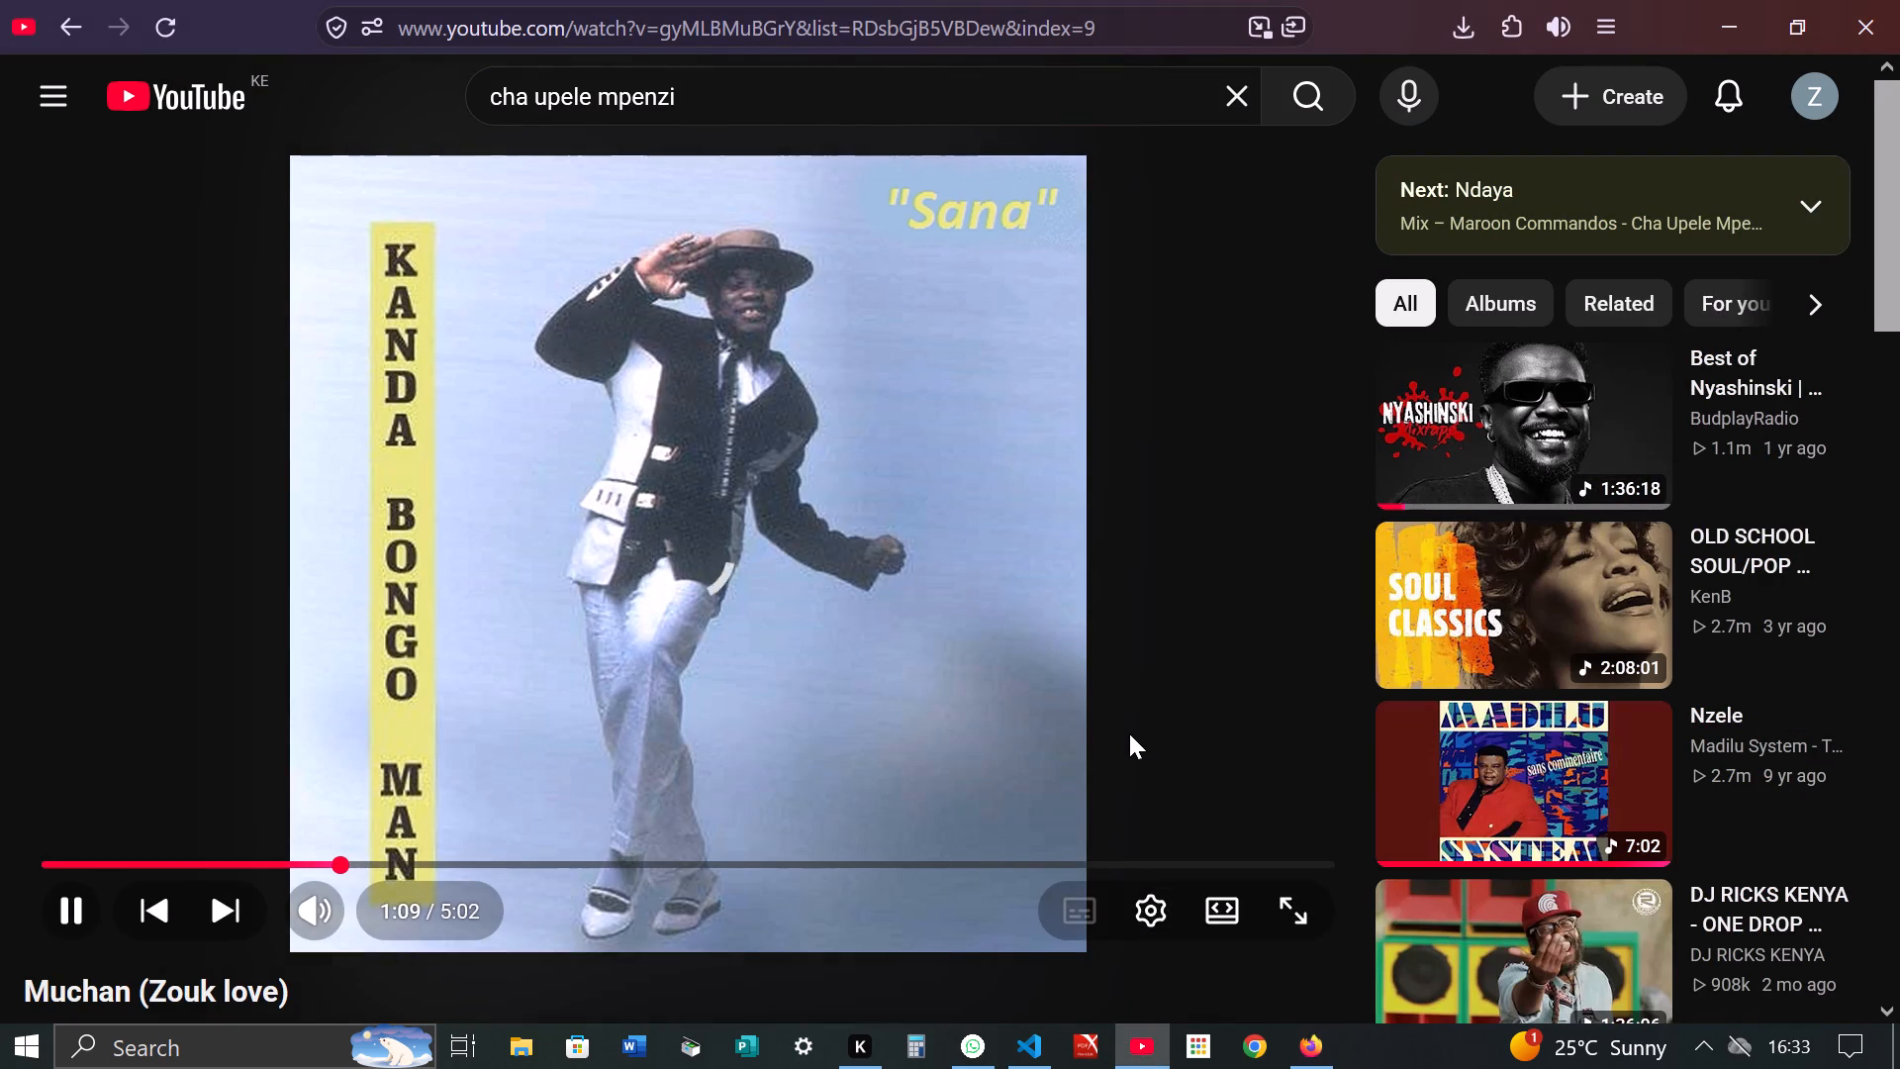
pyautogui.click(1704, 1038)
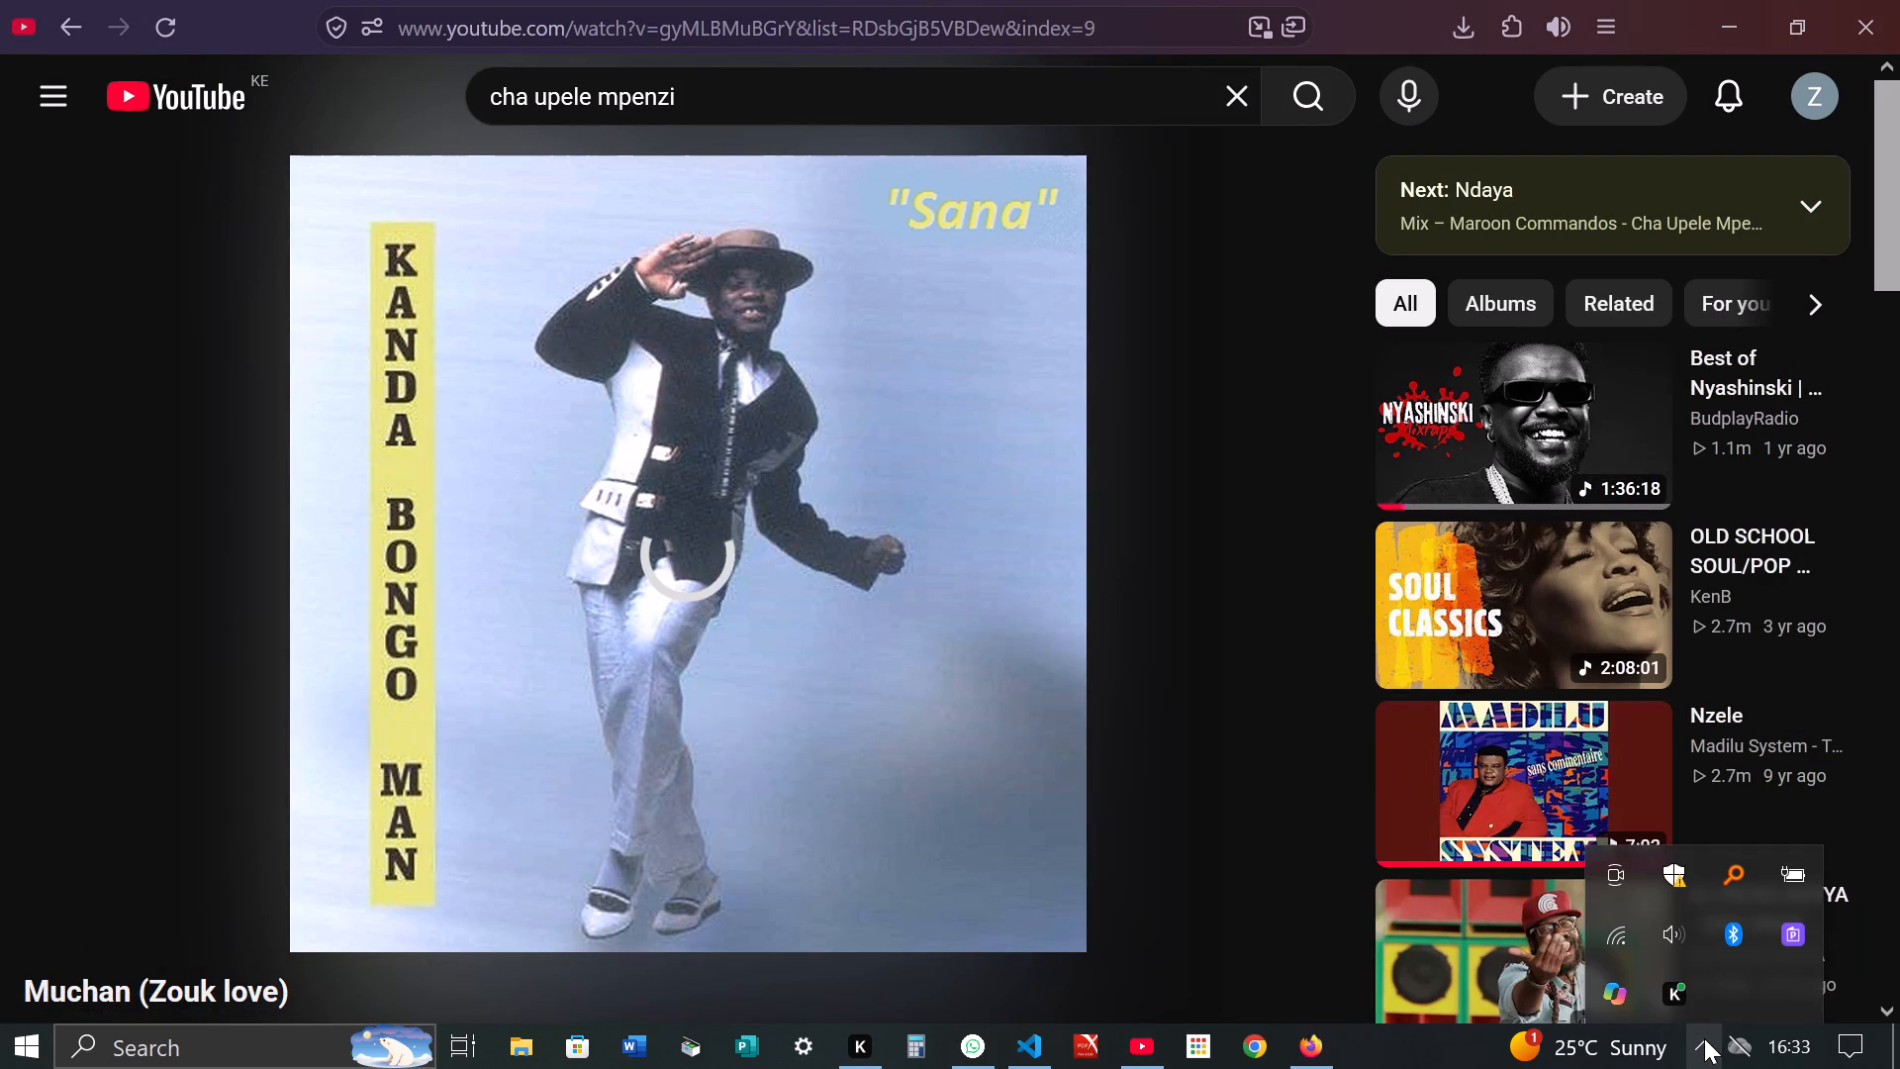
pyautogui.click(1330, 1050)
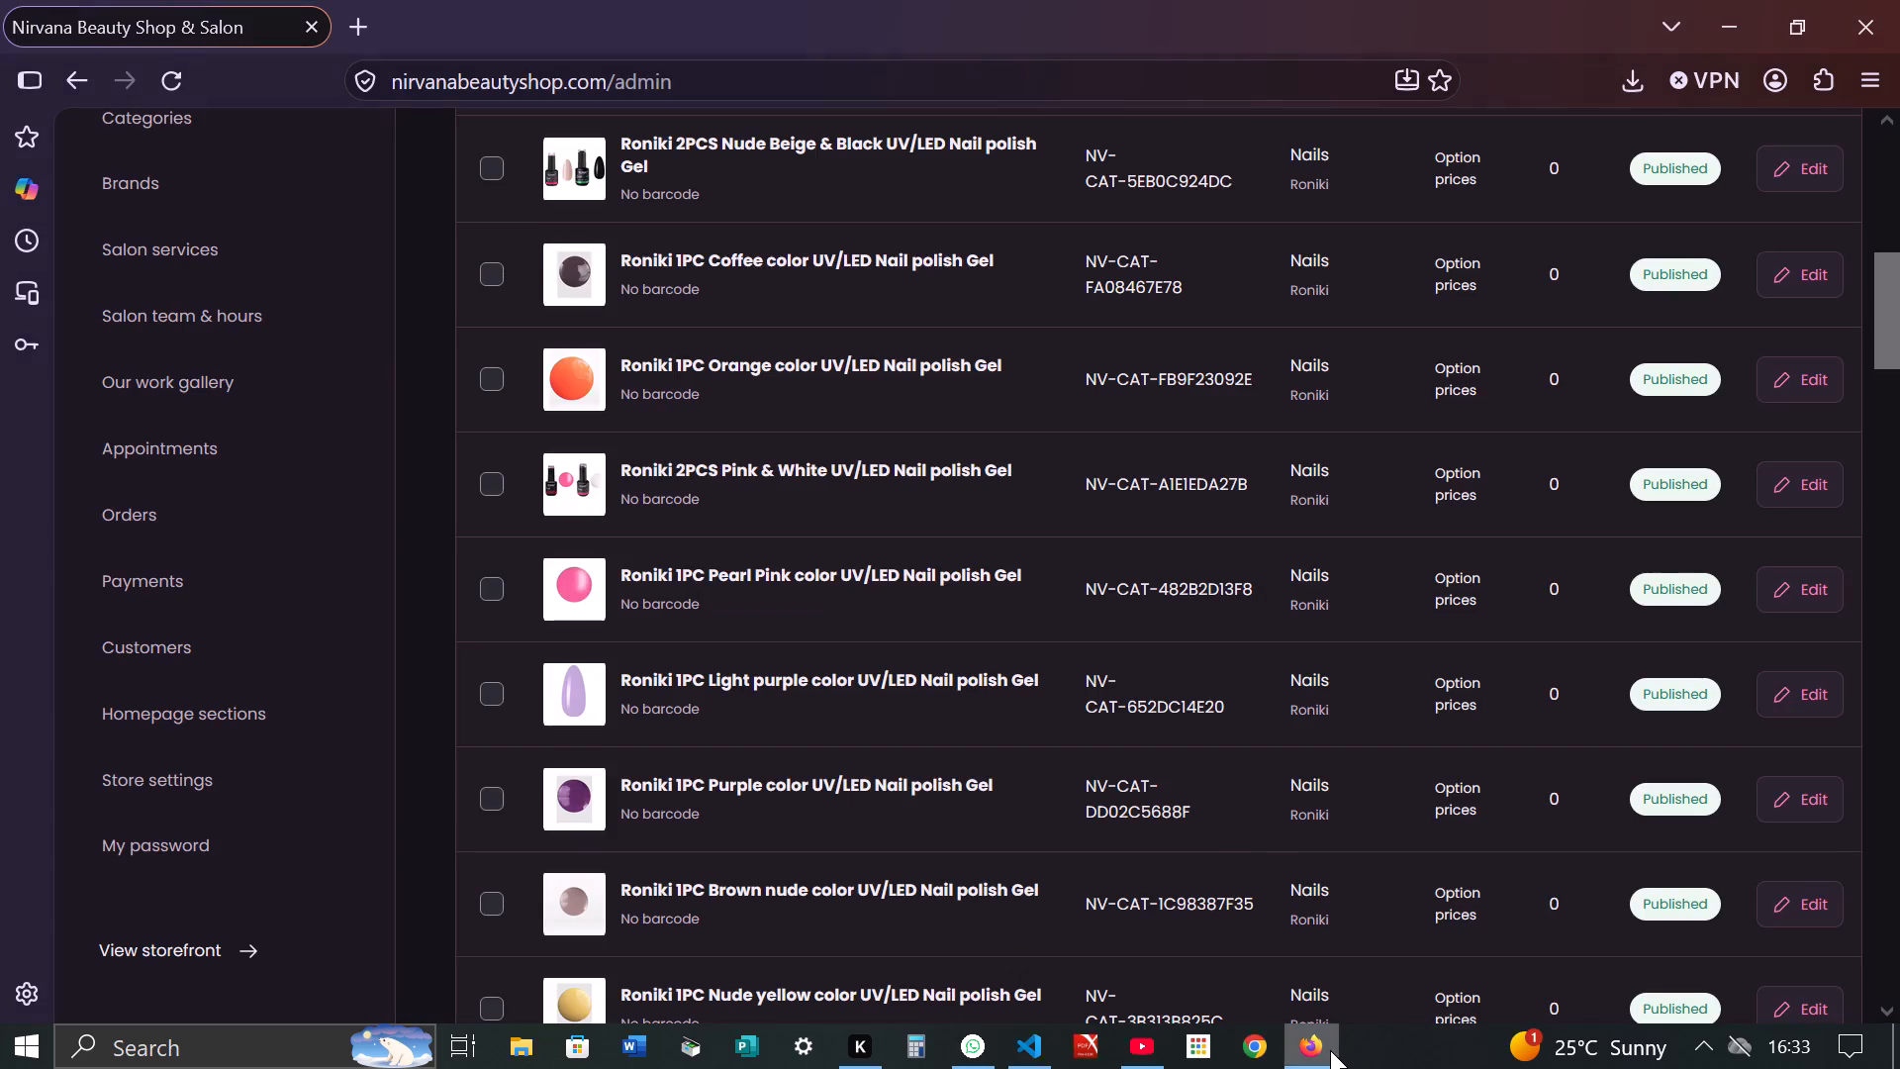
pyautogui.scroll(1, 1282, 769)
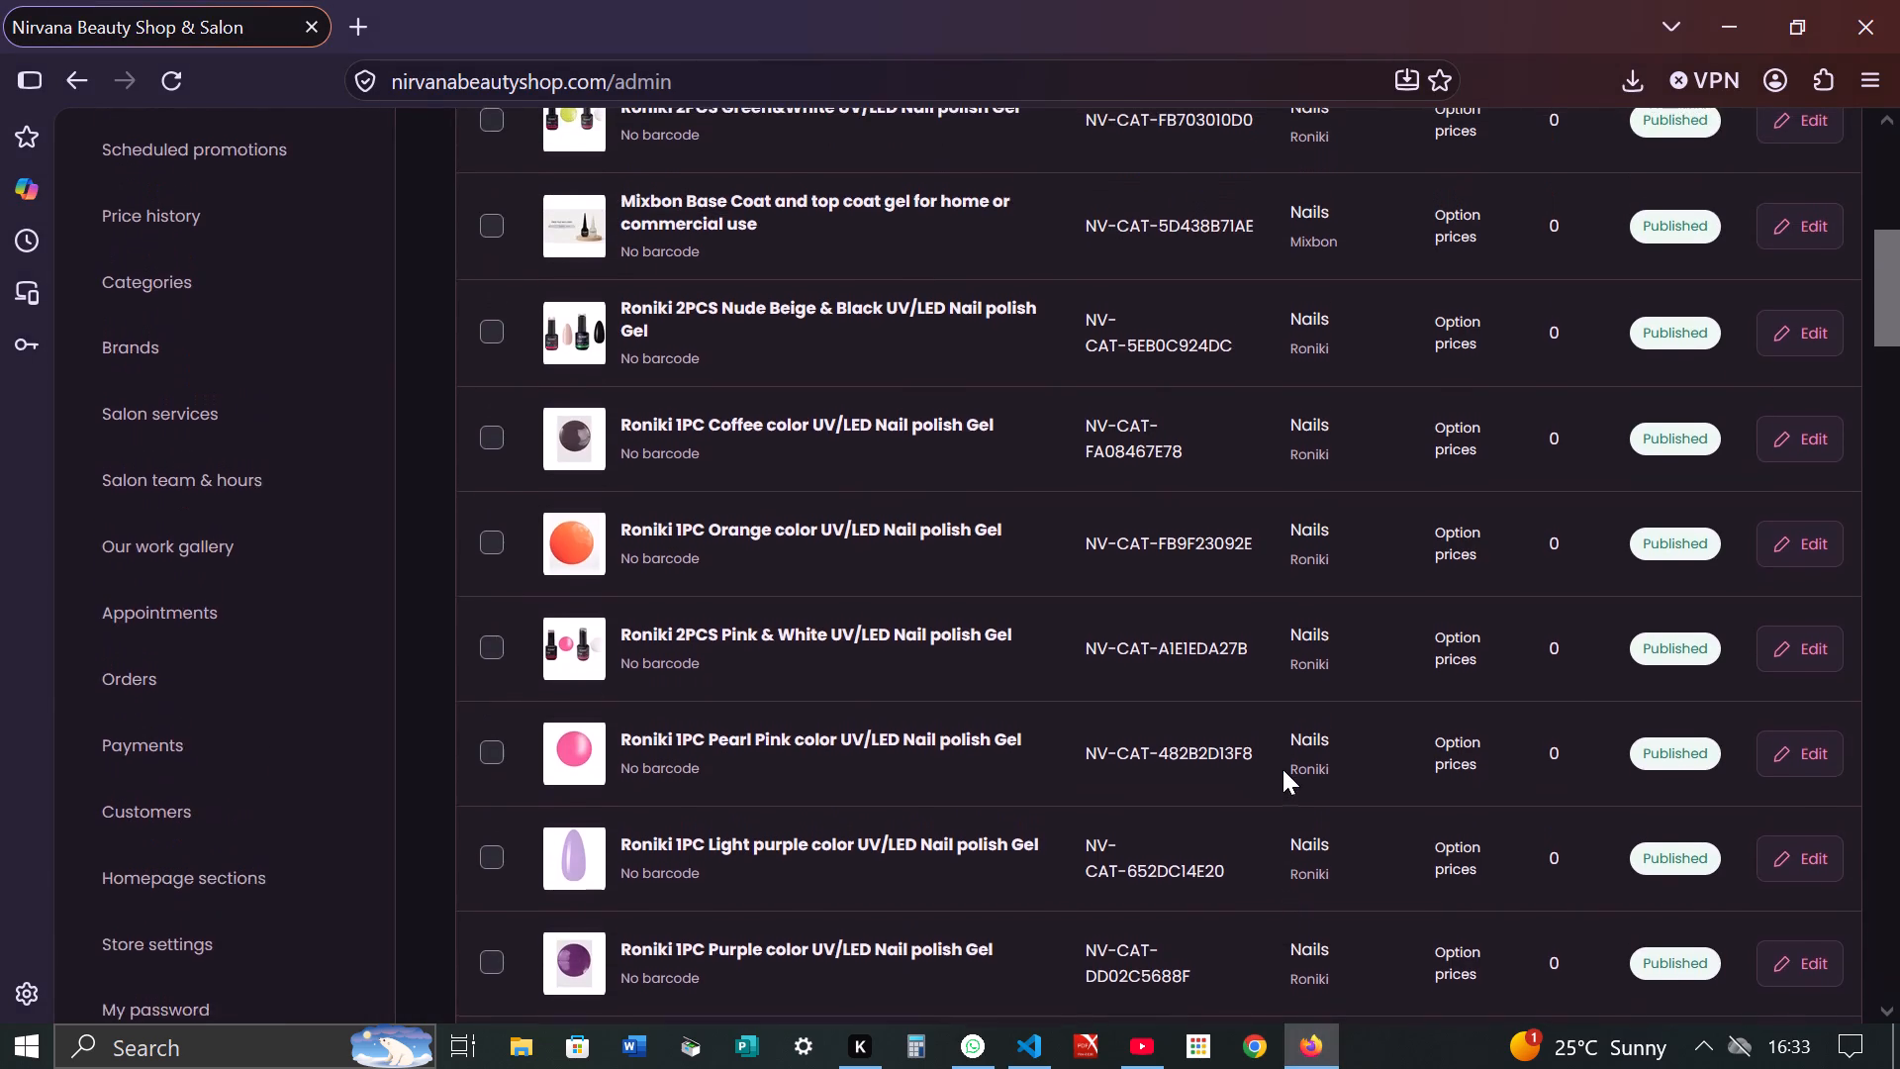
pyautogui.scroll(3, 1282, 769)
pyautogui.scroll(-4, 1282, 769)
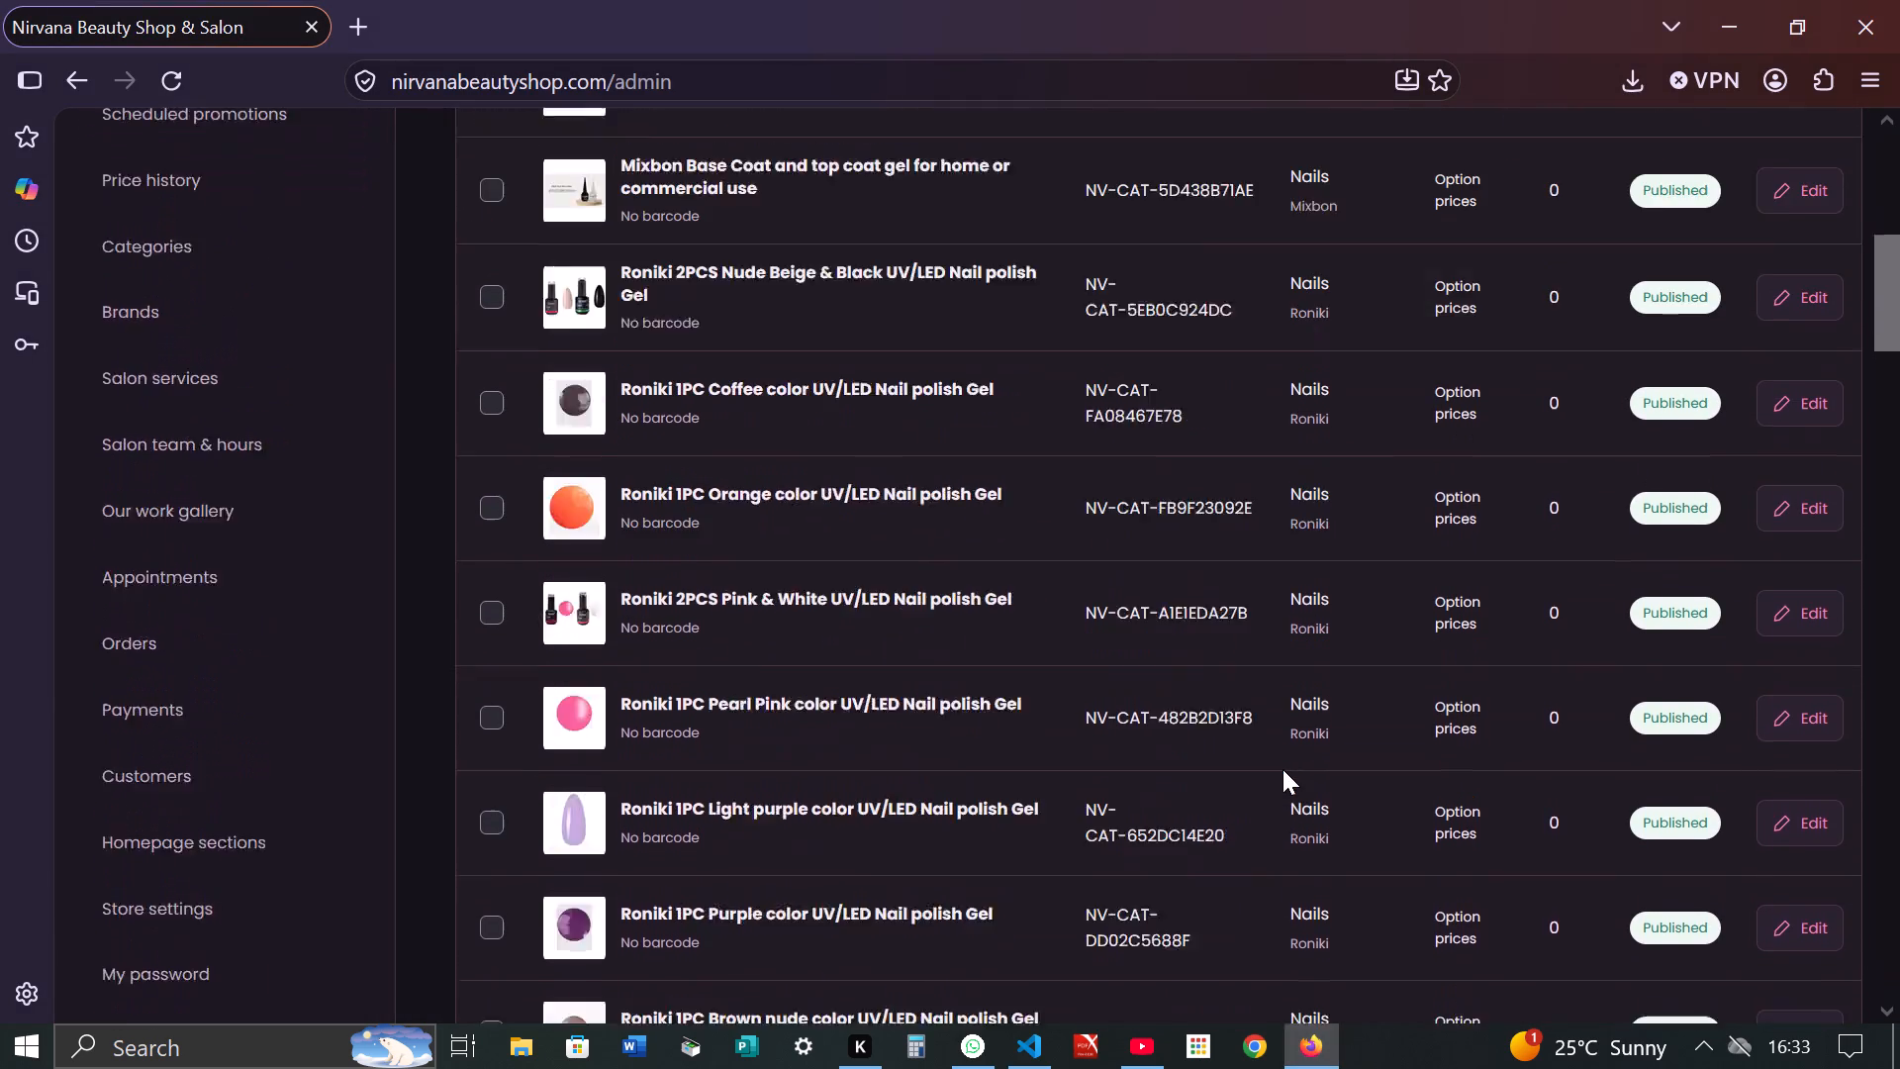
# Advance the reloaded product list from page 1 to page 4 and go to the Roniki gels below the Nice & Lovely lemon lotions.
pyautogui.scroll(-6, 1282, 769)
pyautogui.scroll(-5, 1464, 909)
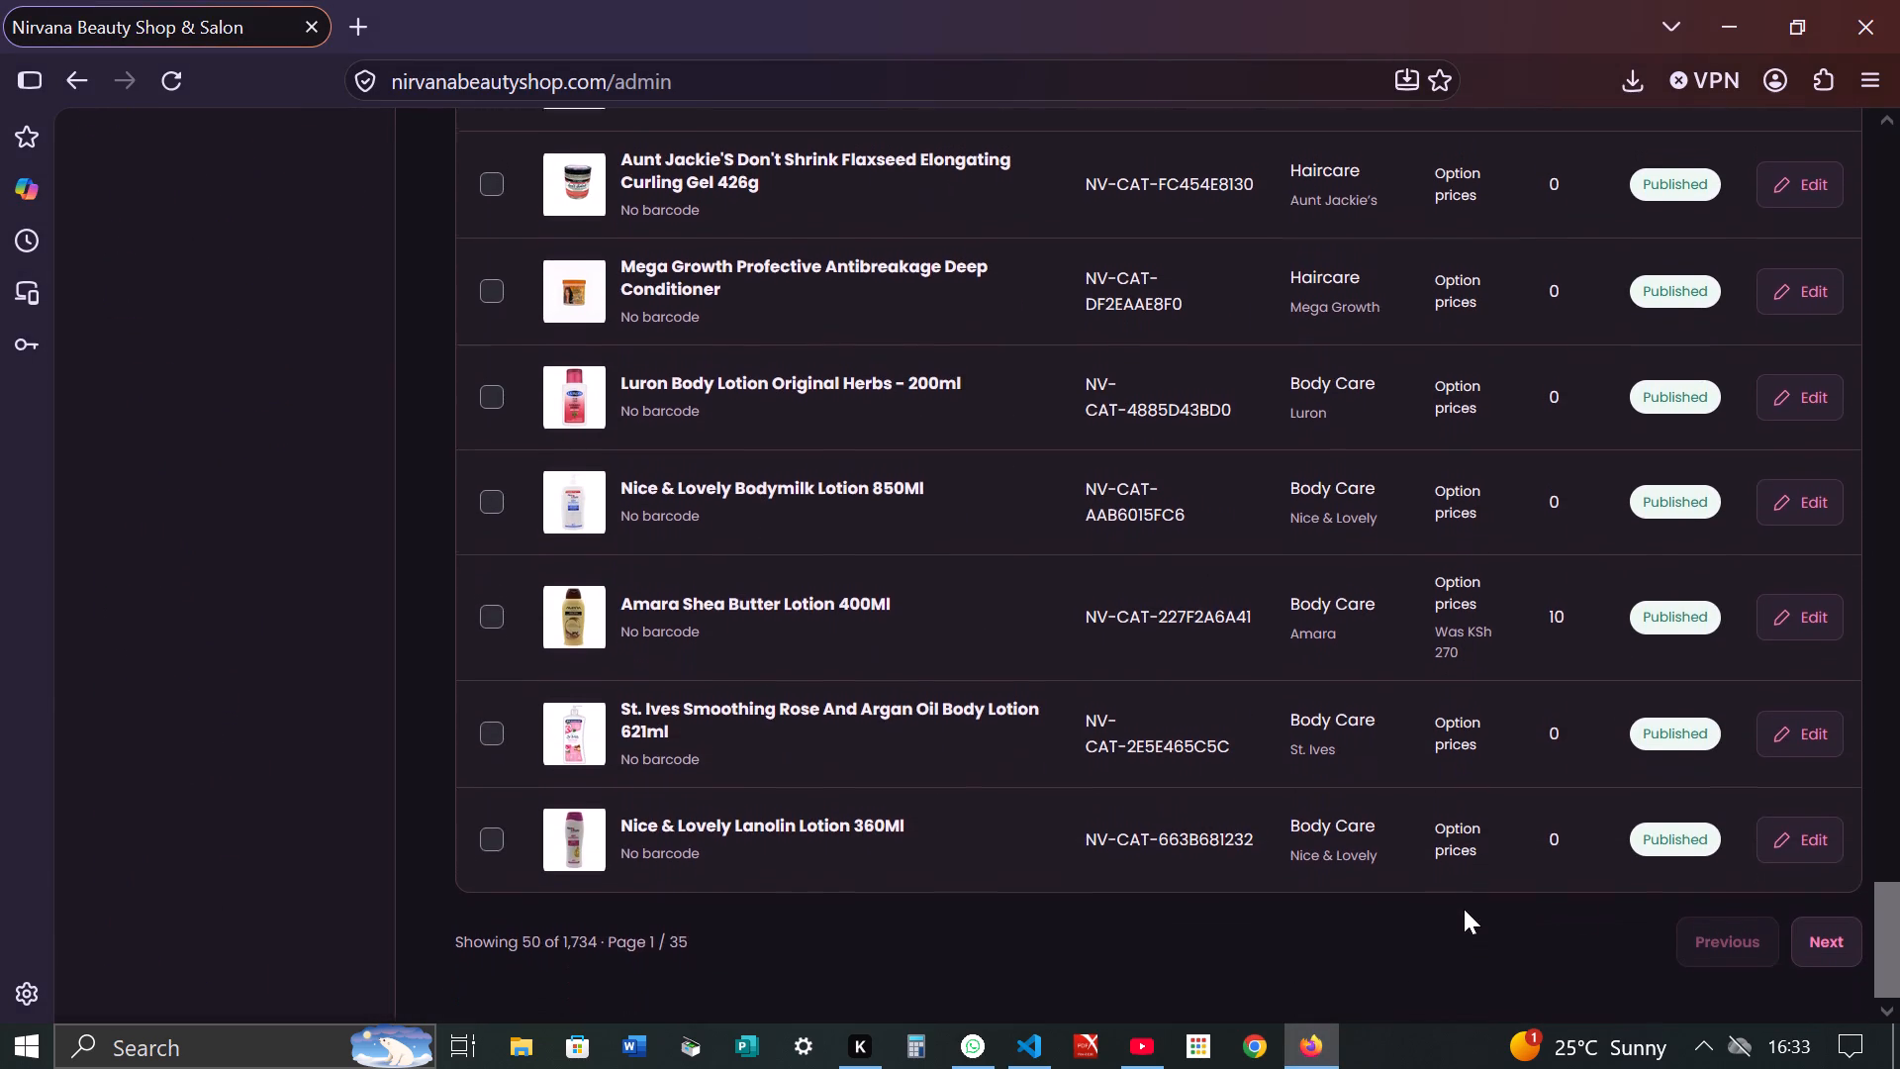
pyautogui.click(1824, 944)
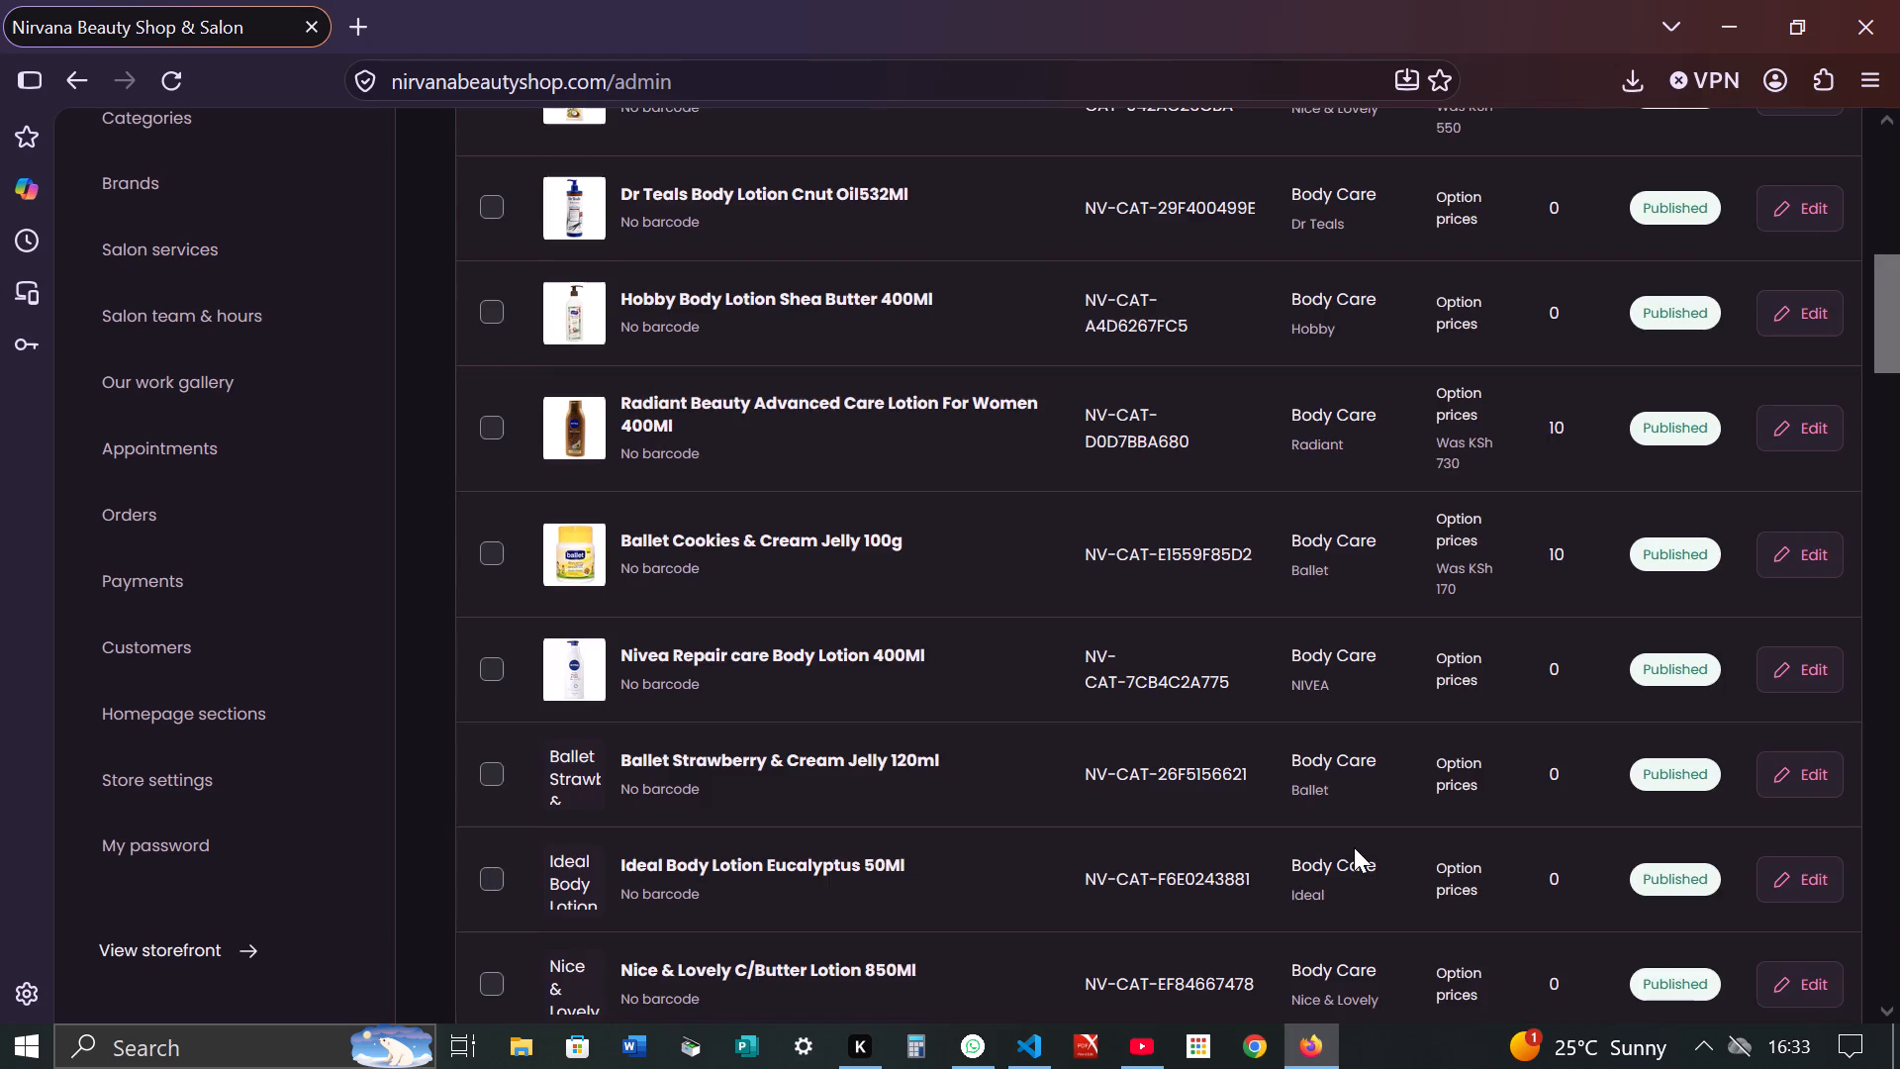
pyautogui.scroll(-11, 1354, 847)
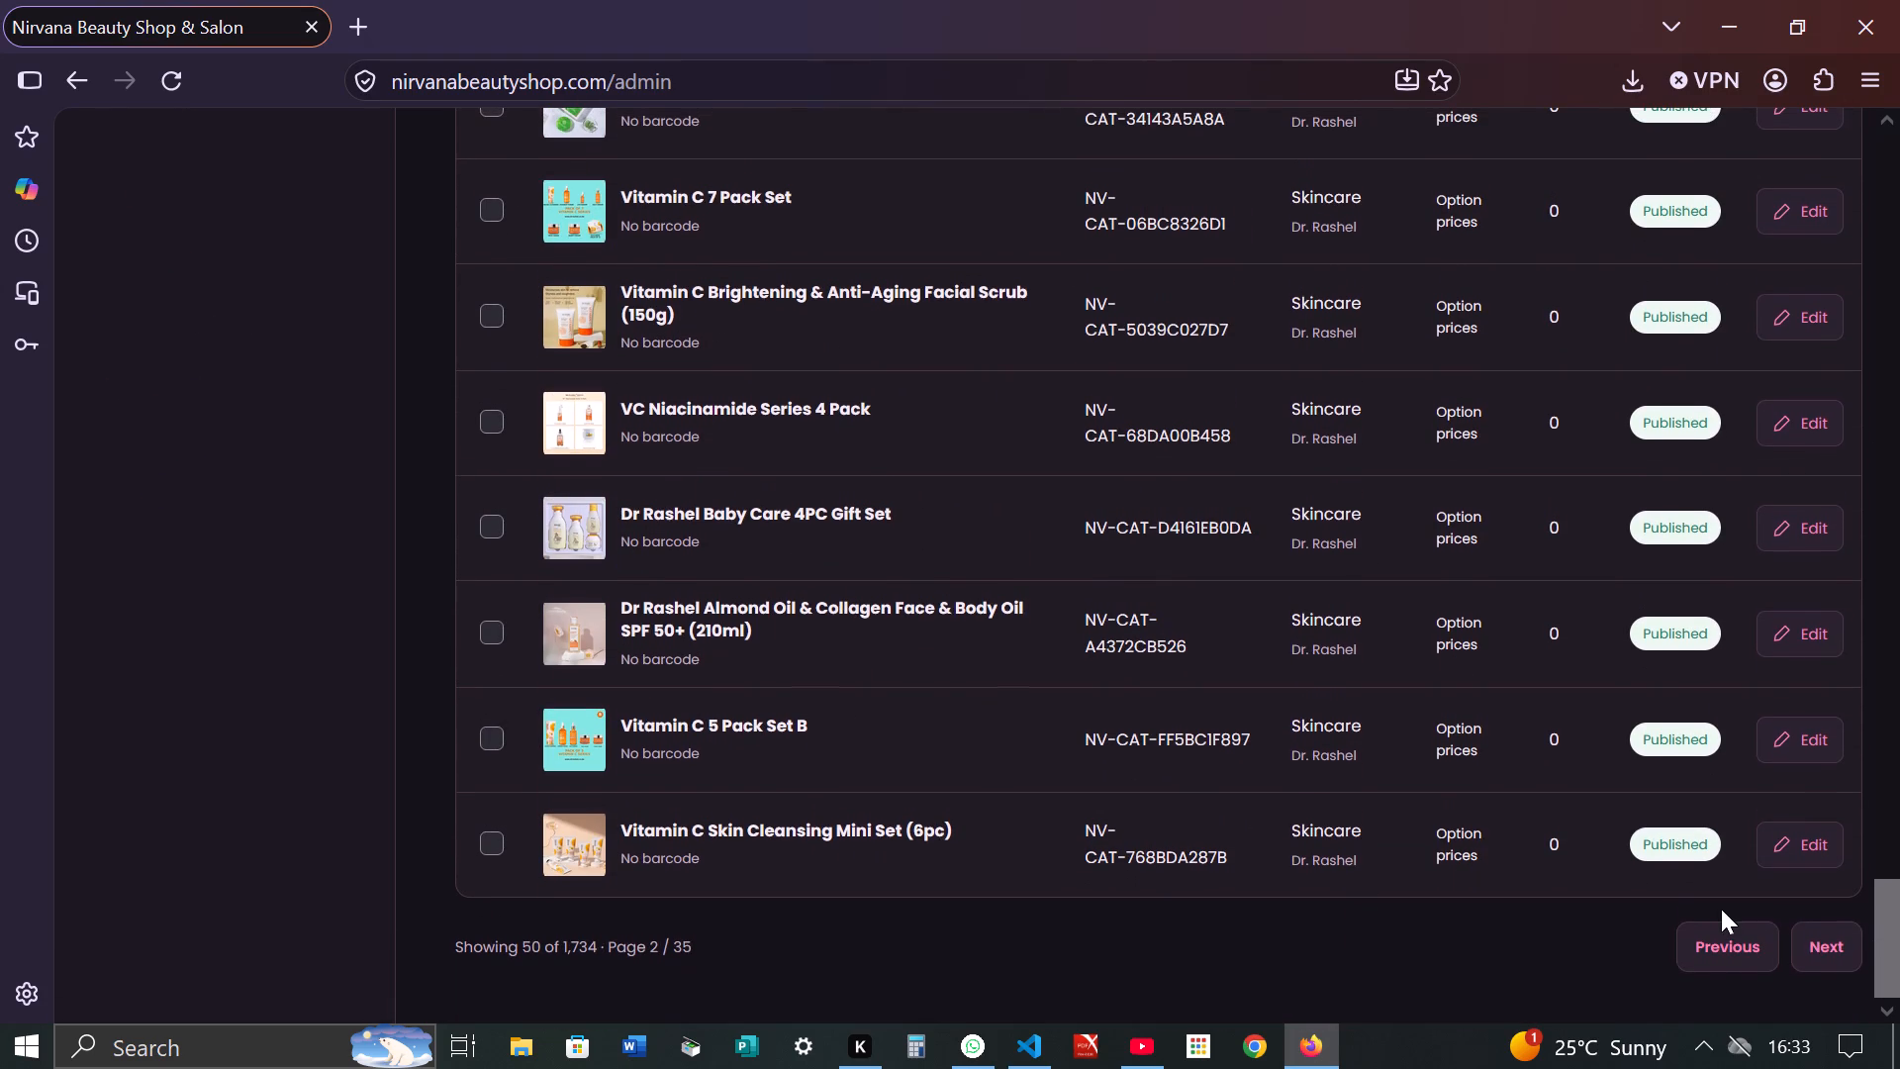
pyautogui.click(1821, 944)
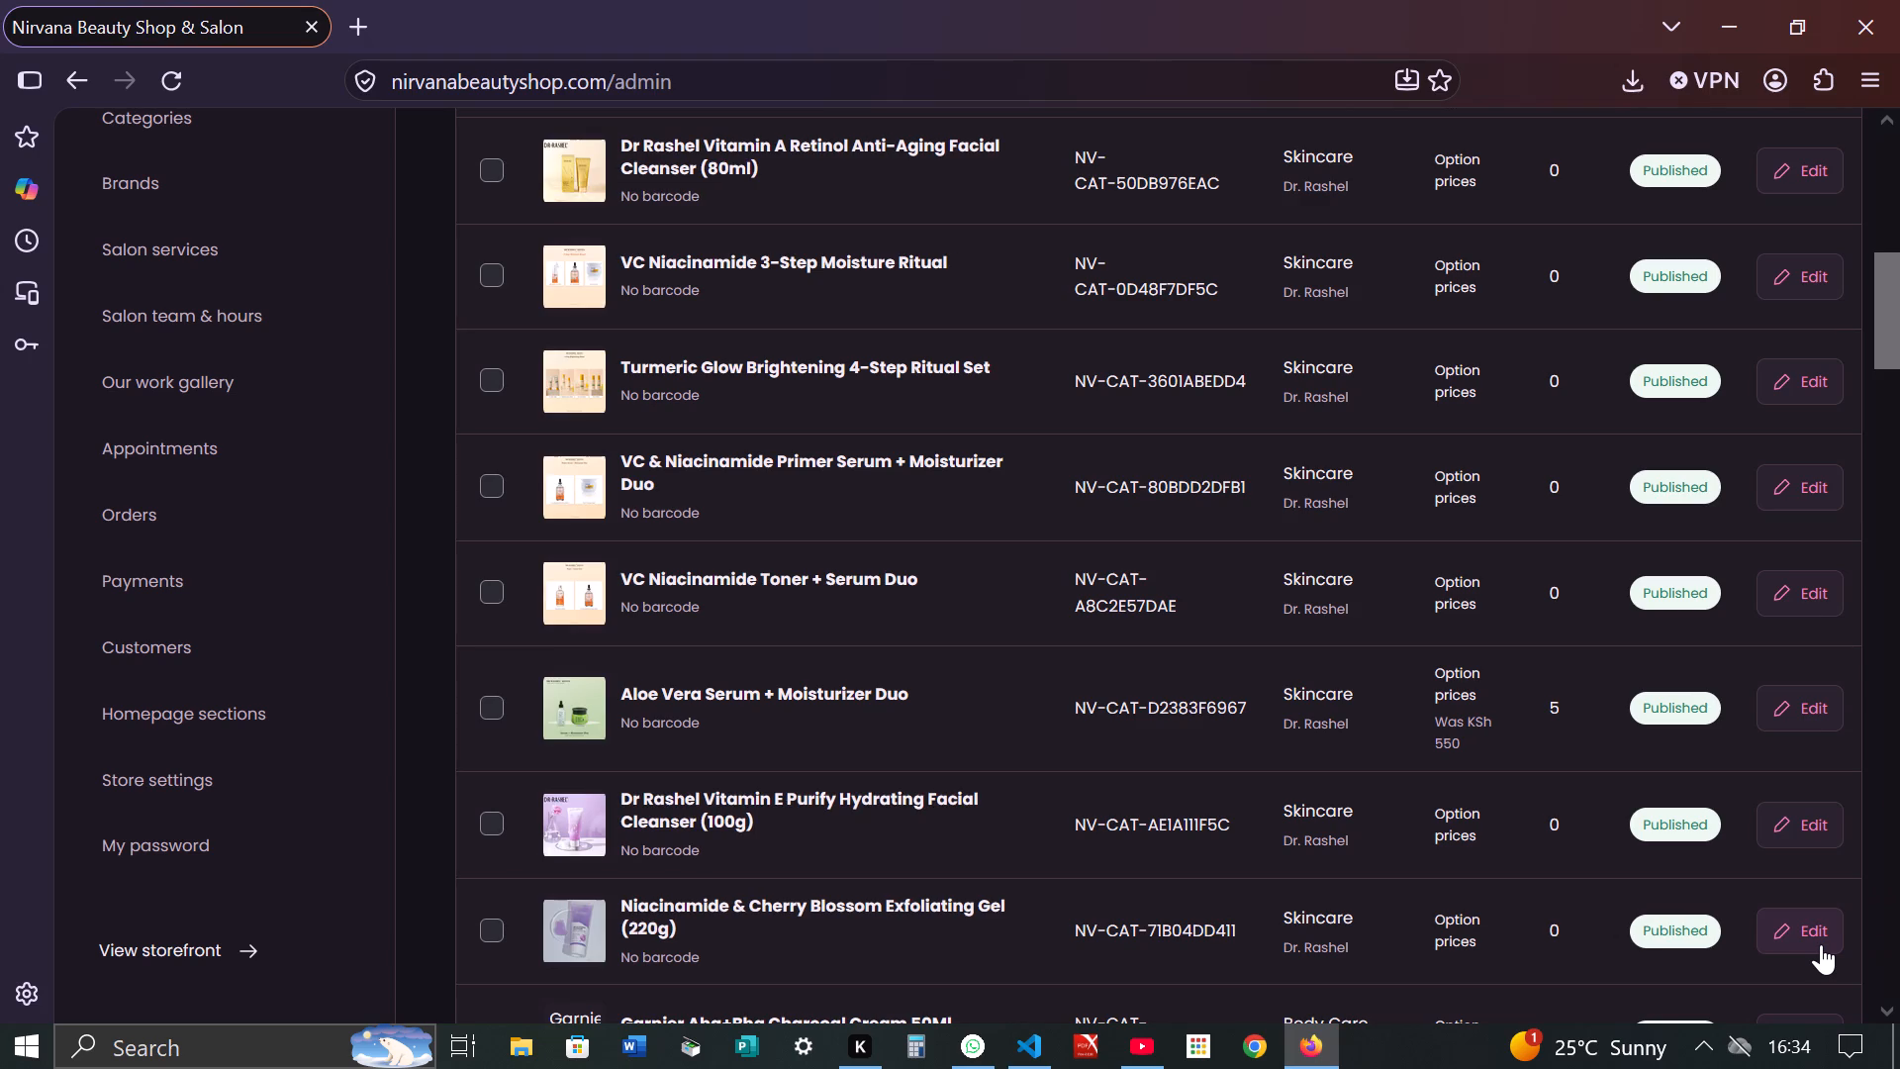
pyautogui.scroll(-5, 1821, 944)
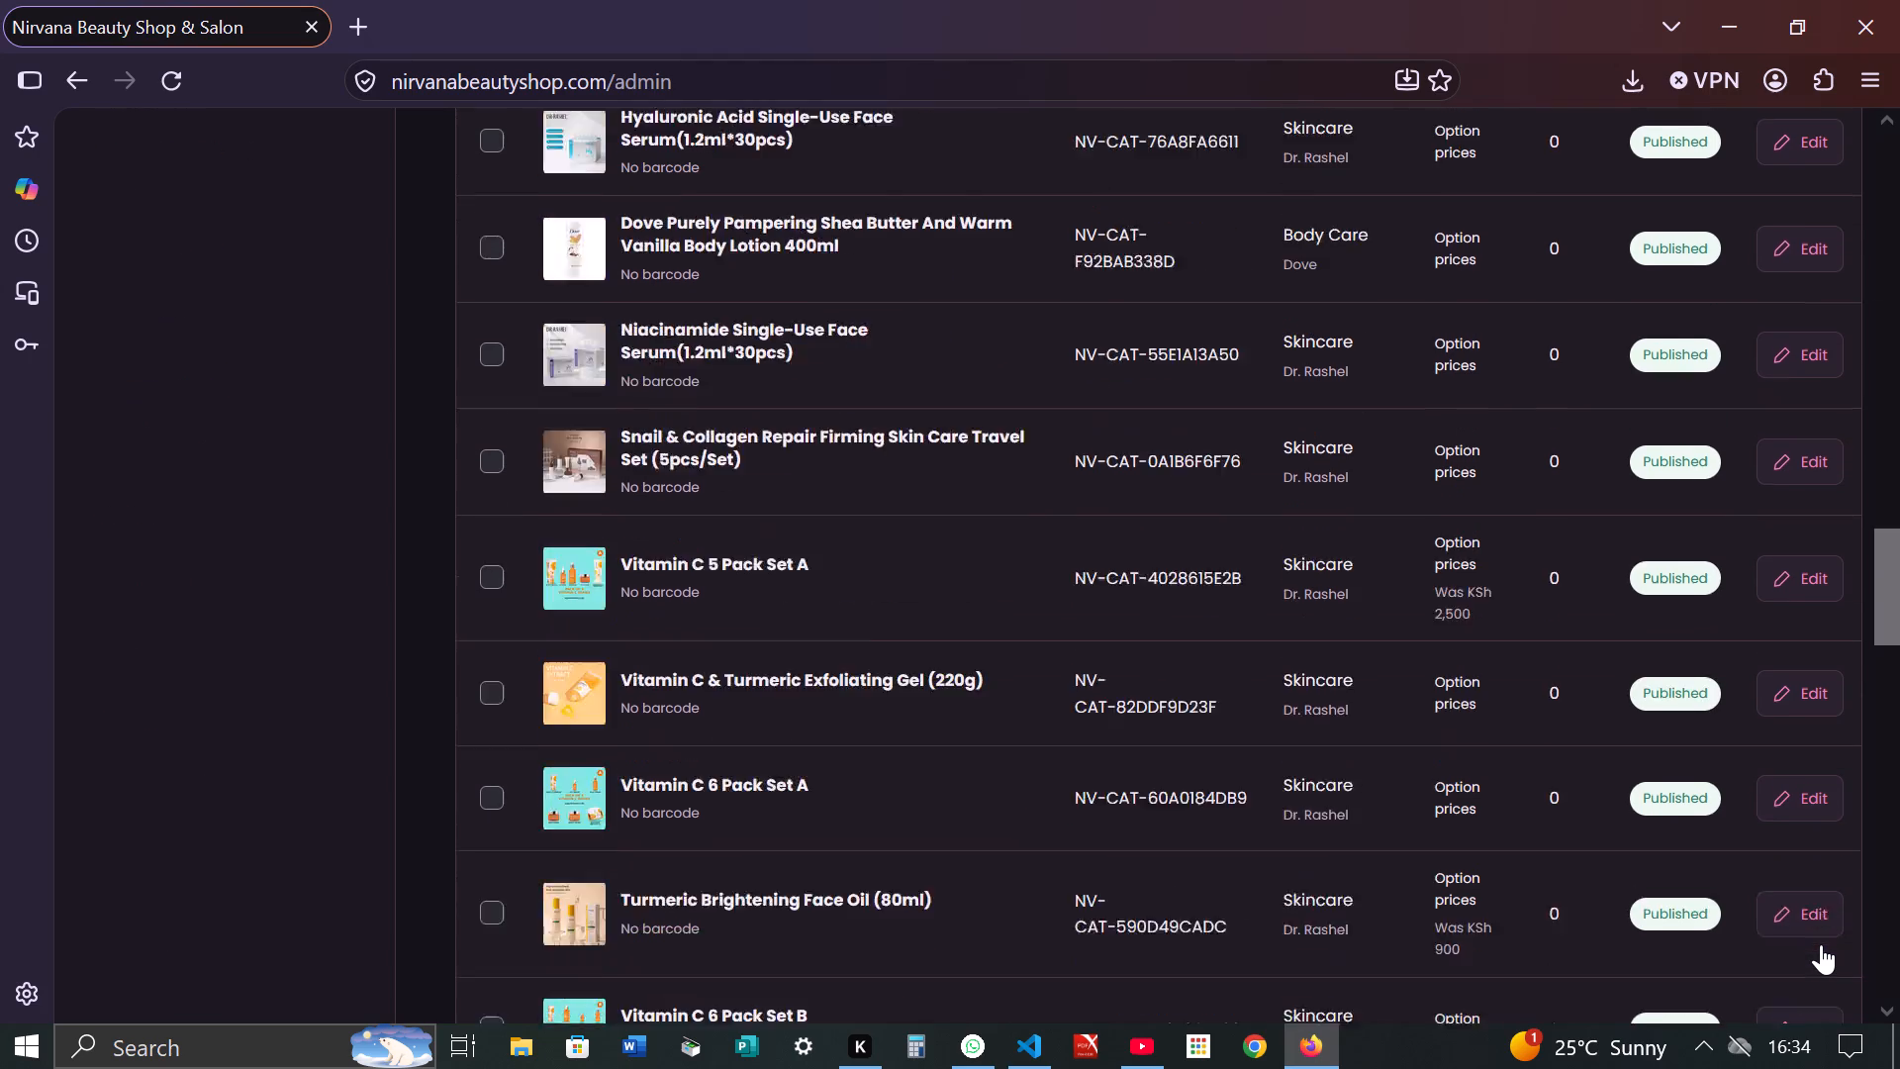
pyautogui.scroll(-2, 1821, 944)
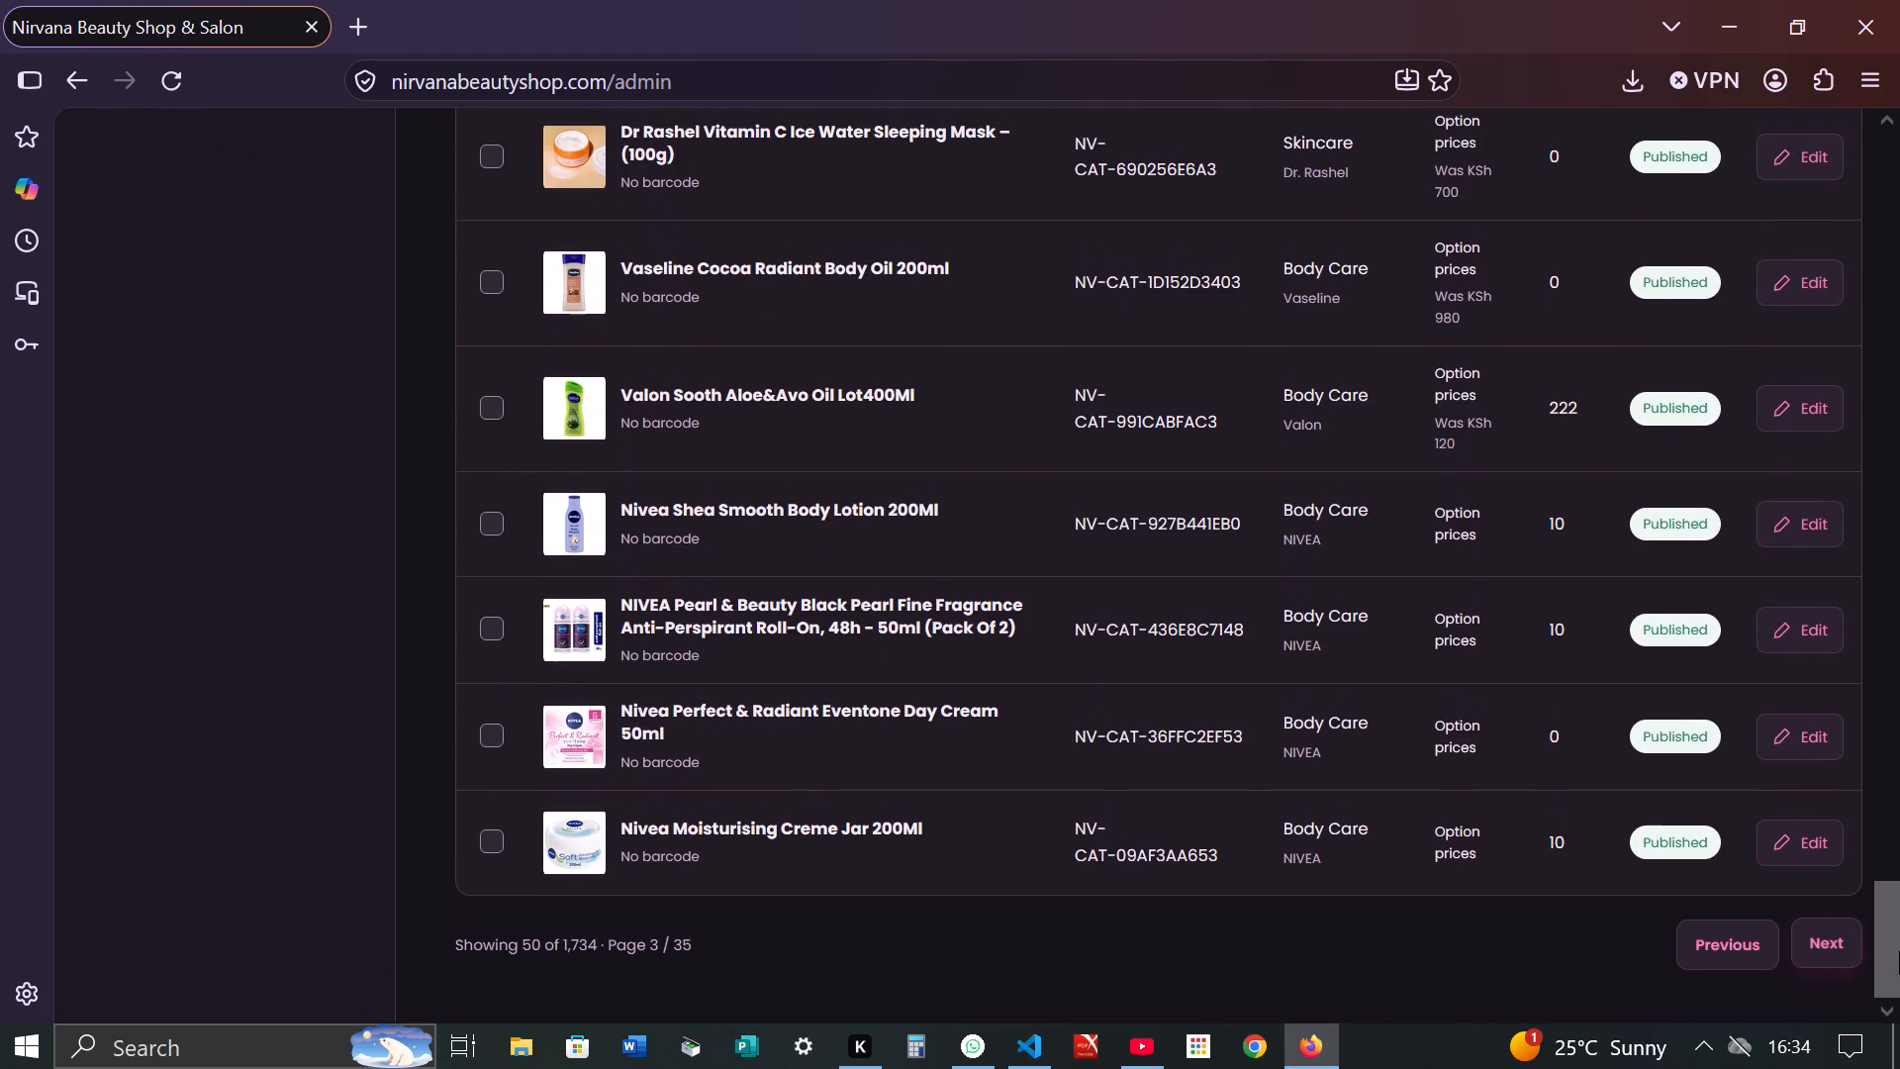
pyautogui.click(1810, 936)
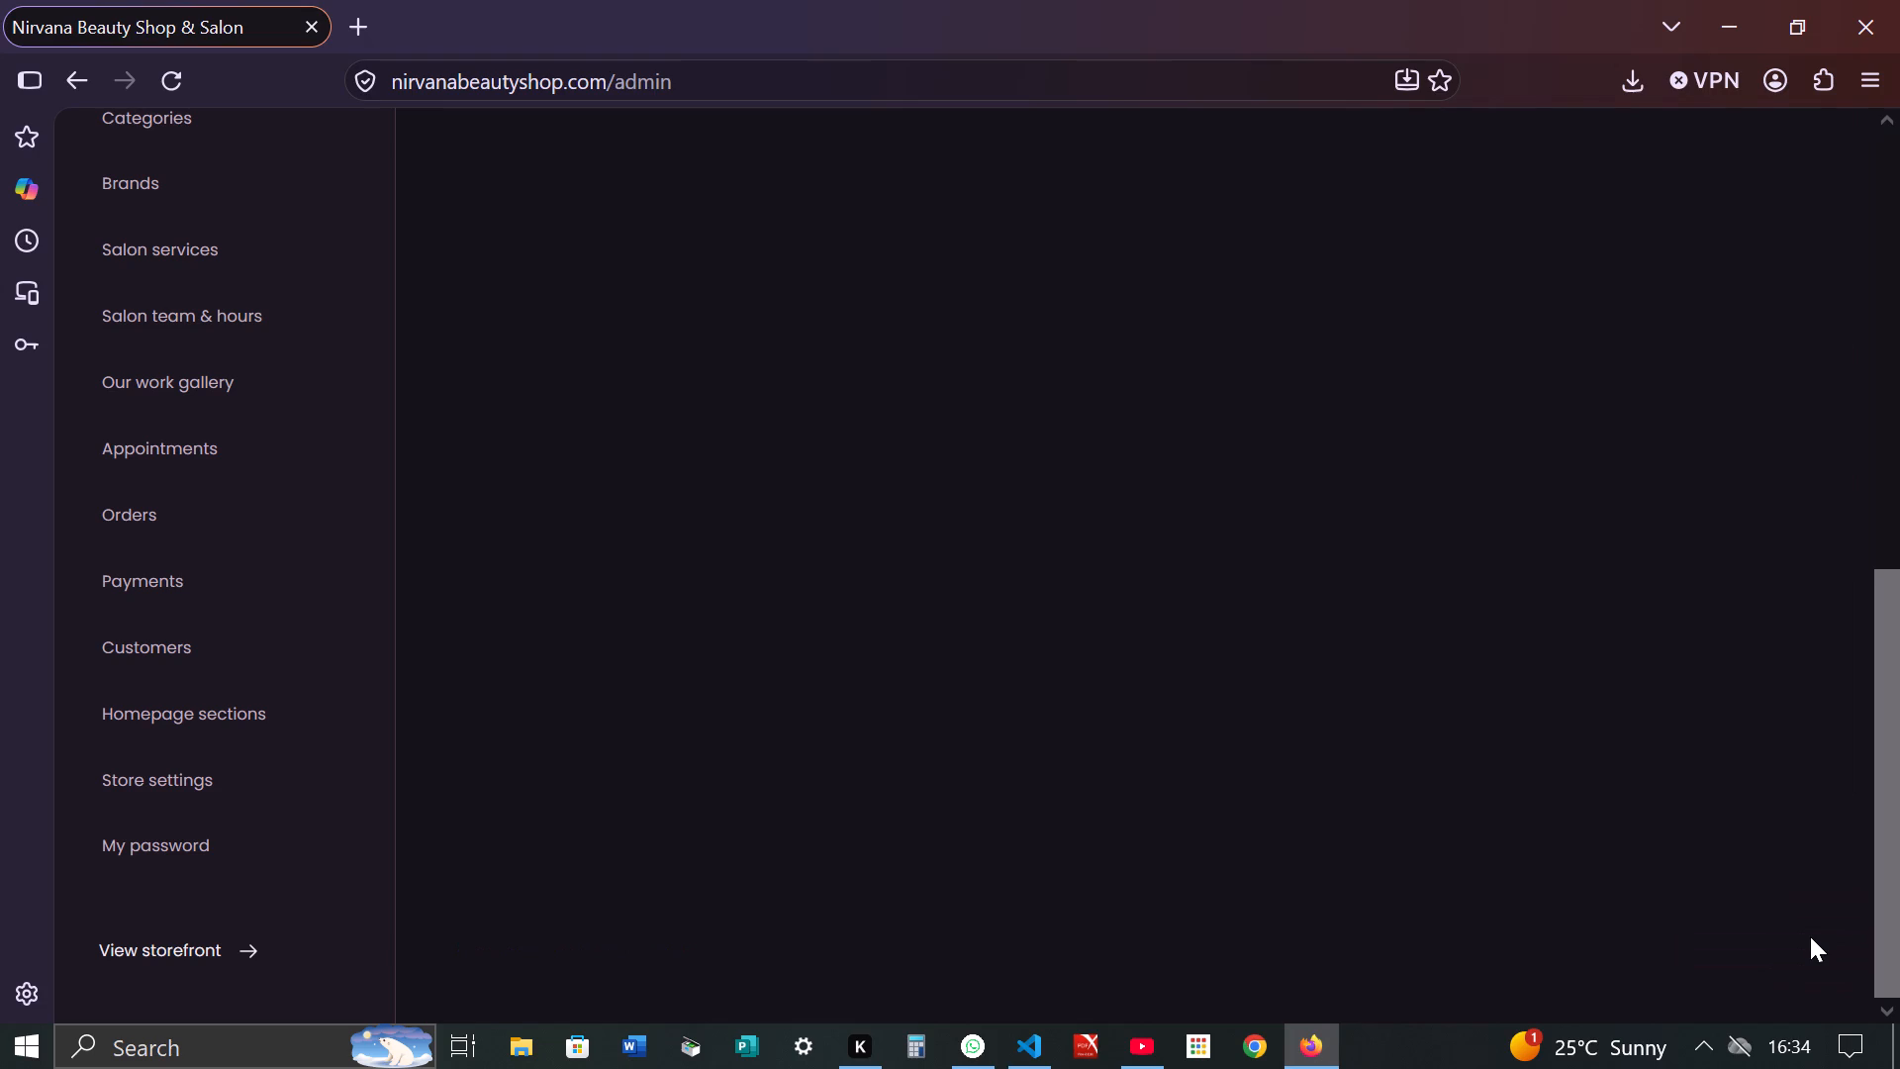
pyautogui.scroll(-3, 1810, 936)
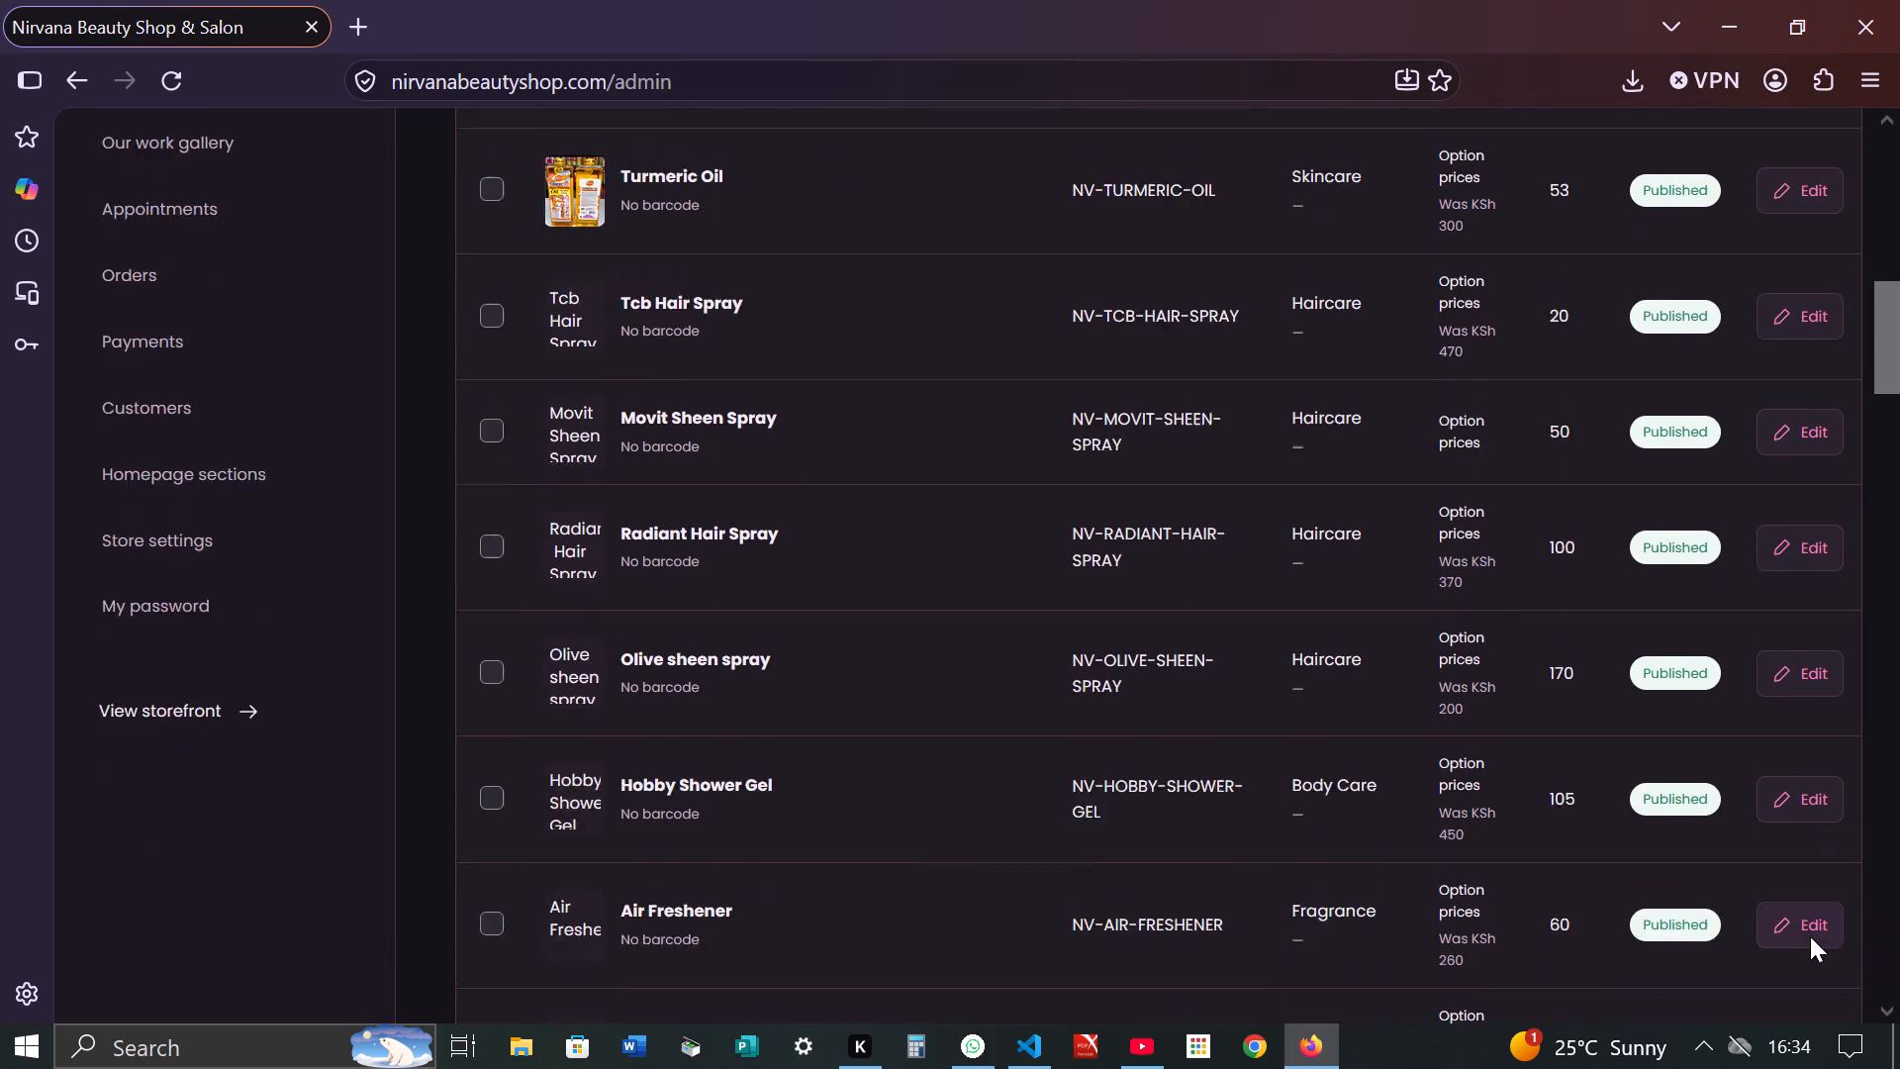
pyautogui.scroll(-7, 1810, 936)
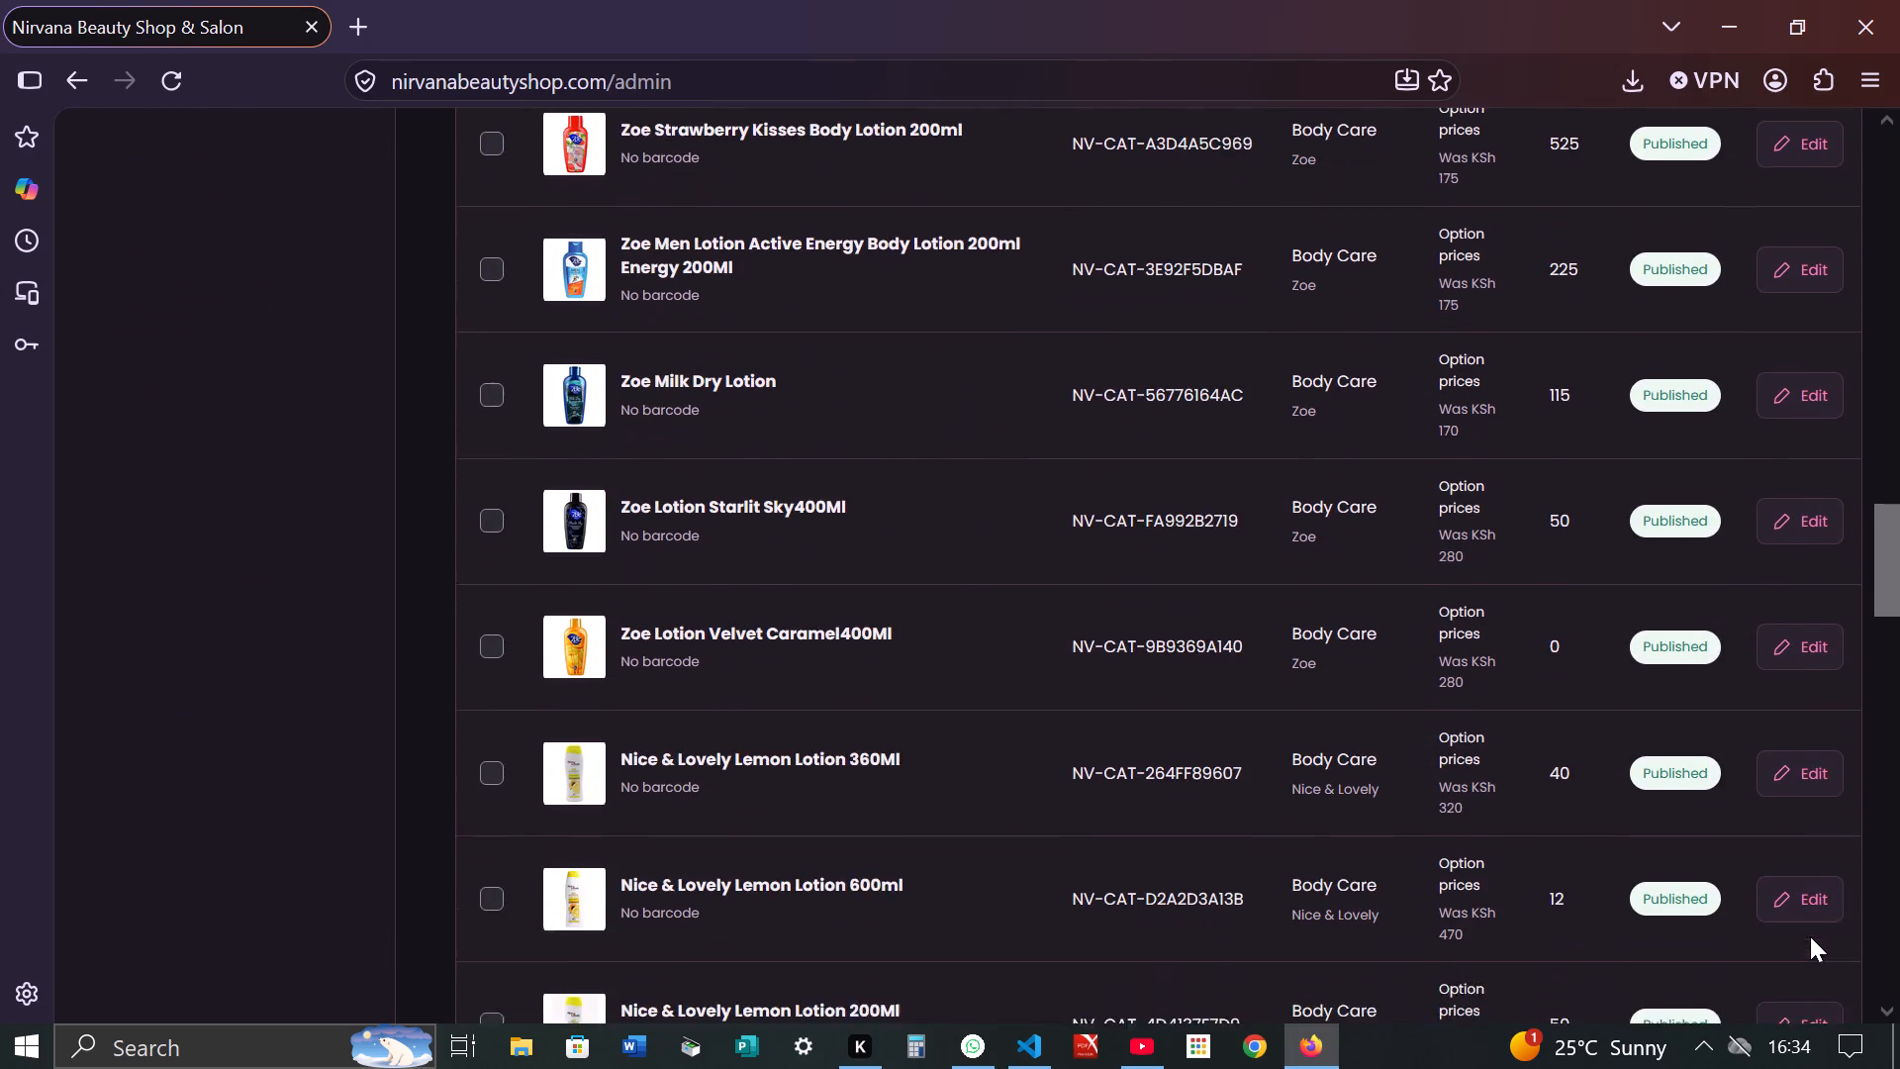
pyautogui.scroll(-6, 1810, 936)
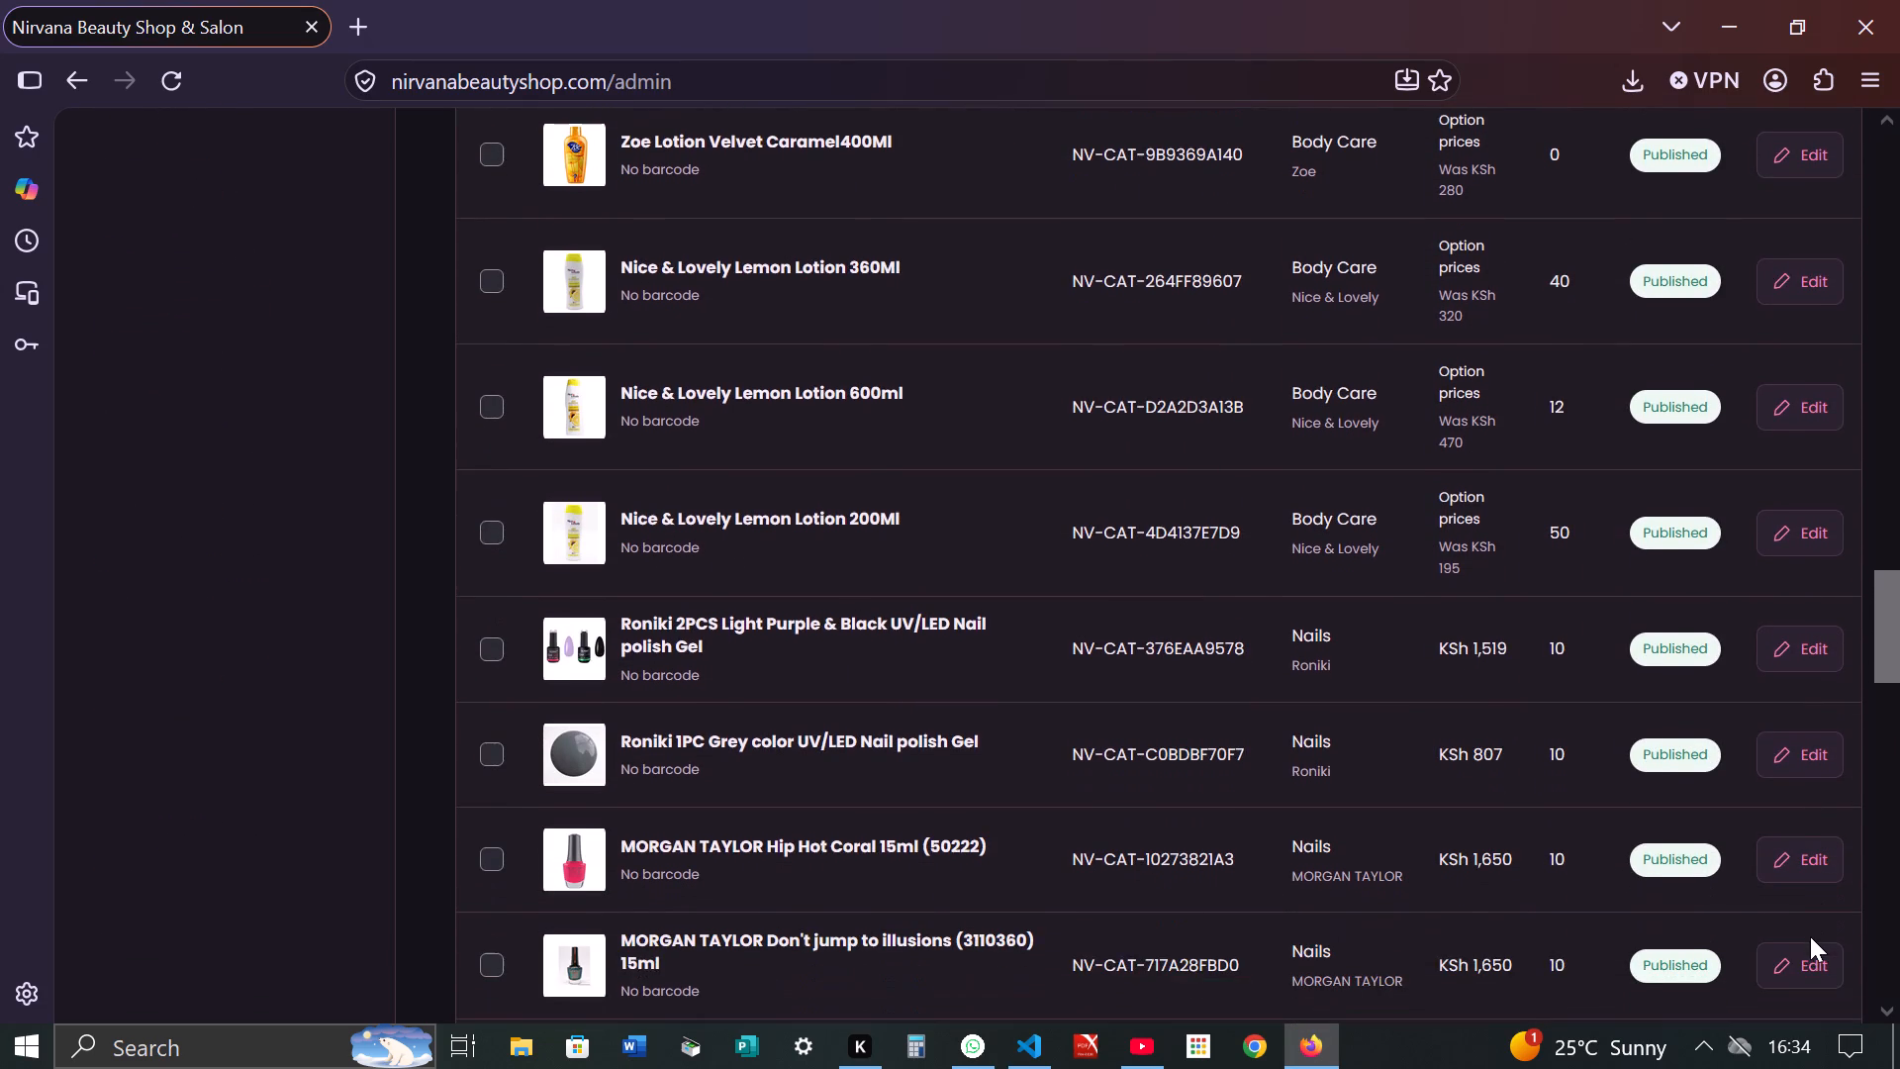
pyautogui.scroll(-1, 1810, 936)
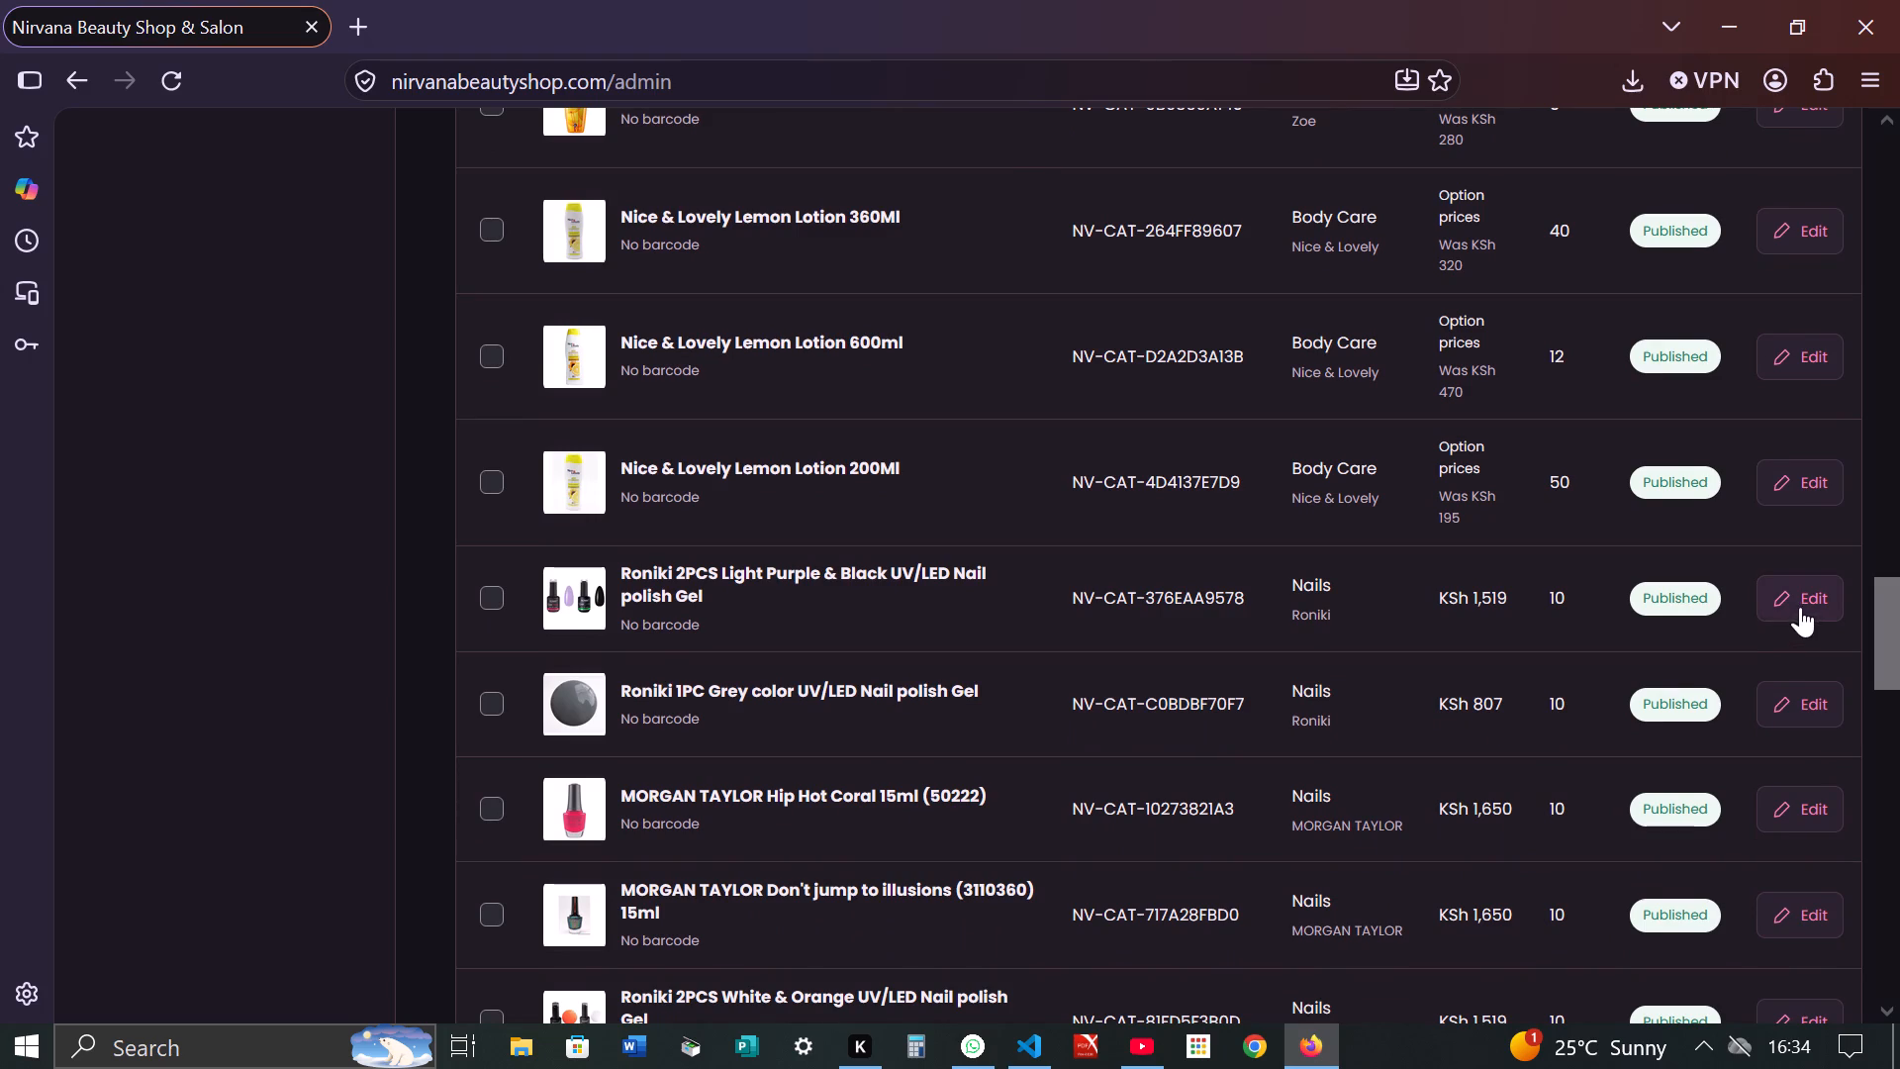
# Set the stock of Roniki 2PCS Light Purple & Black UV/LED Nail polish Gel to 0 and save the product.
pyautogui.click(1800, 607)
pyautogui.scroll(-5, 1246, 820)
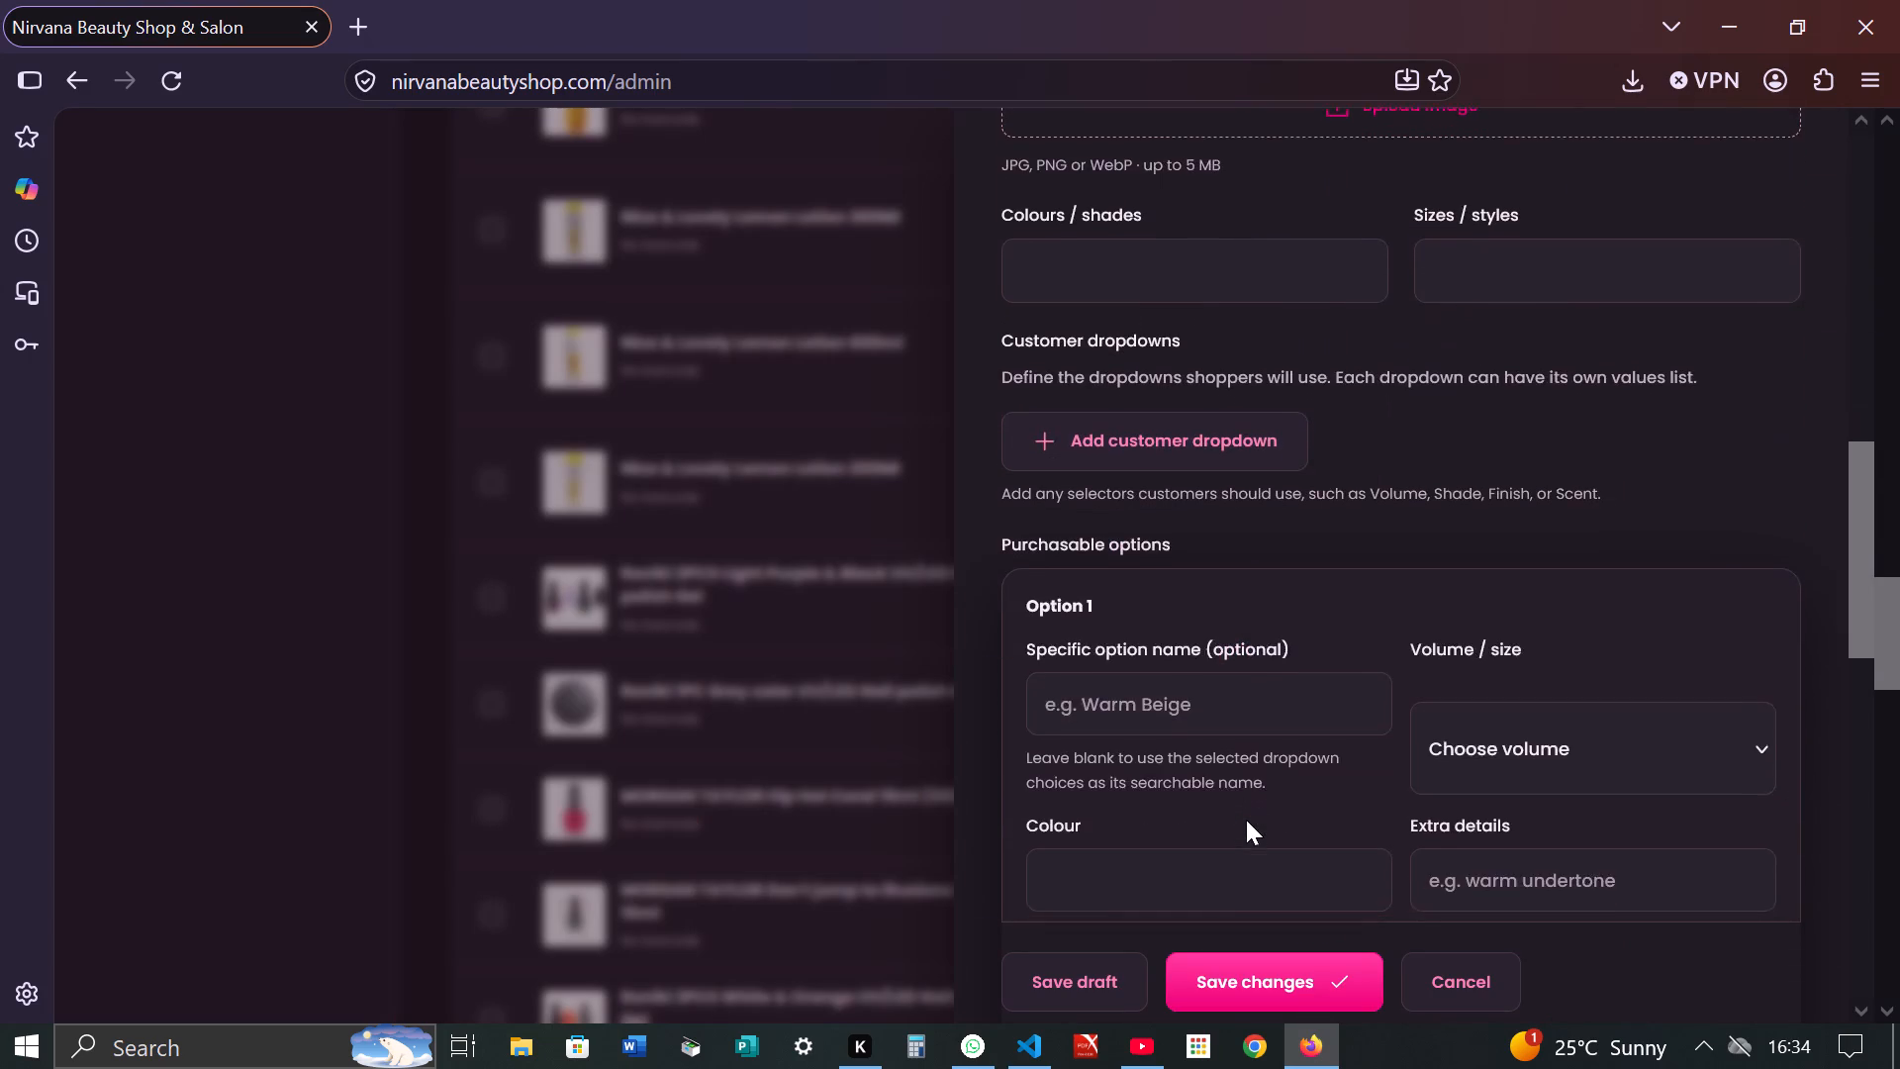
pyautogui.scroll(-5, 1246, 820)
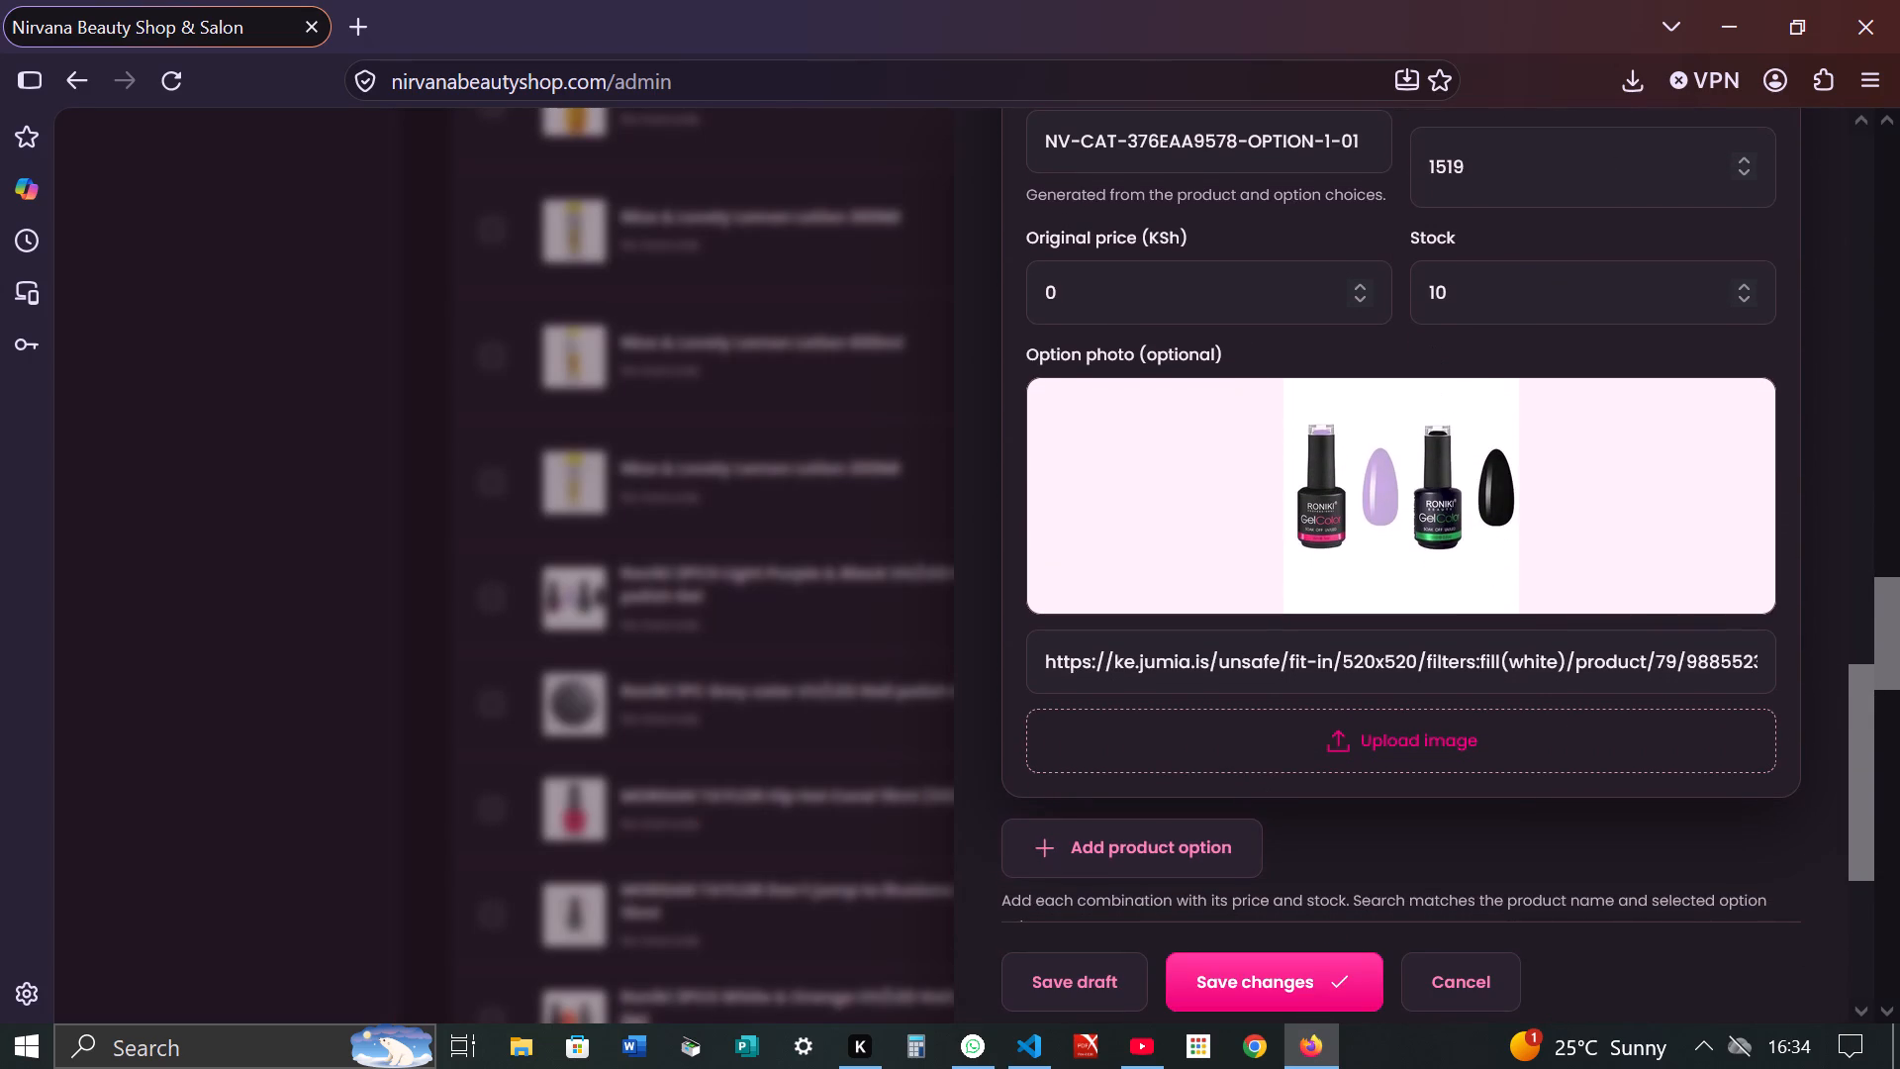
pyautogui.click(1442, 288)
pyautogui.press('BackSpace')
pyautogui.press('BackSpace')
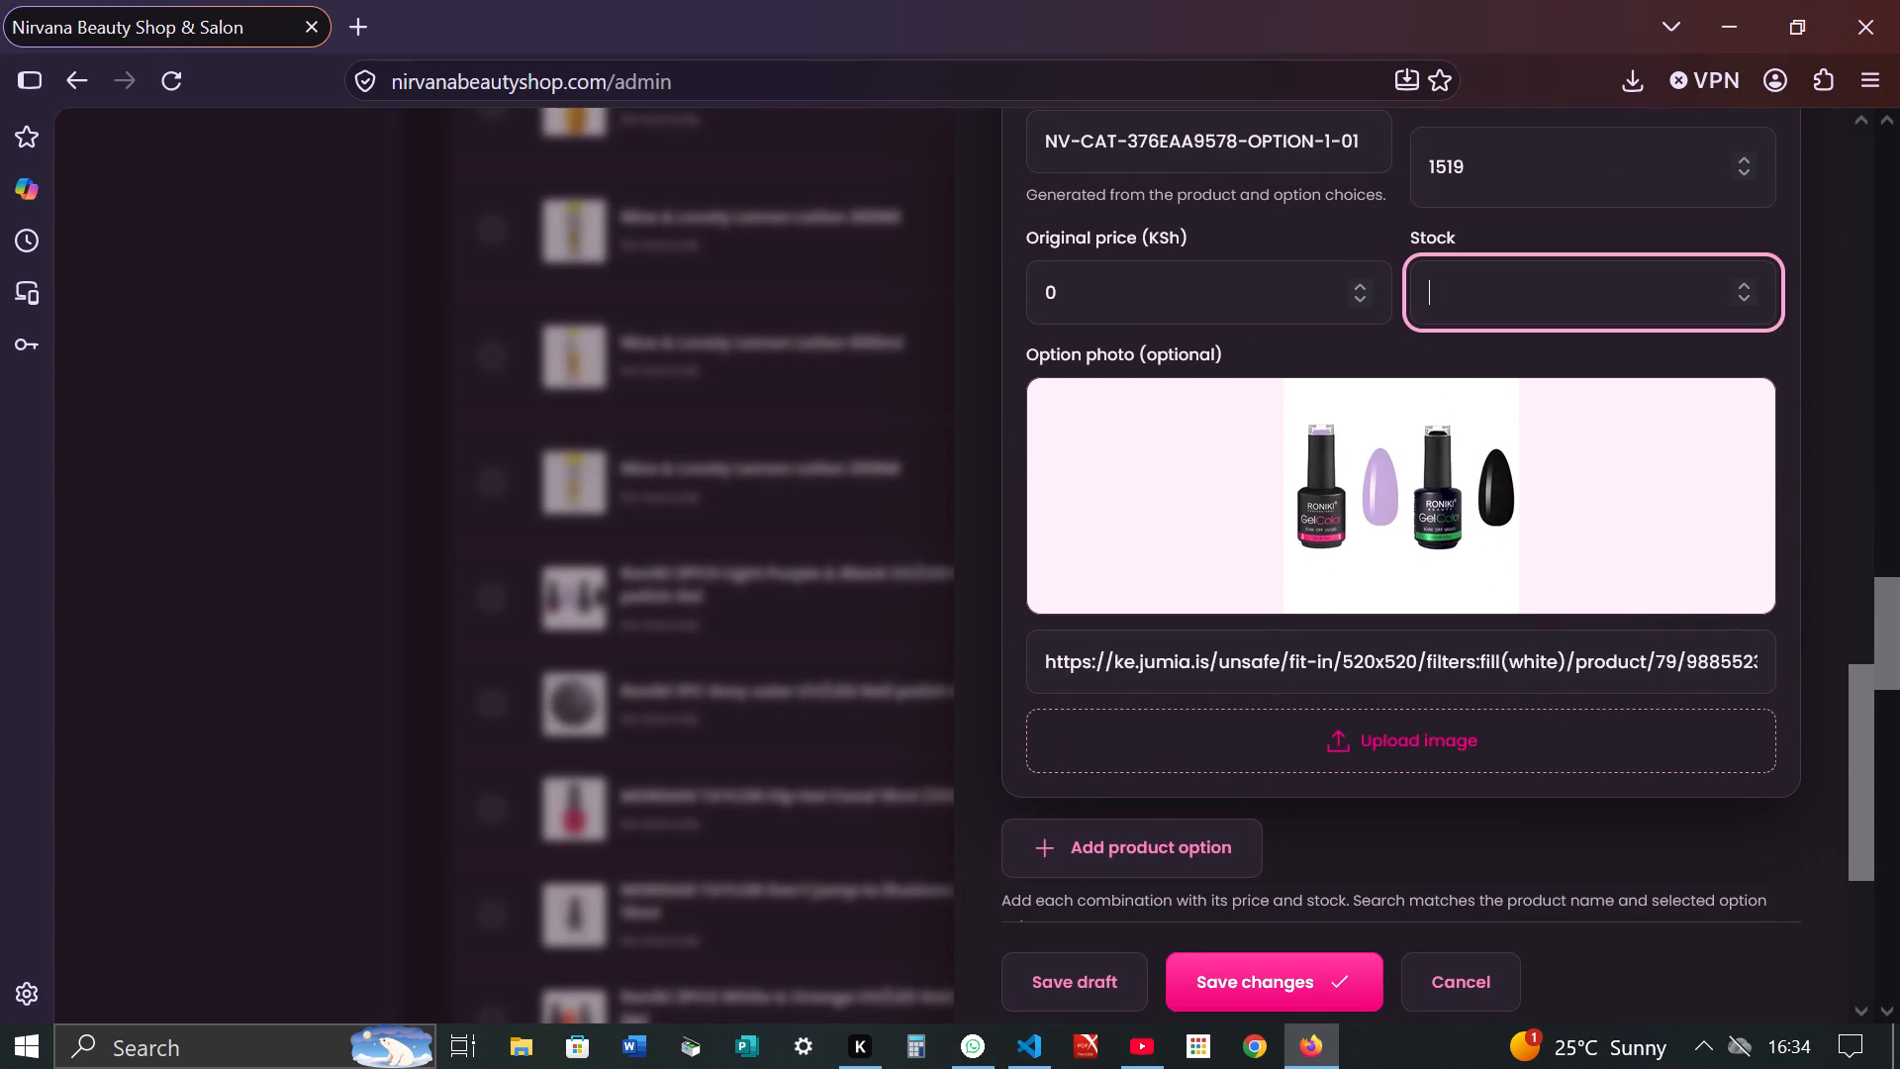
pyautogui.press('0')
pyautogui.scroll(-1, 1204, 619)
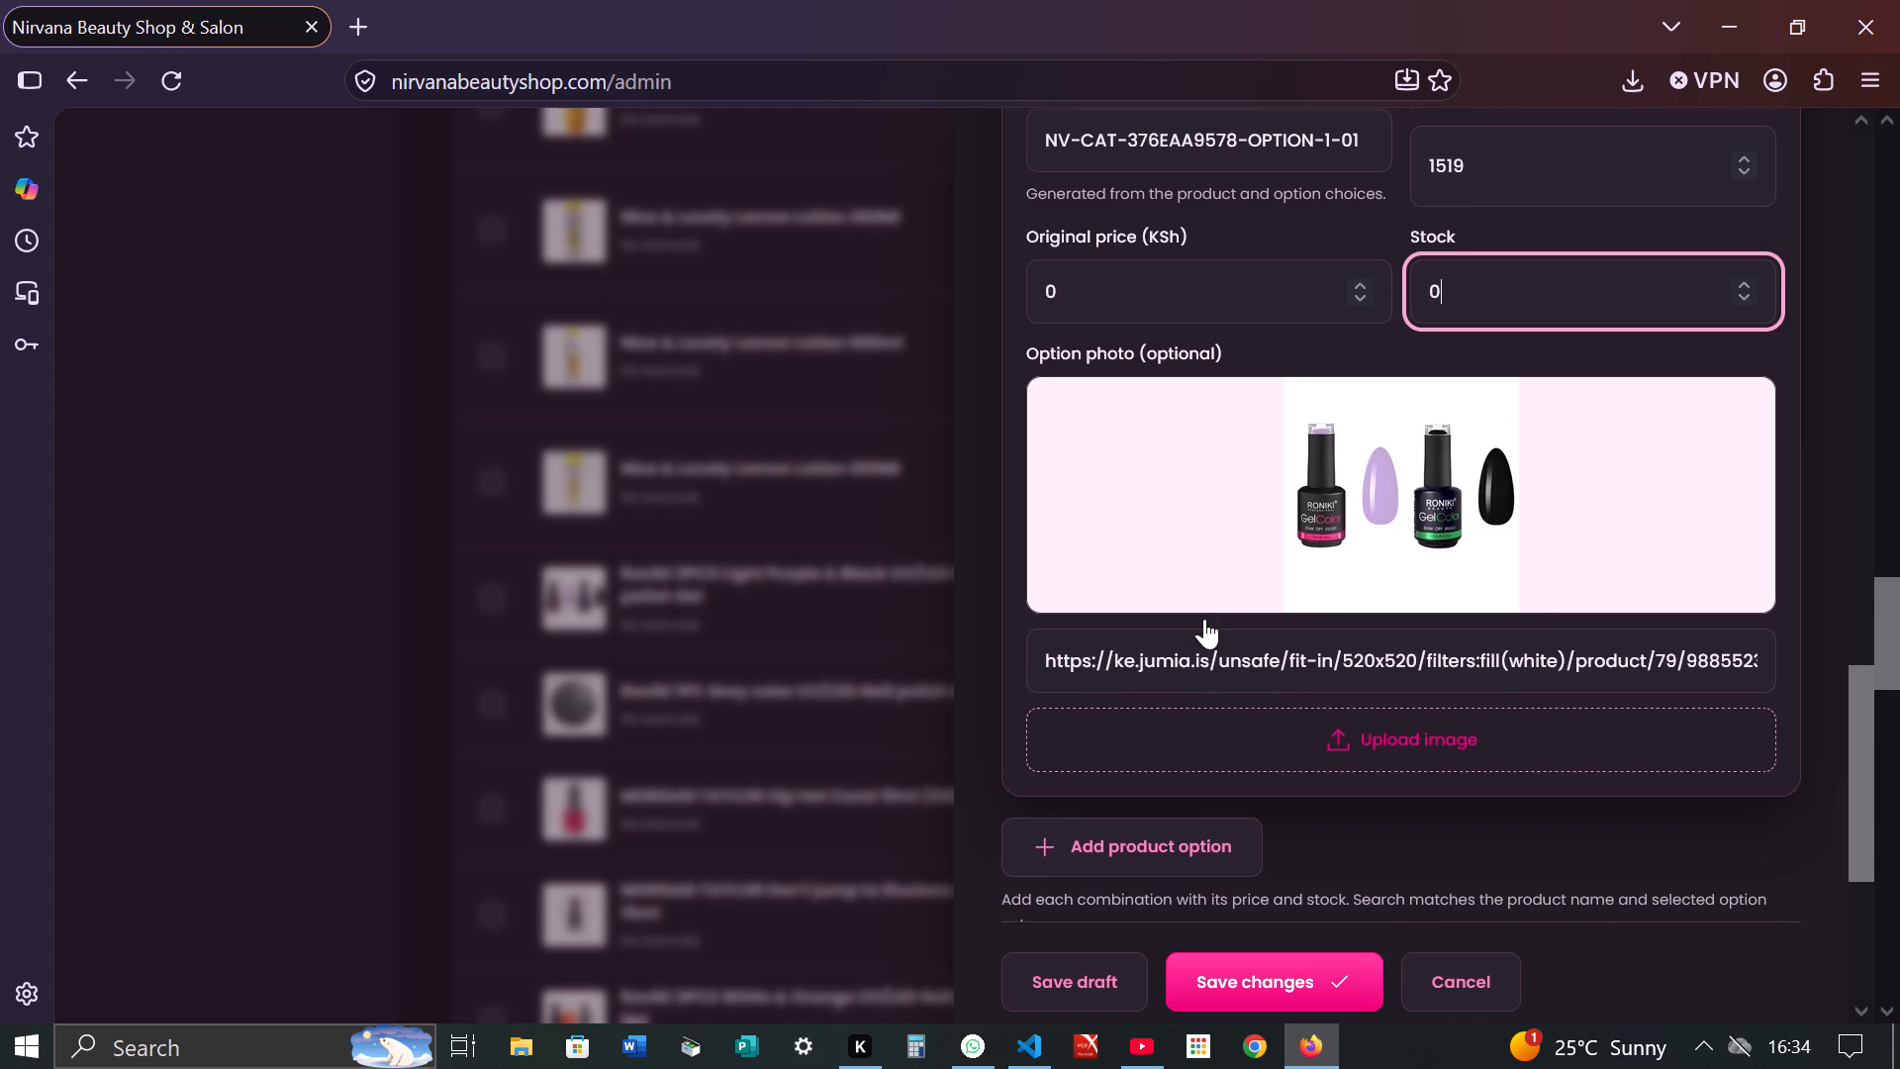
pyautogui.scroll(-1, 1204, 619)
pyautogui.click(1243, 959)
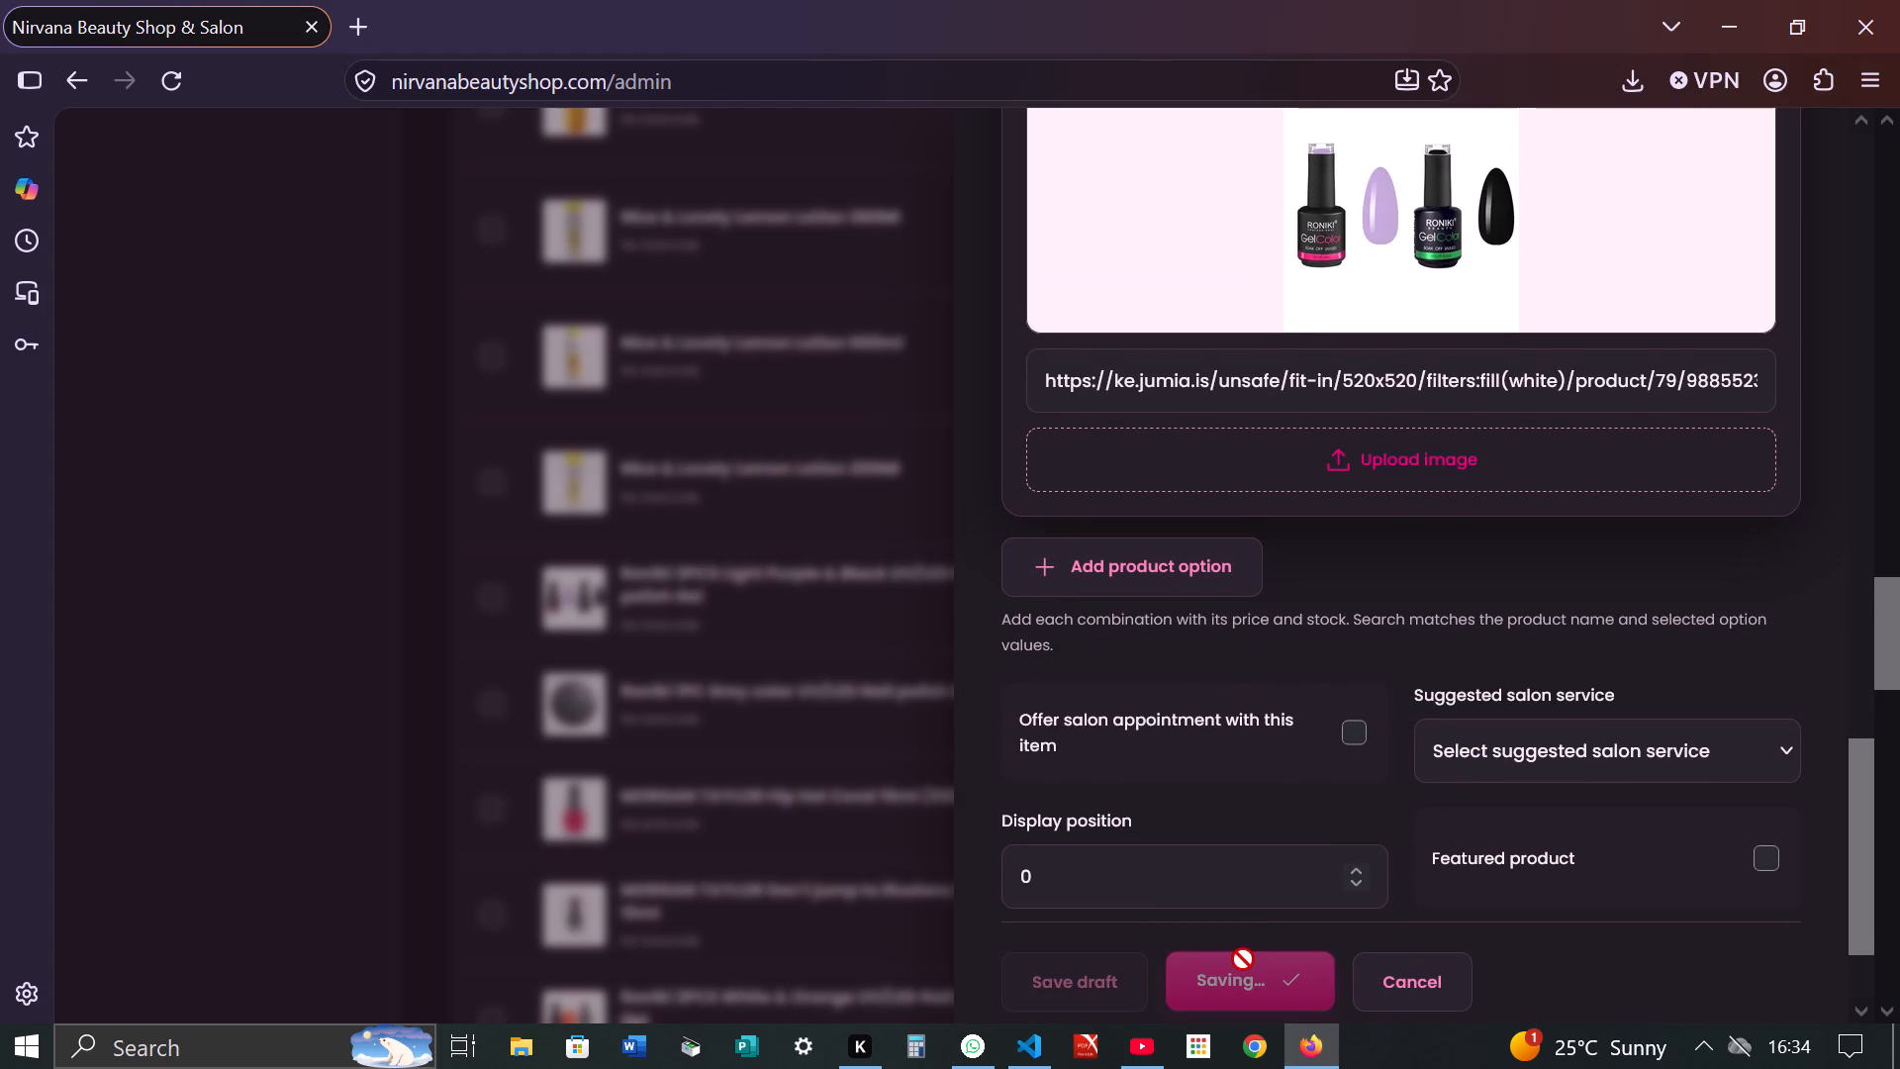
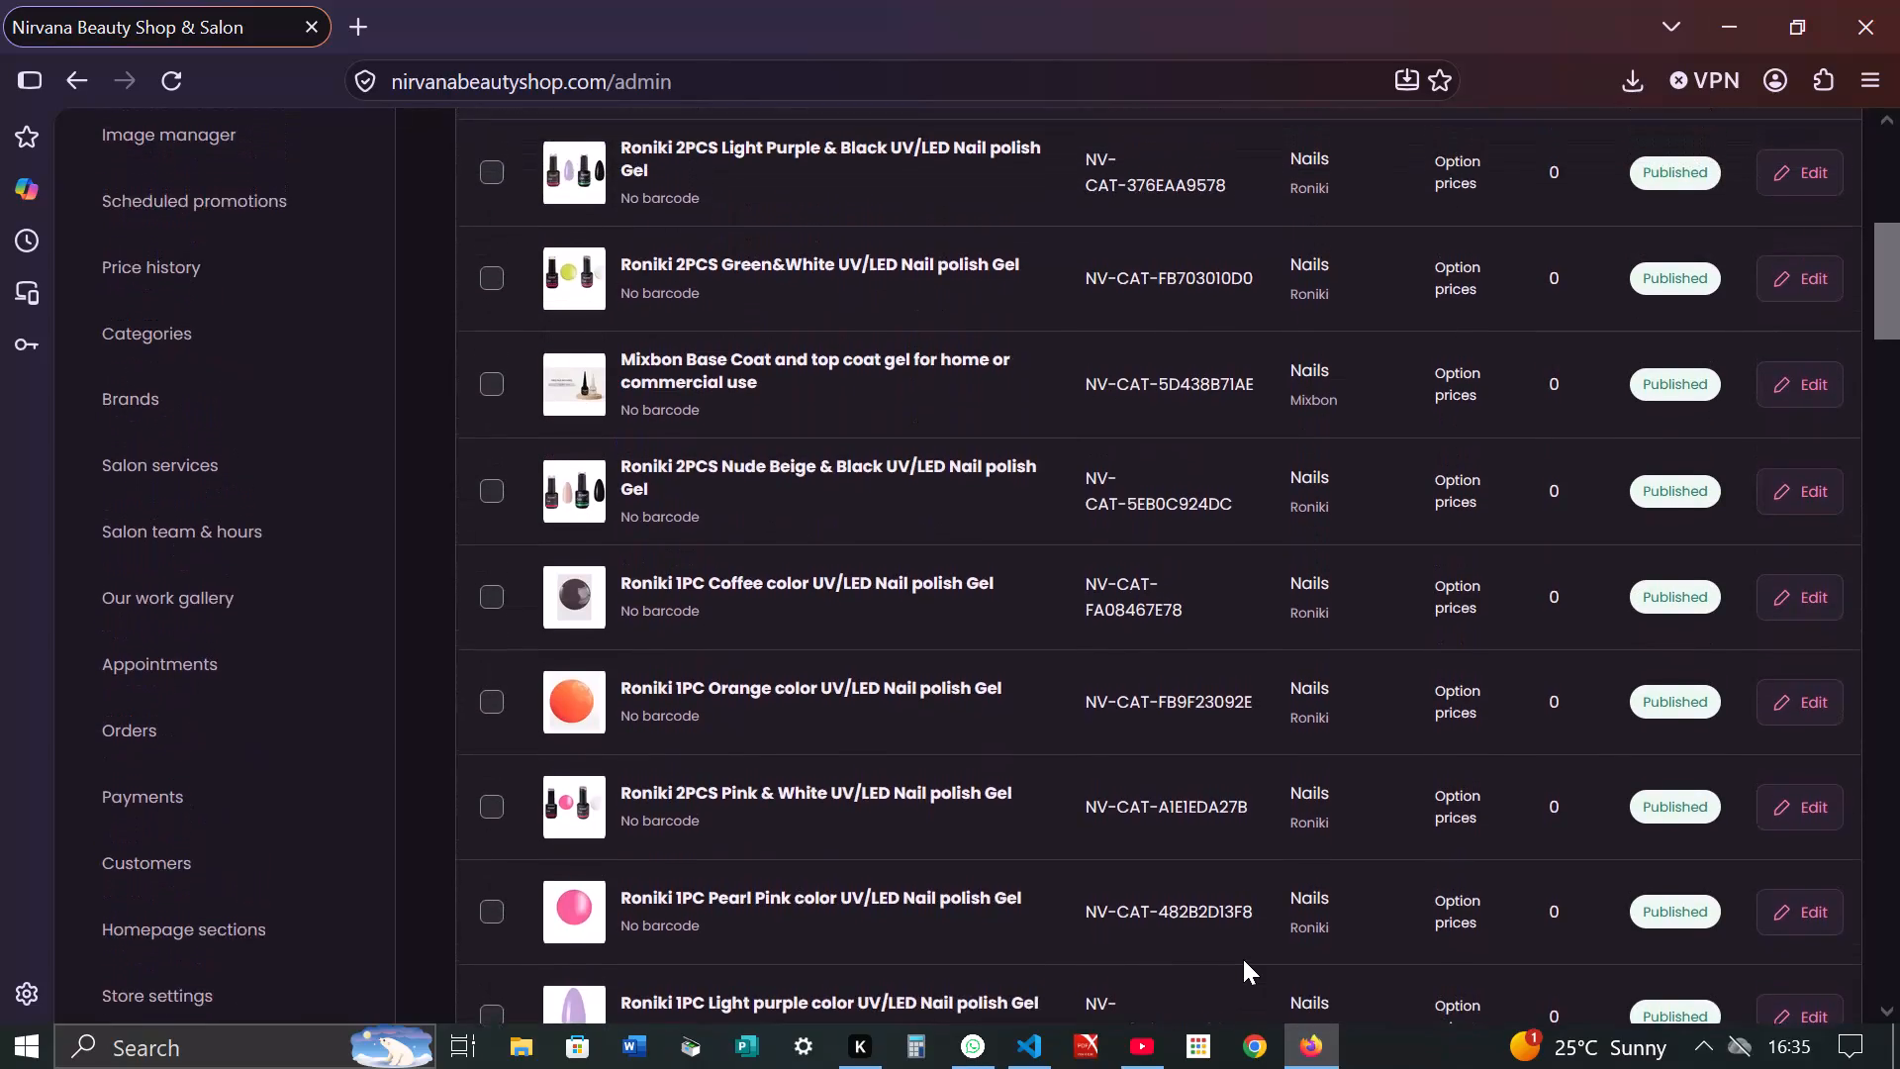
# Advance the reloaded product list from page 1 to page 4 and go to the nail products below the Nice & Lovely lemon lotions.
pyautogui.scroll(-12, 1243, 959)
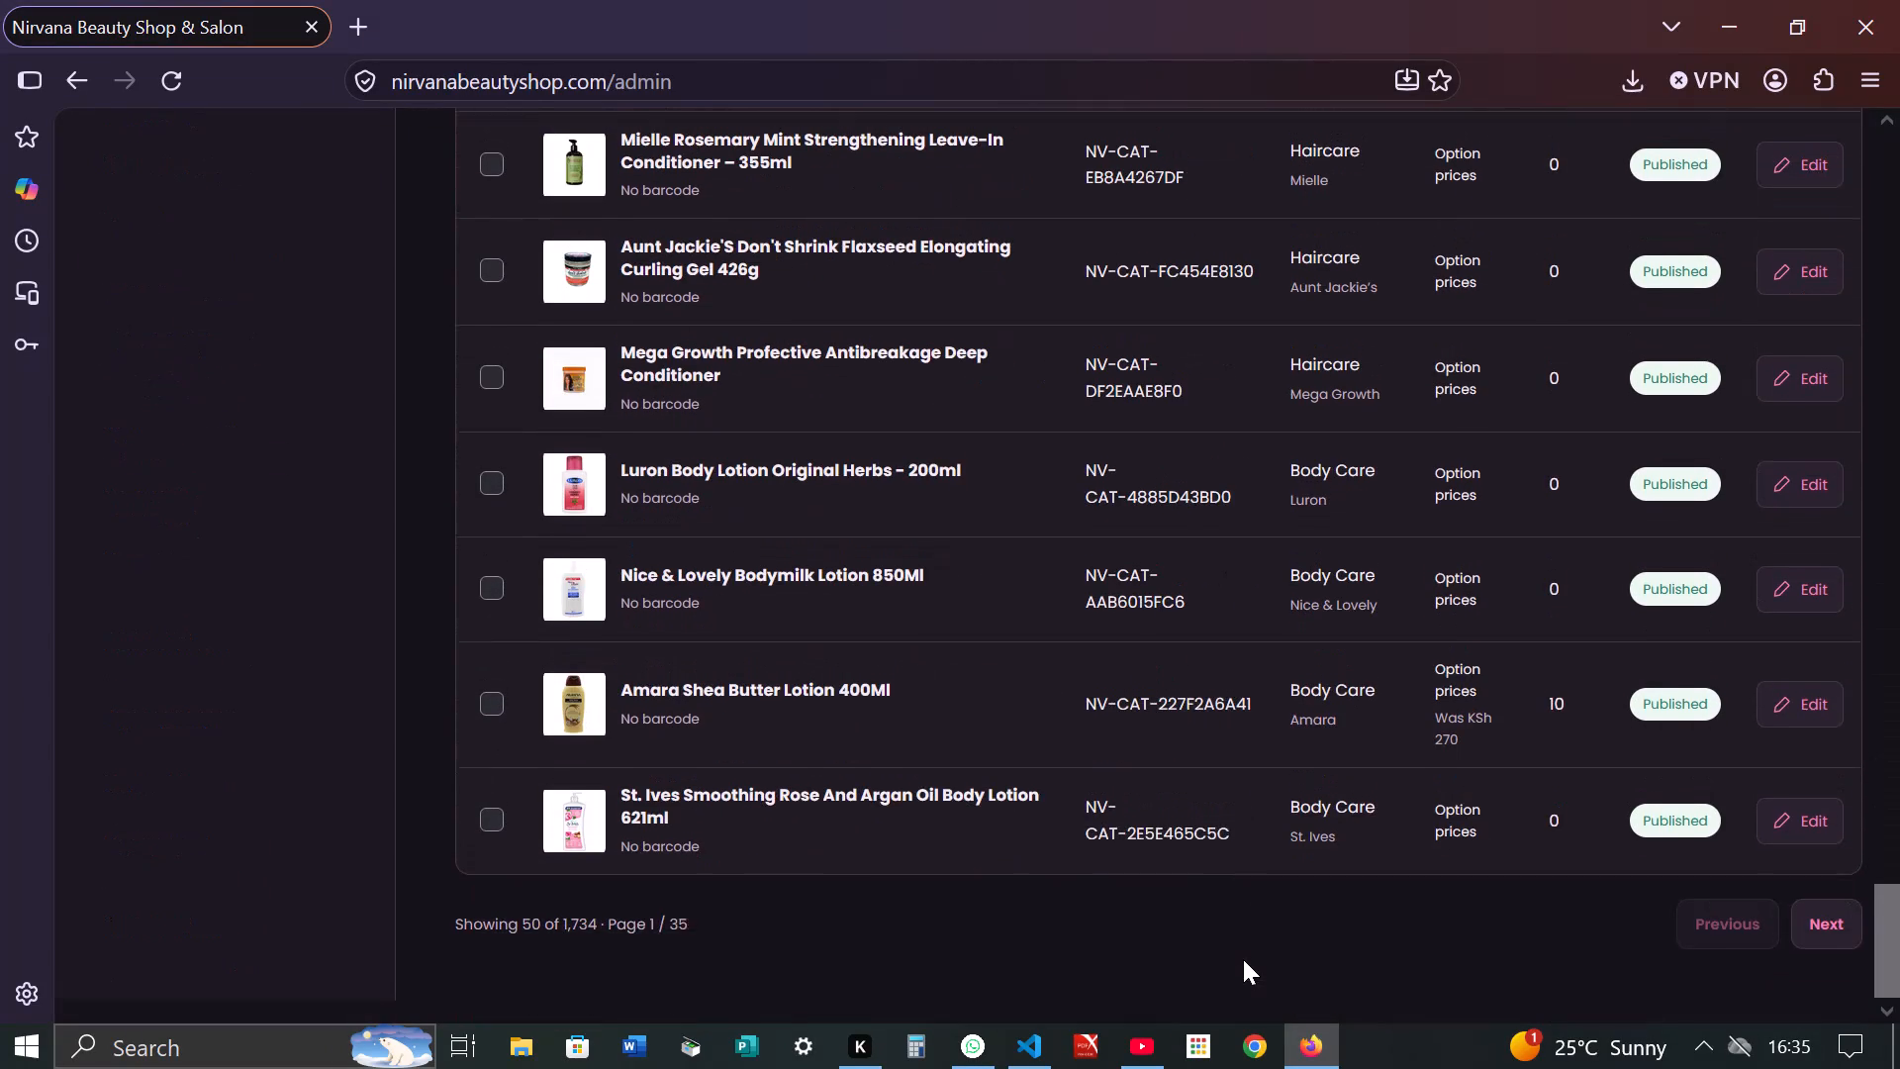
pyautogui.click(1836, 936)
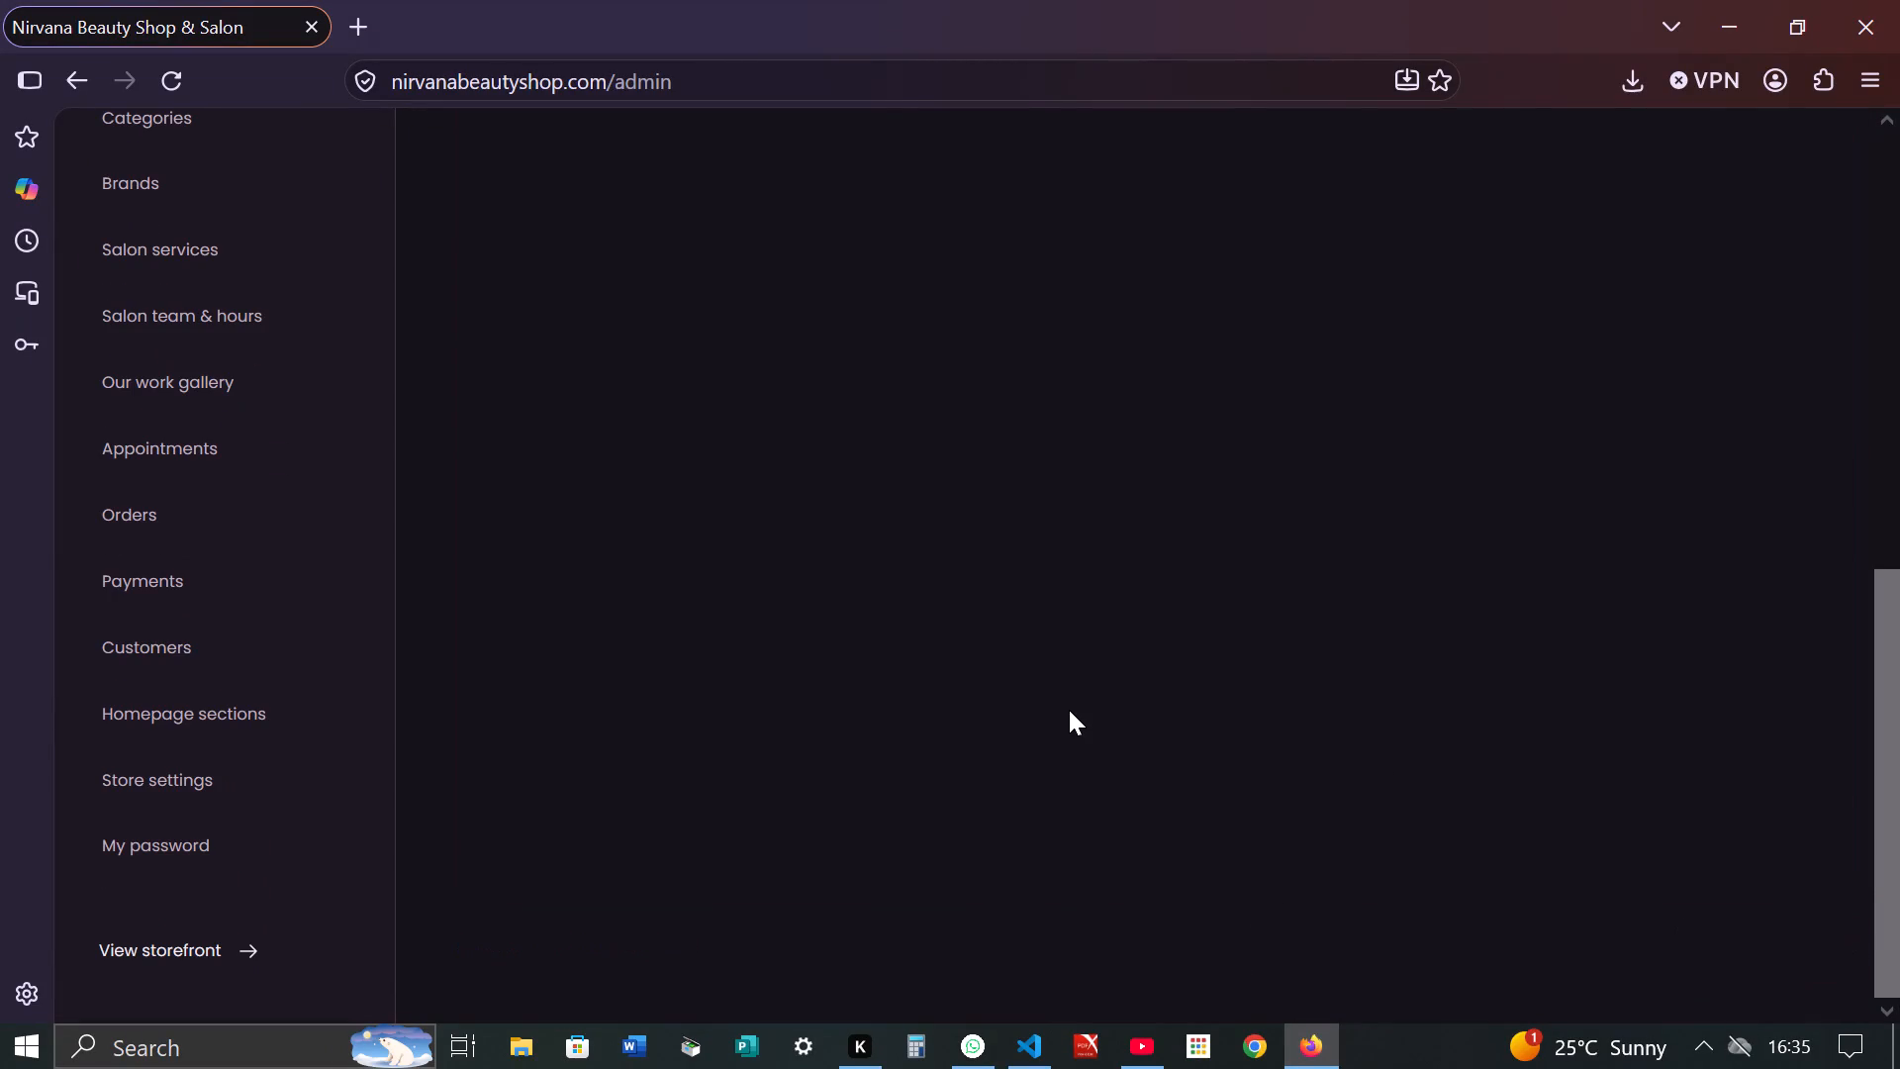
pyautogui.scroll(-13, 1069, 710)
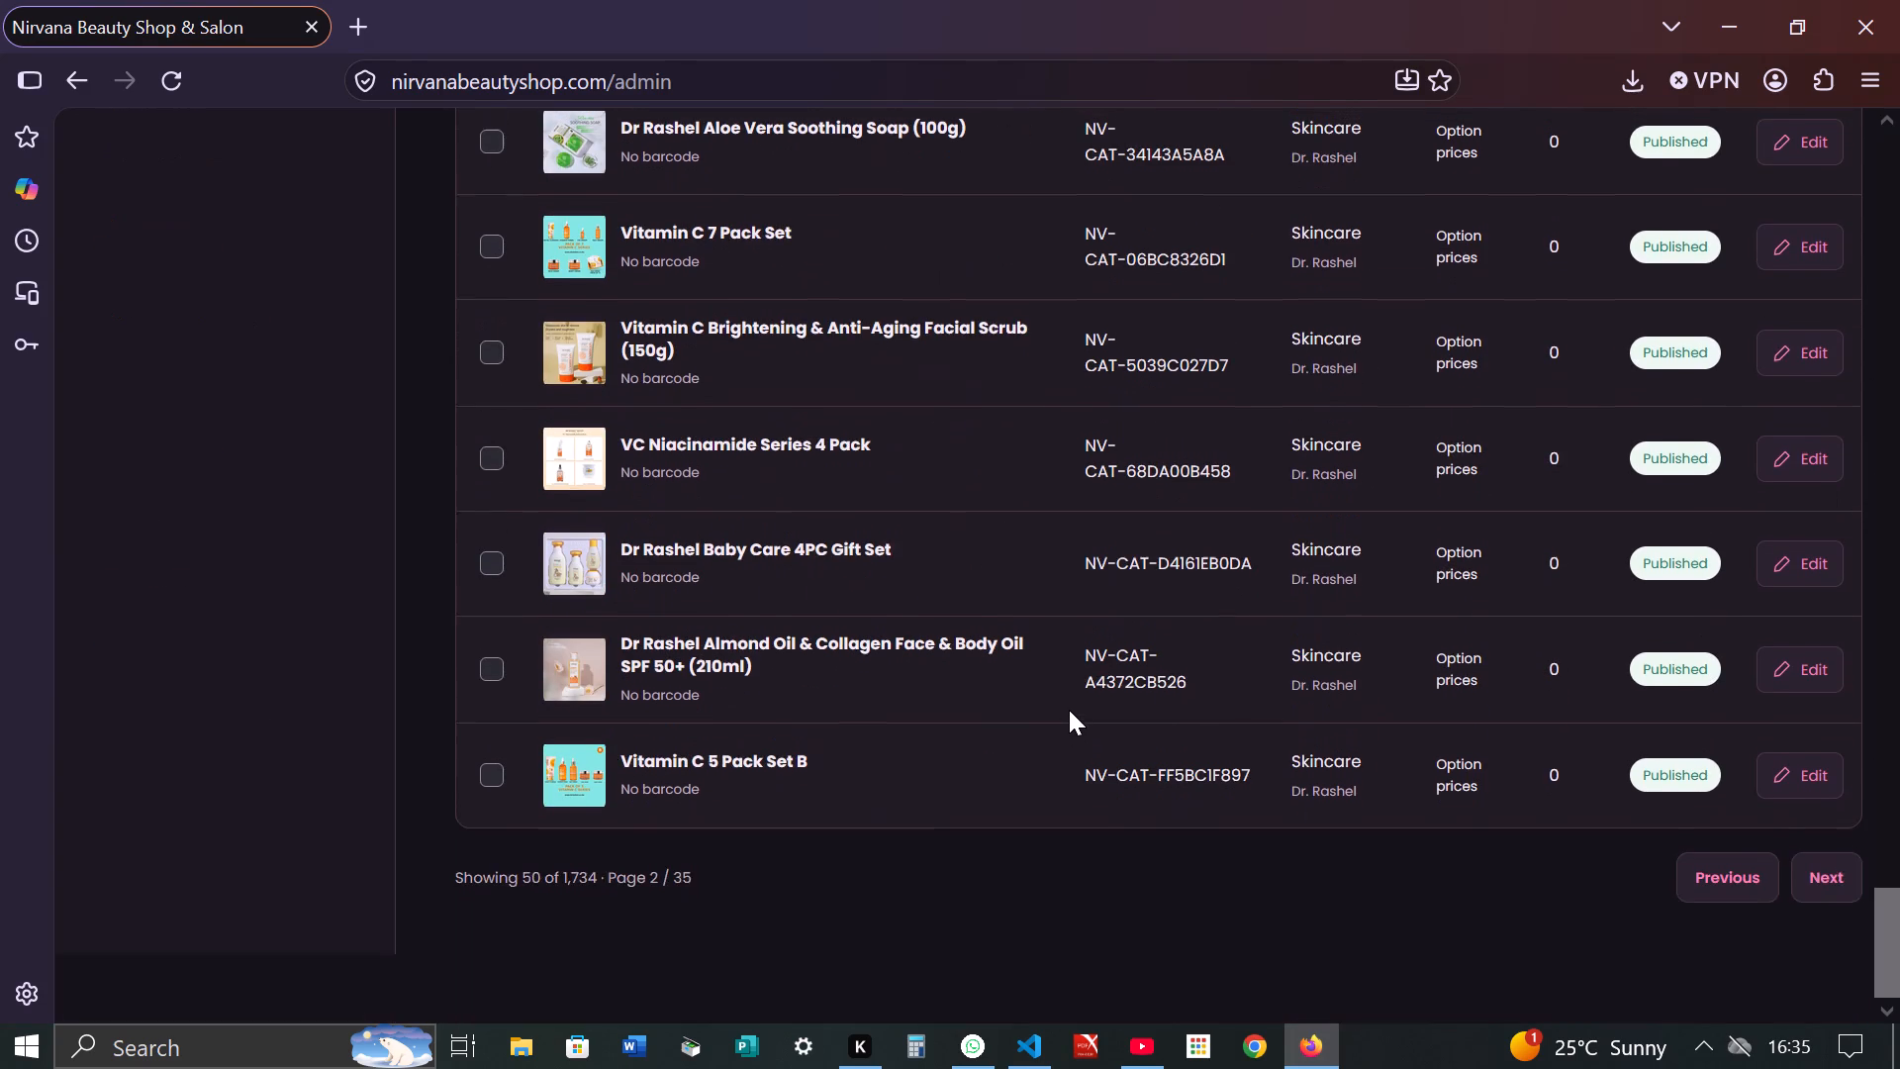
pyautogui.click(1812, 941)
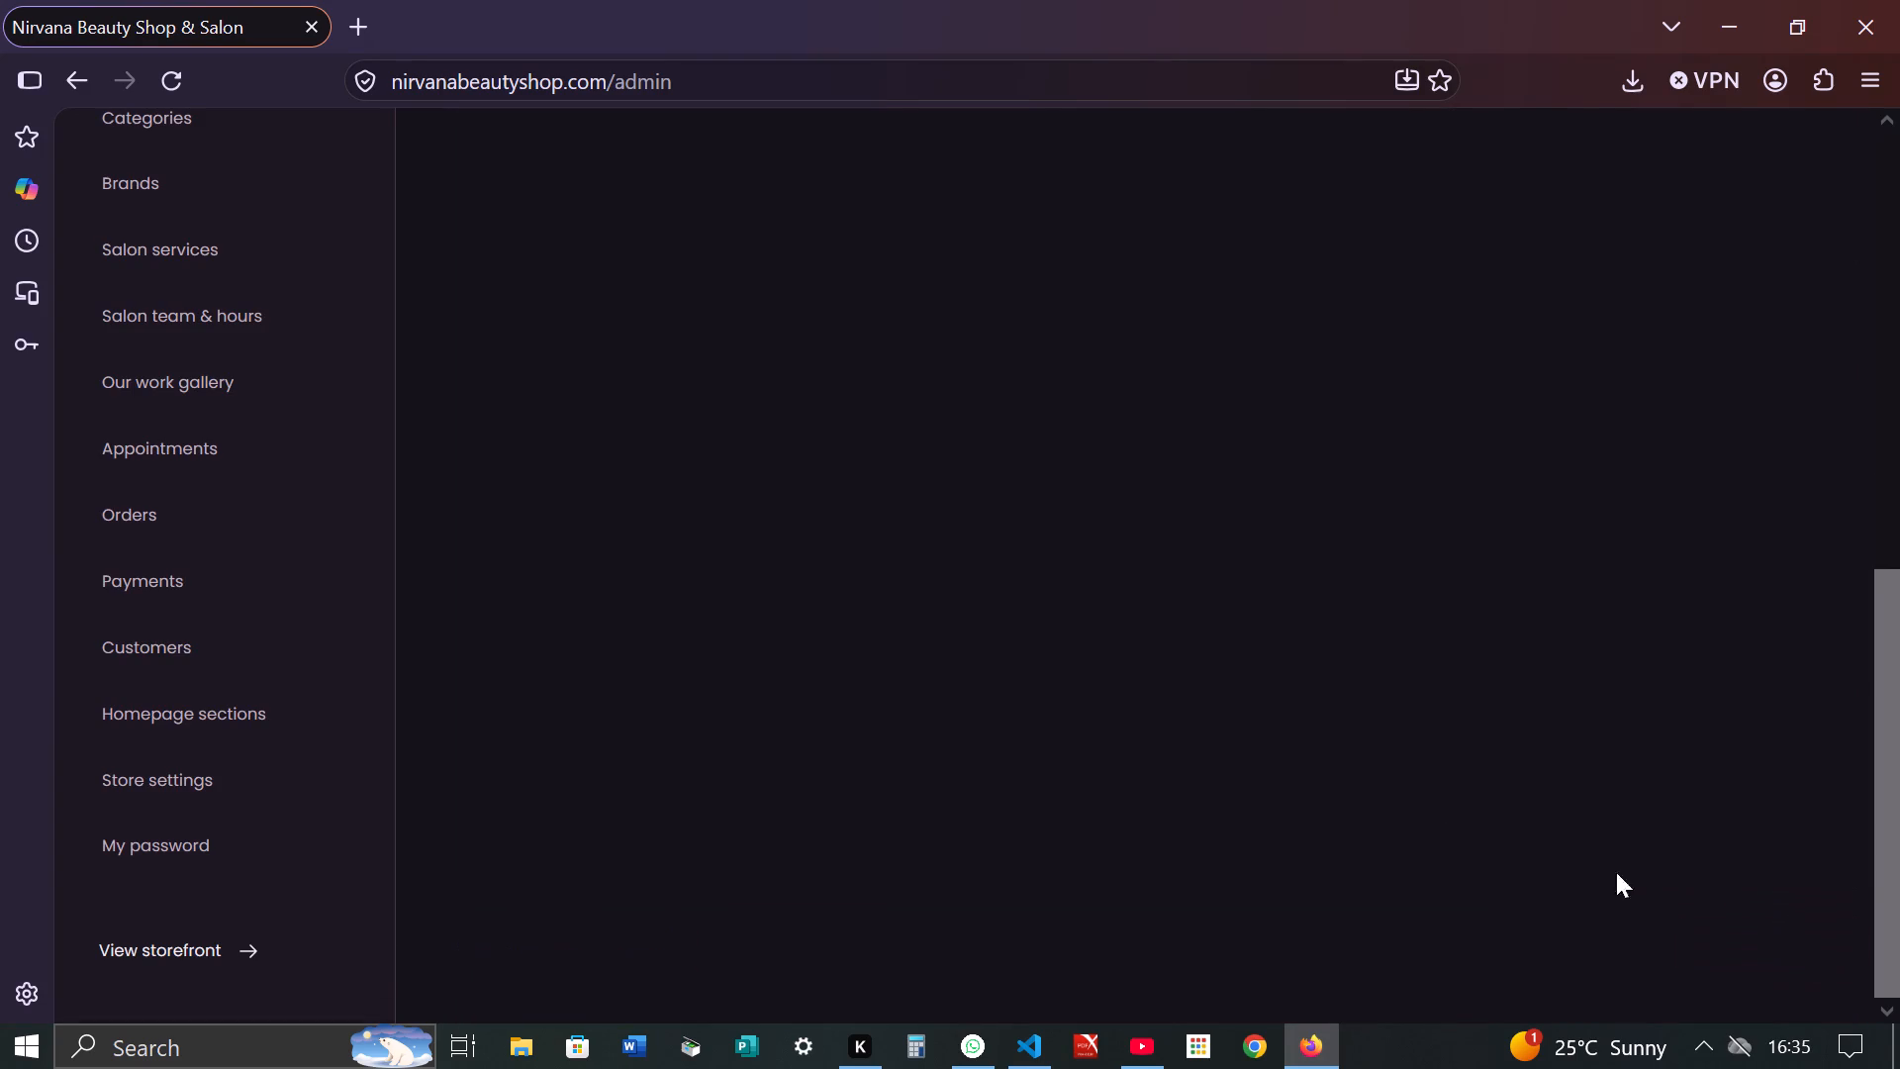
pyautogui.scroll(-8, 1438, 822)
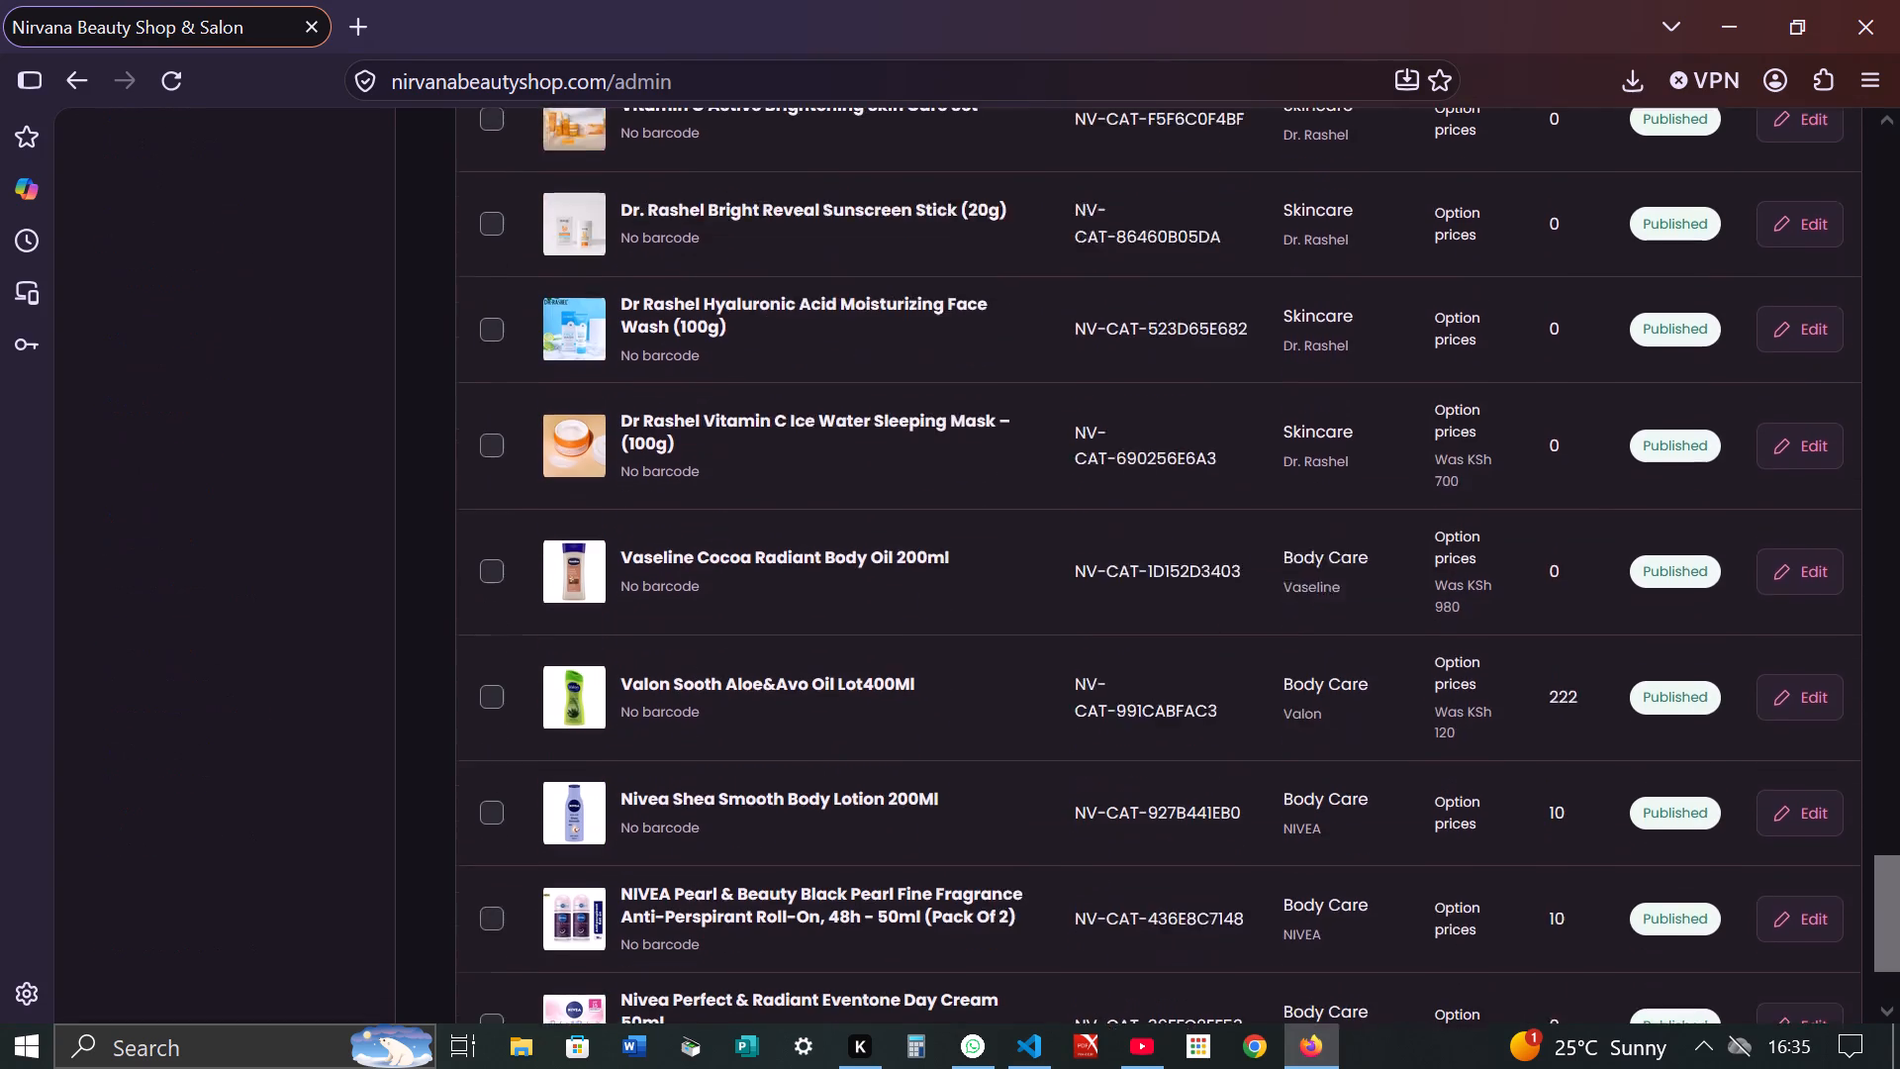
pyautogui.click(1822, 926)
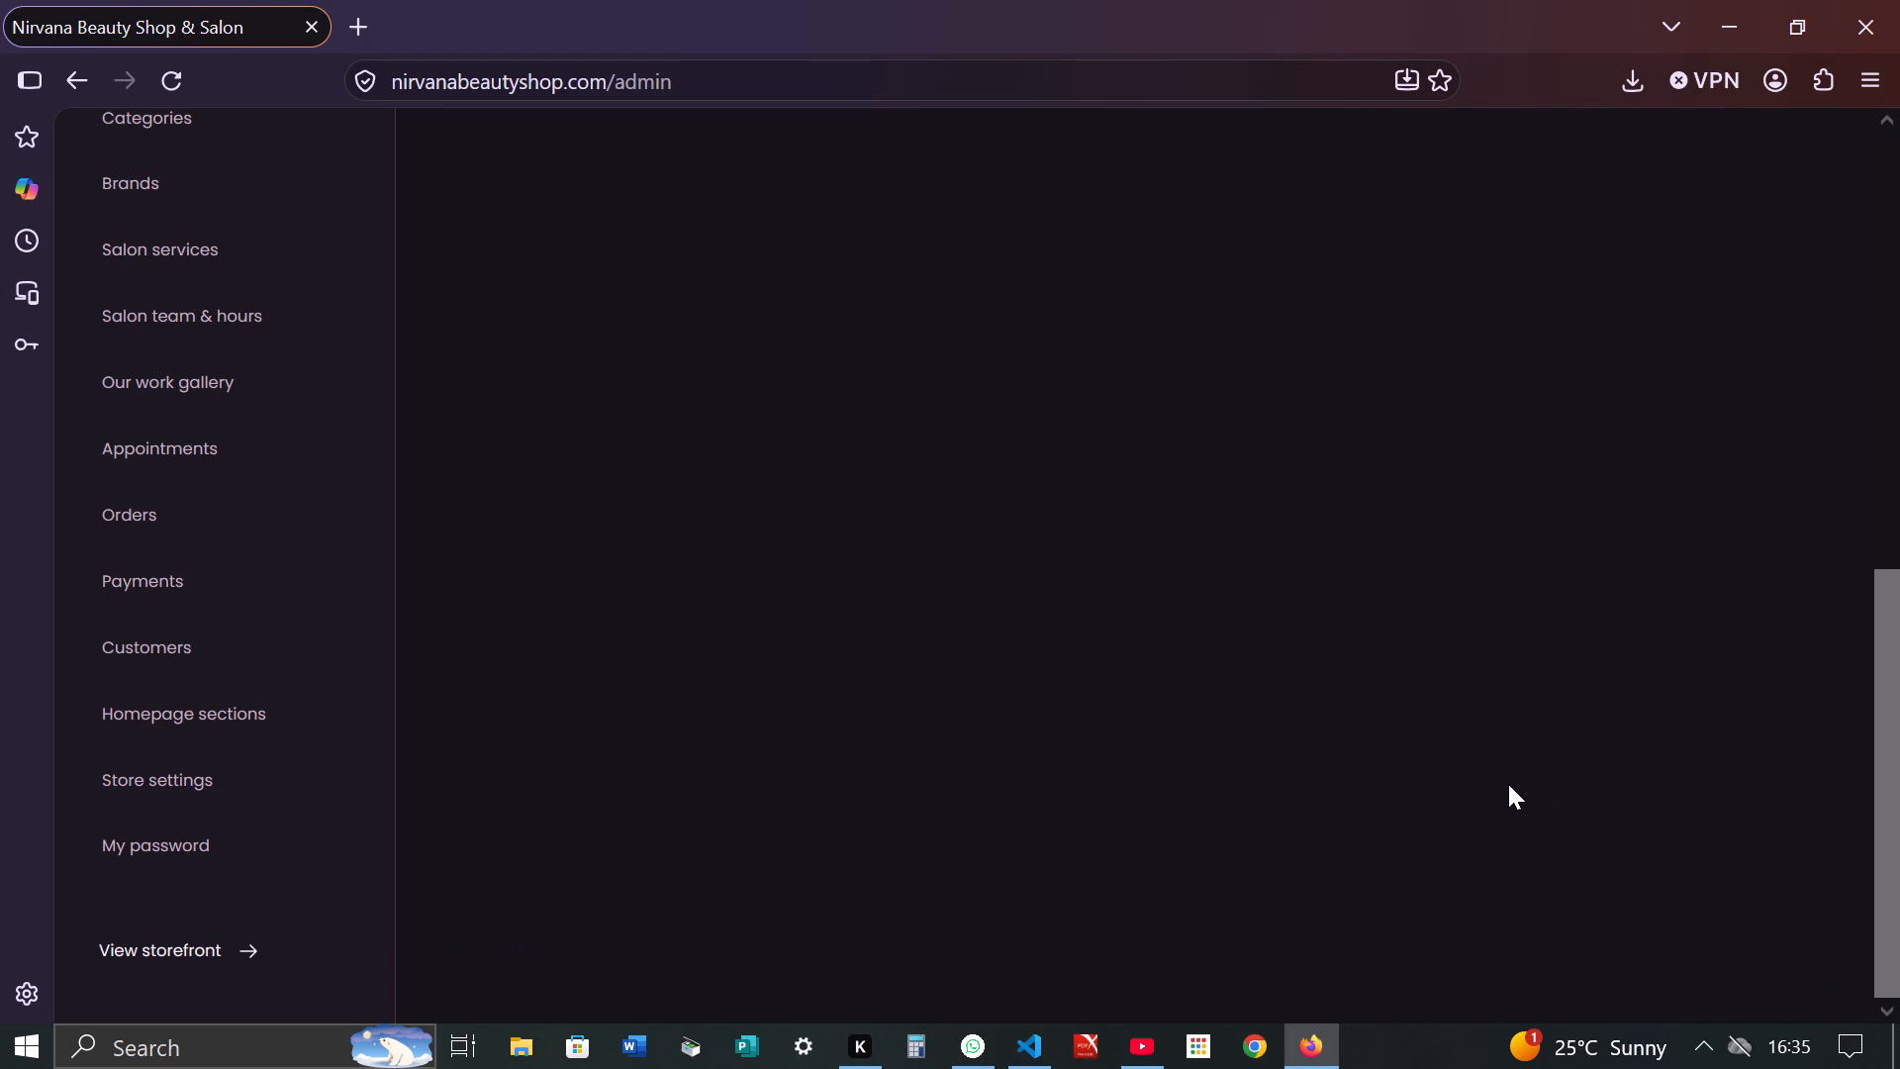
pyautogui.scroll(-6, 1508, 784)
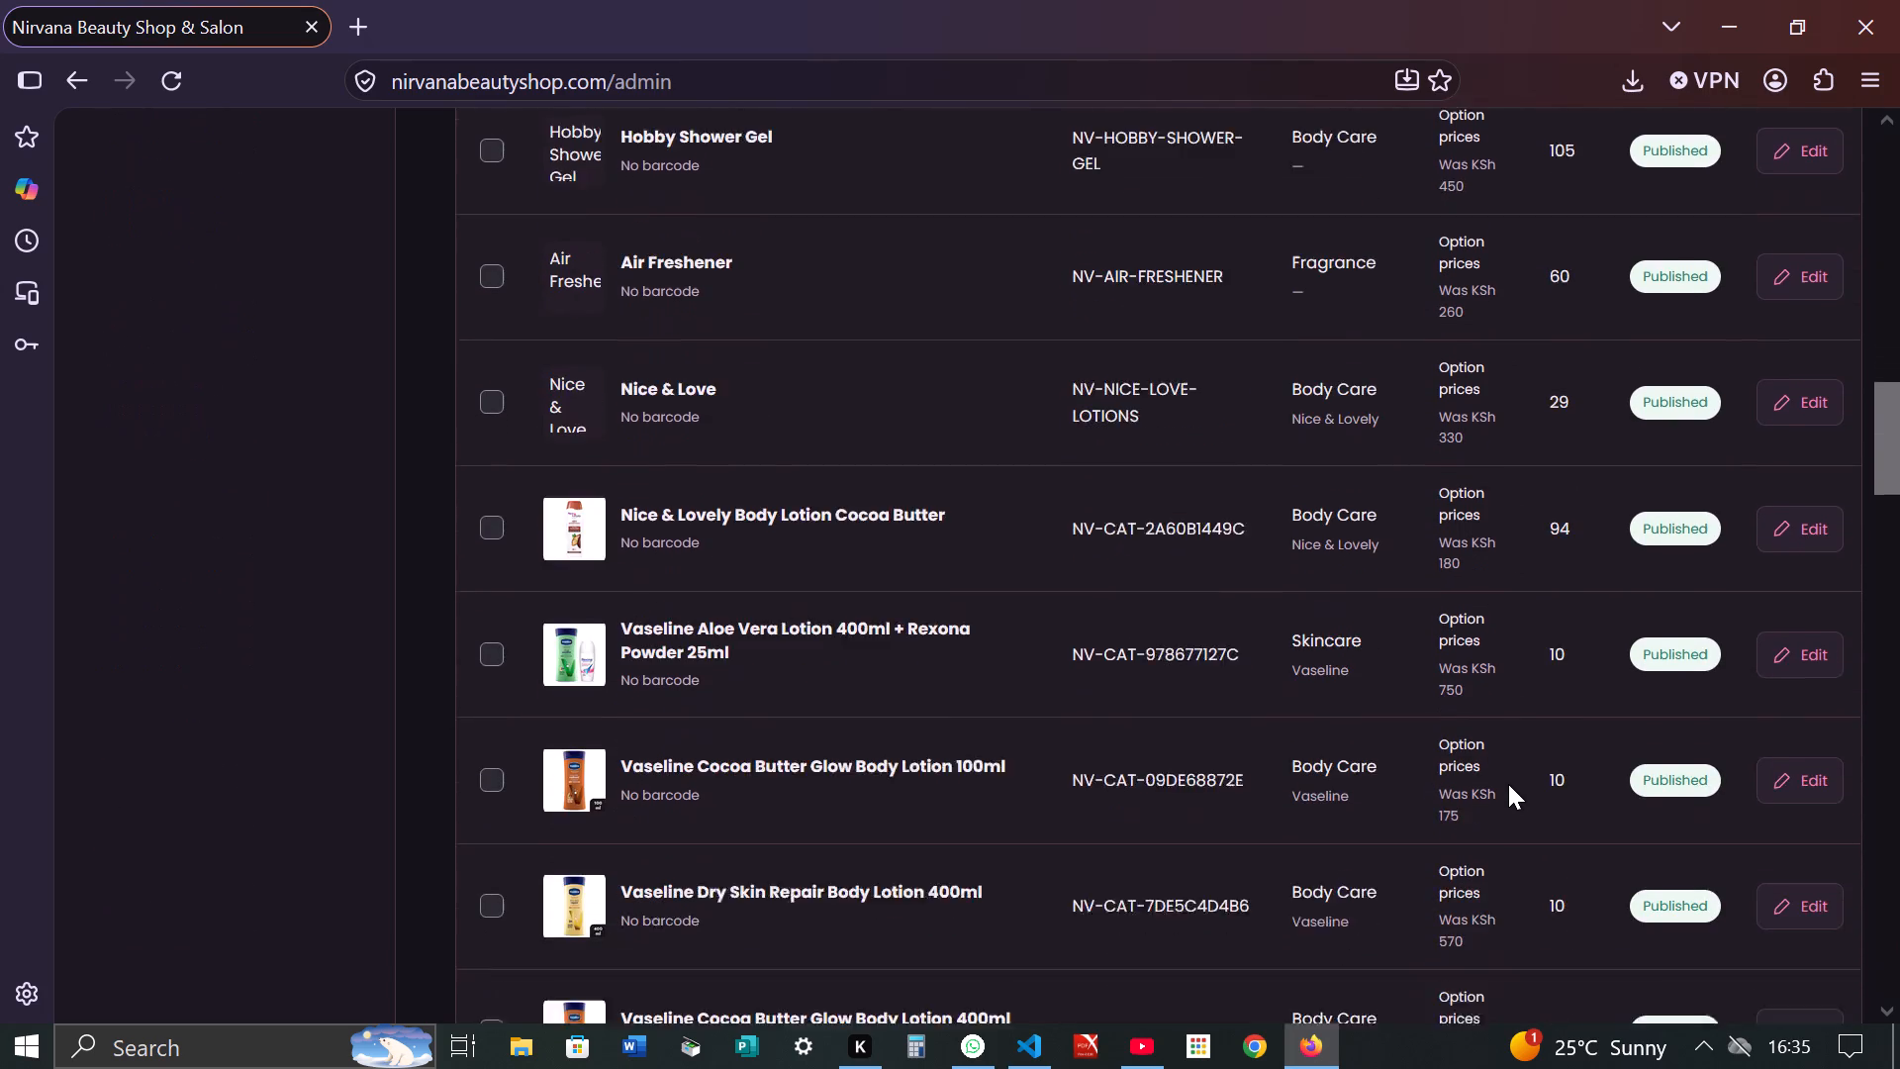
pyautogui.scroll(-6, 1508, 784)
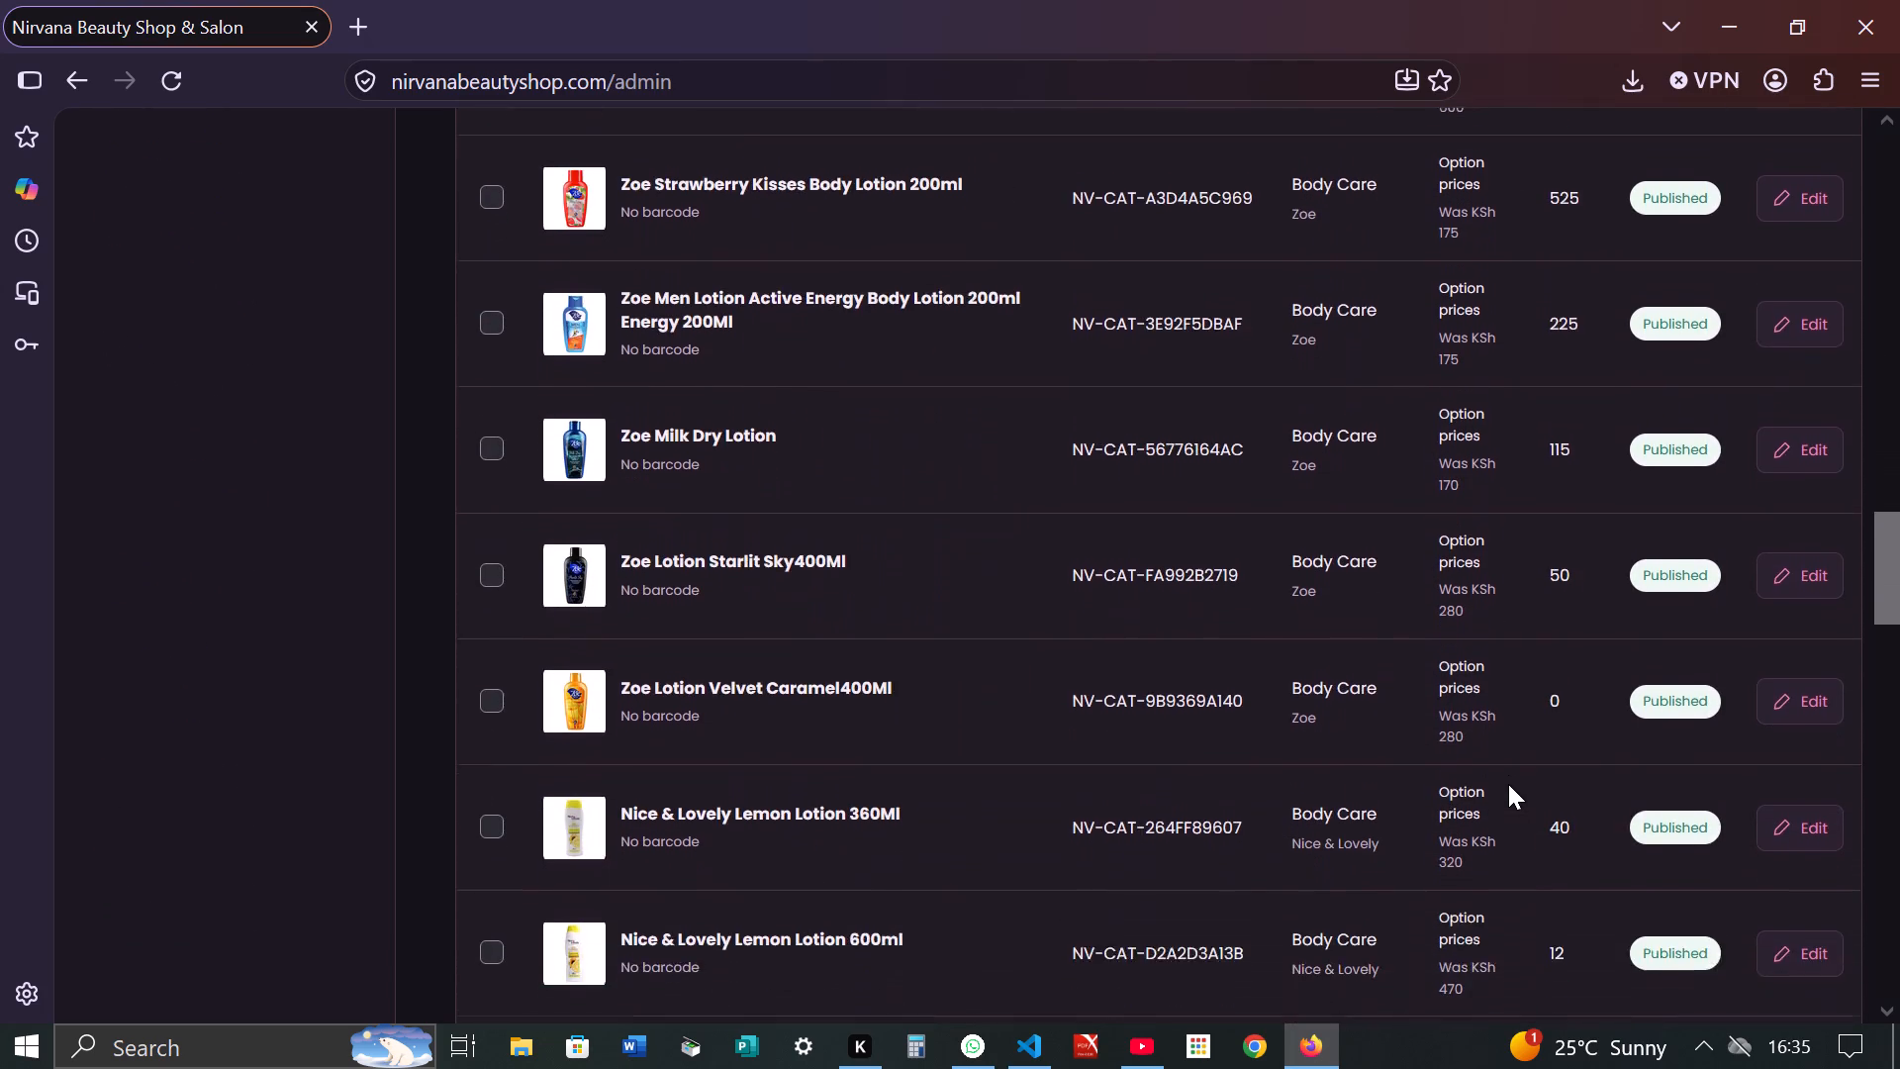
pyautogui.scroll(-3, 1508, 784)
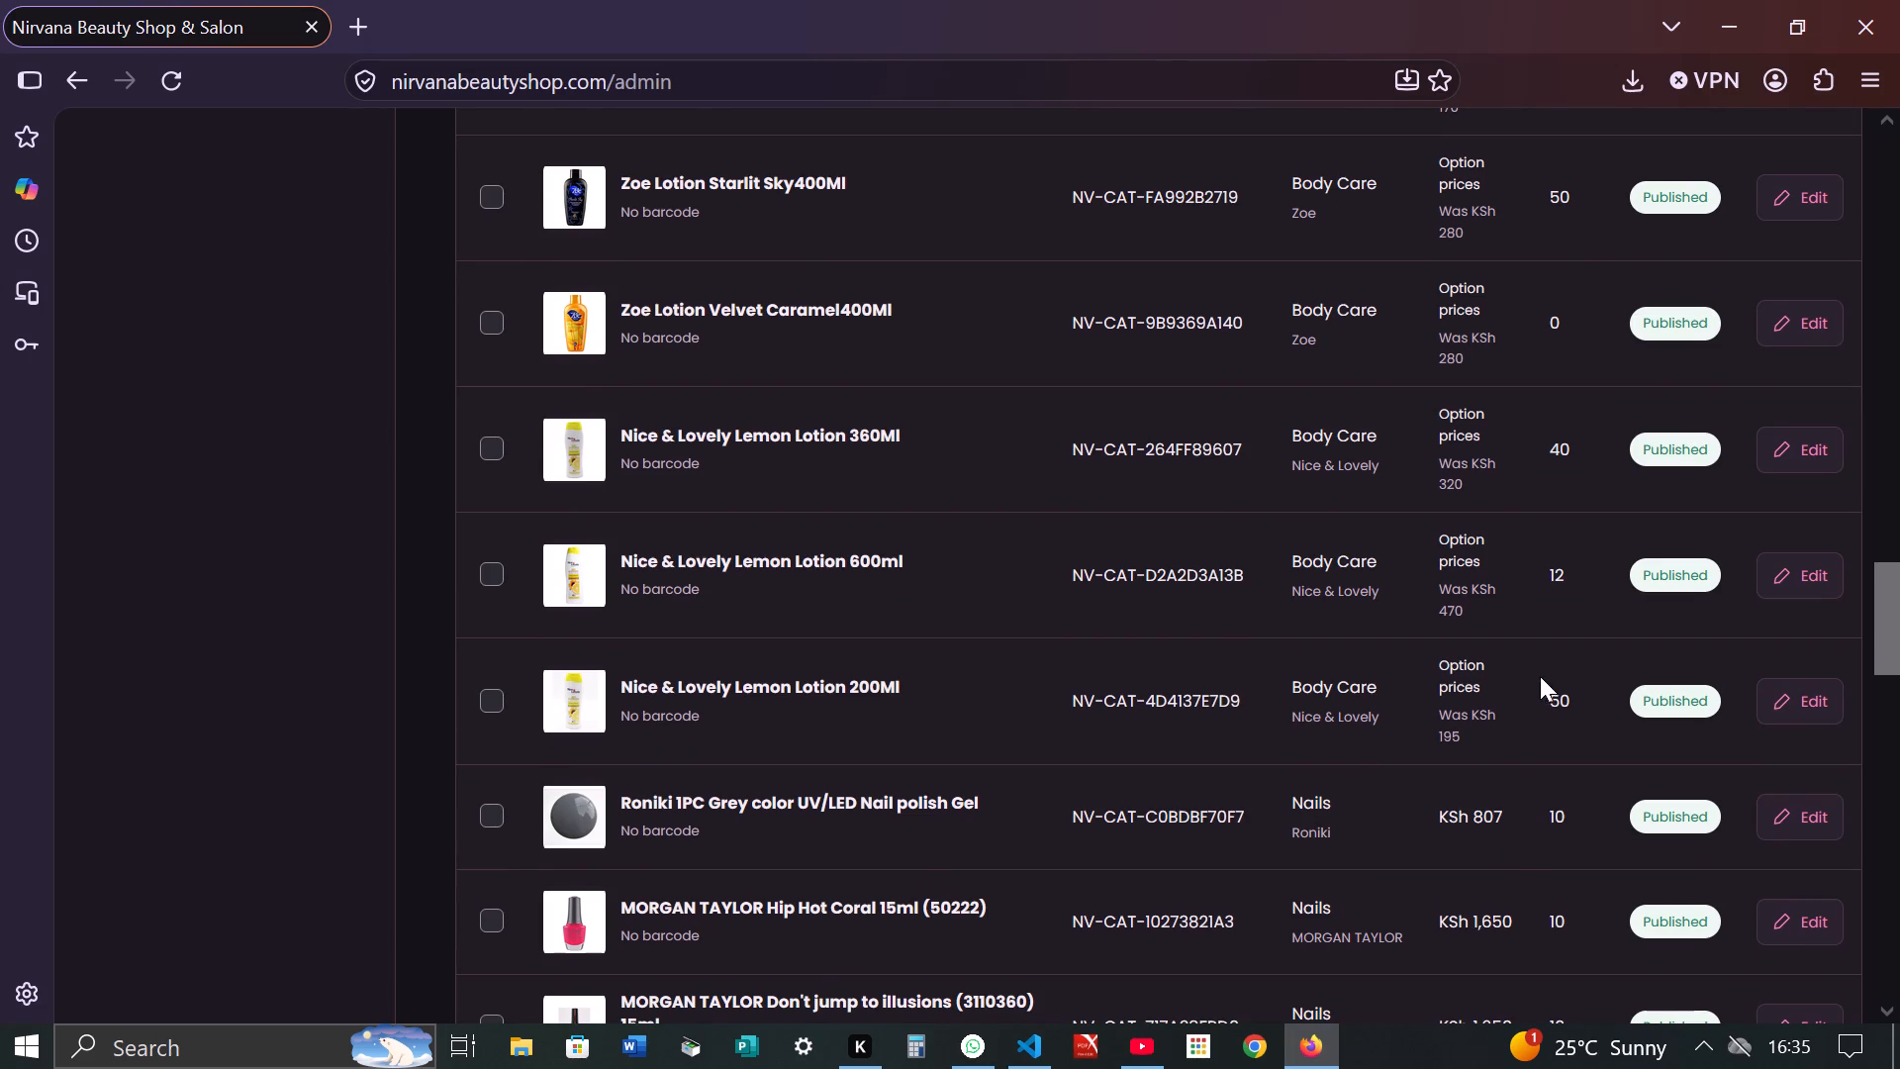
# Set the stock of Roniki 1PC Grey color UV/LED Nail polish Gel to 0 and save the product.
pyautogui.click(1804, 808)
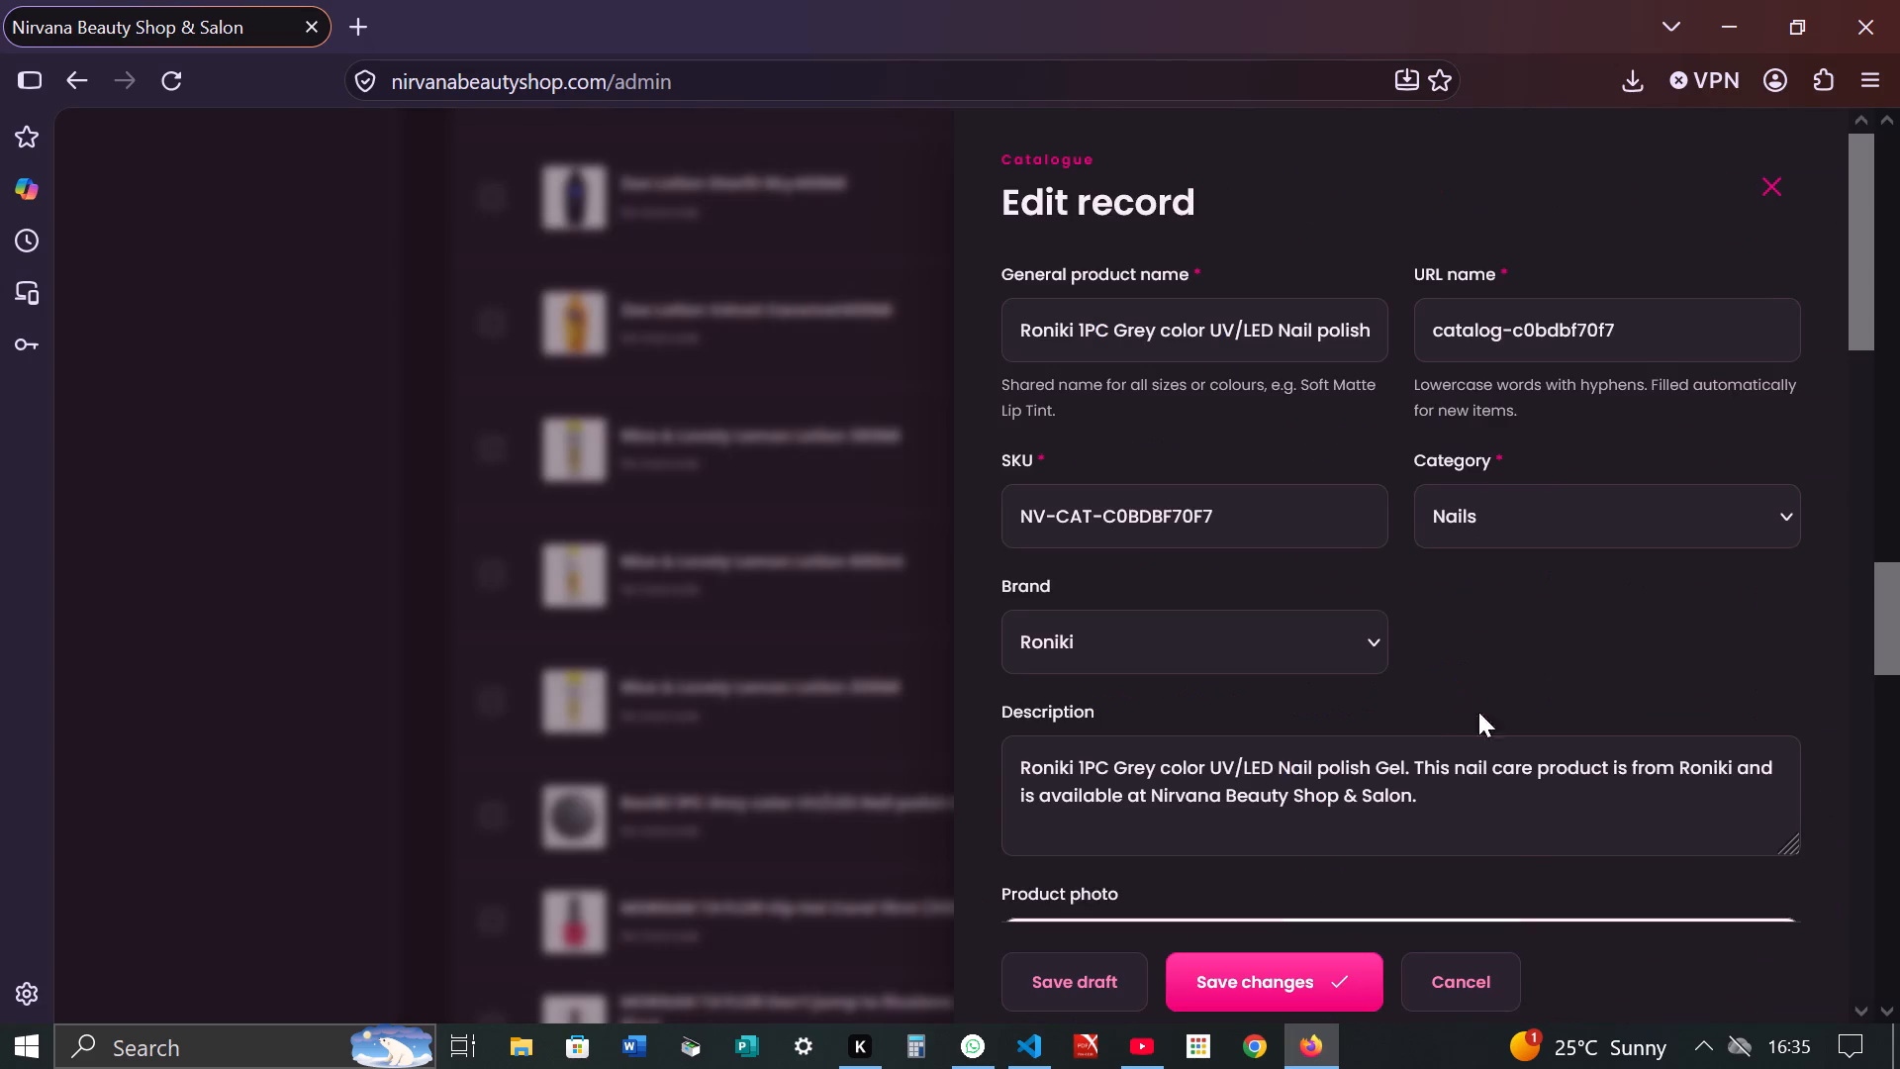
pyautogui.scroll(-6, 1422, 720)
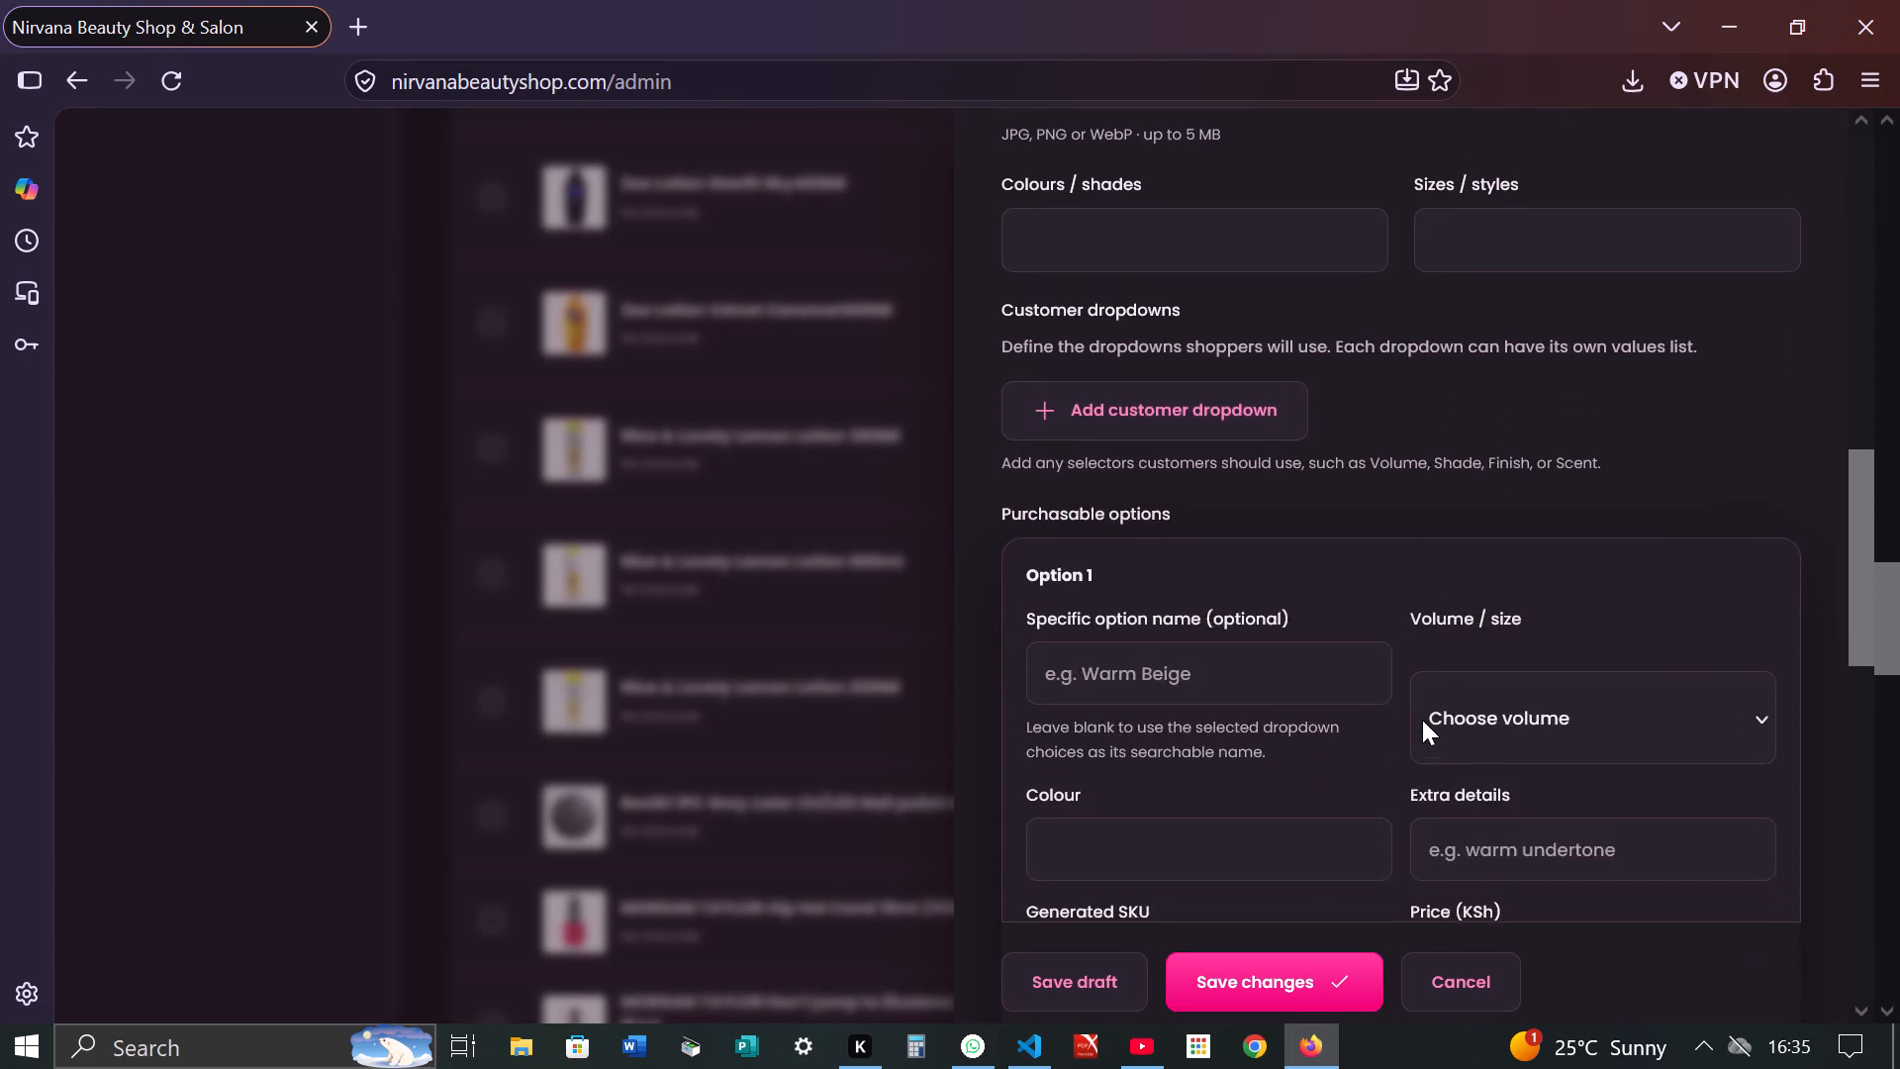
pyautogui.scroll(-3, 1422, 720)
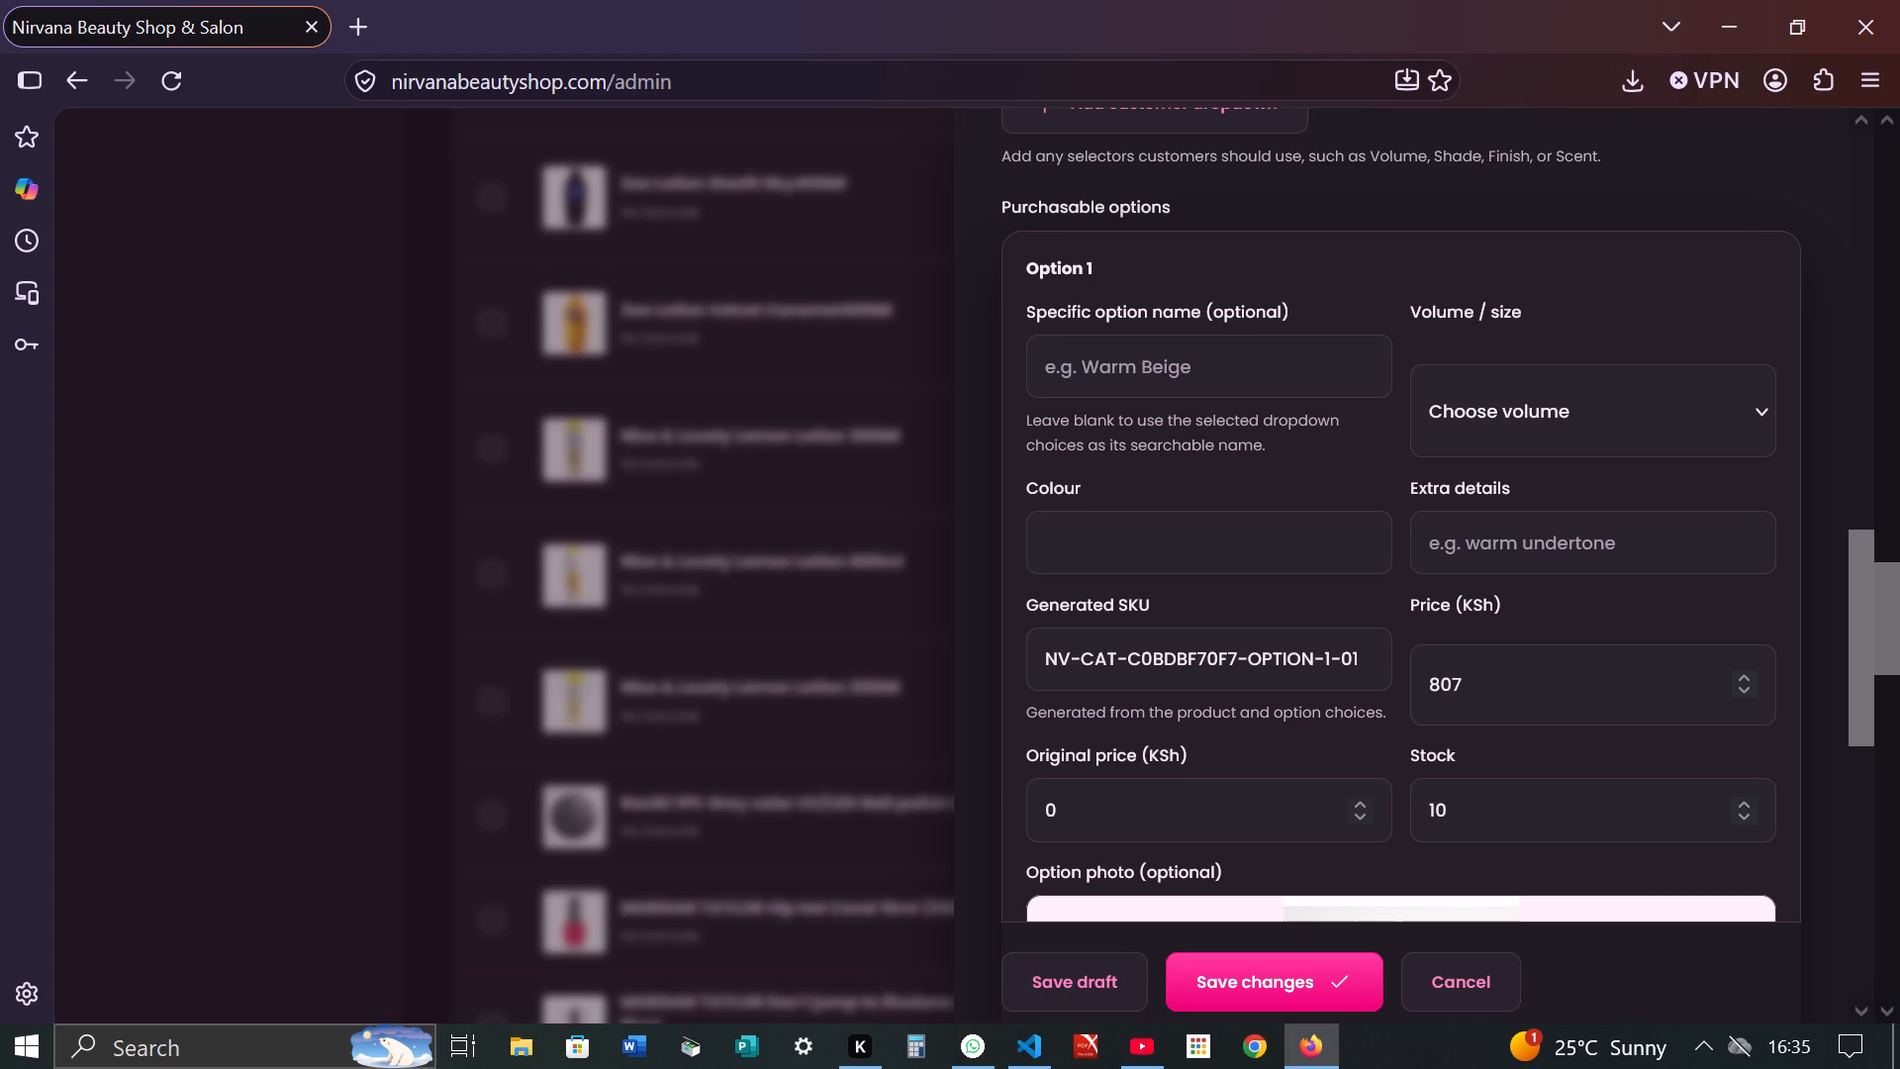
pyautogui.click(1439, 804)
pyautogui.press('BackSpace')
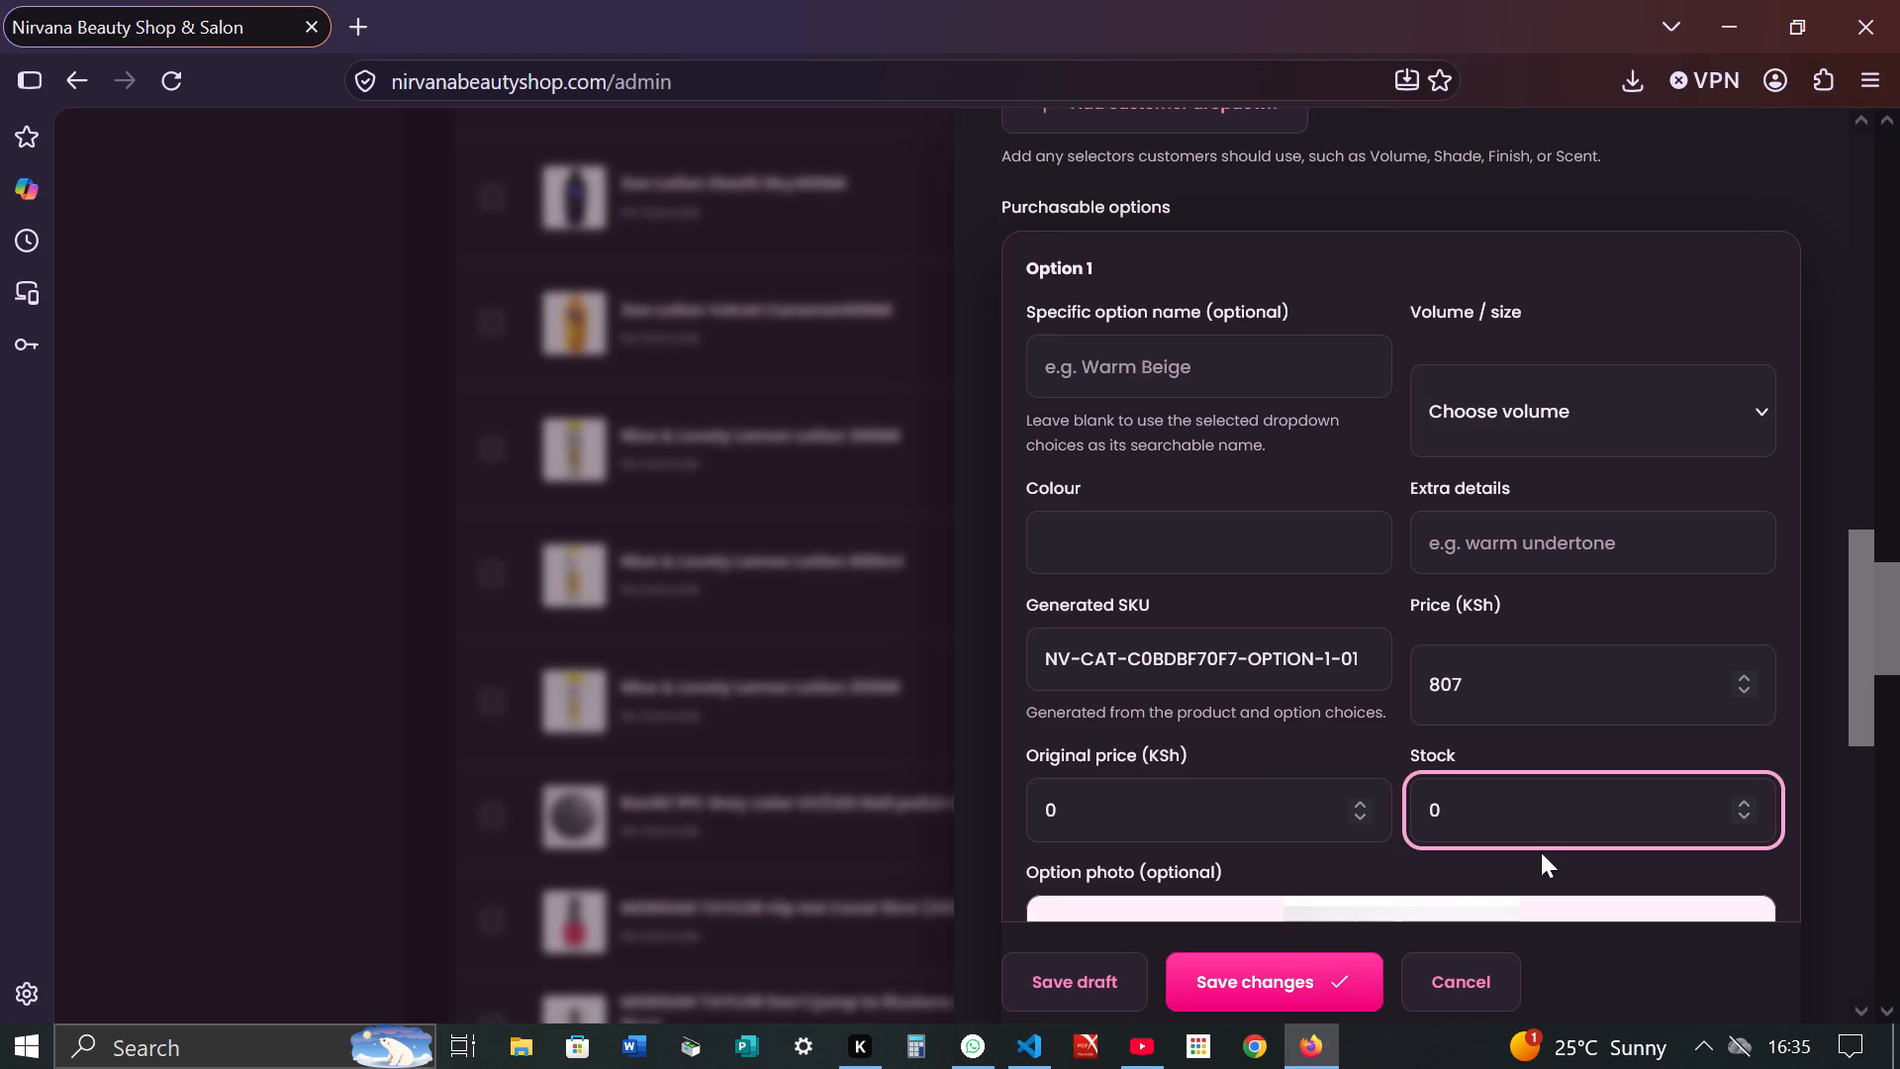
pyautogui.click(1293, 953)
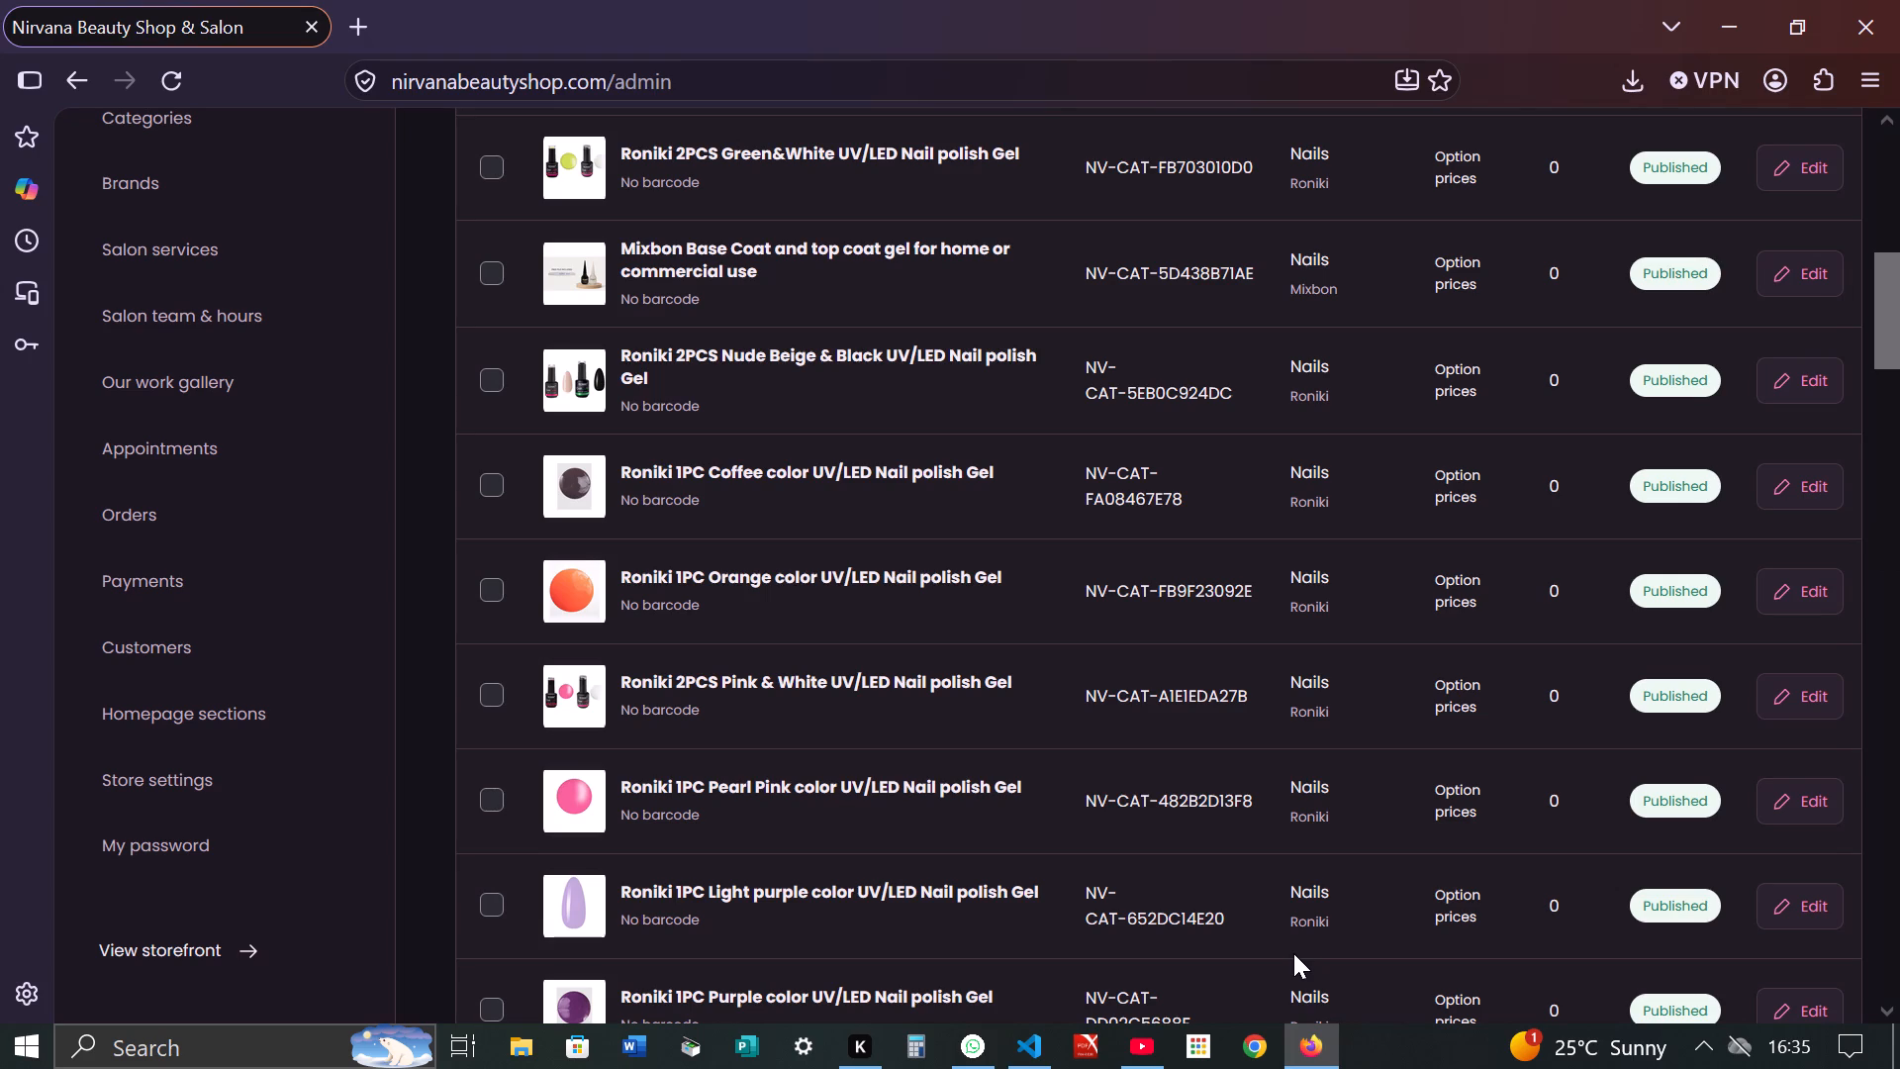
# Advance the reloaded product list from page 1 to page 4 and go to the MORGAN TAYLOR and Roniki nail products below the lemon lotions.
pyautogui.scroll(-7, 1293, 953)
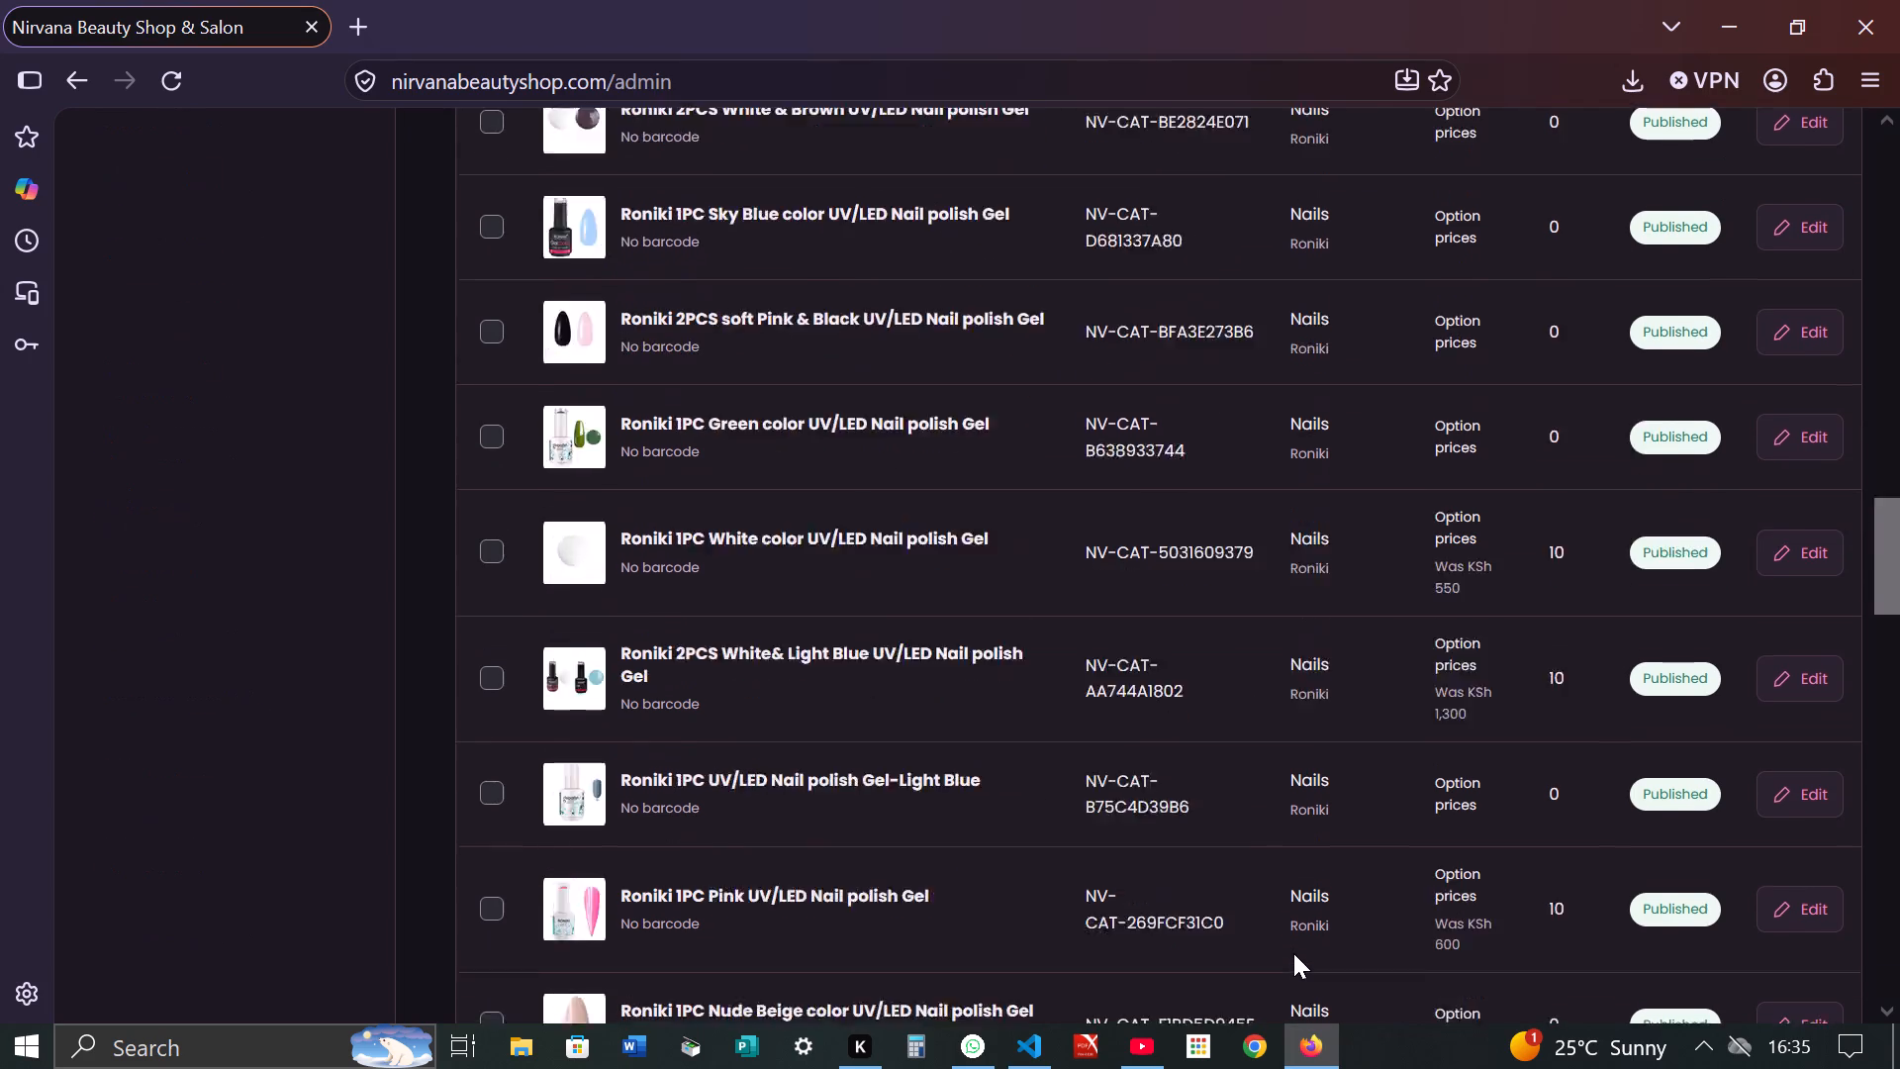
pyautogui.scroll(-9, 1293, 953)
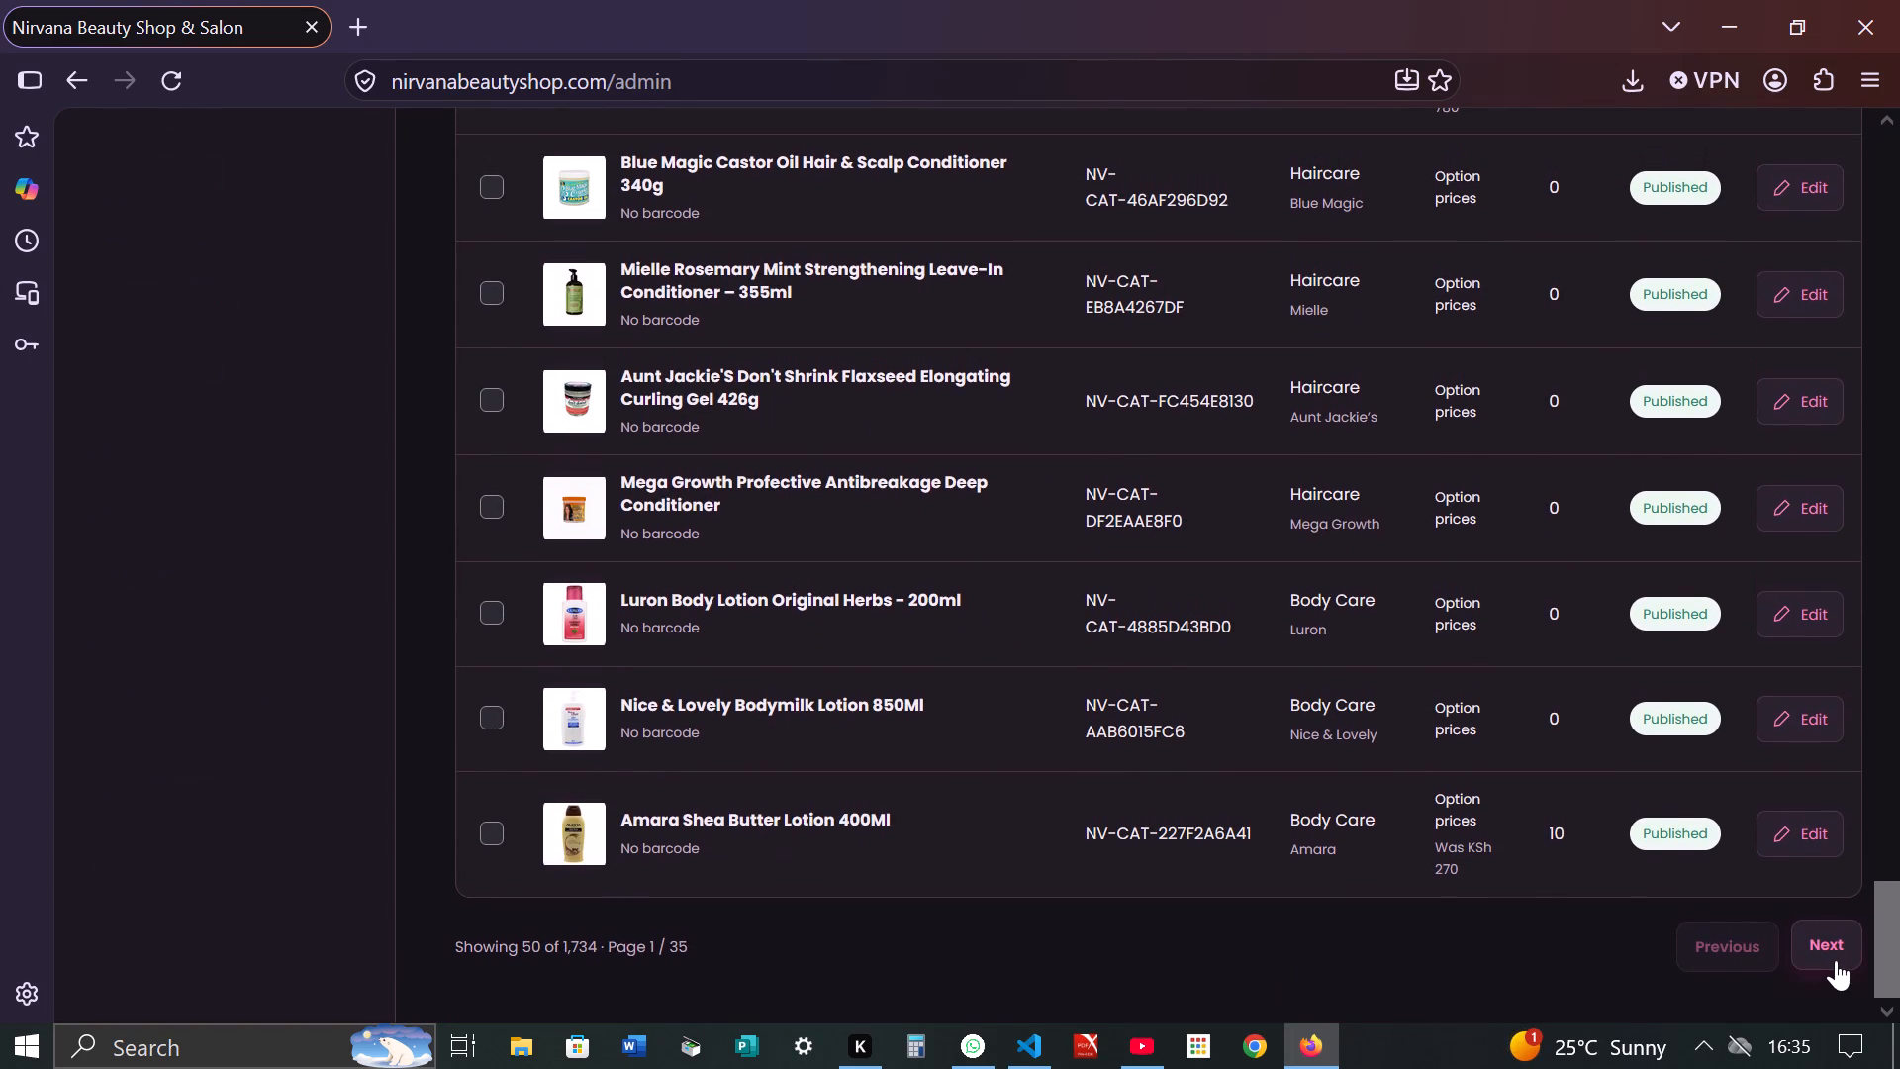
pyautogui.click(1833, 952)
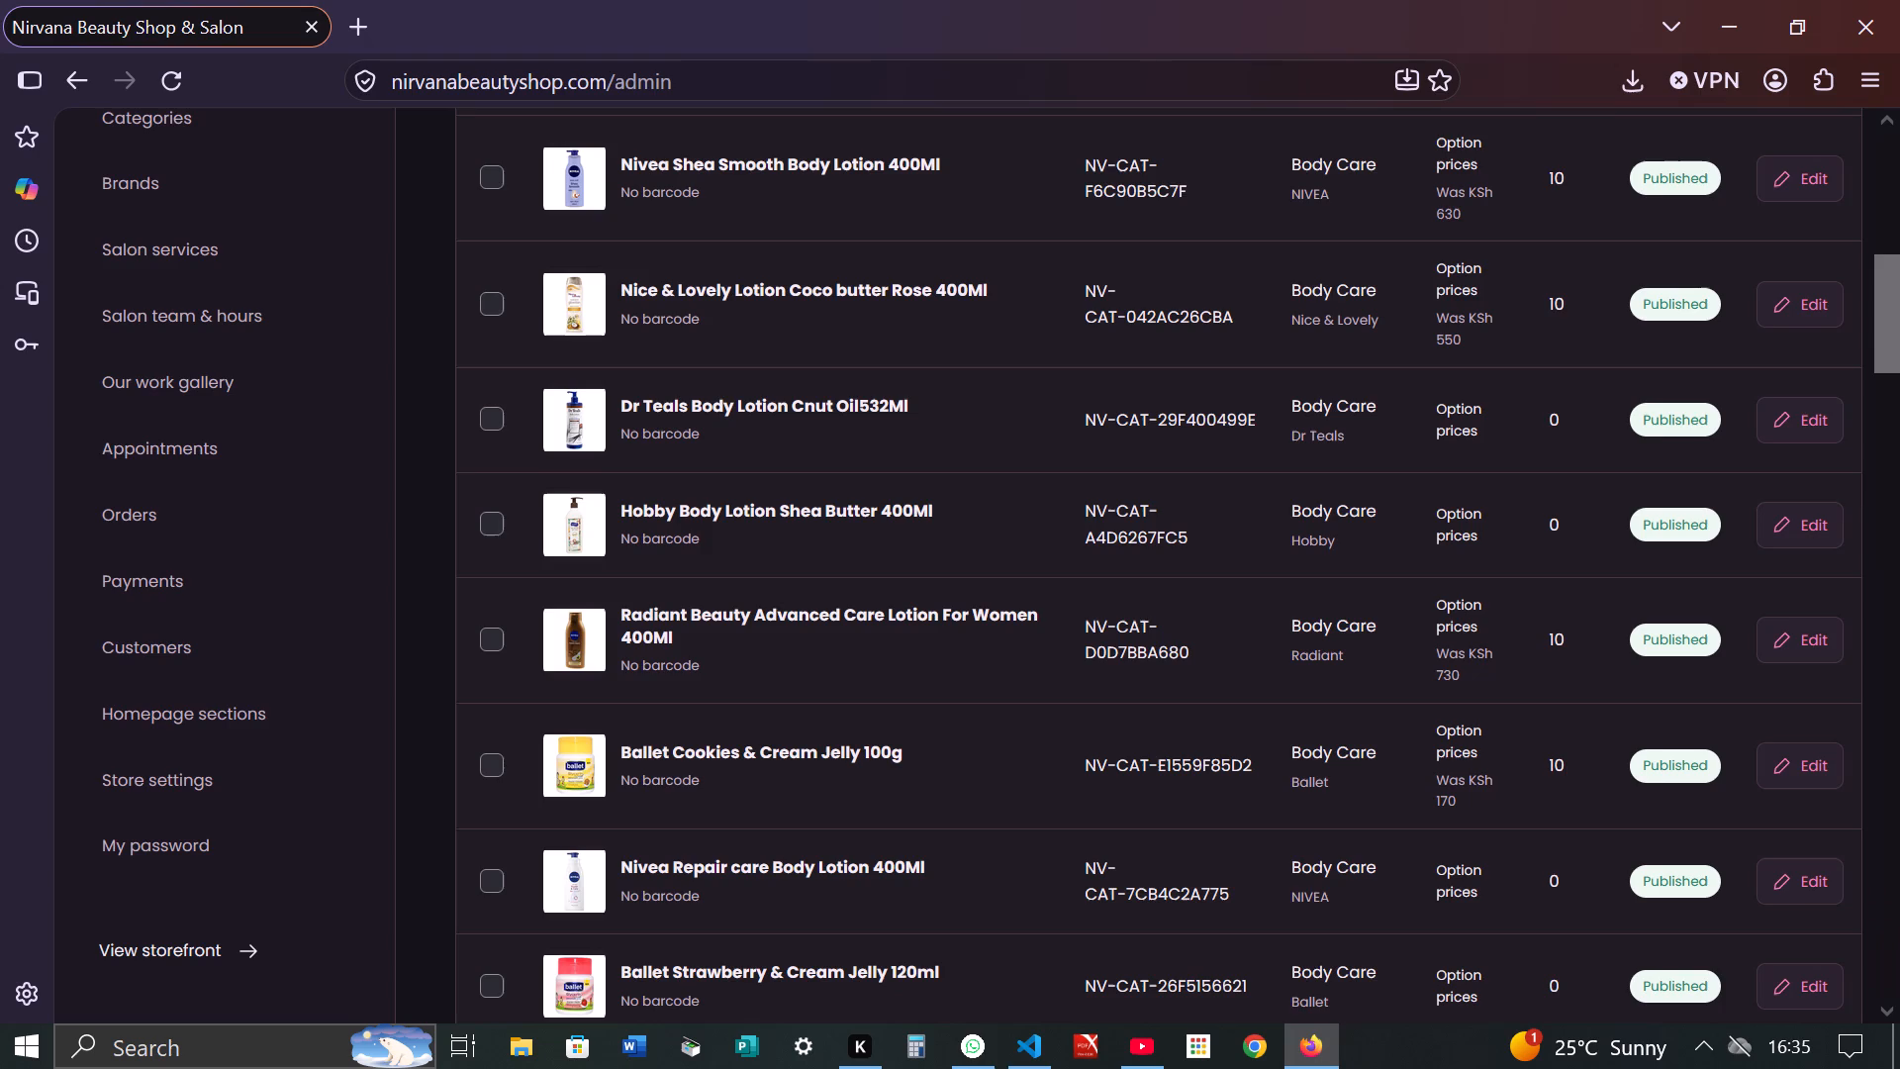
pyautogui.scroll(-11, 1454, 862)
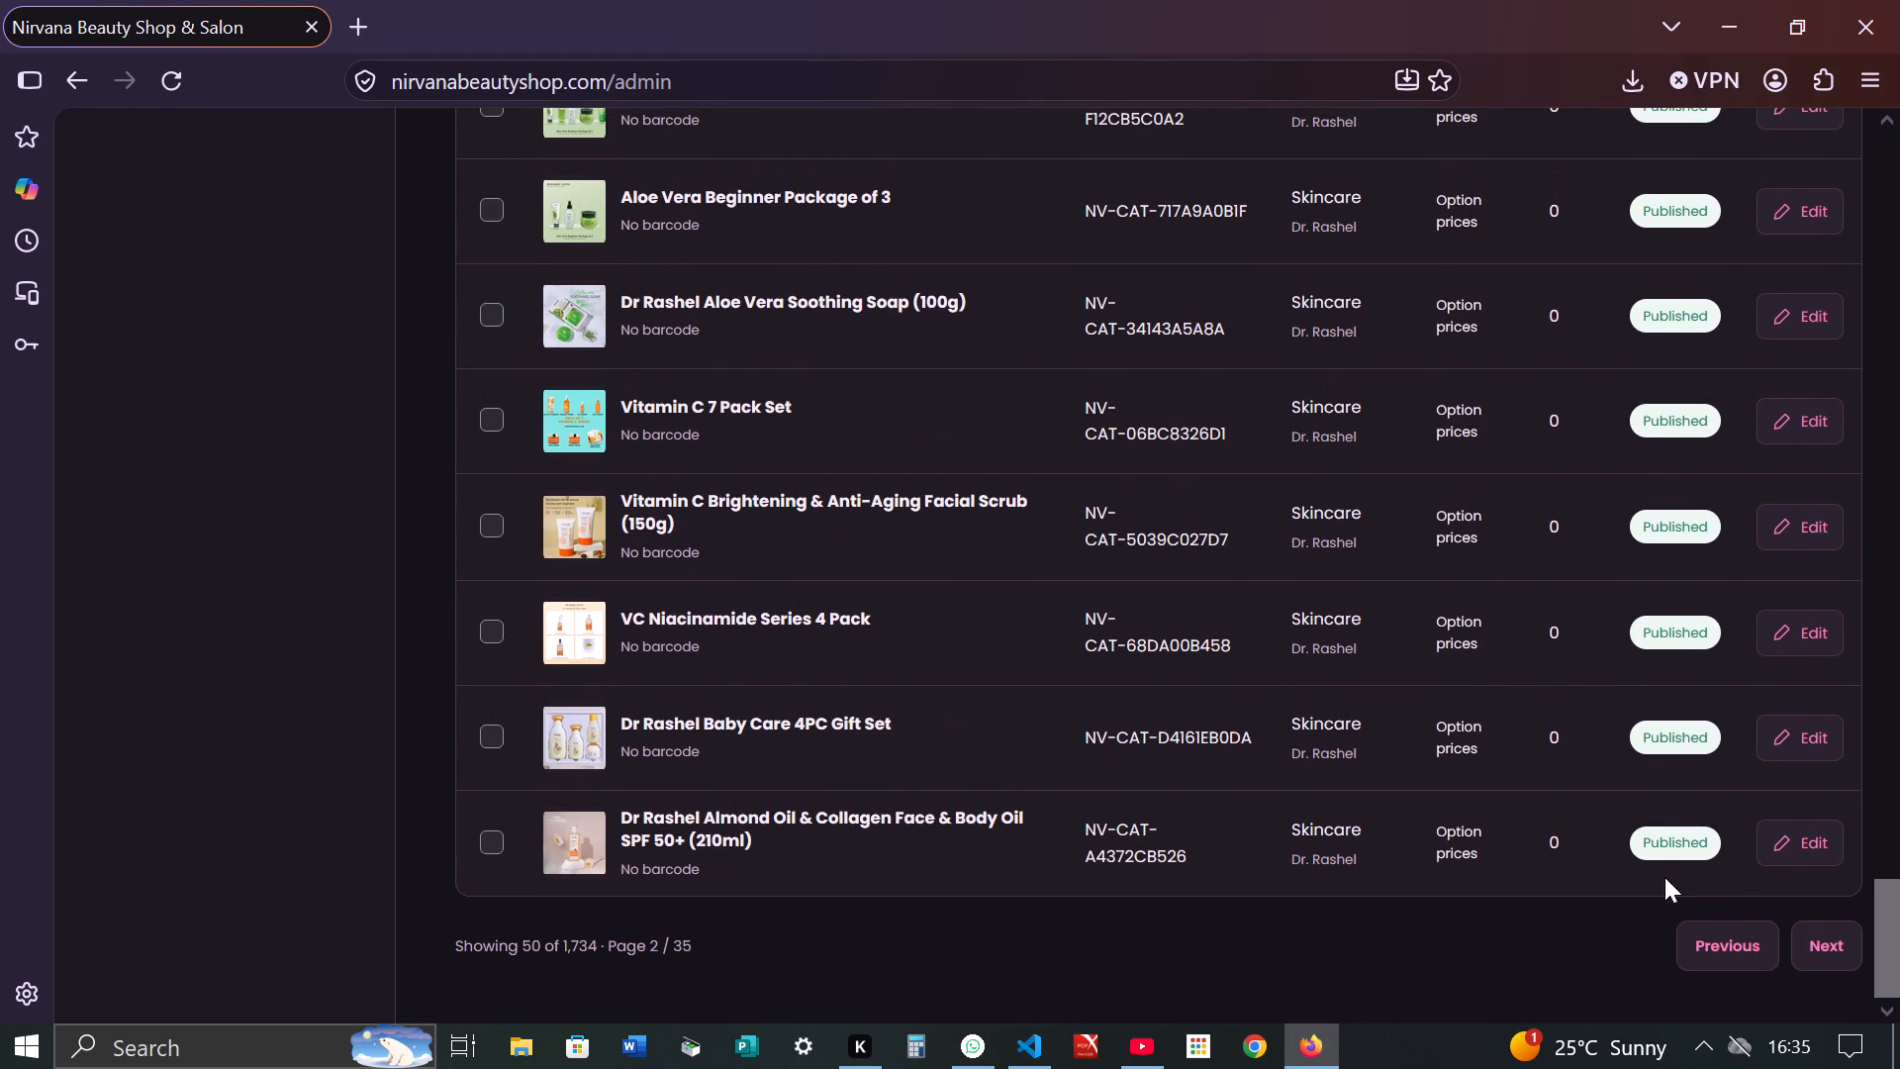
pyautogui.click(1809, 951)
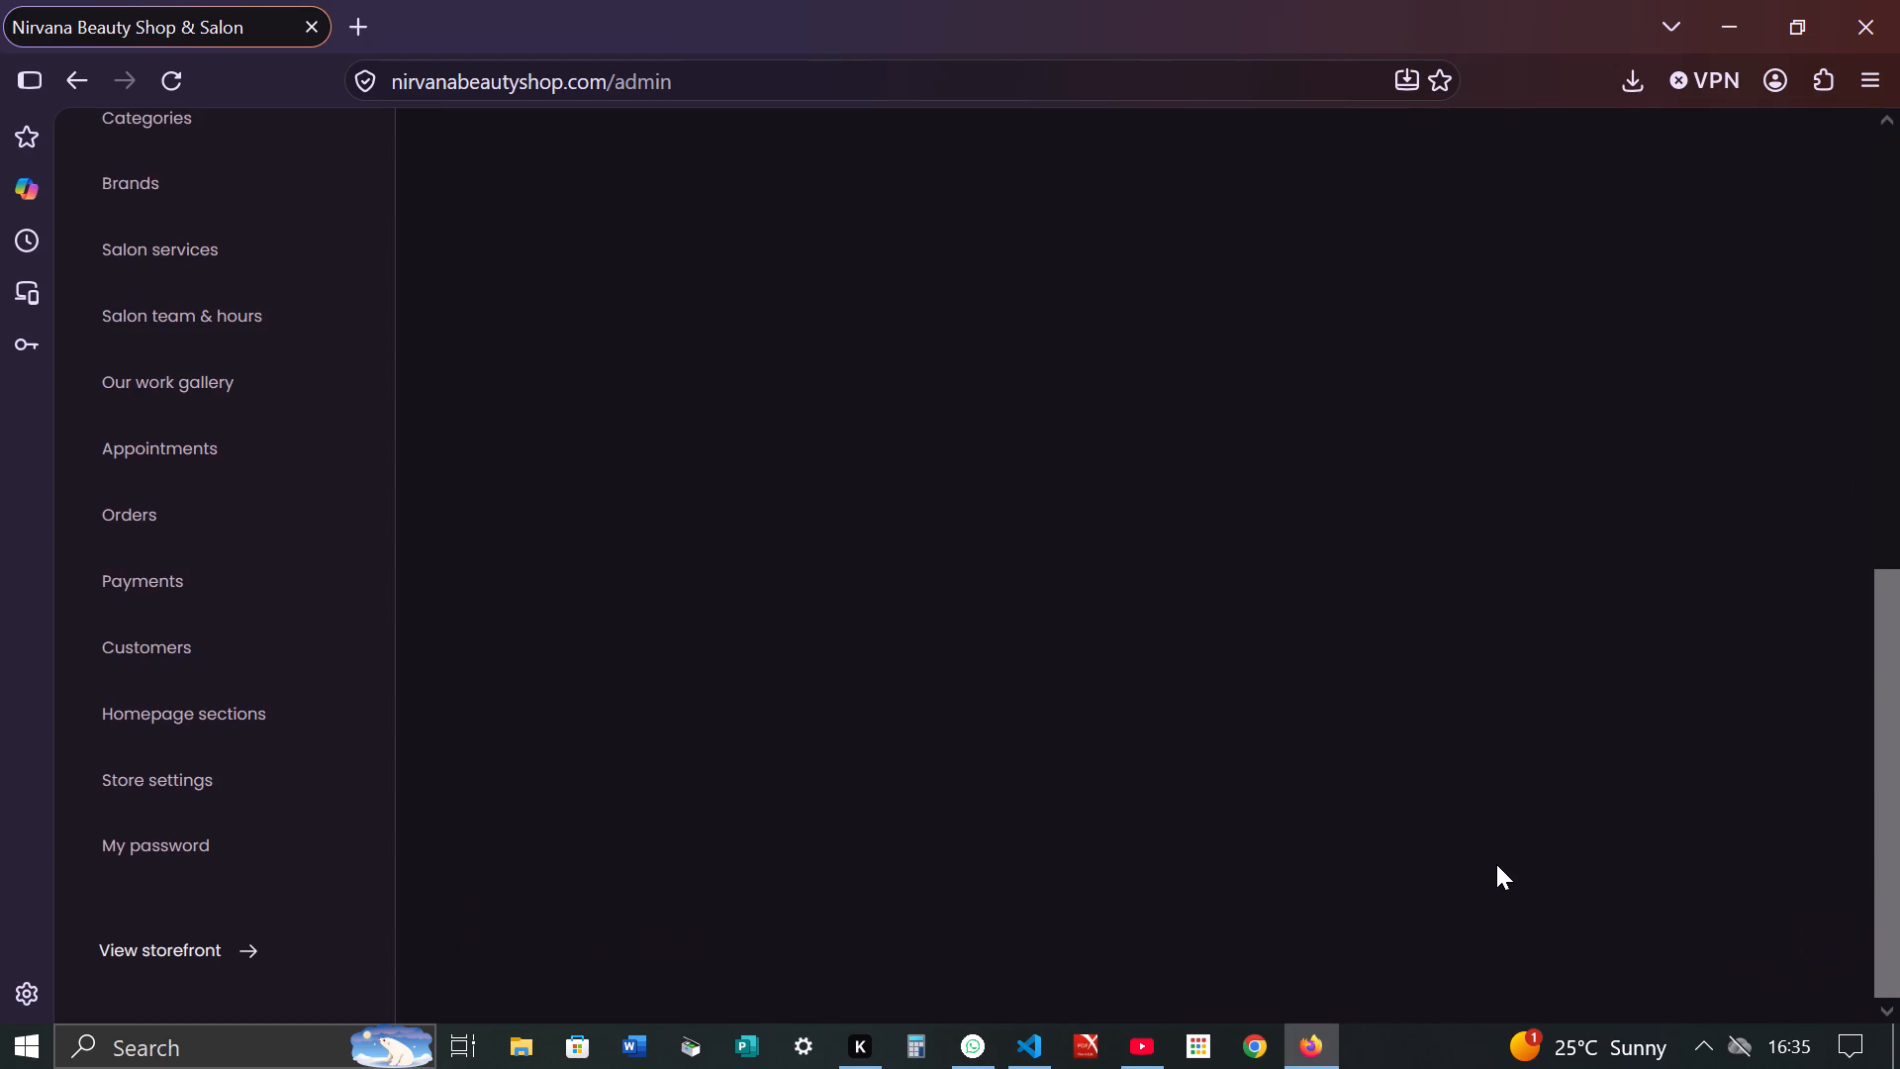
pyautogui.scroll(-9, 1496, 864)
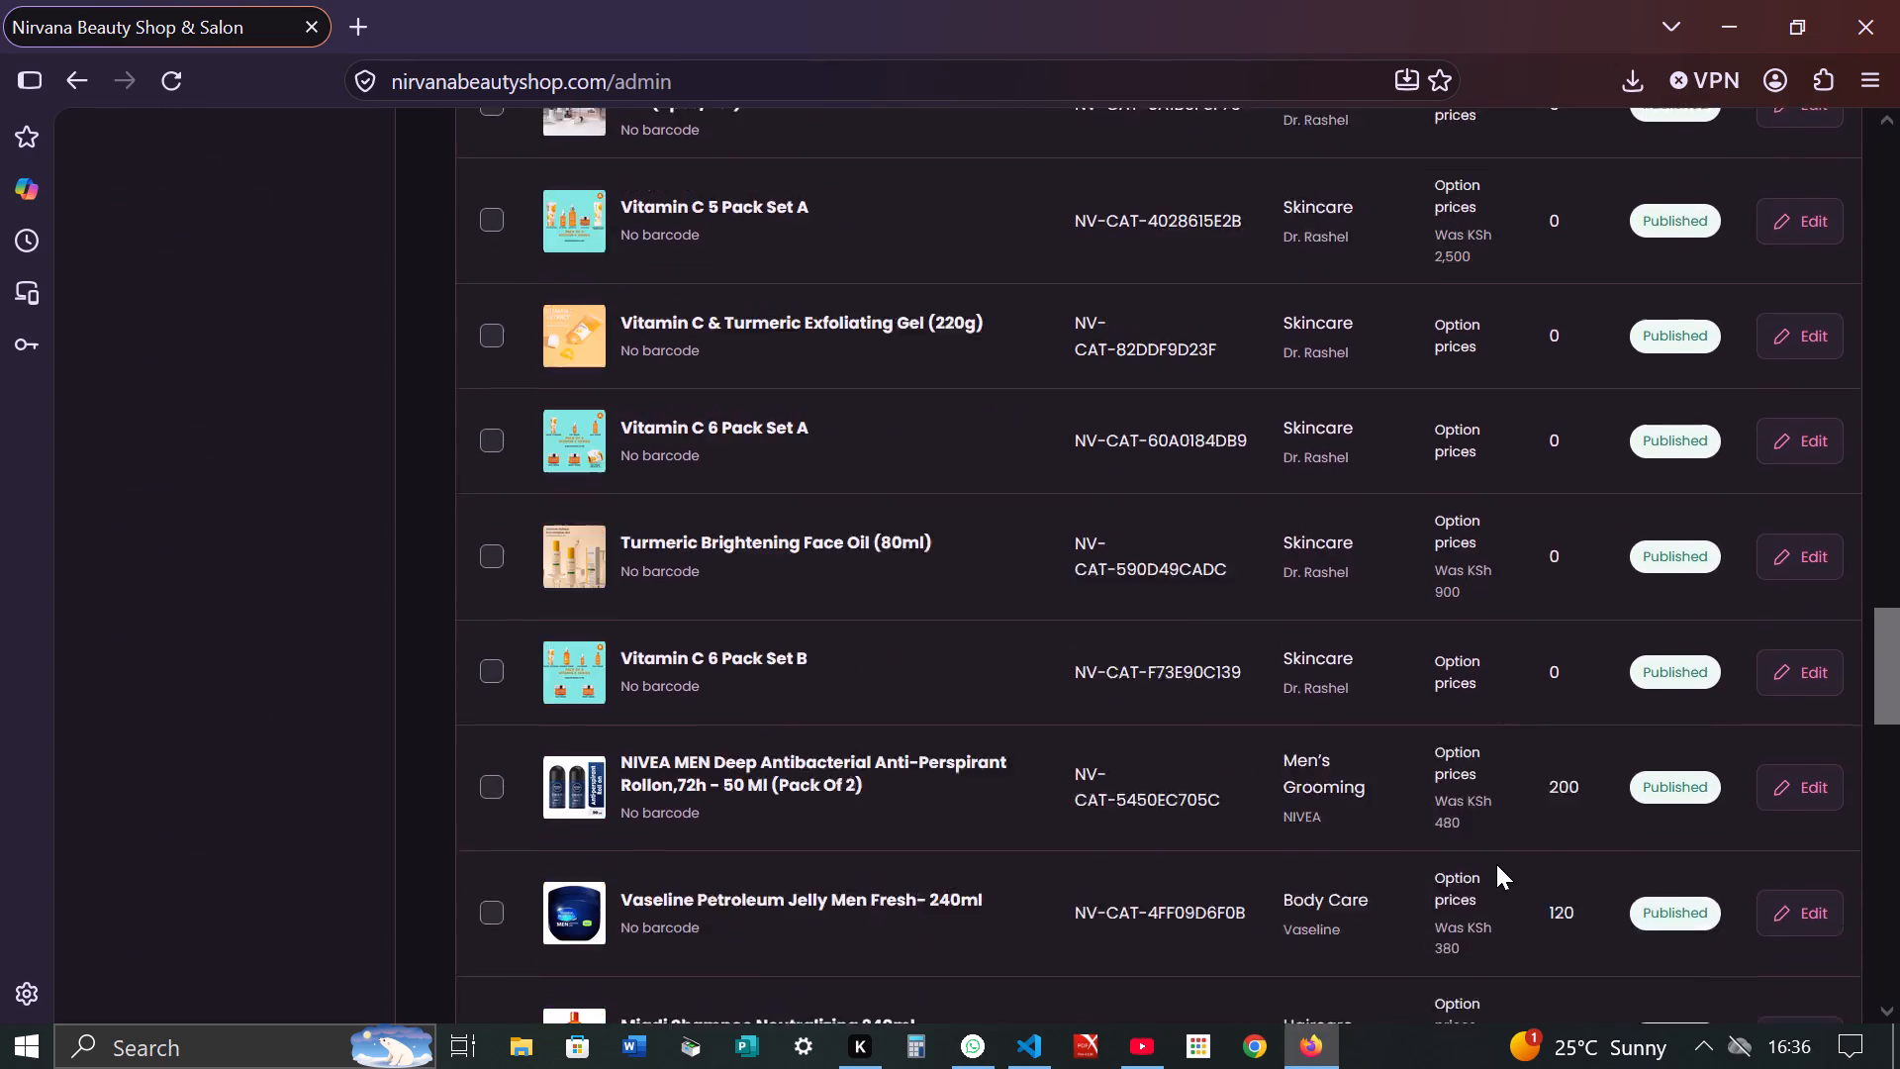
pyautogui.scroll(-8, 1496, 864)
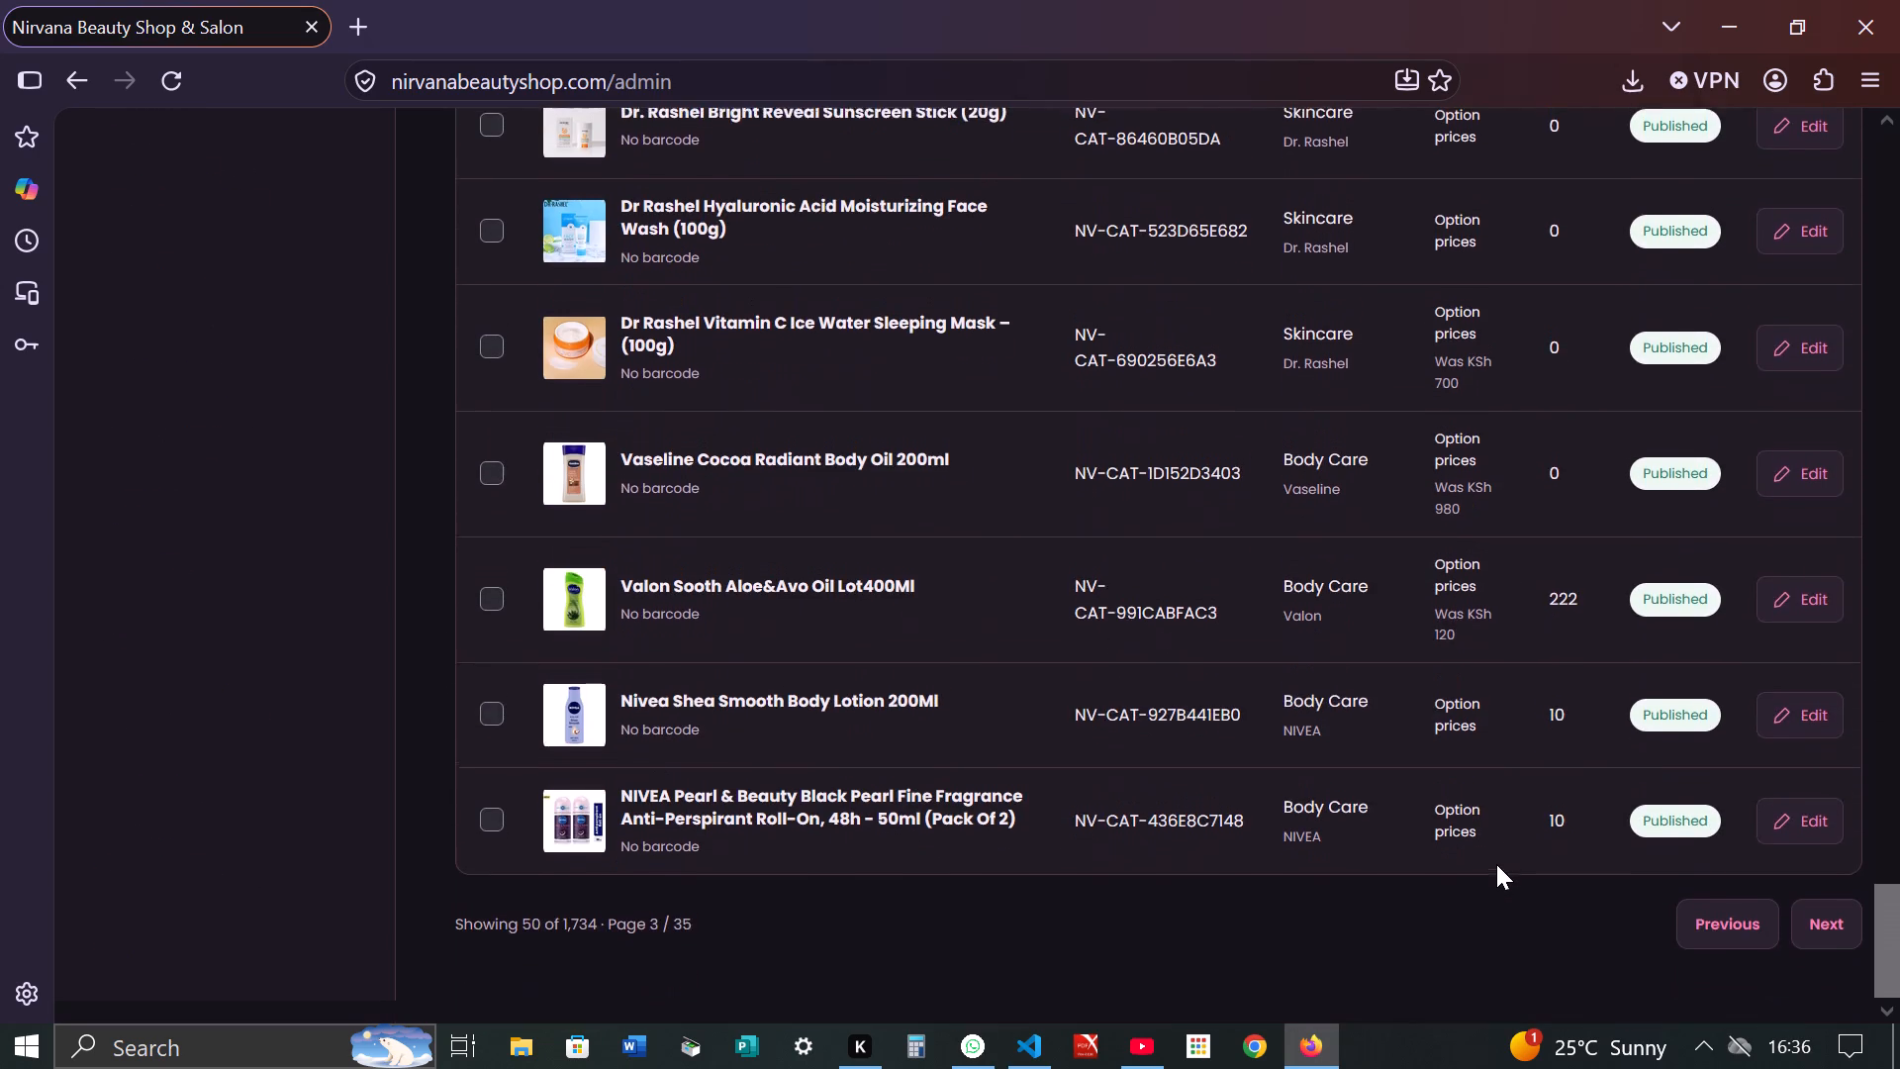
pyautogui.scroll(-1, 1496, 864)
pyautogui.click(1822, 941)
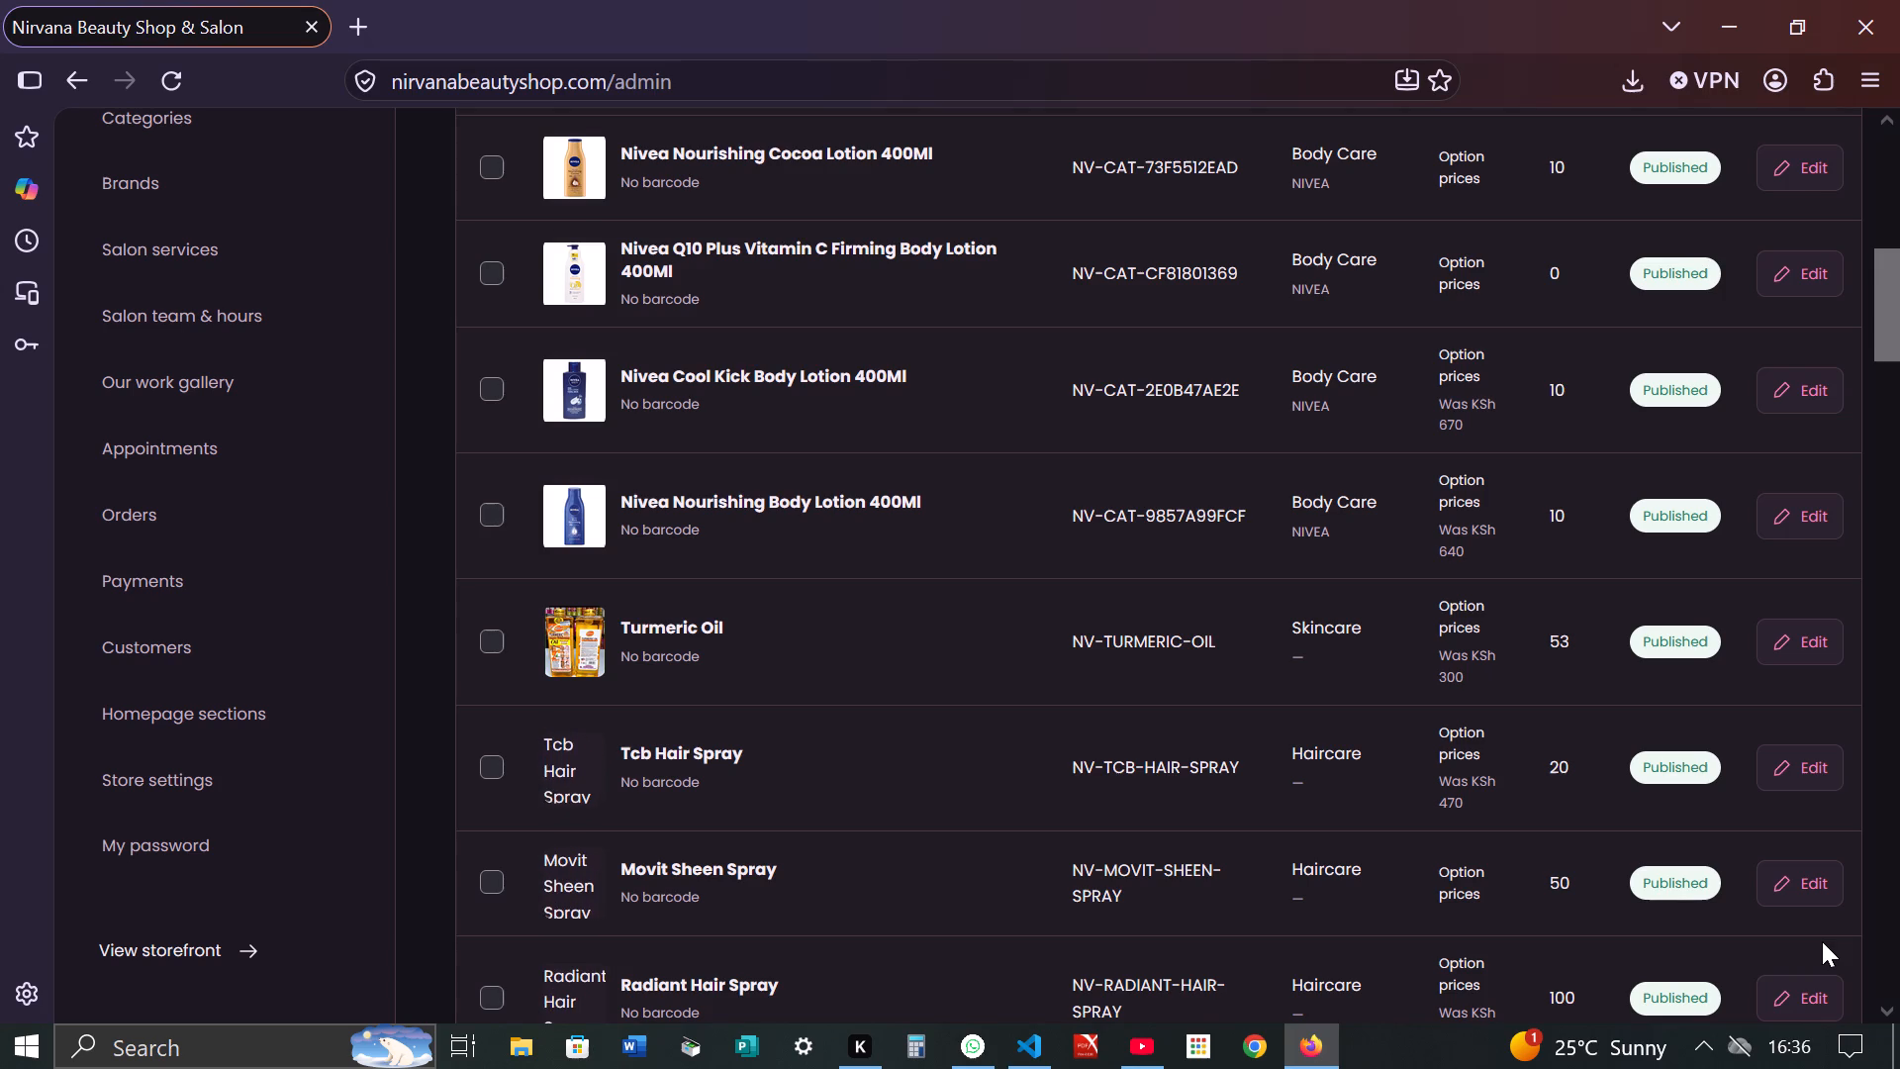
pyautogui.scroll(-1, 1822, 941)
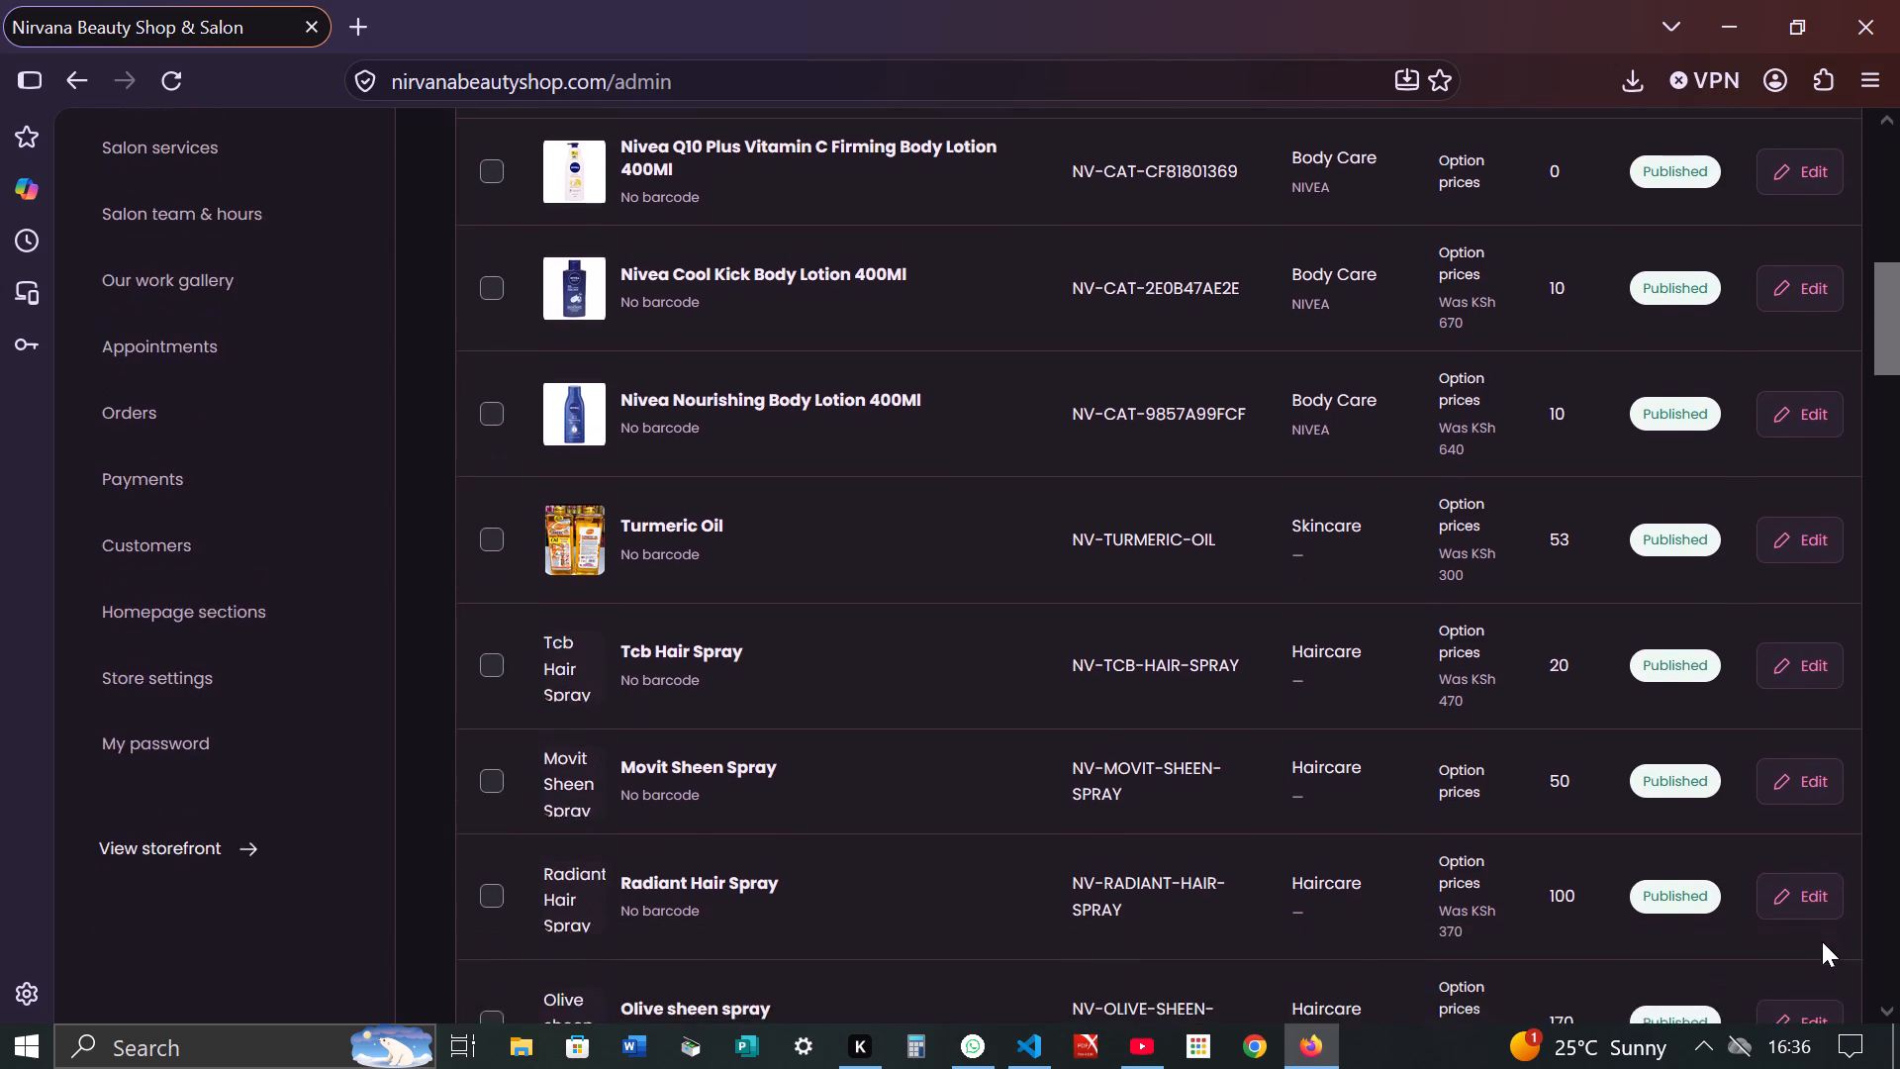
pyautogui.scroll(-9, 1822, 941)
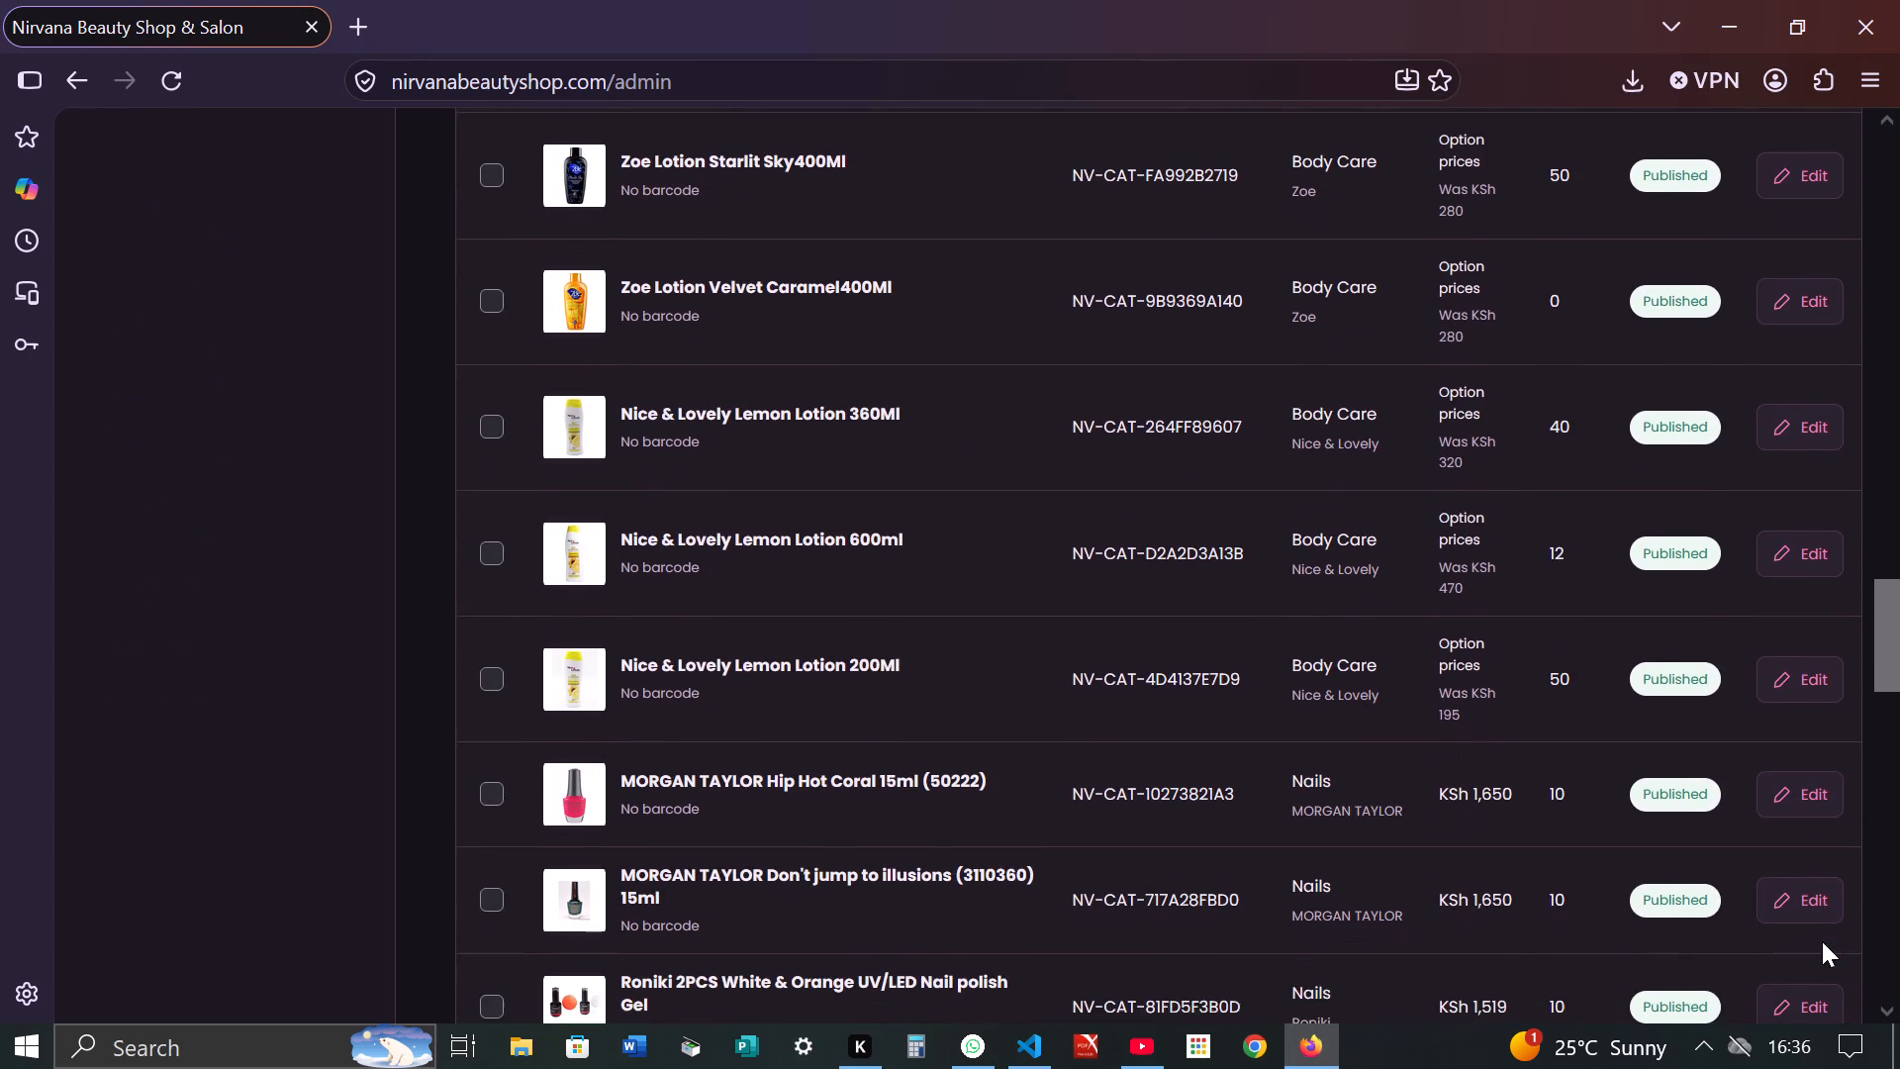
pyautogui.scroll(-1, 1822, 941)
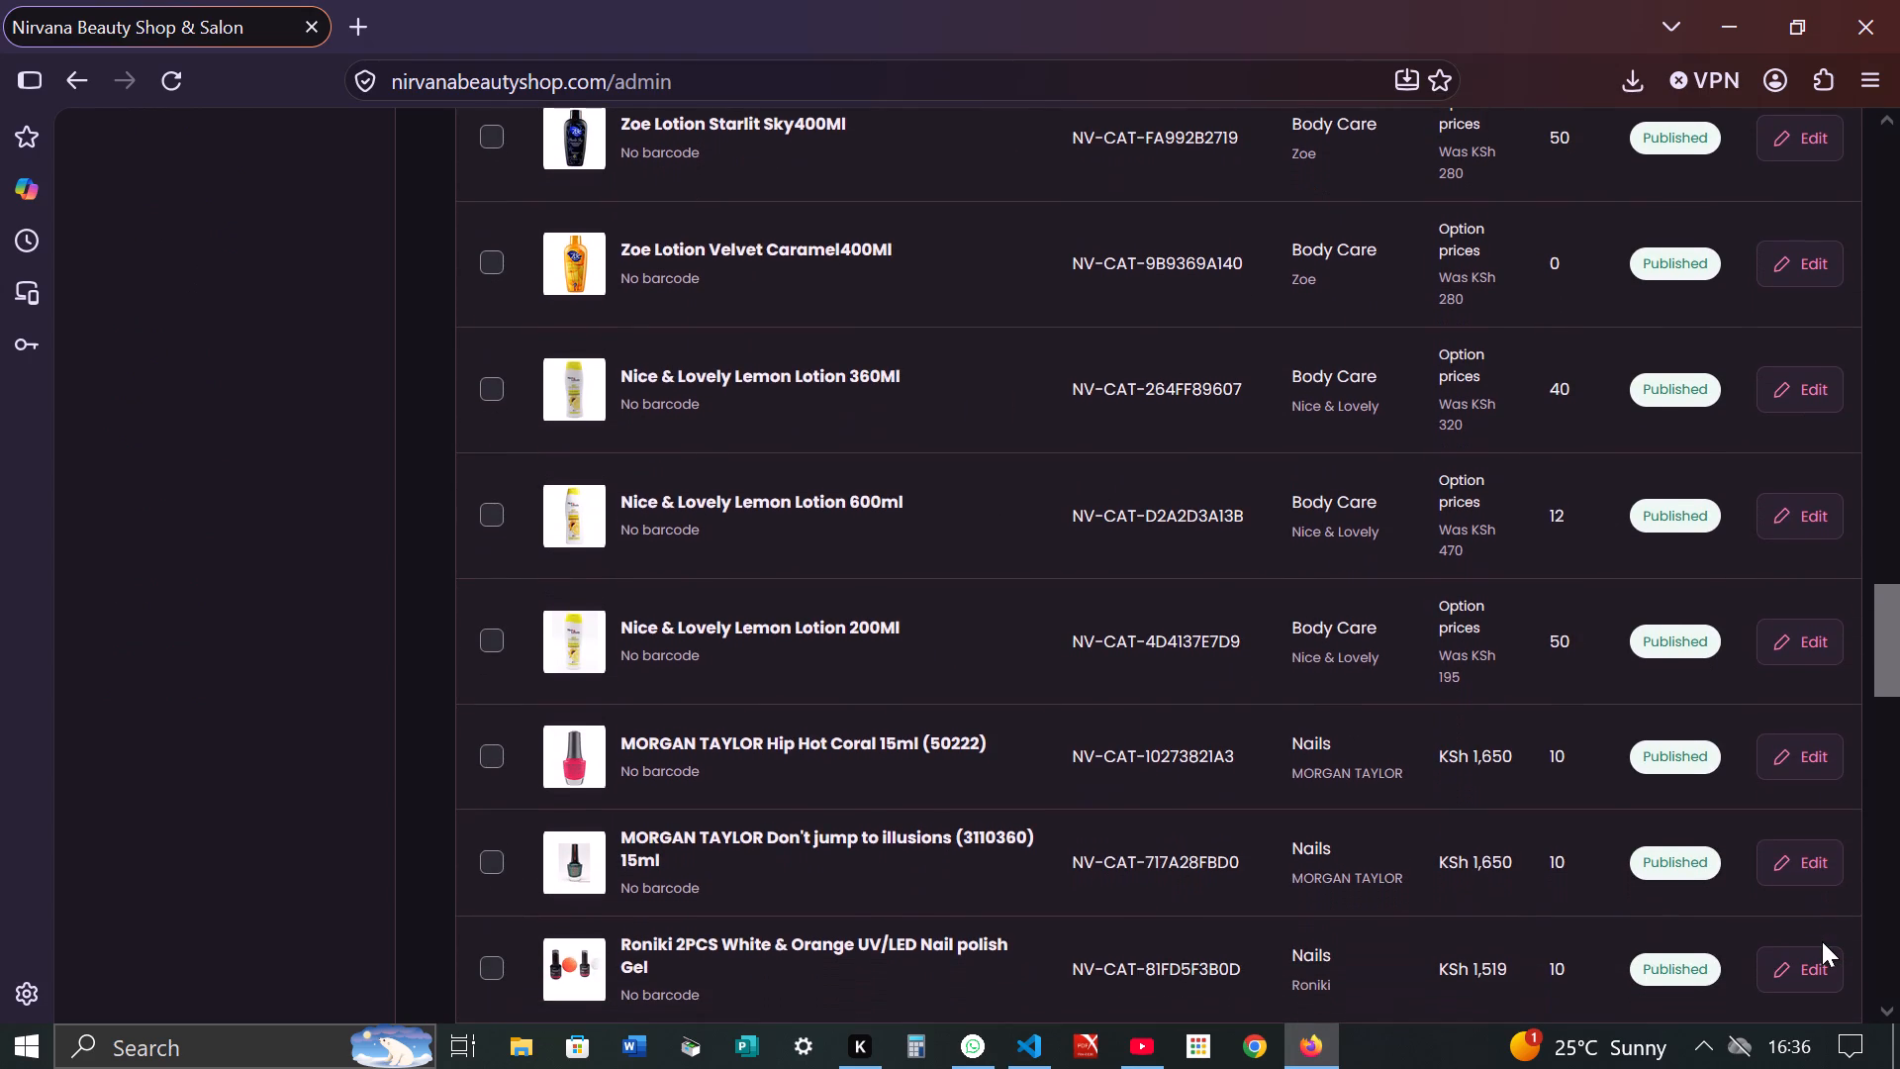
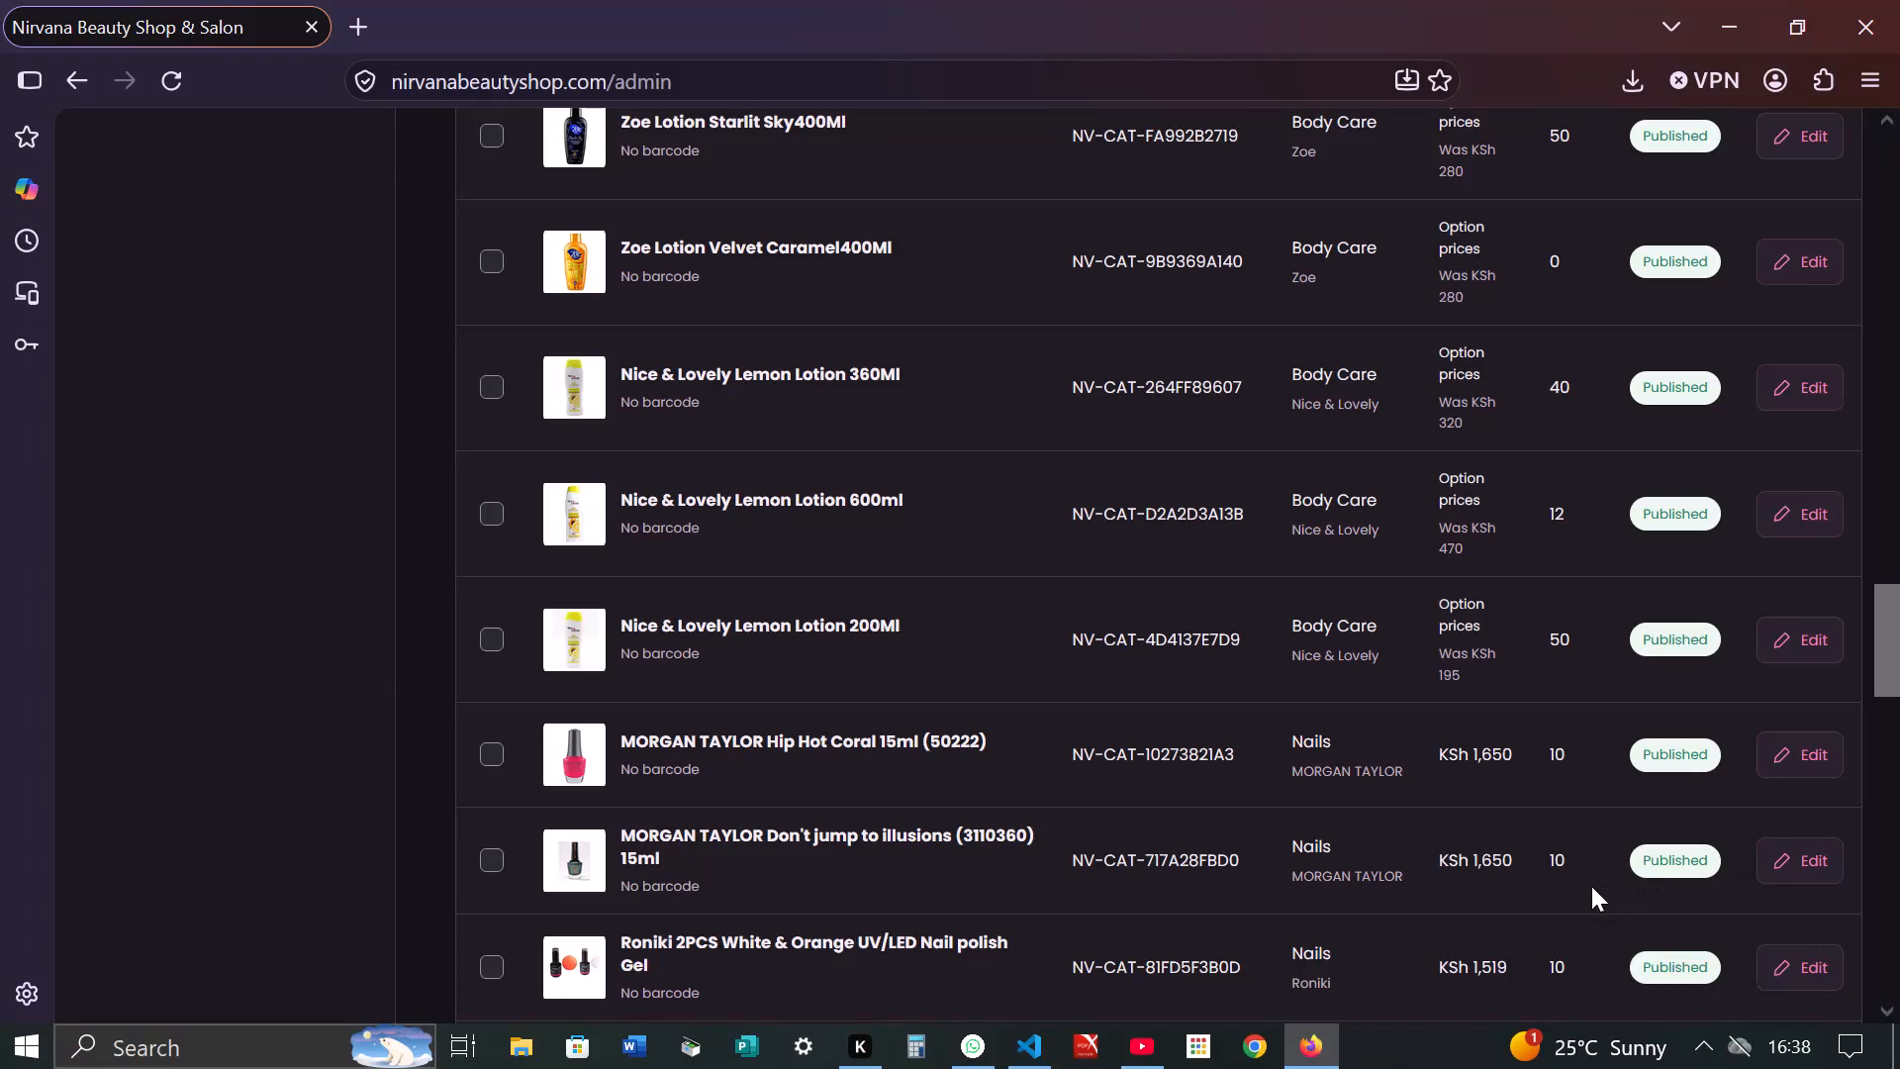
# Set the stock of MORGAN TAYLOR Hip Hot Coral 15ml (50222) to 0 and save the product.
pyautogui.scroll(-1, 1447, 909)
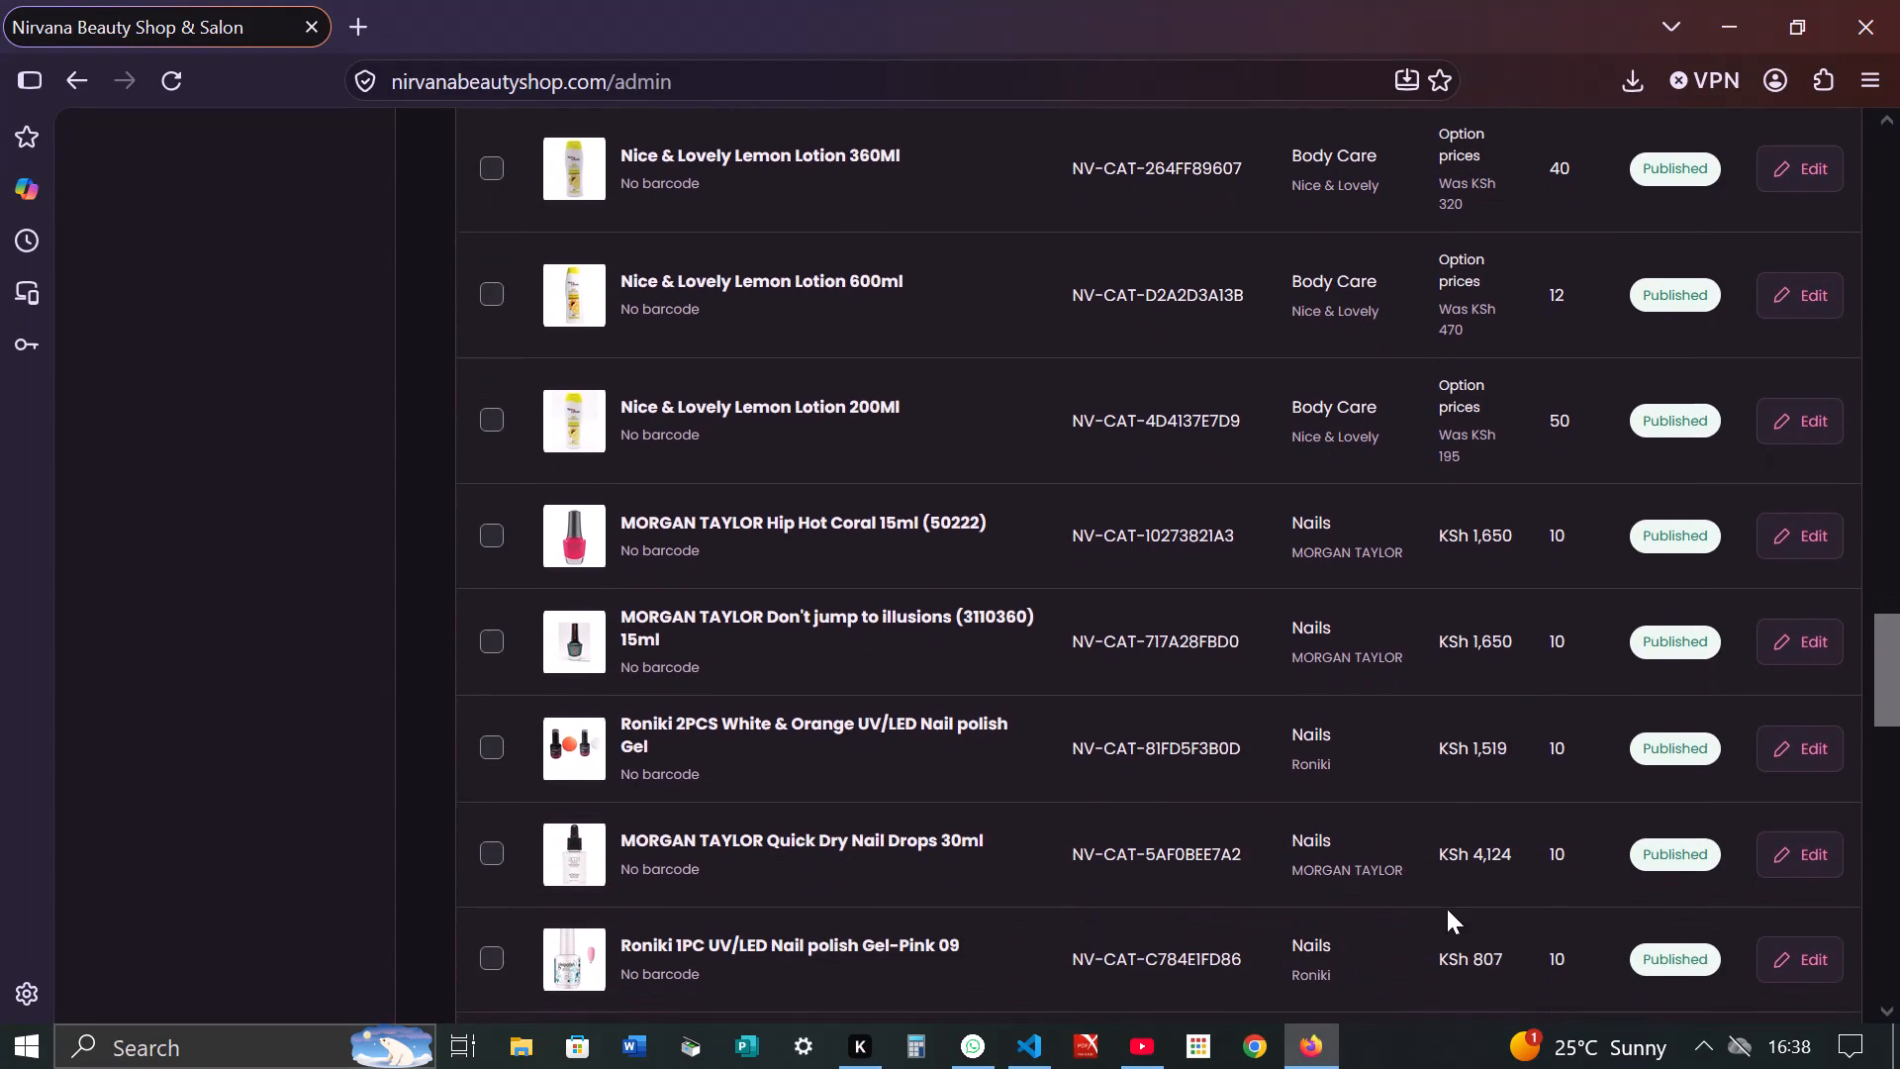
pyautogui.scroll(-1, 1447, 909)
pyautogui.scroll(1, 1447, 909)
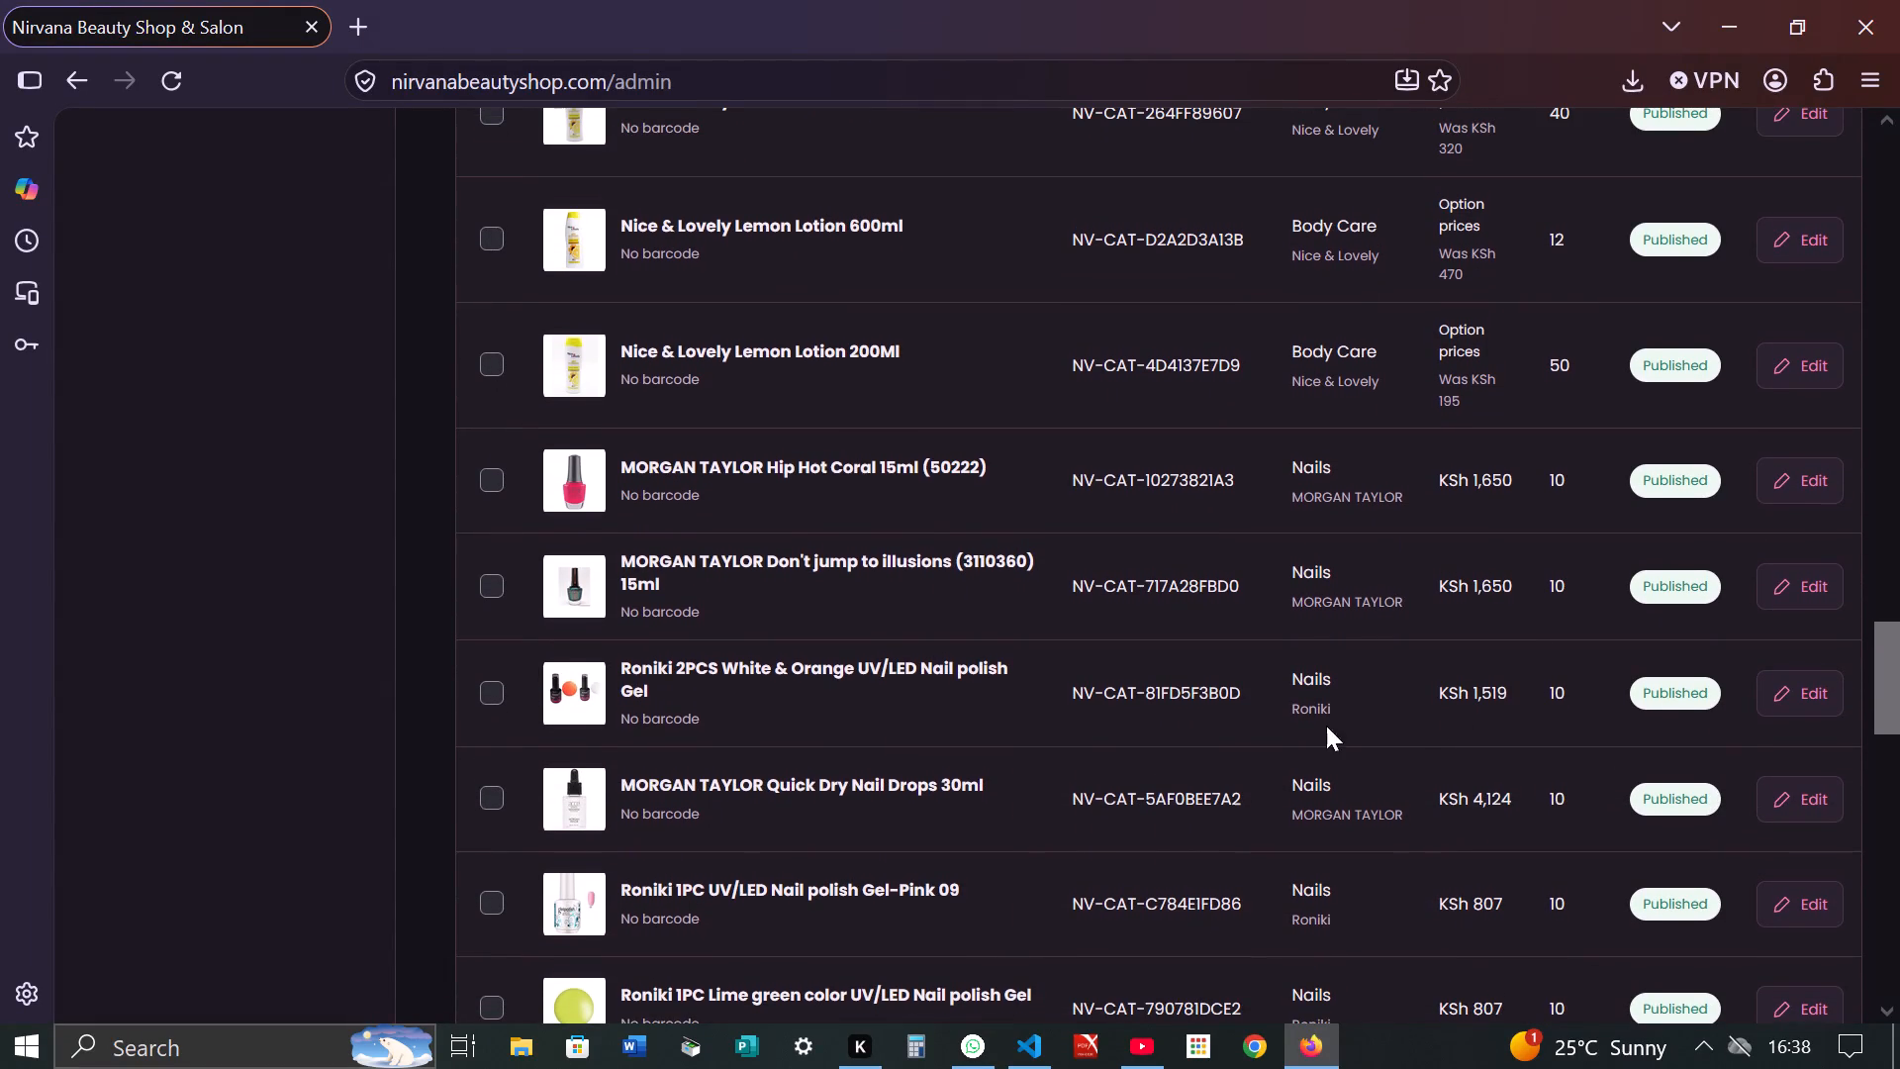
pyautogui.click(1811, 473)
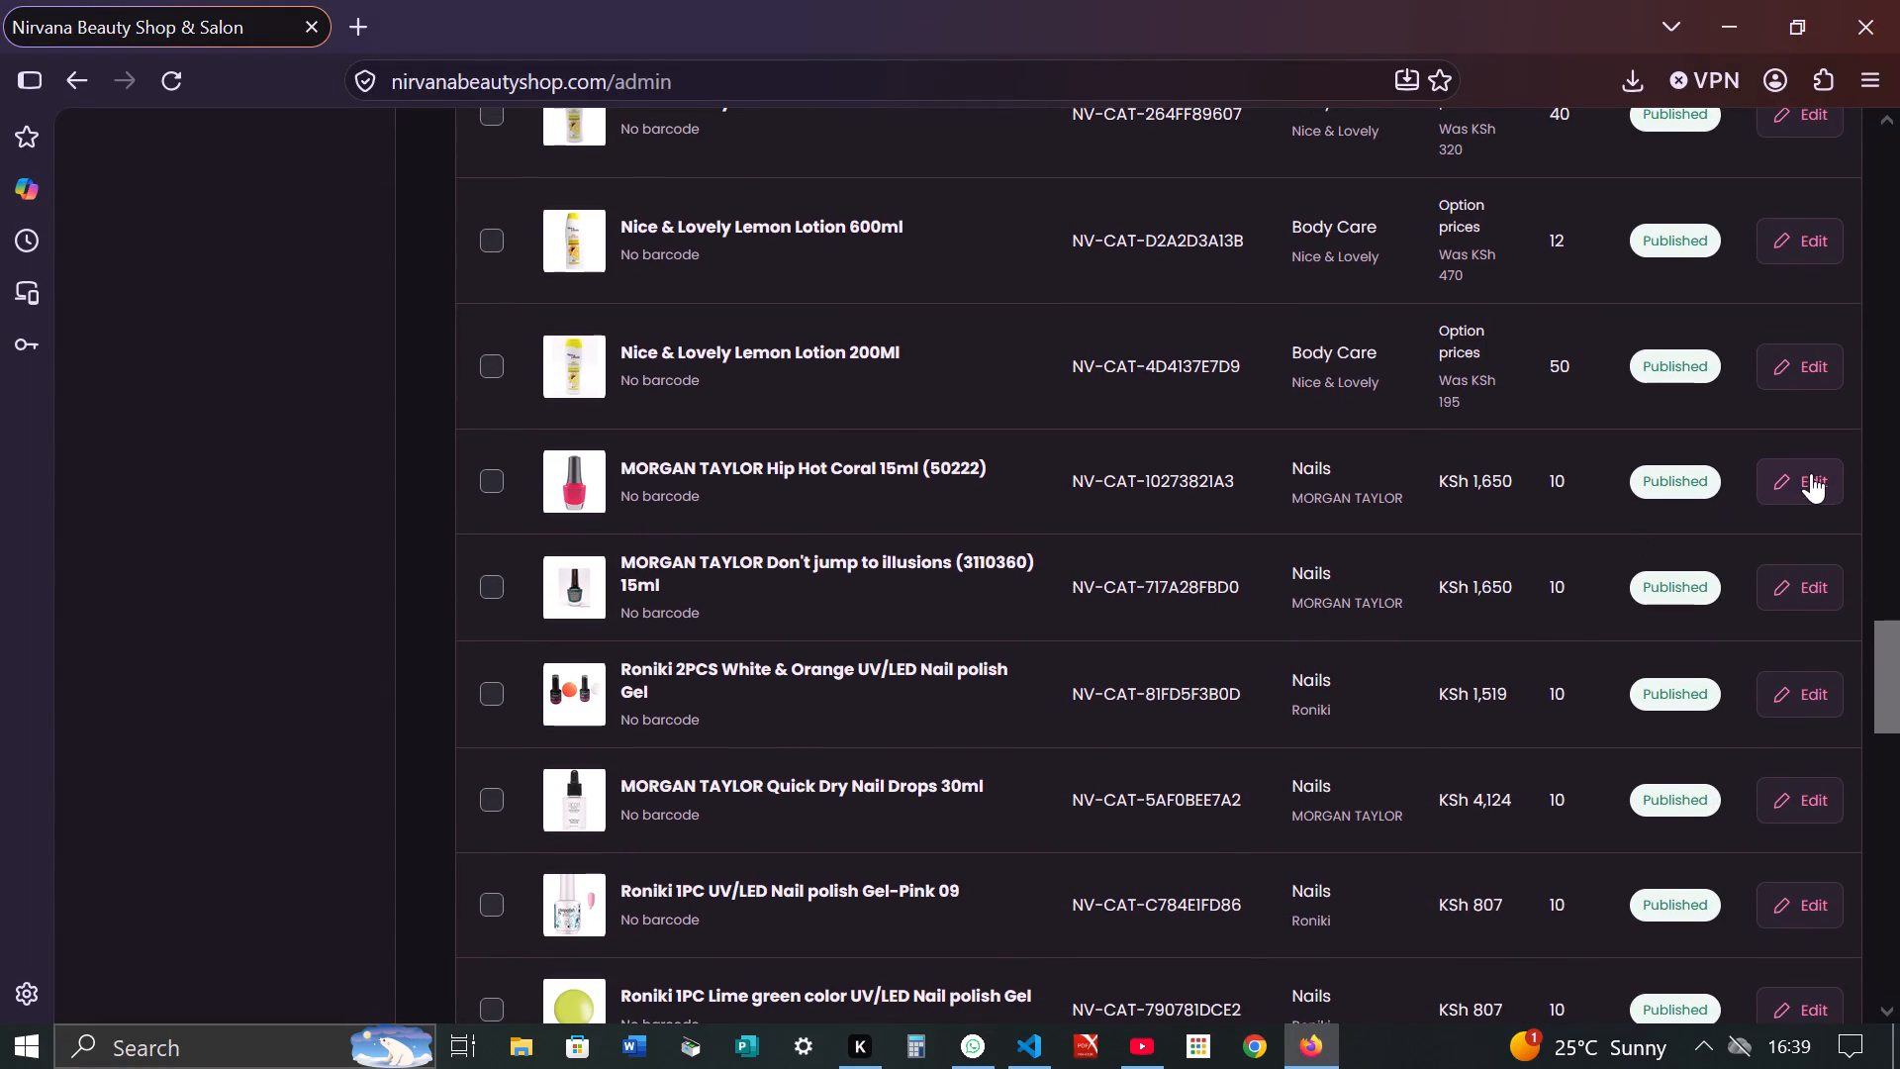
pyautogui.scroll(-4, 1352, 632)
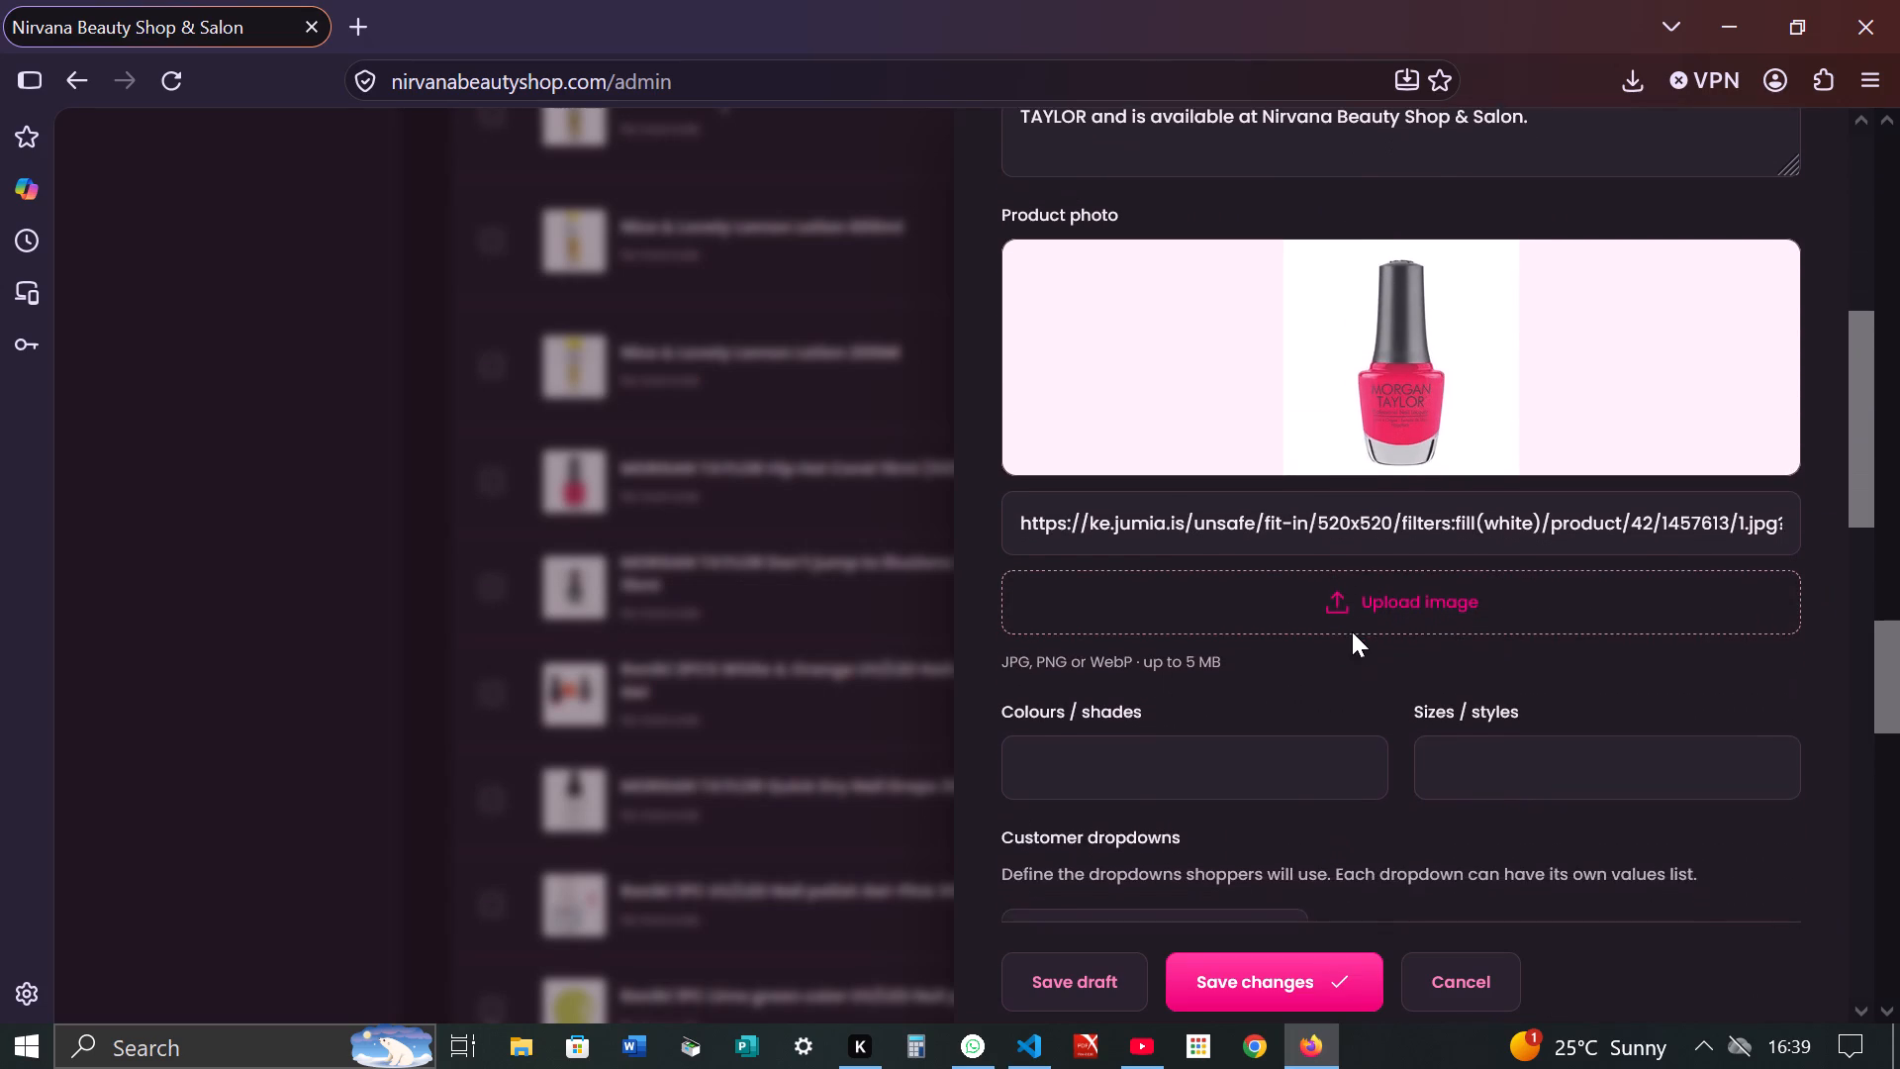
pyautogui.scroll(-1, 1352, 632)
pyautogui.scroll(-1, 1472, 610)
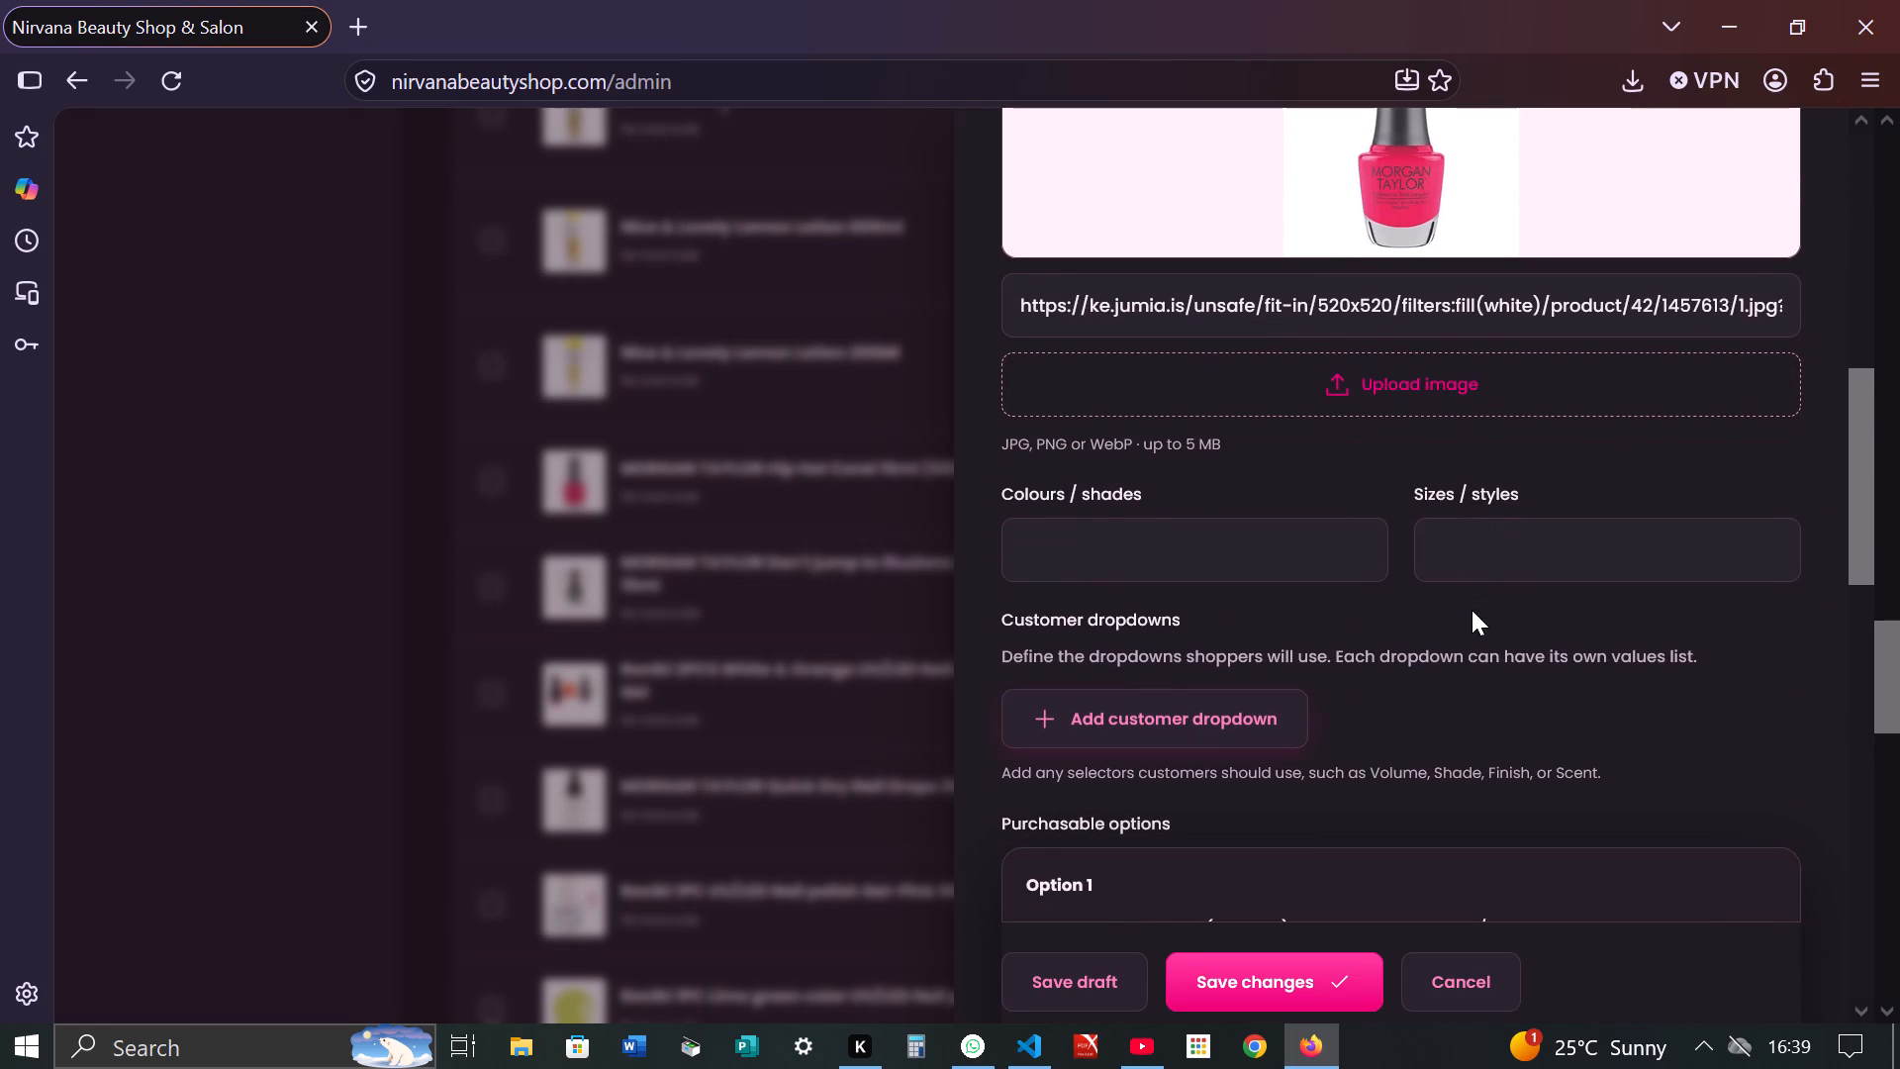
pyautogui.scroll(-2, 1472, 610)
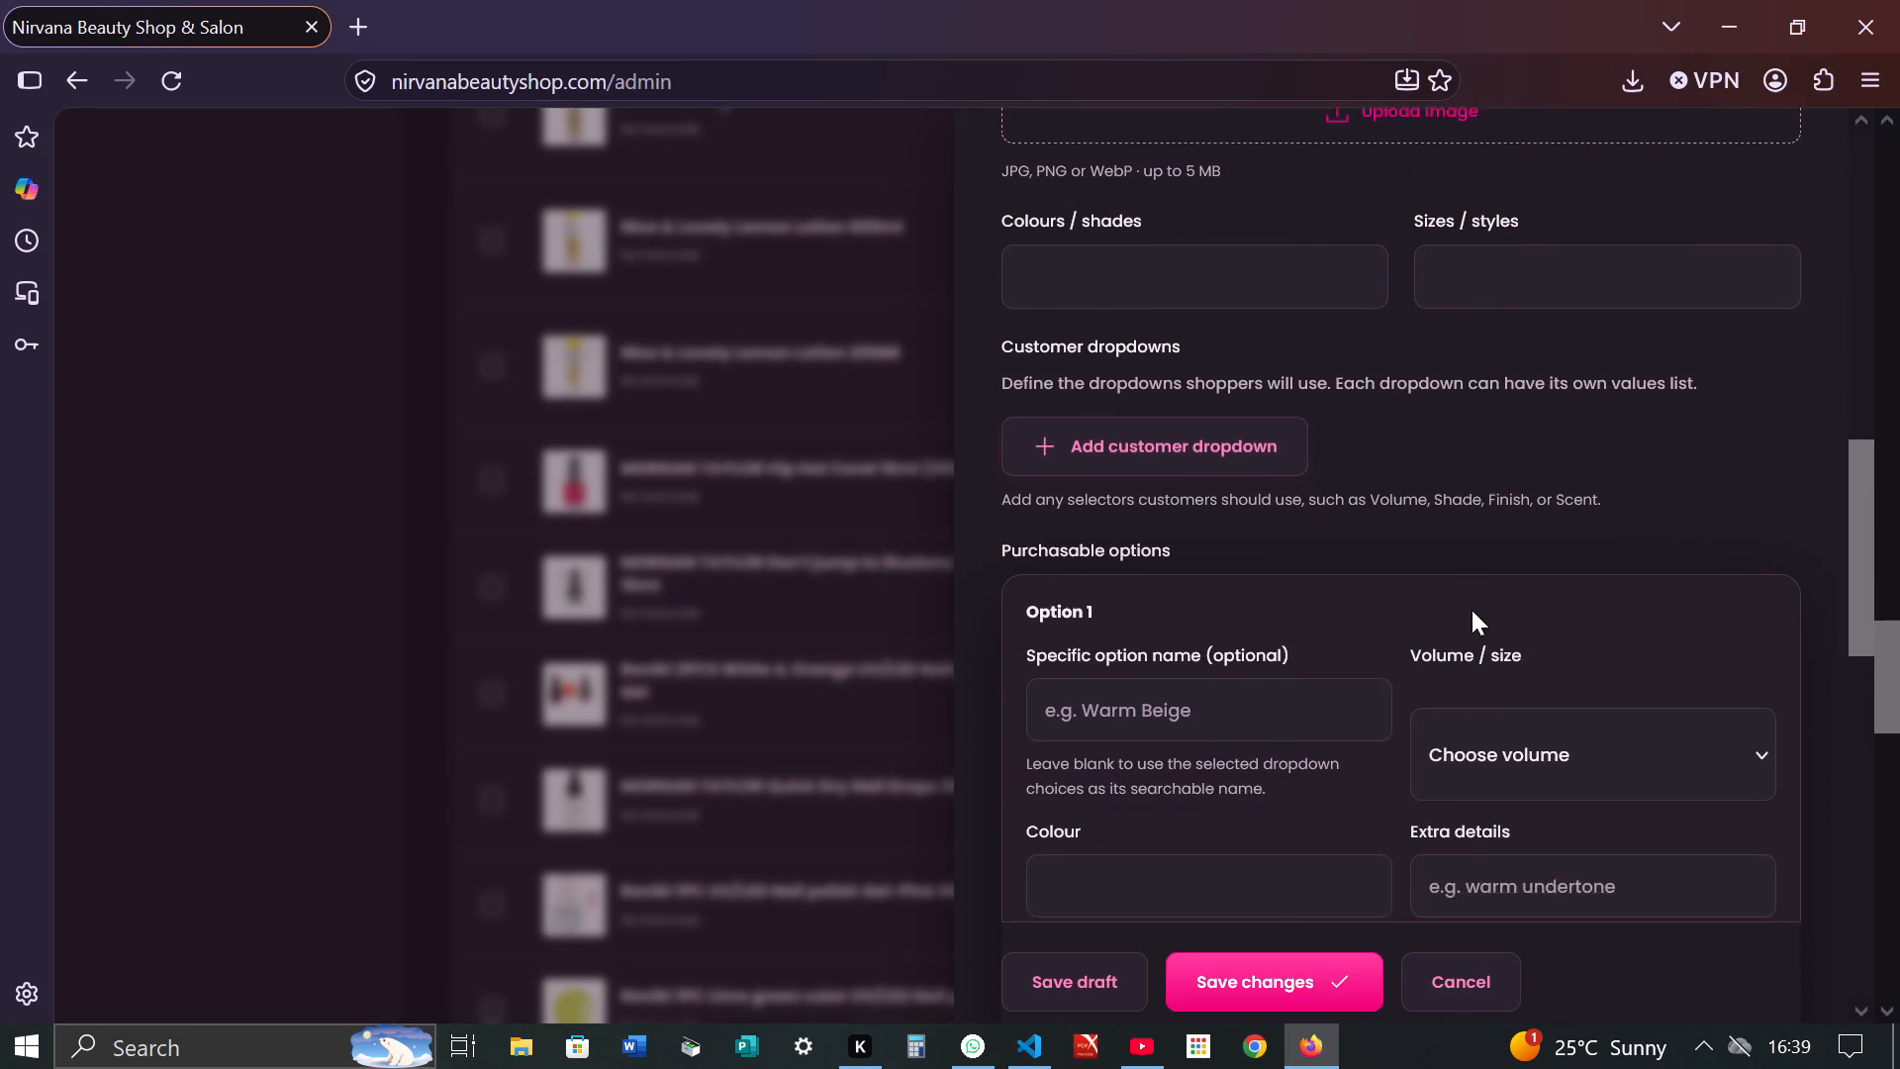
pyautogui.scroll(-3, 1472, 610)
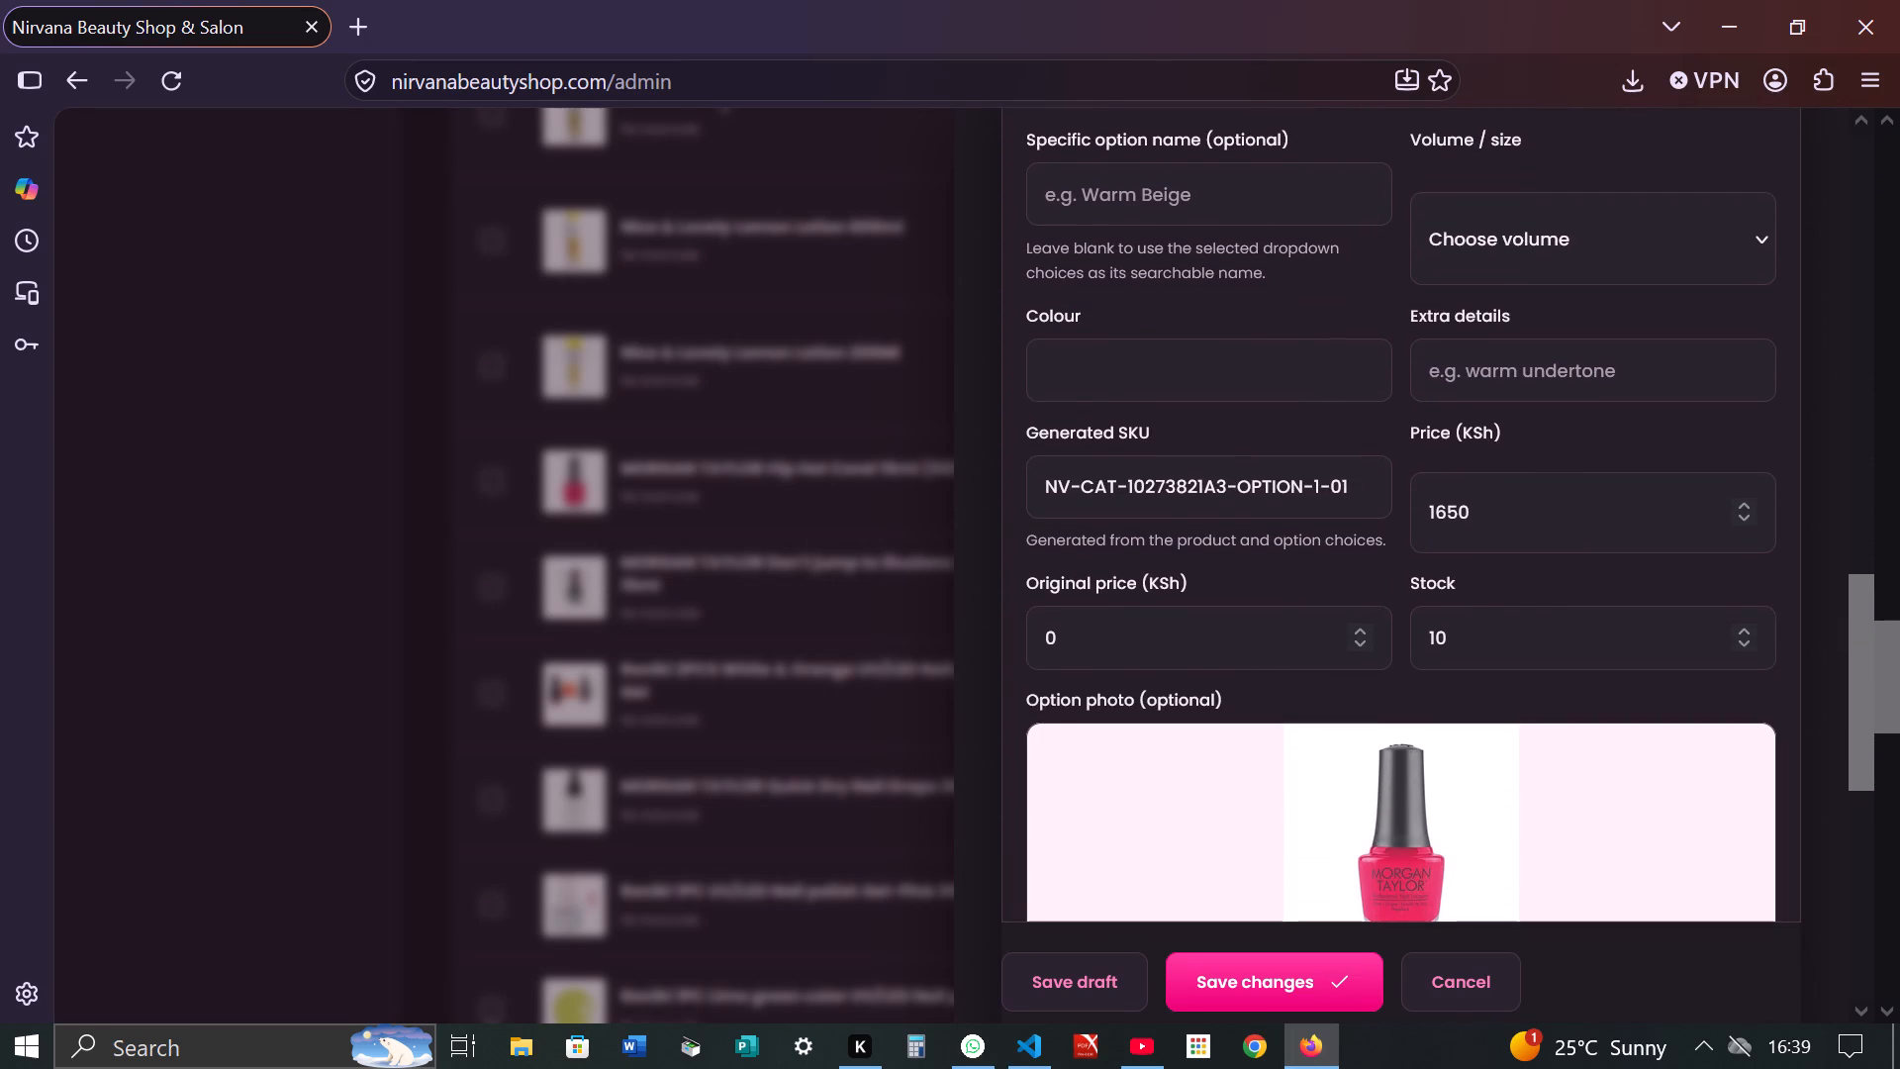
pyautogui.click(1443, 630)
pyautogui.press('BackSpace')
pyautogui.press('BackSpace')
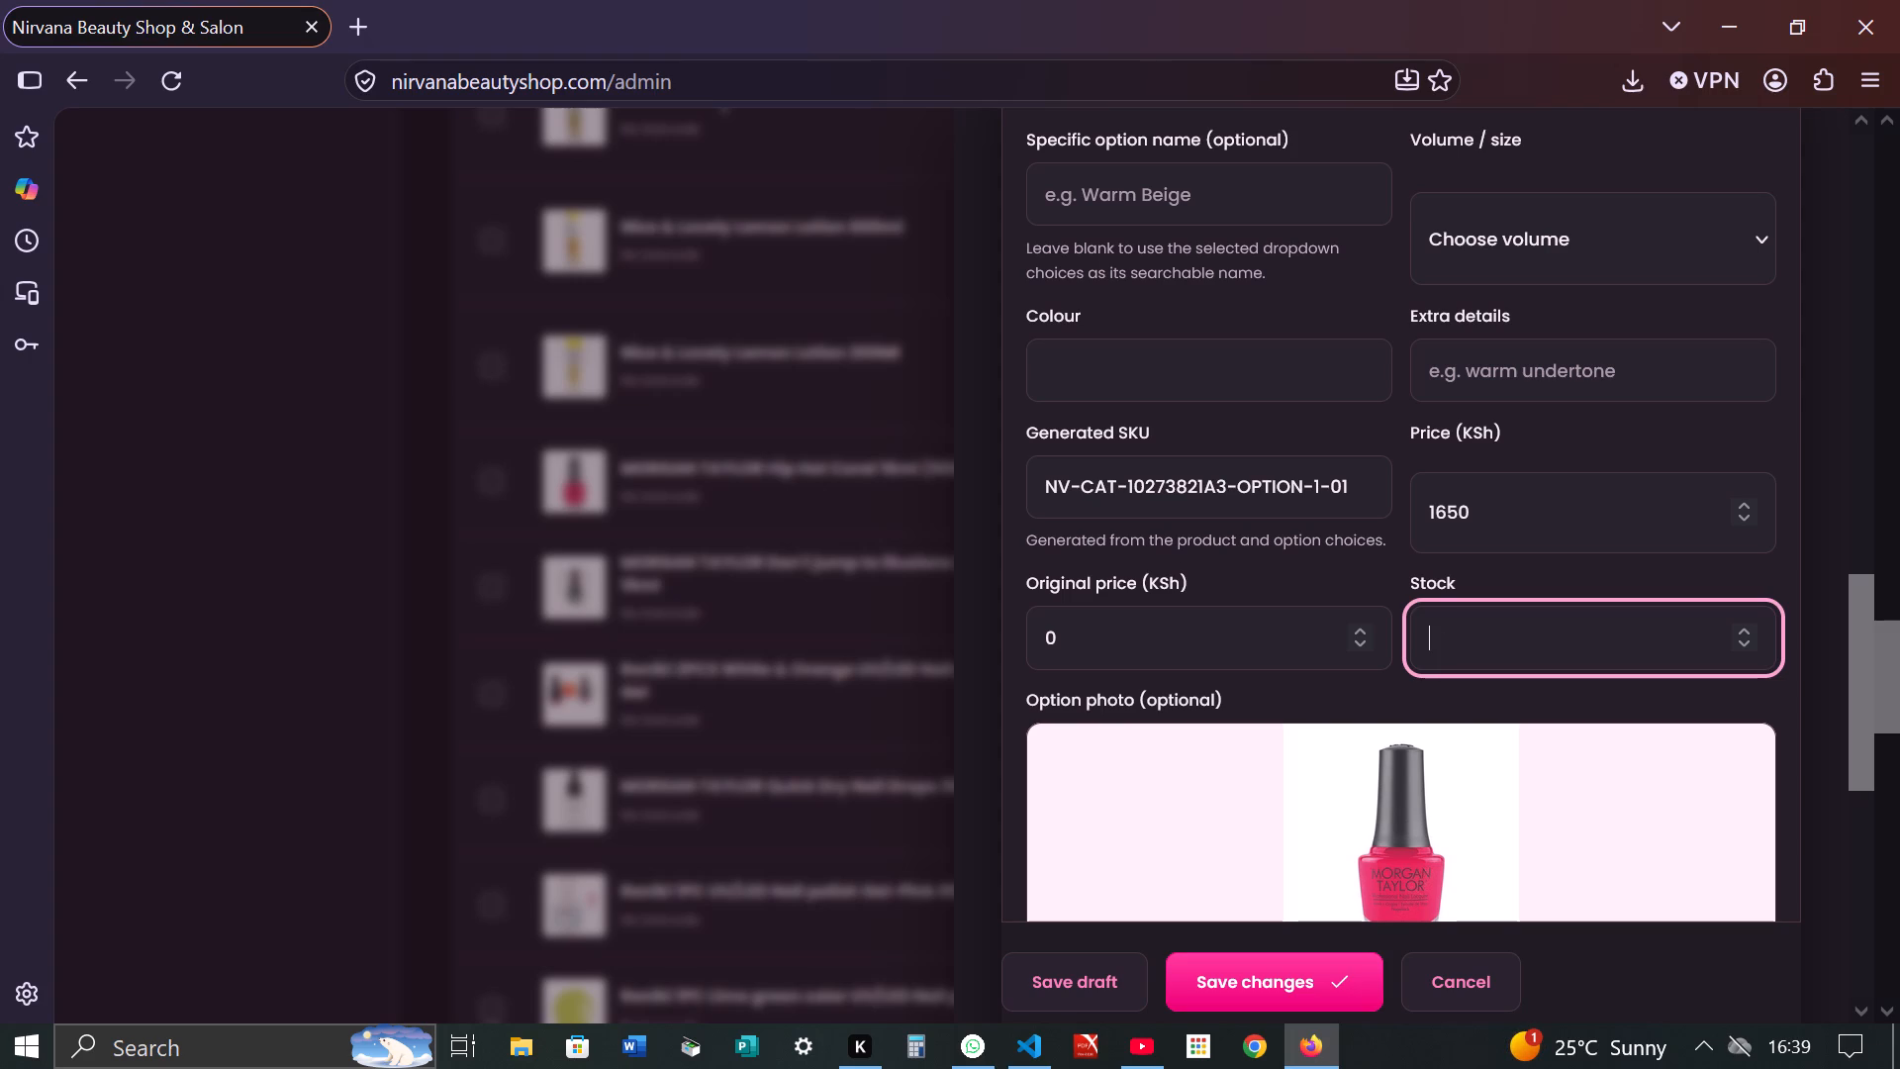
pyautogui.press('0')
pyautogui.click(1246, 964)
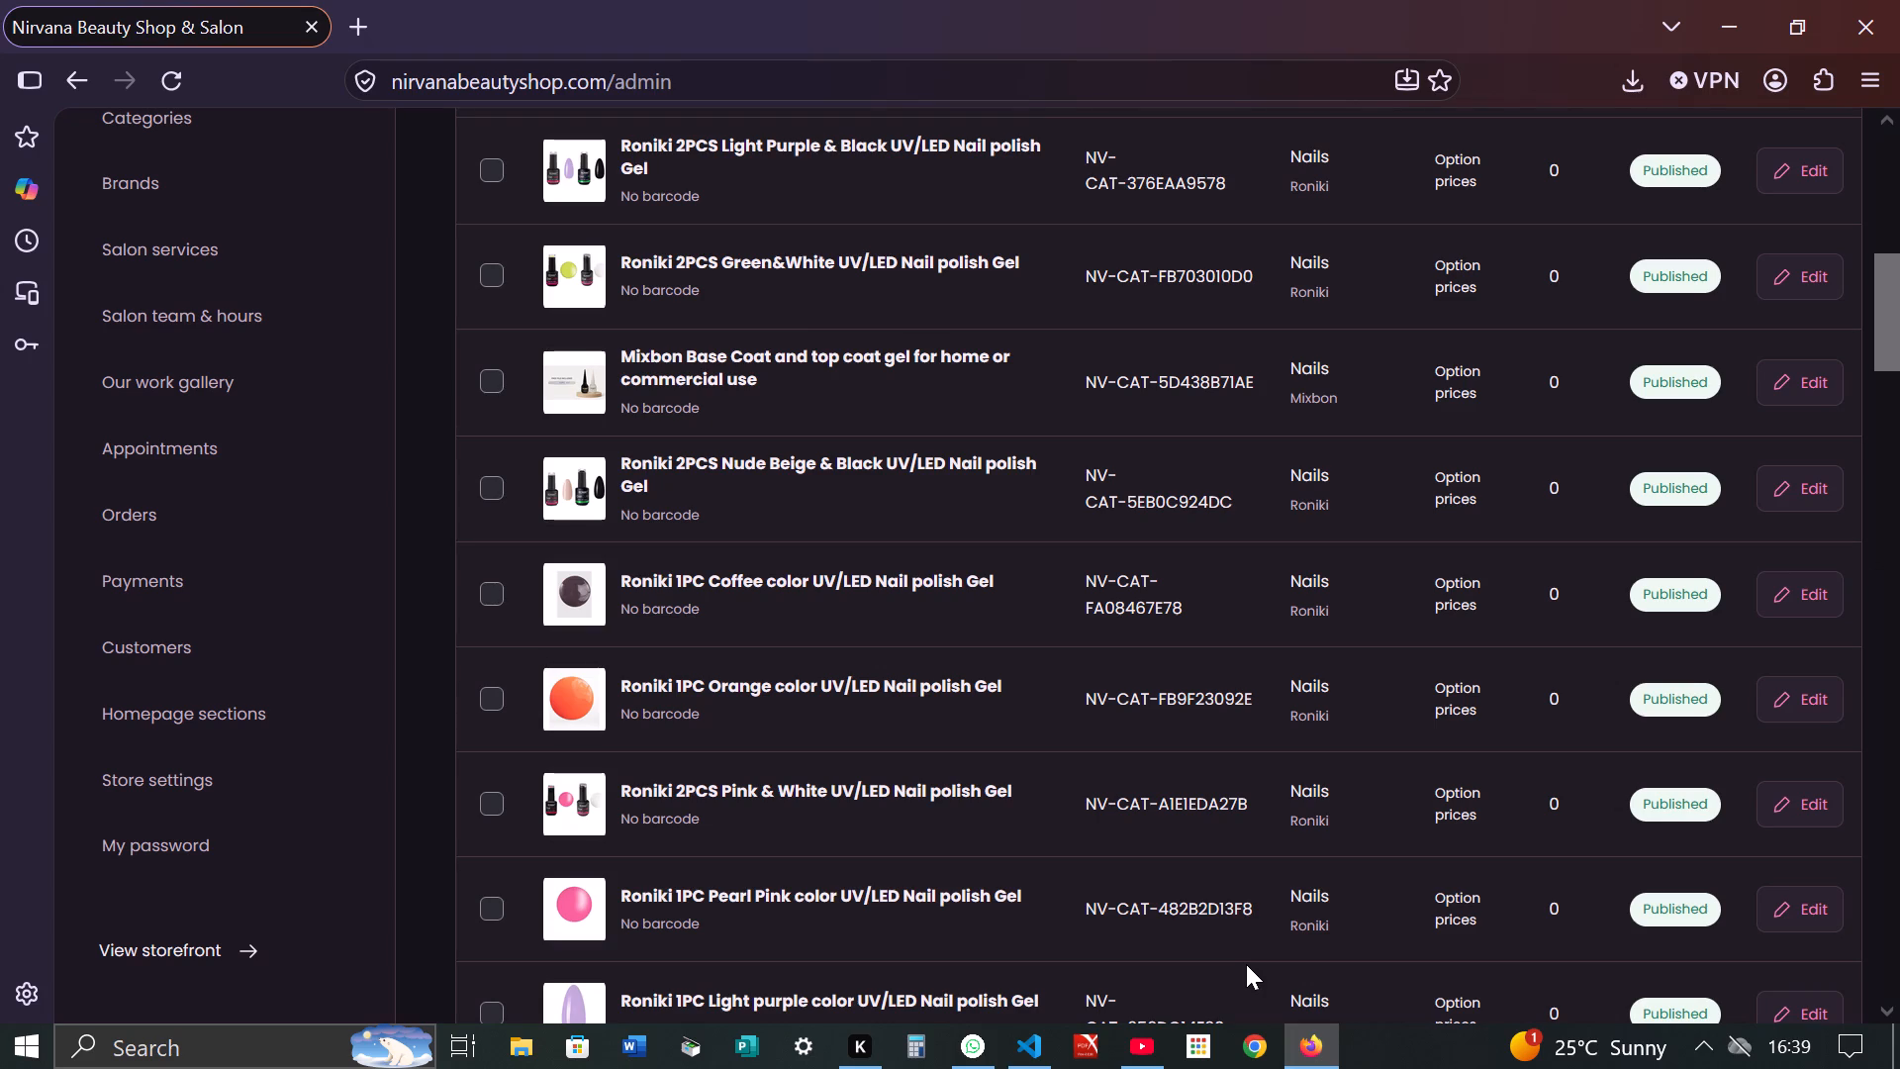
# Advance the reloaded product list from page 1 to page 4 and go to the nail products below the Nice & Lovely lemon lotions.
pyautogui.scroll(-11, 1246, 964)
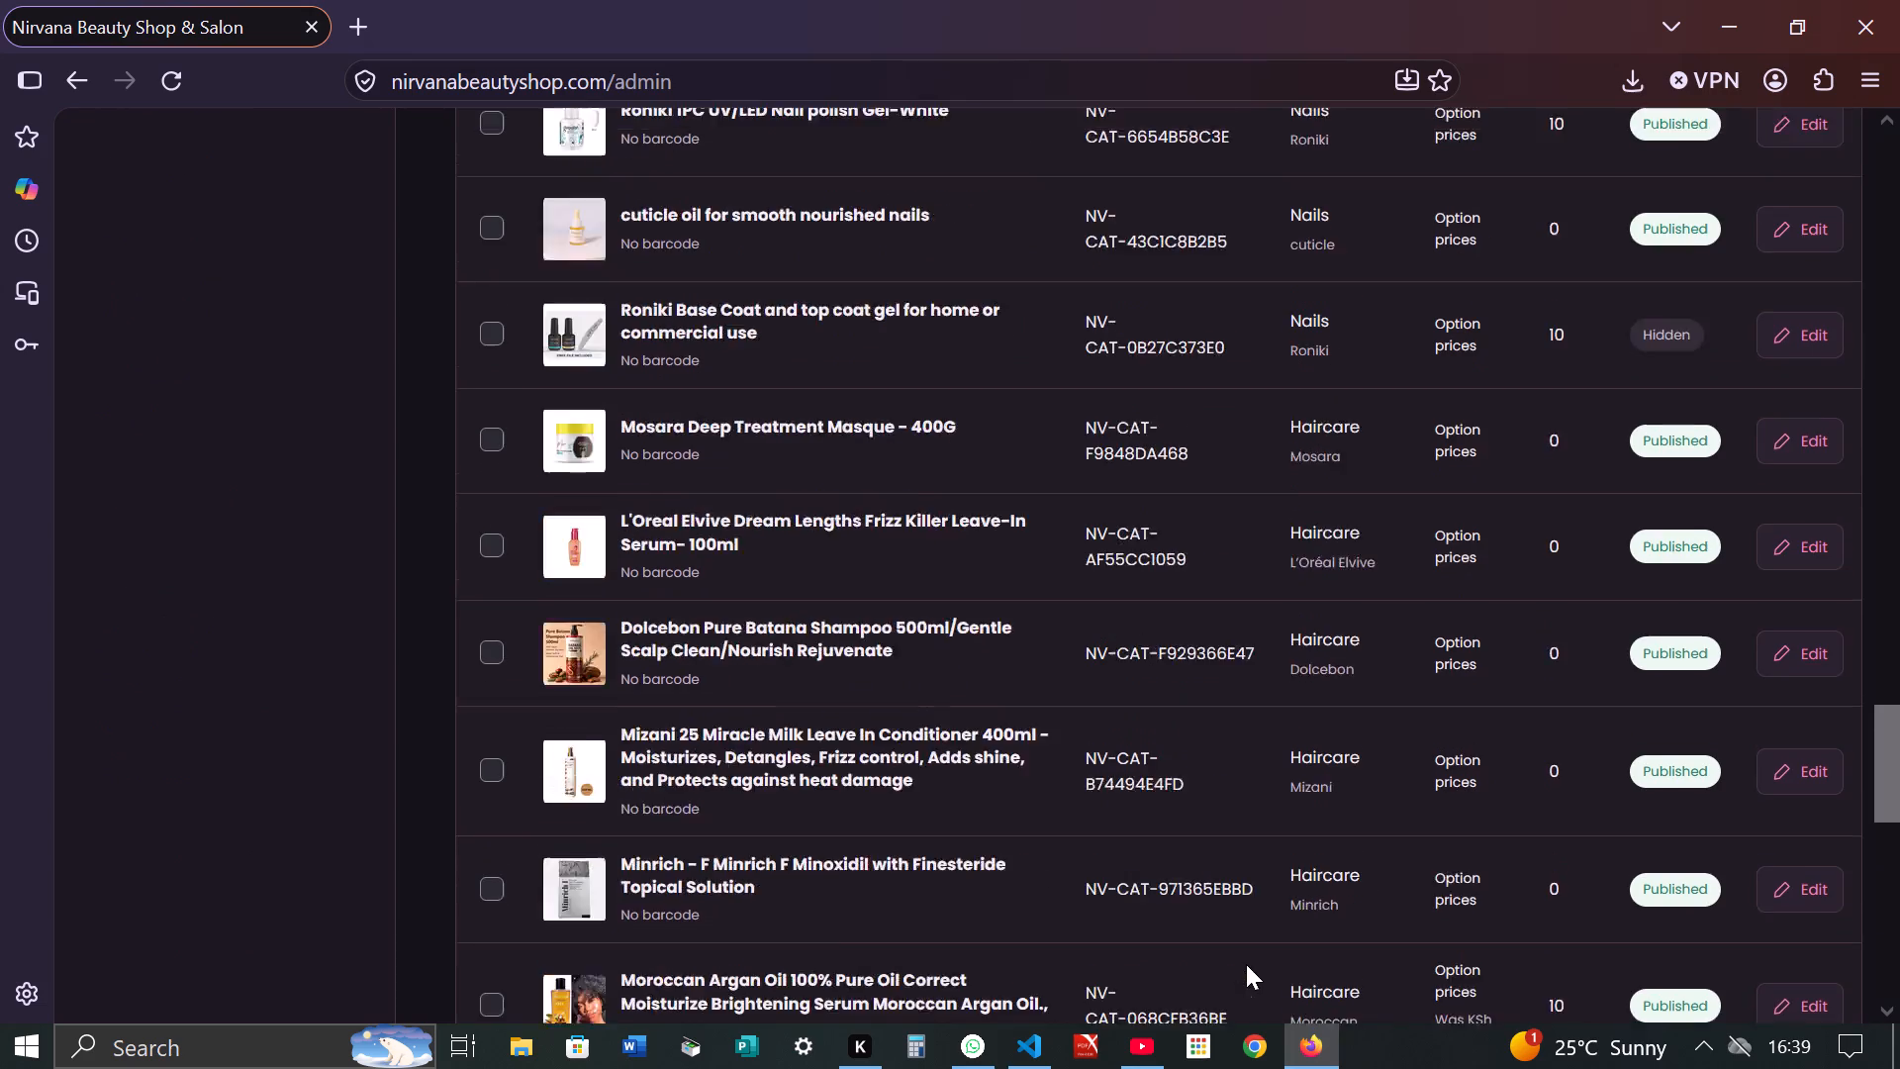
pyautogui.scroll(-4, 1246, 964)
pyautogui.click(1812, 948)
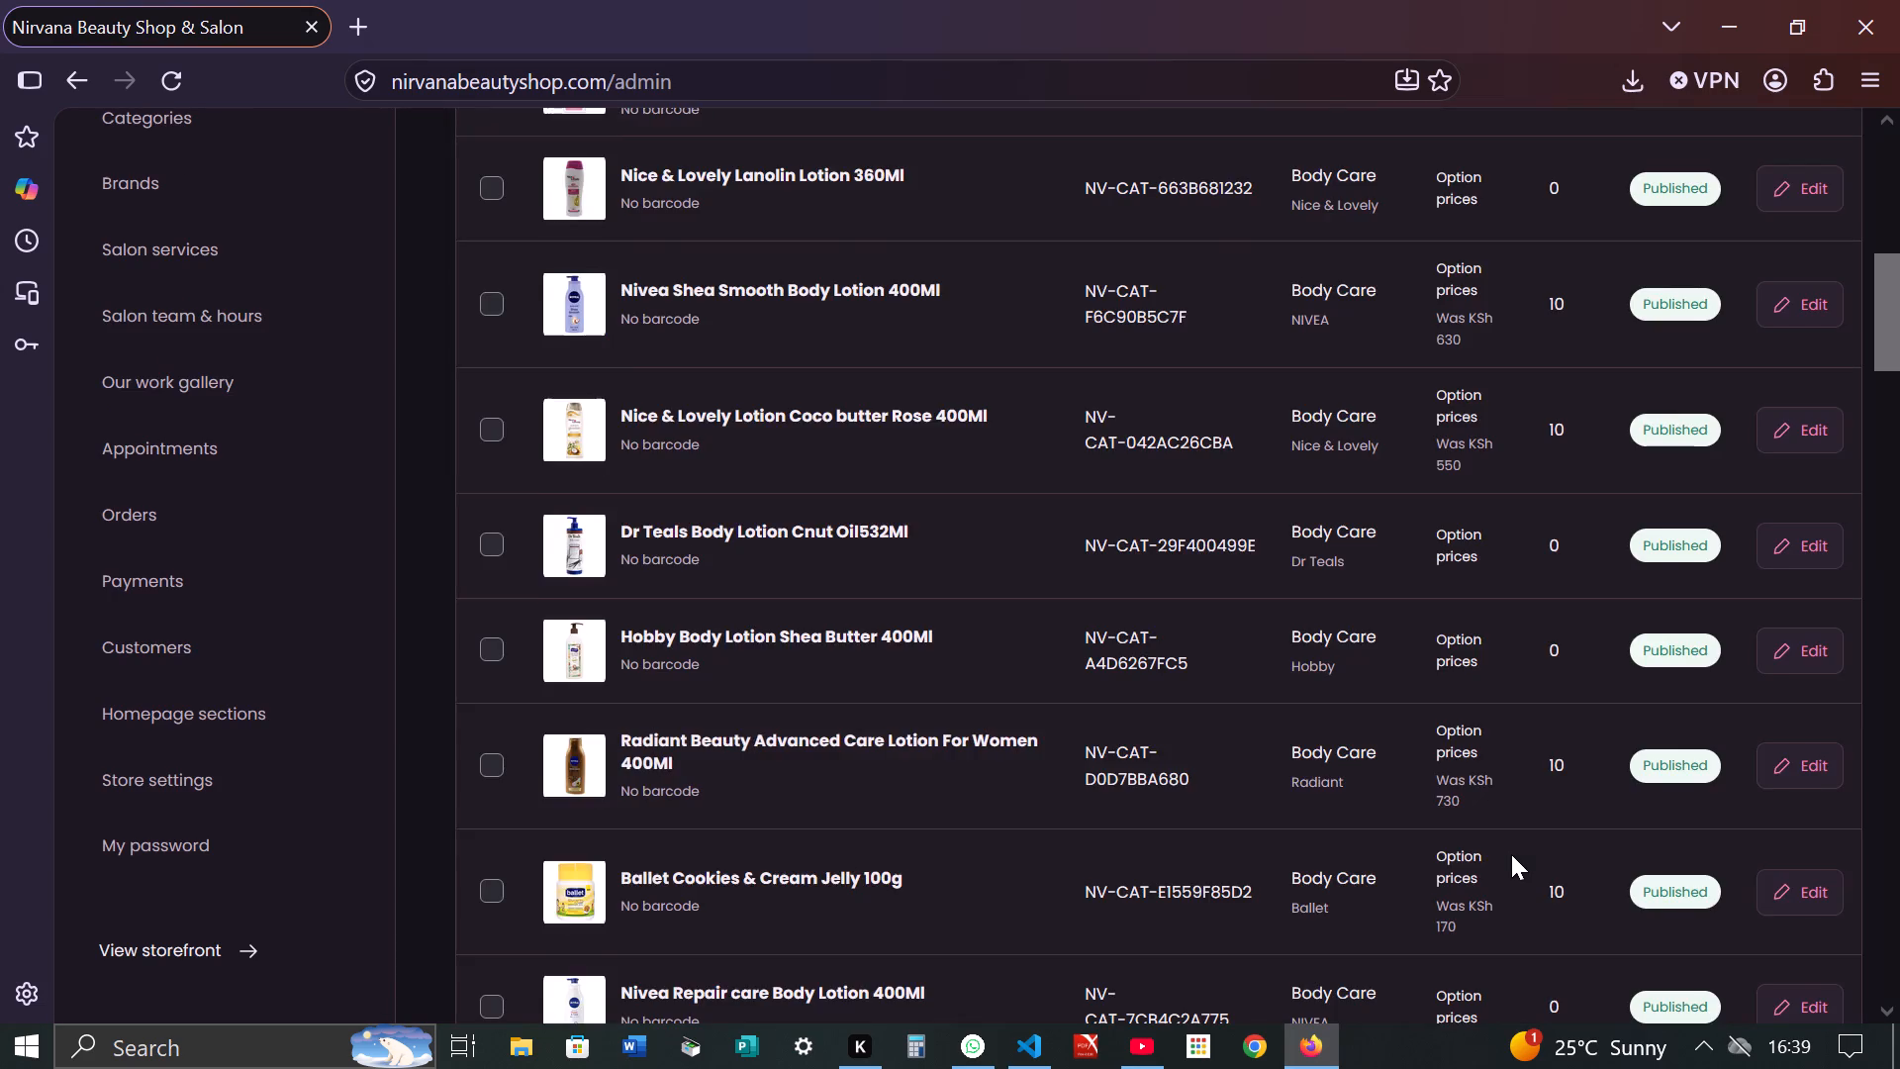
pyautogui.scroll(-11, 1511, 854)
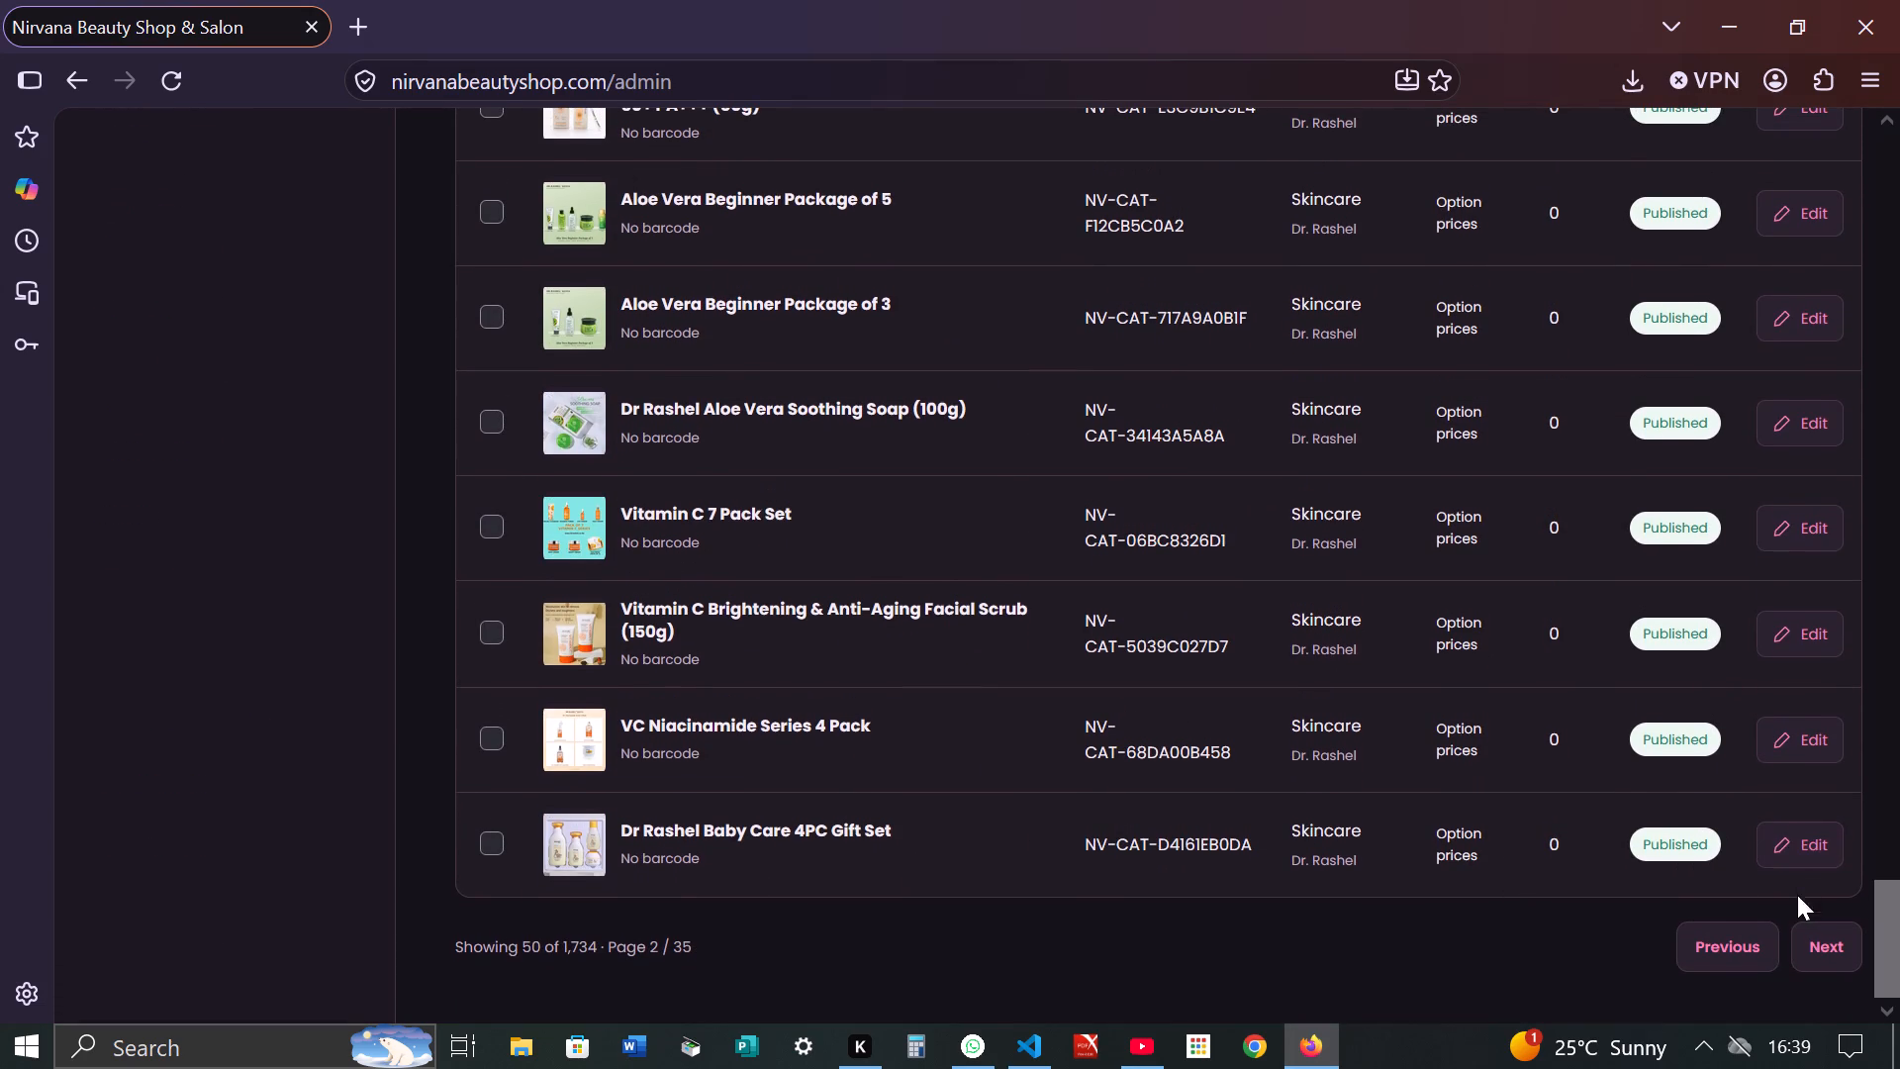
pyautogui.click(1798, 937)
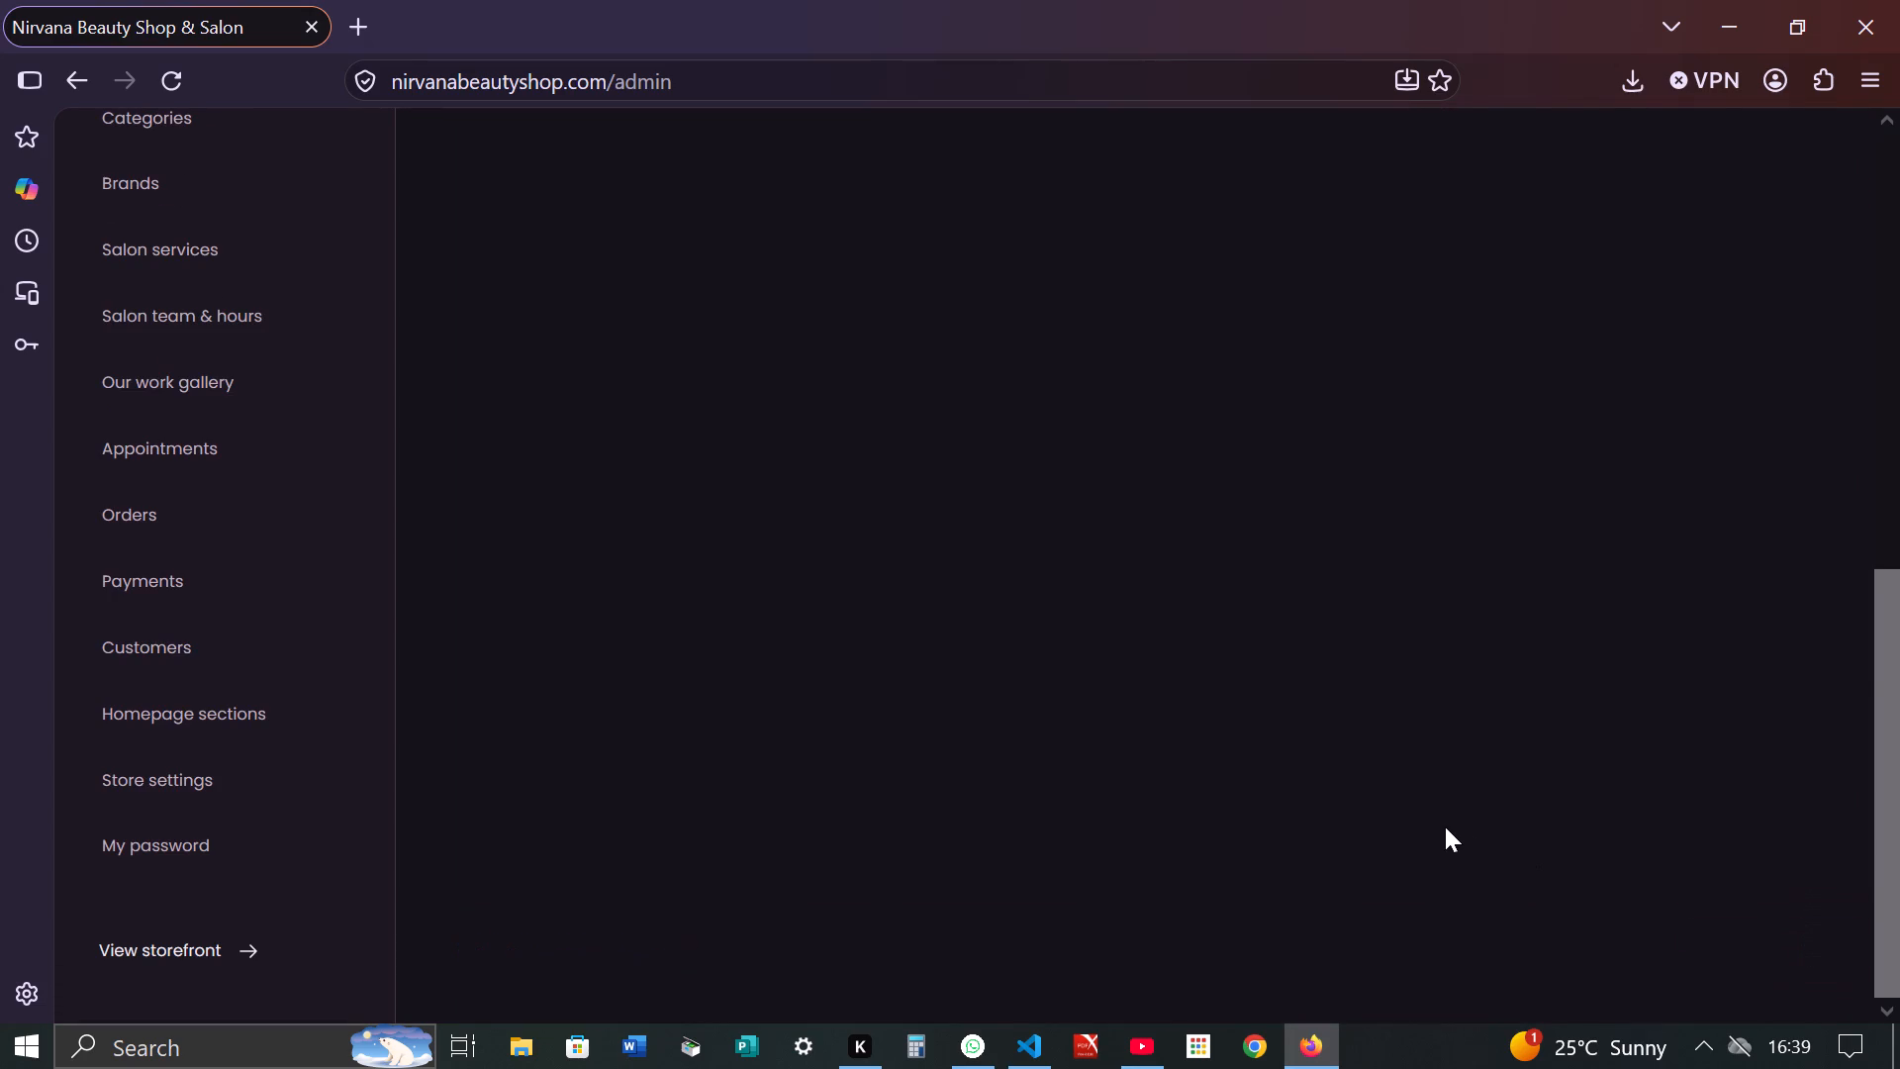
pyautogui.scroll(-11, 1445, 826)
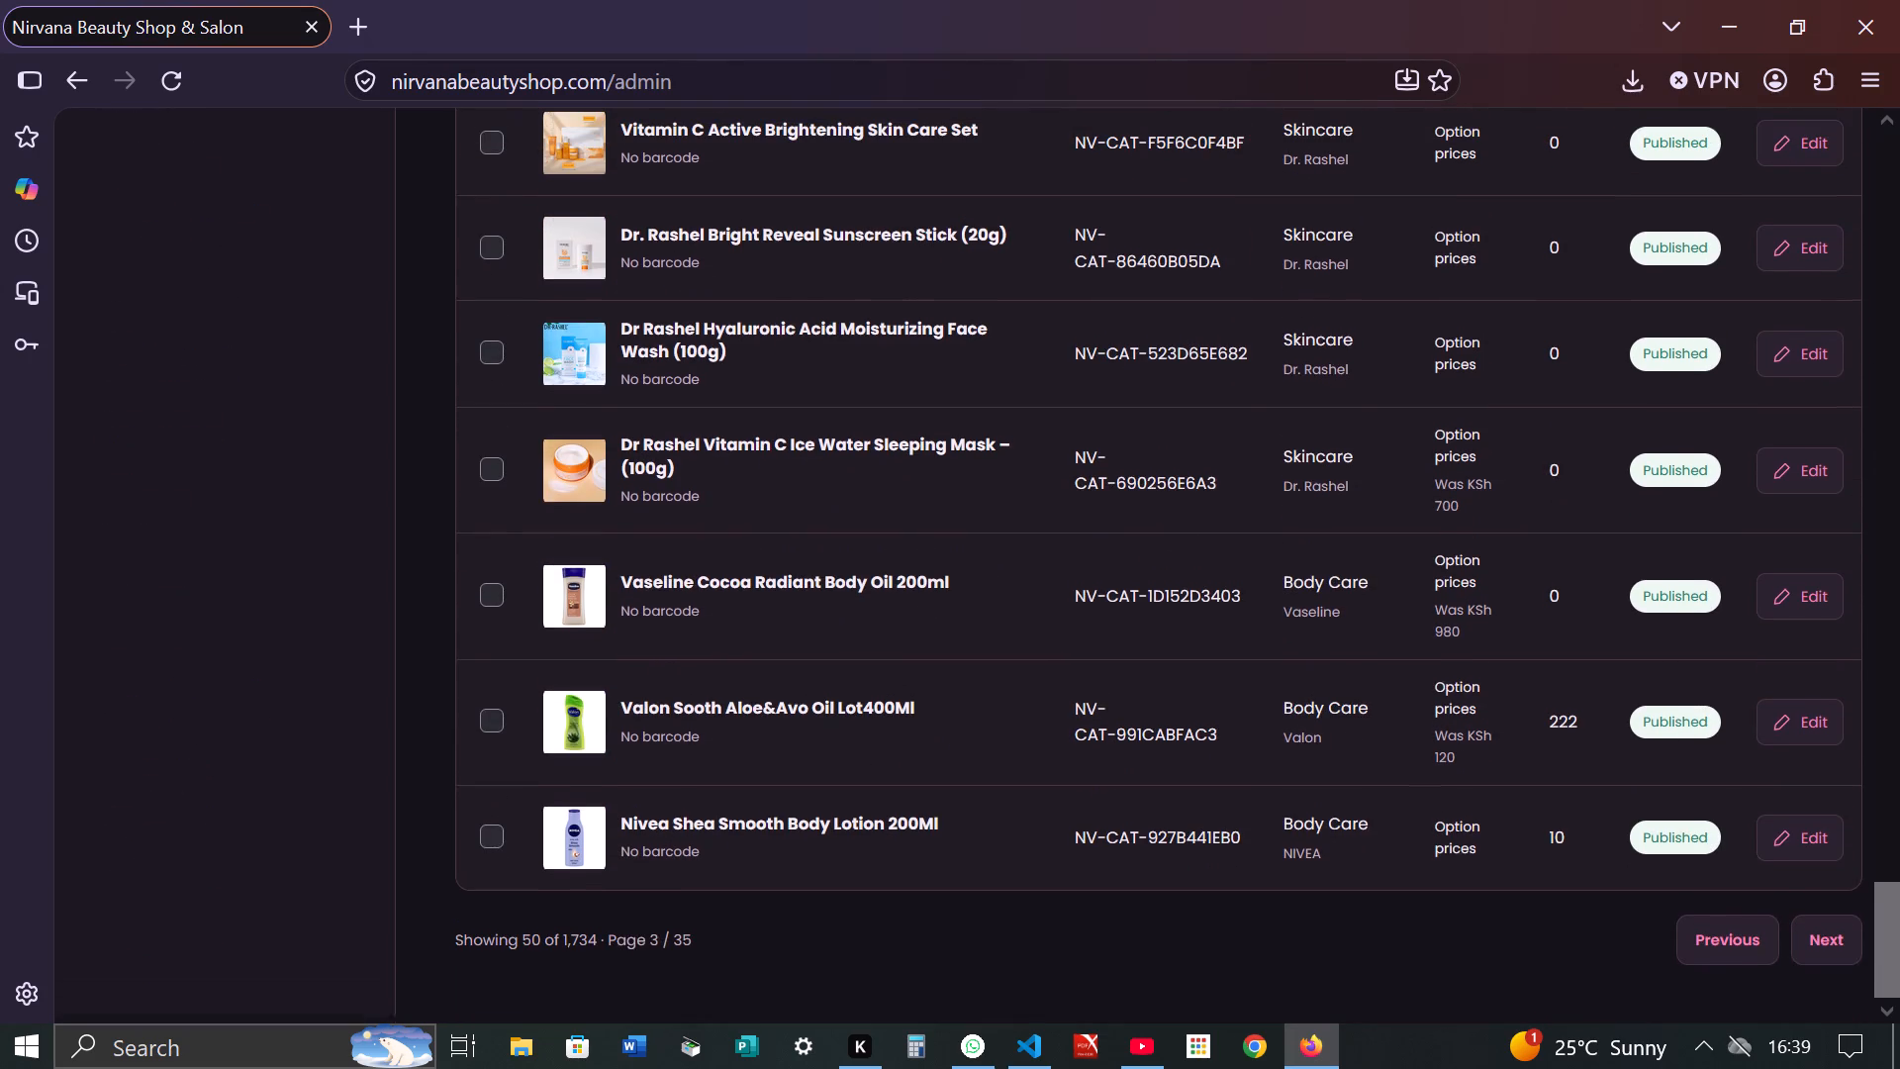
pyautogui.click(1810, 939)
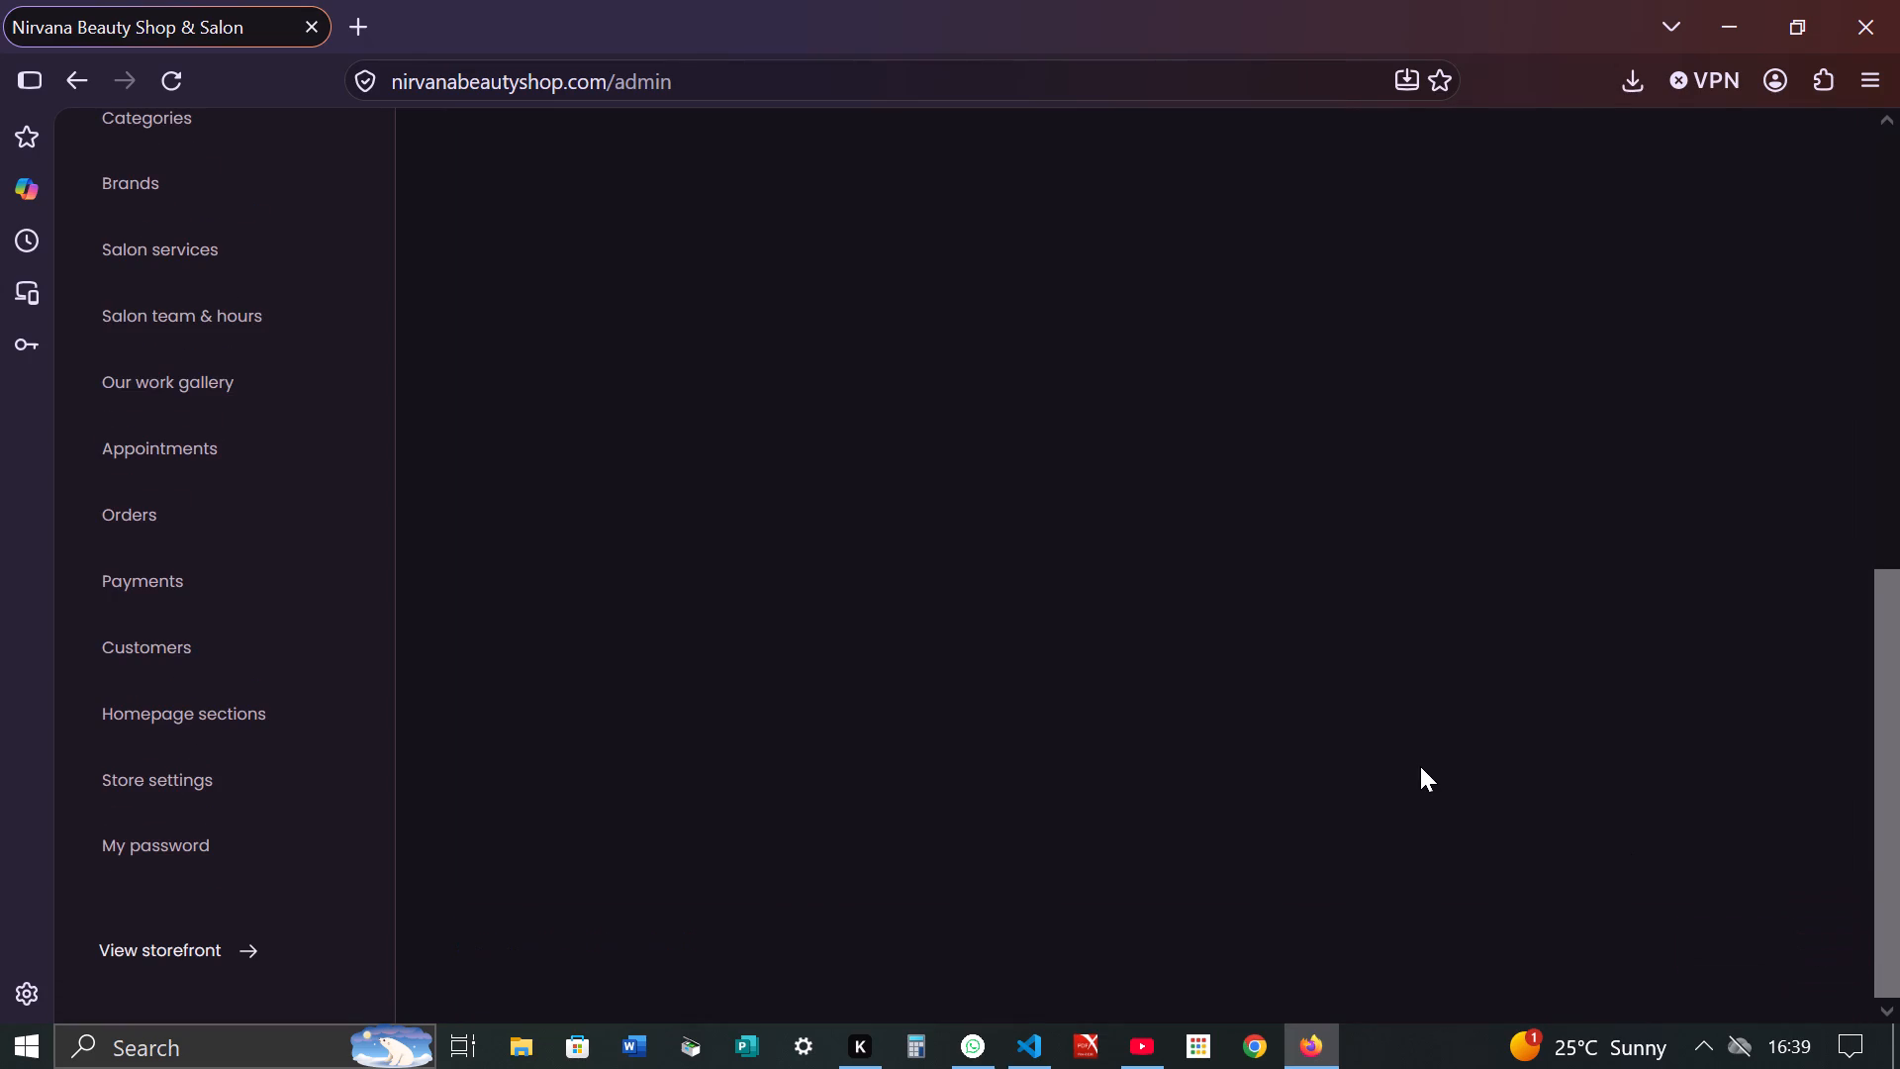
pyautogui.scroll(-2, 1420, 766)
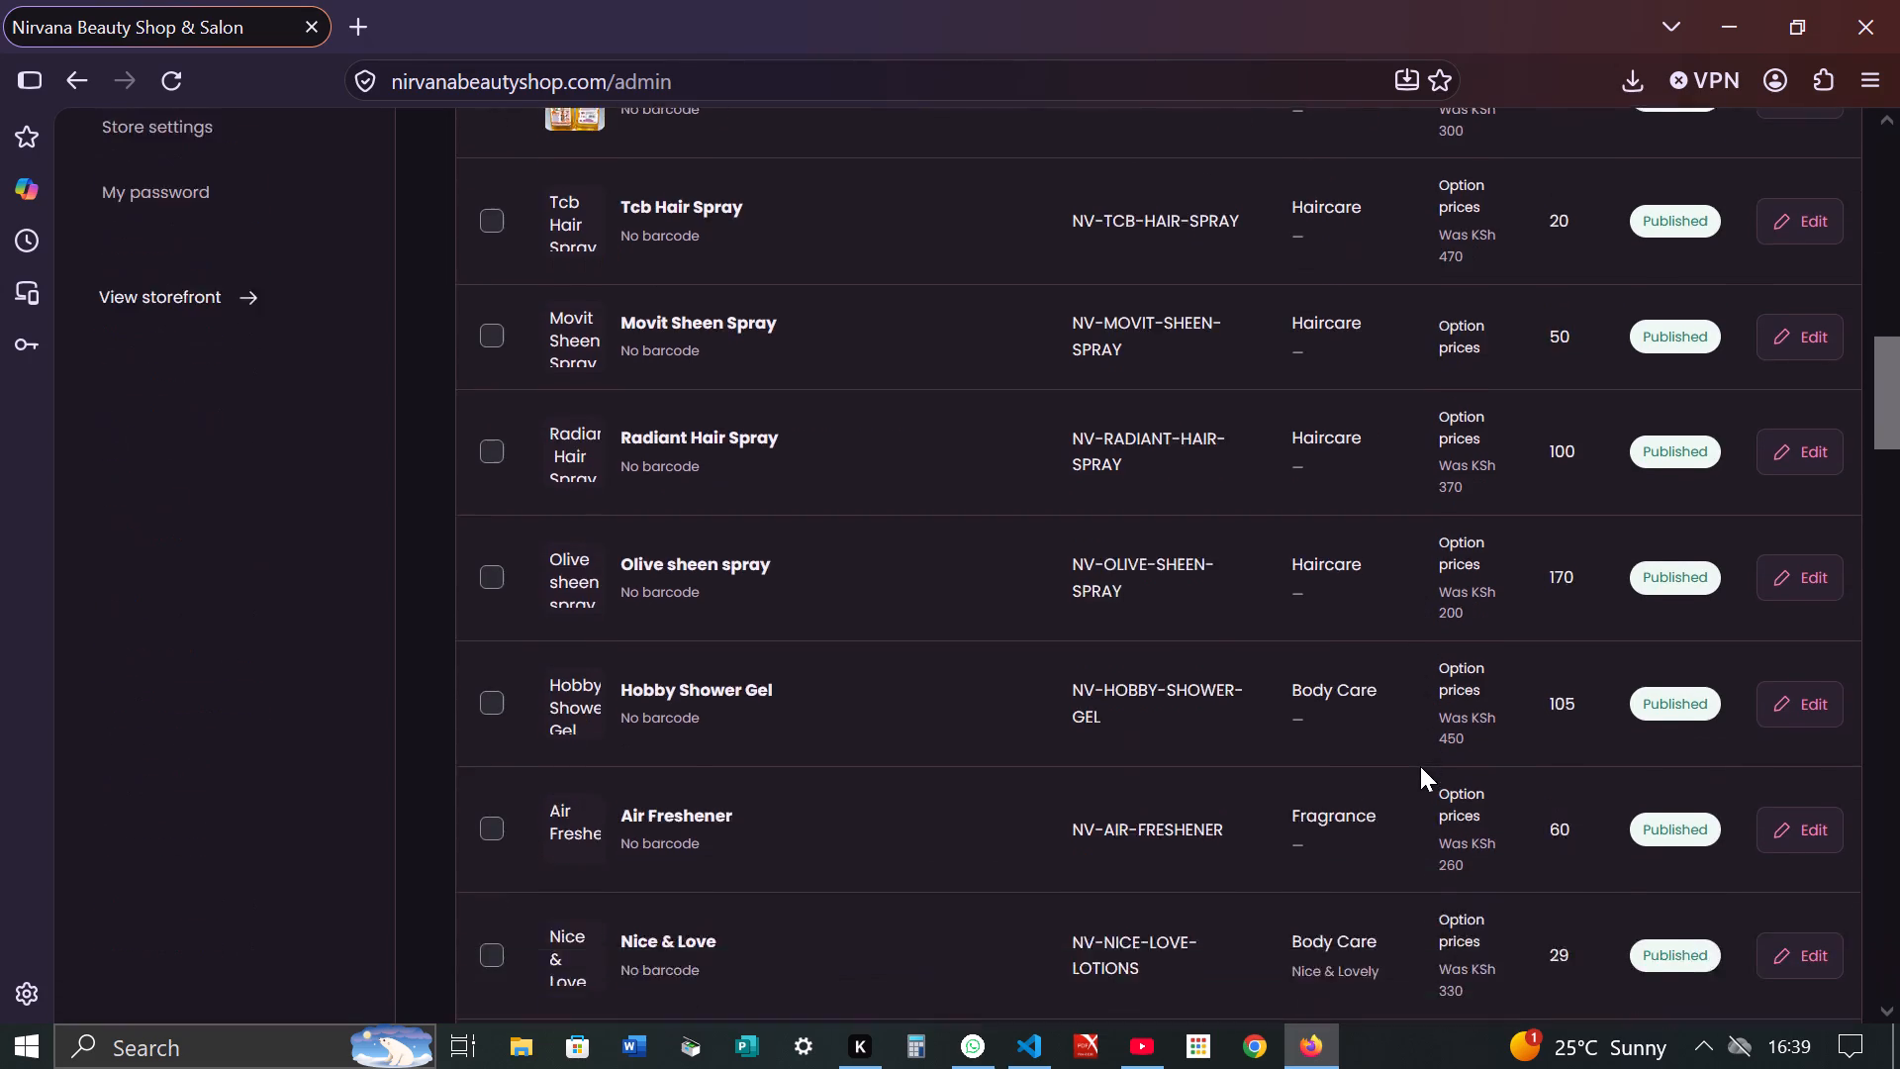
pyautogui.scroll(-7, 1420, 766)
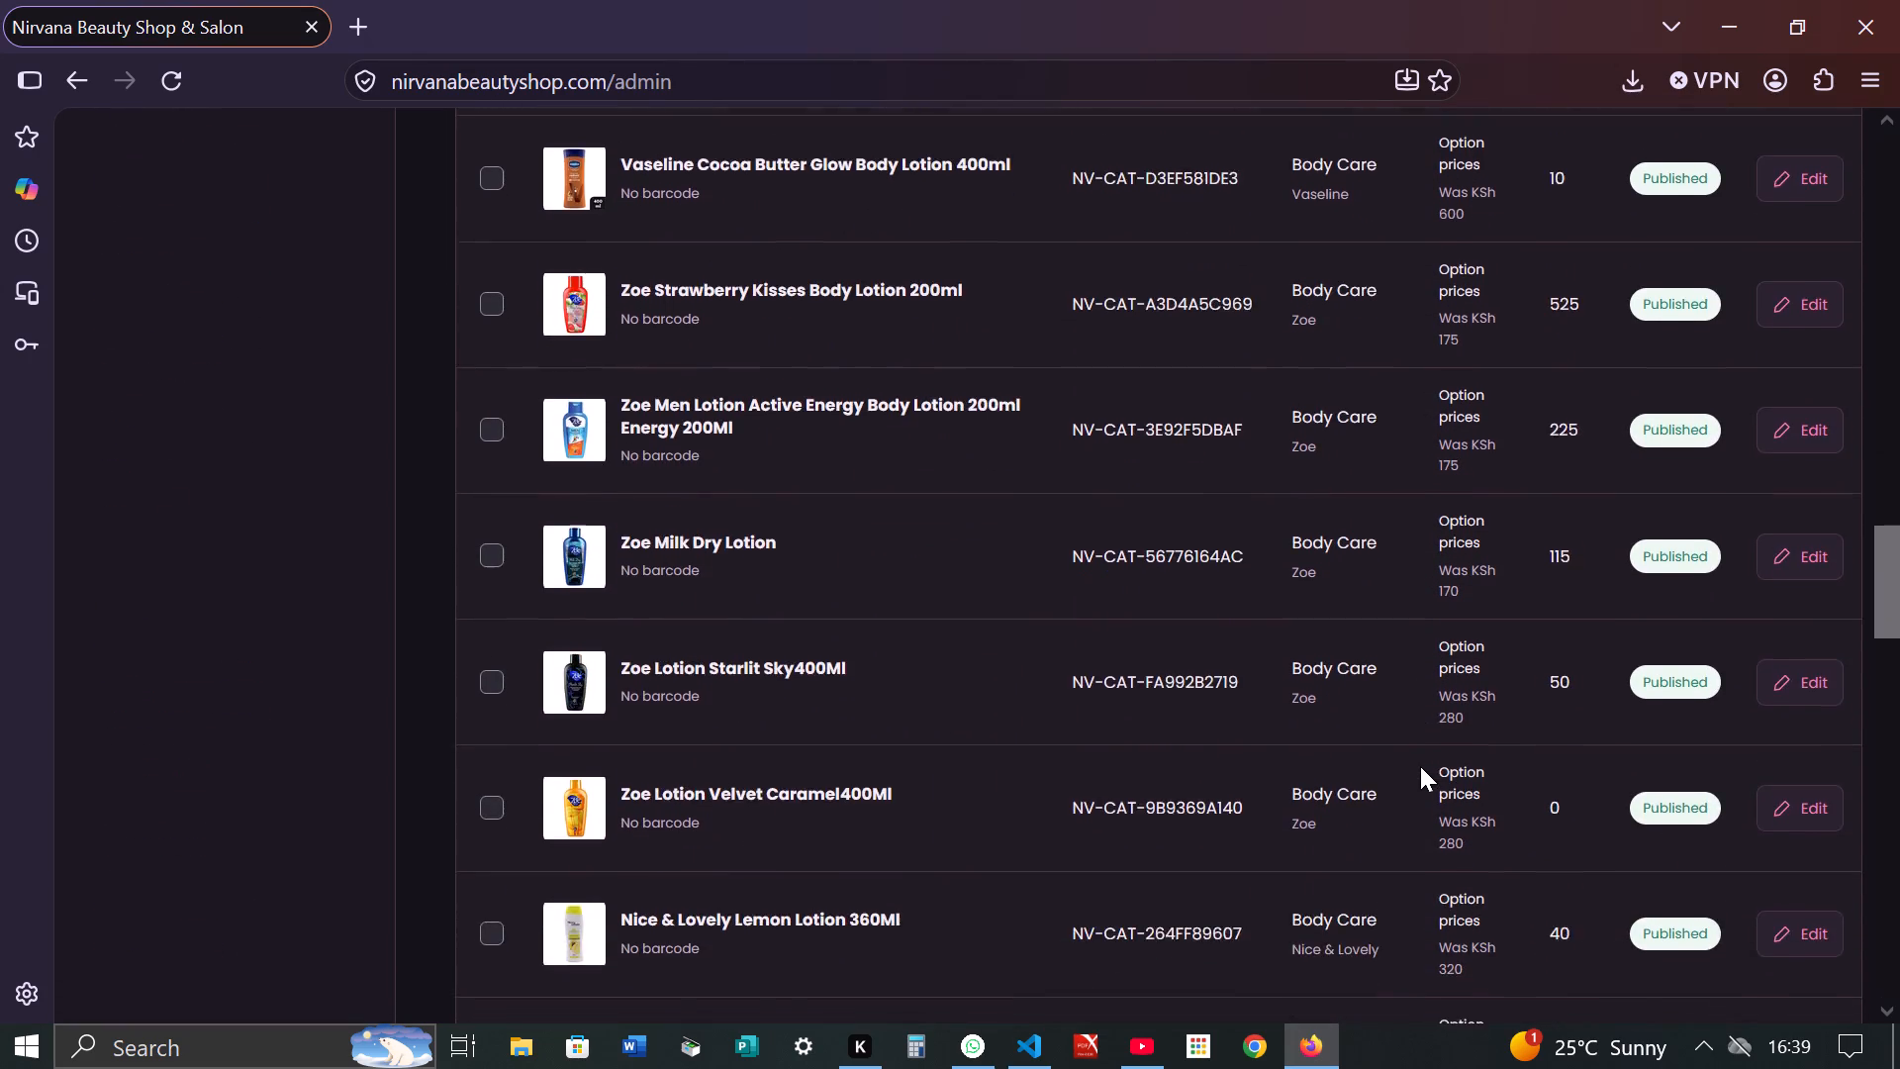
pyautogui.scroll(-5, 1420, 766)
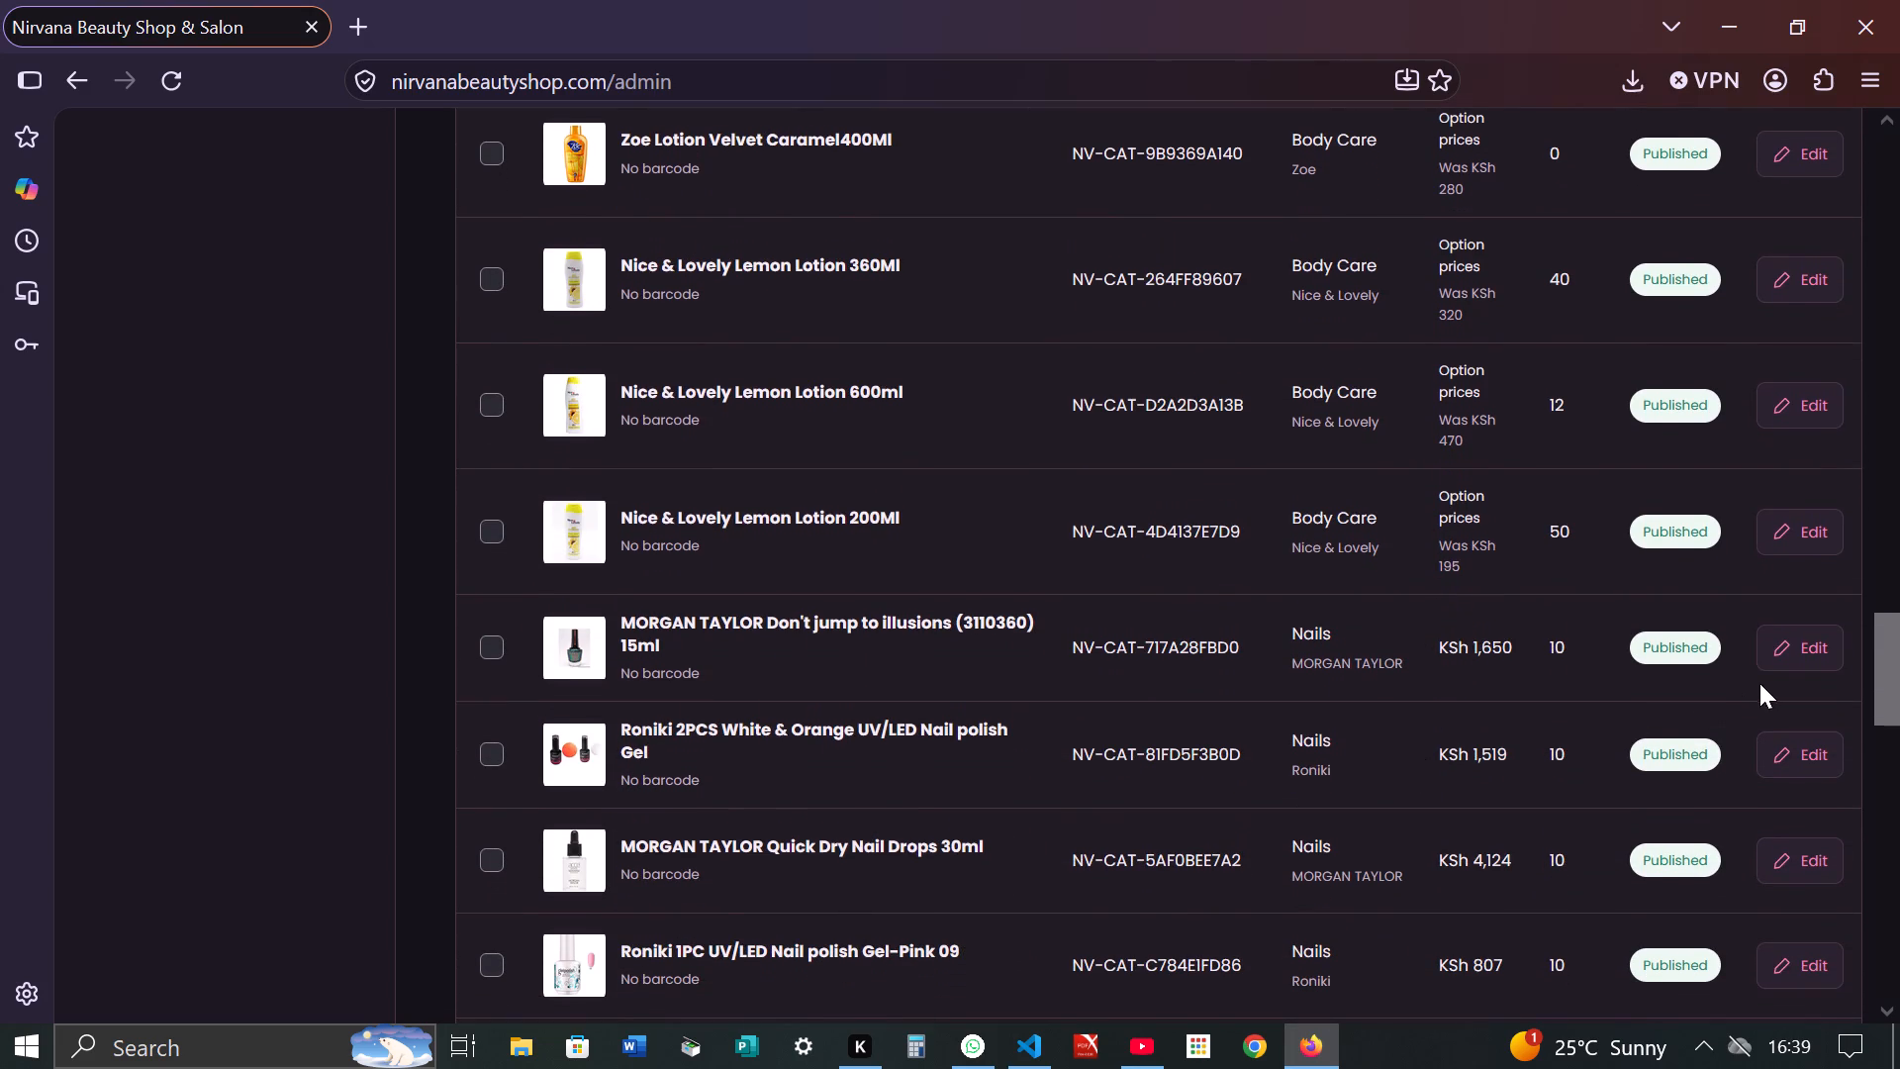
# Set the stock of MORGAN TAYLOR Don't jump to illusions (3110360) 15ml to 0 and save the product.
pyautogui.click(1798, 649)
pyautogui.scroll(-3, 1430, 714)
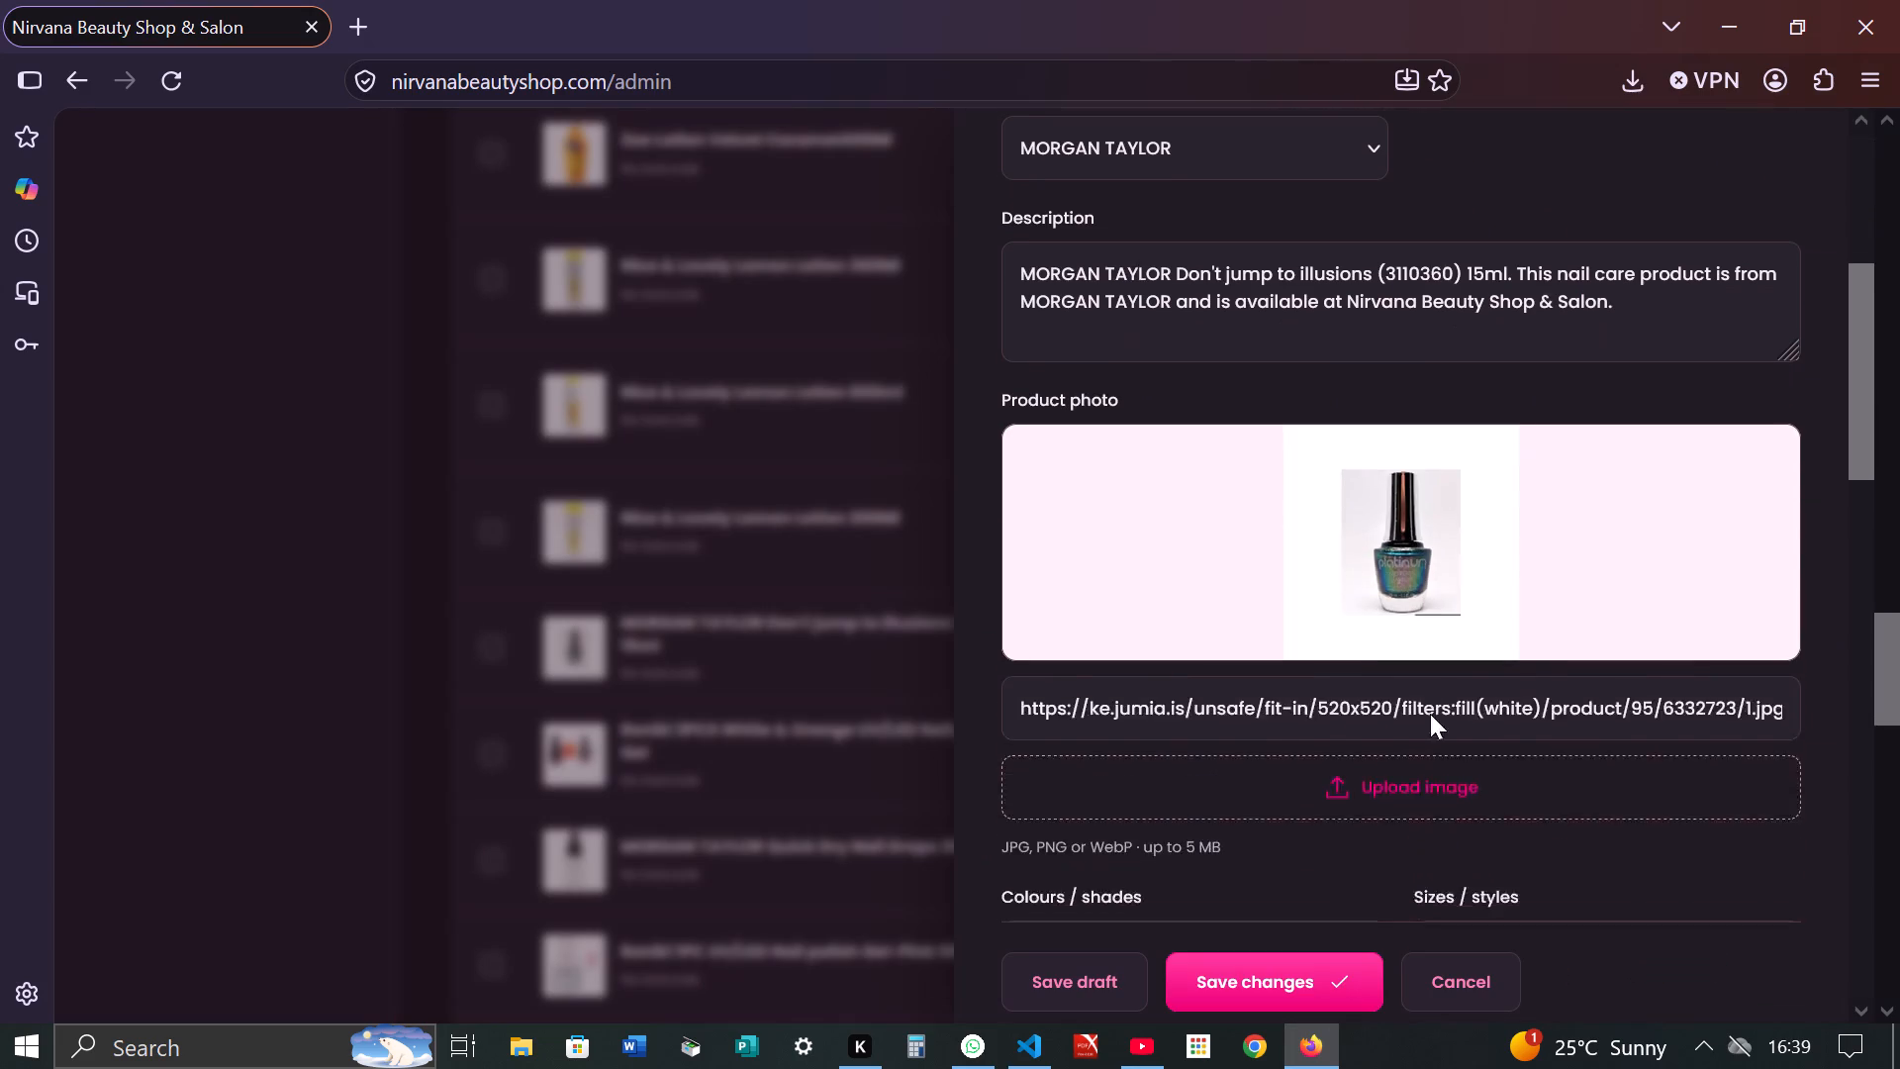
pyautogui.scroll(-9, 1430, 714)
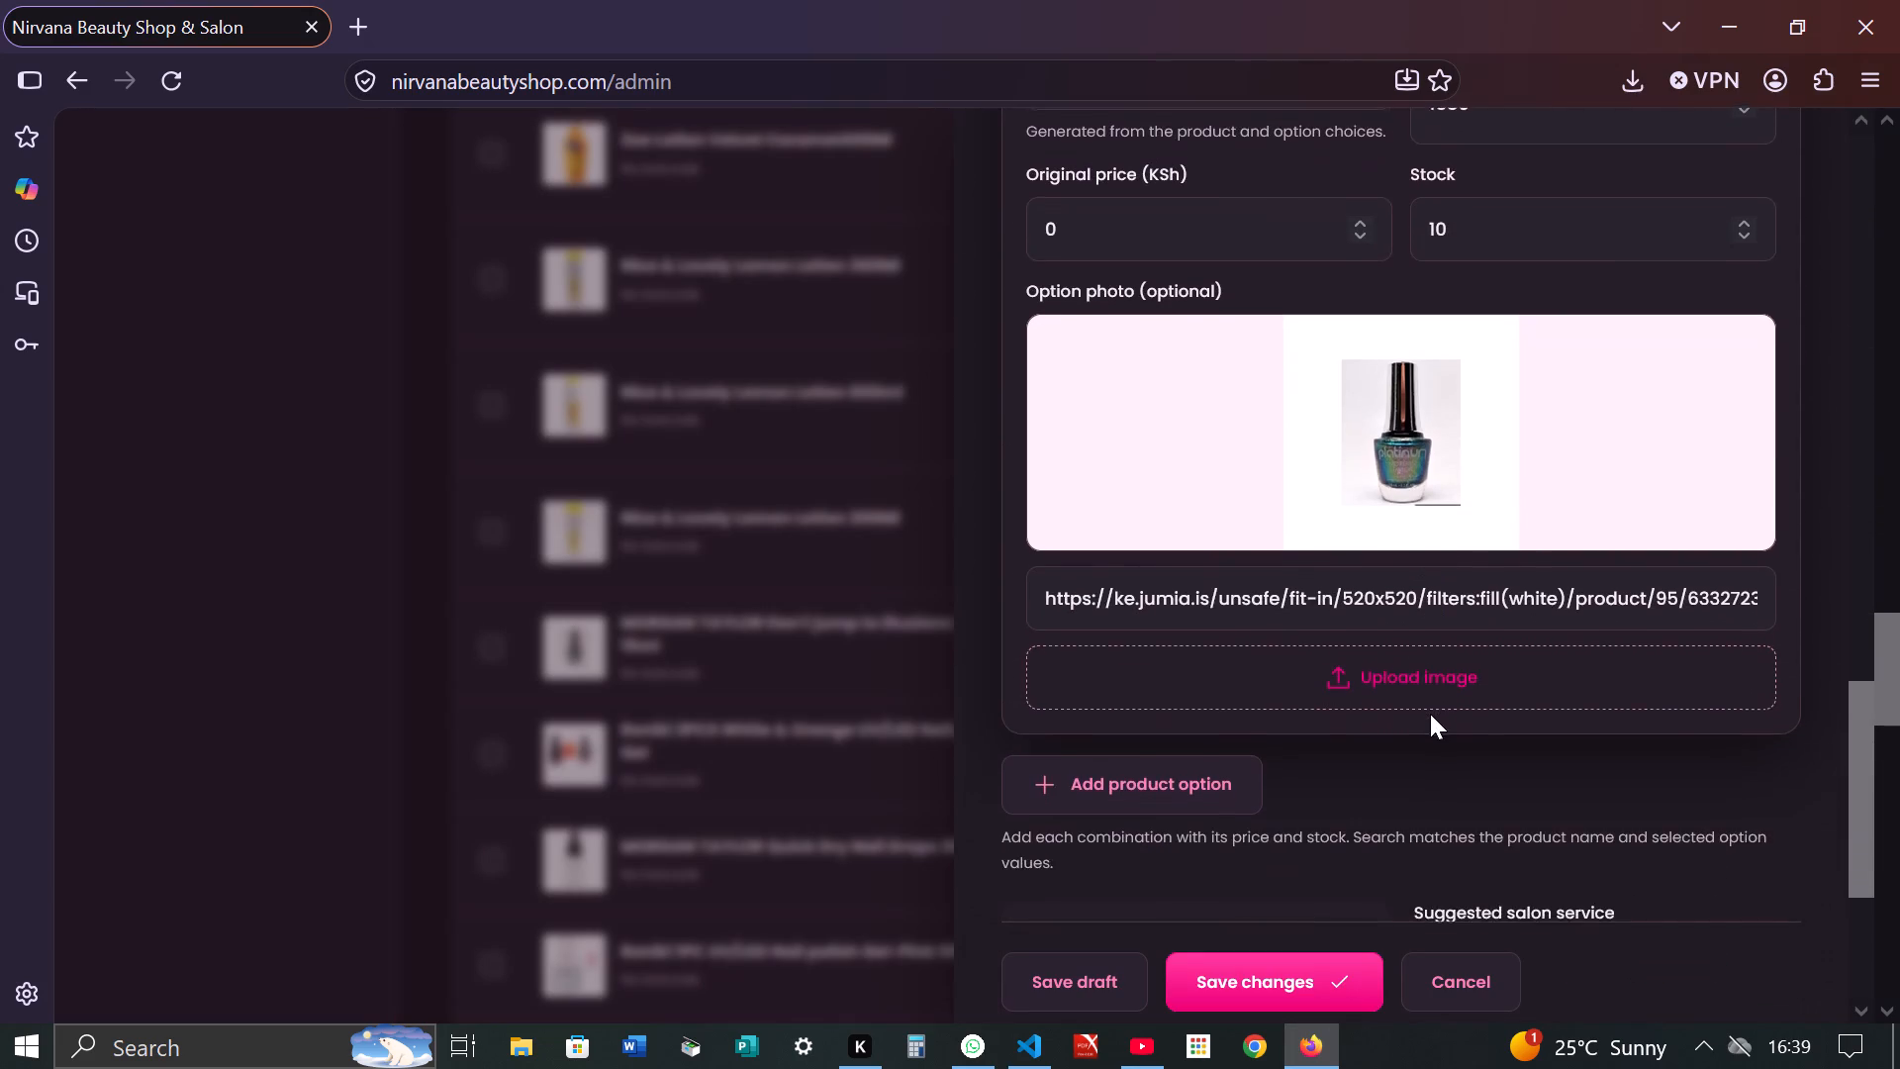
pyautogui.scroll(-3, 1430, 714)
pyautogui.scroll(3, 1430, 714)
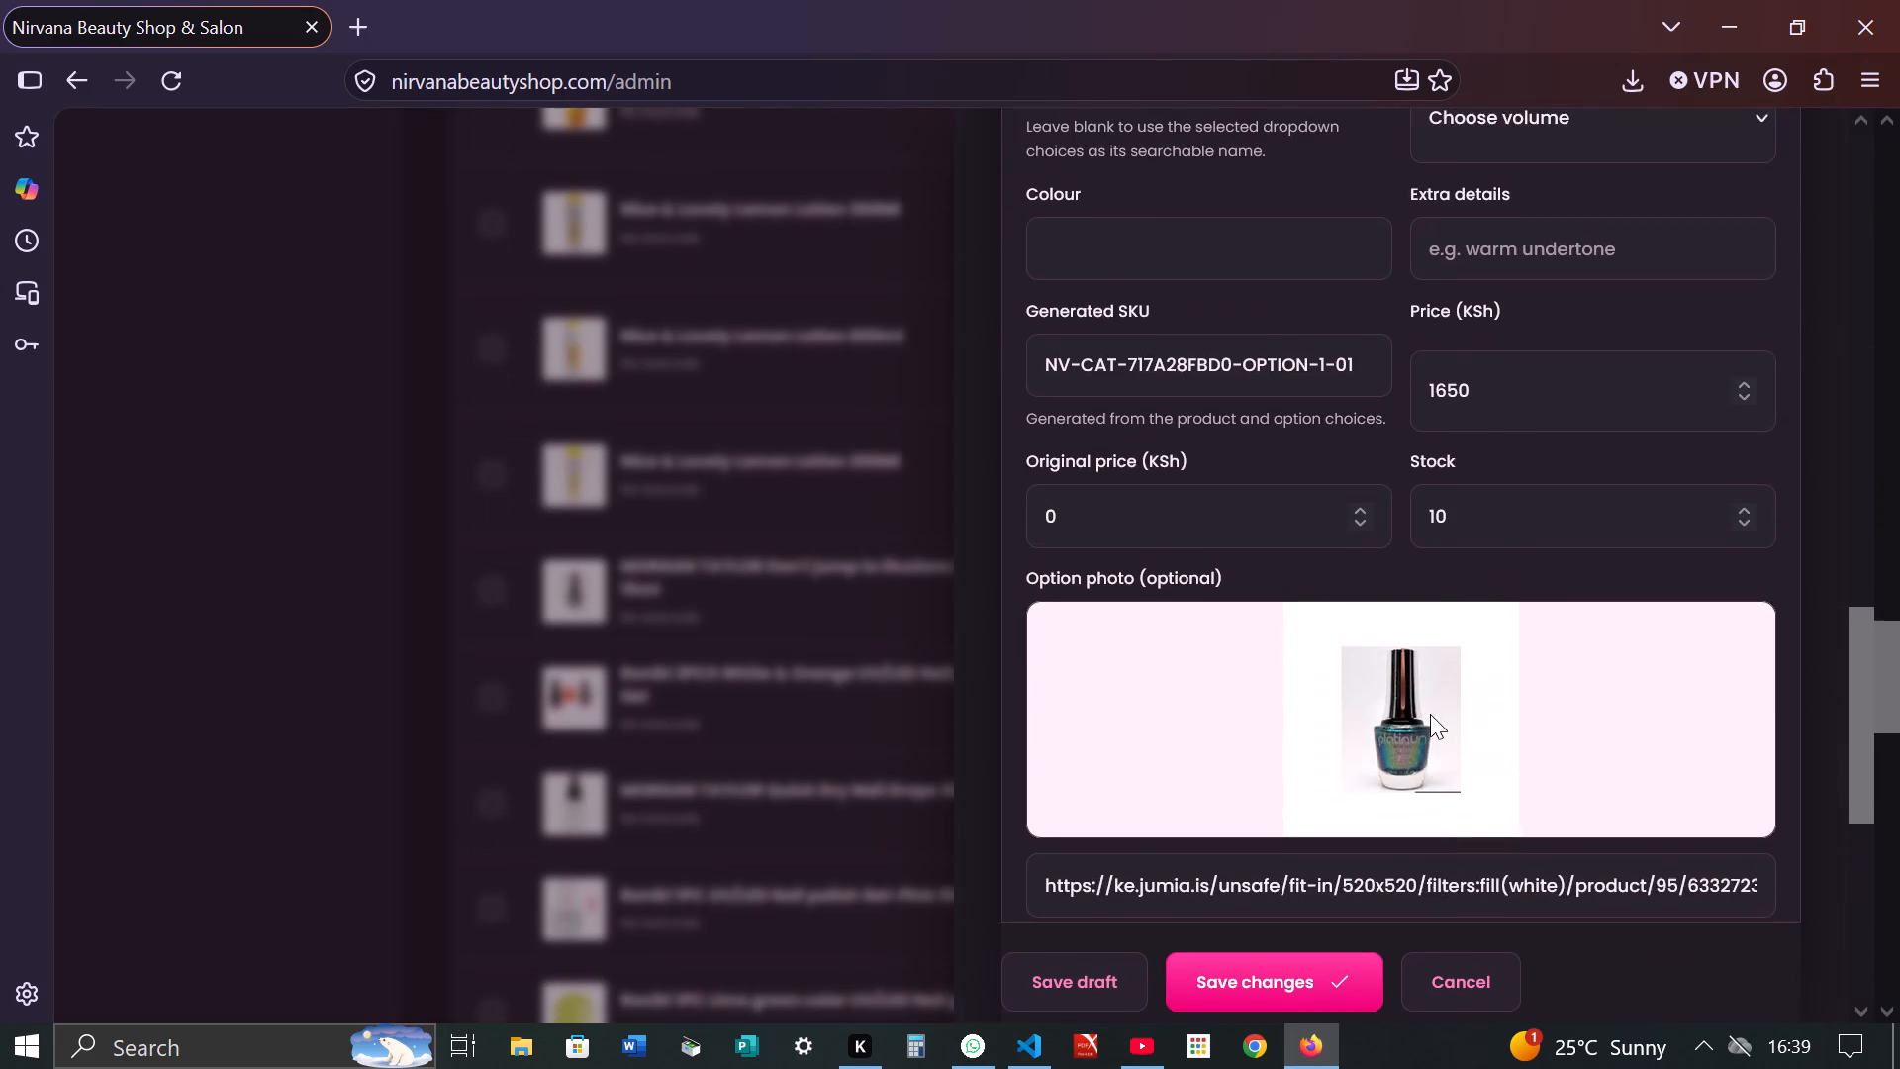
pyautogui.scroll(2, 1430, 714)
pyautogui.click(1438, 672)
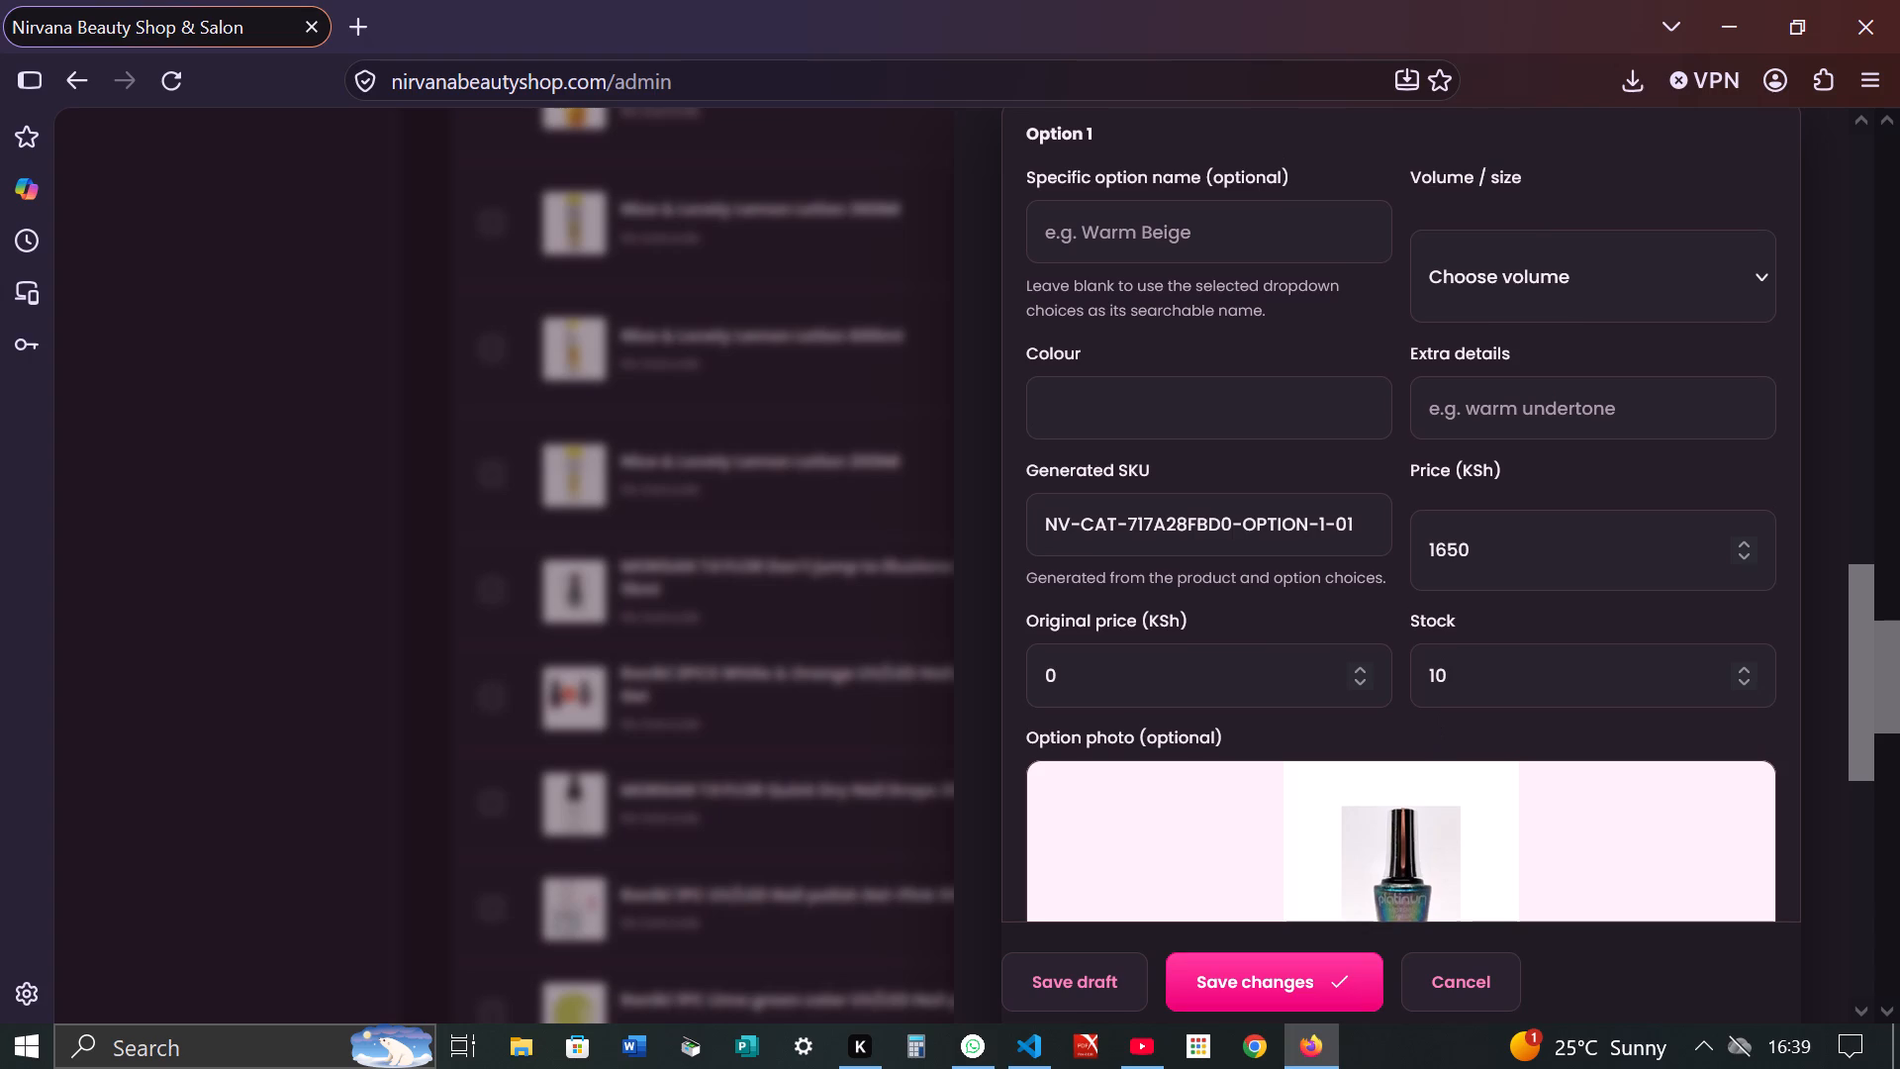
pyautogui.press('BackSpace')
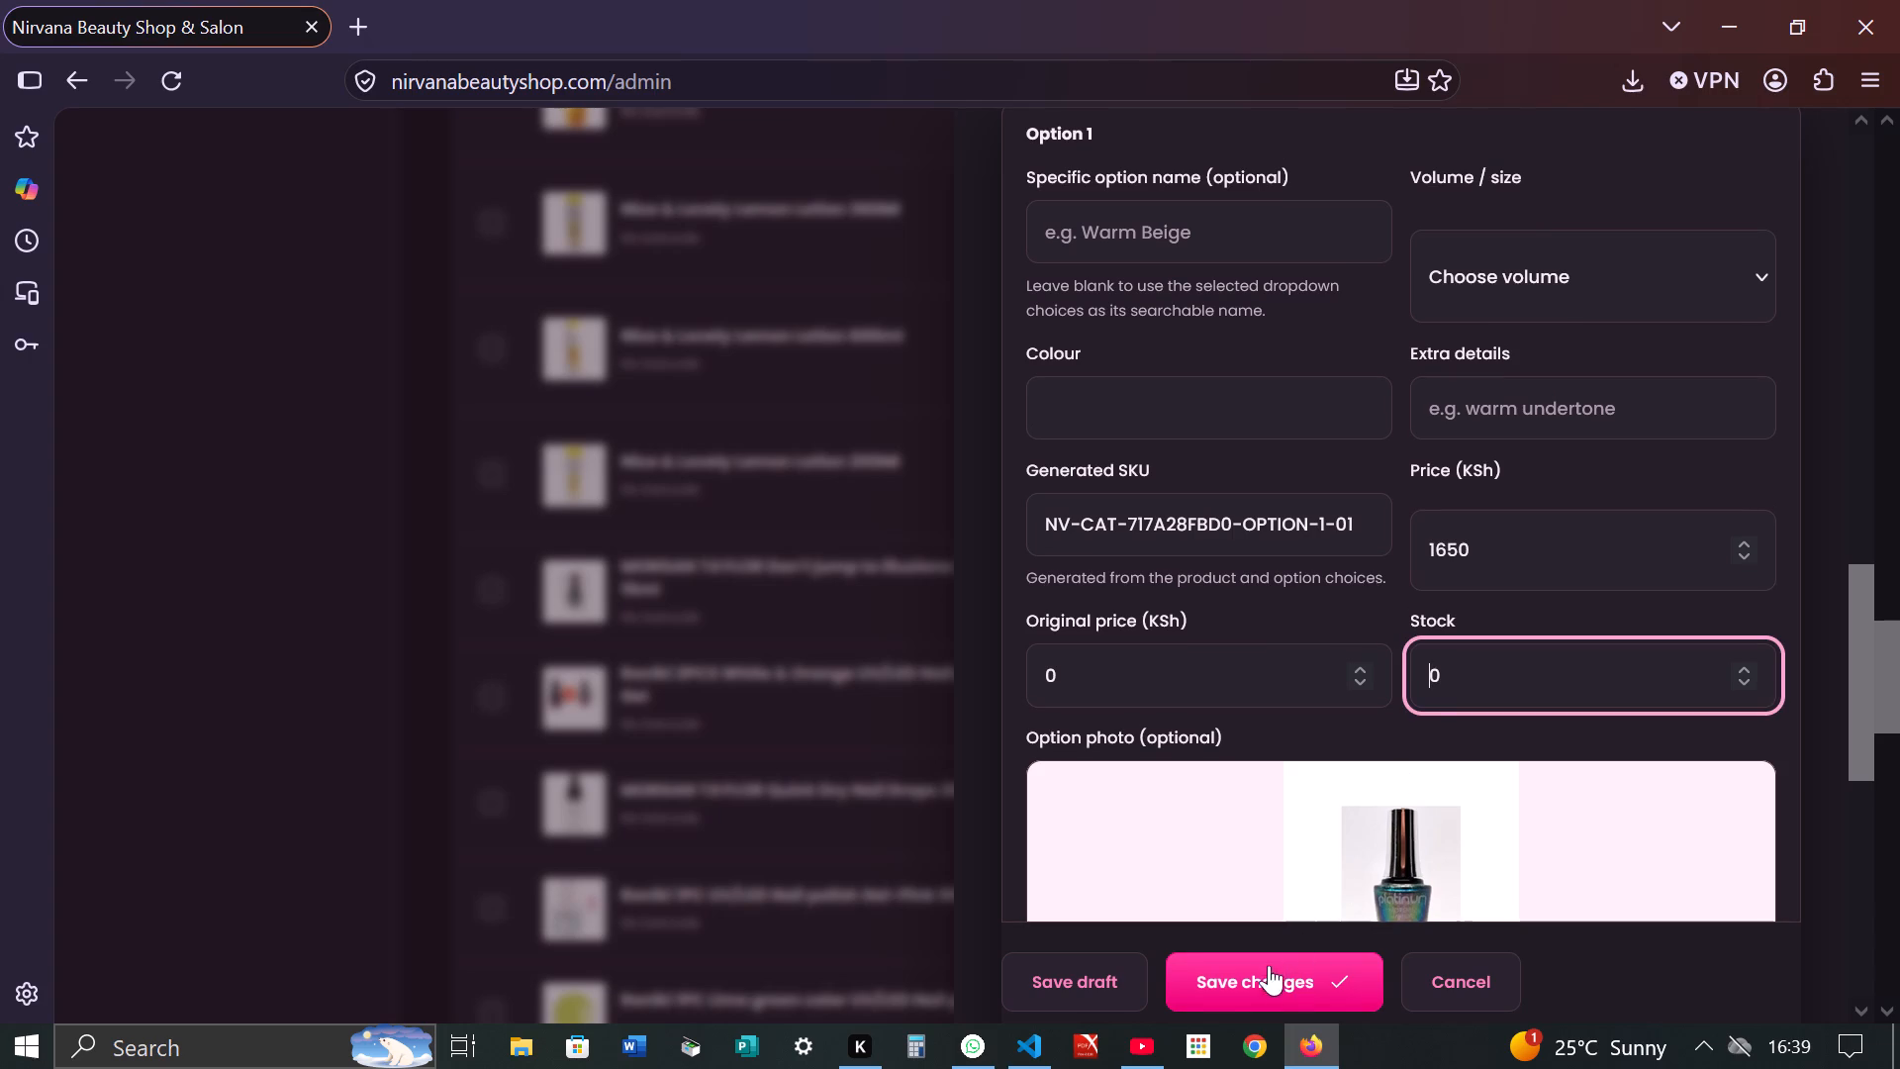
pyautogui.click(1266, 968)
# Advance the reloaded product list from page 1 to page 4 and go to the Roniki nail products below the lemon lotions.
pyautogui.scroll(-2, 1266, 968)
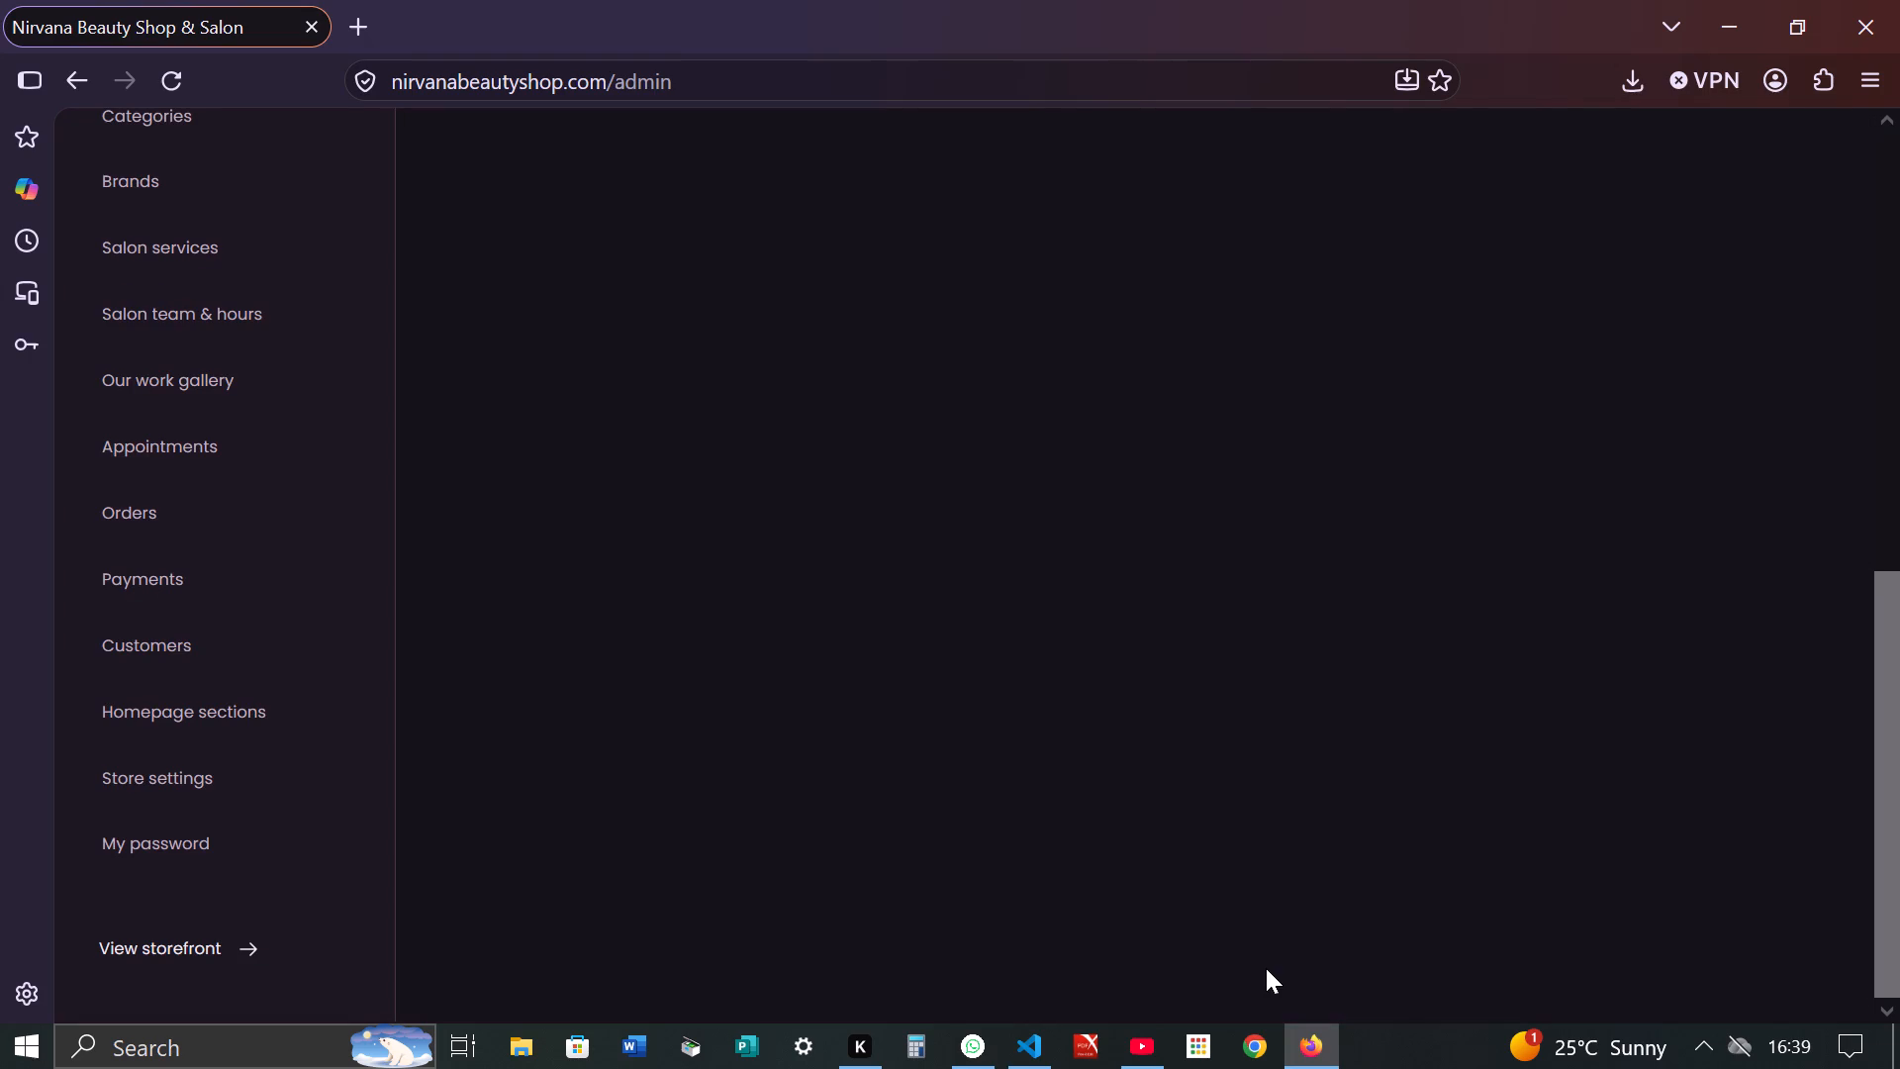
pyautogui.scroll(-6, 1266, 968)
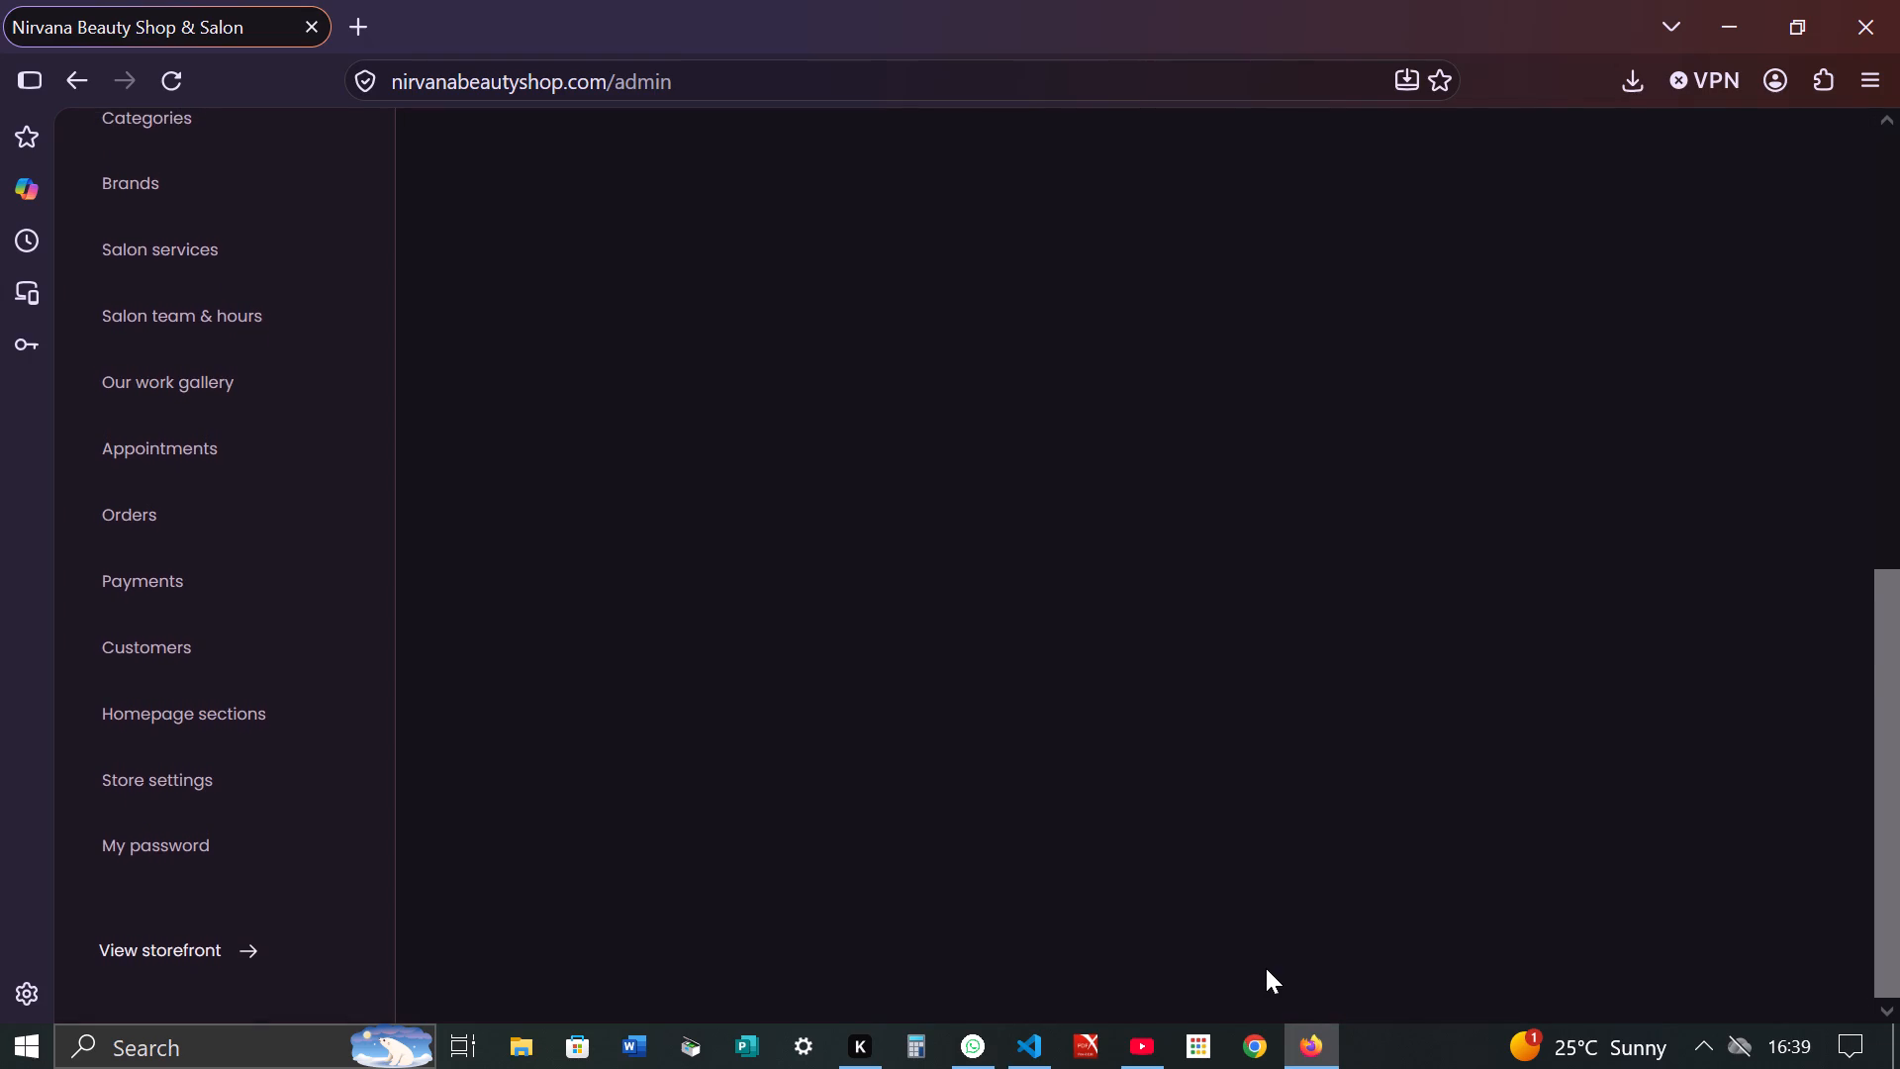
pyautogui.scroll(-16, 1250, 881)
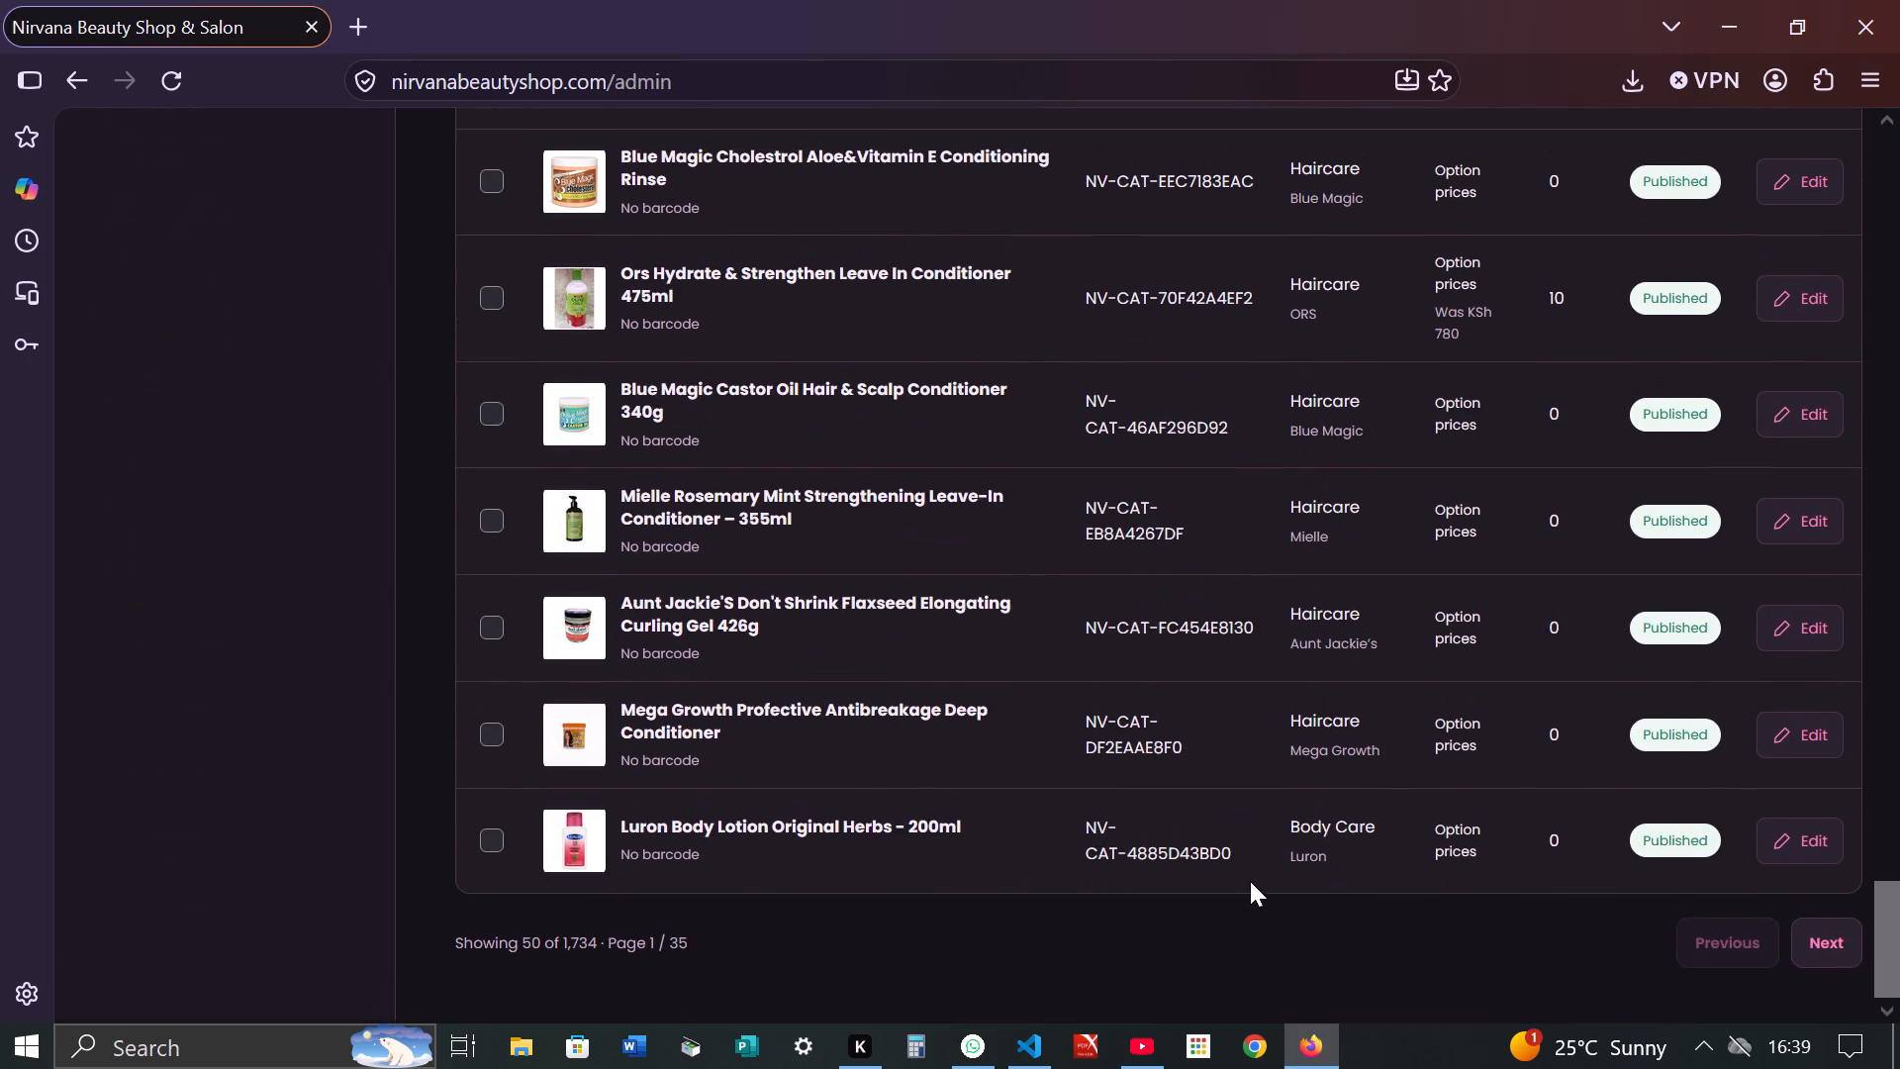
pyautogui.click(1820, 932)
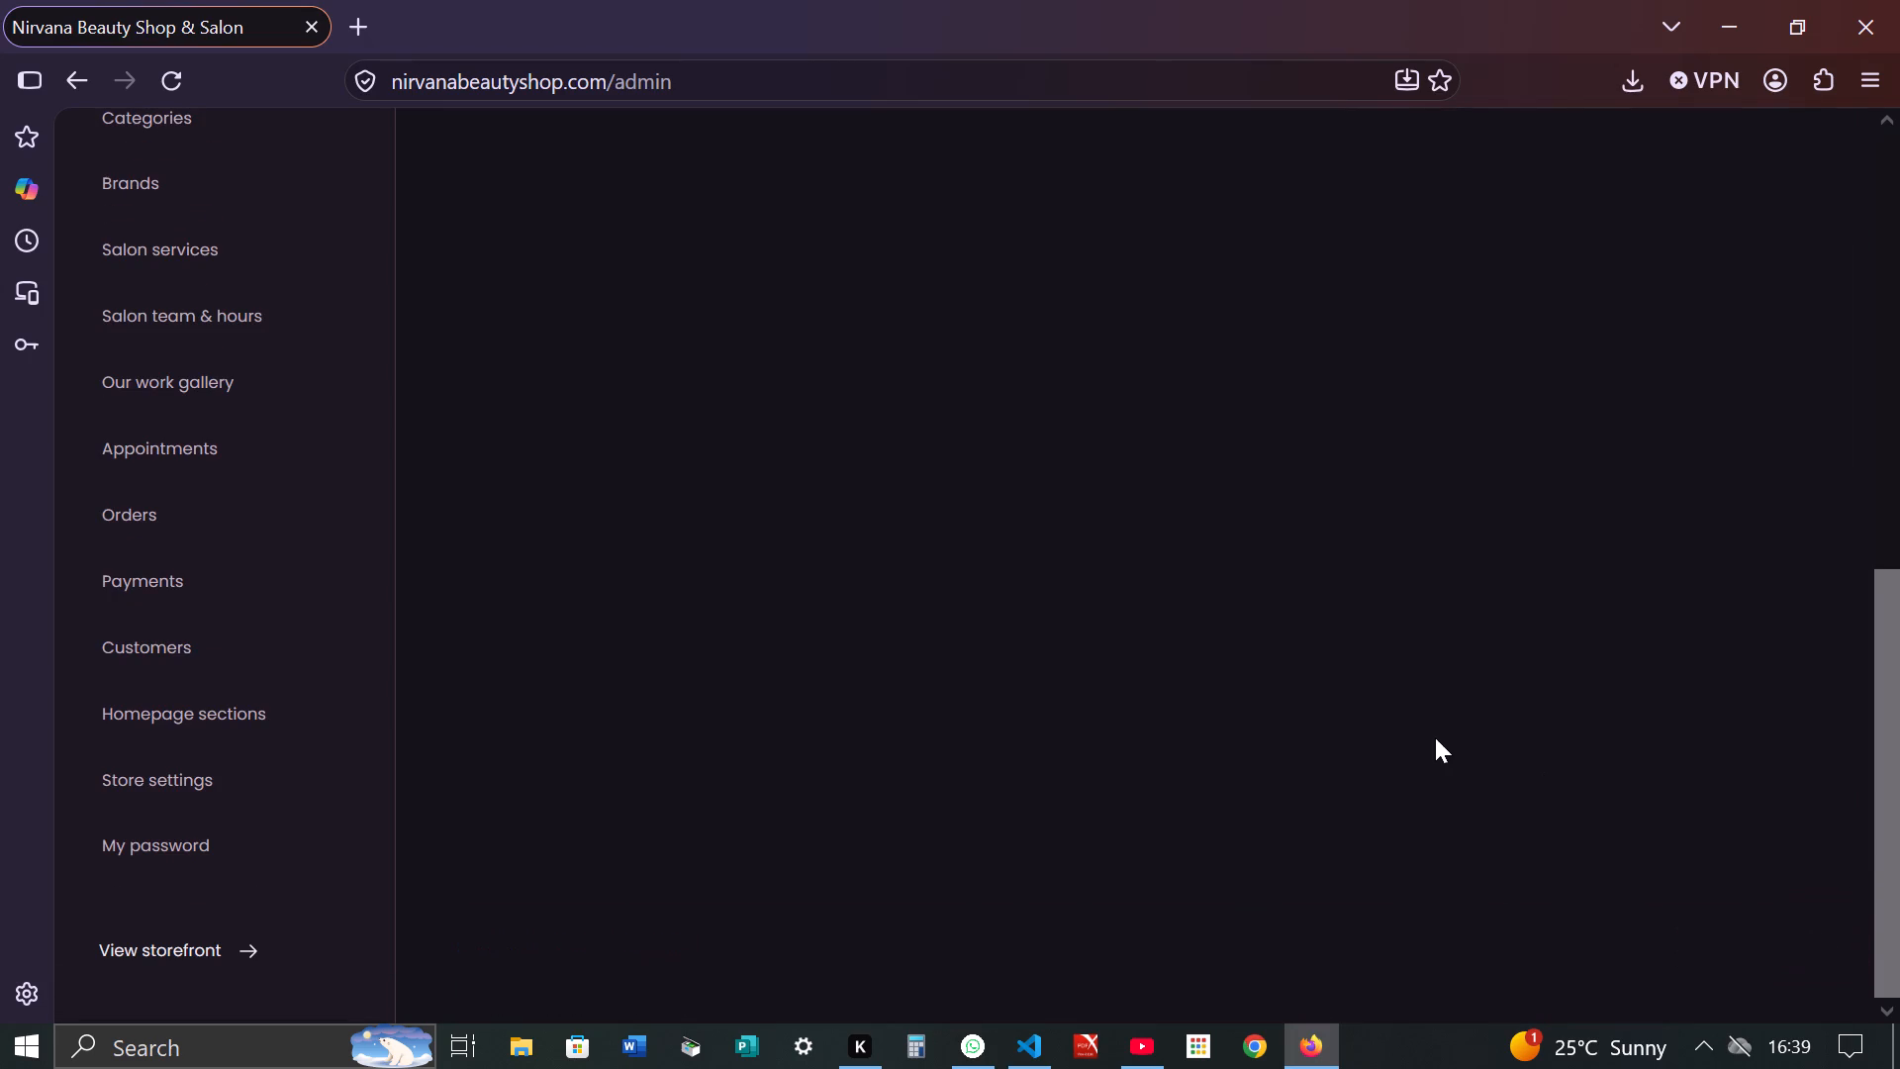
pyautogui.scroll(-9, 1106, 690)
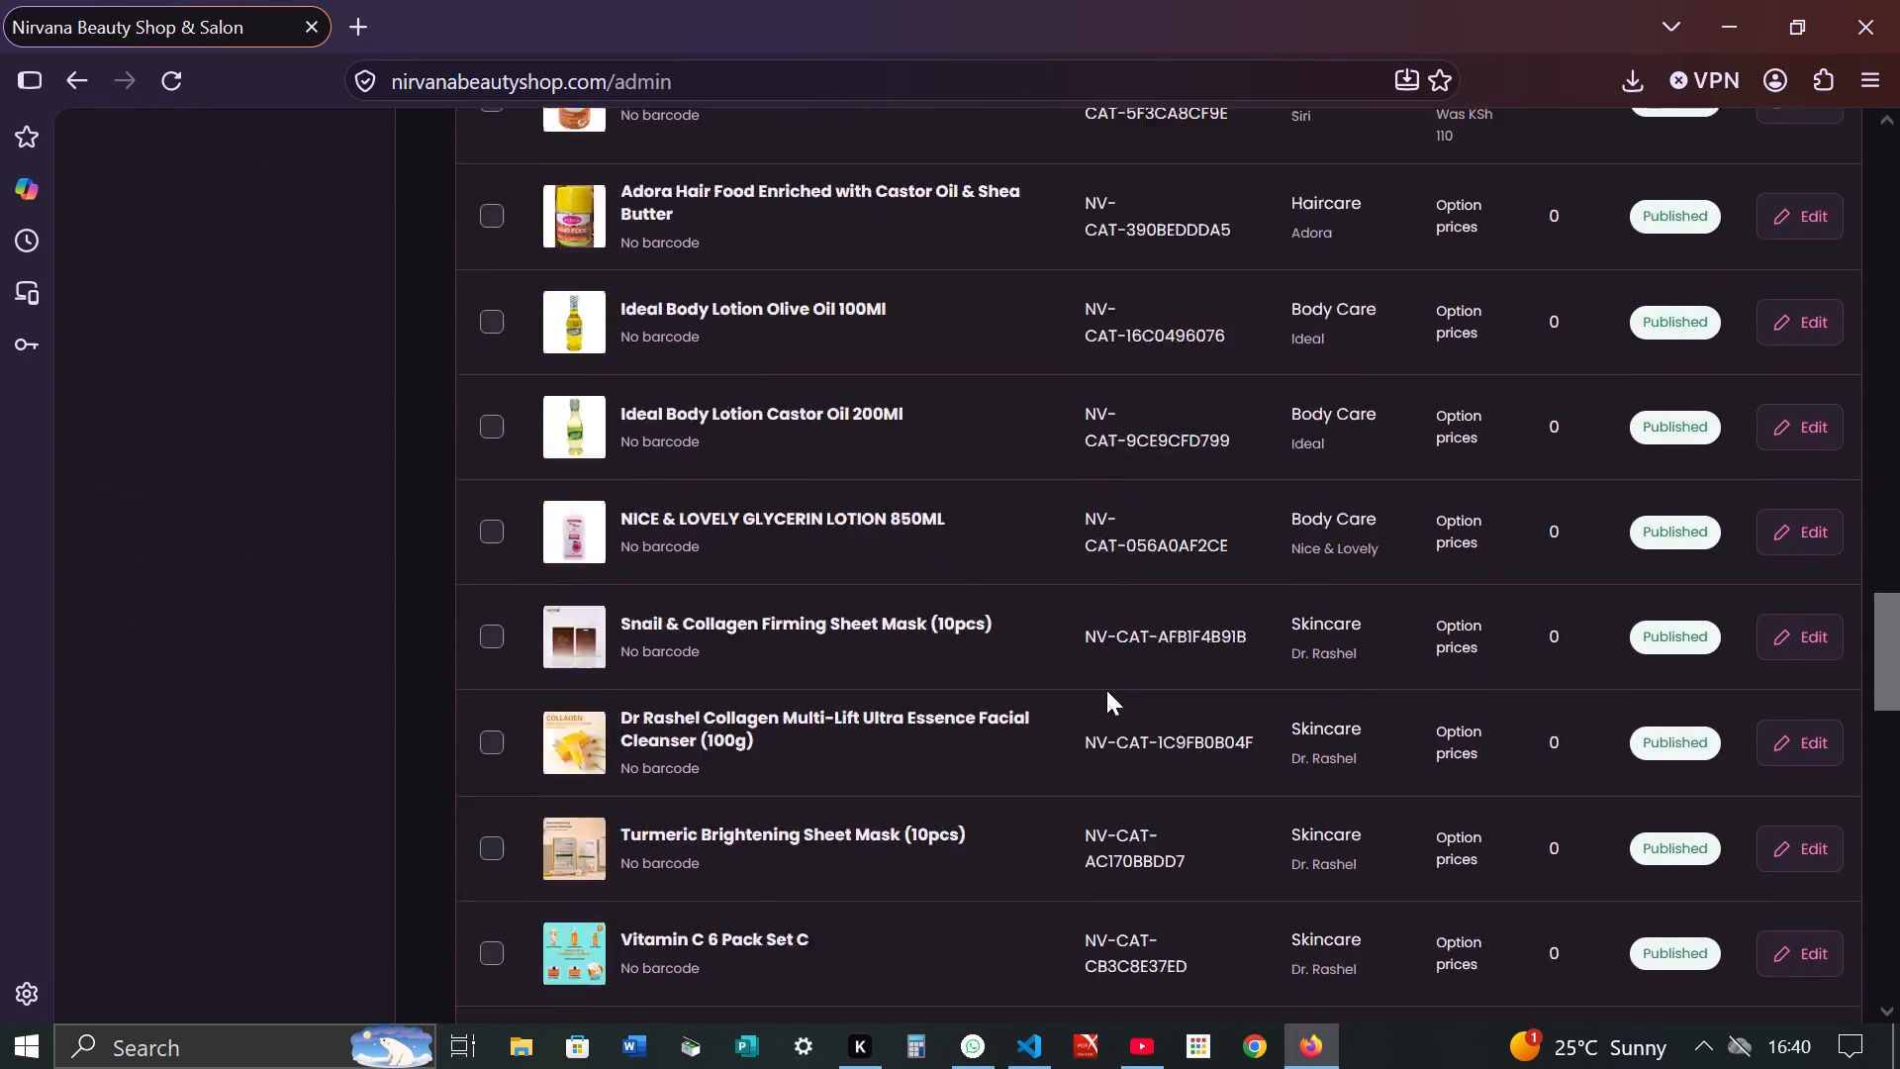
pyautogui.scroll(-5, 1106, 690)
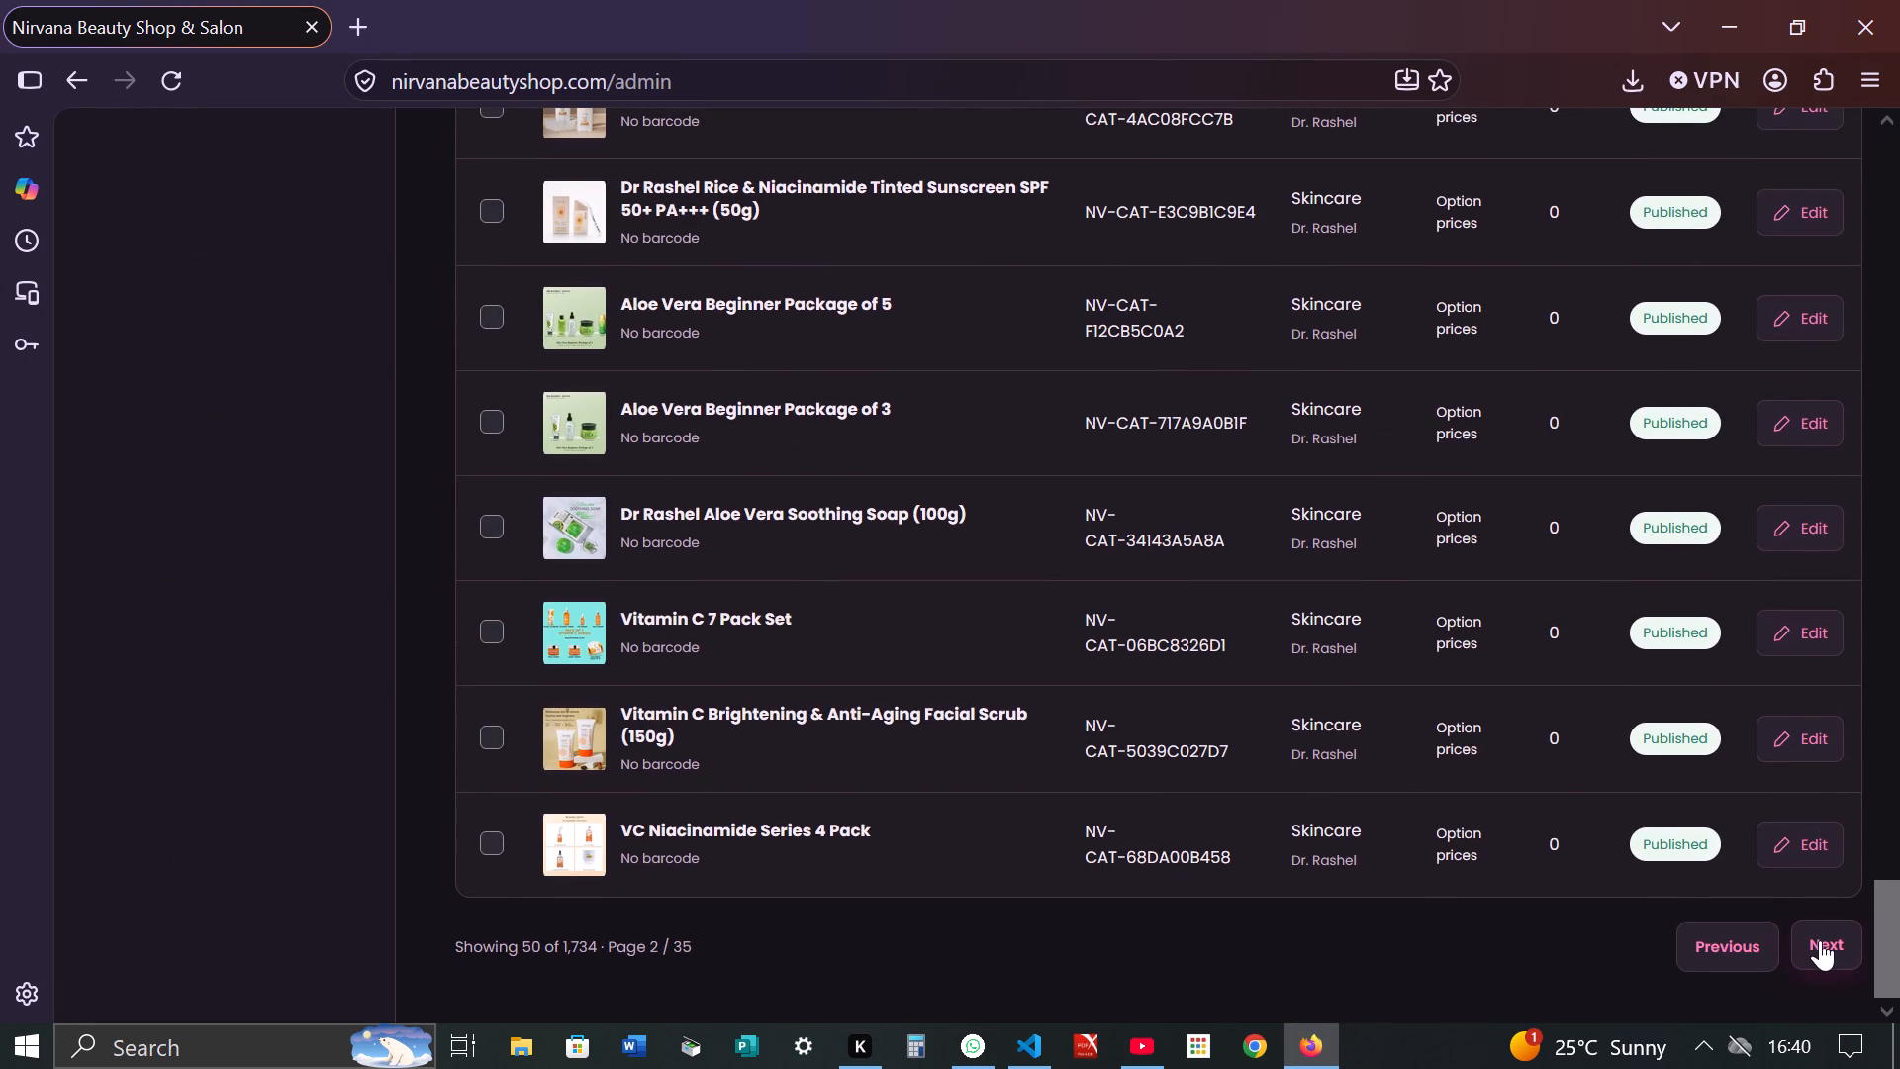
pyautogui.click(1820, 940)
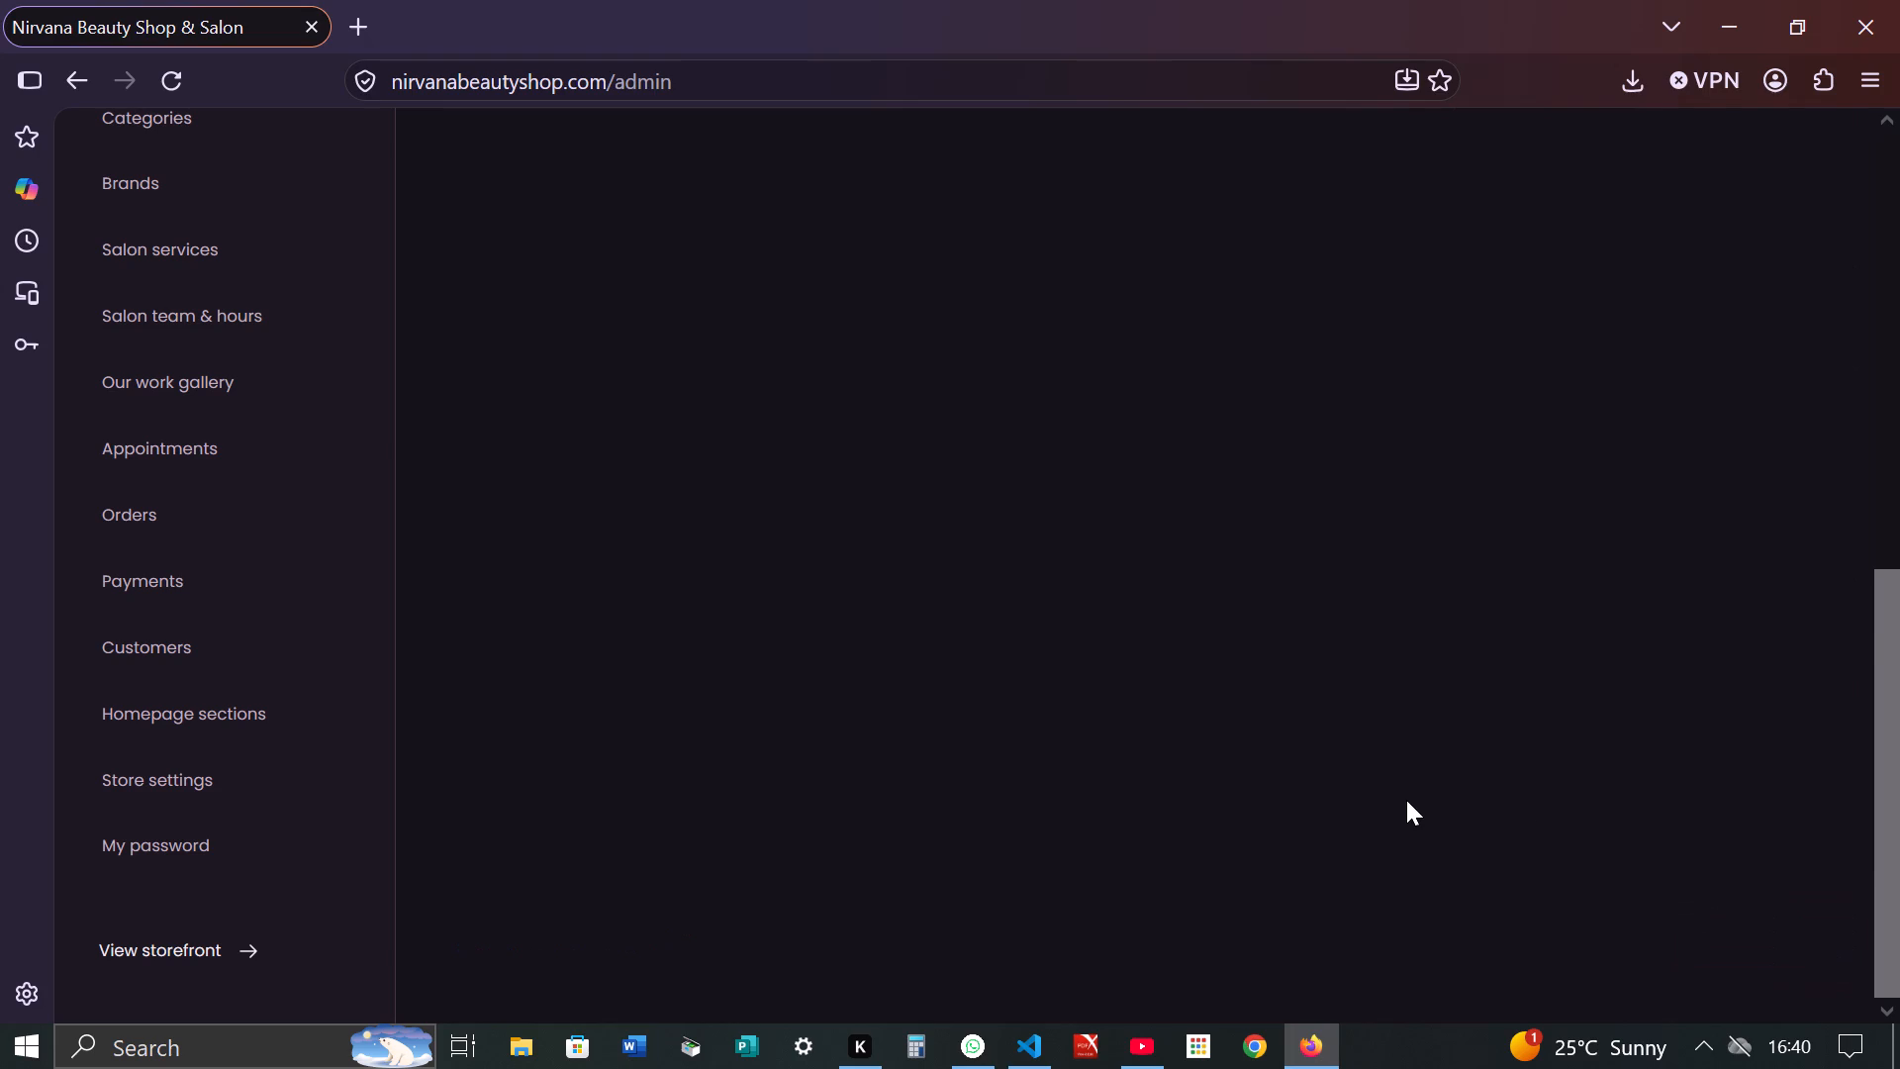
pyautogui.scroll(-11, 1406, 800)
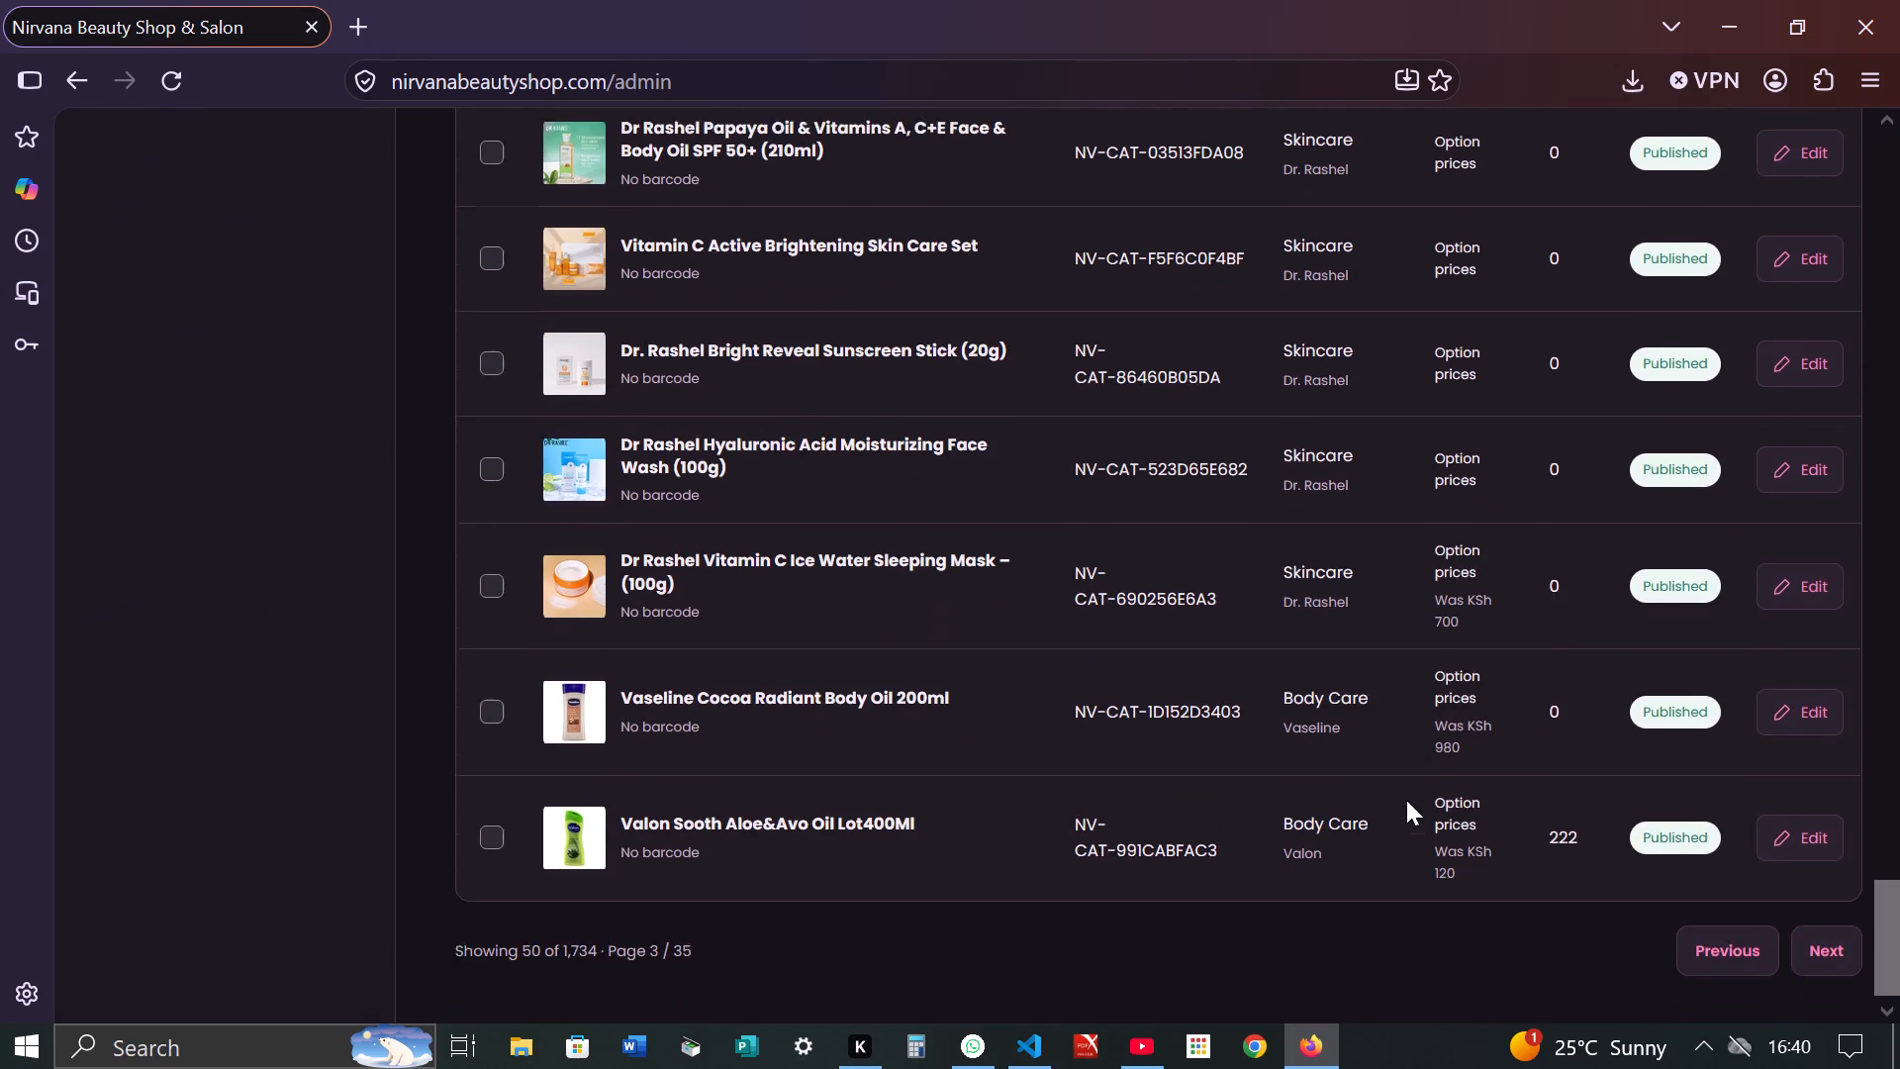
pyautogui.click(1821, 931)
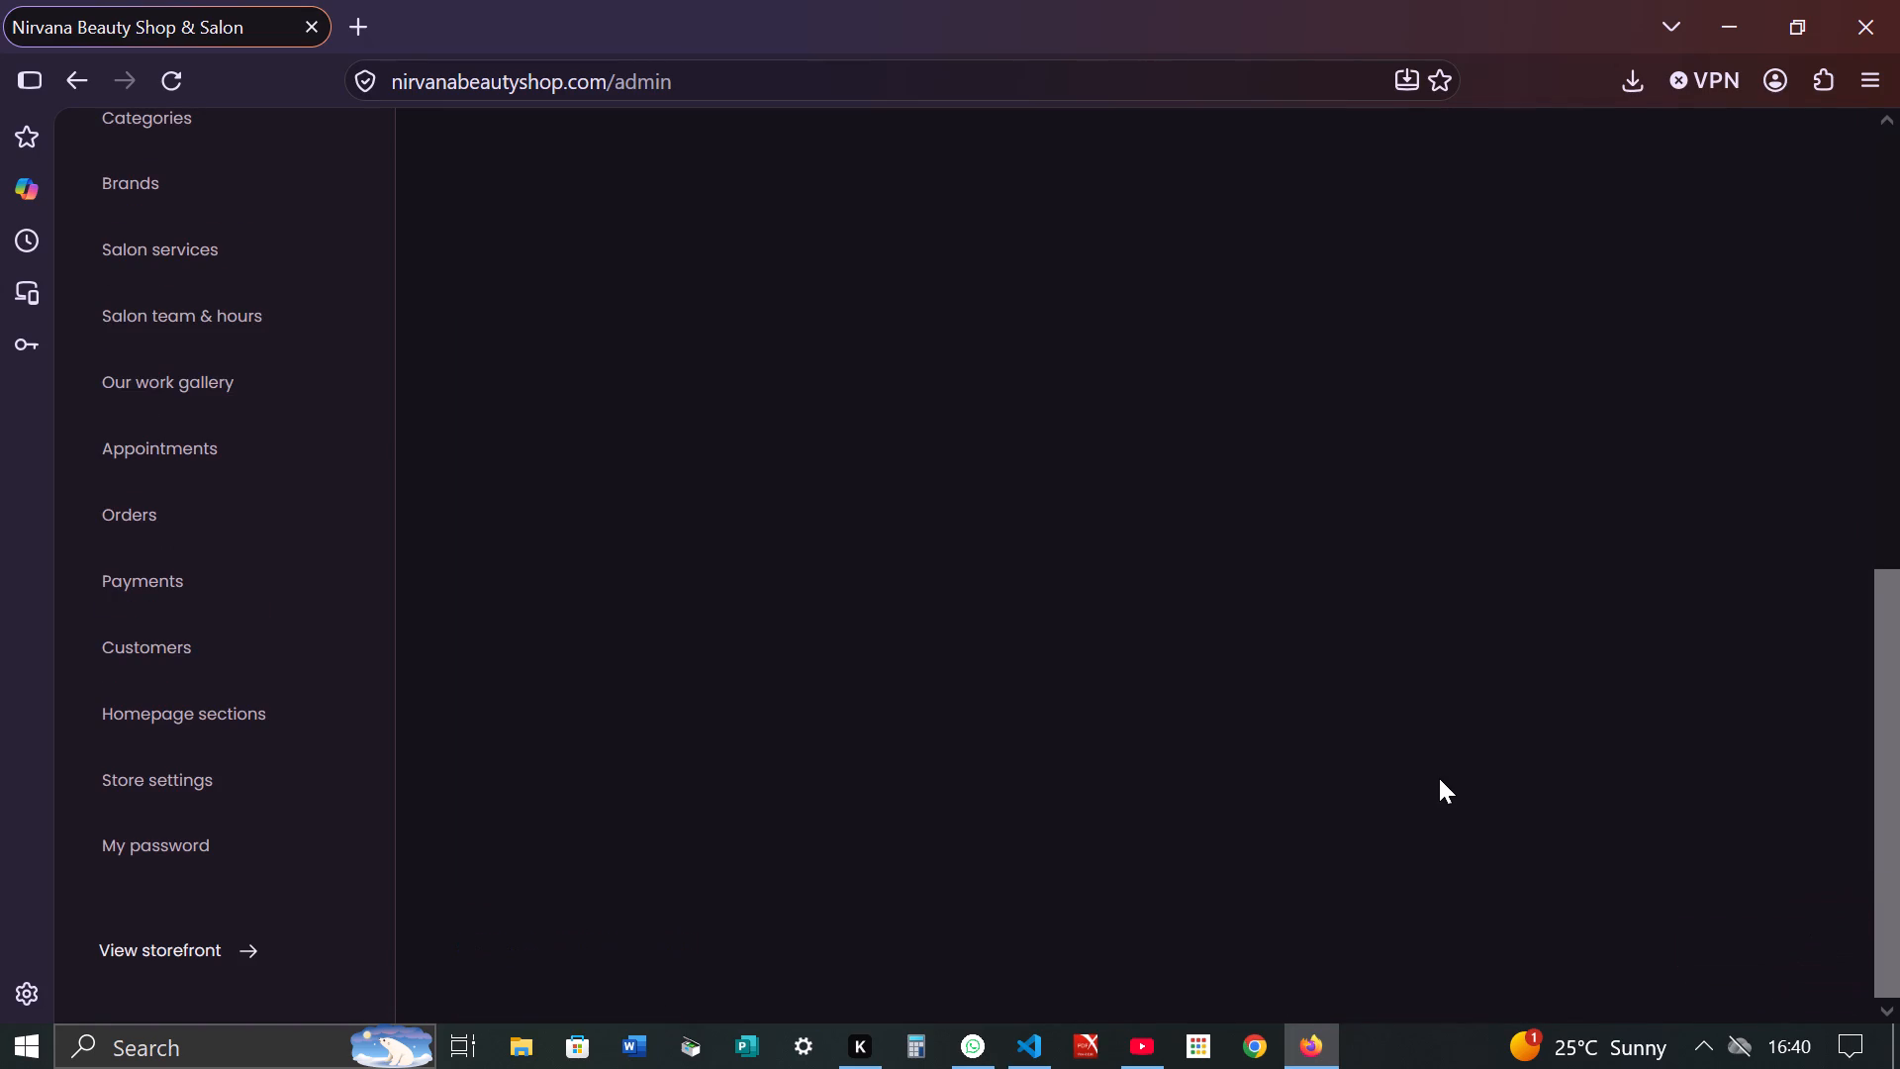
pyautogui.scroll(-6, 1439, 778)
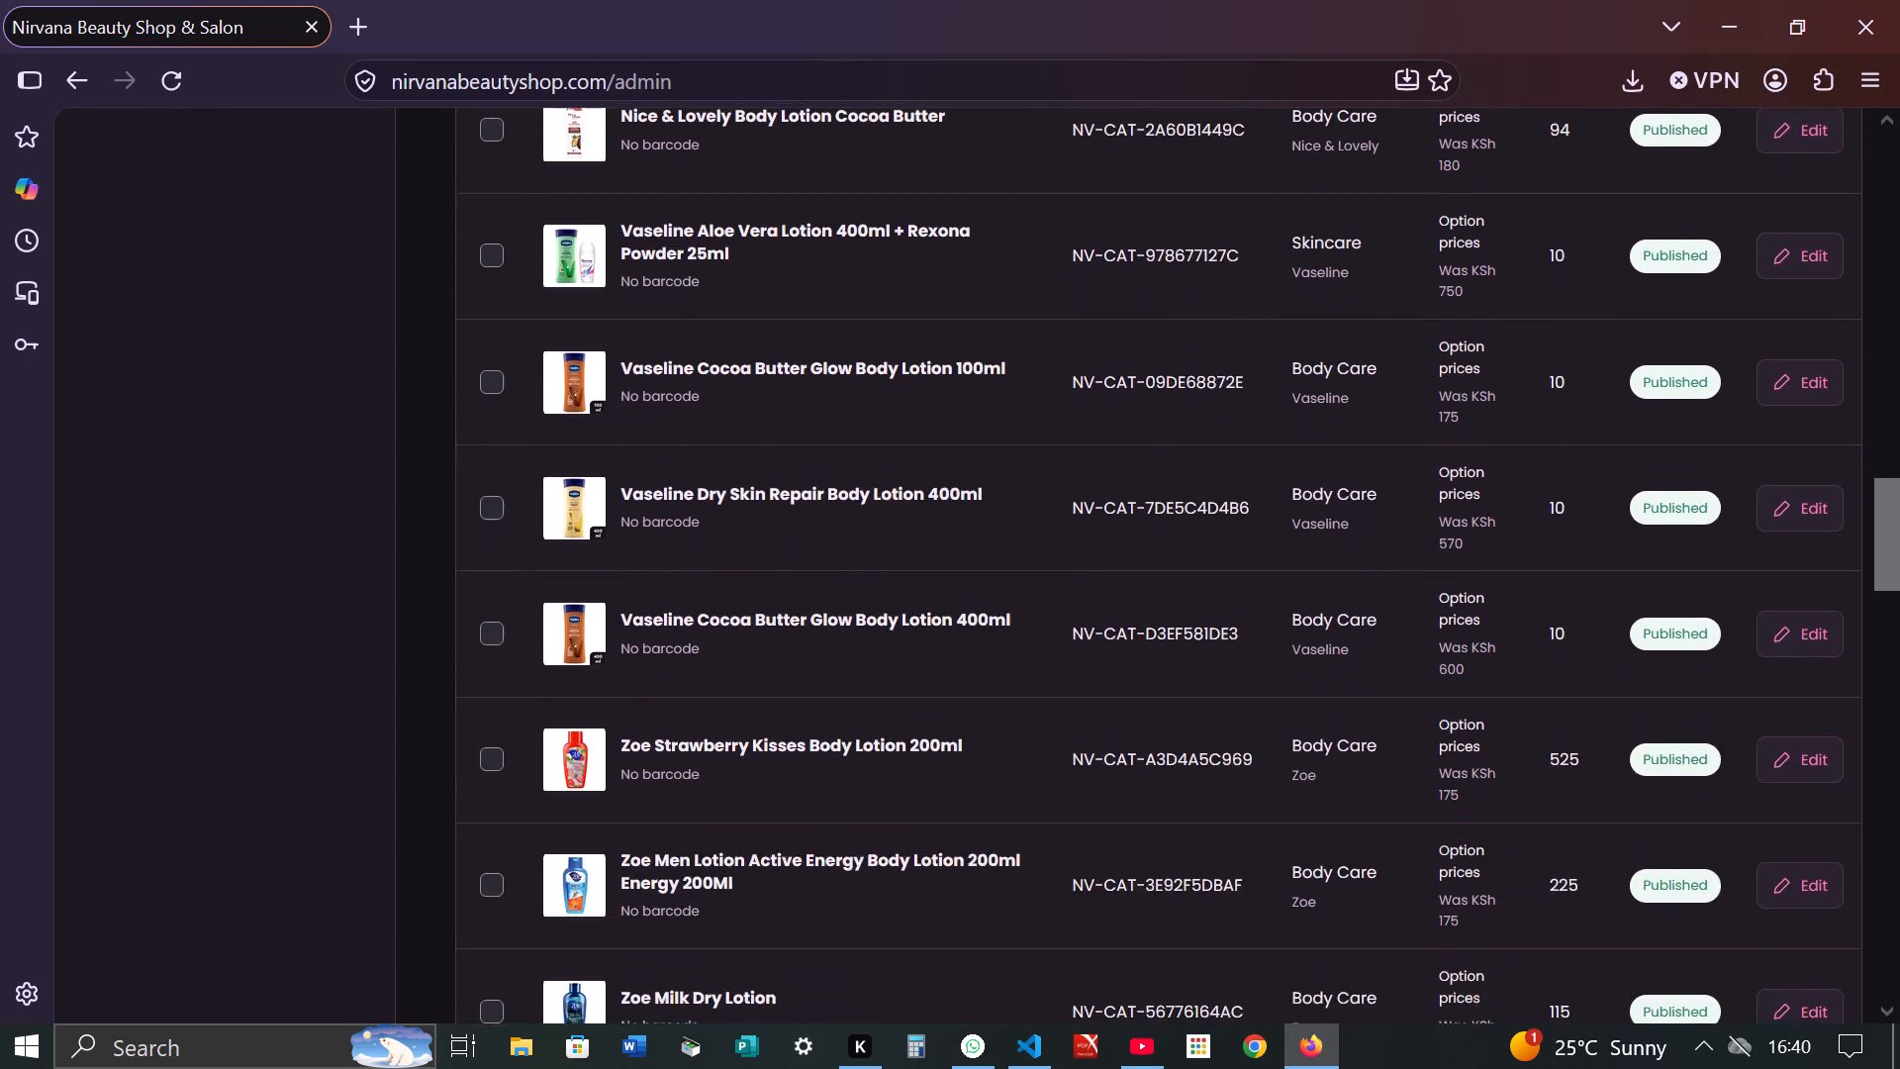
pyautogui.scroll(-7, 1439, 778)
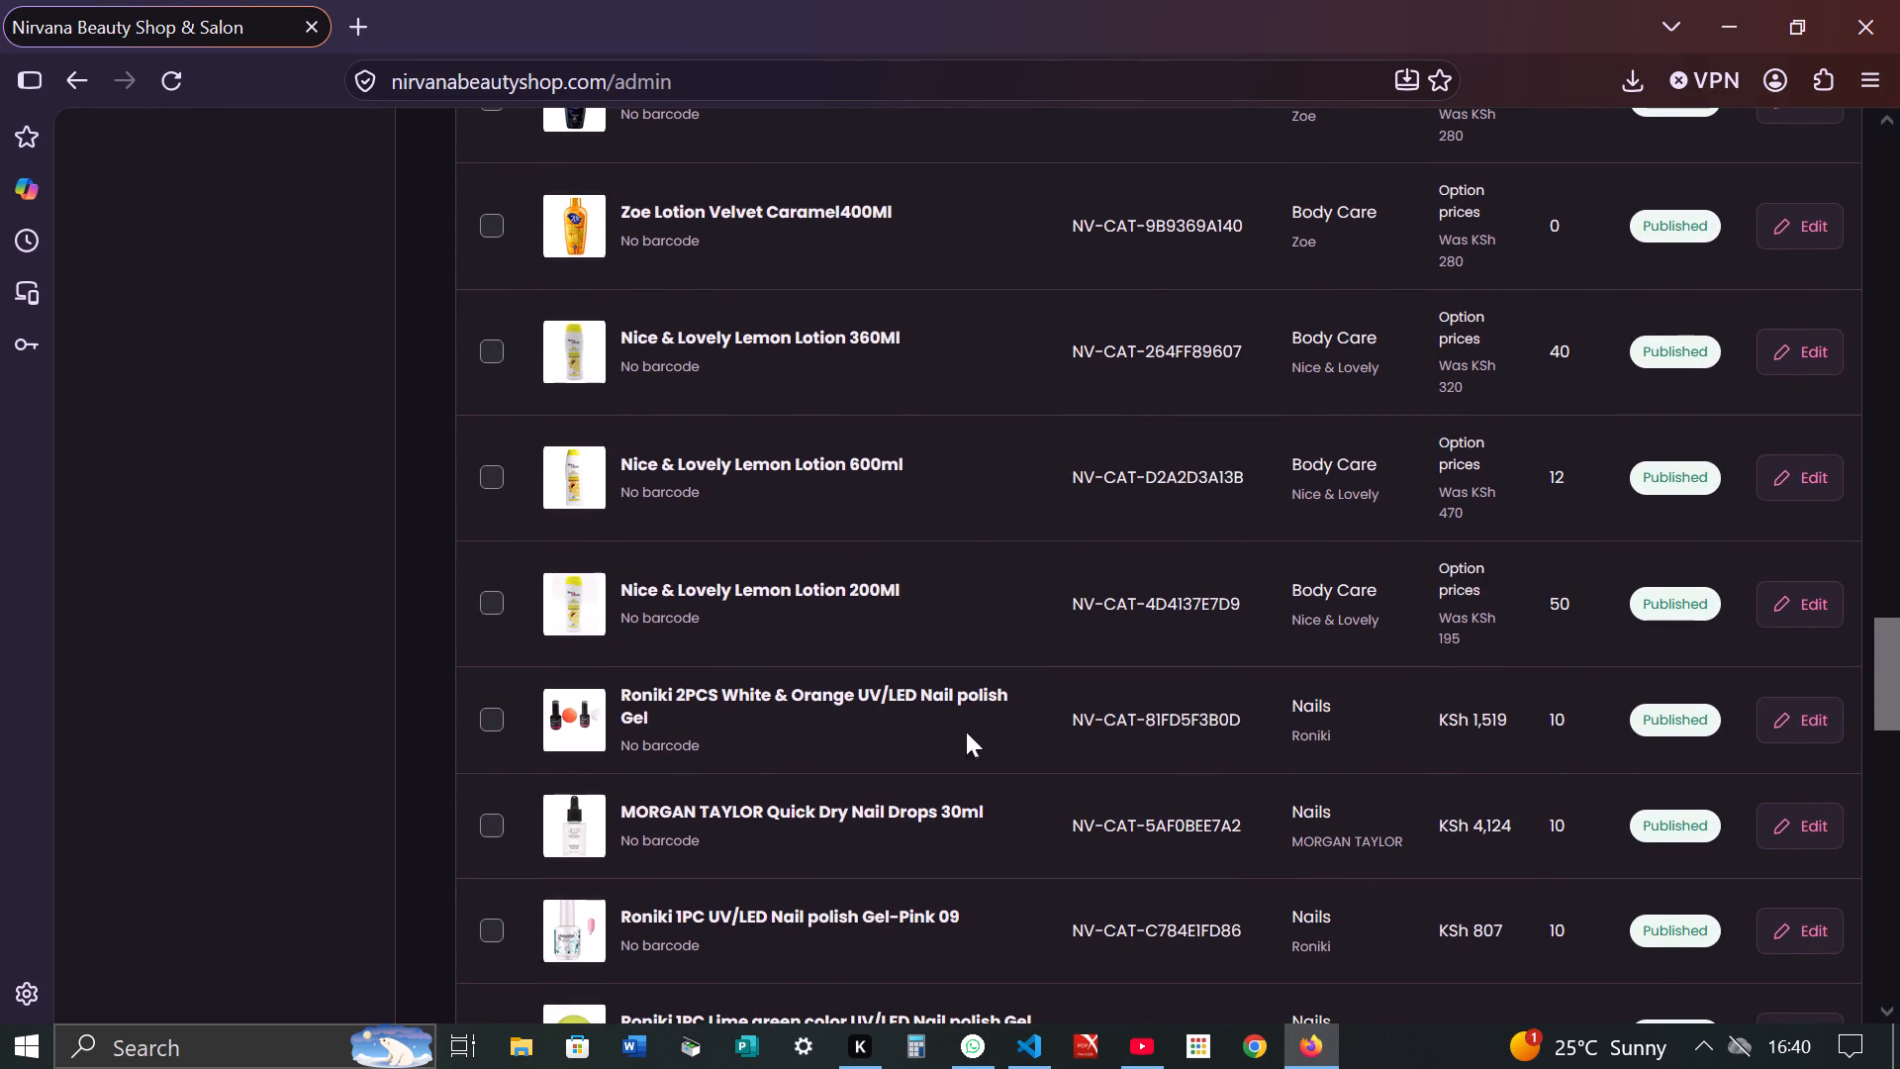
# Set the stock of Roniki 2PCS White & Orange UV/LED Nail polish Gel to 0 and save the product.
pyautogui.click(1798, 718)
pyautogui.scroll(-4, 1379, 718)
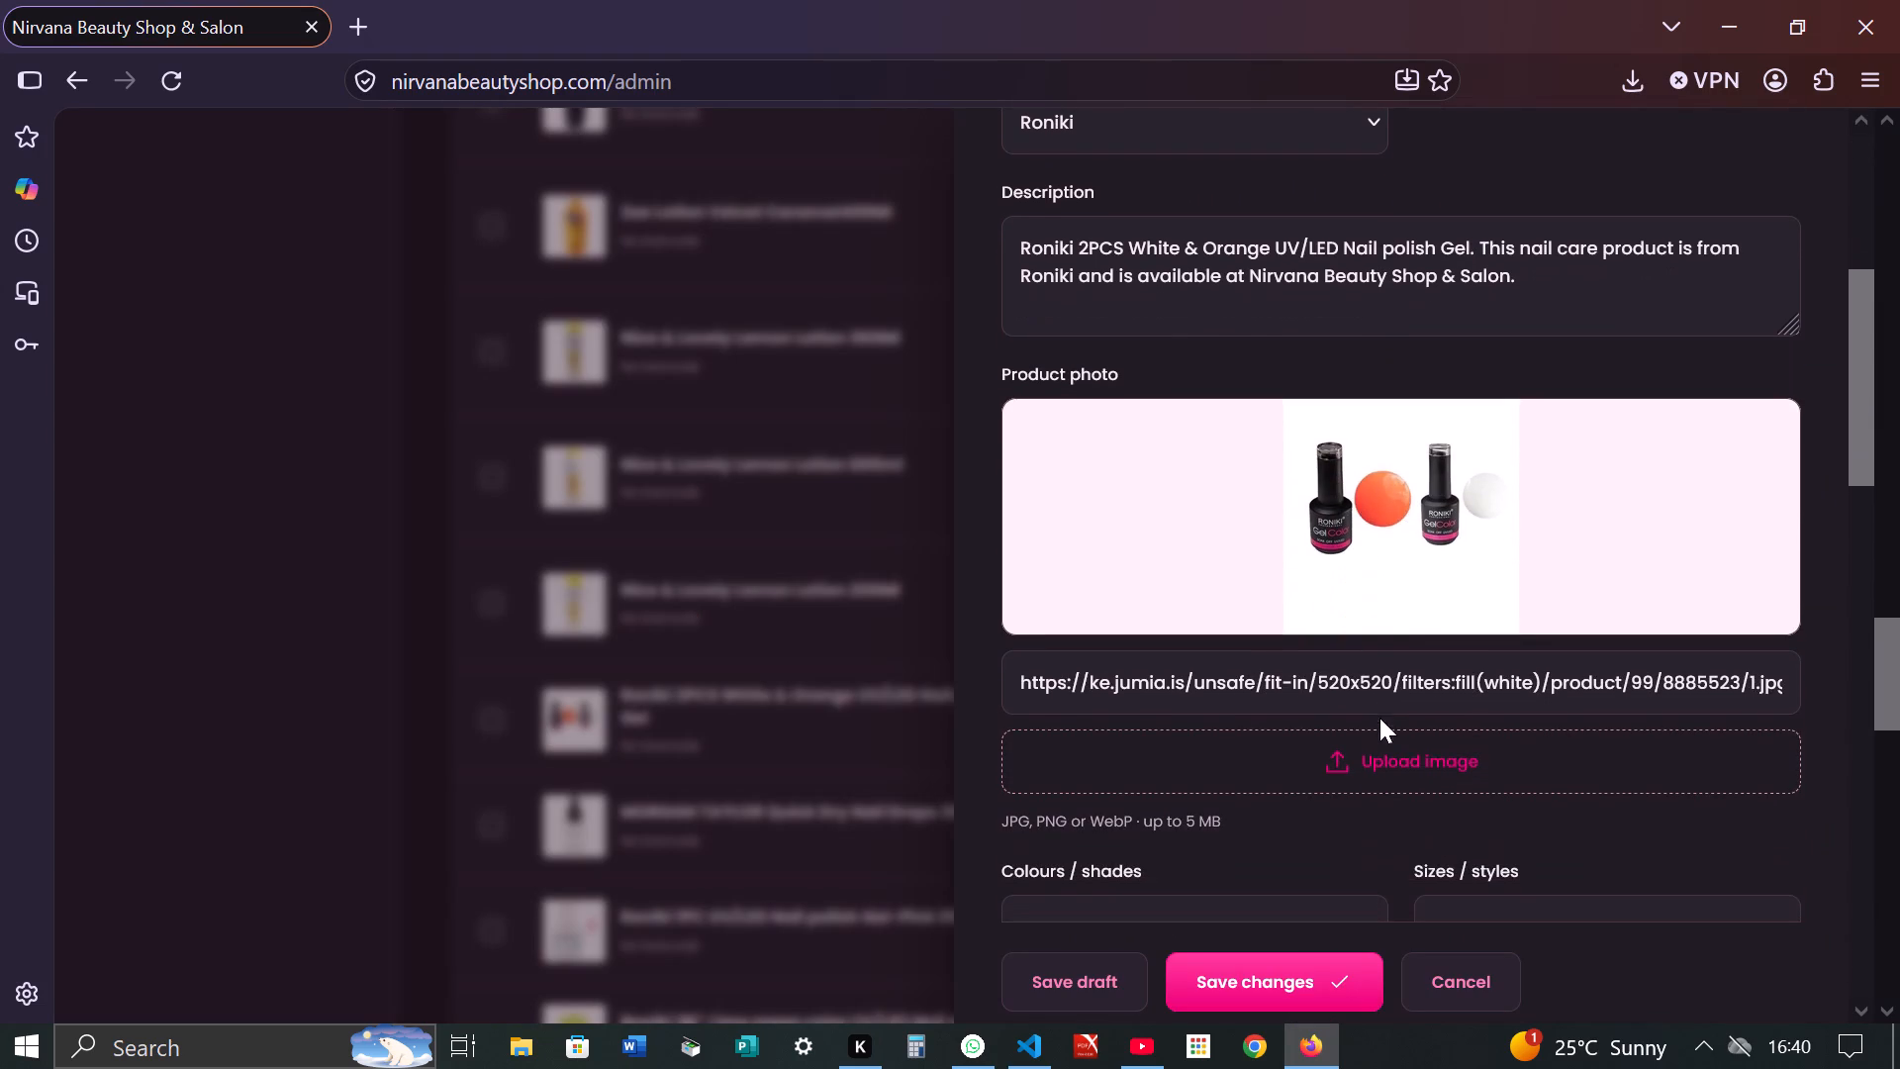
pyautogui.scroll(-3, 1436, 719)
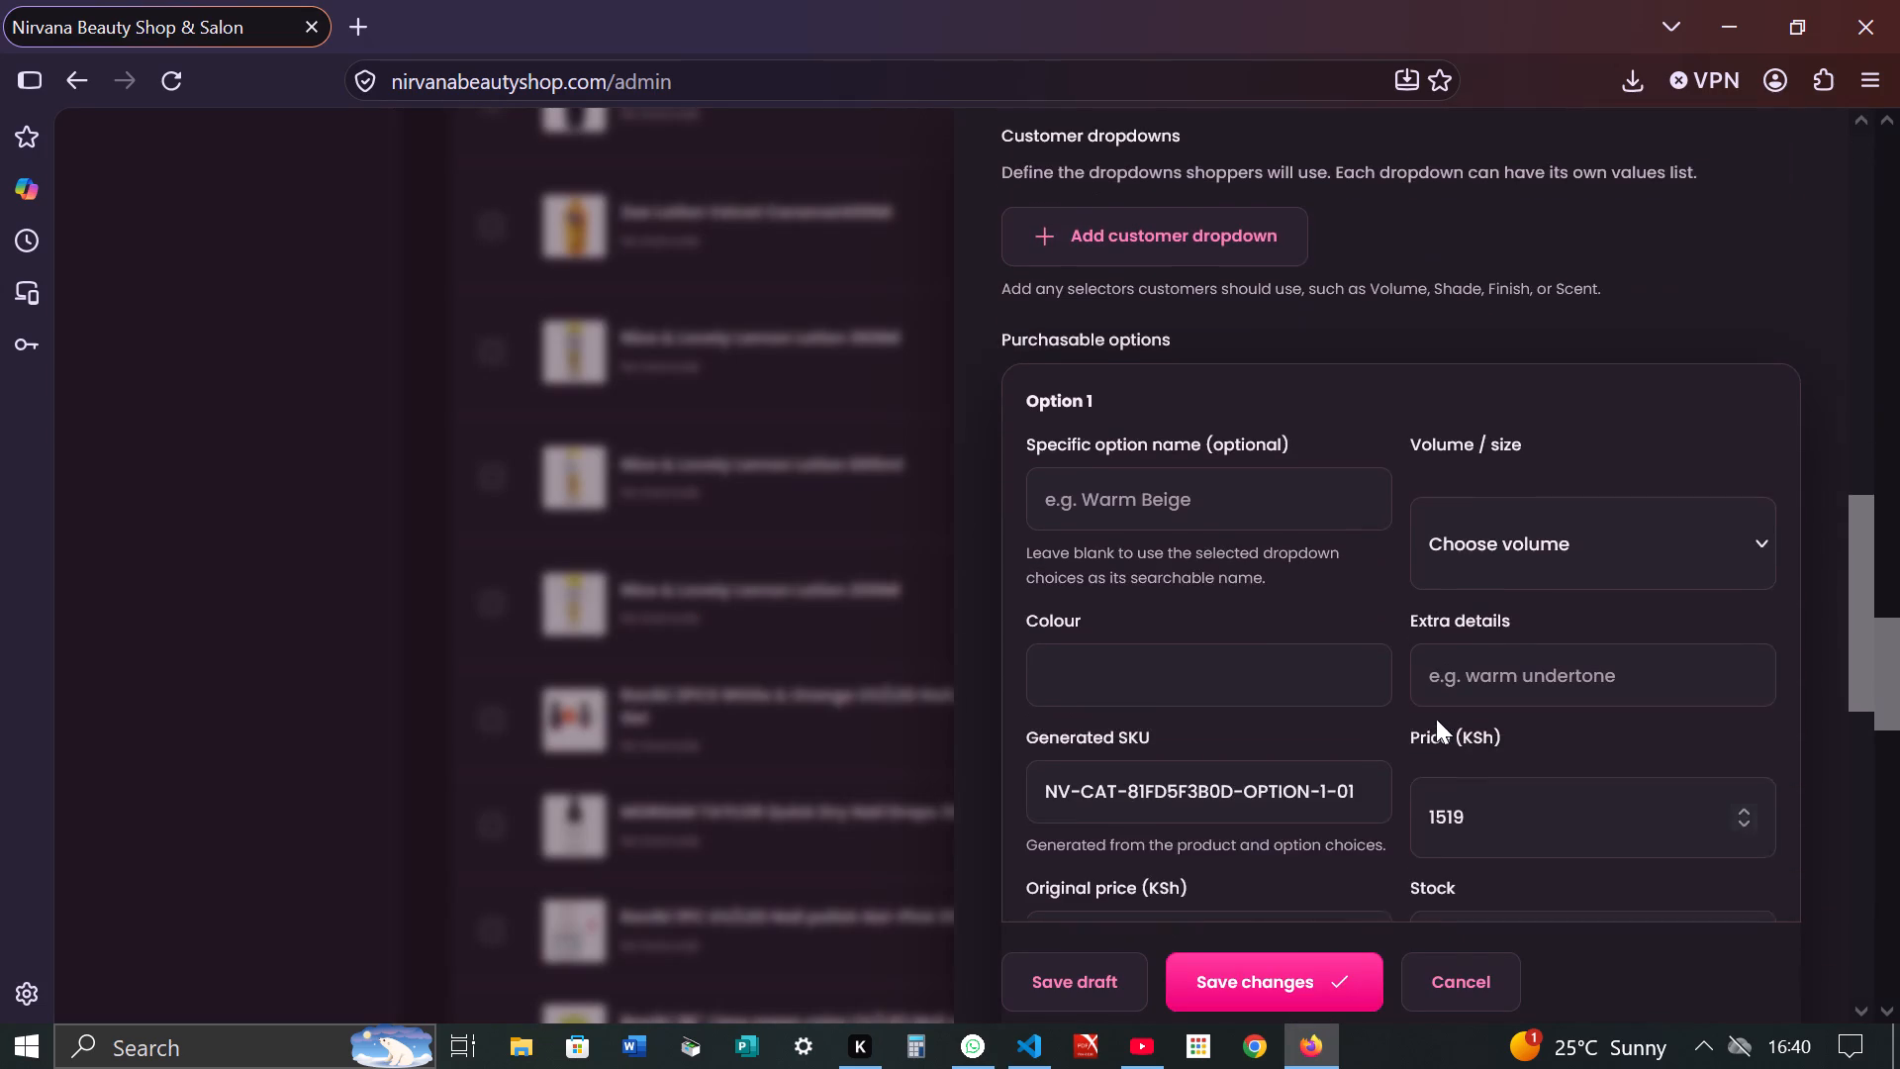
pyautogui.scroll(-2, 1436, 719)
pyautogui.click(1439, 771)
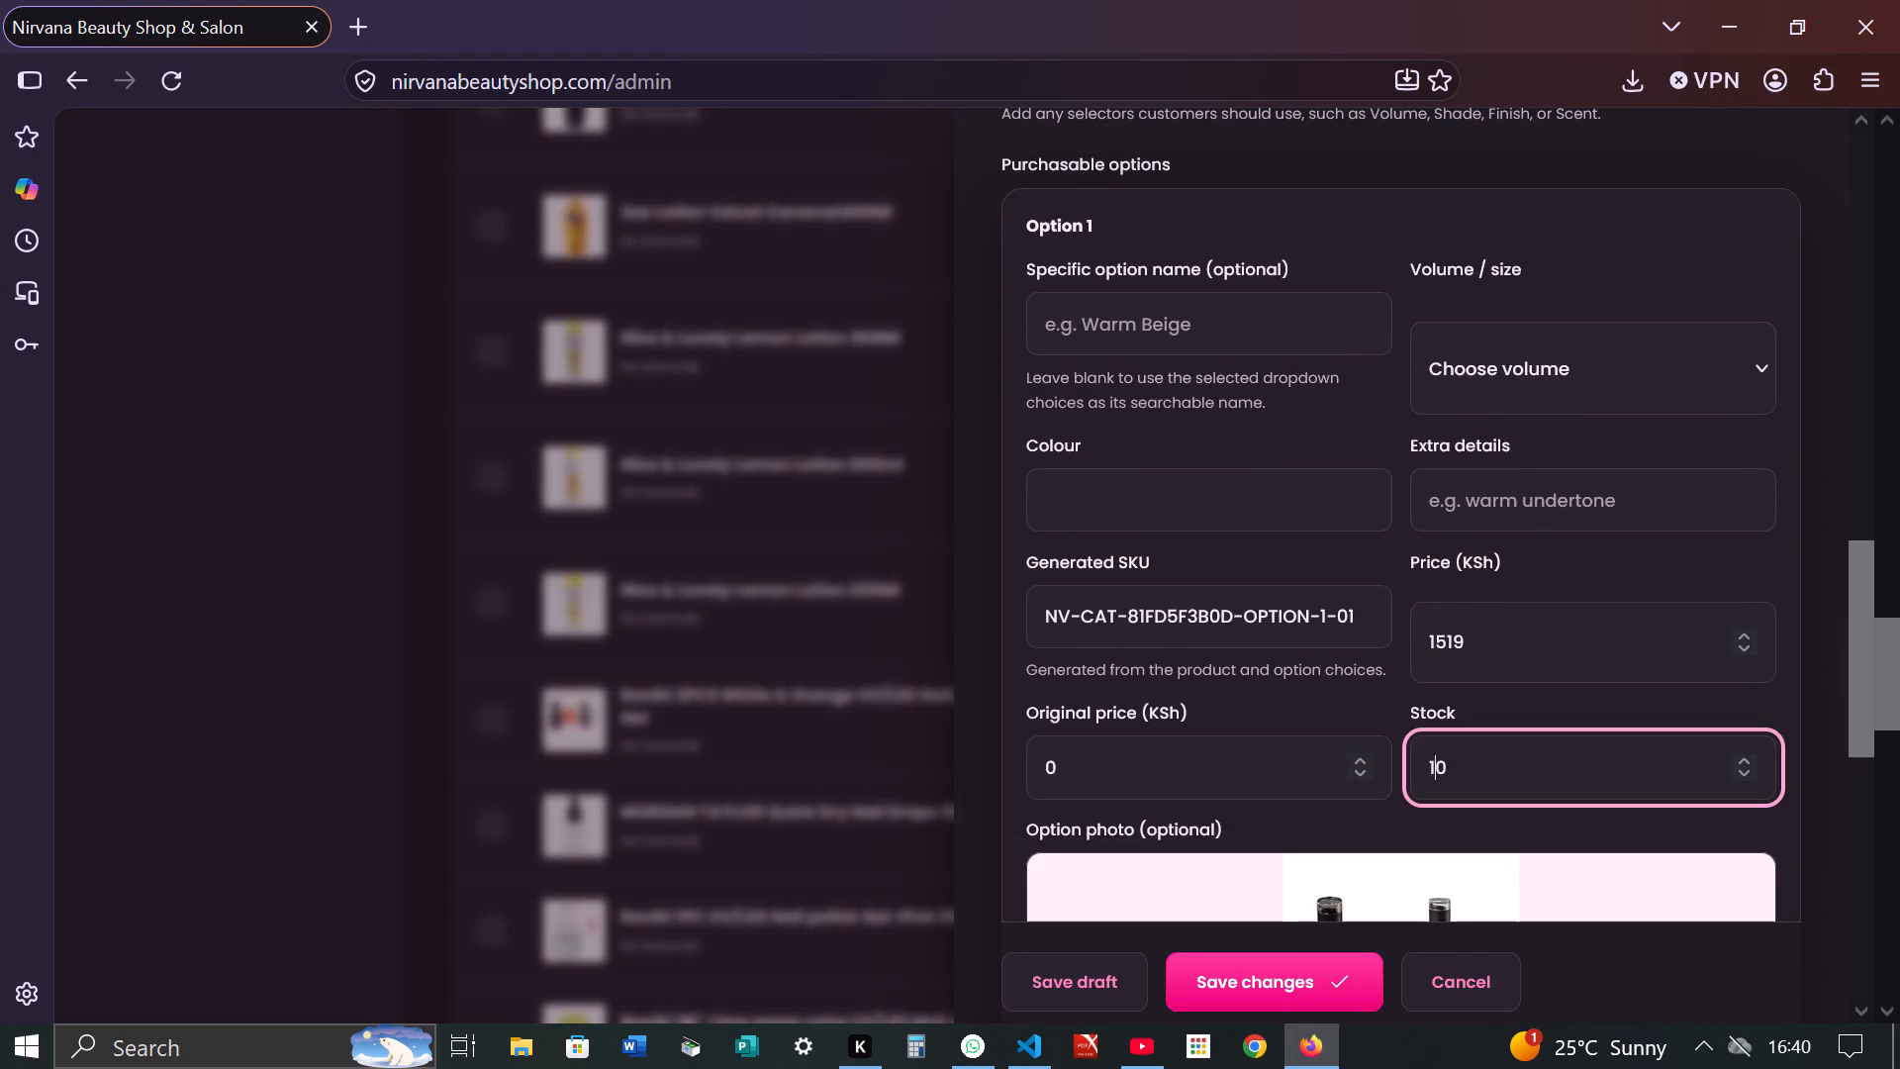
pyautogui.press('BackSpace')
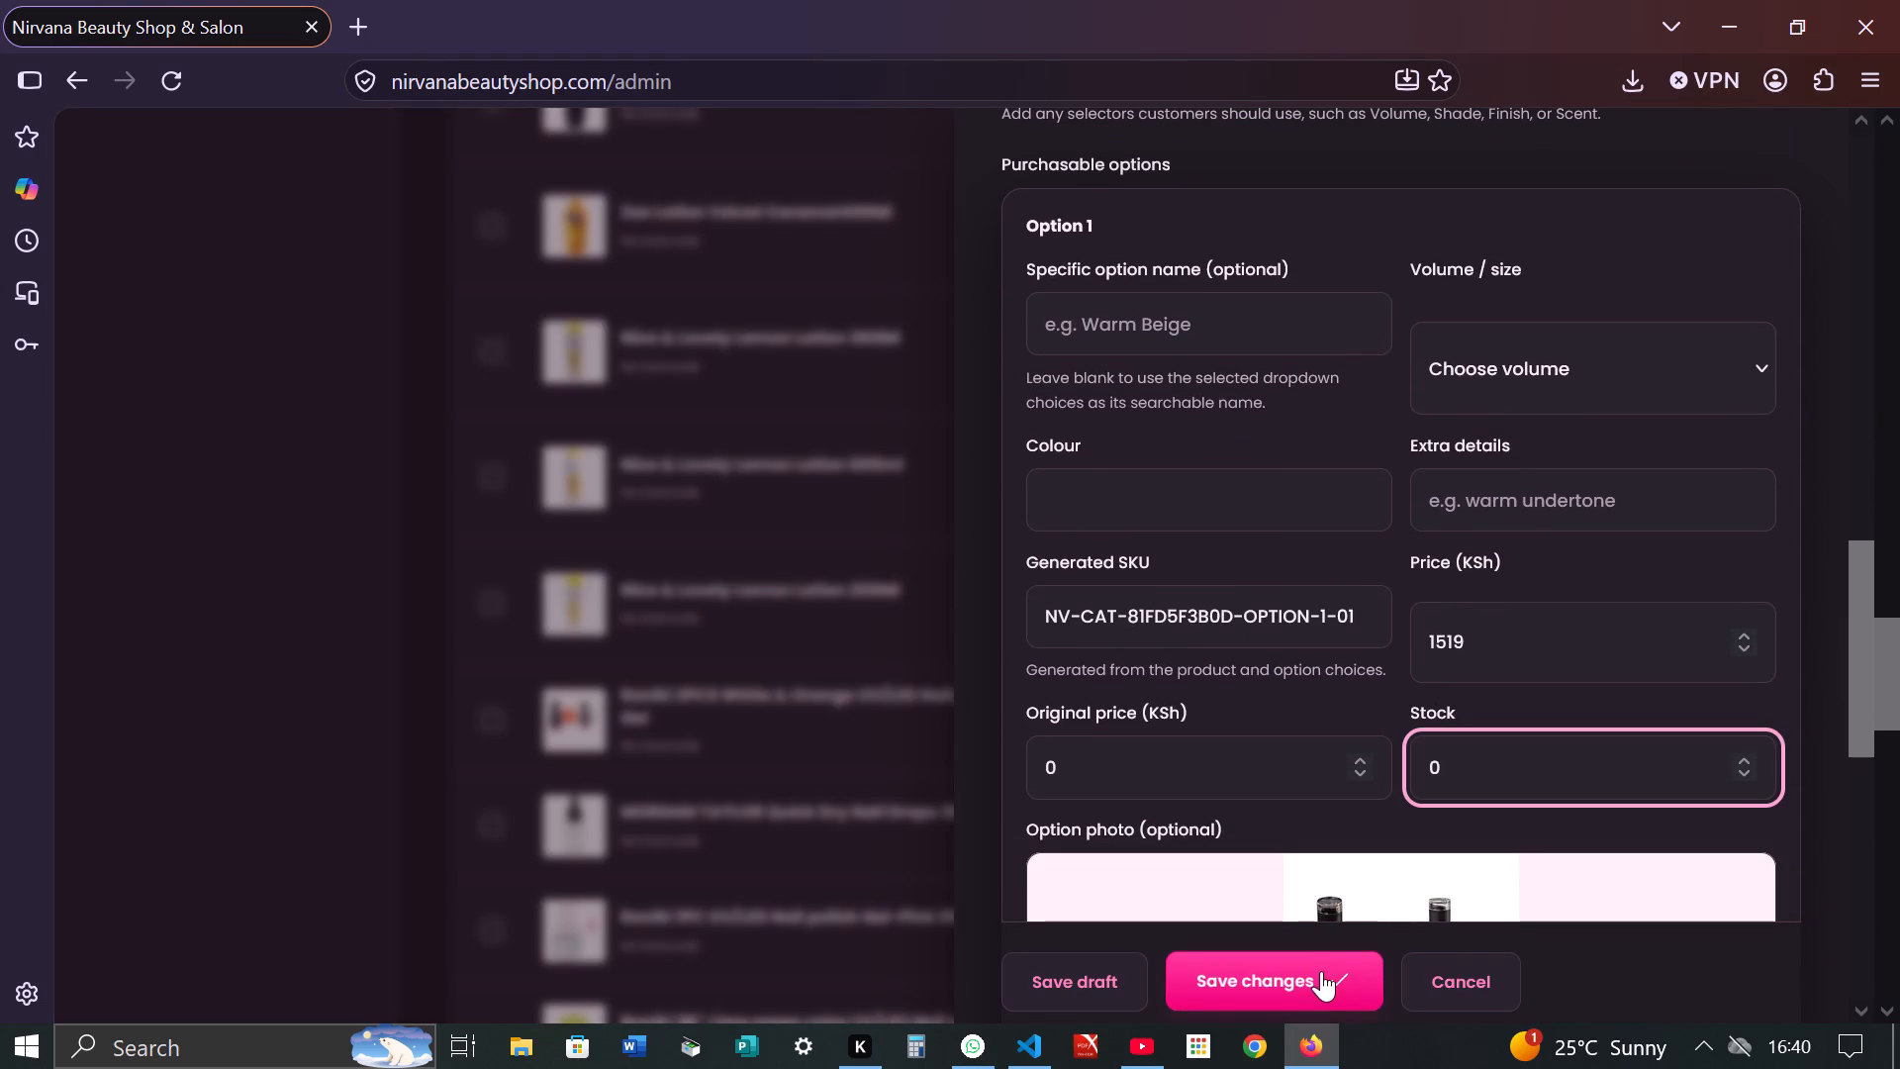
pyautogui.click(1321, 971)
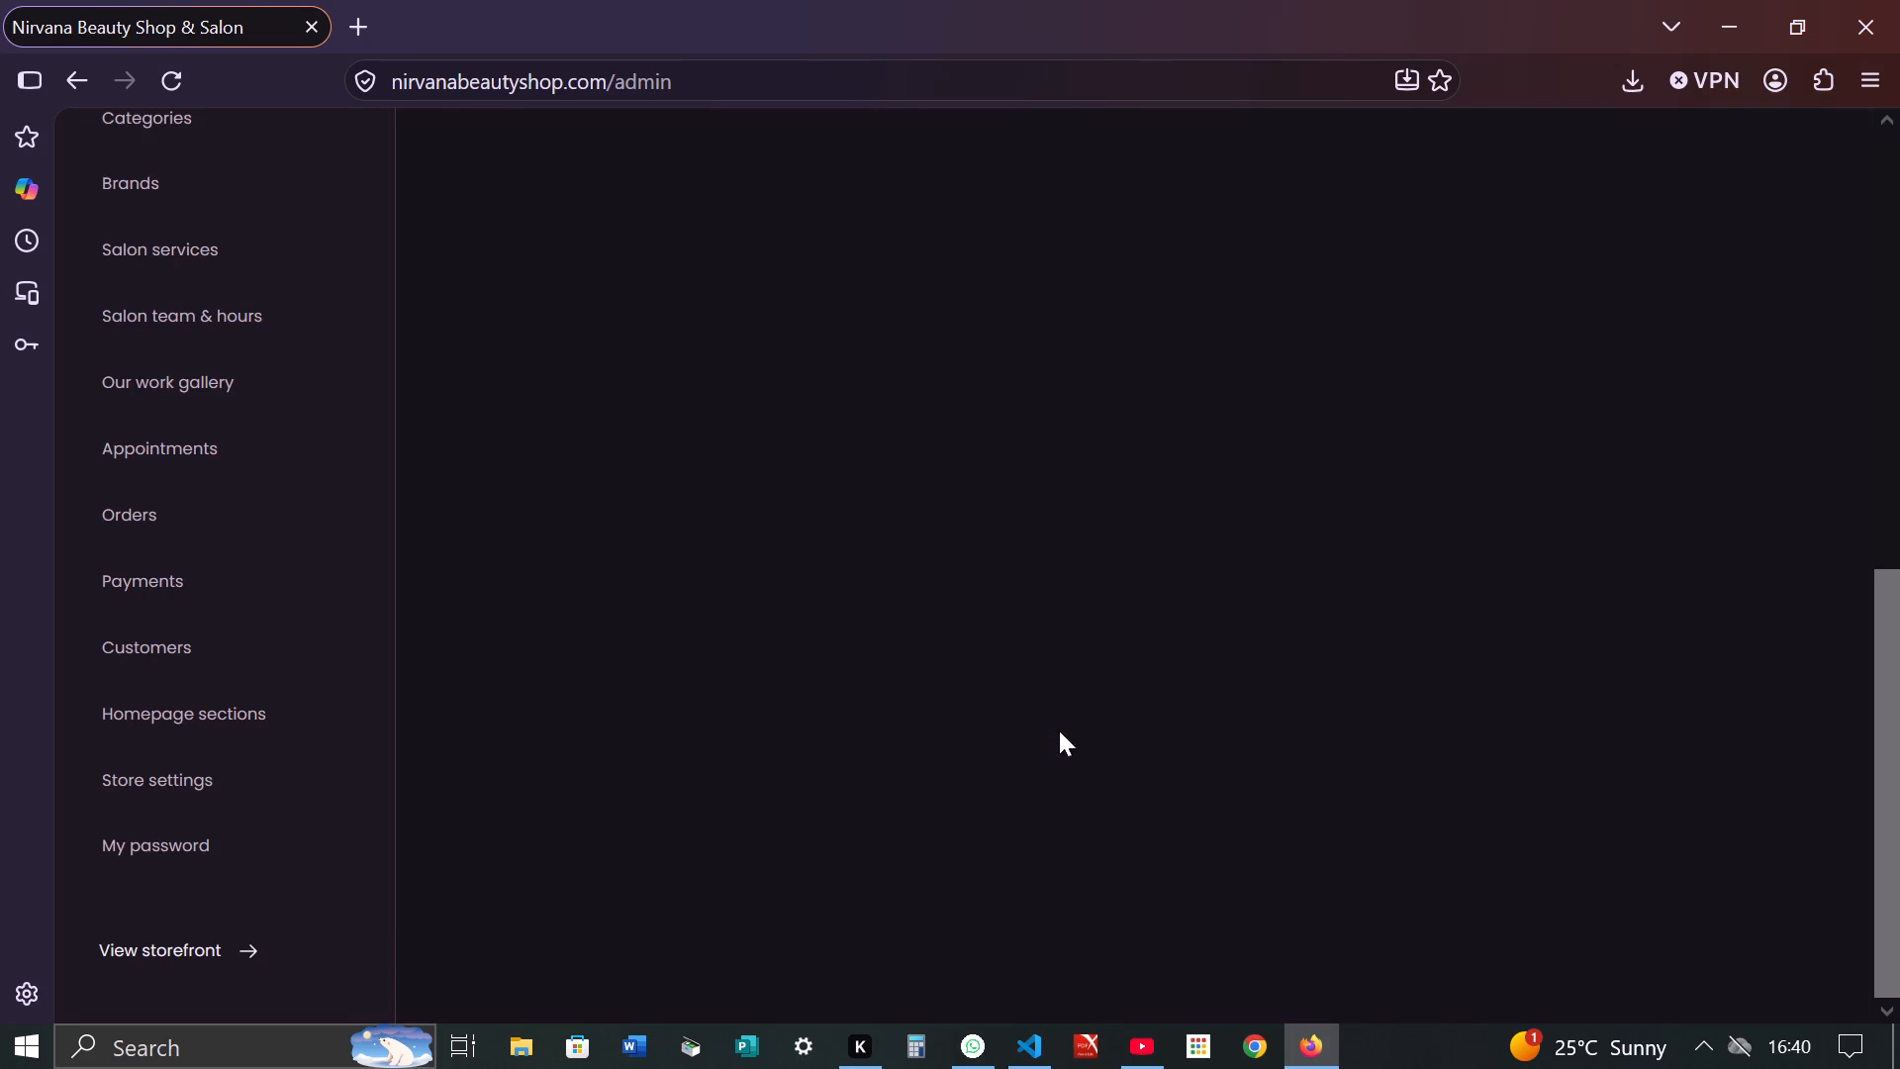
# Advance the reloaded product list from page 1 to page 4 and go to the nail products below the Nice & Lovely lemon lotions.
pyautogui.scroll(-1, 1169, 753)
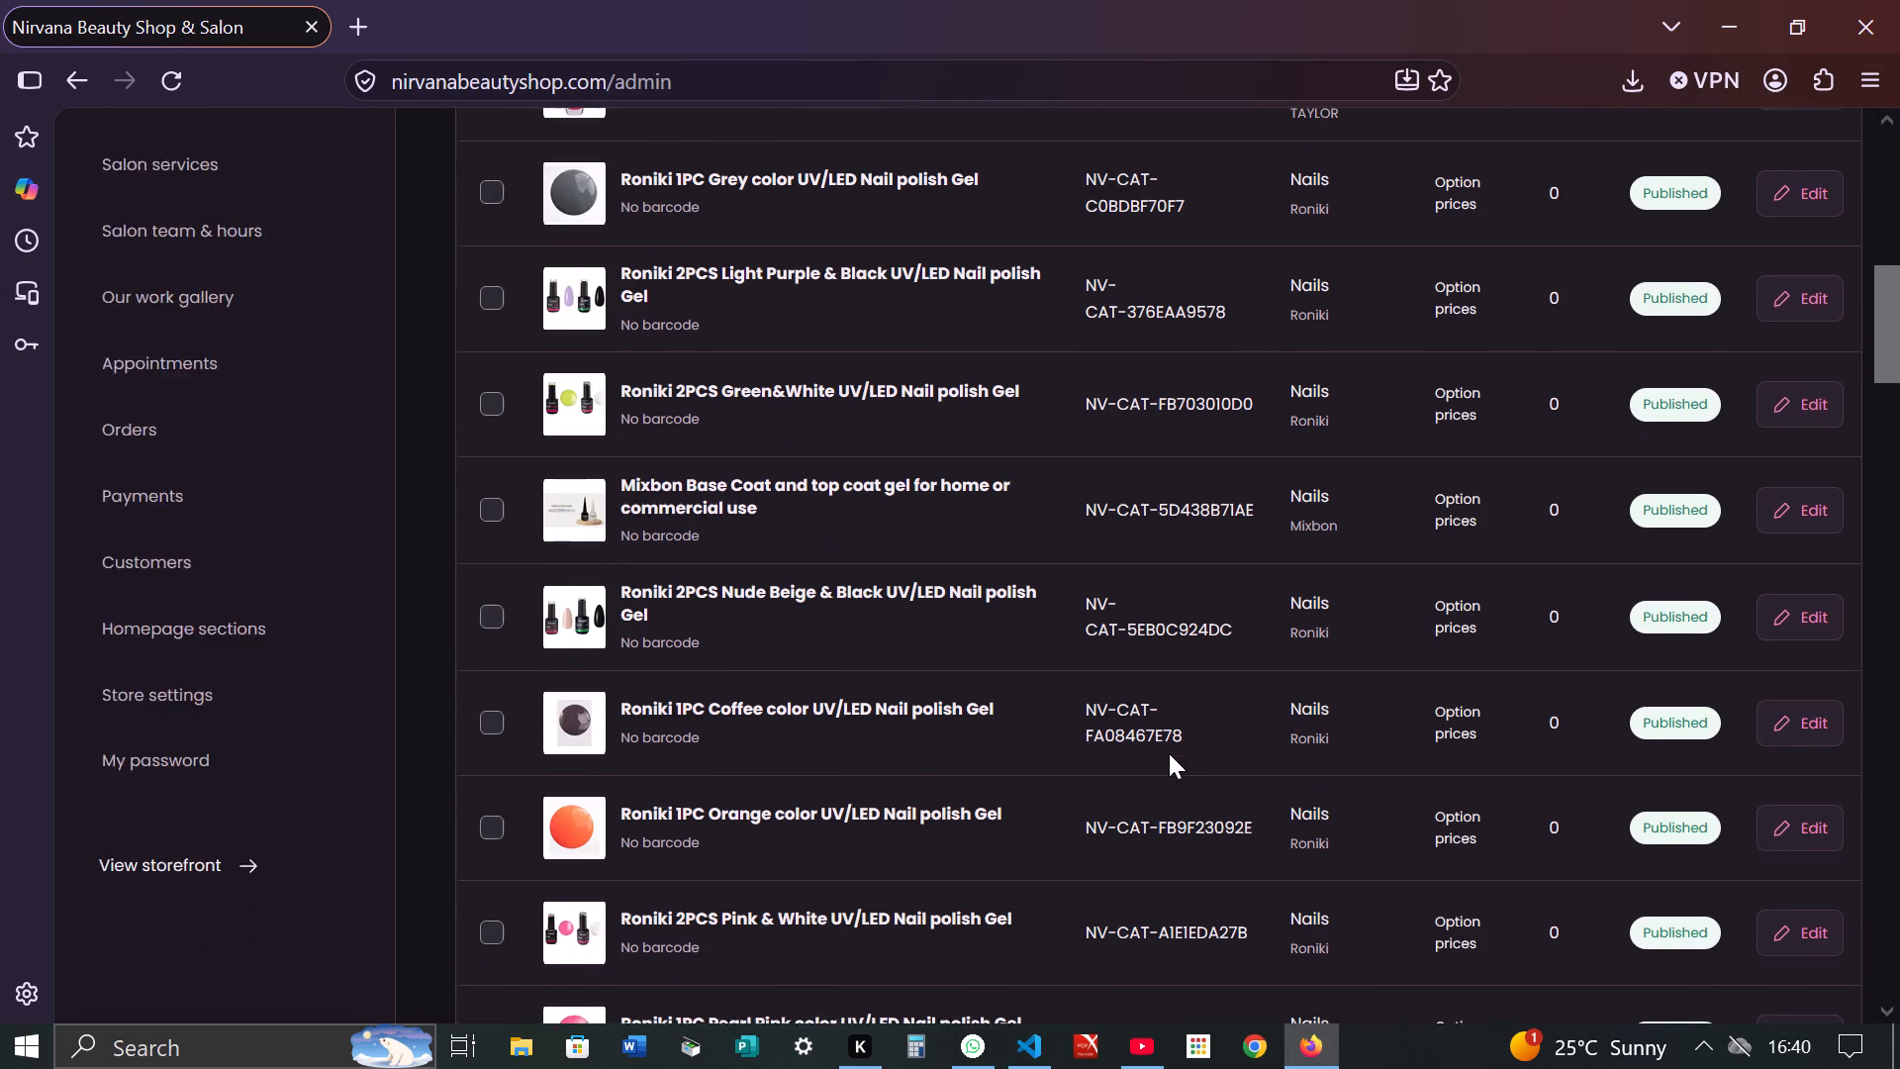
pyautogui.scroll(-1, 1169, 753)
pyautogui.click(1655, 647)
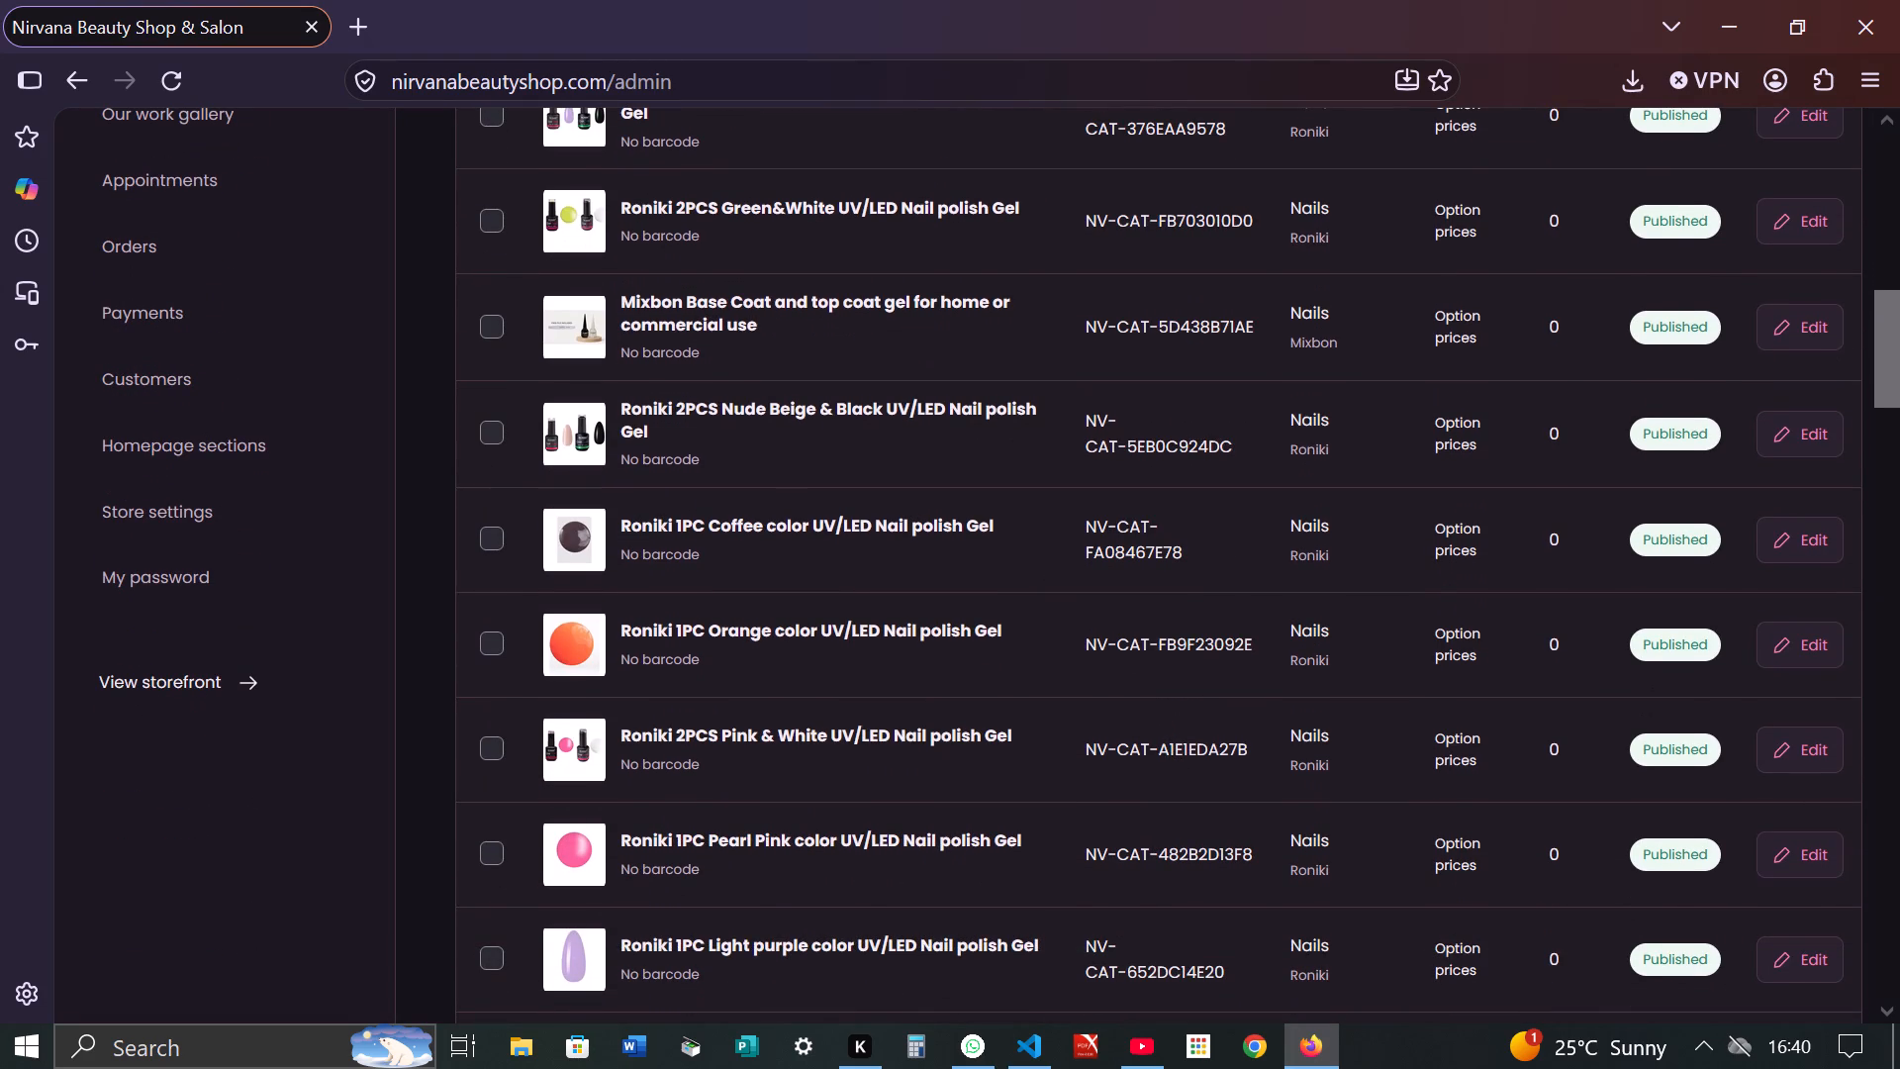
pyautogui.click(1655, 647)
pyautogui.scroll(-8, 1268, 883)
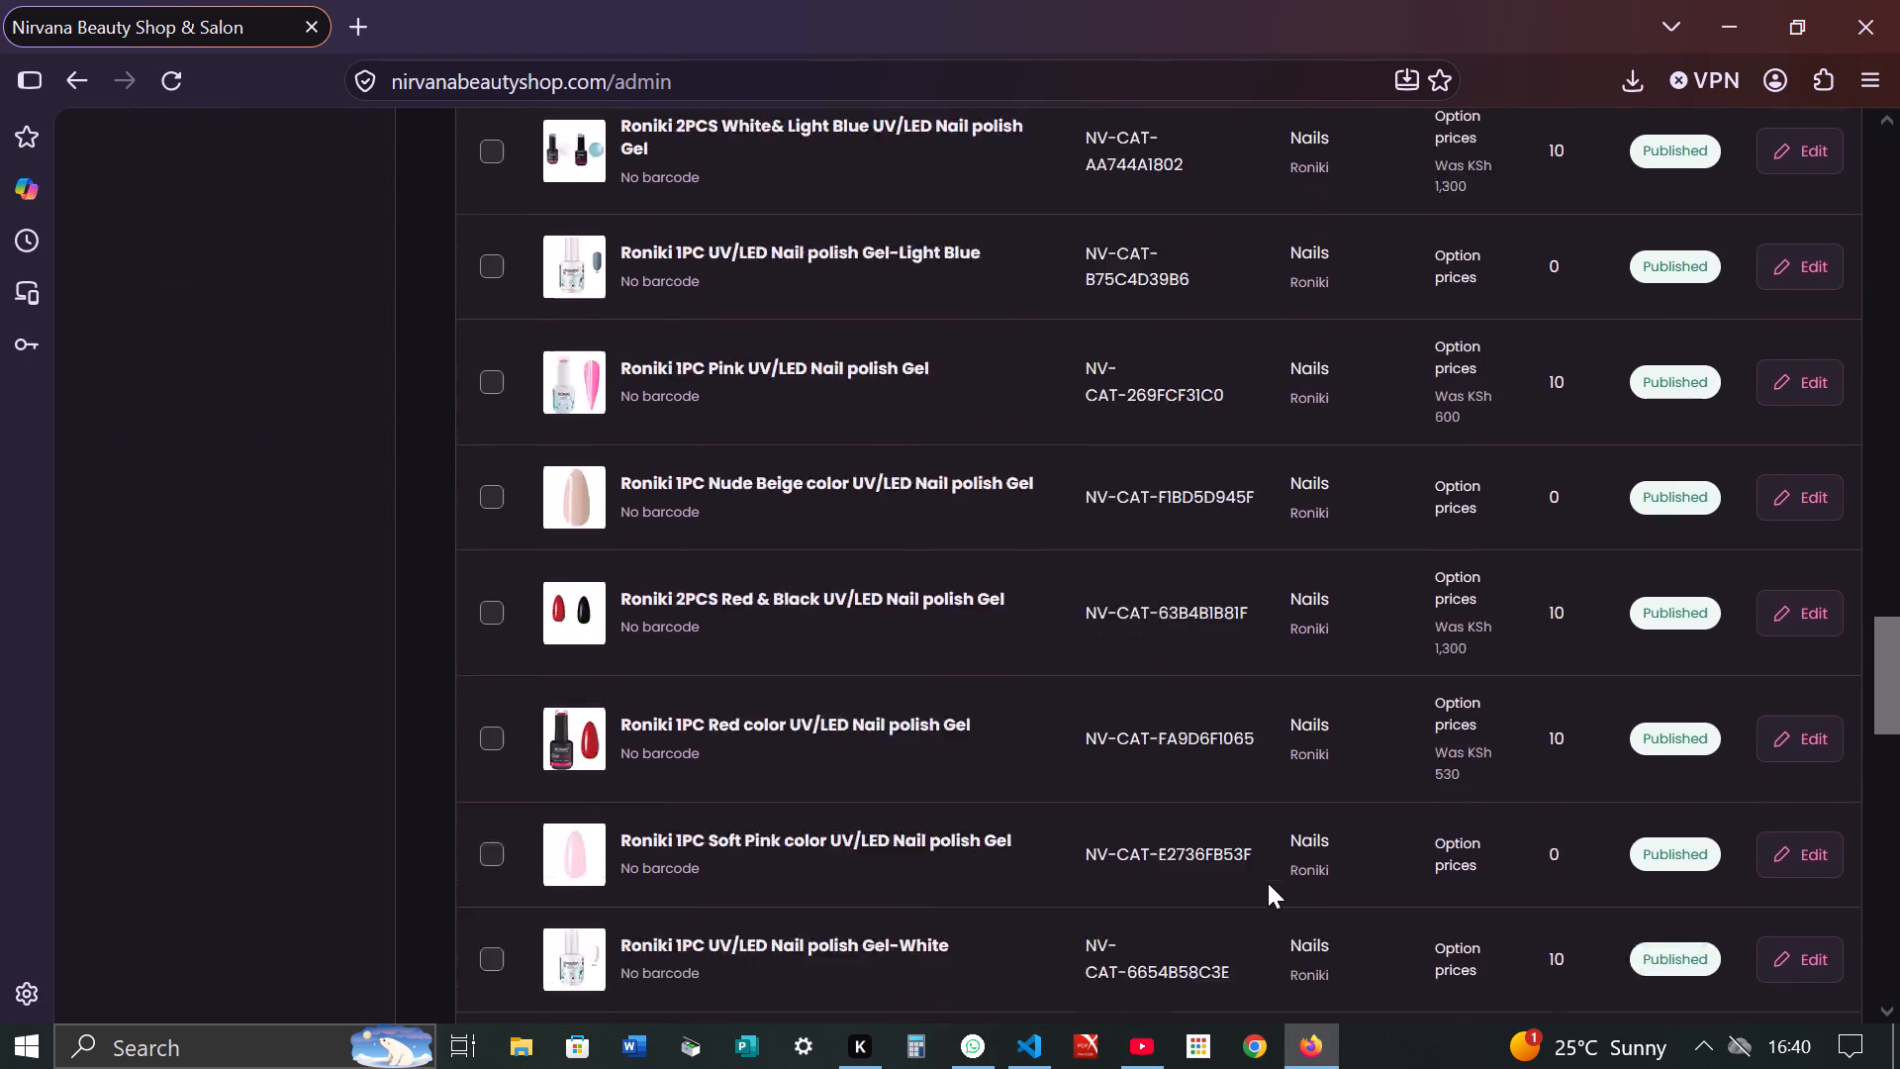
pyautogui.scroll(-4, 1268, 883)
pyautogui.click(1822, 947)
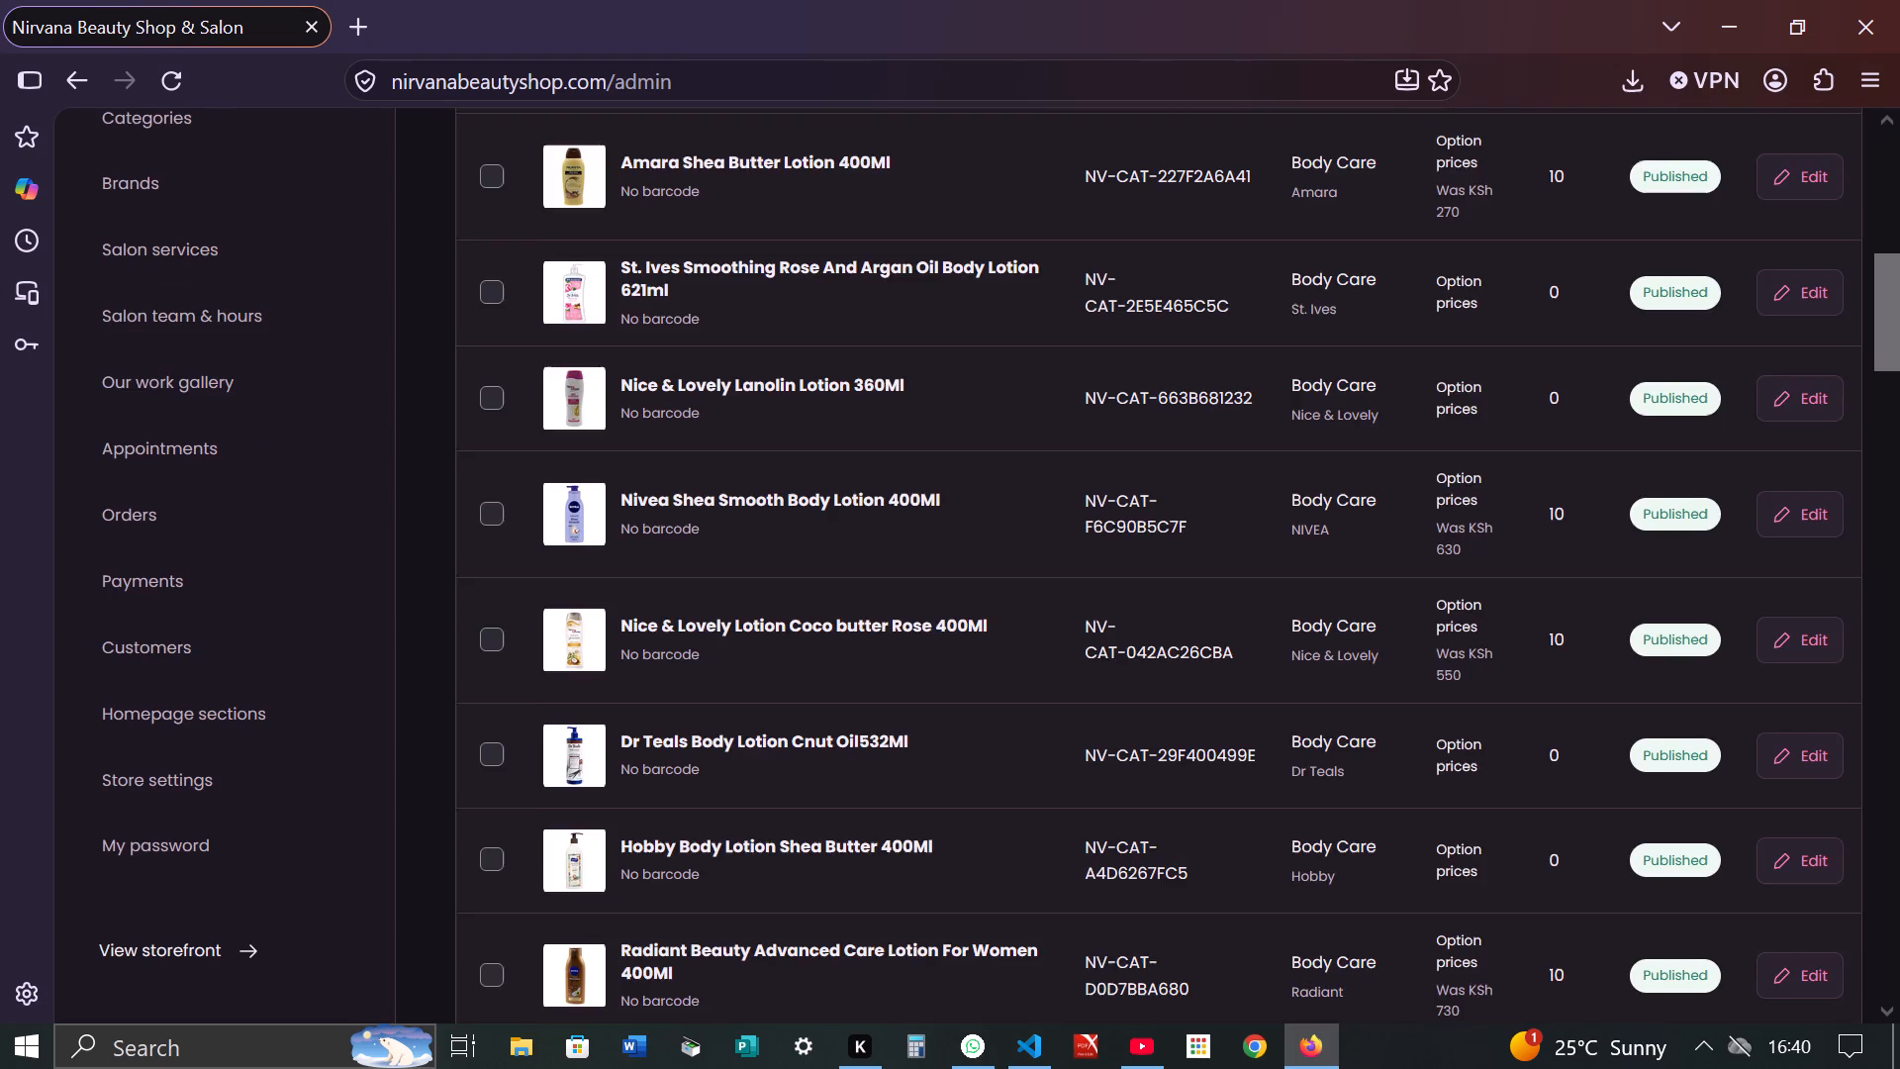
pyautogui.scroll(-12, 1366, 854)
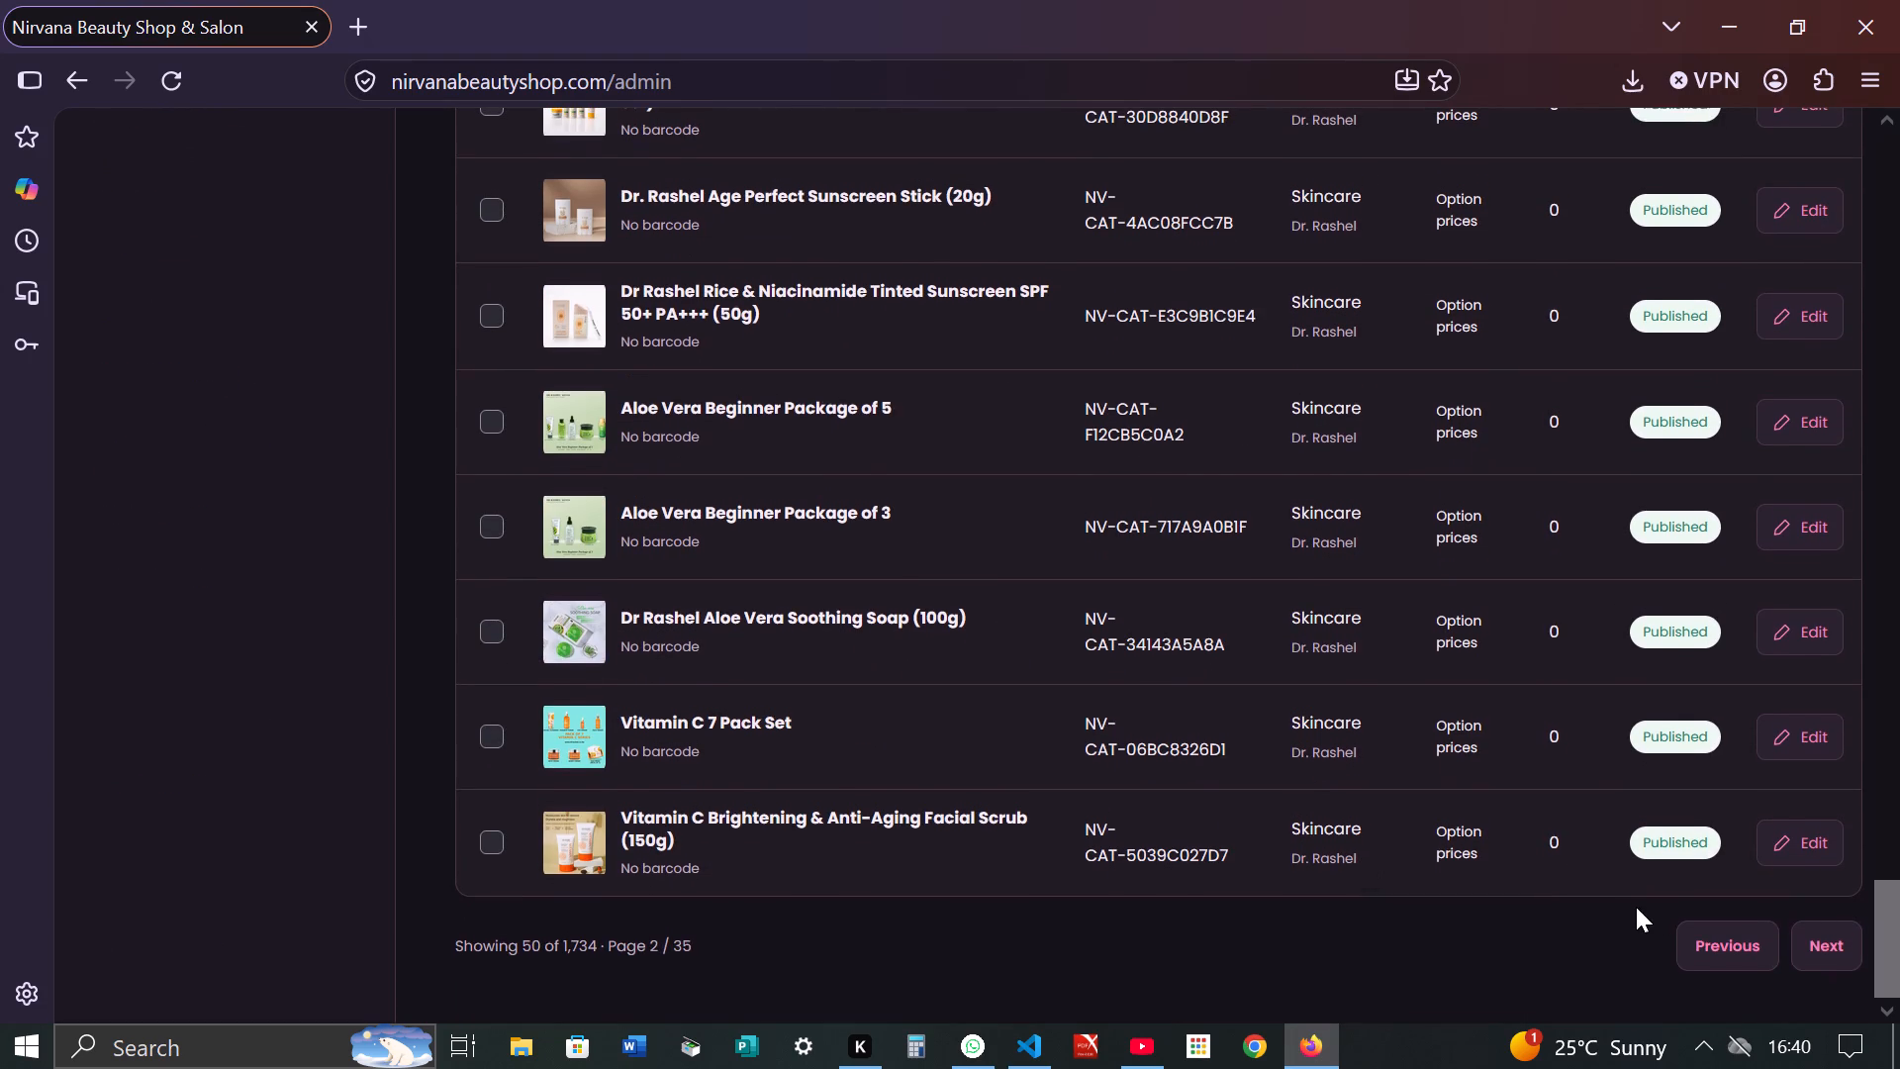
pyautogui.click(1832, 933)
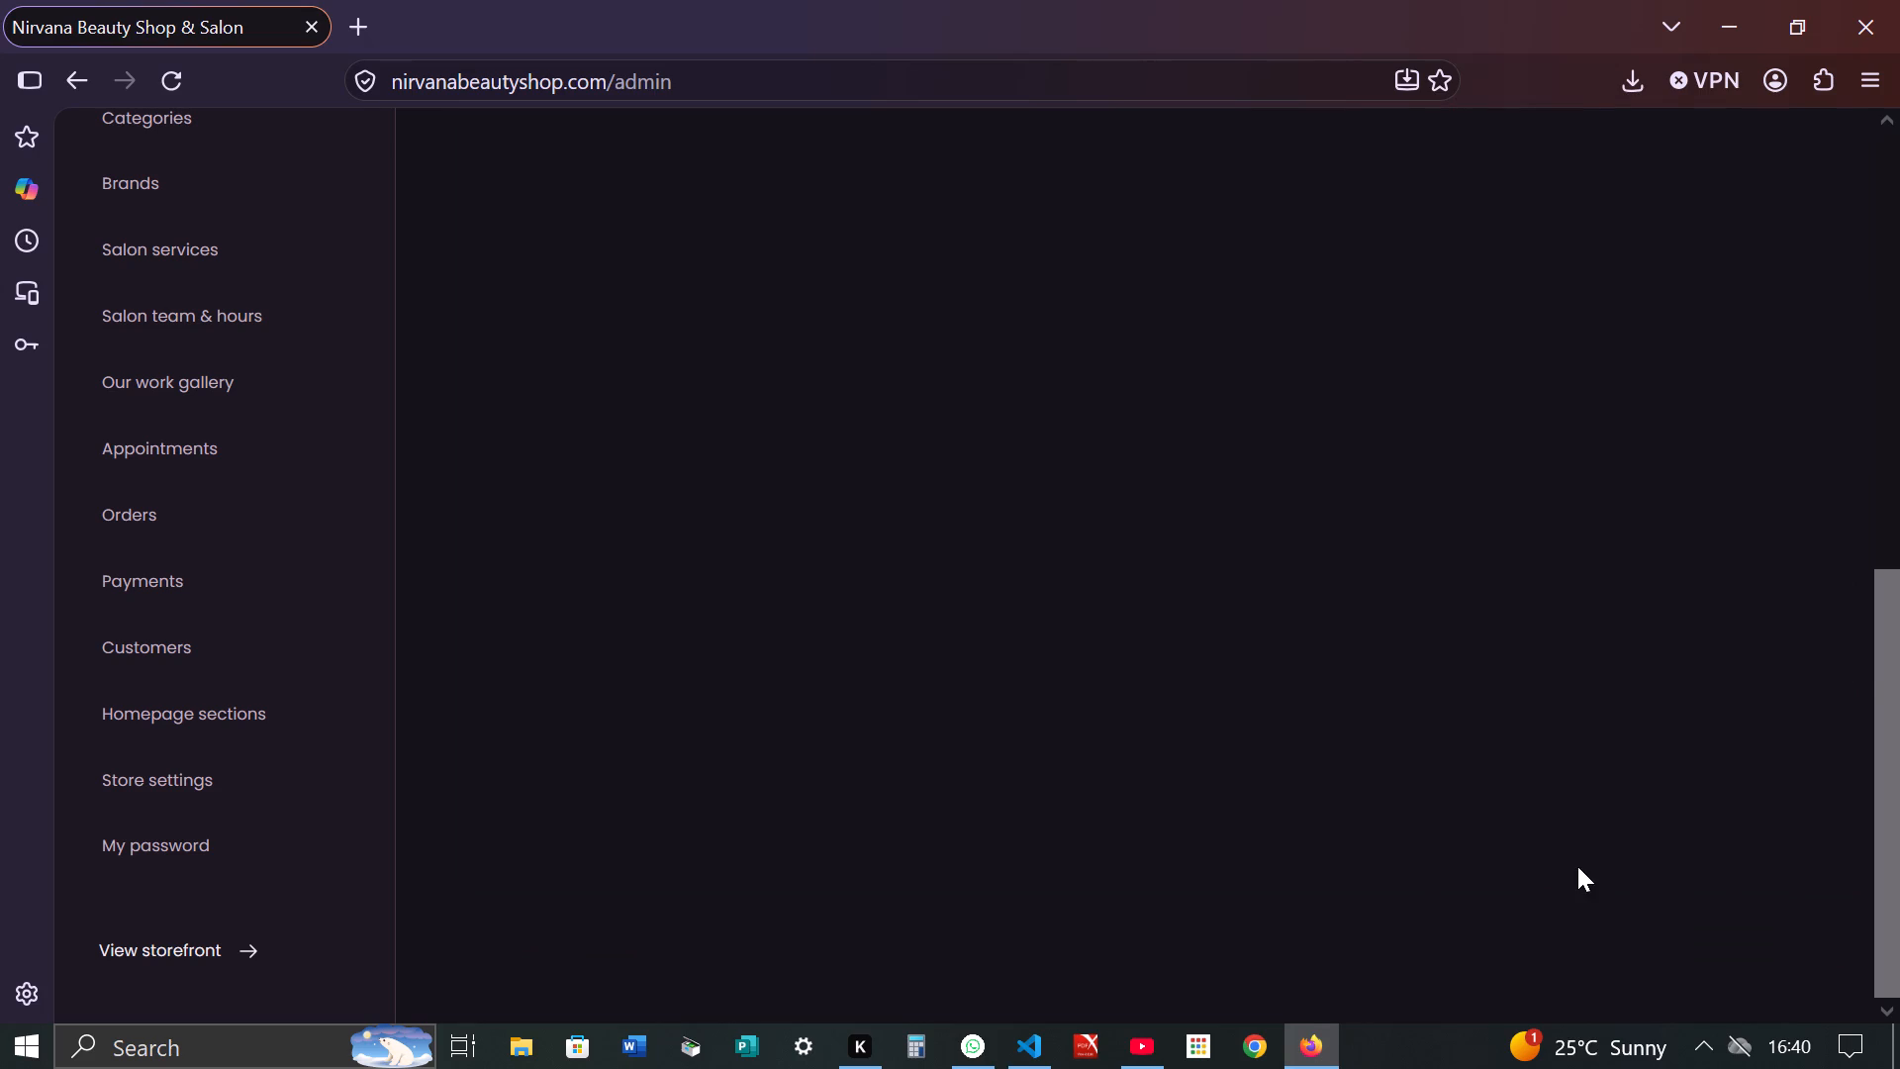
pyautogui.scroll(-9, 1577, 866)
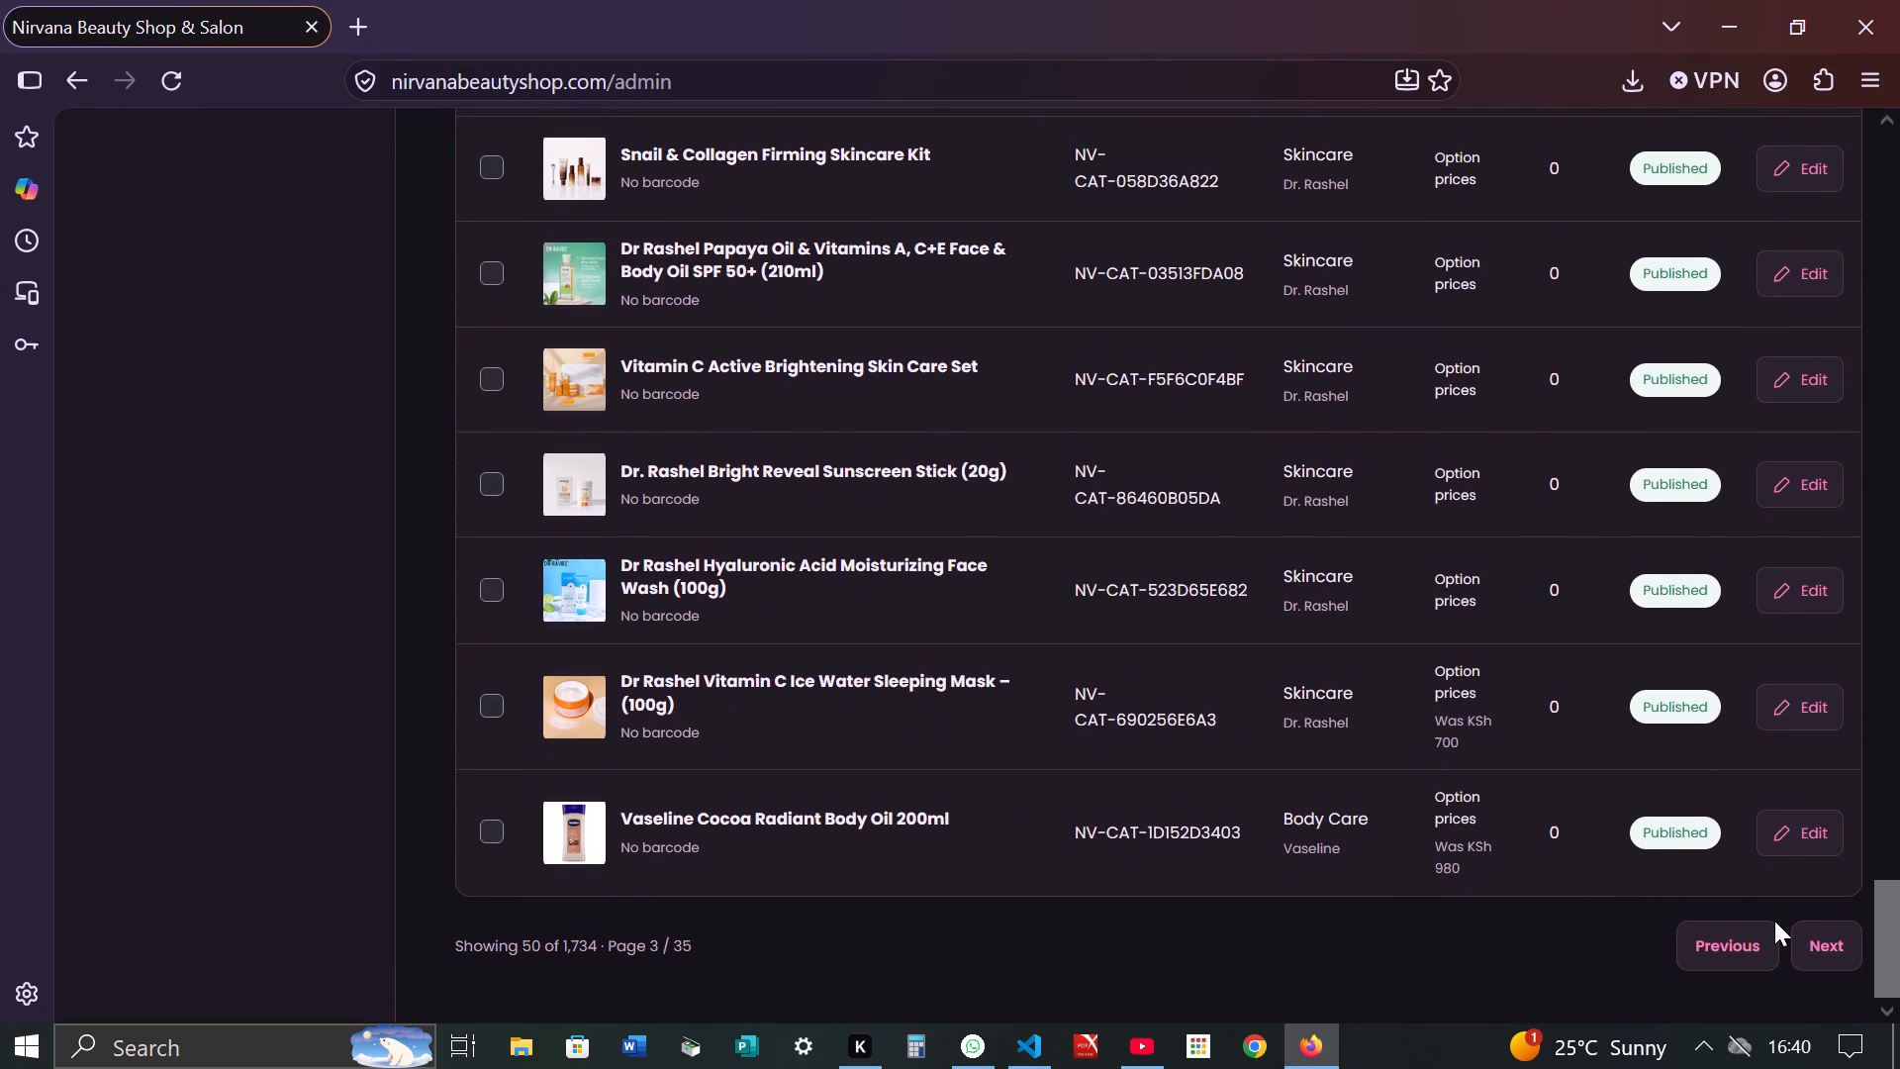
pyautogui.click(1804, 947)
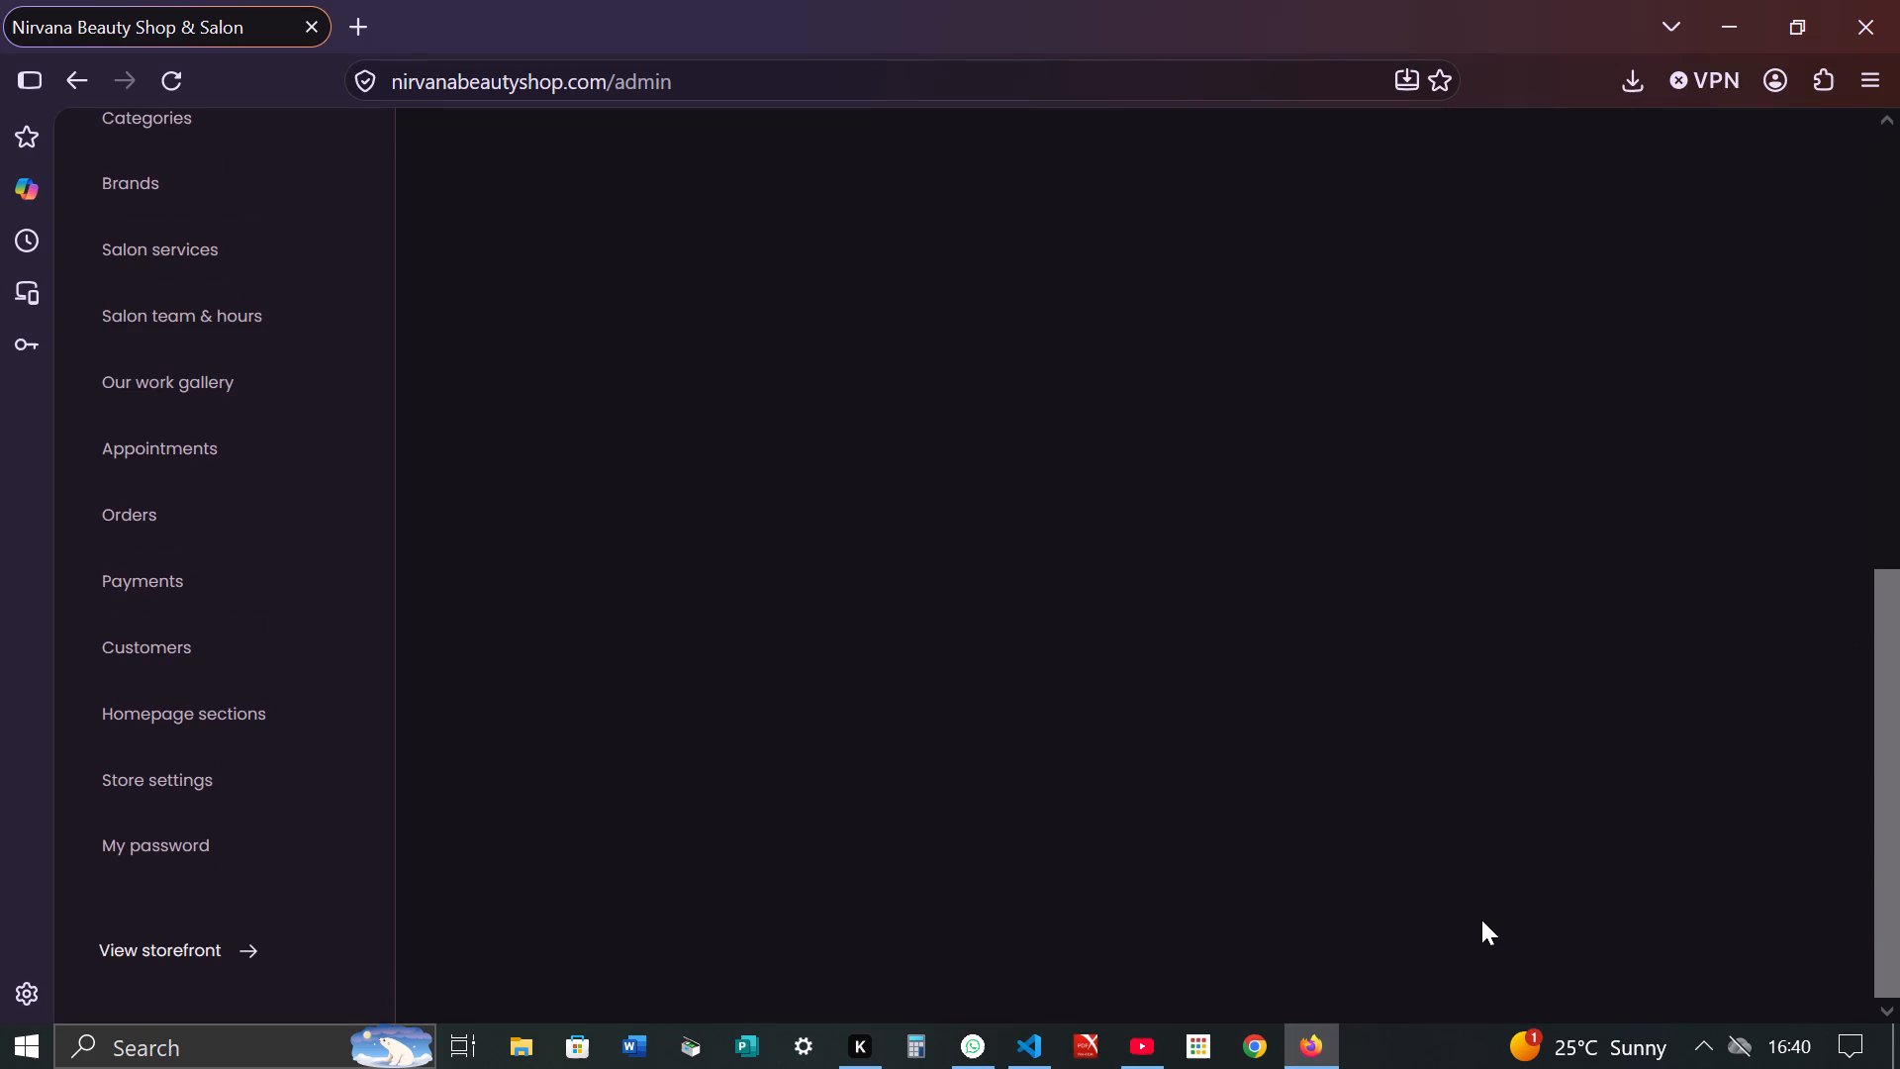
pyautogui.scroll(-7, 1481, 920)
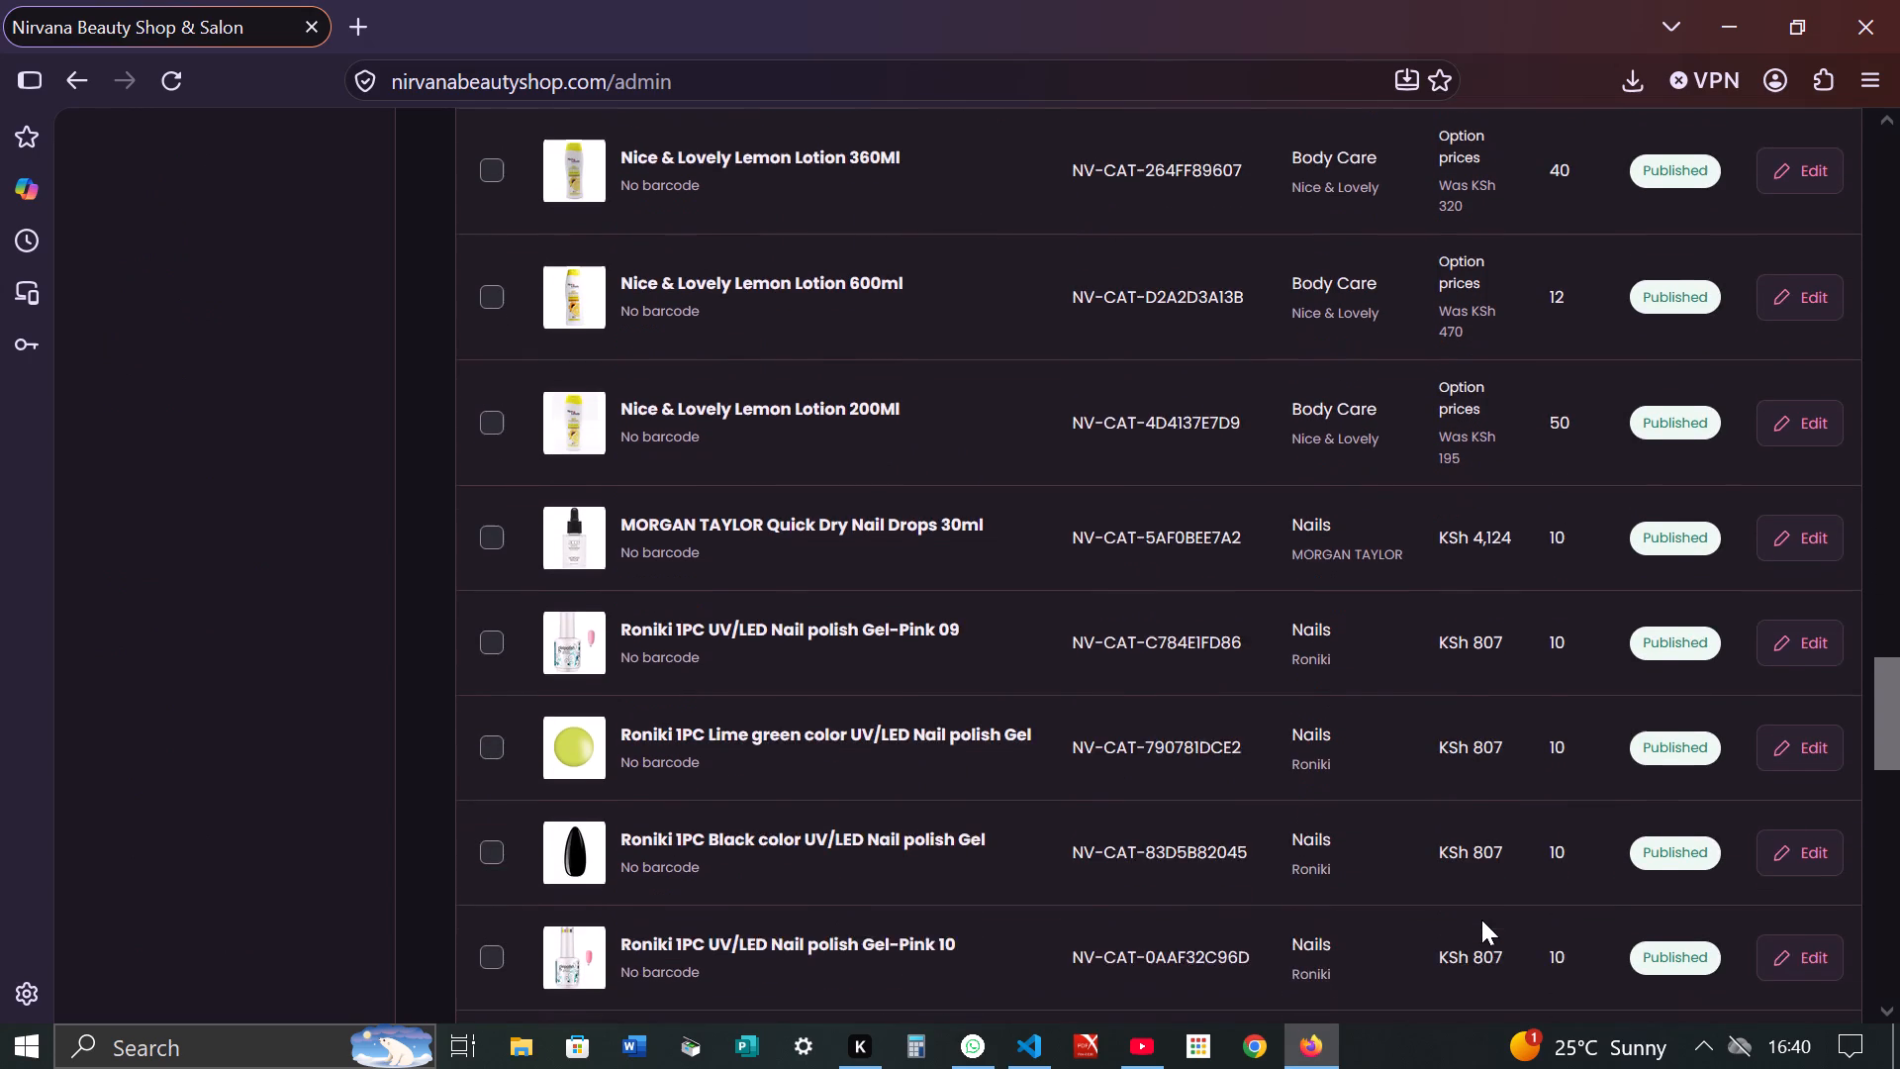
pyautogui.scroll(1, 1481, 920)
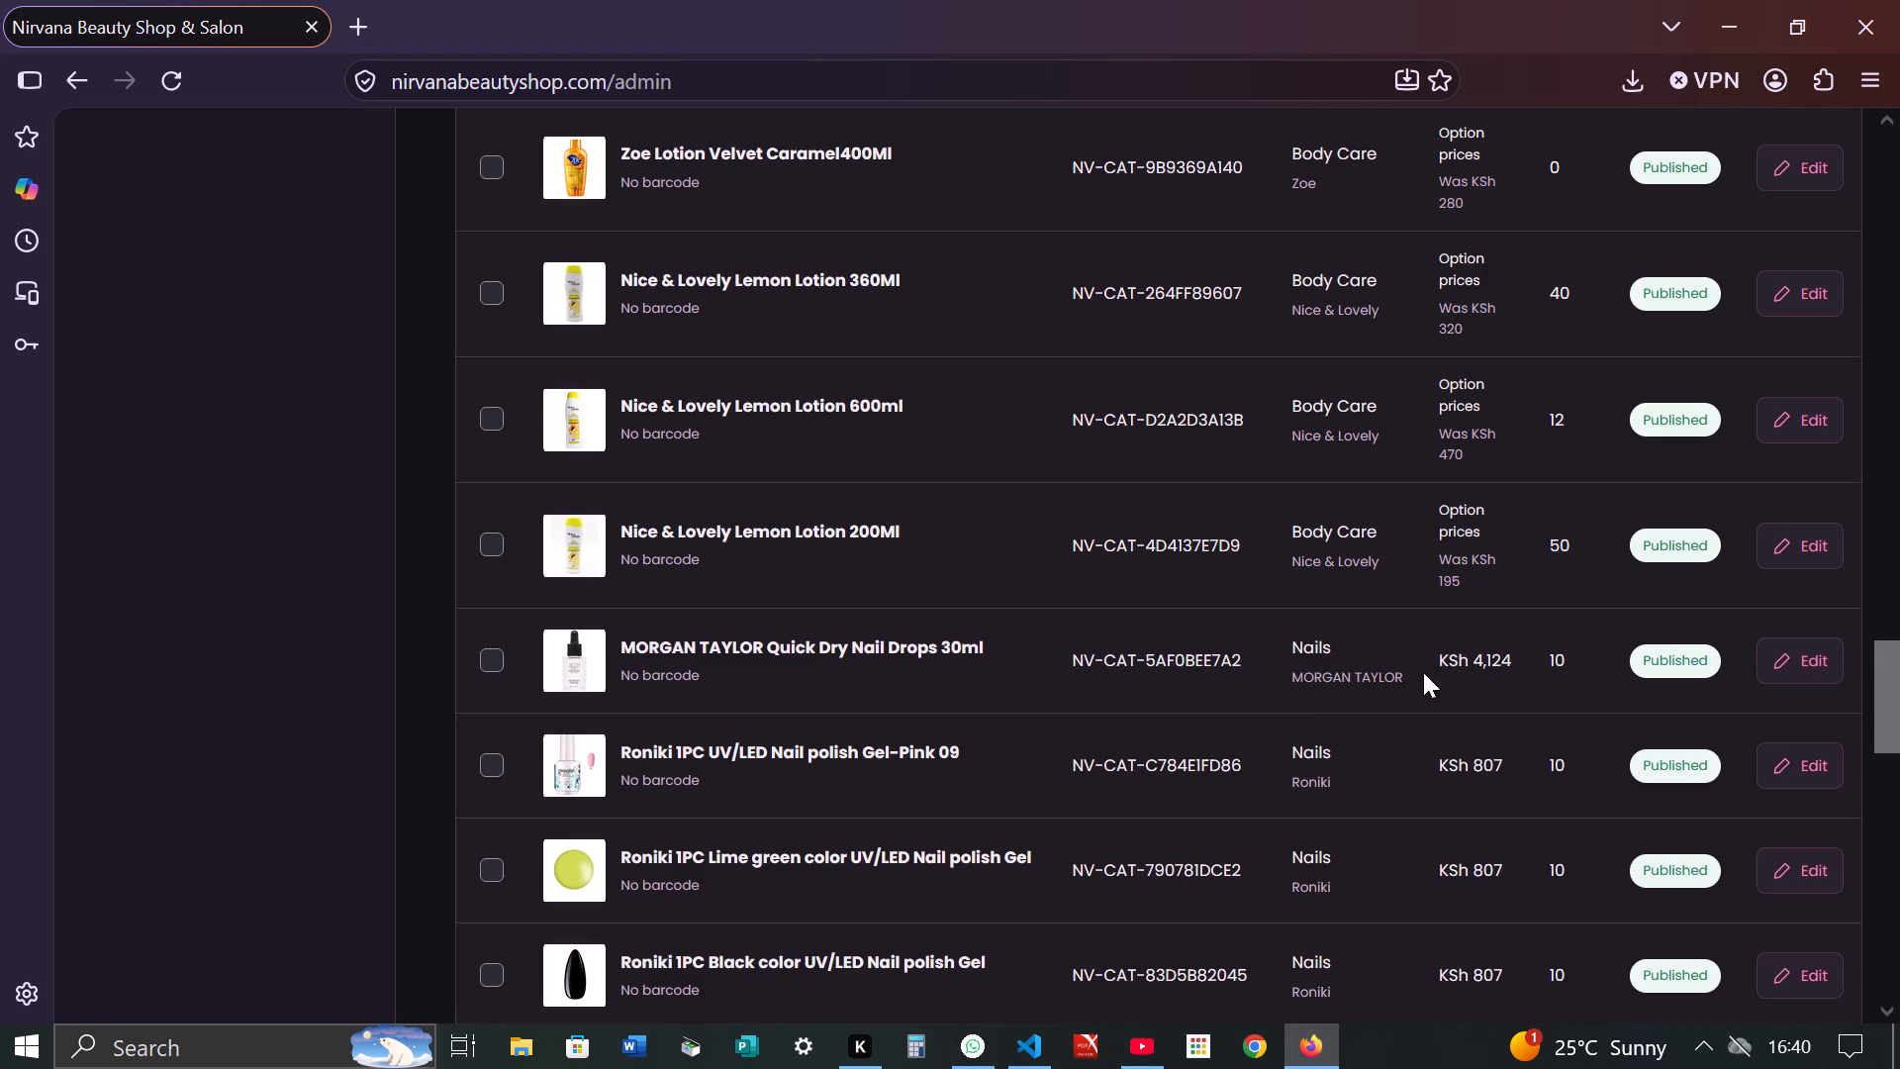
# Set the stock of MORGAN TAYLOR Quick Dry Nail Drops 30ml to 0 and save the product.
pyautogui.click(1786, 648)
pyautogui.scroll(-6, 1472, 658)
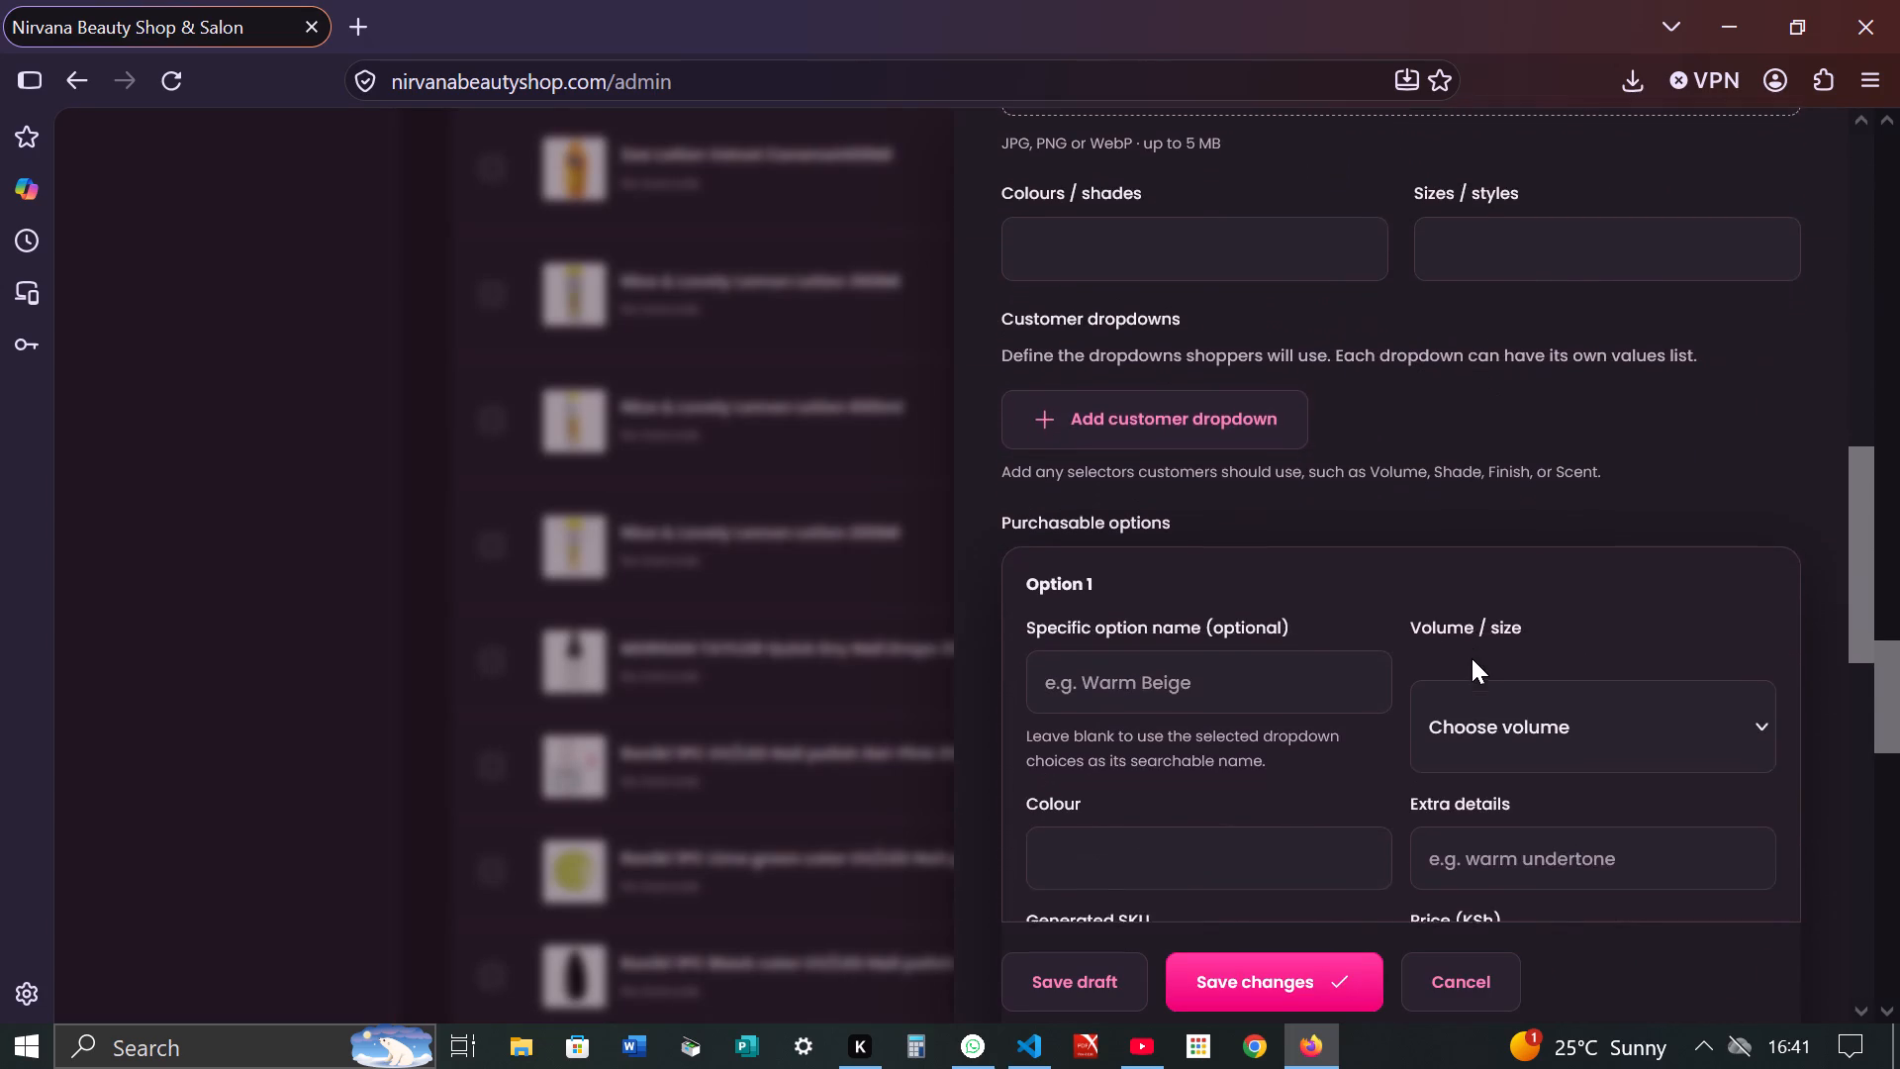
pyautogui.scroll(-3, 1472, 658)
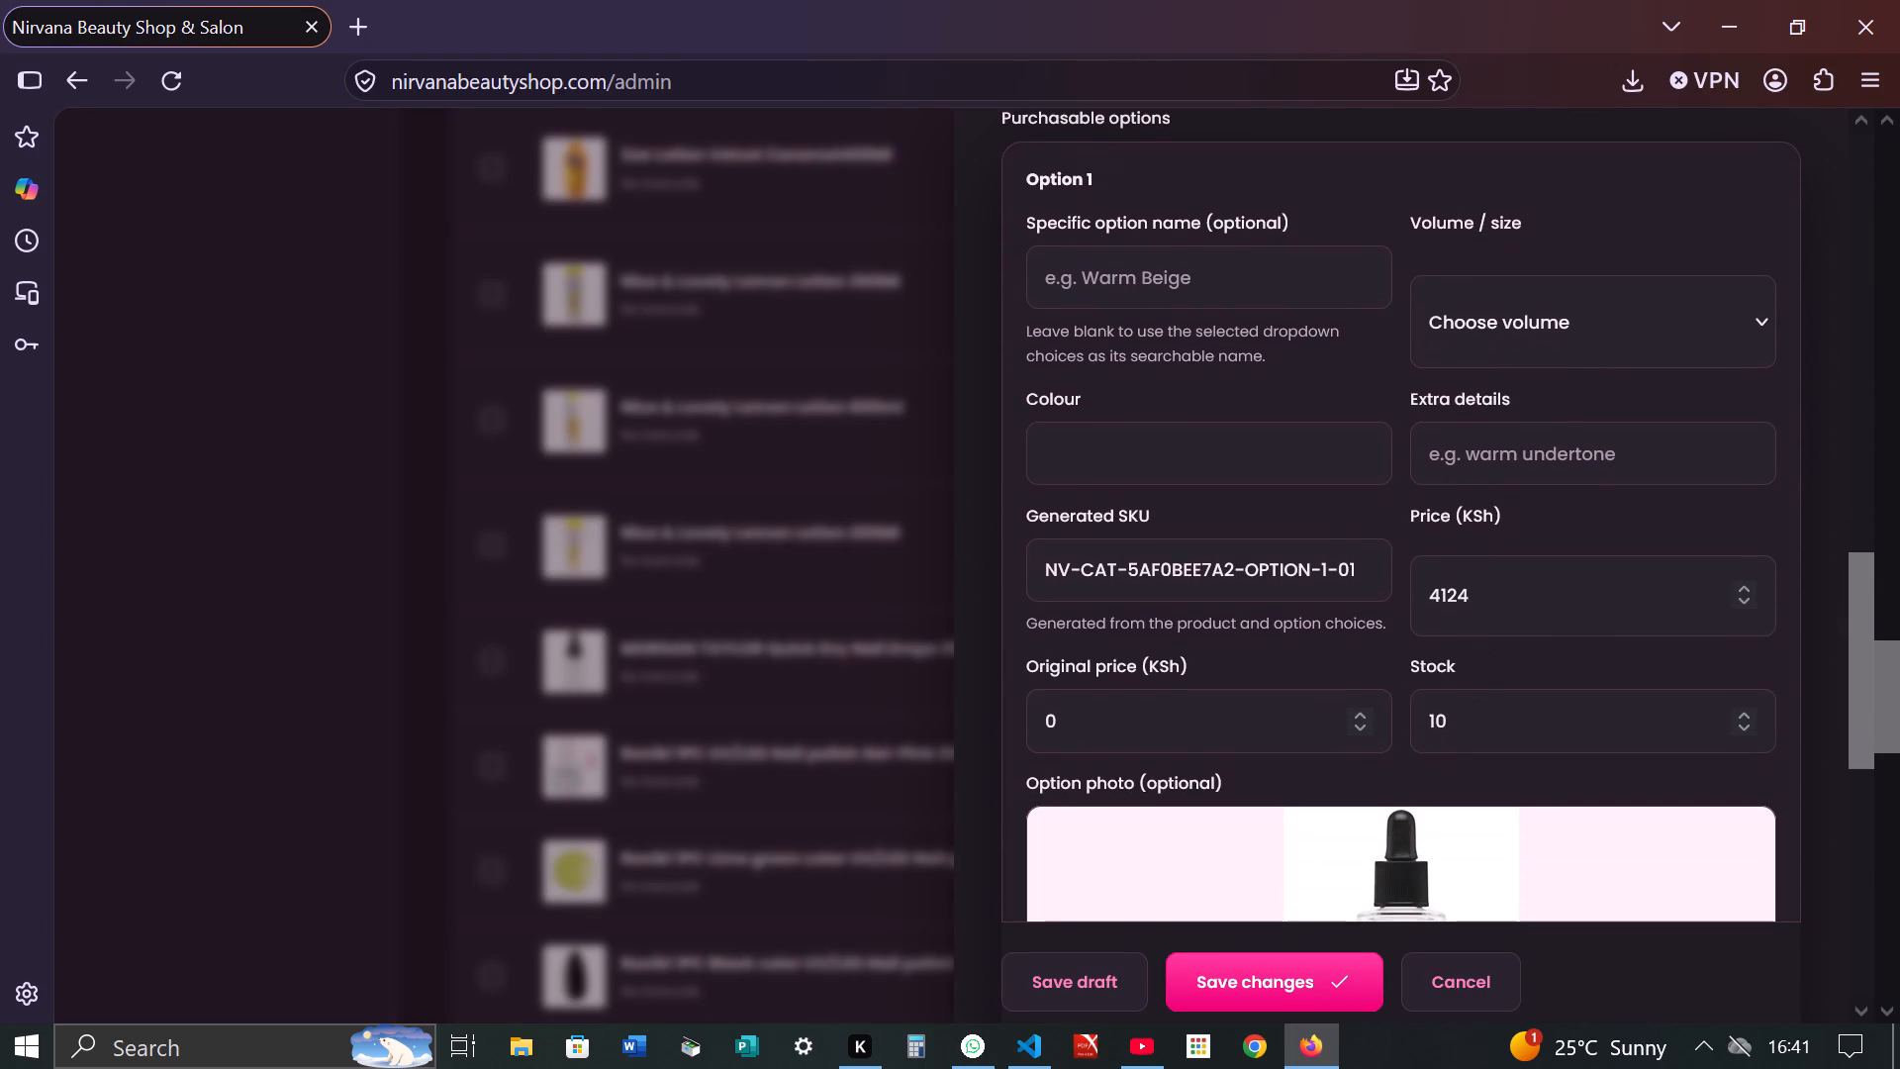
pyautogui.click(1440, 719)
pyautogui.press('BackSpace')
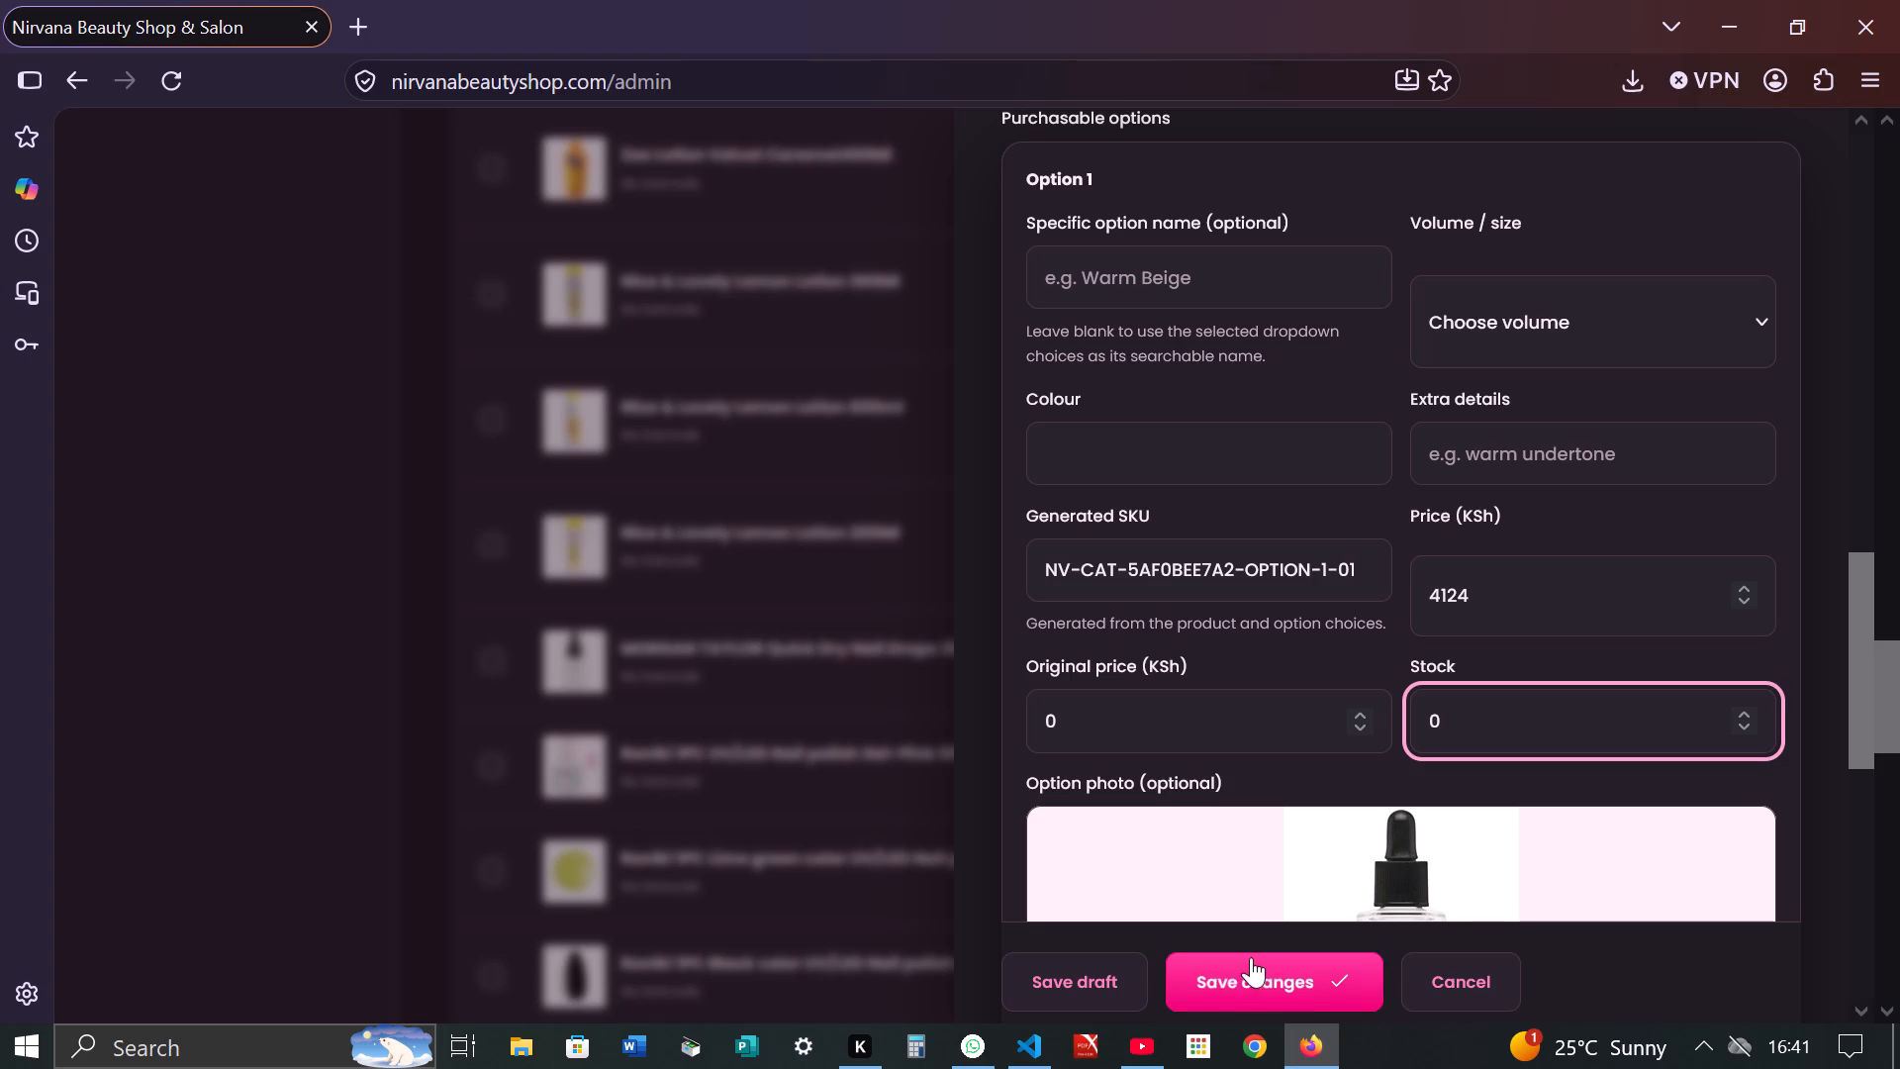
pyautogui.click(1248, 963)
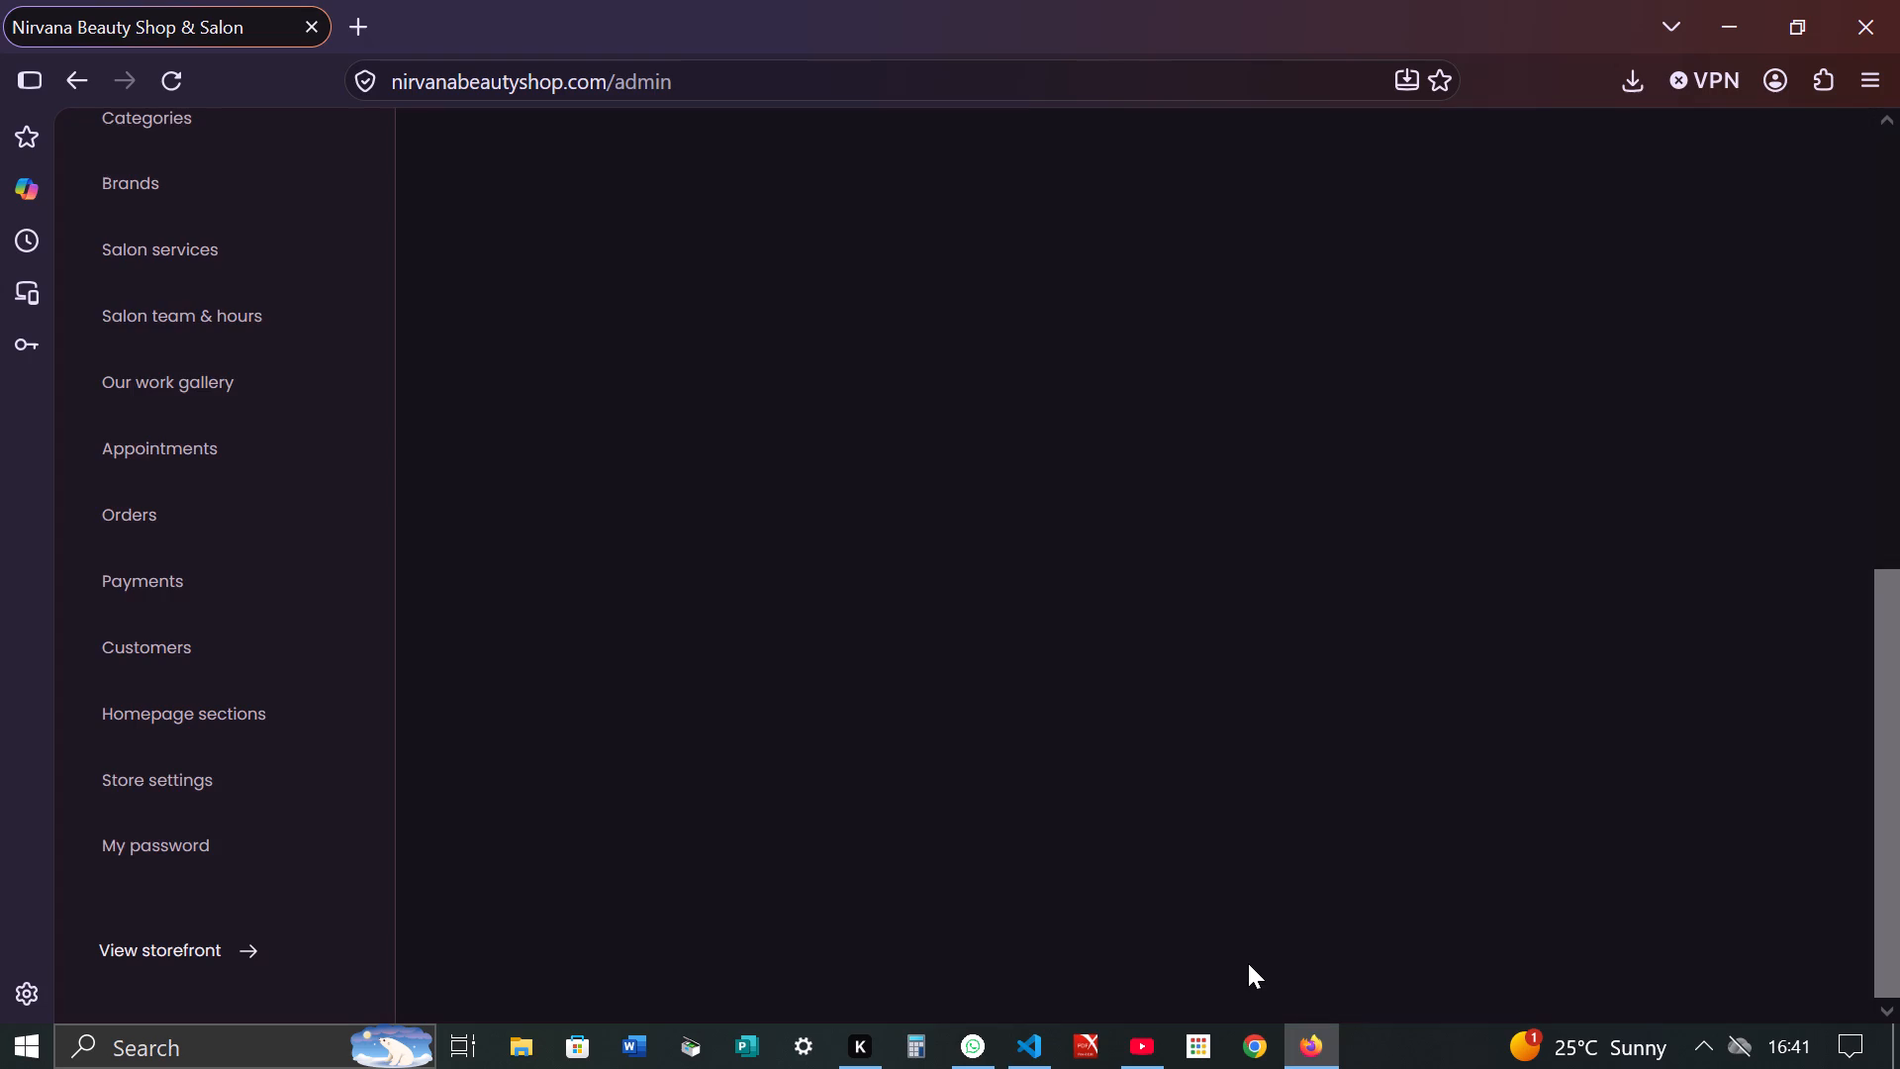
# Advance the reloaded product list from page 1 to page 2 and go to the end of that page.
pyautogui.scroll(-8, 1078, 779)
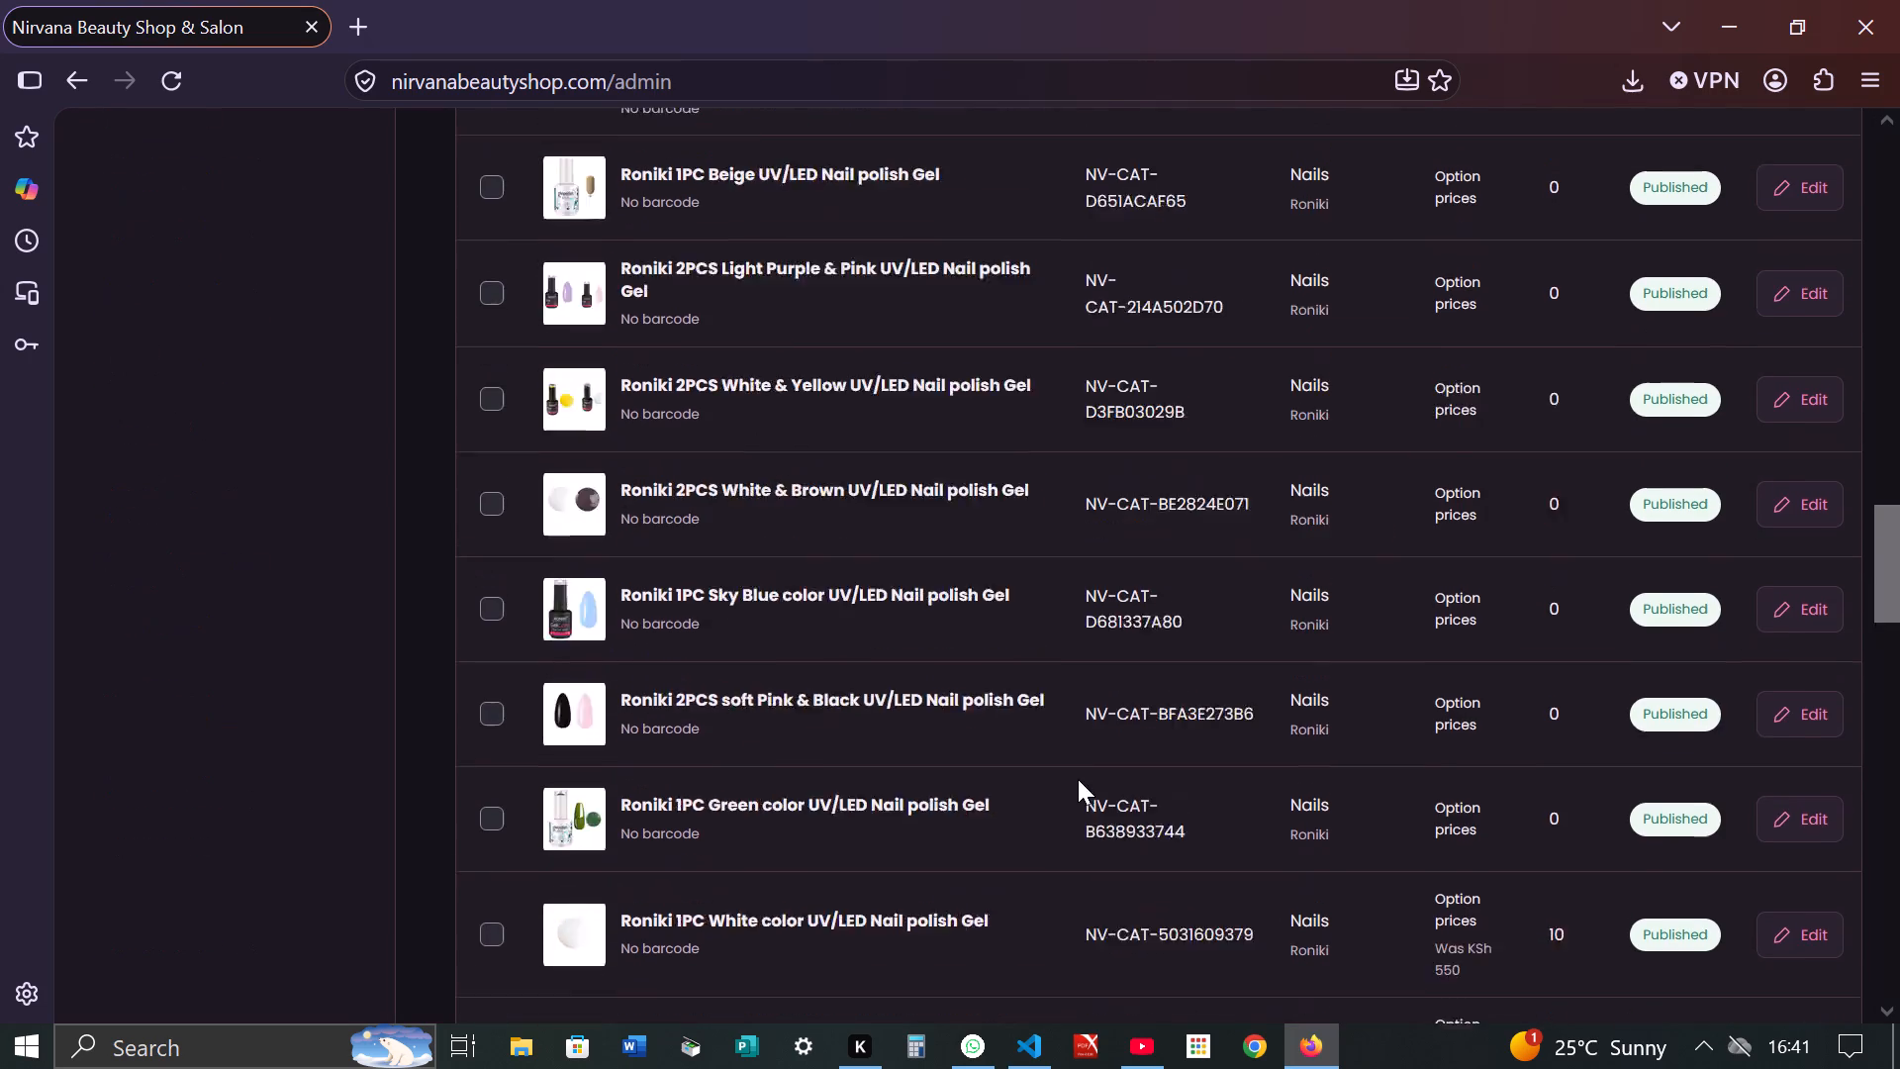
pyautogui.scroll(-11, 1078, 779)
pyautogui.click(1832, 933)
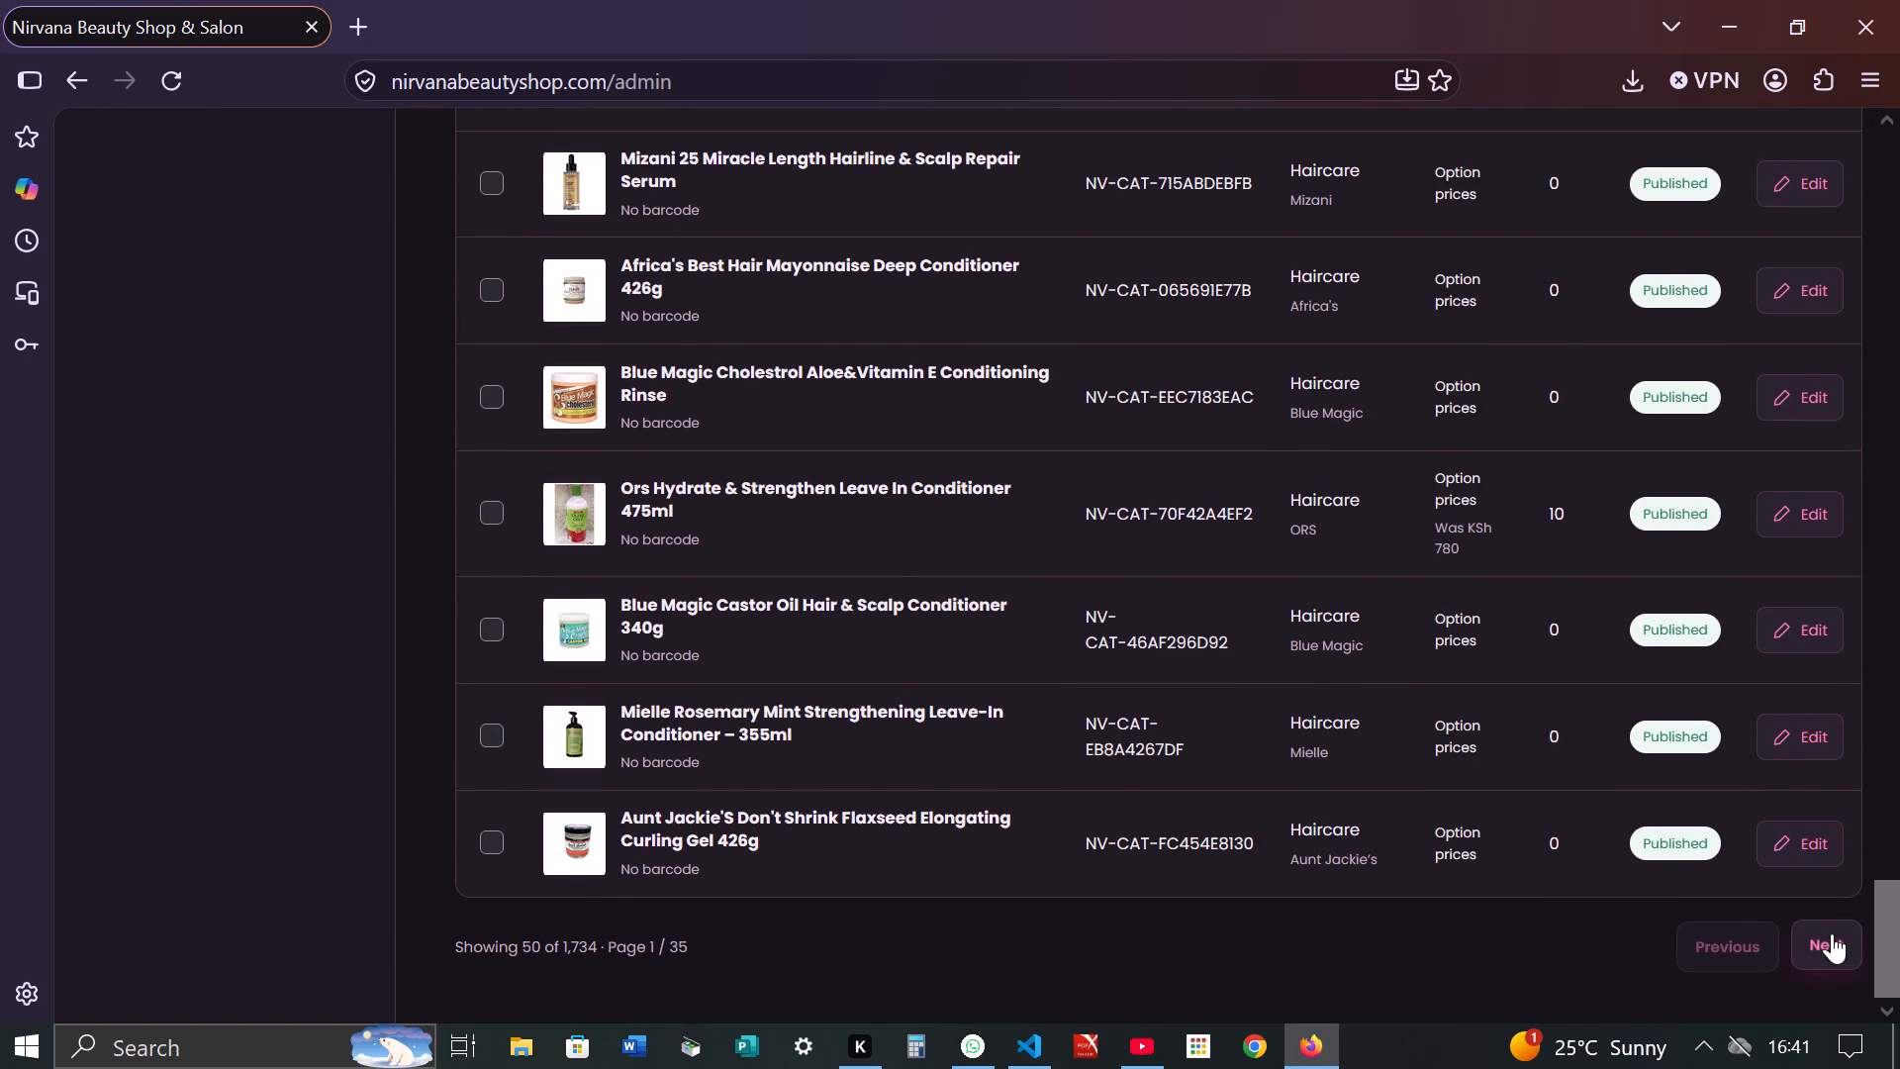
pyautogui.scroll(-3, 1657, 903)
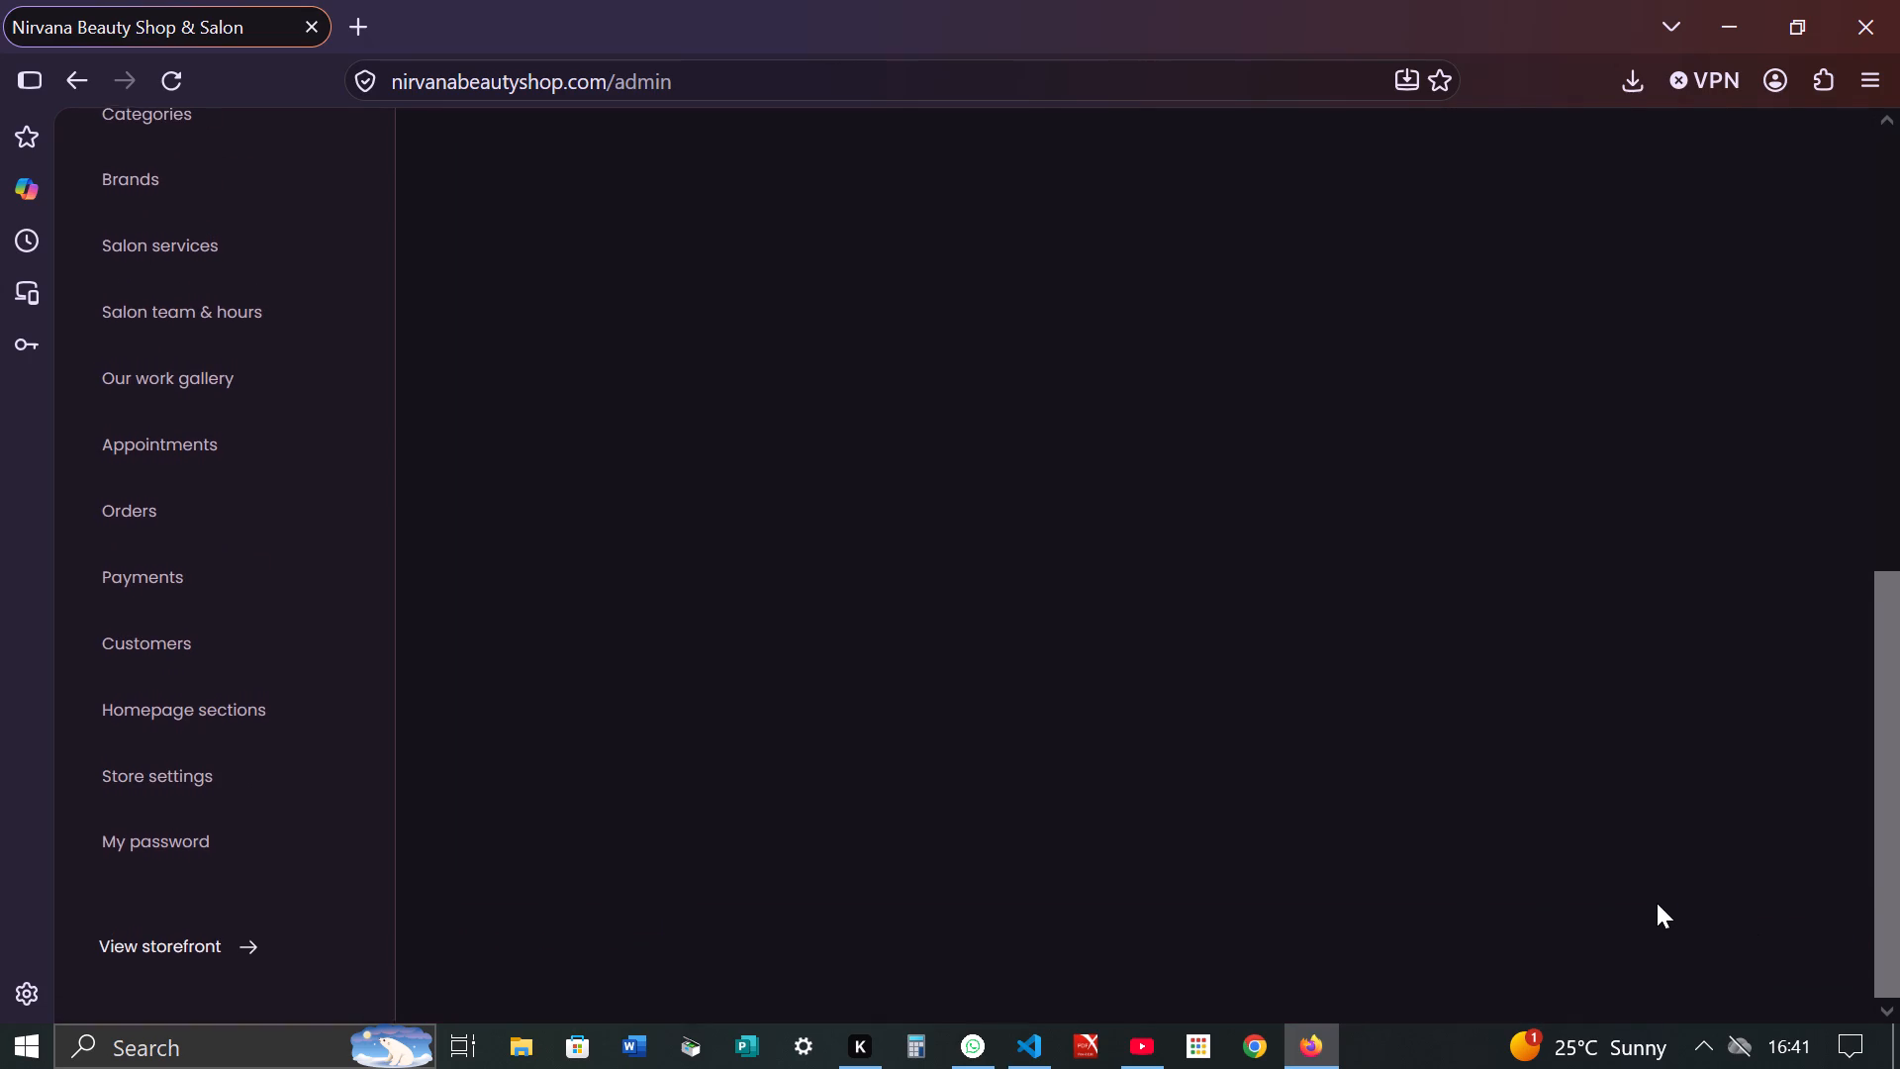
pyautogui.scroll(-1, 1657, 903)
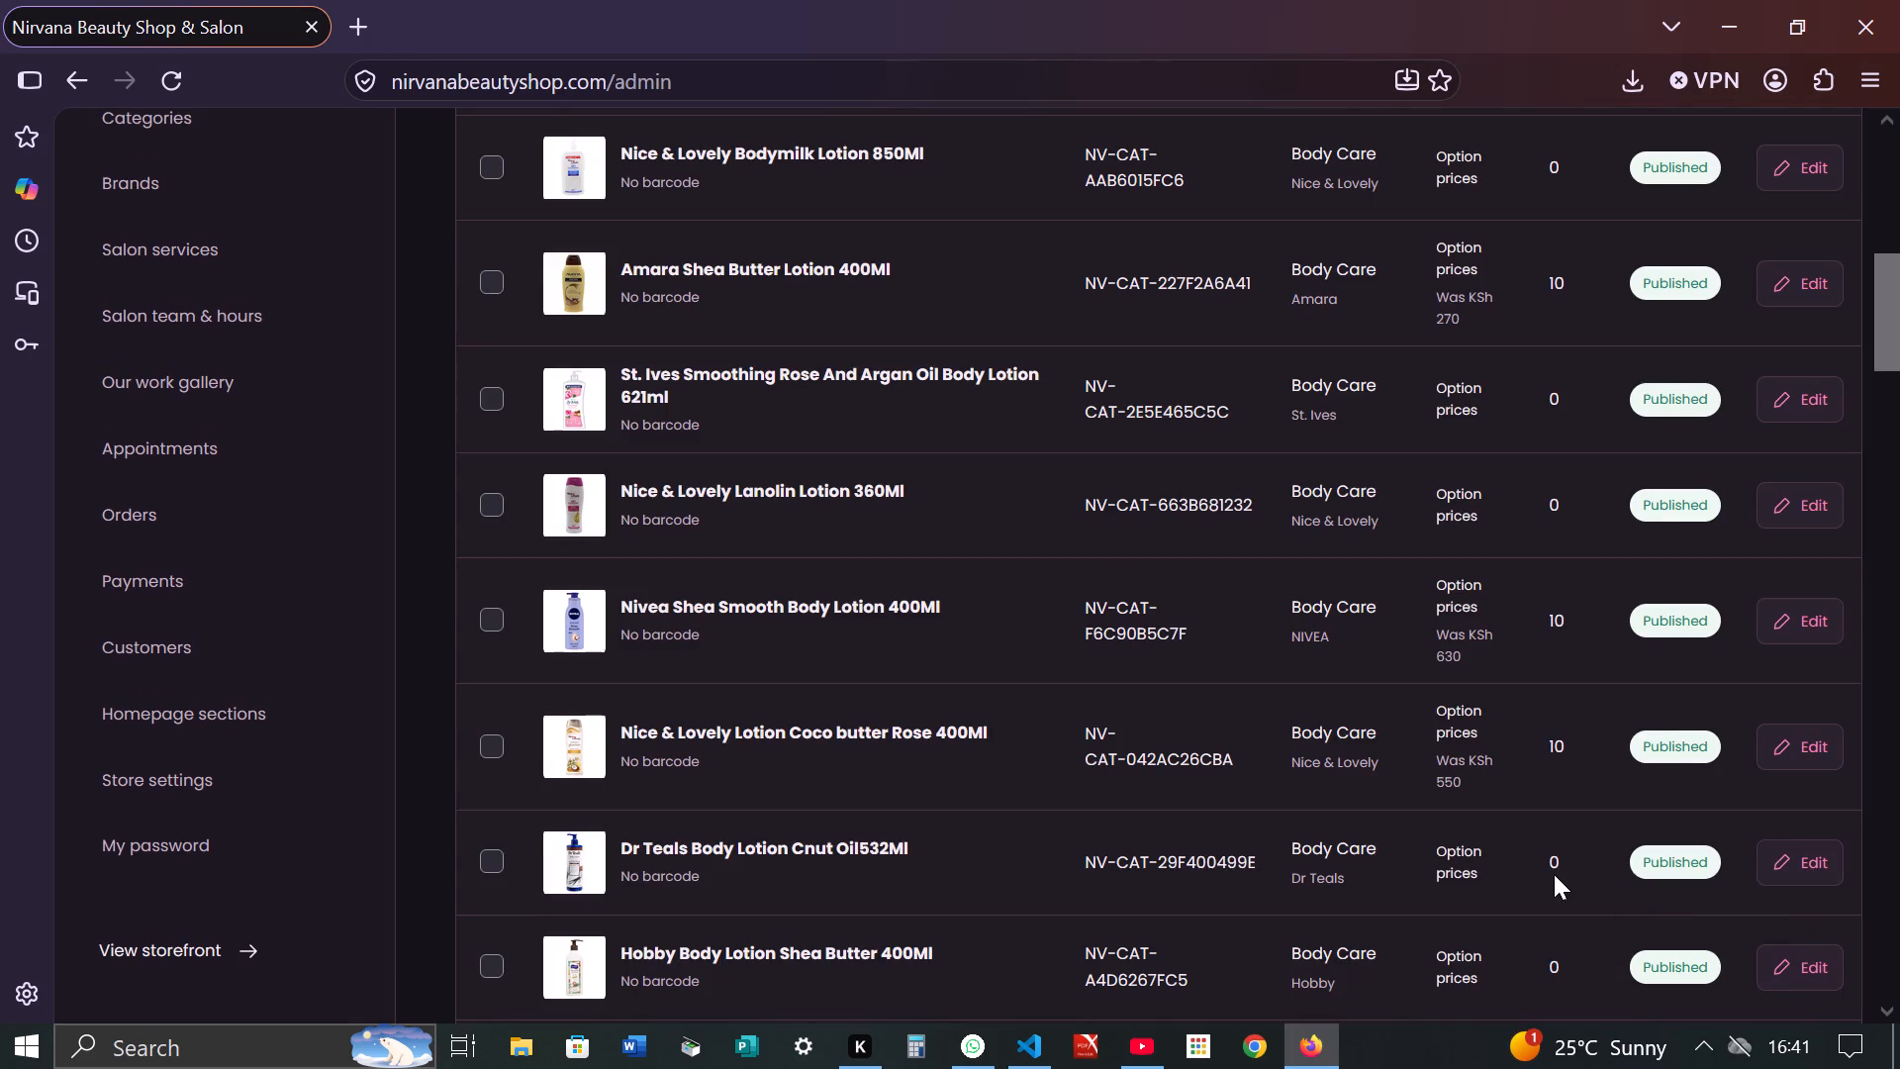
pyautogui.scroll(-12, 1554, 874)
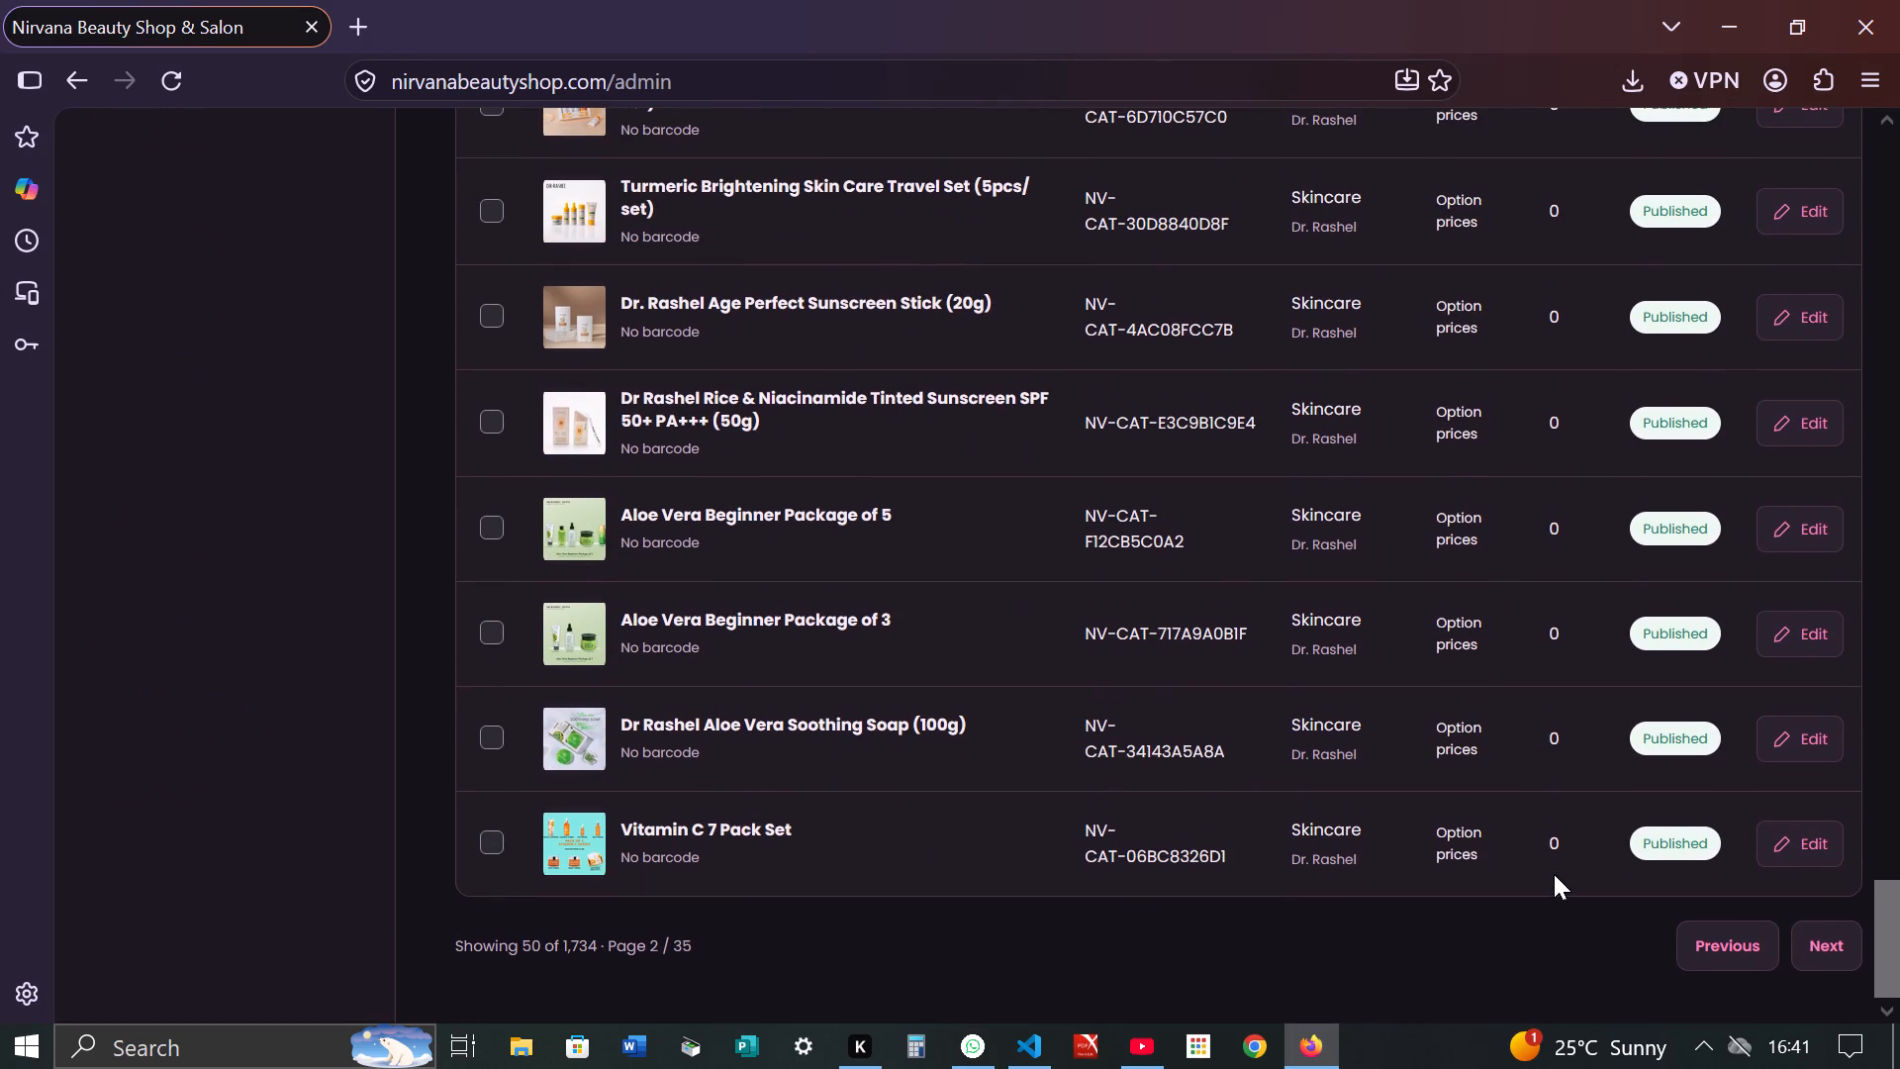
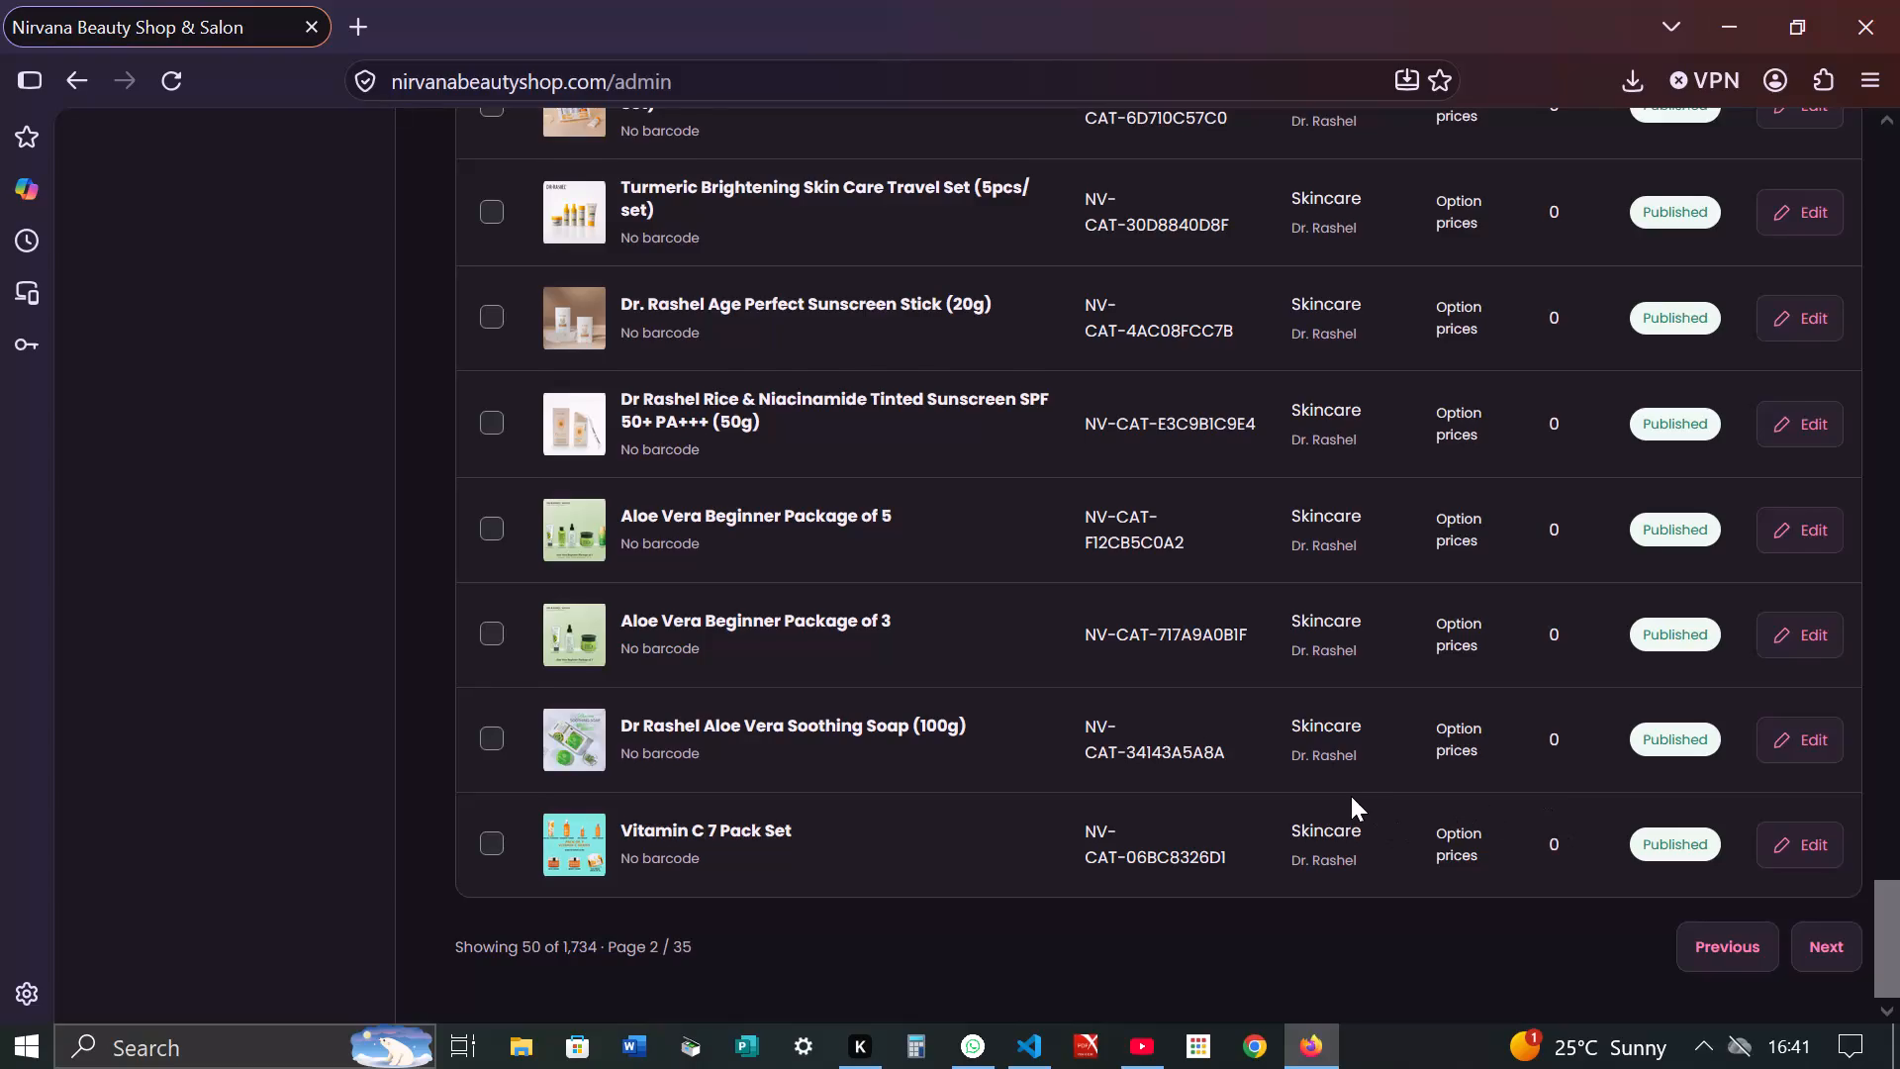
# Advance the product list from page 2 to page 4 and go to the nail products below the Nice & Lovely lemon lotions.
pyautogui.scroll(-4, 1351, 796)
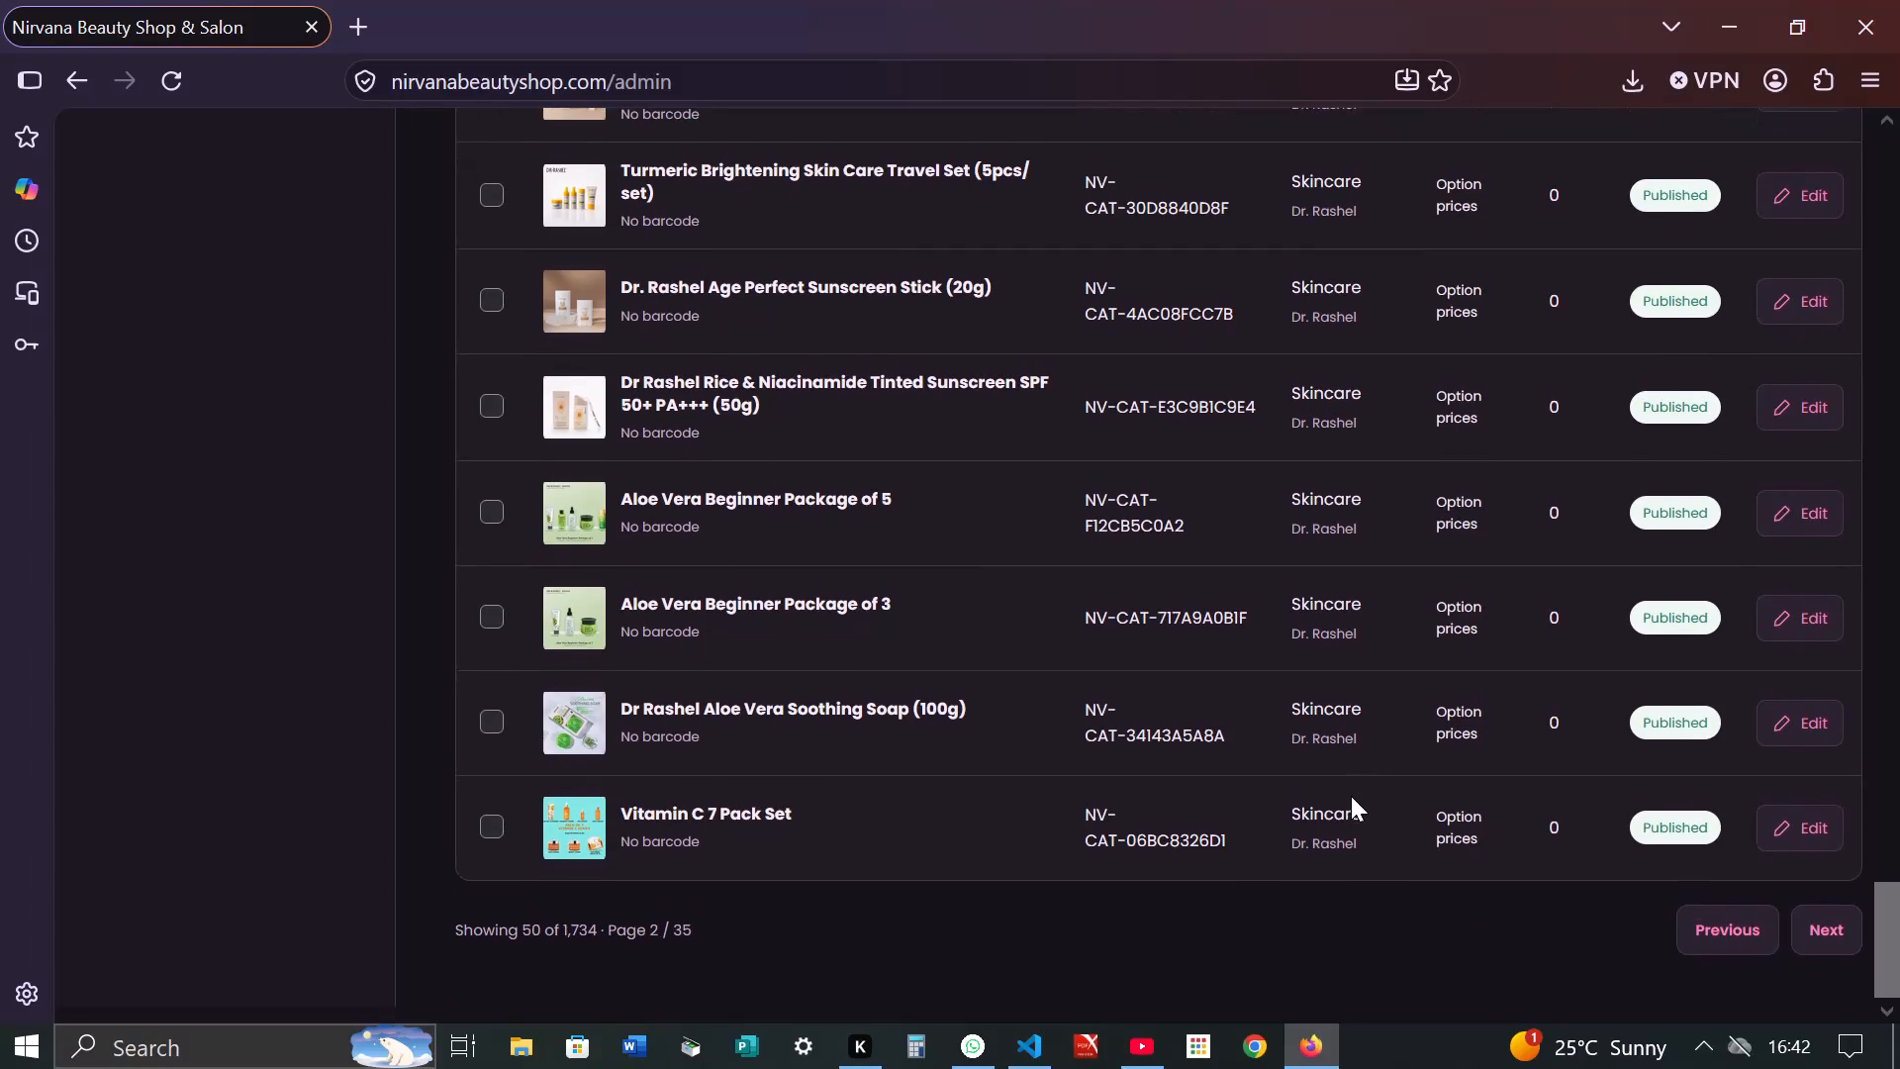
pyautogui.click(1841, 944)
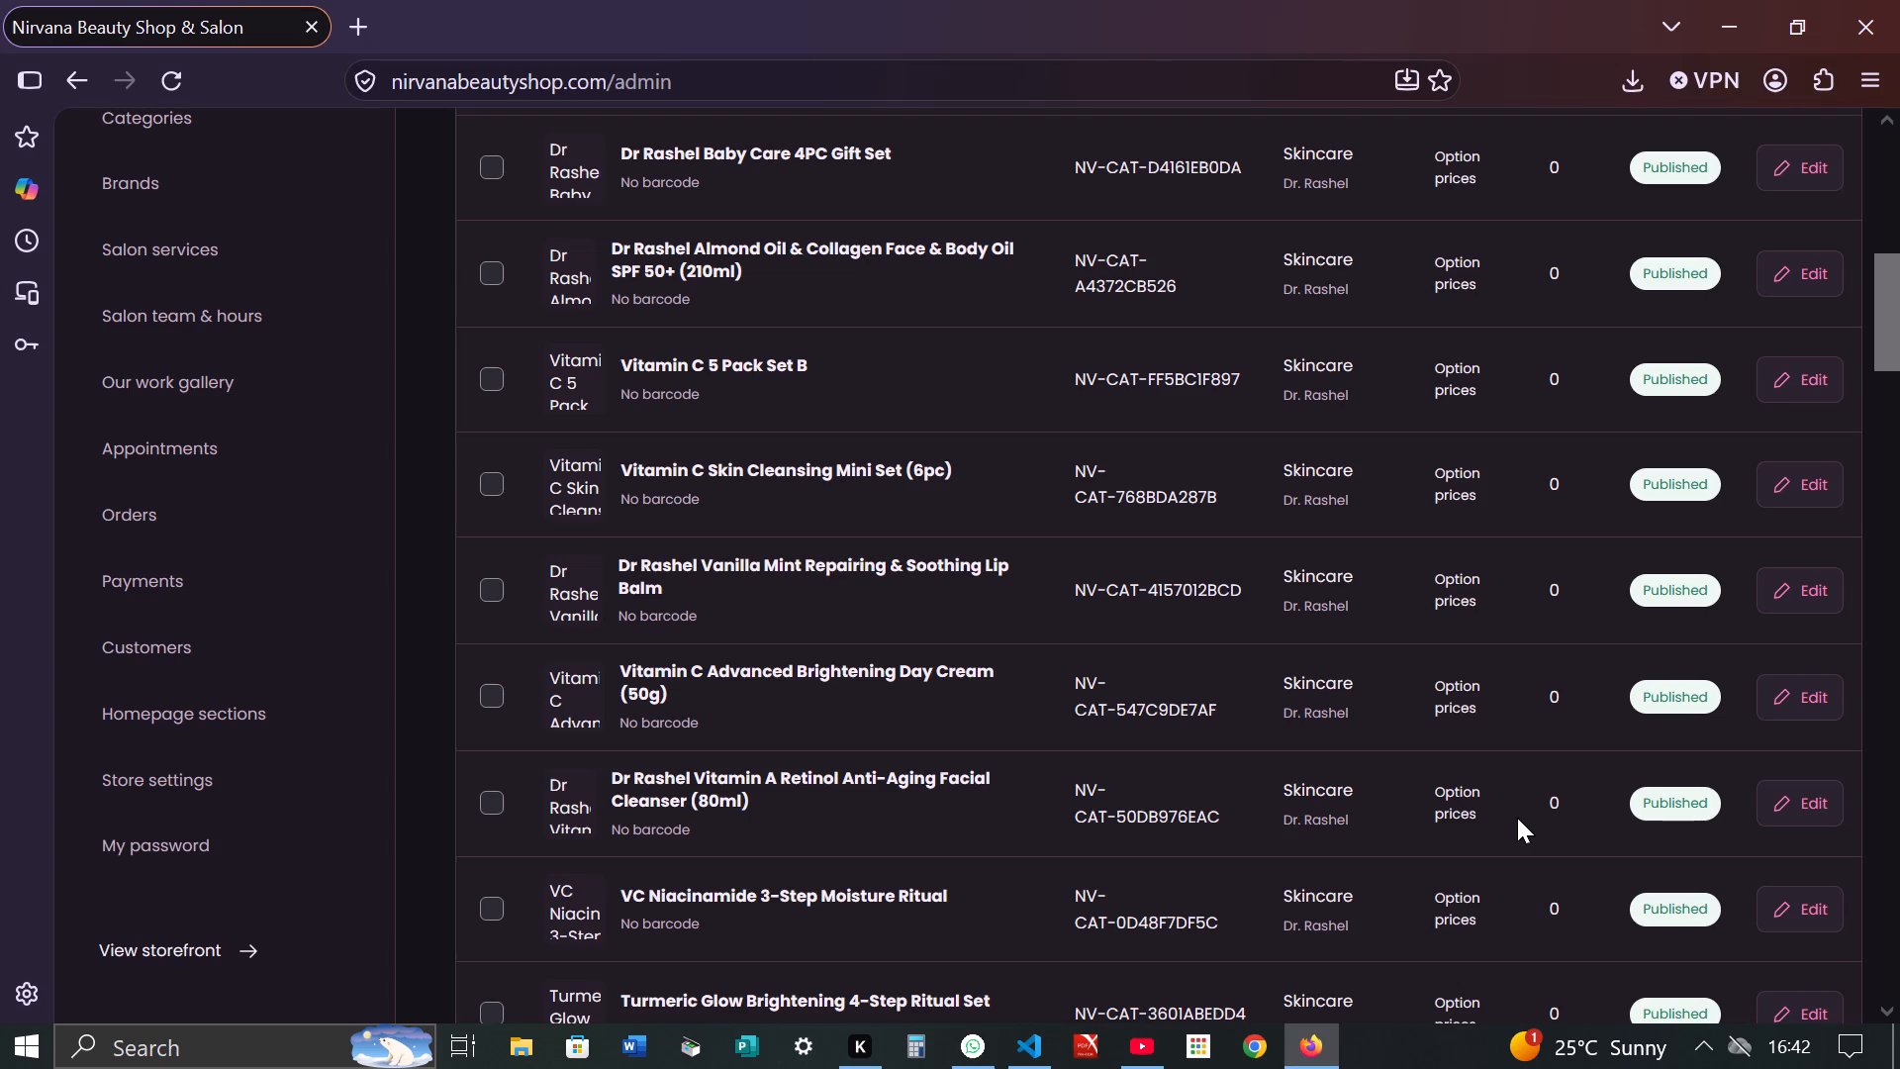
pyautogui.scroll(-4, 1289, 743)
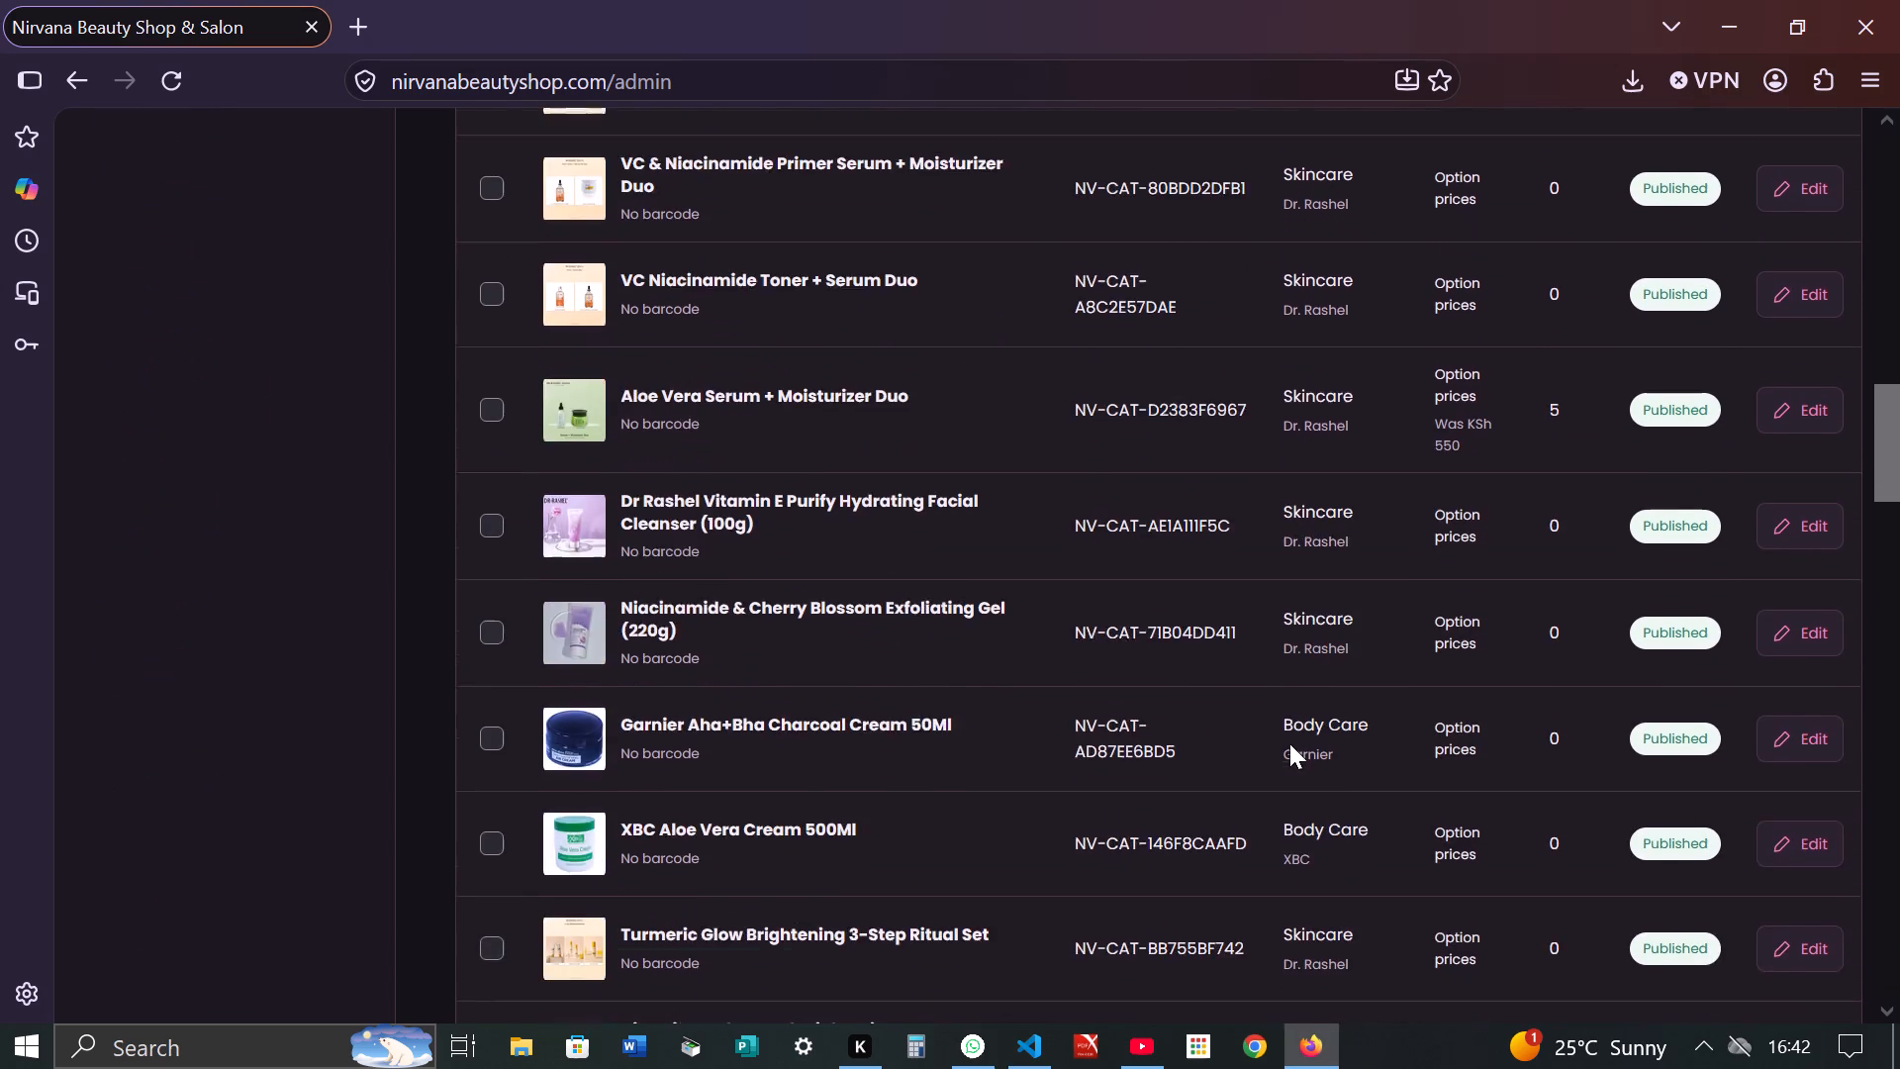
pyautogui.scroll(-7, 1289, 743)
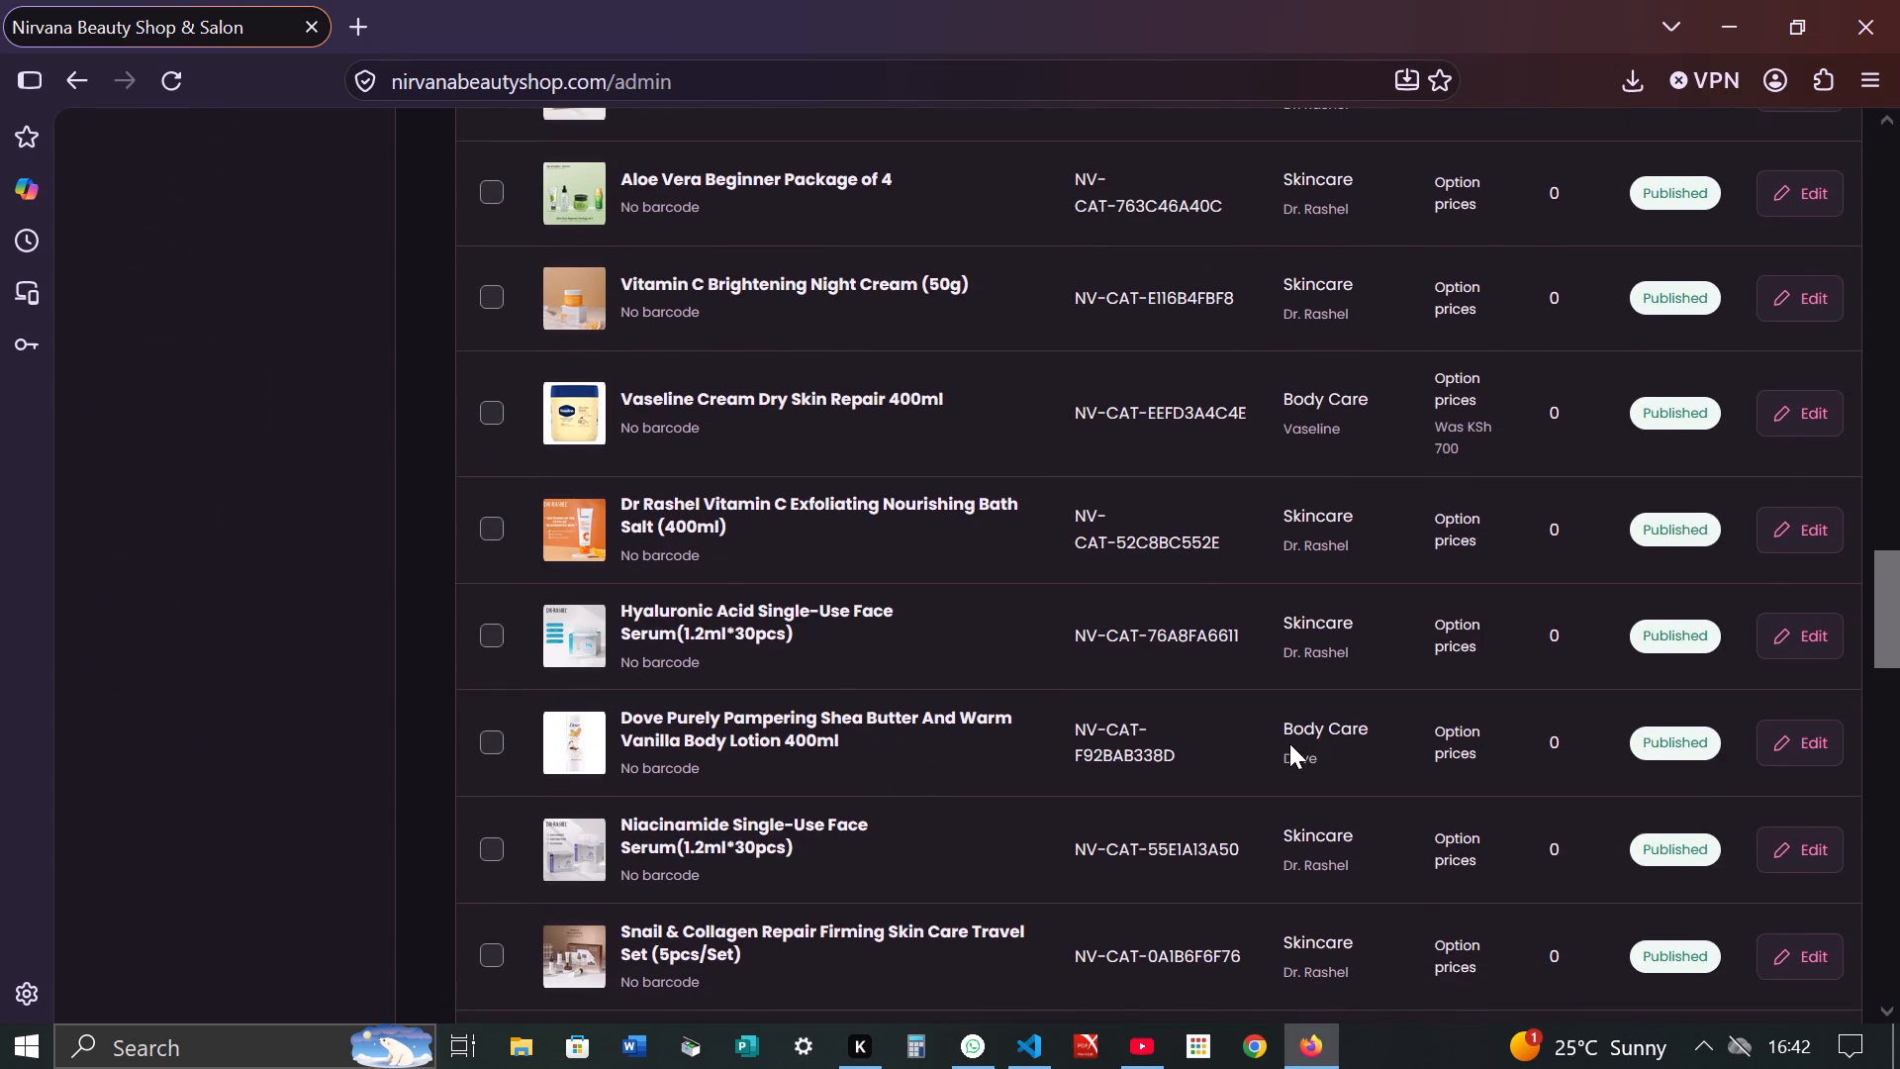
pyautogui.scroll(-4, 1226, 767)
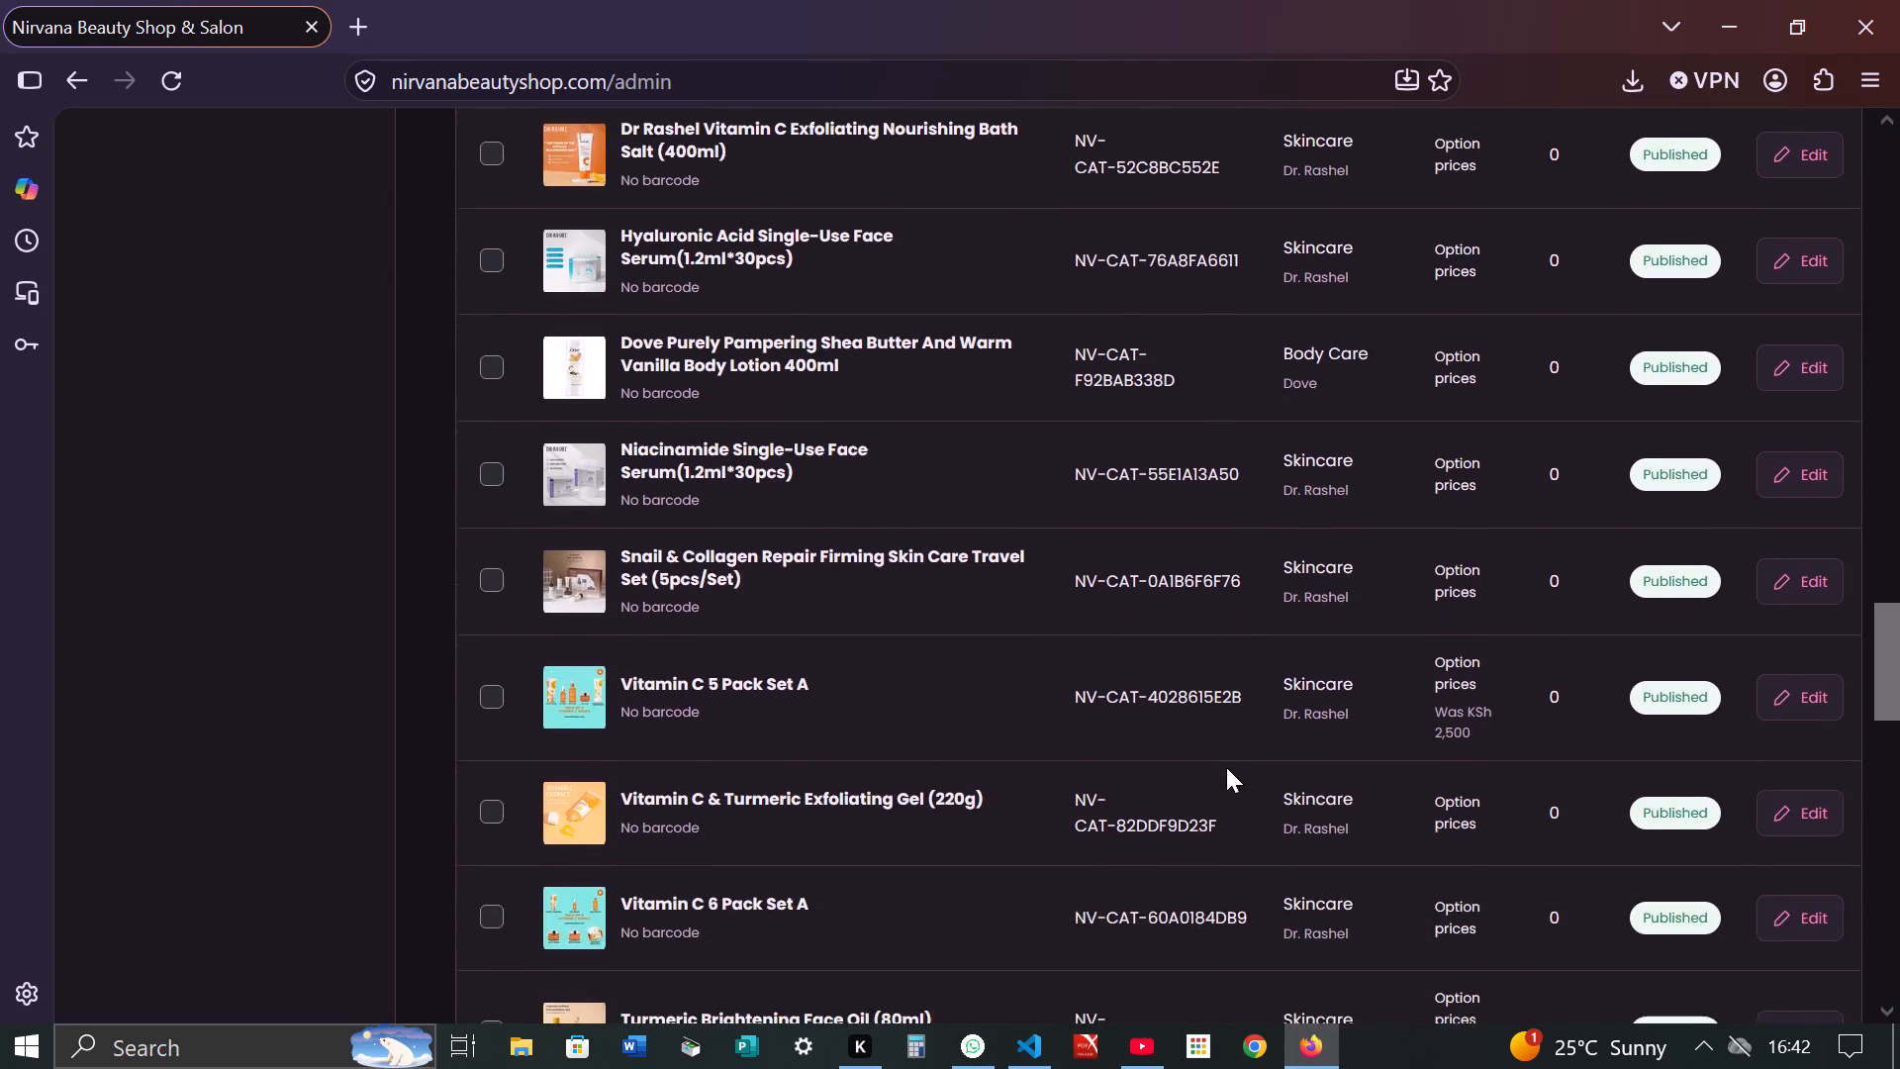
pyautogui.scroll(-6, 1226, 767)
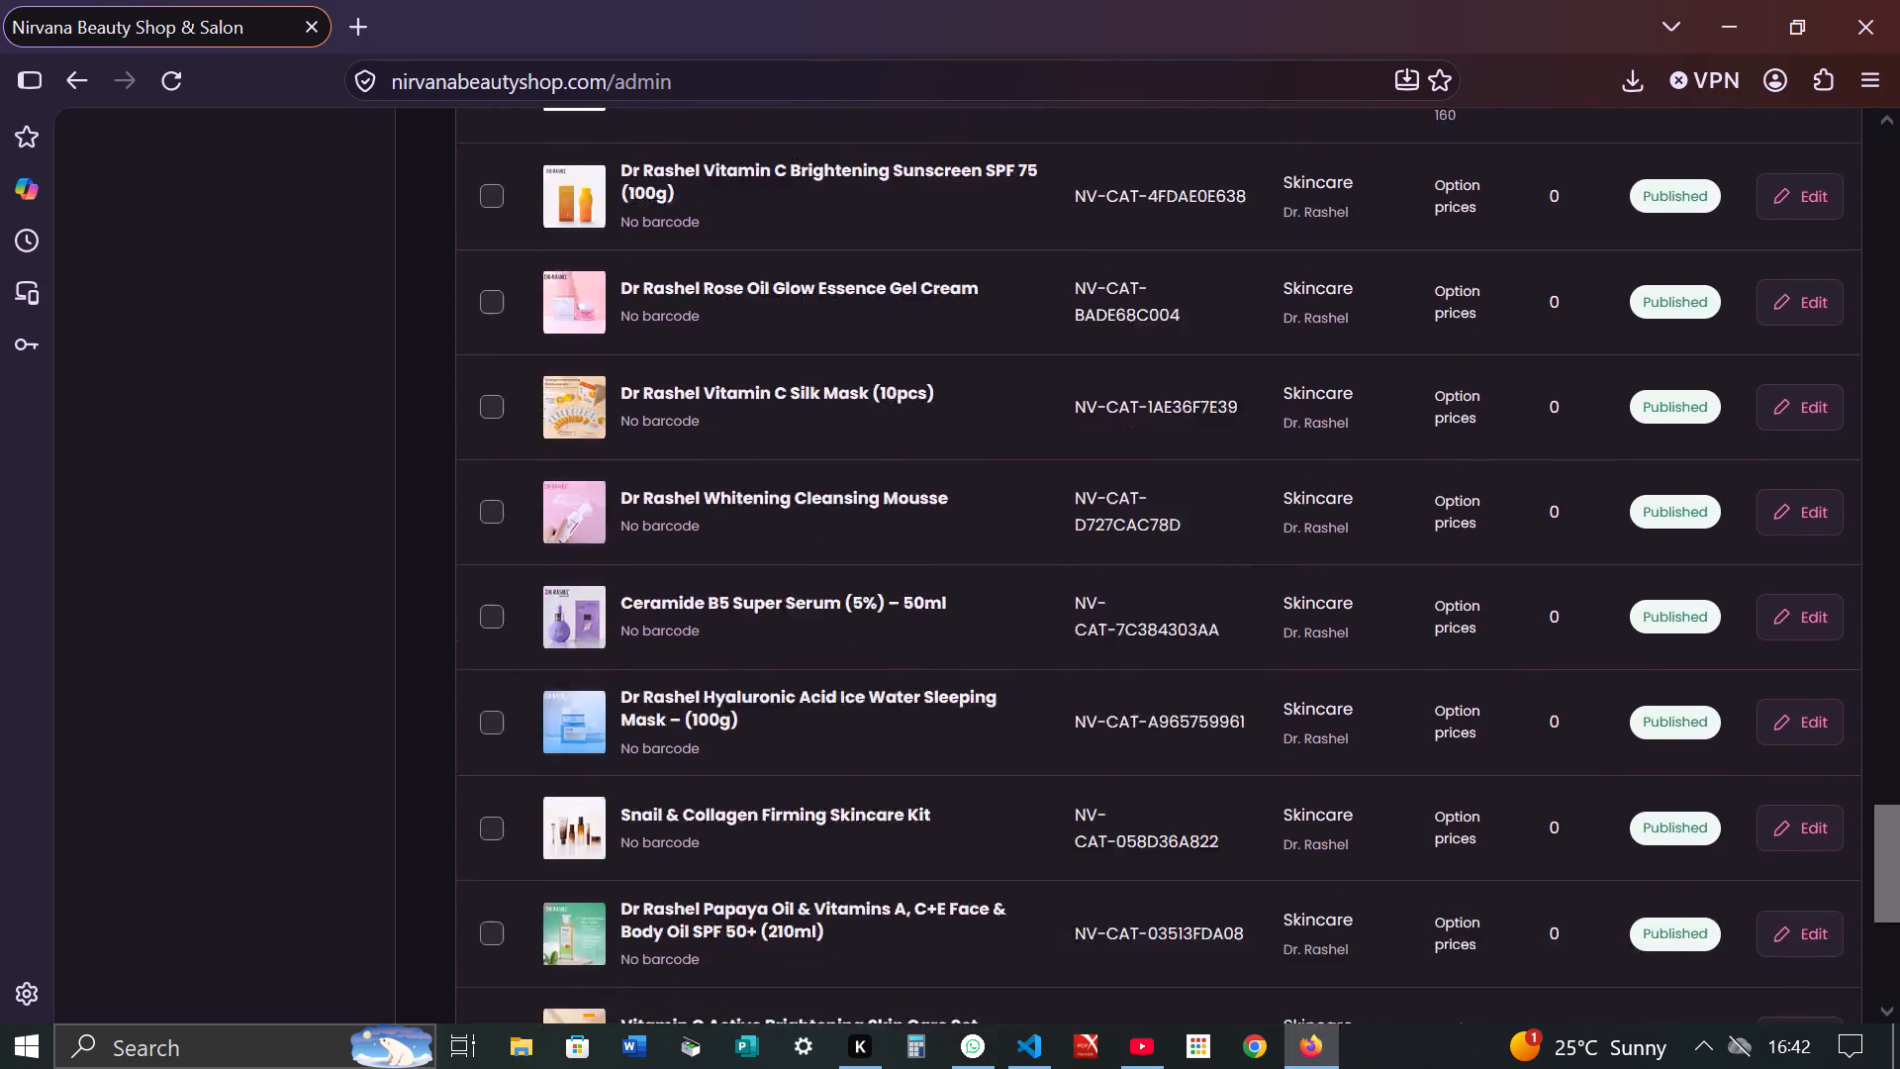
pyautogui.scroll(-3, 1226, 767)
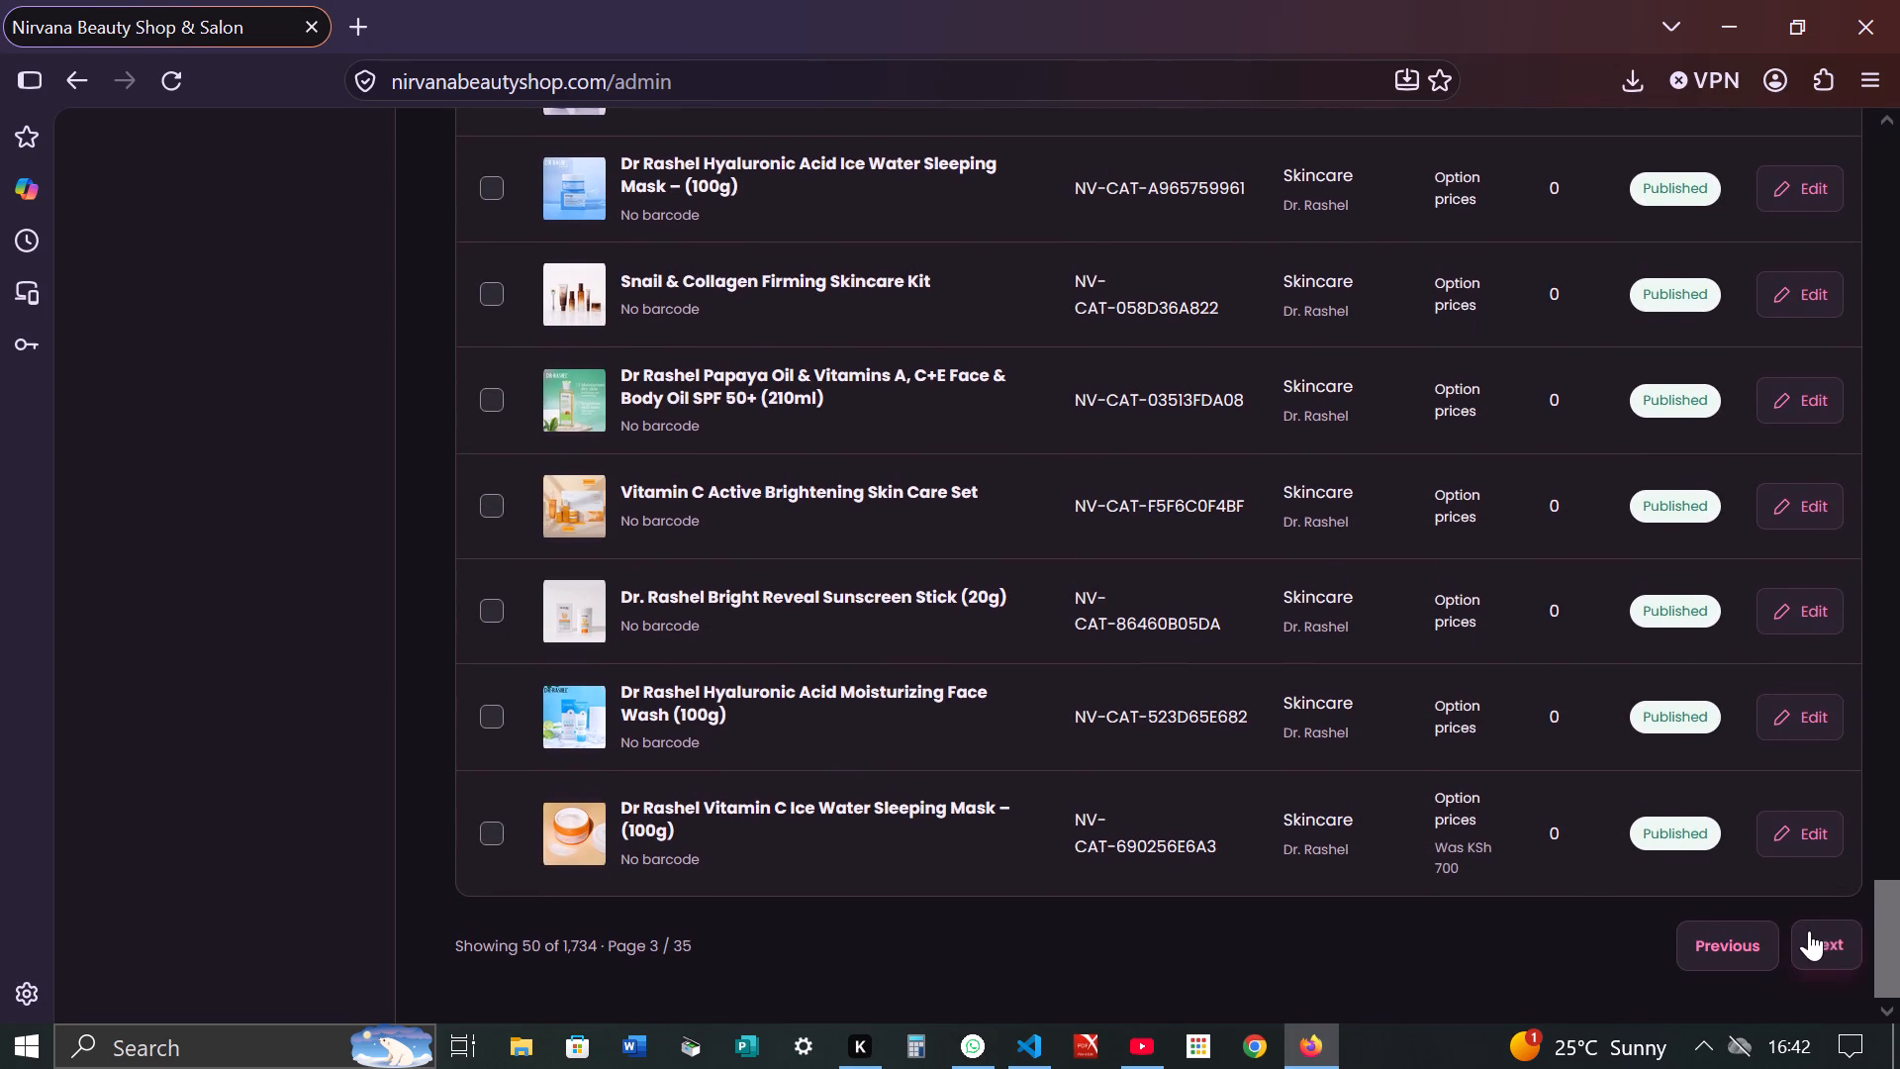
pyautogui.click(1809, 930)
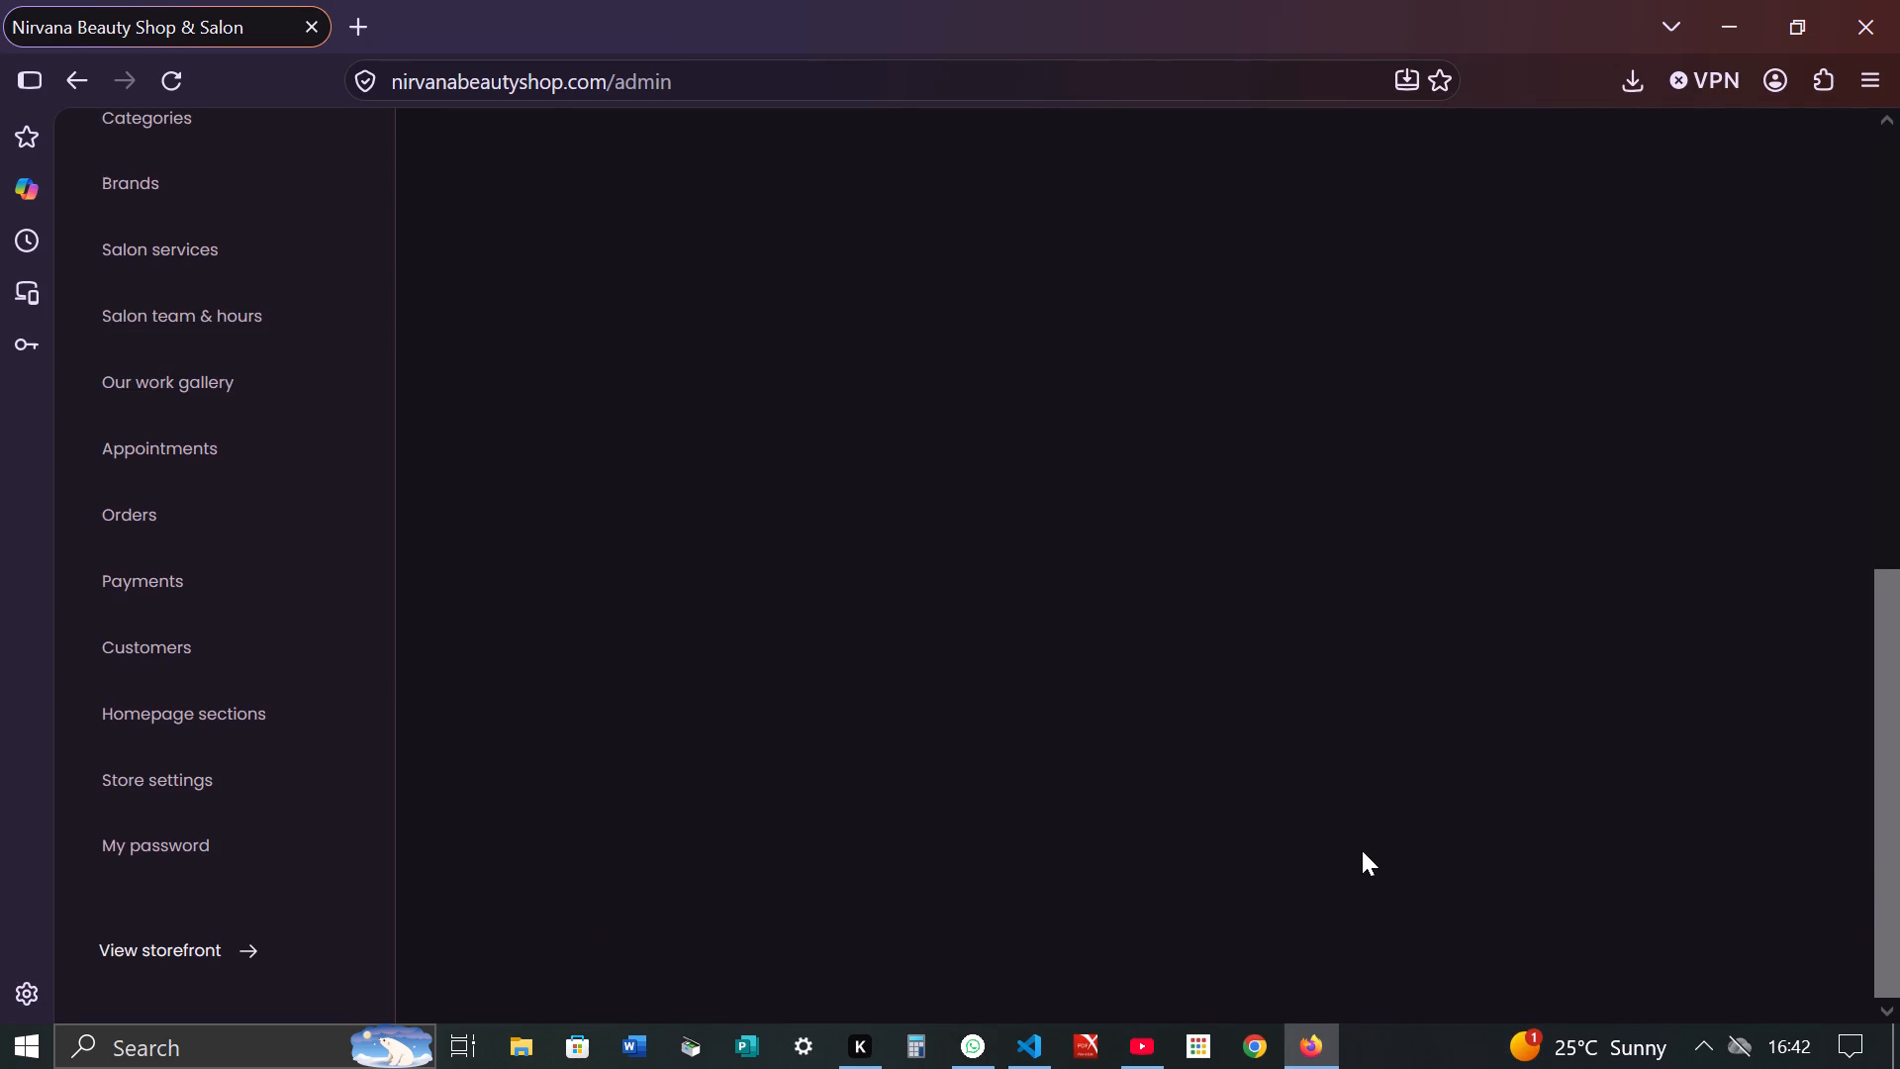
pyautogui.scroll(-5, 1384, 700)
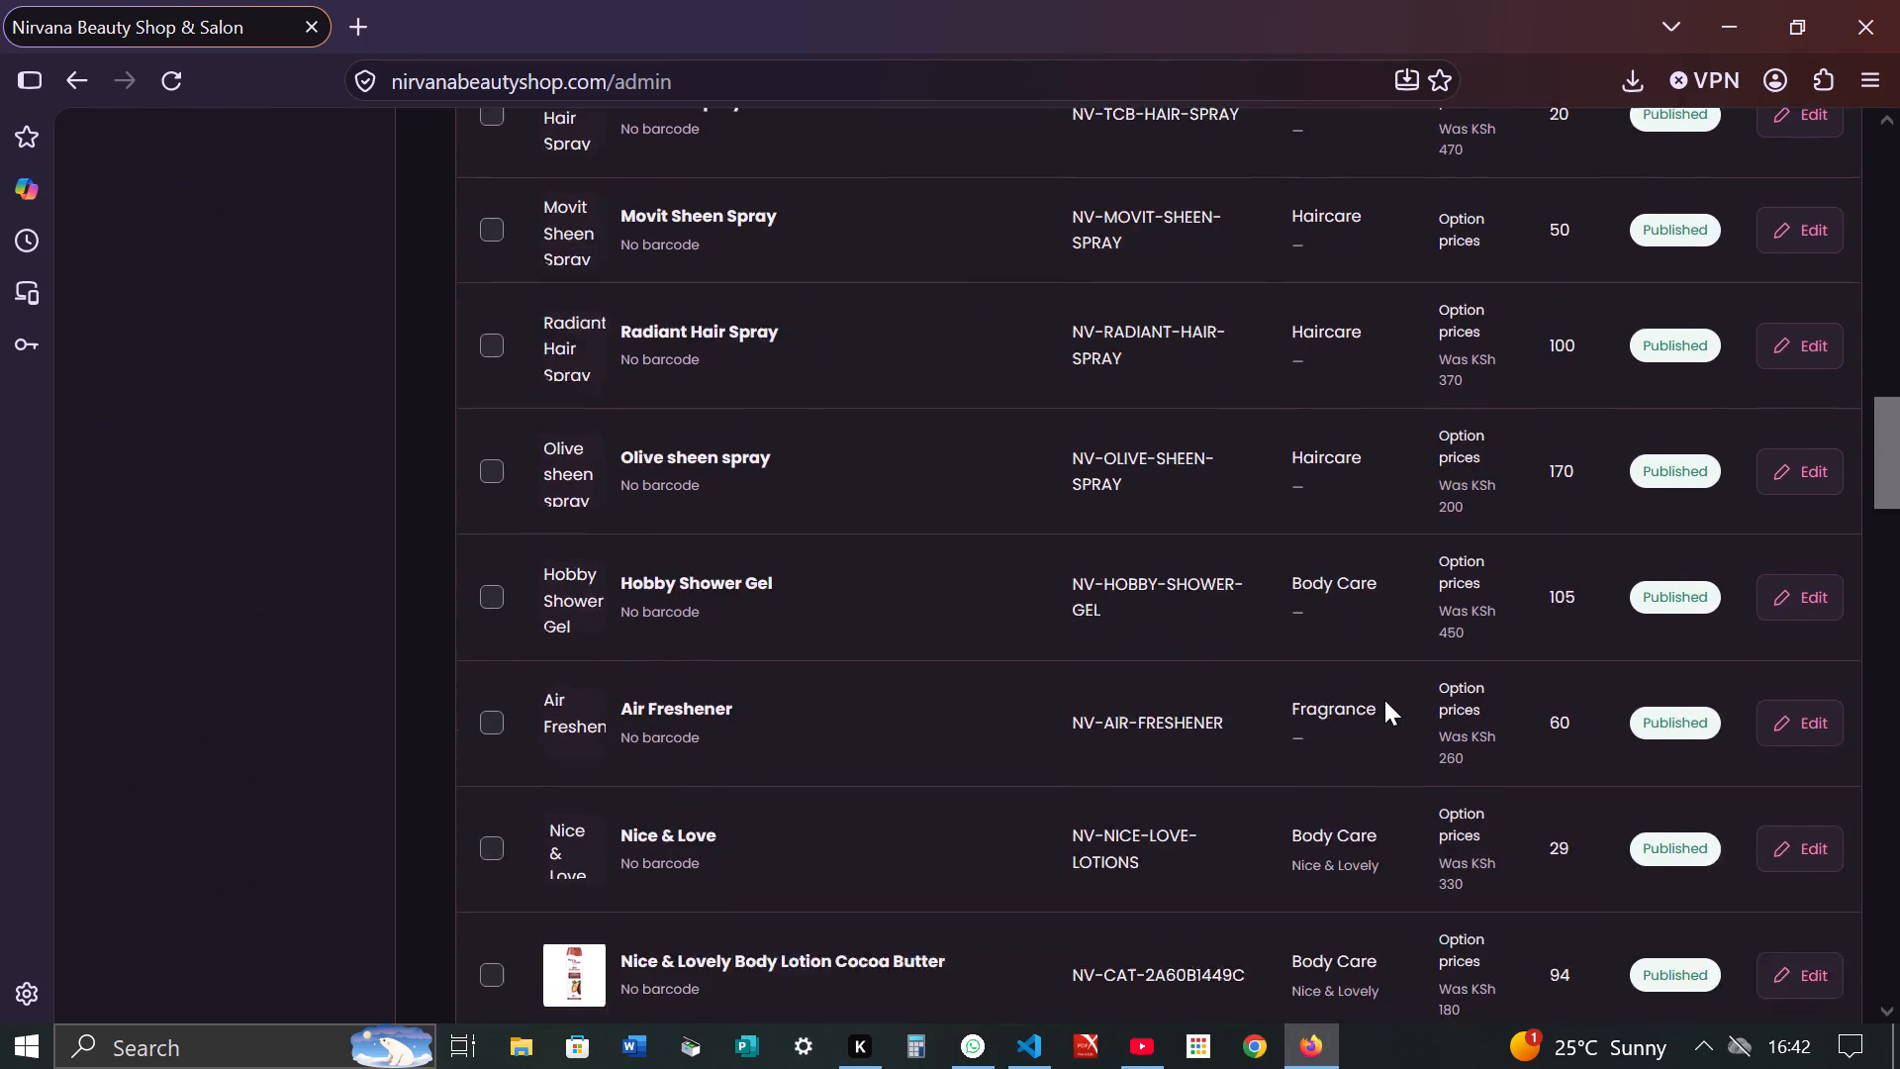
pyautogui.scroll(-8, 1384, 700)
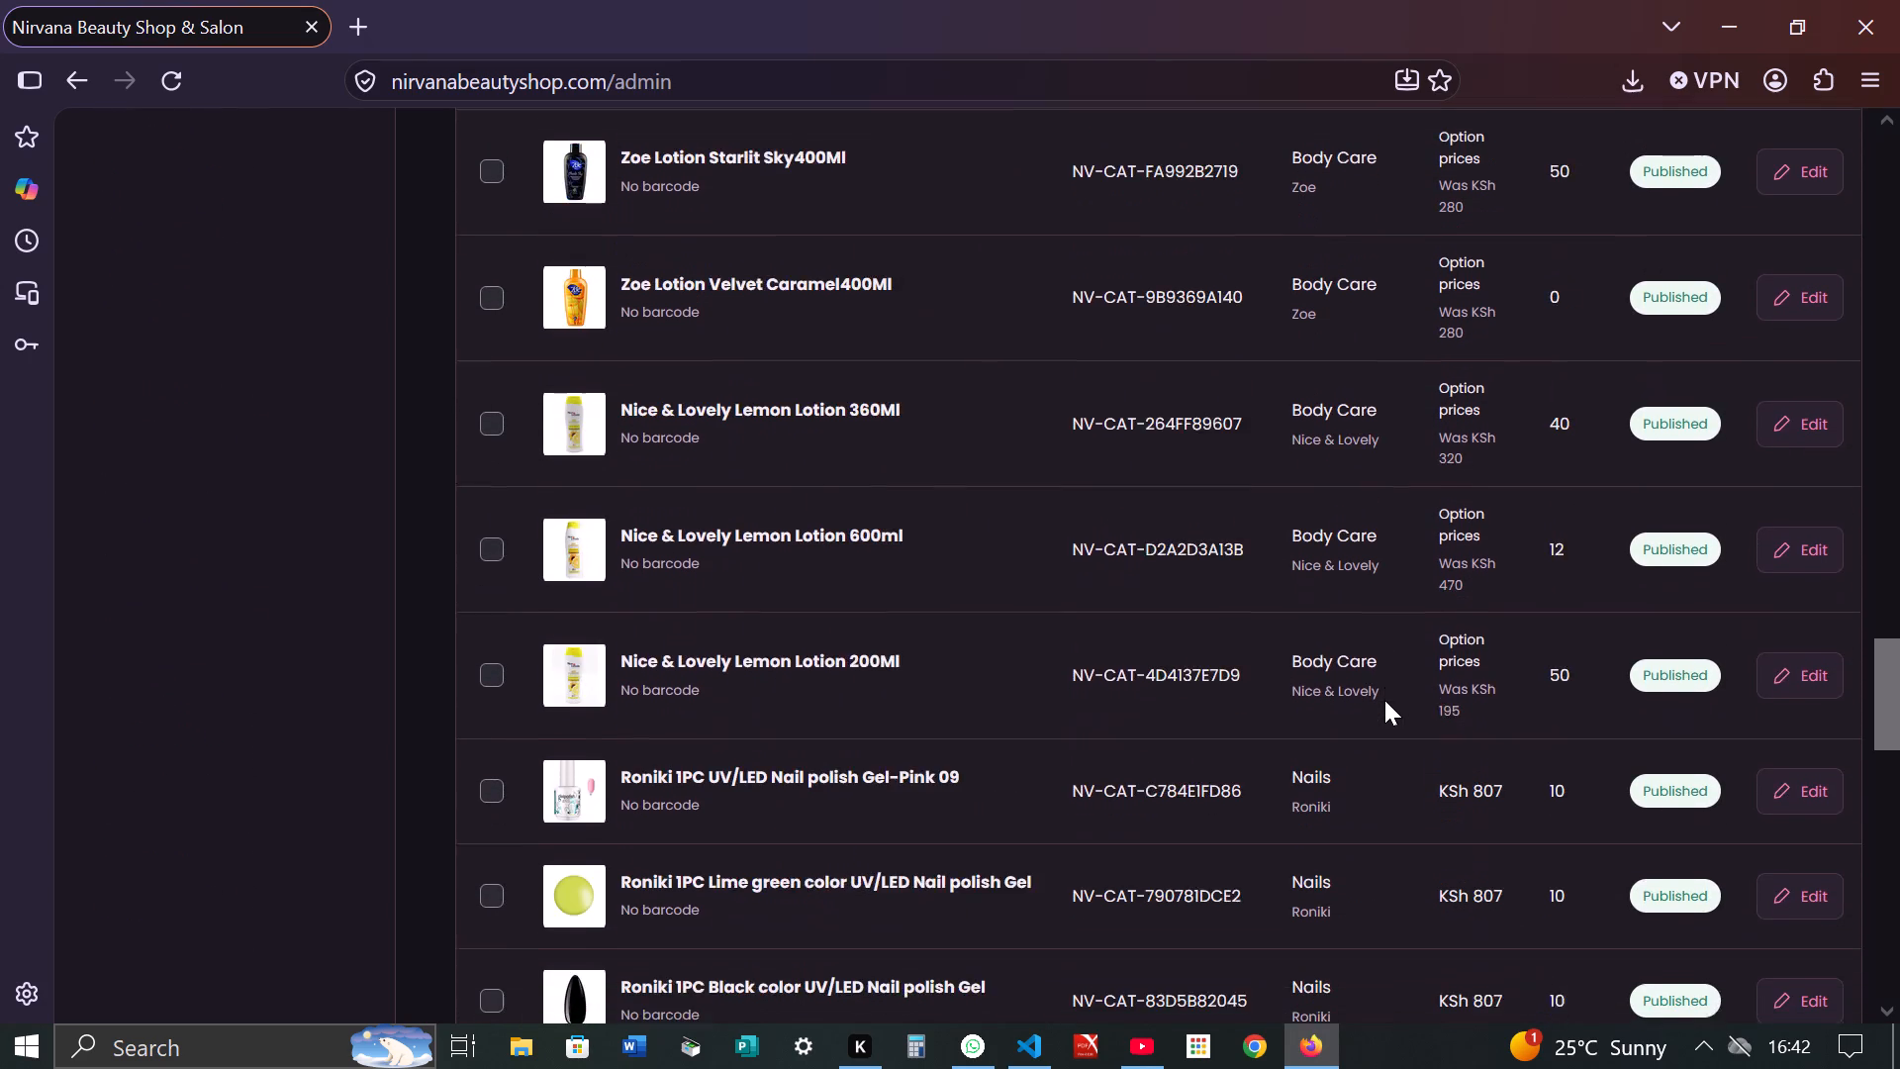
pyautogui.scroll(-2, 1384, 700)
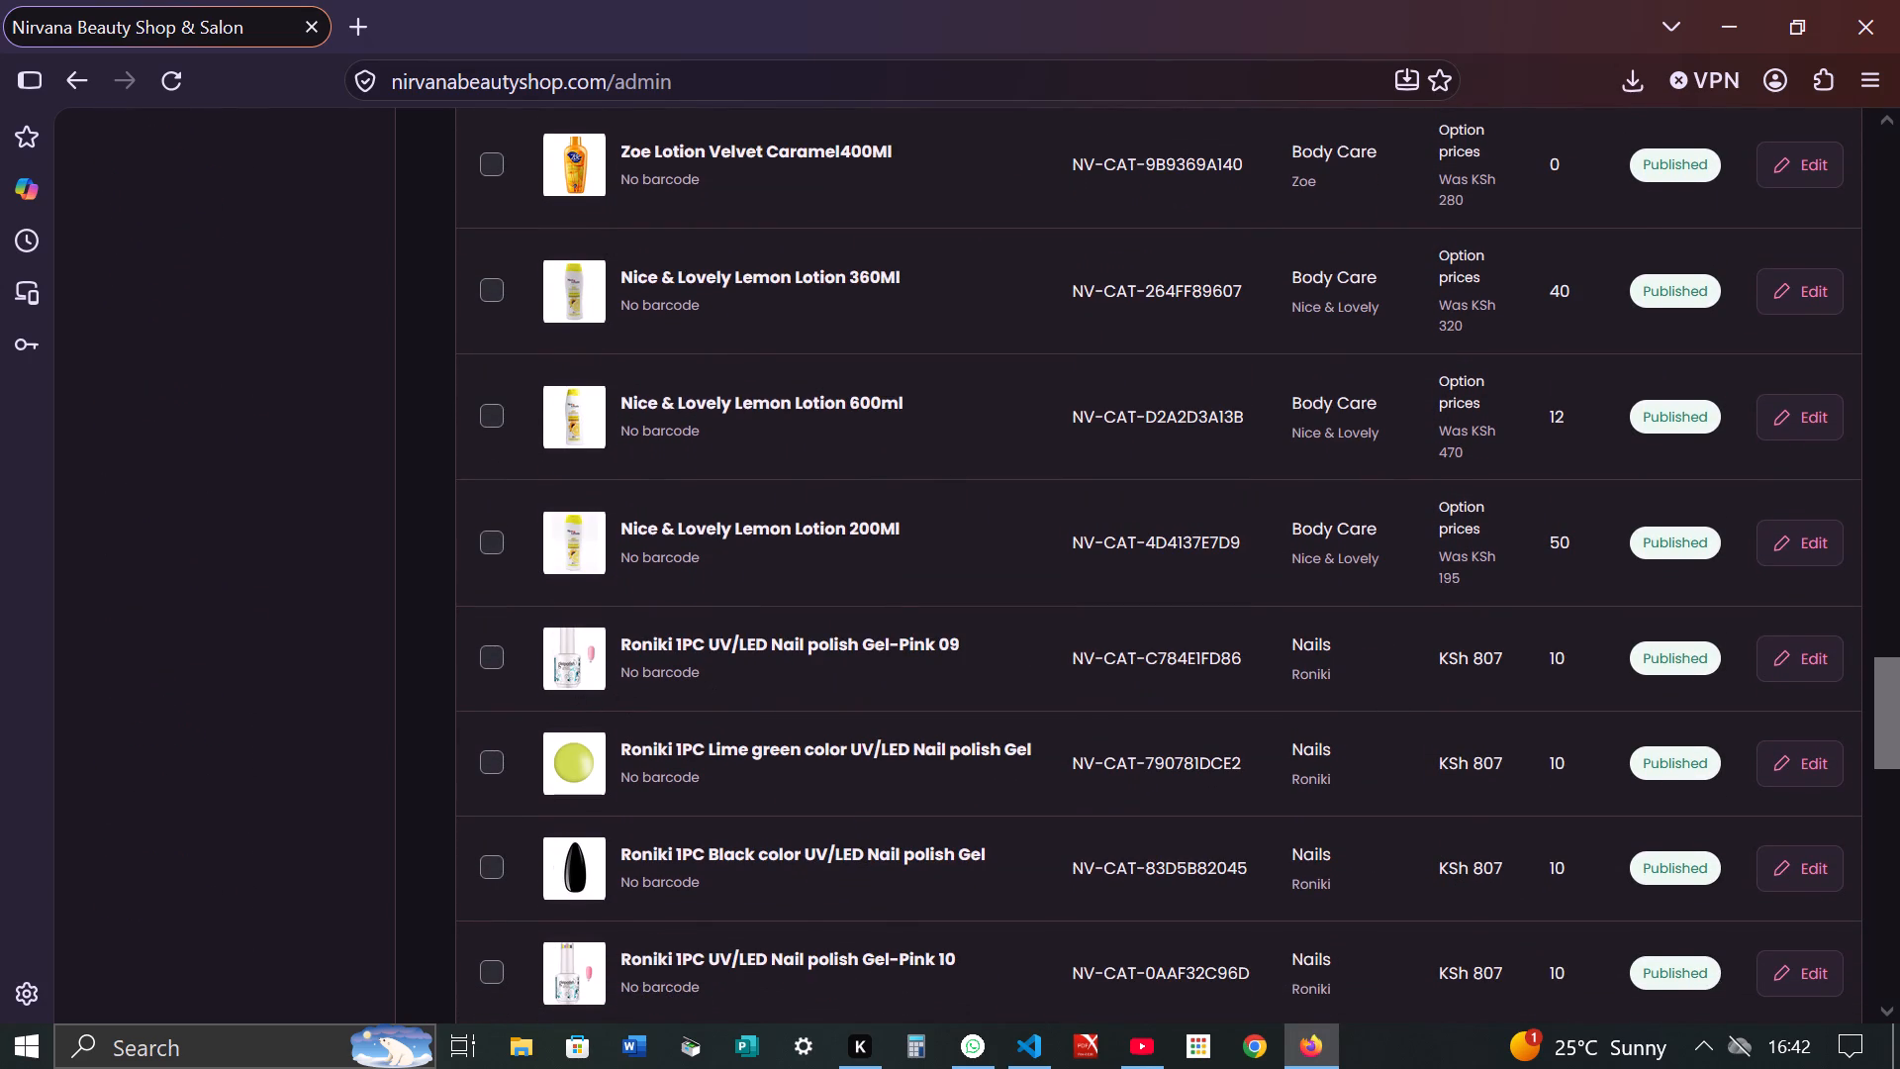
# Set the stock of Roniki 1PC UV/LED Nail polish Gel-Pink 09 to 0 and save the product.
pyautogui.click(1802, 644)
pyautogui.scroll(-4, 1256, 654)
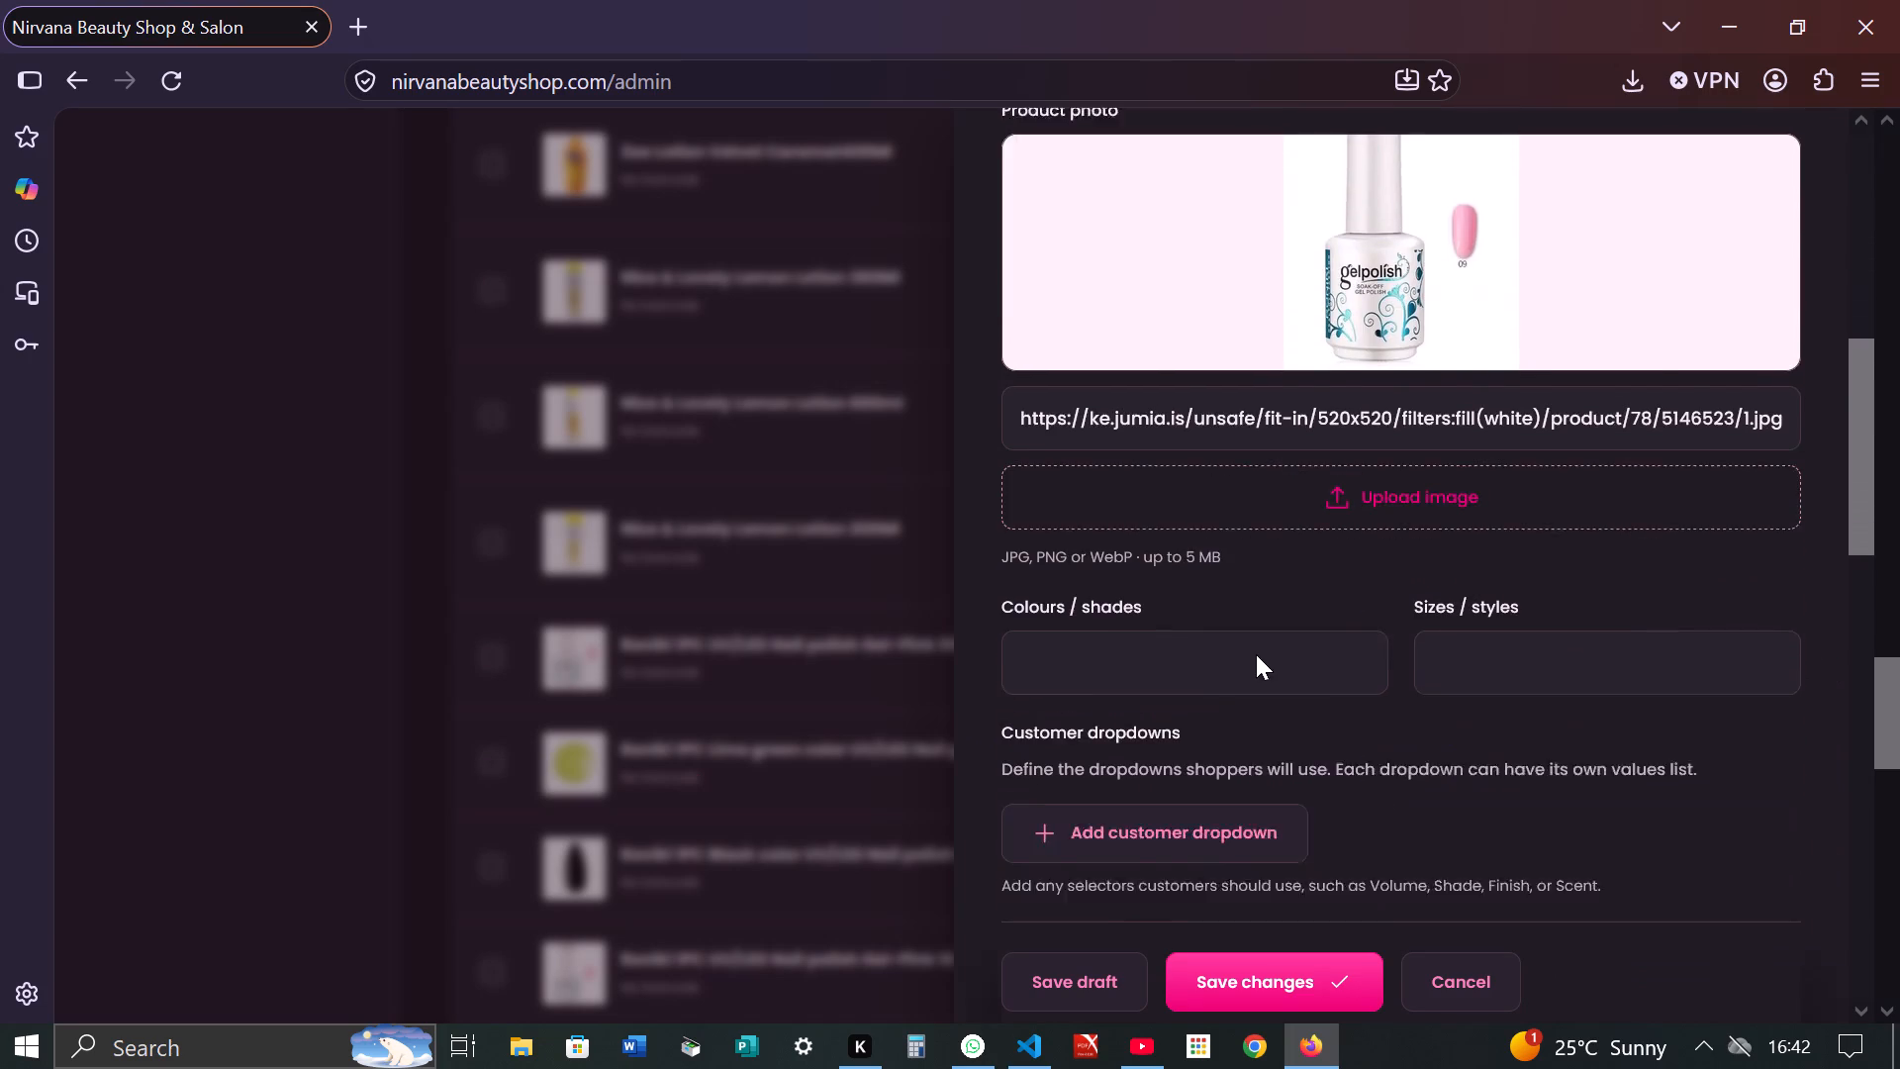
pyautogui.scroll(-1, 1256, 654)
pyautogui.scroll(3, 1256, 654)
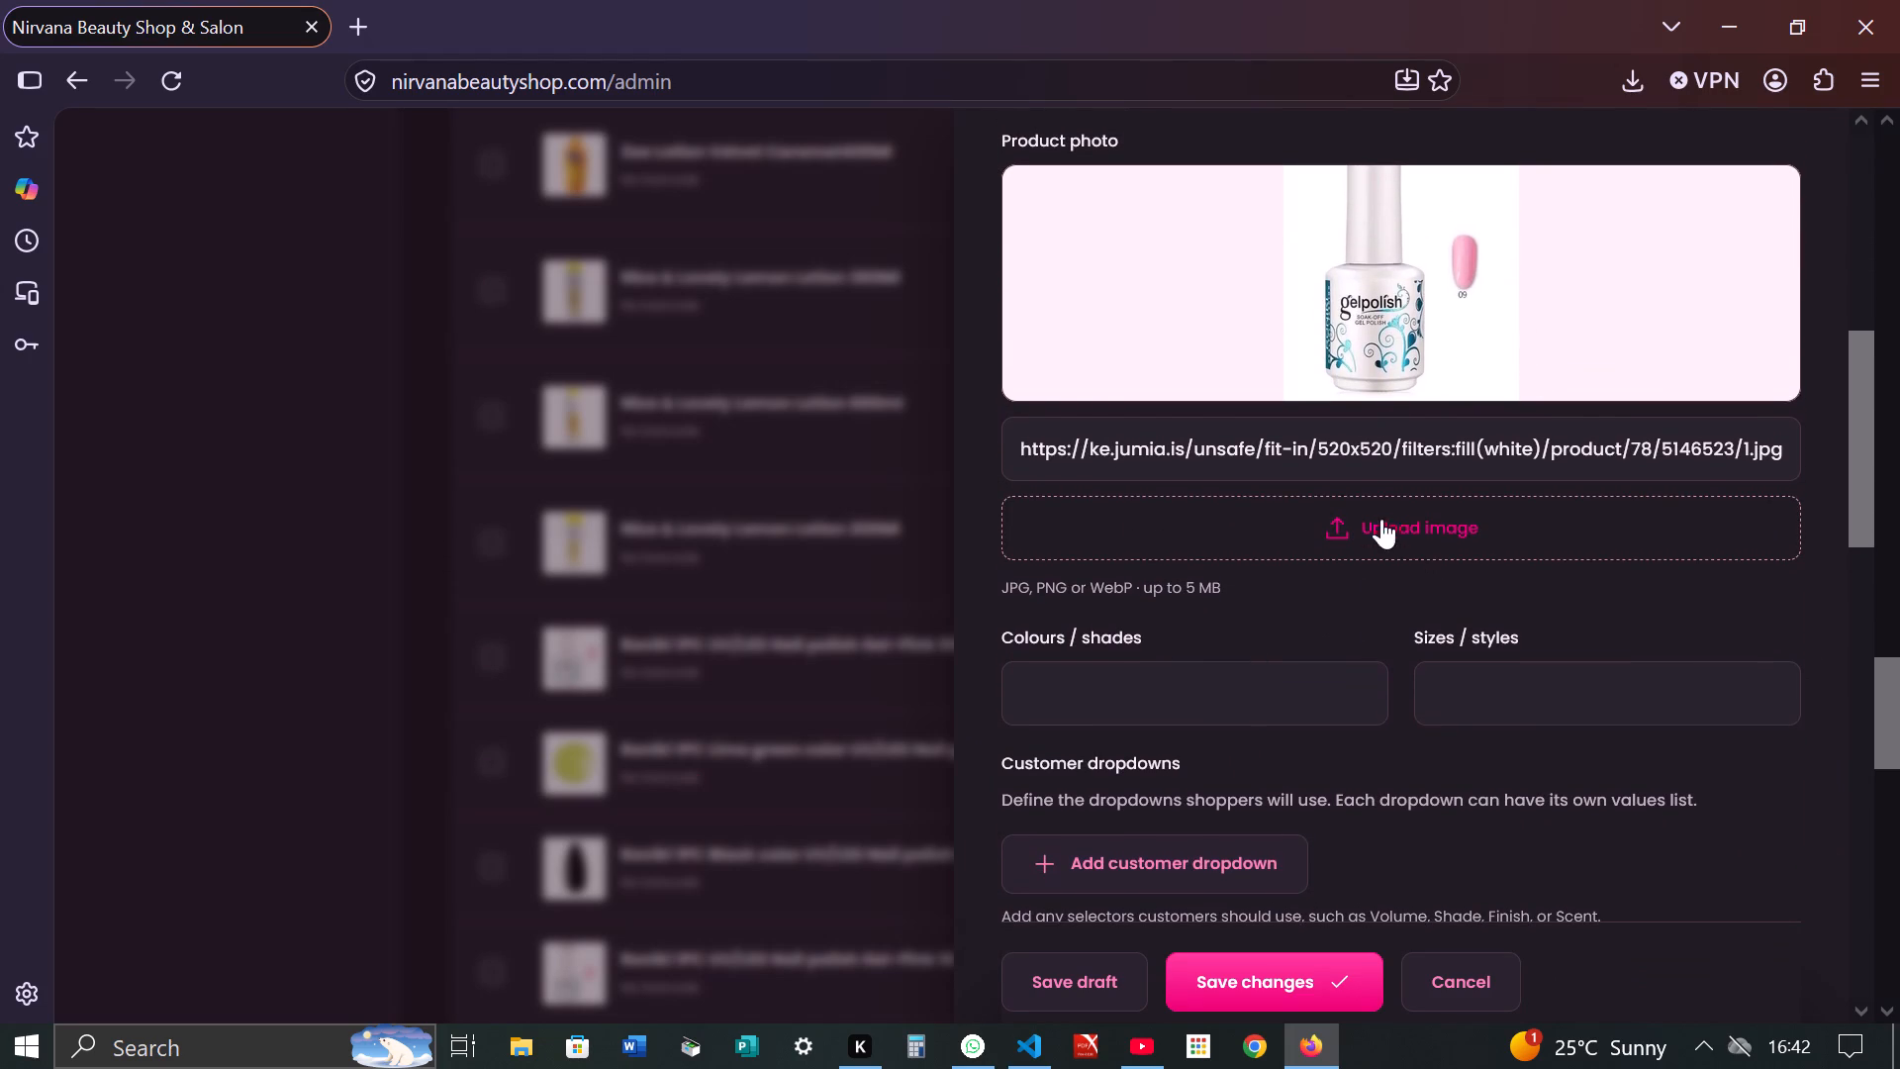
pyautogui.scroll(-4, 1383, 536)
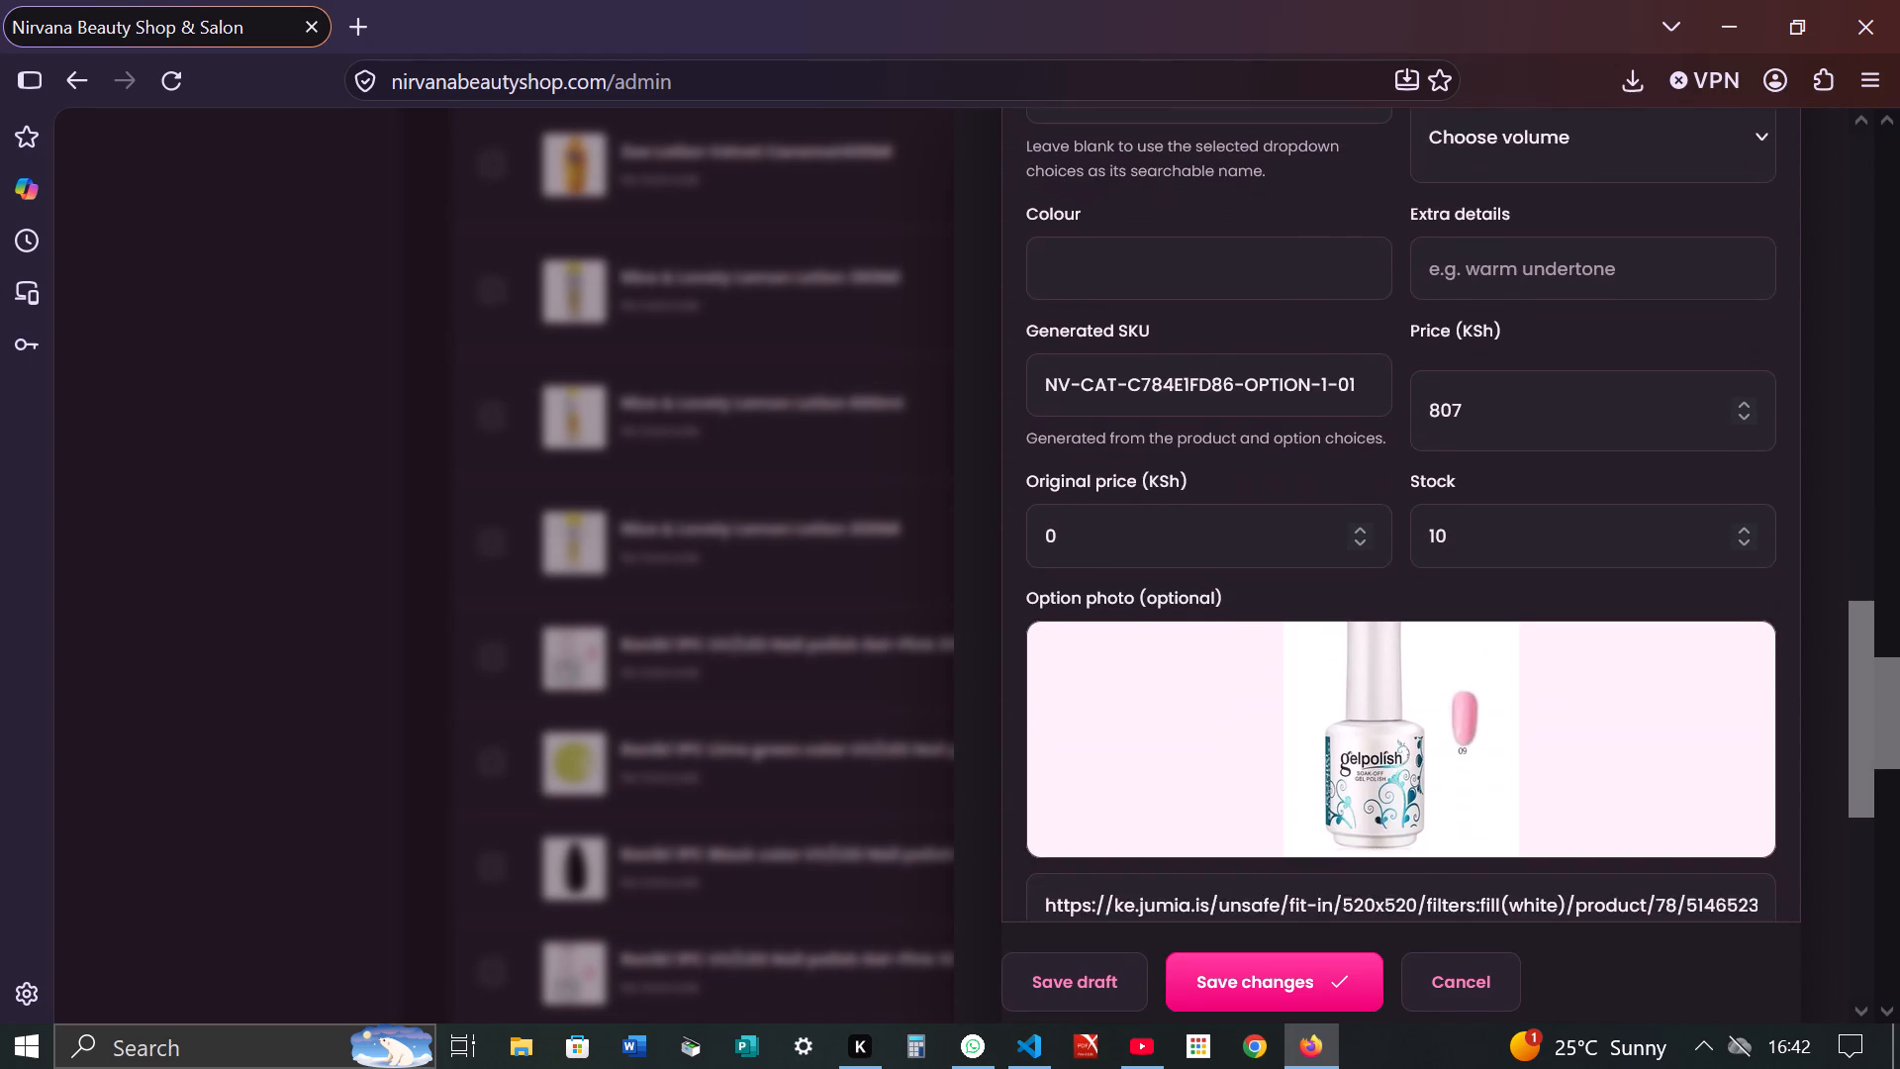
pyautogui.scroll(-2, 1383, 536)
pyautogui.click(1435, 463)
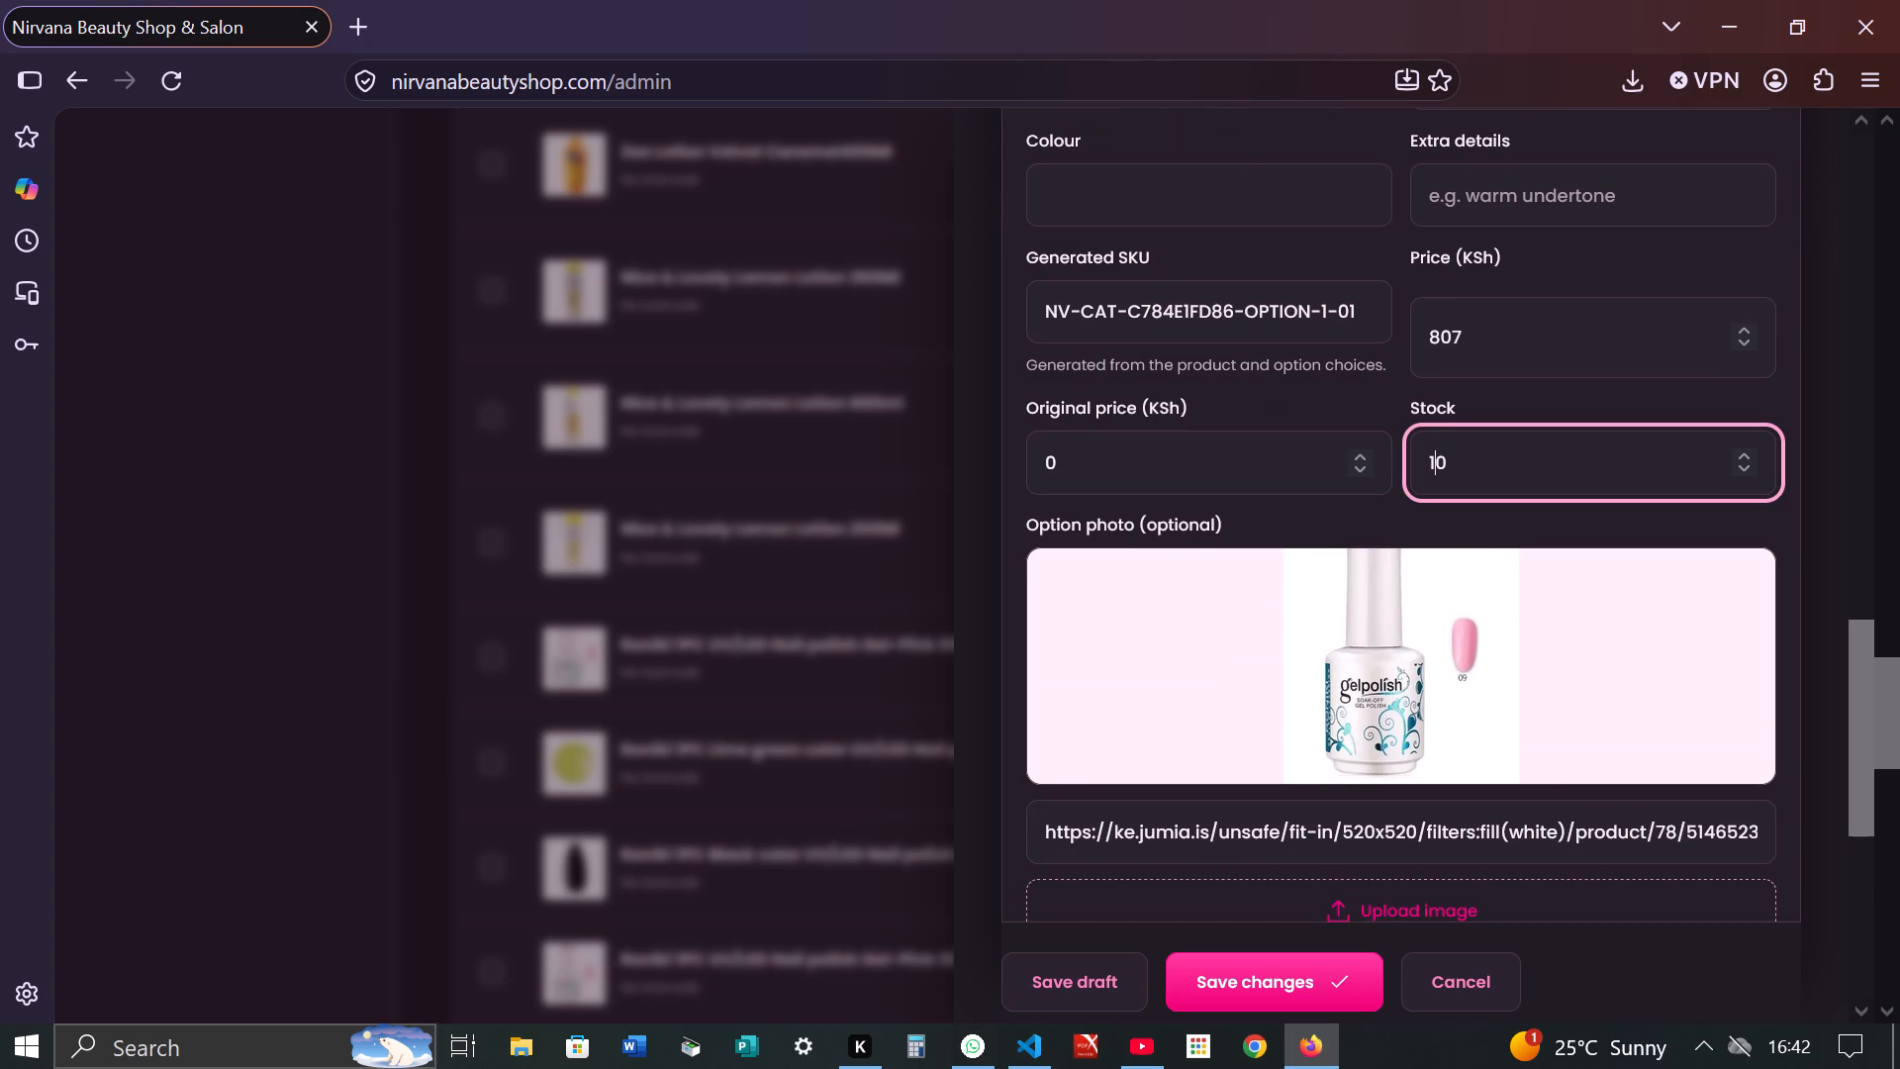
pyautogui.press('BackSpace')
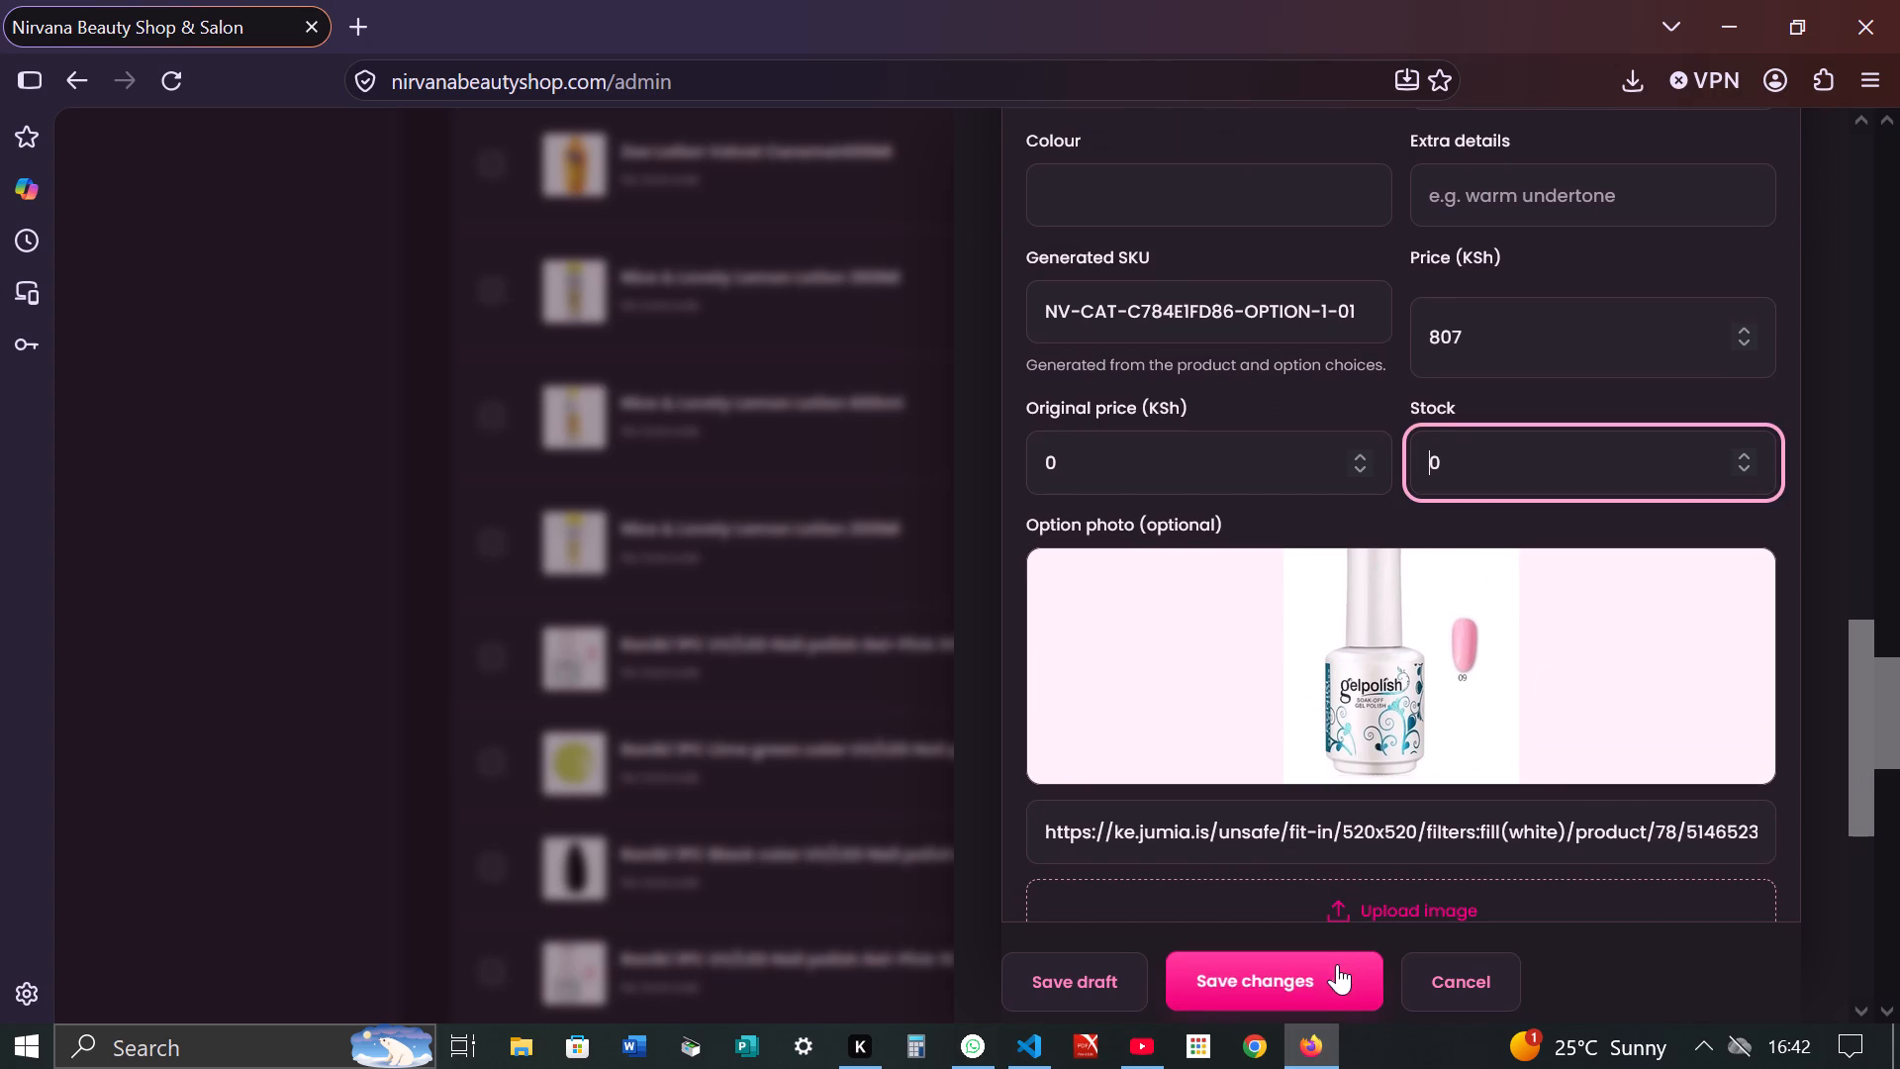
pyautogui.click(1337, 964)
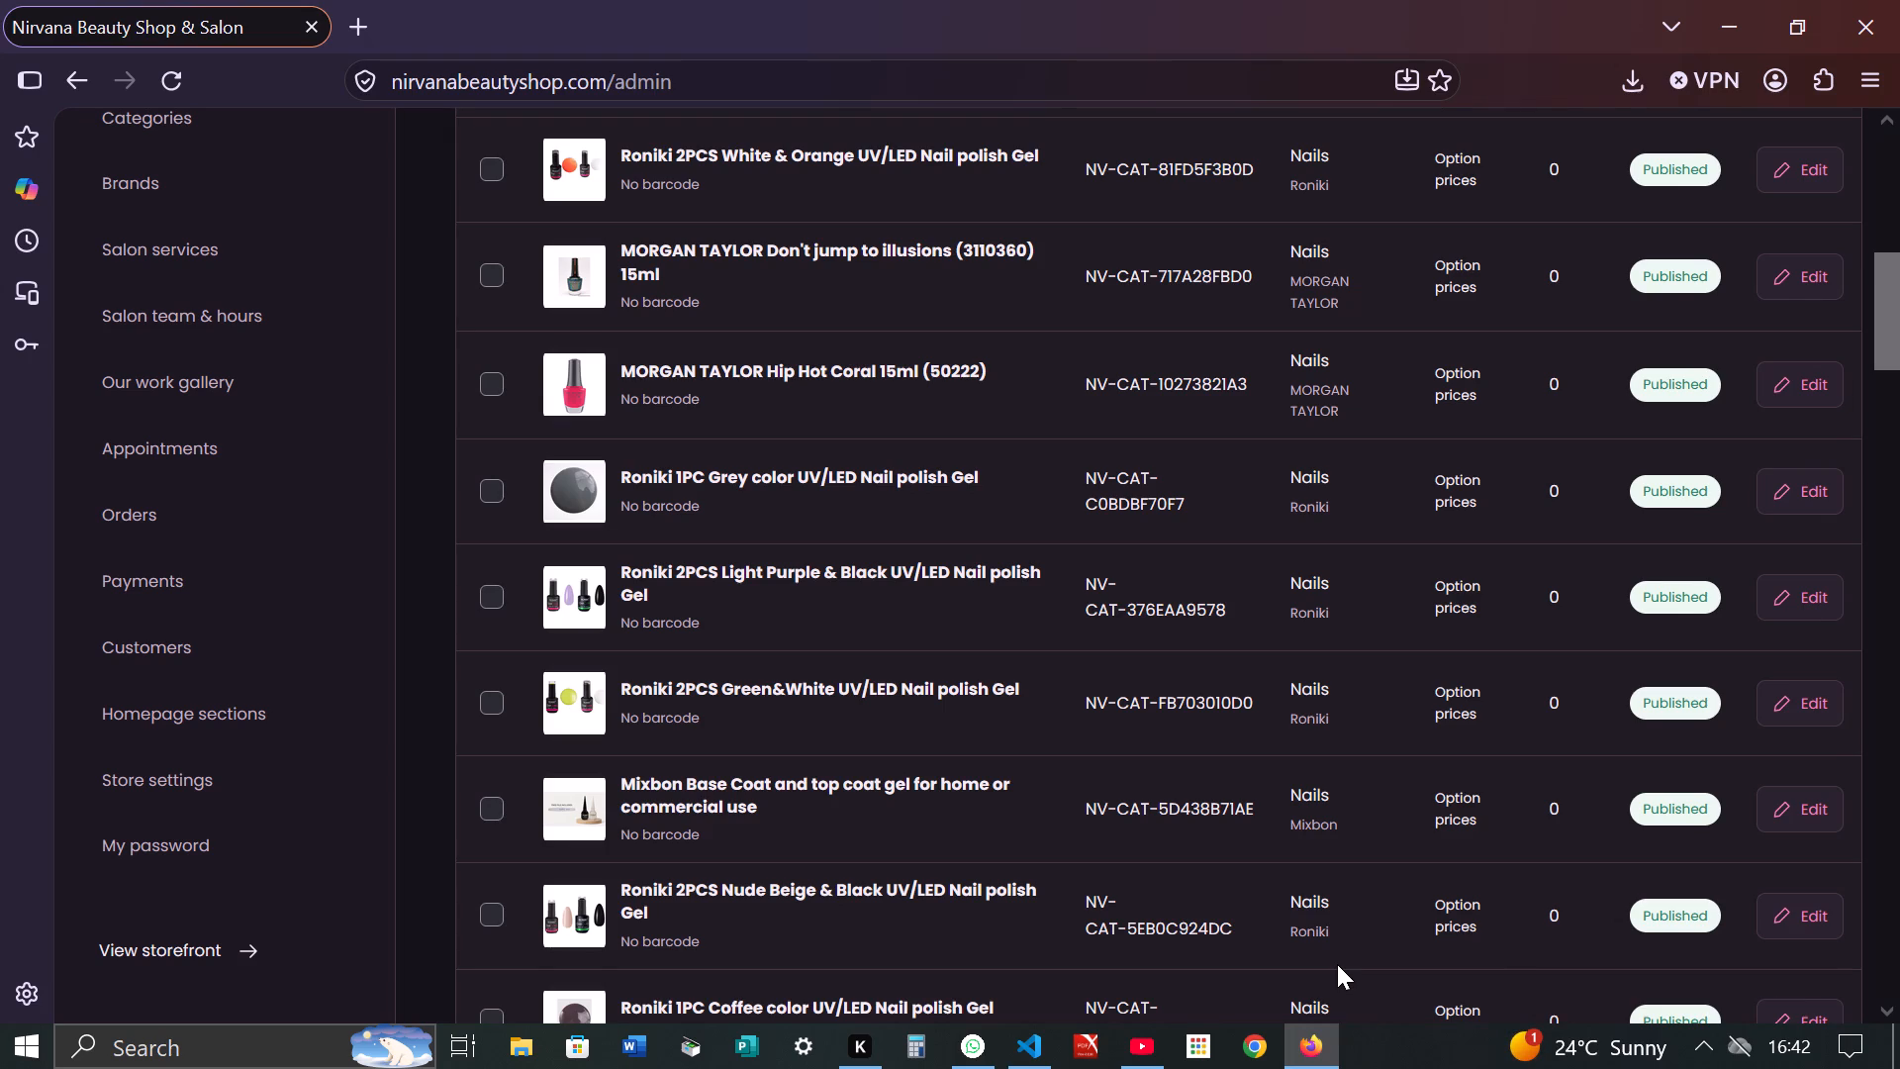
# Advance the reloaded product list from page 1 to page 4 and go to the nail products below the Nice & Lovely lemon lotions.
pyautogui.scroll(-13, 1337, 964)
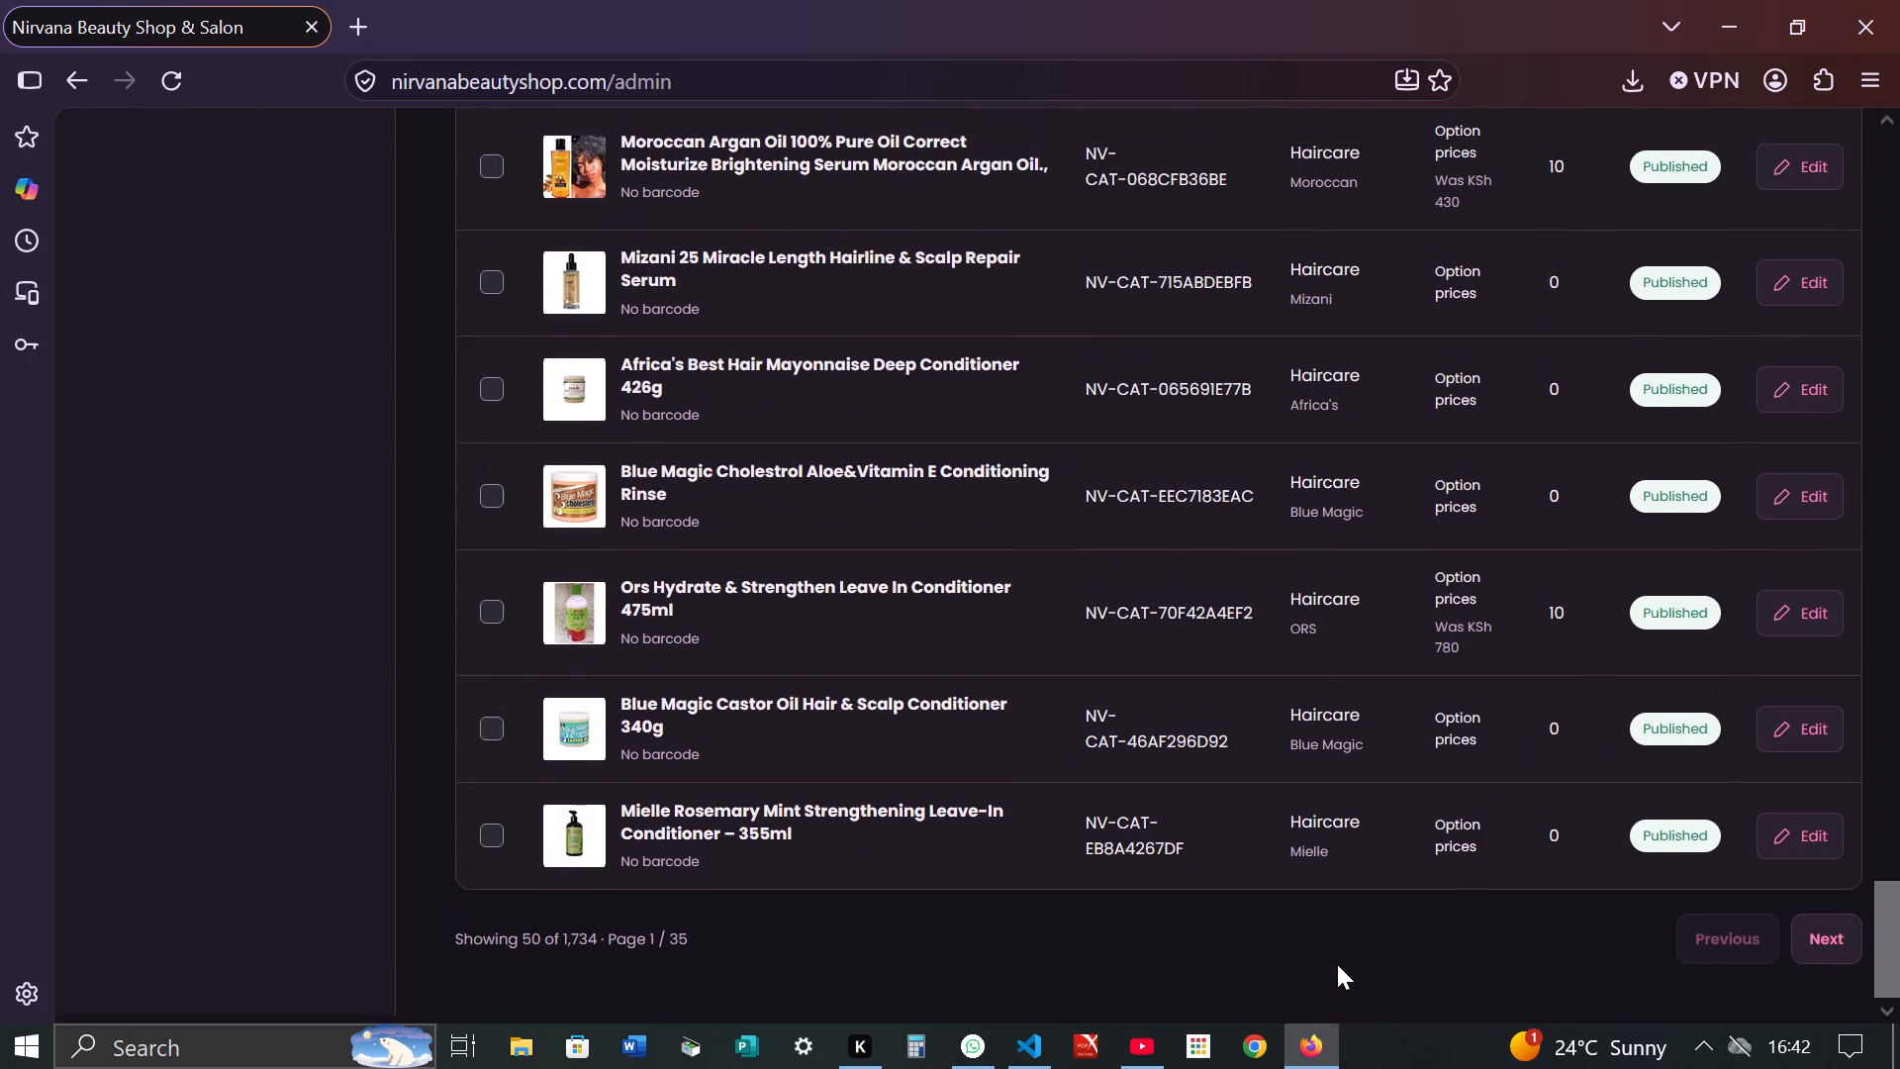
pyautogui.click(1840, 935)
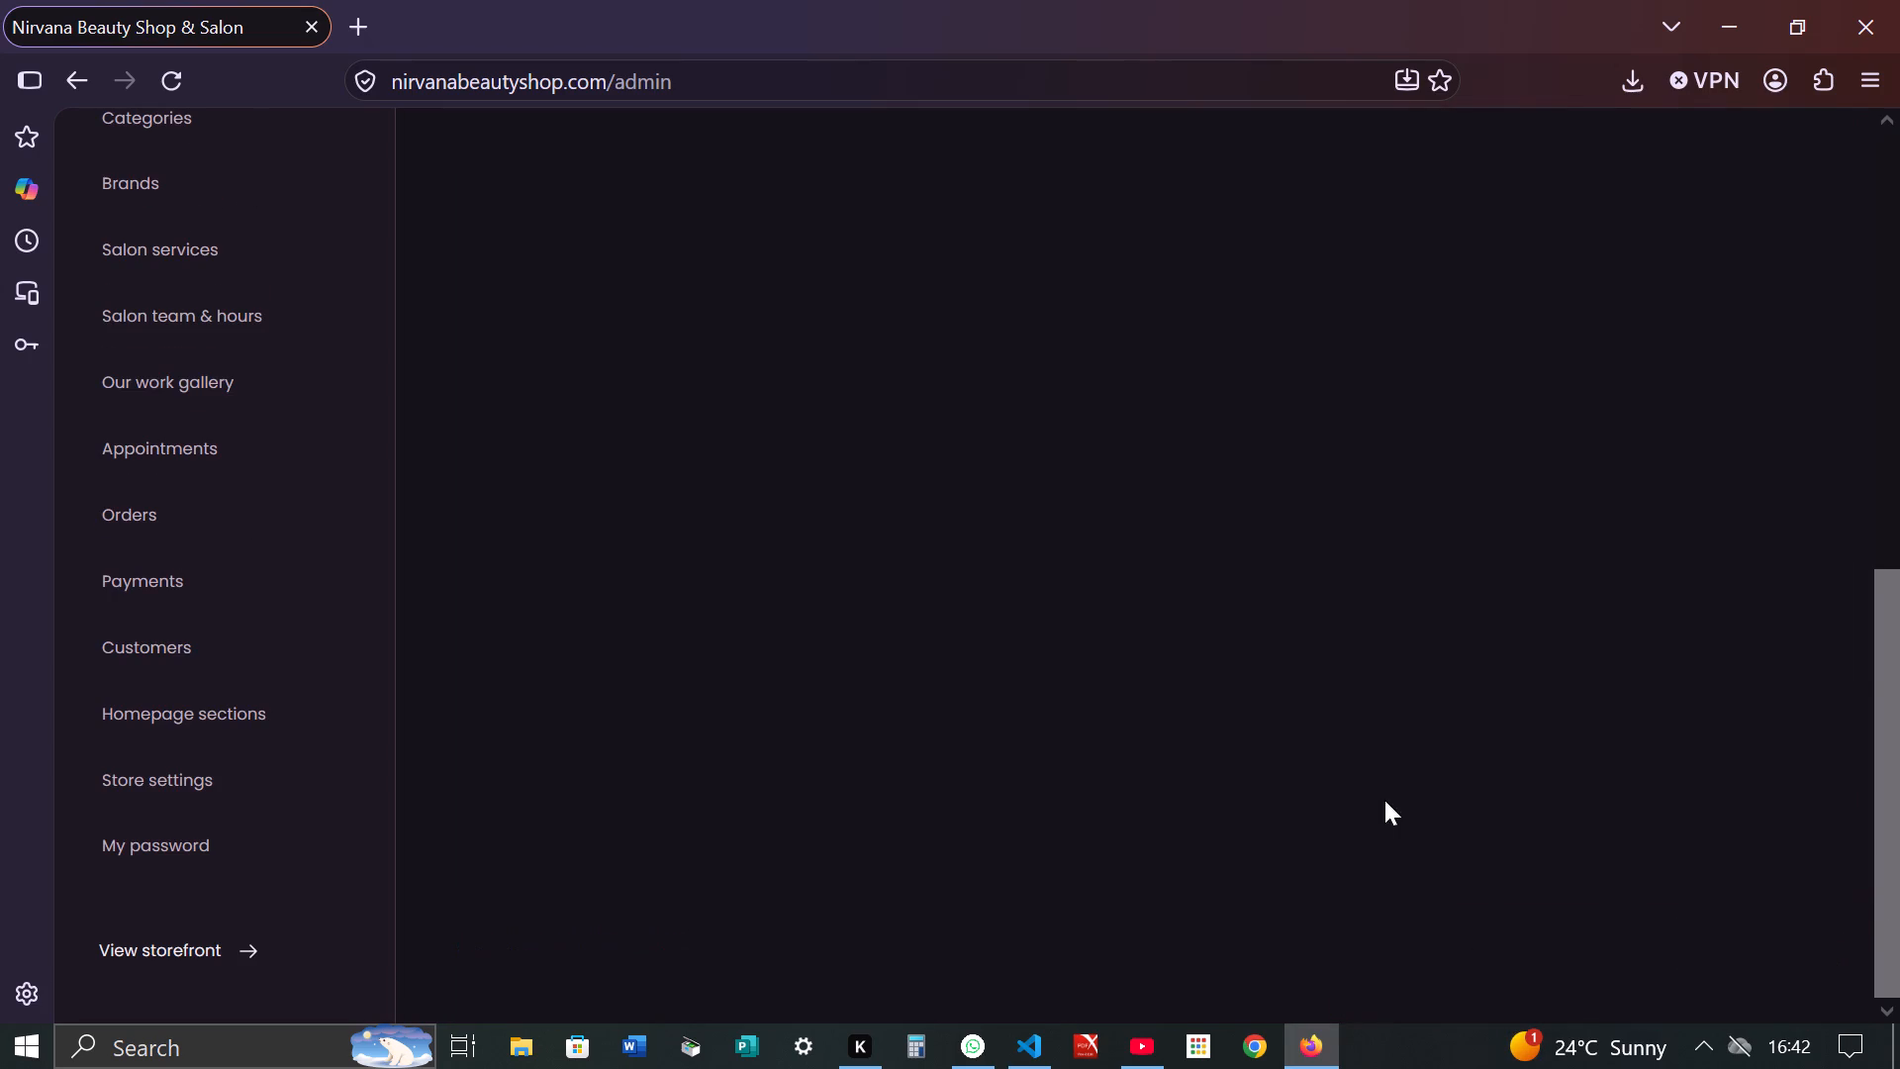
pyautogui.scroll(-13, 1203, 788)
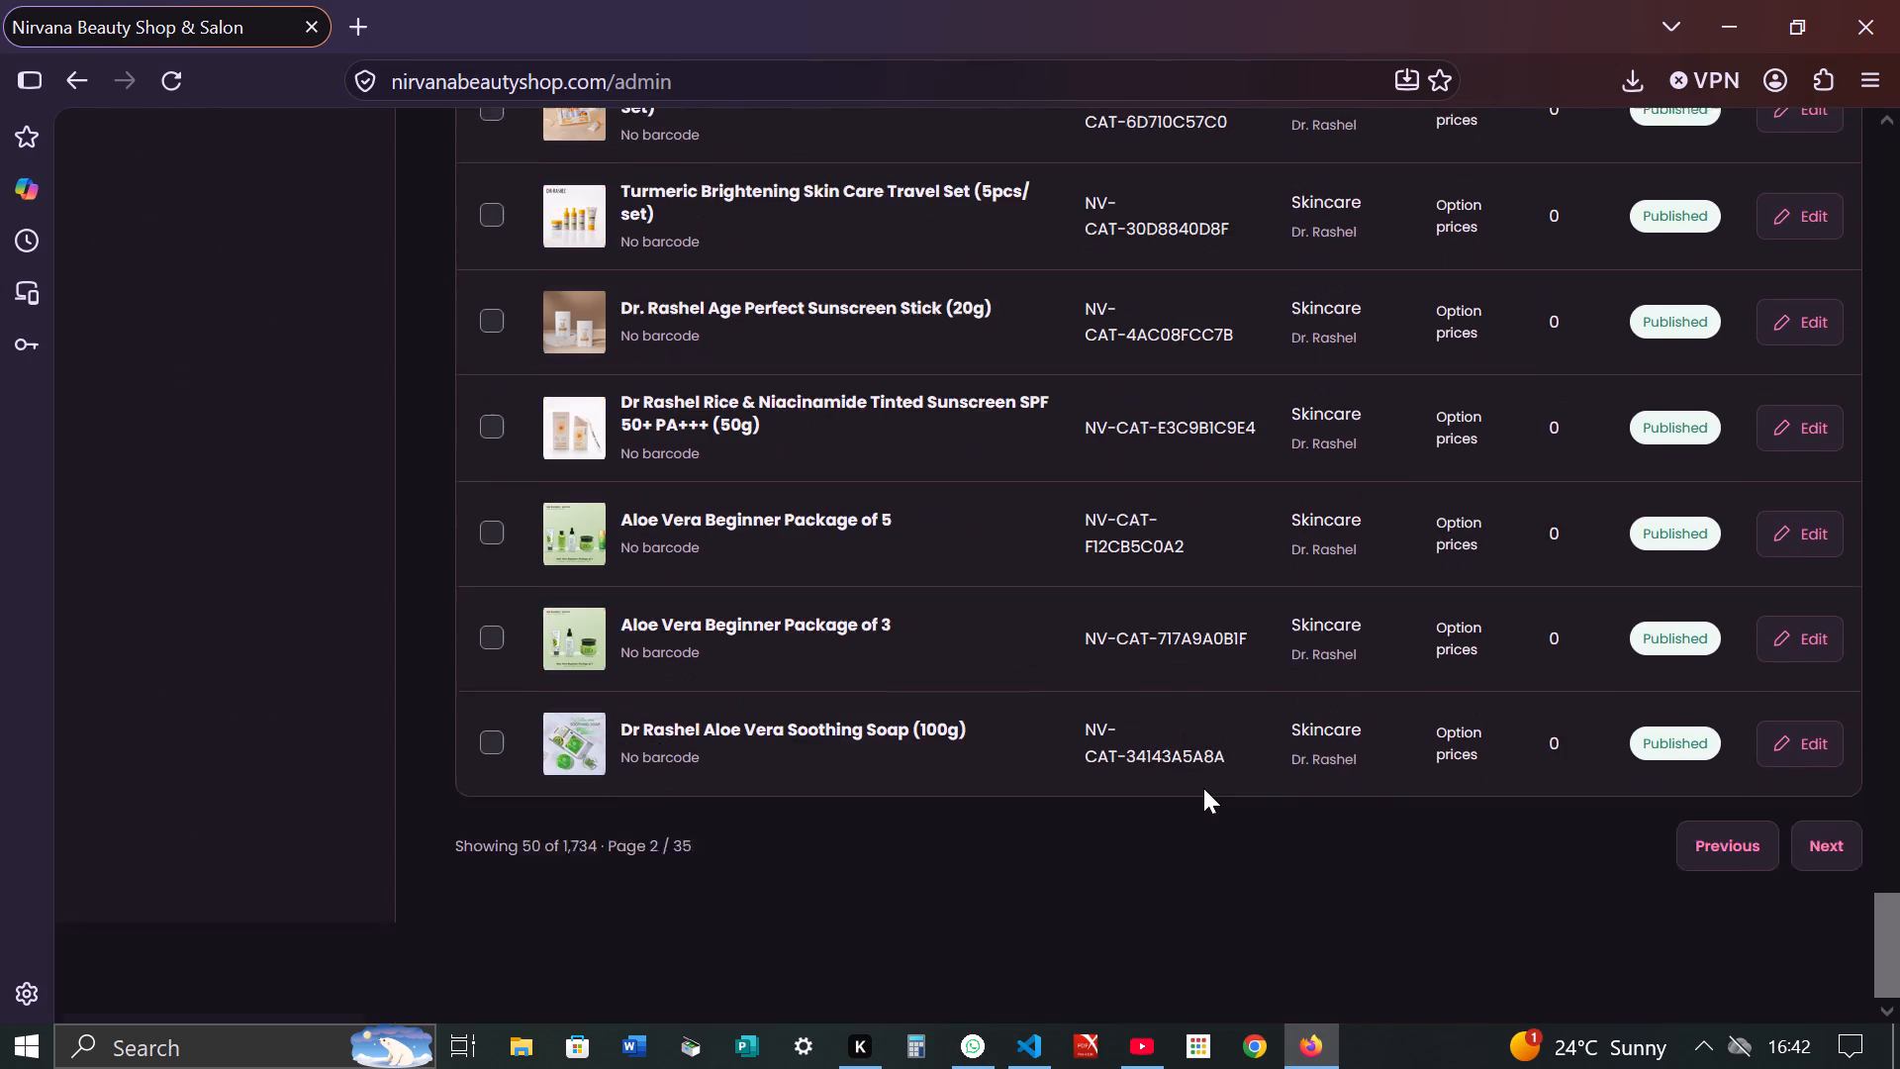
pyautogui.click(1812, 949)
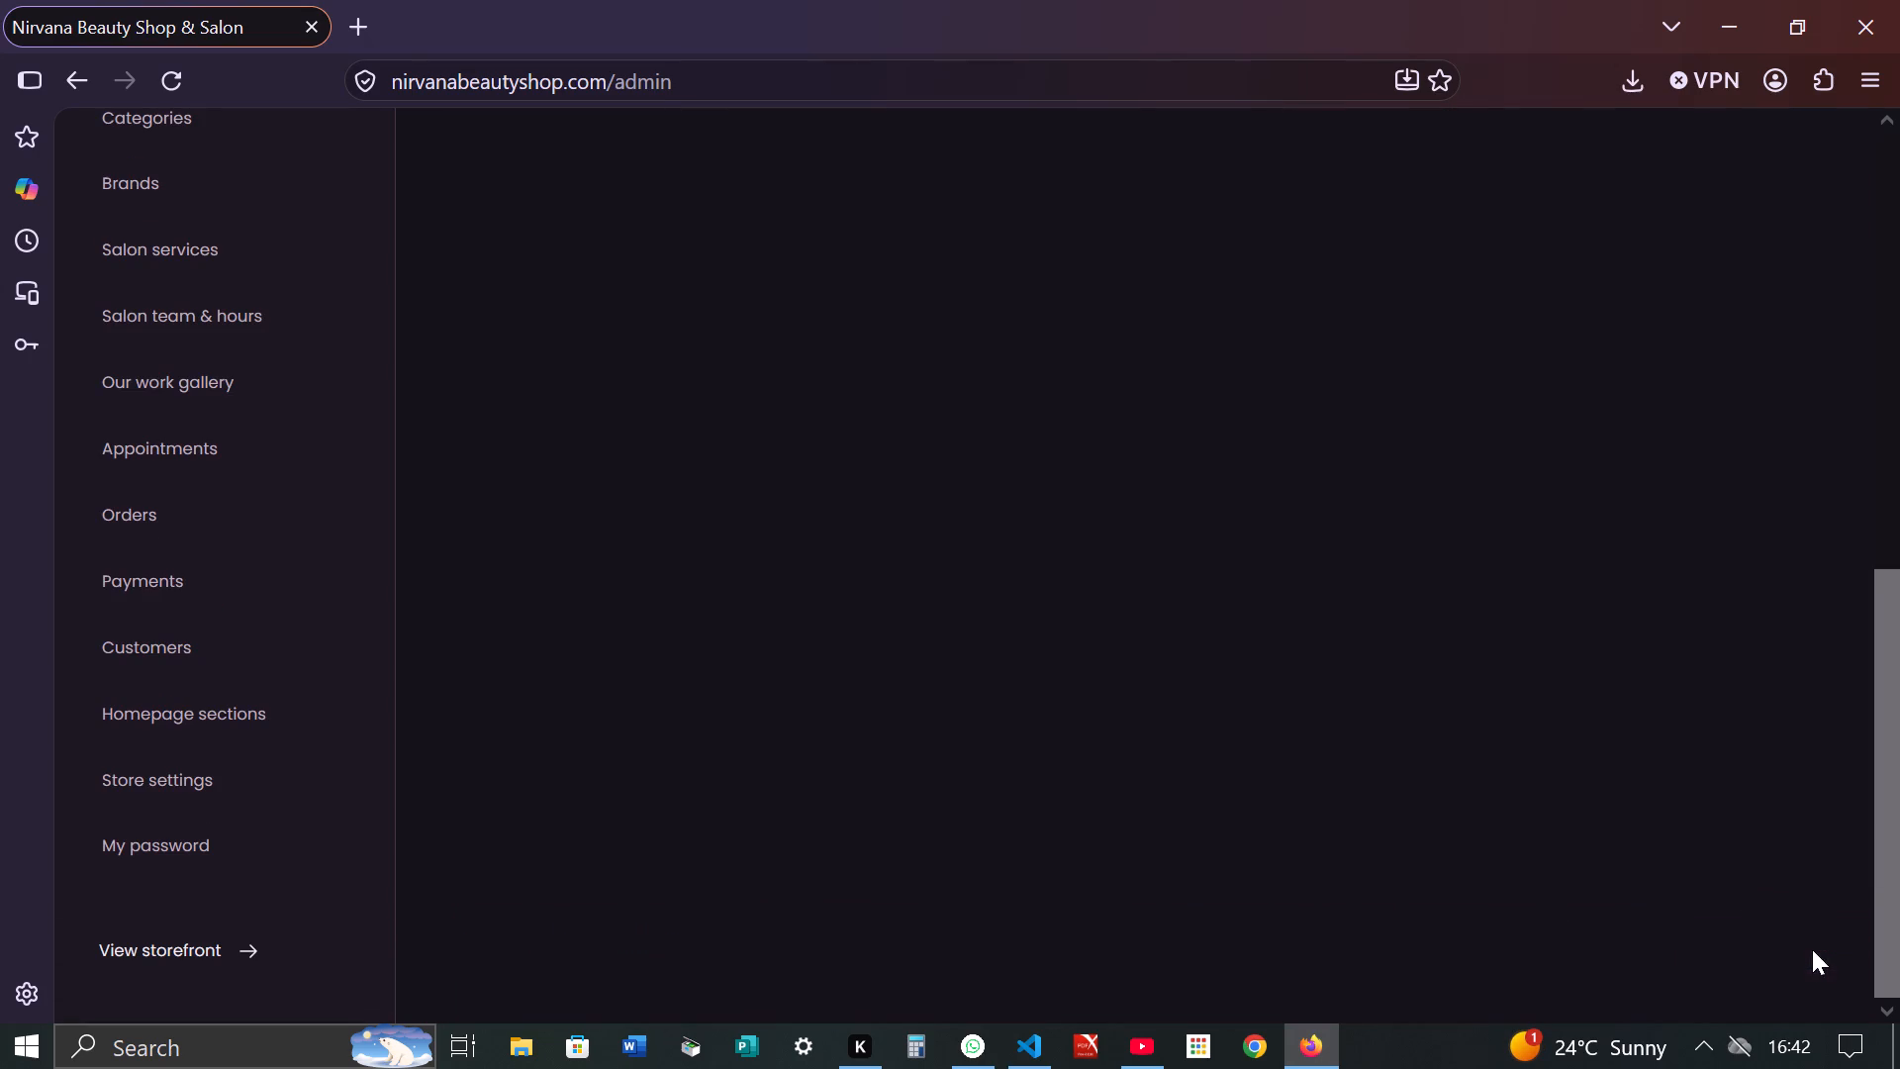
pyautogui.scroll(-12, 1309, 806)
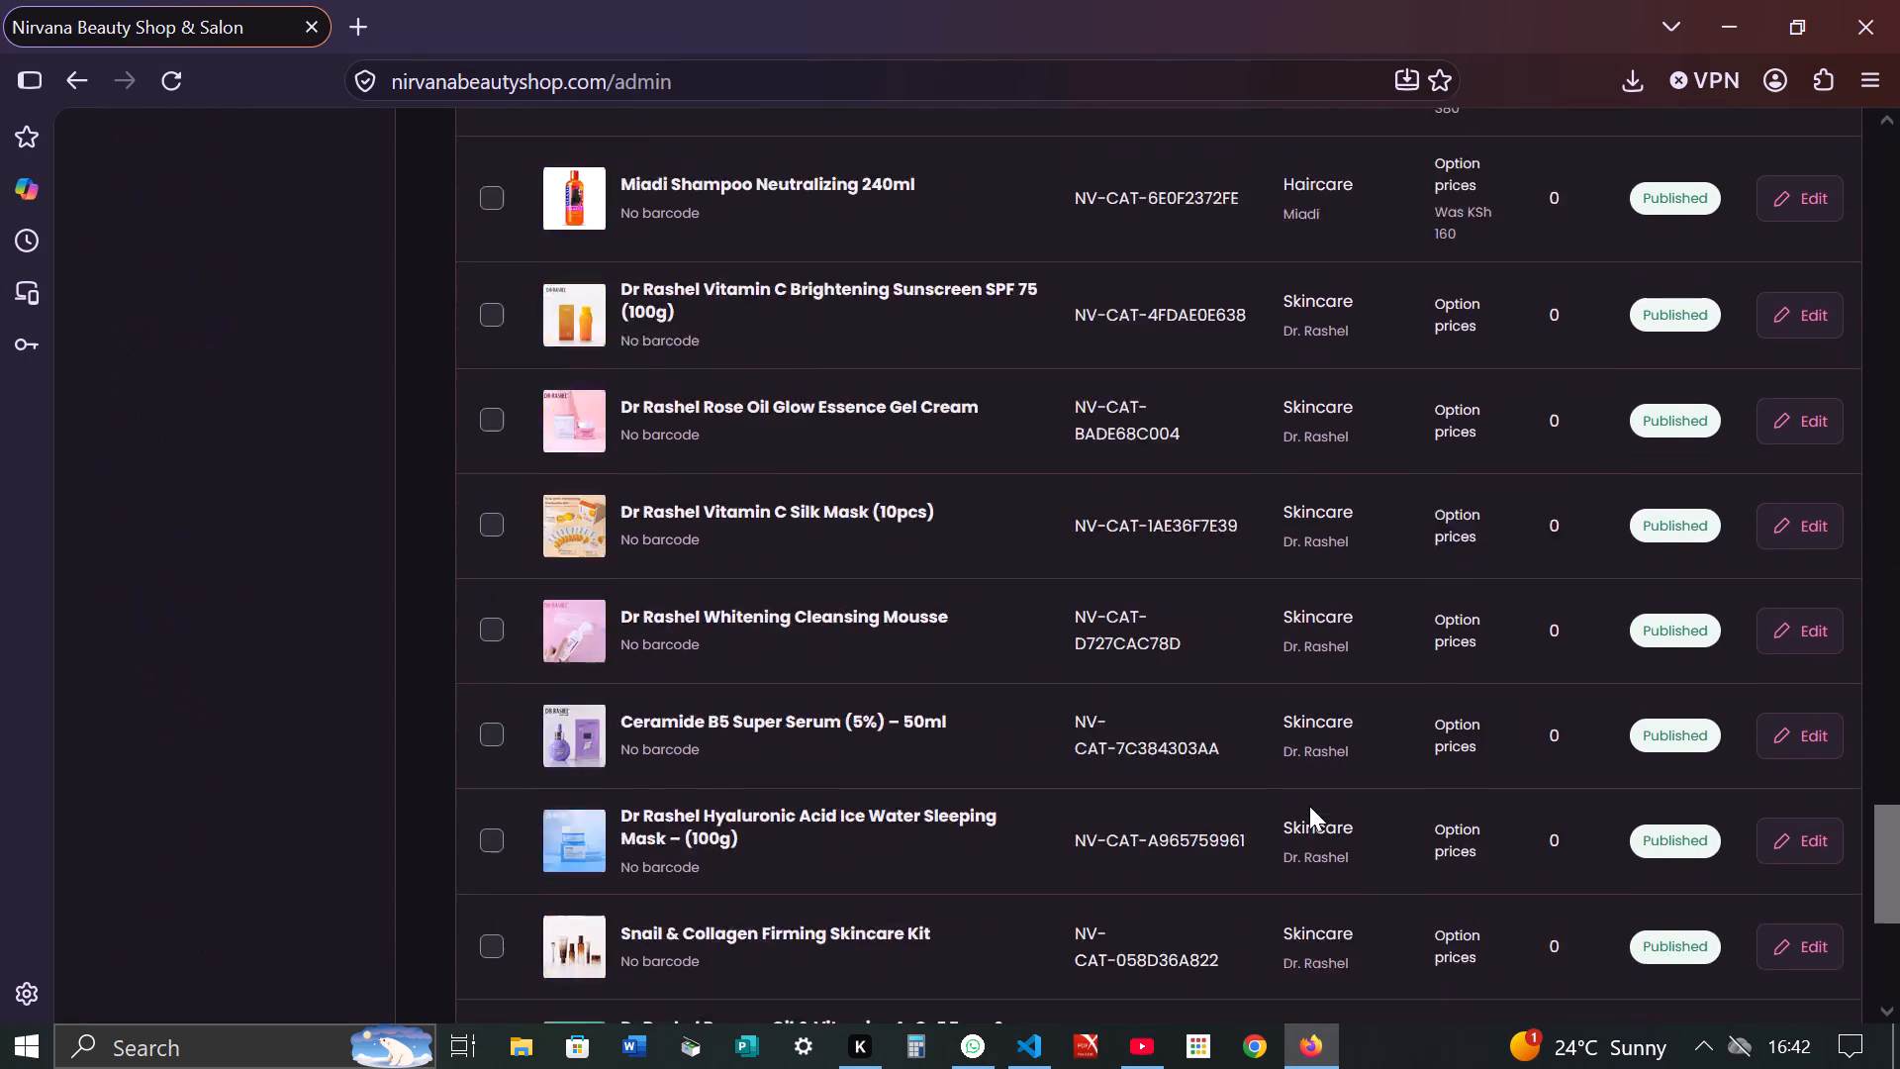
pyautogui.click(1817, 929)
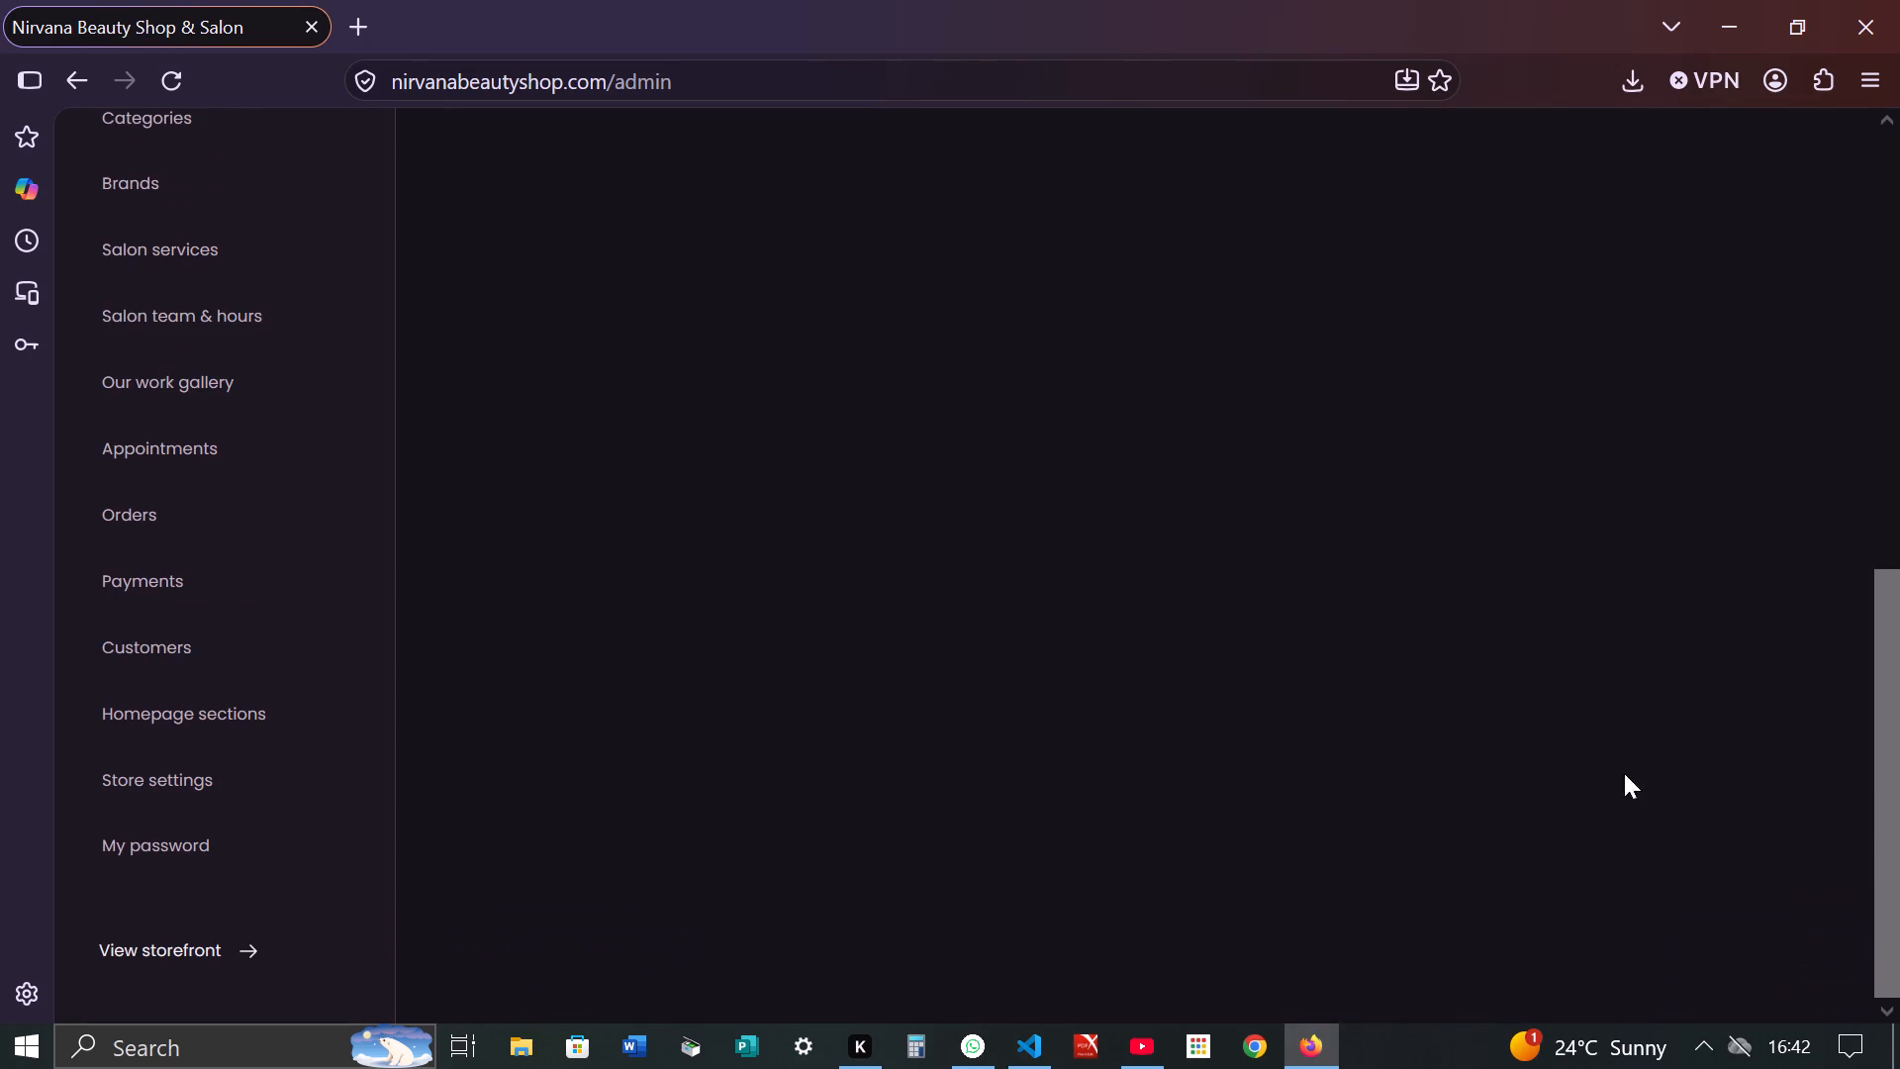
pyautogui.scroll(-8, 1333, 698)
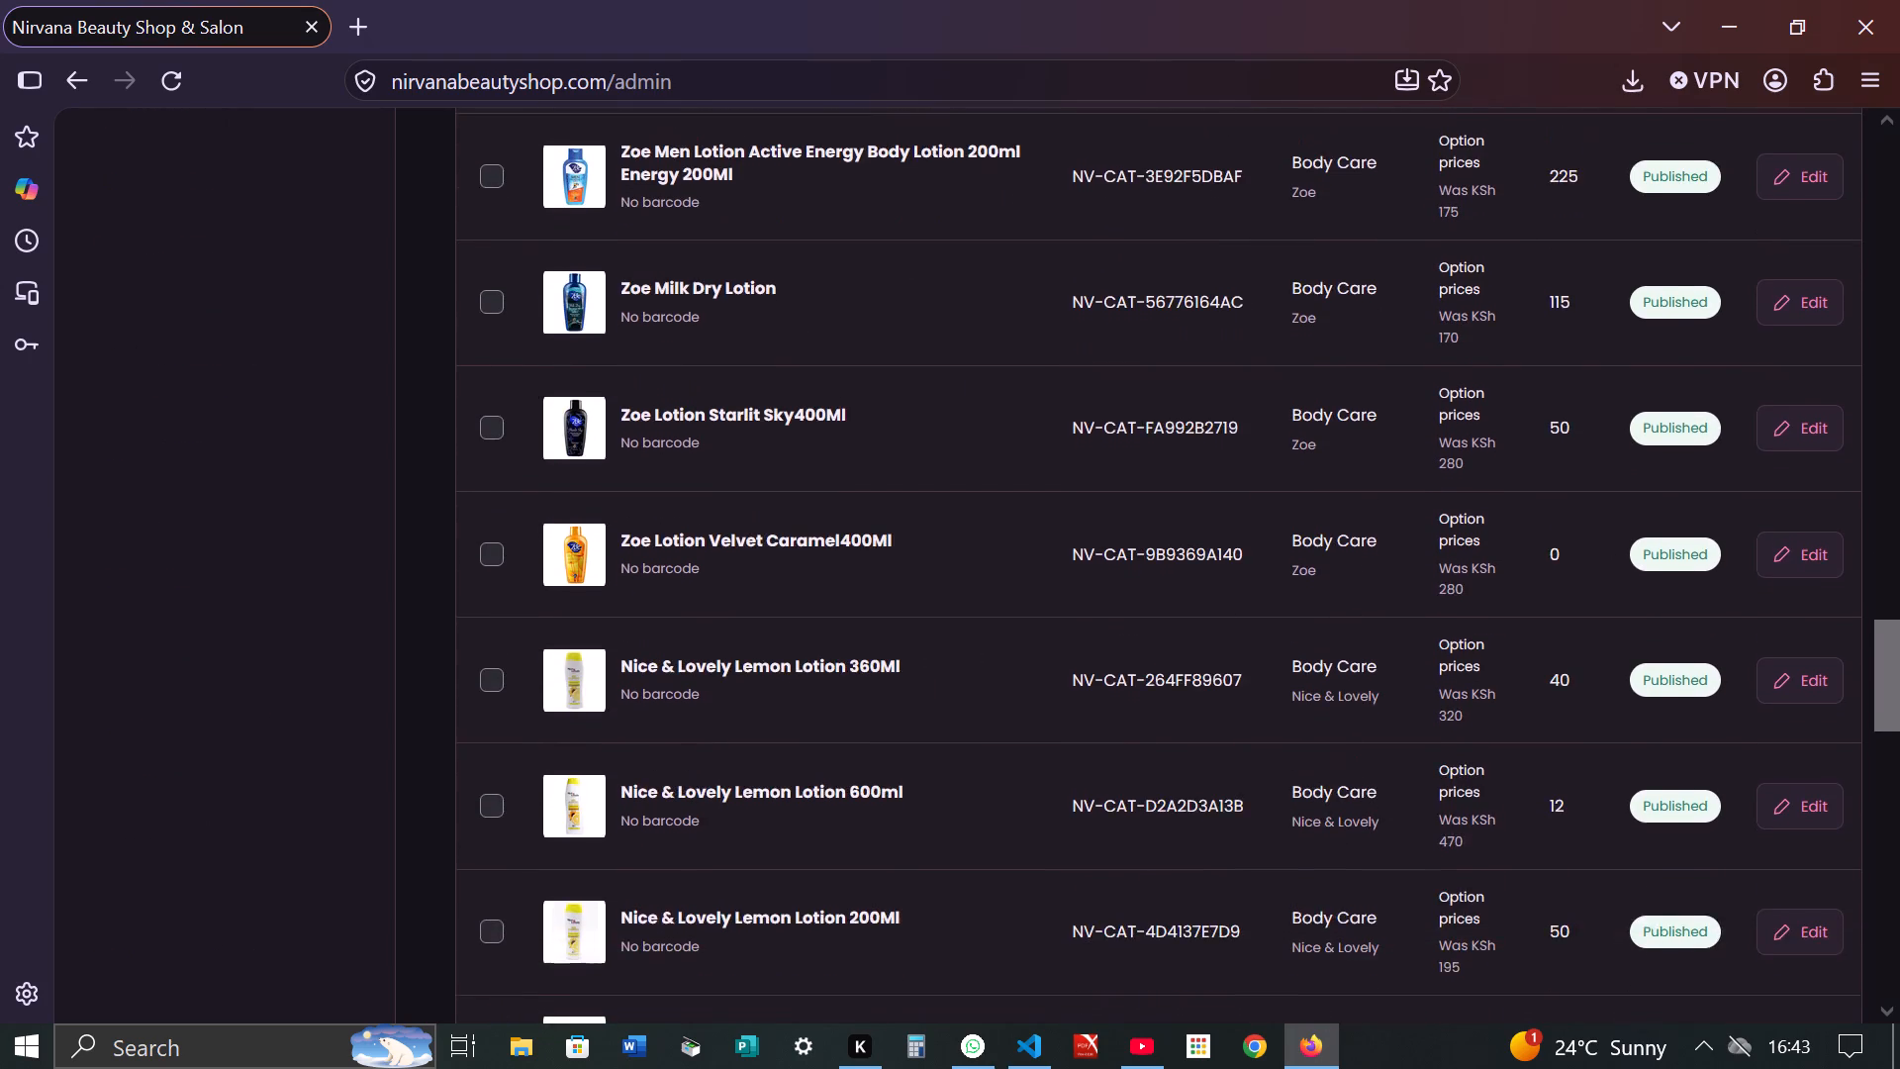
pyautogui.scroll(-2, 1333, 698)
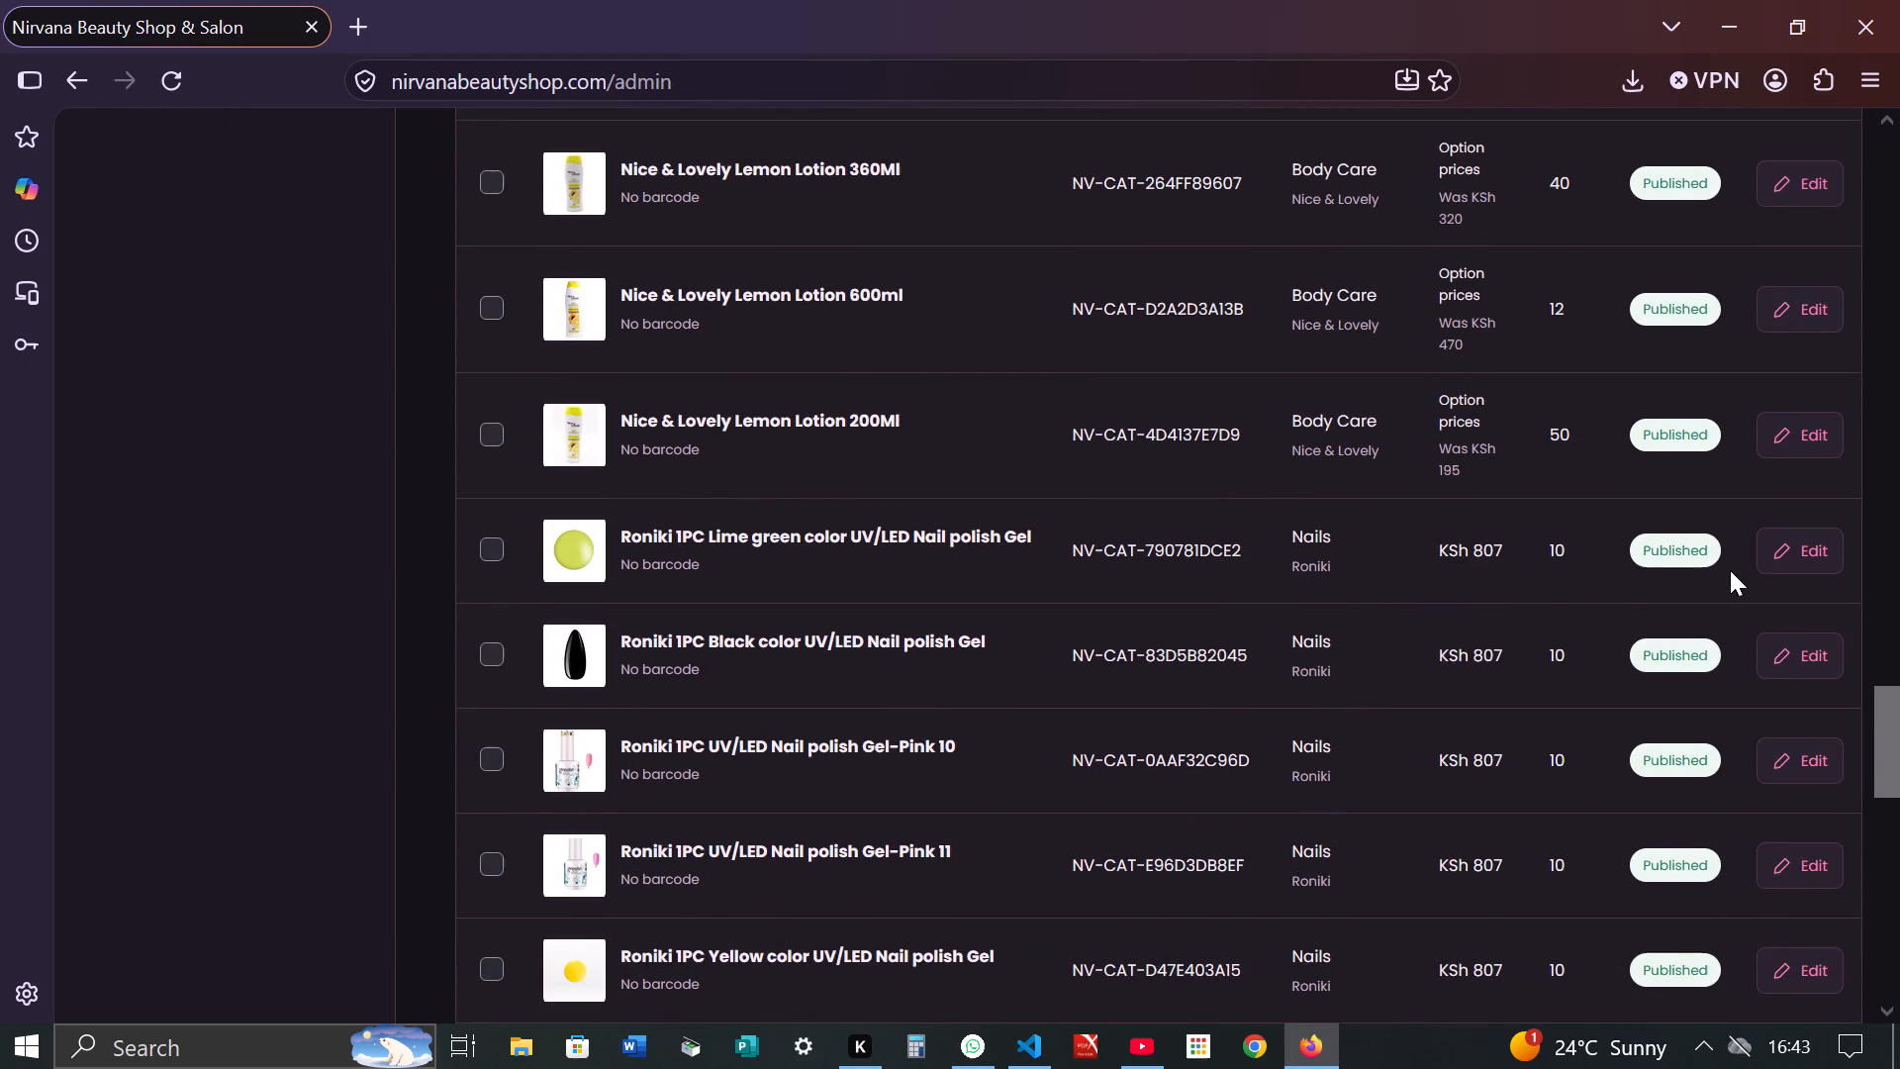
# Set the stock of Roniki 1PC Lime green color UV/LED Nail polish Gel to 0 and save the product.
pyautogui.click(1787, 554)
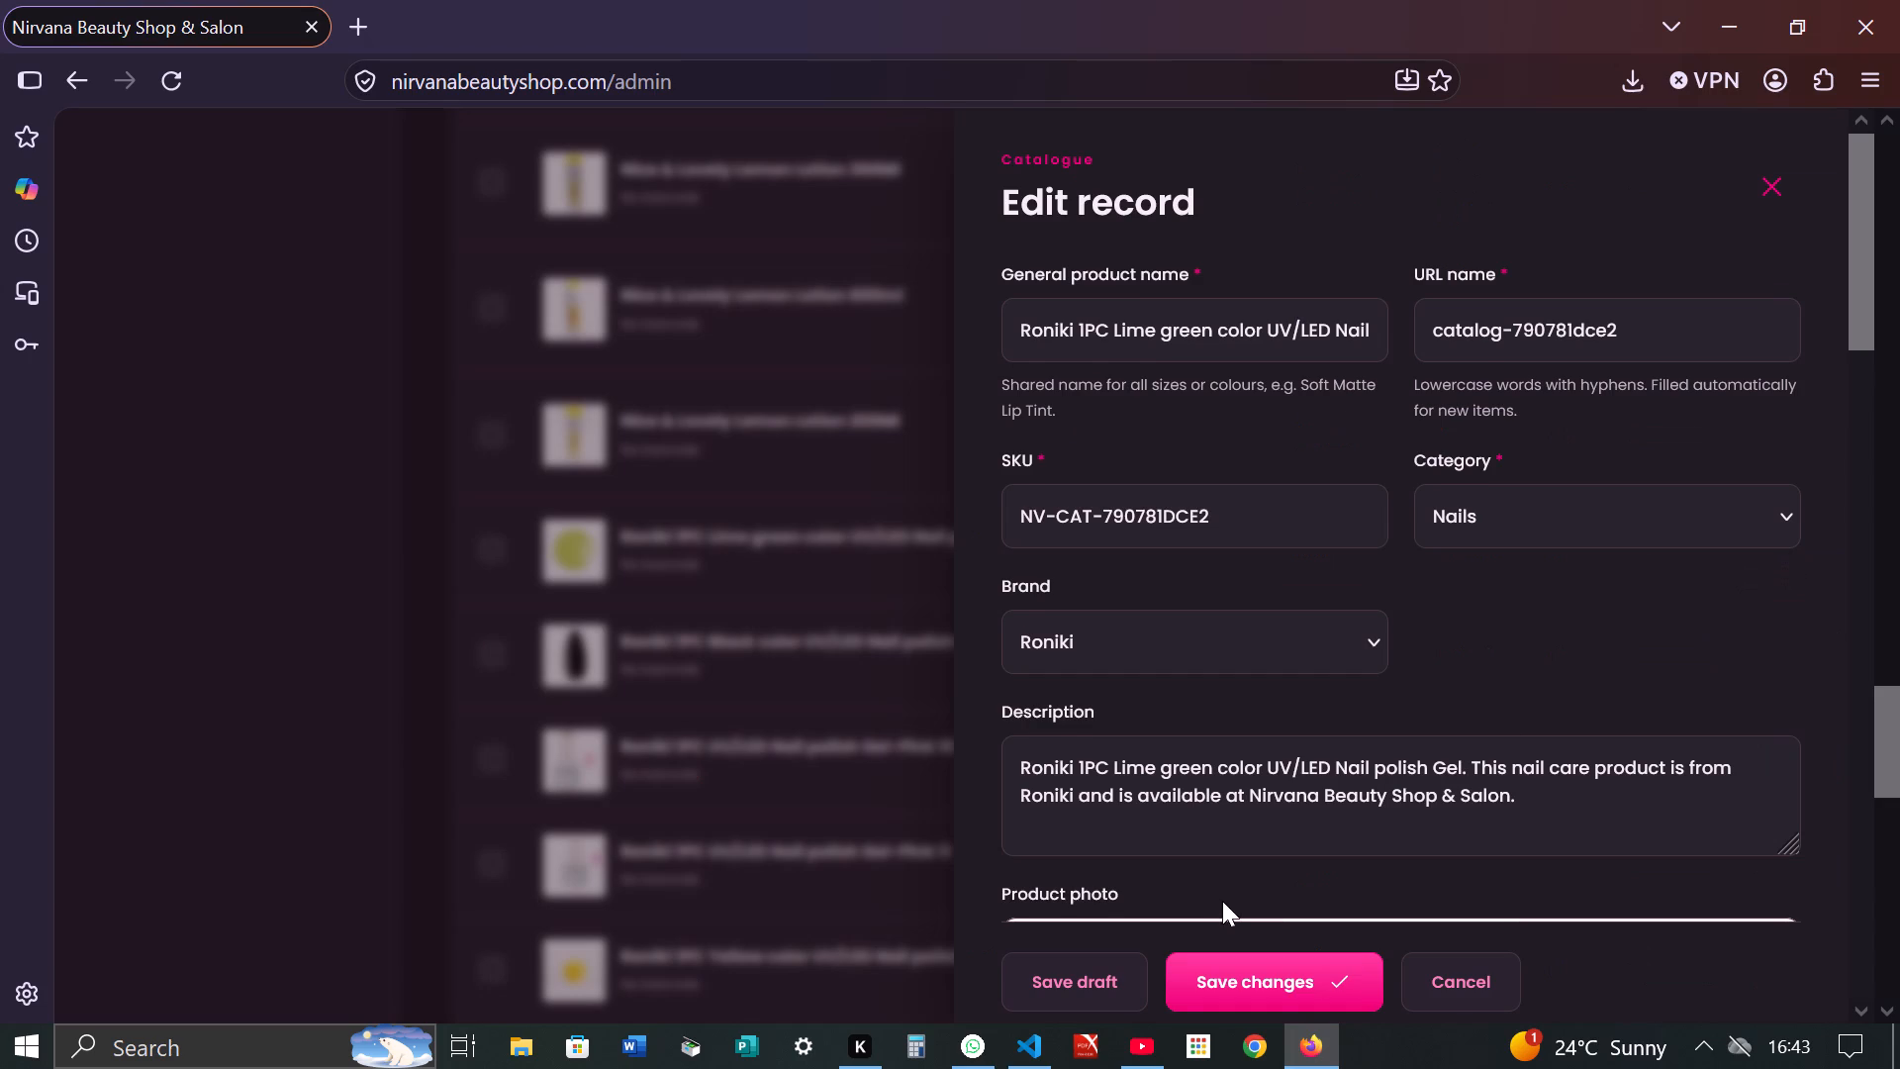
pyautogui.scroll(-6, 1222, 901)
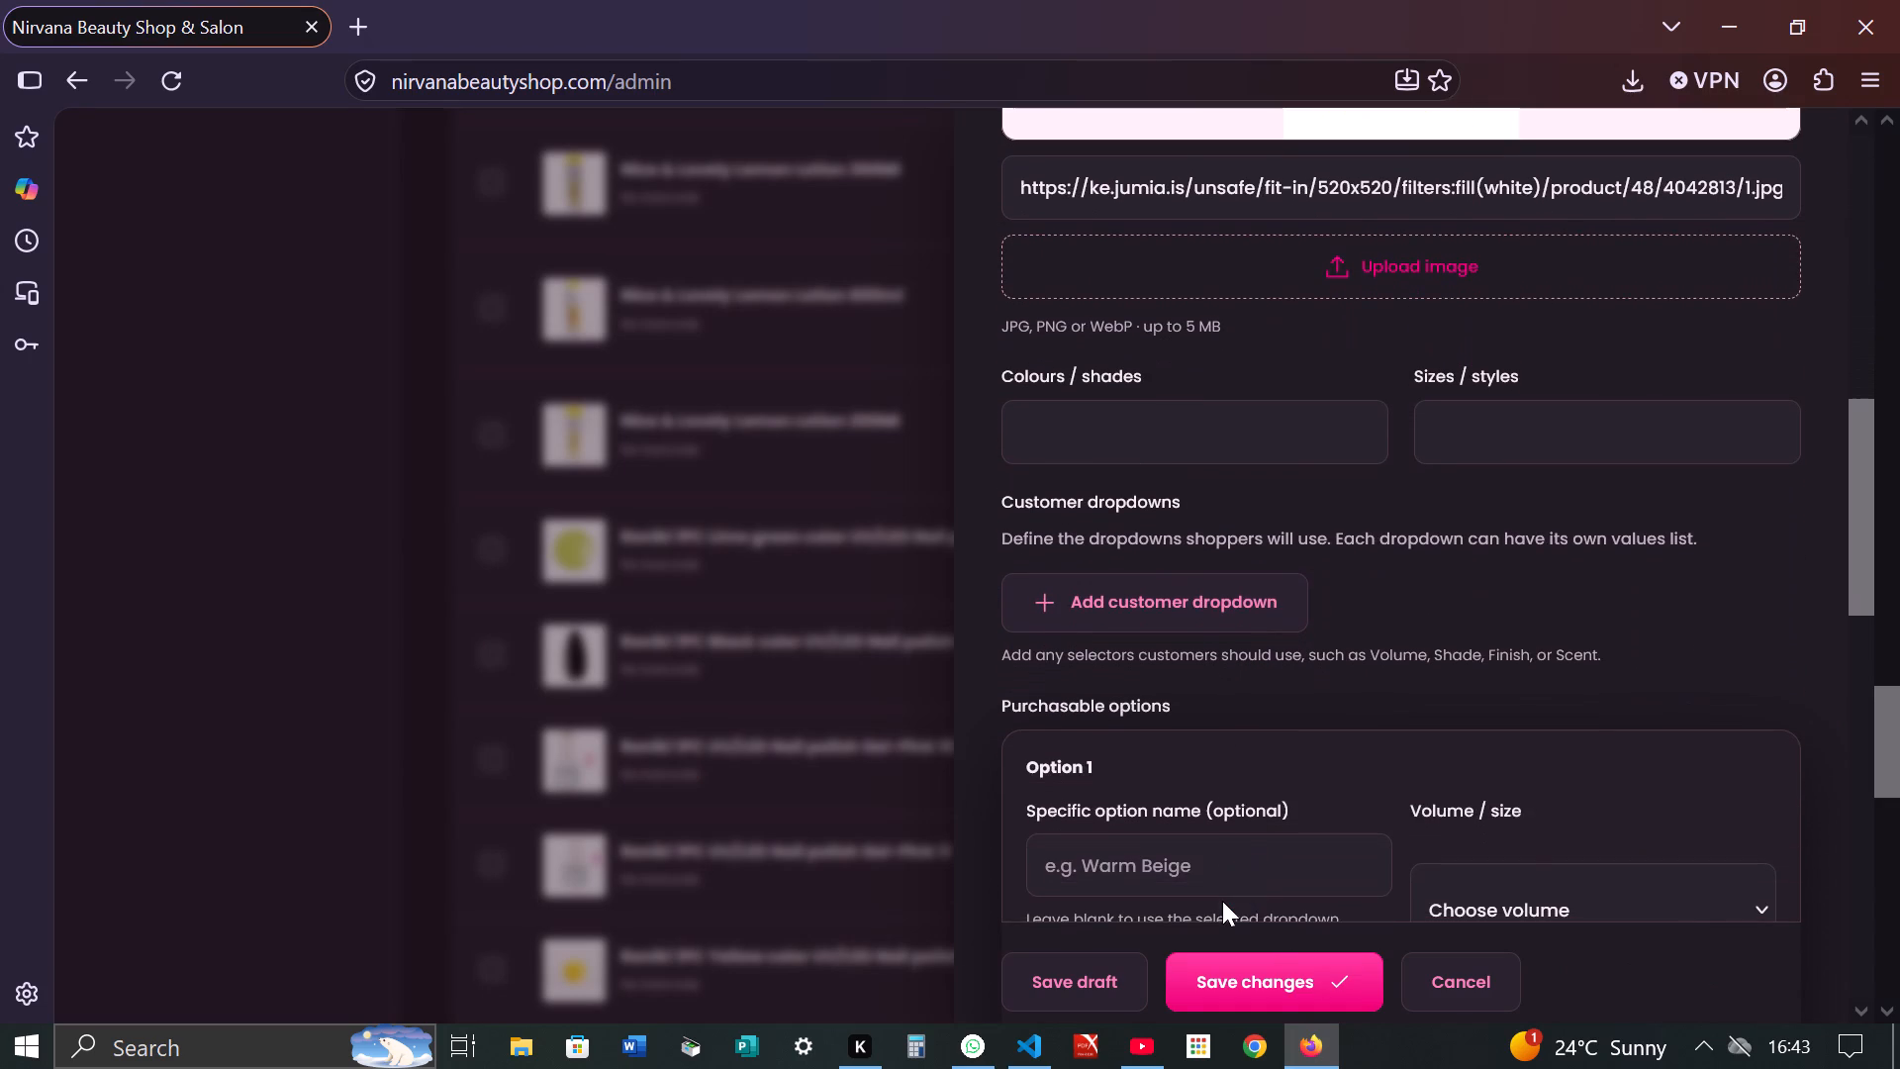
pyautogui.scroll(-4, 1222, 901)
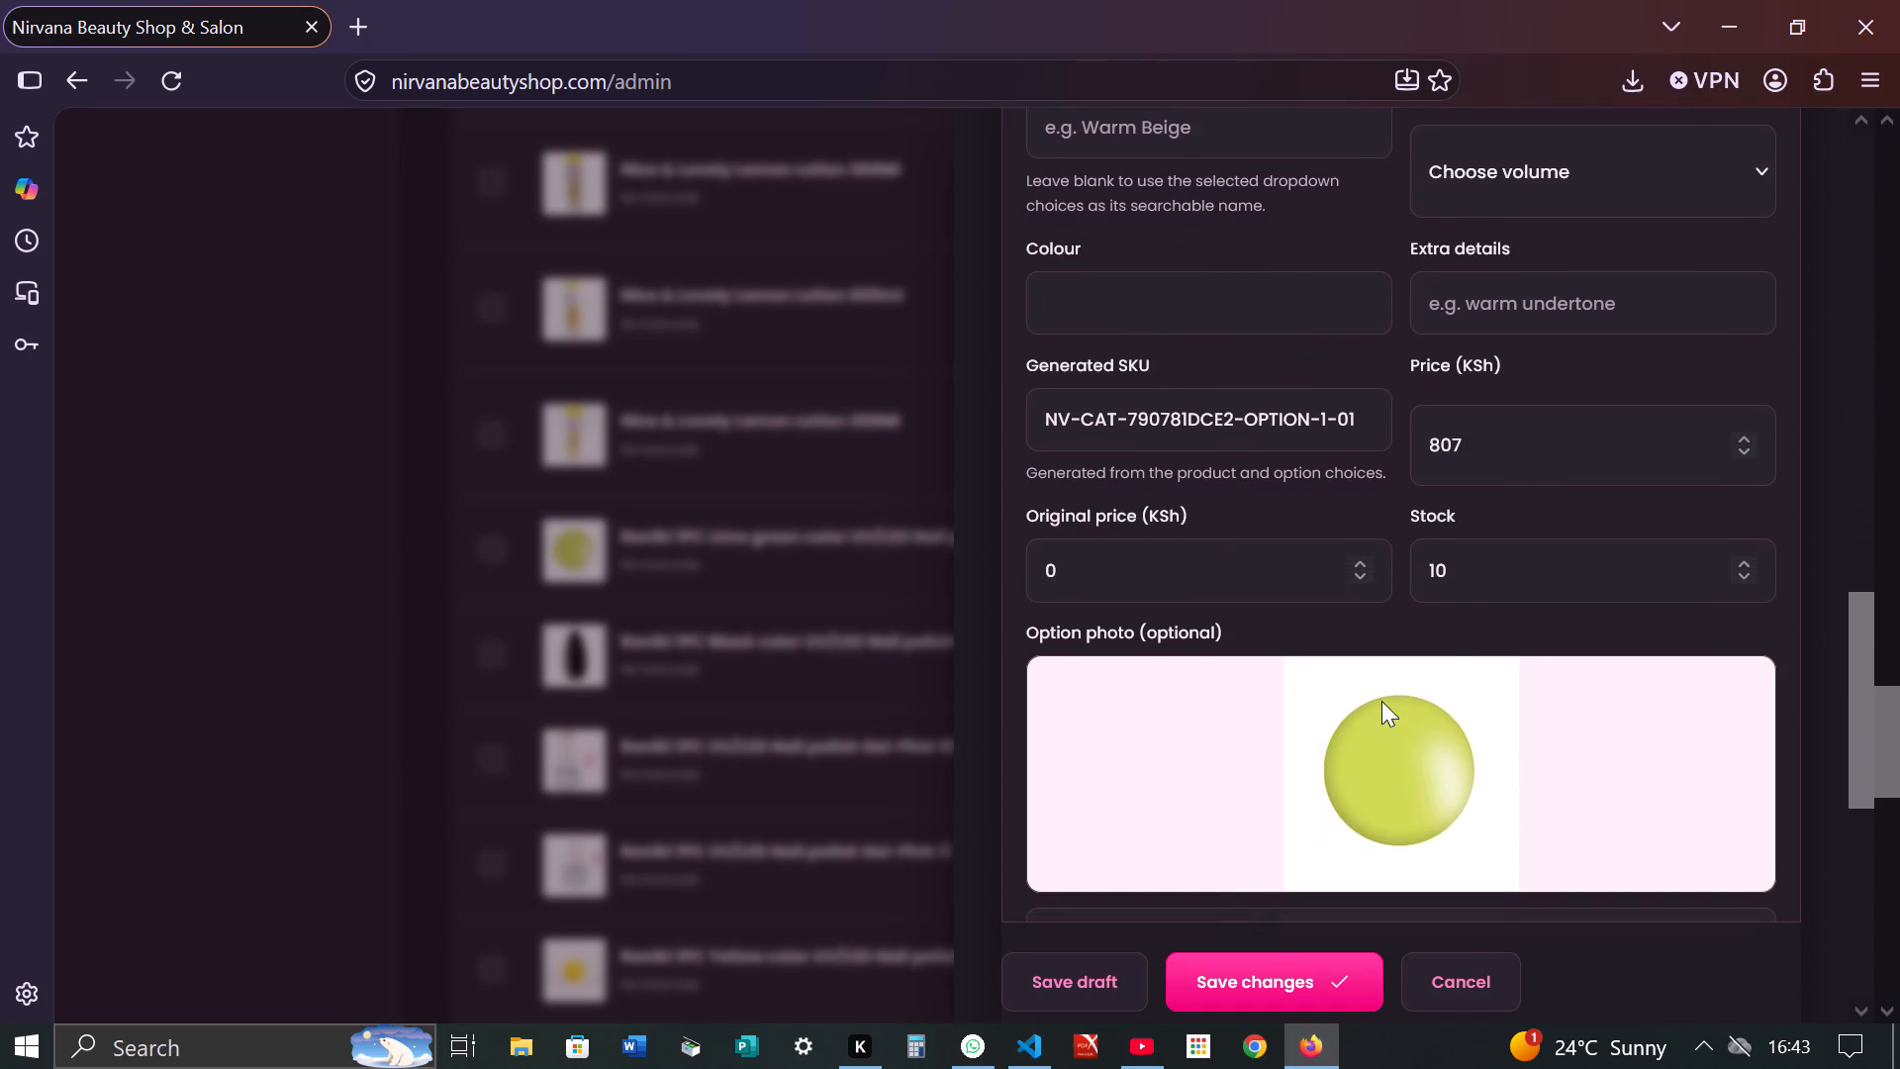
pyautogui.click(1444, 572)
pyautogui.press('BackSpace')
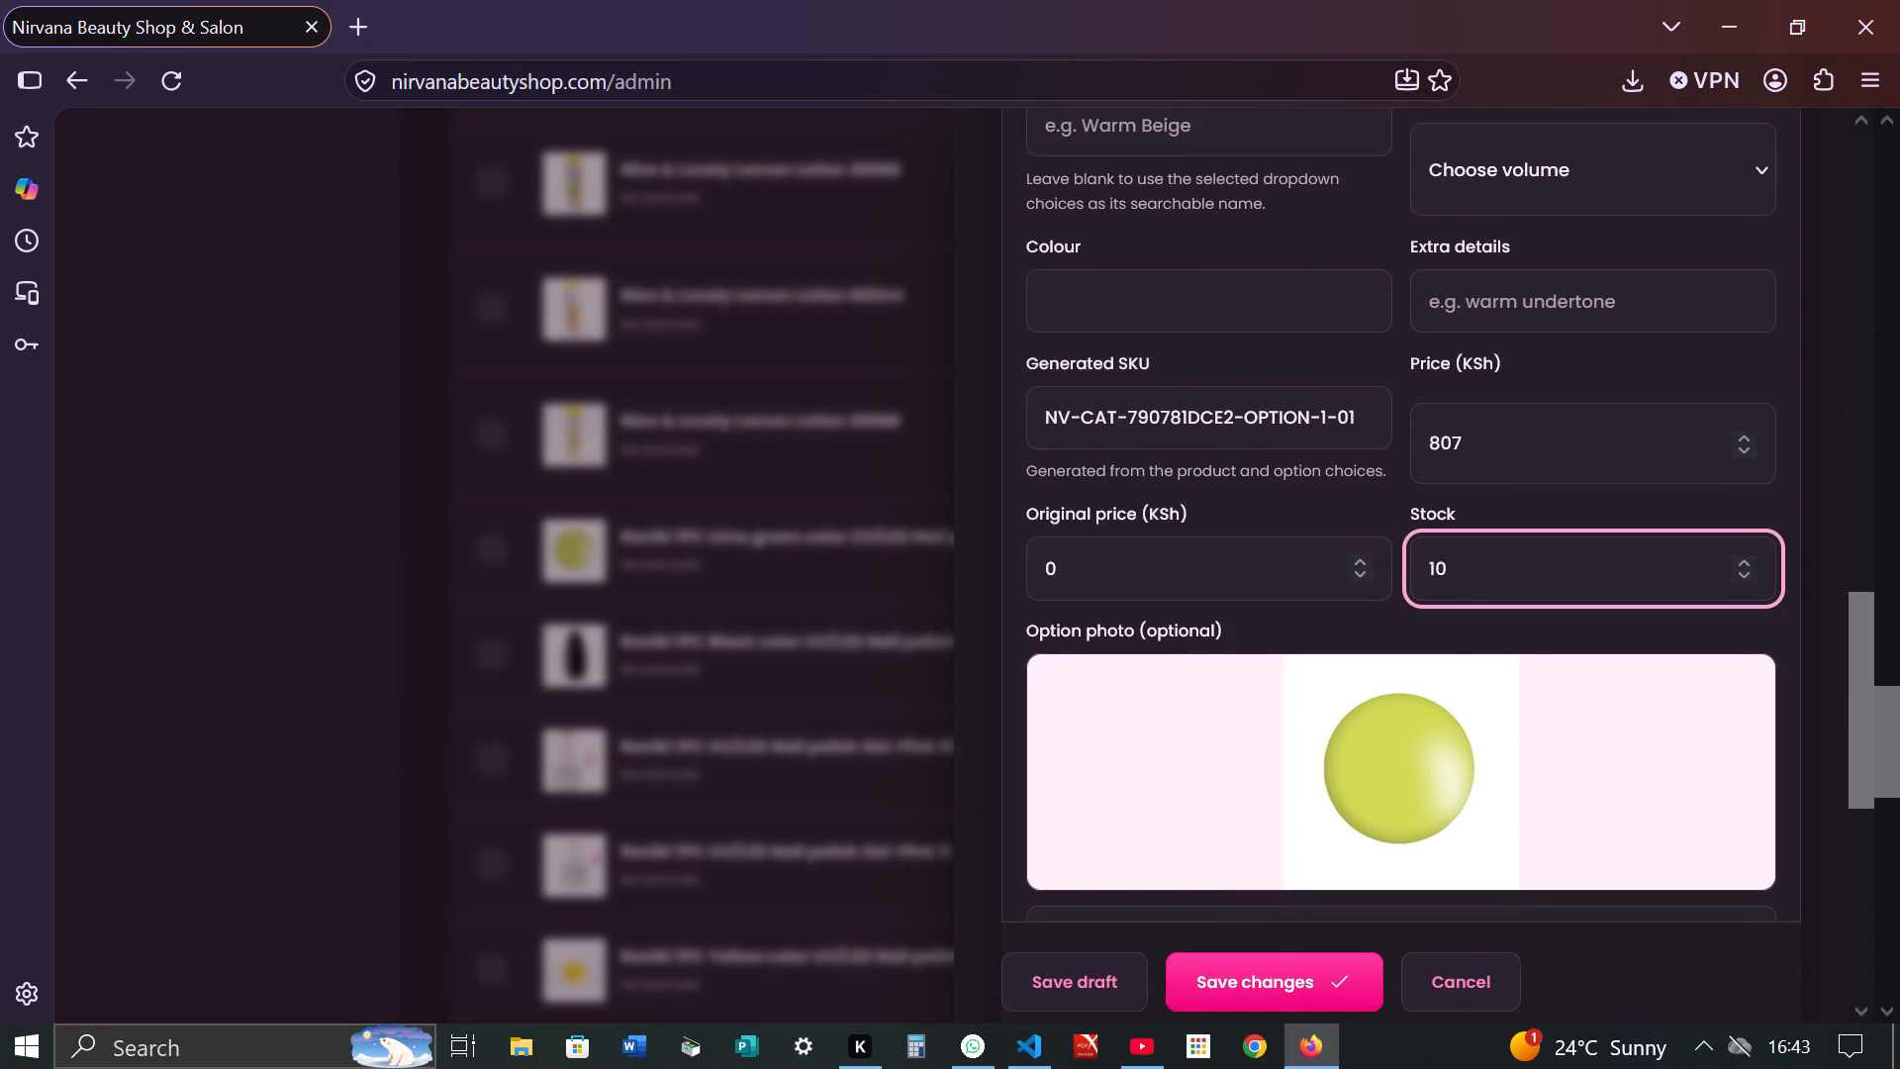
pyautogui.press('BackSpace')
pyautogui.write('0-')
pyautogui.press('BackSpace')
pyautogui.click(1266, 999)
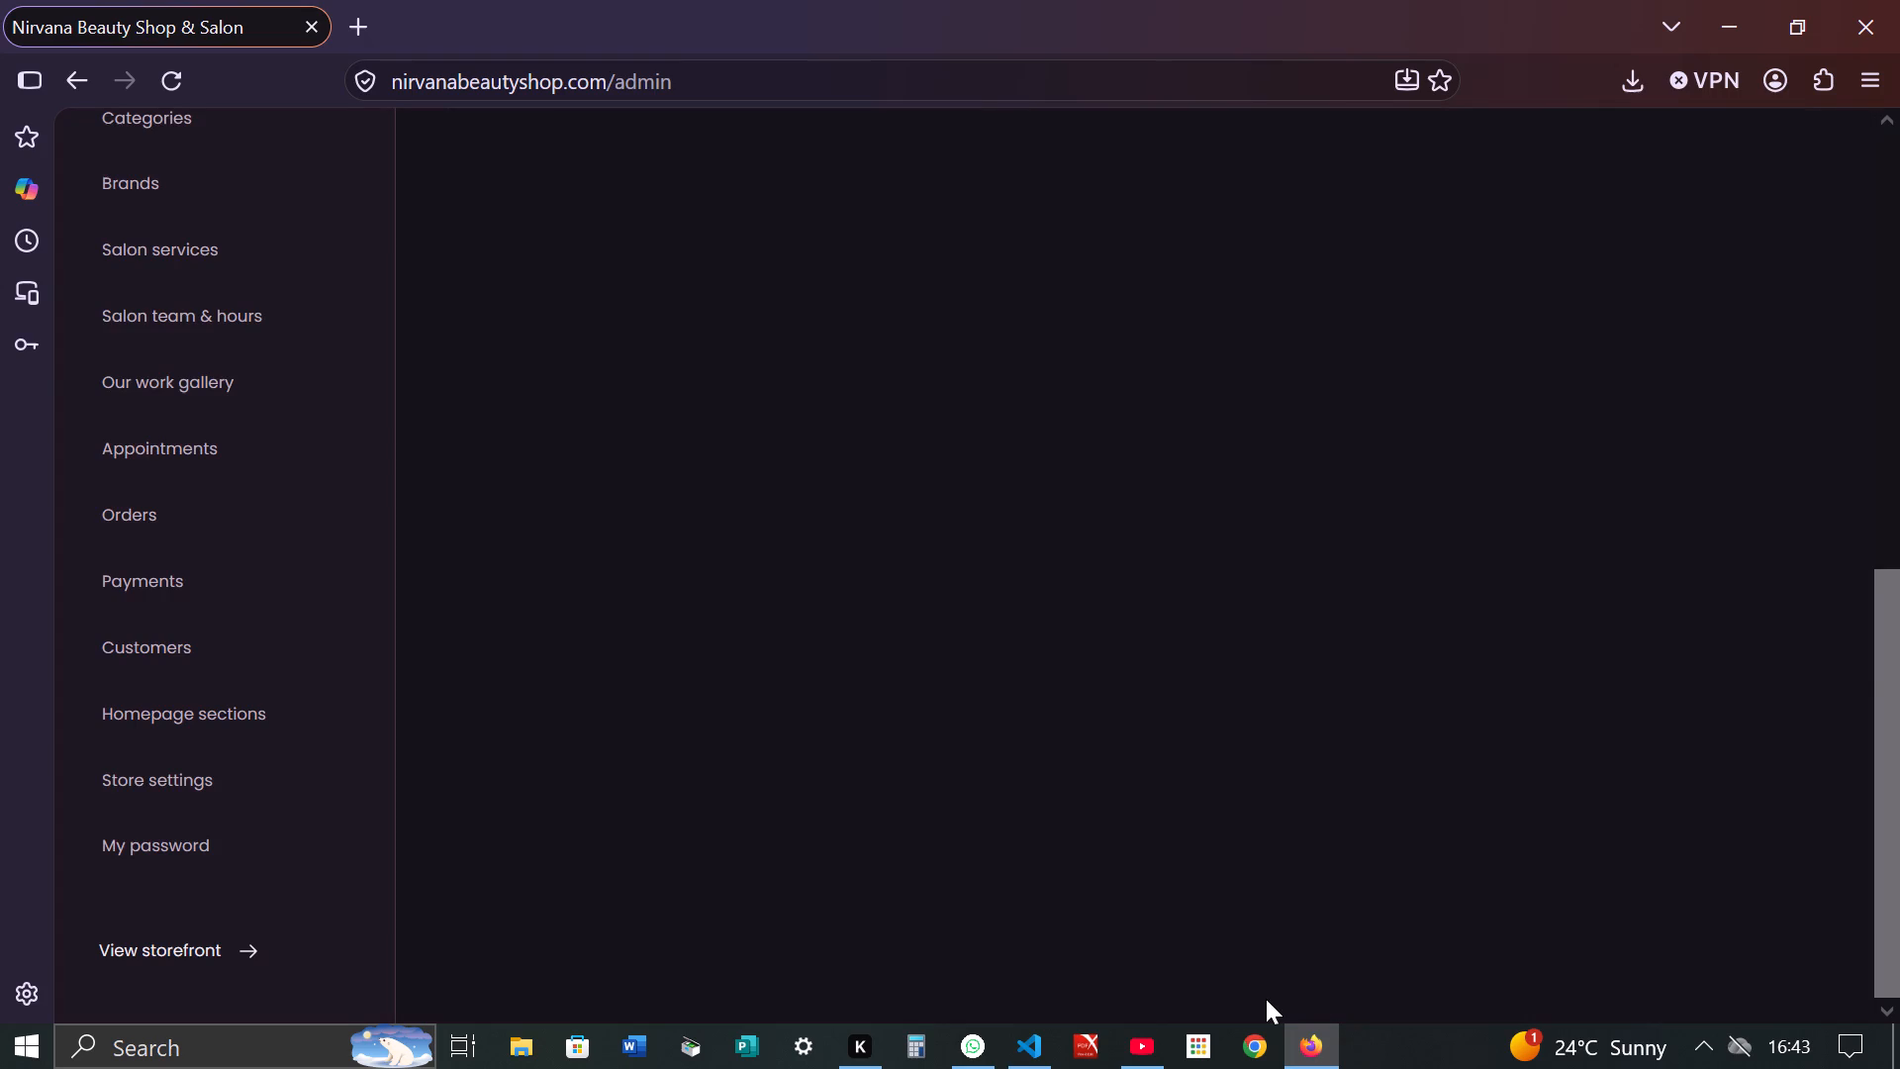
# Advance the reloaded product list from page 1 to page 4 and go to the nail products below the Nice & Lovely lemon lotions.
pyautogui.scroll(-16, 1266, 999)
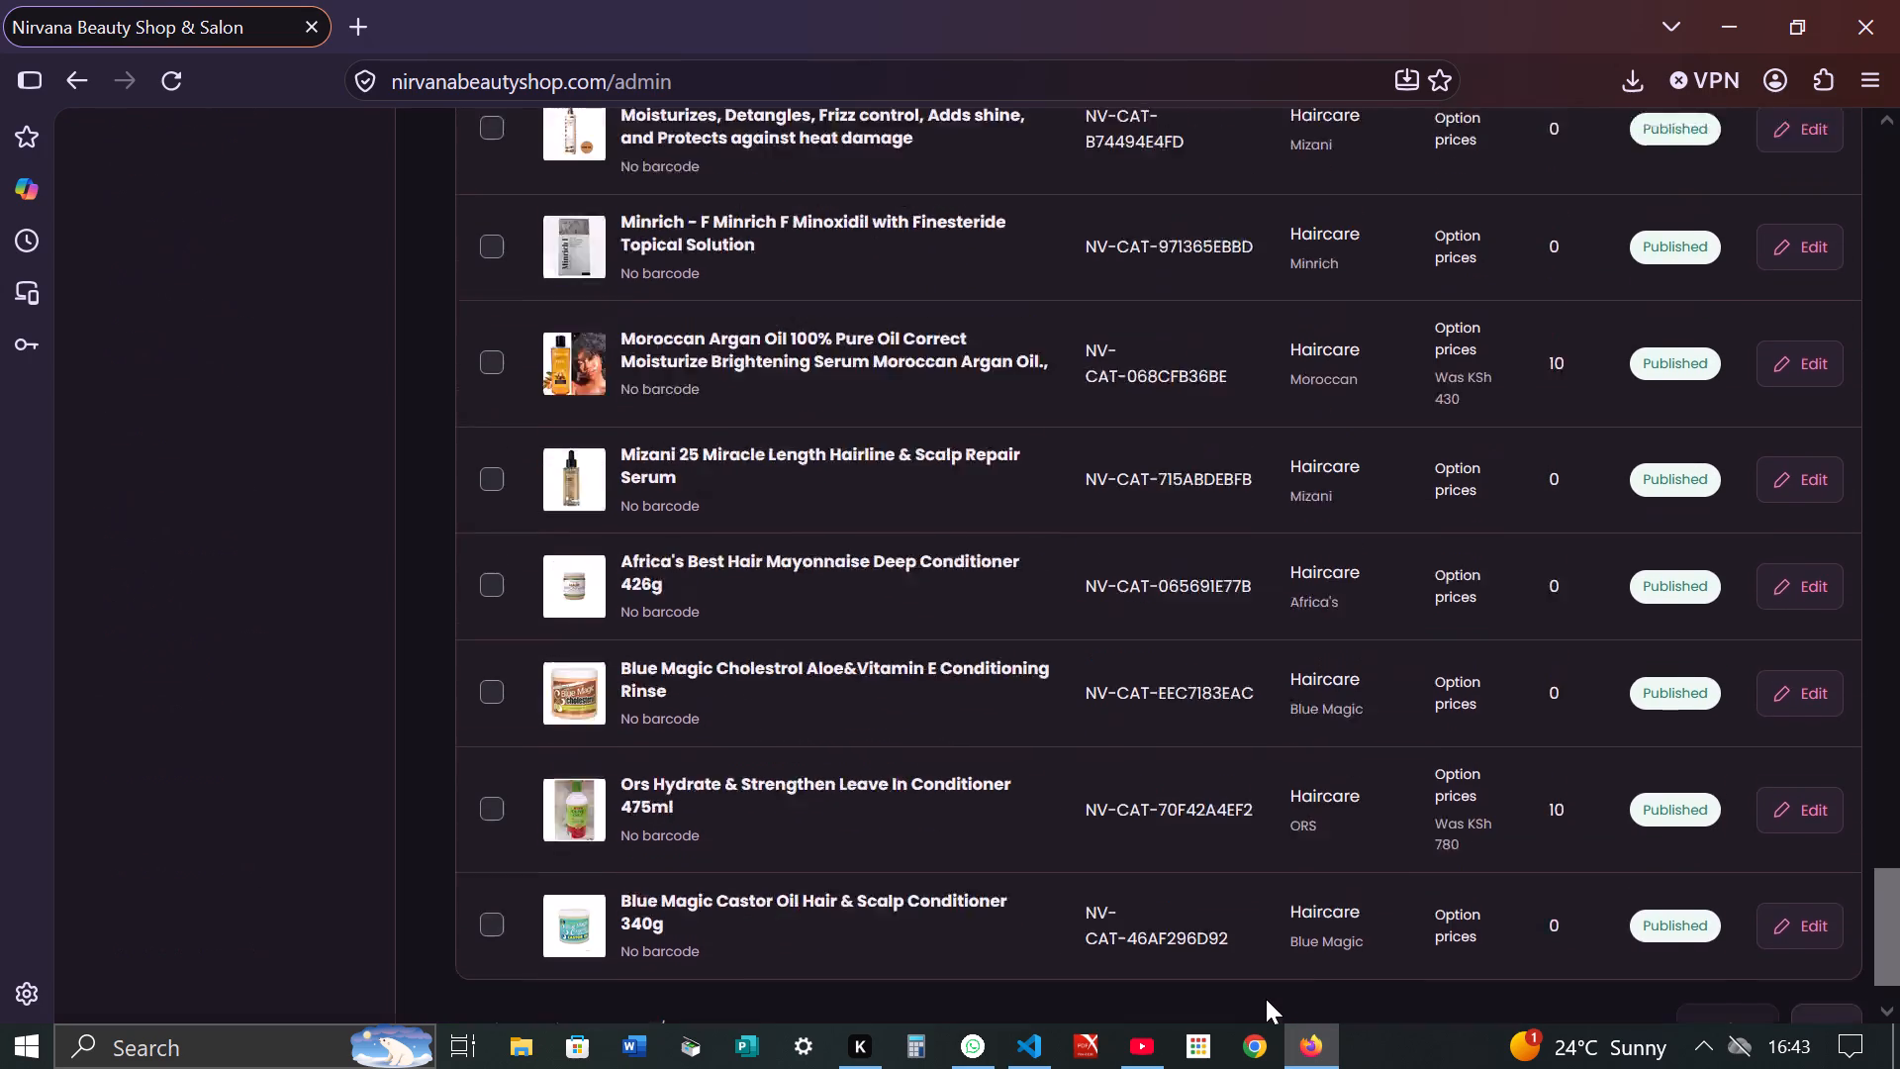
pyautogui.click(1801, 928)
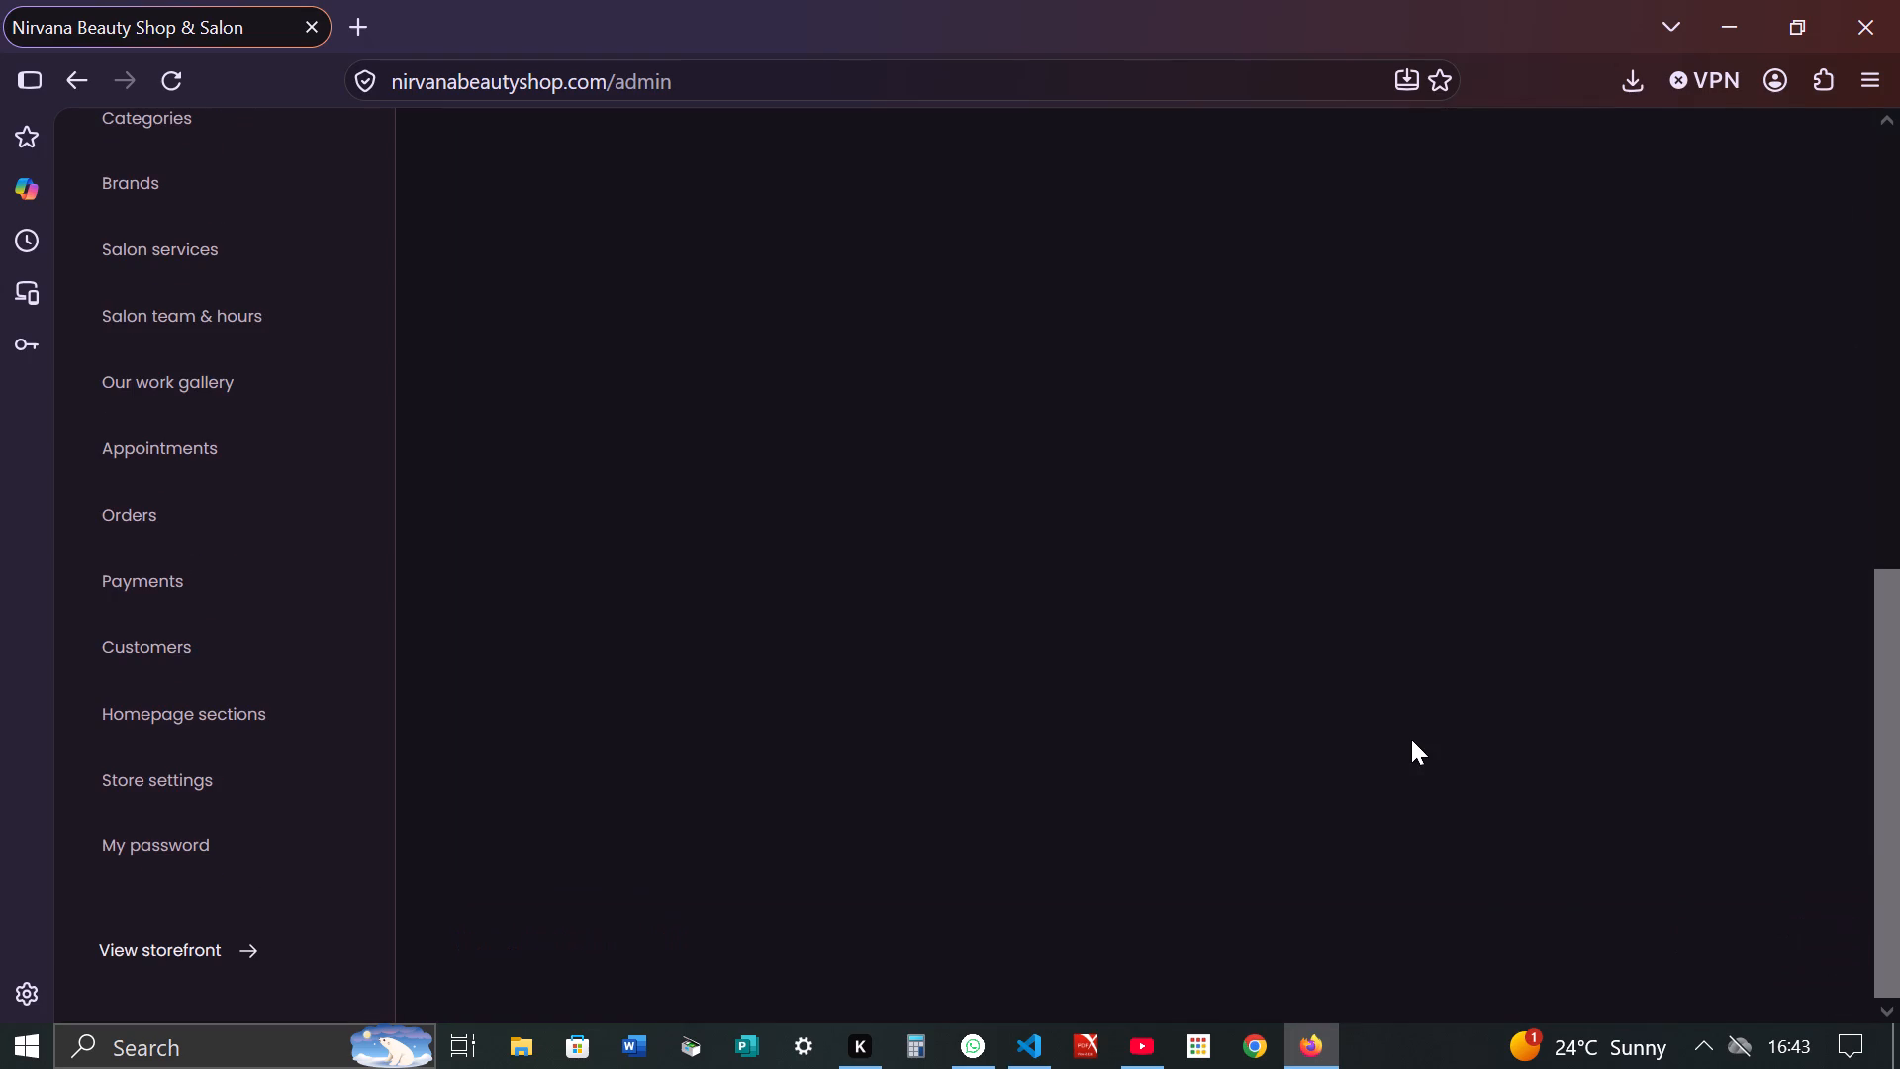
pyautogui.scroll(-6, 1185, 717)
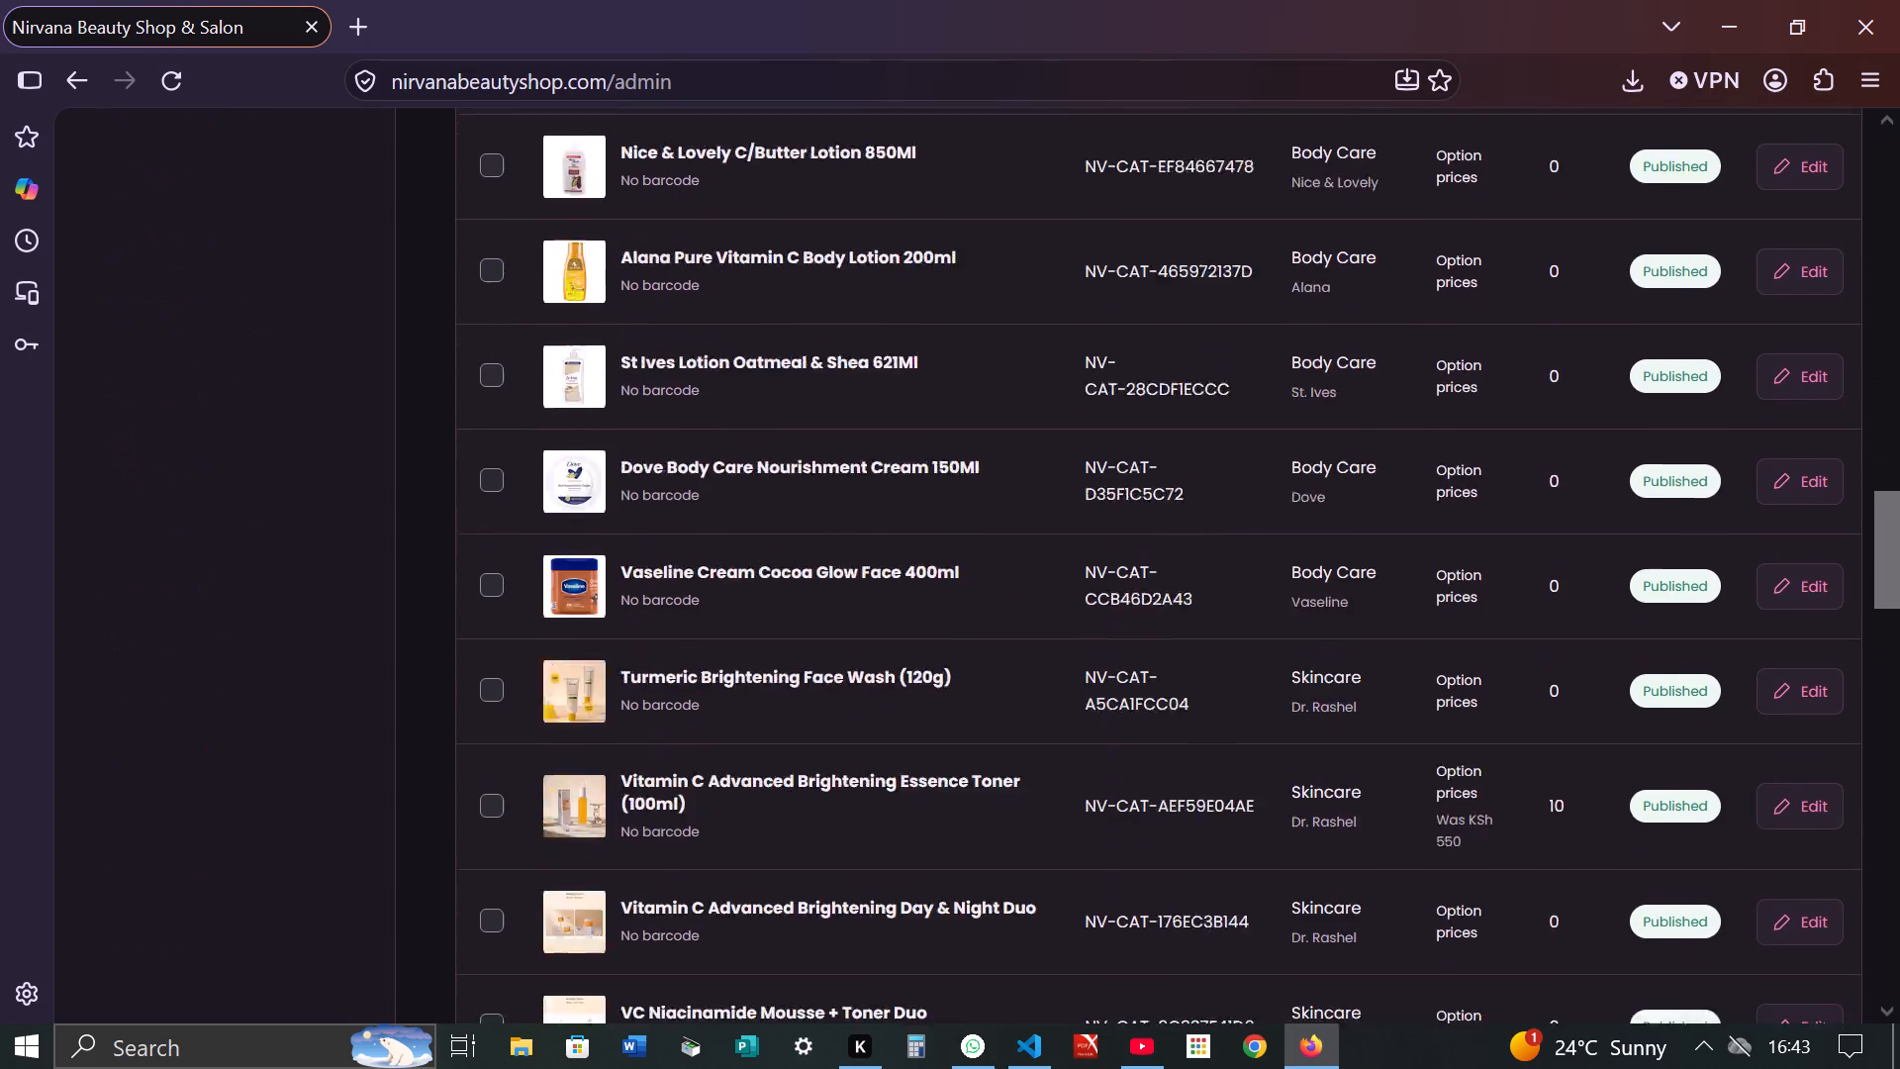
pyautogui.scroll(-5, 1185, 717)
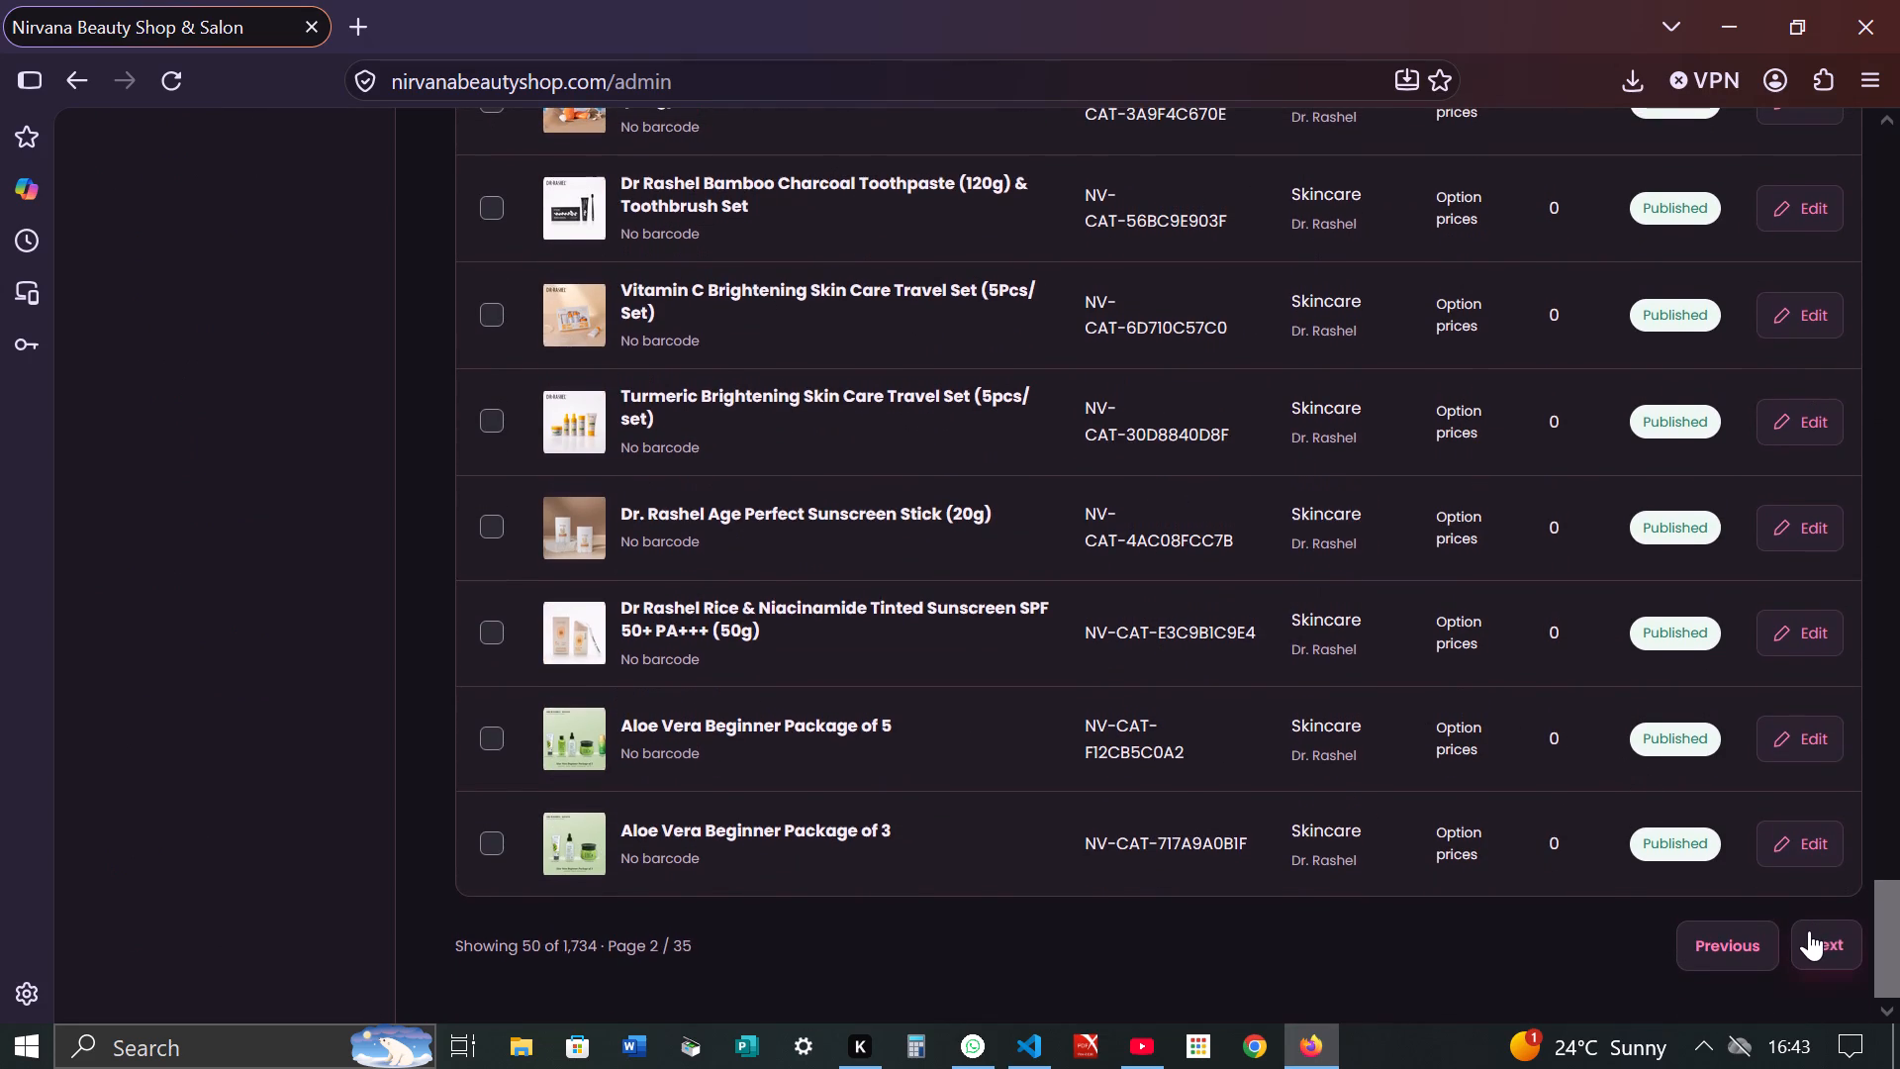
pyautogui.click(1810, 930)
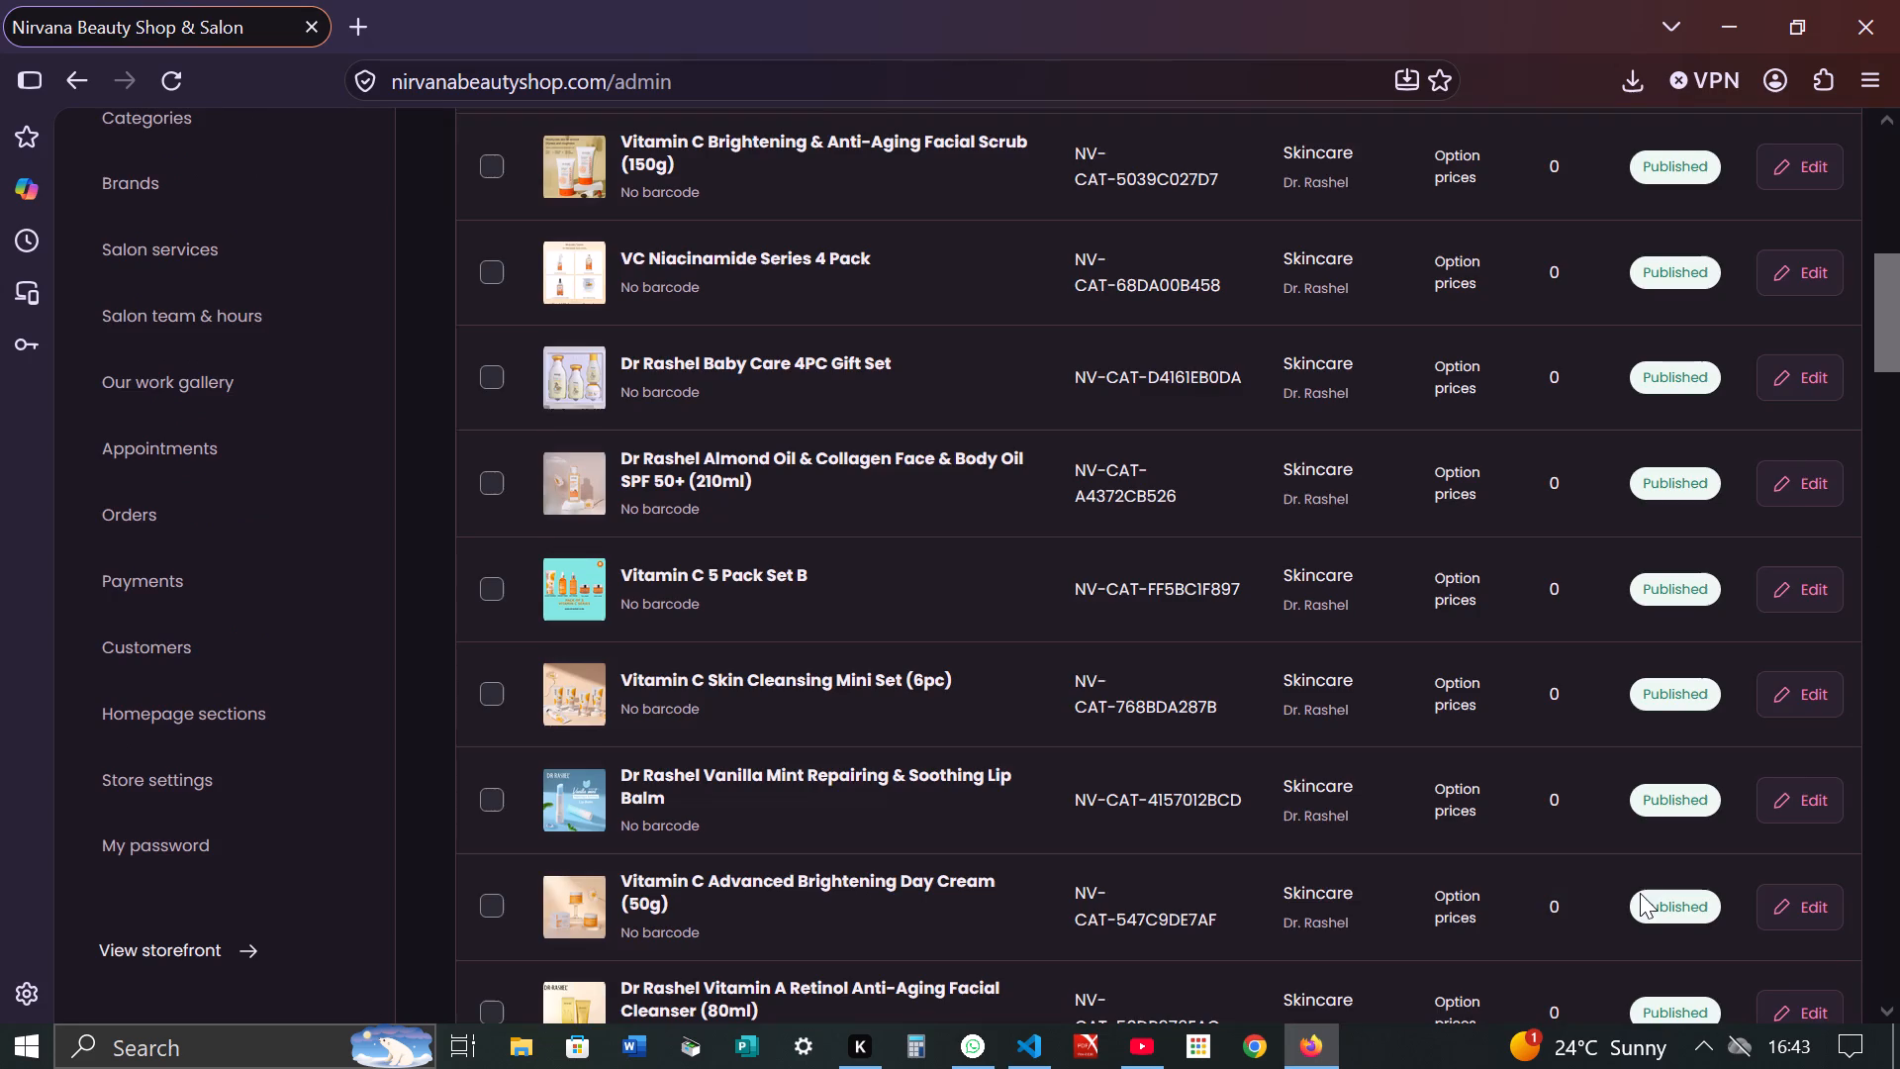
pyautogui.scroll(-12, 1640, 893)
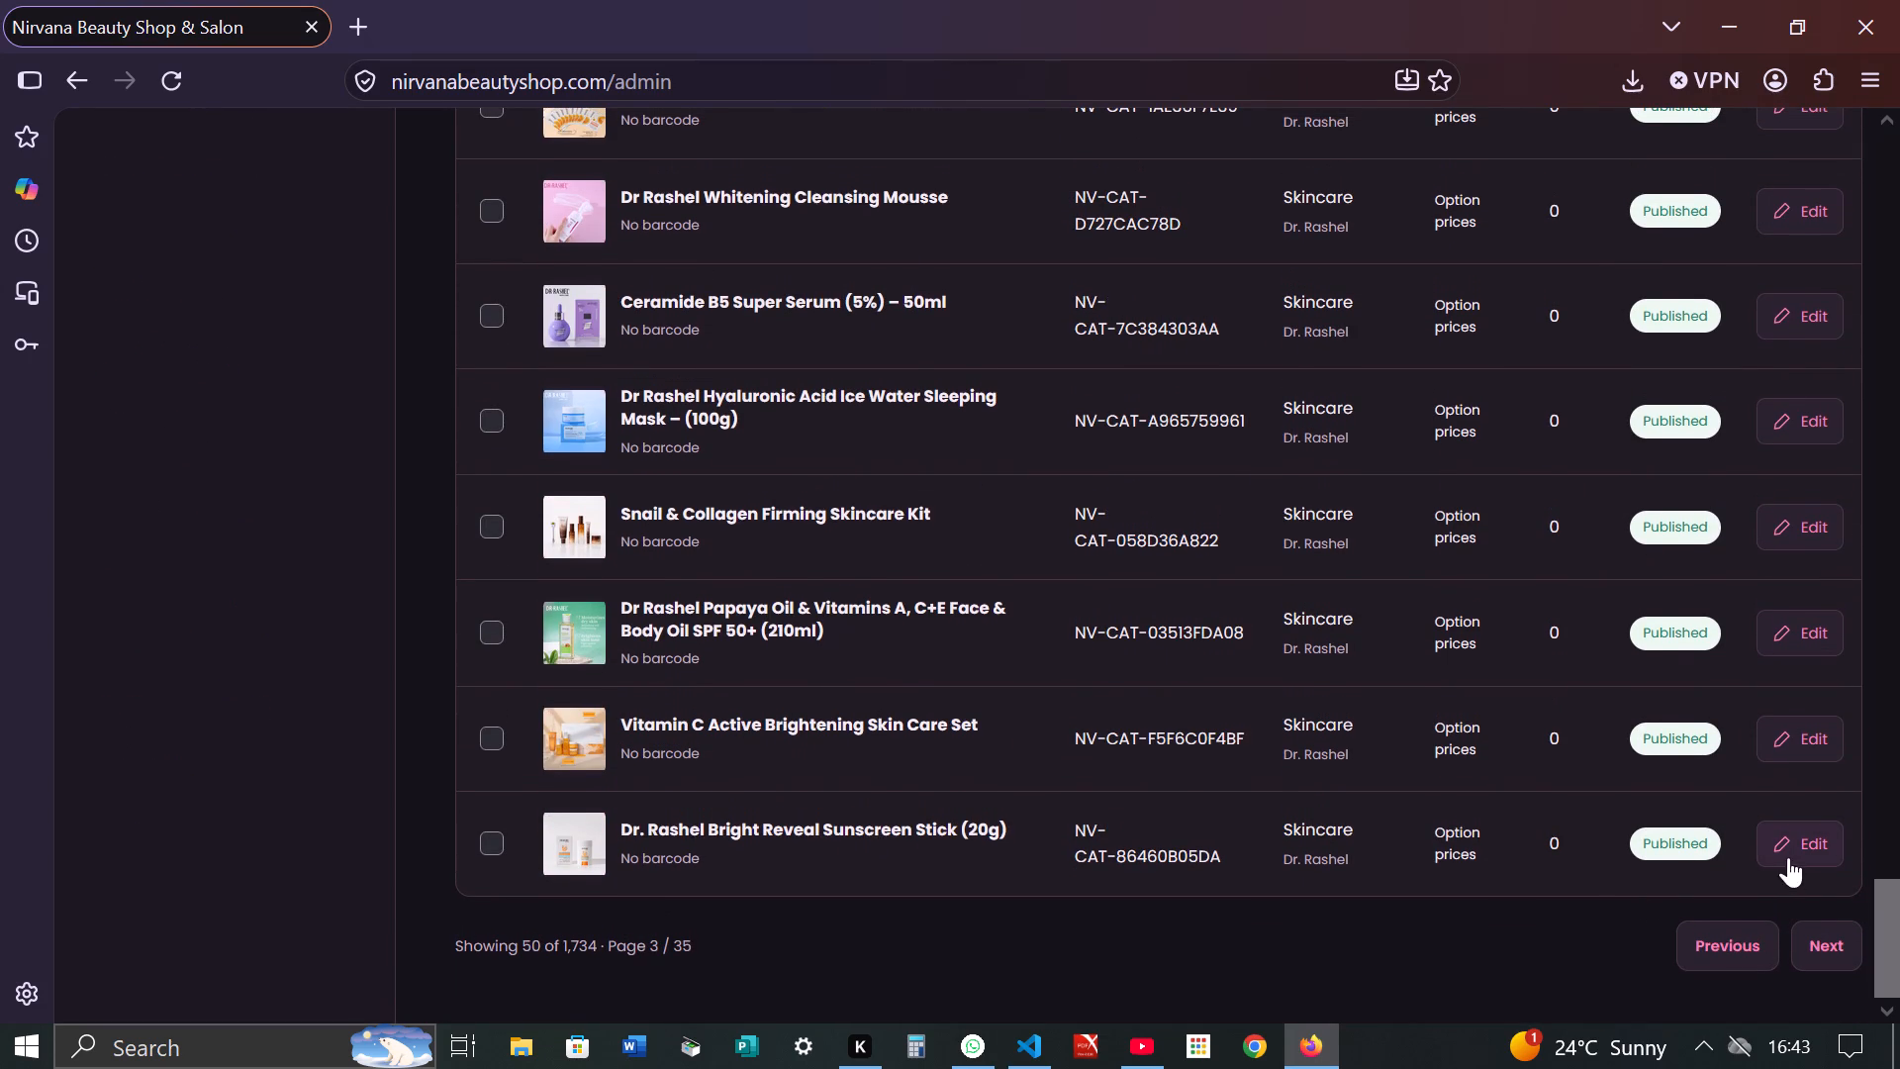
pyautogui.click(1814, 927)
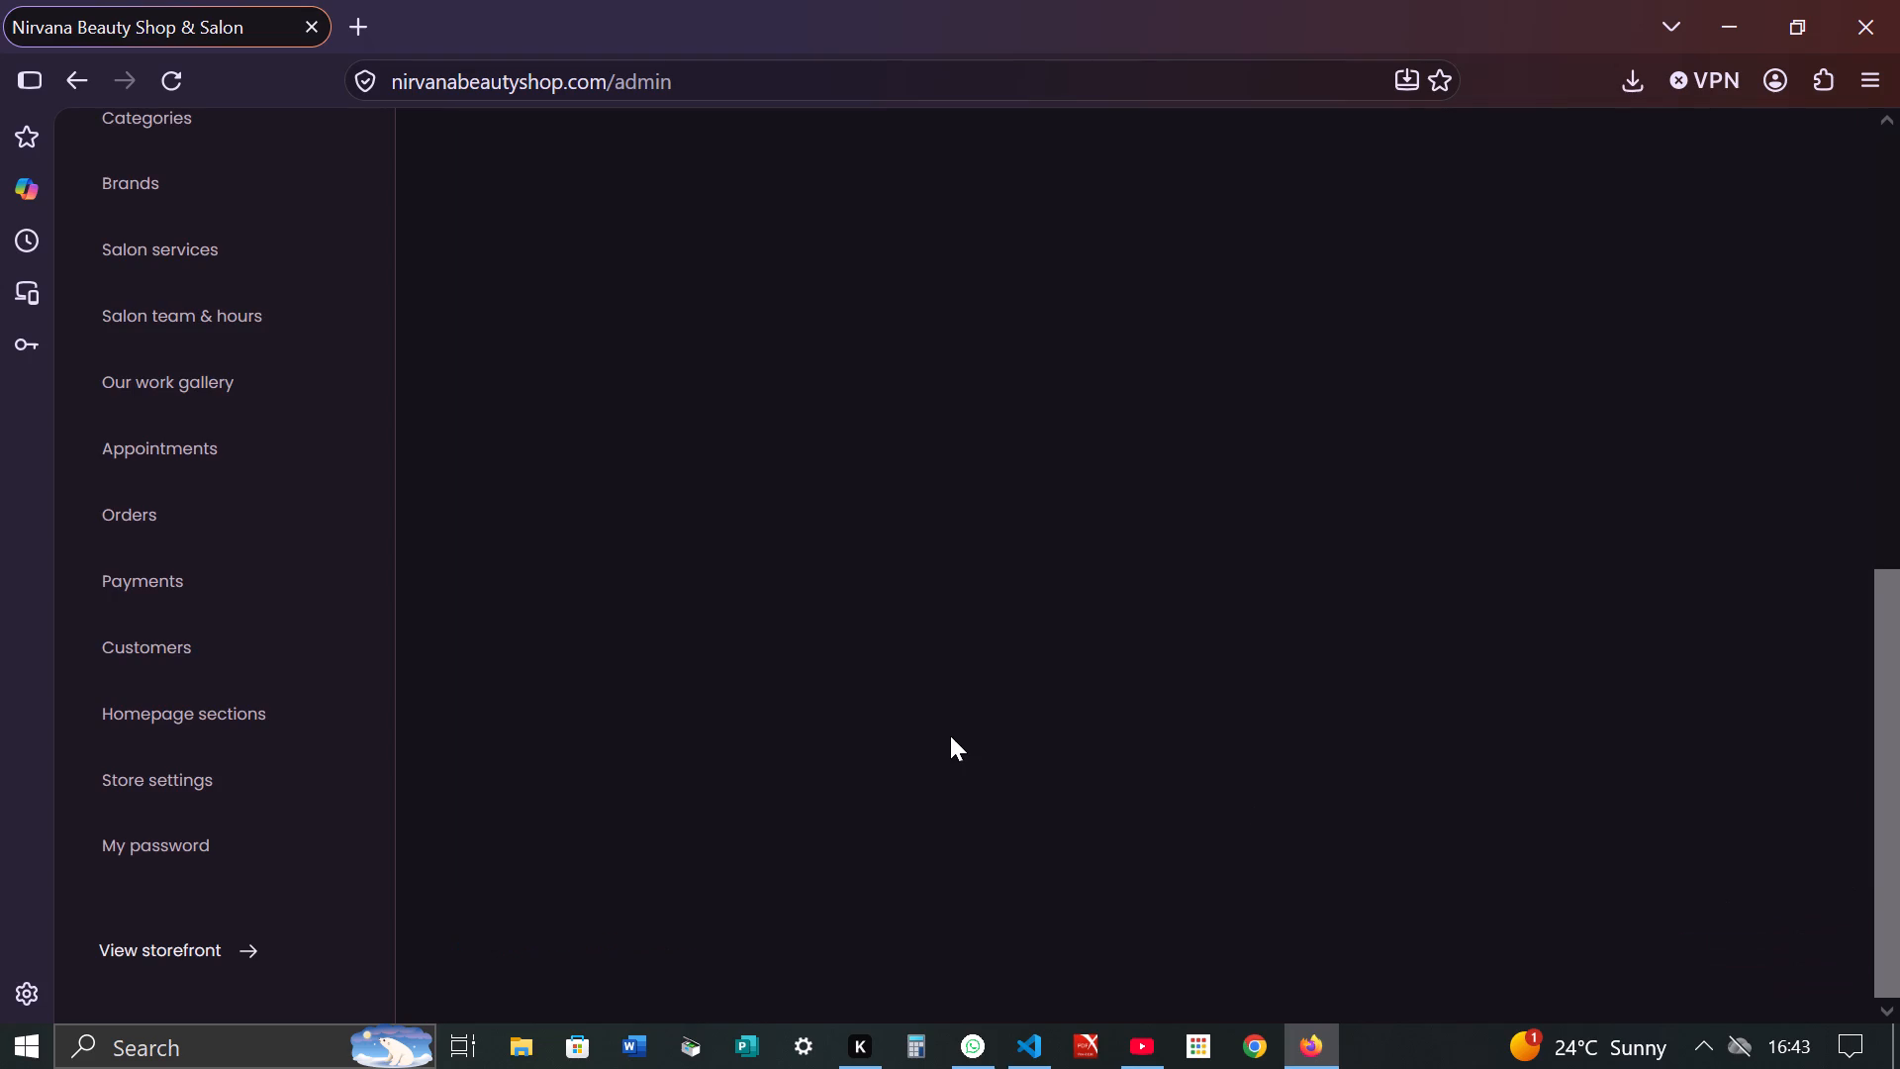
pyautogui.scroll(-3, 950, 735)
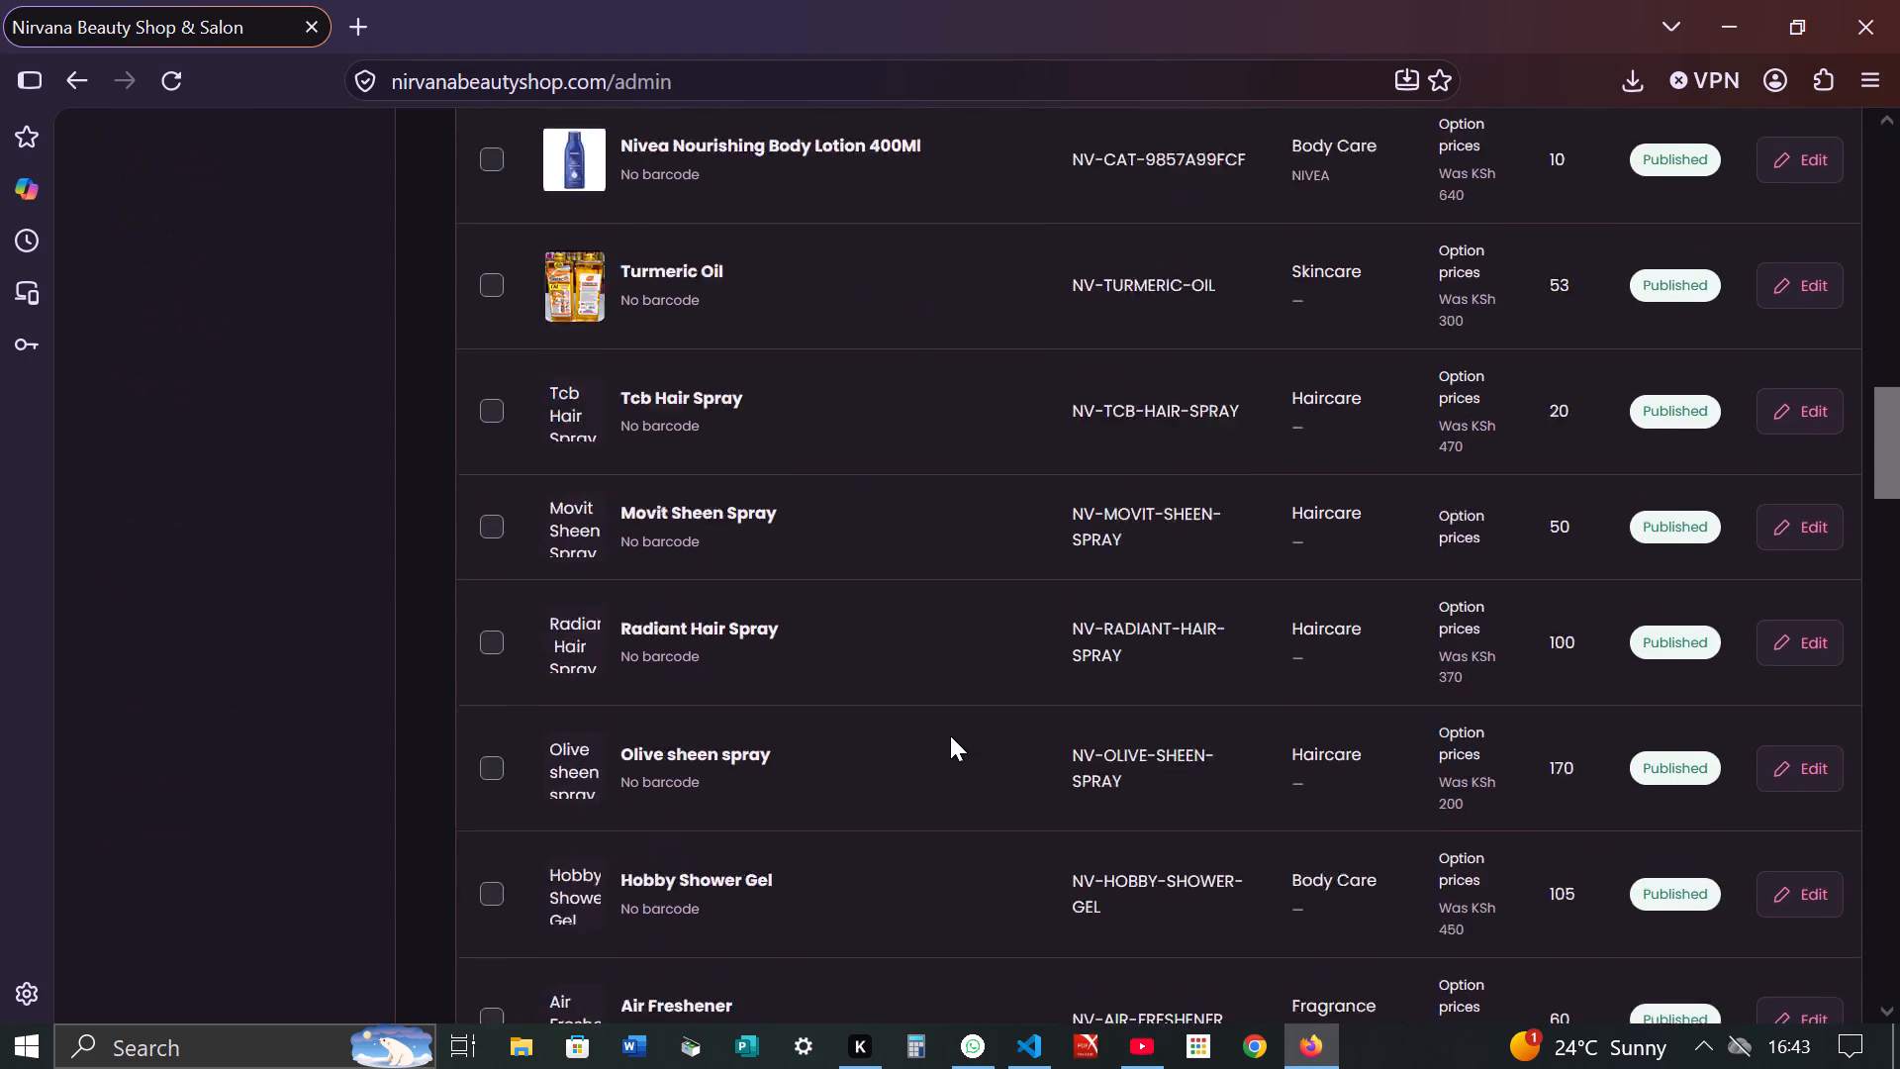
pyautogui.scroll(-8, 950, 735)
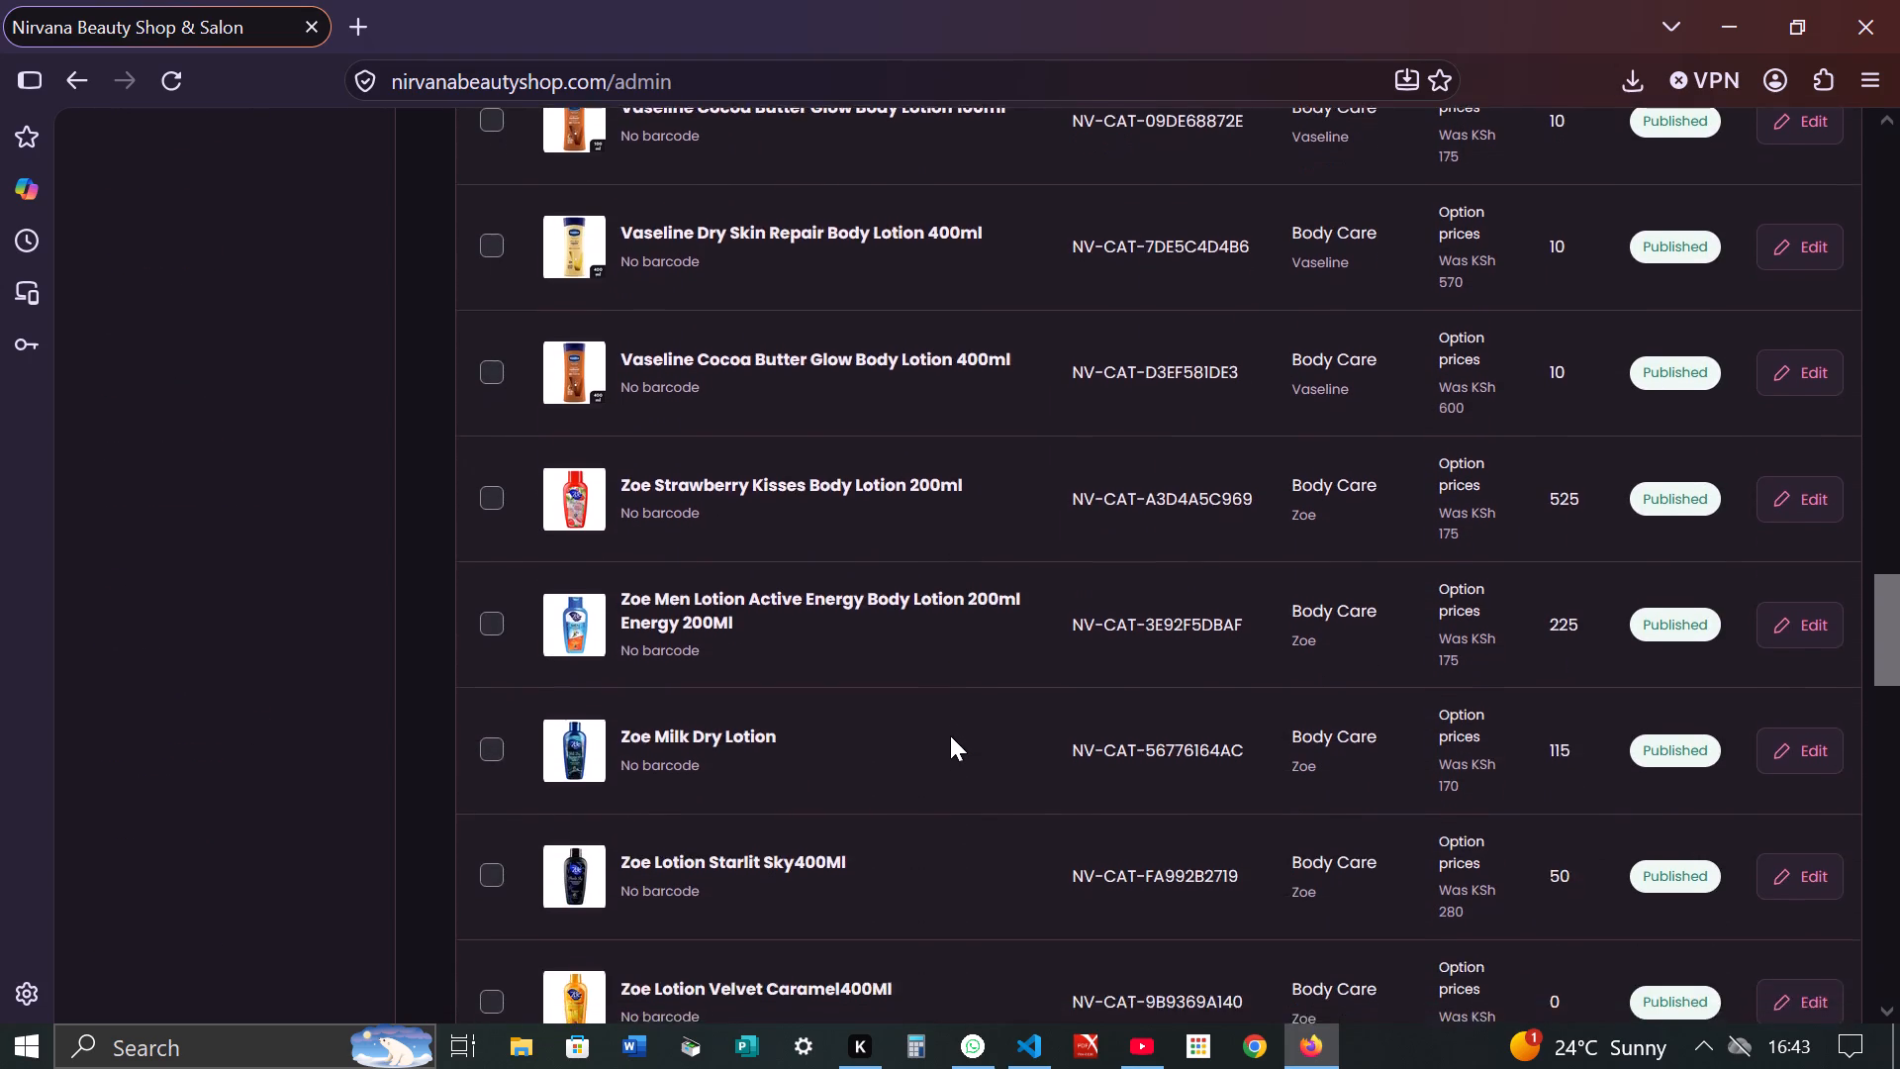
pyautogui.scroll(-5, 950, 735)
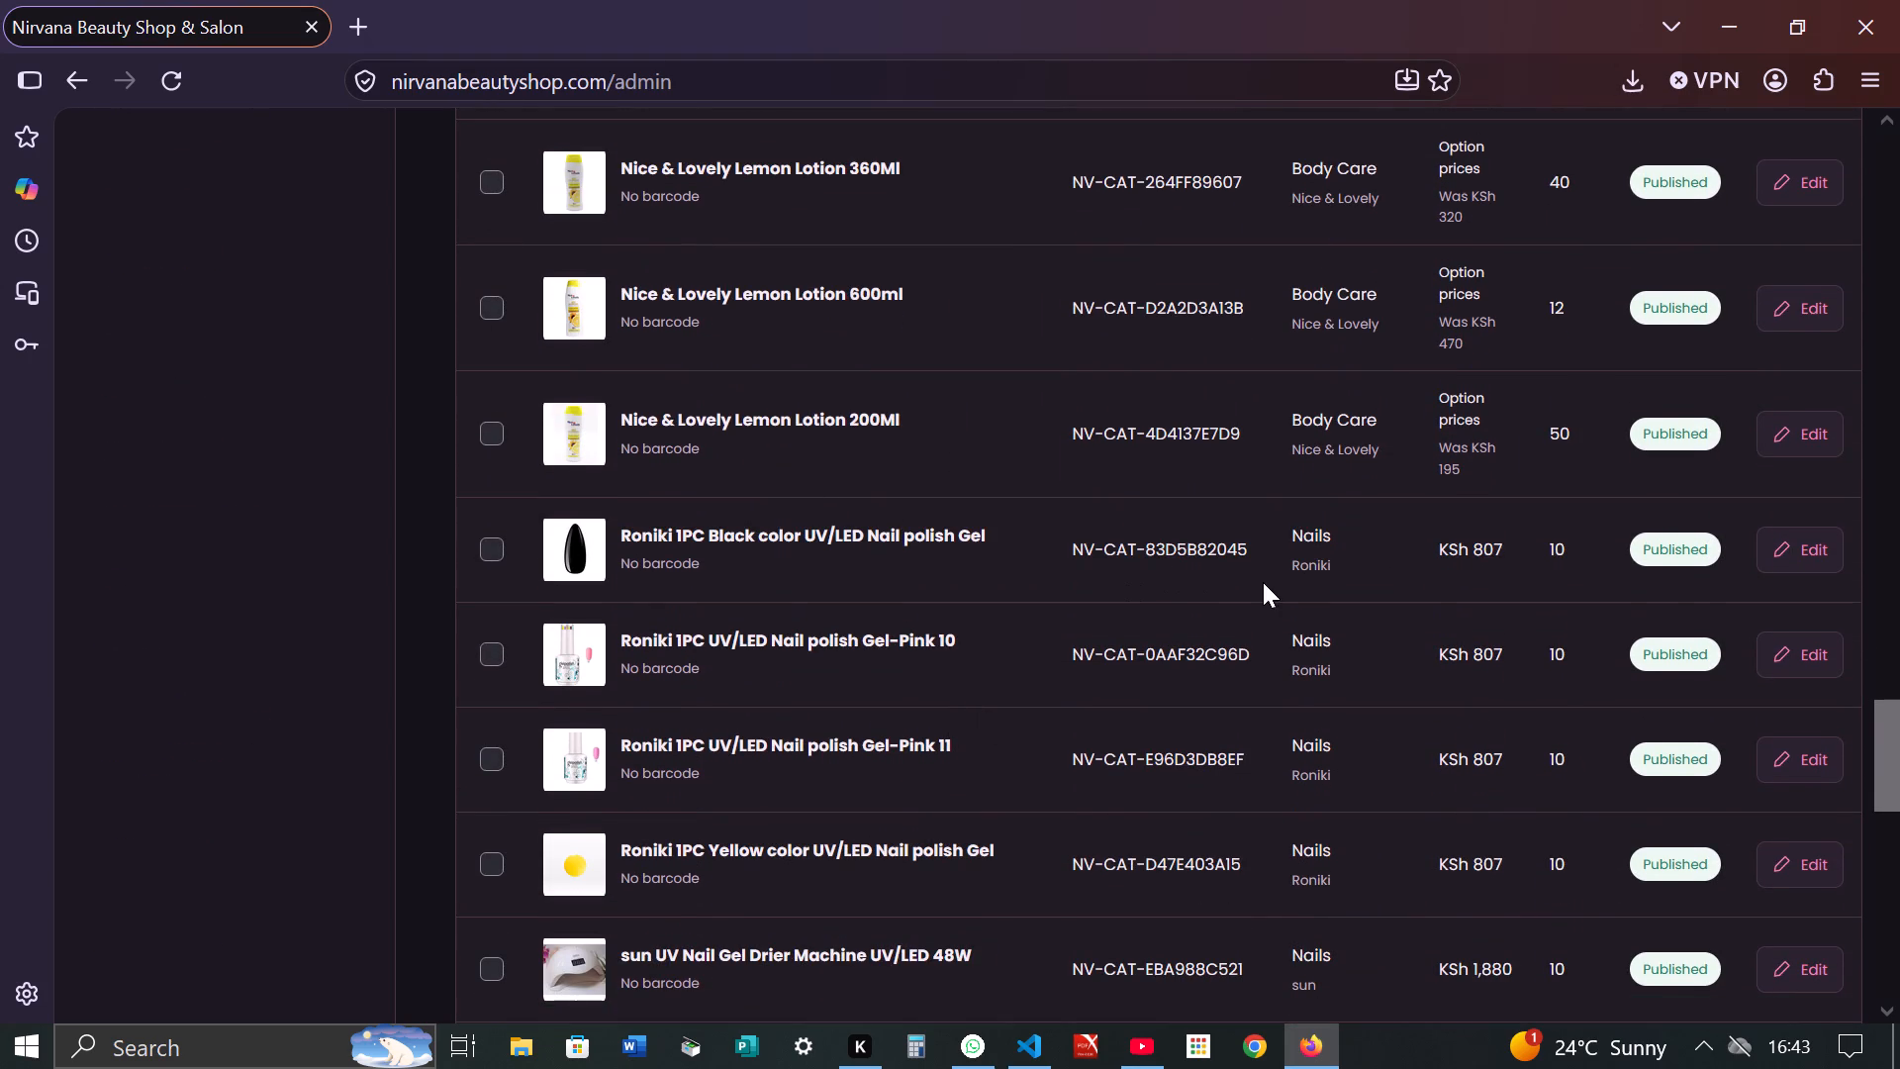
# Set the stock of Roniki 1PC Black color UV/LED Nail polish Gel to 0 and save the product.
pyautogui.click(1810, 536)
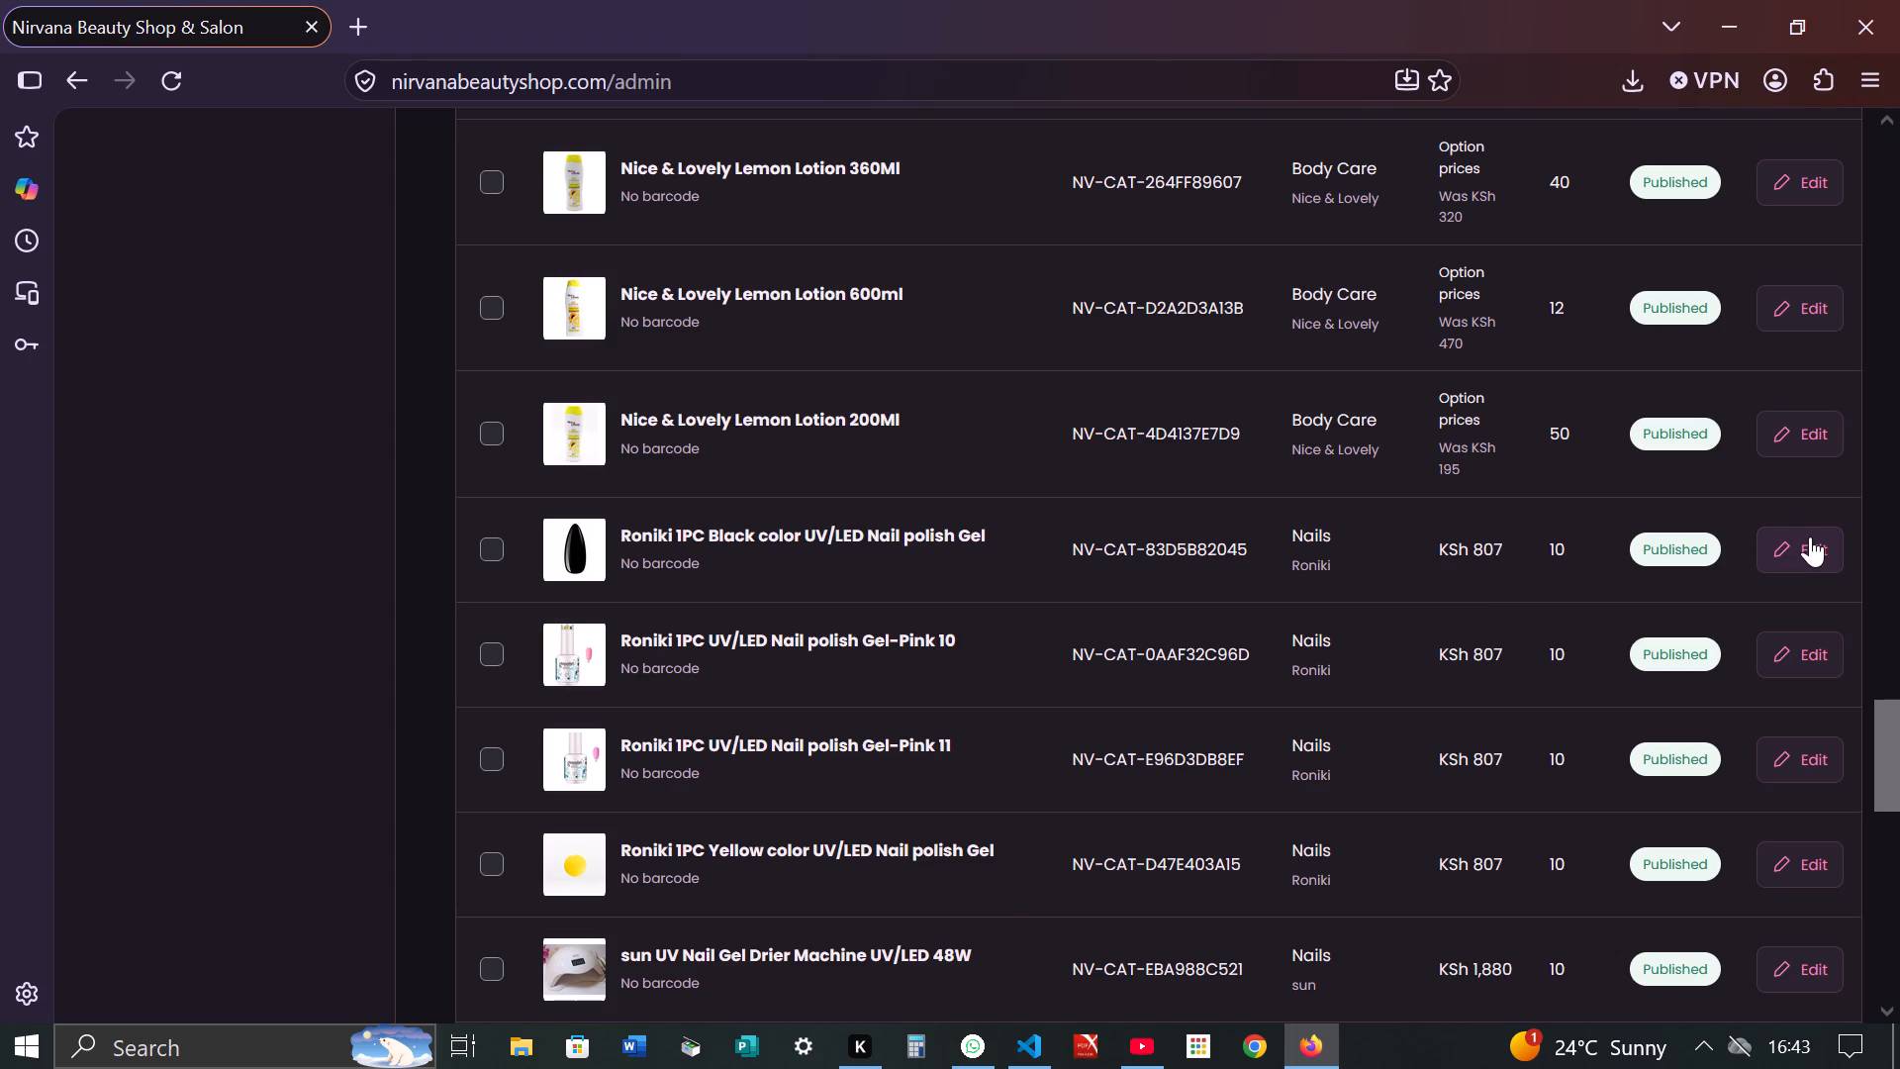
pyautogui.scroll(-3, 1597, 681)
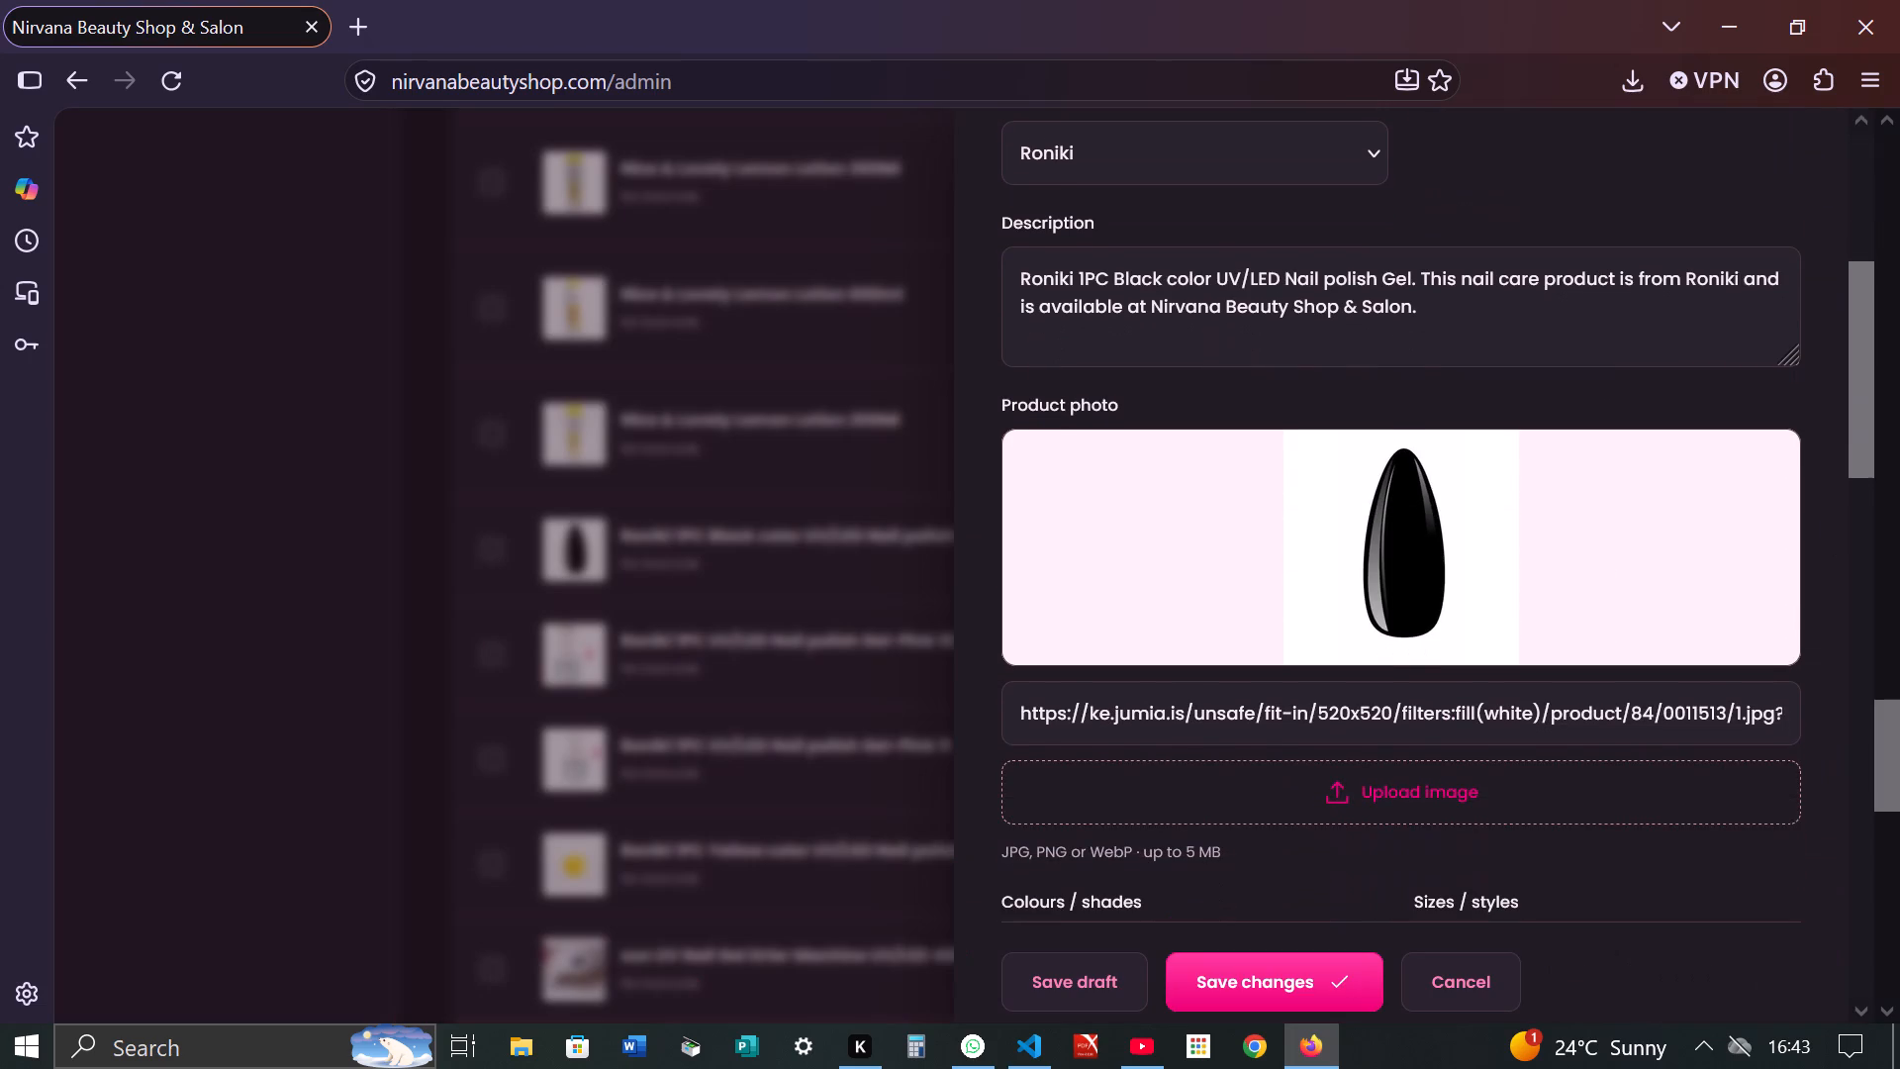
pyautogui.scroll(-5, 1597, 681)
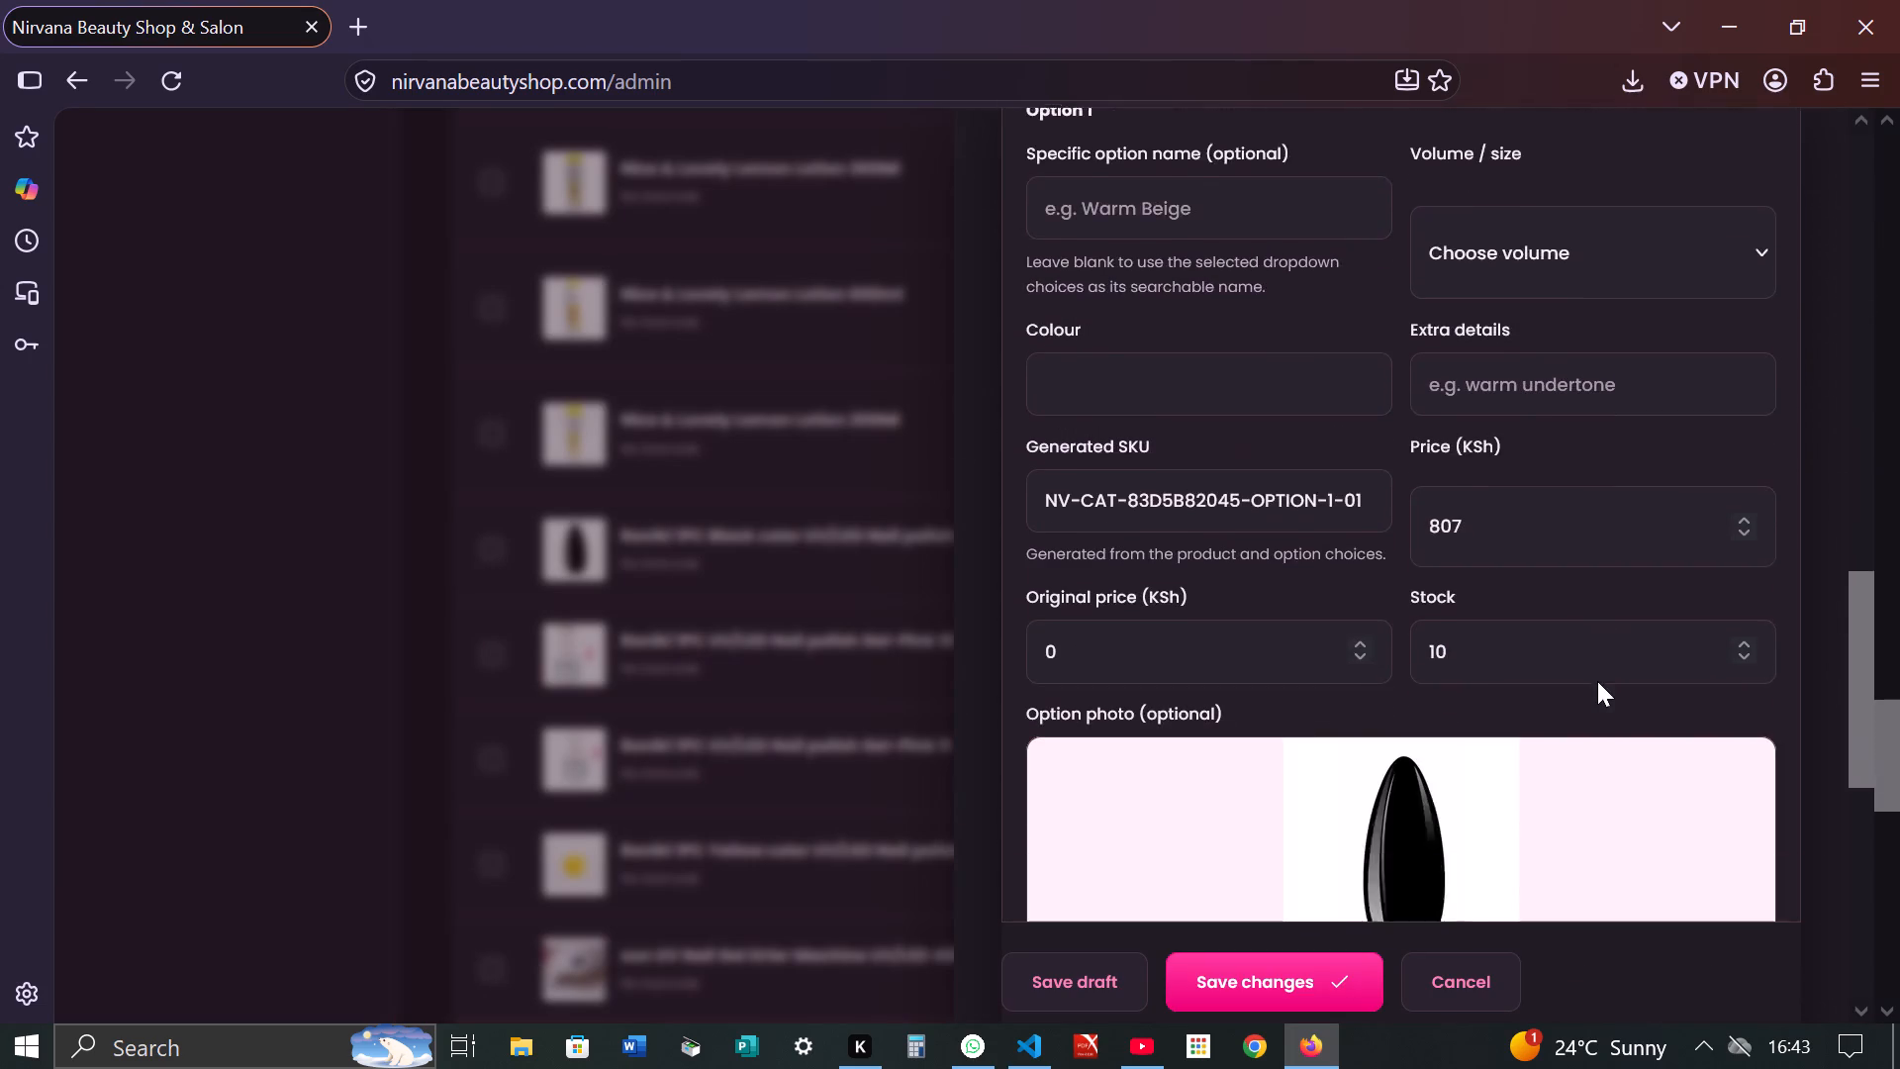
pyautogui.scroll(-3, 1597, 681)
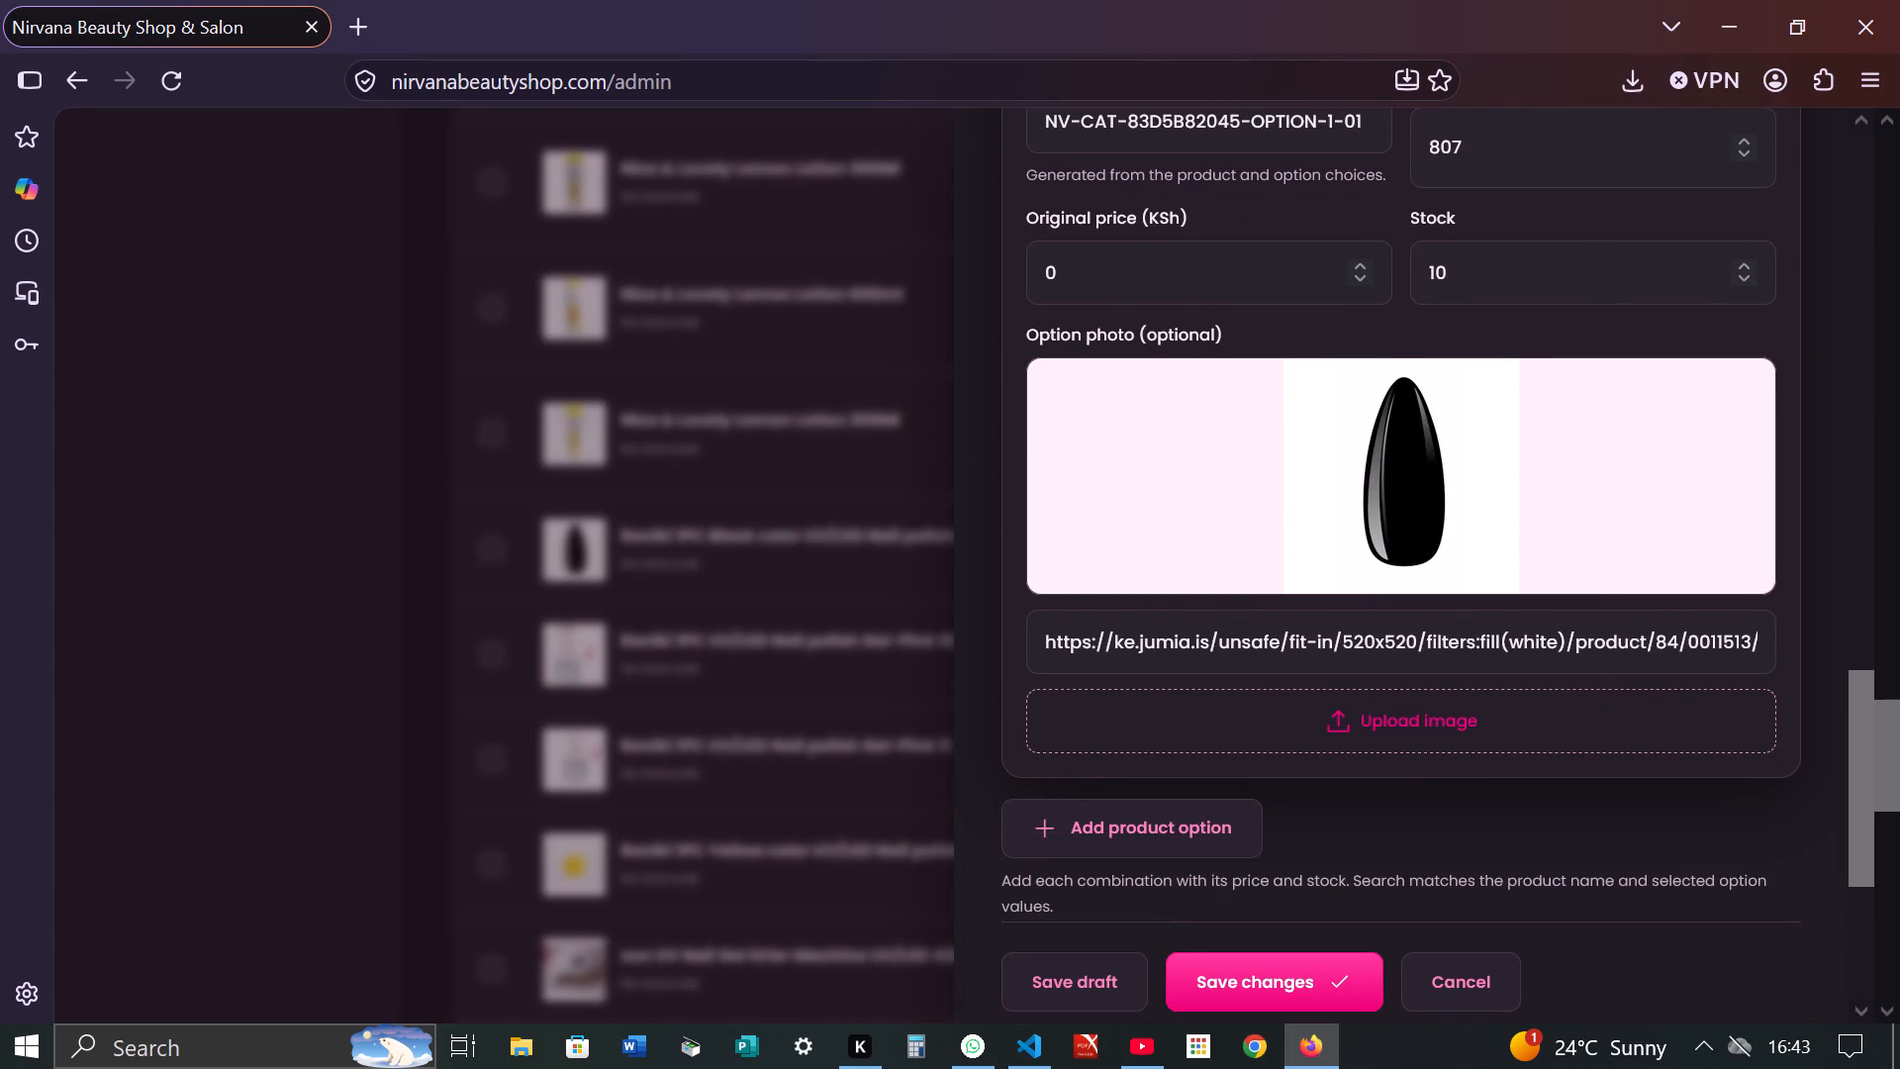
pyautogui.click(1437, 270)
pyautogui.press('BackSpace')
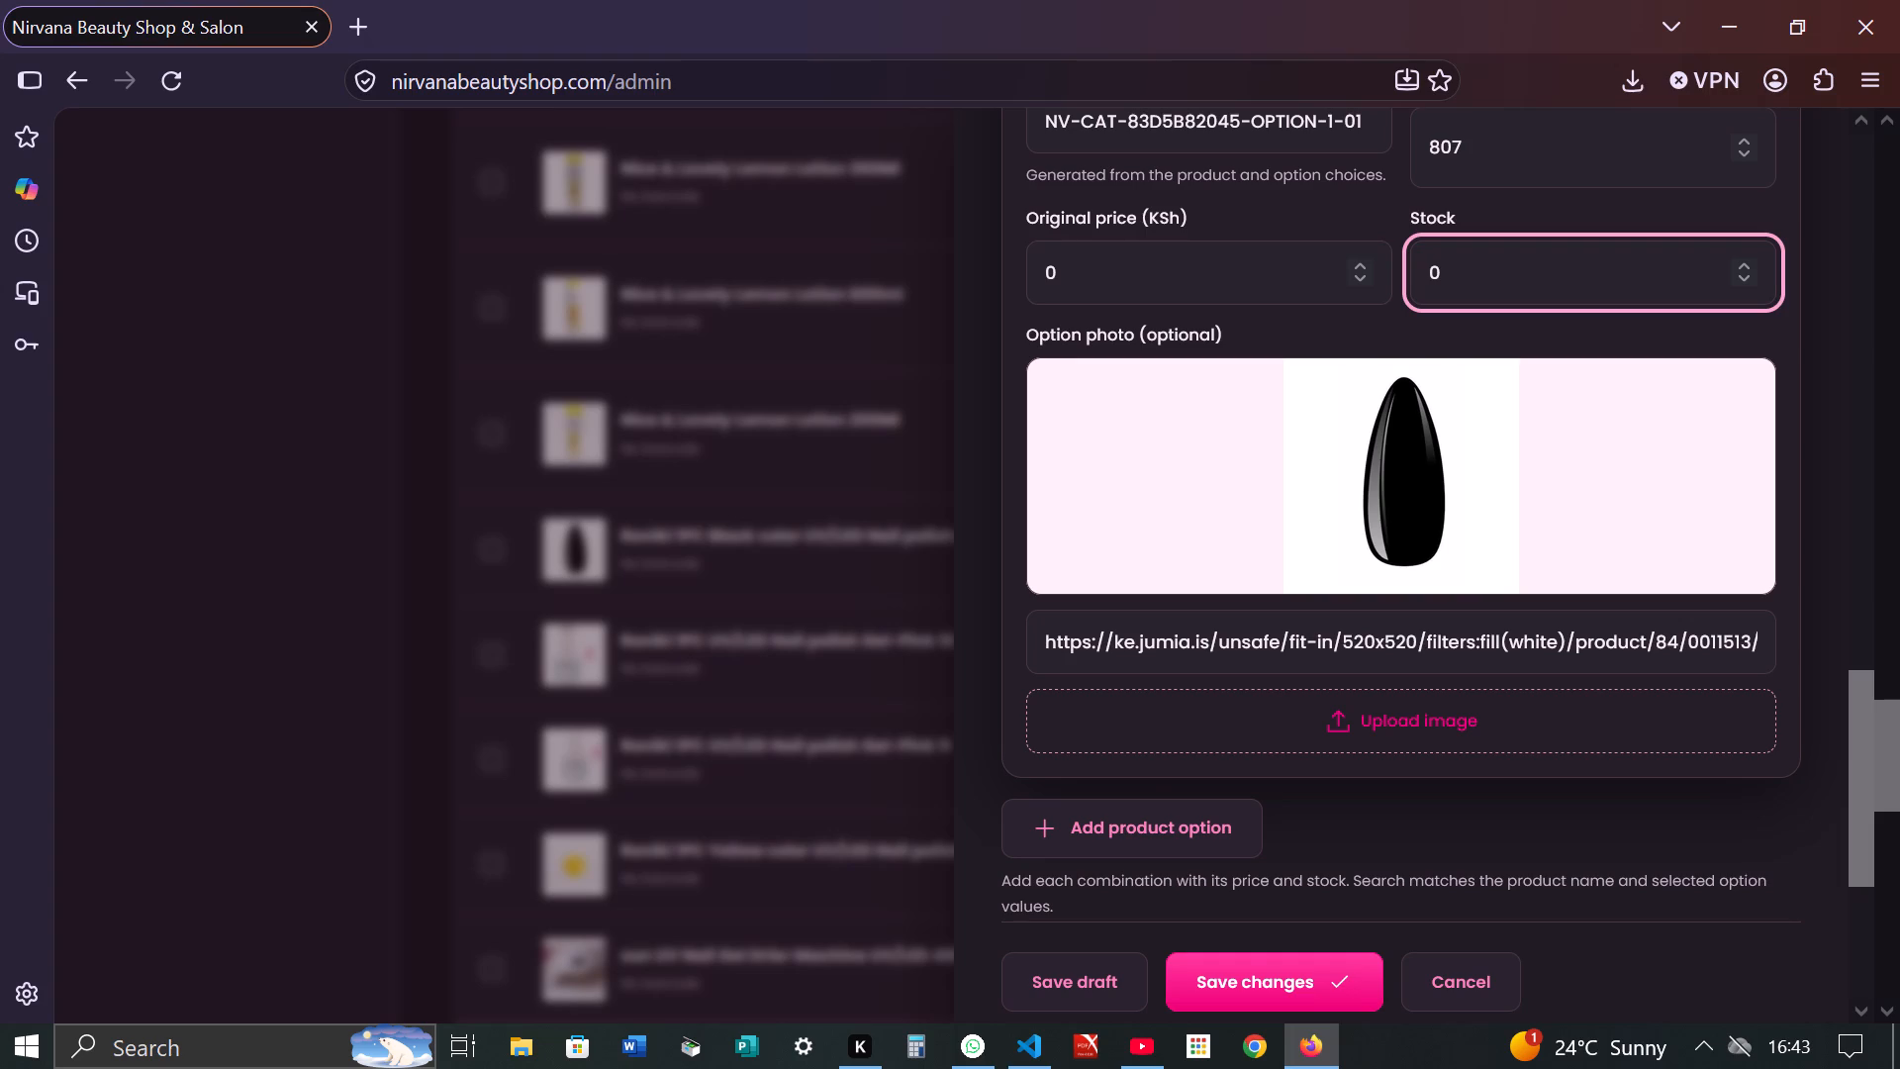
pyautogui.click(1240, 975)
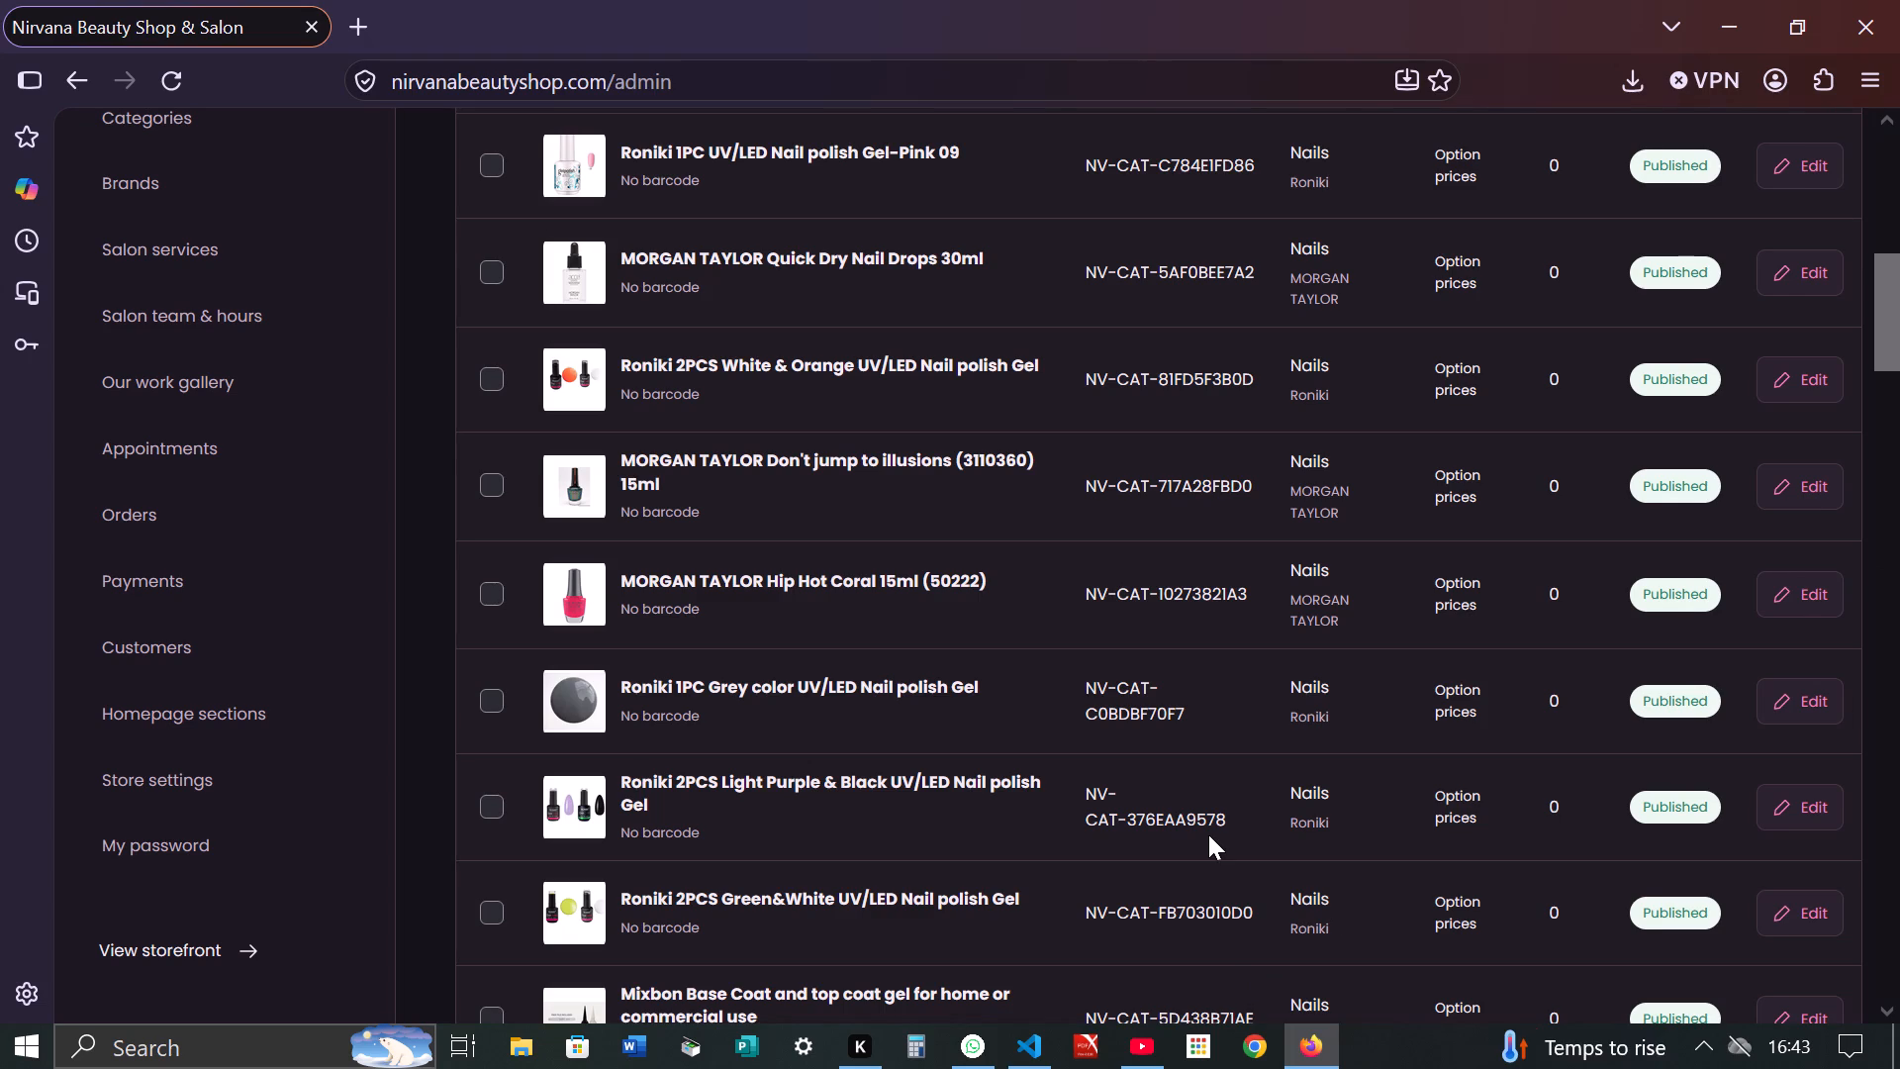
# Advance the reloaded product list from page 1 to page 4 and go to the nail products below the Nice & Lovely lemon lotions.
pyautogui.scroll(-11, 1208, 834)
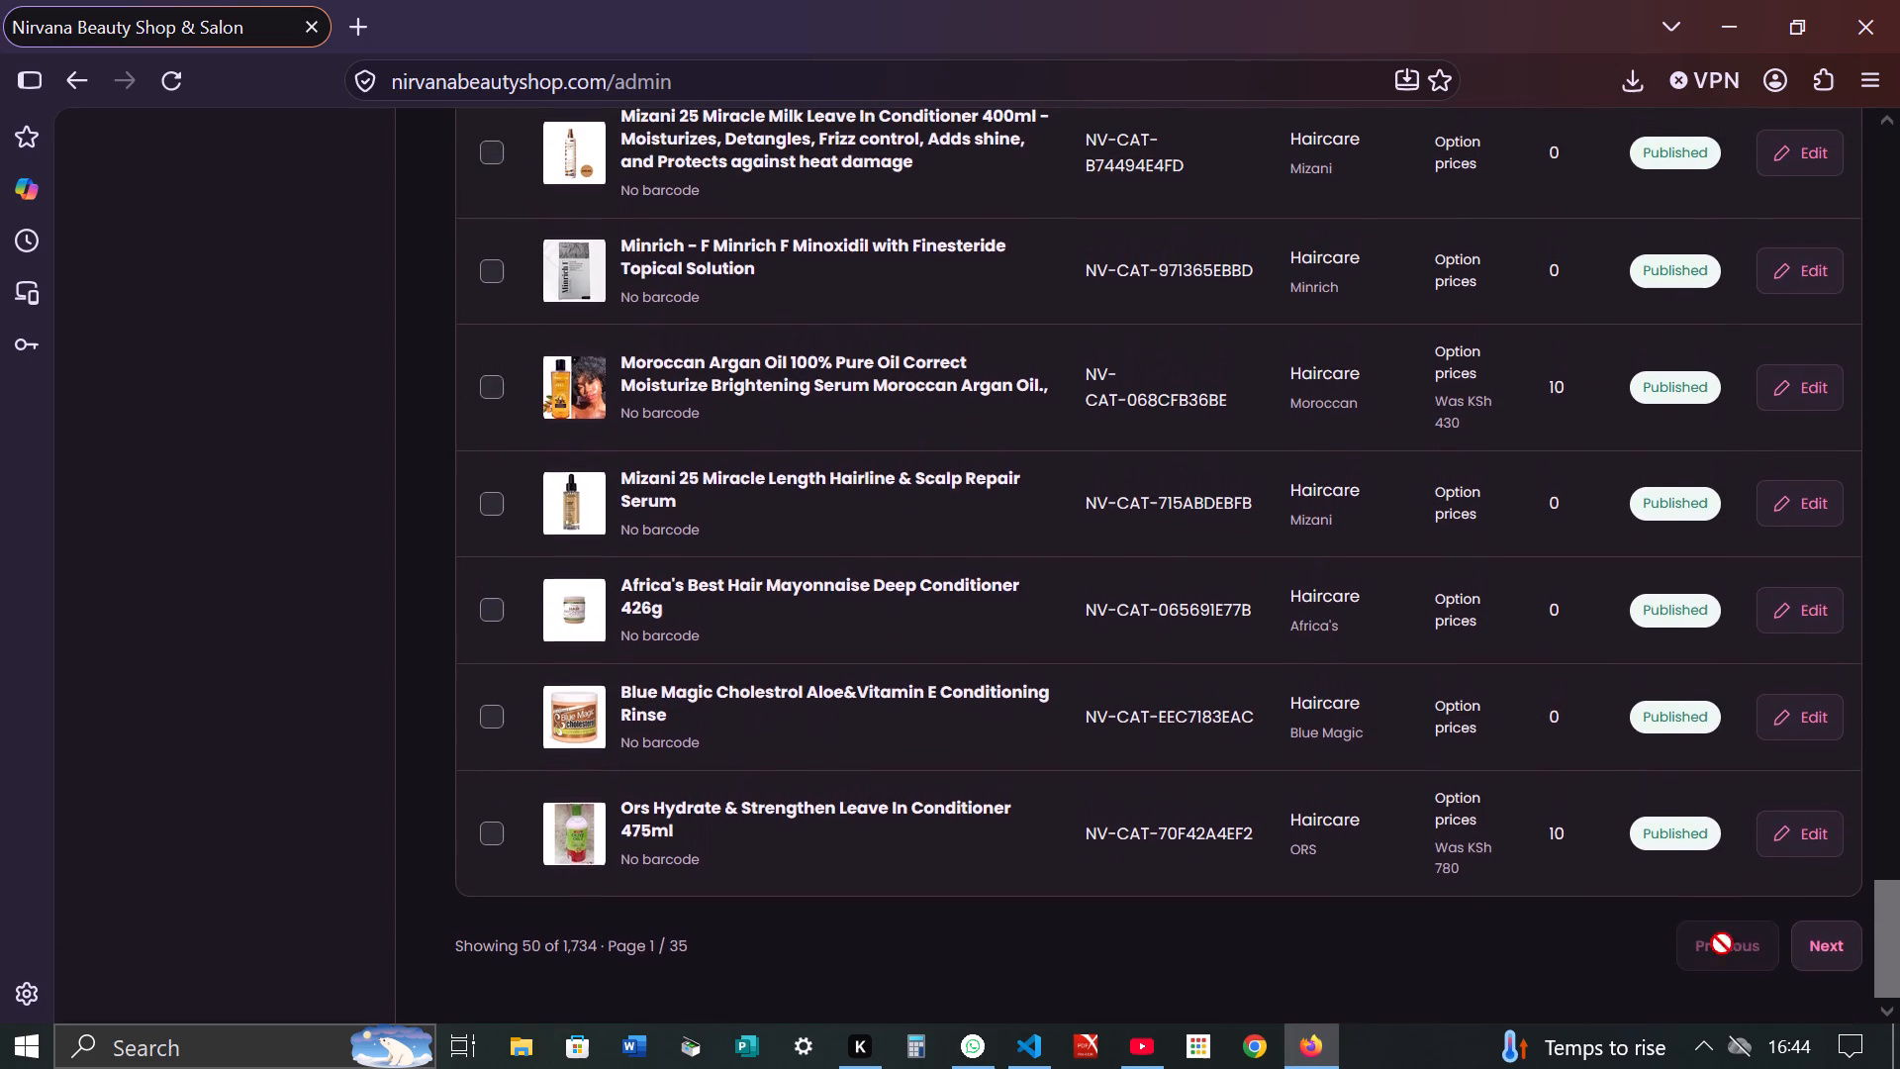
pyautogui.click(1822, 952)
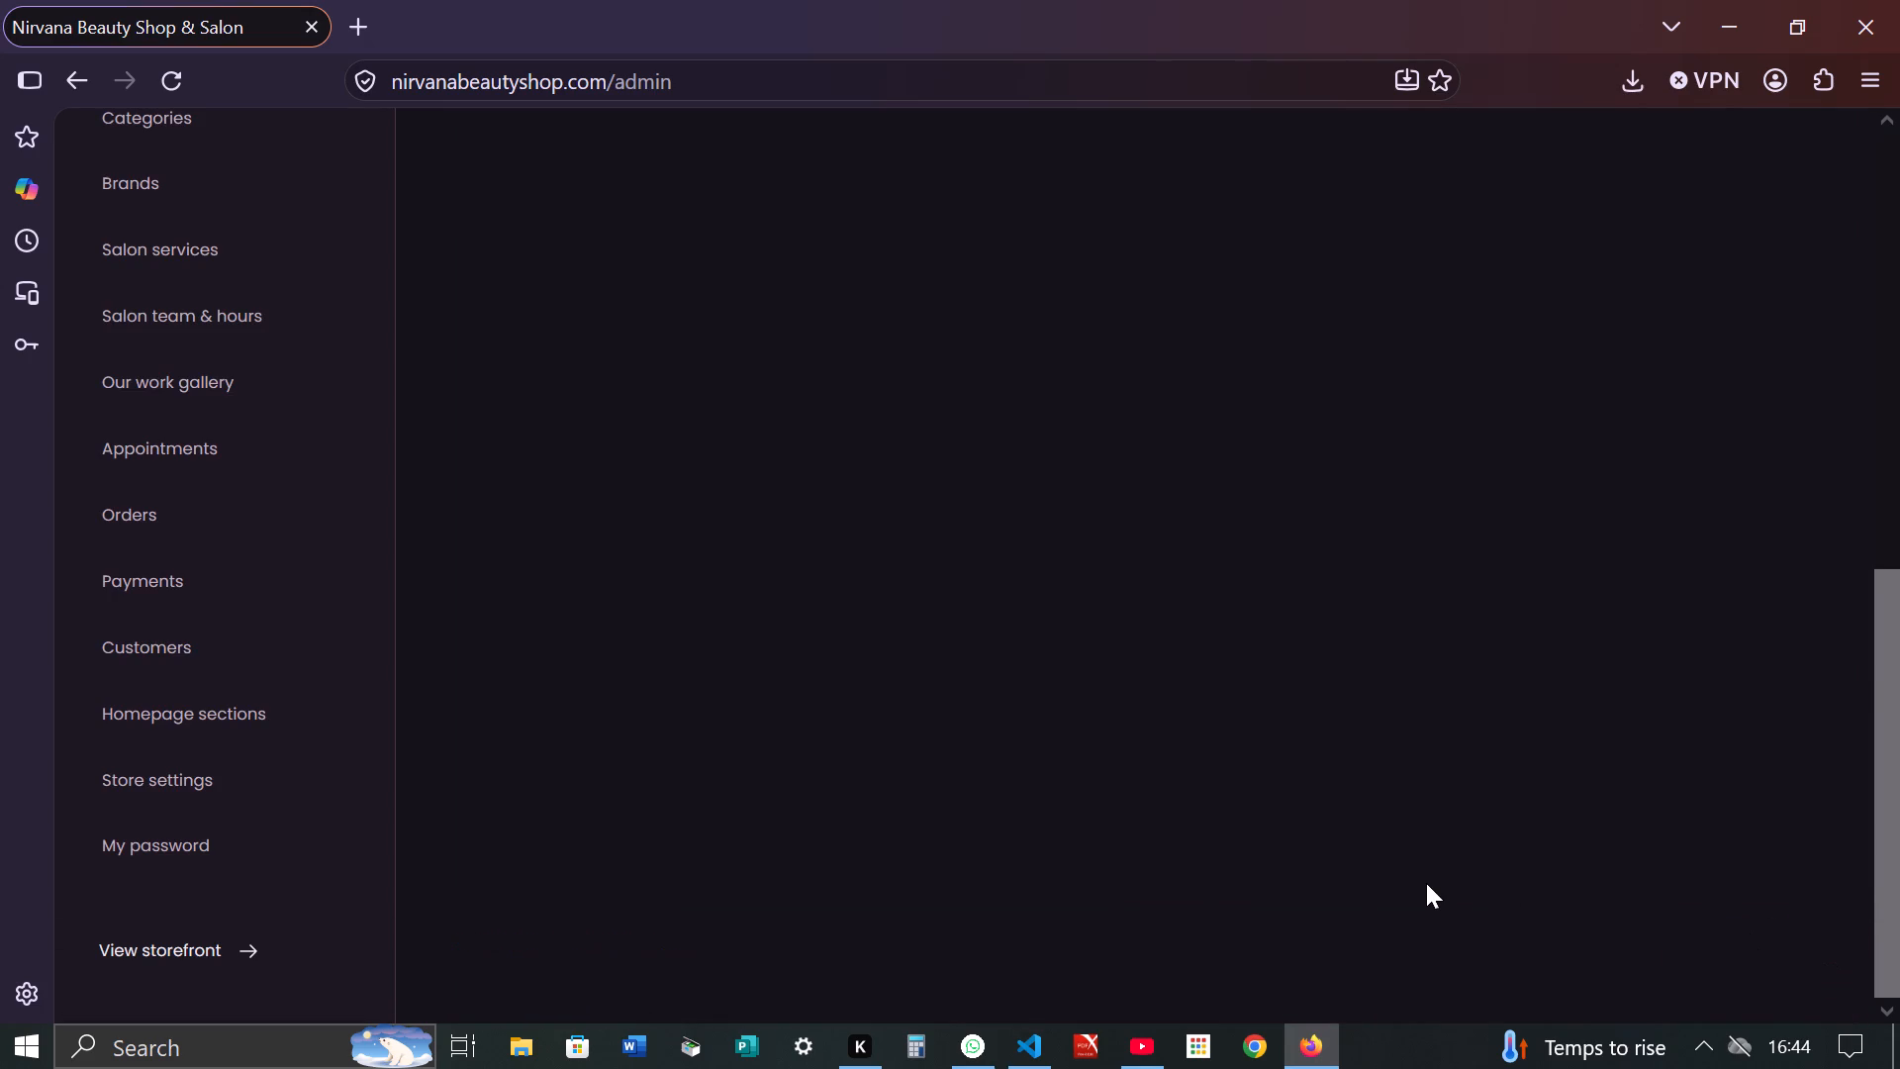
pyautogui.scroll(-9, 1426, 883)
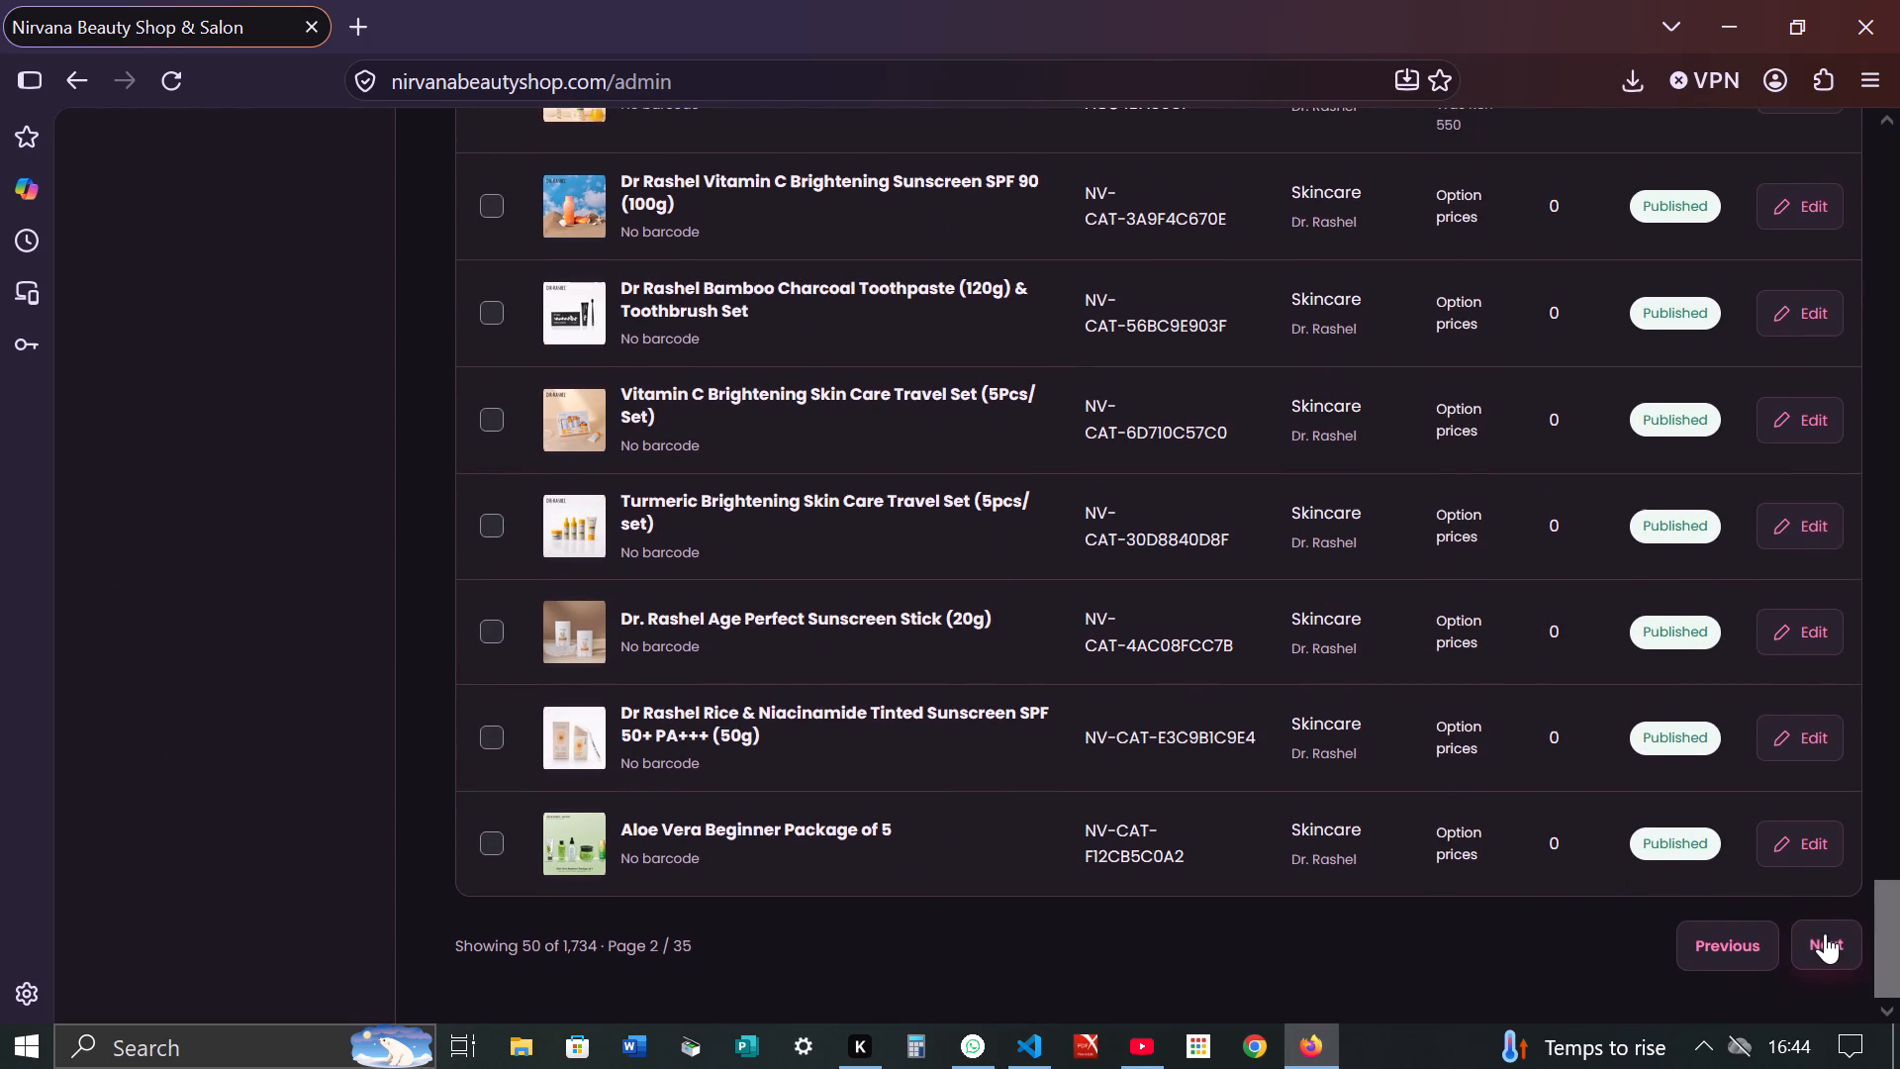
pyautogui.click(1825, 933)
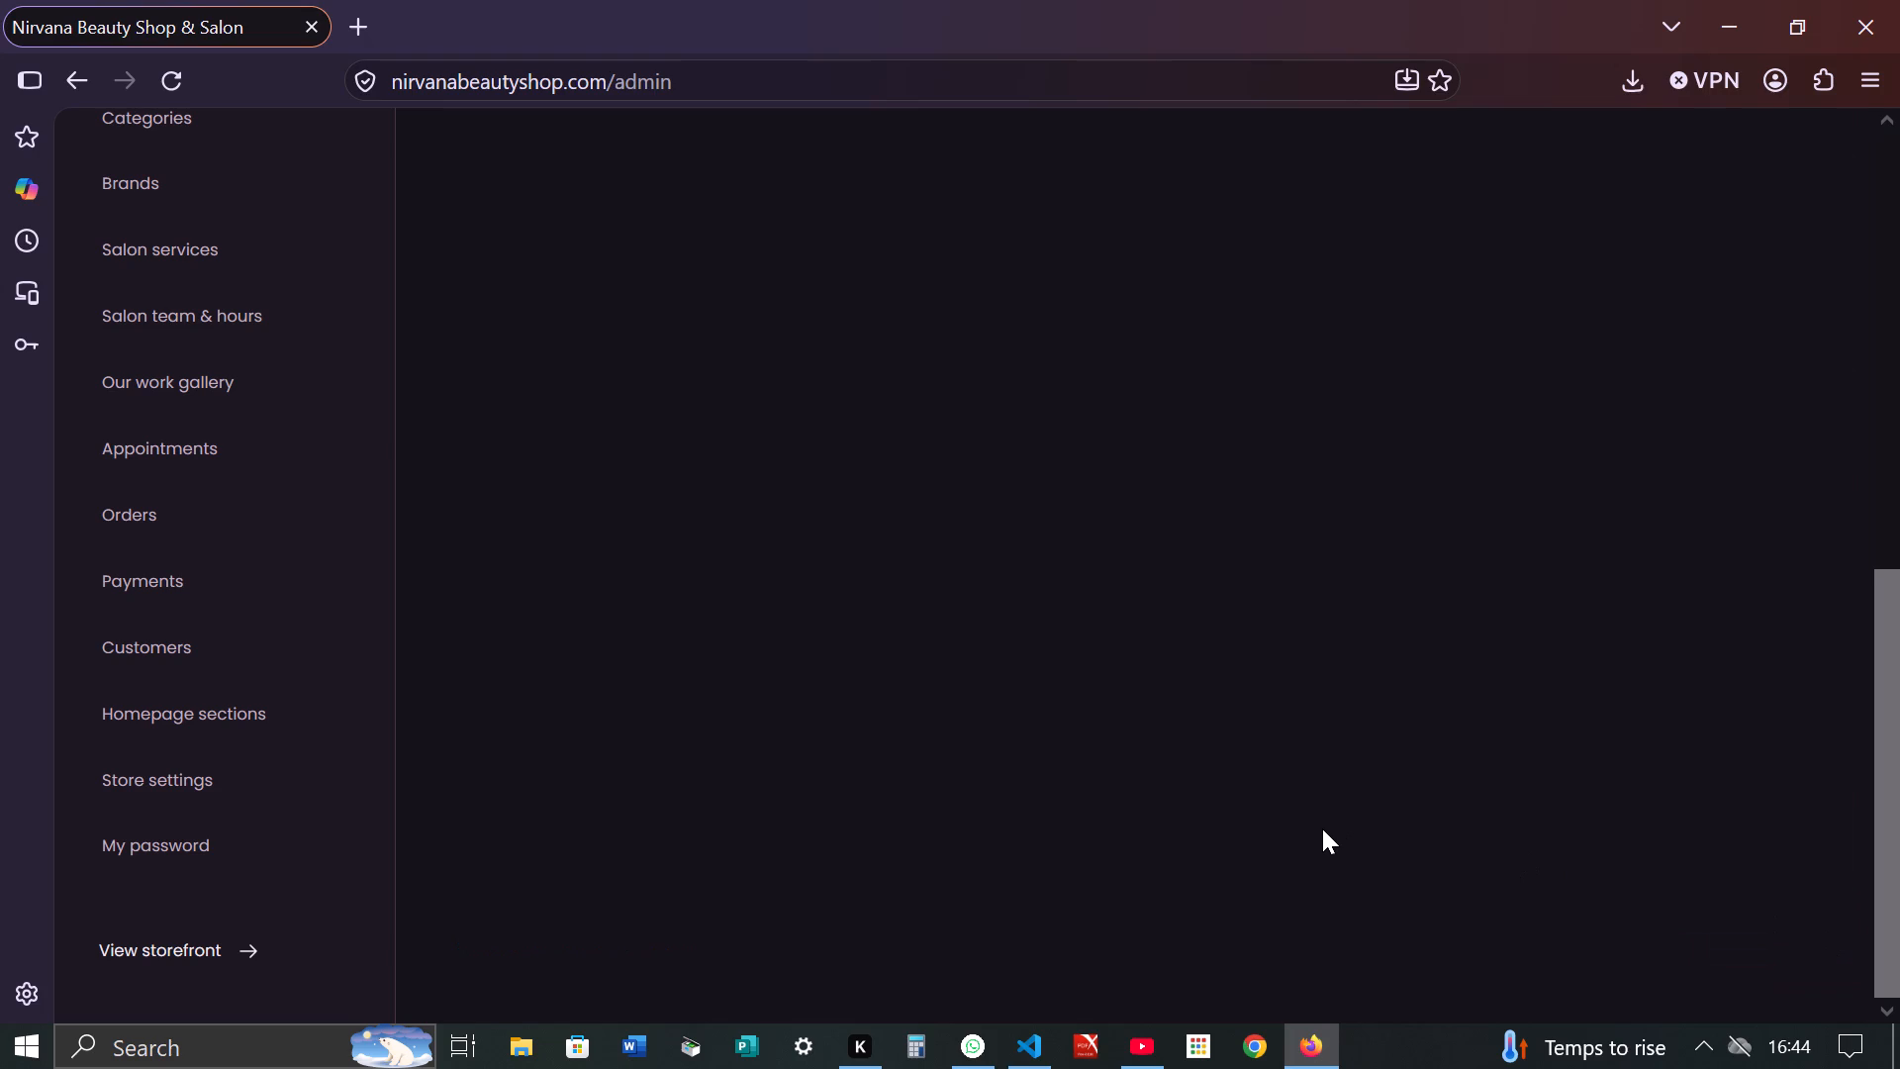
pyautogui.scroll(-1, 1322, 828)
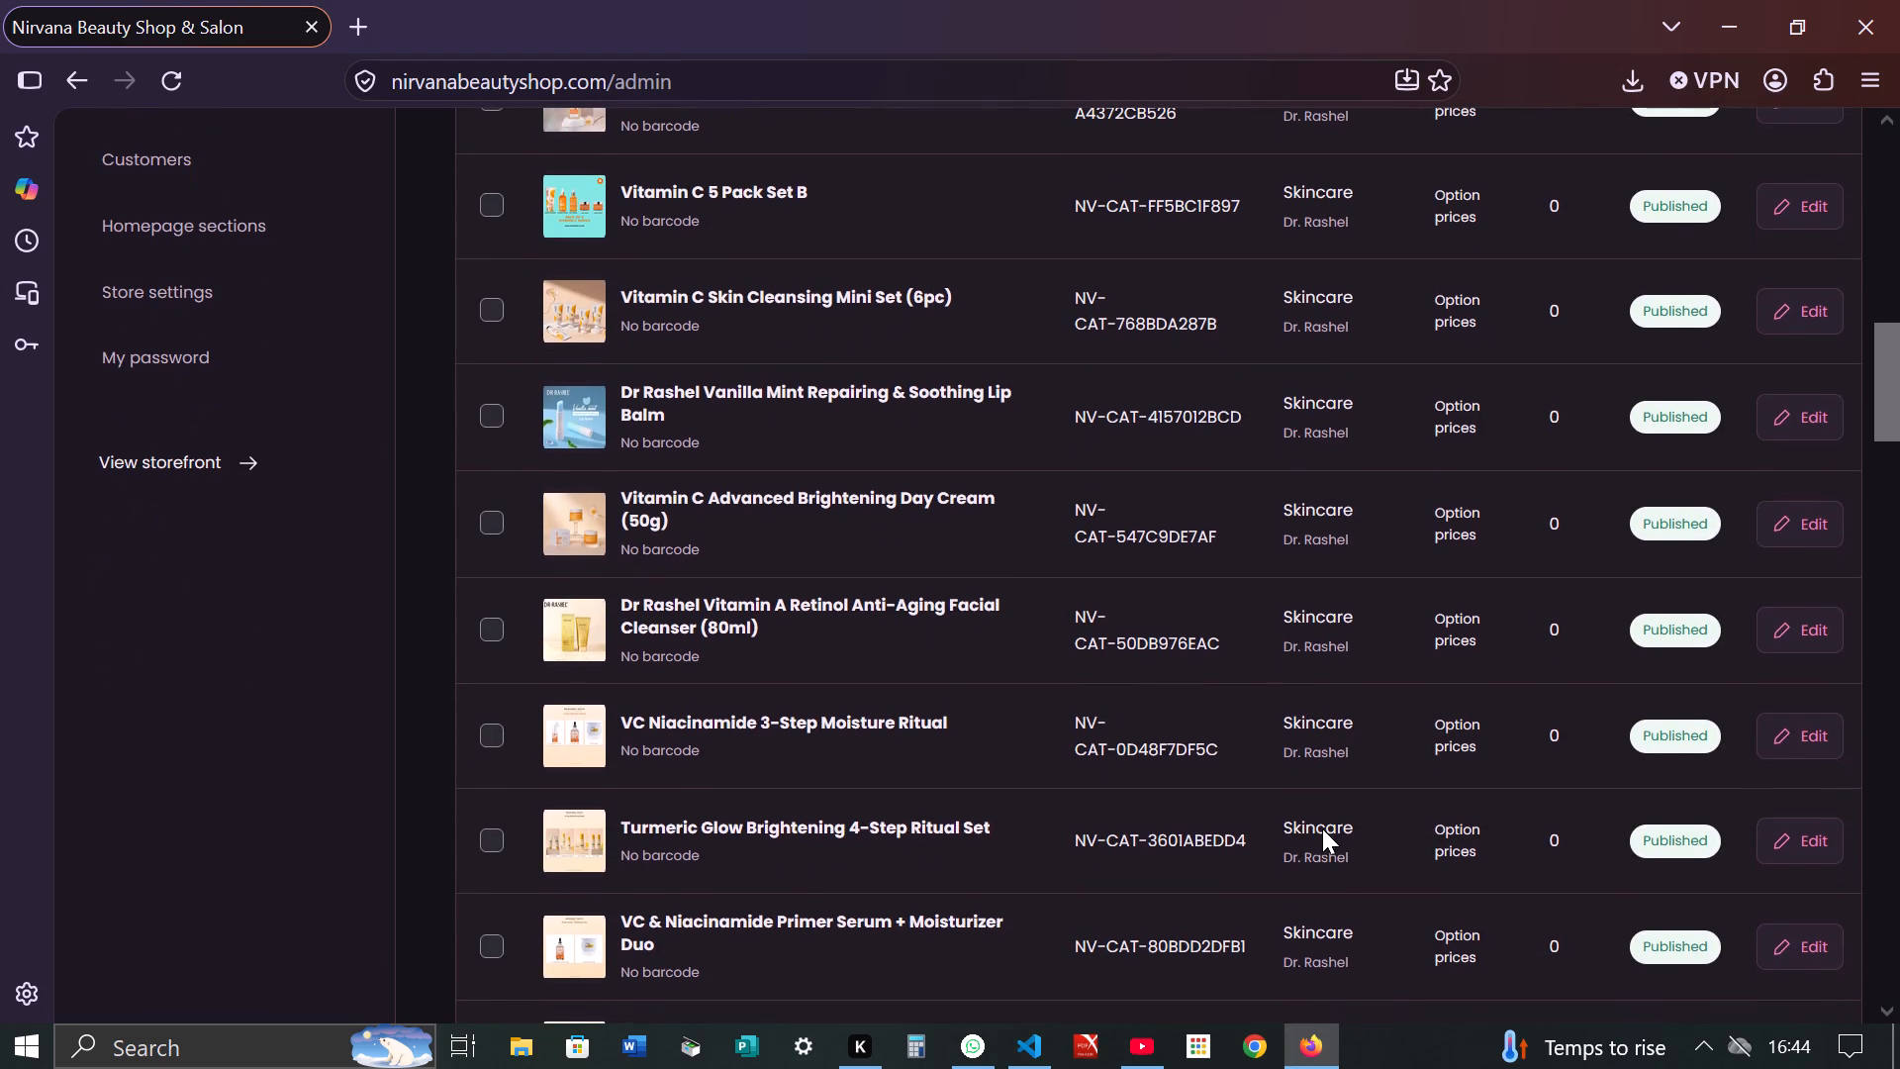
pyautogui.moveTo(1322, 828); pyautogui.dragTo(1295, 433)
pyautogui.scroll(-4, 1295, 433)
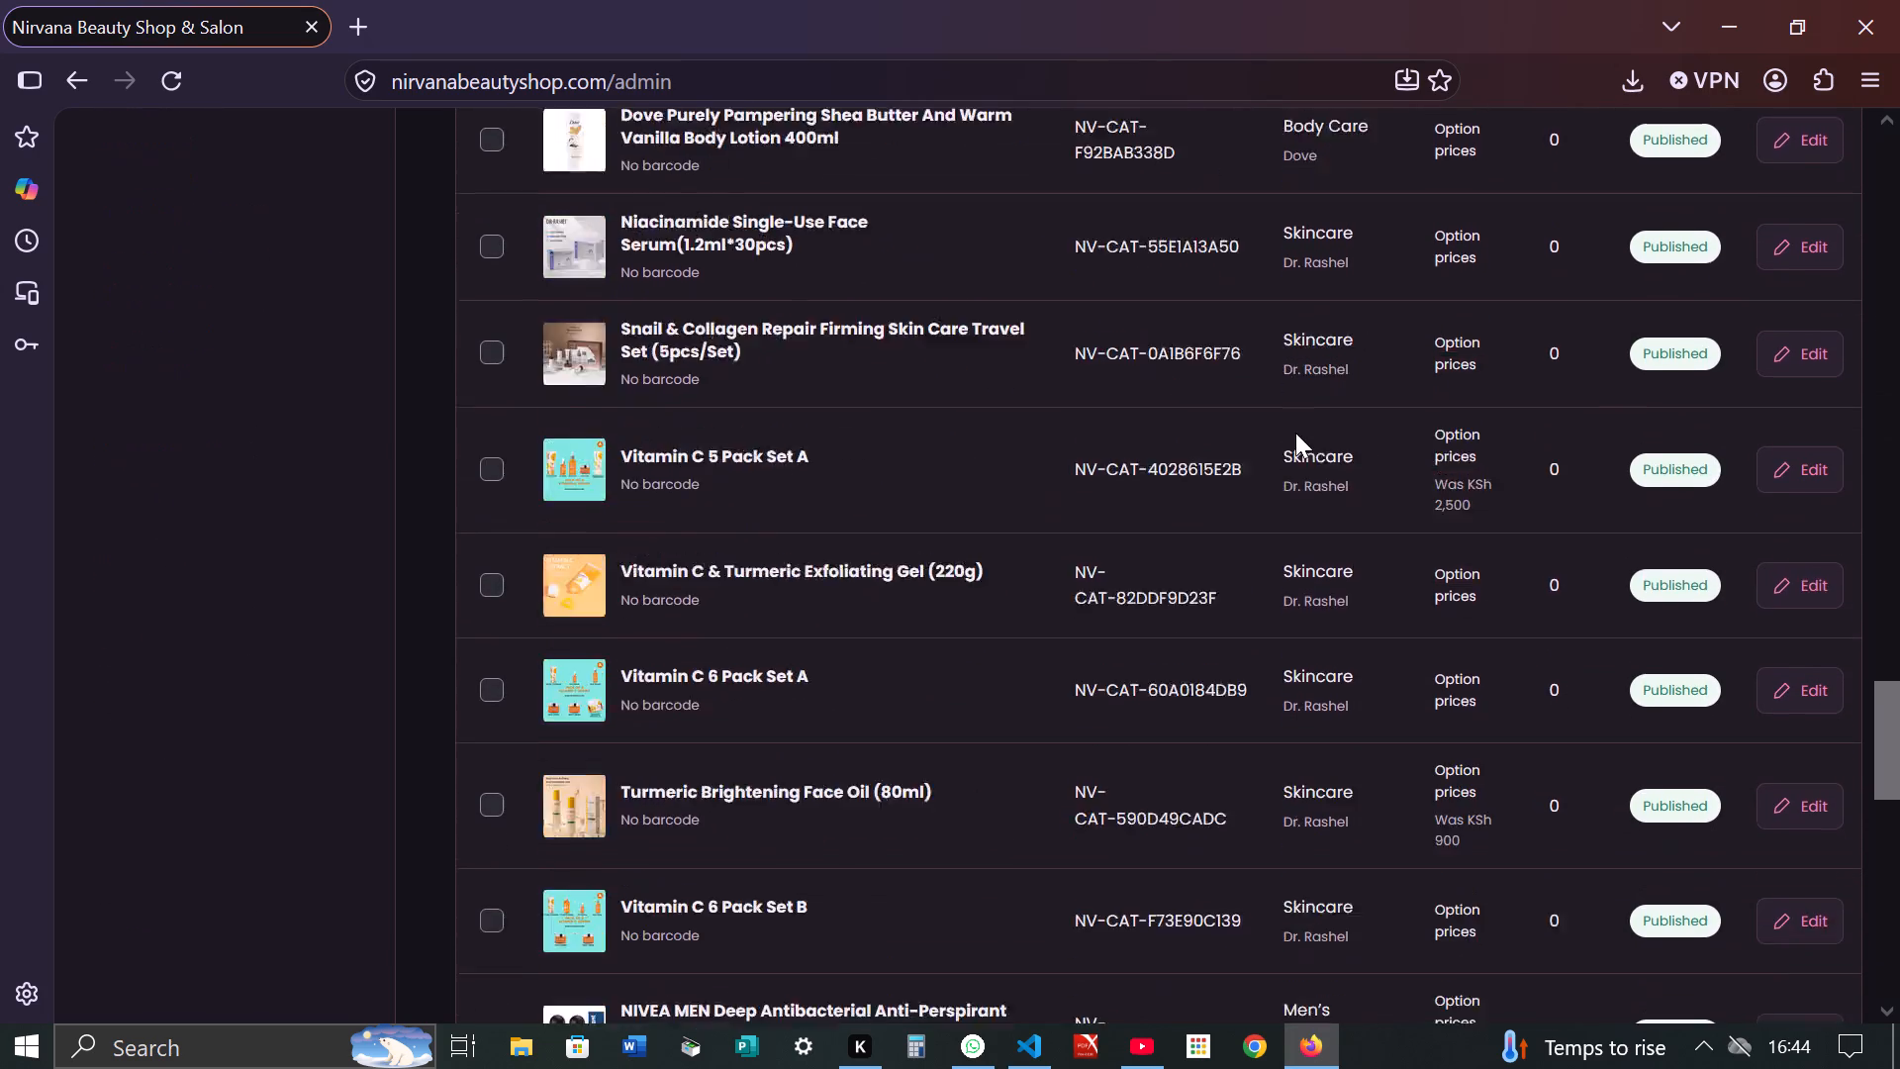
pyautogui.scroll(-4, 1295, 433)
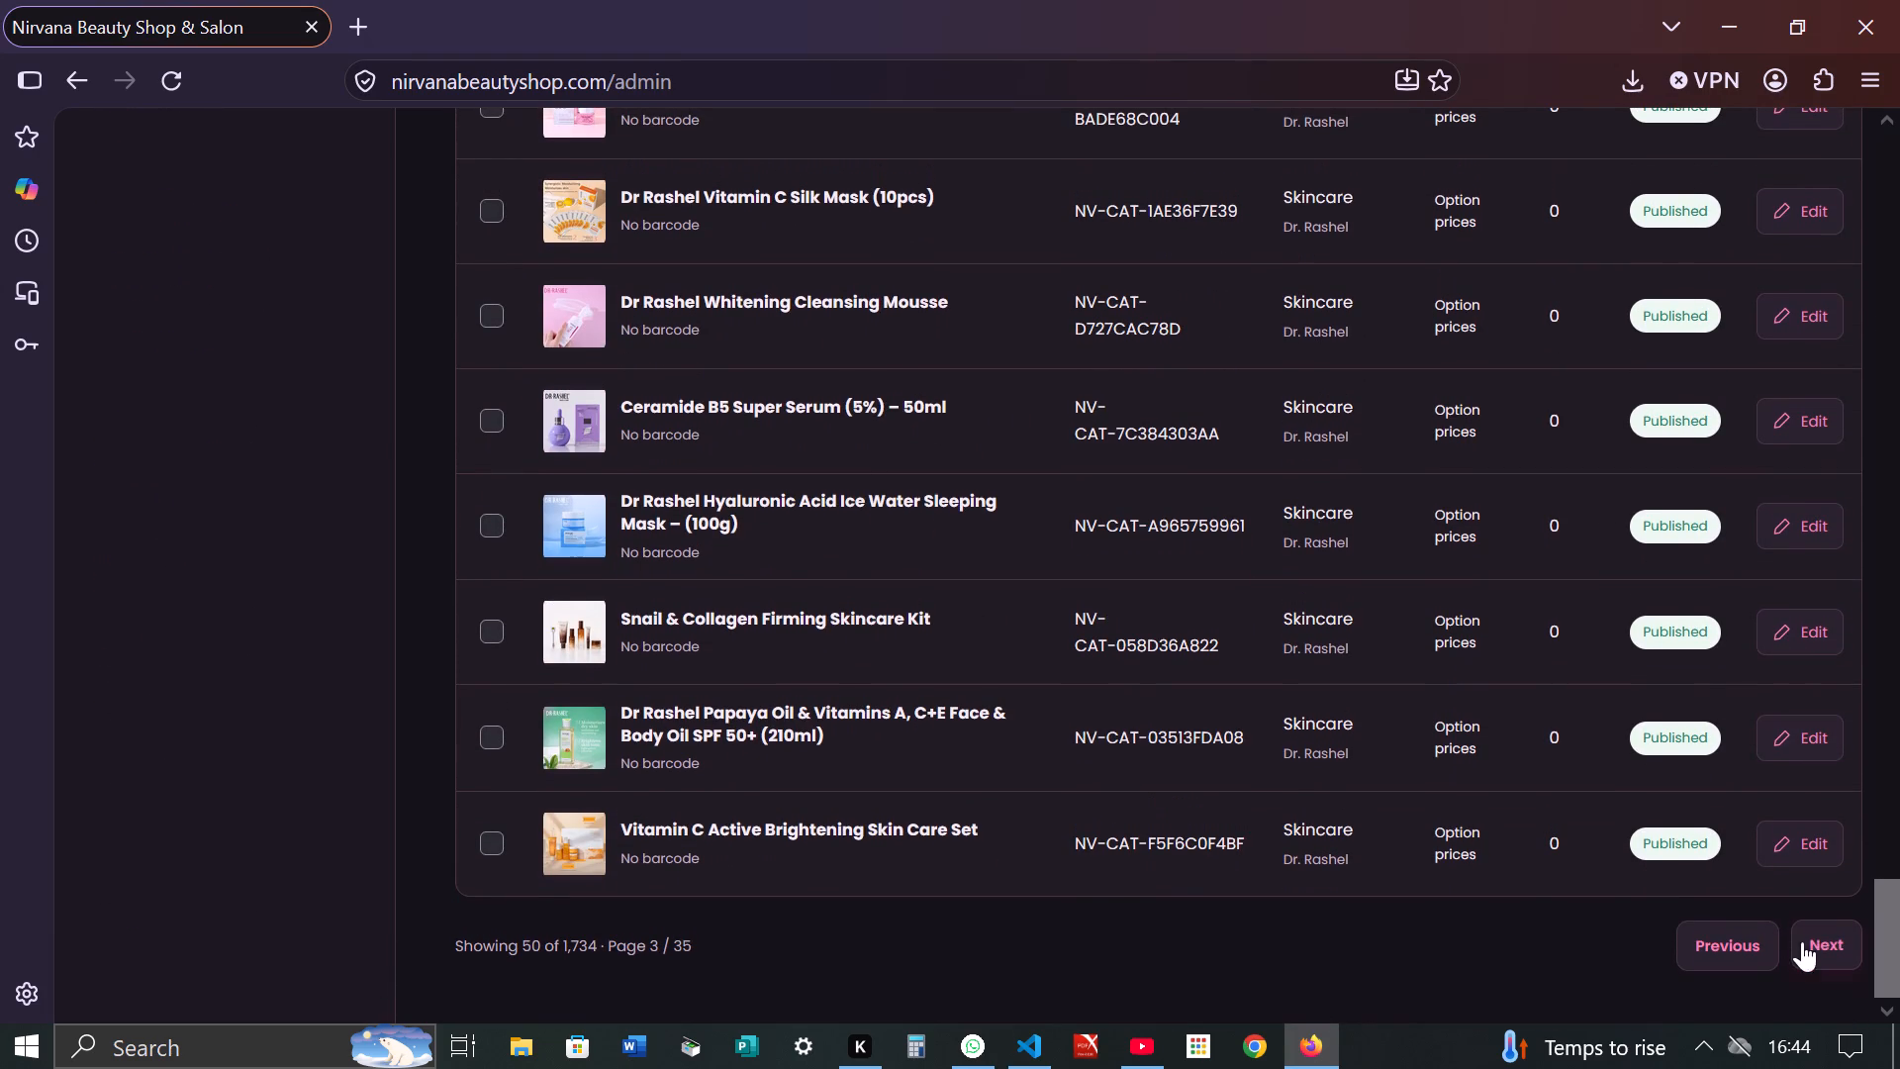
pyautogui.click(1817, 938)
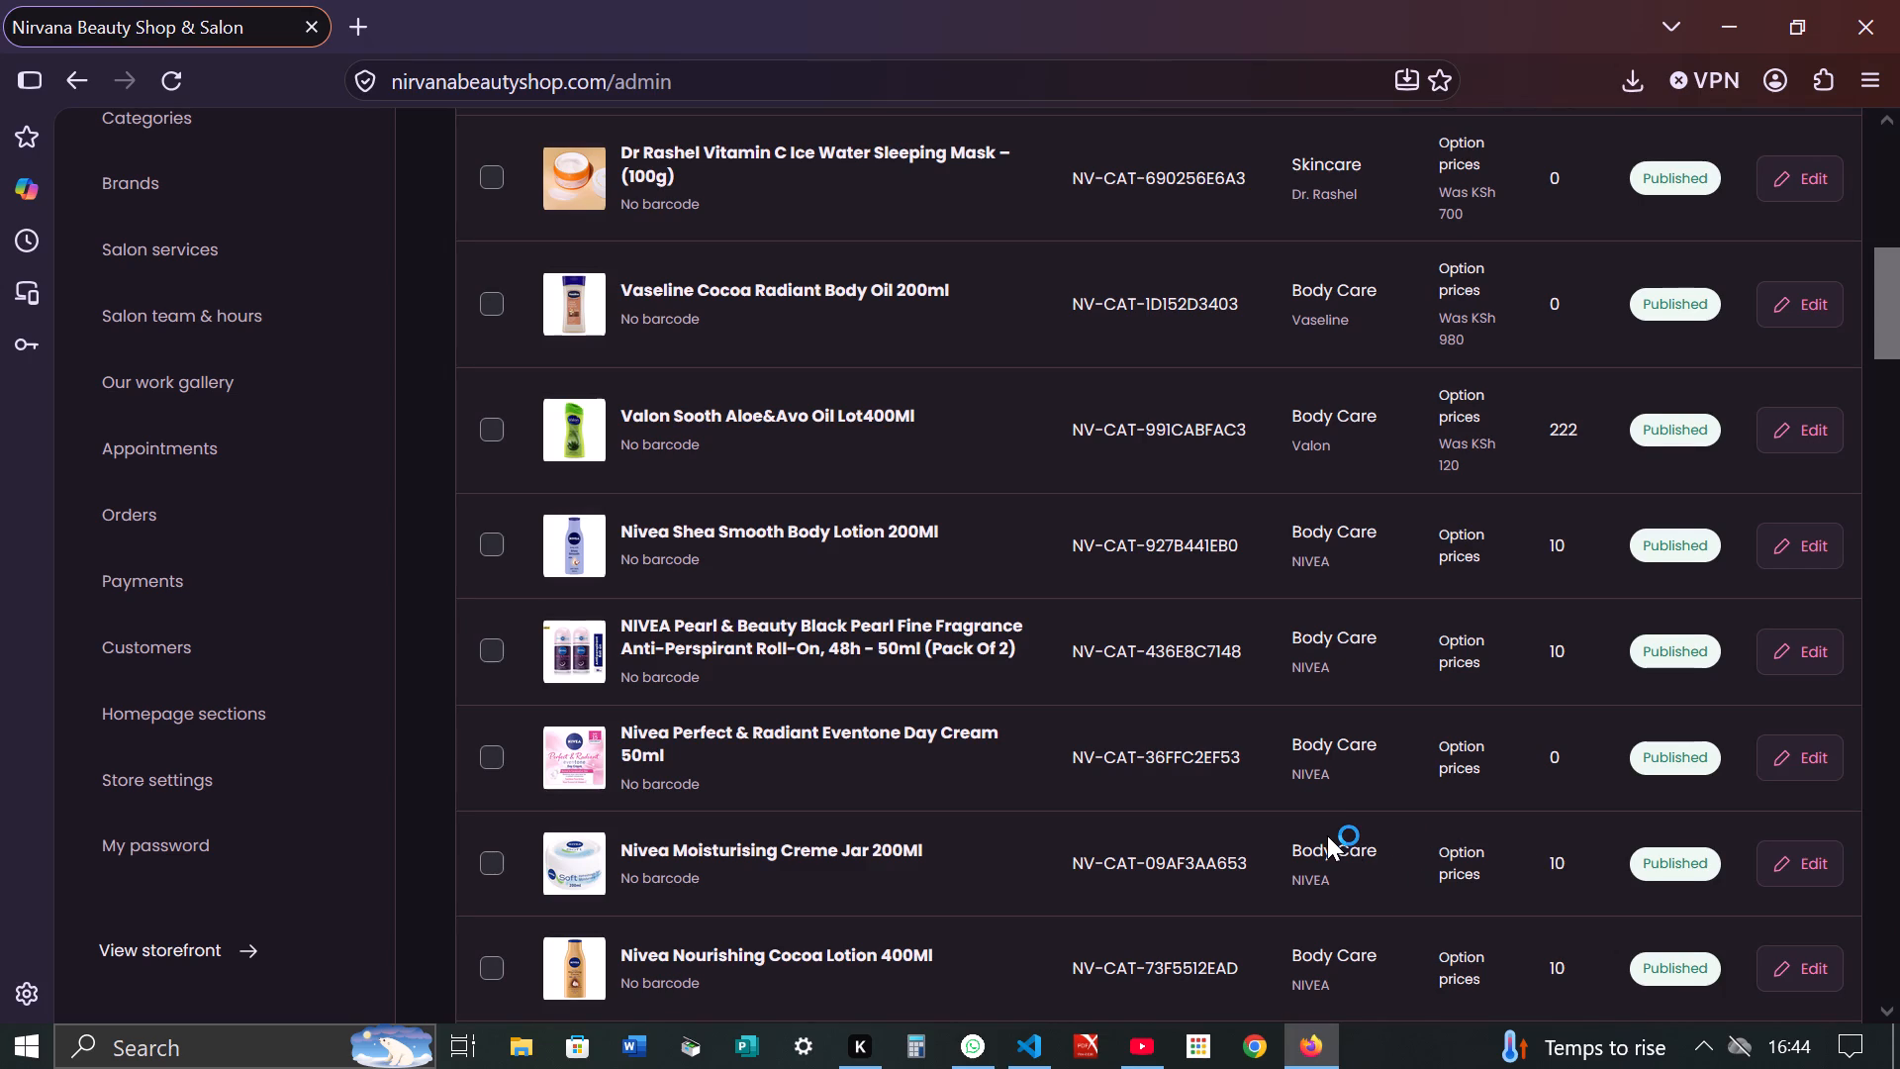
pyautogui.scroll(-7, 1327, 835)
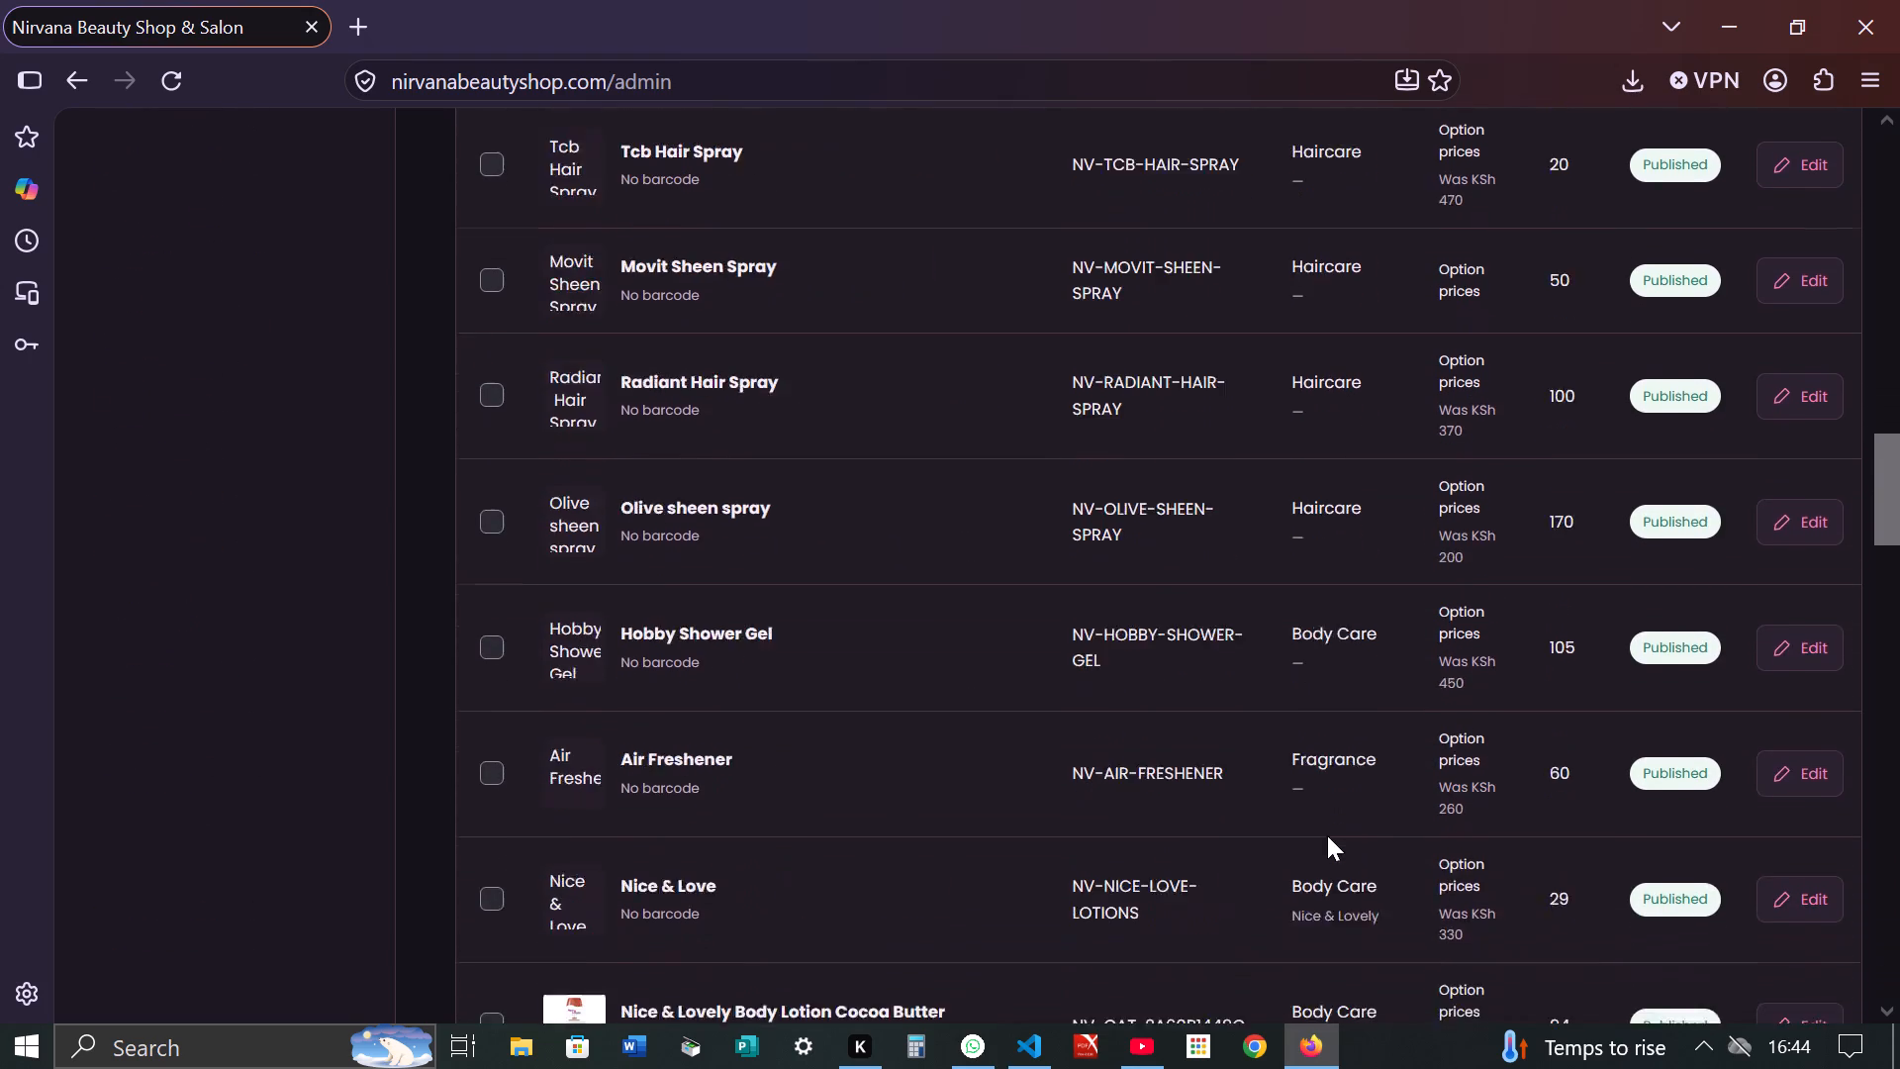
pyautogui.scroll(-9, 1327, 835)
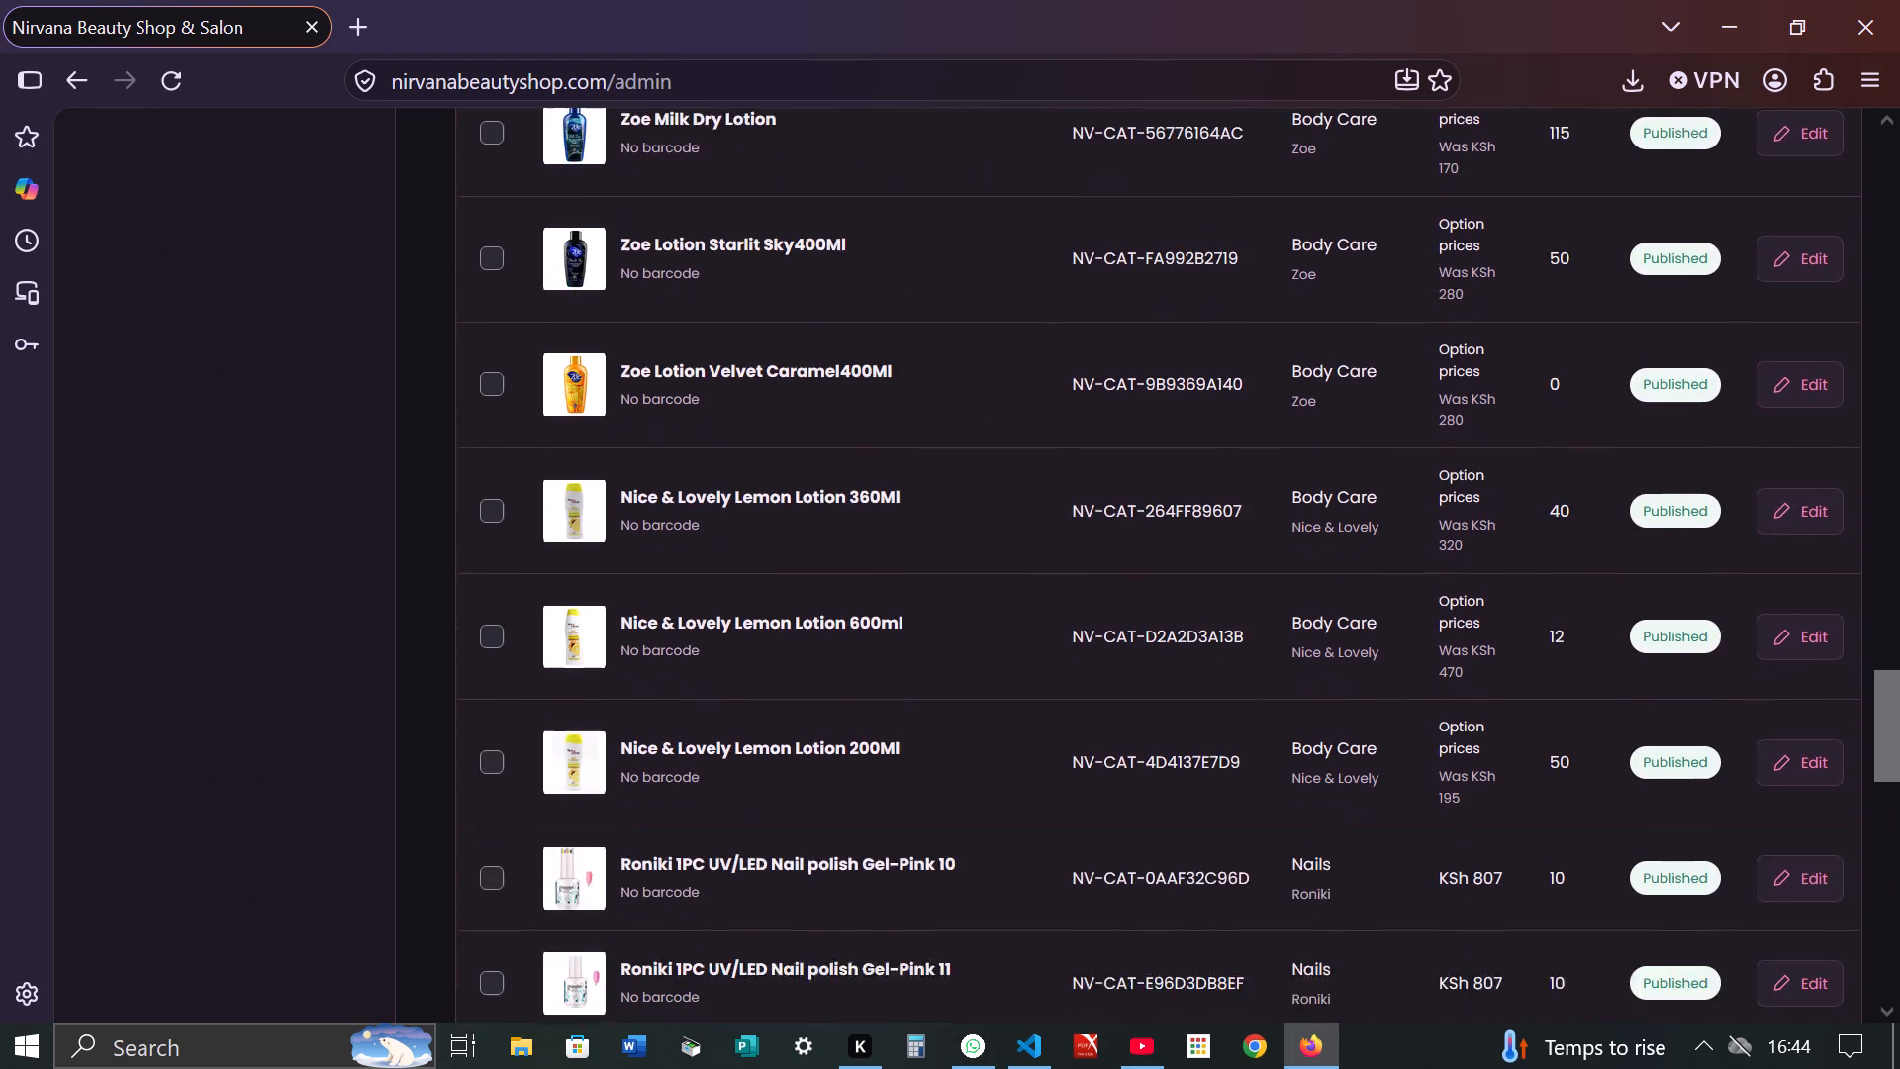
pyautogui.scroll(-3, 1327, 835)
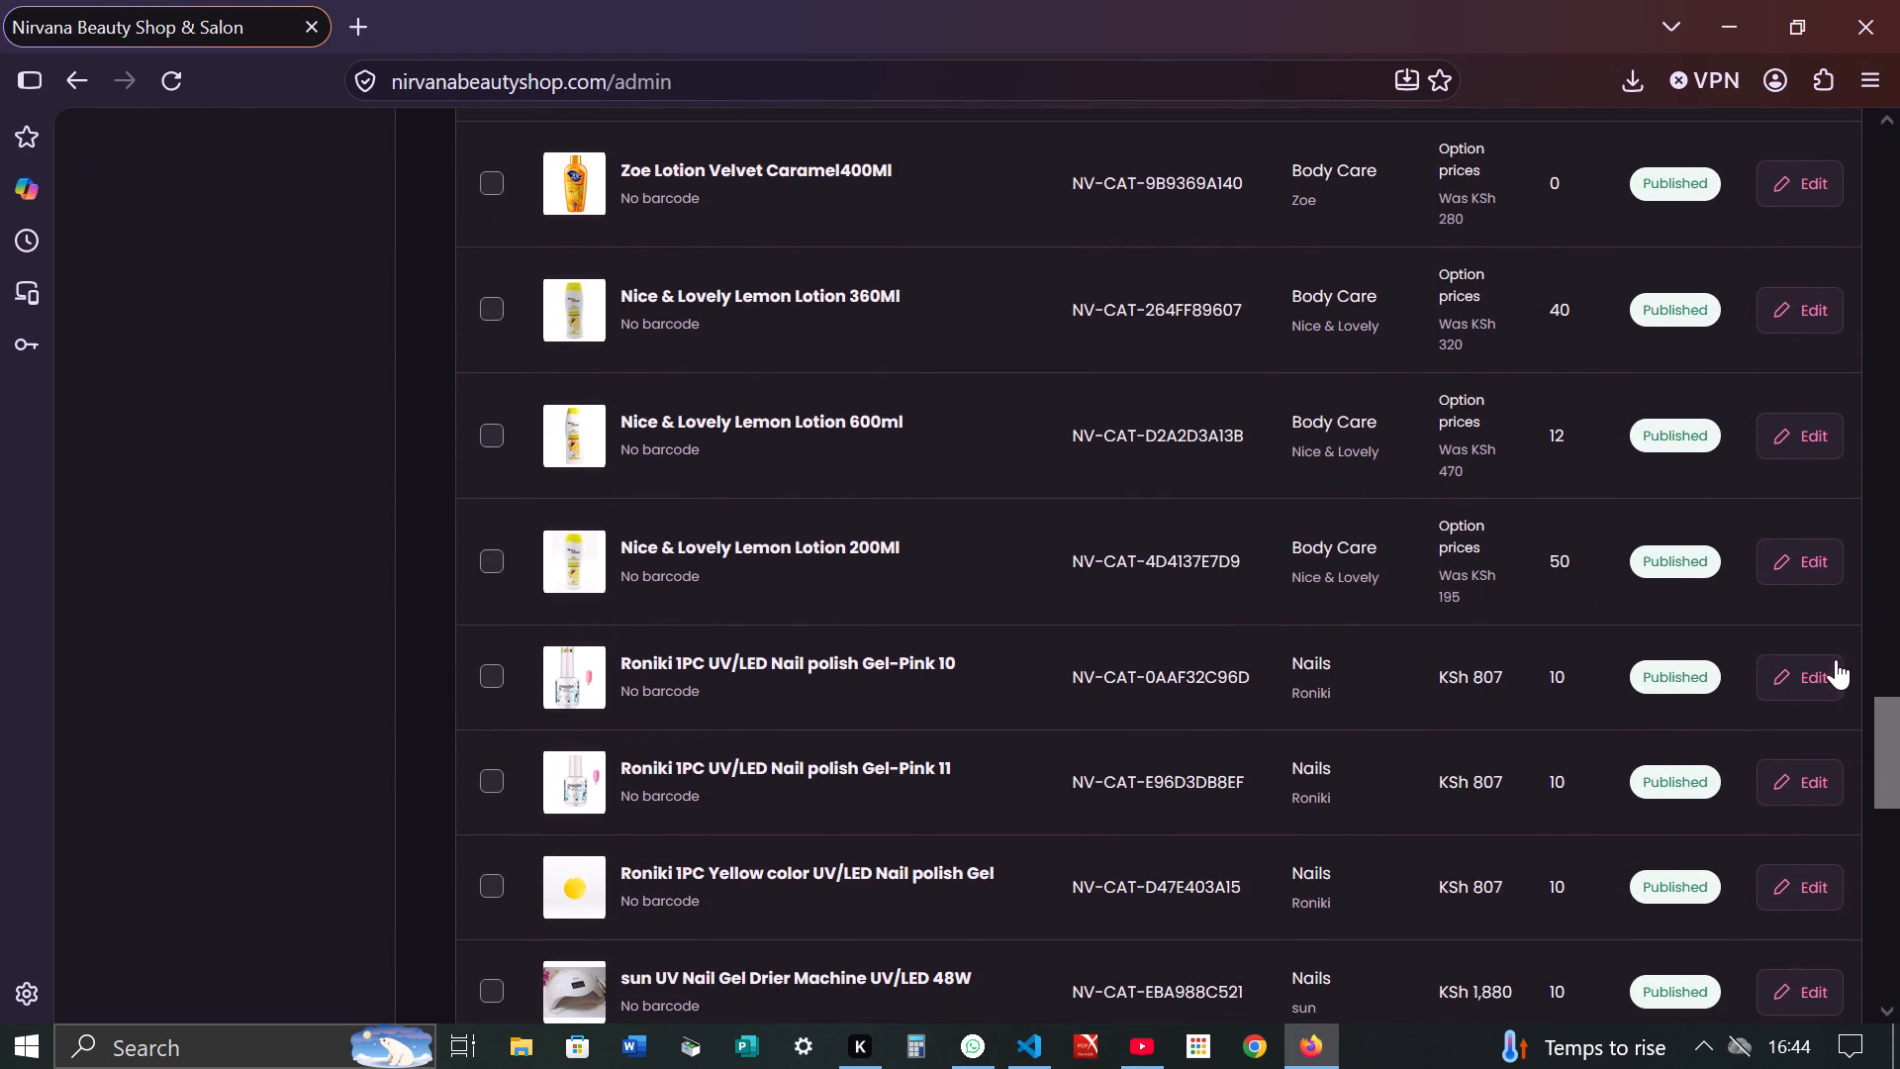
# Open Roniki 1PC UV/LED Nail polish Gel-Pink 10 for editing and set its Option 1 price to KSh 500.
pyautogui.click(1821, 659)
pyautogui.scroll(-2, 1429, 702)
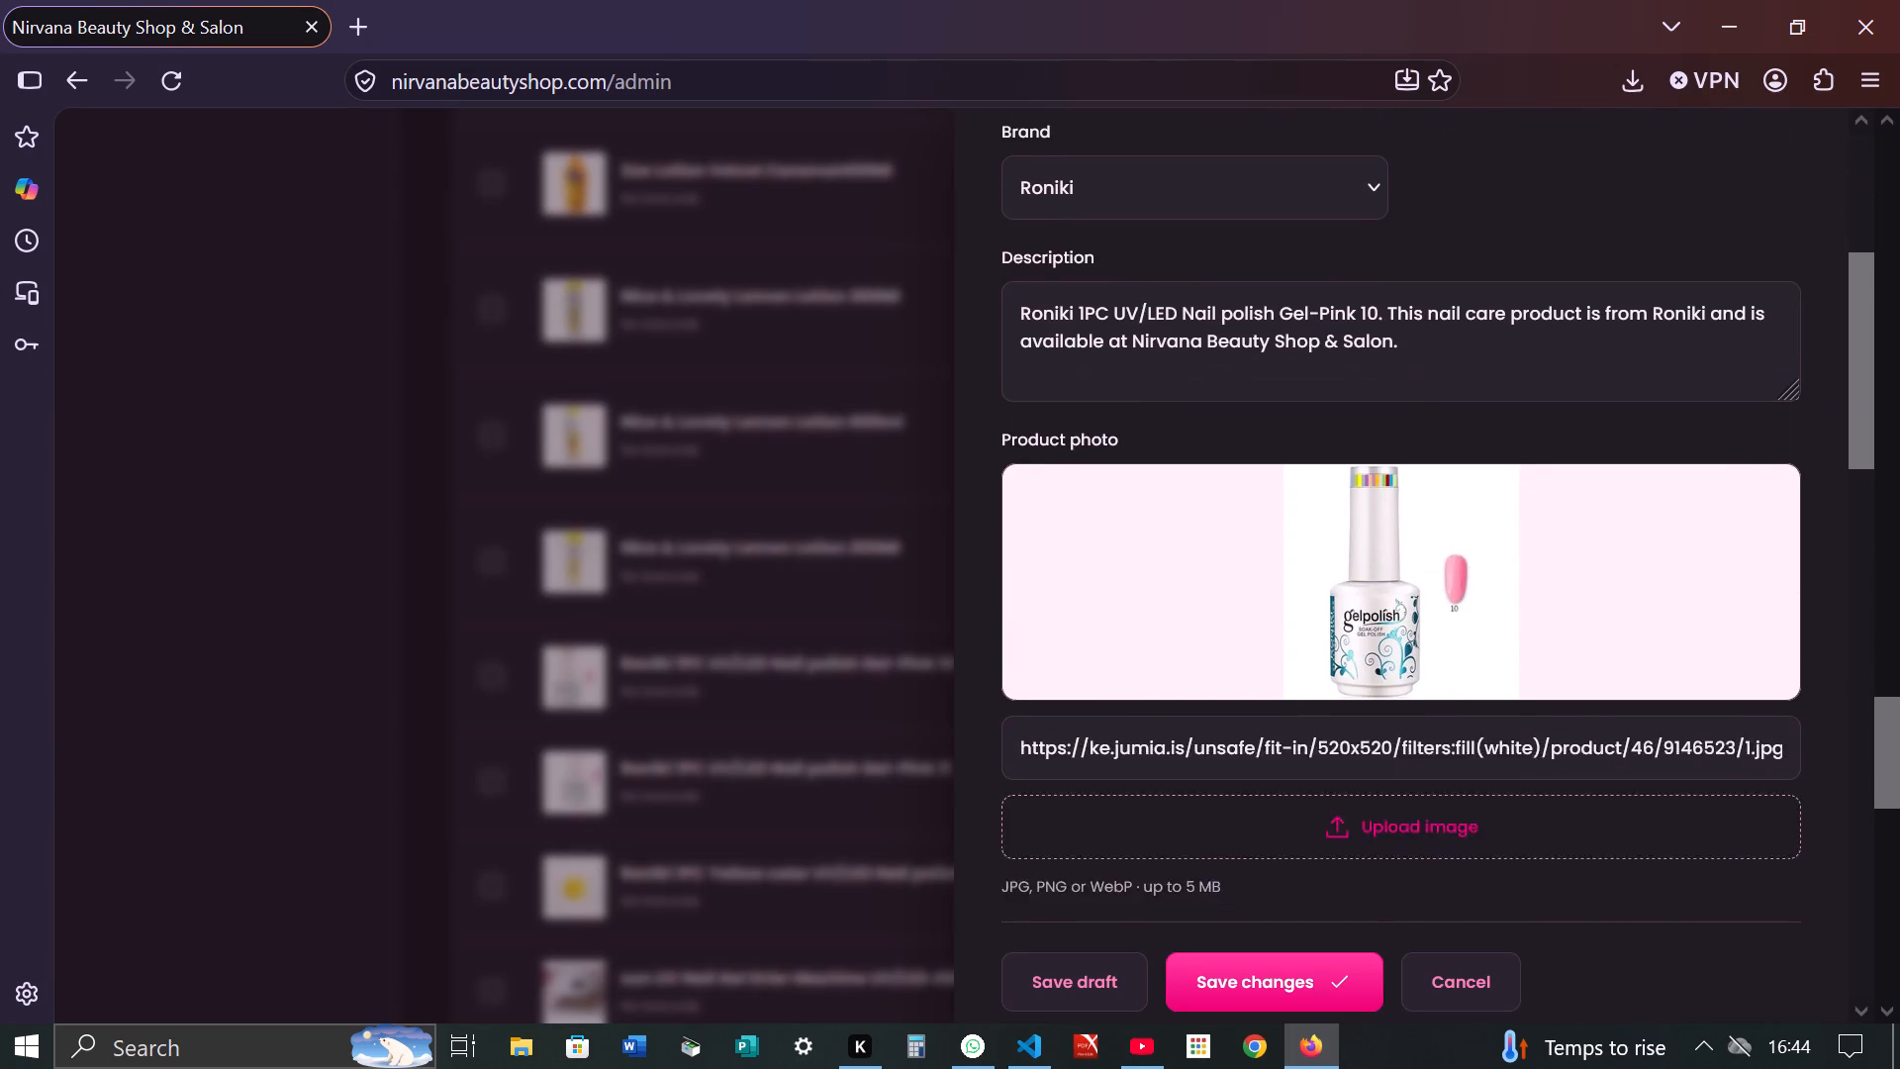
pyautogui.scroll(-1, 1429, 702)
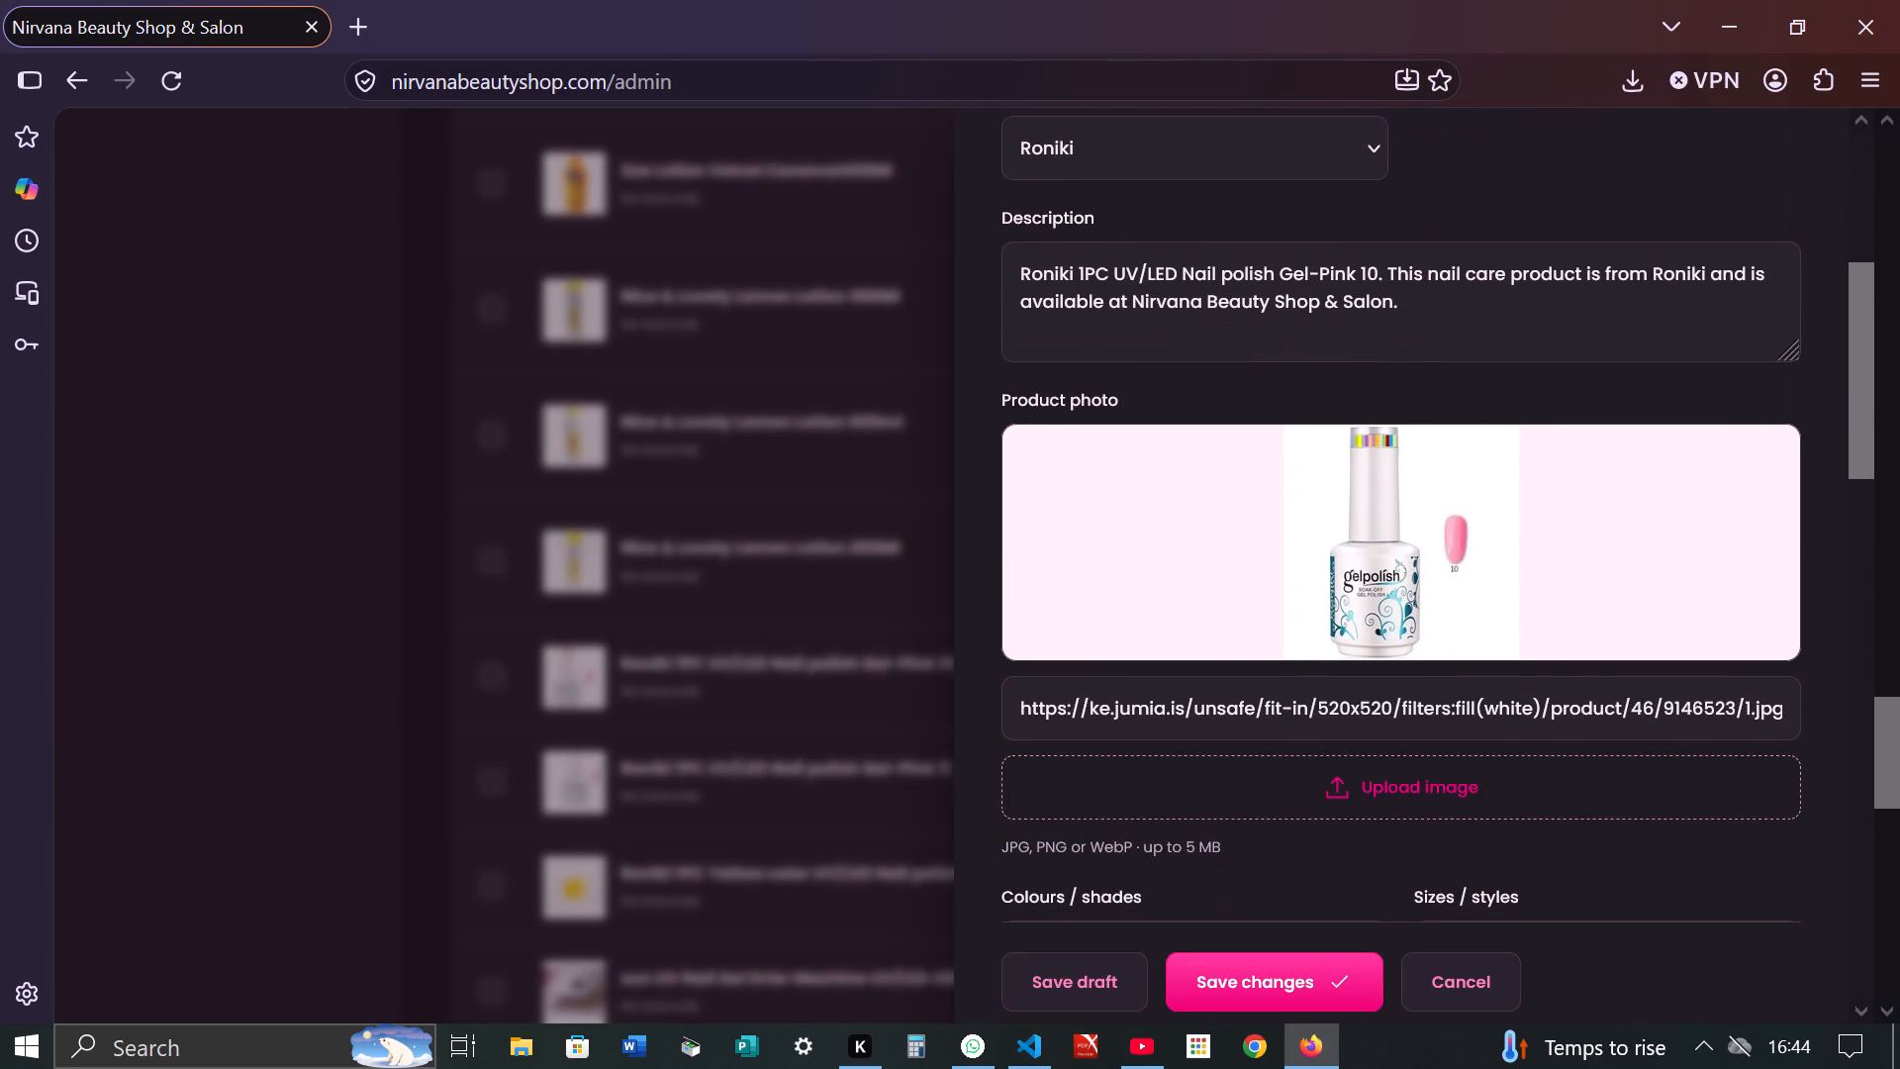
pyautogui.hscroll(-1, 1429, 702)
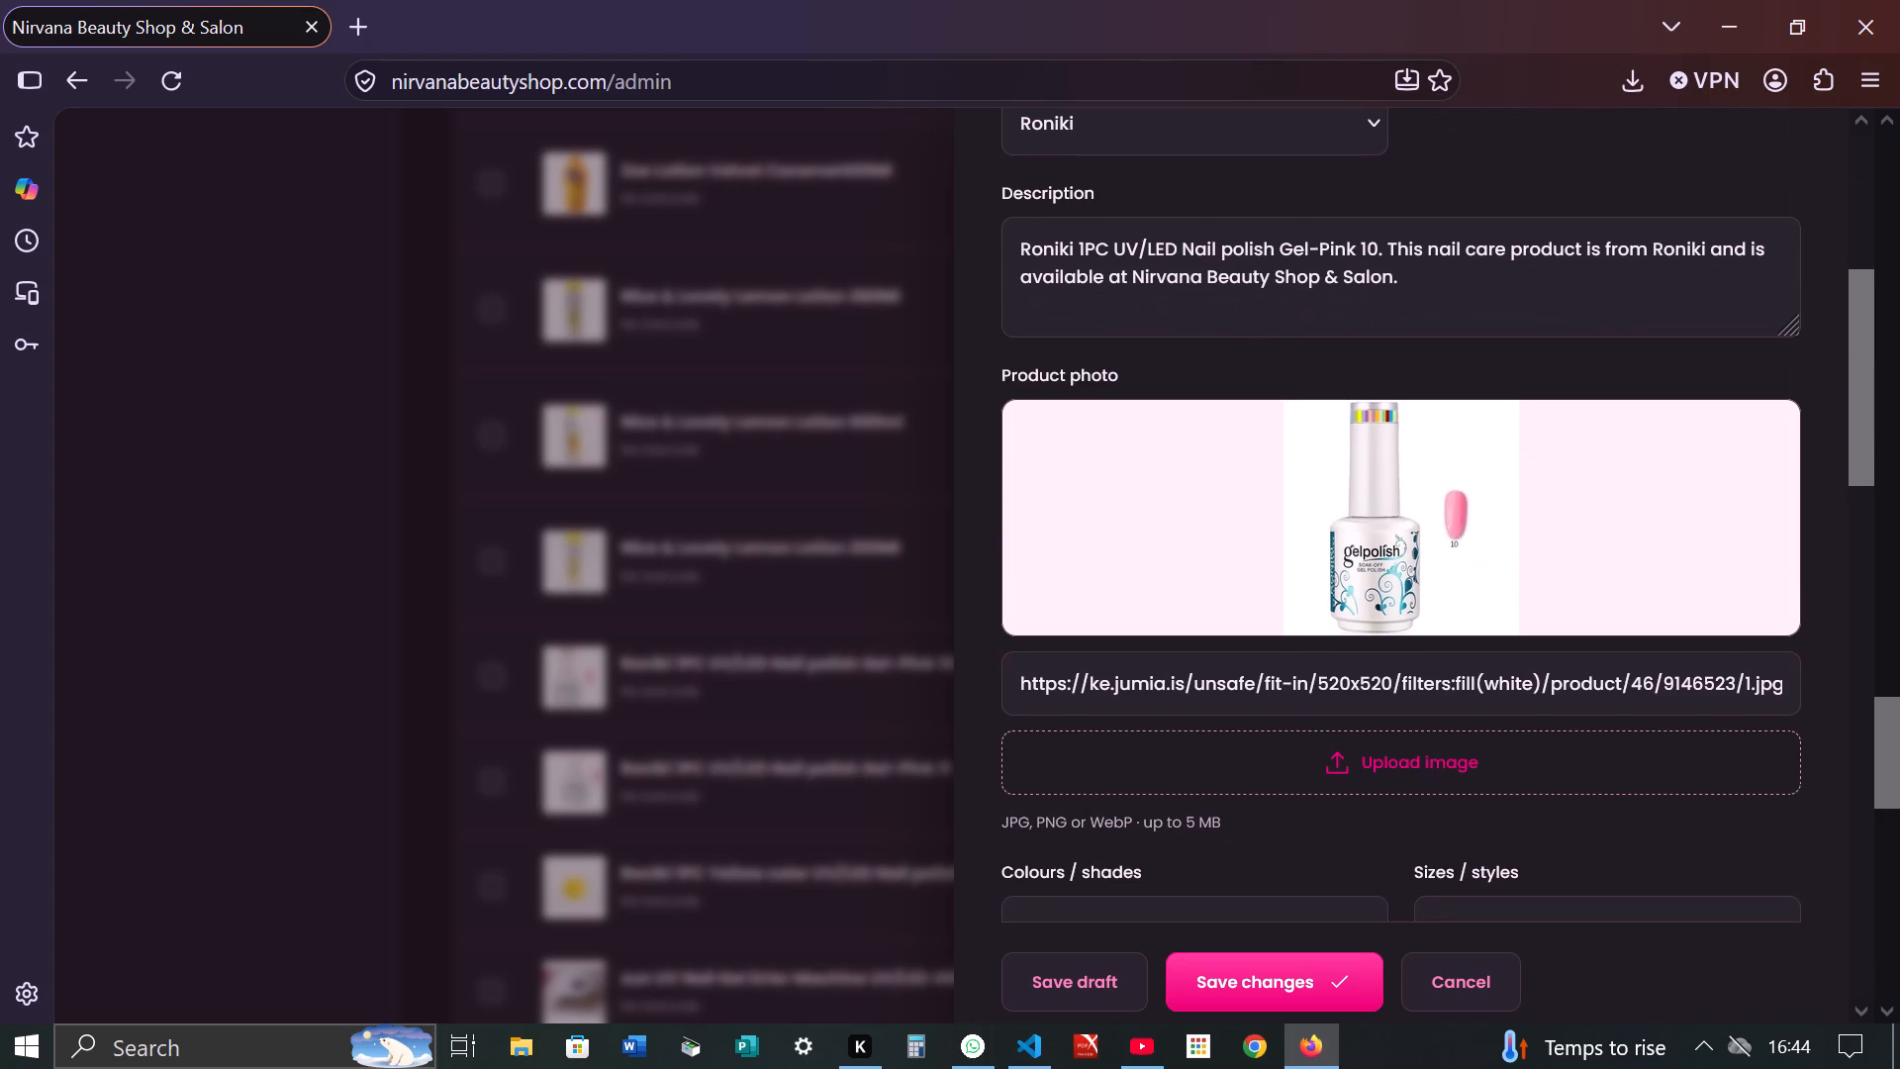
pyautogui.hscroll(-2, 1429, 702)
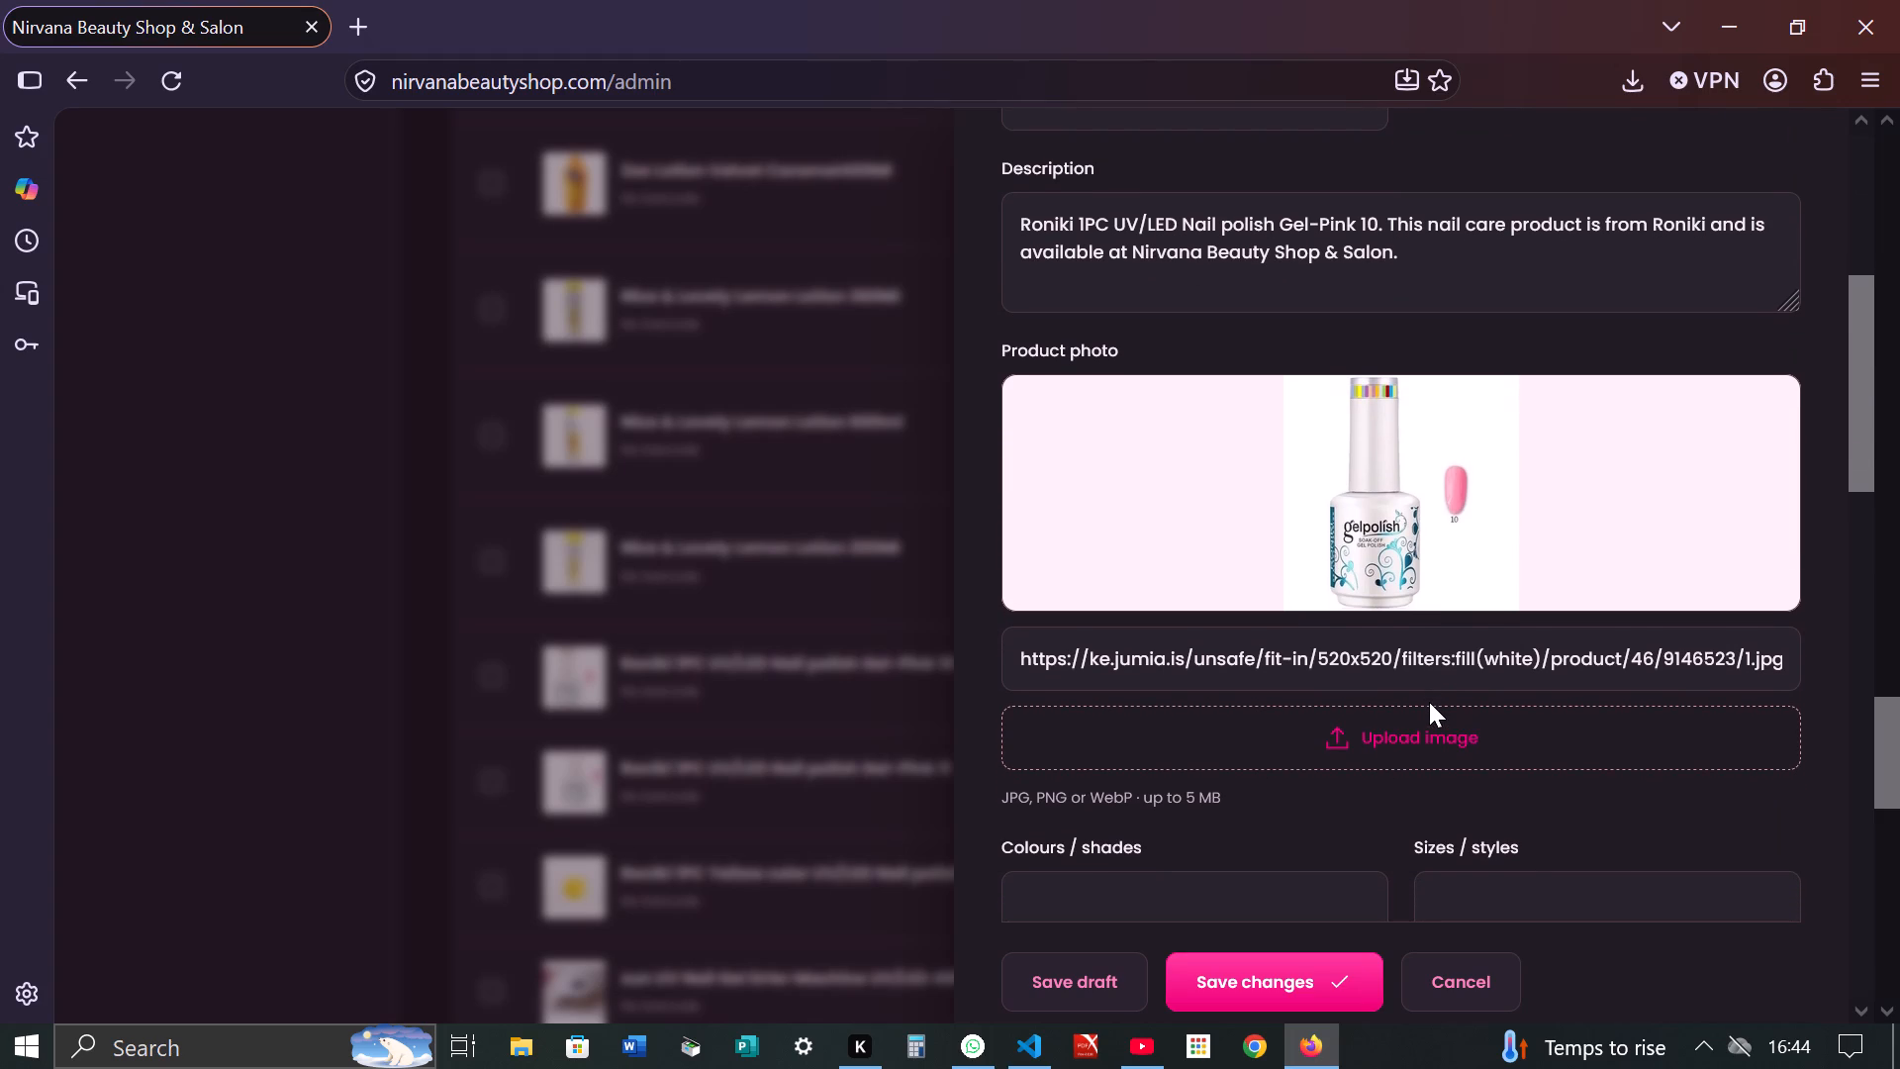
pyautogui.hscroll(-1, 1429, 702)
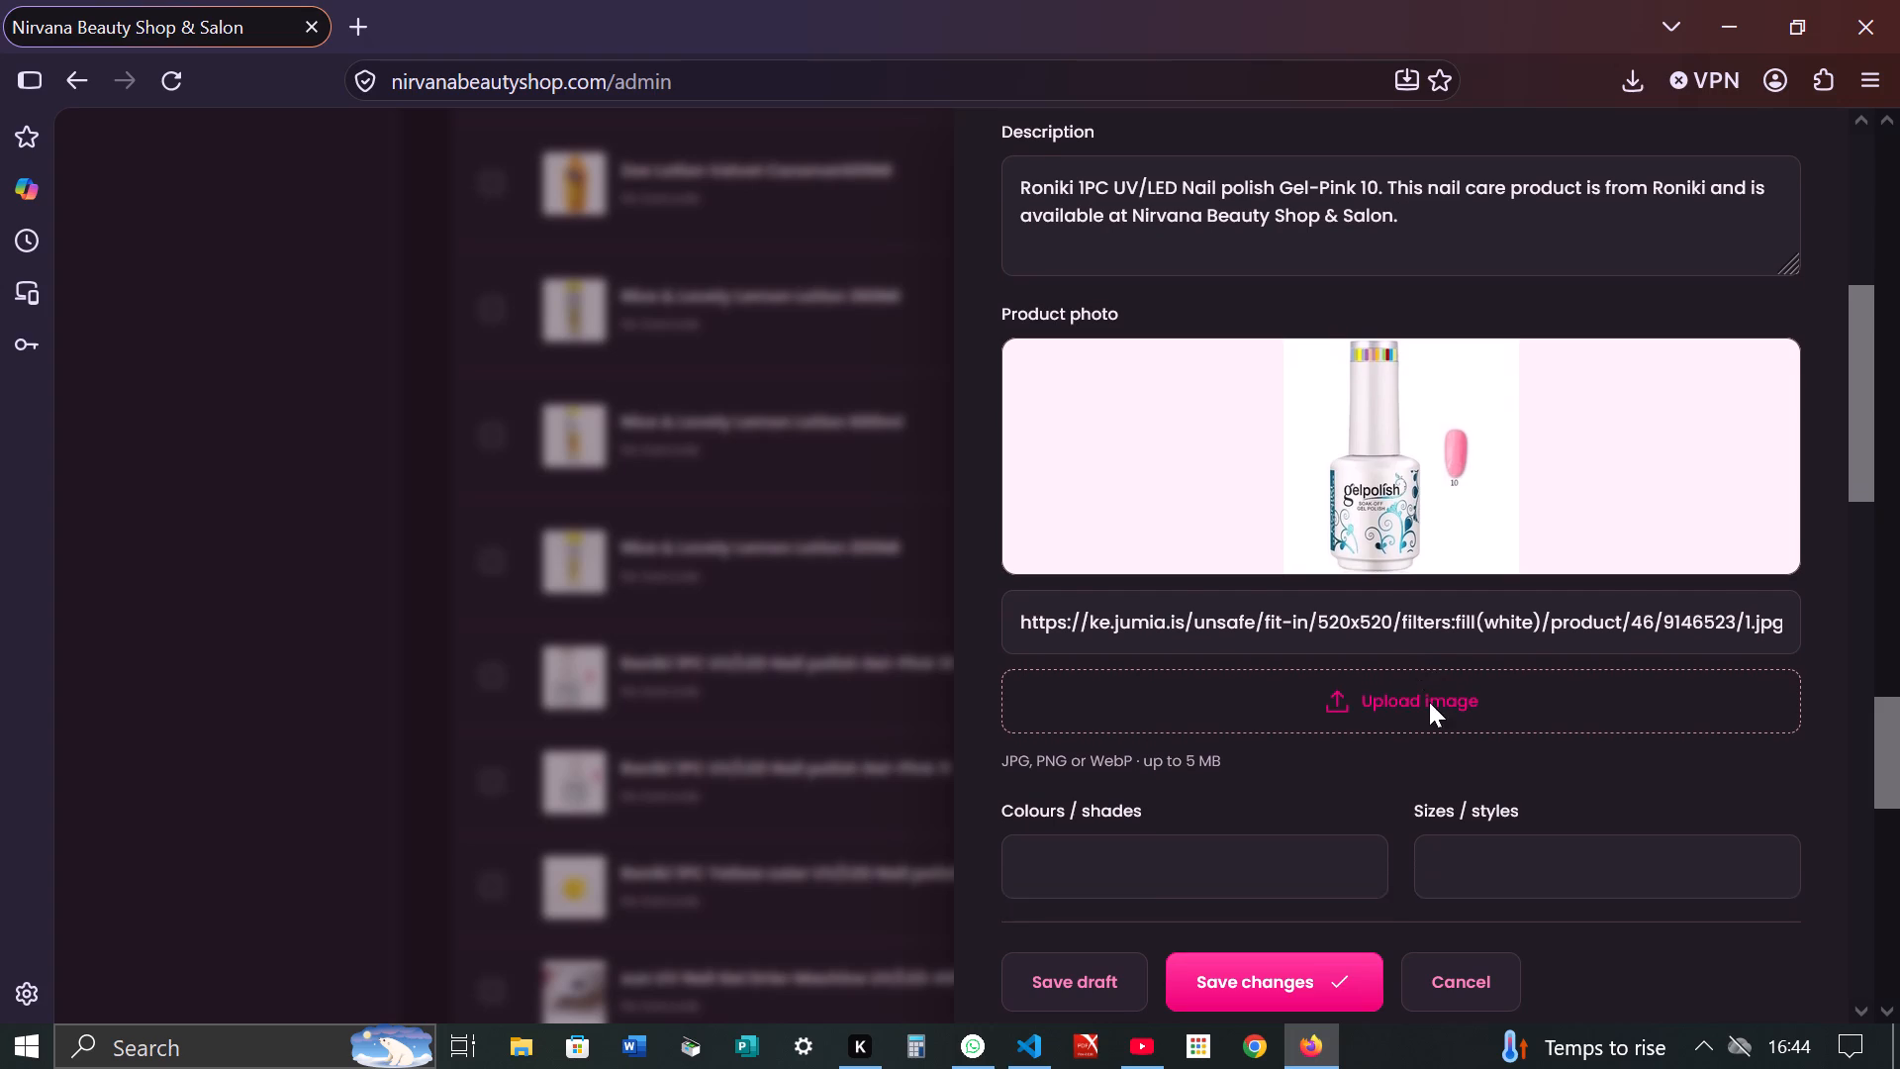
pyautogui.hscroll(-1, 1429, 702)
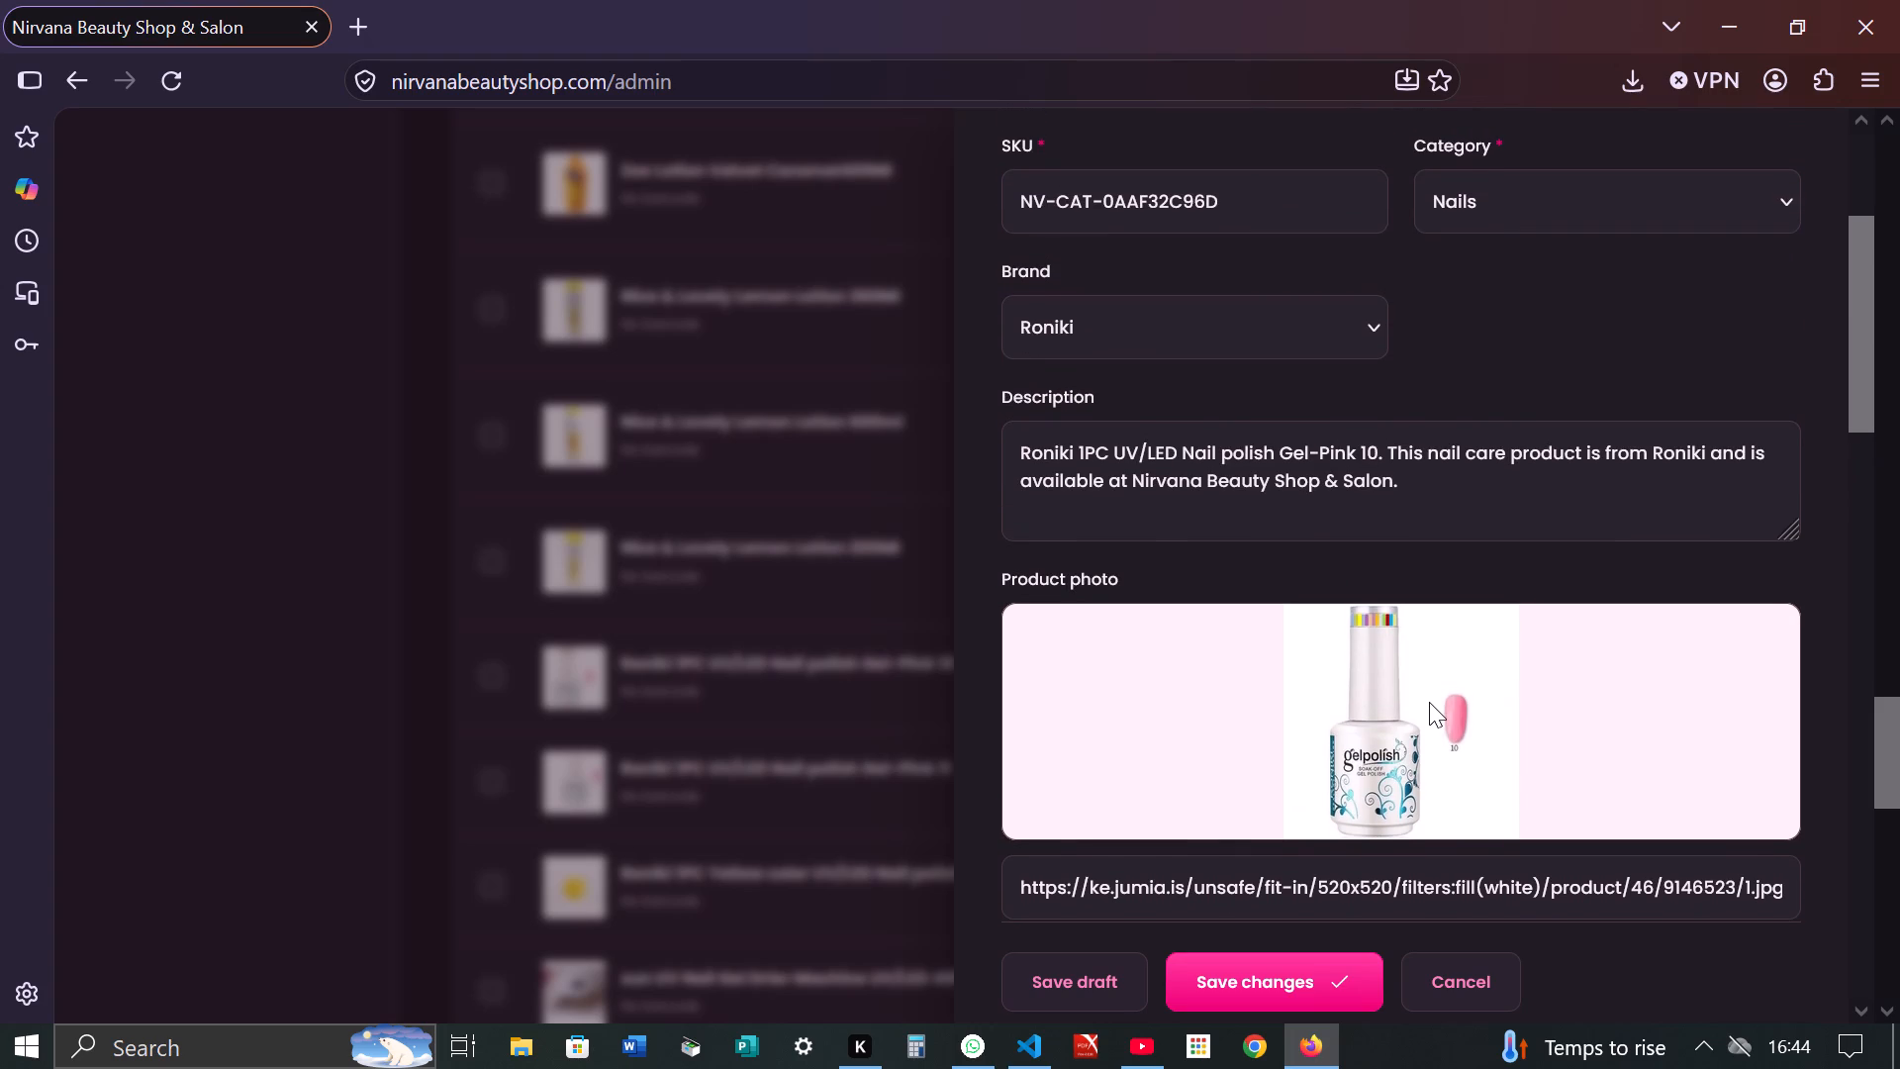
pyautogui.scroll(-1, 1429, 702)
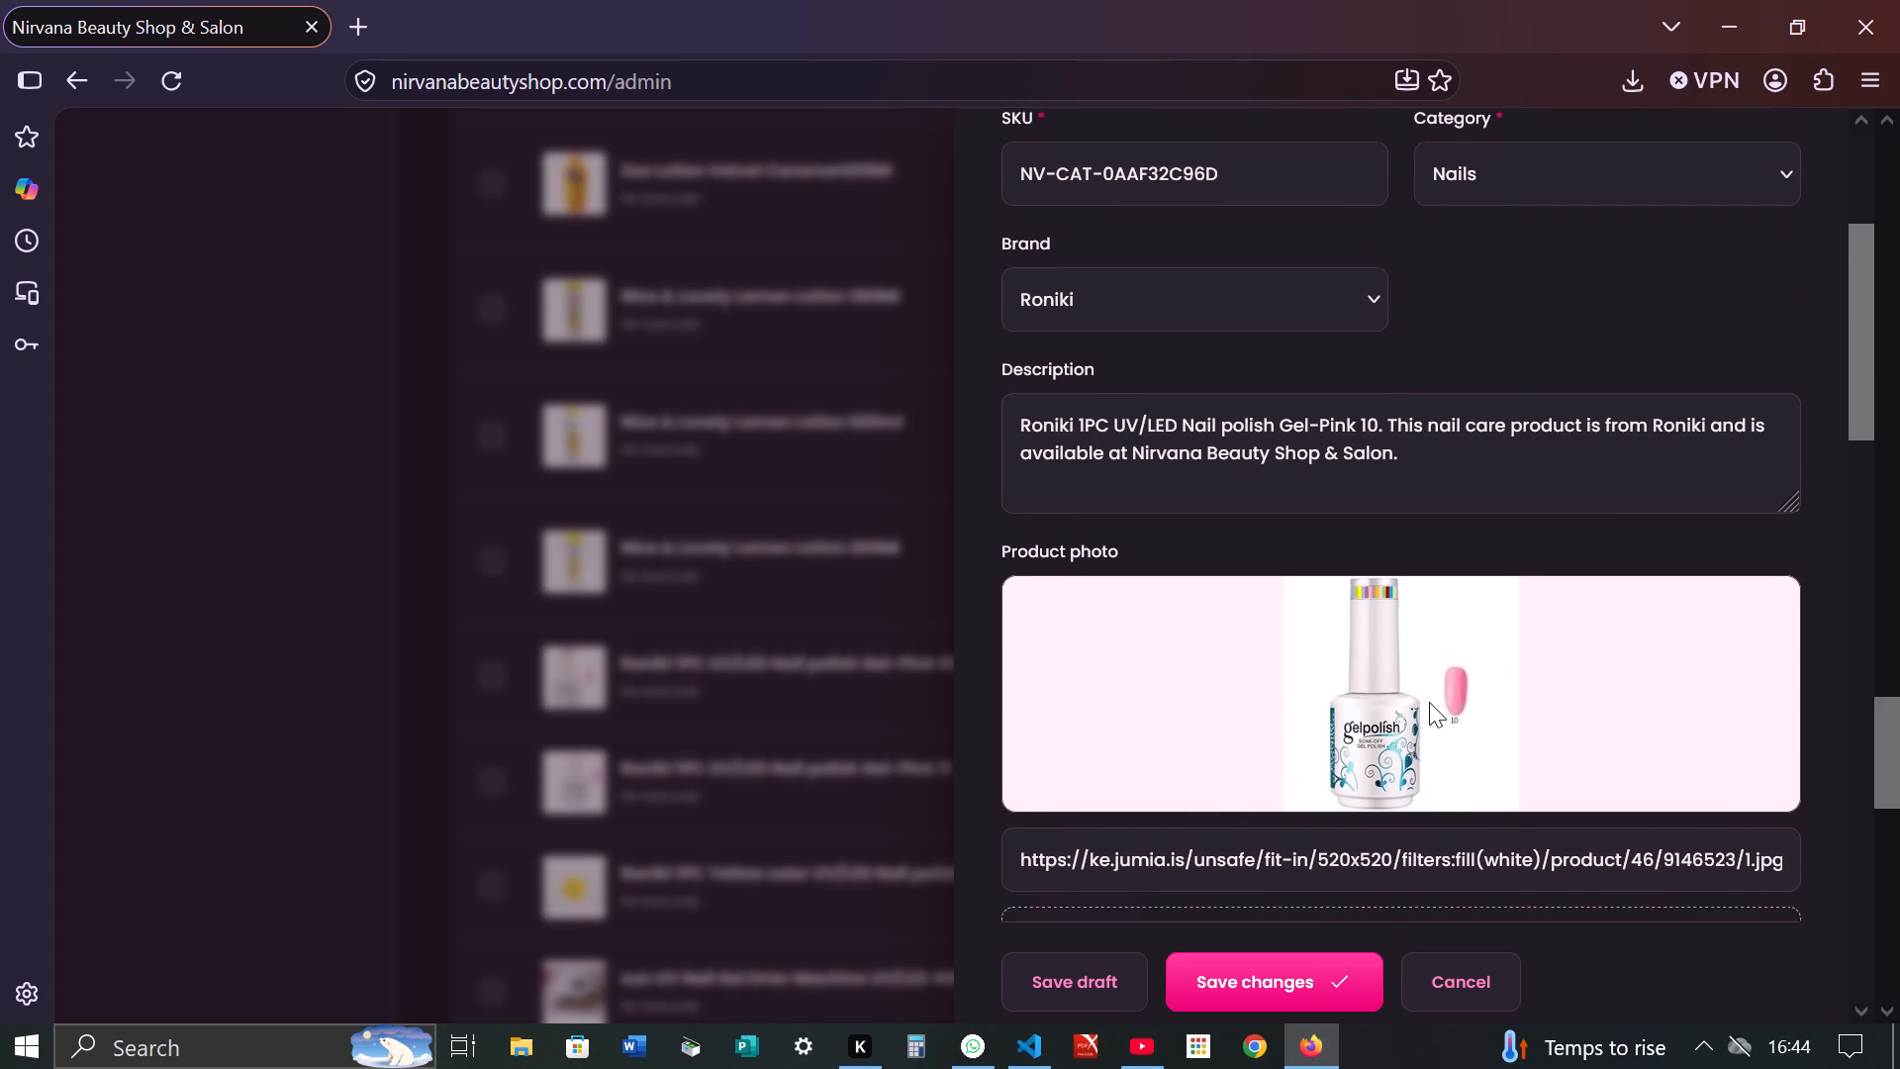
pyautogui.scroll(-6, 1429, 702)
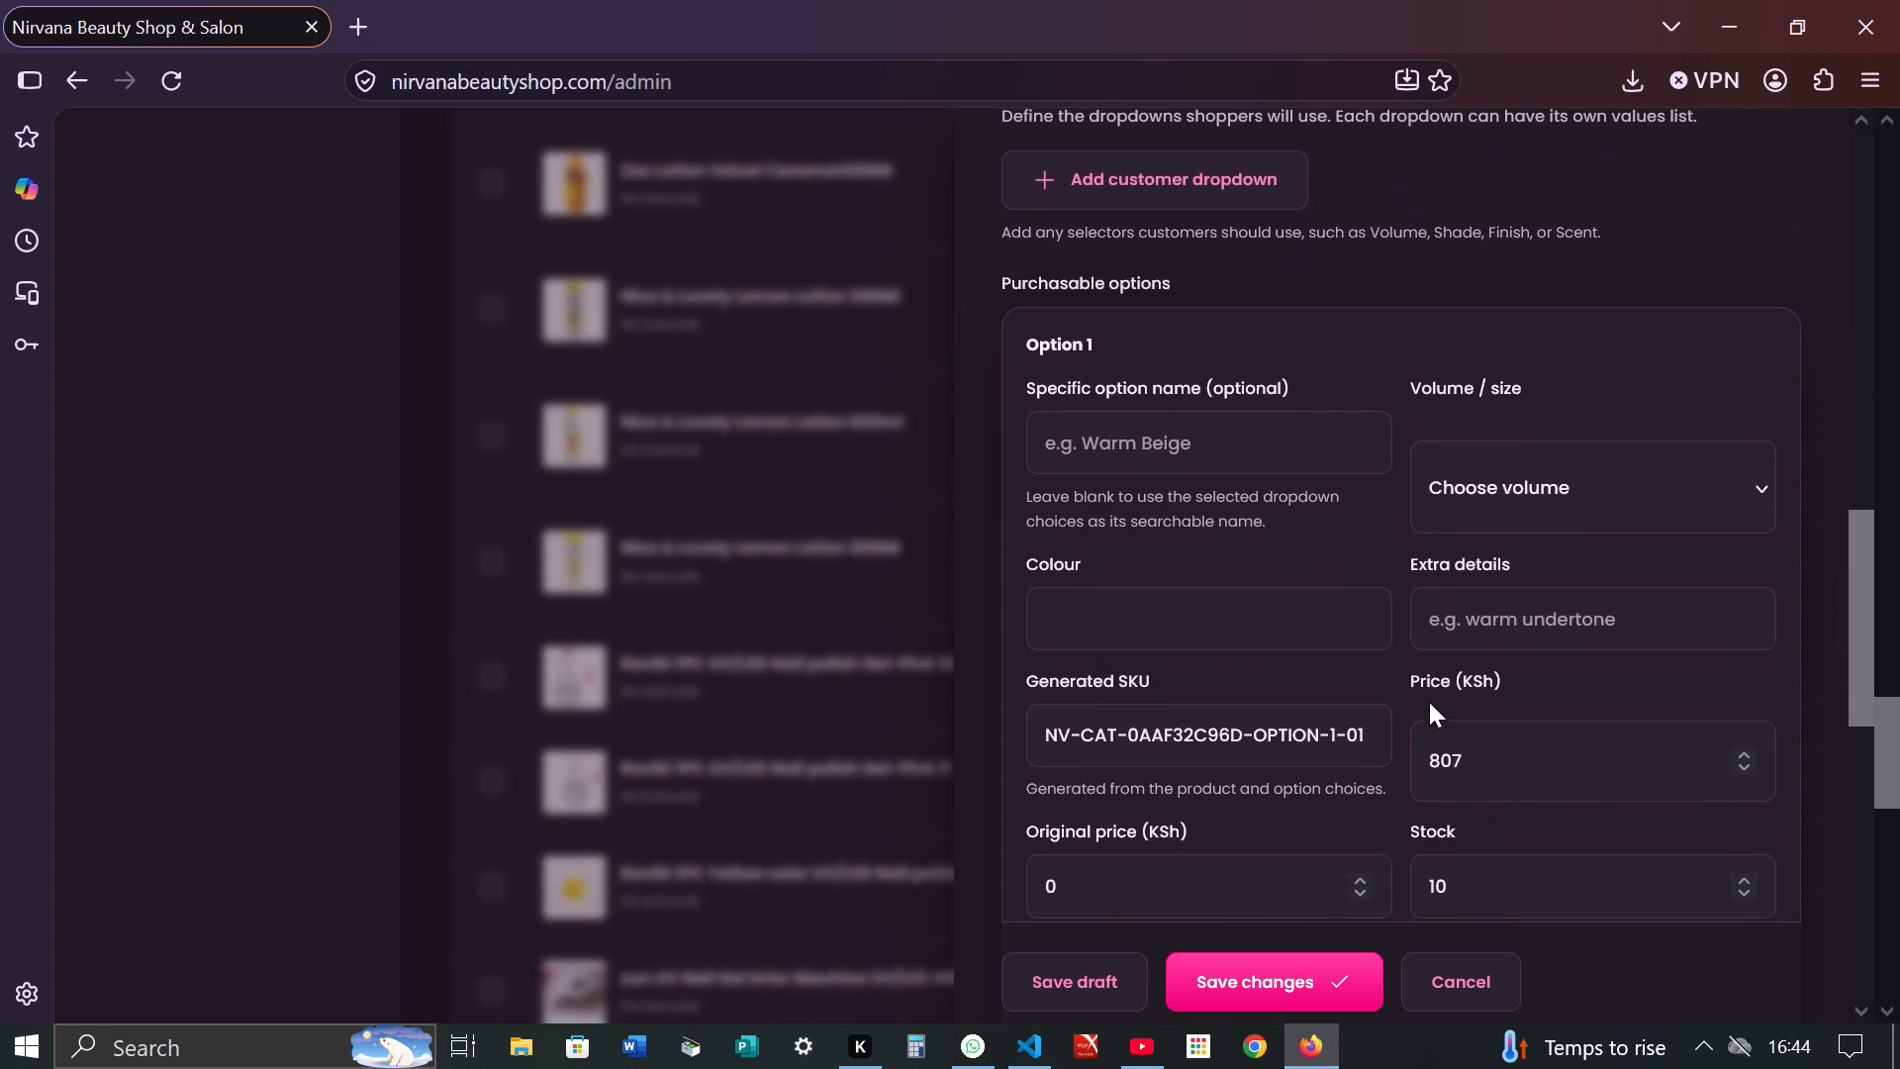
pyautogui.scroll(-1, 1429, 702)
pyautogui.click(1471, 696)
pyautogui.press('BackSpace')
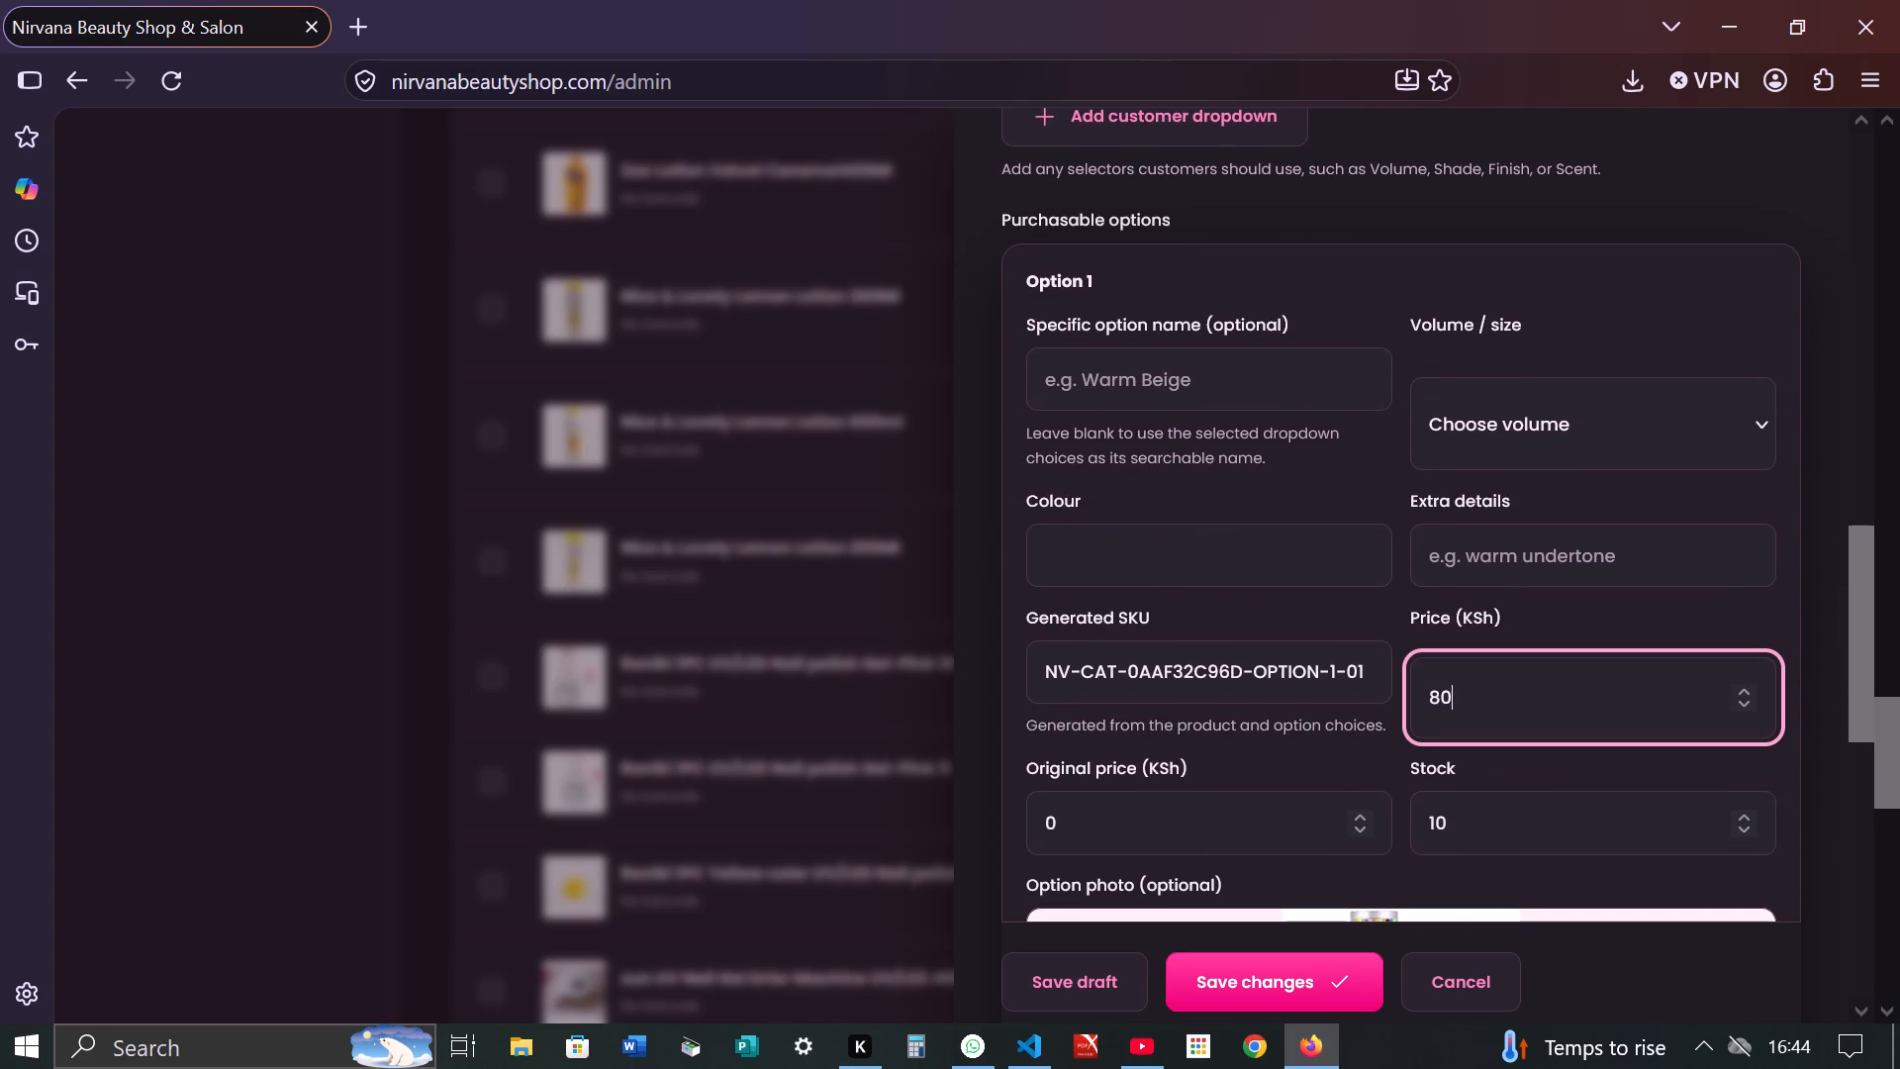
pyautogui.press('BackSpace')
pyautogui.press('BackSpace')
pyautogui.write('500')
# Set the original price of Roniki Gel-Pink 10 to KSh 530 and save the product.
pyautogui.click(1146, 806)
pyautogui.press('BackSpace')
pyautogui.write('530')
pyautogui.scroll(-1, 1146, 806)
pyautogui.click(1220, 953)
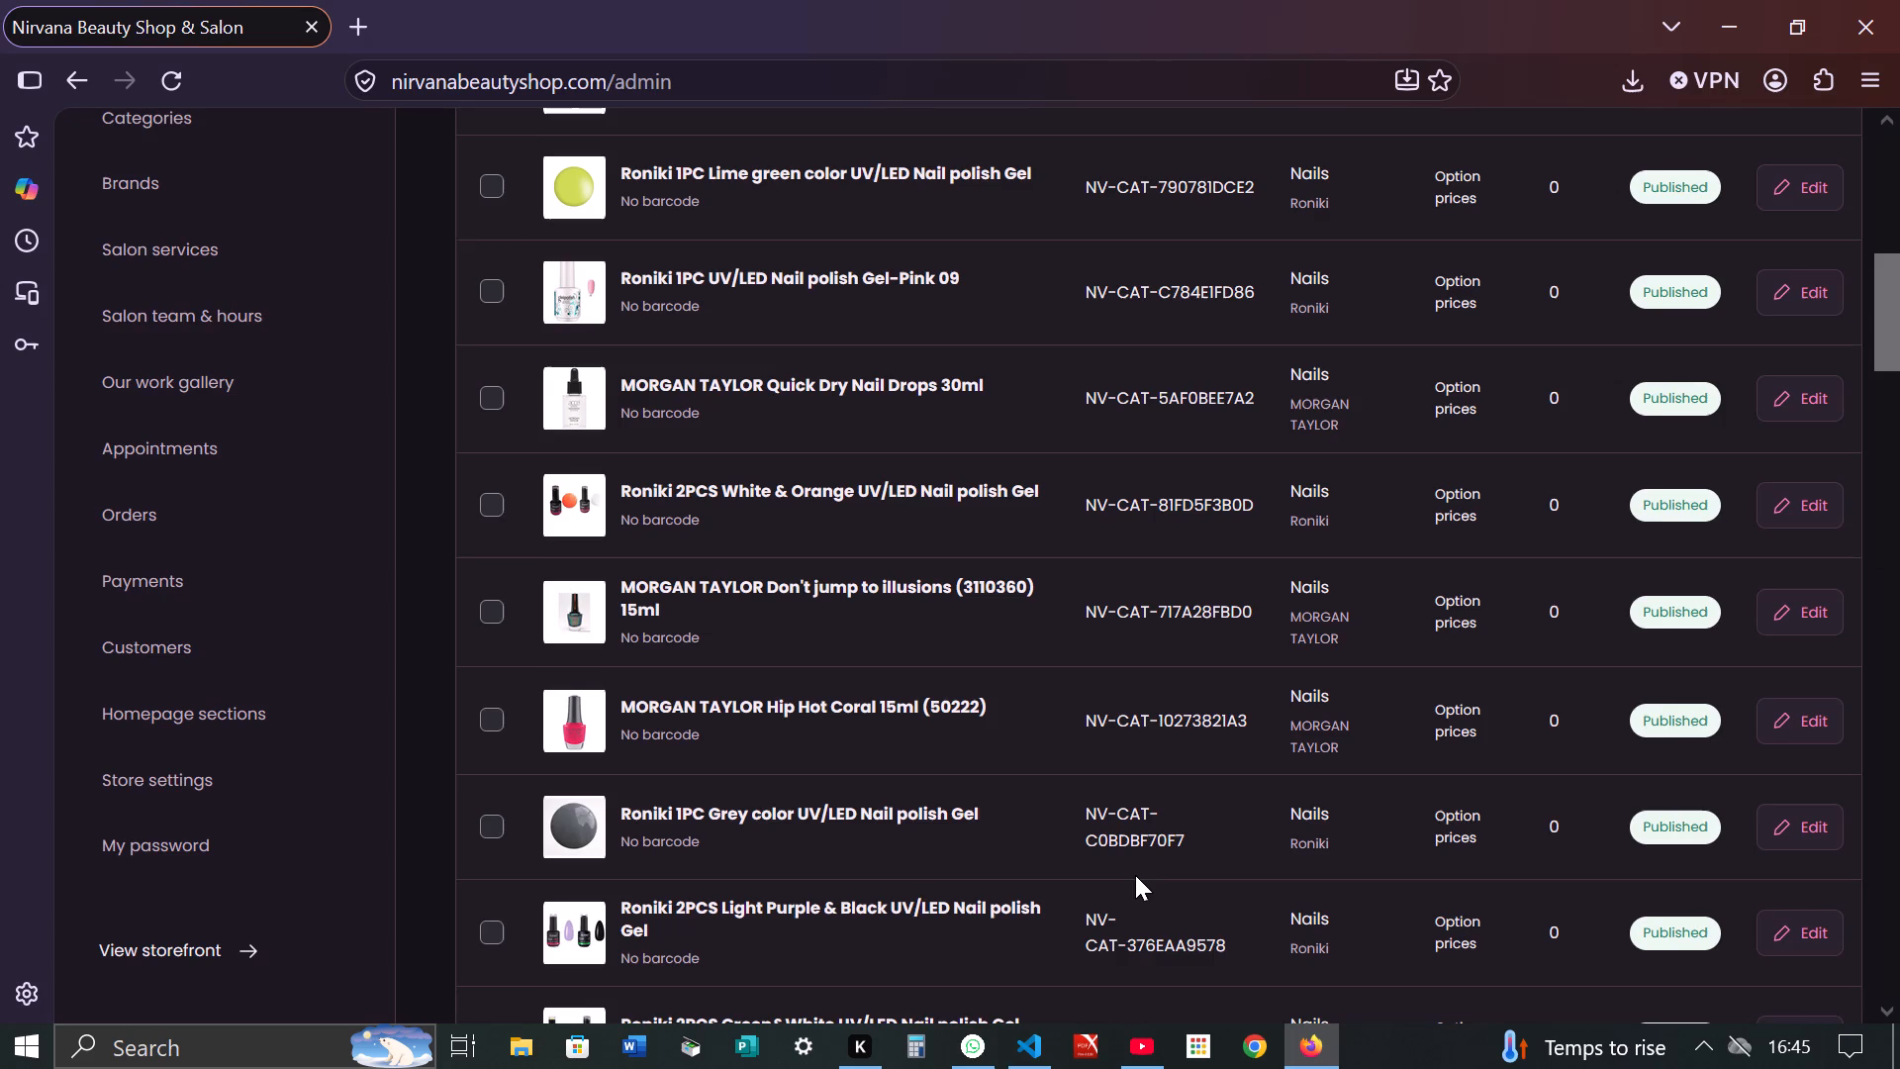
# Advance the reloaded product list from page 1 to page 4 and go to the nail products below the Nice & Lovely lemon lotions.
pyautogui.scroll(-14, 1135, 875)
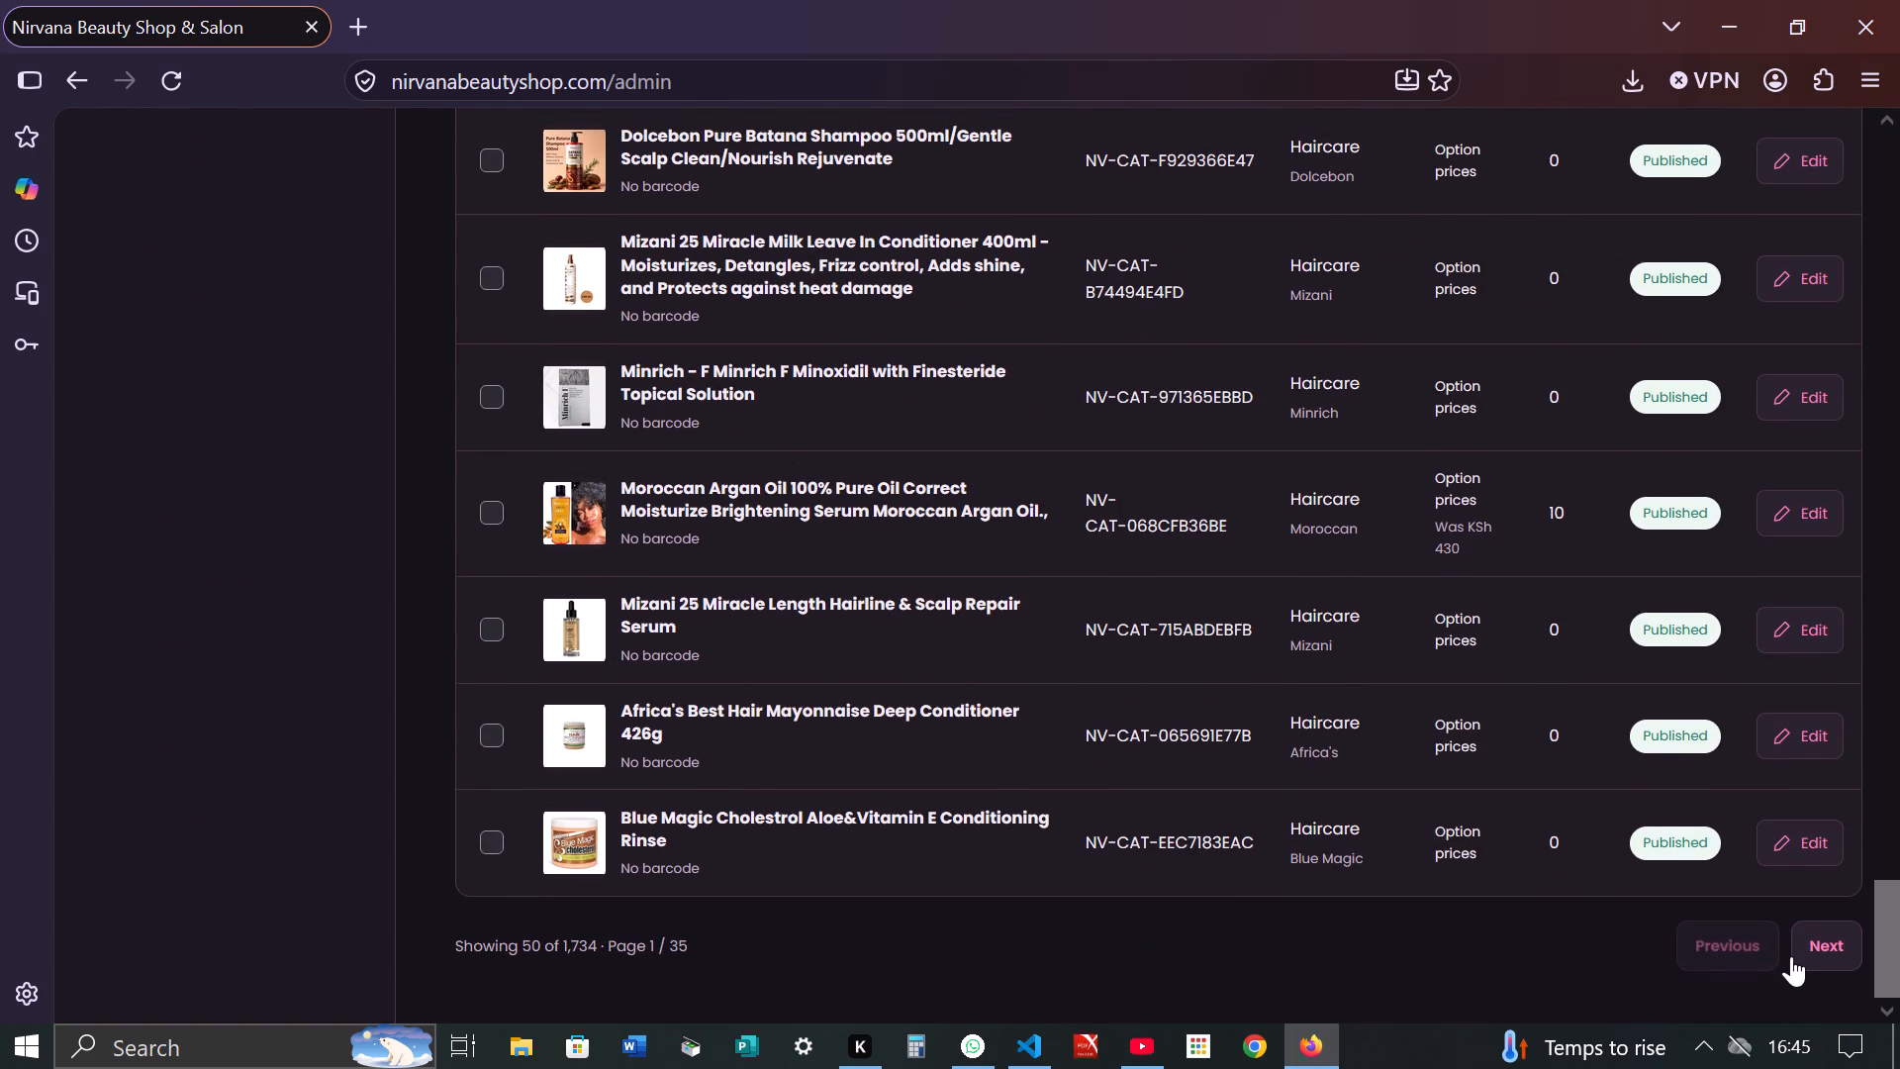
pyautogui.click(1795, 956)
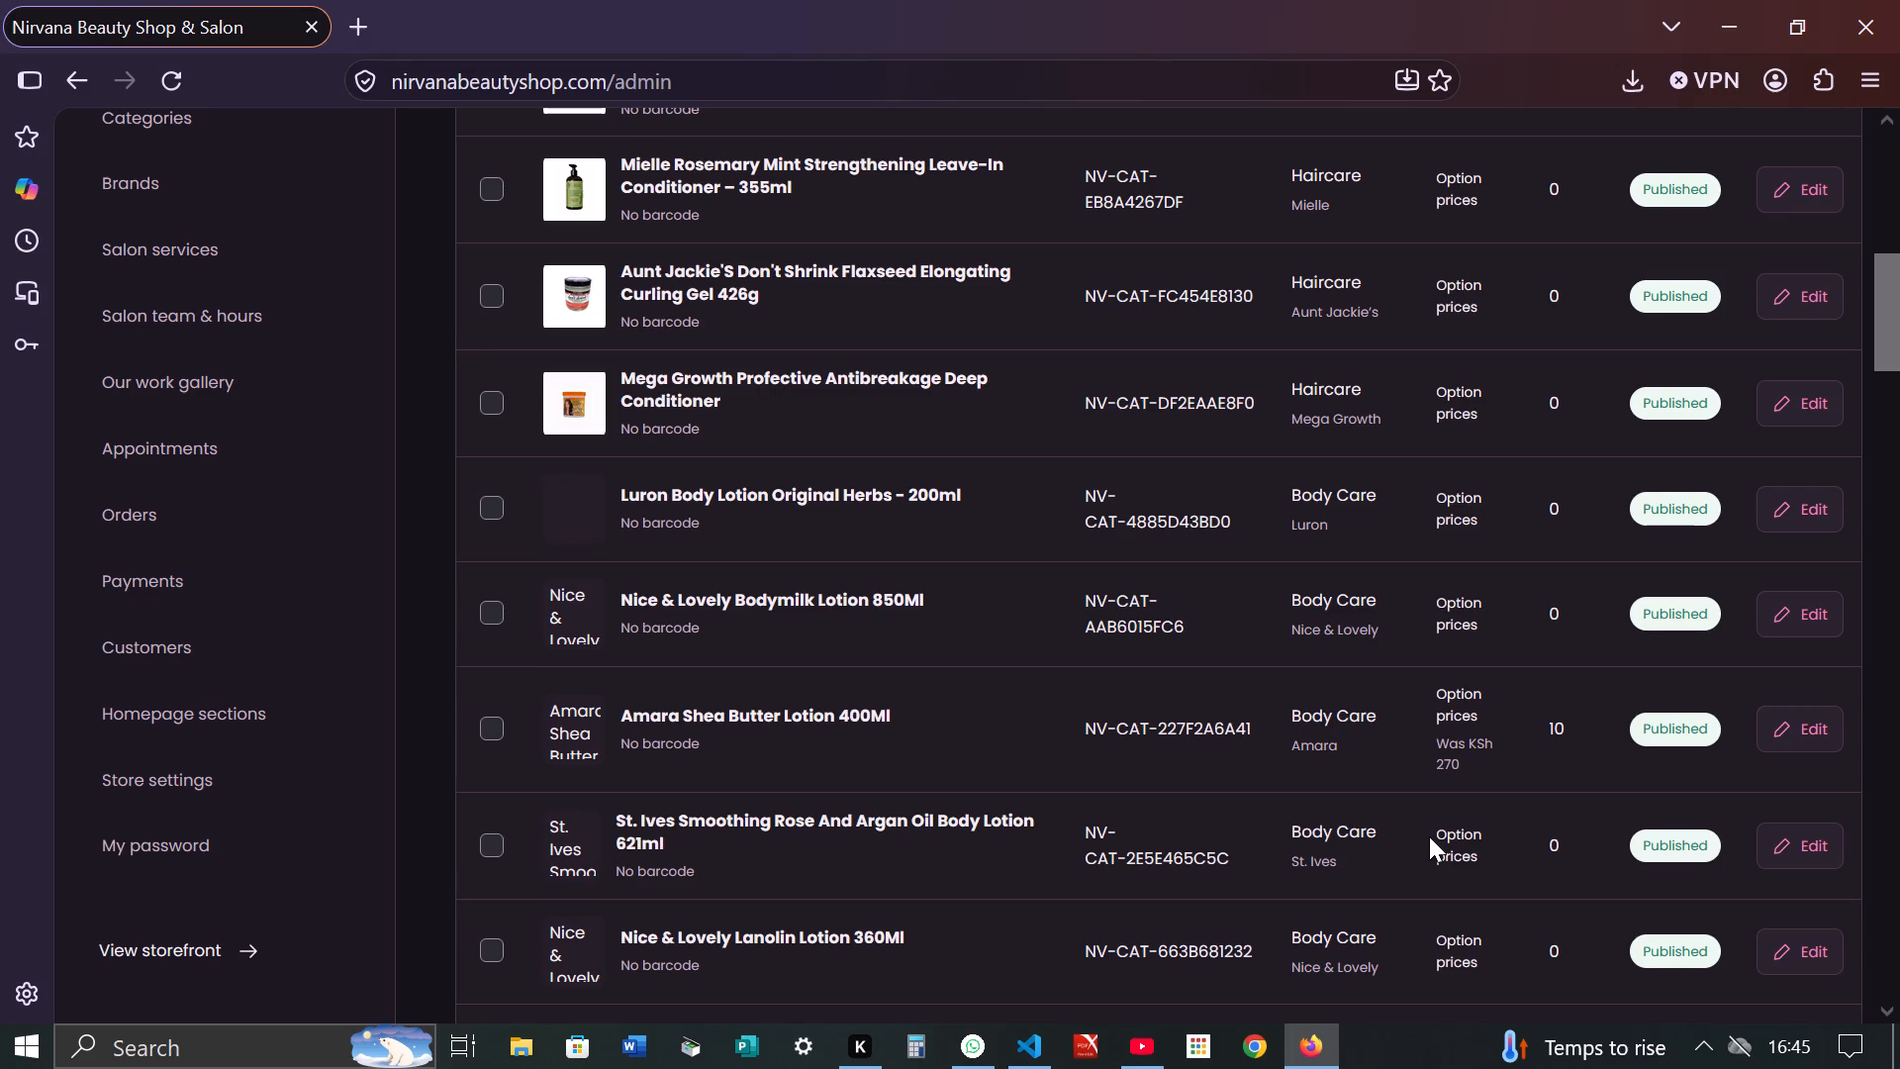
pyautogui.scroll(-20, 1429, 836)
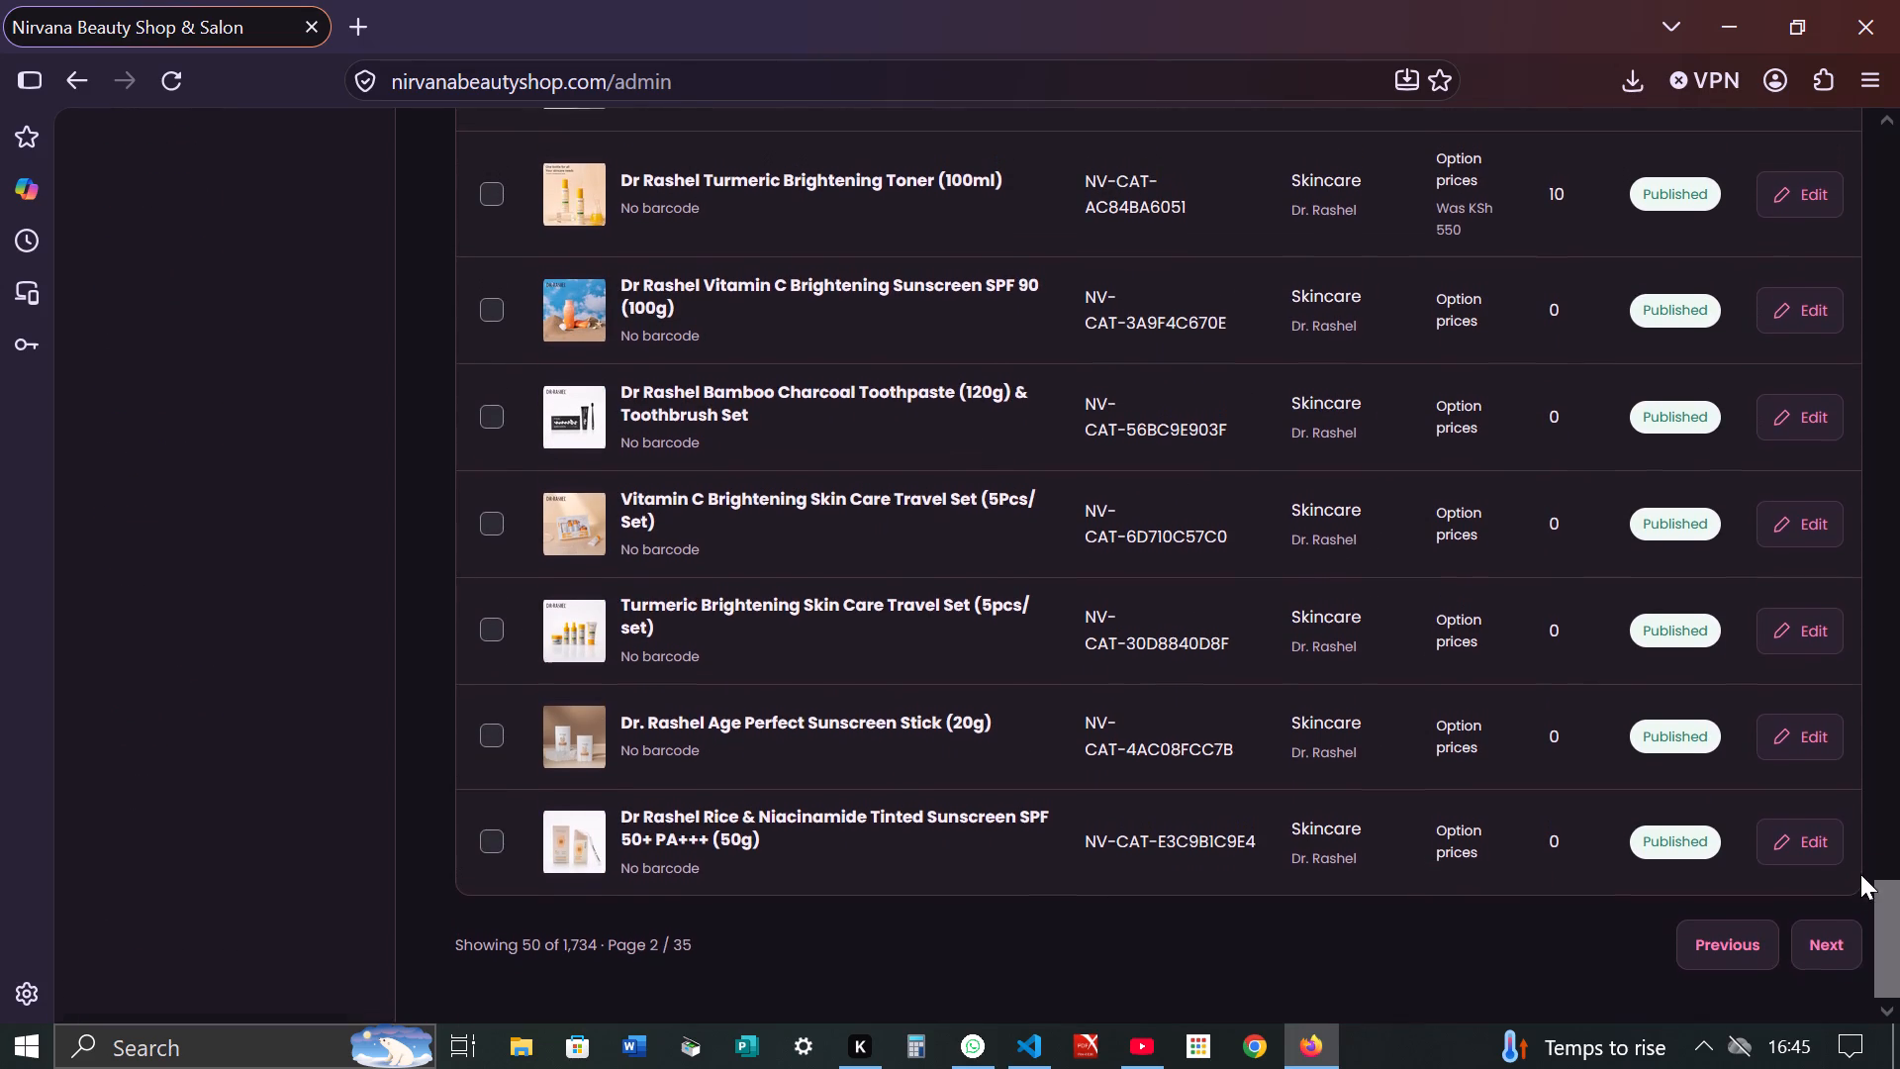
pyautogui.click(1830, 948)
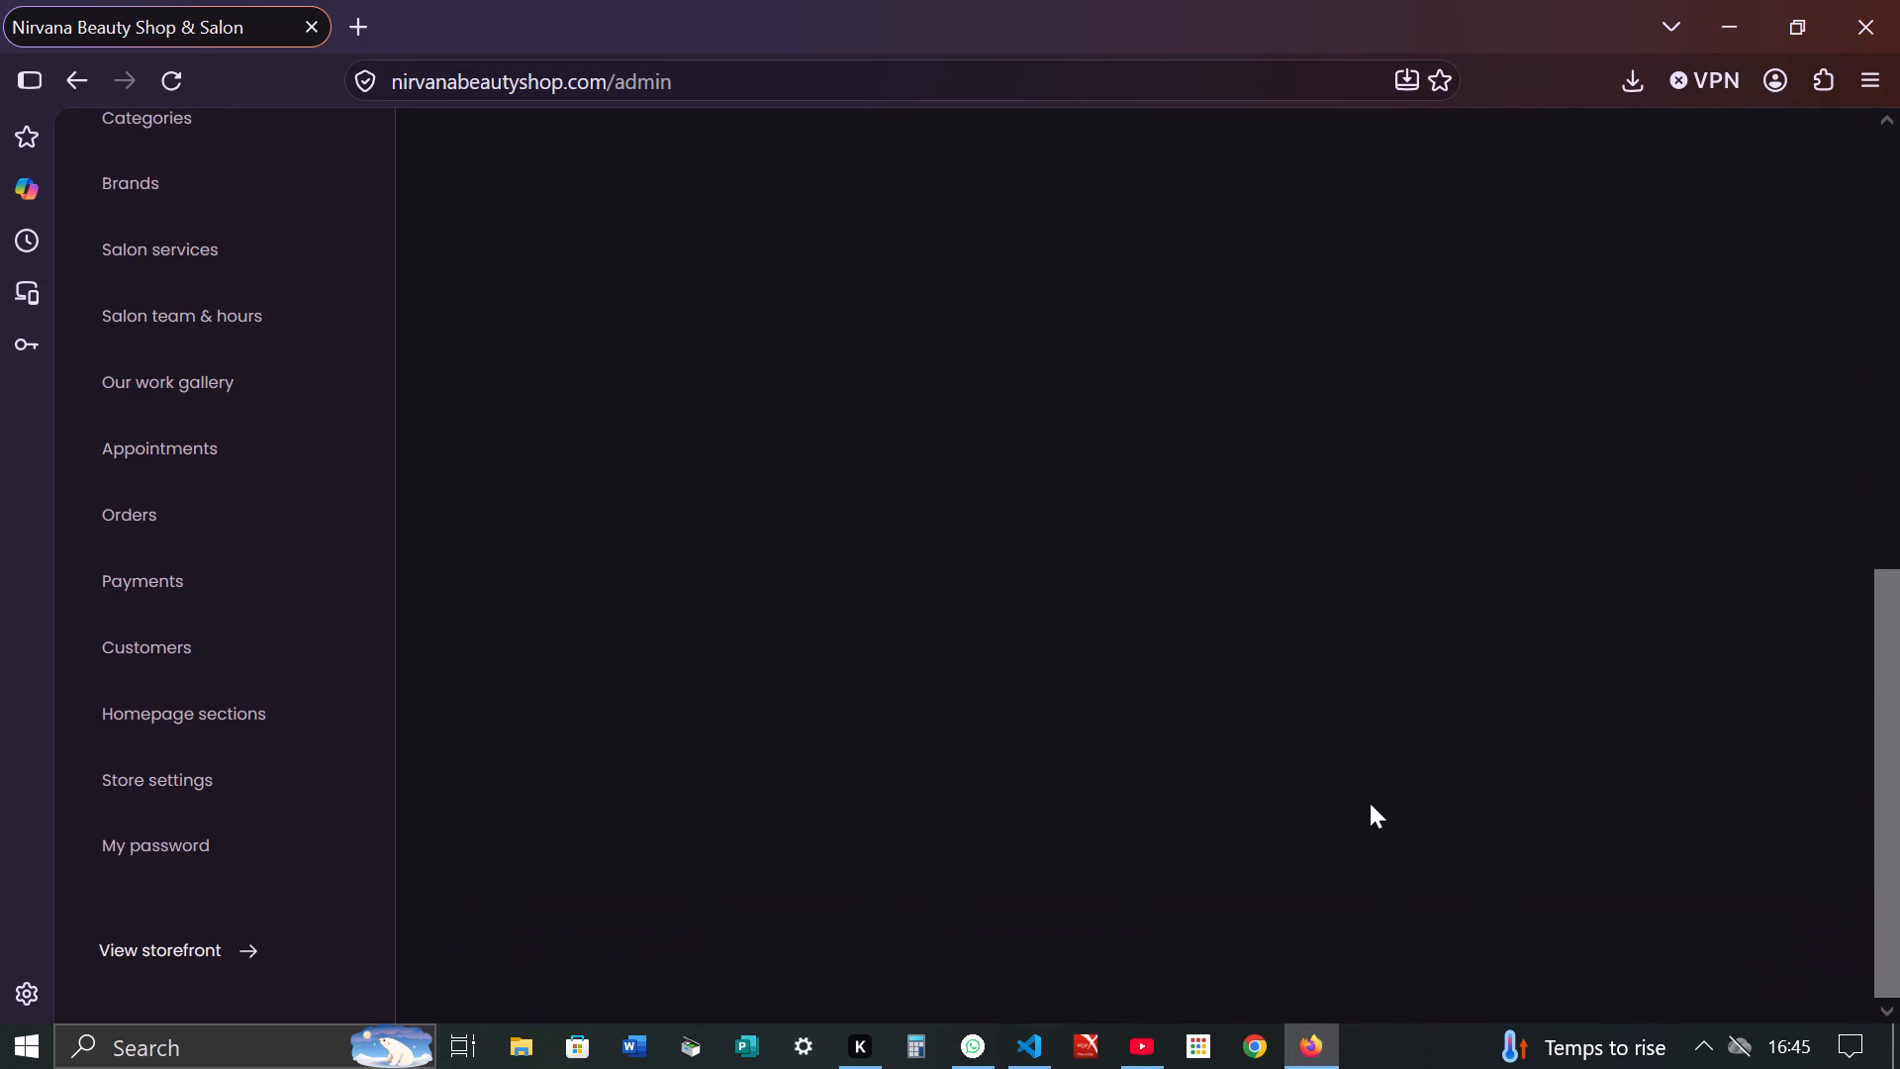
pyautogui.scroll(-11, 1370, 803)
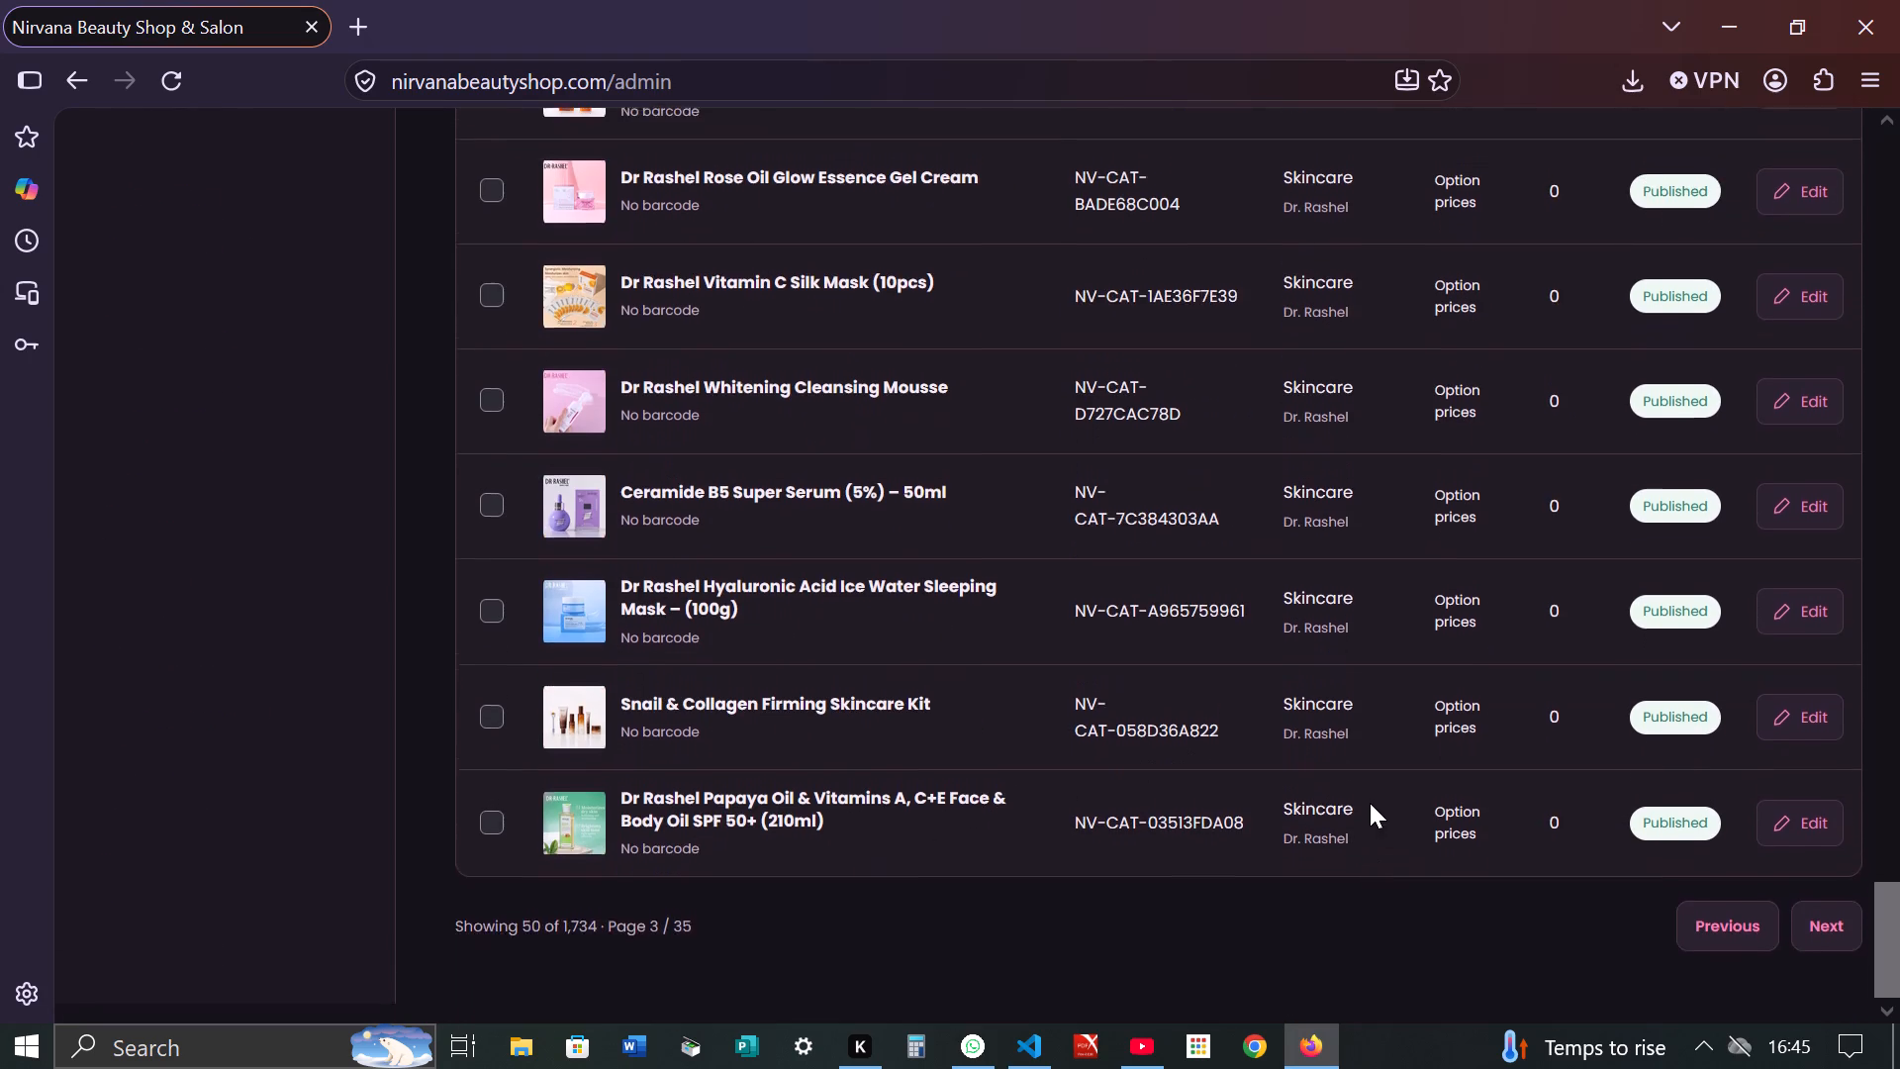
pyautogui.click(1812, 945)
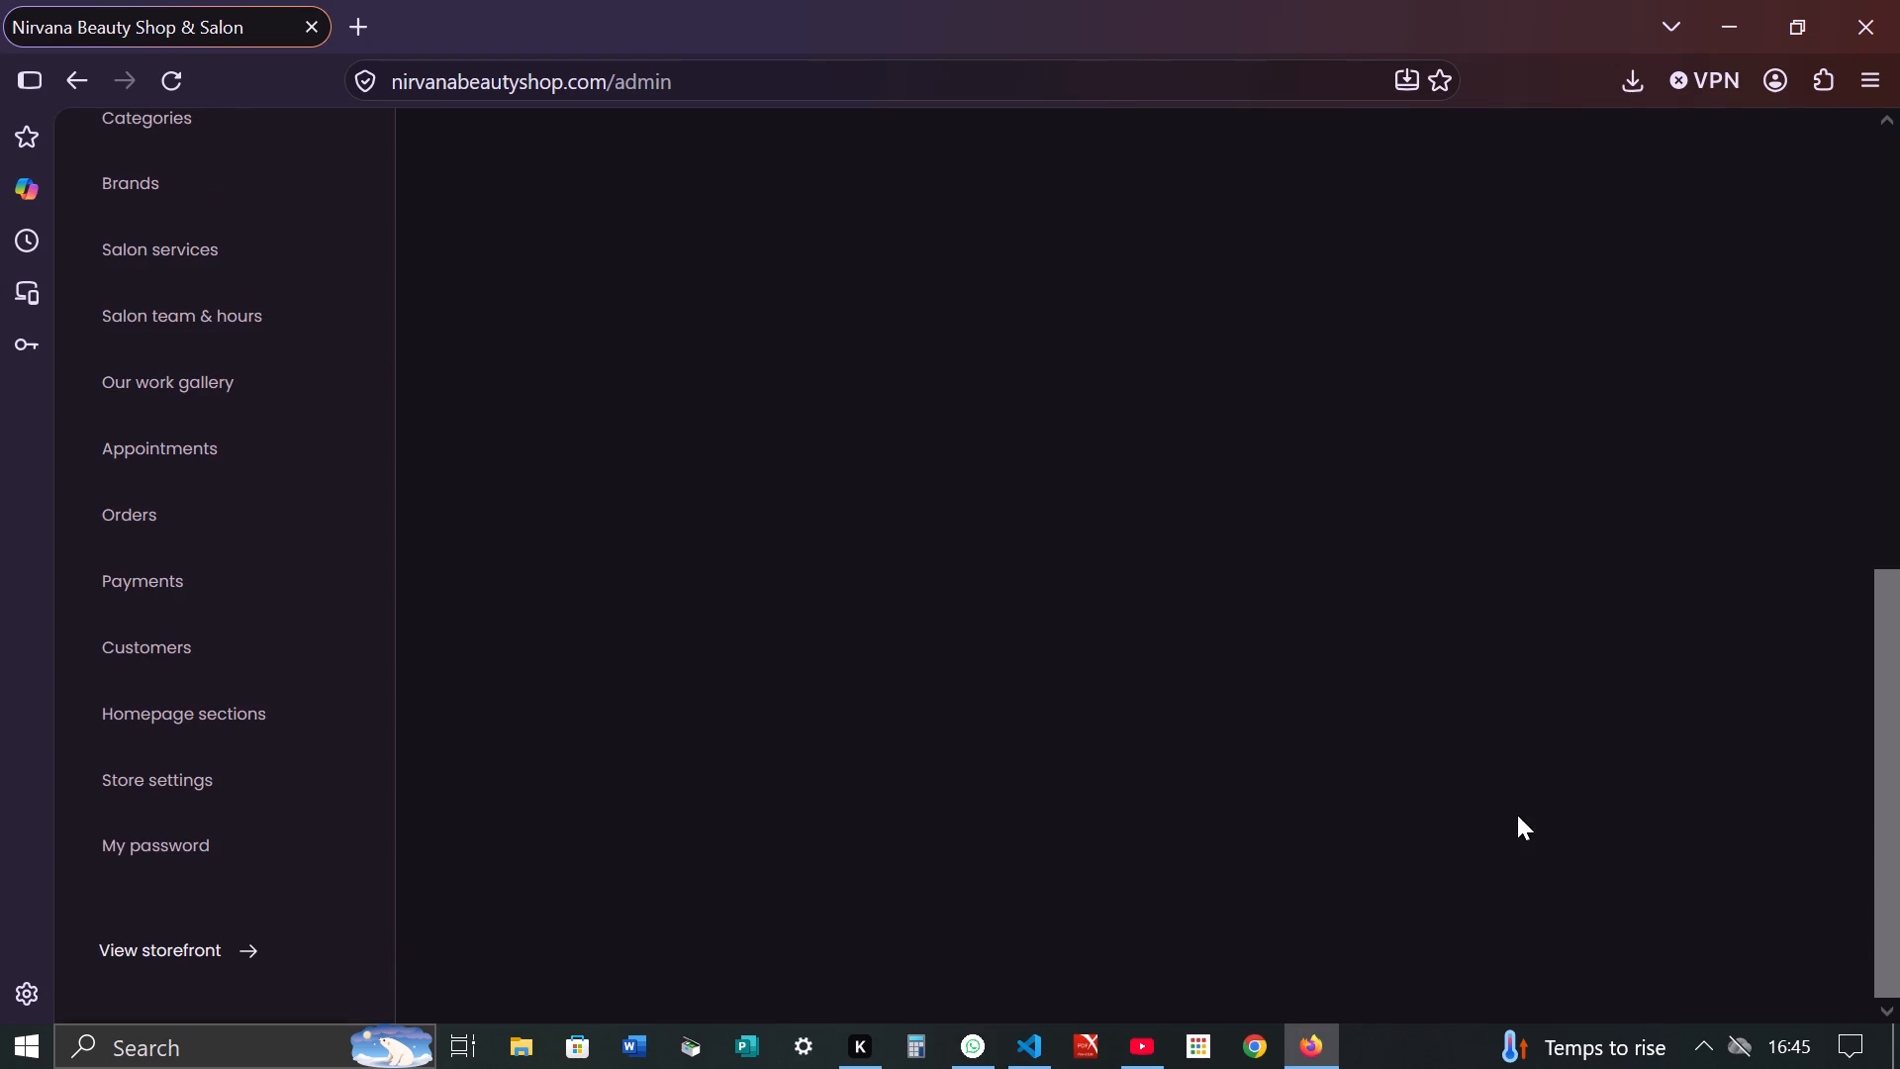
pyautogui.scroll(-3, 1262, 775)
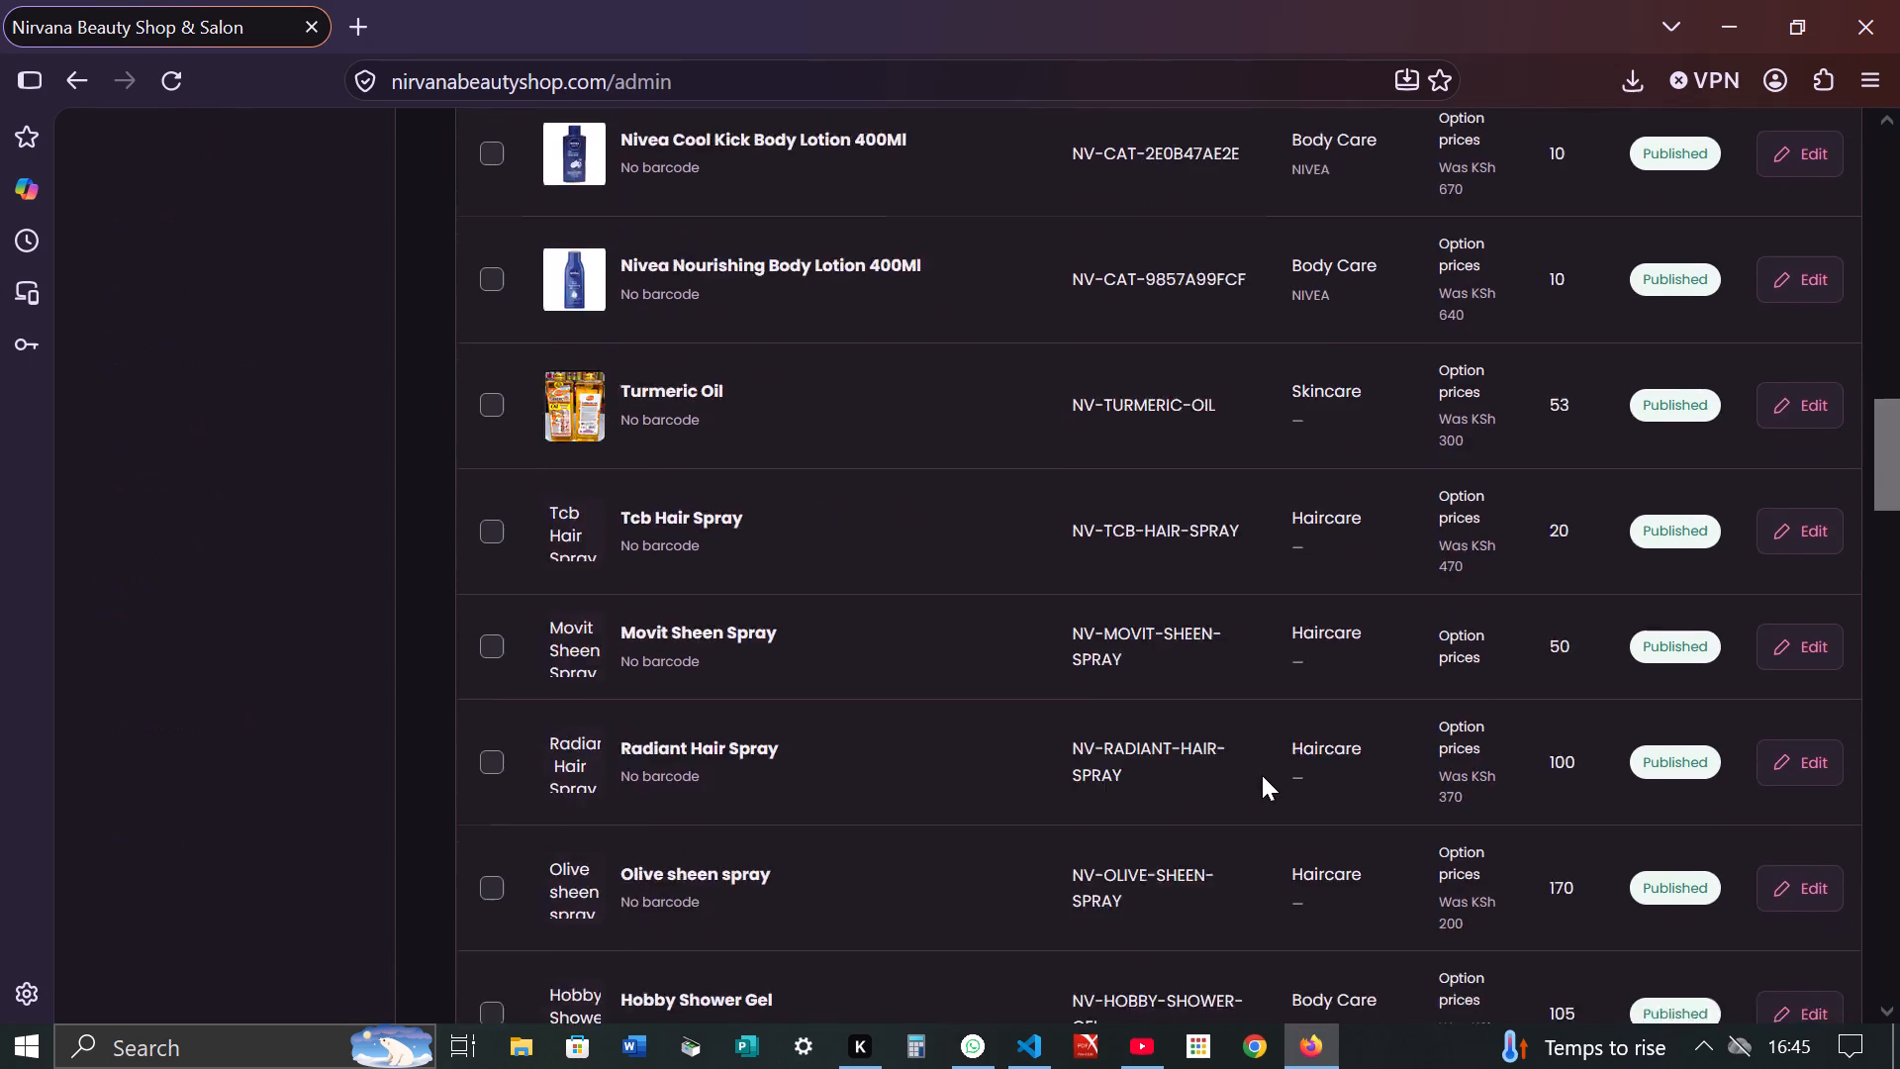
pyautogui.scroll(-8, 1262, 775)
pyautogui.scroll(7, 1262, 775)
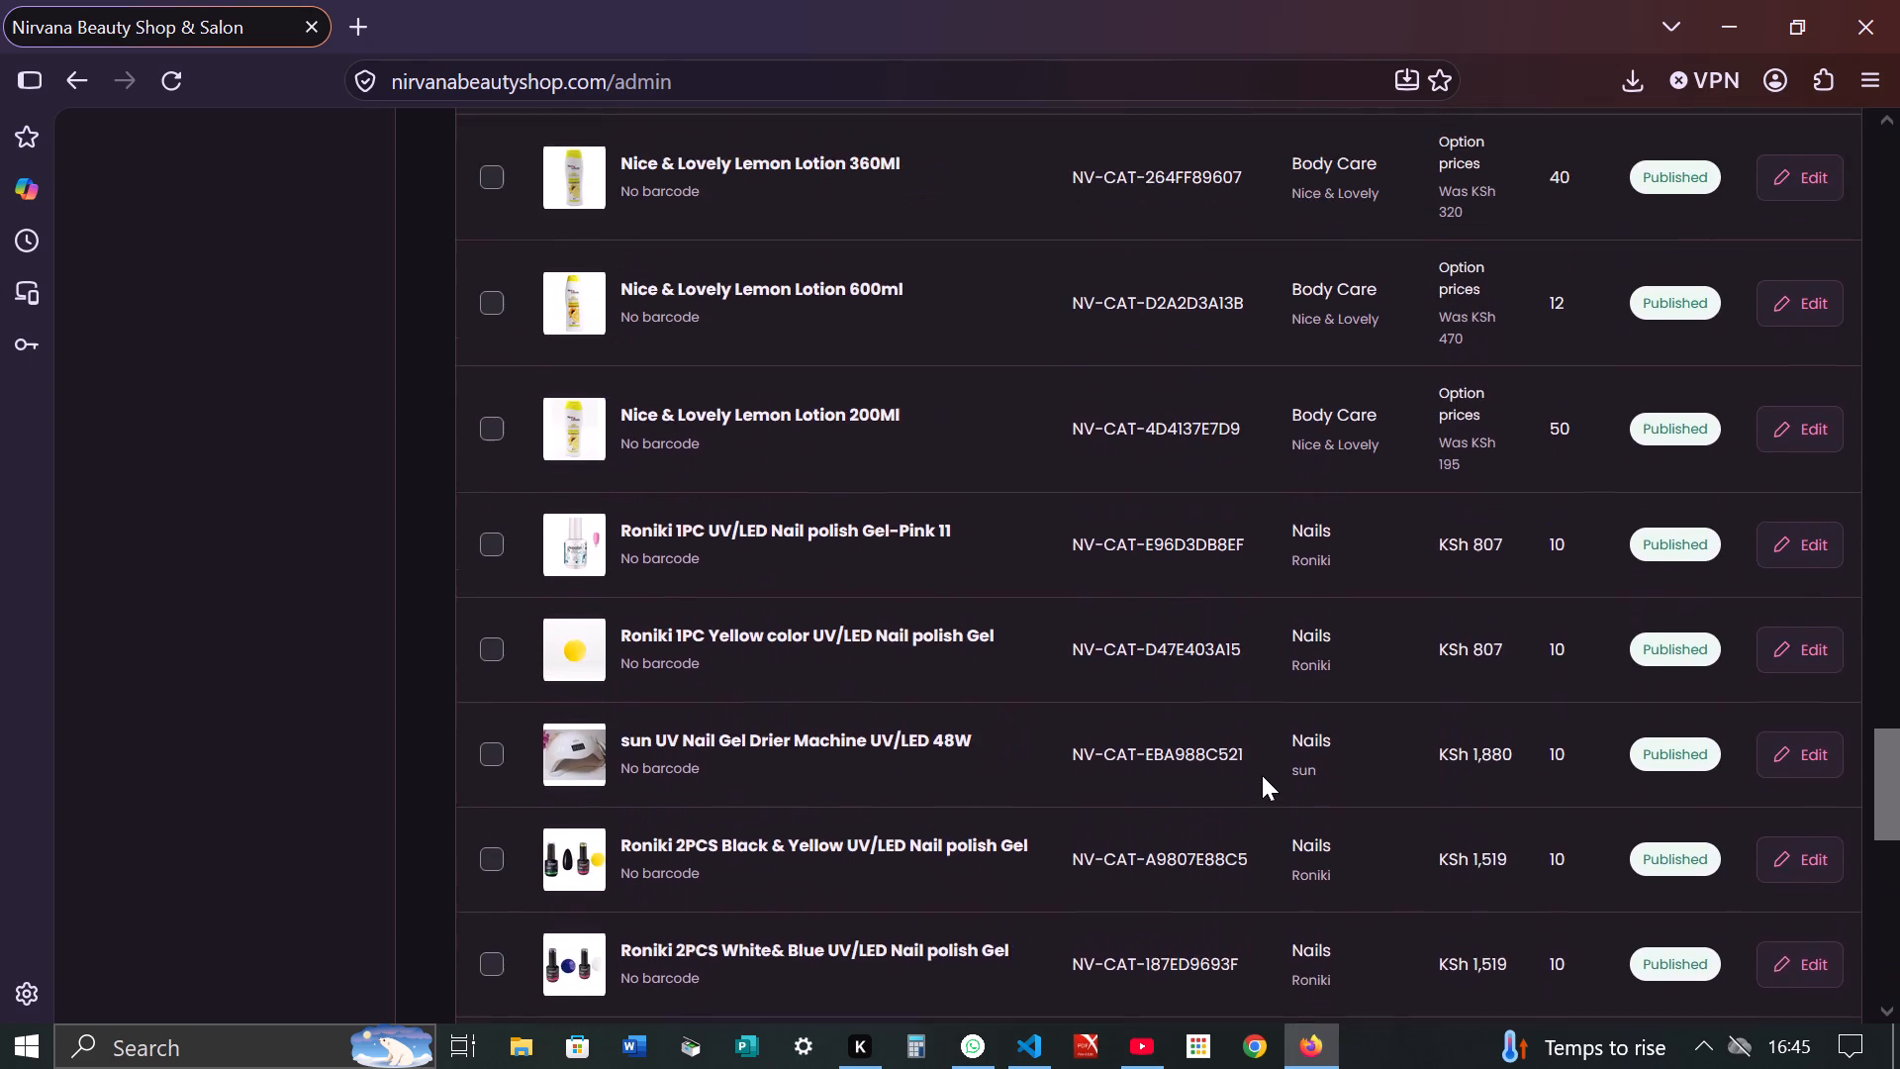
pyautogui.scroll(3, 1262, 775)
pyautogui.scroll(-2, 1262, 775)
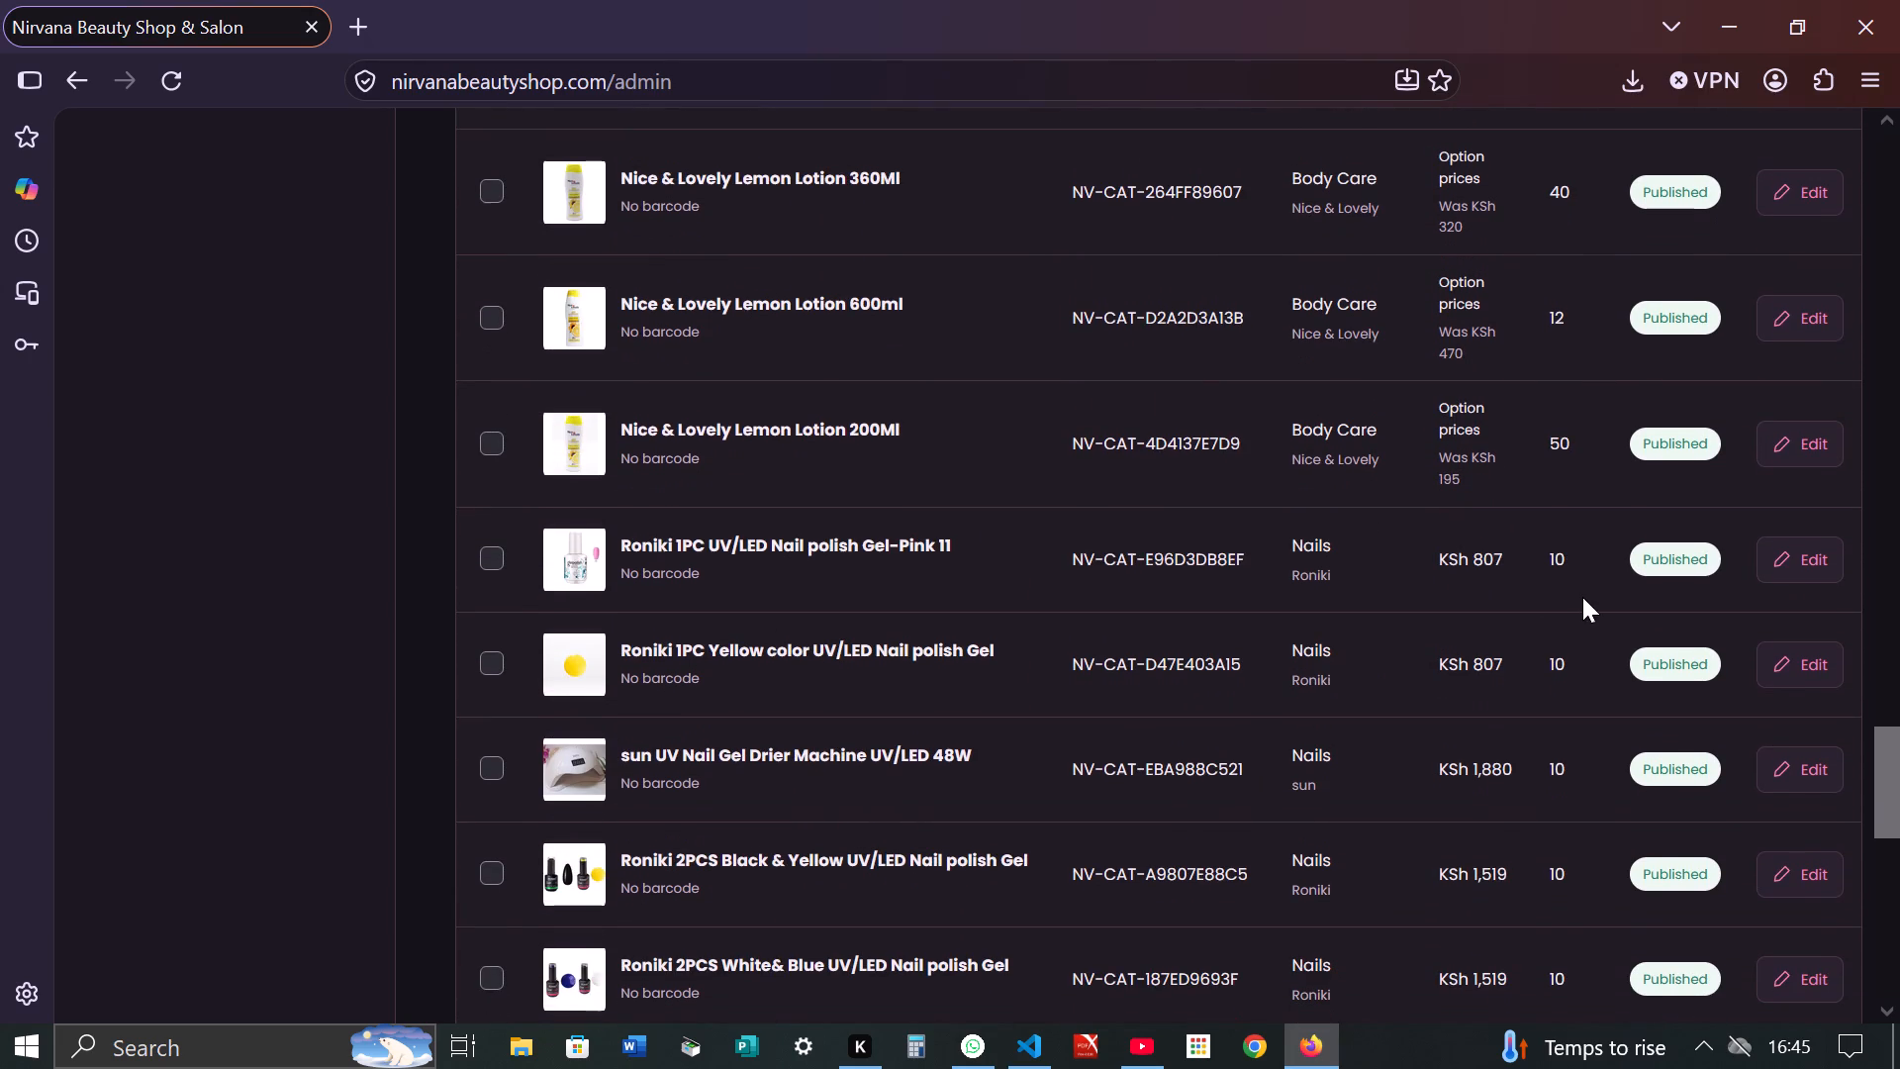
# Open Roniki 1PC UV/LED Nail polish Gel-Pink 11 for editing and set its Option 1 price to KSh 500.
pyautogui.click(1798, 542)
pyautogui.scroll(-2, 1668, 565)
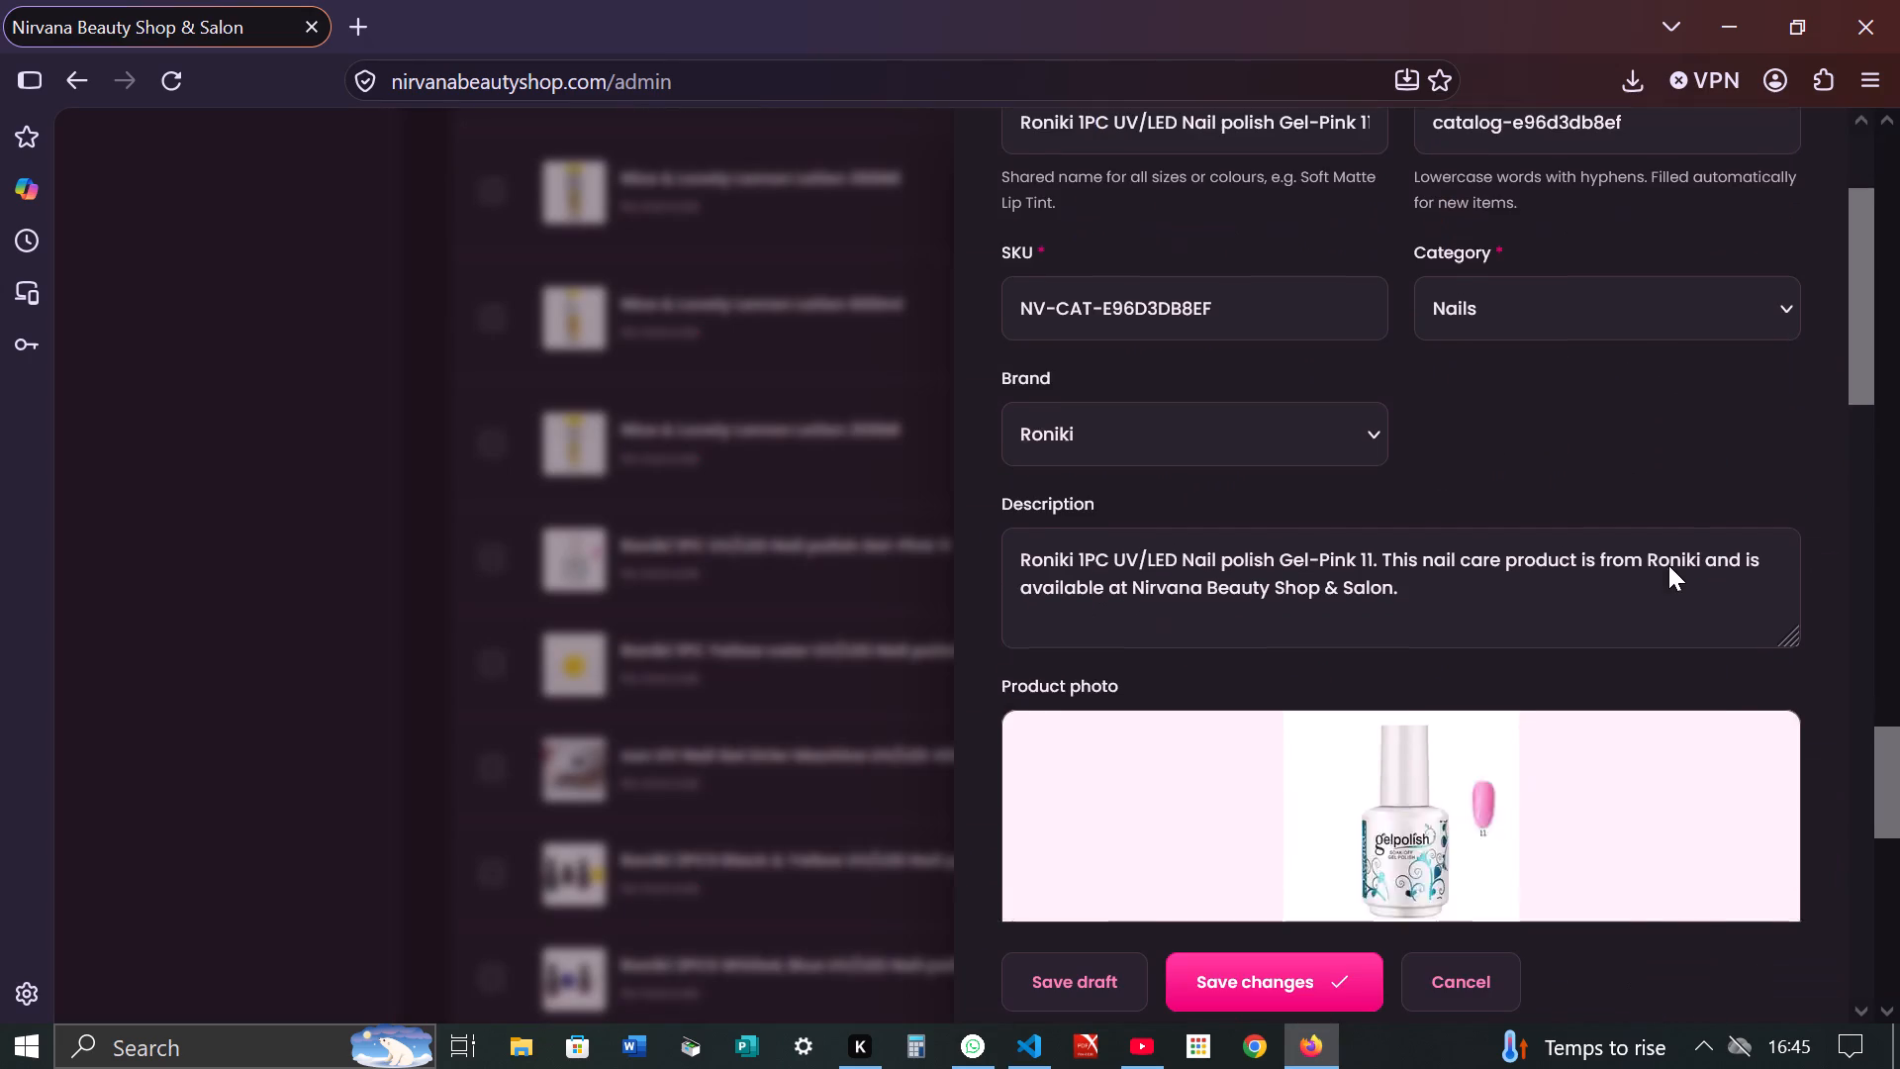
pyautogui.scroll(-2, 1668, 565)
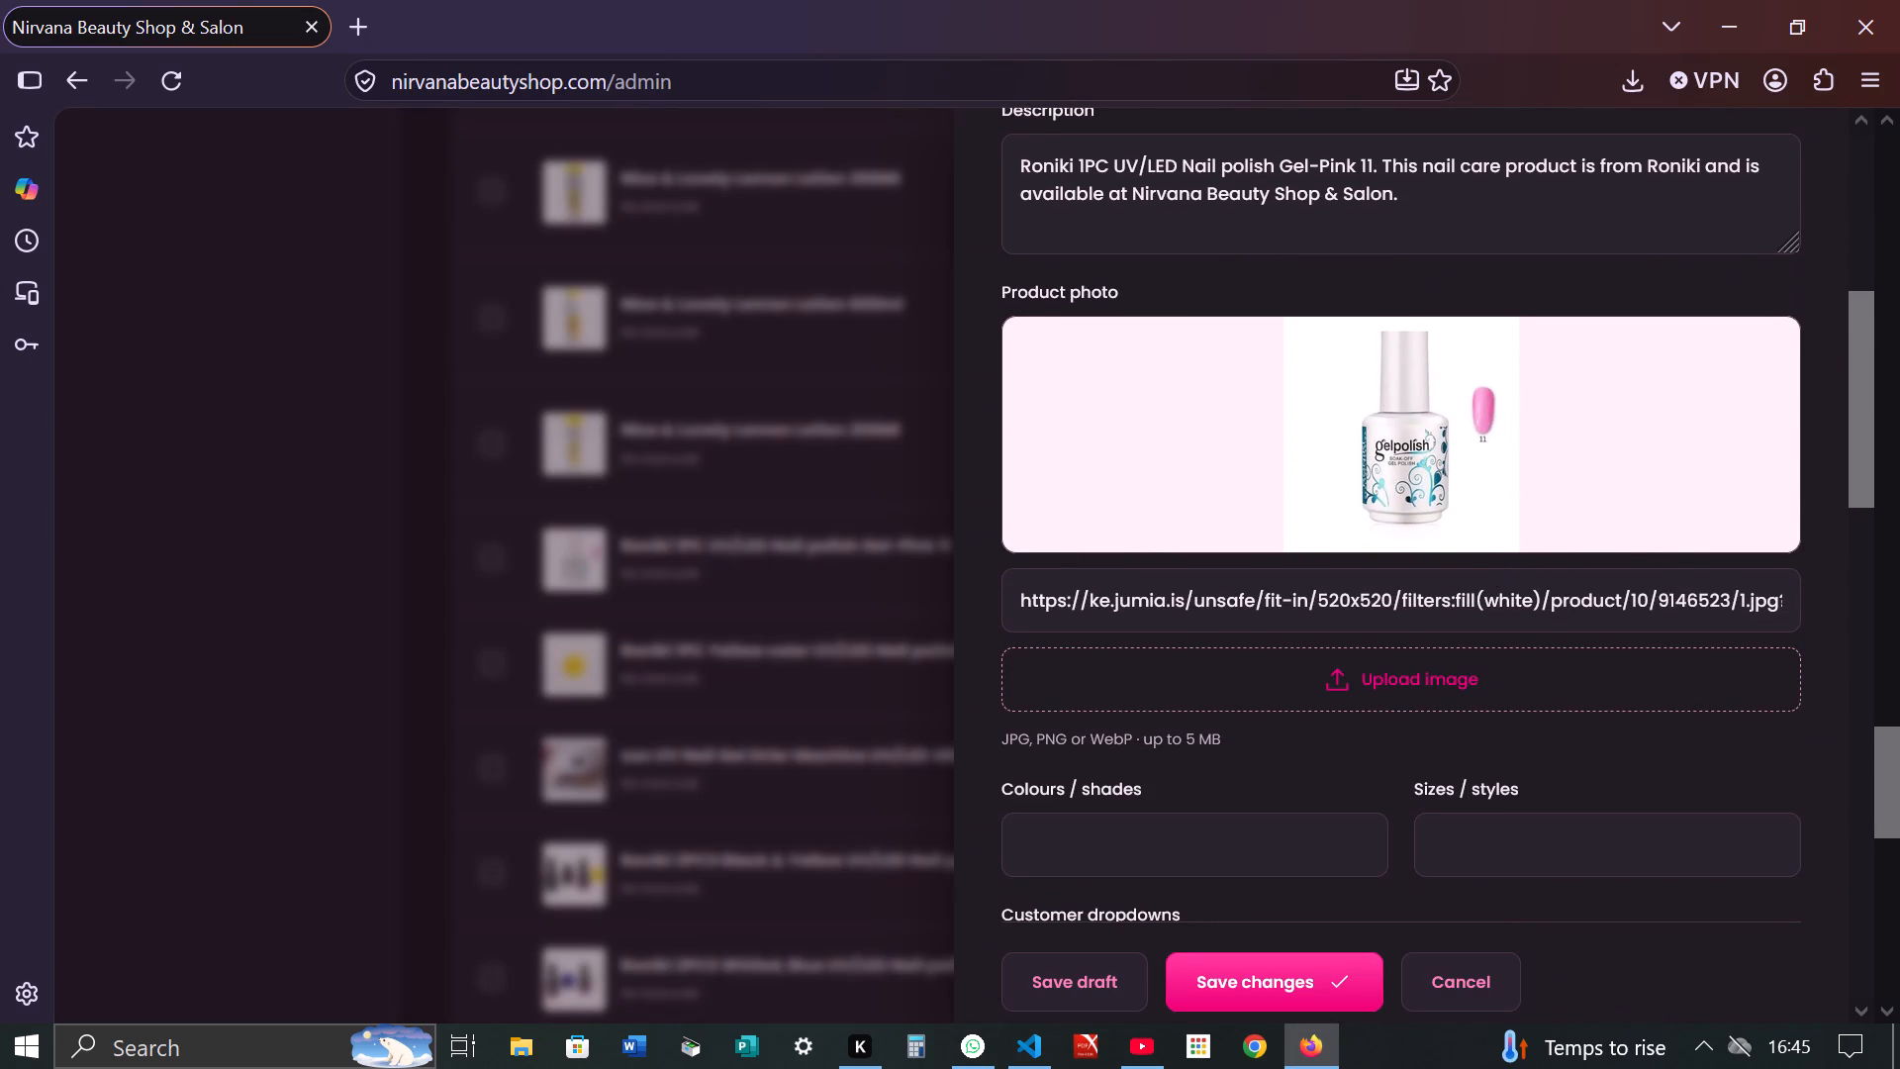
pyautogui.scroll(1, 1462, 557)
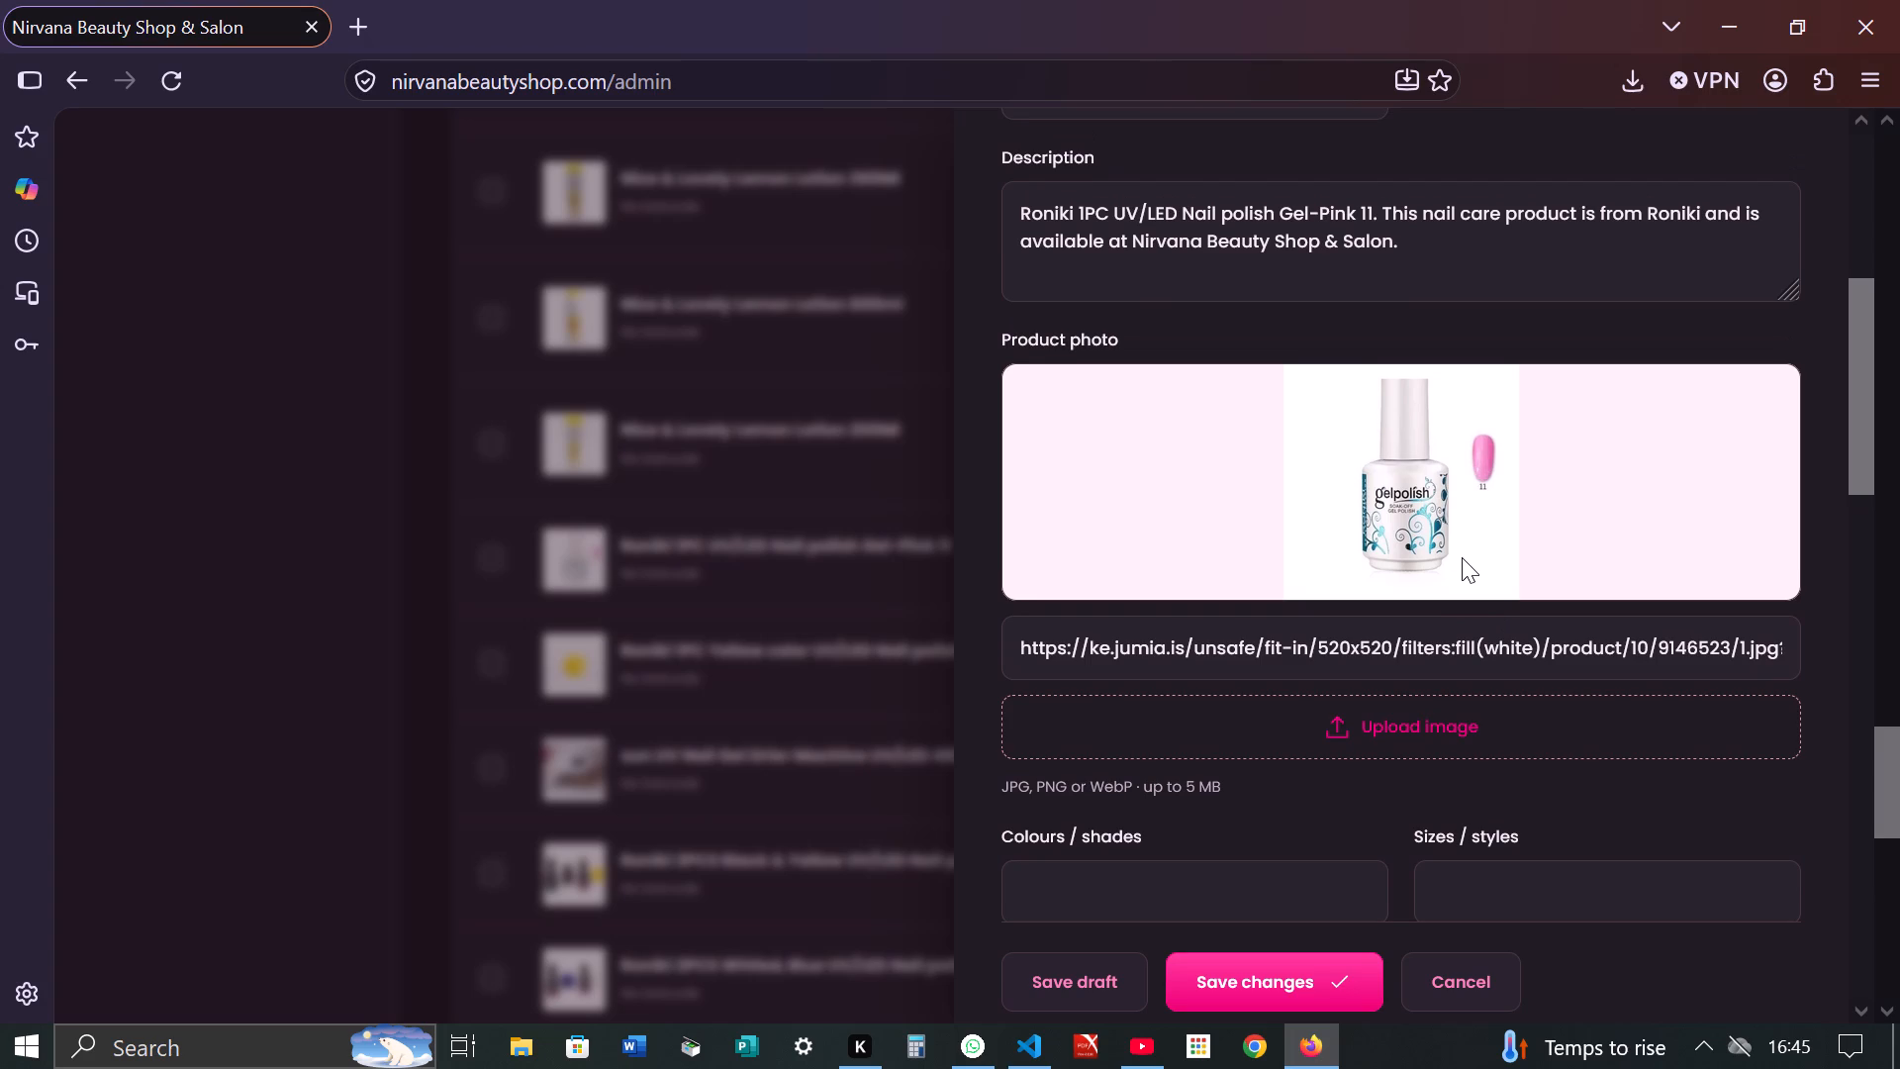
pyautogui.scroll(-5, 1462, 557)
pyautogui.scroll(1, 1462, 557)
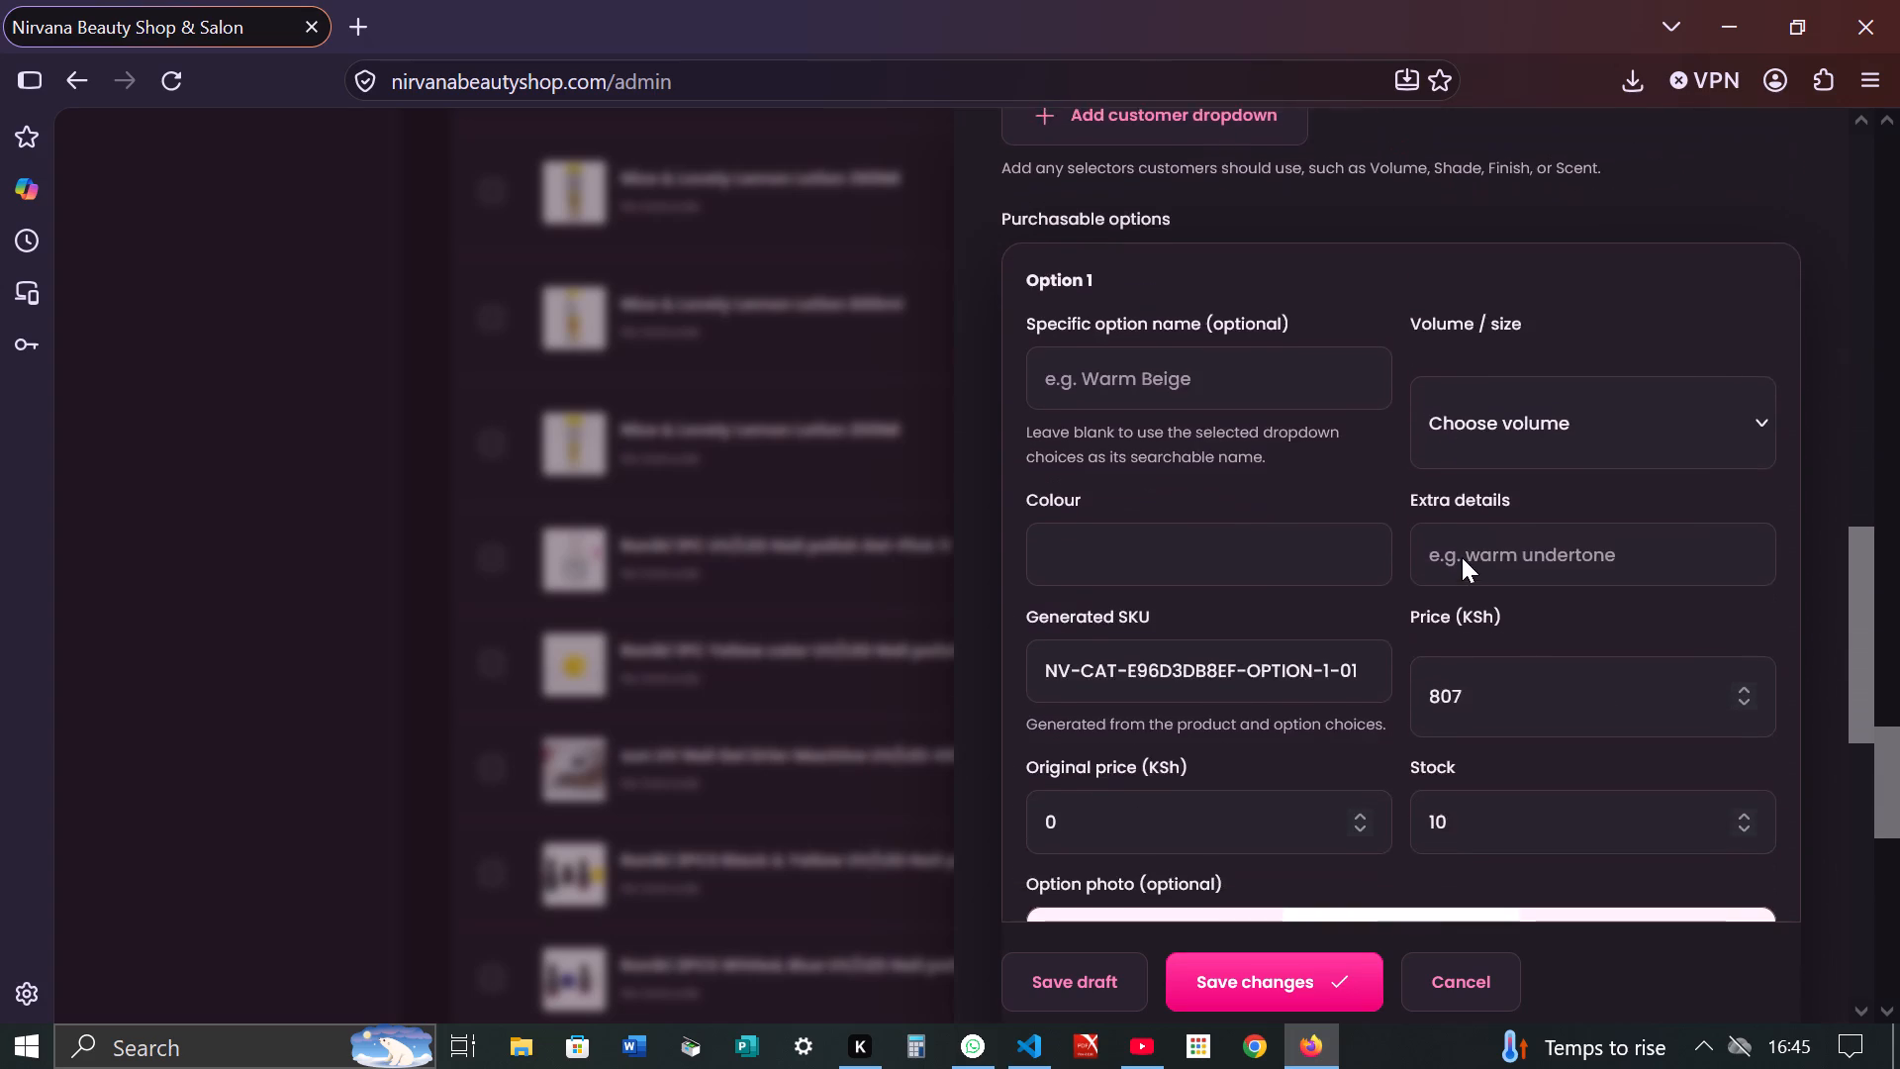
pyautogui.scroll(5, 1462, 557)
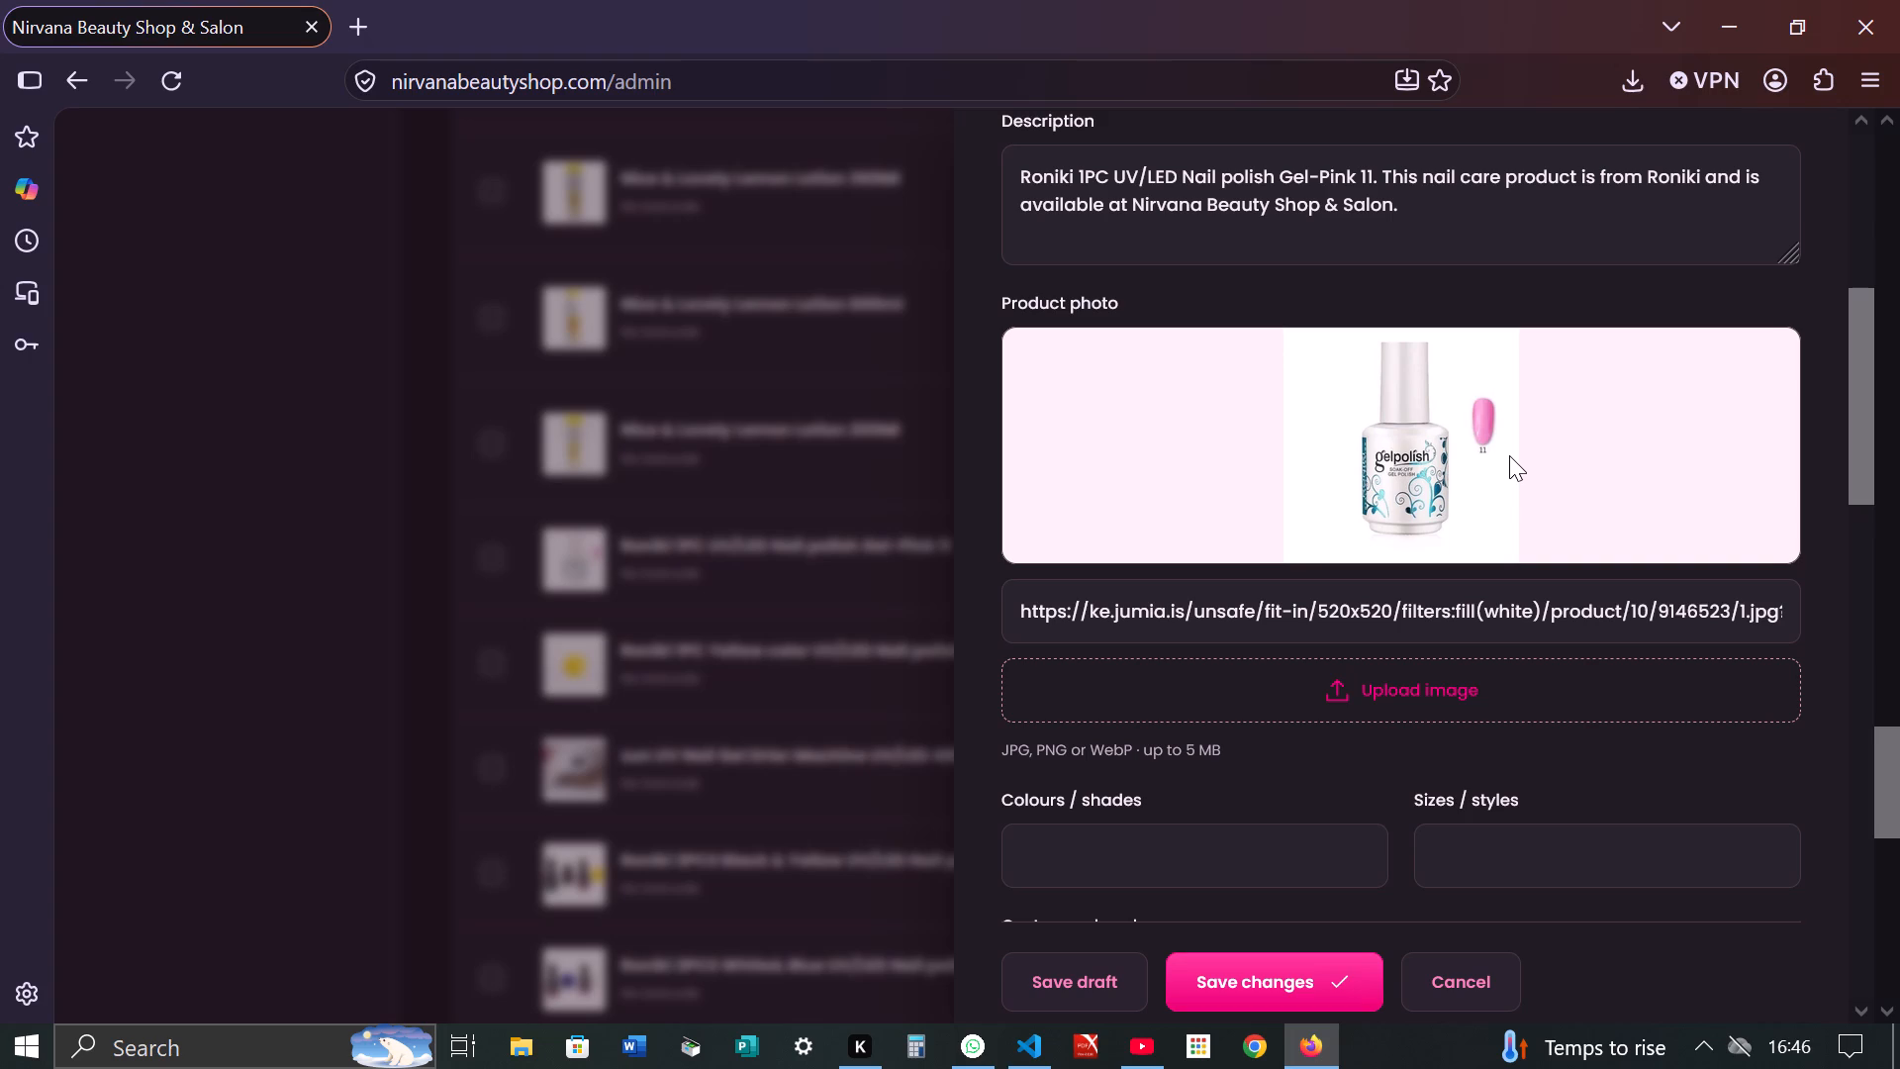
pyautogui.scroll(-3, 1509, 455)
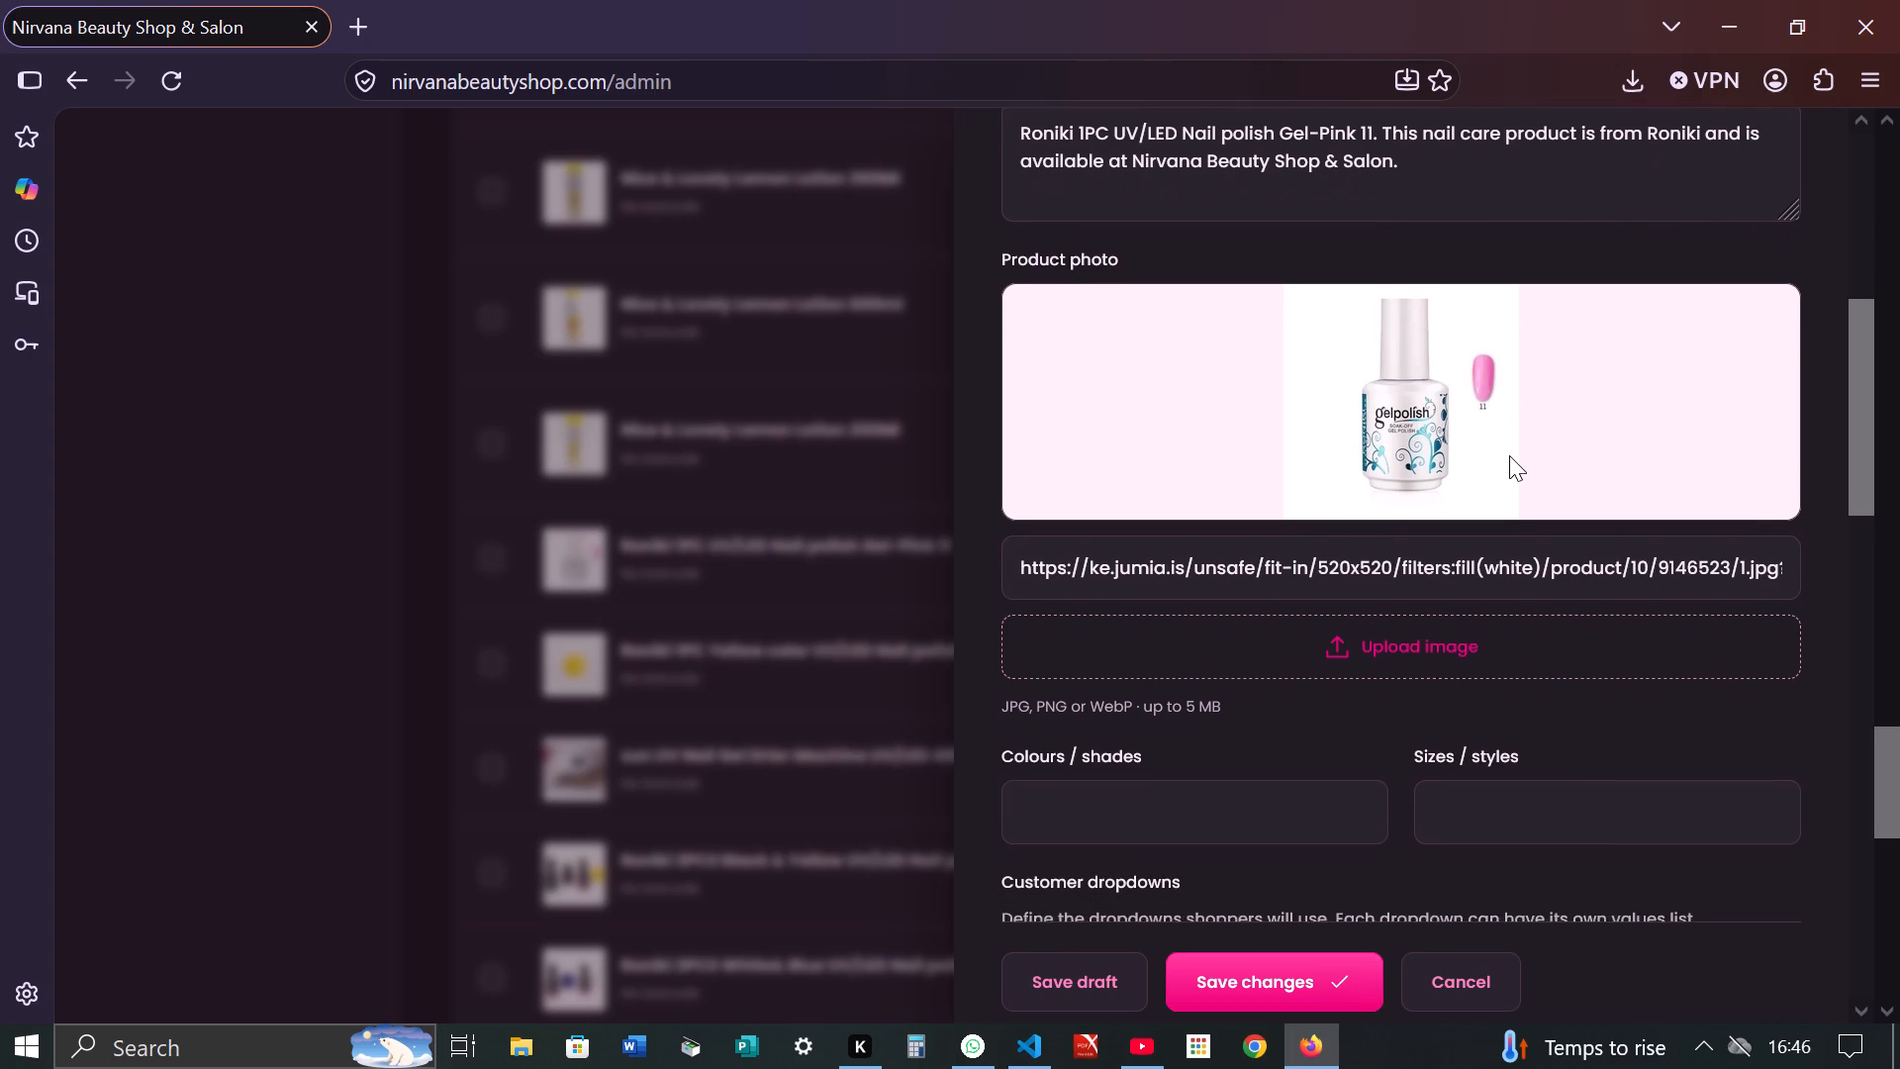
pyautogui.scroll(-5, 1509, 455)
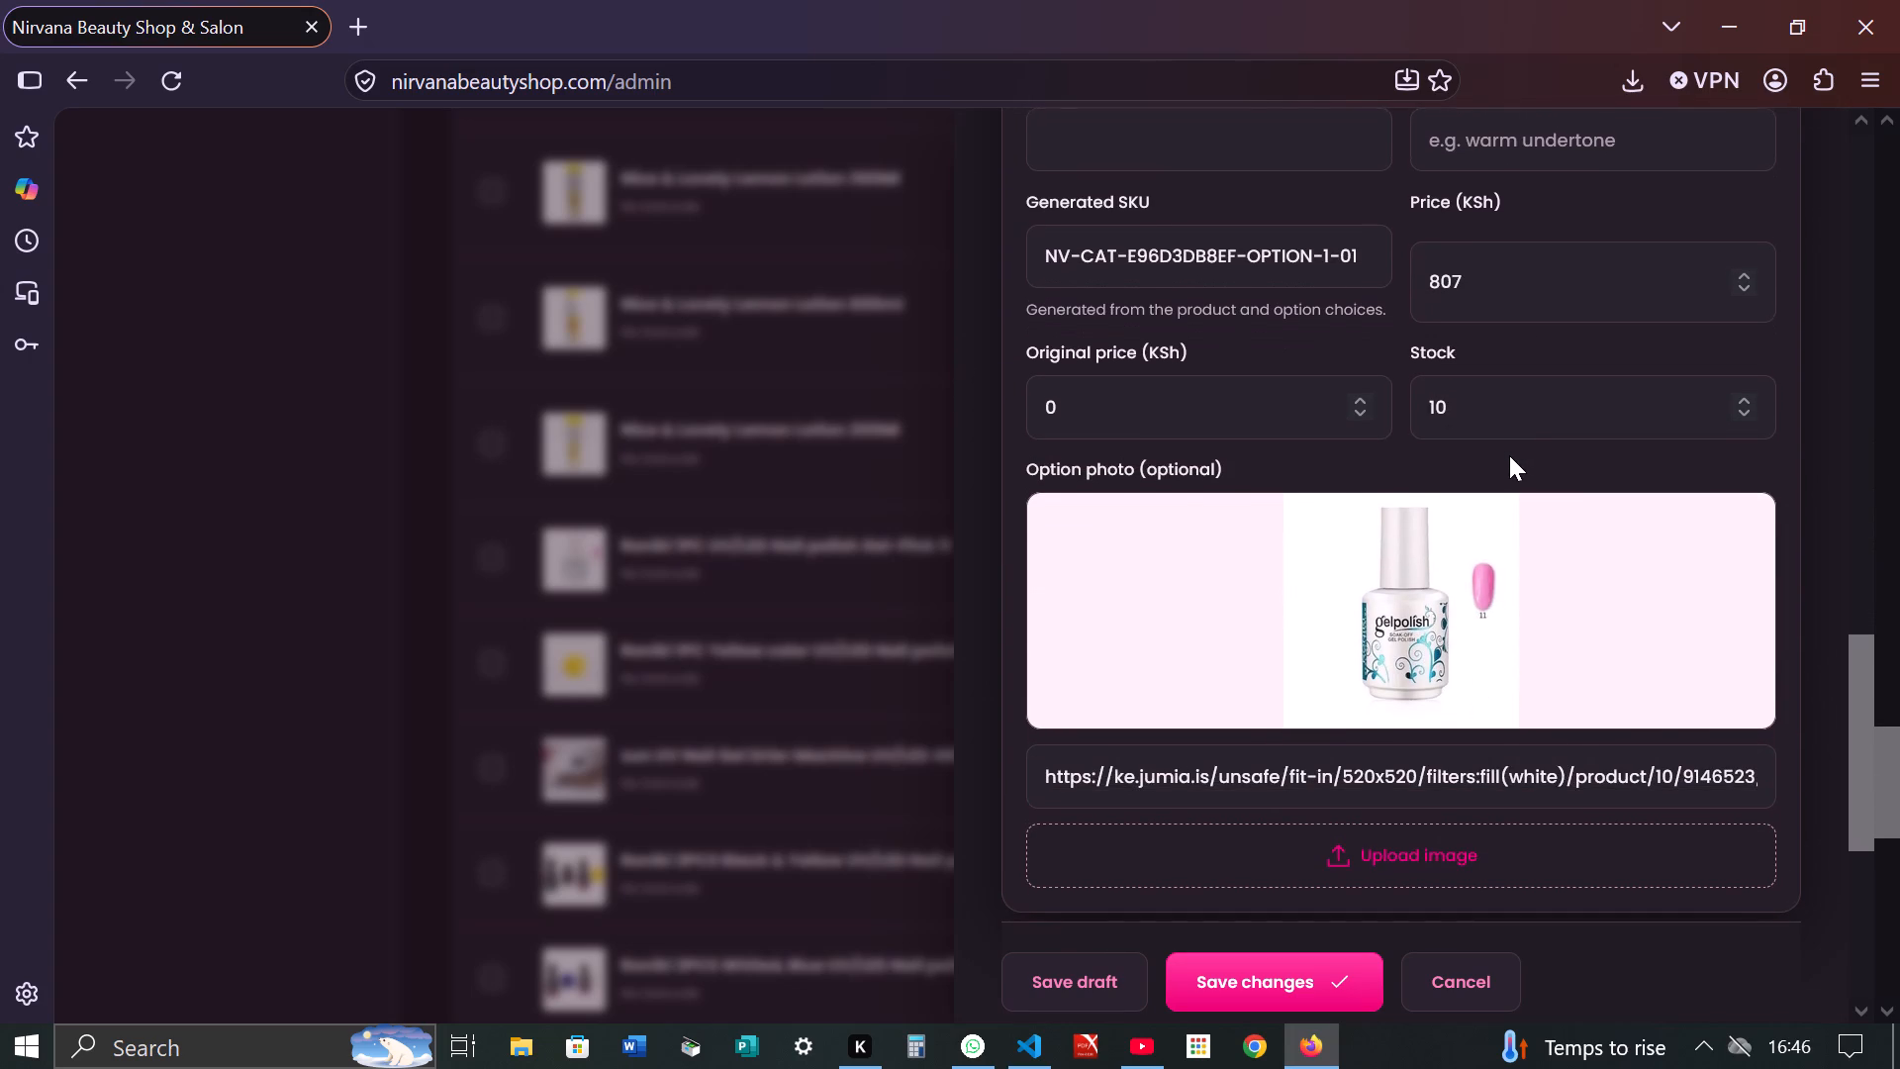
pyautogui.click(1480, 407)
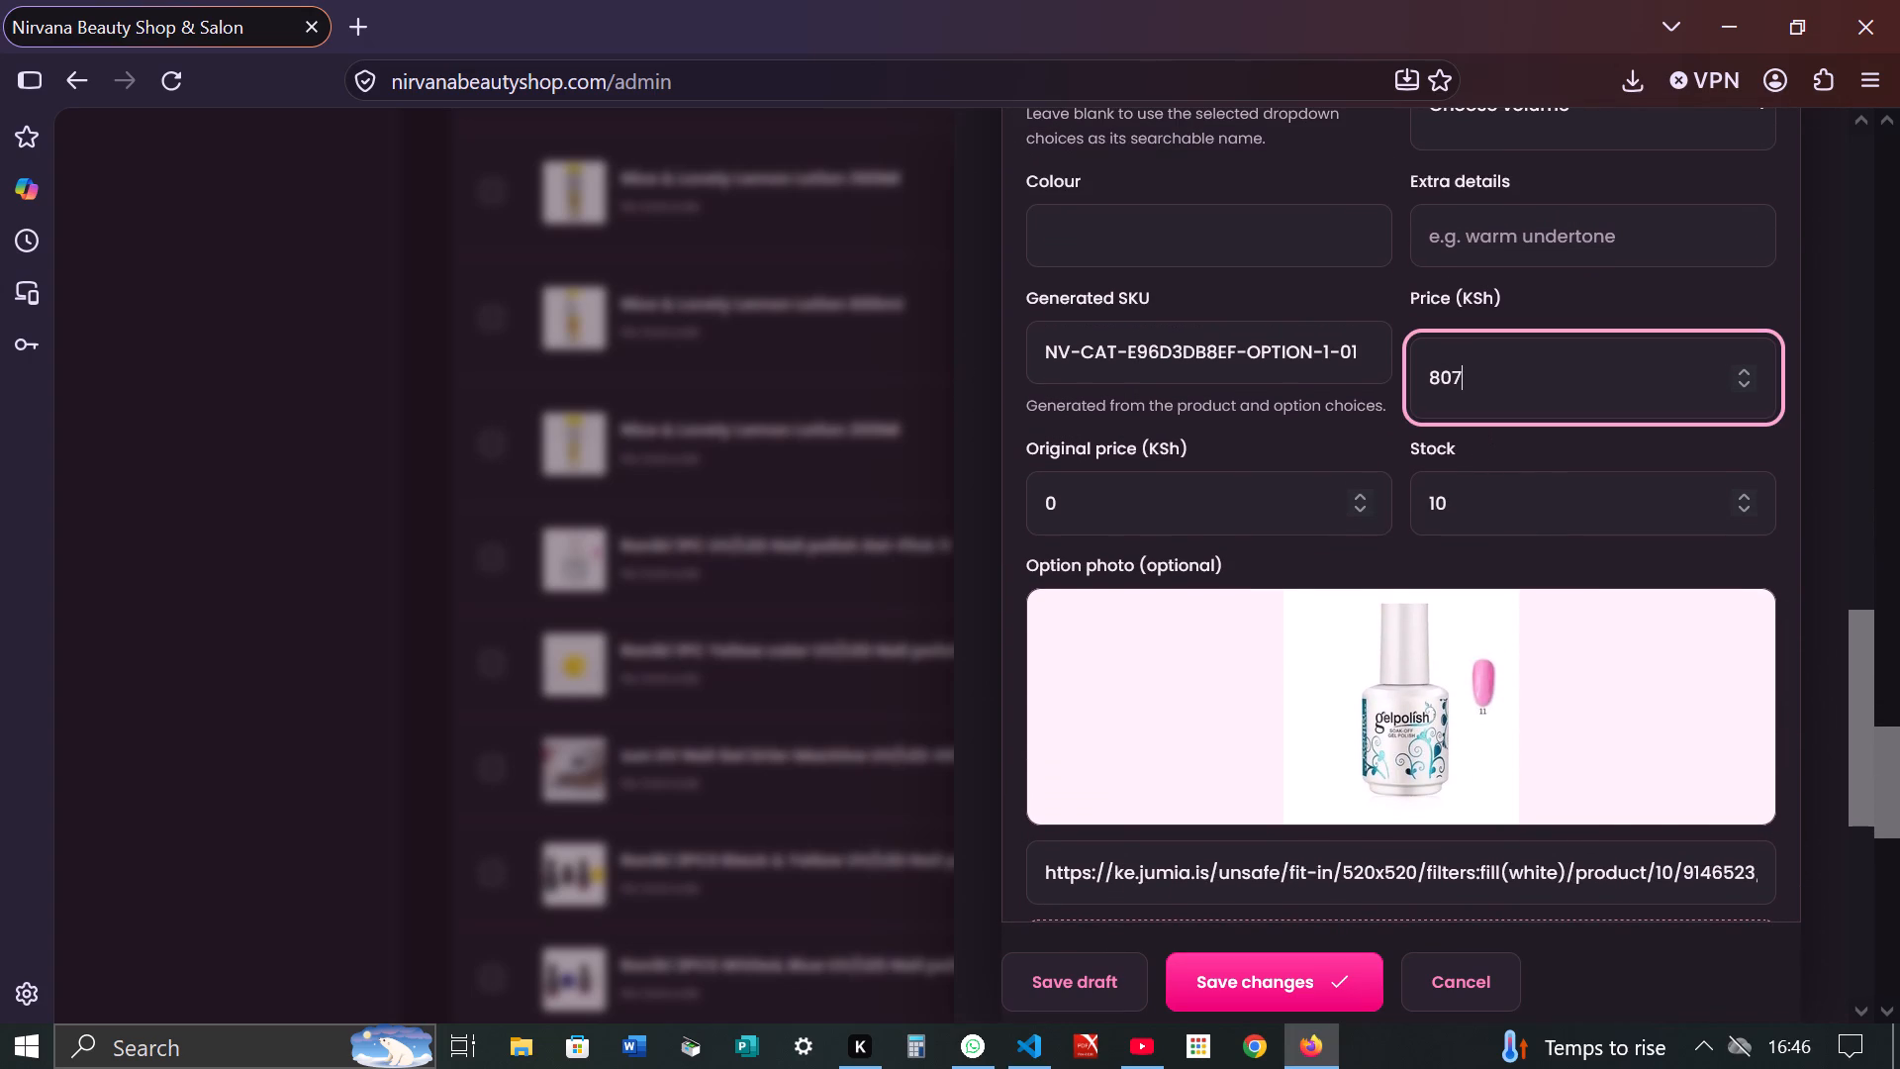
pyautogui.press('BackSpace')
pyautogui.press('BackSpace')
pyautogui.press('BackSpace')
pyautogui.write('500')
# Set the original price of Roniki Gel-Pink 11 to KSh 540 and save the product.
pyautogui.click(1264, 512)
pyautogui.press('BackSpace')
pyautogui.press('5')
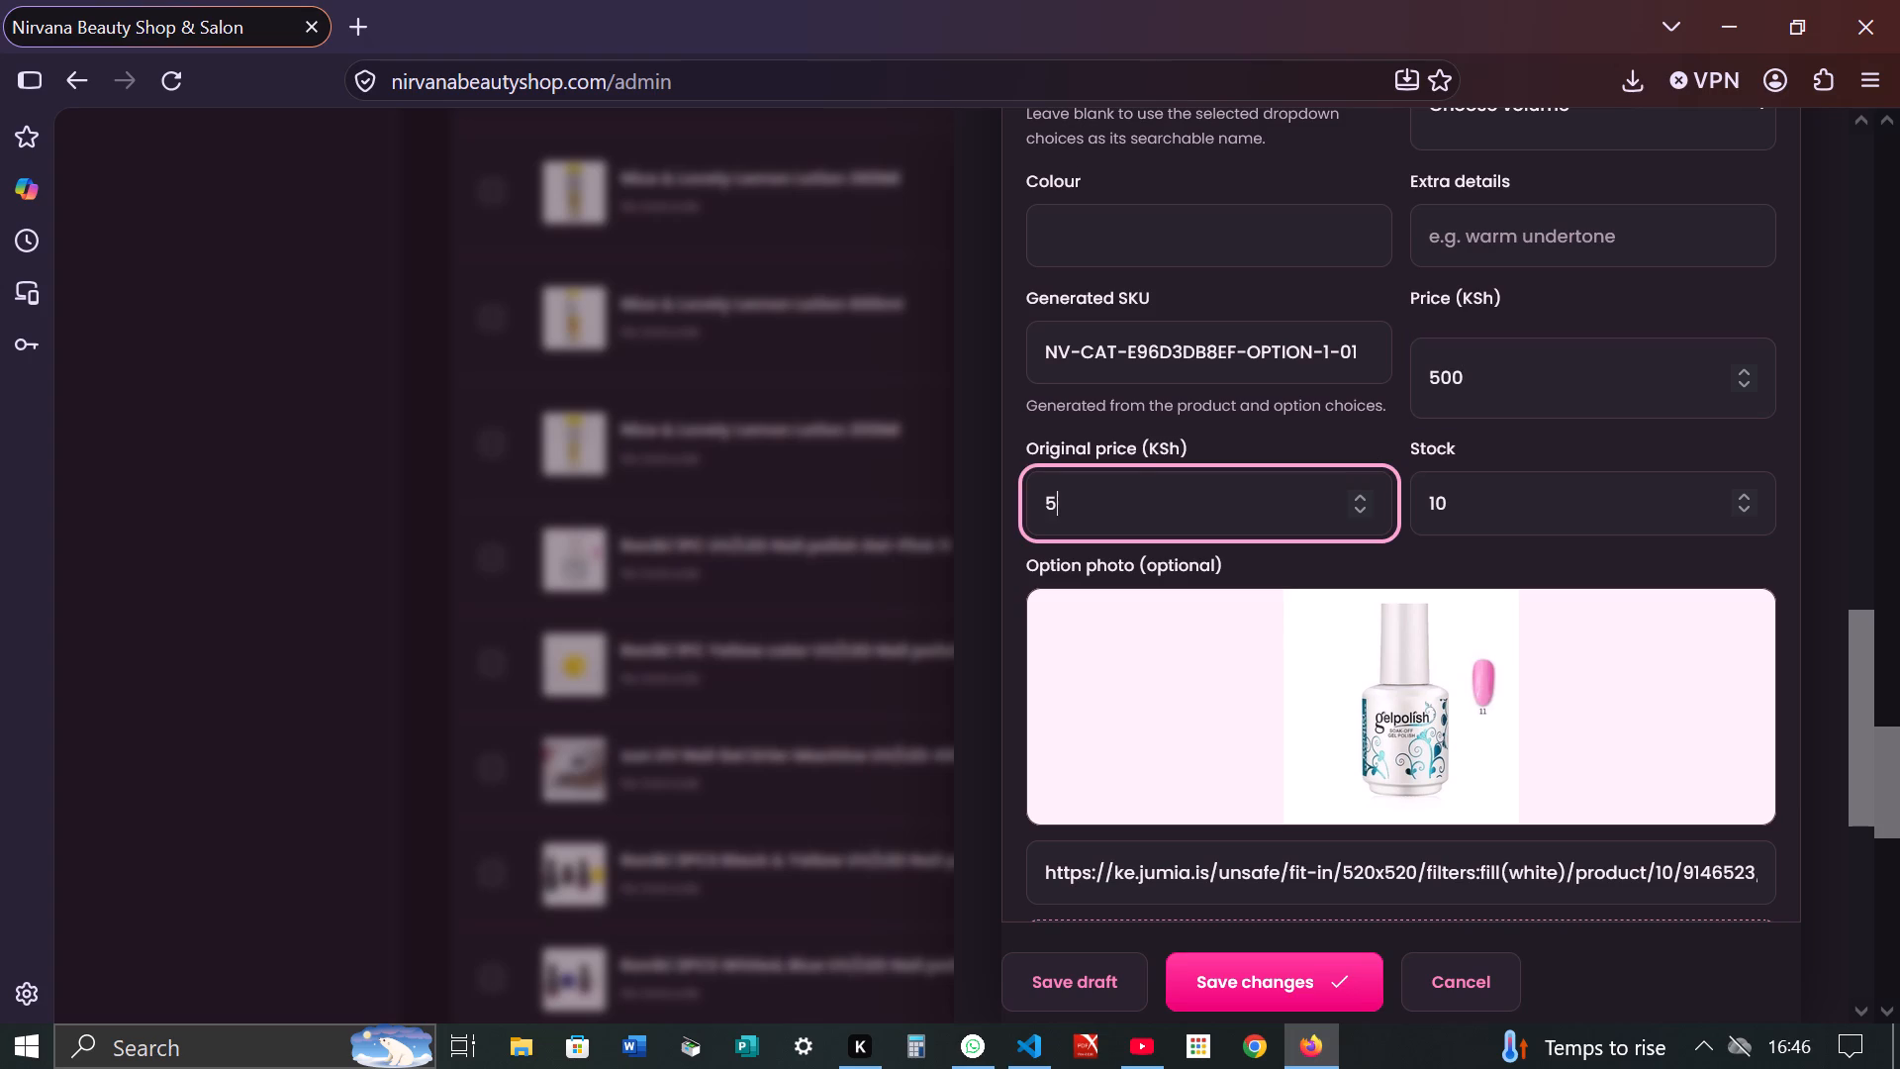
pyautogui.write('40')
pyautogui.click(1265, 977)
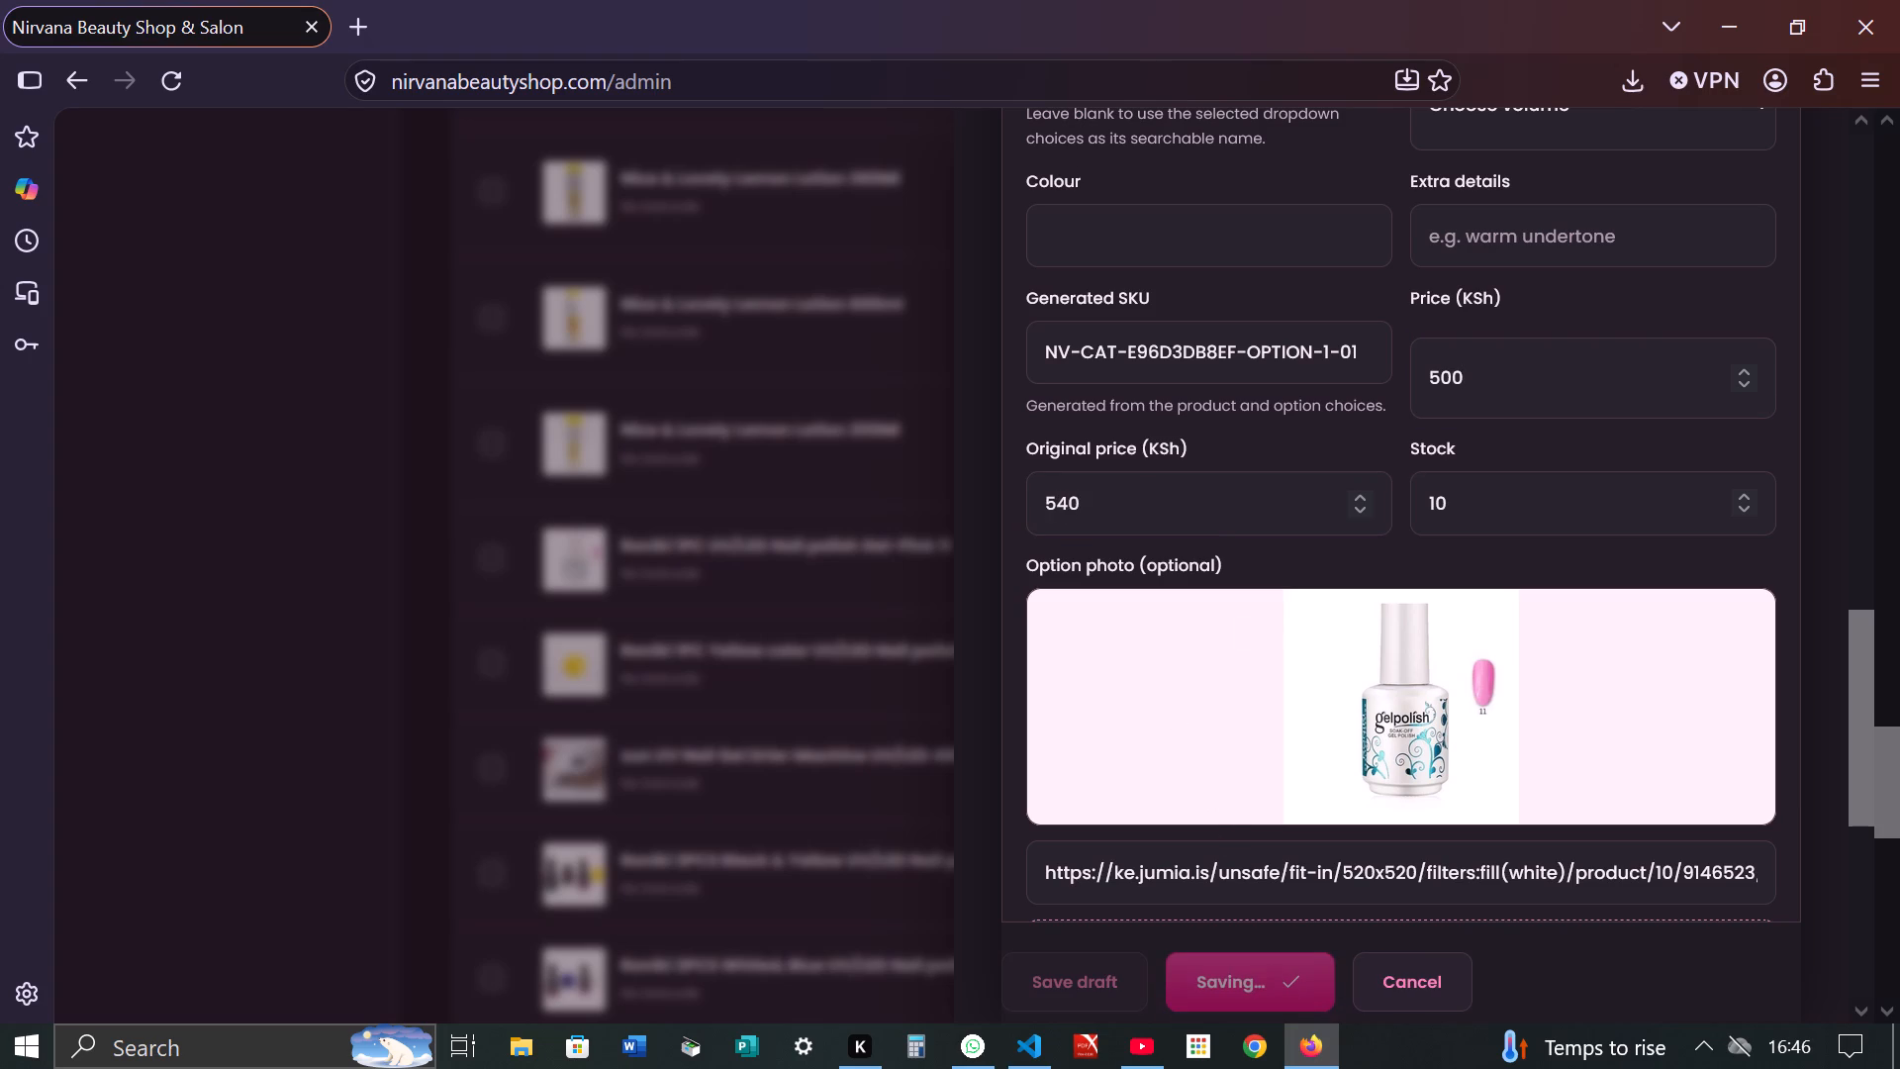
# Advance the reloaded product list from page 1 to page 4 and go to the nail products below the Nice & Lovely lemon lotions.
pyautogui.scroll(-3, 1230, 863)
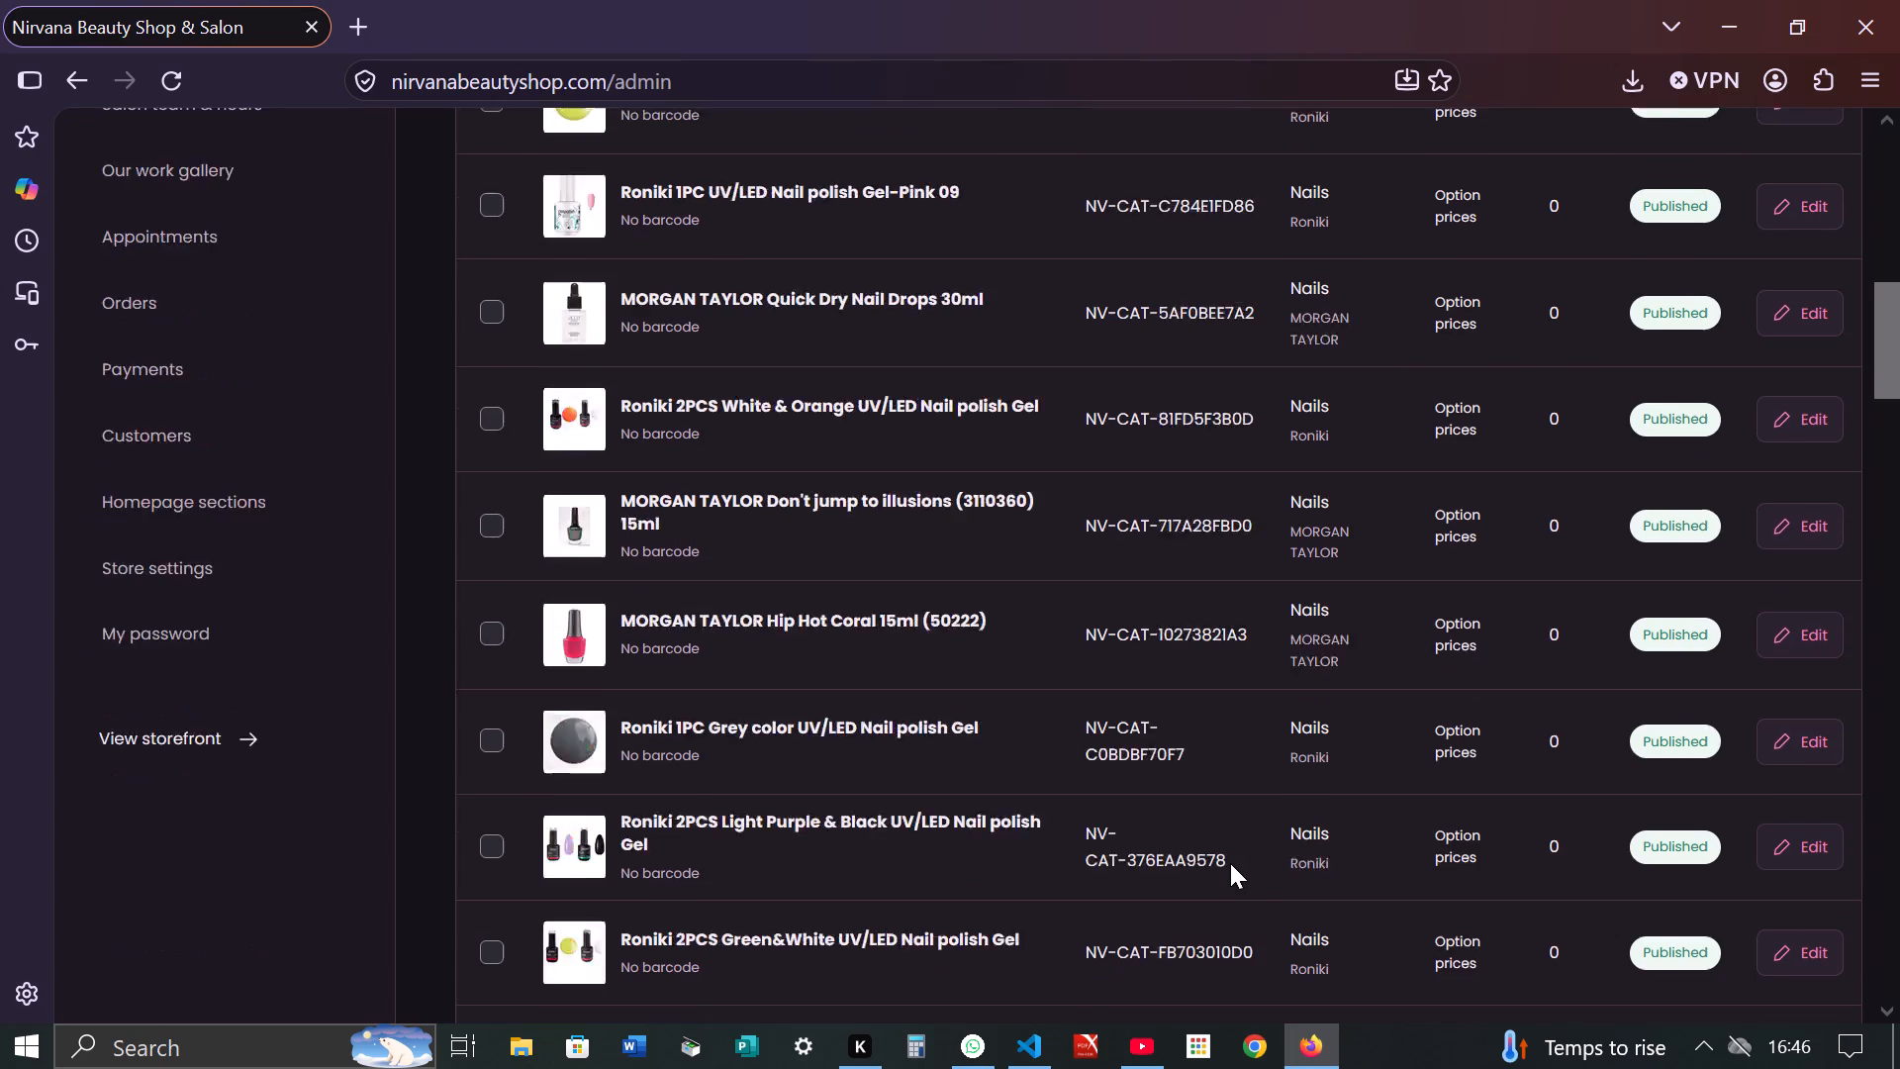
pyautogui.scroll(-12, 1230, 863)
pyautogui.click(1808, 947)
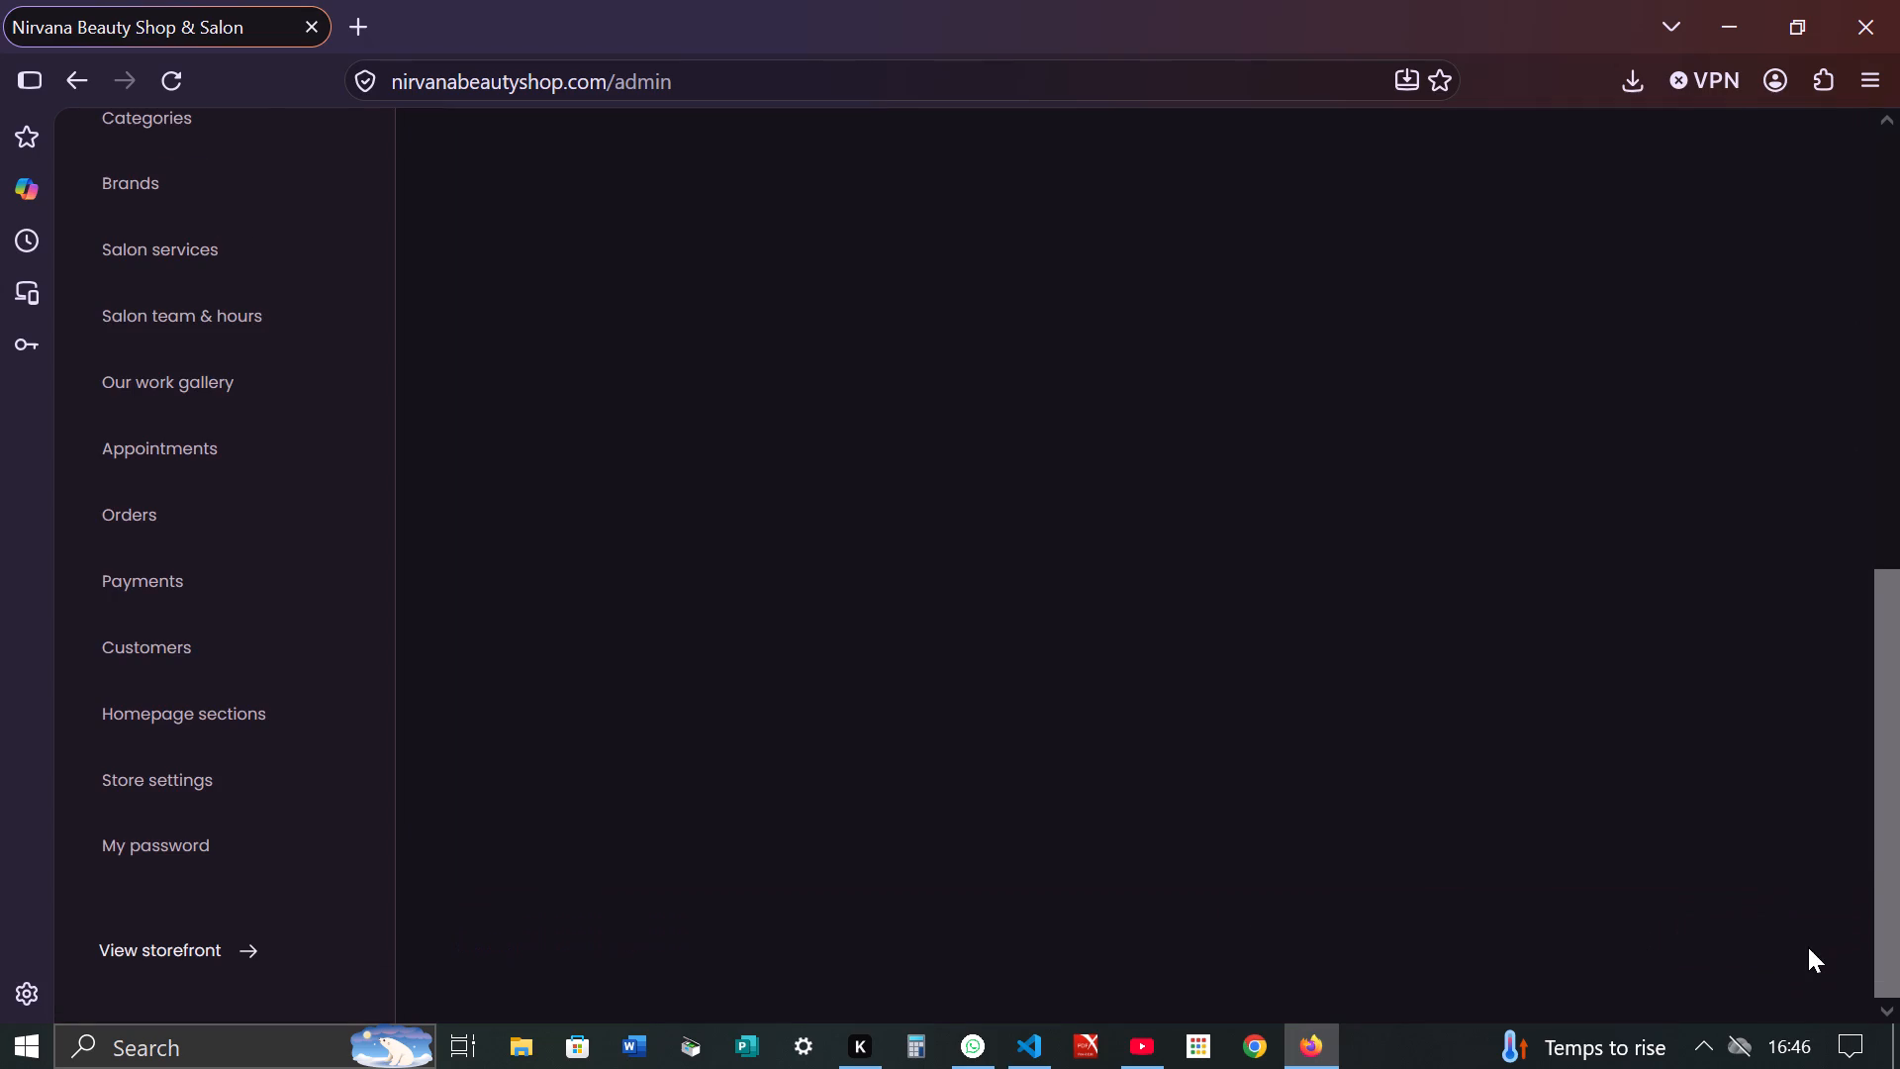
pyautogui.scroll(-5, 1479, 801)
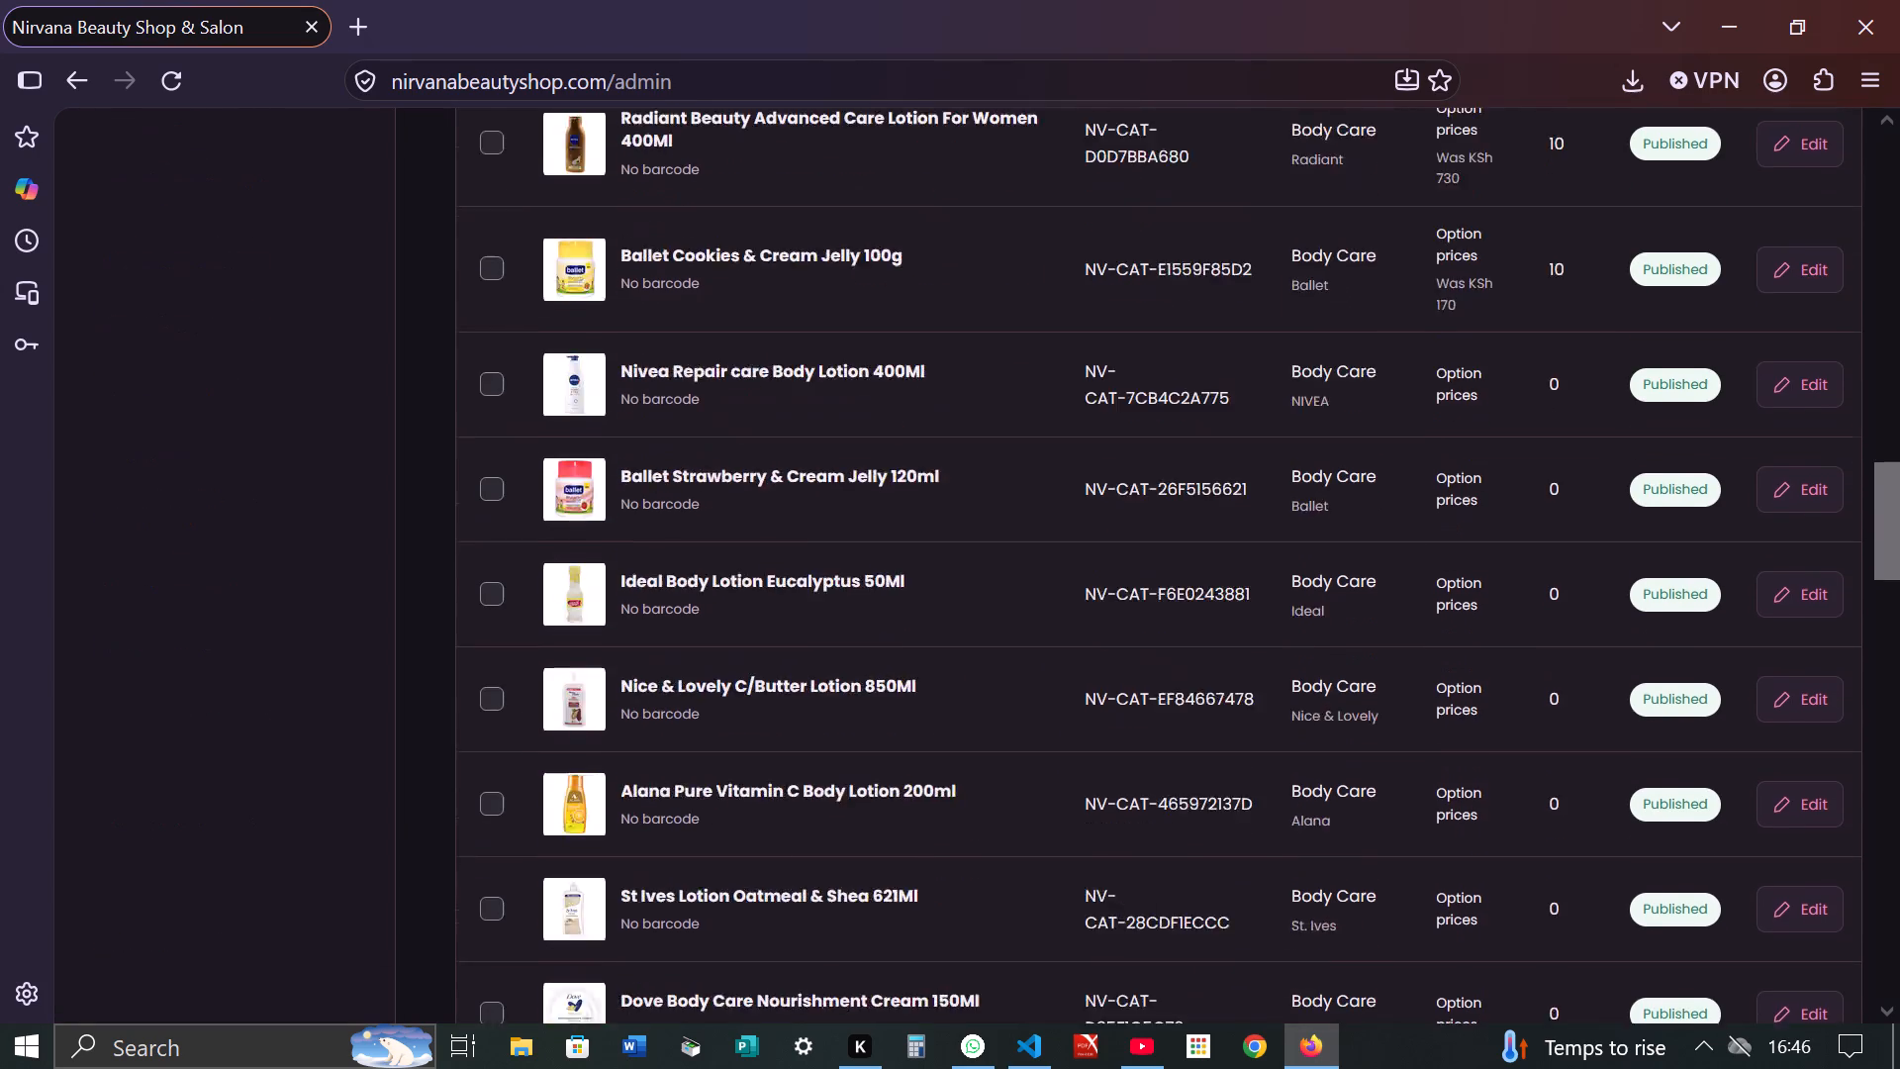
pyautogui.scroll(-5, 1479, 801)
pyautogui.click(1825, 938)
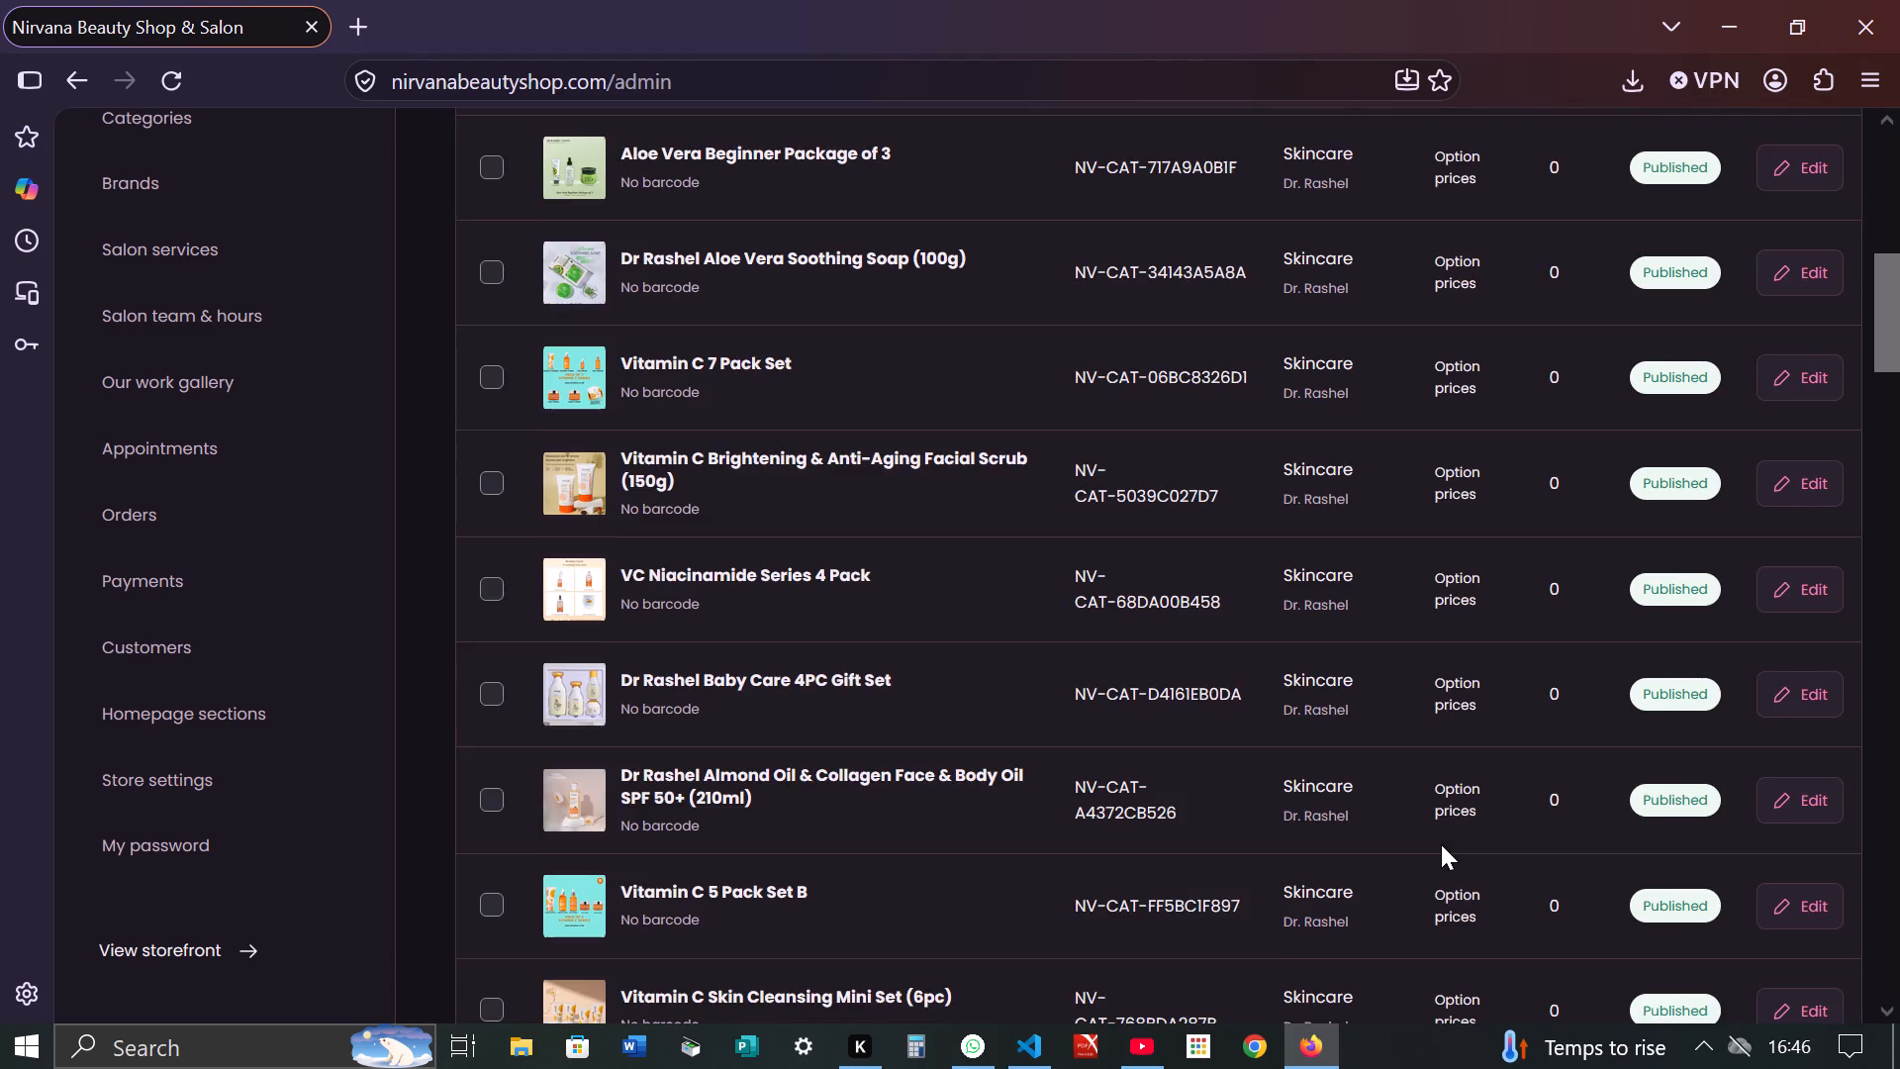
pyautogui.scroll(-13, 1441, 844)
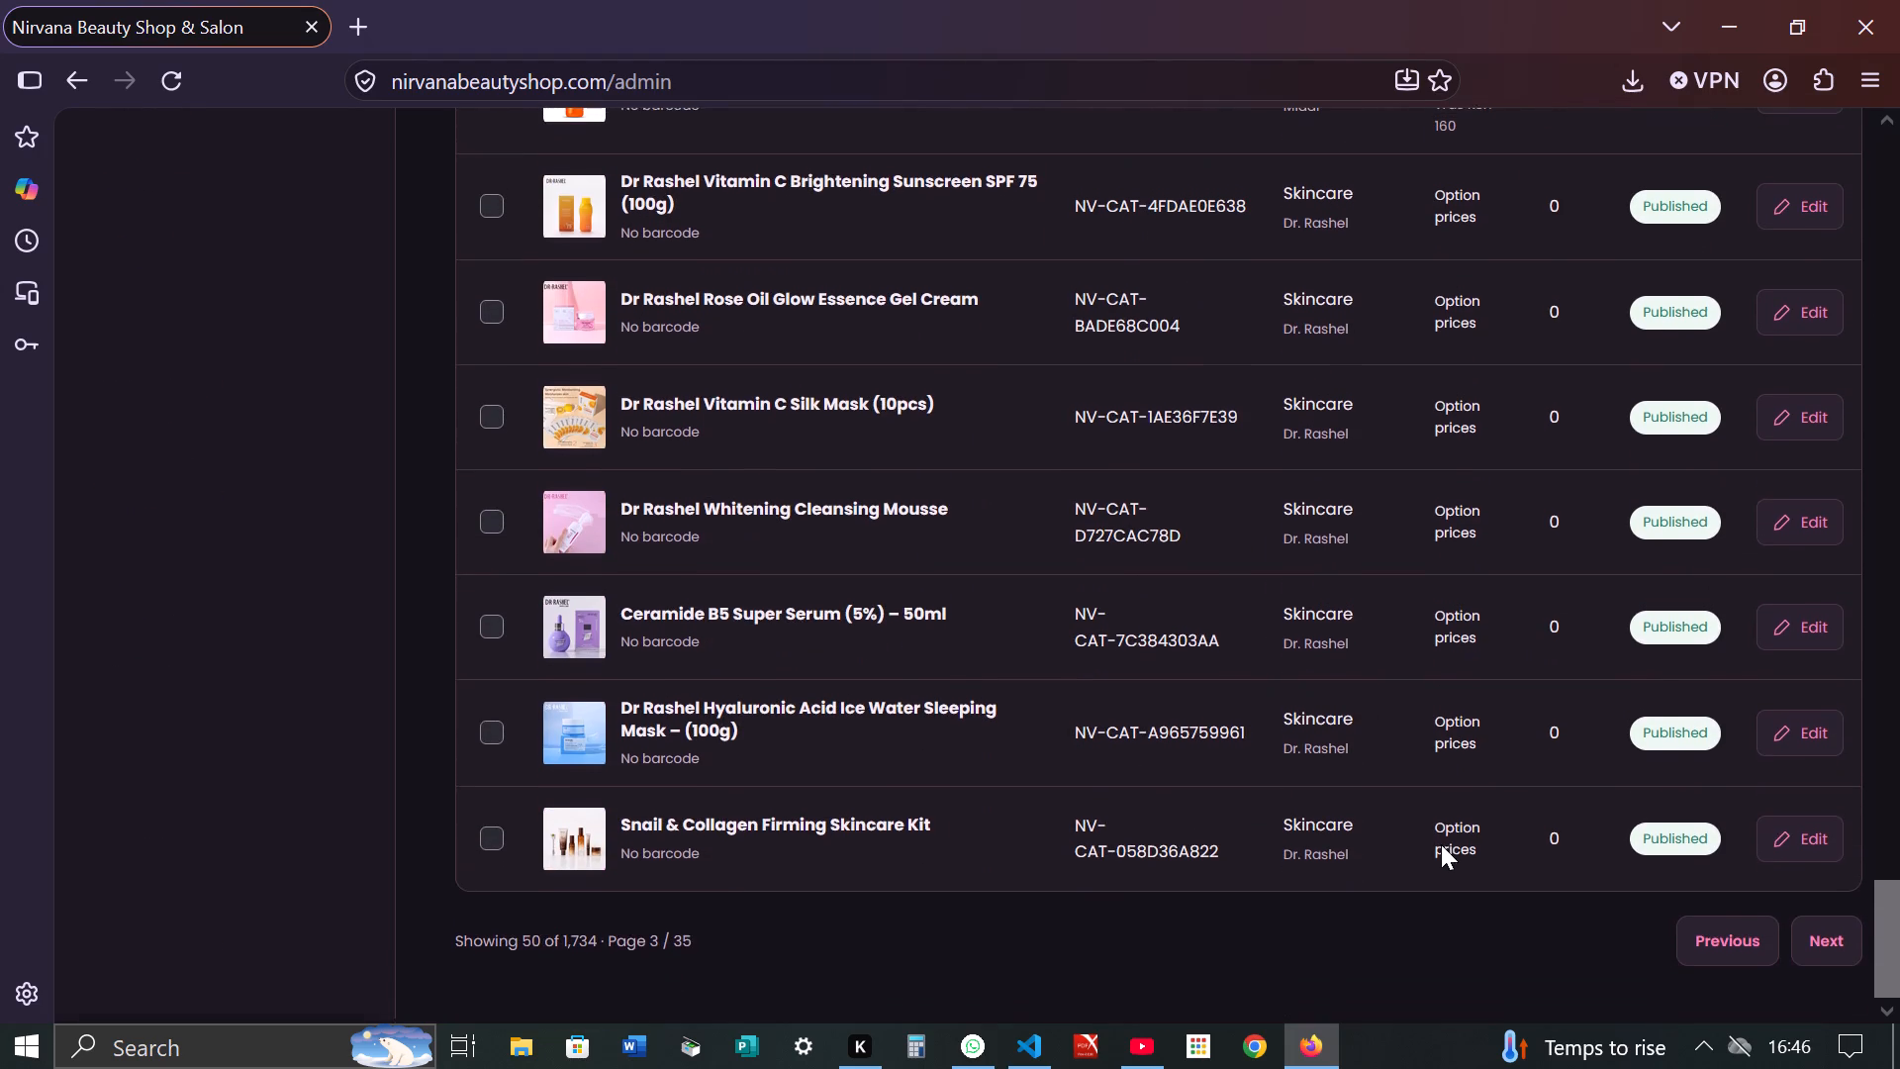
pyautogui.click(1815, 945)
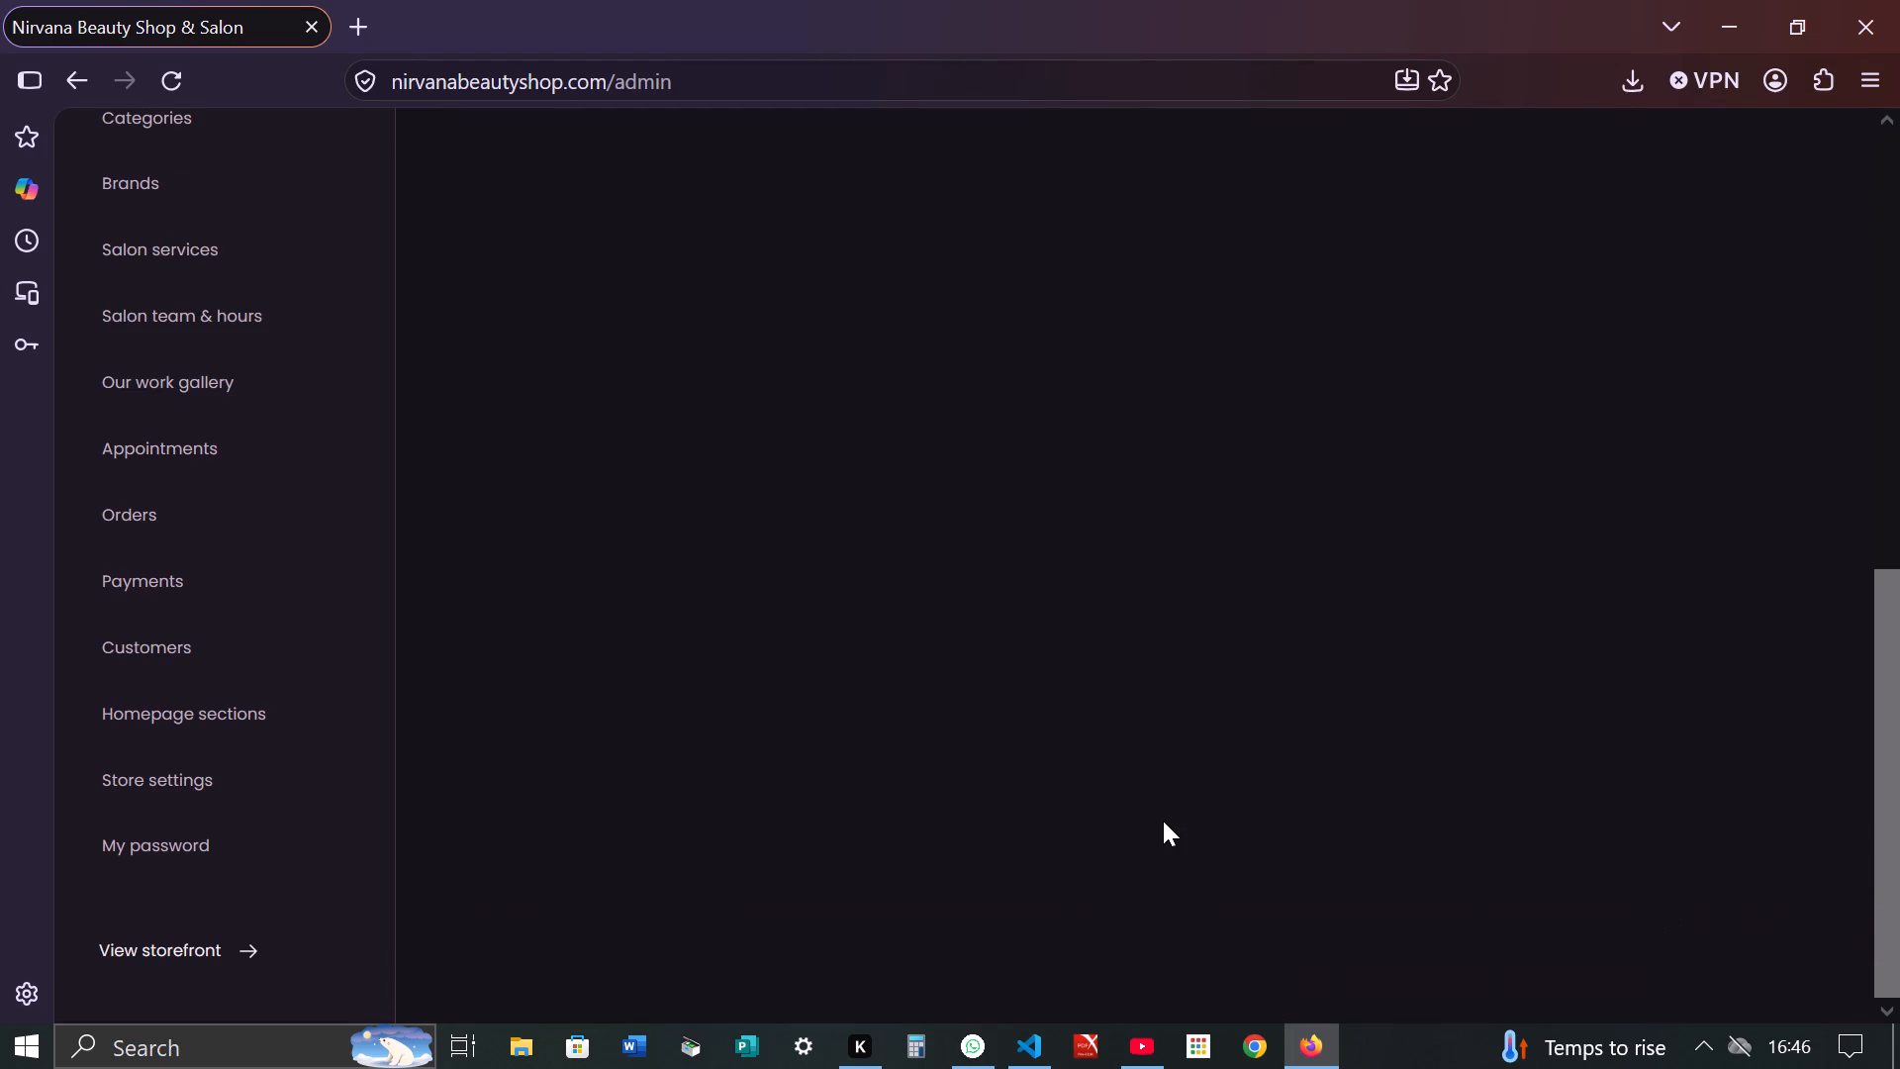
pyautogui.scroll(-4, 1163, 821)
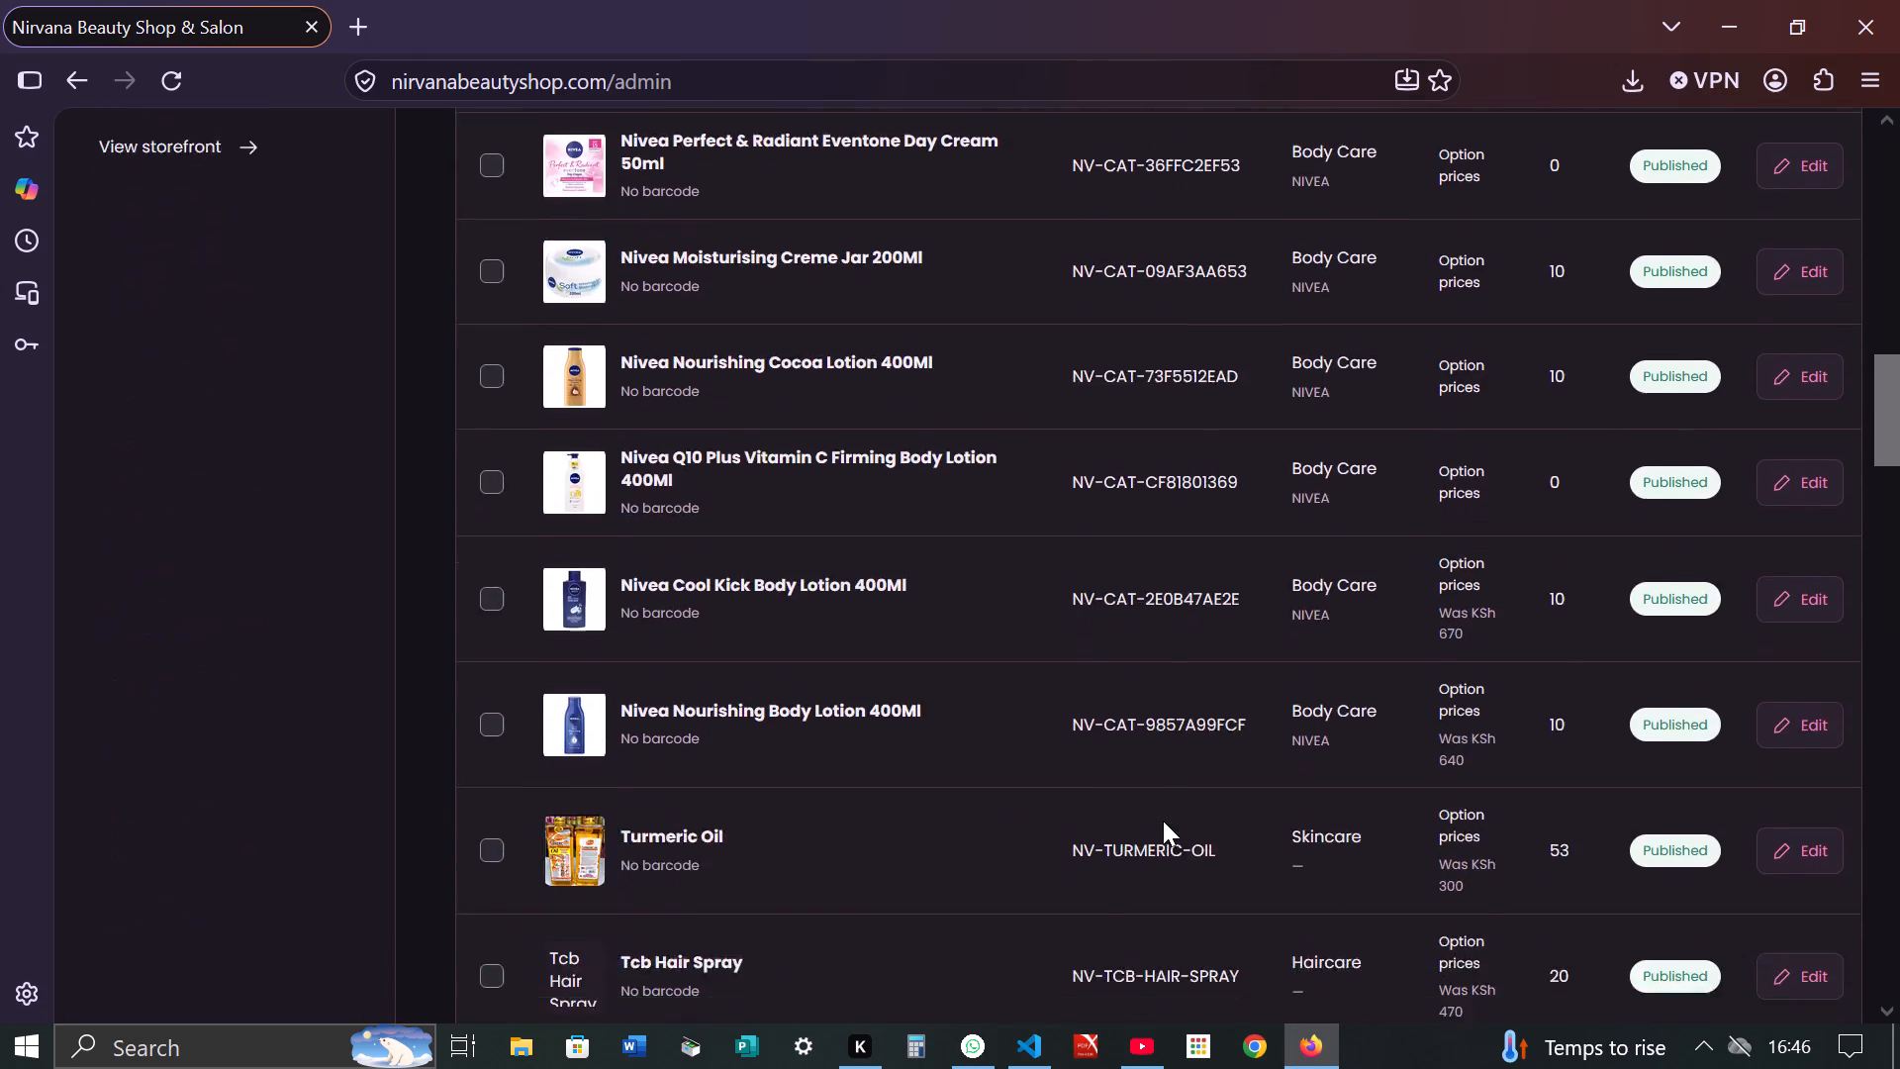
pyautogui.scroll(-11, 1163, 821)
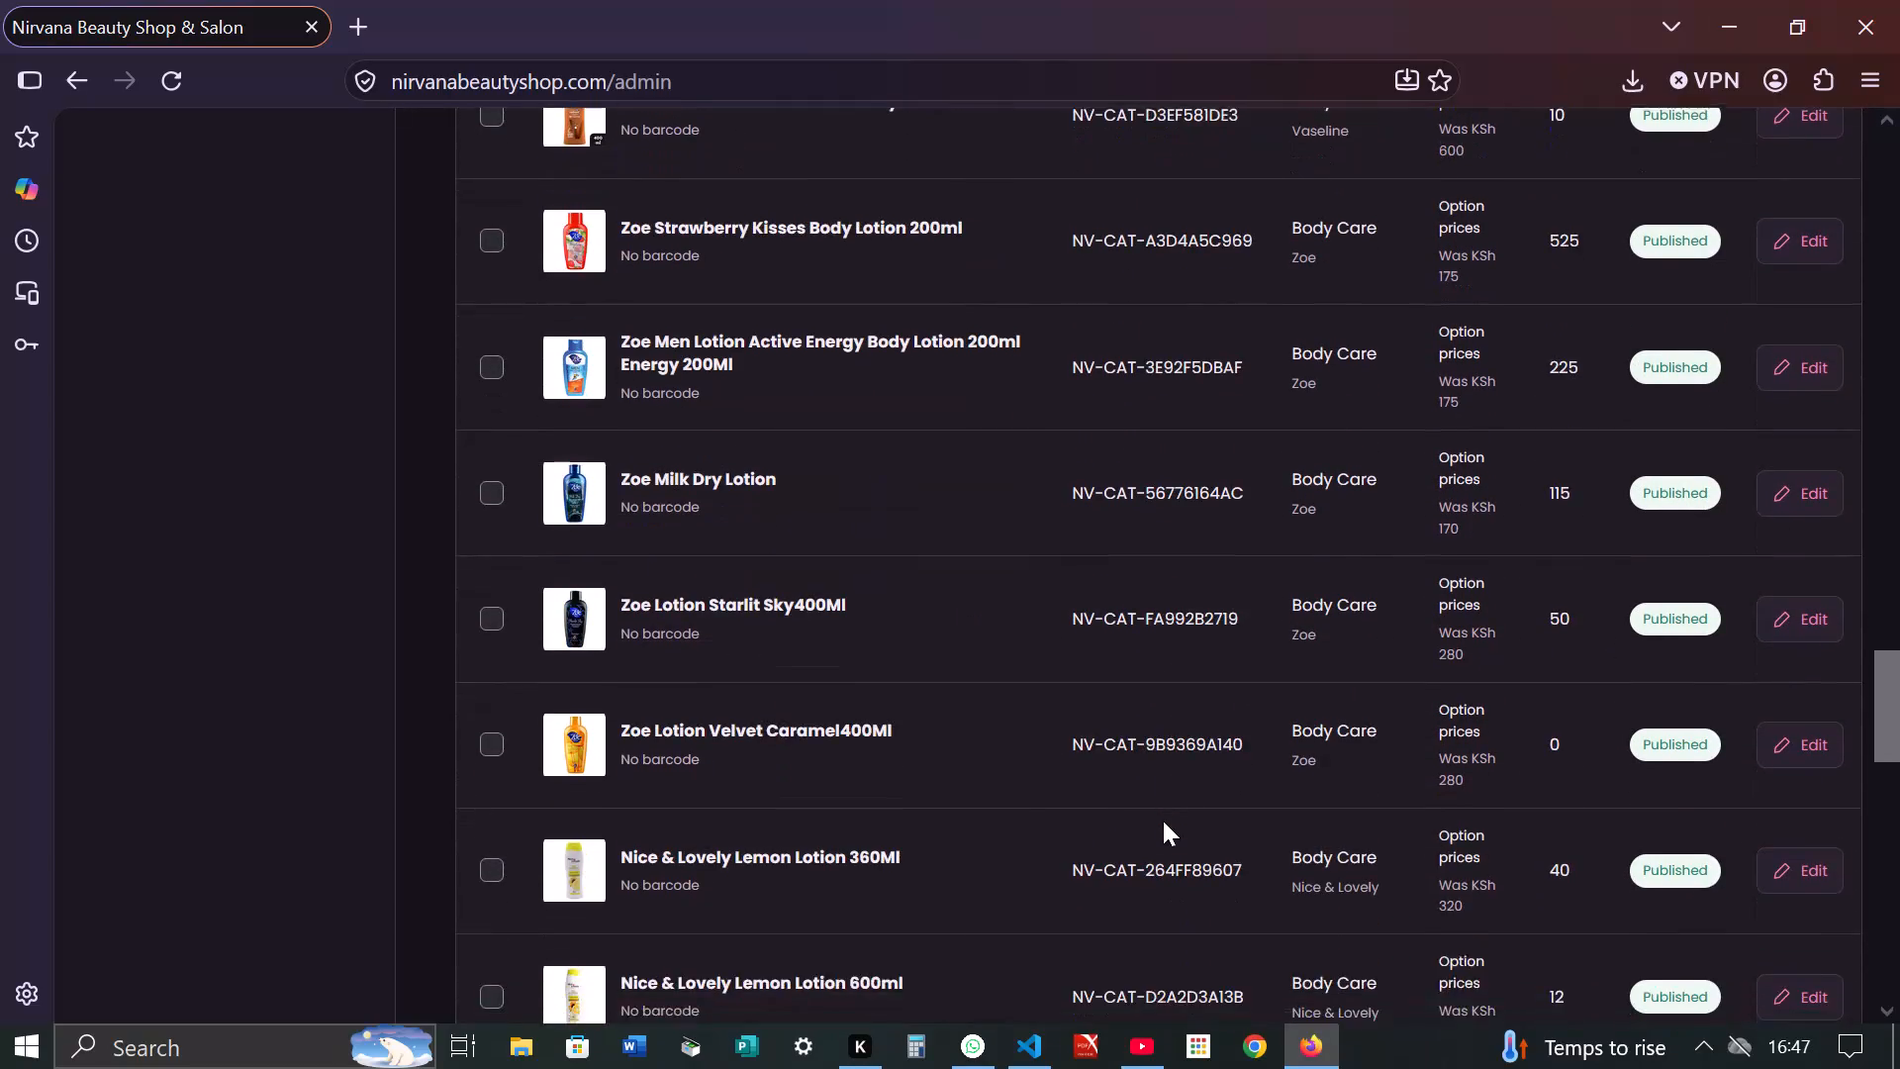
pyautogui.scroll(-5, 1163, 821)
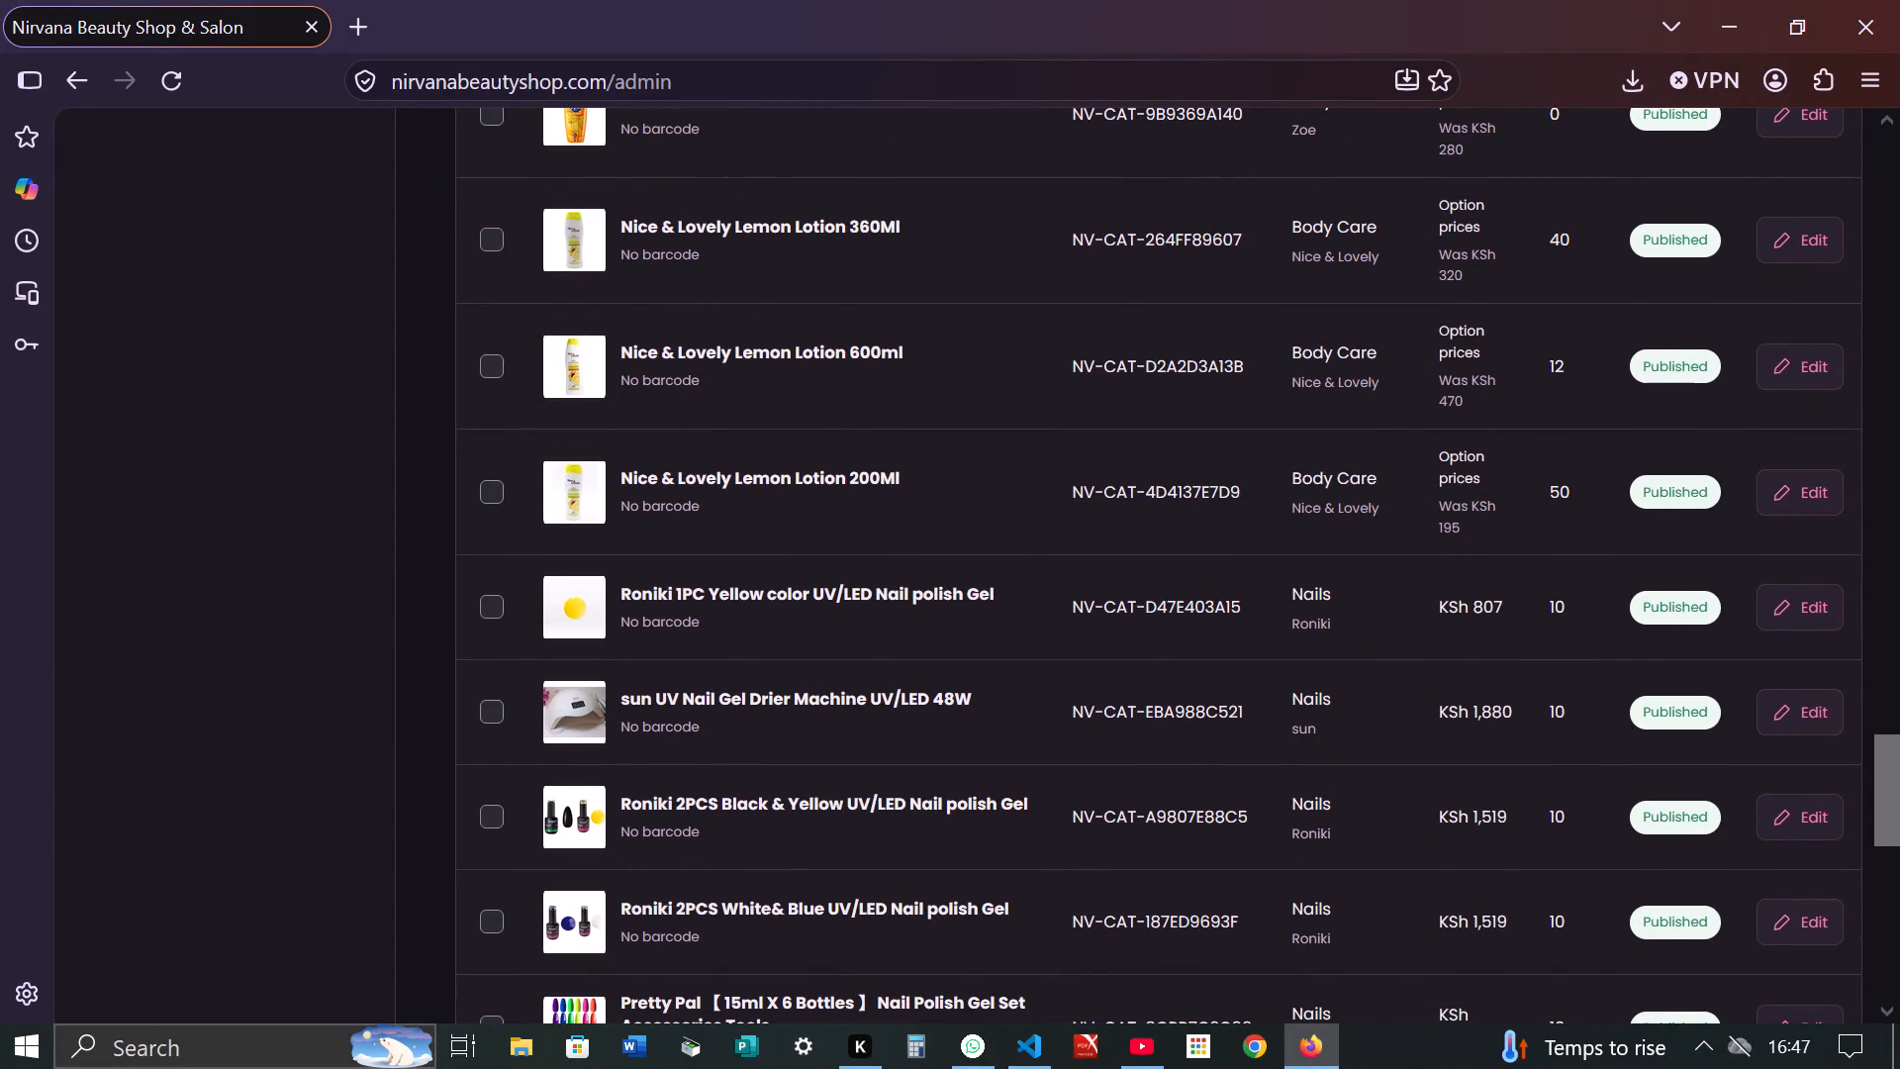
# Open Roniki 1PC Yellow color UV/LED Nail polish Gel for editing, set its Option 1 stock to 0 and save the product.
pyautogui.click(1823, 589)
pyautogui.scroll(-2, 1174, 654)
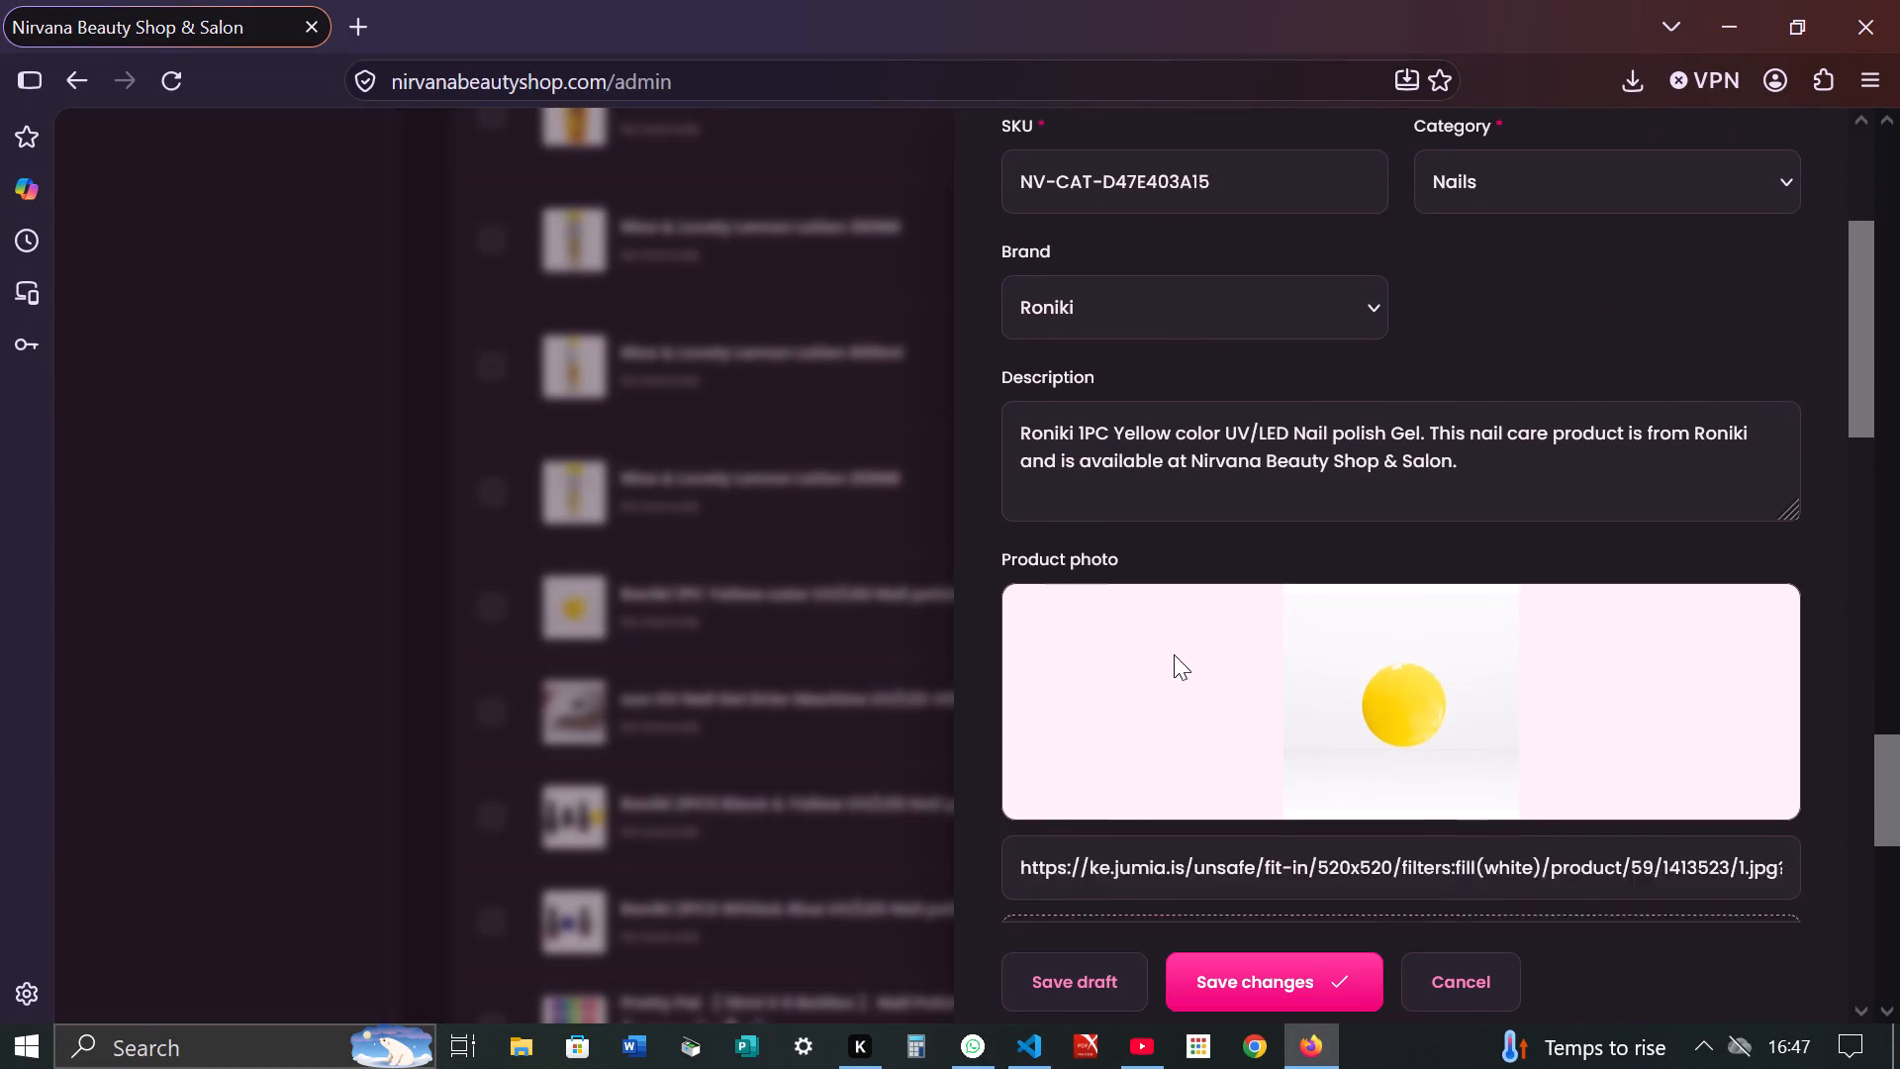
pyautogui.scroll(-1, 1174, 654)
pyautogui.scroll(1, 1174, 654)
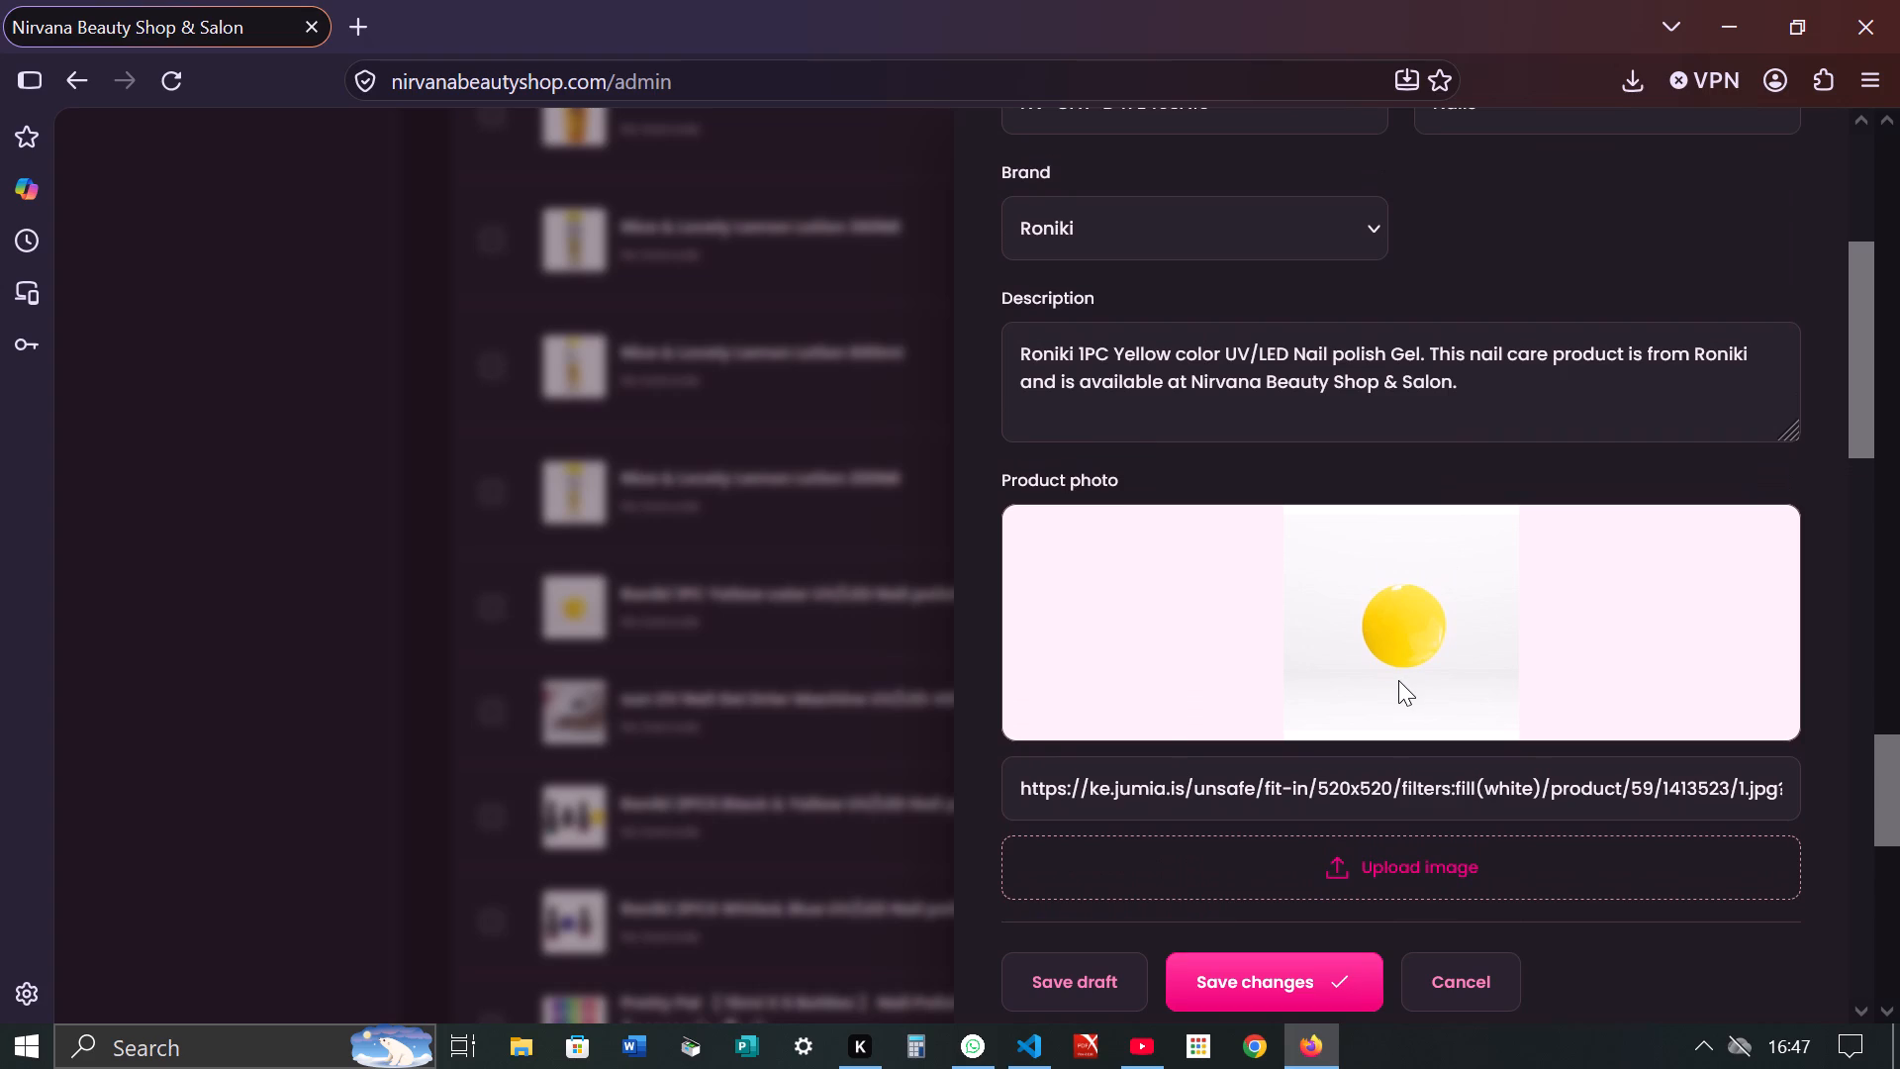
pyautogui.scroll(-1, 1430, 662)
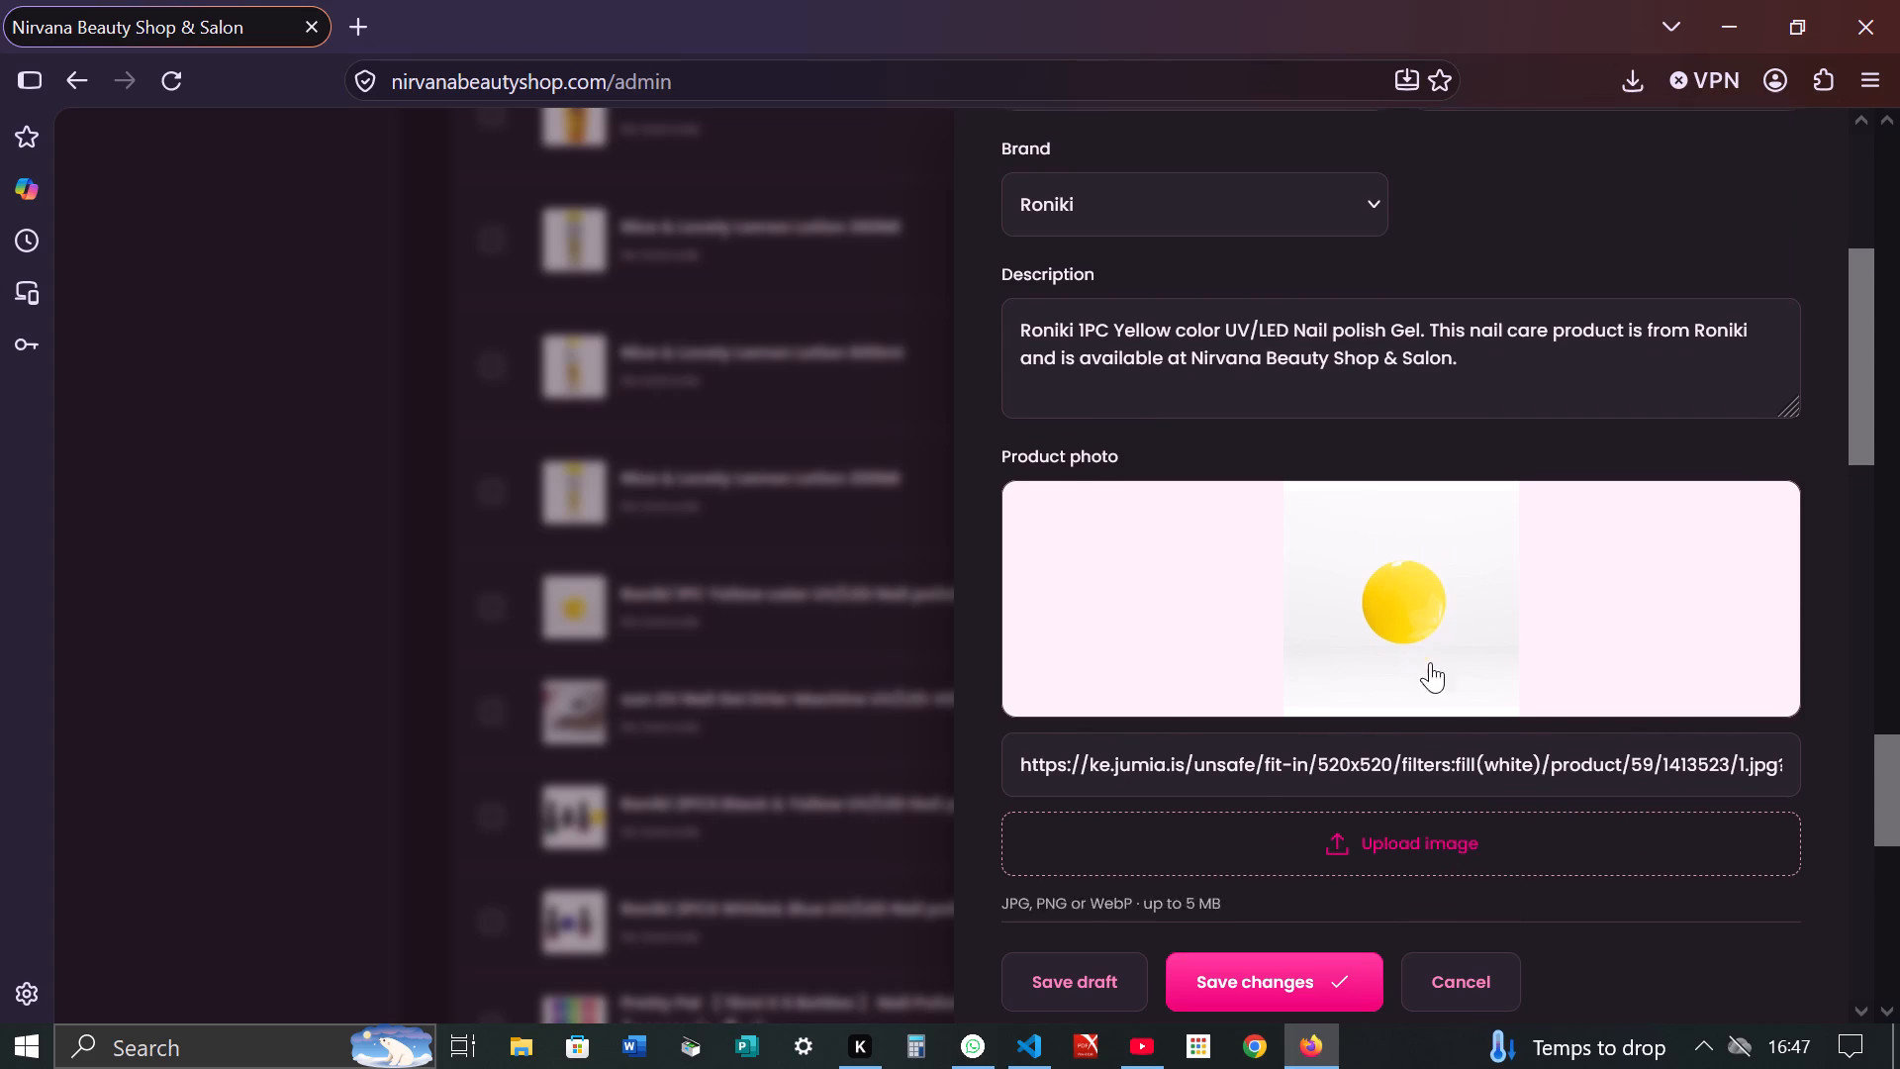
pyautogui.scroll(-6, 1430, 662)
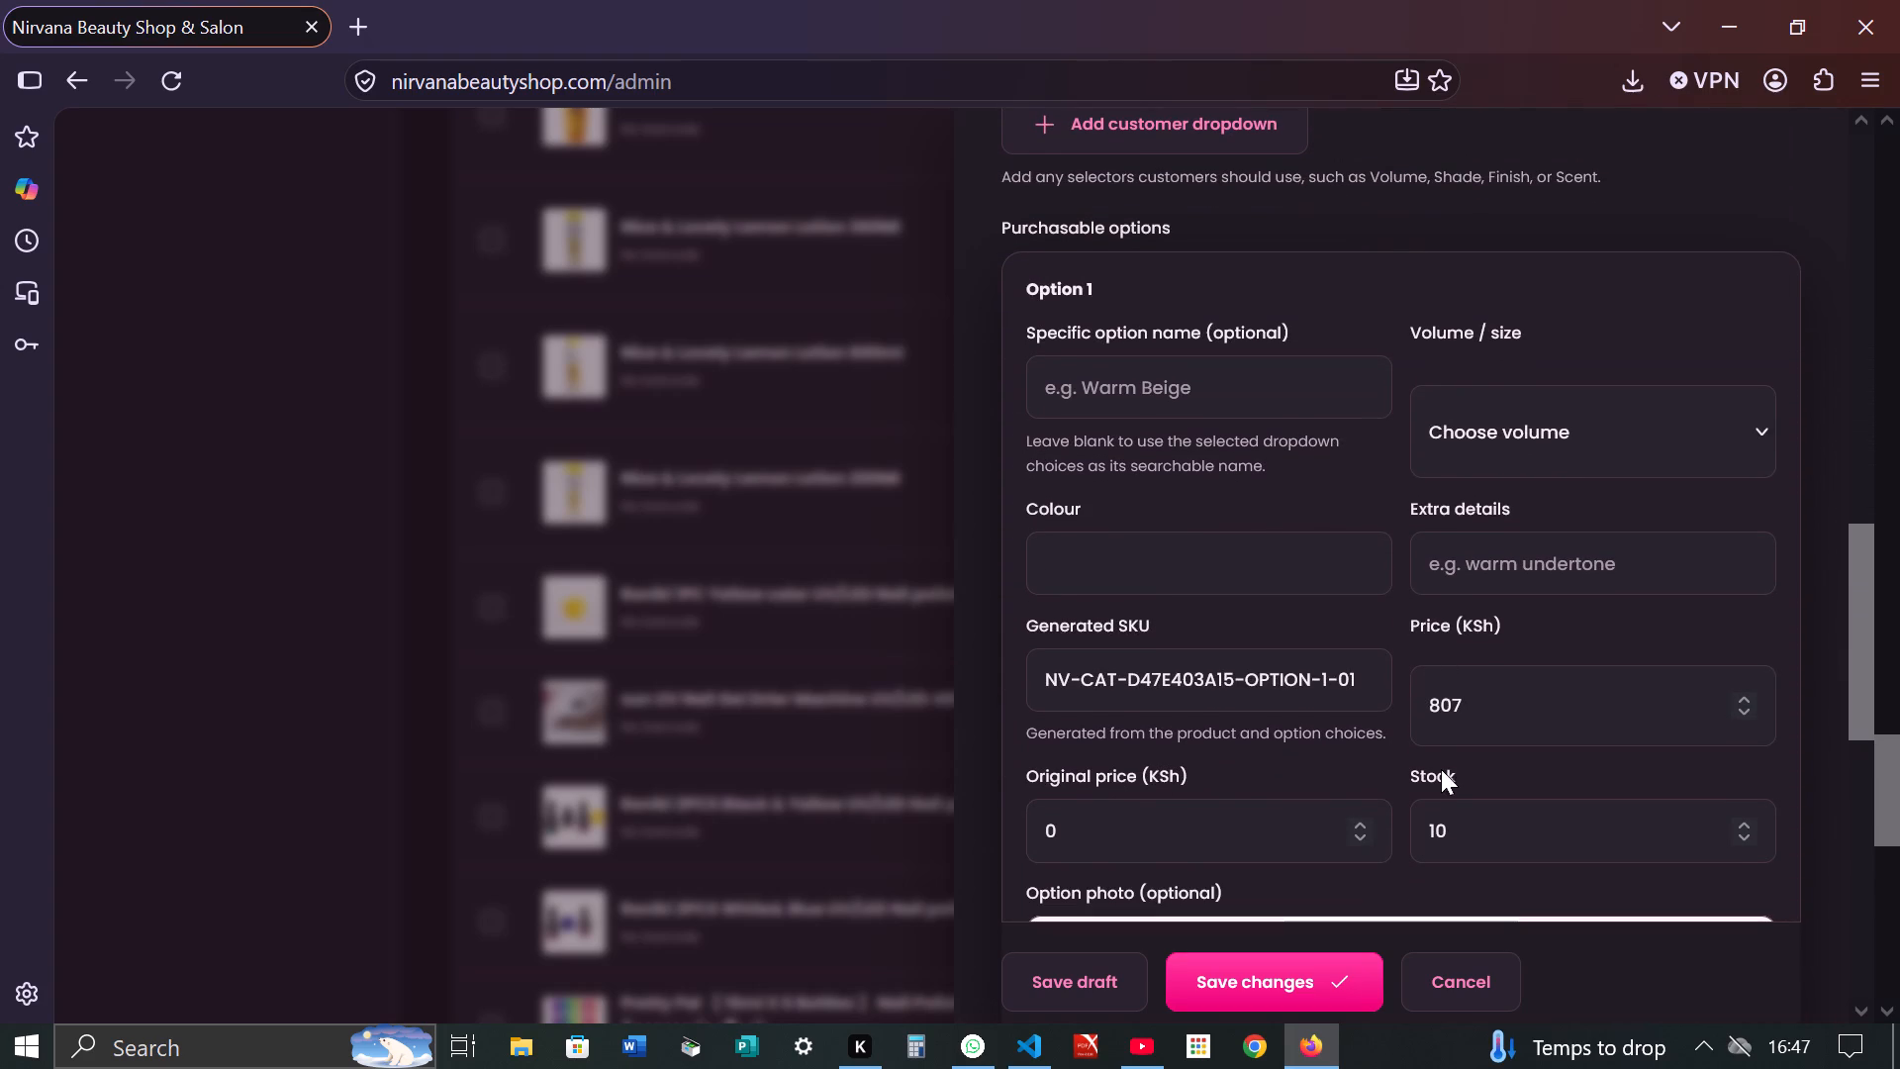
pyautogui.click(1436, 835)
pyautogui.press('BackSpace')
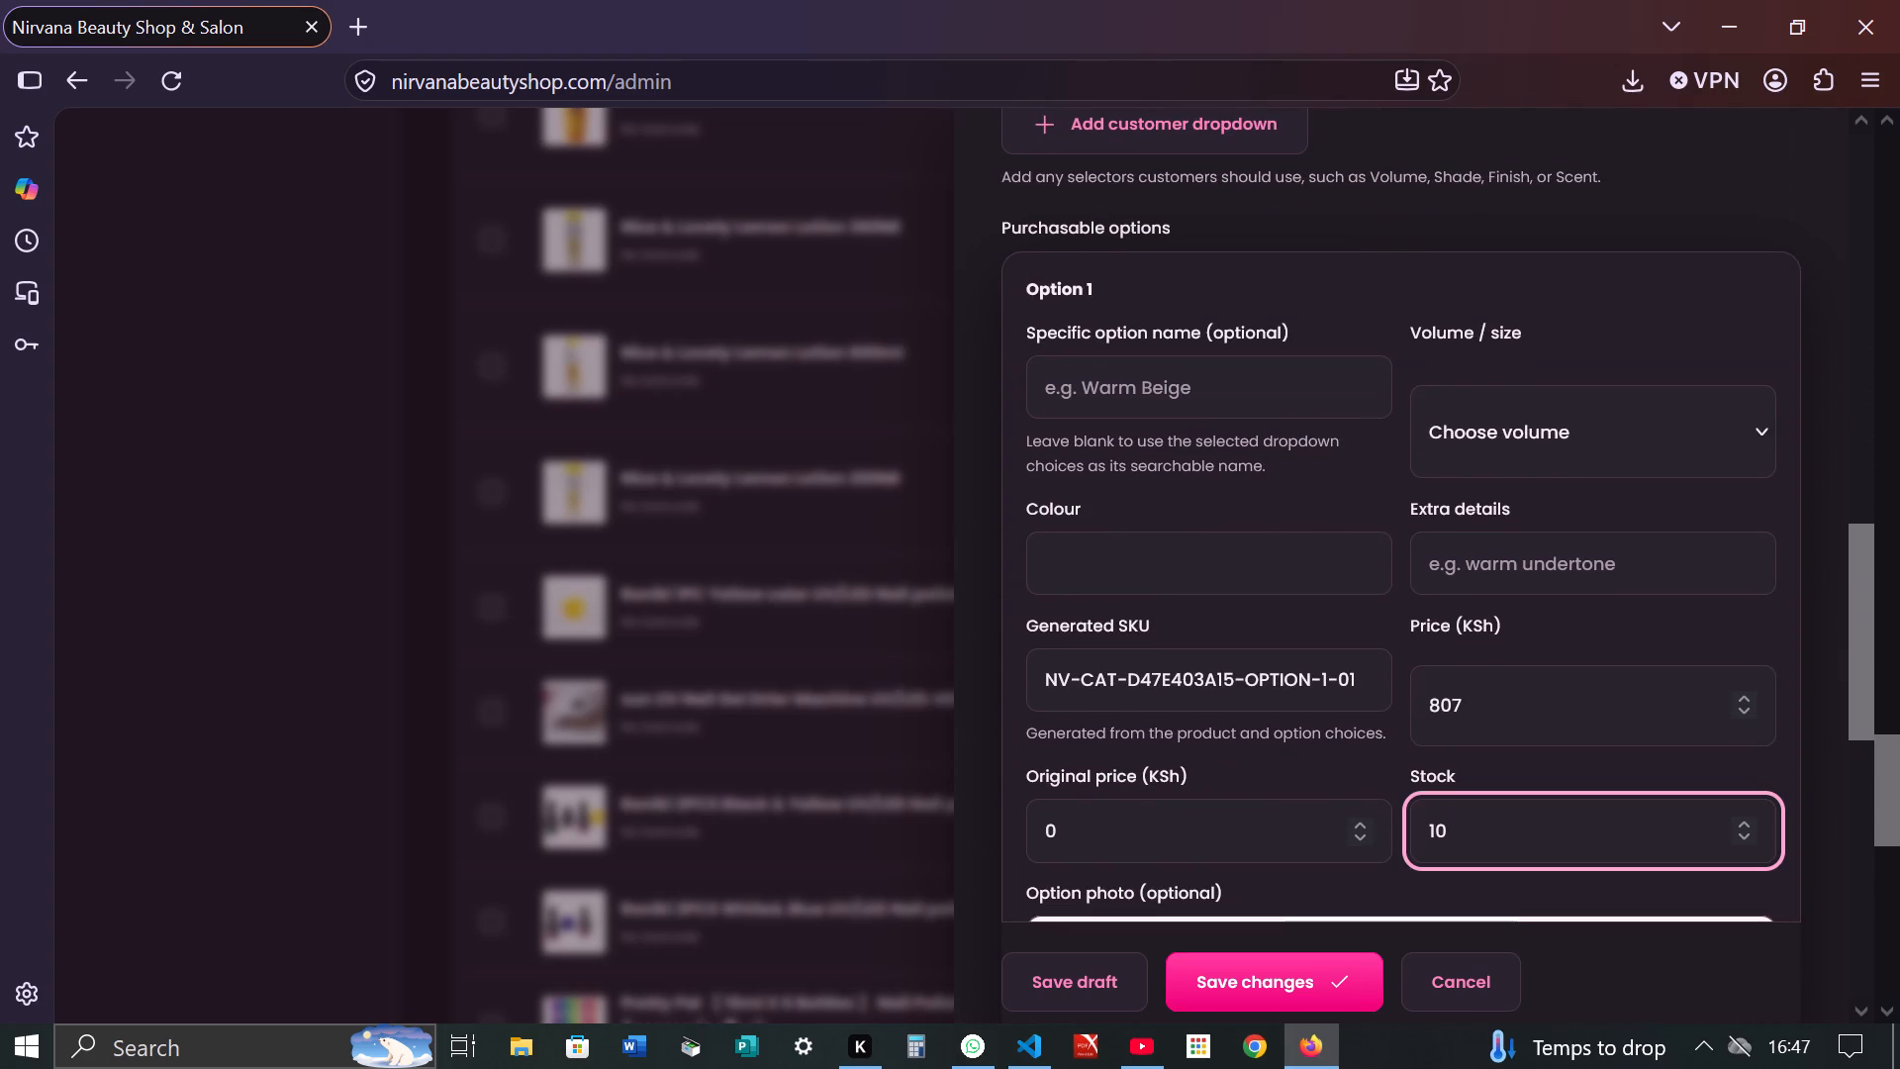
pyautogui.click(1316, 979)
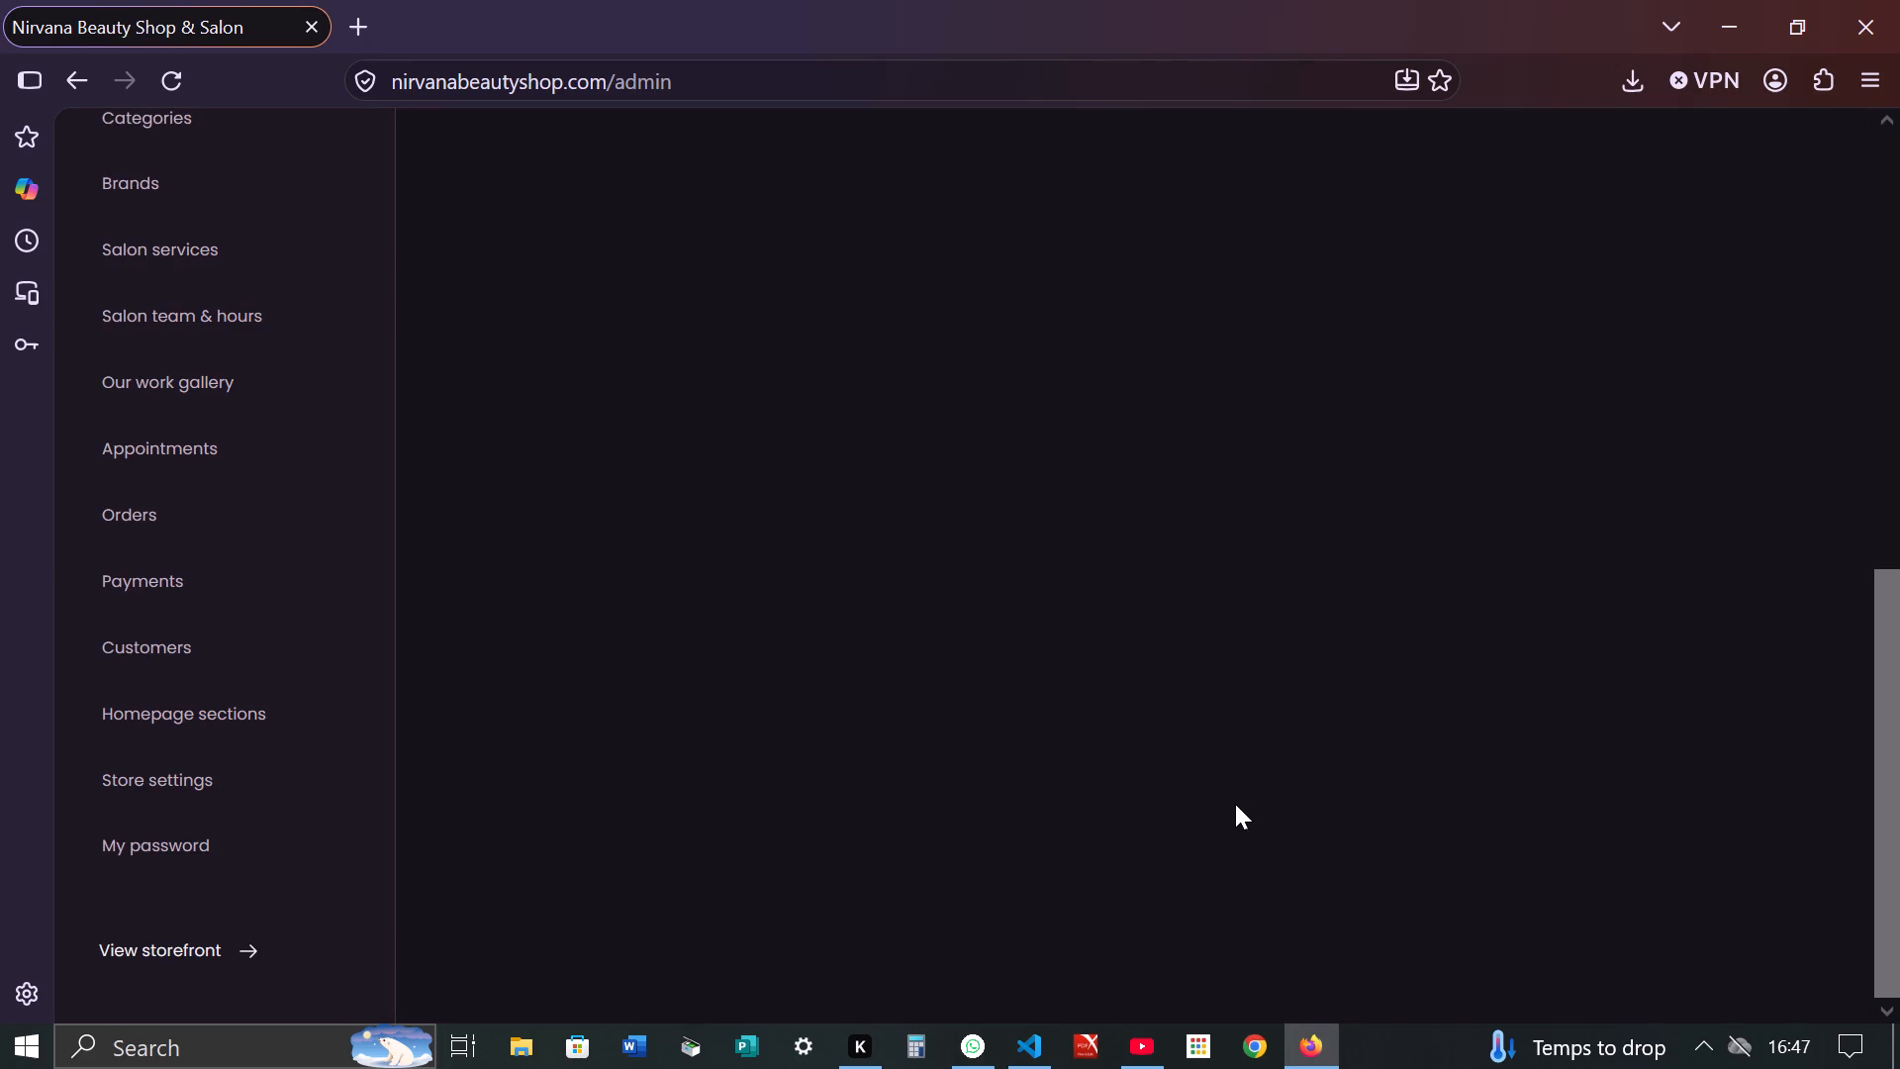
# Return to page 4 of the reloaded product list and go to the nail products following the Nice & Lovely lemon lotions.
pyautogui.scroll(-15, 1210, 806)
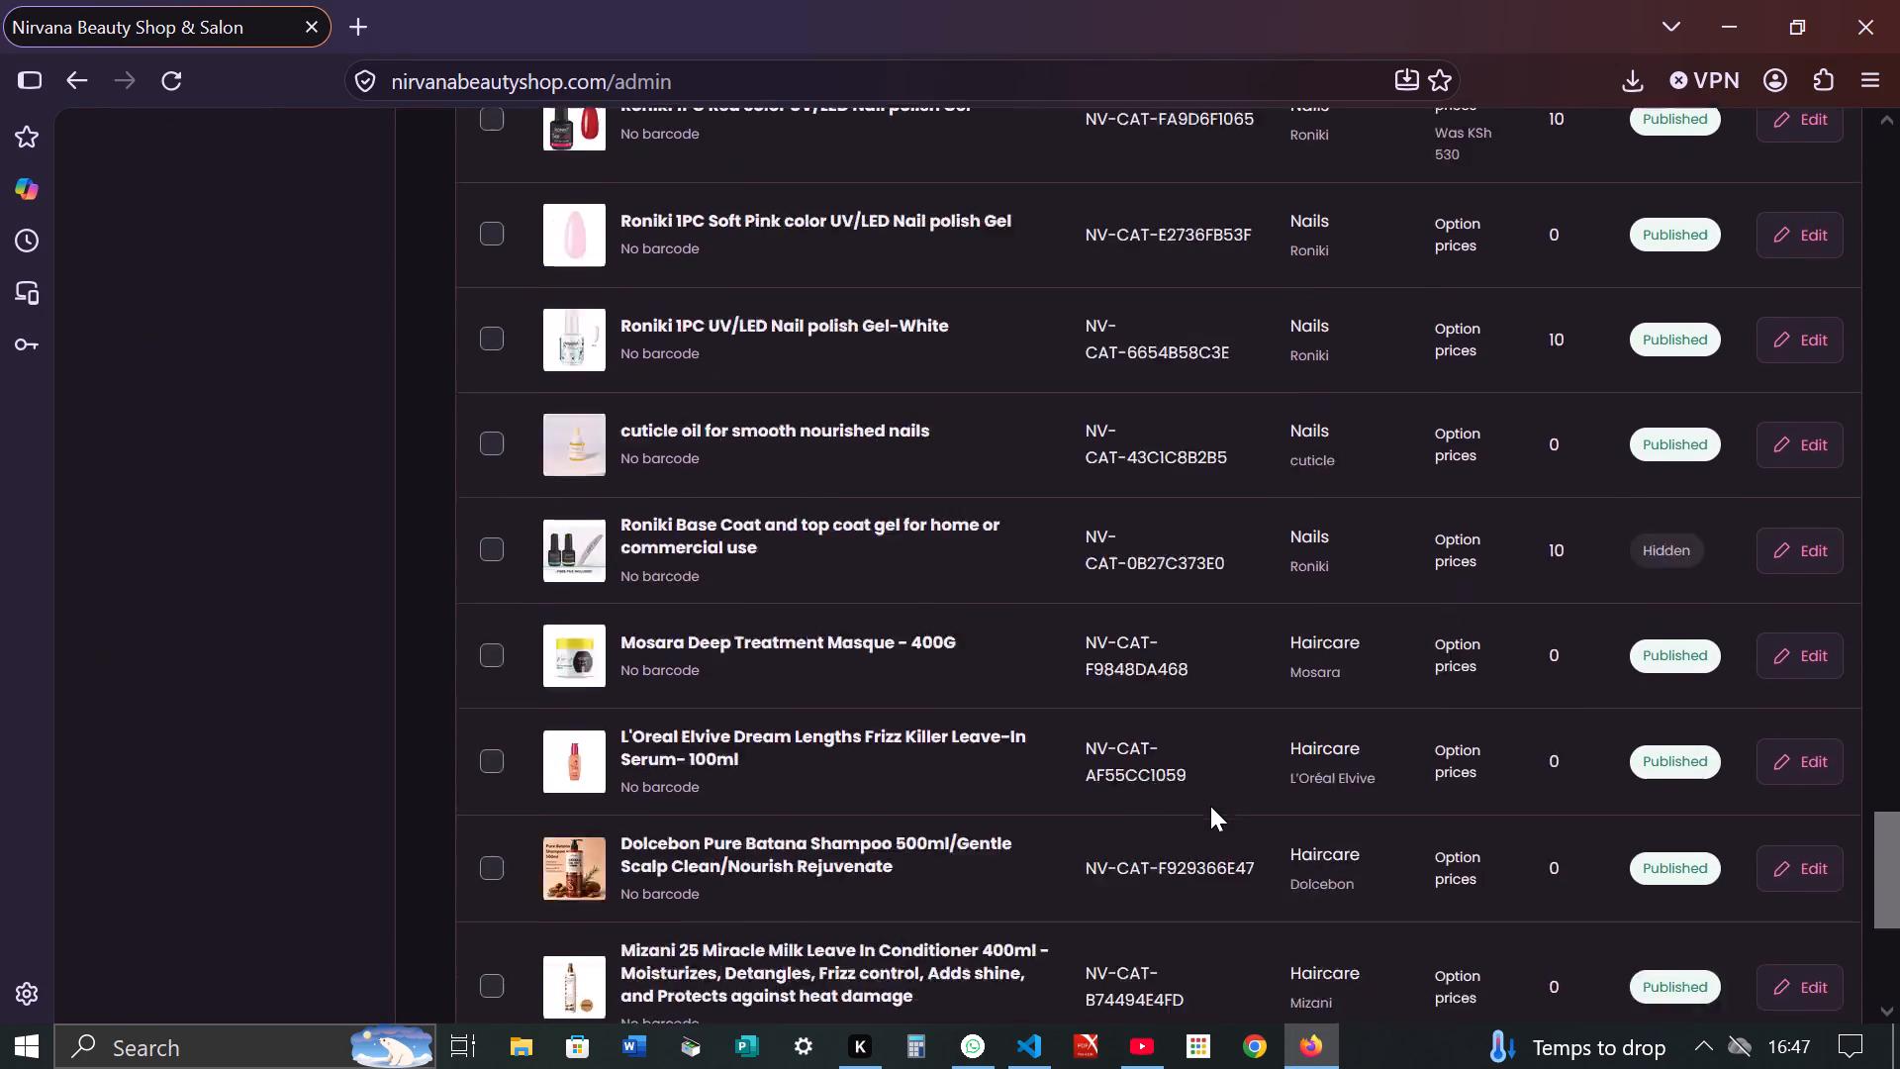
pyautogui.click(1824, 949)
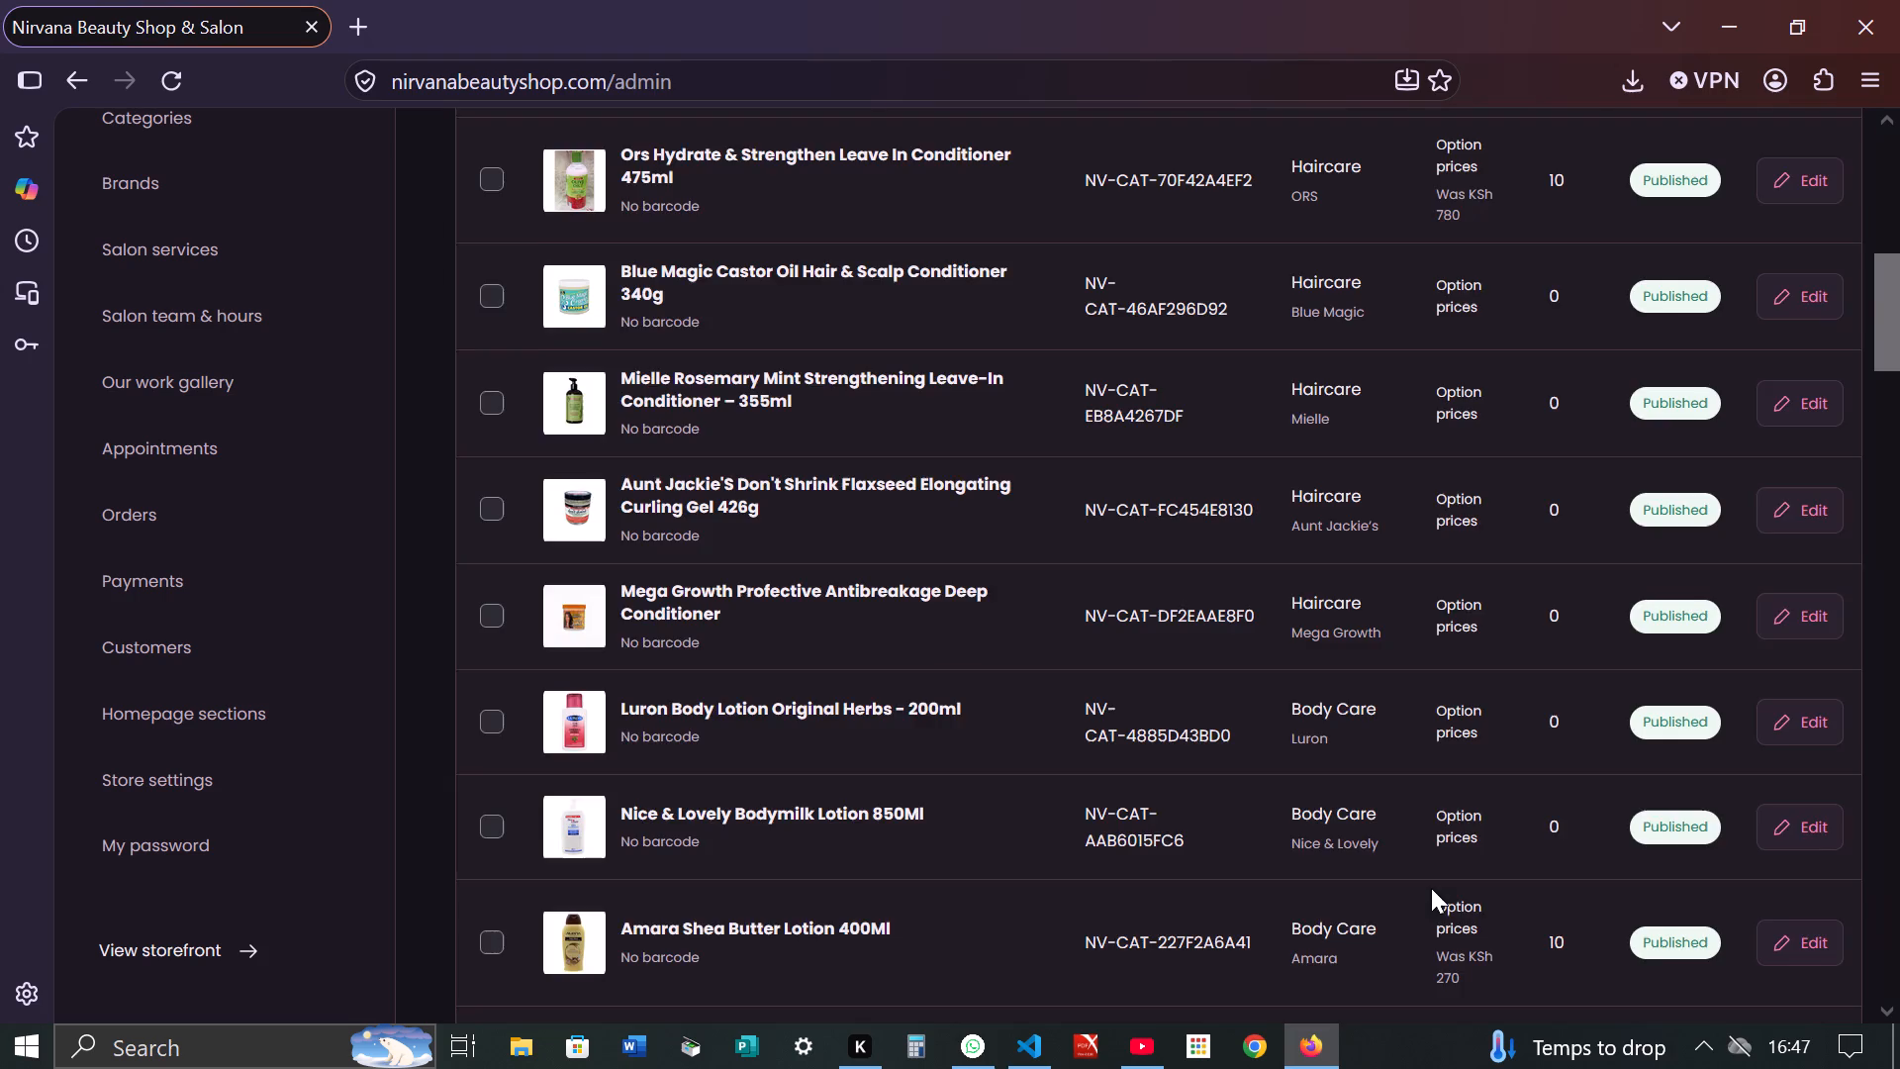
pyautogui.scroll(-15, 1431, 888)
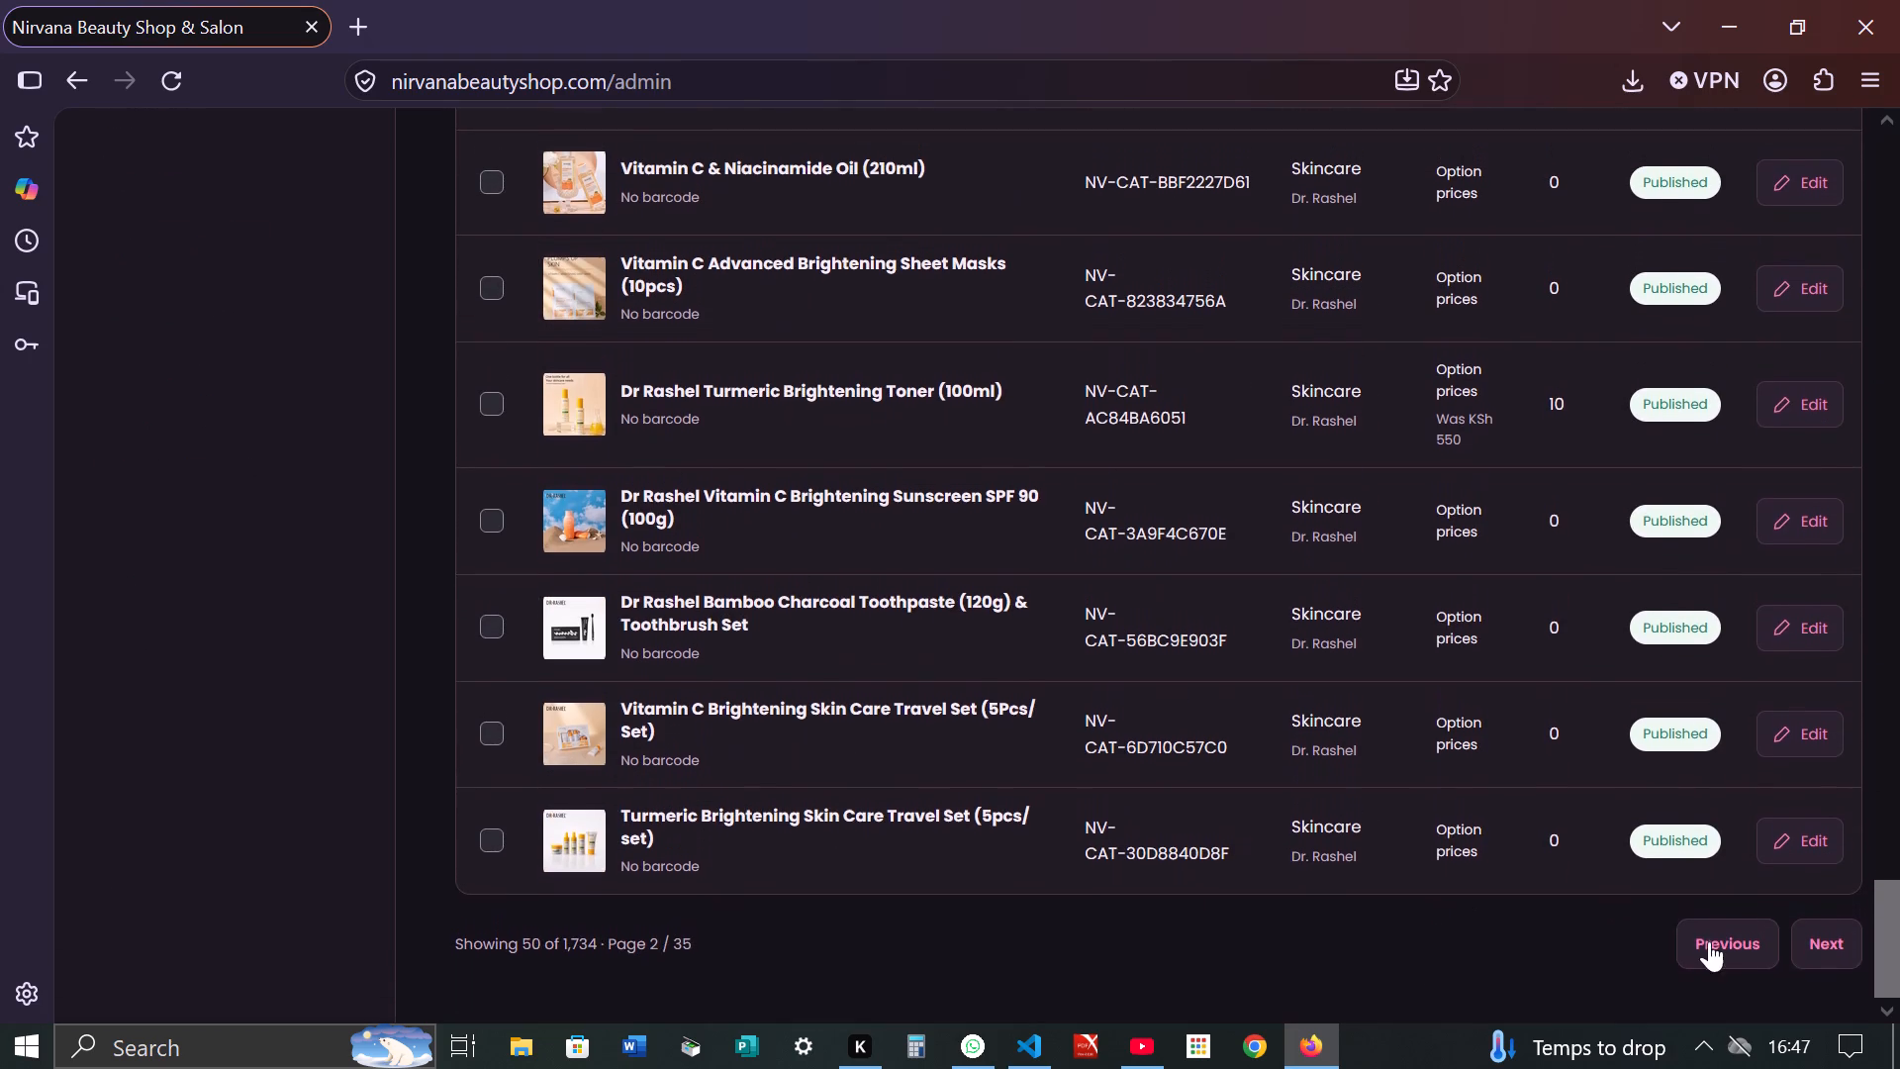
pyautogui.click(1807, 946)
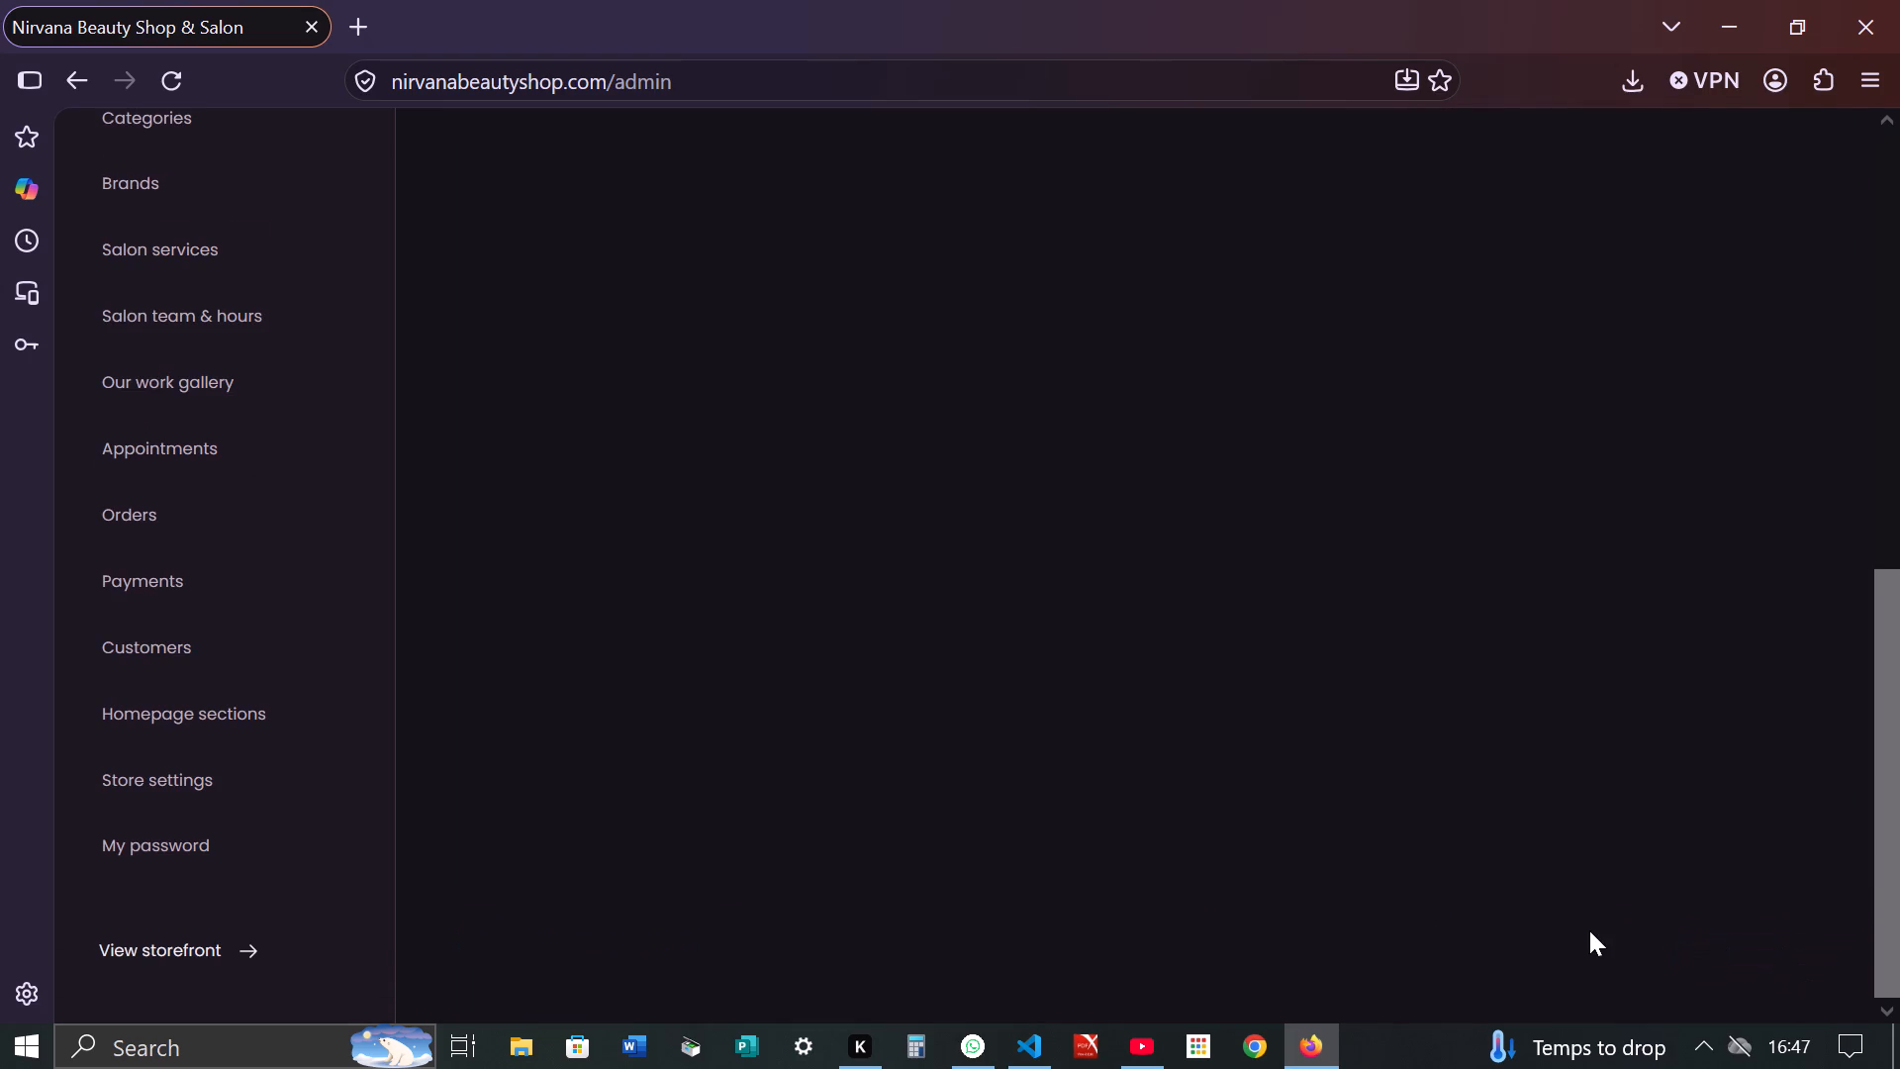
pyautogui.scroll(-10, 1502, 930)
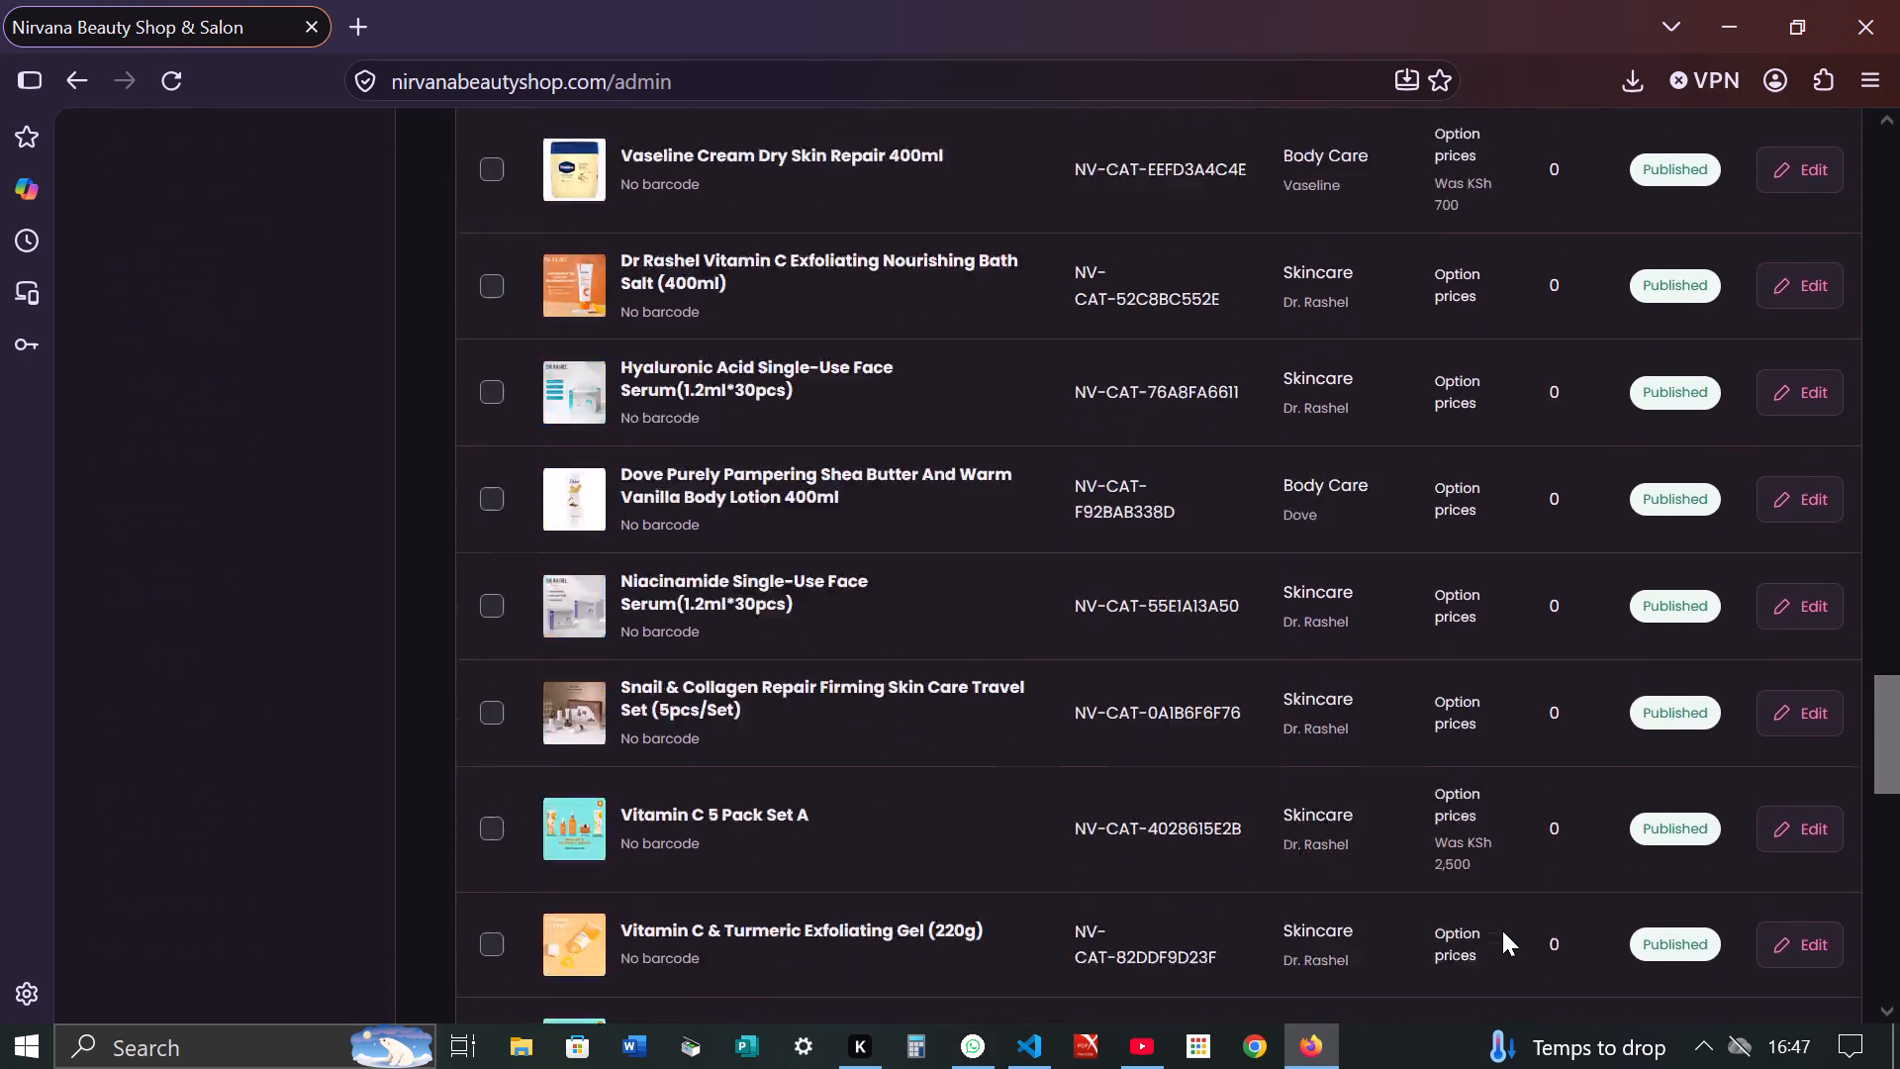
pyautogui.click(1803, 937)
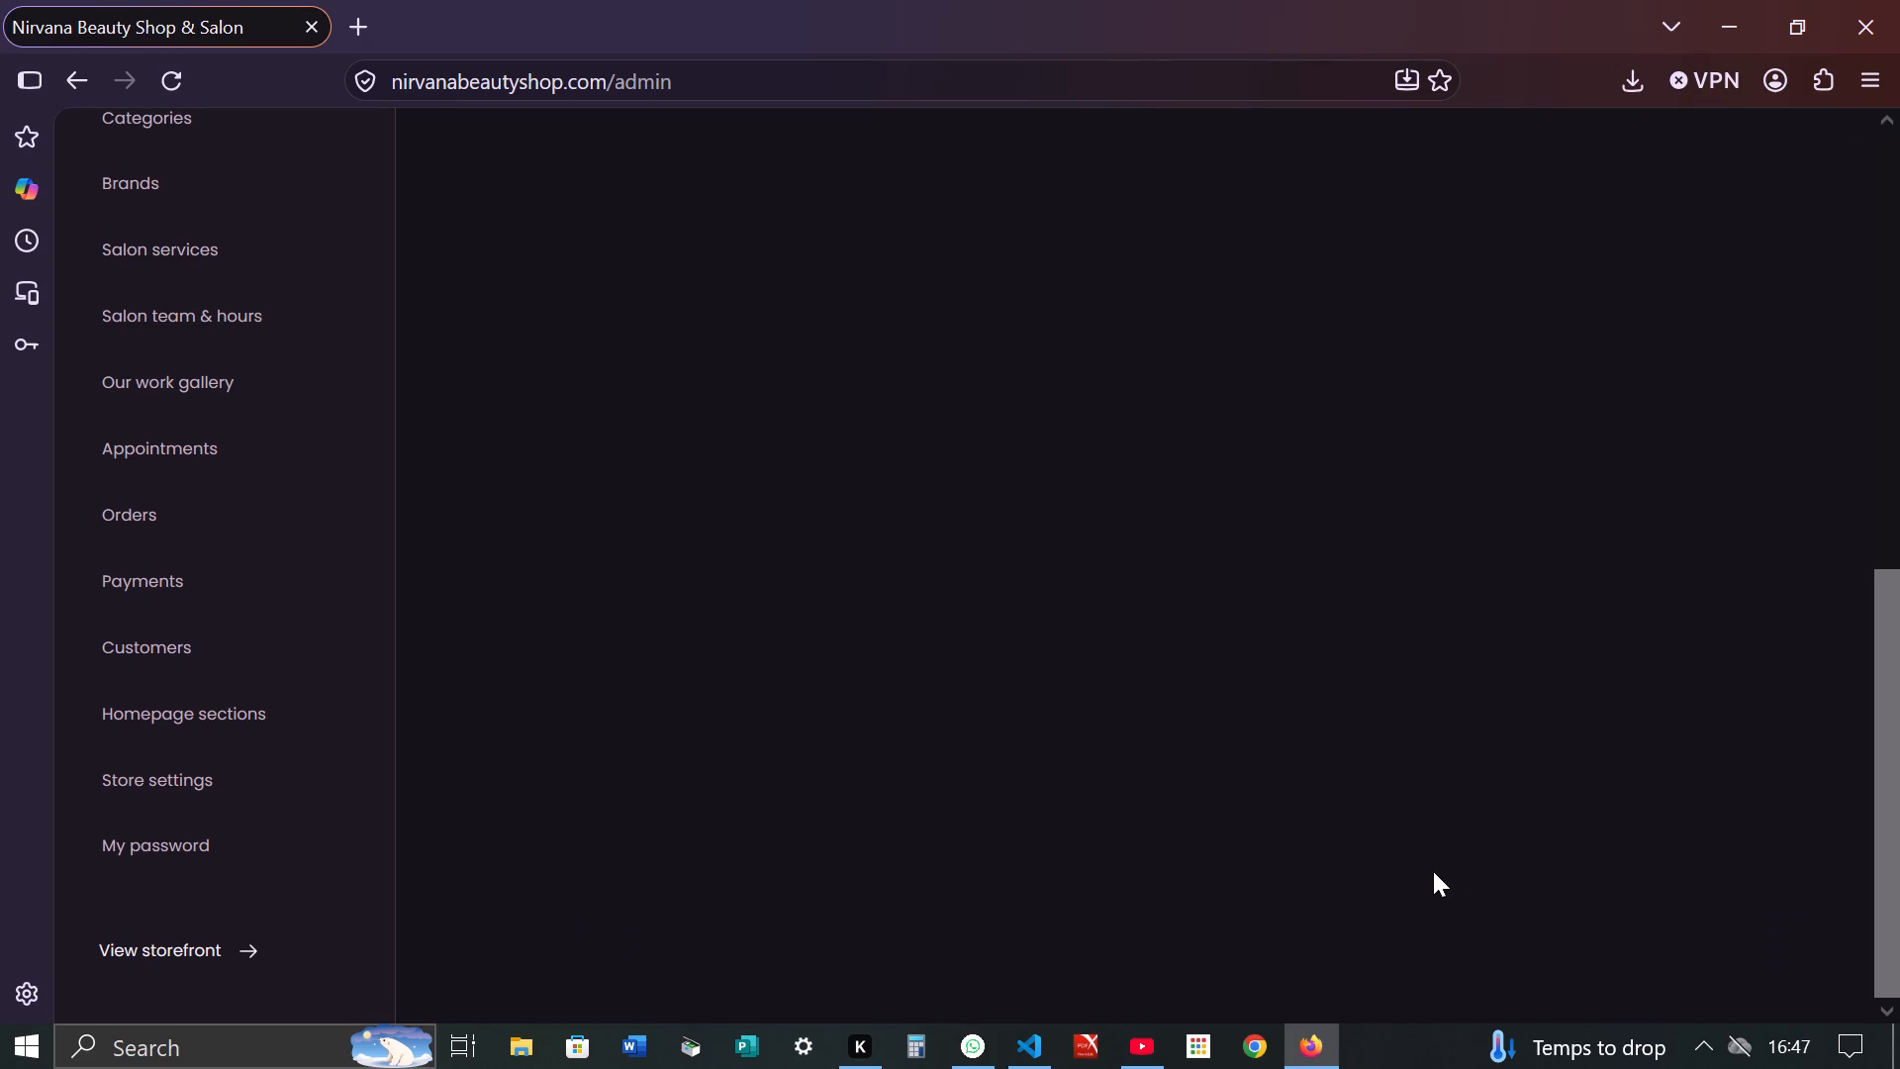
pyautogui.scroll(-9, 1433, 871)
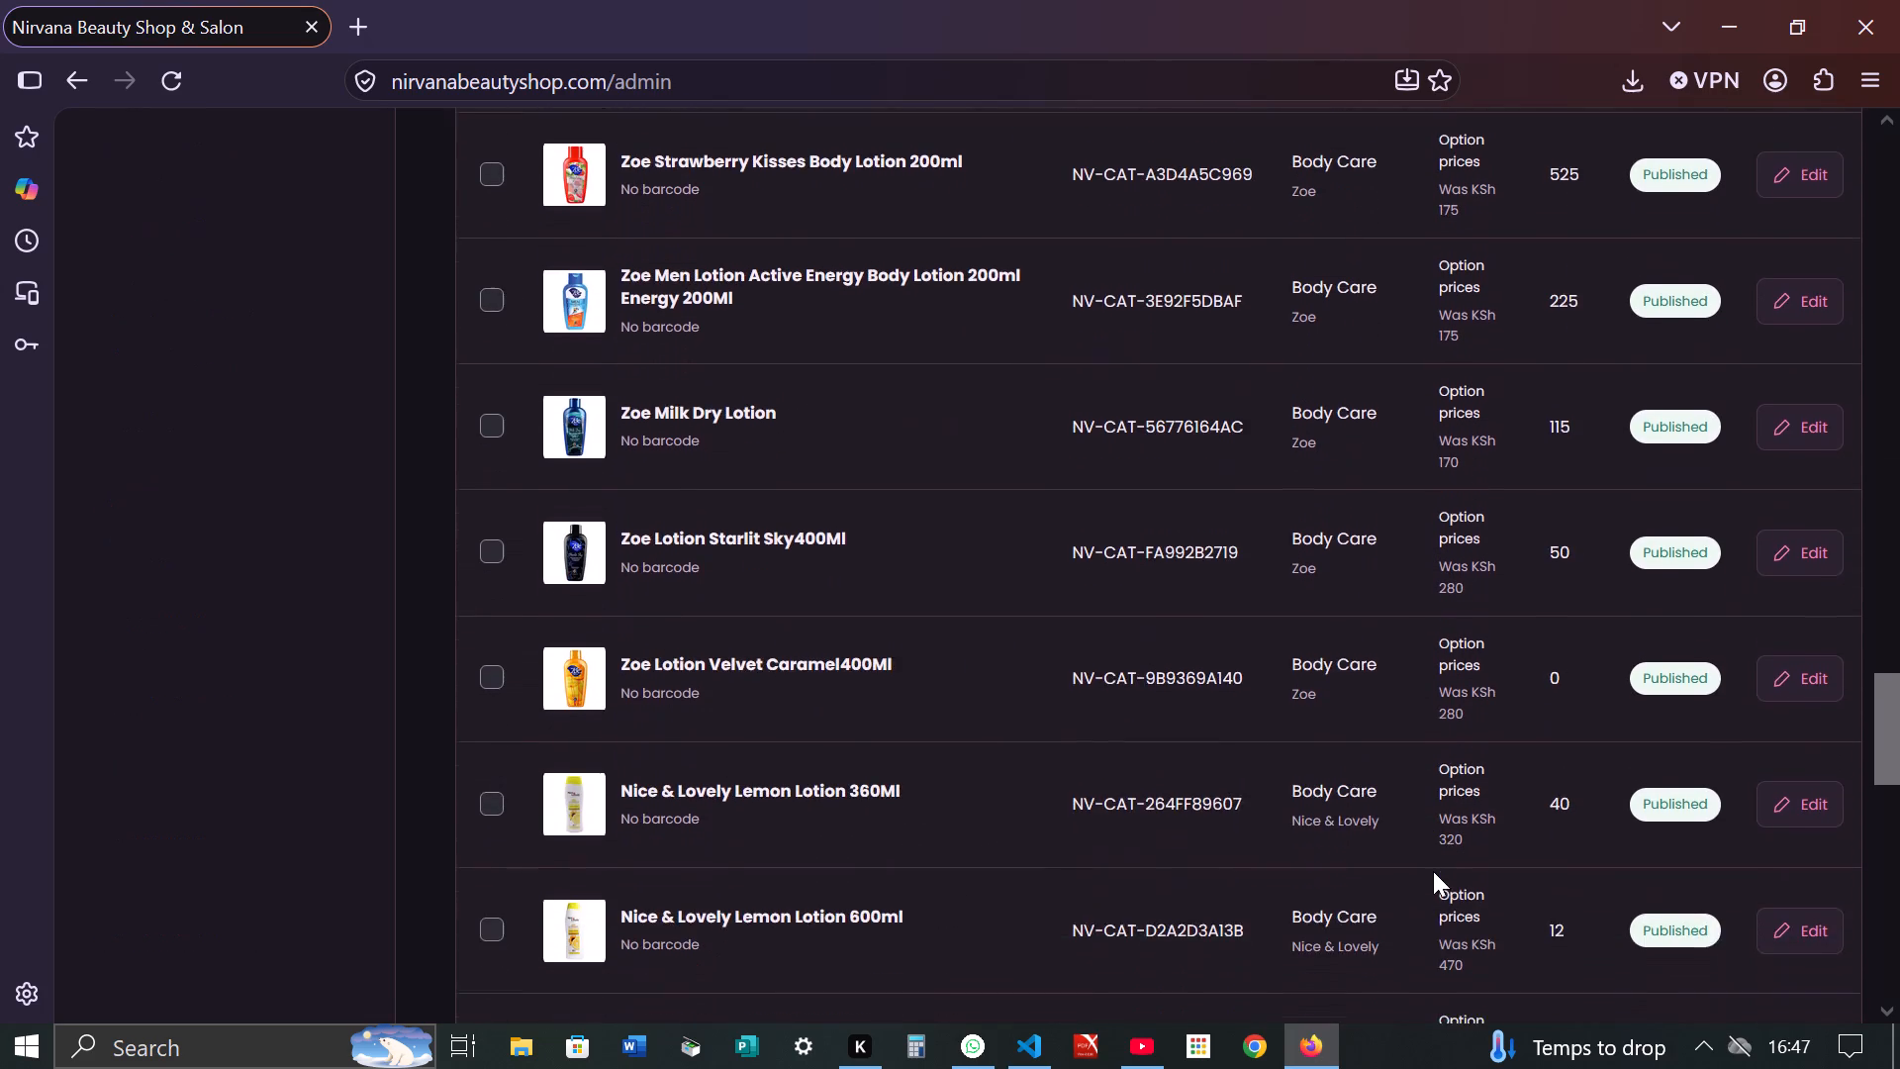
pyautogui.scroll(-3, 1433, 871)
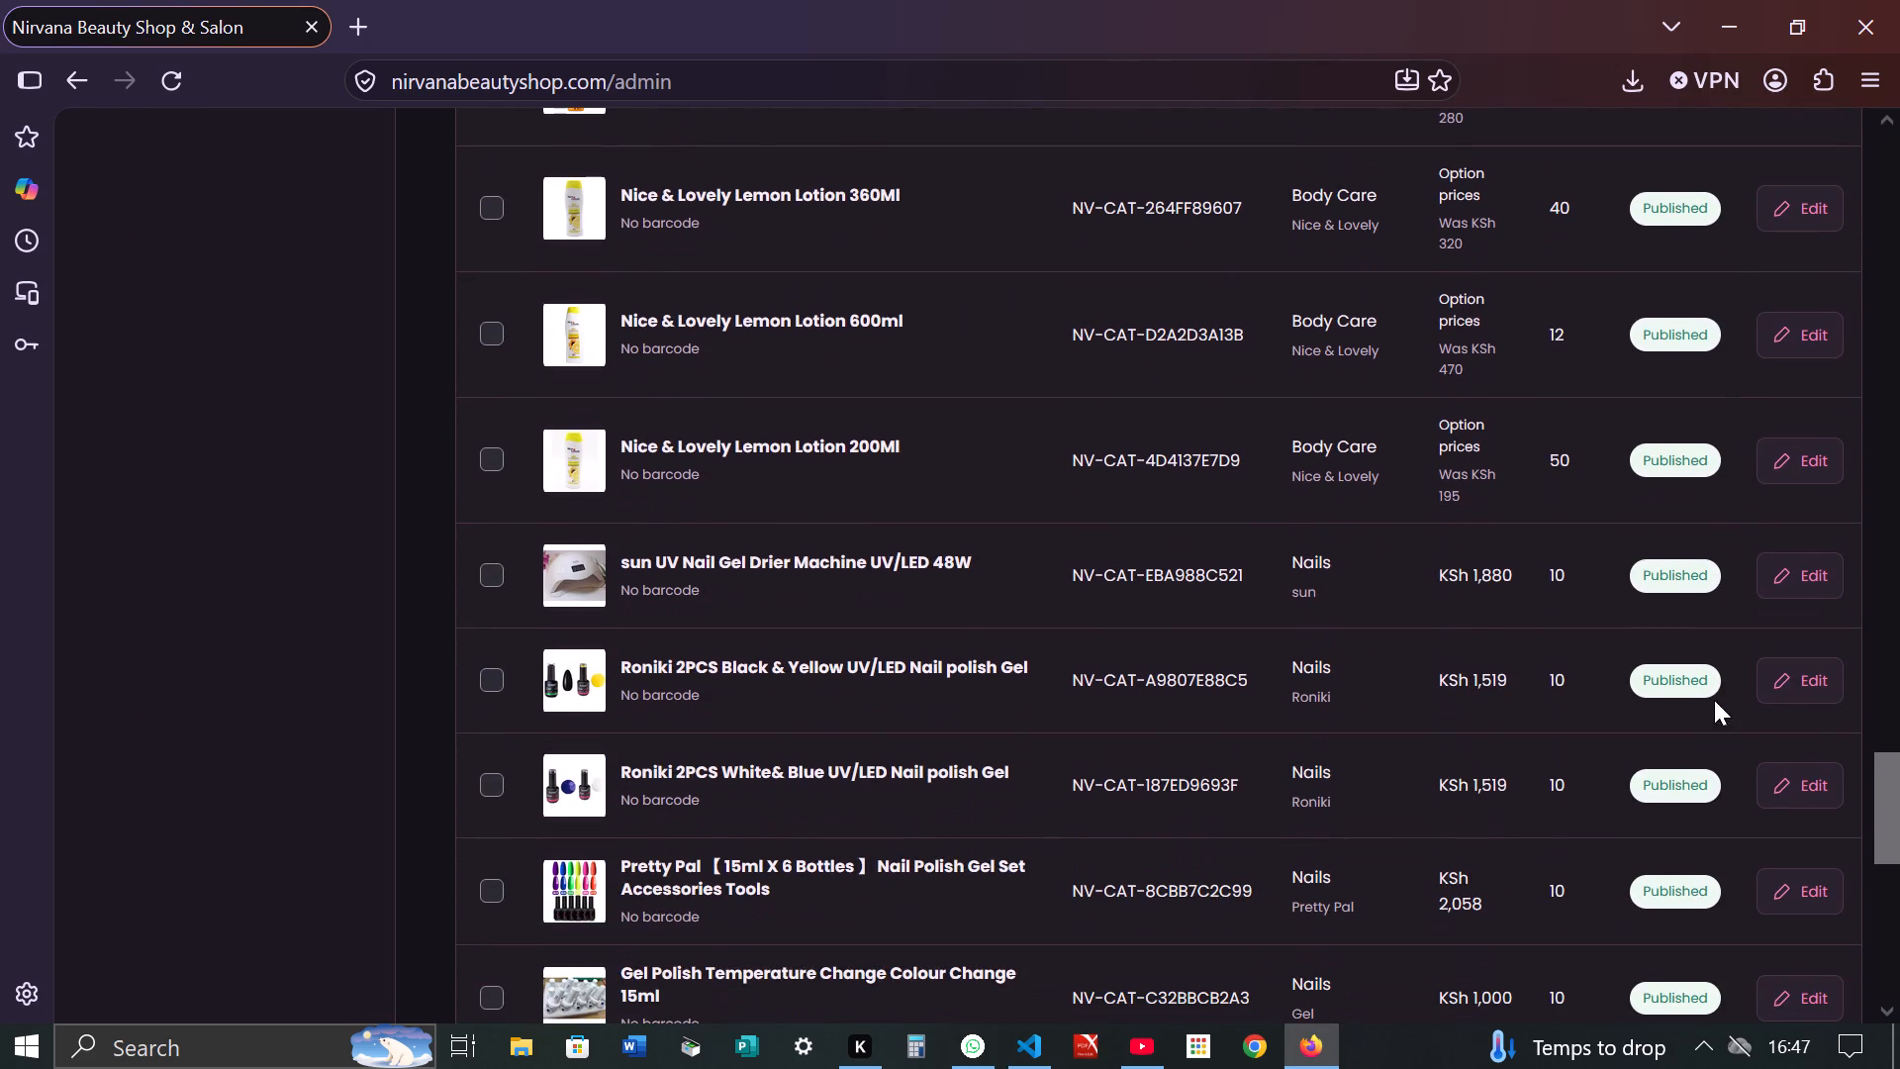
# Open sun UV Nail Gel Drier Machine UV/LED 48W for editing, set its Option 1 stock to 0 and save the product.
pyautogui.click(1789, 589)
pyautogui.scroll(-1, 1523, 743)
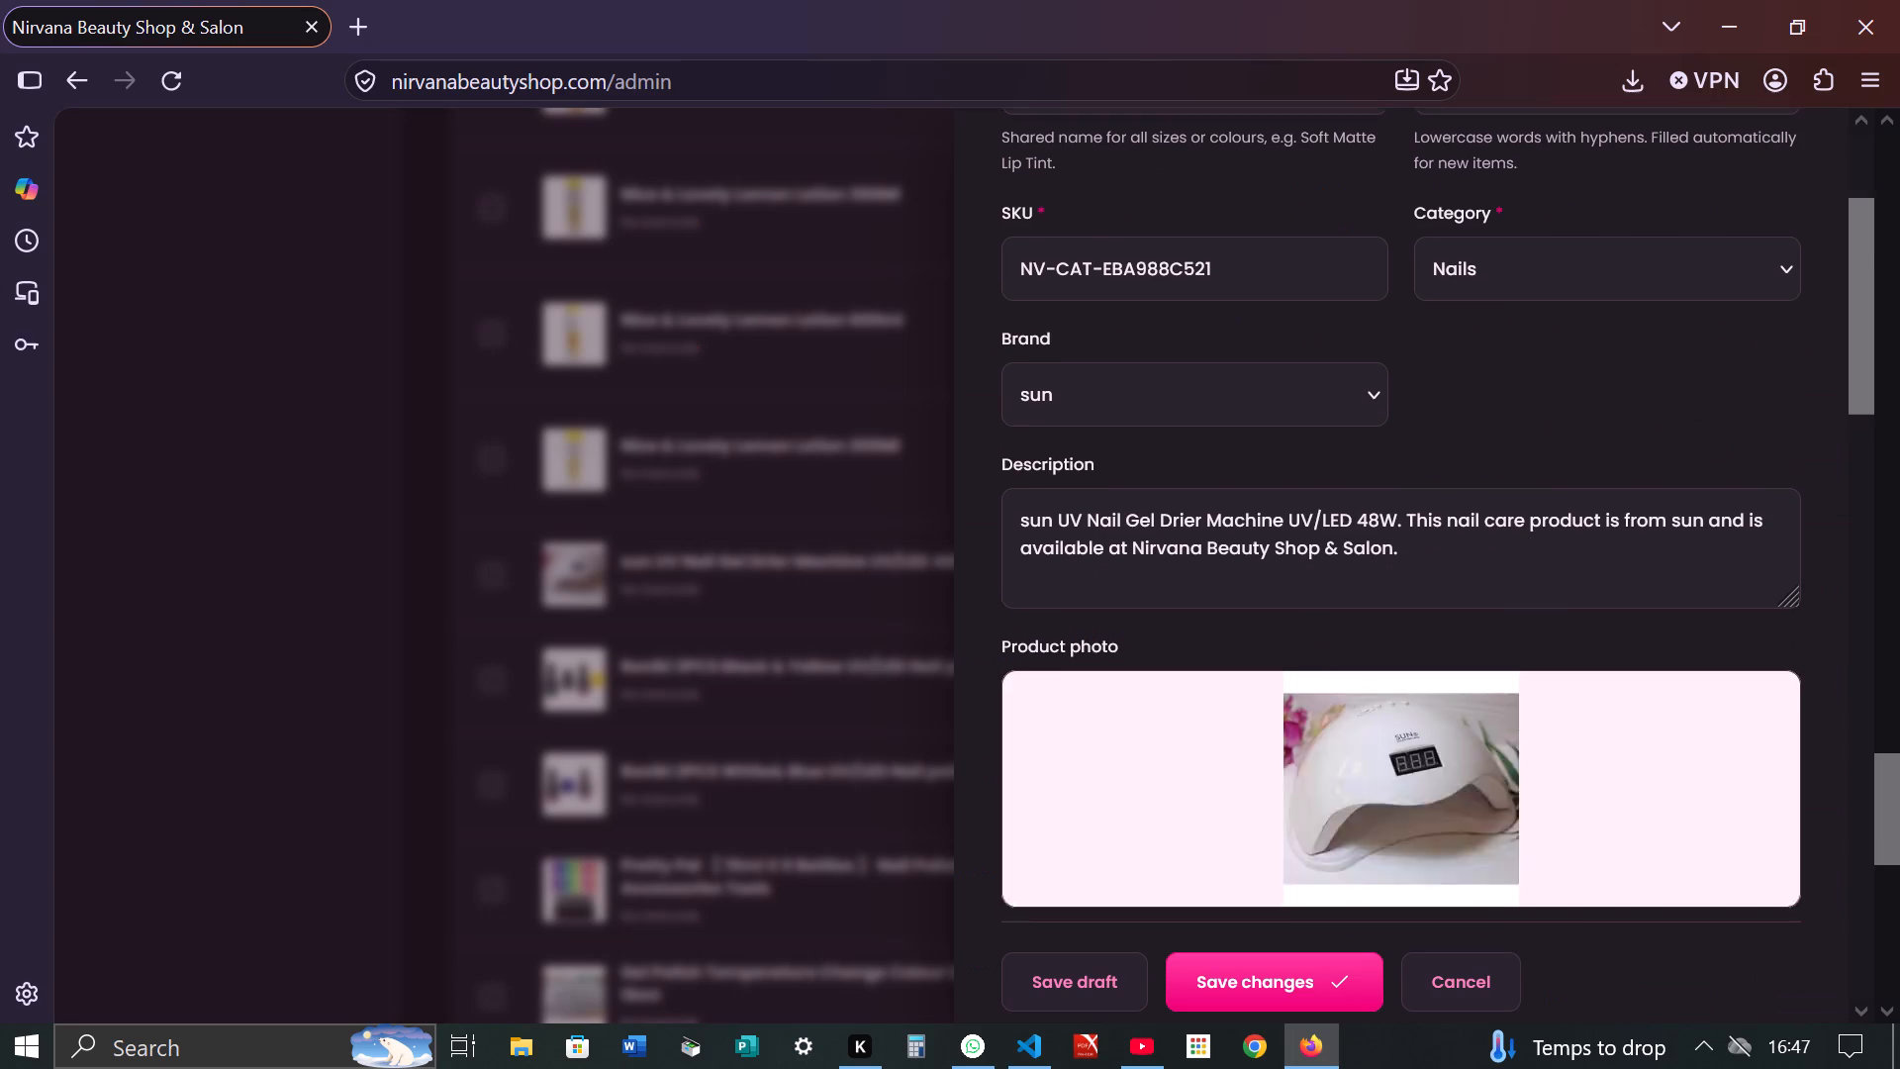
pyautogui.scroll(-2, 1523, 743)
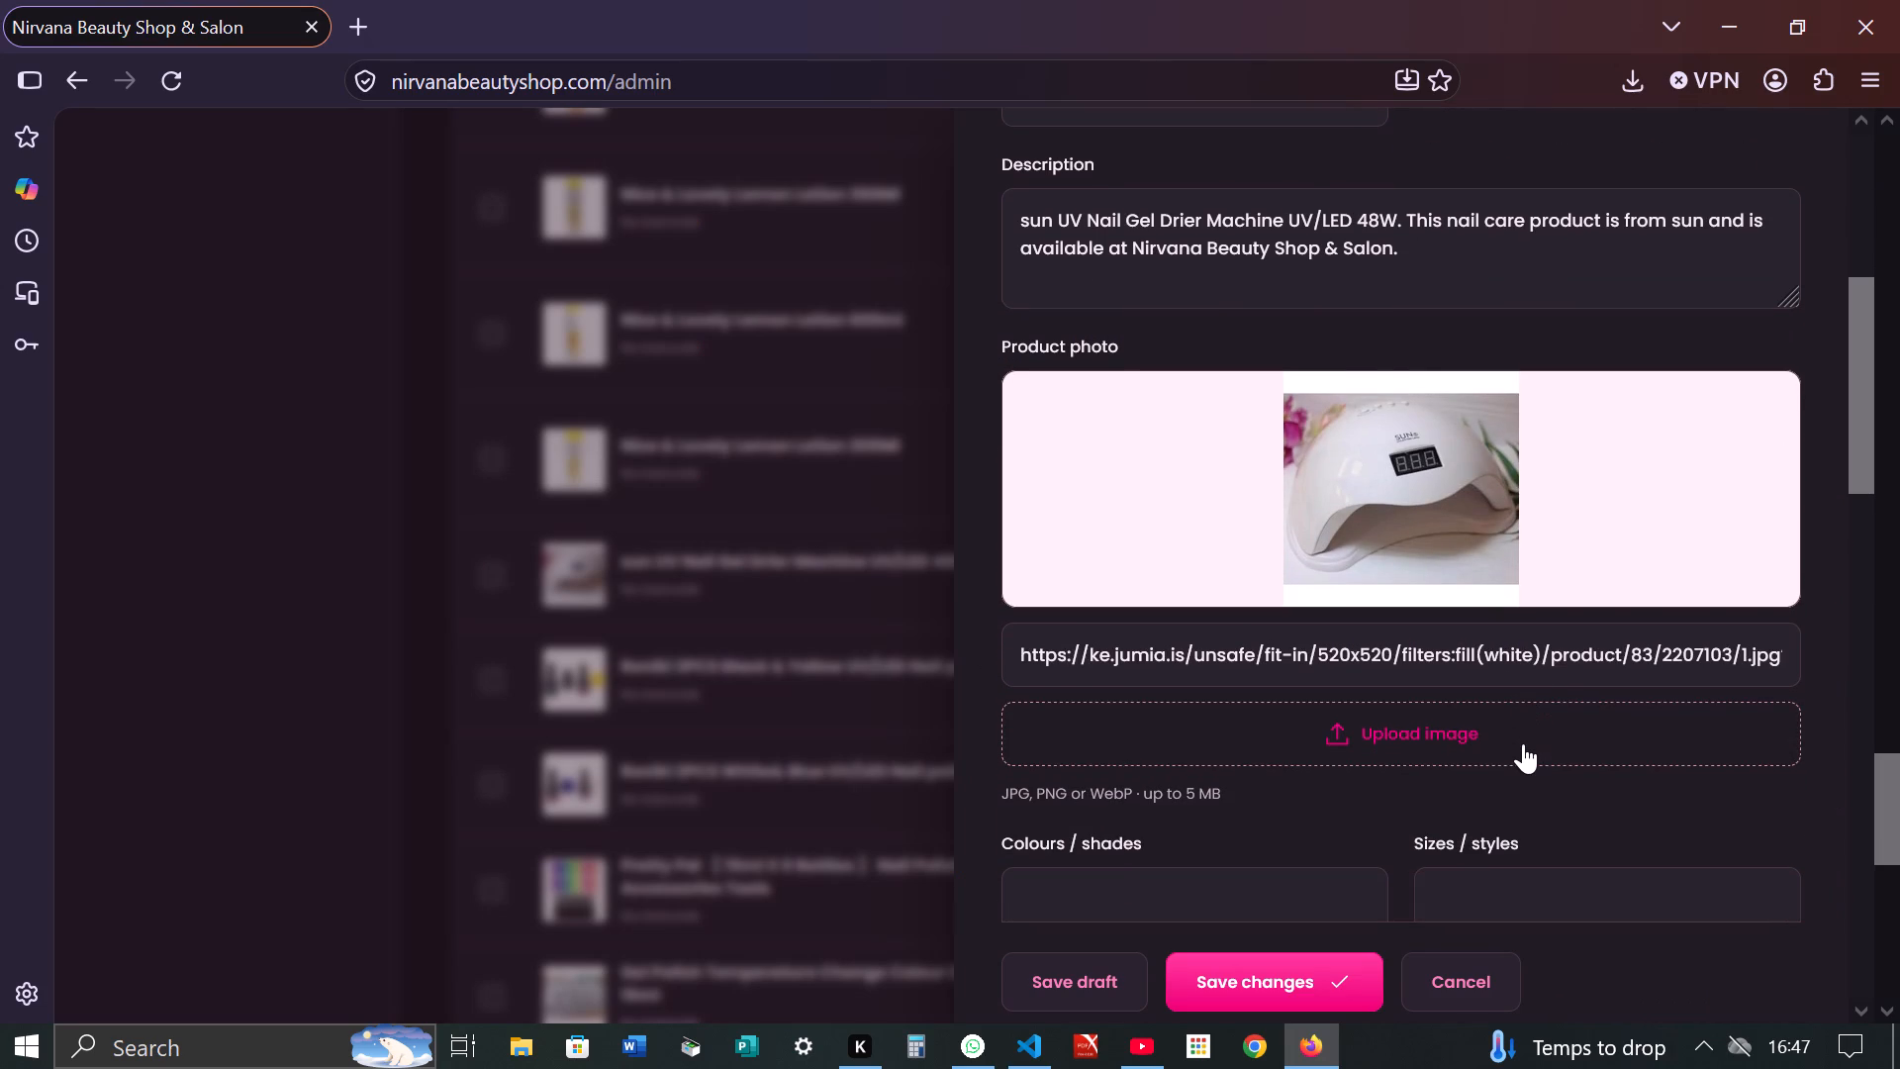
pyautogui.scroll(-4, 1523, 743)
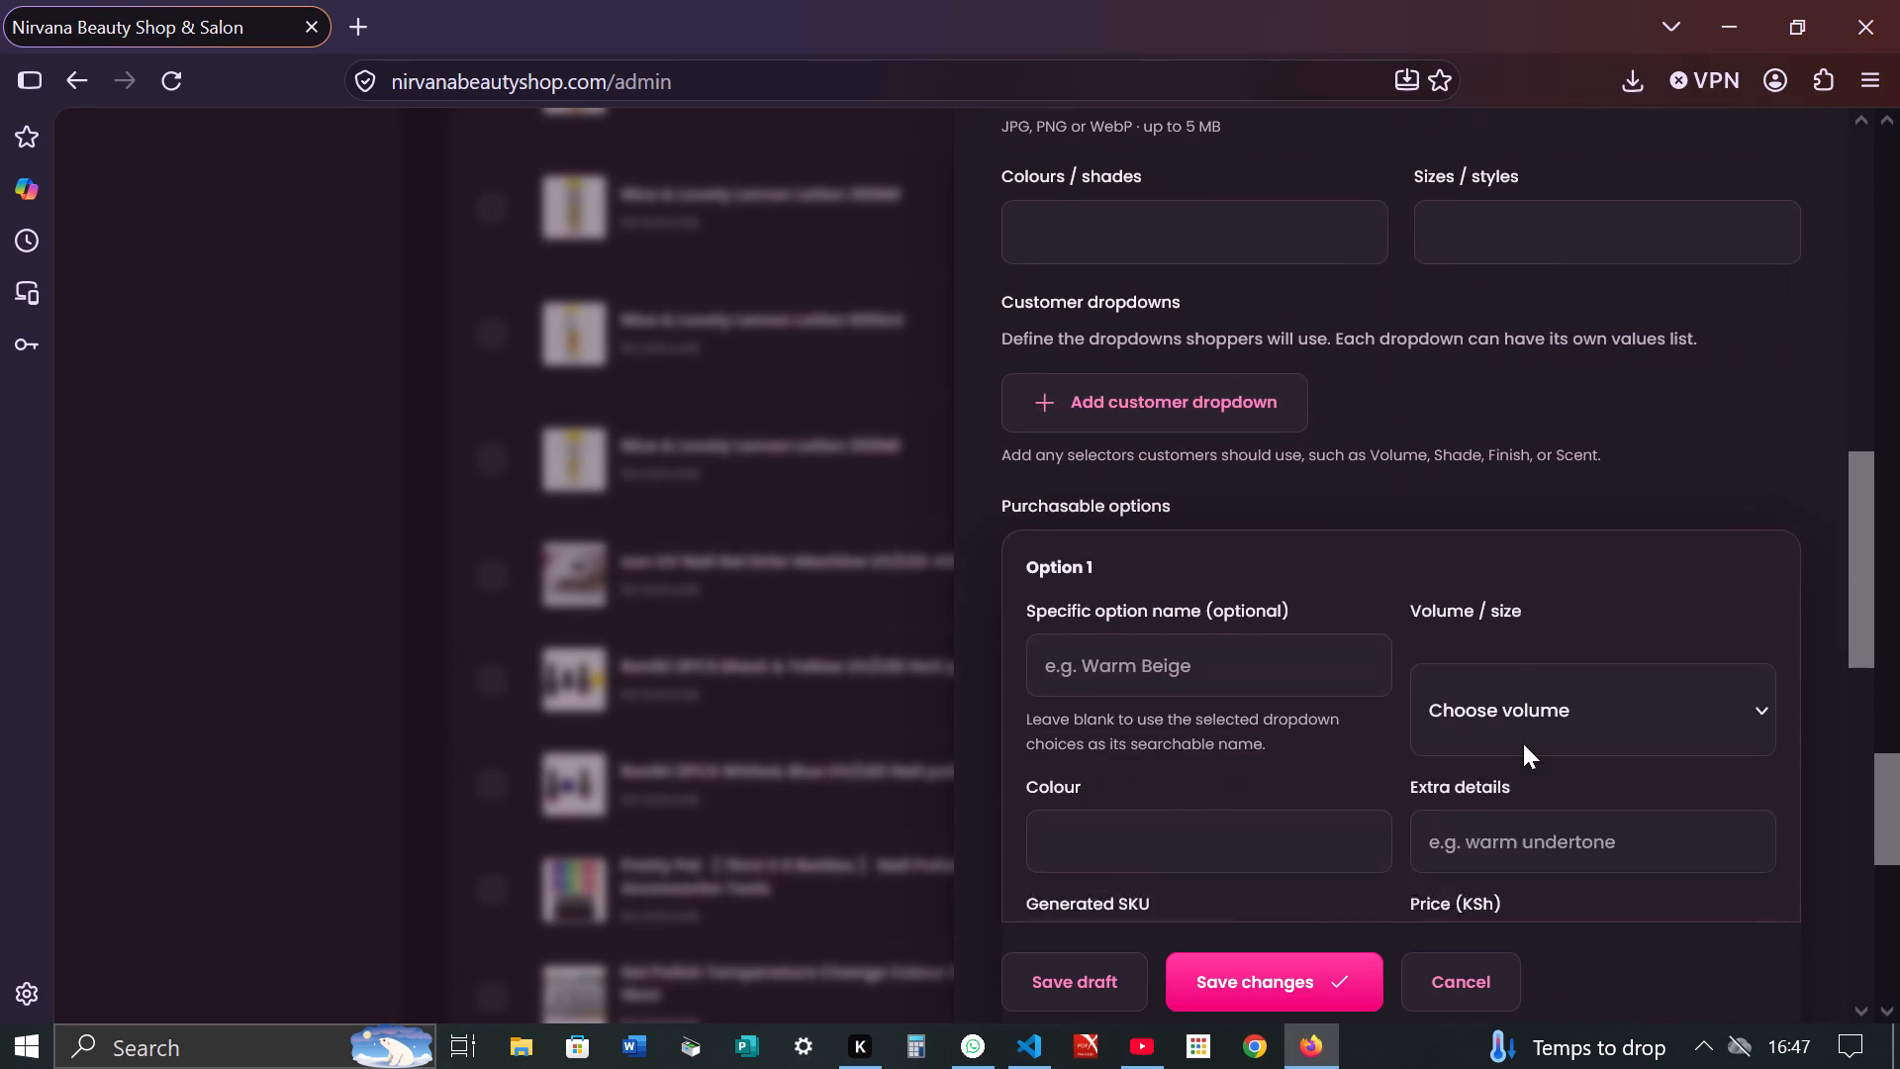
pyautogui.scroll(-1, 1523, 743)
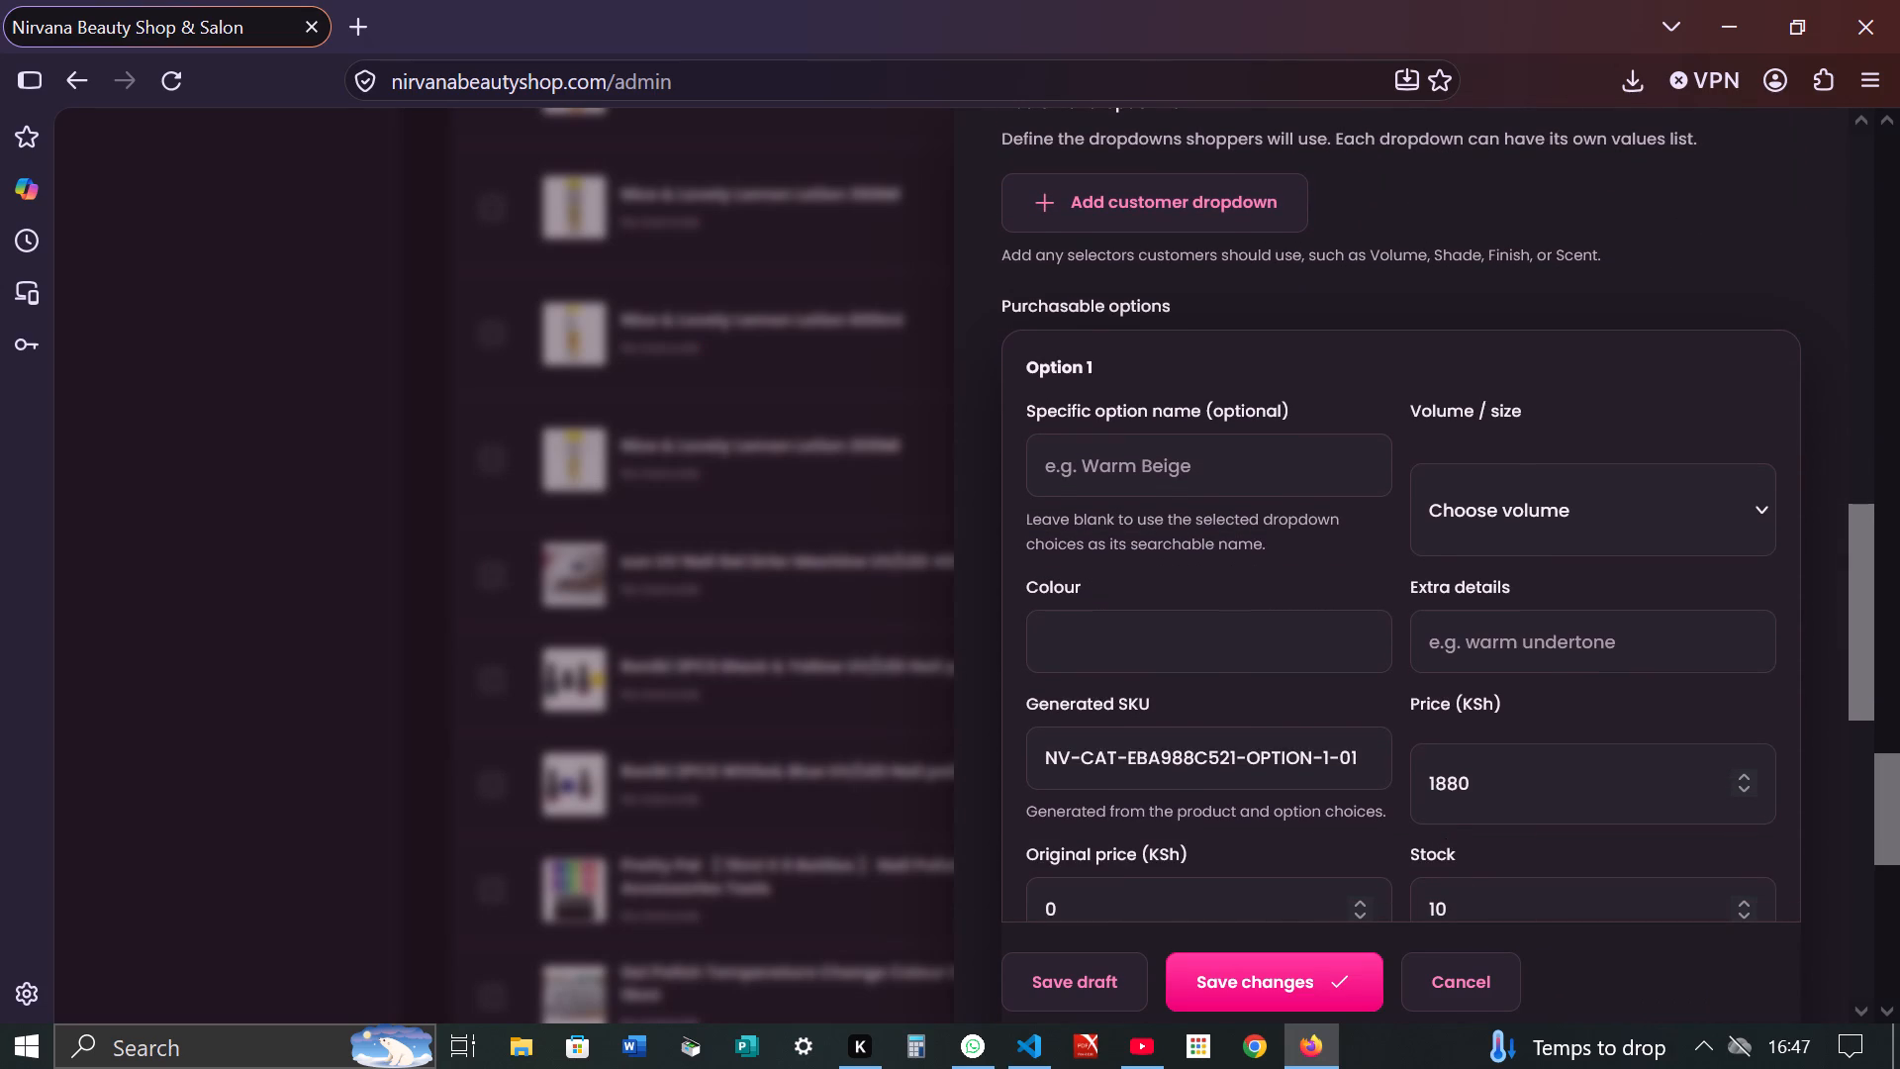
pyautogui.click(1438, 908)
pyautogui.press('BackSpace')
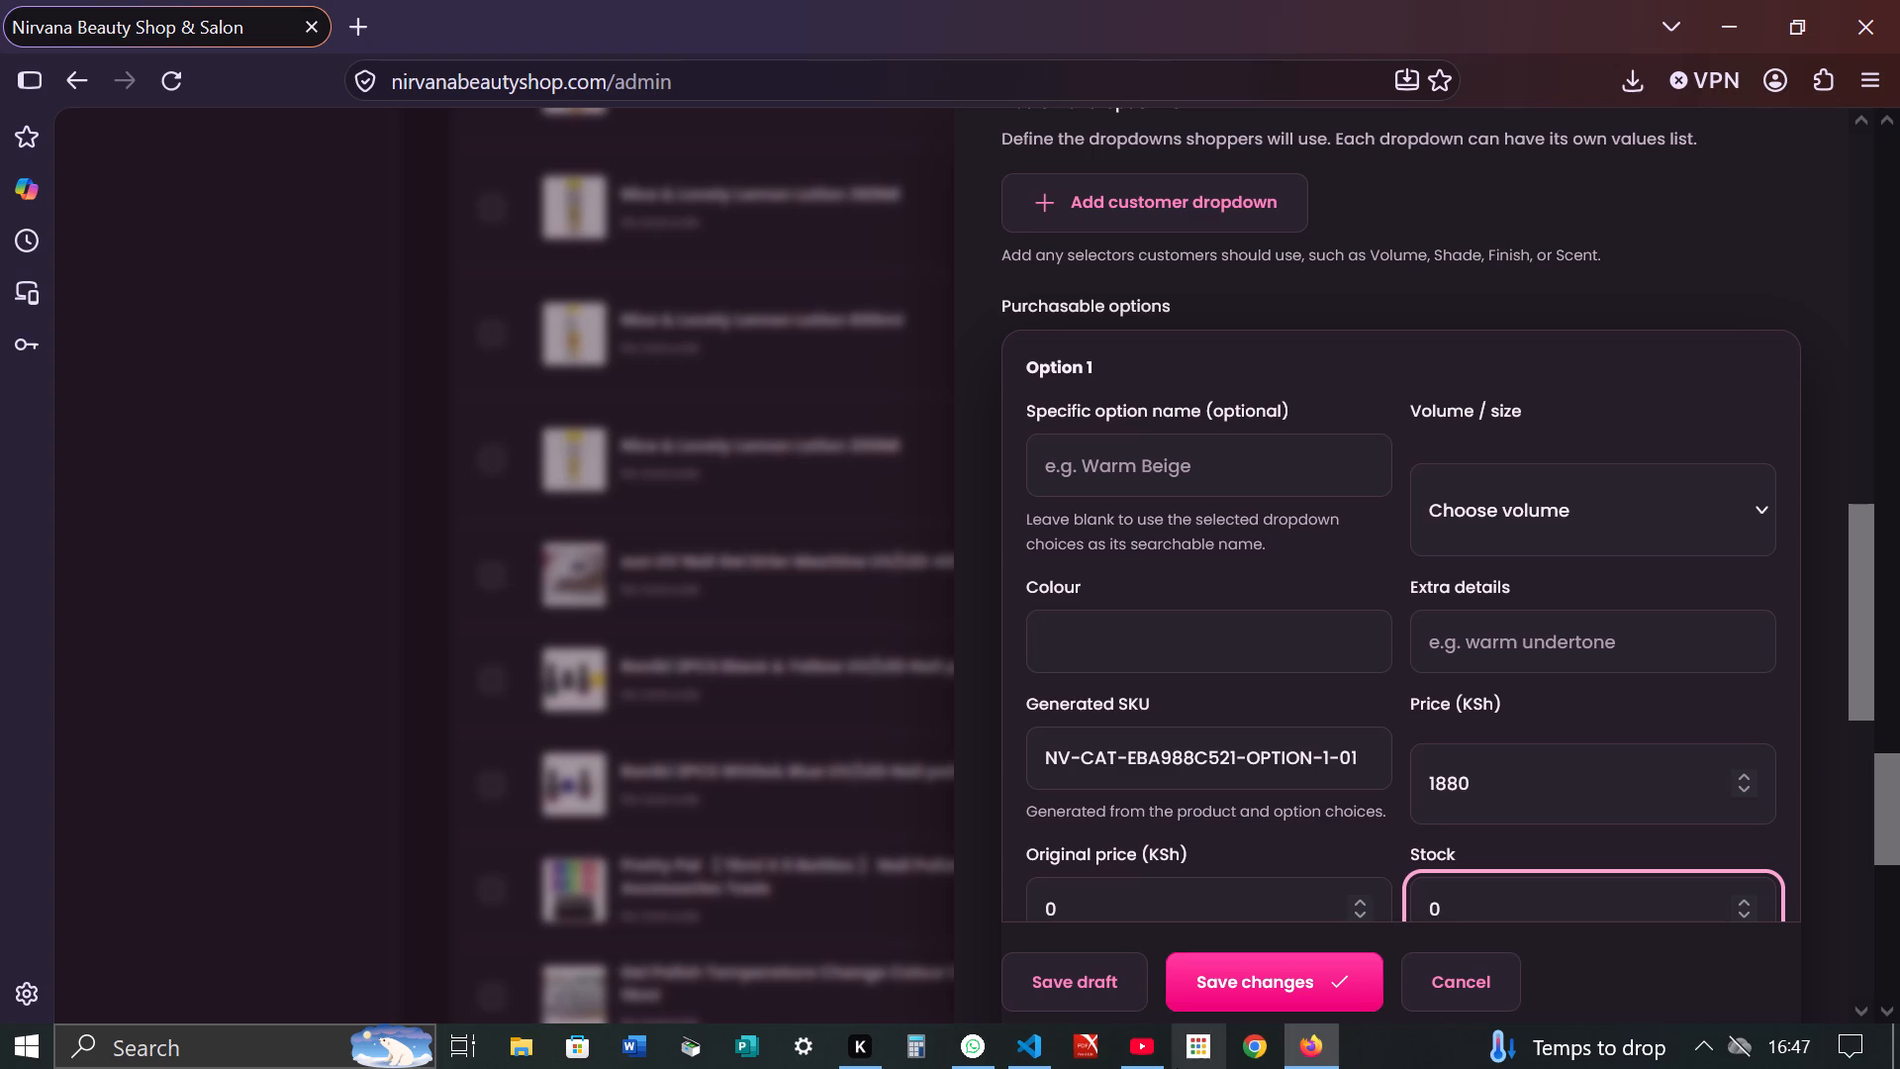
pyautogui.click(1253, 964)
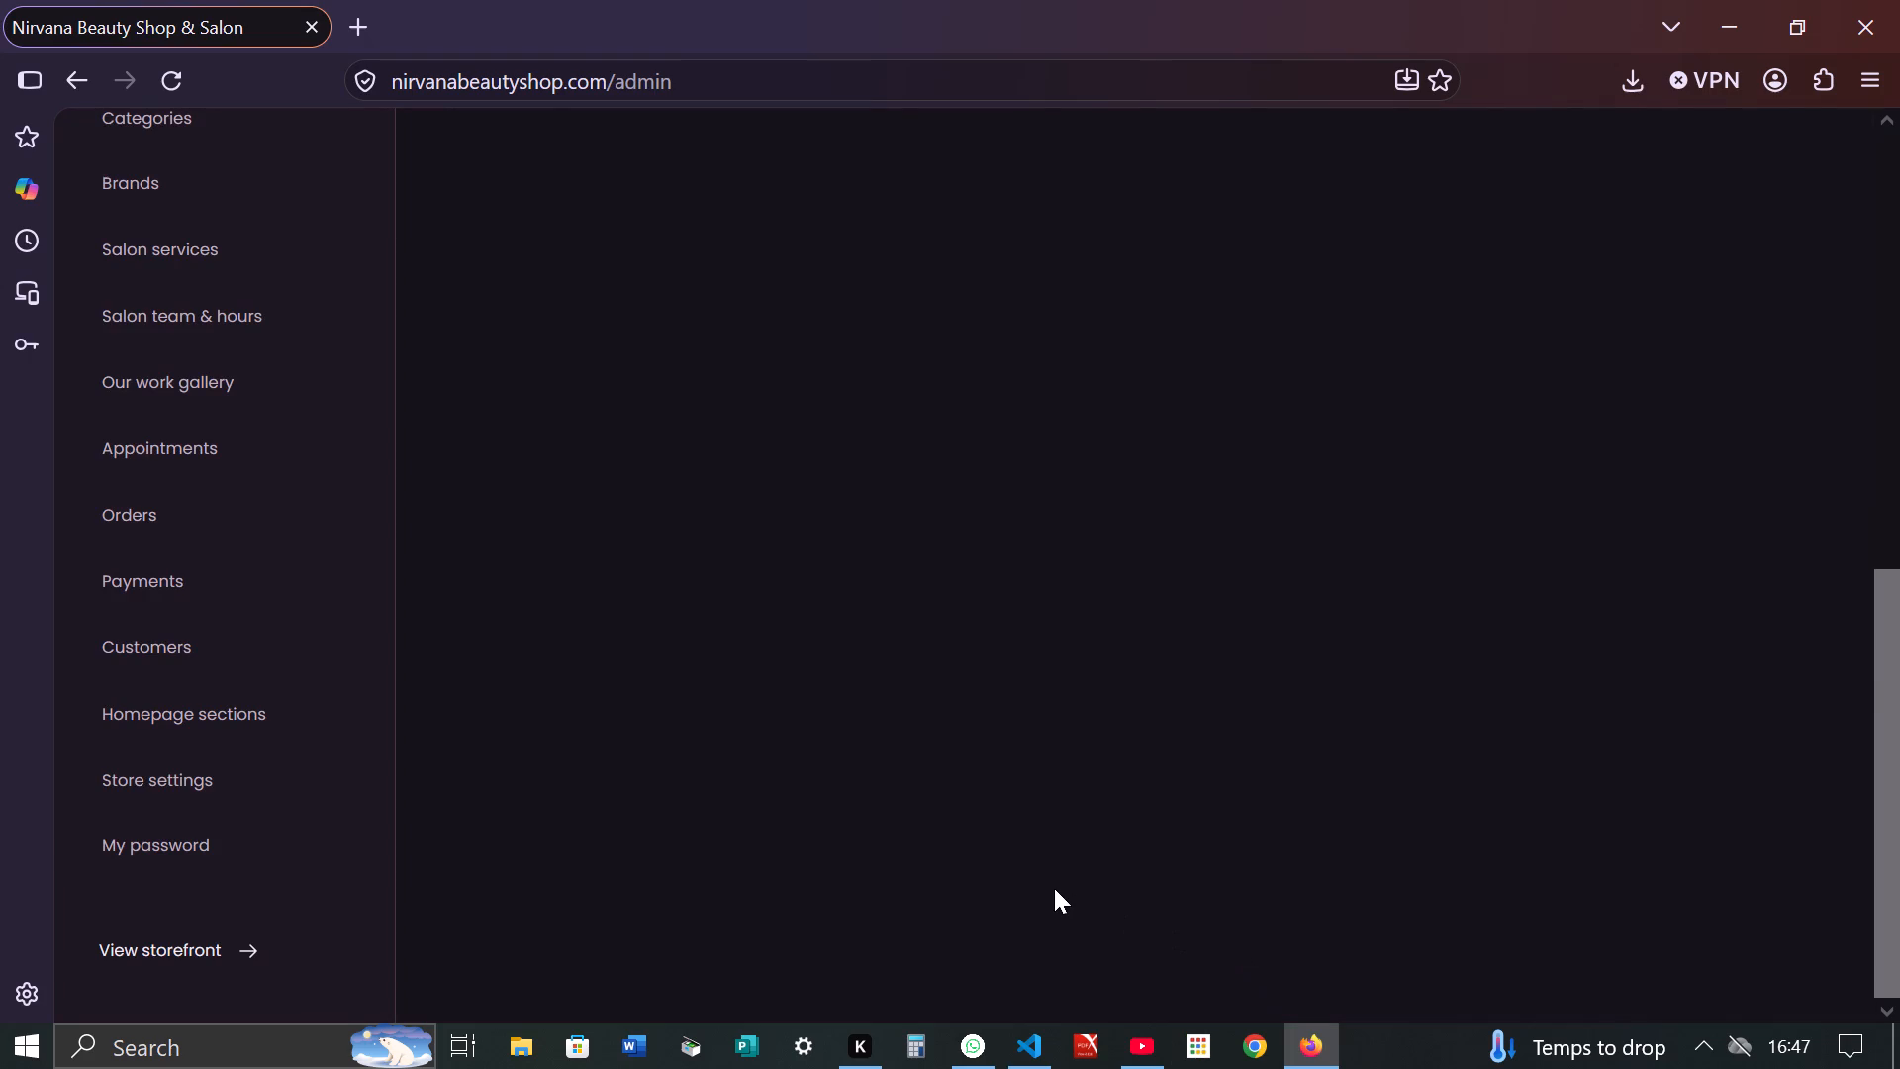
# Advance the reloaded product list from page 1 to page 4.
pyautogui.scroll(-16, 1054, 888)
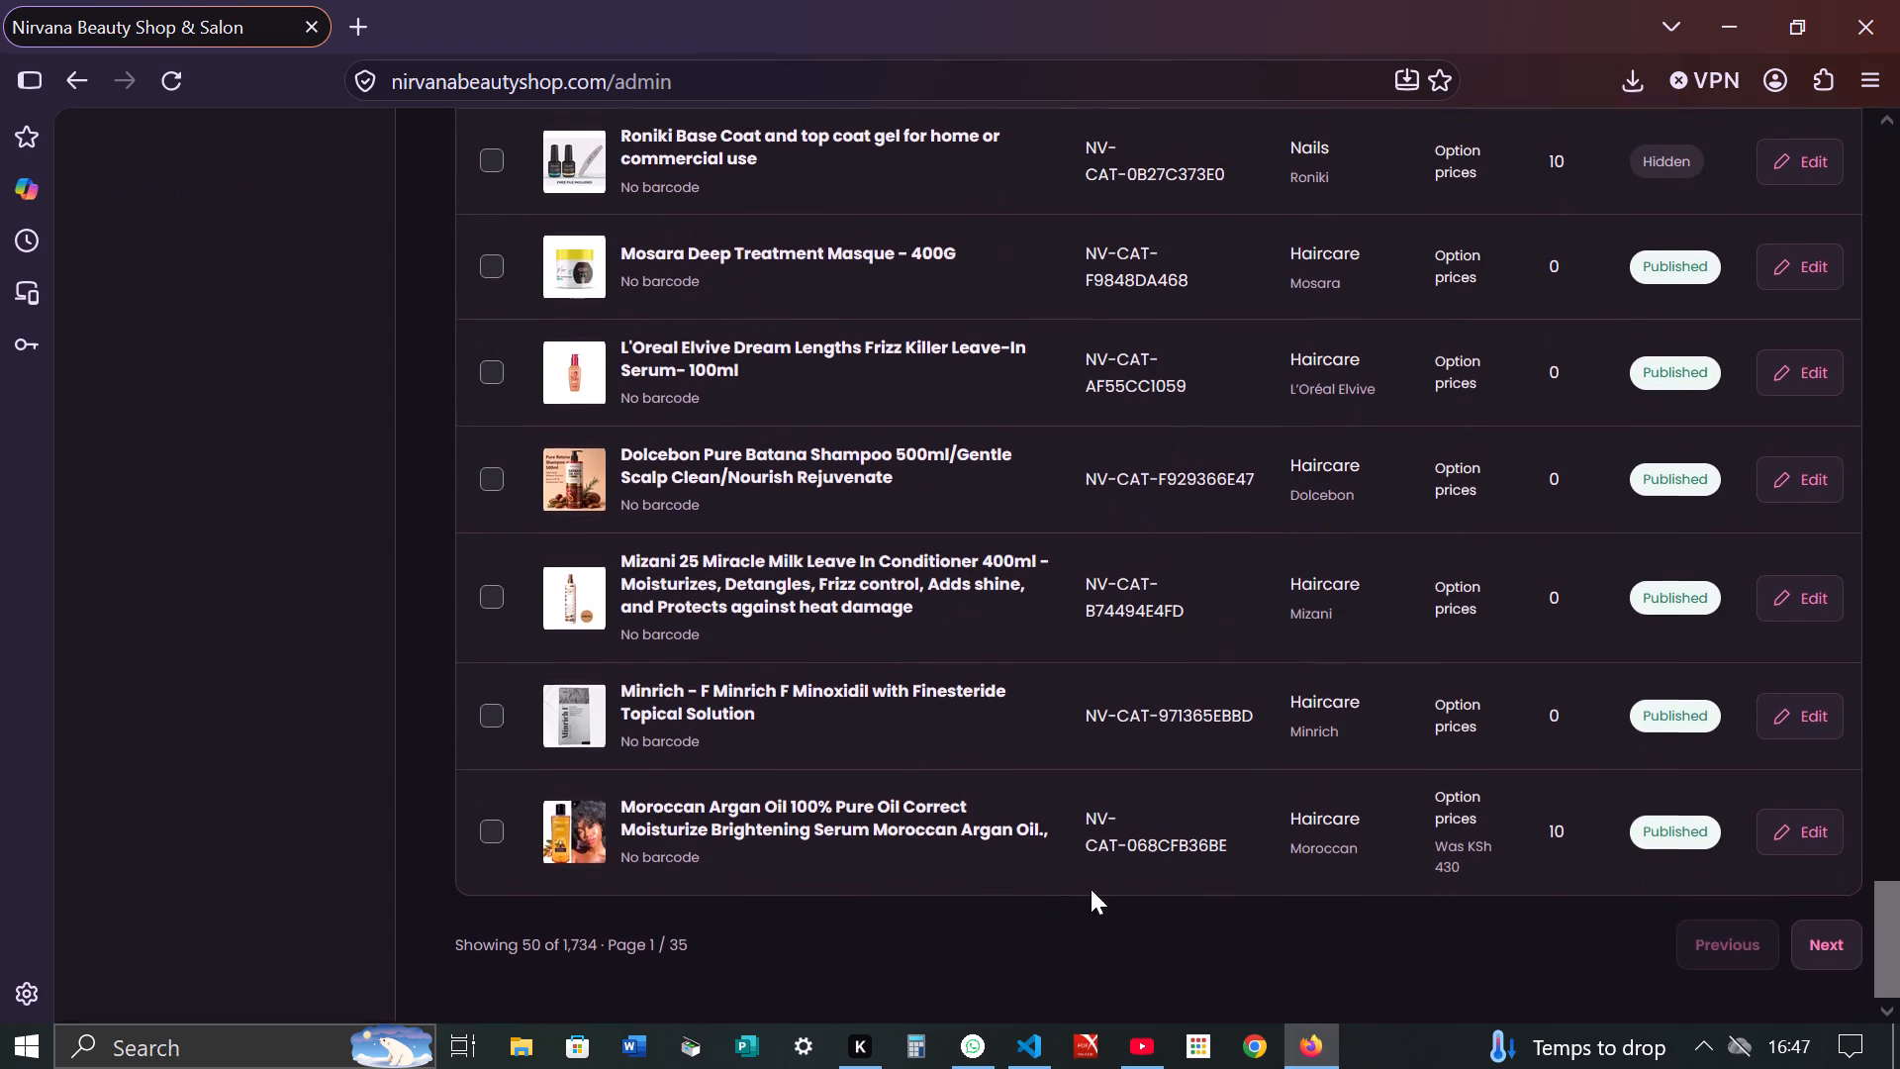
pyautogui.click(1816, 941)
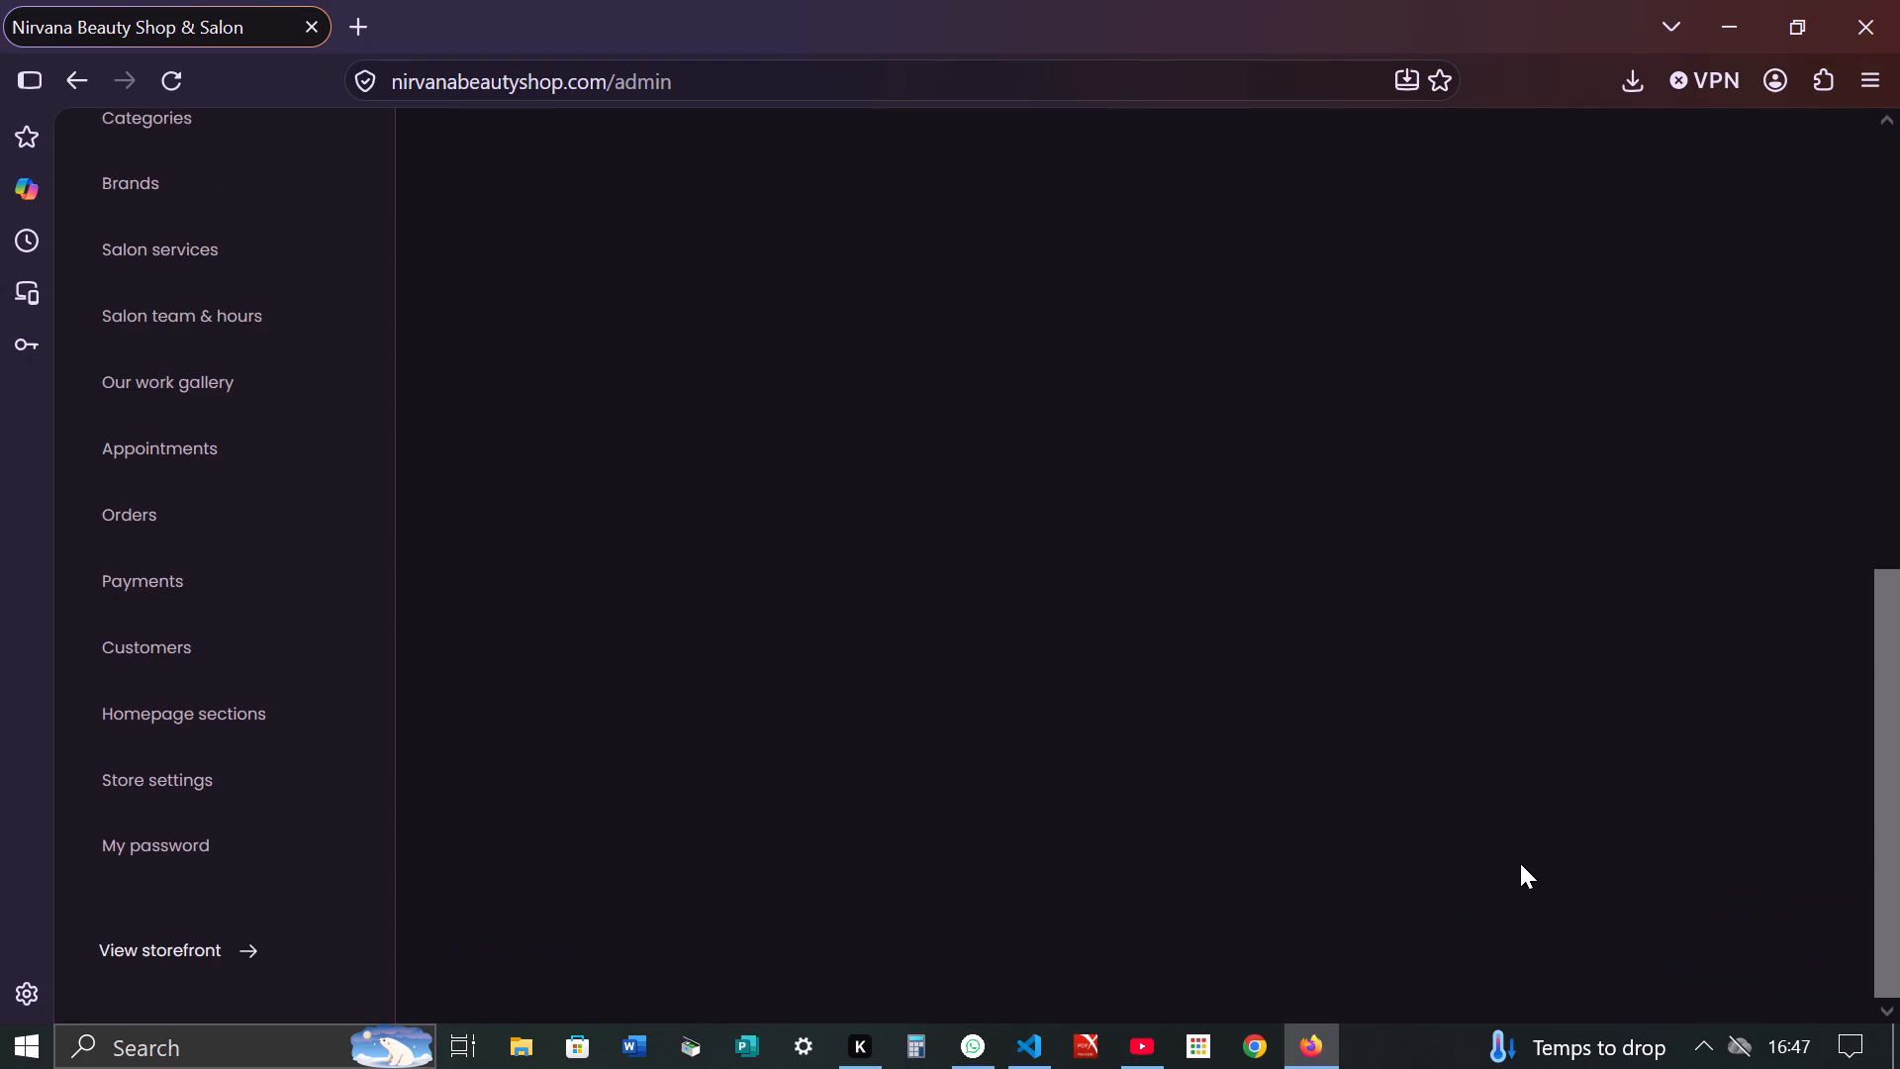
pyautogui.scroll(-11, 1520, 863)
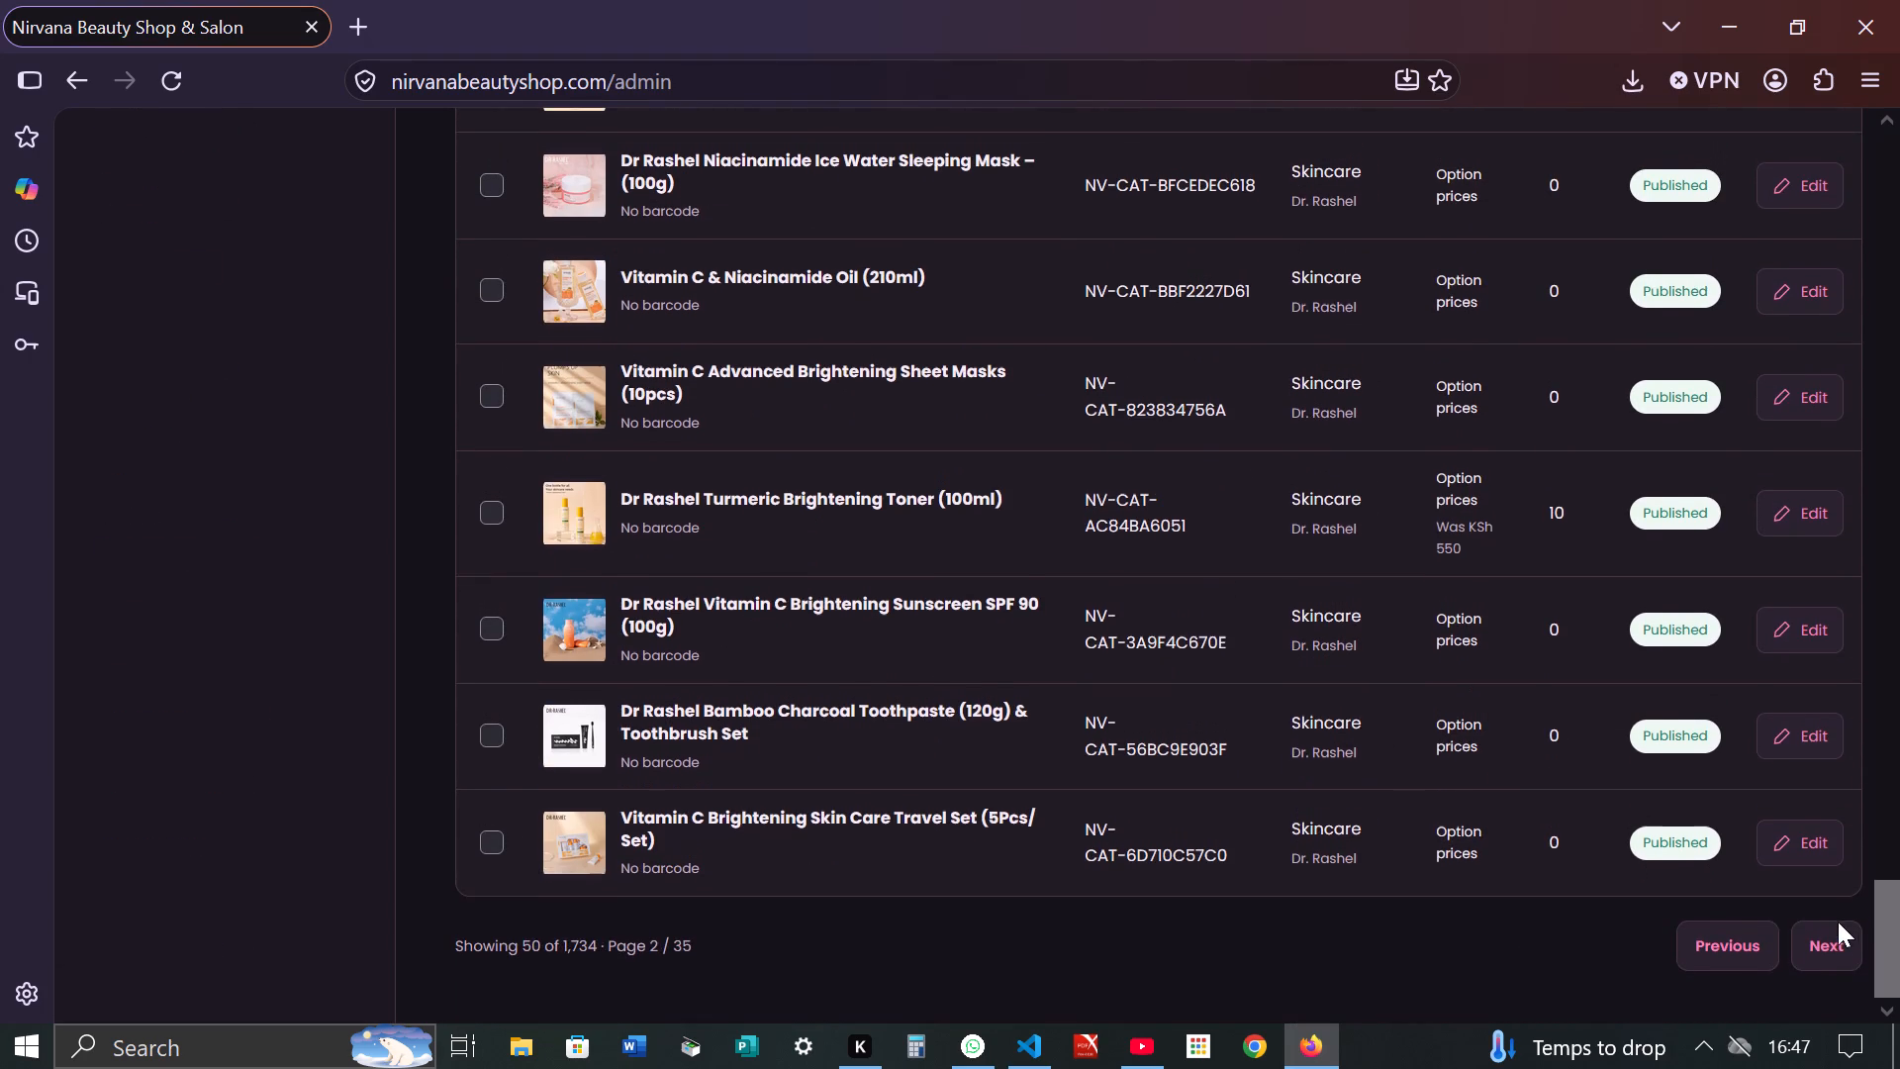
pyautogui.click(1834, 930)
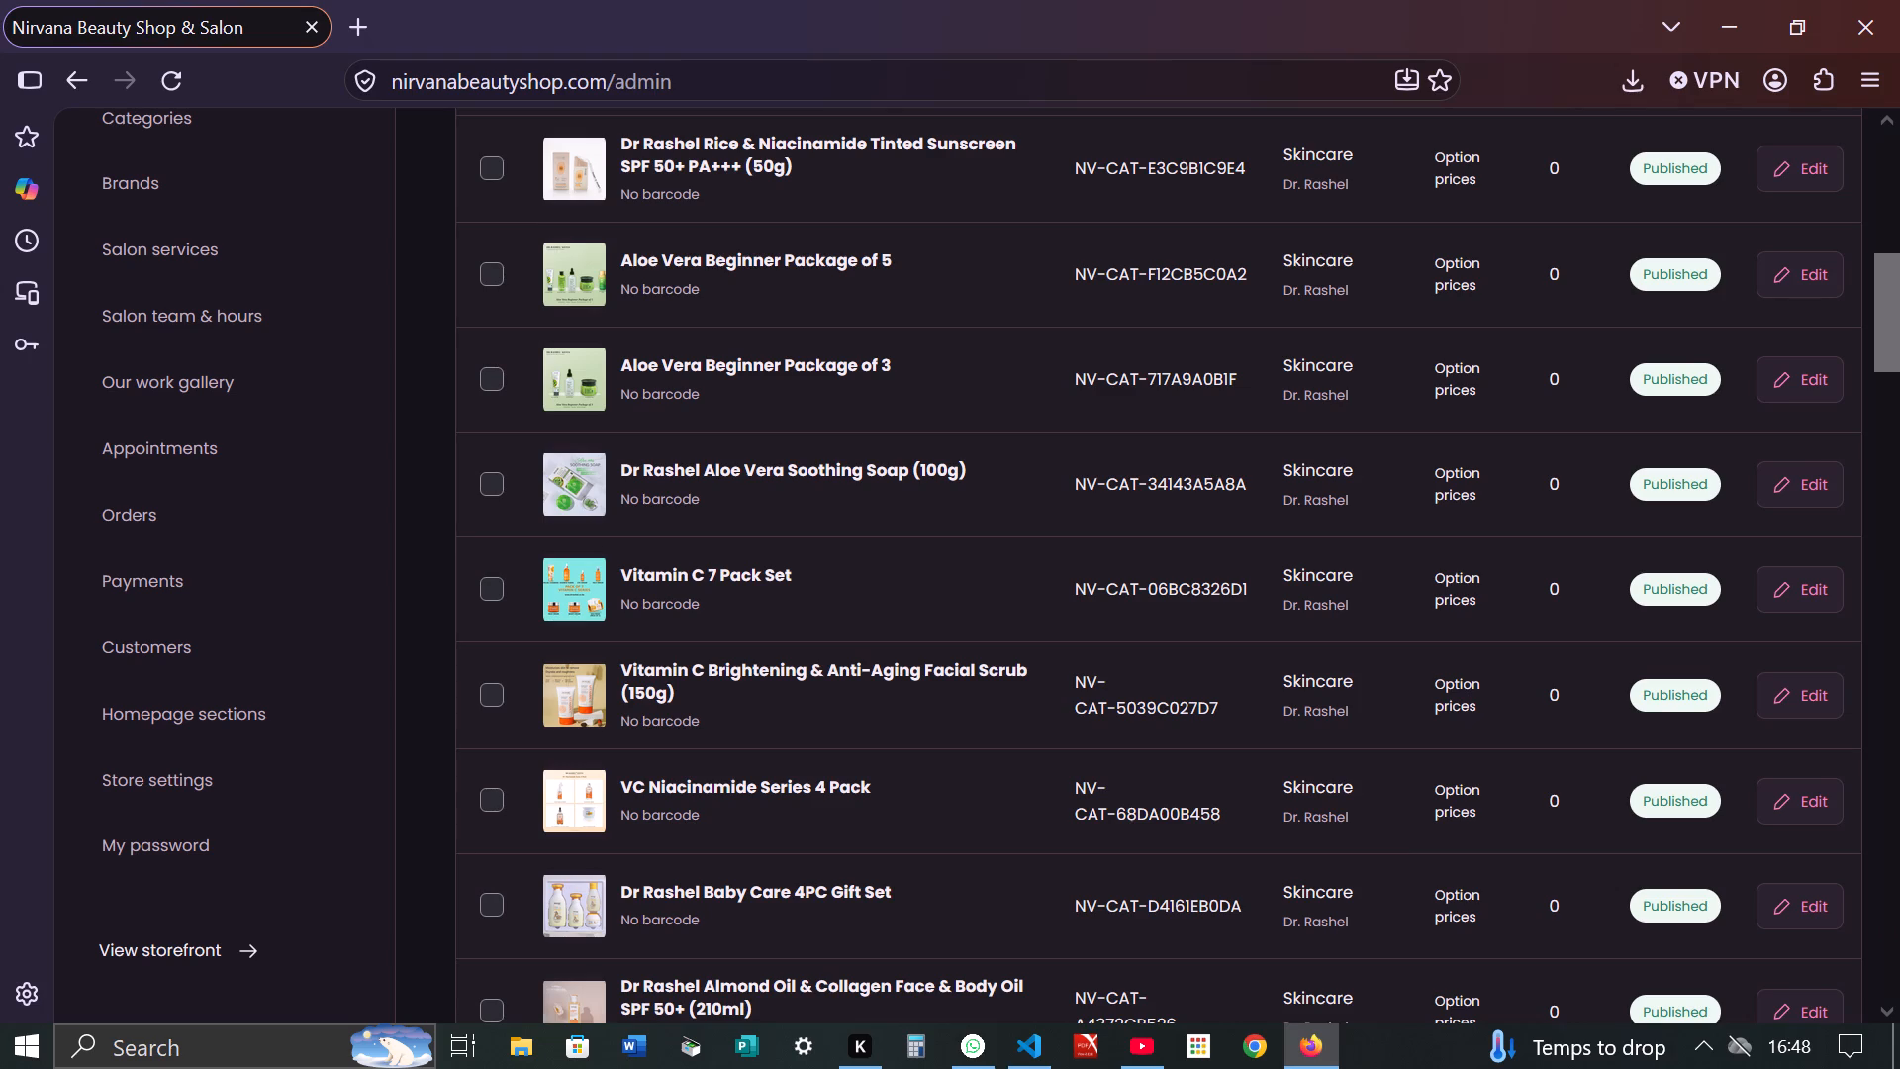
pyautogui.scroll(-10, 1199, 819)
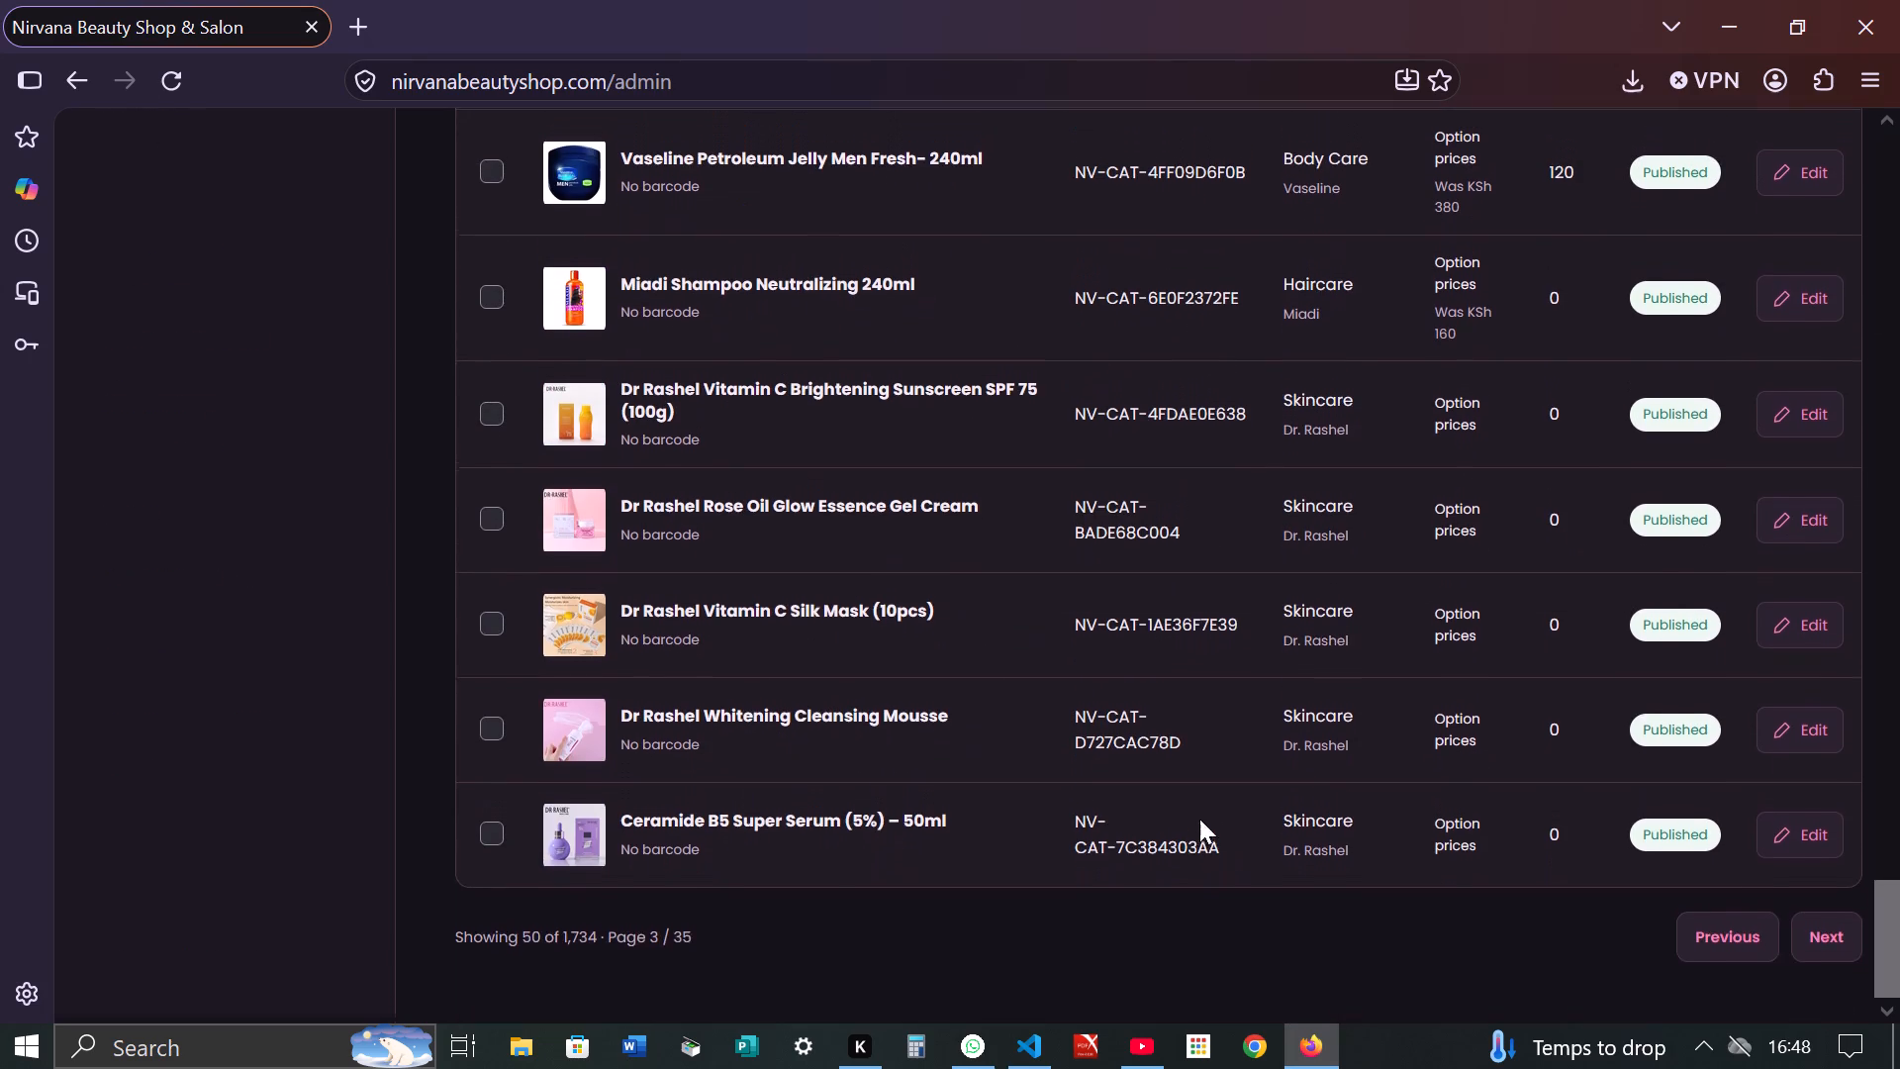
pyautogui.click(1822, 937)
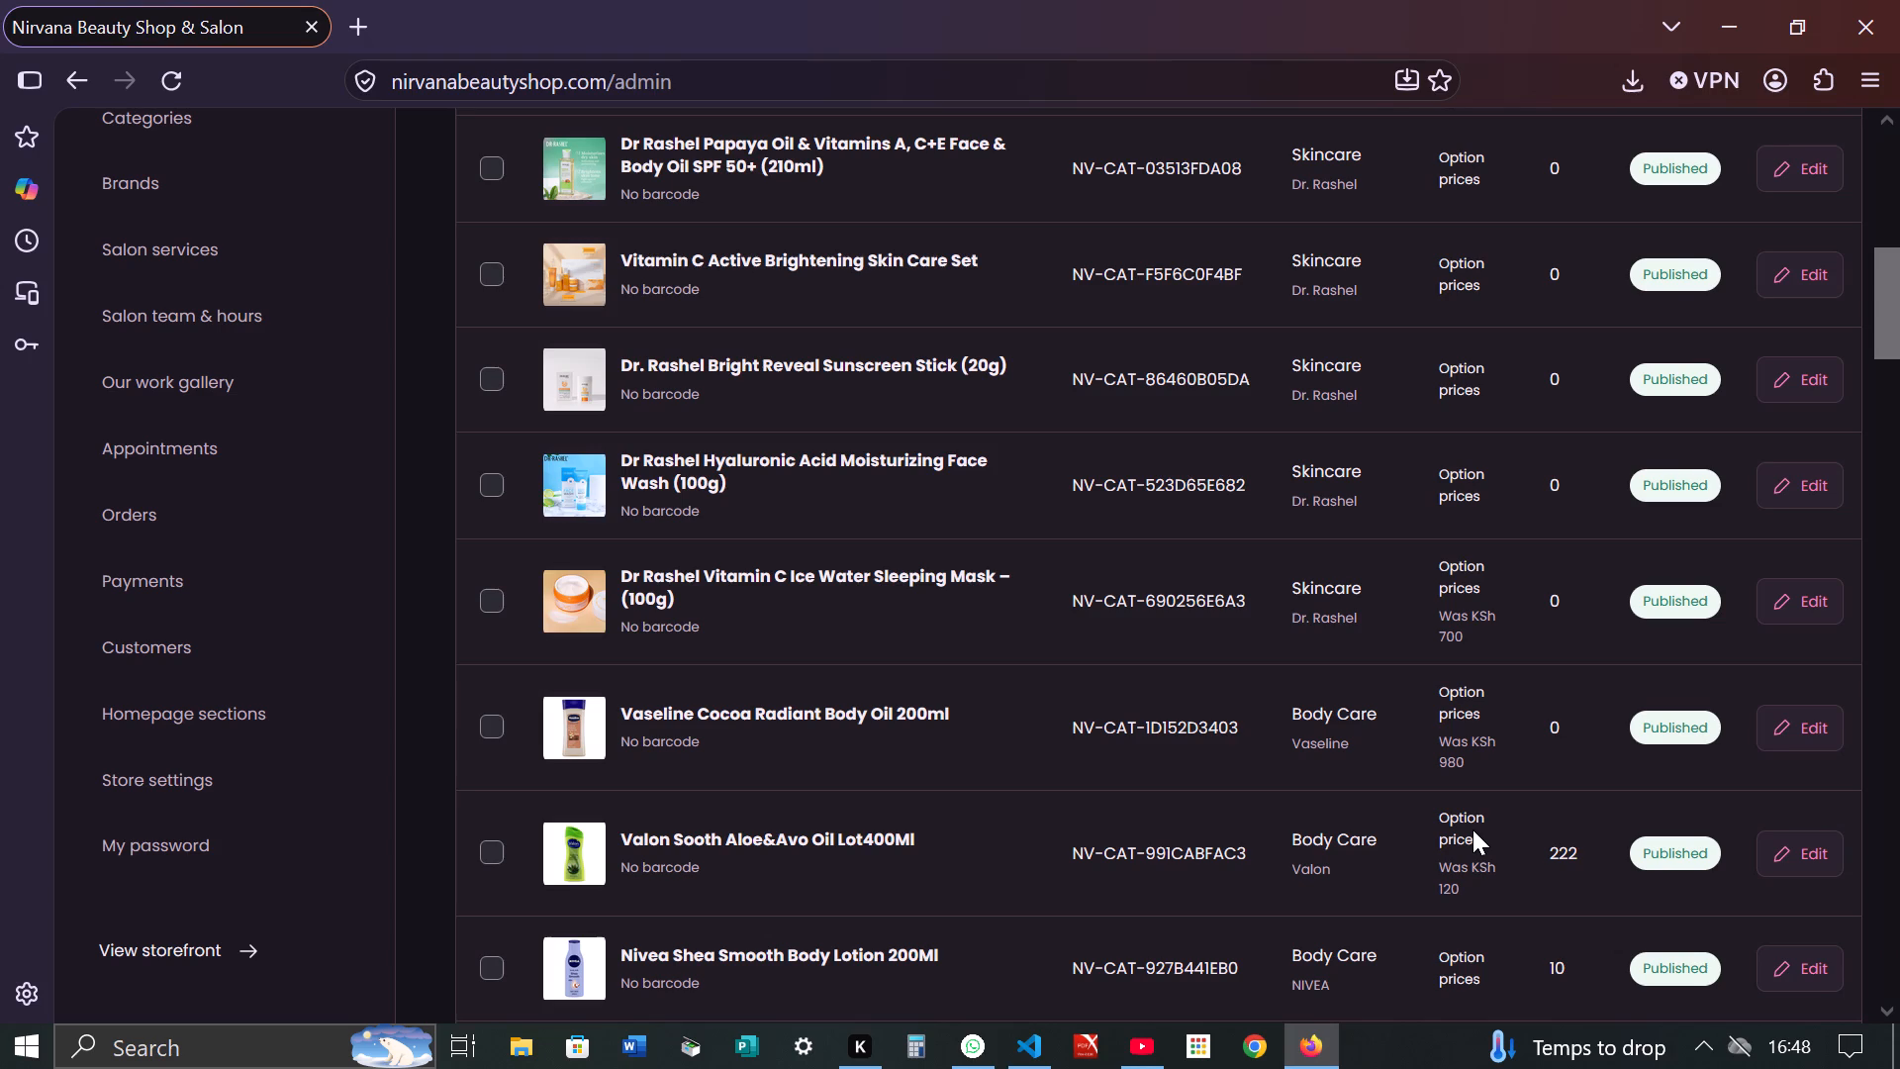
# Open Roniki 2PCS Black & Yellow UV/LED Nail polish Gel for editing, set its Option 1 stock to 0 and save the product.
pyautogui.scroll(-8, 1472, 829)
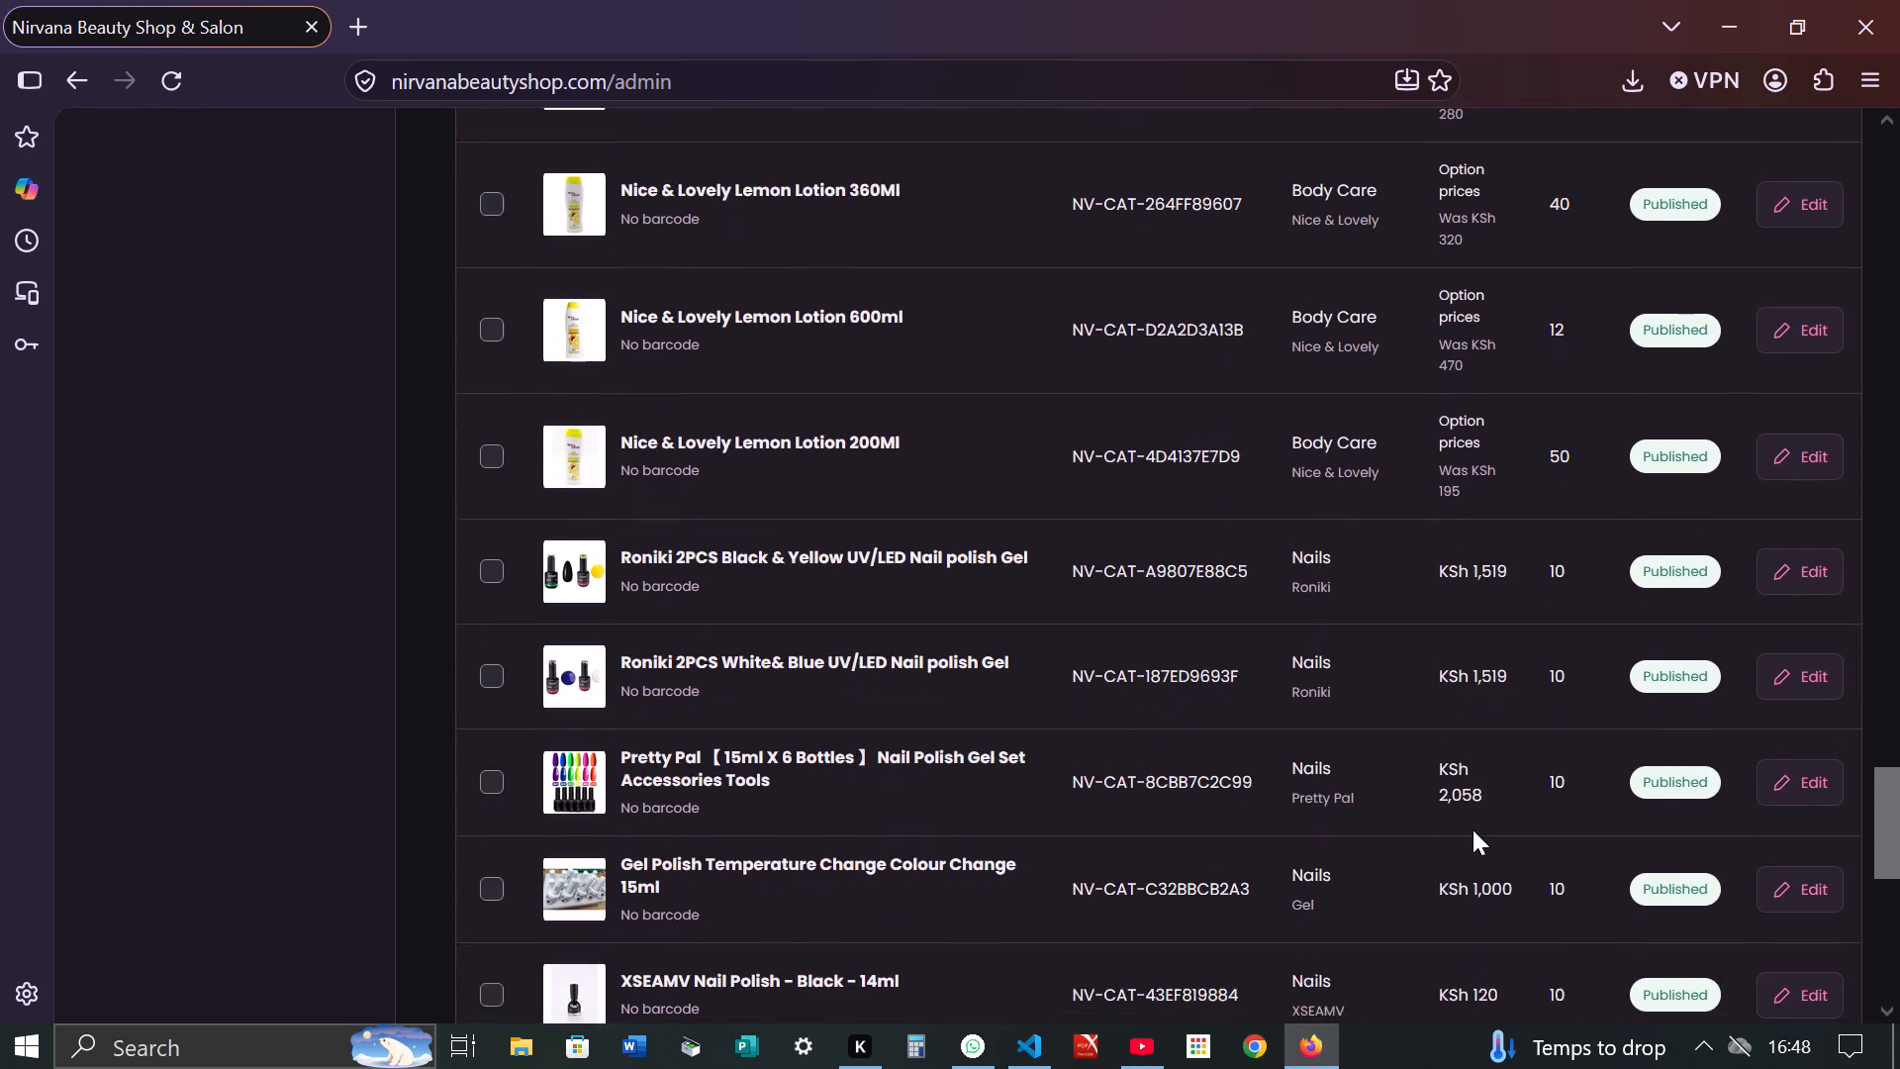
pyautogui.scroll(-4, 1472, 829)
pyautogui.click(1824, 455)
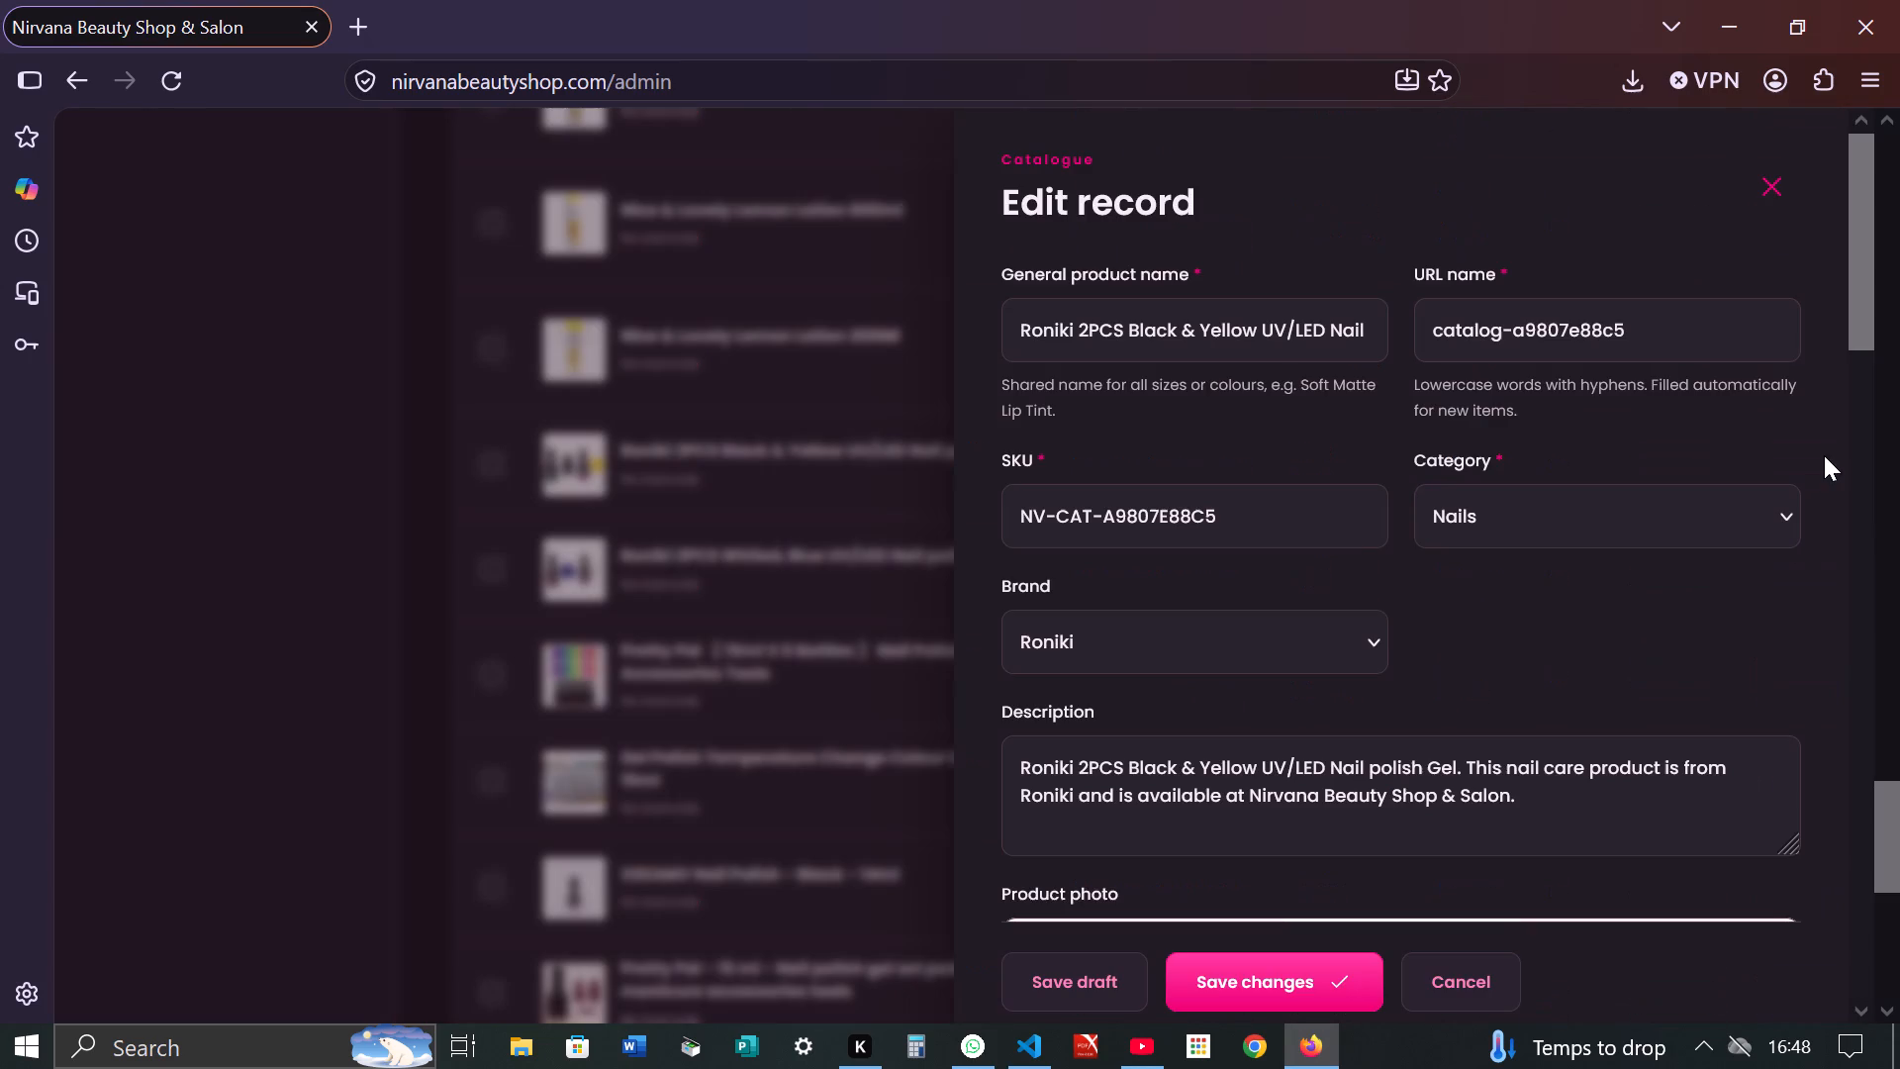
pyautogui.scroll(-3, 1531, 621)
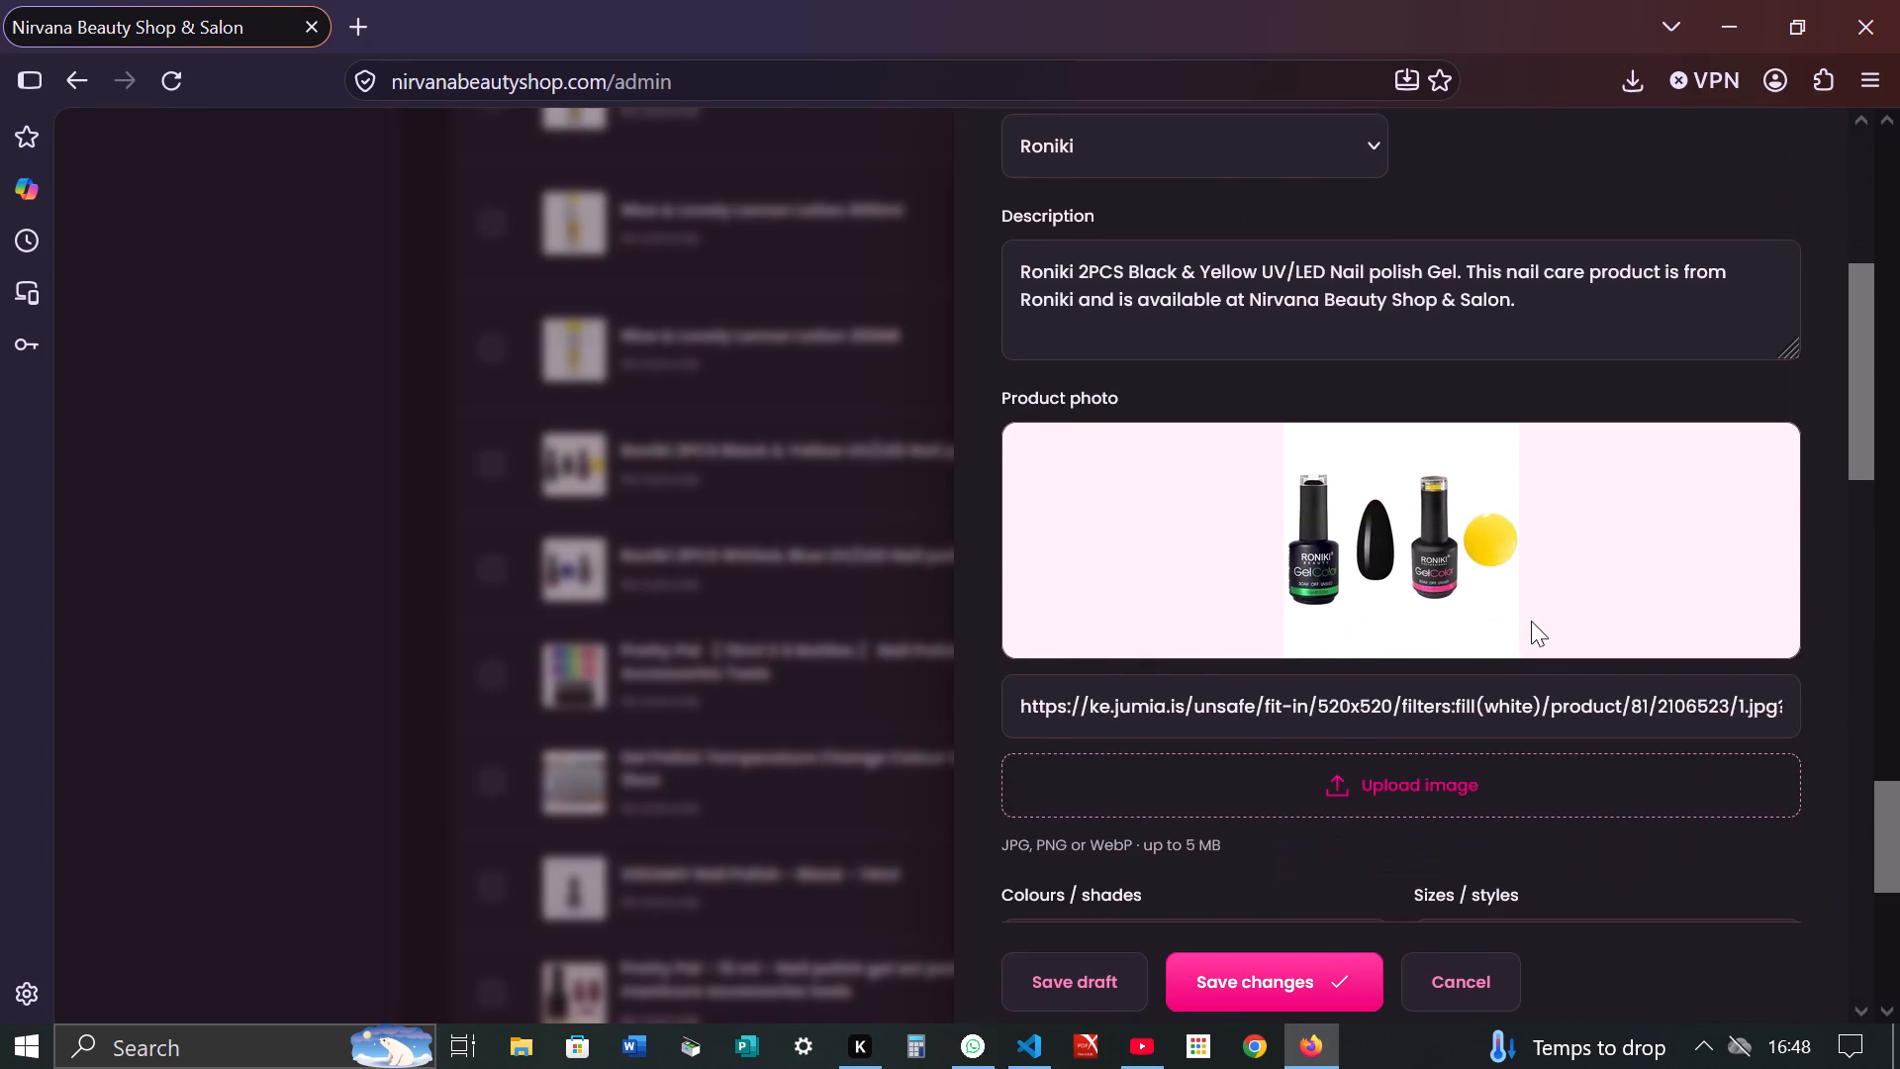
pyautogui.scroll(-3, 1531, 621)
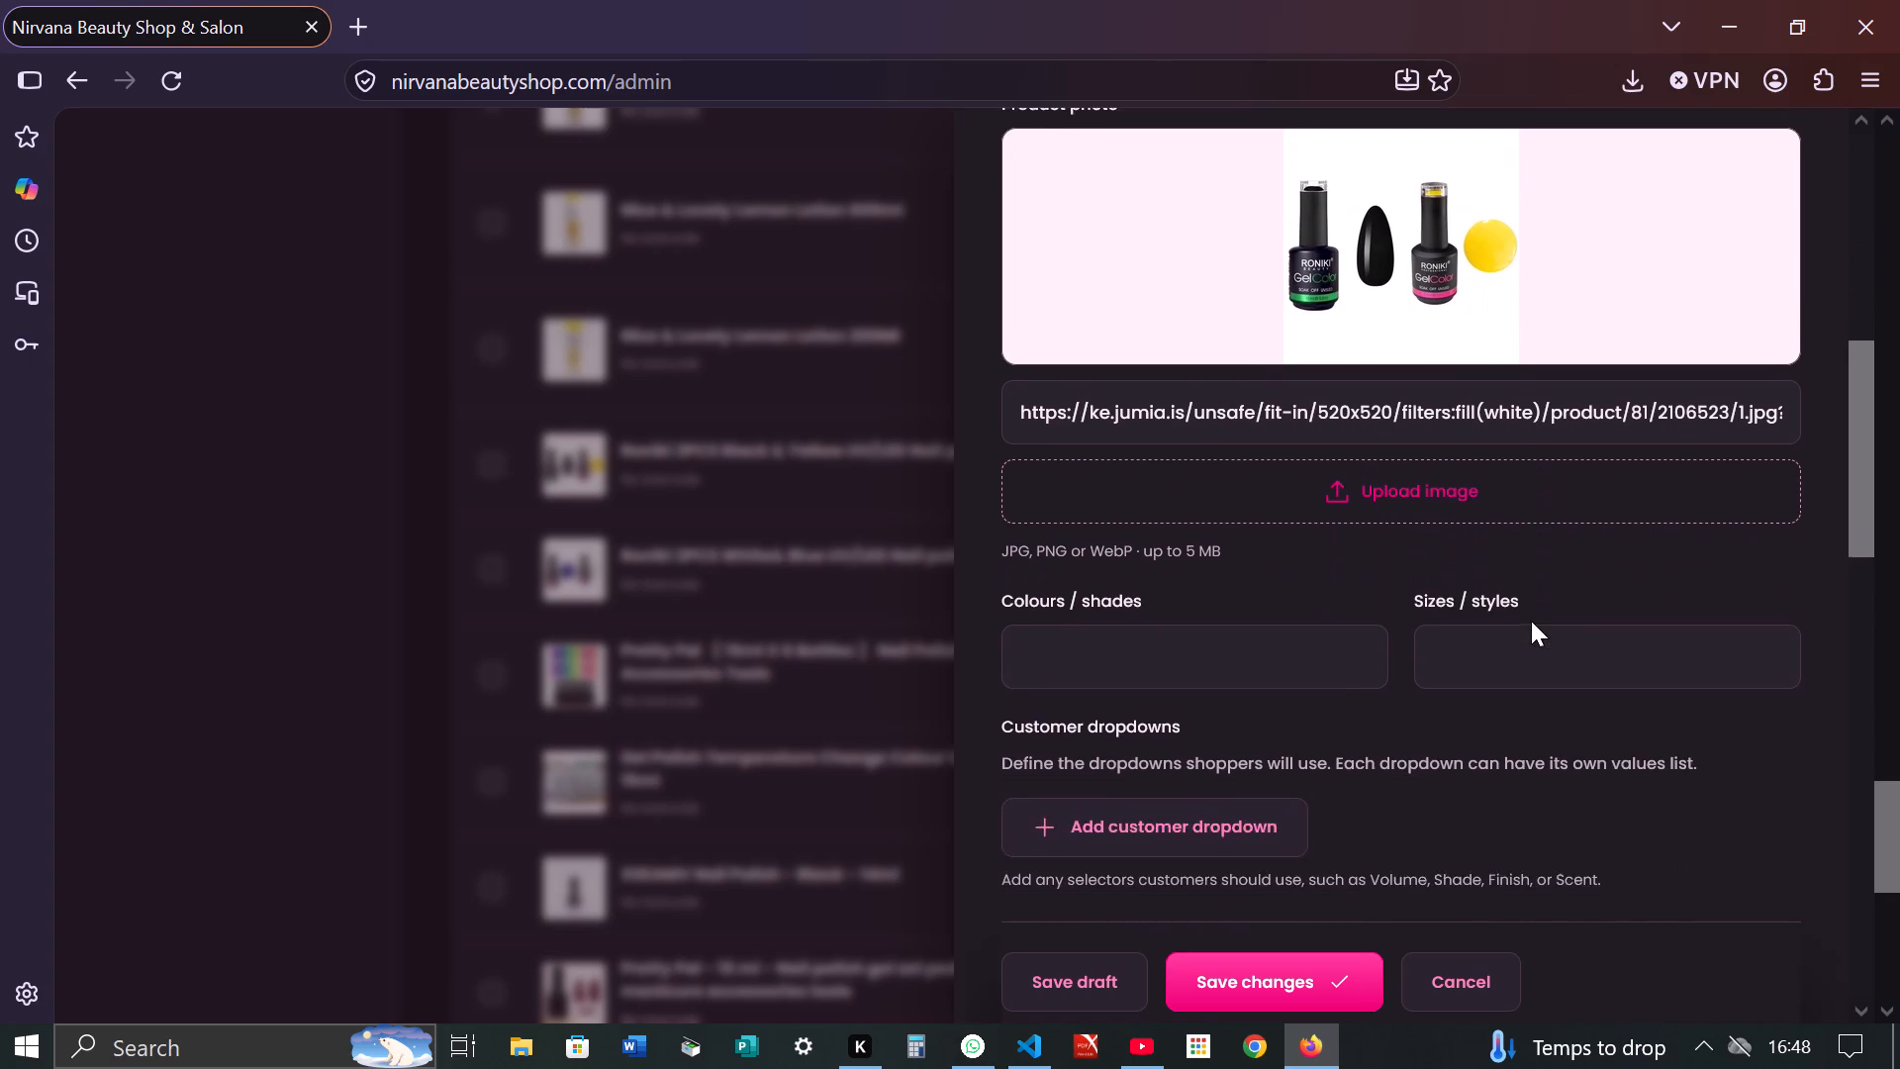
pyautogui.scroll(-2, 1531, 621)
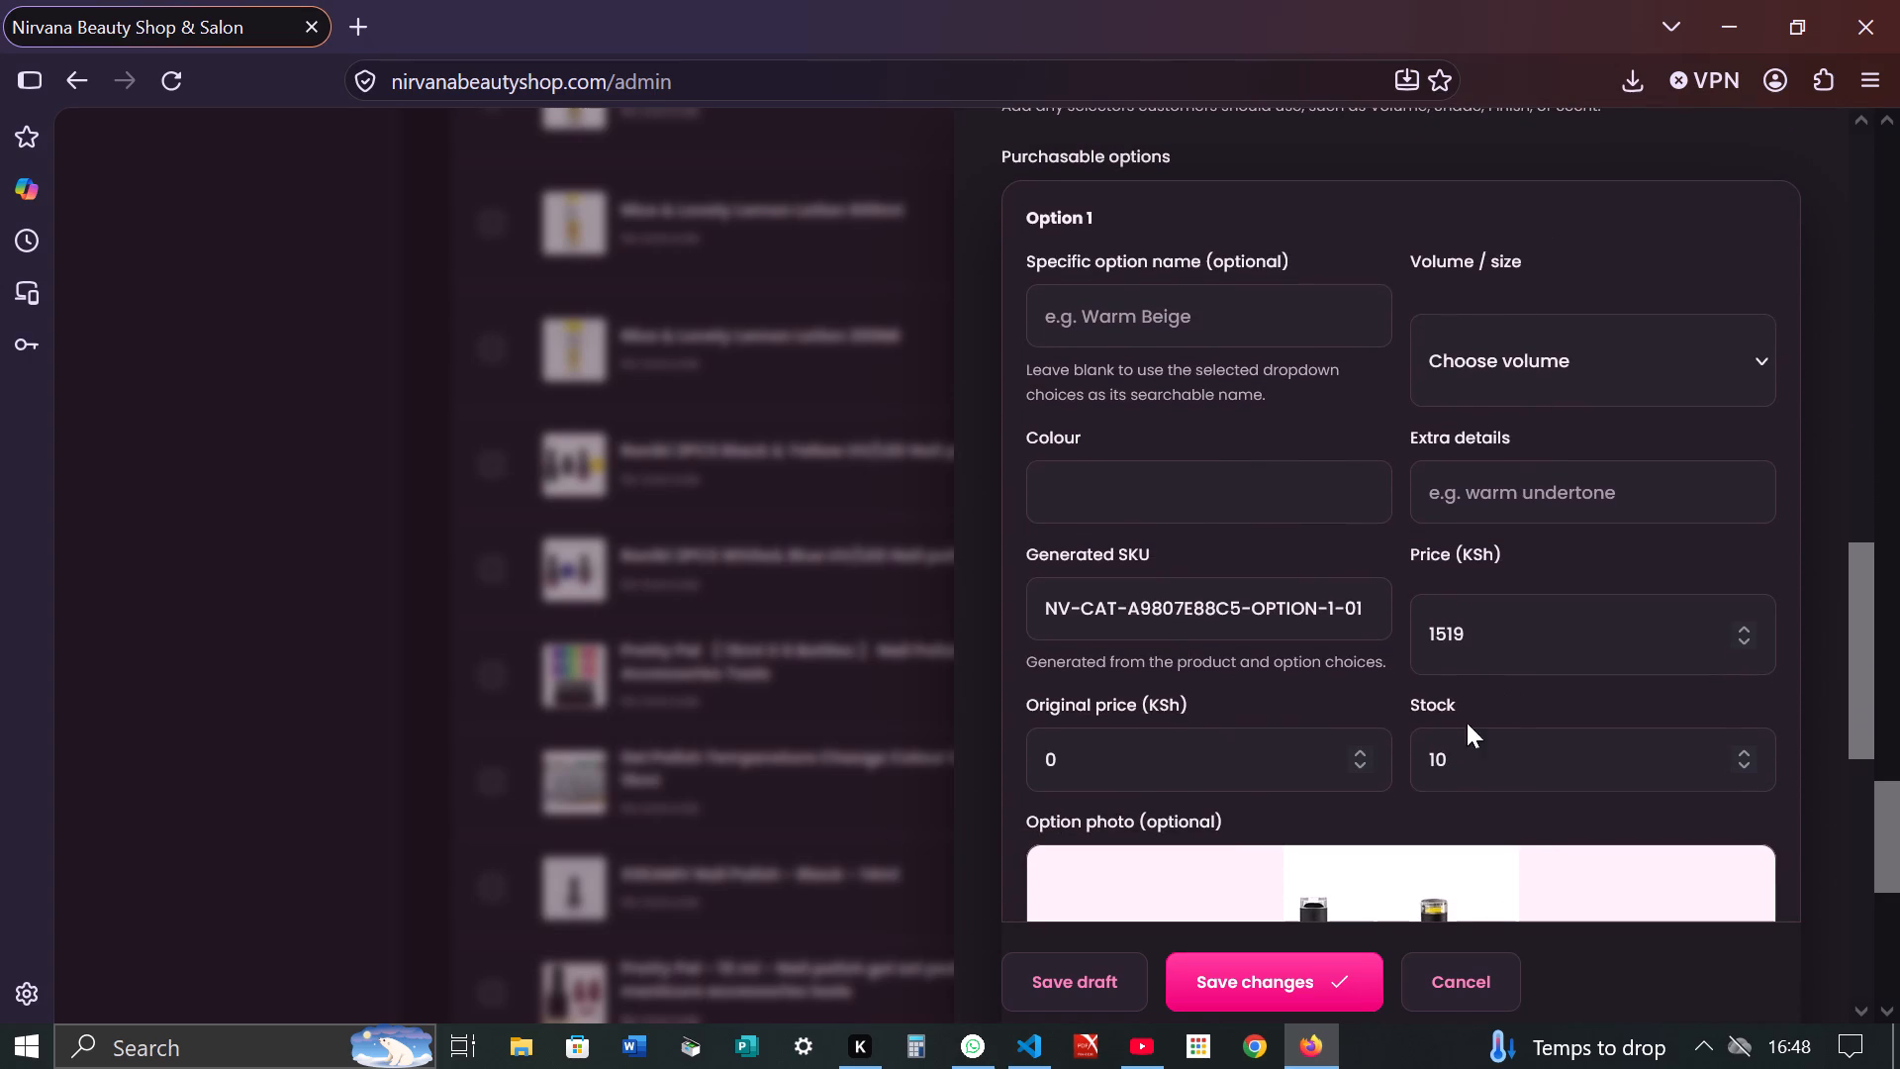
pyautogui.click(1442, 754)
pyautogui.press('BackSpace')
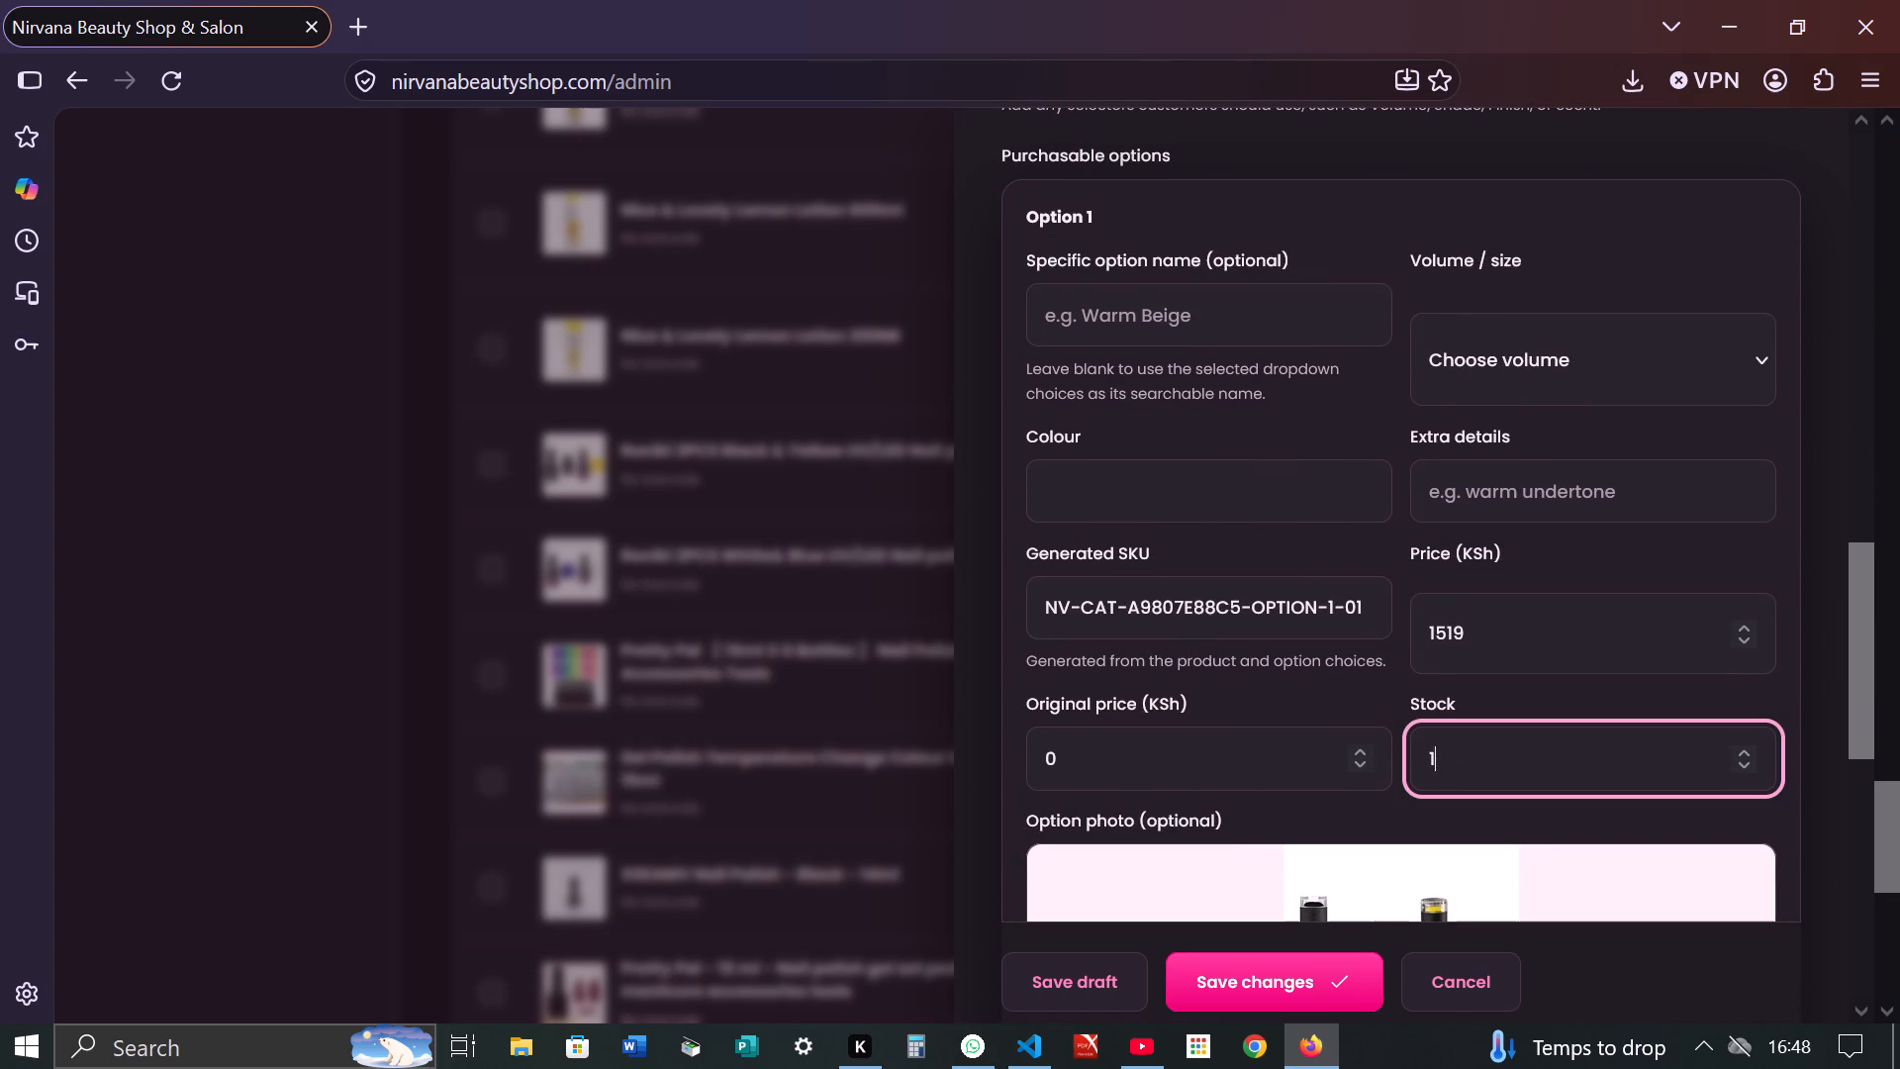
pyautogui.press('BackSpace')
pyautogui.press('0')
pyautogui.click(1319, 972)
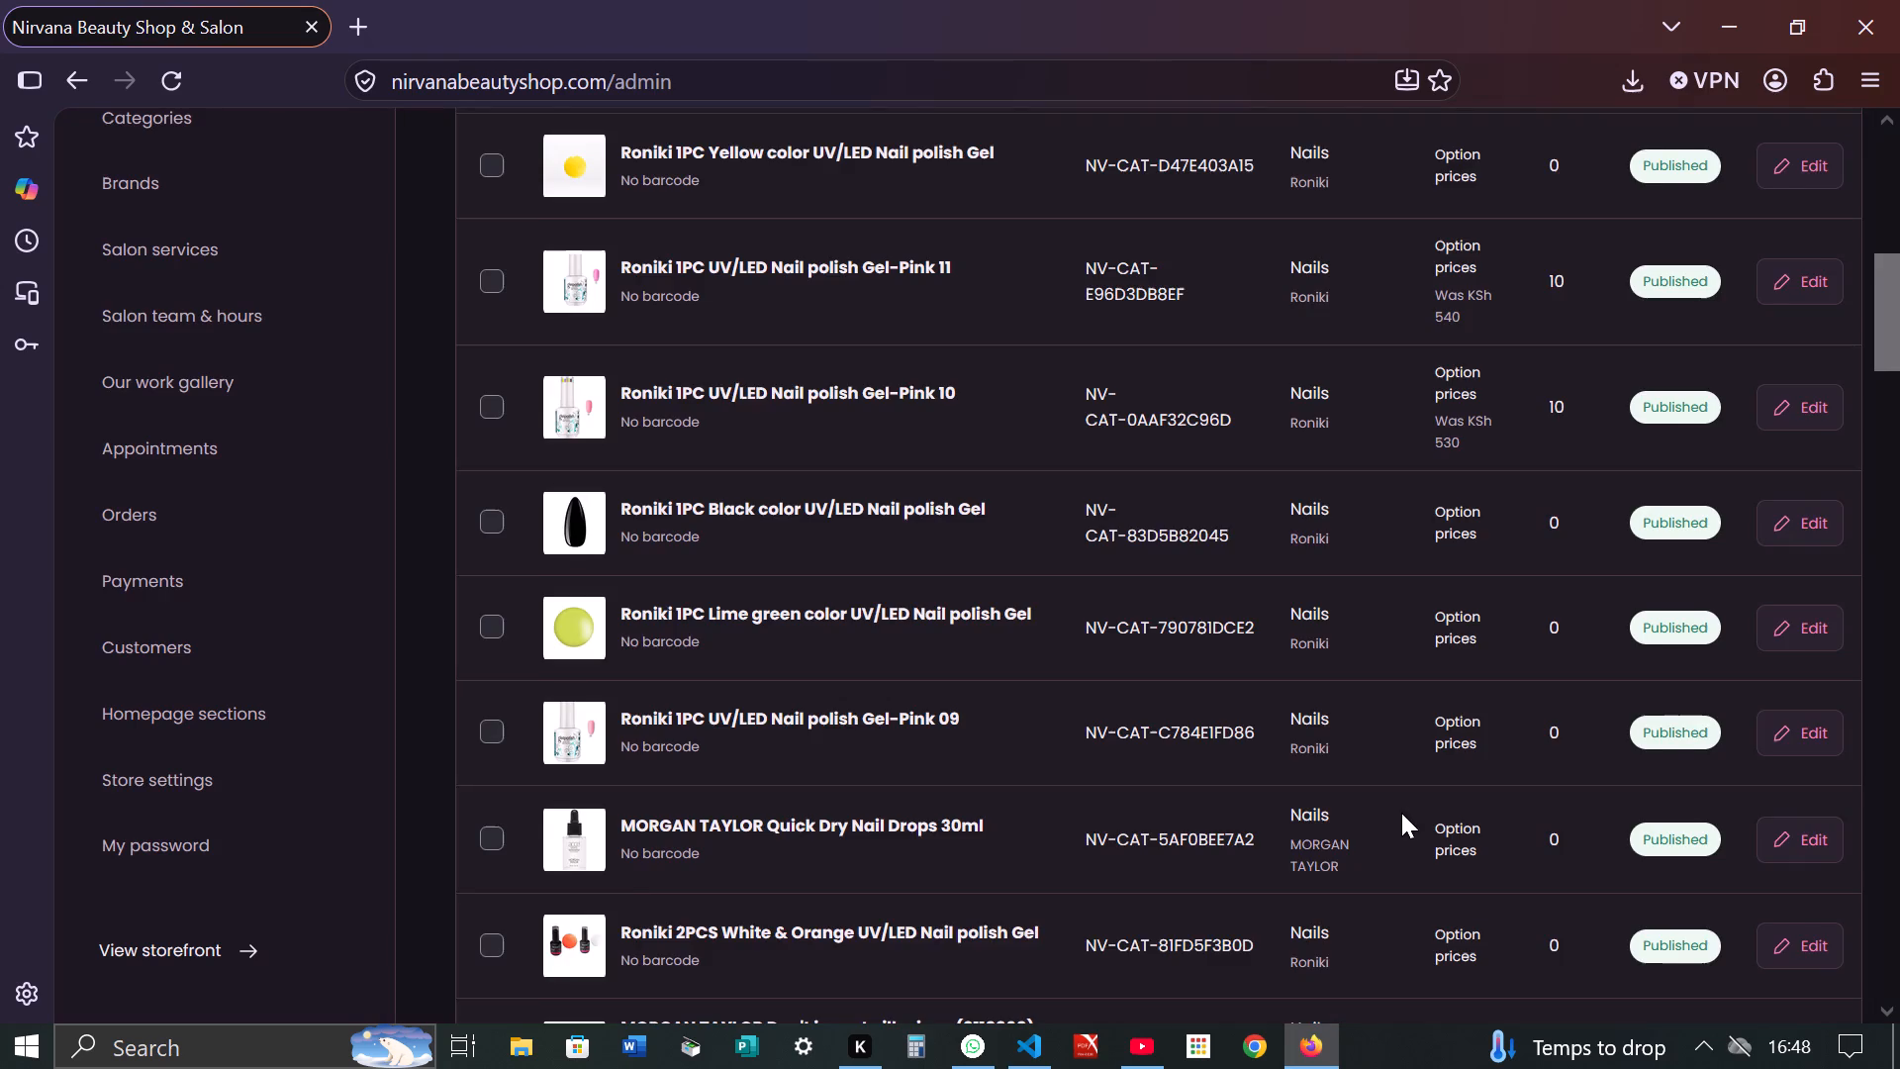
# Advance the reloaded product list from page 1 to page 4.
pyautogui.scroll(-4, 1401, 813)
pyautogui.scroll(-7, 1398, 452)
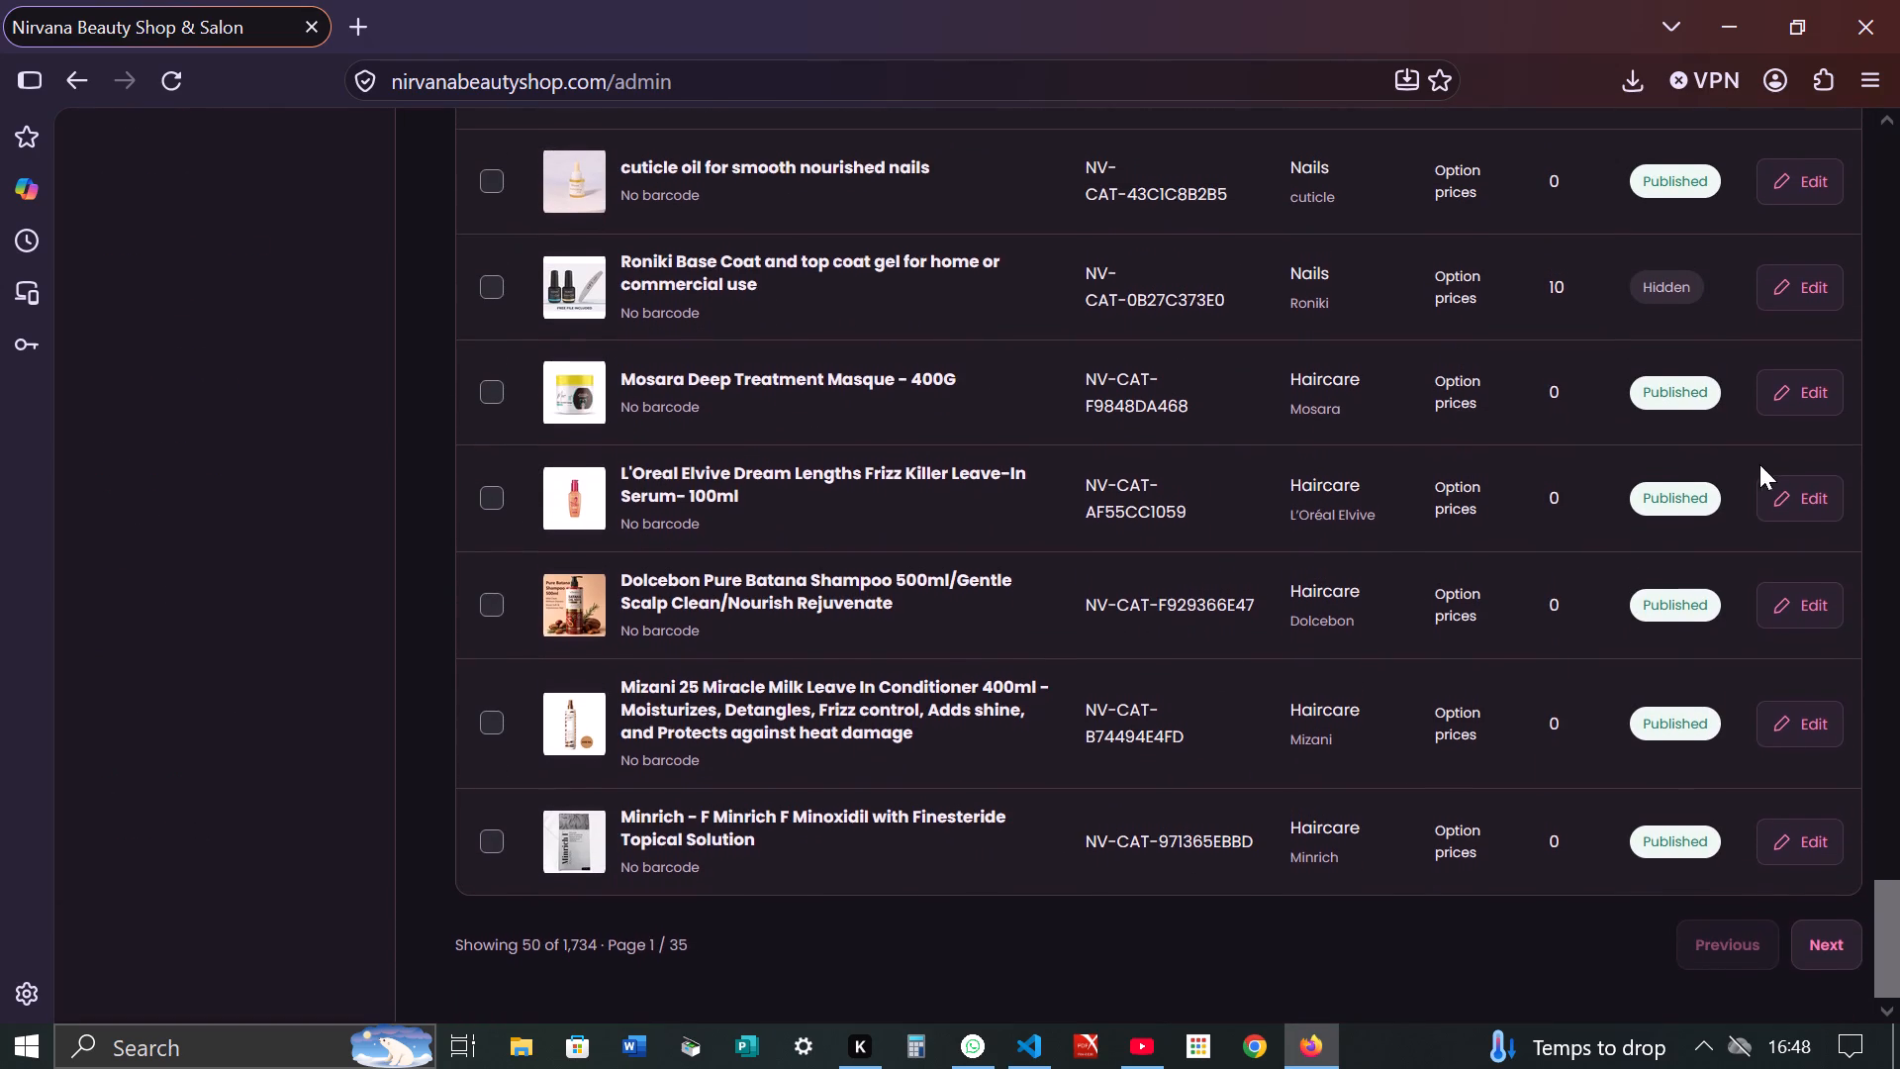
pyautogui.click(1820, 923)
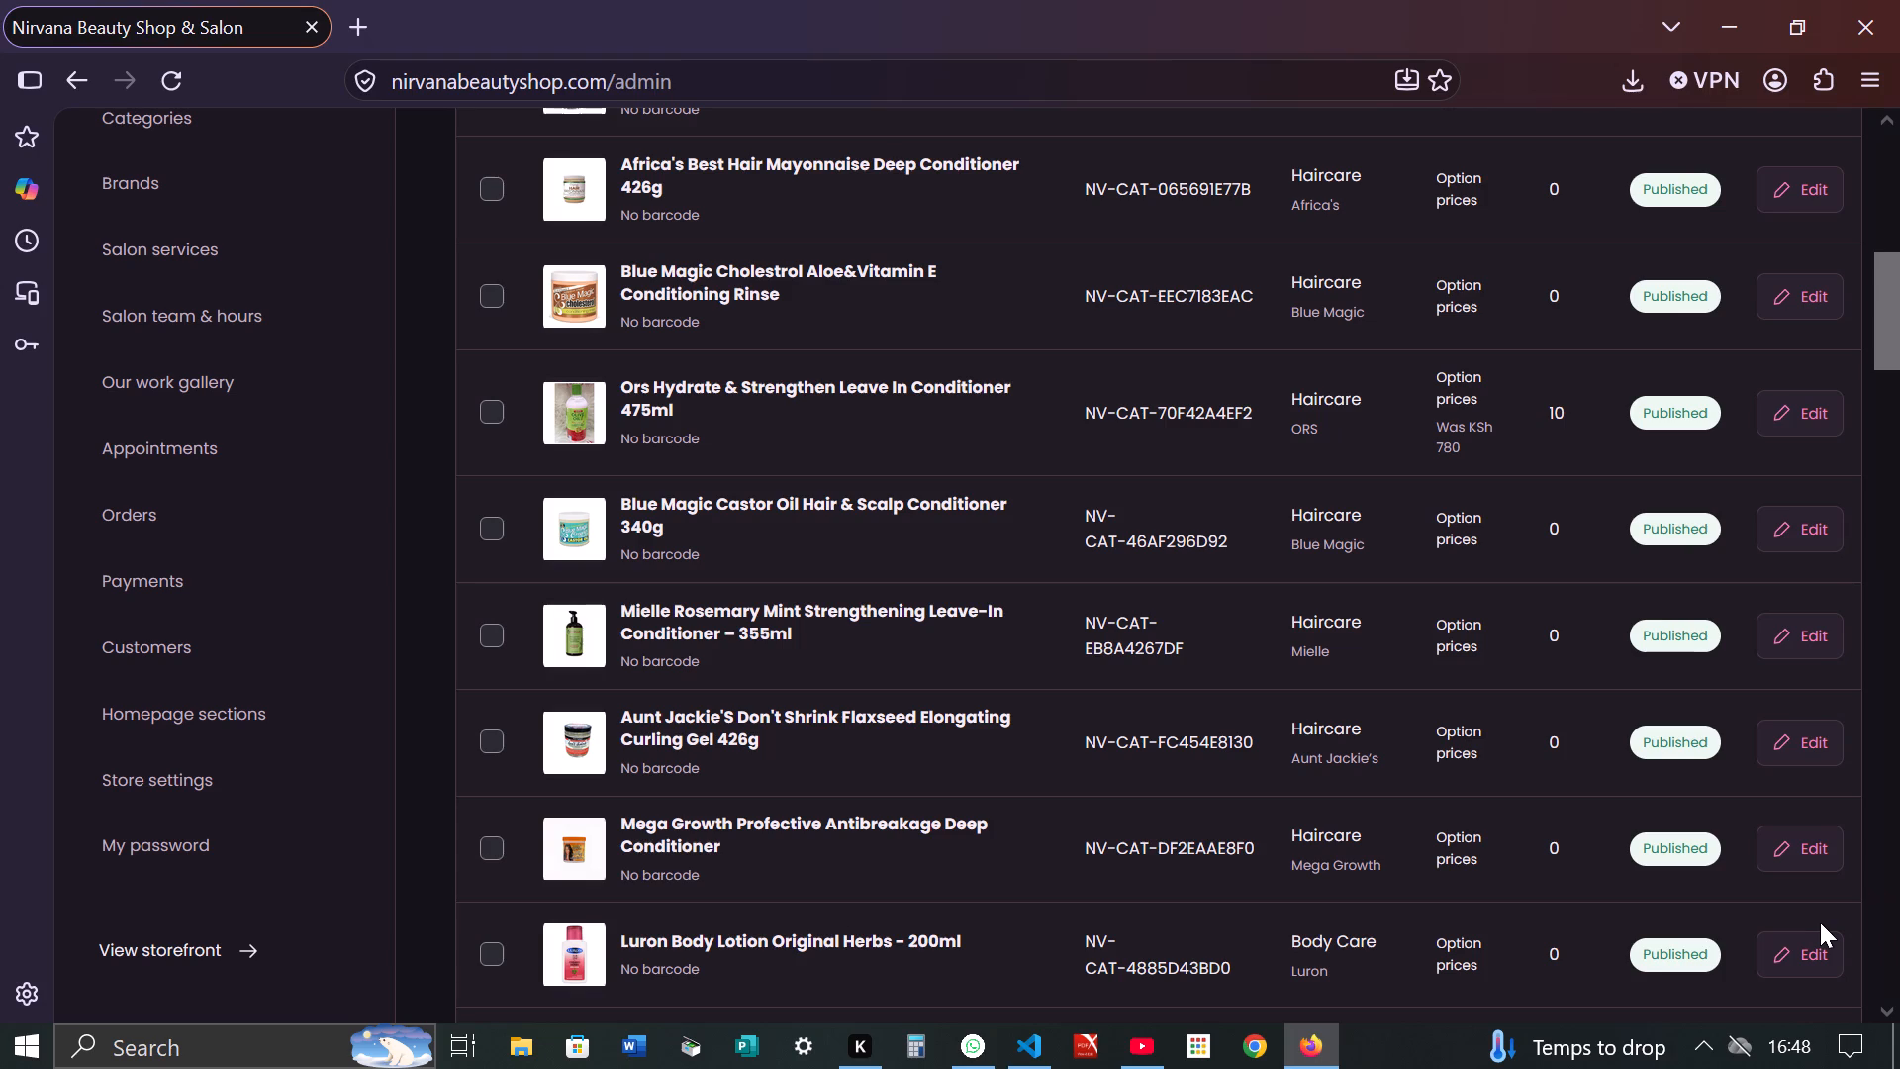
pyautogui.scroll(-13, 1492, 857)
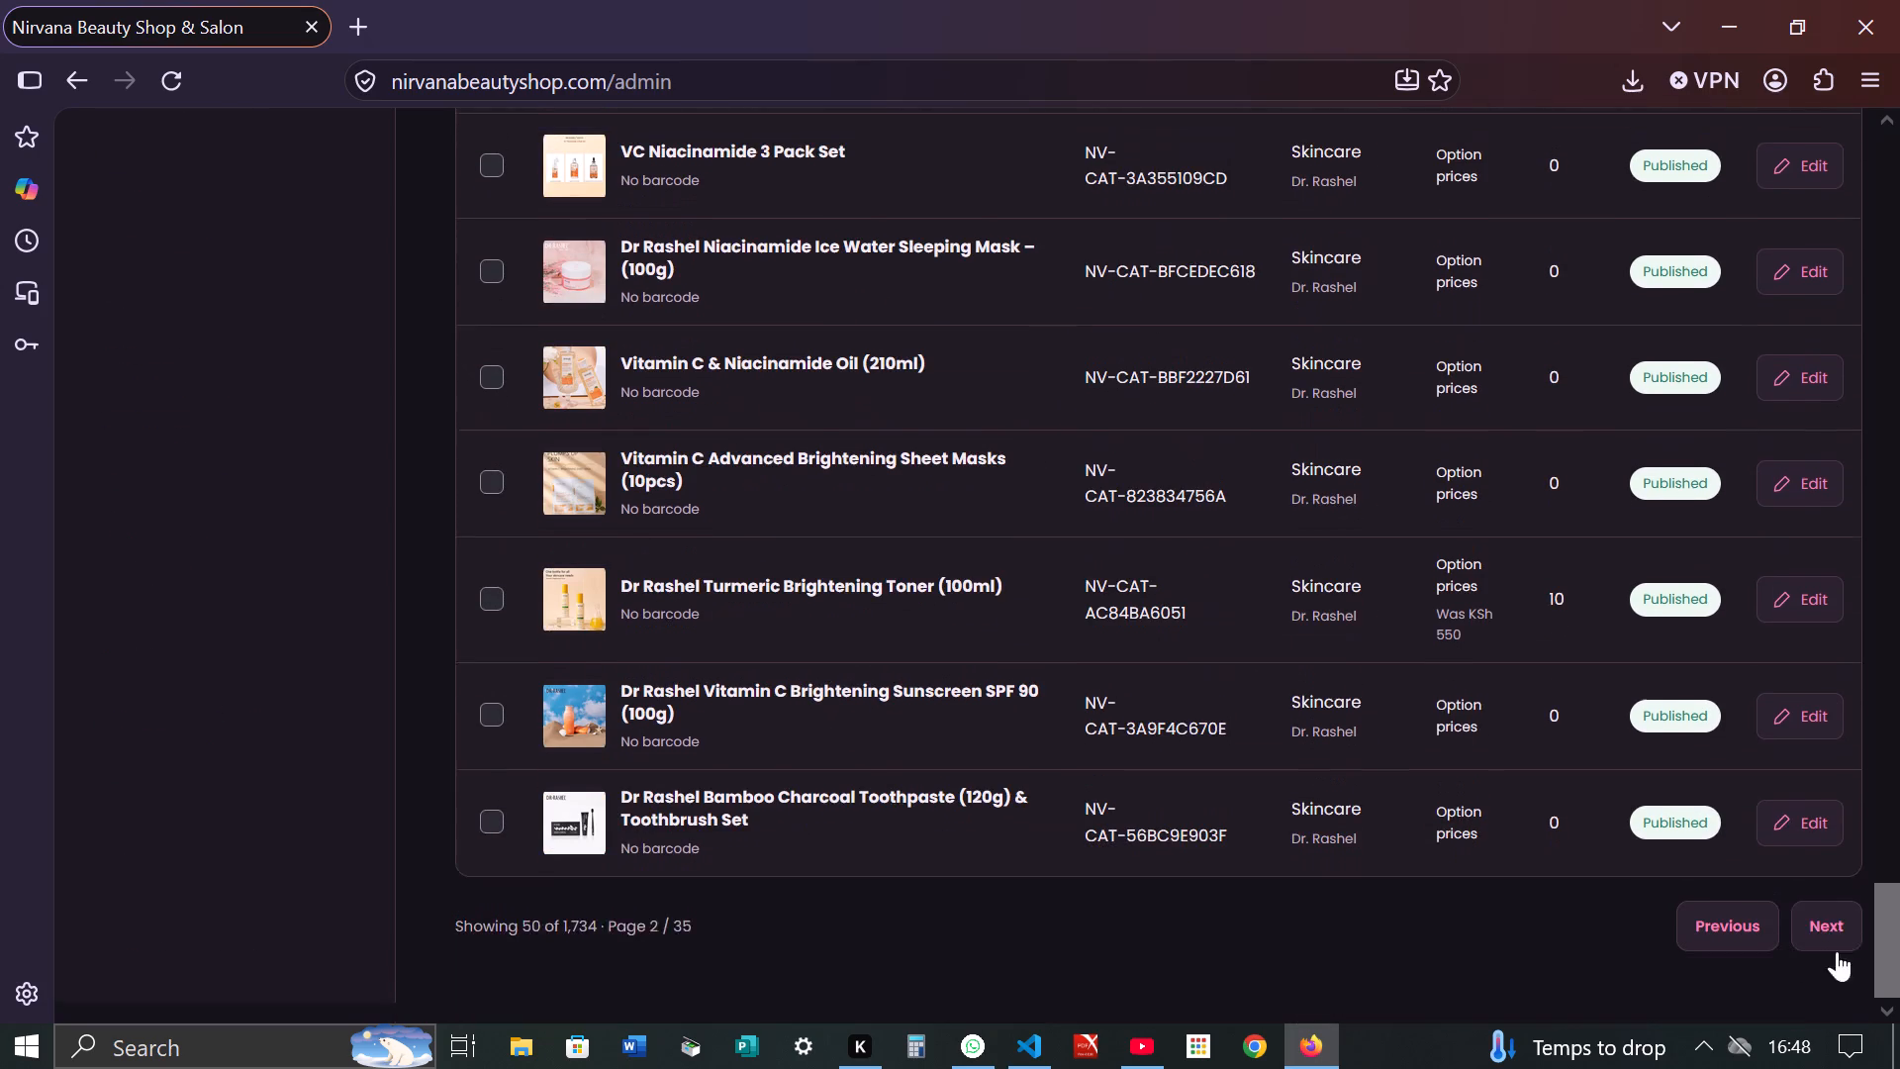
pyautogui.click(1845, 950)
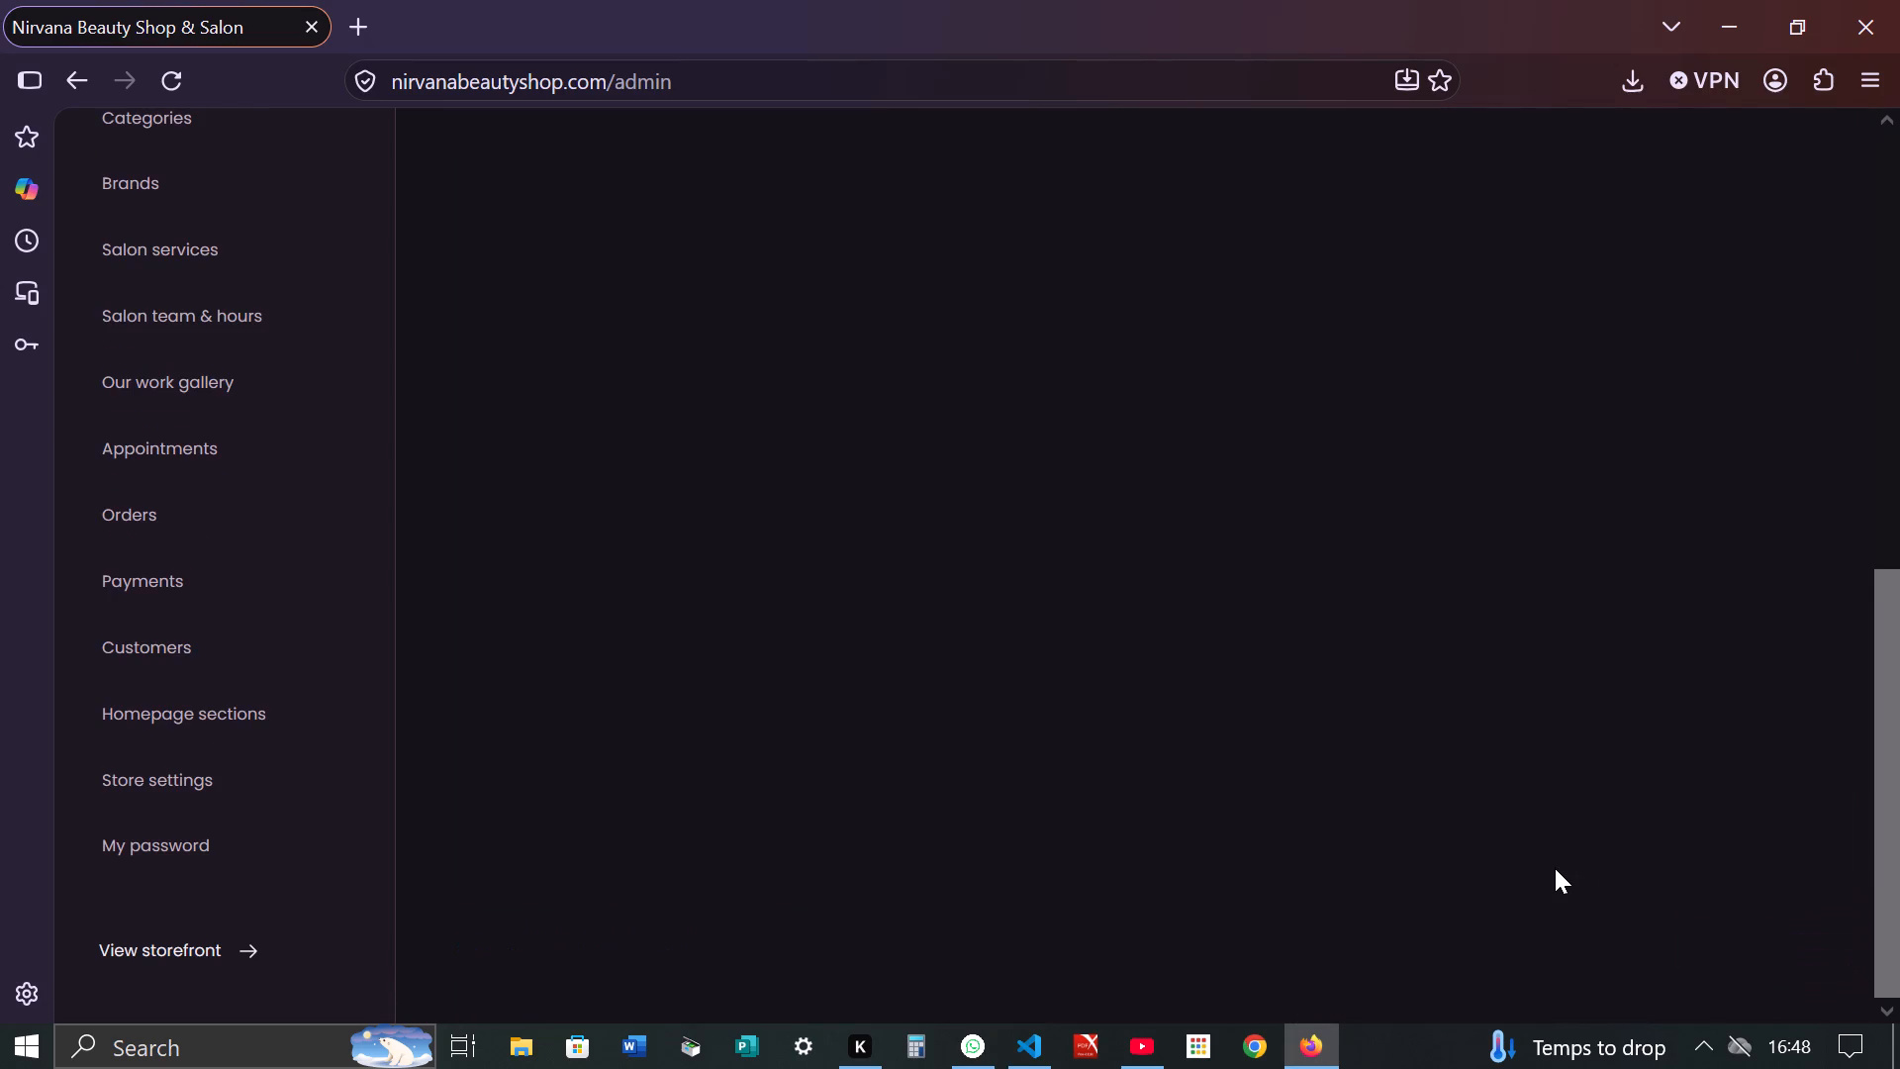
pyautogui.scroll(-15, 1555, 868)
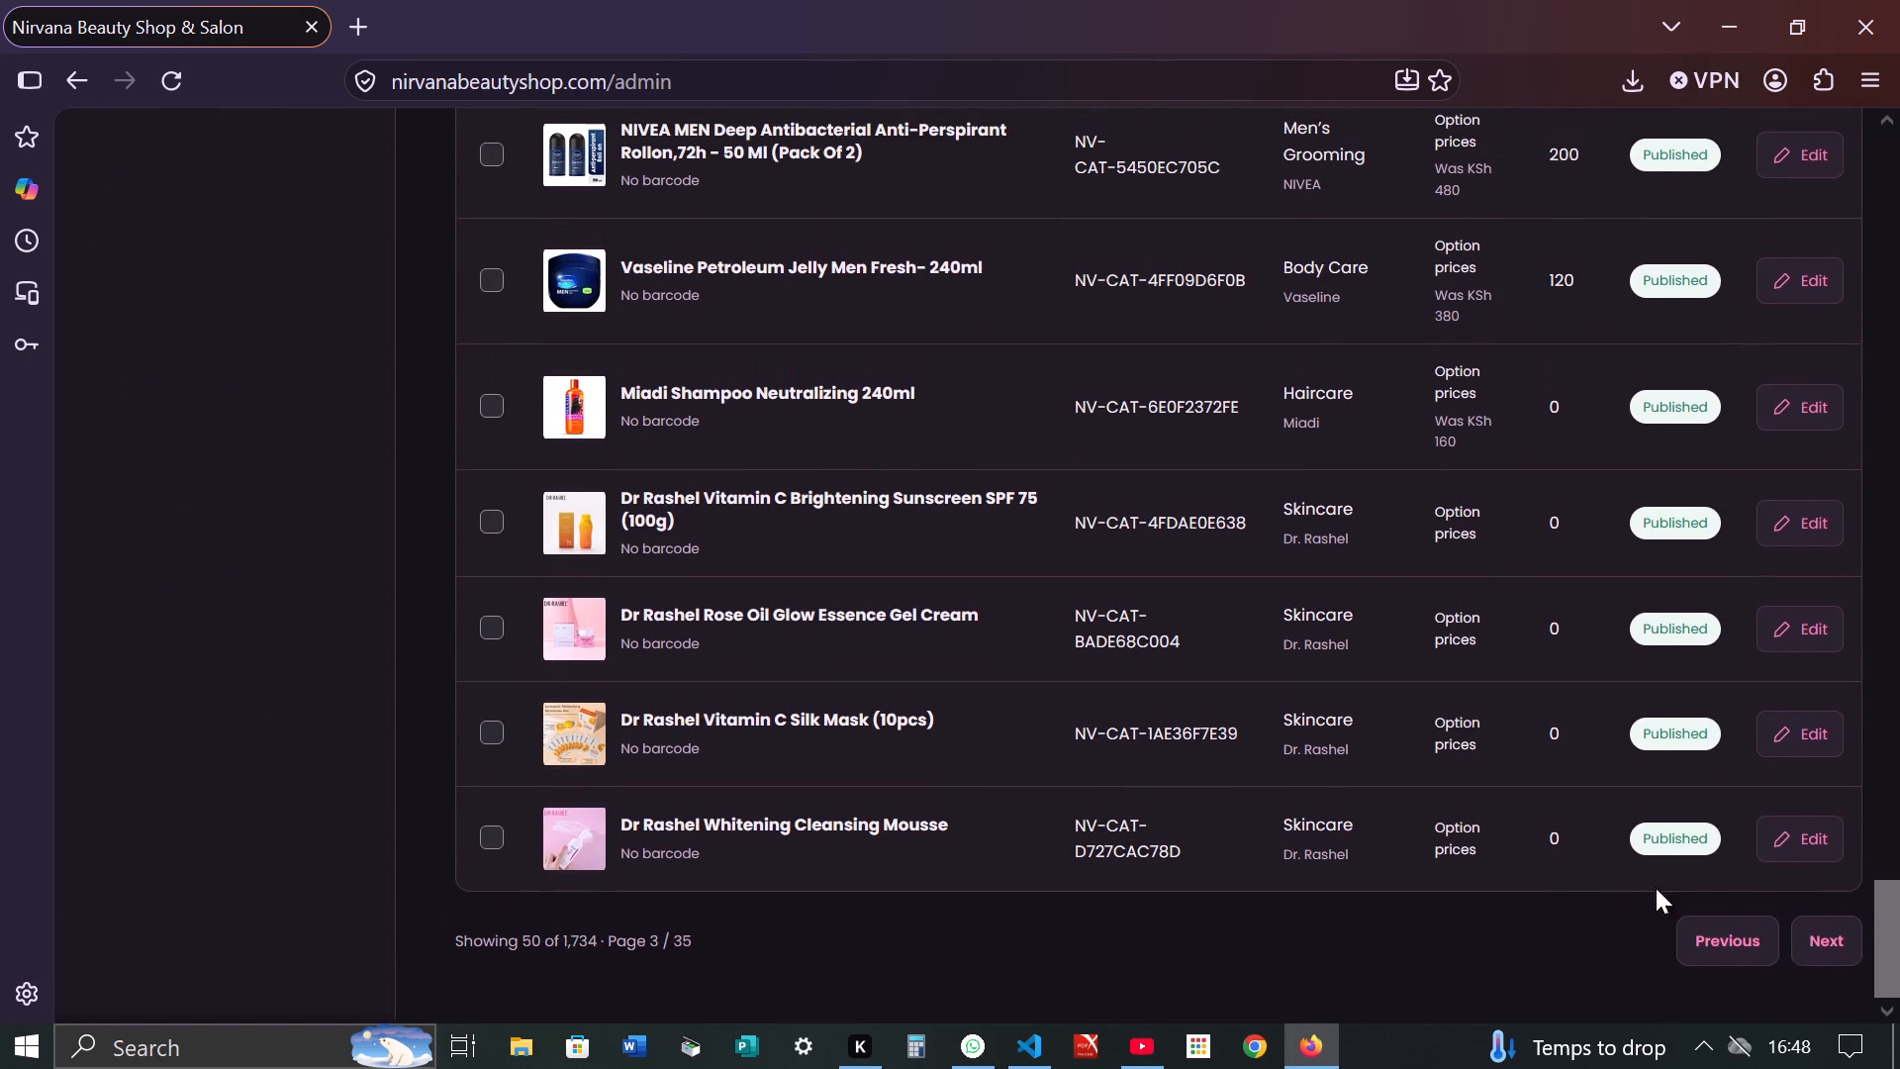
pyautogui.click(1821, 960)
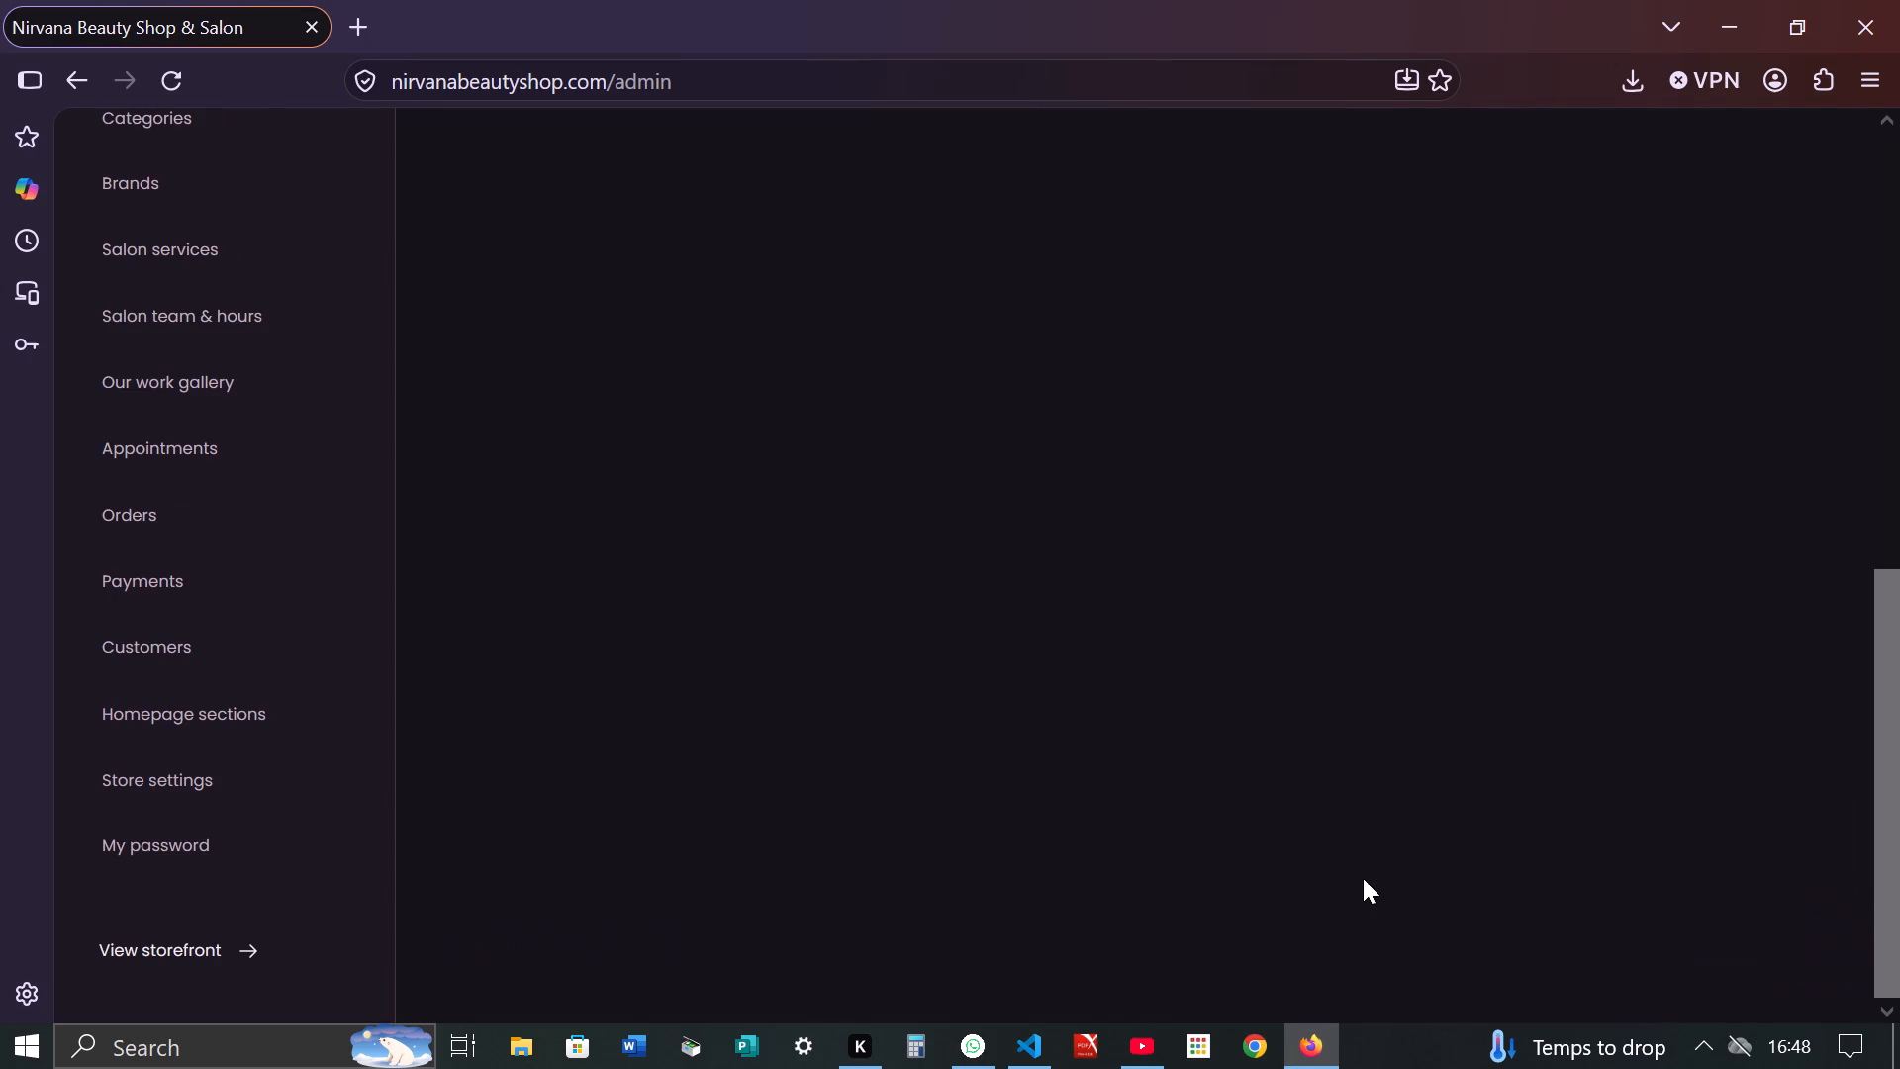
# Open Roniki 2PCS White& Blue UV/LED Nail polish Gel for editing, set its Option 1 stock to 0 and save the product.
pyautogui.scroll(-4, 1363, 878)
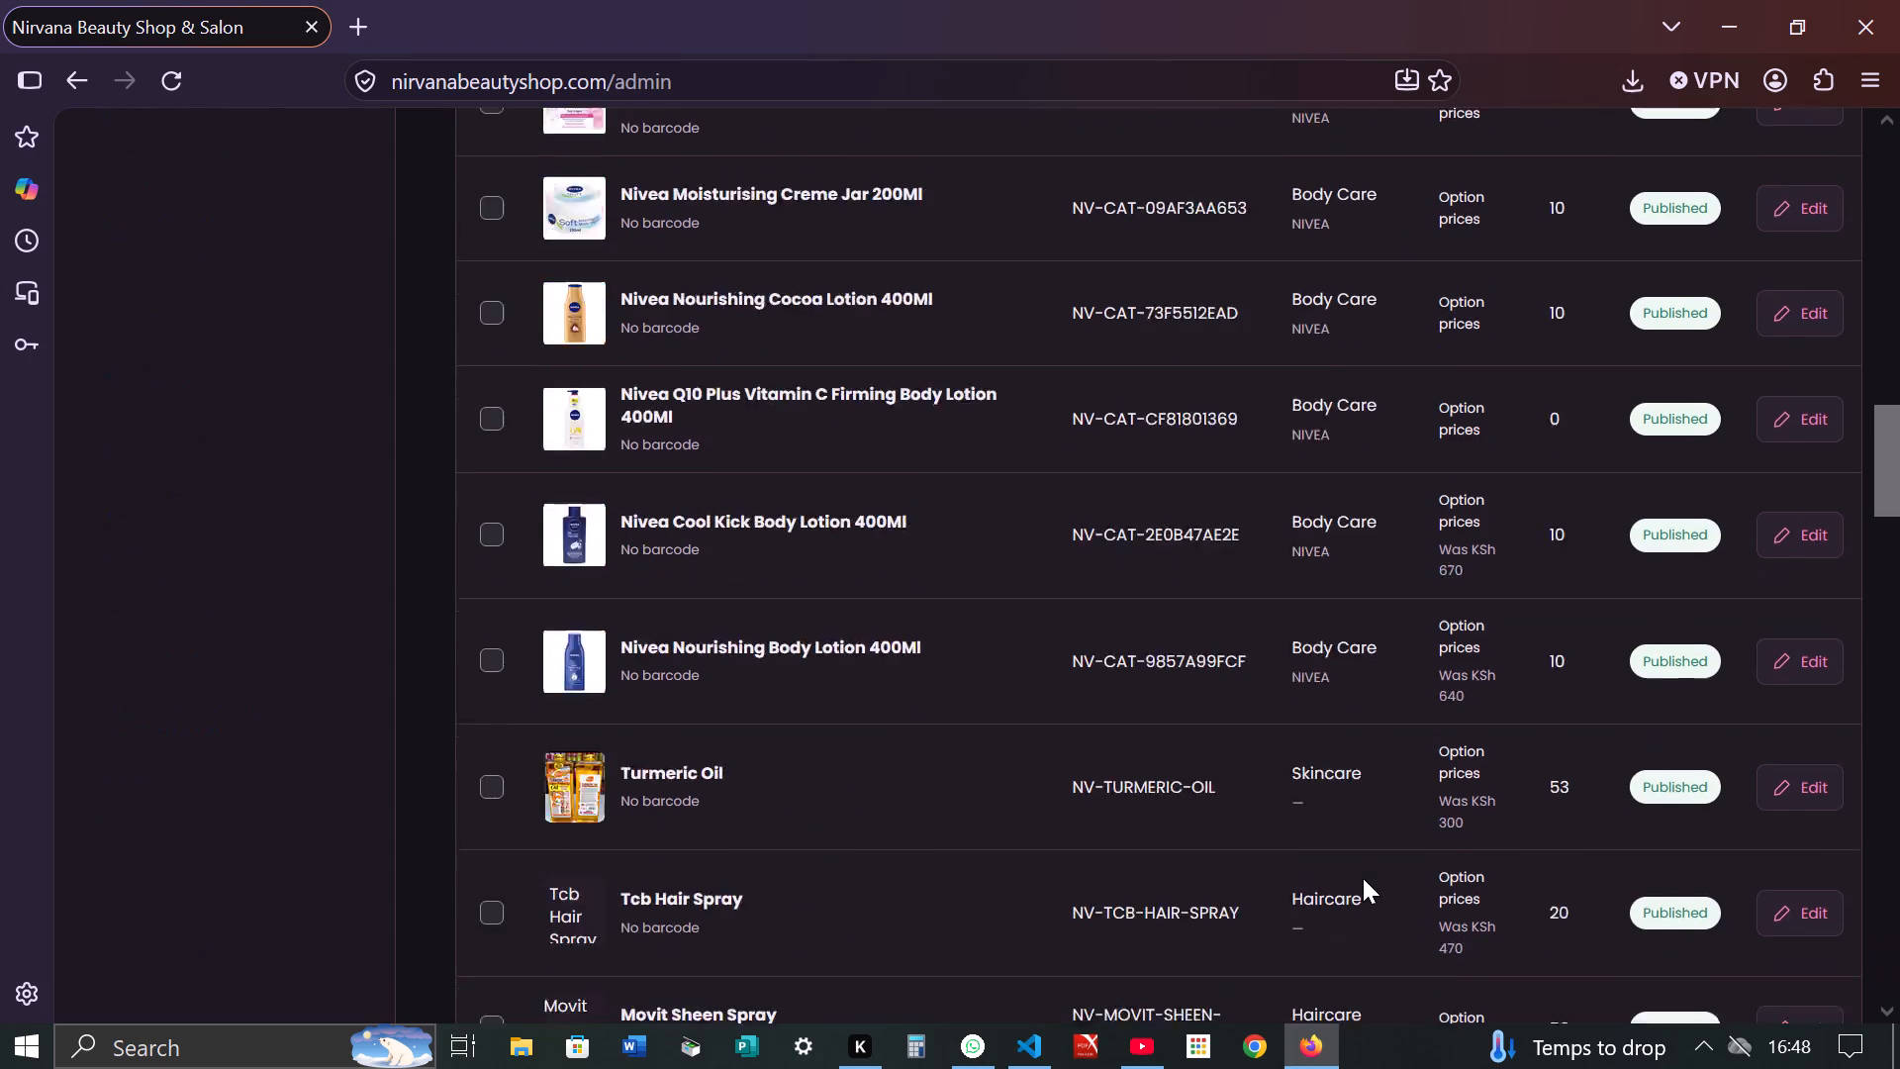
pyautogui.scroll(-9, 1363, 878)
pyautogui.scroll(1, 1363, 878)
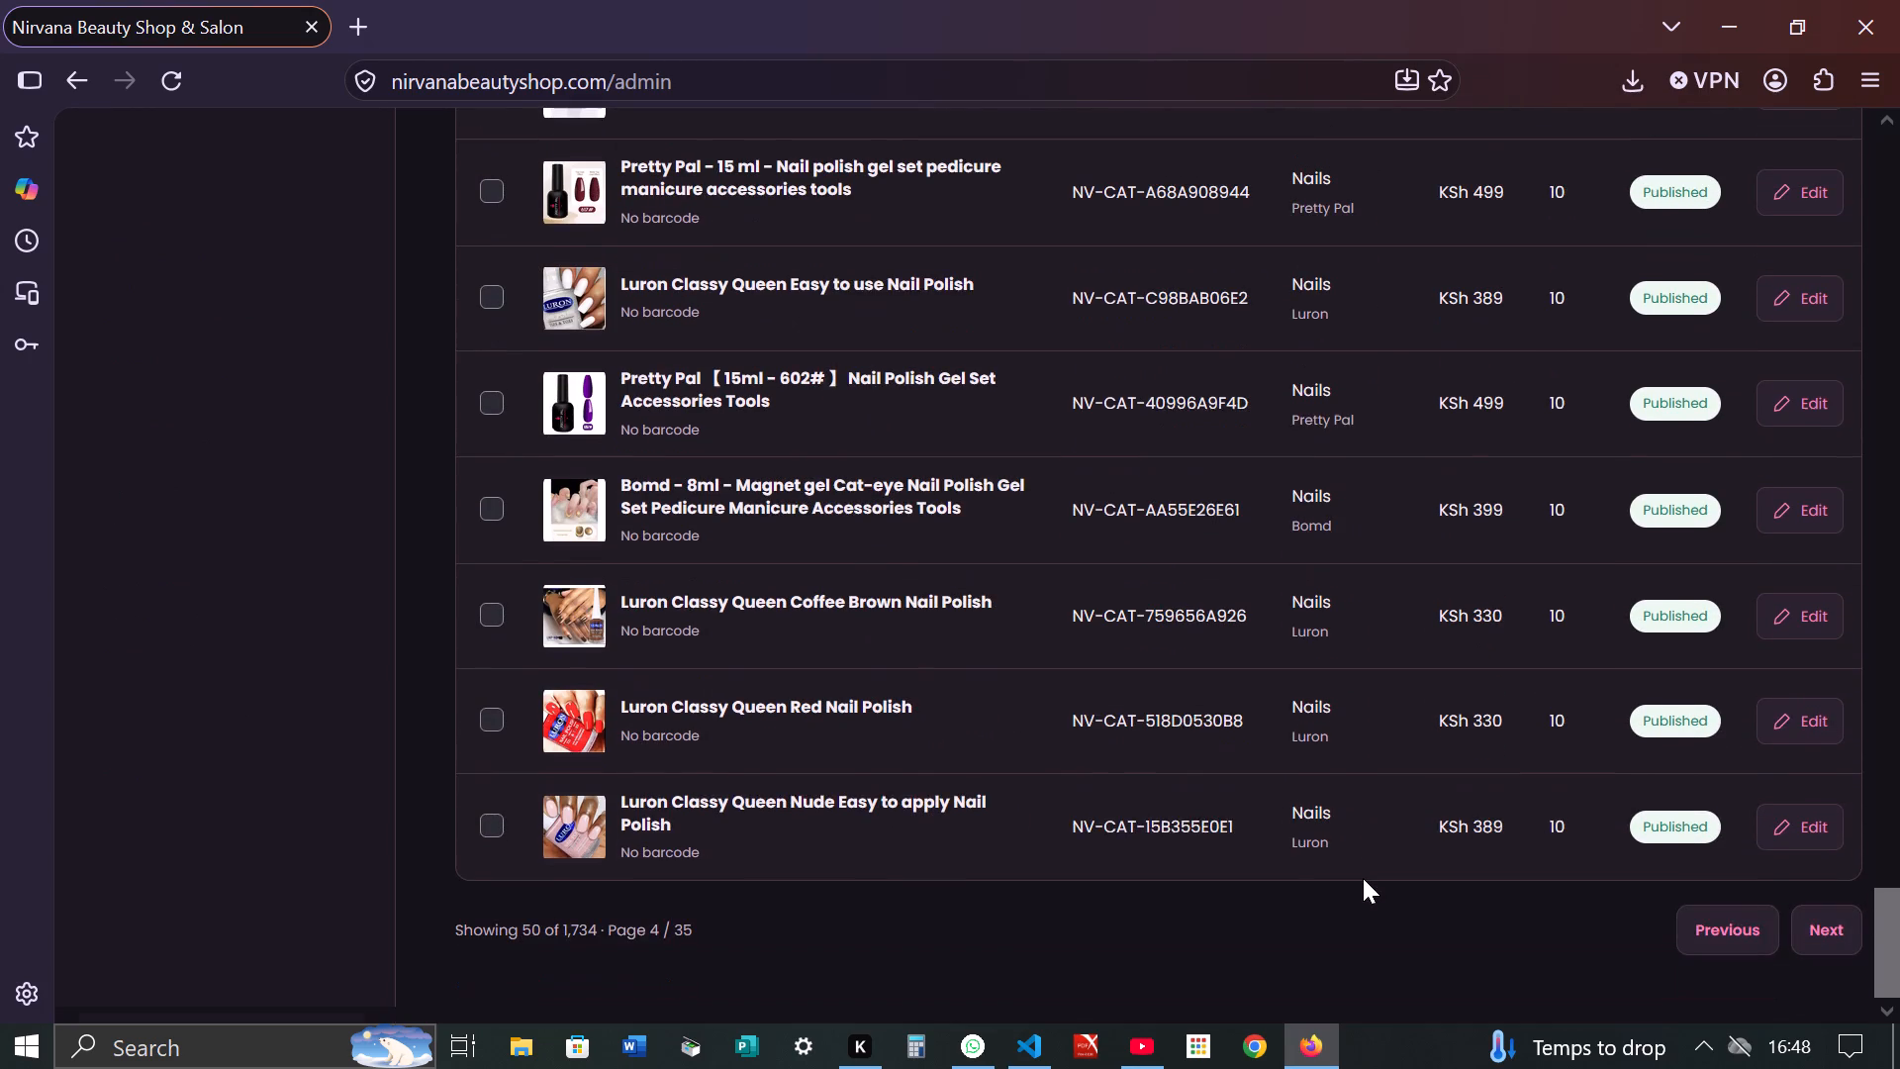
pyautogui.scroll(3, 1363, 878)
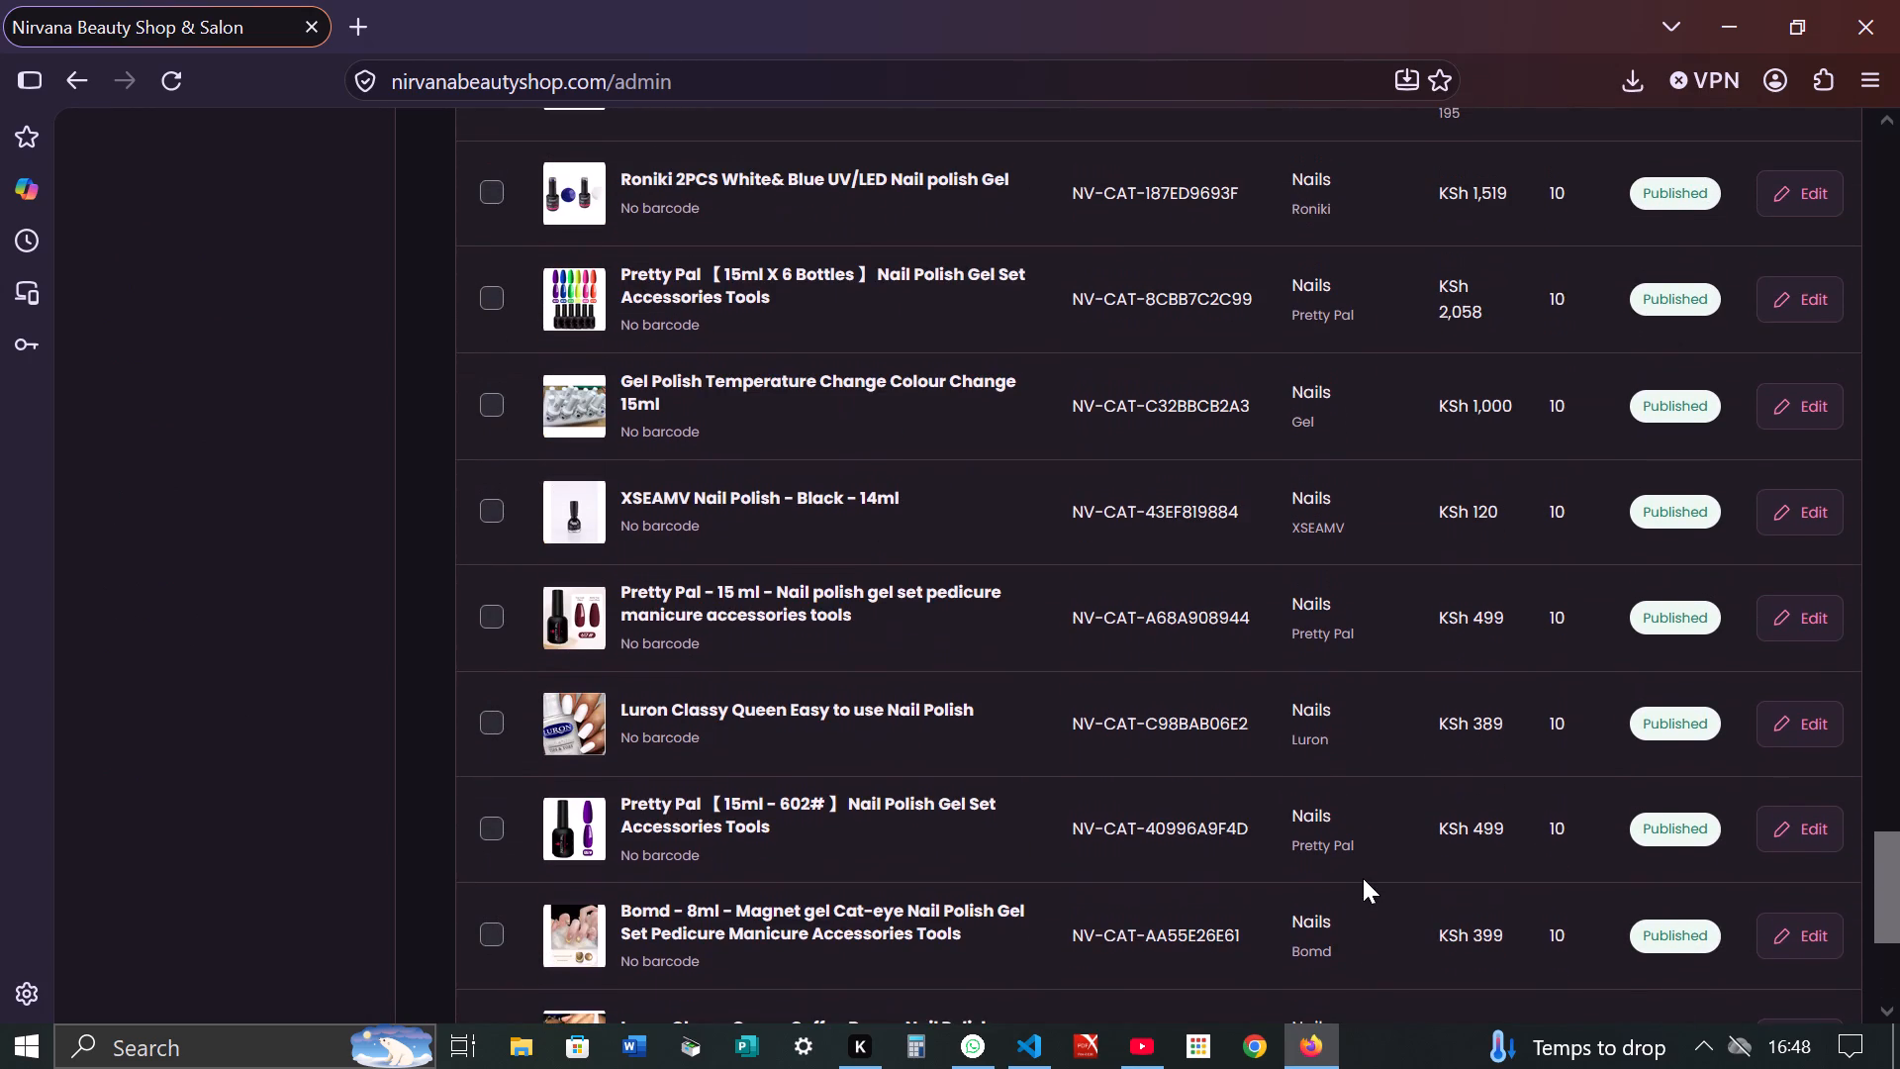
pyautogui.scroll(2, 1363, 878)
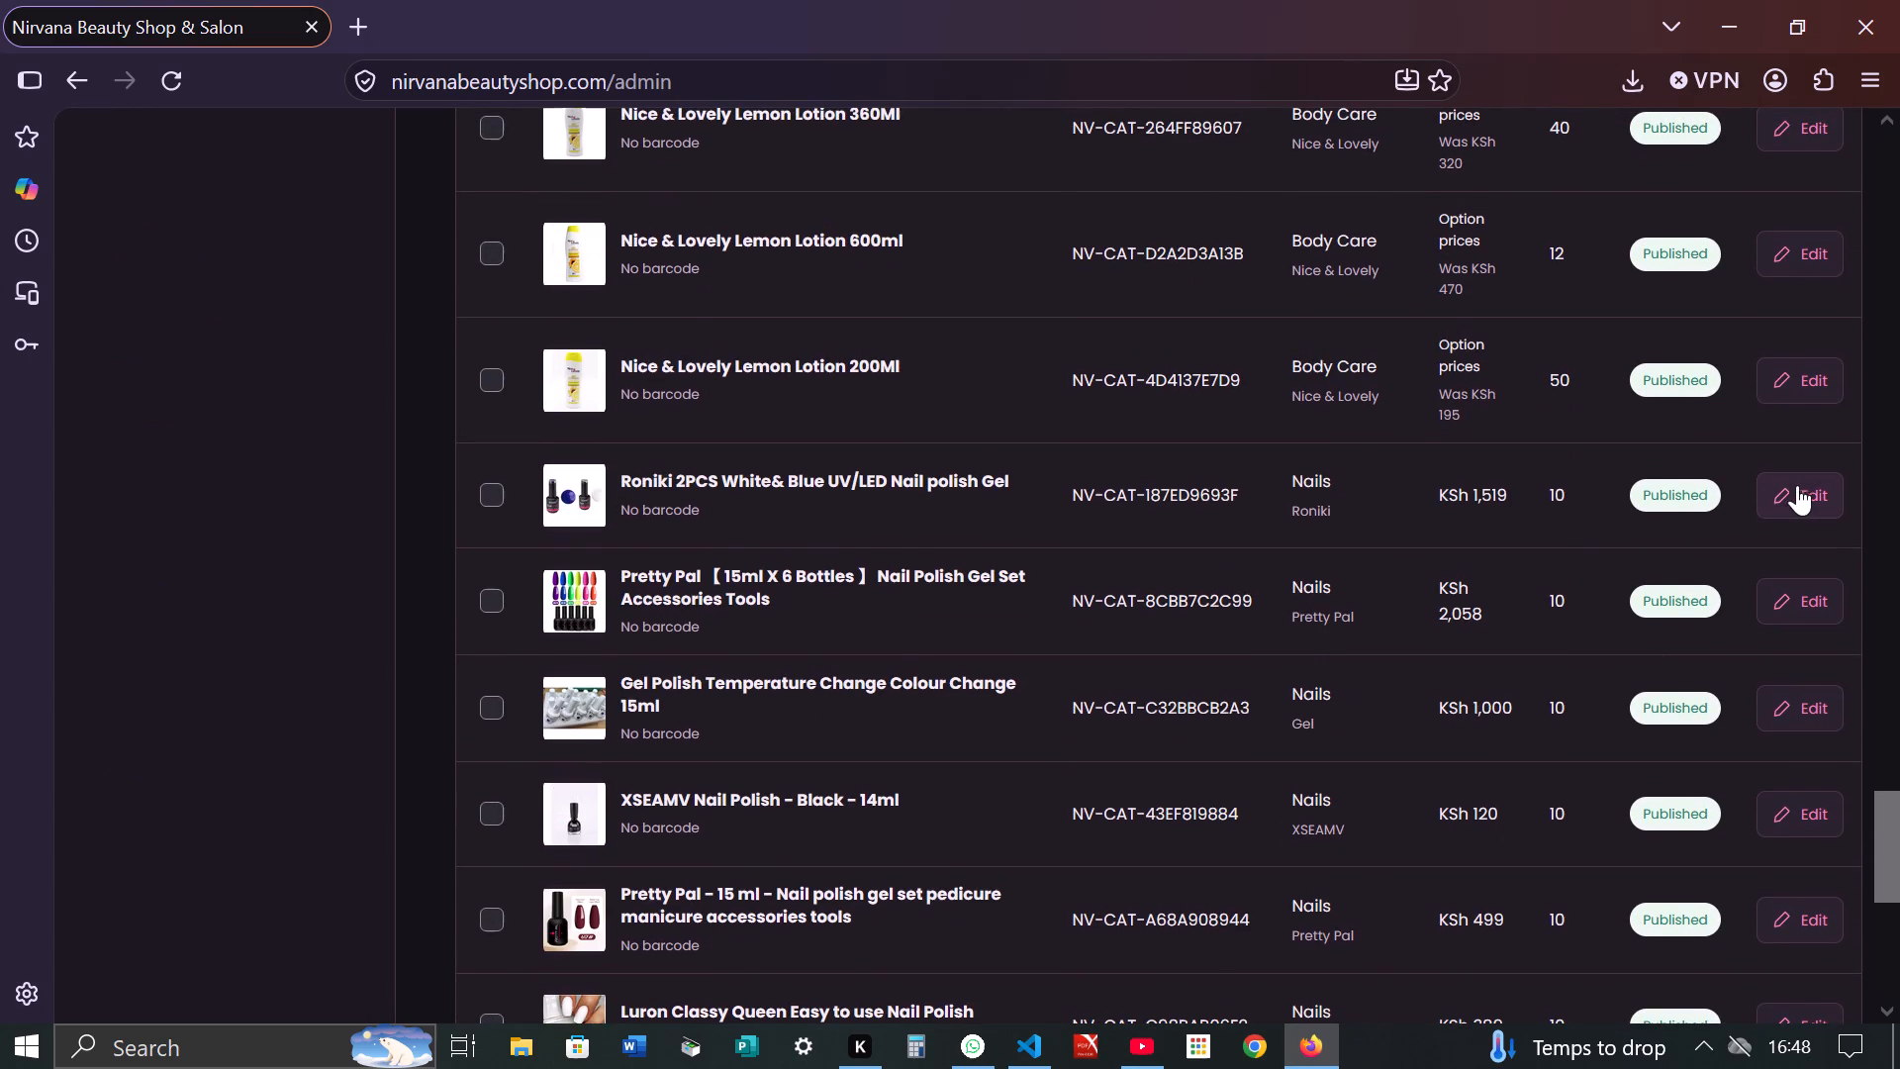
pyautogui.click(1799, 485)
pyautogui.scroll(-1, 1368, 584)
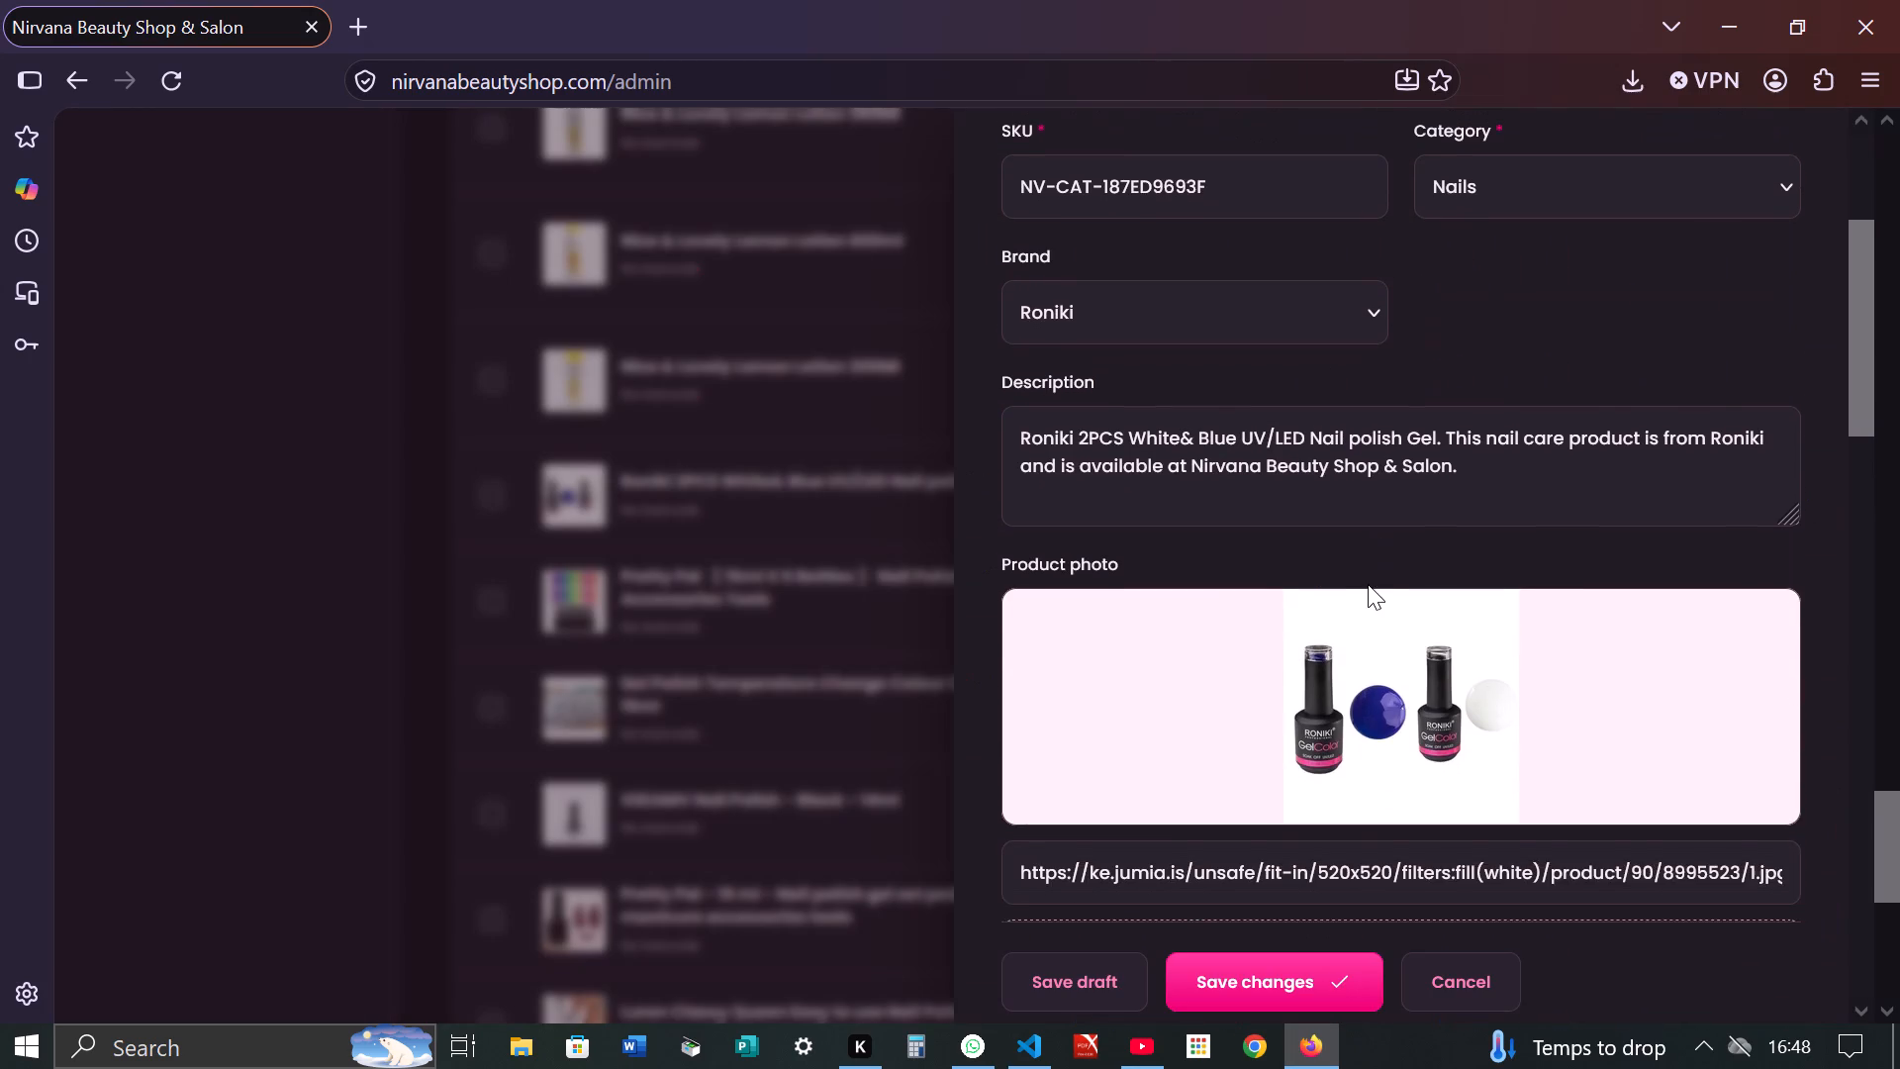
pyautogui.scroll(-1, 1368, 584)
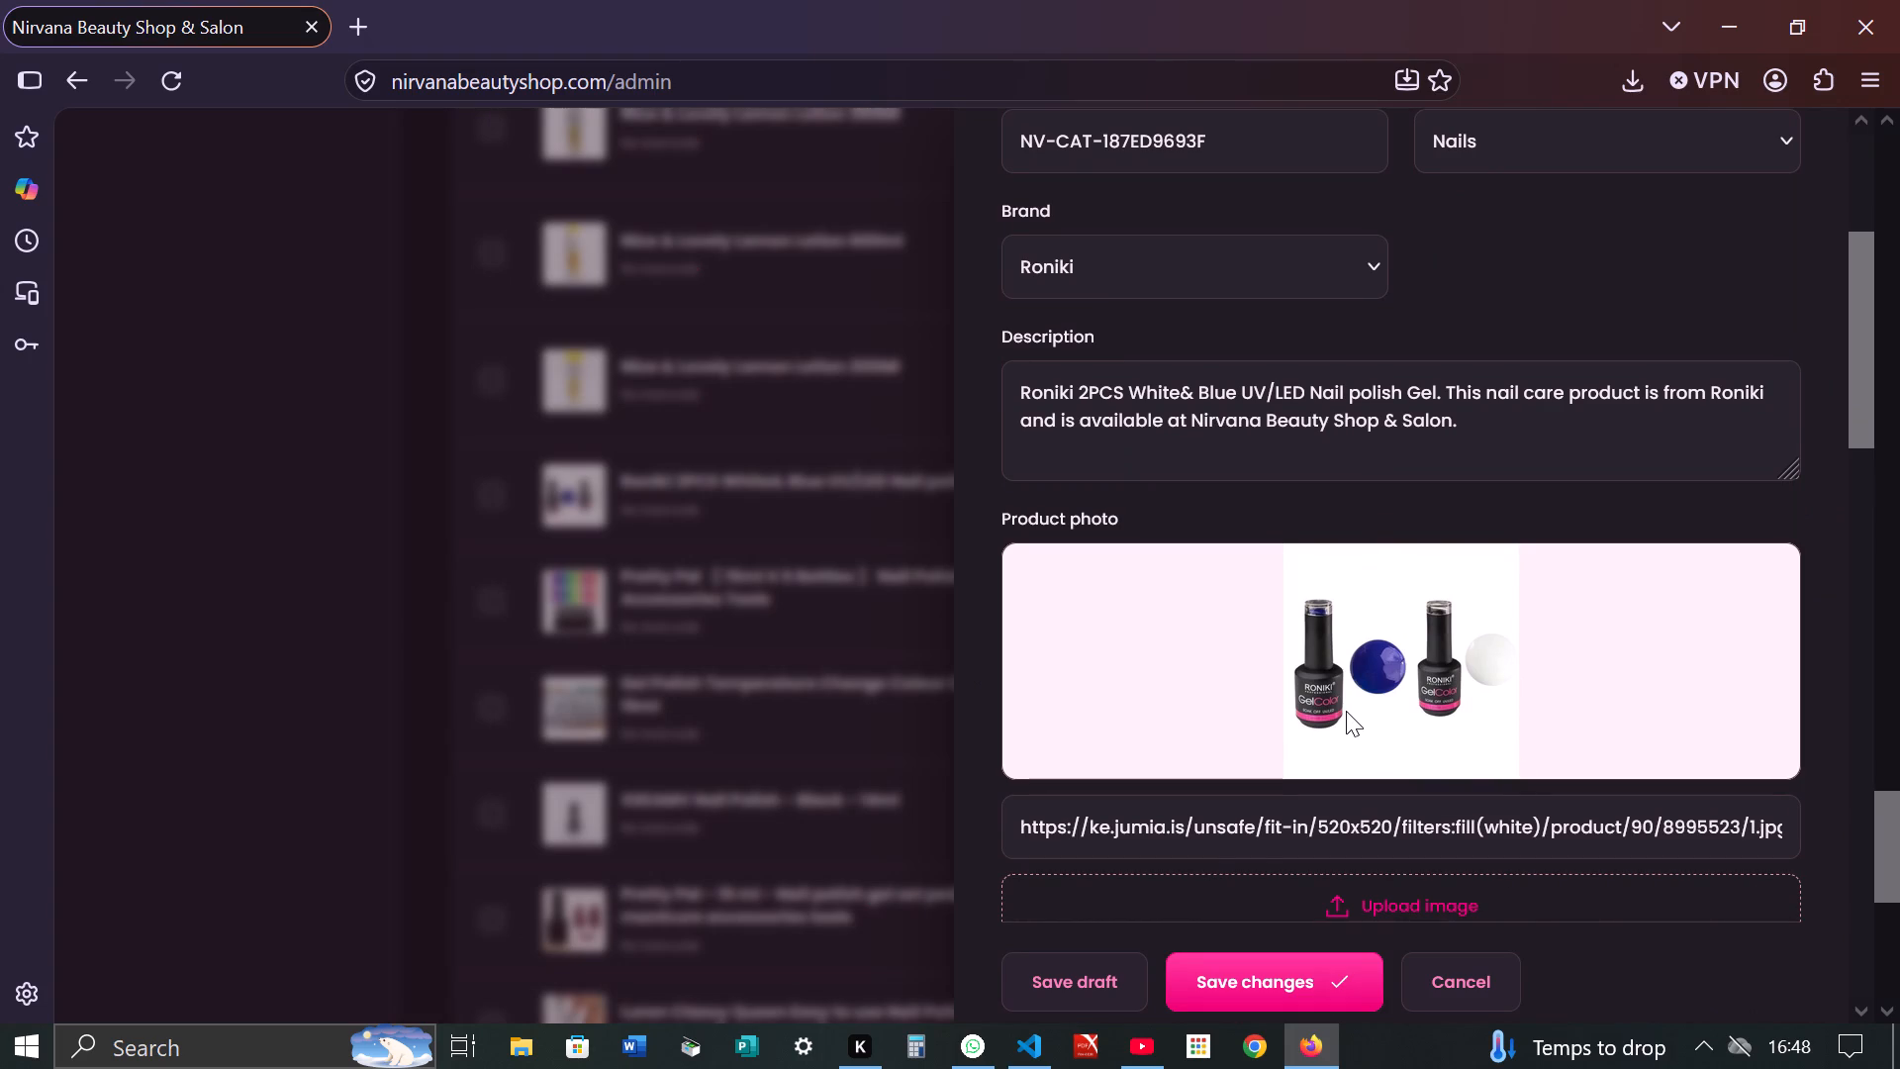
pyautogui.click(1346, 711)
pyautogui.scroll(-1, 1346, 711)
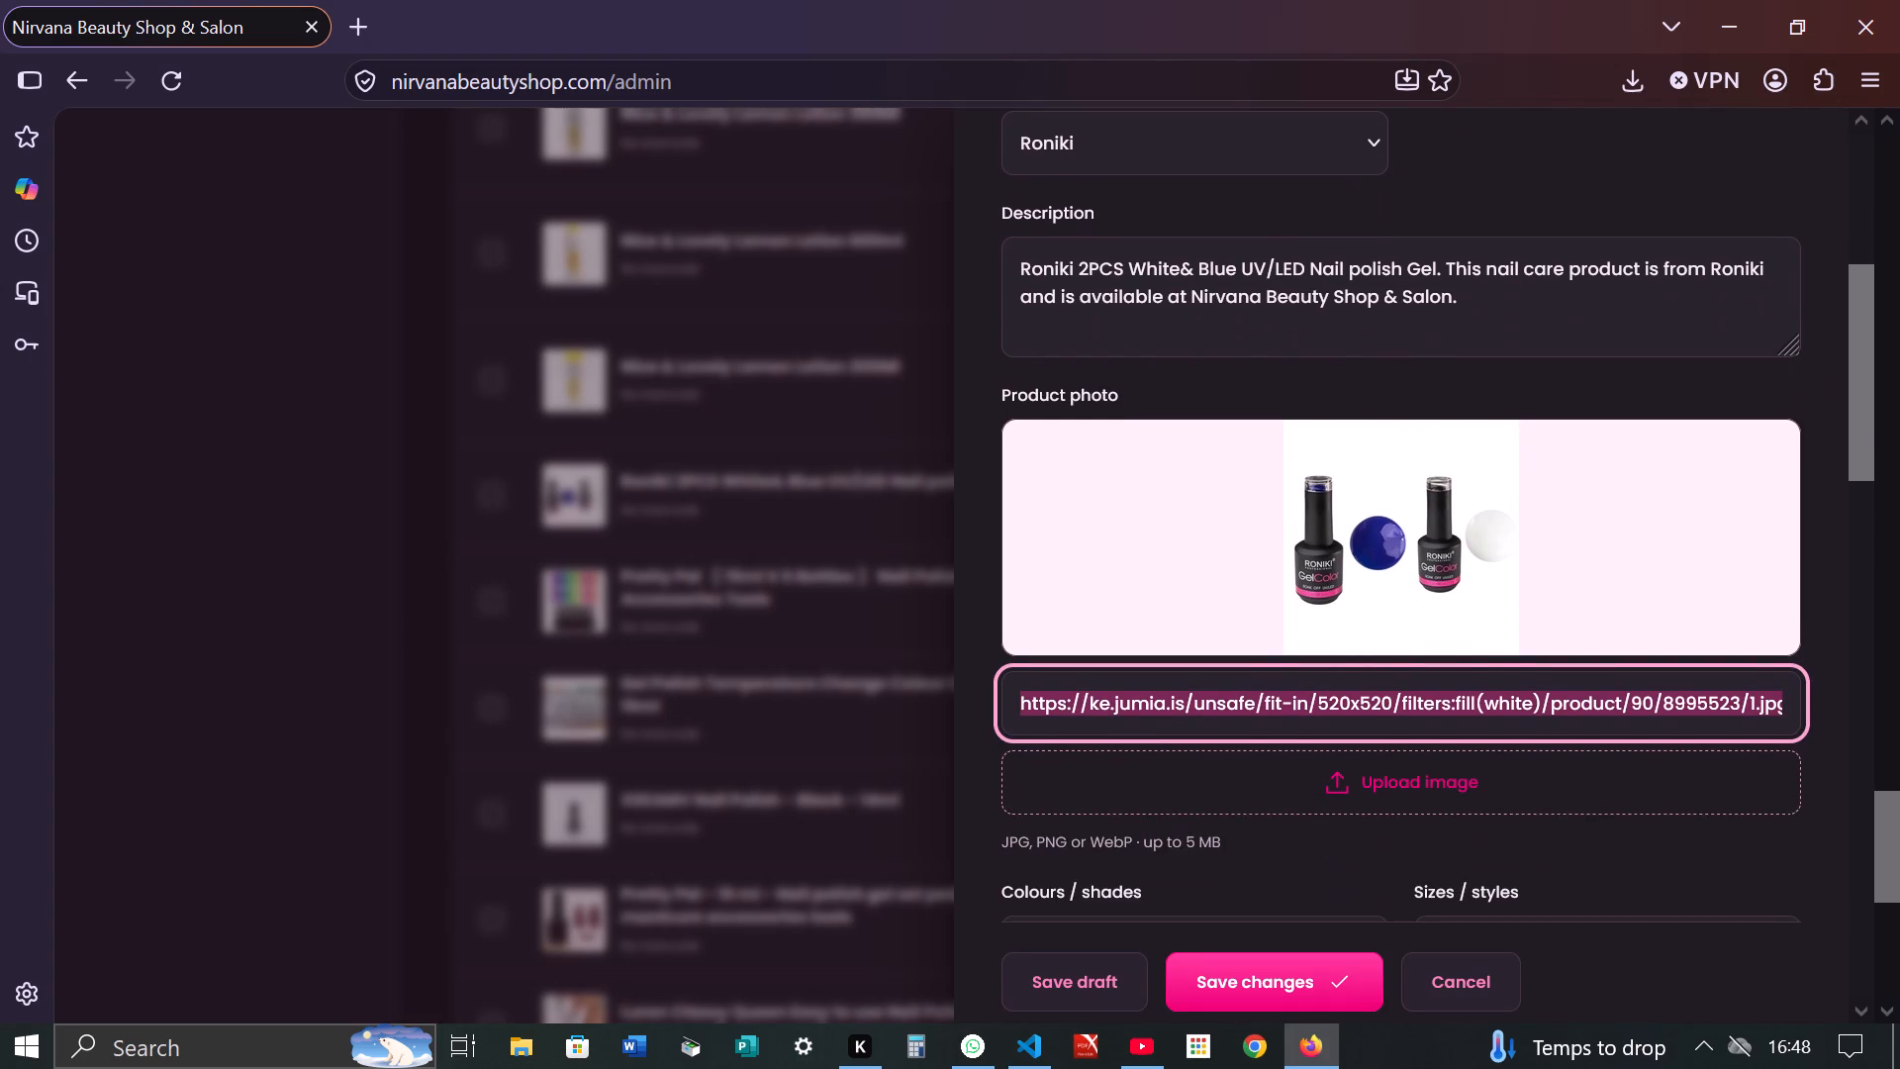
pyautogui.click(1479, 594)
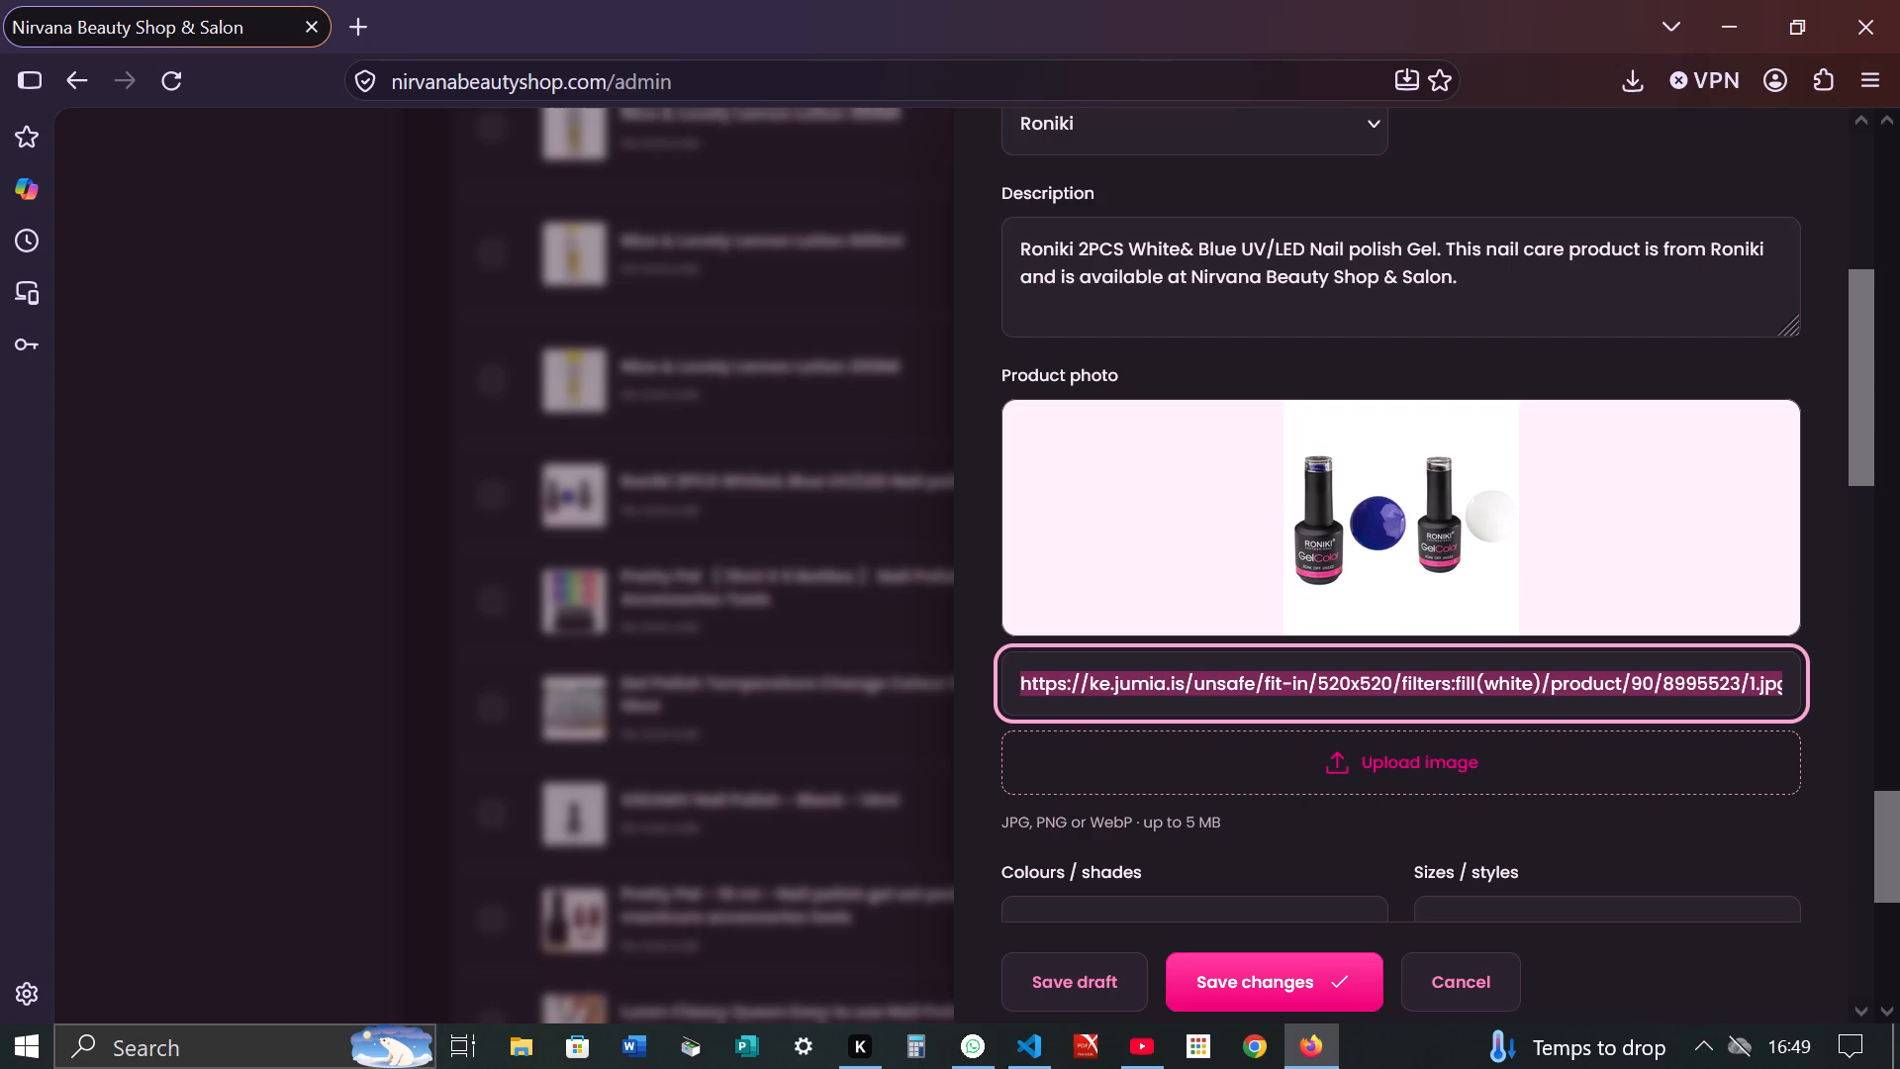
pyautogui.scroll(-6, 1460, 849)
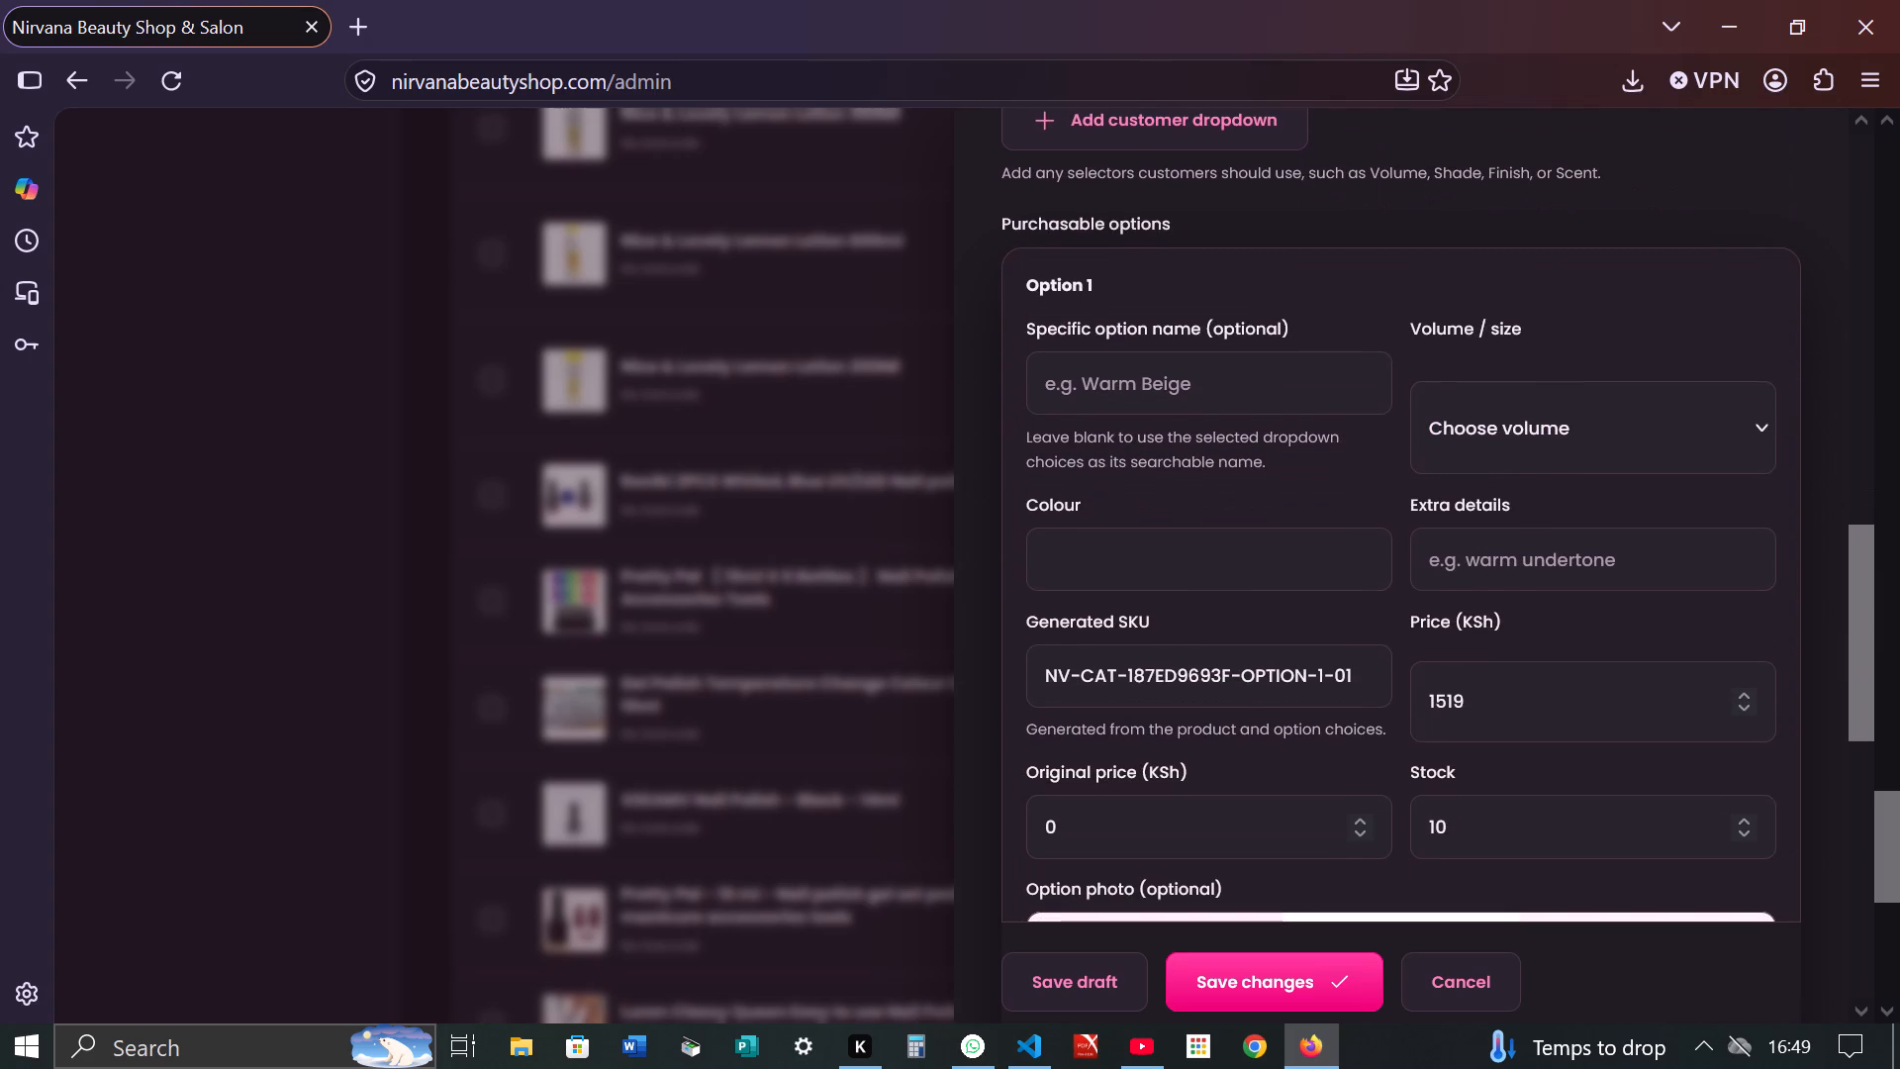
pyautogui.click(1448, 835)
pyautogui.press('BackSpace')
pyautogui.press('BackSpace')
pyautogui.press('0')
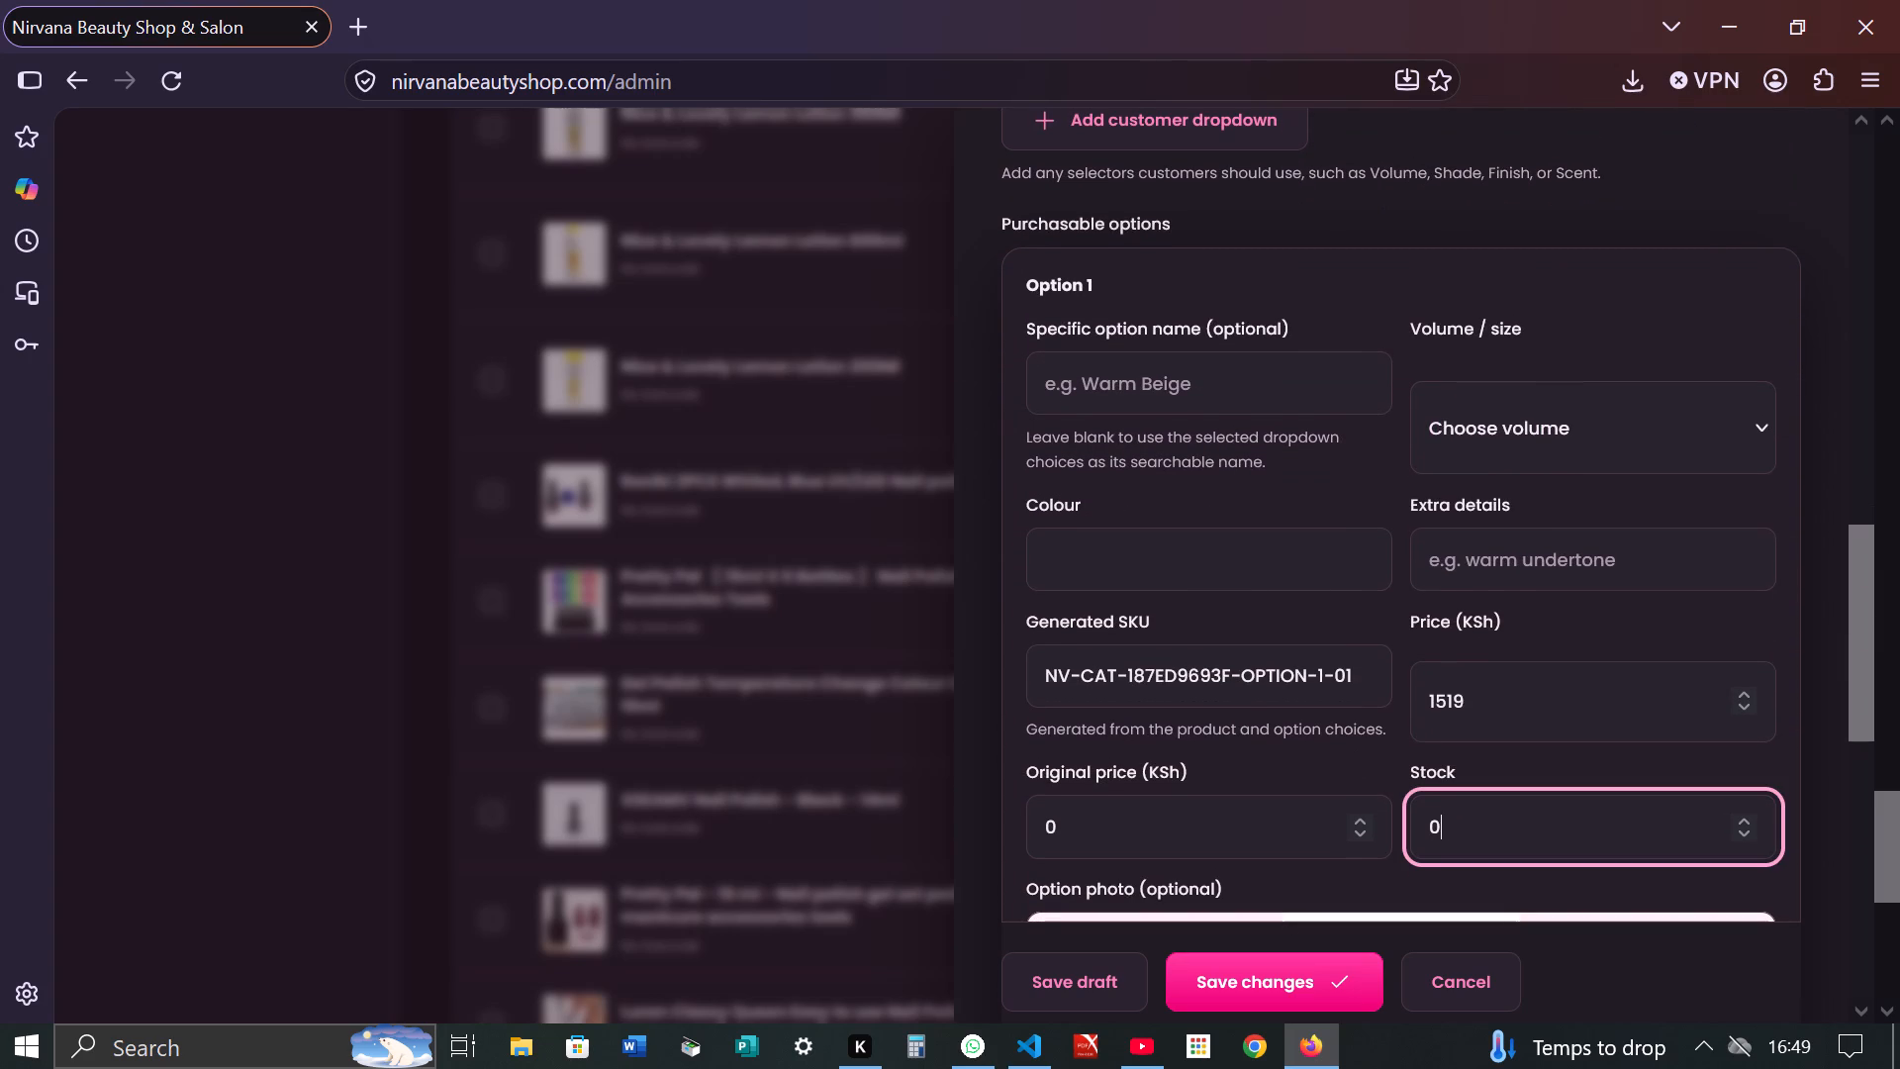
pyautogui.click(1263, 999)
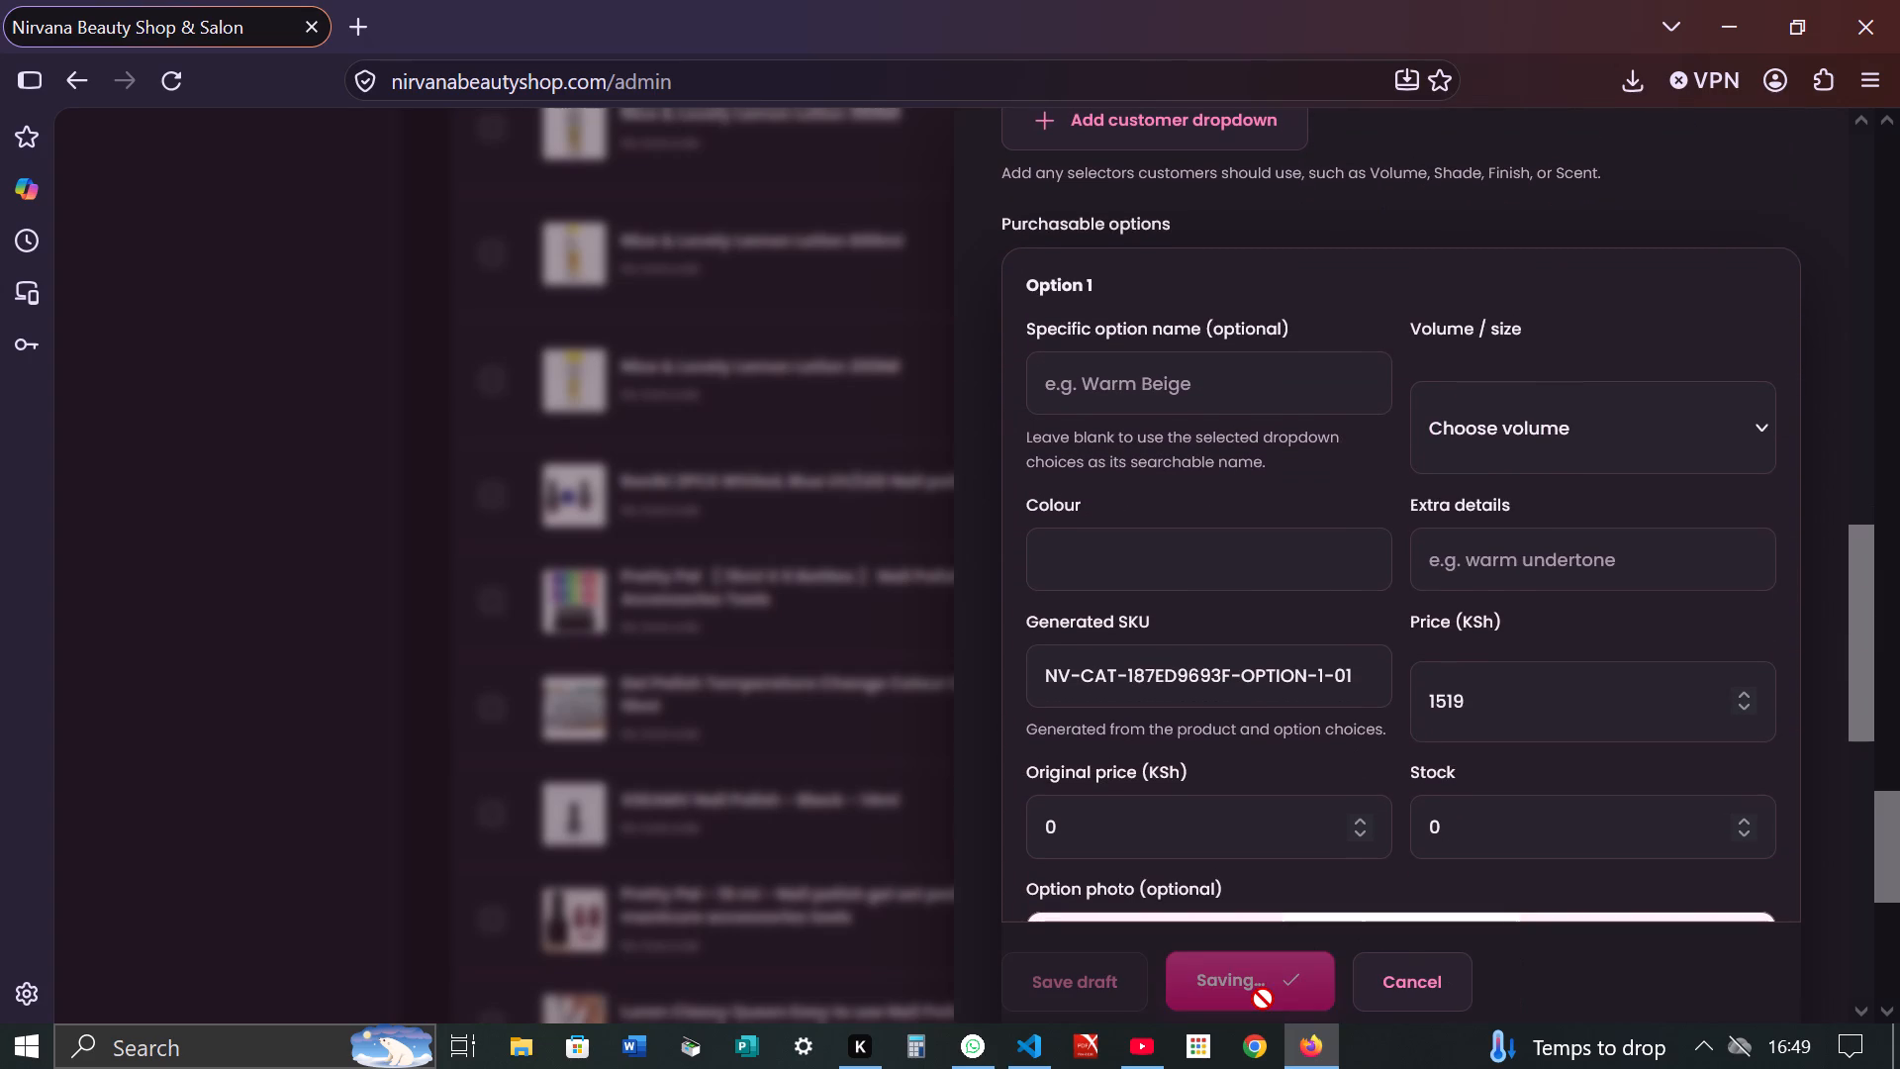
# Return to page 4 of the reloaded product list and go to the nail products following the Nice & Lovely lemon lotions.
pyautogui.scroll(-2, 1263, 999)
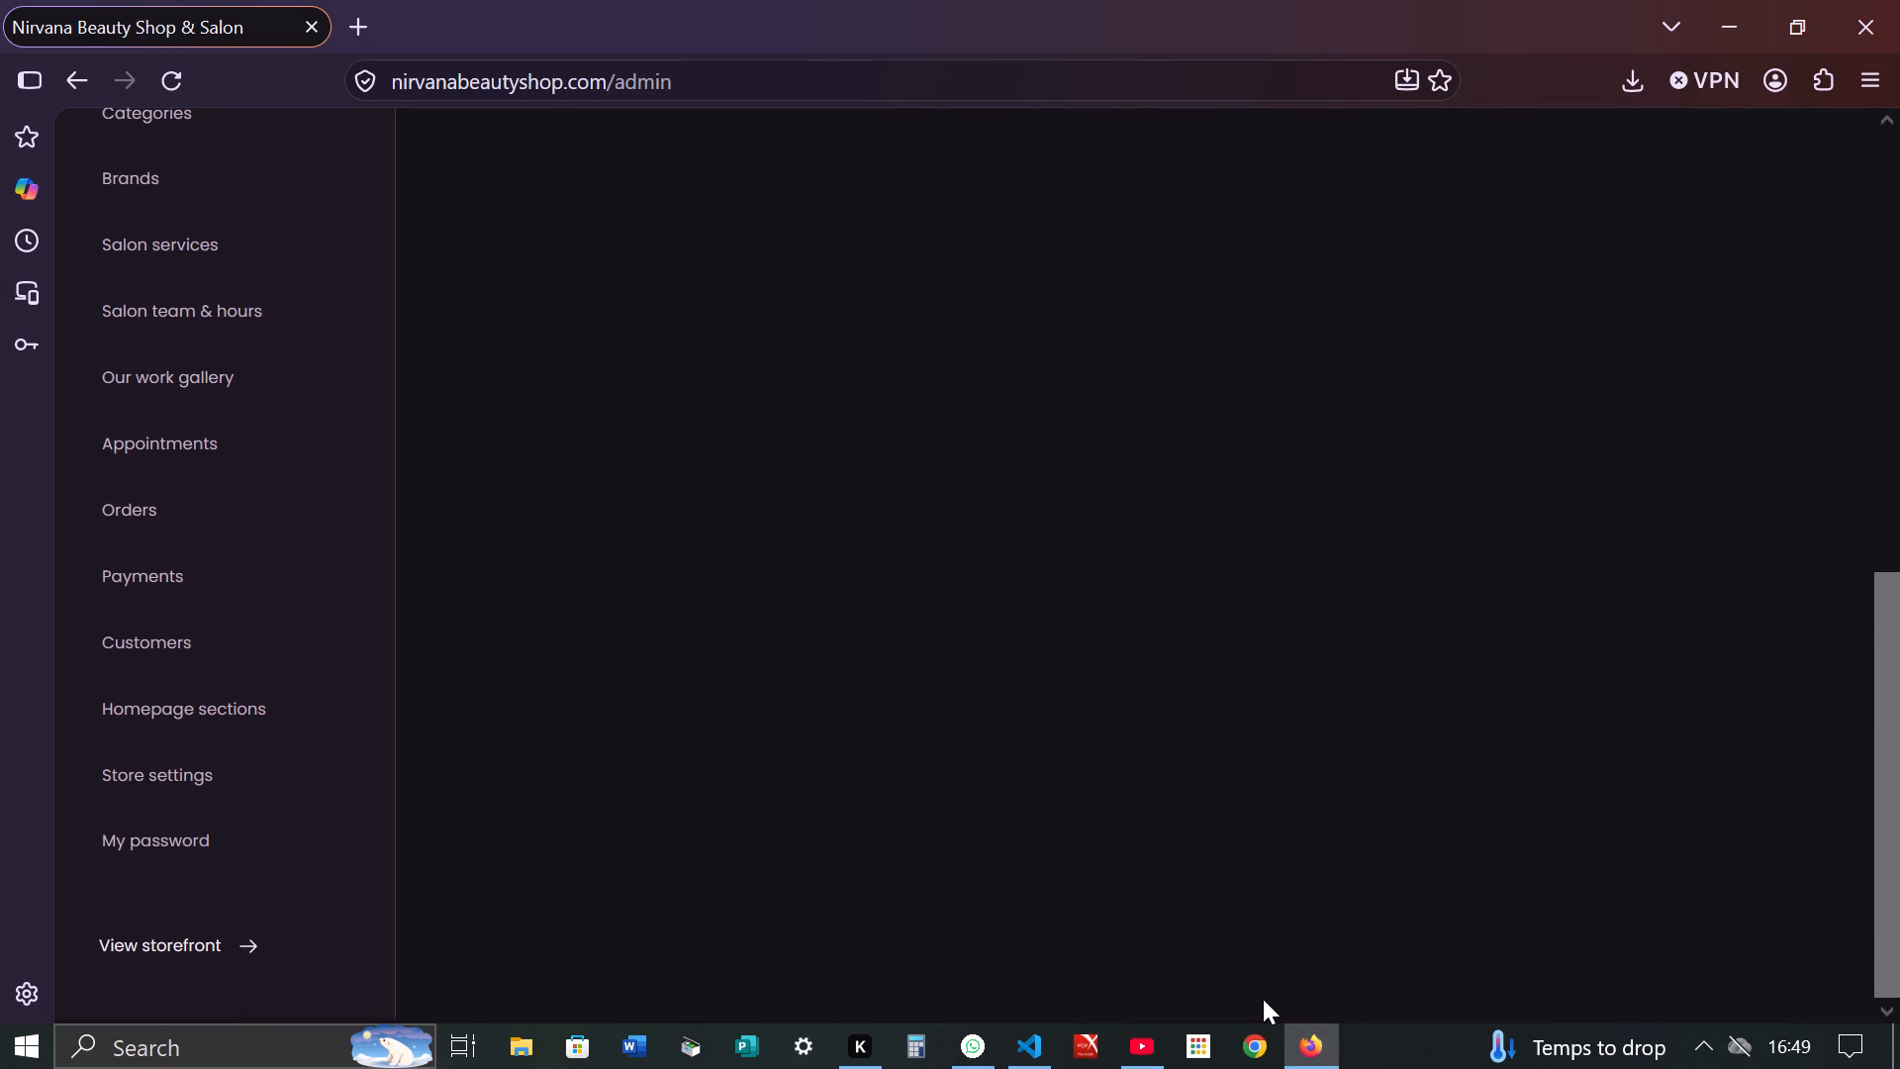
pyautogui.scroll(-1, 1263, 999)
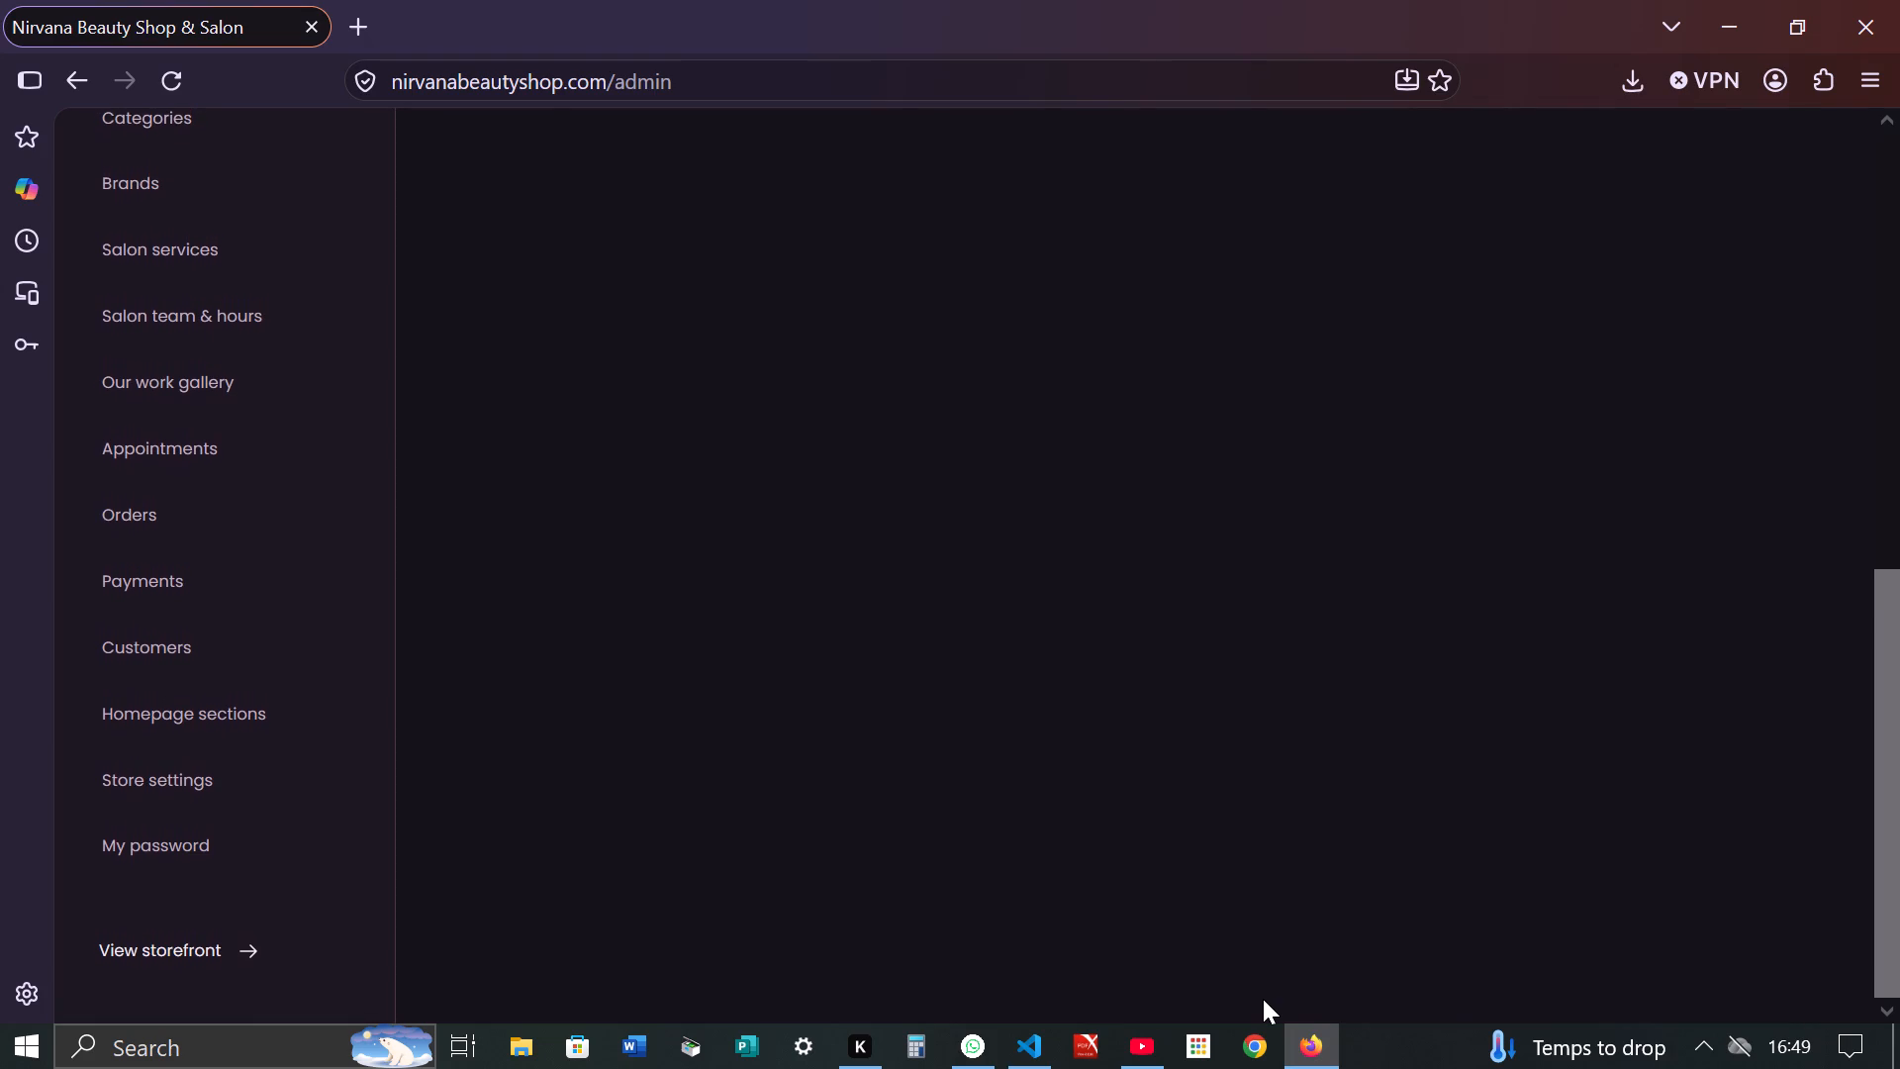
pyautogui.scroll(-10, 1263, 999)
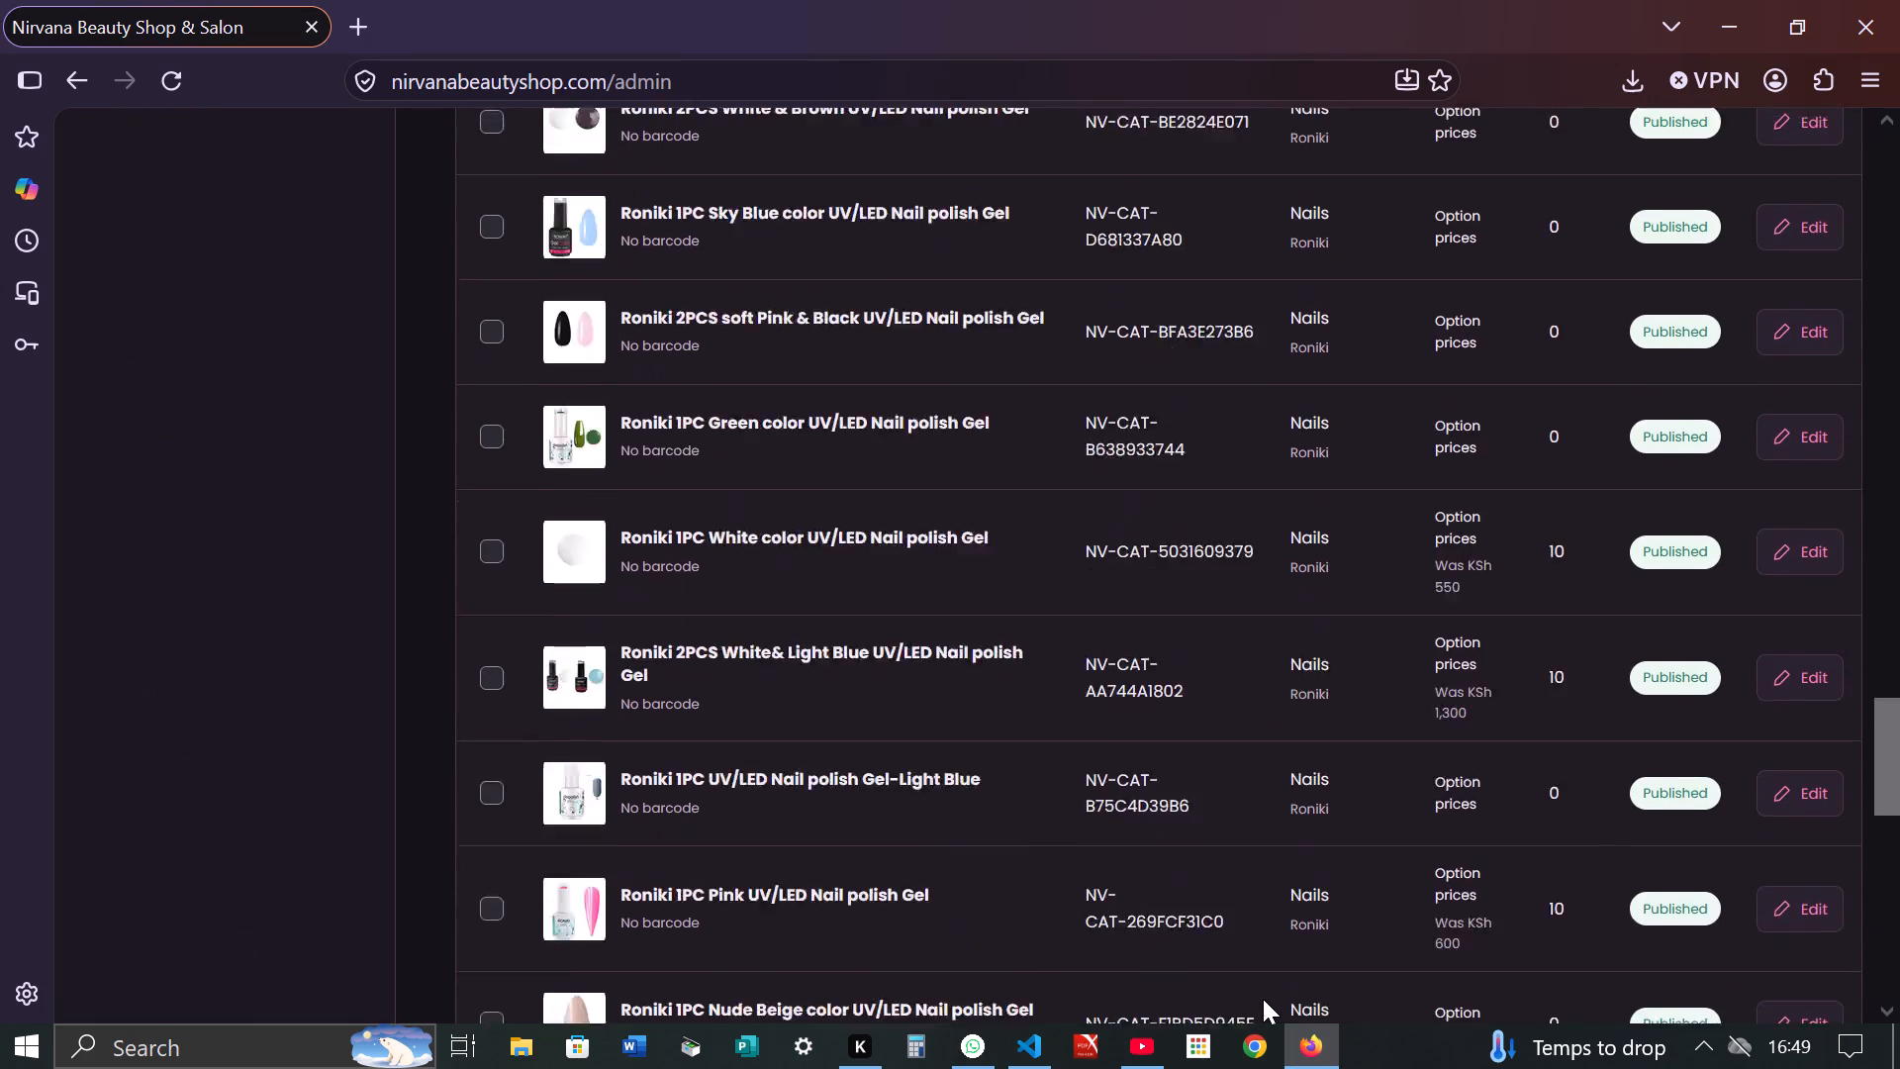
pyautogui.scroll(-4, 1263, 999)
pyautogui.click(1818, 950)
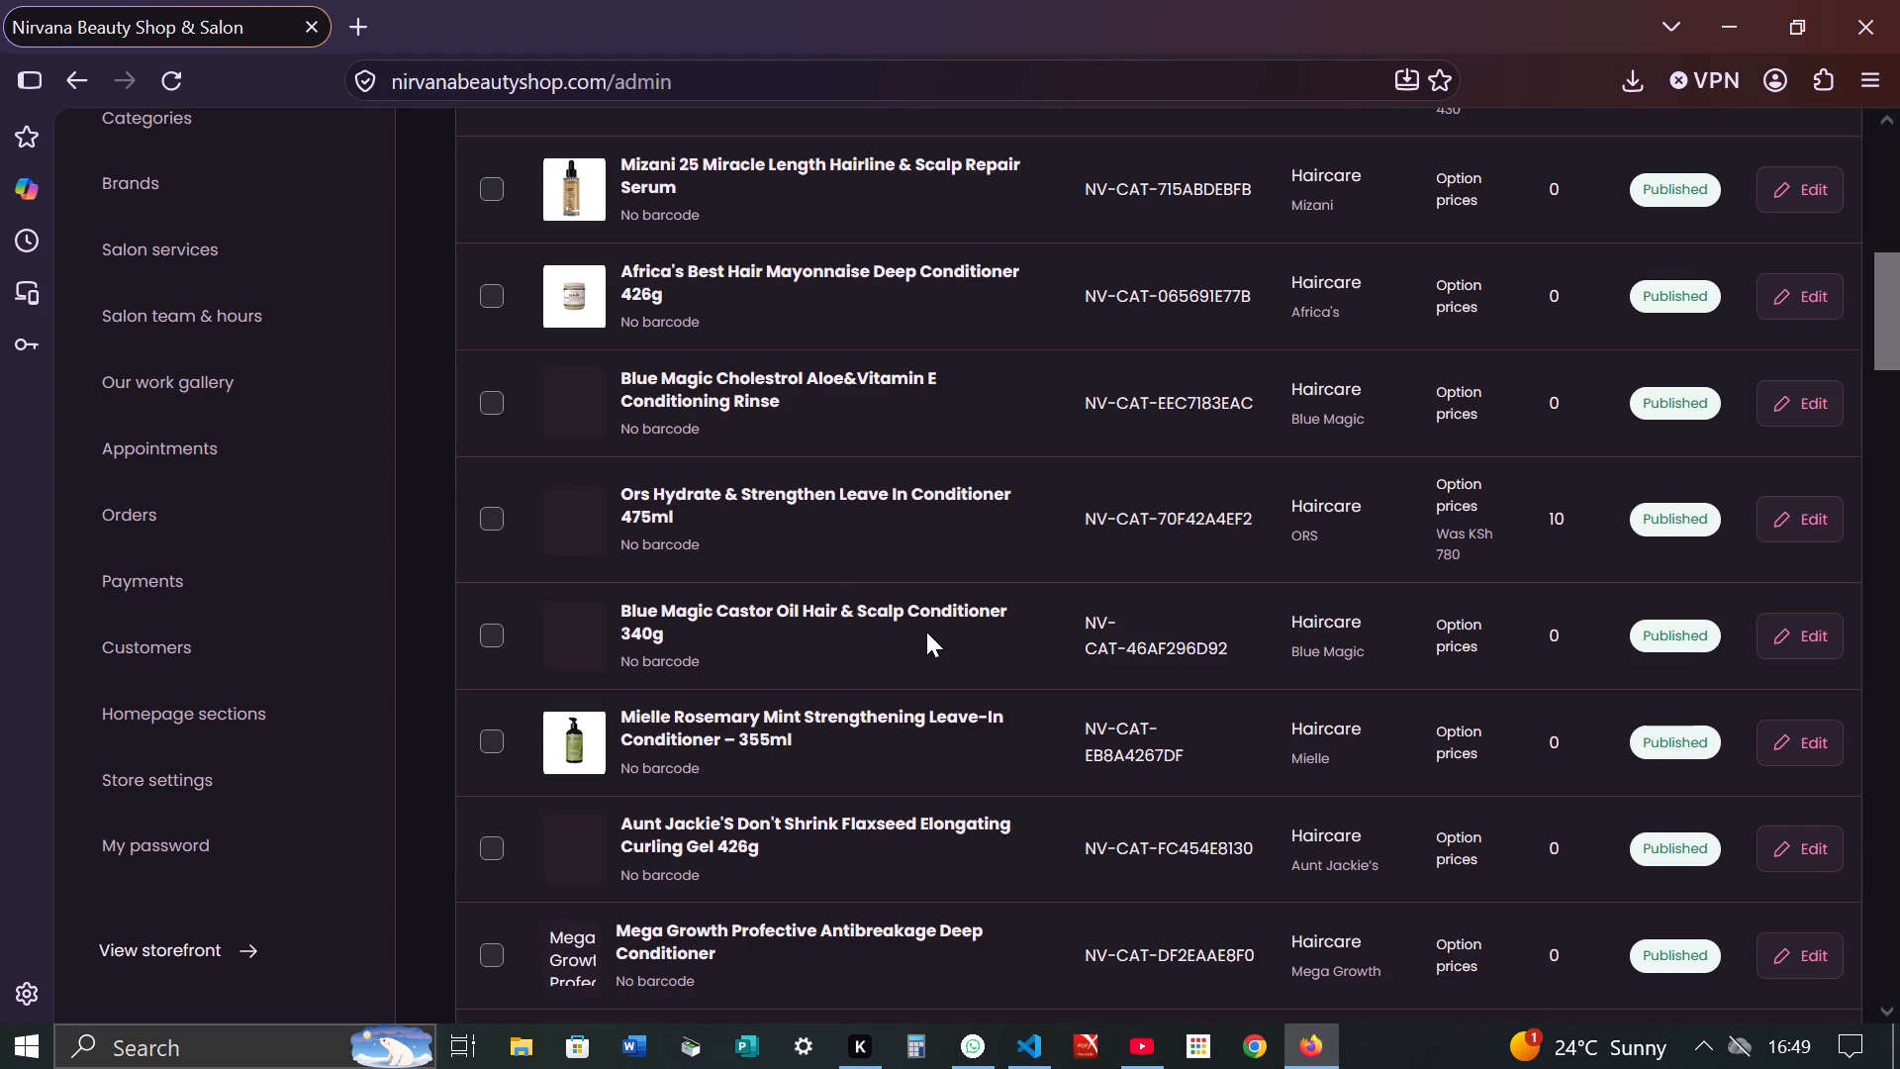
pyautogui.scroll(-15, 939, 634)
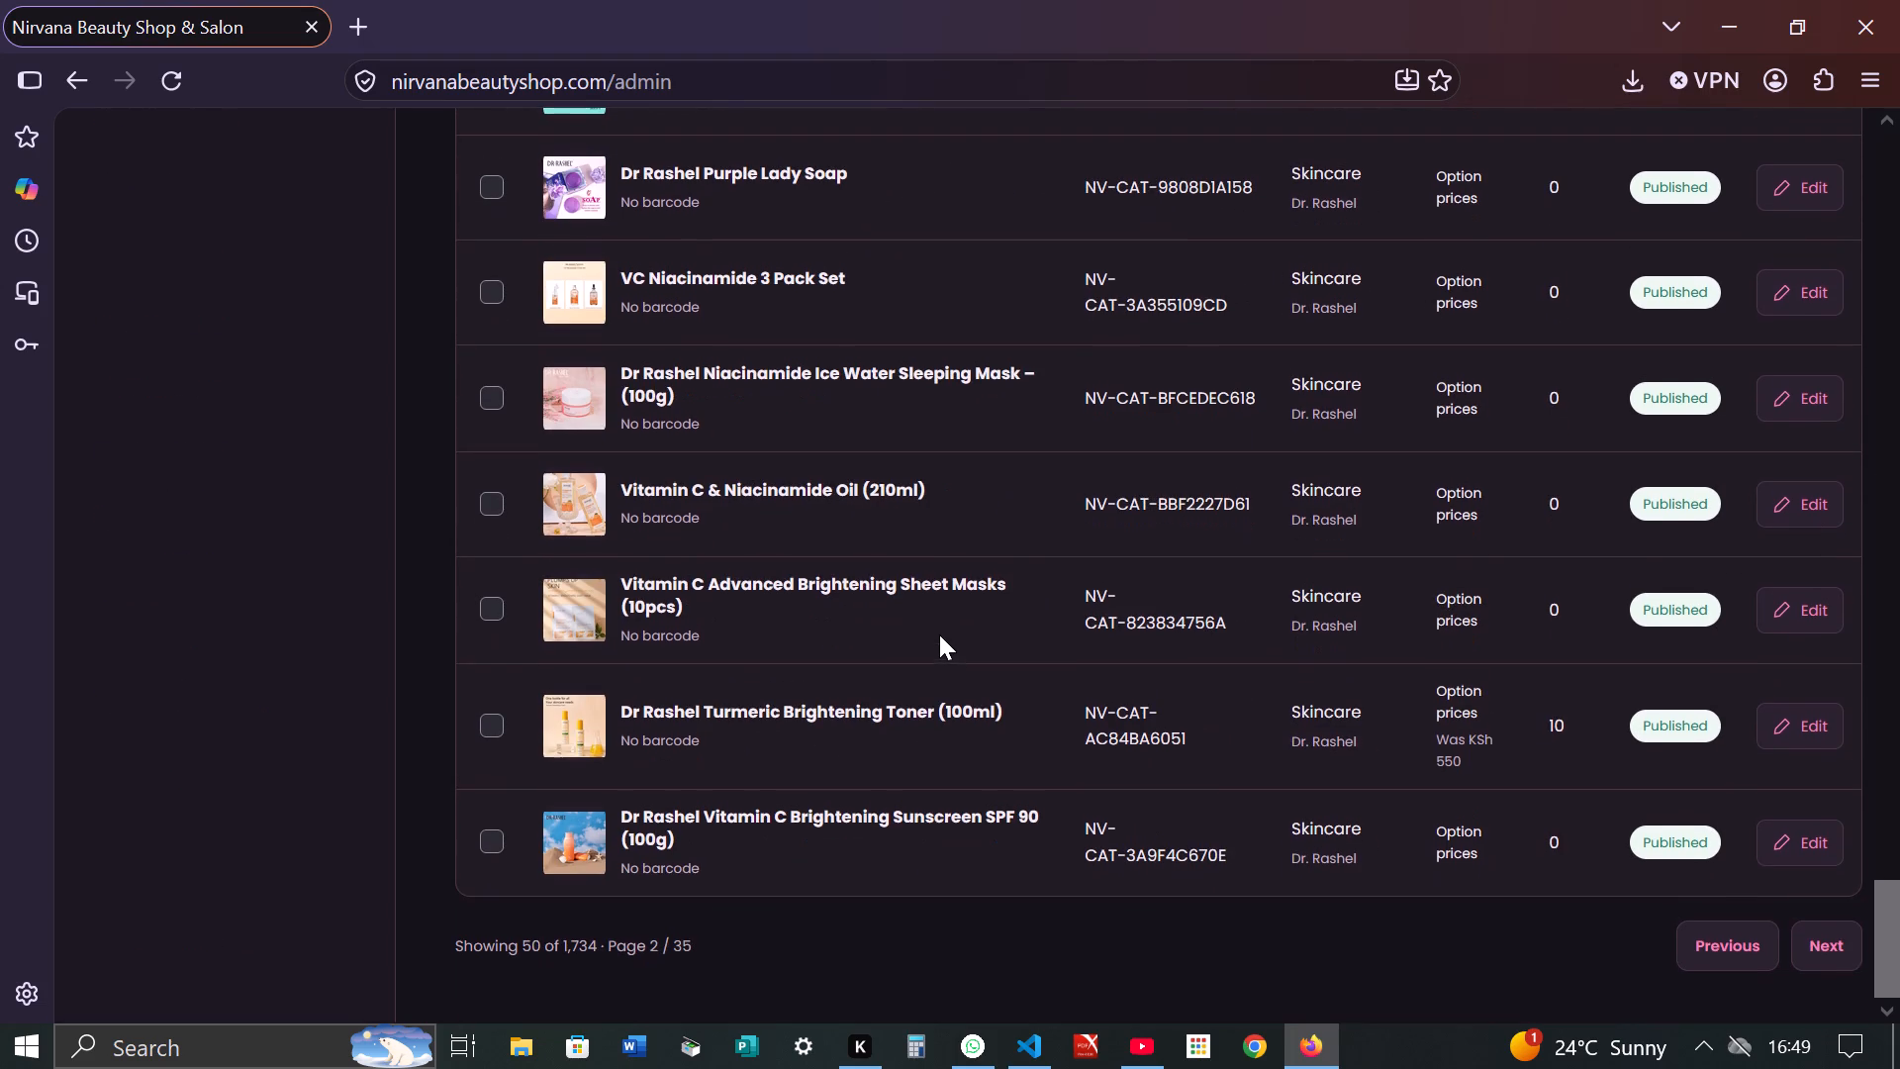
pyautogui.click(1808, 936)
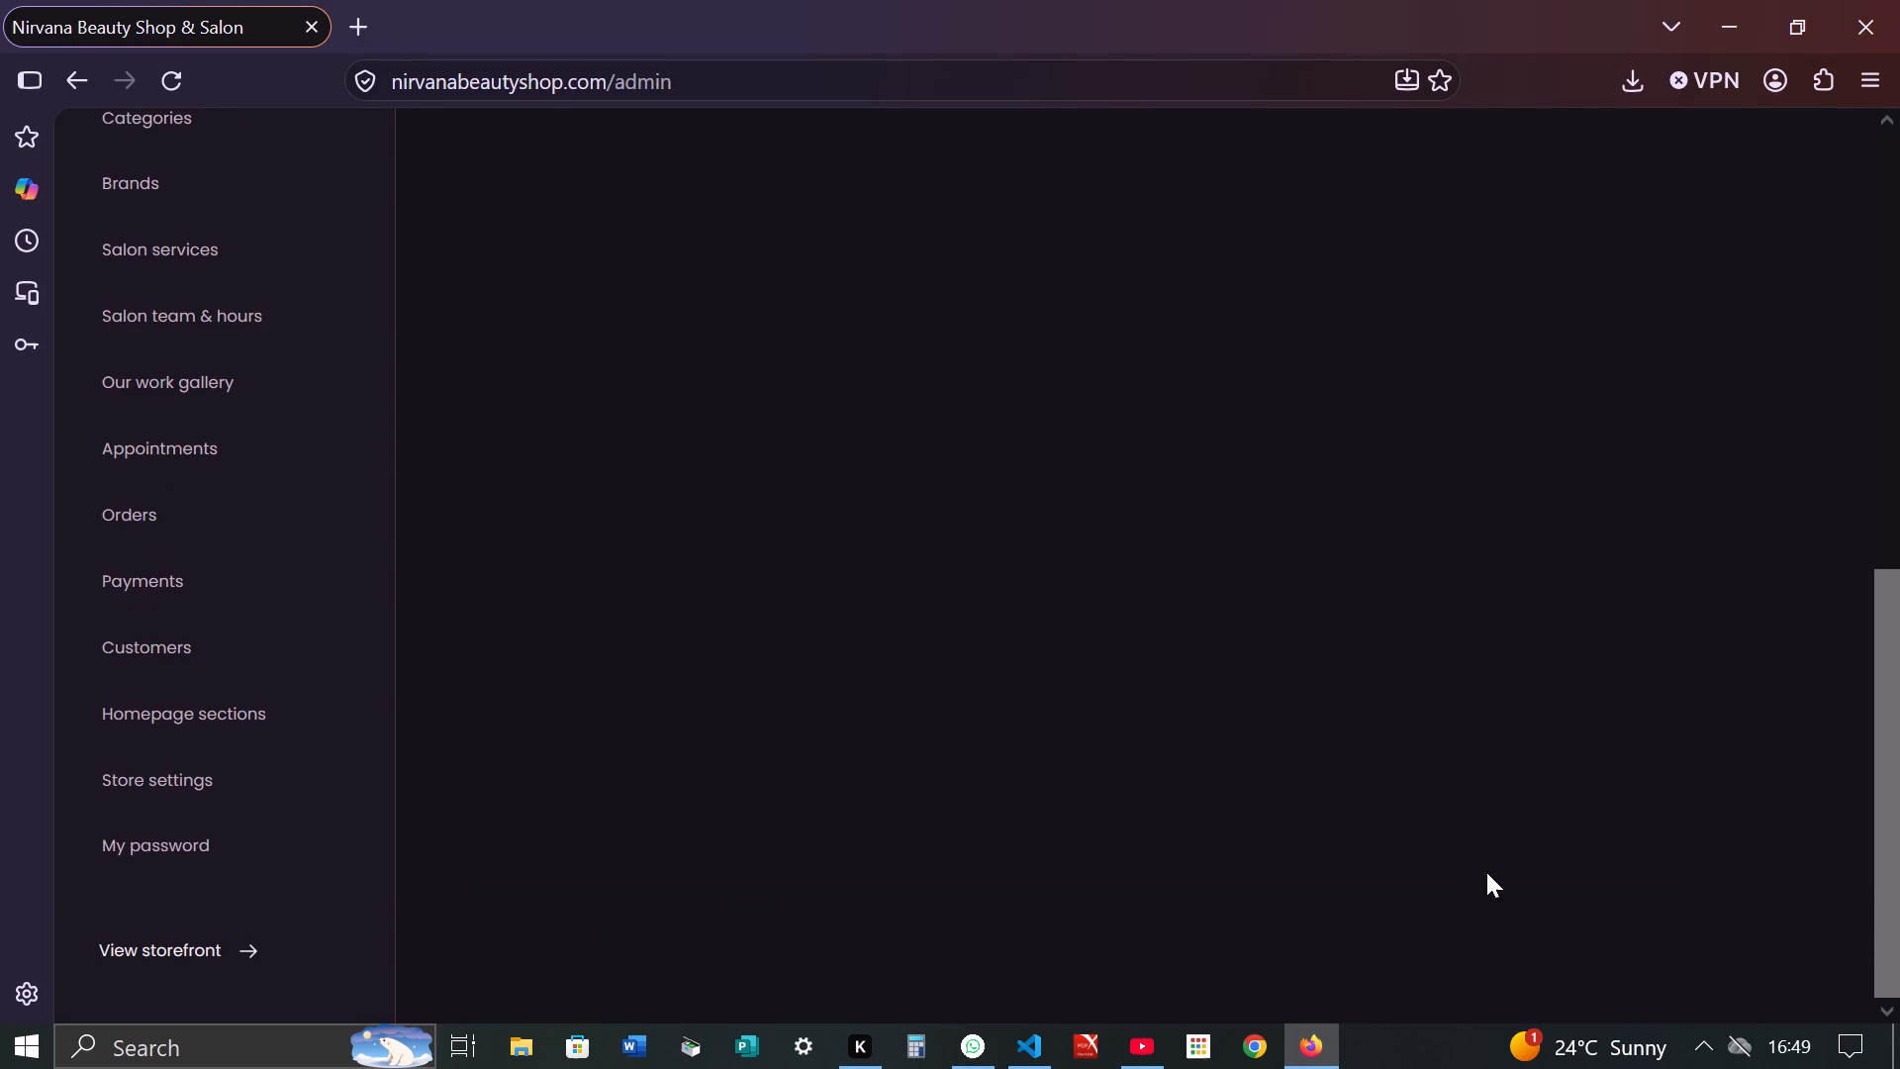
pyautogui.scroll(-3, 1466, 869)
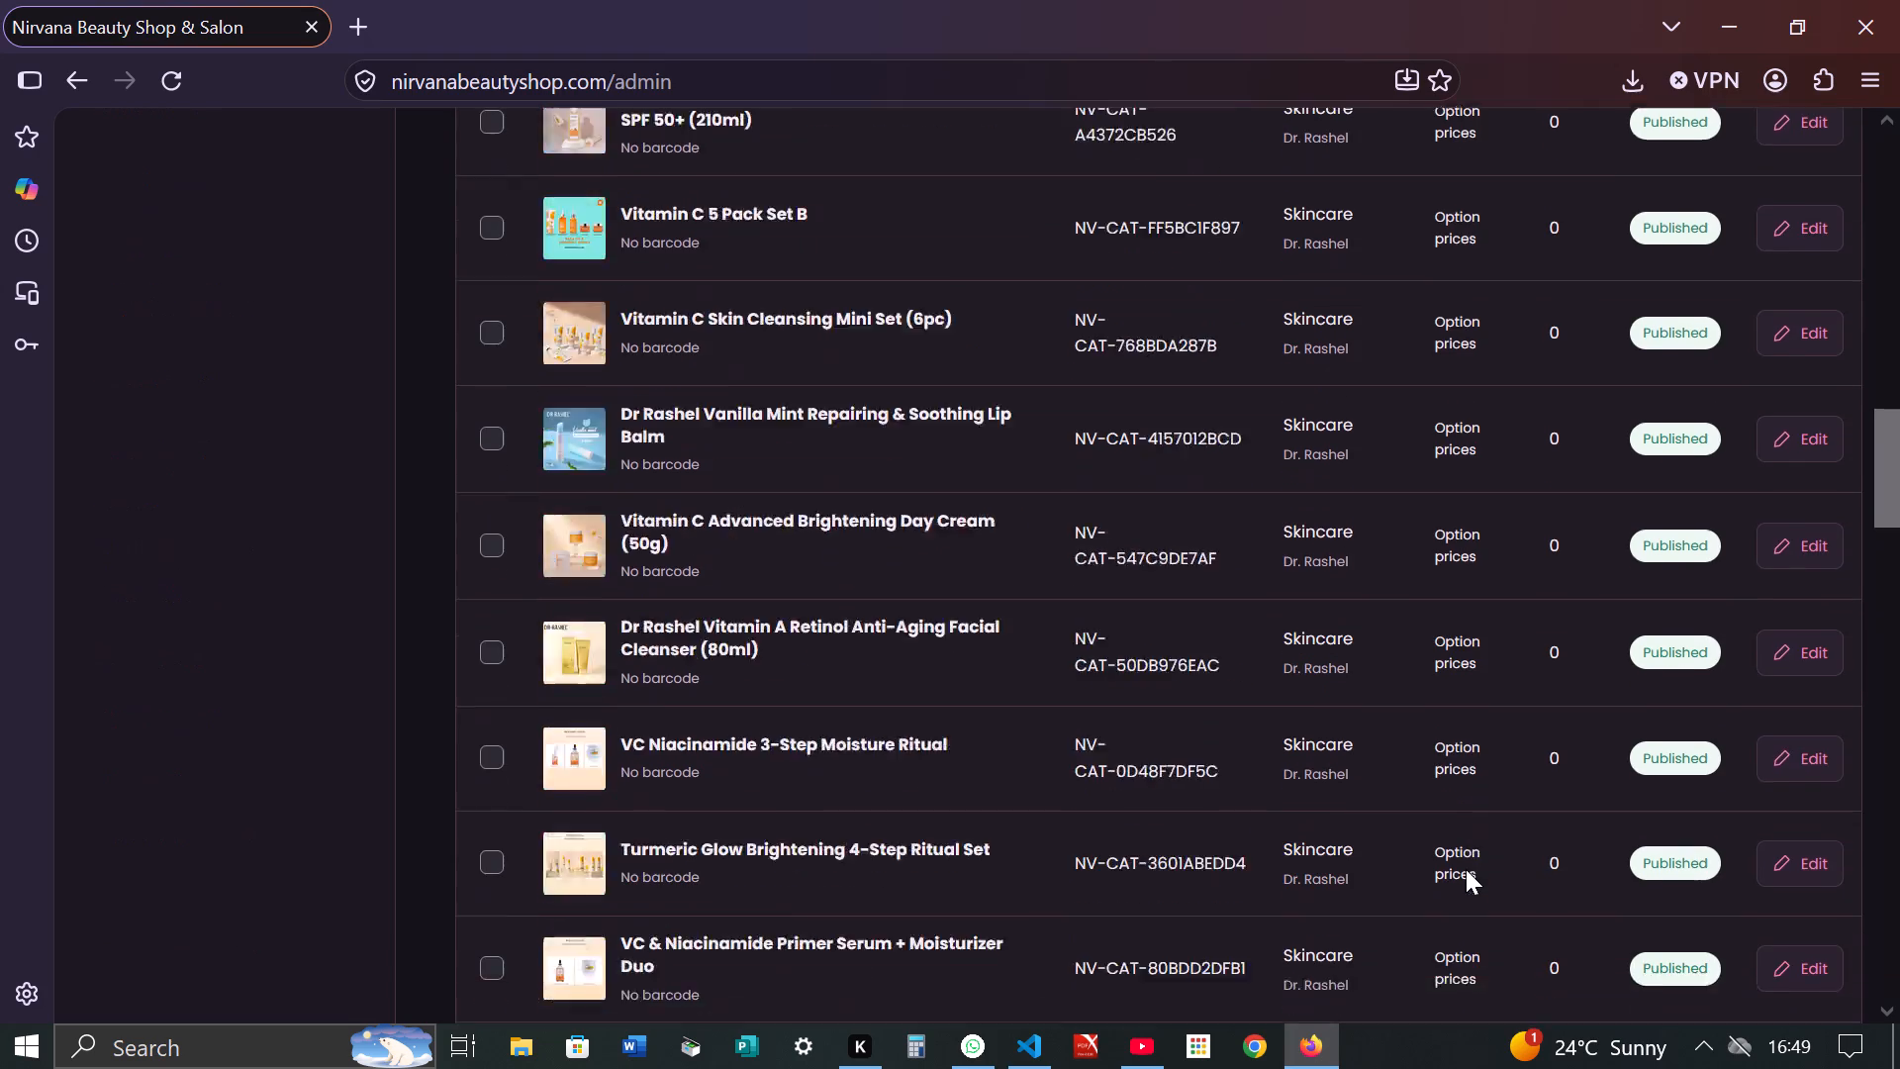
pyautogui.scroll(-4, 1466, 869)
pyautogui.click(1839, 931)
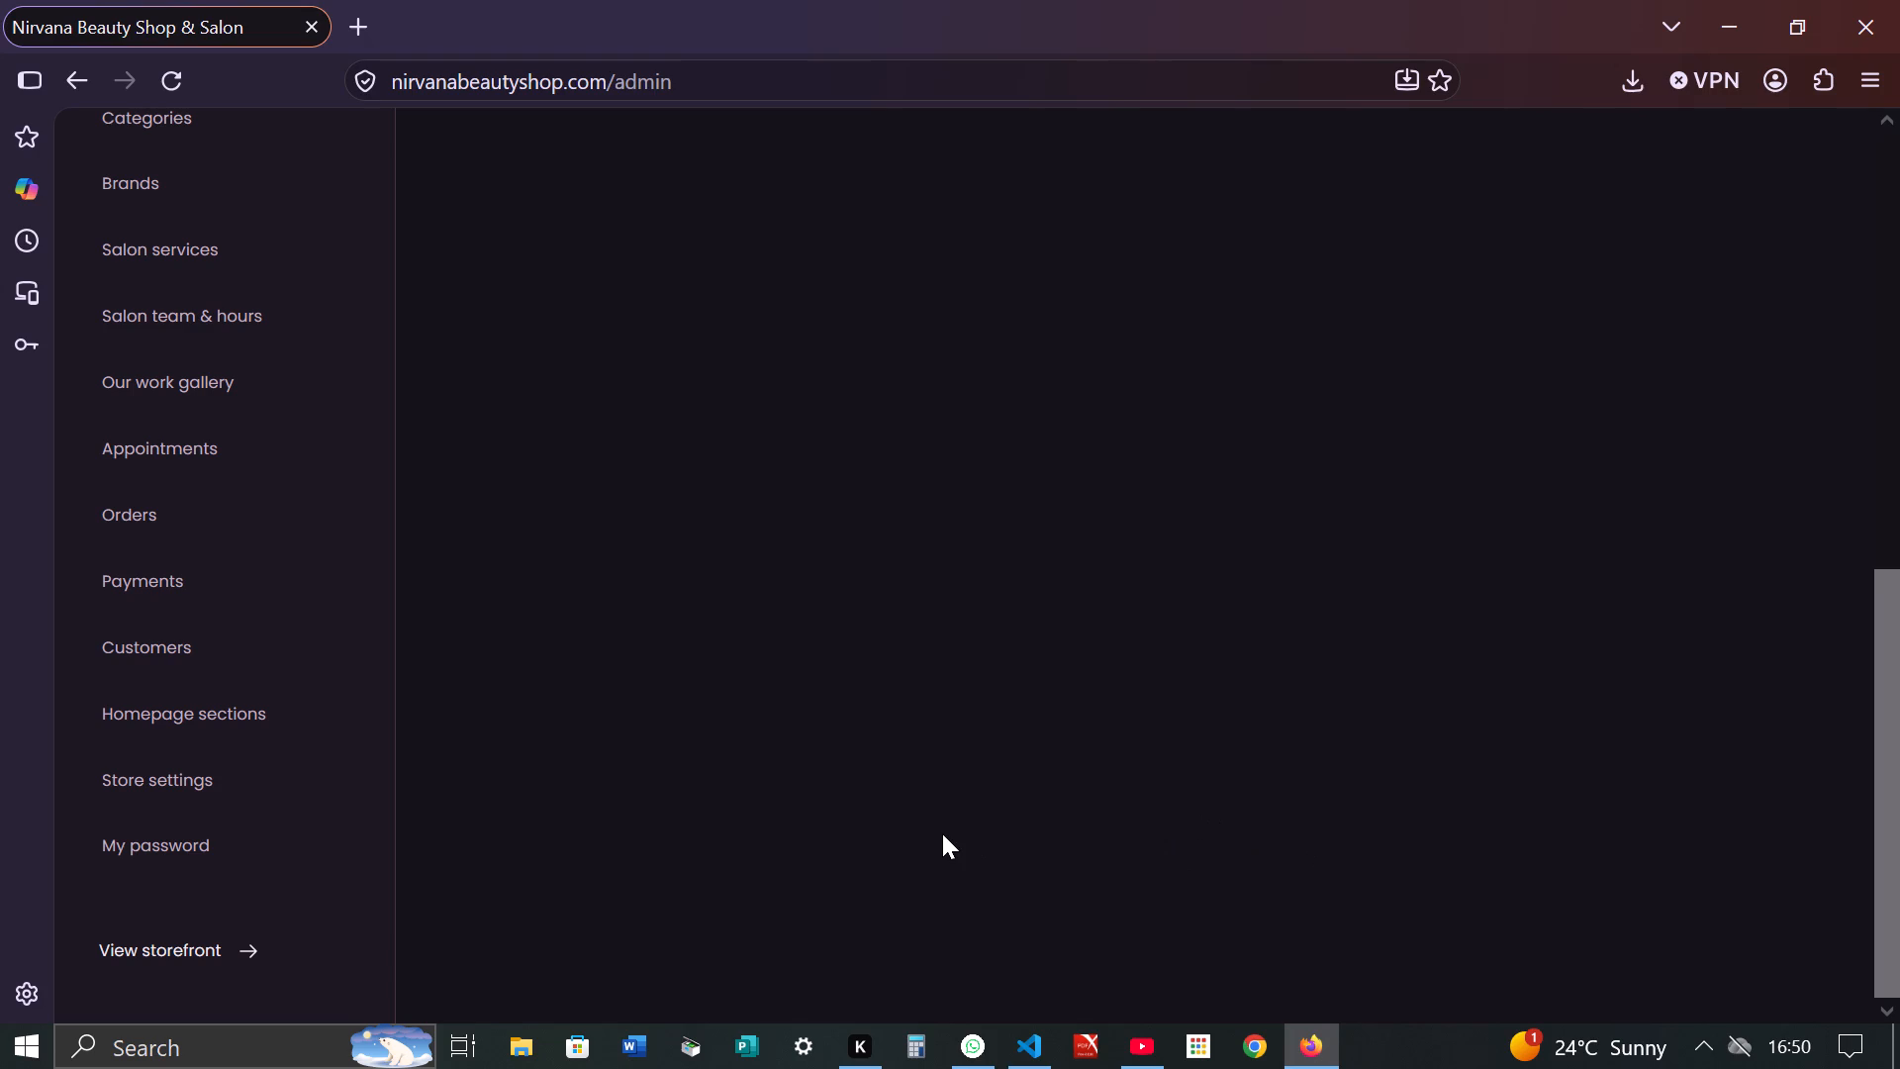
pyautogui.scroll(-2, 950, 785)
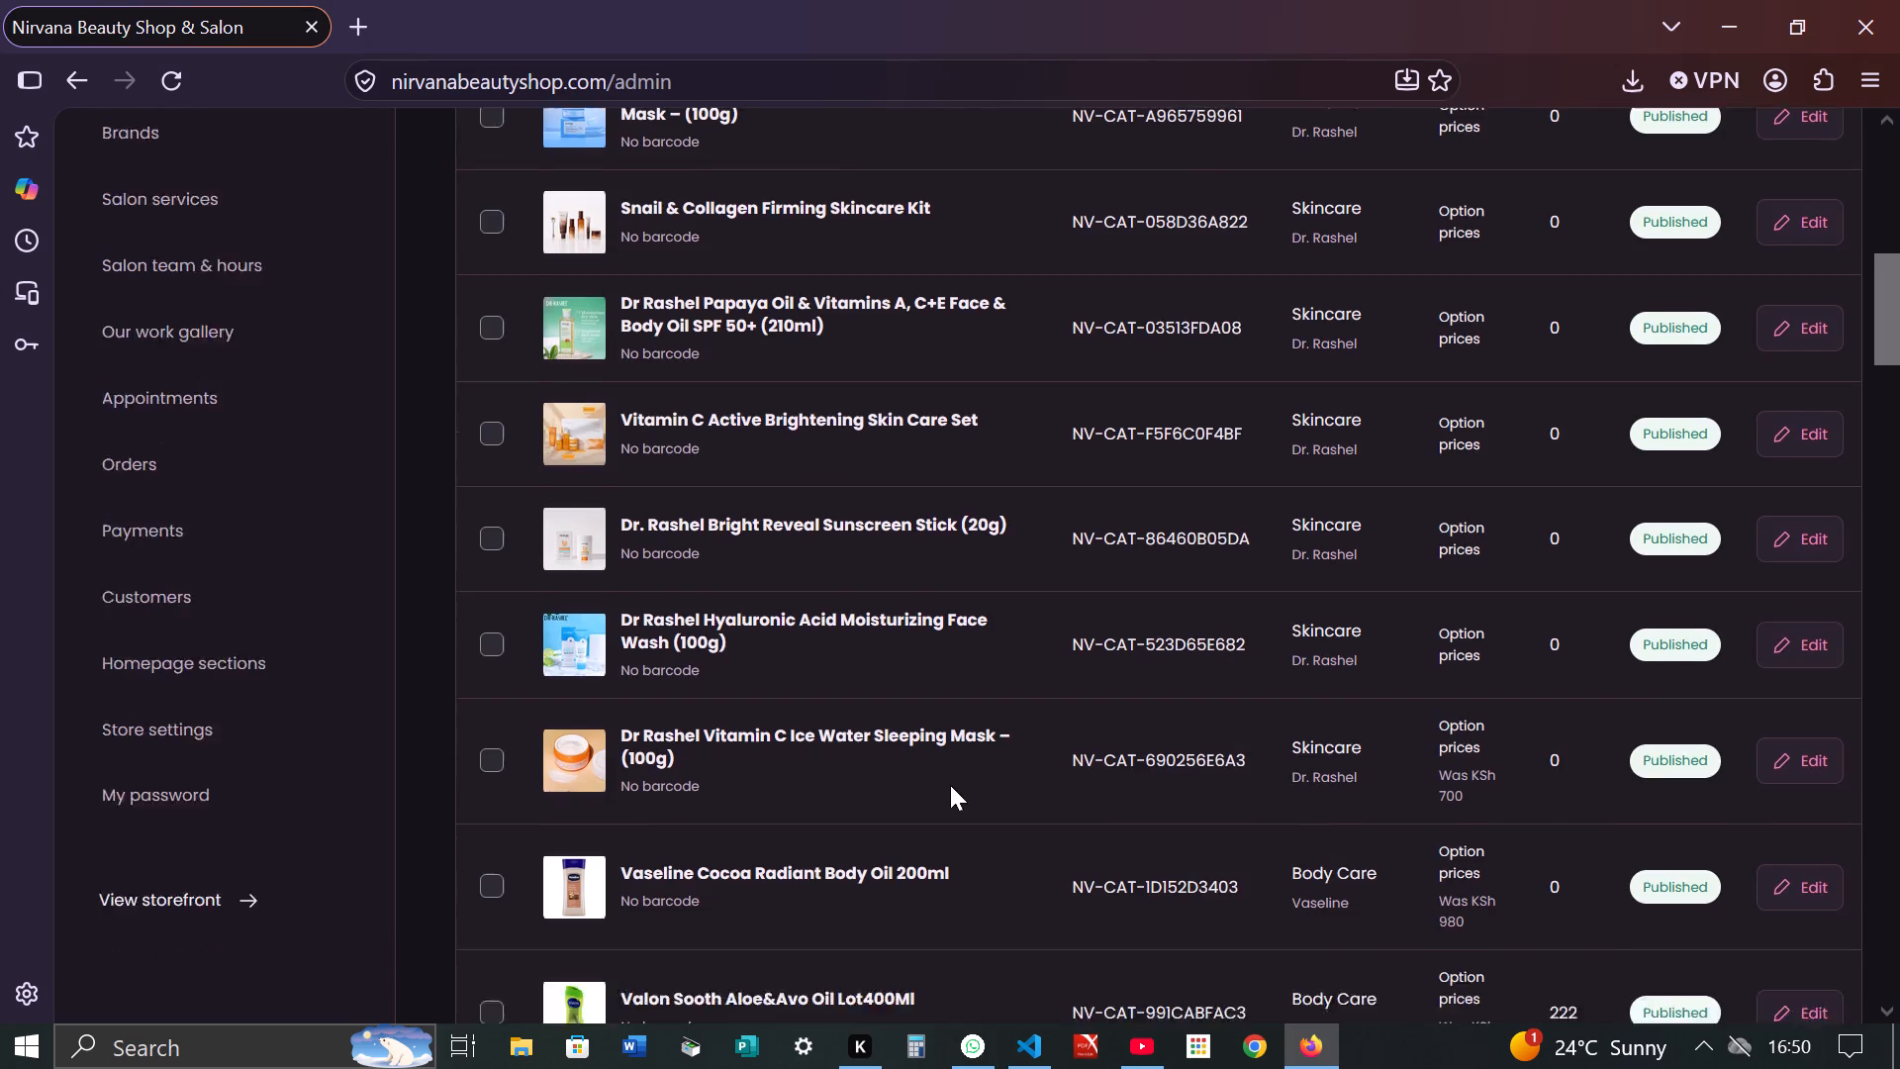
pyautogui.scroll(-8, 950, 785)
pyautogui.scroll(2, 950, 785)
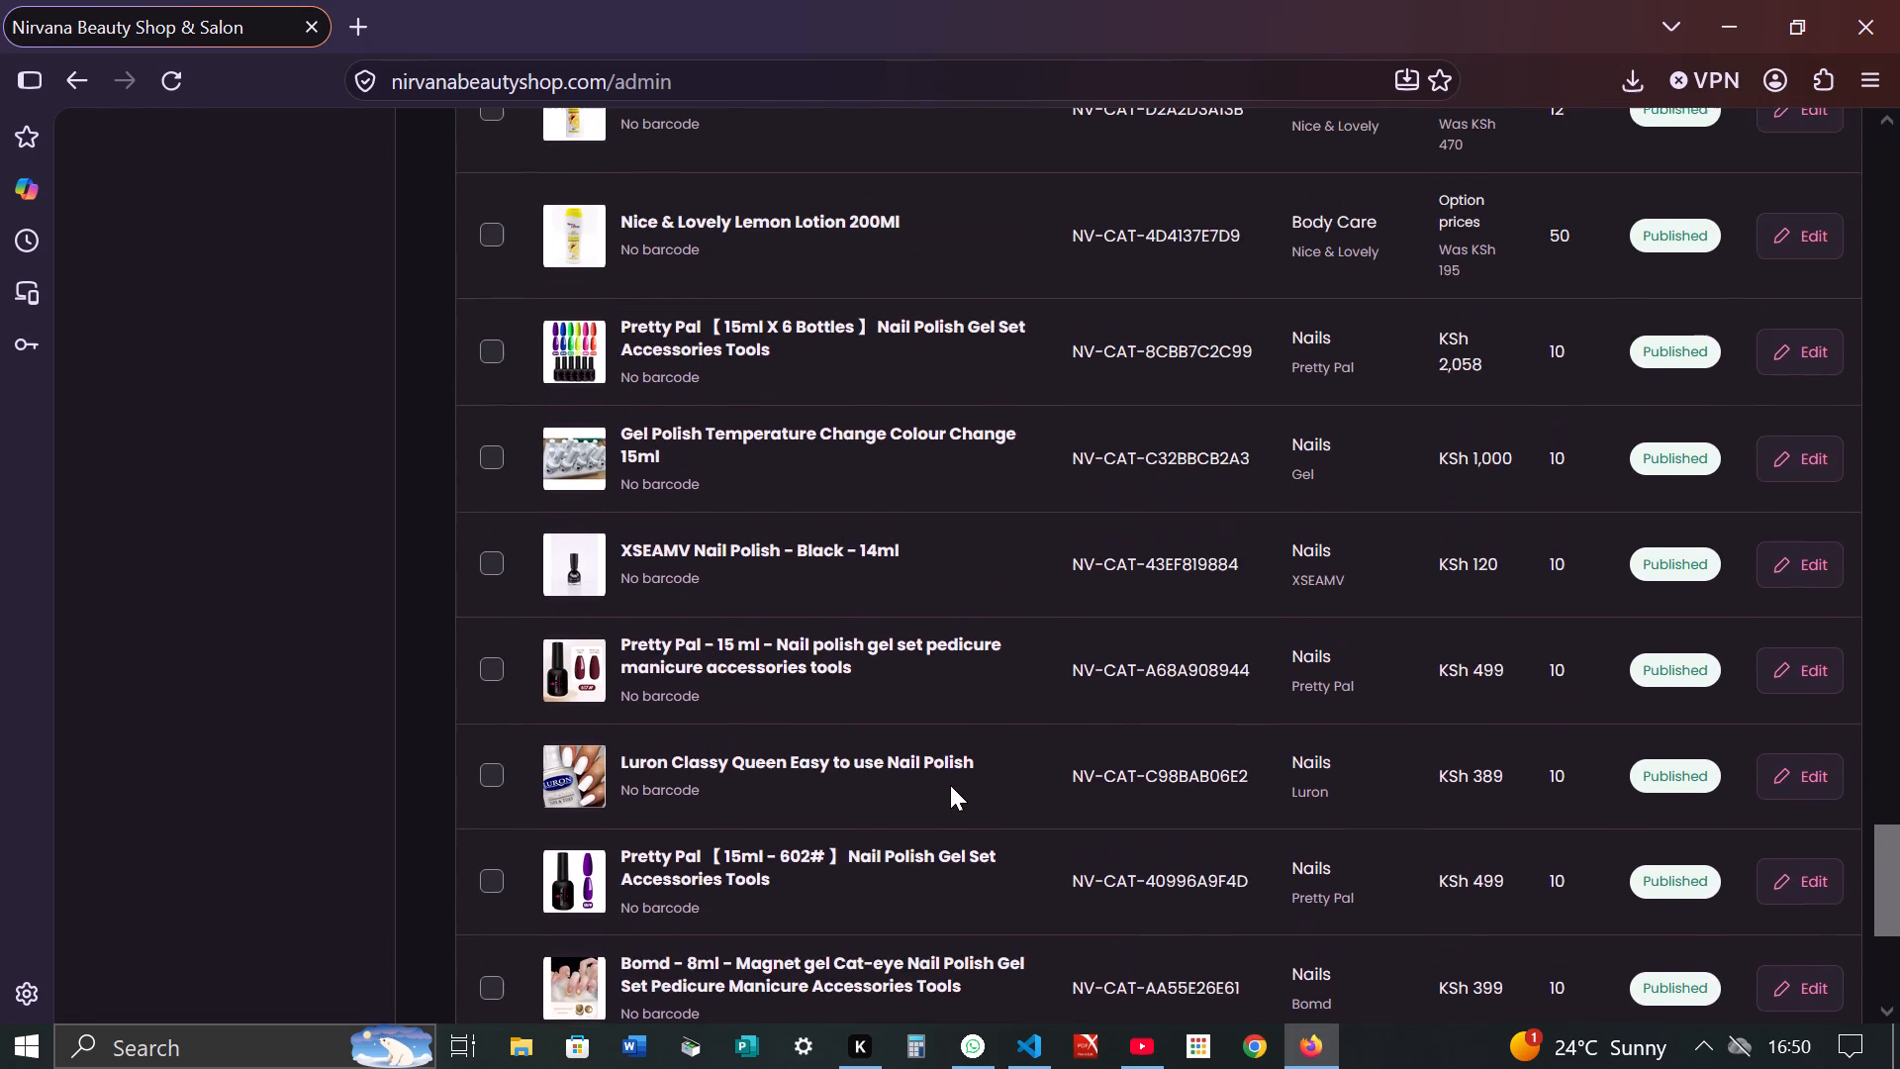
# Open Pretty Pal 15ml X 6 Bottles Nail Polish Gel Set for editing, set its Option 1 stock to 0 and save the product.
pyautogui.scroll(2, 950, 785)
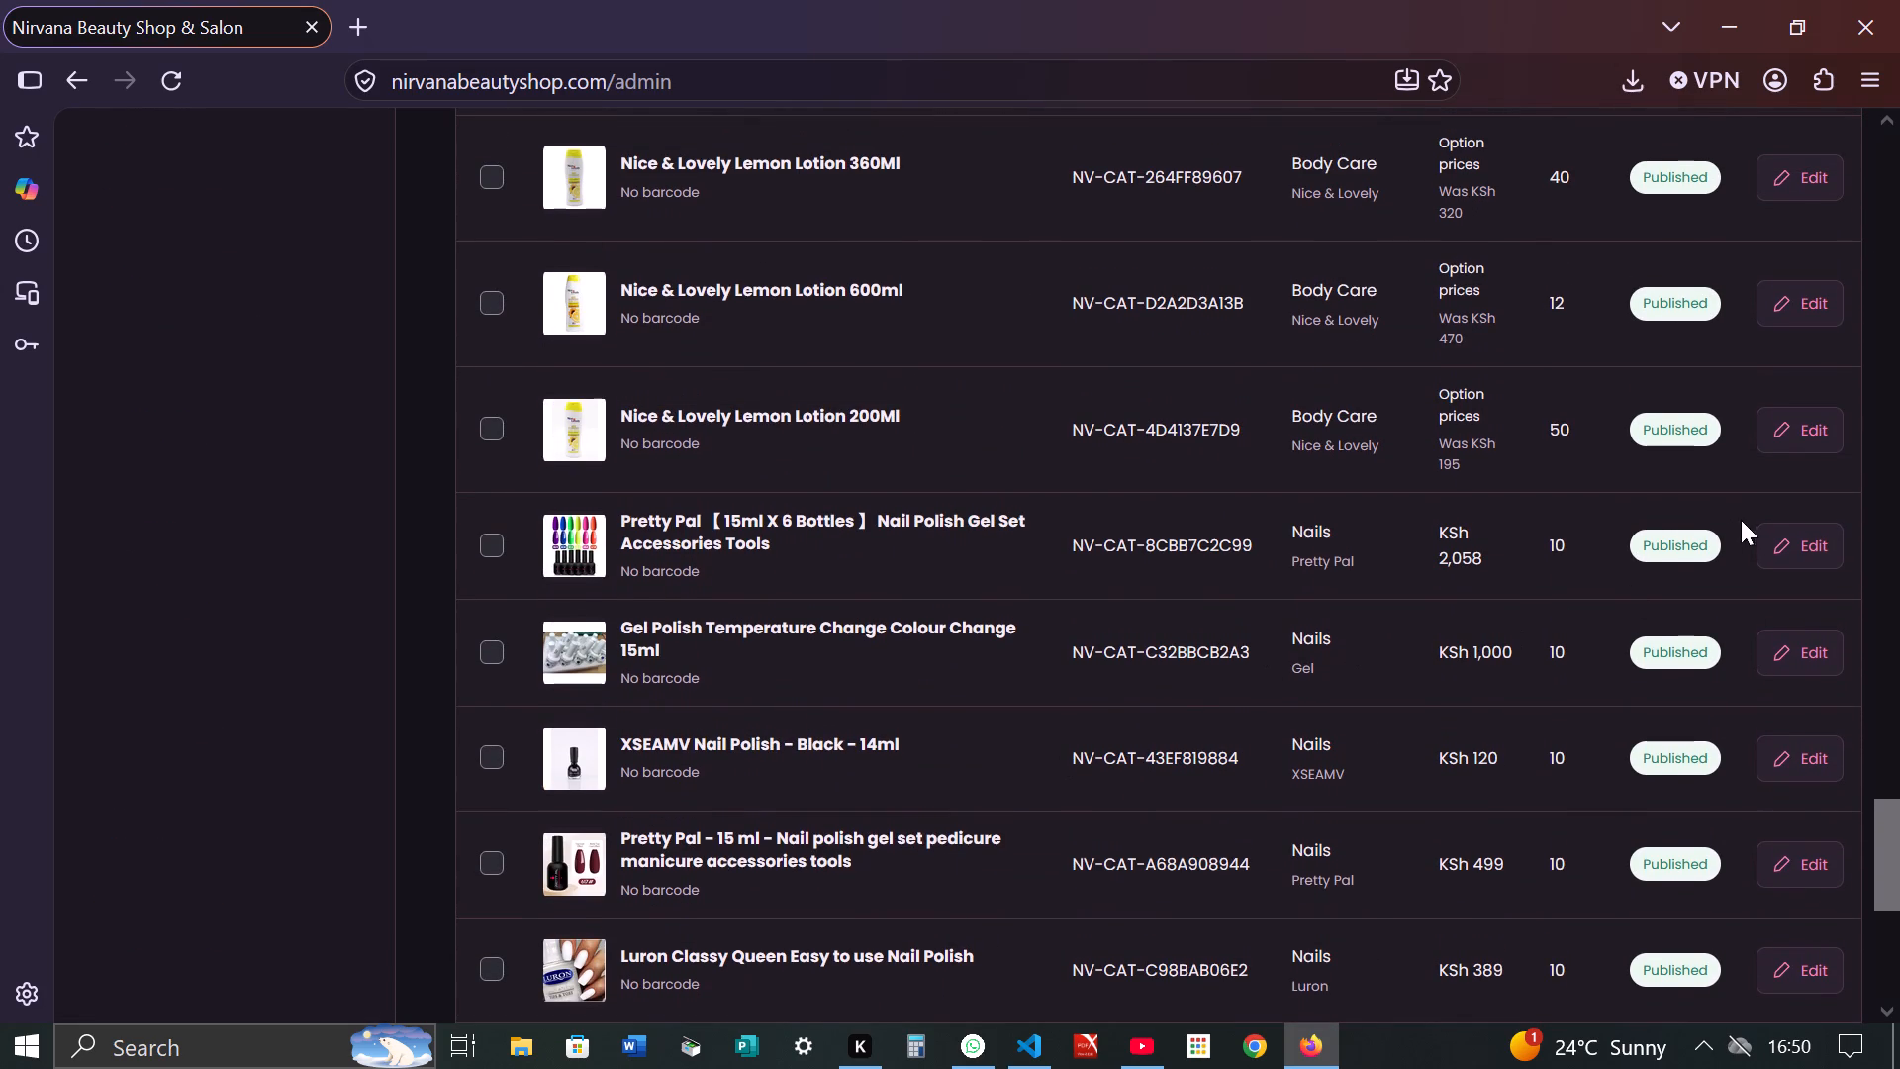
pyautogui.click(1791, 541)
pyautogui.scroll(-1, 1134, 536)
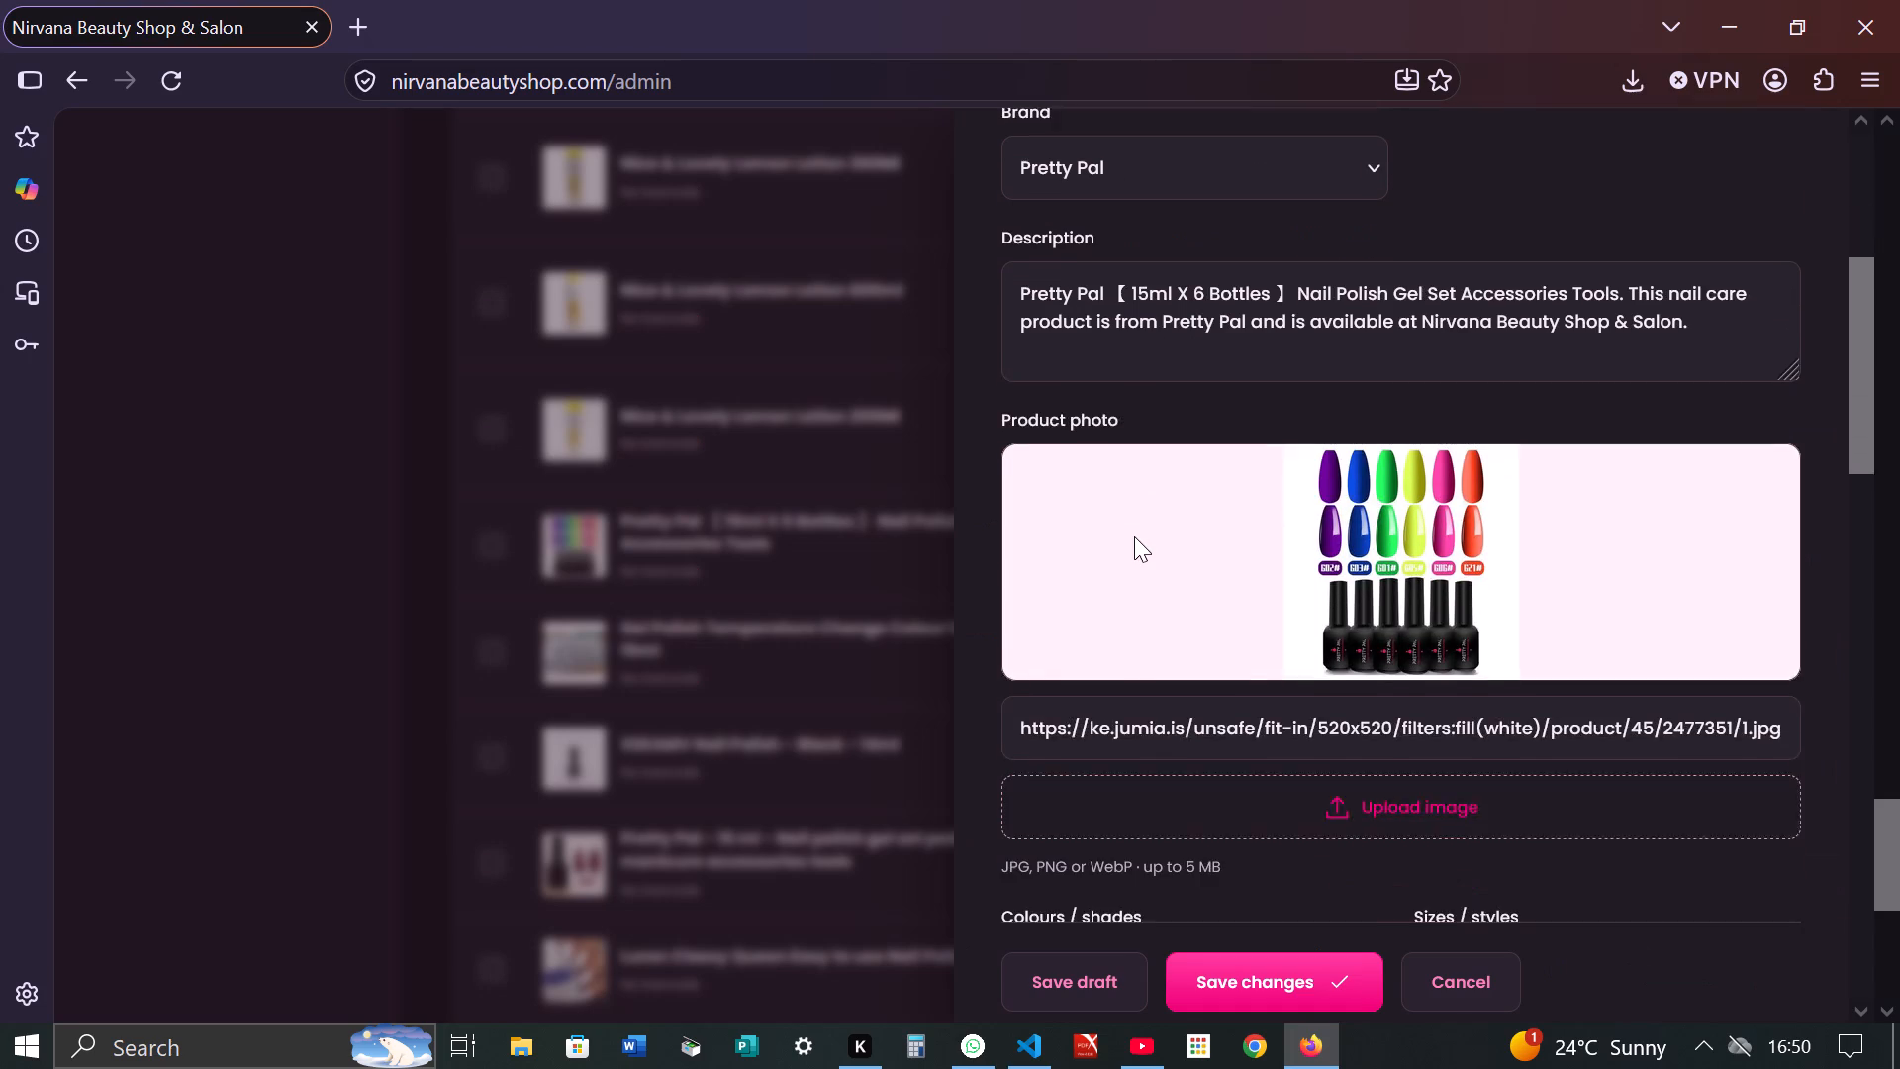
pyautogui.scroll(-2, 1134, 536)
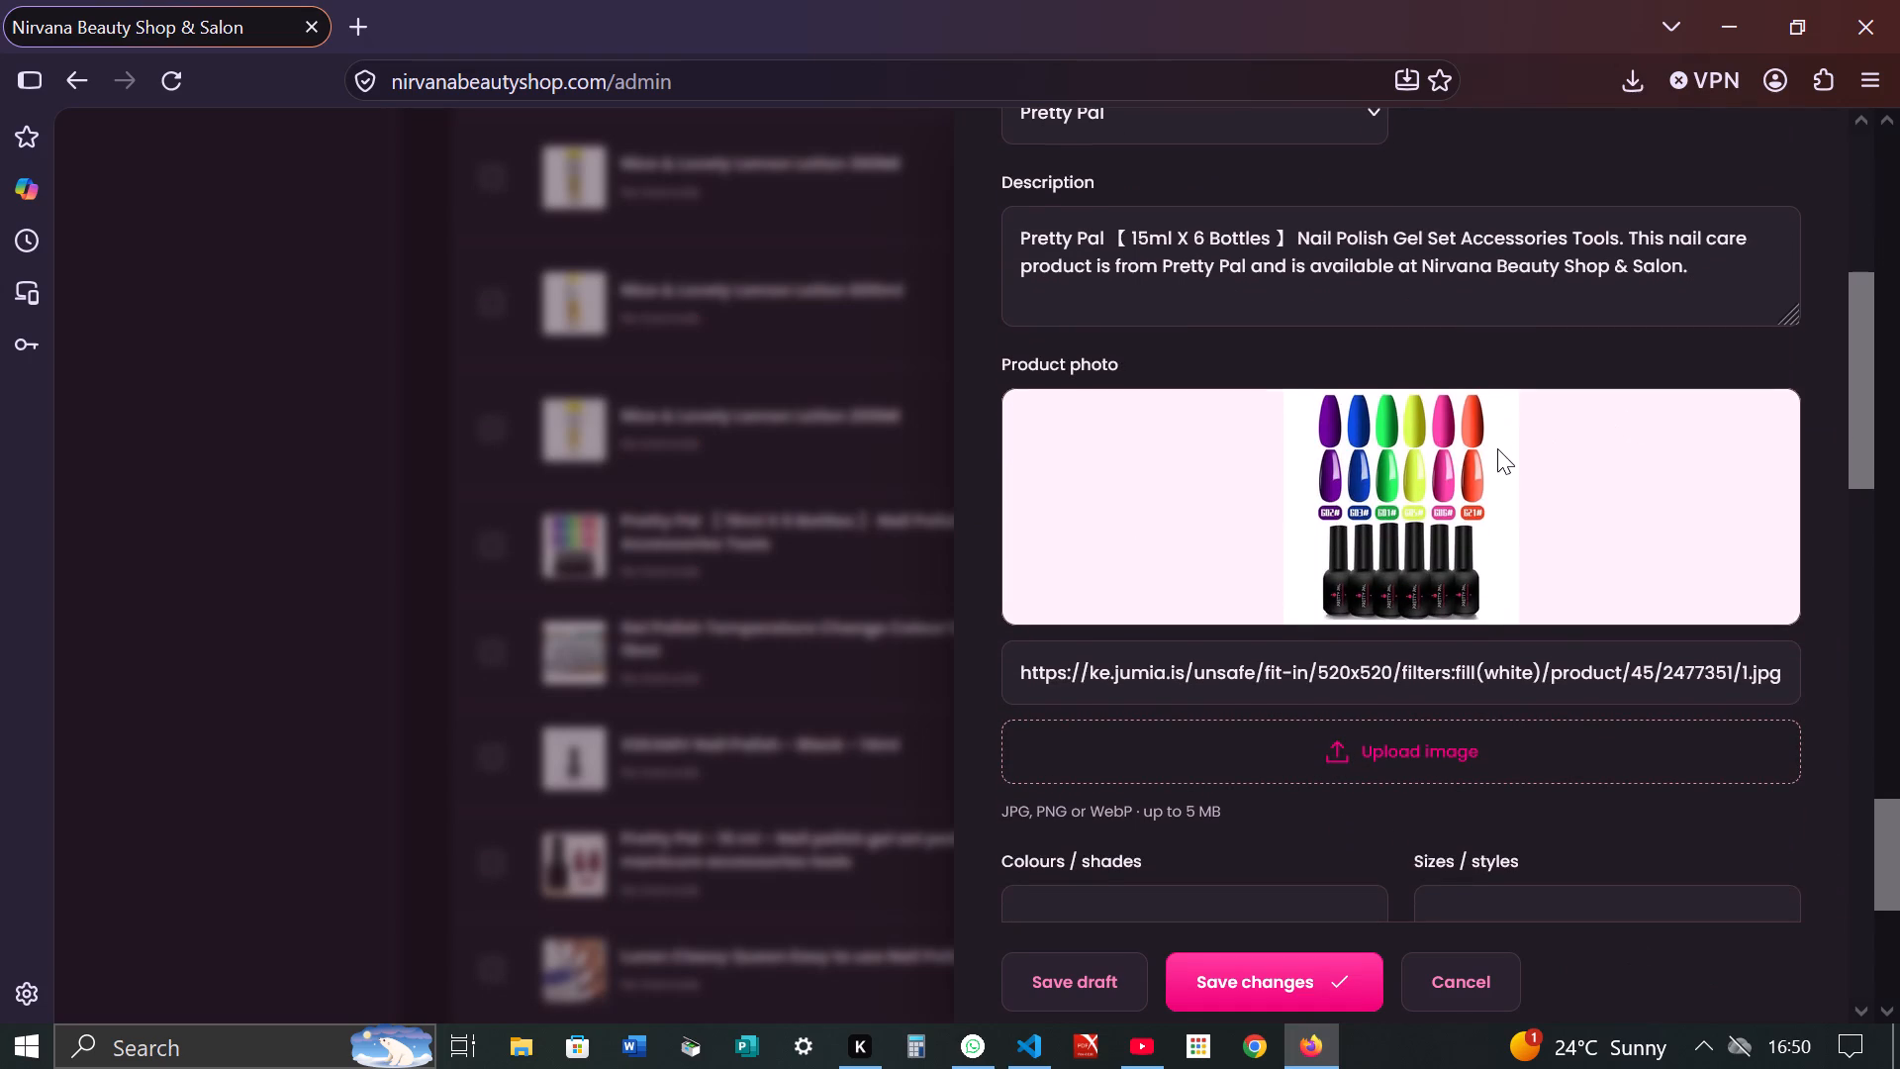
pyautogui.scroll(-3, 1500, 786)
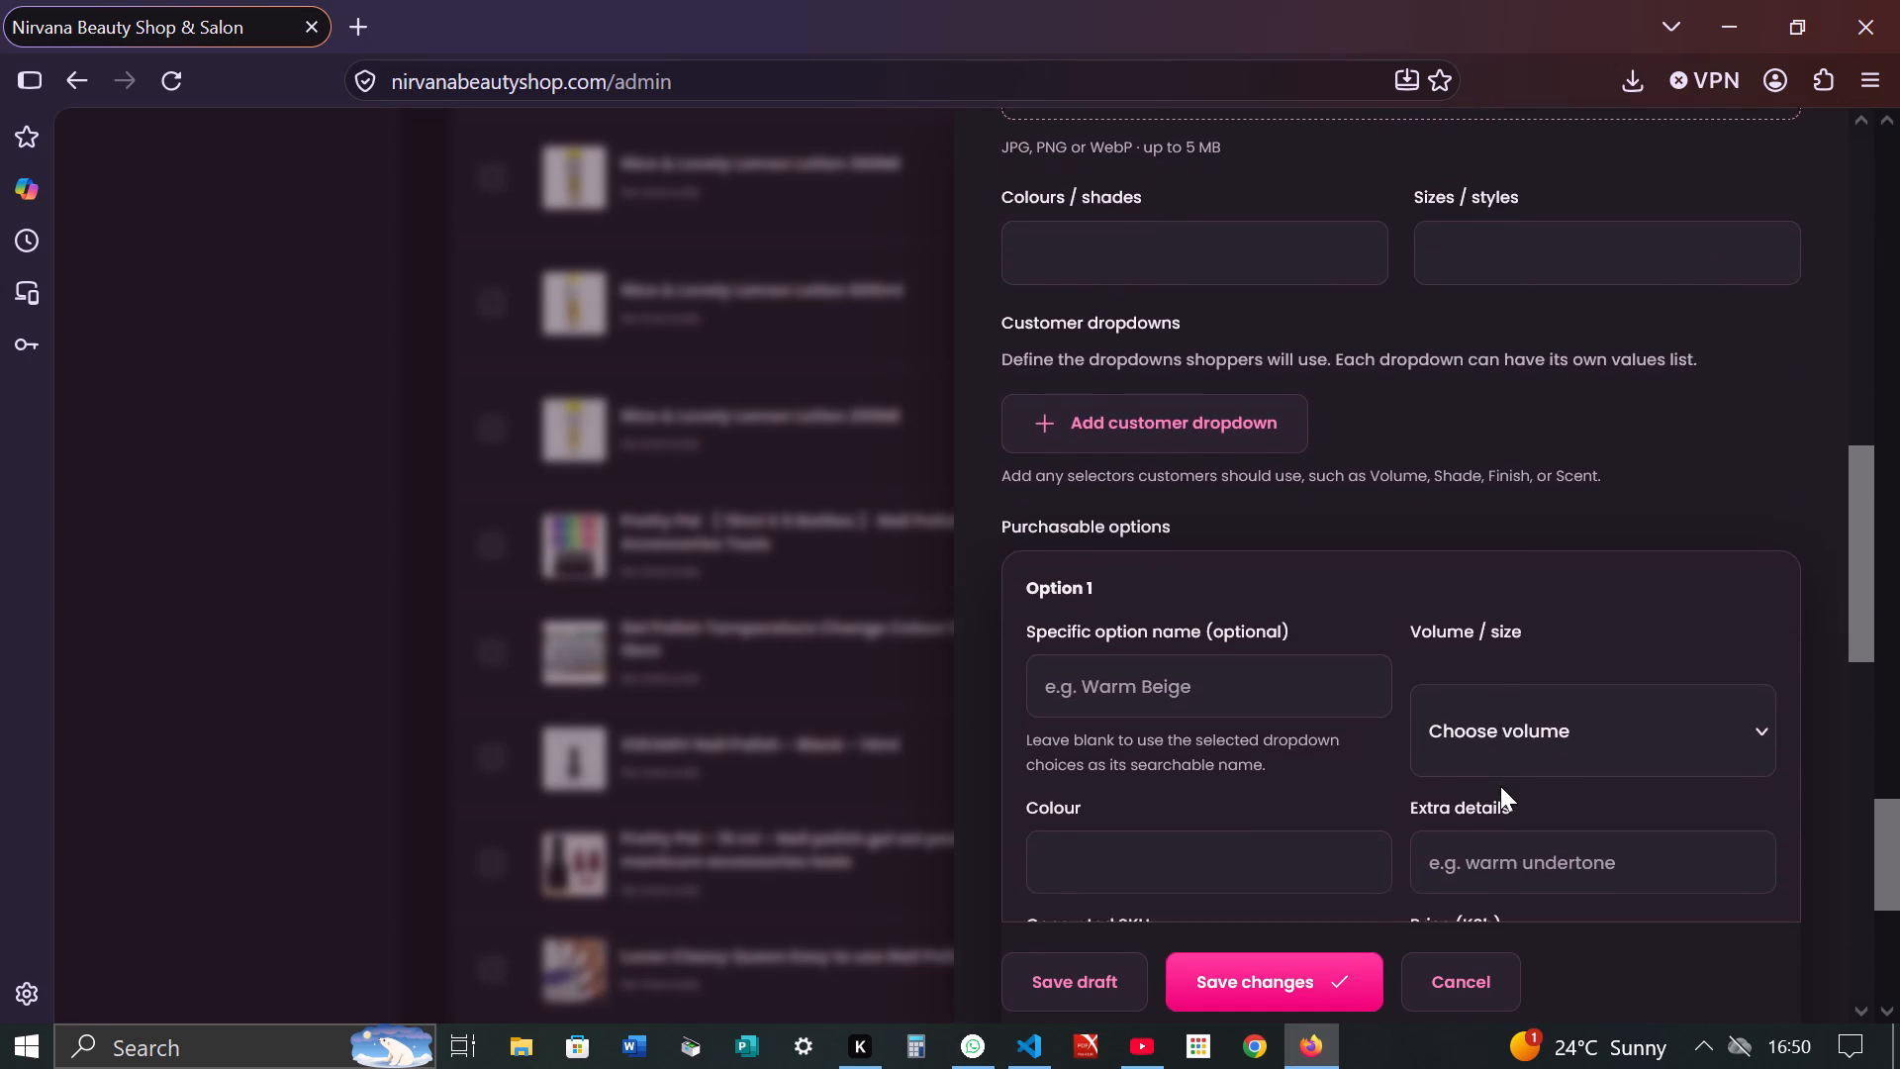
pyautogui.scroll(-2, 1500, 786)
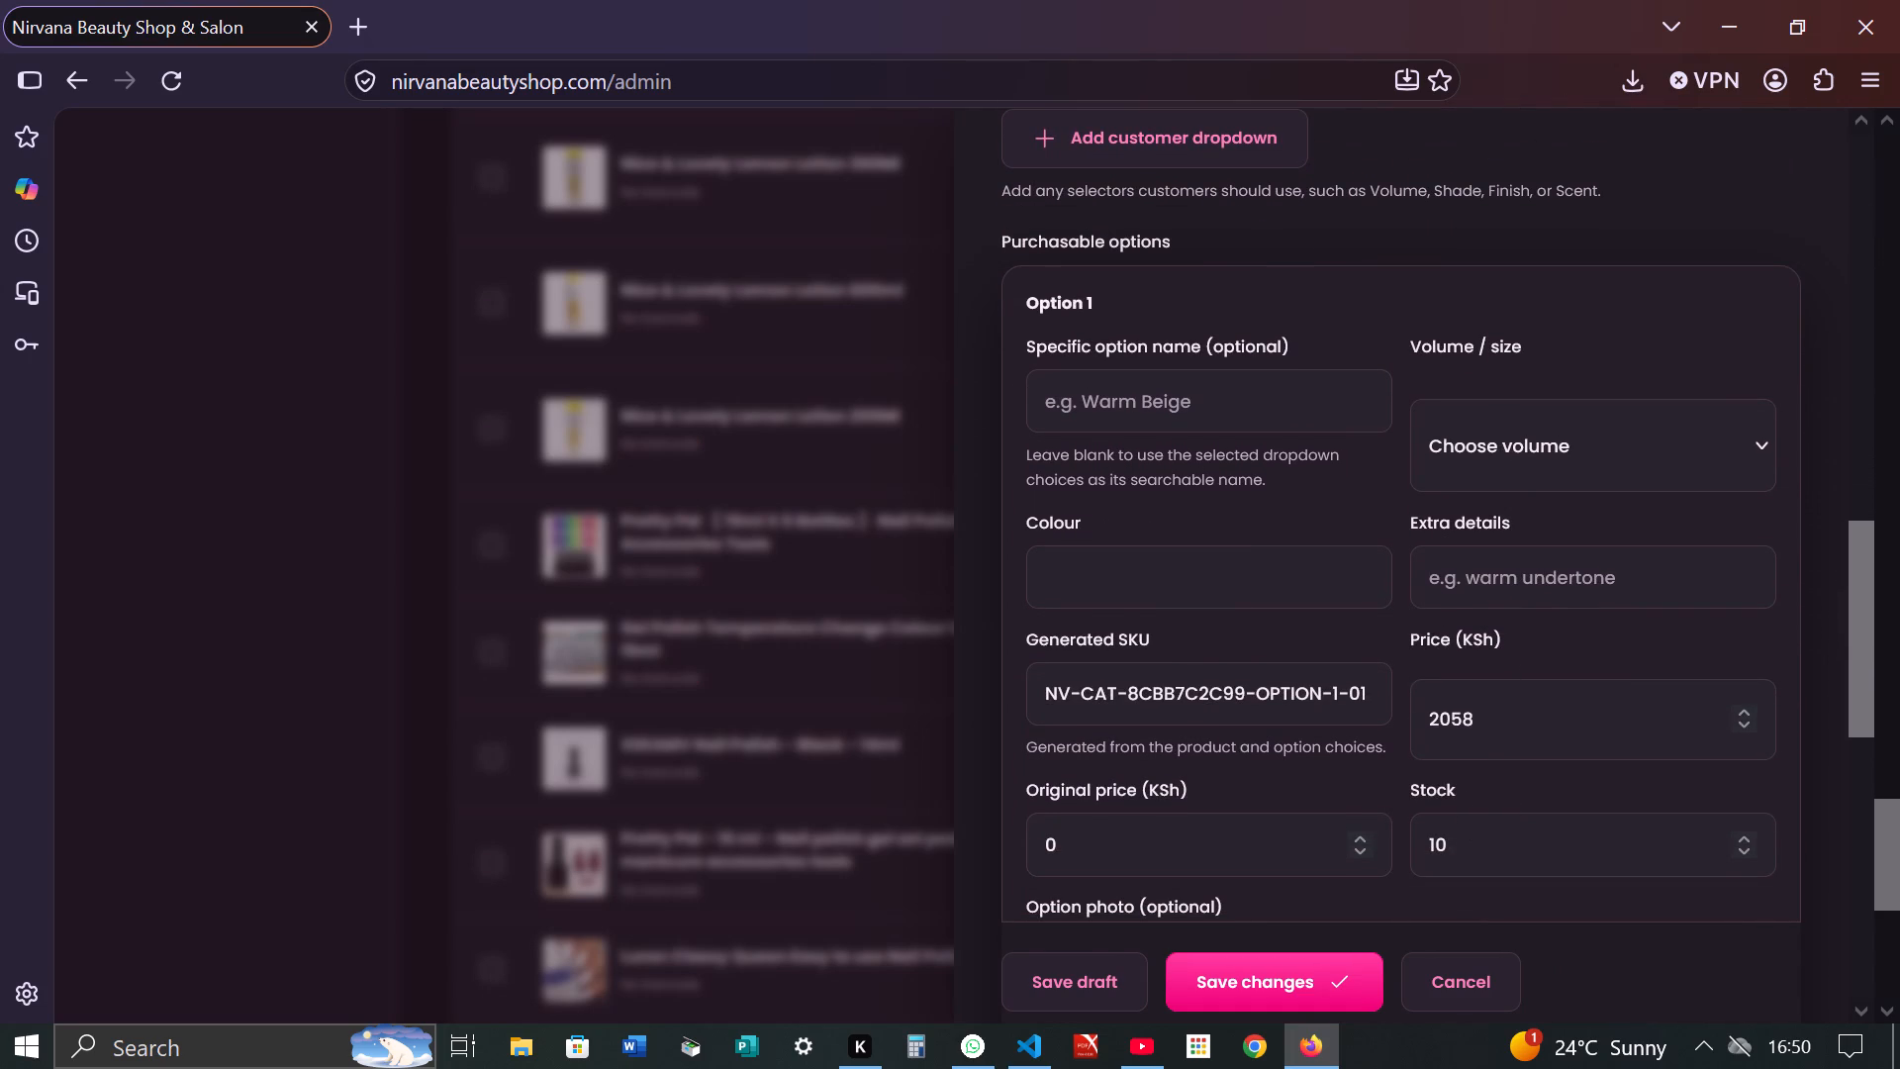
pyautogui.click(1436, 845)
pyautogui.press('BackSpace')
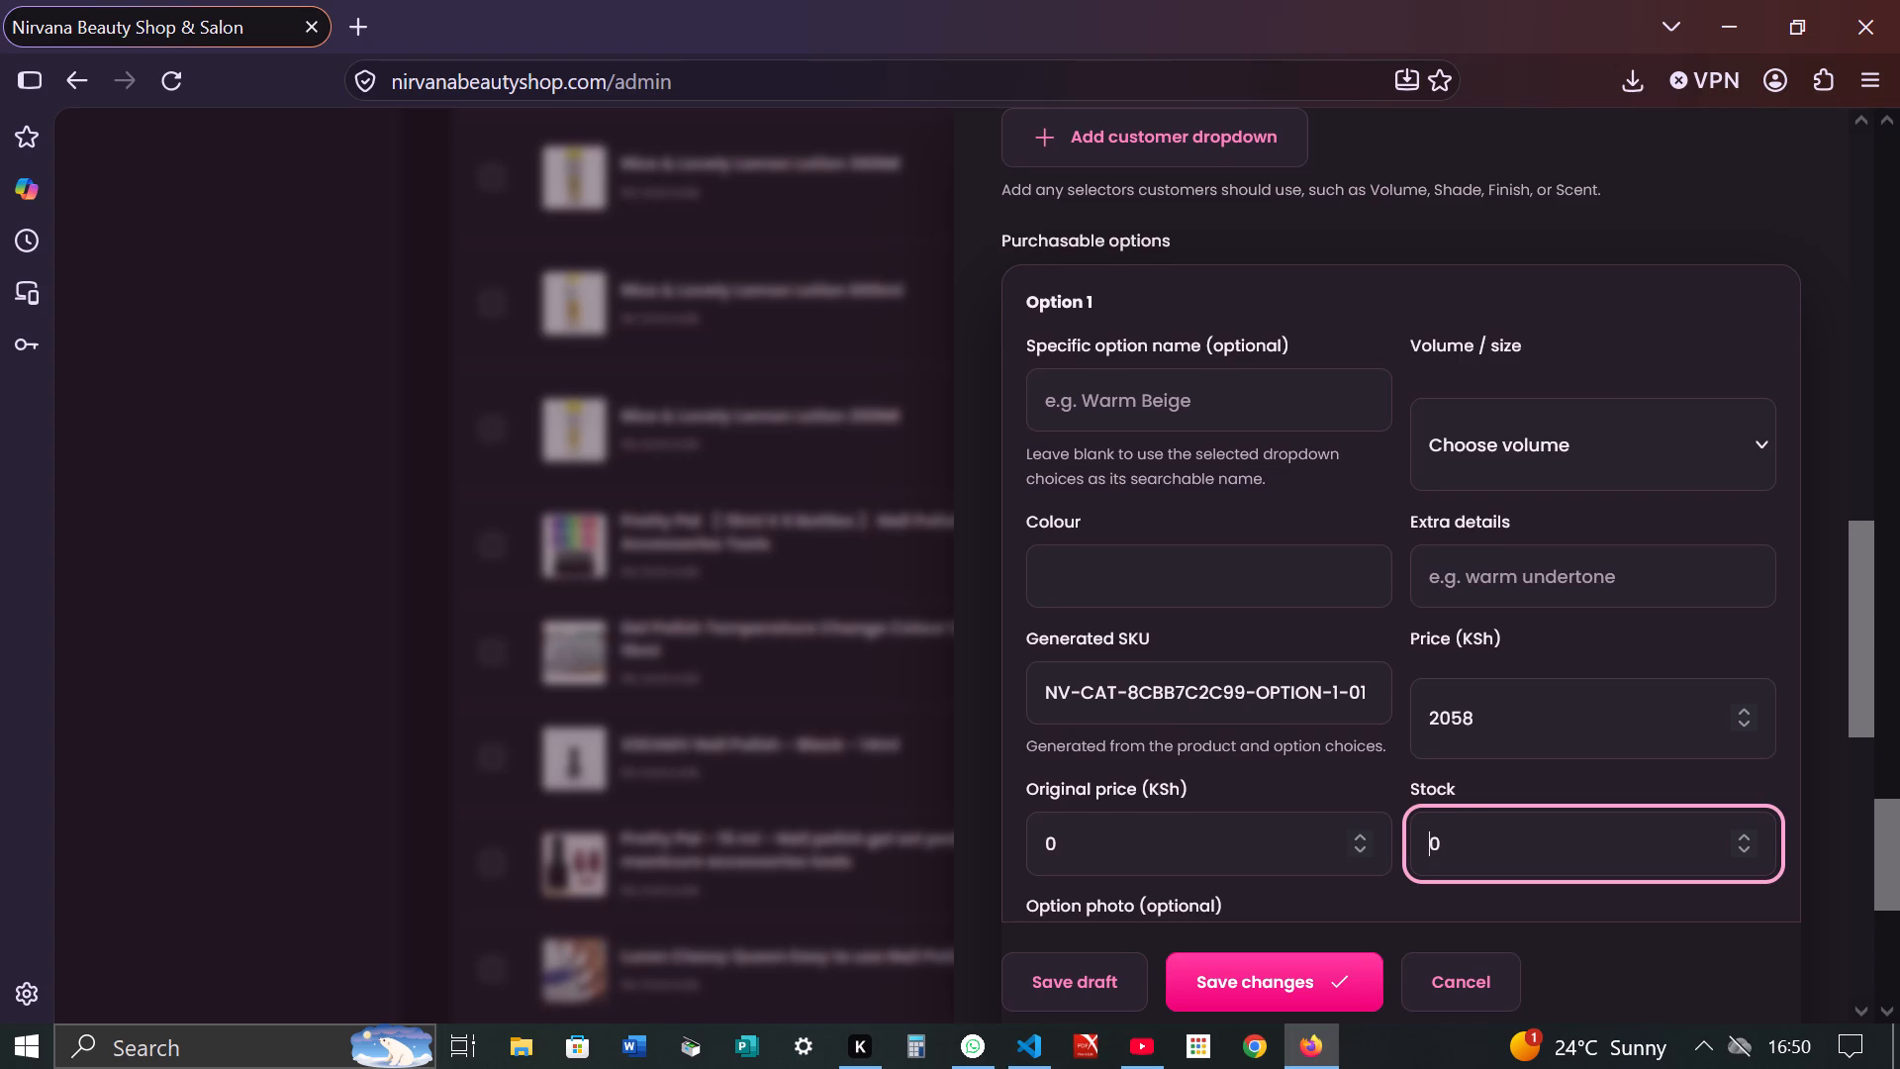
pyautogui.scroll(-1, 1436, 845)
pyautogui.click(1287, 995)
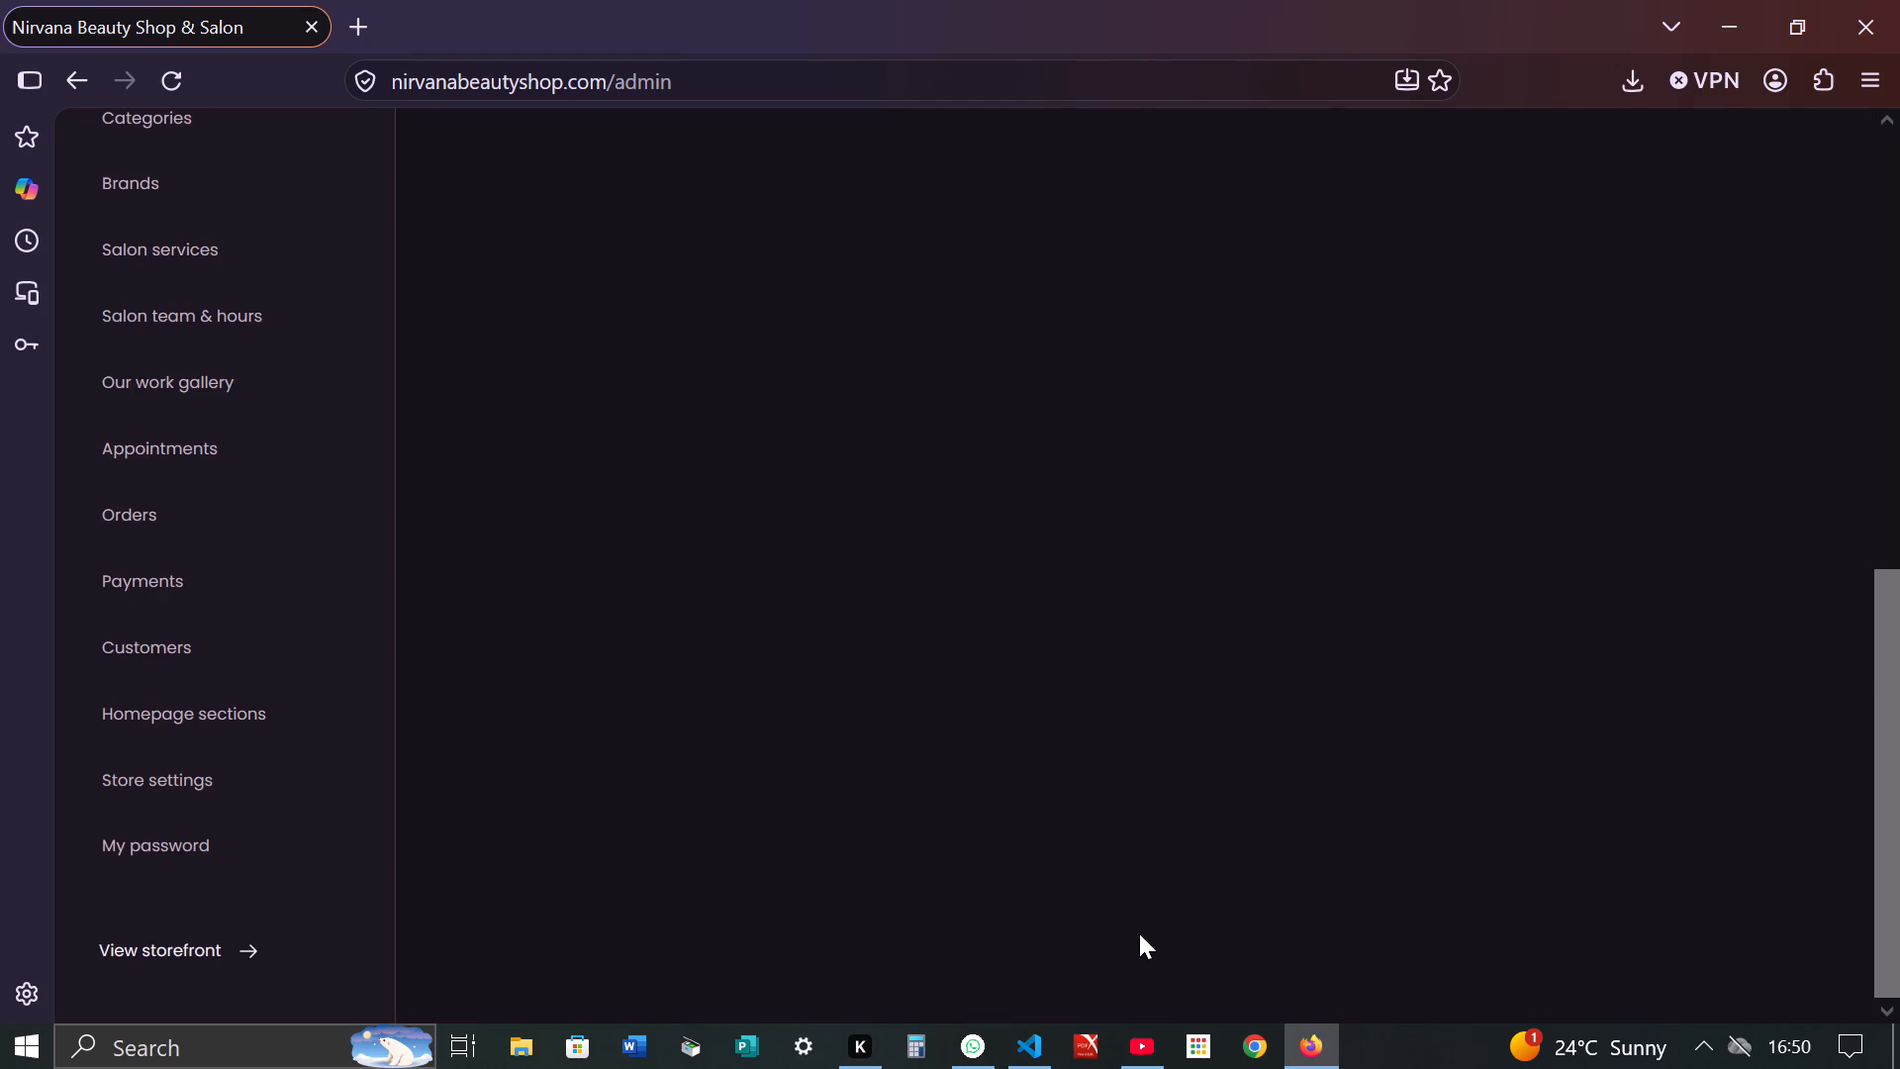
# Advance the reloaded product list from page 1 to page 4.
pyautogui.scroll(-14, 1139, 933)
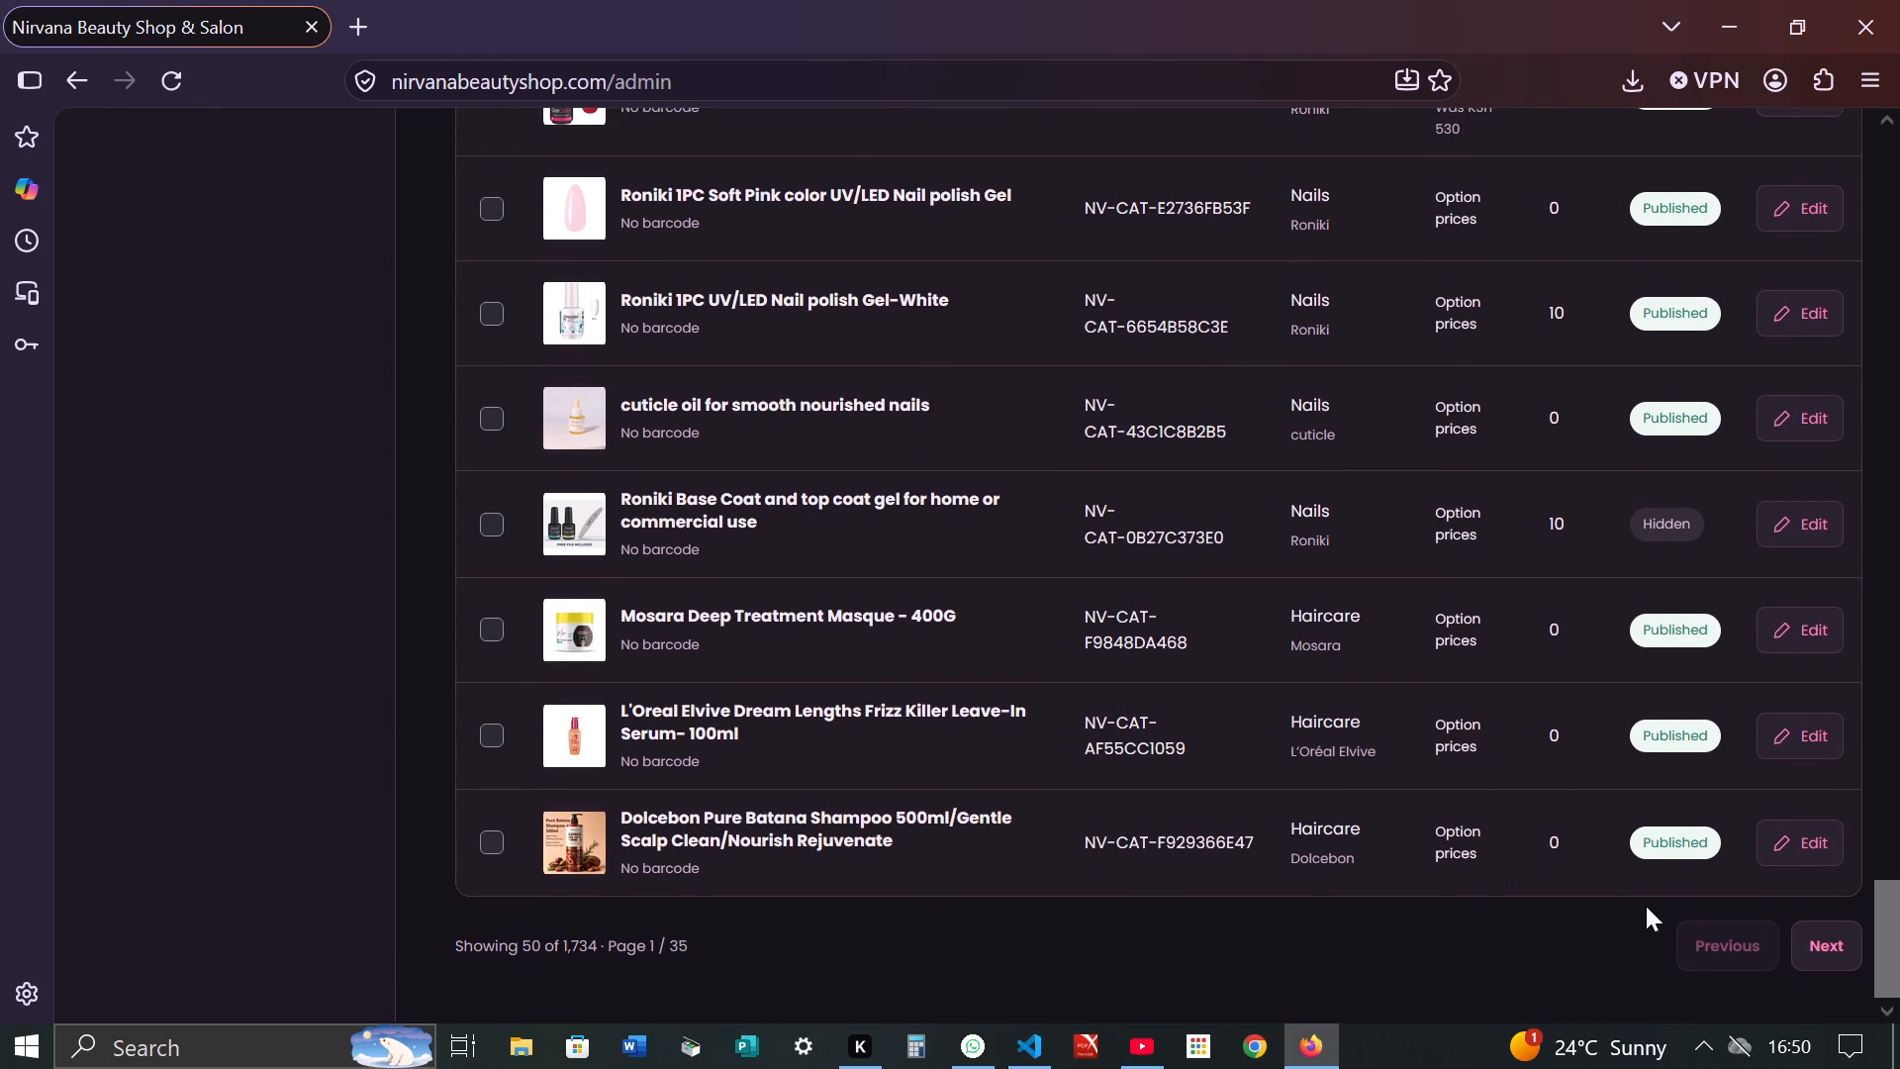
pyautogui.click(1839, 930)
pyautogui.scroll(-4, 1393, 762)
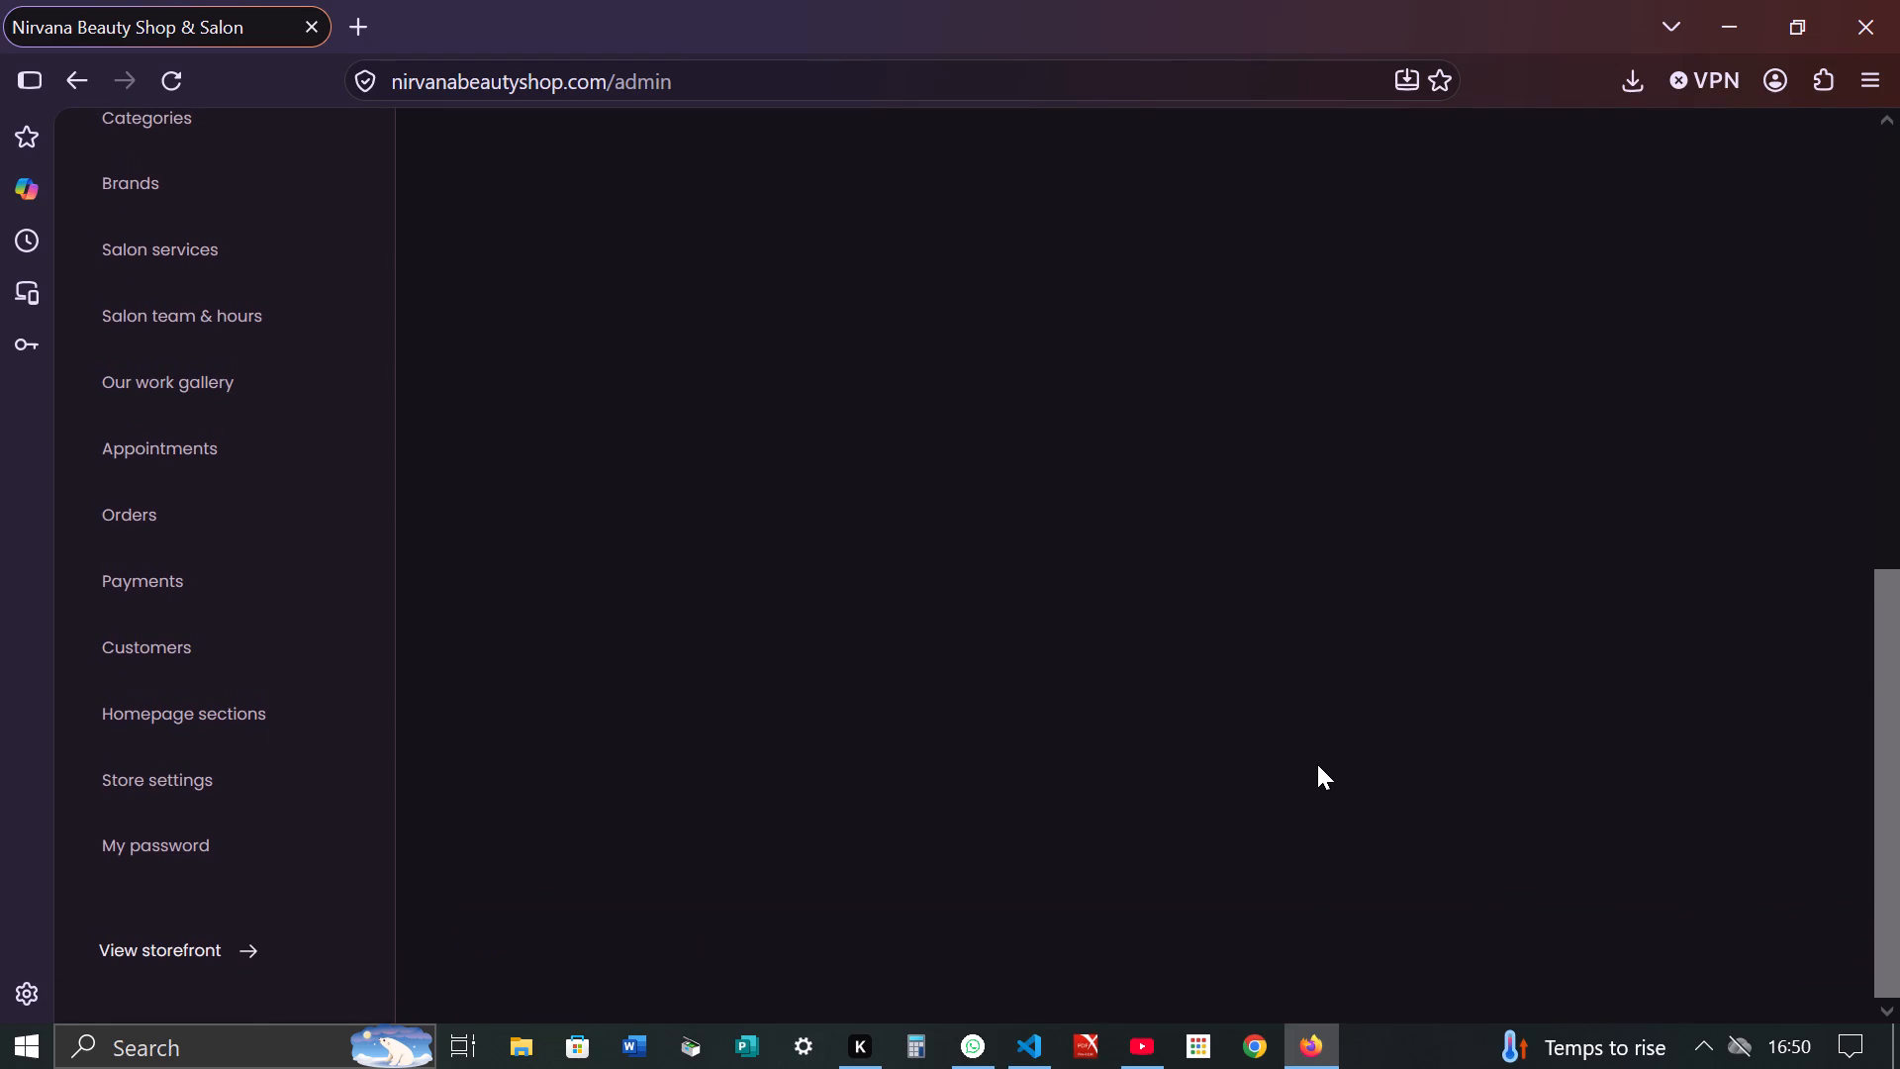
pyautogui.scroll(-15, 1317, 764)
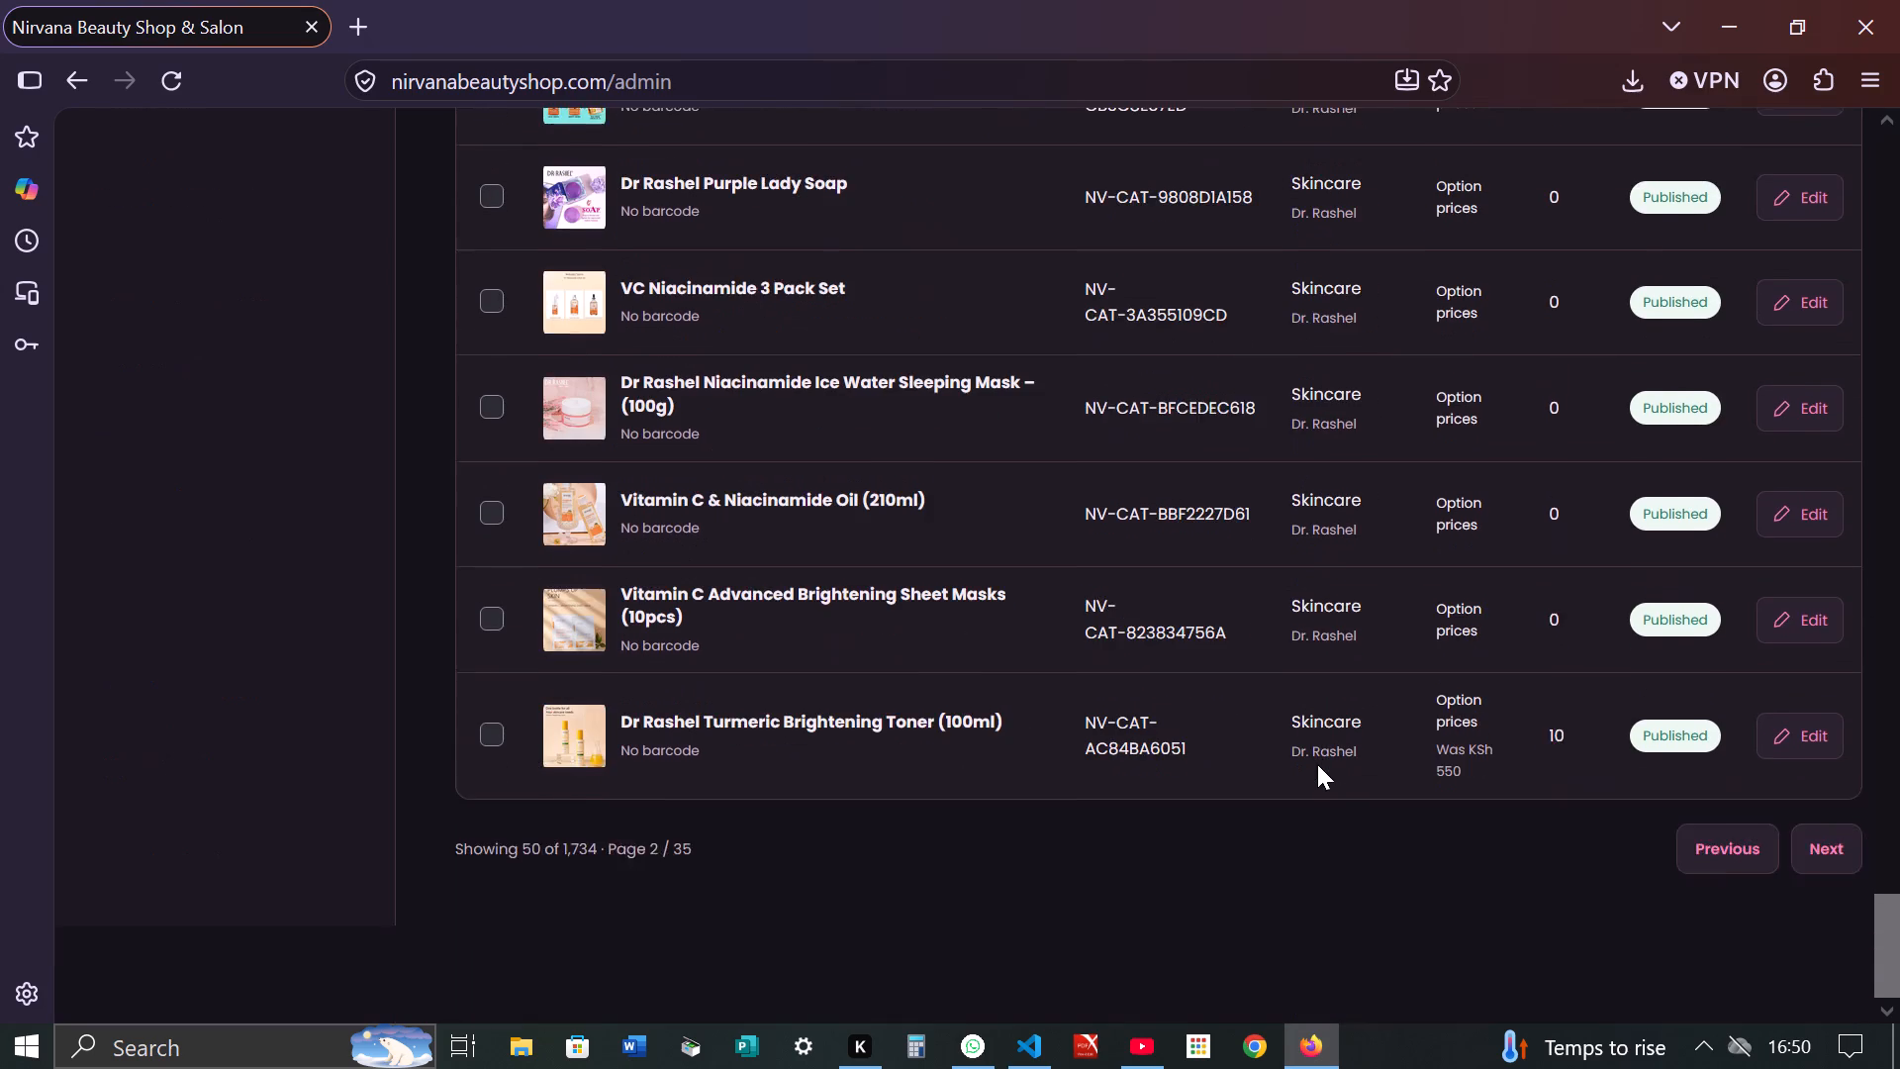
pyautogui.click(1821, 947)
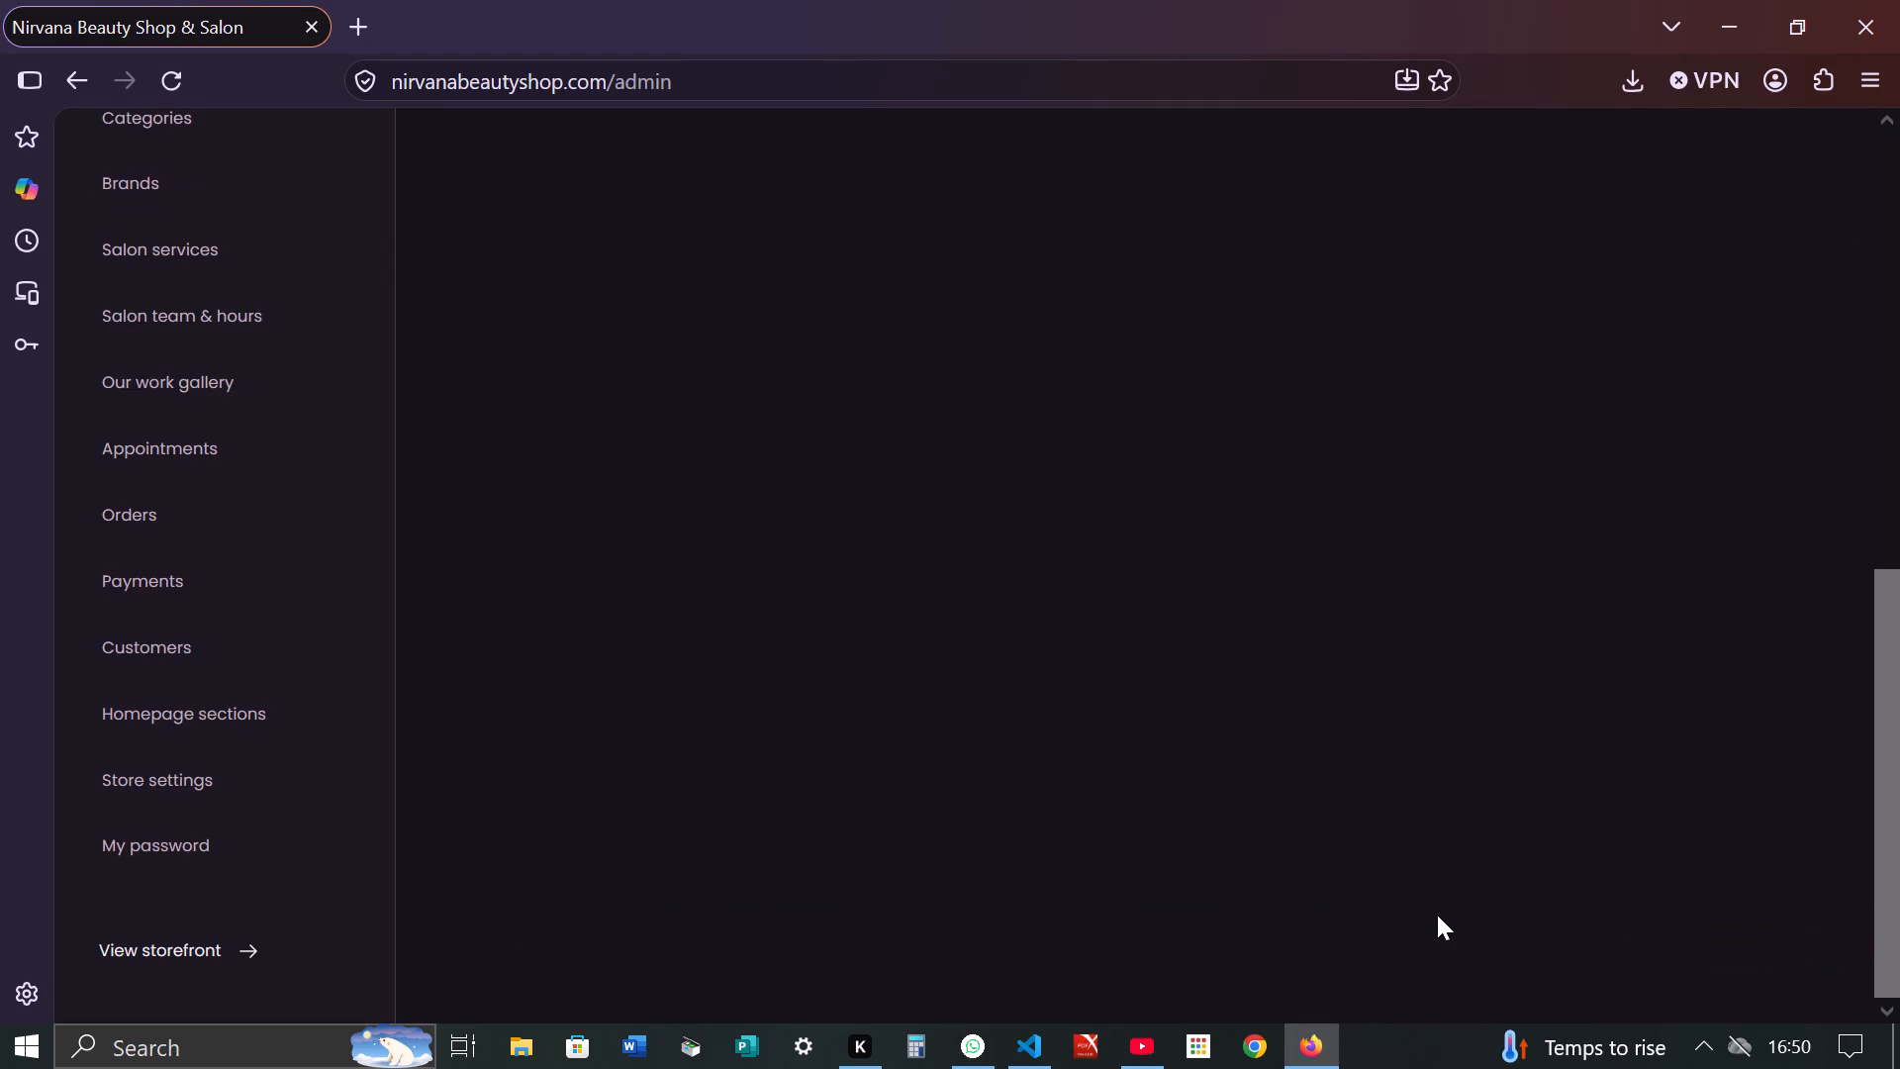
pyautogui.scroll(-4, 1437, 915)
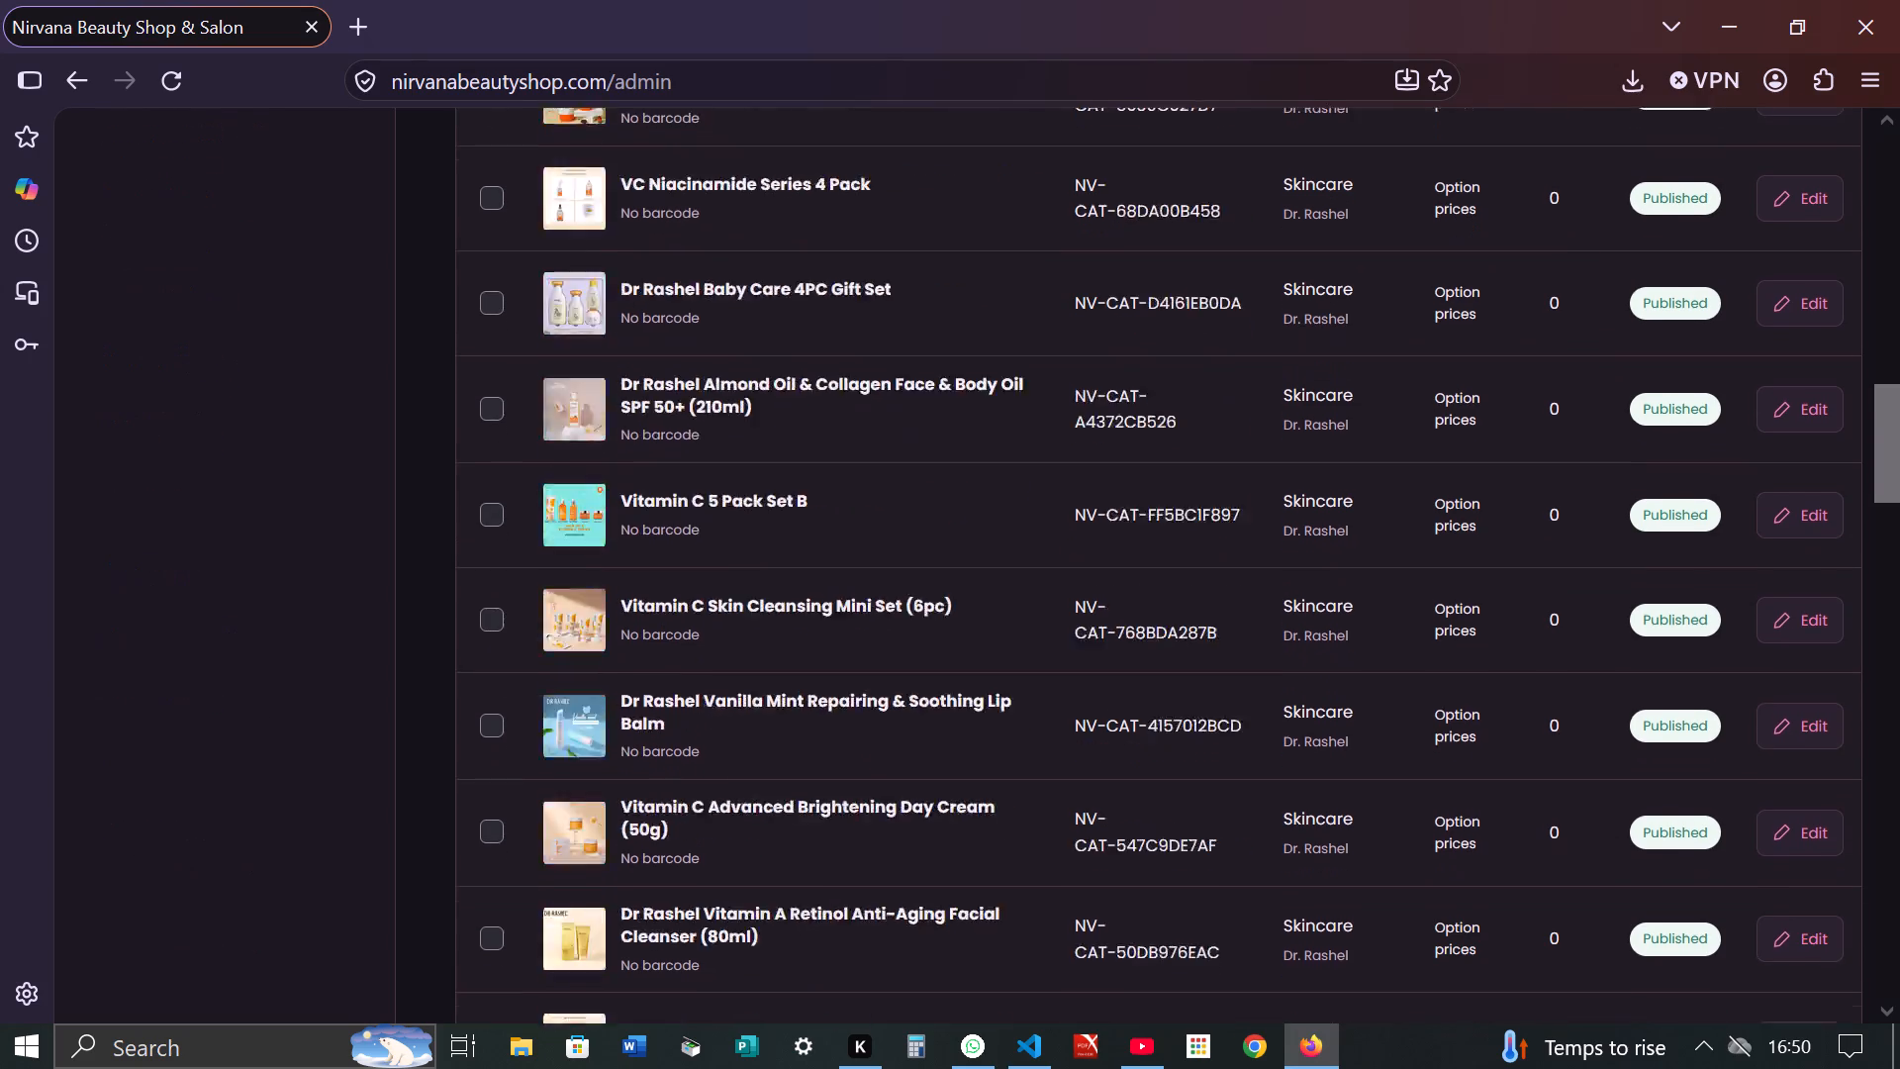
pyautogui.scroll(-5, 1437, 915)
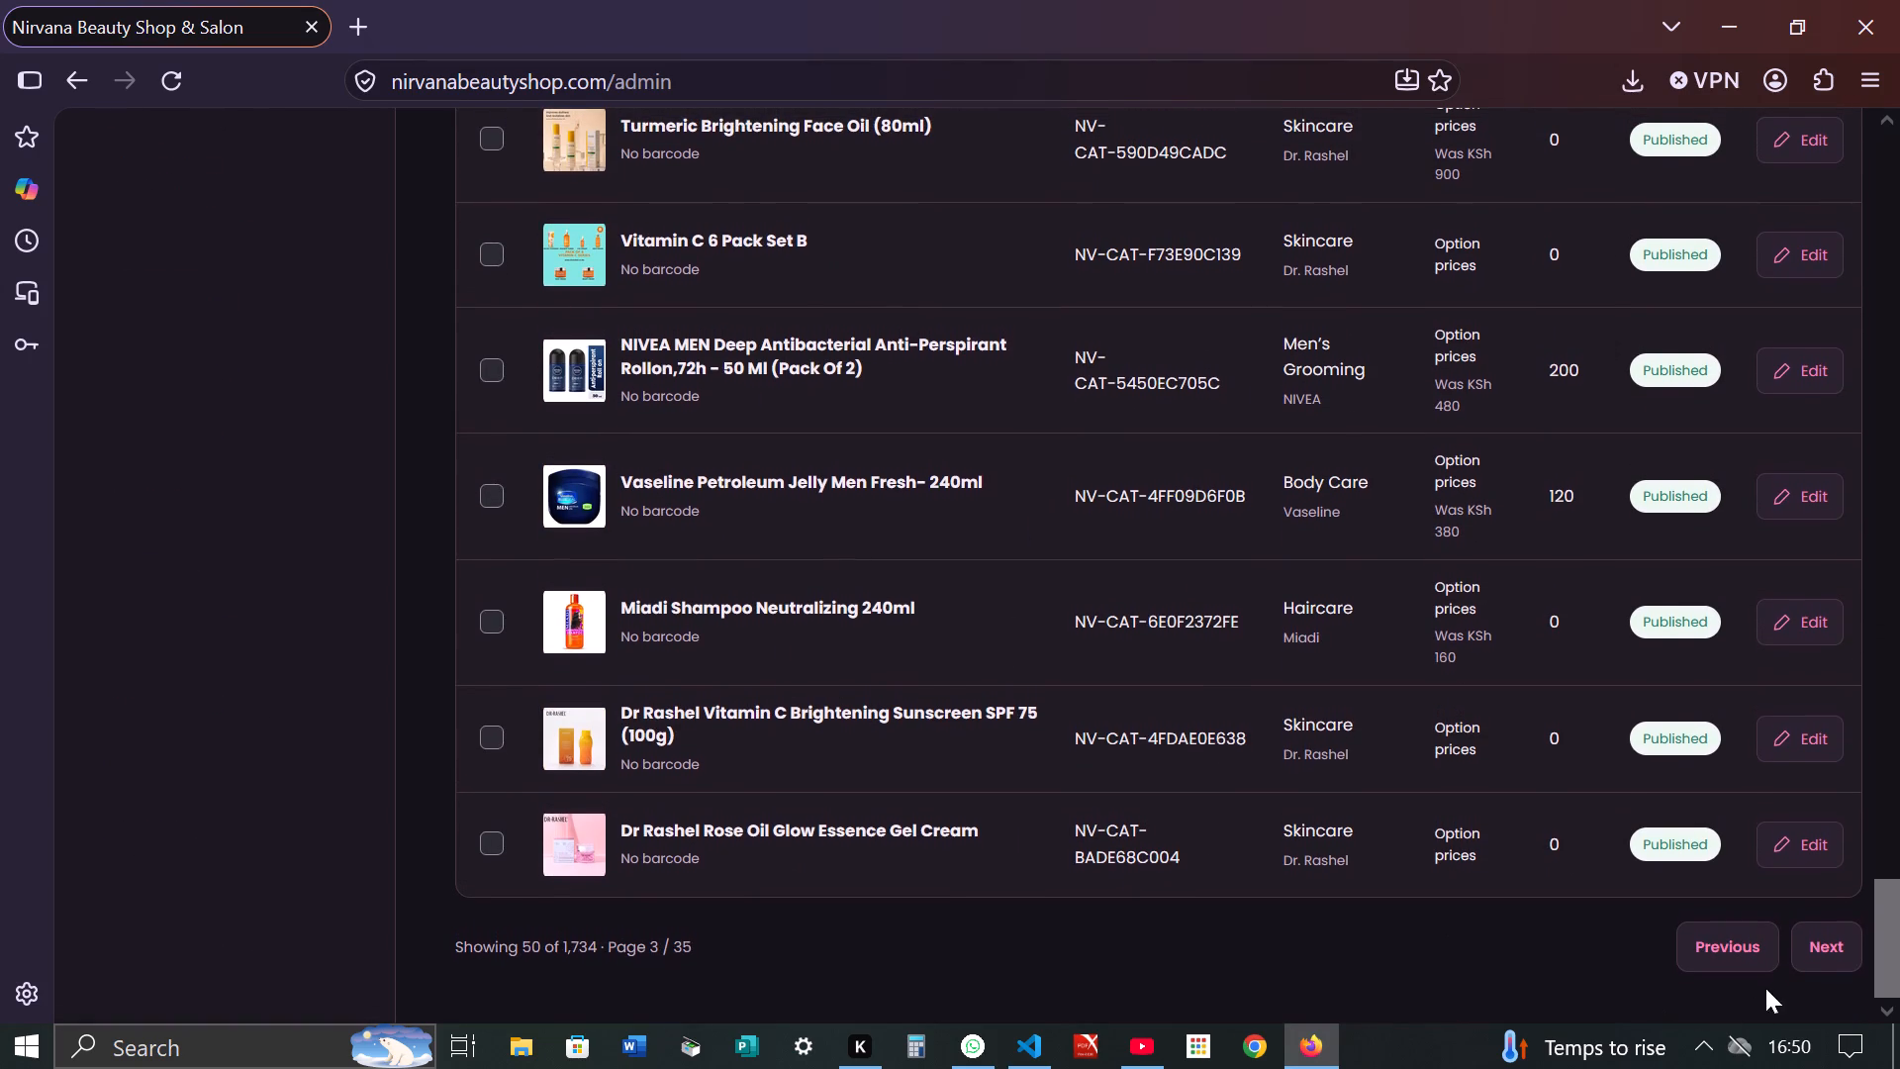
pyautogui.click(1809, 954)
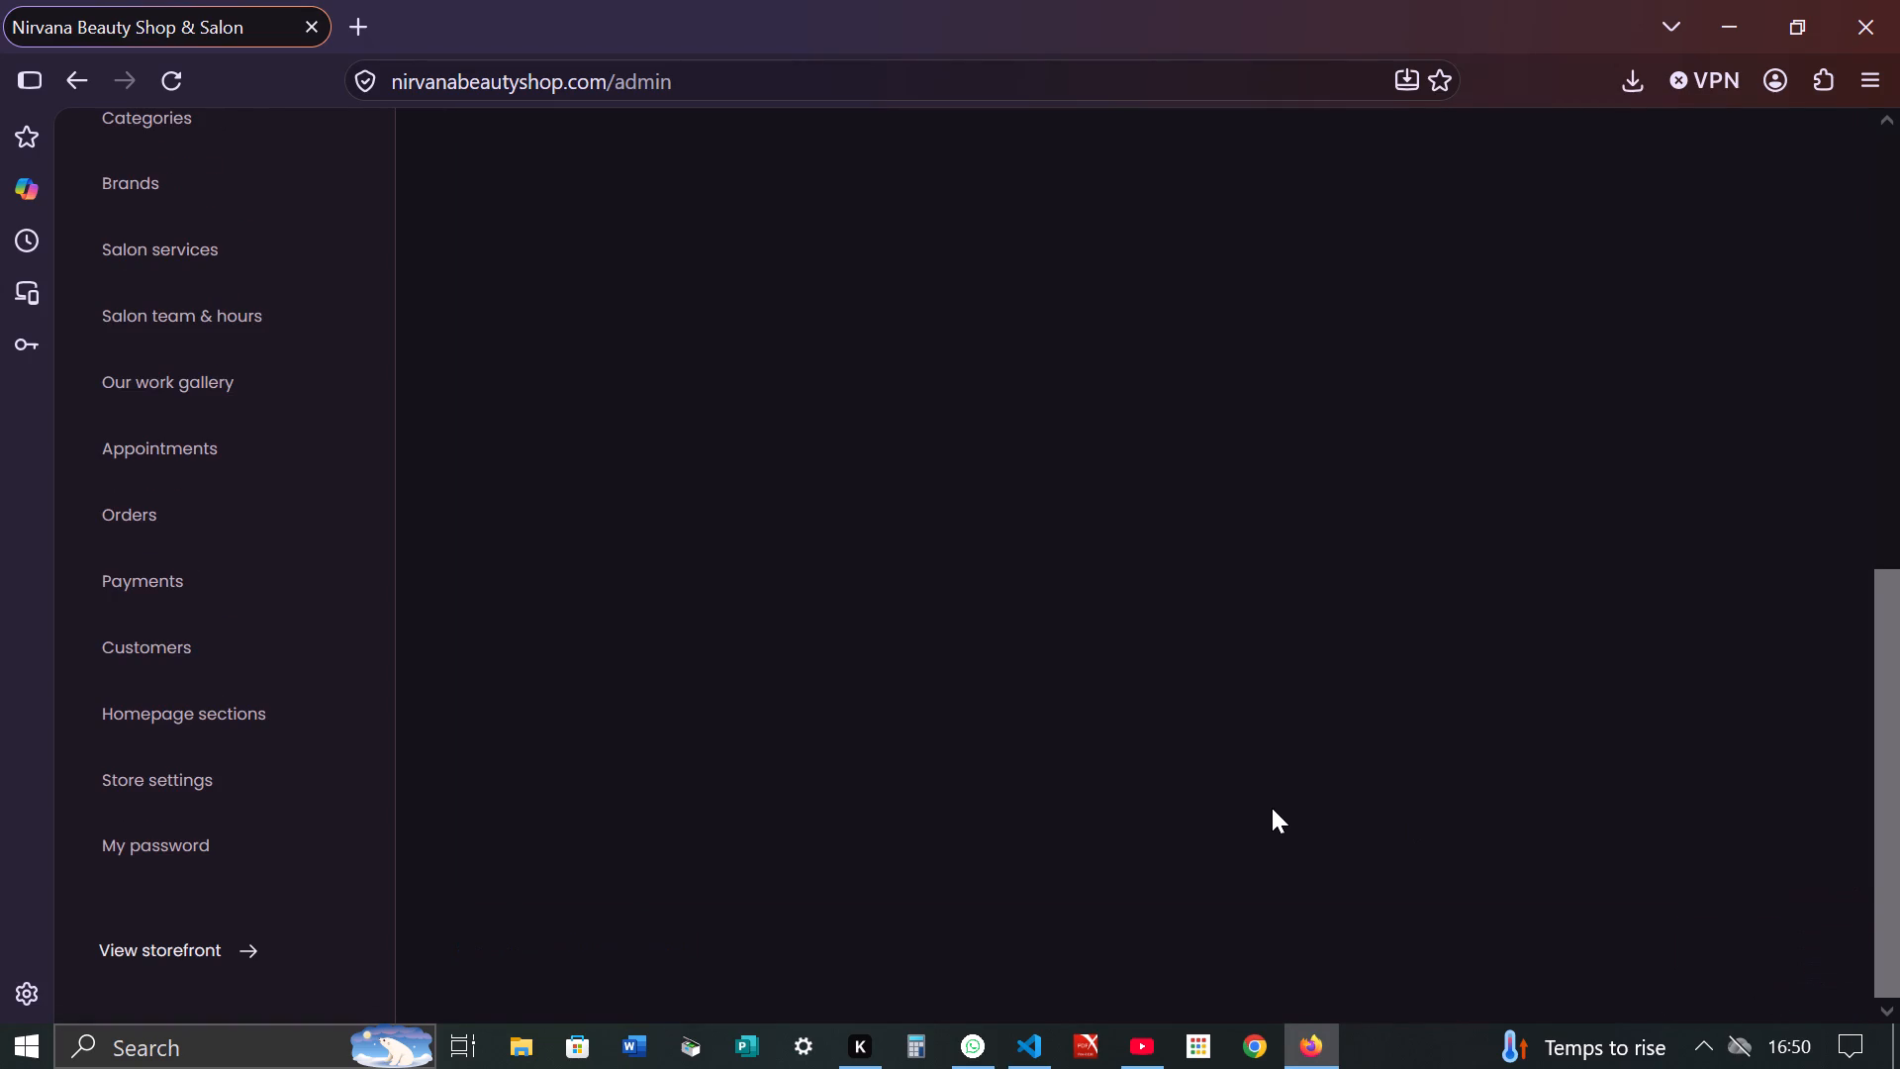
# Open Gel Polish Temperature Change Colour Change 15ml for editing, set its Option 1 stock to 0 and save the product.
pyautogui.scroll(-14, 1272, 808)
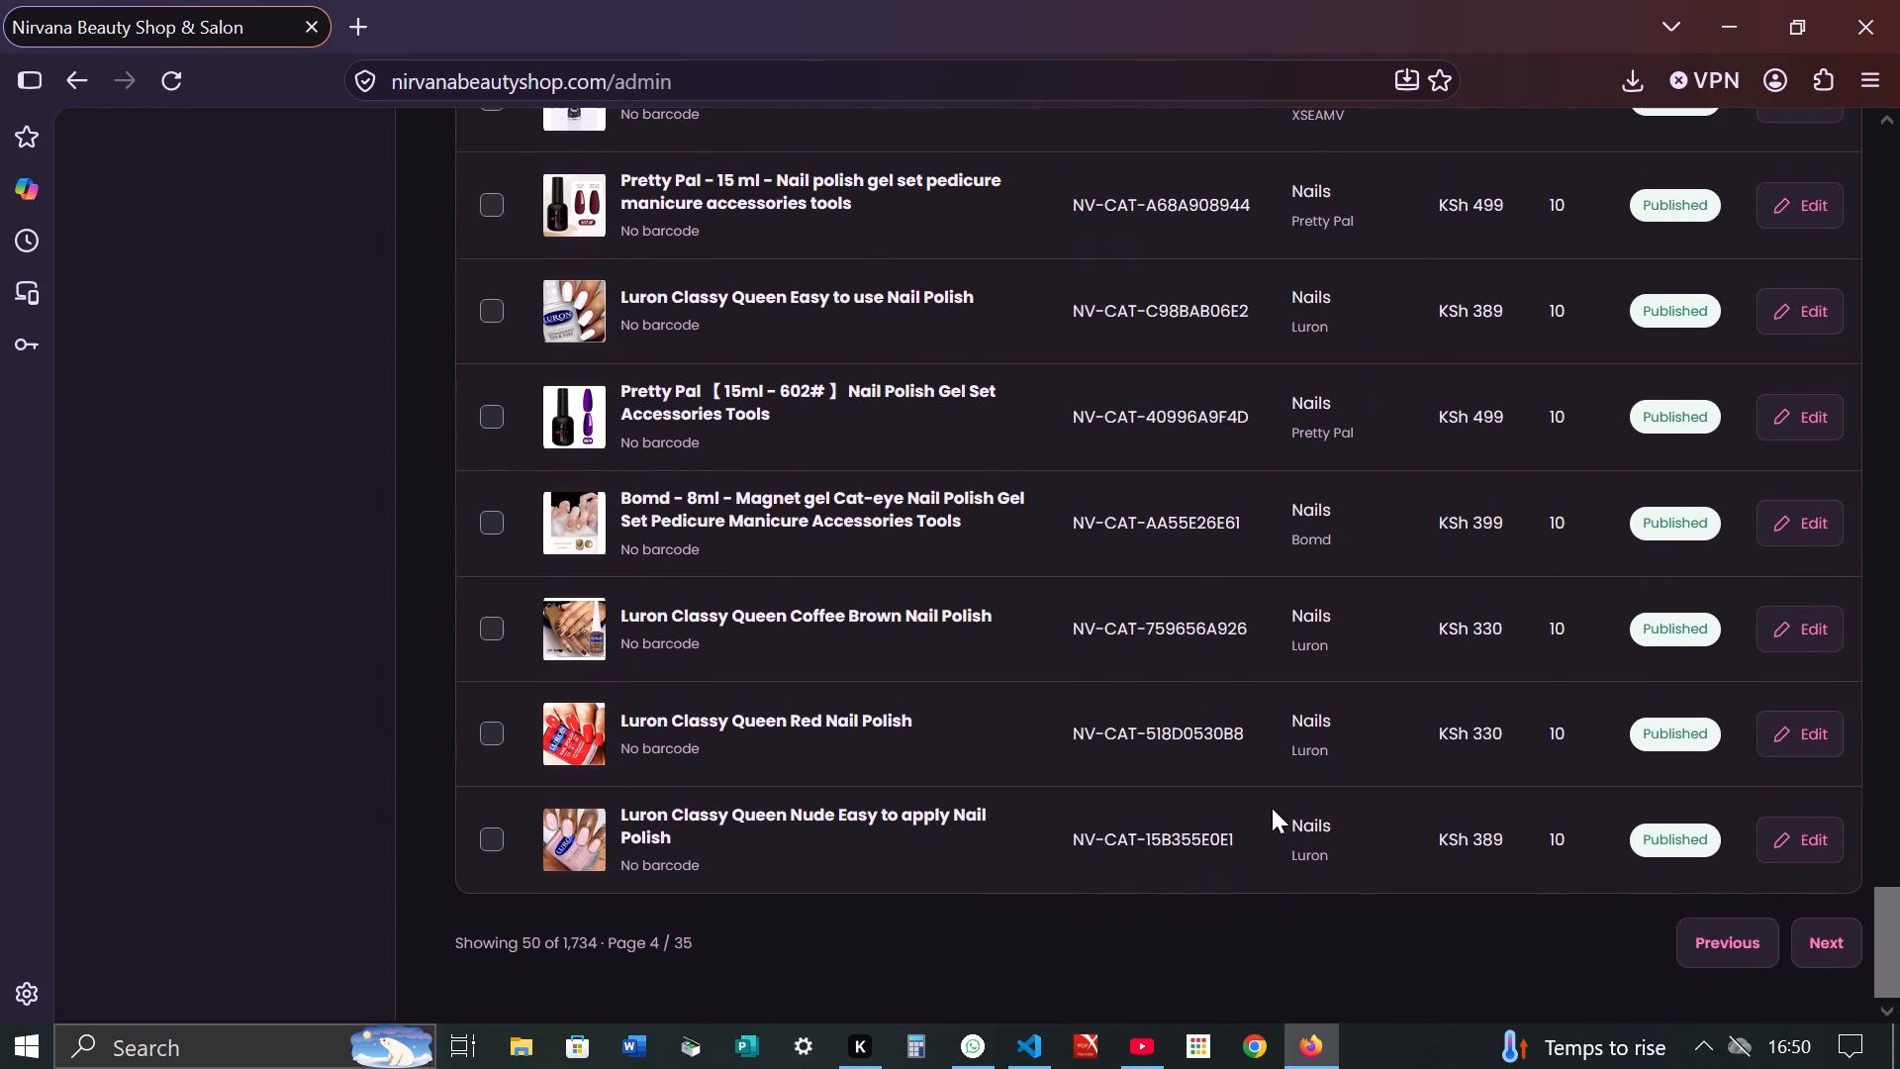
pyautogui.scroll(2, 1097, 634)
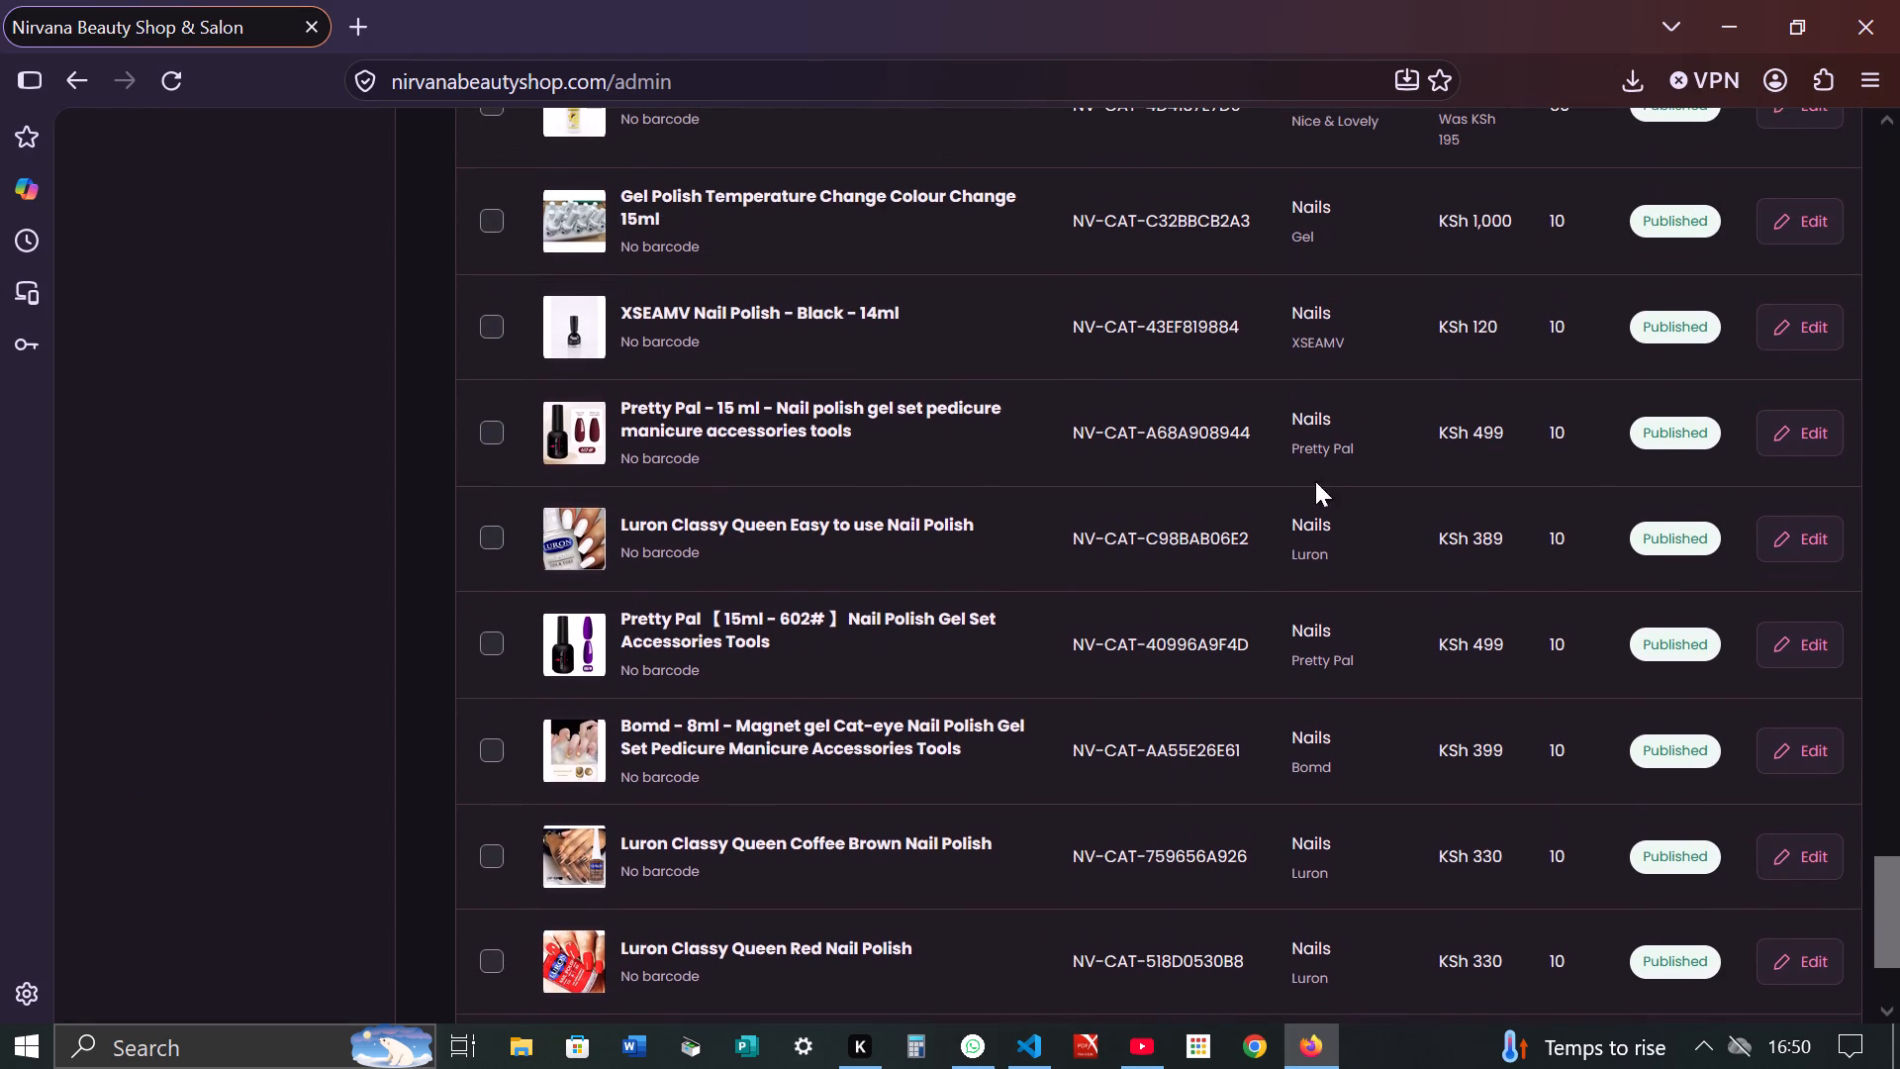
pyautogui.scroll(2, 1249, 414)
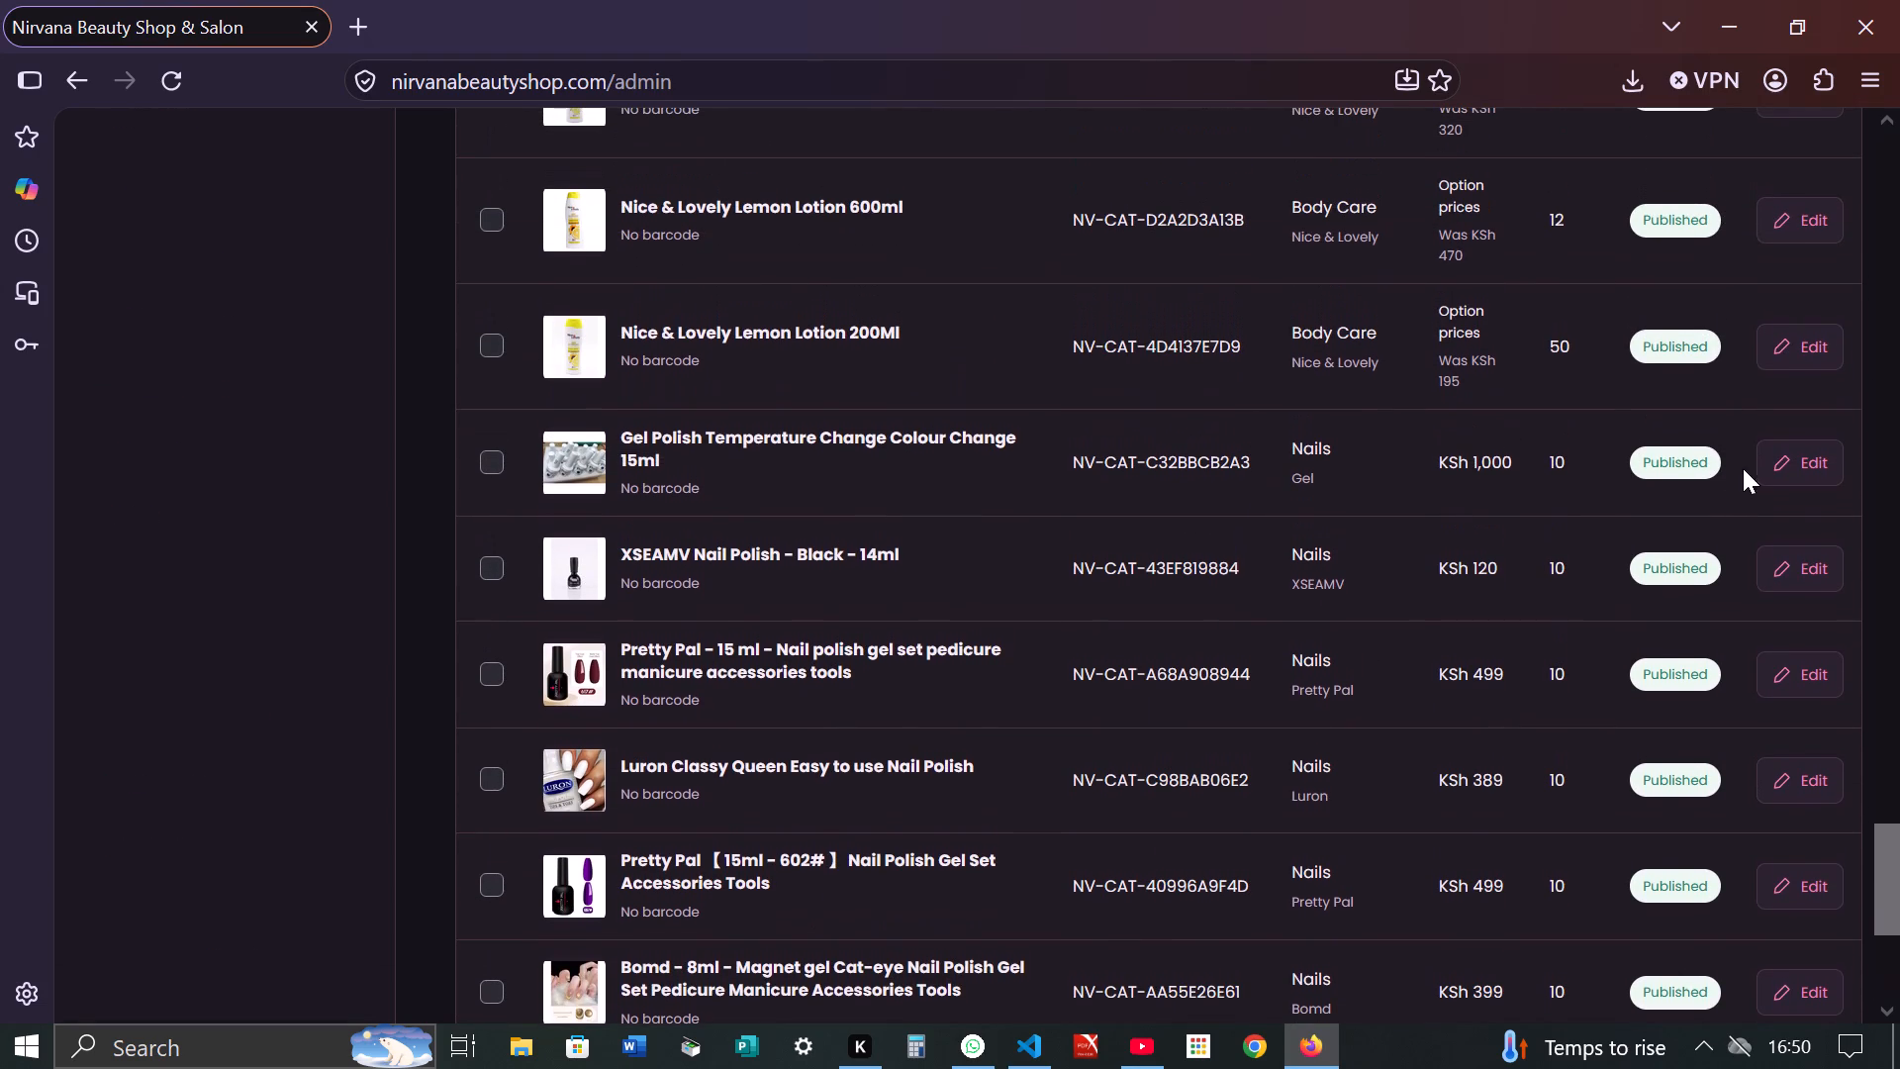
pyautogui.click(1807, 461)
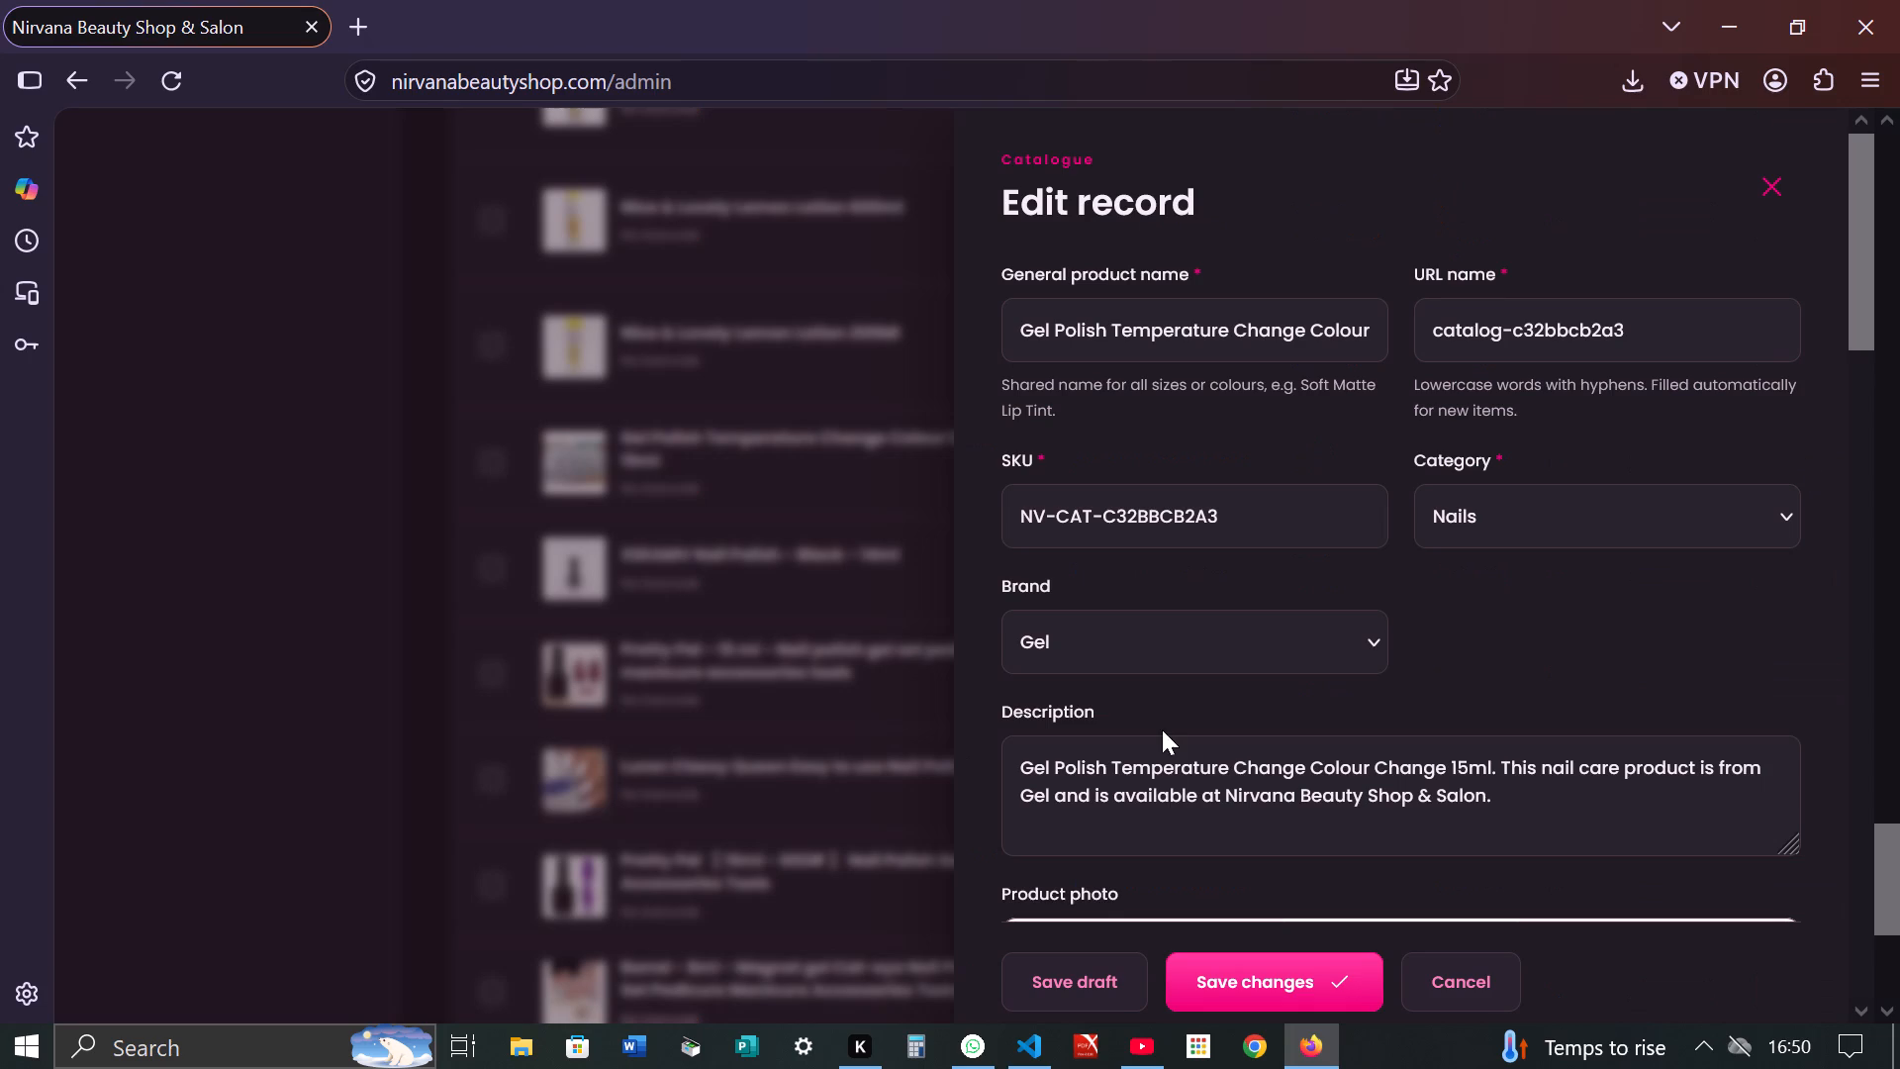
pyautogui.scroll(-7, 1152, 731)
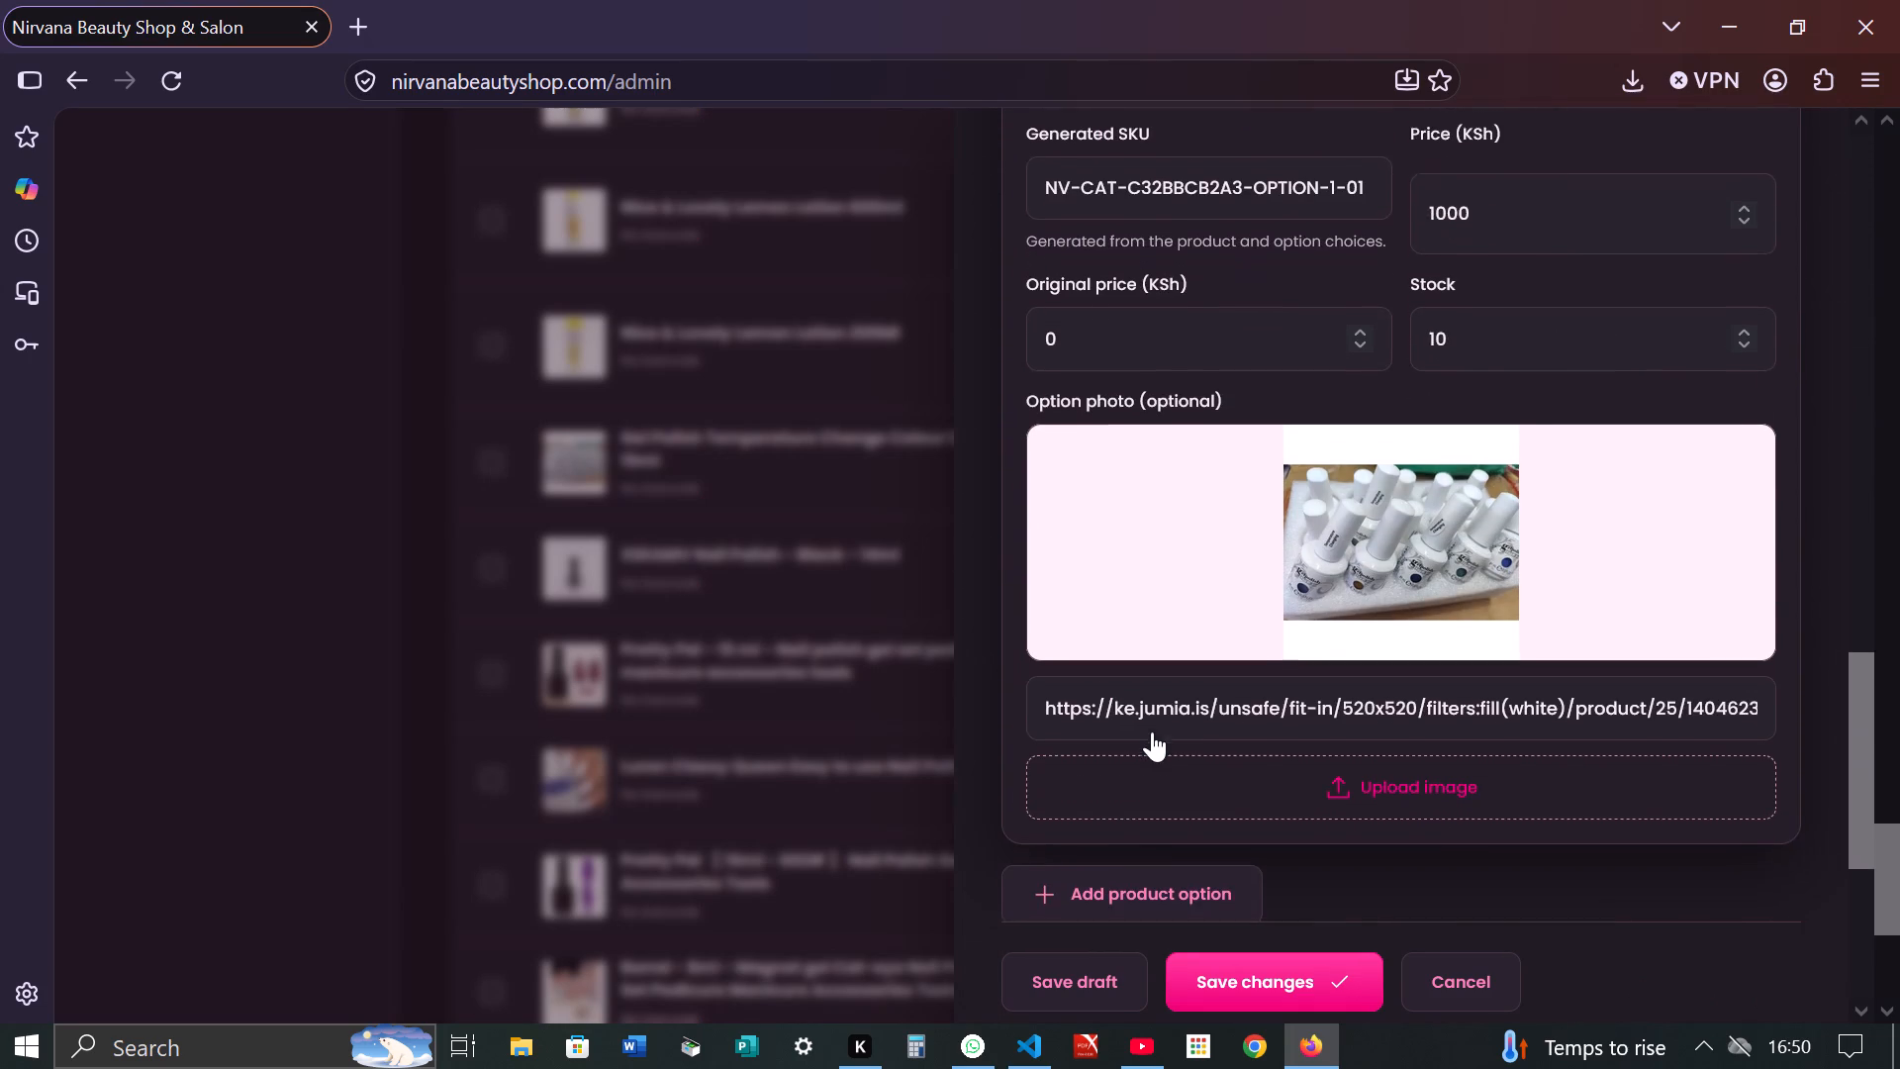
pyautogui.scroll(-3, 1152, 731)
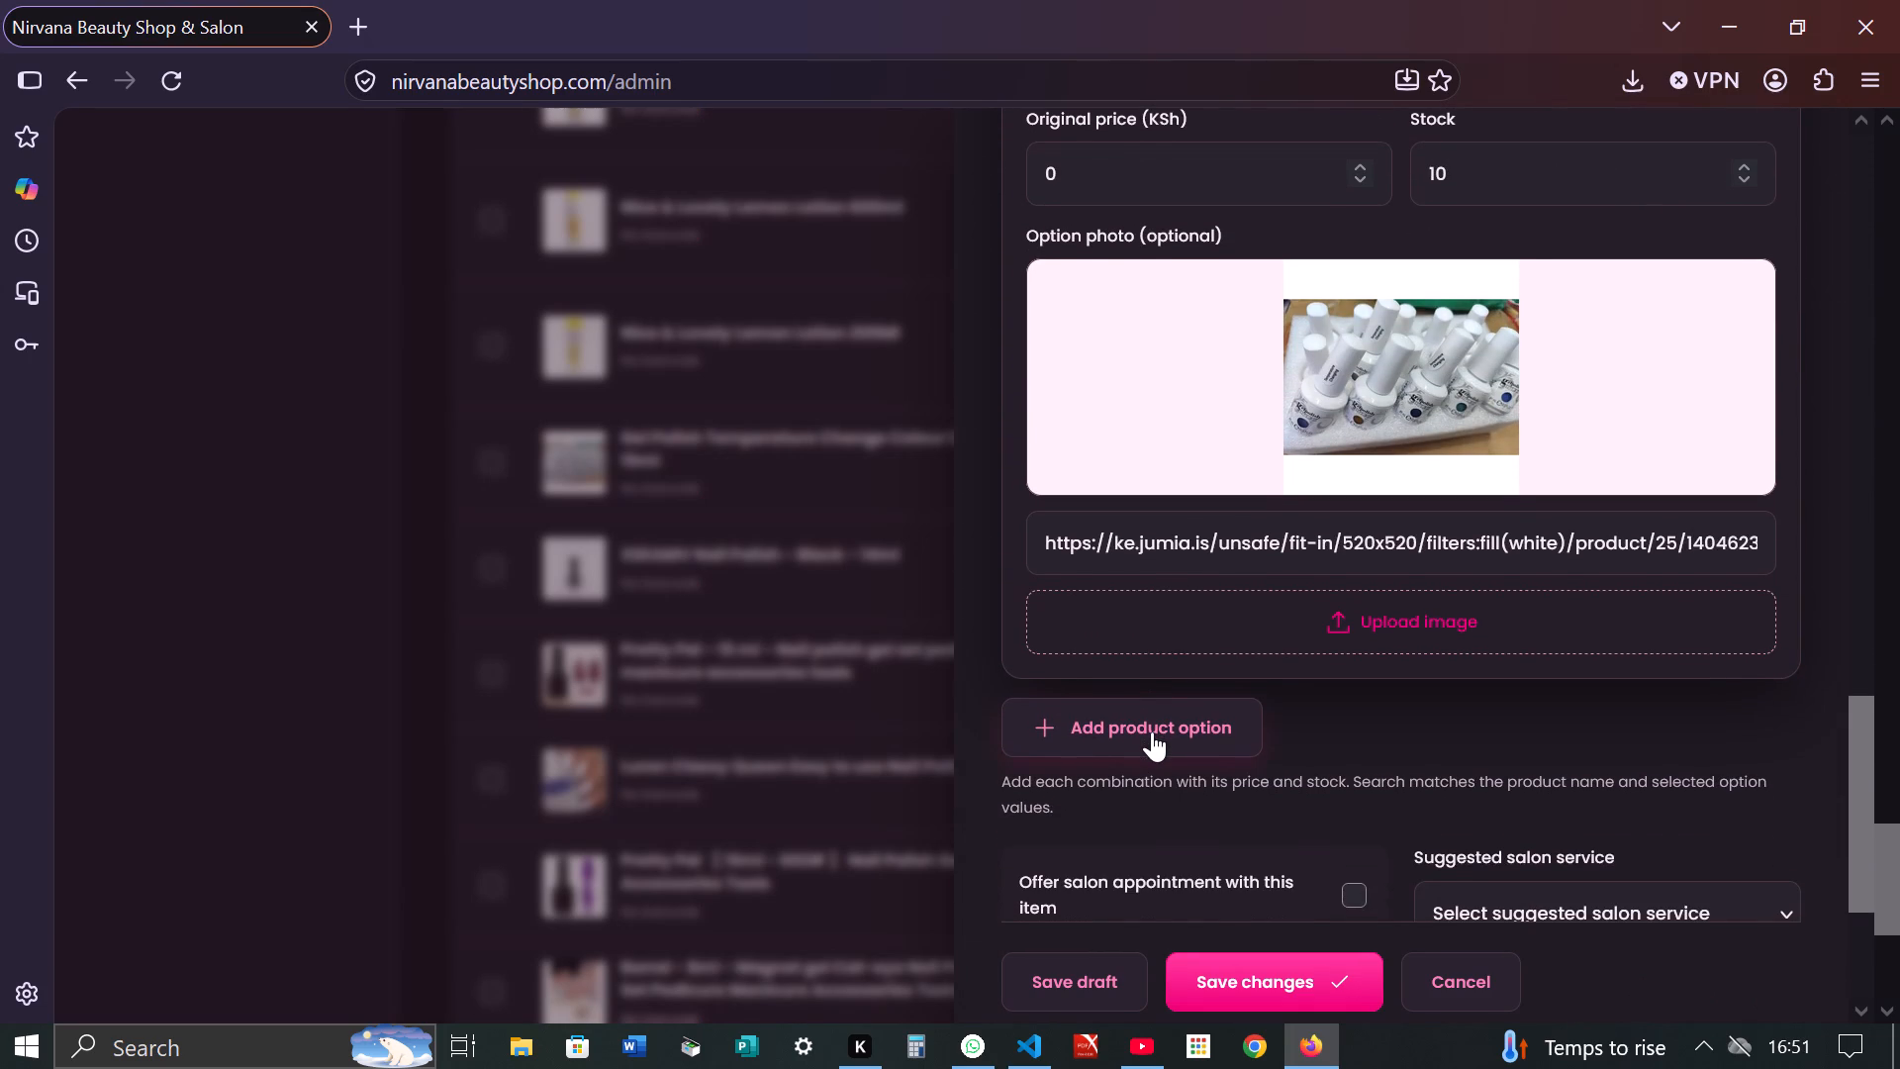
pyautogui.scroll(1, 1152, 731)
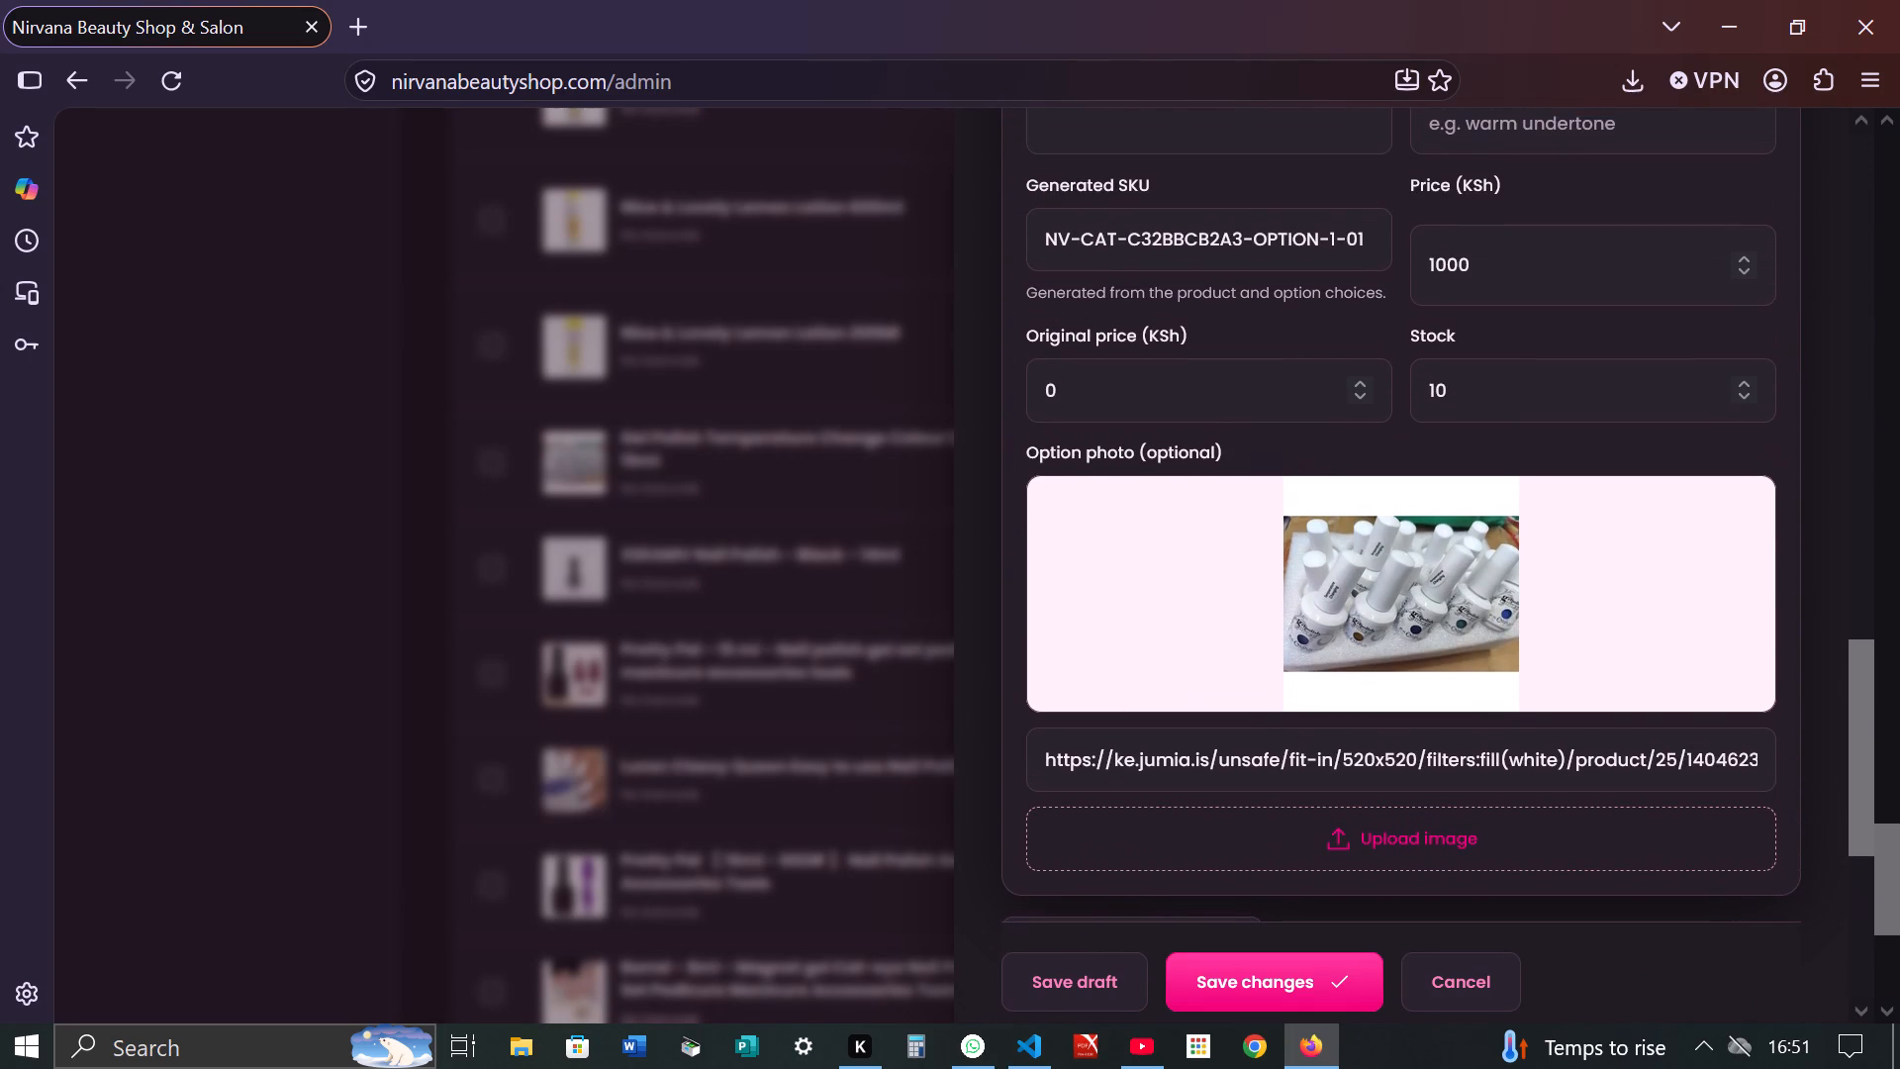
pyautogui.scroll(1, 1152, 731)
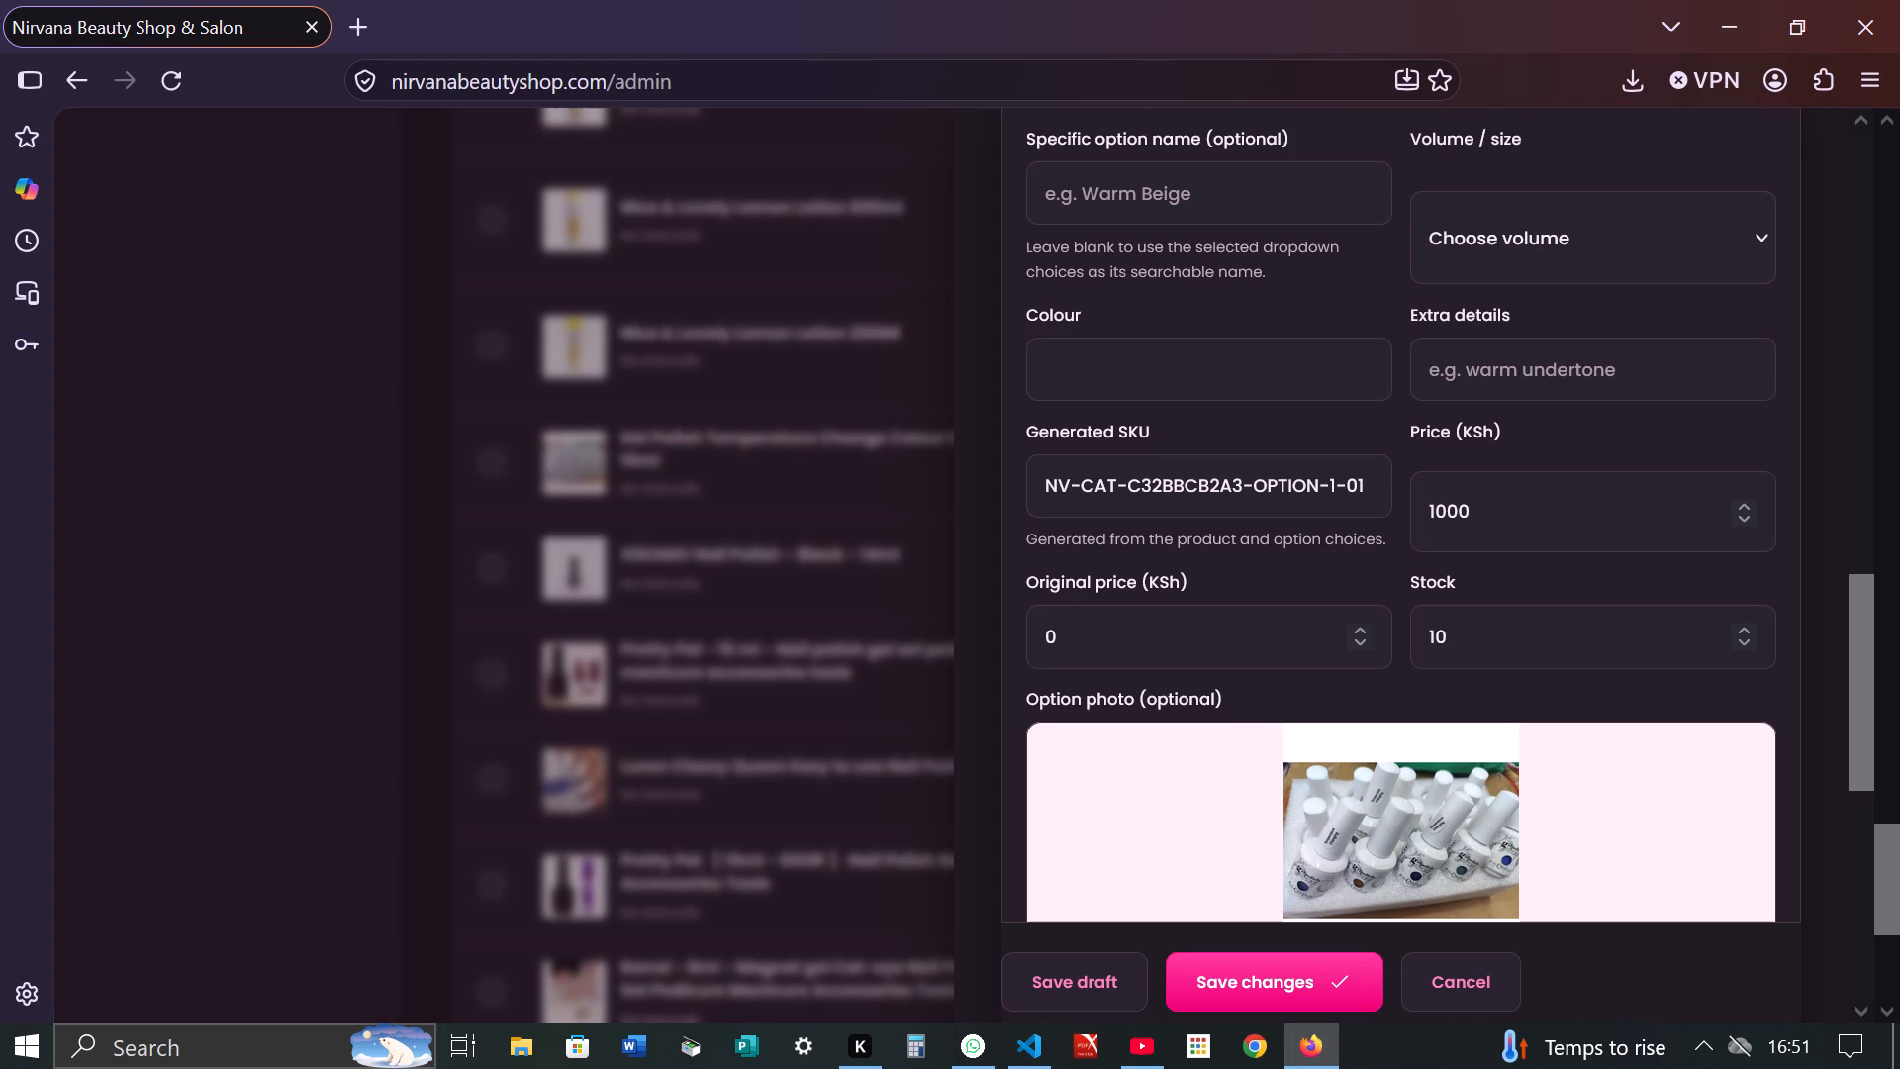
pyautogui.click(1439, 644)
pyautogui.press('BackSpace')
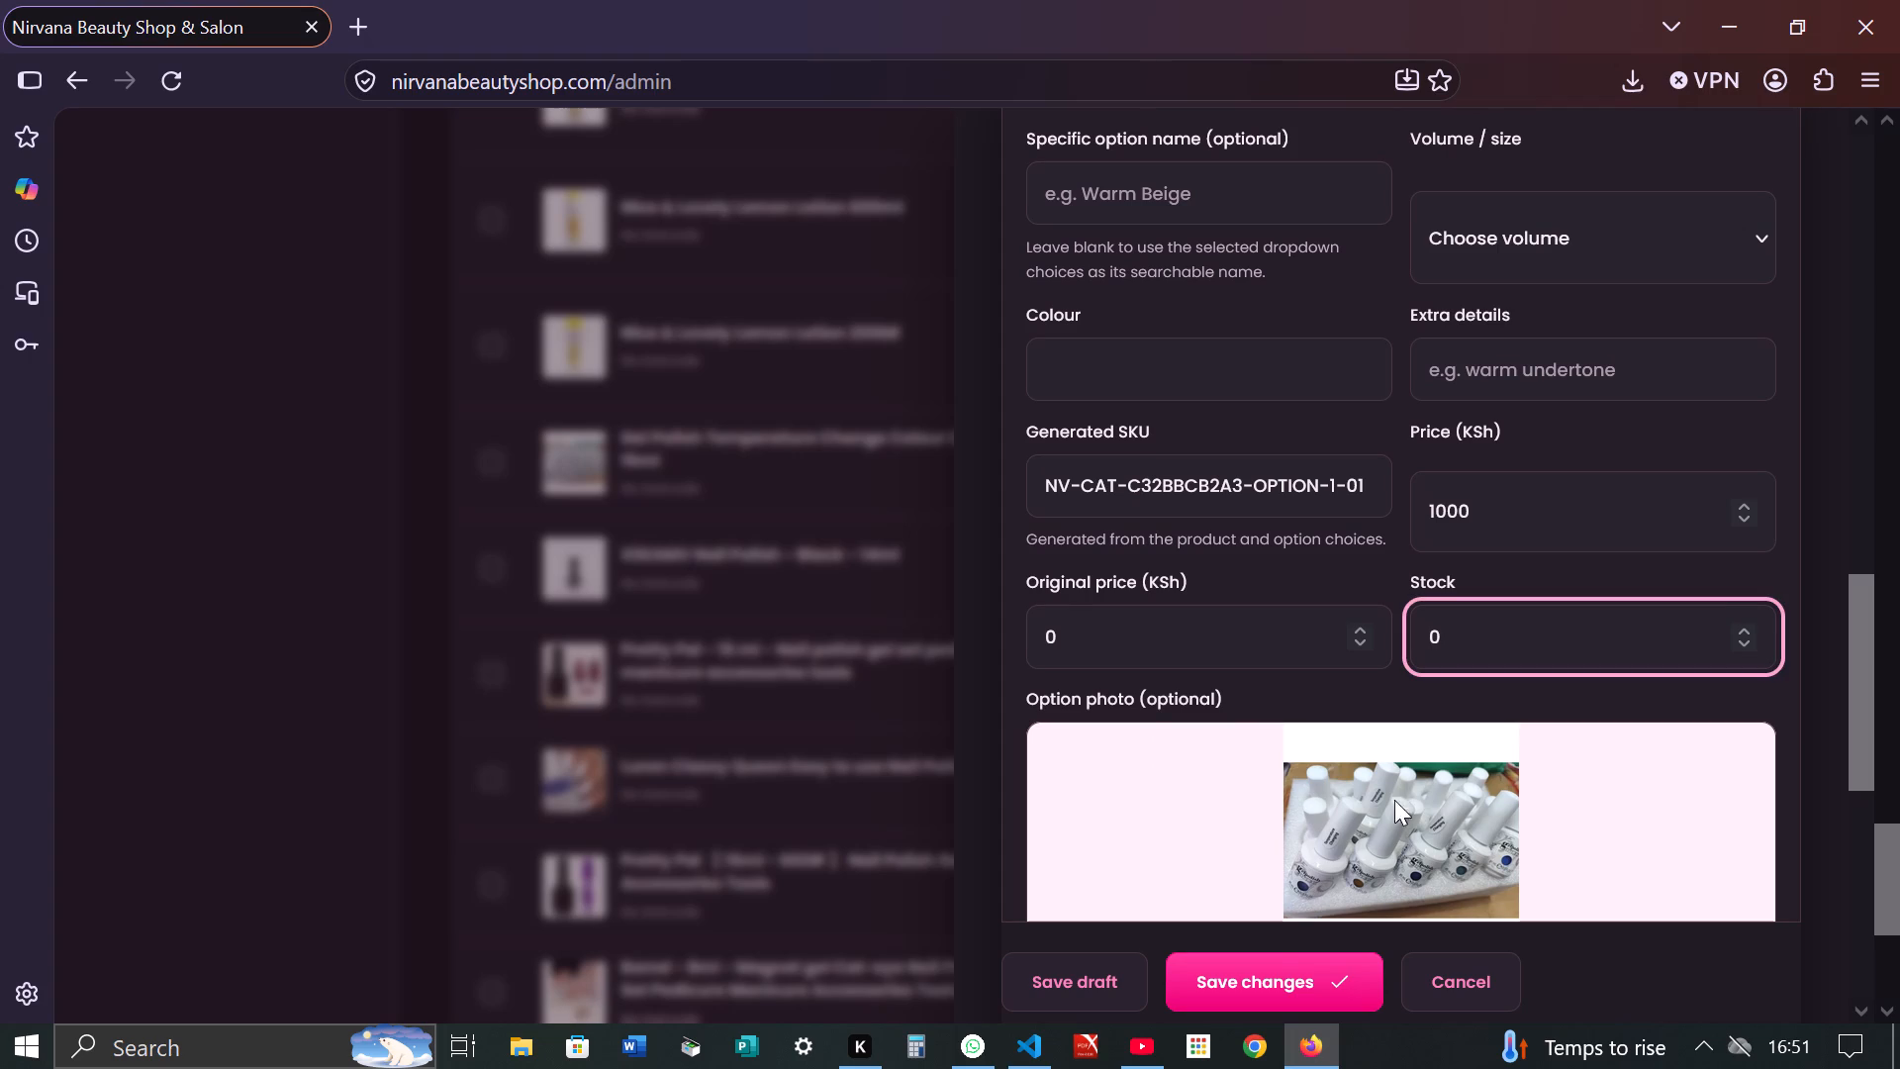
pyautogui.click(1247, 982)
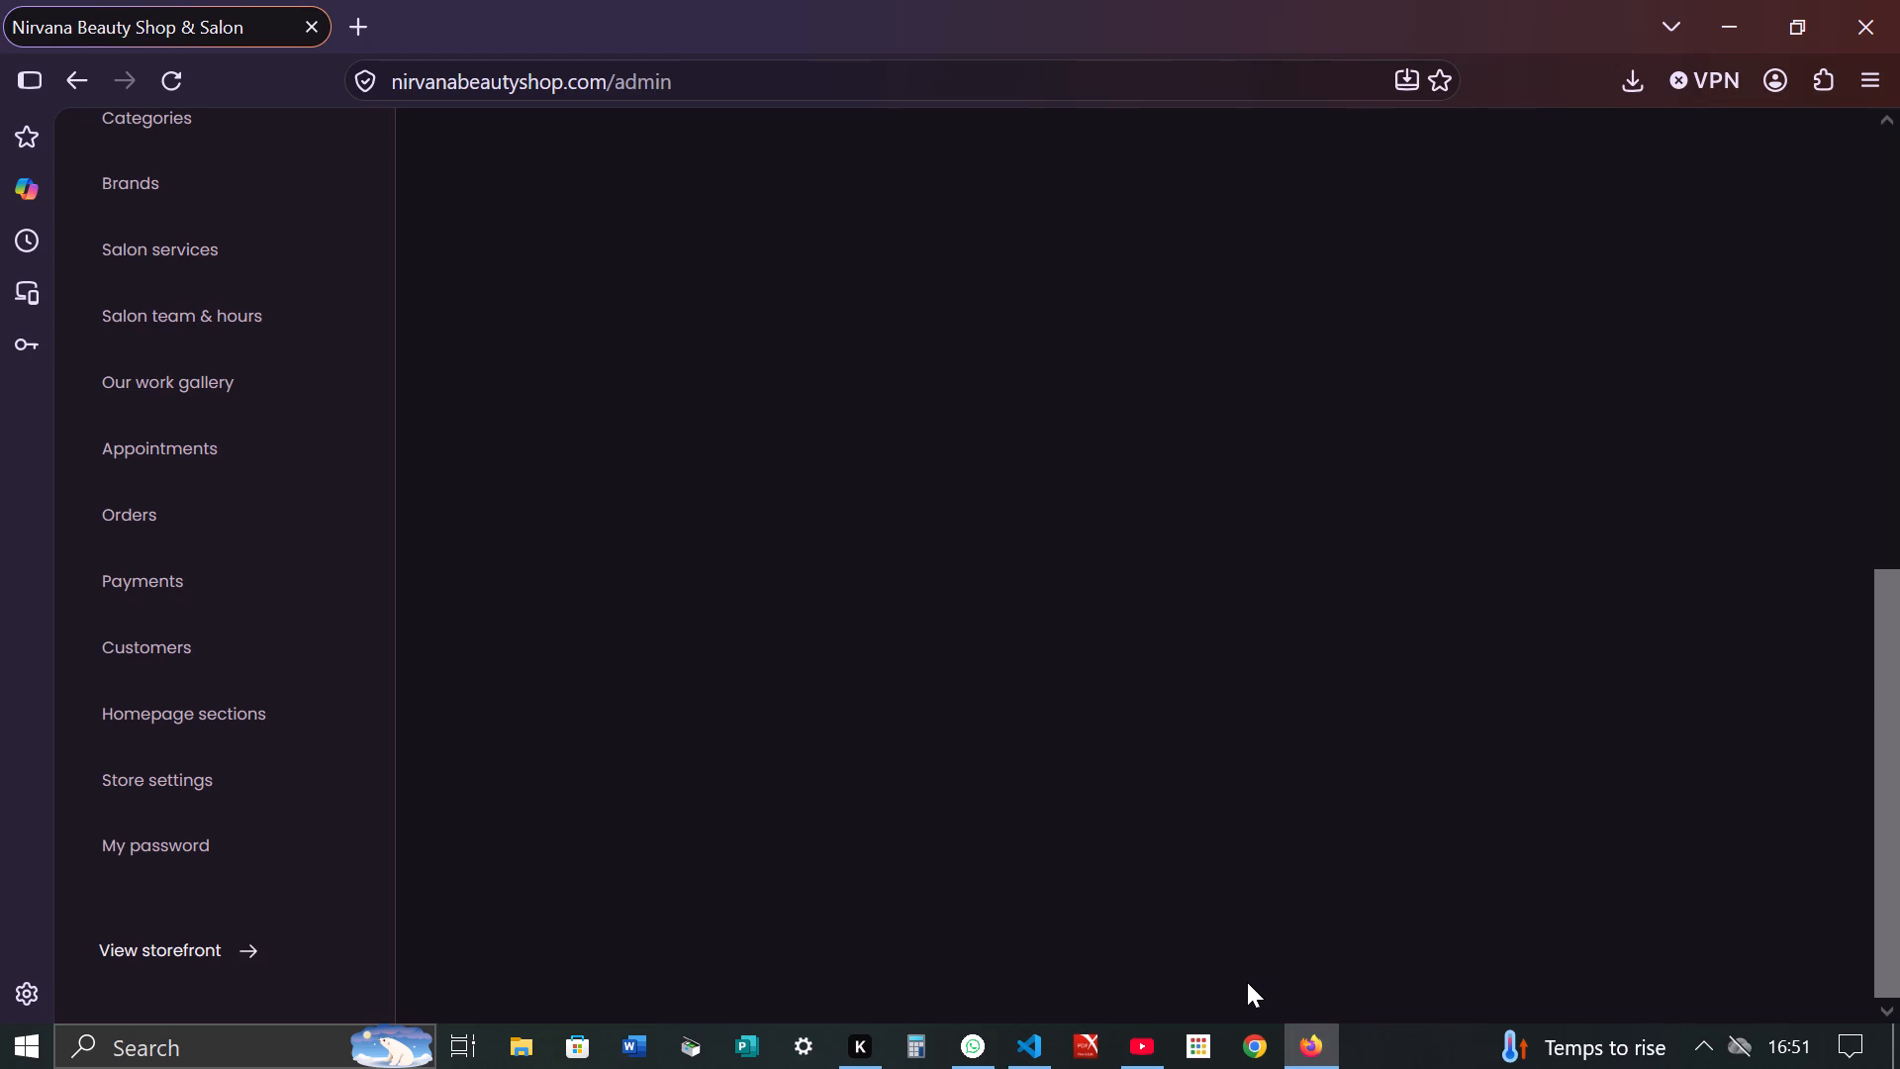
# Advance the reloaded product list from page 1 to page 4 again.
pyautogui.scroll(-8, 1247, 982)
pyautogui.moveTo(1247, 982); pyautogui.dragTo(1270, 758, button='right')
pyautogui.scroll(-7, 1270, 758)
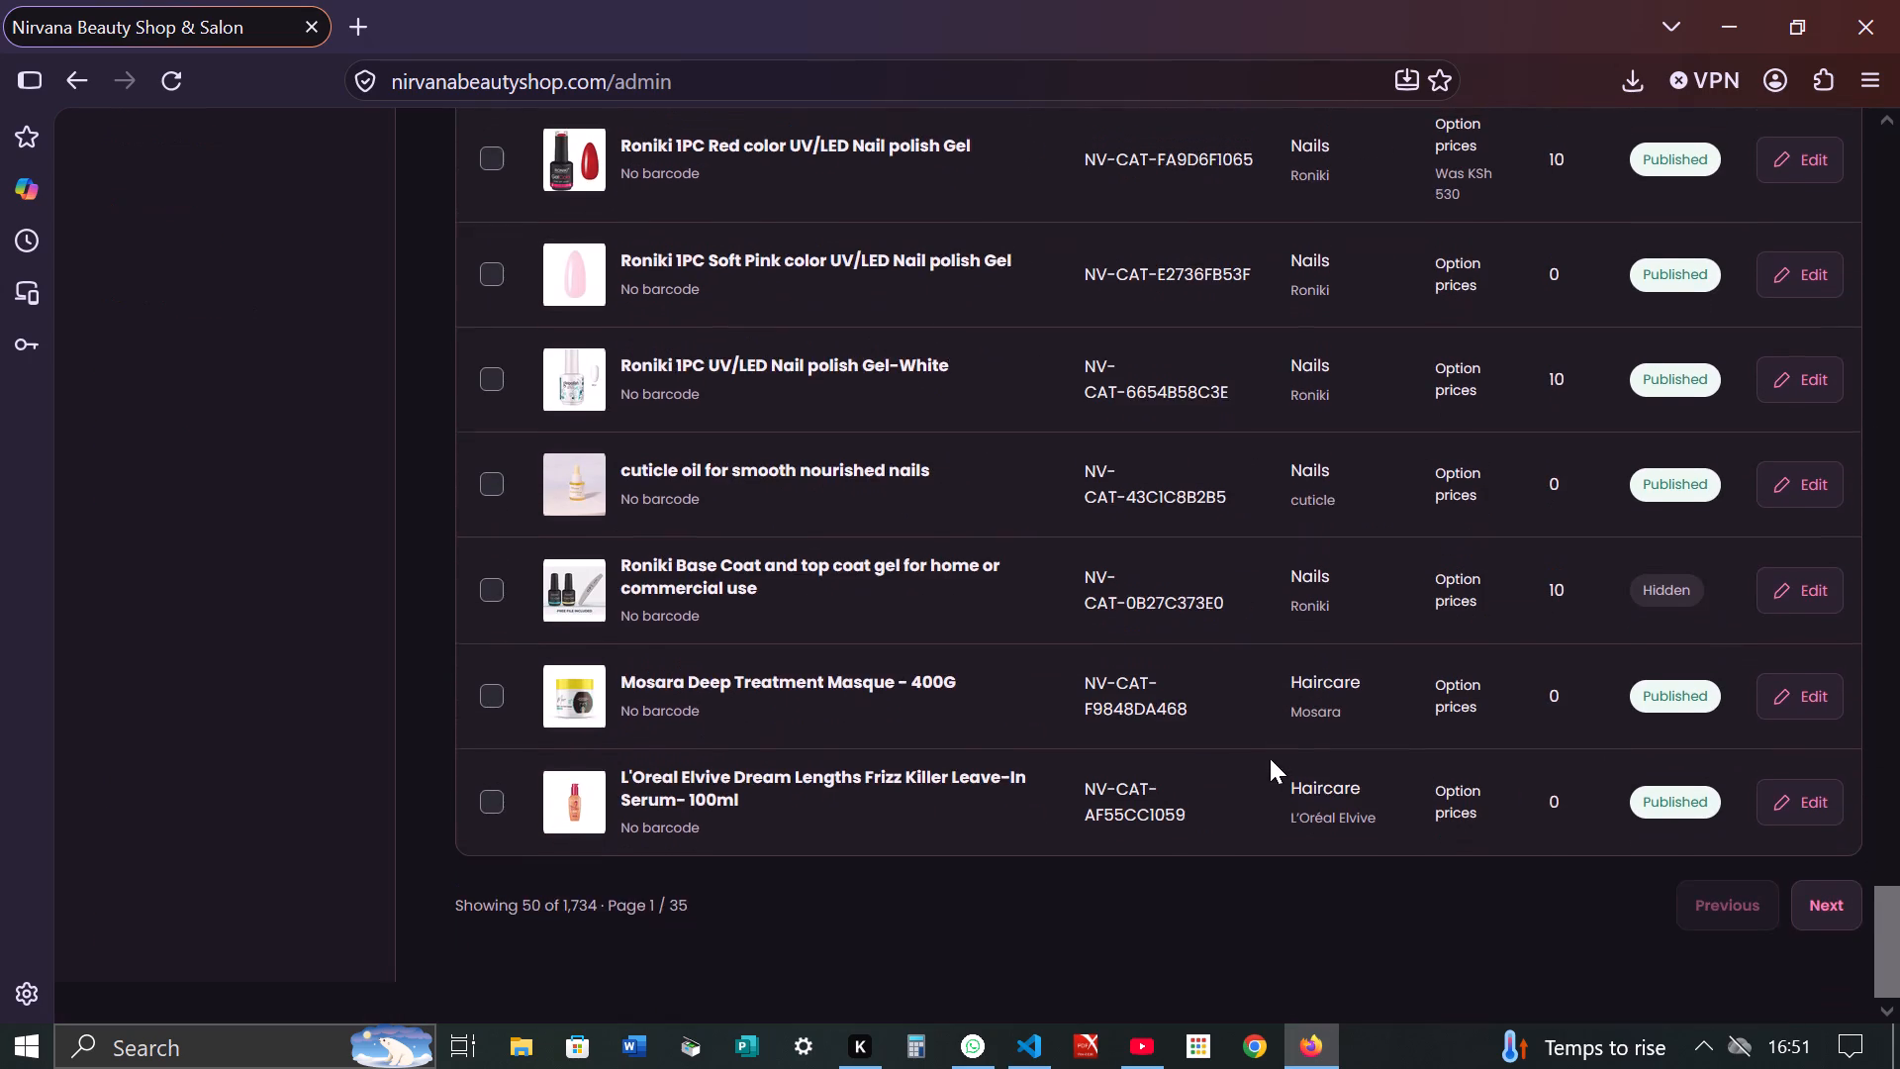
pyautogui.click(1831, 940)
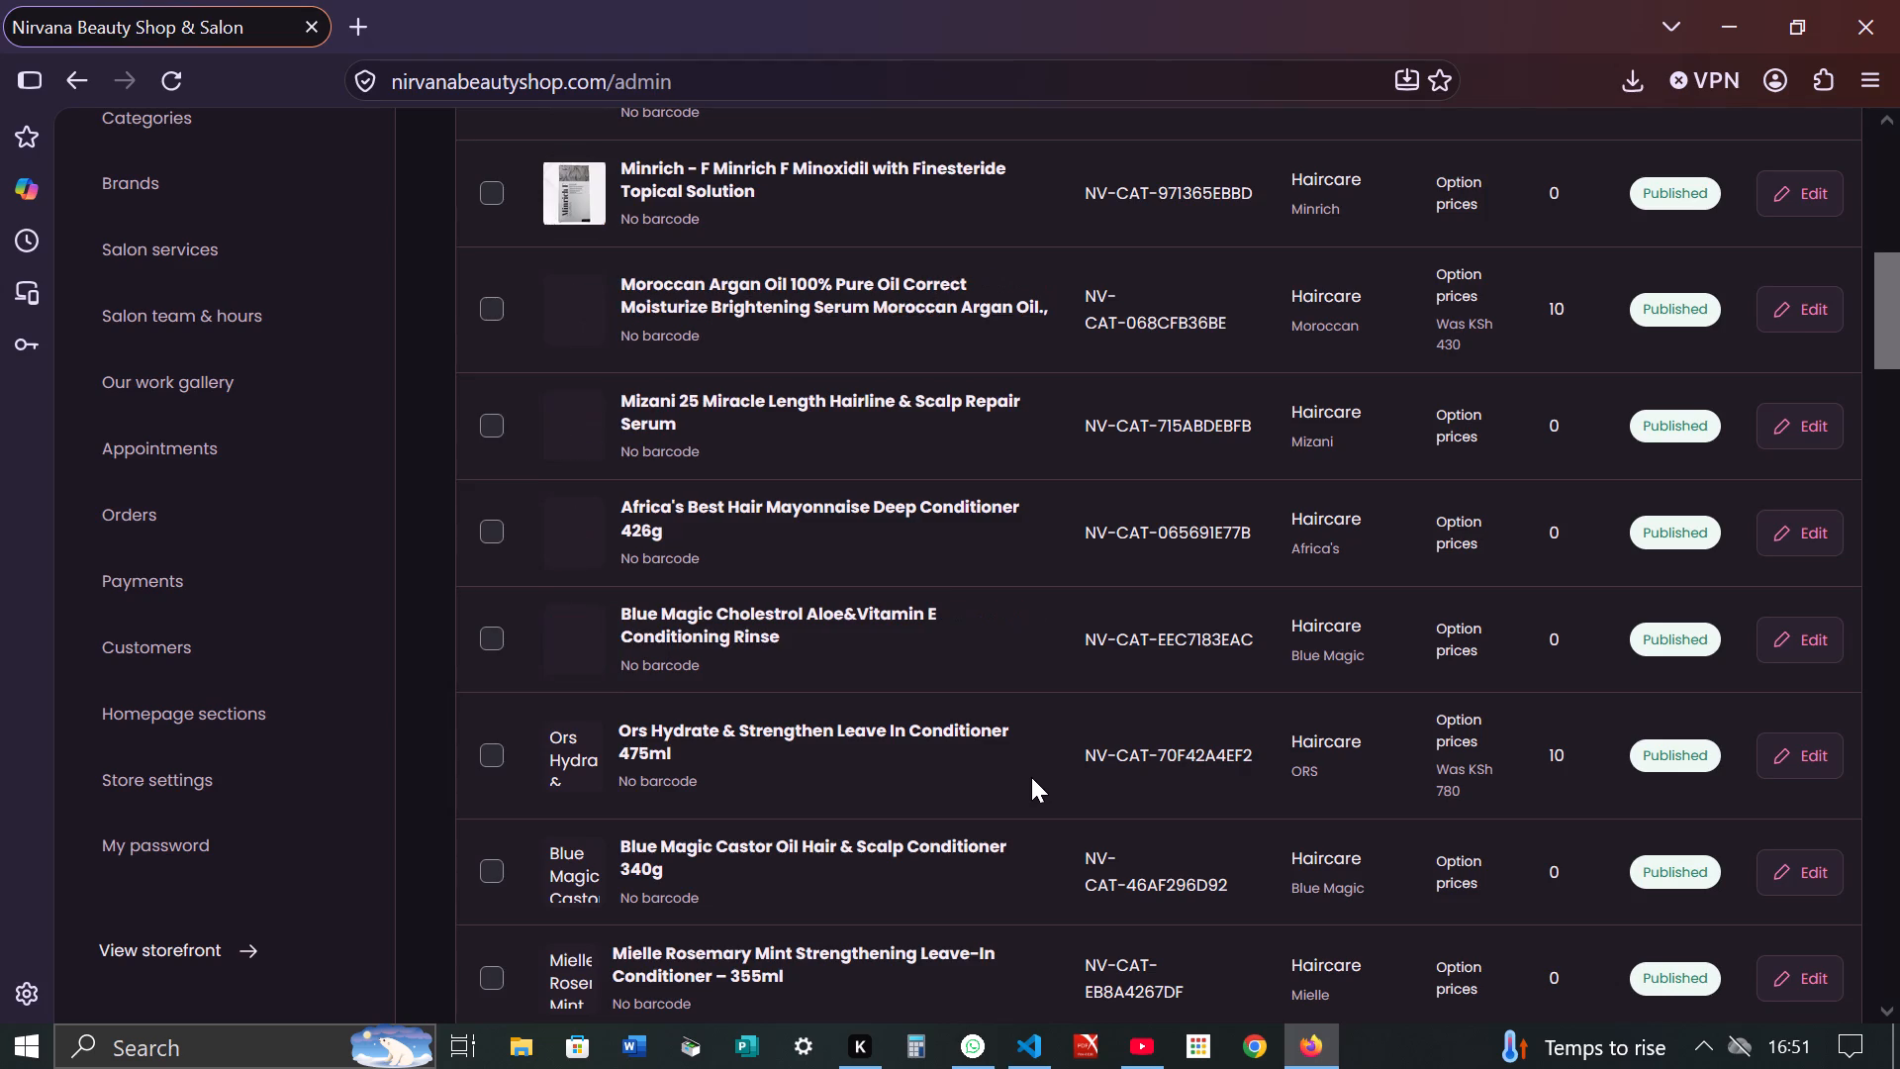
pyautogui.scroll(-11, 1031, 777)
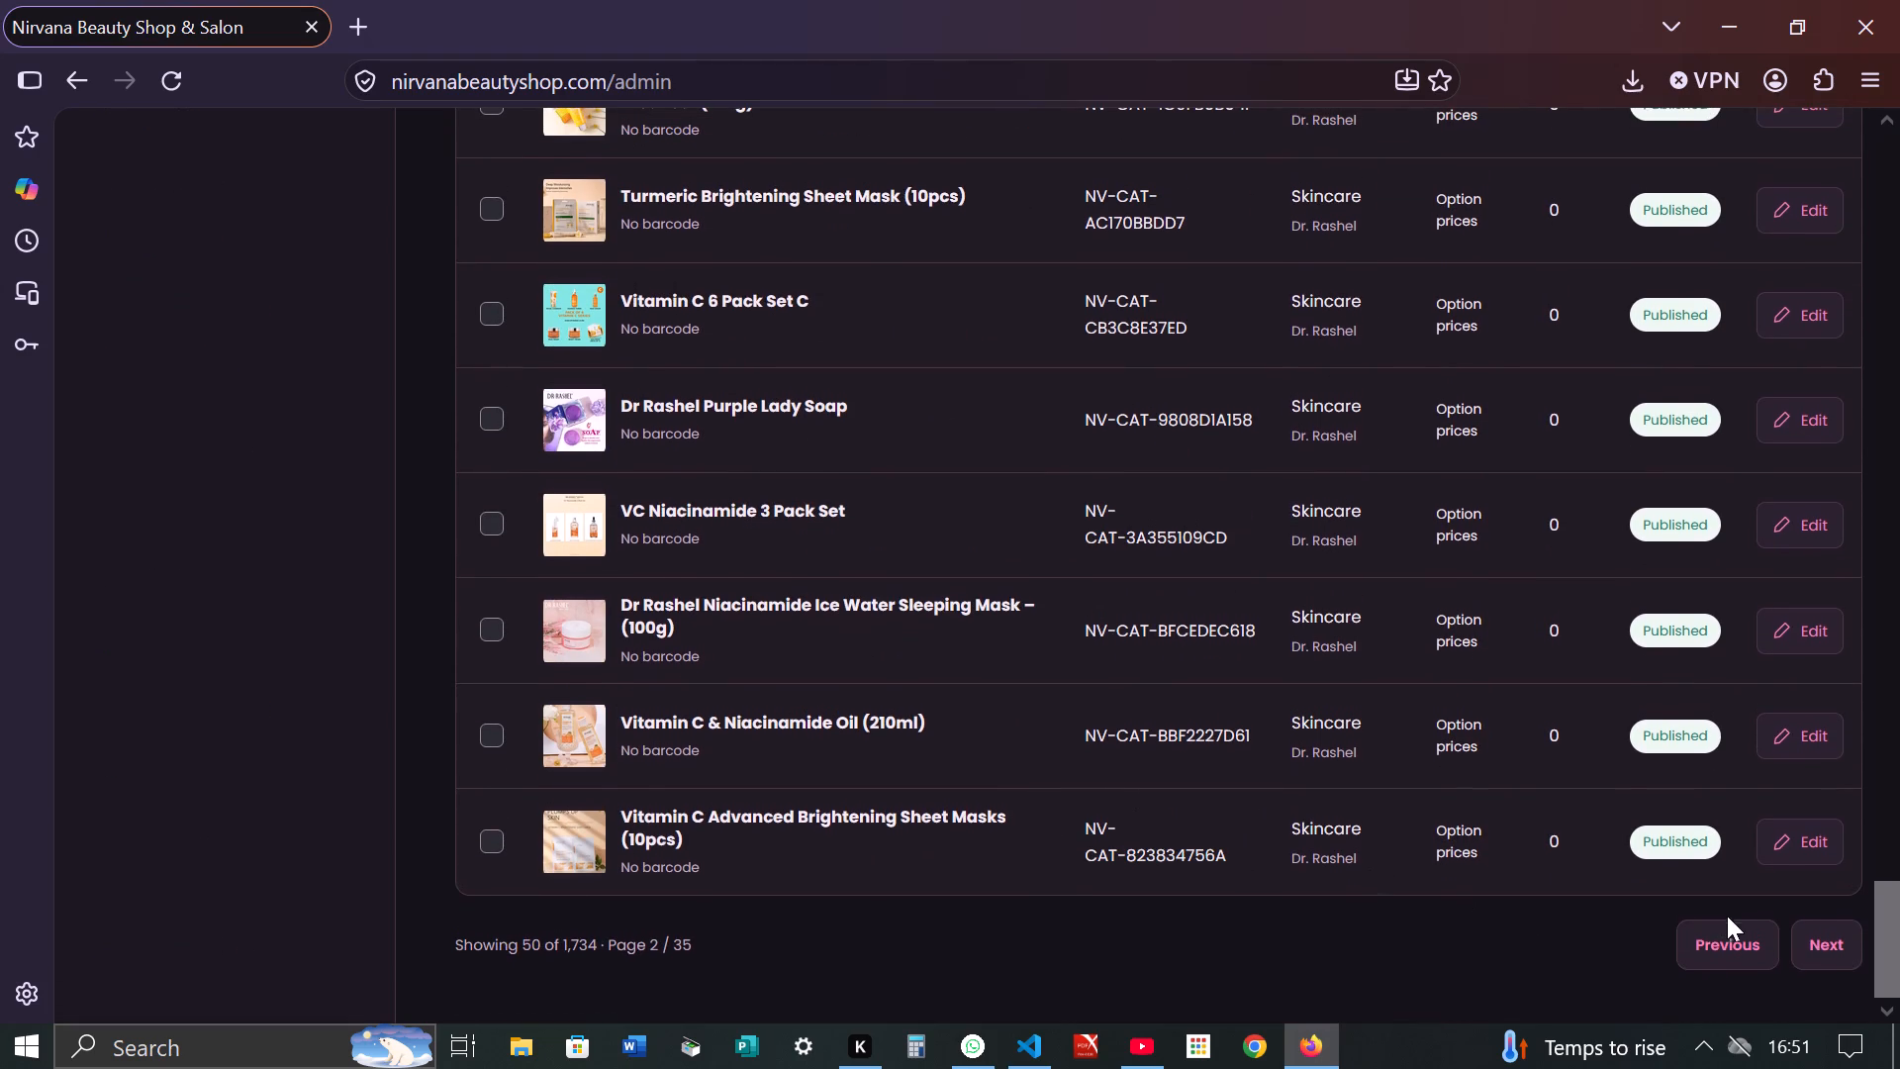
pyautogui.click(1816, 942)
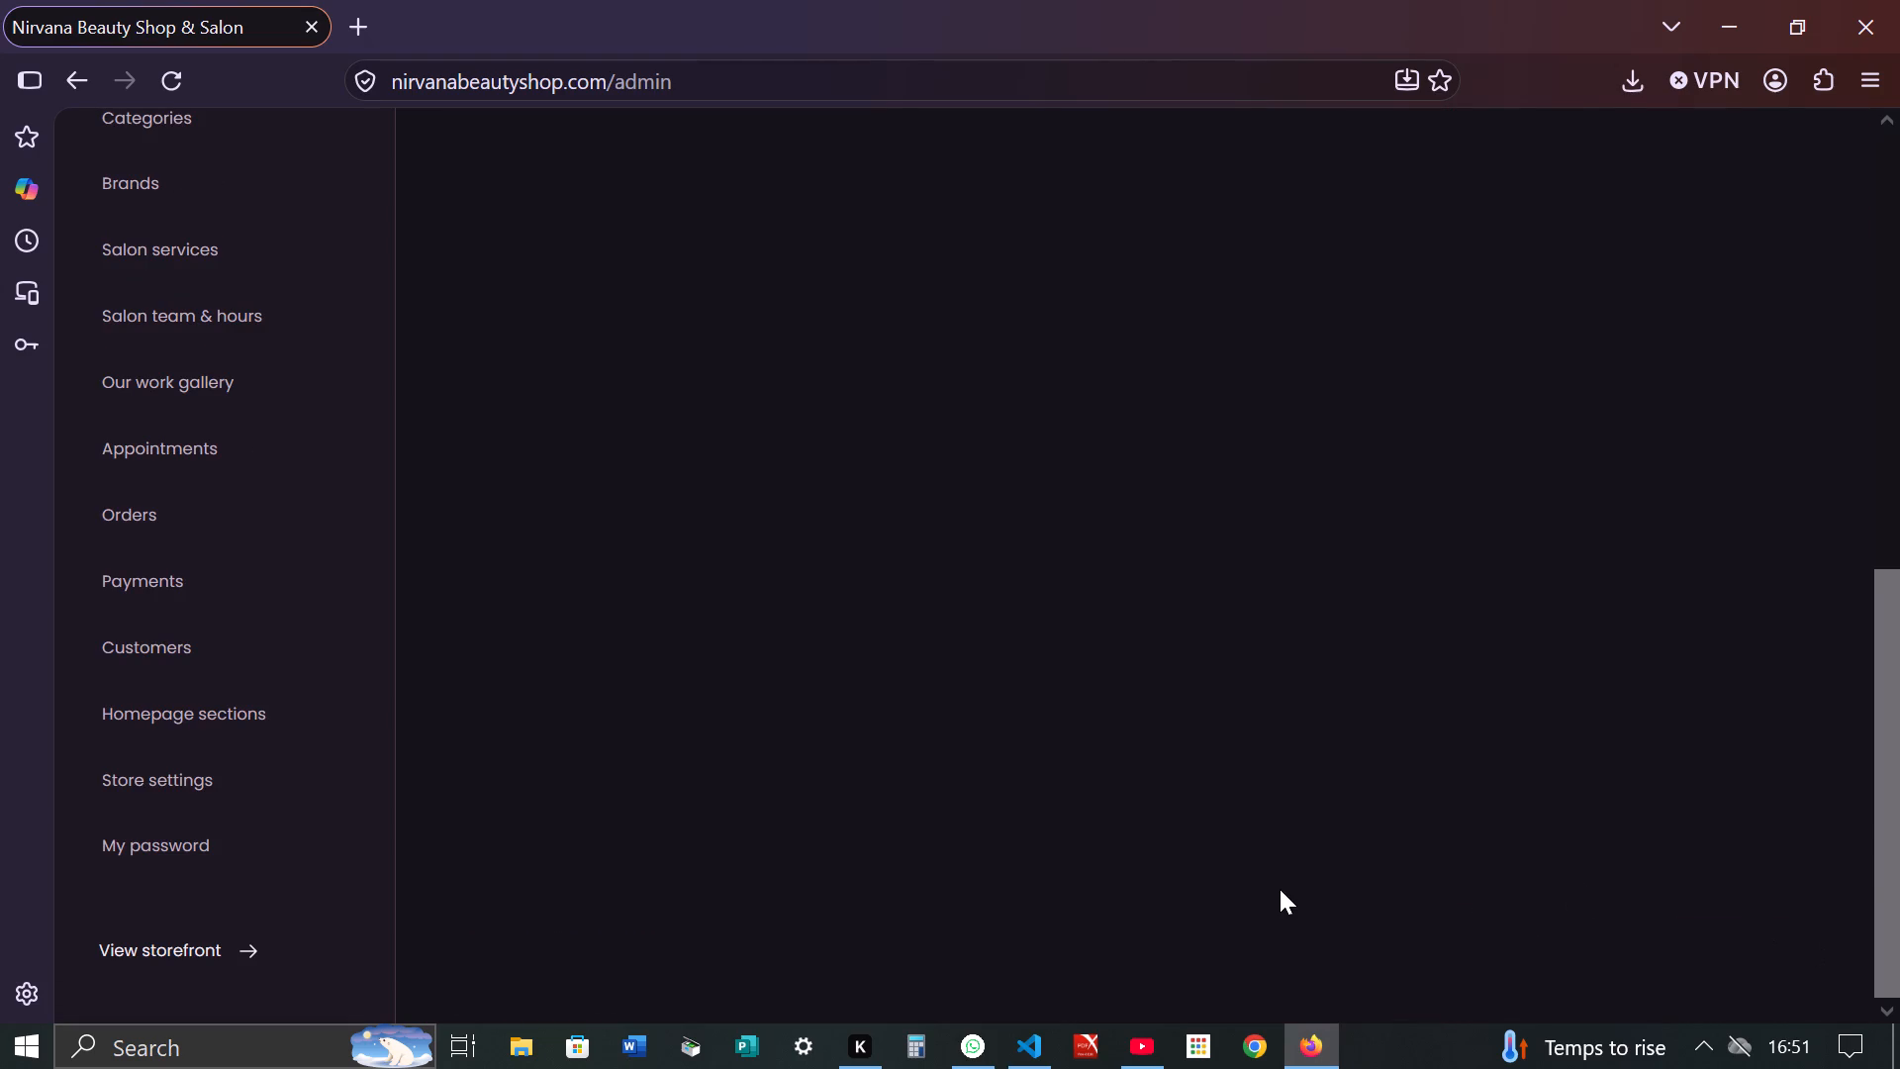
pyautogui.scroll(-5, 1280, 889)
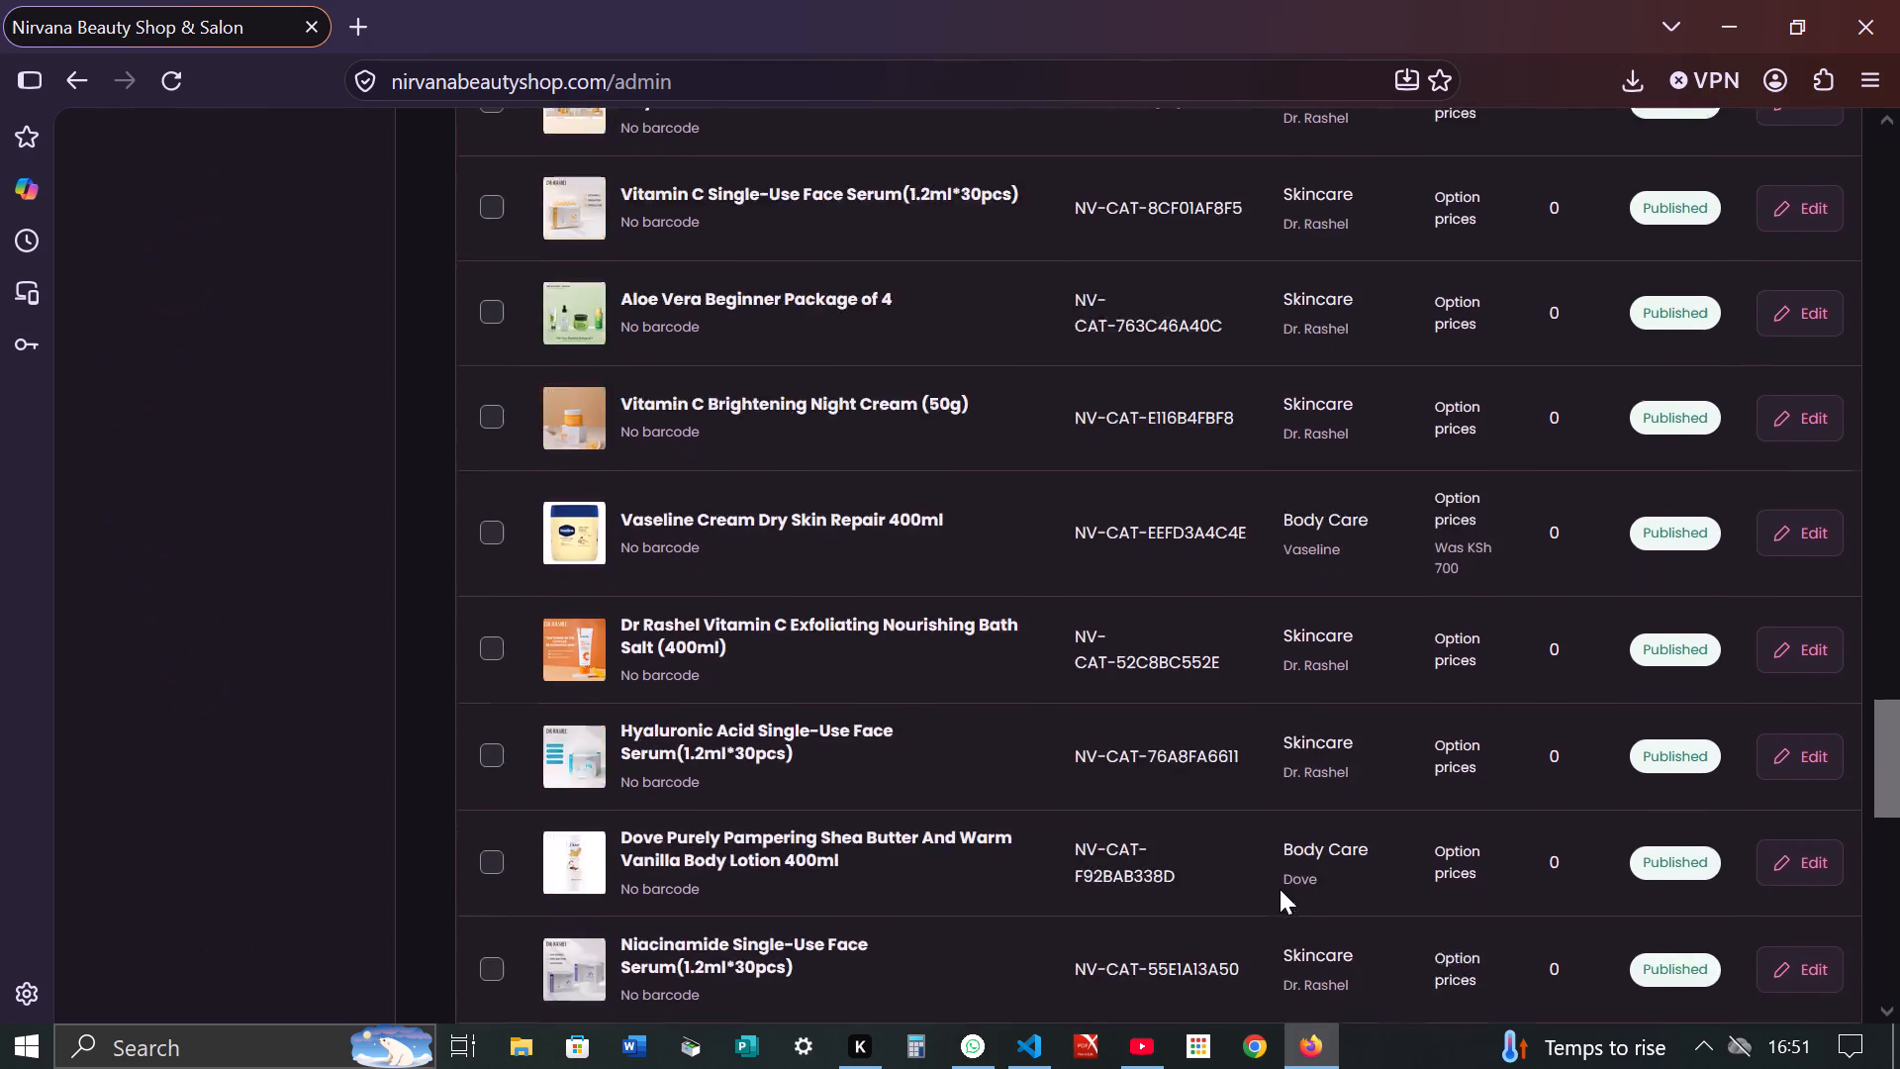
pyautogui.scroll(-5, 1280, 889)
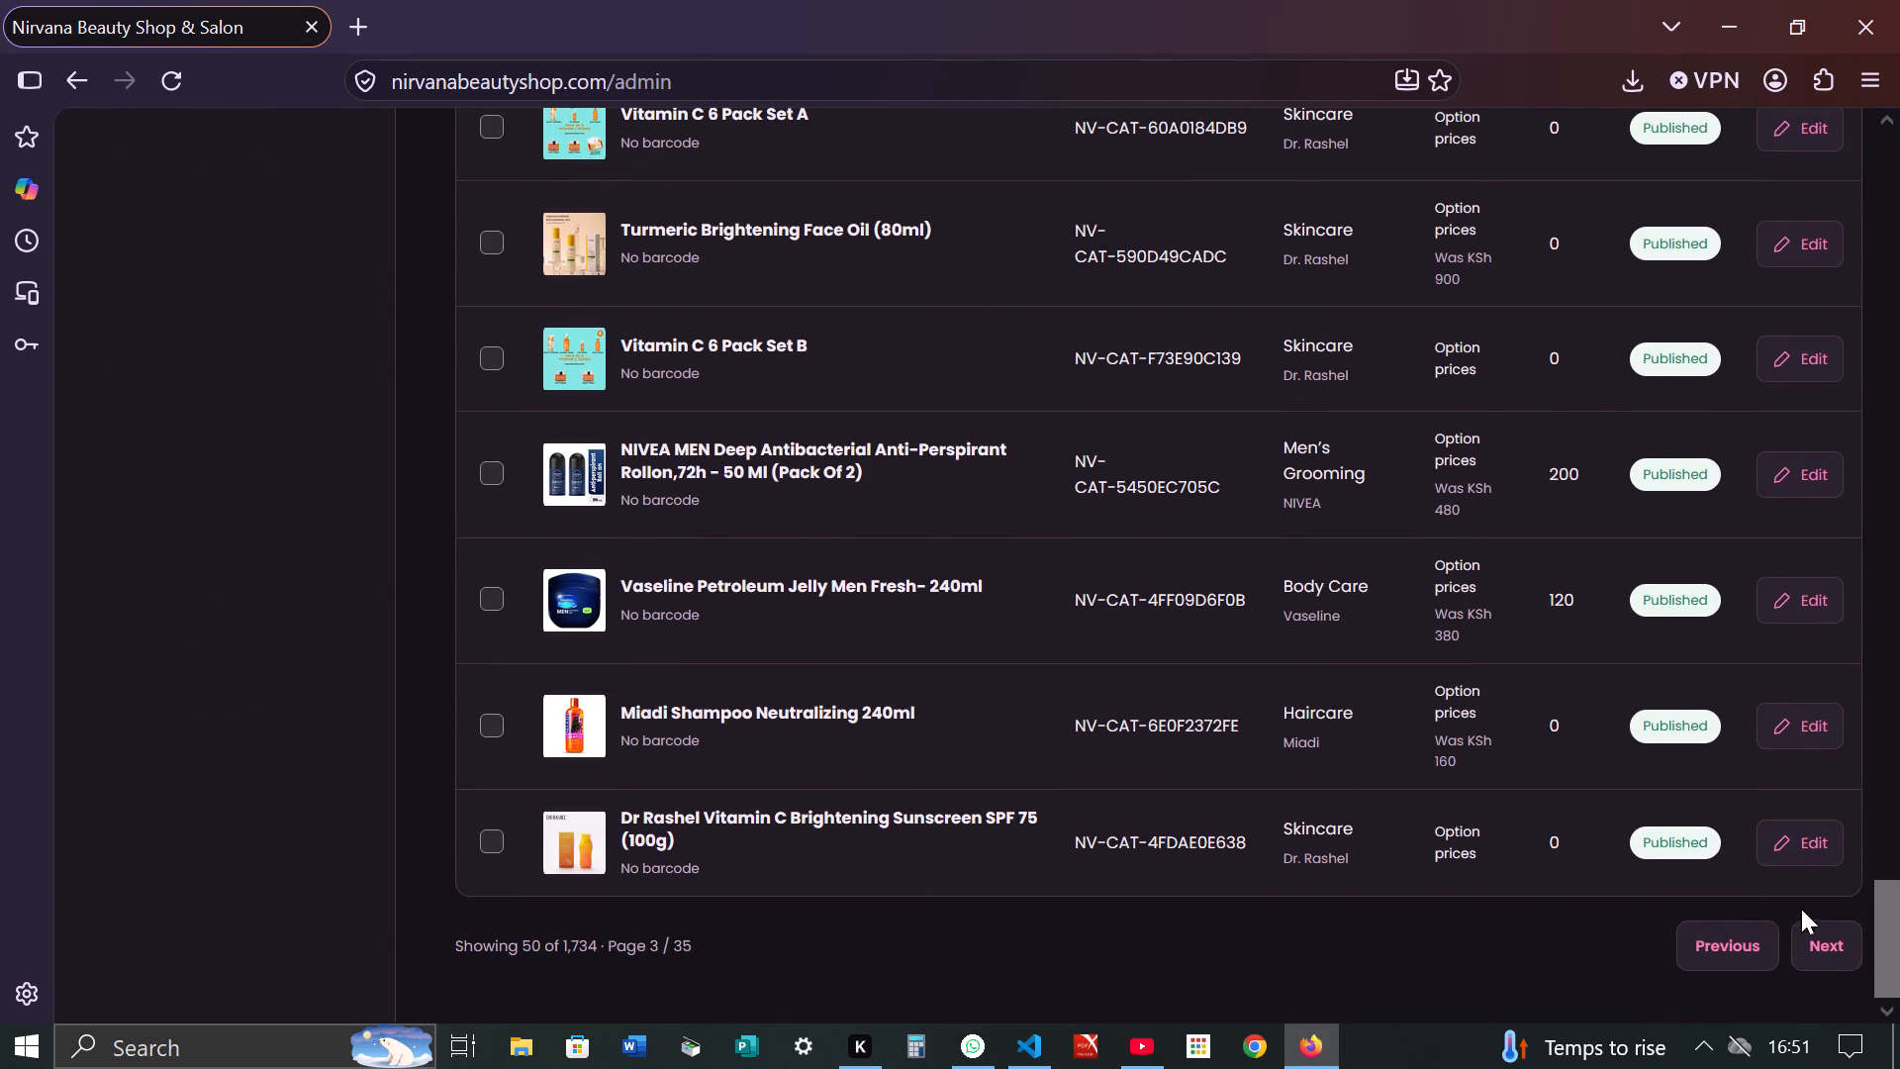
pyautogui.click(1816, 961)
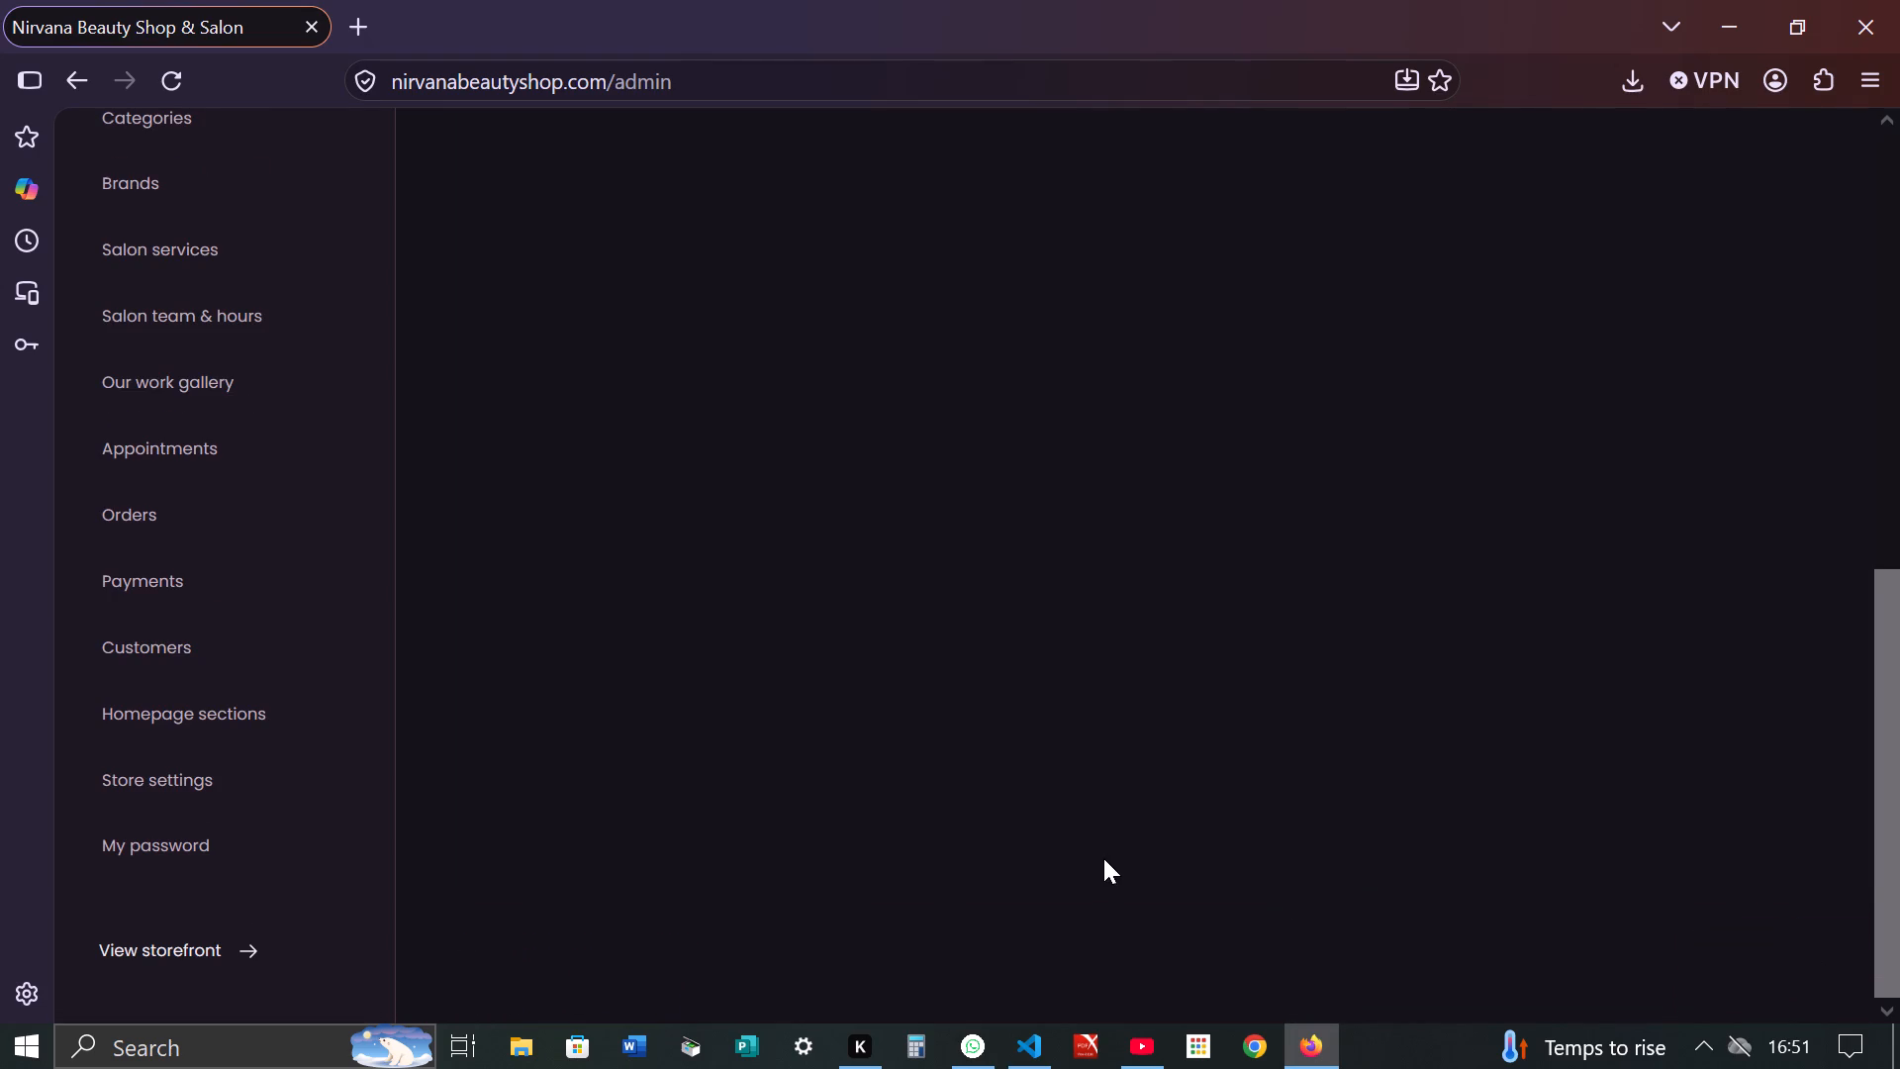
# Open XSEAMV Nail Polish - Black - 14ml for editing, set its Option 1 stock to 0 and save the product.
pyautogui.scroll(-5, 1103, 858)
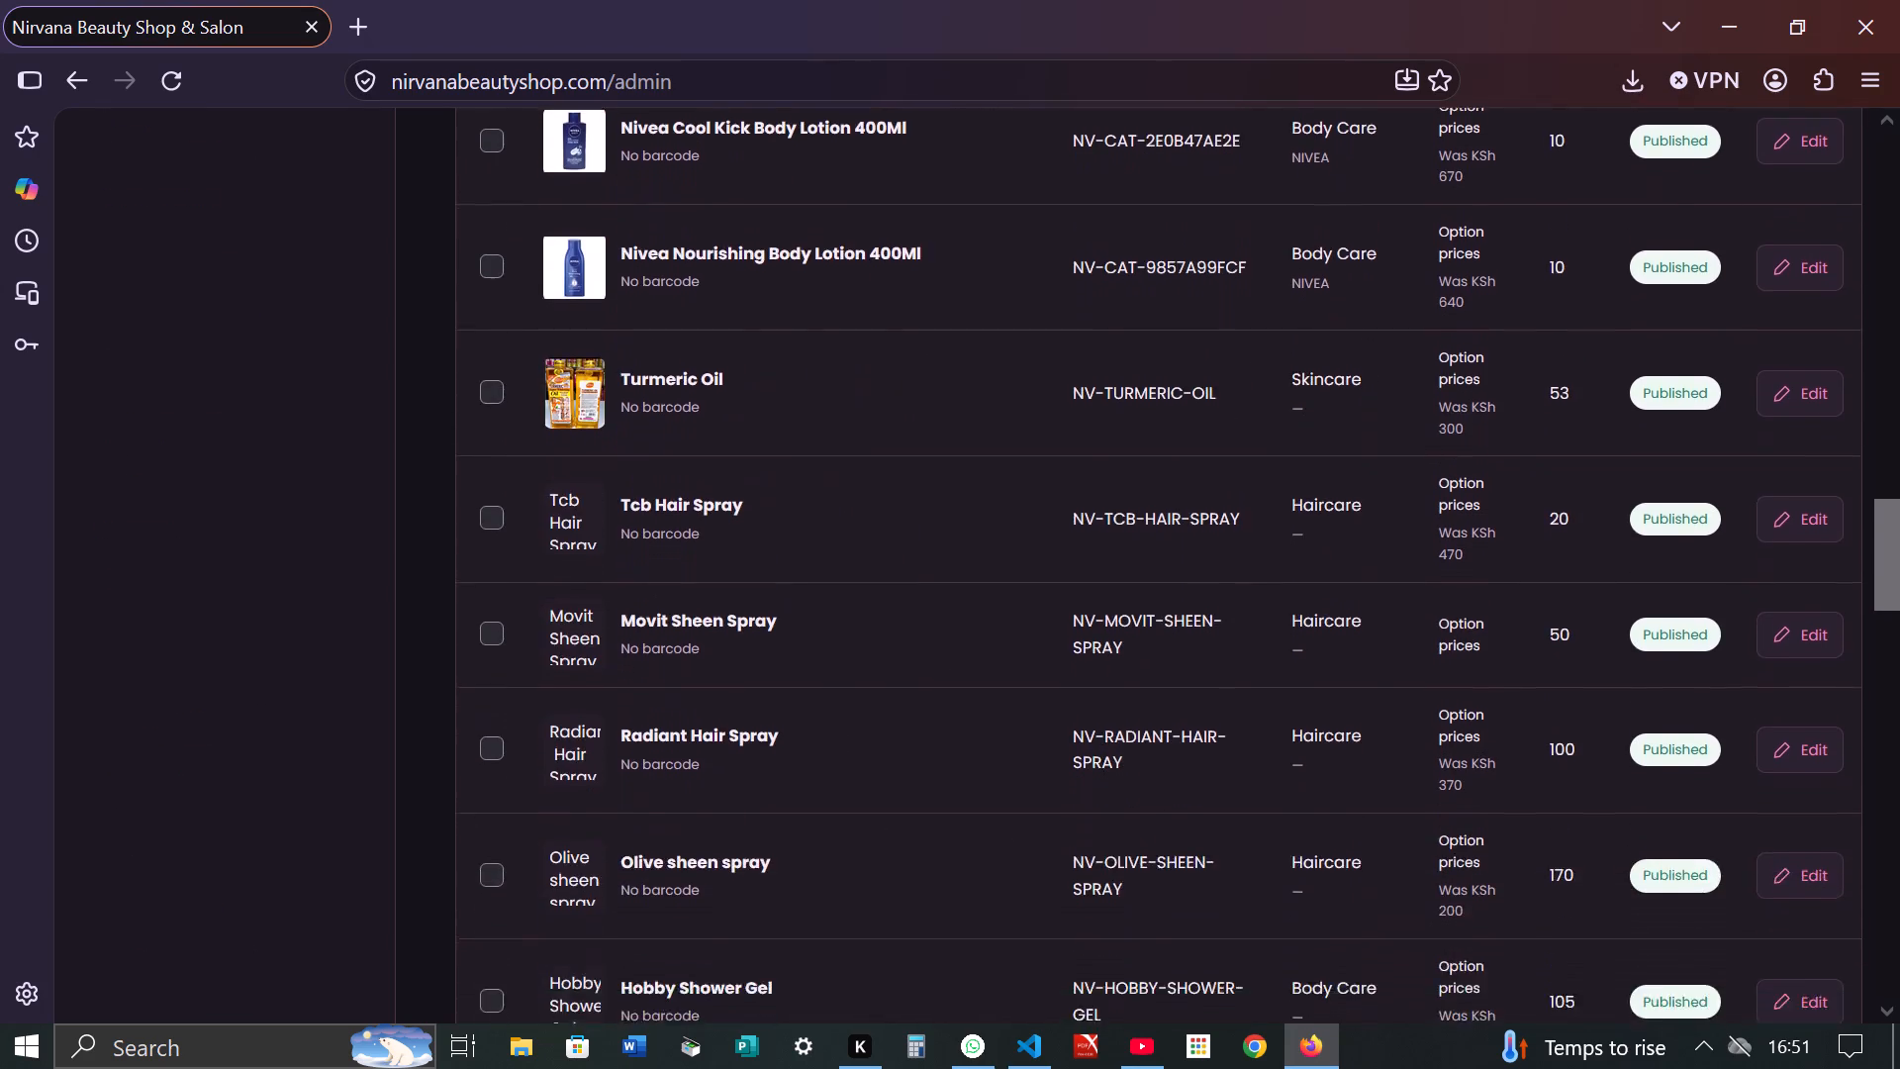
pyautogui.scroll(-9, 1103, 858)
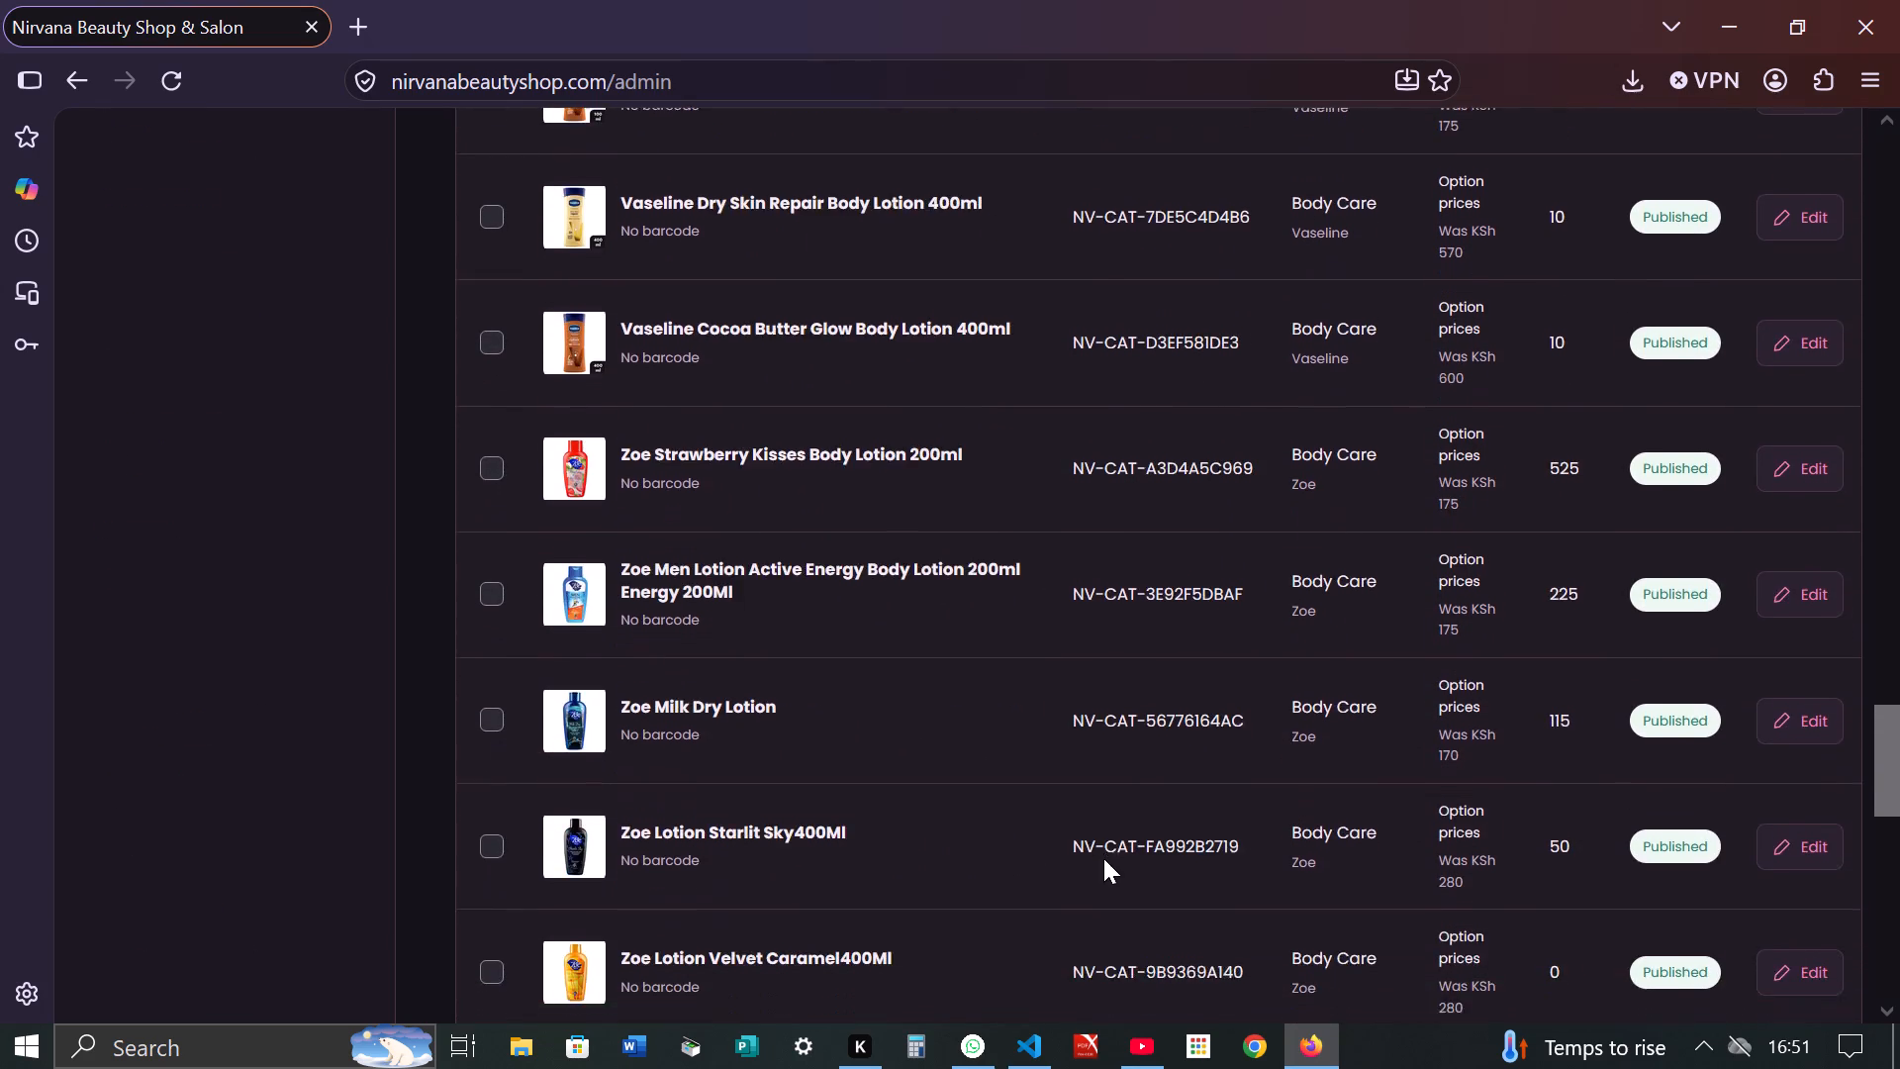
pyautogui.scroll(-4, 1103, 858)
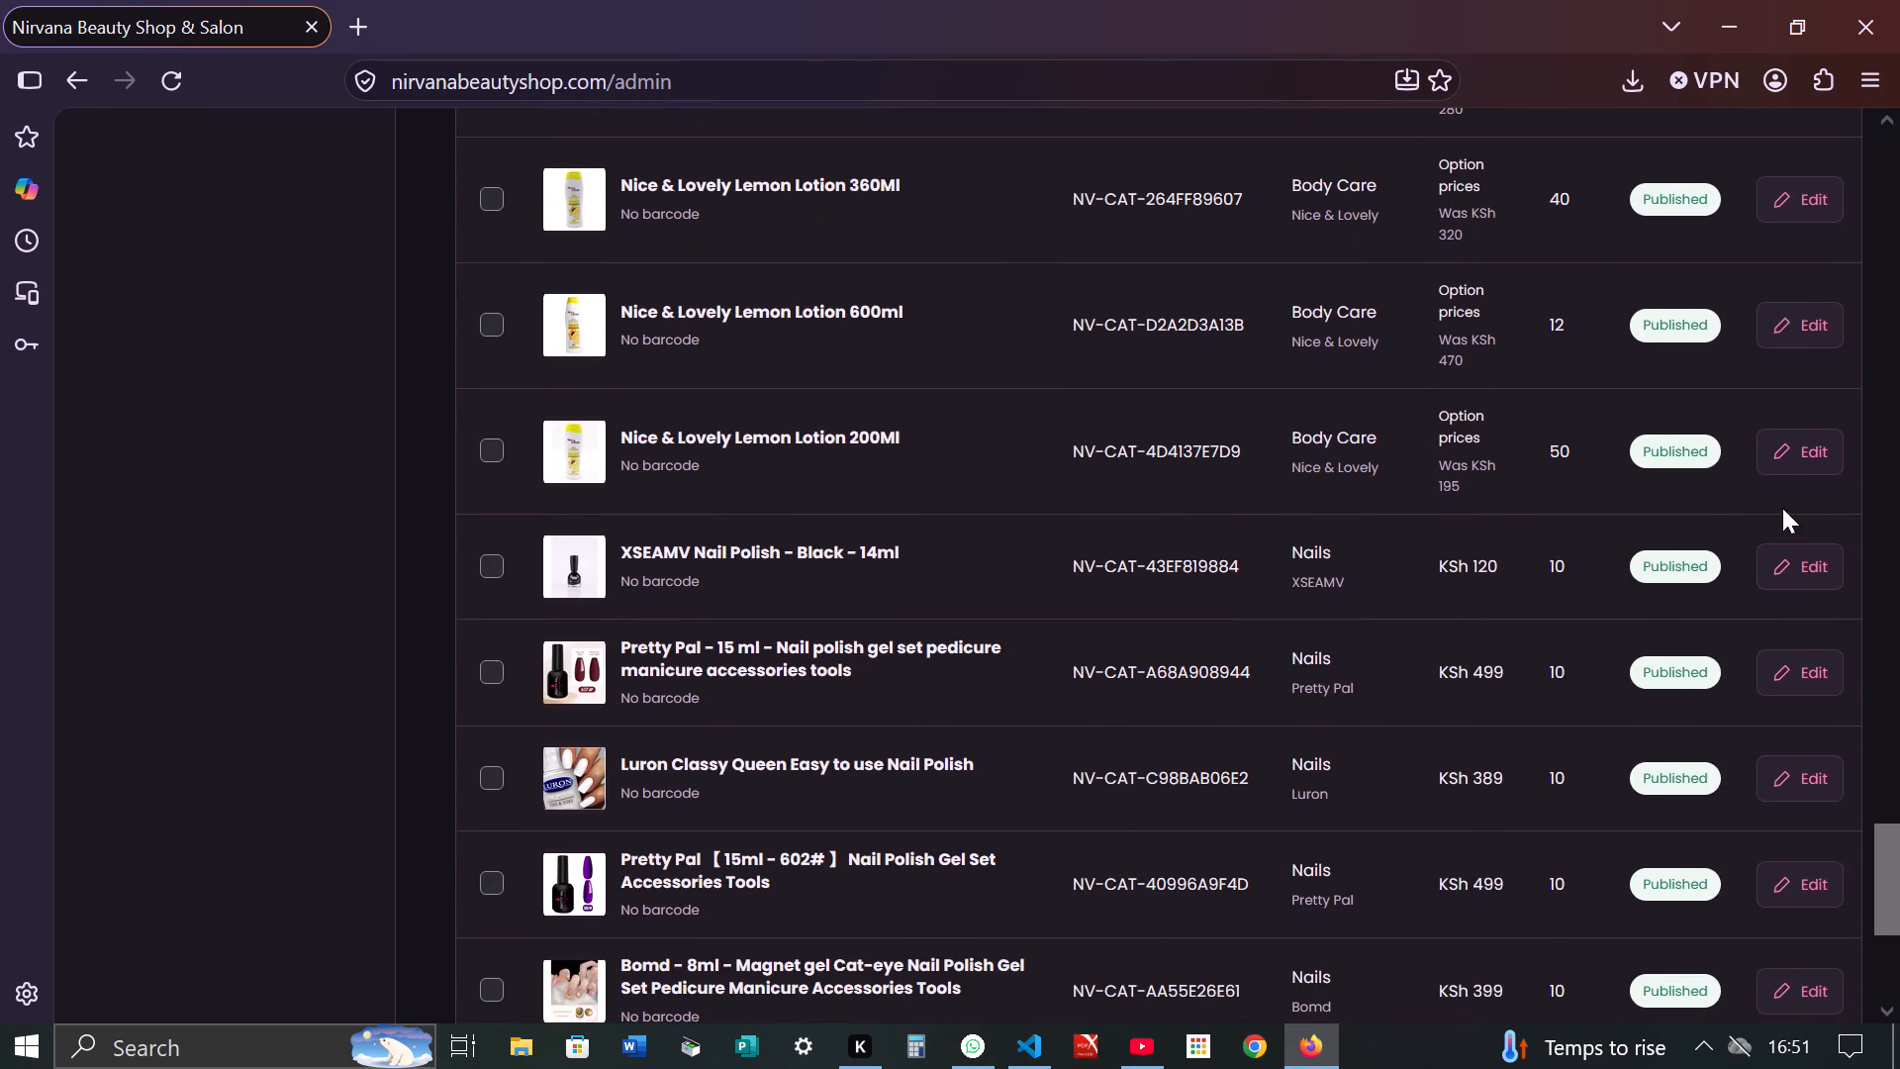
pyautogui.click(1802, 562)
pyautogui.scroll(-1, 1471, 595)
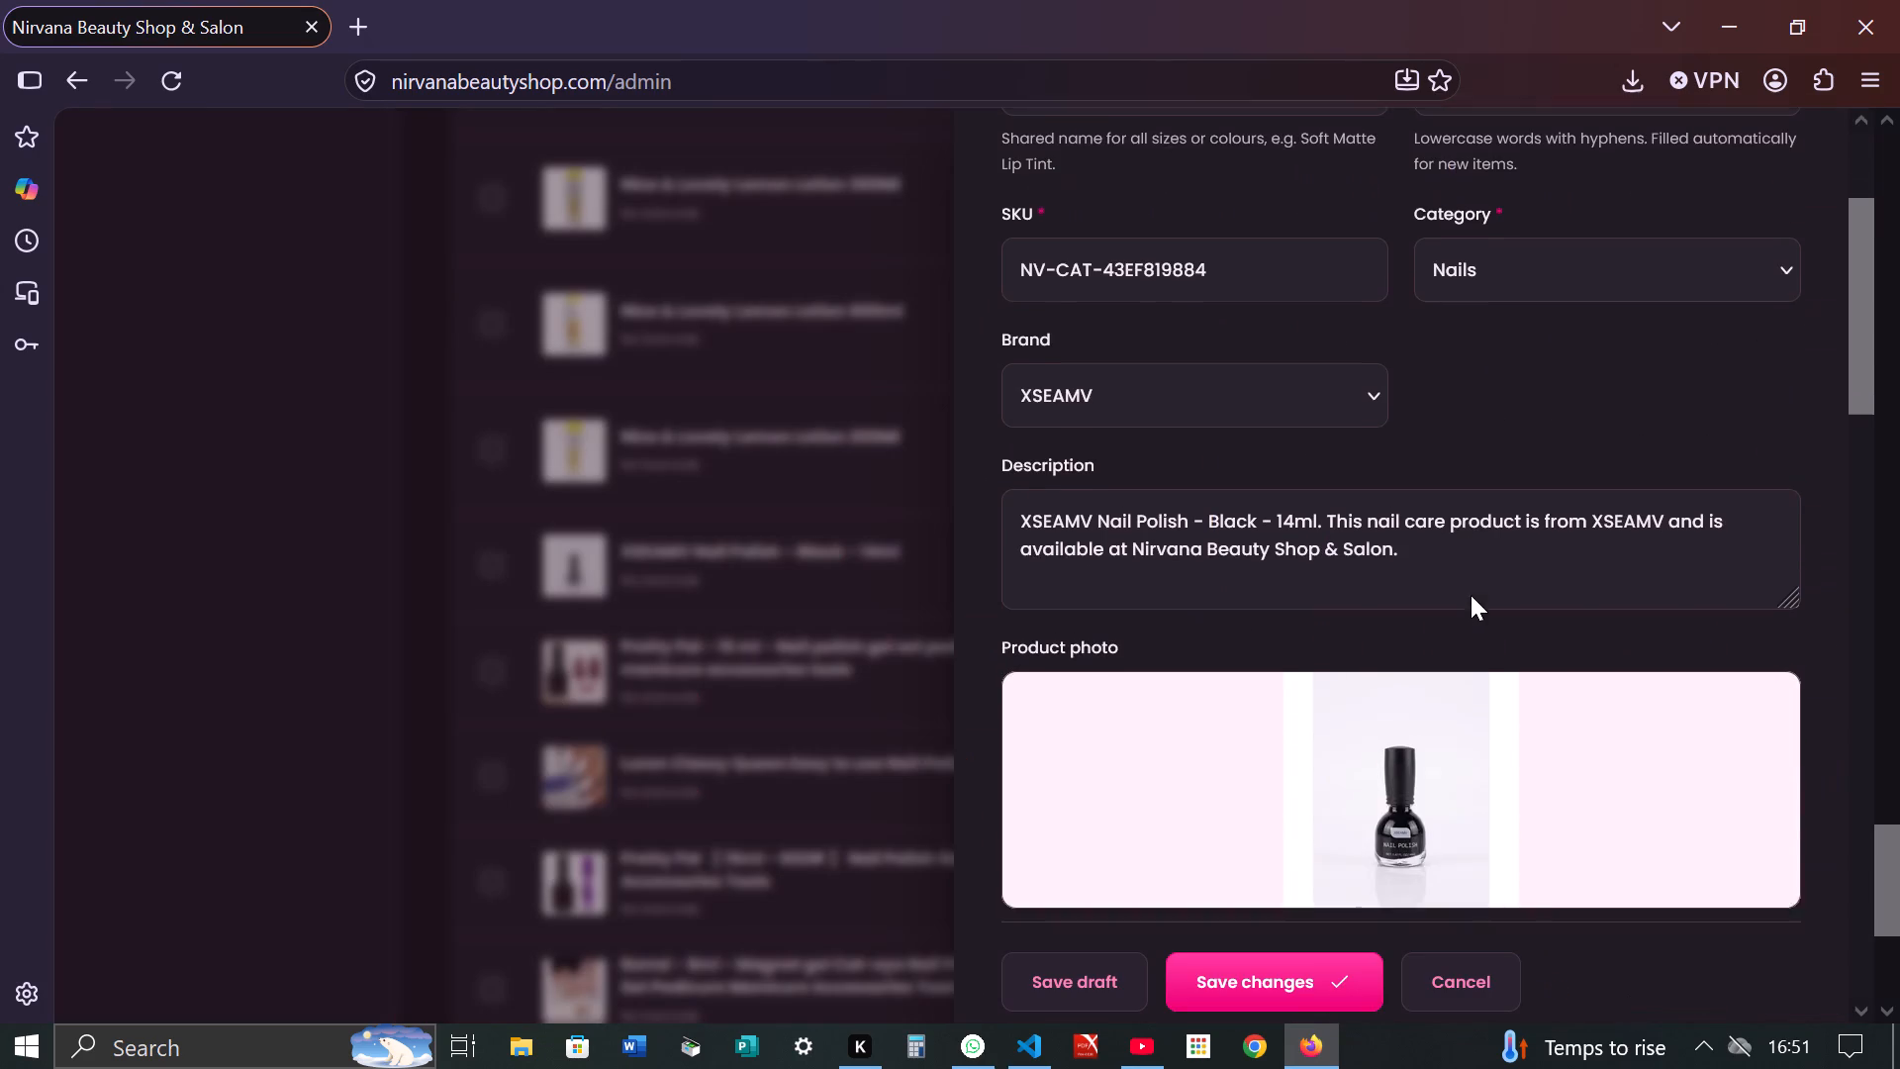
pyautogui.scroll(-2, 1471, 595)
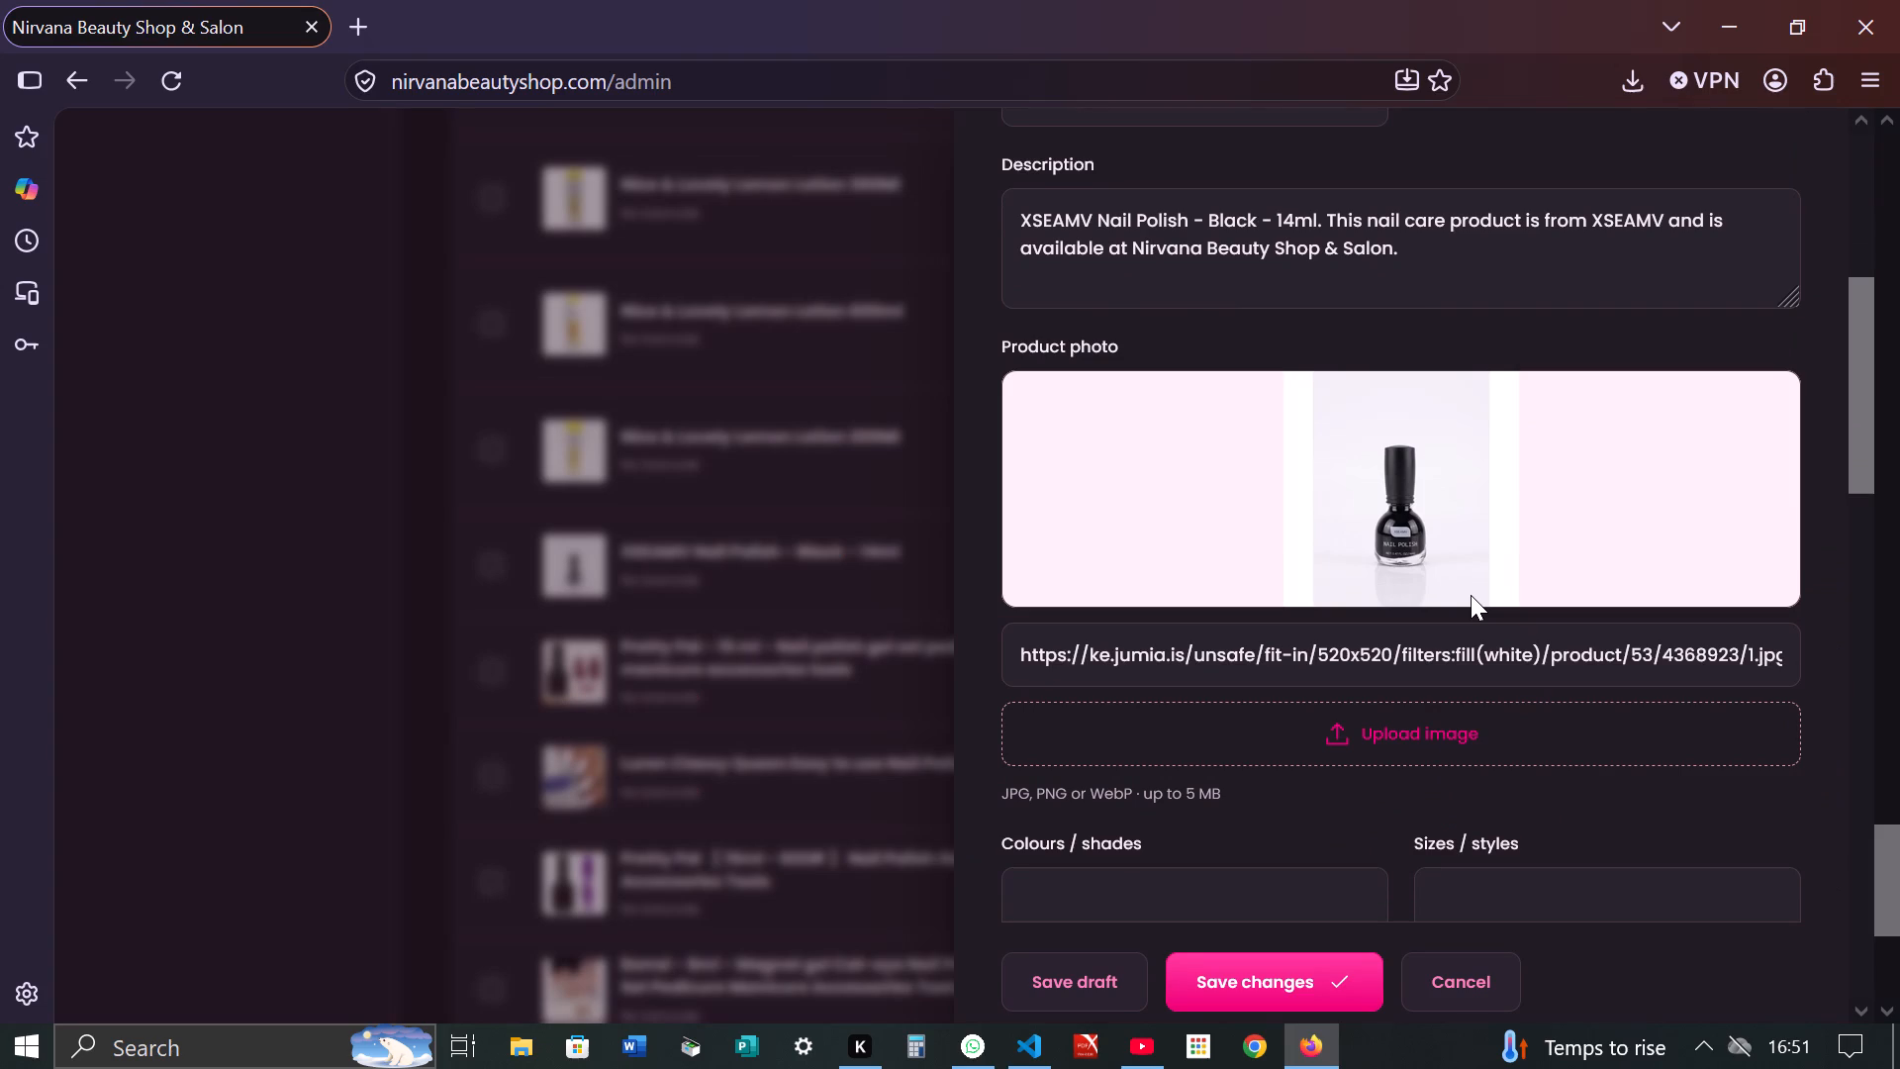
pyautogui.scroll(-3, 1471, 595)
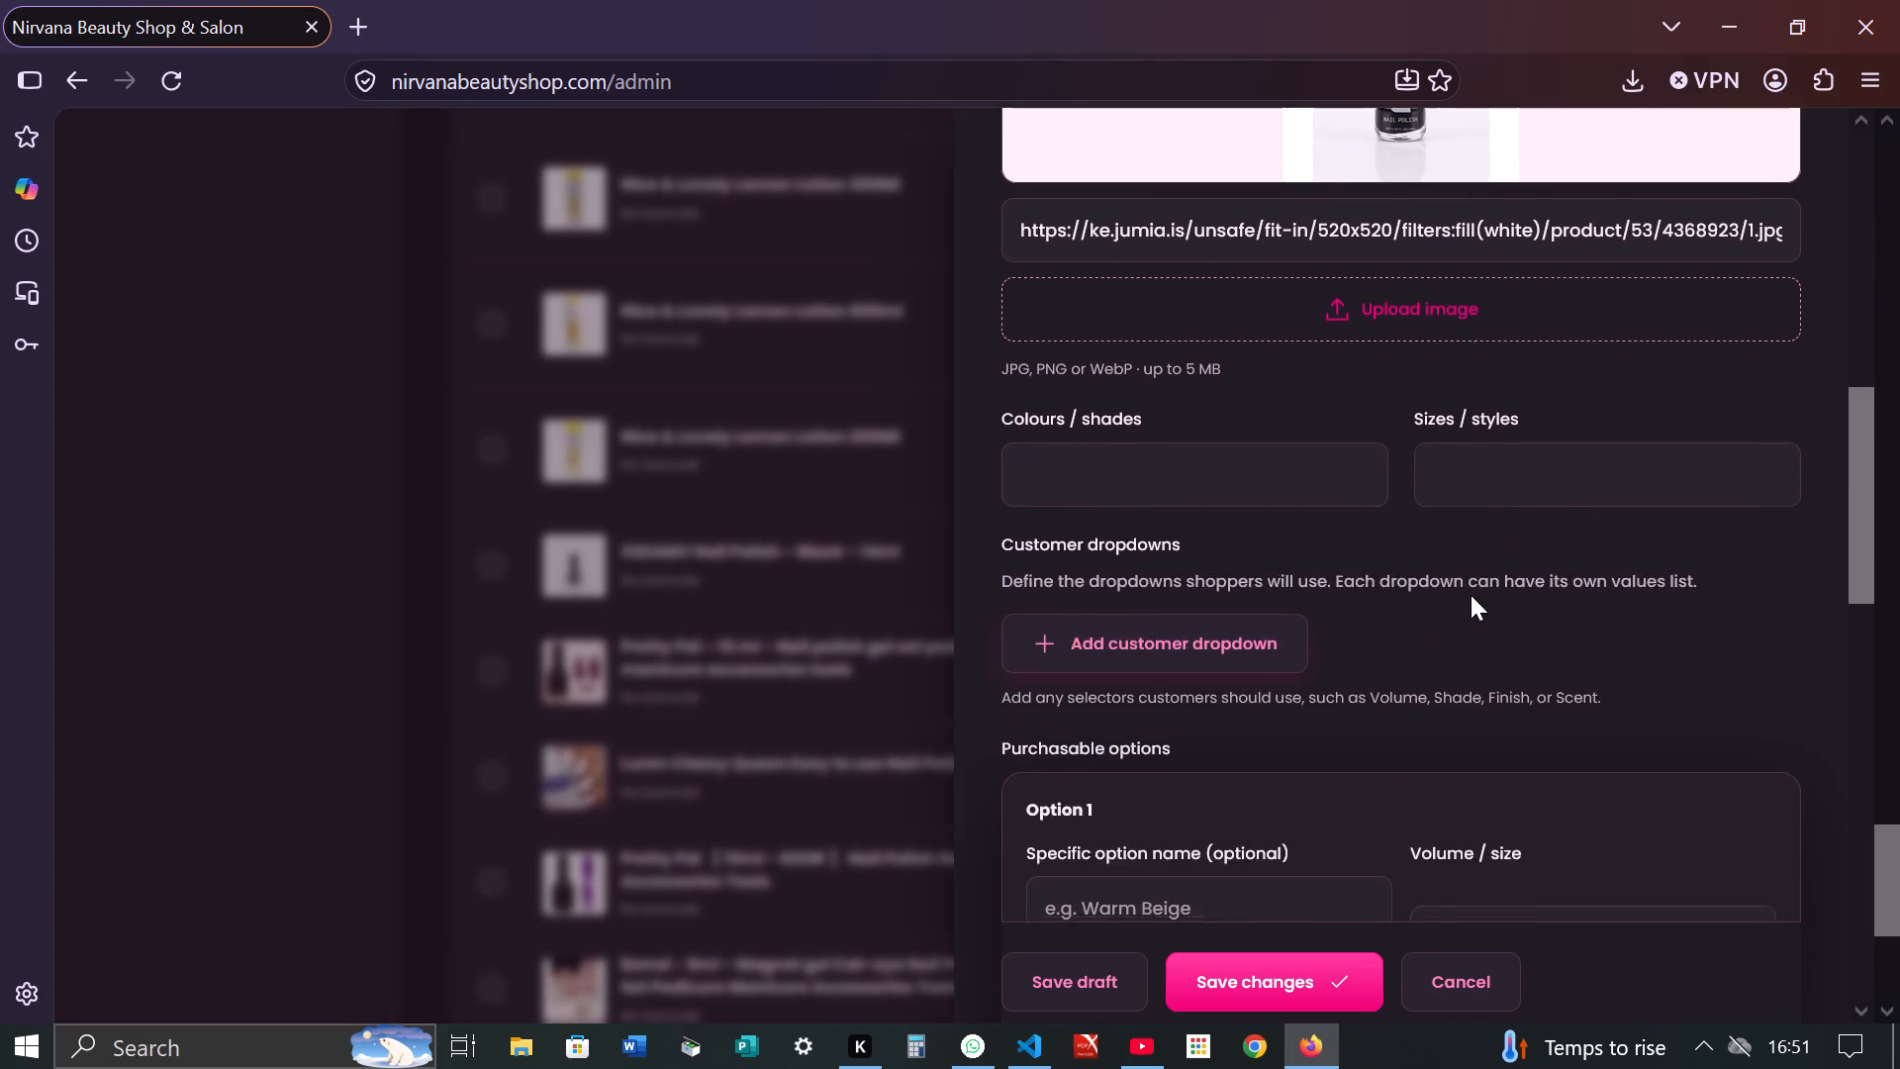
pyautogui.scroll(-3, 1471, 595)
pyautogui.click(1438, 707)
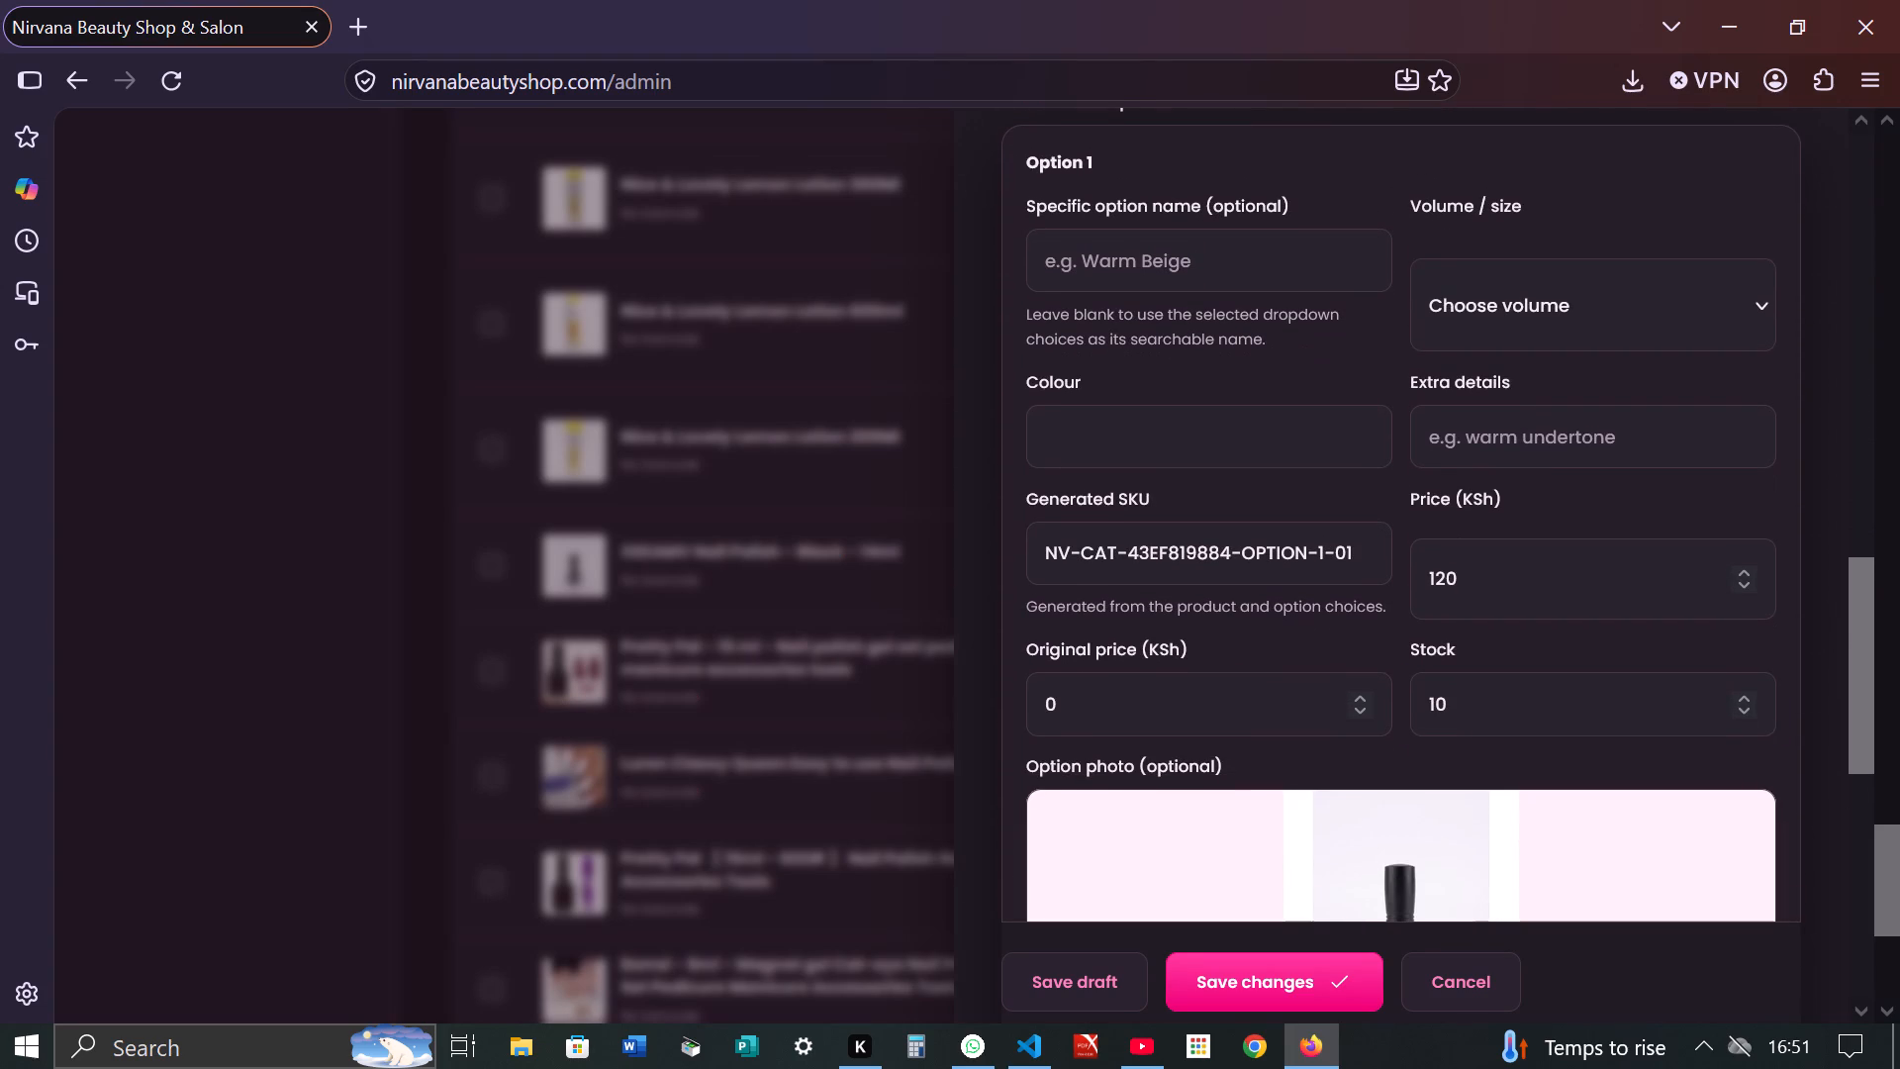
pyautogui.press('BackSpace')
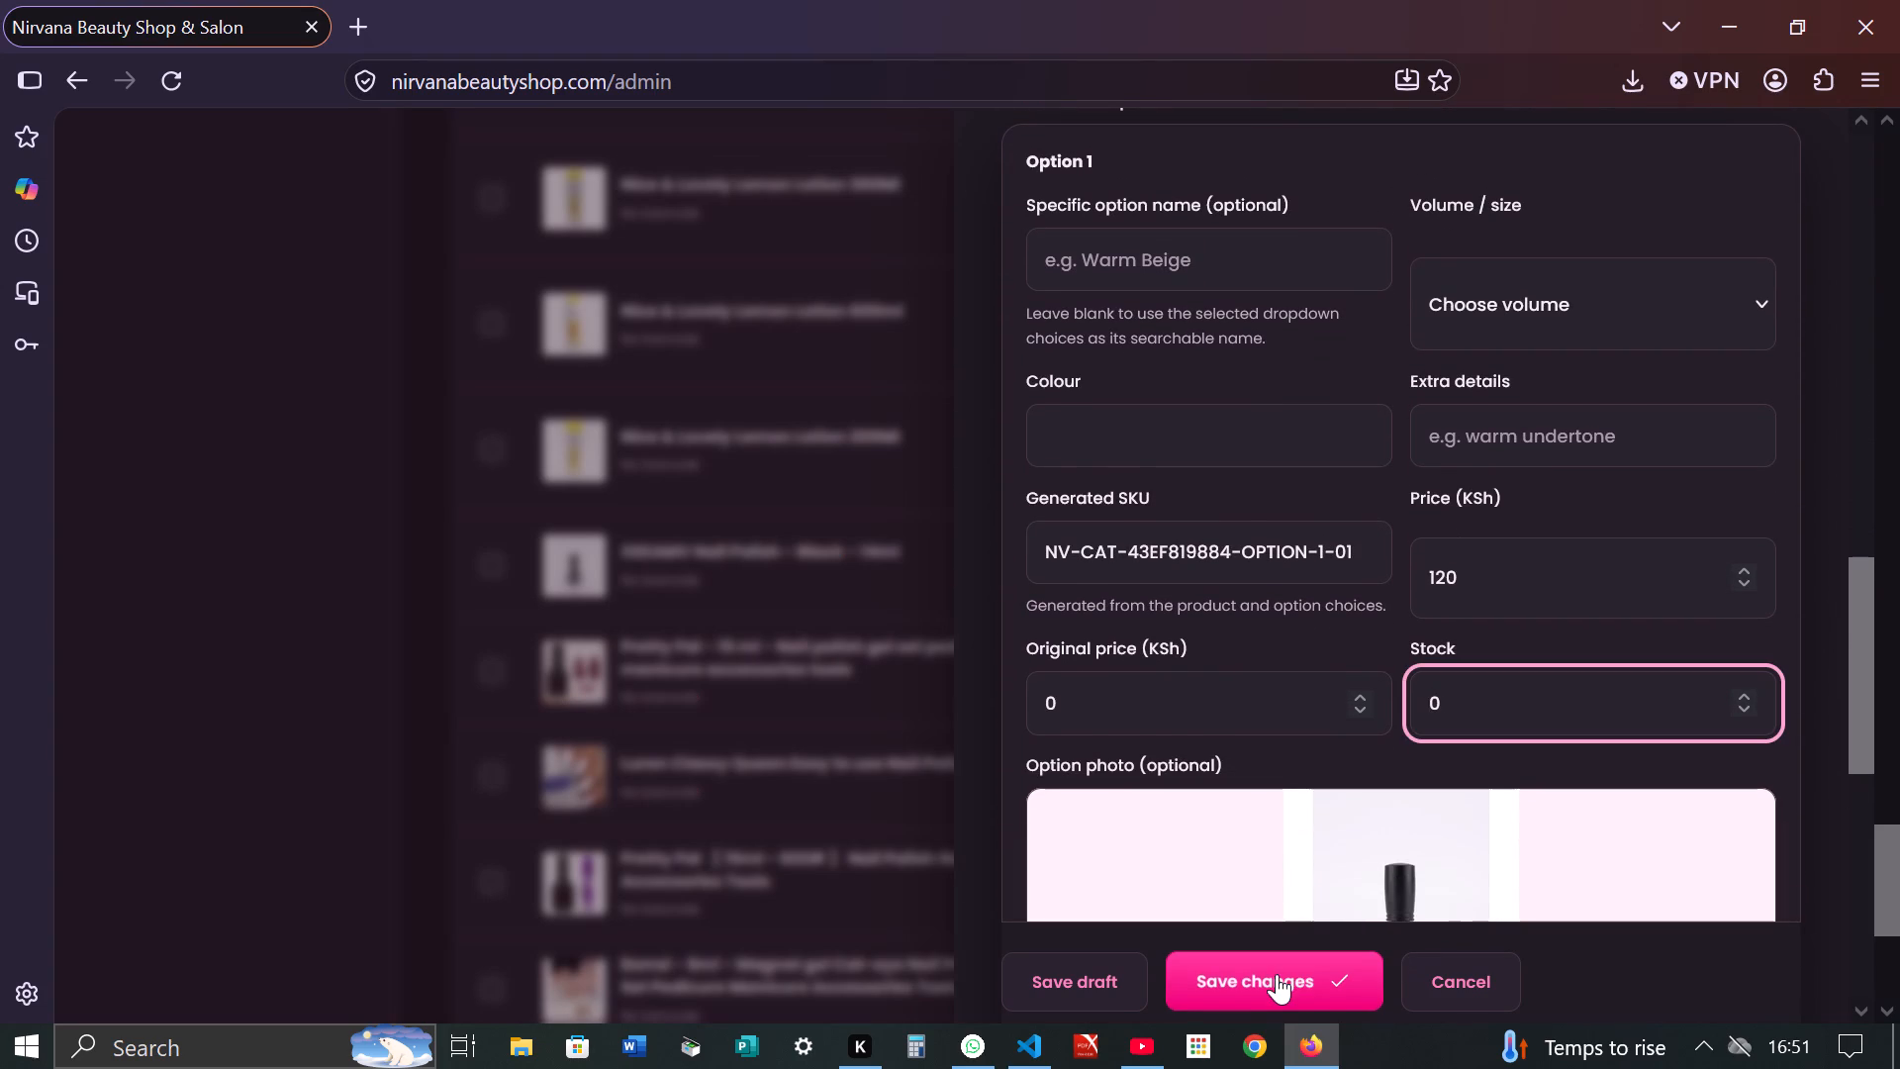
pyautogui.click(1277, 974)
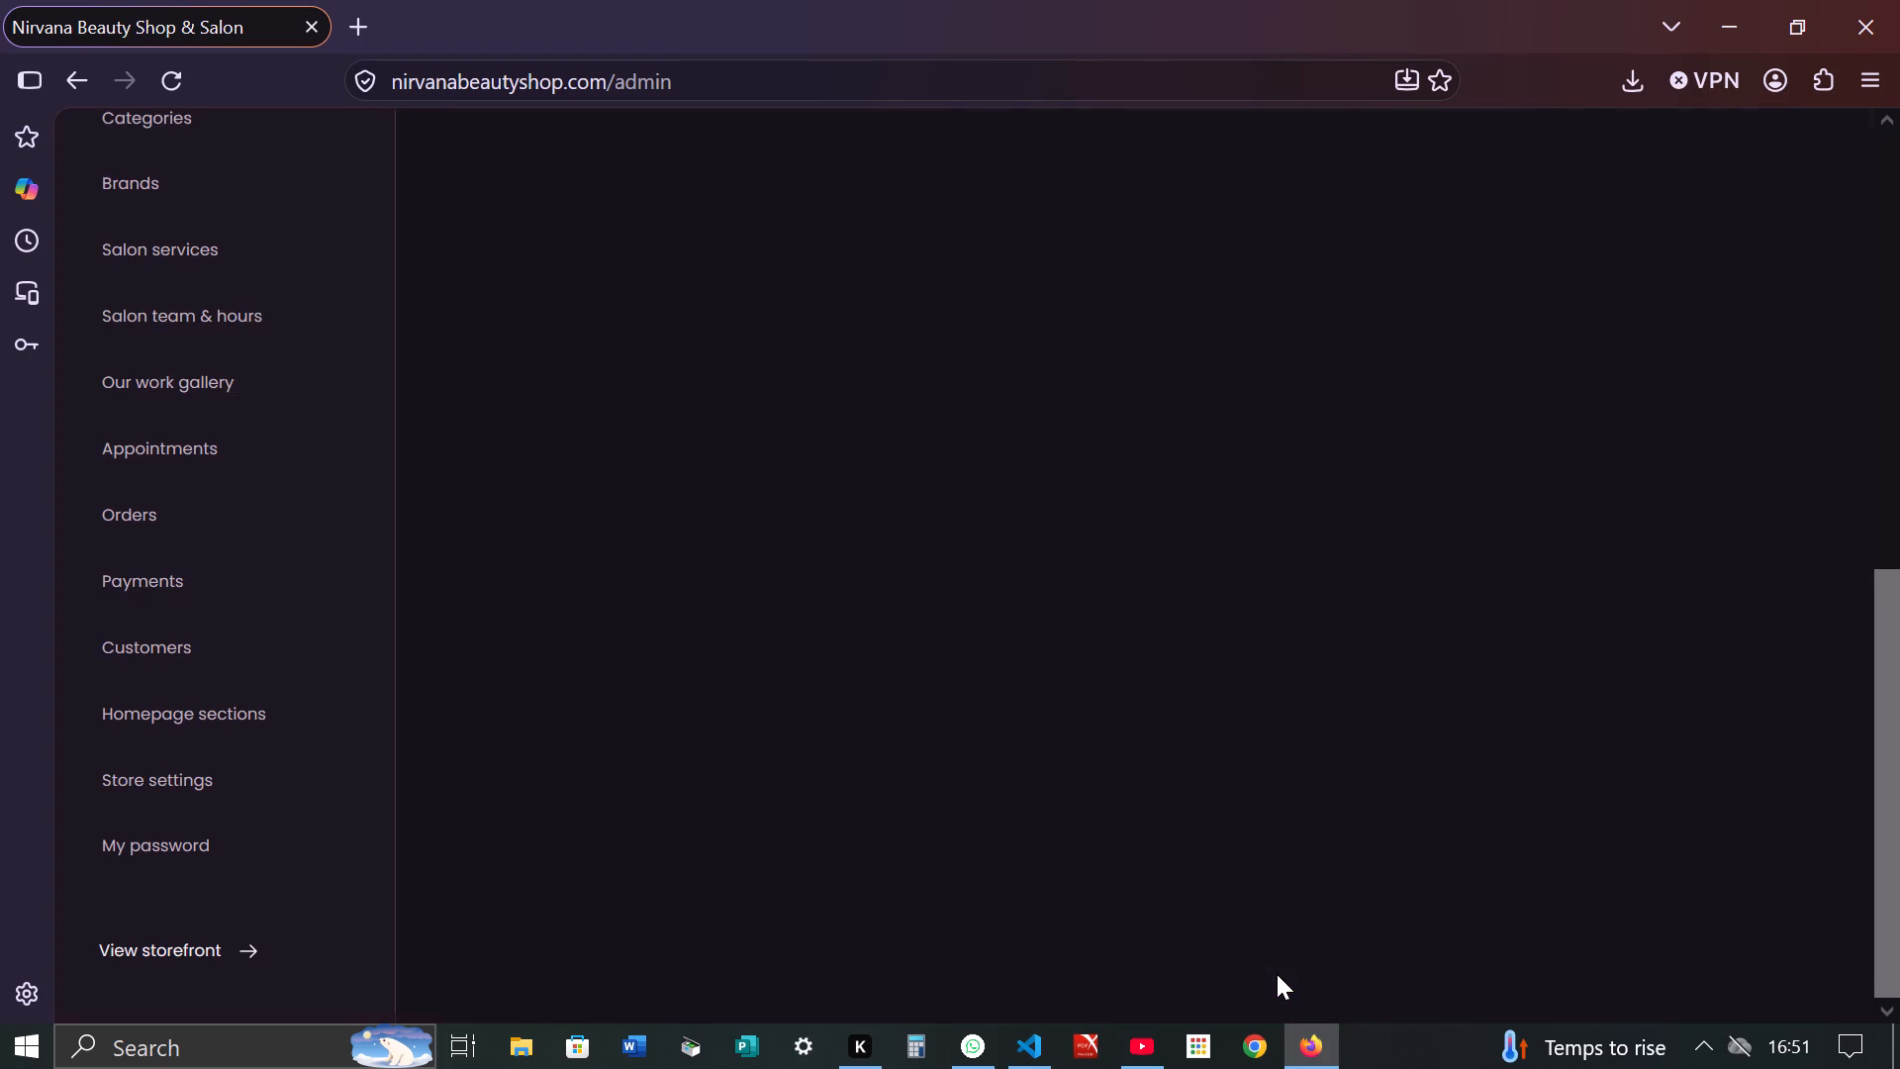
# Advance the reloaded product list from page 1 to page 4.
pyautogui.scroll(-7, 1277, 974)
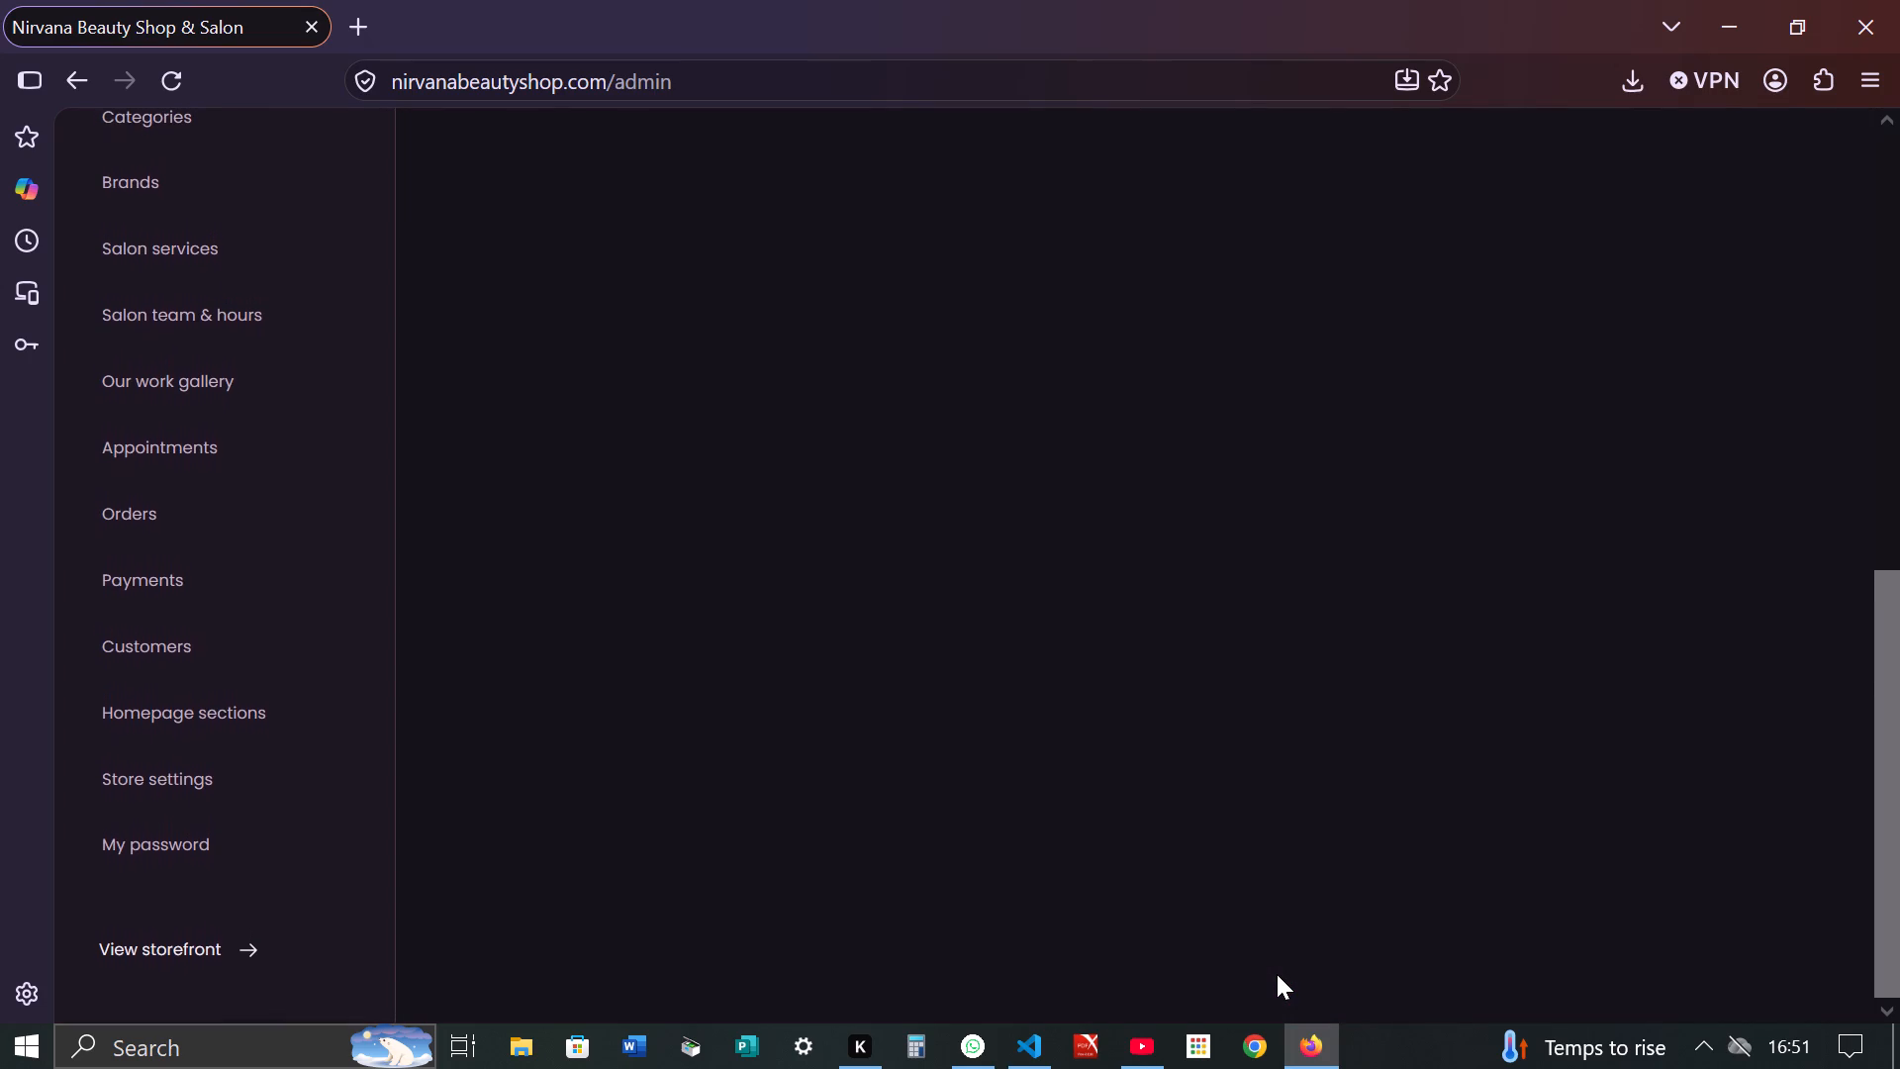
pyautogui.scroll(-10, 1277, 974)
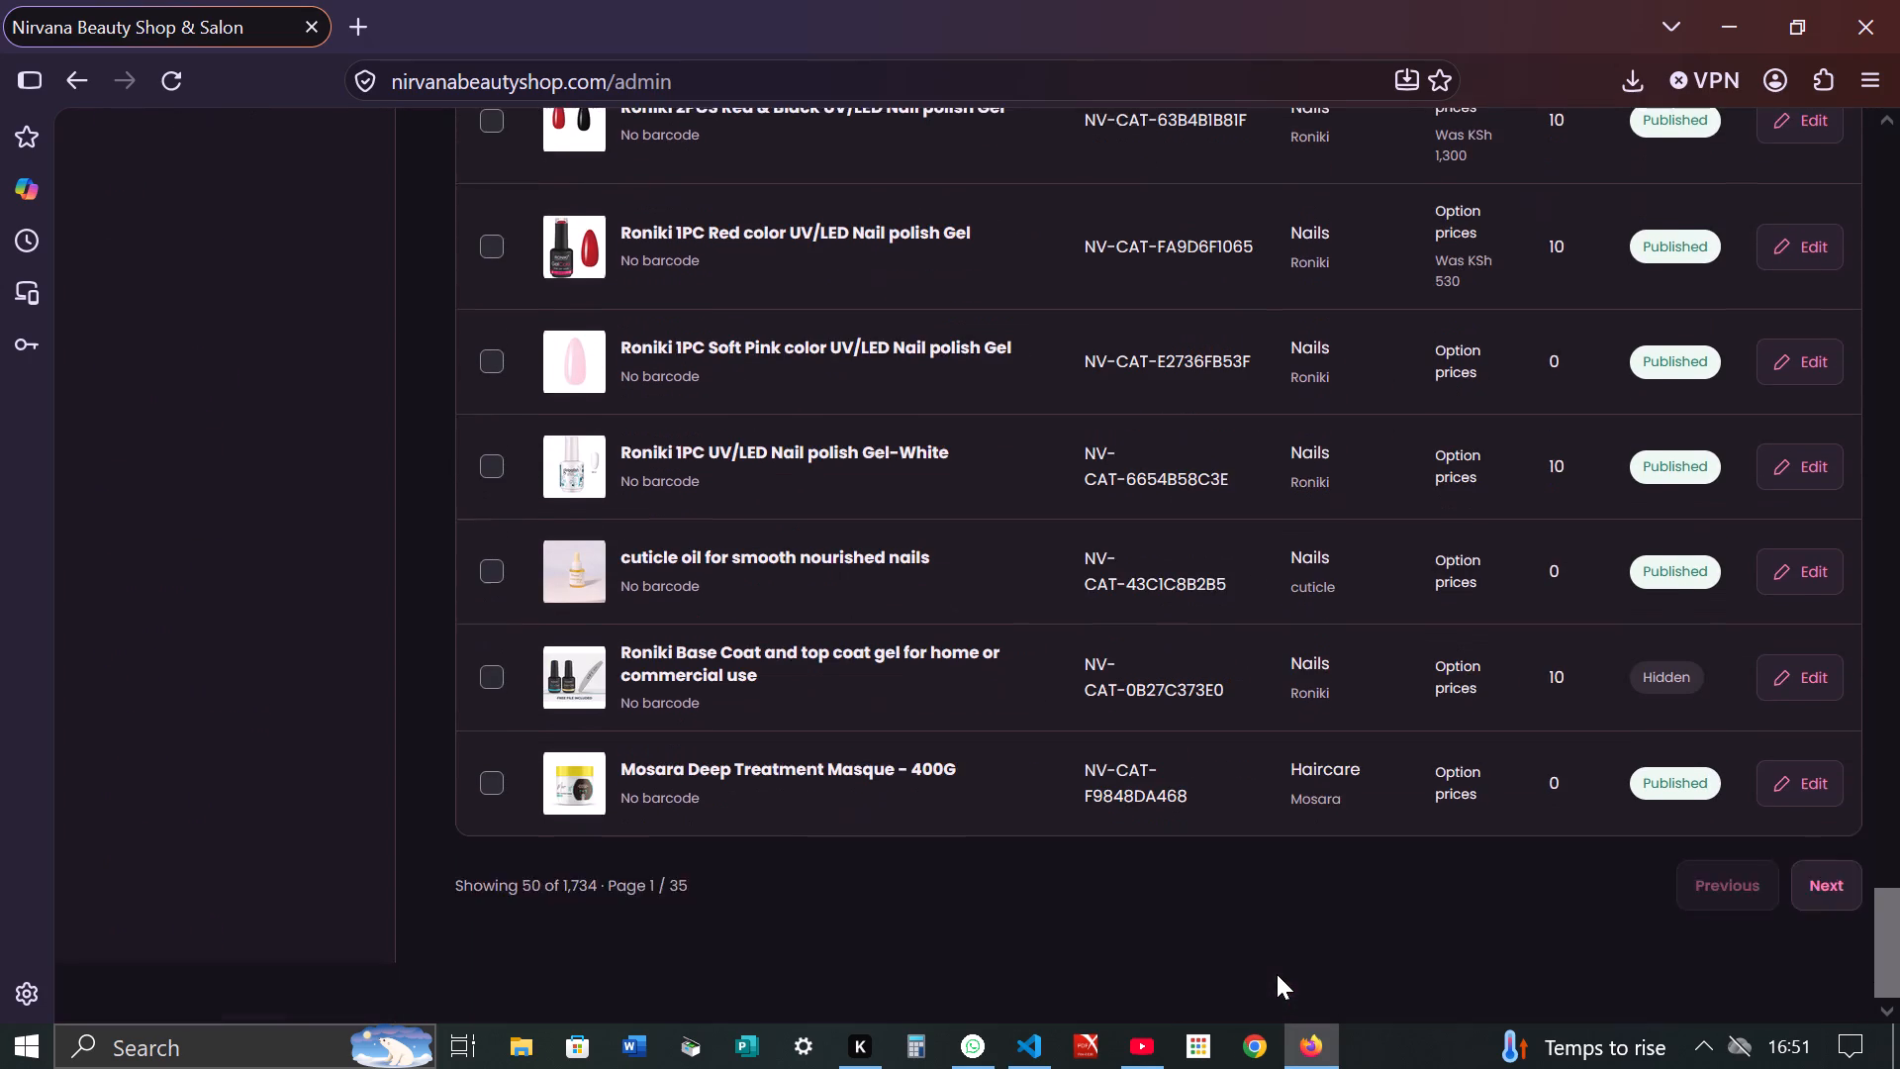
pyautogui.click(1837, 935)
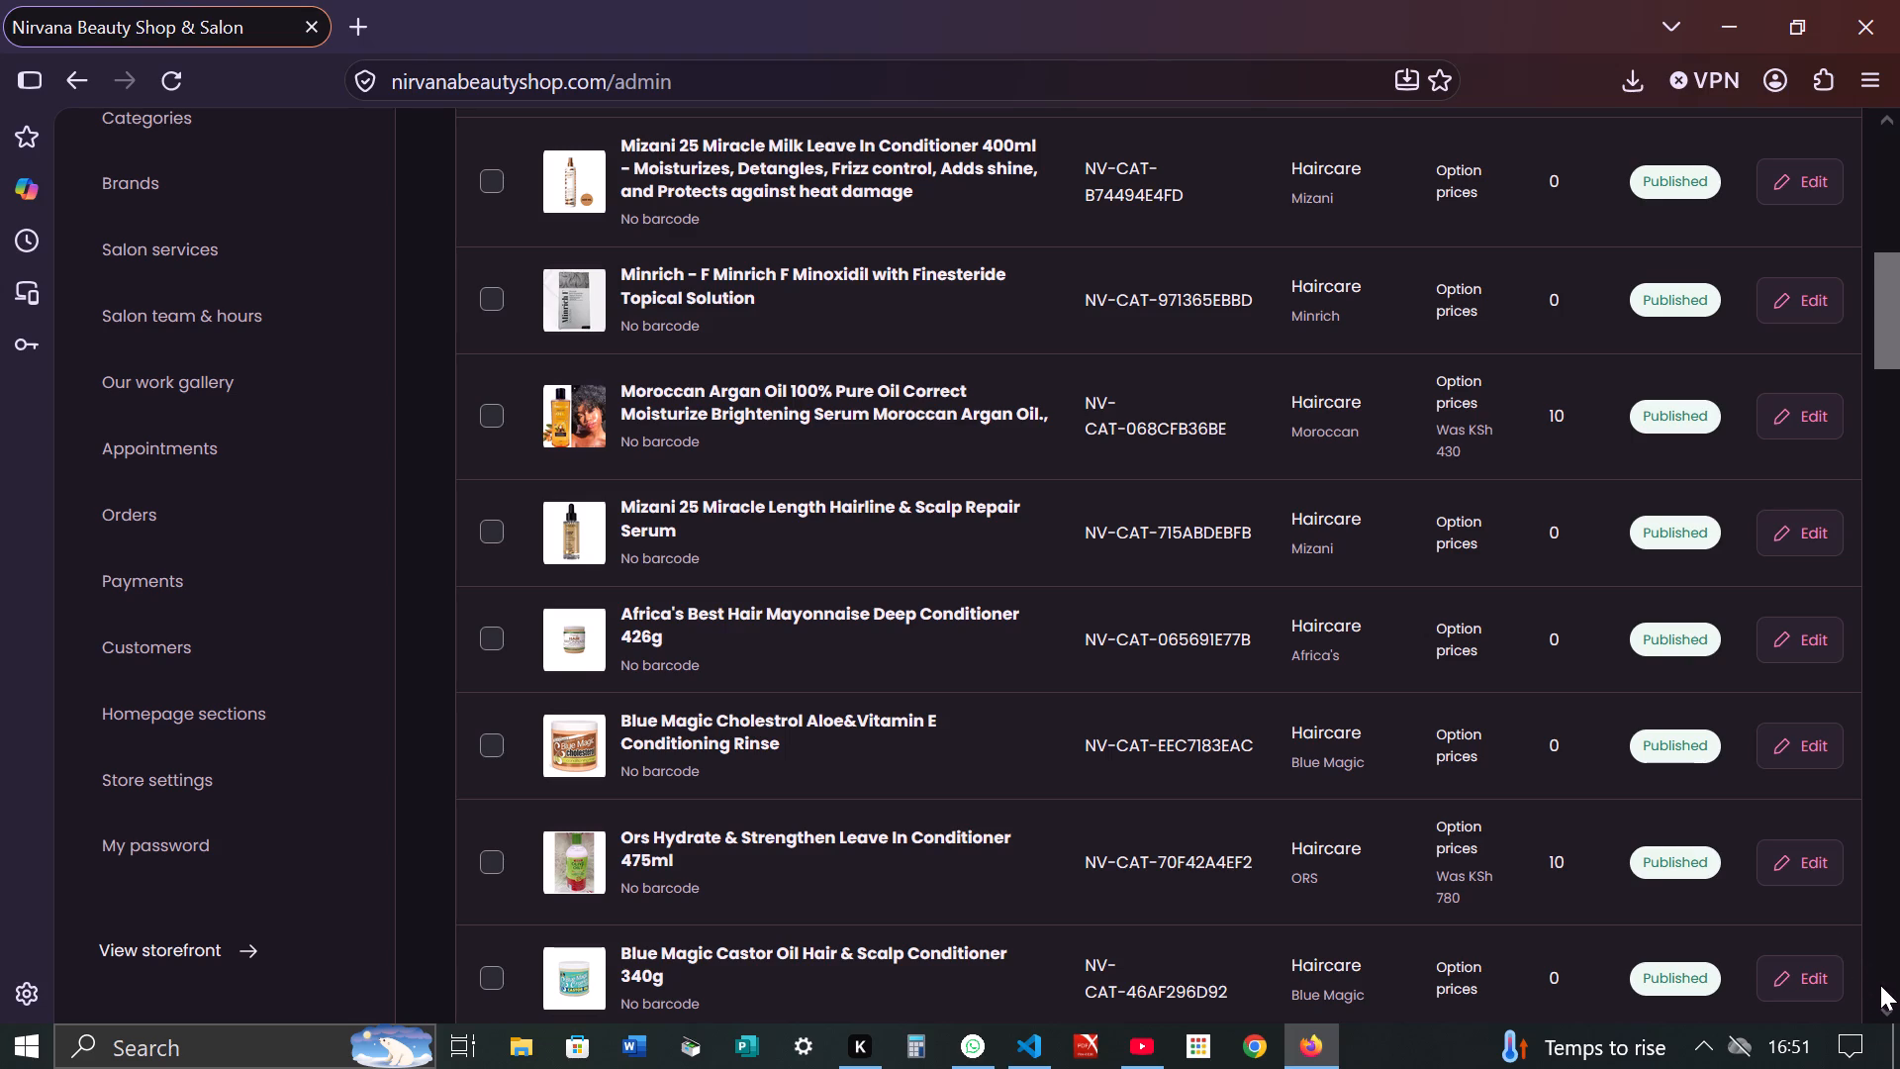
pyautogui.click(1888, 1002)
pyautogui.click(1891, 983)
pyautogui.moveTo(1891, 983); pyautogui.dragTo(1824, 957)
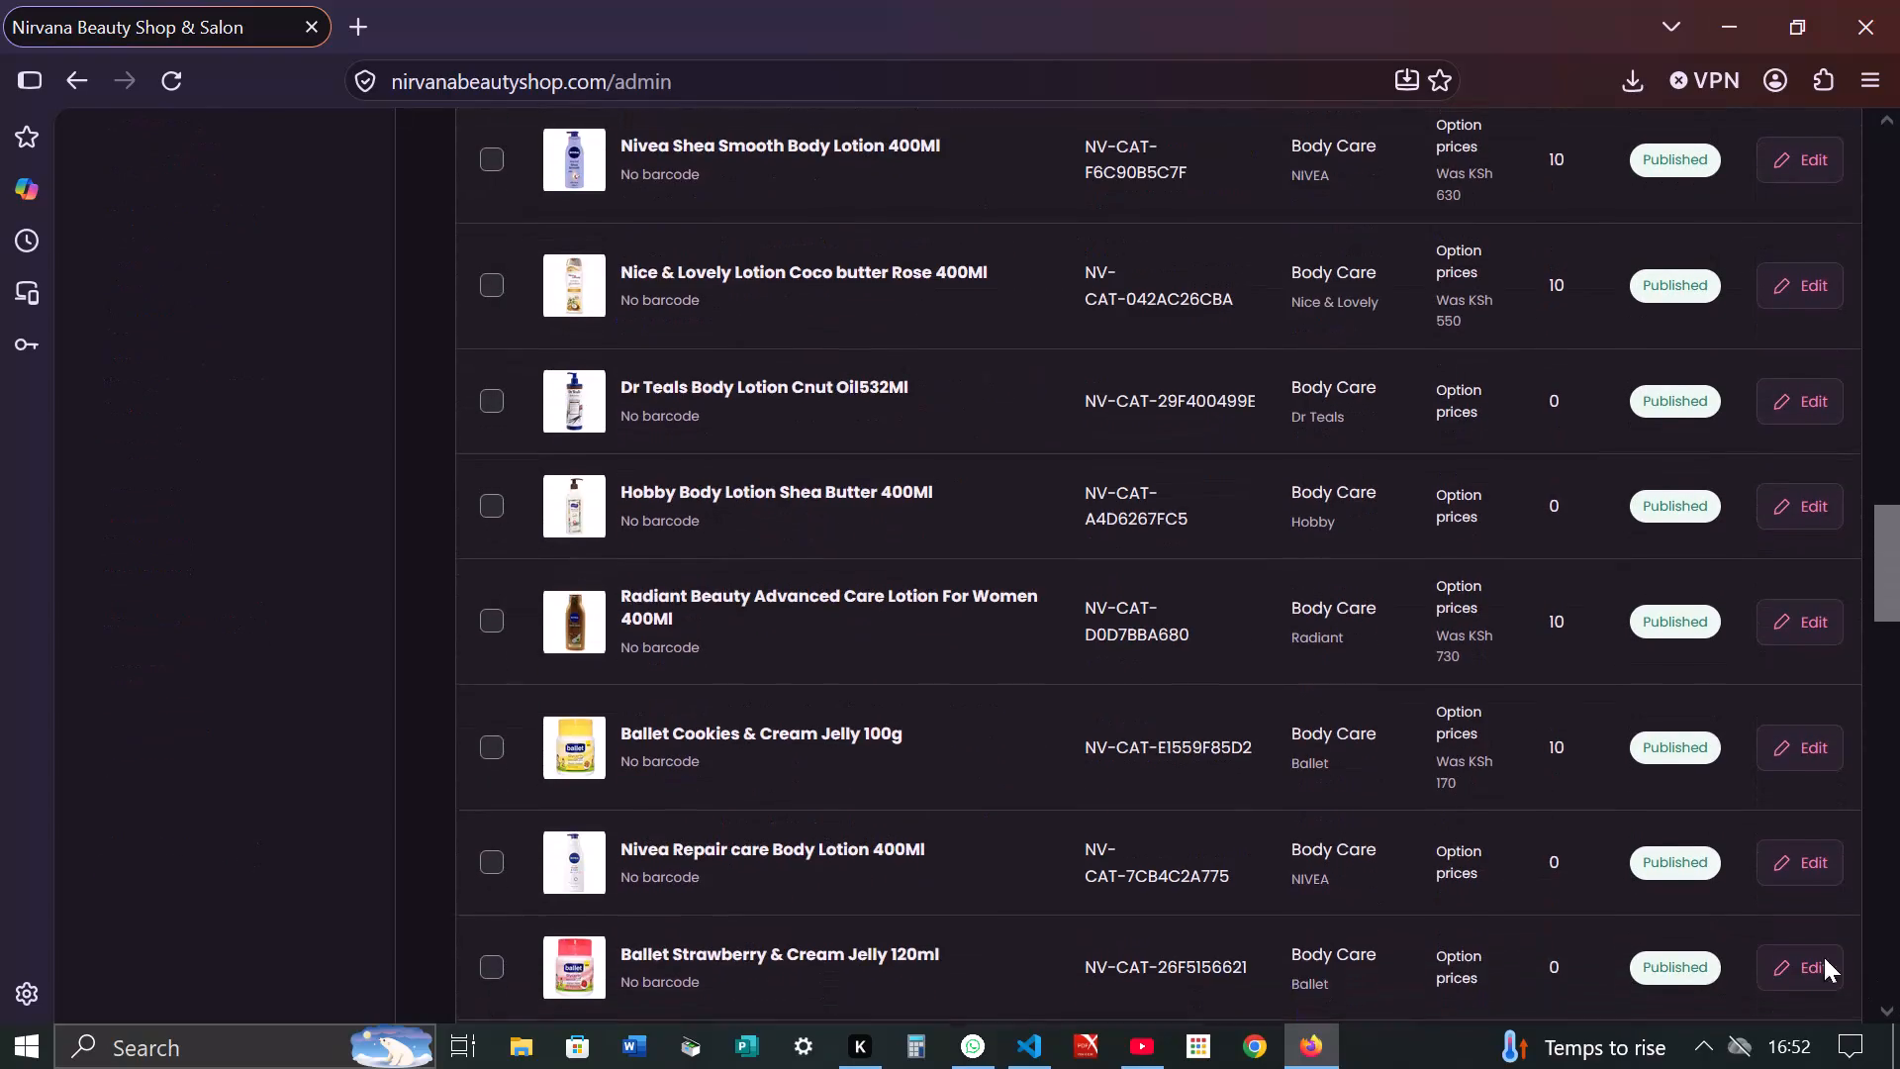
pyautogui.moveTo(1824, 957); pyautogui.dragTo(1746, 921)
pyautogui.scroll(-11, 1746, 921)
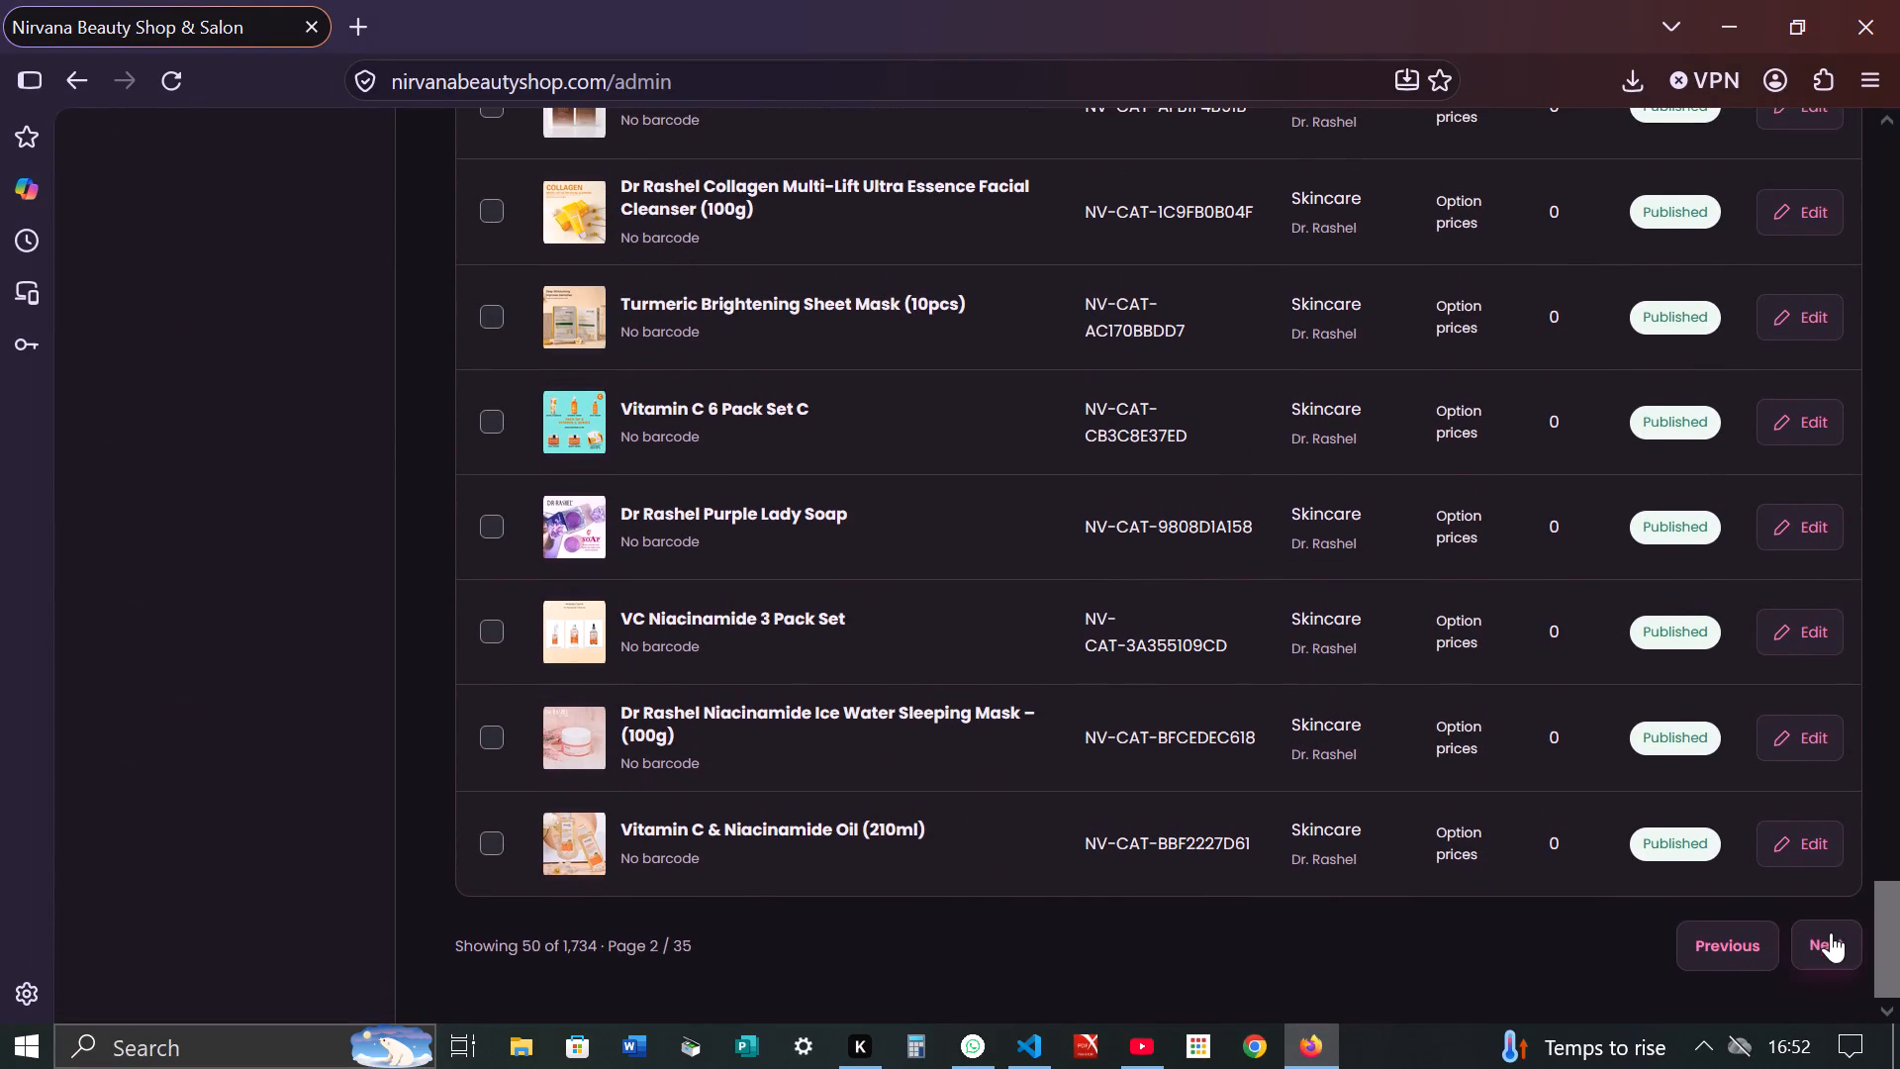
pyautogui.click(1831, 932)
pyautogui.scroll(-3, 1560, 822)
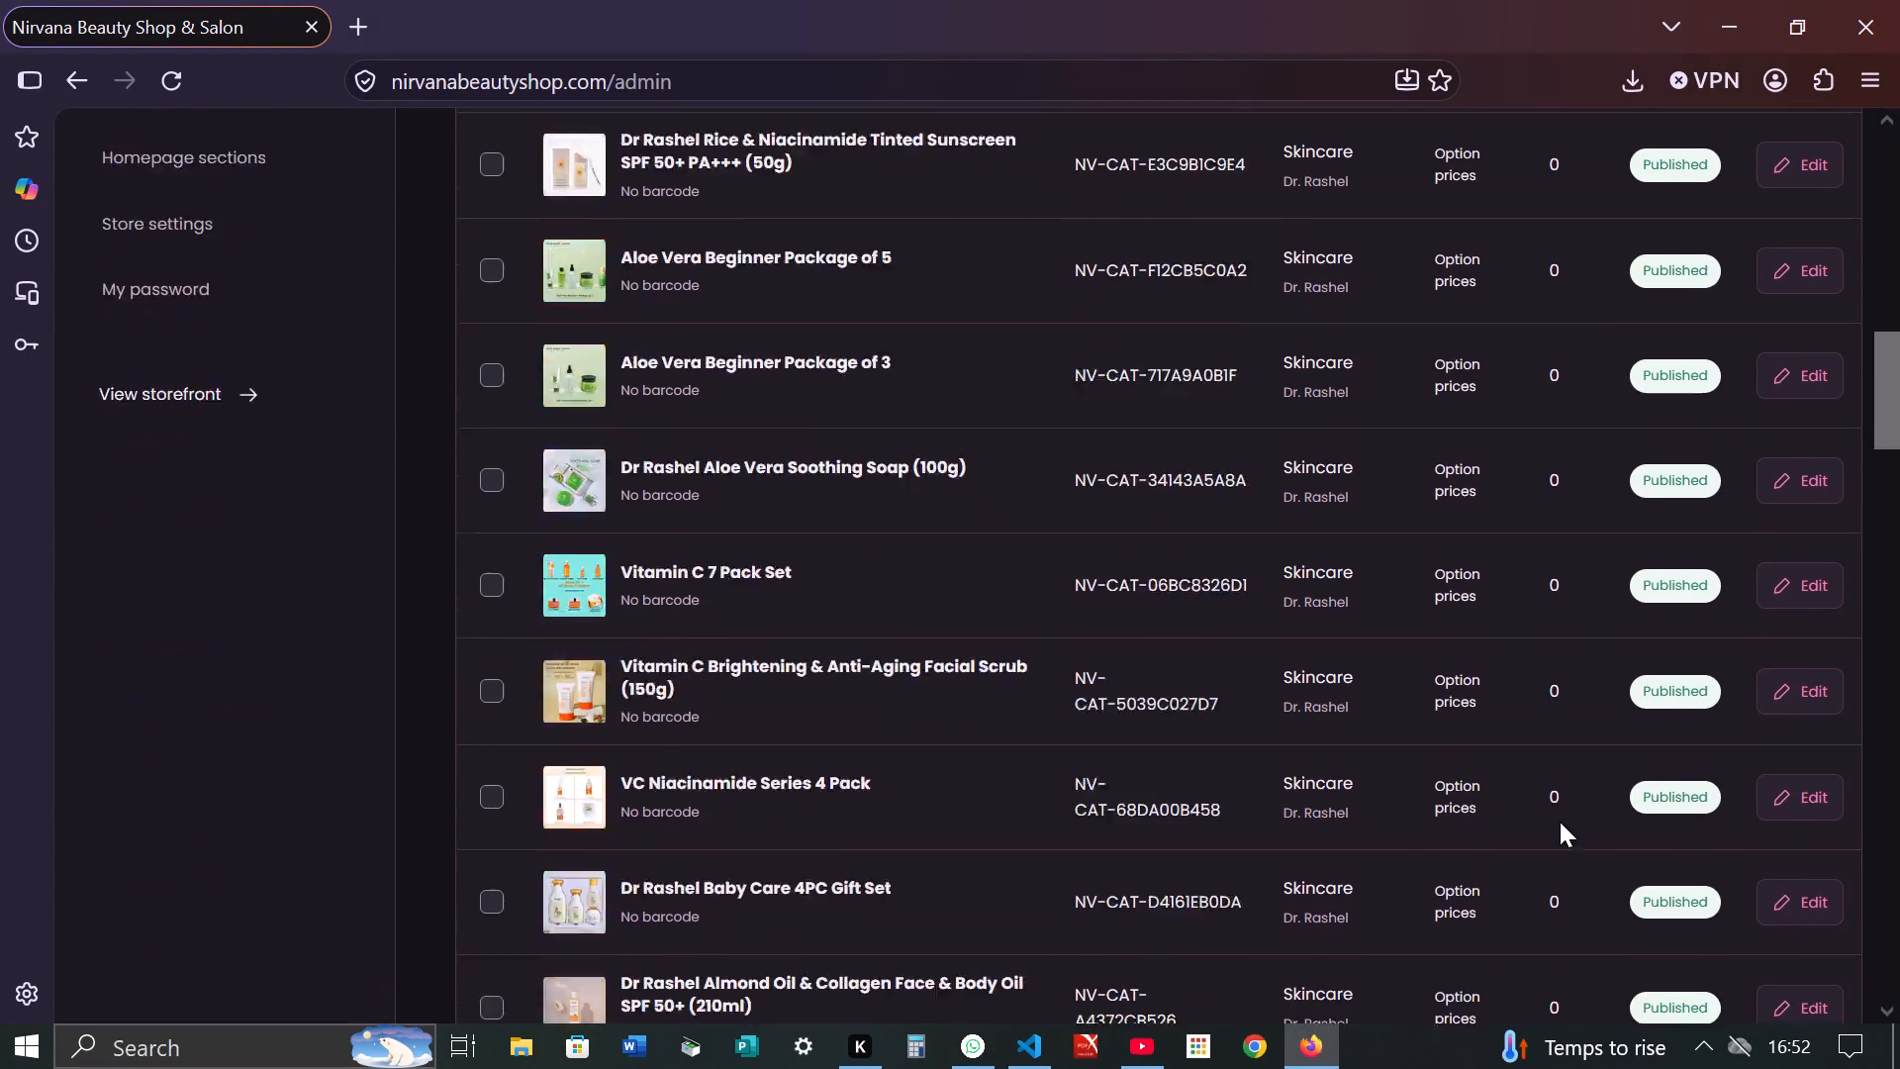
pyautogui.scroll(-8, 1560, 822)
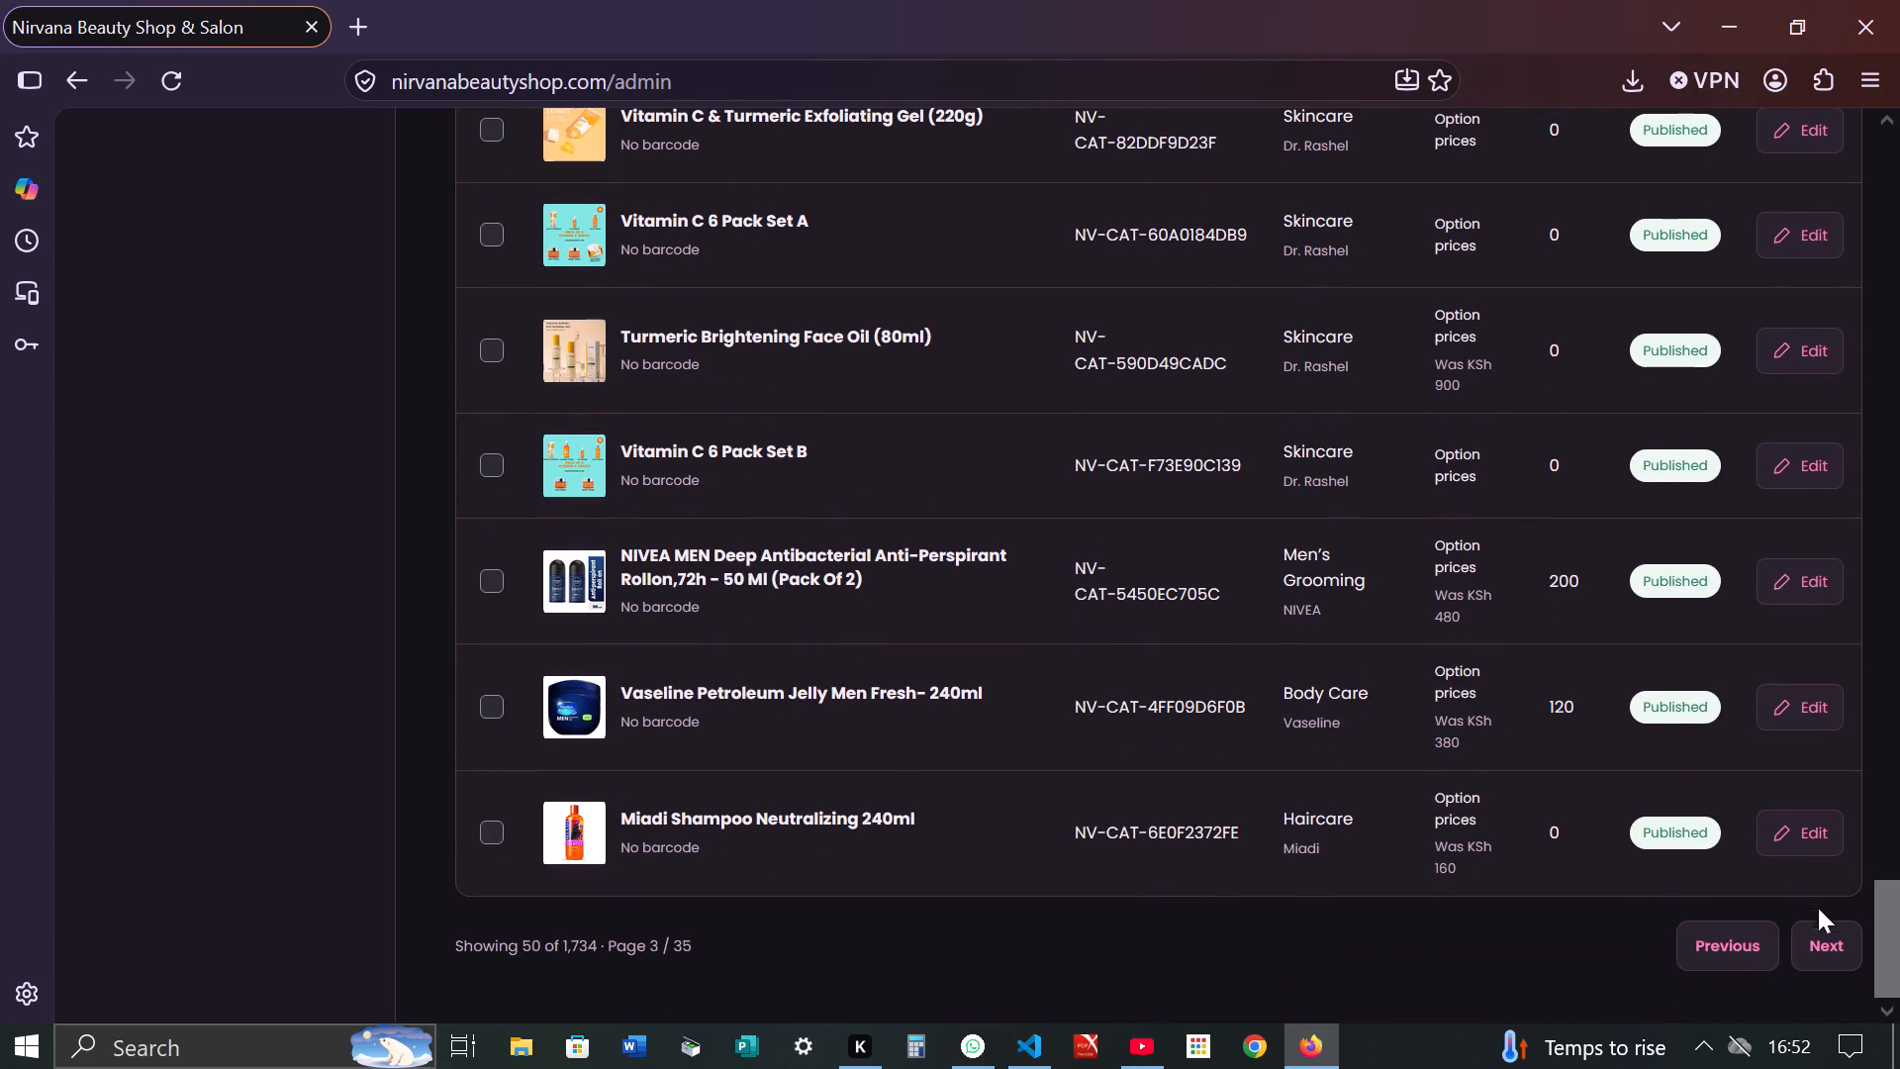
pyautogui.click(1815, 931)
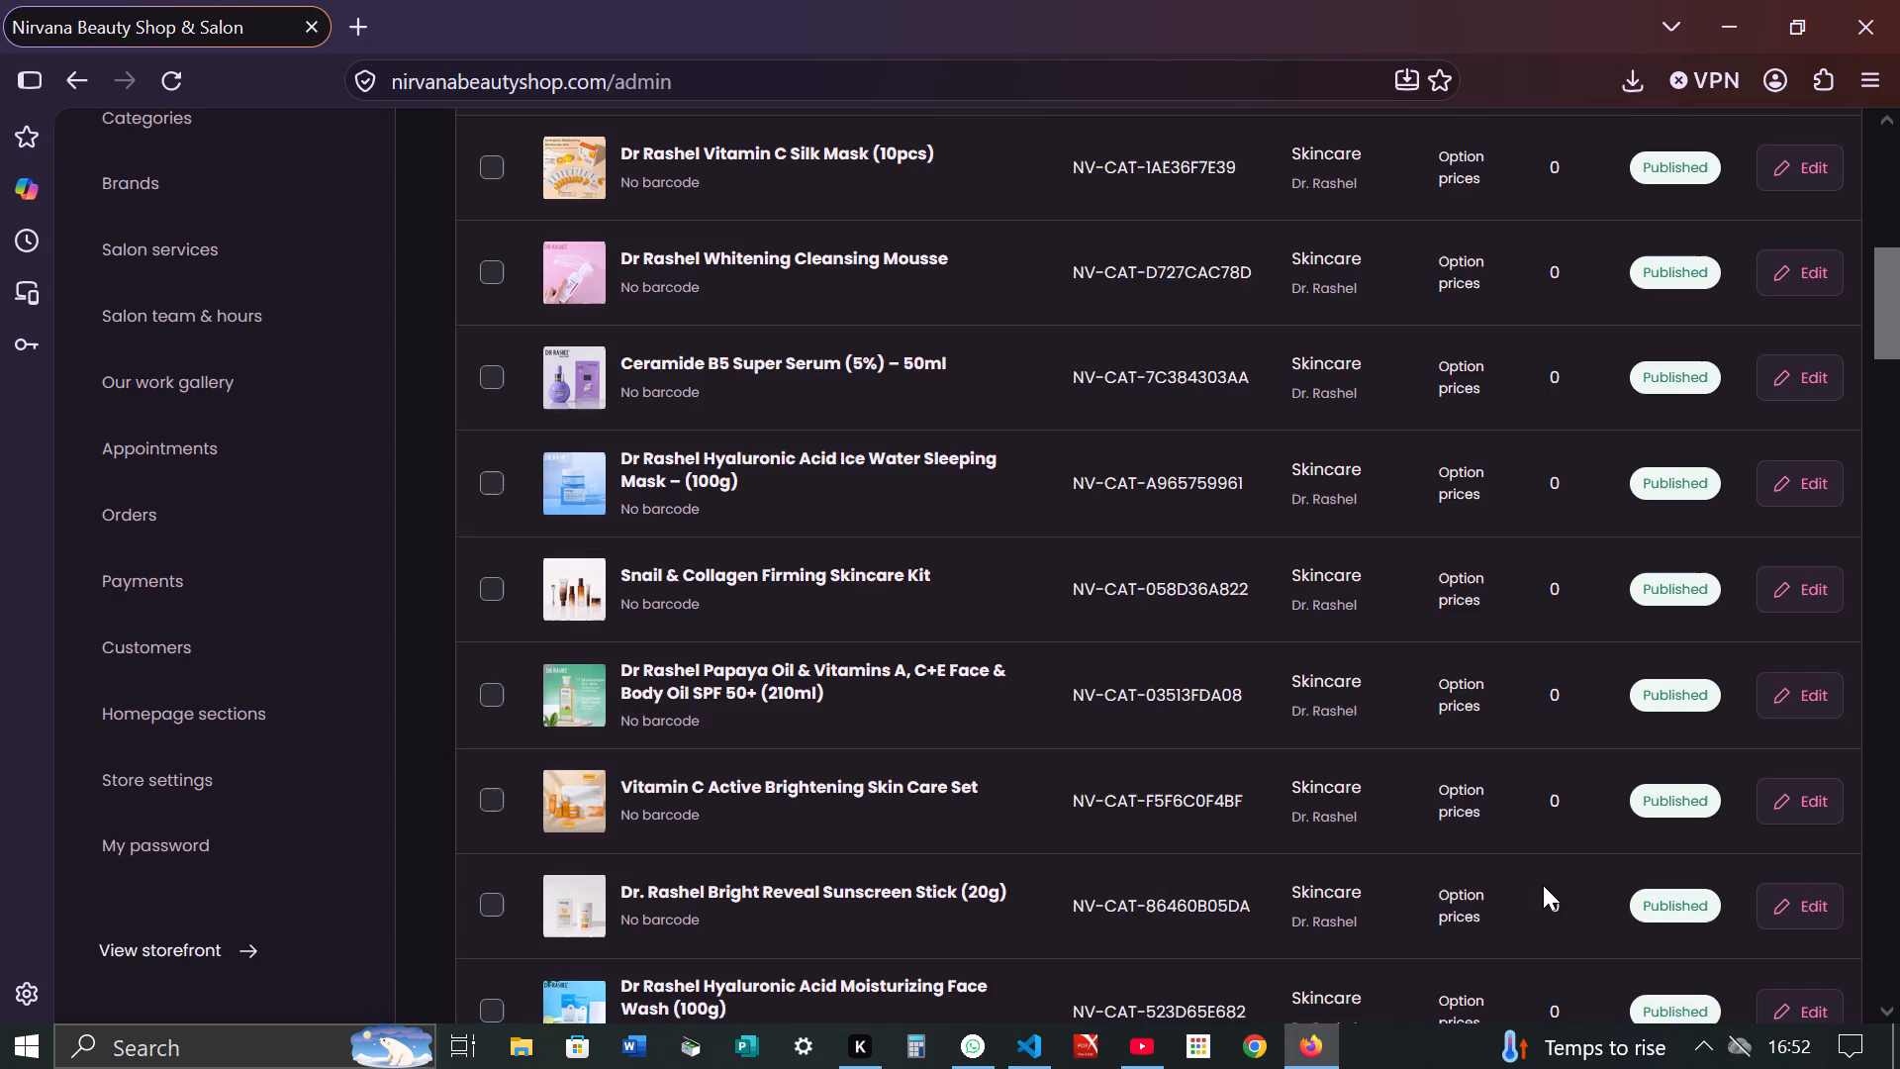
# Open Pretty Pal - 15 ml - Nail polish gel set pedicure manicure accessories tools for editing, set its Option 1 stock to 0 and save.
pyautogui.scroll(-7, 1543, 885)
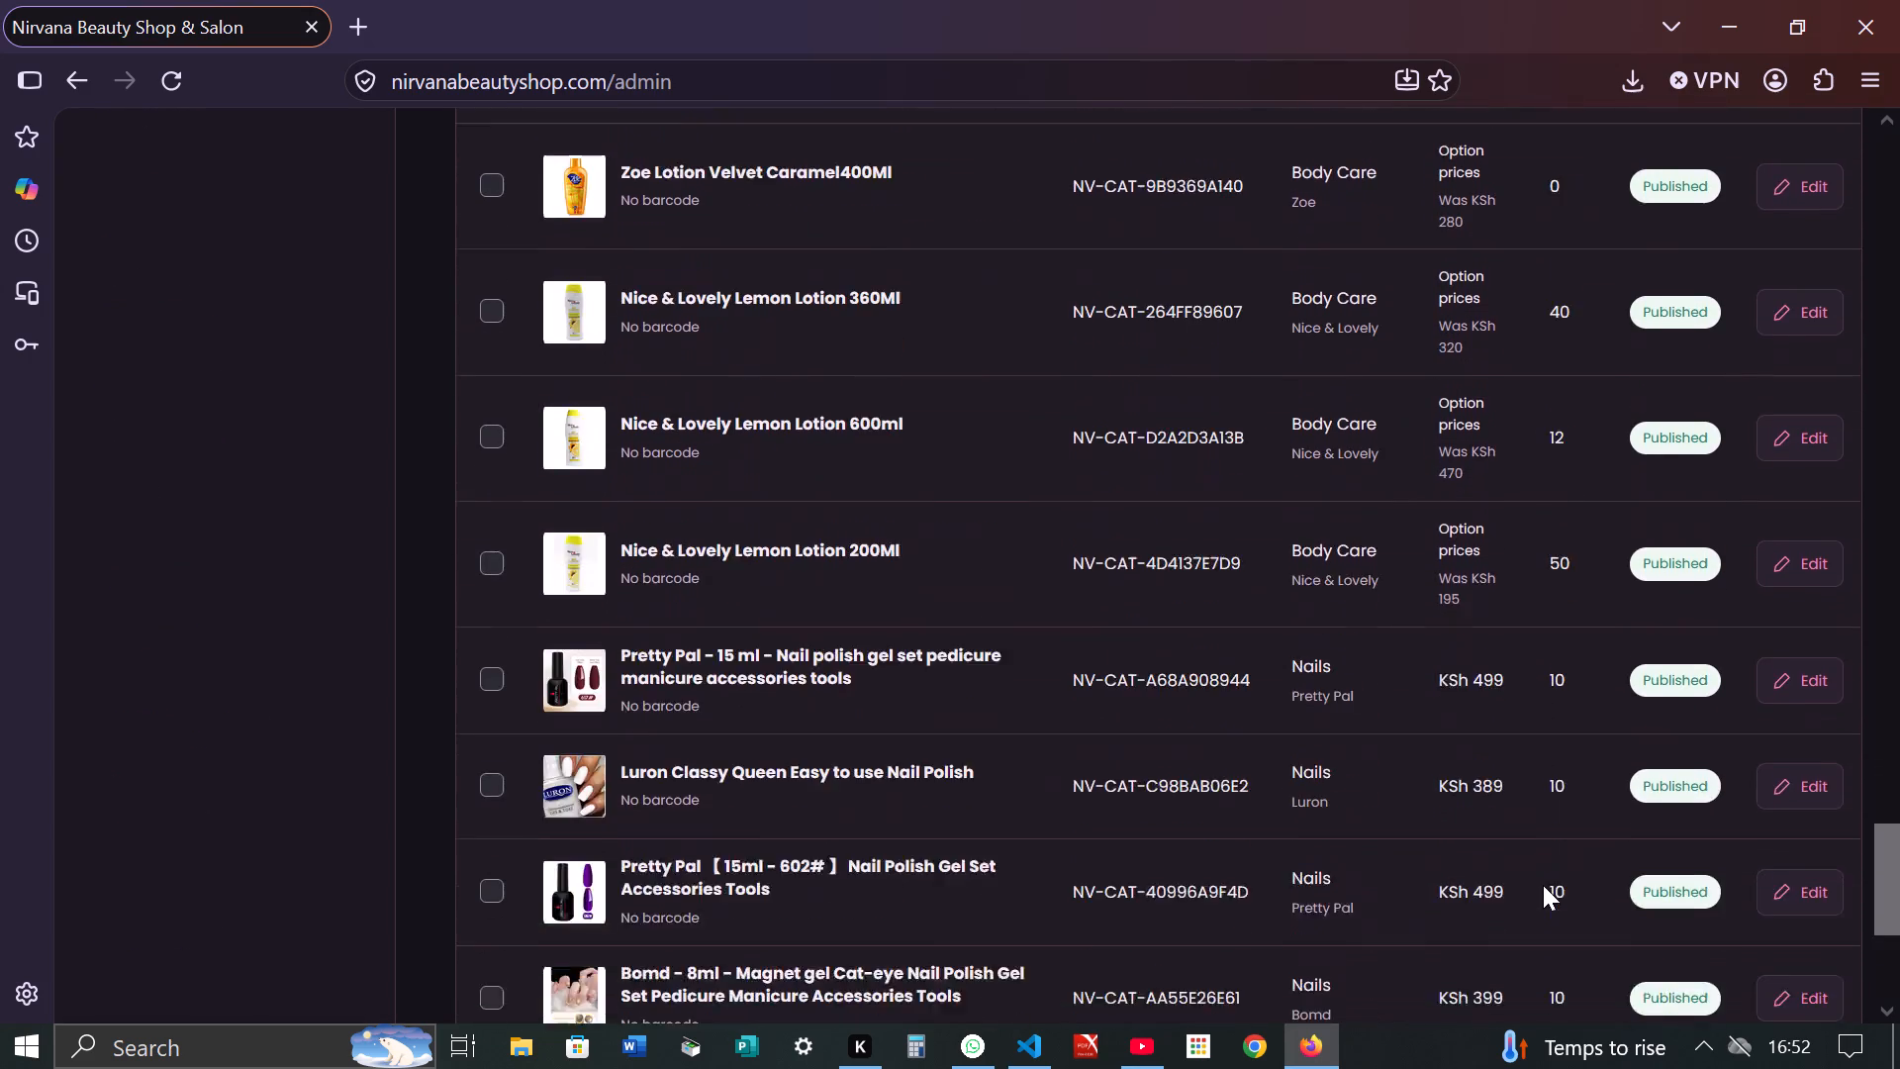
pyautogui.scroll(-2, 1543, 885)
pyautogui.scroll(1, 1543, 885)
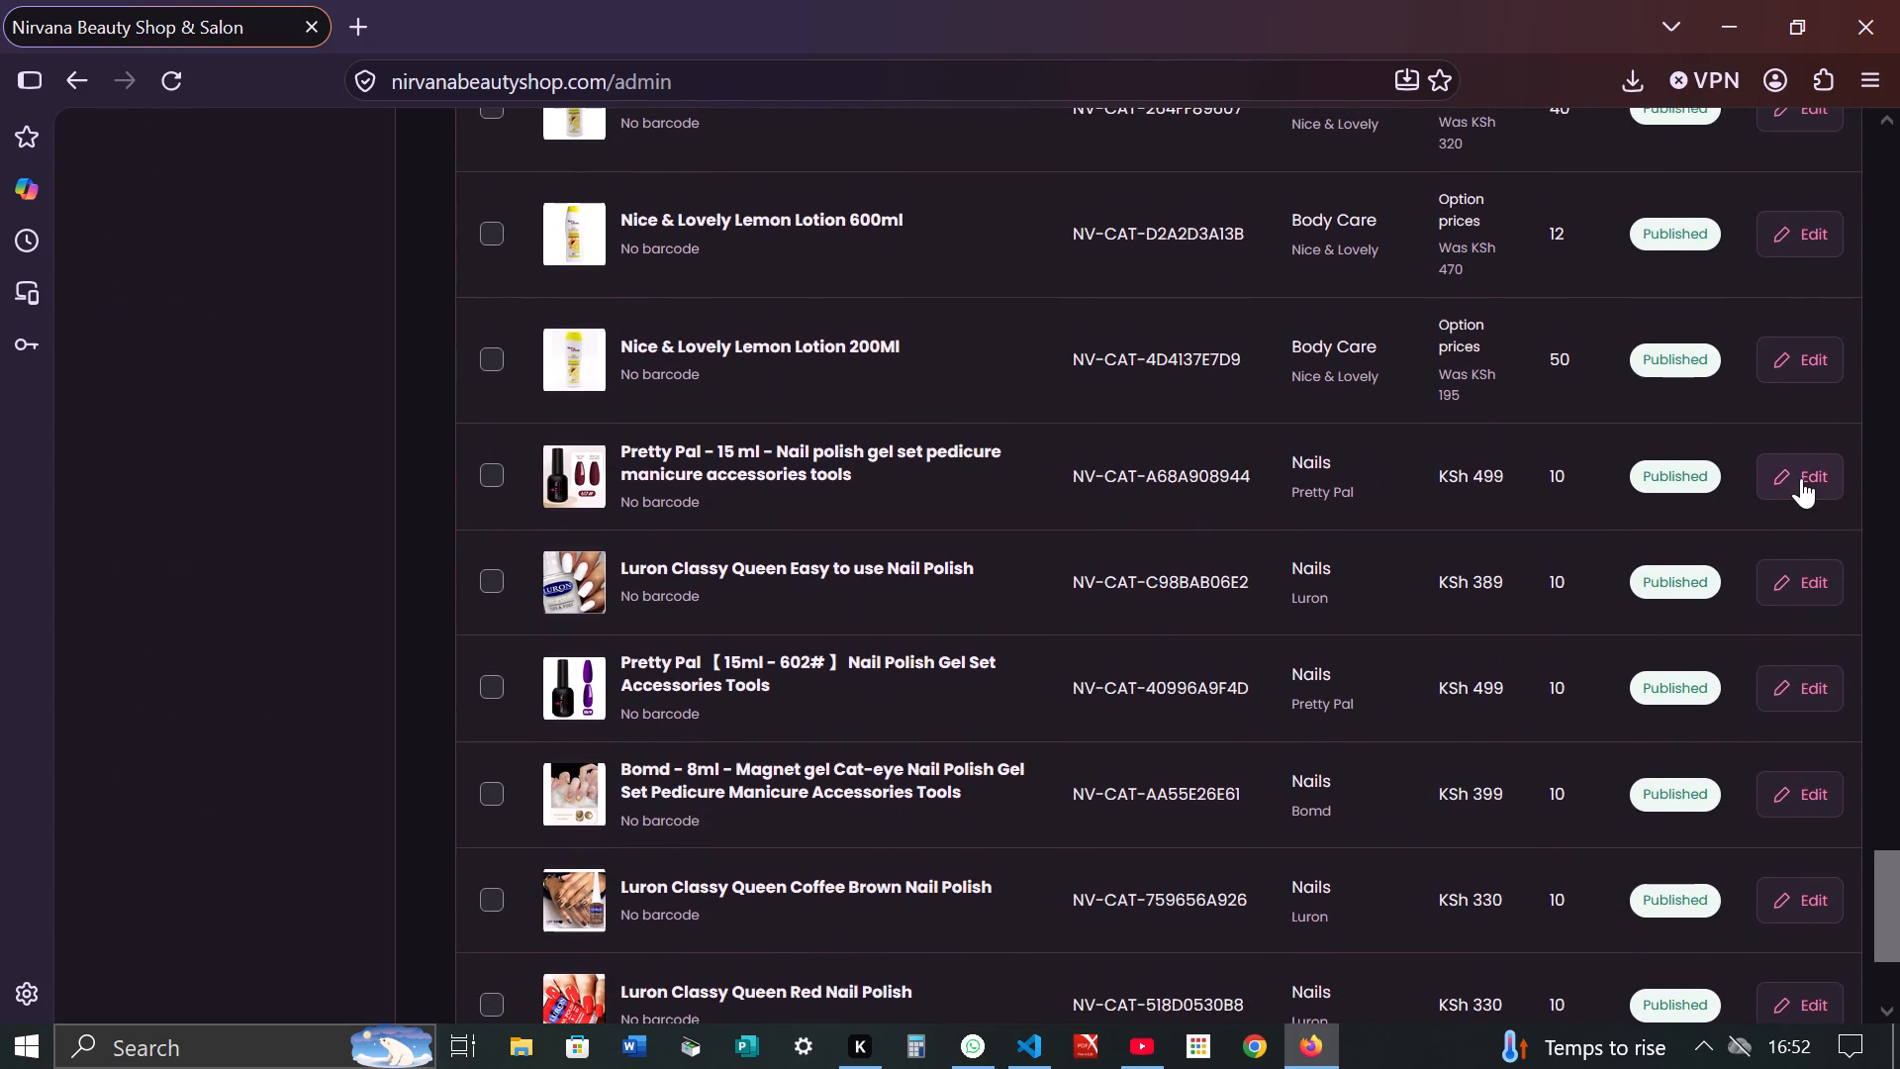
pyautogui.click(1803, 476)
pyautogui.scroll(-4, 1472, 673)
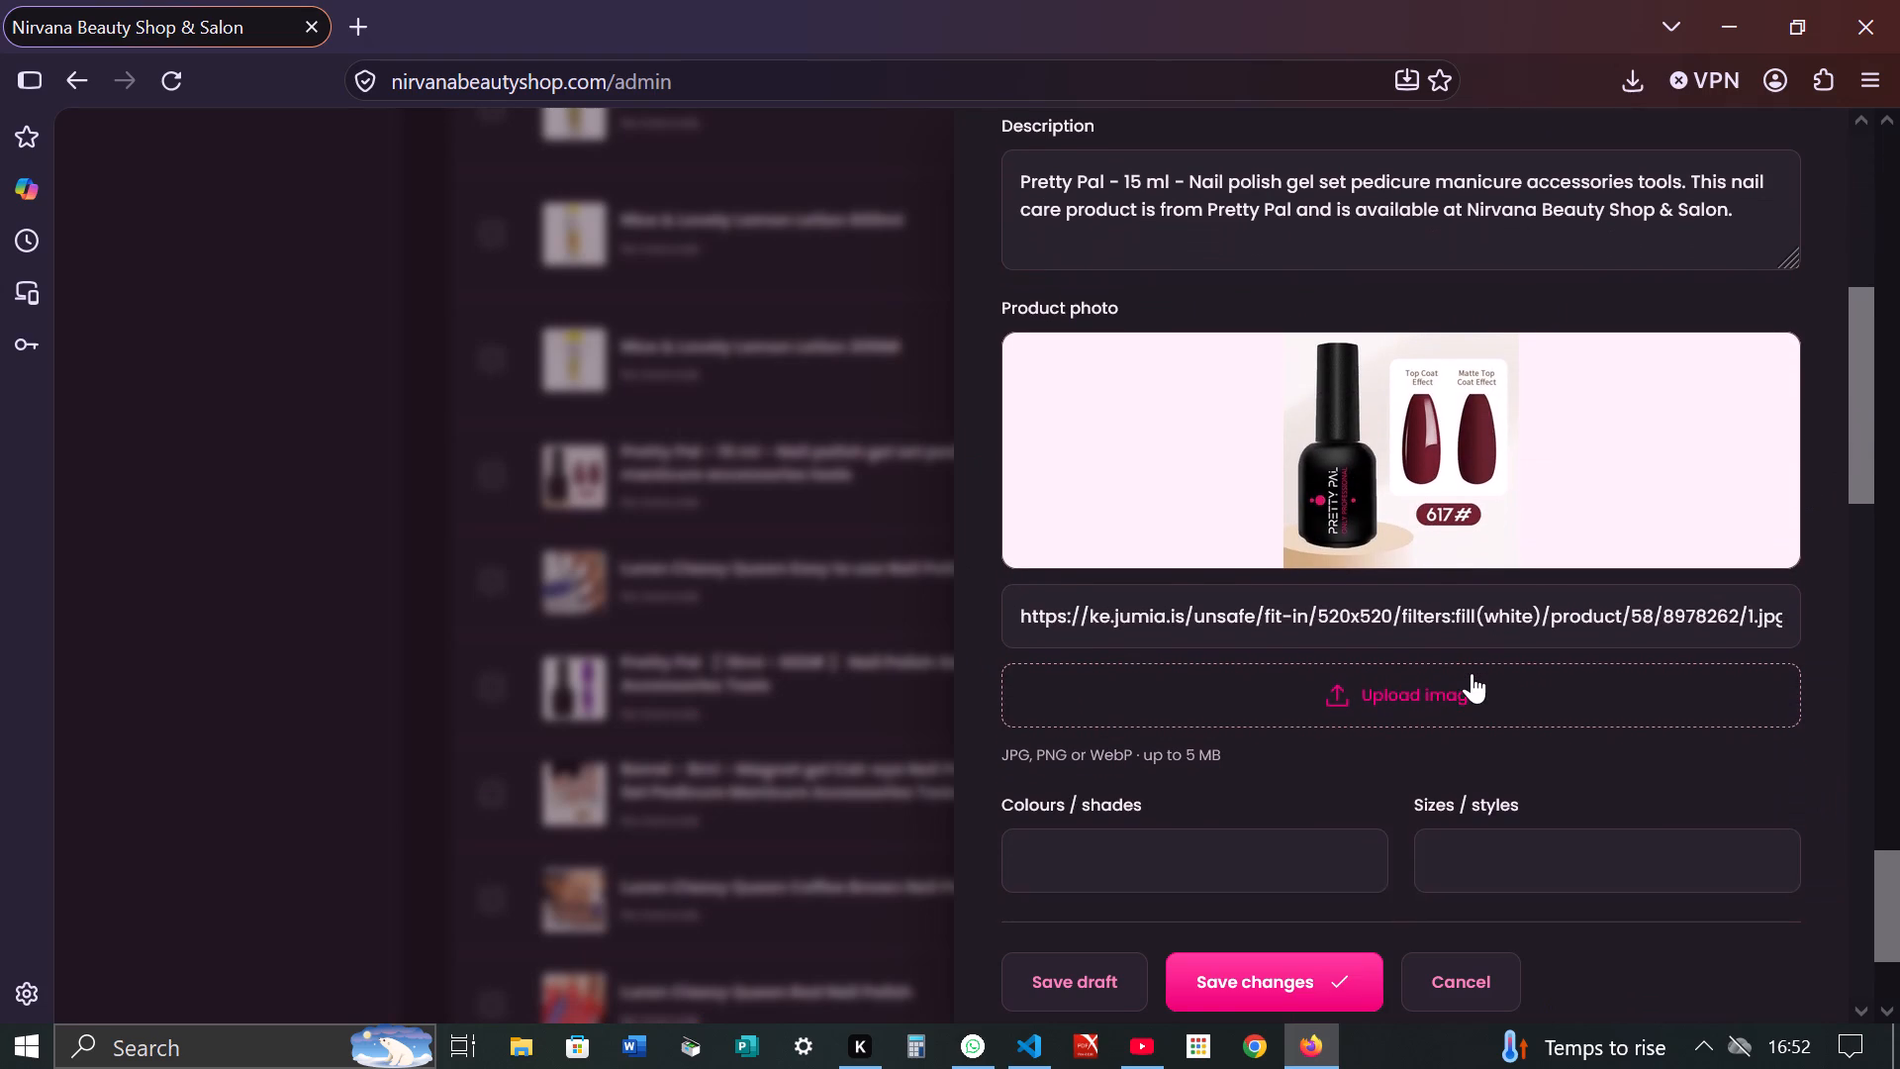
pyautogui.scroll(-2, 1472, 673)
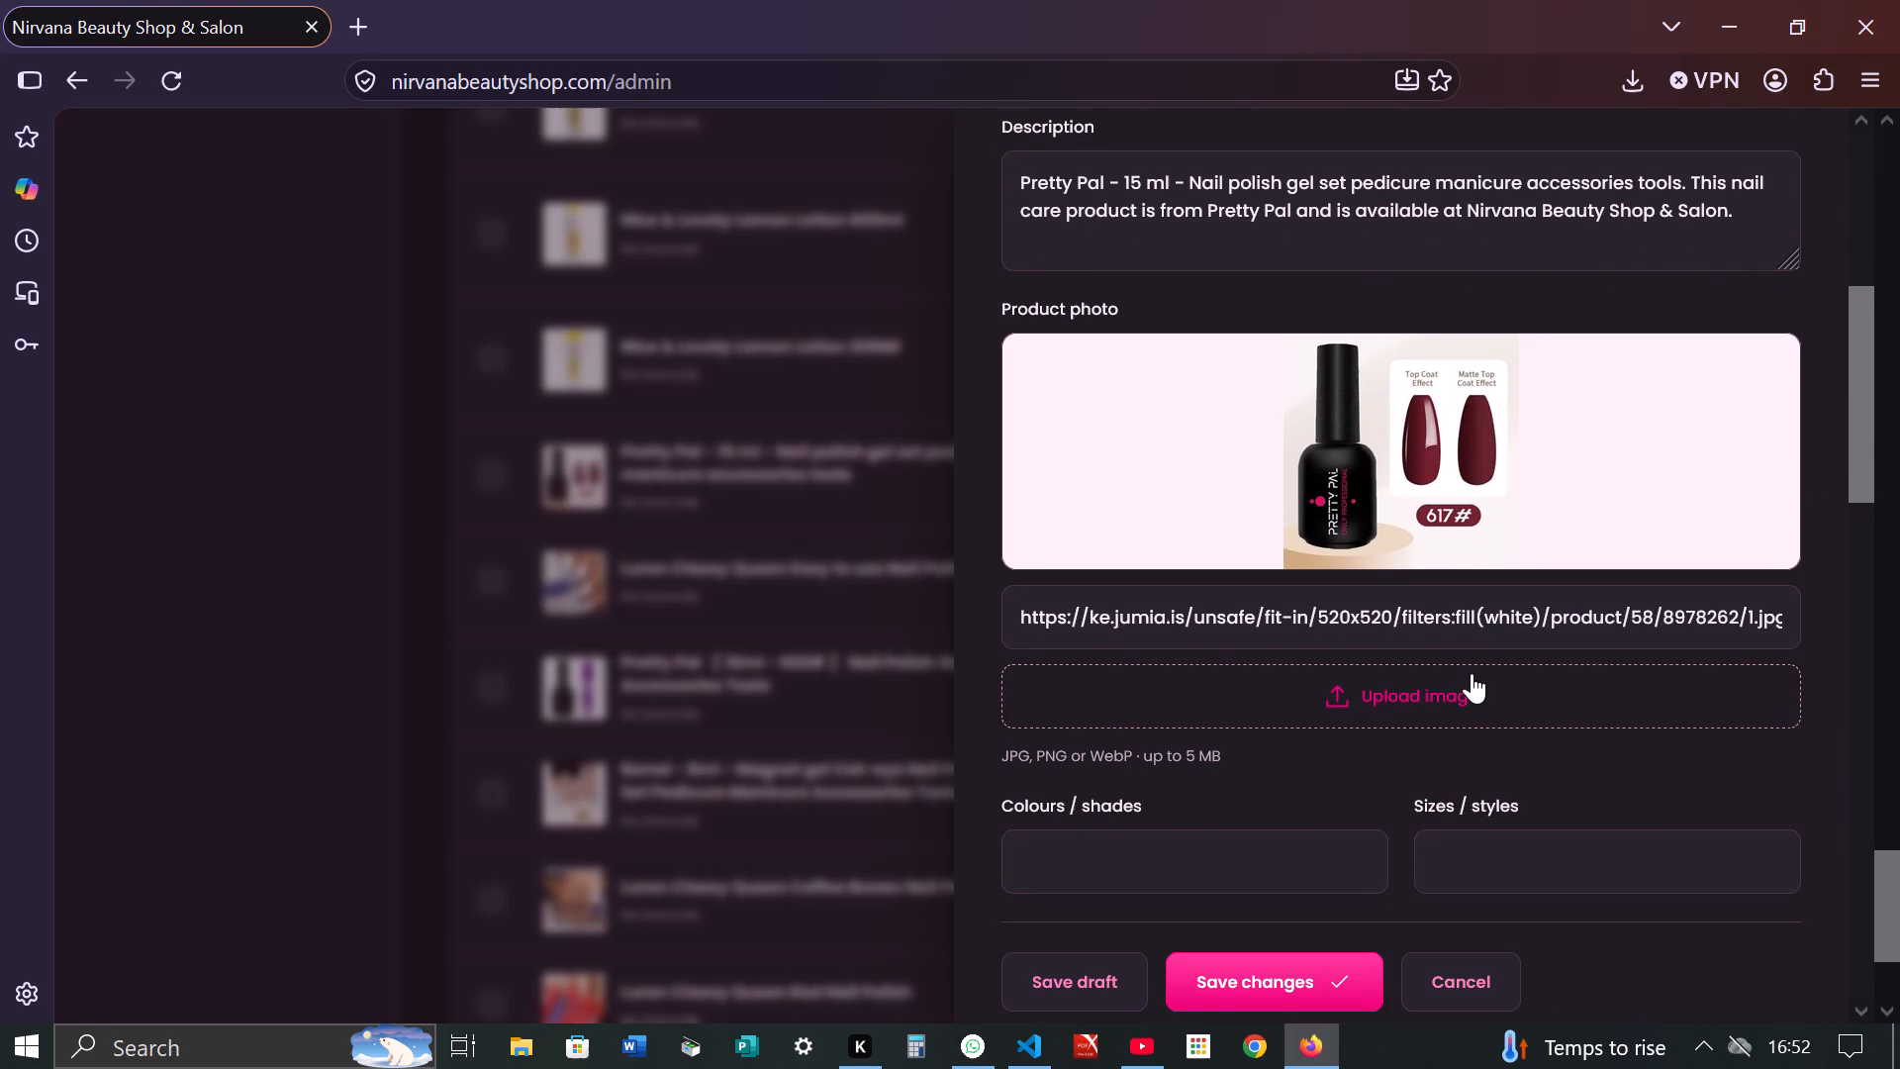
pyautogui.scroll(-2, 1472, 673)
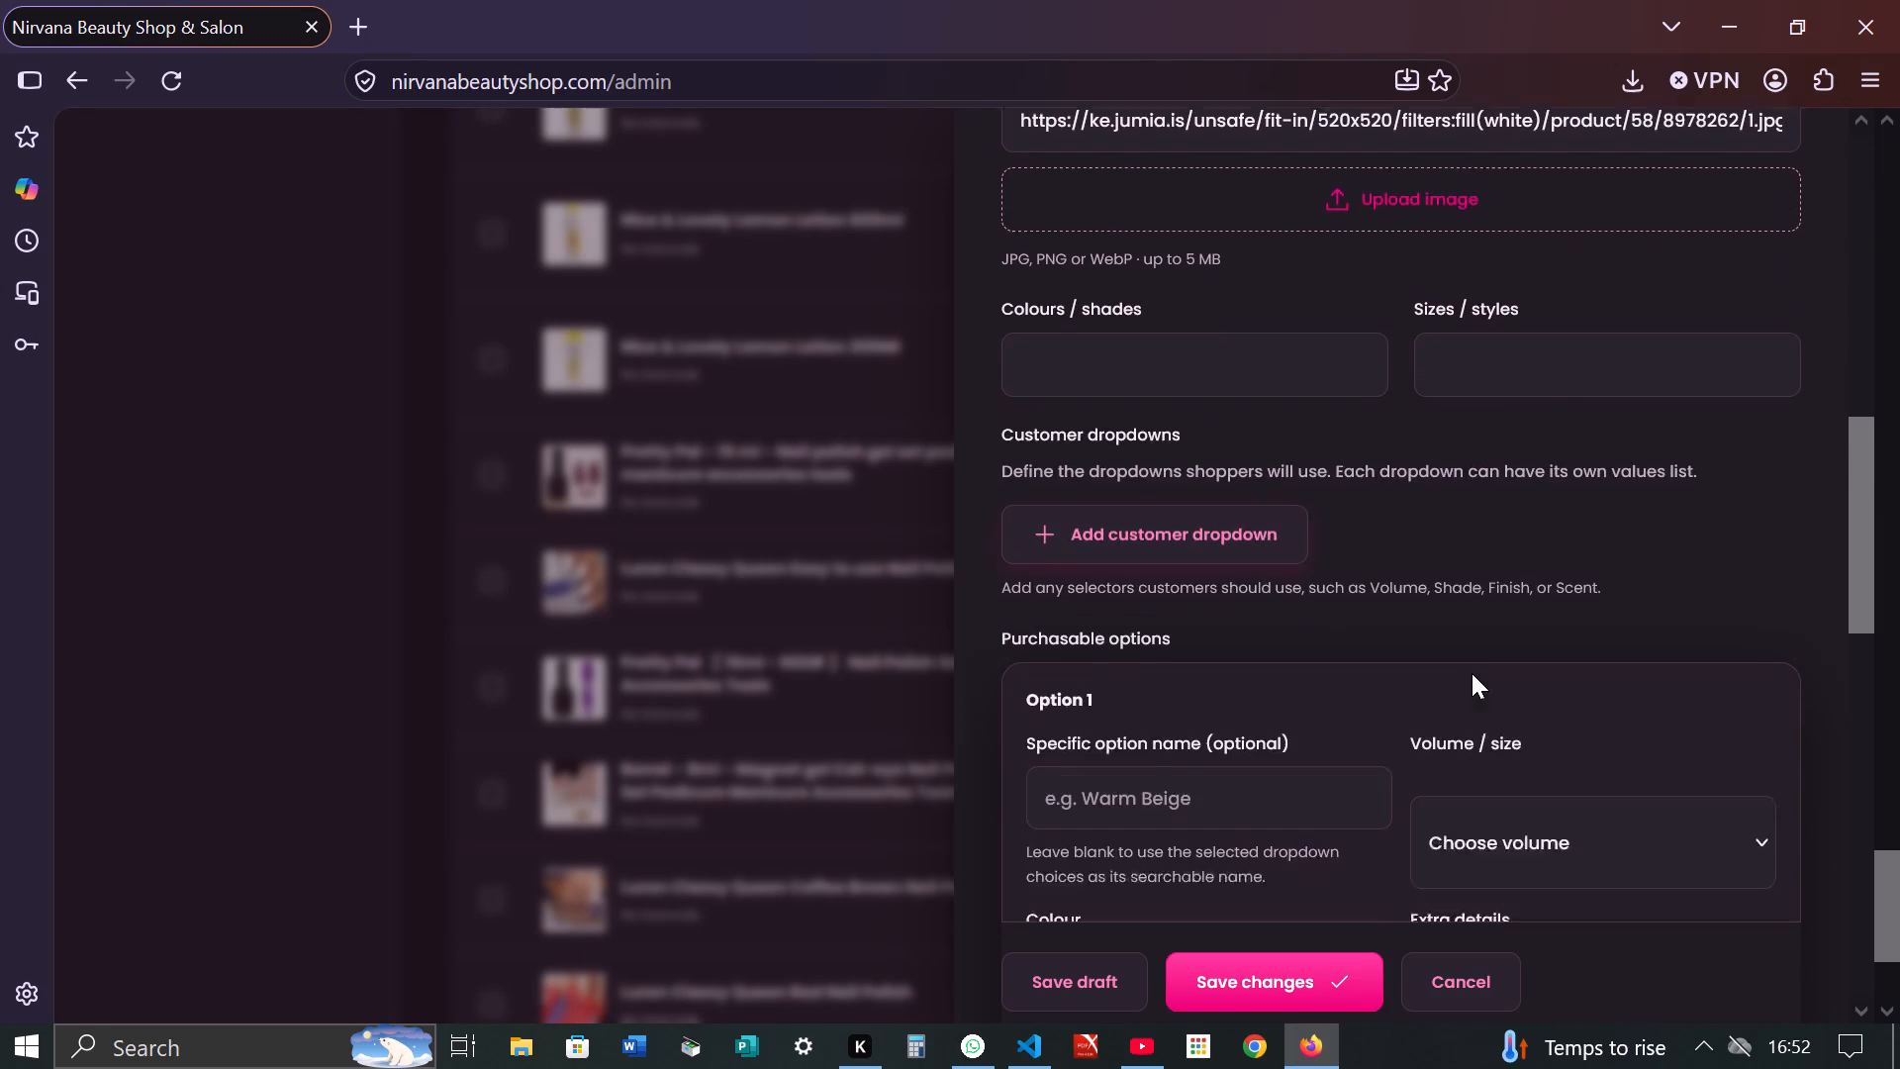
pyautogui.scroll(-3, 1472, 673)
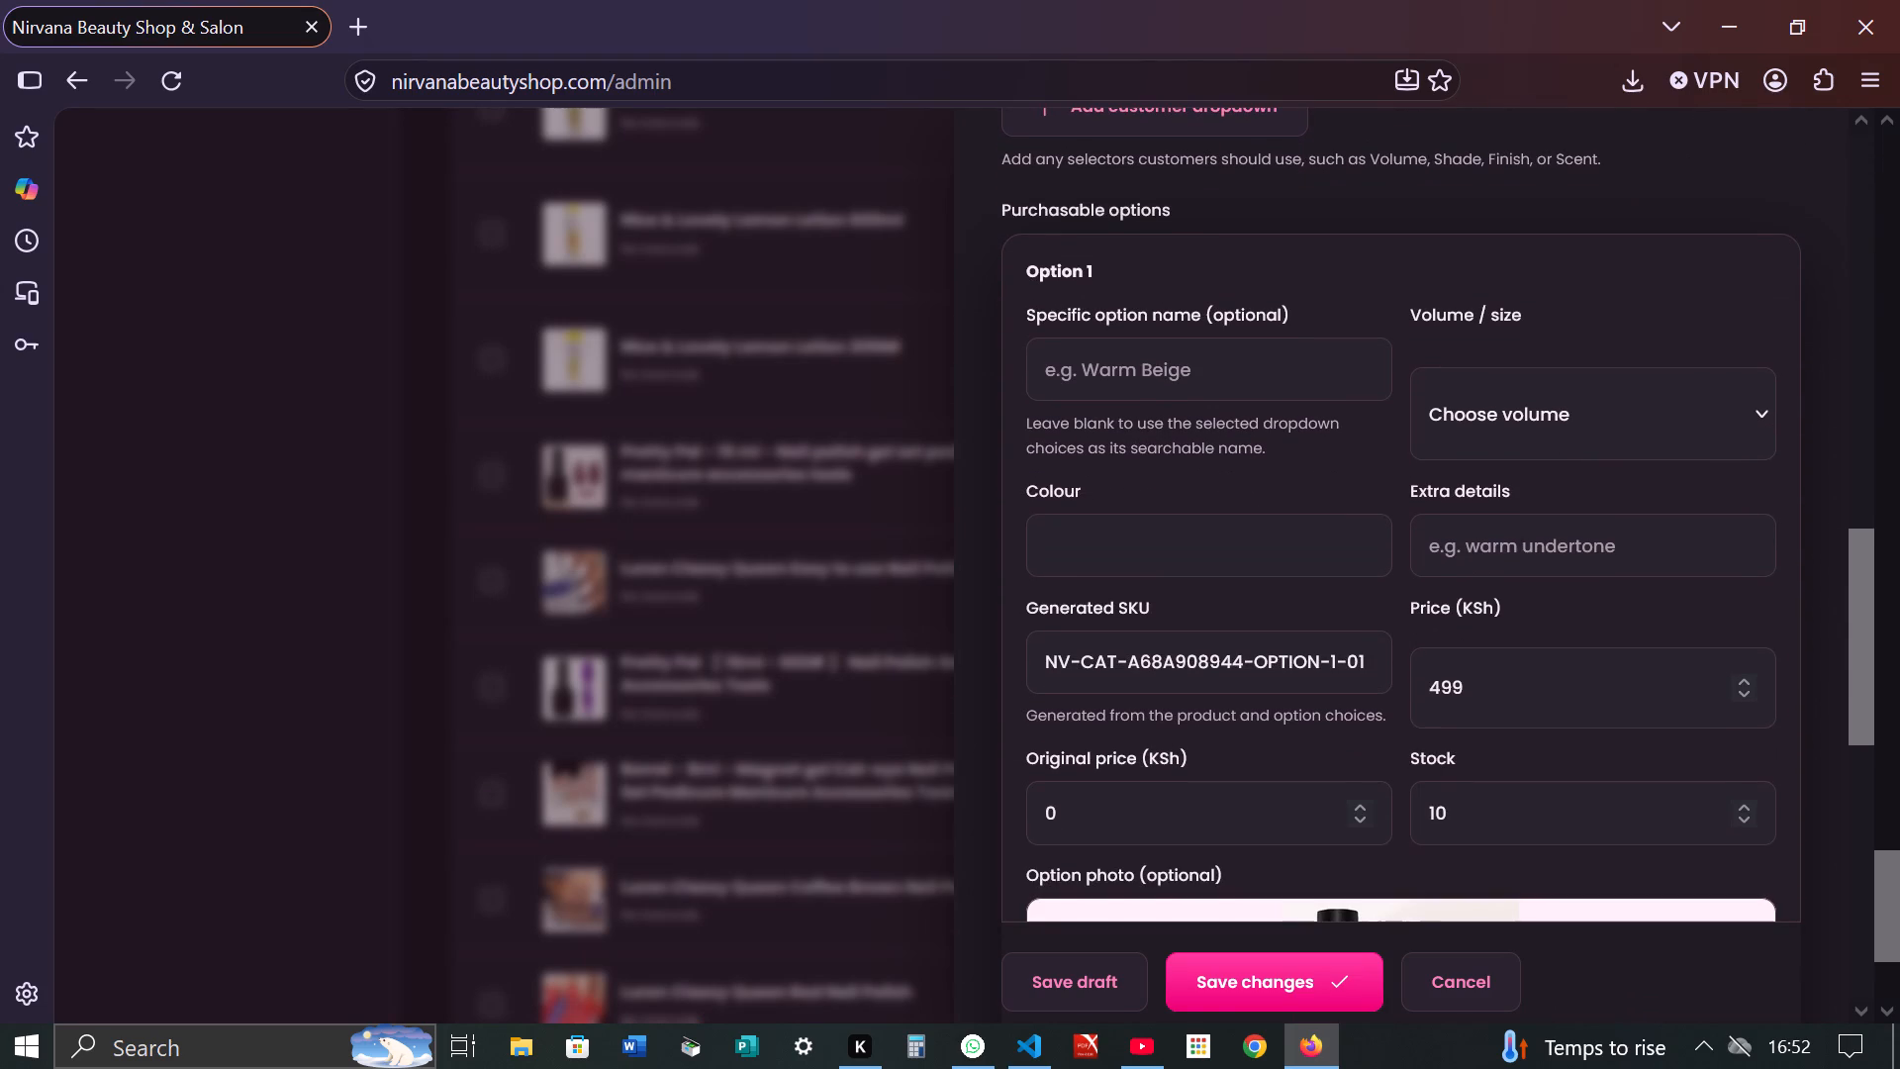
pyautogui.click(1434, 824)
pyautogui.press('BackSpace')
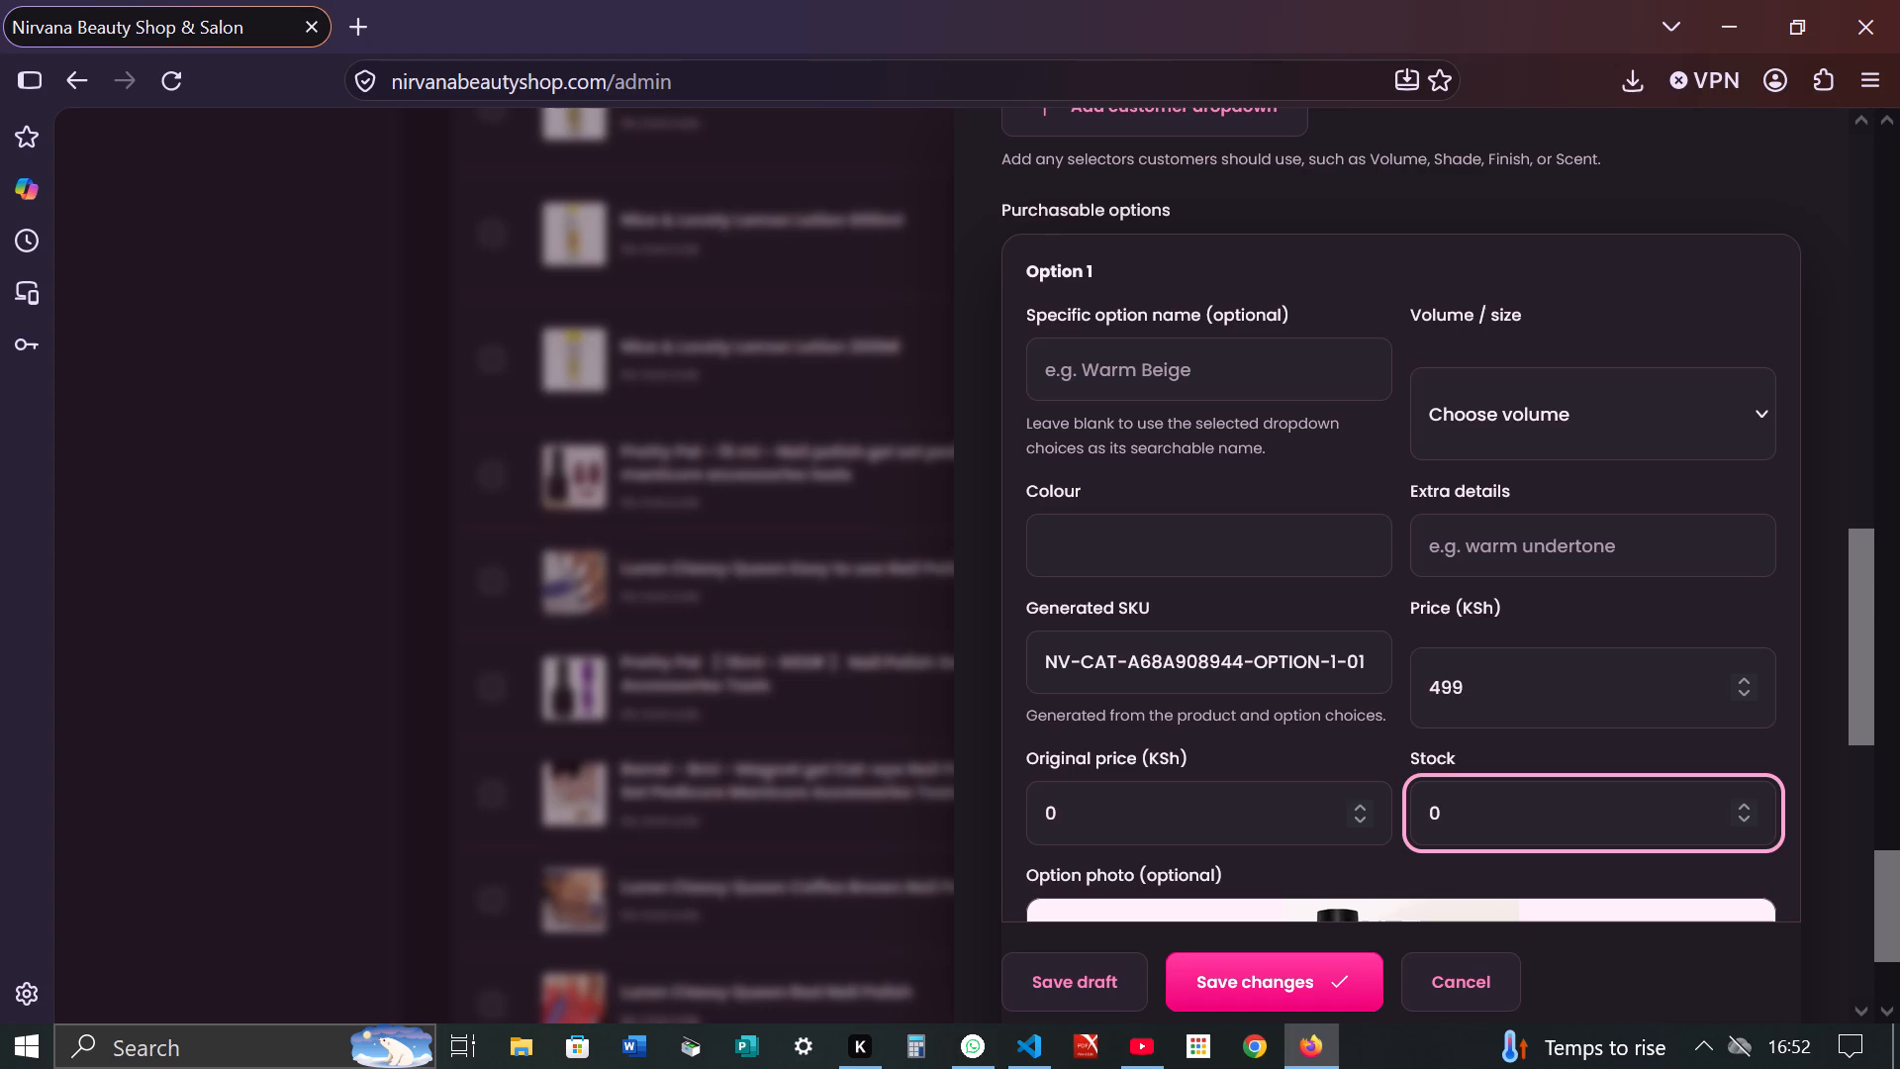
pyautogui.click(1310, 978)
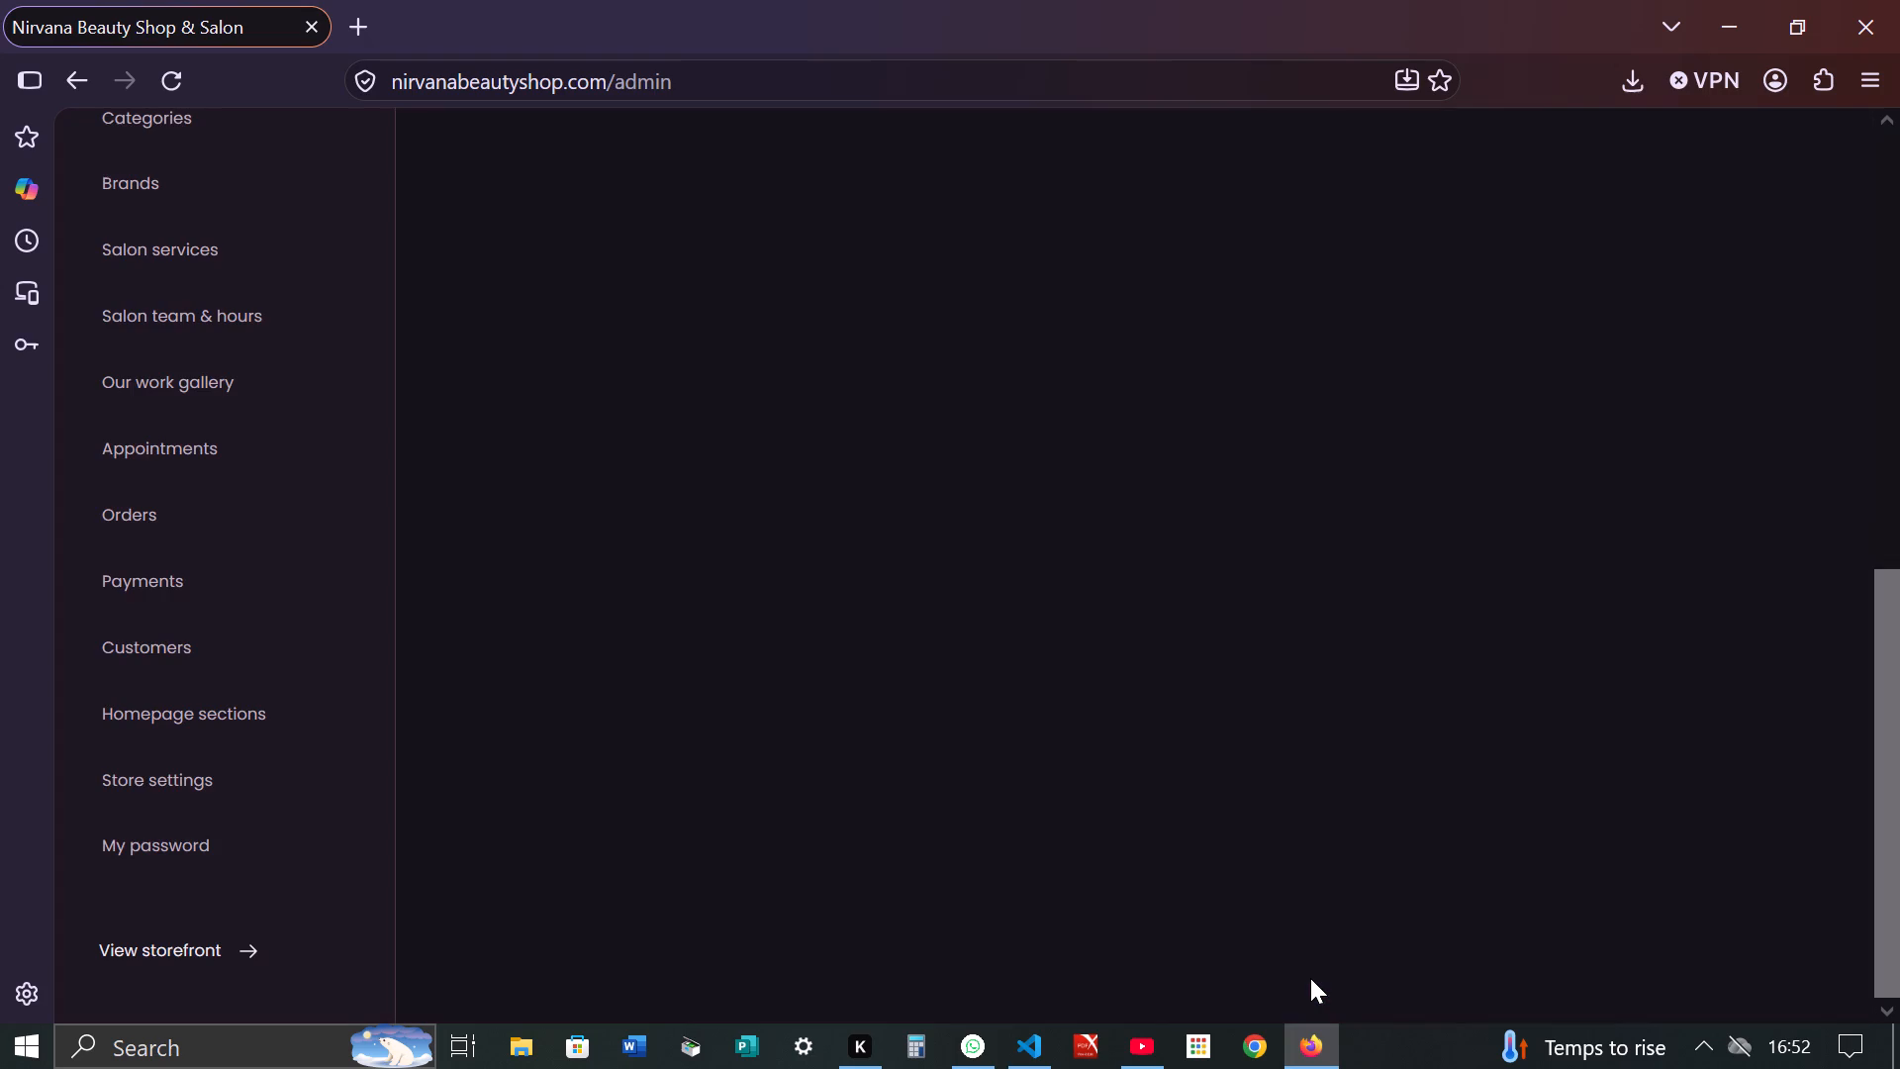
# Advance the reloaded product list from page 1 to page 4 again.
pyautogui.scroll(-2, 1310, 978)
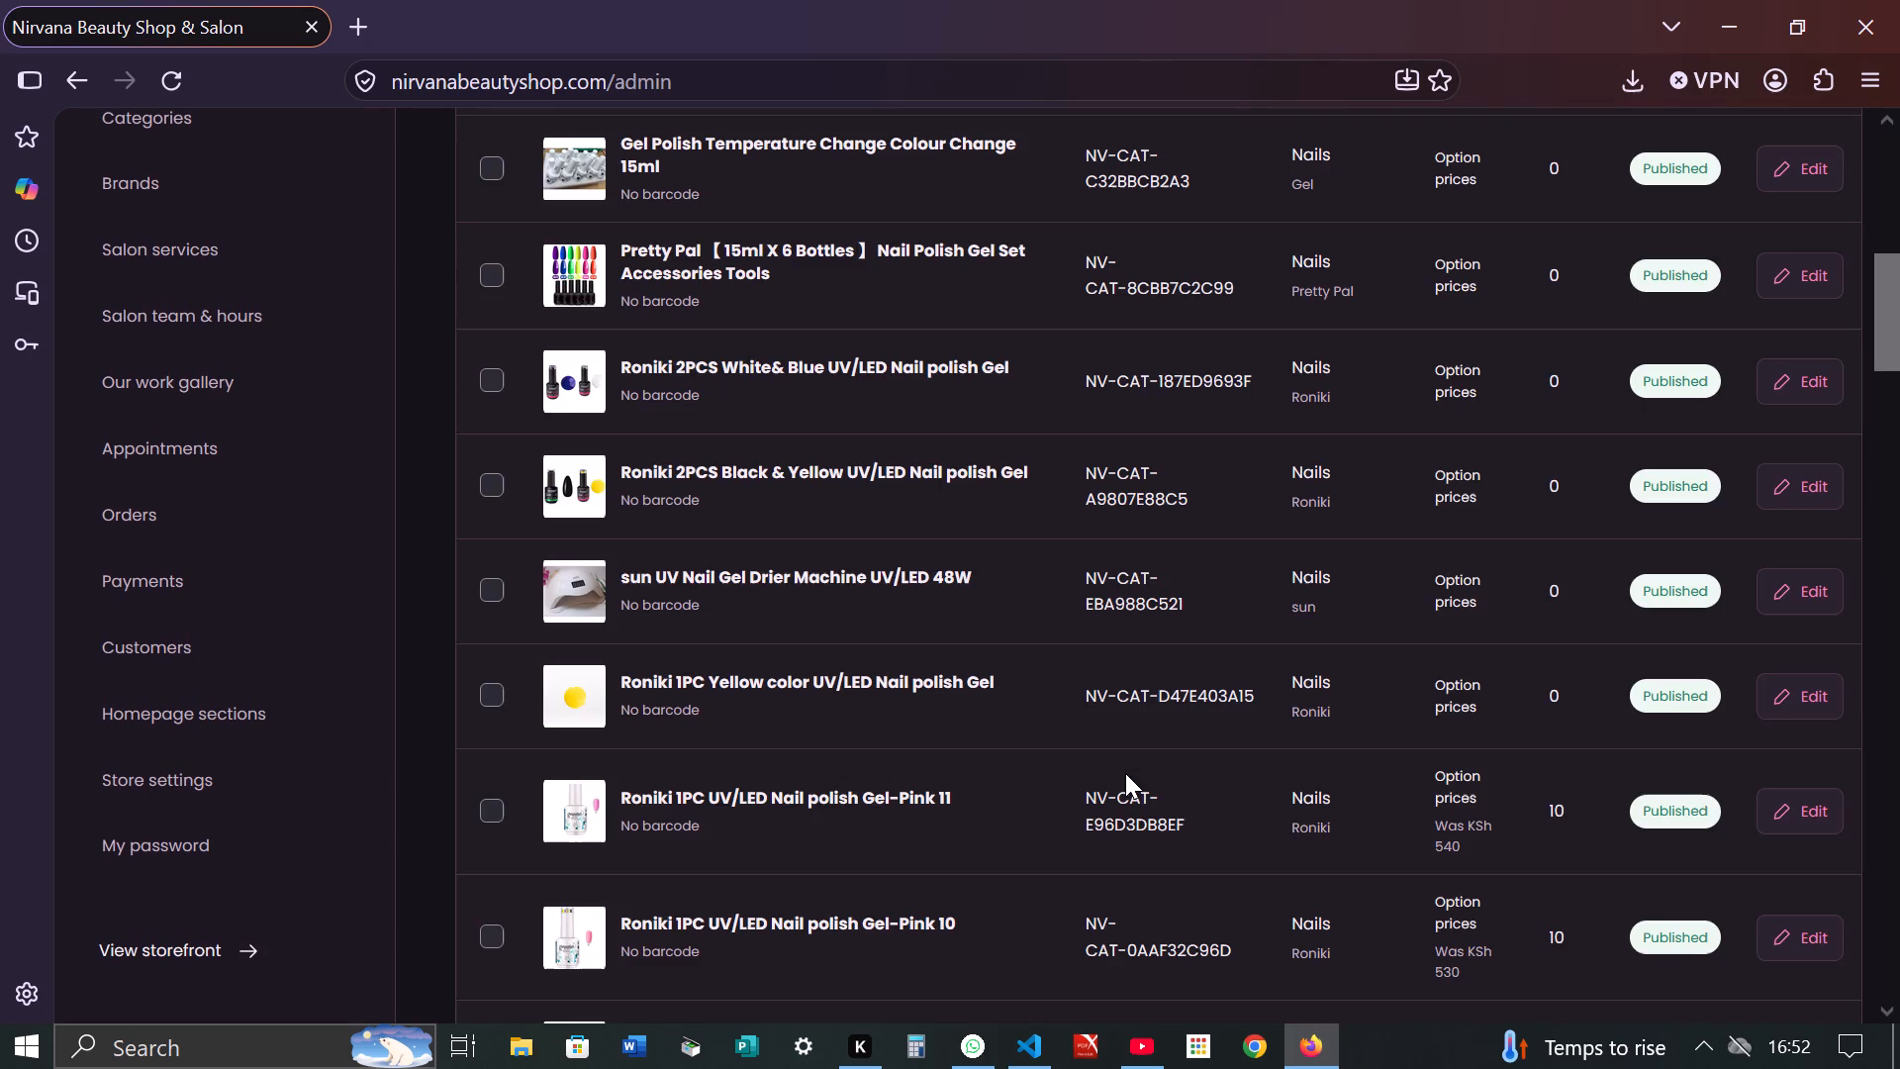
pyautogui.scroll(-9, 1125, 773)
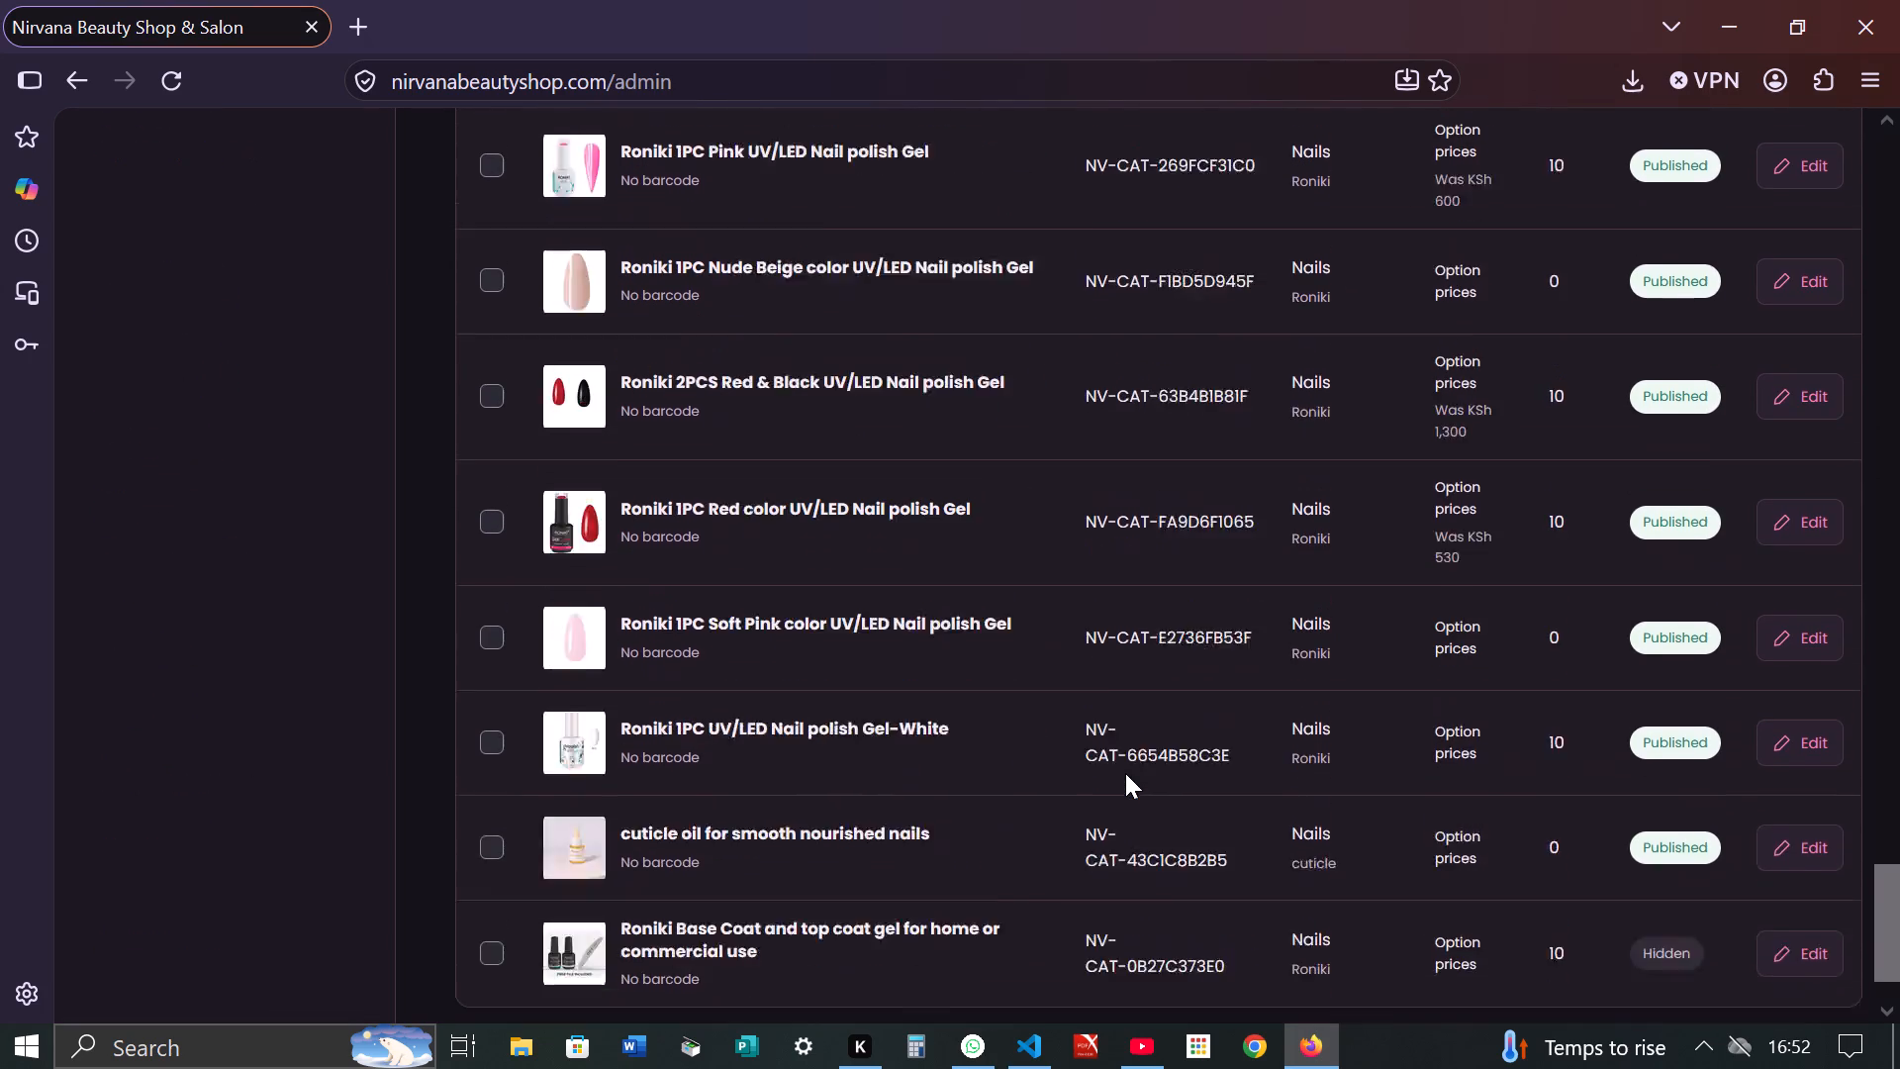
pyautogui.scroll(-1, 1125, 773)
pyautogui.click(1811, 929)
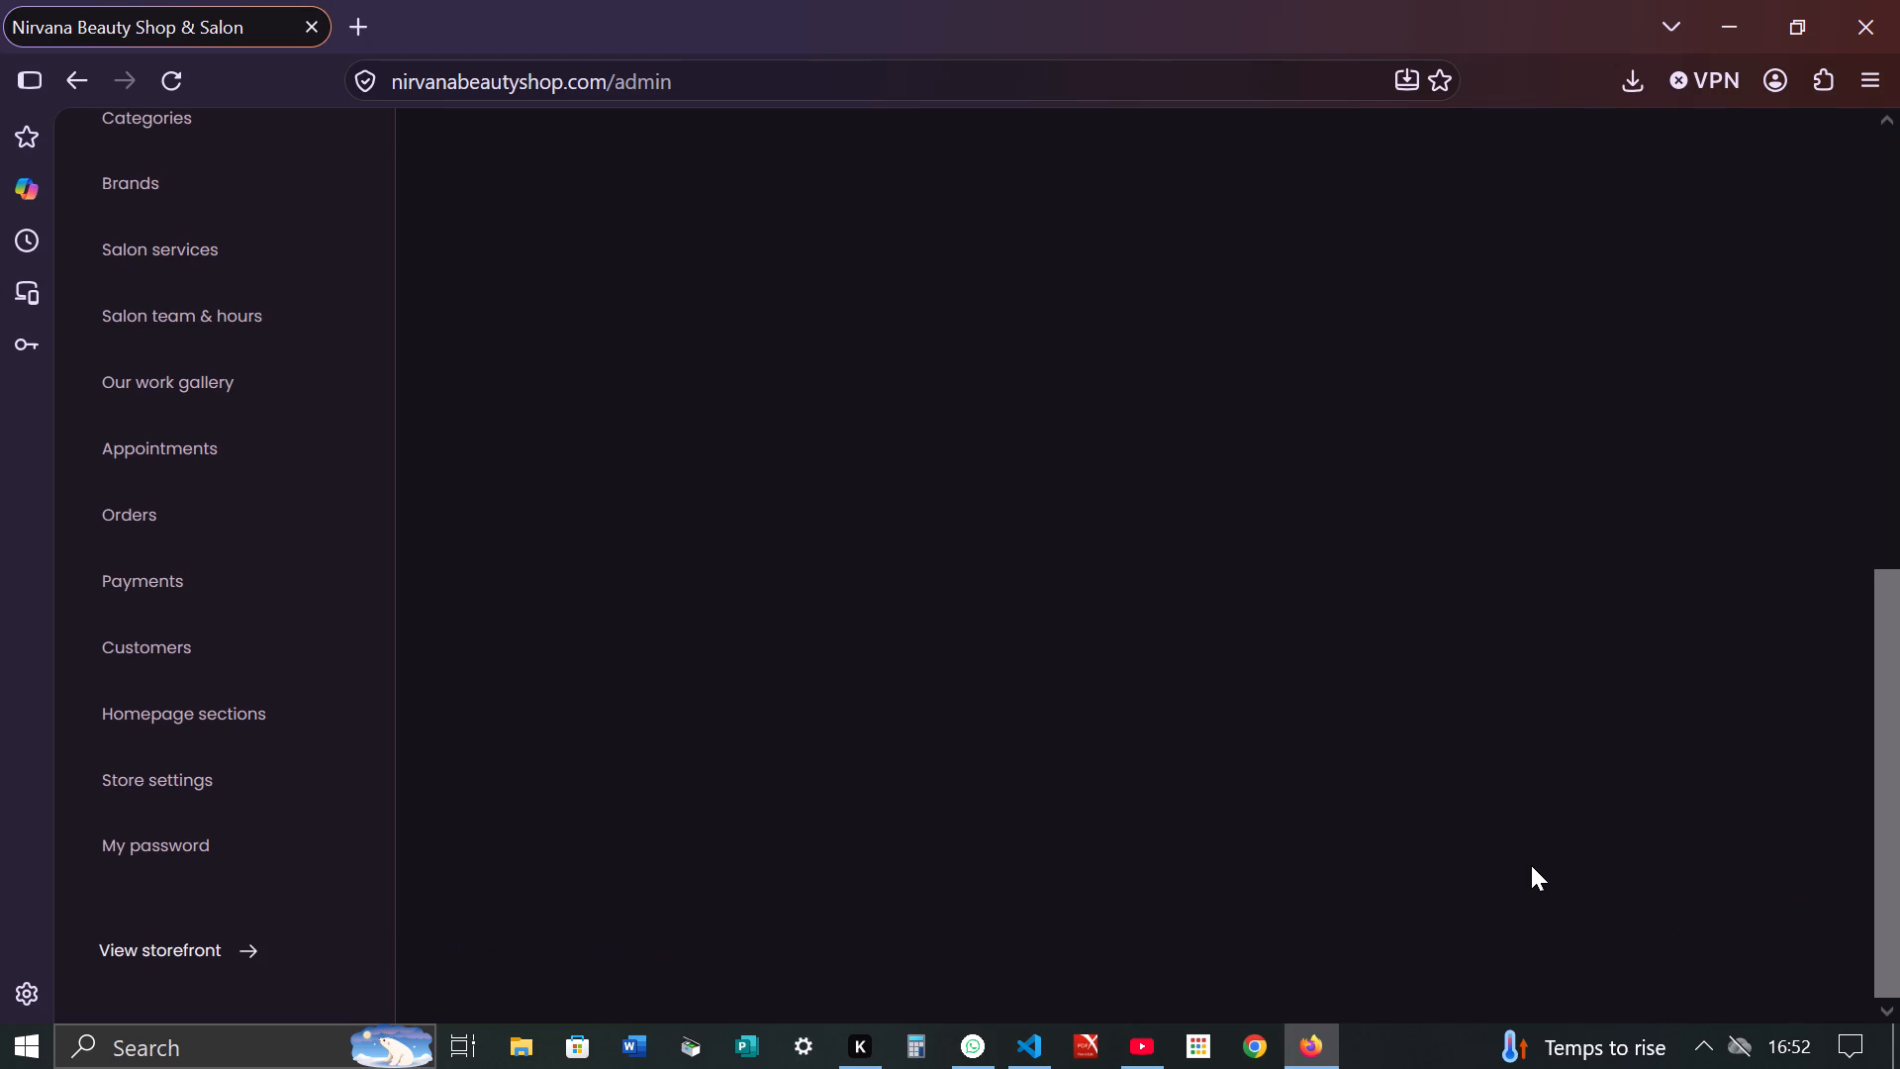
pyautogui.scroll(-11, 1531, 865)
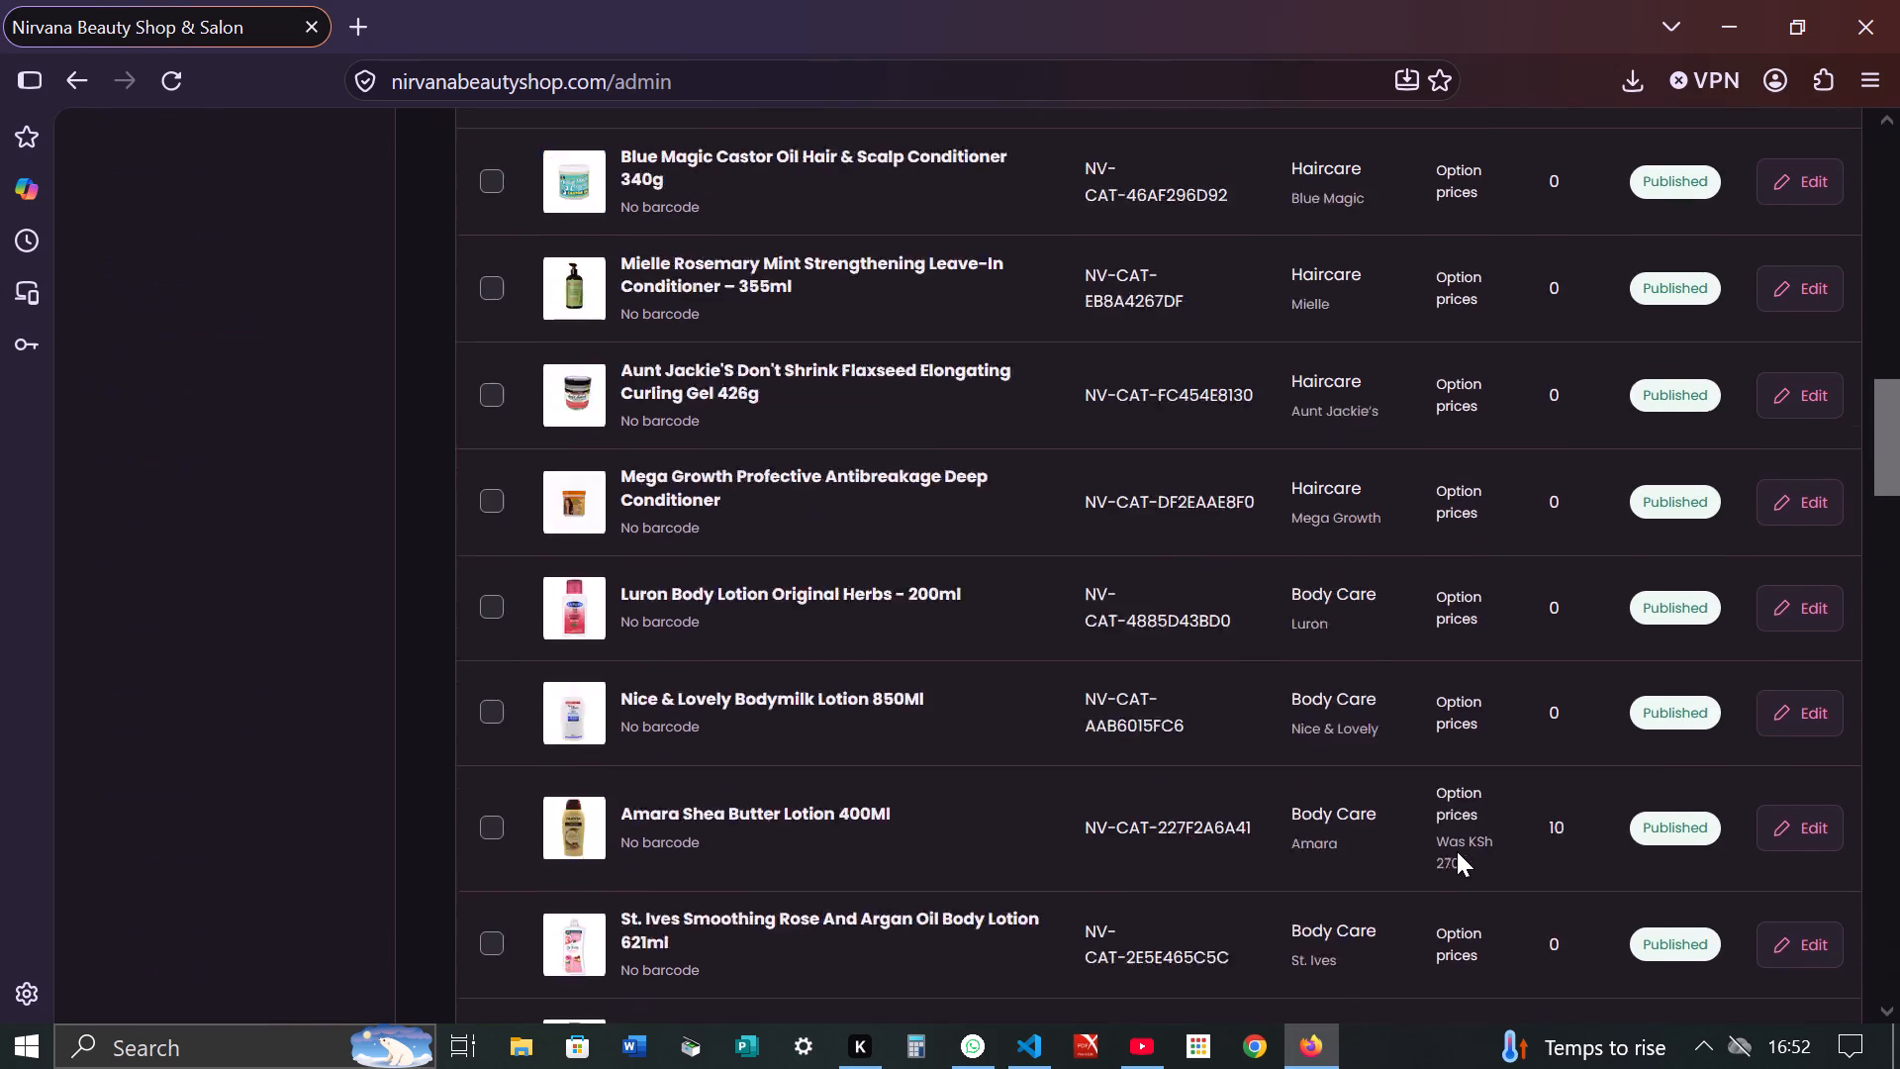
pyautogui.scroll(-8, 1457, 851)
pyautogui.click(1816, 923)
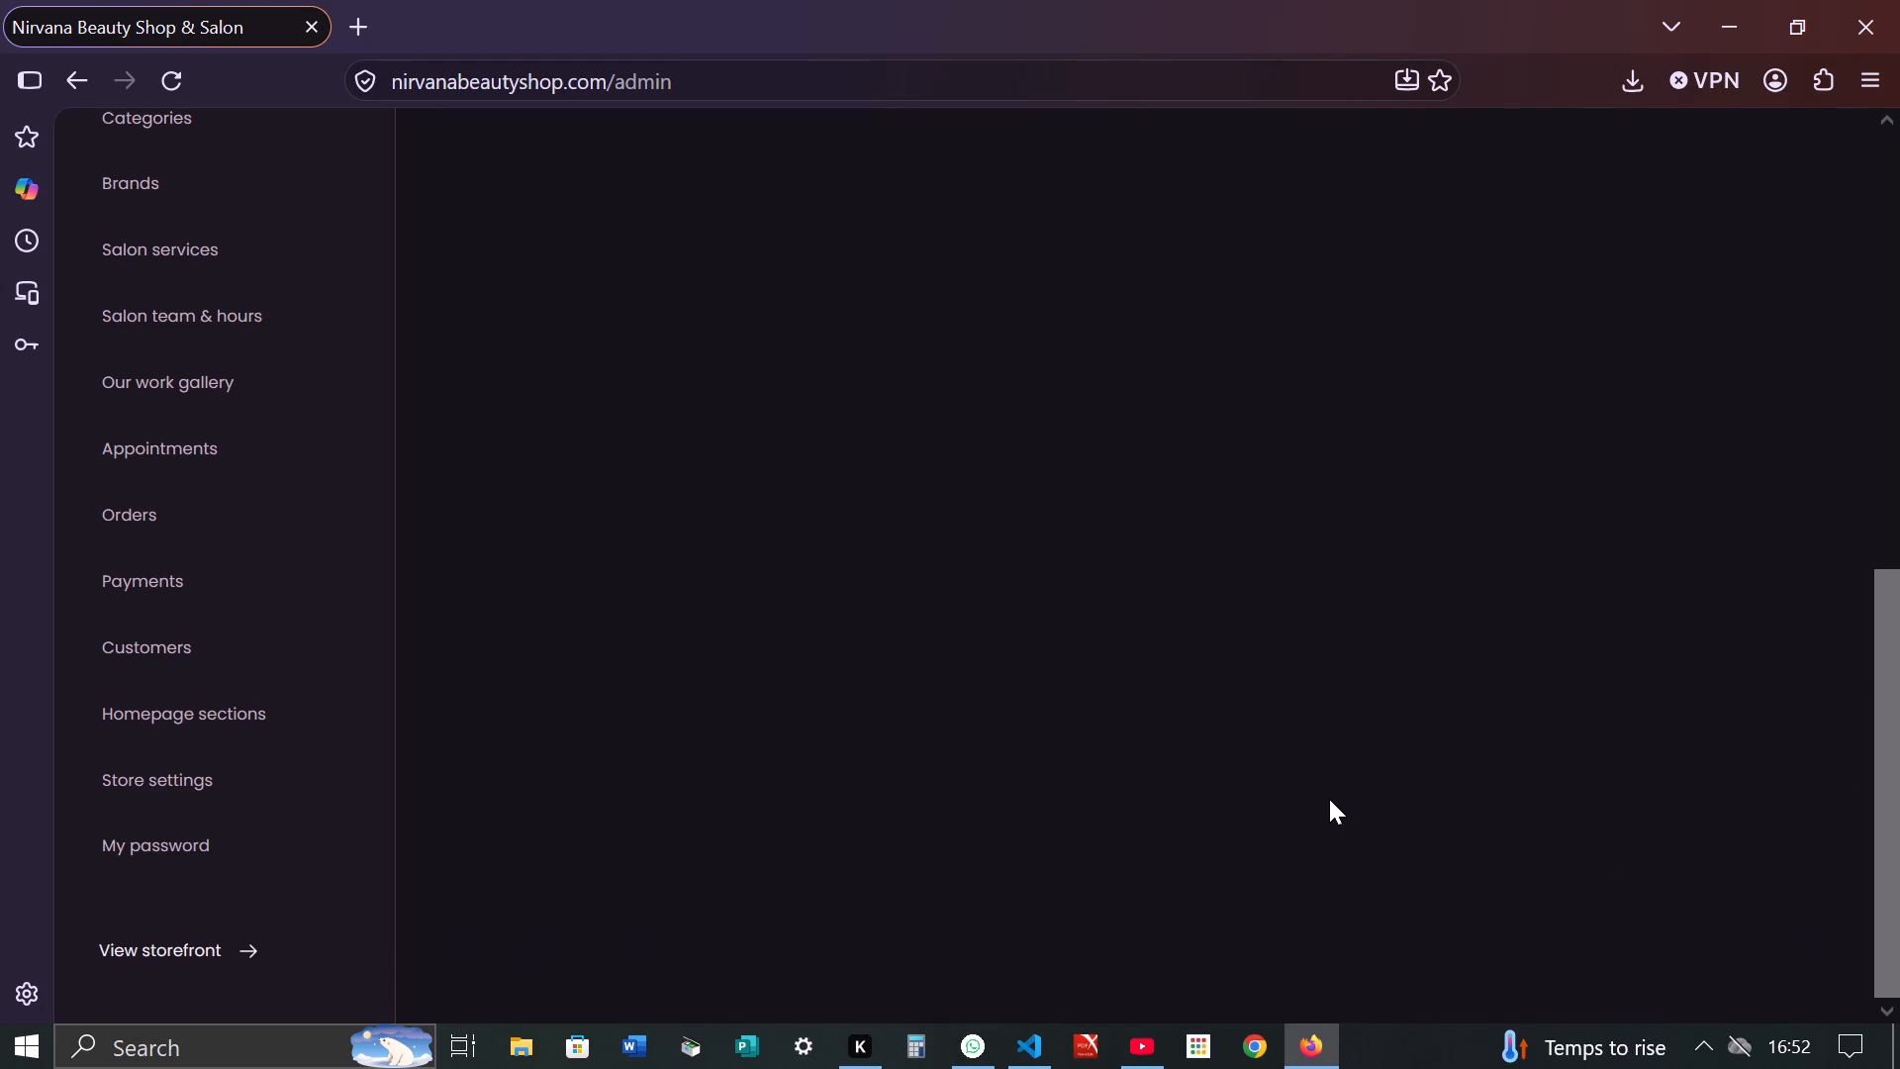
pyautogui.scroll(-11, 1324, 796)
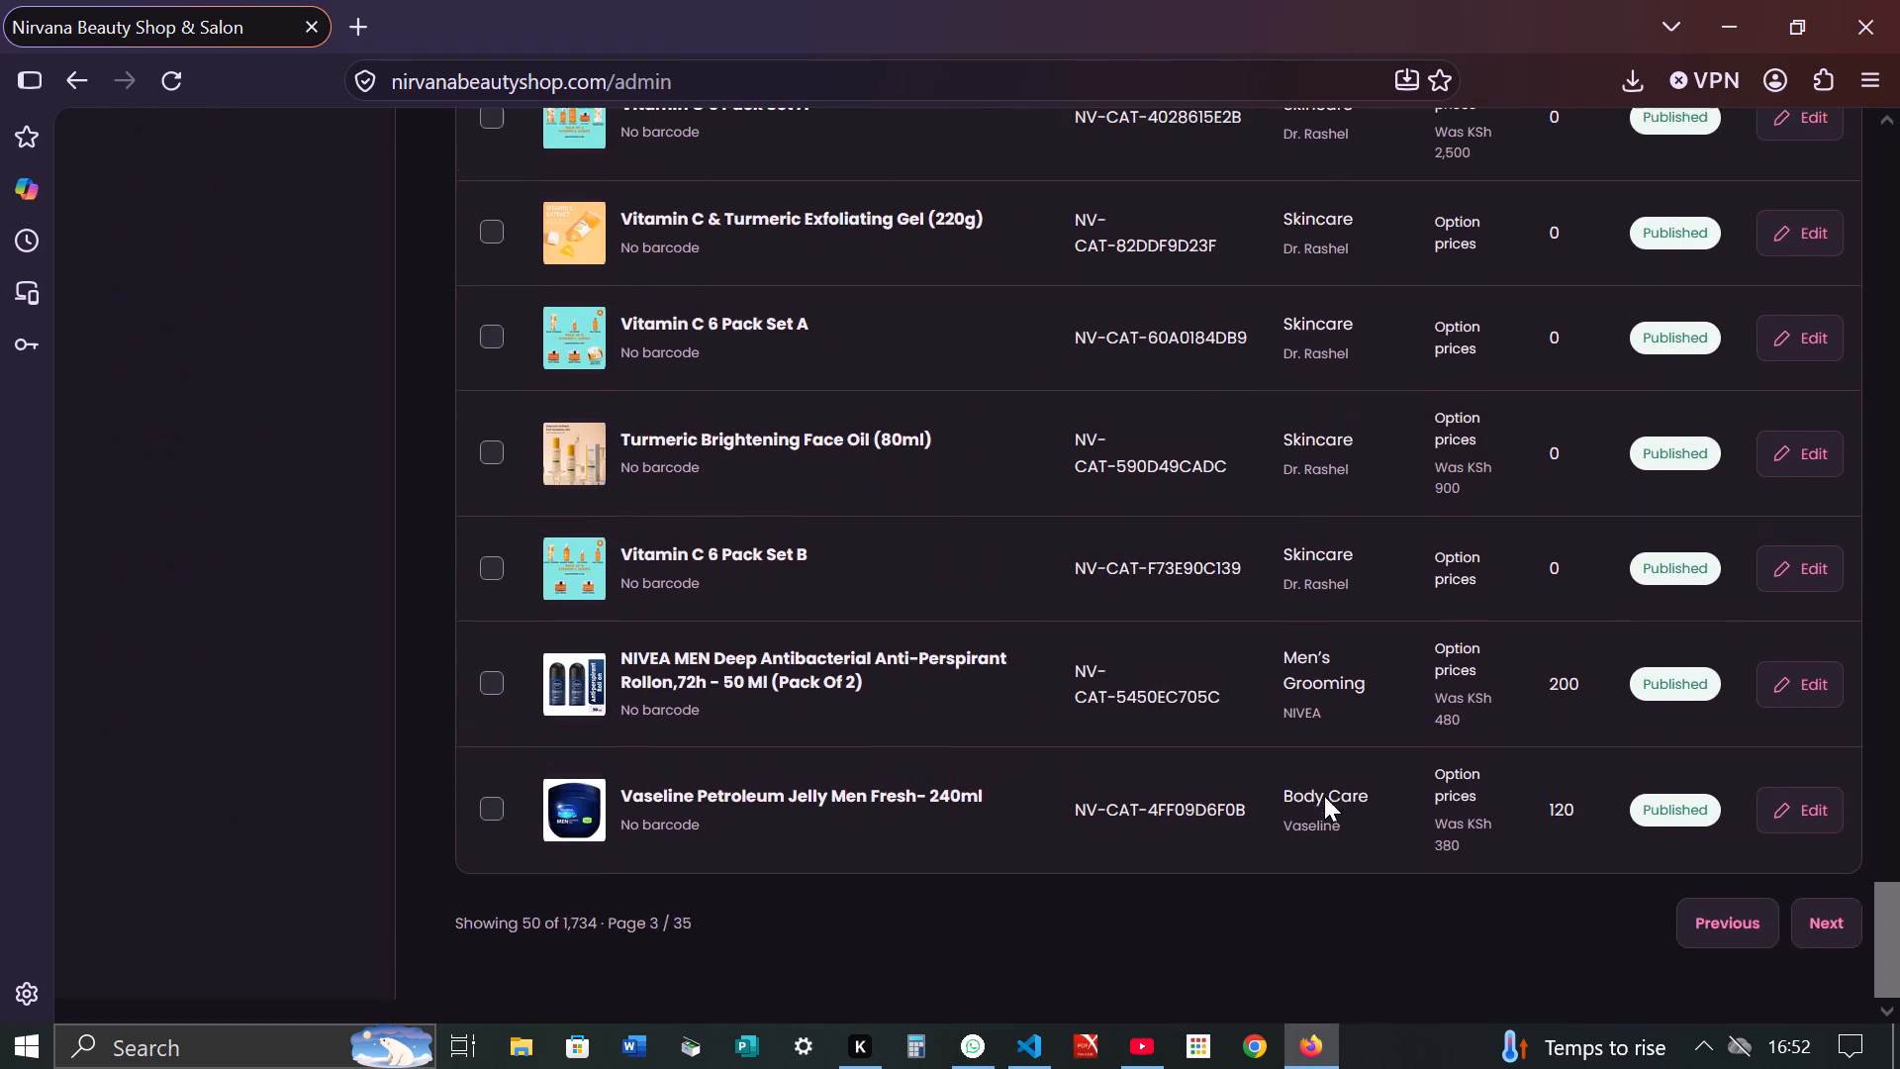
pyautogui.click(1810, 930)
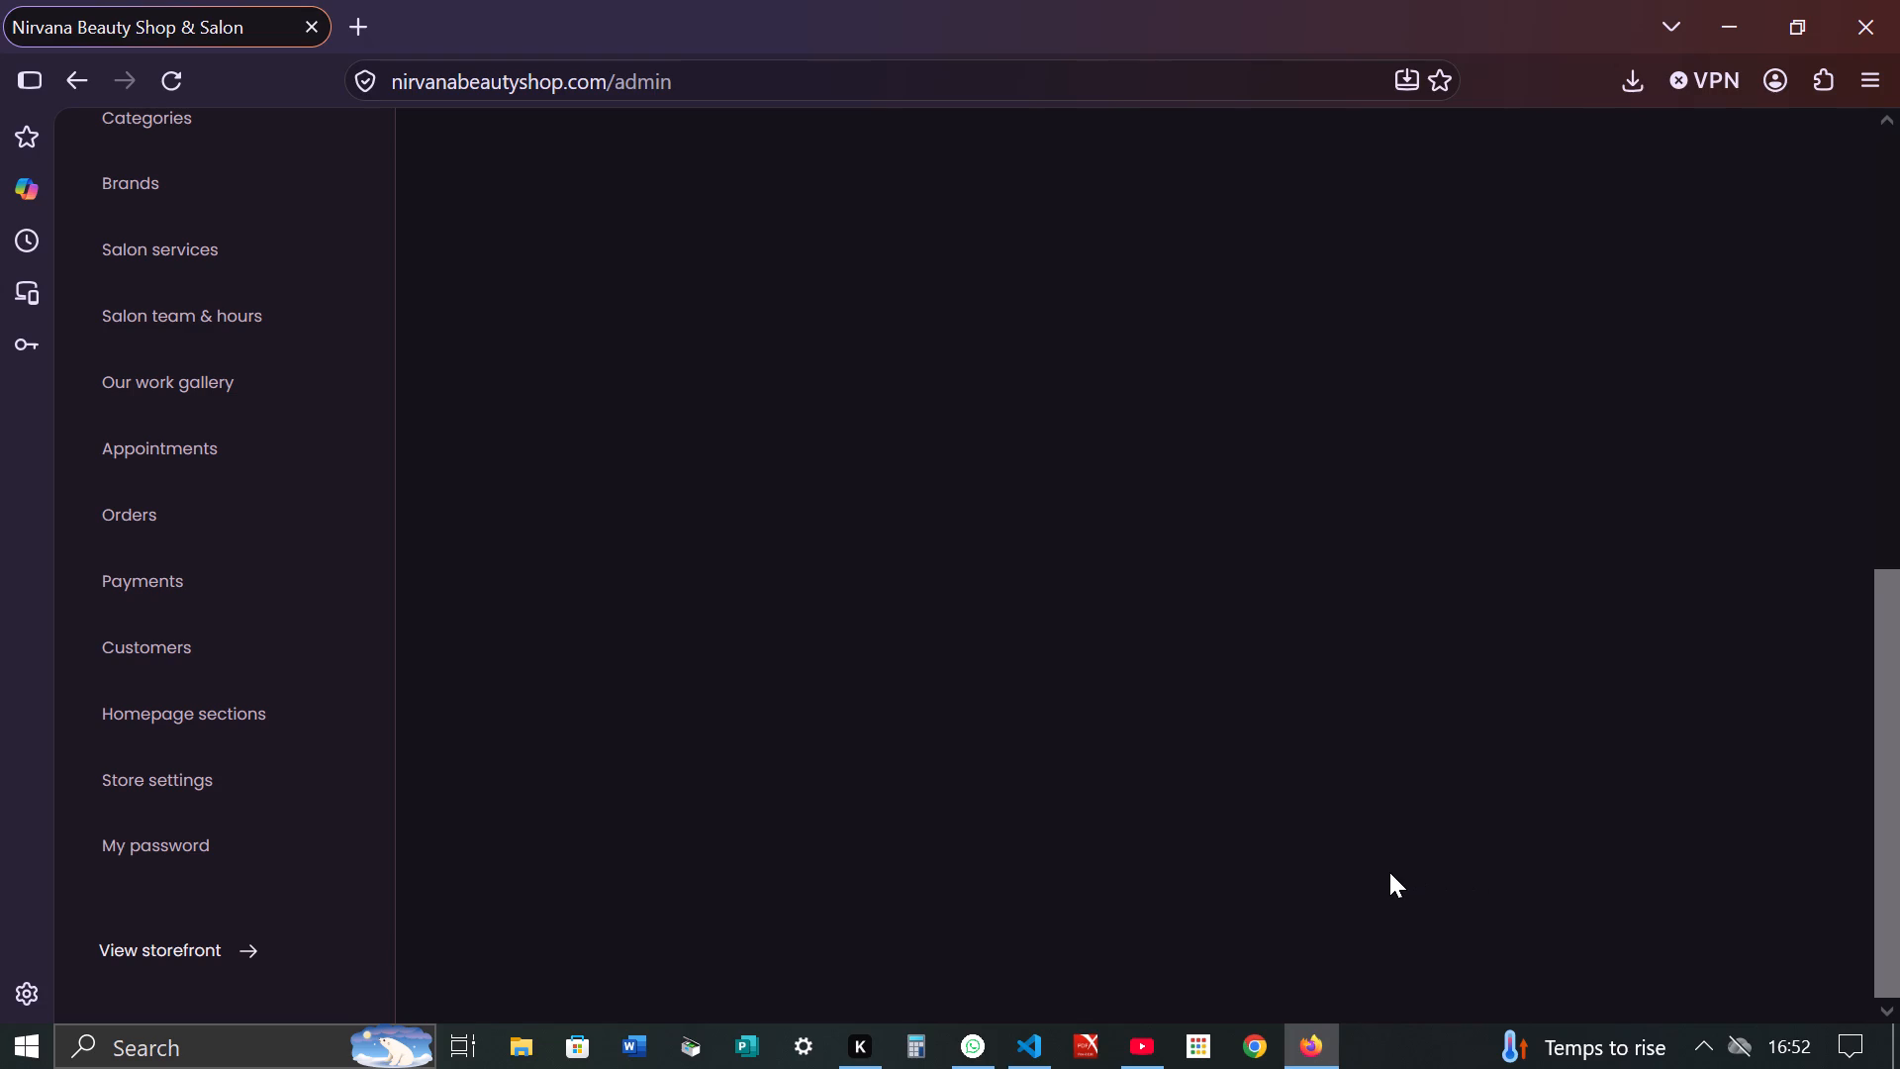
# Open Luron Classy Queen Easy to use Nail Polish for editing, set its Option 1 stock to 0 and save the product.
pyautogui.scroll(-7, 1389, 872)
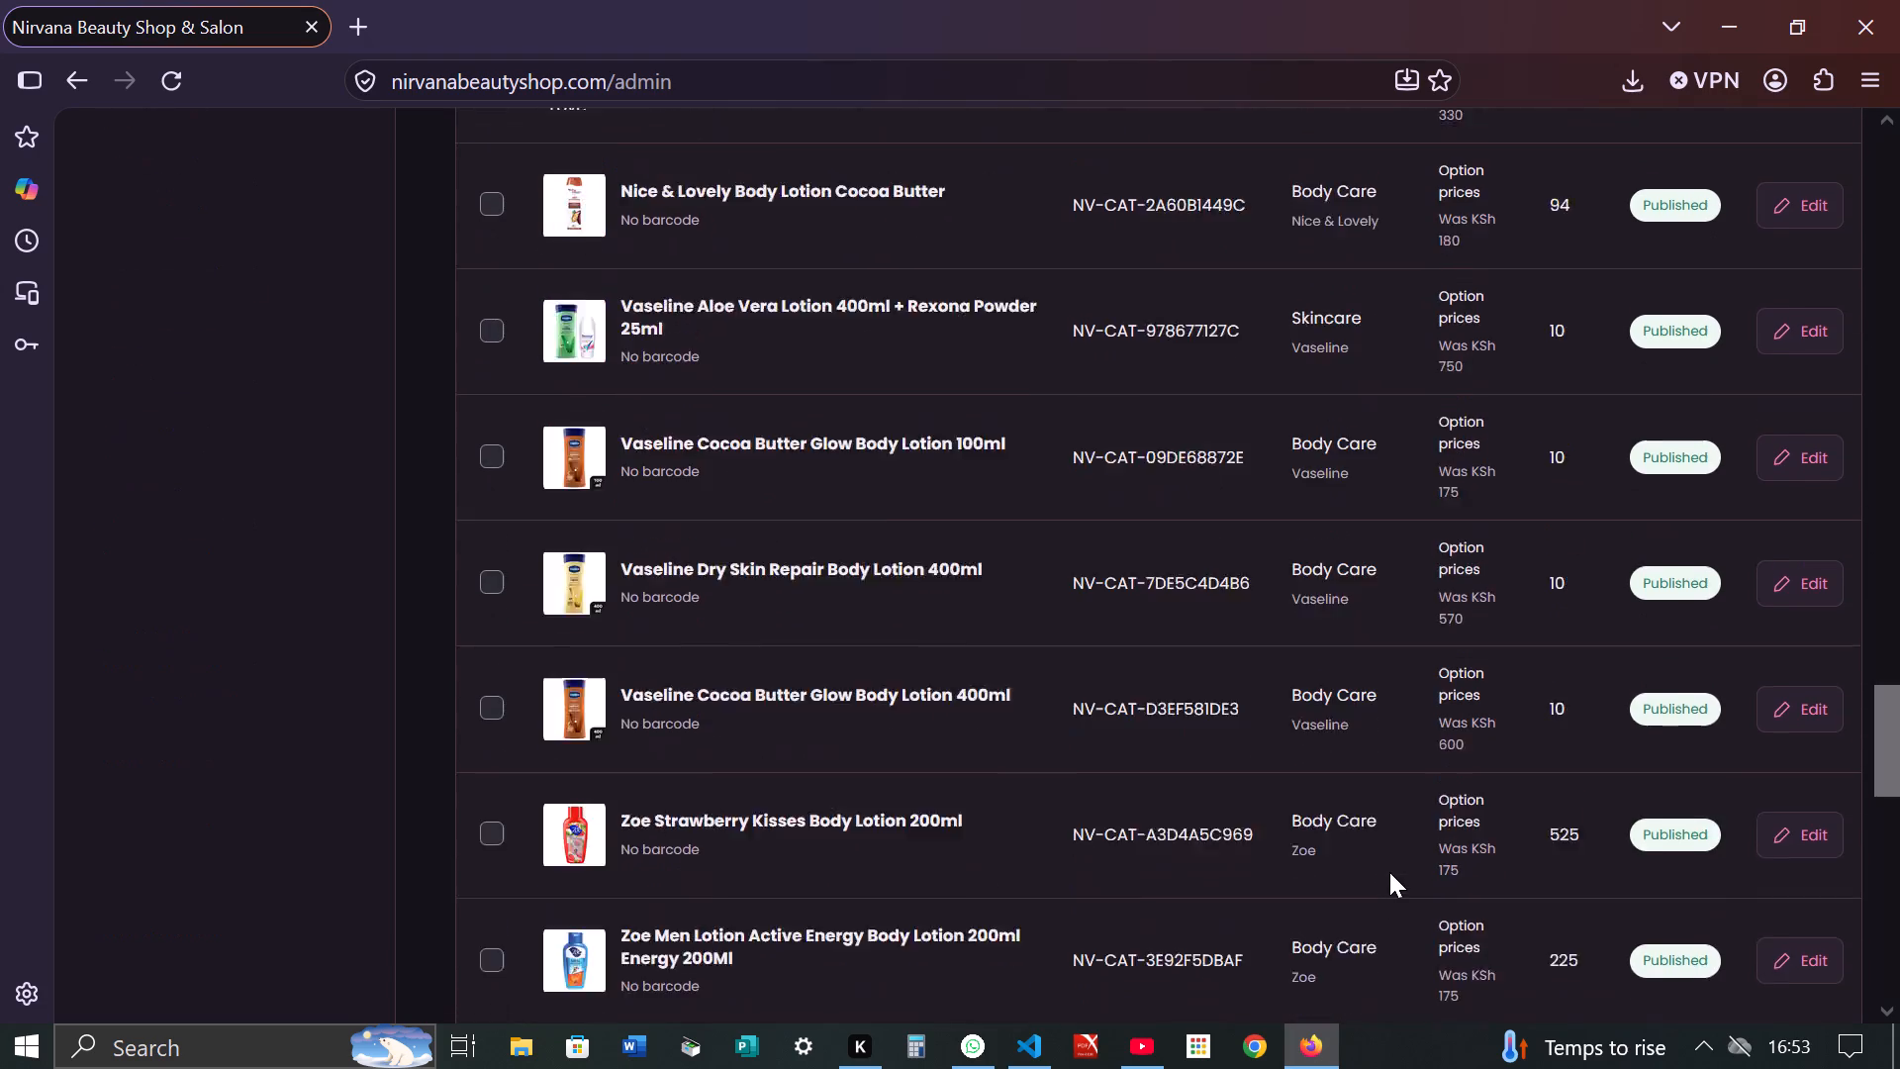
pyautogui.scroll(-2, 1389, 872)
pyautogui.scroll(2, 1422, 709)
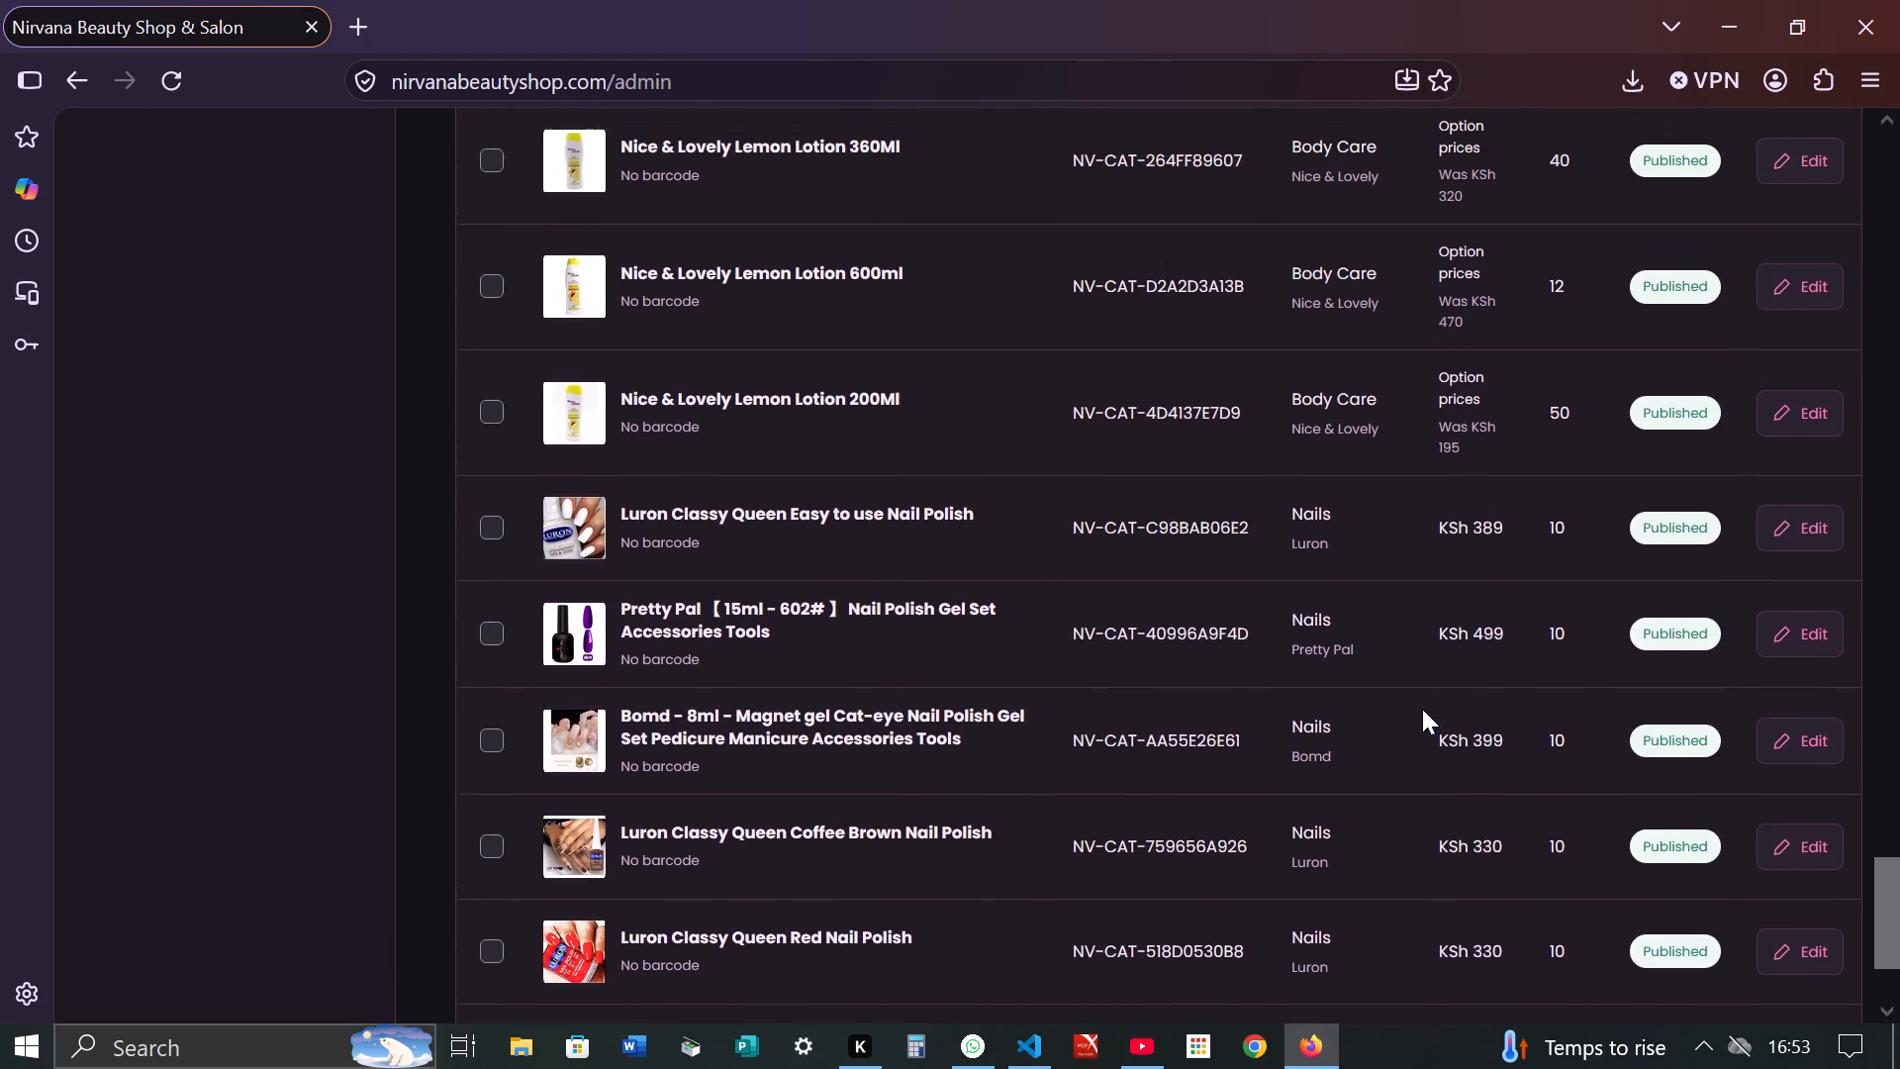
pyautogui.scroll(1, 1422, 709)
pyautogui.click(1810, 715)
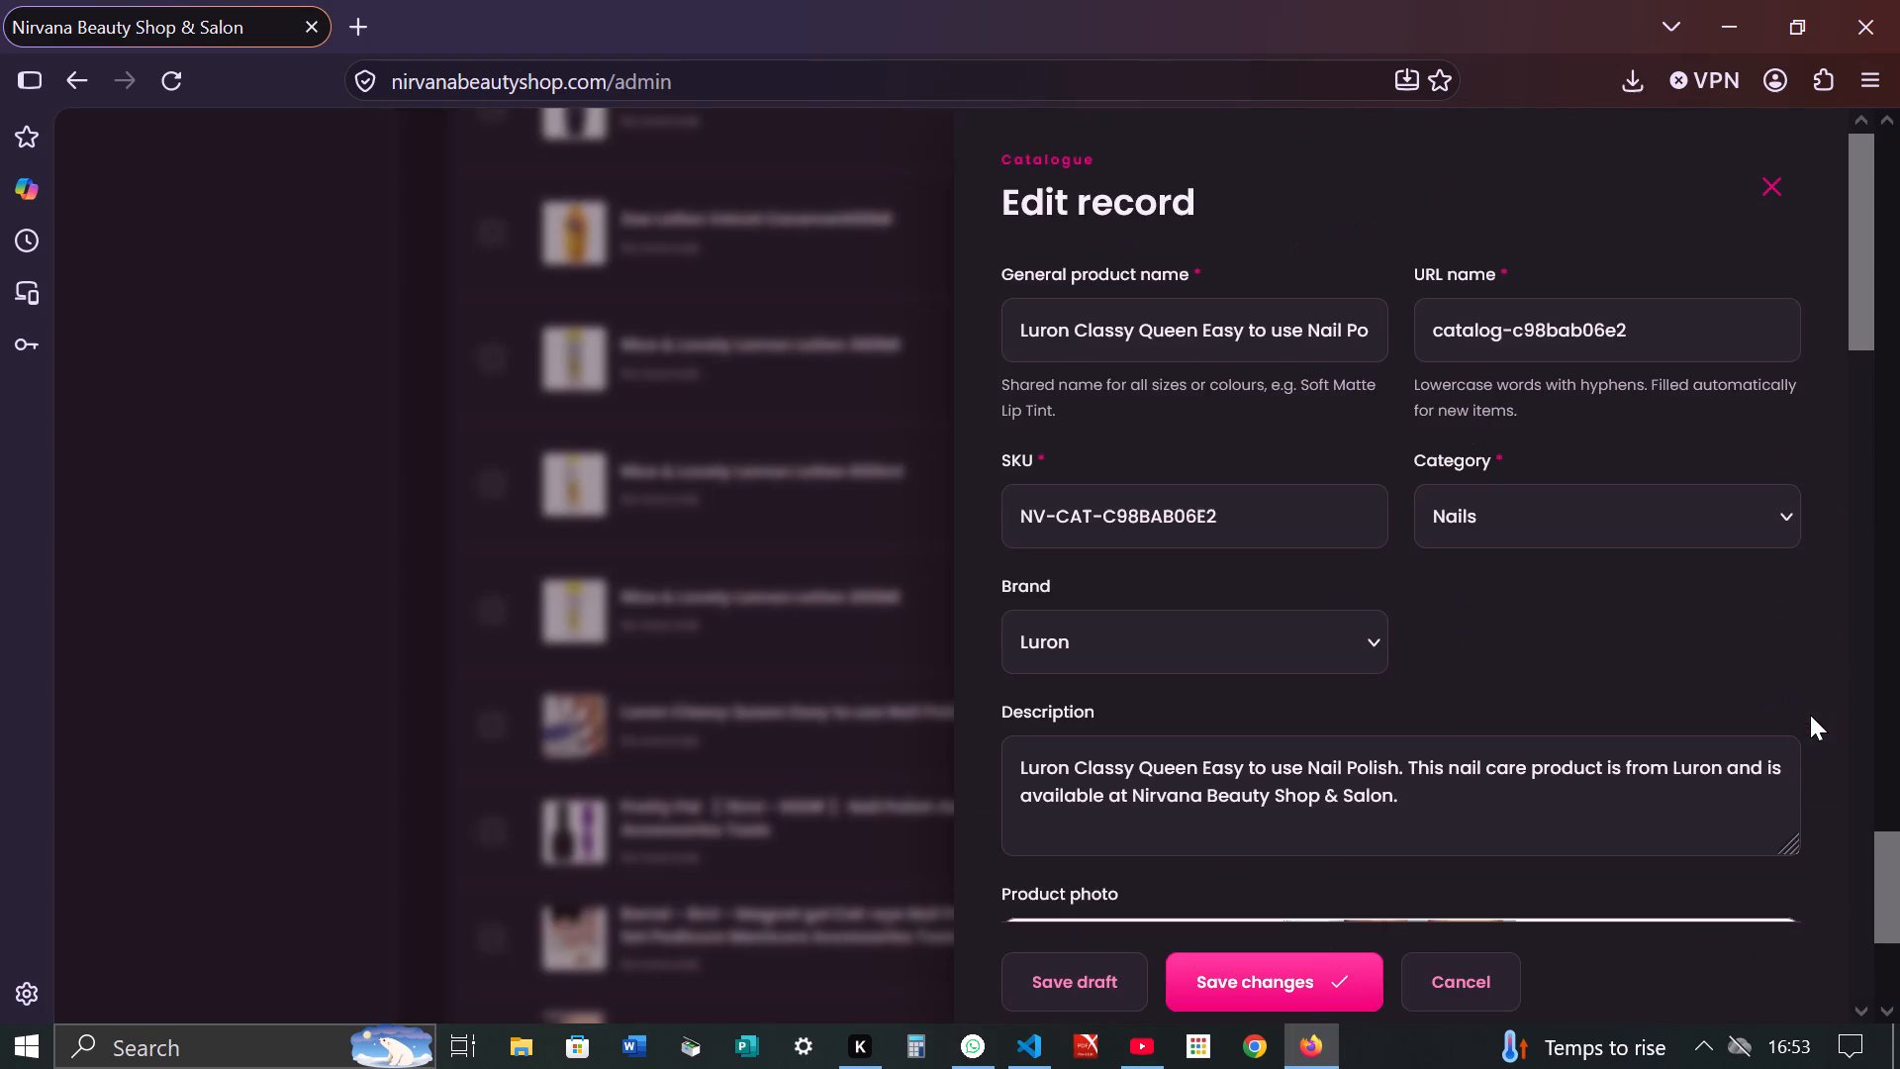
pyautogui.scroll(-4, 1517, 687)
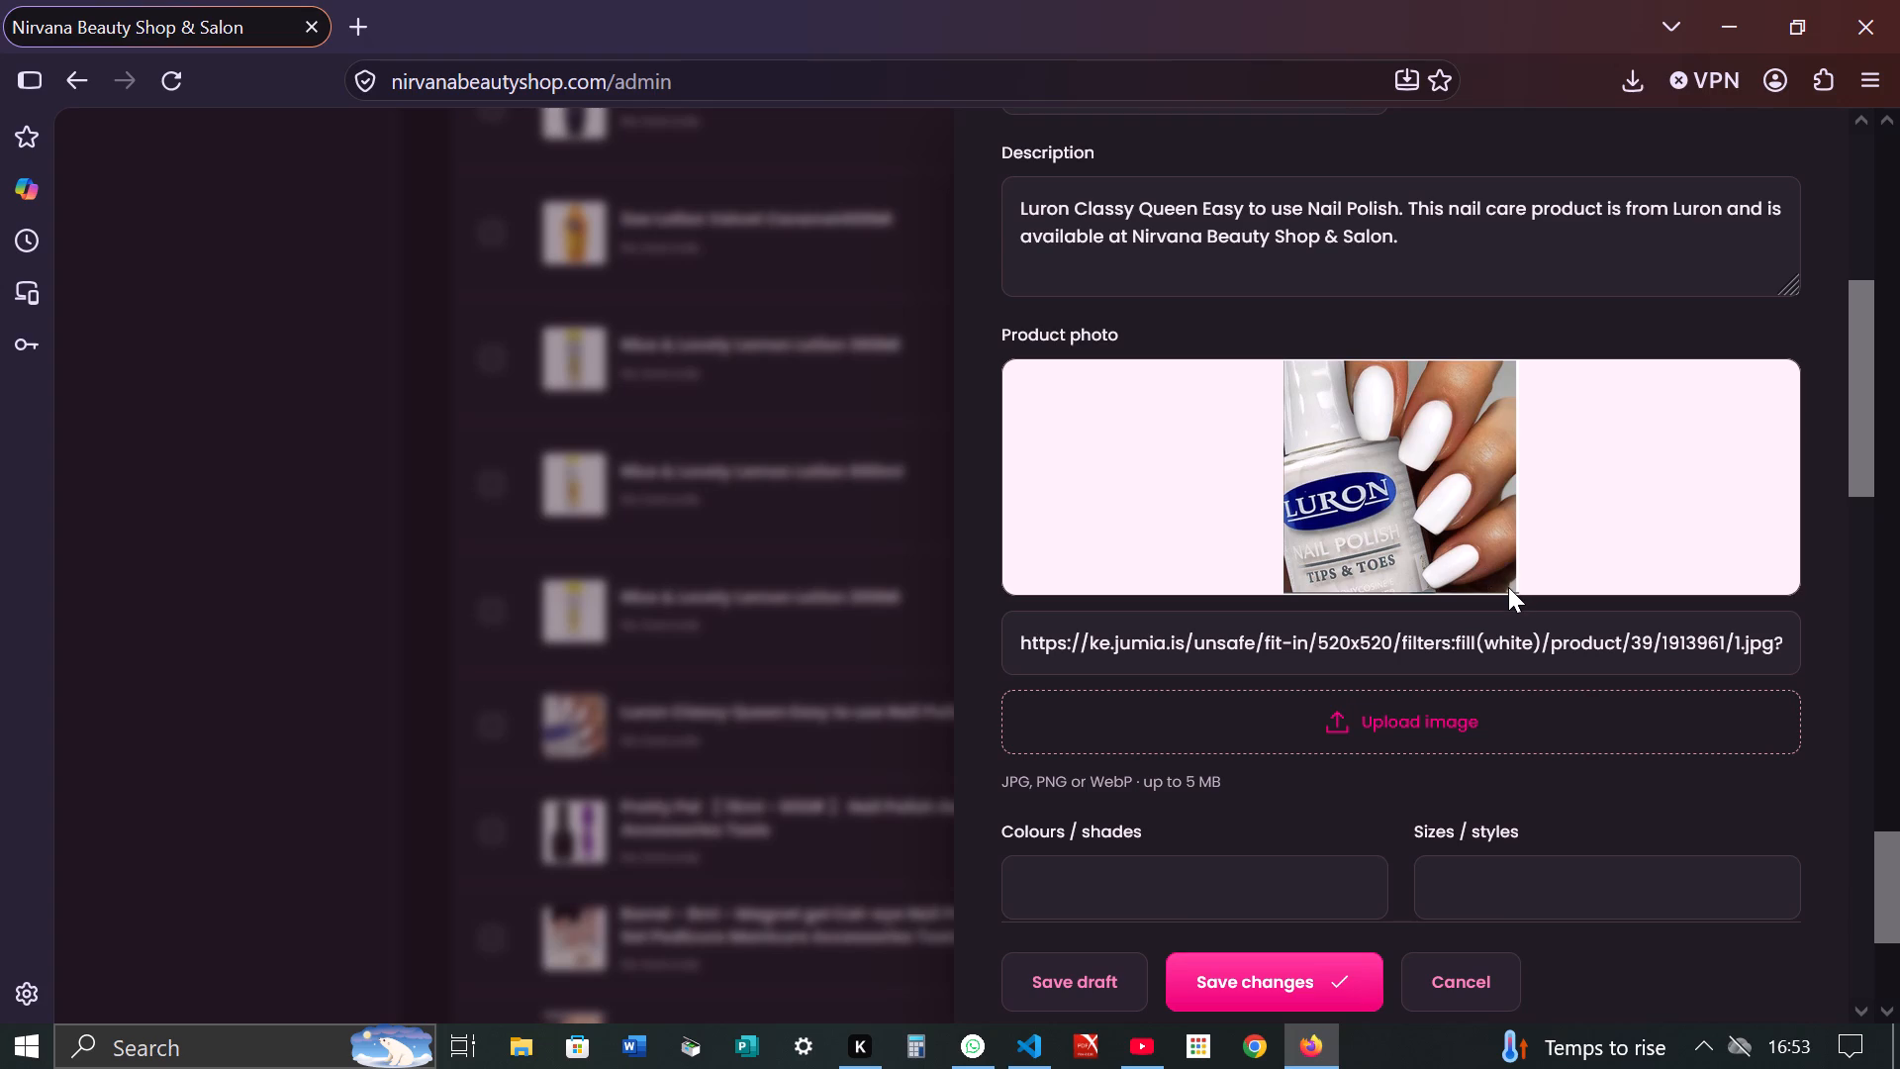
pyautogui.scroll(1, 1508, 587)
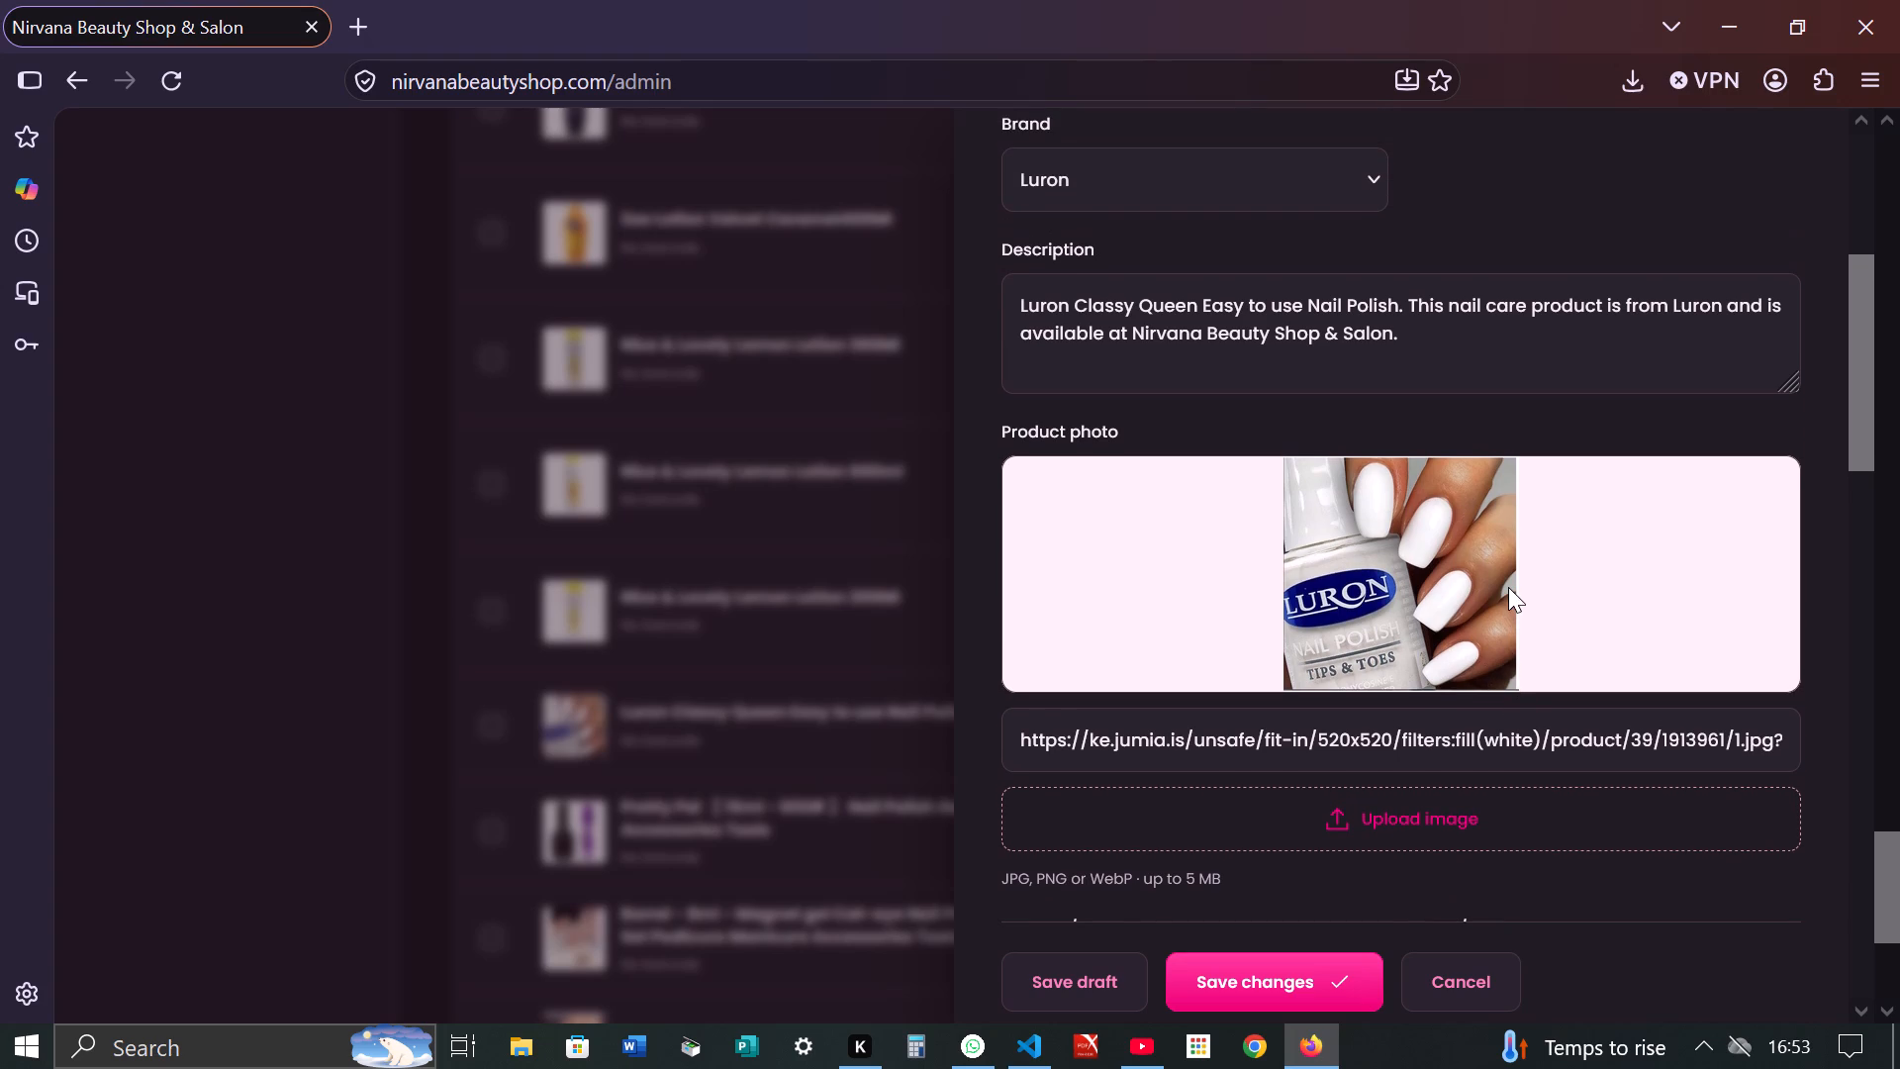
pyautogui.scroll(-2, 1508, 587)
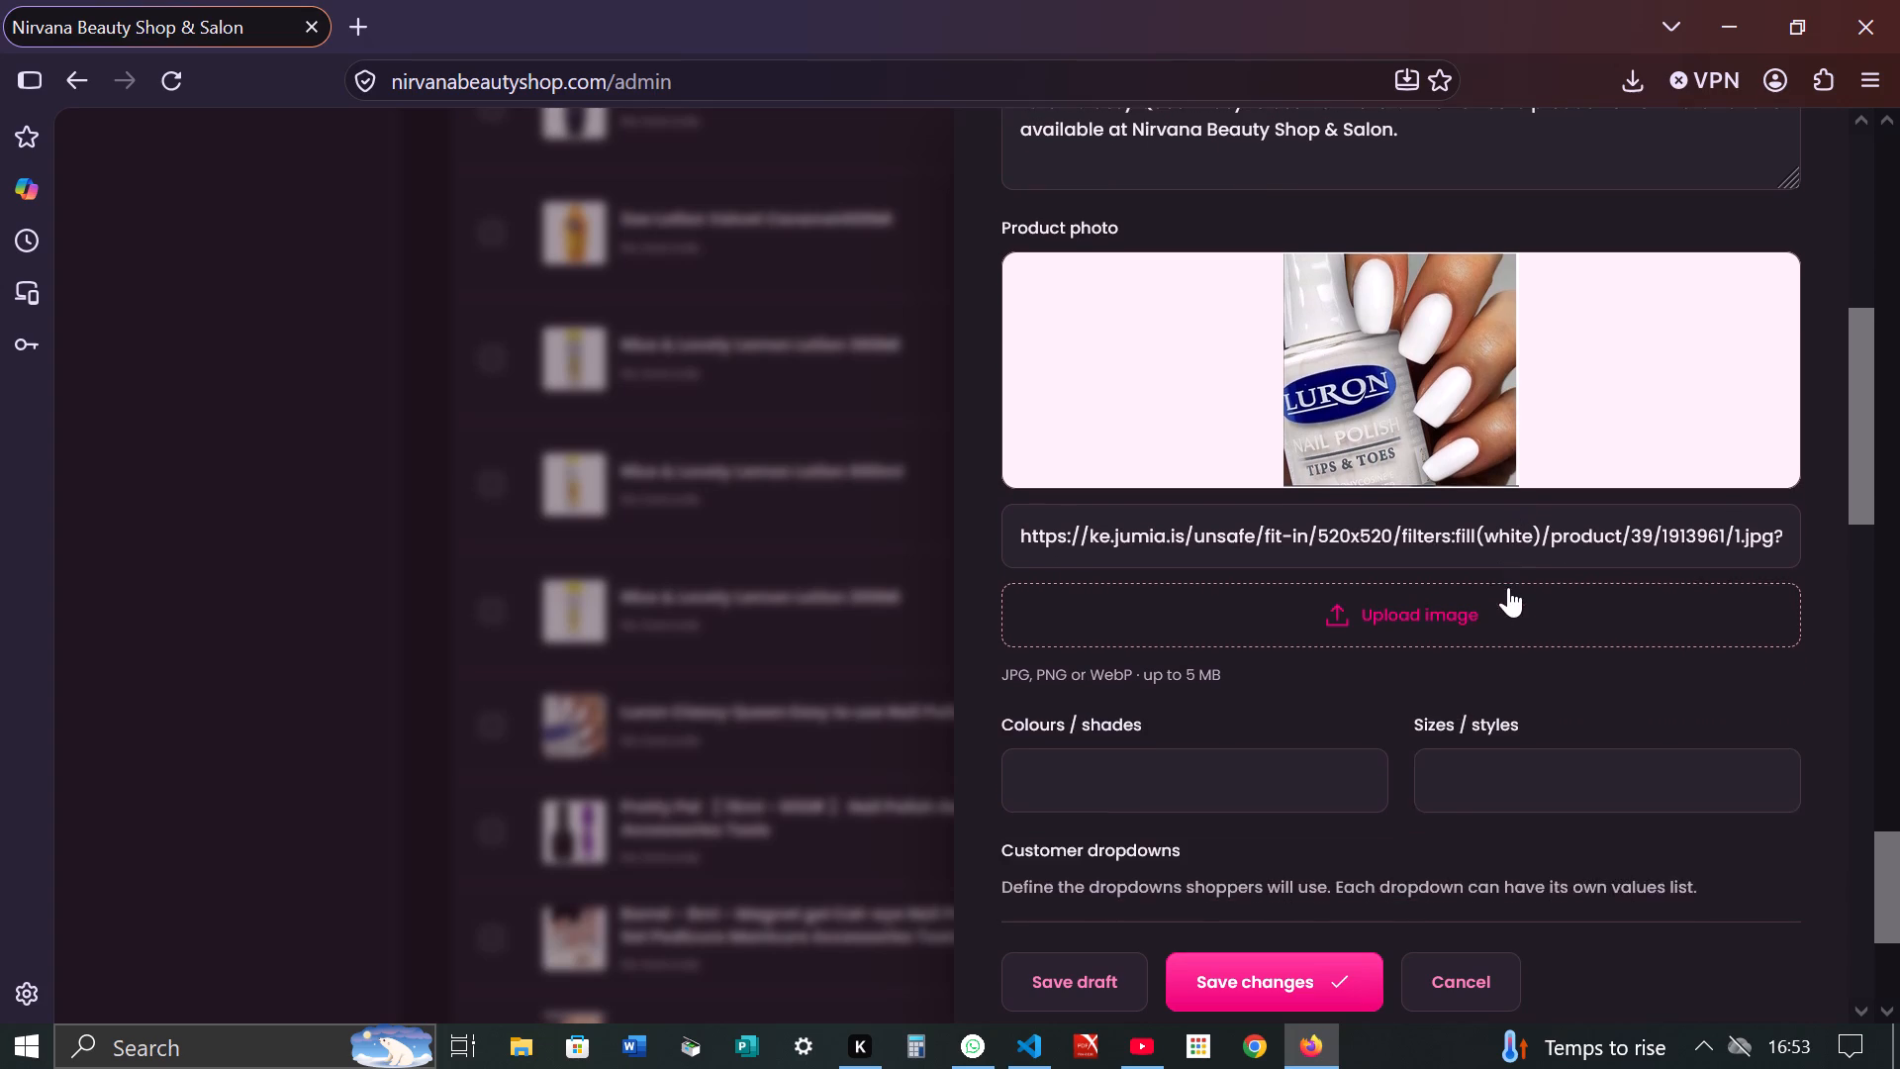
pyautogui.scroll(-4, 1508, 587)
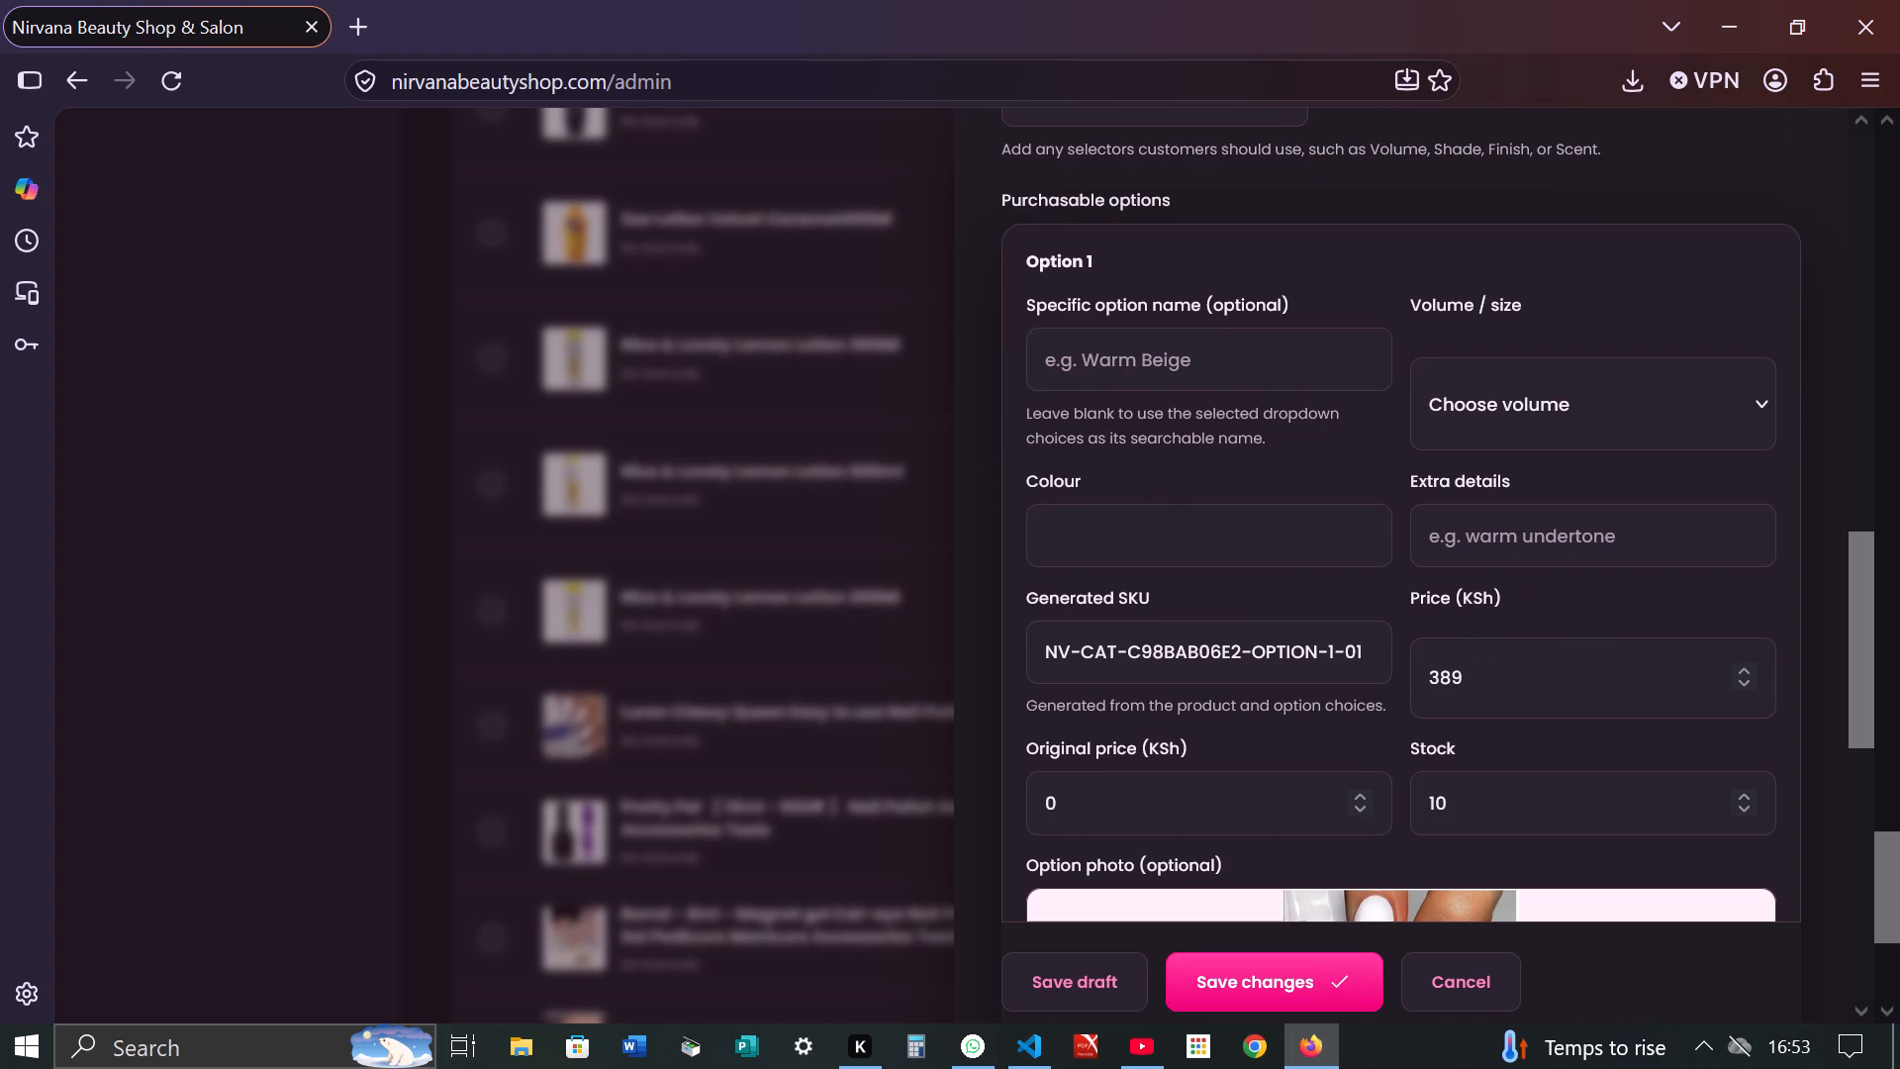
pyautogui.scroll(-1, 1478, 689)
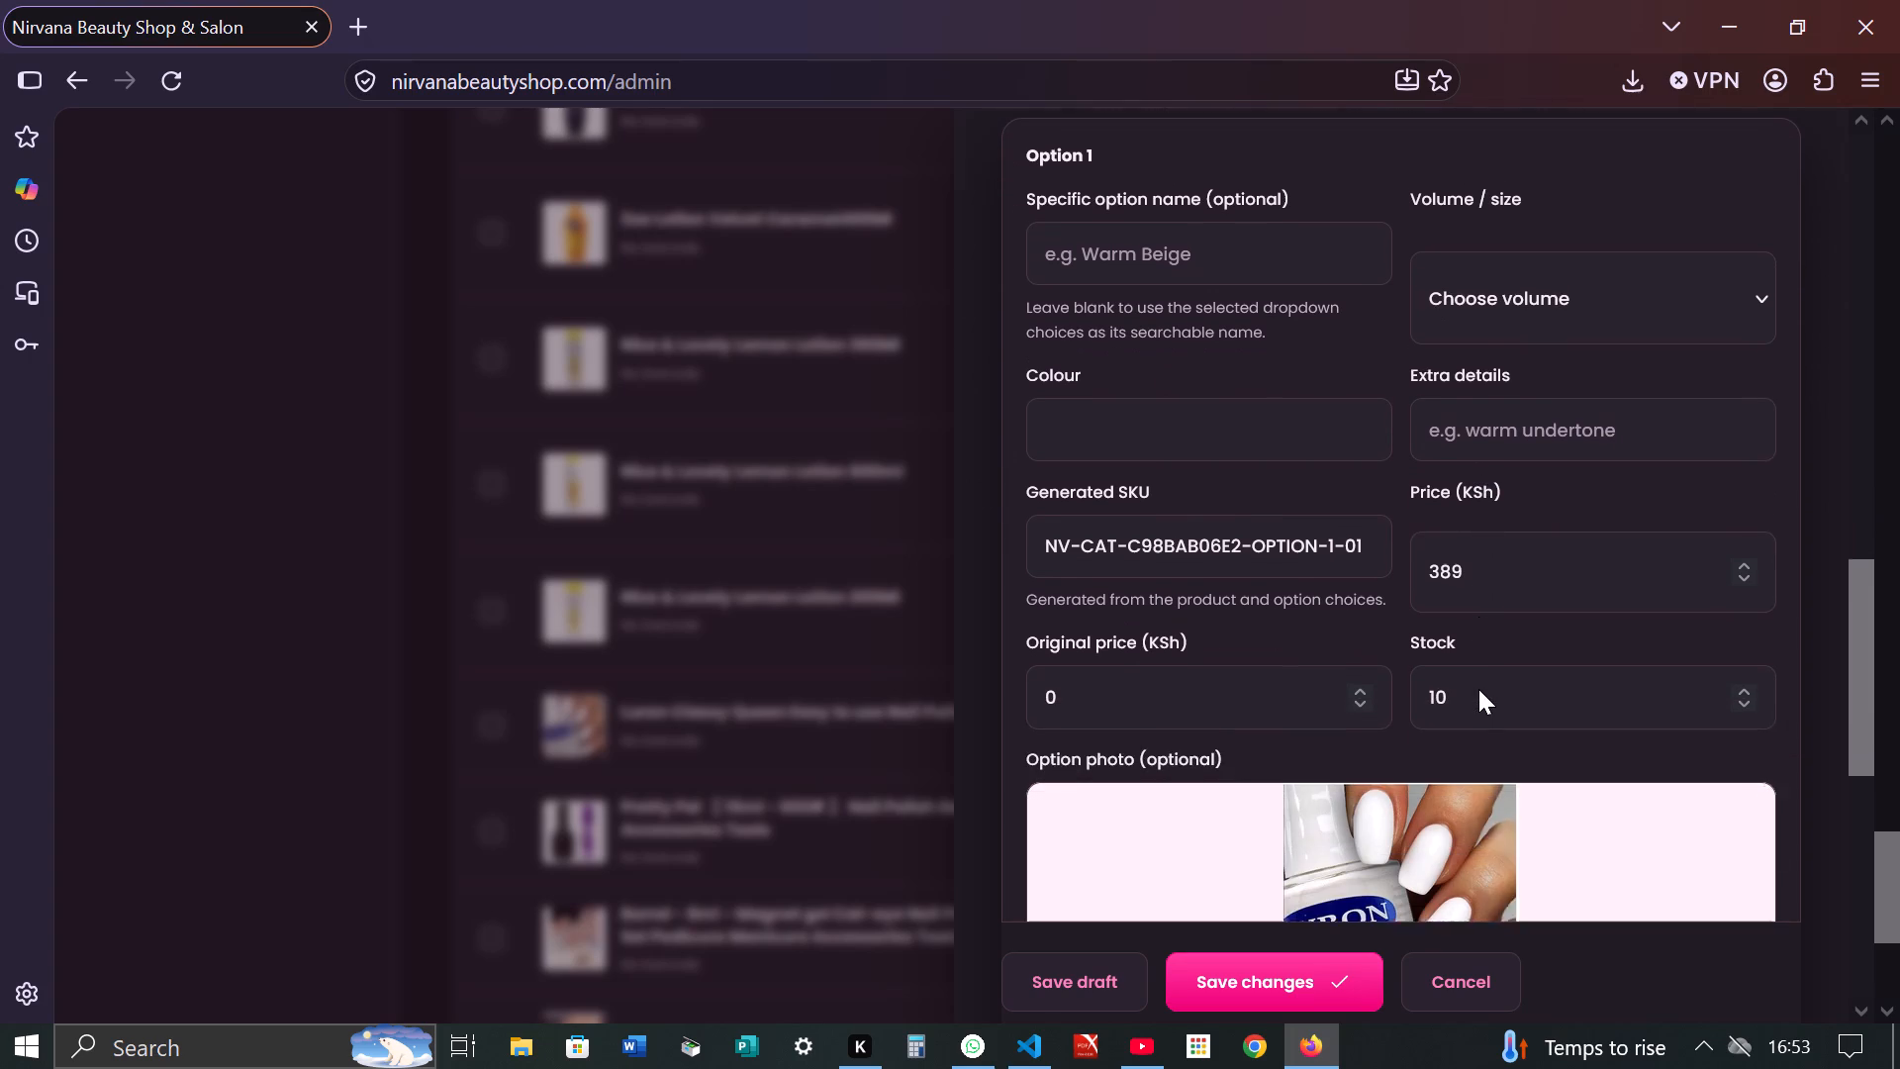
pyautogui.scroll(-1, 1478, 689)
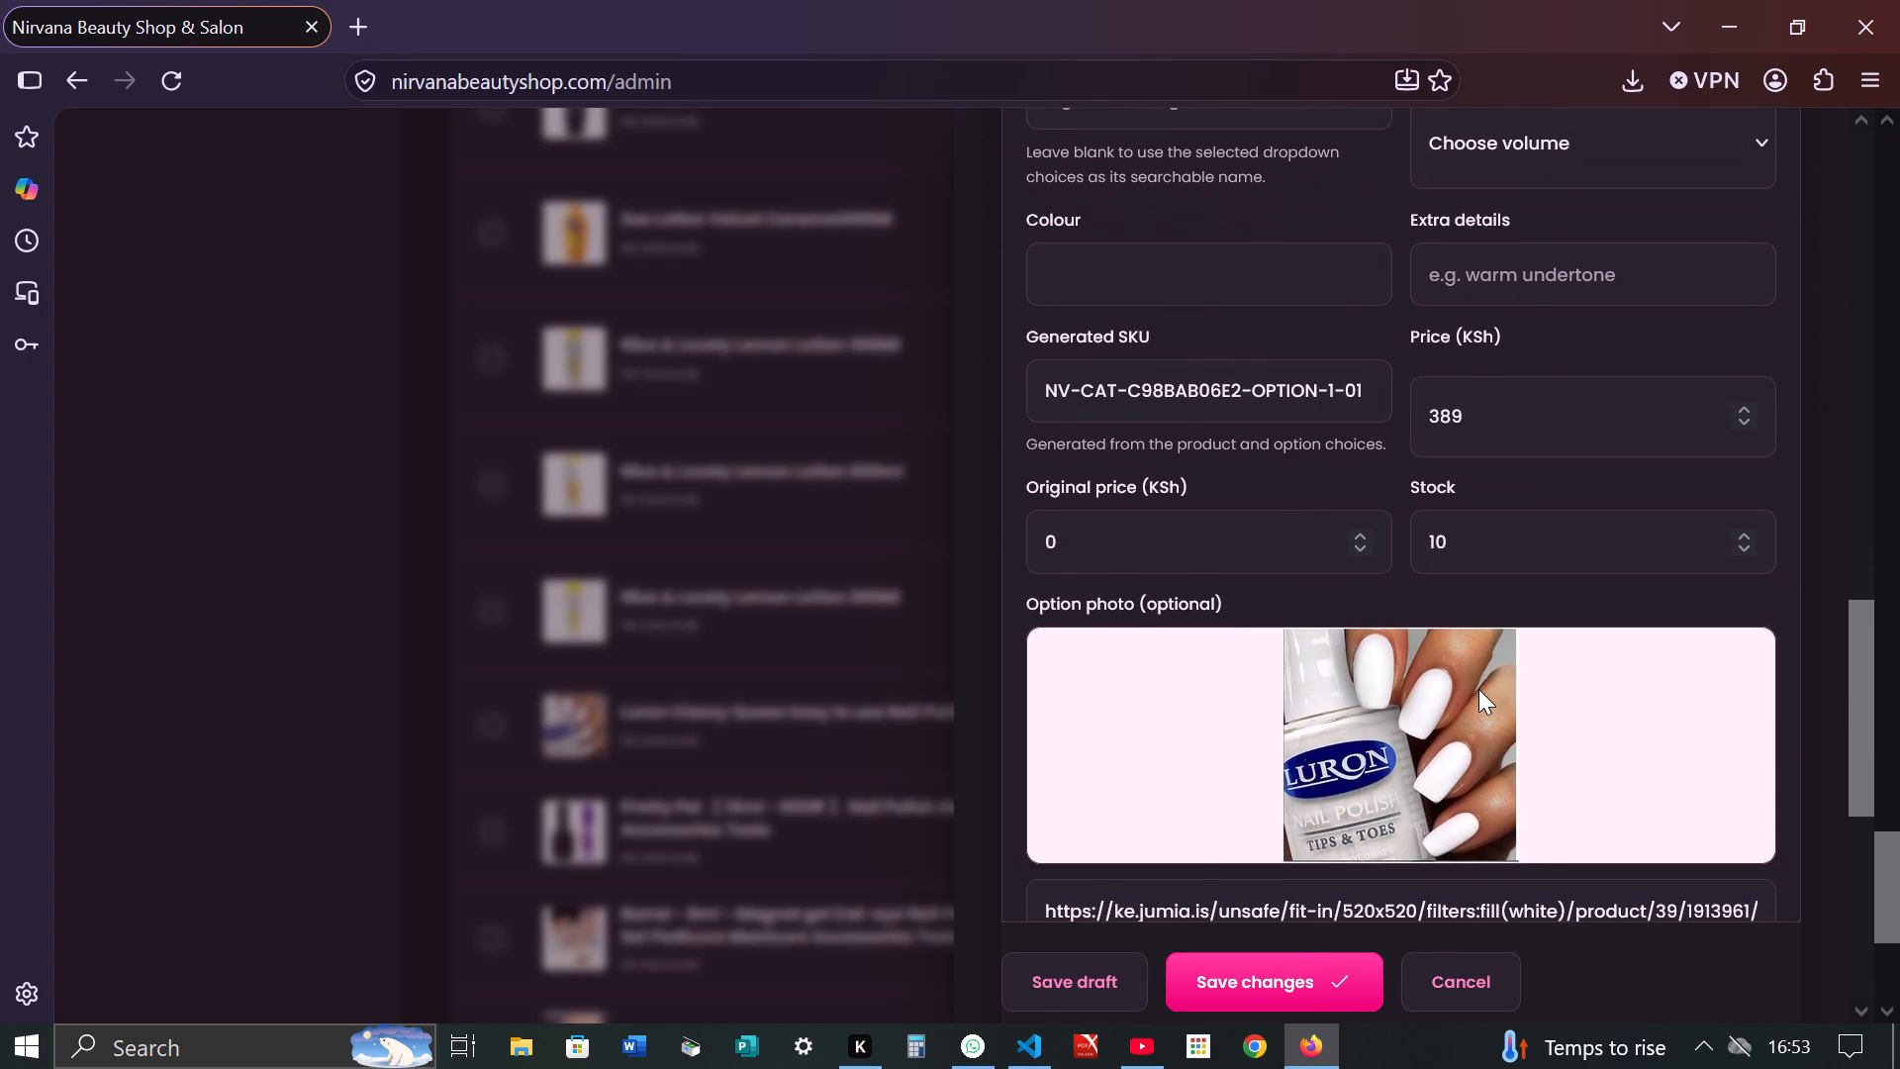
pyautogui.click(1438, 537)
pyautogui.press('BackSpace')
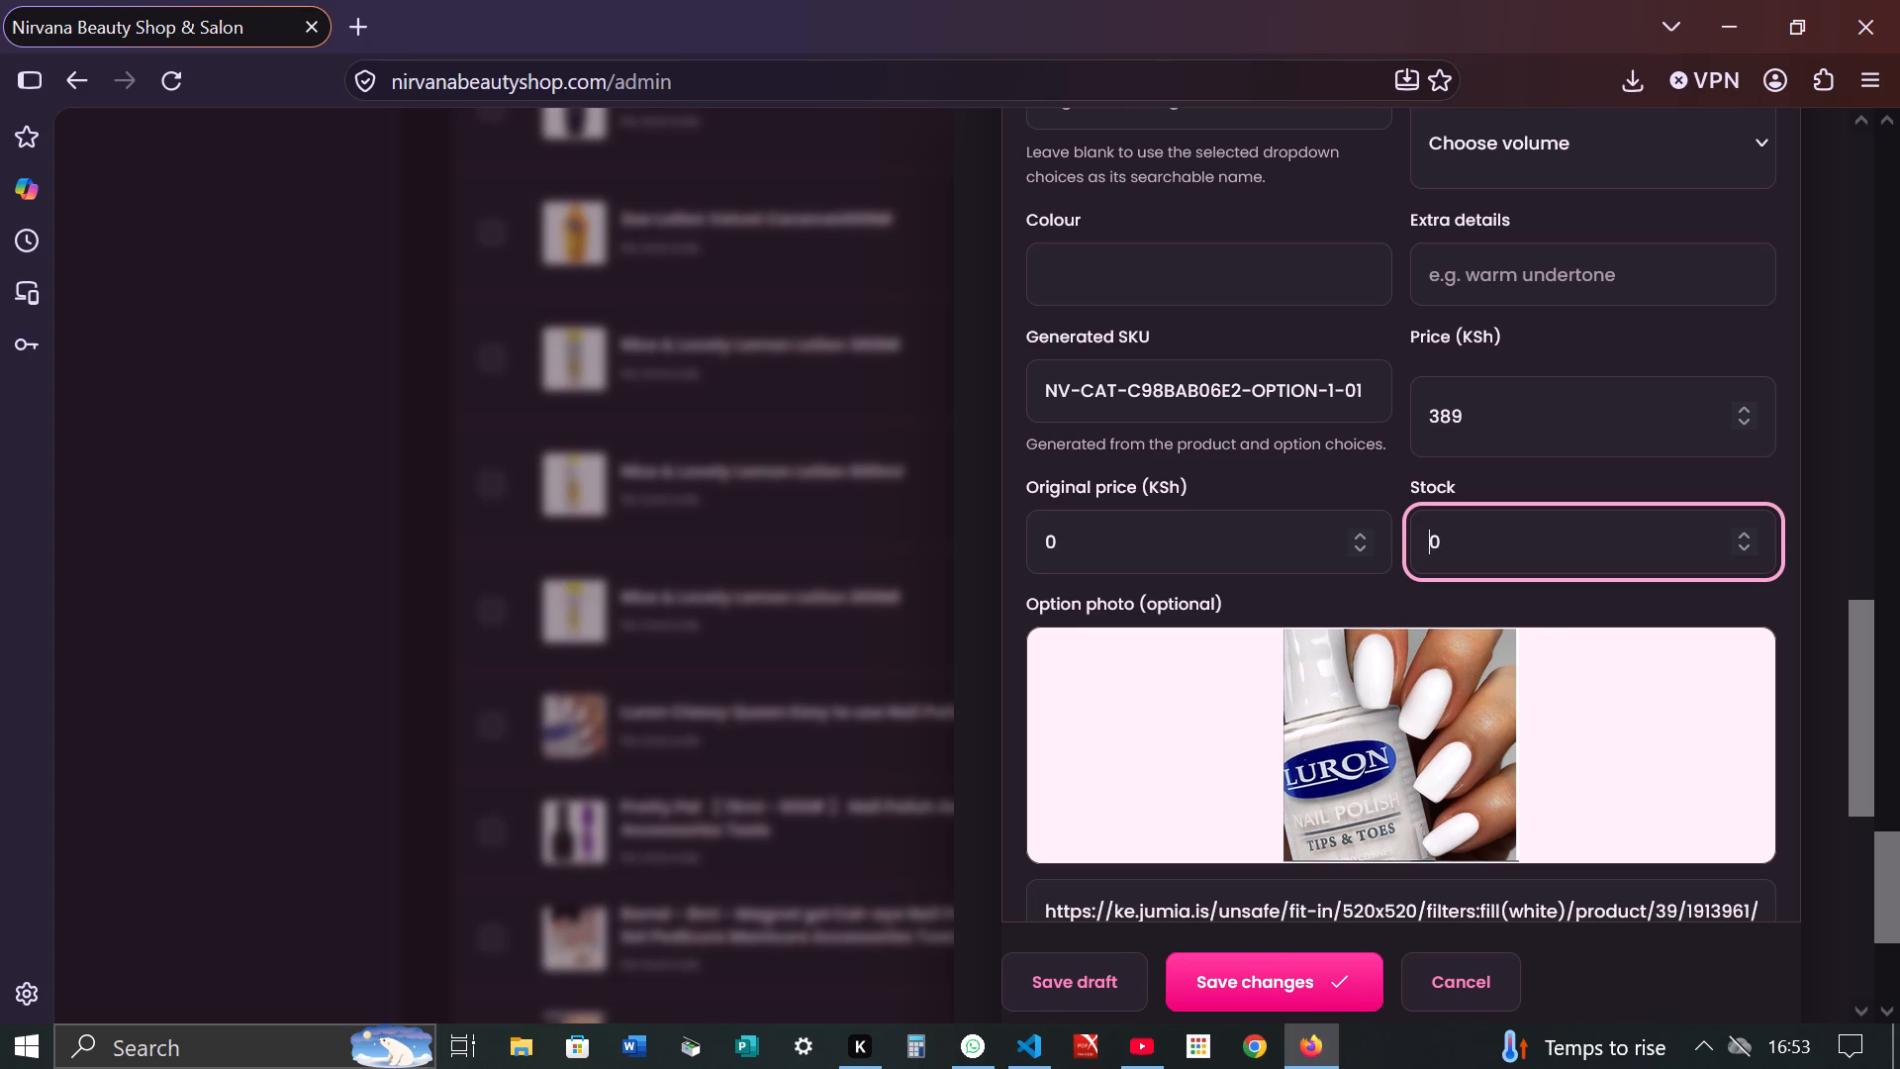
pyautogui.click(1265, 959)
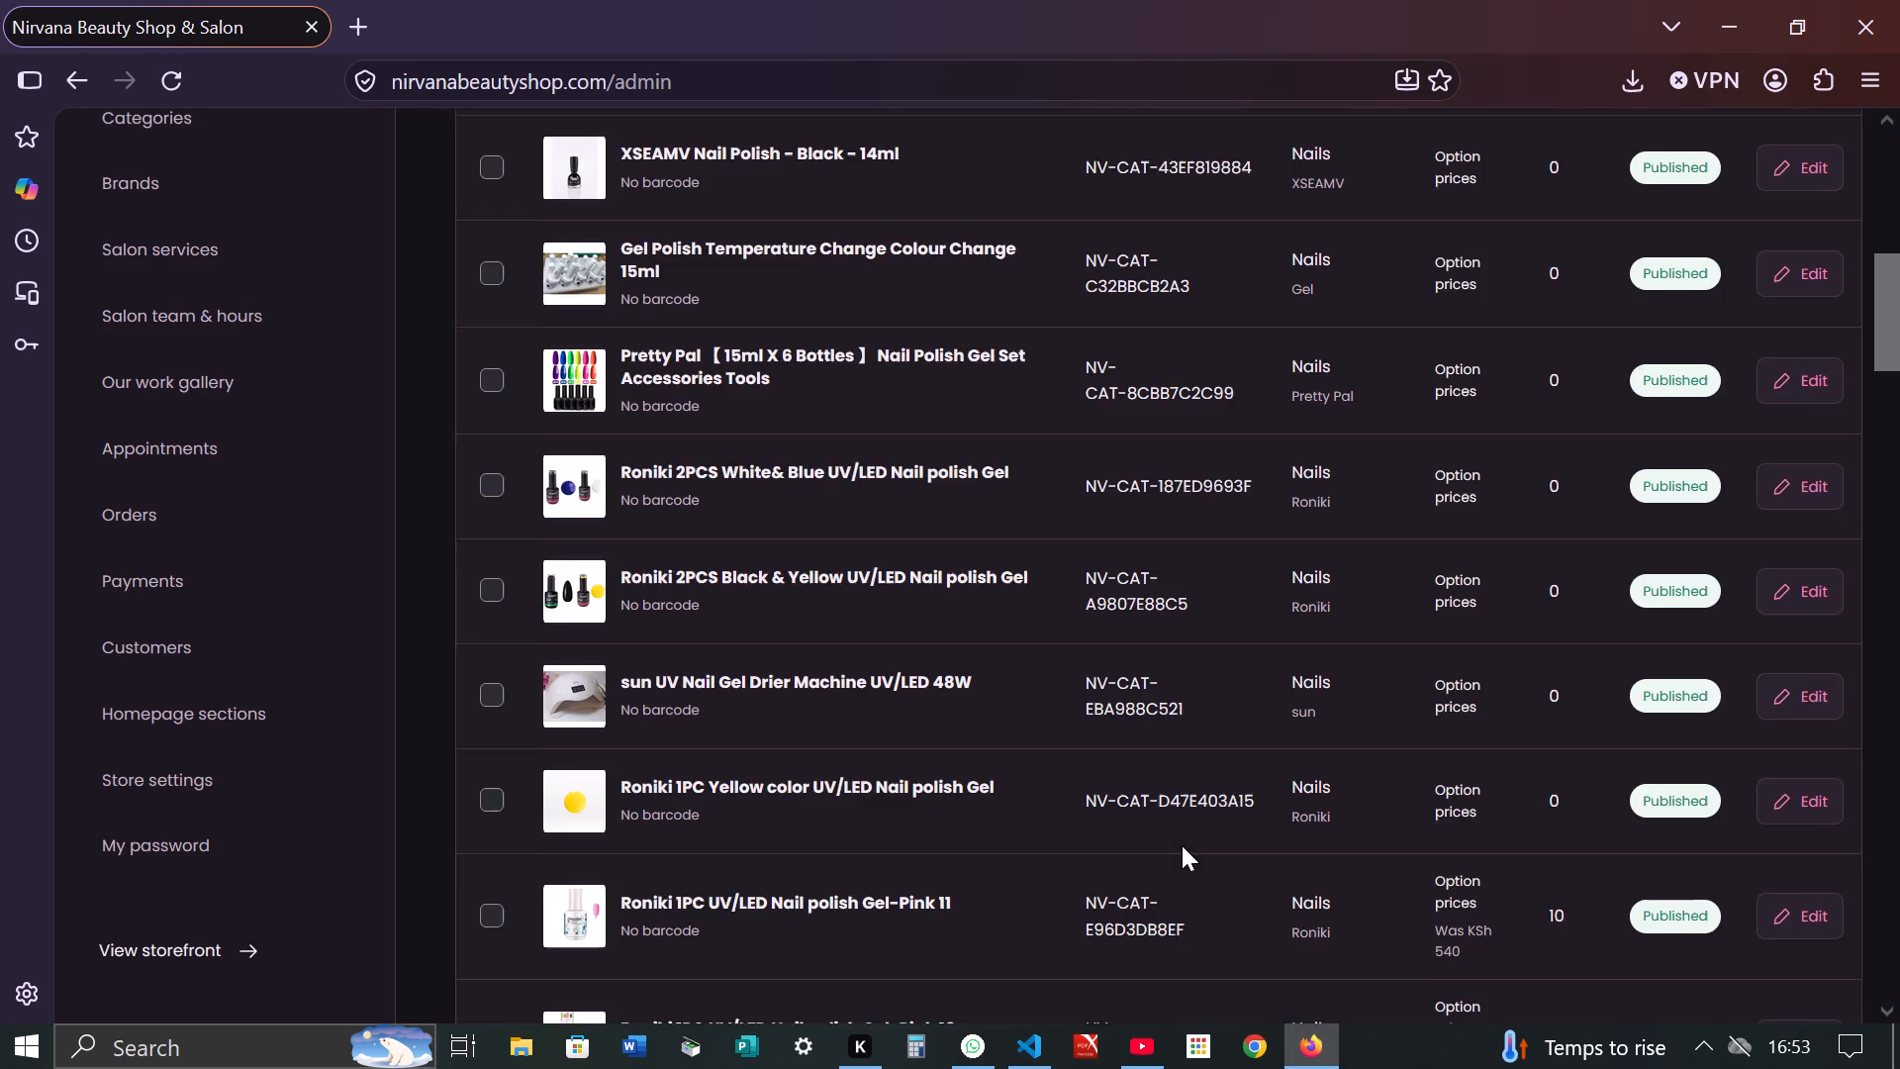
# Advance the reloaded product list from page 1 to page 4.
pyautogui.scroll(-10, 1182, 845)
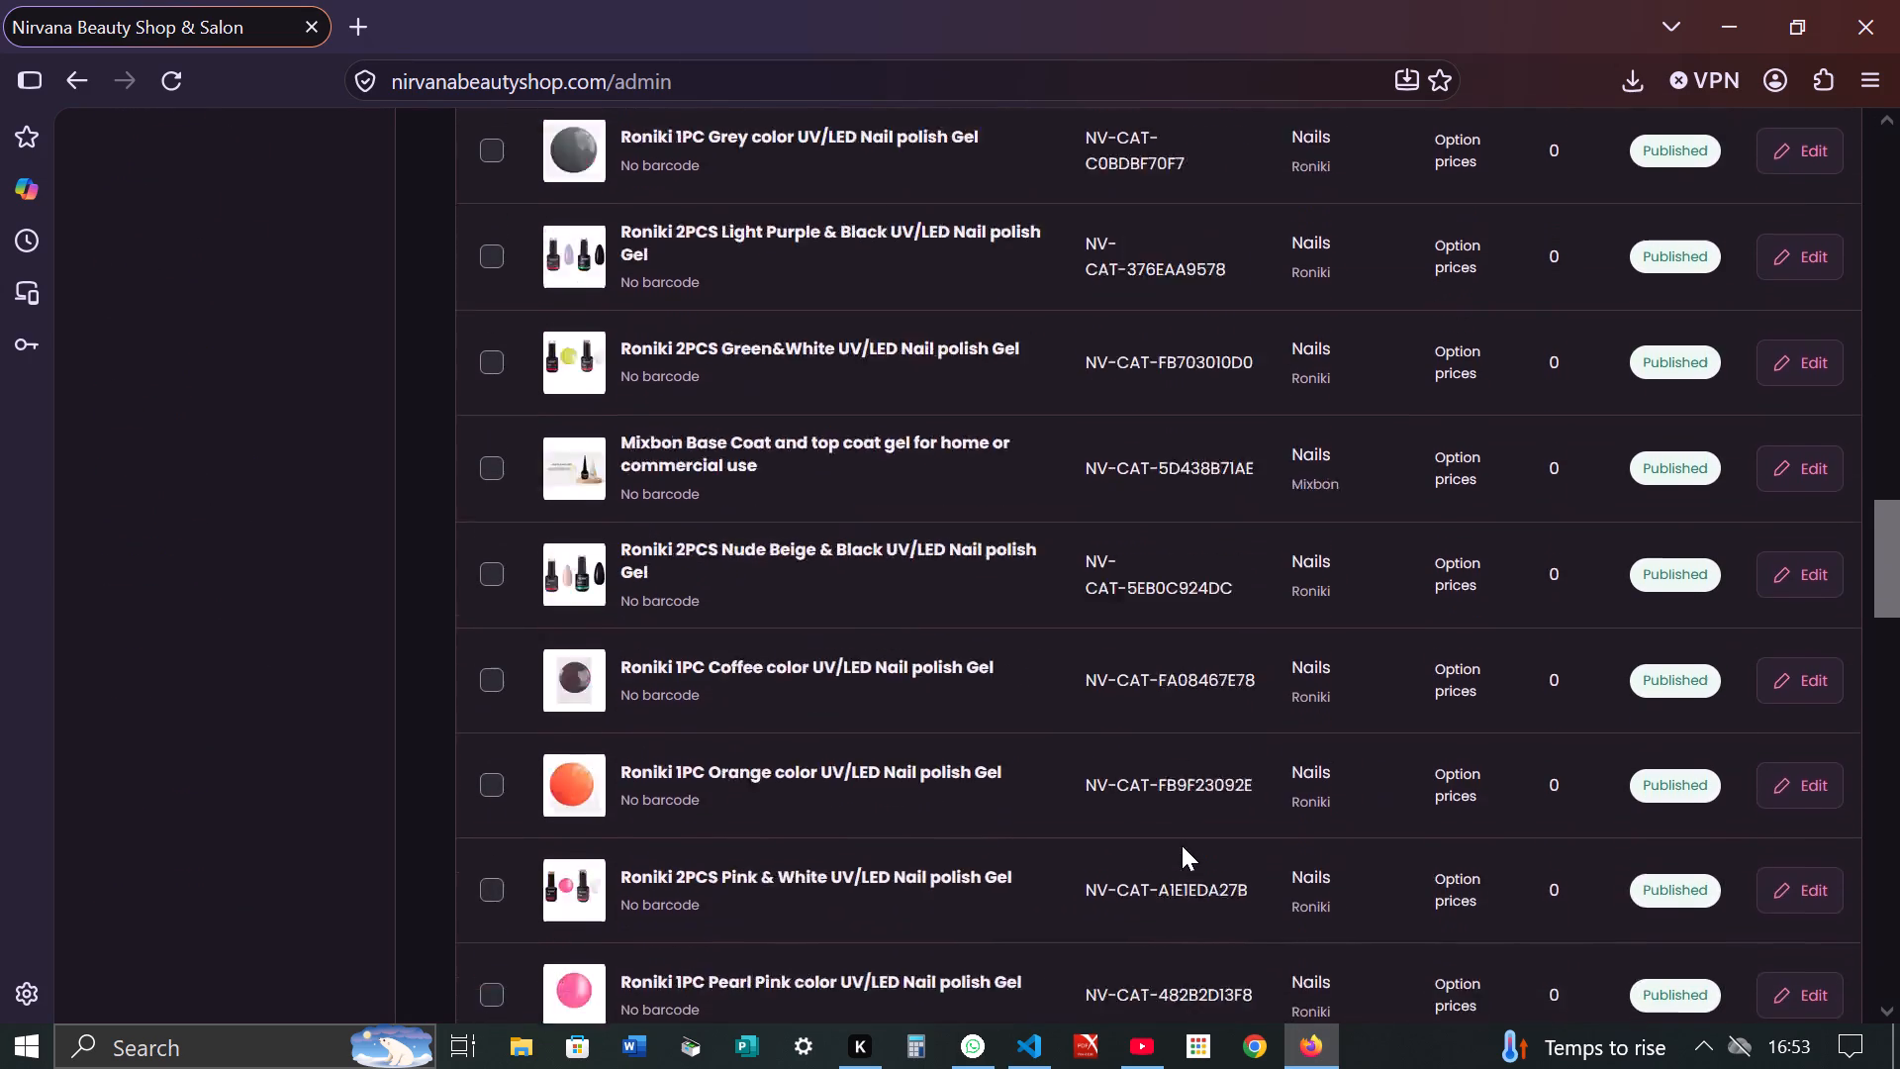
pyautogui.scroll(-5, 1182, 845)
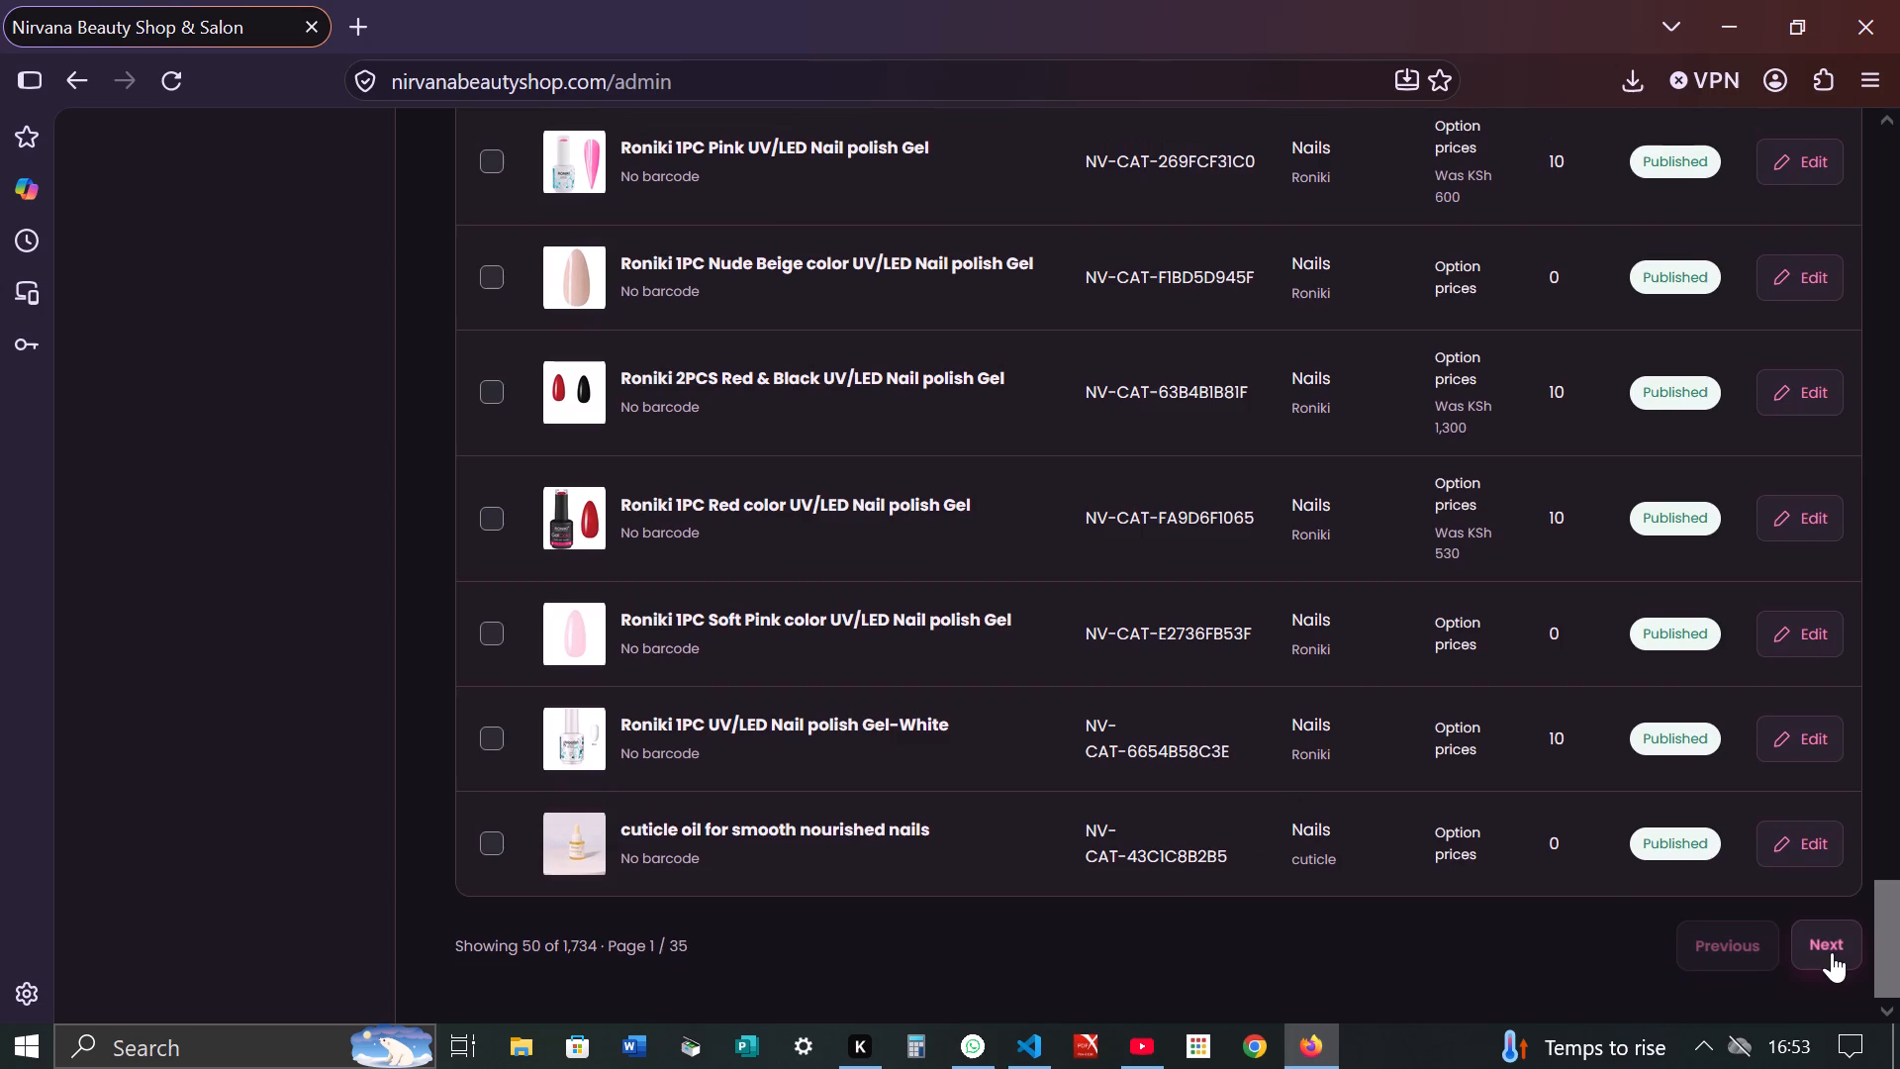
pyautogui.click(1832, 952)
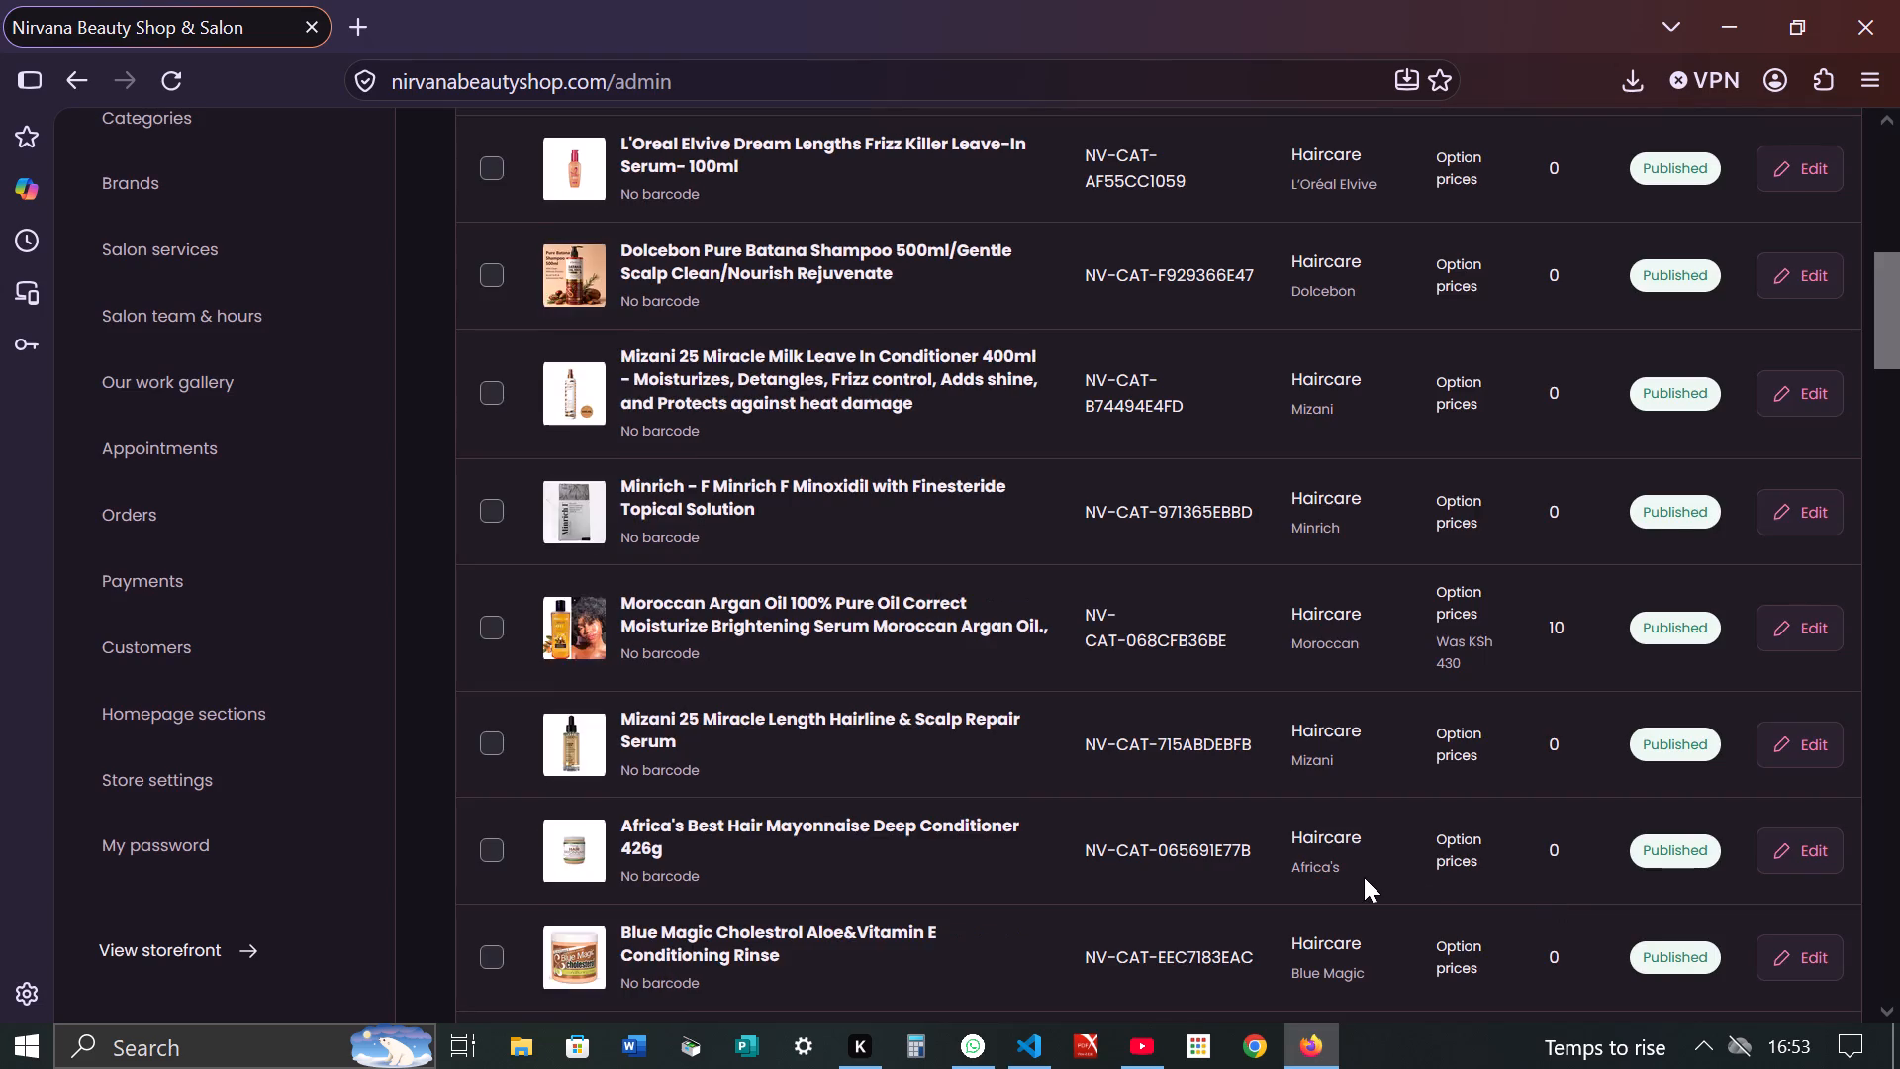
pyautogui.scroll(-14, 1364, 877)
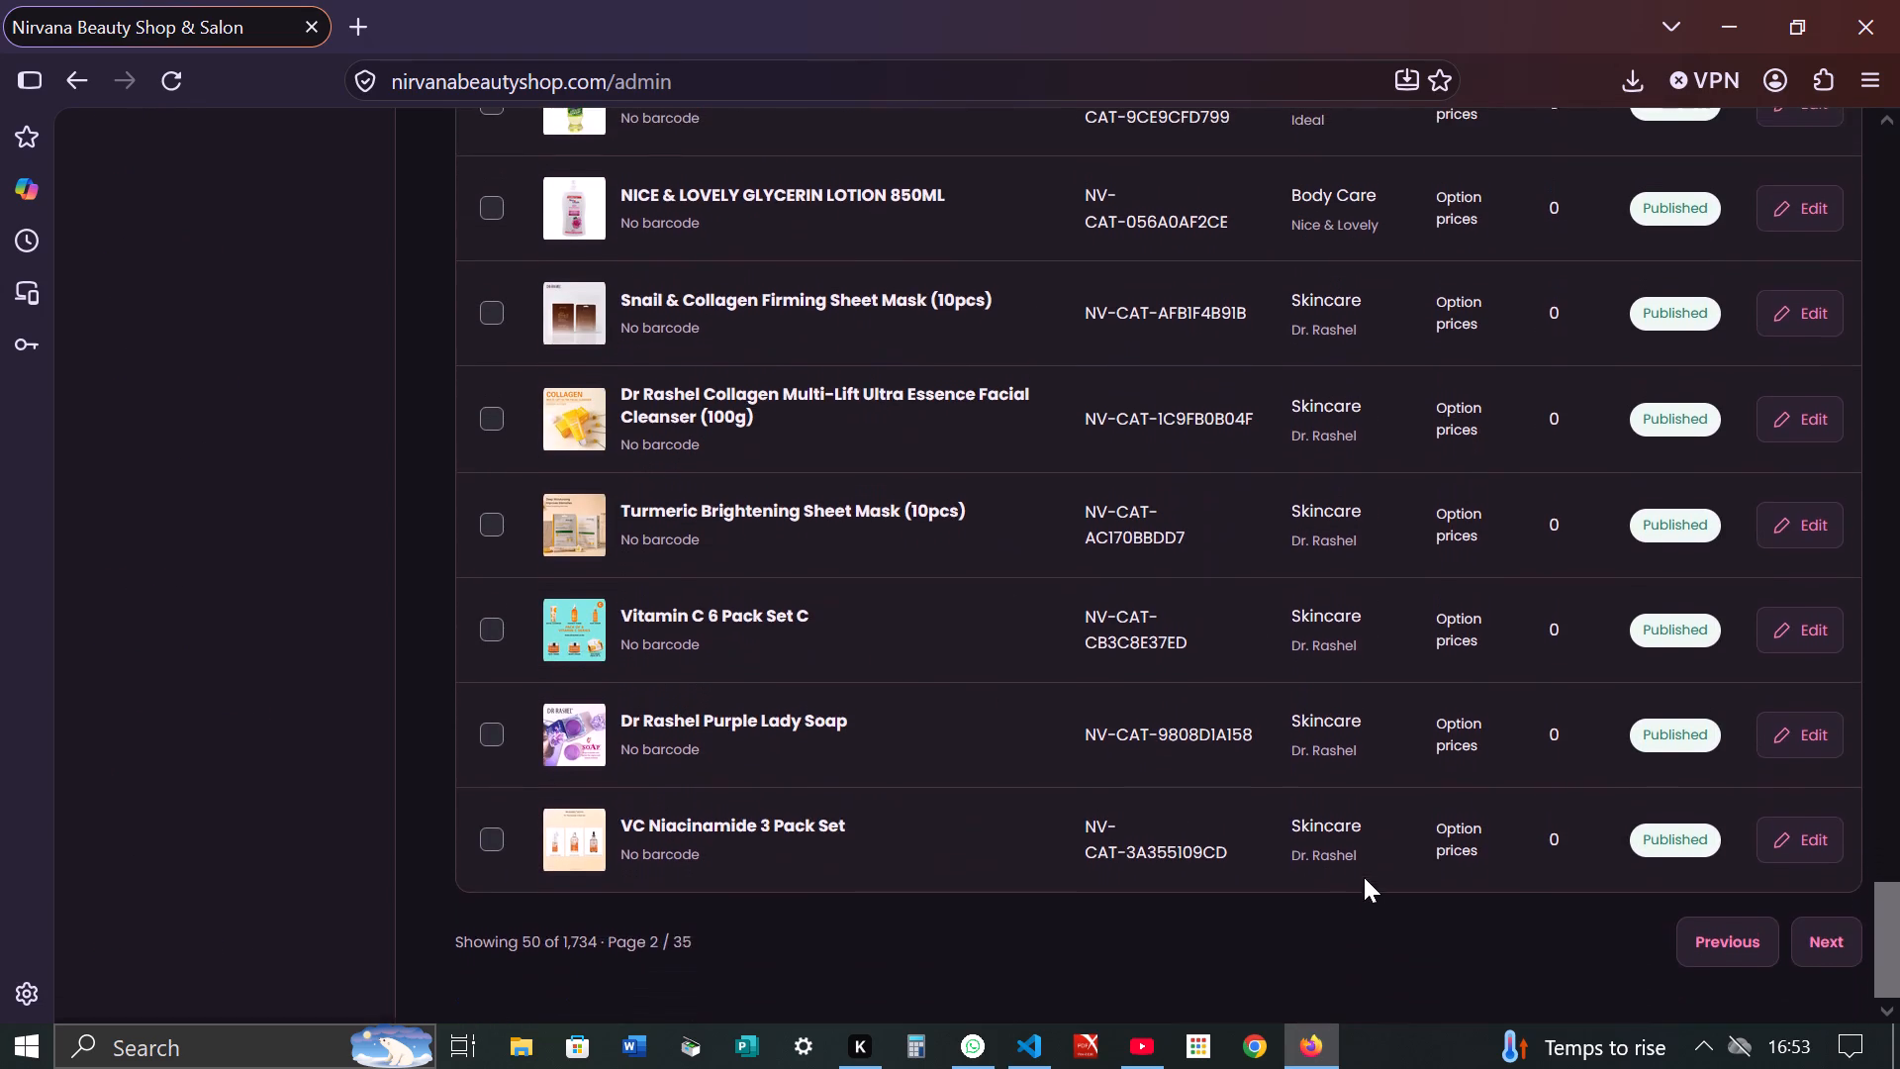
pyautogui.click(1811, 942)
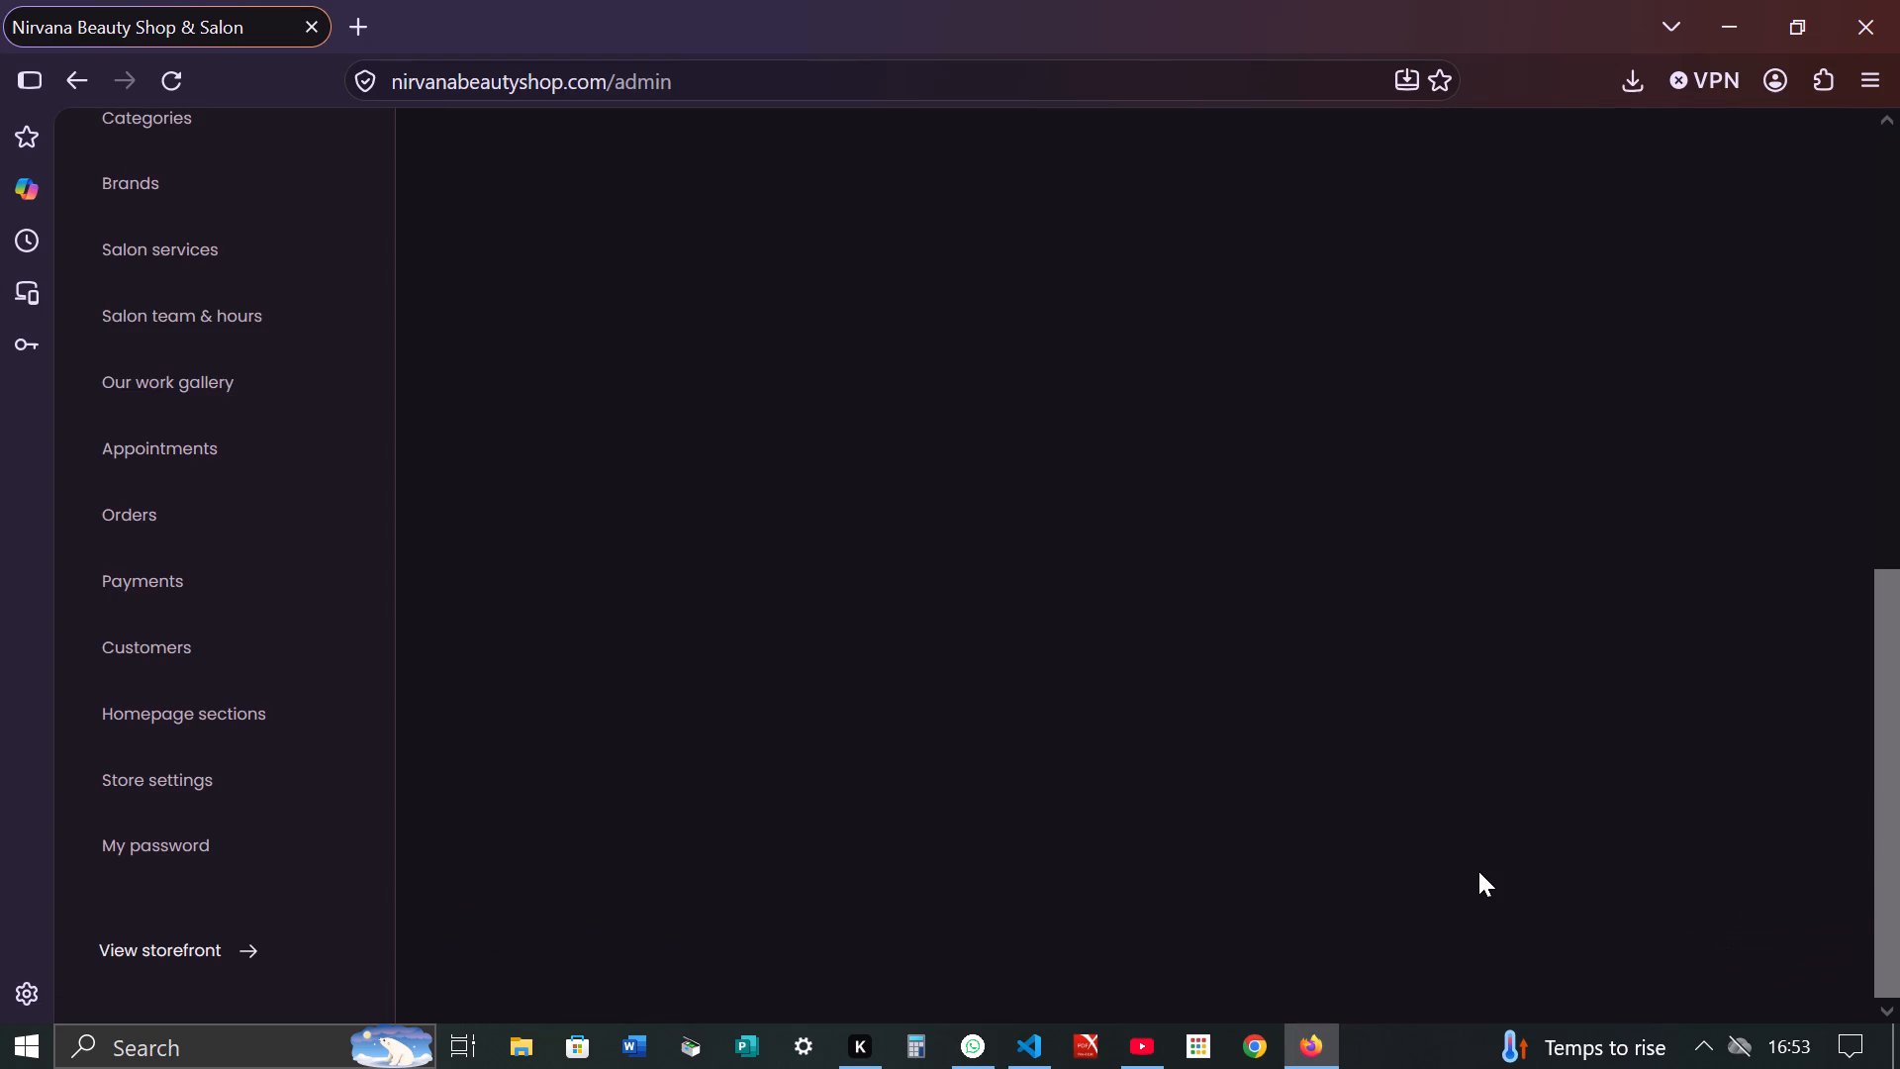
pyautogui.scroll(-8, 1478, 871)
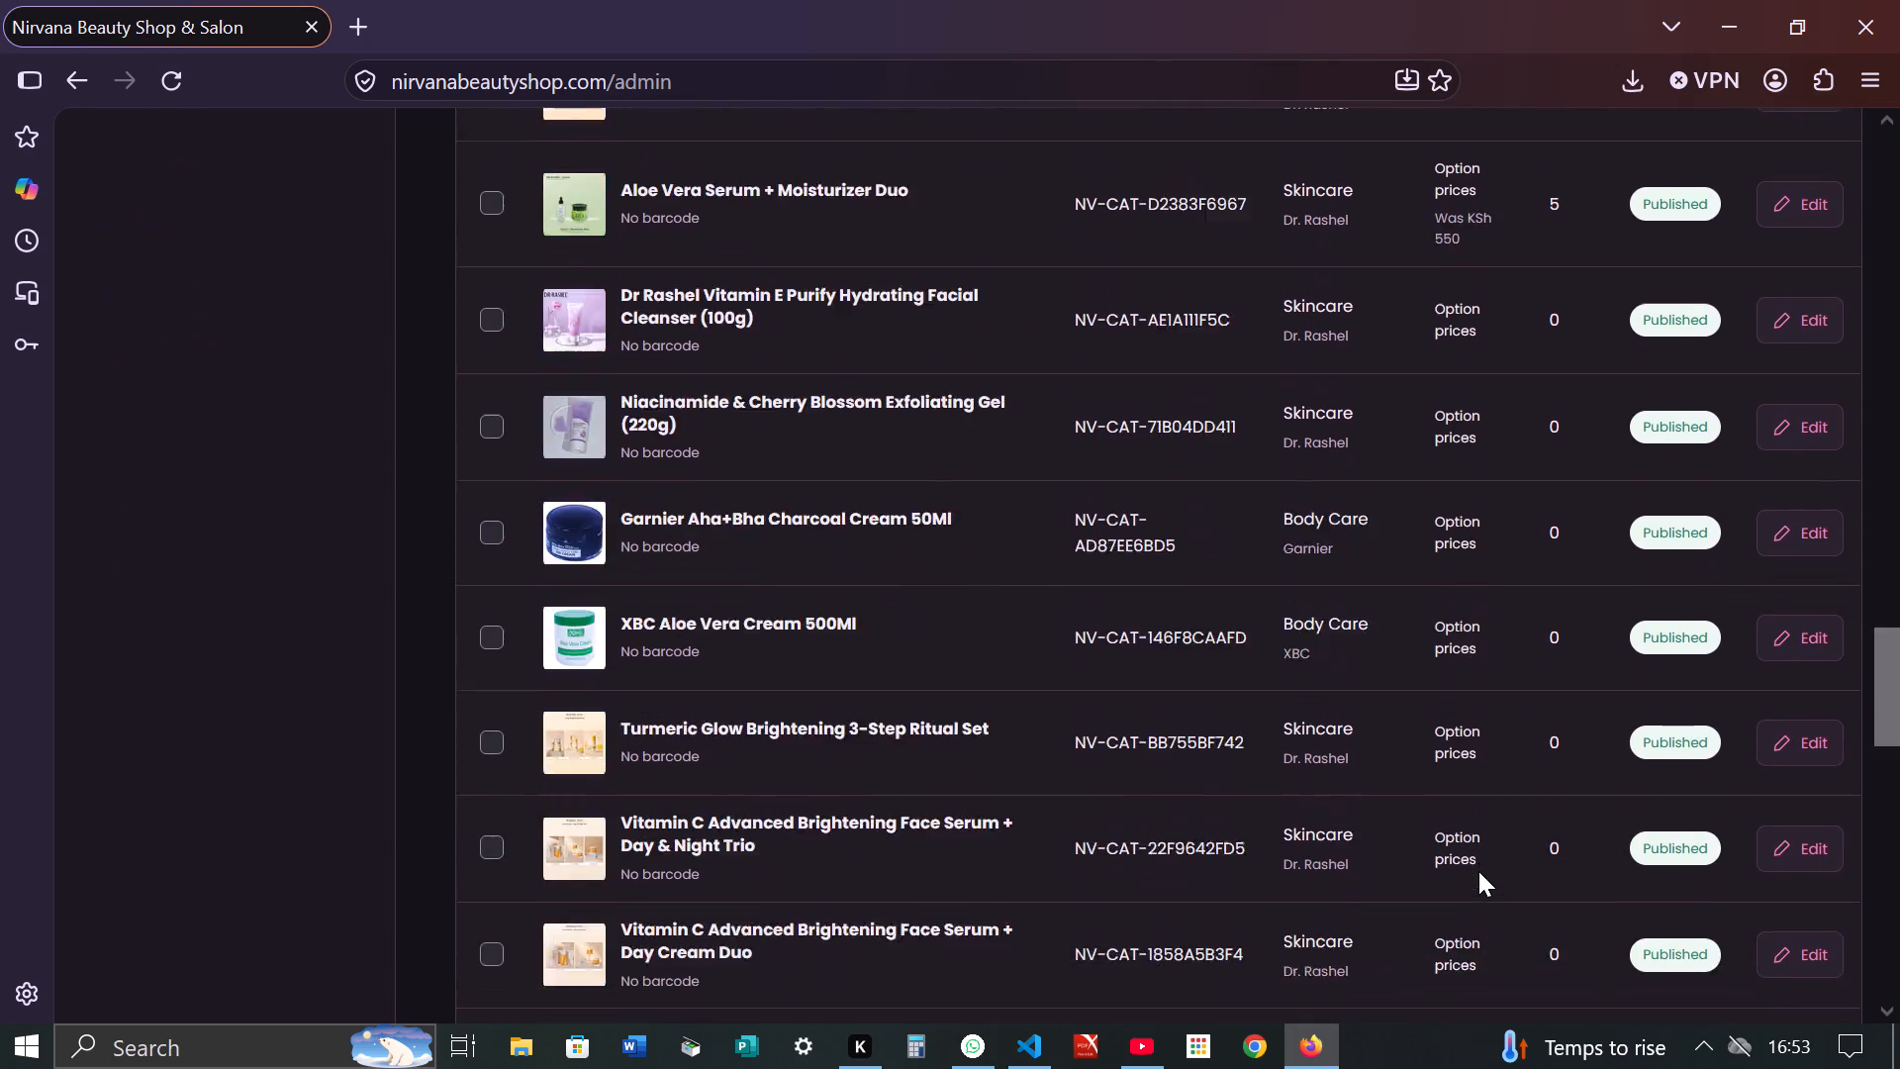
pyautogui.scroll(-7, 1478, 871)
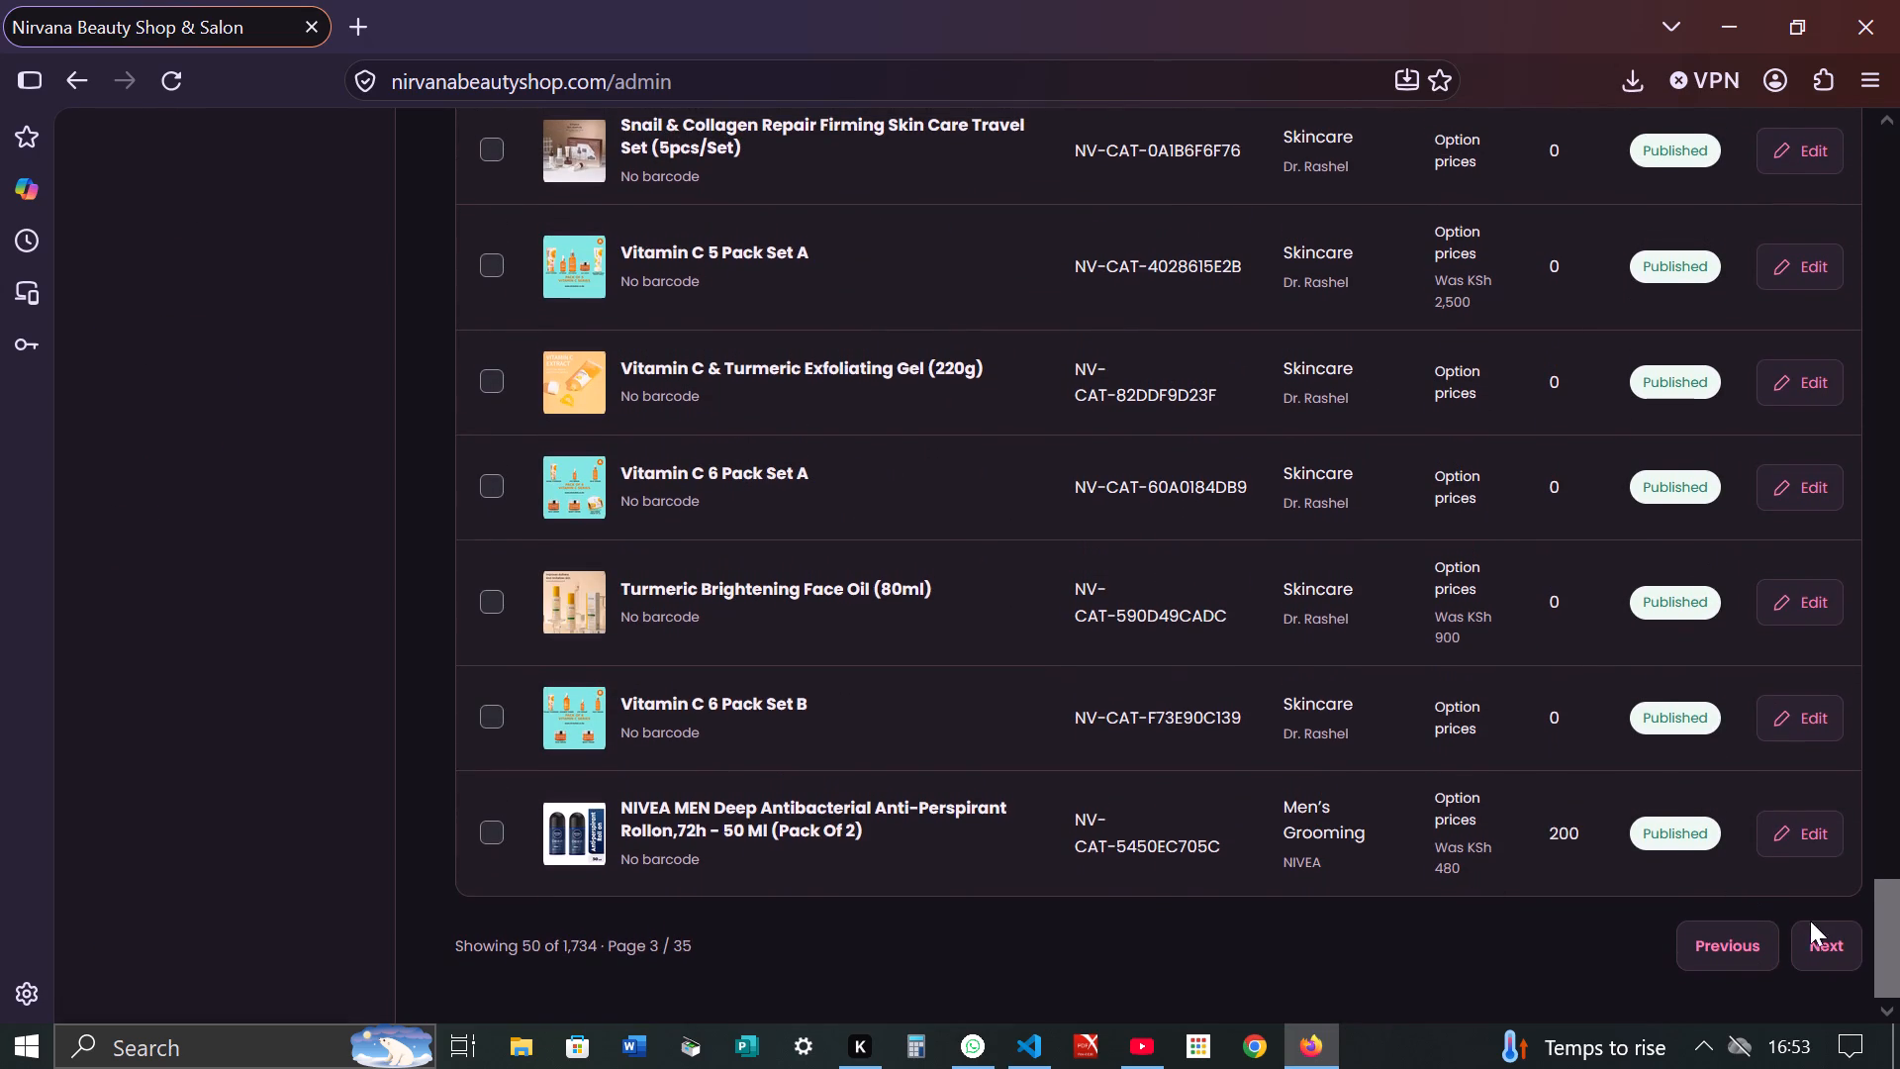
pyautogui.click(1823, 930)
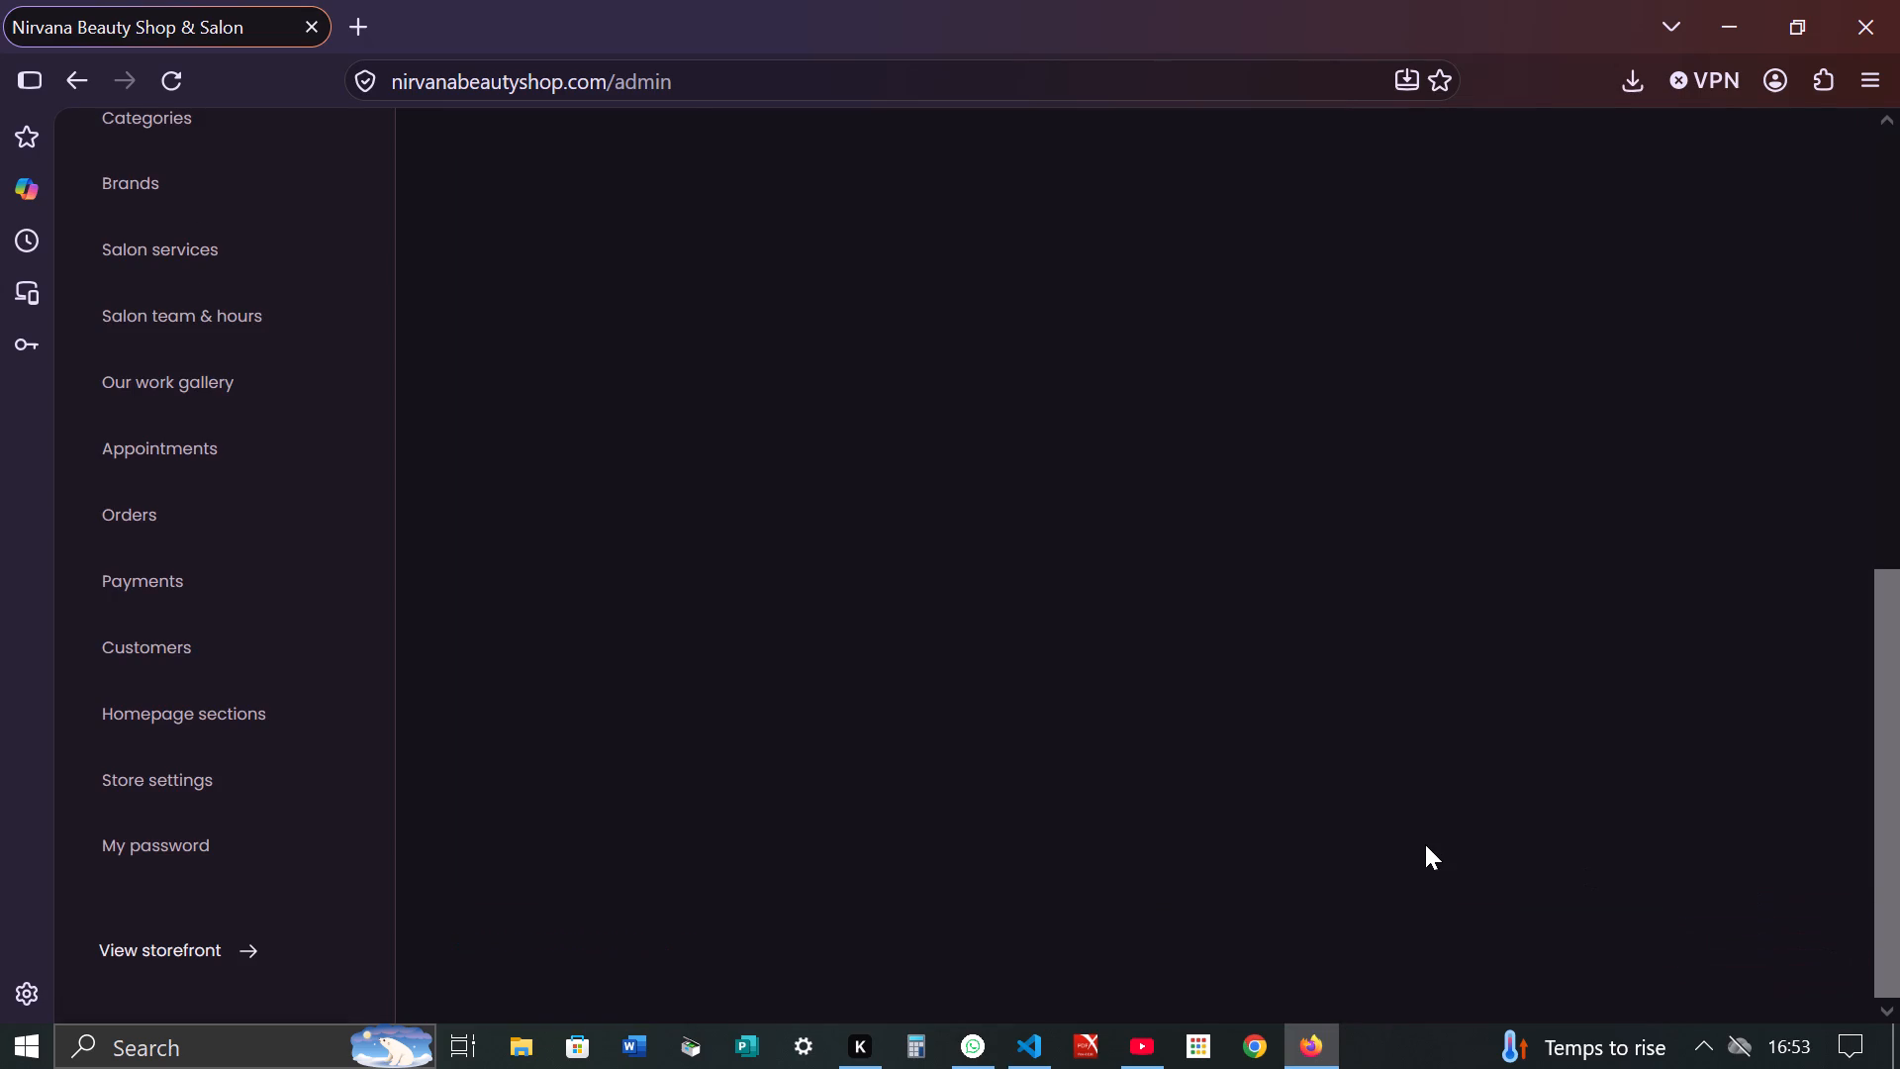
# Open Pretty Pal 15ml - 602# Nail Polish Gel Set Accessories Tools for editing, set its Option 1 stock to 0 and save.
pyautogui.scroll(-8, 1425, 844)
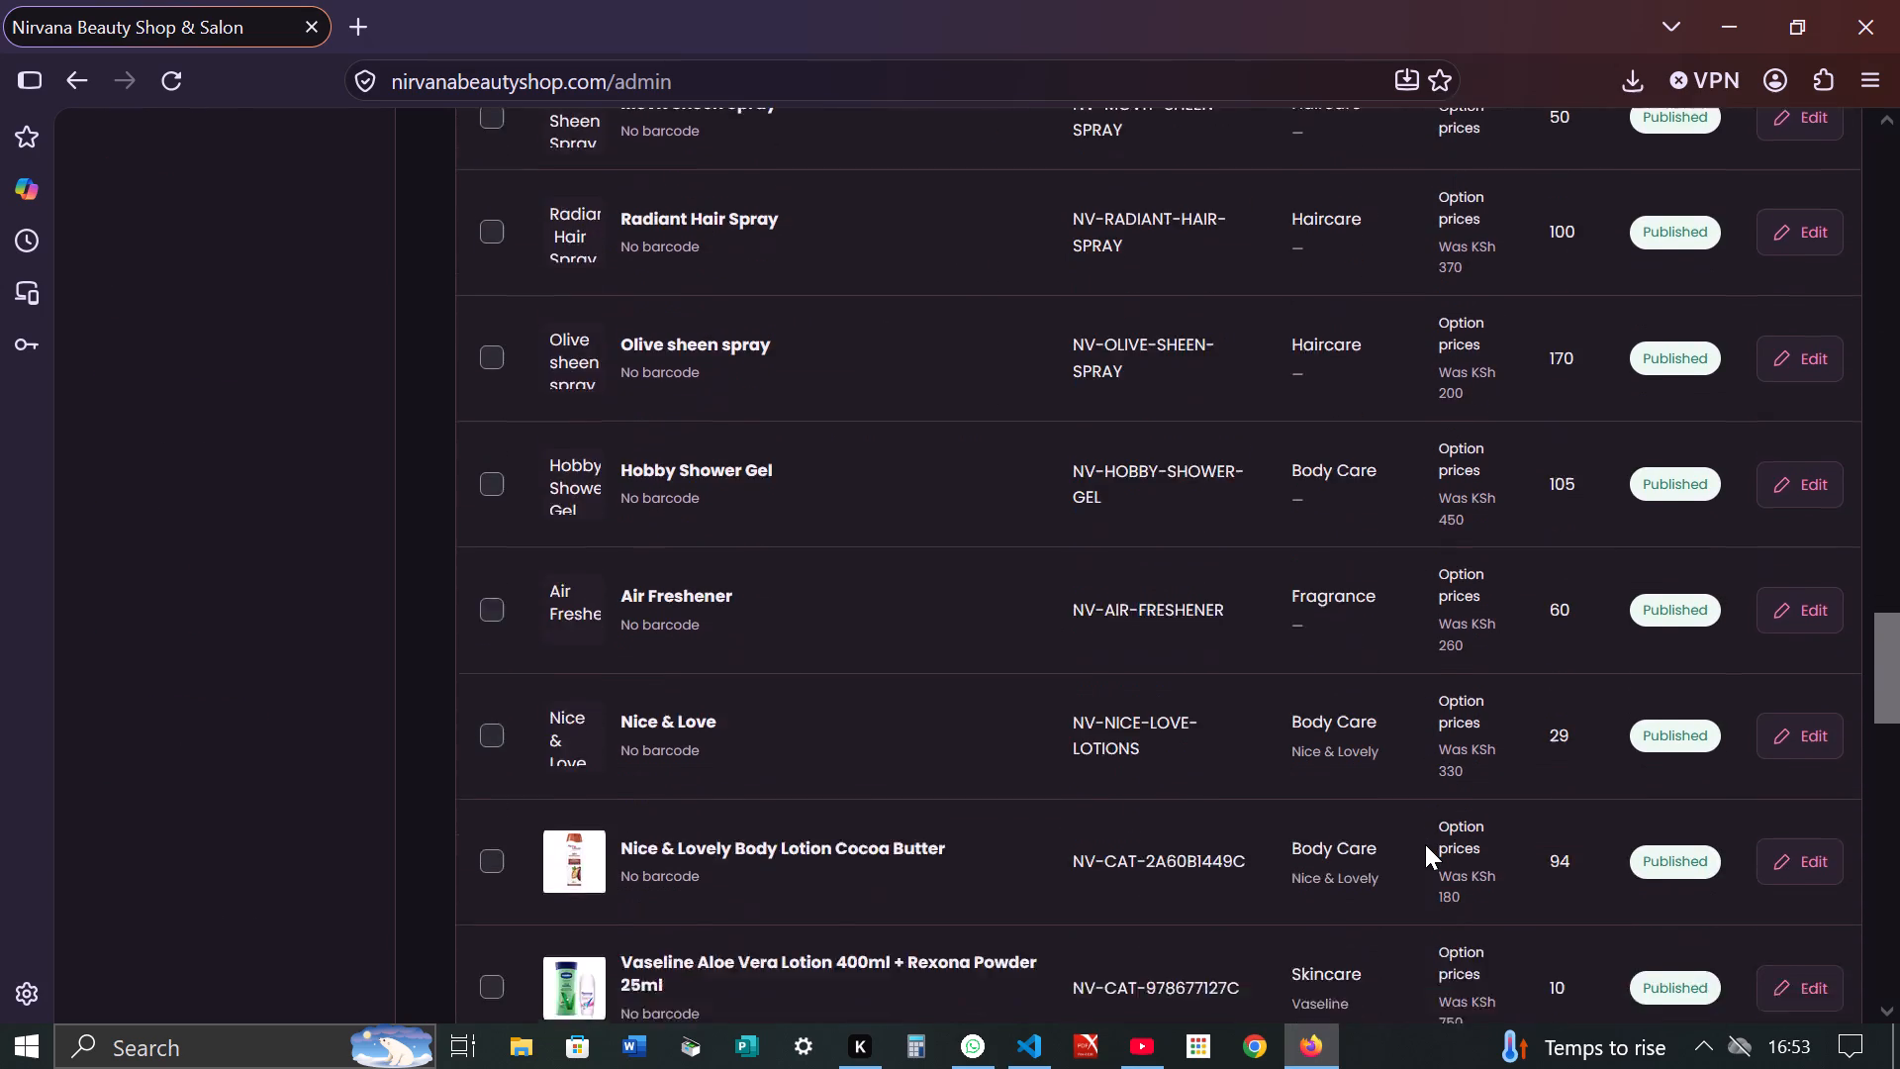
pyautogui.scroll(-6, 1425, 844)
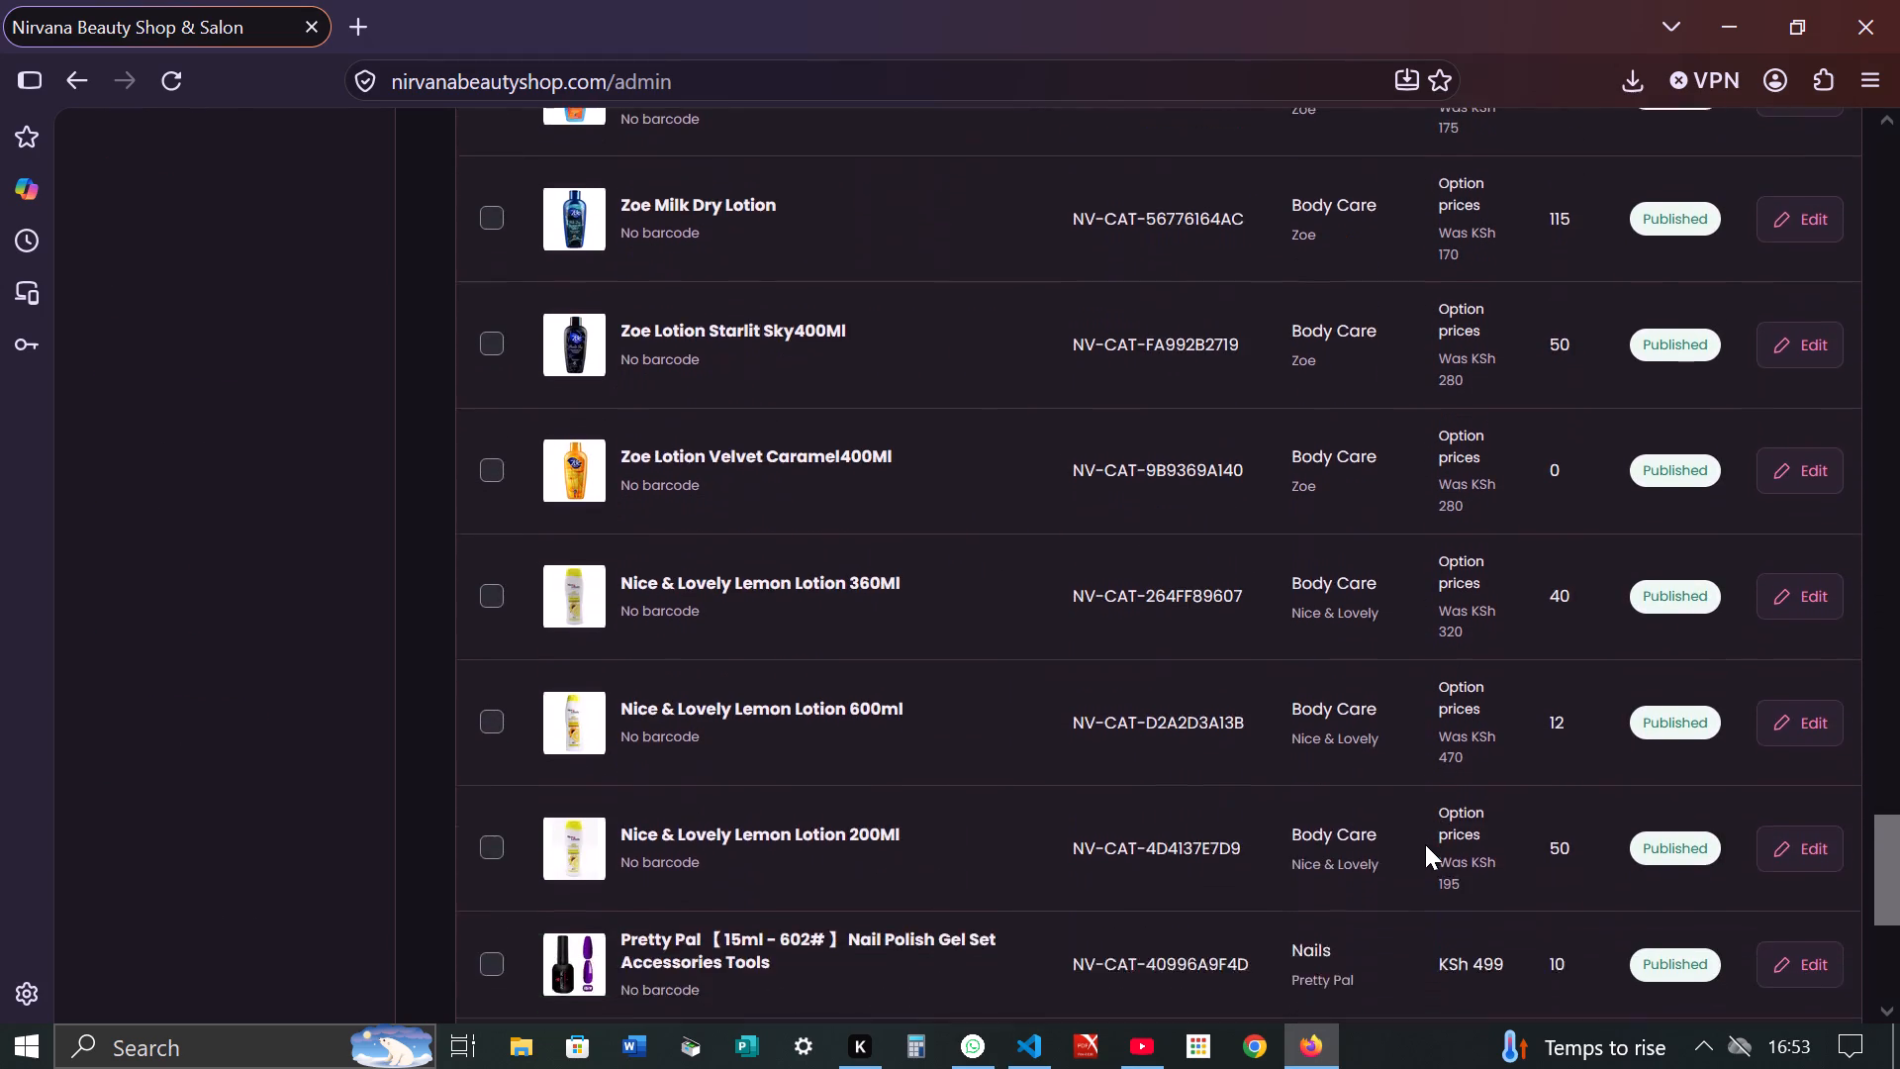
pyautogui.scroll(-2, 1425, 844)
pyautogui.click(1778, 722)
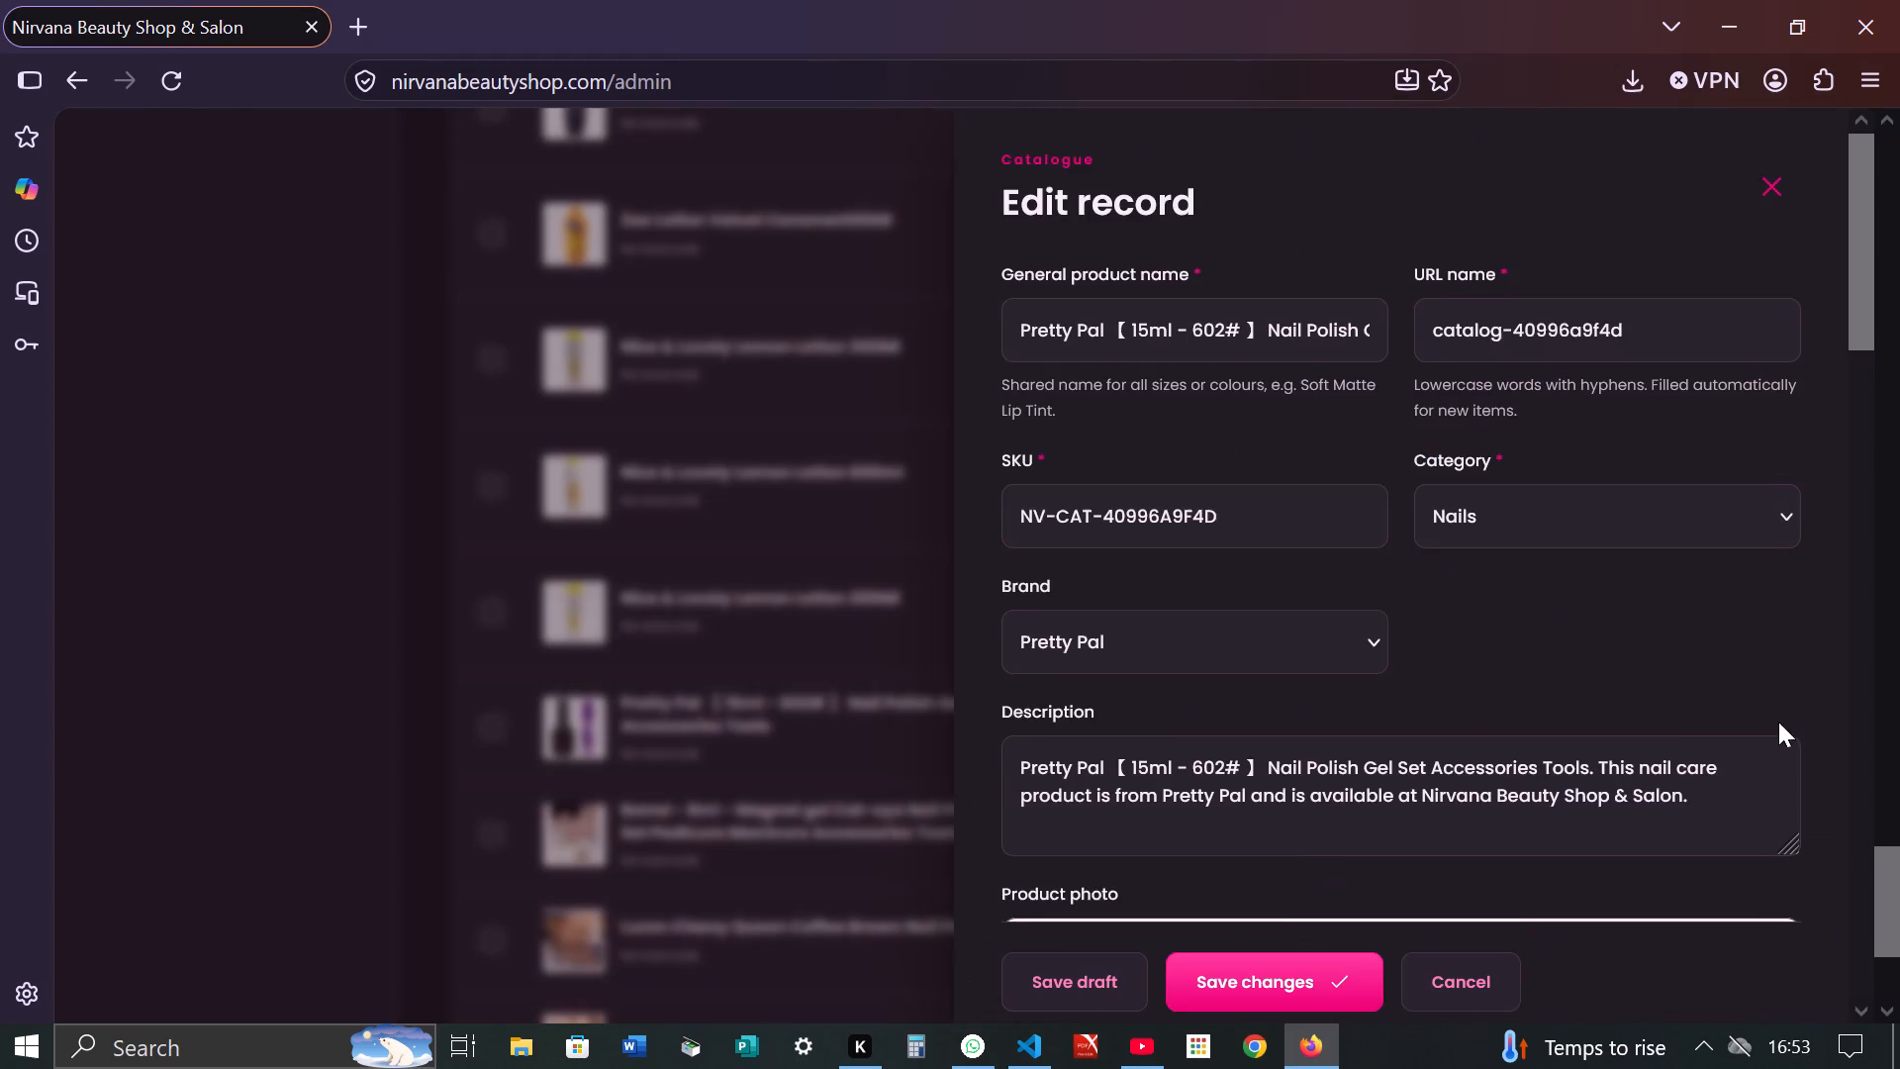
pyautogui.scroll(-4, 1468, 744)
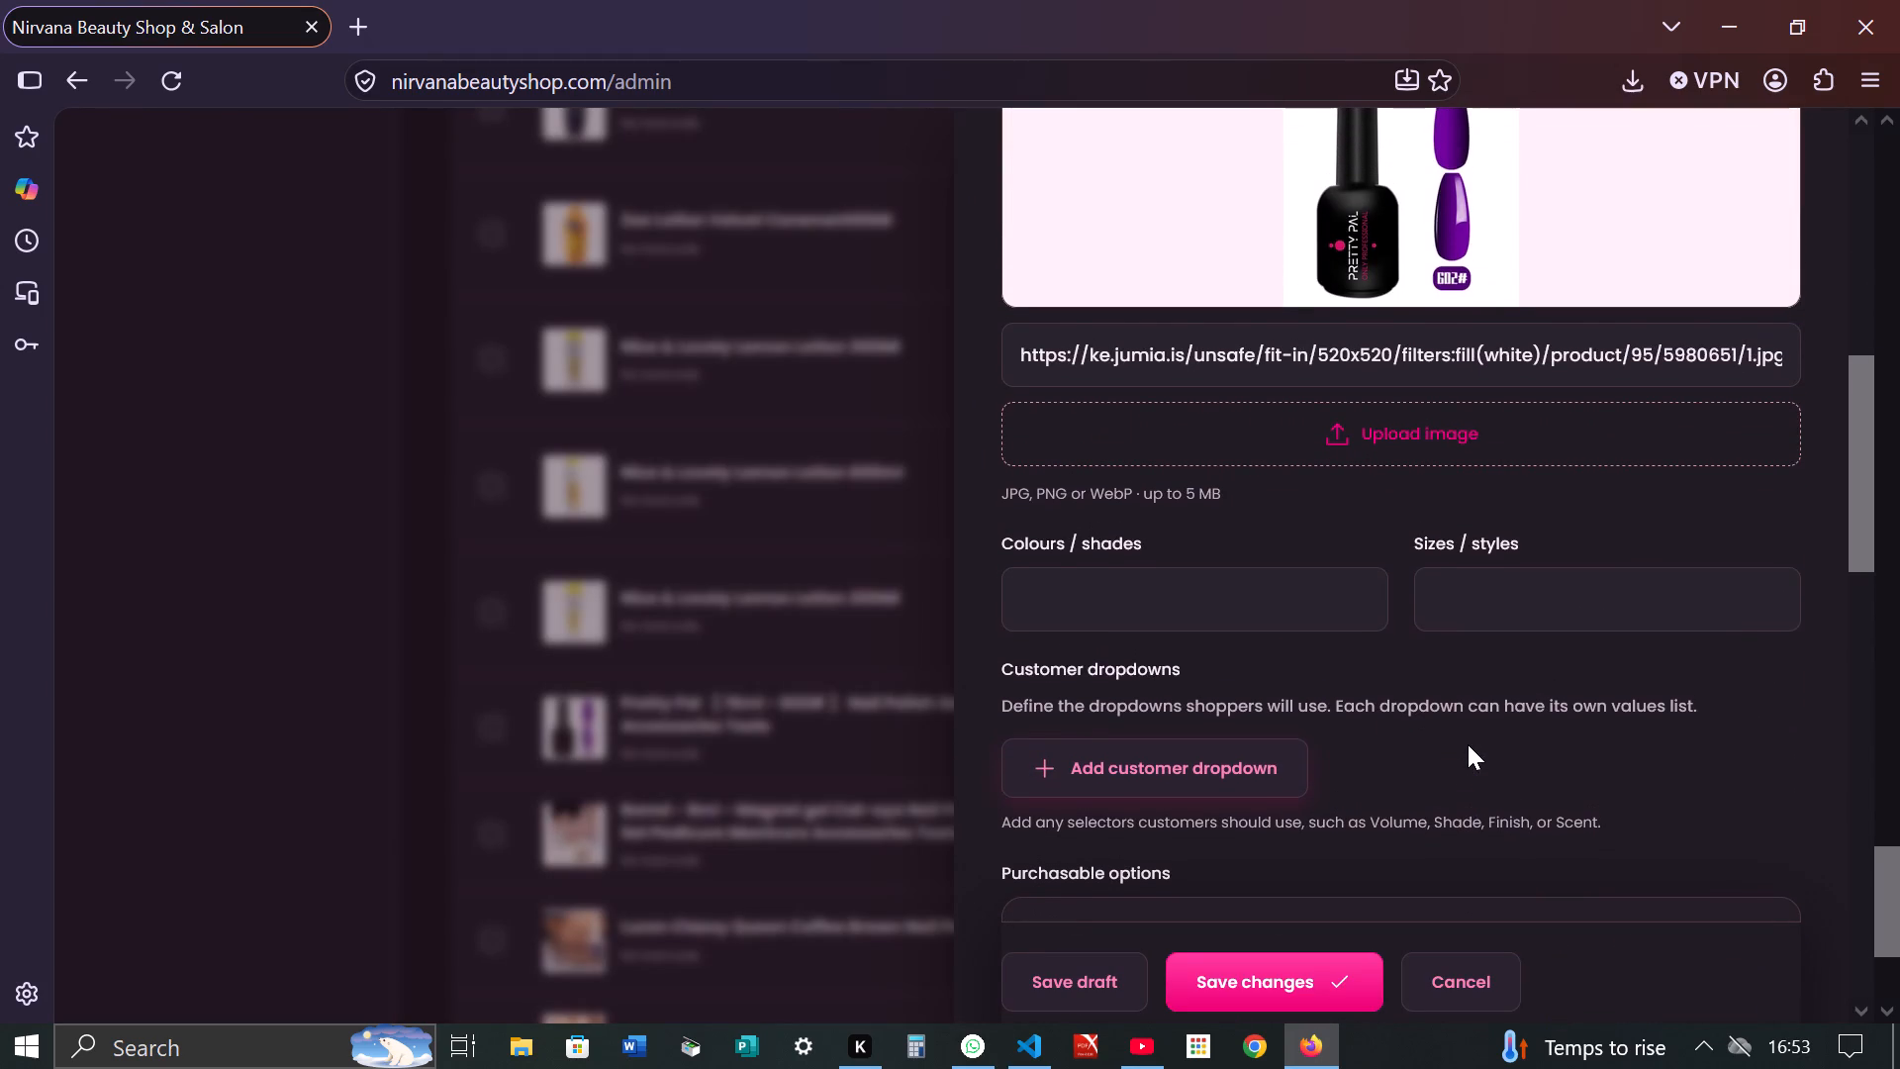
pyautogui.scroll(-2, 1468, 744)
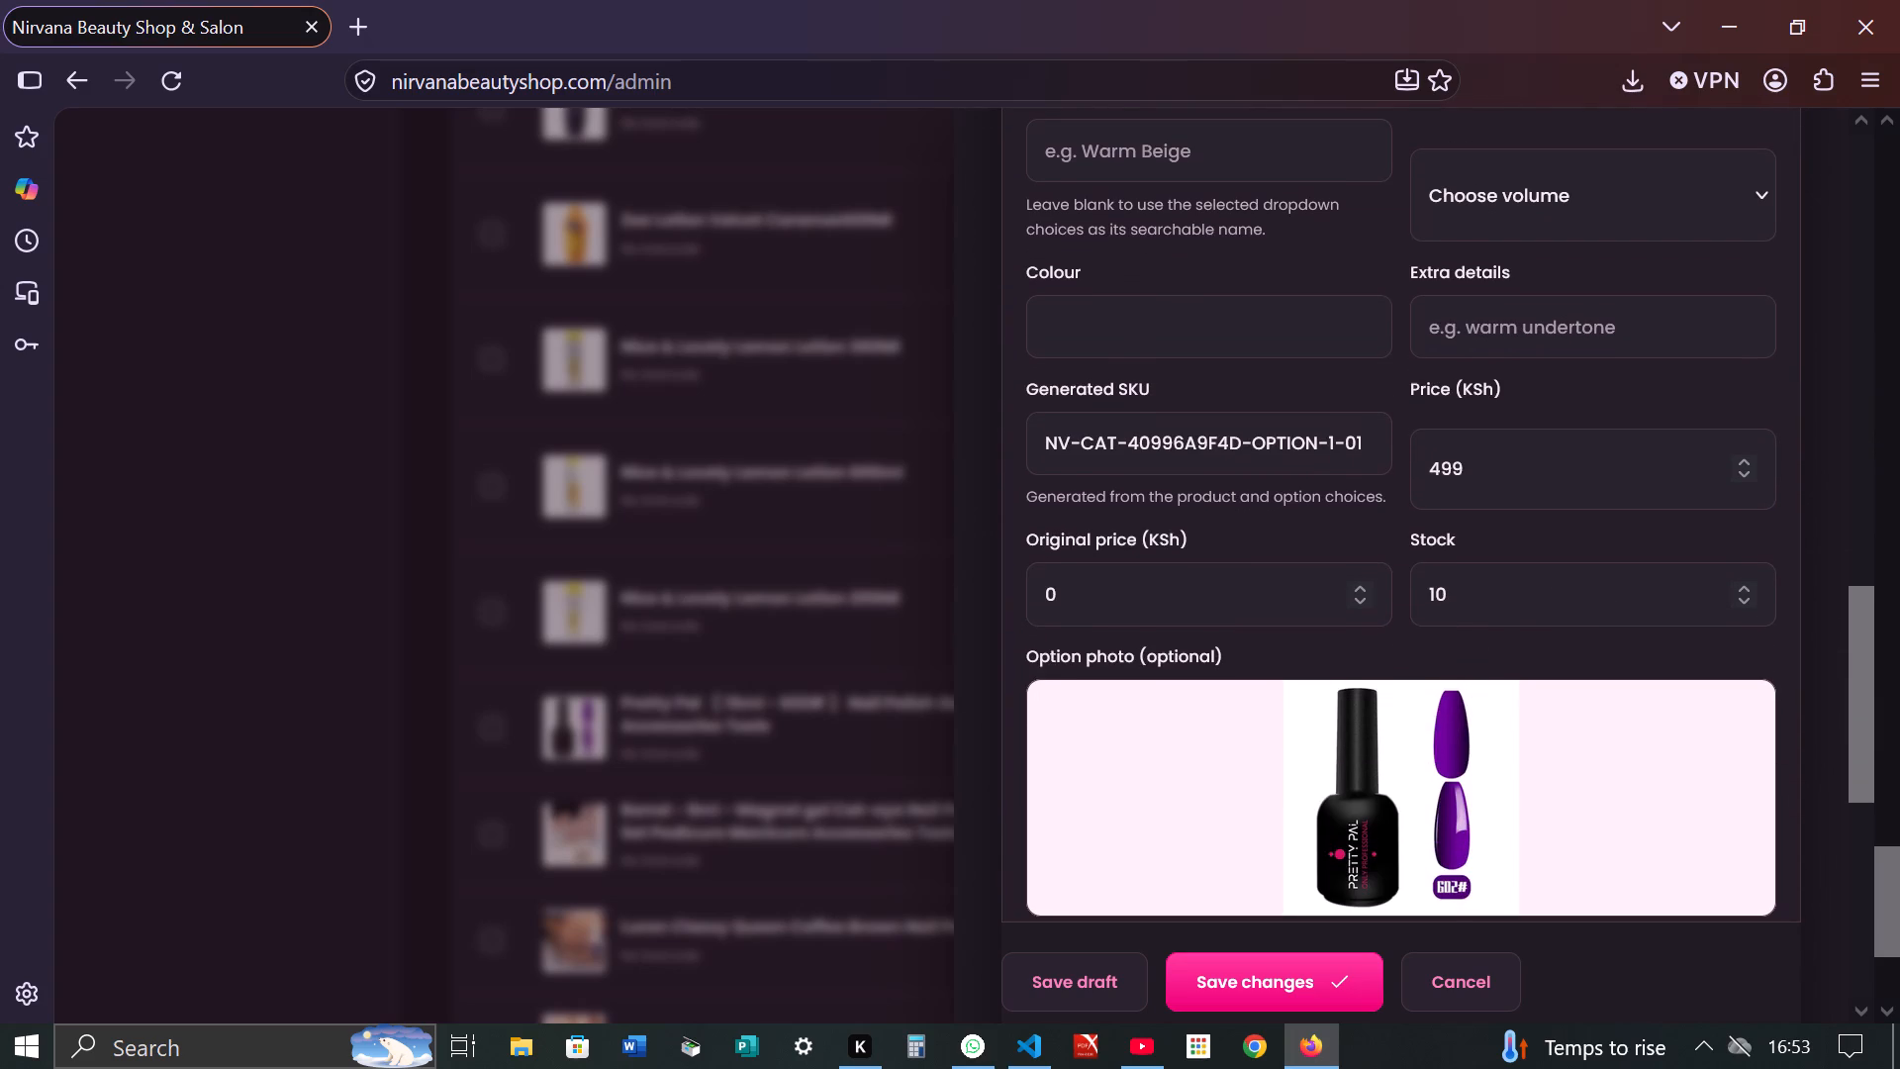
pyautogui.click(1435, 598)
pyautogui.press('BackSpace')
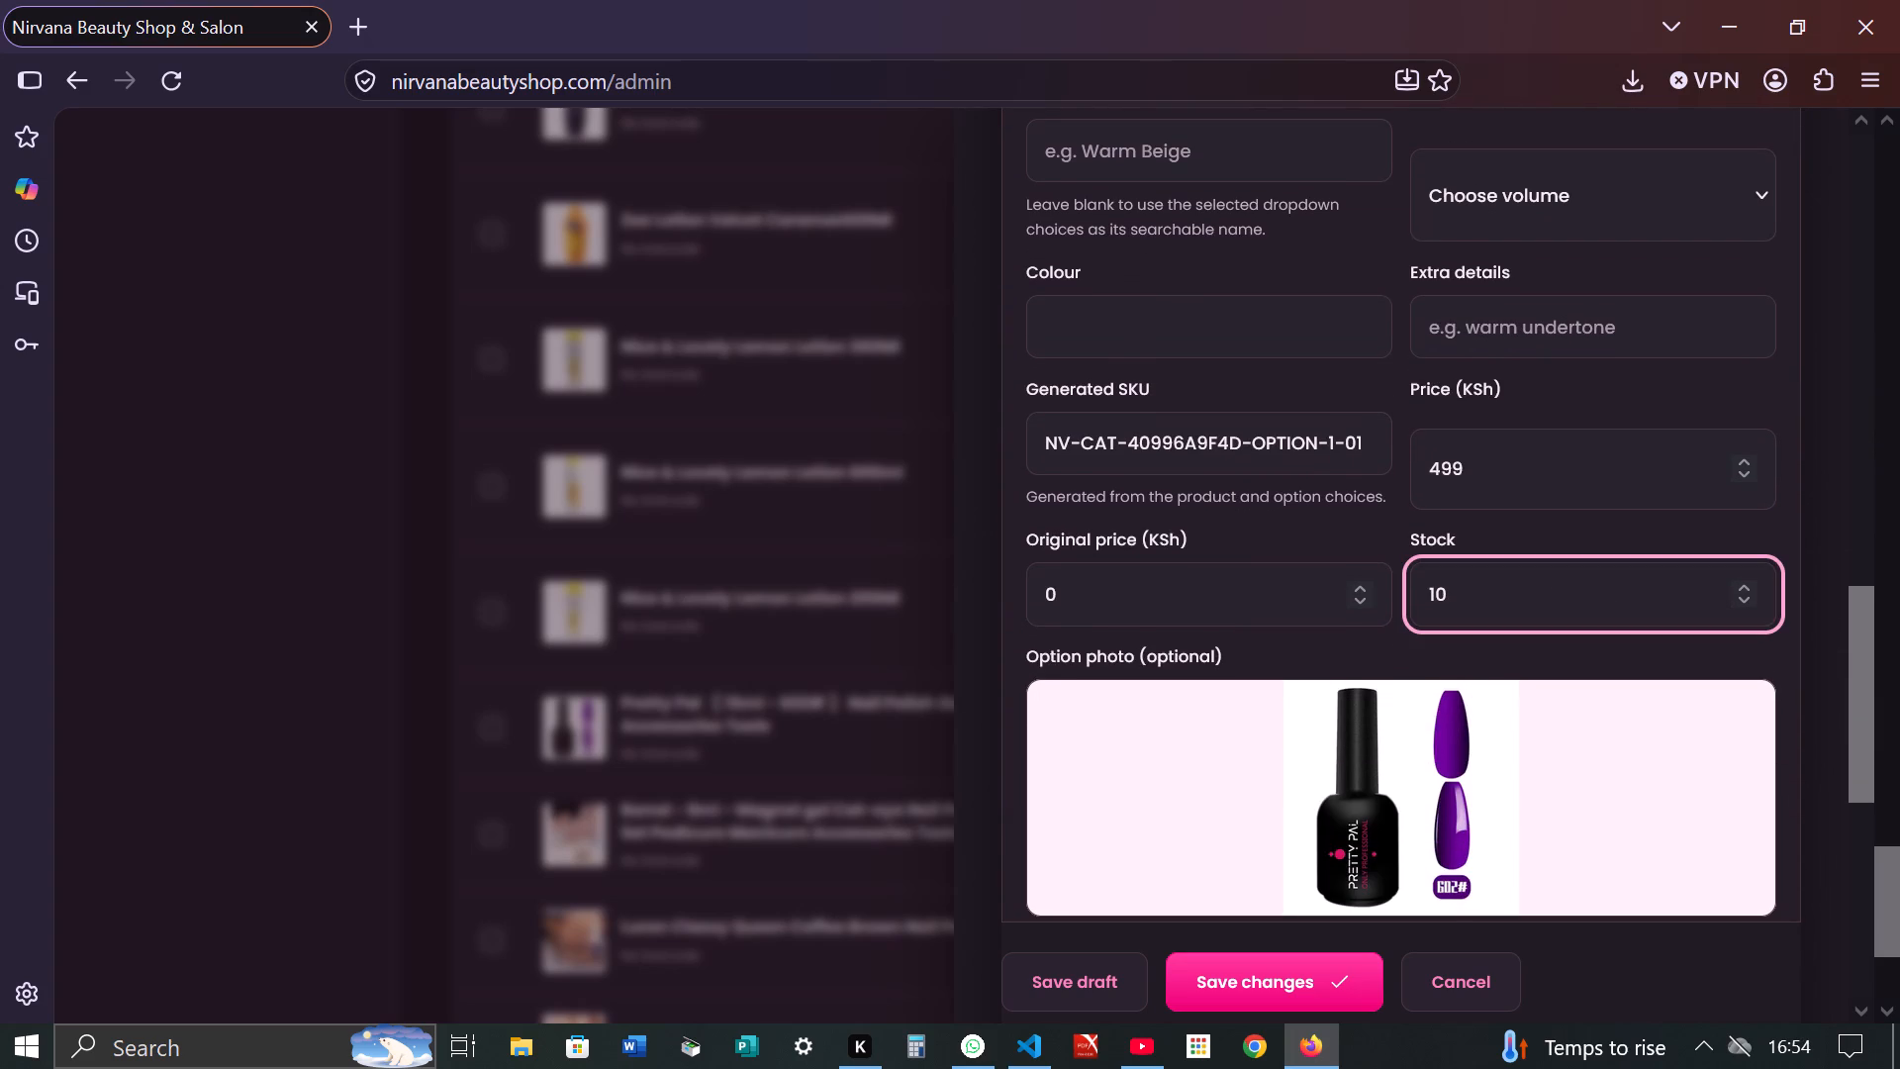
pyautogui.click(1301, 951)
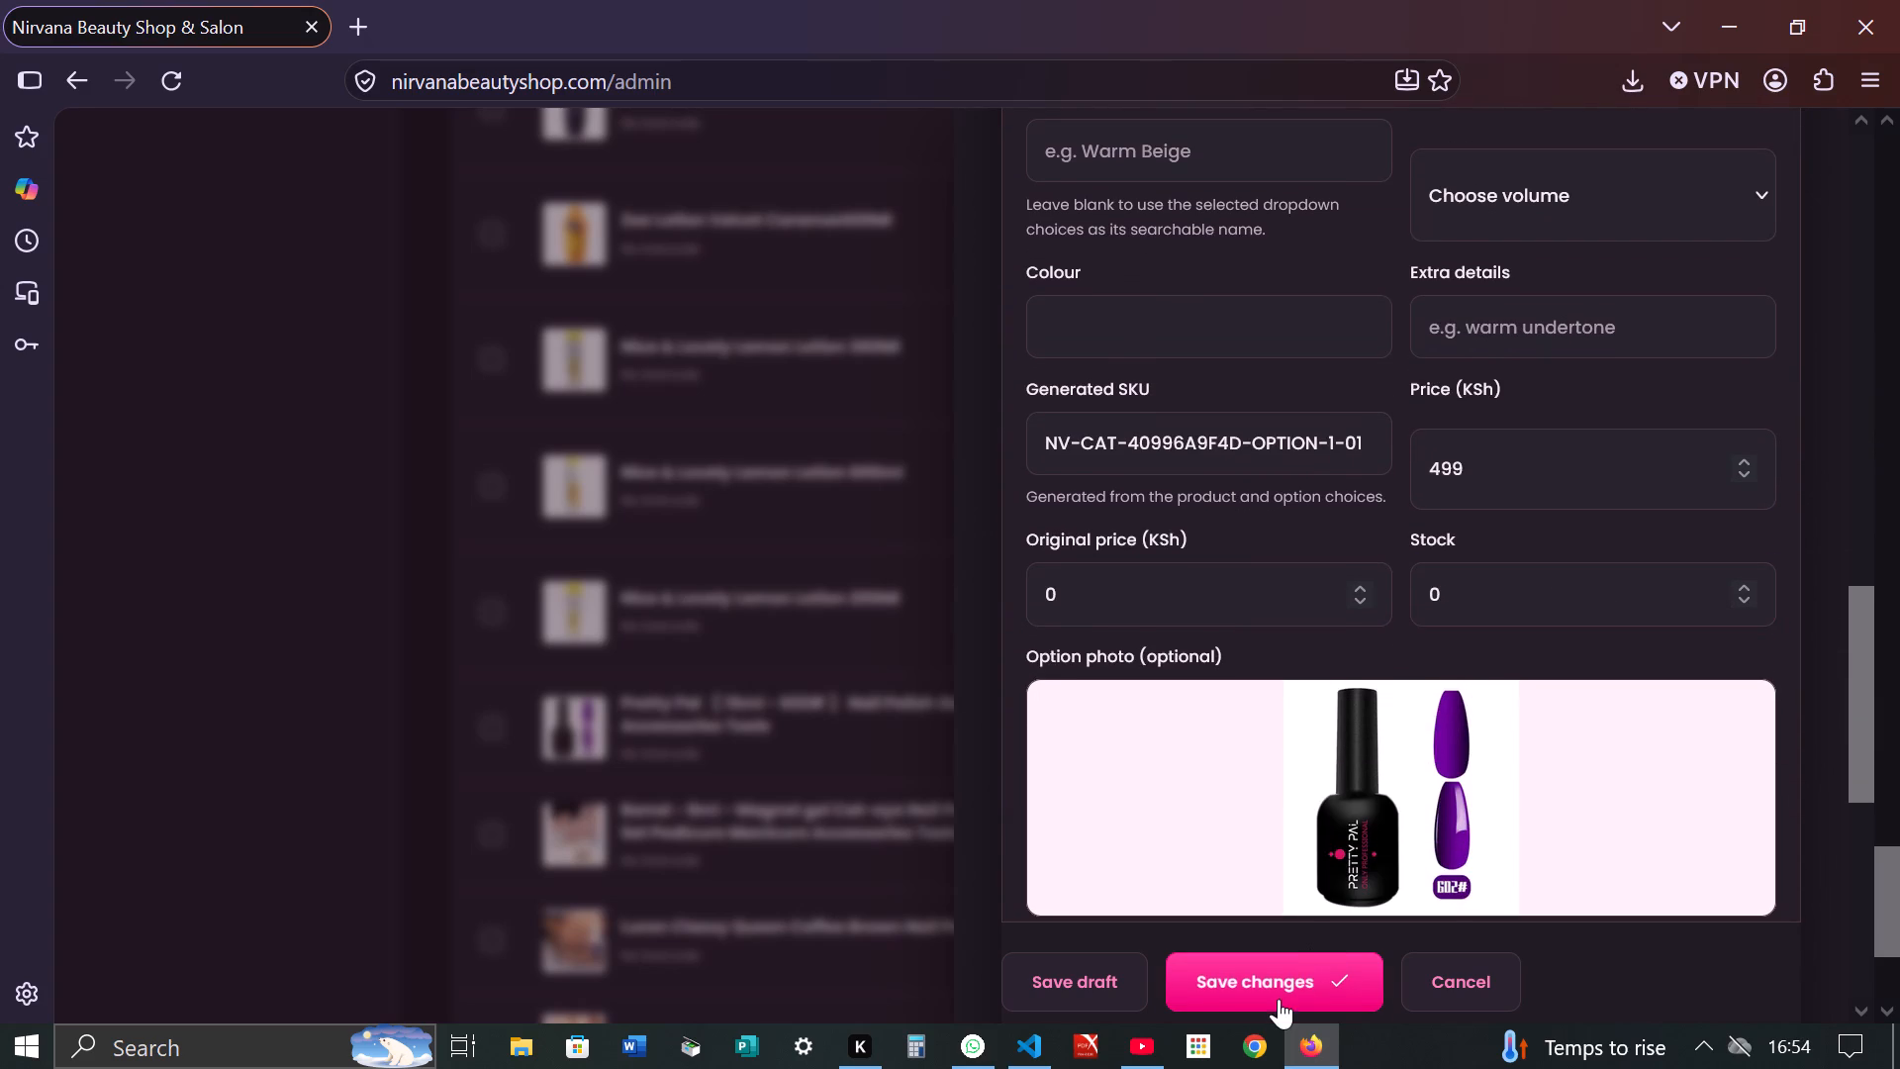
pyautogui.click(1279, 999)
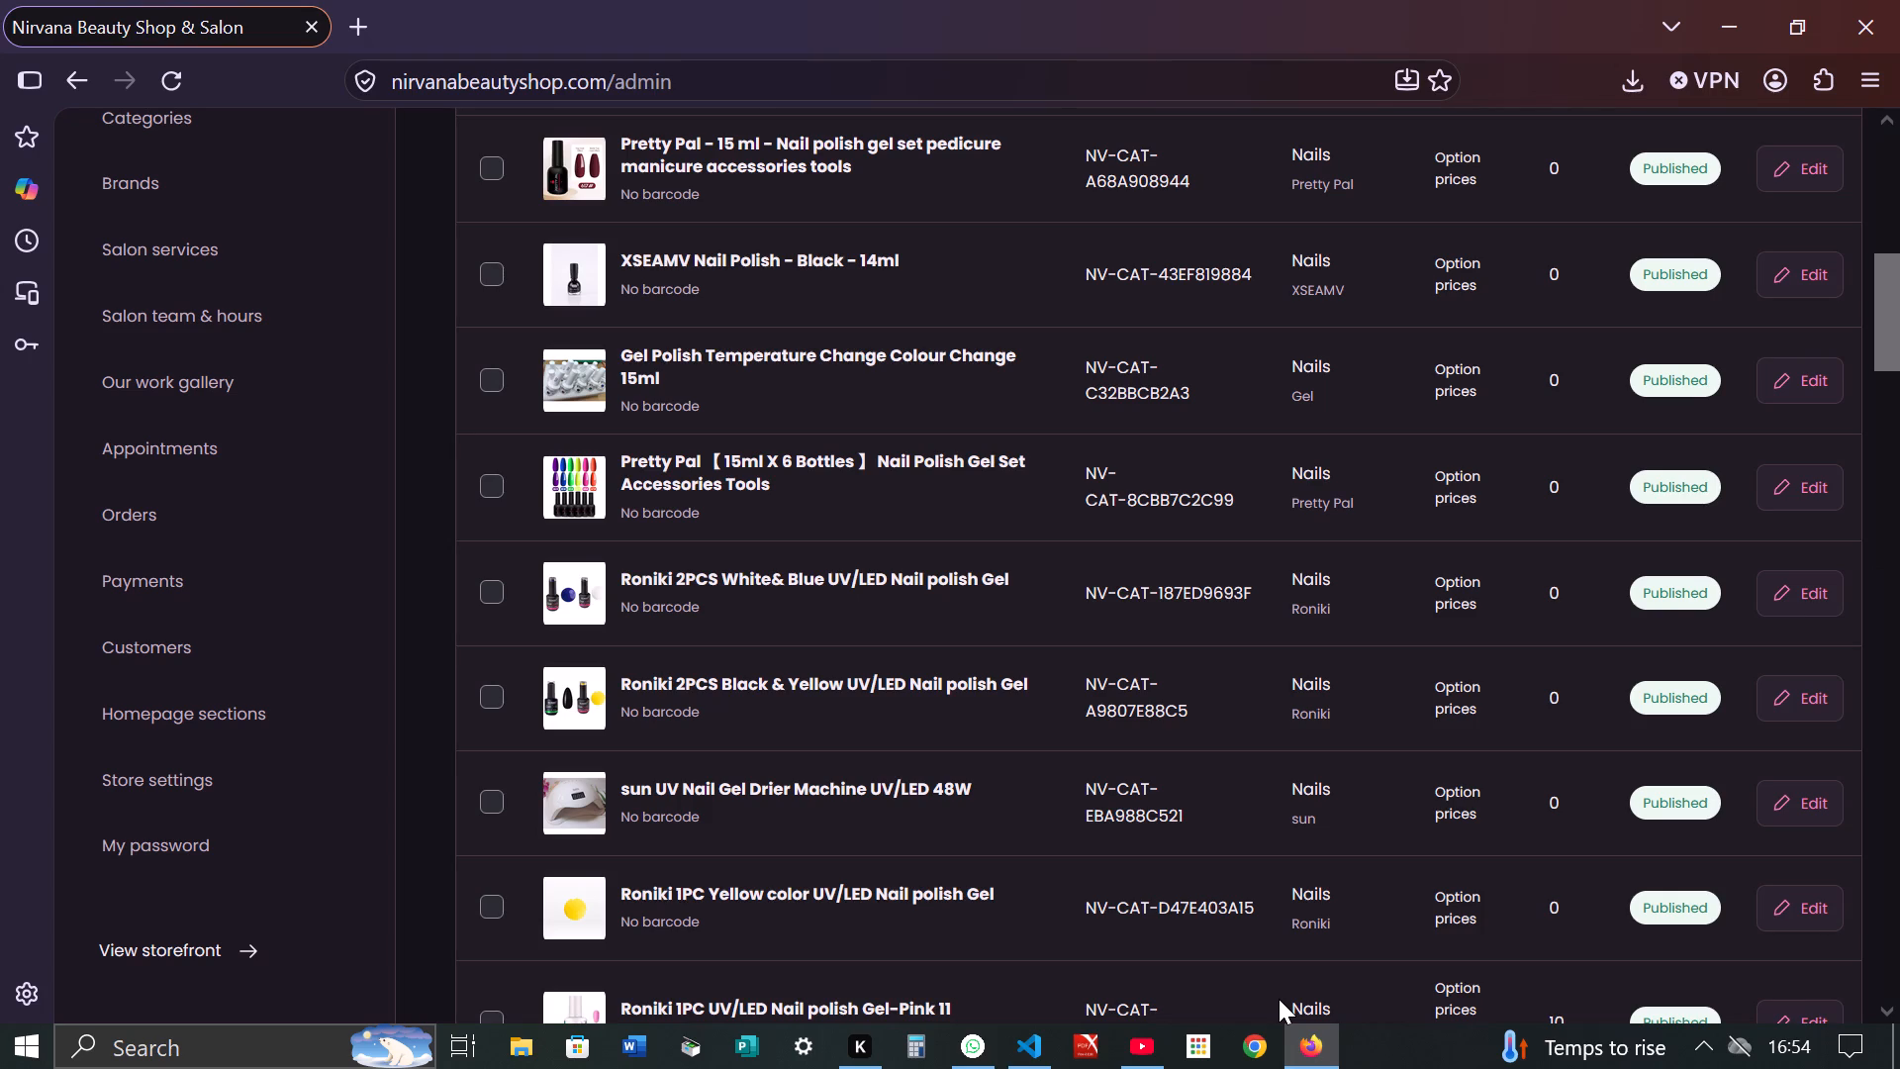
# Advance the reloaded product list from page 1 to page 4 again.
pyautogui.scroll(-14, 1279, 999)
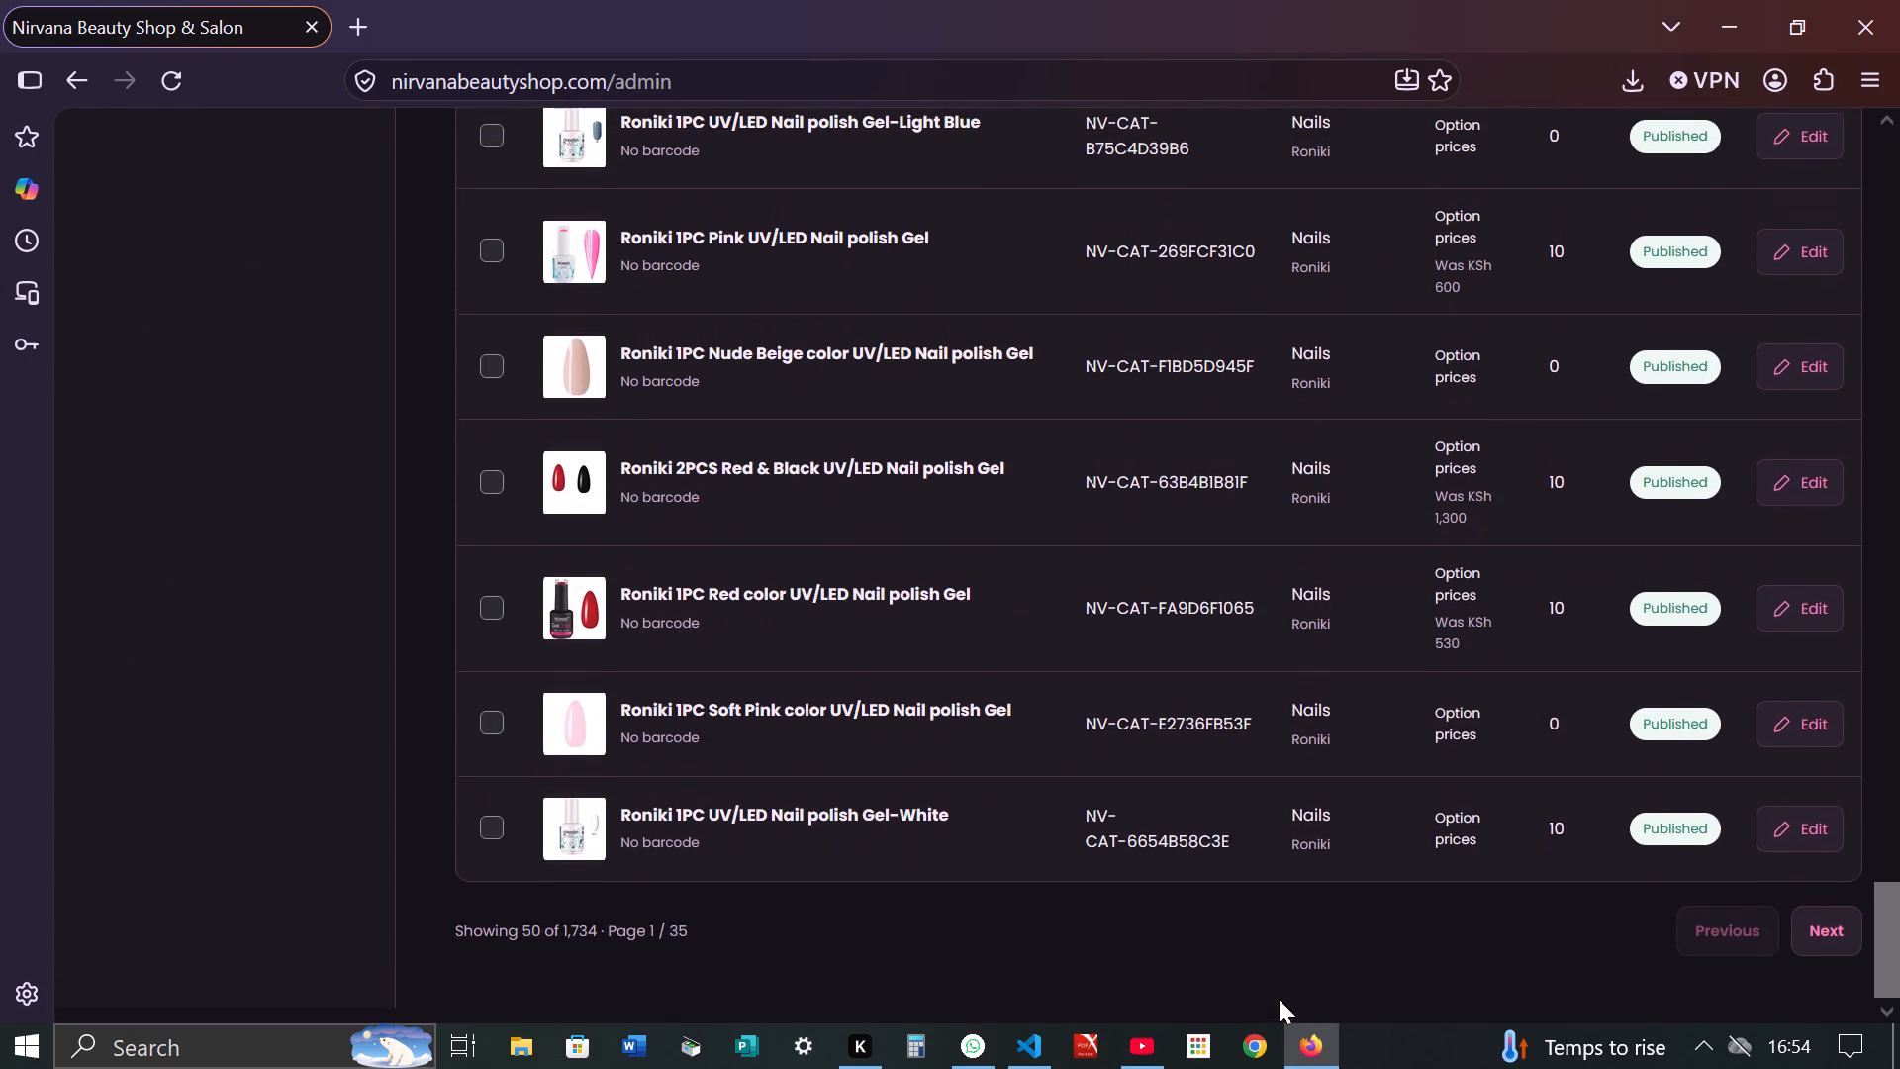
pyautogui.click(1823, 943)
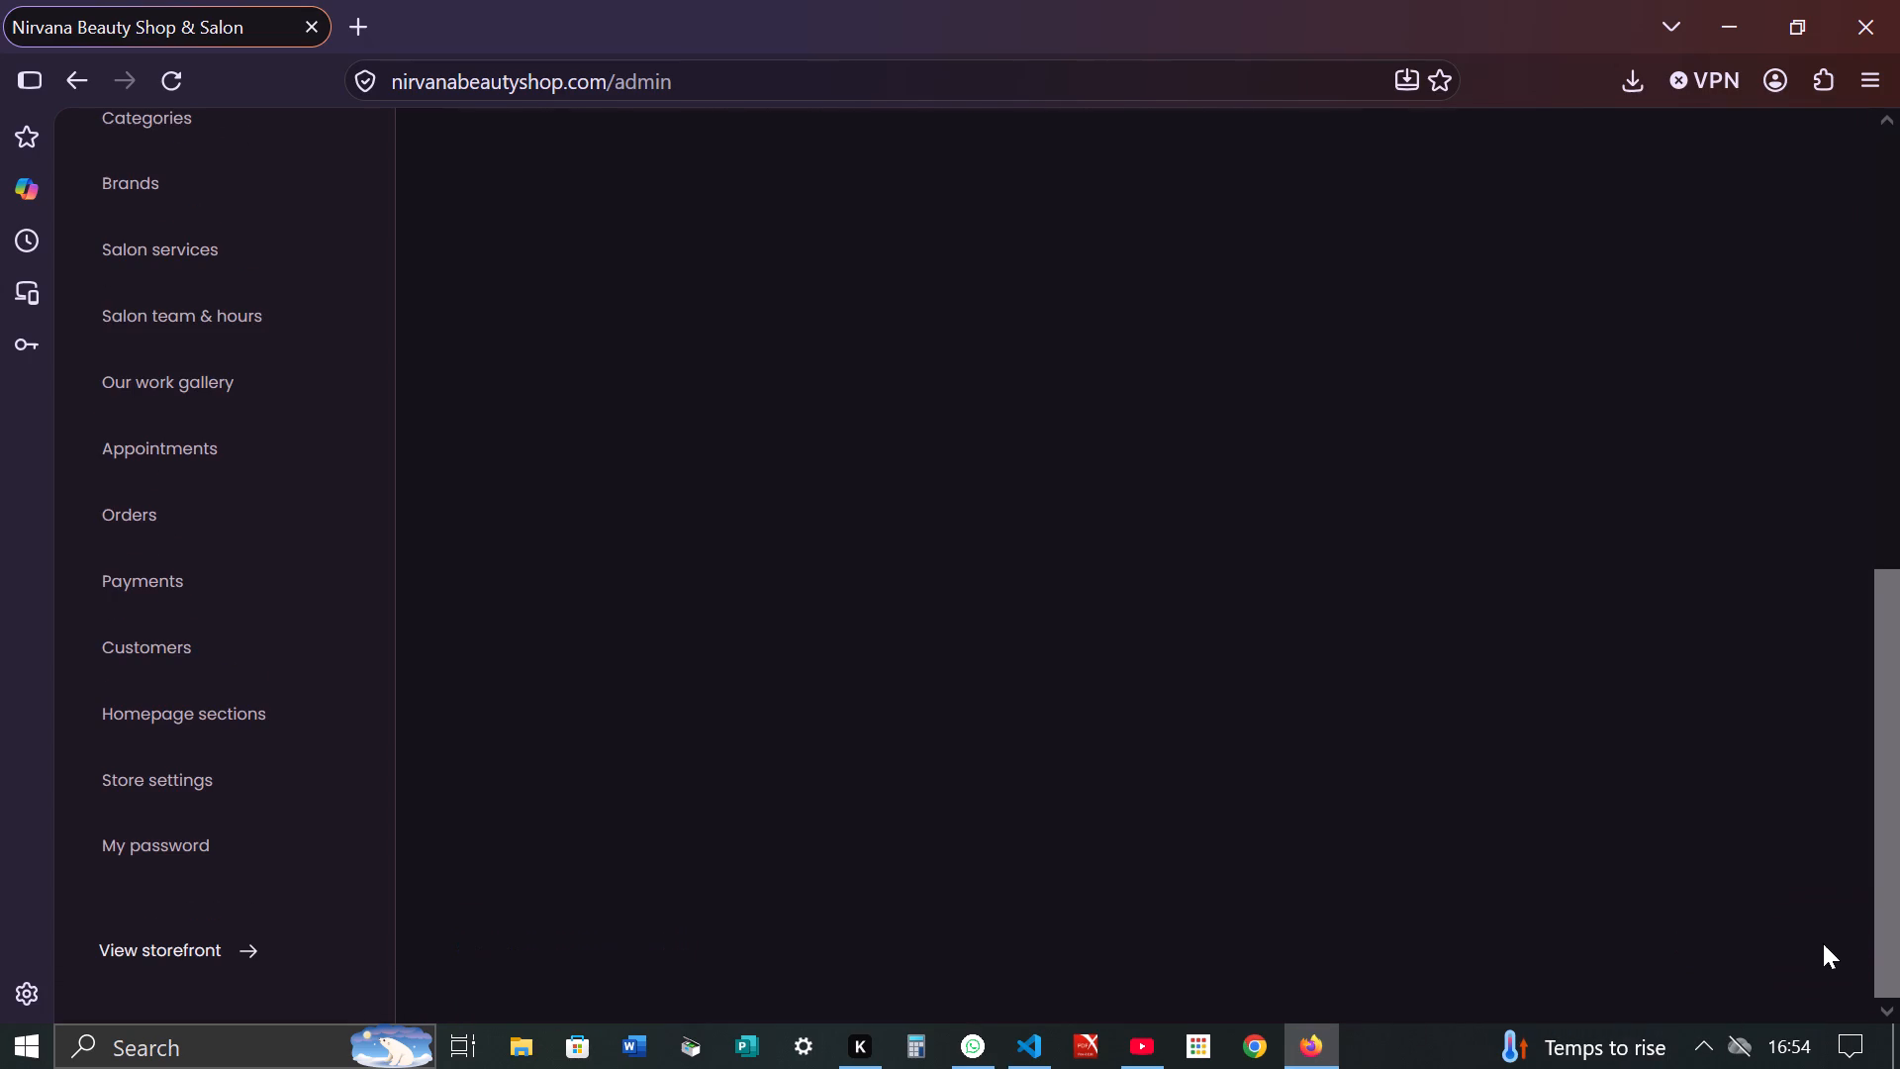
pyautogui.scroll(-3, 1283, 876)
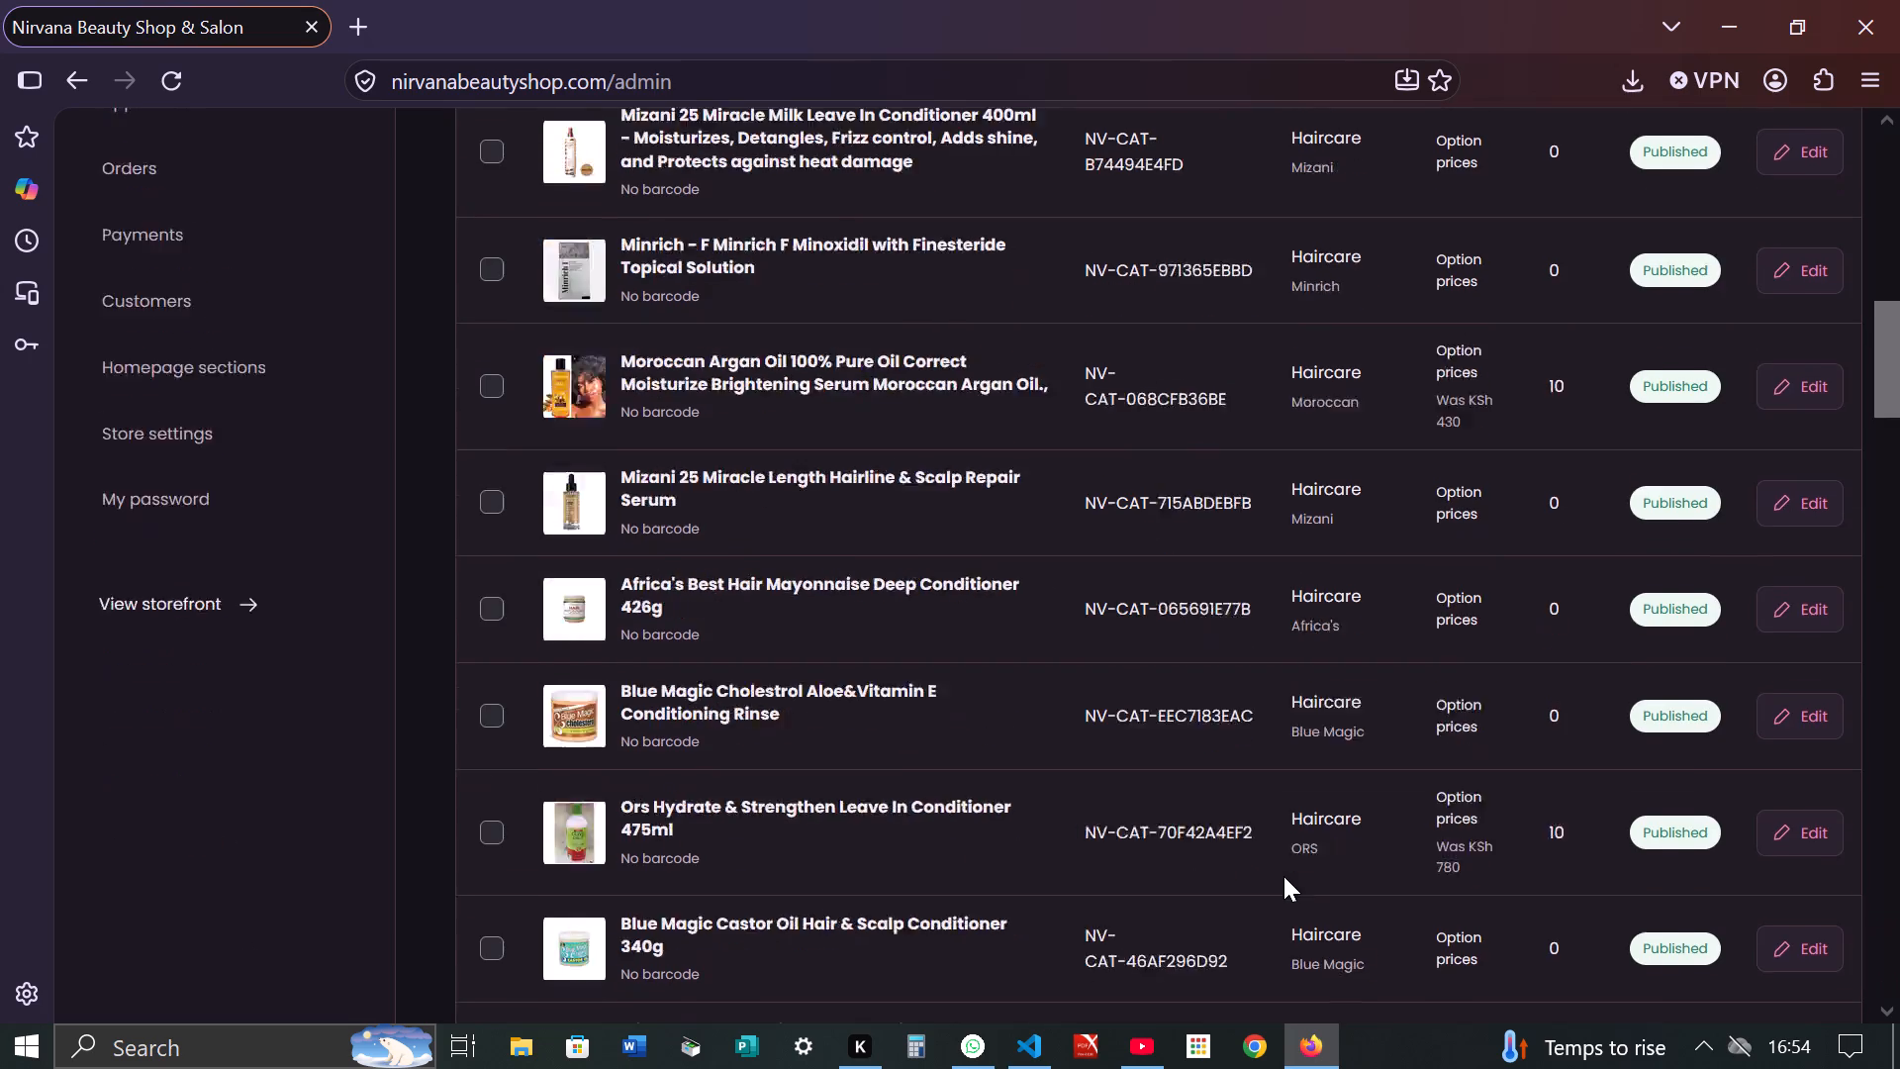
pyautogui.scroll(-11, 1283, 876)
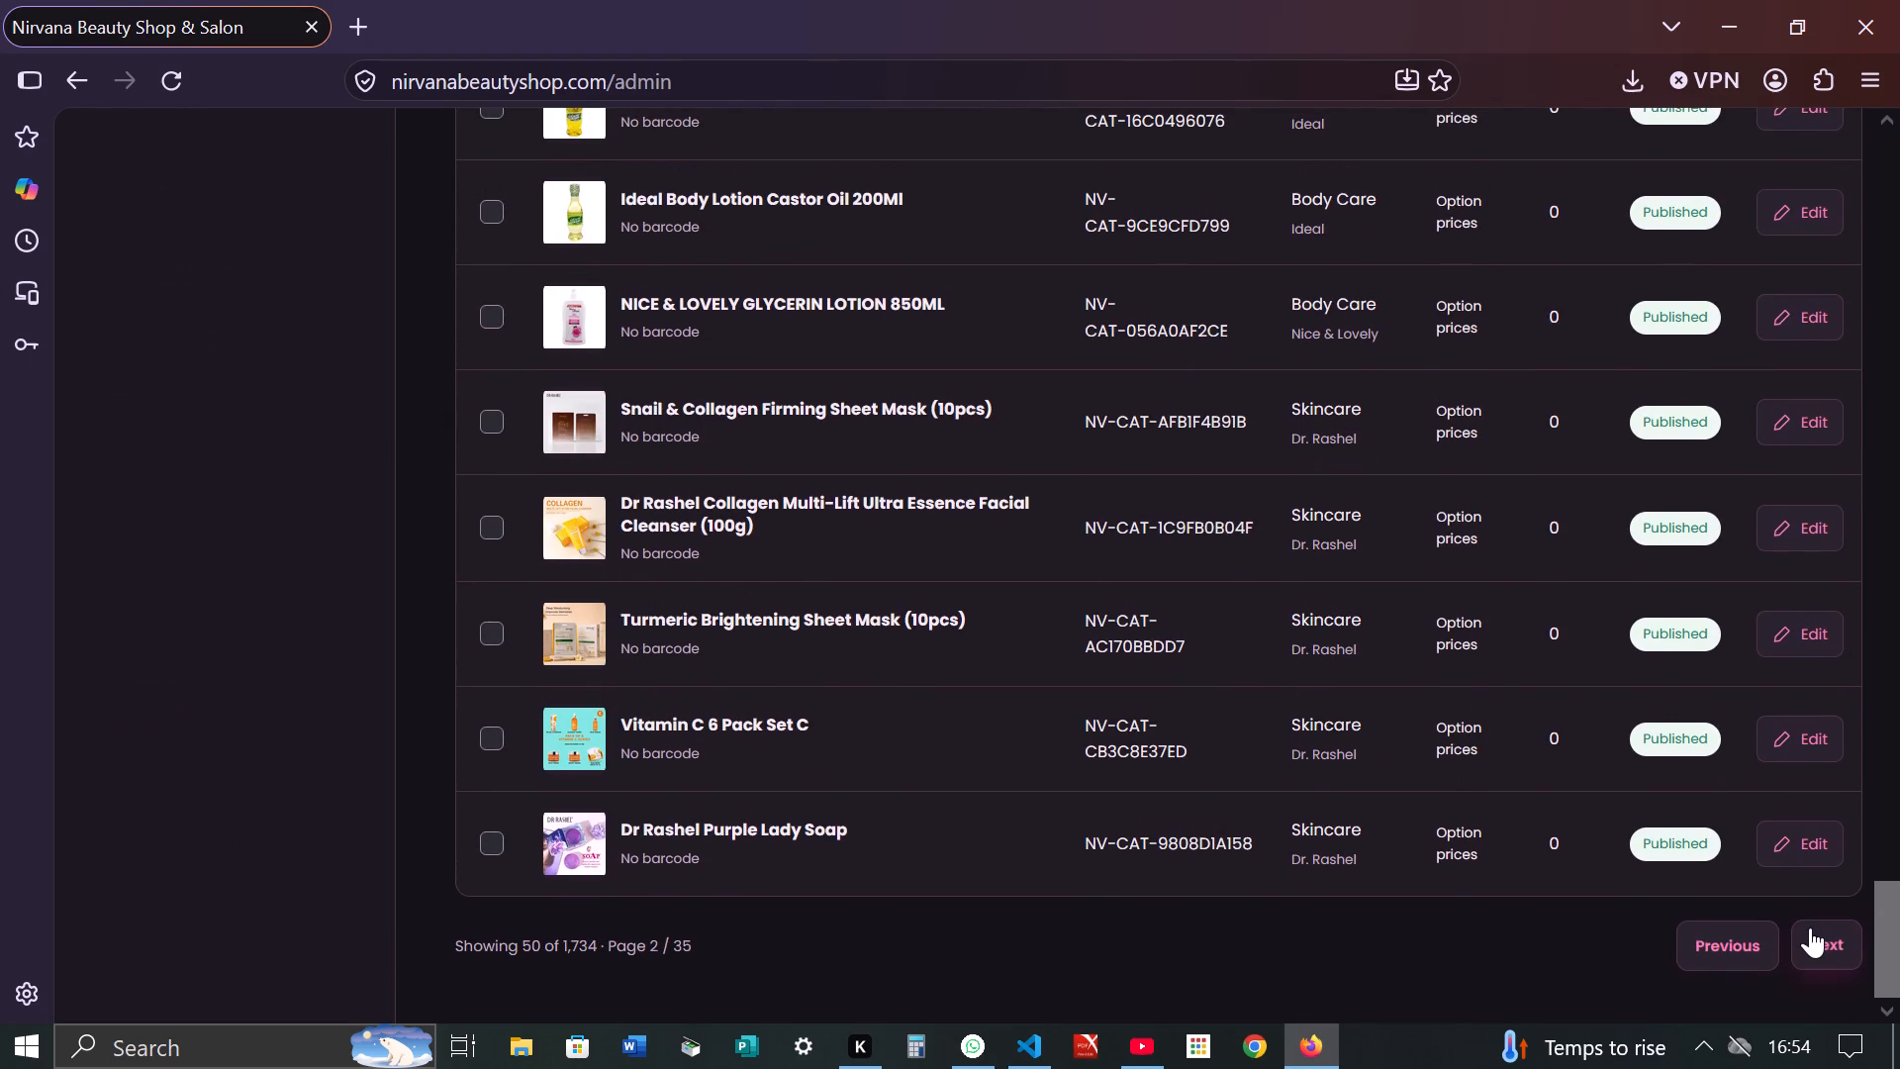
pyautogui.click(1810, 927)
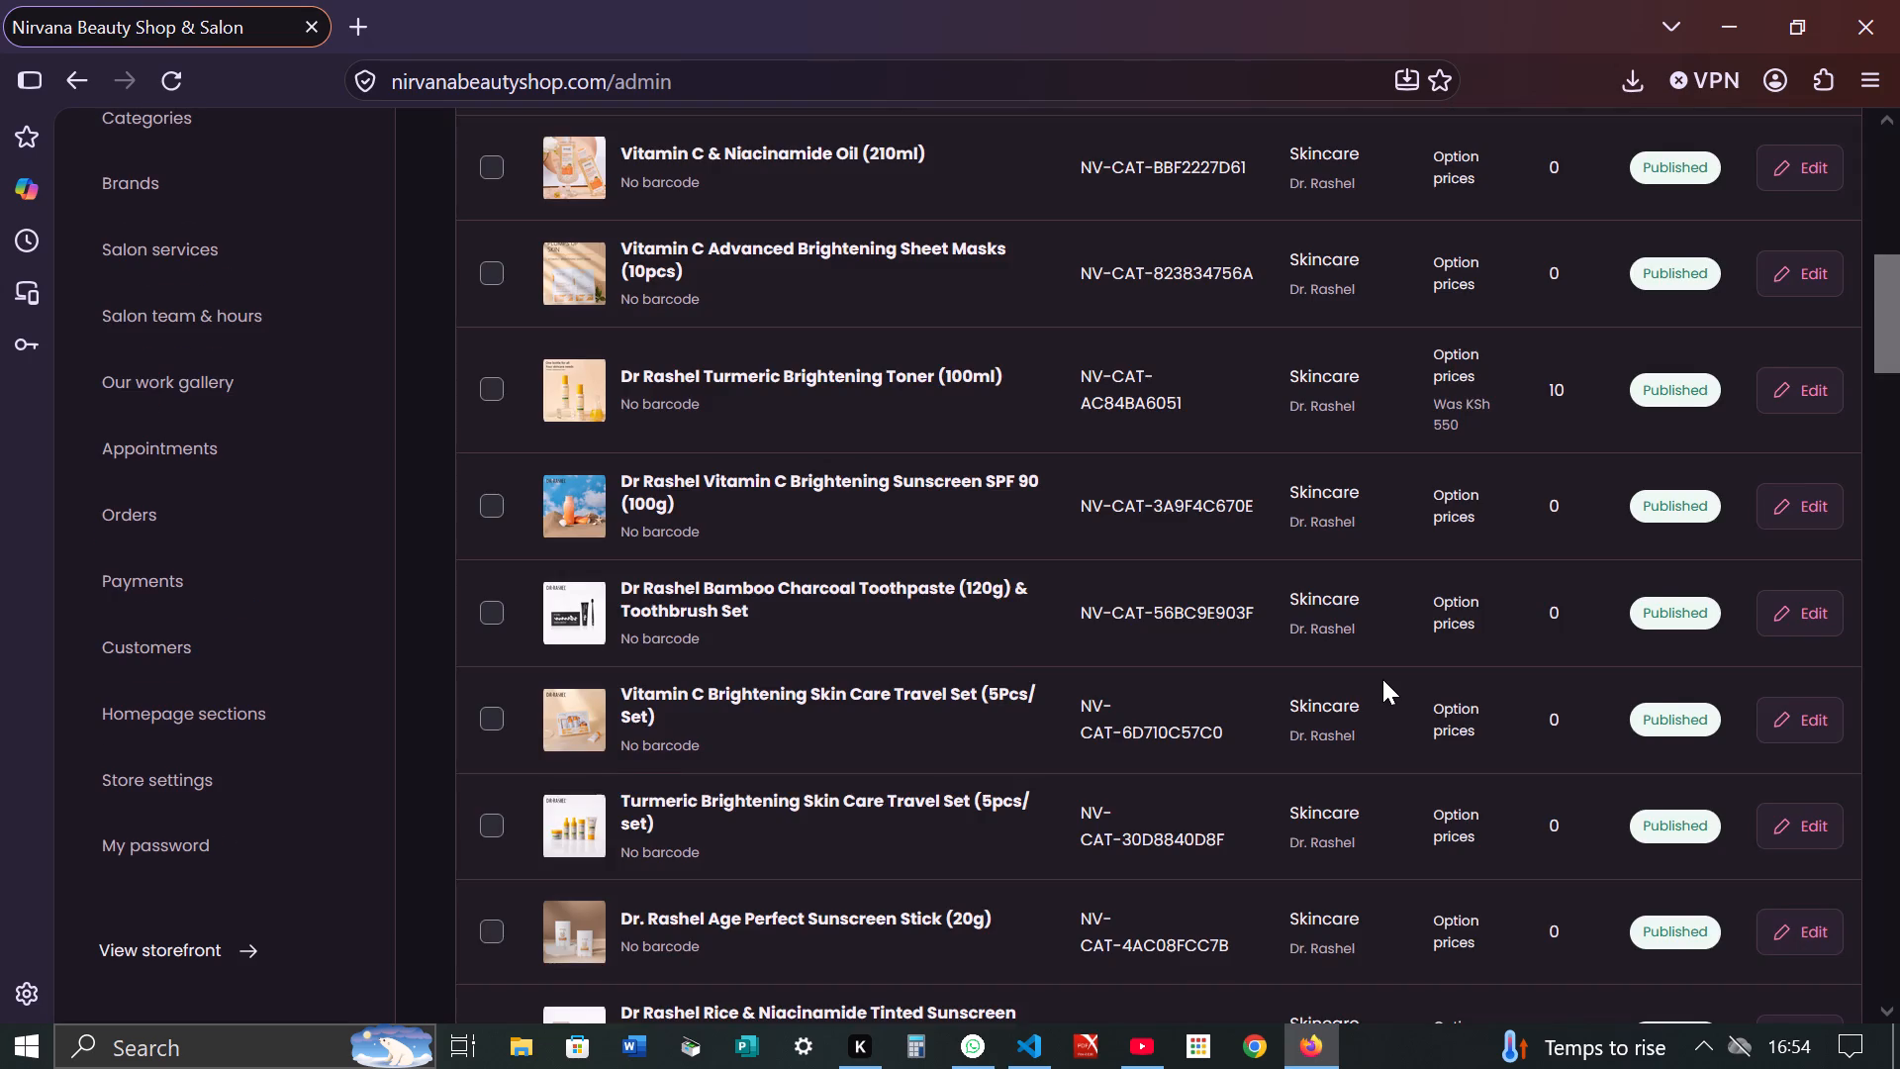
pyautogui.scroll(-15, 1382, 679)
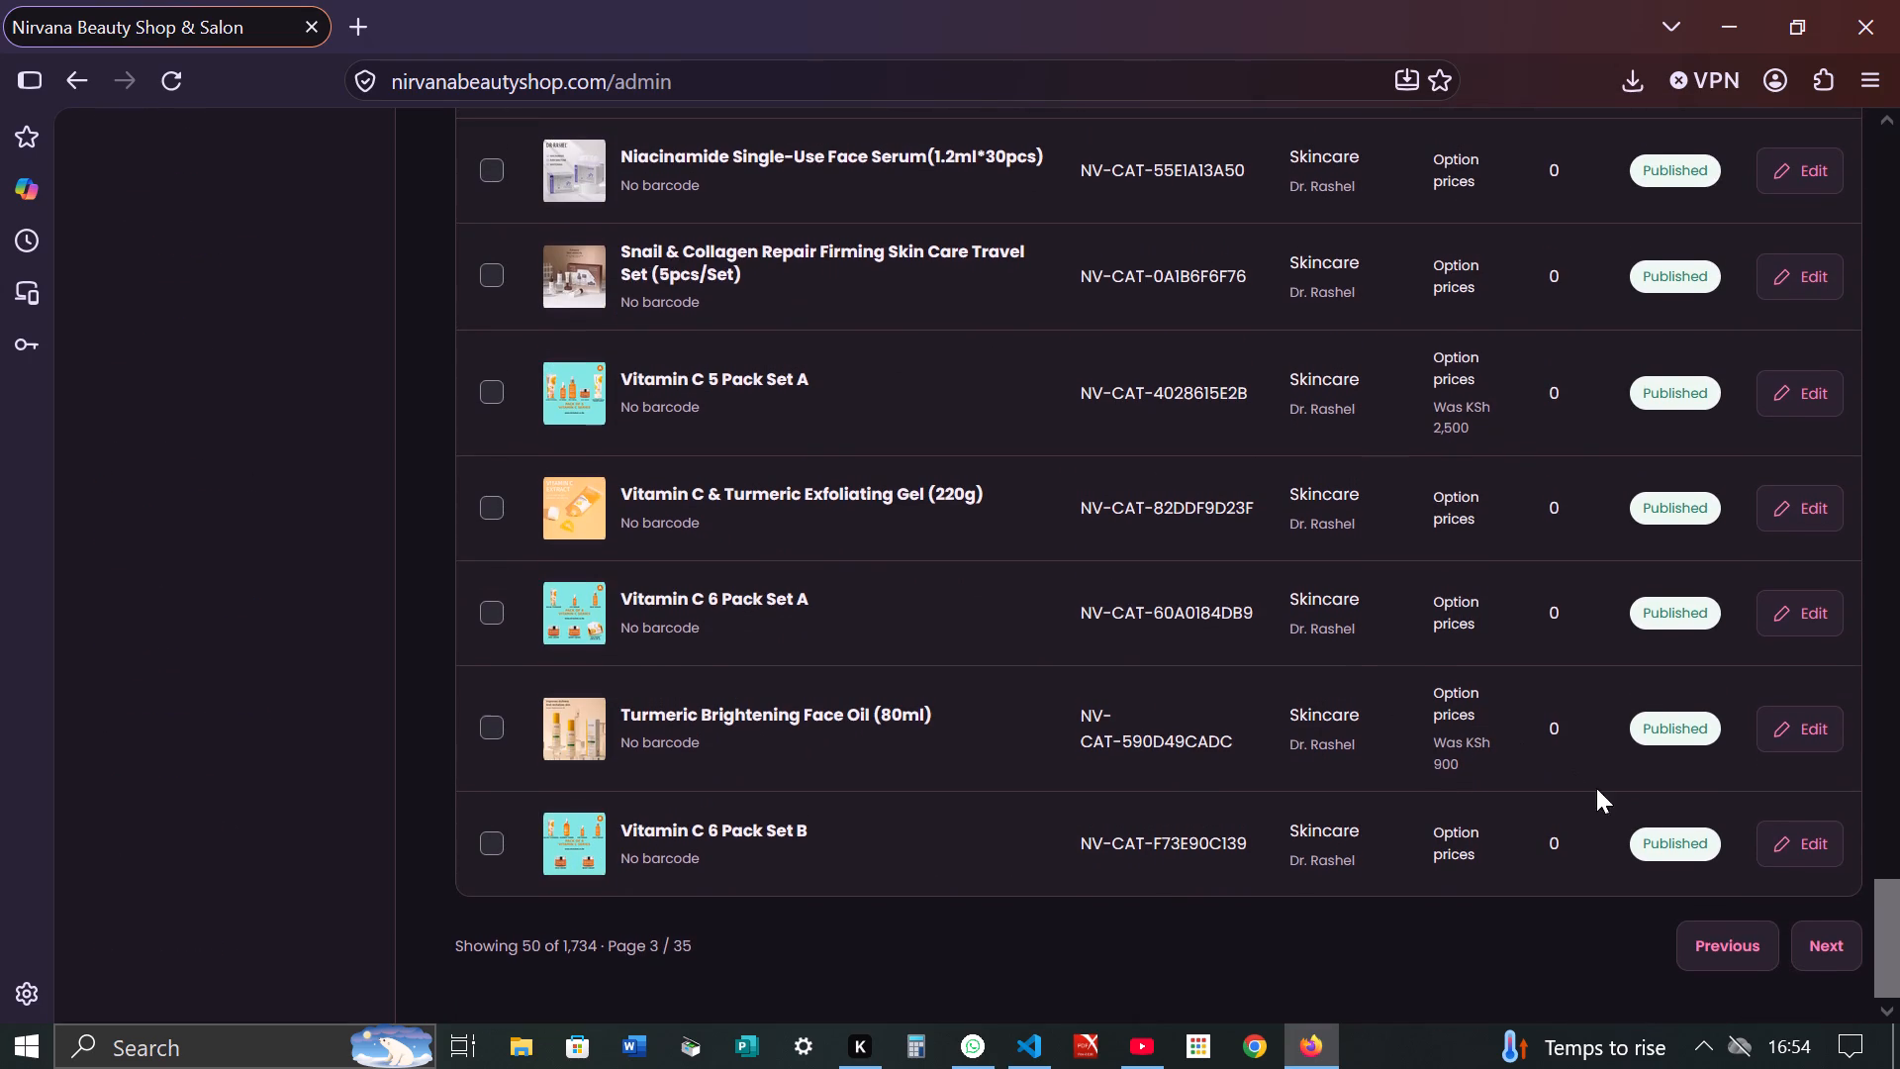
pyautogui.click(1841, 957)
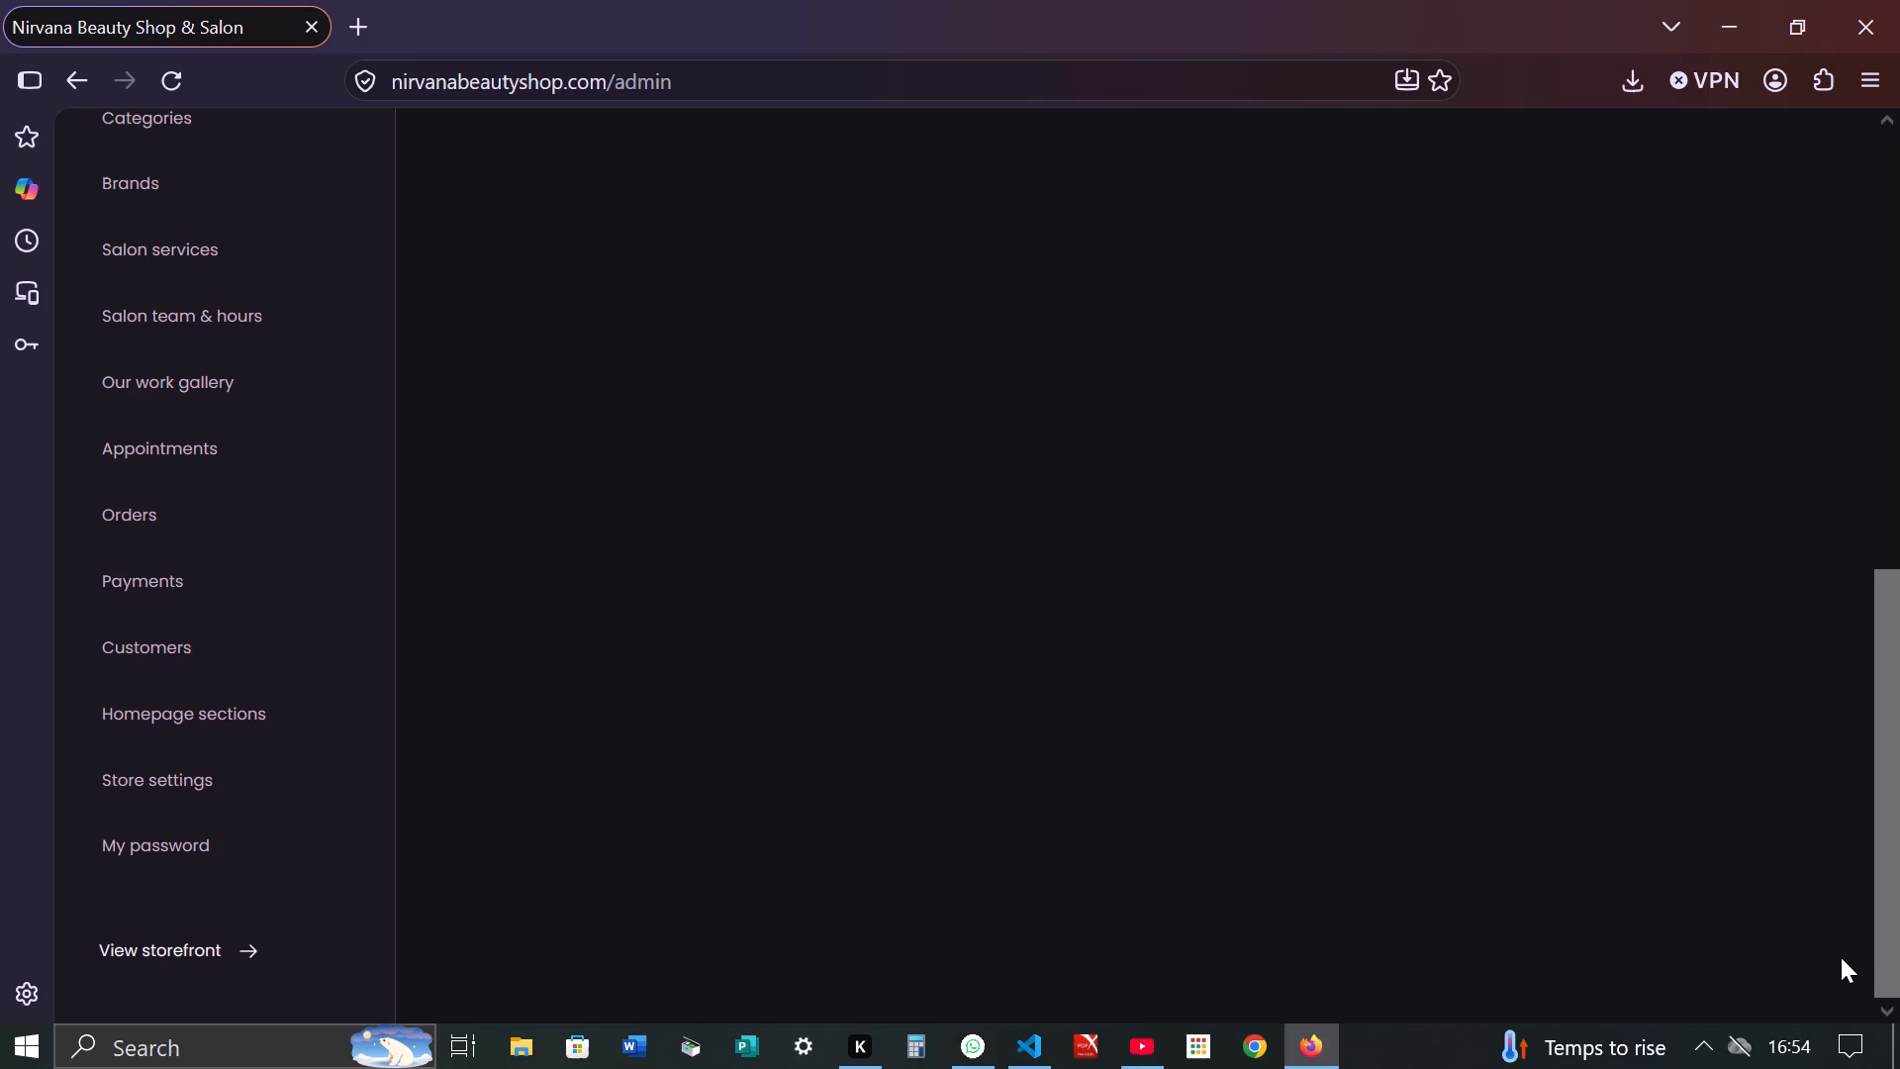
pyautogui.scroll(-7, 1296, 831)
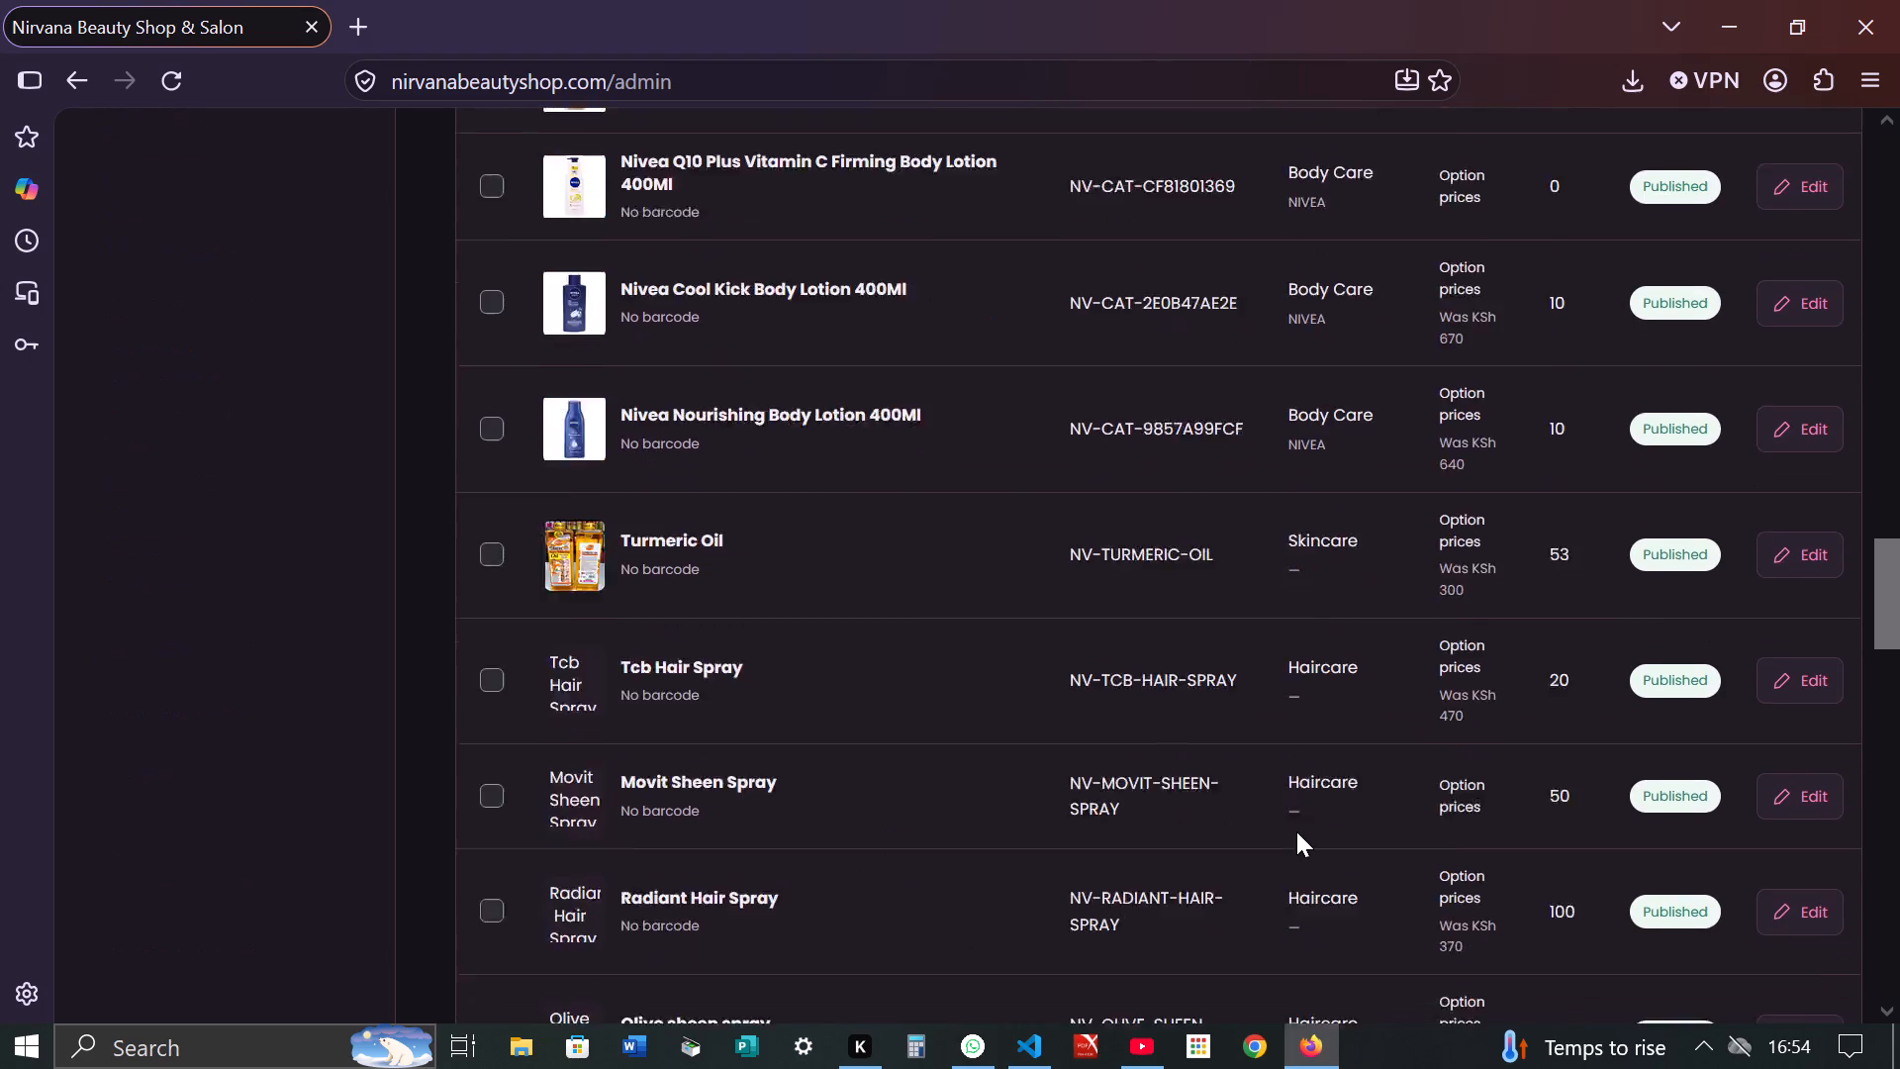
# Open Bomd - 8ml - Magnet gel Cat-eye Nail Polish Gel Set for editing, set its Option 1 stock to 0 and save the product.
pyautogui.scroll(-7, 1296, 831)
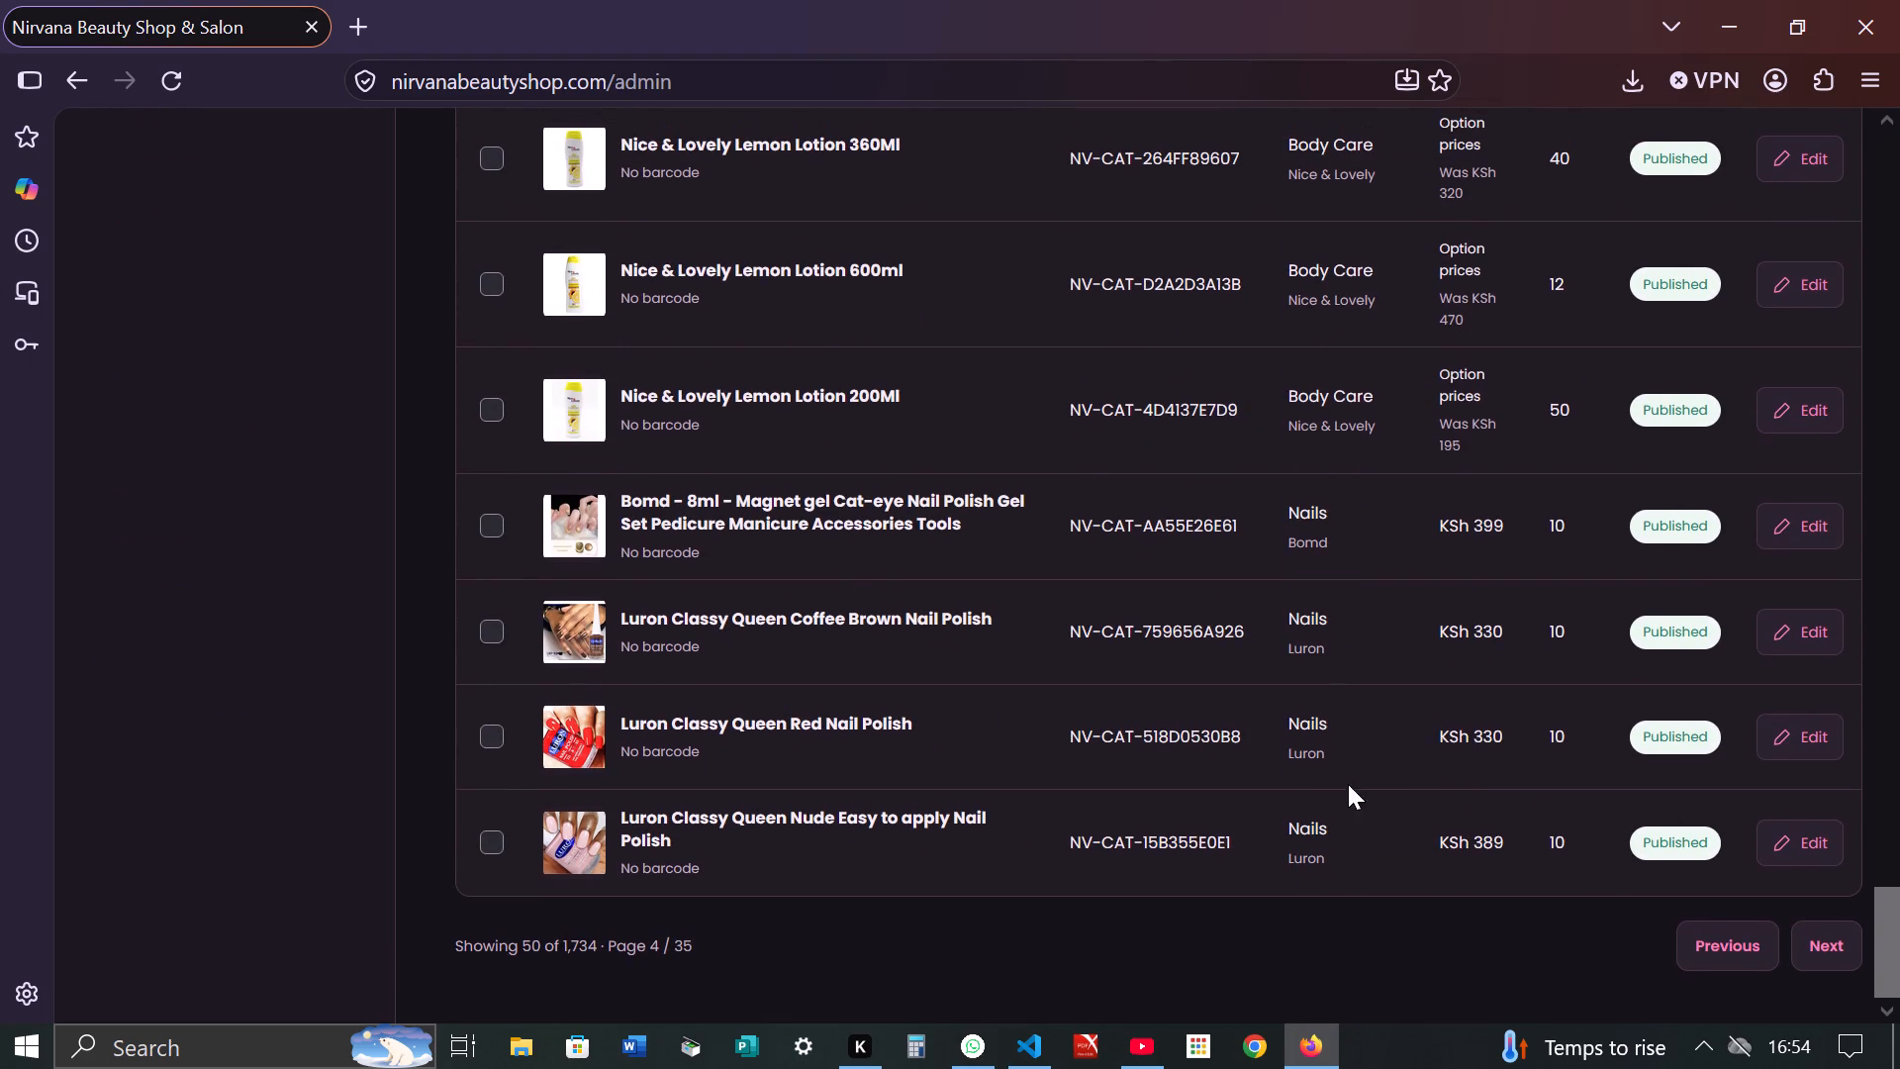
pyautogui.click(1818, 522)
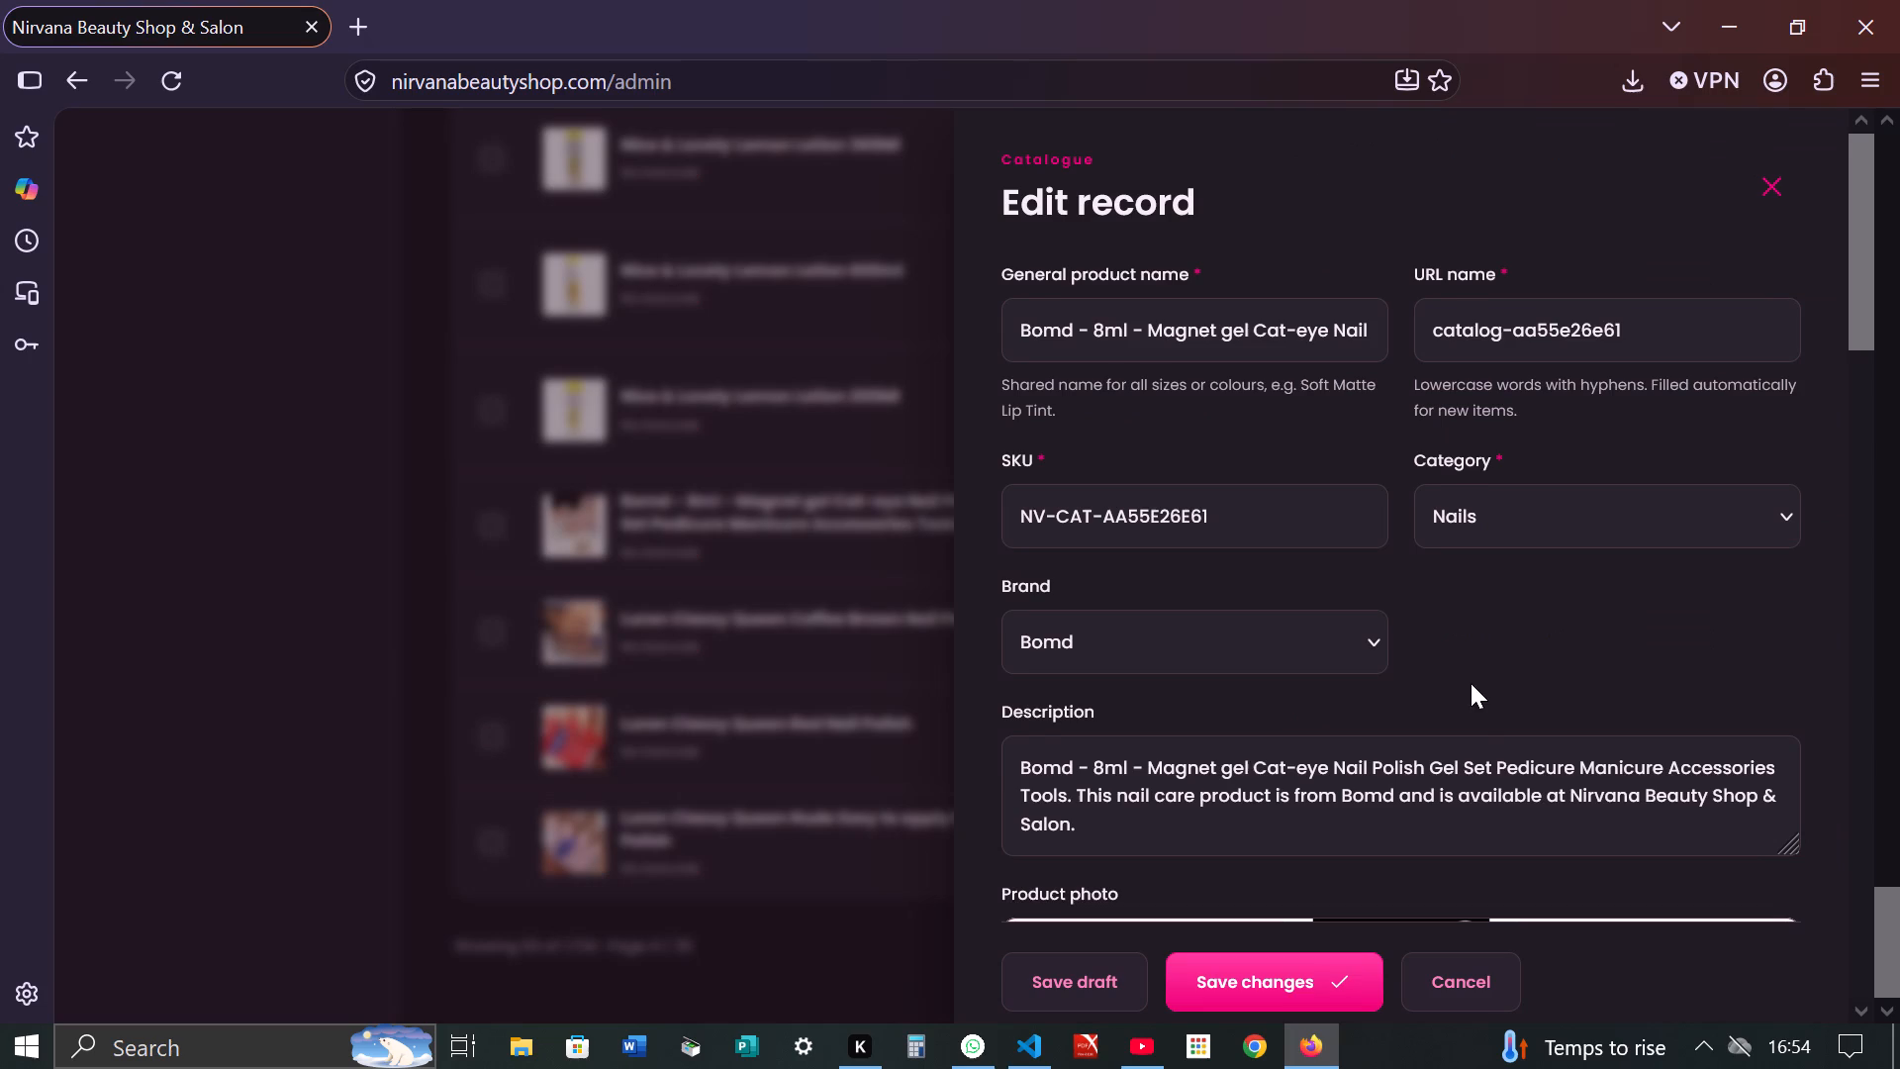
pyautogui.scroll(-3, 1471, 683)
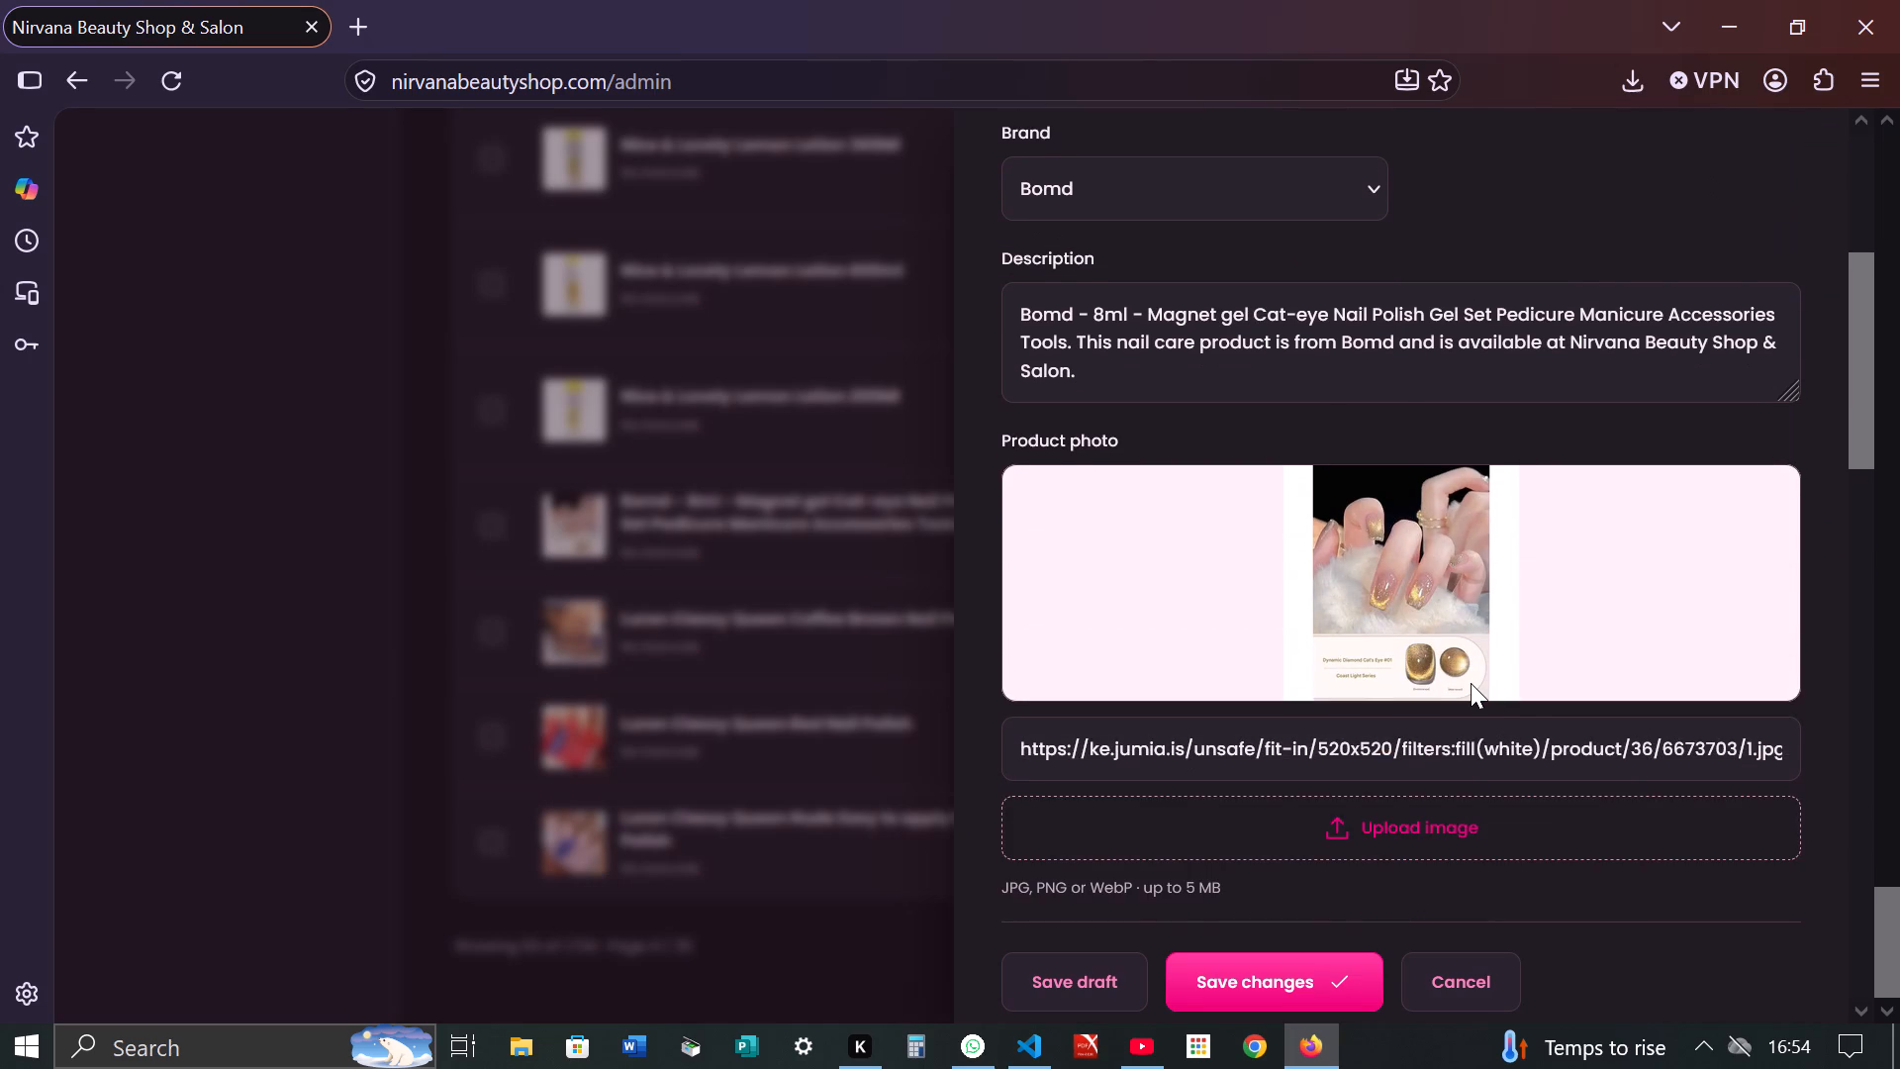
pyautogui.scroll(-6, 1471, 683)
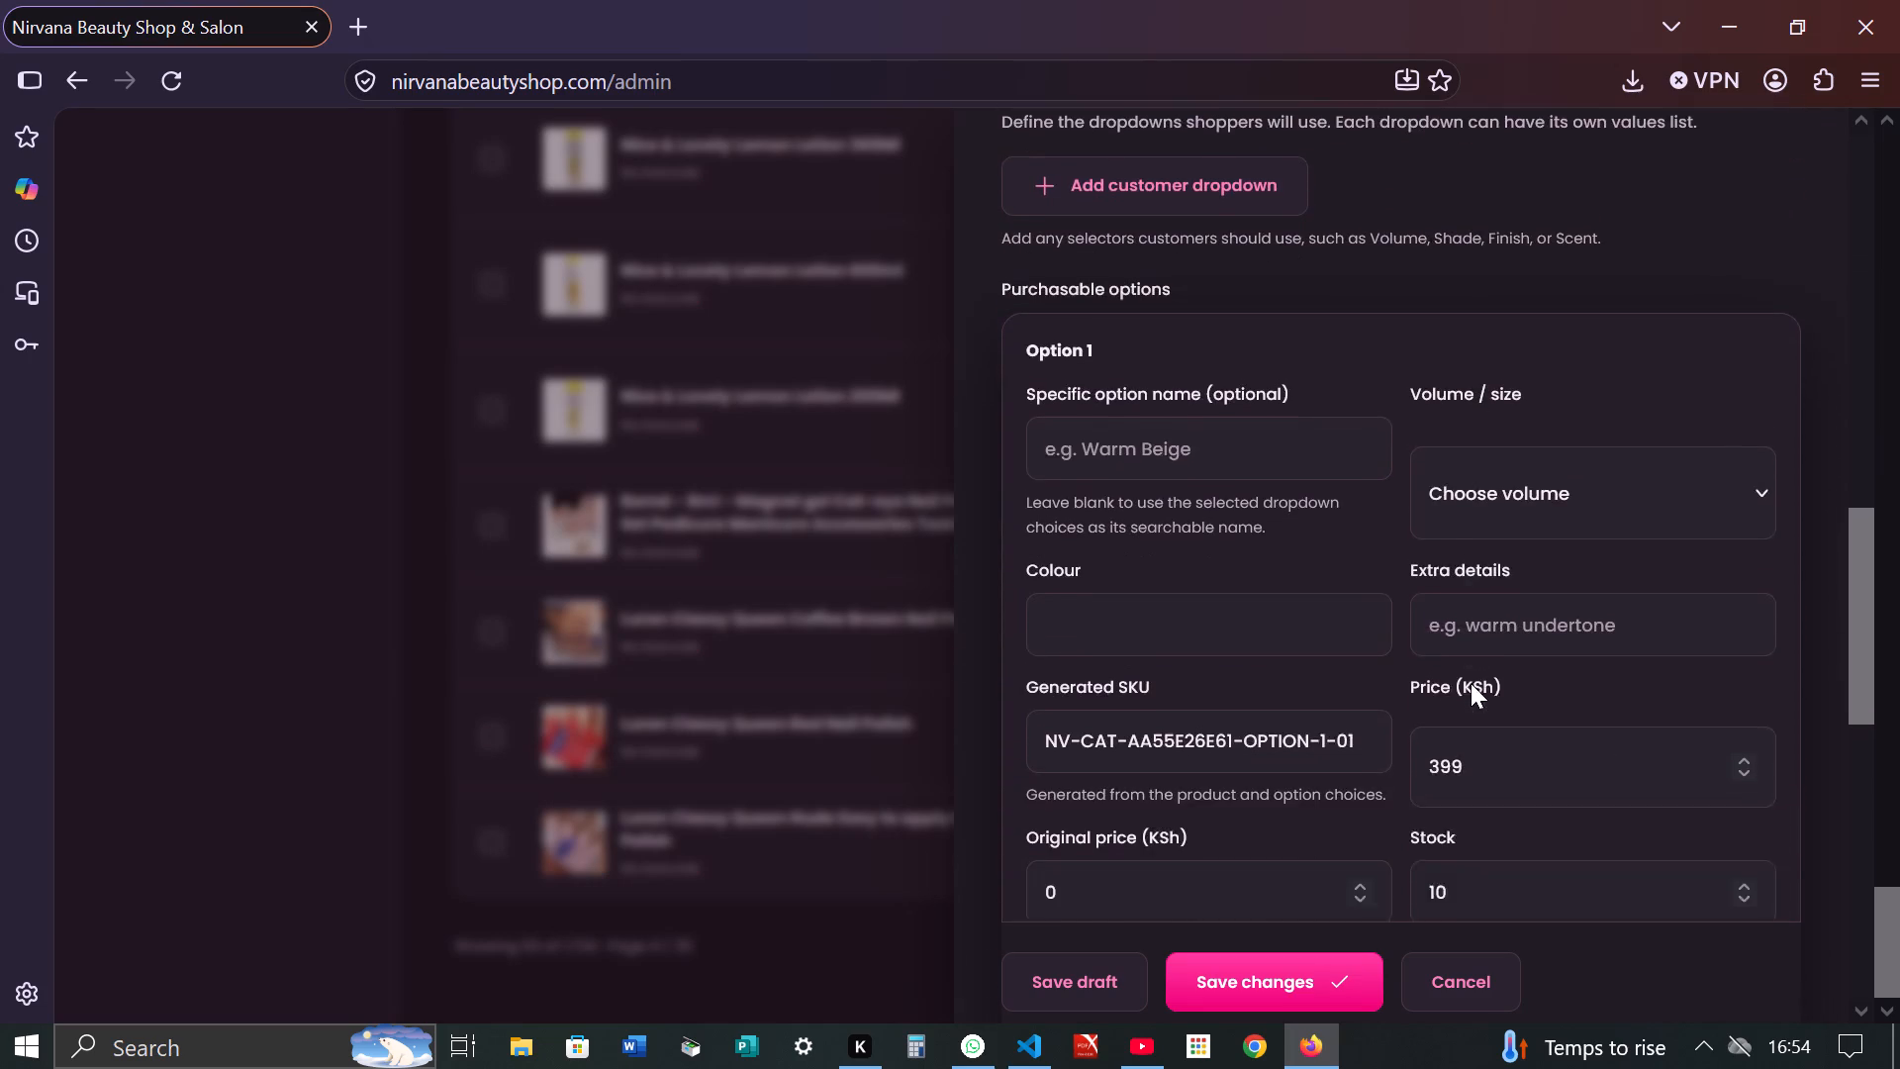
pyautogui.scroll(-3, 1471, 683)
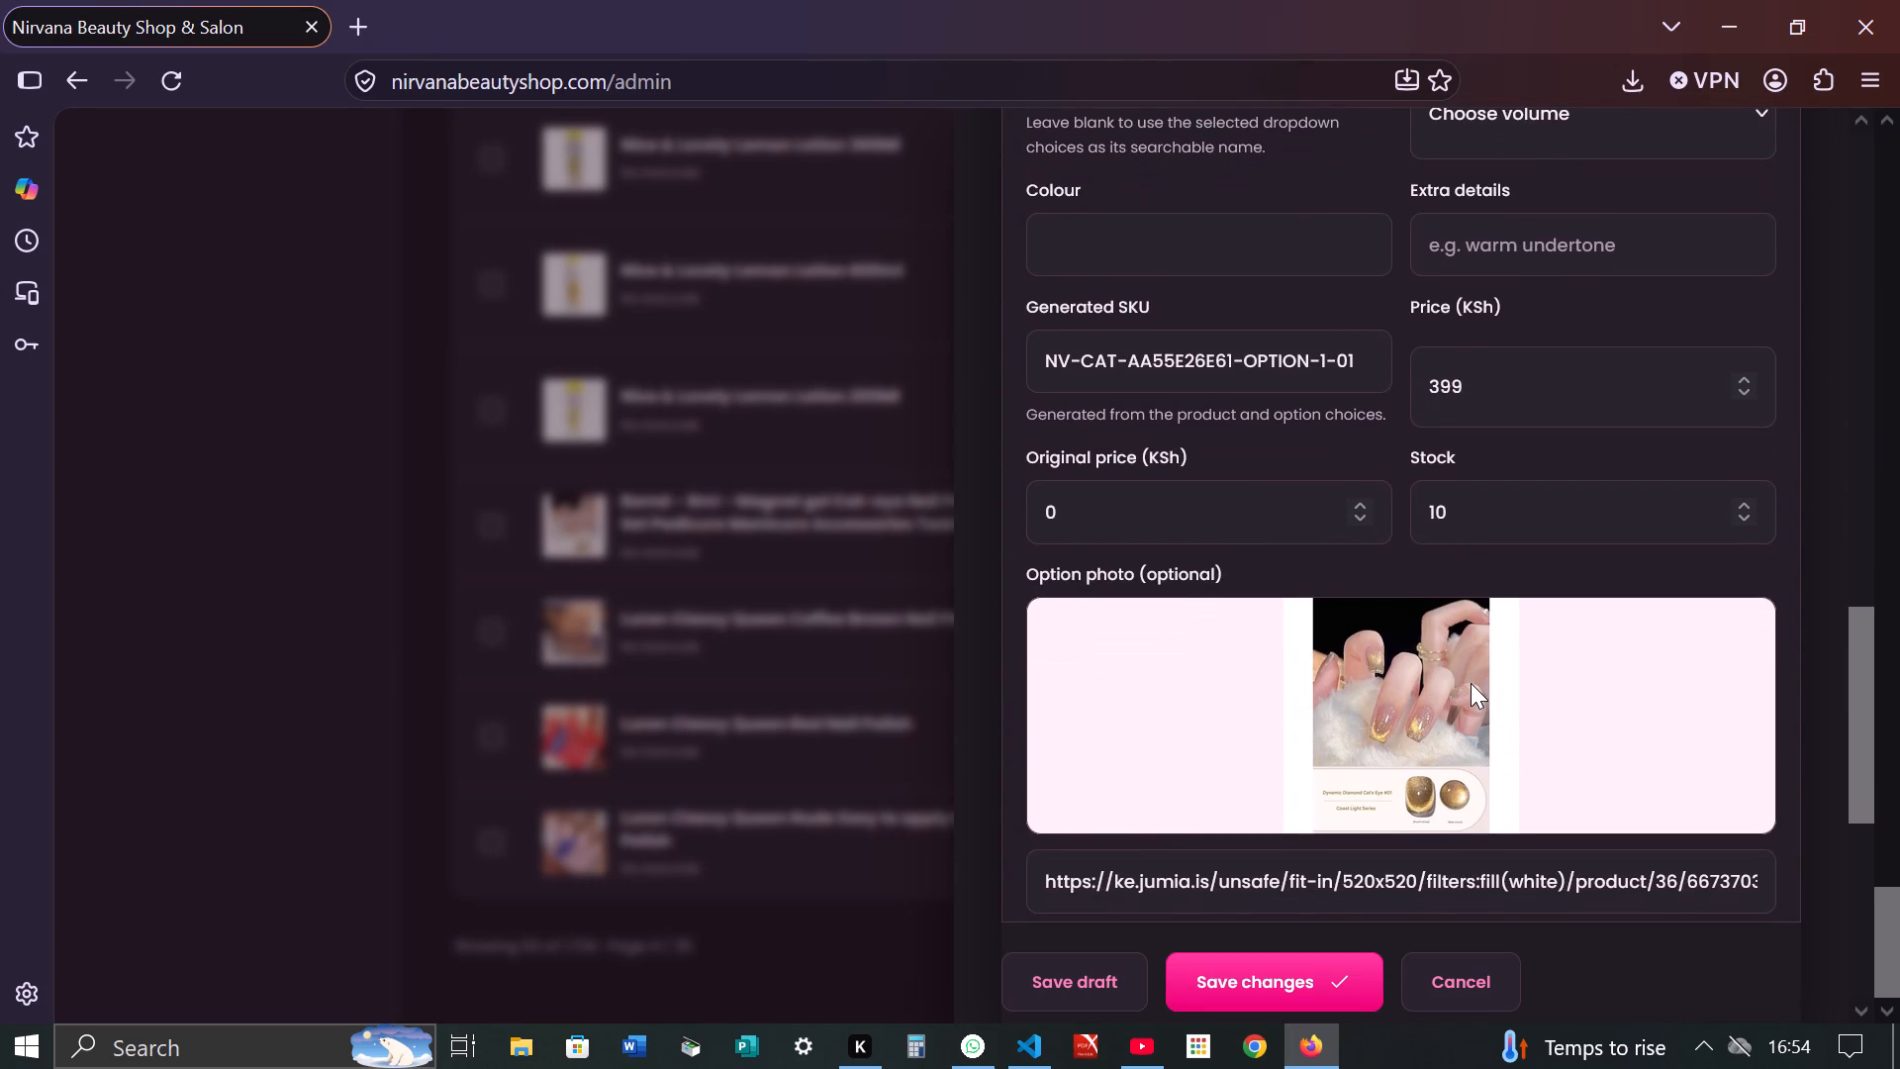
pyautogui.scroll(-2, 1471, 683)
pyautogui.scroll(2, 1471, 683)
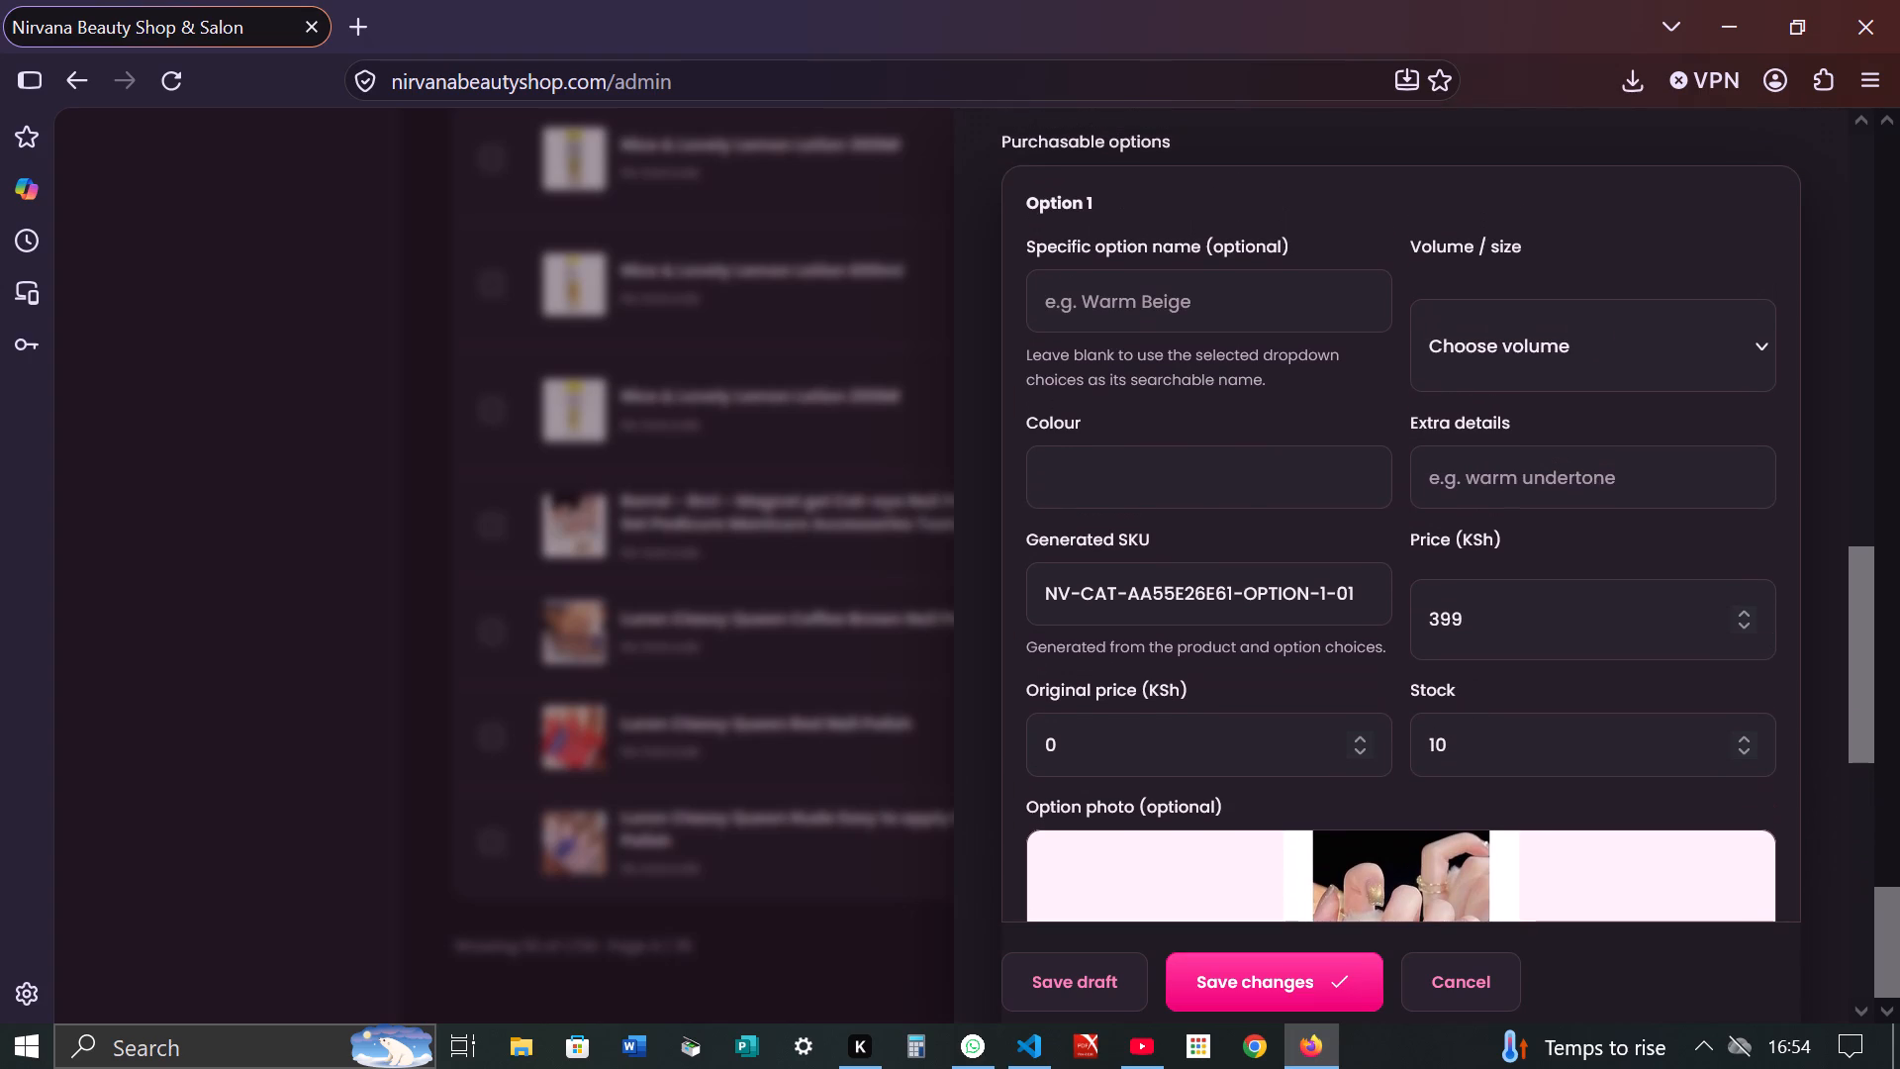
pyautogui.click(1438, 745)
pyautogui.press('BackSpace')
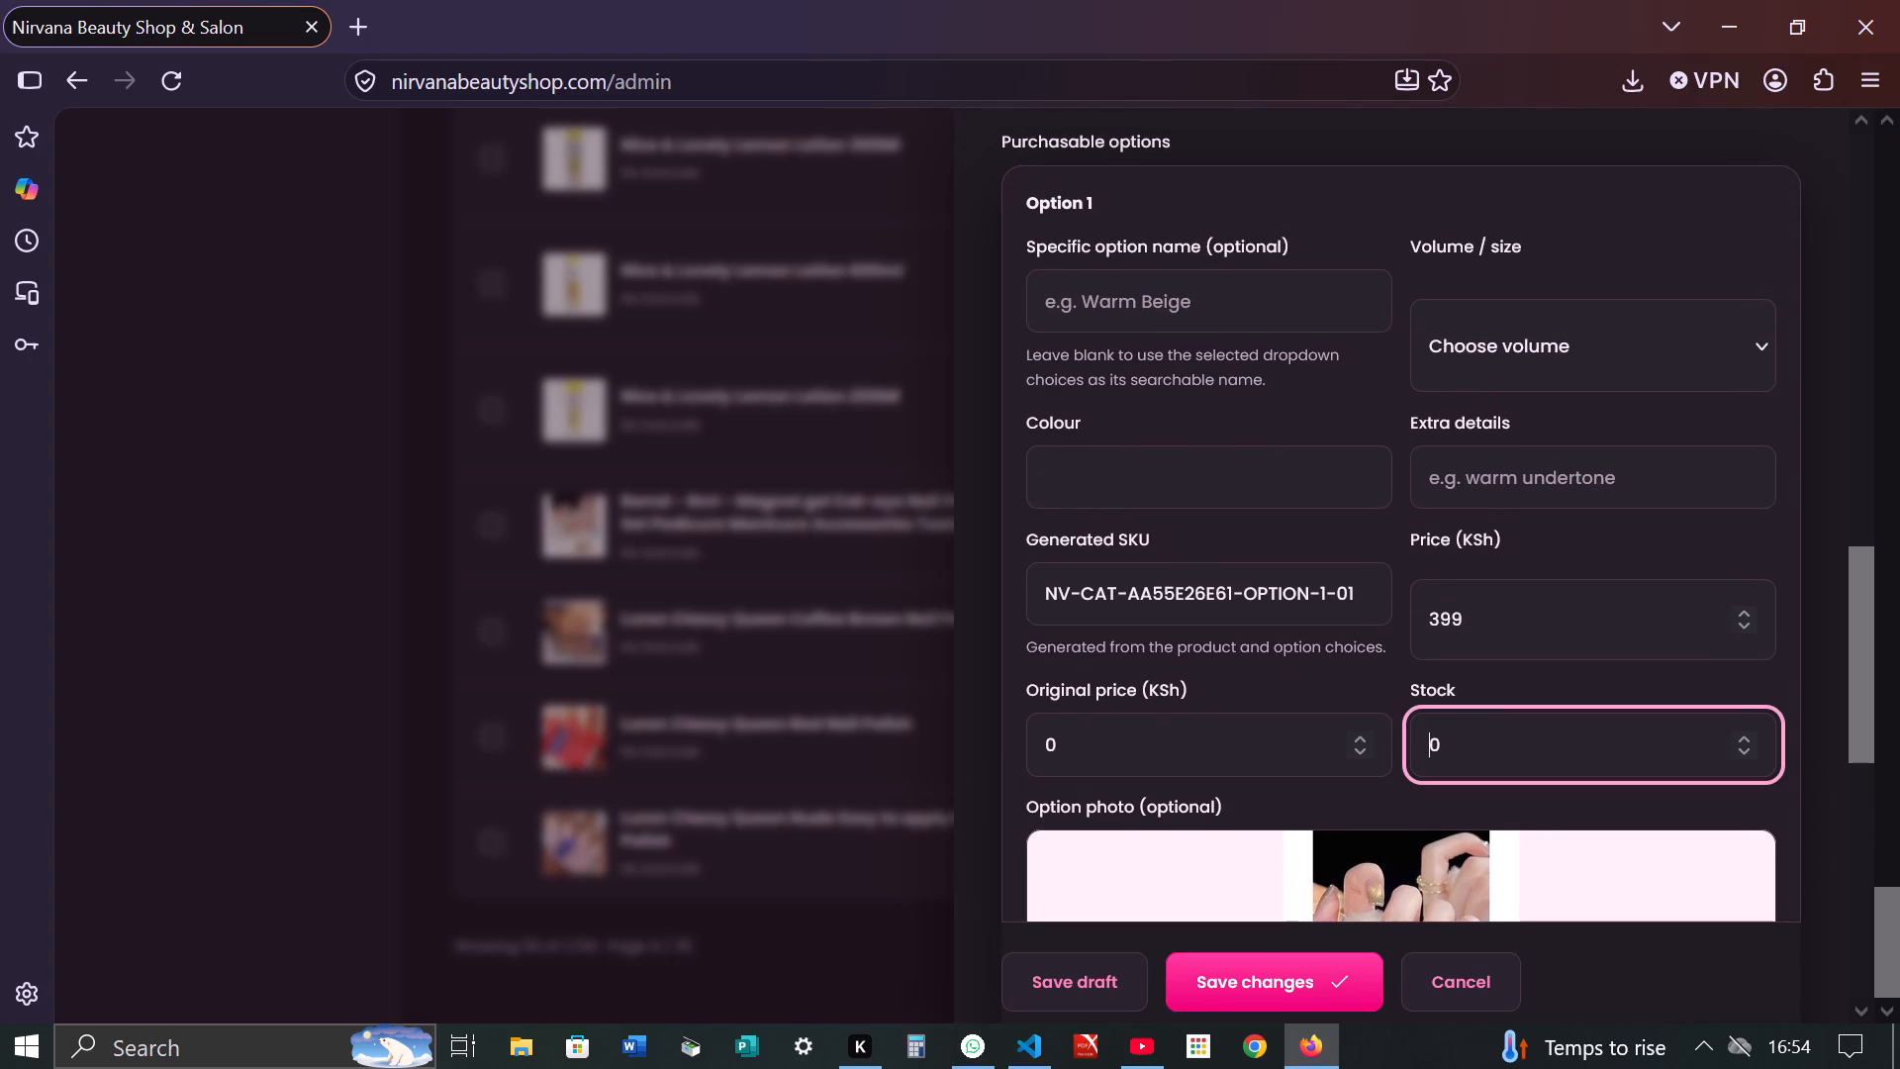
pyautogui.click(1296, 967)
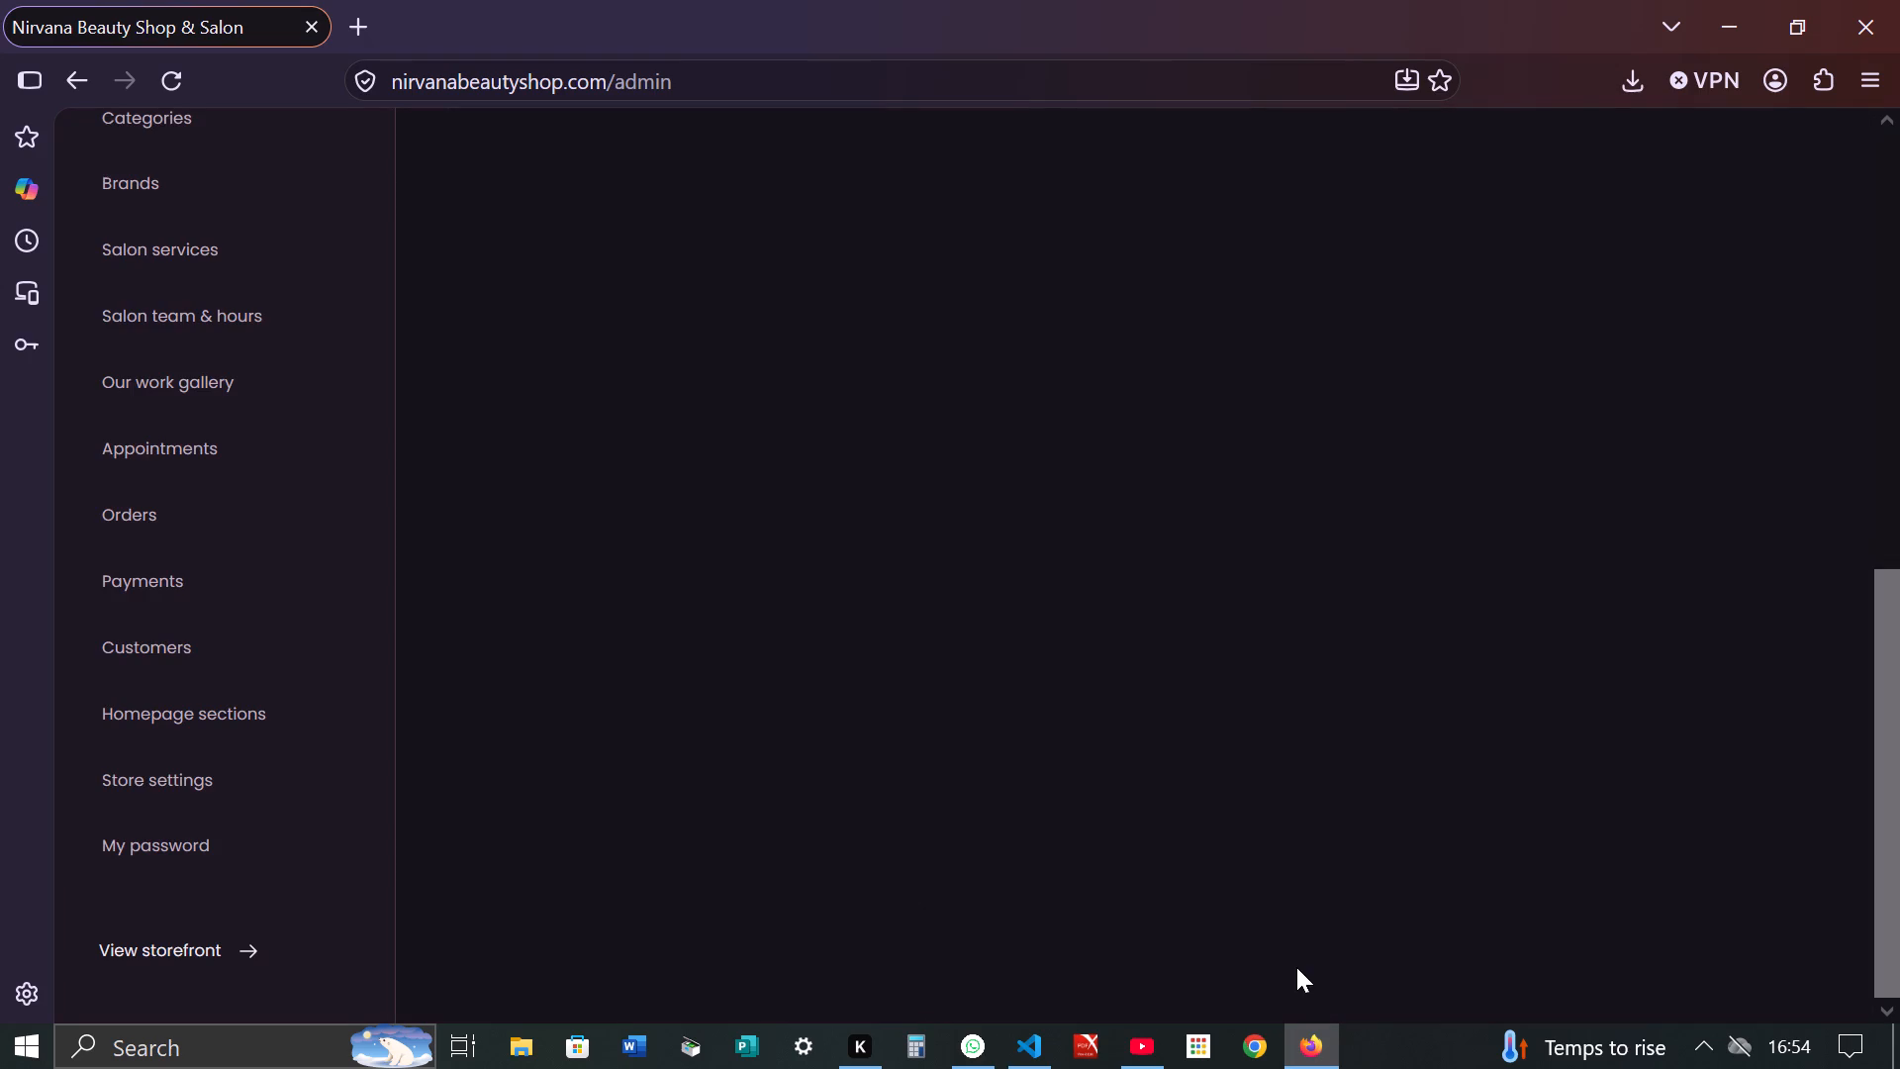
# Advance the reloaded product list from page 1 to page 4.
pyautogui.scroll(-14, 1296, 967)
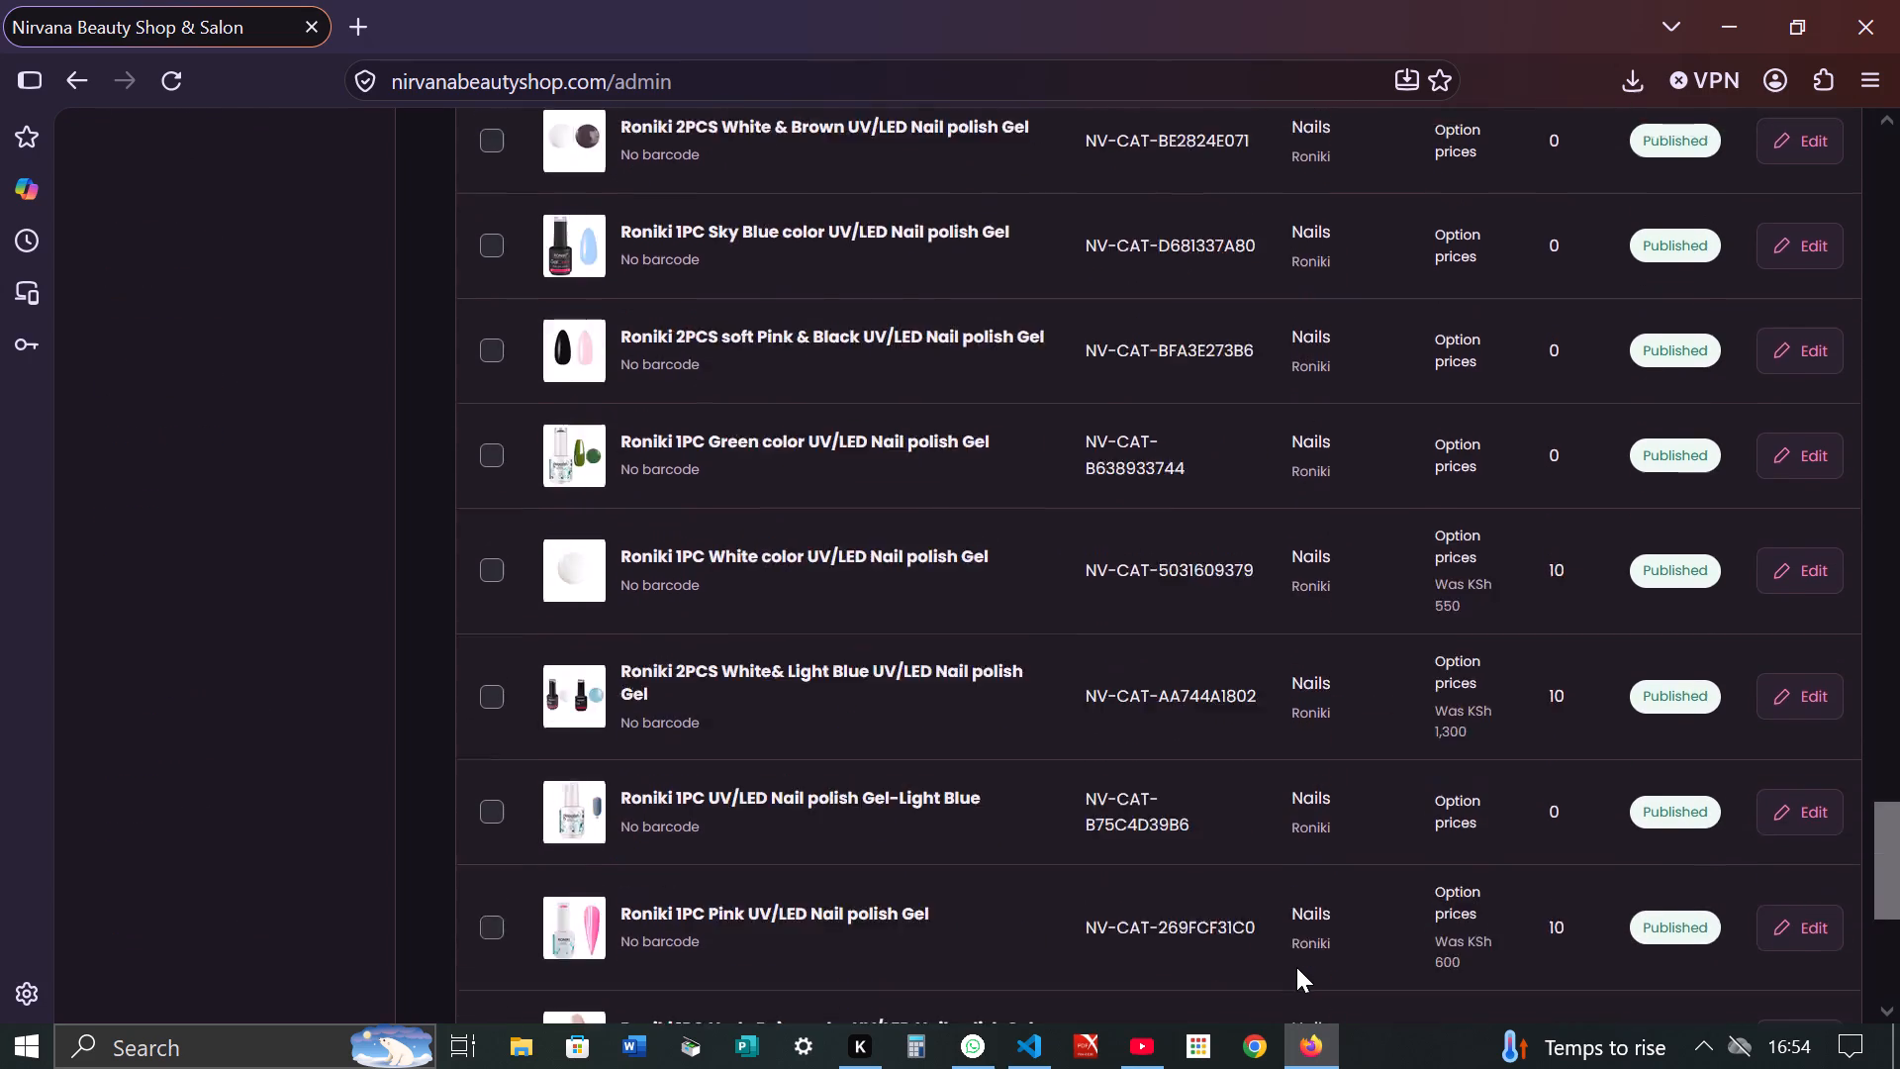
pyautogui.scroll(-3, 1296, 967)
pyautogui.click(1814, 955)
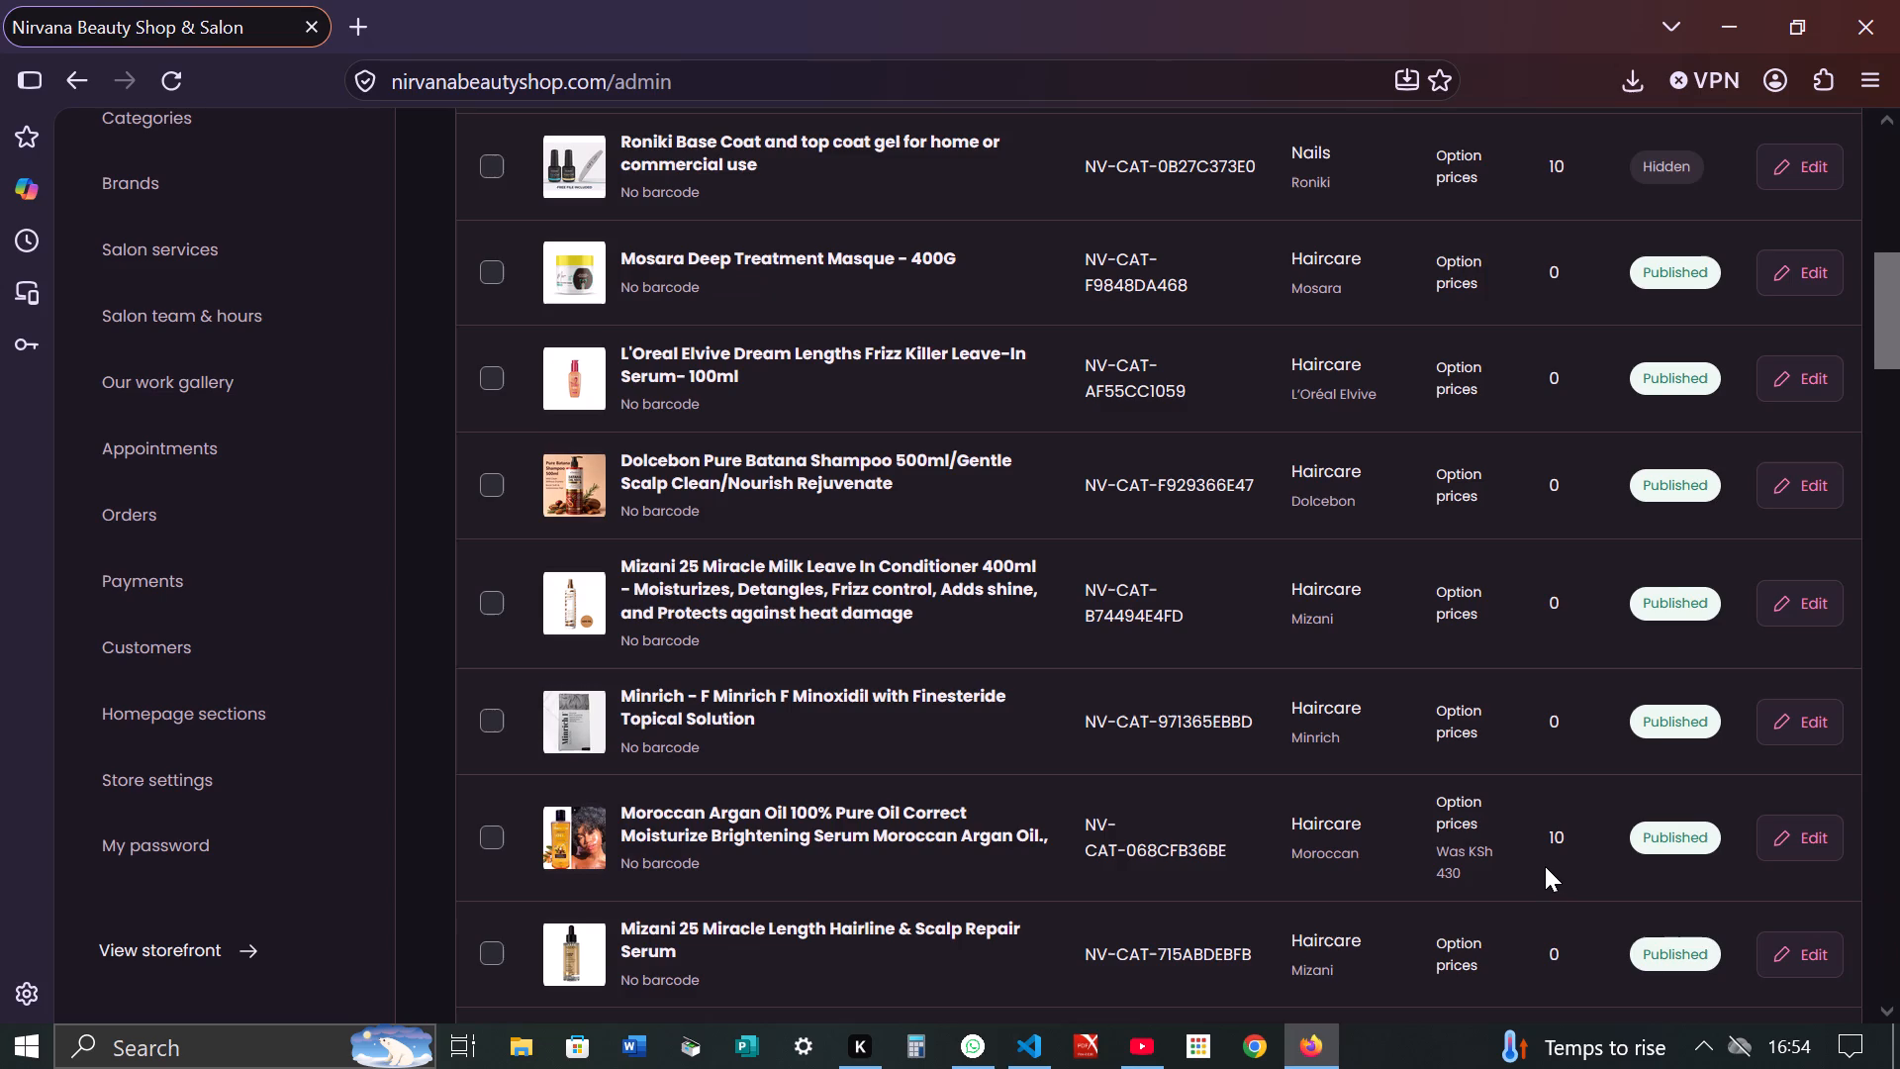
pyautogui.scroll(-17, 1545, 866)
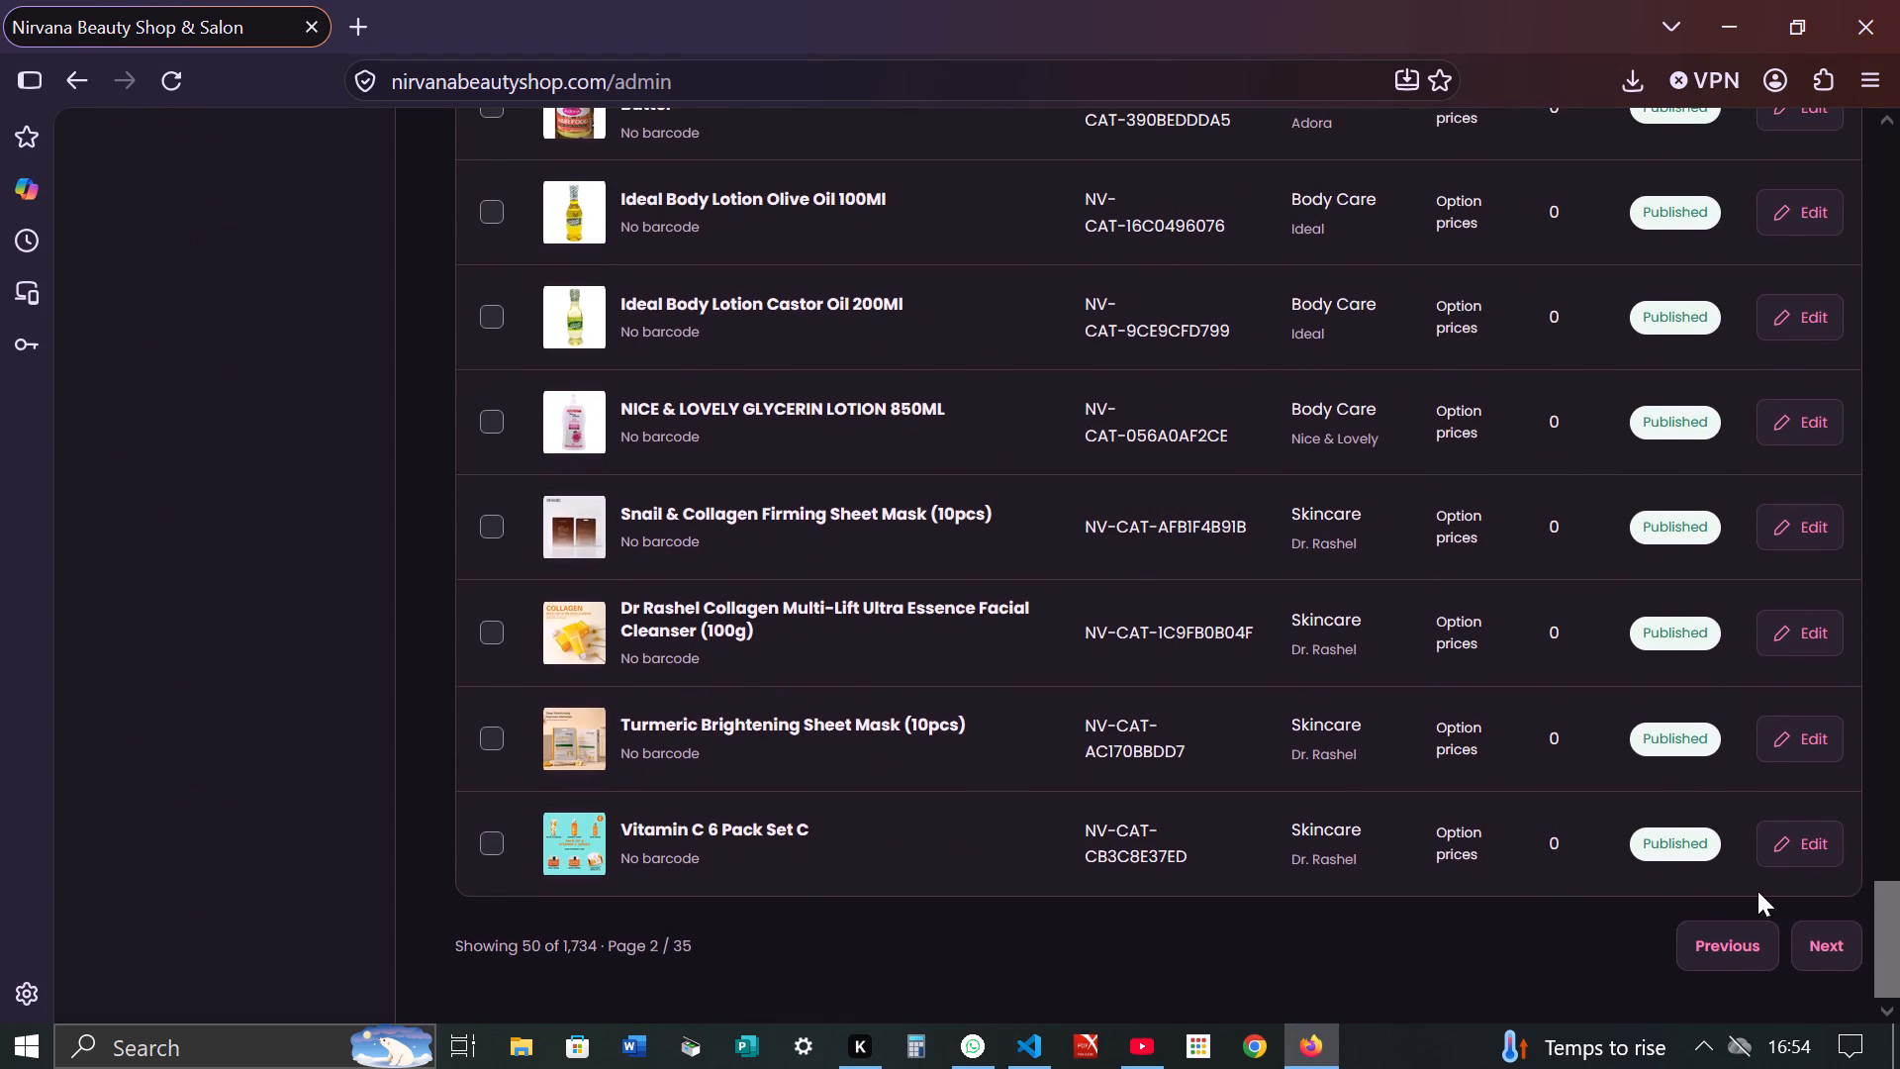
pyautogui.click(1804, 931)
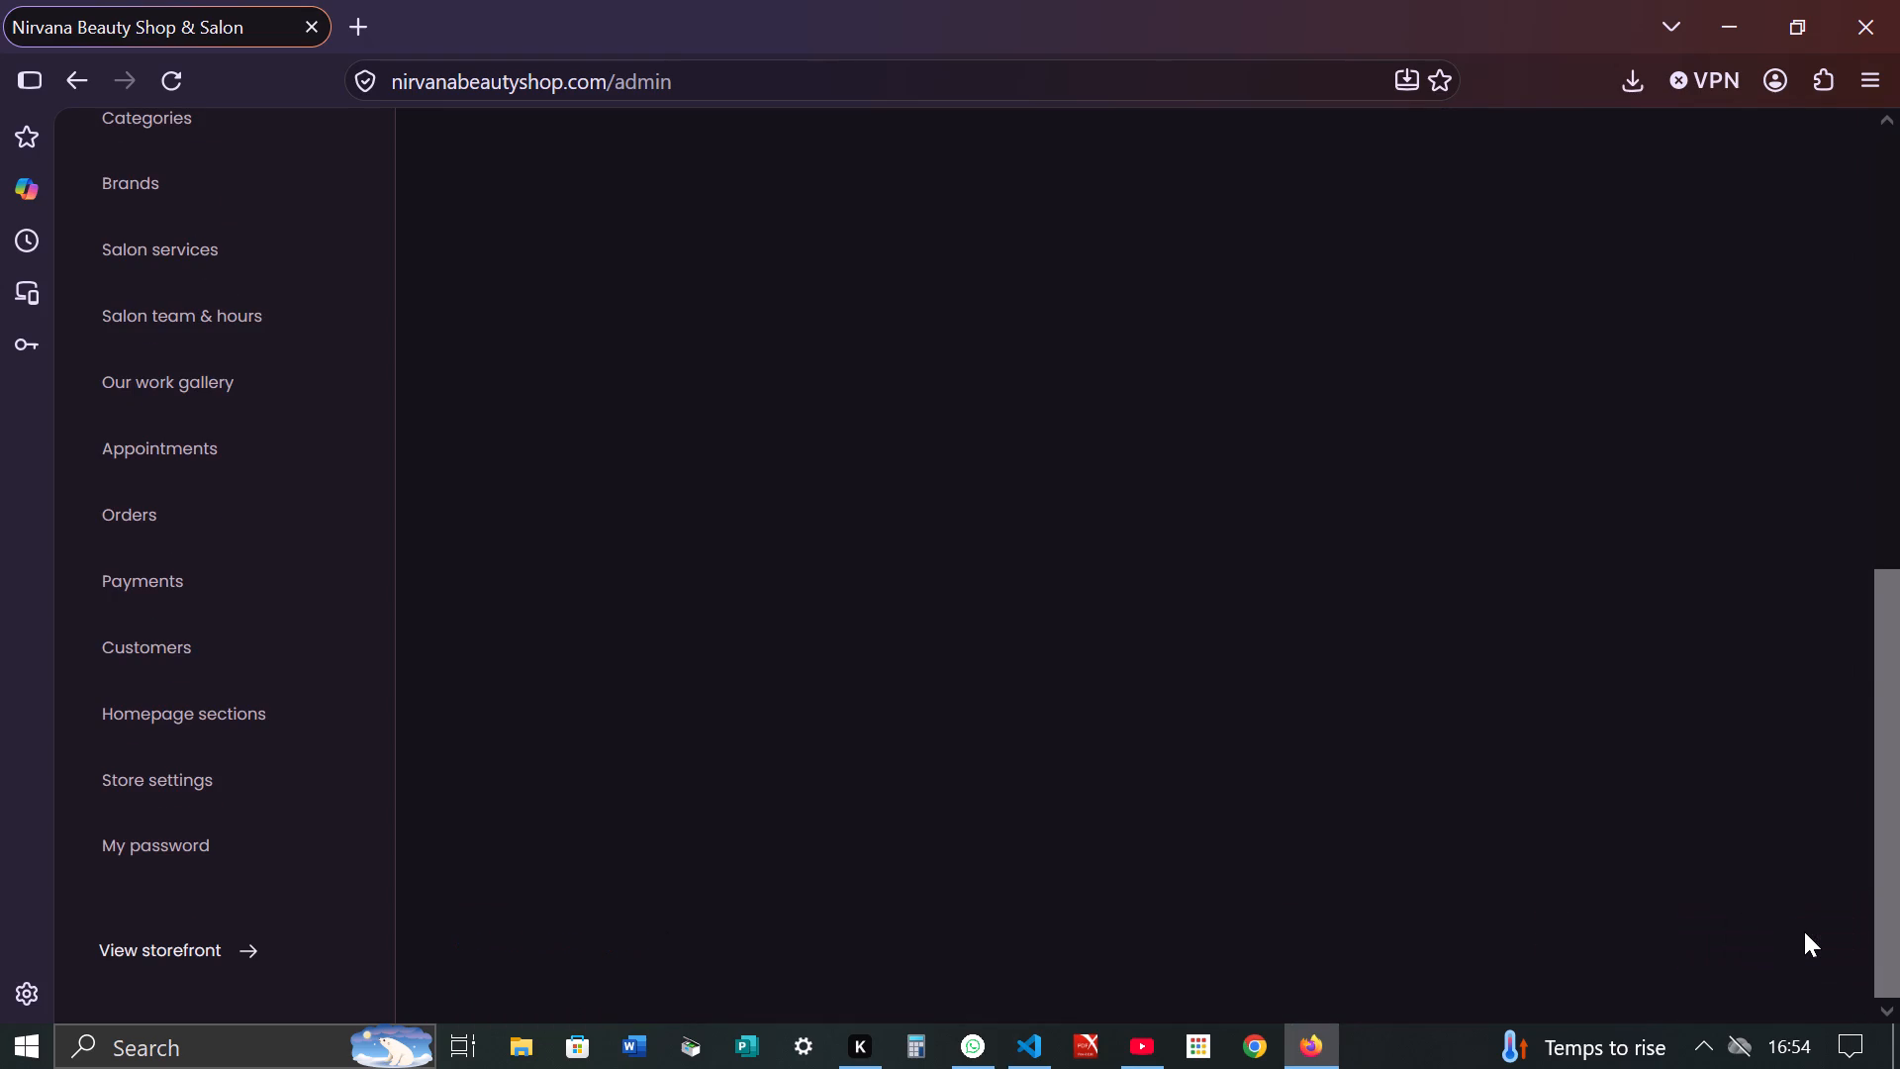
pyautogui.click(1845, 939)
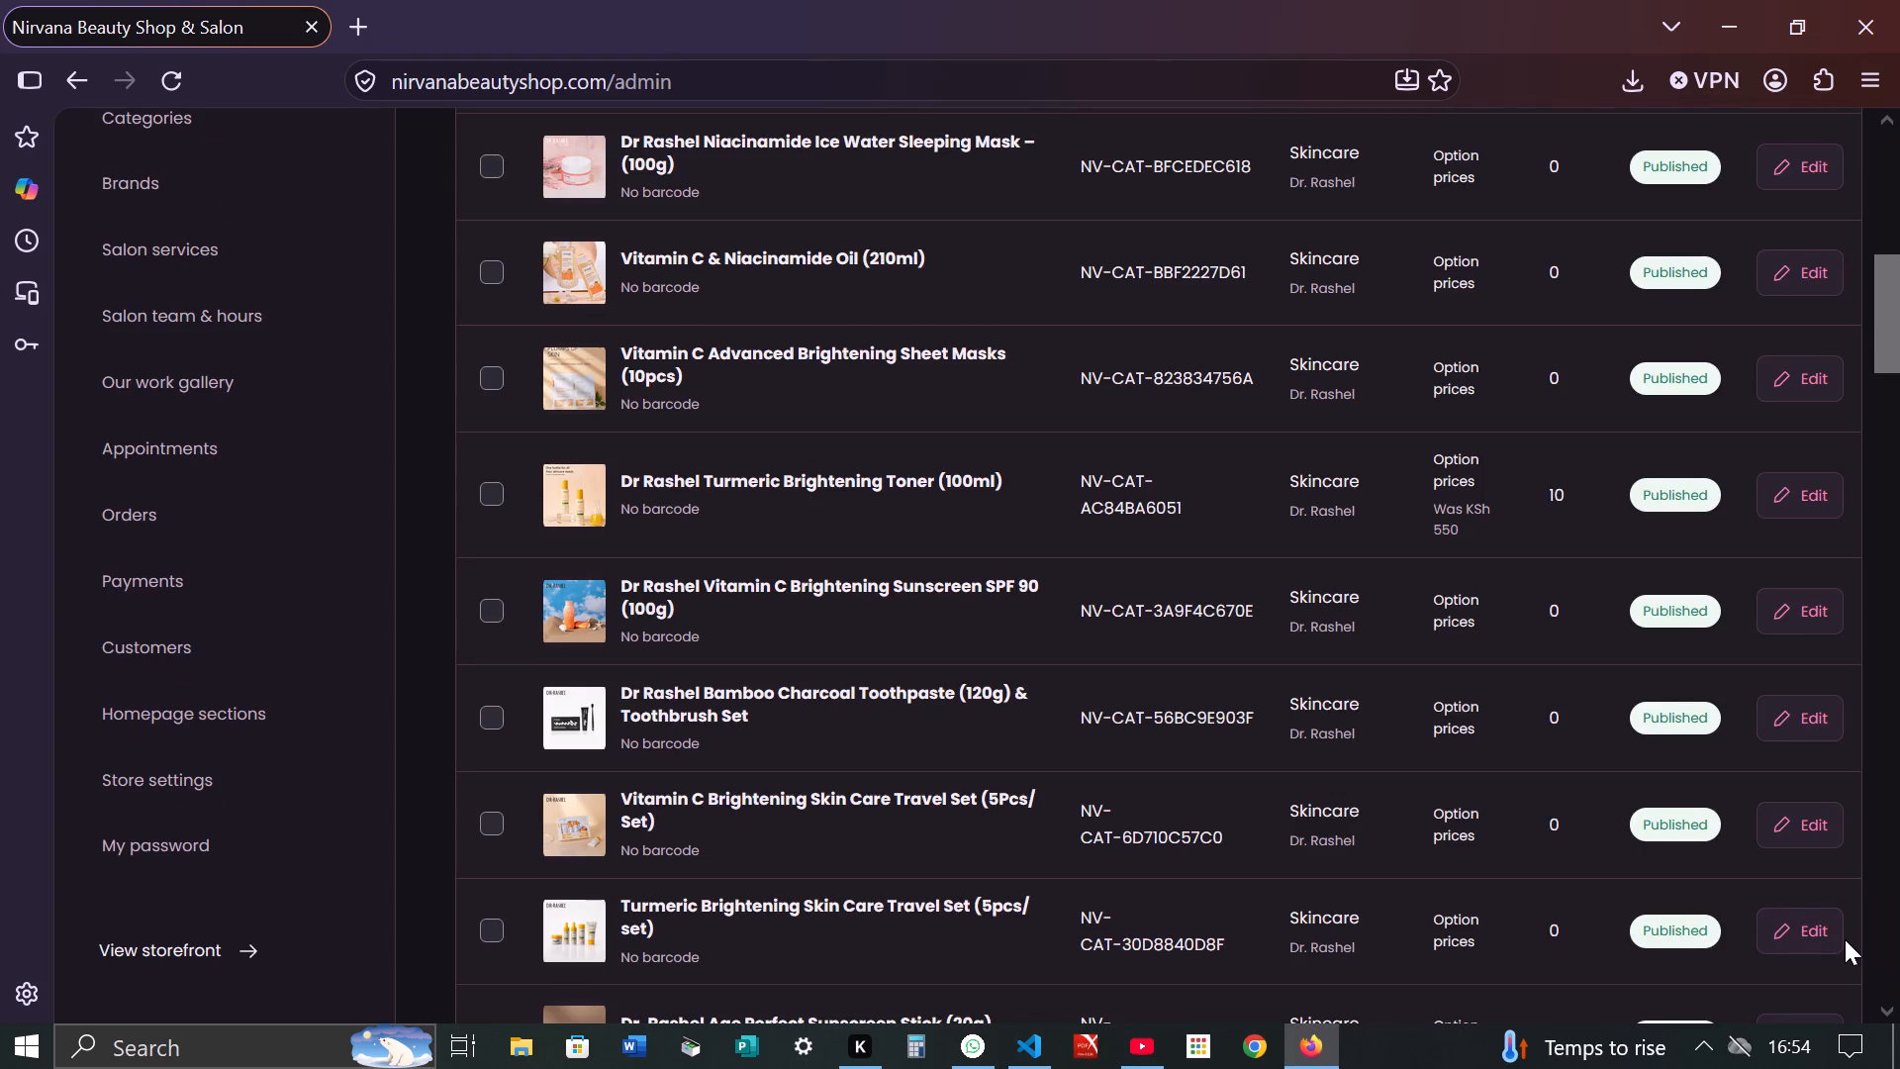
pyautogui.scroll(-12, 1729, 791)
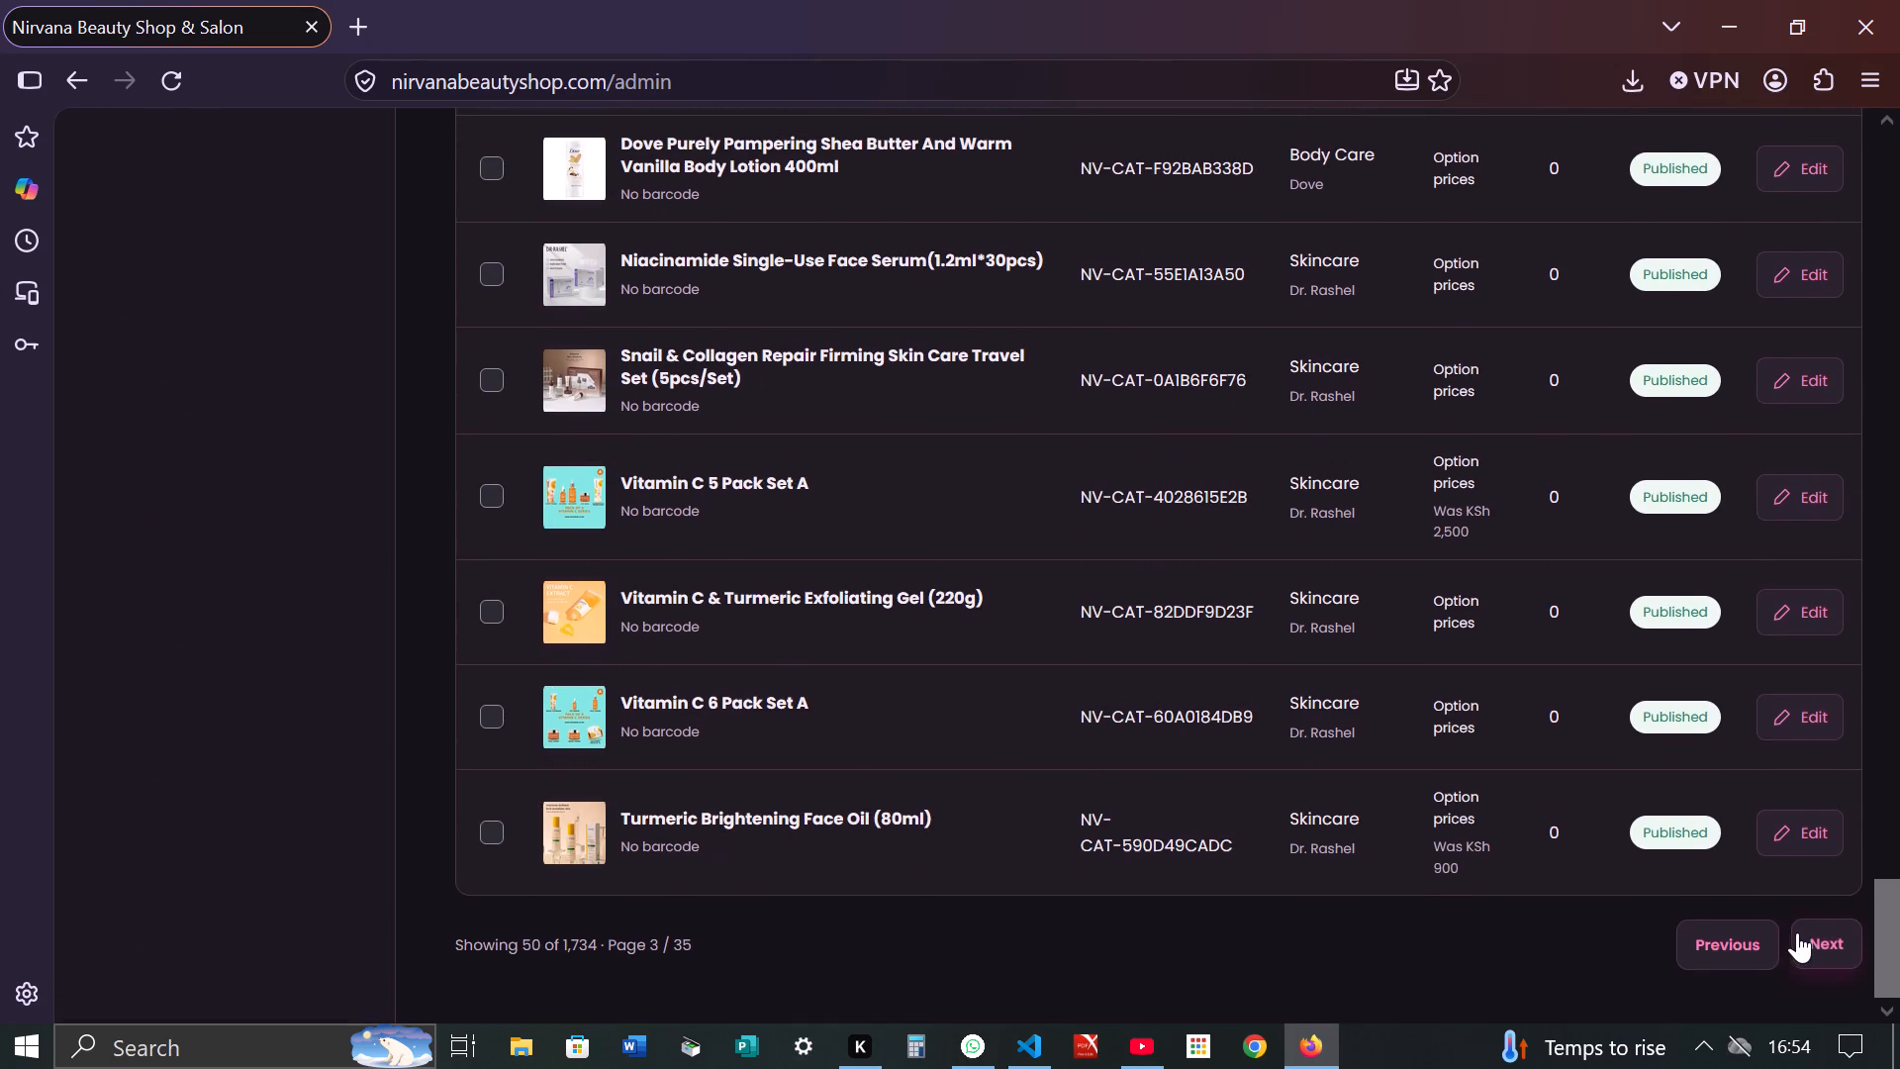
pyautogui.click(1820, 931)
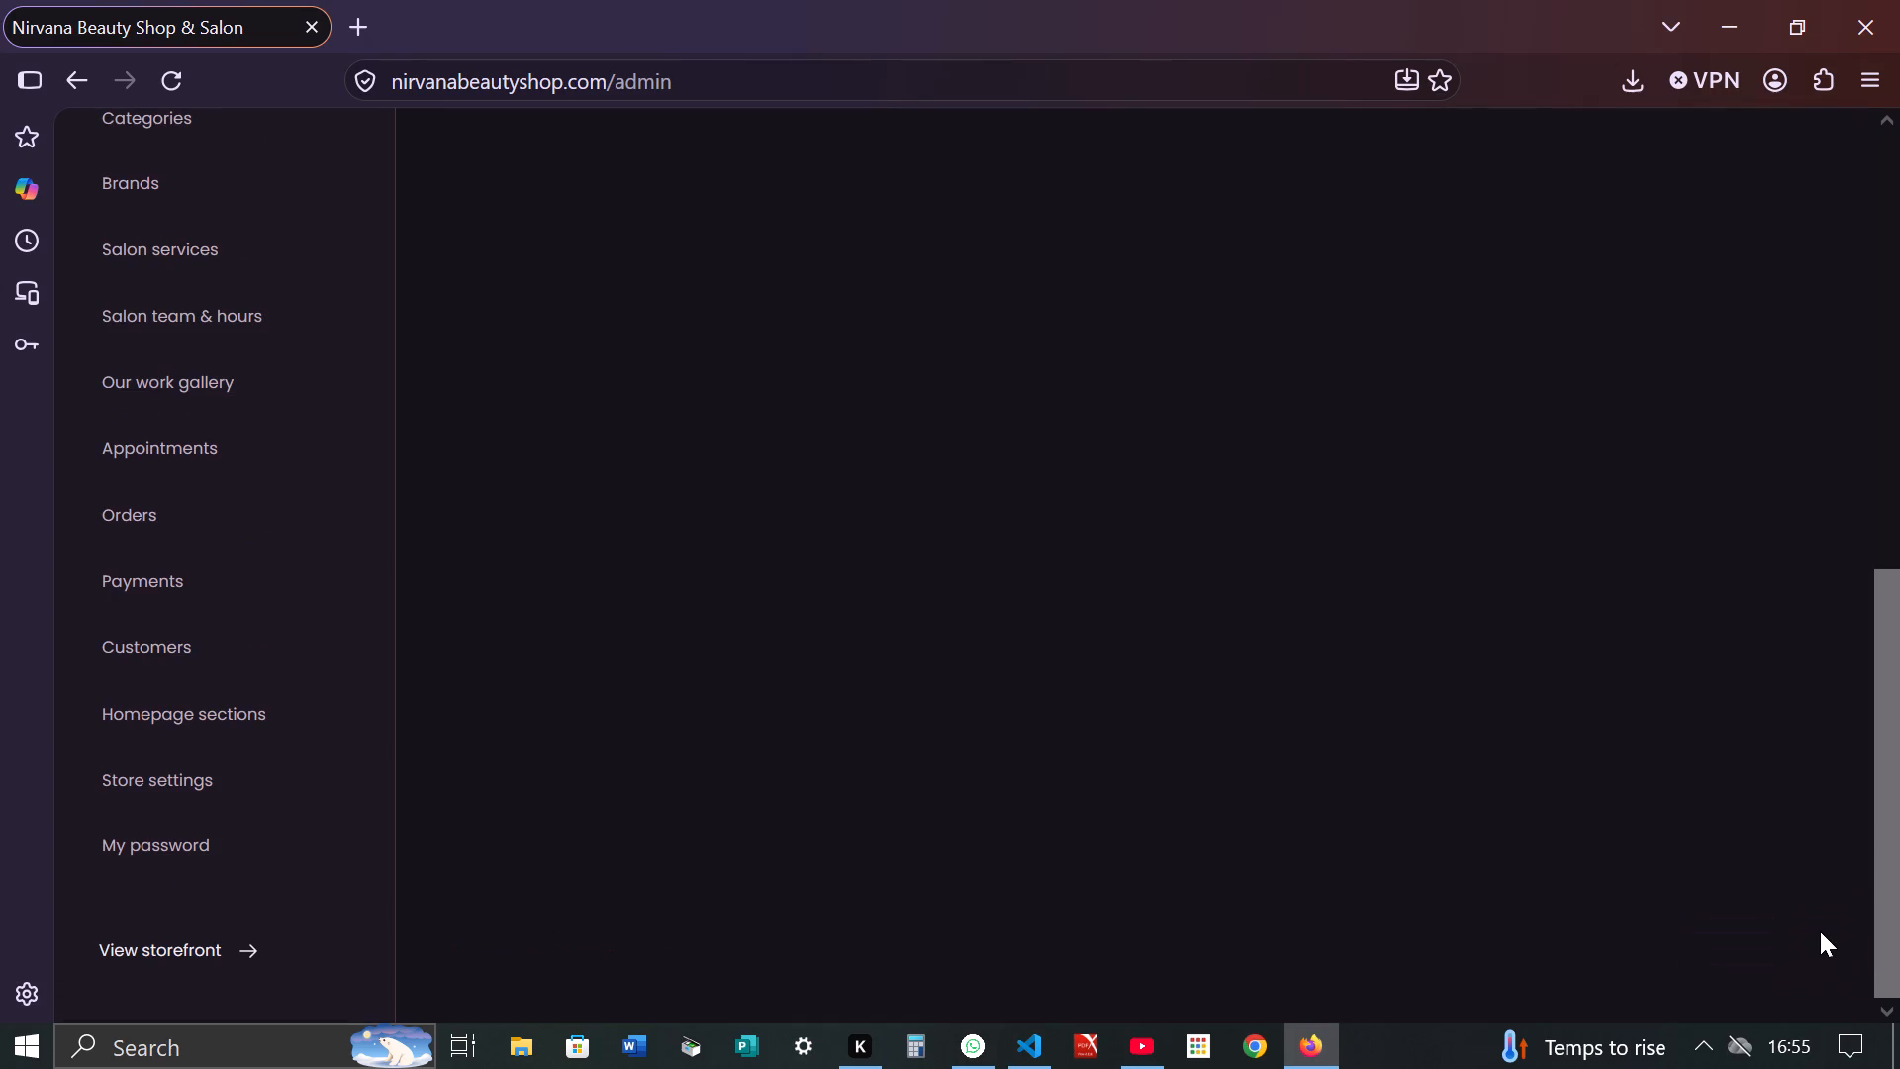
# Open Luron Classy Queen Coffee Brown Nail Polish, near the end of page 4, for editing.
pyautogui.scroll(-7, 1526, 886)
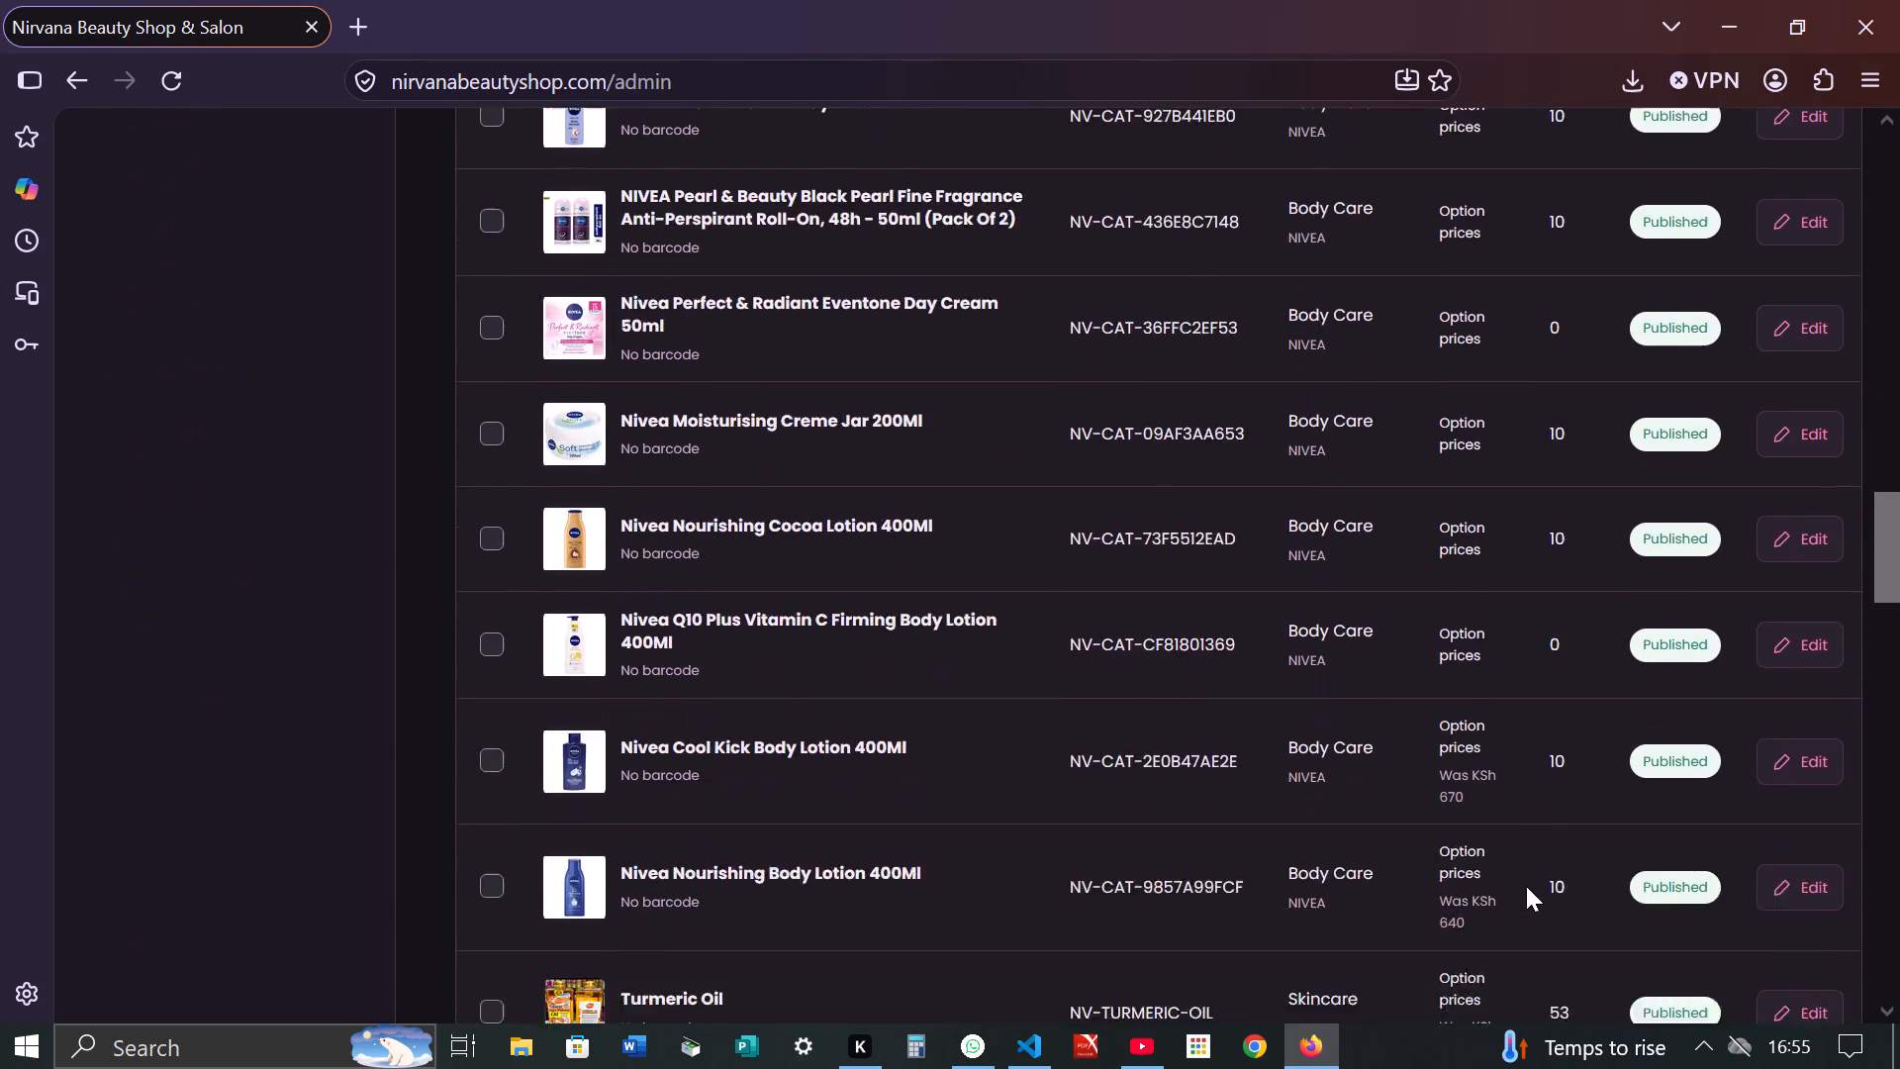
pyautogui.scroll(-6, 1526, 886)
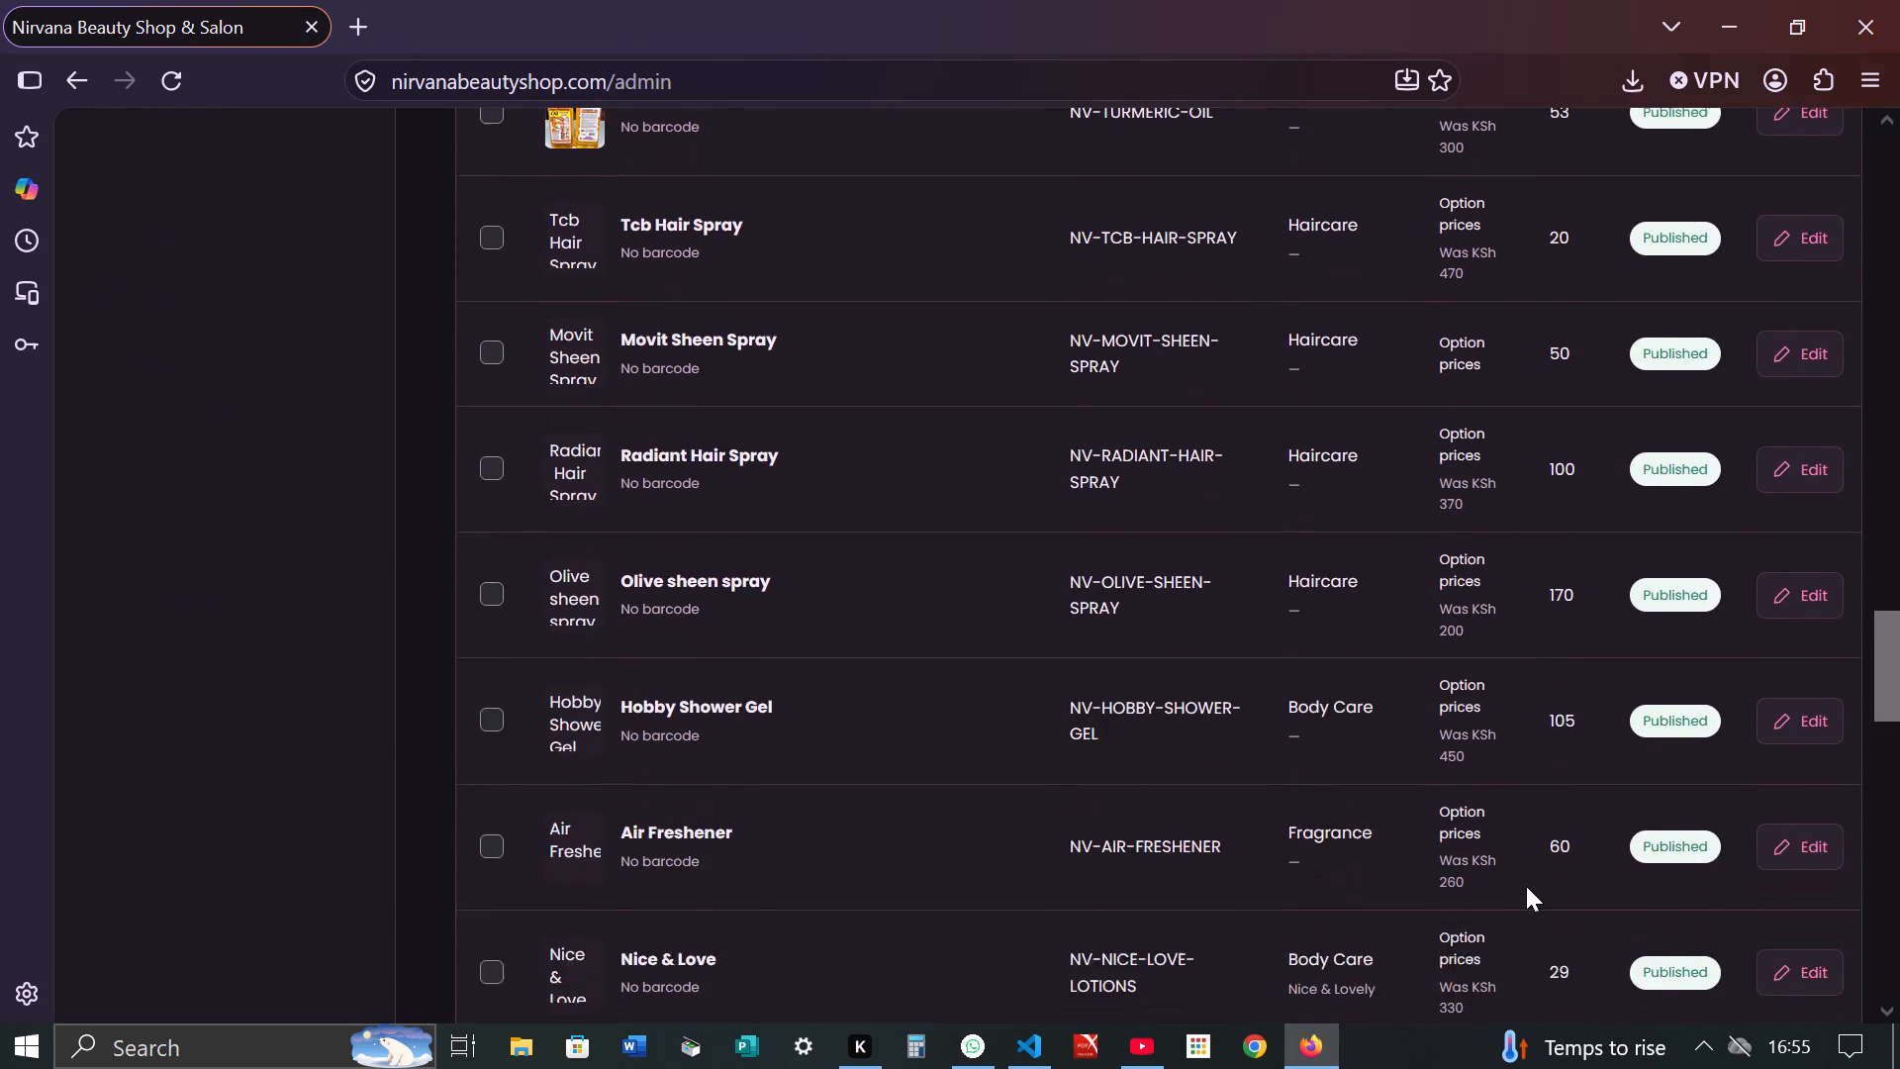
pyautogui.scroll(-4, 1526, 886)
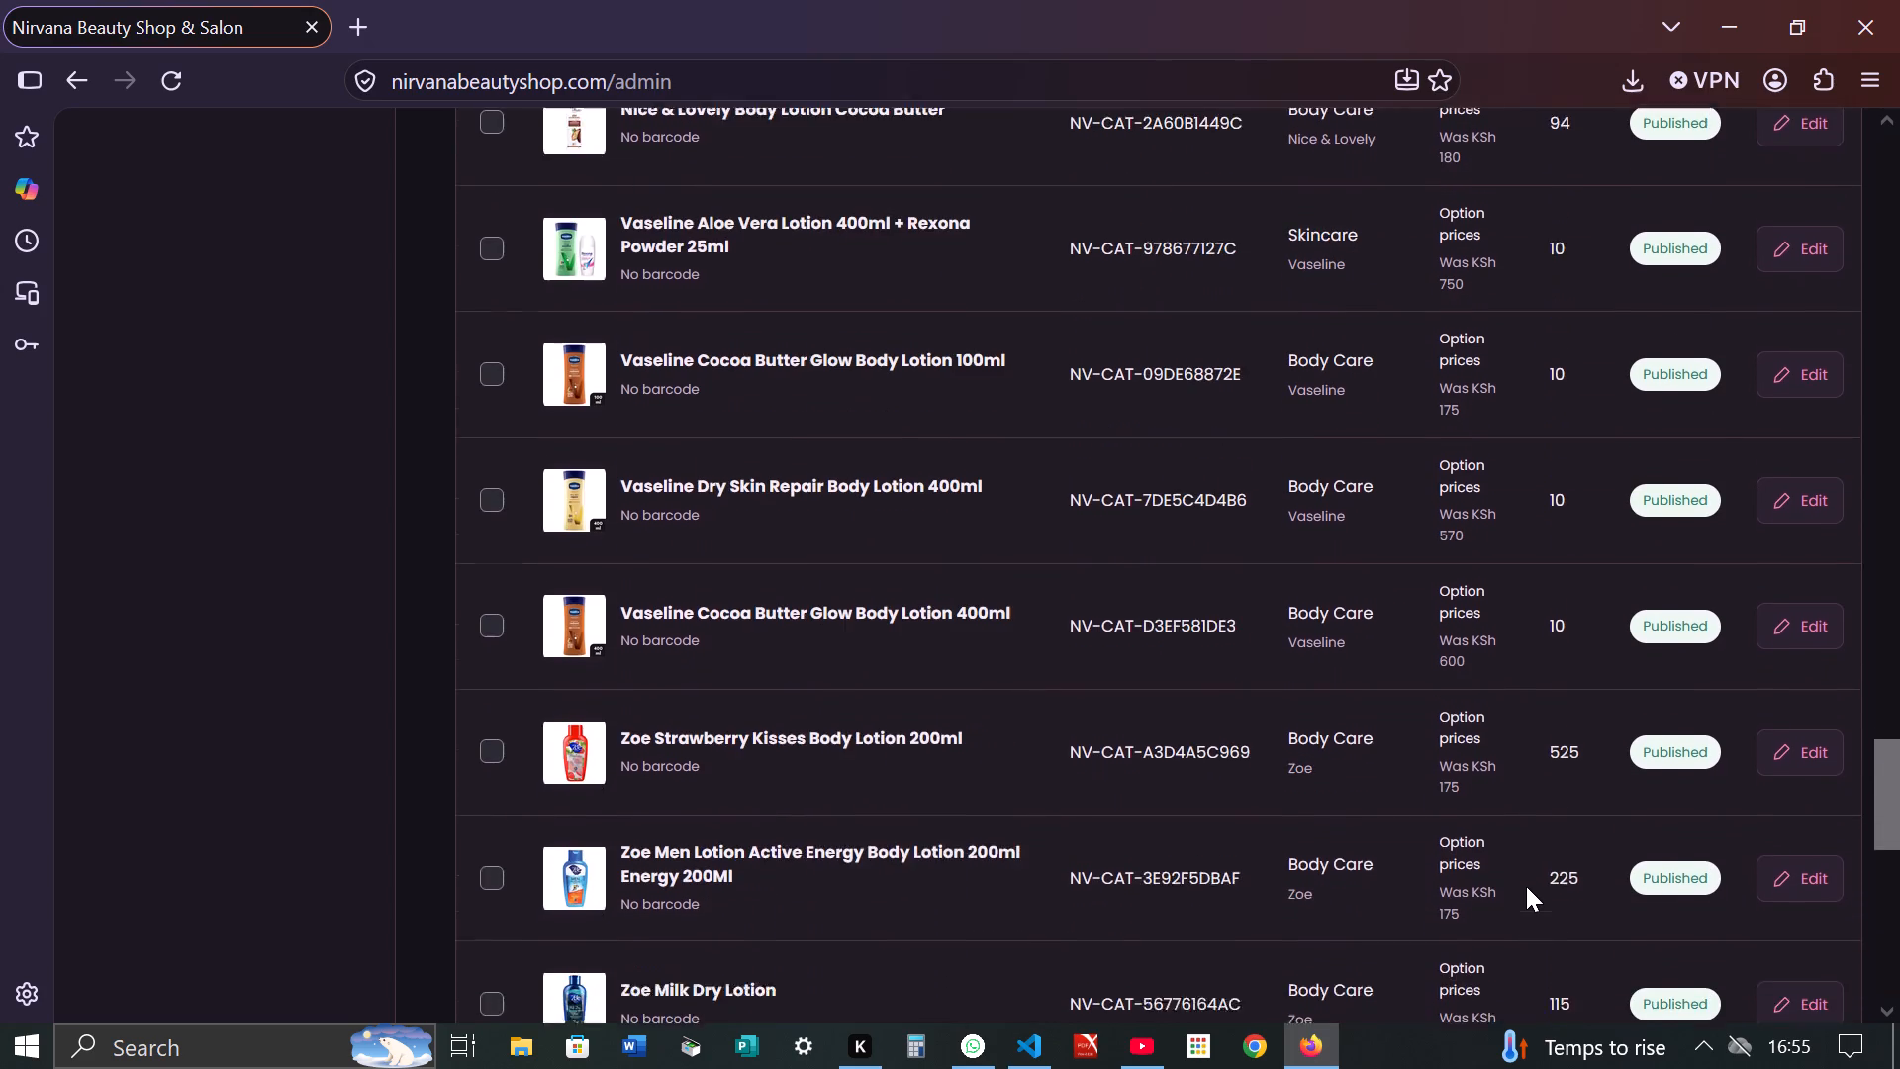
pyautogui.scroll(-4, 1526, 886)
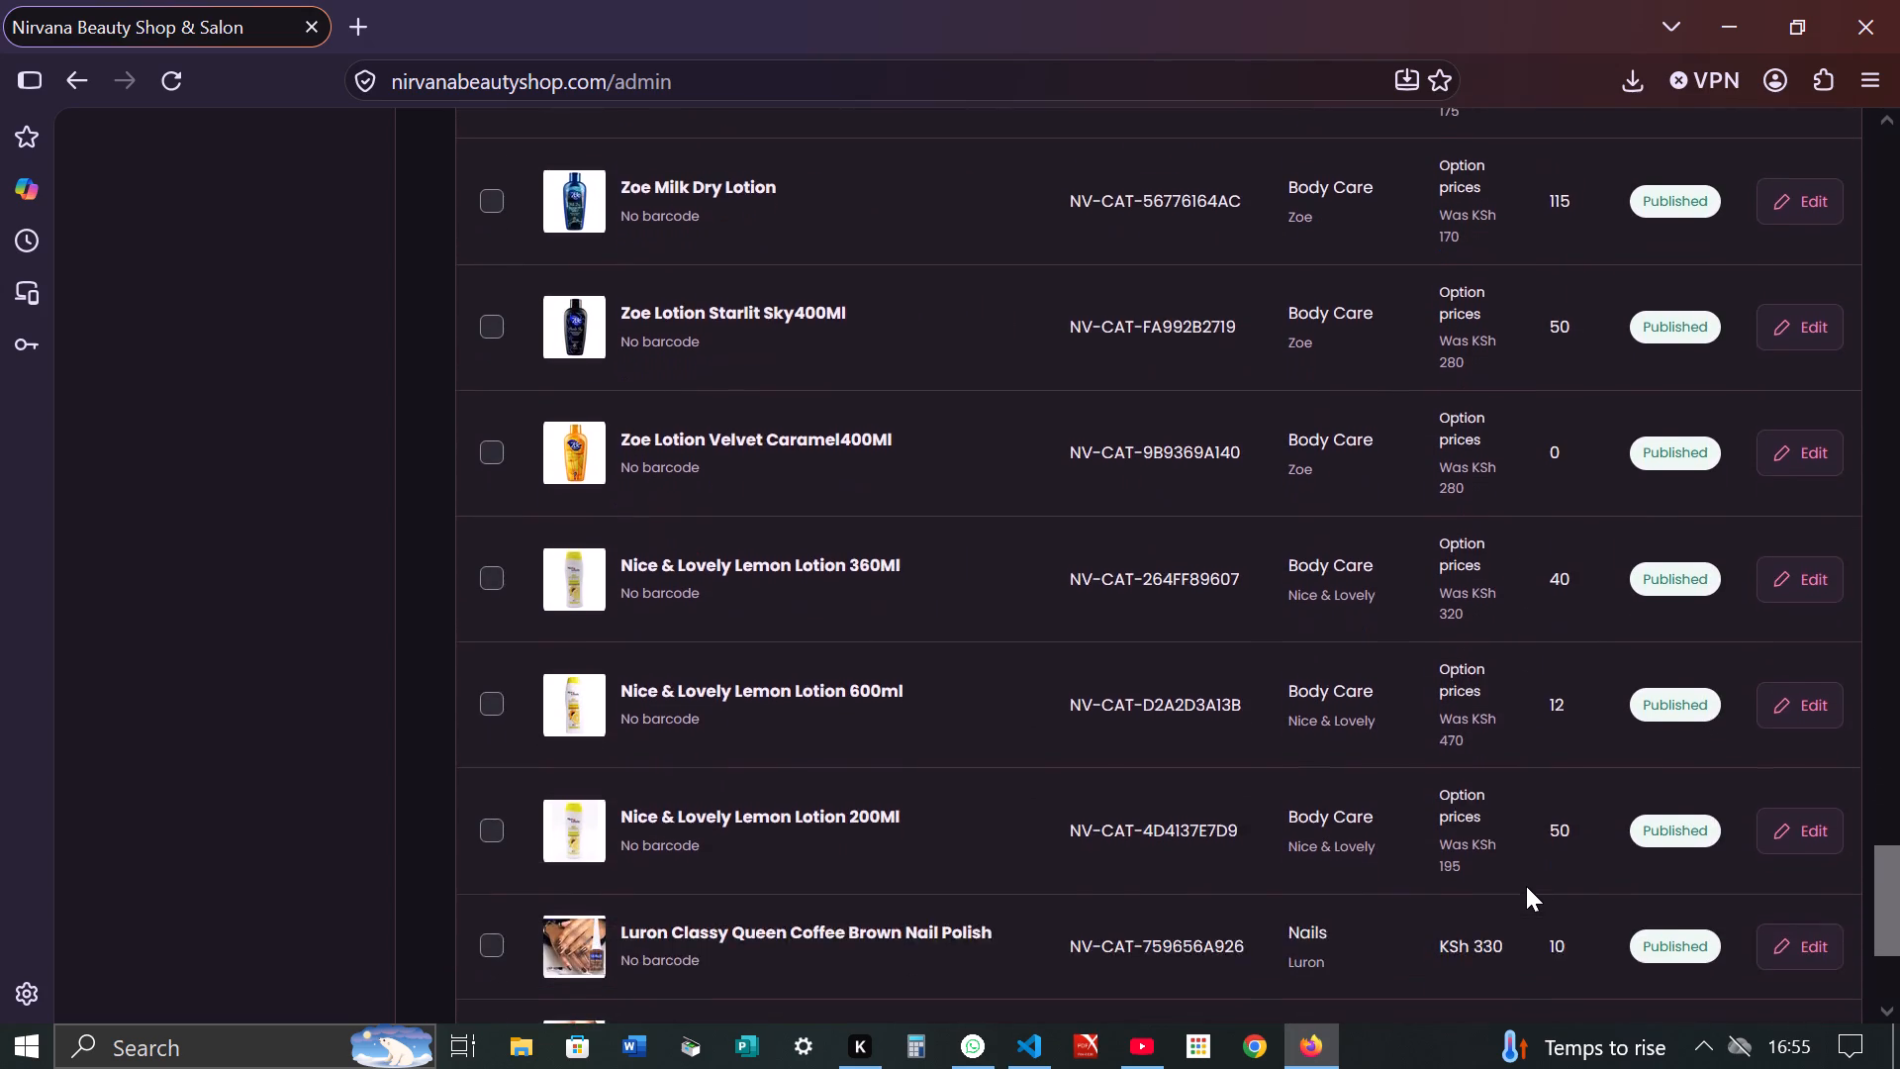
pyautogui.scroll(-2, 1526, 886)
pyautogui.click(1814, 680)
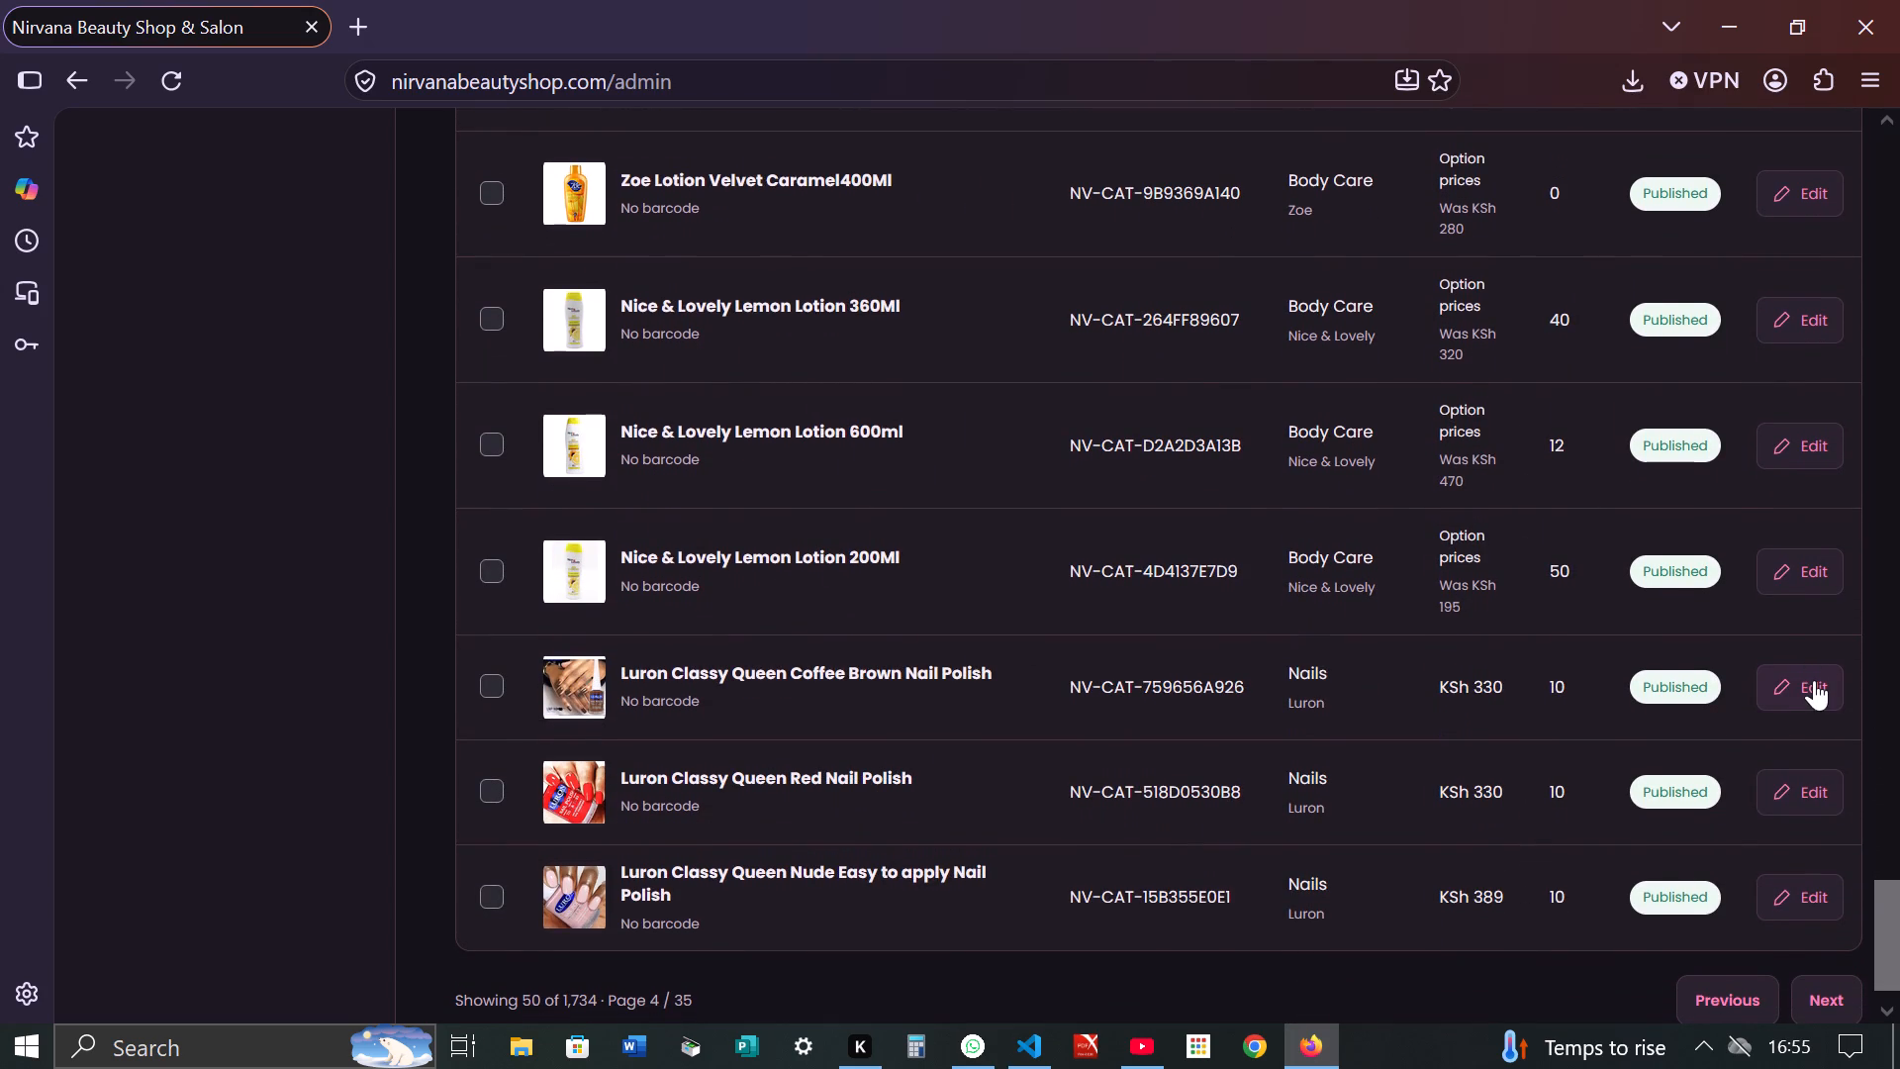